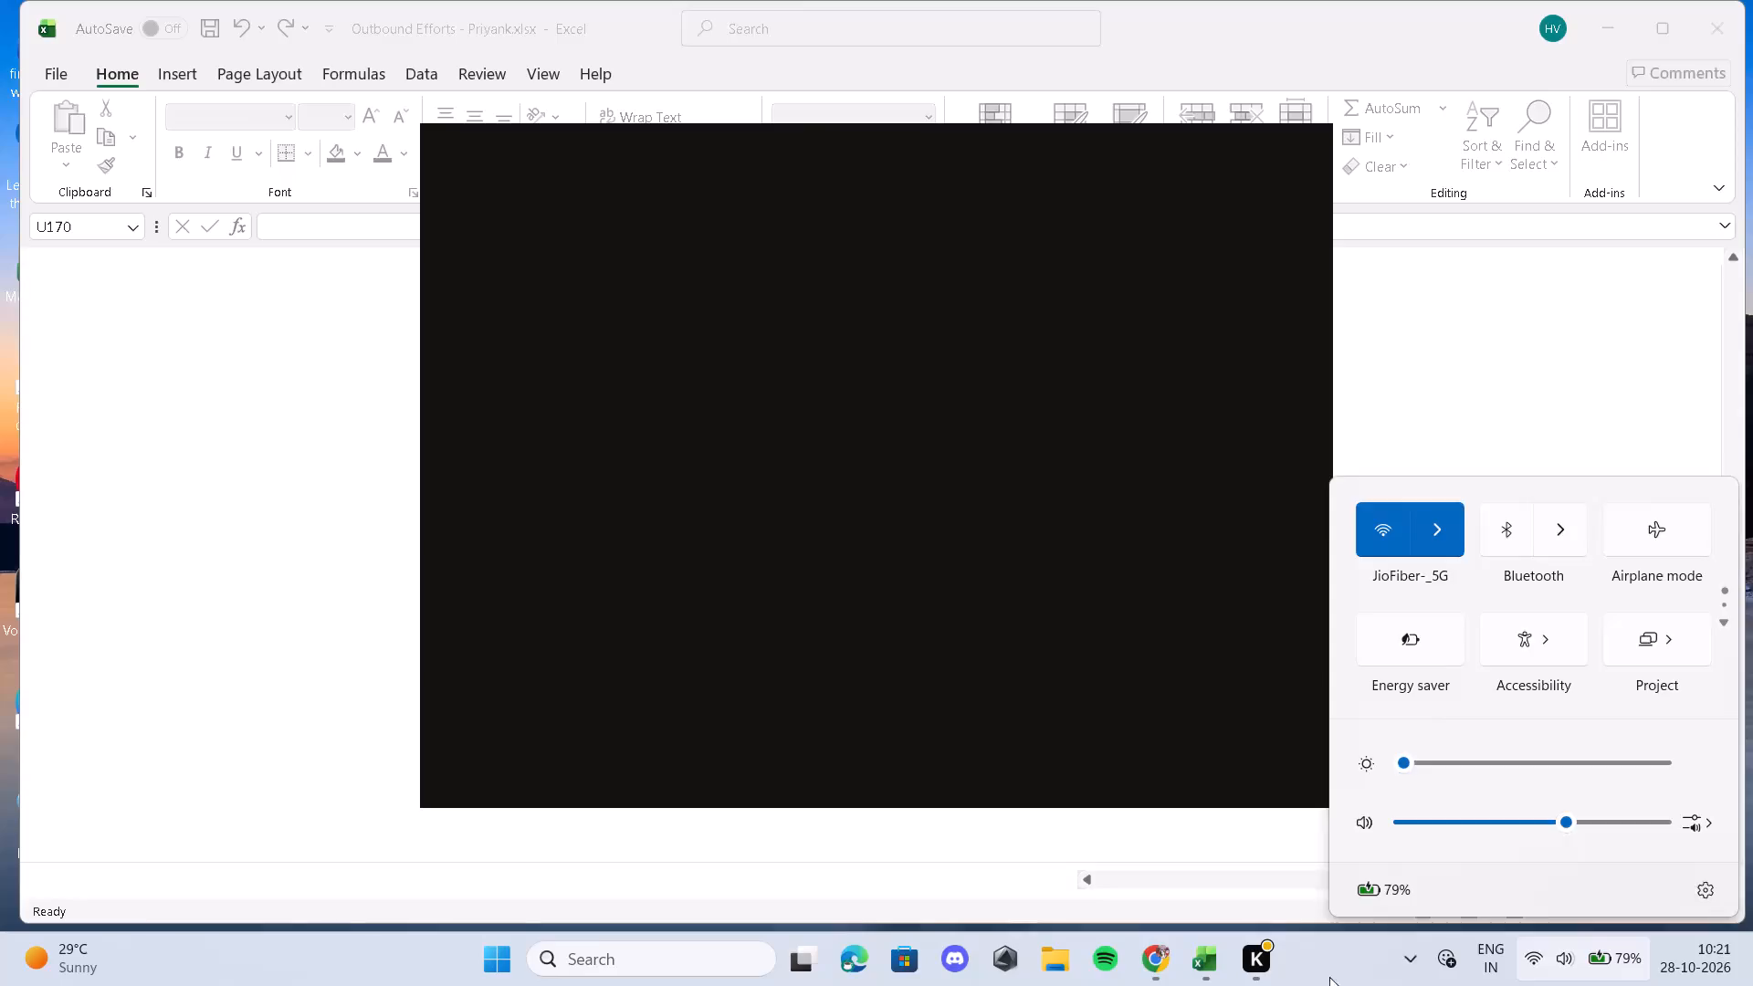
Dismiss the quick settings flyout to get back to the Outbound Efforts workbook.
{"action": "left_click", "coordinate": [1343, 978]}
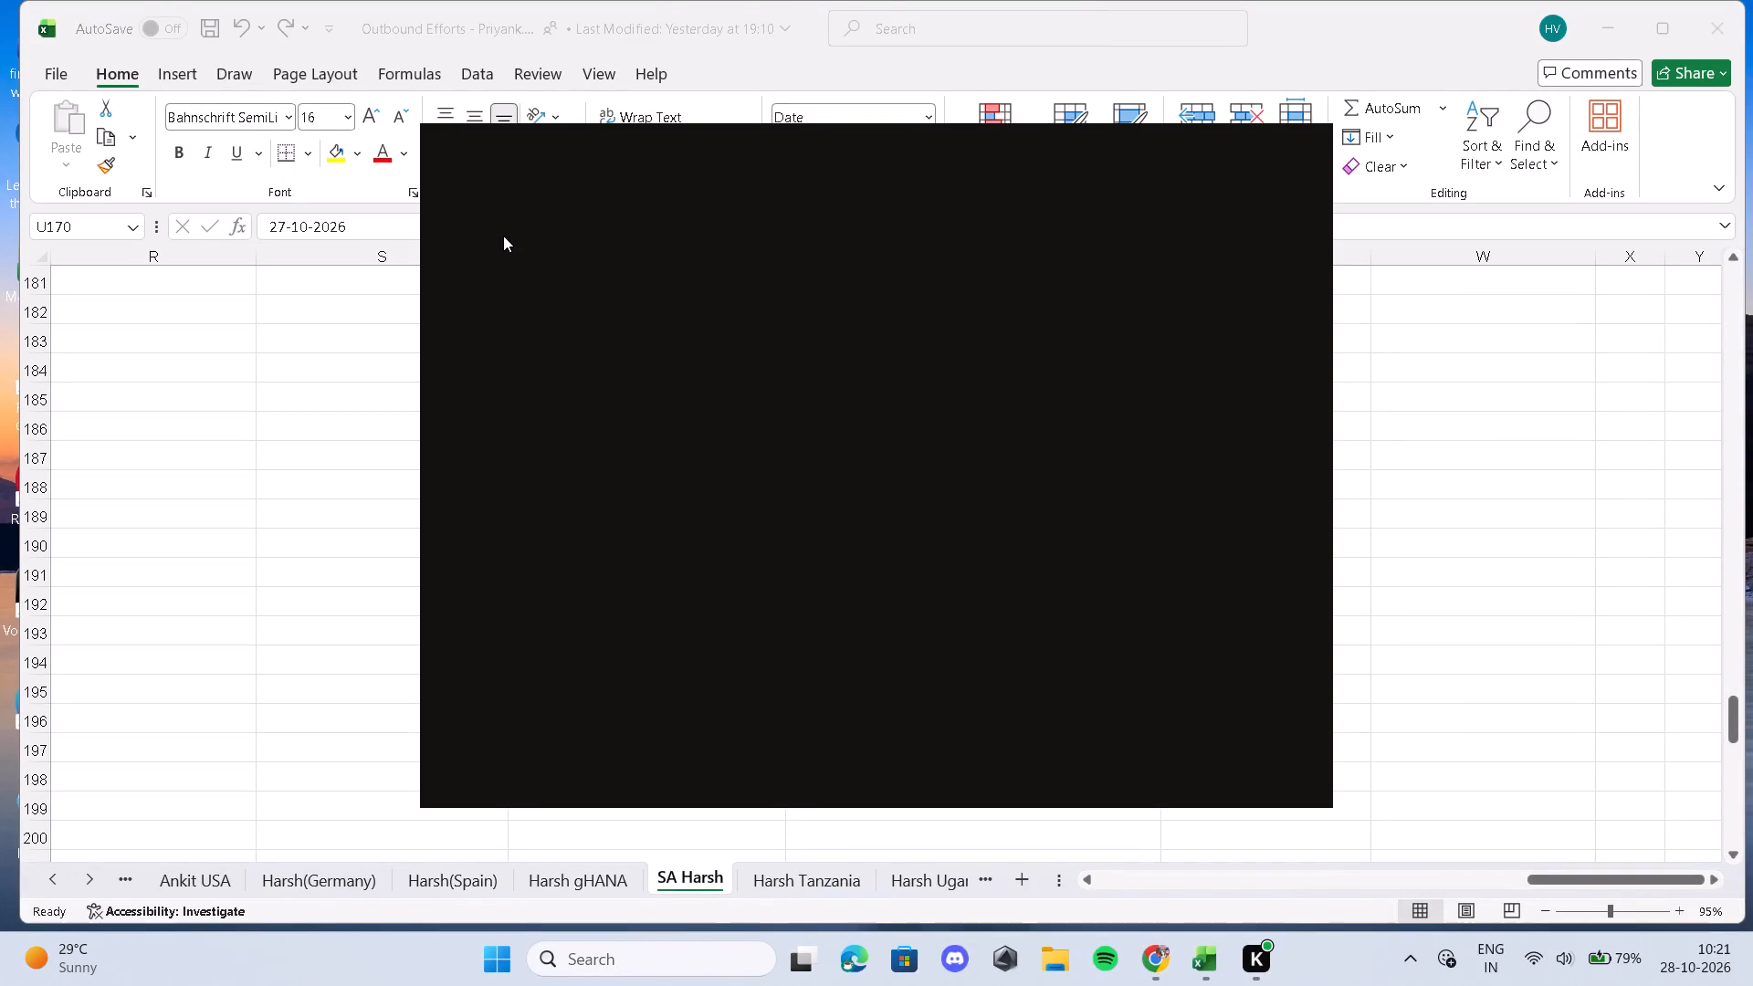
{"action": "scroll", "coordinate": [868, 549], "scroll_direction": "down", "scroll_amount": 3}
Bring up the window options for the running Kuro app on the taskbar.
{"action": "right_click", "coordinate": [1224, 977]}
{"action": "right_click", "coordinate": [1265, 977]}
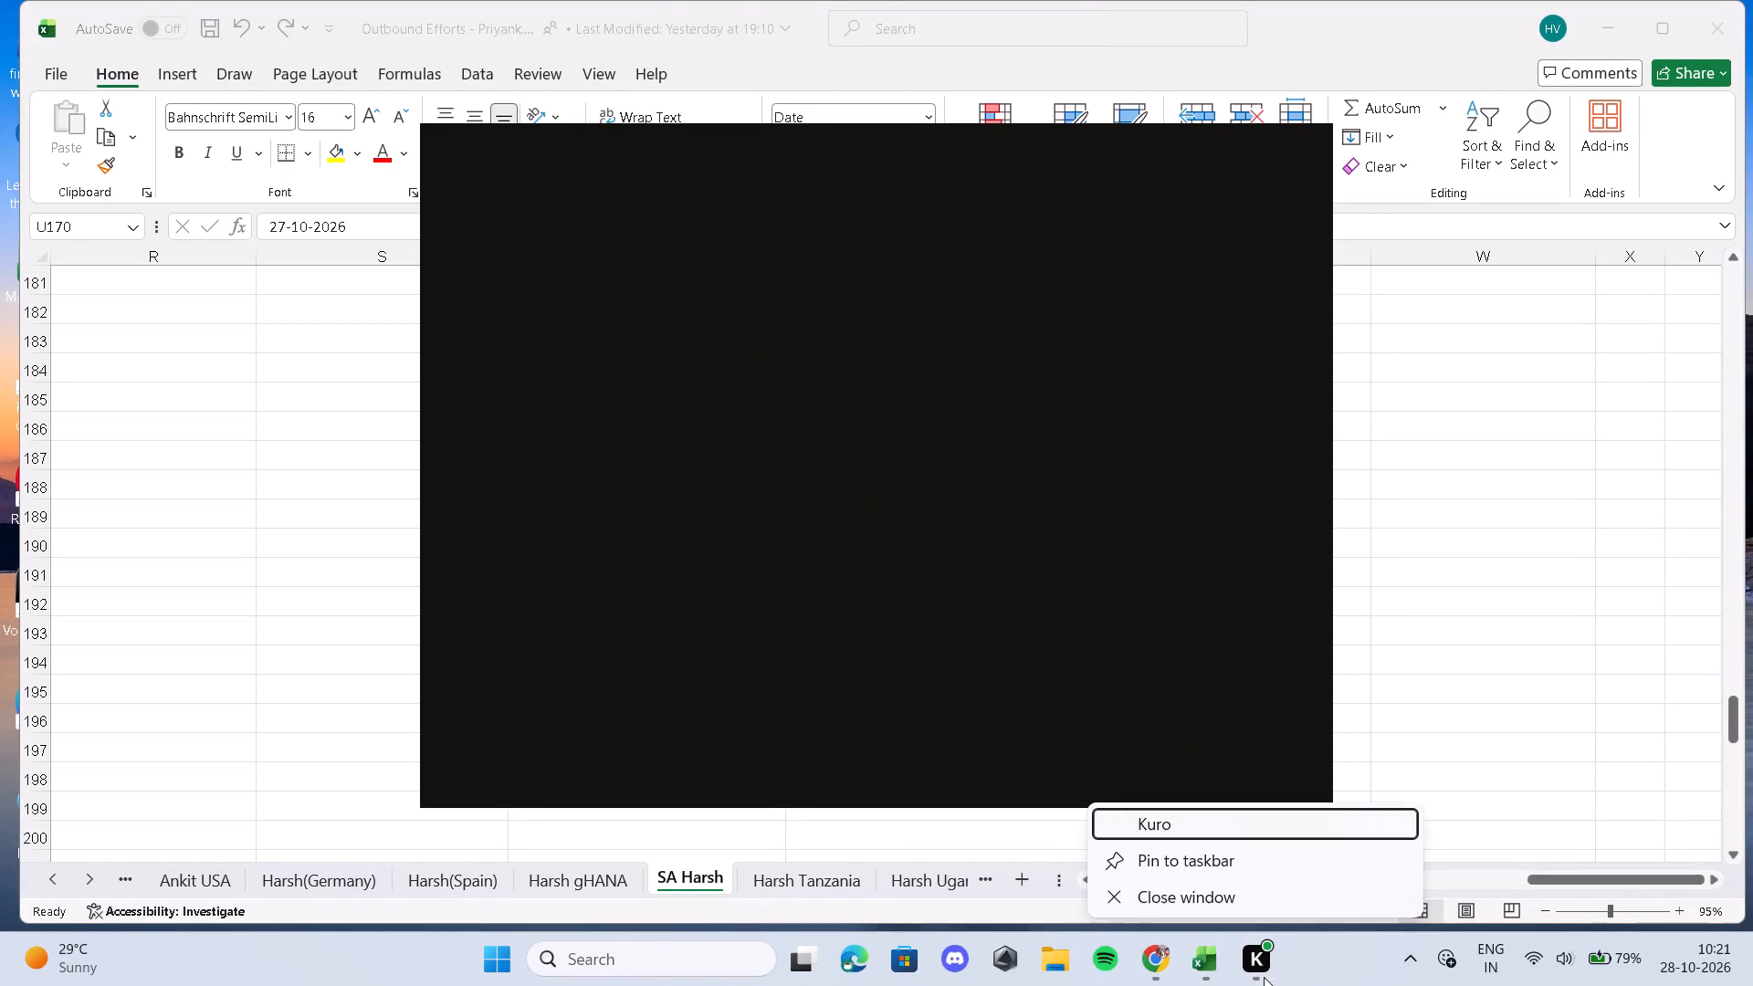
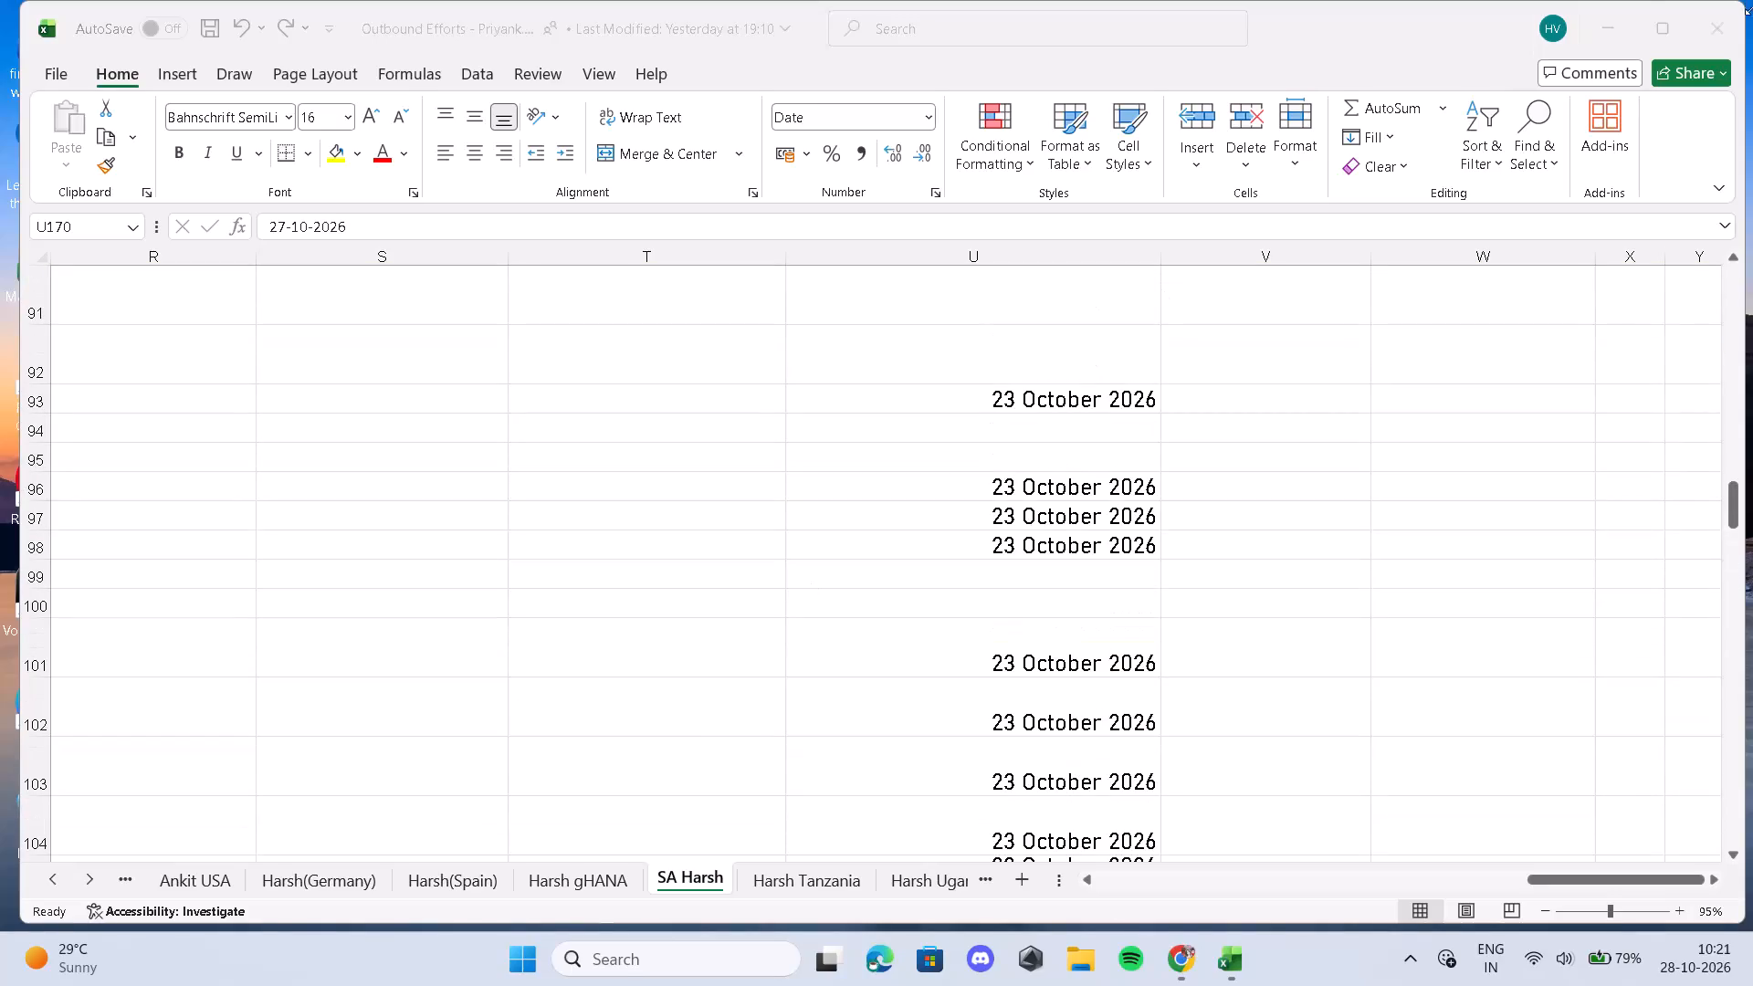
Bring the Outbound Efforts workbook forward and examine the last filled lead rows of the SA Harsh sheet, starting from column A.
{"action": "left_click", "coordinate": [1671, 18]}
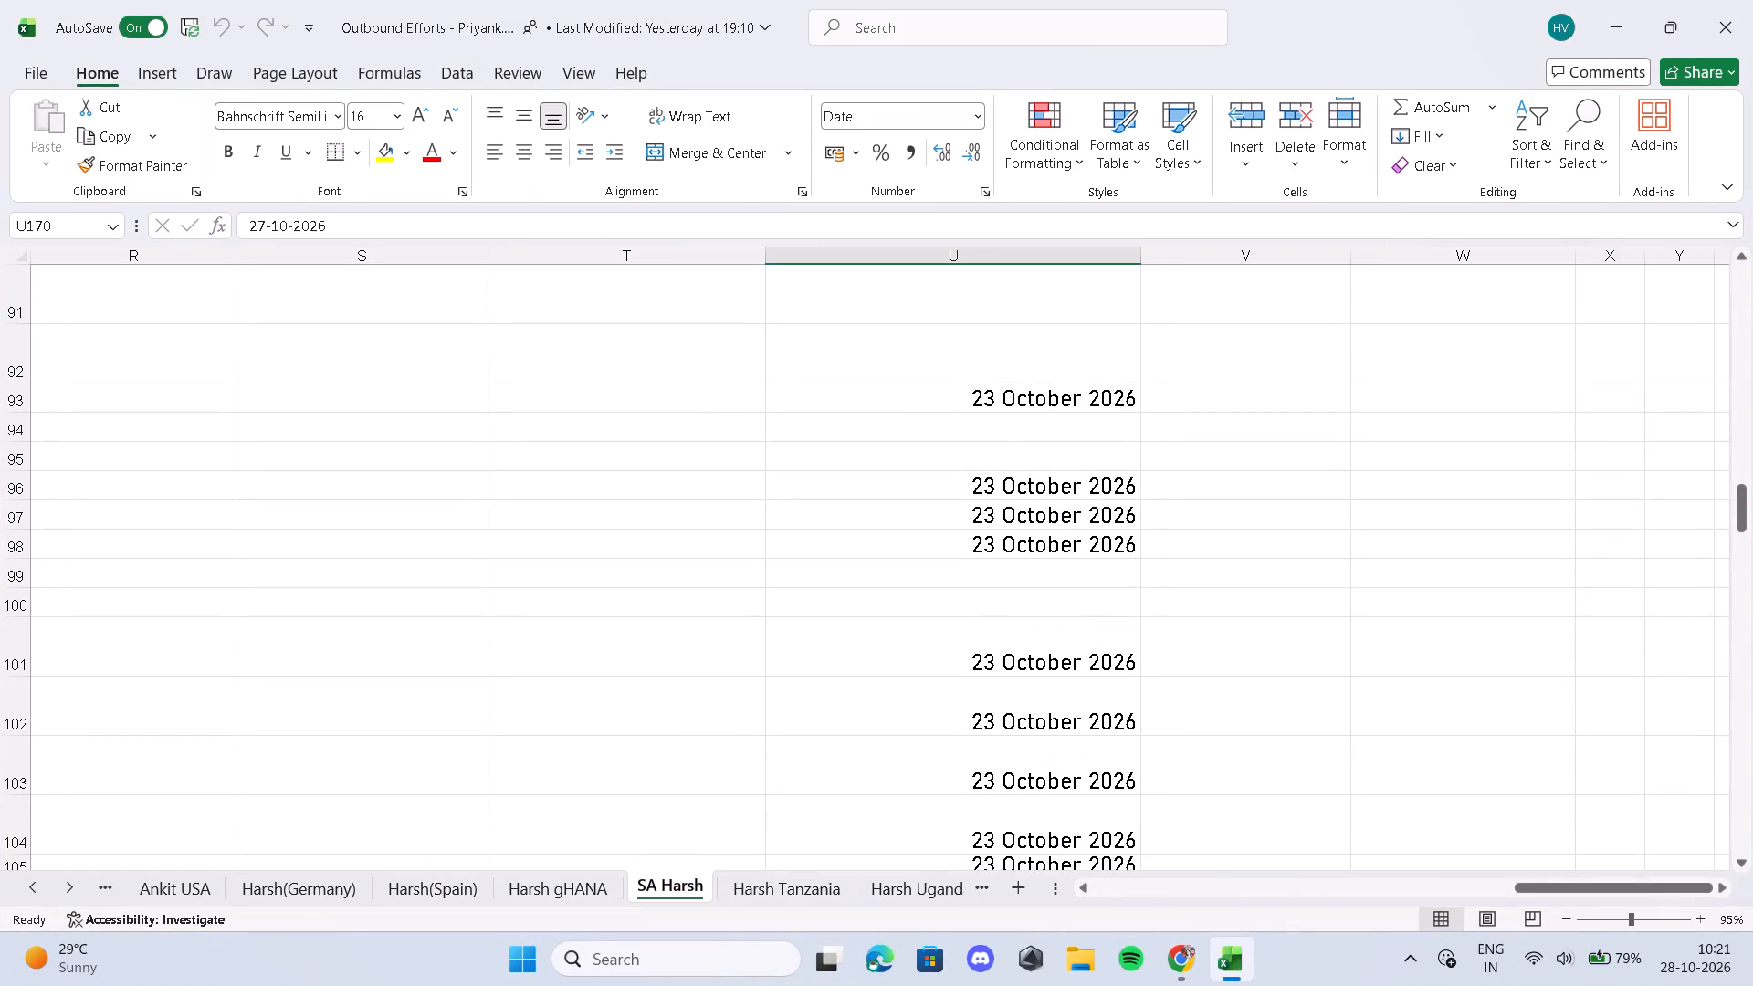
{"action": "scroll", "coordinate": [1112, 596], "scroll_direction": "up", "scroll_amount": 4}
{"action": "scroll", "coordinate": [1112, 595], "scroll_direction": "down", "scroll_amount": 6}
{"action": "scroll", "coordinate": [1118, 593], "scroll_direction": "down", "scroll_amount": 20}
{"action": "scroll", "coordinate": [1118, 593], "scroll_direction": "down", "scroll_amount": 4}
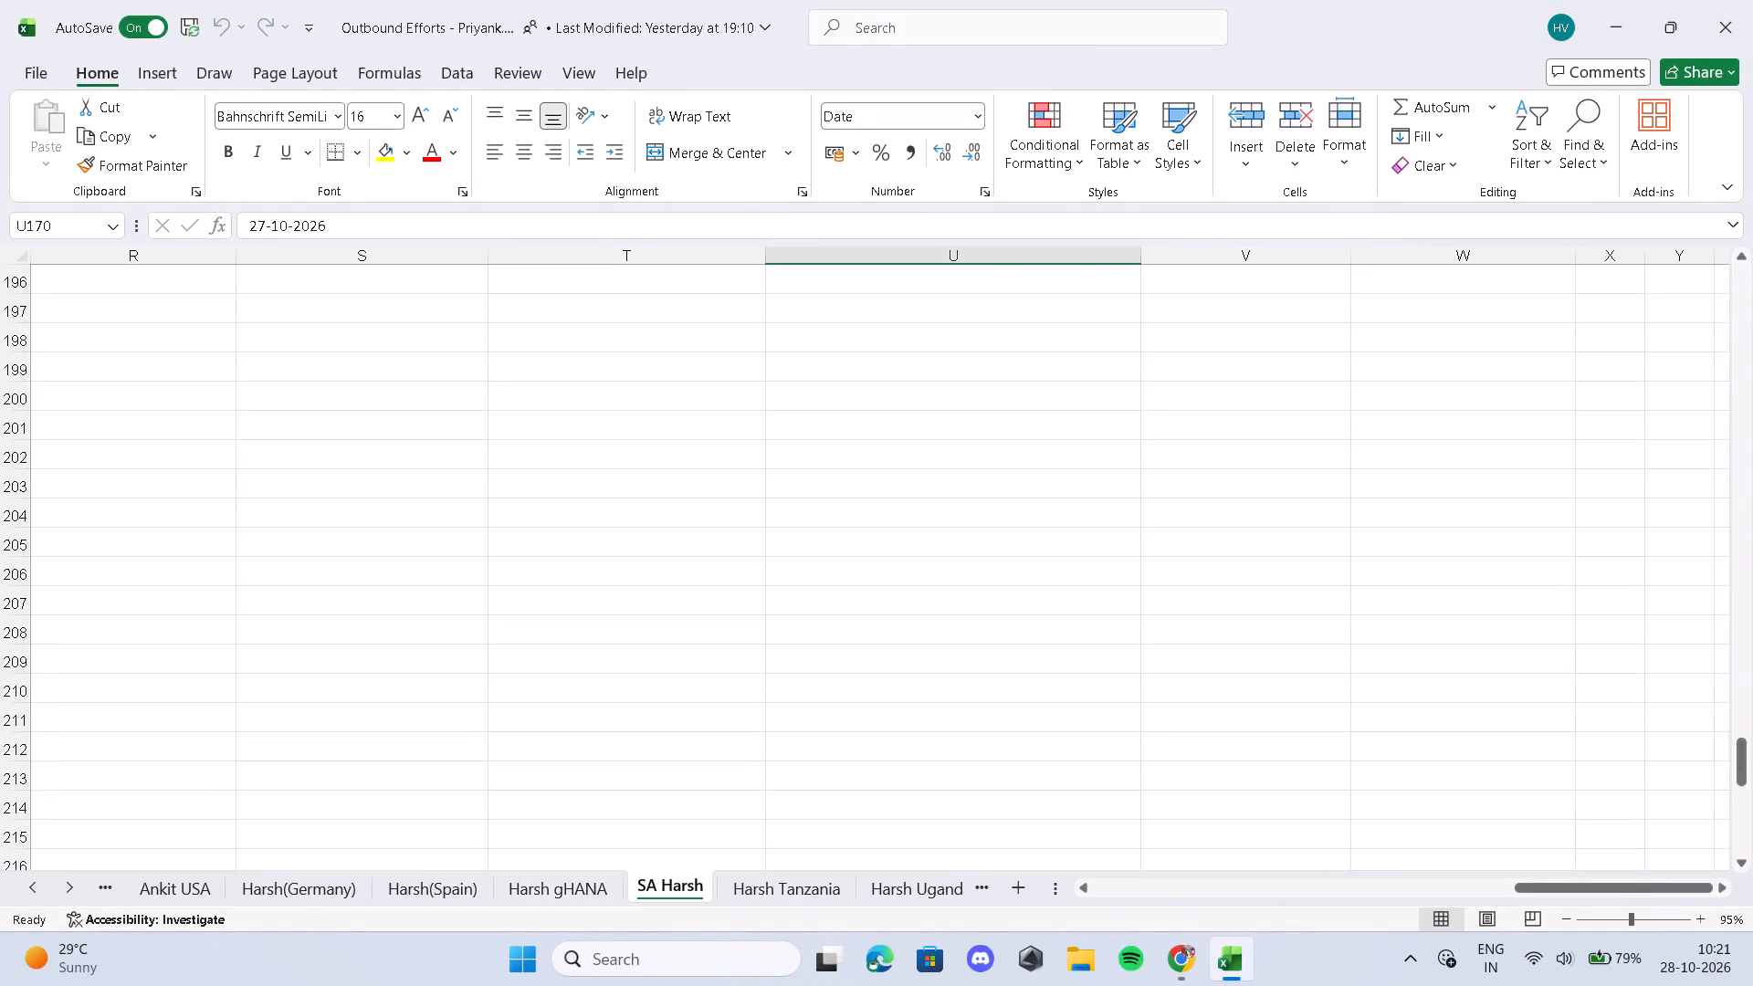
{"action": "left_click_drag", "start_coordinate": [1679, 888], "coordinate": [734, 760]}
{"action": "scroll", "coordinate": [439, 672], "scroll_direction": "up", "scroll_amount": 4}
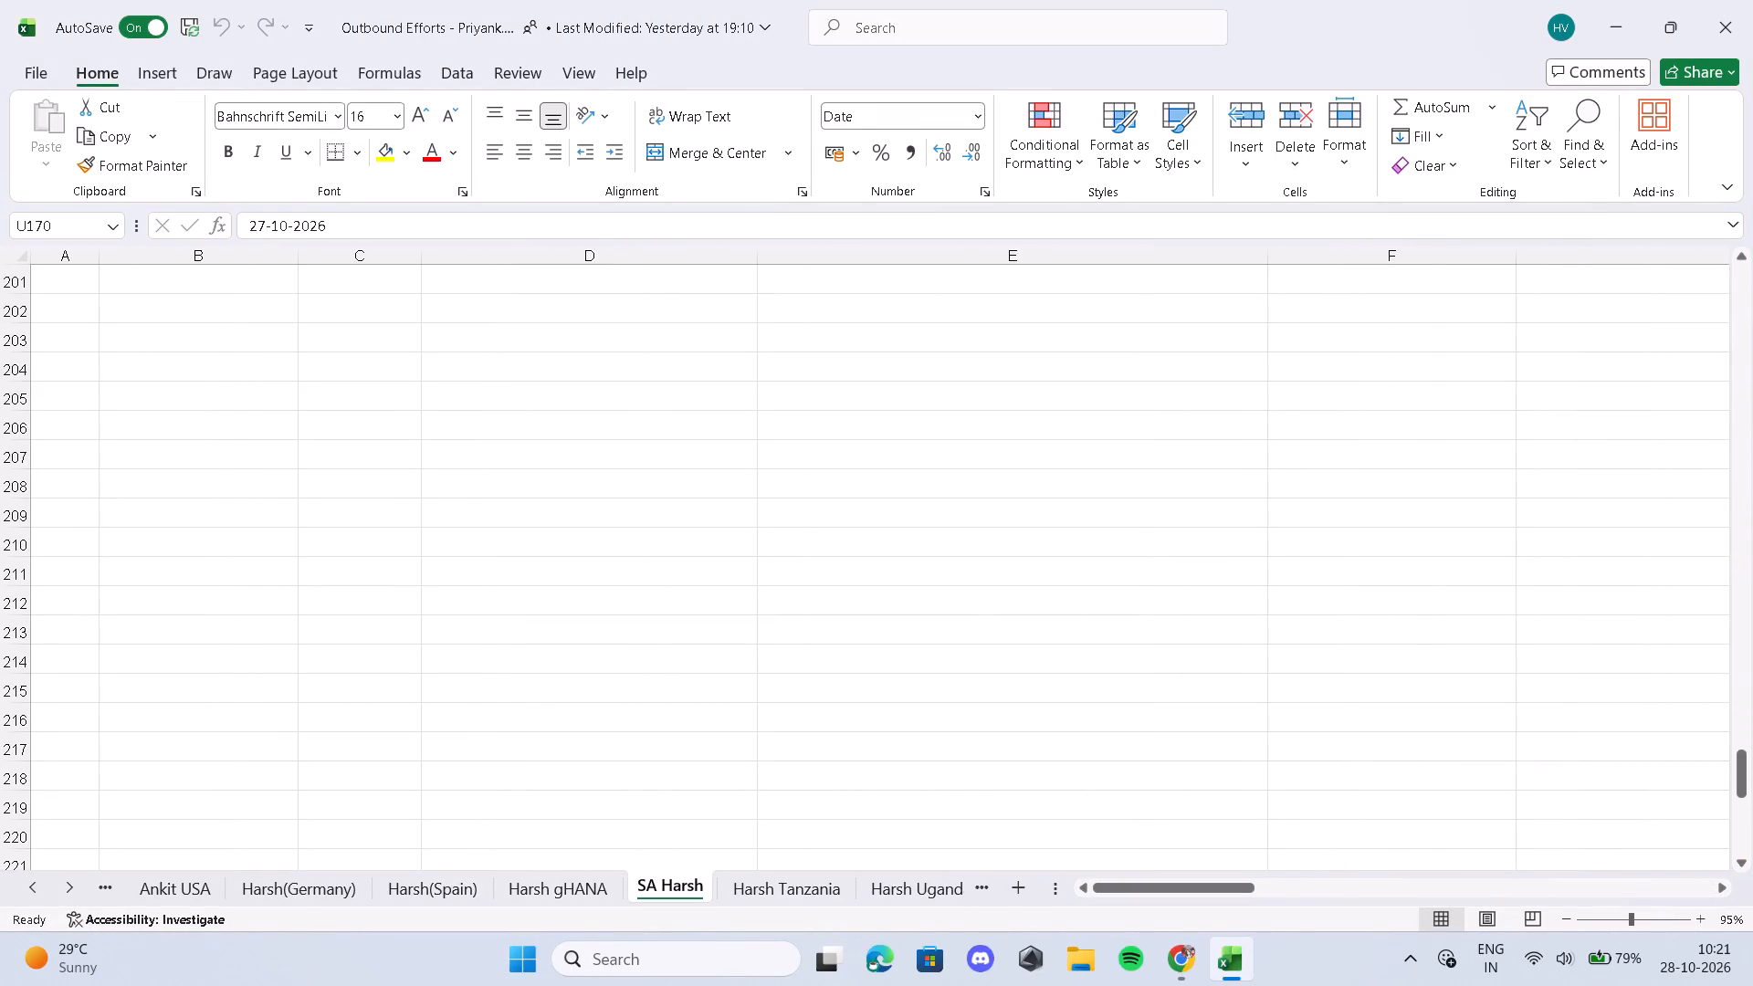
{"action": "scroll", "coordinate": [435, 672], "scroll_direction": "up", "scroll_amount": 10}
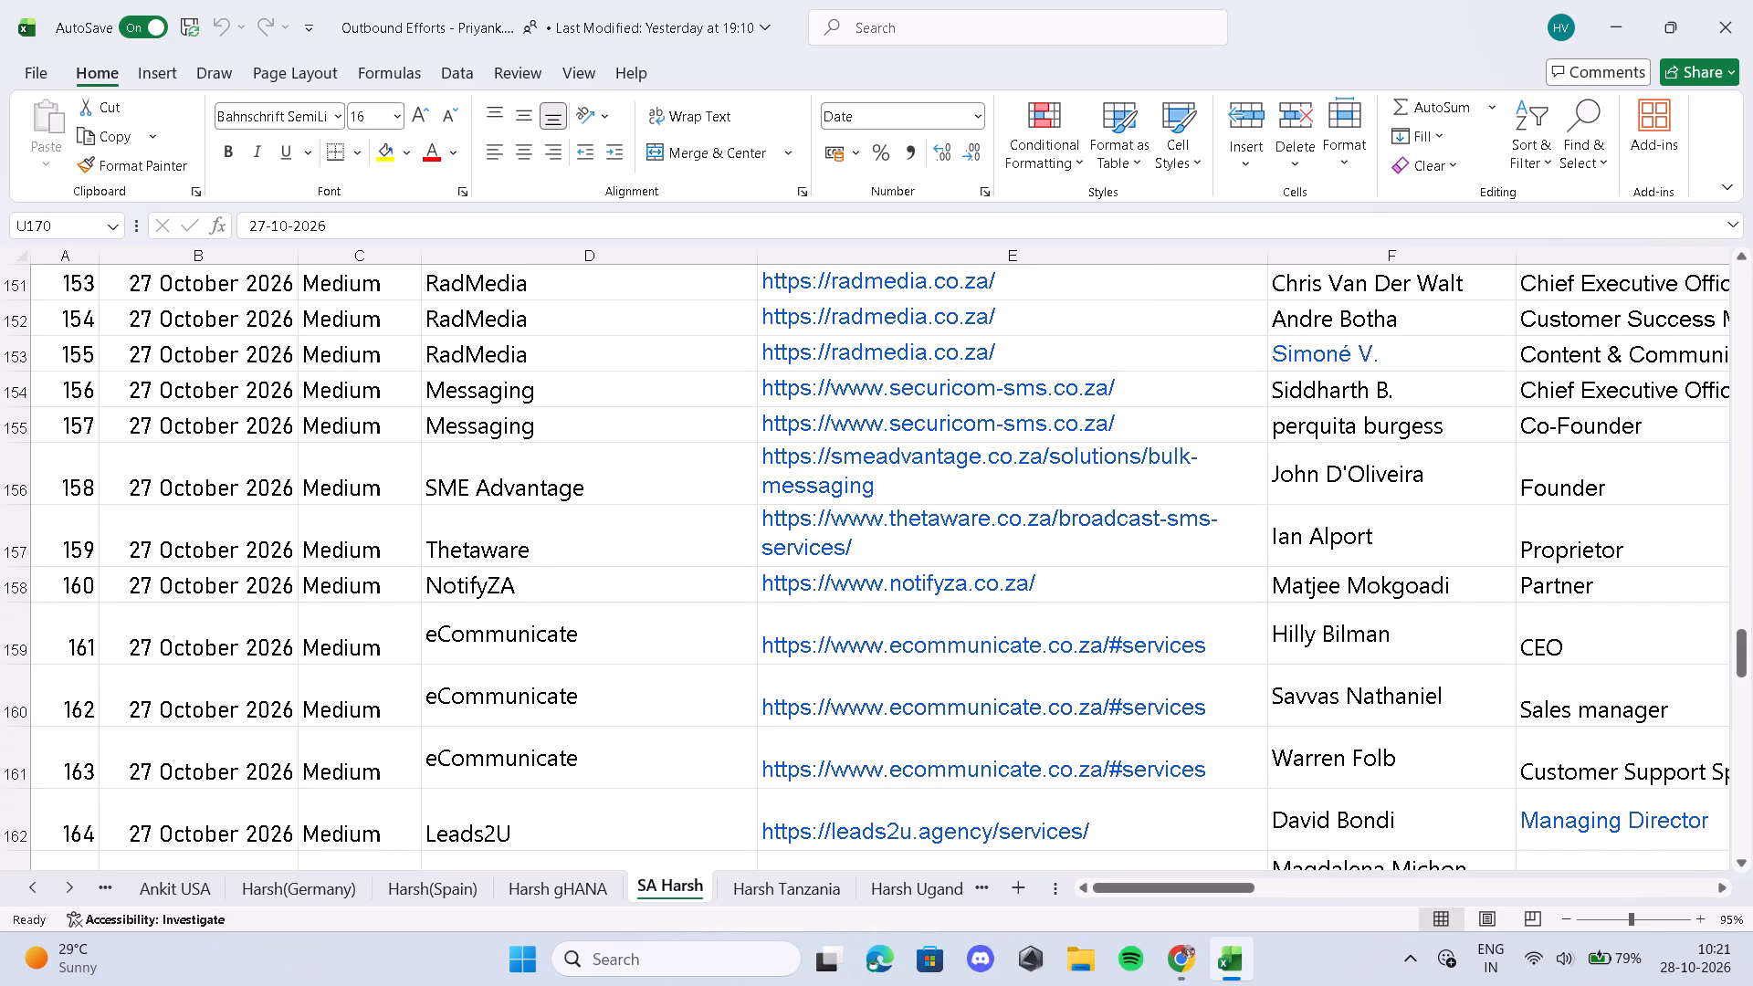
{"action": "scroll", "coordinate": [435, 670], "scroll_direction": "down", "scroll_amount": 3}
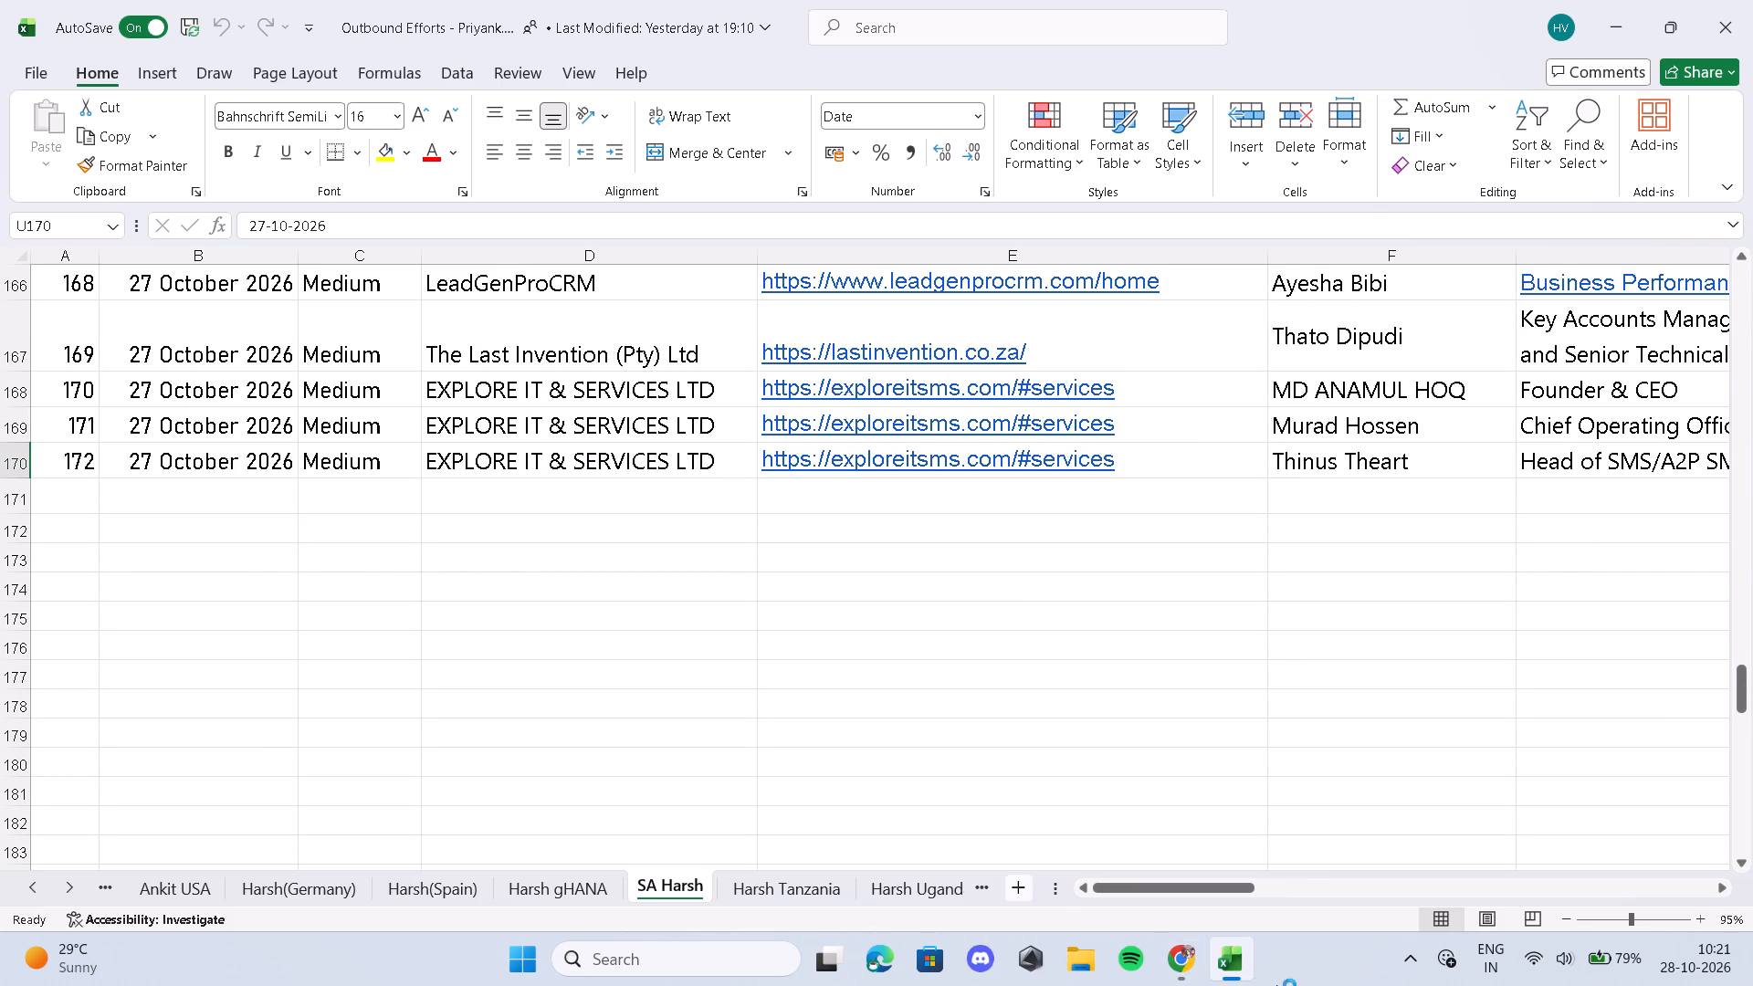
Switch to the Chrome window with the LinkedIn feed.
{"action": "left_click", "coordinate": [1181, 976]}
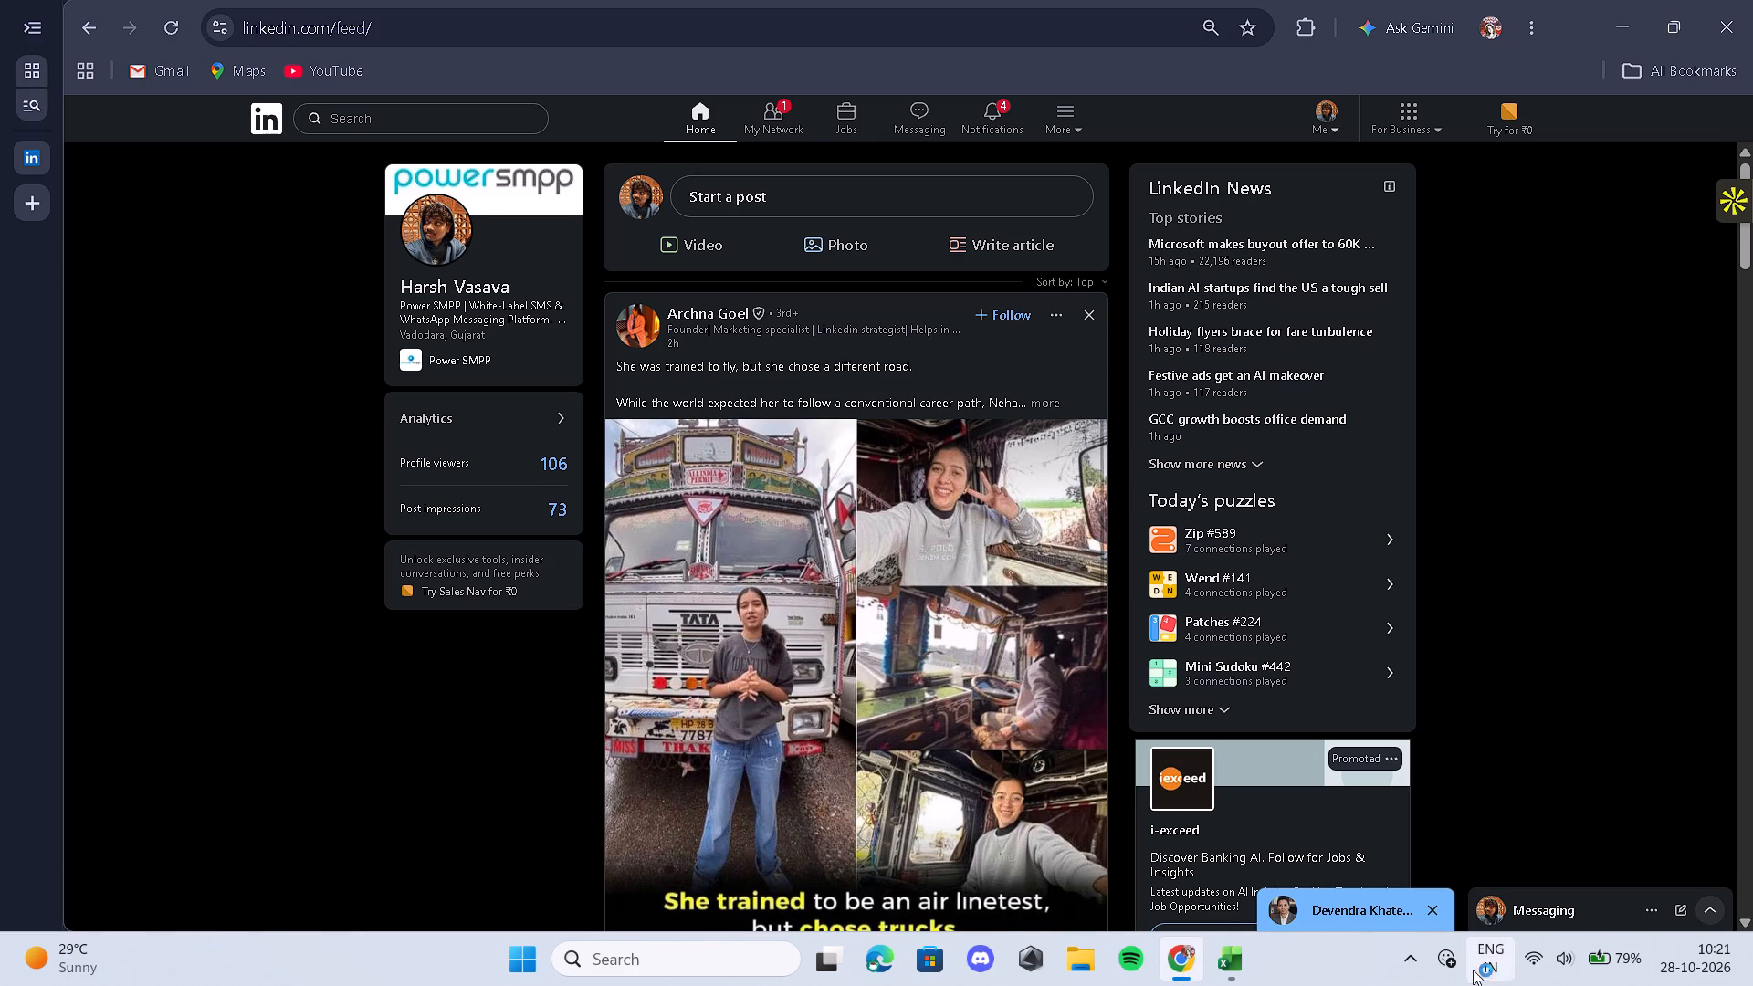
Adjust the screen brightness to slightly above the middle of its range and dismiss the quick settings flyout.
{"action": "left_click", "coordinate": [1554, 973]}
{"action": "left_click", "coordinate": [1595, 749]}
{"action": "left_click", "coordinate": [1557, 768]}
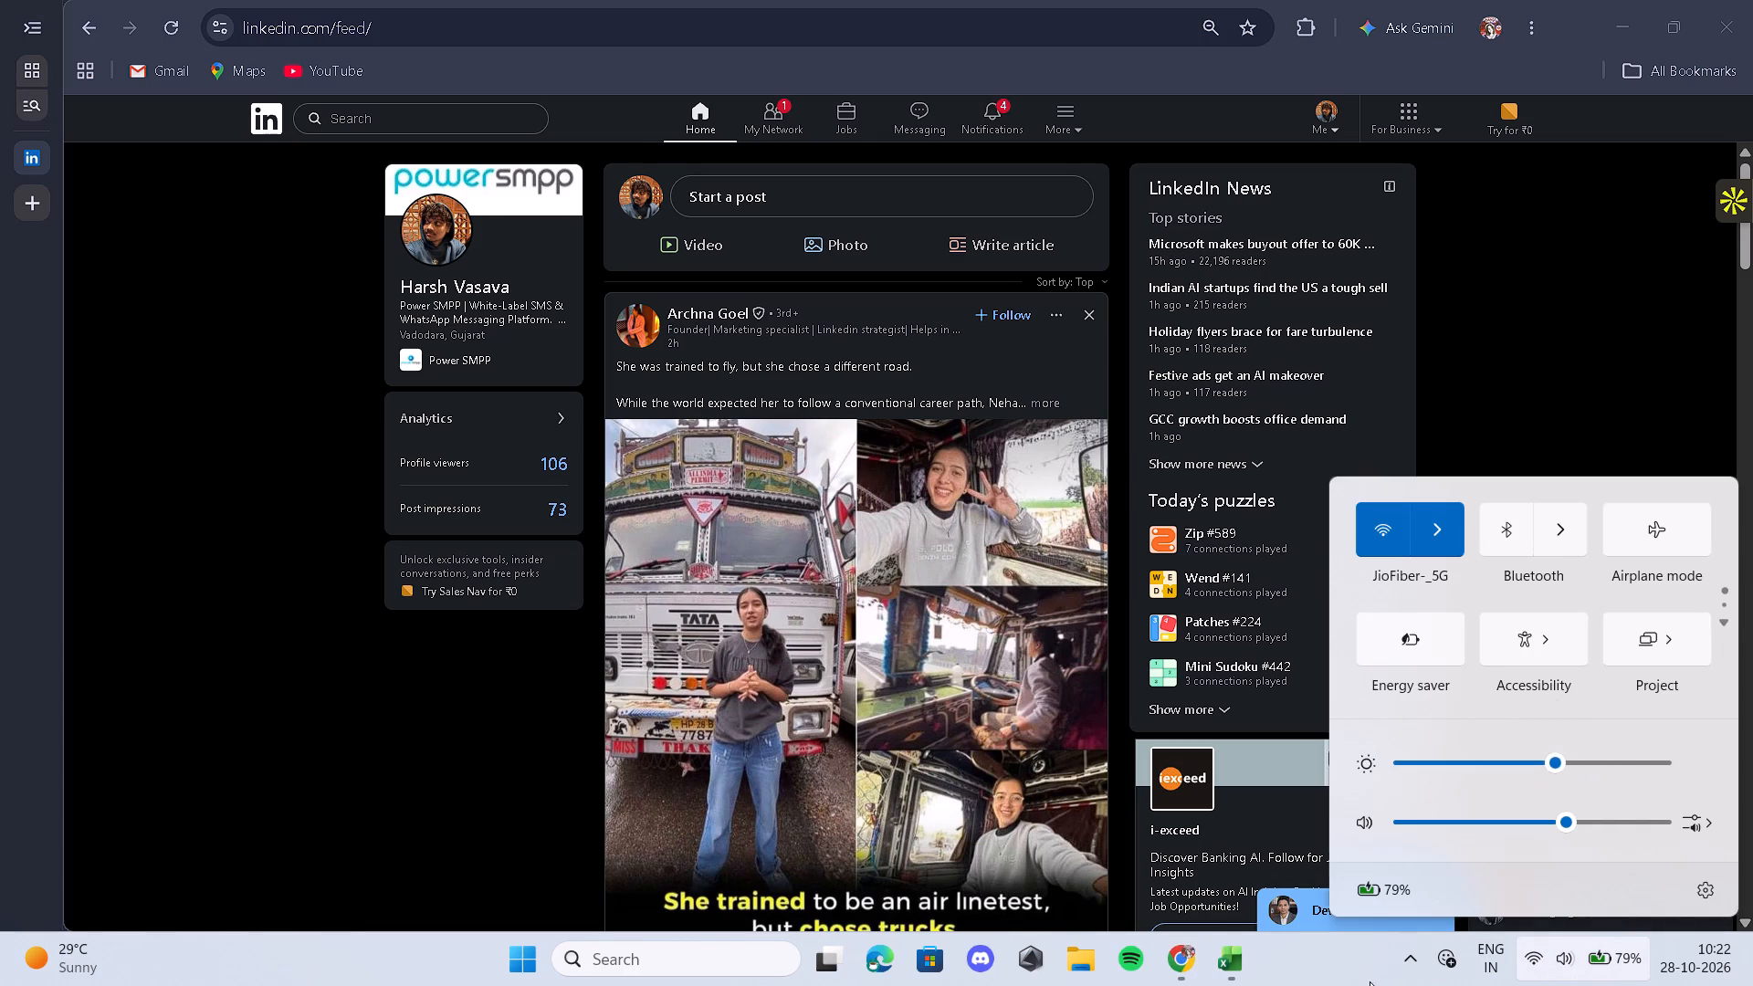
{"action": "left_click", "coordinate": [1370, 981]}
Refresh the LinkedIn home feed and review all received invitations in My Network.
{"action": "left_click", "coordinate": [692, 110]}
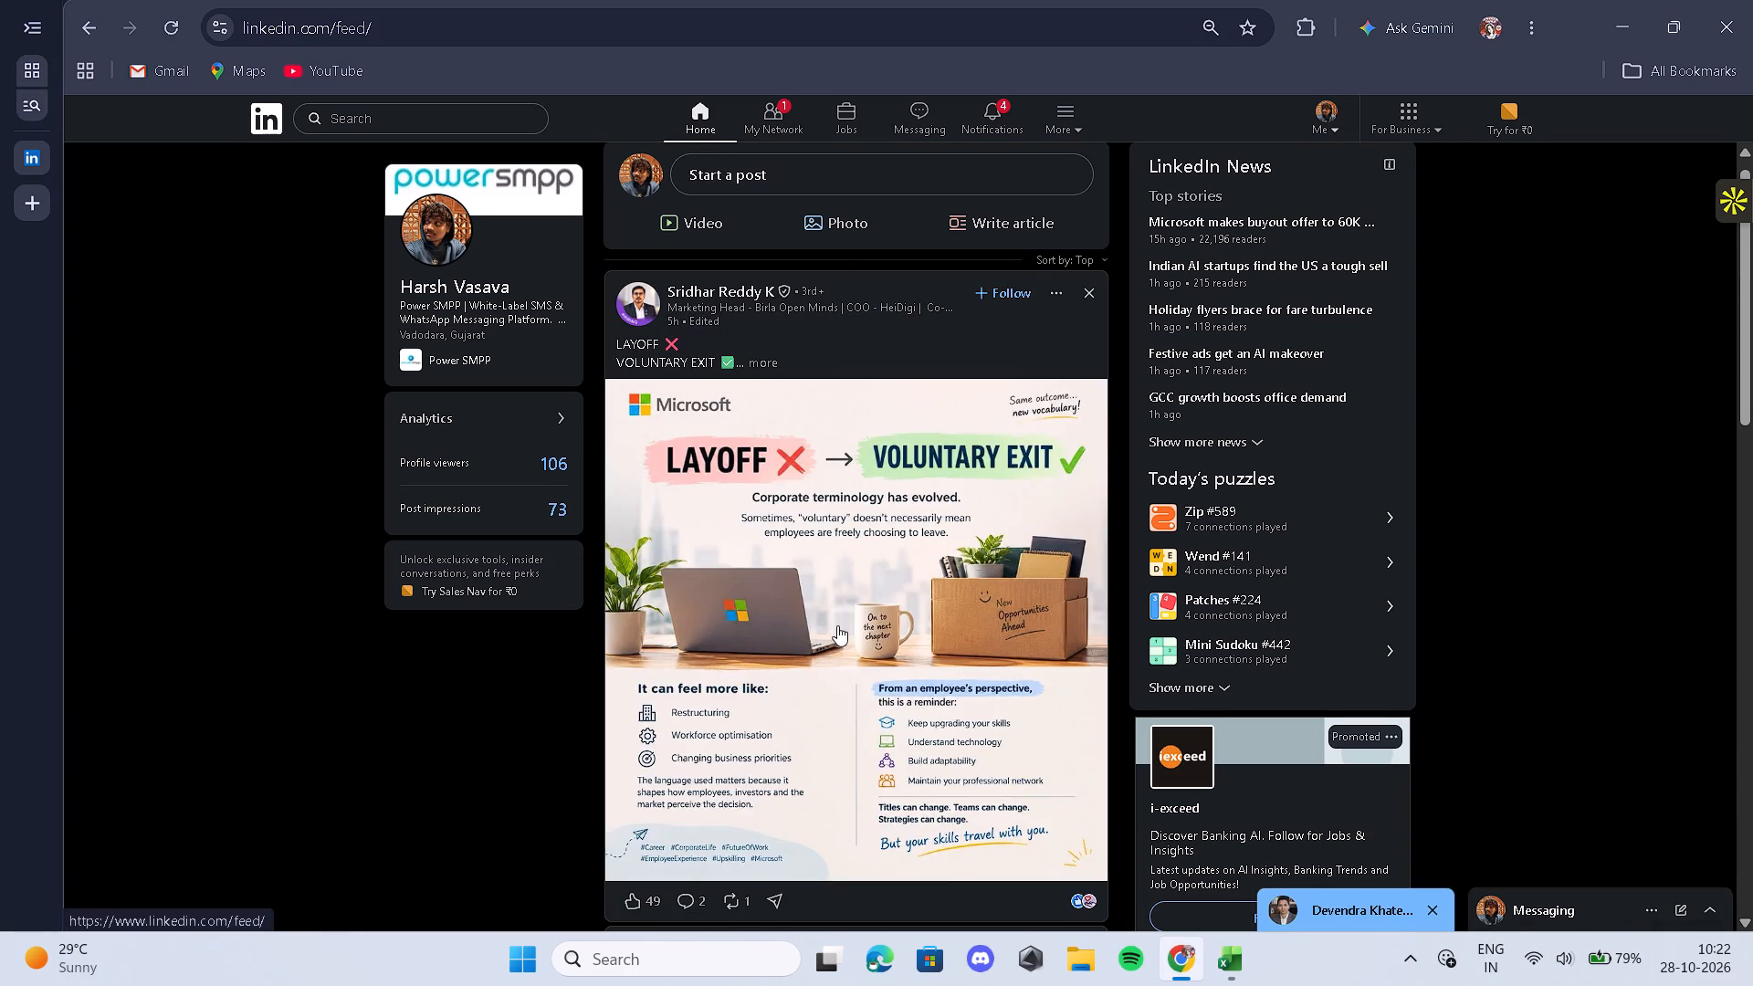
{"action": "left_click", "coordinate": [783, 117]}
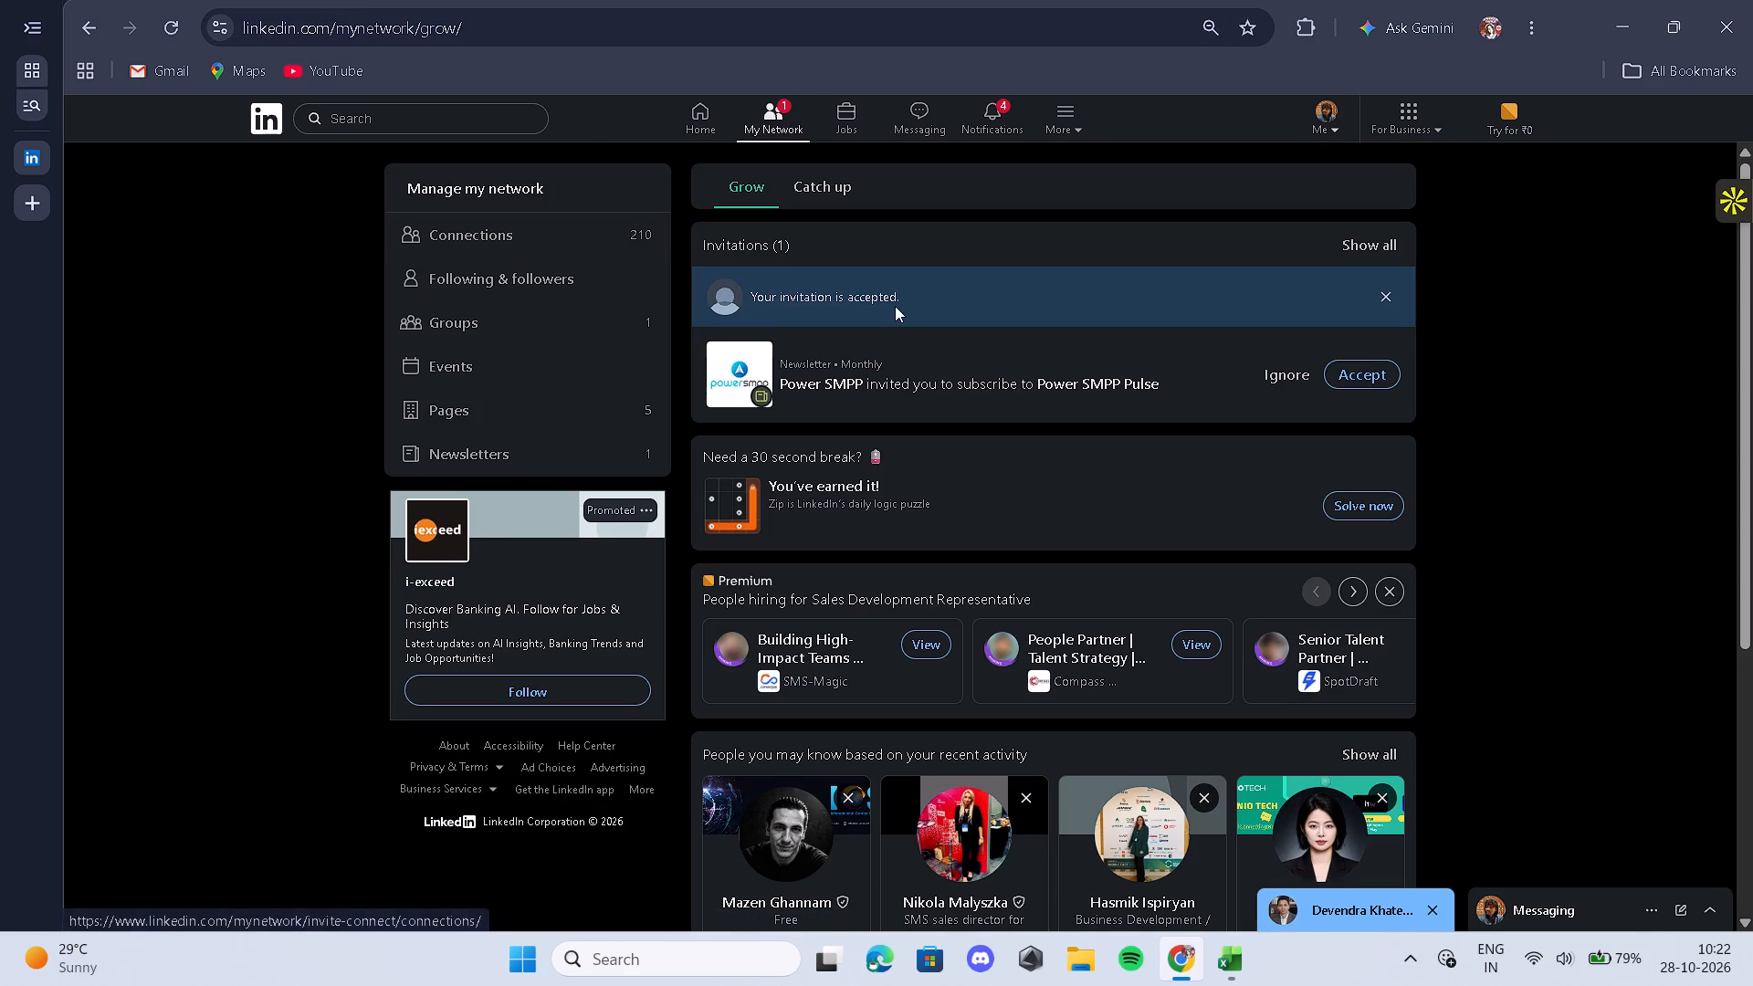
{"action": "left_click", "coordinate": [1358, 249]}
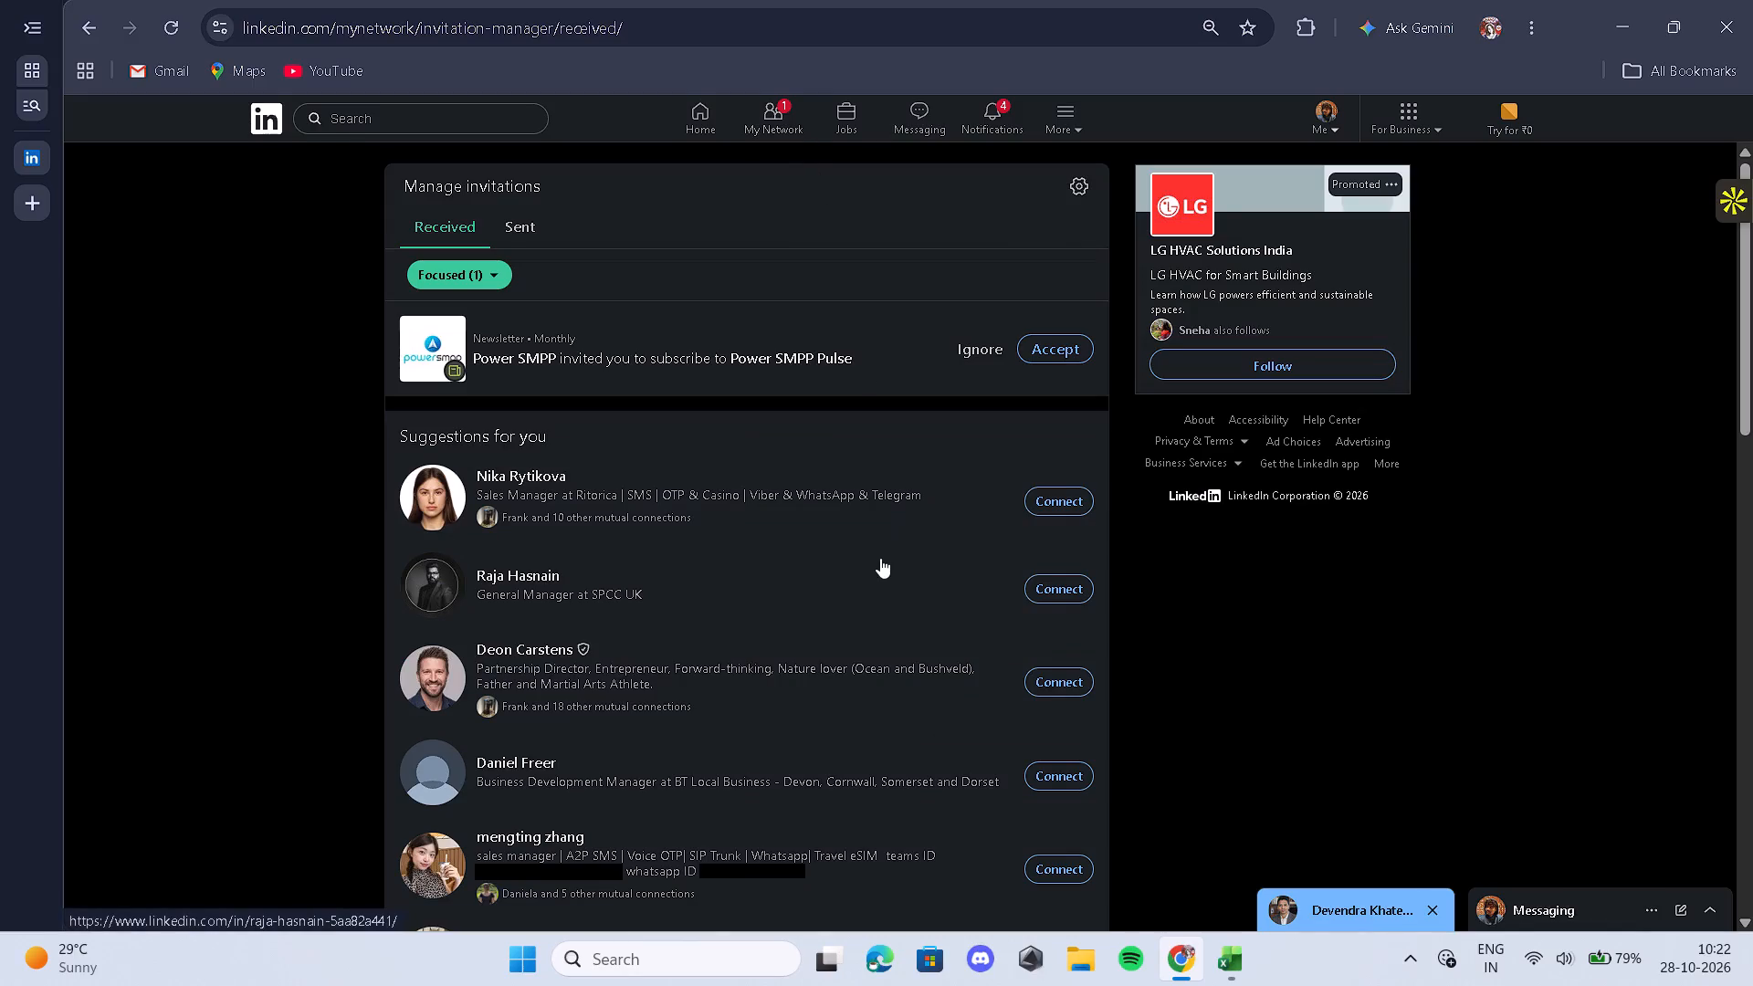
Go back to My Network and look through the list of LinkedIn connections for recently added people.
{"action": "left_click", "coordinate": [787, 112]}
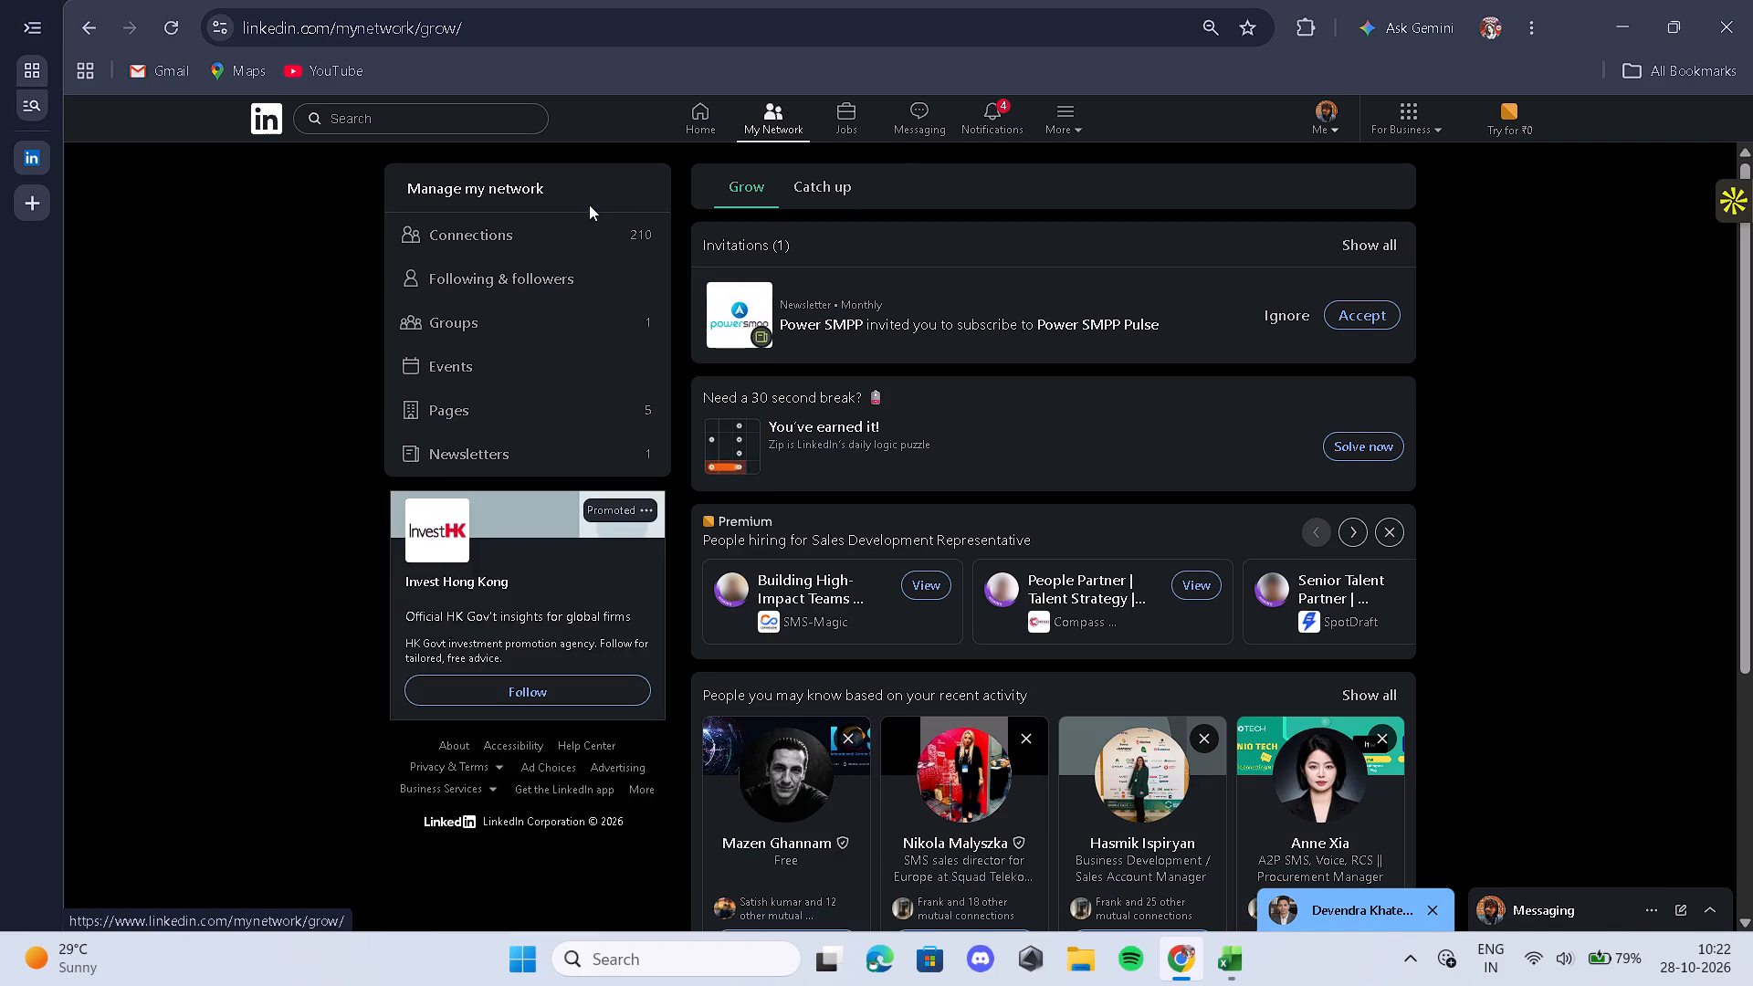
{"action": "left_click", "coordinate": [583, 229]}
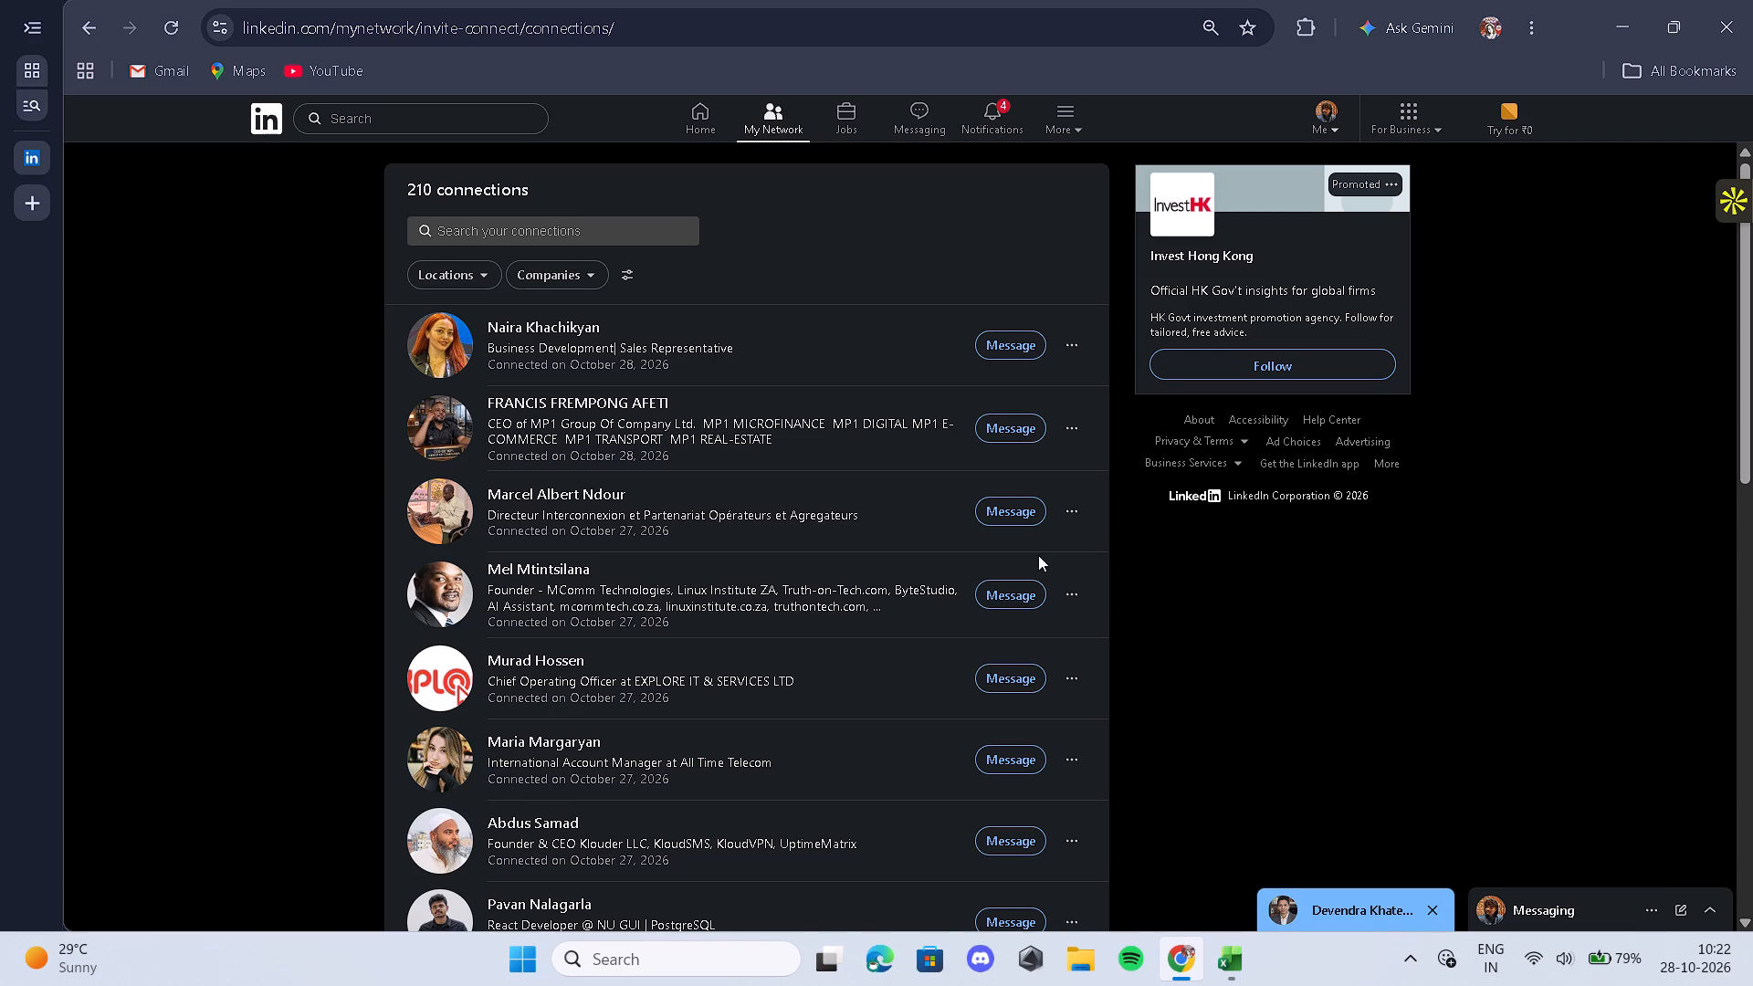
{"action": "scroll", "coordinate": [1038, 555], "scroll_direction": "down", "scroll_amount": 2}
{"action": "scroll", "coordinate": [1038, 552], "scroll_direction": "up", "scroll_amount": 8}
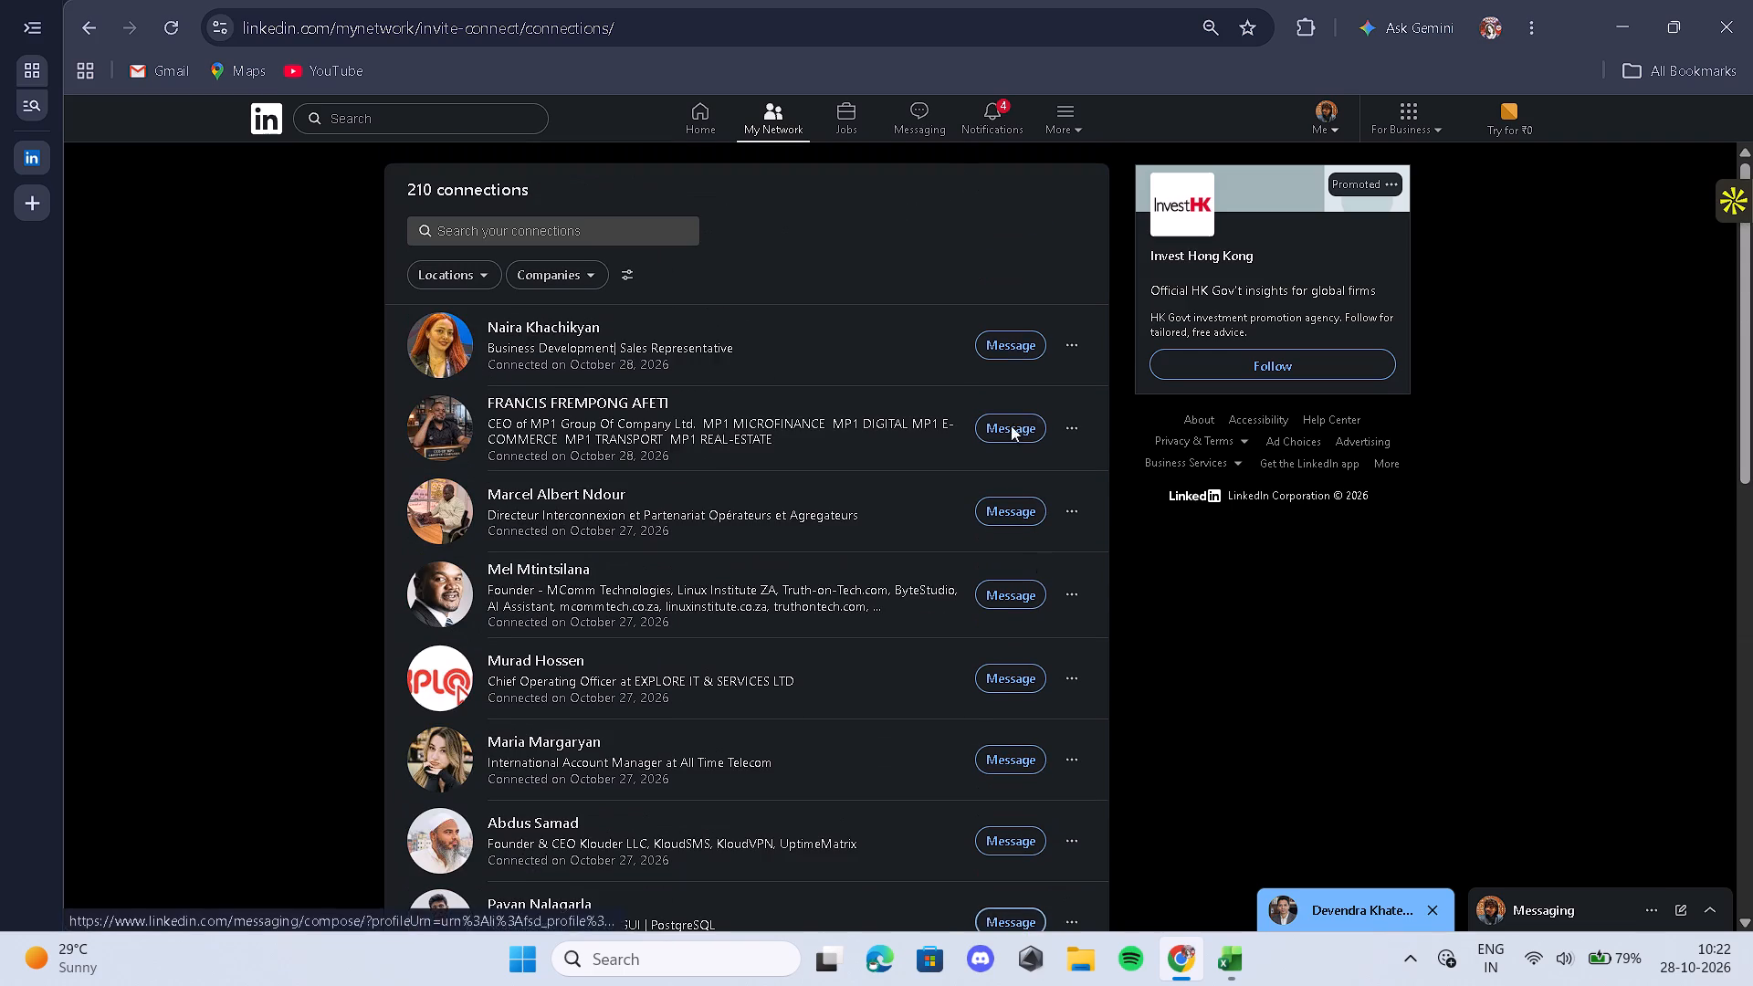
Check the LinkedIn notifications.
{"action": "left_click", "coordinate": [1005, 117]}
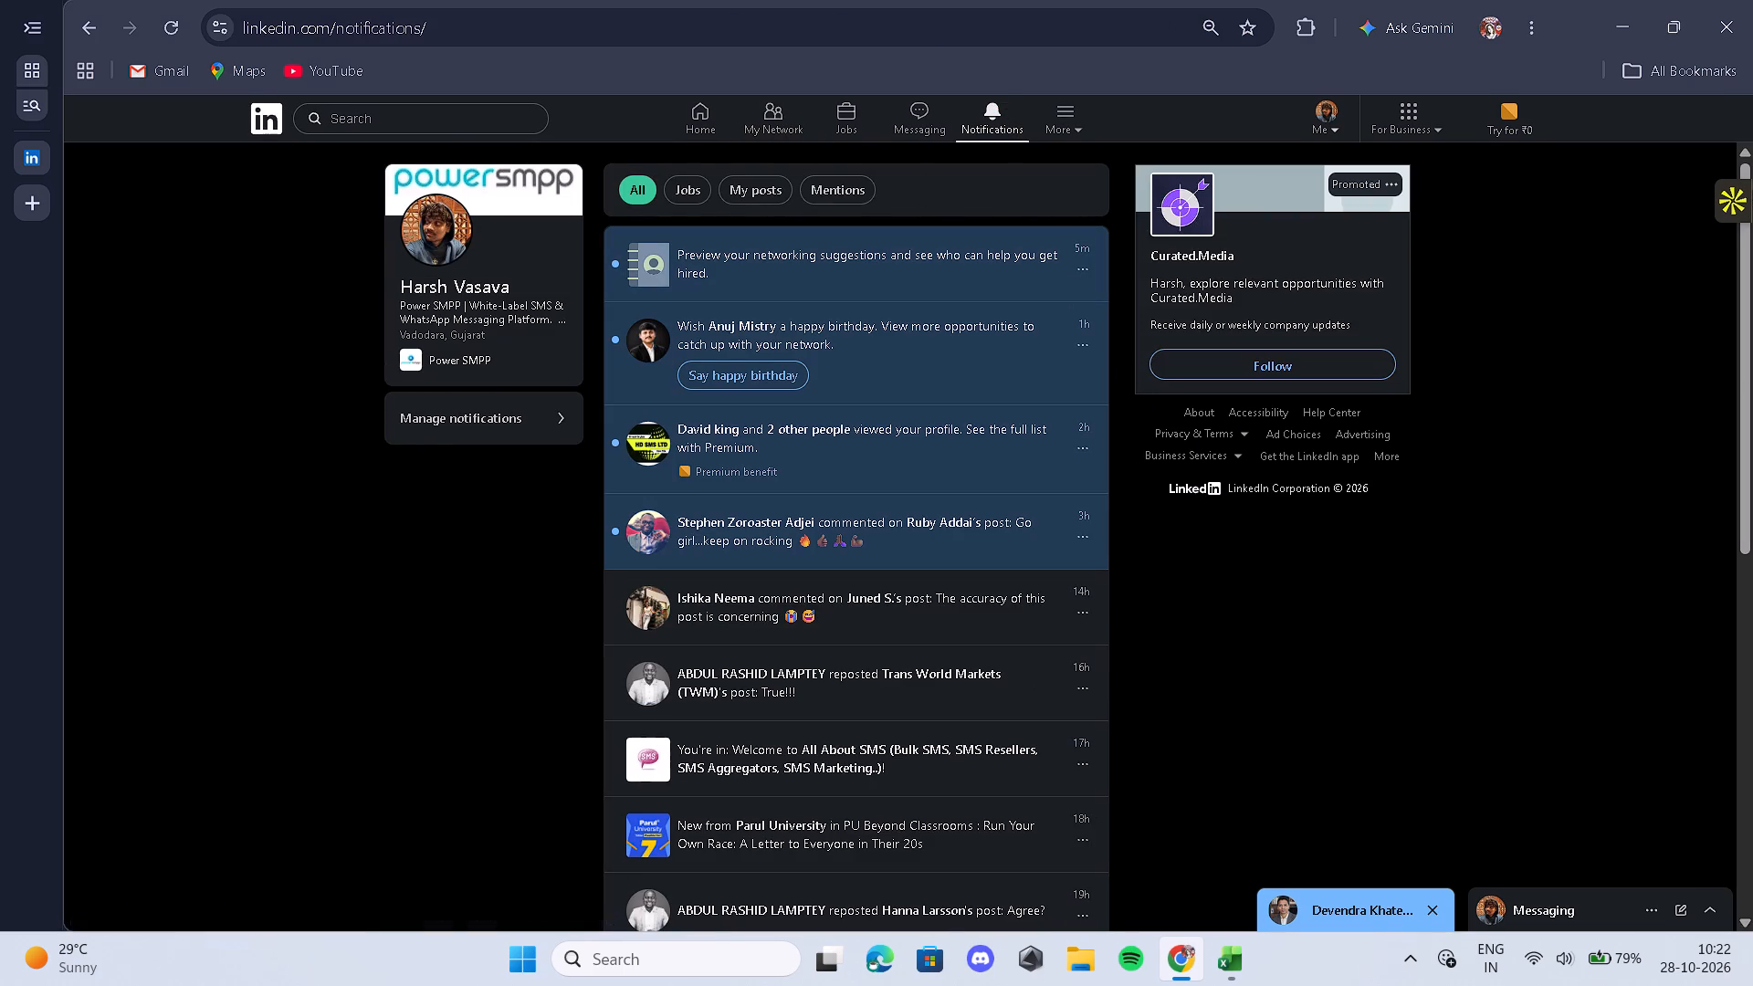
Return to the LinkedIn home feed, browse its posts, and refresh it for new ones.
{"action": "left_click", "coordinate": [700, 131]}
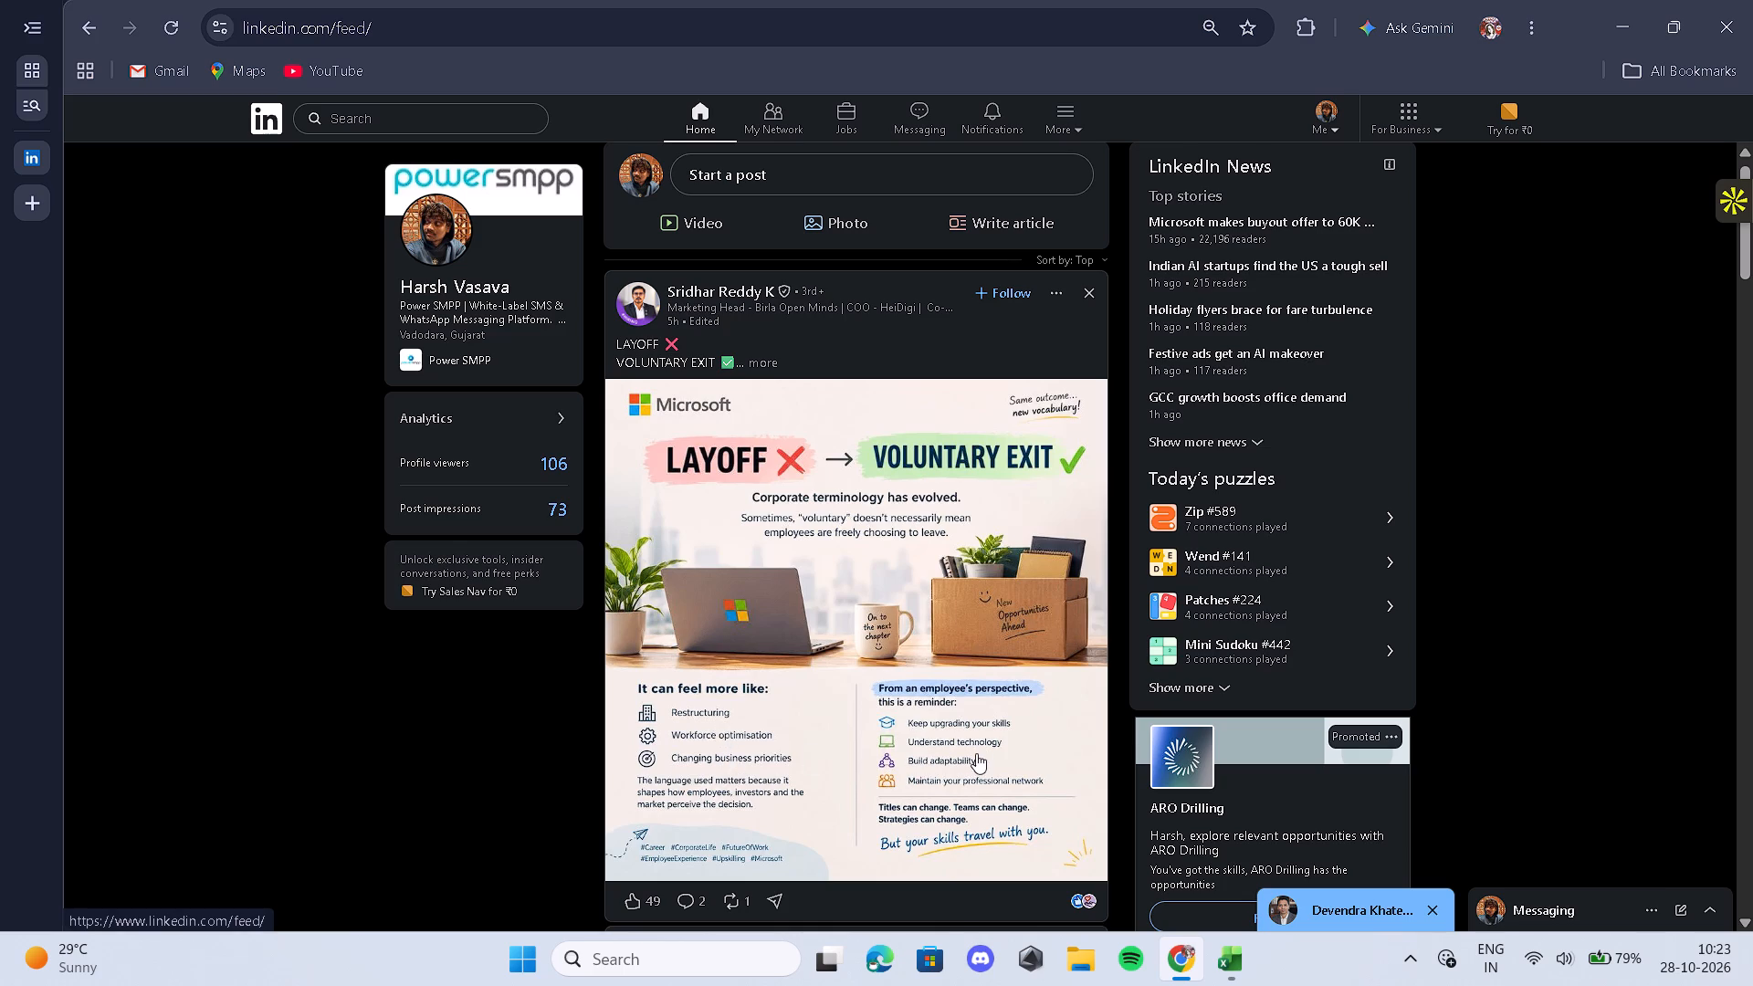
{"action": "scroll", "coordinate": [977, 760], "scroll_direction": "down", "scroll_amount": 3}
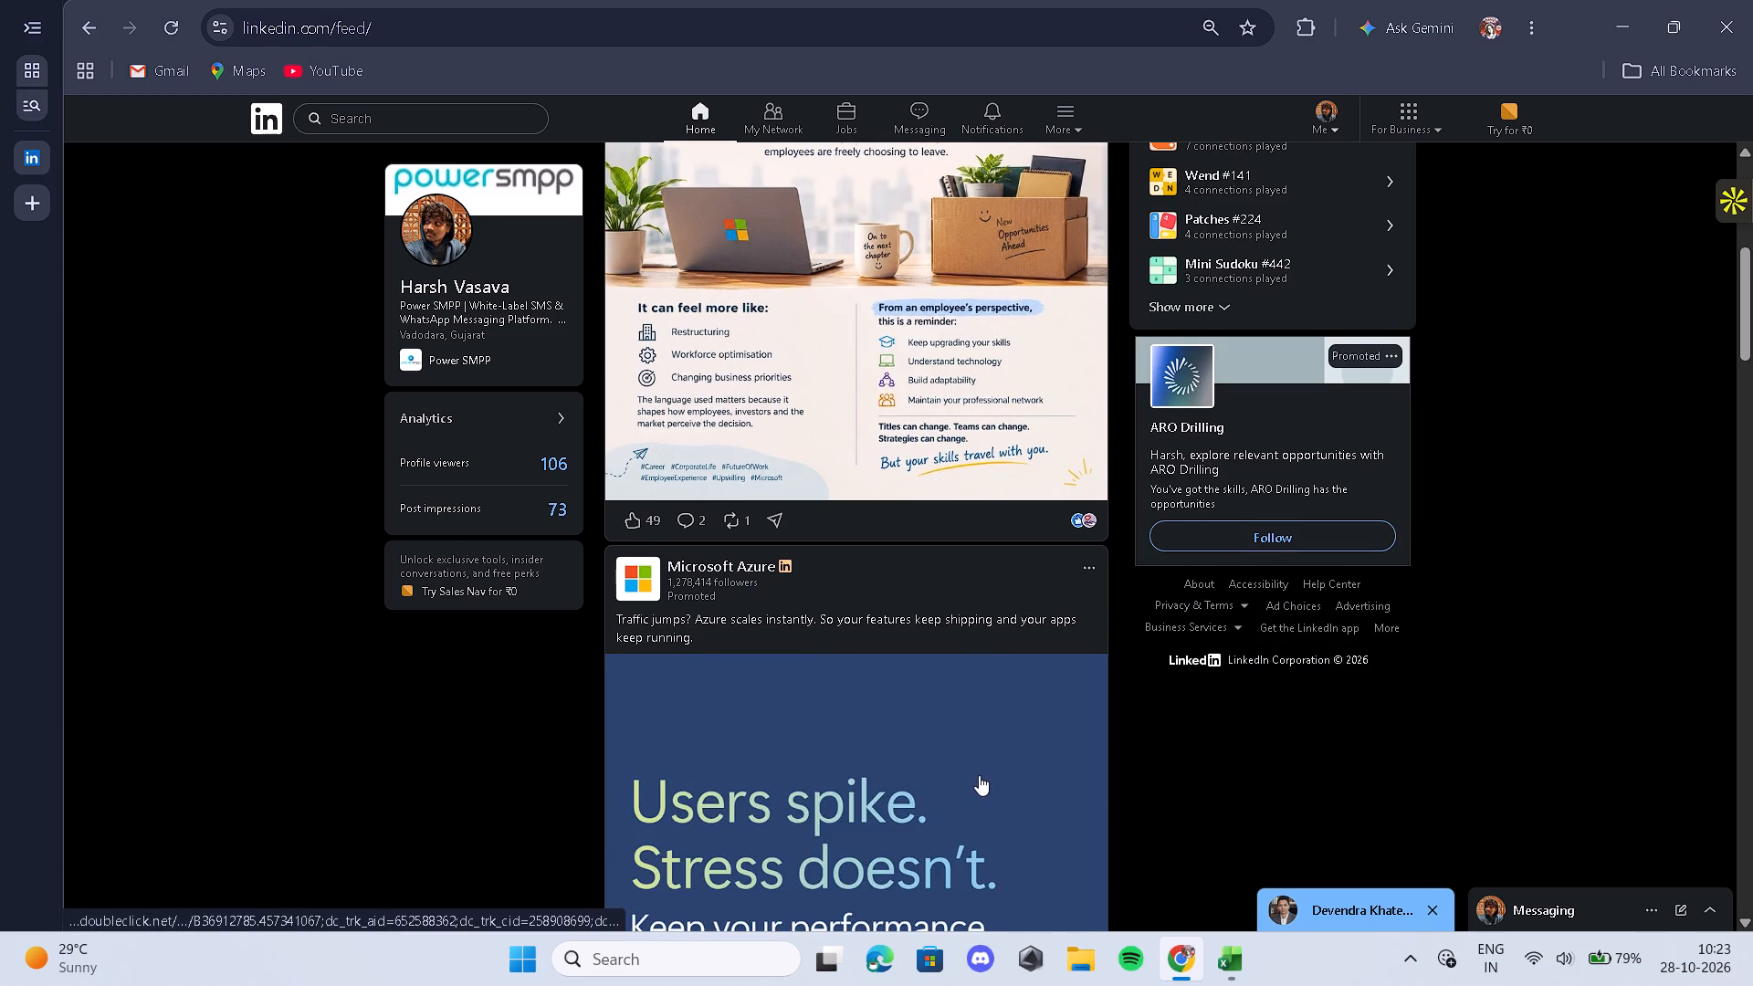
{"action": "scroll", "coordinate": [979, 776], "scroll_direction": "down", "scroll_amount": 4}
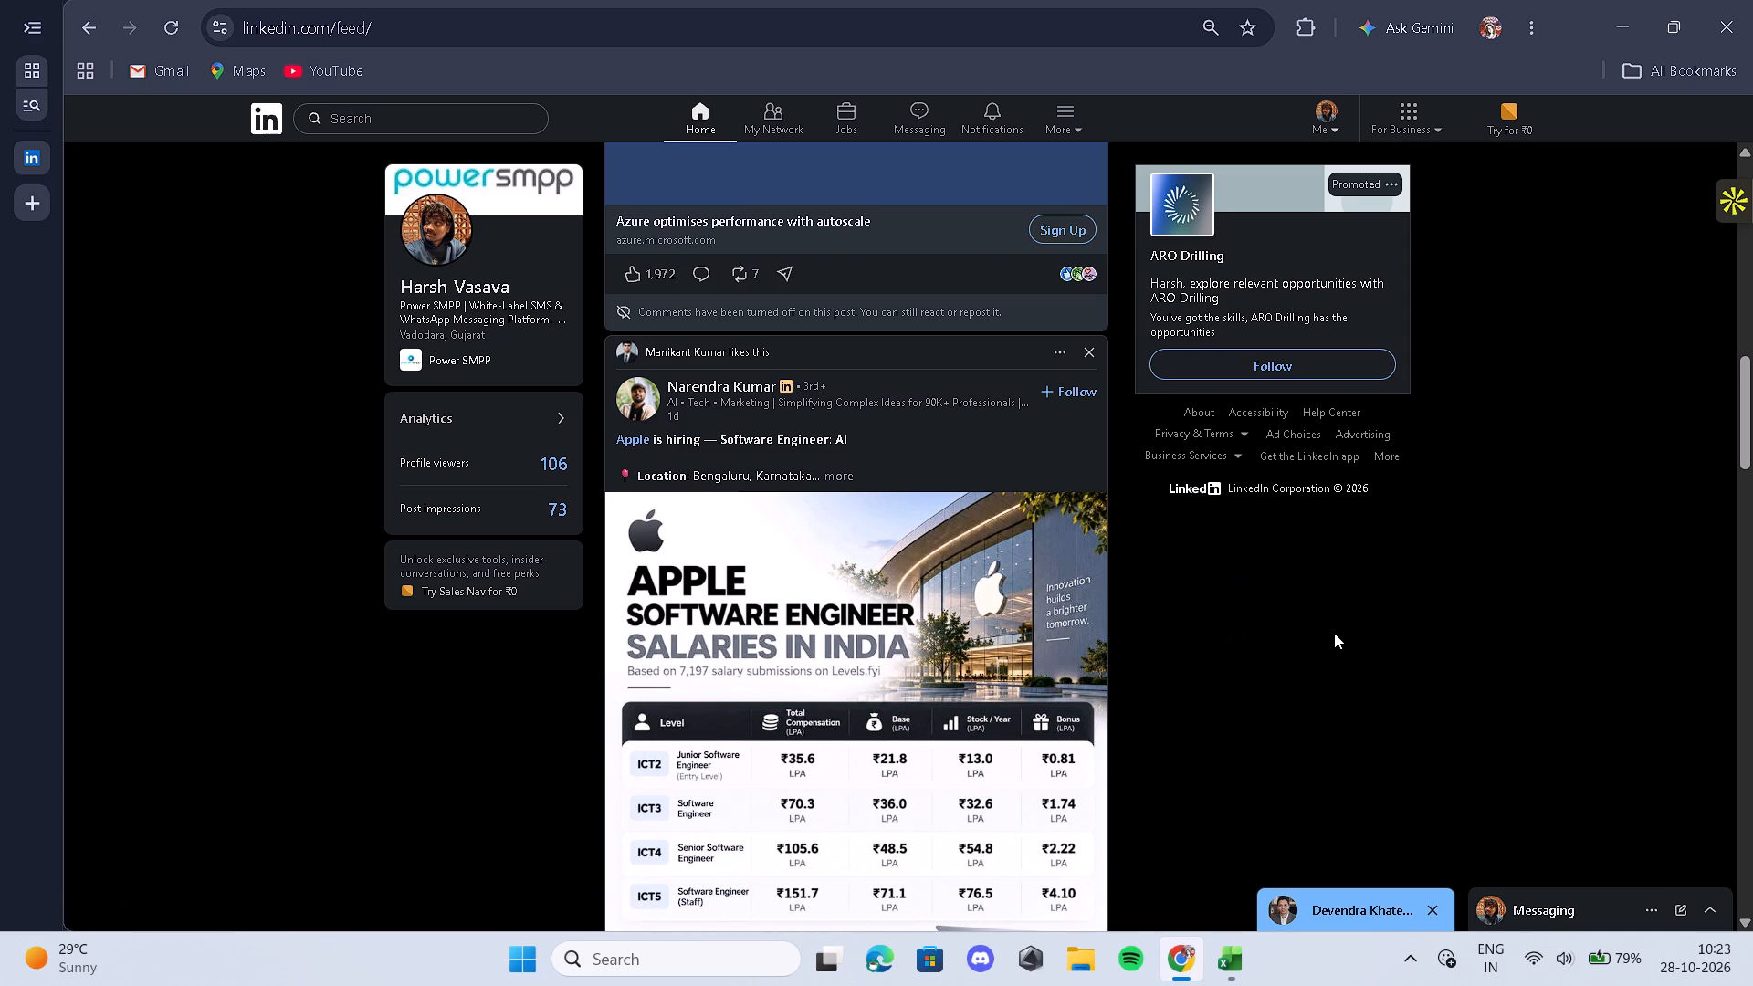
{"action": "triple_click", "coordinate": [708, 123]}
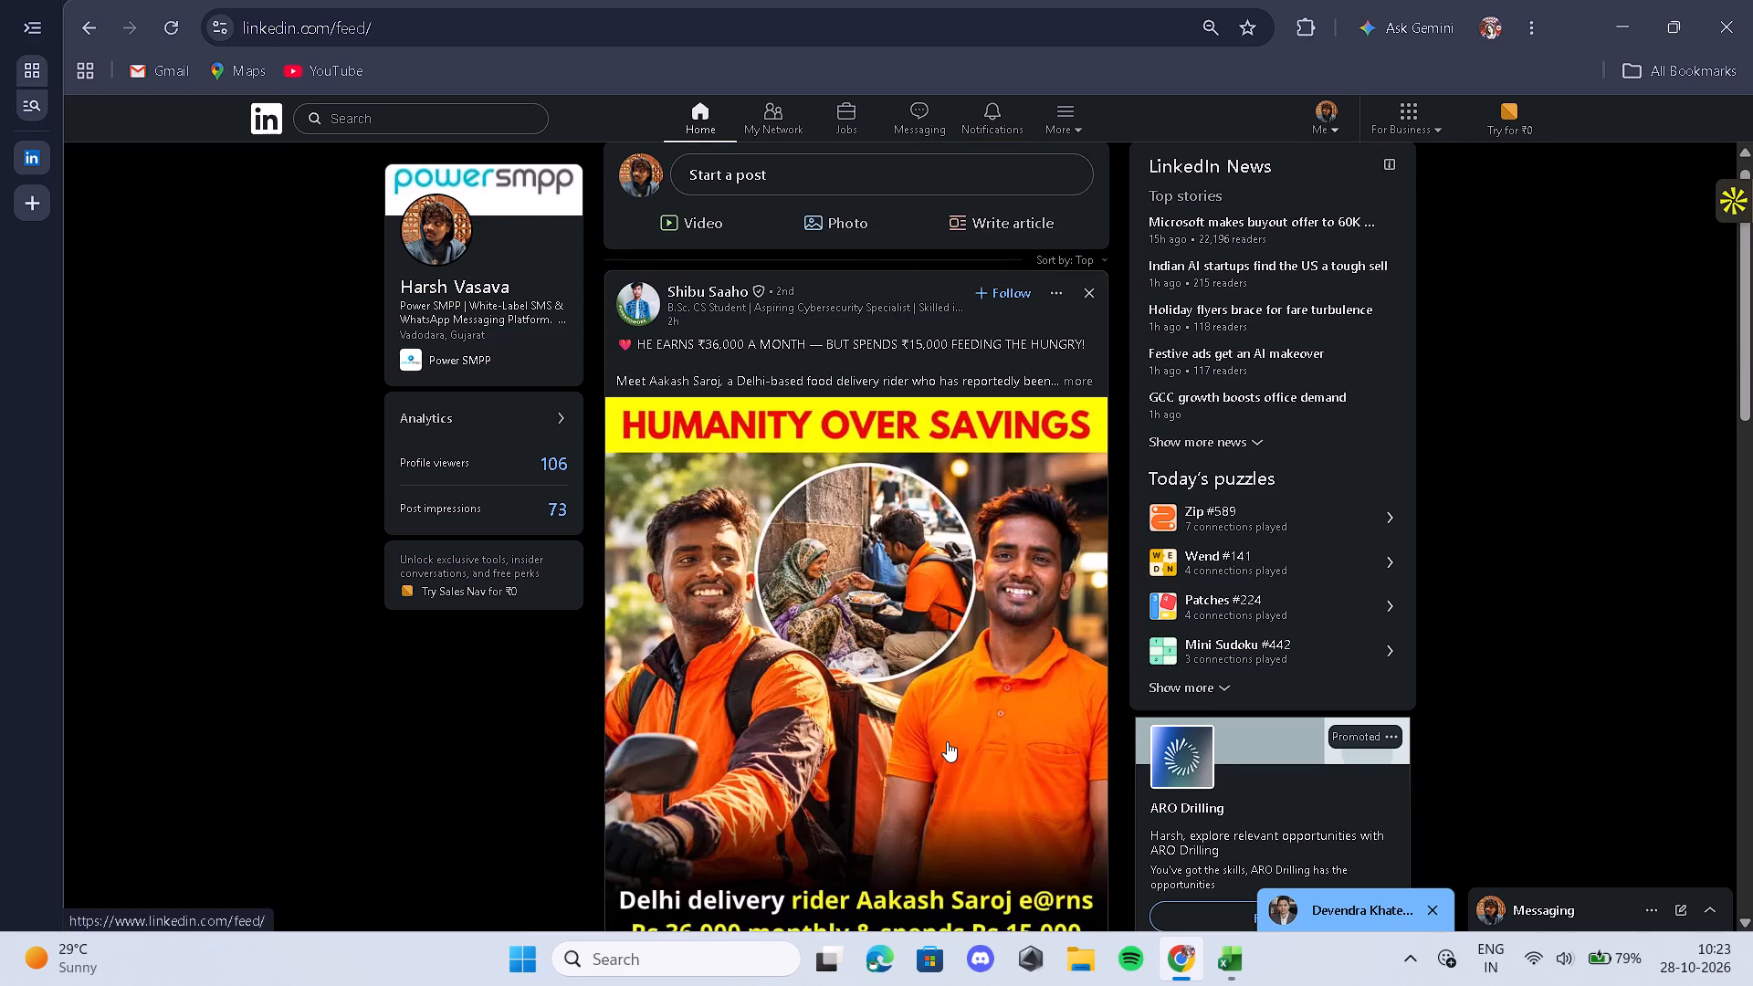
{"action": "scroll", "coordinate": [960, 717], "scroll_direction": "down", "scroll_amount": 5}
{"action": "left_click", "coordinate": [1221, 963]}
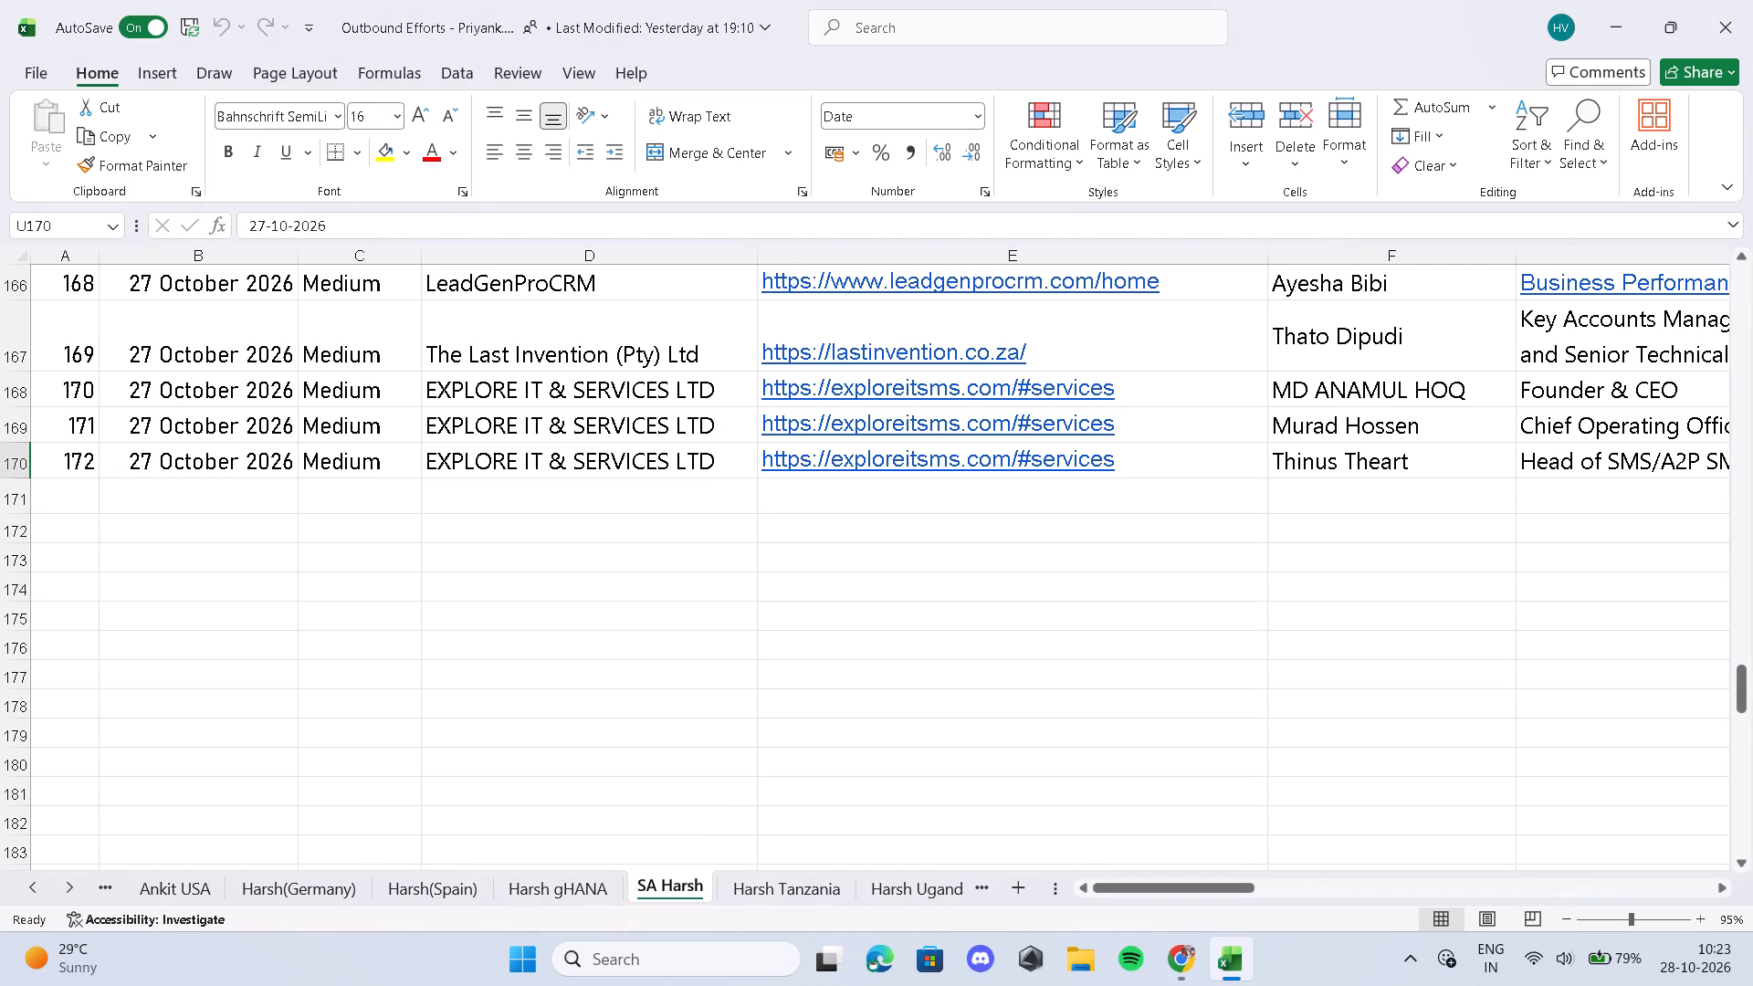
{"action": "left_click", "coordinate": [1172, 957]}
Launch Google Chrome from the recent Windows searches and open the profile that holds the Sales Navigator session.
{"action": "left_click", "coordinate": [765, 965]}
{"action": "left_click", "coordinate": [729, 258]}
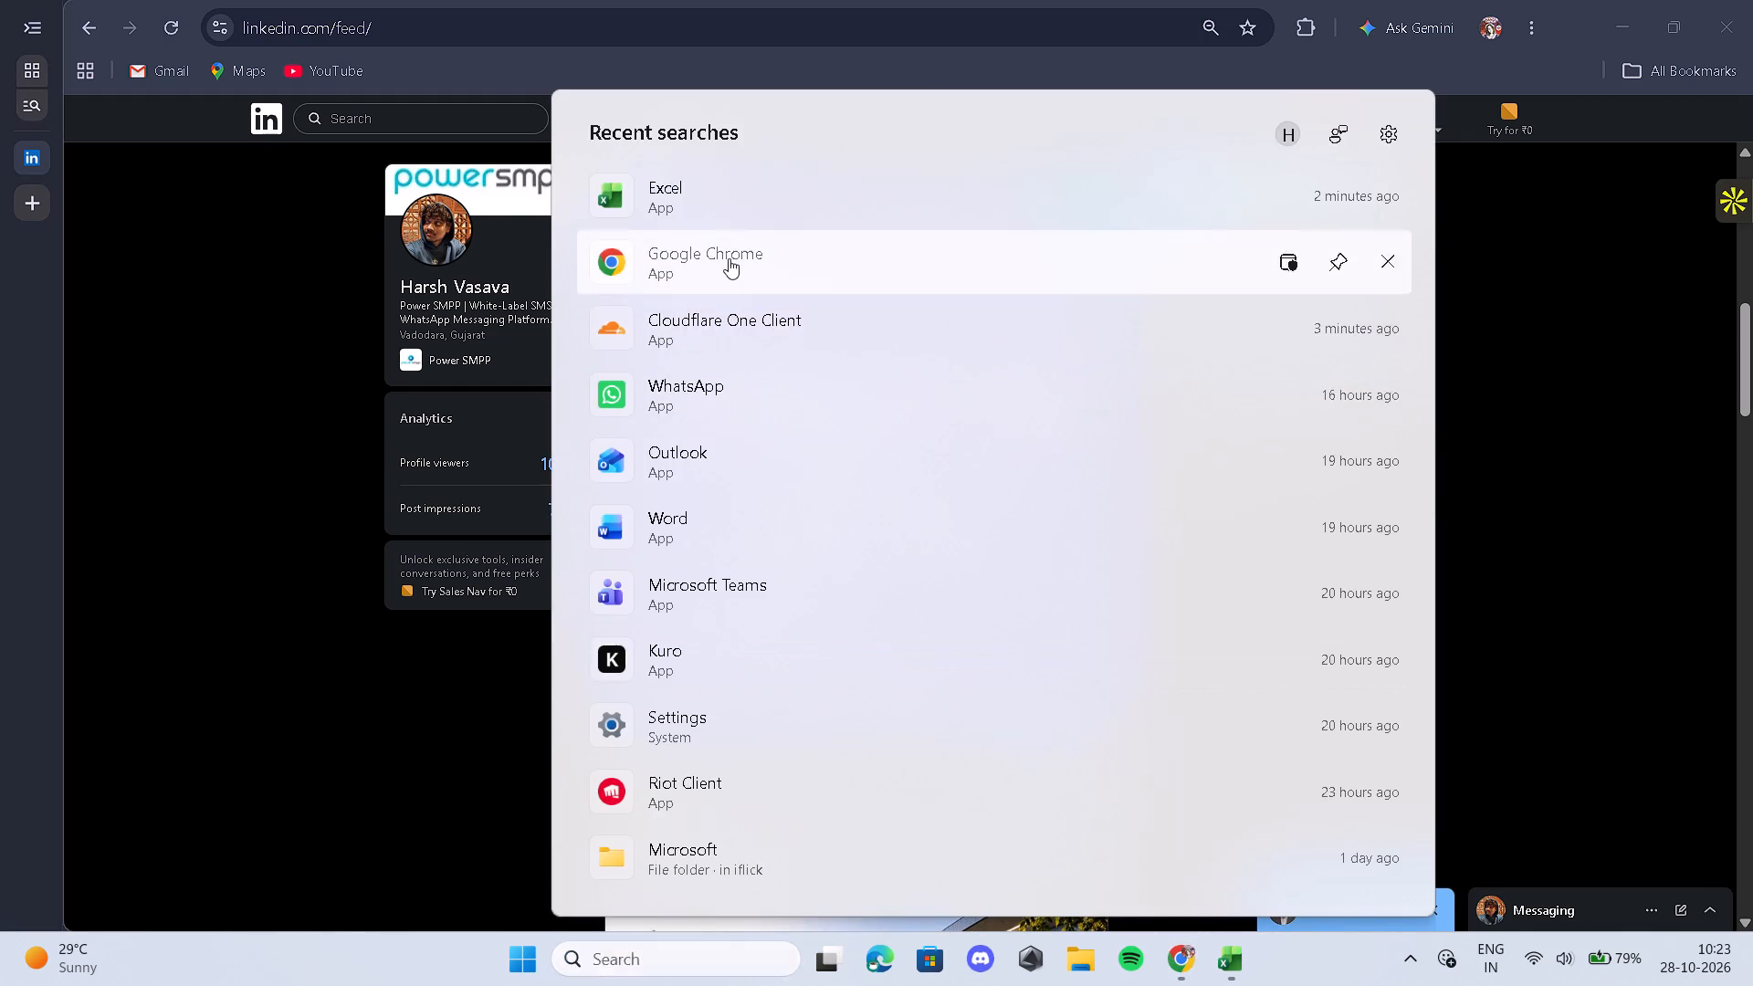
{"action": "left_click", "coordinate": [550, 703]}
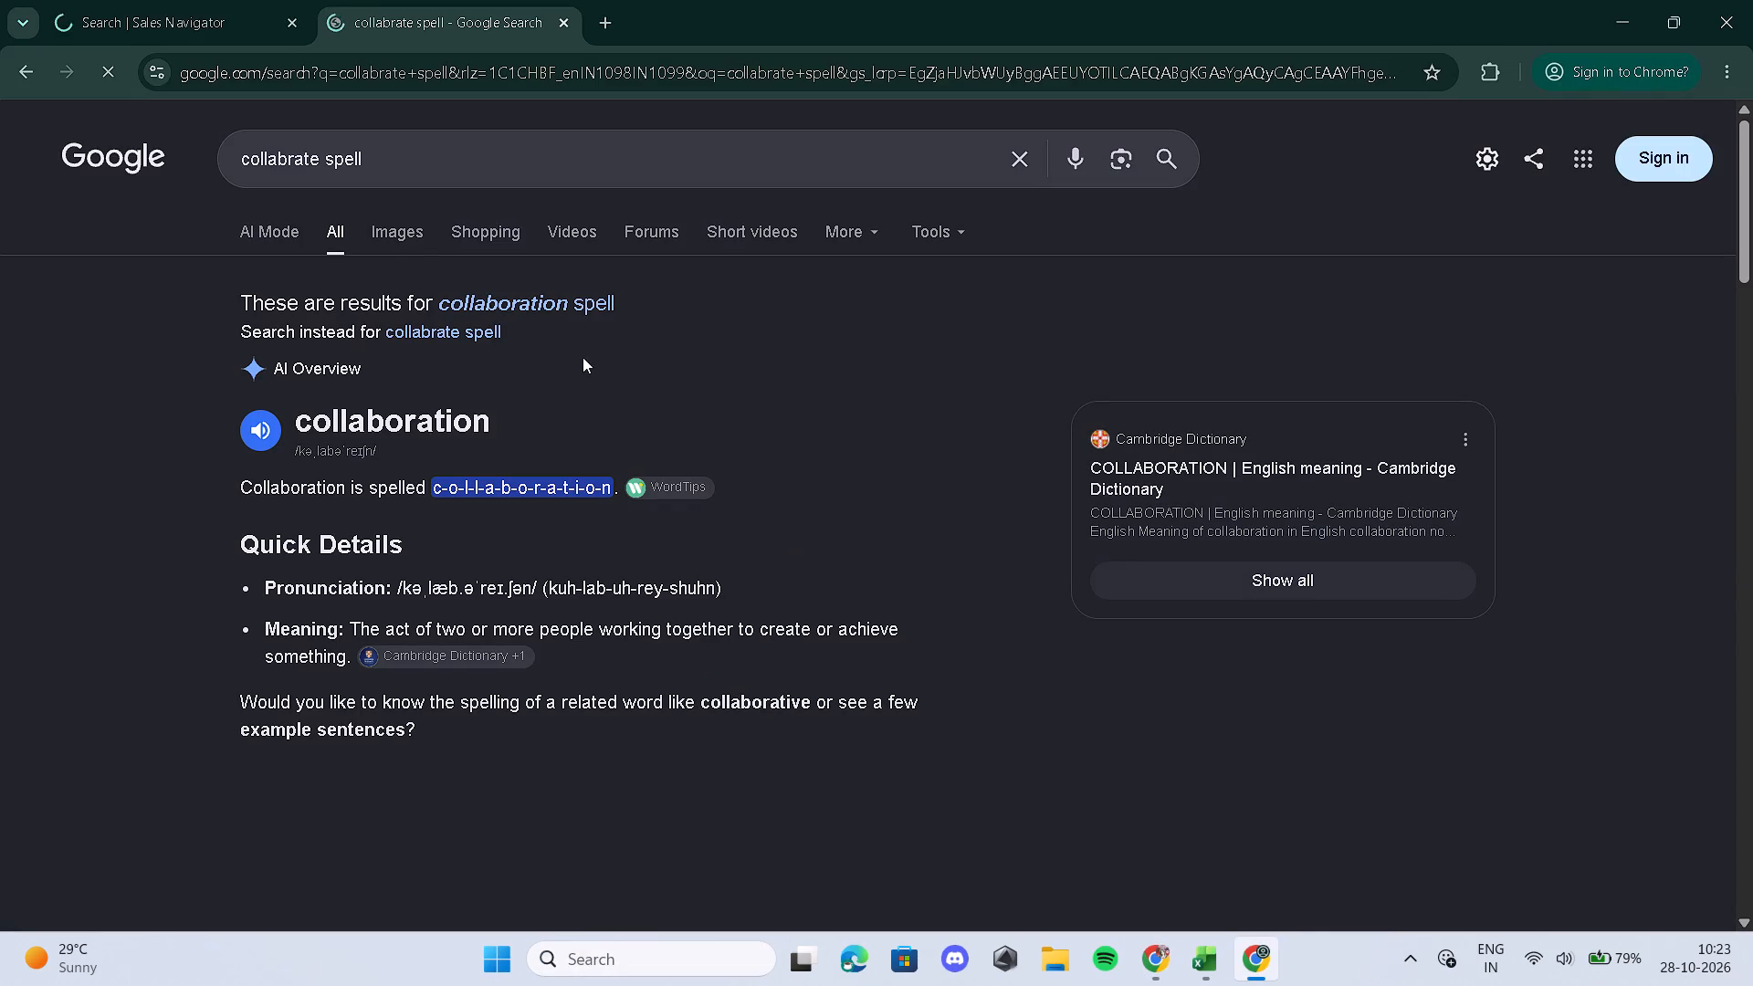
Close the Google results for "collabrate spell".
{"action": "left_click", "coordinate": [562, 24]}
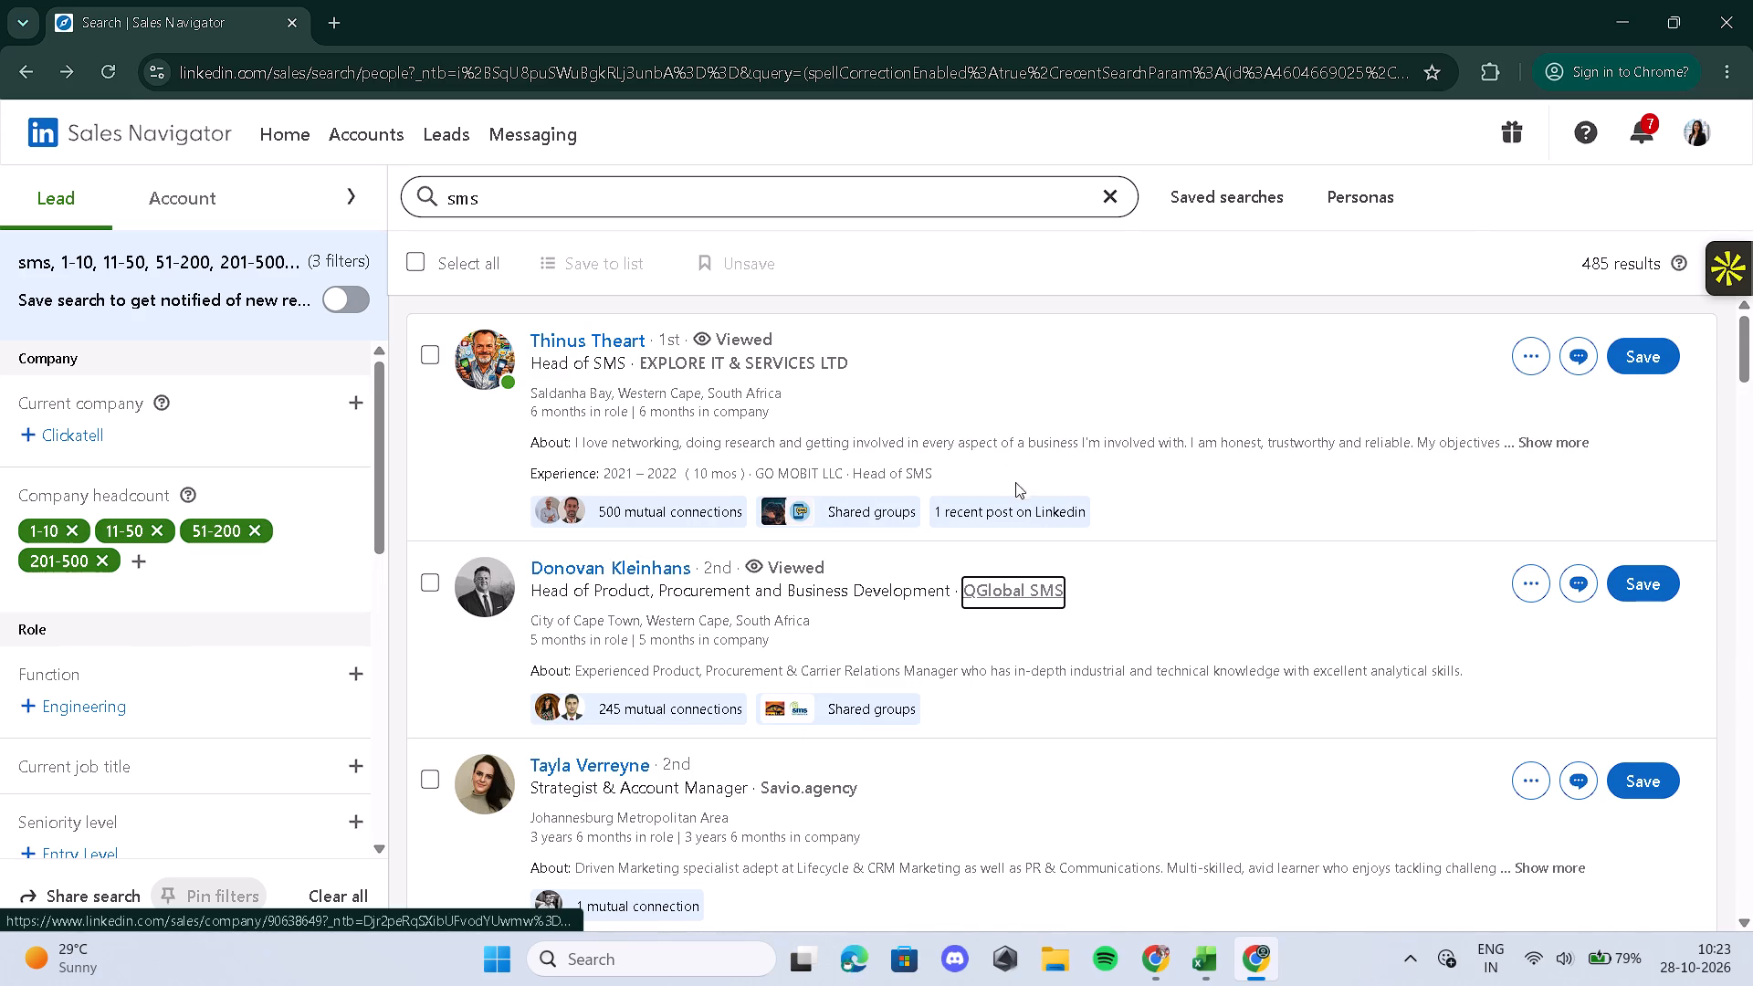
Open the Savio.agency company page from the "sms" lead results in a new tab and switch to it.
{"action": "scroll", "coordinate": [1075, 428], "scroll_direction": "down", "scroll_amount": 2}
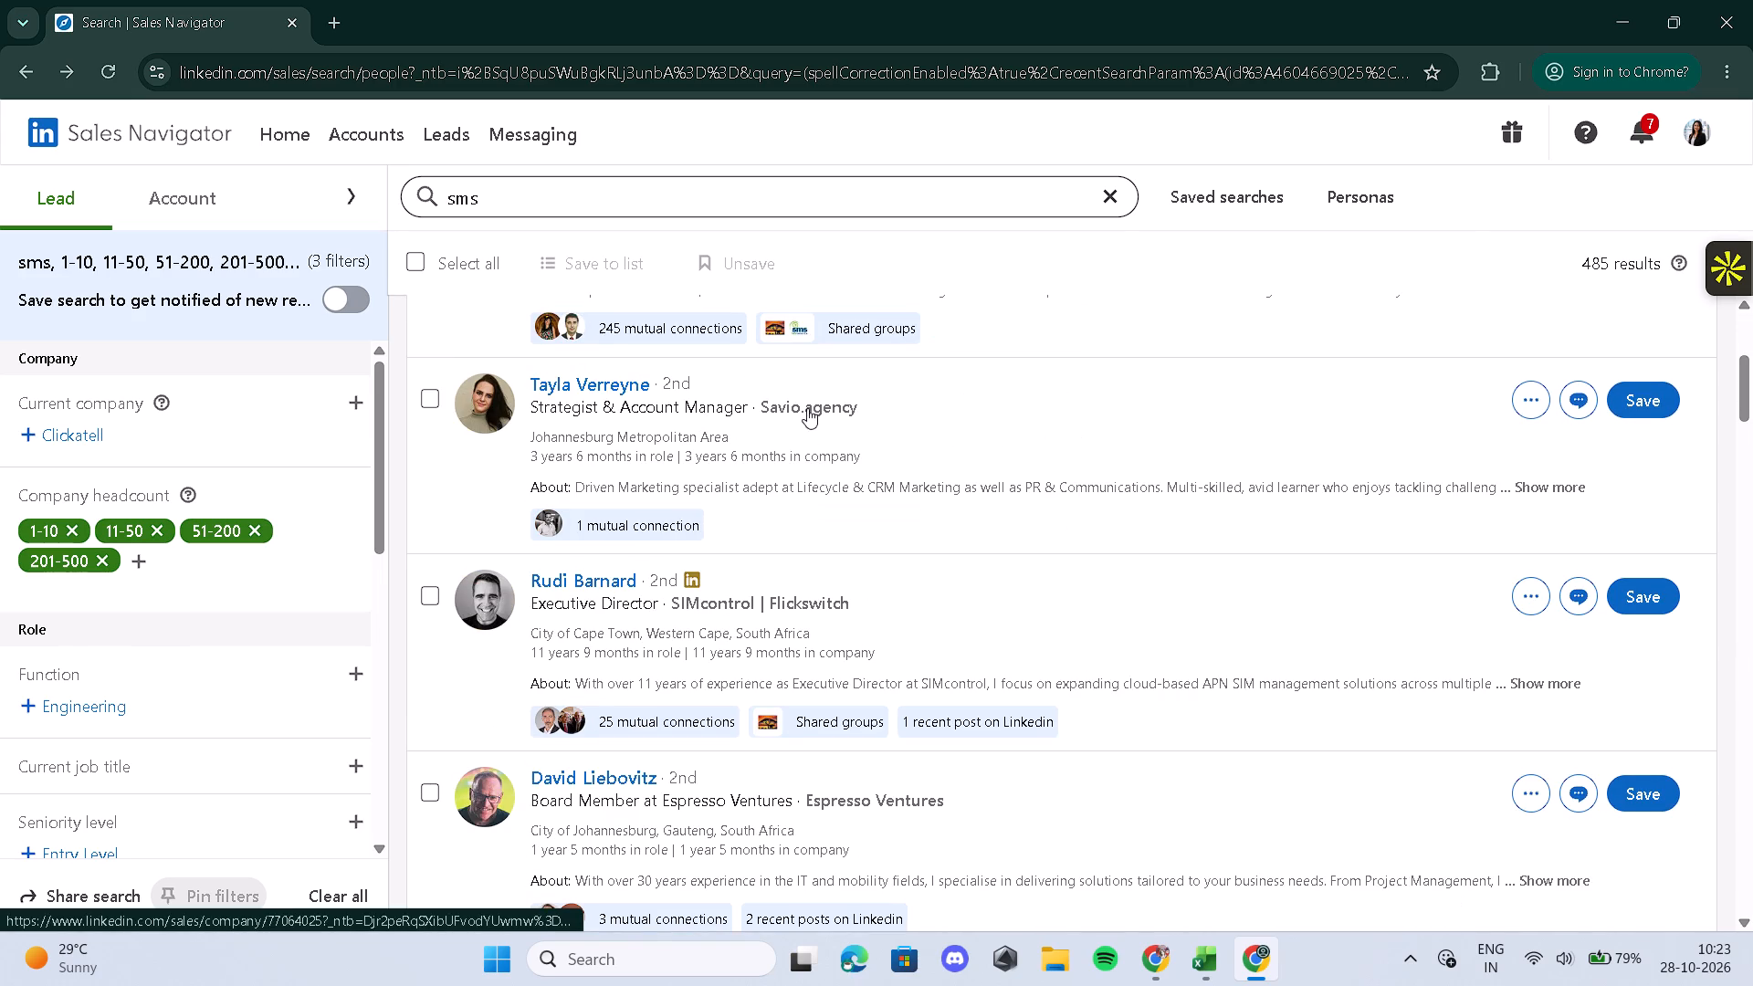
{"action": "right_click", "coordinate": [807, 407]}
{"action": "left_click", "coordinate": [924, 435]}
{"action": "left_click", "coordinate": [515, 0]}
{"action": "left_click", "coordinate": [187, 0]}
{"action": "left_click", "coordinate": [374, 0]}
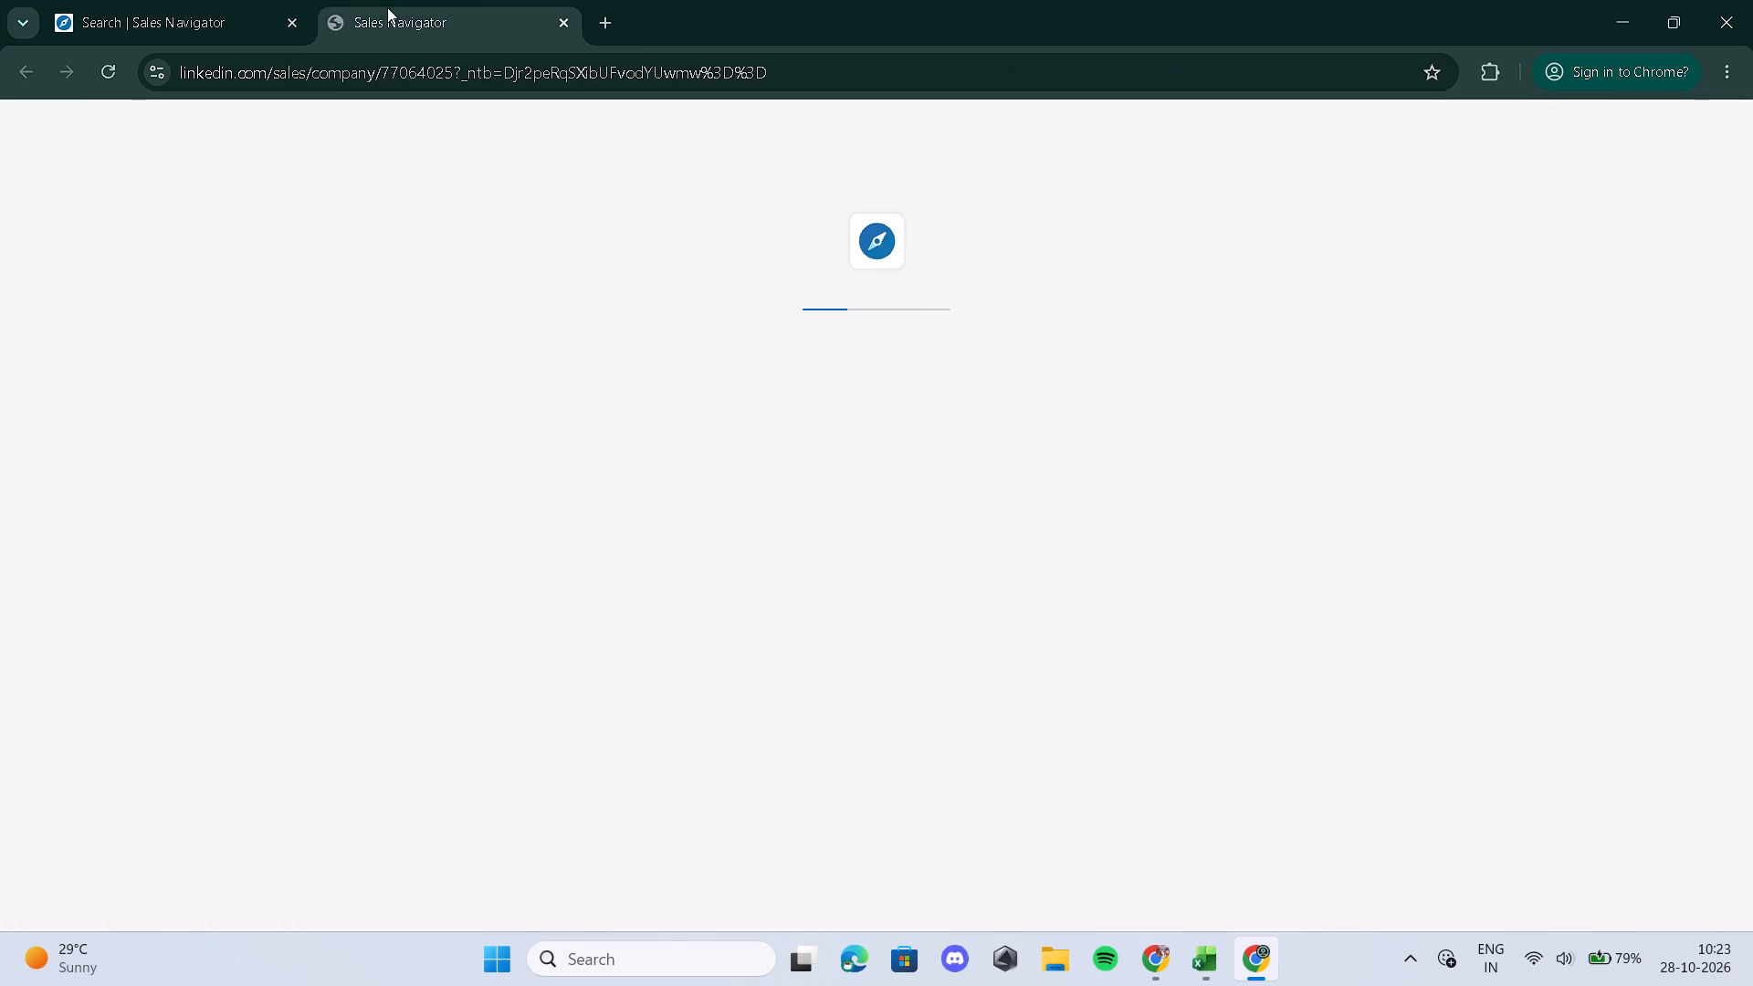
{"action": "left_click", "coordinate": [149, 0]}
{"action": "left_click", "coordinate": [407, 6]}
{"action": "left_click", "coordinate": [213, 0]}
{"action": "left_click", "coordinate": [395, 2]}
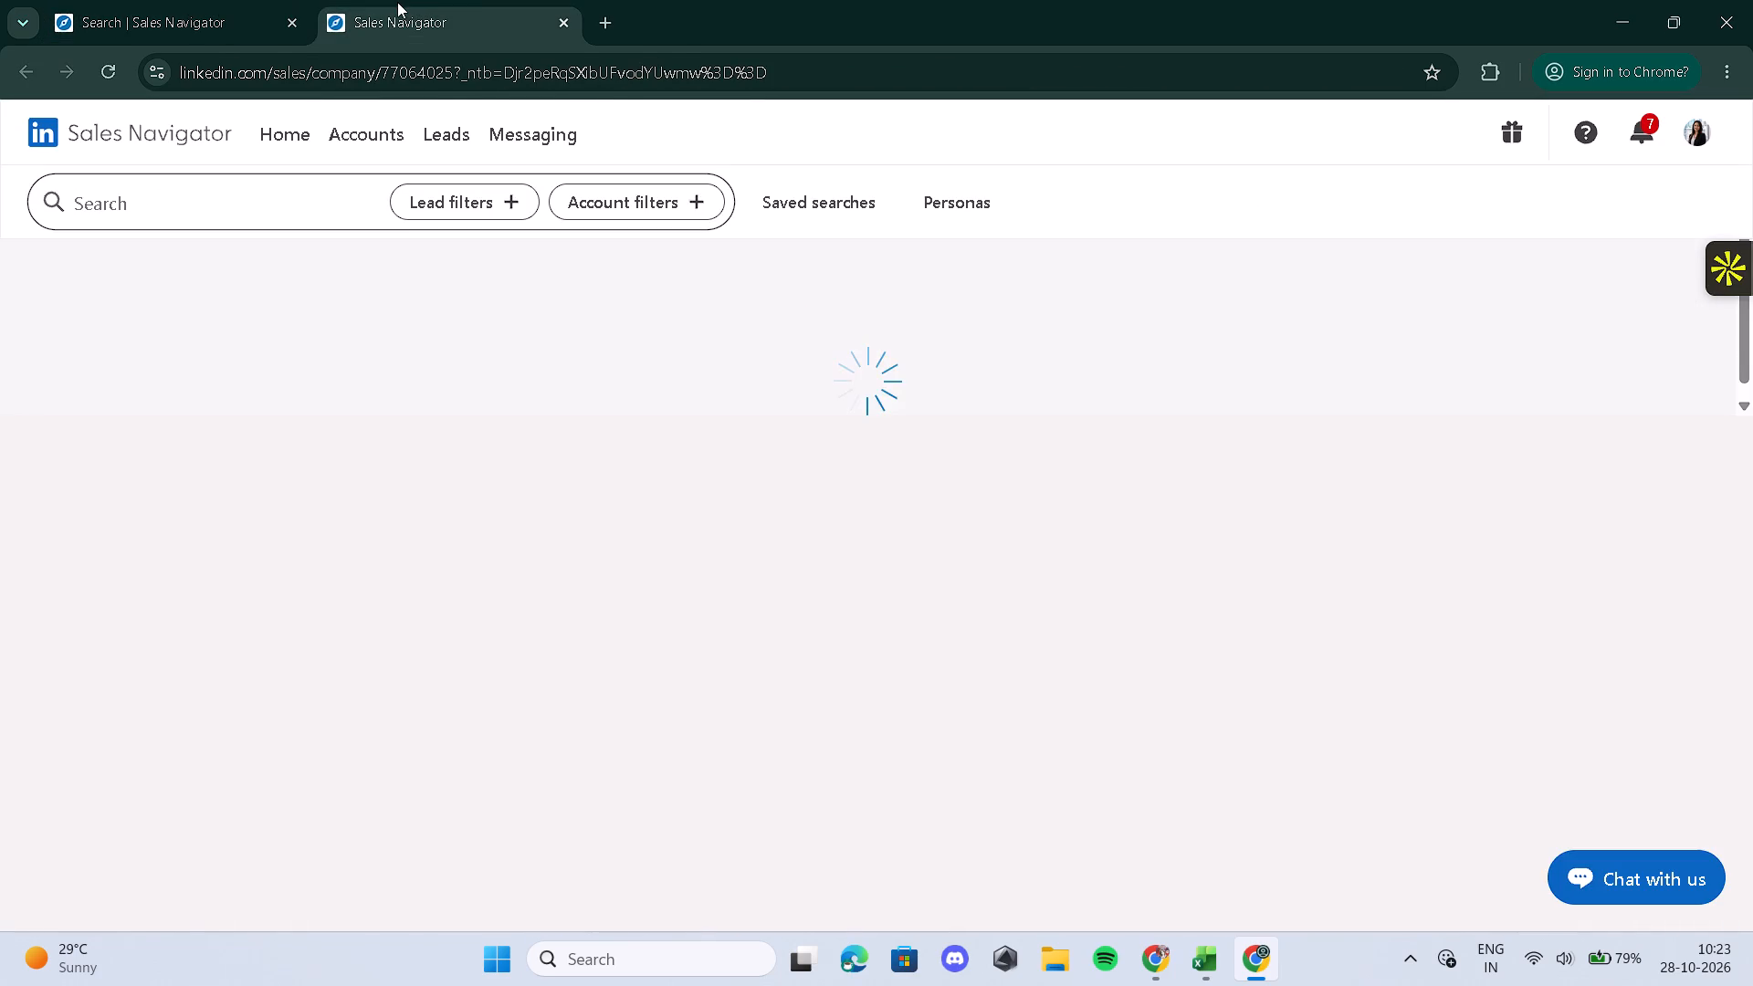
{"action": "left_click", "coordinate": [272, 0]}
{"action": "left_click", "coordinate": [519, 1]}
{"action": "left_click", "coordinate": [218, 0]}
{"action": "left_click", "coordinate": [374, 0]}
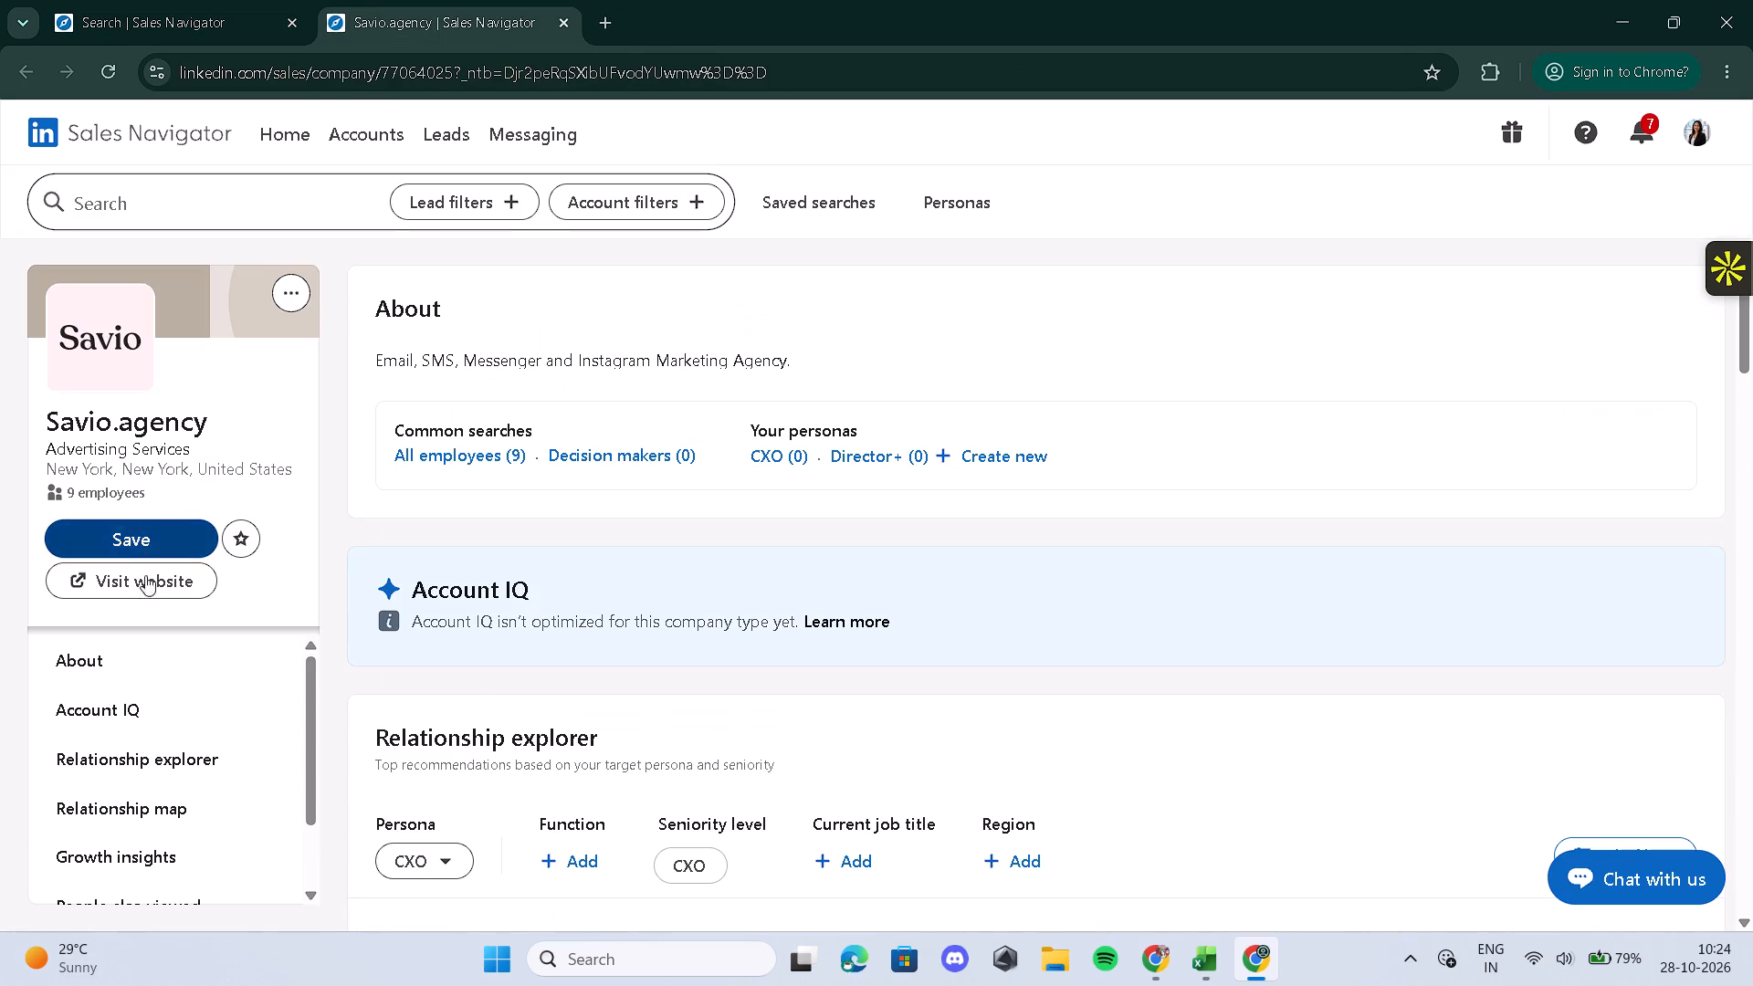
Open Savio.agency's website from its Sales Navigator company page in a new tab and switch to it.
{"action": "right_click", "coordinate": [157, 583]}
{"action": "left_click", "coordinate": [324, 606]}
{"action": "left_click", "coordinate": [265, 57]}
{"action": "left_click", "coordinate": [229, 19]}
{"action": "left_click", "coordinate": [536, 11]}
{"action": "left_click_drag", "start_coordinate": [646, 2], "coordinate": [682, 9]}
{"action": "left_click", "coordinate": [190, 0]}
{"action": "left_click_drag", "start_coordinate": [435, 0], "coordinate": [467, 0]}
{"action": "left_click", "coordinate": [673, 0]}
{"action": "left_click", "coordinate": [173, 0]}
{"action": "left_click", "coordinate": [487, 0]}
{"action": "left_click", "coordinate": [685, 0]}
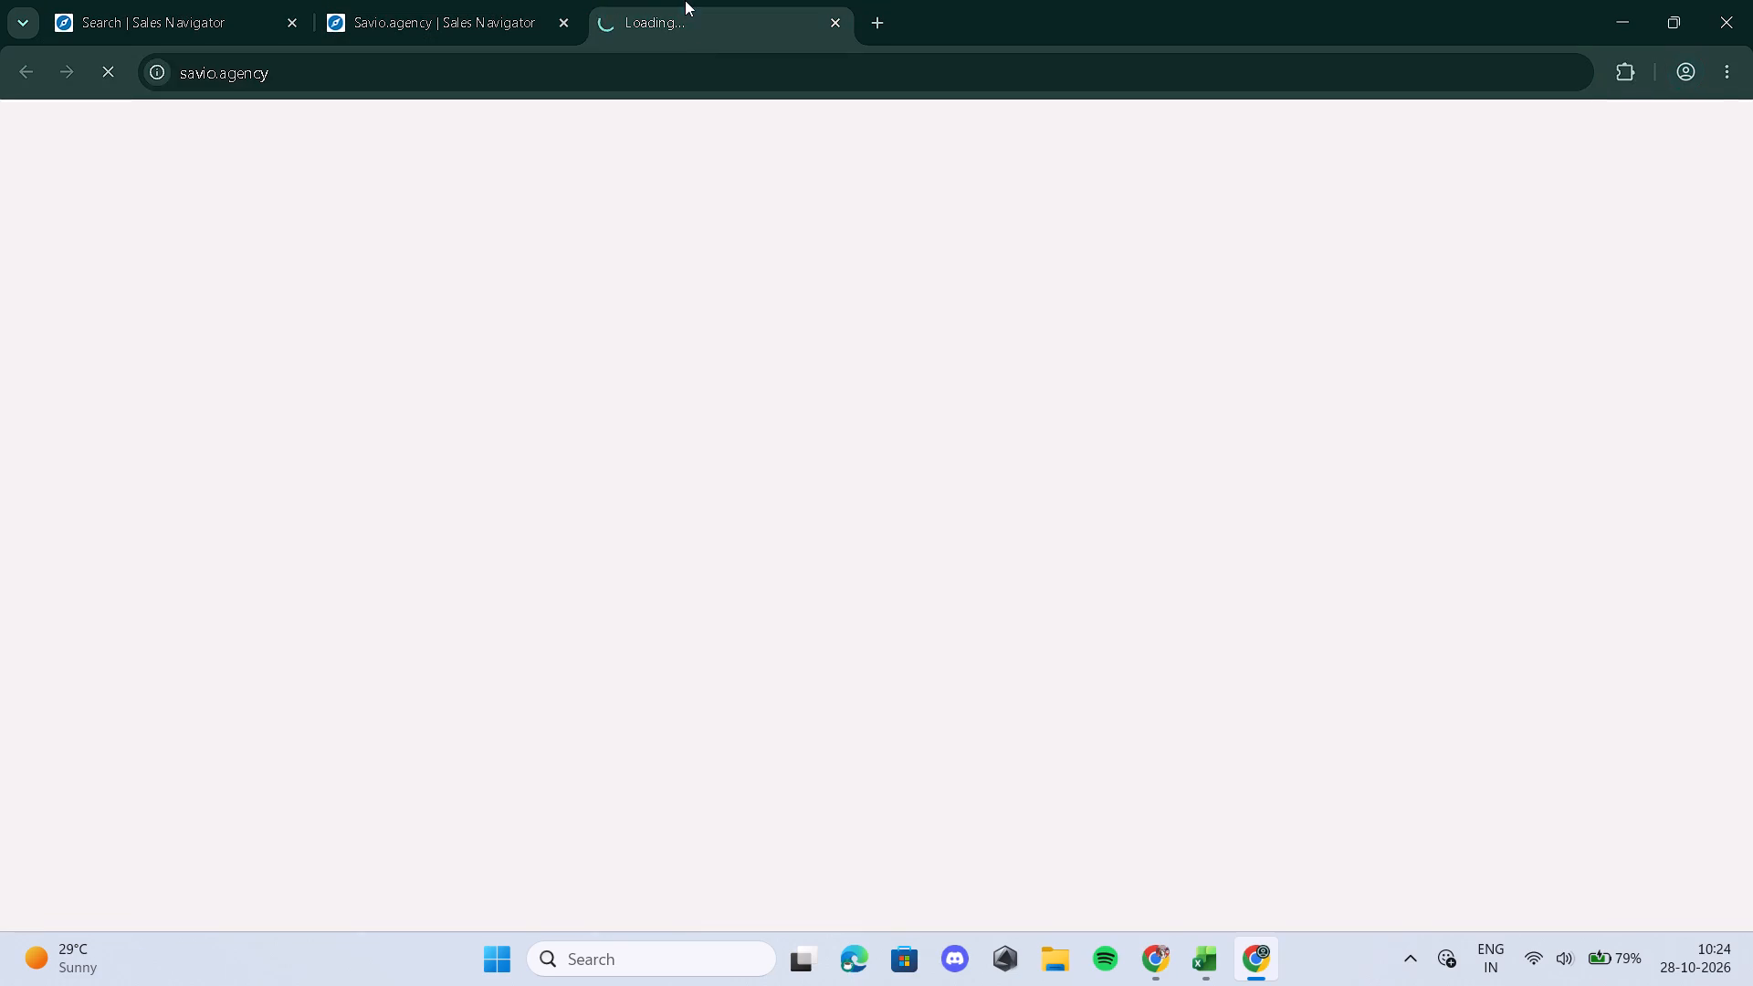
{"action": "left_click", "coordinate": [255, 0]}
{"action": "left_click", "coordinate": [536, 0]}
{"action": "left_click", "coordinate": [732, 0]}
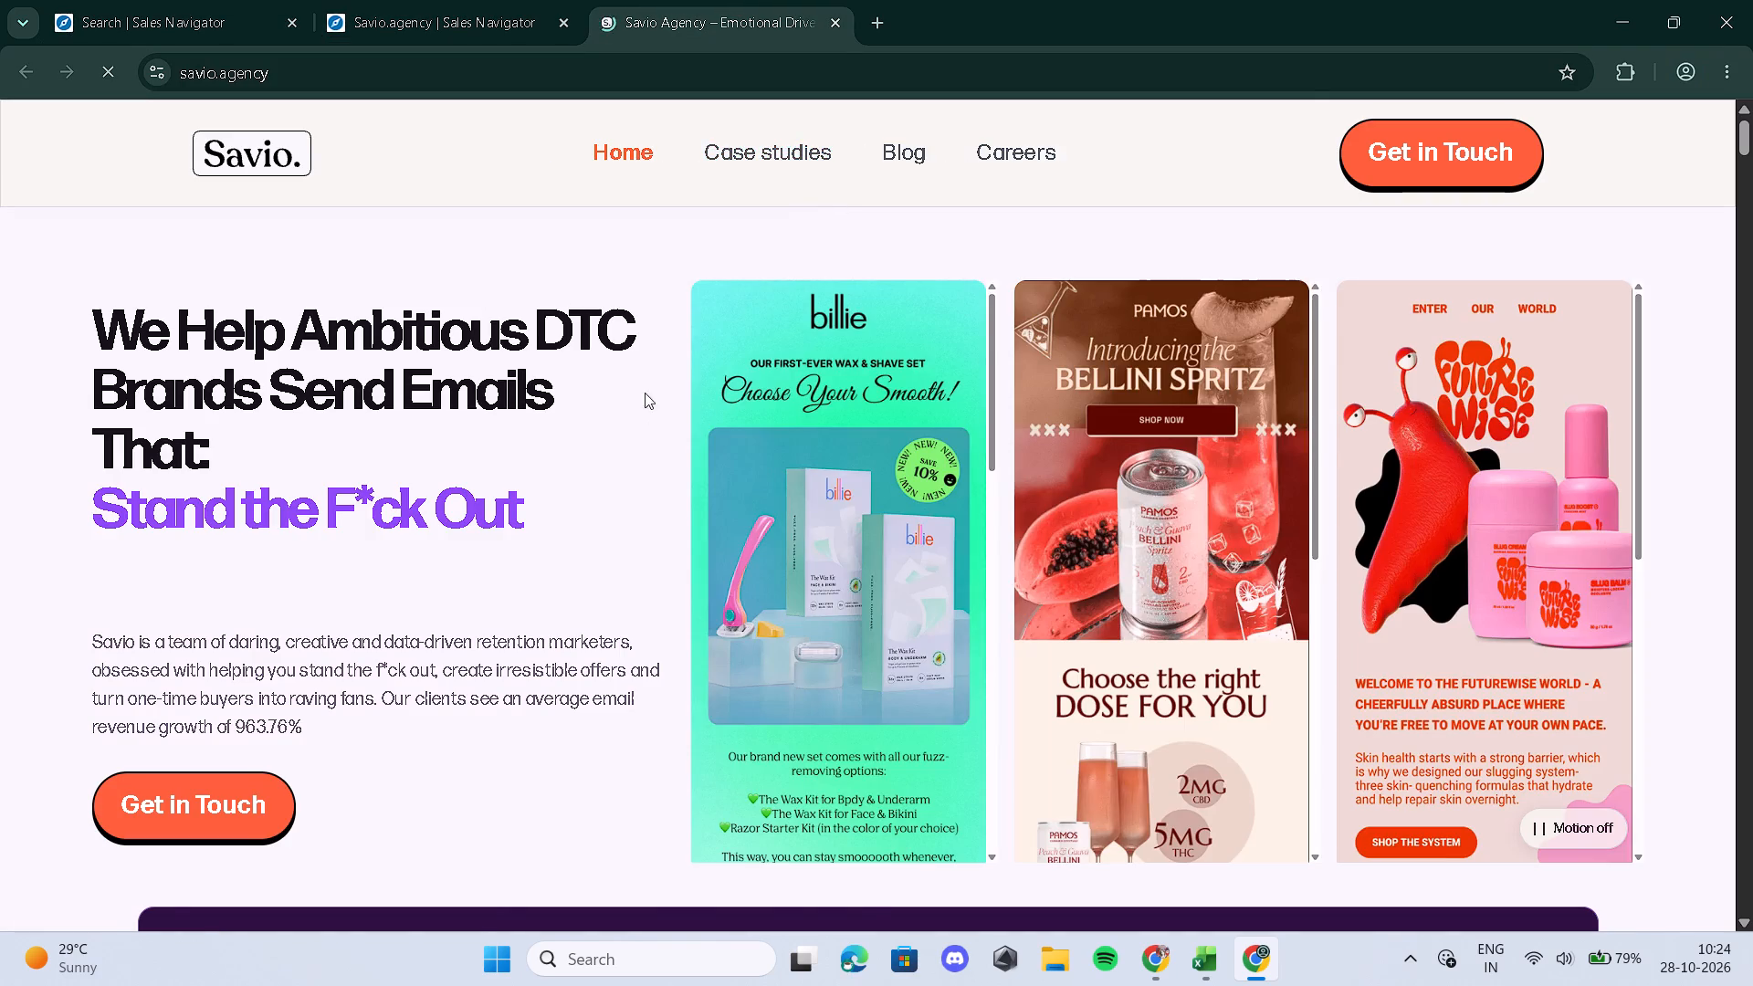
Examine the Savio.agency home page for its services, client email examples and customer reviews.
{"action": "scroll", "coordinate": [648, 421], "scroll_direction": "down", "scroll_amount": 20}
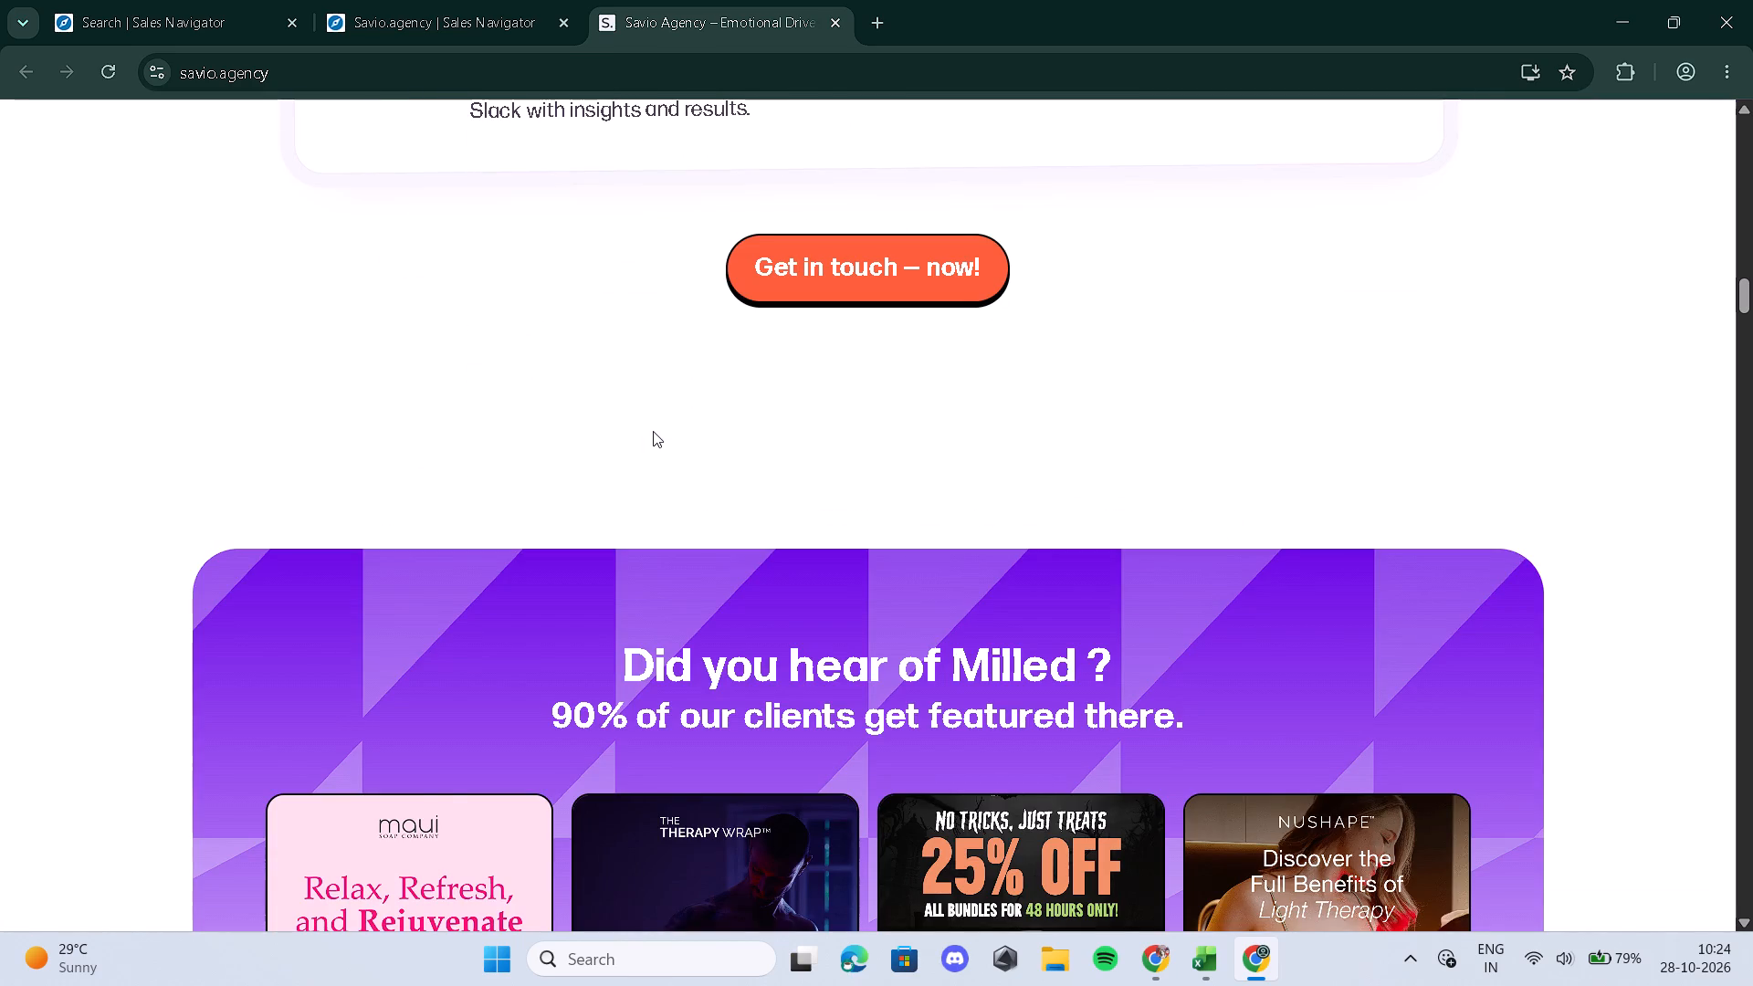
{"action": "left_click", "coordinate": [114, 0]}
{"action": "left_click", "coordinate": [454, 0]}
{"action": "left_click", "coordinate": [733, 0]}
{"action": "scroll", "coordinate": [762, 614], "scroll_direction": "down", "scroll_amount": 1}
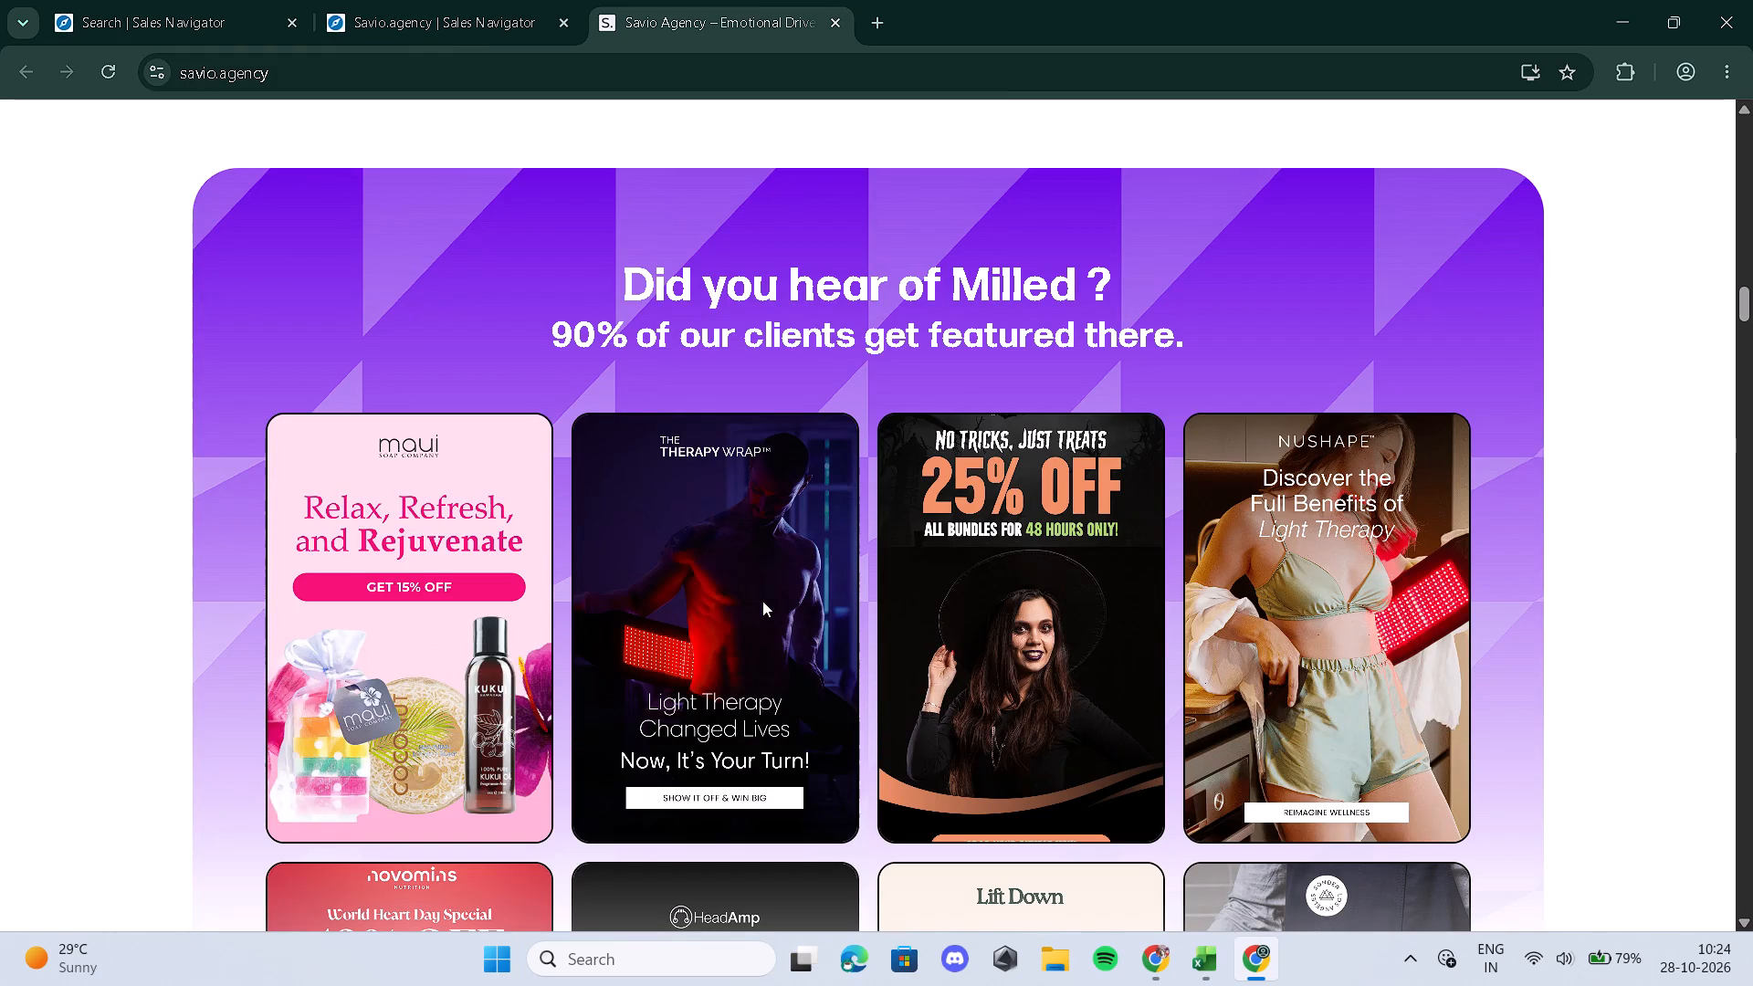
{"action": "scroll", "coordinate": [762, 601], "scroll_direction": "down", "scroll_amount": 4}
{"action": "scroll", "coordinate": [886, 698], "scroll_direction": "down", "scroll_amount": 4}
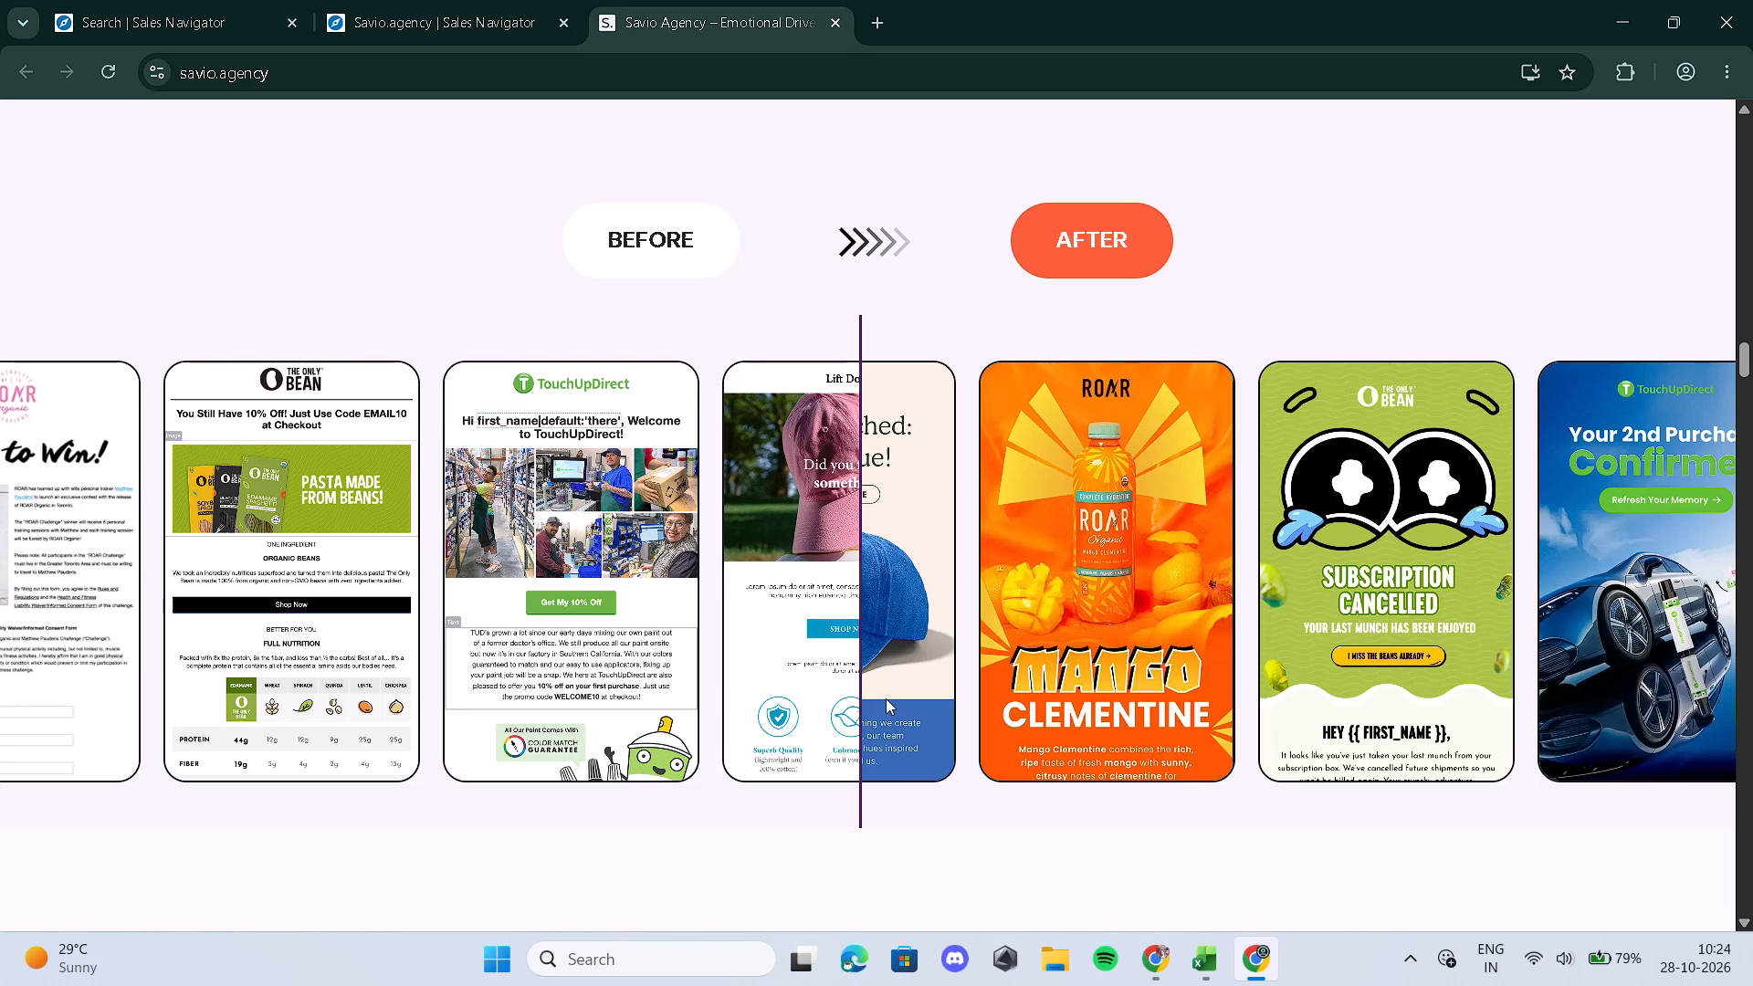
{"action": "scroll", "coordinate": [886, 698], "scroll_direction": "down", "scroll_amount": 4}
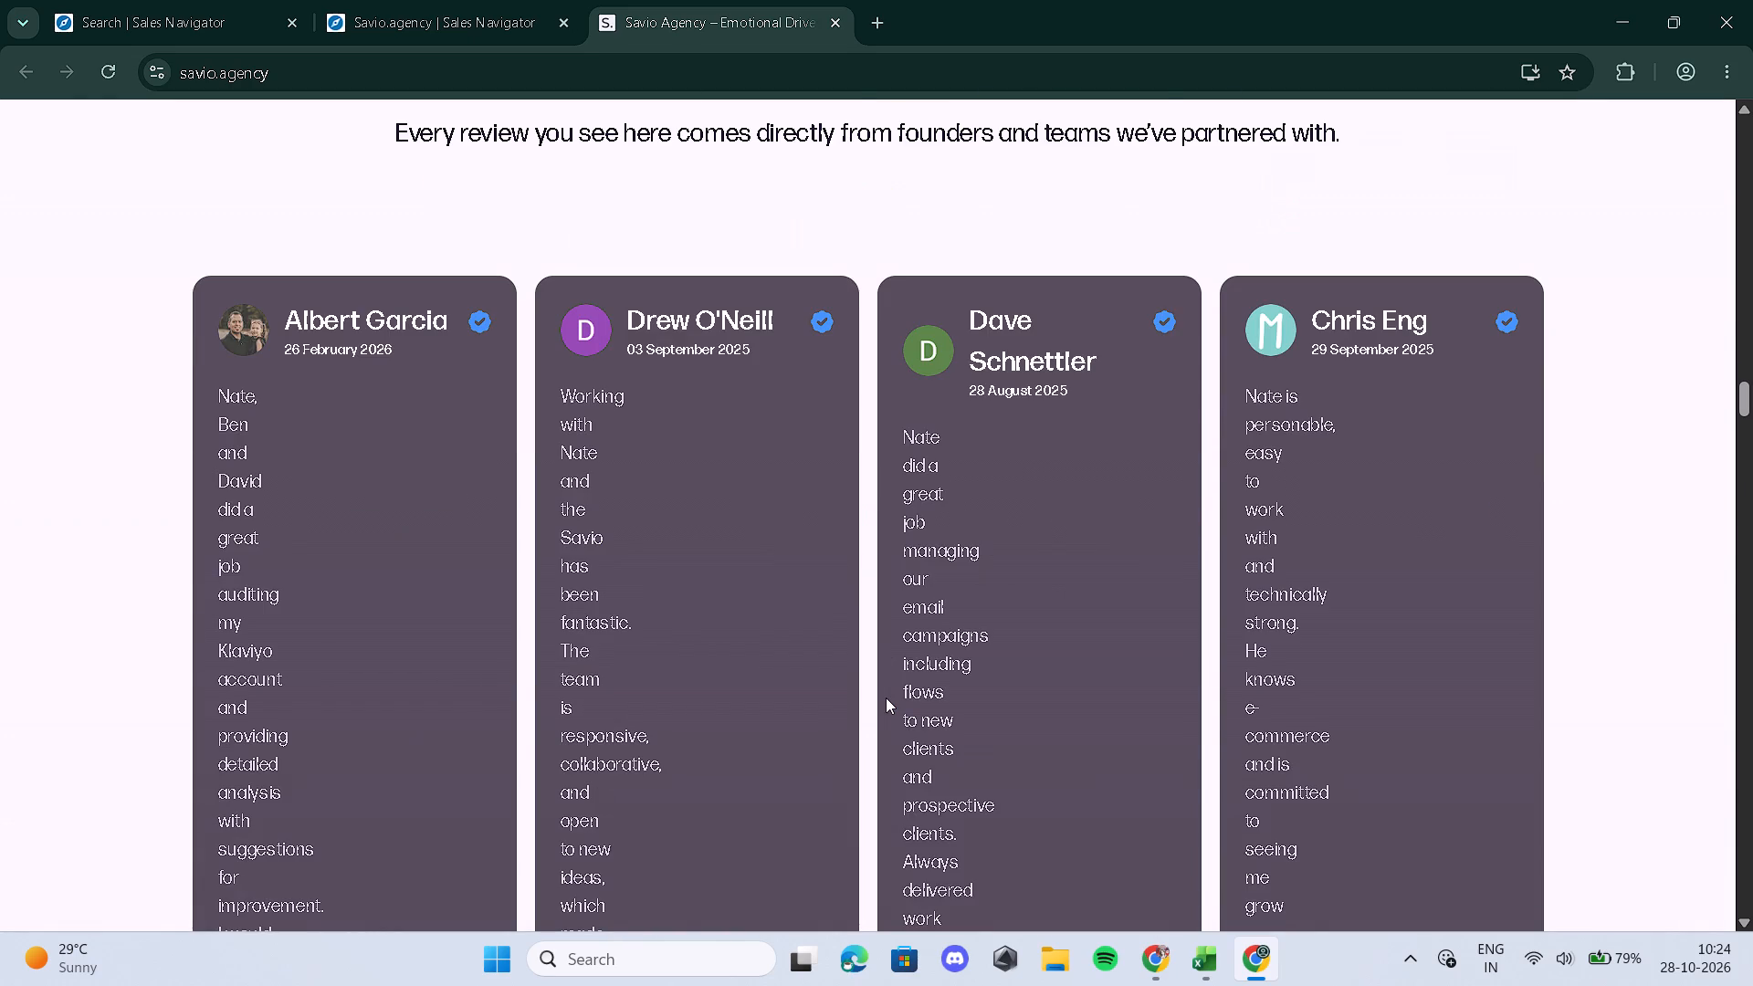
Look through the reviews and campaign examples on the Savio Agency website and close the site.
{"action": "scroll", "coordinate": [886, 698], "scroll_direction": "down", "scroll_amount": 4}
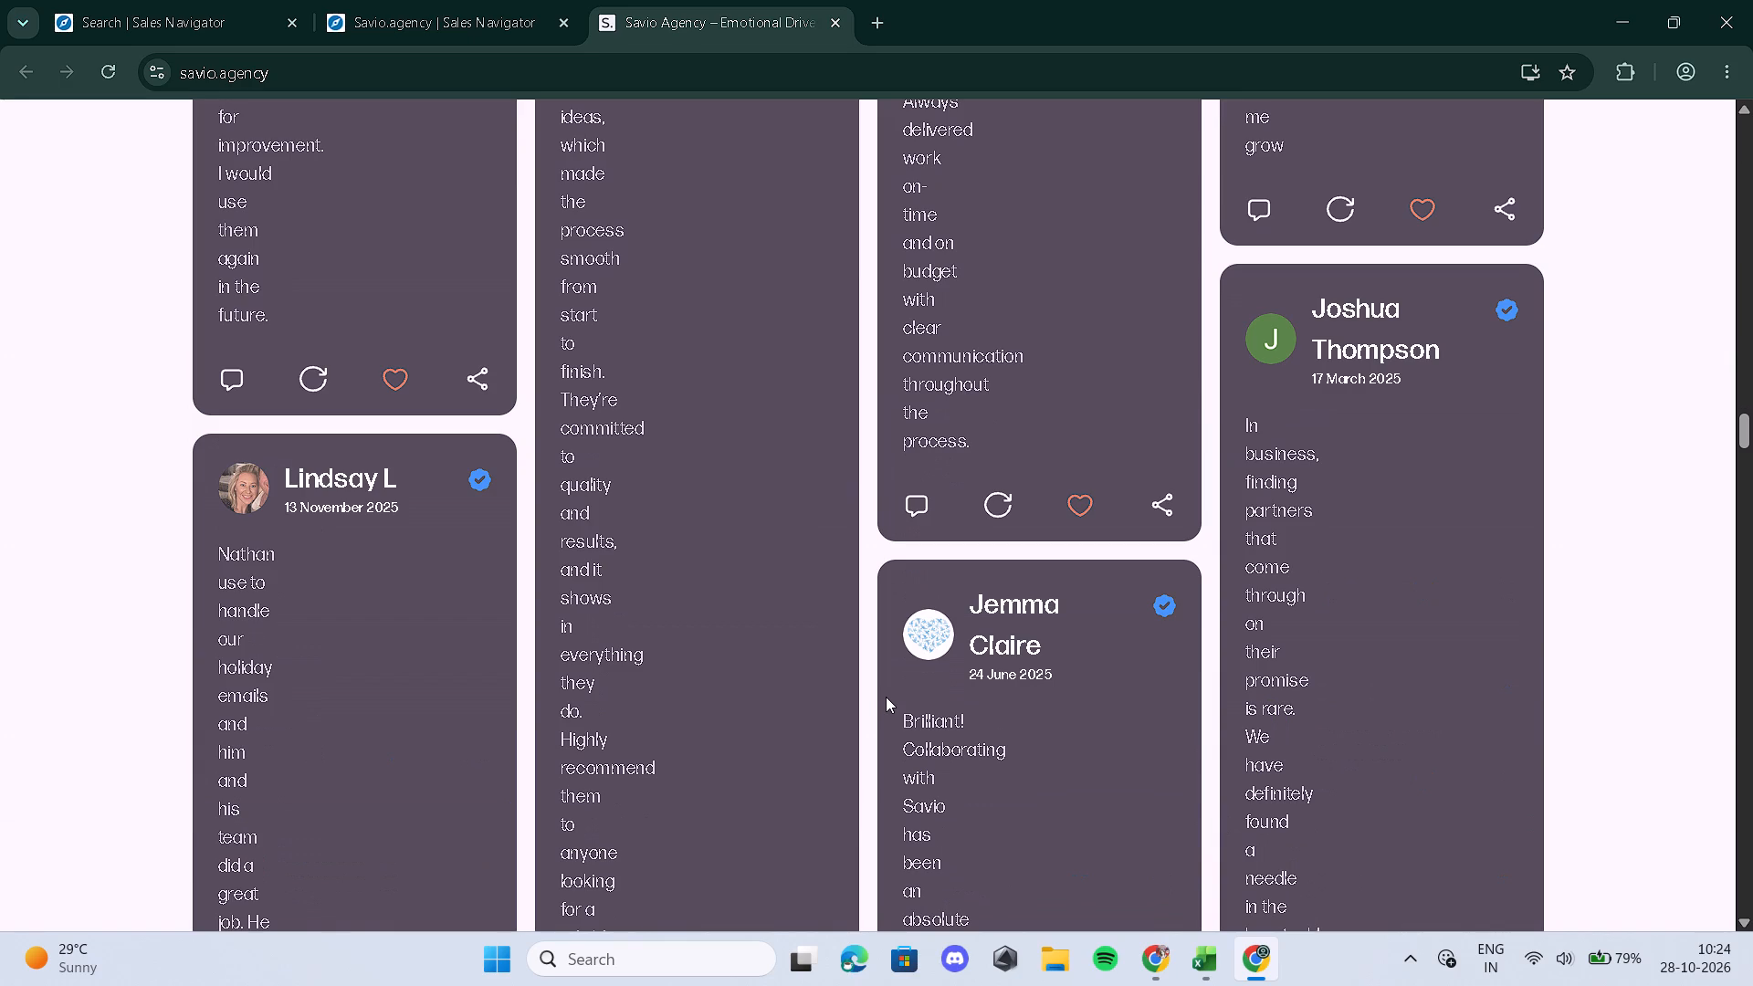
{"action": "scroll", "coordinate": [886, 697], "scroll_direction": "down", "scroll_amount": 5}
{"action": "scroll", "coordinate": [886, 697], "scroll_direction": "up", "scroll_amount": 20}
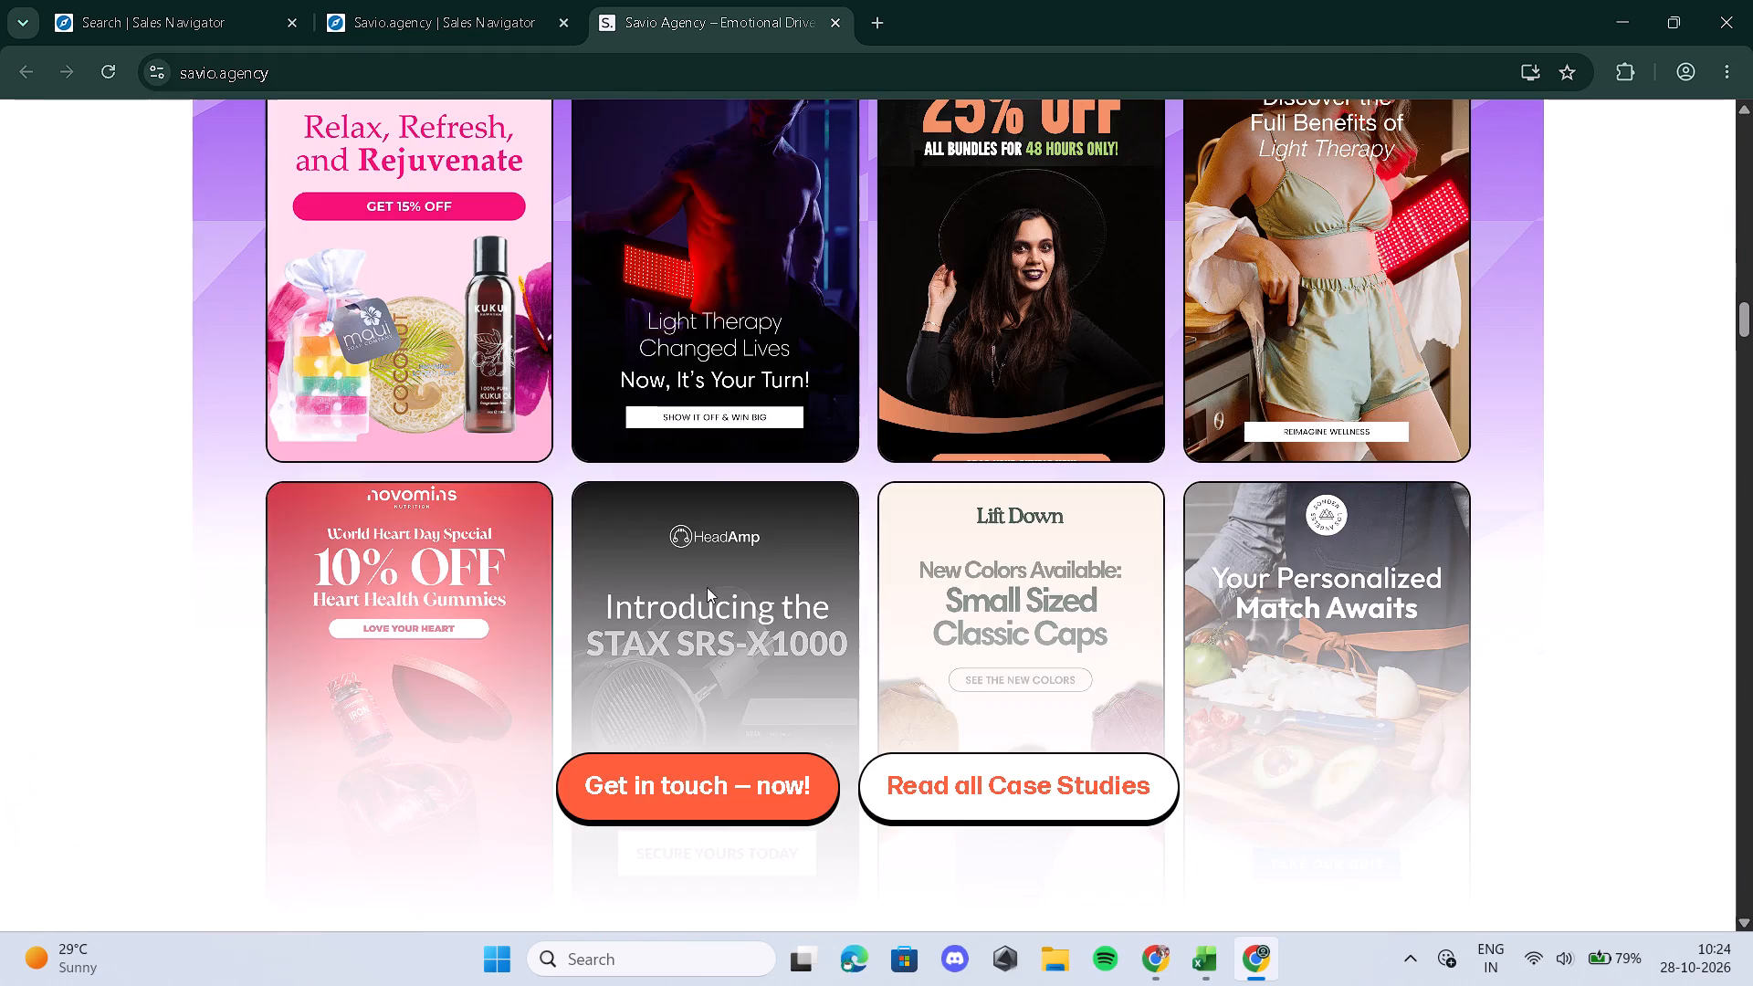
{"action": "left_click", "coordinate": [841, 24]}
View the Sales Navigator lead results for "sms" and bring up the Savio.agency company page.
{"action": "left_click", "coordinate": [189, 1]}
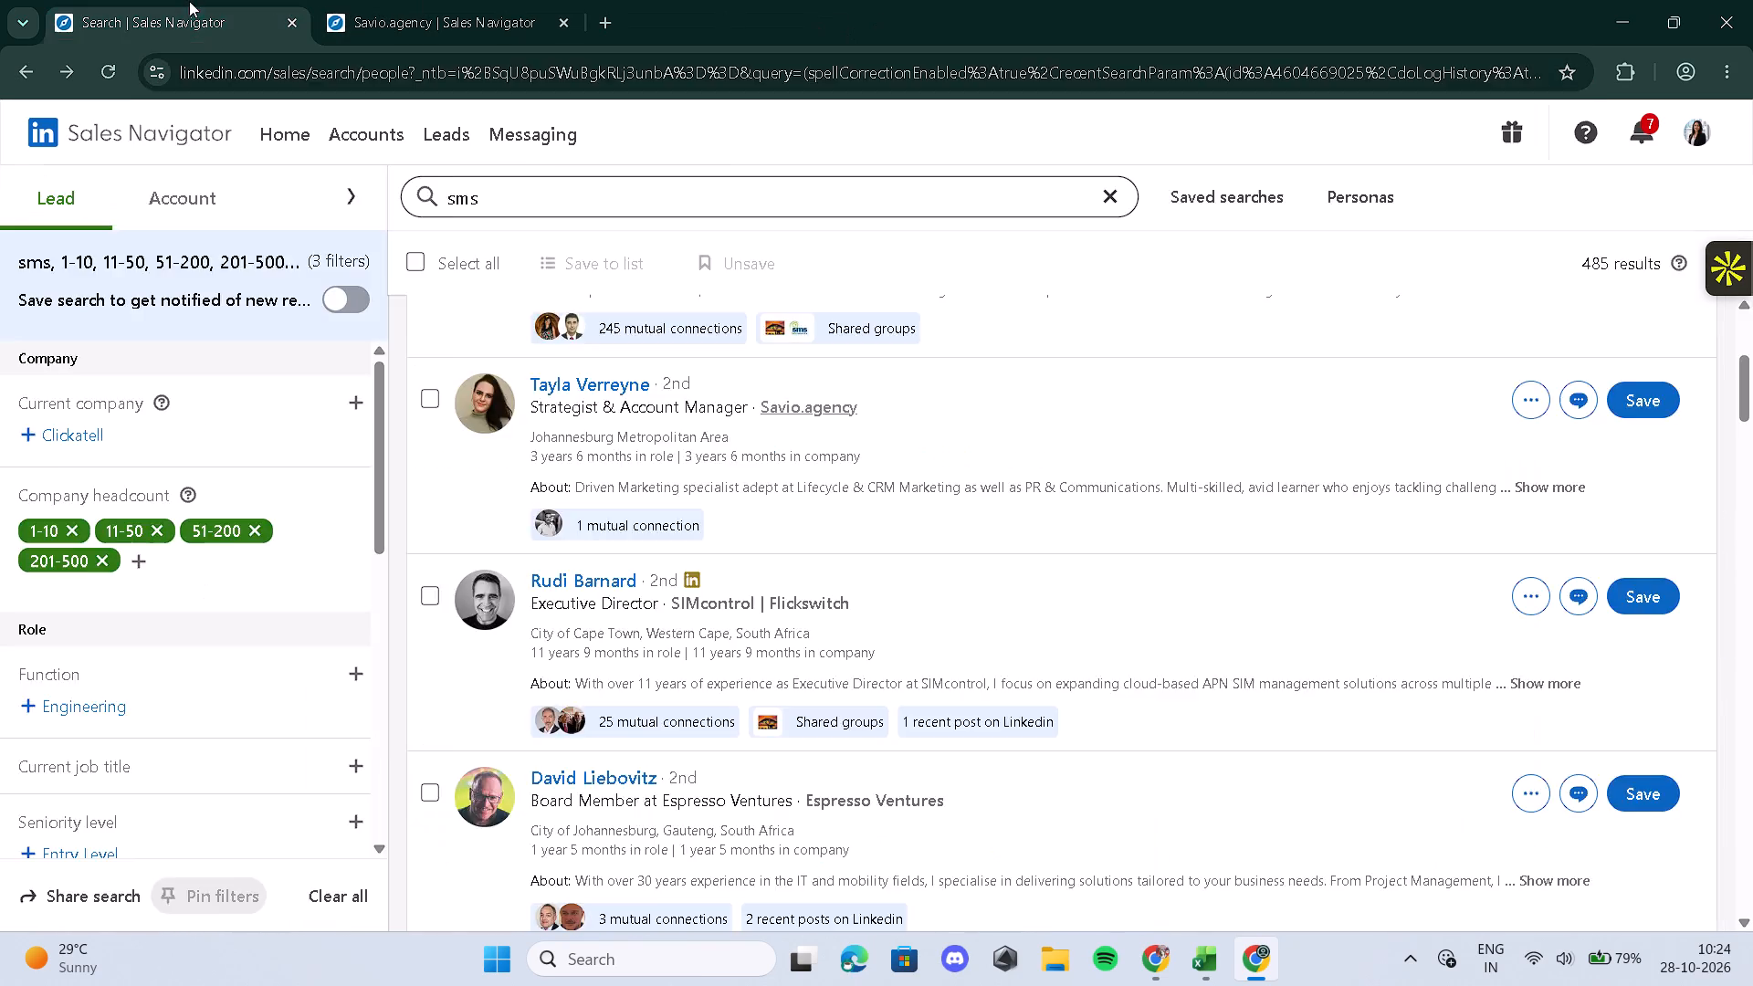
{"action": "left_click", "coordinate": [398, 0]}
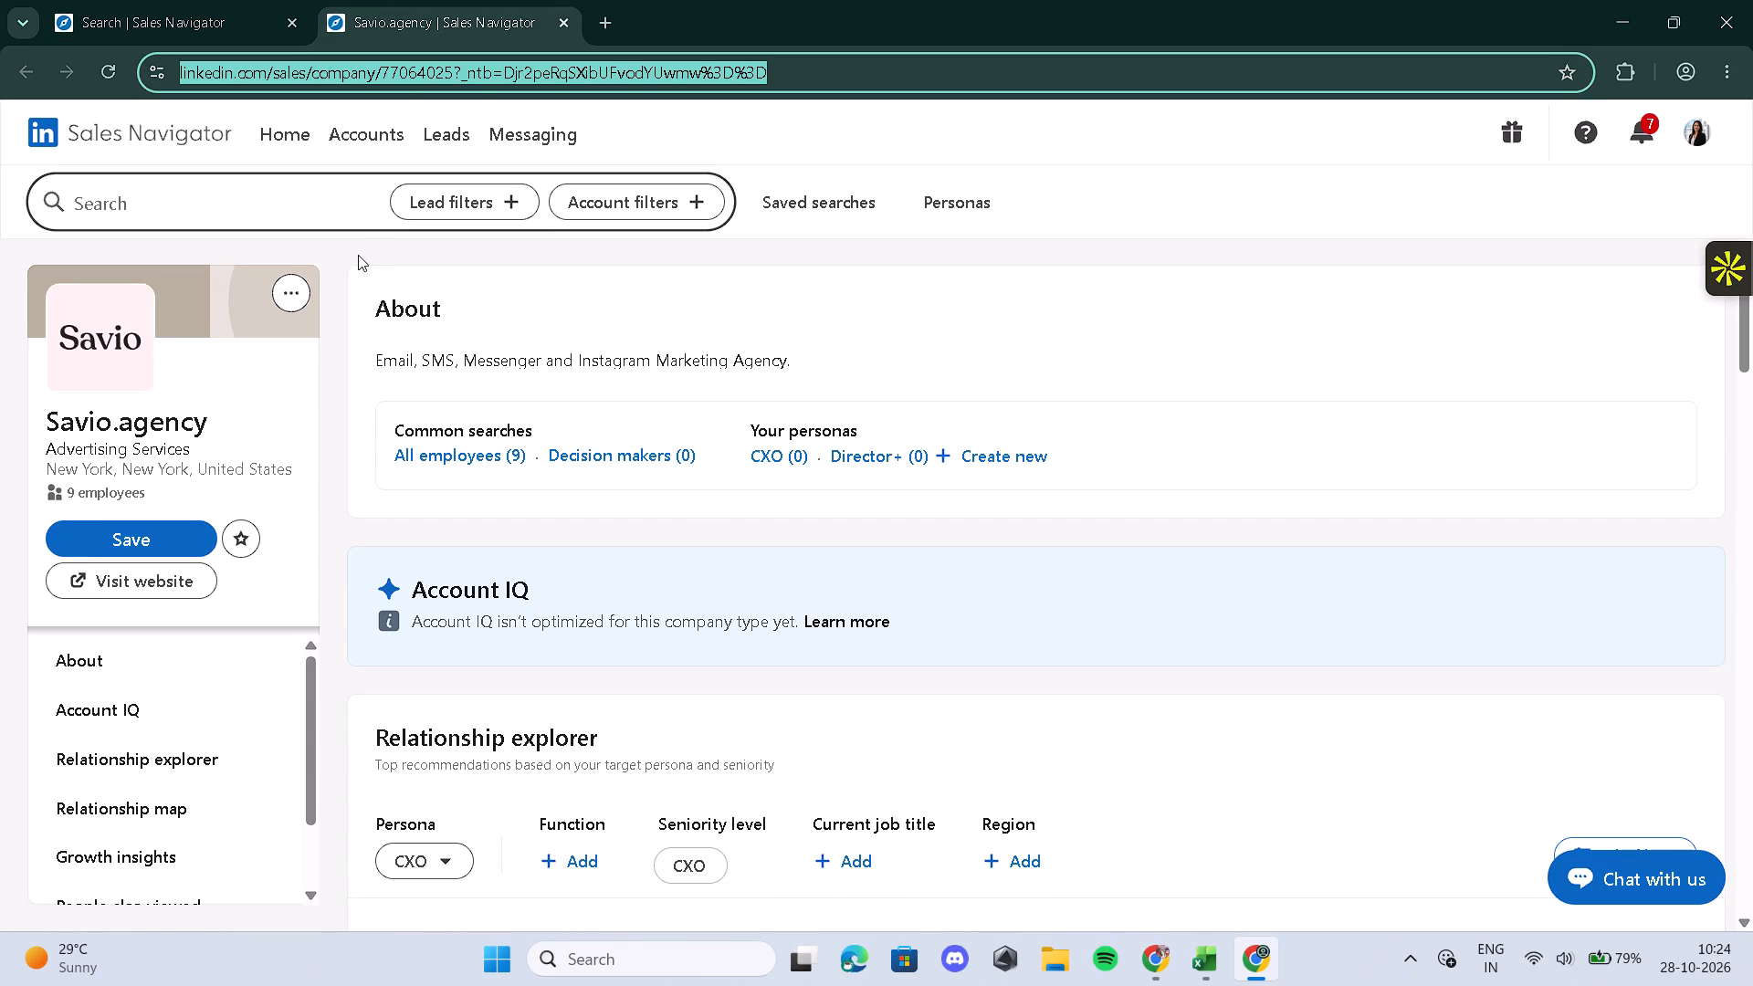
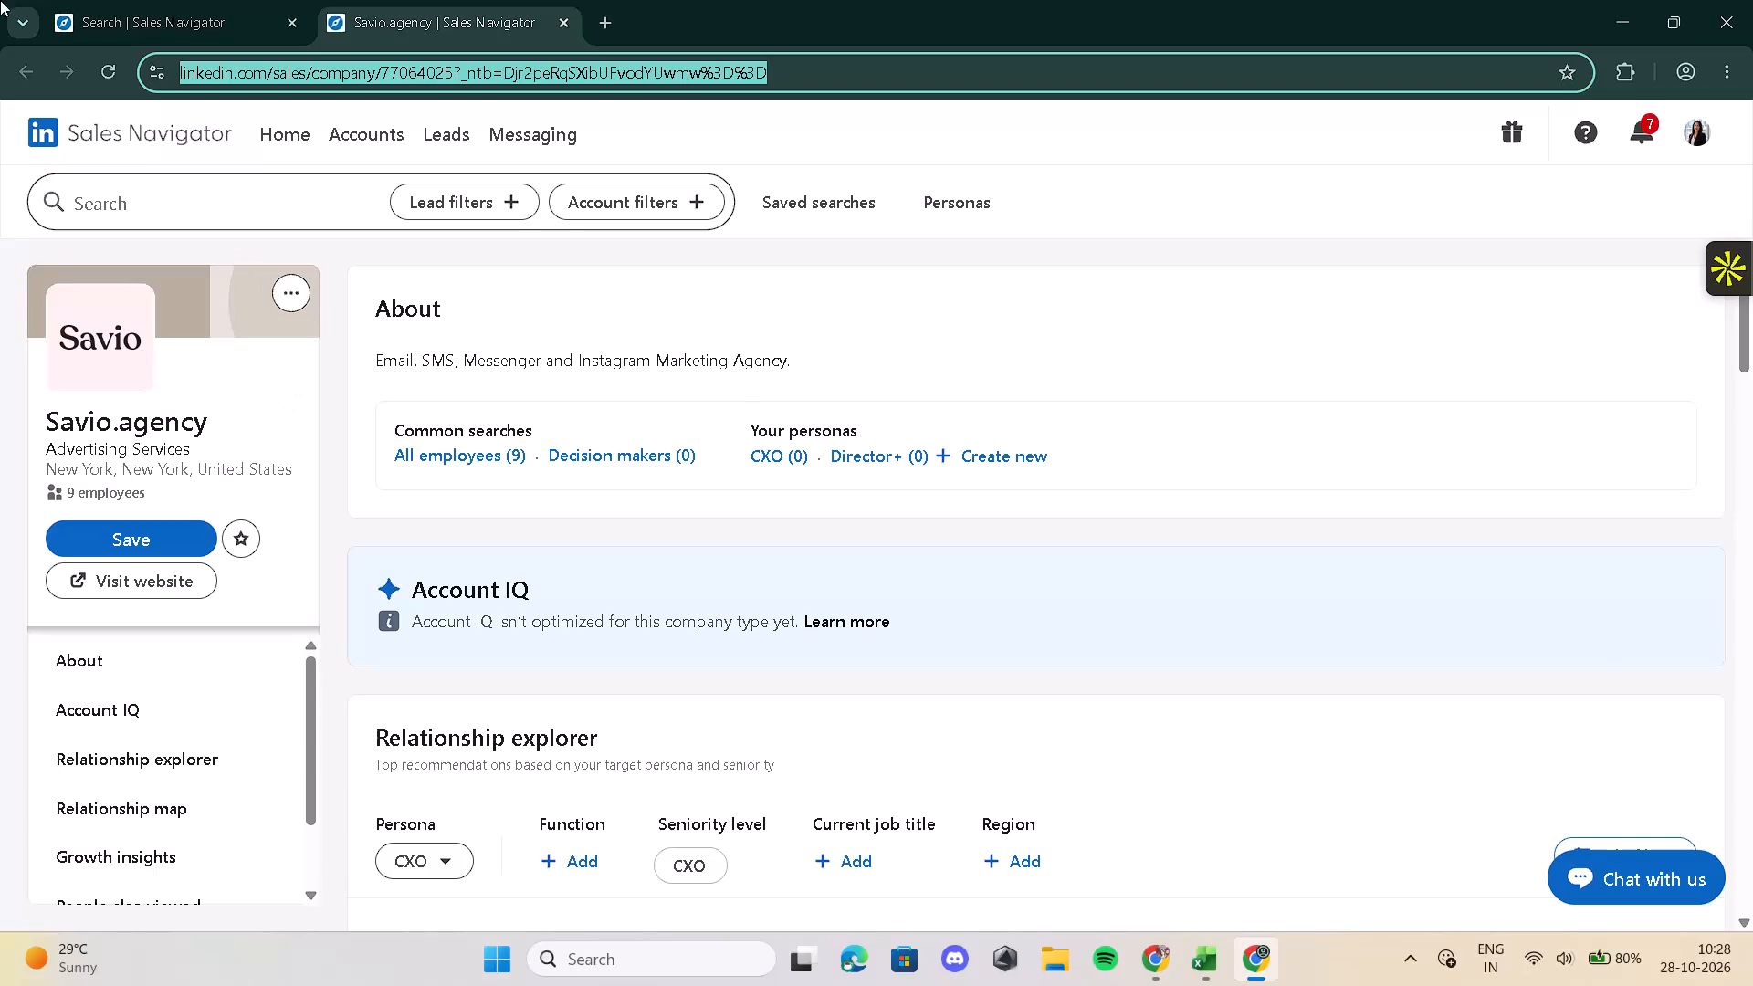
Open the Savio.agency website from its company page for a brief look, and close both the website and the company page.
{"action": "left_click", "coordinate": [115, 0]}
{"action": "left_click_drag", "start_coordinate": [493, 0], "coordinate": [503, 0]}
{"action": "right_click", "coordinate": [183, 584]}
{"action": "left_click", "coordinate": [283, 610]}
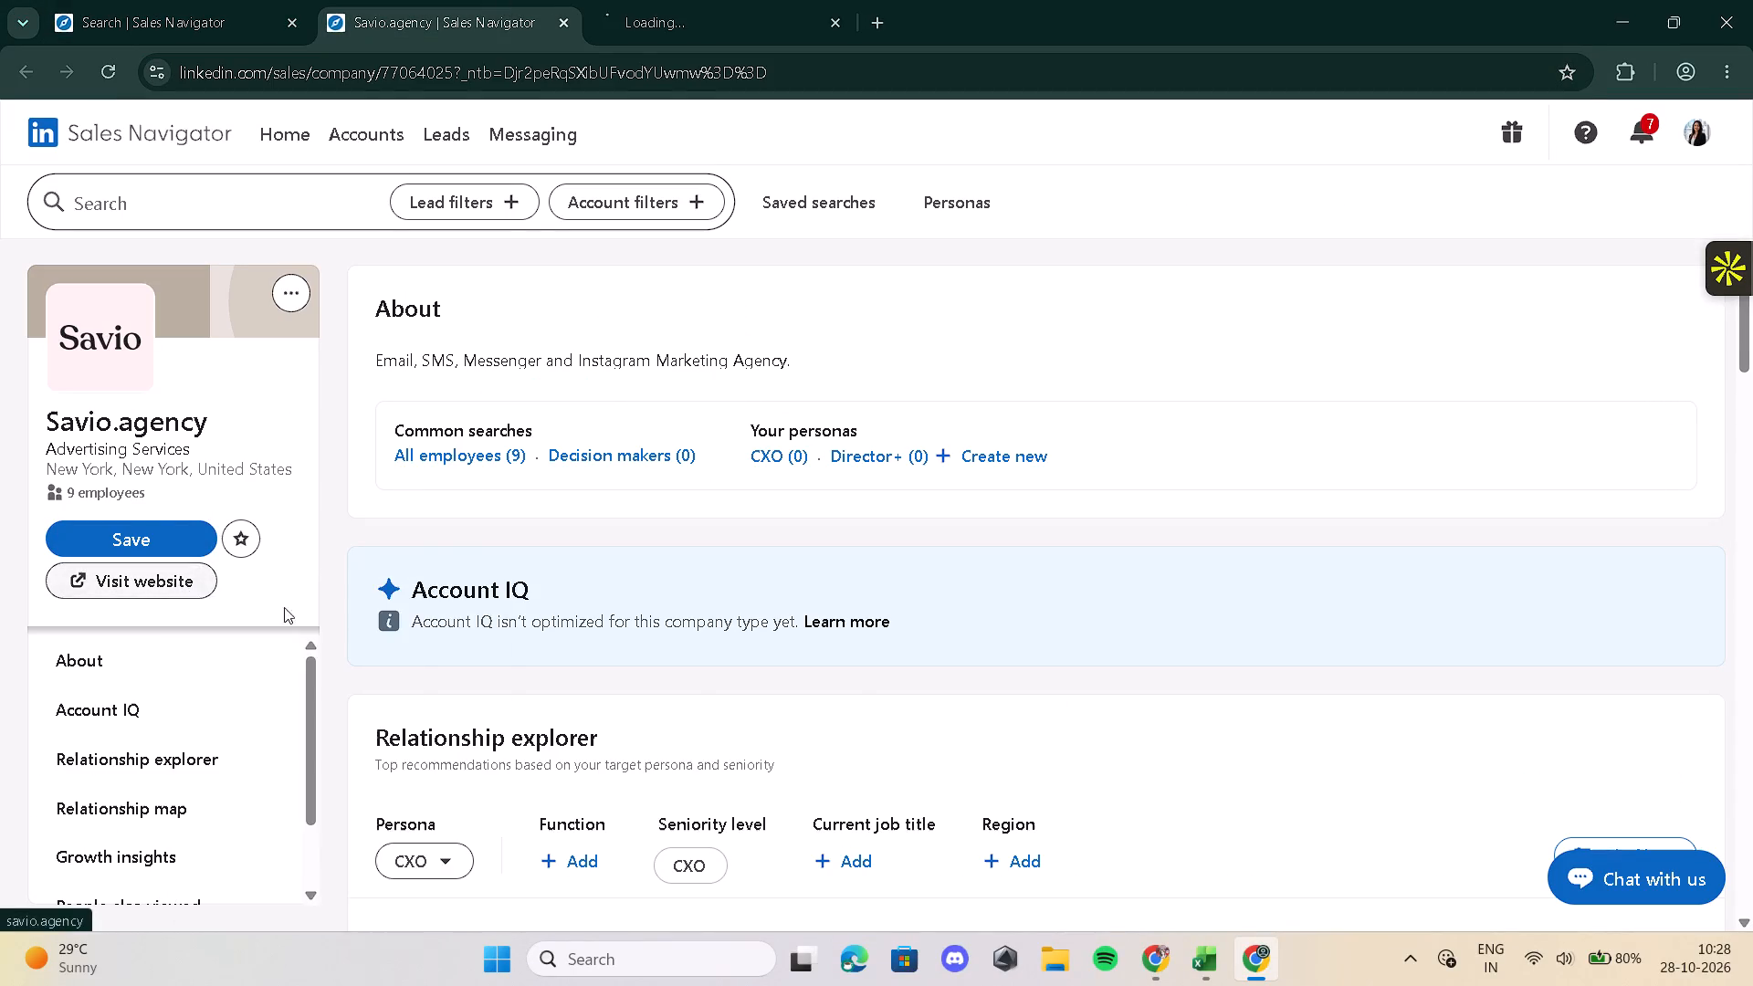
{"action": "left_click", "coordinate": [66, 1]}
{"action": "left_click", "coordinate": [474, 0]}
{"action": "left_click", "coordinate": [675, 32]}
{"action": "left_click", "coordinate": [186, 0]}
{"action": "left_click", "coordinate": [529, 0]}
{"action": "left_click", "coordinate": [769, 0]}
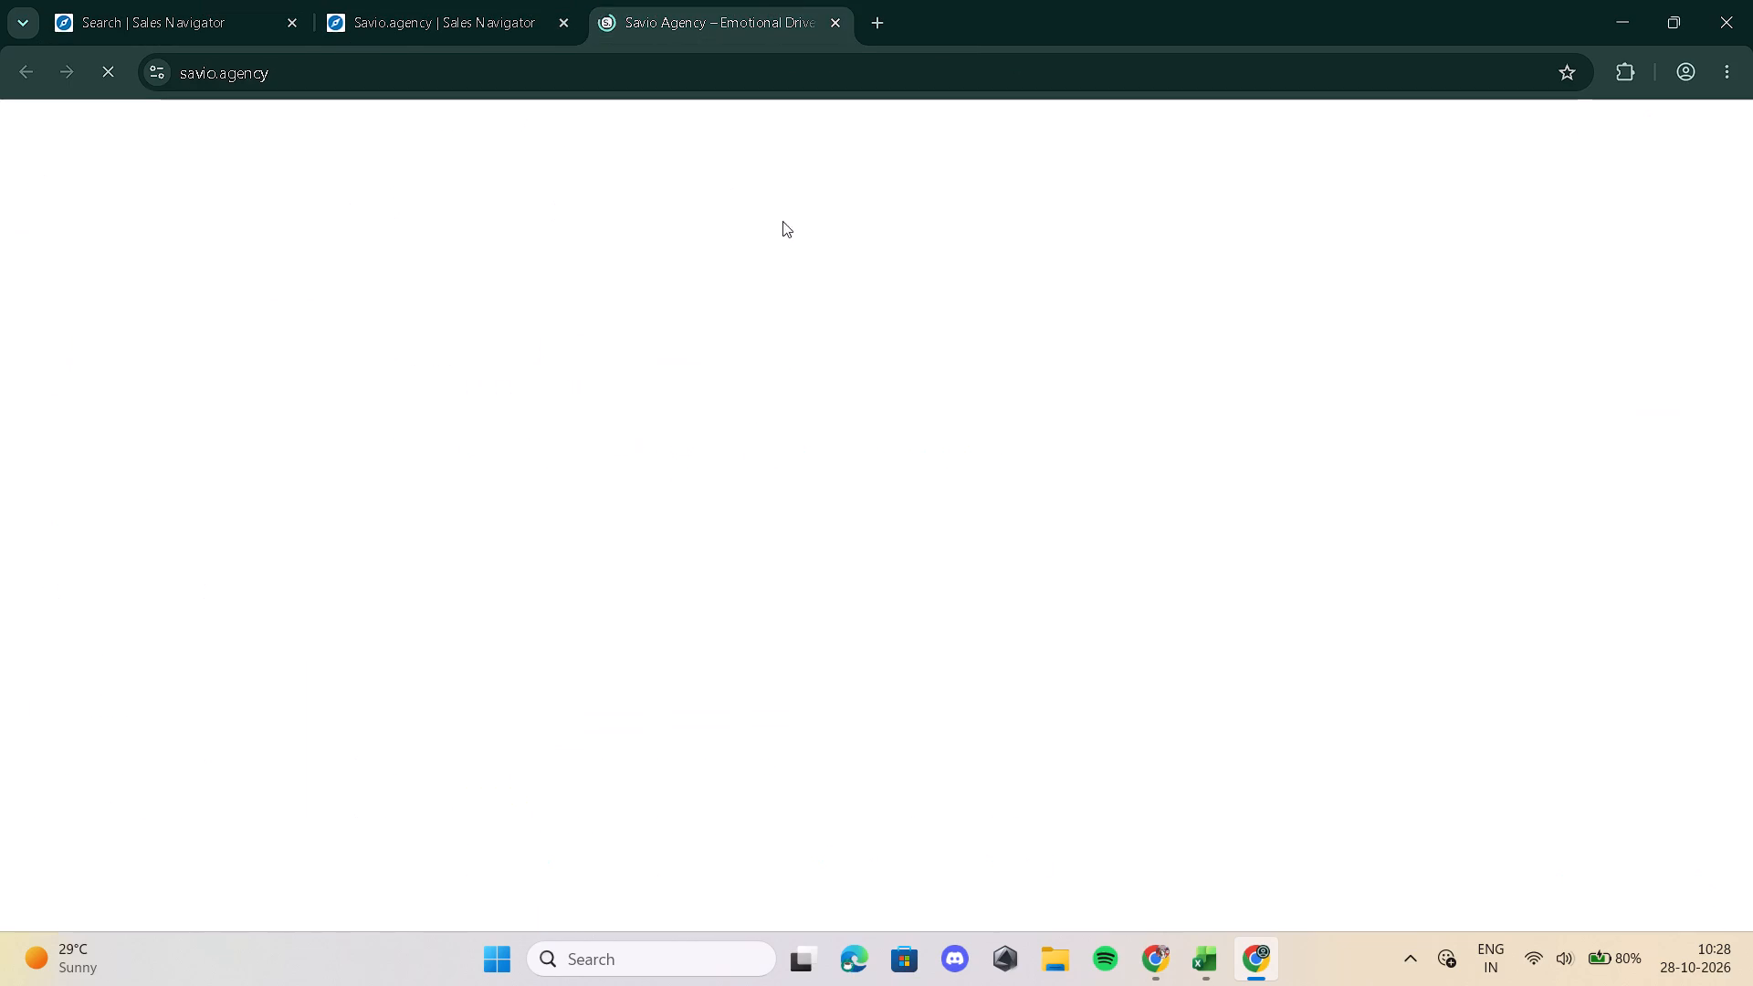
{"action": "left_click", "coordinate": [818, 26]}
{"action": "left_click", "coordinate": [835, 25]}
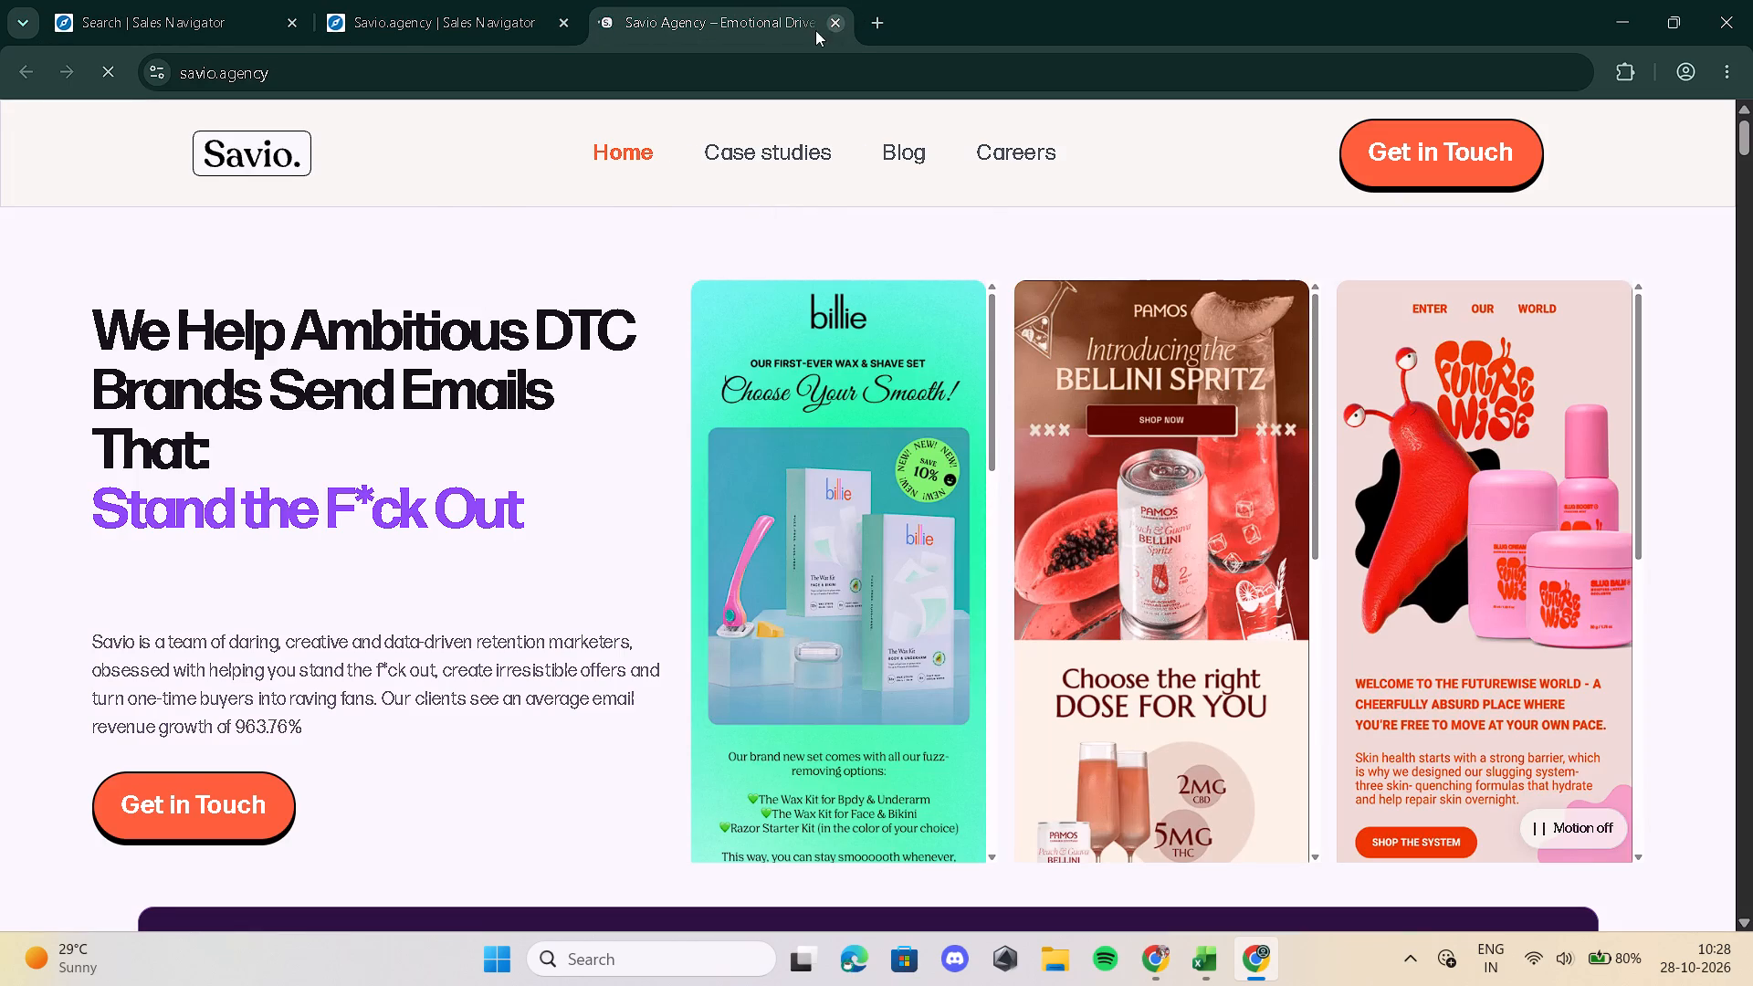
{"action": "left_click", "coordinate": [567, 27]}
Open the SIMcontrol | Flickswitch company page in a separate tab from the "sms" lead results.
{"action": "left_click", "coordinate": [1123, 457]}
{"action": "scroll", "coordinate": [1123, 457], "scroll_direction": "down", "scroll_amount": 1}
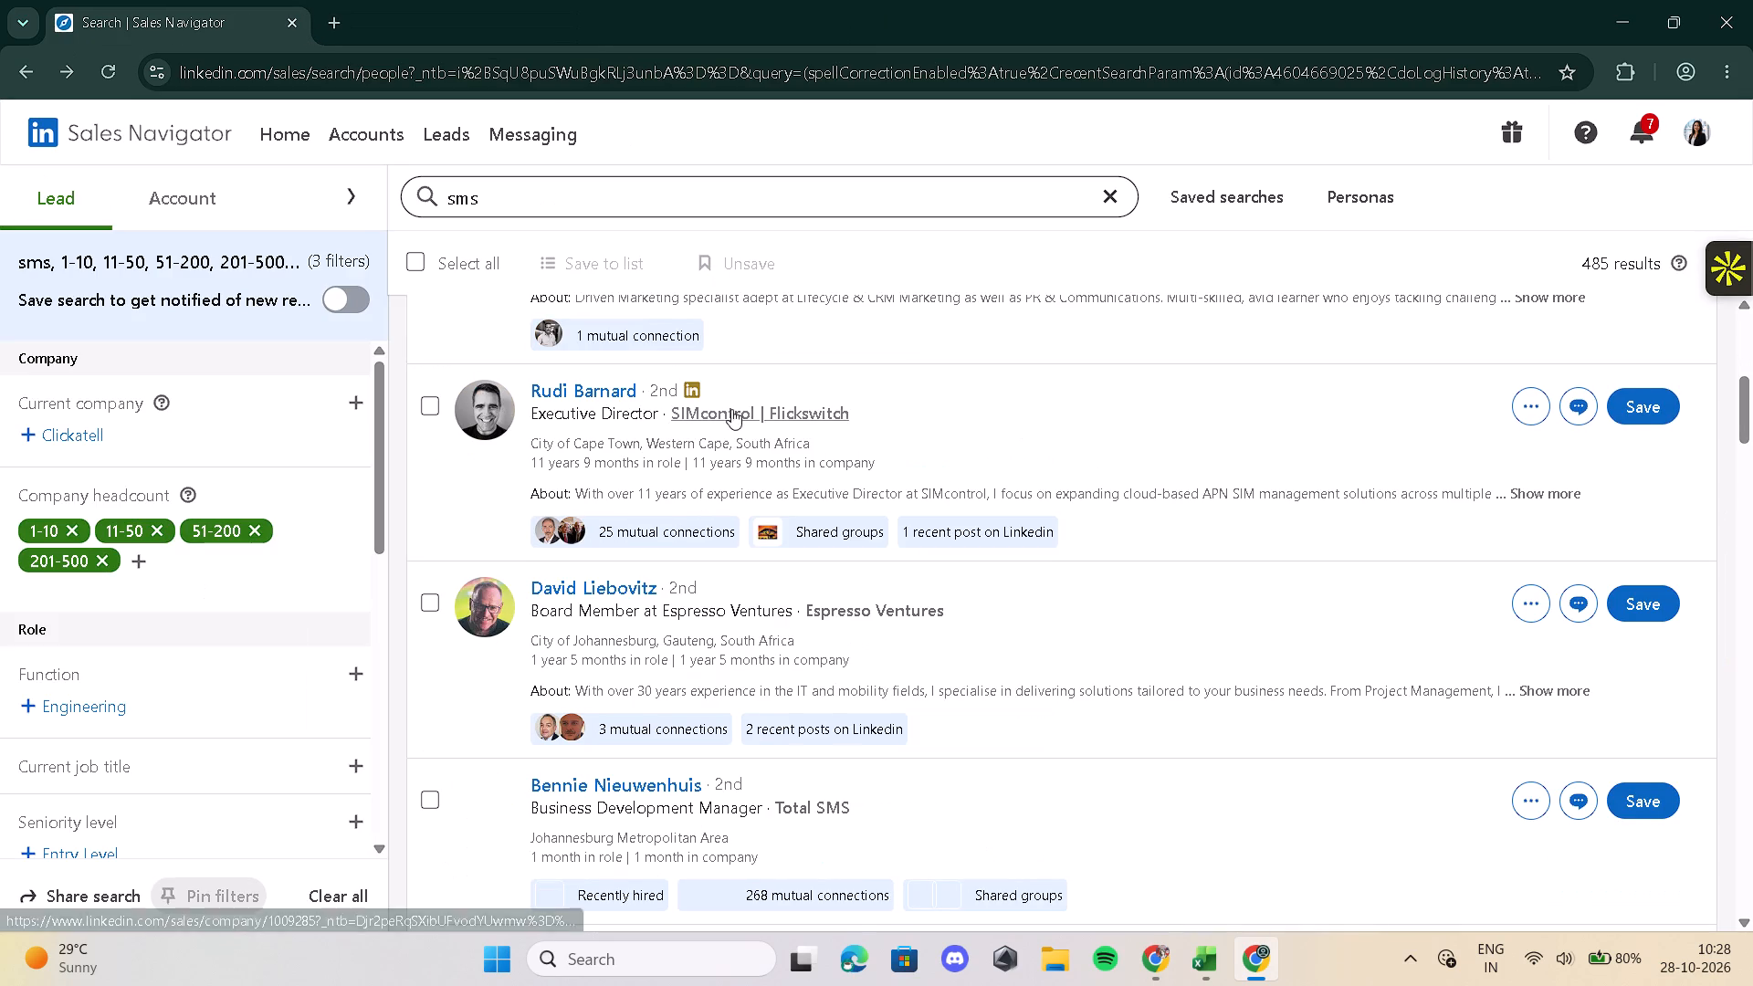
{"action": "right_click", "coordinate": [731, 409]}
{"action": "left_click", "coordinate": [845, 437]}
{"action": "left_click", "coordinate": [401, 0]}
{"action": "left_click", "coordinate": [175, 0]}
{"action": "left_click", "coordinate": [389, 4]}
{"action": "left_click", "coordinate": [98, 0]}
{"action": "left_click", "coordinate": [477, 10]}
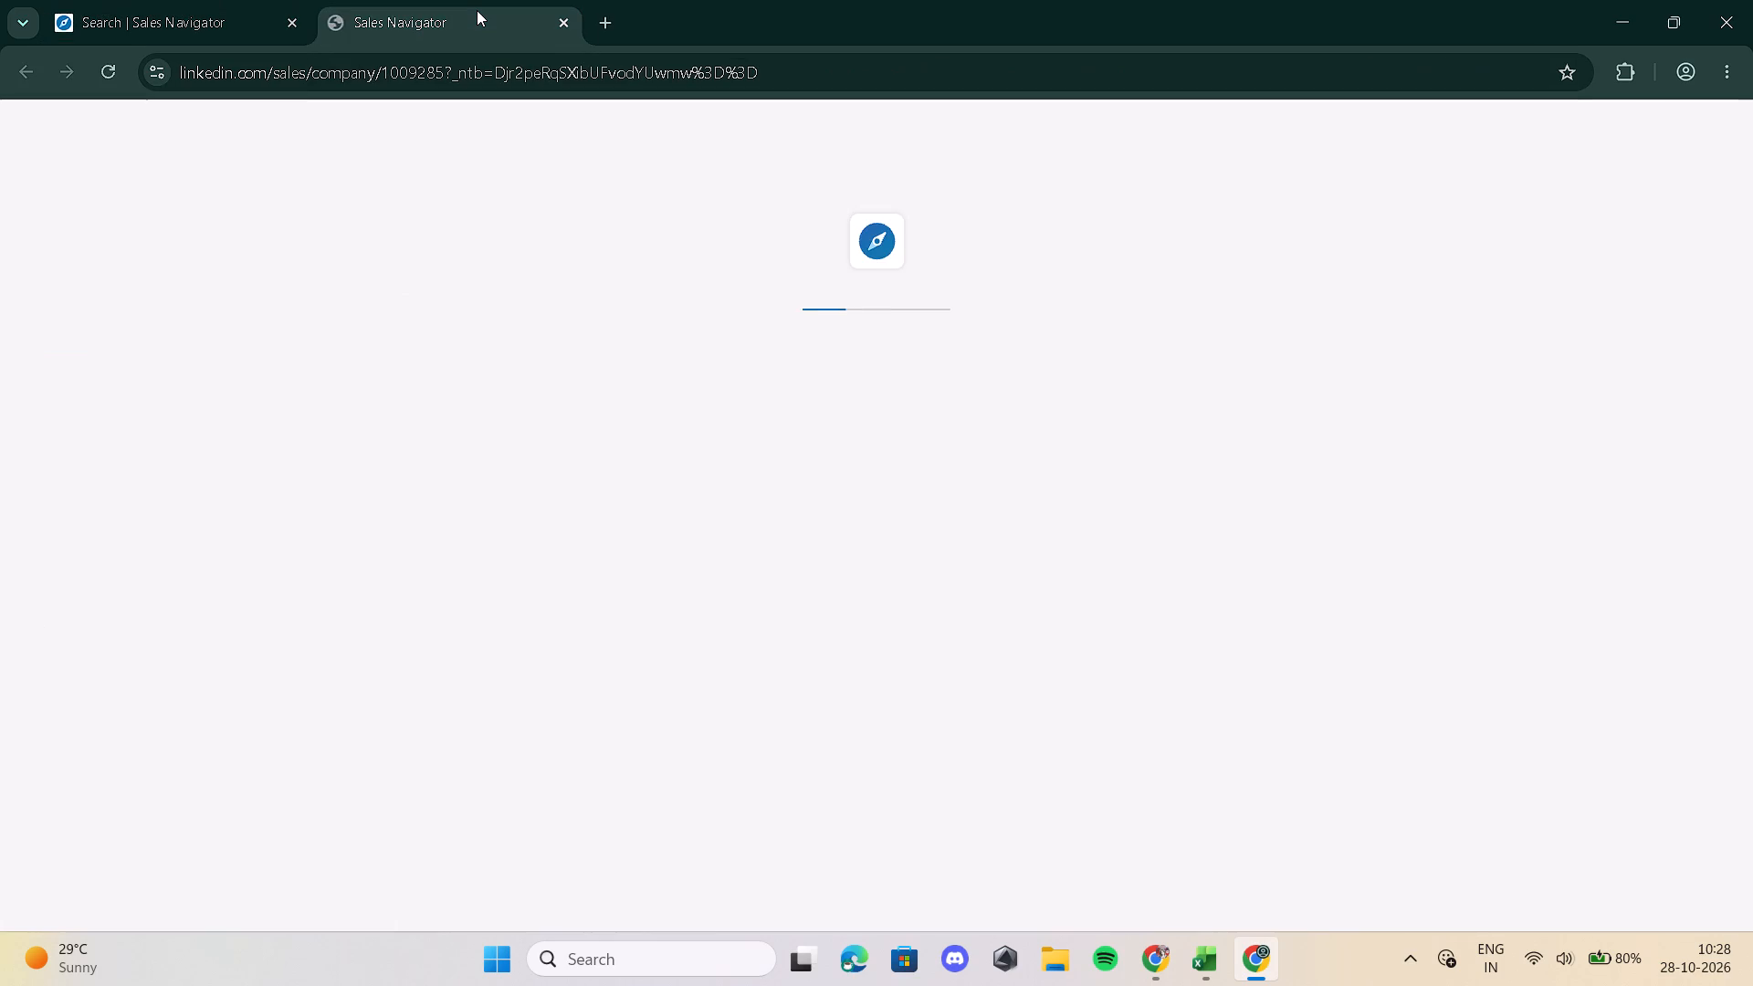
{"action": "left_click", "coordinate": [308, 0]}
{"action": "left_click", "coordinate": [448, 0]}
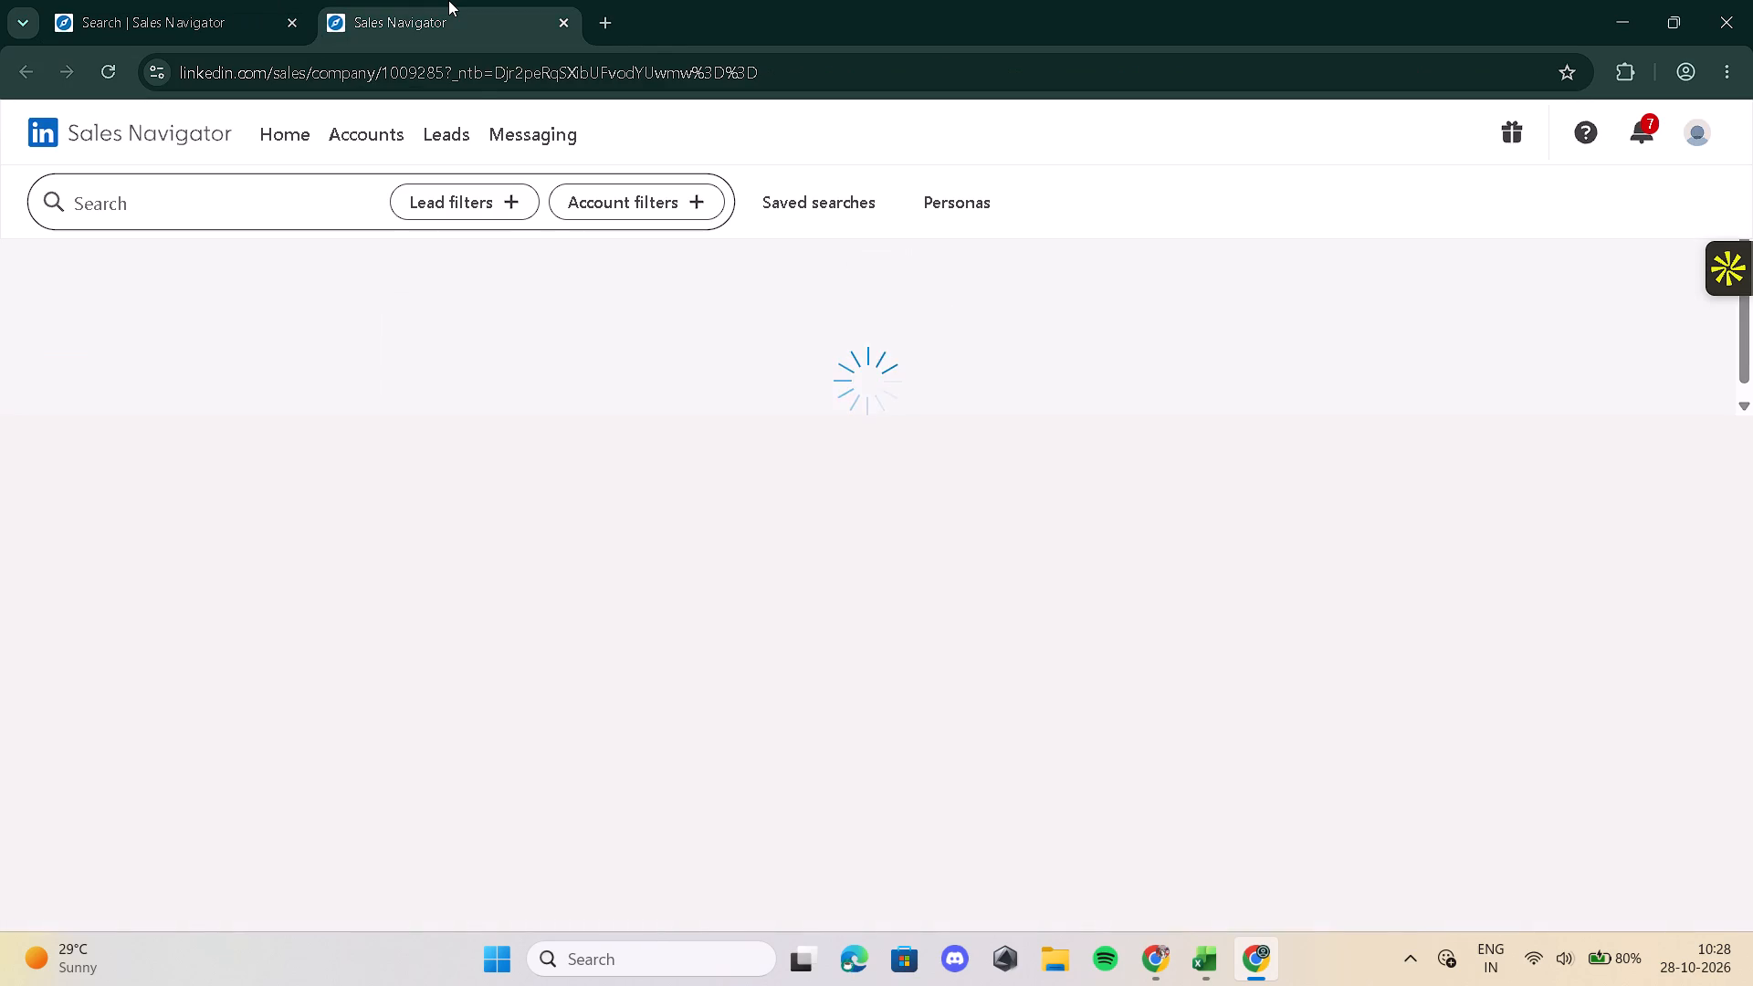
{"action": "left_click", "coordinate": [56, 5]}
{"action": "left_click", "coordinate": [386, 0]}
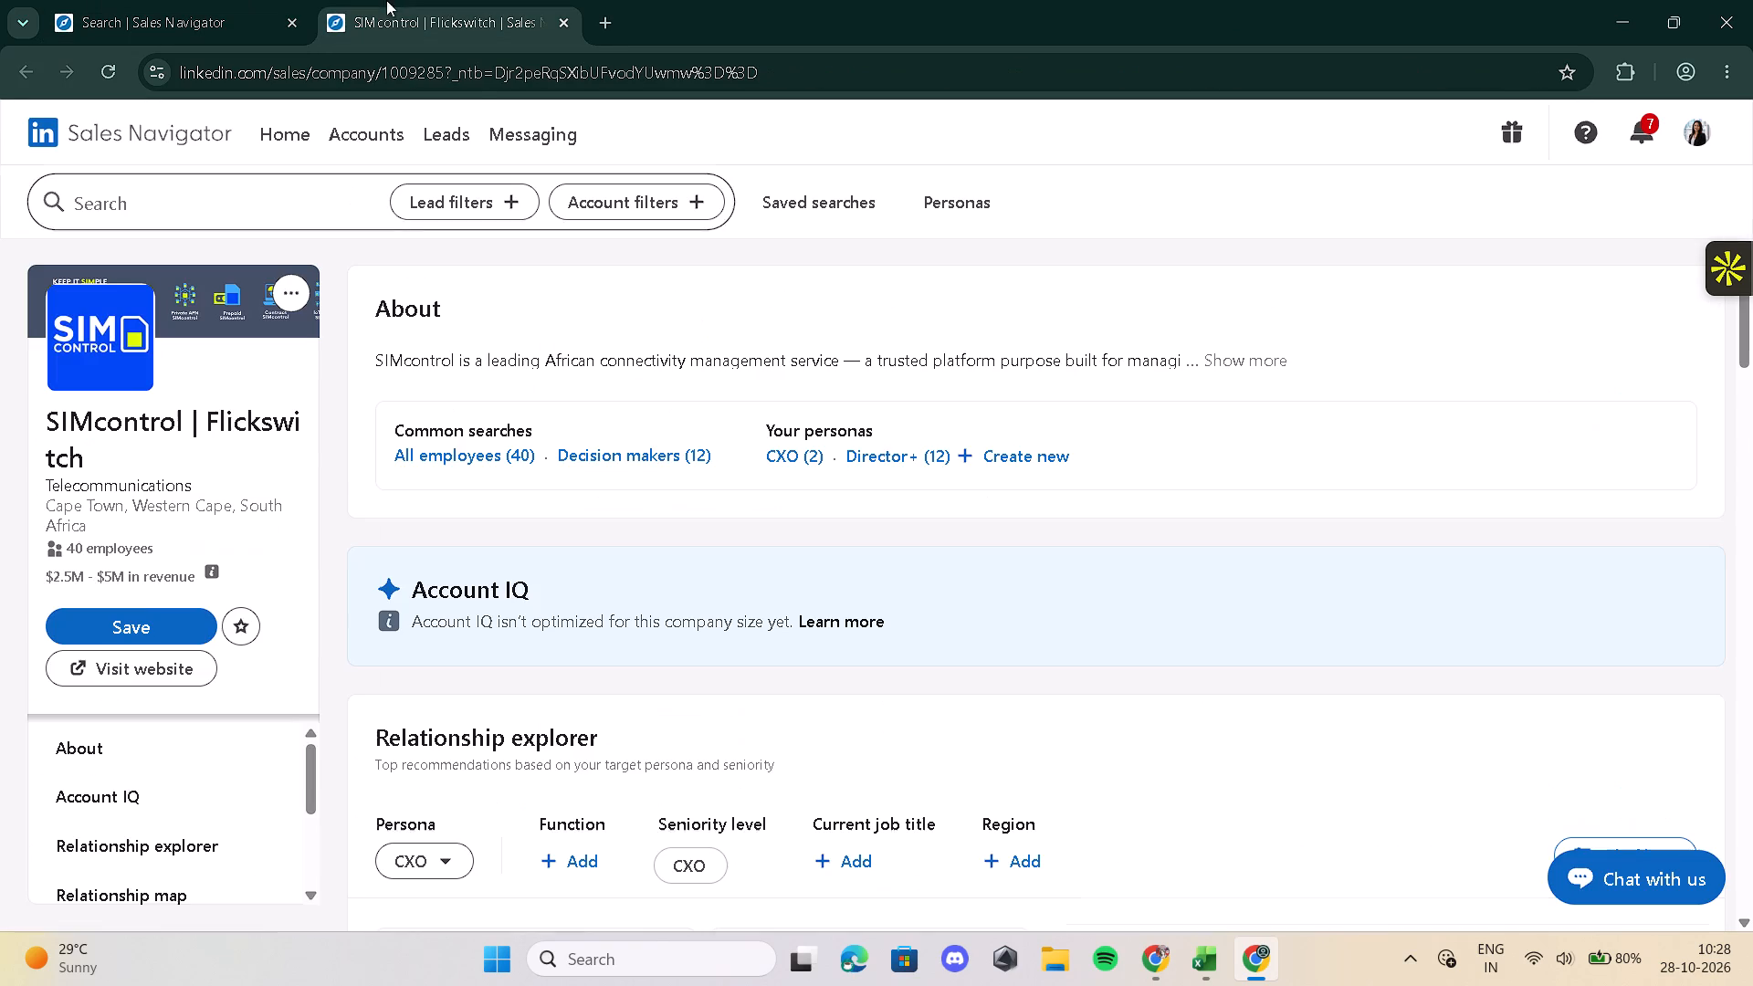
Open the SIMcontrol website in a separate tab and look through its Products and Resources offerings.
{"action": "right_click", "coordinate": [158, 673]}
{"action": "left_click", "coordinate": [342, 391]}
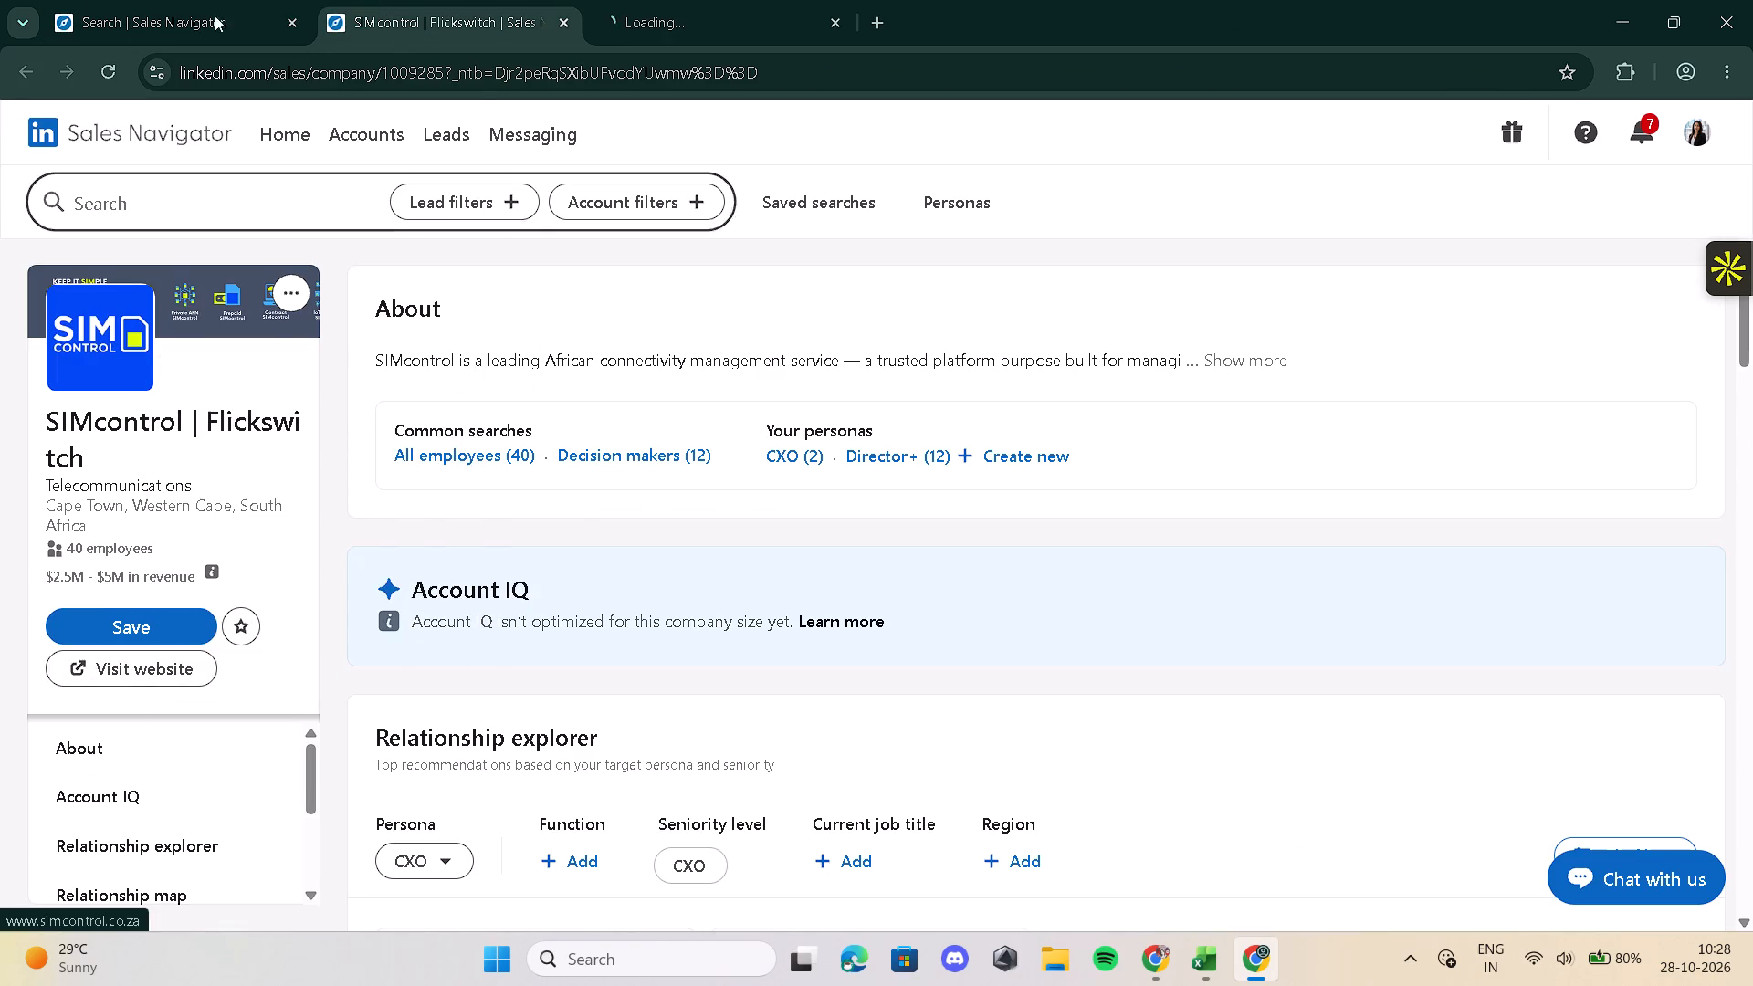
{"action": "left_click", "coordinate": [169, 0]}
{"action": "left_click_drag", "start_coordinate": [445, 0], "coordinate": [455, 0]}
{"action": "left_click", "coordinate": [669, 0]}
{"action": "left_click", "coordinate": [192, 21]}
{"action": "left_click", "coordinate": [502, 0]}
{"action": "left_click", "coordinate": [745, 3]}
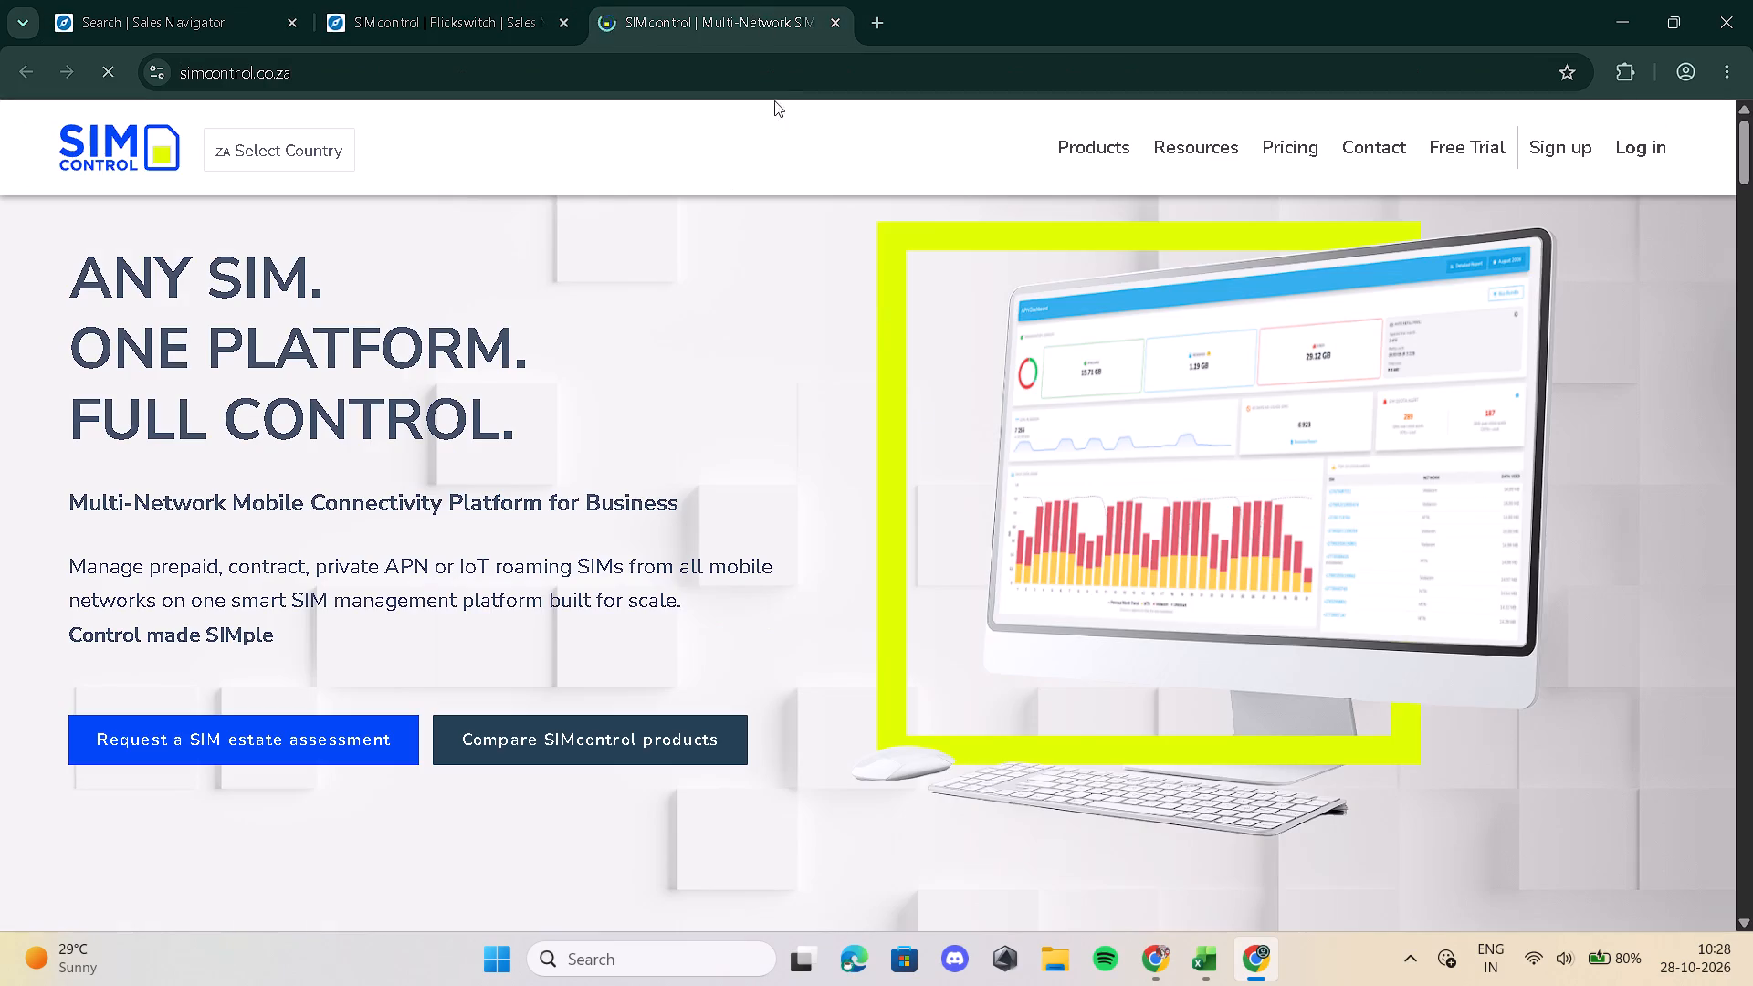
{"action": "left_click", "coordinate": [1084, 130]}
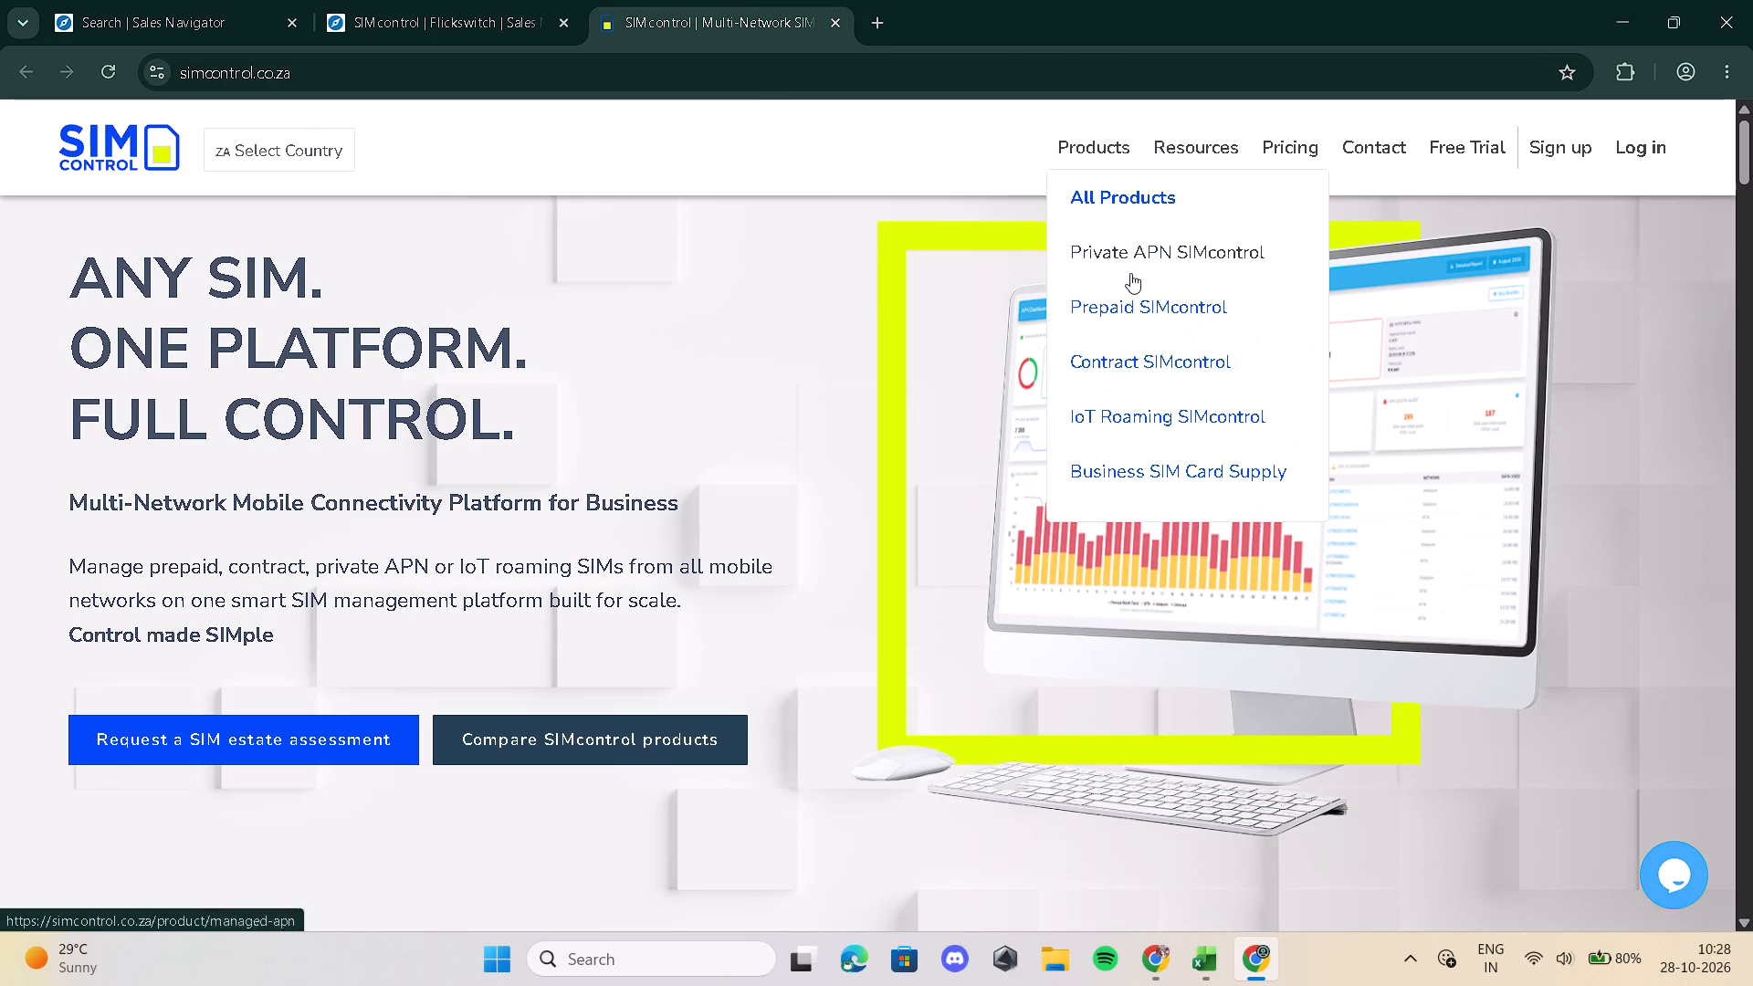
{"action": "left_click", "coordinate": [1233, 154]}
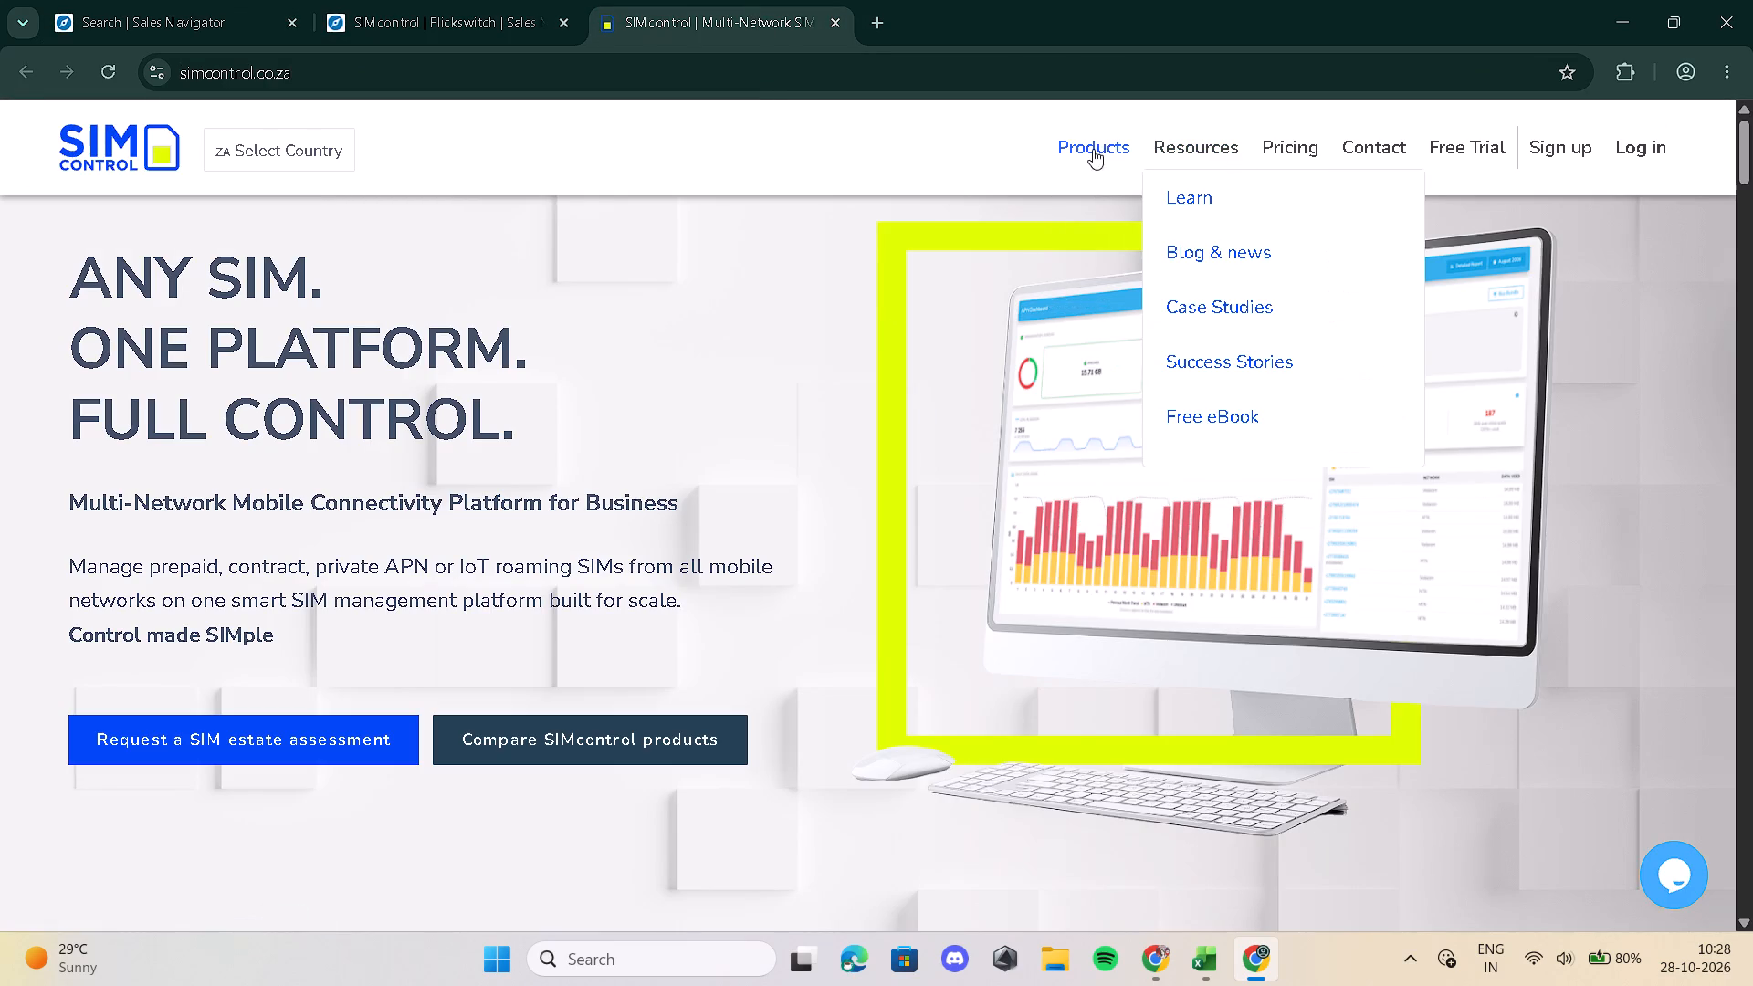
{"action": "left_click", "coordinate": [1093, 149]}
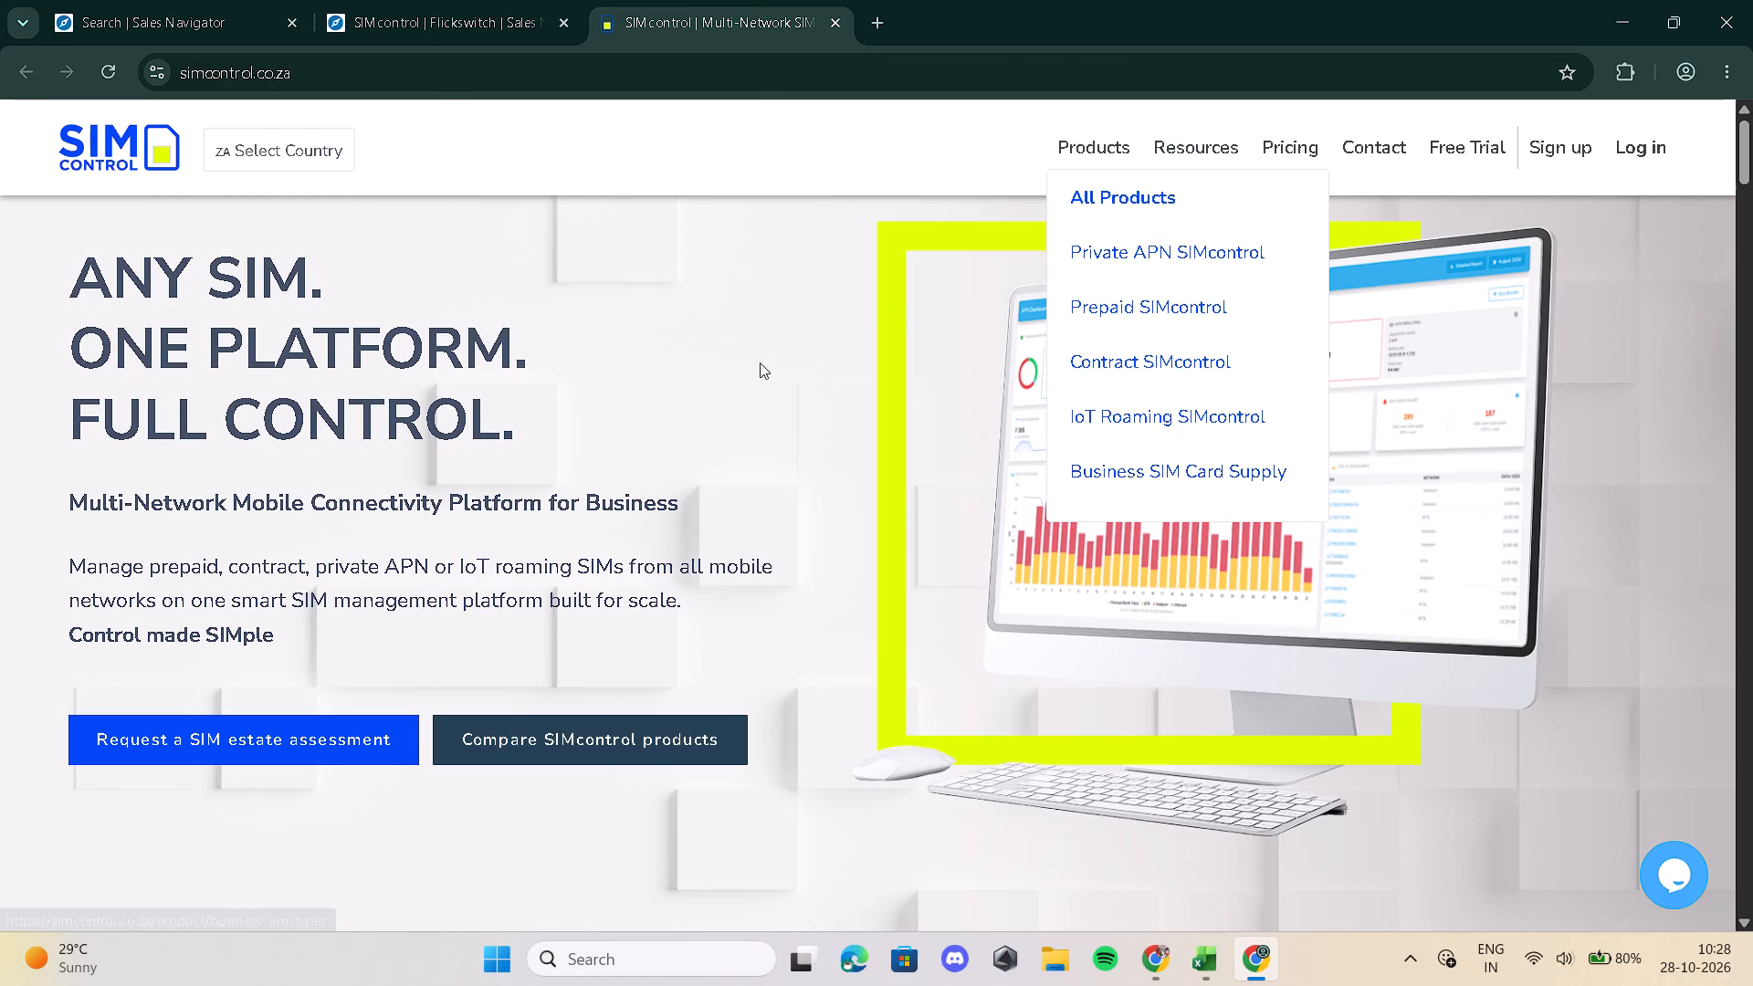
{"action": "left_click", "coordinate": [643, 299]}
{"action": "left_click", "coordinate": [125, 0]}
{"action": "left_click", "coordinate": [394, 0]}
{"action": "left_click", "coordinate": [625, 0]}
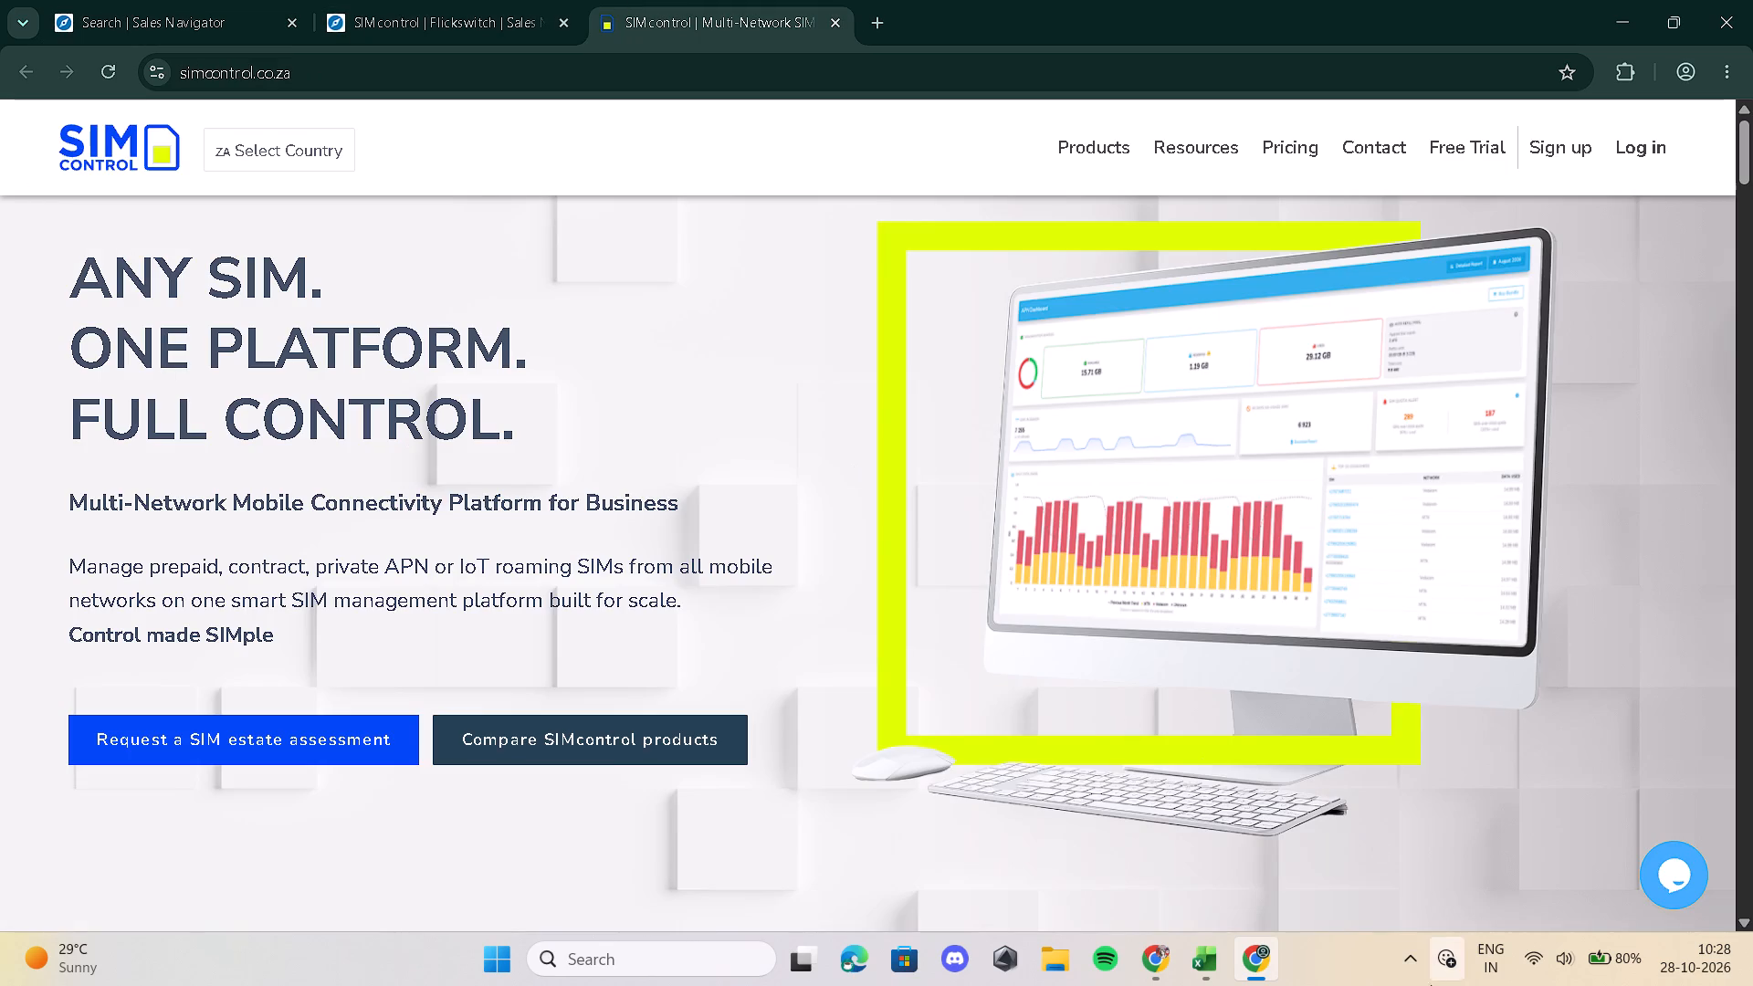
{"action": "left_click", "coordinate": [1415, 984]}
{"action": "left_click", "coordinate": [1415, 984]}
{"action": "left_click", "coordinate": [1128, 142]}
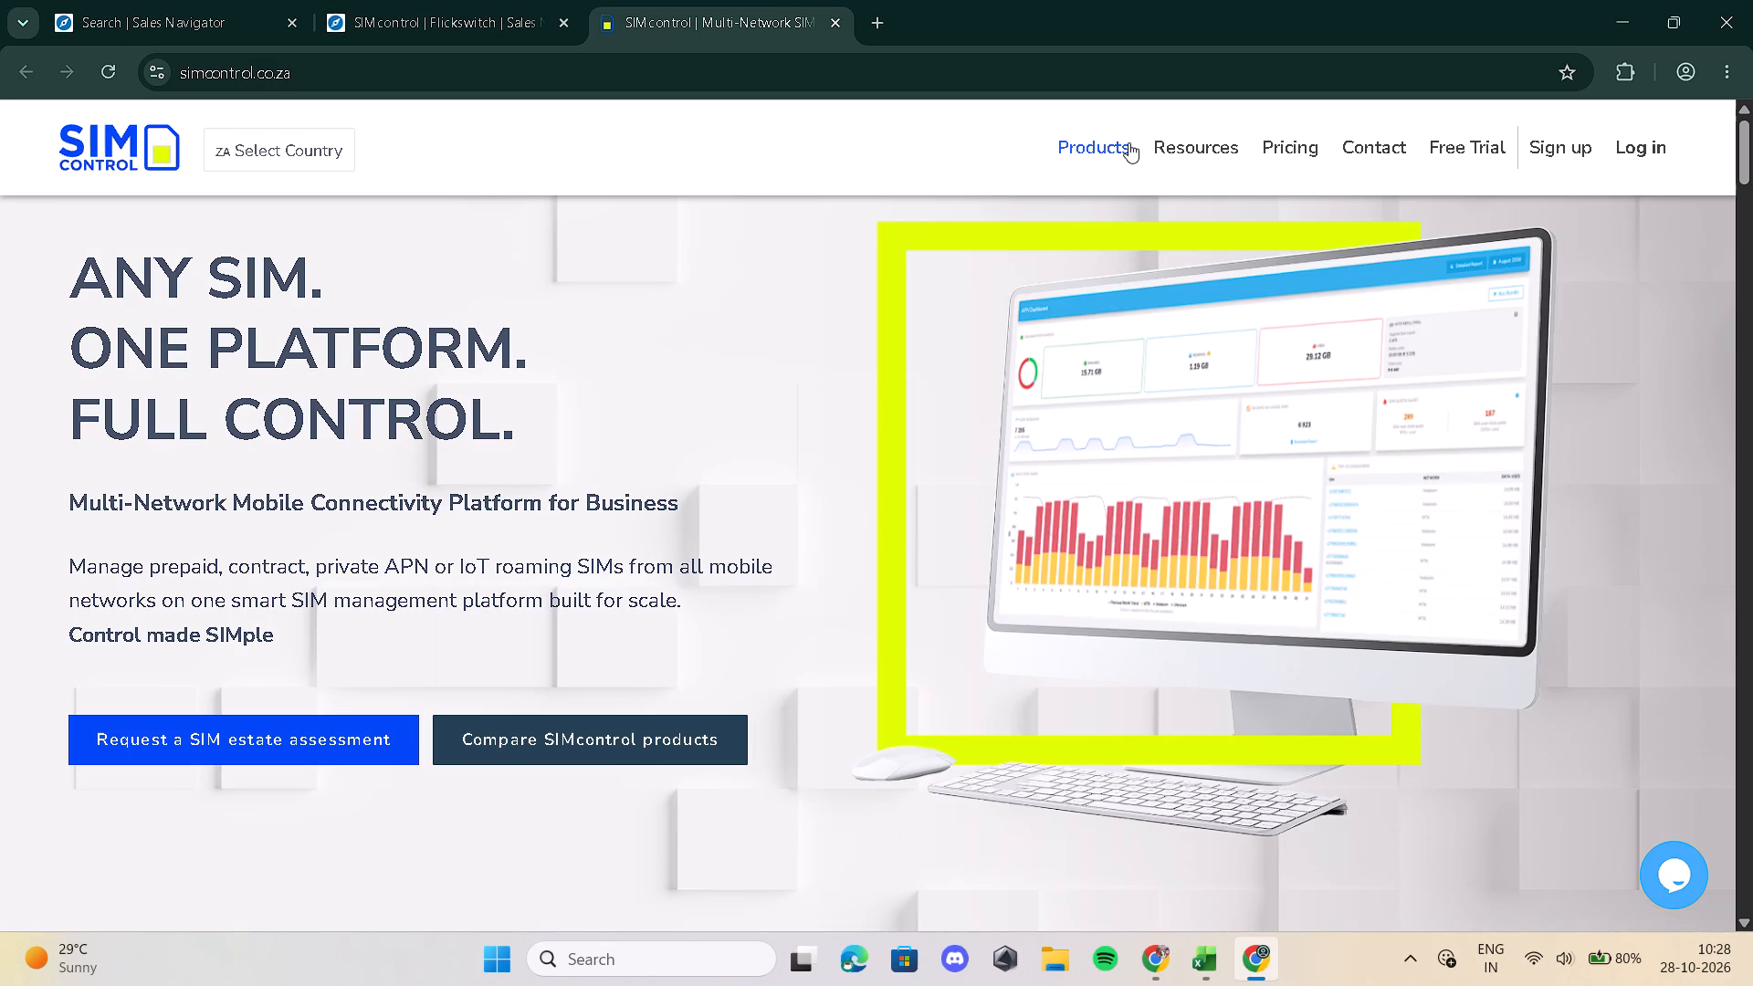
Return to the SIMcontrol | Flickswitch company page and expand its full About description.
{"action": "left_click", "coordinate": [395, 0]}
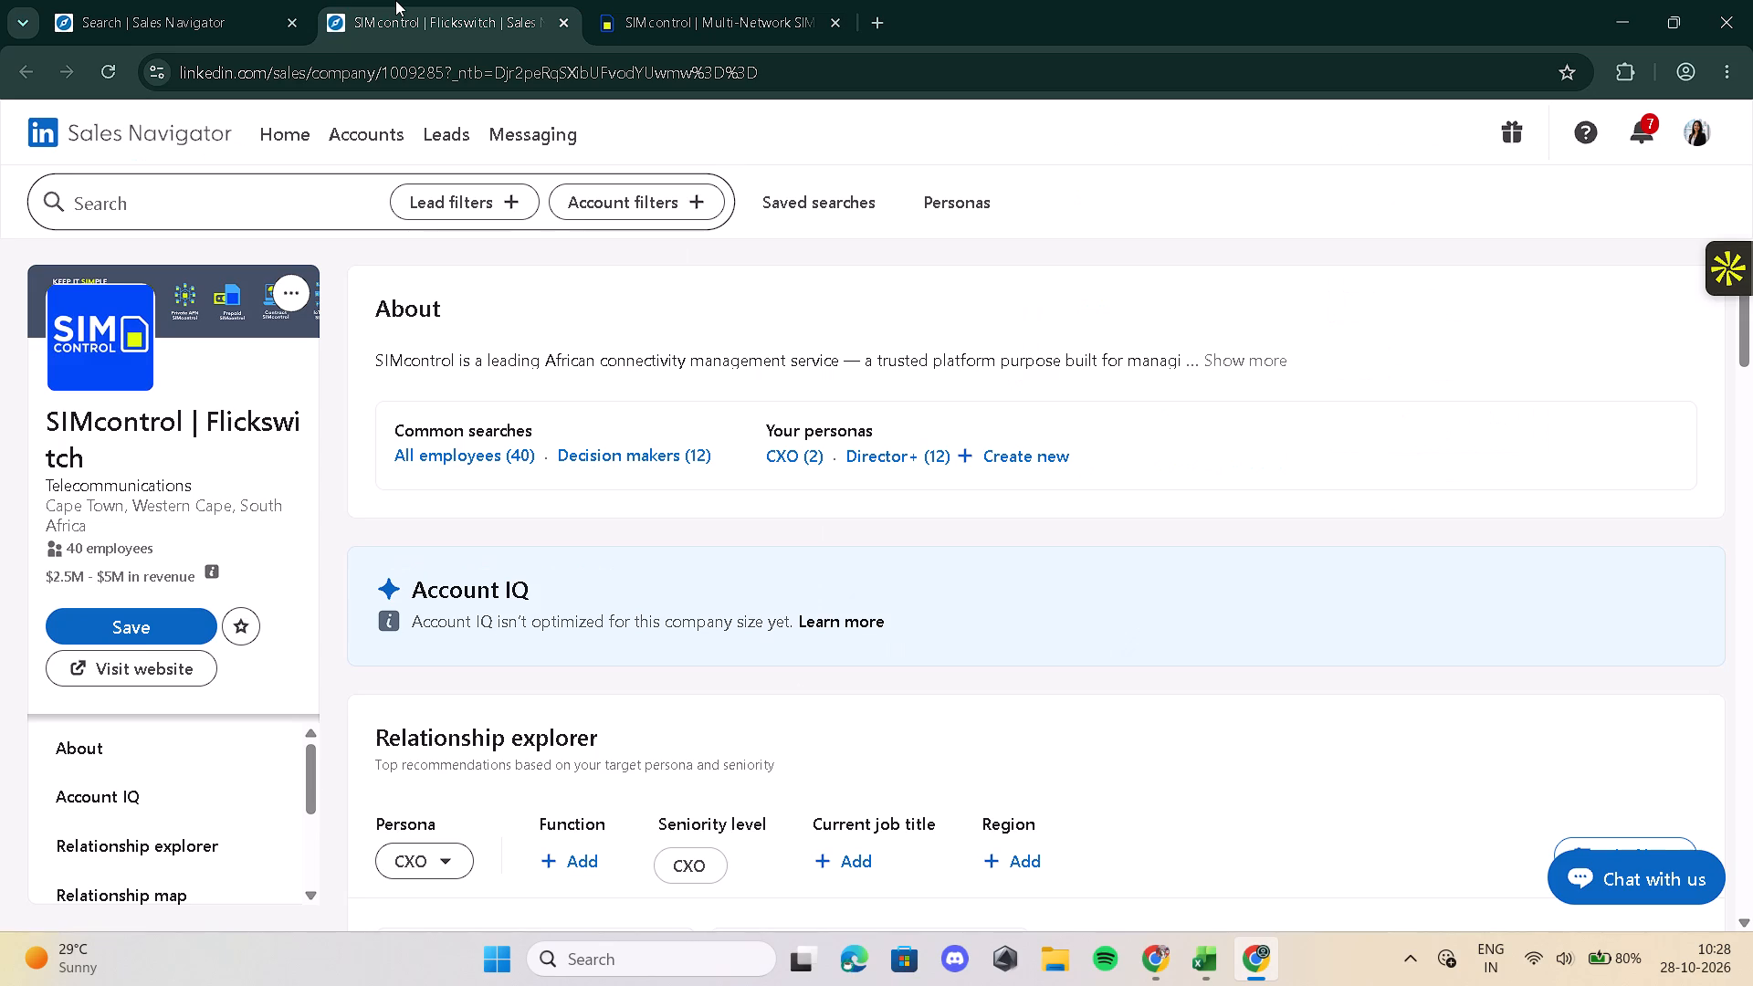
{"action": "left_click", "coordinate": [1228, 362]}
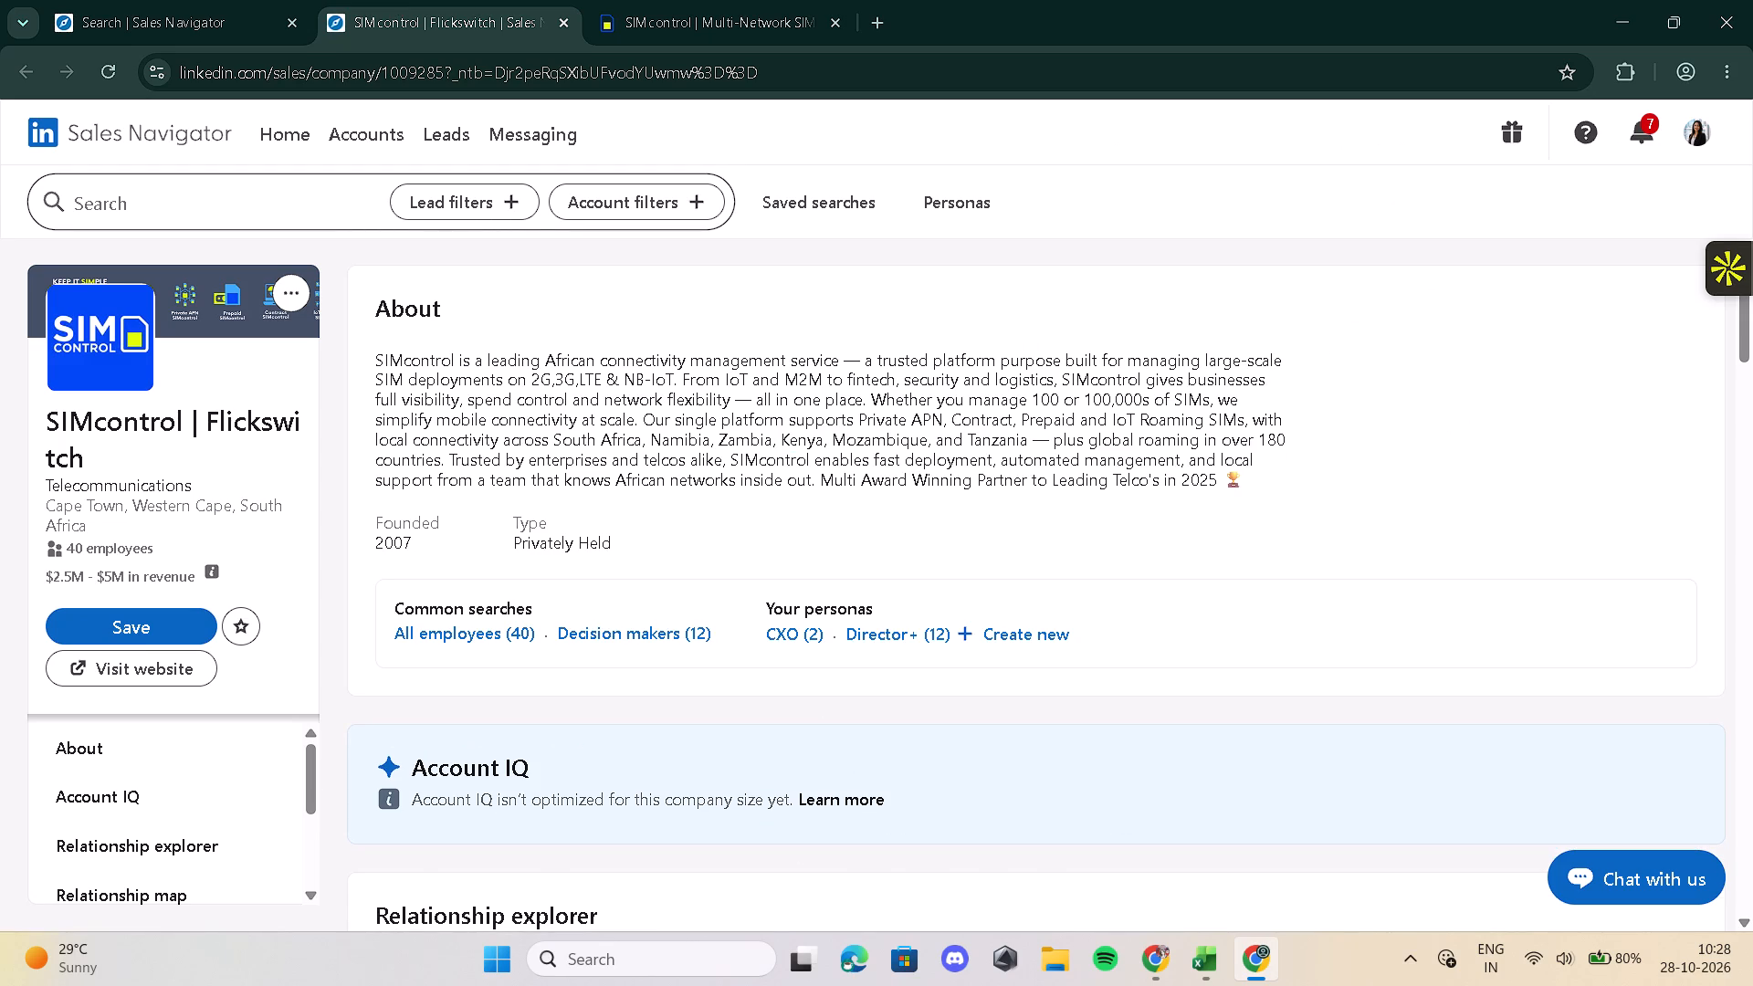
Review the SIM products on the SIMcontrol home page, and close the website and its company page.
{"action": "left_click", "coordinate": [279, 0]}
{"action": "left_click", "coordinate": [443, 0]}
{"action": "left_click", "coordinate": [701, 0]}
{"action": "left_click", "coordinate": [749, 343]}
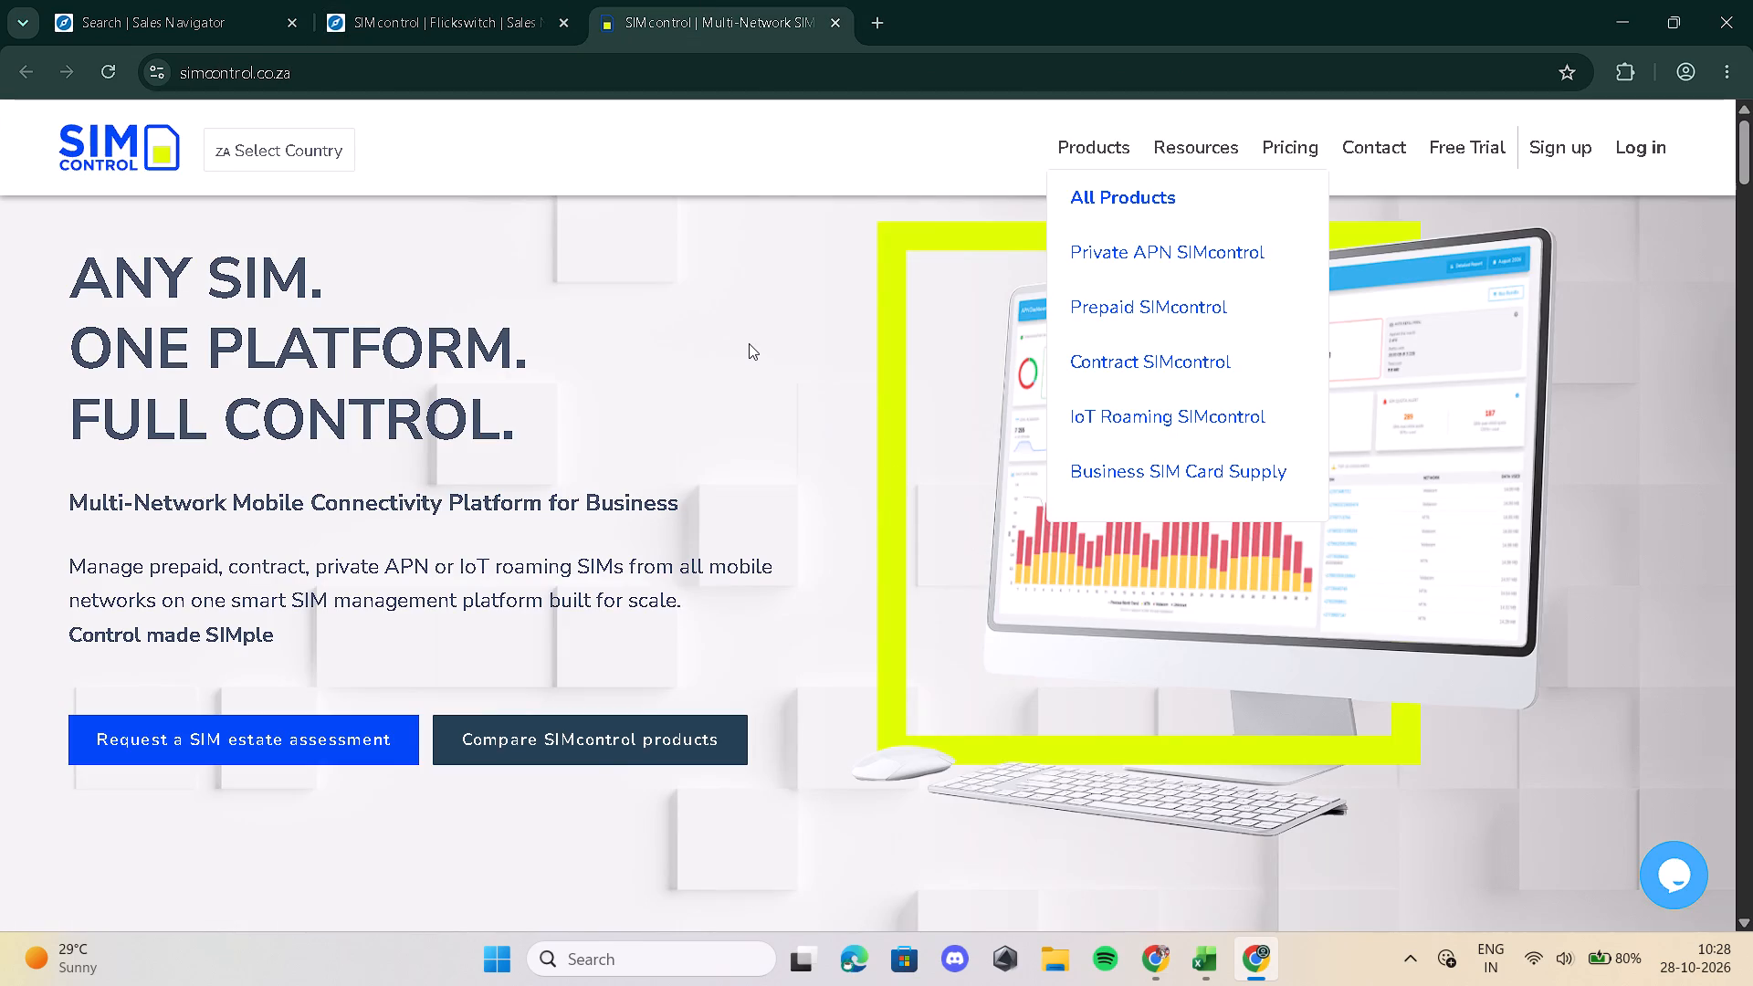
{"action": "scroll", "coordinate": [749, 343], "scroll_direction": "down", "scroll_amount": 11}
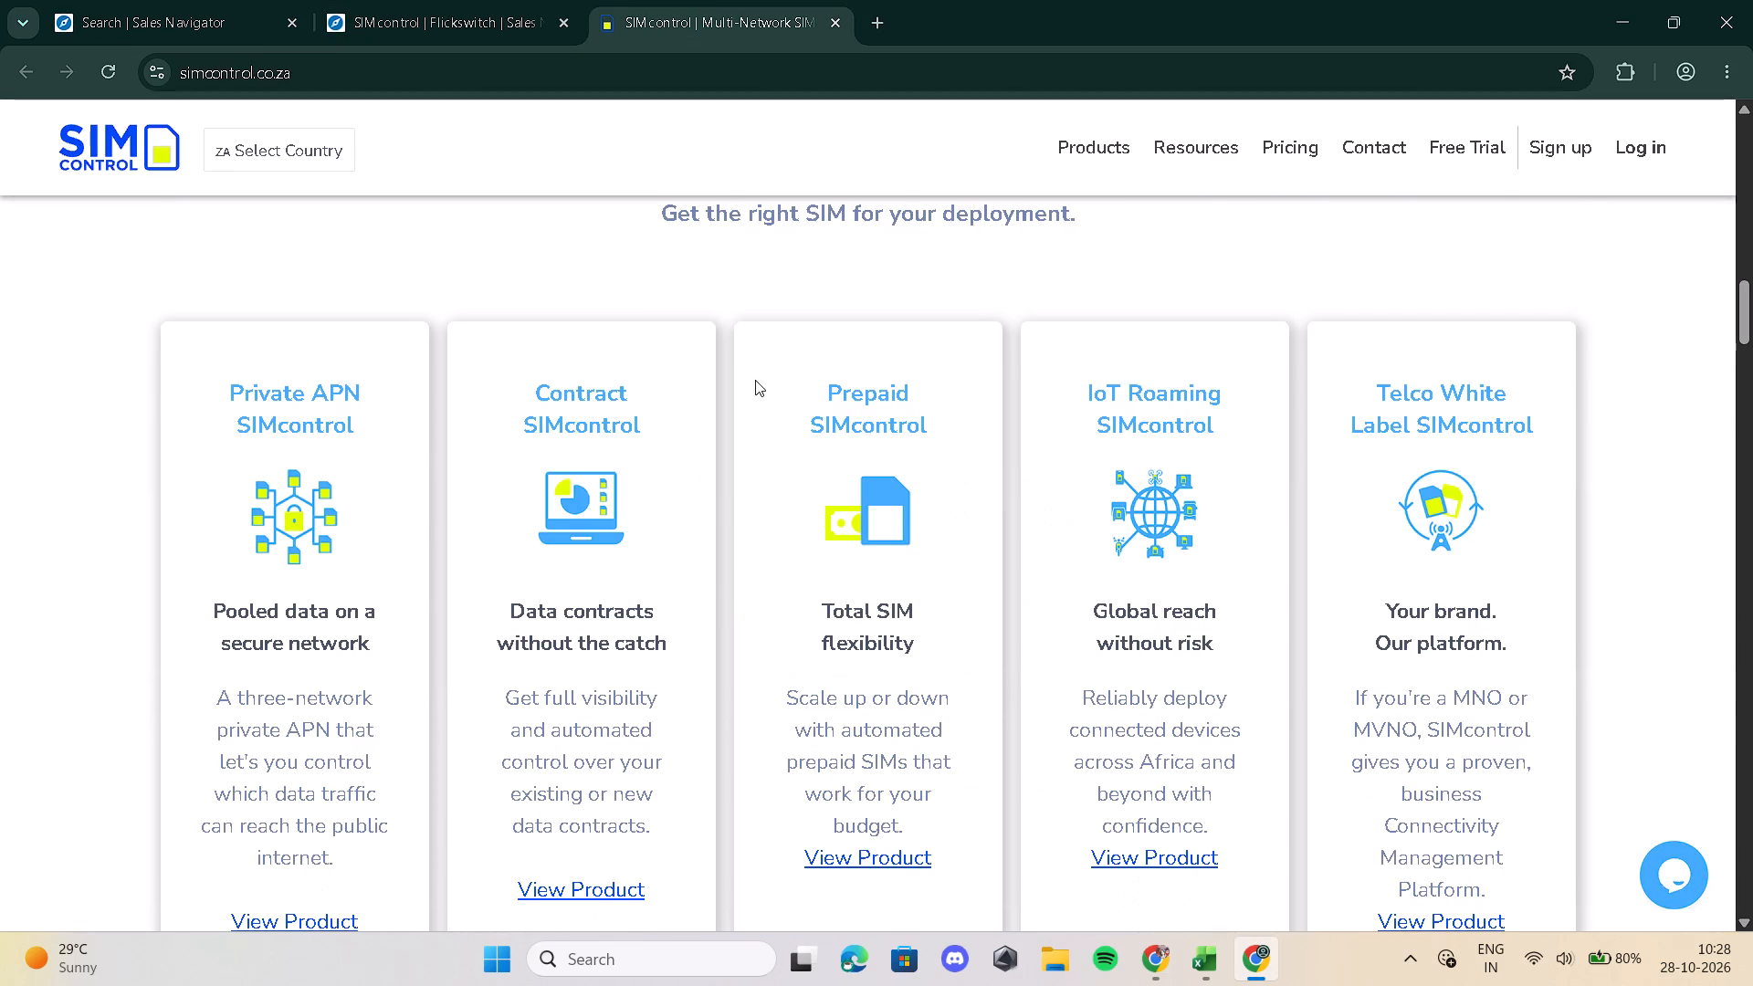
{"action": "scroll", "coordinate": [755, 380], "scroll_direction": "down", "scroll_amount": 4}
{"action": "left_click", "coordinate": [827, 24]}
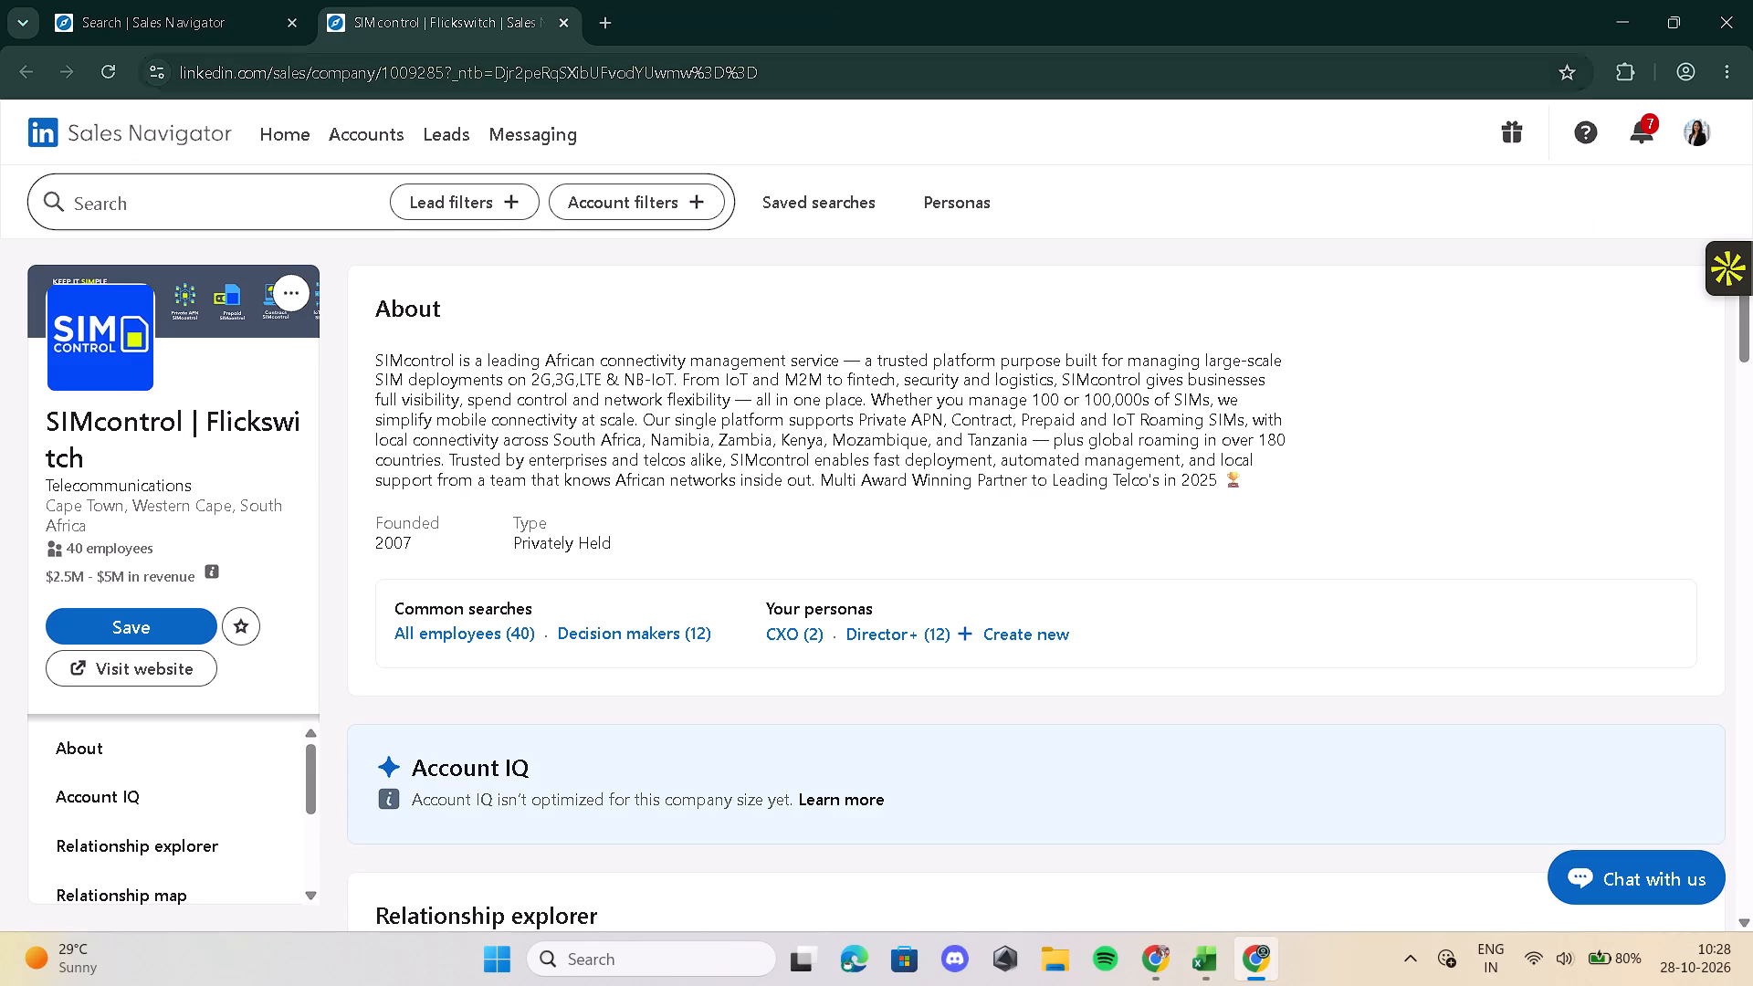
{"action": "left_click", "coordinate": [566, 34]}
{"action": "left_click", "coordinate": [564, 23]}
Open the Espresso Ventures company page in a separate tab from the "sms" lead results.
{"action": "left_click", "coordinate": [945, 385]}
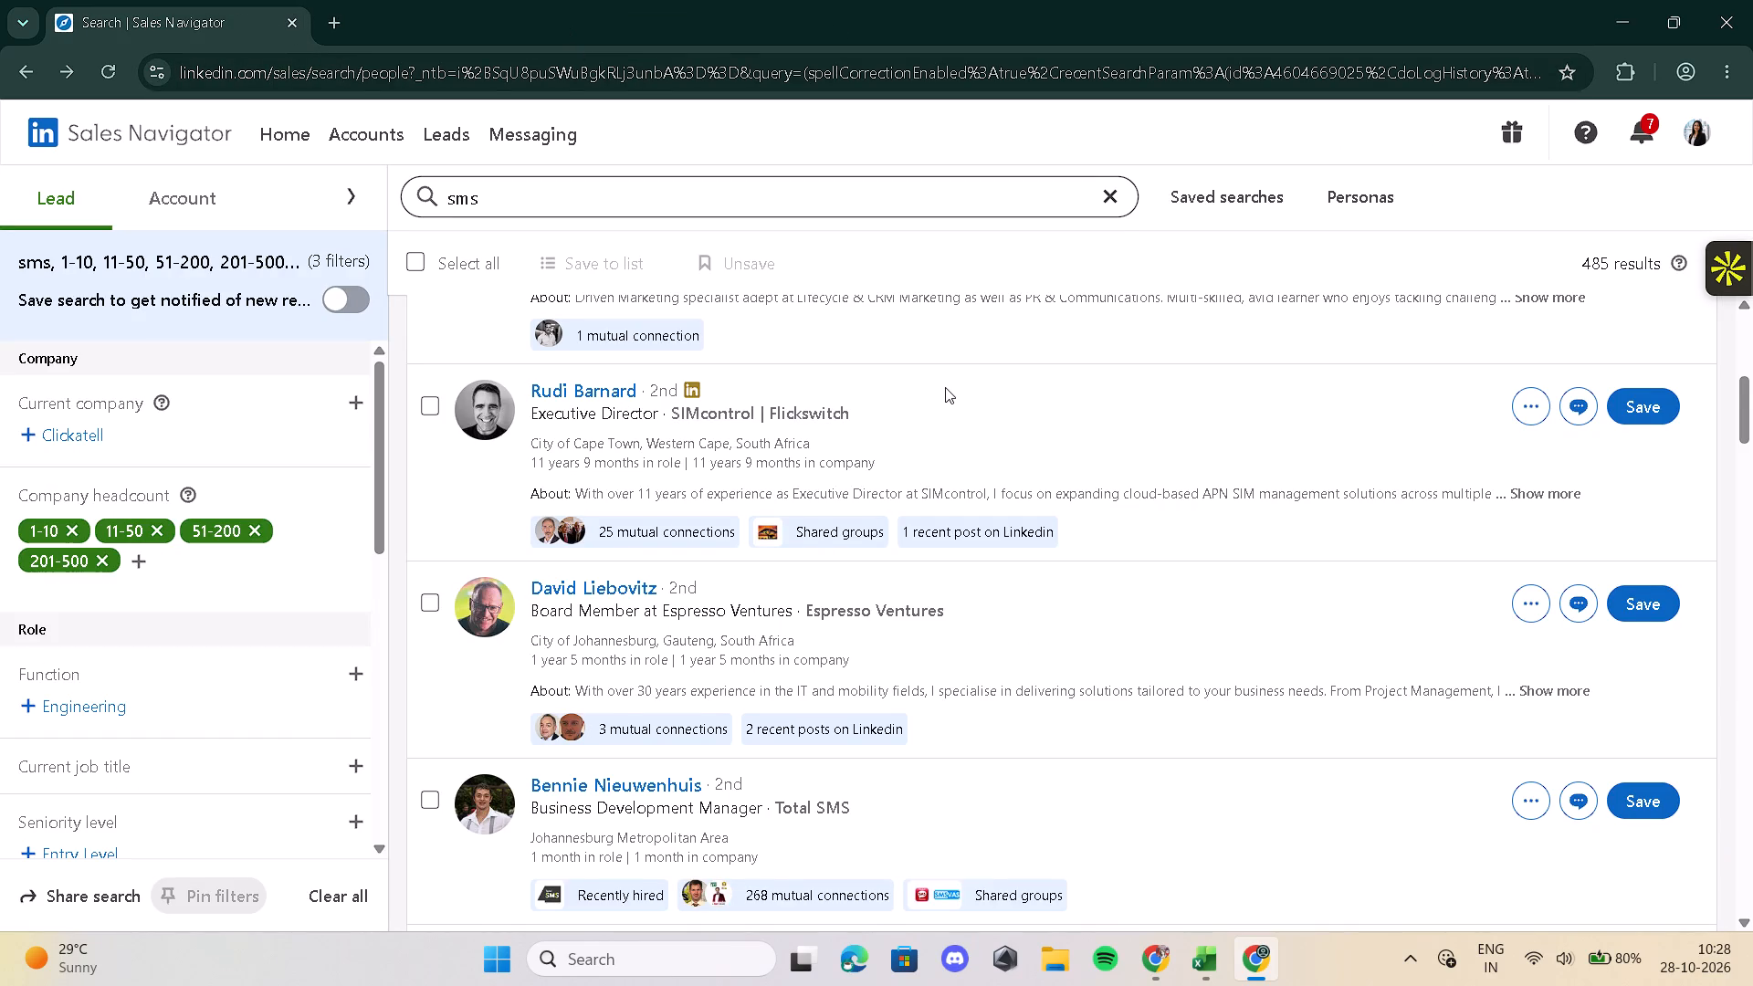
{"action": "scroll", "coordinate": [945, 387], "scroll_direction": "down", "scroll_amount": 1}
{"action": "right_click", "coordinate": [909, 432]}
{"action": "left_click", "coordinate": [1002, 466]}
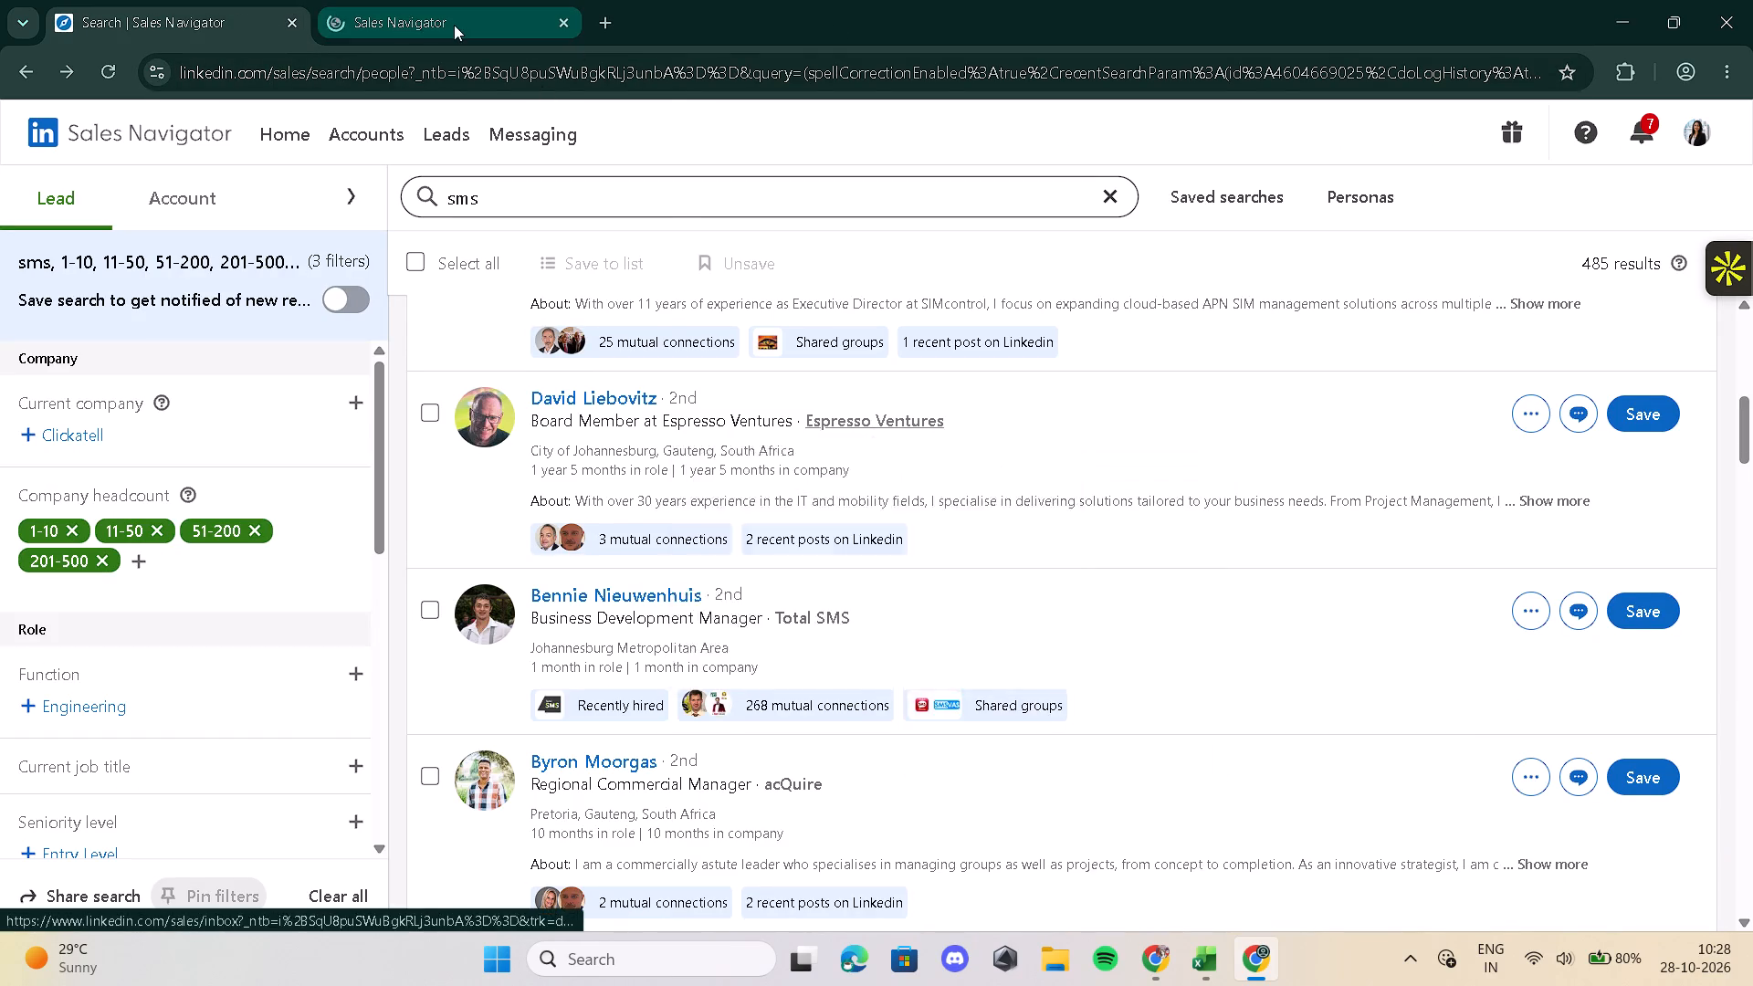
{"action": "left_click", "coordinate": [454, 25]}
{"action": "left_click", "coordinate": [179, 14]}
{"action": "left_click", "coordinate": [488, 0]}
{"action": "left_click", "coordinate": [121, 0]}
{"action": "left_click", "coordinate": [420, 0]}
{"action": "left_click", "coordinate": [273, 0]}
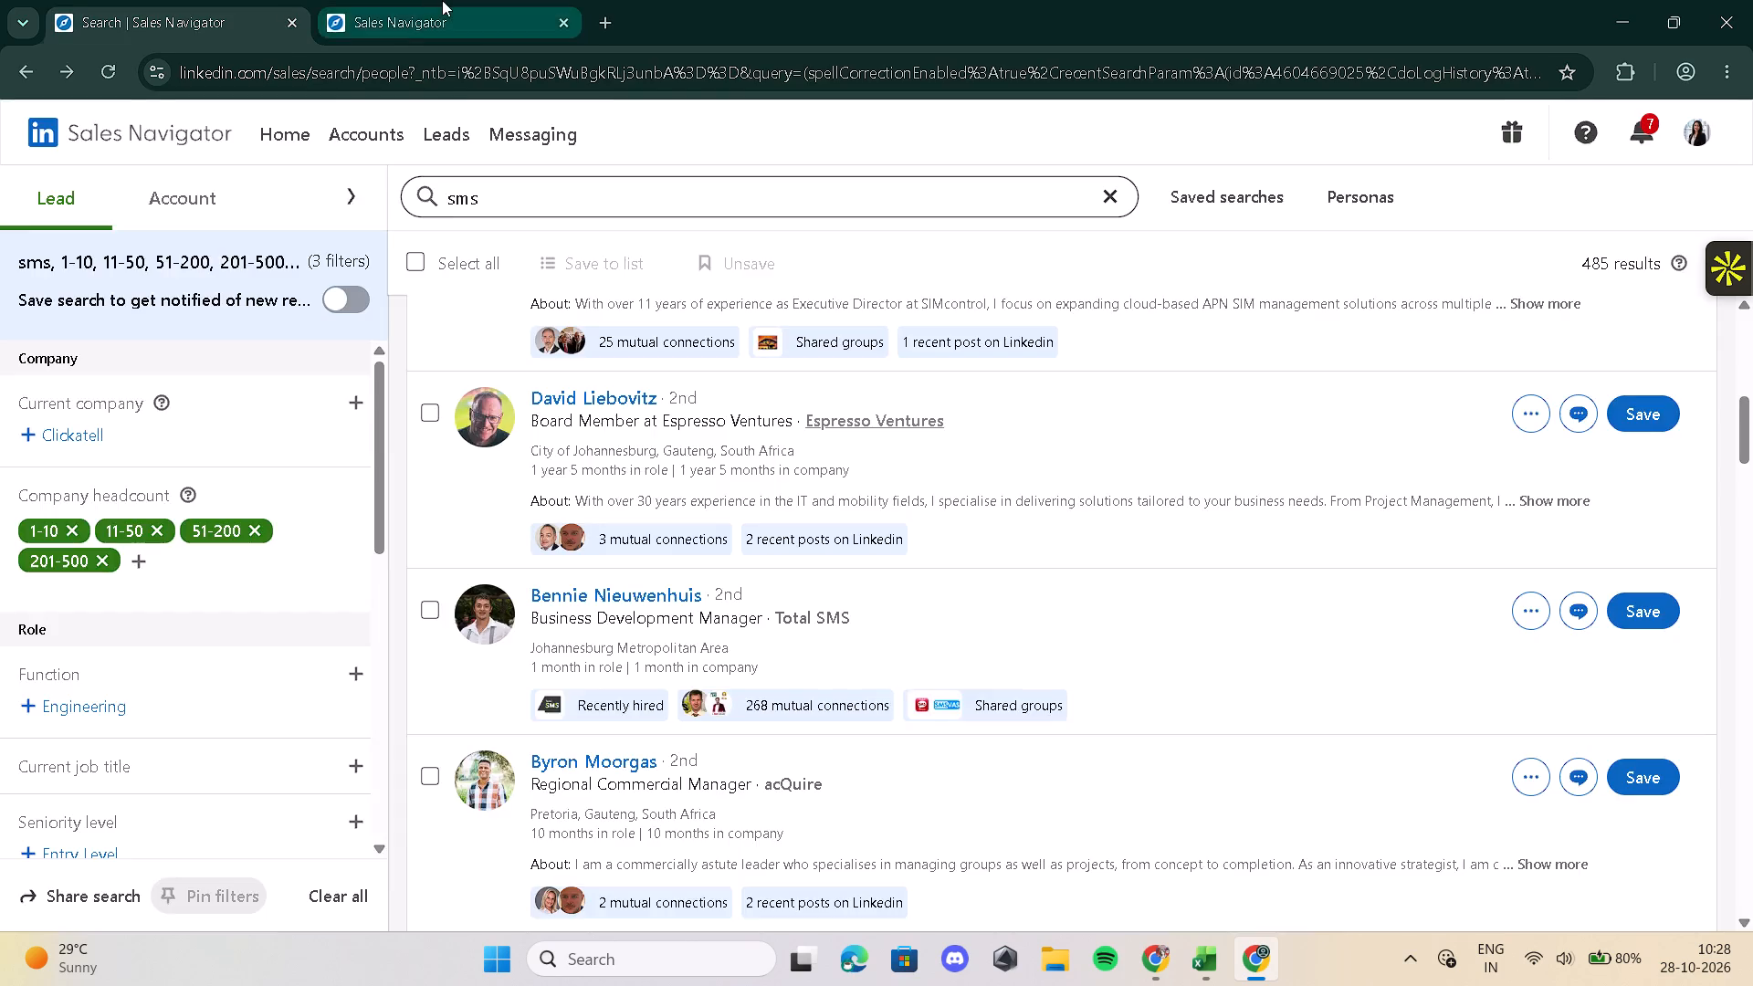
{"action": "left_click", "coordinate": [442, 0]}
{"action": "left_click", "coordinate": [257, 0]}
{"action": "left_click", "coordinate": [456, 0]}
{"action": "left_click", "coordinate": [210, 0]}
{"action": "left_click", "coordinate": [448, 4]}
{"action": "left_click", "coordinate": [242, 16]}
{"action": "left_click", "coordinate": [465, 0]}
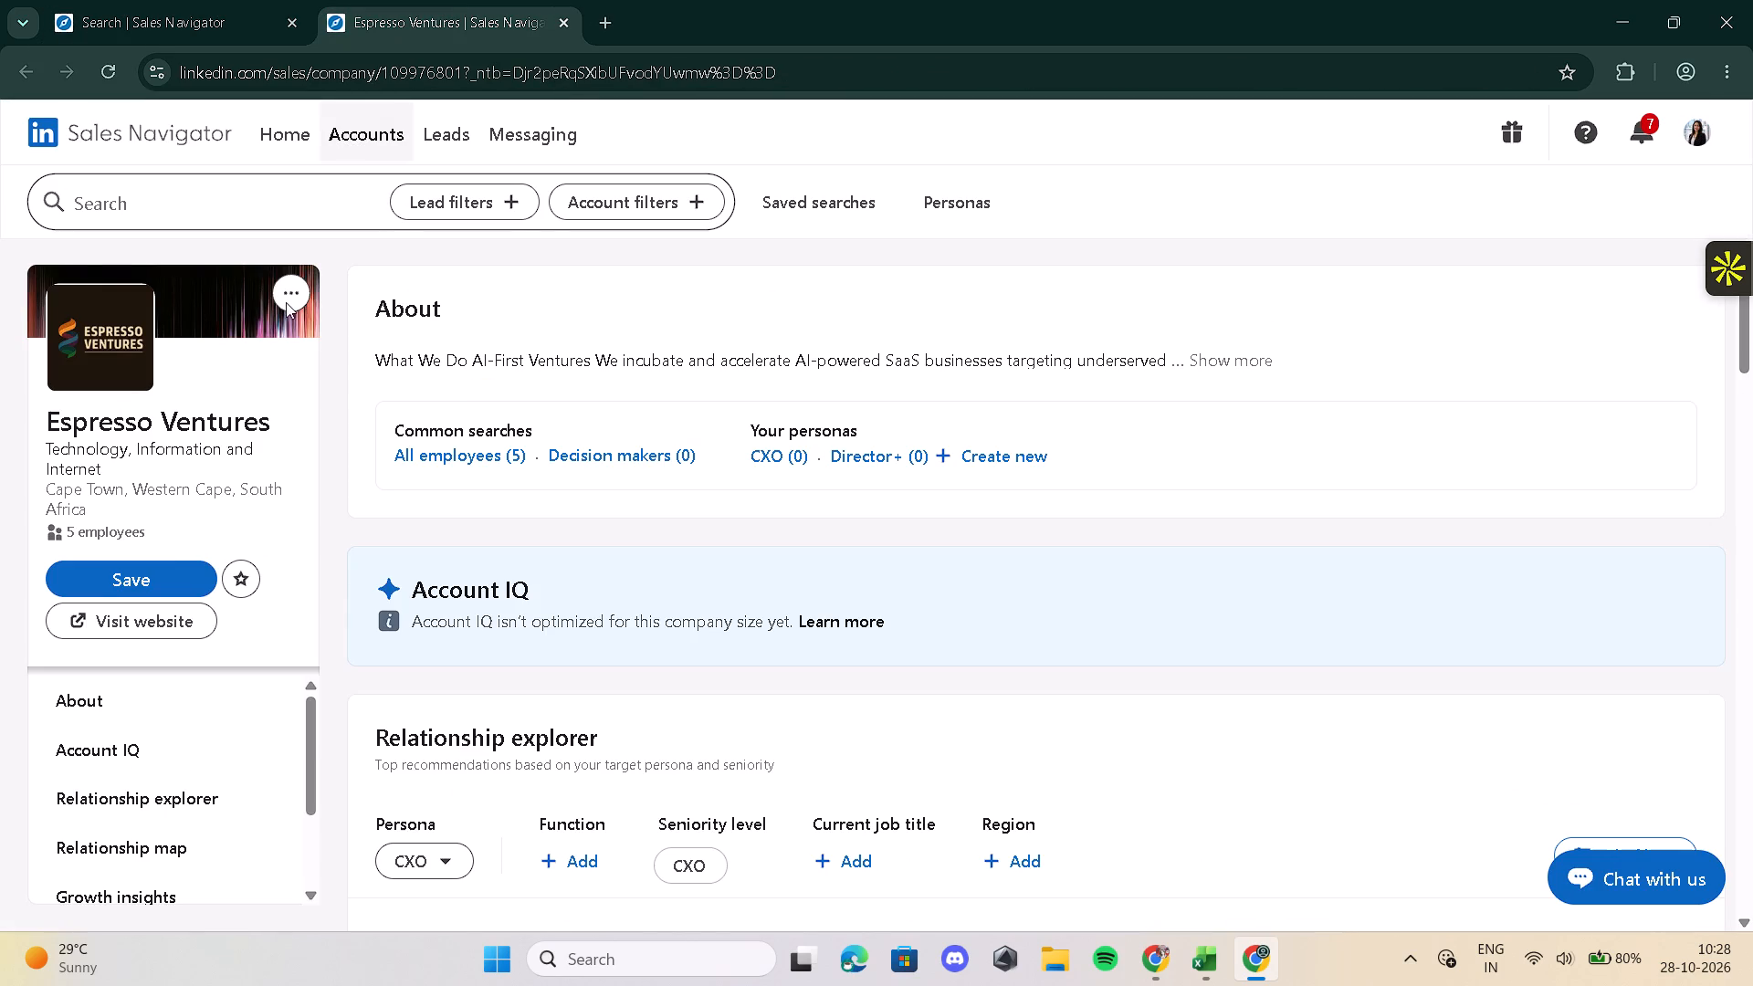
Open the Espresso Ventures website, look through what the company does and builds, and close the site.
{"action": "right_click", "coordinate": [149, 607]}
{"action": "left_click", "coordinate": [288, 632]}
{"action": "left_click", "coordinate": [233, 0]}
{"action": "left_click", "coordinate": [422, 0]}
{"action": "left_click", "coordinate": [726, 0]}
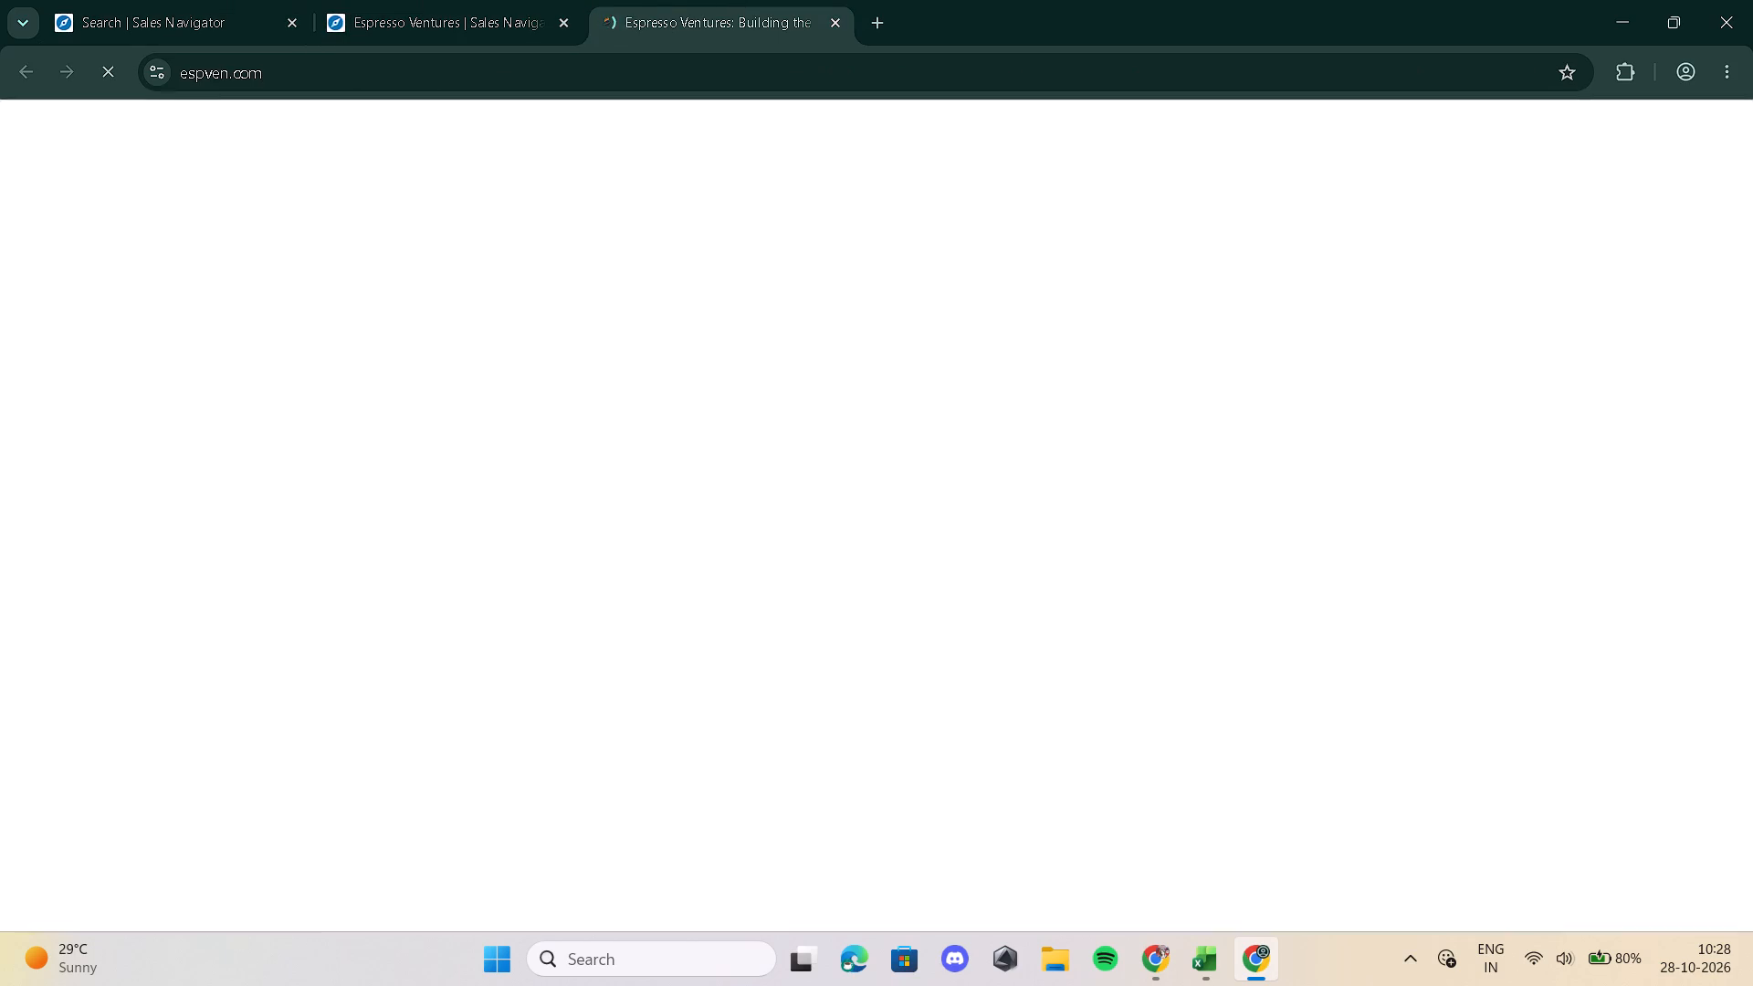
{"action": "left_click", "coordinate": [215, 0]}
{"action": "left_click", "coordinate": [394, 0]}
{"action": "left_click", "coordinate": [692, 0]}
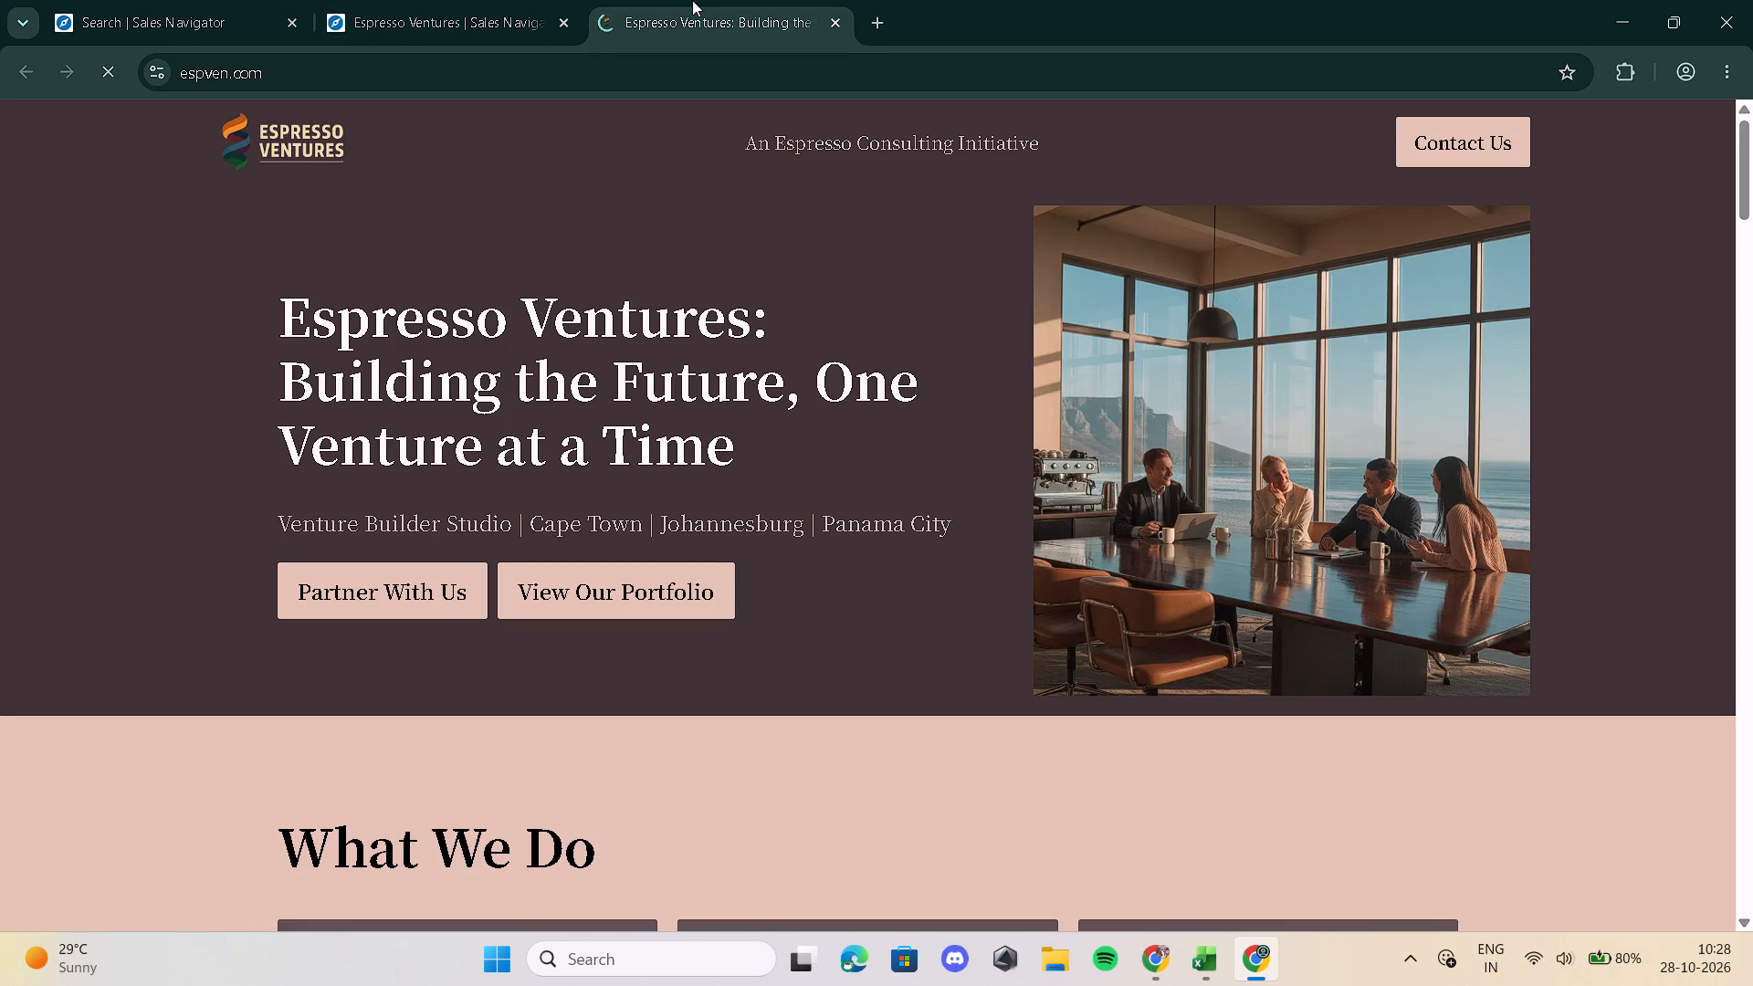
{"action": "left_click", "coordinate": [205, 1]}
{"action": "left_click", "coordinate": [548, 0]}
{"action": "left_click_drag", "start_coordinate": [678, 0], "coordinate": [698, 1]}
{"action": "scroll", "coordinate": [866, 565], "scroll_direction": "down", "scroll_amount": 5}
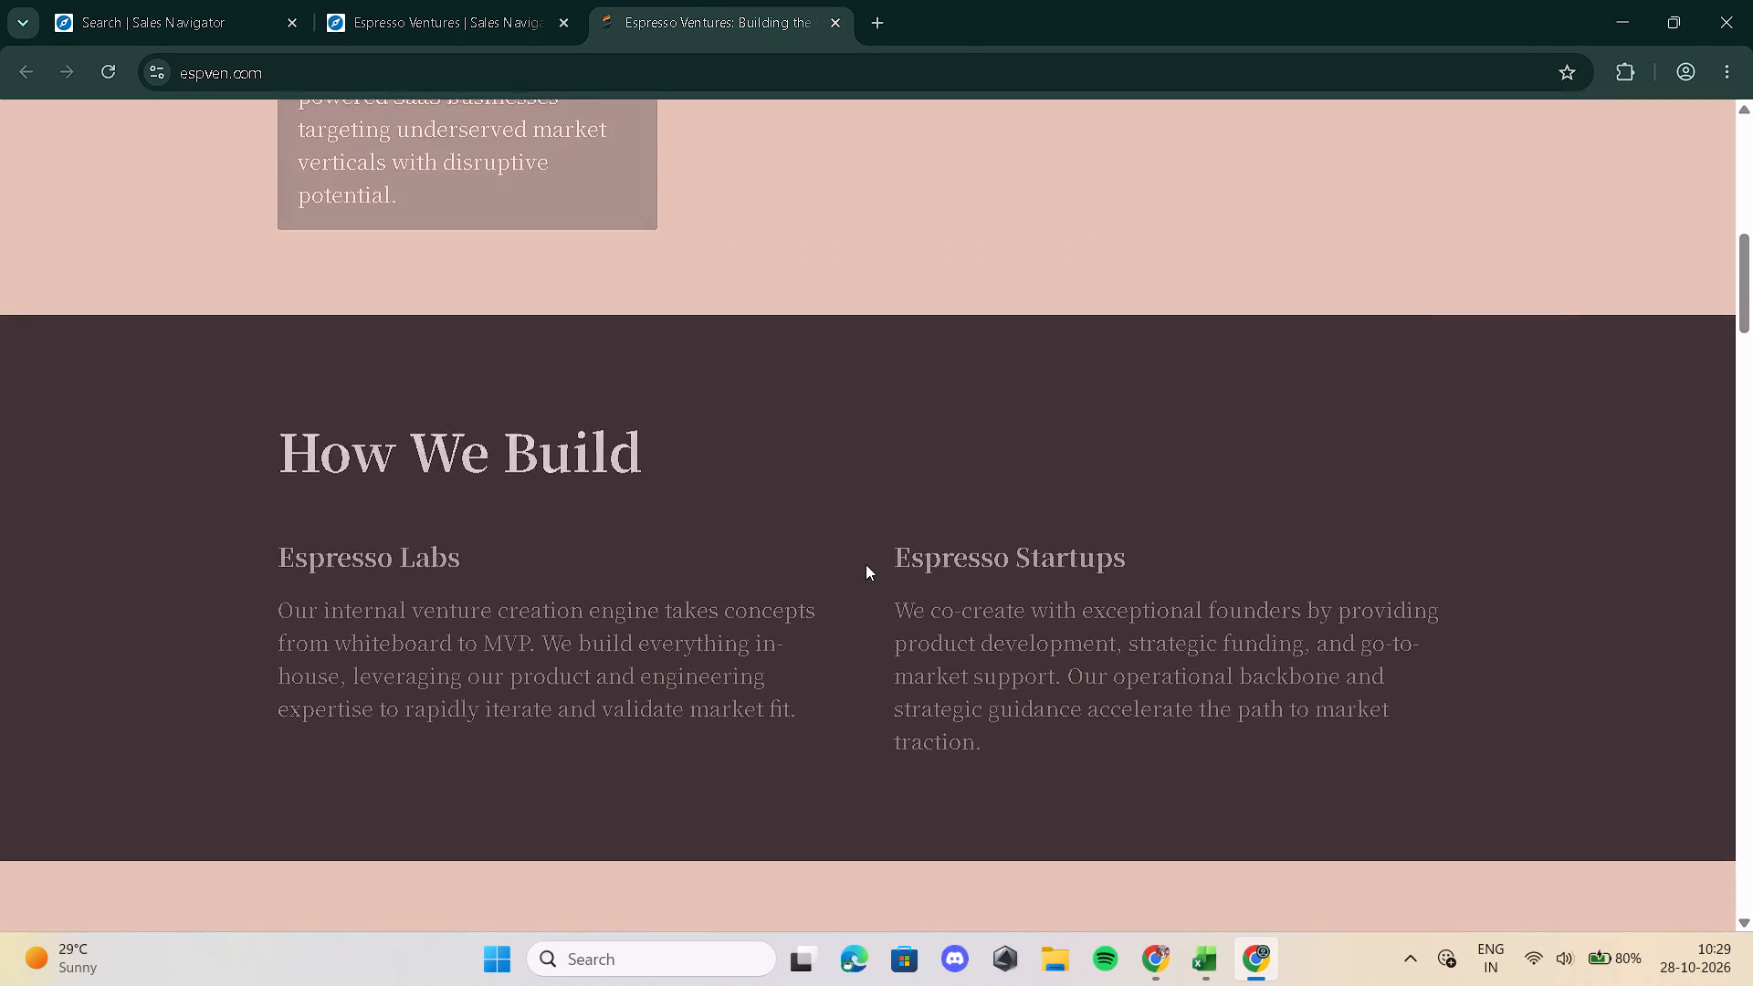
{"action": "scroll", "coordinate": [866, 564], "scroll_direction": "down", "scroll_amount": 6}
{"action": "scroll", "coordinate": [866, 564], "scroll_direction": "up", "scroll_amount": 5}
{"action": "left_click", "coordinate": [152, 7]}
{"action": "left_click_drag", "start_coordinate": [389, 0], "coordinate": [407, 0]}
{"action": "left_click", "coordinate": [703, 0]}
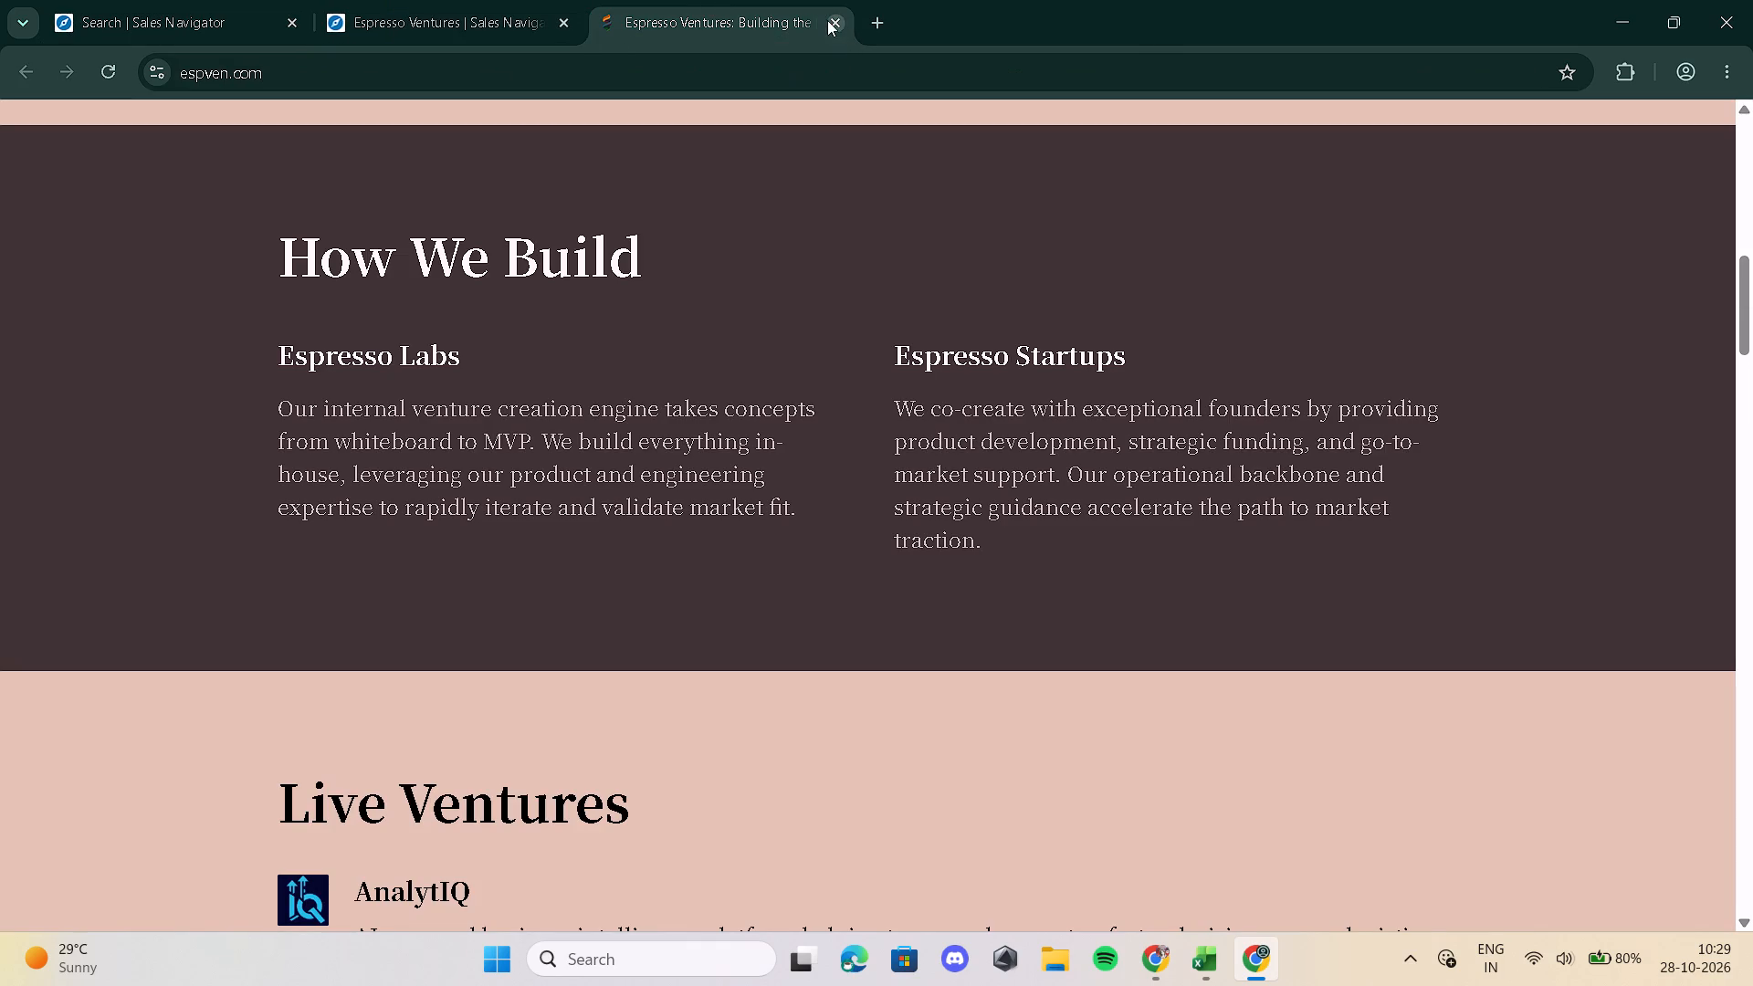
{"action": "left_click", "coordinate": [844, 25]}
Expand the full About description on the Espresso Ventures company page.
{"action": "left_click", "coordinate": [1208, 374]}
{"action": "left_click", "coordinate": [1209, 373]}
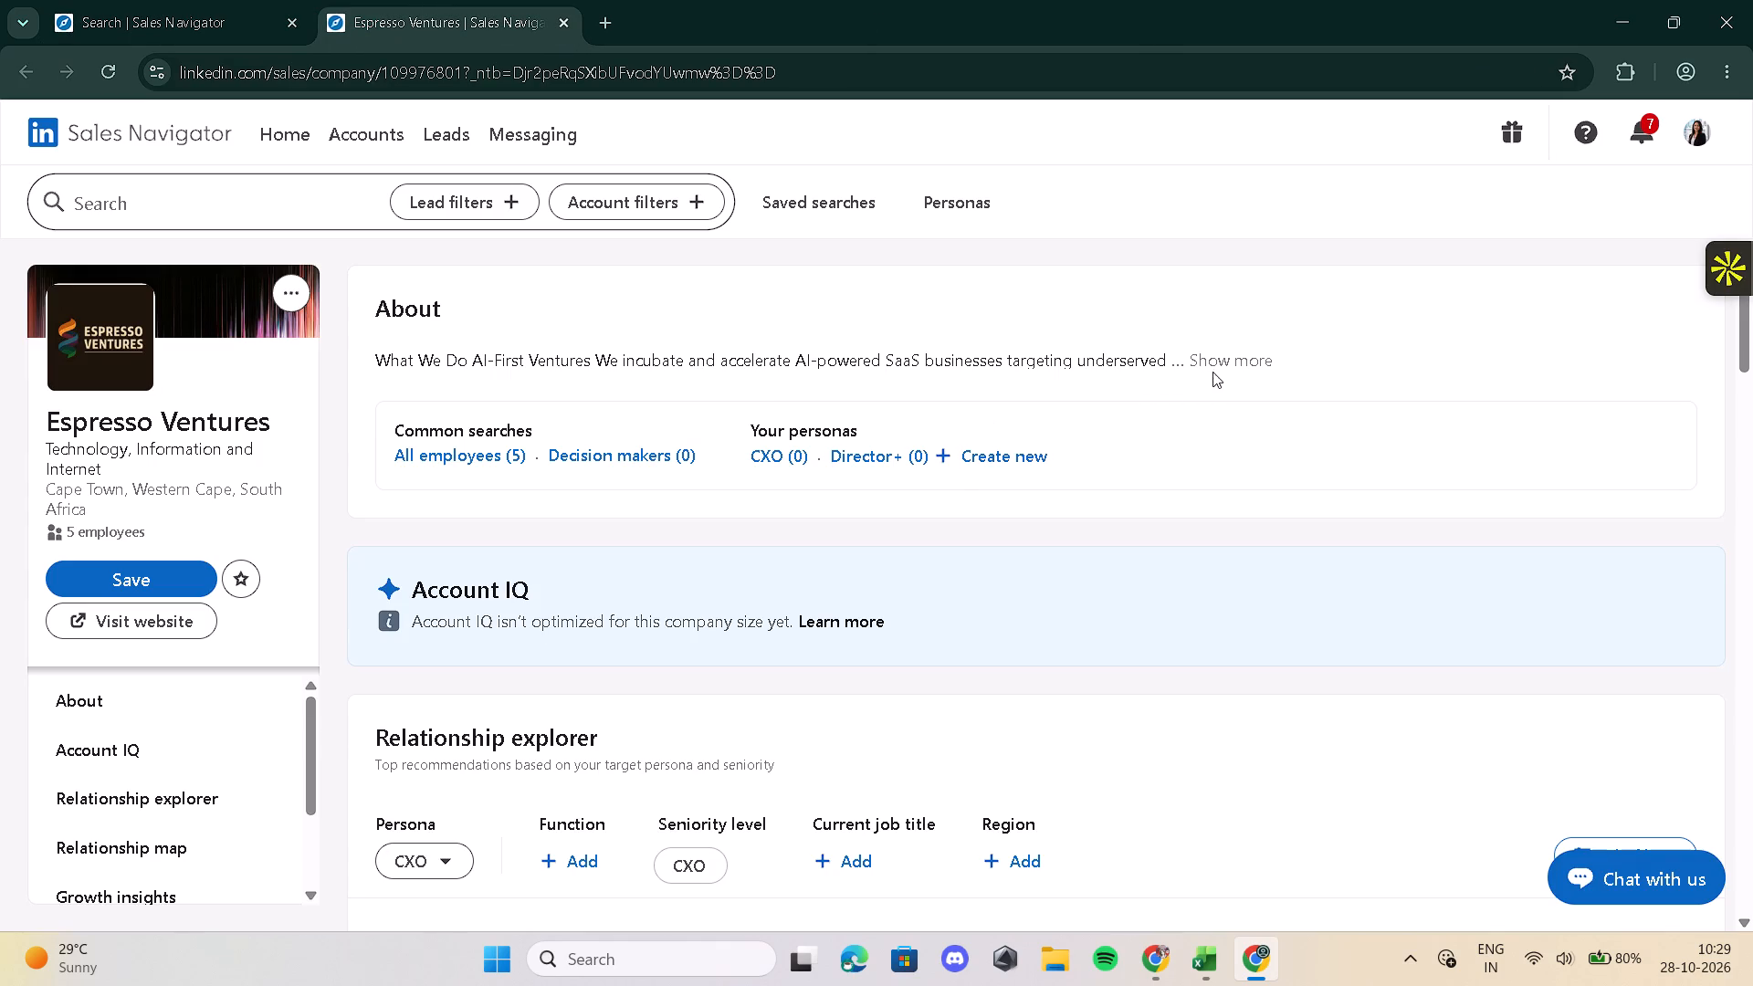
{"action": "left_click", "coordinate": [1219, 356]}
Translate the Espresso Ventures company page to English, and close the page.
{"action": "right_click", "coordinate": [1128, 395]}
{"action": "left_click", "coordinate": [1286, 782]}
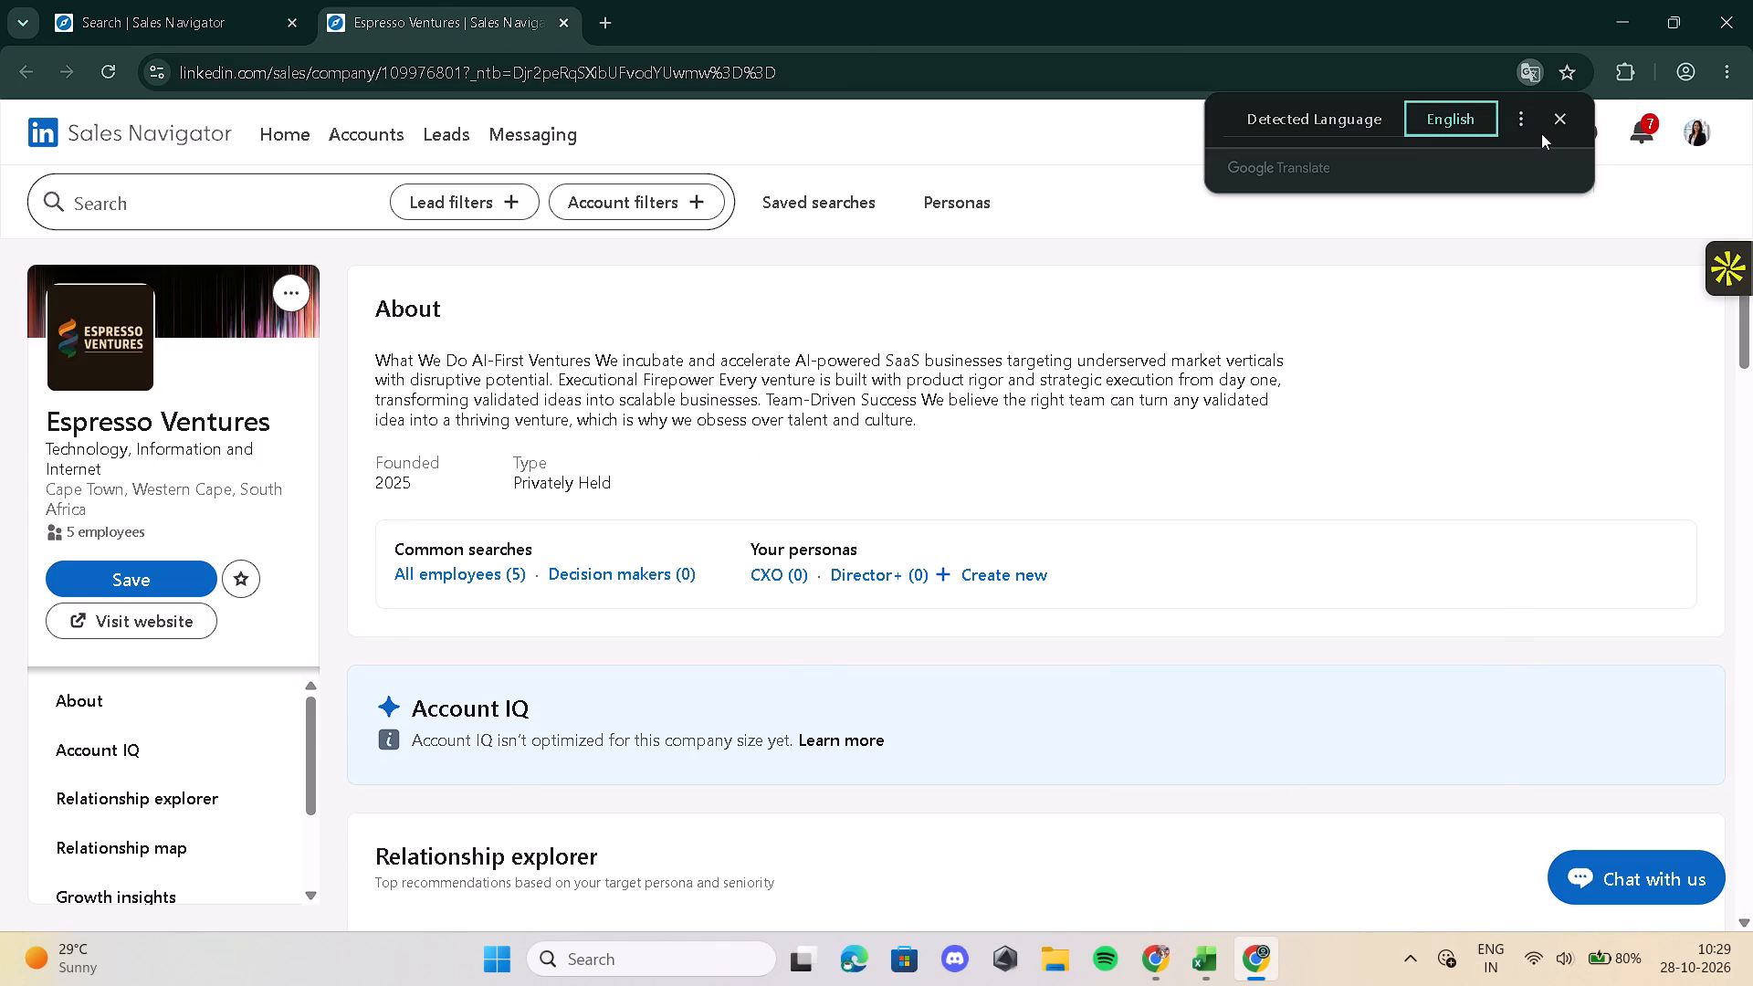
{"action": "left_click", "coordinate": [1541, 133]}
{"action": "left_click", "coordinate": [1559, 130]}
{"action": "left_click", "coordinate": [130, 0]}
{"action": "left_click", "coordinate": [433, 0]}
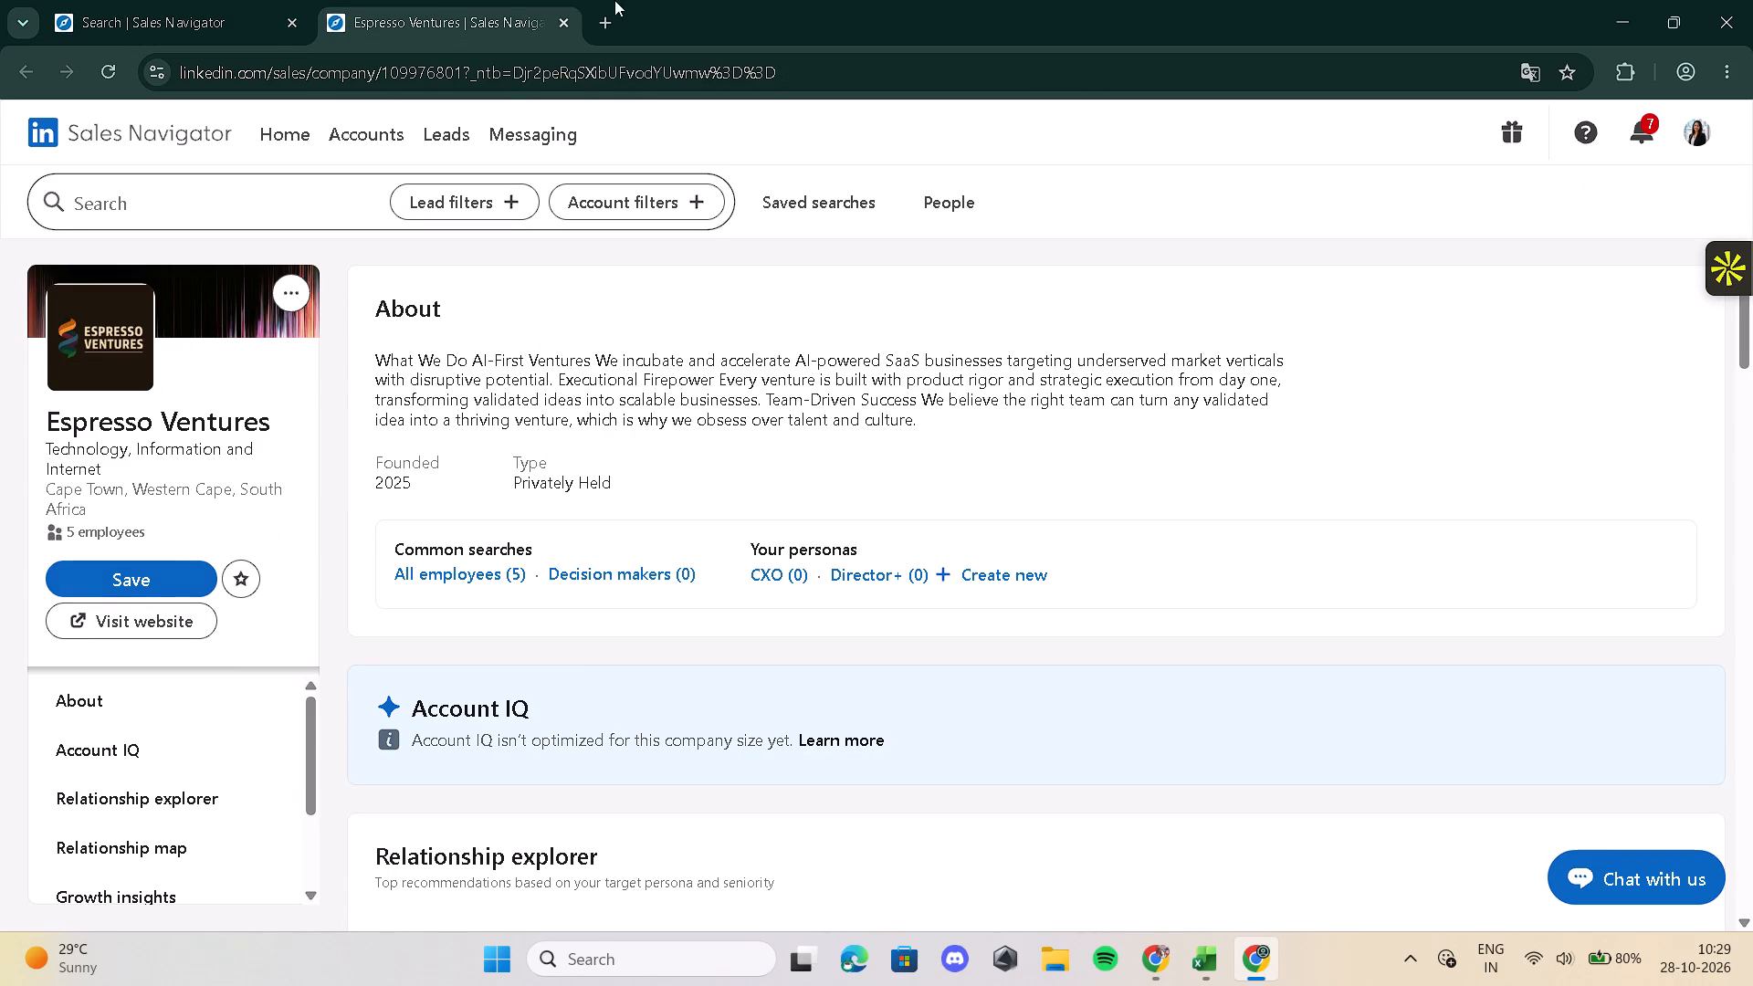
{"action": "left_click", "coordinate": [568, 20]}
Open the Total SMS company page in a separate tab from the "sms" lead results.
{"action": "left_click", "coordinate": [1104, 472]}
{"action": "scroll", "coordinate": [1104, 472], "scroll_direction": "down", "scroll_amount": 1}
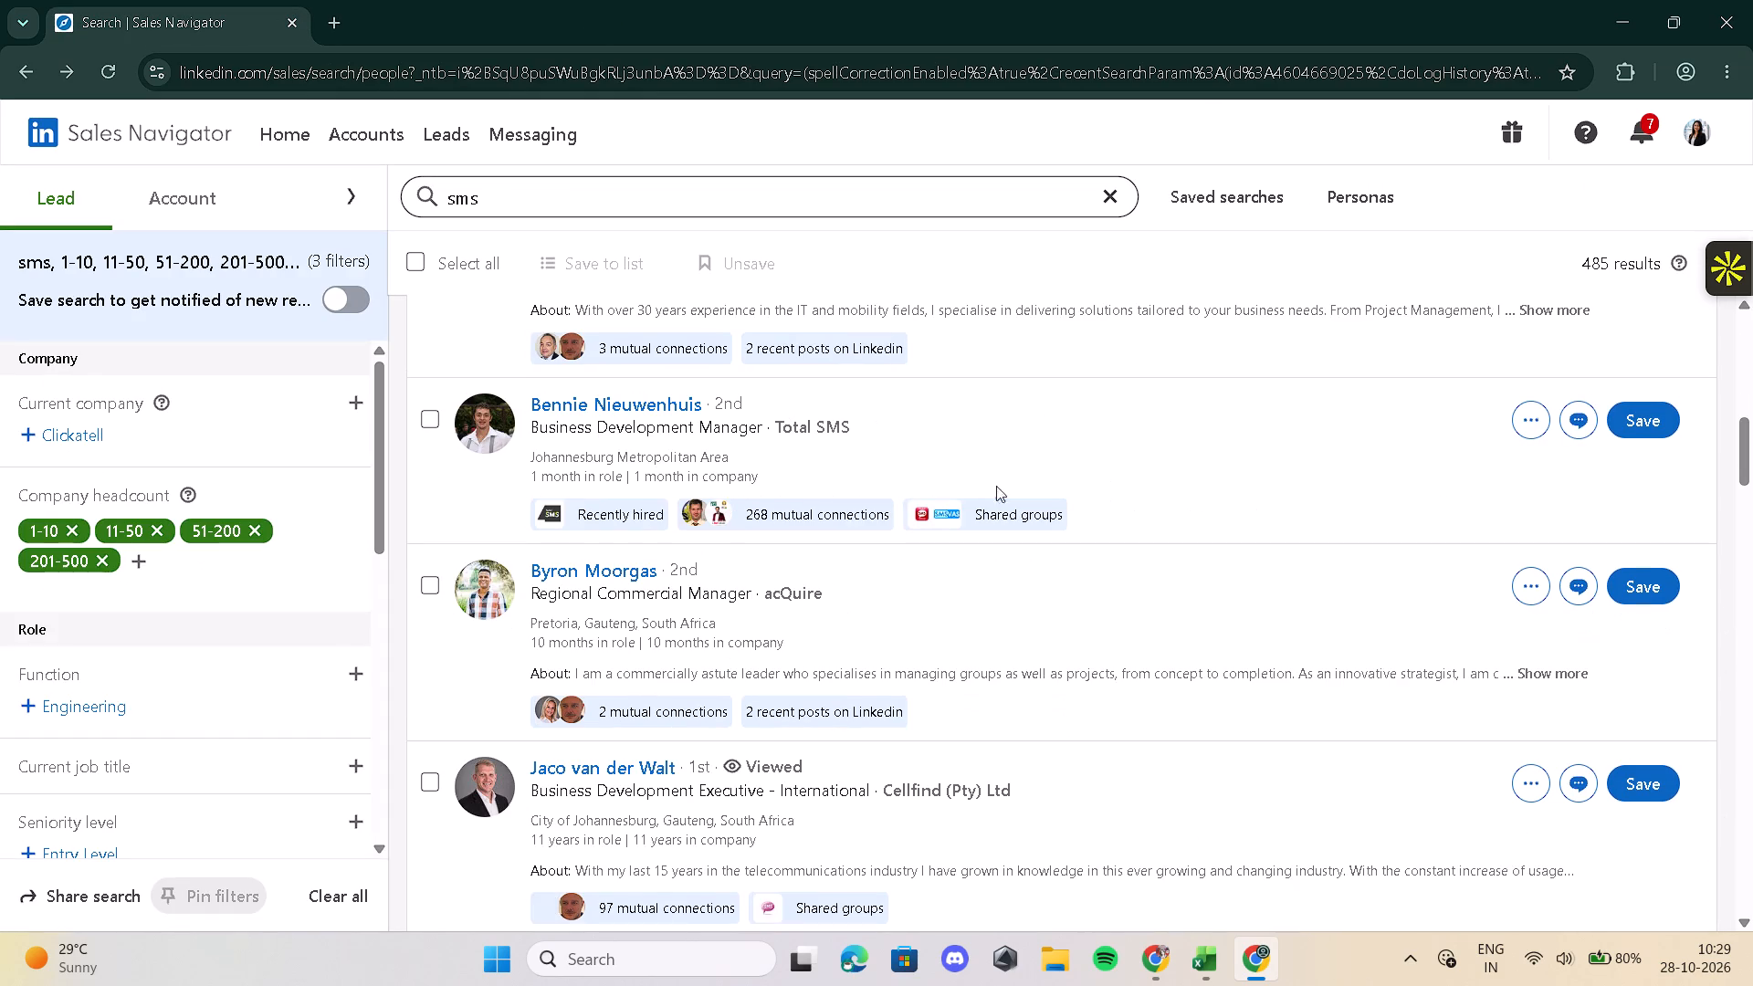
{"action": "right_click", "coordinate": [814, 431]}
{"action": "left_click", "coordinate": [917, 461]}
{"action": "left_click", "coordinate": [531, 18]}
{"action": "left_click", "coordinate": [164, 0]}
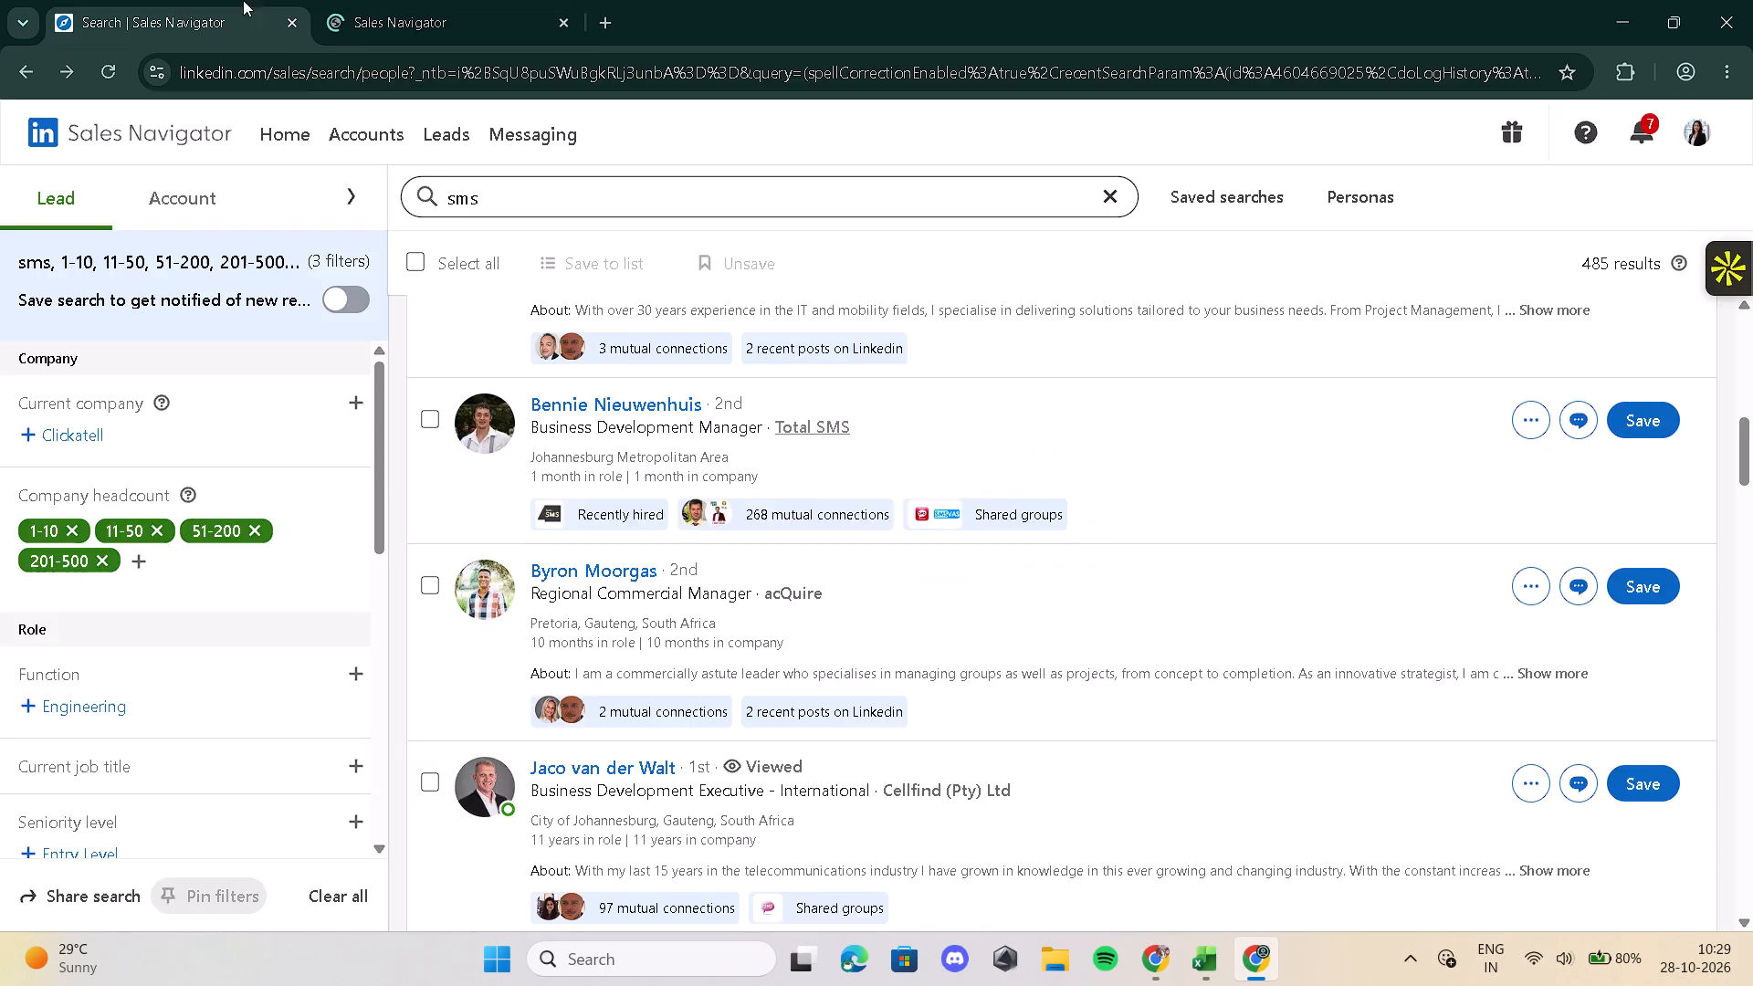
{"action": "left_click", "coordinate": [404, 4]}
{"action": "left_click", "coordinate": [152, 0]}
{"action": "left_click", "coordinate": [410, 0]}
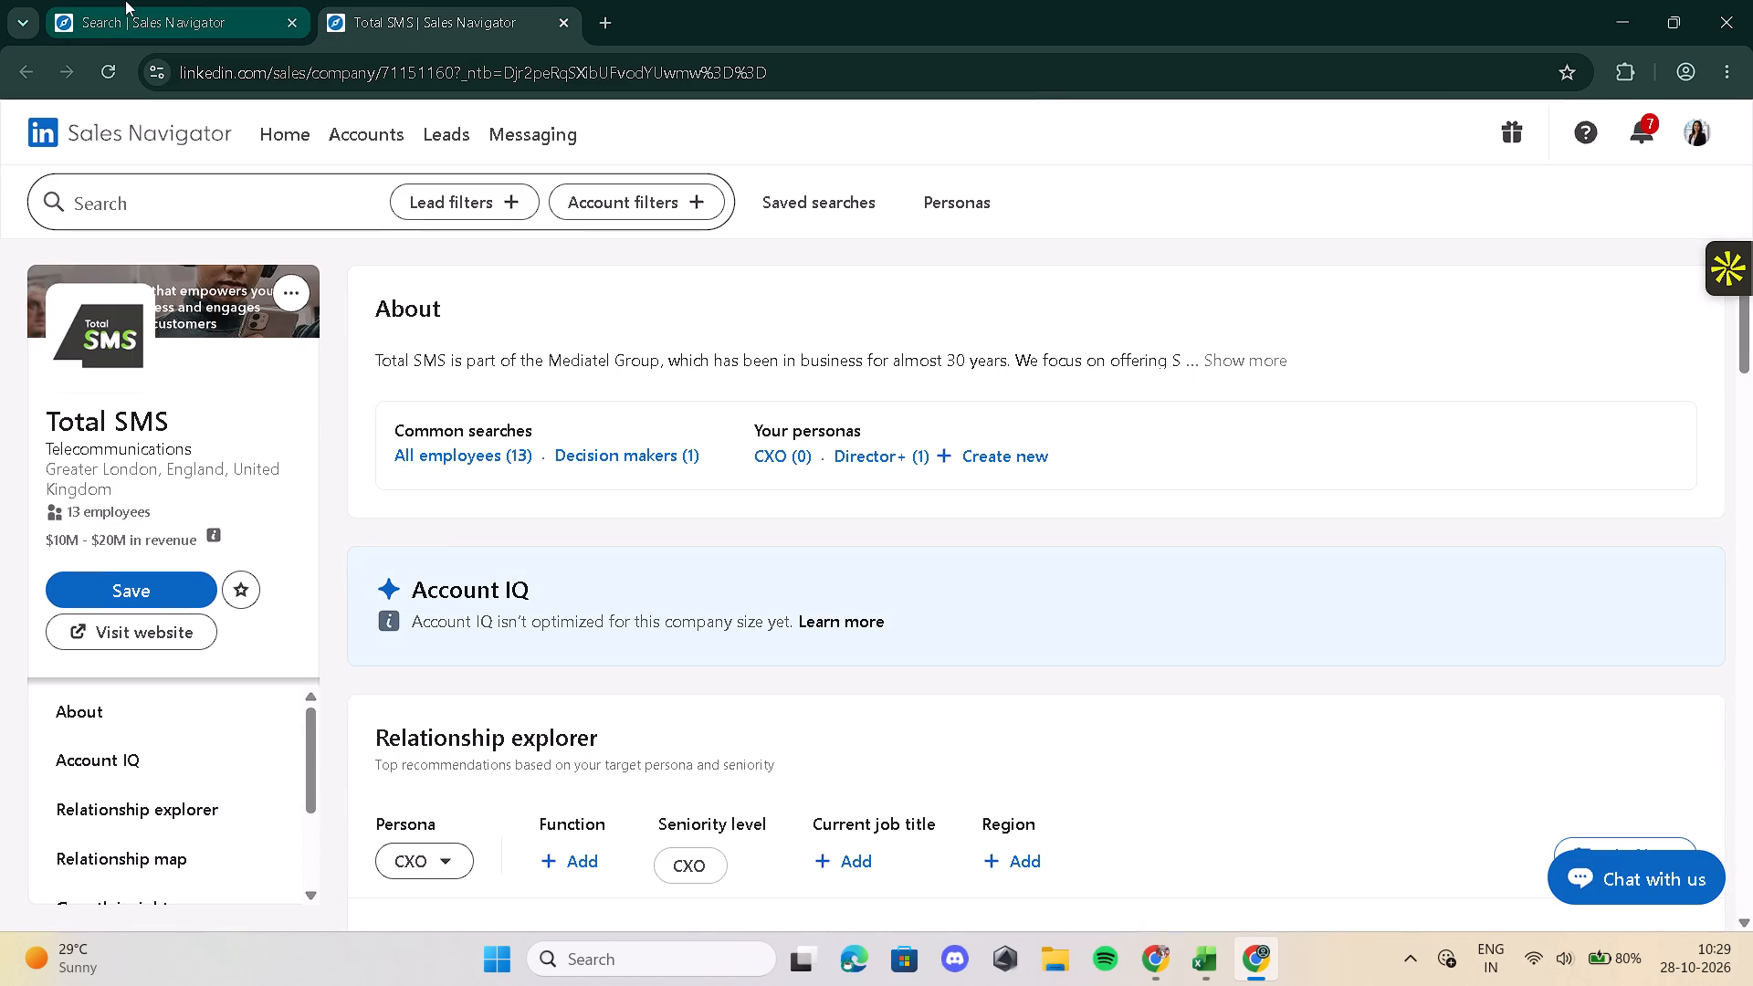
{"action": "left_click", "coordinate": [125, 0]}
{"action": "left_click", "coordinate": [427, 0]}
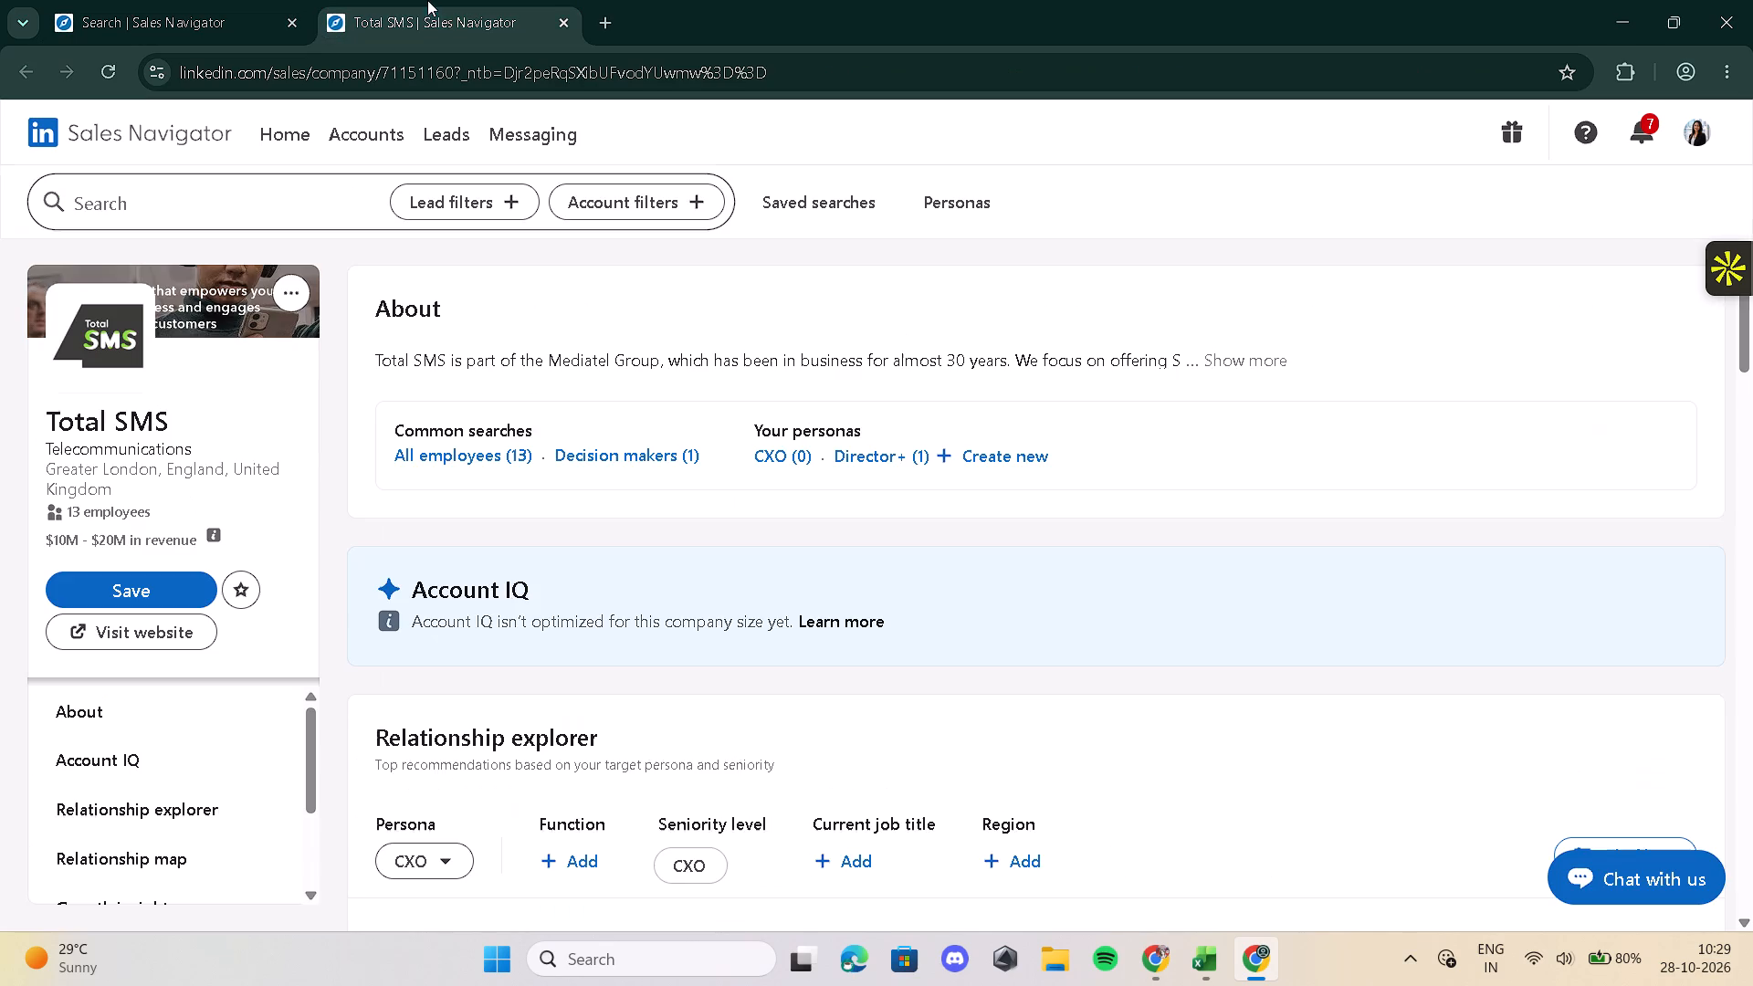
Look through the company entries in the Outbound Efforts workbook's SA Harsh sheet to check for Total SMS.
{"action": "left_click", "coordinate": [1202, 970]}
{"action": "scroll", "coordinate": [567, 691], "scroll_direction": "up", "scroll_amount": 5}
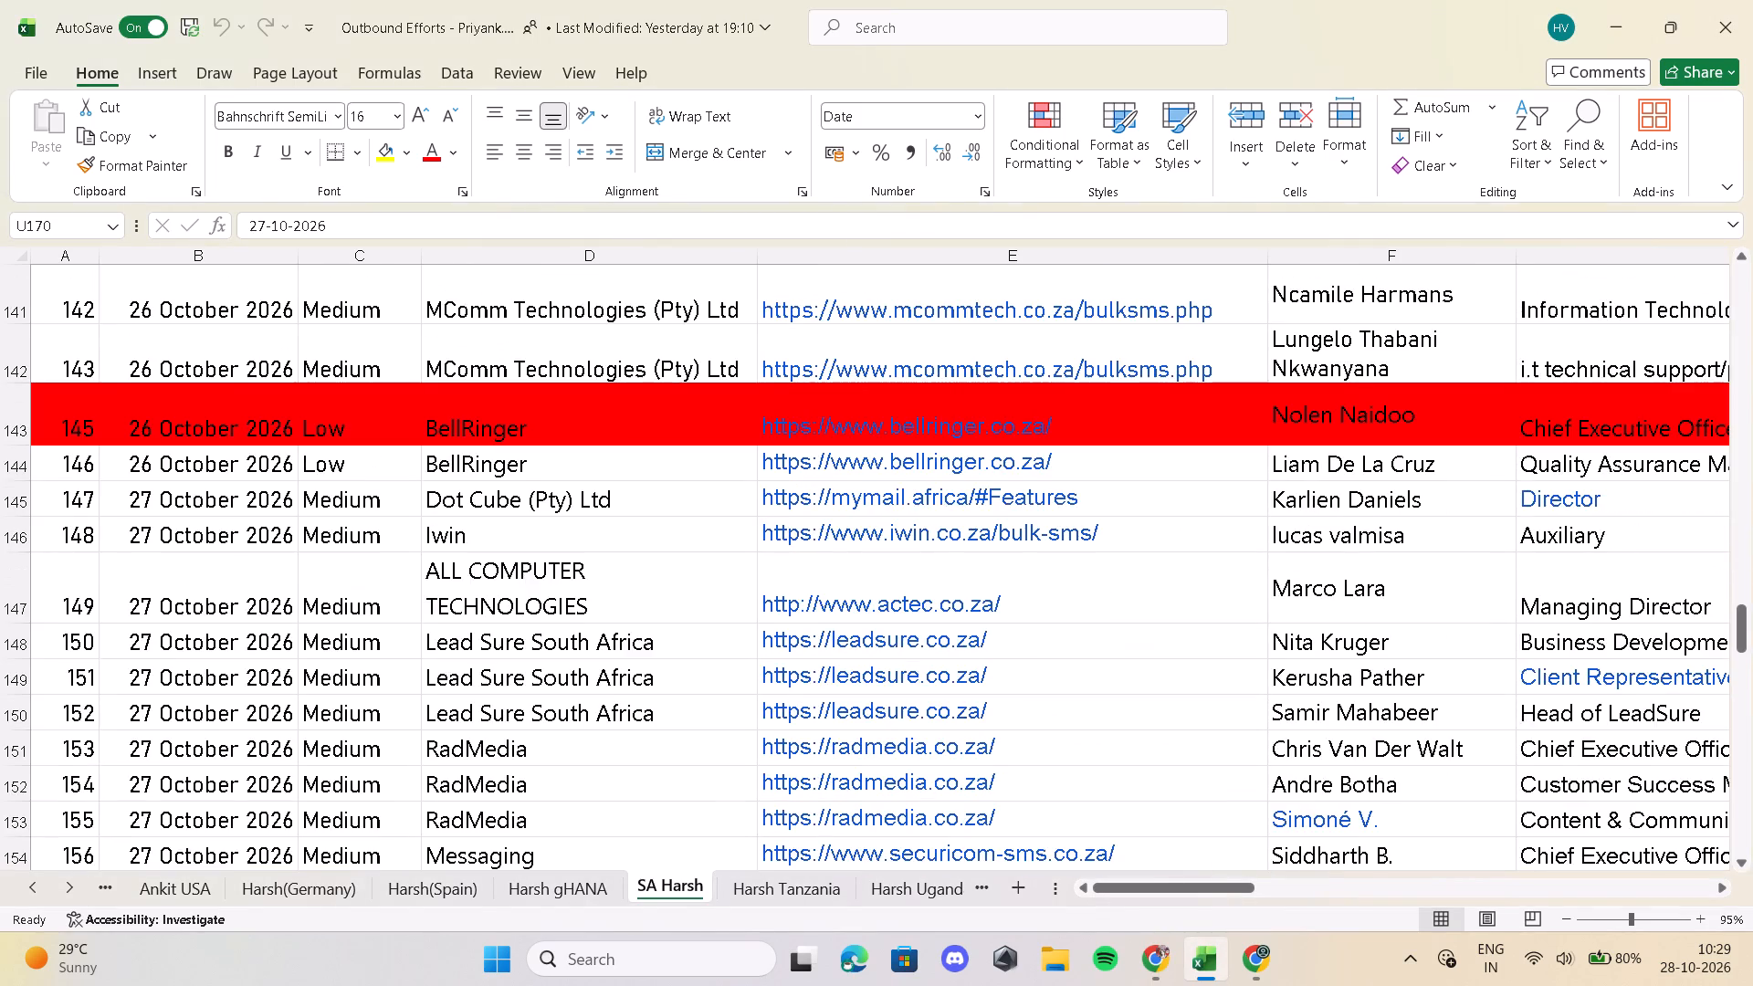
{"action": "scroll", "coordinate": [576, 773], "scroll_direction": "up", "scroll_amount": 20}
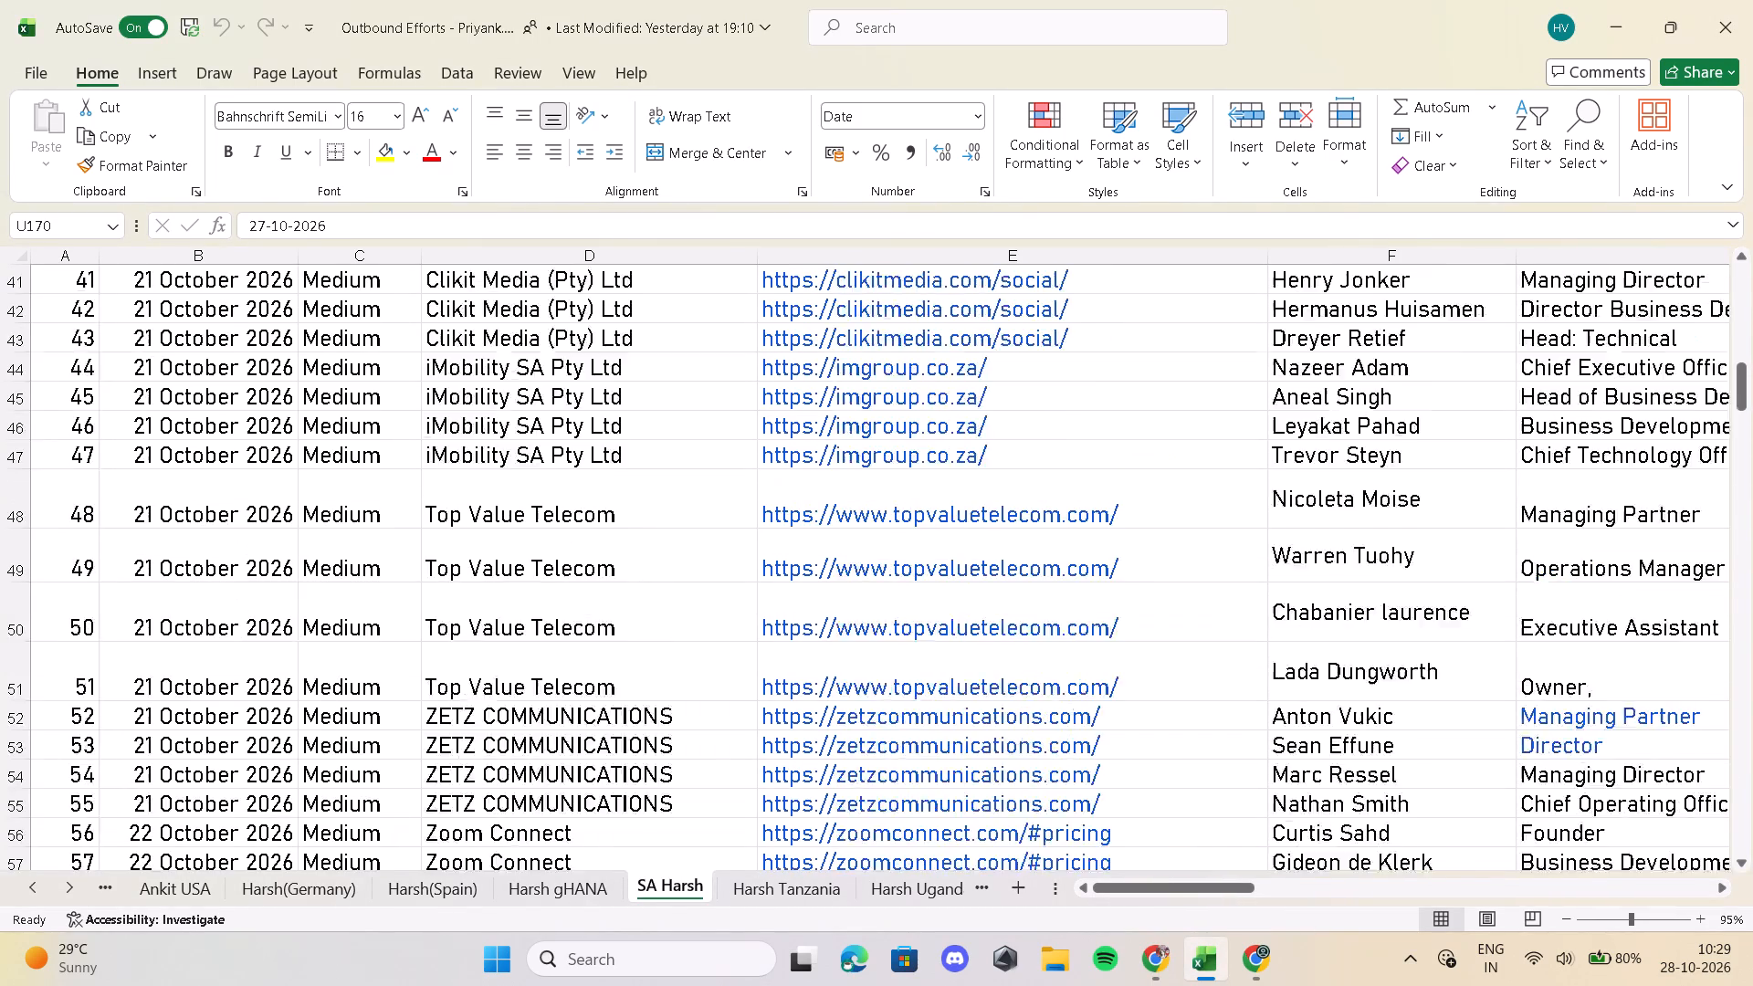
{"action": "scroll", "coordinate": [569, 793], "scroll_direction": "up", "scroll_amount": 17}
{"action": "scroll", "coordinate": [569, 793], "scroll_direction": "down", "scroll_amount": 10}
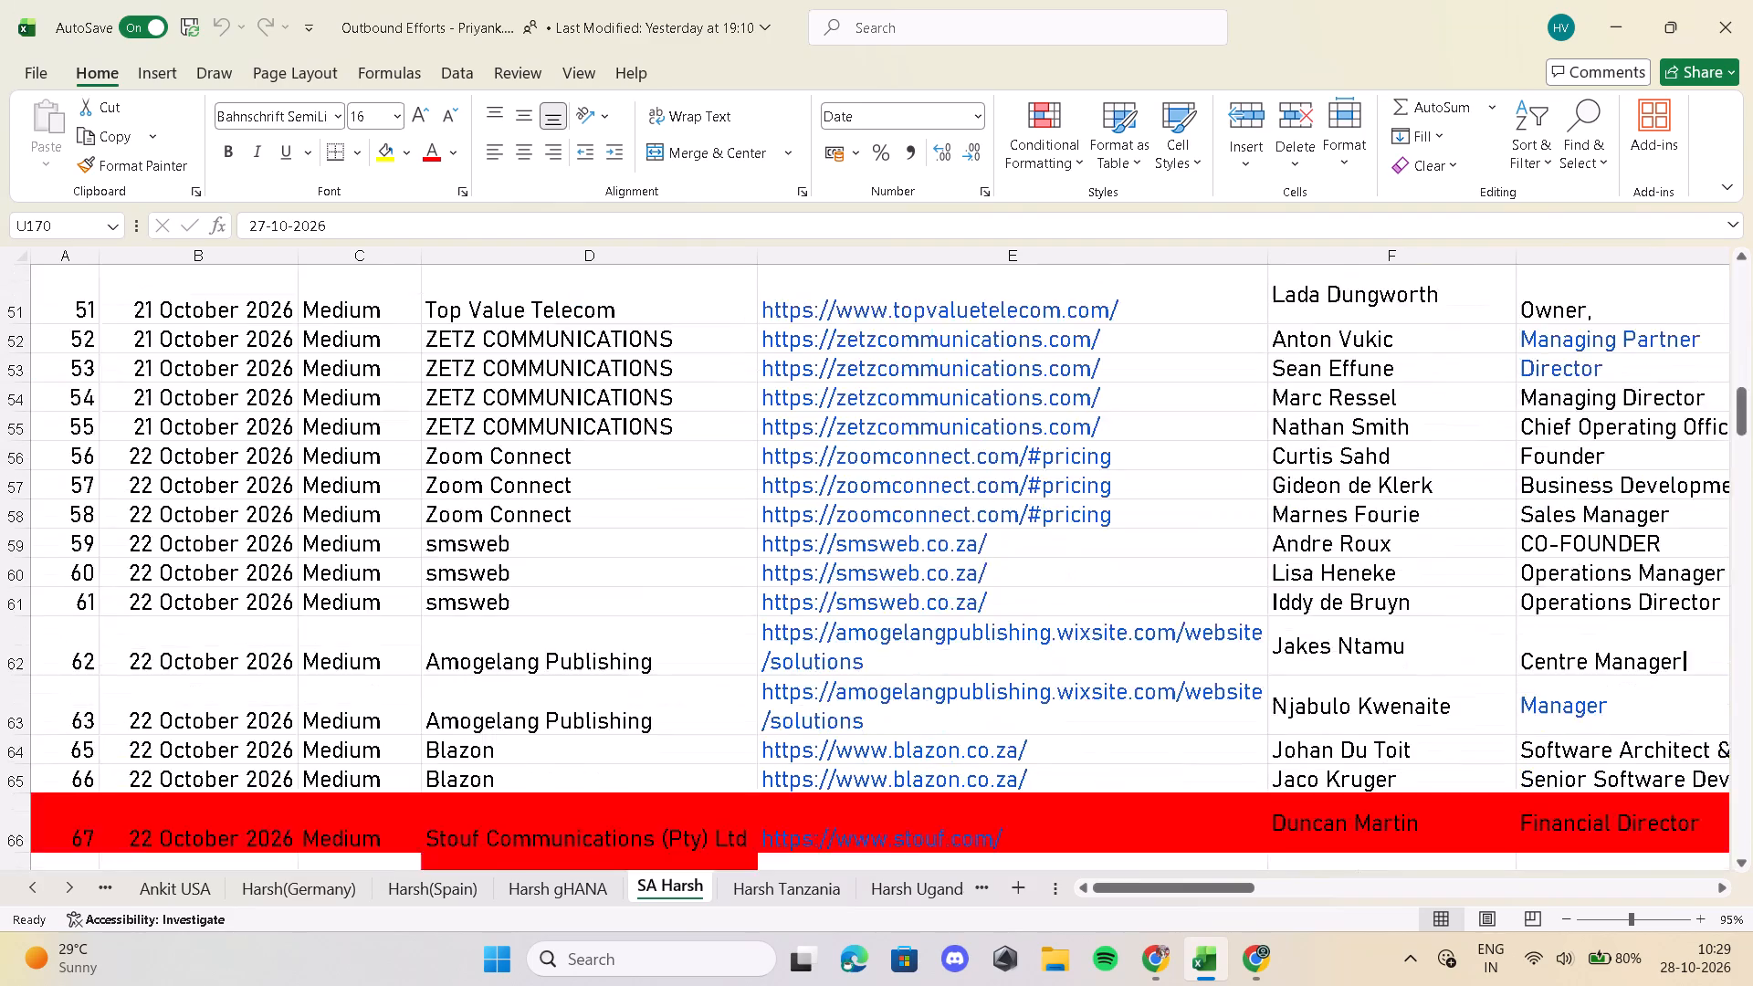
{"action": "scroll", "coordinate": [569, 793], "scroll_direction": "down", "scroll_amount": 20}
{"action": "scroll", "coordinate": [569, 793], "scroll_direction": "down", "scroll_amount": 9}
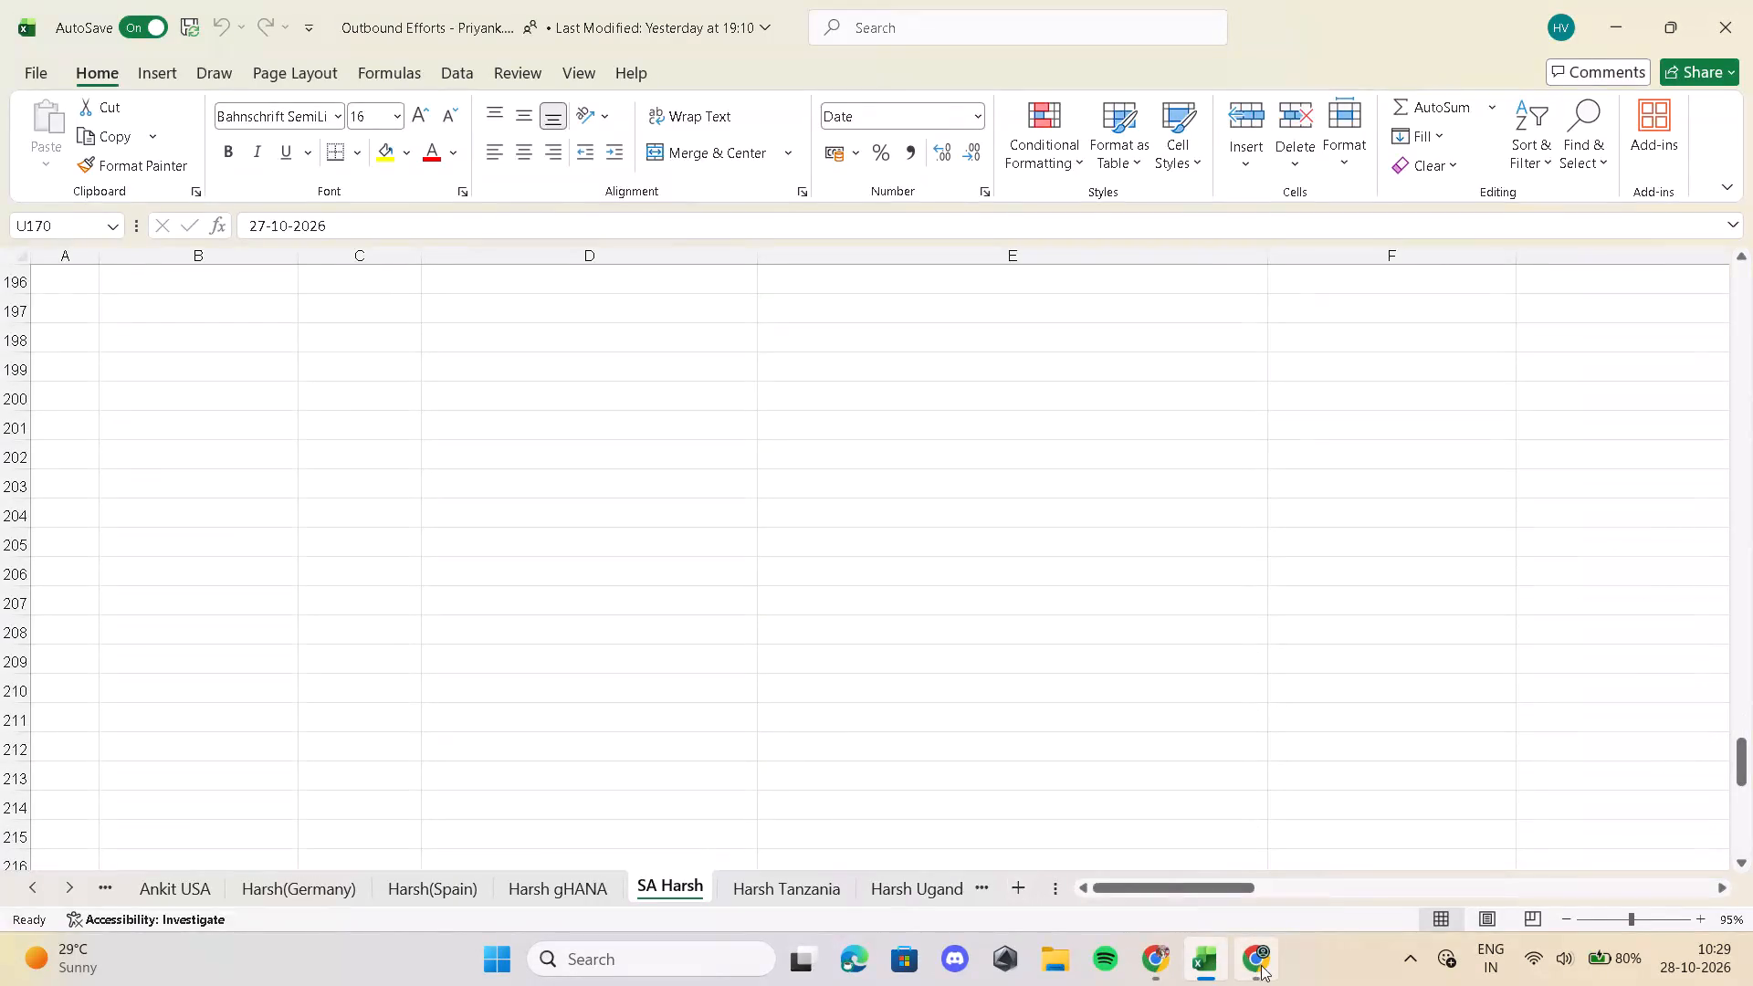
Switch back to Sales Navigator and close the Total SMS company page.
{"action": "left_click", "coordinate": [1261, 965]}
{"action": "left_click", "coordinate": [1155, 964]}
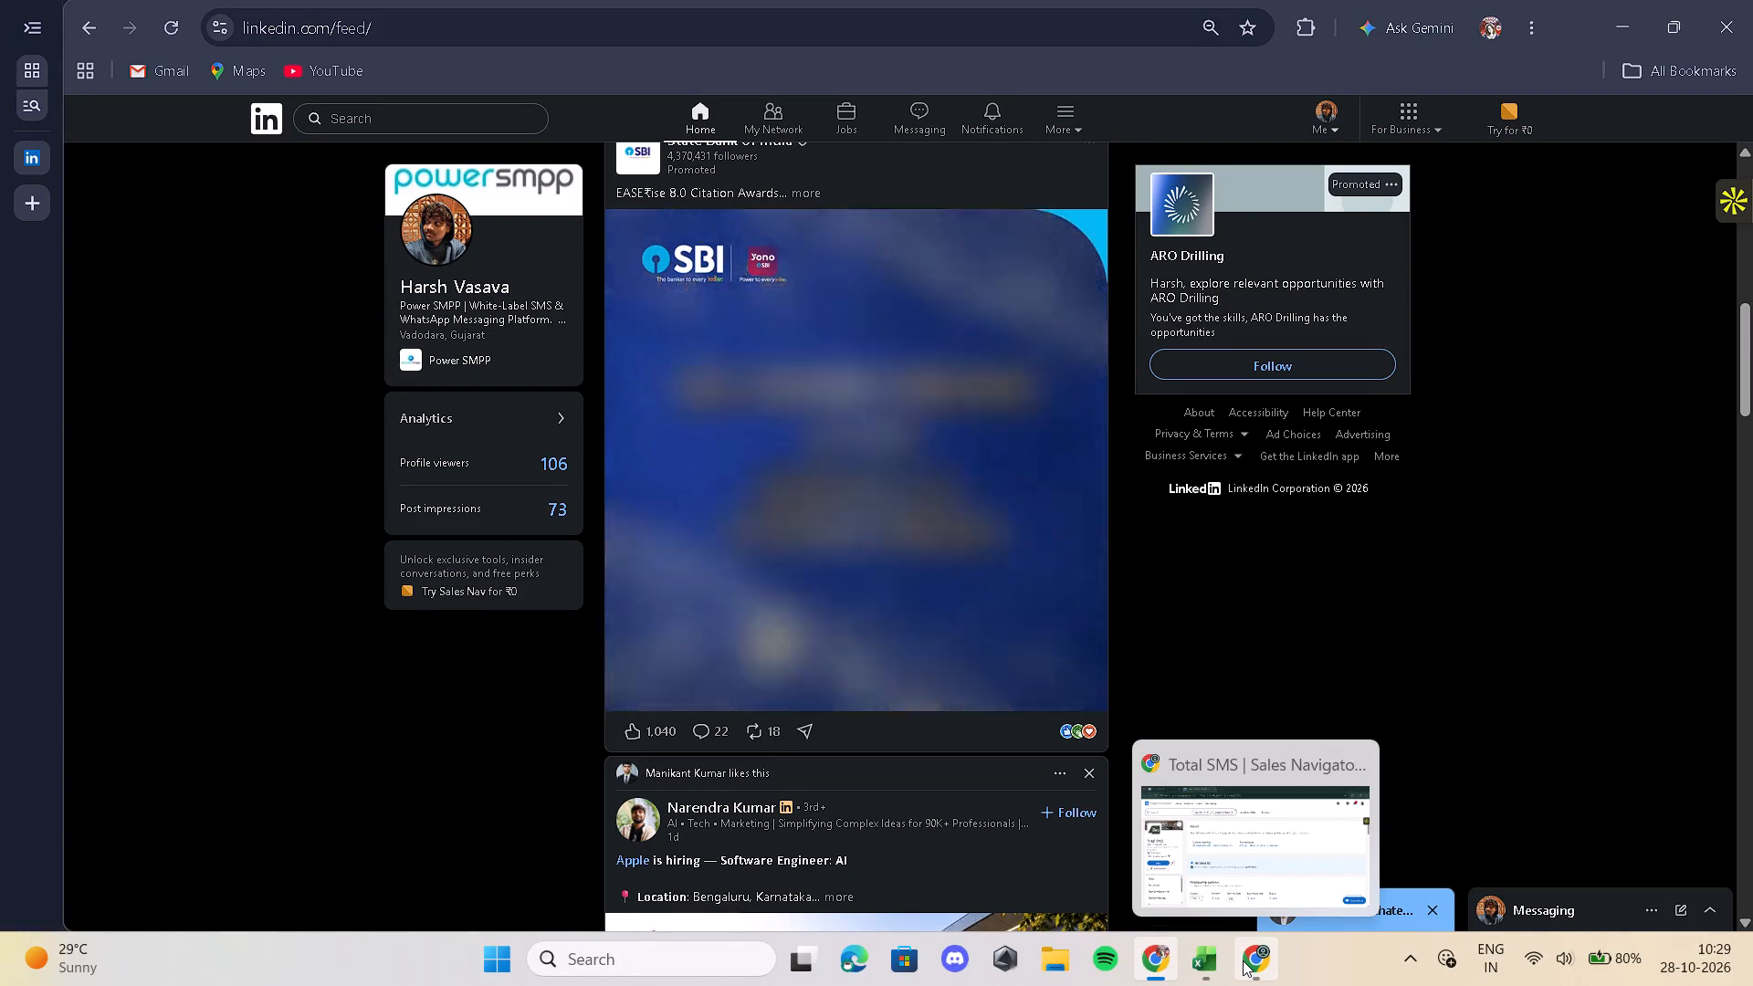
{"action": "left_click", "coordinate": [1243, 961]}
{"action": "left_click", "coordinate": [185, 0]}
{"action": "left_click", "coordinate": [427, 0]}
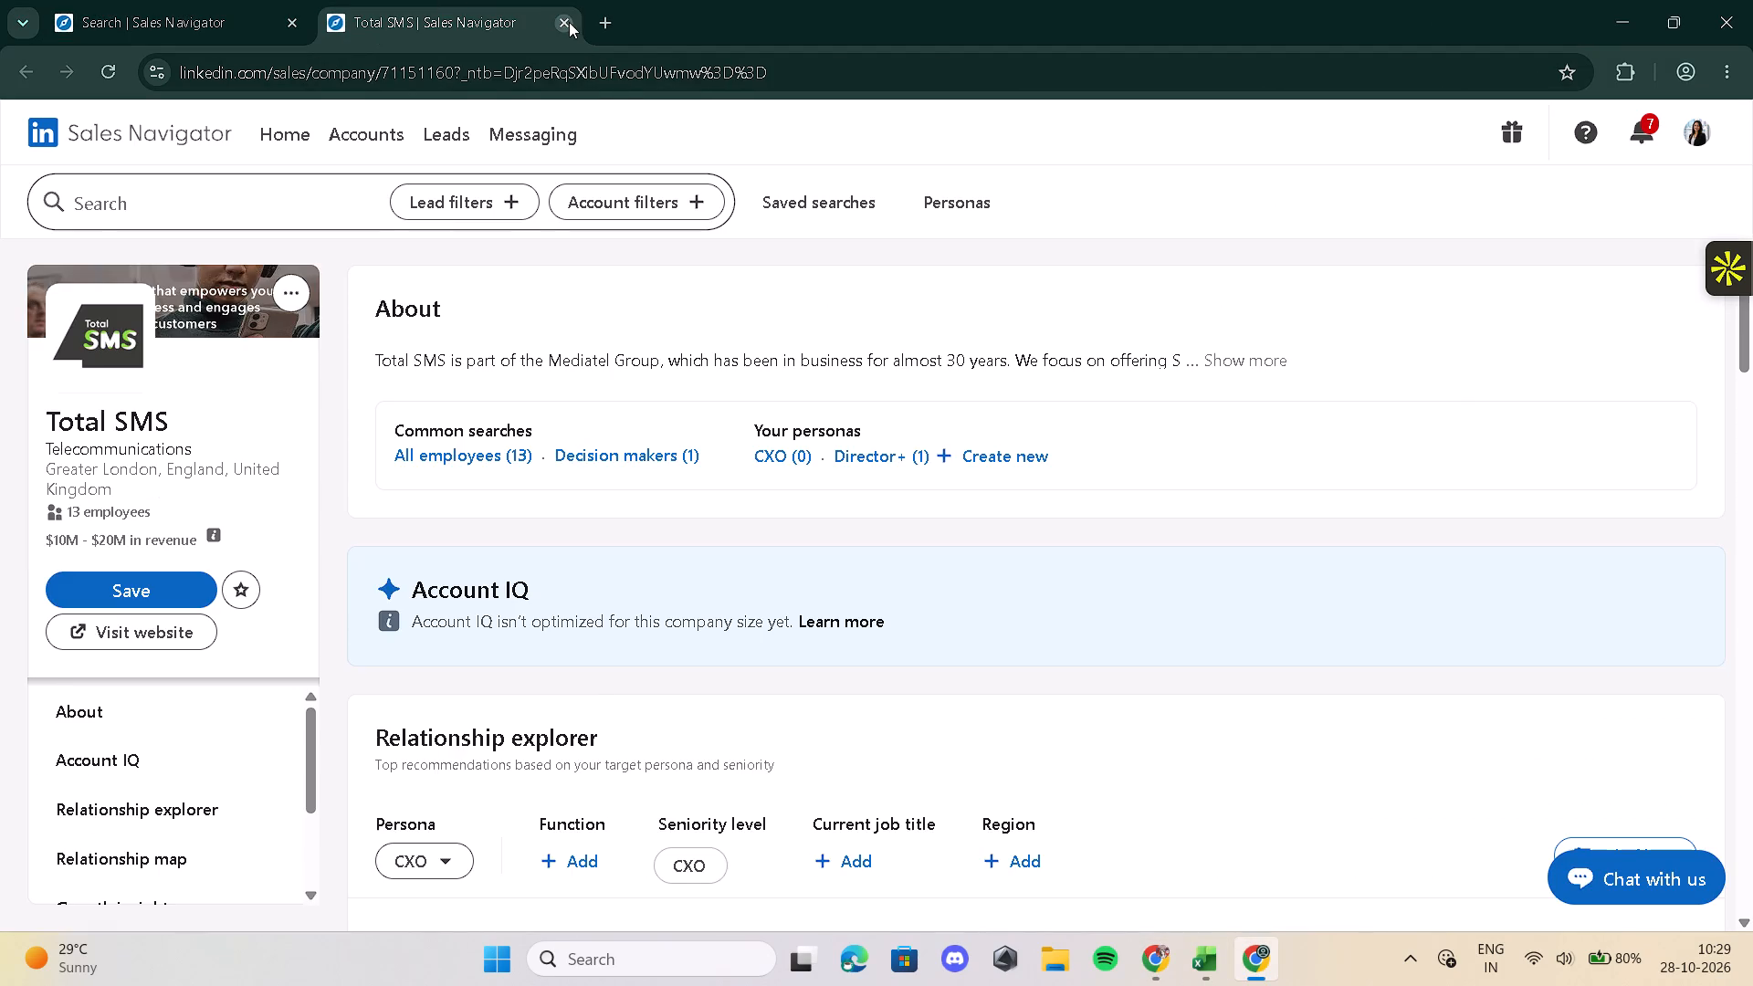
{"action": "left_click", "coordinate": [569, 22]}
Open the acQuire company page in a separate tab from the Regional Commercial Manager's entry in the "sms" lead results.
{"action": "left_click", "coordinate": [1116, 447]}
{"action": "scroll", "coordinate": [1099, 485], "scroll_direction": "down", "scroll_amount": 1}
{"action": "right_click", "coordinate": [791, 411]}
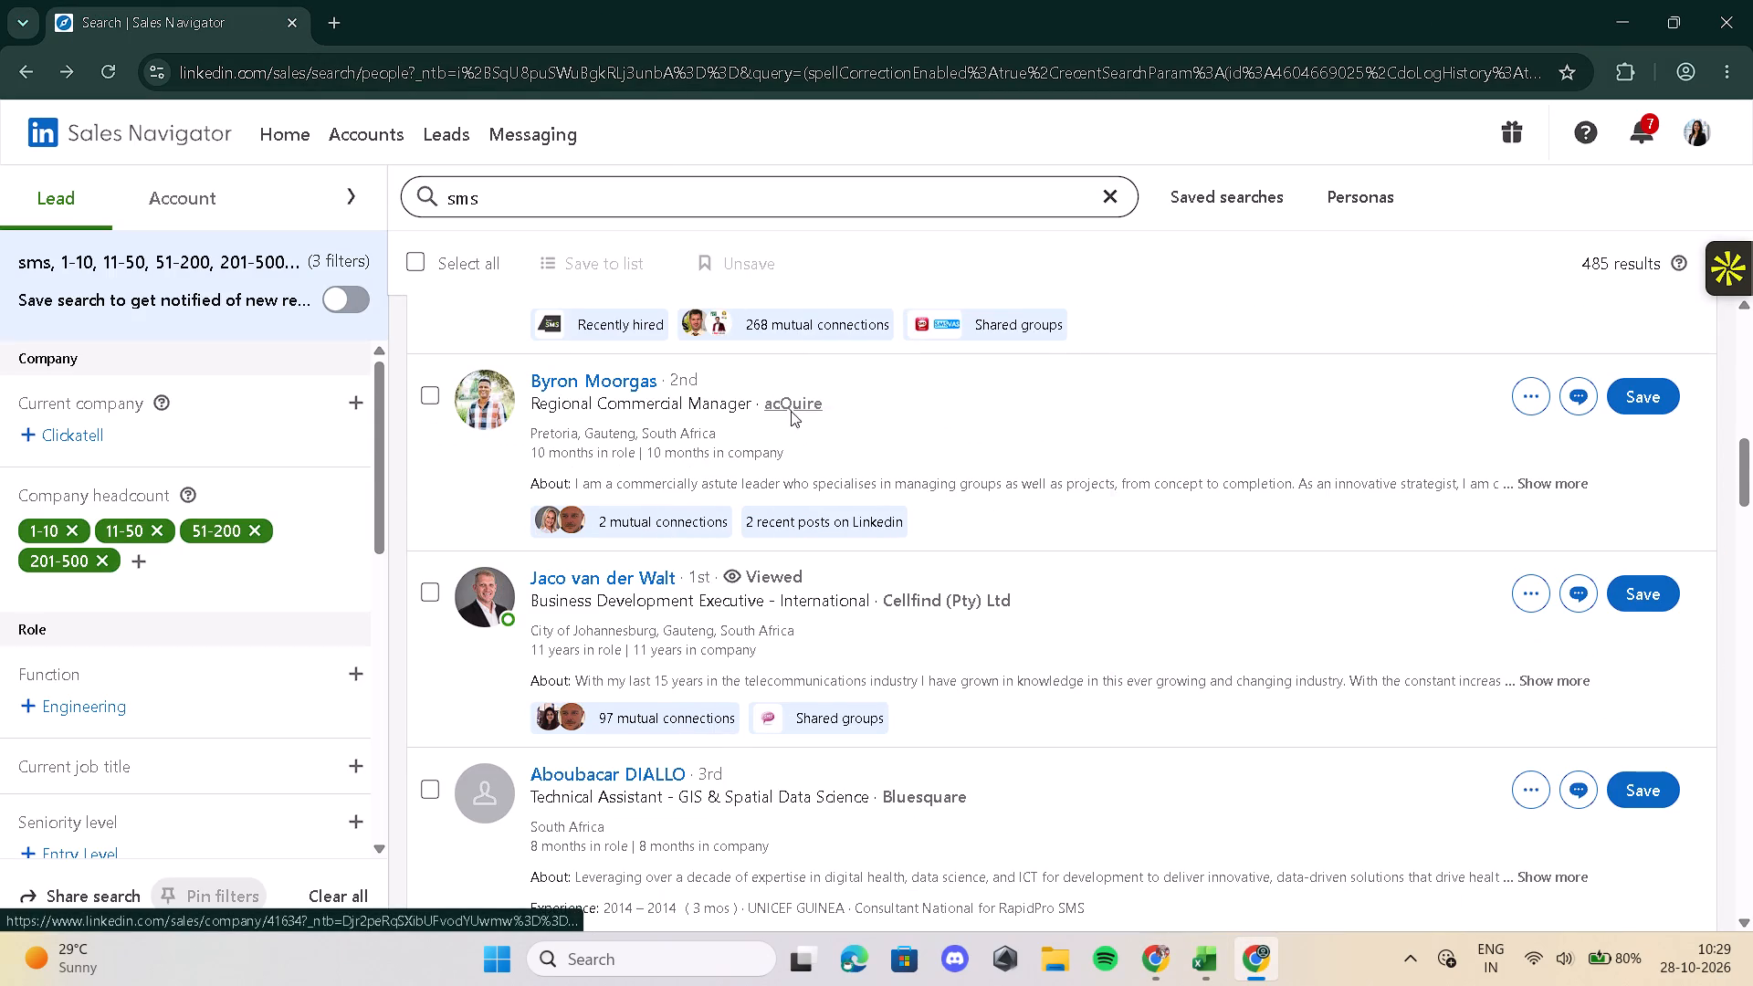
{"action": "left_click", "coordinate": [849, 430]}
{"action": "left_click", "coordinate": [454, 0]}
{"action": "left_click", "coordinate": [198, 0]}
{"action": "left_click", "coordinate": [395, 0]}
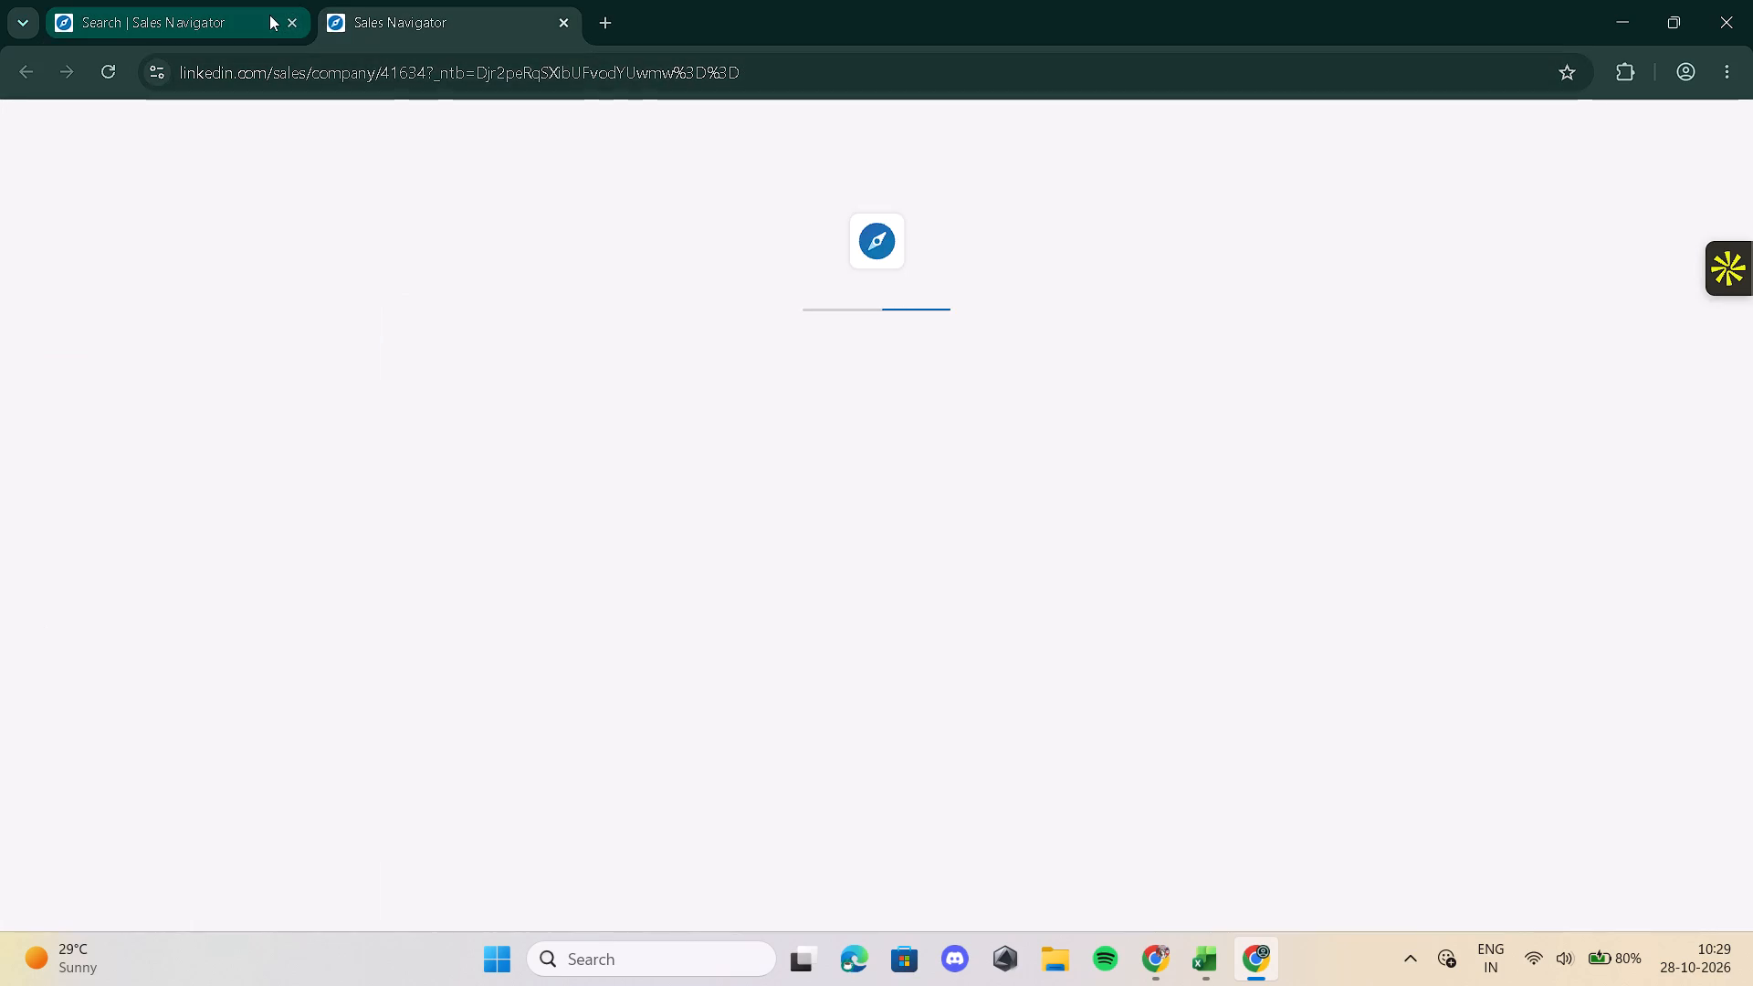
{"action": "left_click", "coordinate": [268, 15]}
{"action": "left_click", "coordinate": [481, 2]}
{"action": "left_click", "coordinate": [188, 0]}
{"action": "left_click", "coordinate": [428, 1]}
{"action": "left_click", "coordinate": [203, 0]}
{"action": "left_click", "coordinate": [435, 0]}
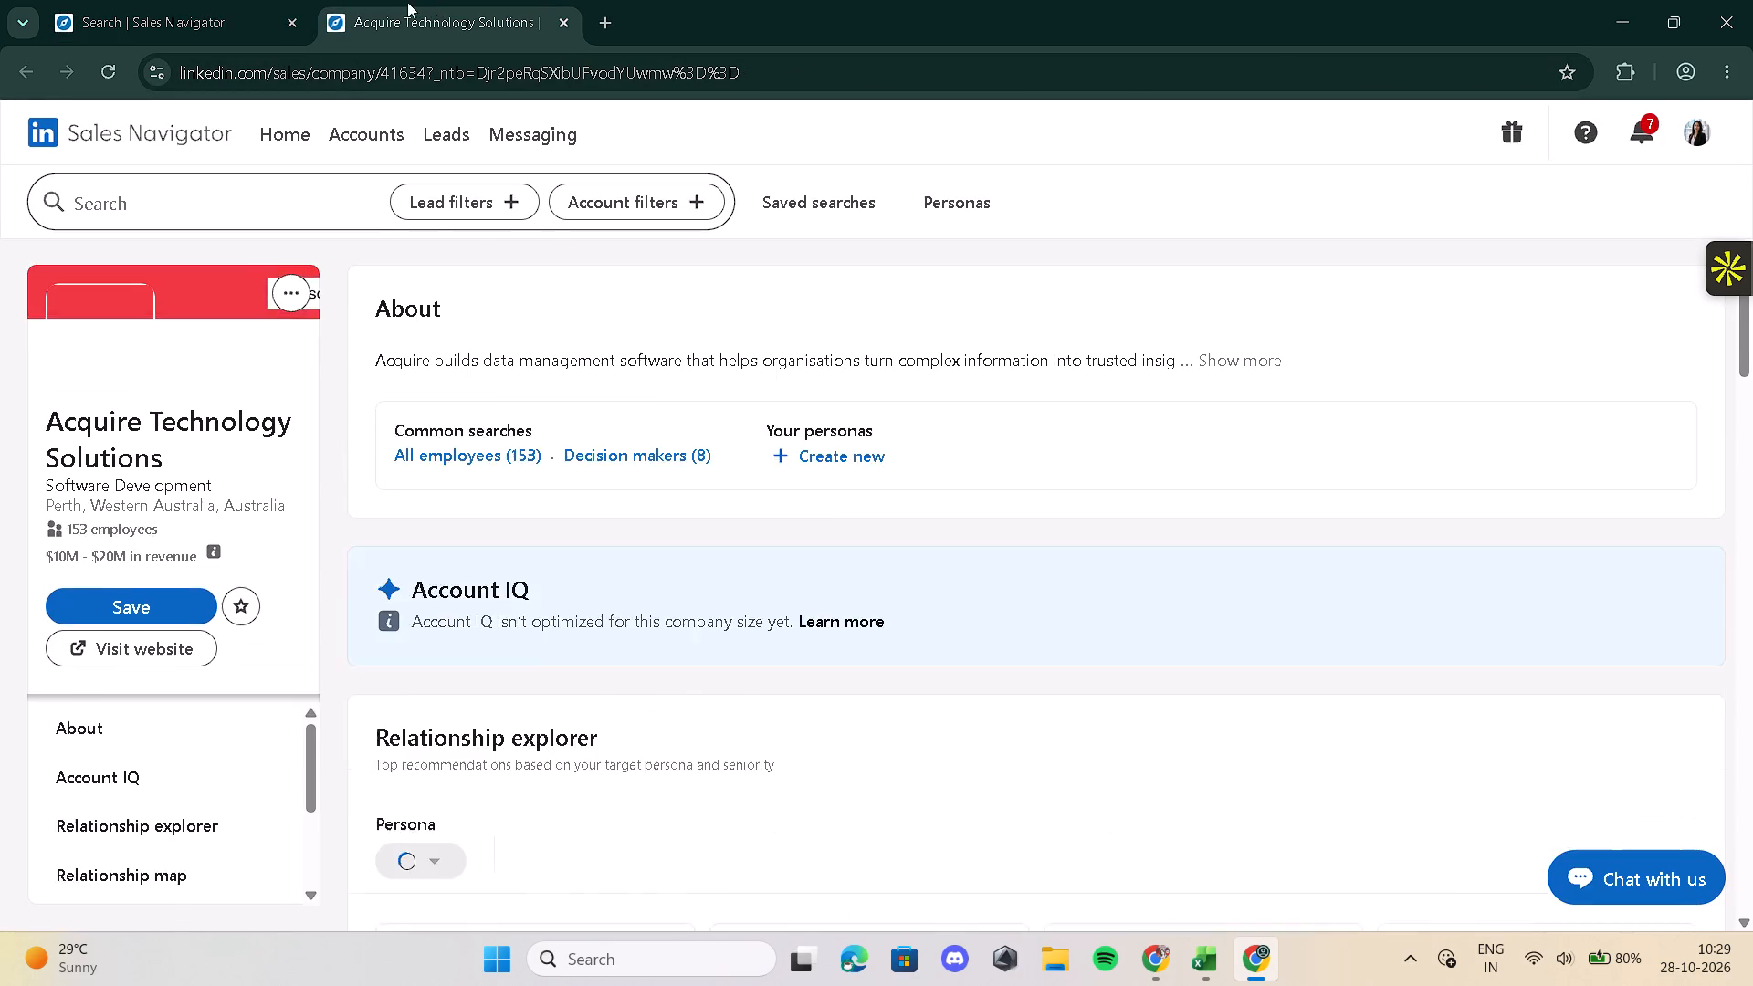
{"action": "left_click", "coordinate": [200, 0]}
{"action": "left_click", "coordinate": [425, 0]}
Open the Acquire Technology Solutions website, look over its product offering, and close both the site and the company page.
{"action": "right_click", "coordinate": [172, 635]}
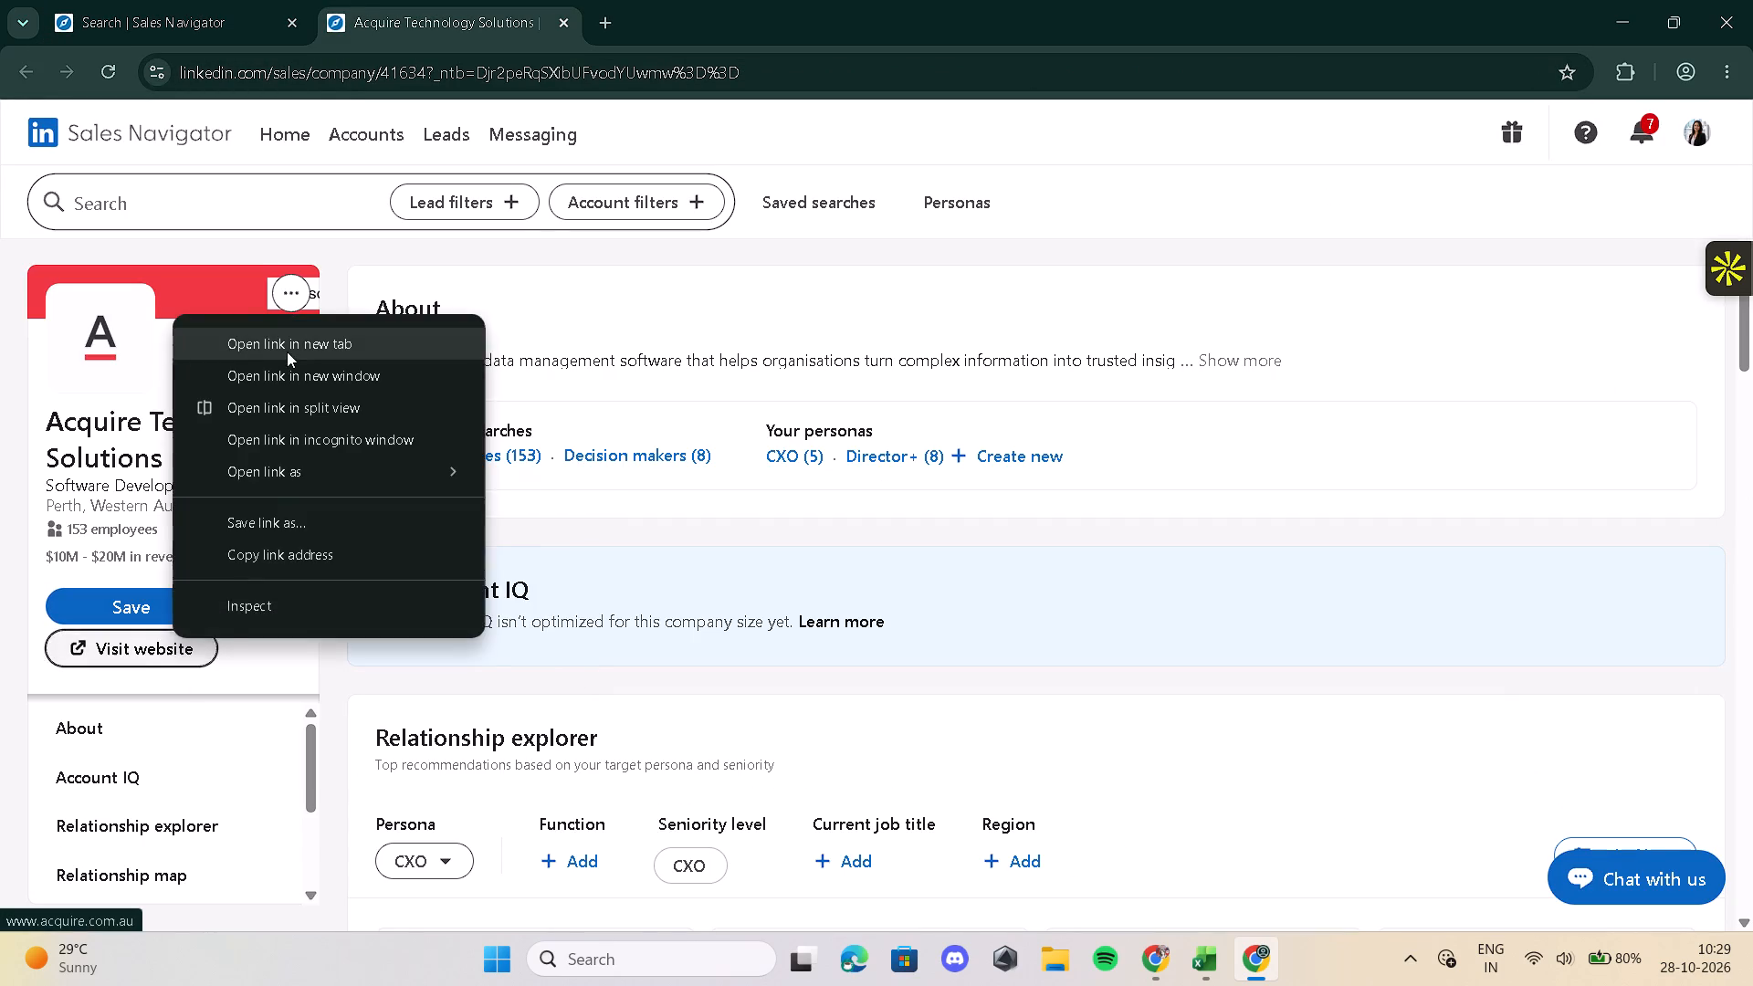
{"action": "left_click", "coordinate": [287, 351]}
{"action": "left_click", "coordinate": [232, 0]}
{"action": "left_click", "coordinate": [379, 0]}
{"action": "left_click", "coordinate": [715, 0]}
{"action": "left_click", "coordinate": [184, 0]}
{"action": "left_click", "coordinate": [480, 0]}
{"action": "left_click", "coordinate": [670, 0]}
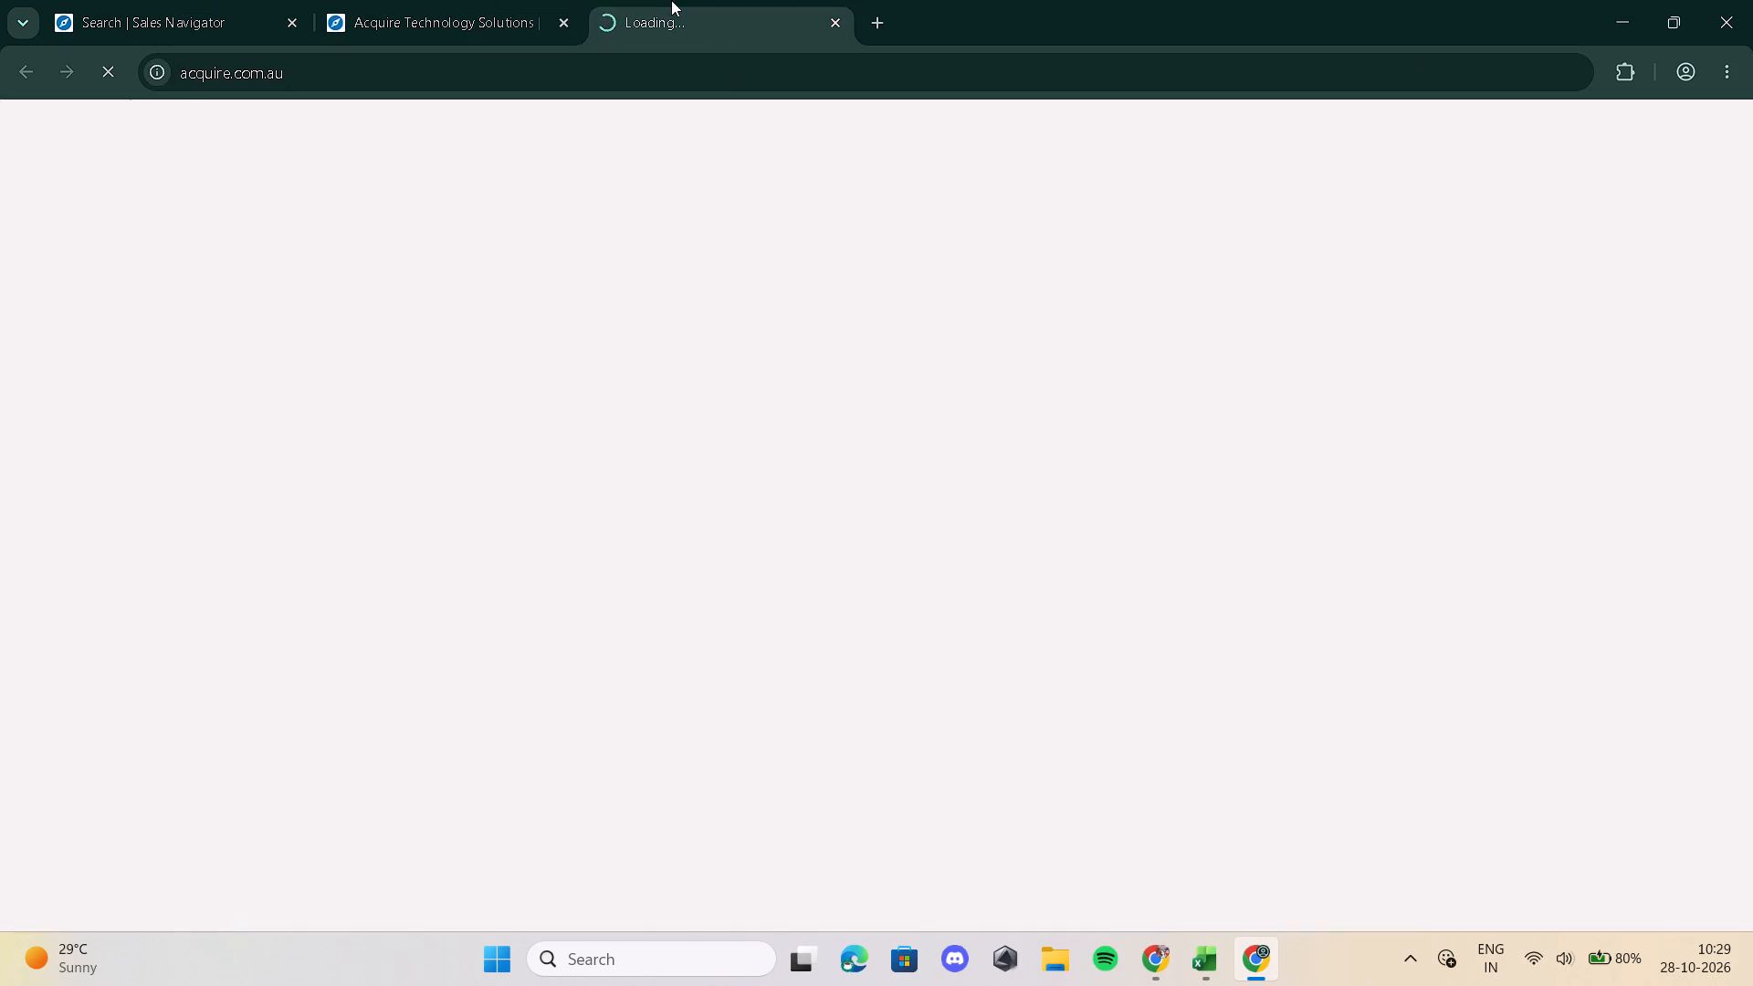
{"action": "left_click", "coordinate": [186, 0]}
{"action": "left_click", "coordinate": [507, 0]}
{"action": "left_click", "coordinate": [663, 0]}
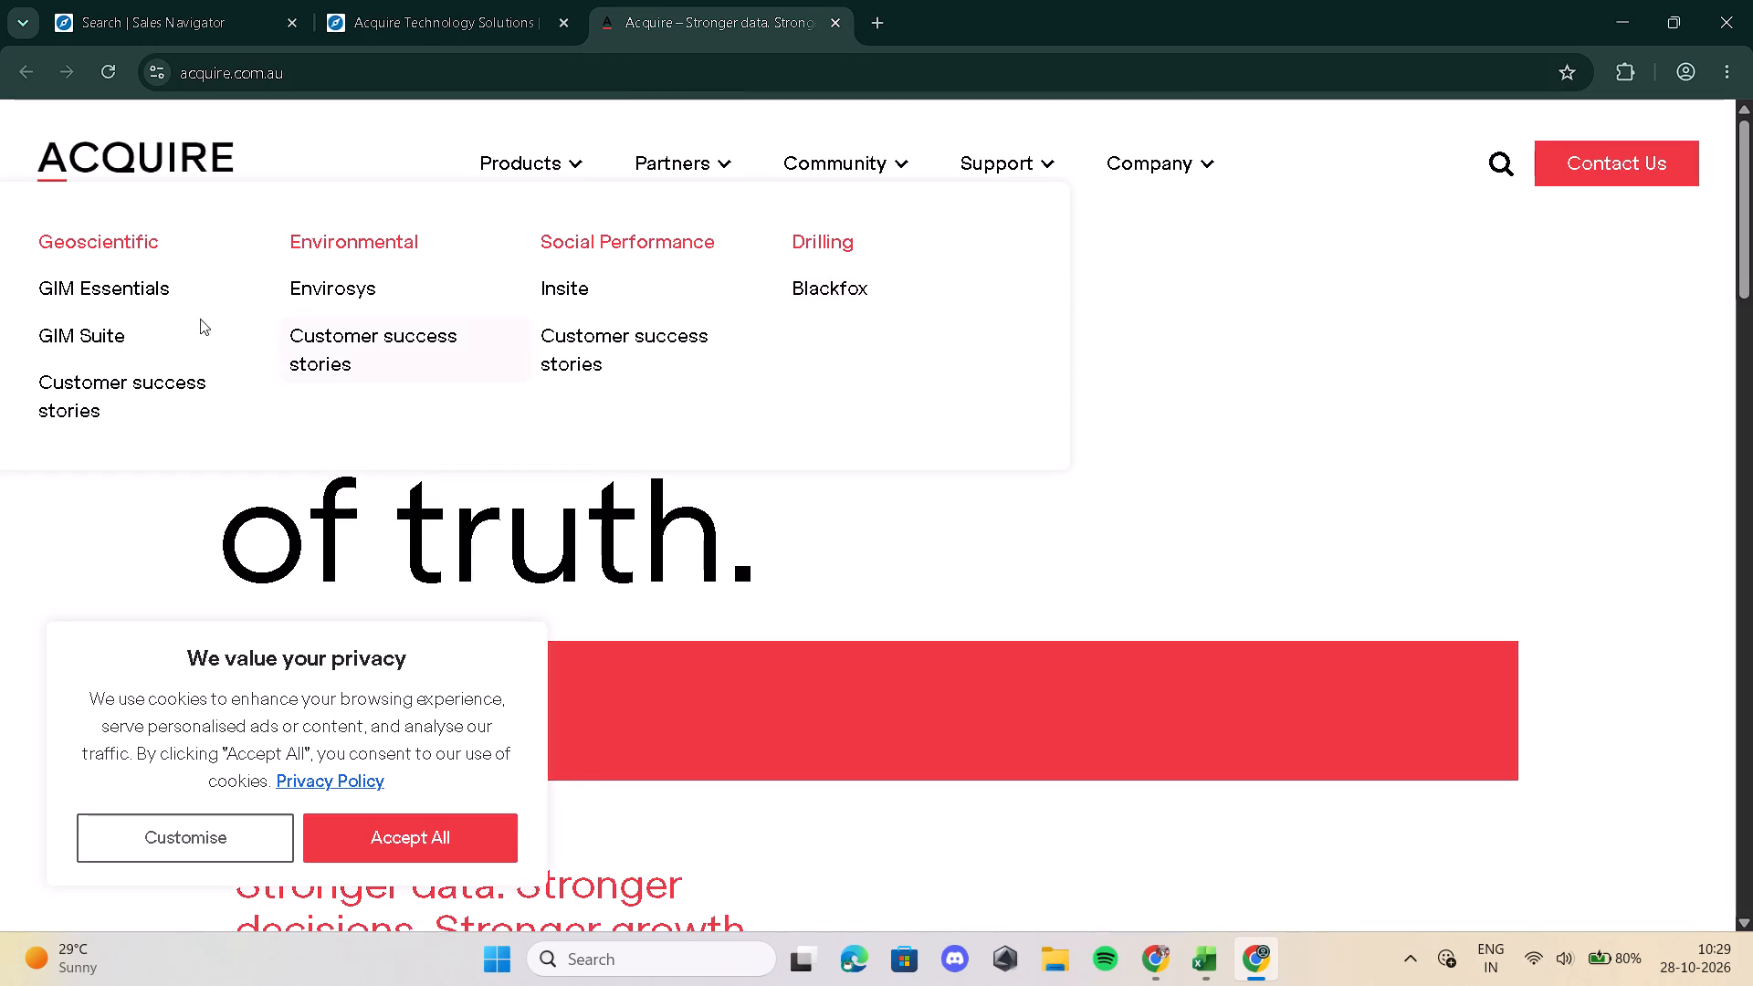
{"action": "left_click", "coordinate": [839, 19]}
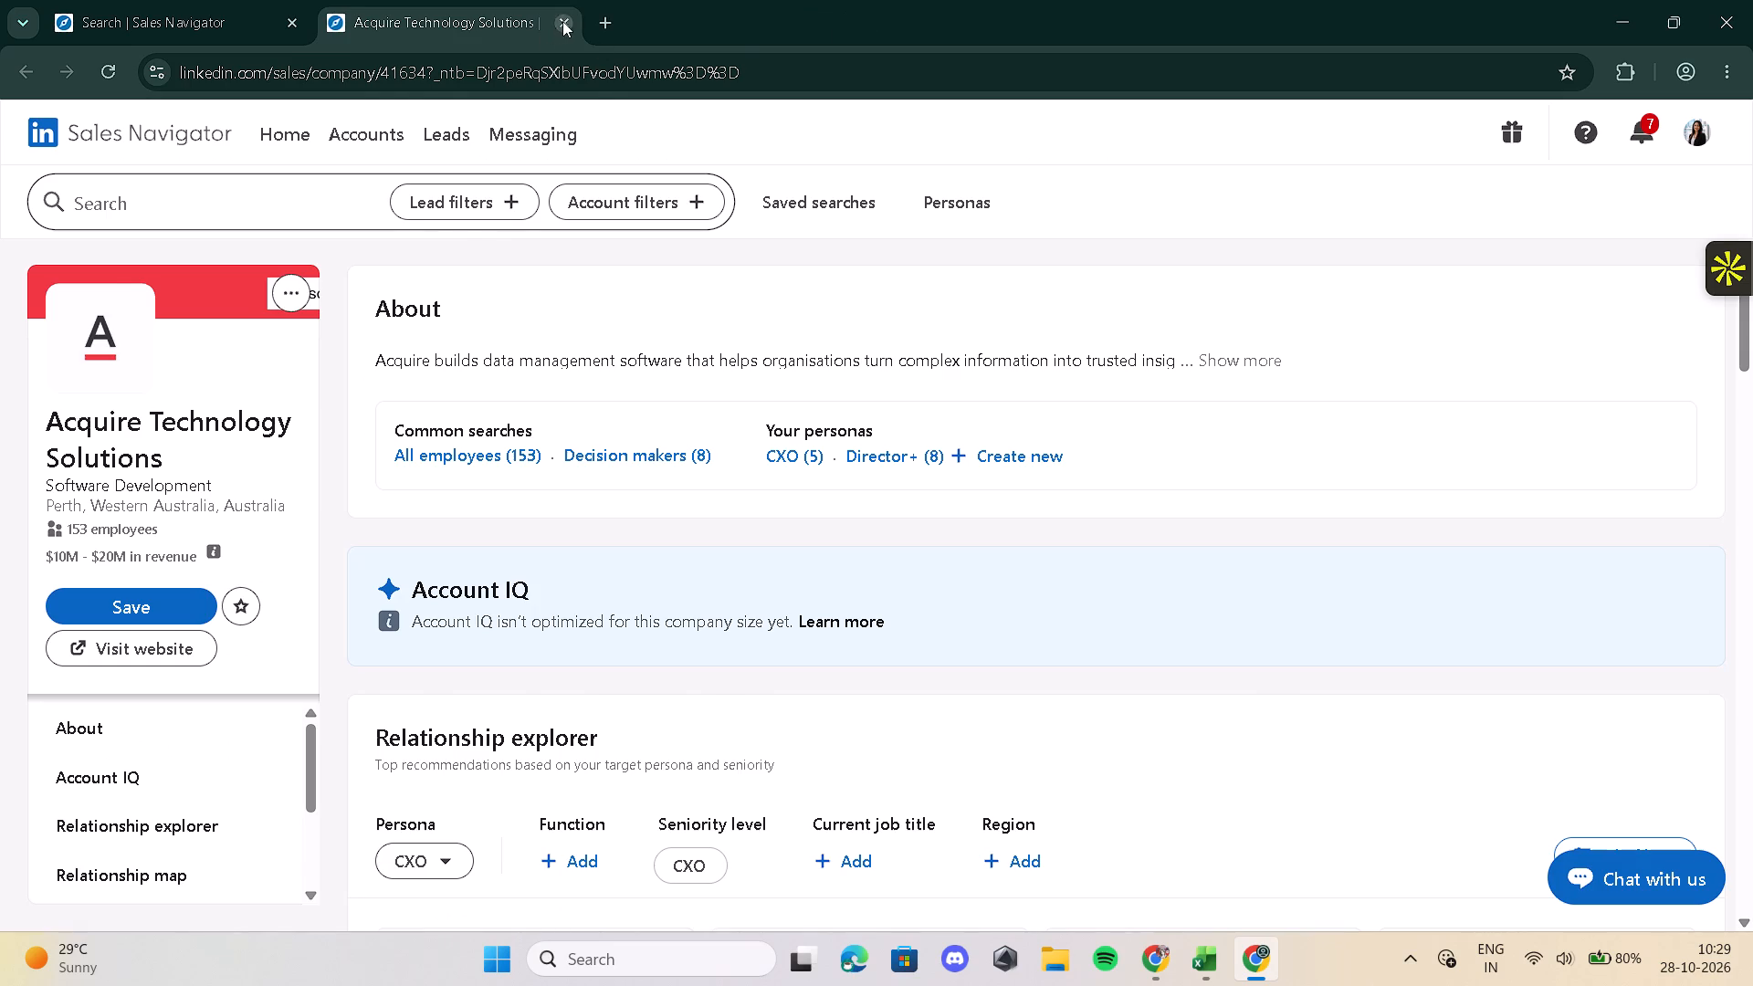
{"action": "left_click", "coordinate": [562, 21]}
Open the Cellfind (Pty) Ltd company page from the lead results in a separate tab, view it, and close it.
{"action": "left_click", "coordinate": [1084, 435]}
{"action": "scroll", "coordinate": [1084, 435], "scroll_direction": "down", "scroll_amount": 1}
{"action": "right_click", "coordinate": [950, 415]}
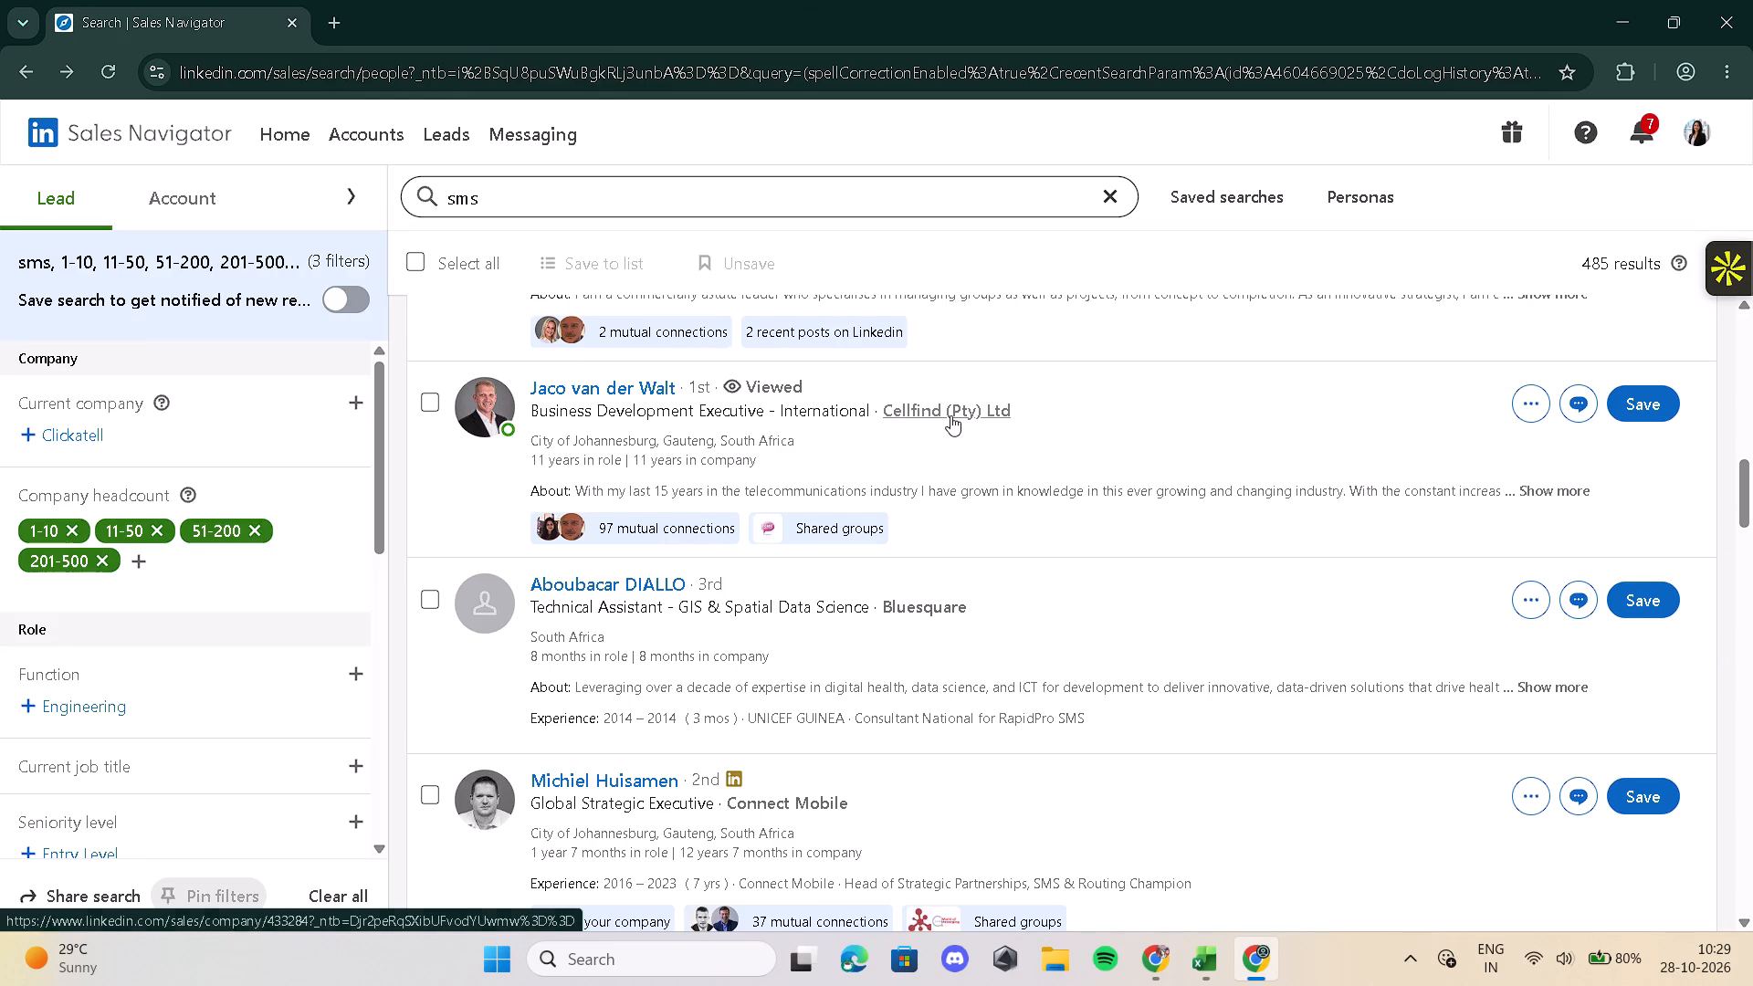
{"action": "left_click", "coordinate": [1030, 451]}
{"action": "left_click", "coordinate": [517, 0]}
{"action": "left_click", "coordinate": [221, 0]}
{"action": "left_click", "coordinate": [458, 0]}
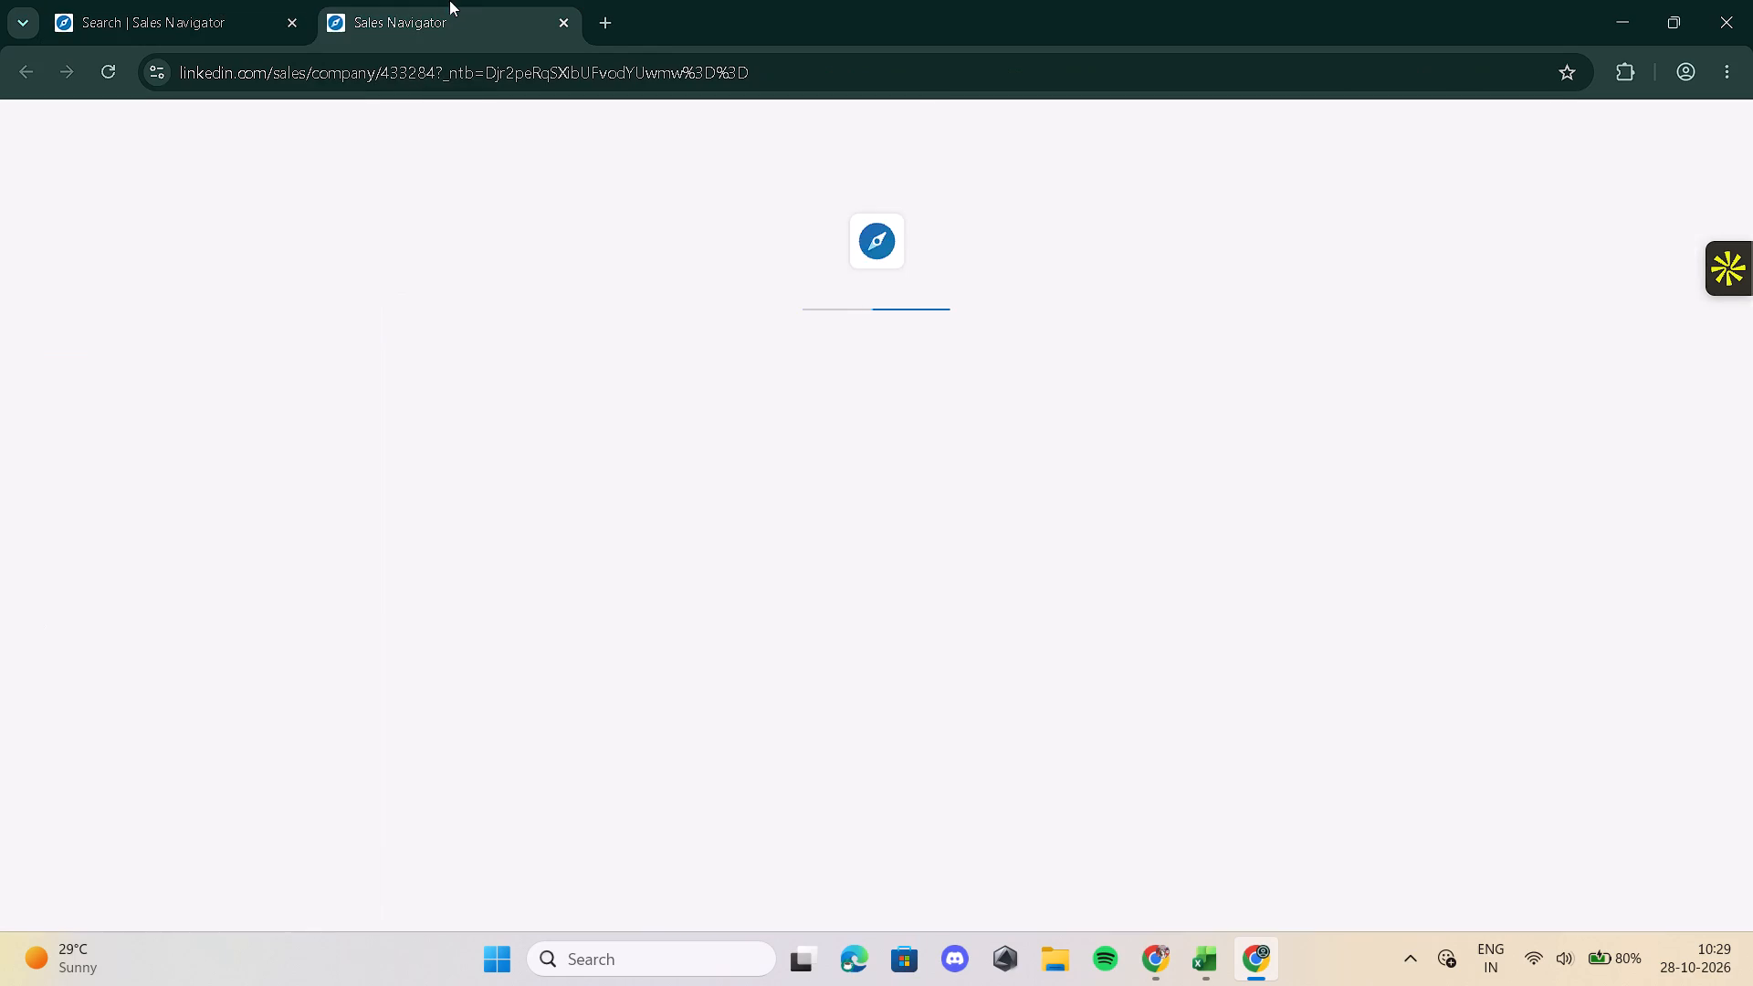
{"action": "left_click", "coordinate": [244, 0]}
{"action": "left_click", "coordinate": [441, 0]}
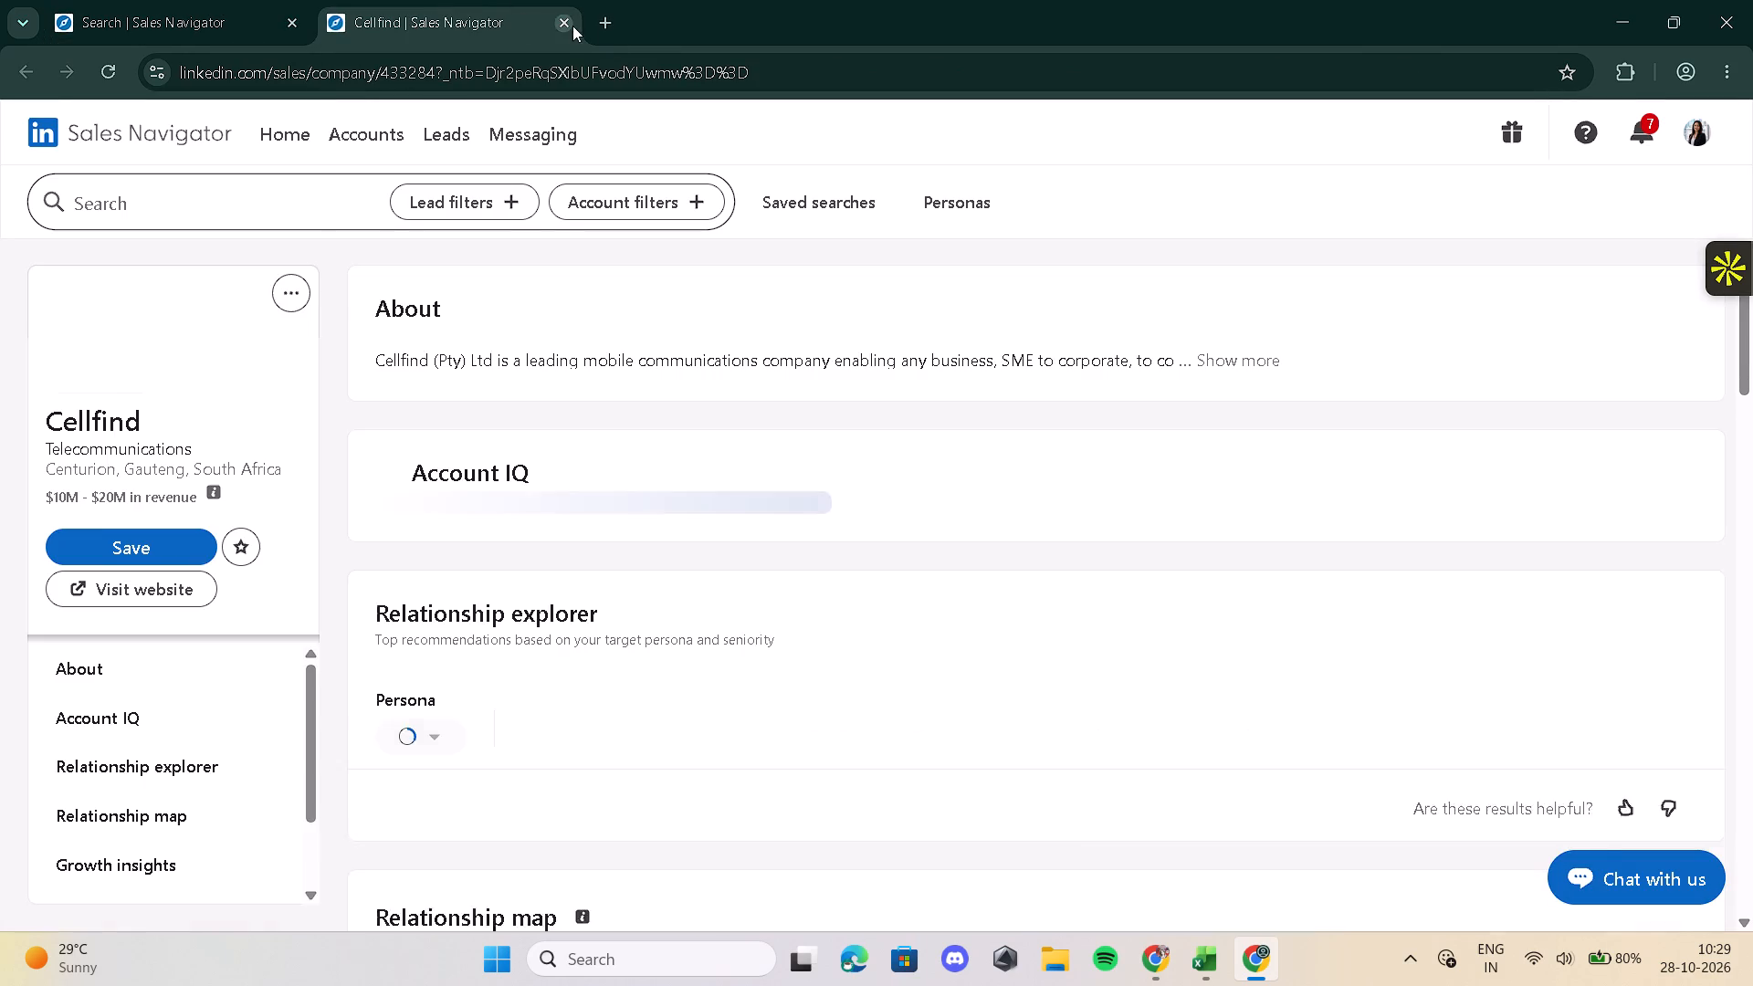
{"action": "left_click", "coordinate": [561, 21]}
Open the Bluesquare company page in a separate tab from the "sms" lead results.
{"action": "left_click", "coordinate": [1079, 444]}
{"action": "scroll", "coordinate": [1079, 444], "scroll_direction": "down", "scroll_amount": 1}
{"action": "right_click", "coordinate": [940, 408]}
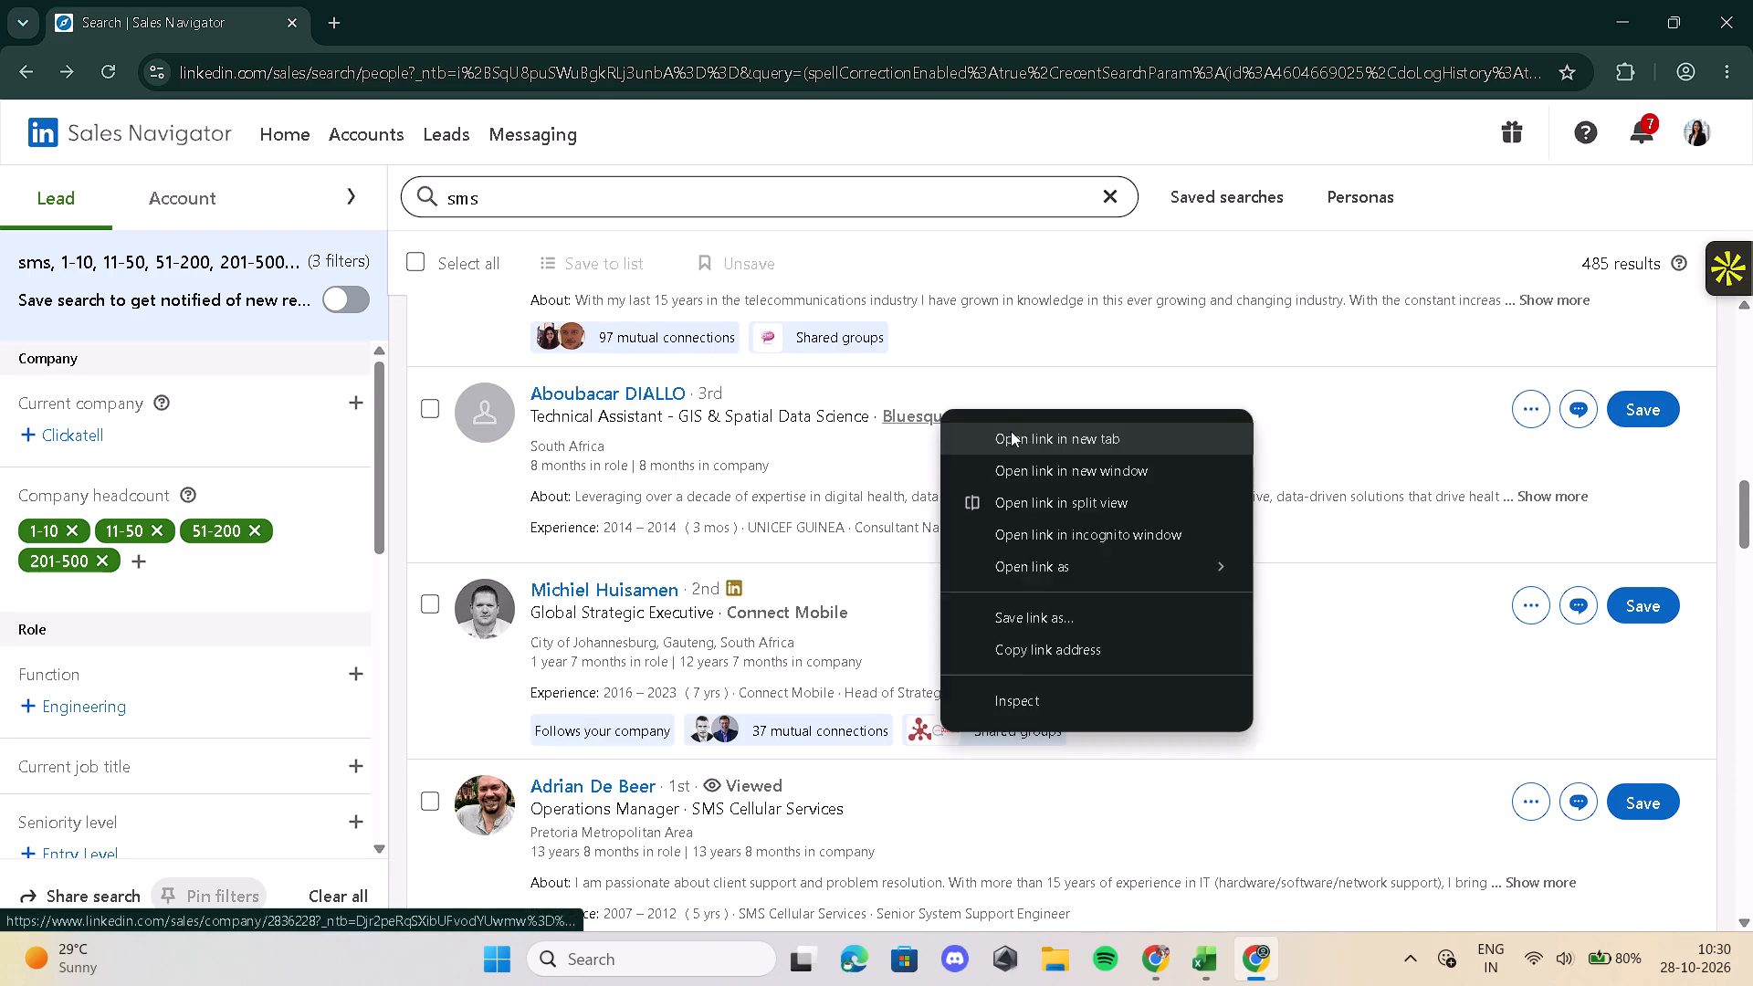
{"action": "left_click", "coordinate": [1023, 433]}
{"action": "left_click", "coordinate": [402, 0]}
{"action": "left_click", "coordinate": [158, 0]}
{"action": "left_click", "coordinate": [413, 0]}
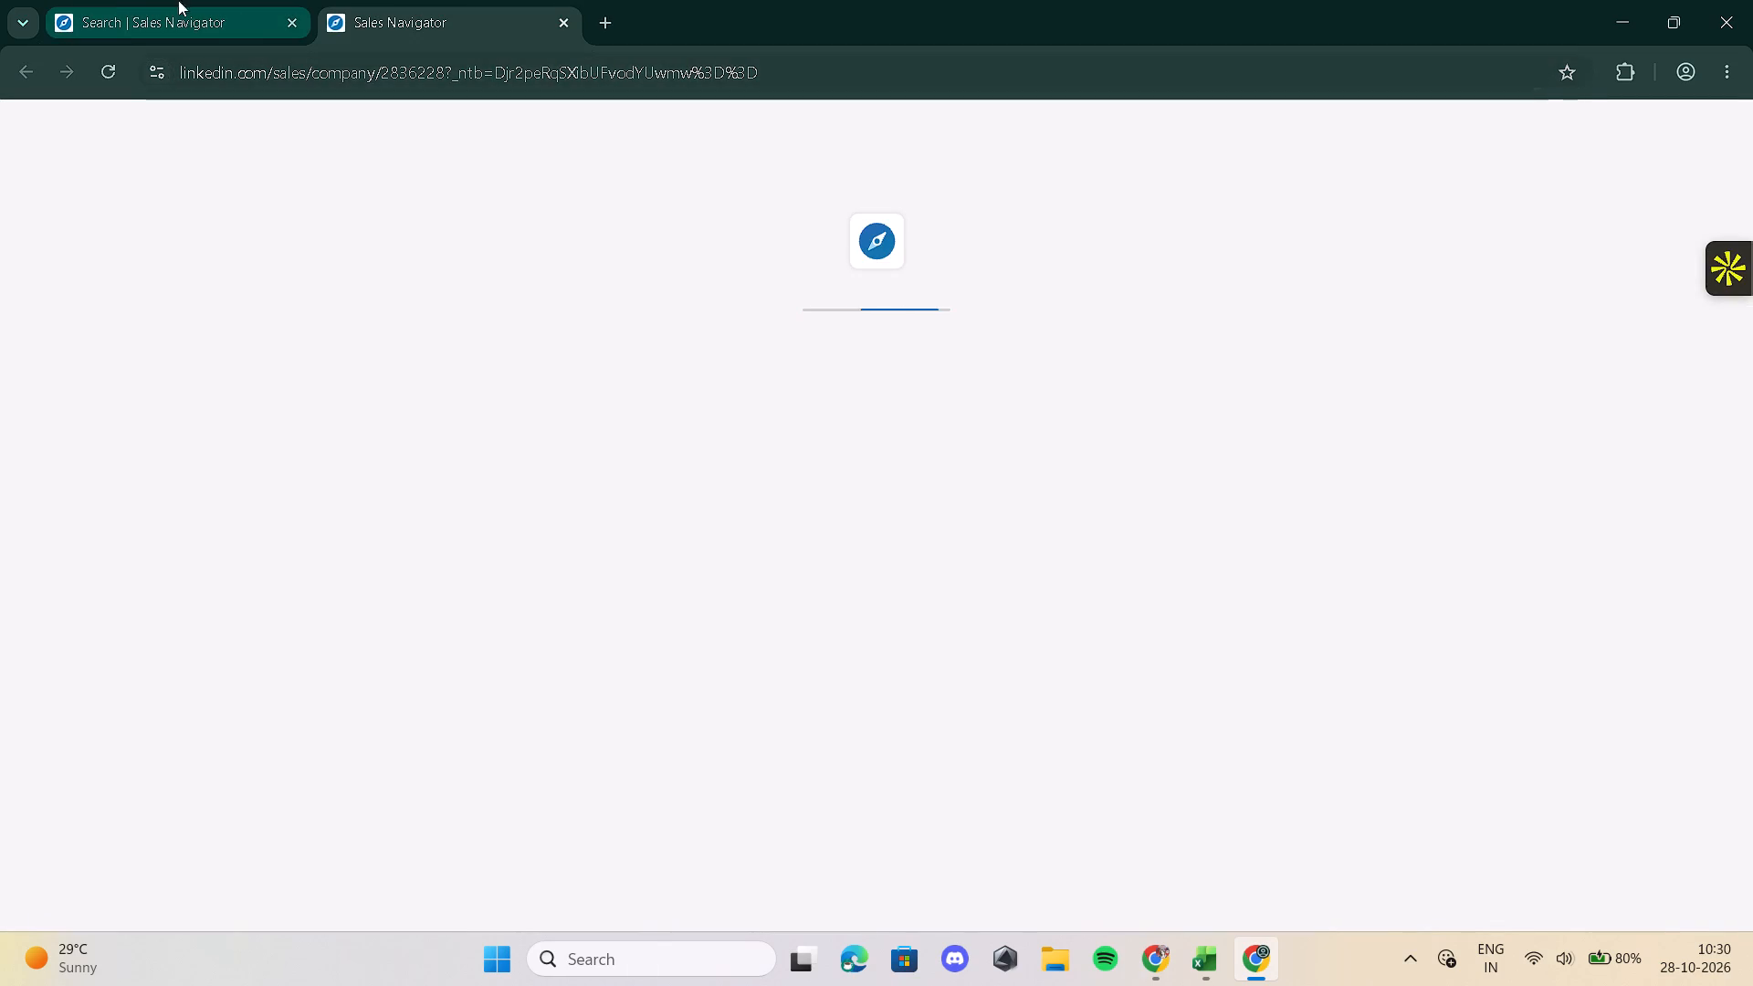
{"action": "left_click", "coordinate": [110, 0]}
{"action": "left_click", "coordinate": [370, 0]}
{"action": "left_click", "coordinate": [221, 0]}
{"action": "left_click", "coordinate": [435, 0]}
{"action": "left_click", "coordinate": [231, 0]}
{"action": "left_click_drag", "start_coordinate": [444, 0], "coordinate": [454, 0]}
{"action": "left_click", "coordinate": [224, 0]}
{"action": "left_click", "coordinate": [442, 0]}
Open the Bluesquare website in a separate tab from its company page.
{"action": "right_click", "coordinate": [173, 610]}
{"action": "left_click", "coordinate": [286, 302]}
{"action": "left_click", "coordinate": [182, 0]}
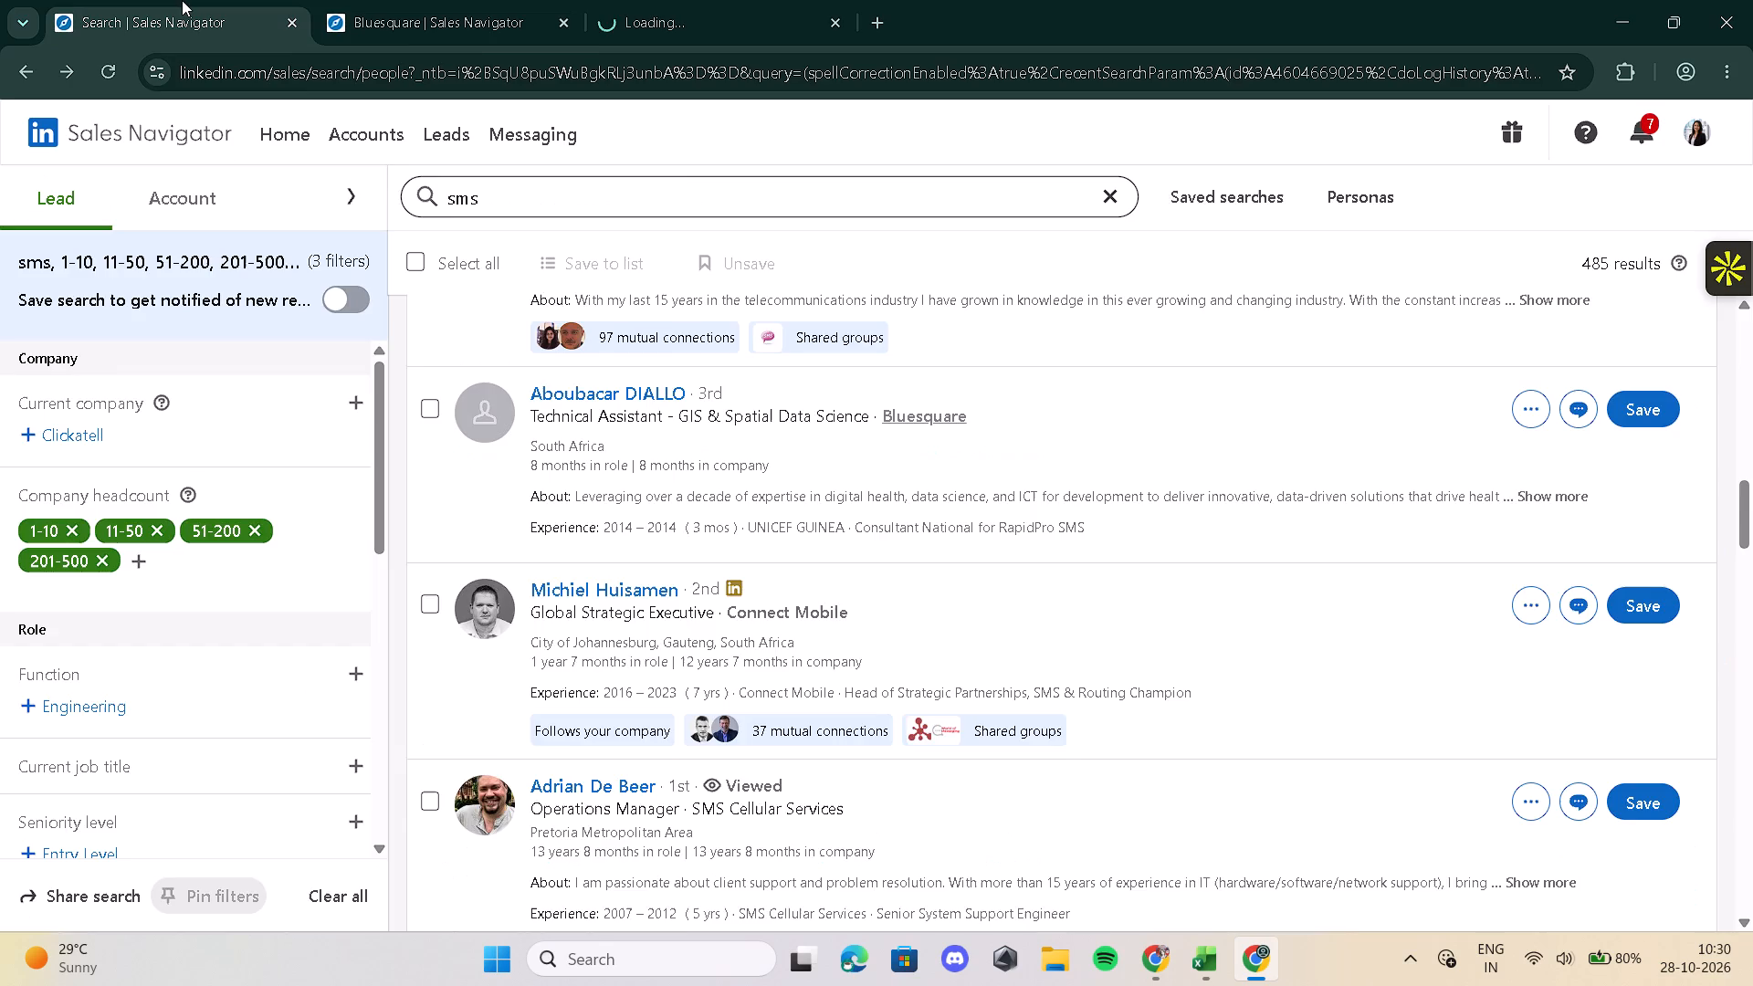
{"action": "left_click", "coordinate": [341, 0]}
{"action": "left_click", "coordinate": [634, 0]}
{"action": "left_click", "coordinate": [216, 0]}
{"action": "left_click", "coordinate": [441, 0]}
{"action": "left_click", "coordinate": [726, 0]}
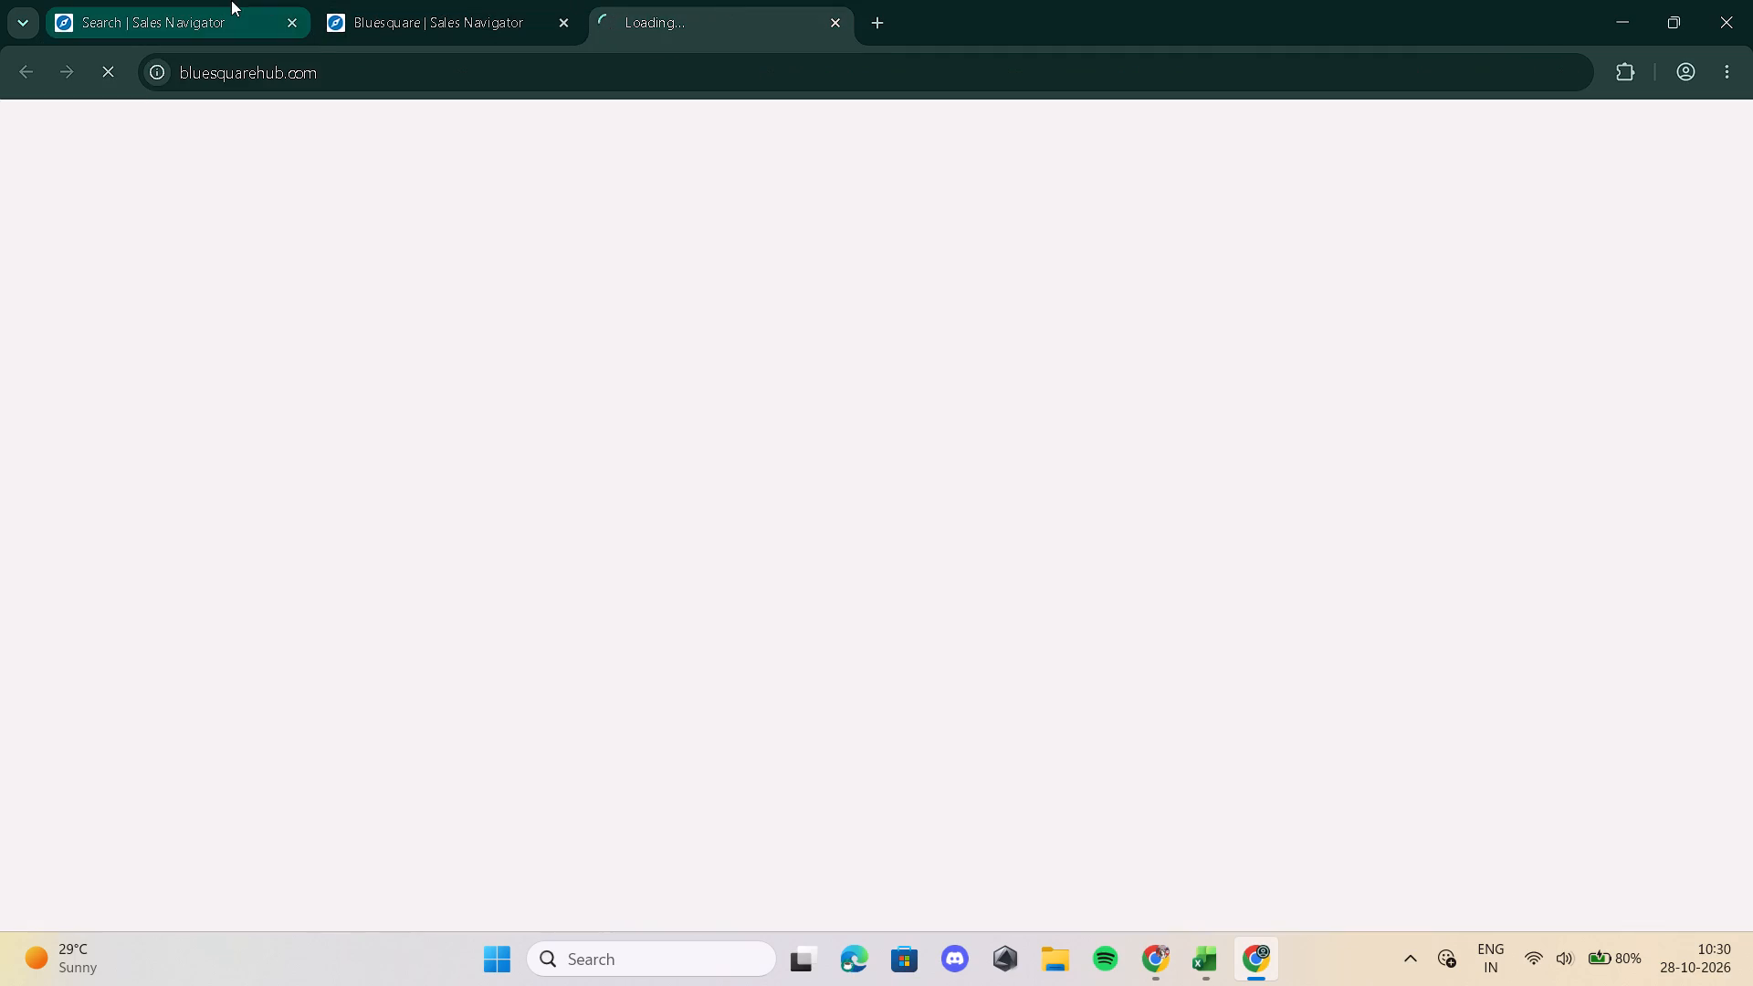
{"action": "left_click", "coordinate": [231, 0]}
{"action": "left_click", "coordinate": [430, 0]}
{"action": "left_click", "coordinate": [658, 0]}
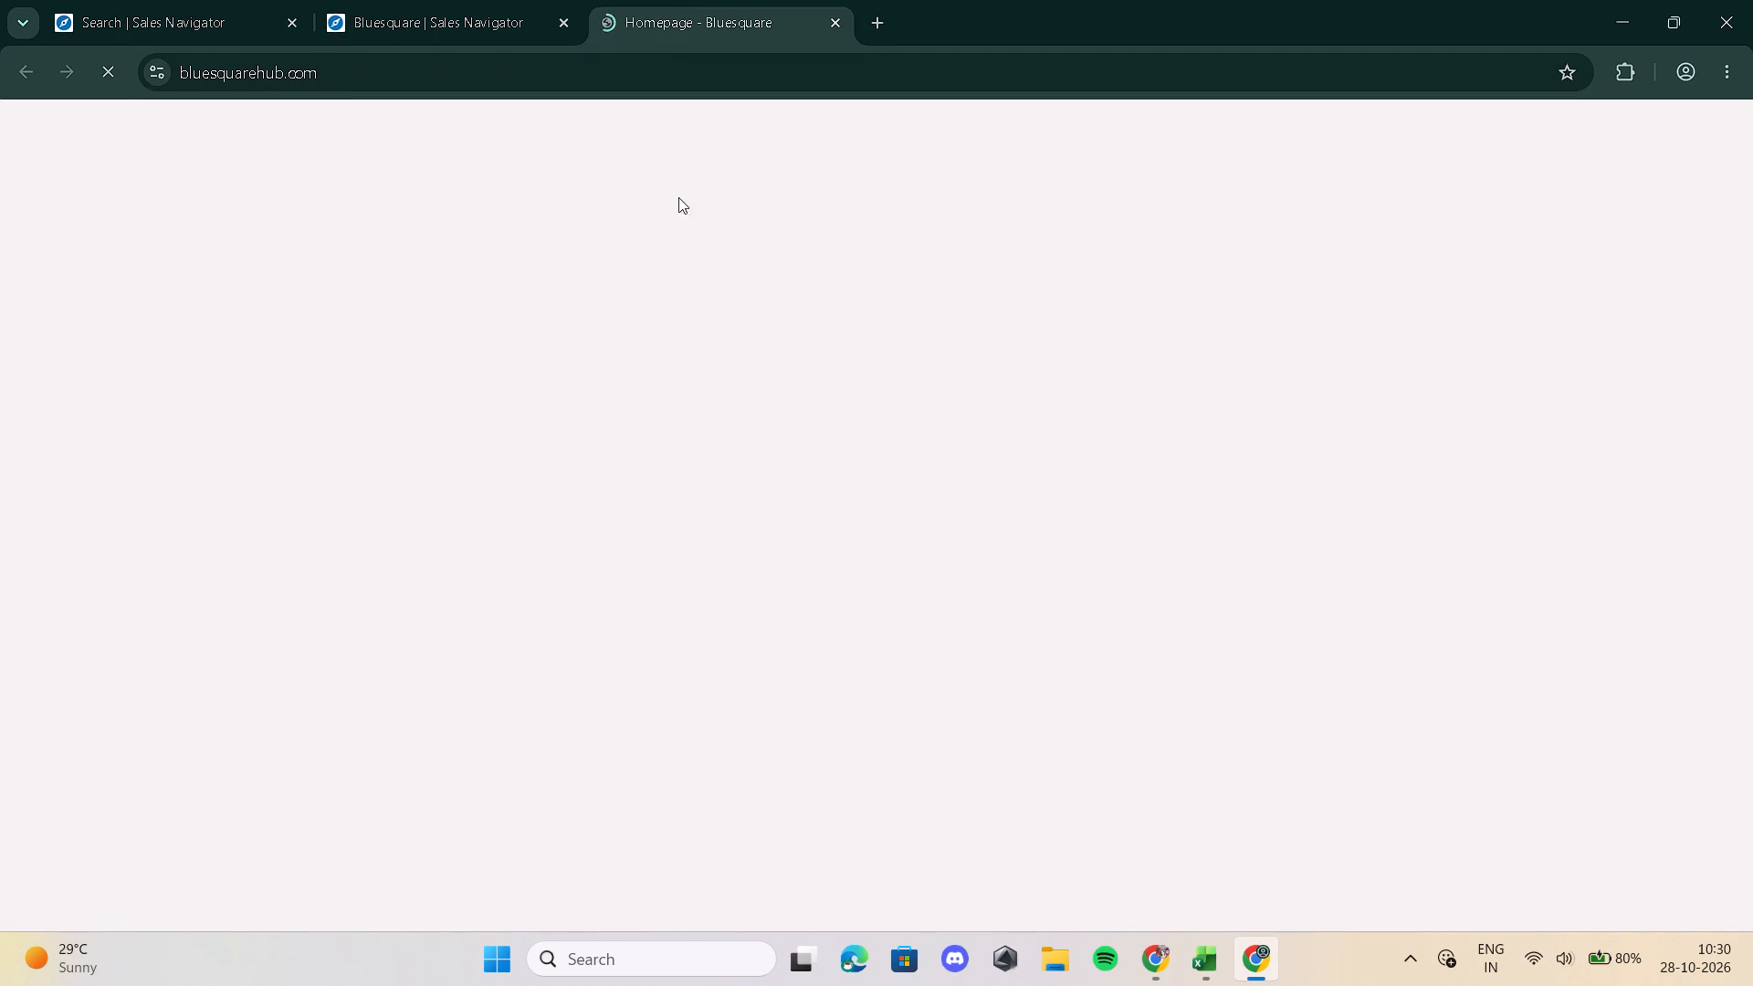
Accept all cookies on the Bluesquare website, look over its areas of expertise, and close both the site and the company page.
{"action": "left_click", "coordinate": [166, 0]}
{"action": "left_click", "coordinate": [405, 0]}
{"action": "left_click", "coordinate": [600, 0]}
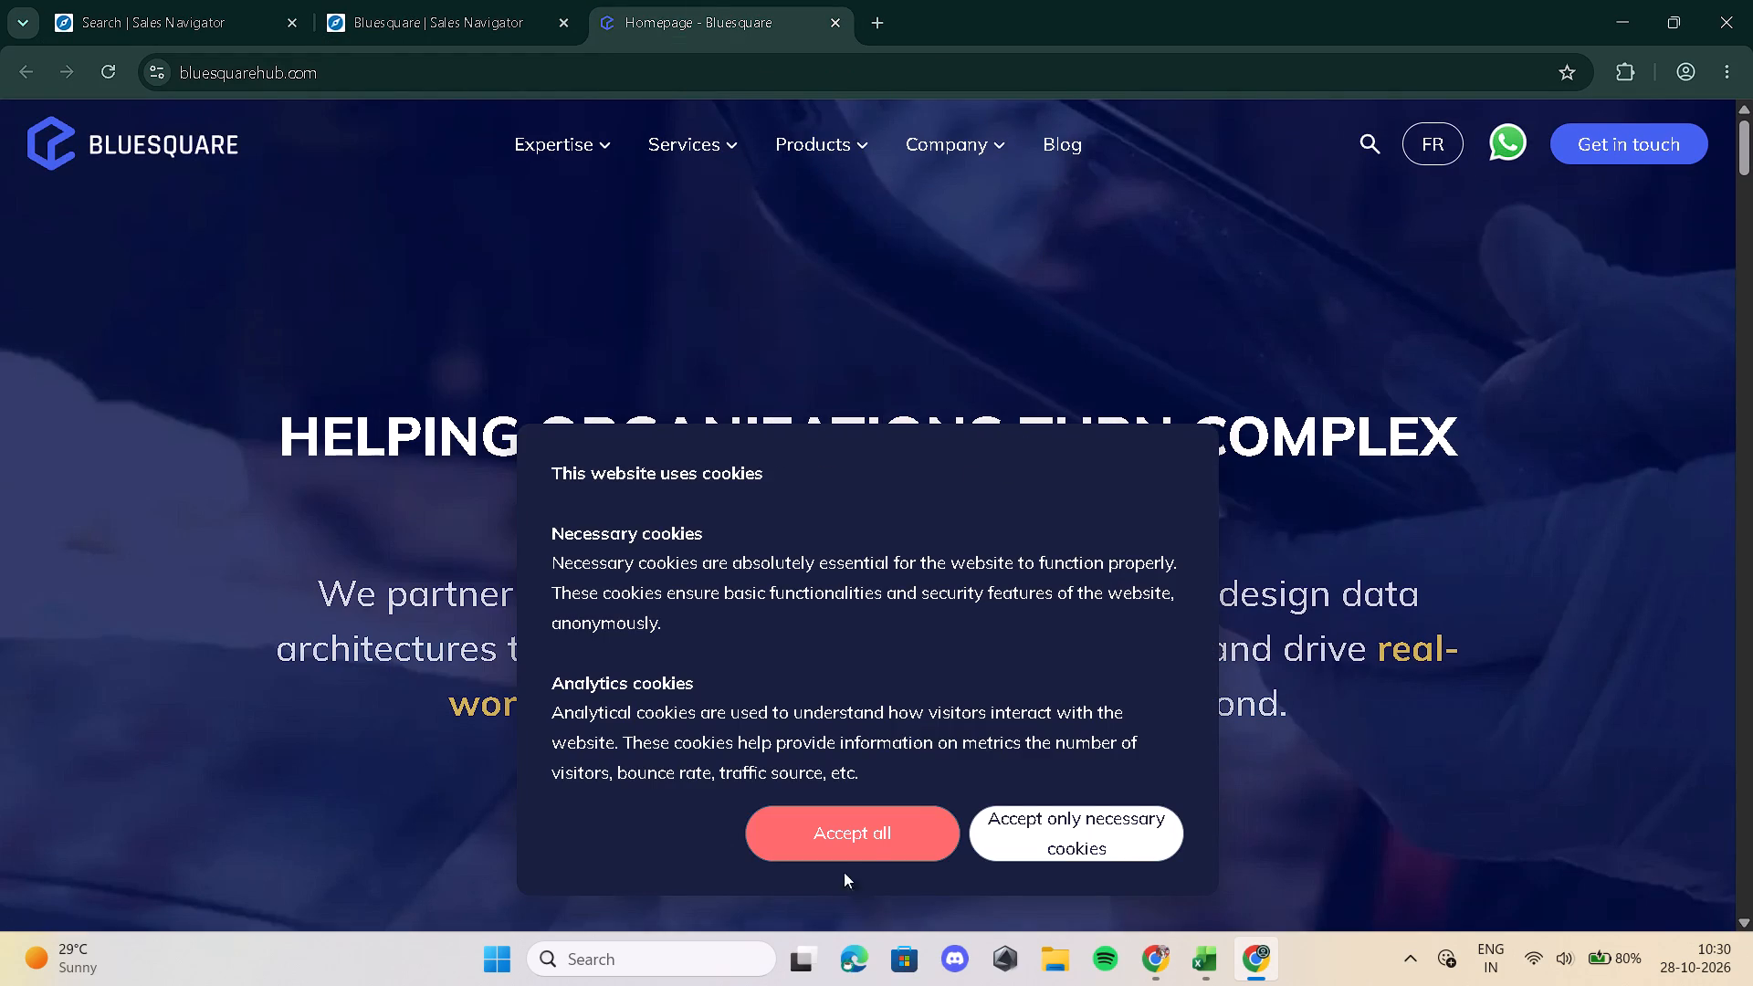
{"action": "left_click", "coordinate": [869, 830]}
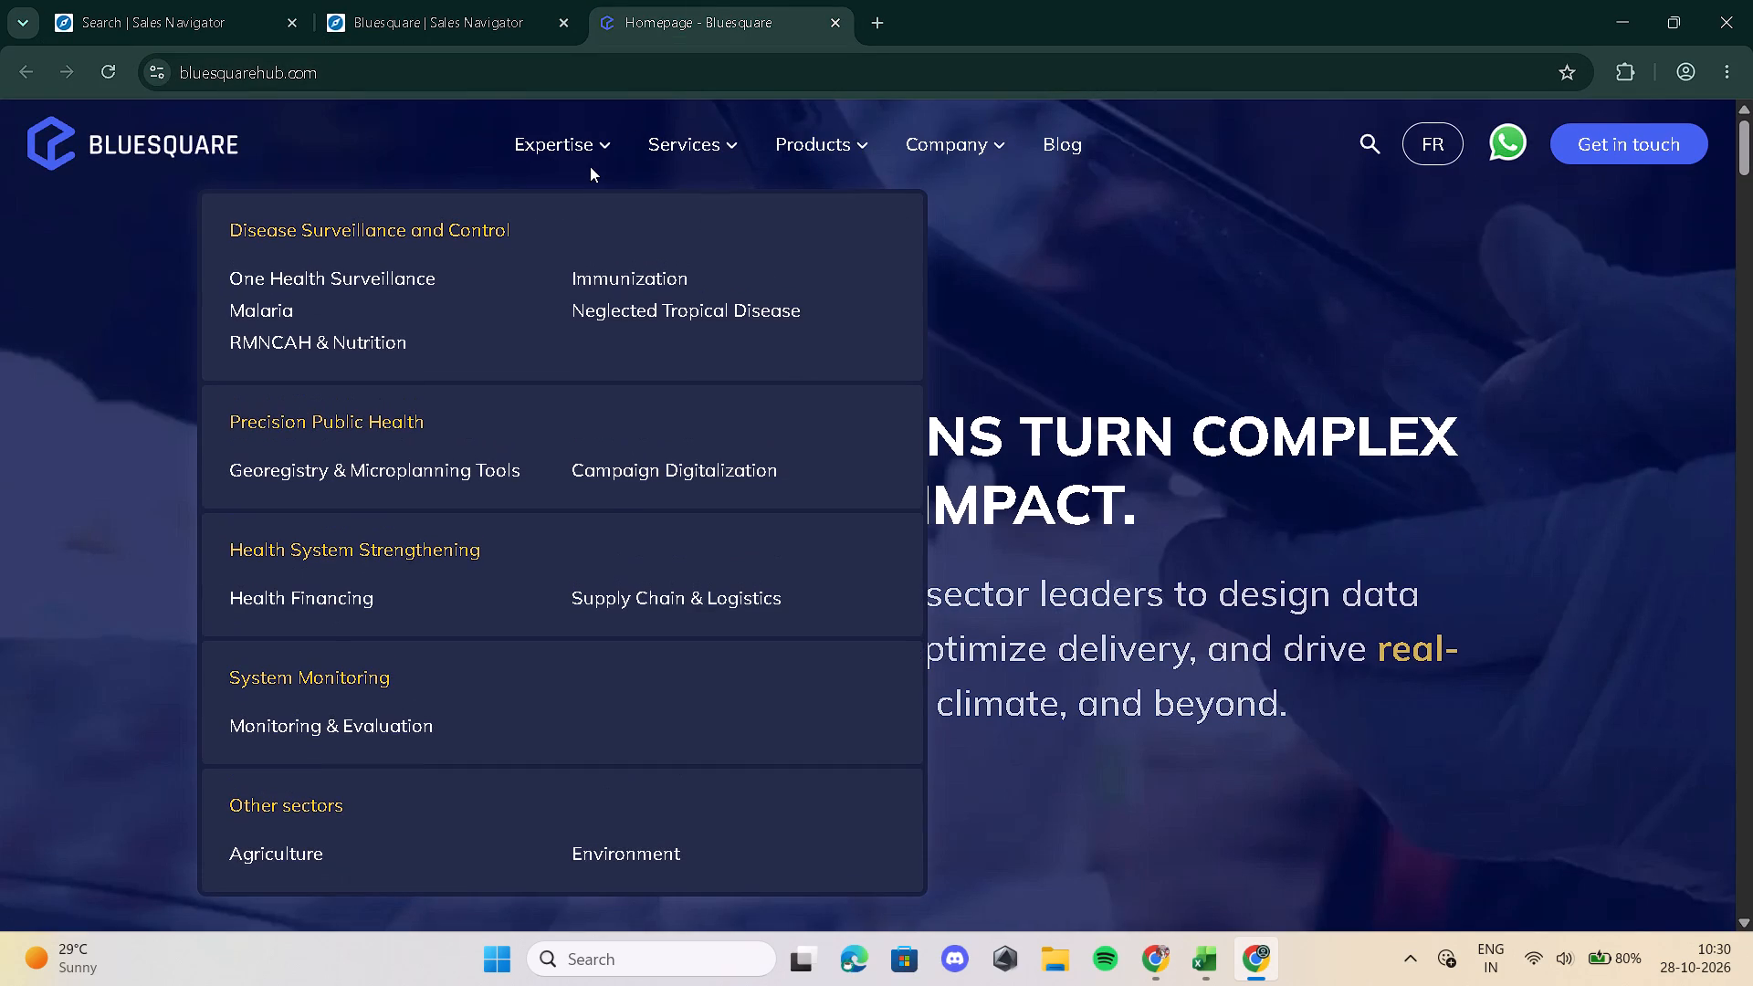
{"action": "left_click", "coordinate": [828, 23]}
{"action": "left_click", "coordinate": [567, 22]}
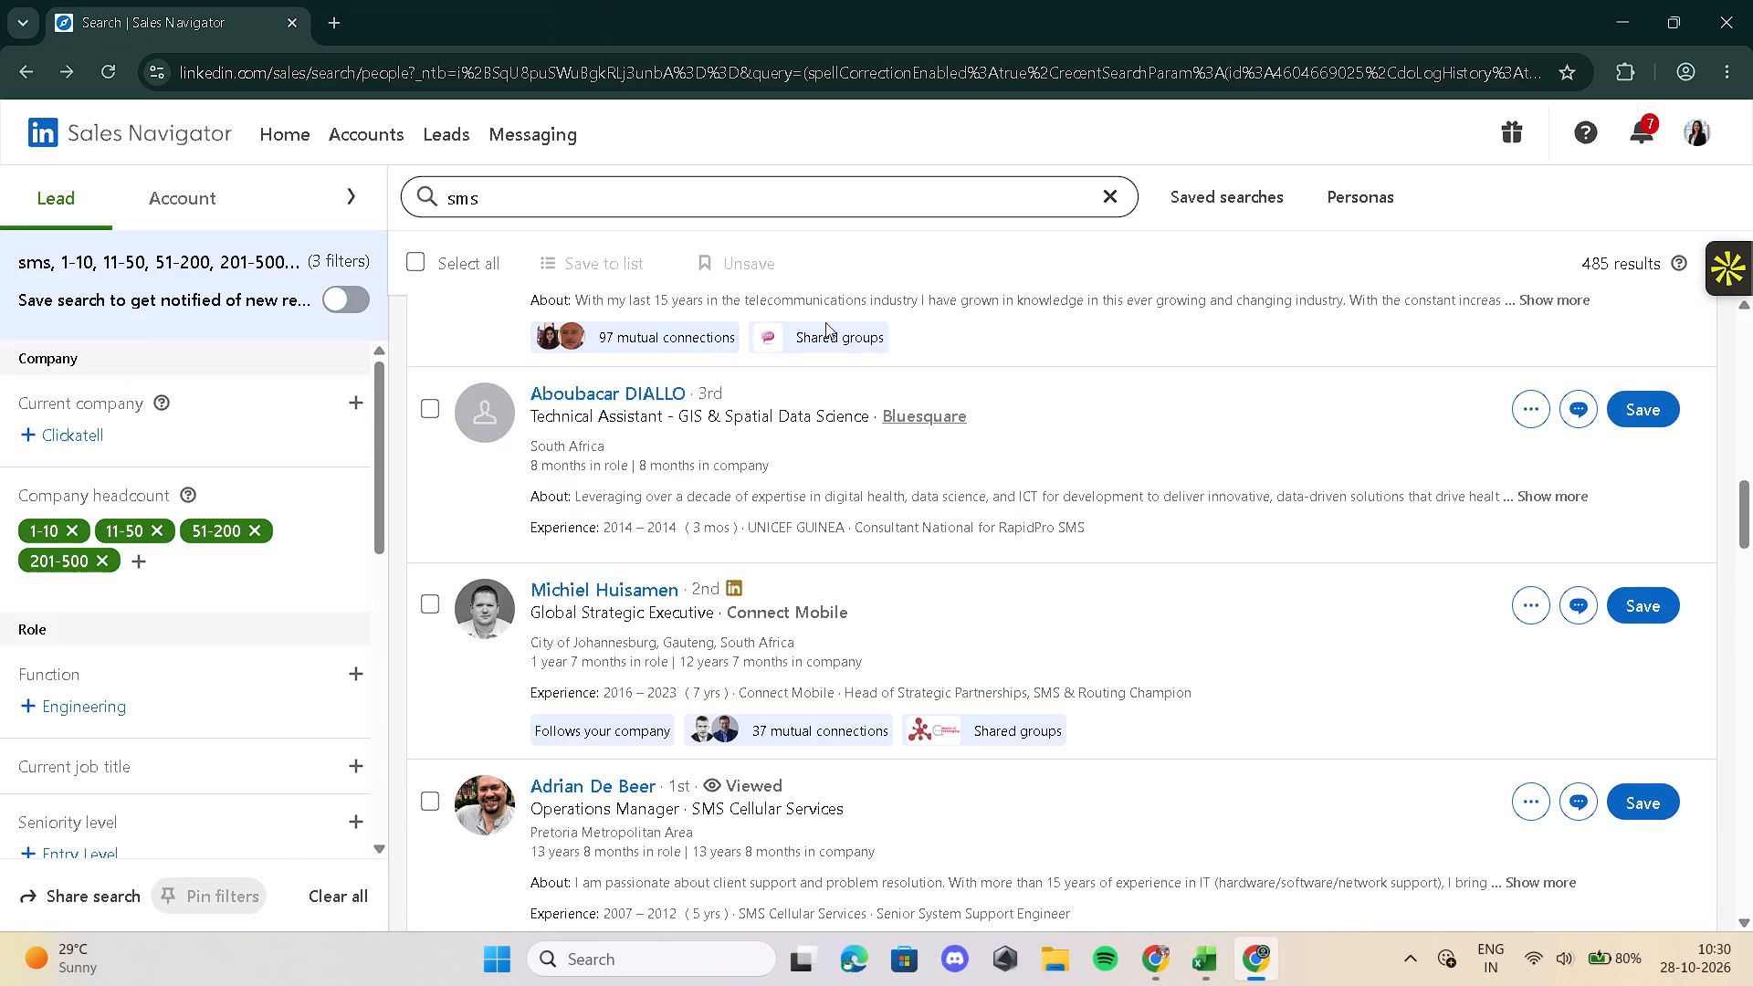
Open the Connect Mobile company page in a separate tab from the "sms" lead results and switch to it.
{"action": "left_click", "coordinate": [1128, 415]}
{"action": "scroll", "coordinate": [1127, 415], "scroll_direction": "down", "scroll_amount": 1}
{"action": "right_click", "coordinate": [797, 428]}
{"action": "left_click", "coordinate": [933, 459]}
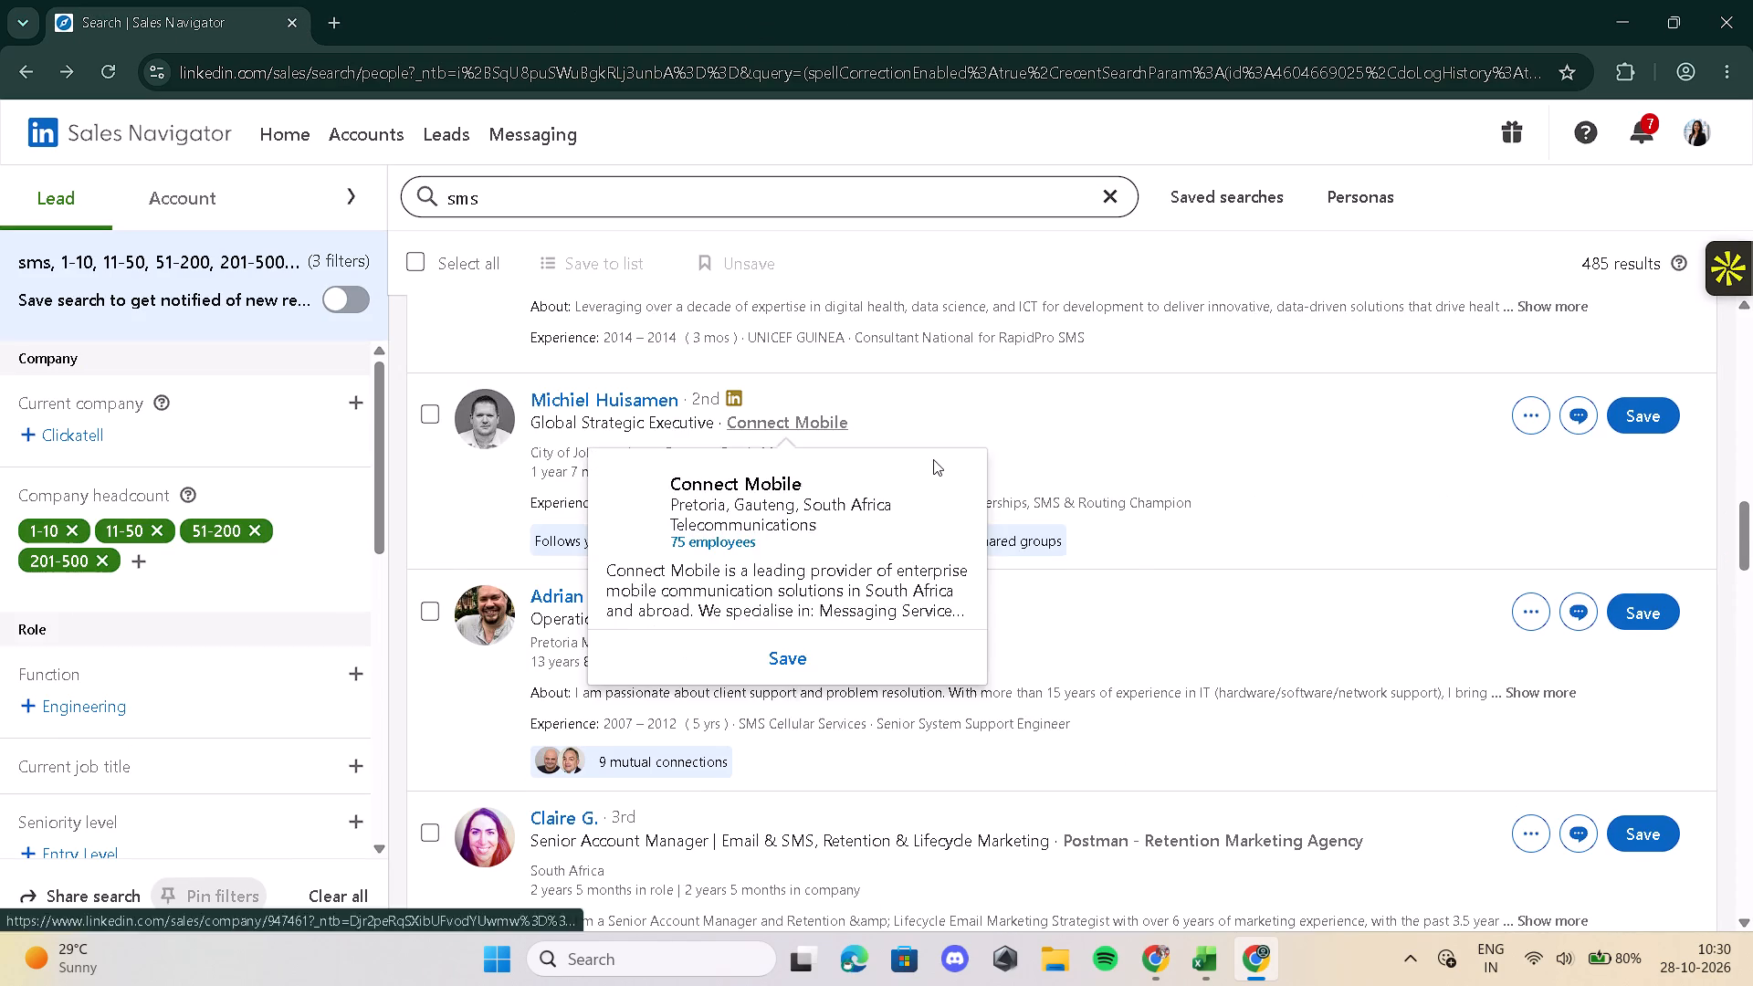
{"action": "left_click", "coordinate": [421, 0]}
{"action": "left_click", "coordinate": [223, 0]}
{"action": "left_click", "coordinate": [376, 0]}
{"action": "left_click", "coordinate": [163, 33]}
{"action": "left_click", "coordinate": [415, 5]}
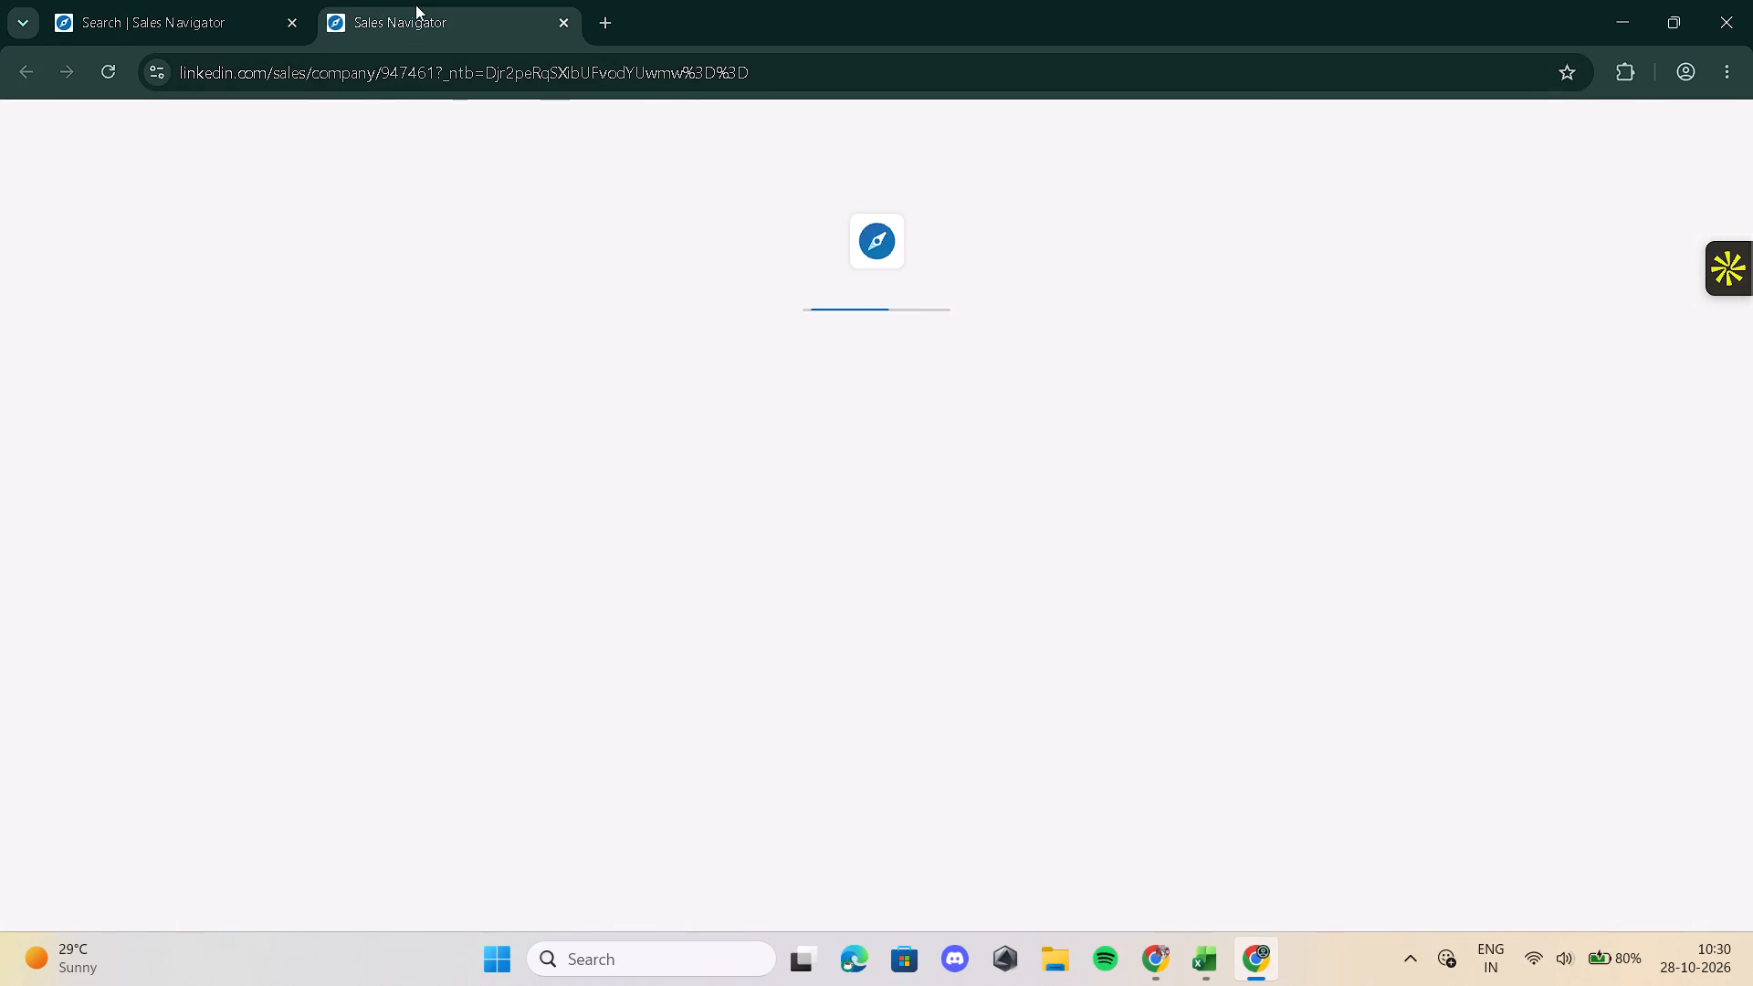
{"action": "left_click", "coordinate": [178, 0]}
{"action": "left_click", "coordinate": [486, 0]}
{"action": "left_click", "coordinate": [262, 0]}
{"action": "left_click", "coordinate": [457, 0]}
{"action": "left_click", "coordinate": [201, 0]}
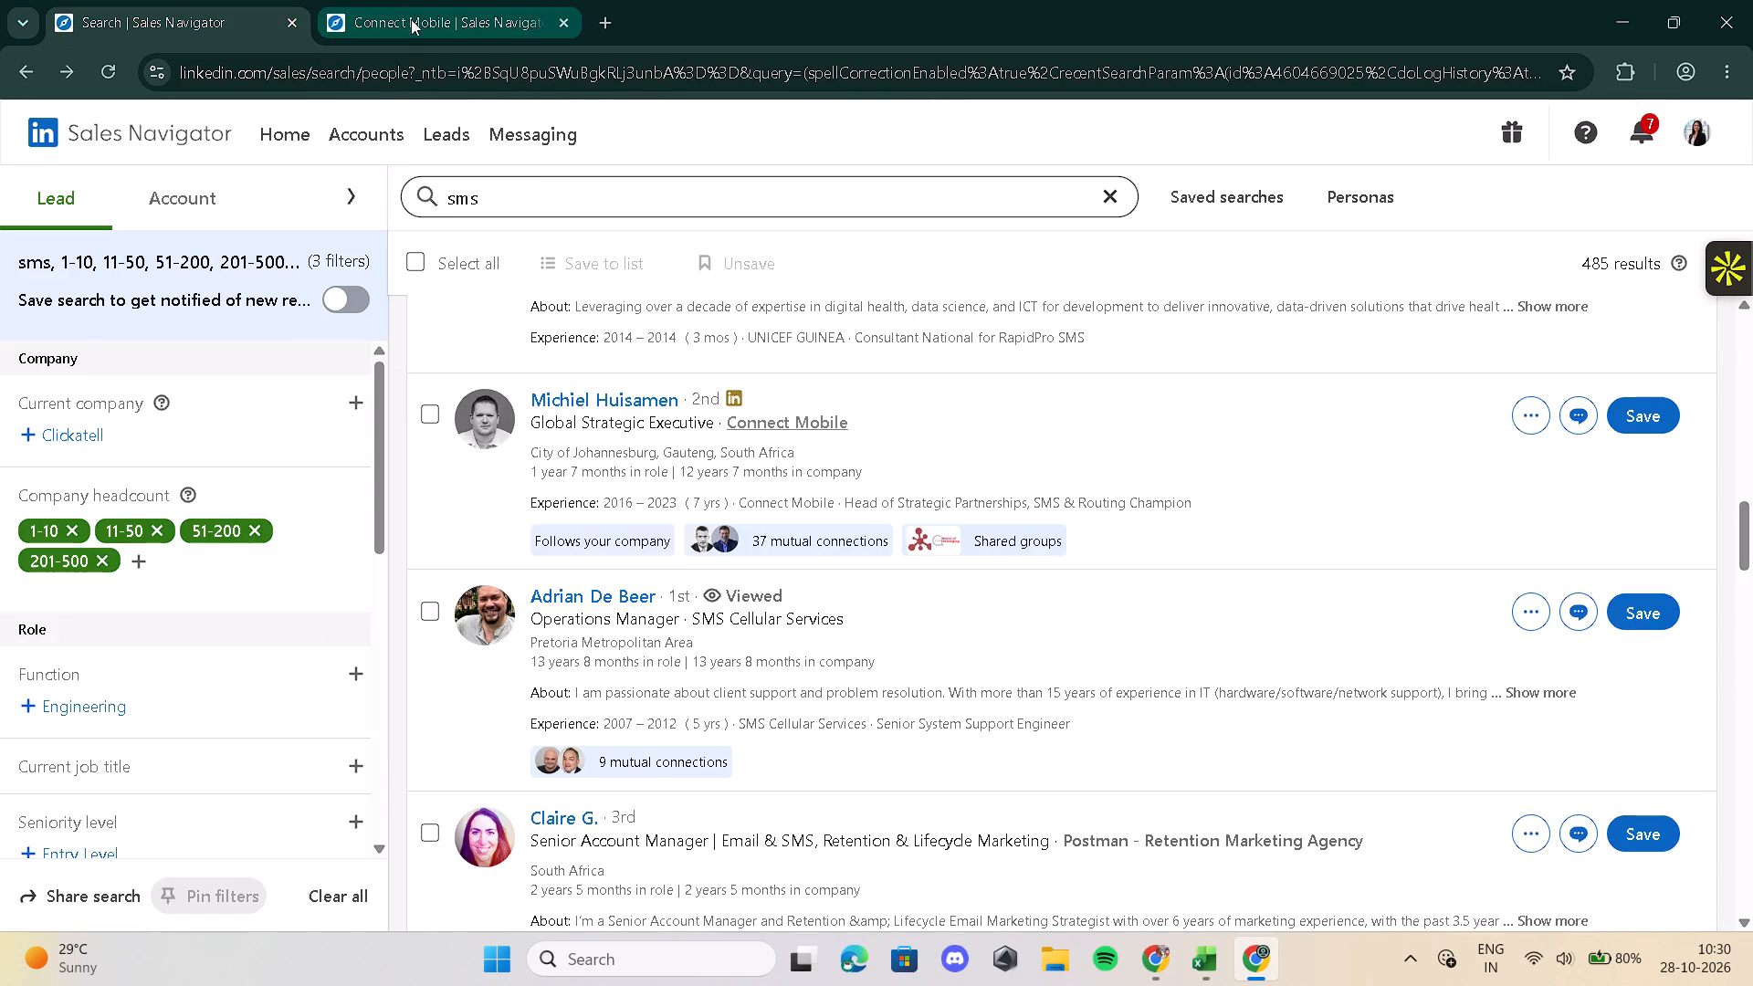
{"action": "left_click", "coordinate": [448, 0]}
Open the Connect Mobile website in a separate tab from its company page.
{"action": "right_click", "coordinate": [166, 614]}
{"action": "left_click", "coordinate": [308, 327]}
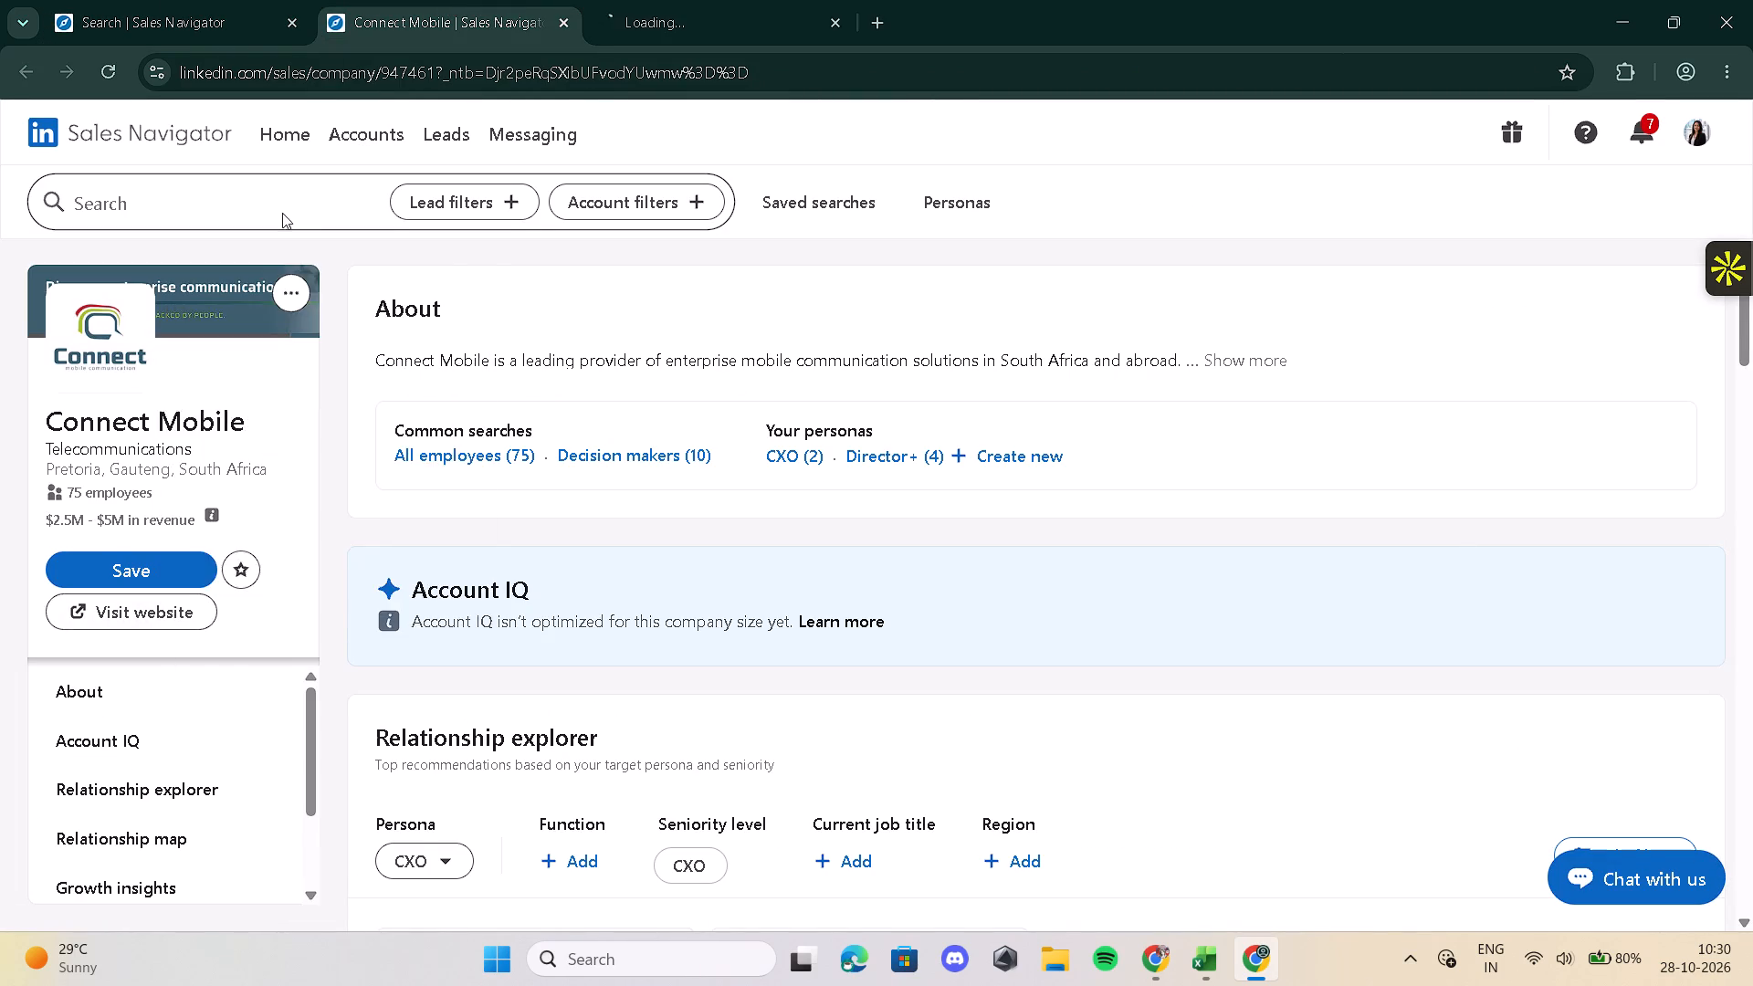
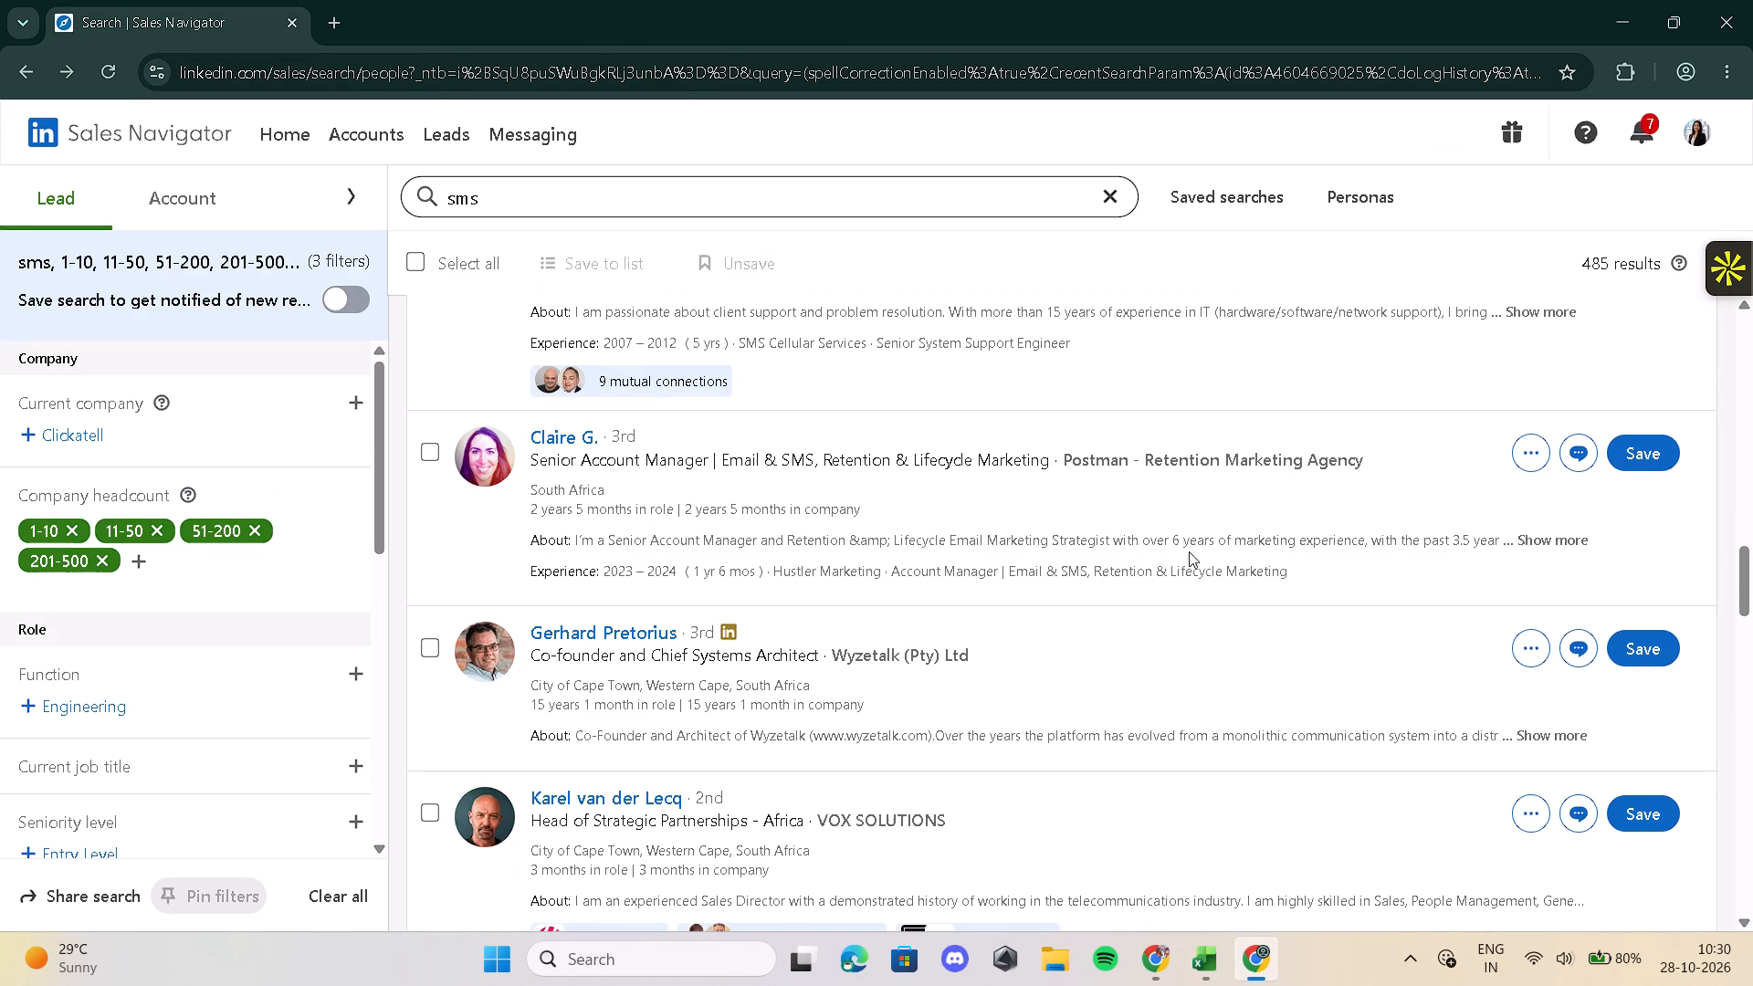
Open the Postman - Retention Marketing Agency company page in a separate tab from the "sms" lead results and switch to it.
{"action": "right_click", "coordinate": [1213, 454]}
{"action": "left_click", "coordinate": [1286, 478]}
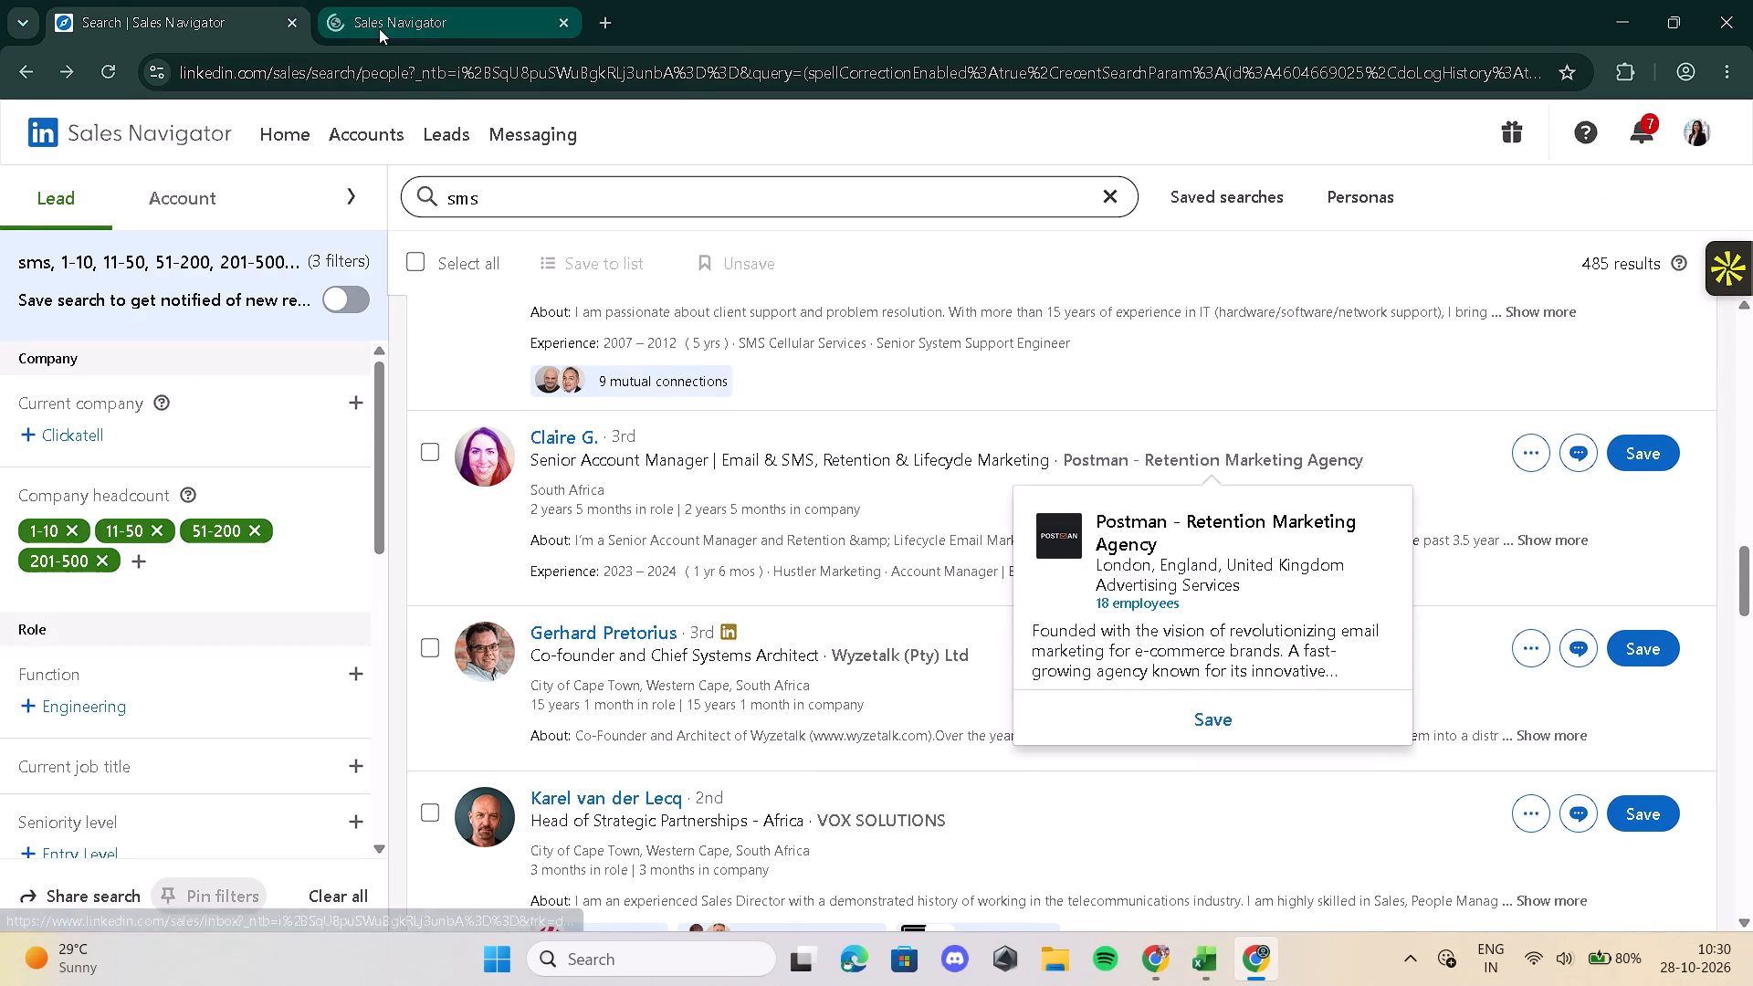
{"action": "left_click", "coordinate": [417, 16]}
{"action": "left_click", "coordinate": [197, 0]}
{"action": "left_click", "coordinate": [443, 0]}
{"action": "left_click", "coordinate": [162, 0]}
{"action": "left_click", "coordinate": [436, 2]}
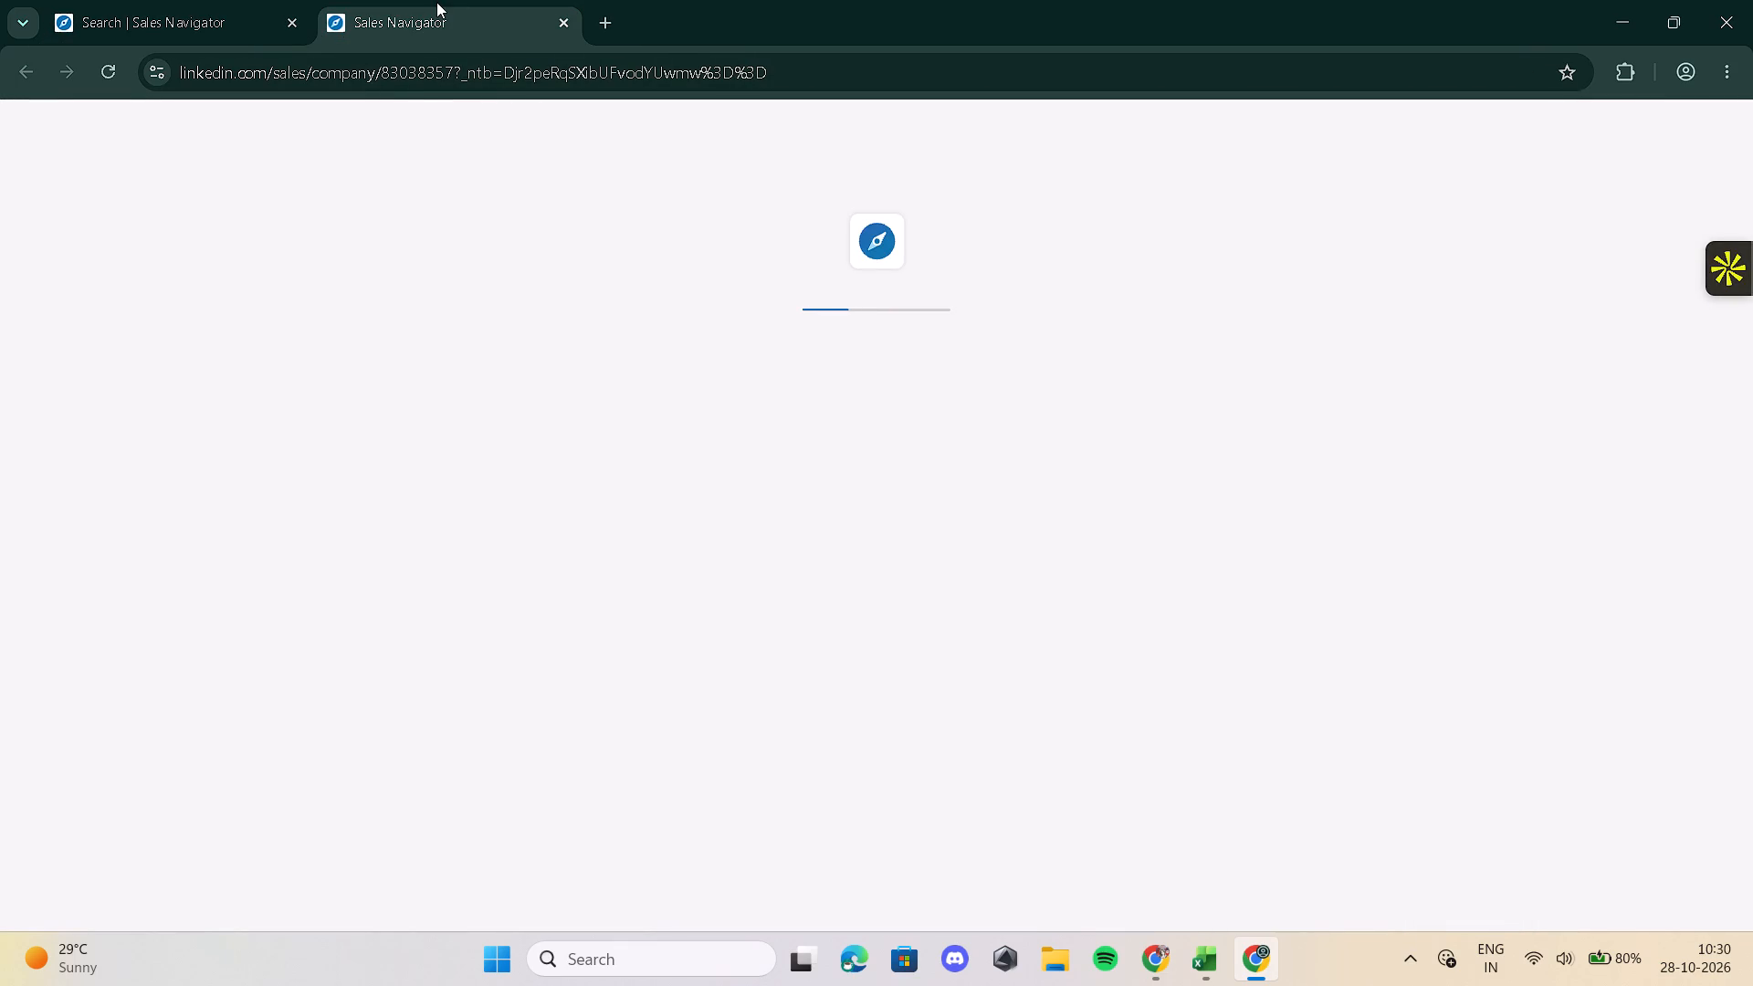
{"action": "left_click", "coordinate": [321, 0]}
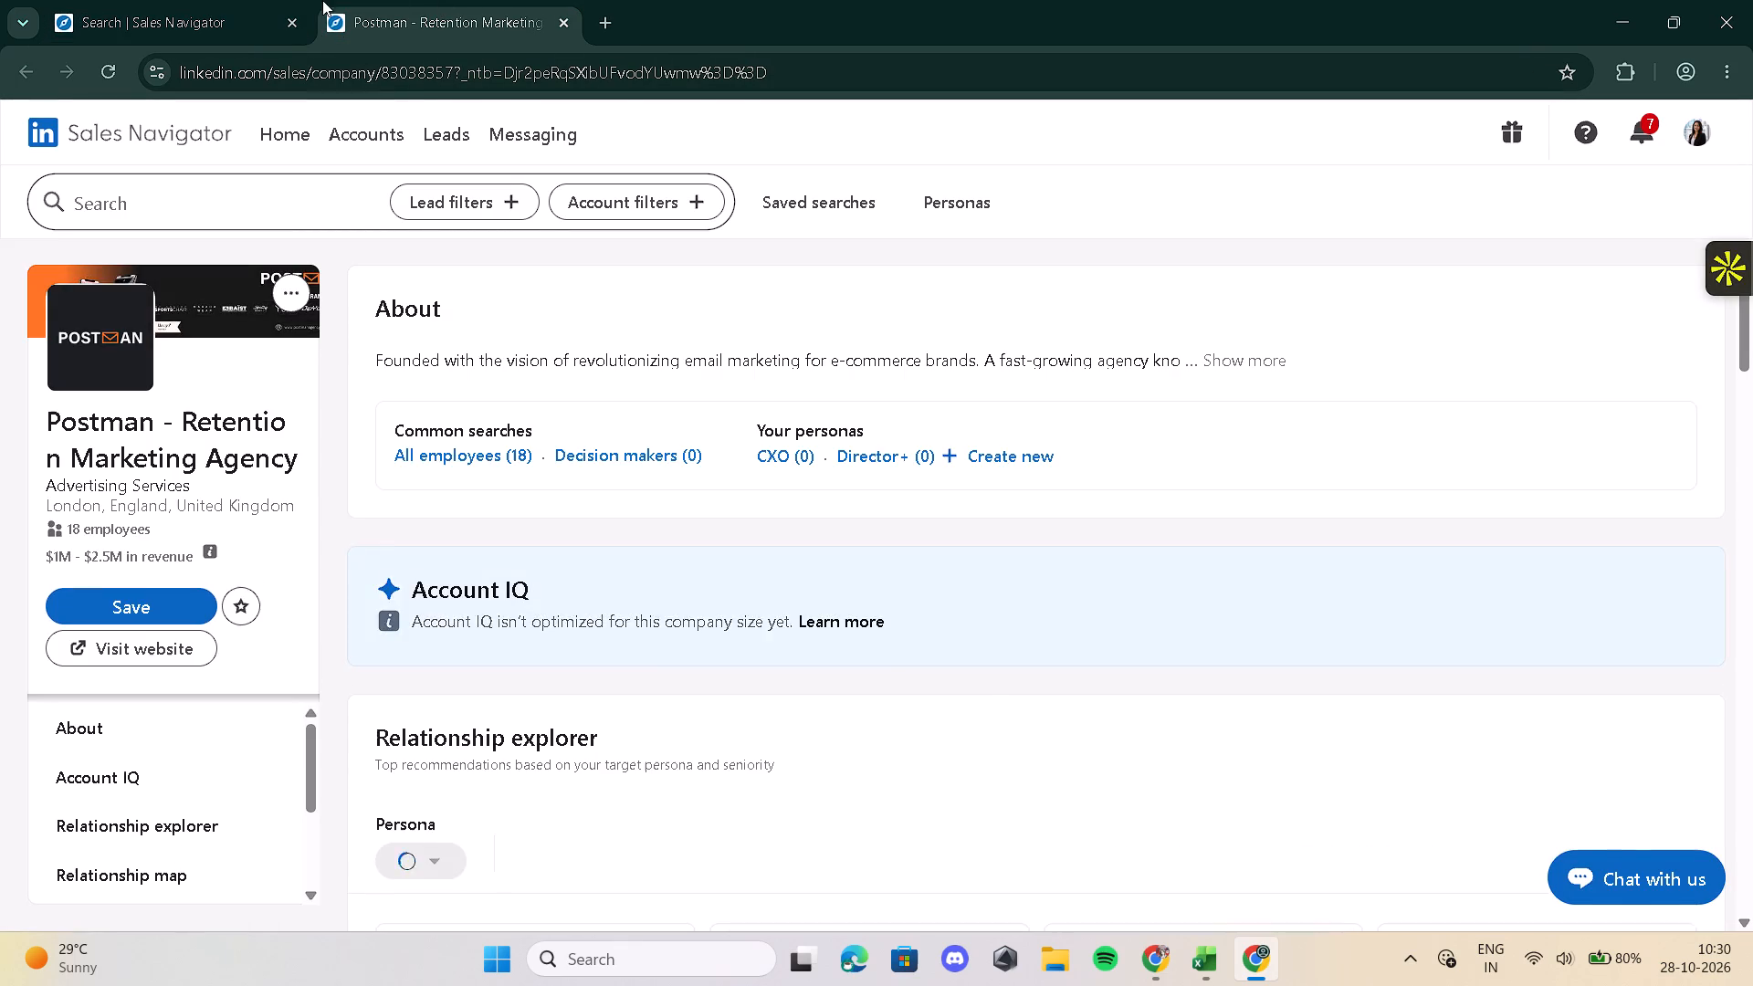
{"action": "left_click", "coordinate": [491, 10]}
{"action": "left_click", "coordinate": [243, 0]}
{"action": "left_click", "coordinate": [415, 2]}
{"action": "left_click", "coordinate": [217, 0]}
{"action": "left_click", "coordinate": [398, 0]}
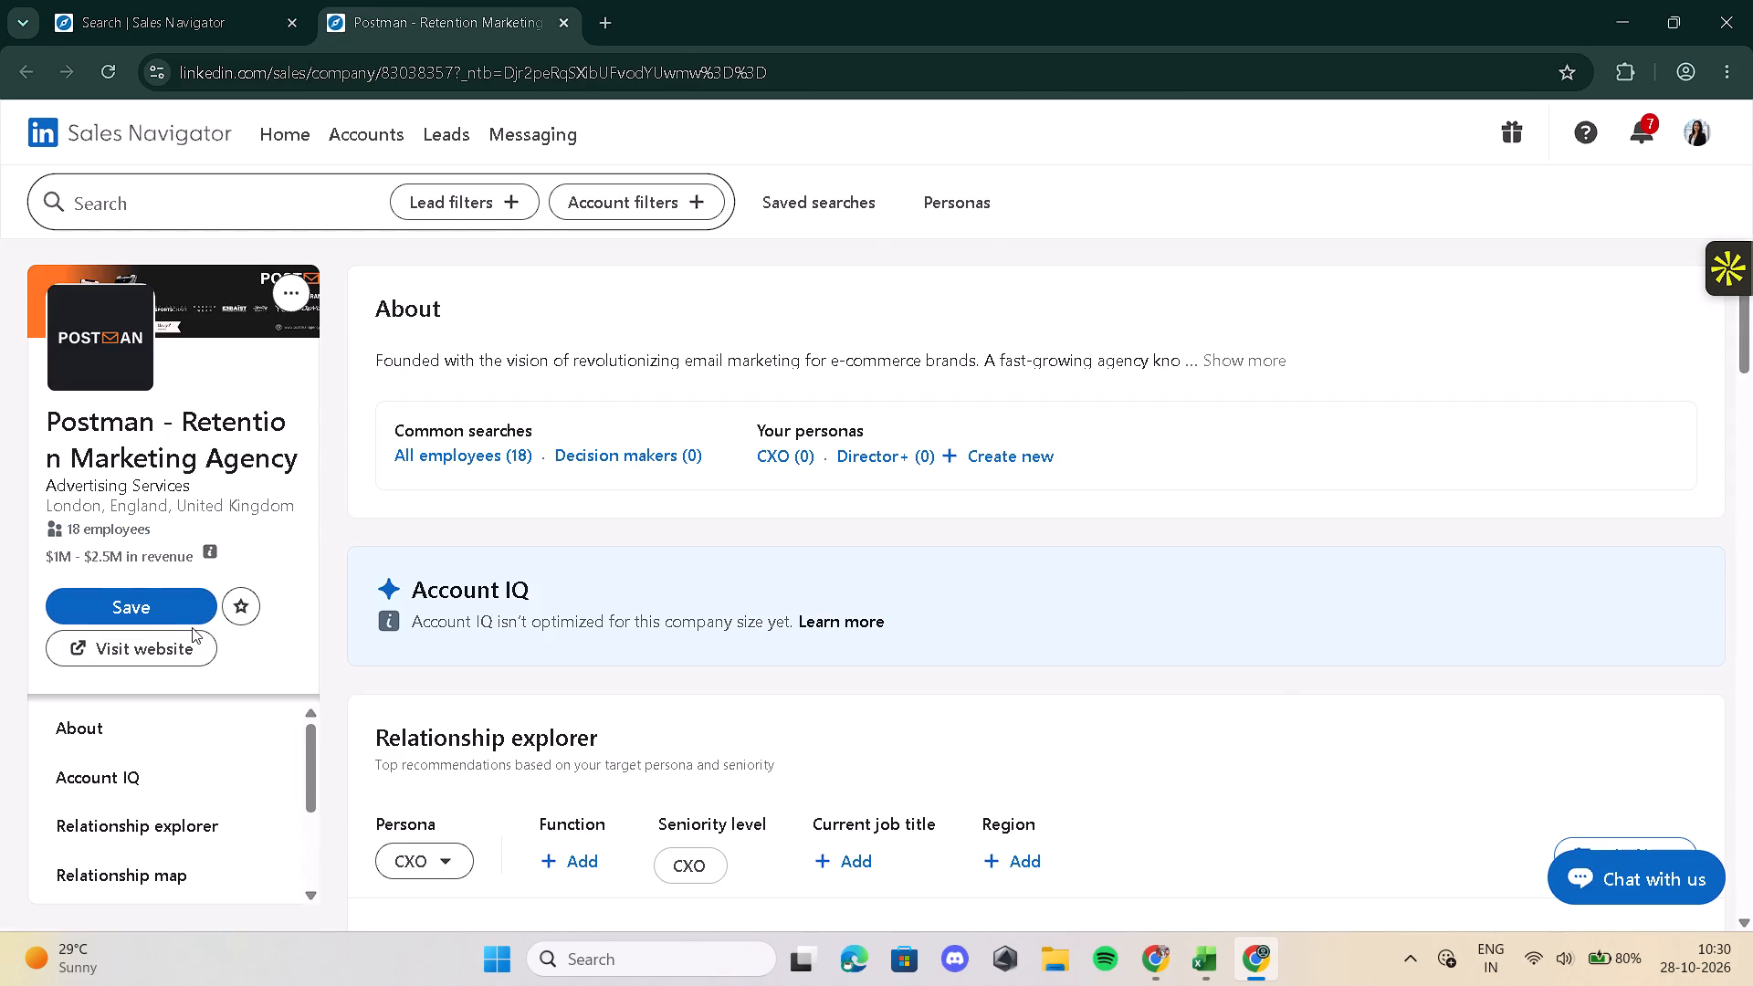
Open the Postman - Retention Marketing Agency website in a separate tab from its company page and look over its services section.
{"action": "right_click", "coordinate": [184, 659]}
{"action": "left_click", "coordinate": [354, 363]}
{"action": "left_click", "coordinate": [113, 0]}
{"action": "left_click", "coordinate": [419, 0]}
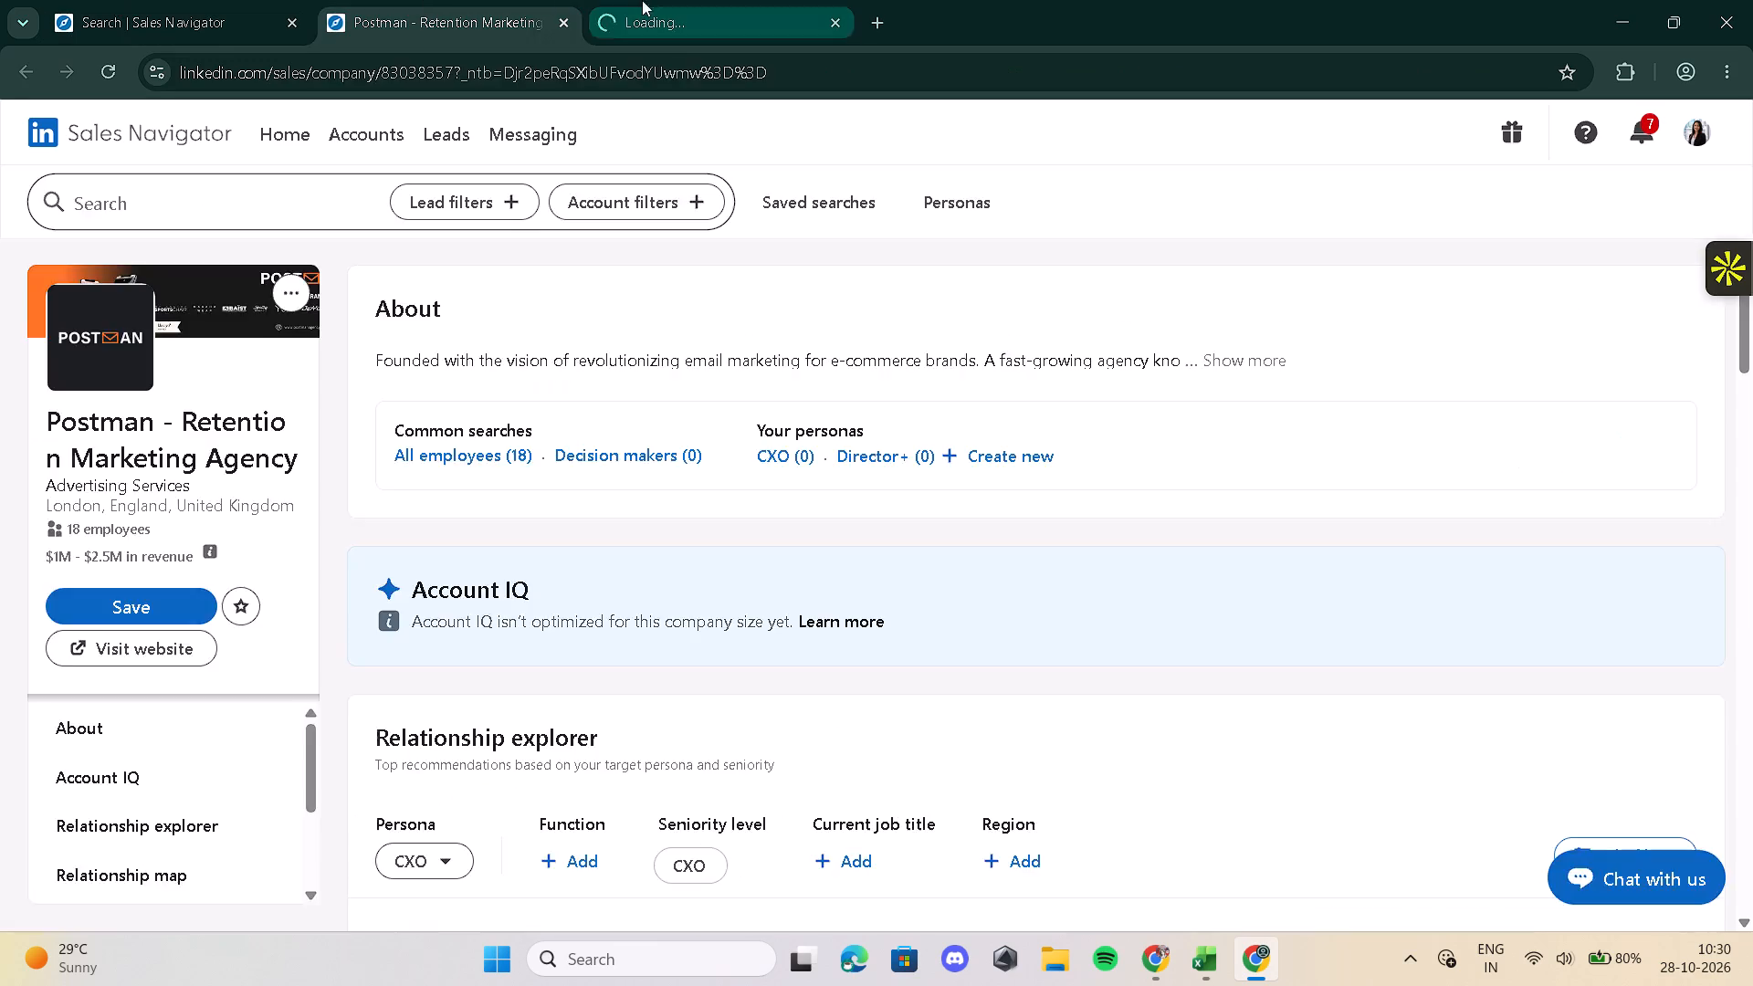
{"action": "left_click_drag", "start_coordinate": [642, 0], "coordinate": [650, 0]}
{"action": "left_click", "coordinate": [161, 0]}
{"action": "left_click_drag", "start_coordinate": [458, 0], "coordinate": [467, 0]}
{"action": "left_click", "coordinate": [736, 0]}
{"action": "left_click", "coordinate": [185, 0]}
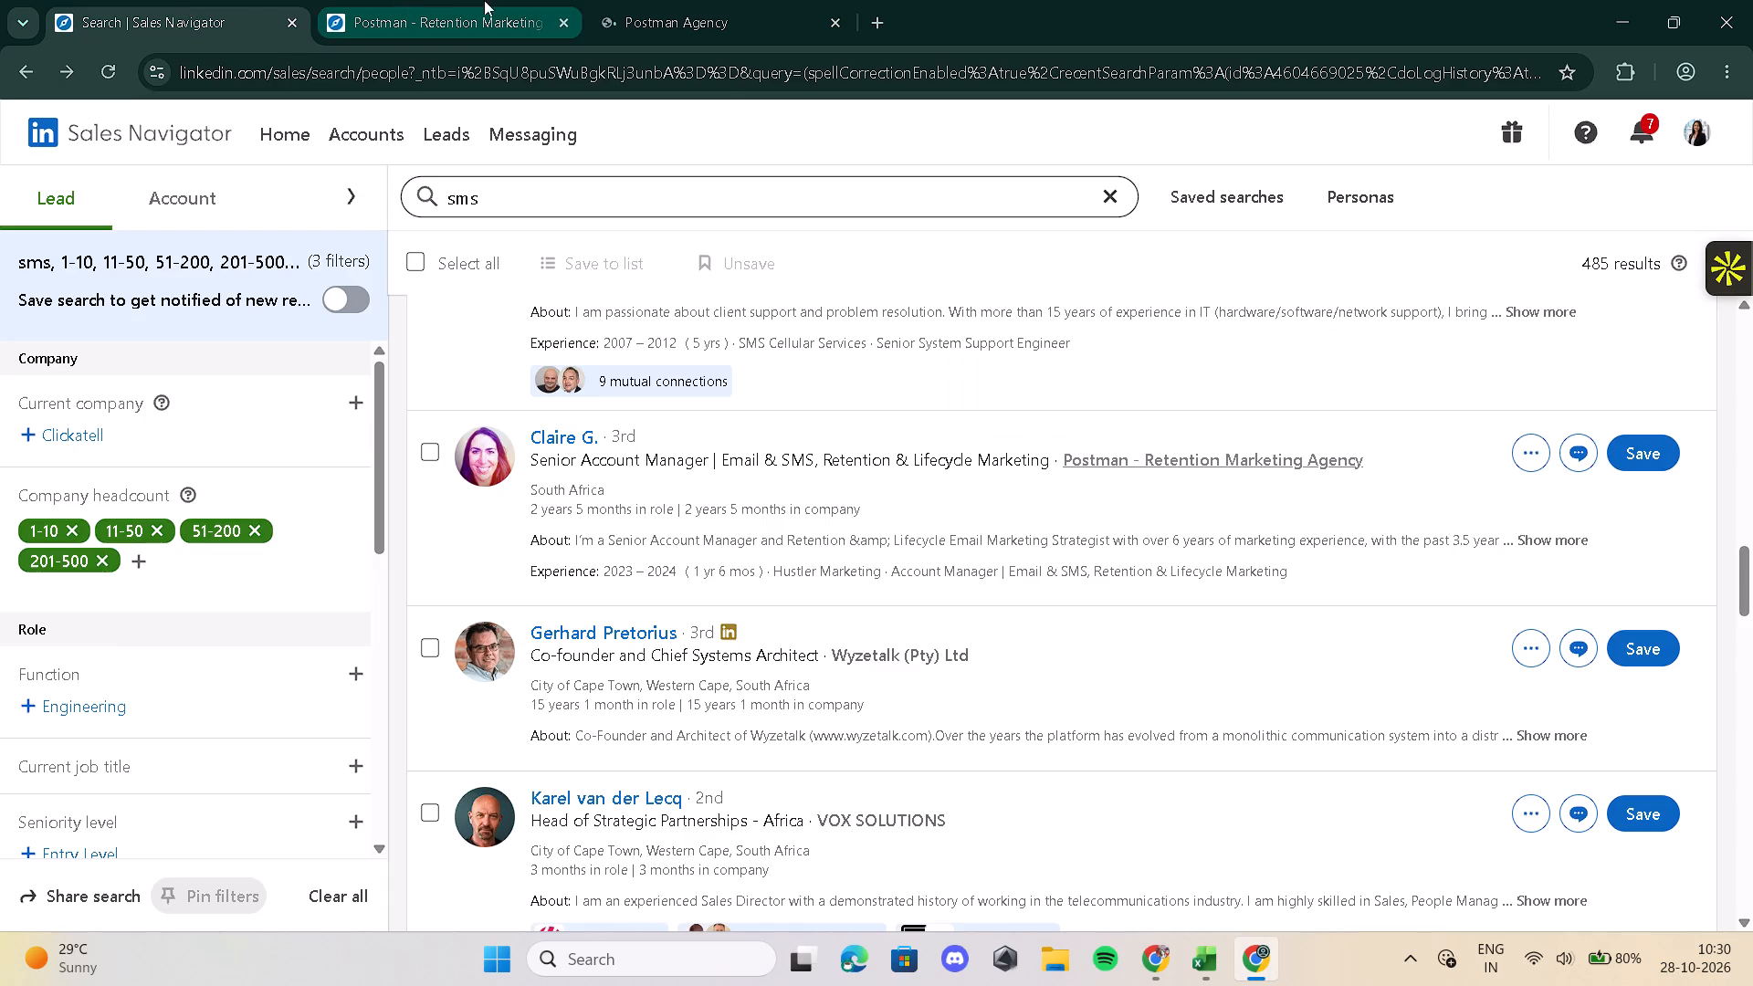
{"action": "left_click", "coordinate": [490, 0]}
{"action": "left_click", "coordinate": [706, 0]}
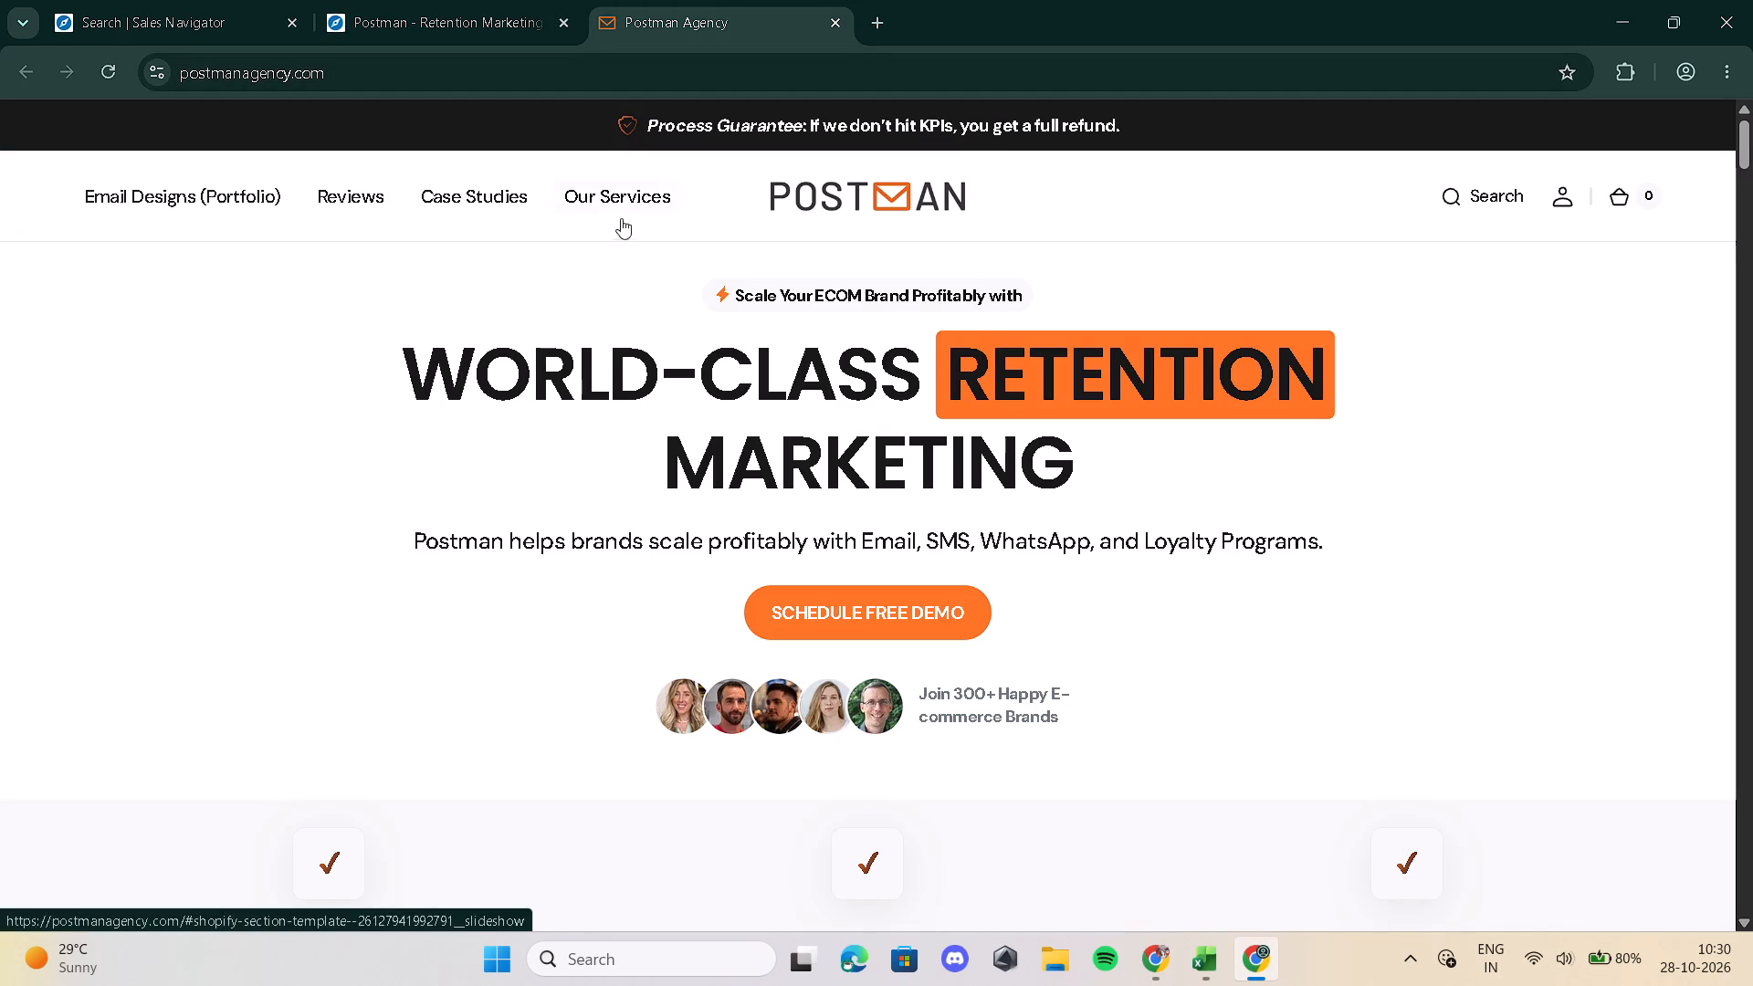
{"action": "left_click", "coordinate": [641, 200]}
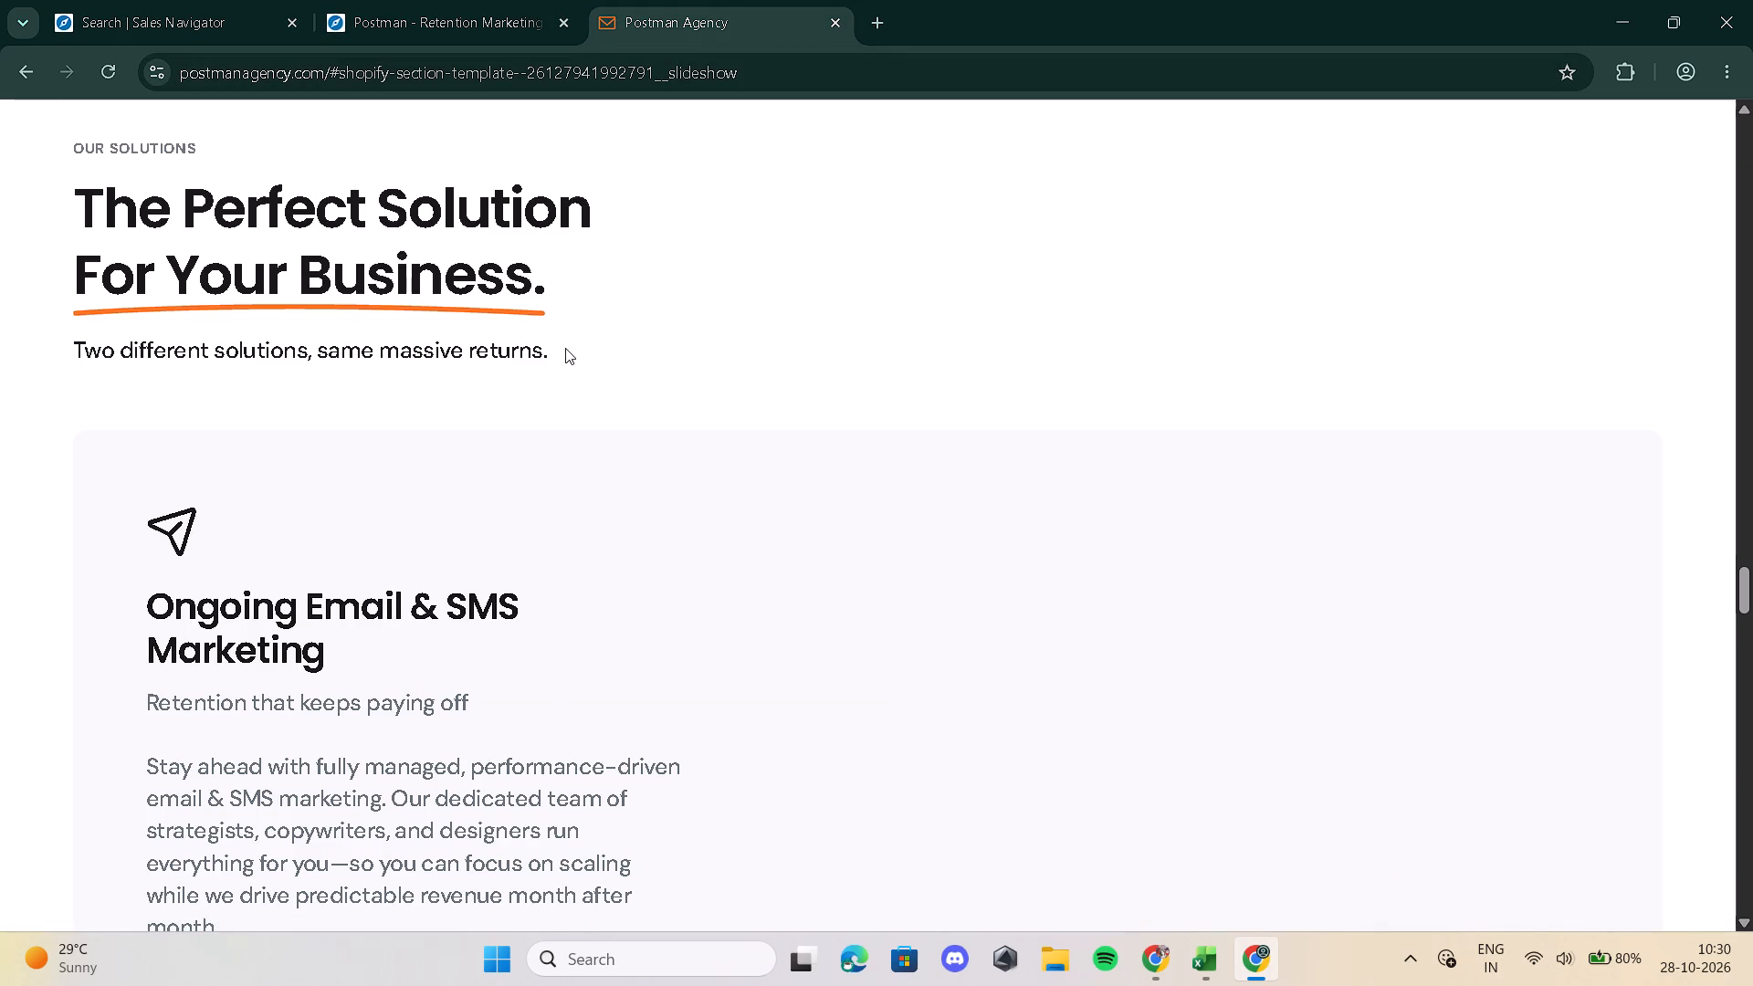
Copy the name Postman - Retention Marketing Agency from its company page into the first empty company cell of the SA Harsh sheet.
{"action": "left_click", "coordinate": [411, 0]}
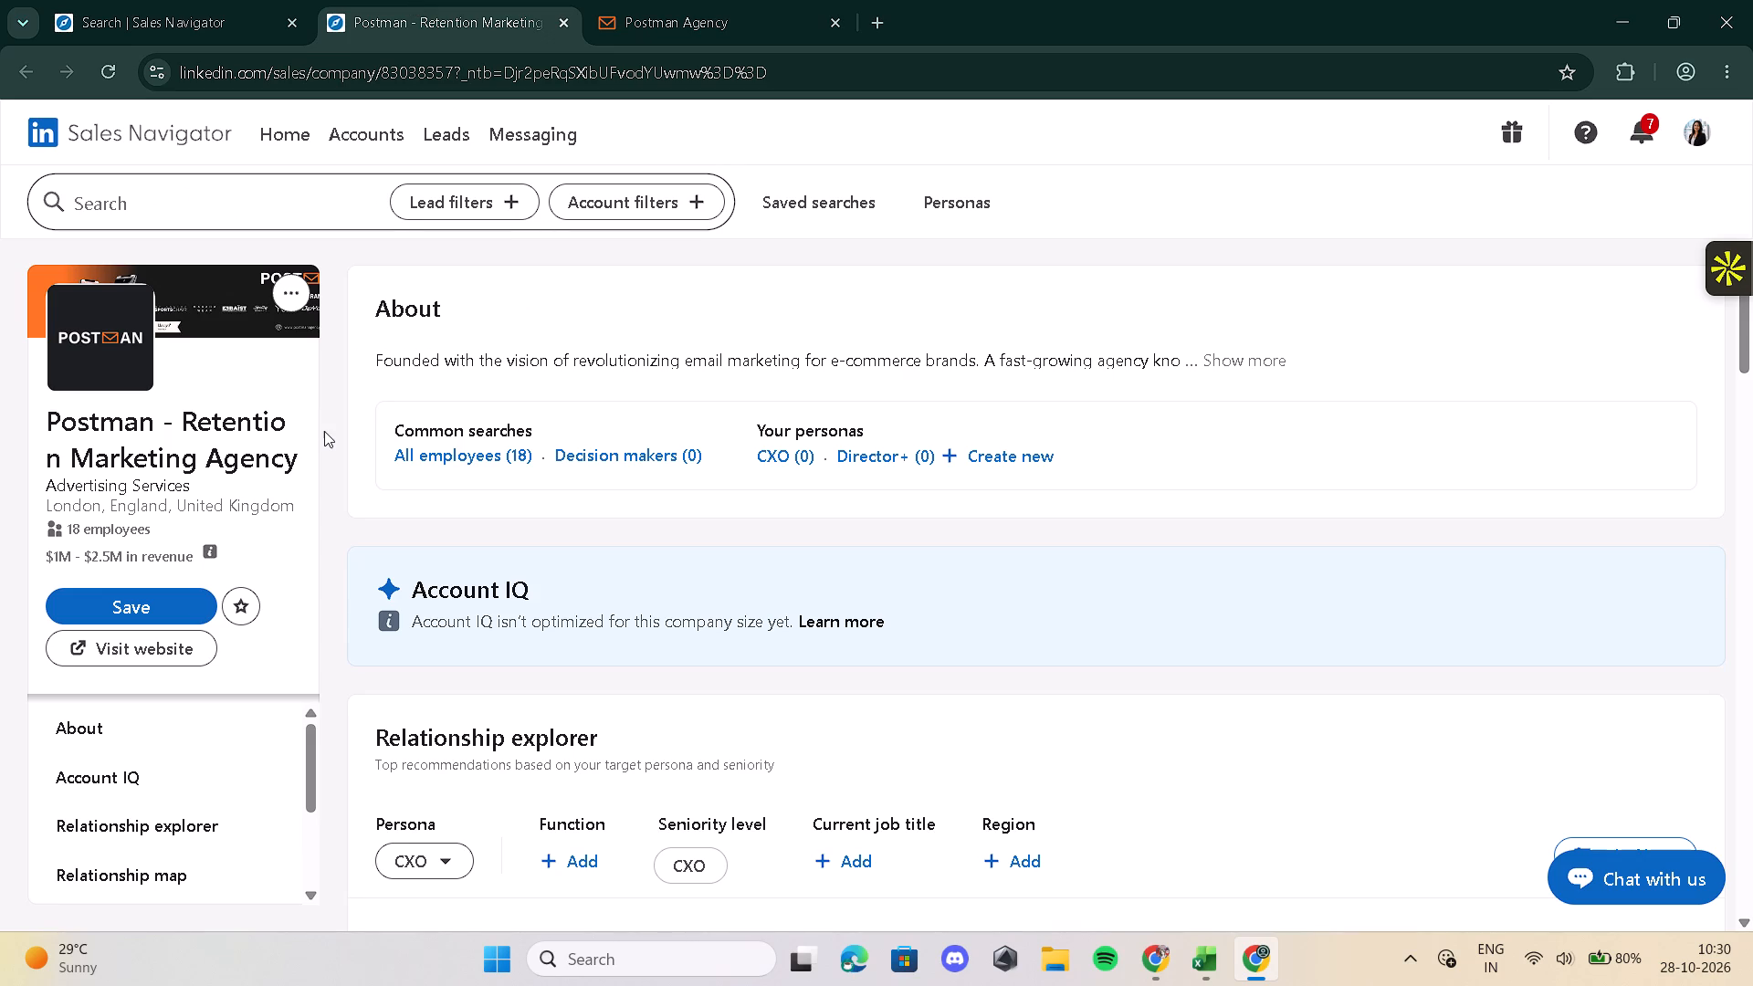
{"action": "left_click_drag", "start_coordinate": [306, 462], "coordinate": [3, 419]}
{"action": "right_click", "coordinate": [121, 416]}
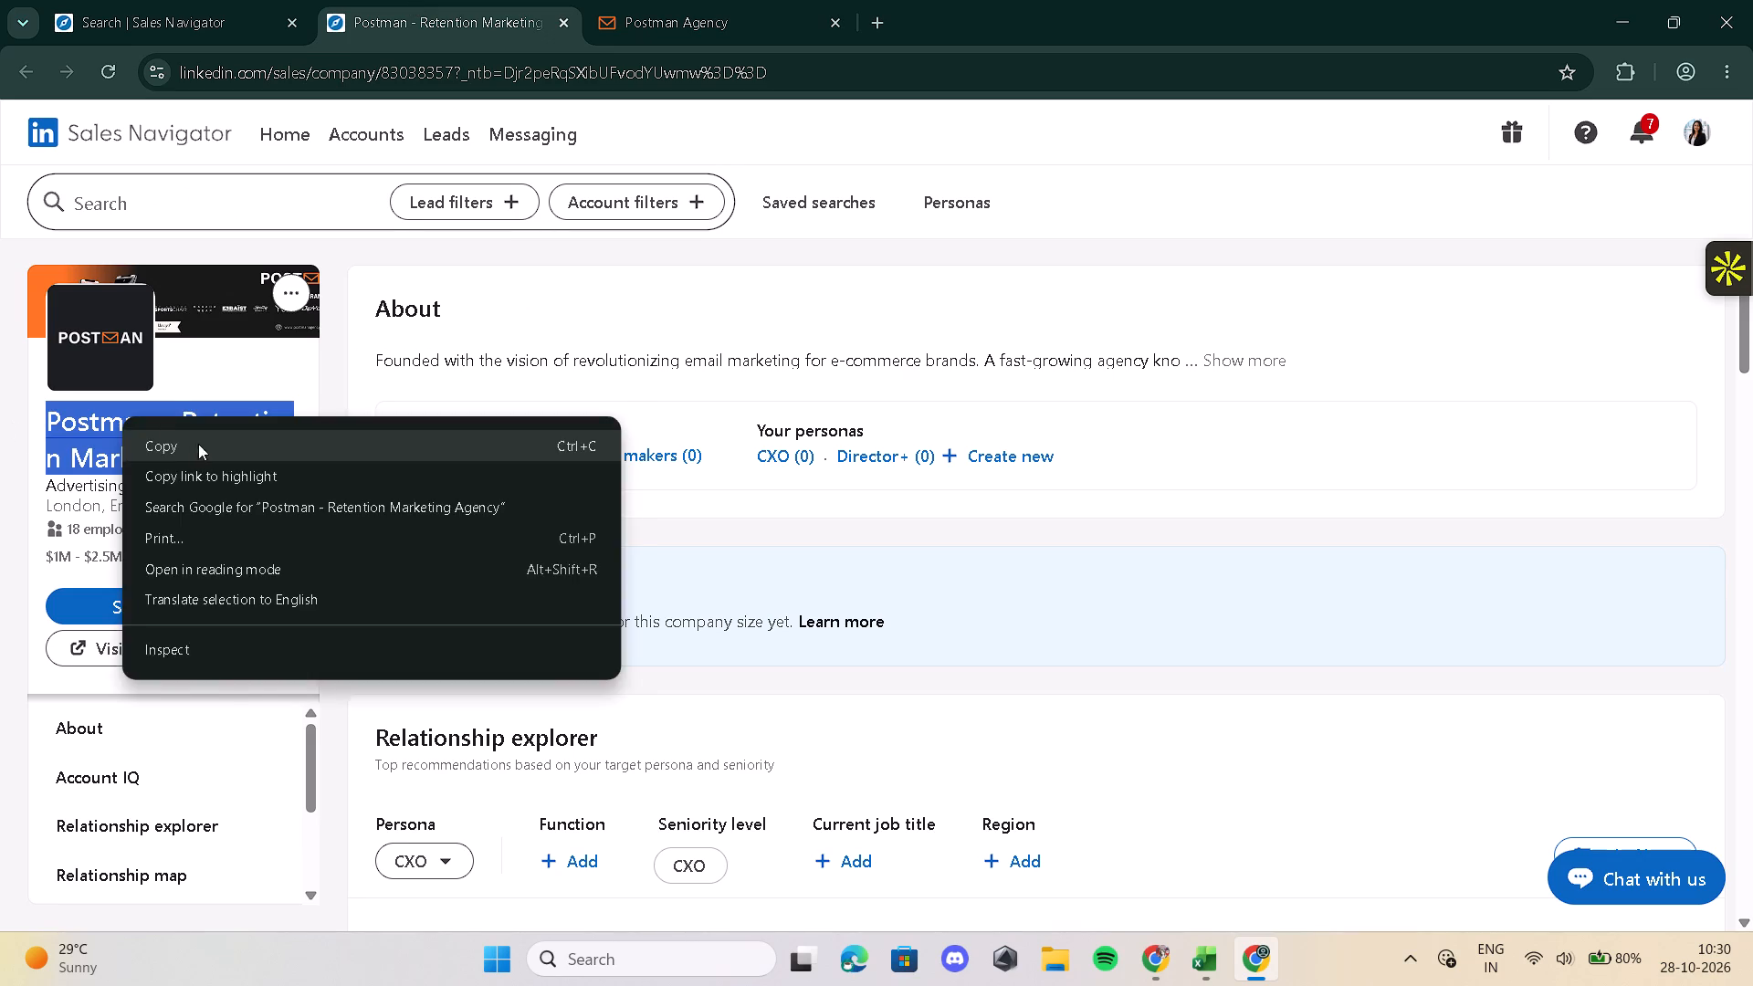
{"action": "left_click", "coordinate": [198, 444]}
{"action": "left_click", "coordinate": [1206, 956]}
{"action": "left_click_drag", "start_coordinate": [1258, 885], "coordinate": [613, 767]}
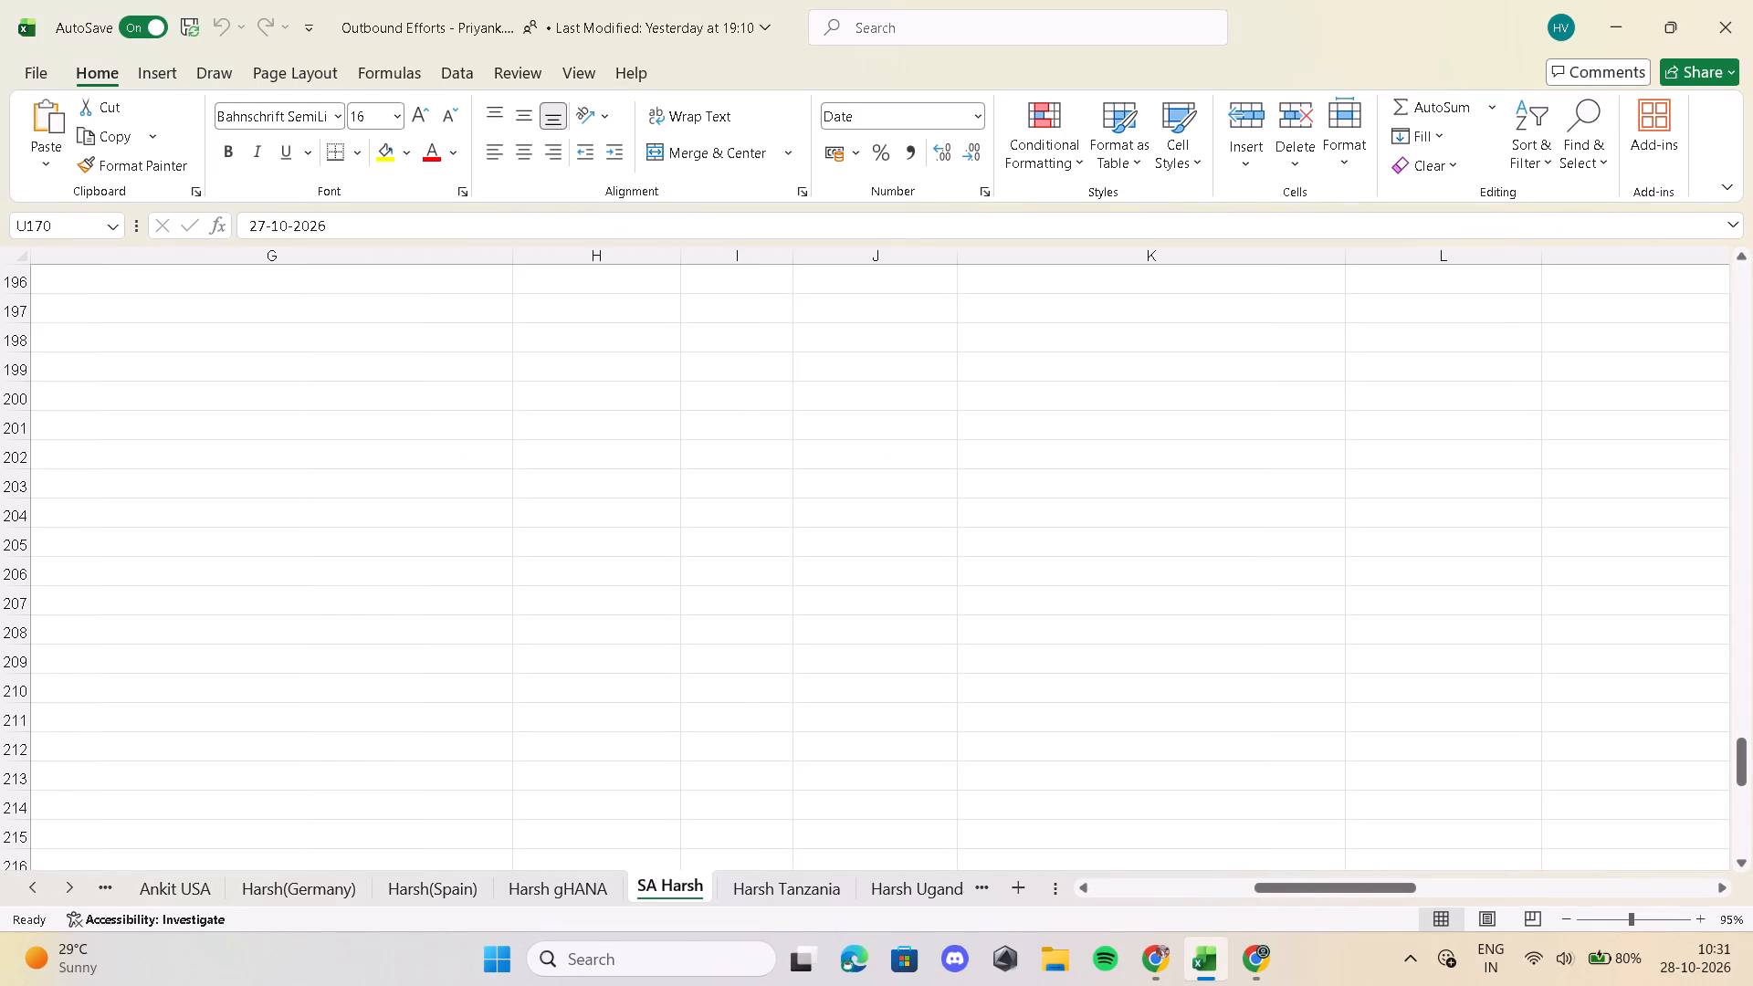
{"action": "left_click_drag", "start_coordinate": [1330, 896], "coordinate": [785, 798]}
{"action": "scroll", "coordinate": [683, 715], "scroll_direction": "up", "scroll_amount": 7}
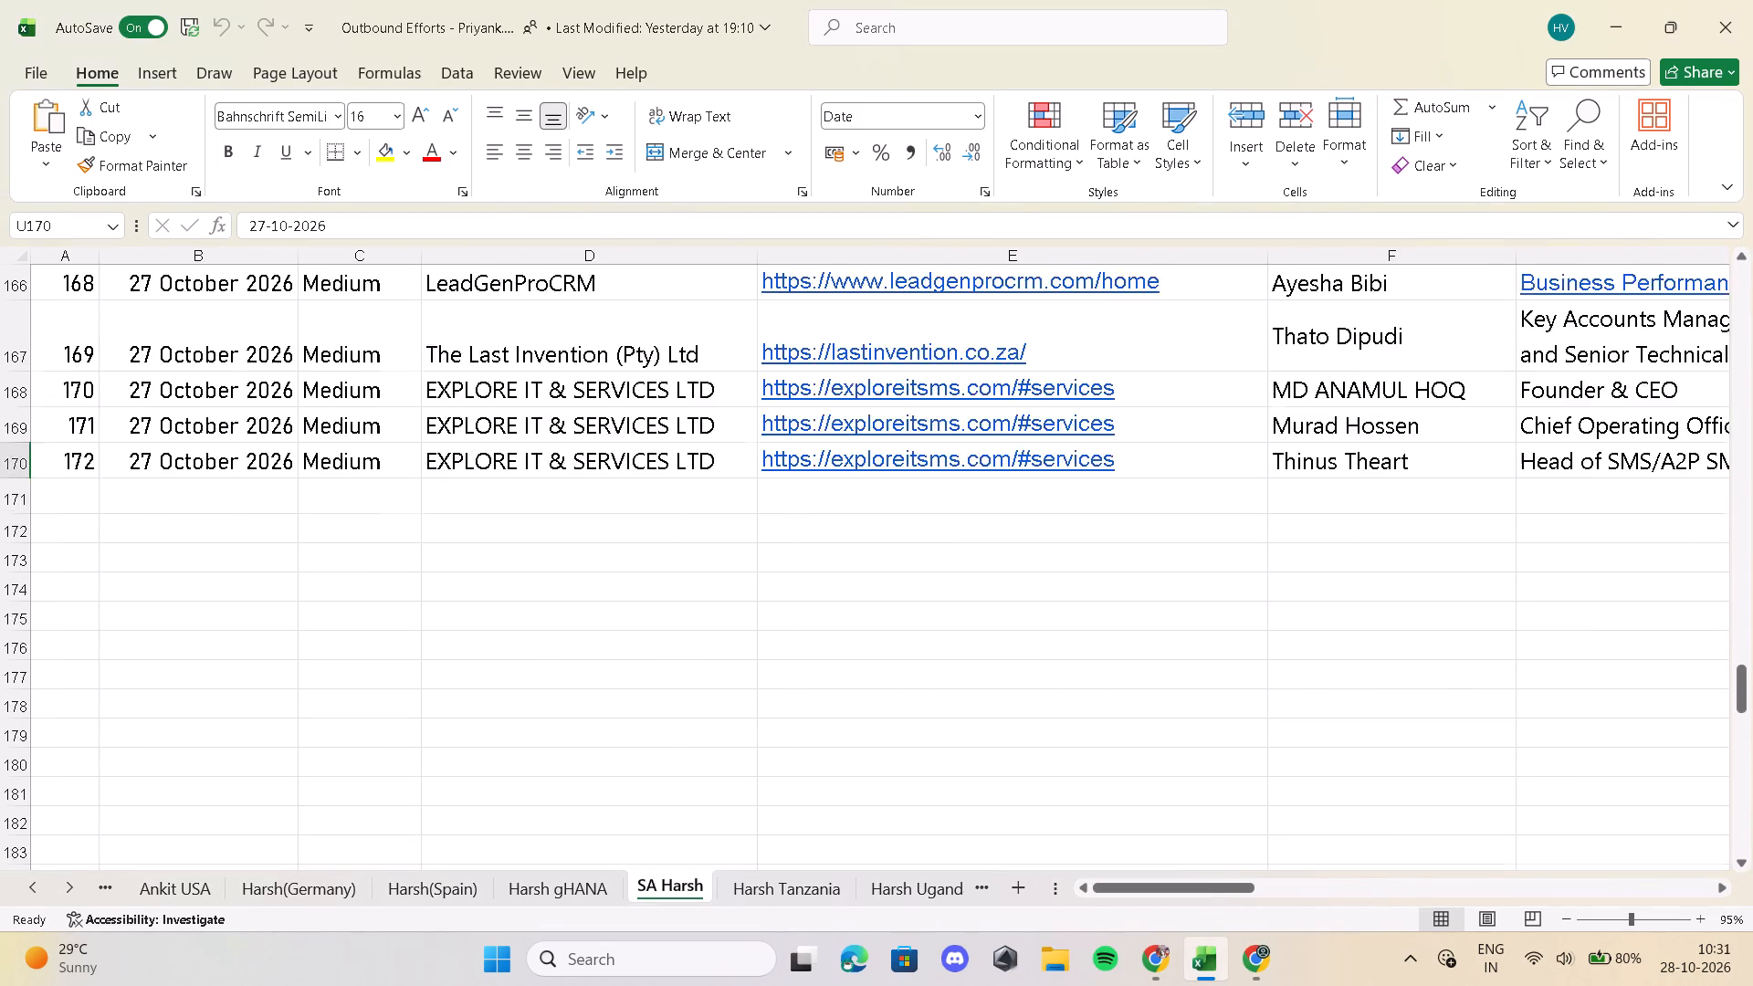
{"action": "scroll", "coordinate": [672, 713], "scroll_direction": "up", "scroll_amount": 1}
{"action": "scroll", "coordinate": [634, 744], "scroll_direction": "down", "scroll_amount": 1}
{"action": "left_click", "coordinate": [604, 800]}
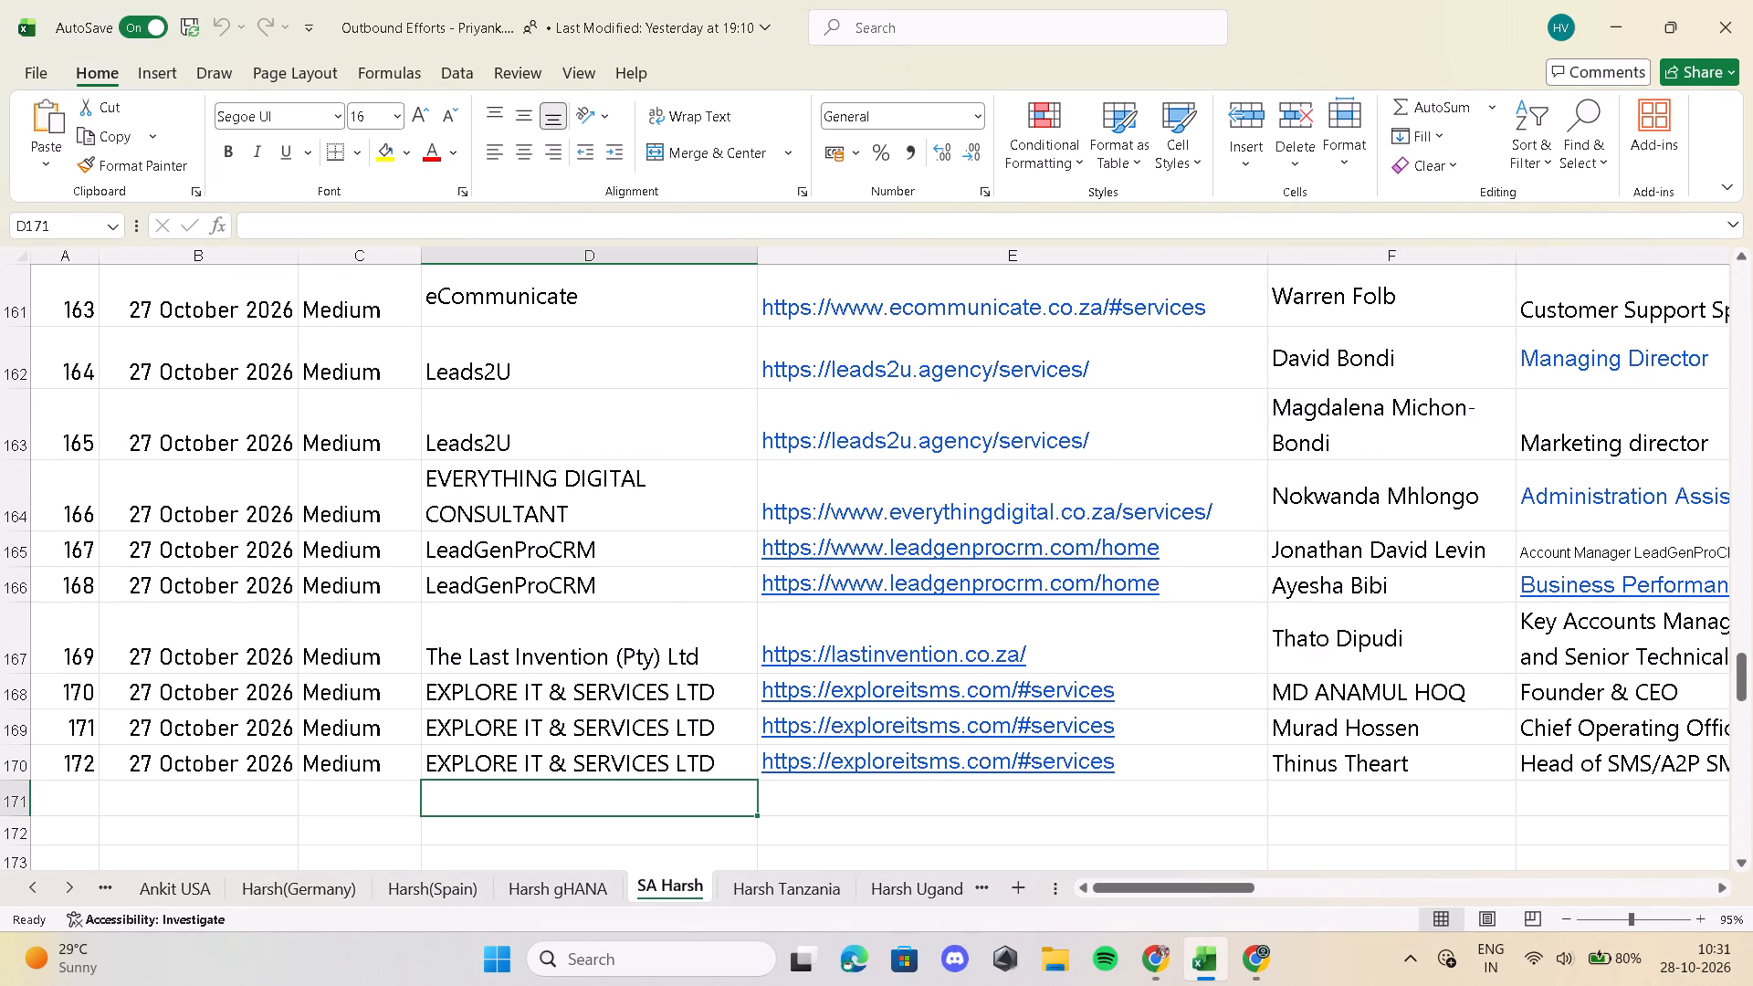
{"action": "key", "text": "ctrl+v"}
Fill the Postman row with Medium and the date 27 October 2026 from the row above, and serial number 173.
{"action": "left_click", "coordinate": [382, 771]}
{"action": "key", "text": "ctrl+c"}
{"action": "left_click", "coordinate": [389, 798]}
{"action": "key", "text": "ctrl+v"}
{"action": "left_click", "coordinate": [221, 770]}
{"action": "key", "text": "ctrl+c"}
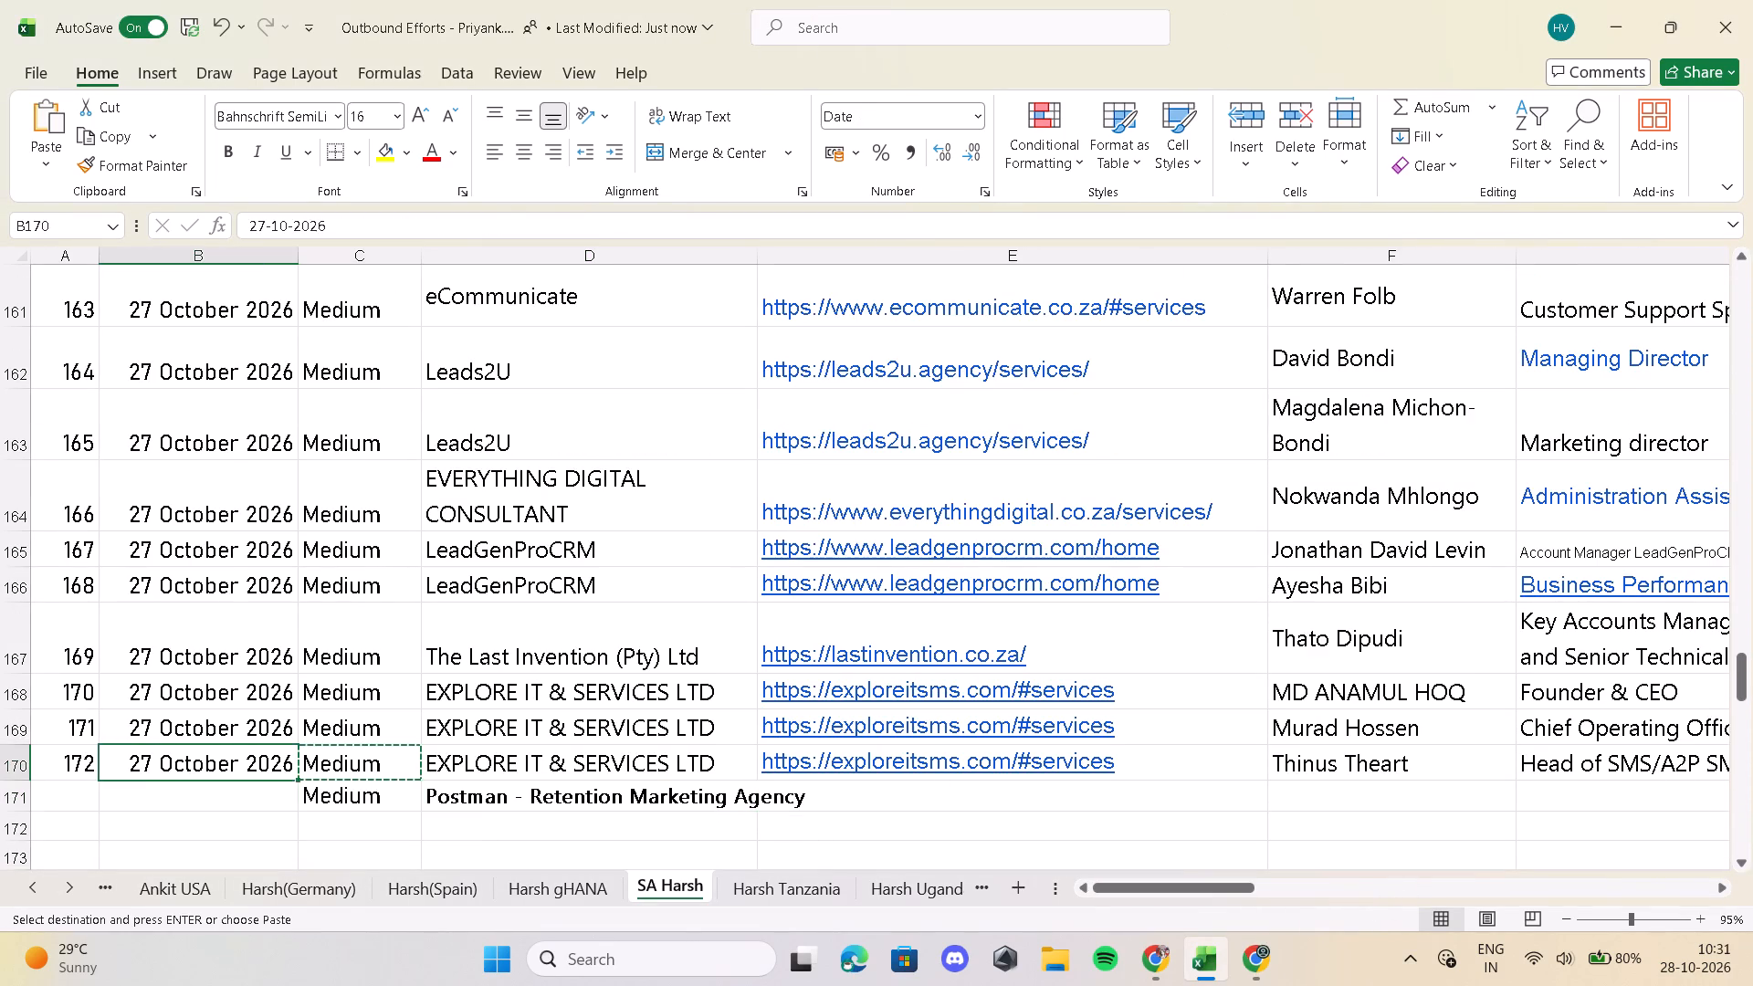
{"action": "left_click", "coordinate": [226, 792]}
{"action": "key", "text": "ctrl+v"}
{"action": "left_click", "coordinate": [61, 765]}
{"action": "key", "text": "ctrl+c"}
{"action": "left_click", "coordinate": [77, 789]}
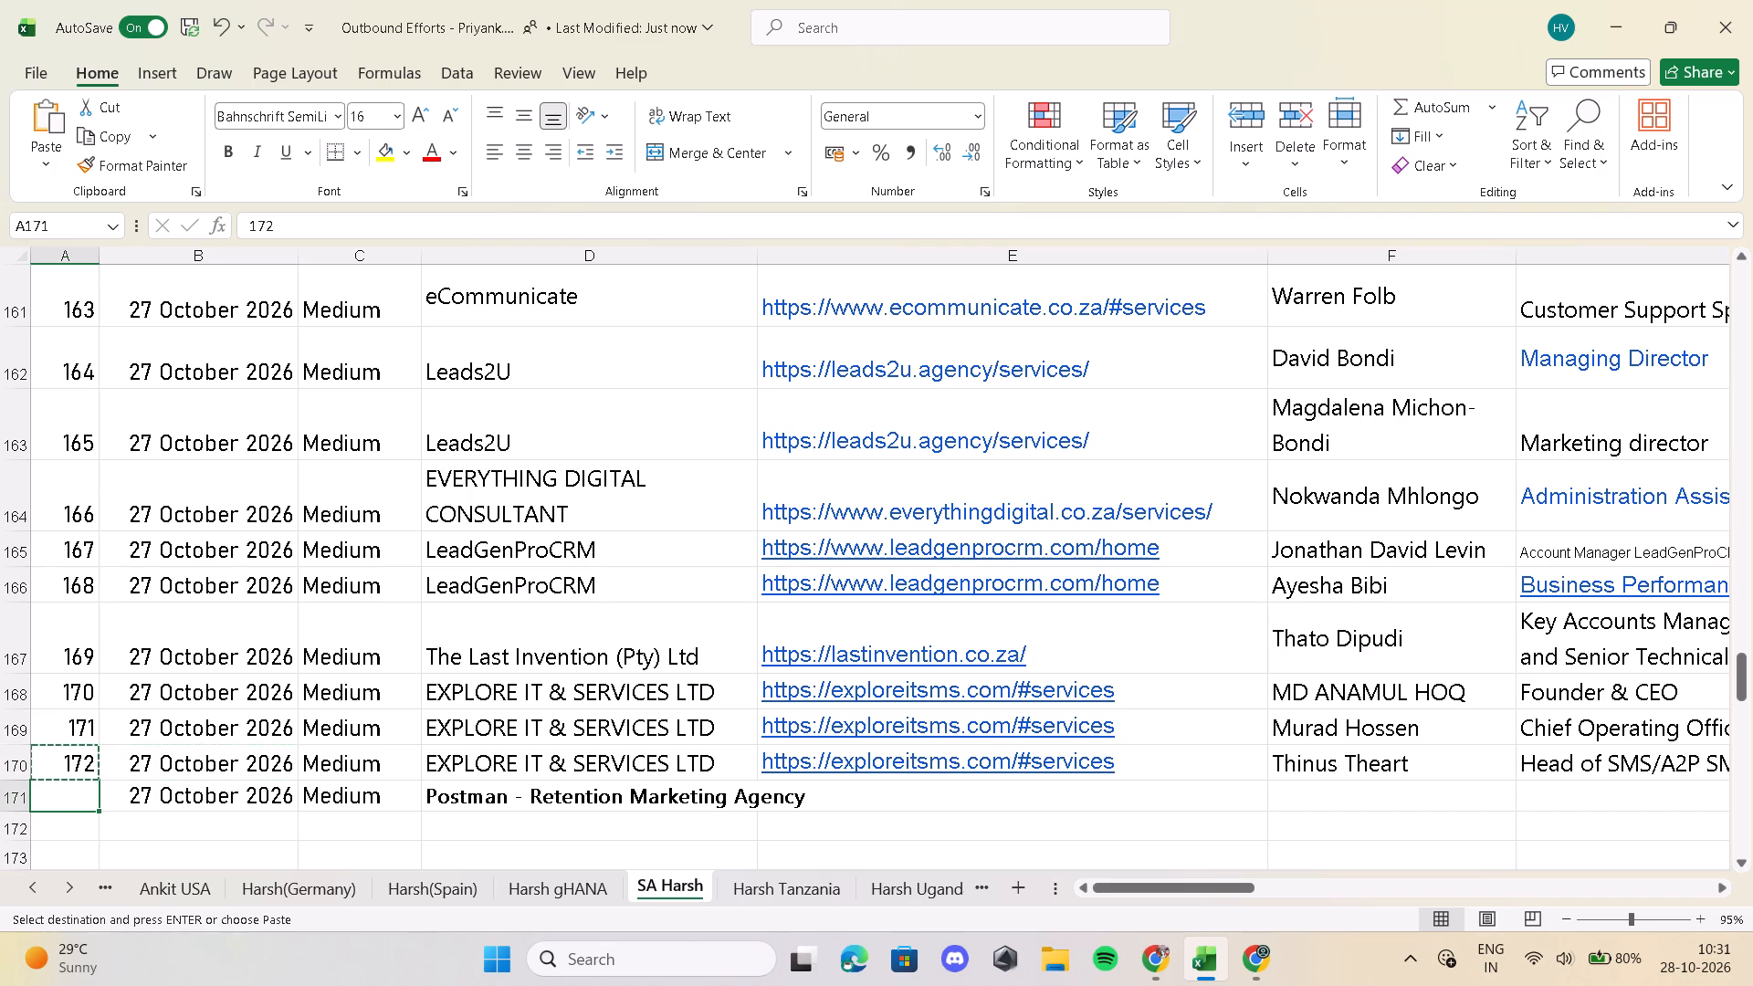
{"action": "type", "text": "17"}
{"action": "key", "text": "3"}
{"action": "key", "text": "Return"}
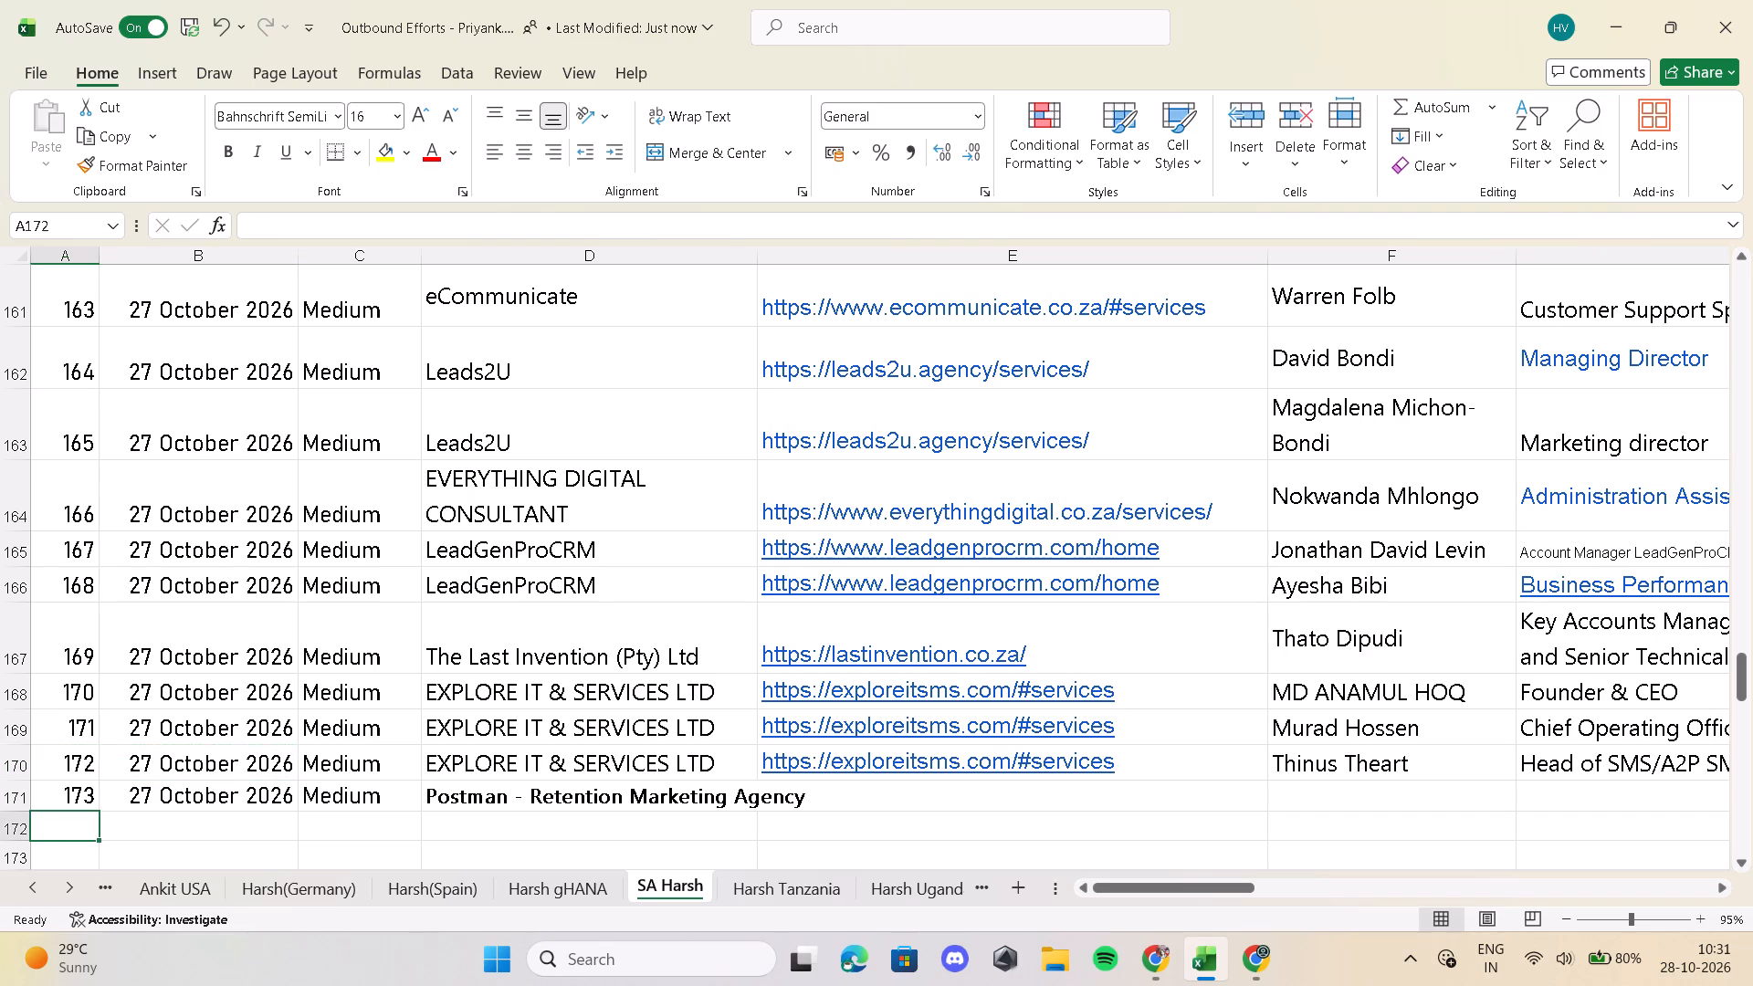
Continue the serial numbers in column A below the Postman row with 174 through 180.
{"action": "key", "text": "1"}
{"action": "type", "text": "74"}
{"action": "key", "text": "Return"}
{"action": "type", "text": "175"}
{"action": "key", "text": "Return"}
{"action": "type", "text": "176"}
{"action": "key", "text": "Return"}
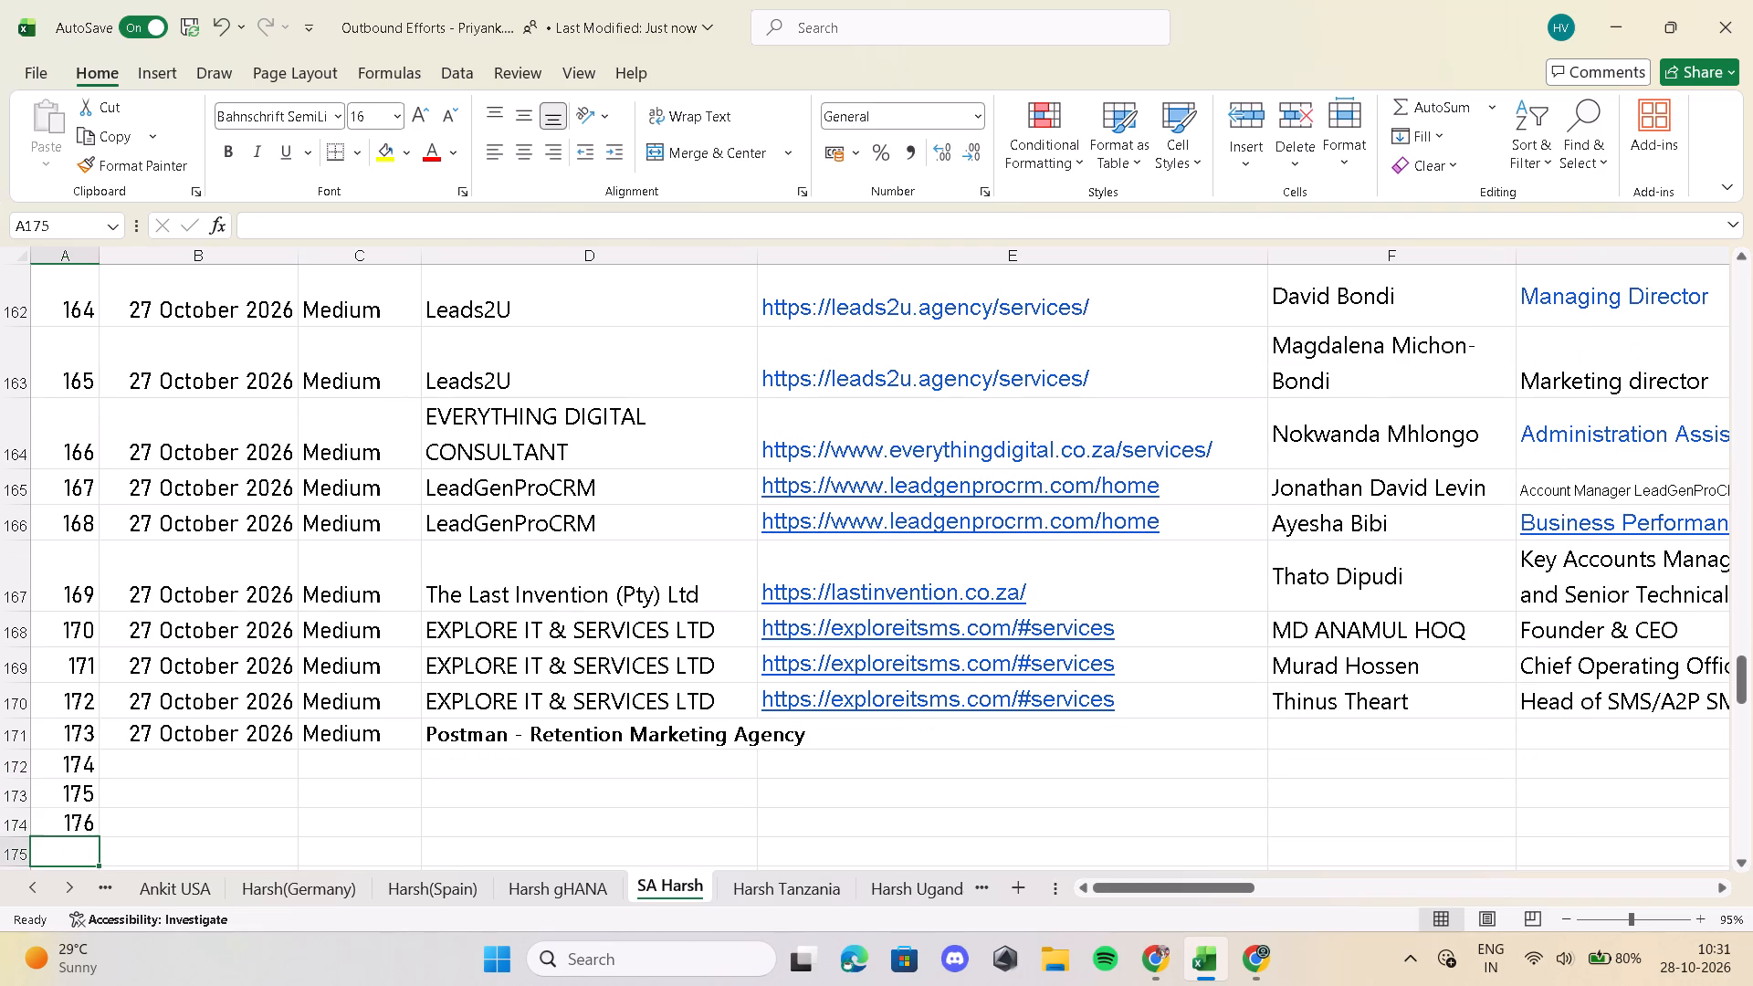
{"action": "type", "text": "177"}
{"action": "key", "text": "Return"}
{"action": "type", "text": "178"}
{"action": "key", "text": "Return"}
{"action": "type", "text": "179"}
{"action": "key", "text": "Return"}
{"action": "key", "text": "1"}
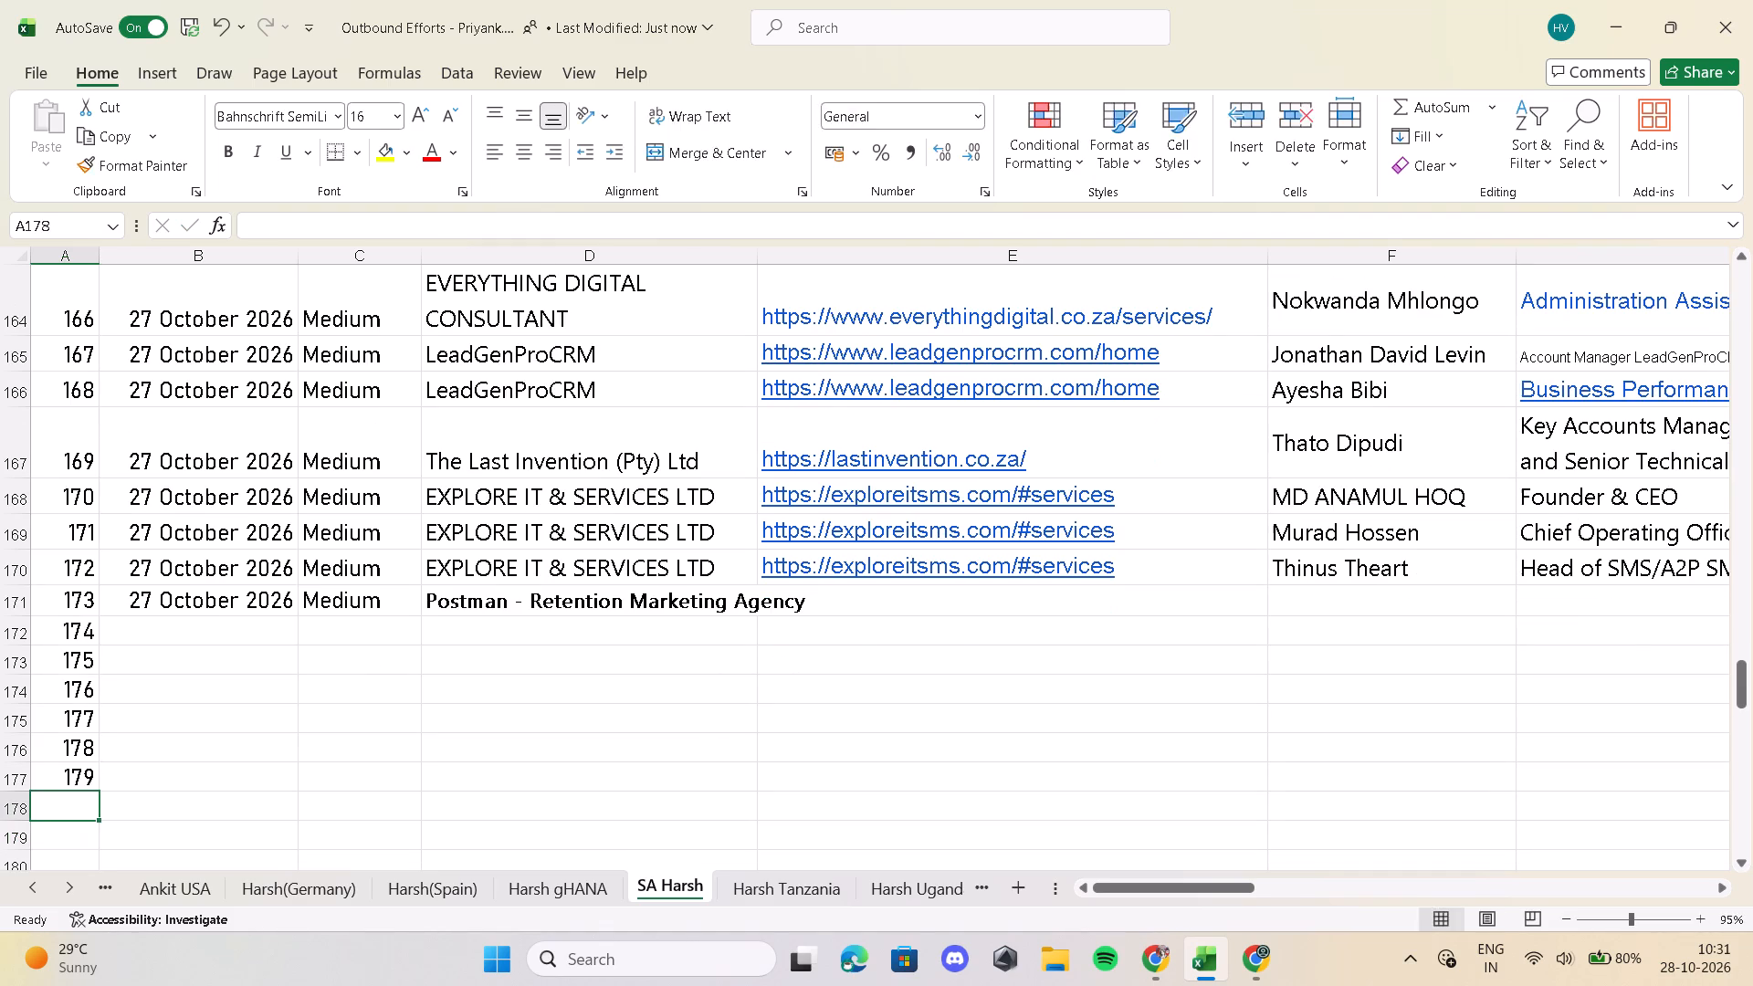
{"action": "type", "text": "80"}
{"action": "key", "text": "Return"}
Extend the column A serial numbers with 181 through 187, followed by 189 and 190.
{"action": "type", "text": "181"}
{"action": "key", "text": "Return"}
{"action": "type", "text": "182"}
{"action": "key", "text": "Return"}
{"action": "key", "text": "1"}
{"action": "type", "text": "83"}
{"action": "key", "text": "Return"}
{"action": "type", "text": "184"}
{"action": "key", "text": "Return"}
{"action": "type", "text": "185"}
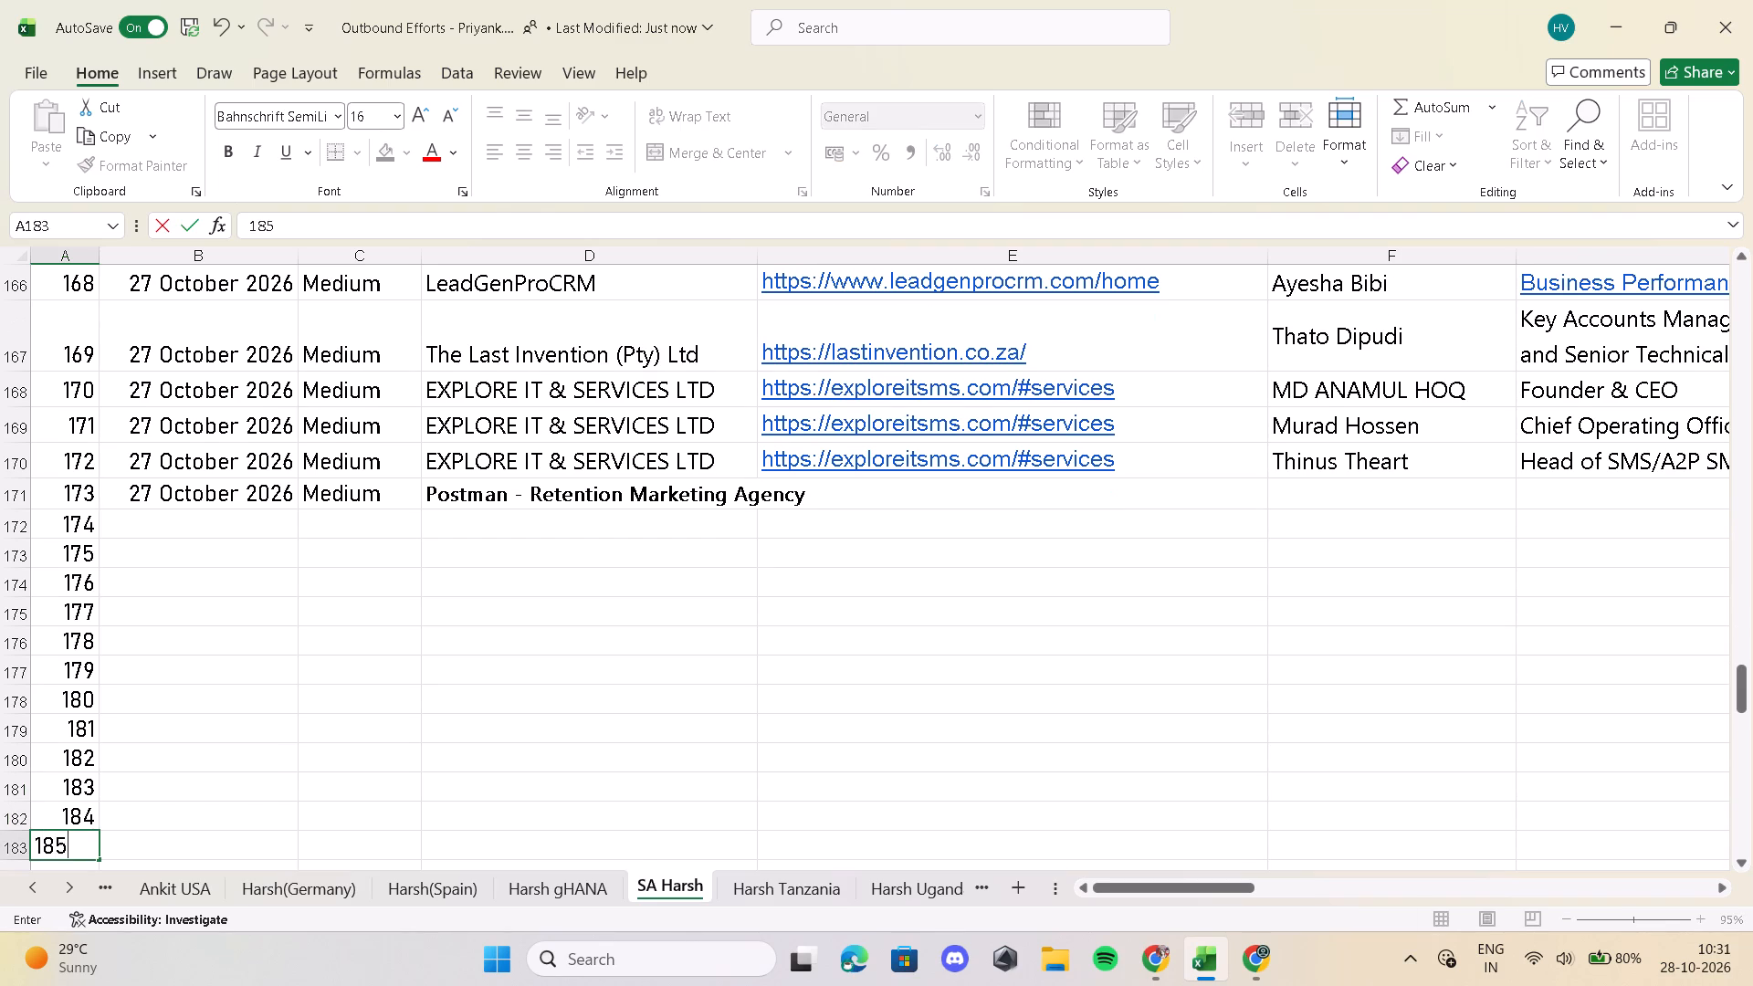
{"action": "key", "text": "Return"}
{"action": "key", "text": "1"}
{"action": "type", "text": "86"}
{"action": "key", "text": "Return"}
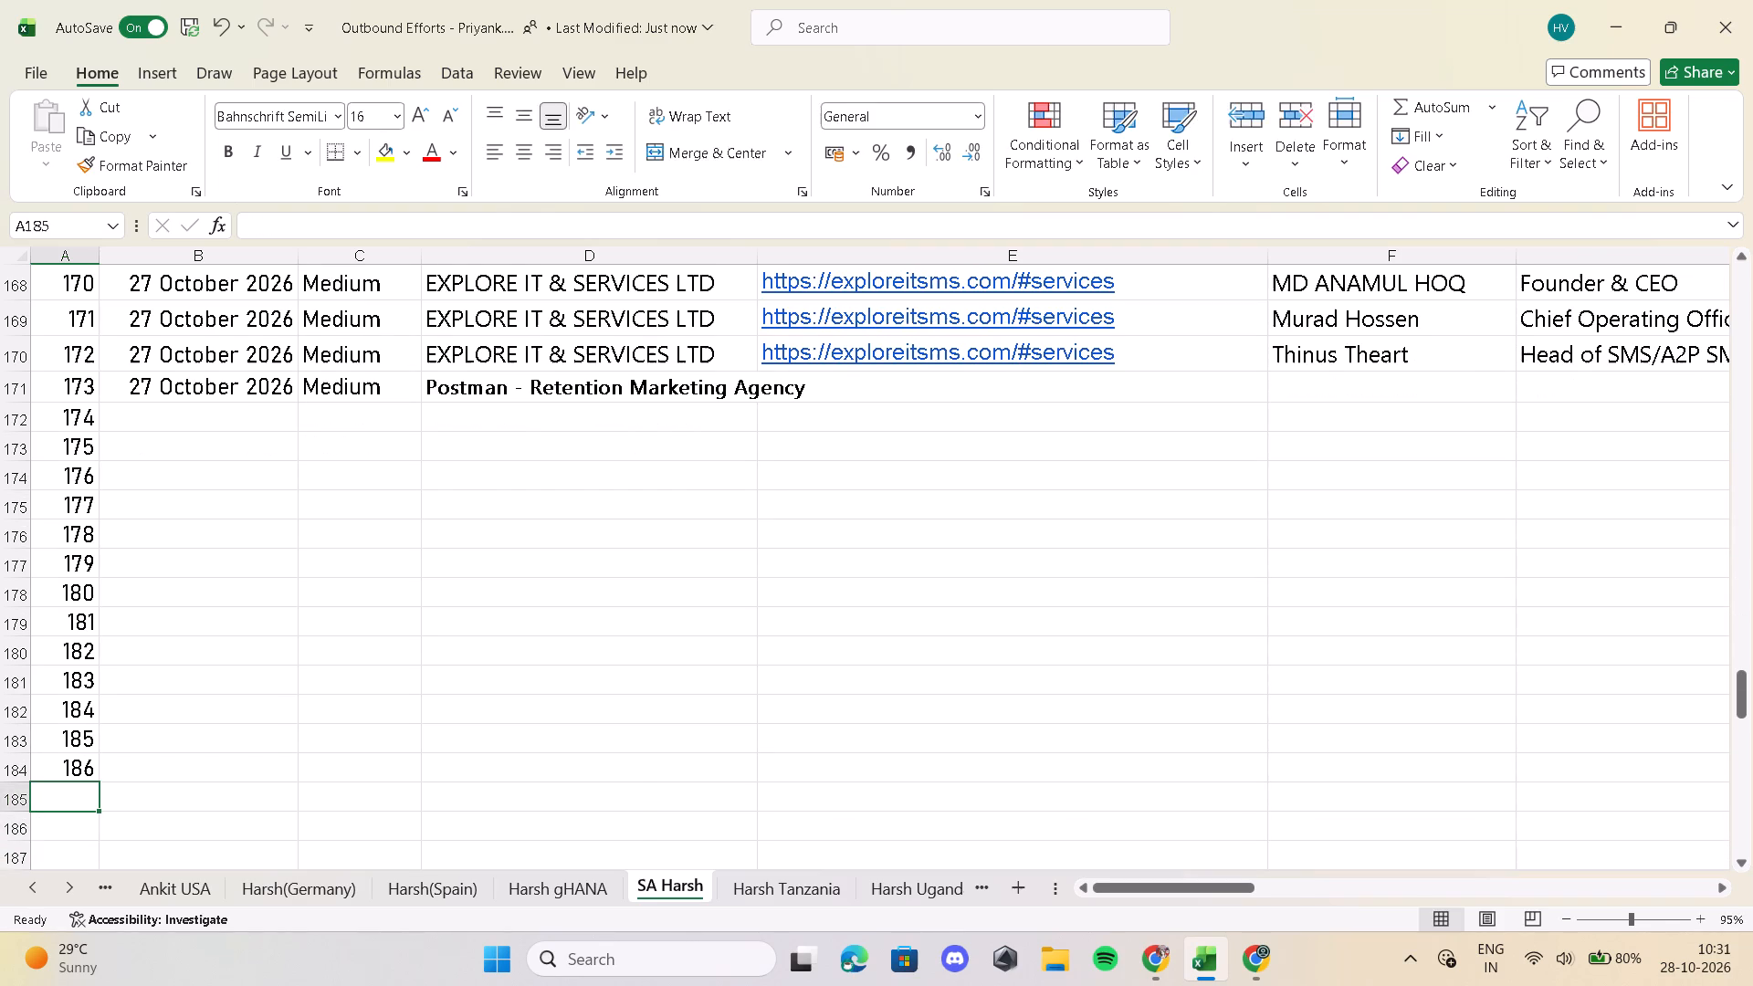
{"action": "type", "text": "187"}
{"action": "key", "text": "Return"}
{"action": "type", "text": "189"}
{"action": "key", "text": "Return"}
{"action": "type", "text": "190"}
{"action": "key", "text": "Return"}
Copy the Postman row's date, 27 October 2026, down column B to the row numbered 190.
{"action": "left_click", "coordinate": [231, 346]}
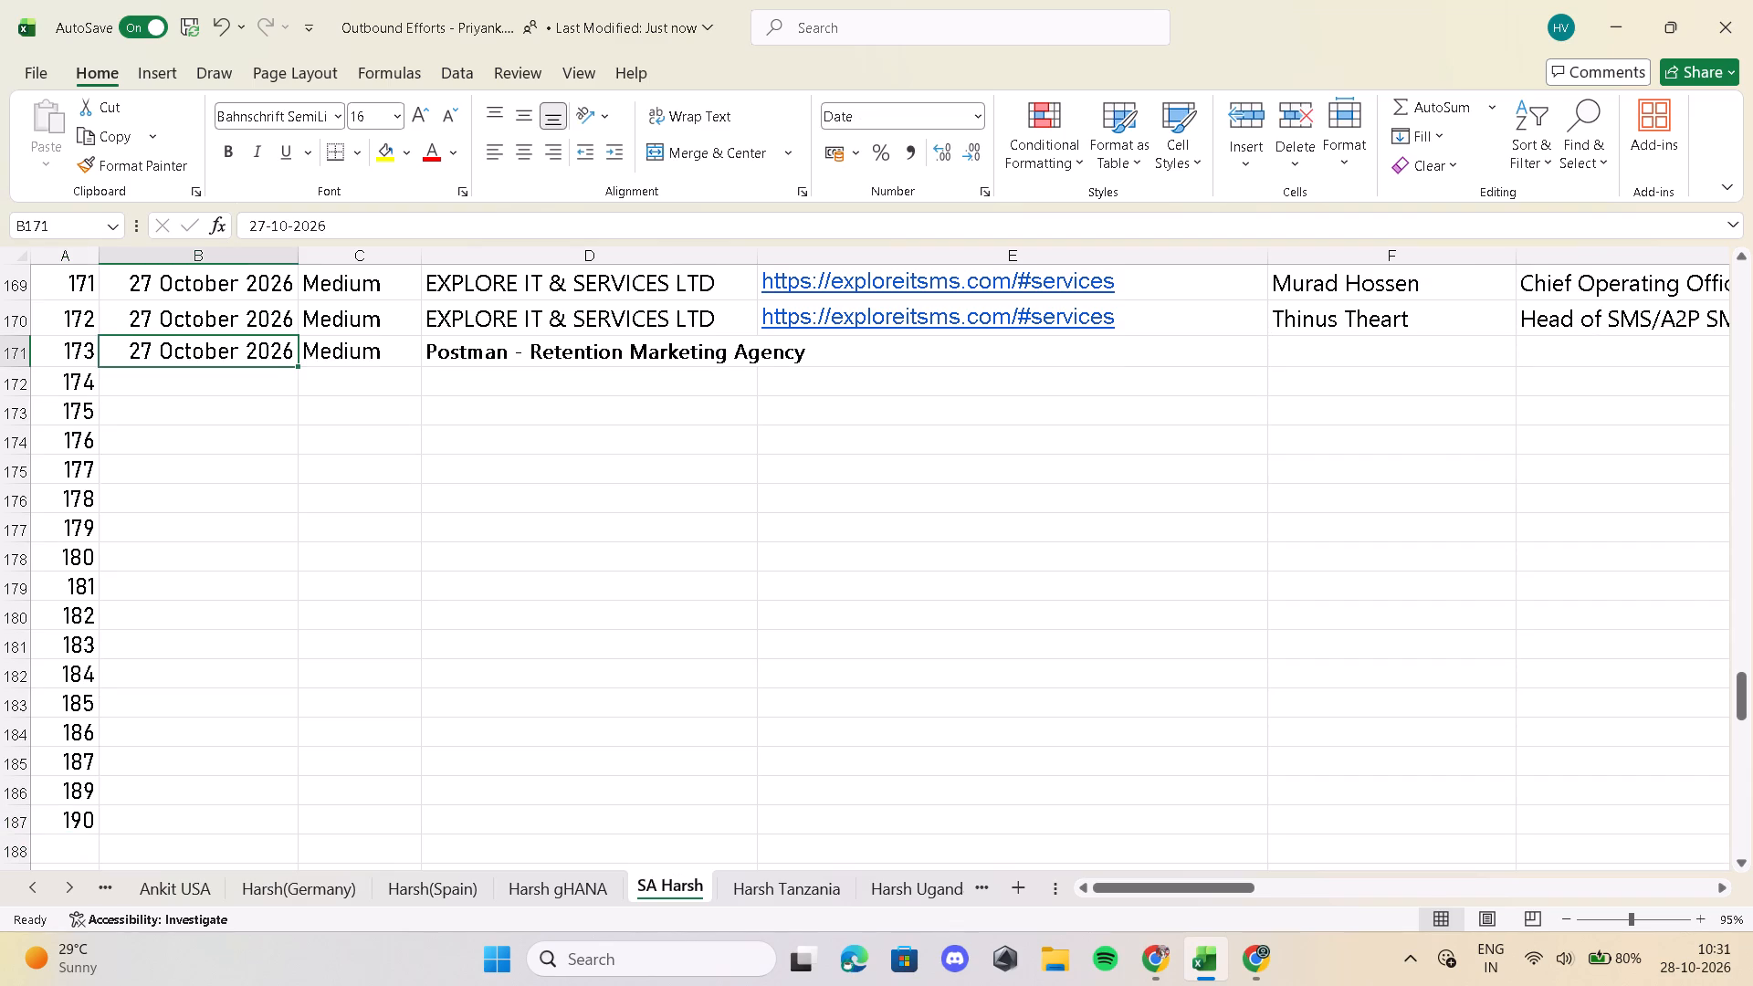
{"action": "key", "text": "ctrl+c"}
{"action": "left_click_drag", "start_coordinate": [215, 373], "coordinate": [239, 677]}
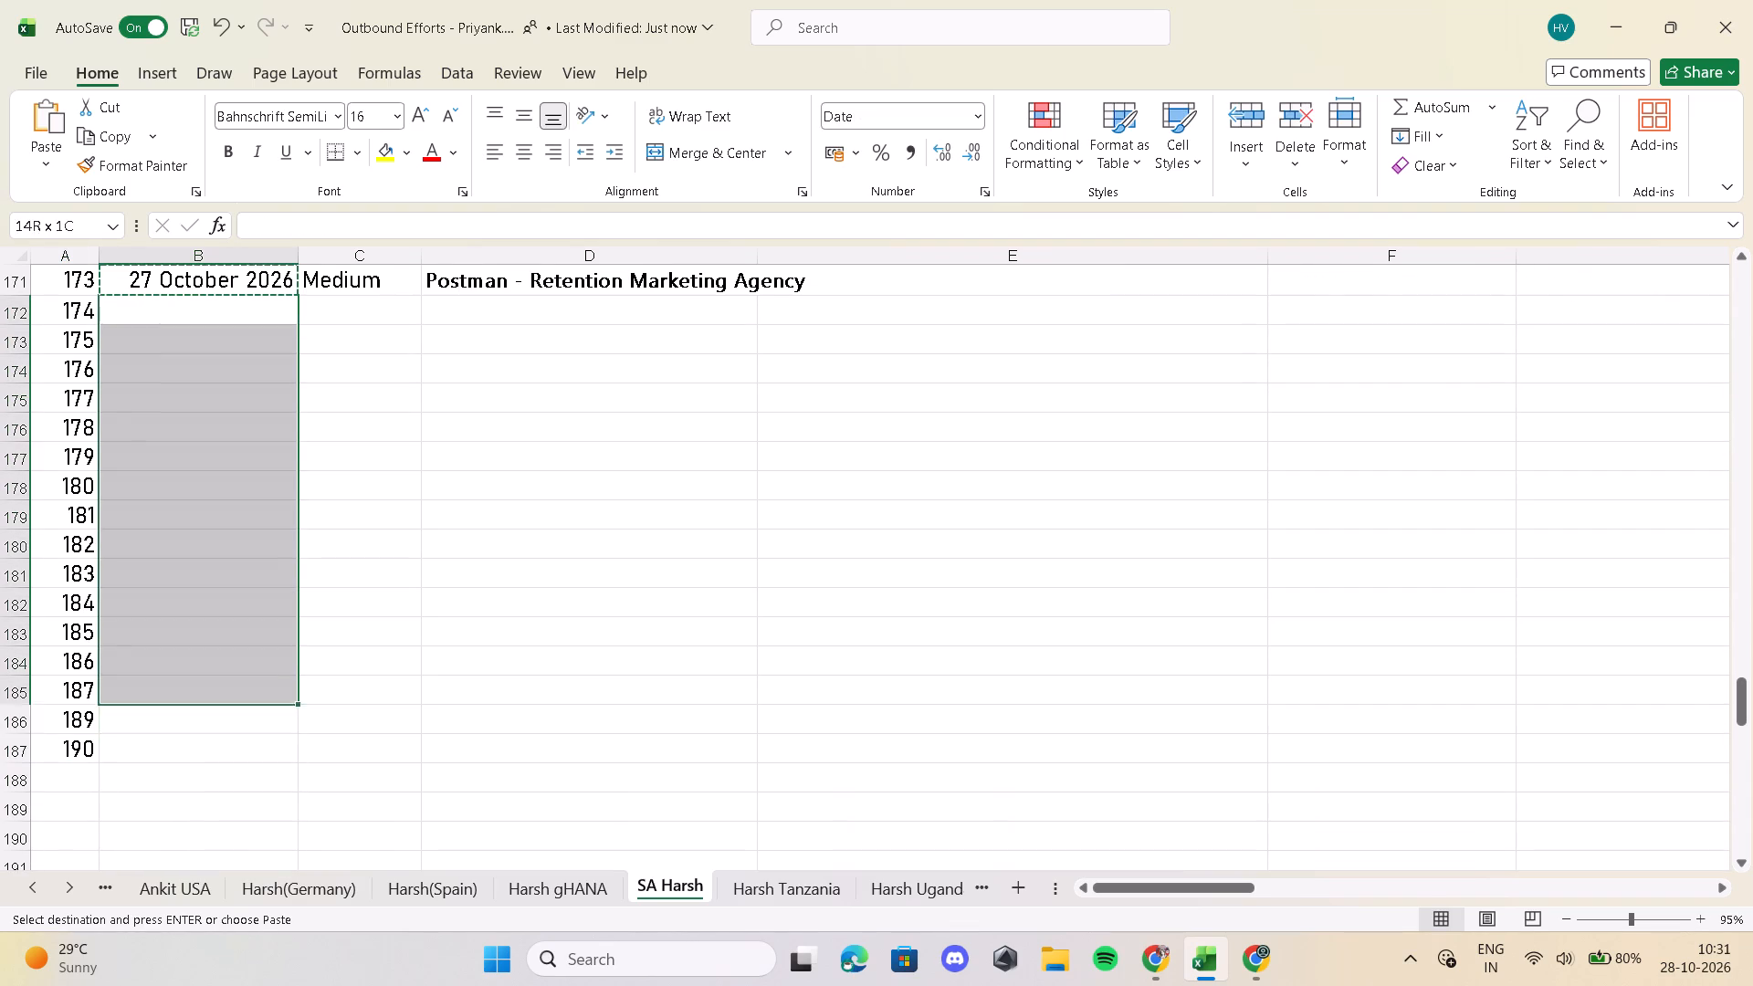
{"action": "left_click_drag", "start_coordinate": [239, 677], "coordinate": [223, 739]}
{"action": "key", "text": "ctrl+v"}
{"action": "left_click", "coordinate": [415, 659]}
Wrap the text in the Postman company name cell.
{"action": "scroll", "coordinate": [410, 562], "scroll_direction": "up", "scroll_amount": 1}
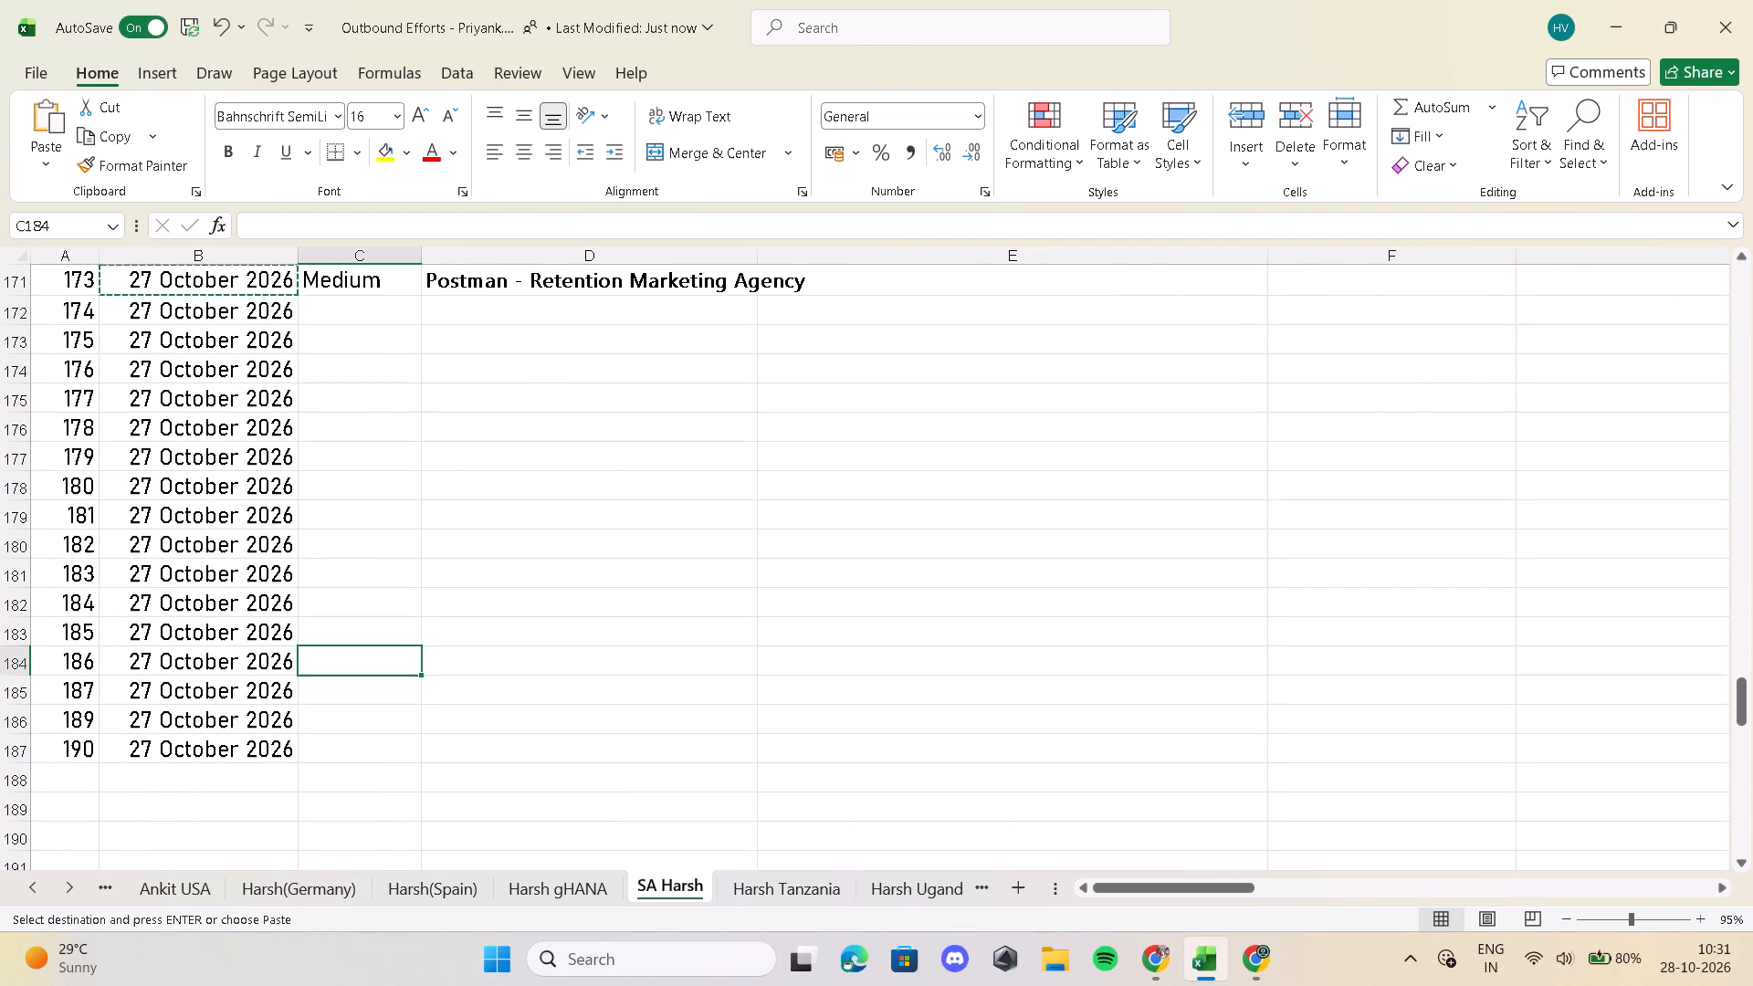
{"action": "left_click", "coordinate": [19, 497]}
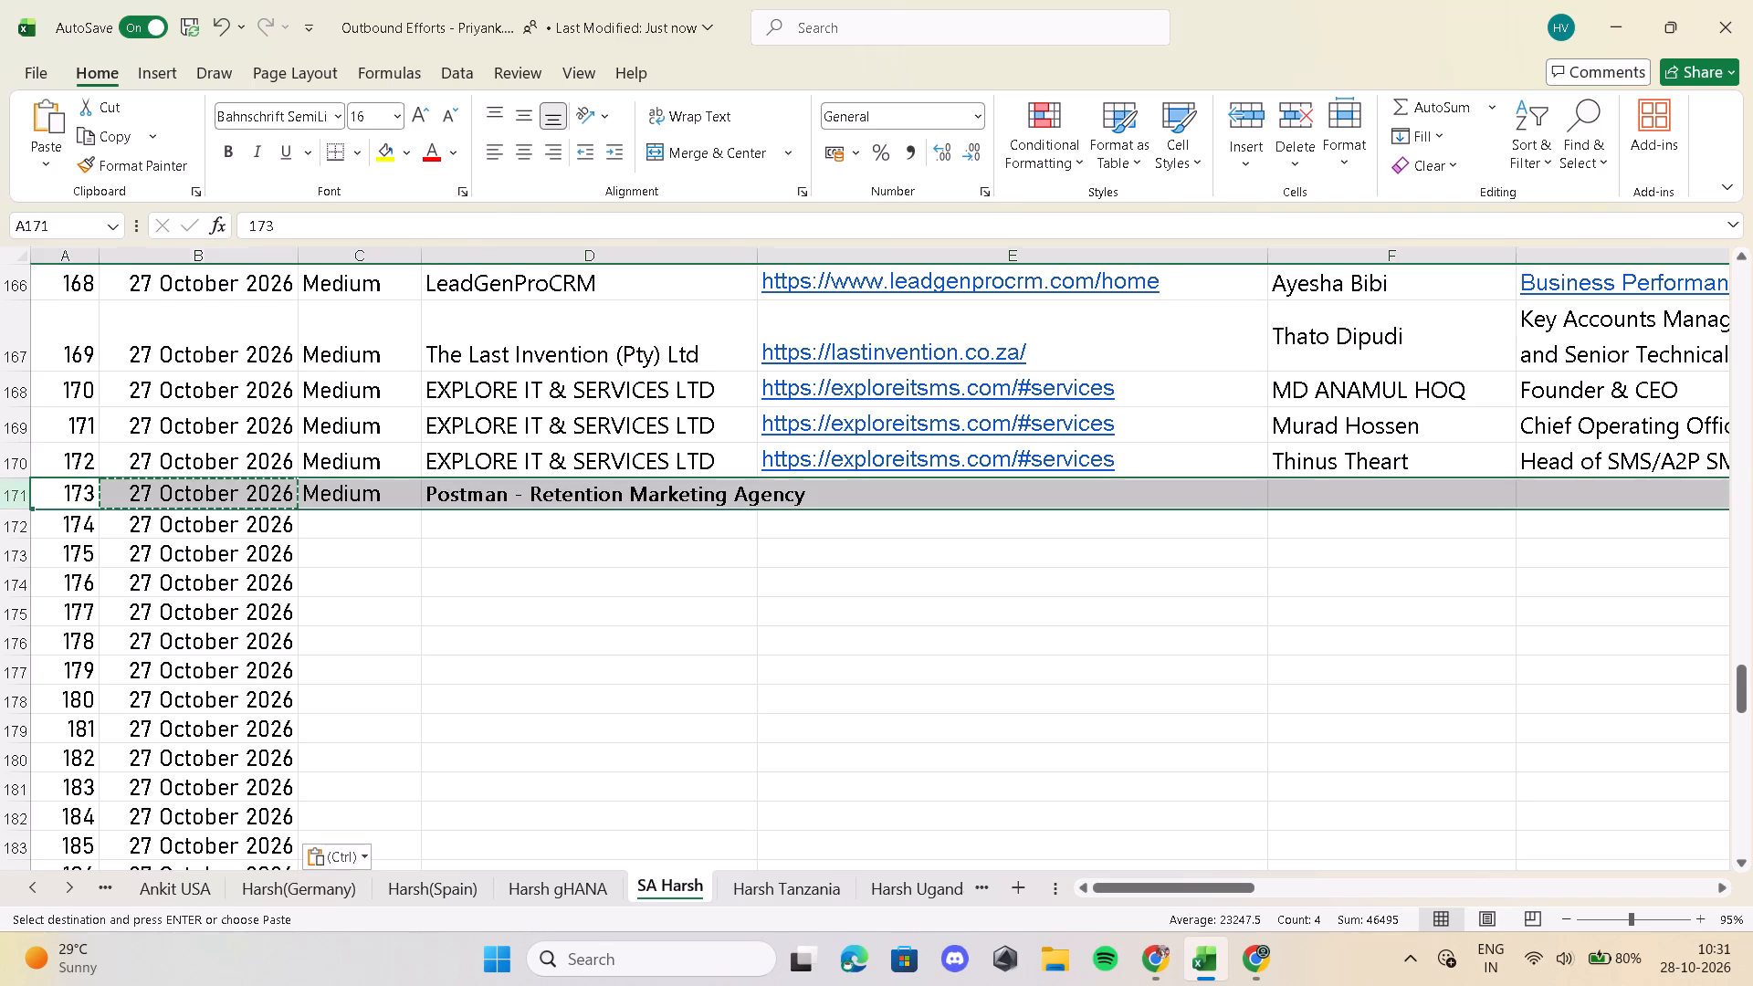
{"action": "left_click", "coordinate": [621, 495]}
{"action": "left_click", "coordinate": [714, 127]}
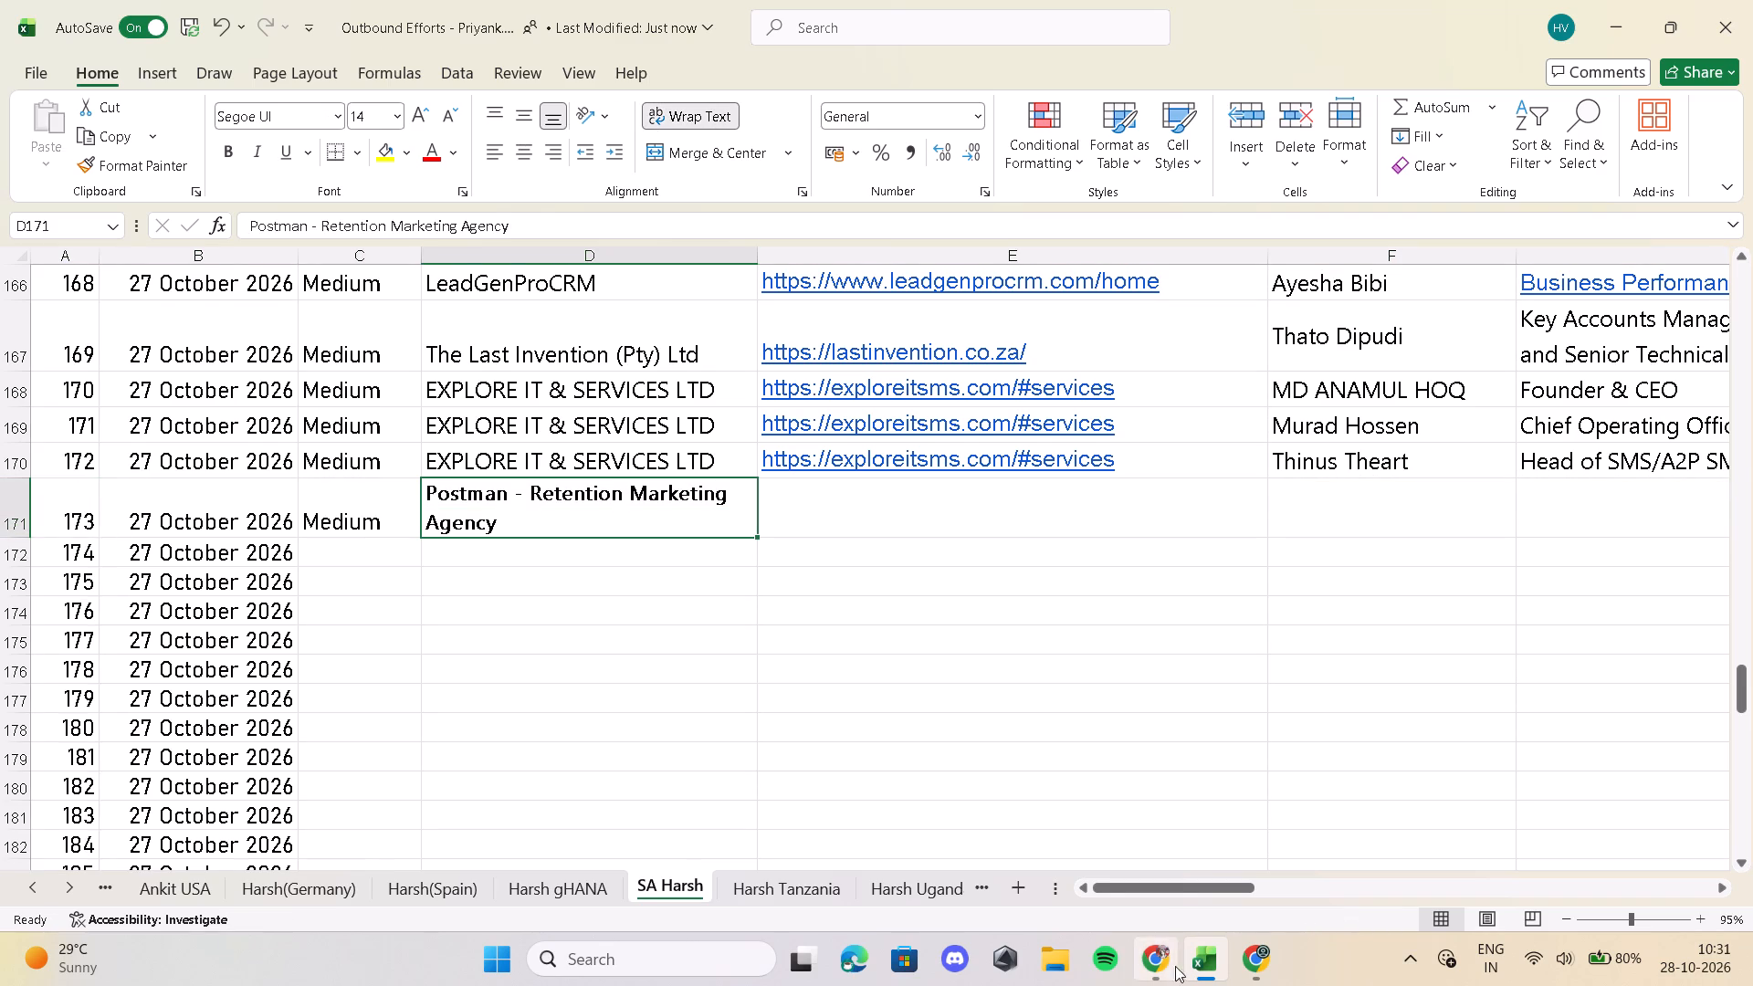
Switch back to Sales Navigator in Chrome and open Postman's all-employees search in a separate tab.
{"action": "left_click", "coordinate": [1171, 974]}
{"action": "left_click", "coordinate": [1255, 981]}
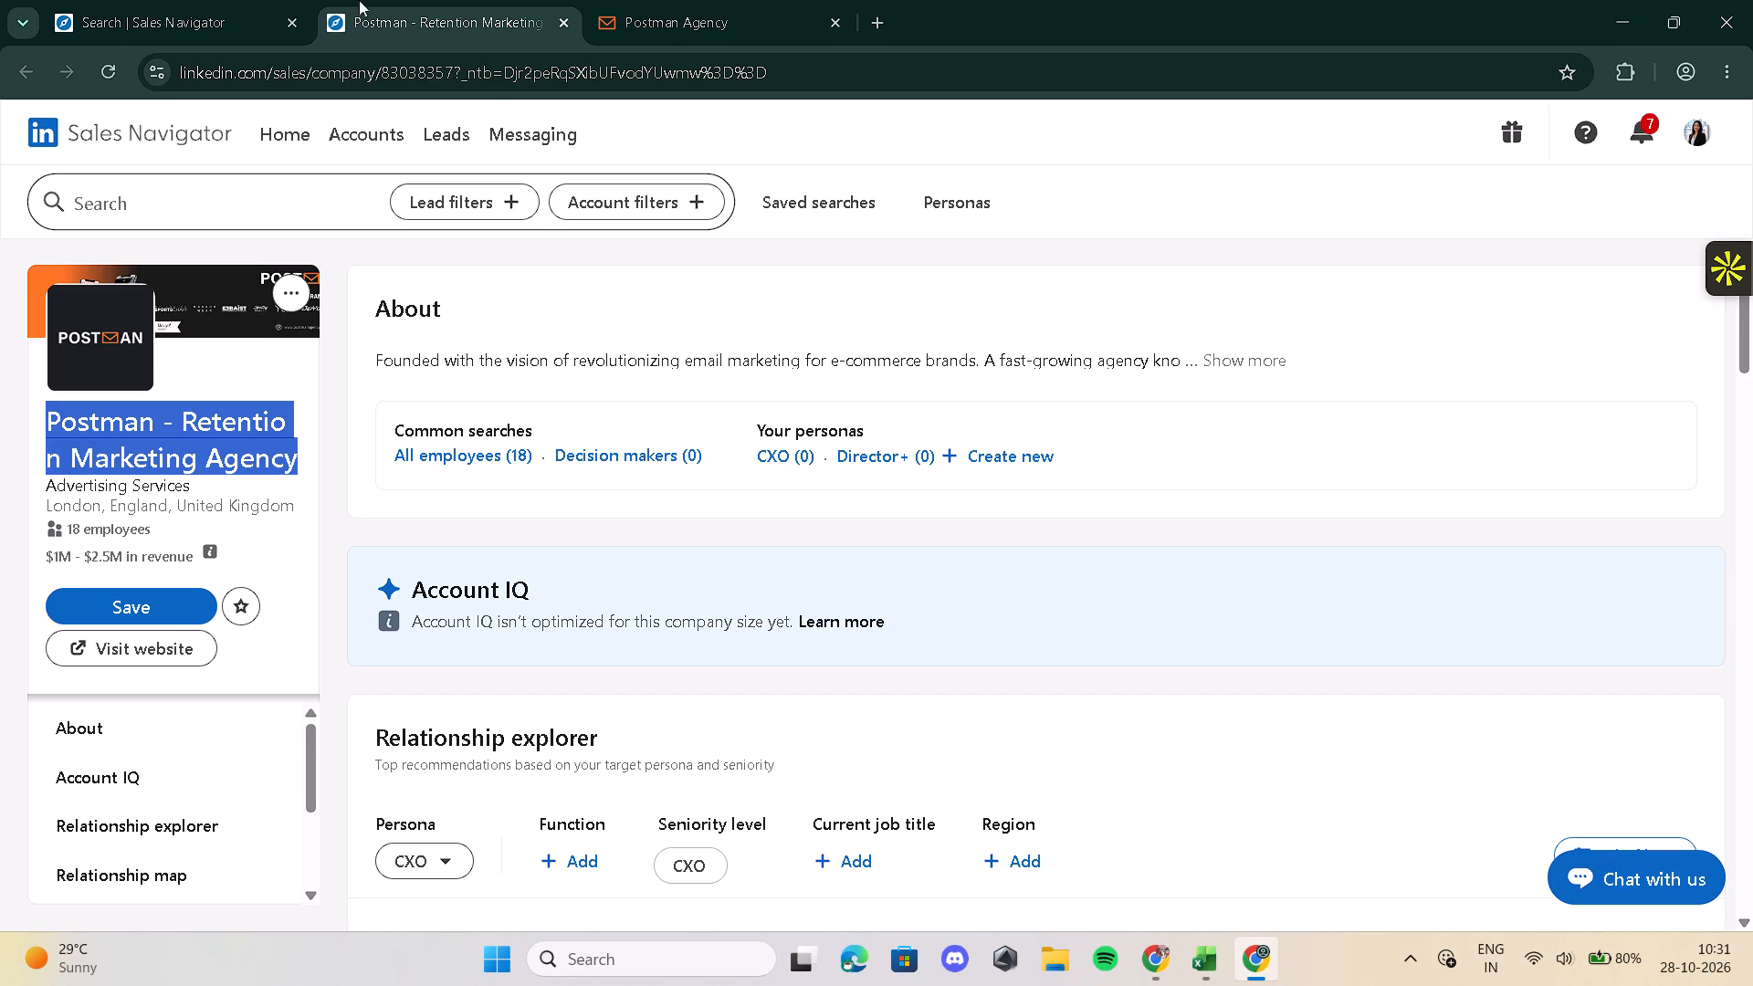
{"action": "left_click_drag", "start_coordinate": [174, 3], "coordinate": [184, 2]}
{"action": "left_click", "coordinate": [469, 0]}
{"action": "left_click_drag", "start_coordinate": [648, 0], "coordinate": [656, 0]}
{"action": "left_click", "coordinate": [445, 0]}
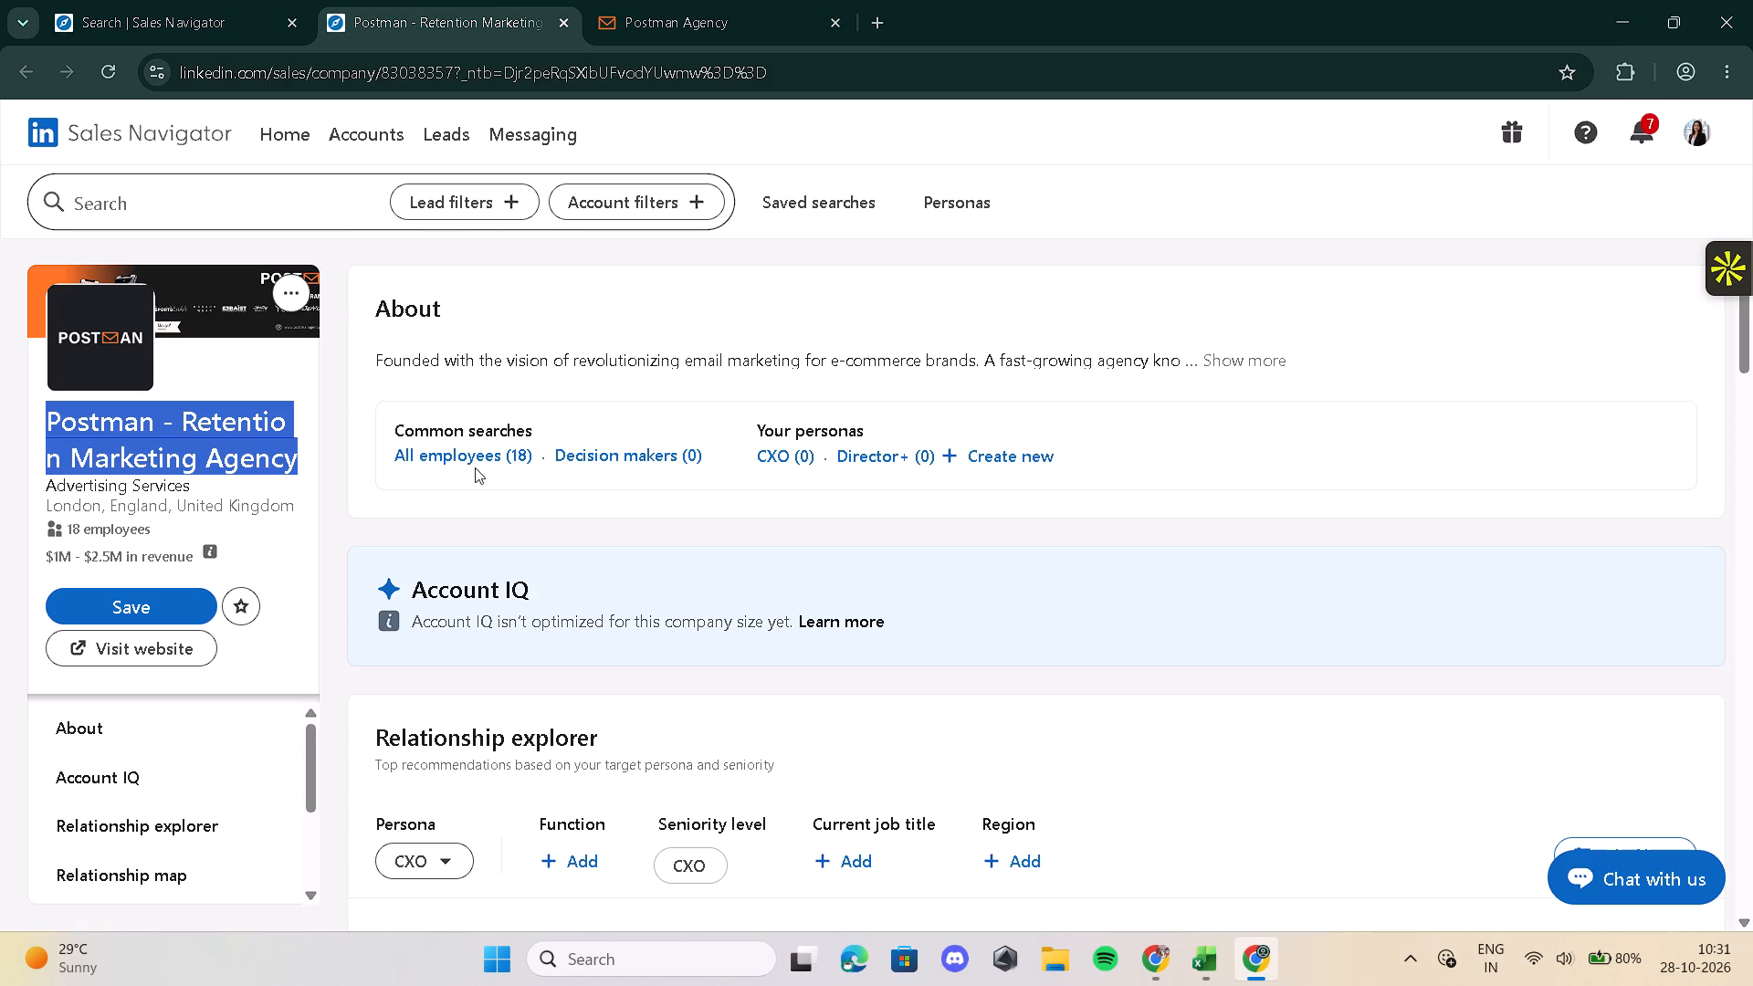
{"action": "right_click", "coordinate": [460, 456]}
{"action": "left_click", "coordinate": [560, 477]}
Examine the Postman employee results for suitable contacts.
{"action": "left_click", "coordinate": [136, 0]}
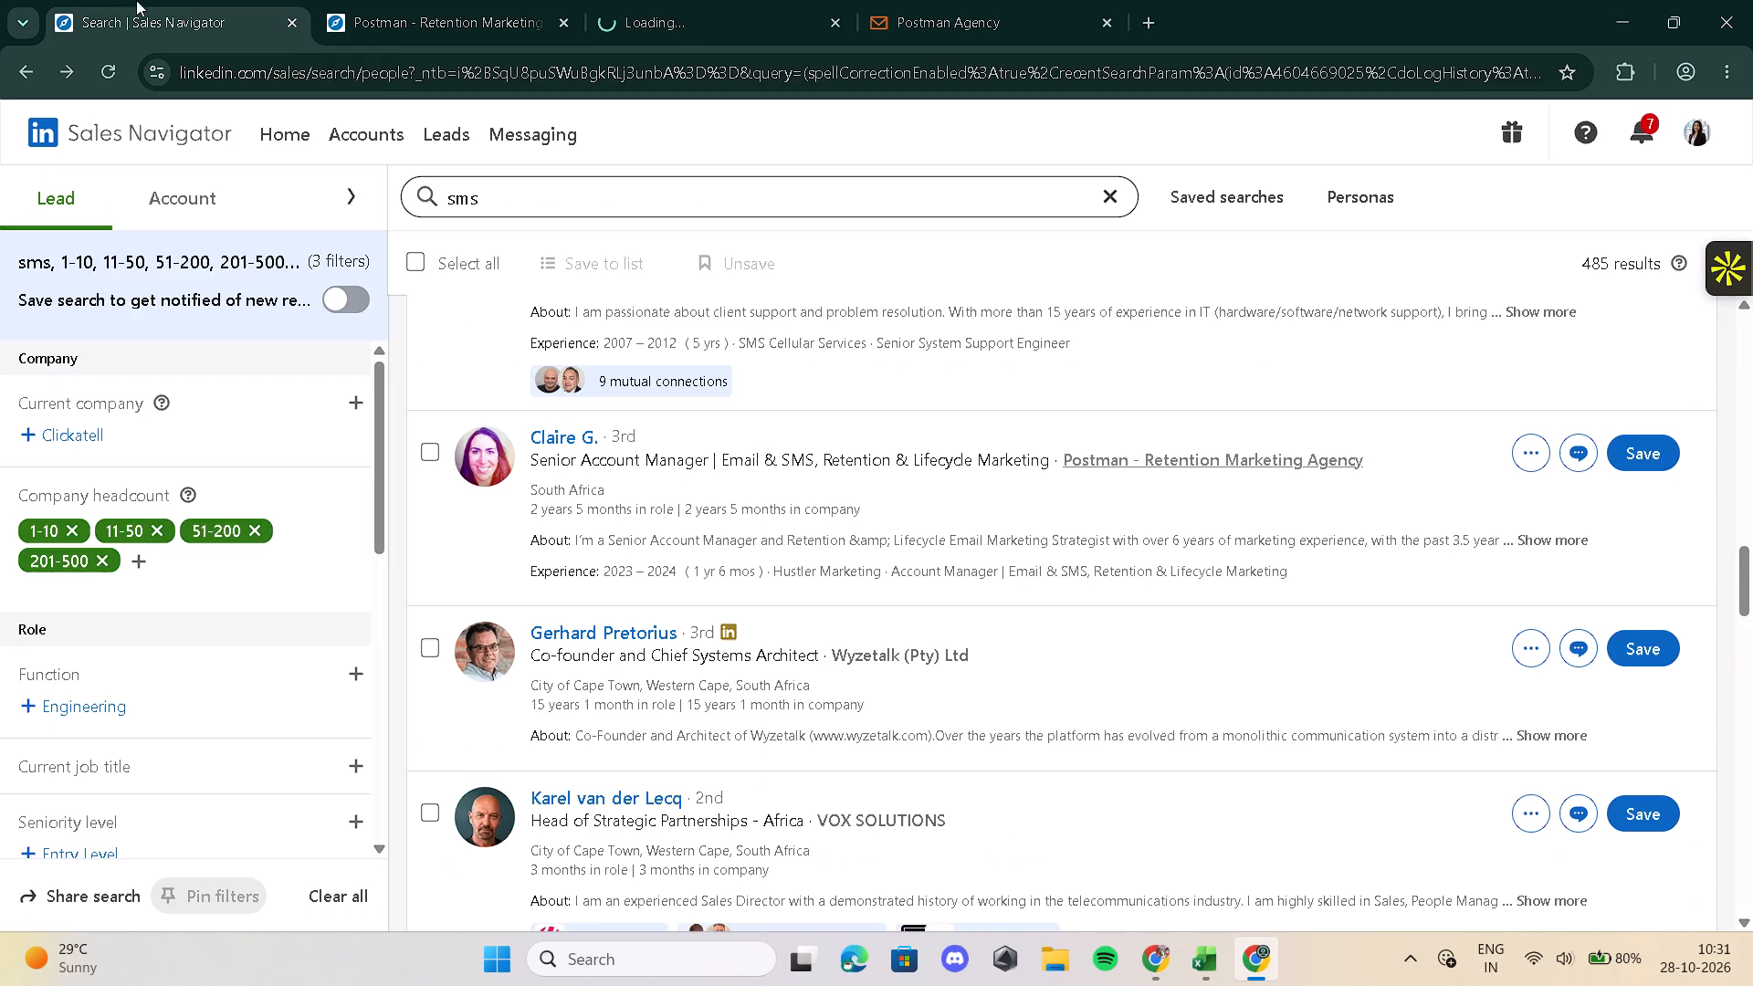
{"action": "left_click", "coordinate": [341, 0]}
{"action": "left_click", "coordinate": [646, 0]}
{"action": "left_click", "coordinate": [167, 0]}
{"action": "left_click", "coordinate": [529, 0]}
{"action": "left_click", "coordinate": [775, 0]}
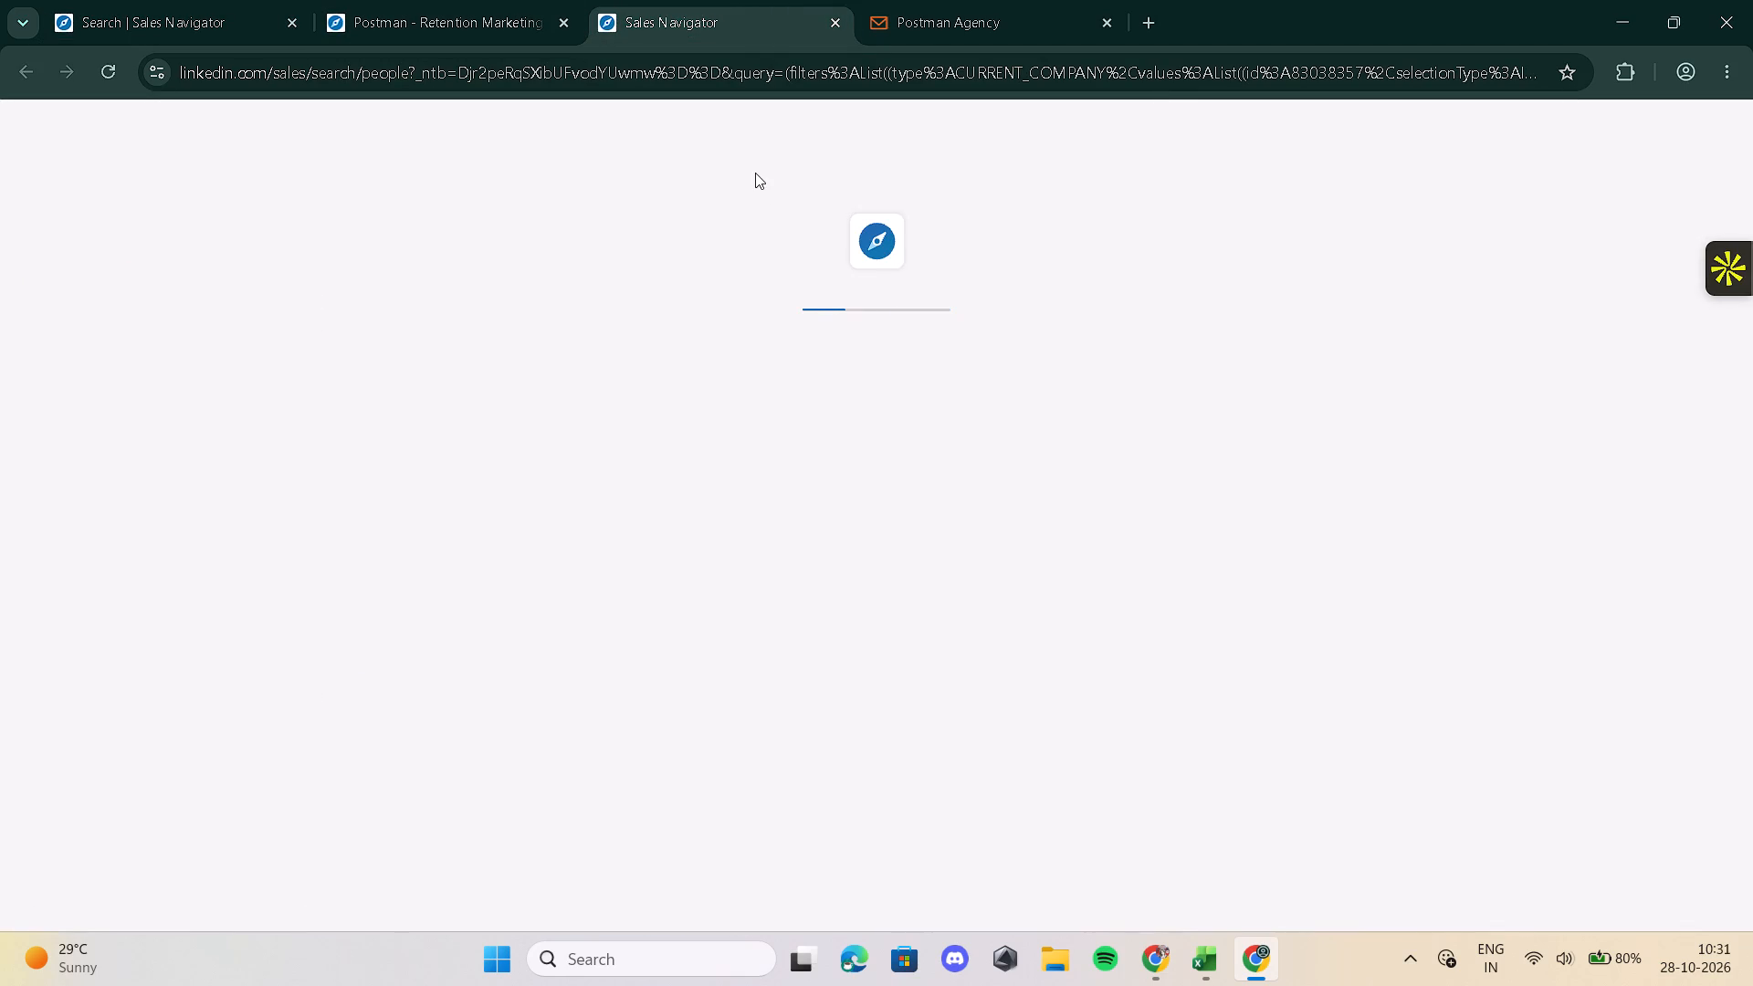
{"action": "left_click", "coordinate": [194, 0]}
{"action": "left_click", "coordinate": [454, 0]}
{"action": "left_click", "coordinate": [720, 0]}
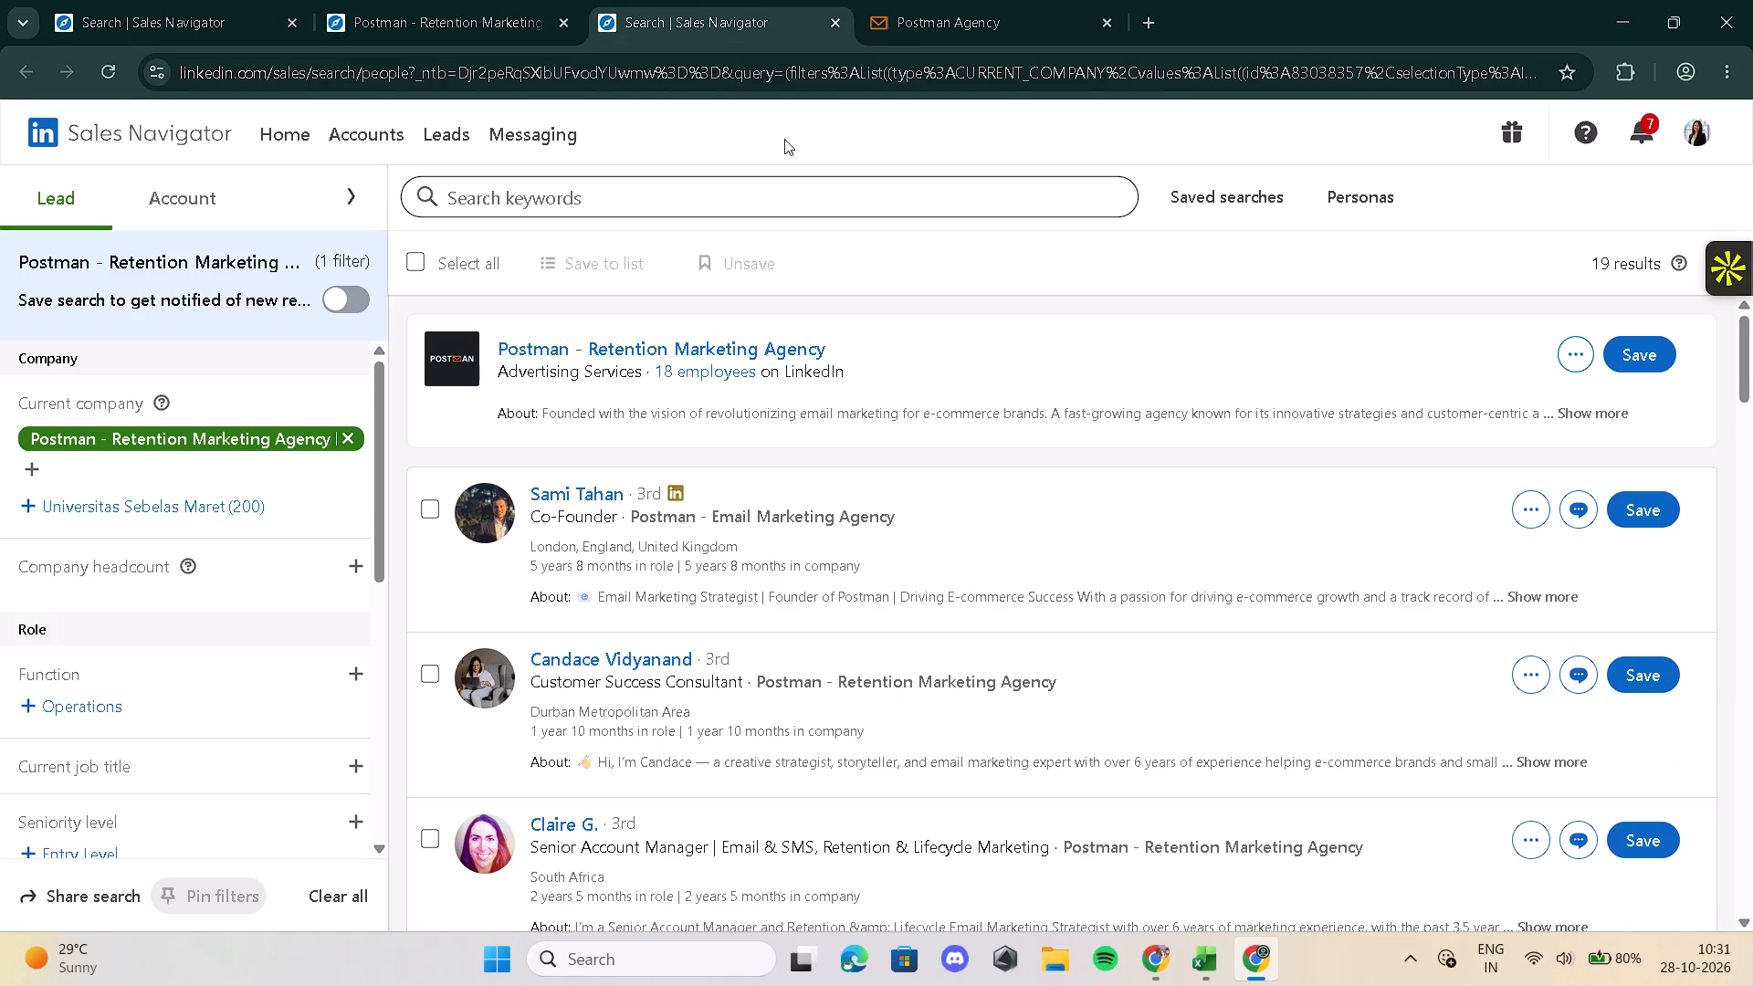
{"action": "left_click", "coordinate": [456, 0]}
{"action": "left_click", "coordinate": [783, 0]}
{"action": "left_click", "coordinate": [529, 0]}
{"action": "left_click", "coordinate": [691, 0]}
Translate the Postman employee results page to English.
{"action": "right_click", "coordinate": [1158, 580]}
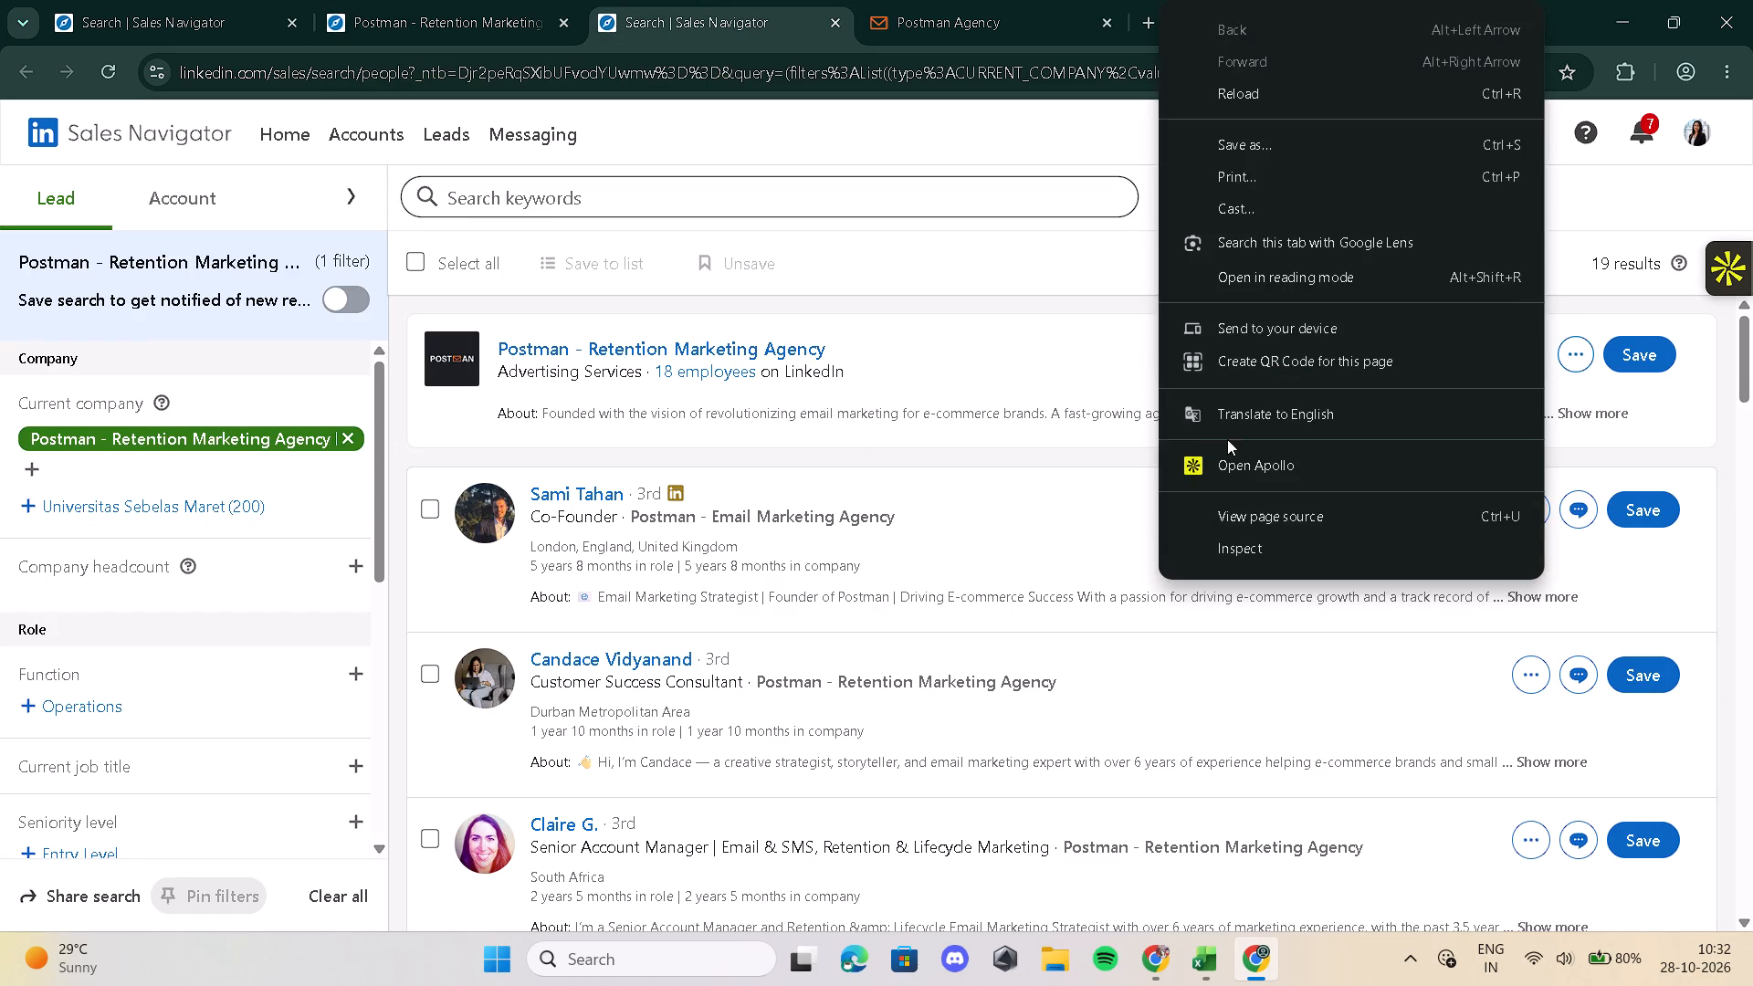
{"action": "left_click", "coordinate": [1241, 432]}
{"action": "left_click", "coordinate": [1246, 424]}
{"action": "left_click", "coordinate": [1565, 134]}
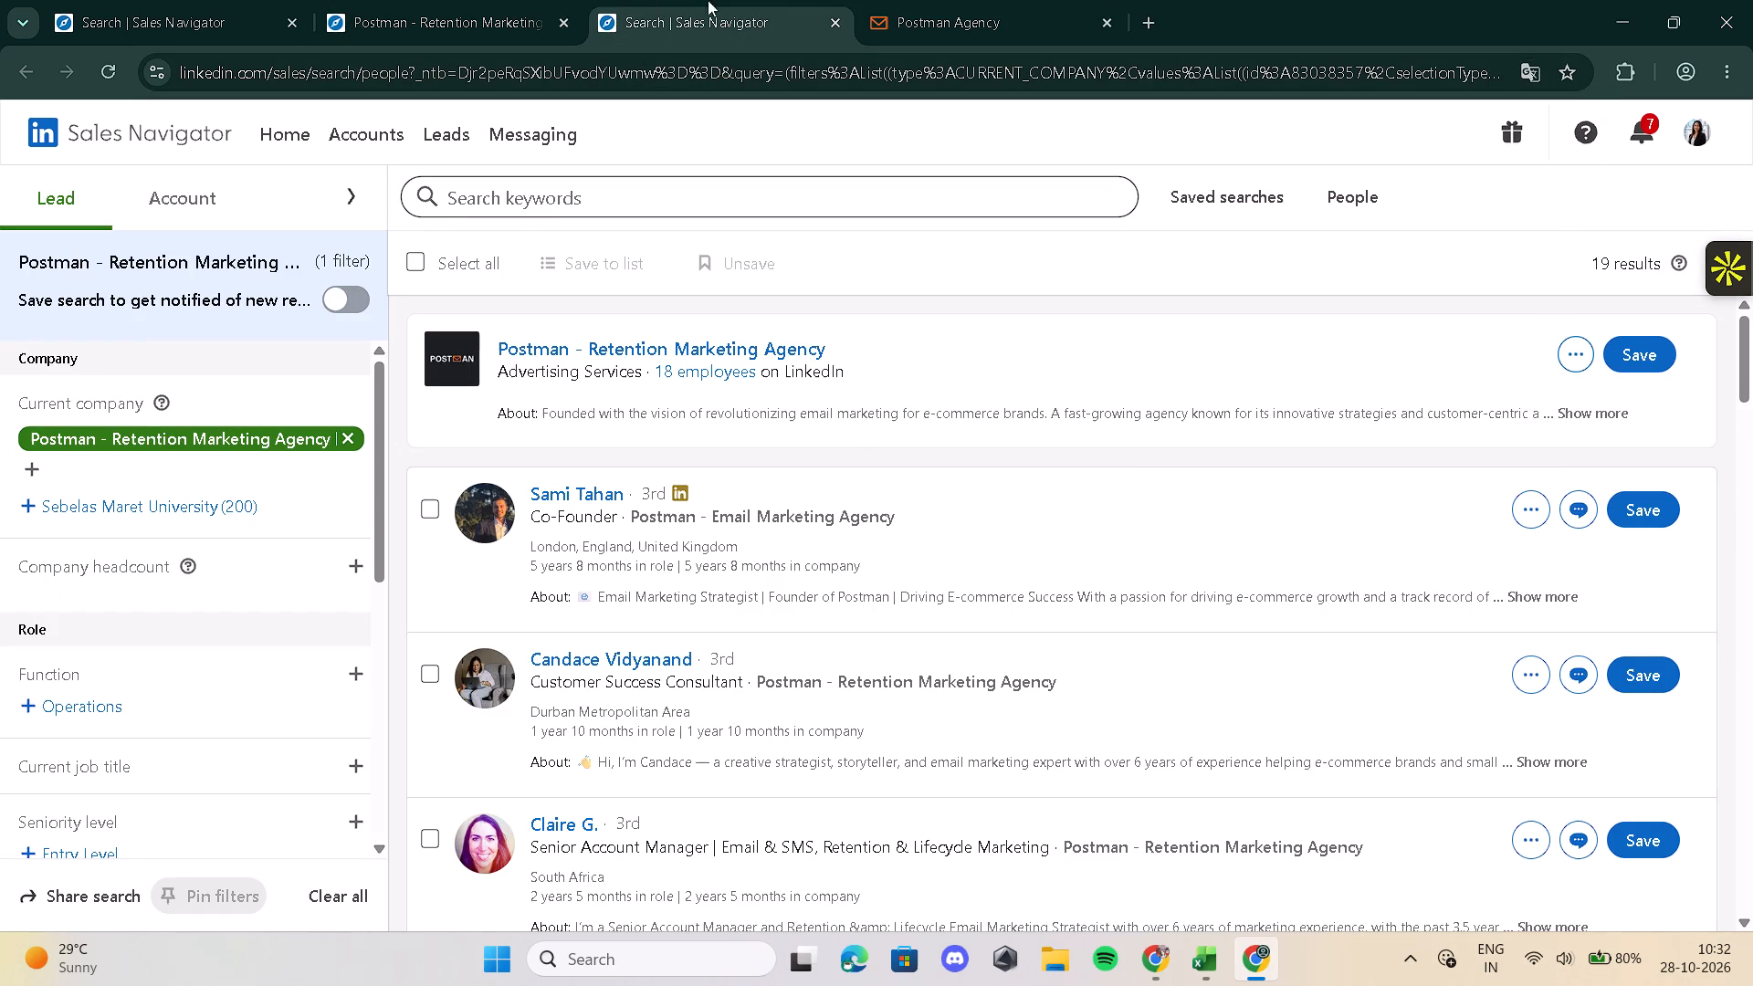
Open the Postman co-founder's lead profile in a separate tab from the employee results and view it.
{"action": "right_click", "coordinate": [551, 489]}
{"action": "left_click", "coordinate": [665, 517]}
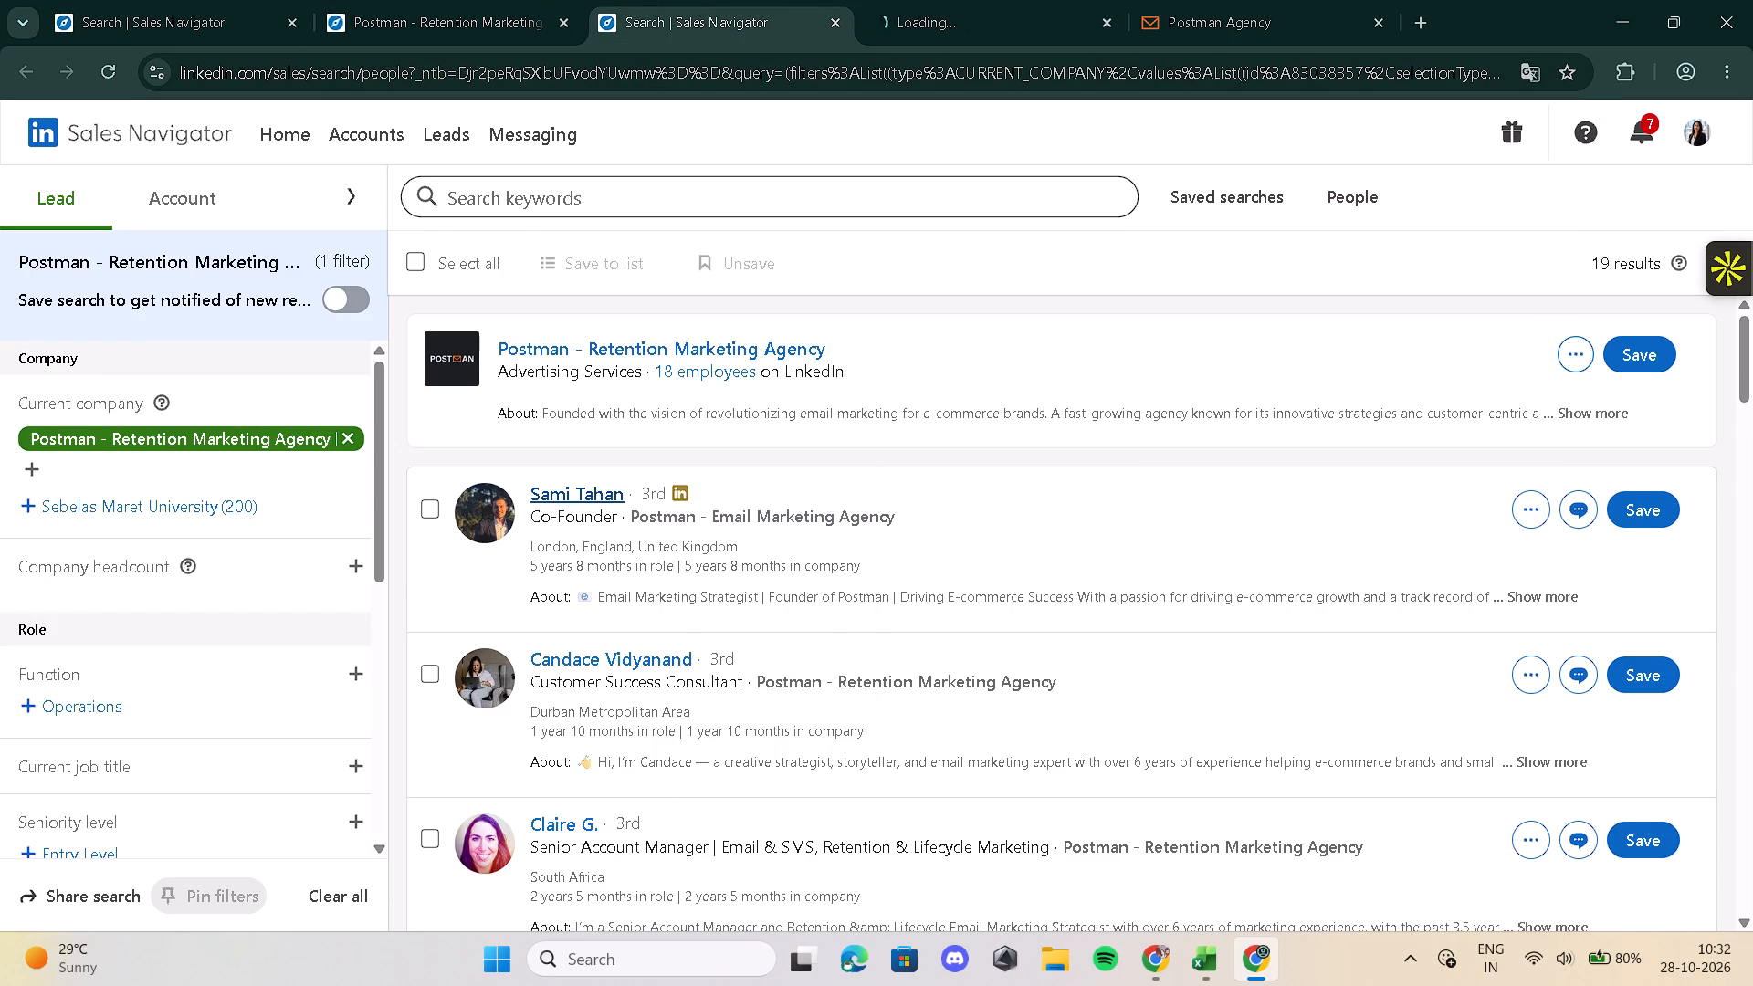
{"action": "left_click", "coordinate": [55, 0]}
{"action": "left_click", "coordinate": [344, 0]}
{"action": "left_click", "coordinate": [731, 0]}
{"action": "left_click", "coordinate": [976, 0]}
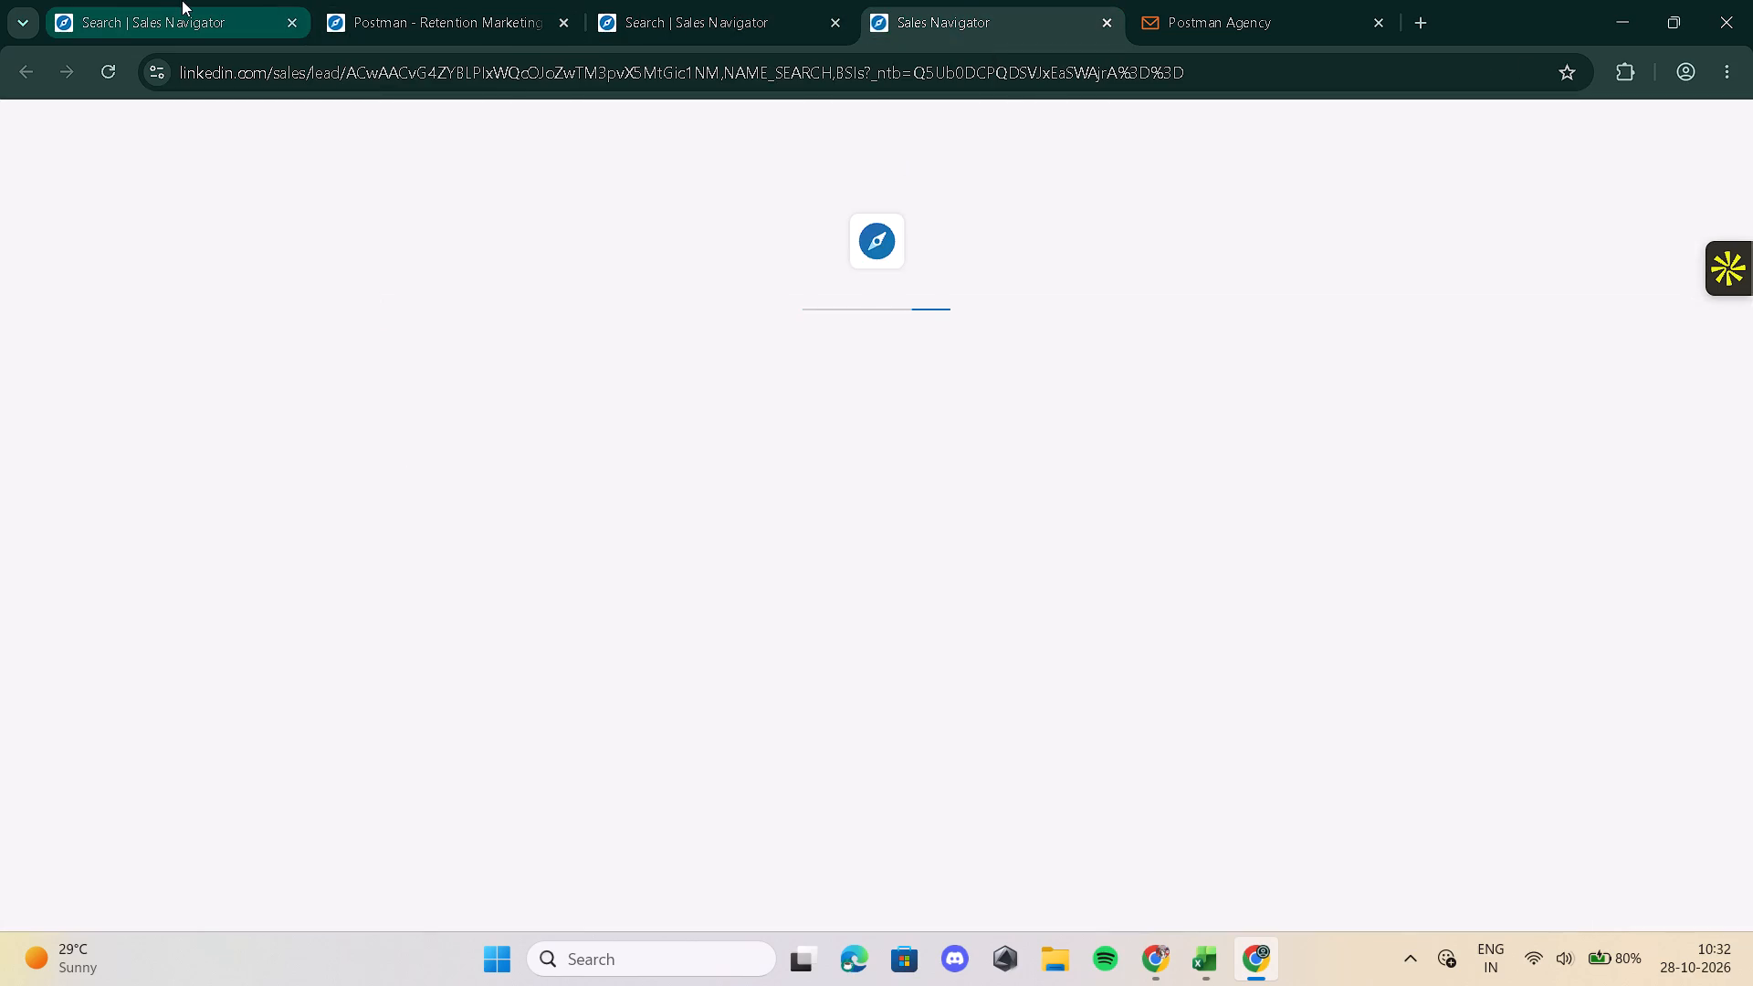
{"action": "left_click", "coordinate": [182, 0]}
{"action": "left_click", "coordinate": [431, 0]}
{"action": "left_click", "coordinate": [750, 0]}
{"action": "left_click", "coordinate": [1025, 0]}
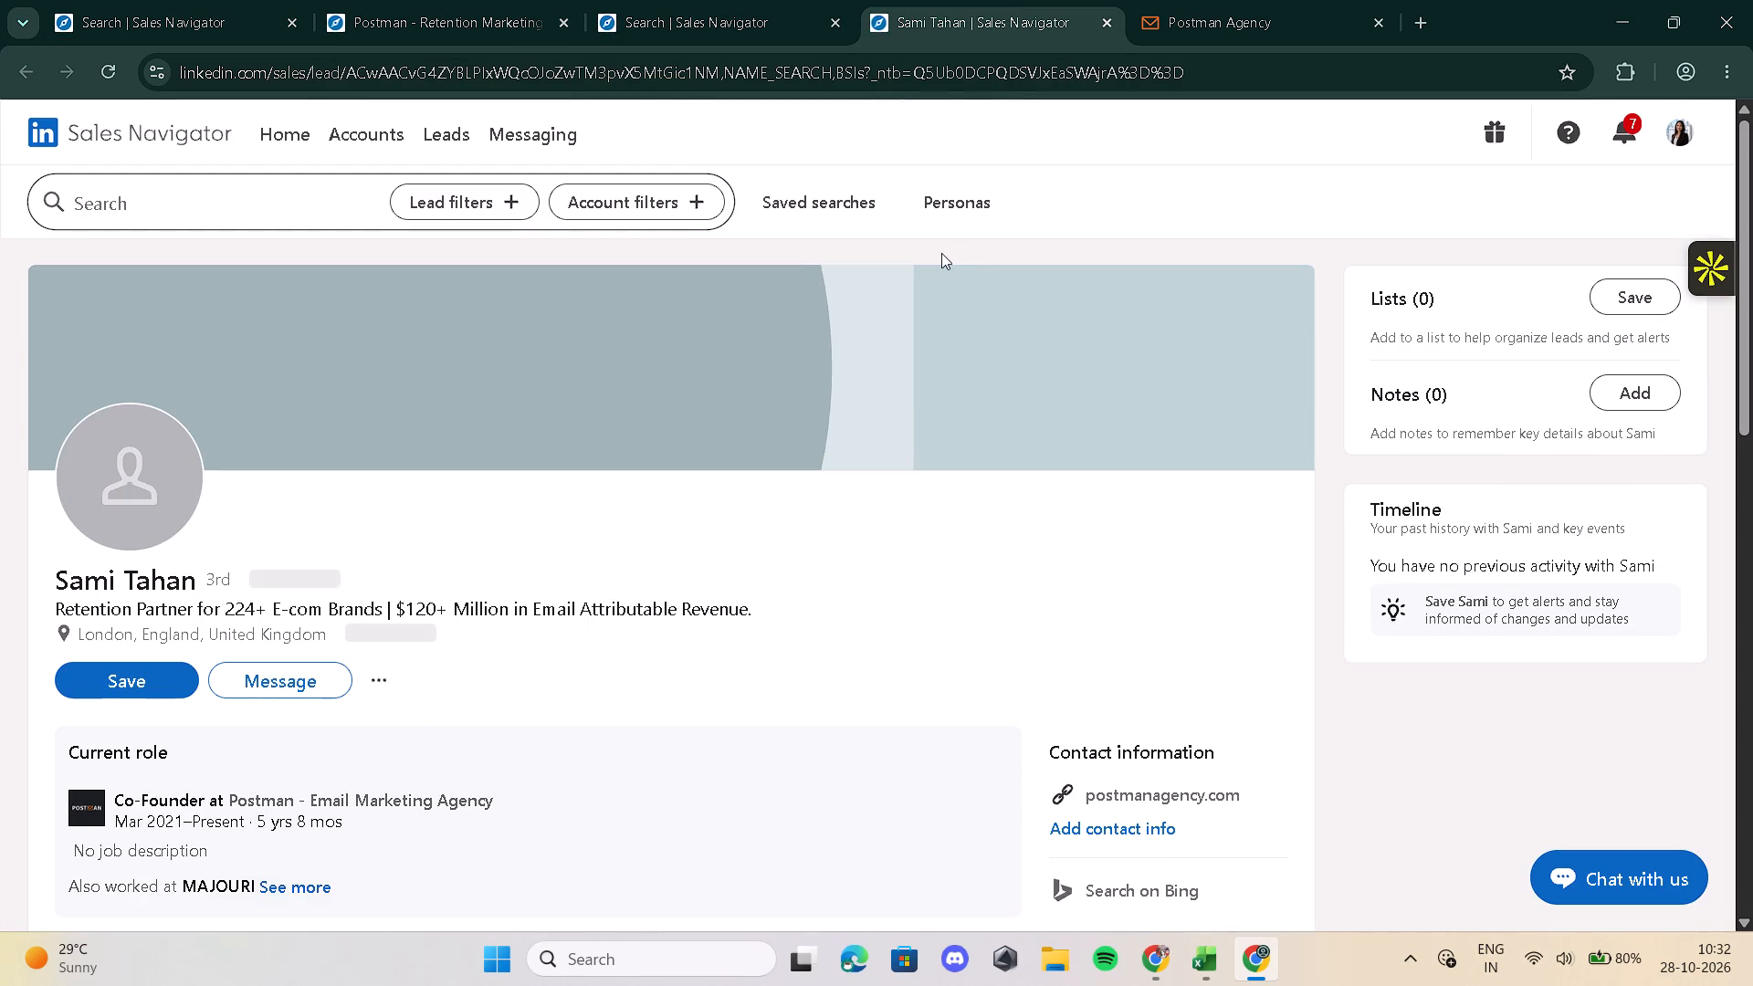
Copy the Postman co-founder's name from the lead profile into contact name cell F171 of the SA Harsh sheet in Excel.
{"action": "left_click_drag", "start_coordinate": [200, 577], "coordinate": [53, 566]}
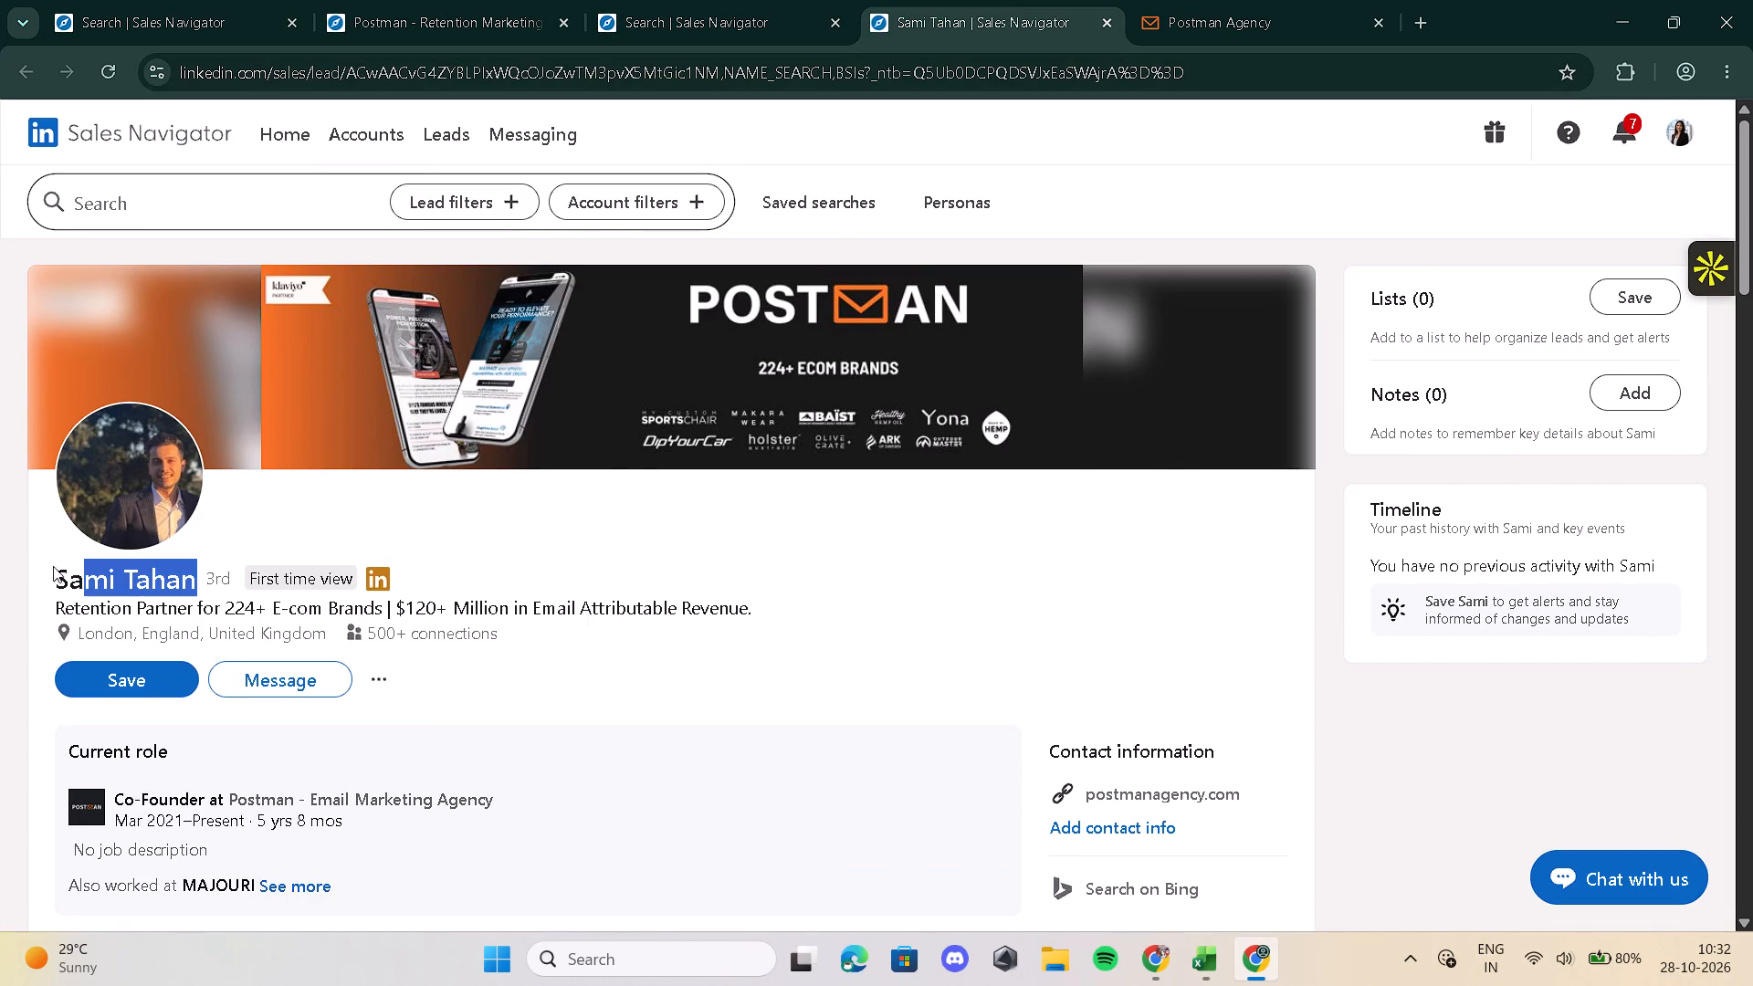
{"action": "left_click_drag", "start_coordinate": [53, 566], "coordinate": [29, 563]}
{"action": "right_click", "coordinate": [62, 562]}
{"action": "left_click", "coordinate": [94, 579]}
{"action": "left_click", "coordinate": [1181, 960]}
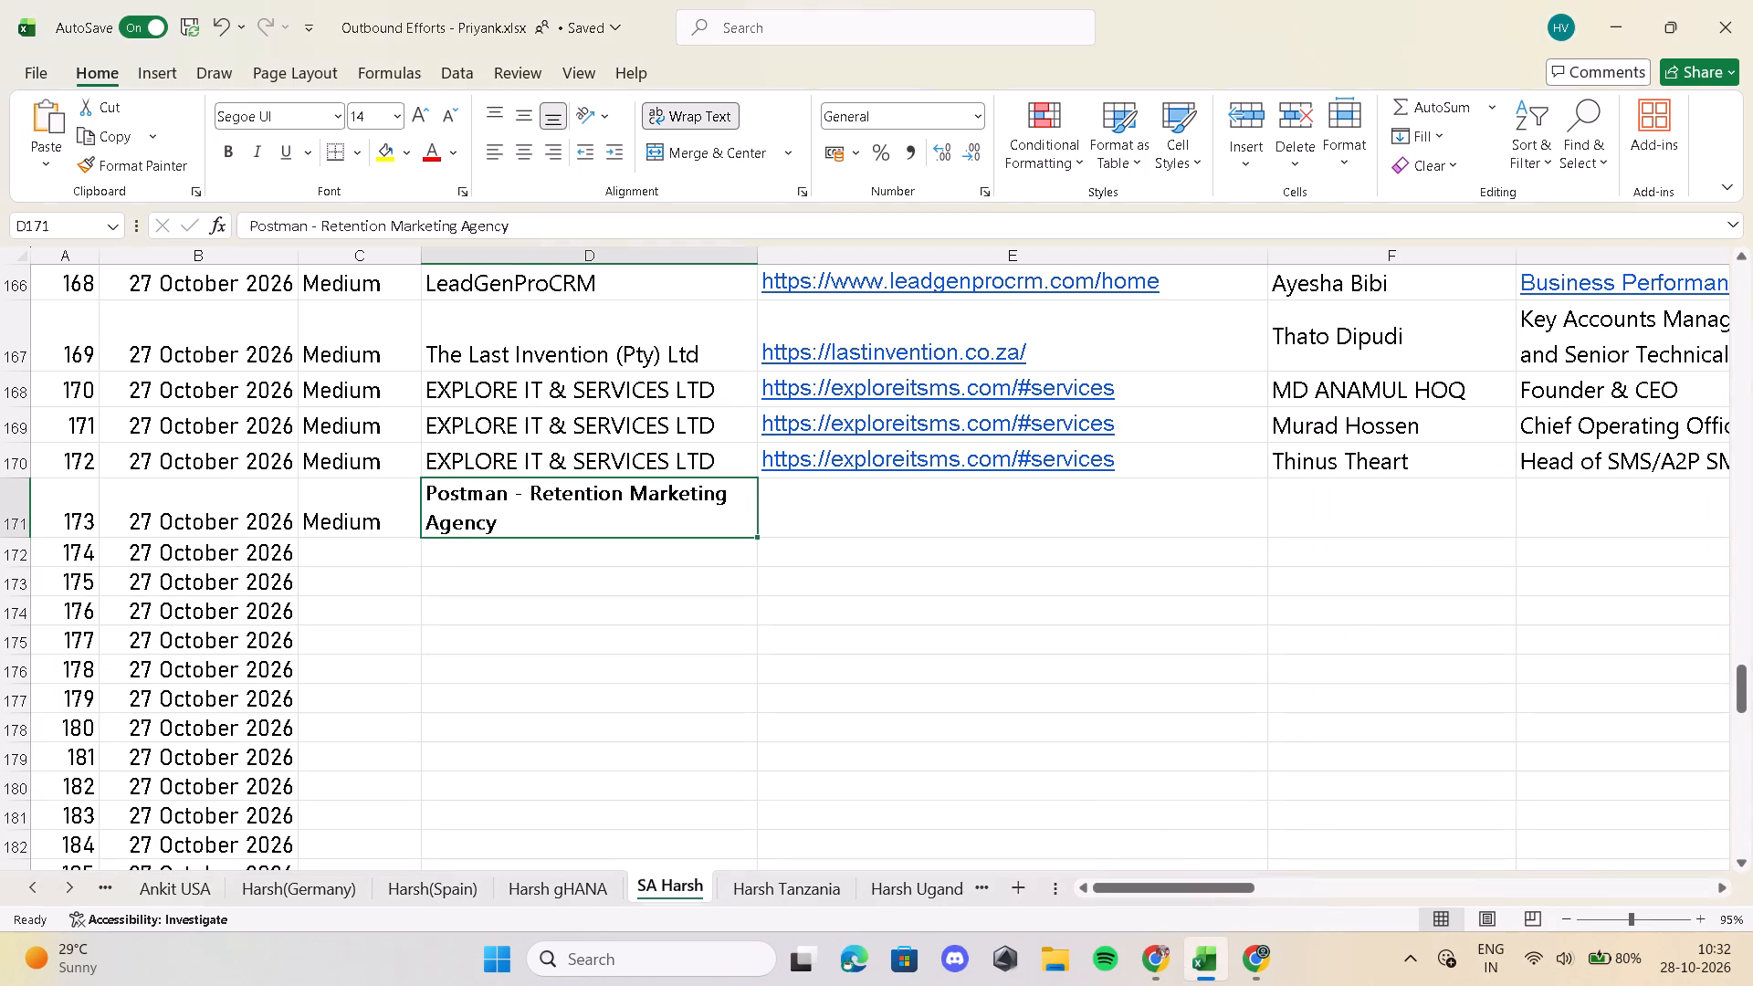
{"action": "left_click", "coordinate": [1386, 519]}
{"action": "key", "text": "ctrl+v"}
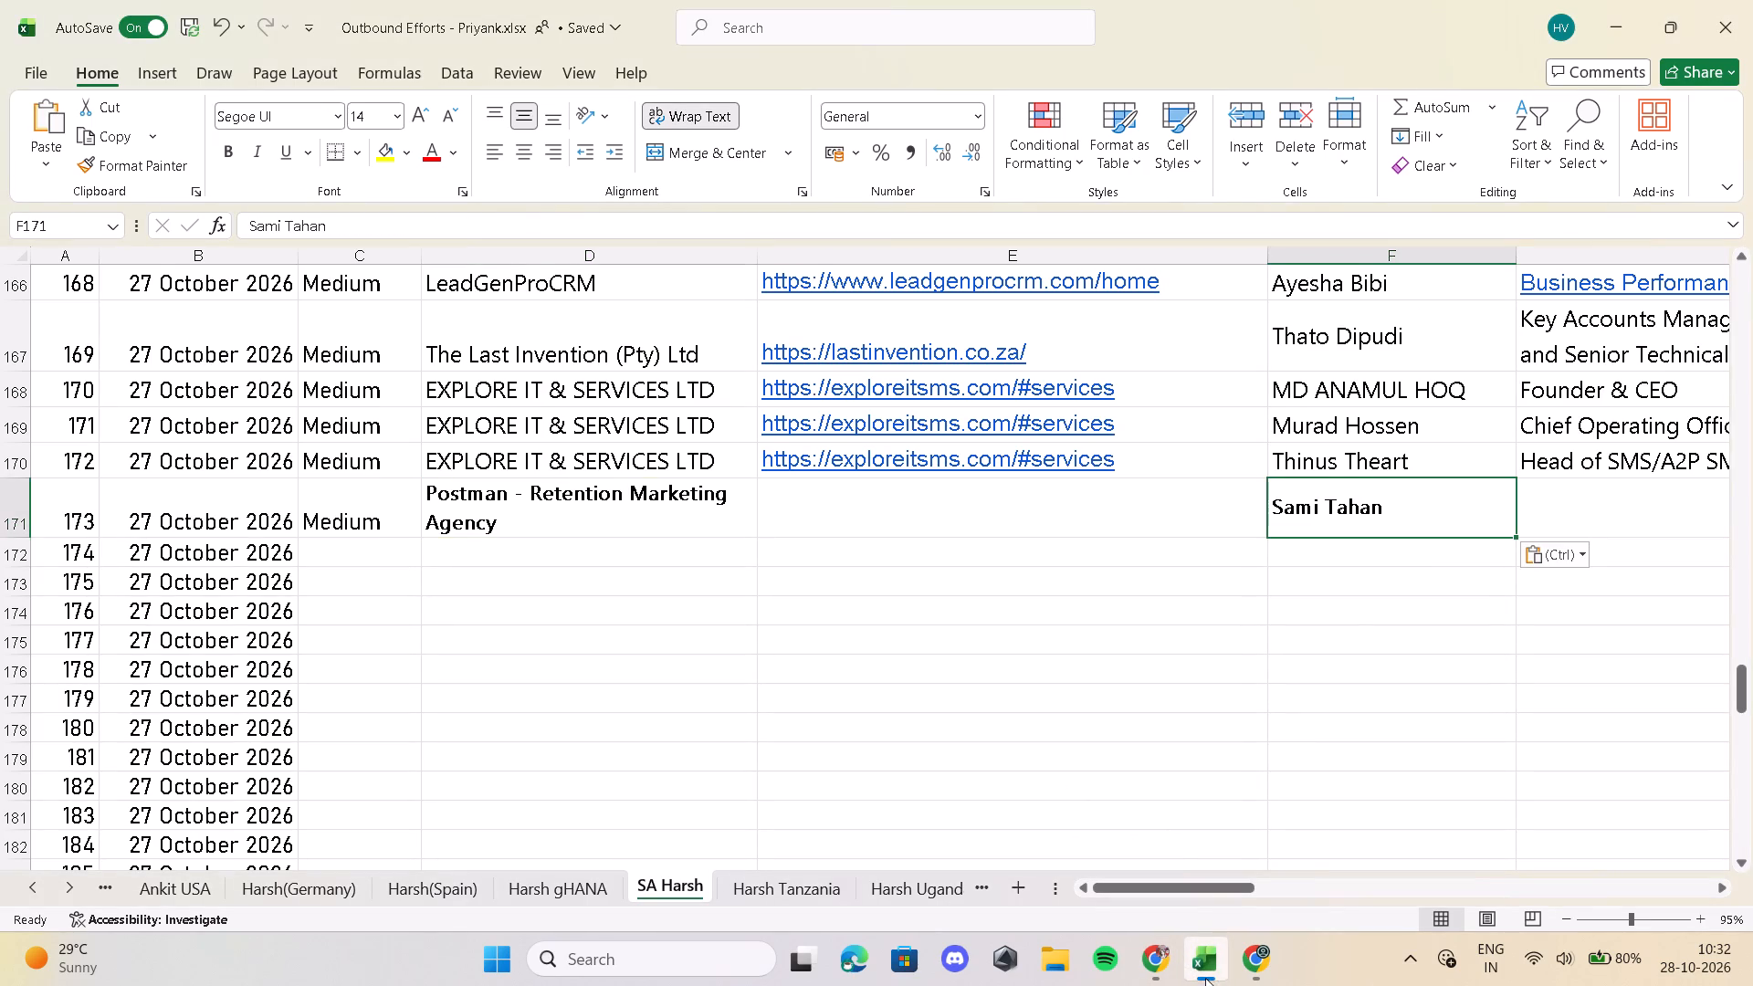
Copy the Postman Agency web page address from Chrome into website cell E171 of the SA Harsh sheet.
{"action": "left_click", "coordinate": [1283, 975]}
{"action": "left_click", "coordinate": [1244, 961]}
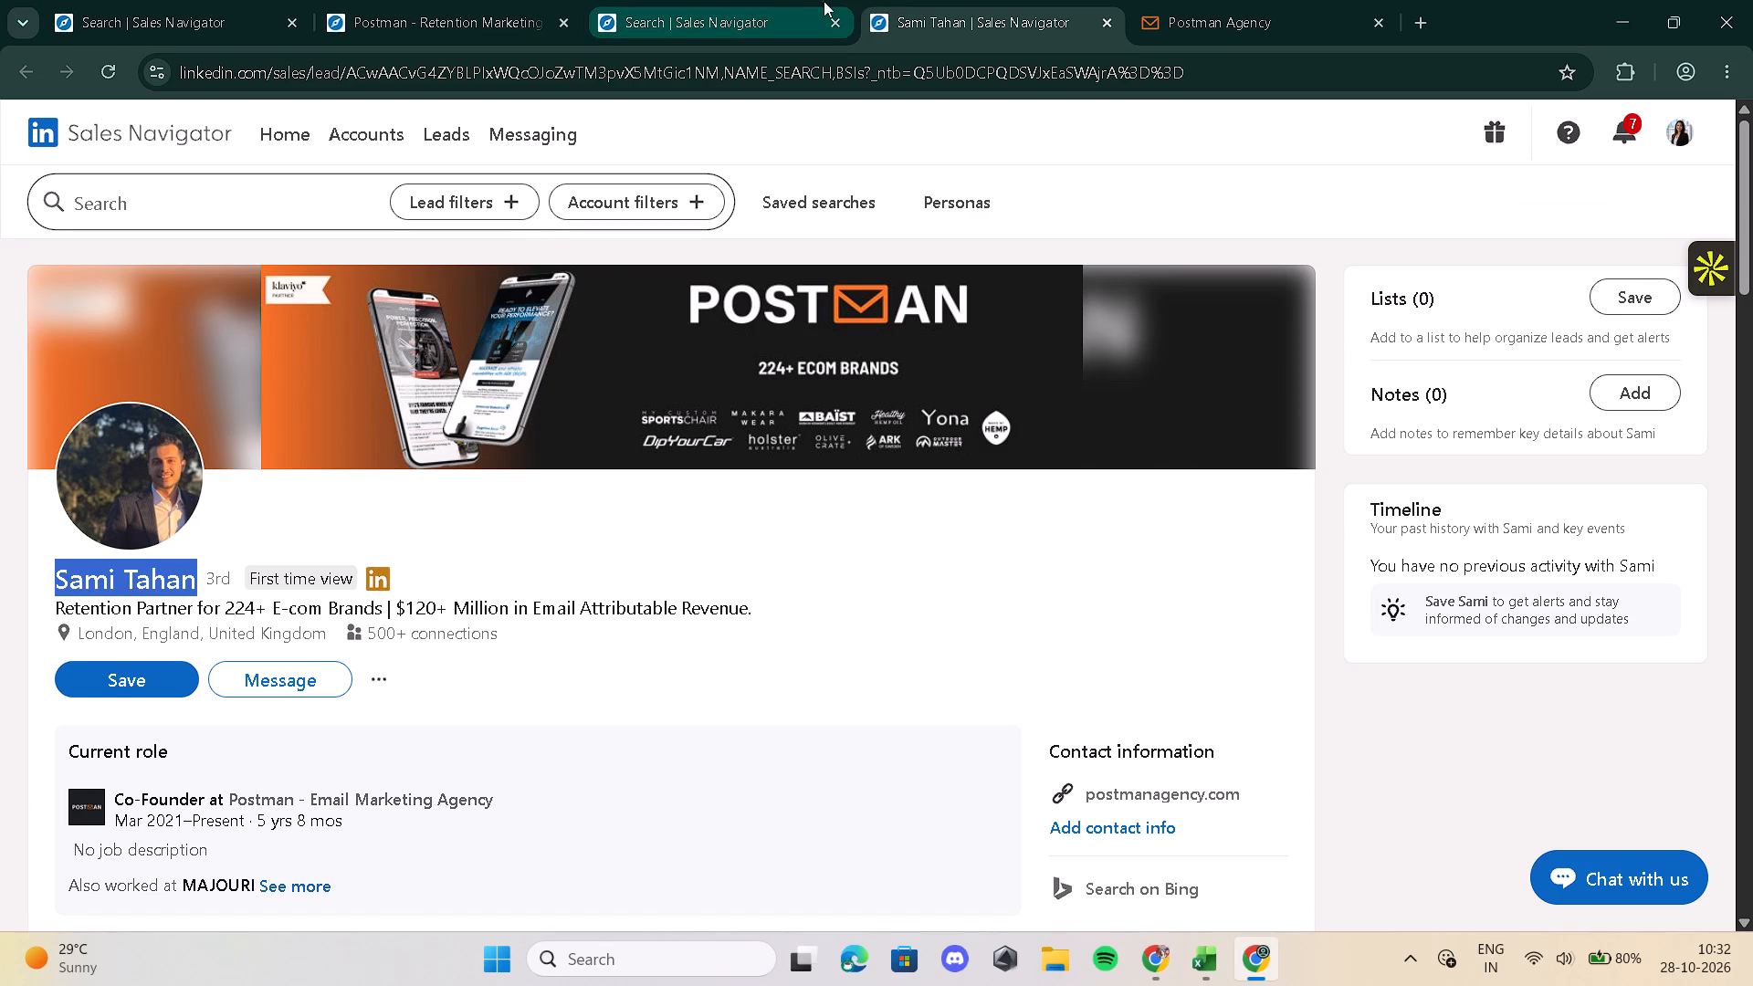
{"action": "left_click", "coordinate": [1204, 0]}
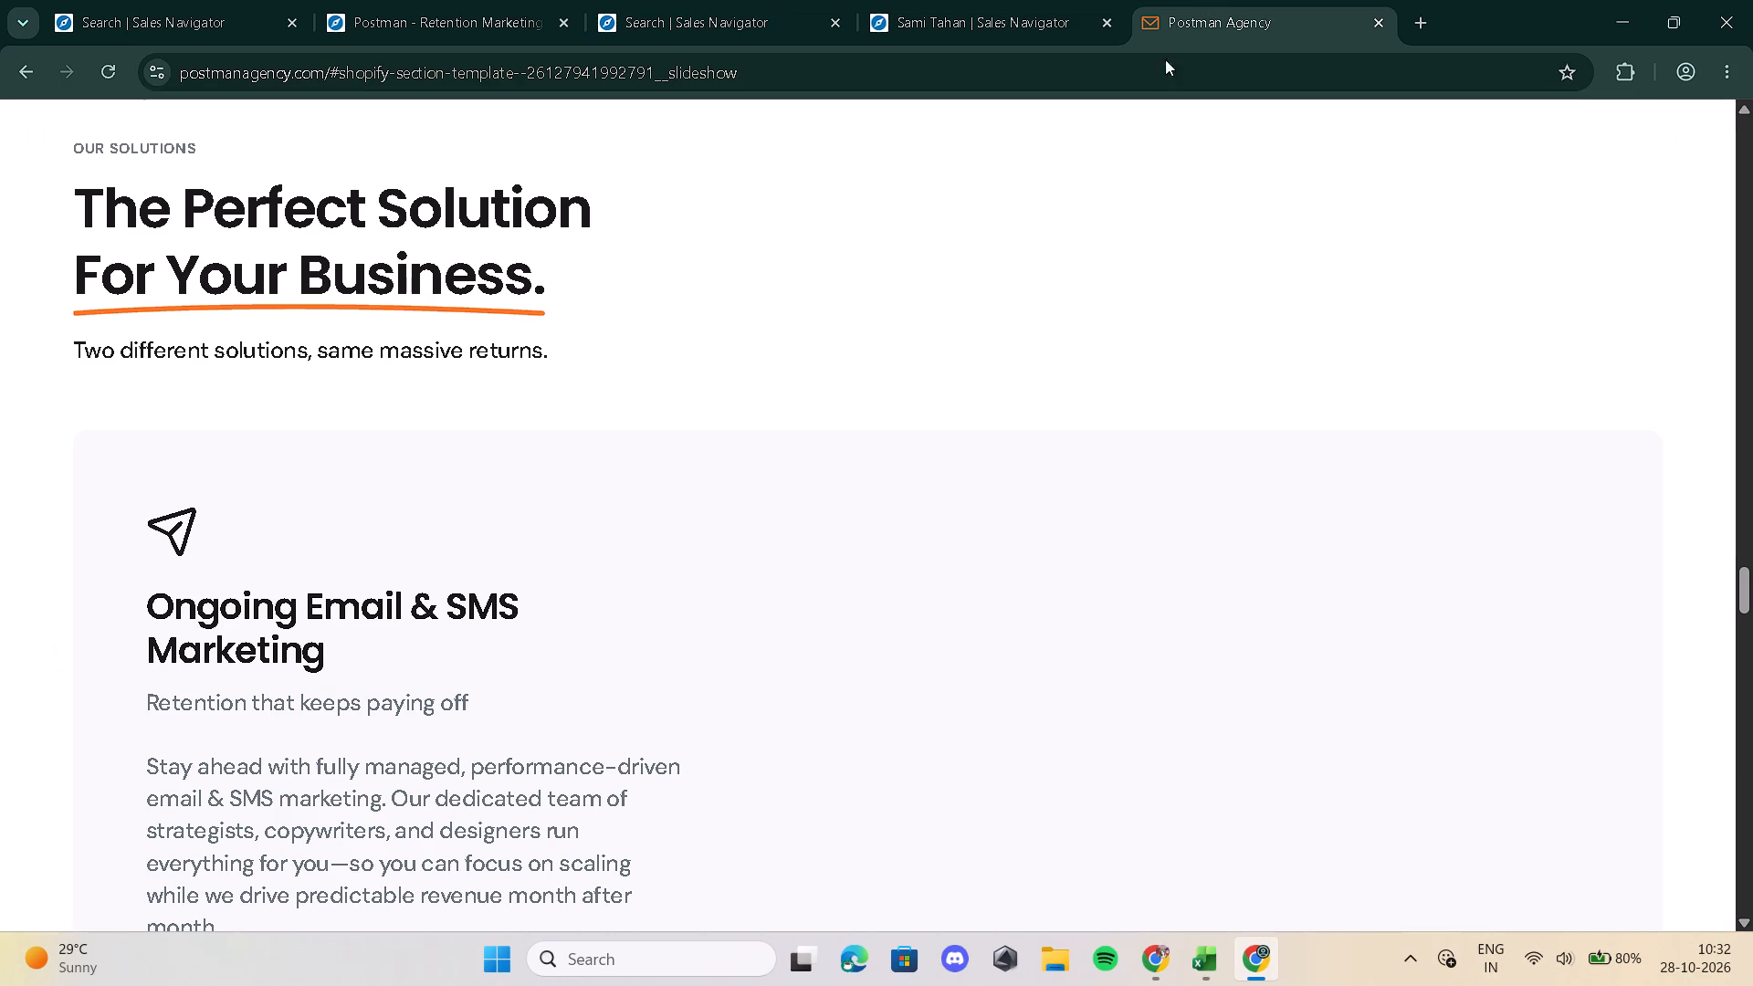
{"action": "scroll", "coordinate": [797, 451], "scroll_direction": "down", "scroll_amount": 1}
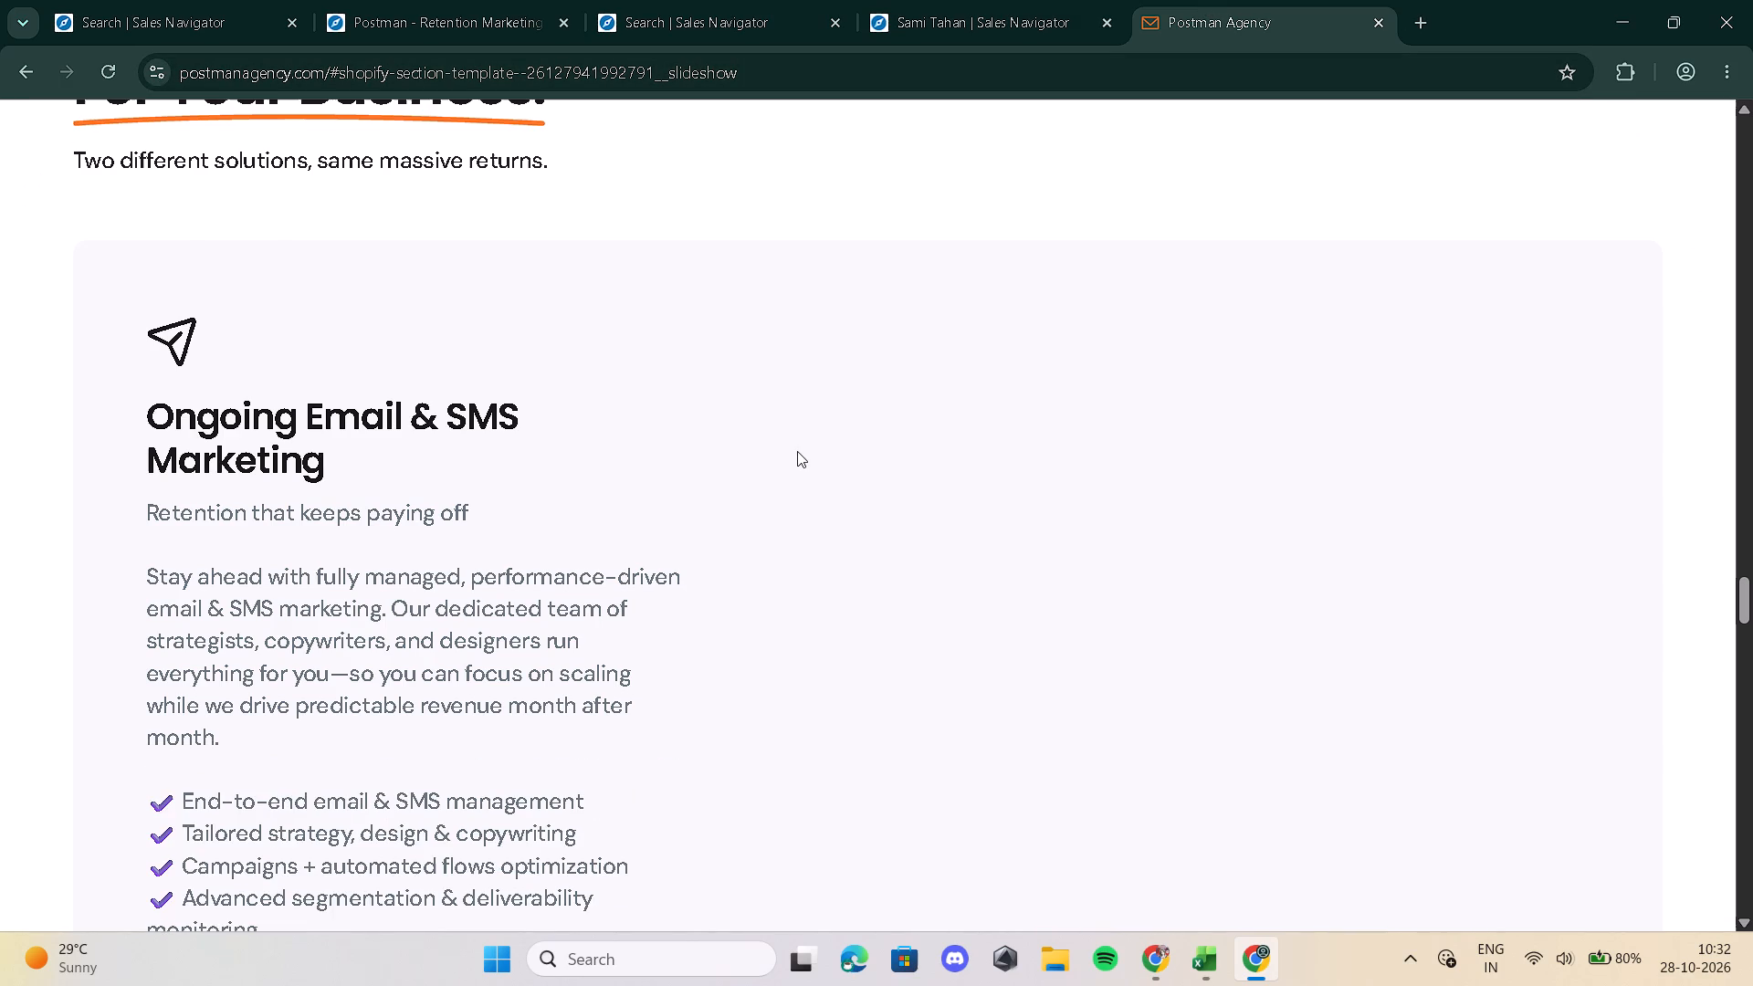
{"action": "scroll", "coordinate": [797, 451], "scroll_direction": "down", "scroll_amount": 8}
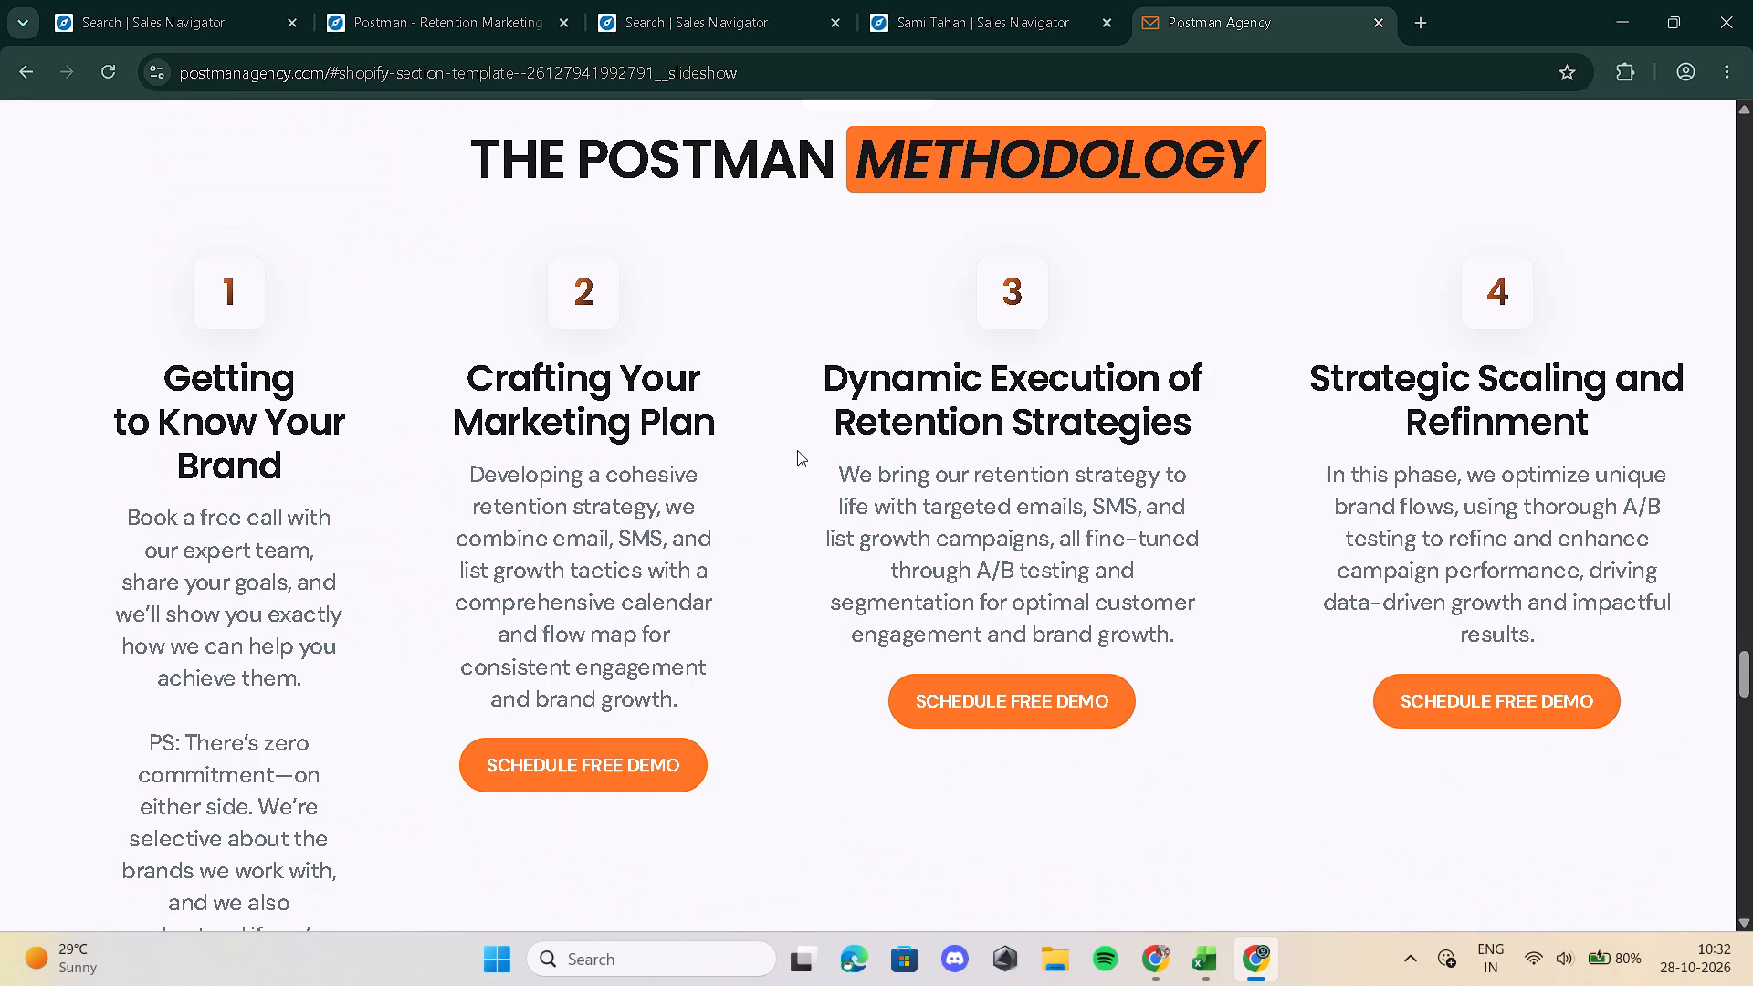
{"action": "scroll", "coordinate": [797, 450], "scroll_direction": "up", "scroll_amount": 8}
{"action": "left_click", "coordinate": [775, 70]}
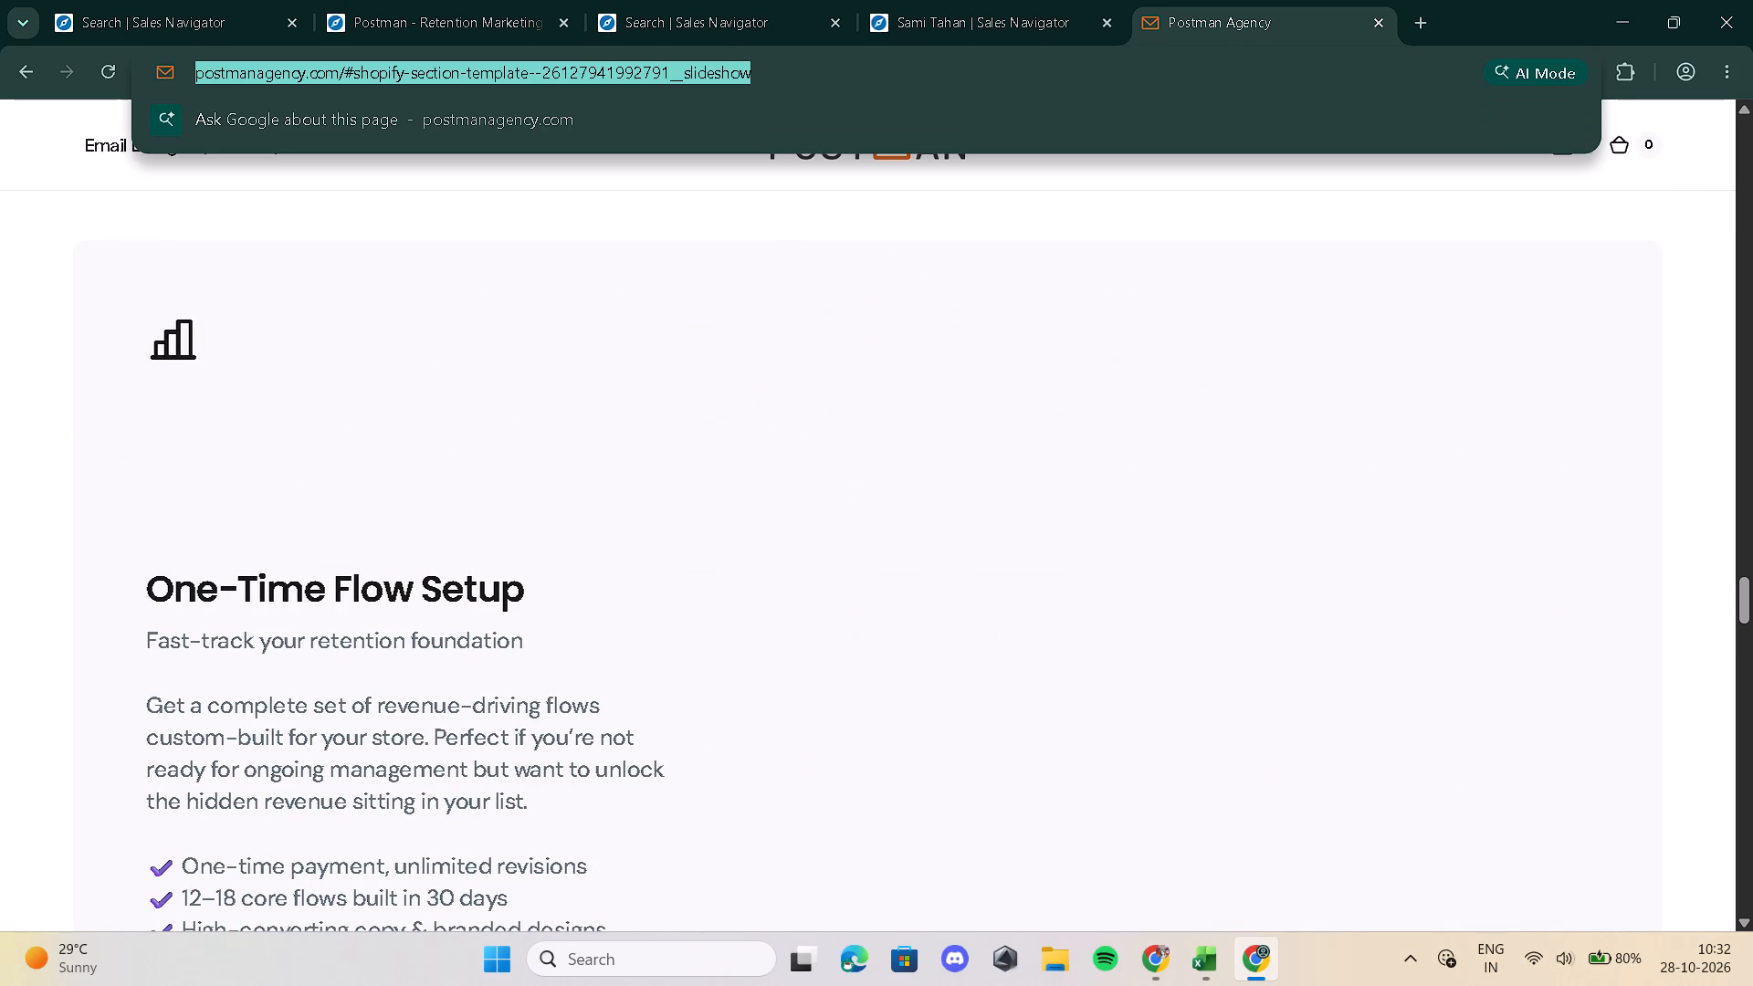
{"action": "key", "text": "ctrl+c"}
{"action": "left_click", "coordinate": [1207, 963]}
{"action": "left_click", "coordinate": [1087, 502]}
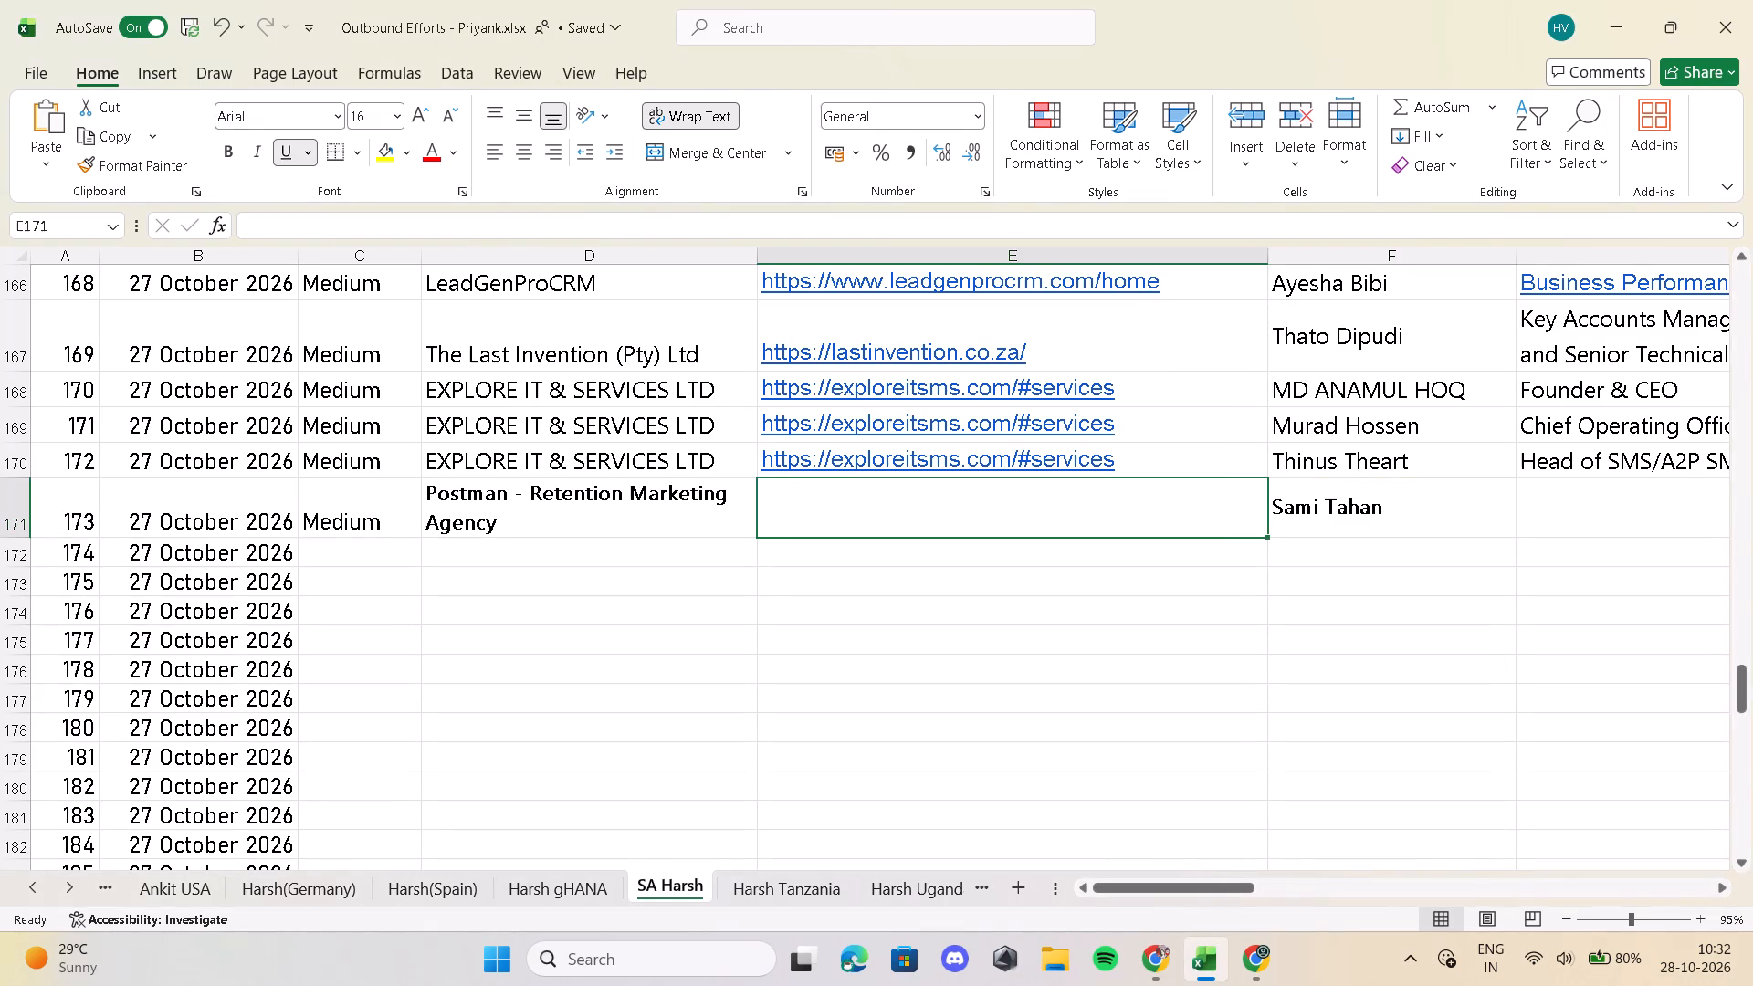
{"action": "key", "text": "ctrl+v"}
{"action": "left_click", "coordinate": [1465, 532]}
{"action": "left_click", "coordinate": [1611, 511]}
{"action": "left_click", "coordinate": [8, 505]}
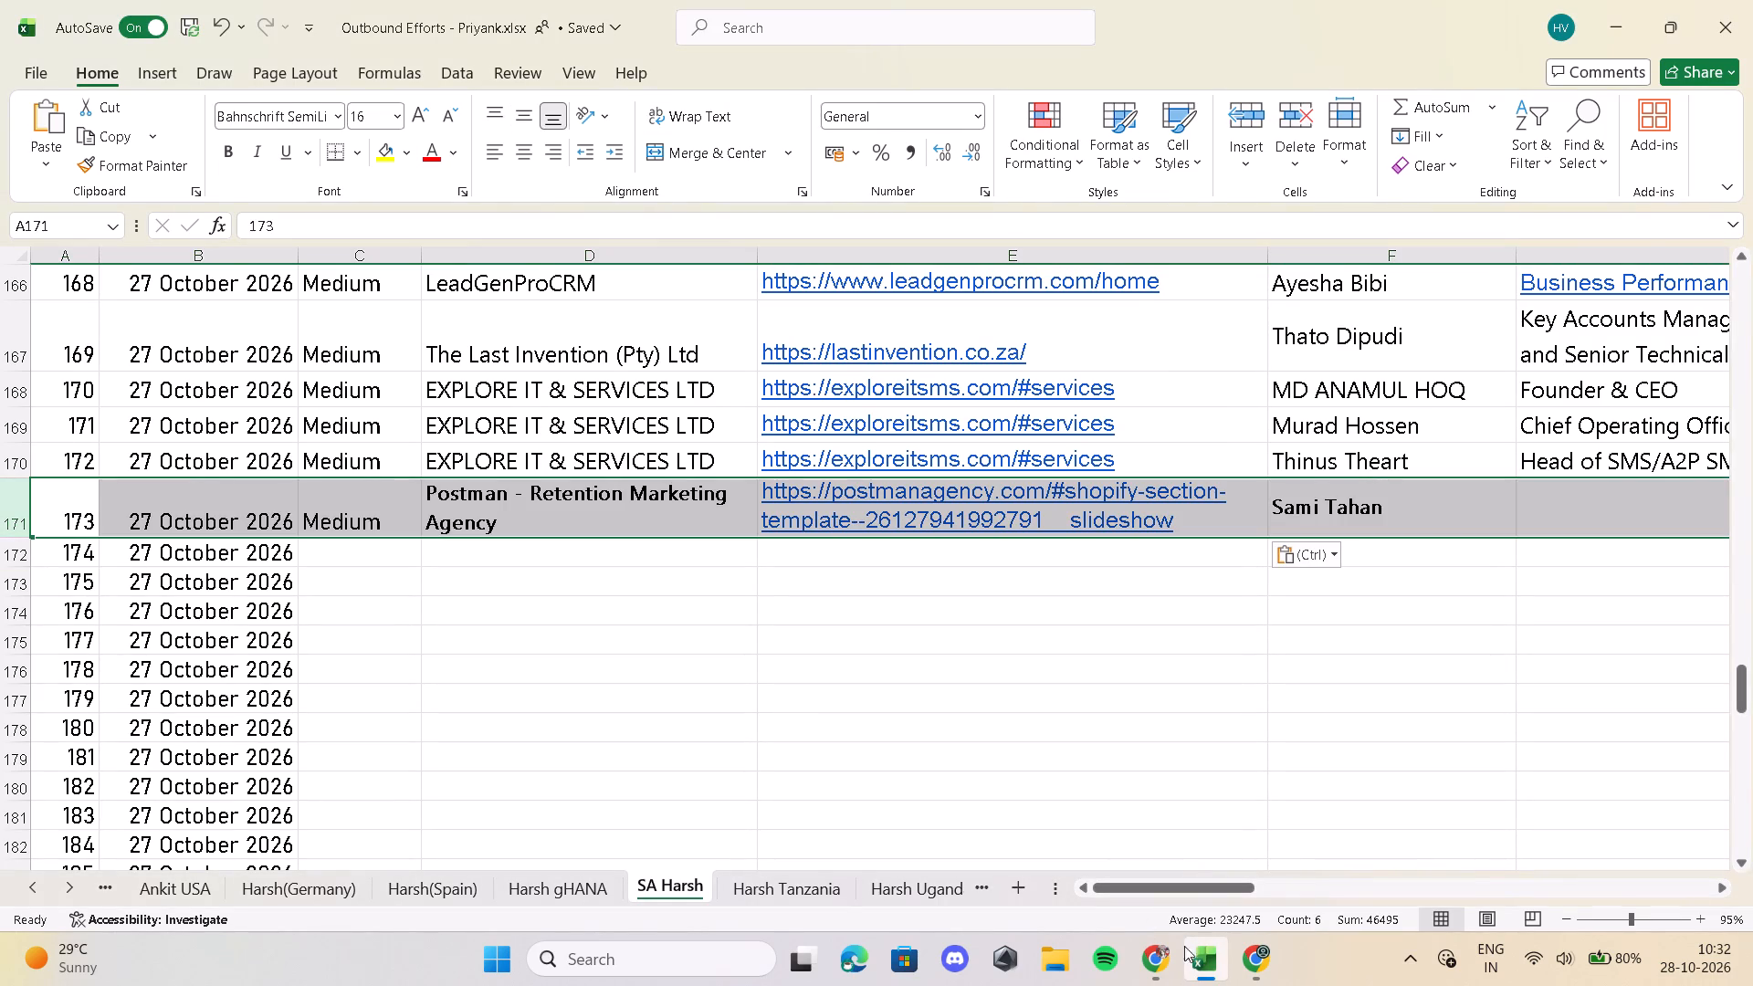
Return to the co-founder's Sales Navigator lead page in Chrome and open his regular LinkedIn profile in a separate tab.
{"action": "left_click", "coordinate": [1170, 957]}
{"action": "left_click", "coordinate": [1258, 962]}
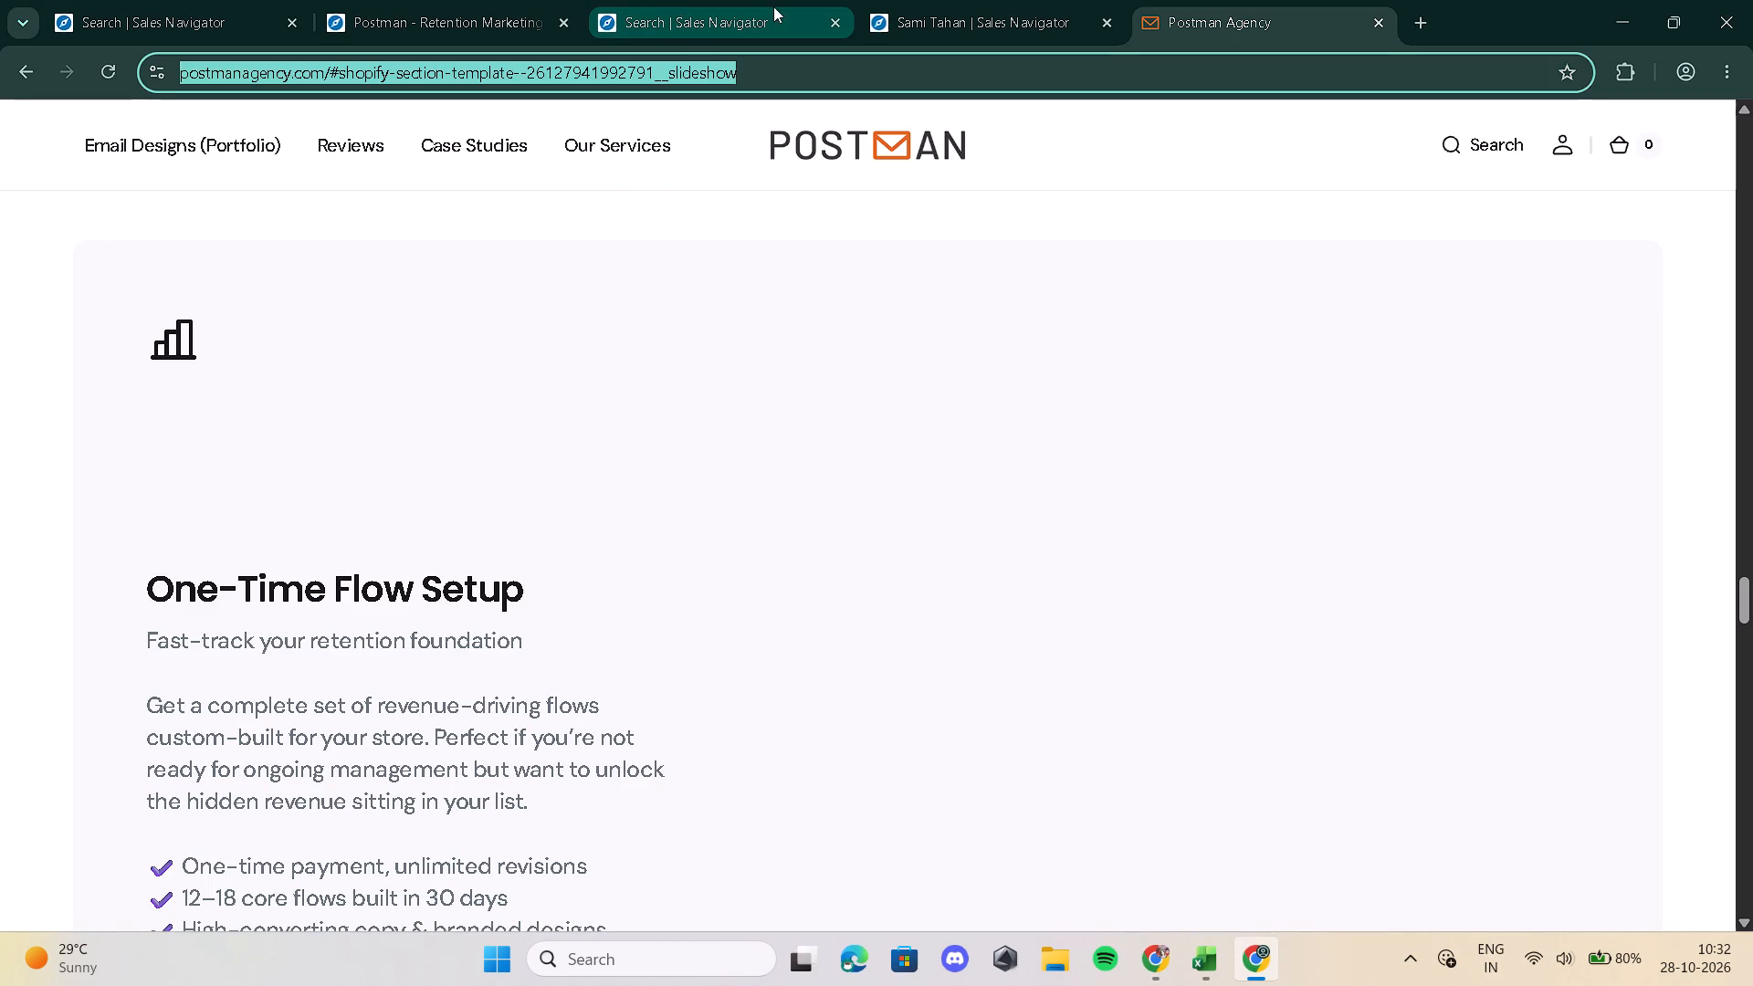
{"action": "left_click", "coordinate": [954, 0]}
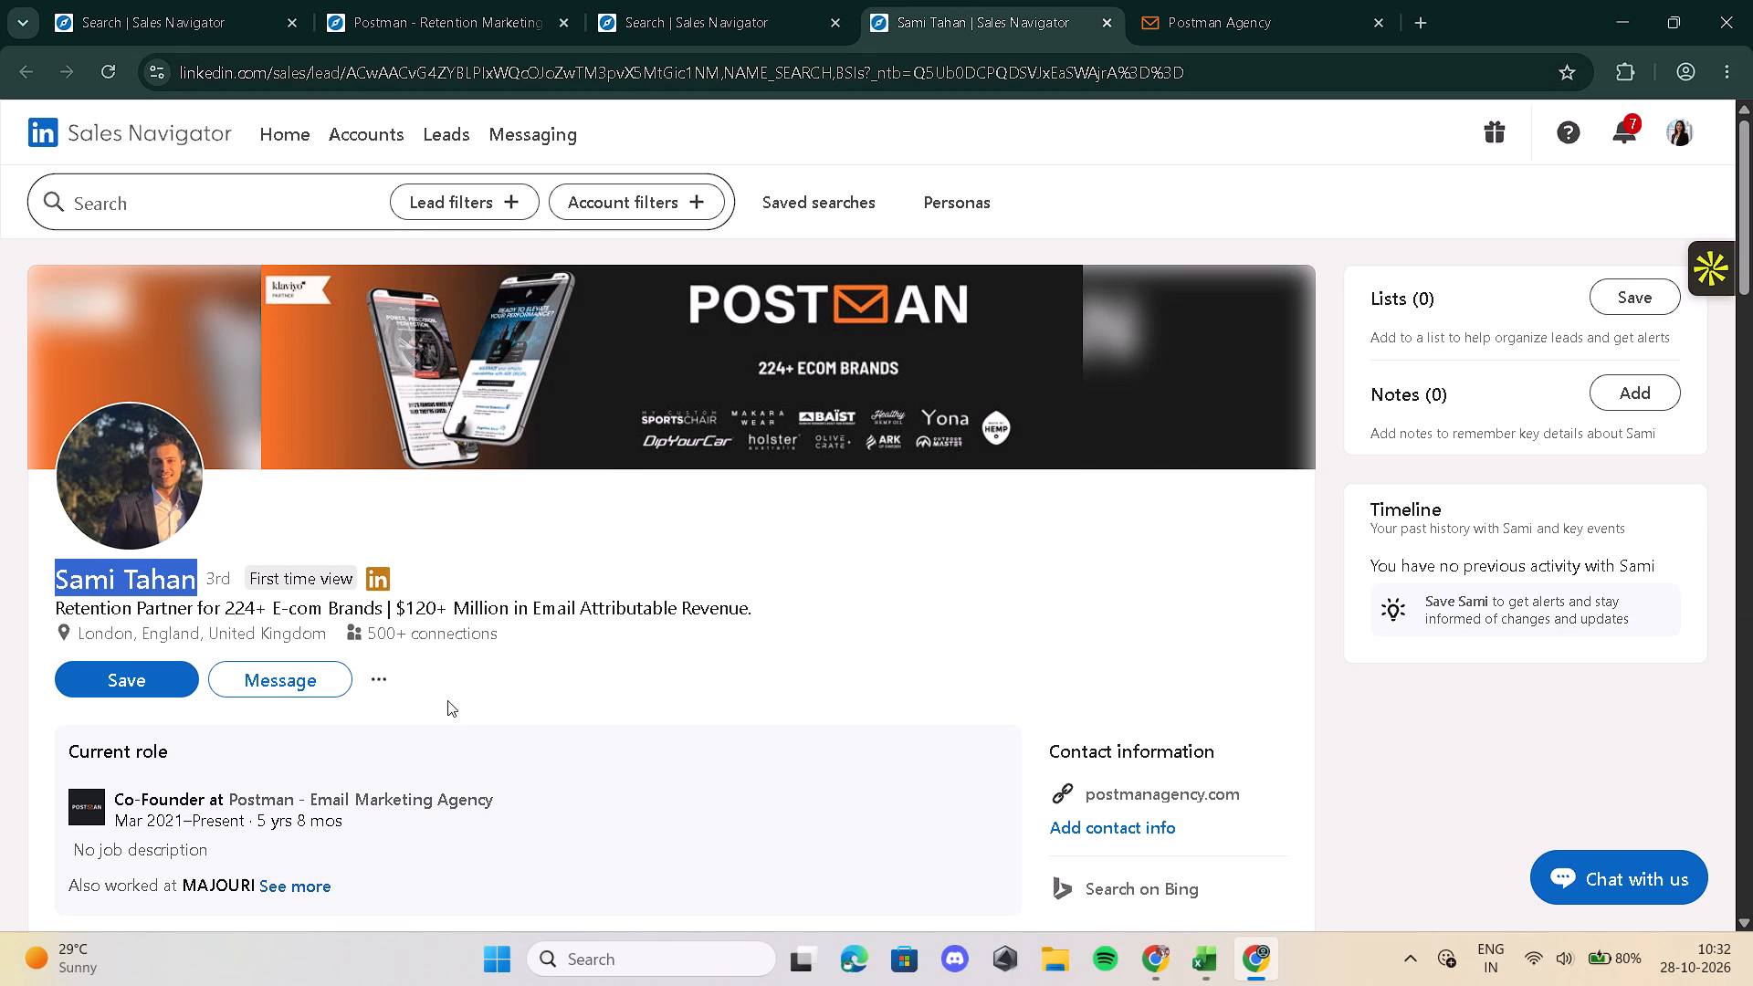
{"action": "left_click", "coordinate": [386, 691]}
{"action": "left_click", "coordinate": [328, 802]}
{"action": "left_click", "coordinate": [465, 17]}
{"action": "left_click", "coordinate": [653, 0]}
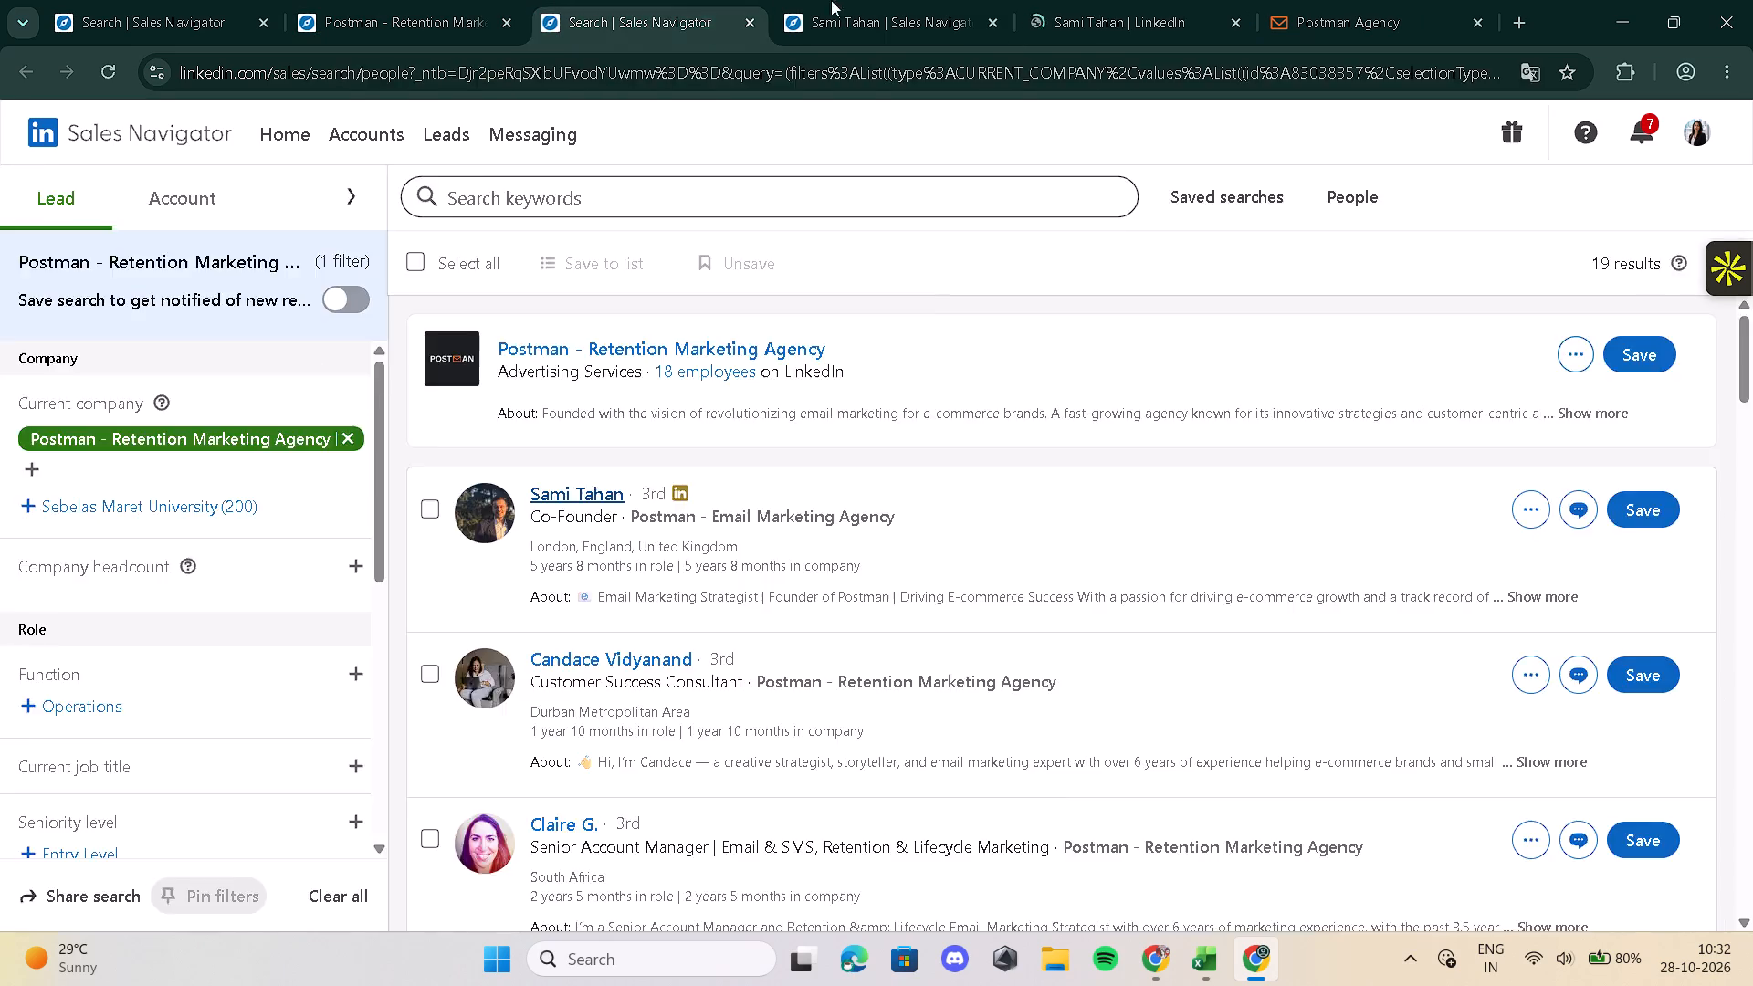
{"action": "left_click", "coordinate": [935, 0]}
{"action": "left_click", "coordinate": [1110, 5]}
Open Apollo on the co-founder's LinkedIn profile, request his email and phone number, and copy the work email.
{"action": "left_click", "coordinate": [1707, 270]}
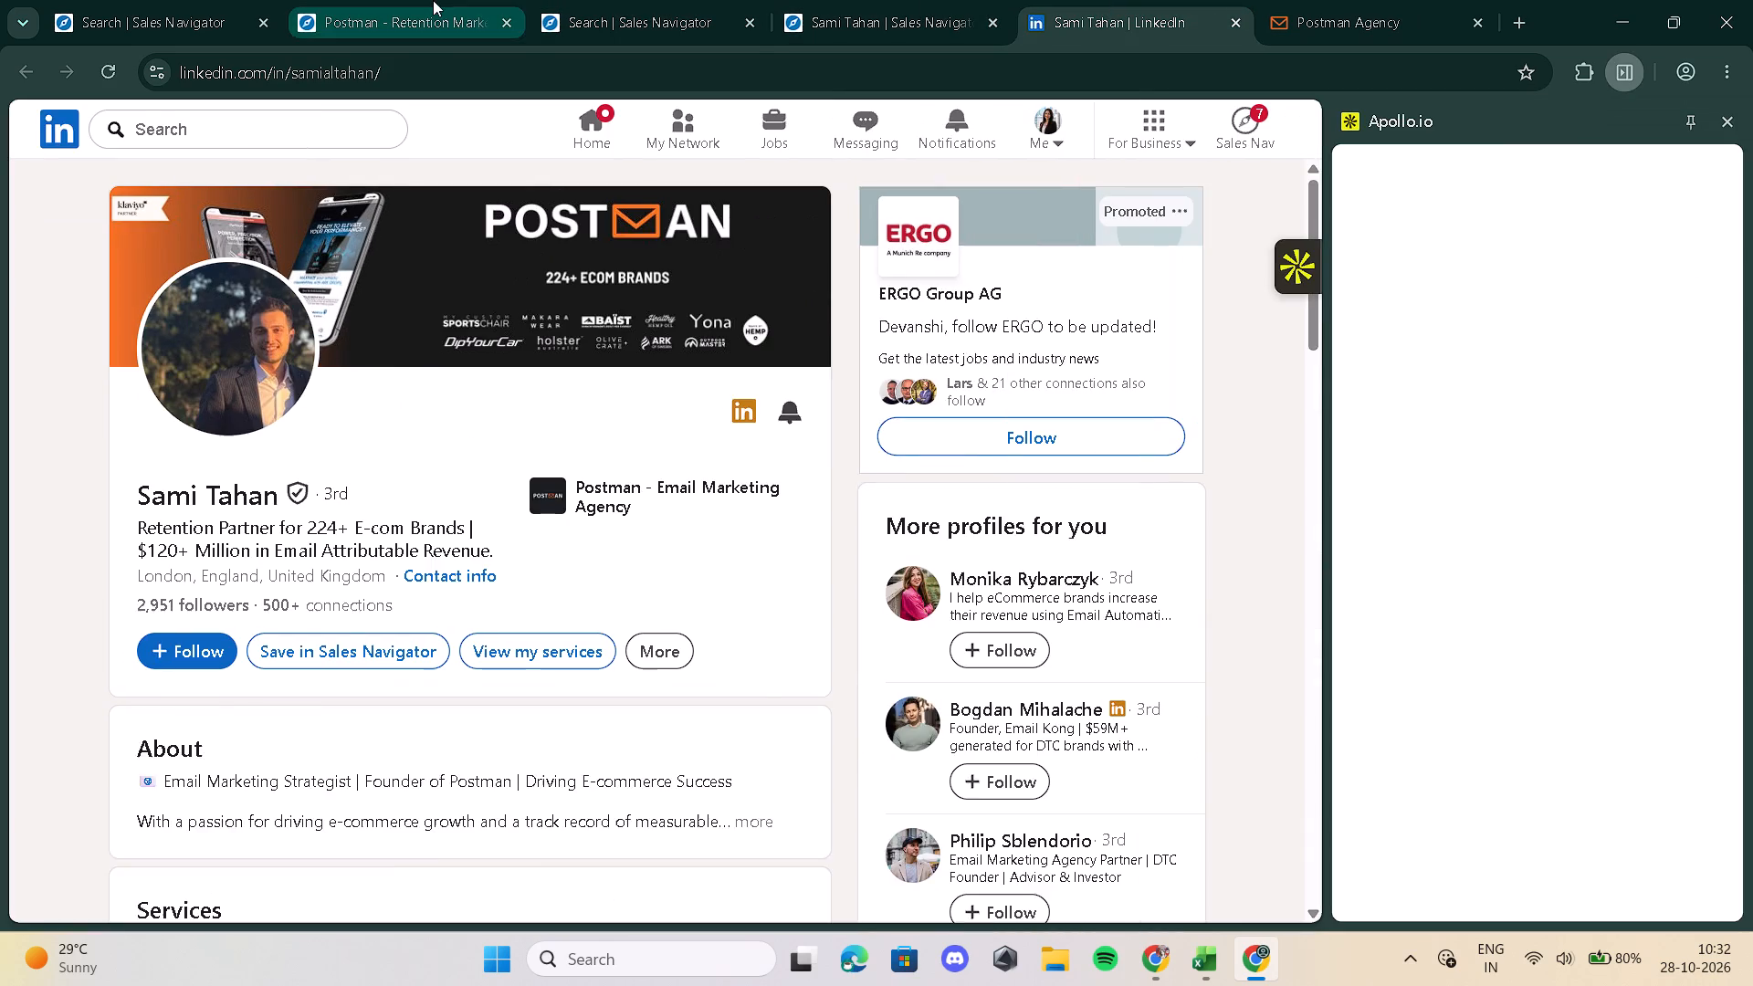
{"action": "left_click", "coordinate": [433, 0]}
{"action": "left_click", "coordinate": [676, 13]}
{"action": "left_click", "coordinate": [937, 0]}
{"action": "left_click", "coordinate": [1145, 0]}
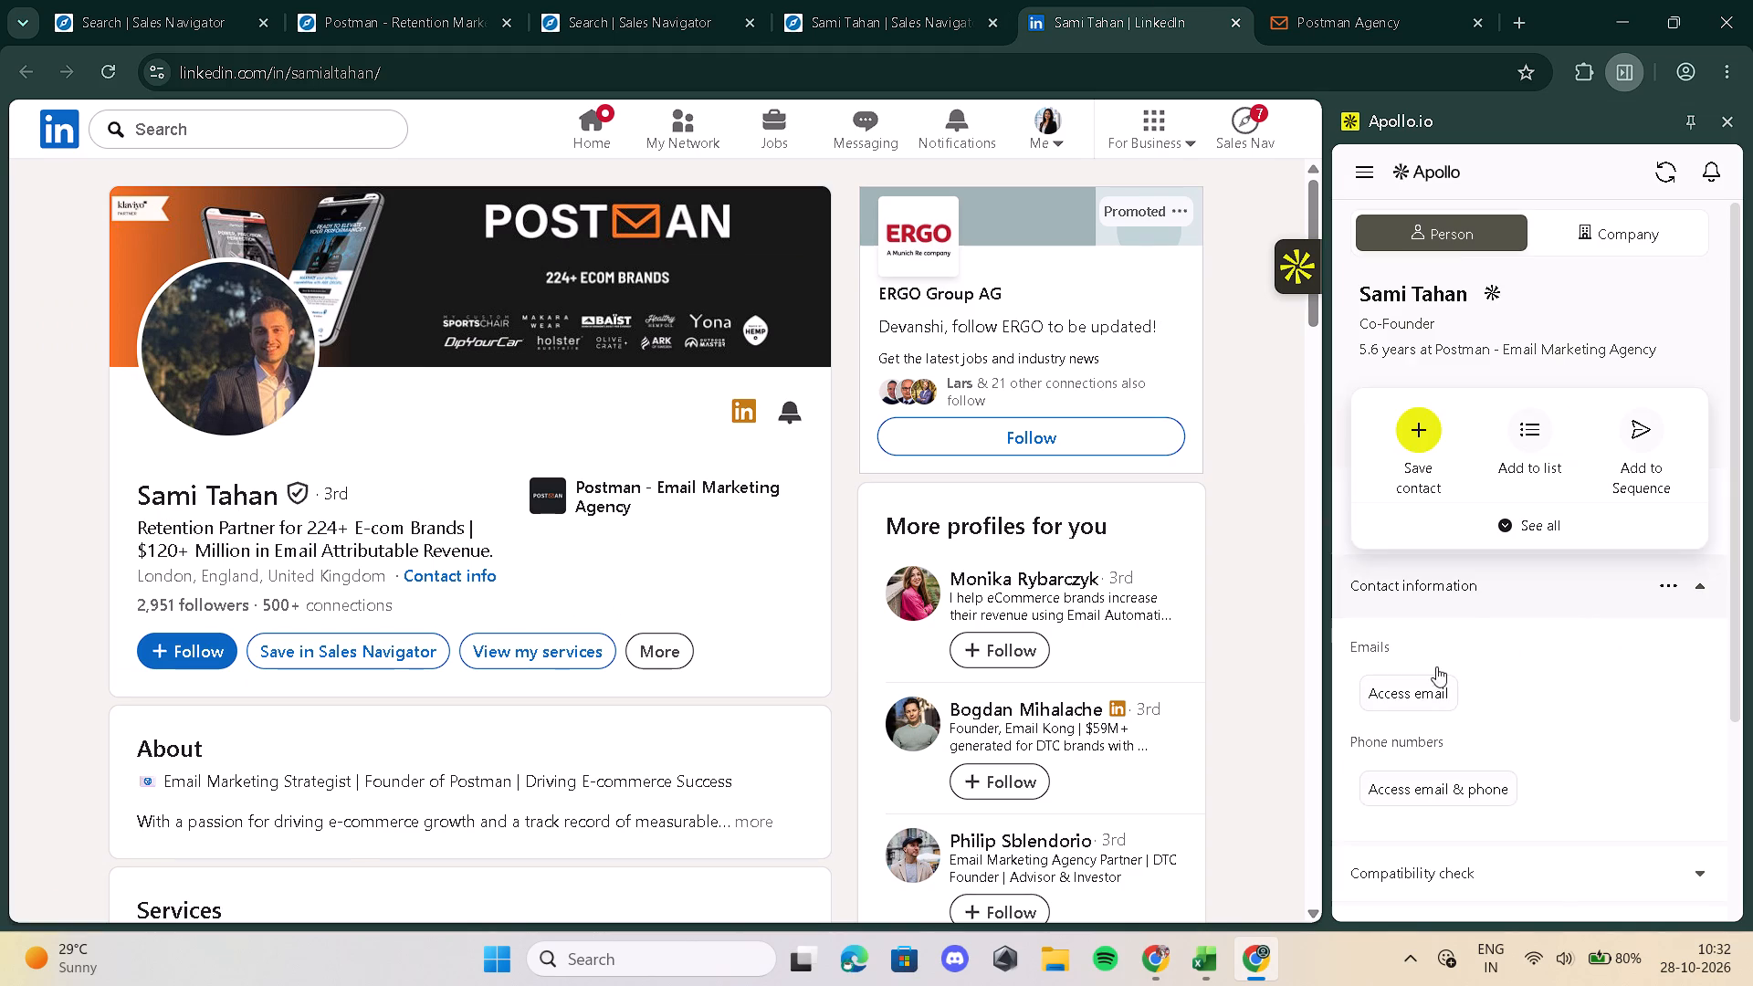
{"action": "left_click", "coordinate": [1433, 666]}
{"action": "left_click", "coordinate": [1421, 695]}
{"action": "left_click", "coordinate": [1477, 786]}
{"action": "left_click", "coordinate": [523, 0]}
{"action": "left_click", "coordinate": [627, 0]}
{"action": "left_click", "coordinate": [918, 0]}
{"action": "left_click", "coordinate": [1124, 0]}
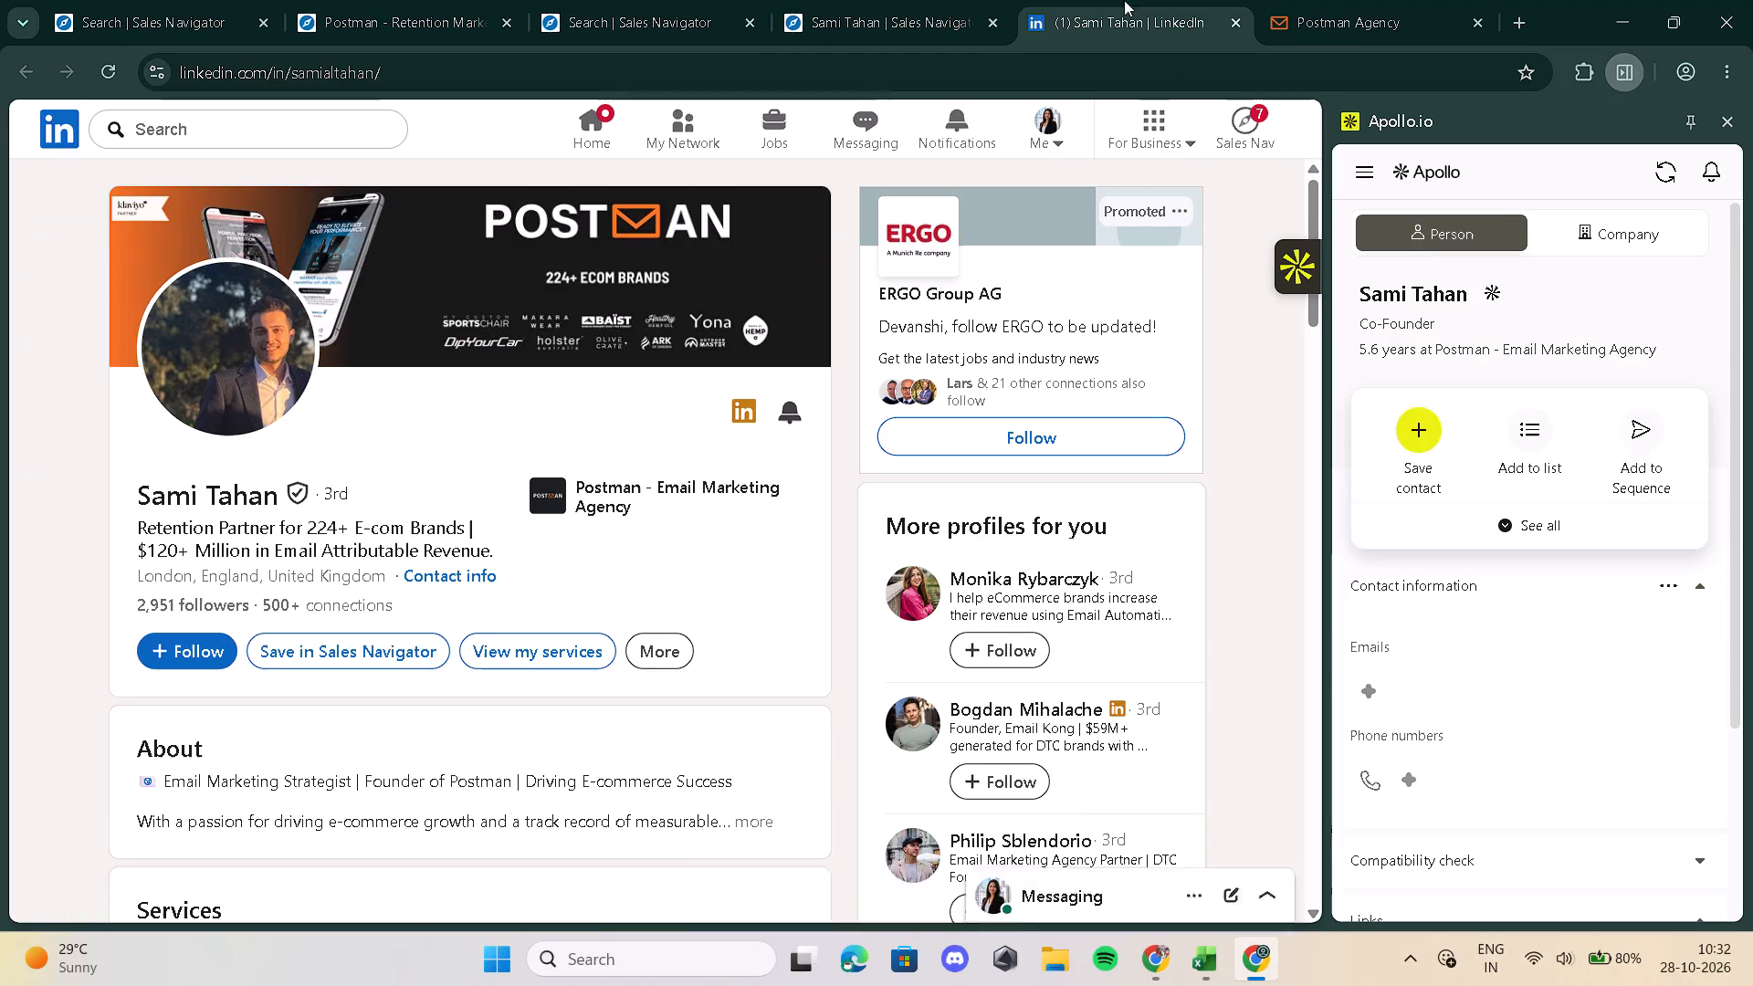
{"action": "left_click", "coordinate": [1567, 694]}
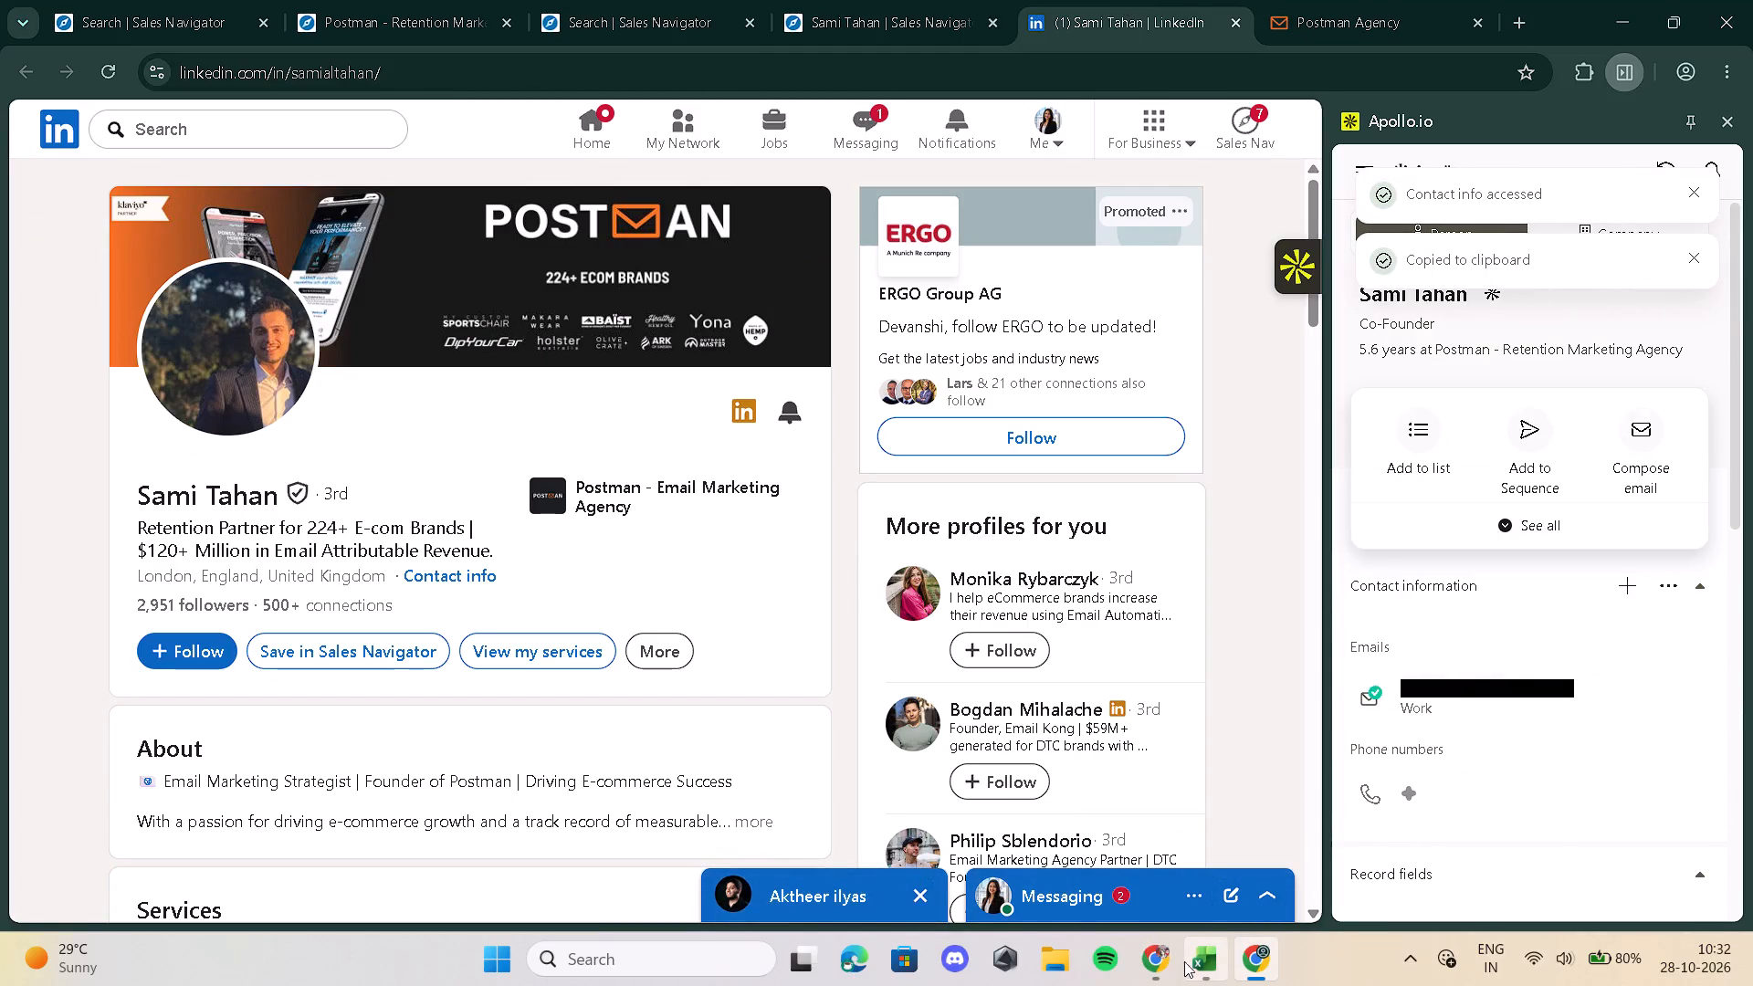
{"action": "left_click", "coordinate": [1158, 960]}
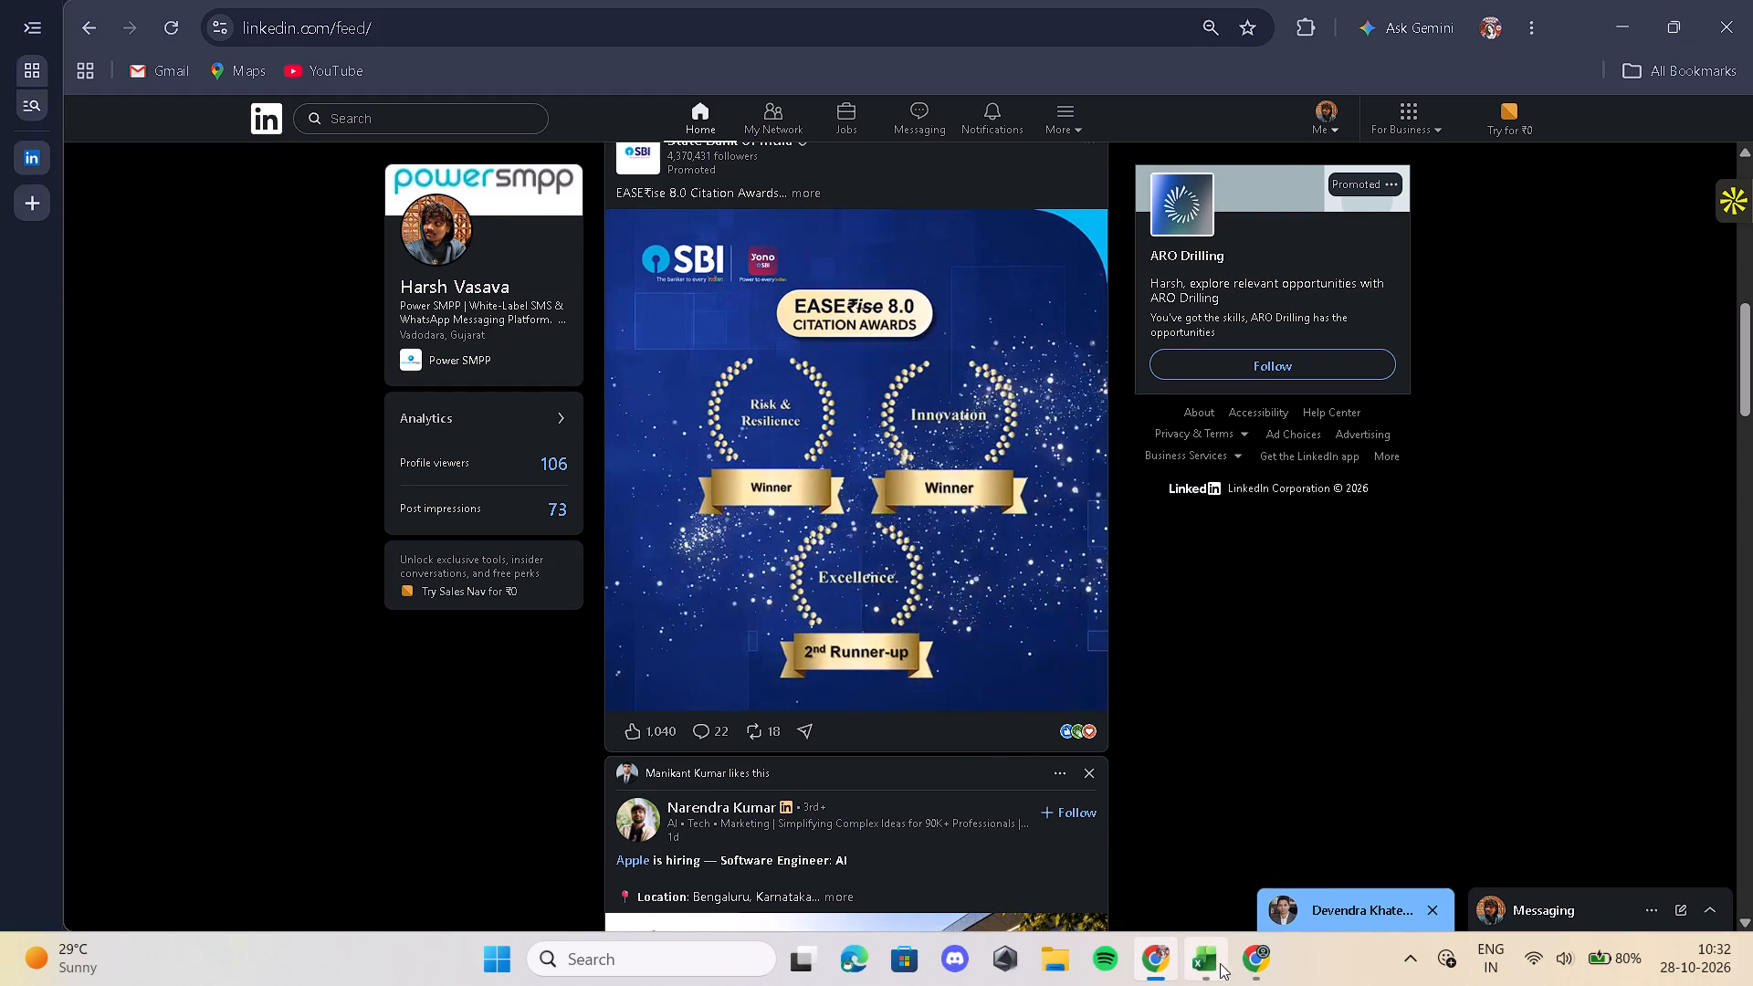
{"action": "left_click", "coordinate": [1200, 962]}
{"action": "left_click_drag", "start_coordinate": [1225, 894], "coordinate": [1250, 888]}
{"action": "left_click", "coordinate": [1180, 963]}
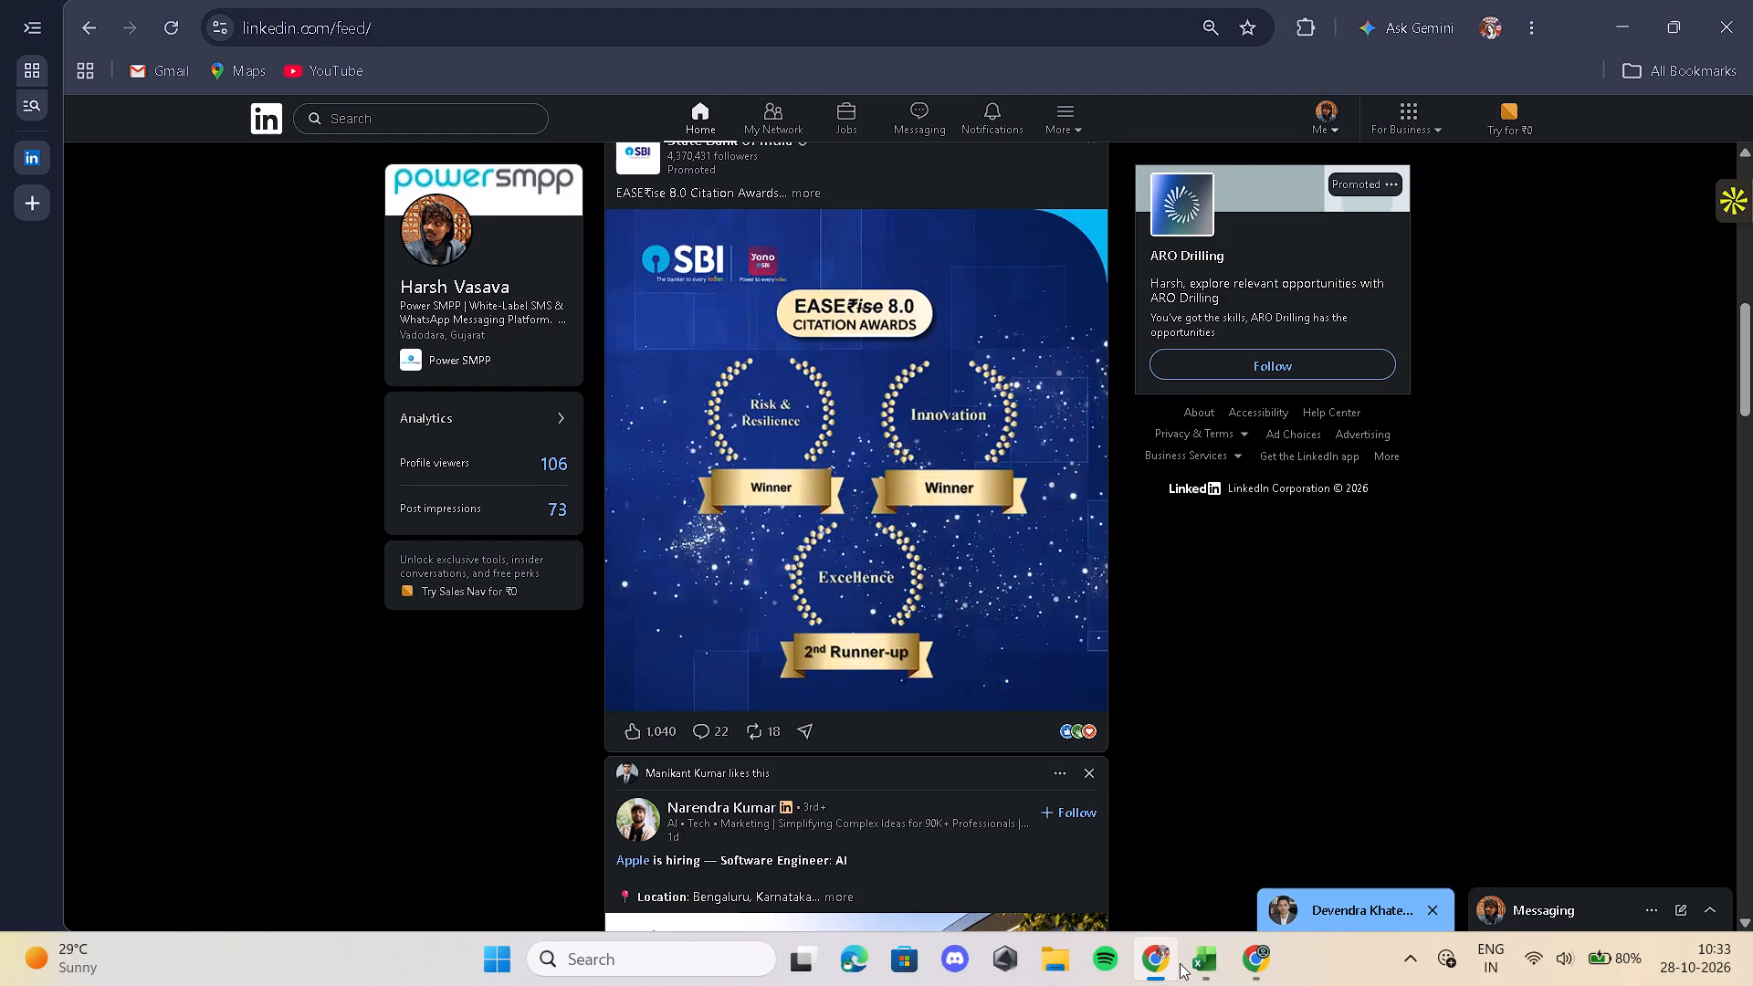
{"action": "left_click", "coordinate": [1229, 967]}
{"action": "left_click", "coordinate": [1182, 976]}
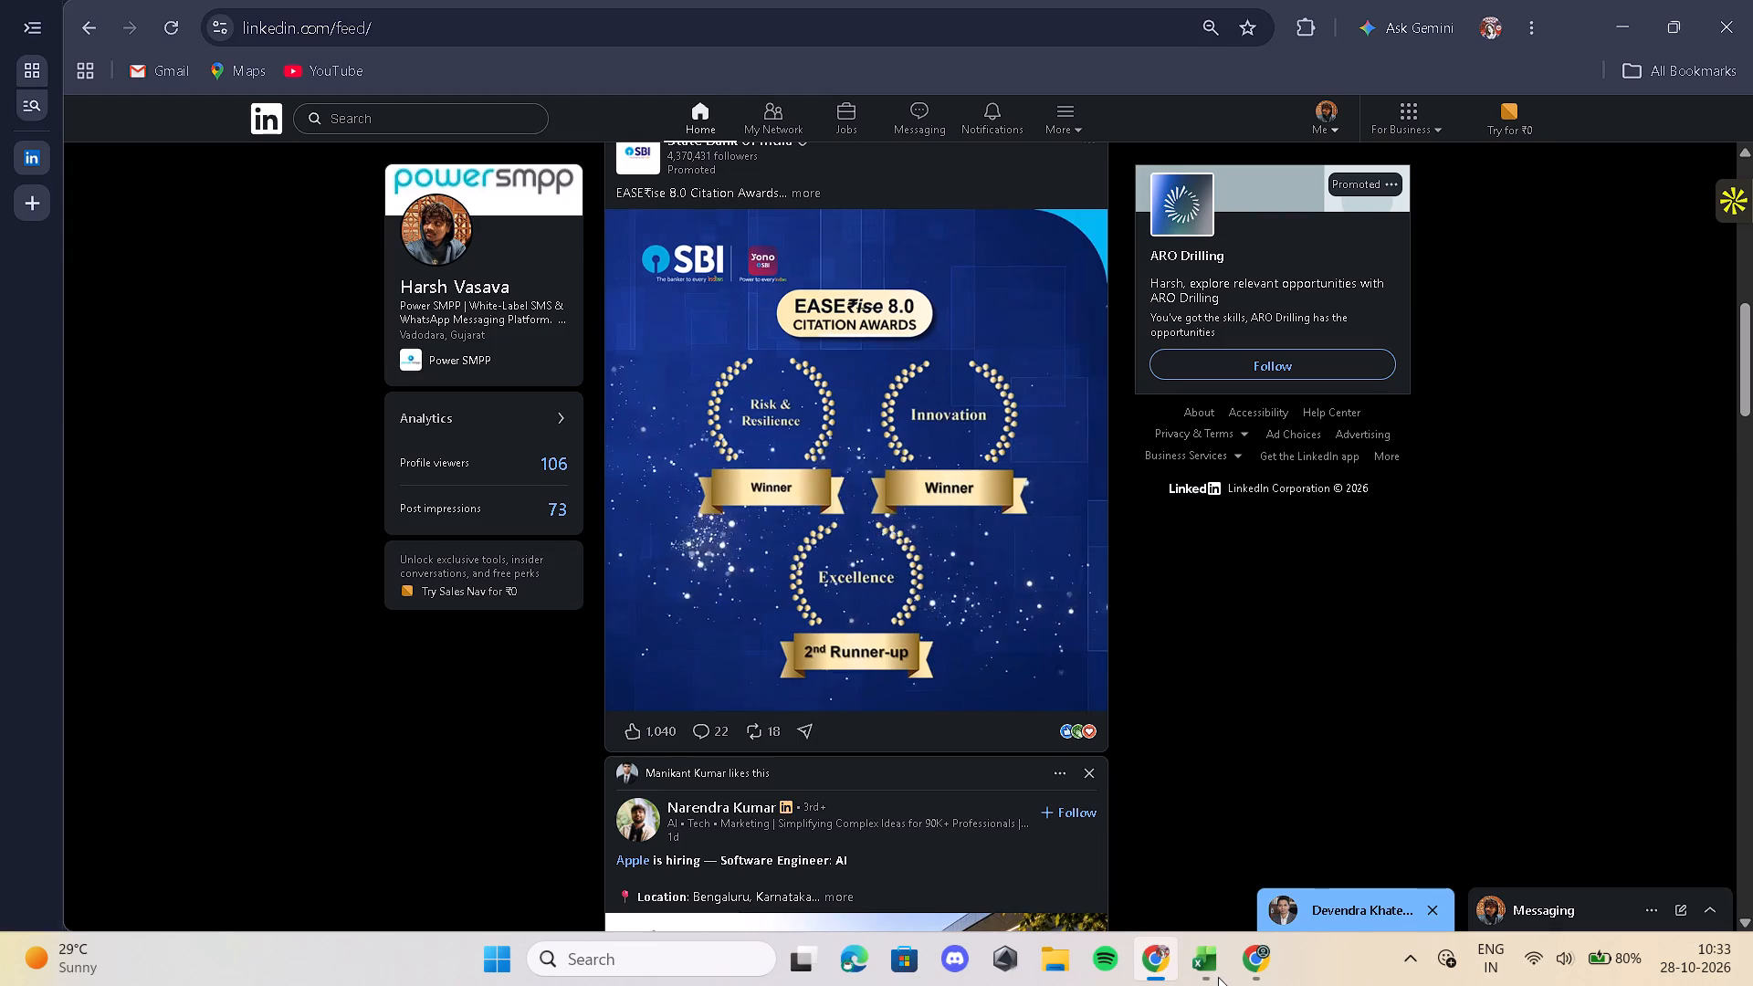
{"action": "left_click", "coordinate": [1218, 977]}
Copy the Co-Founder job title from the Experience section of the LinkedIn profile into cell G171 of the SA Harsh sheet.
{"action": "left_click", "coordinate": [1246, 976]}
{"action": "scroll", "coordinate": [308, 574], "scroll_direction": "down", "scroll_amount": 2}
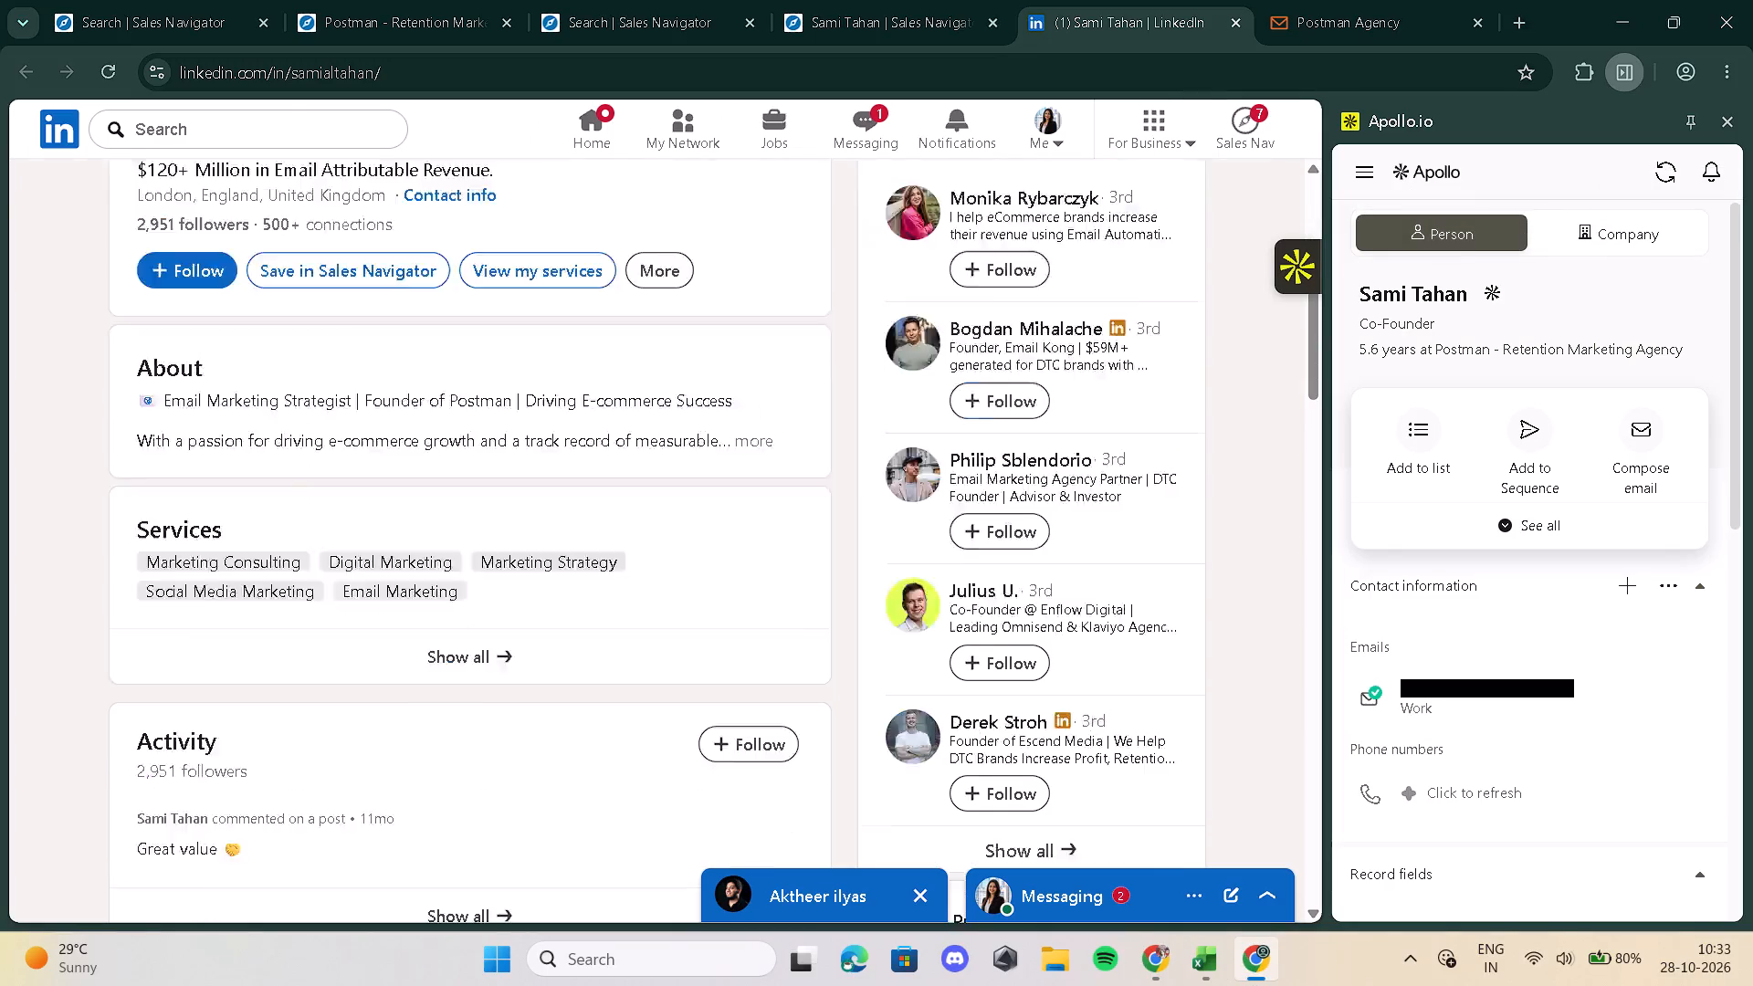
{"action": "scroll", "coordinate": [308, 574], "scroll_direction": "down", "scroll_amount": 5}
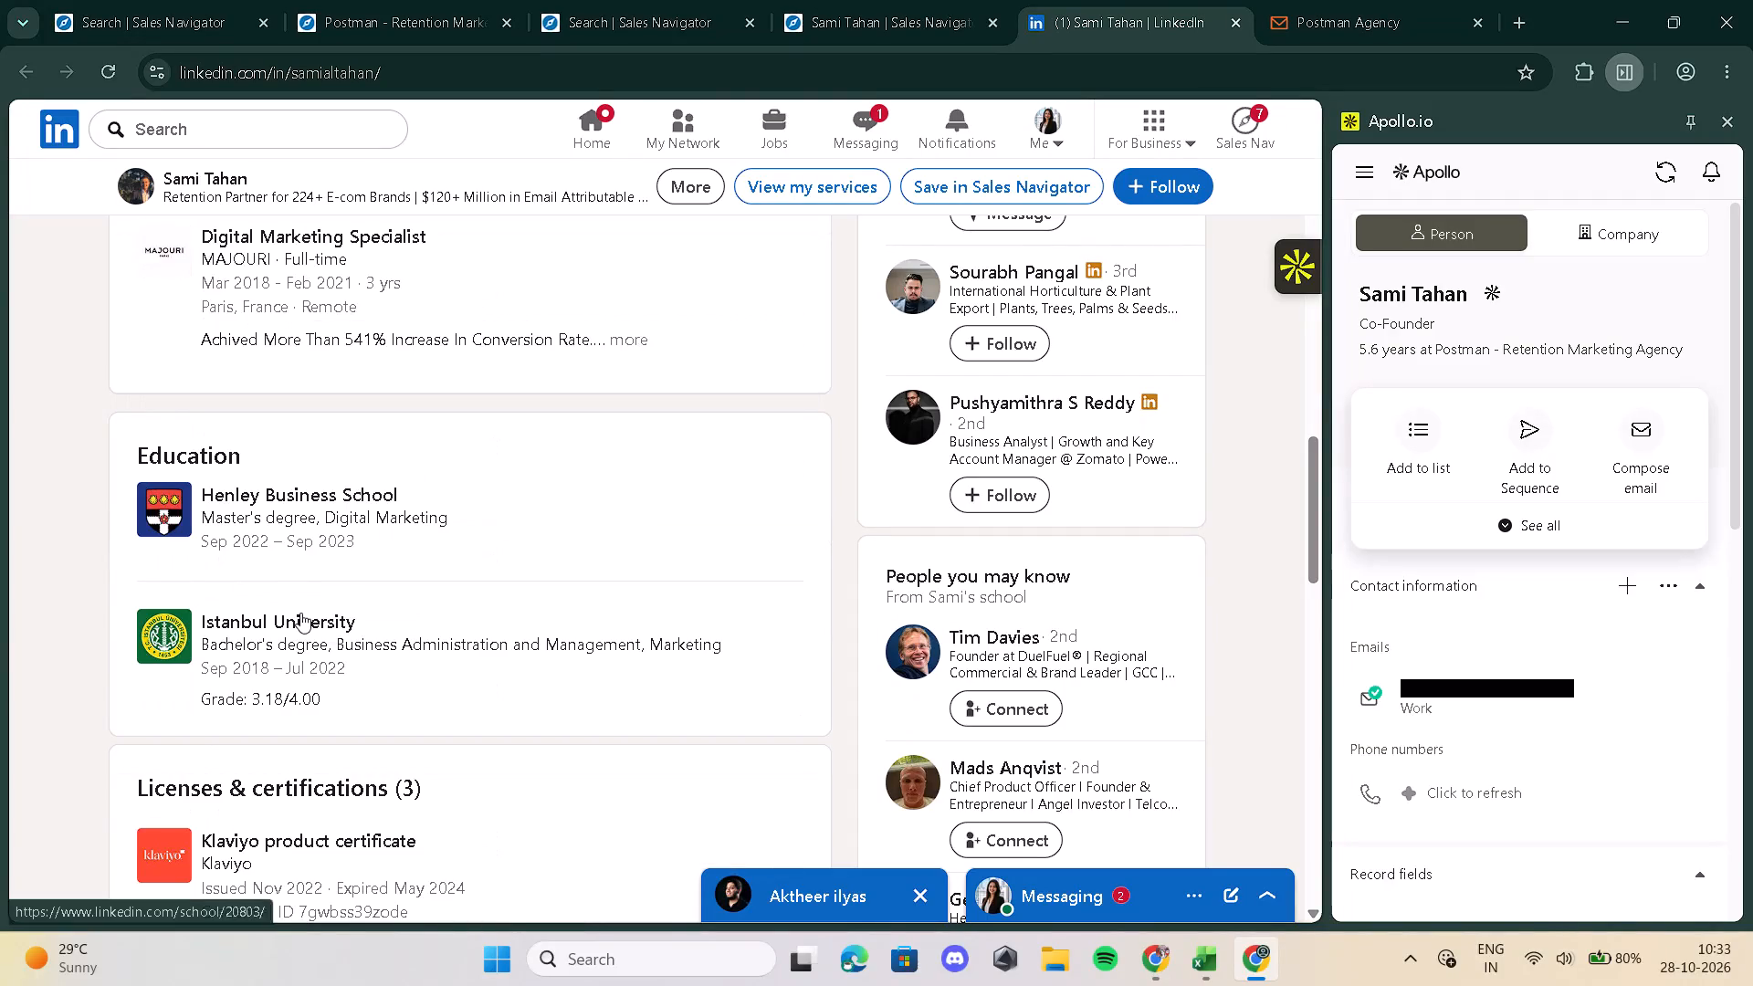
{"action": "scroll", "coordinate": [300, 613], "scroll_direction": "up", "scroll_amount": 2}
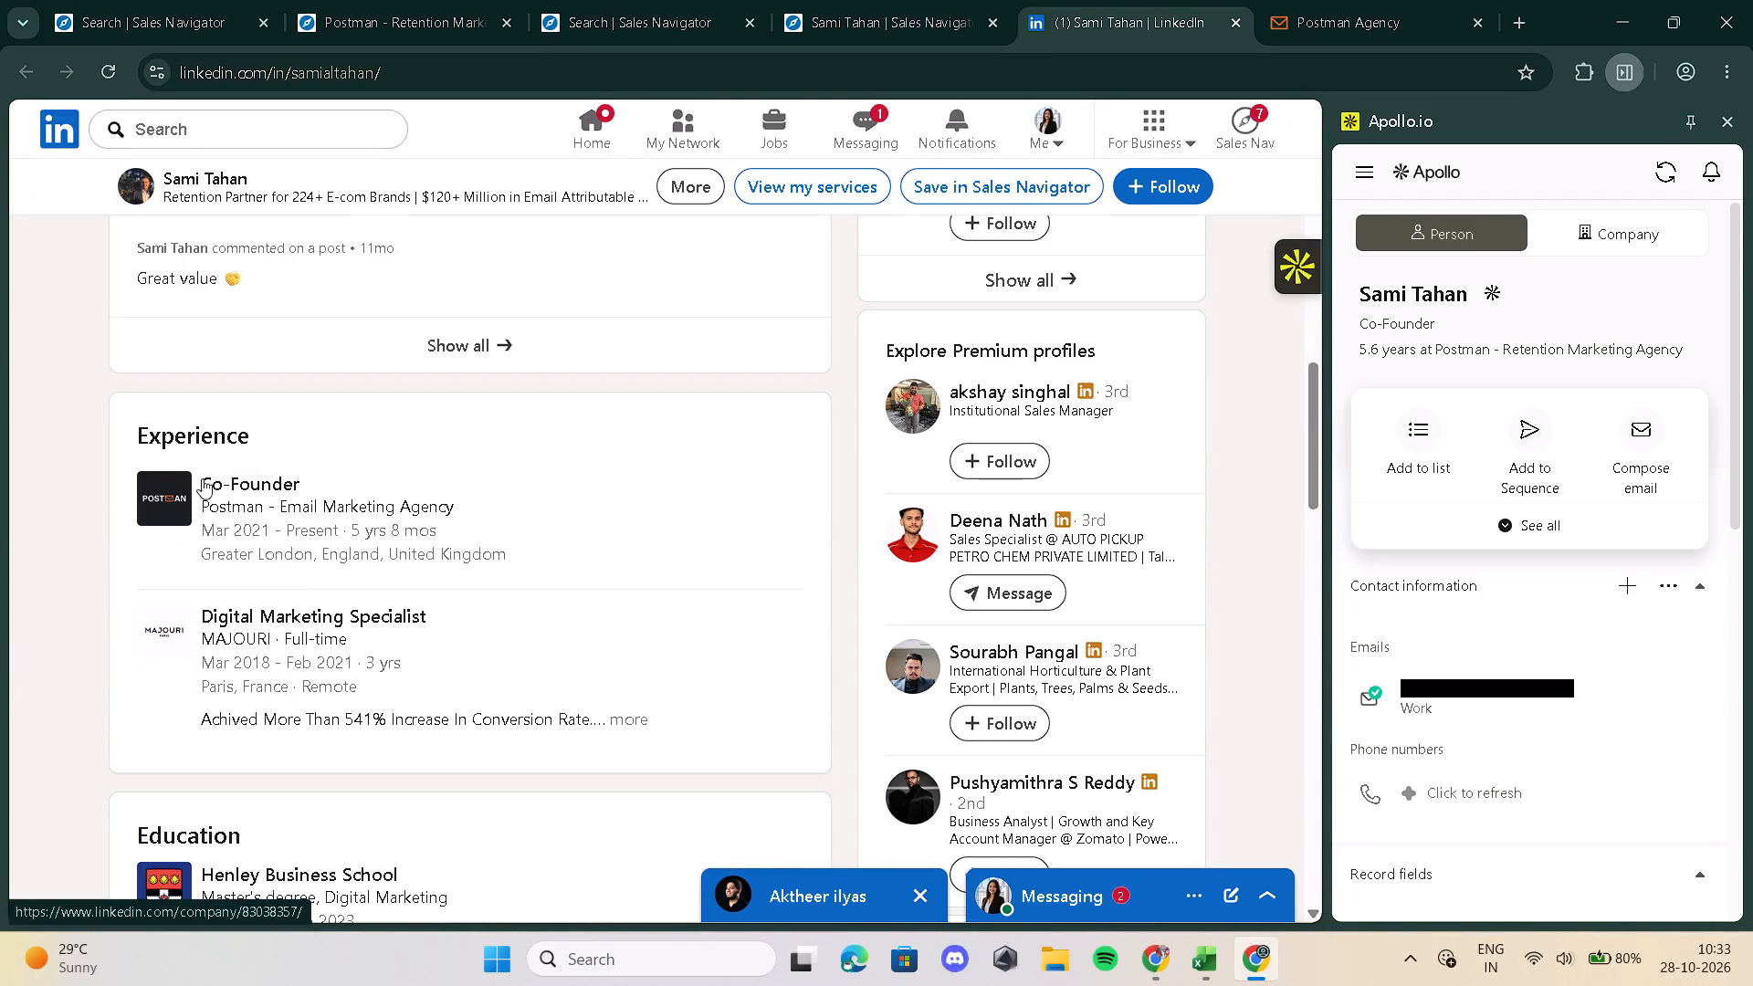
{"action": "left_click_drag", "start_coordinate": [195, 477], "coordinate": [330, 484]}
{"action": "key", "text": "ctrl+c"}
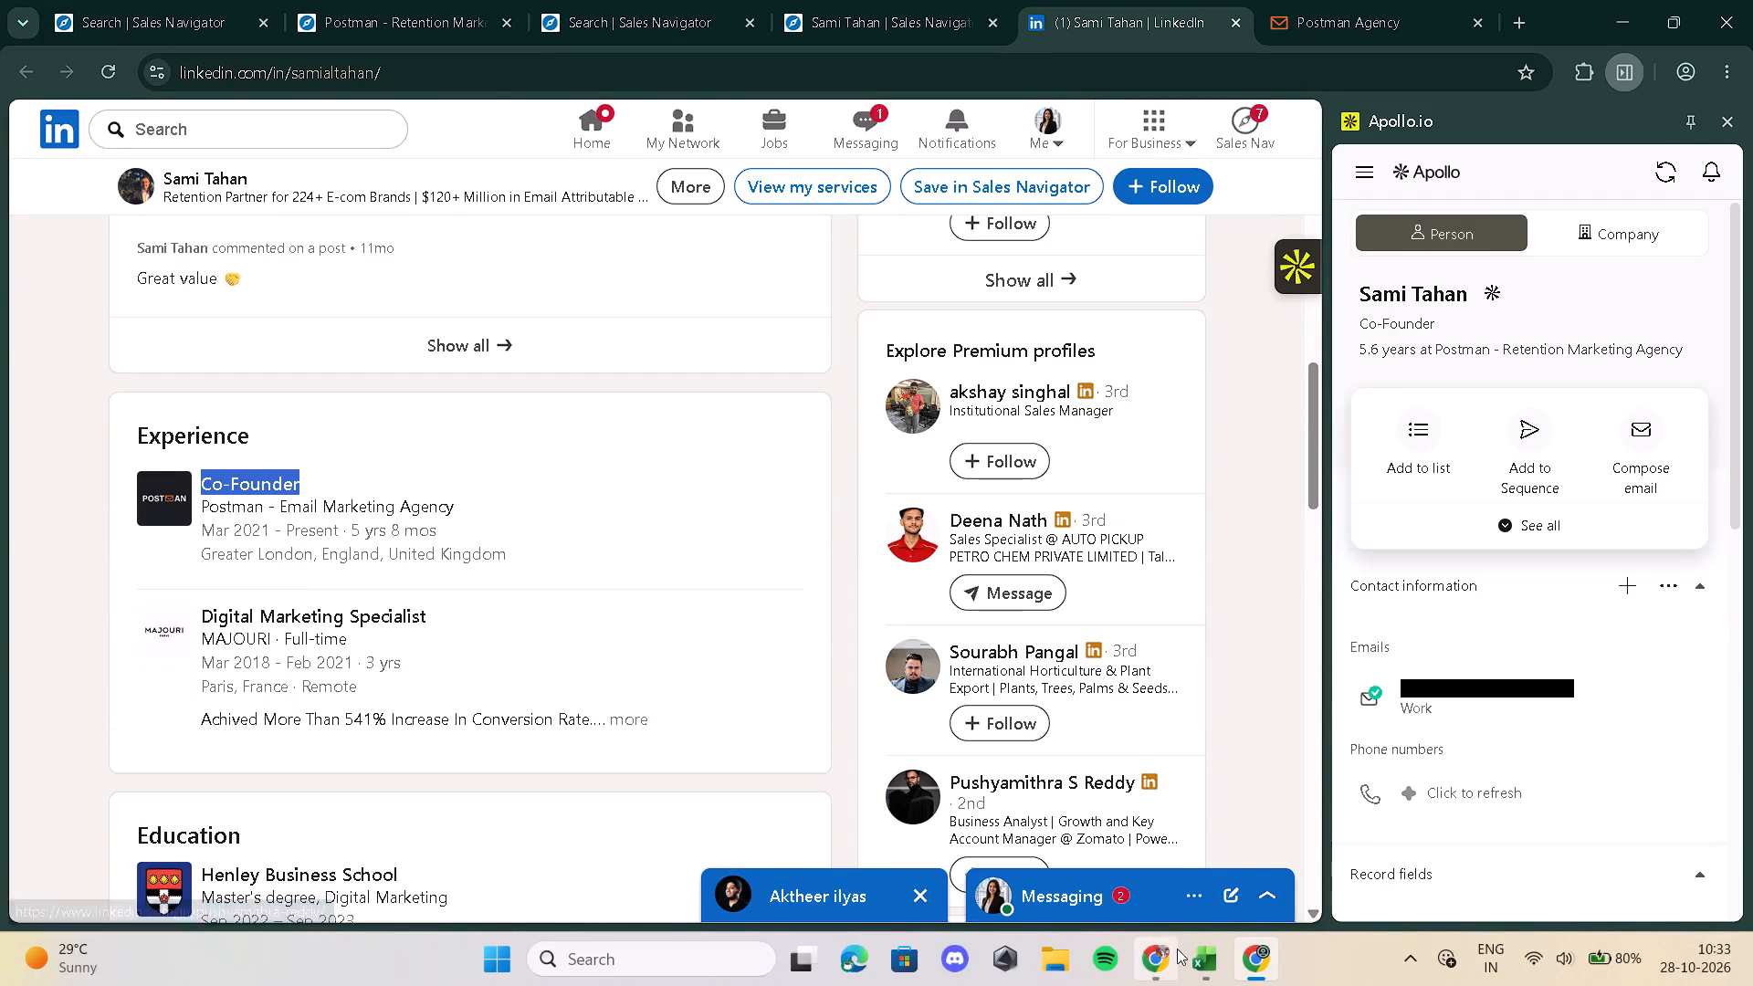
{"action": "left_click", "coordinate": [1177, 949]}
{"action": "left_click", "coordinate": [1182, 950]}
{"action": "left_click", "coordinate": [1559, 502]}
{"action": "key", "text": "ctrl+v"}
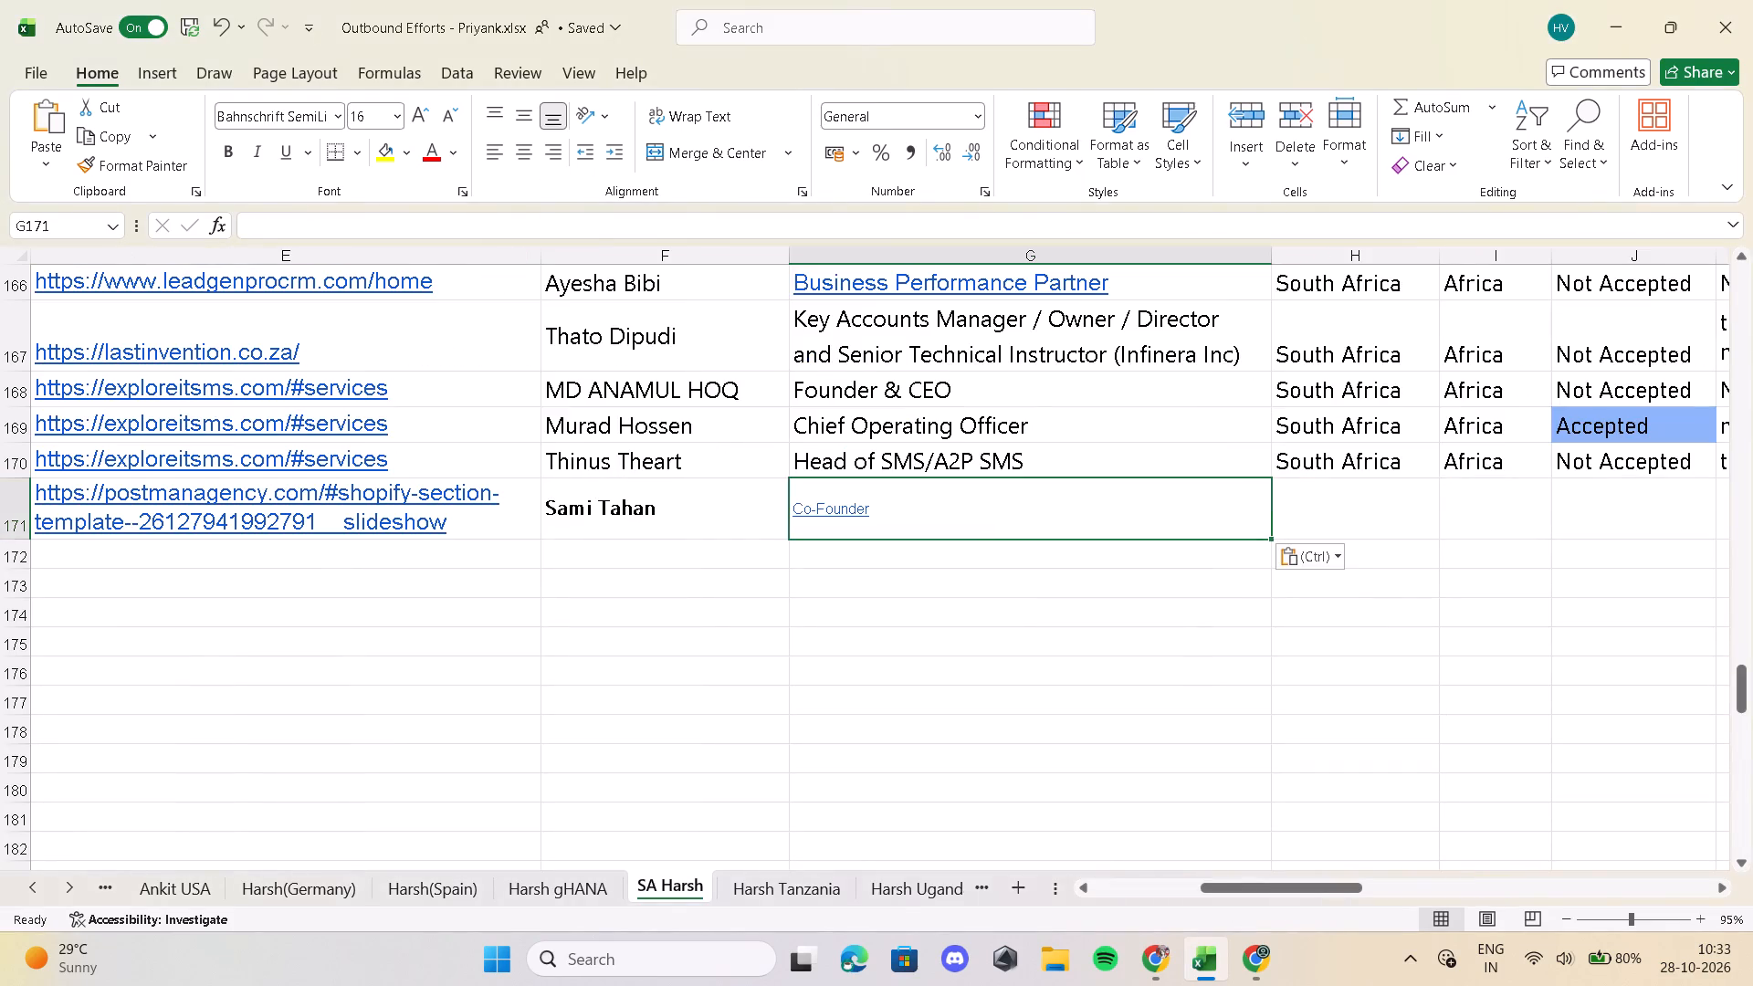
Fill H171 to J171 with South Africa, Africa and Not Accepted, copied from the row above.
{"action": "left_click", "coordinate": [1383, 472]}
{"action": "key", "text": "ctrl+c"}
{"action": "left_click", "coordinate": [1374, 506]}
{"action": "key", "text": "ctrl+v"}
{"action": "left_click", "coordinate": [1474, 460]}
{"action": "key", "text": "ctrl+c"}
{"action": "left_click", "coordinate": [1477, 507]}
{"action": "key", "text": "ctrl+v"}
{"action": "left_click", "coordinate": [1584, 477]}
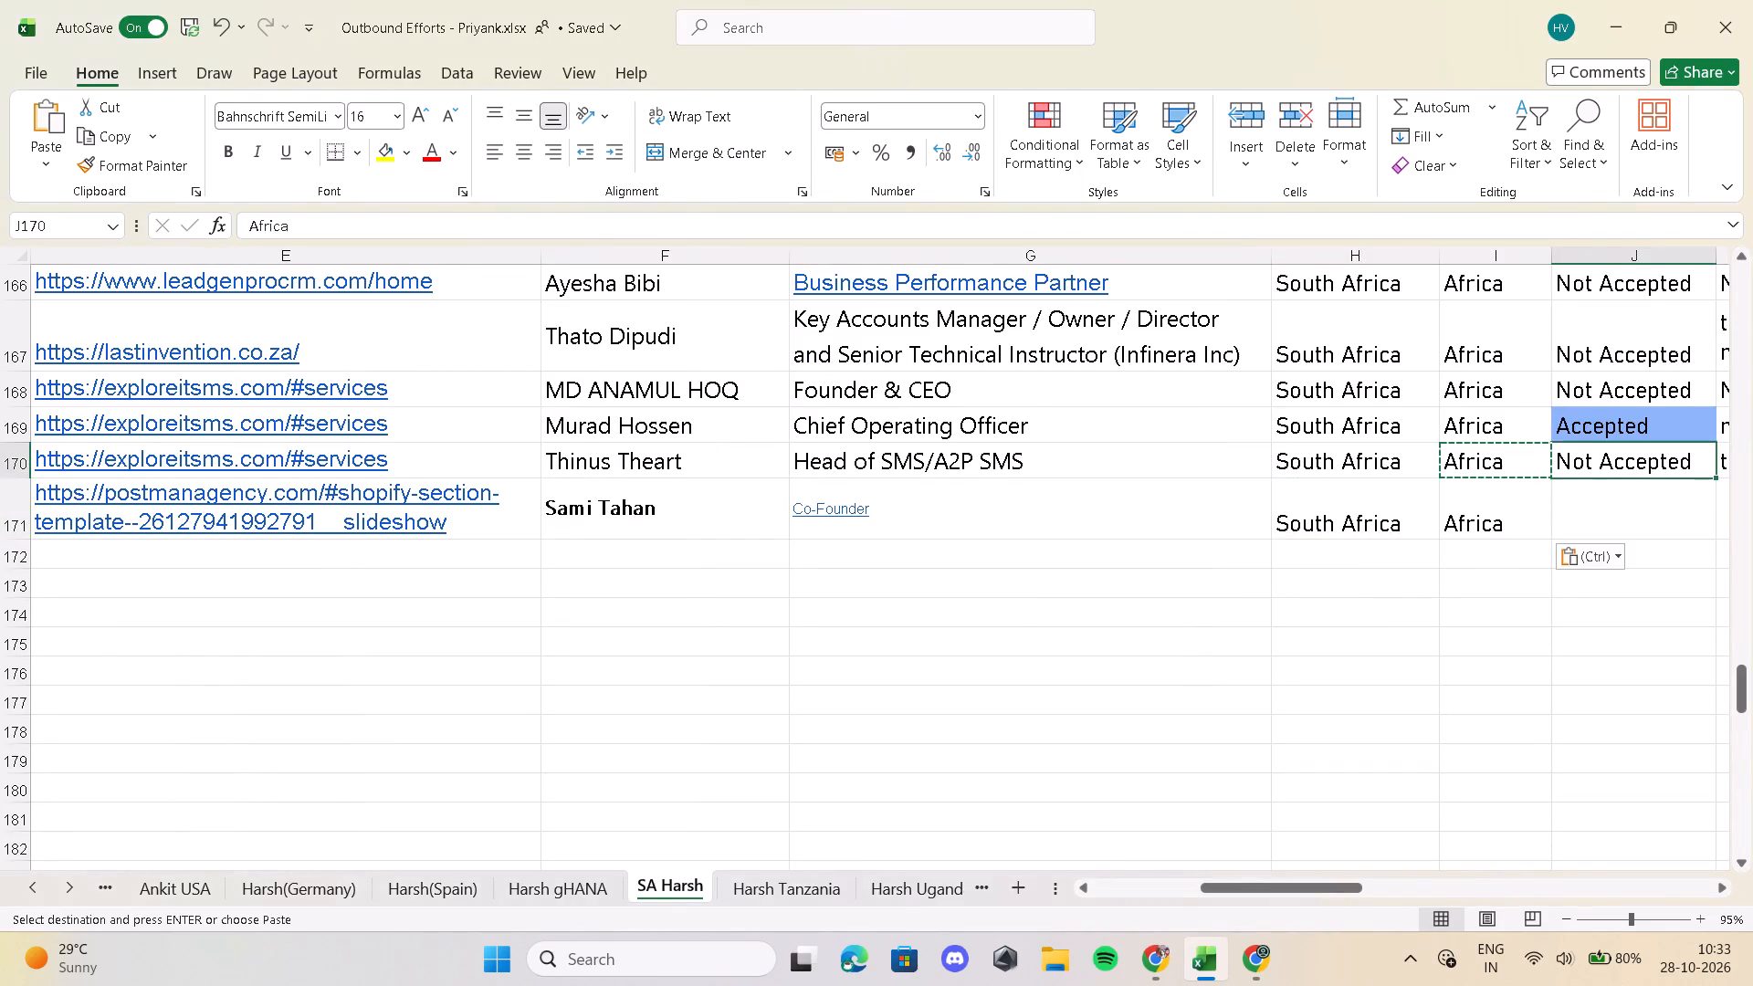
{"action": "key", "text": "ctrl+c"}
{"action": "left_click", "coordinate": [1590, 508]}
{"action": "key", "text": "ctrl+v"}
Copy the co-founder's work email from Apollo in Chrome into email cell K171 of the SA Harsh sheet.
{"action": "left_click_drag", "start_coordinate": [1332, 883], "coordinate": [1400, 876]}
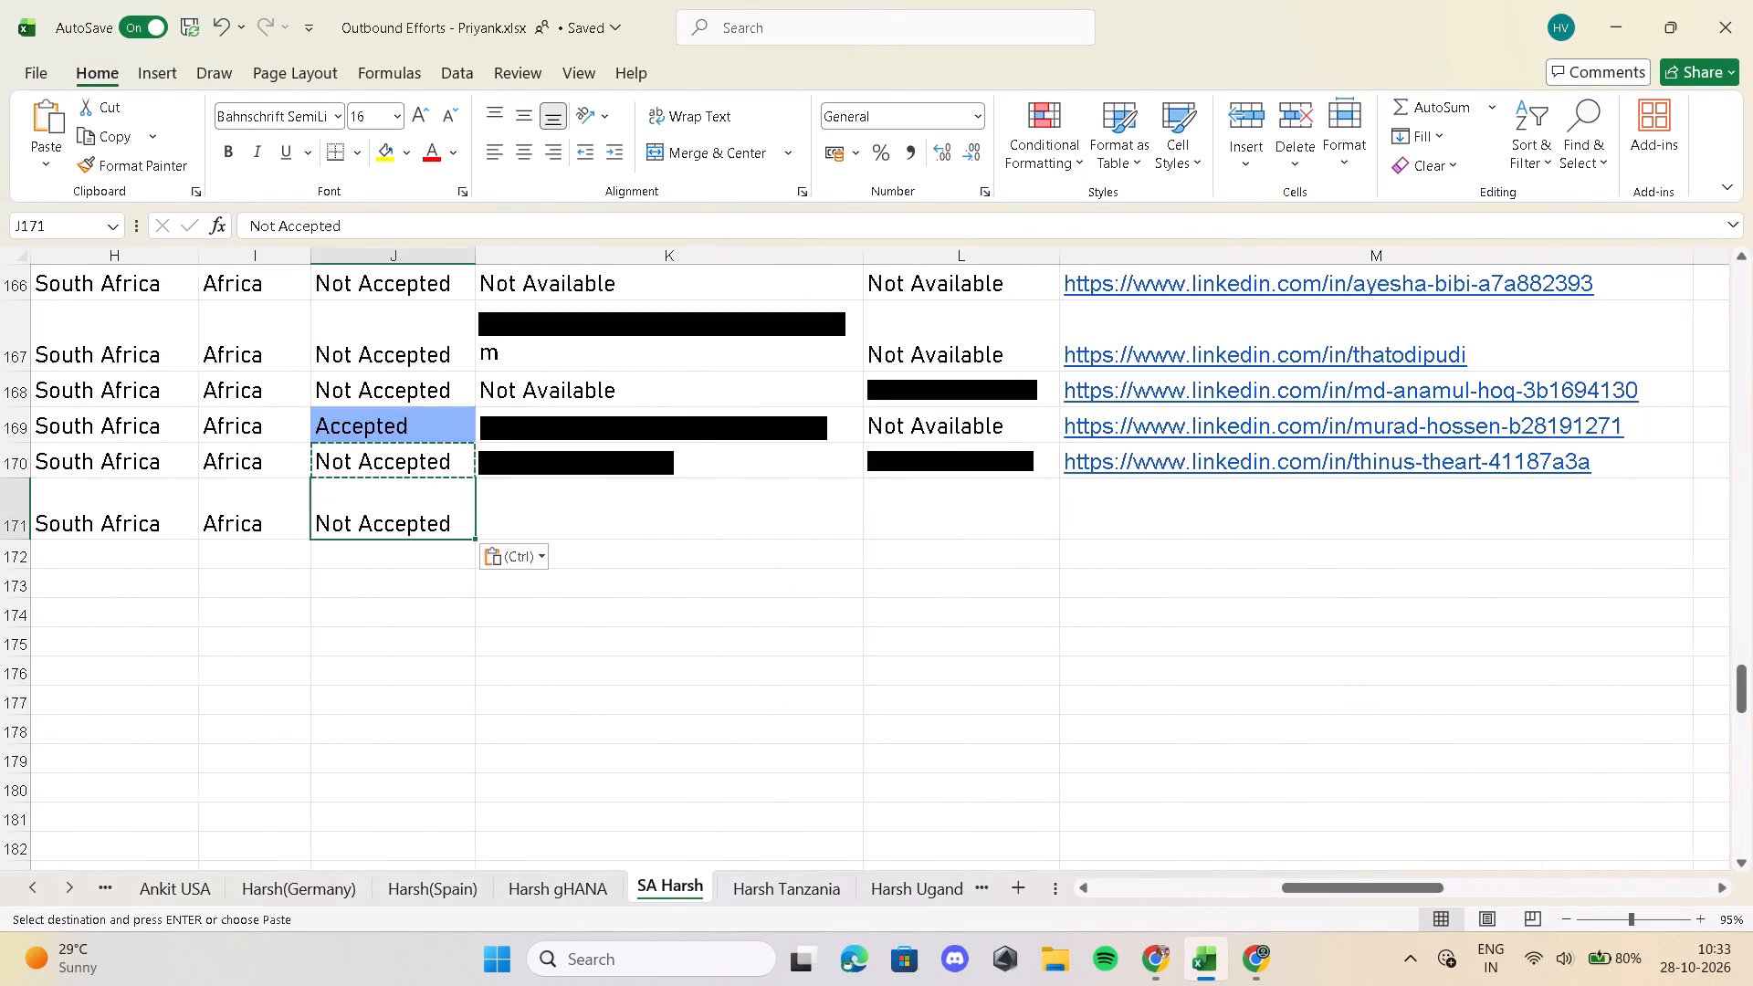
{"action": "left_click", "coordinate": [1257, 961]}
{"action": "left_click", "coordinate": [1156, 939]}
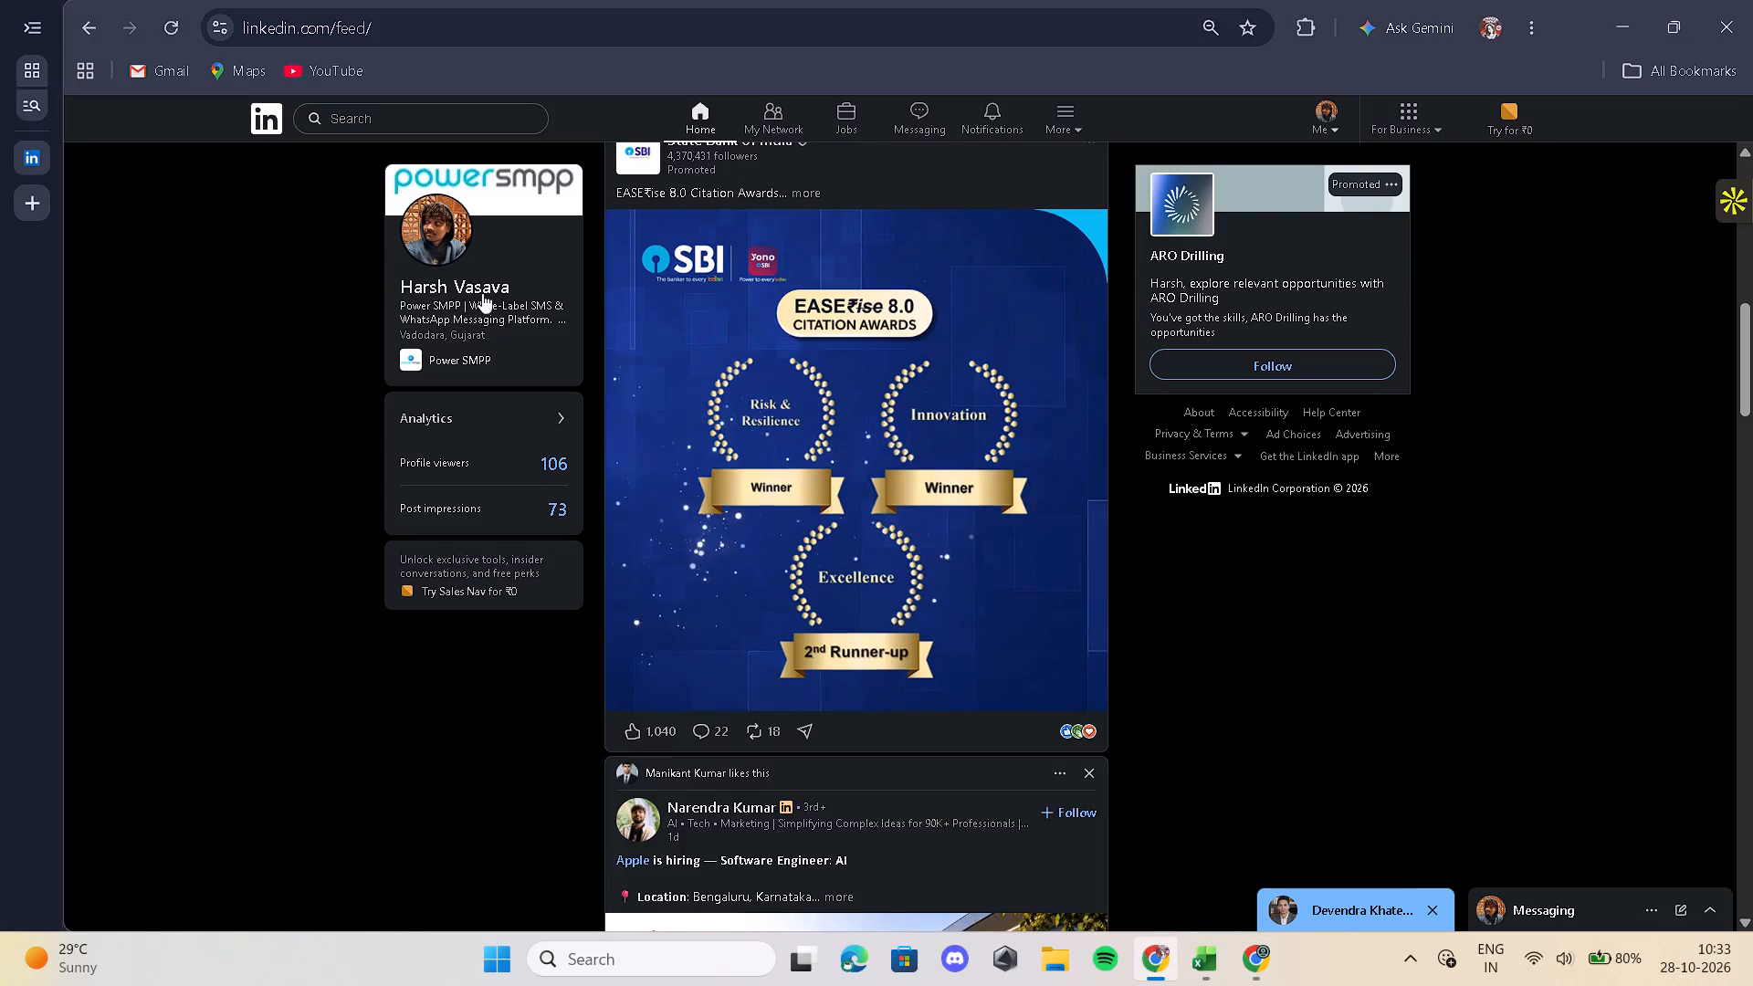
{"action": "left_click", "coordinate": [1249, 968]}
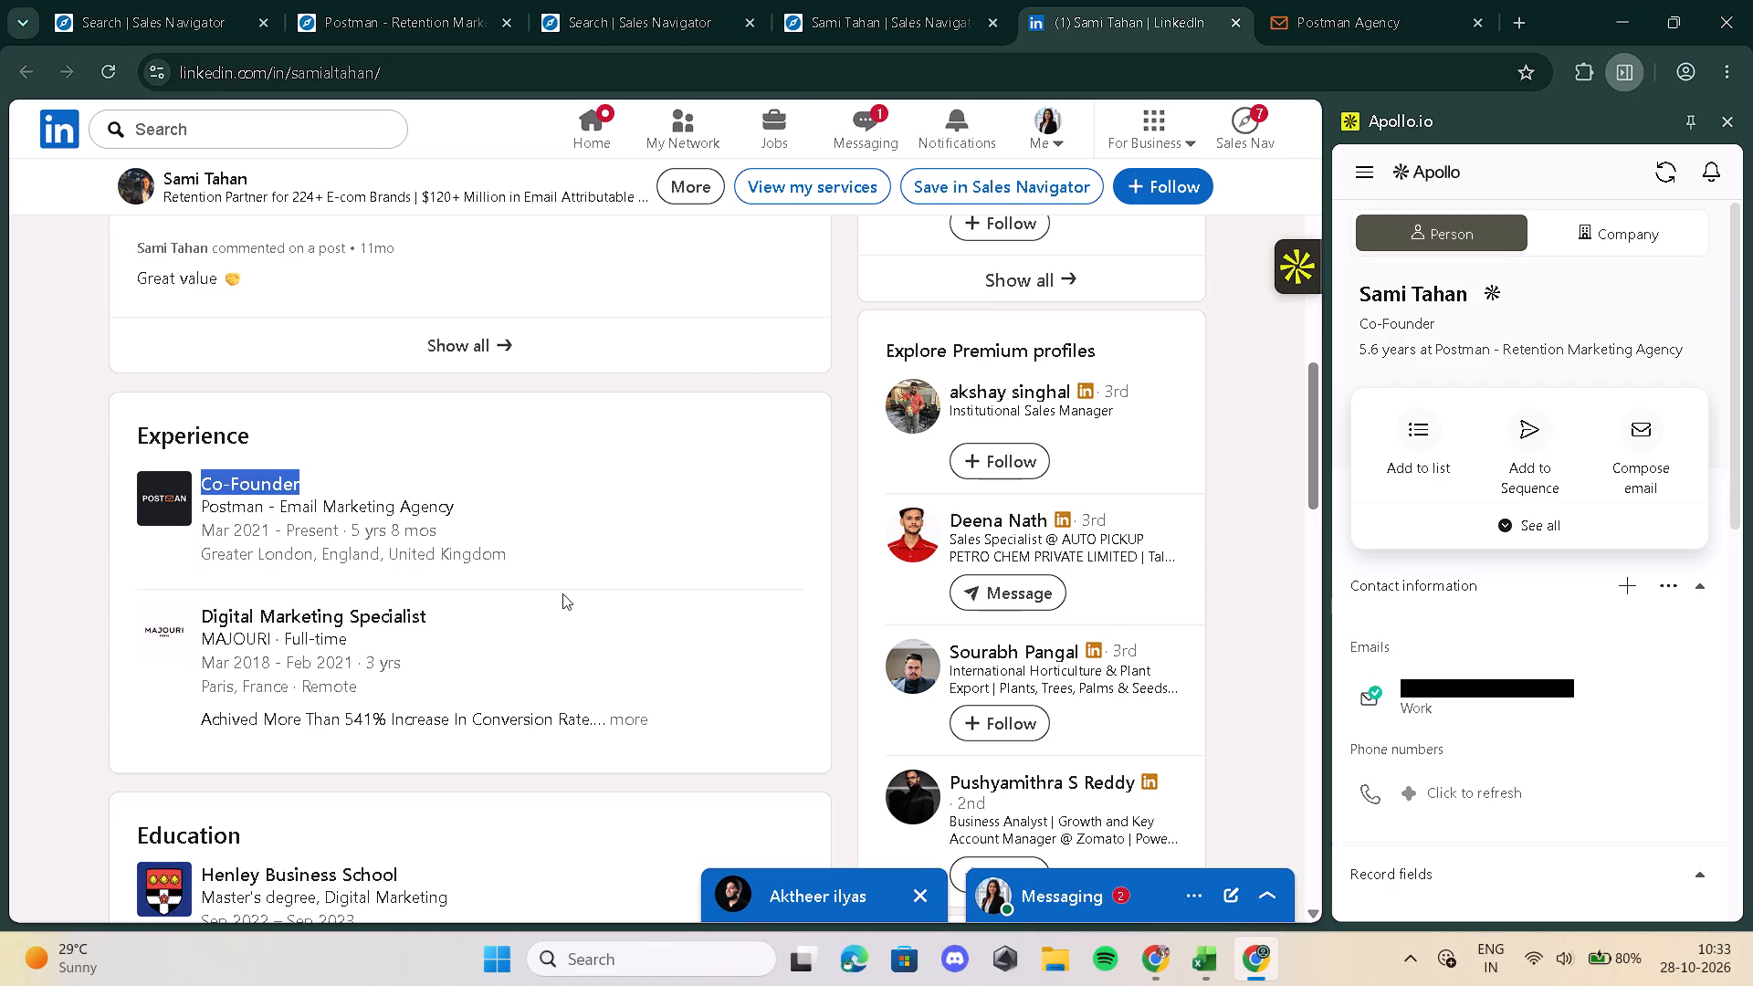
{"action": "left_click", "coordinate": [1223, 977]}
{"action": "left_click", "coordinate": [1263, 981]}
{"action": "left_click", "coordinate": [1148, 971]}
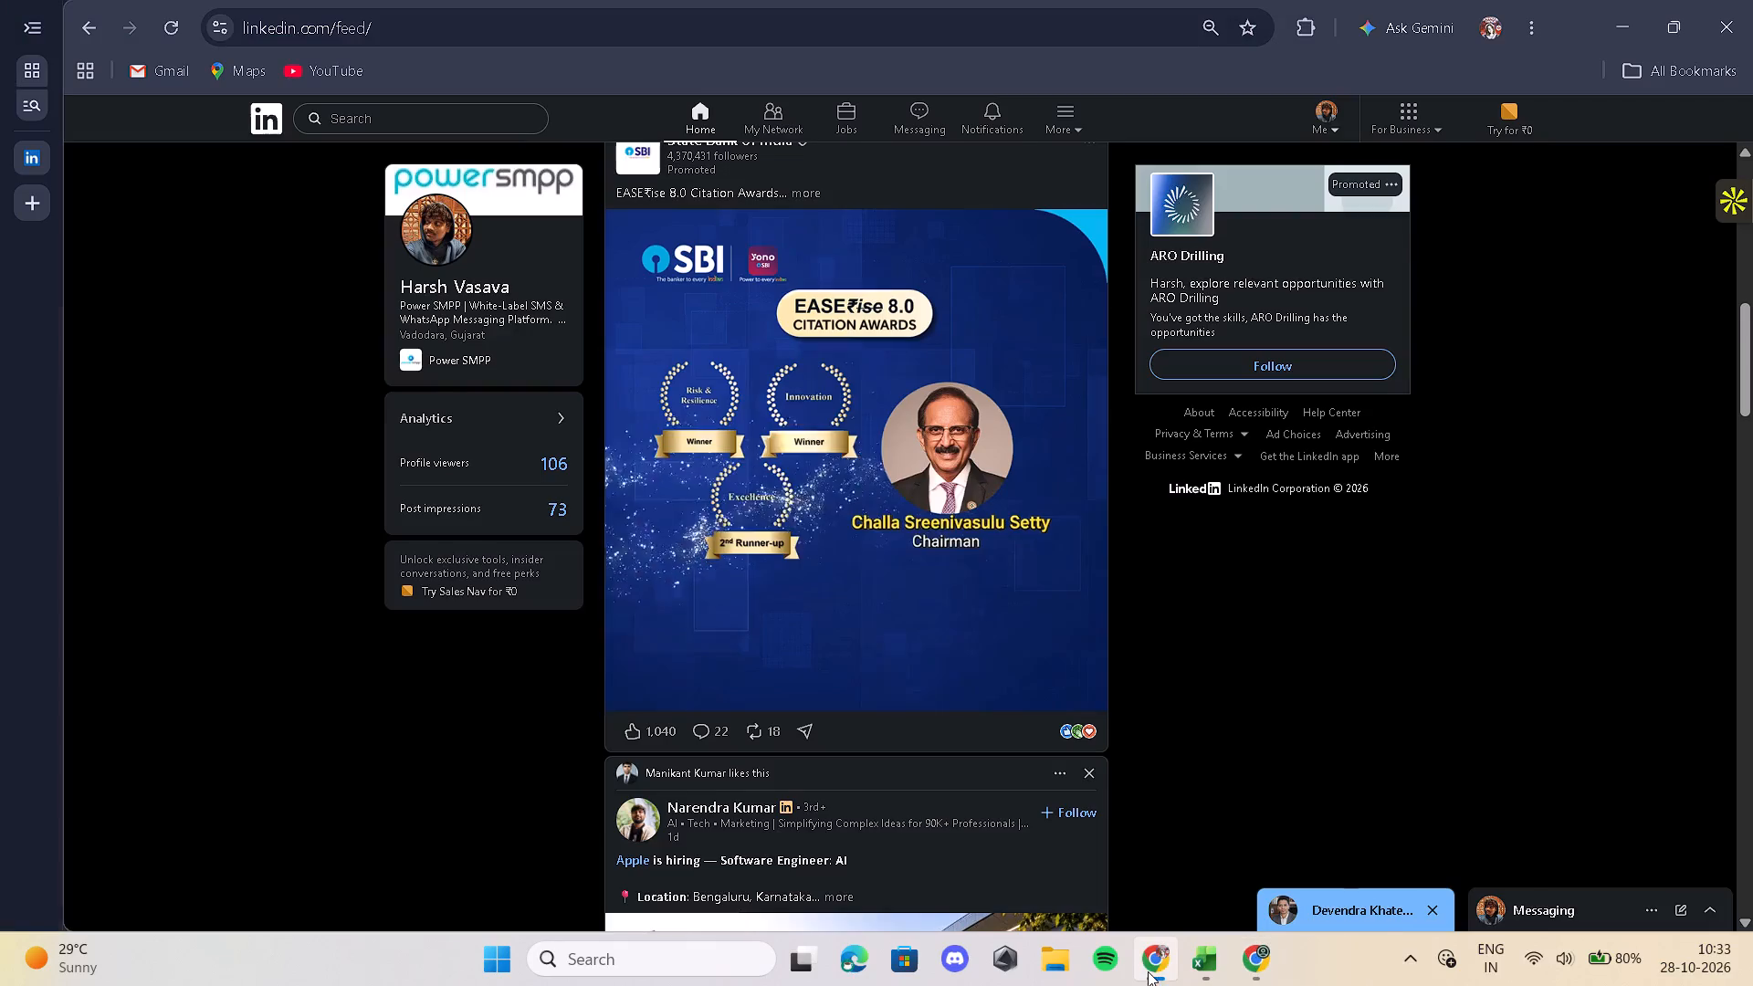
{"action": "left_click", "coordinate": [1264, 948]}
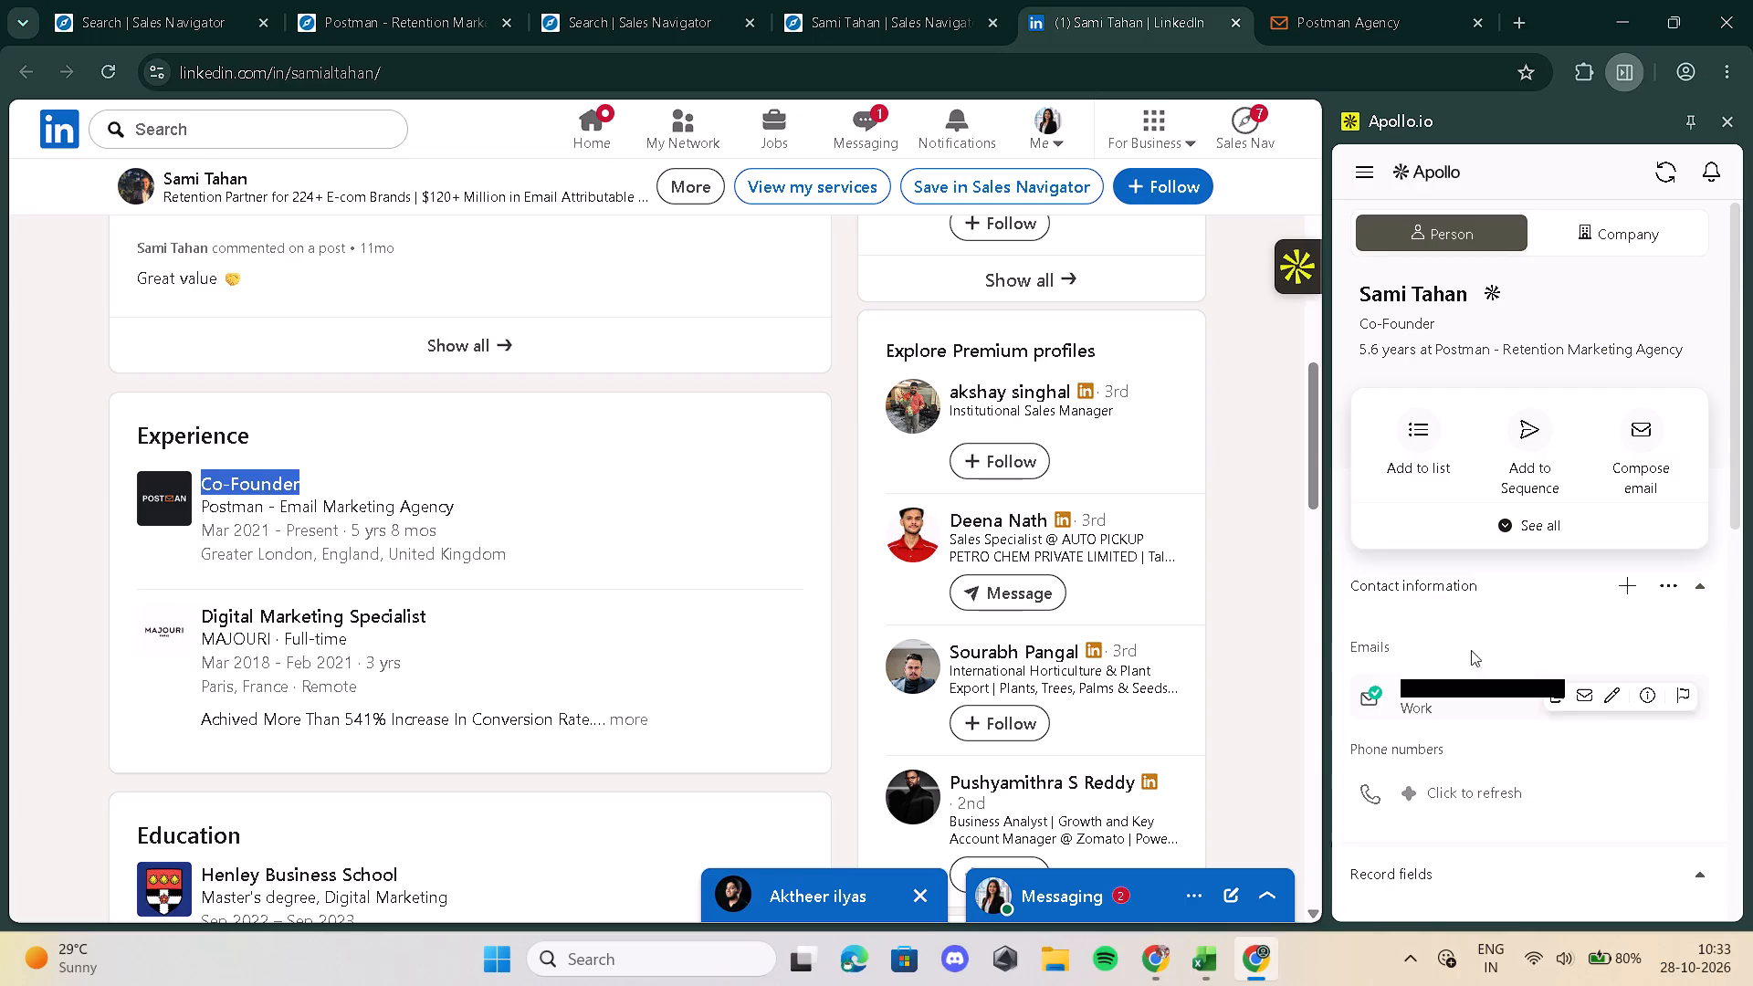
{"action": "left_click", "coordinate": [1554, 698]}
{"action": "left_click", "coordinate": [1221, 982]}
{"action": "left_click", "coordinate": [686, 493]}
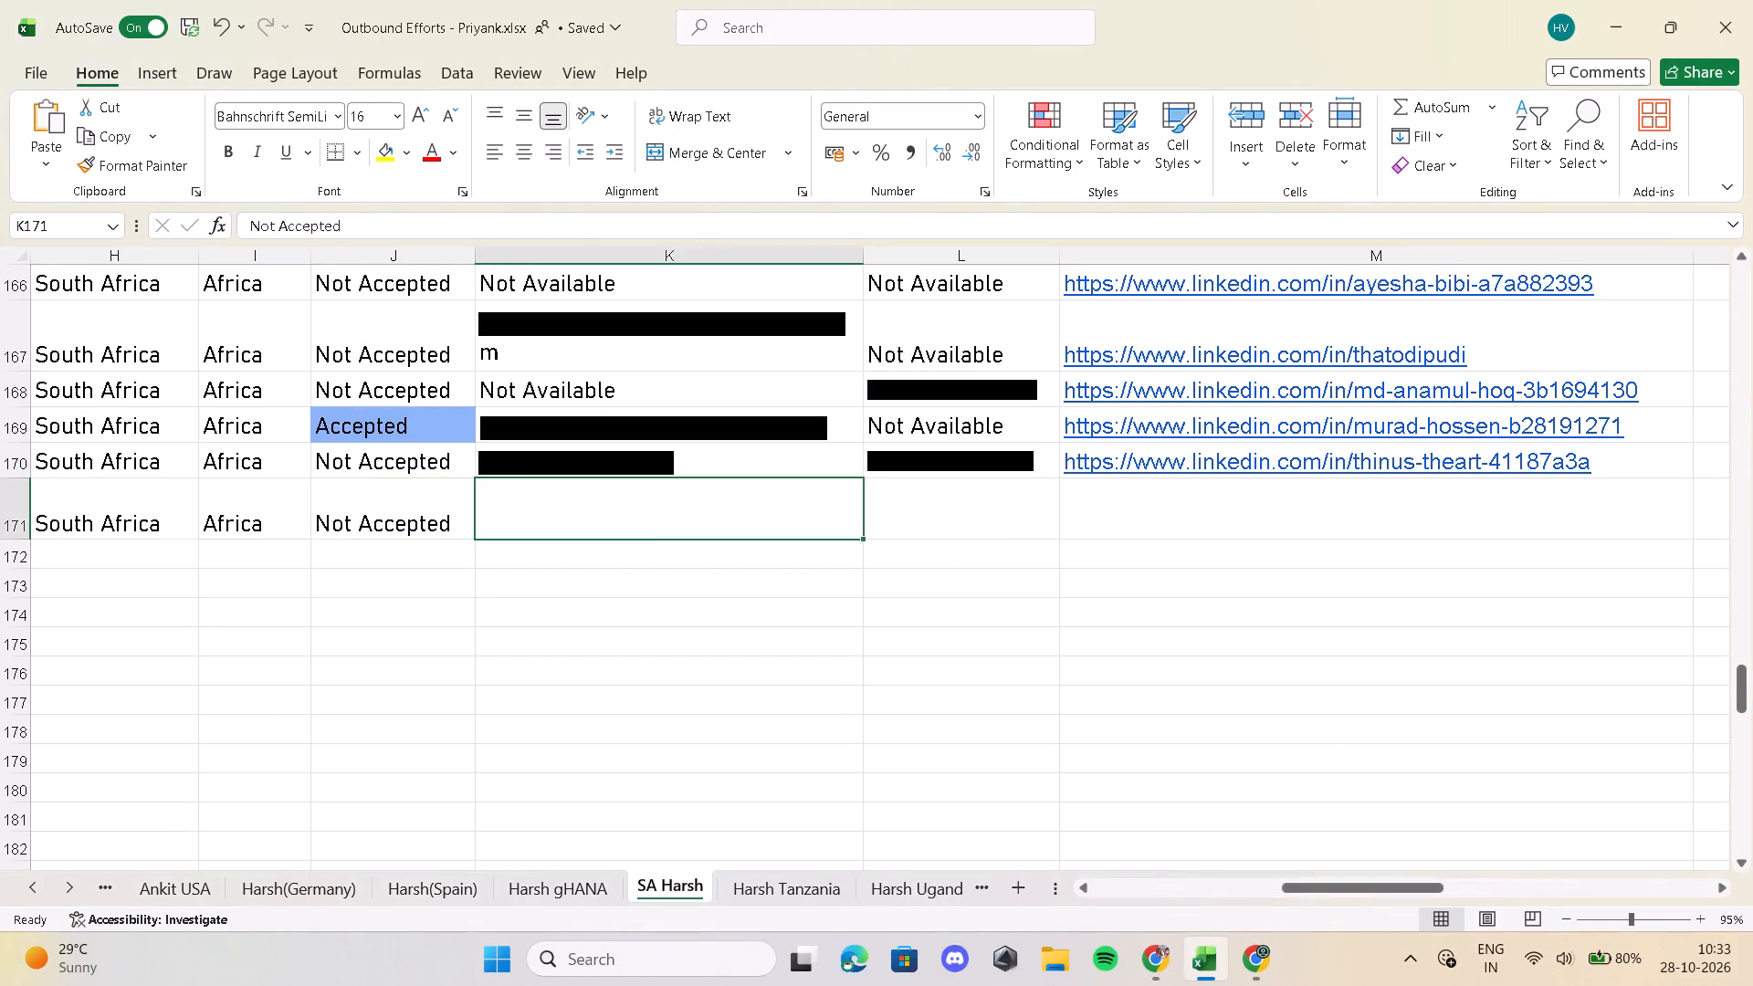
{"action": "key", "text": "ctrl+v"}
Return to Chrome, request the co-founder's phone number again in Apollo and refresh the extension to load it.
{"action": "left_click", "coordinate": [1253, 969]}
{"action": "left_click", "coordinate": [1487, 796]}
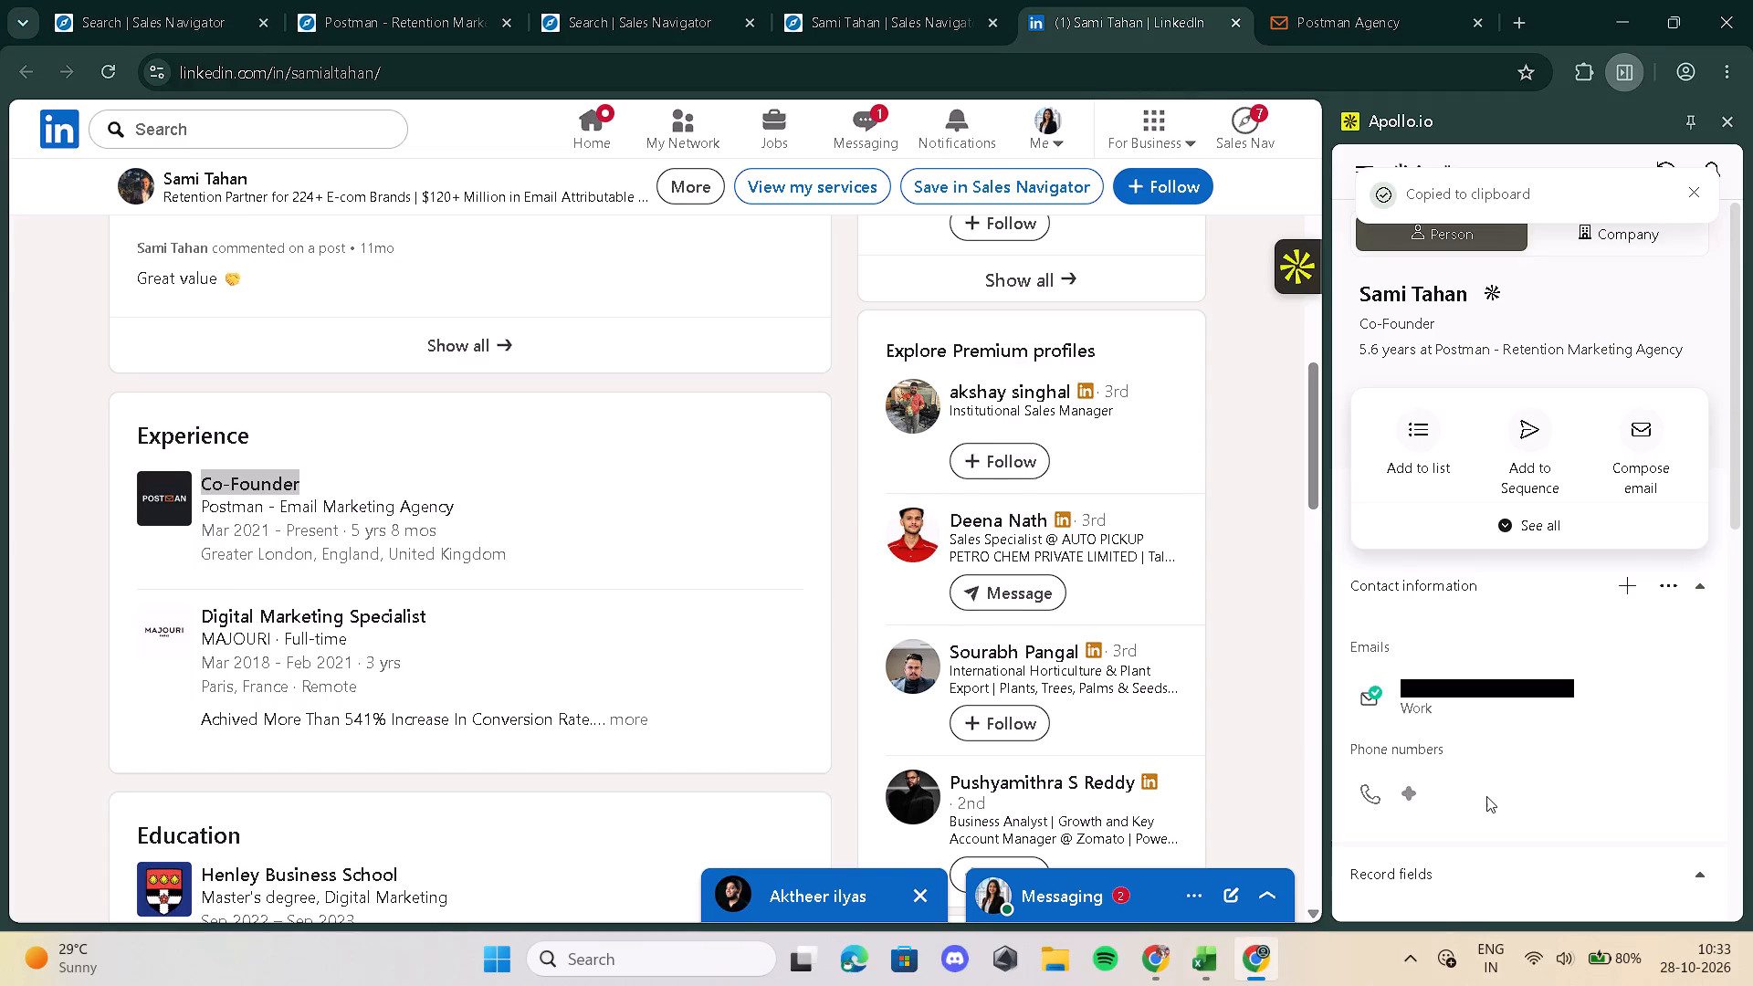
{"action": "left_click", "coordinate": [956, 0]}
{"action": "left_click", "coordinate": [1034, 5]}
{"action": "left_click", "coordinate": [1671, 168]}
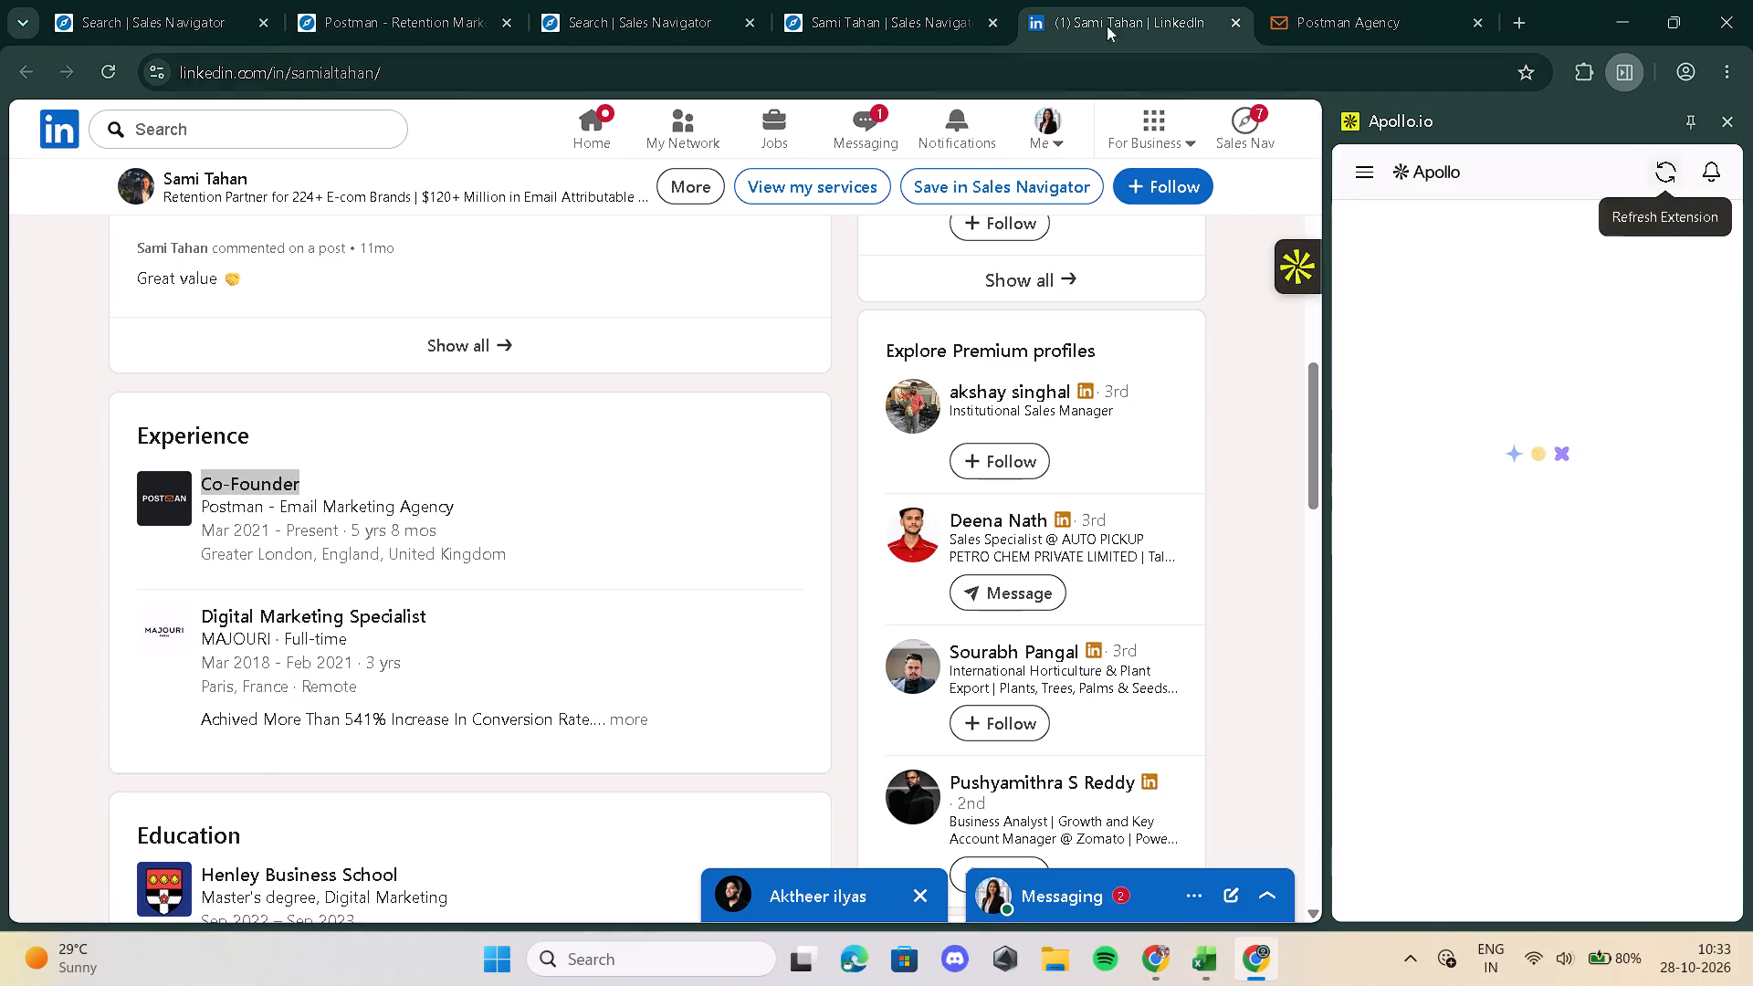
{"action": "left_click", "coordinate": [832, 0]}
{"action": "left_click", "coordinate": [1068, 7]}
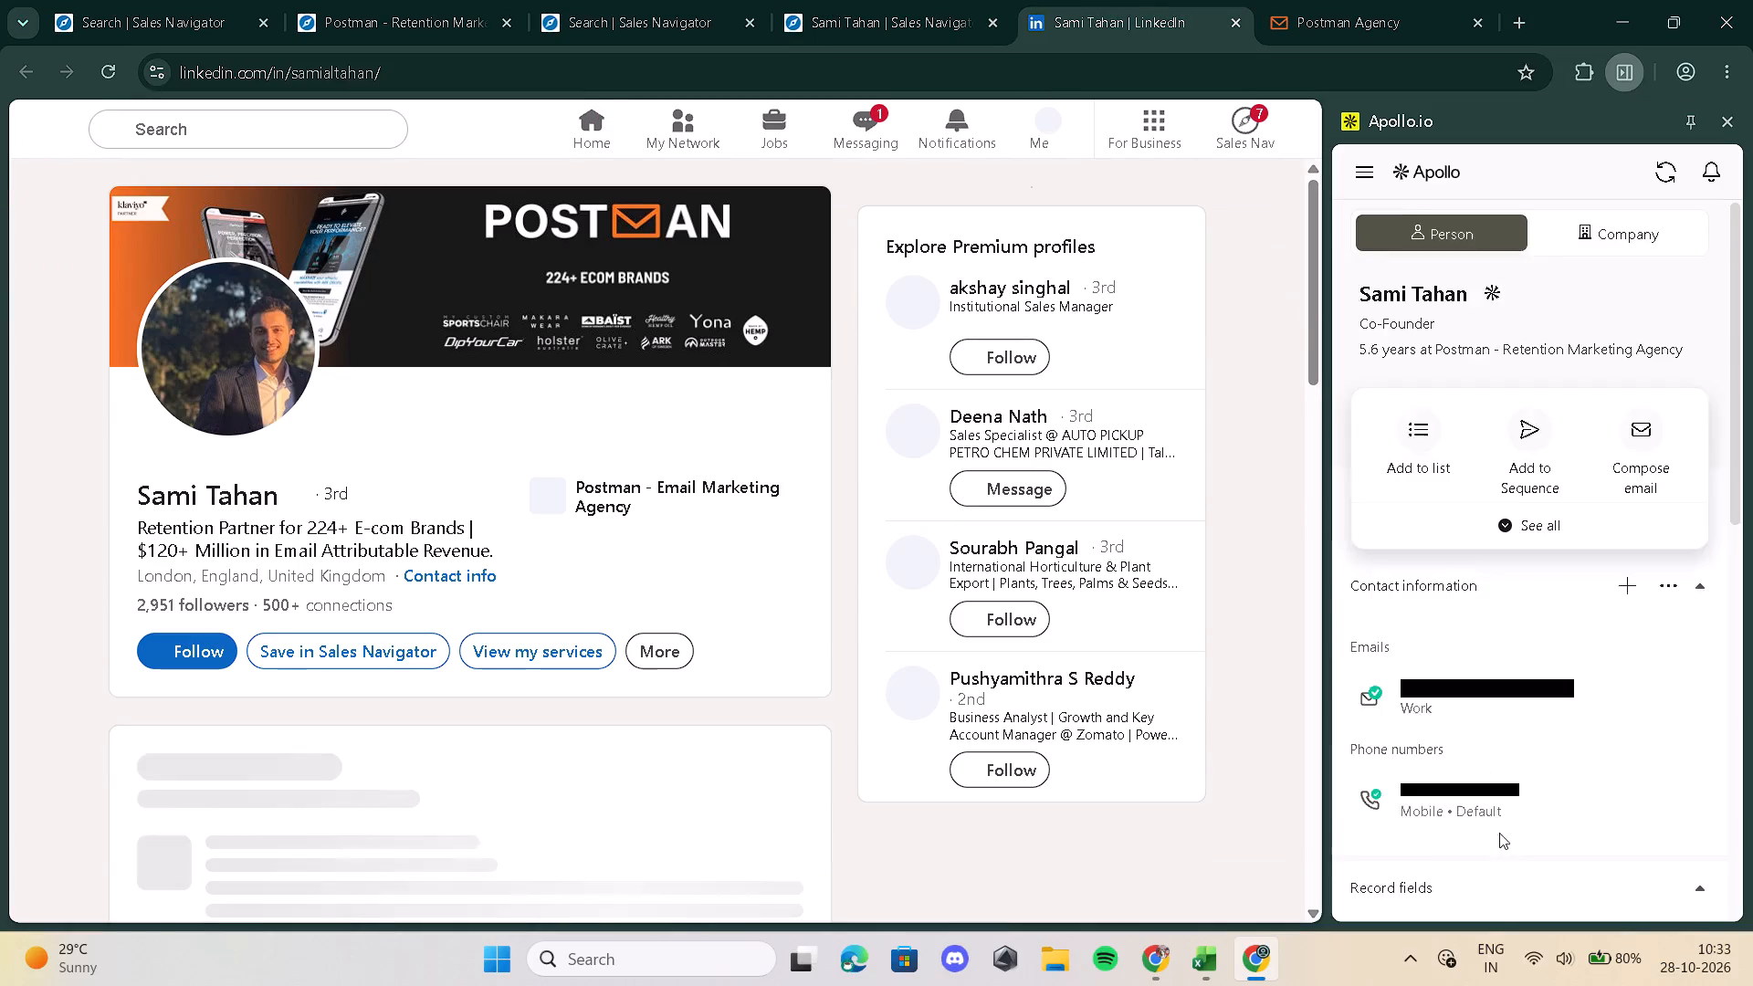
Copy the co-founder's mobile number from Apollo into phone cell L171 of the SA Harsh sheet in Excel.
{"action": "left_click", "coordinate": [1553, 847]}
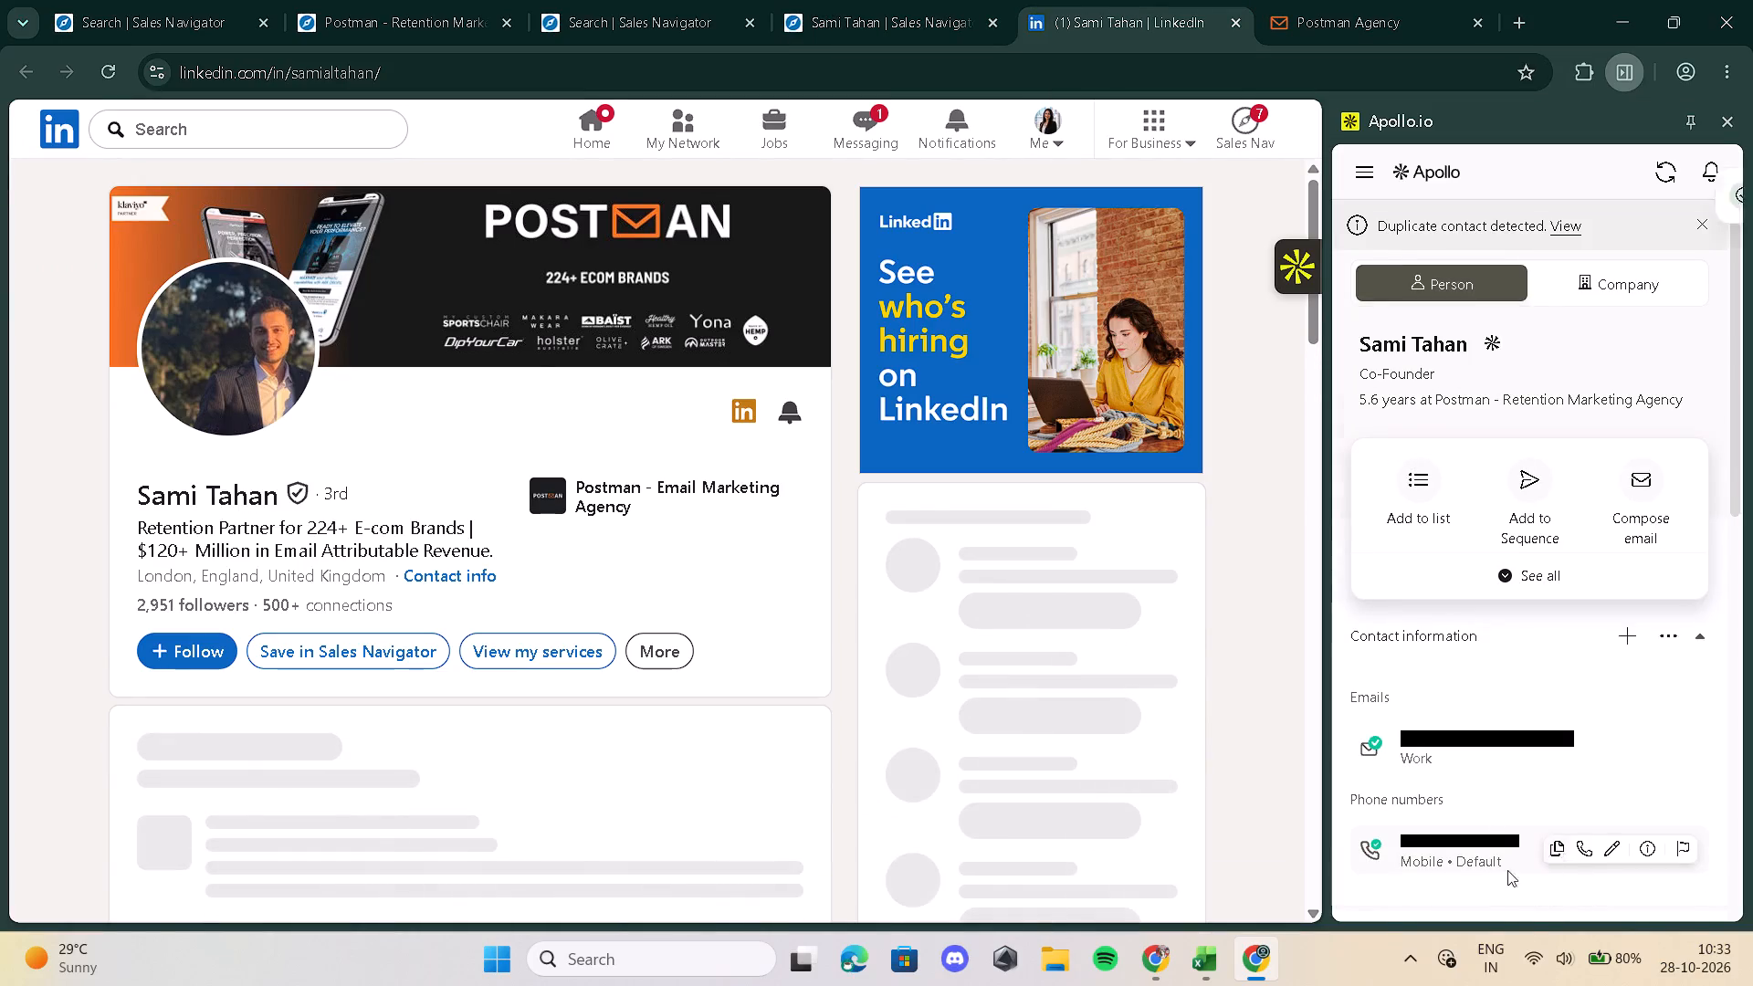
{"action": "left_click", "coordinate": [1212, 957]}
{"action": "left_click", "coordinate": [889, 510]}
{"action": "key", "text": "ctrl+v"}
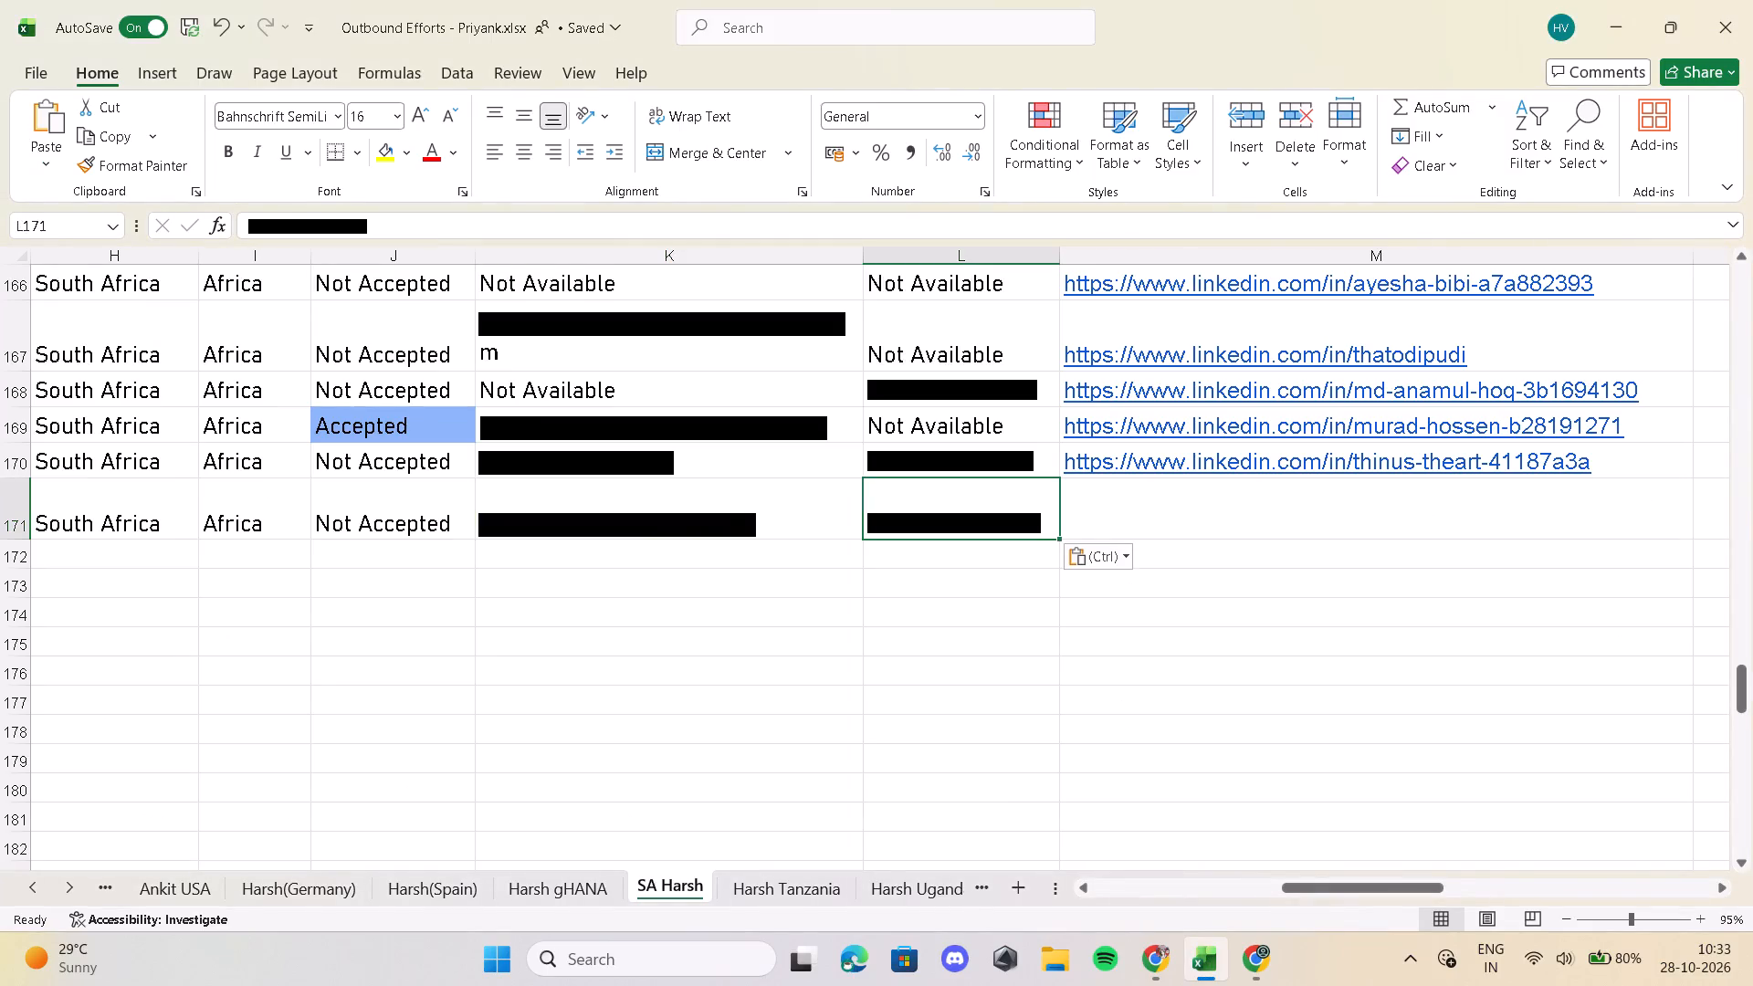
{"action": "left_click", "coordinate": [9, 504]}
Copy the co-founder's LinkedIn.com URL from the Sales Navigator lead page in Chrome into cell M171 of the SA Harsh sheet.
{"action": "left_click", "coordinate": [1262, 951]}
{"action": "left_click", "coordinate": [1164, 961]}
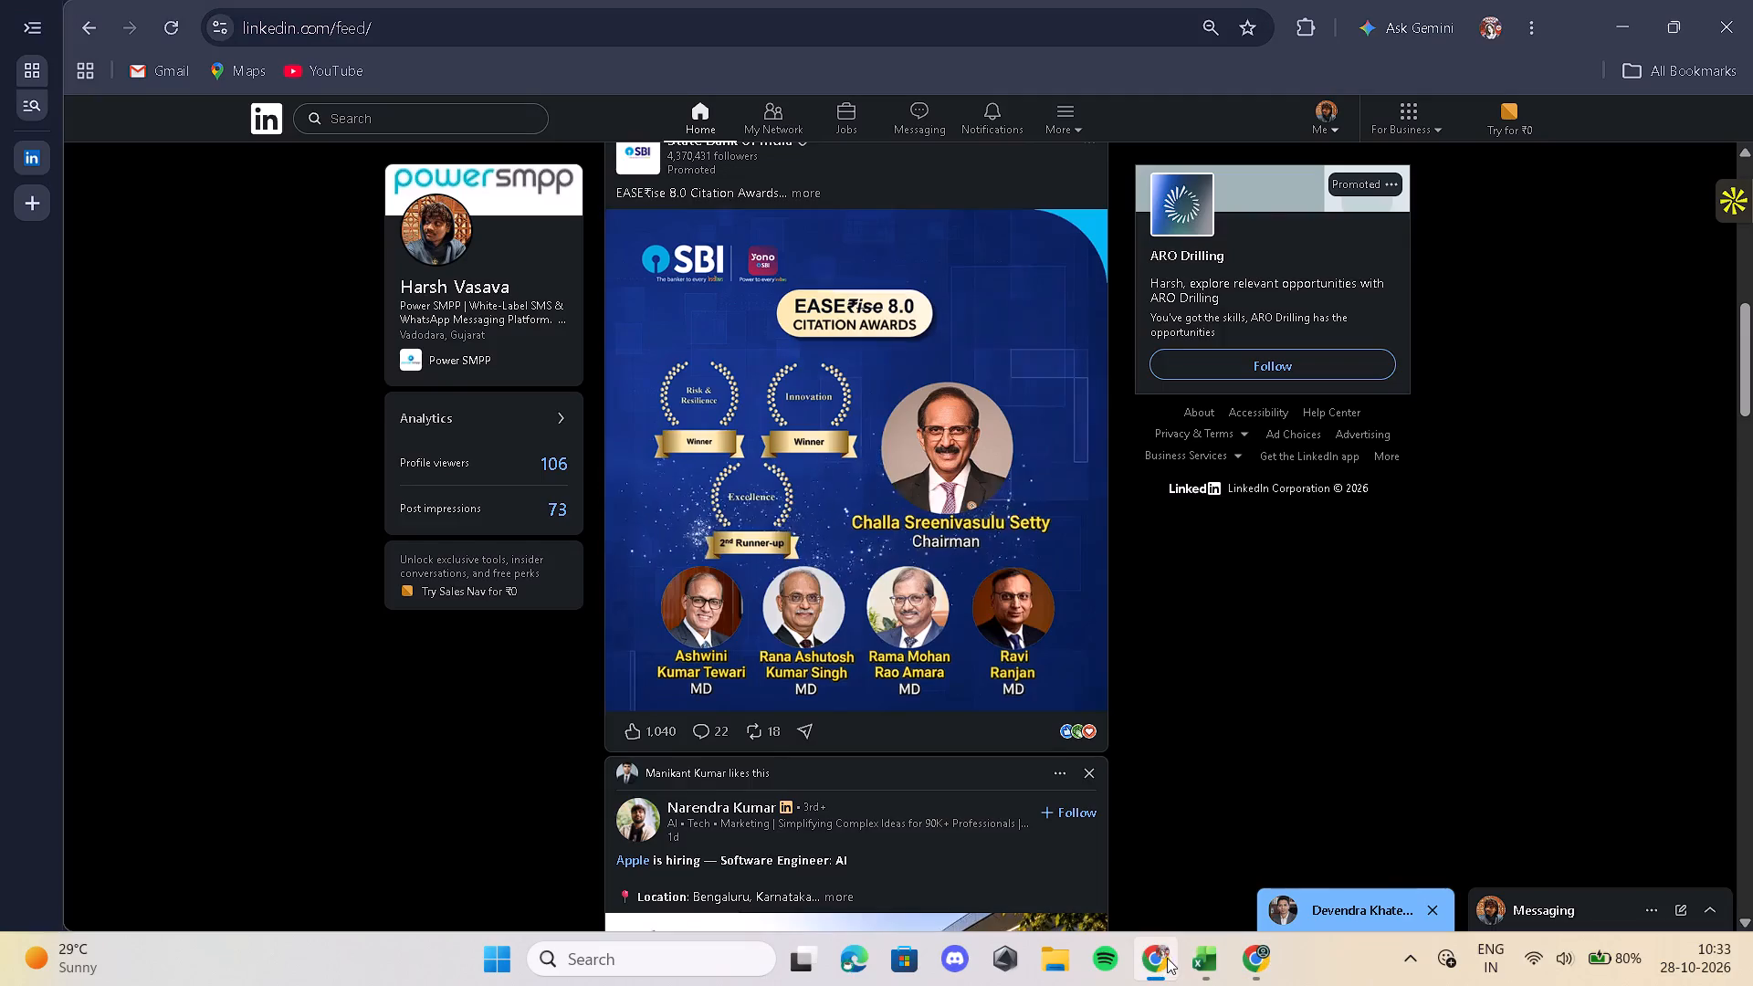
{"action": "left_click", "coordinate": [1274, 970]}
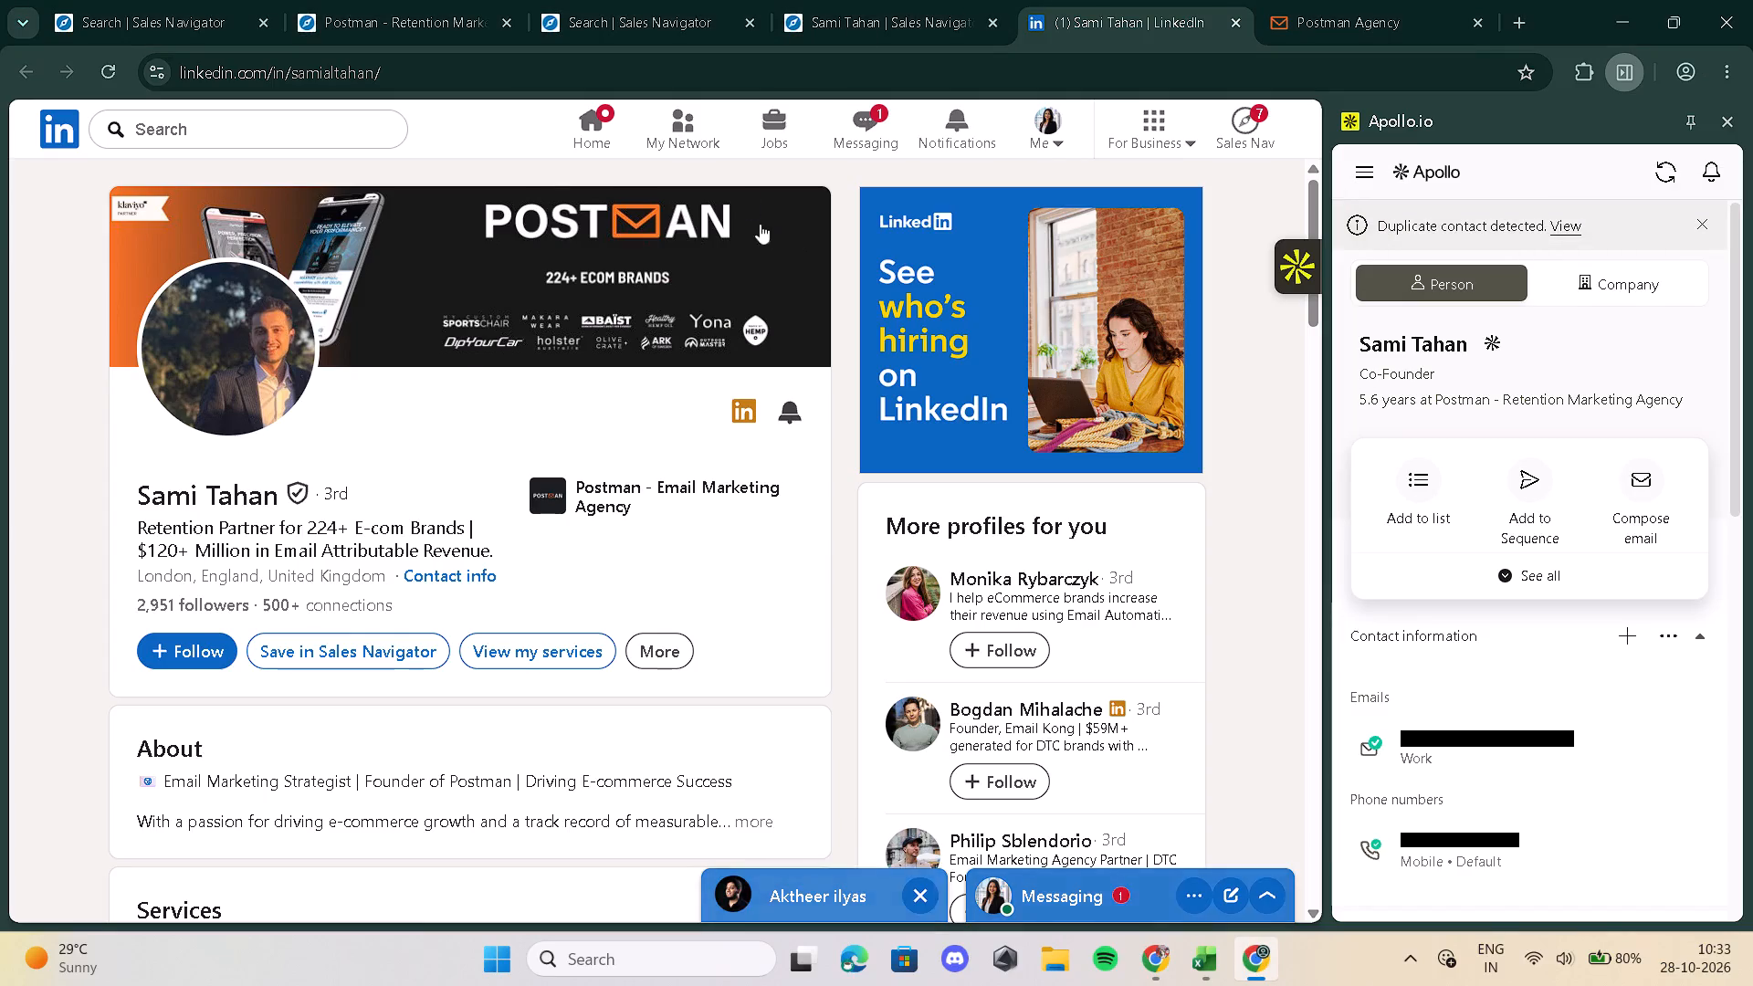
{"action": "left_click", "coordinate": [880, 0]}
{"action": "left_click", "coordinate": [385, 681]}
{"action": "left_click", "coordinate": [331, 842]}
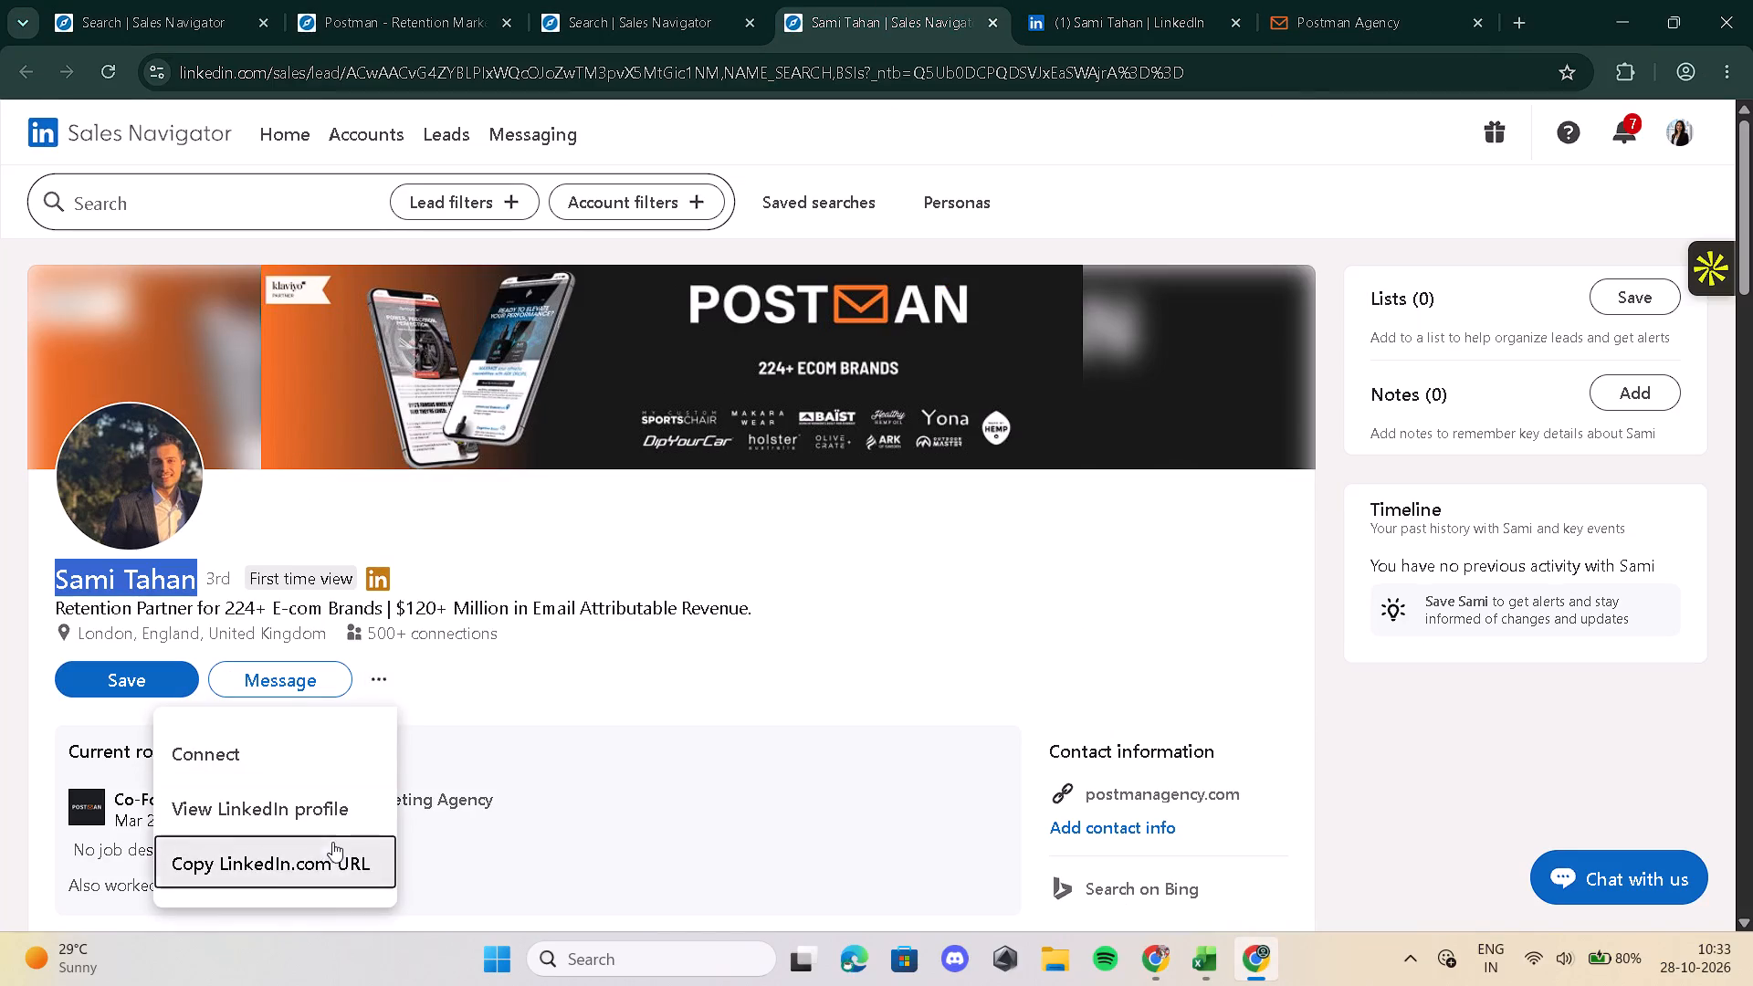
{"action": "left_click", "coordinate": [1200, 972]}
{"action": "left_click", "coordinate": [1214, 530]}
{"action": "key", "text": "ctrl+v"}
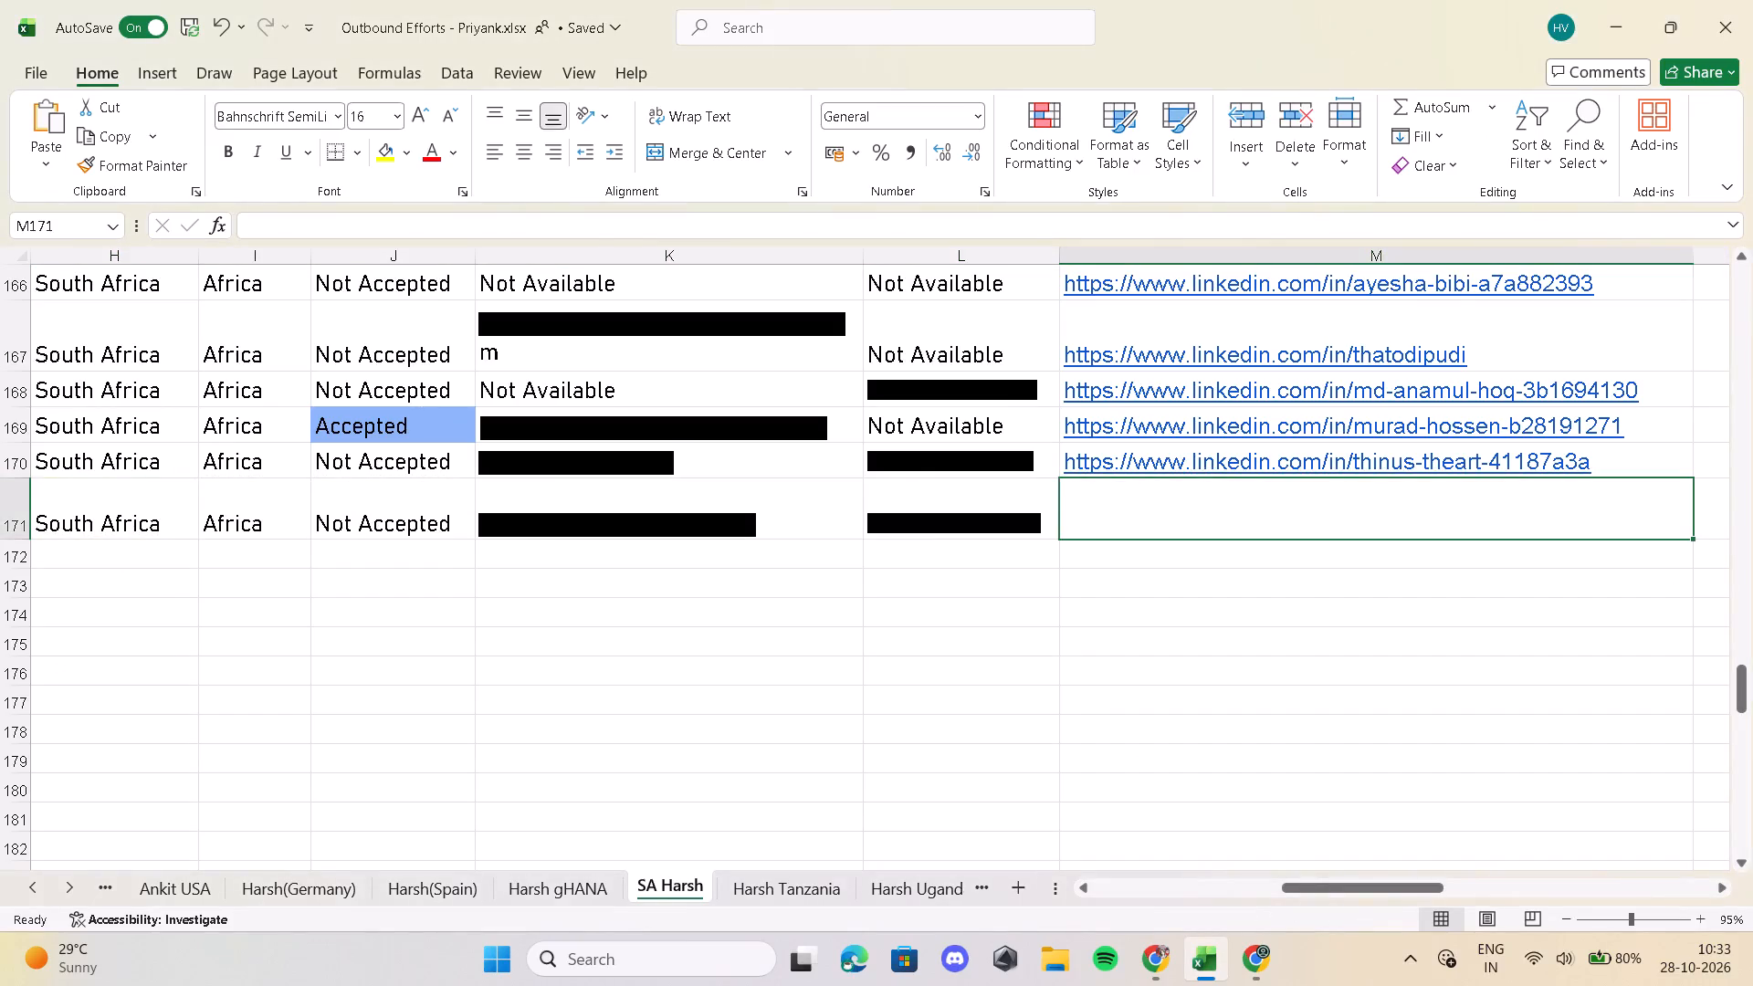
{"action": "left_click", "coordinate": [1717, 519]}
{"action": "double_click", "coordinate": [1625, 515]}
{"action": "left_click", "coordinate": [1710, 520]}
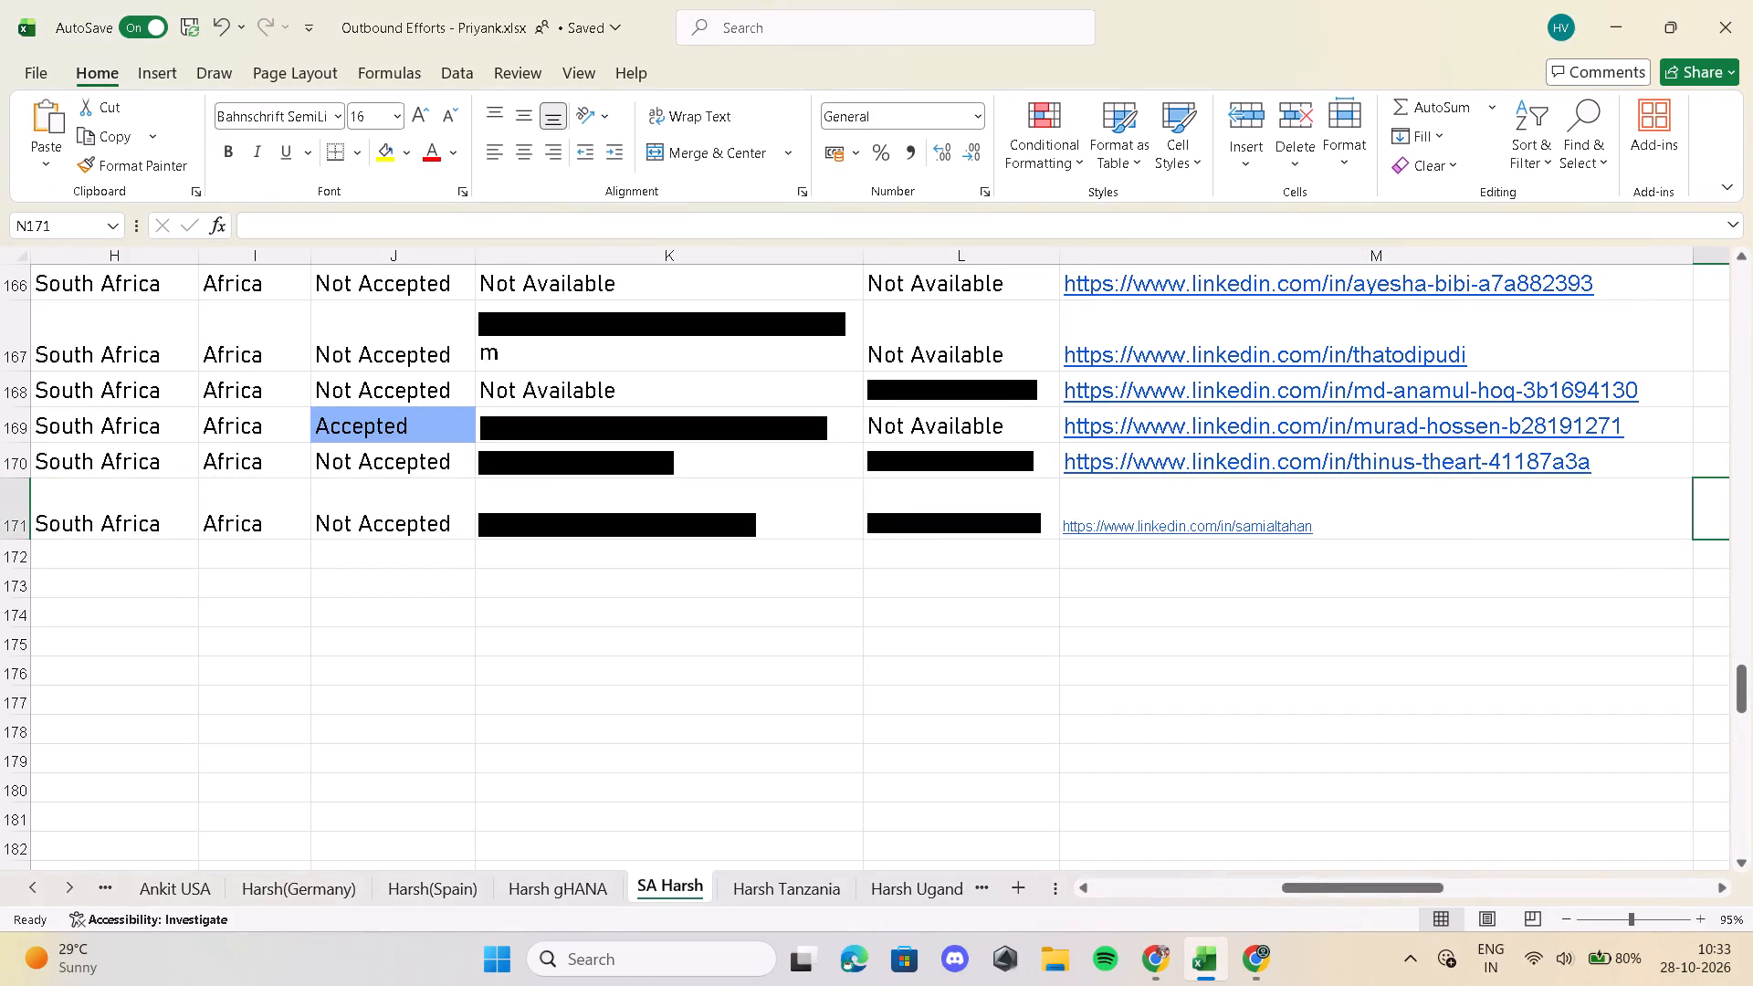
Copy Bulk SMS from cell O170 into O171.
{"action": "left_click_drag", "start_coordinate": [1395, 889], "coordinate": [1472, 886]}
{"action": "left_click", "coordinate": [1645, 466]}
{"action": "key", "text": "ctrl+c"}
{"action": "left_click", "coordinate": [1641, 495]}
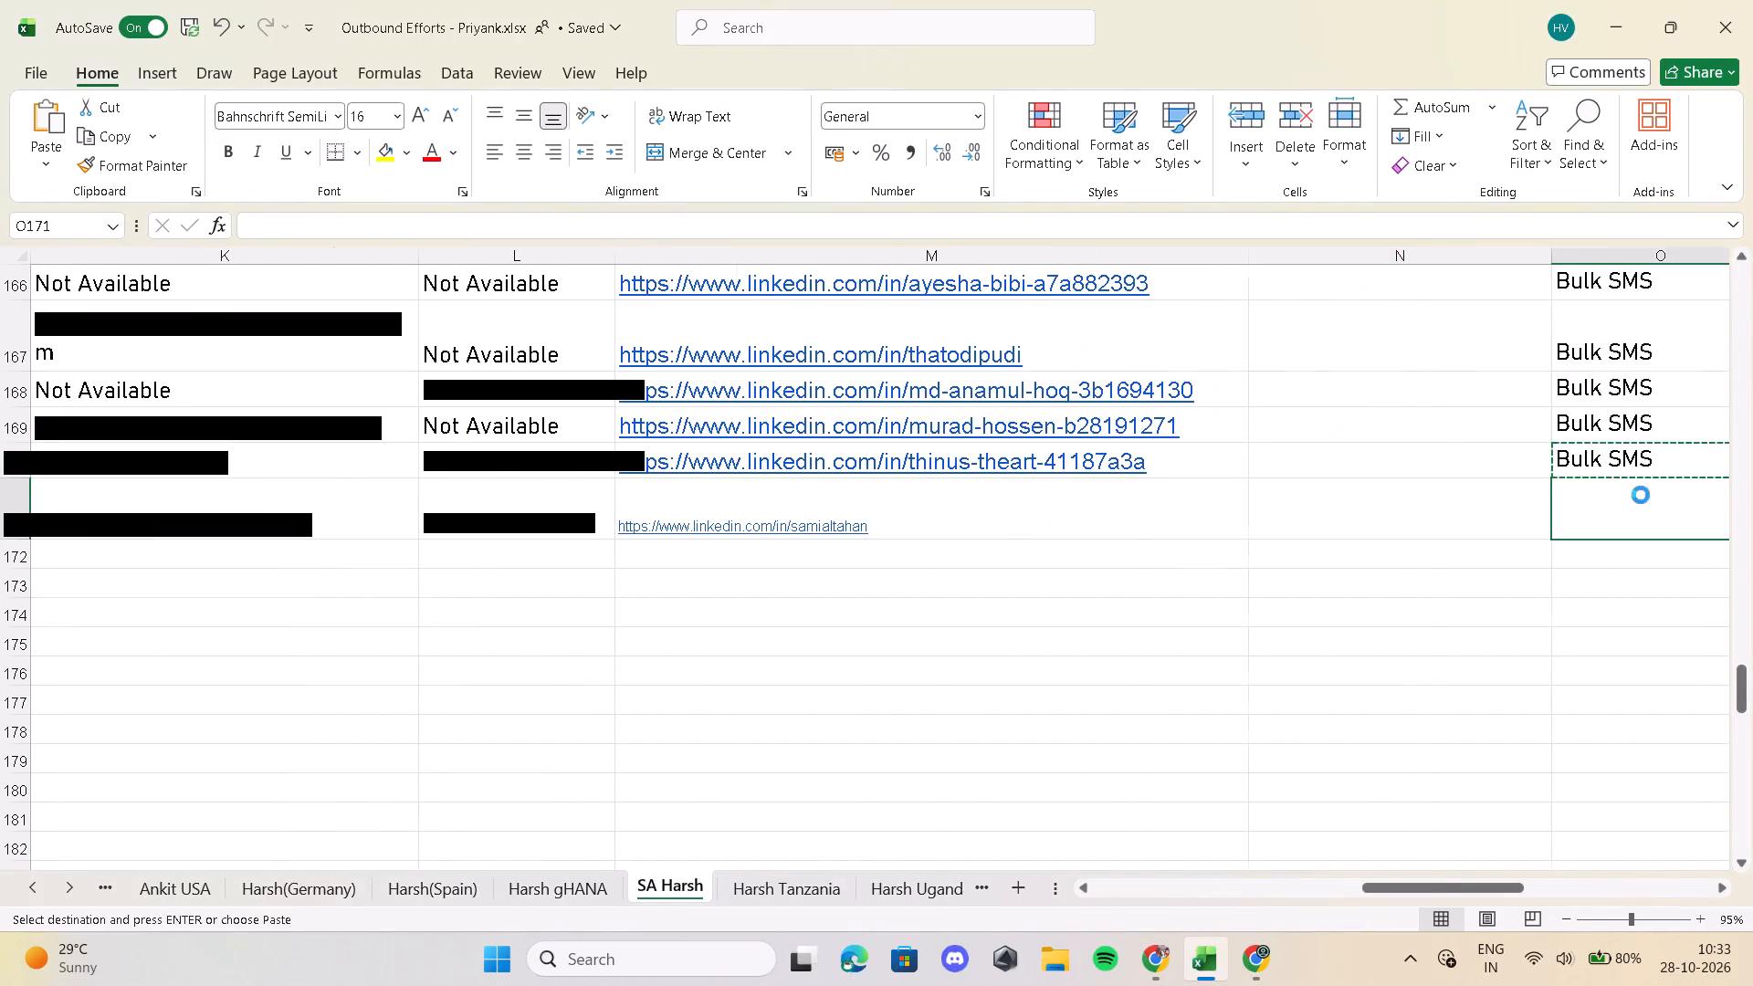
{"action": "key", "text": "ctrl+v"}
Start row 172 by copying the company name Postman - Retention Marketing Agency and the priority Medium from row 171.
{"action": "left_click_drag", "start_coordinate": [1600, 887], "coordinate": [856, 878]}
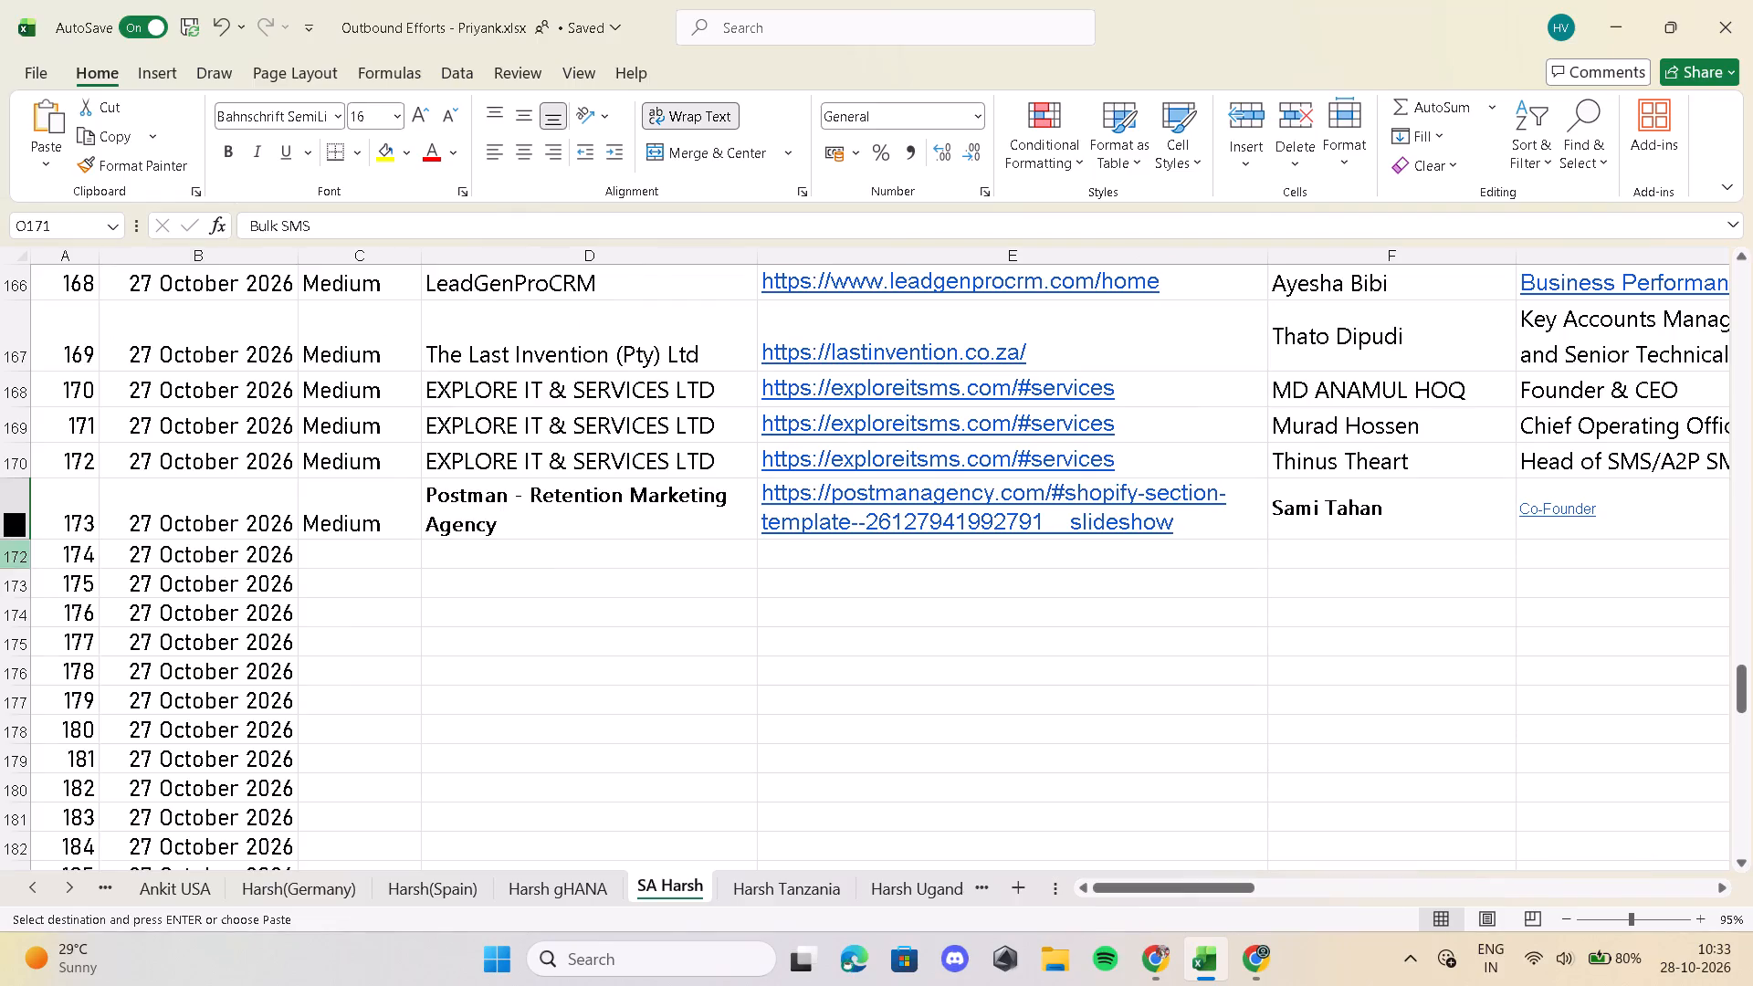
{"action": "left_click", "coordinate": [10, 560]}
{"action": "left_click", "coordinate": [591, 523]}
{"action": "key", "text": "ctrl+c"}
{"action": "left_click", "coordinate": [580, 554]}
{"action": "key", "text": "ctrl+v"}
{"action": "left_click", "coordinate": [339, 516]}
{"action": "key", "text": "ctrl+c"}
{"action": "left_click", "coordinate": [354, 561]}
{"action": "key", "text": "ctrl+v"}
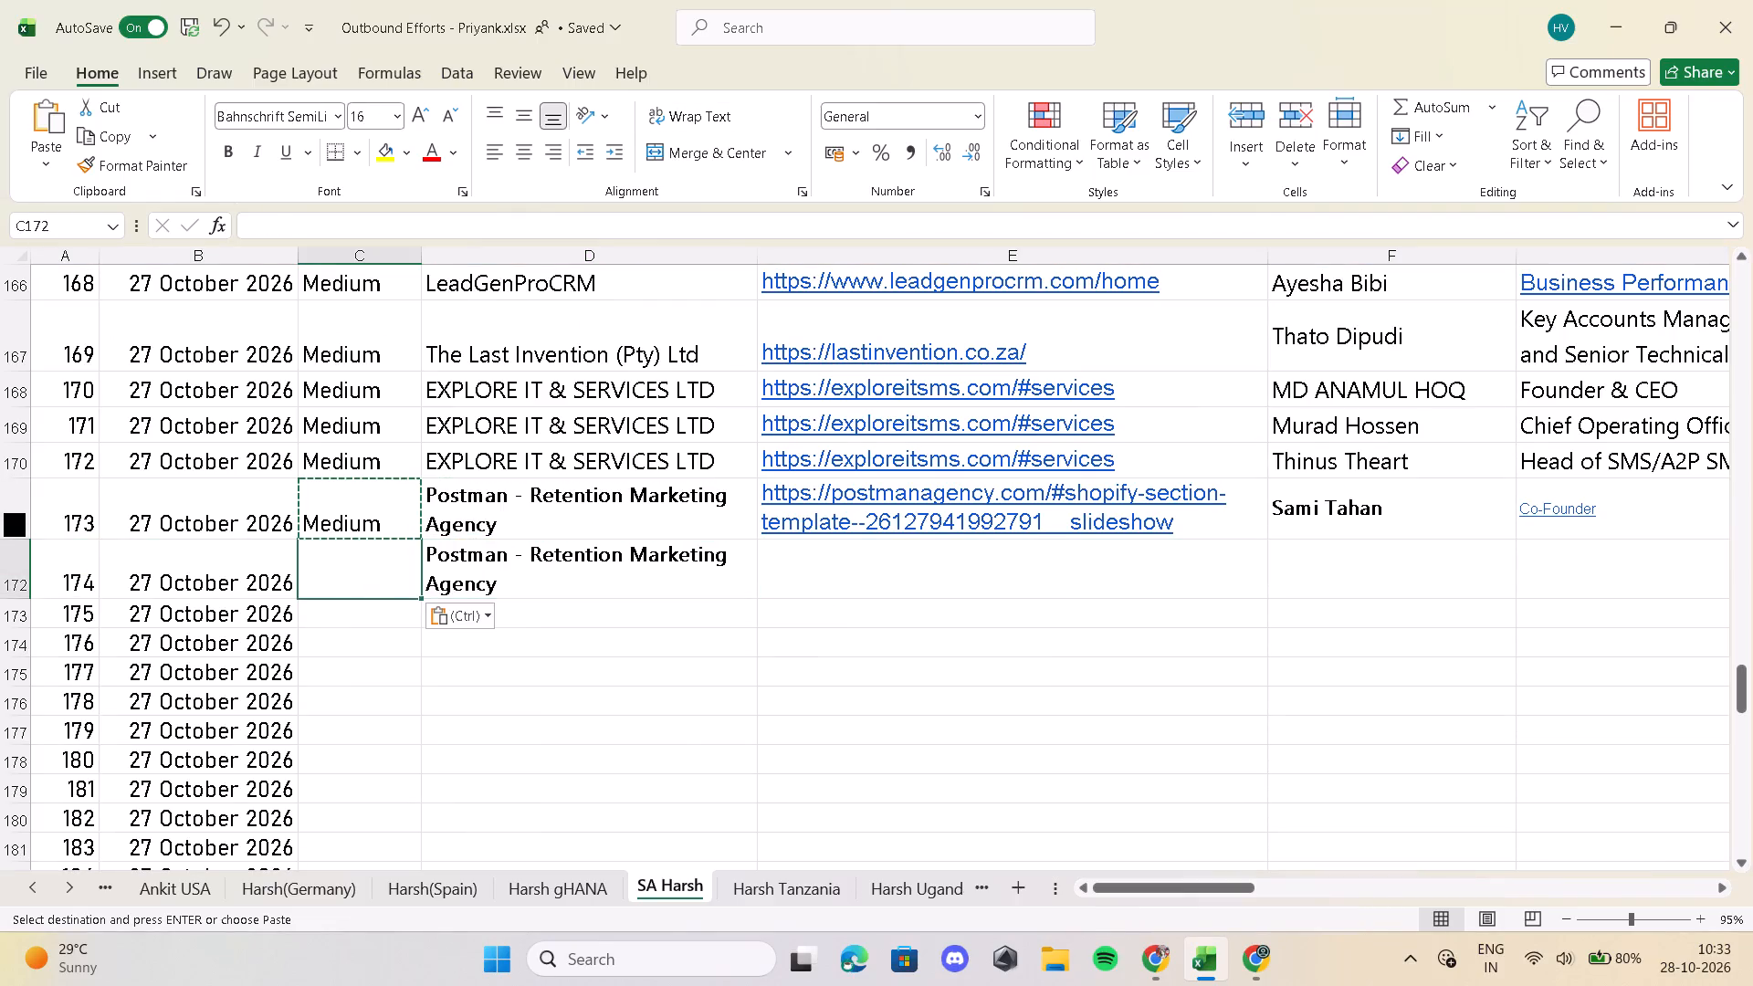
Copy the Postman website link from cell E171 into E172.
{"action": "left_click", "coordinate": [0, 569]}
{"action": "right_click", "coordinate": [1217, 515]}
{"action": "left_click", "coordinate": [970, 679]}
{"action": "key", "text": "ctrl+c"}
{"action": "left_click", "coordinate": [967, 582]}
{"action": "key", "text": "ctrl+v"}
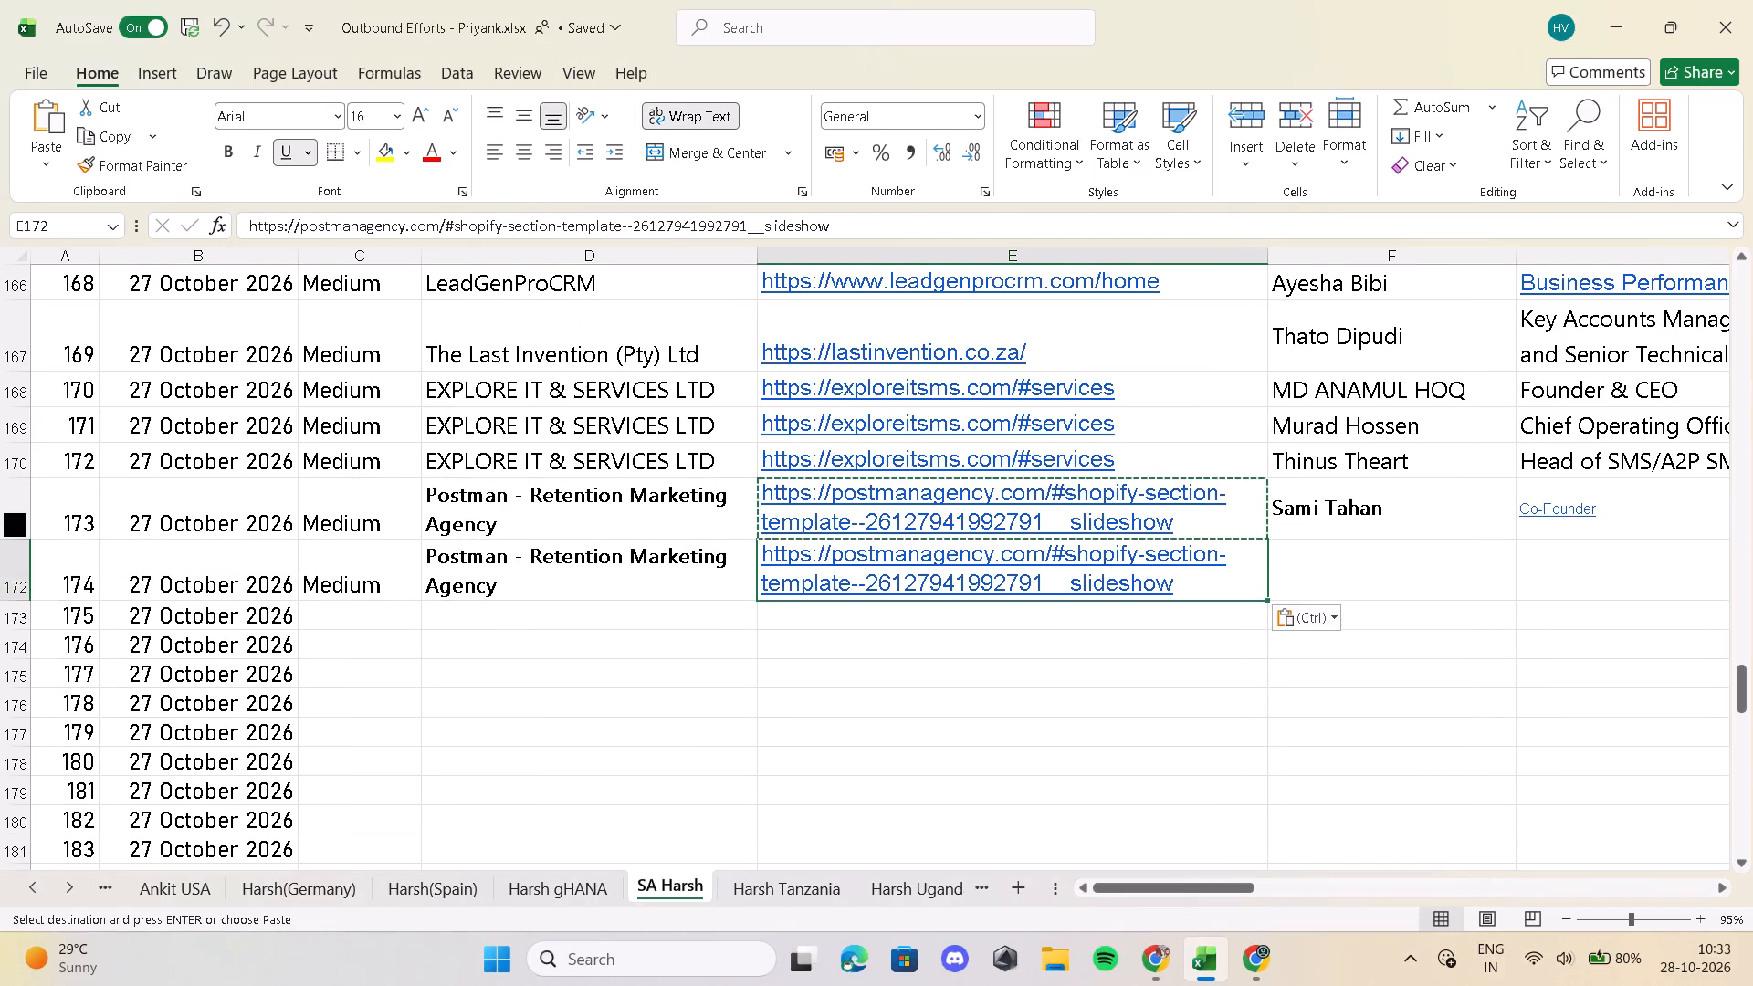
Switch to Chrome, close the co-founder's LinkedIn and Sales Navigator profile tabs, and return to the Postman lead search results.
{"action": "left_click", "coordinate": [1275, 966]}
{"action": "left_click", "coordinate": [1153, 0]}
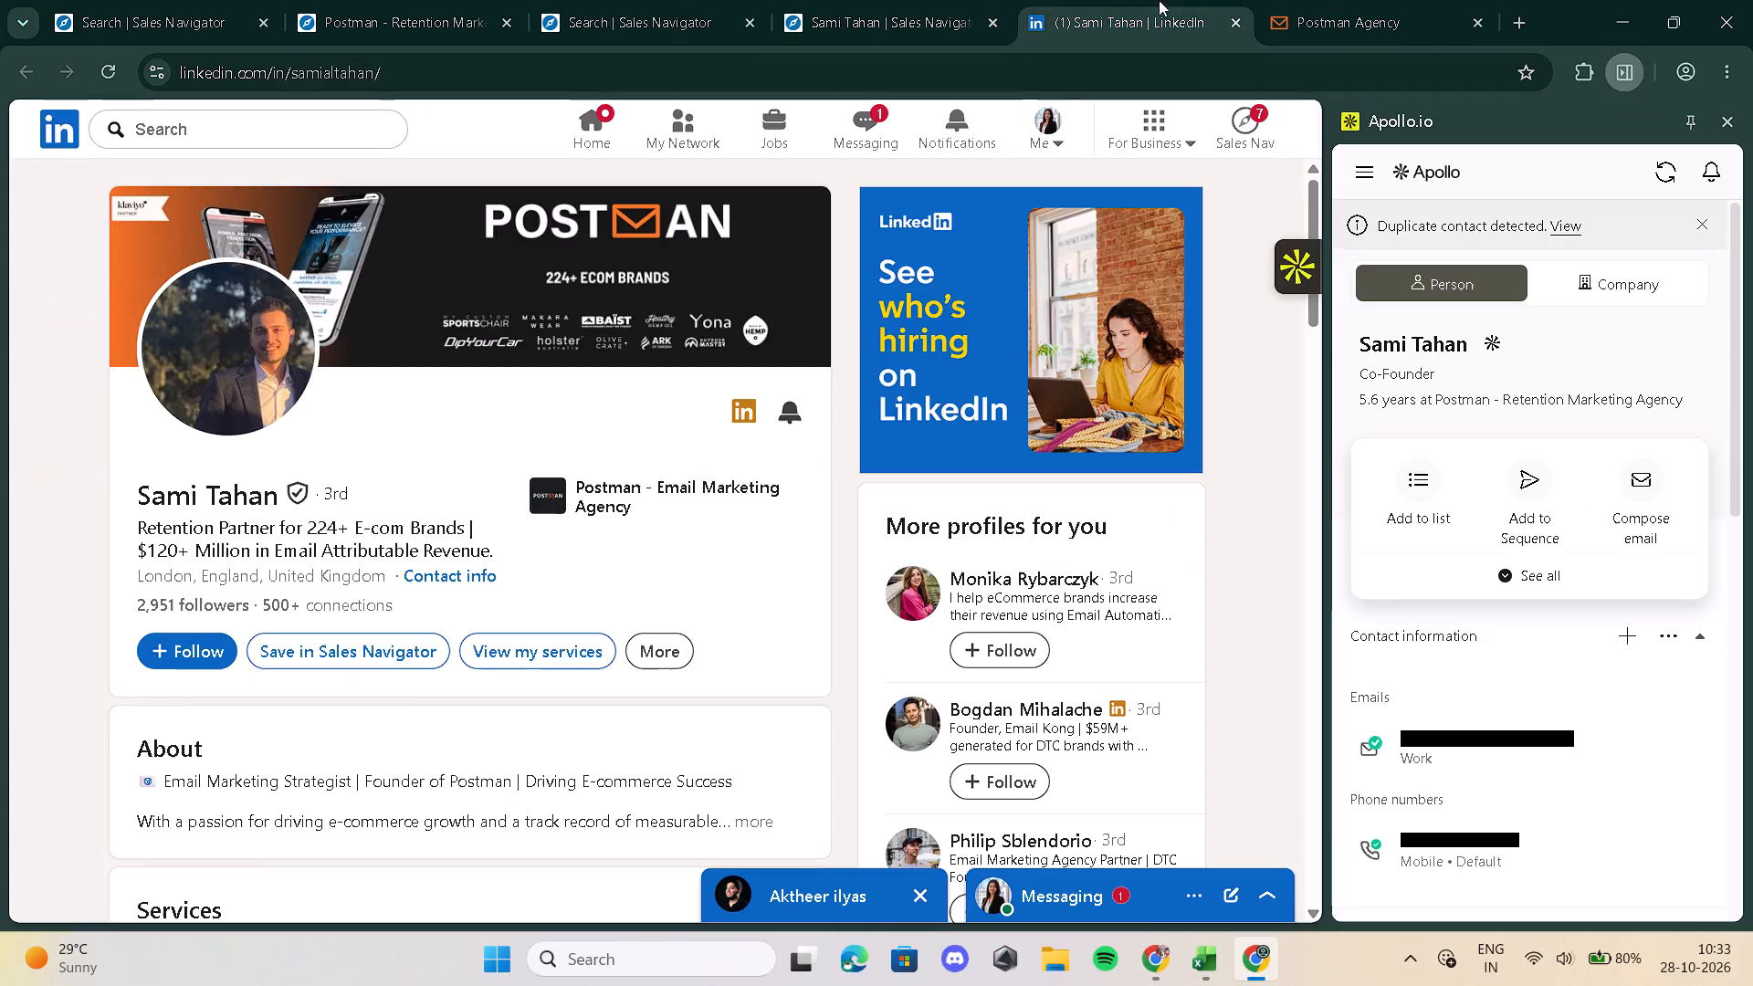
{"action": "left_click", "coordinate": [1233, 26]}
{"action": "left_click", "coordinate": [993, 24]}
{"action": "left_click", "coordinate": [638, 0]}
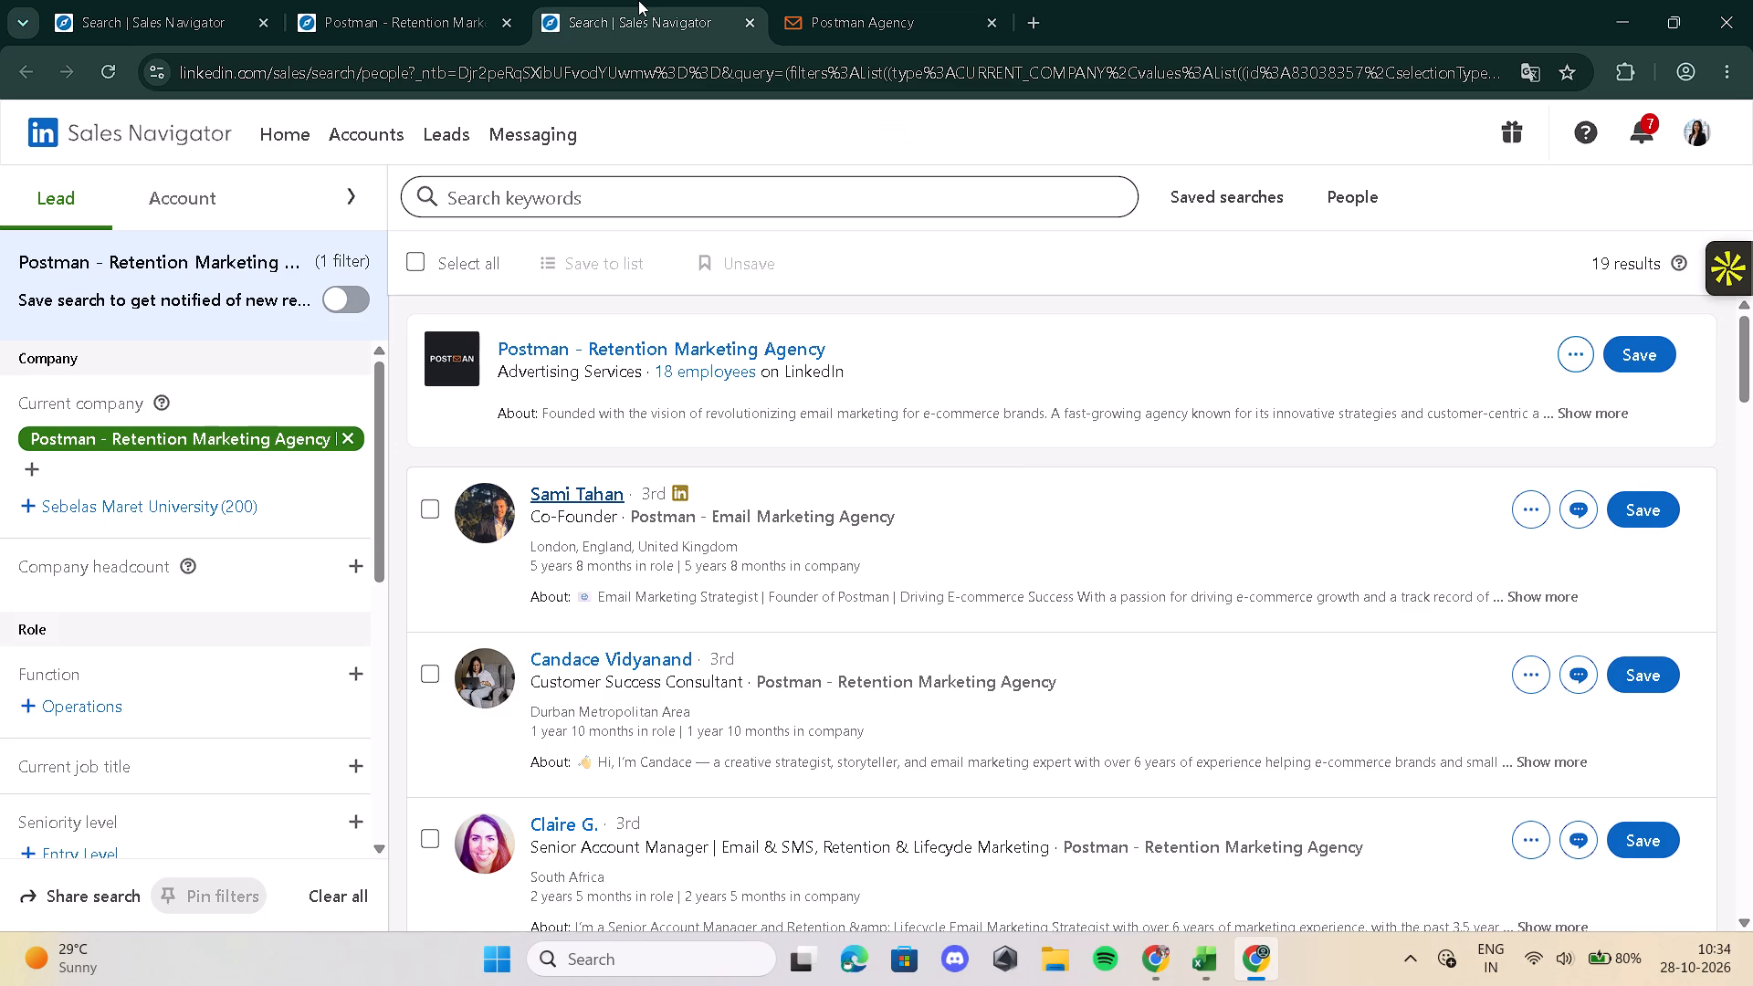
{"action": "left_click", "coordinate": [323, 0]}
{"action": "left_click", "coordinate": [156, 0]}
{"action": "left_click", "coordinate": [322, 0]}
{"action": "left_click", "coordinate": [622, 0]}
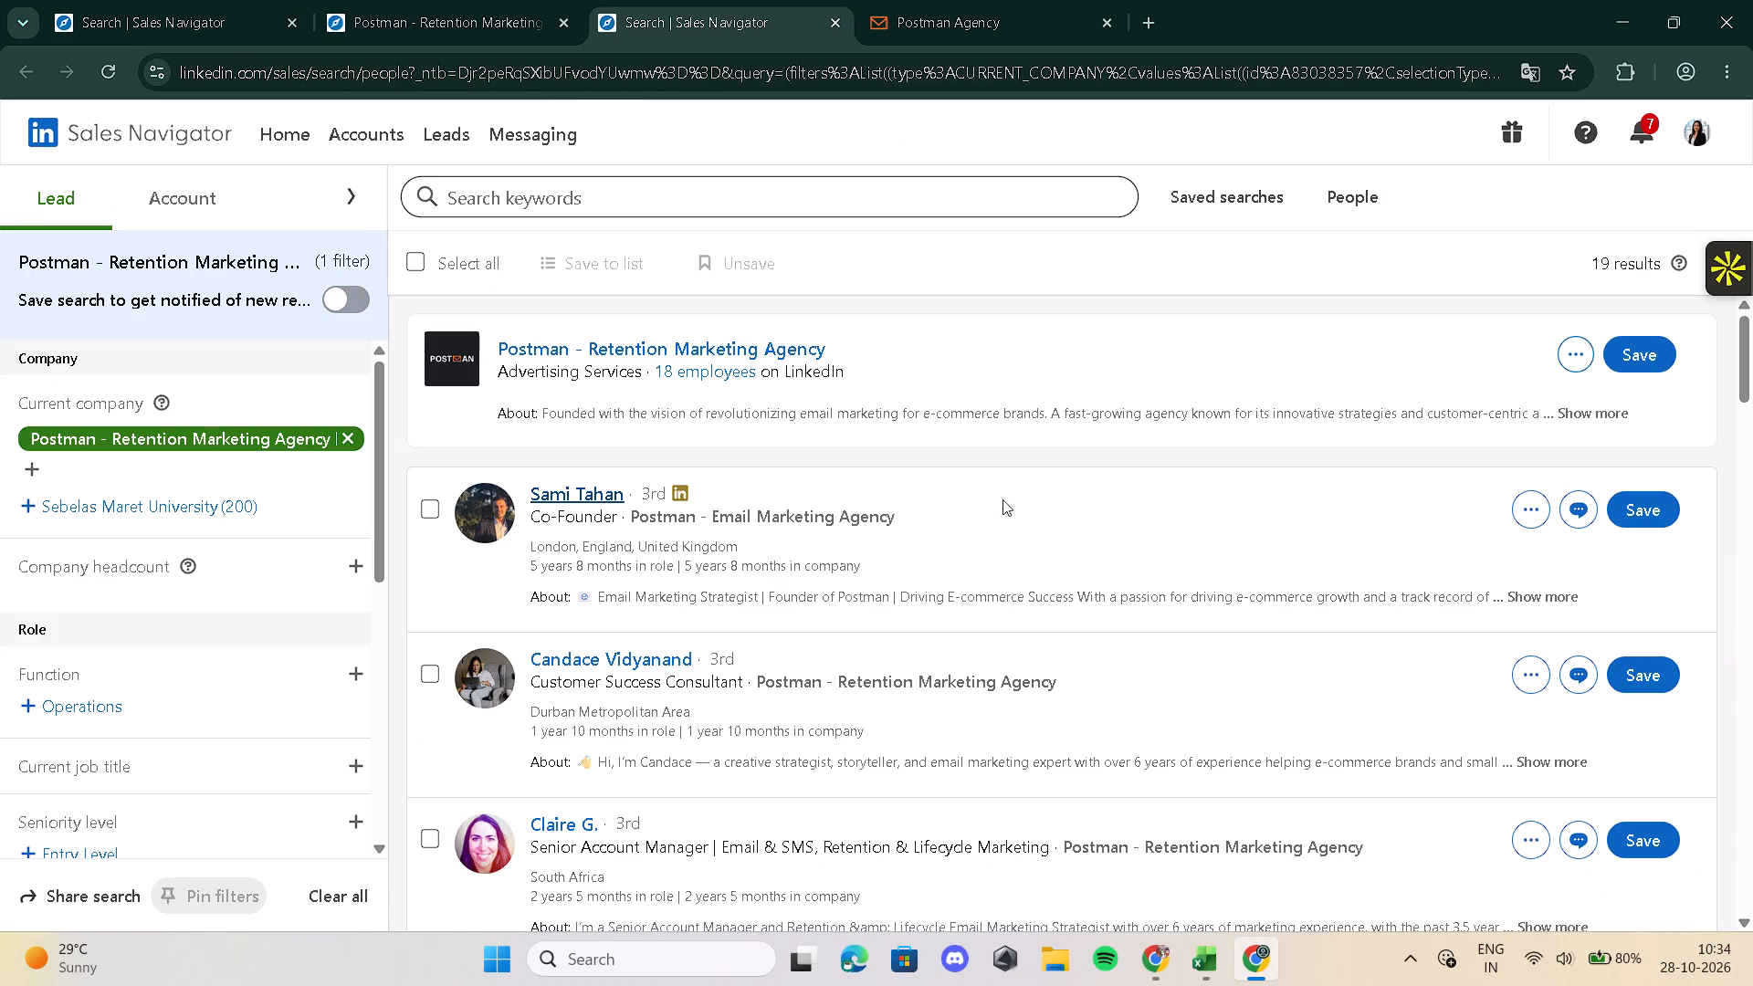
Look through the people listed for Postman - Retention Marketing Agency and their job titles to find another suitable lead.
{"action": "left_click", "coordinate": [1022, 502]}
{"action": "scroll", "coordinate": [1023, 502], "scroll_direction": "down", "scroll_amount": 1}
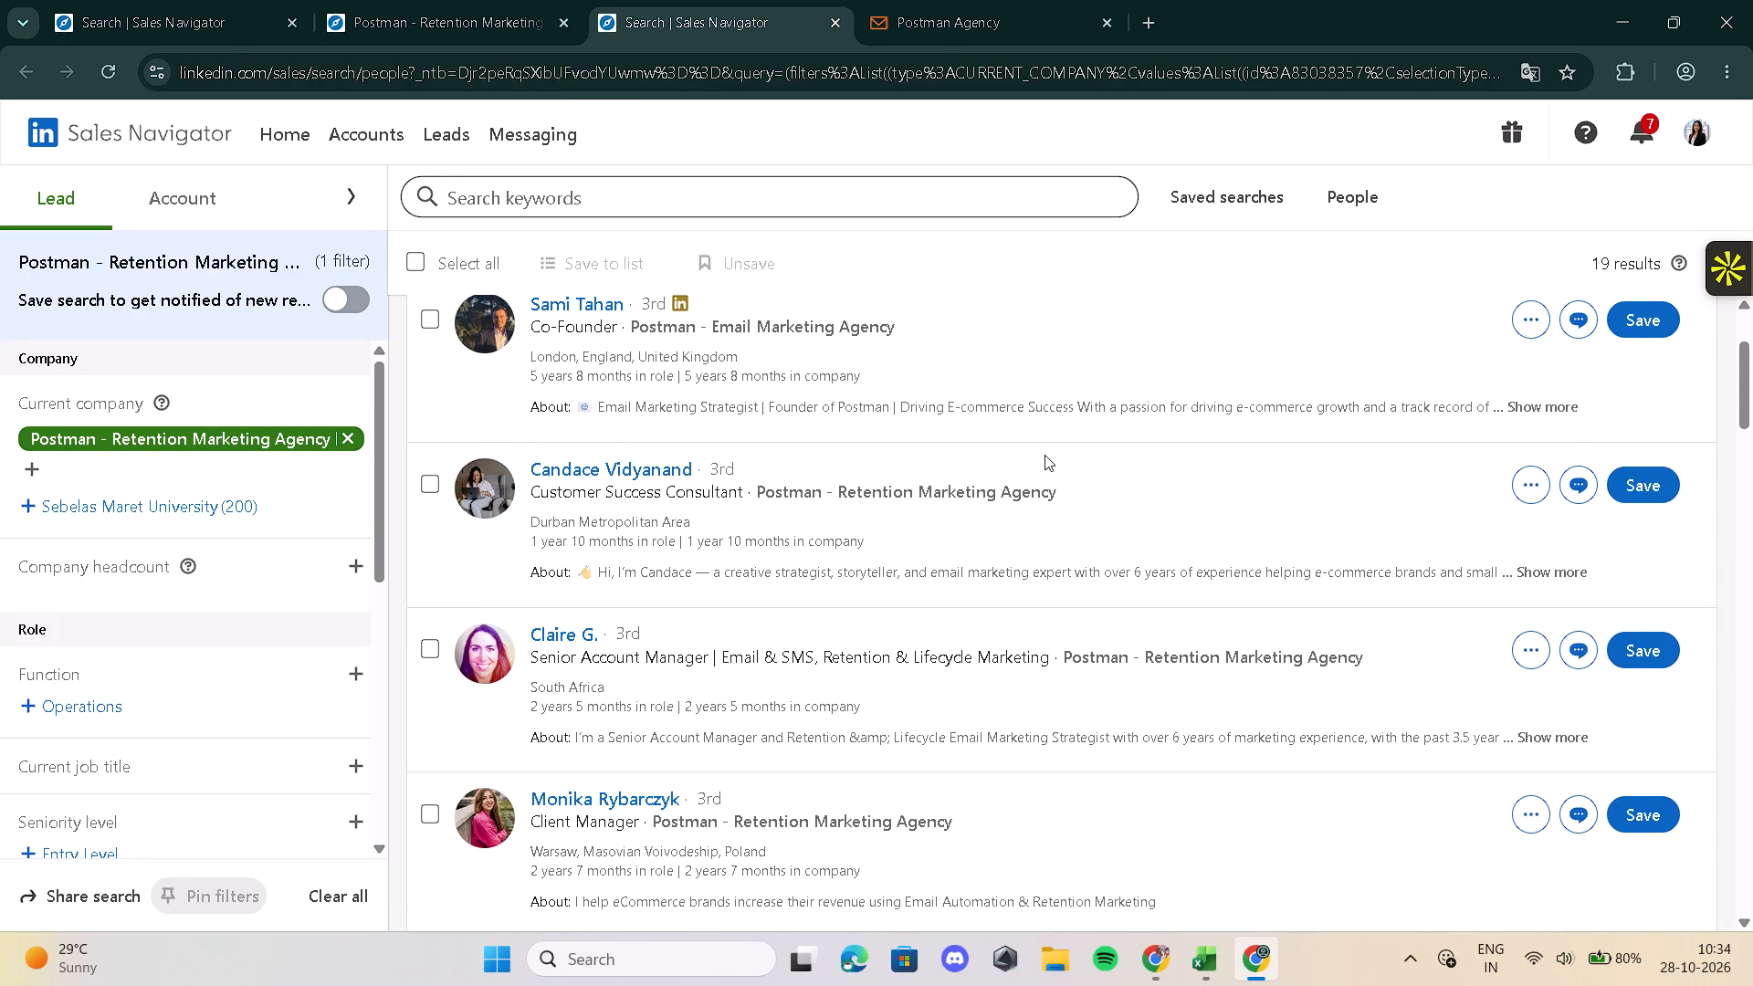
{"action": "scroll", "coordinate": [1044, 455], "scroll_direction": "down", "scroll_amount": 4}
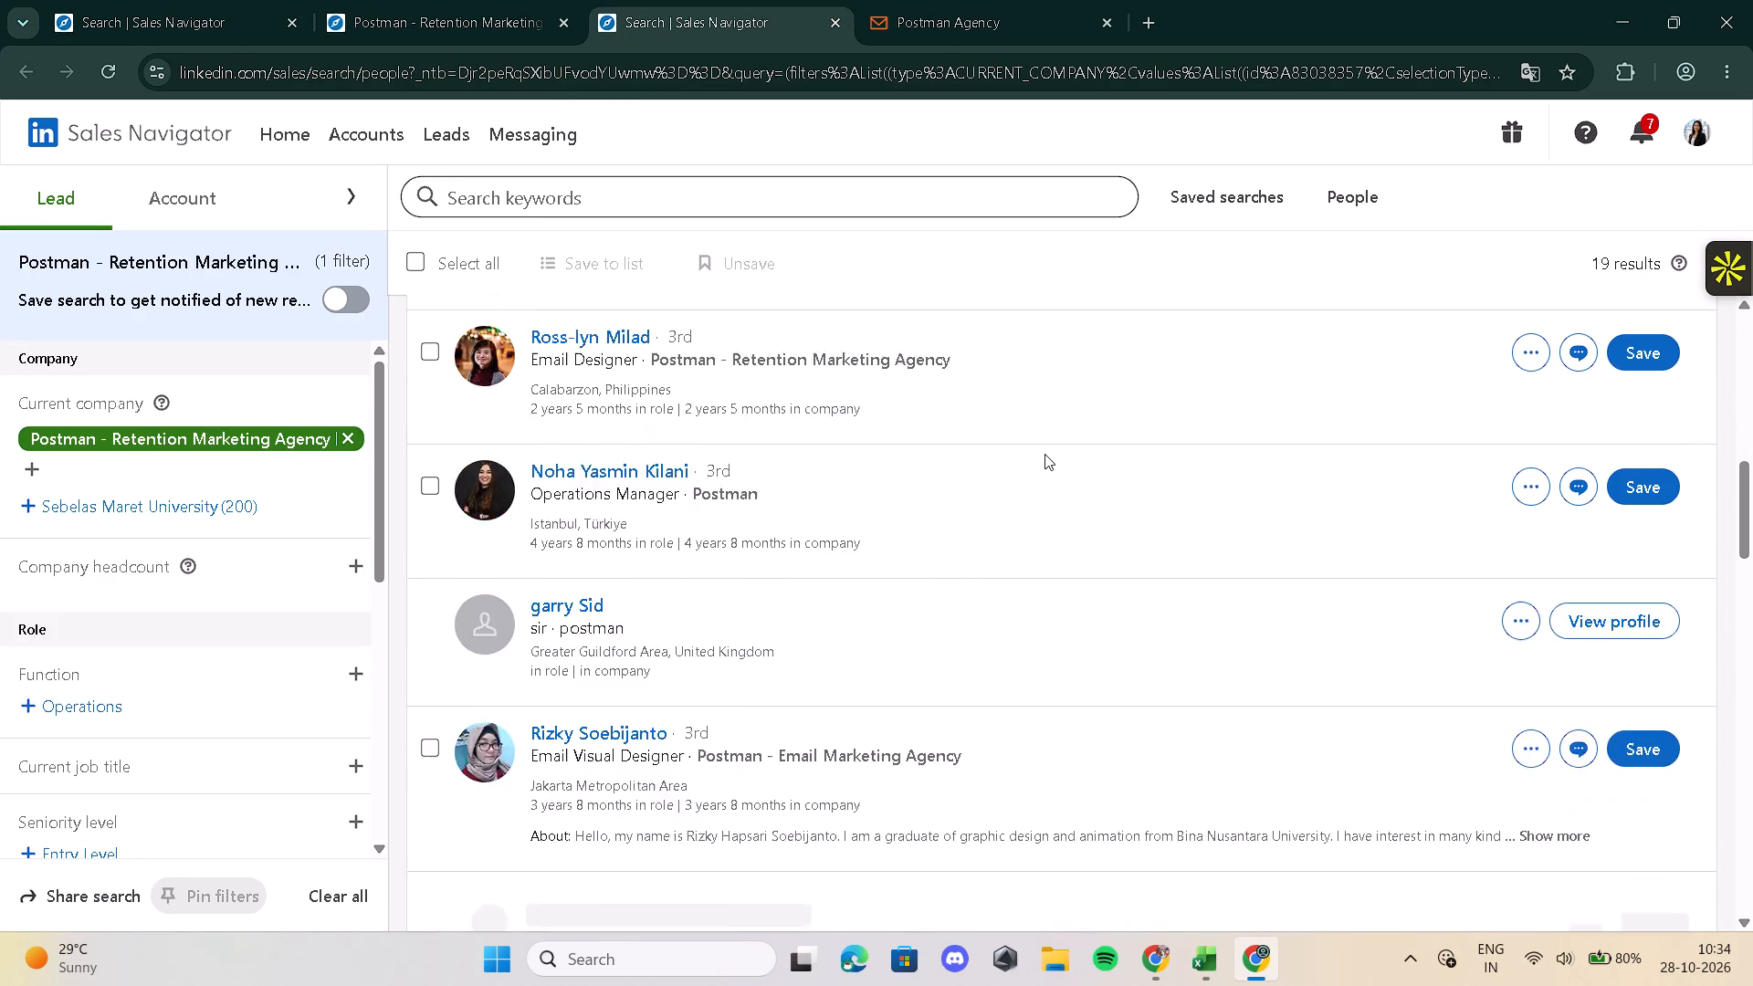
{"action": "scroll", "coordinate": [1044, 454], "scroll_direction": "down", "scroll_amount": 9}
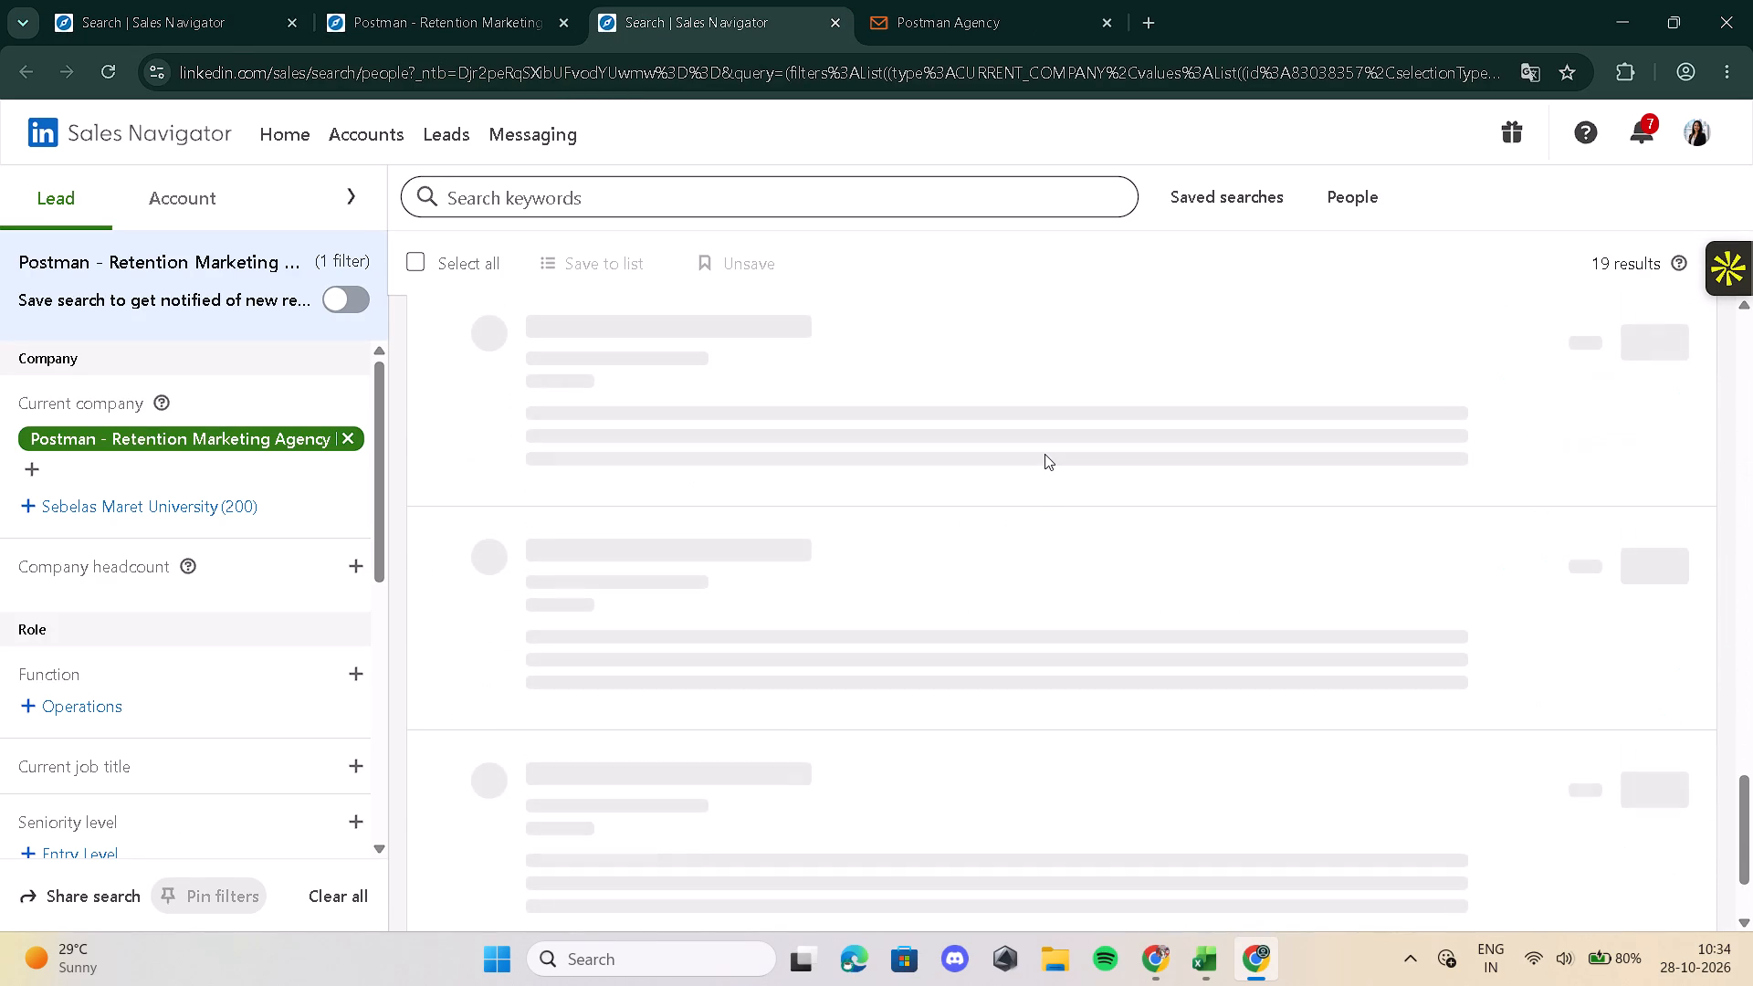
{"action": "scroll", "coordinate": [1044, 454], "scroll_direction": "down", "scroll_amount": 4}
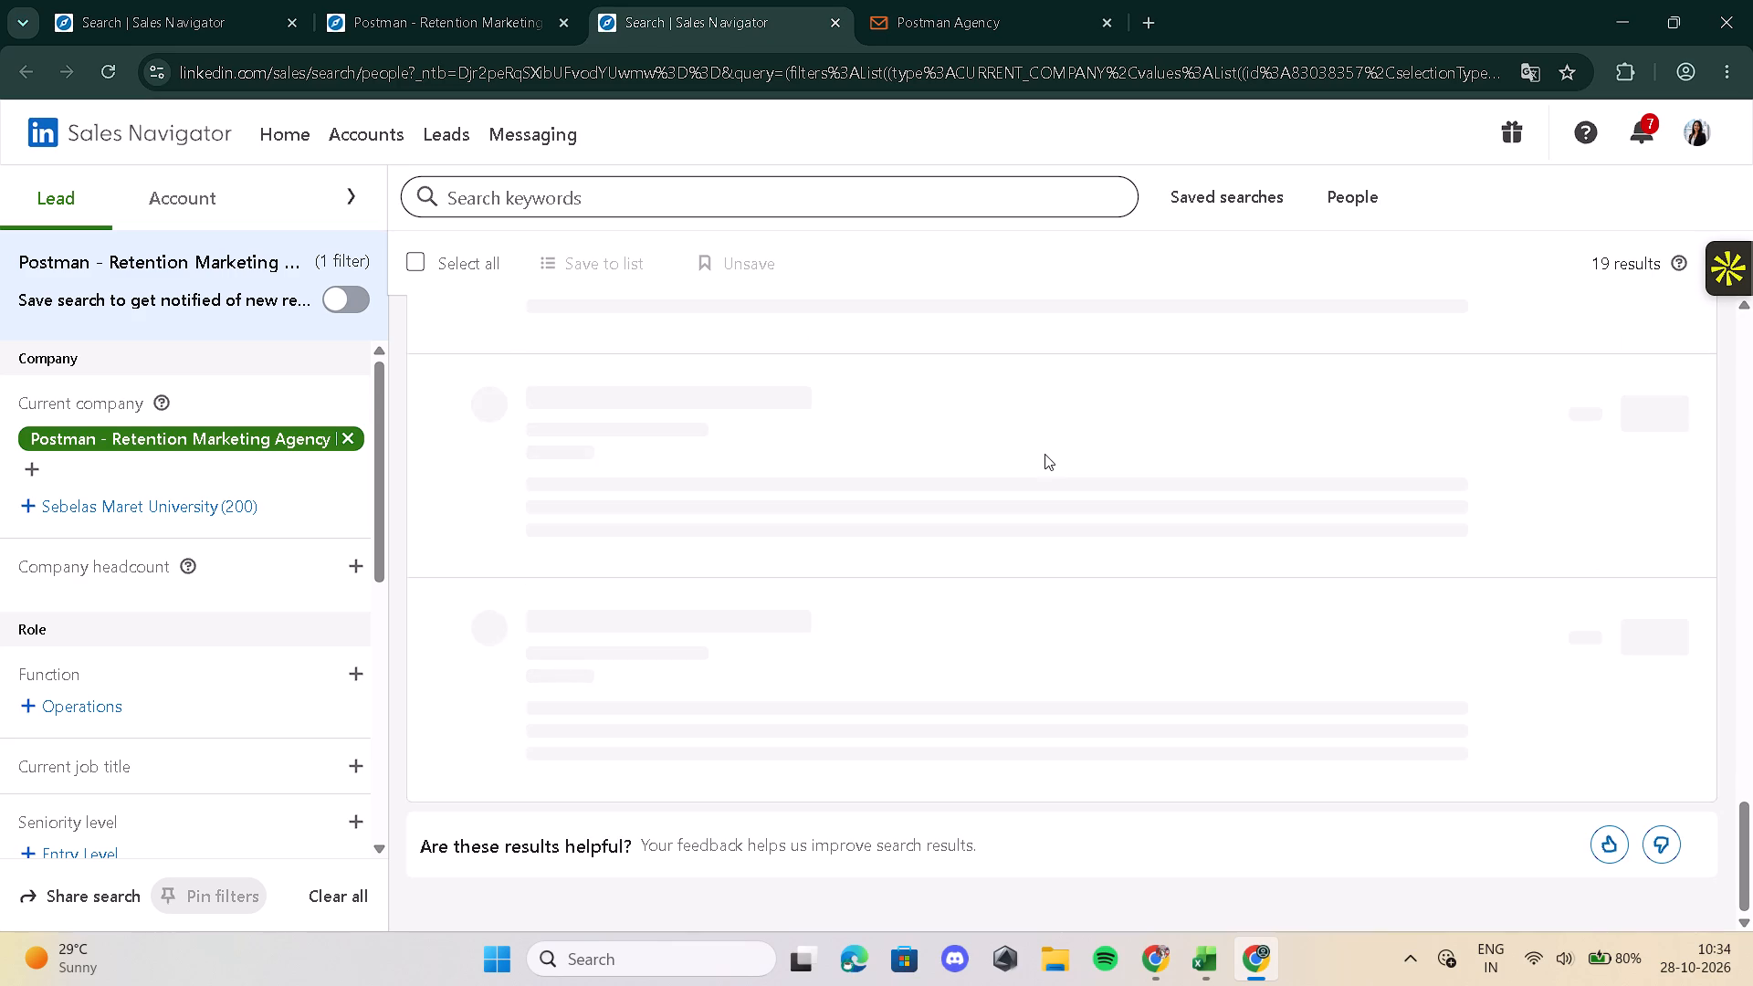
{"action": "scroll", "coordinate": [1044, 454], "scroll_direction": "down", "scroll_amount": 4}
{"action": "left_click", "coordinate": [152, 0]}
{"action": "left_click", "coordinate": [443, 0]}
{"action": "left_click", "coordinate": [688, 0]}
{"action": "scroll", "coordinate": [704, 676], "scroll_direction": "up", "scroll_amount": 20}
{"action": "scroll", "coordinate": [704, 676], "scroll_direction": "up", "scroll_amount": 3}
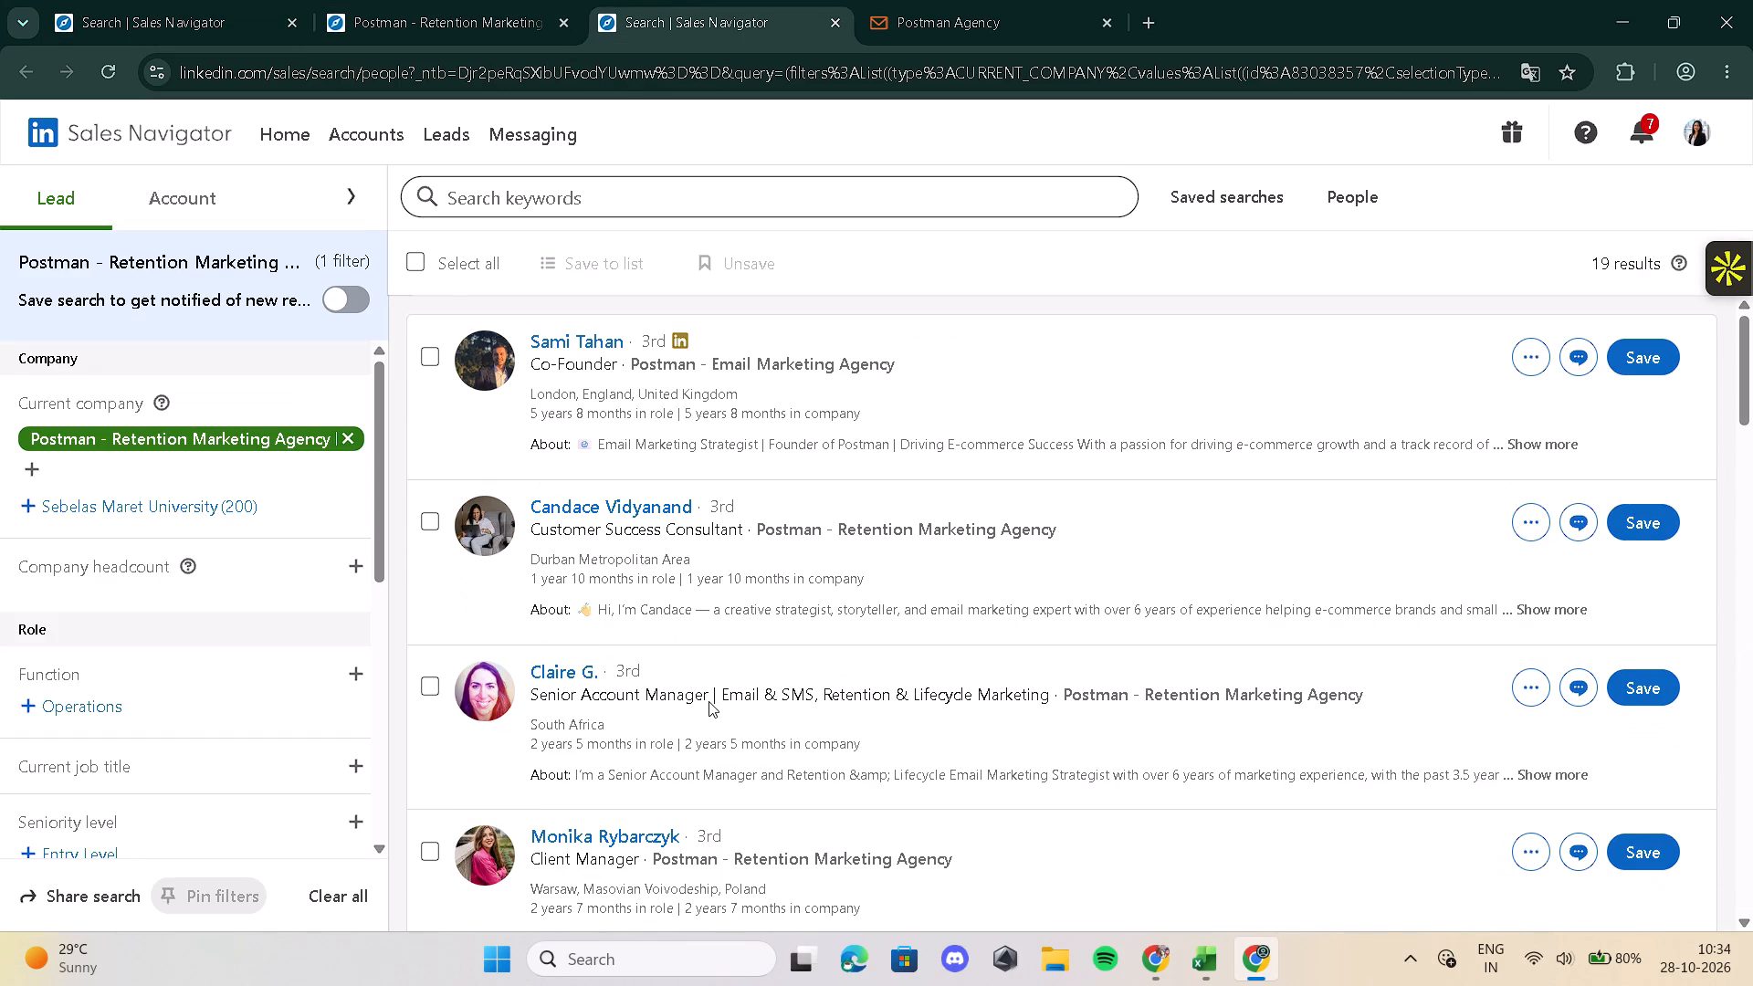
{"action": "scroll", "coordinate": [709, 701], "scroll_direction": "down", "scroll_amount": 1}
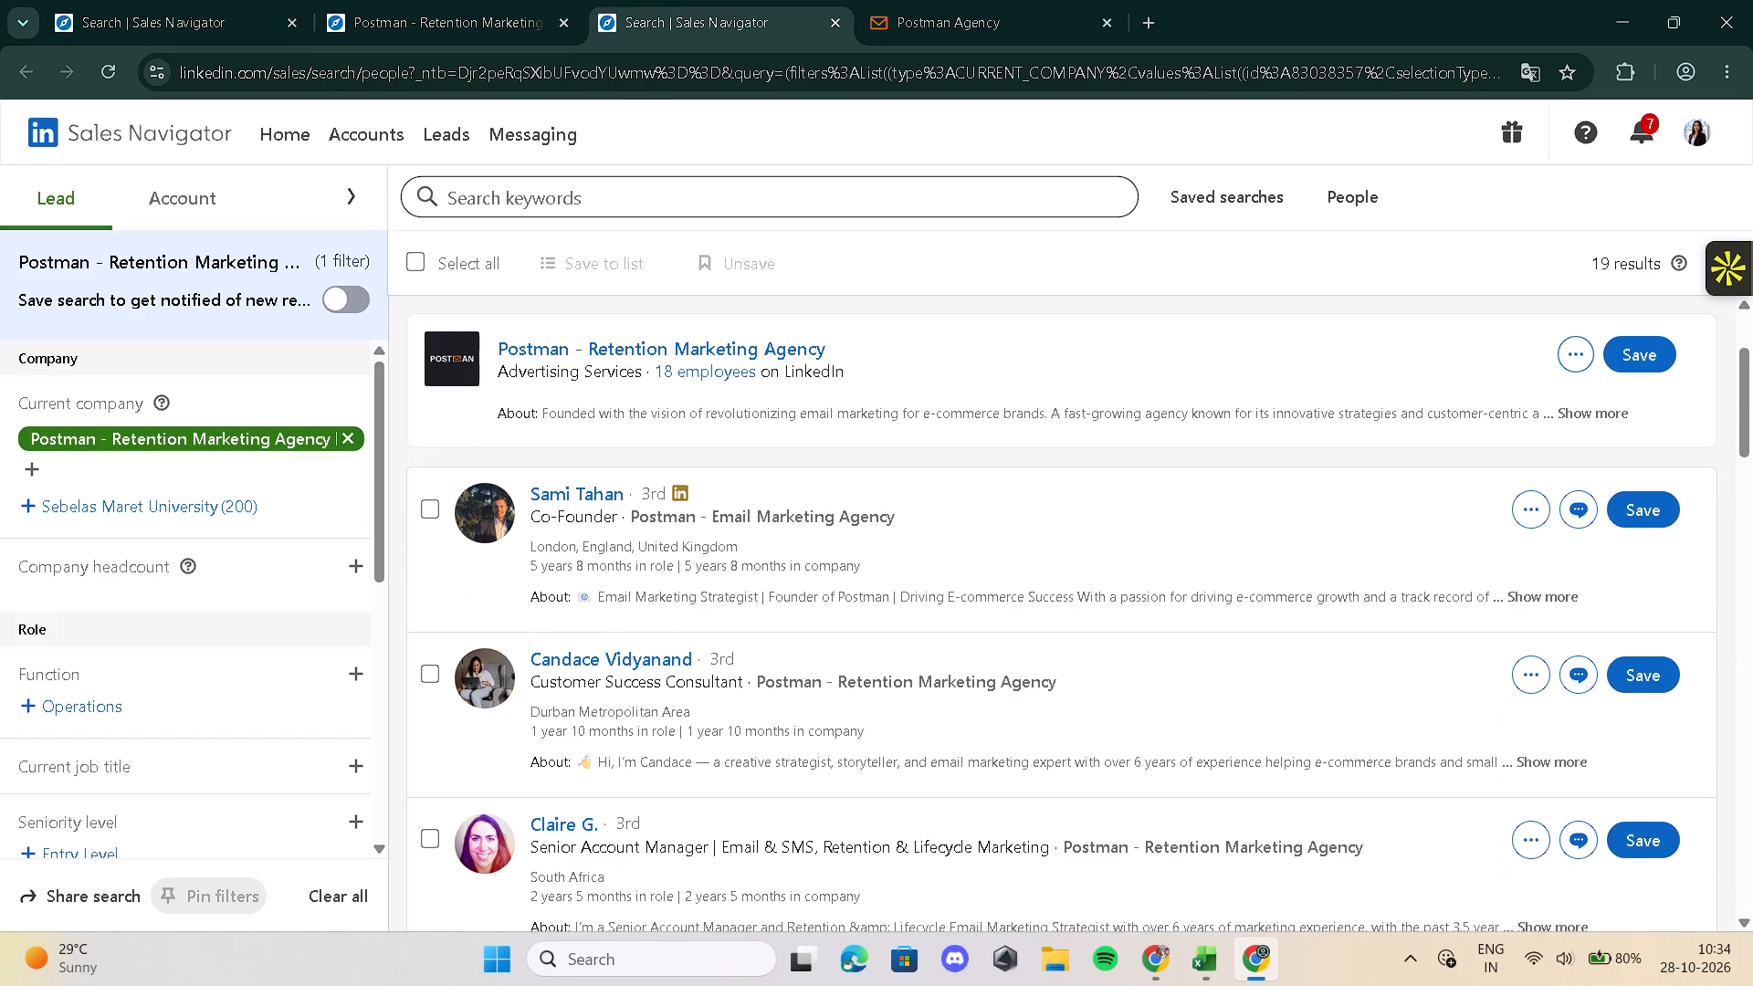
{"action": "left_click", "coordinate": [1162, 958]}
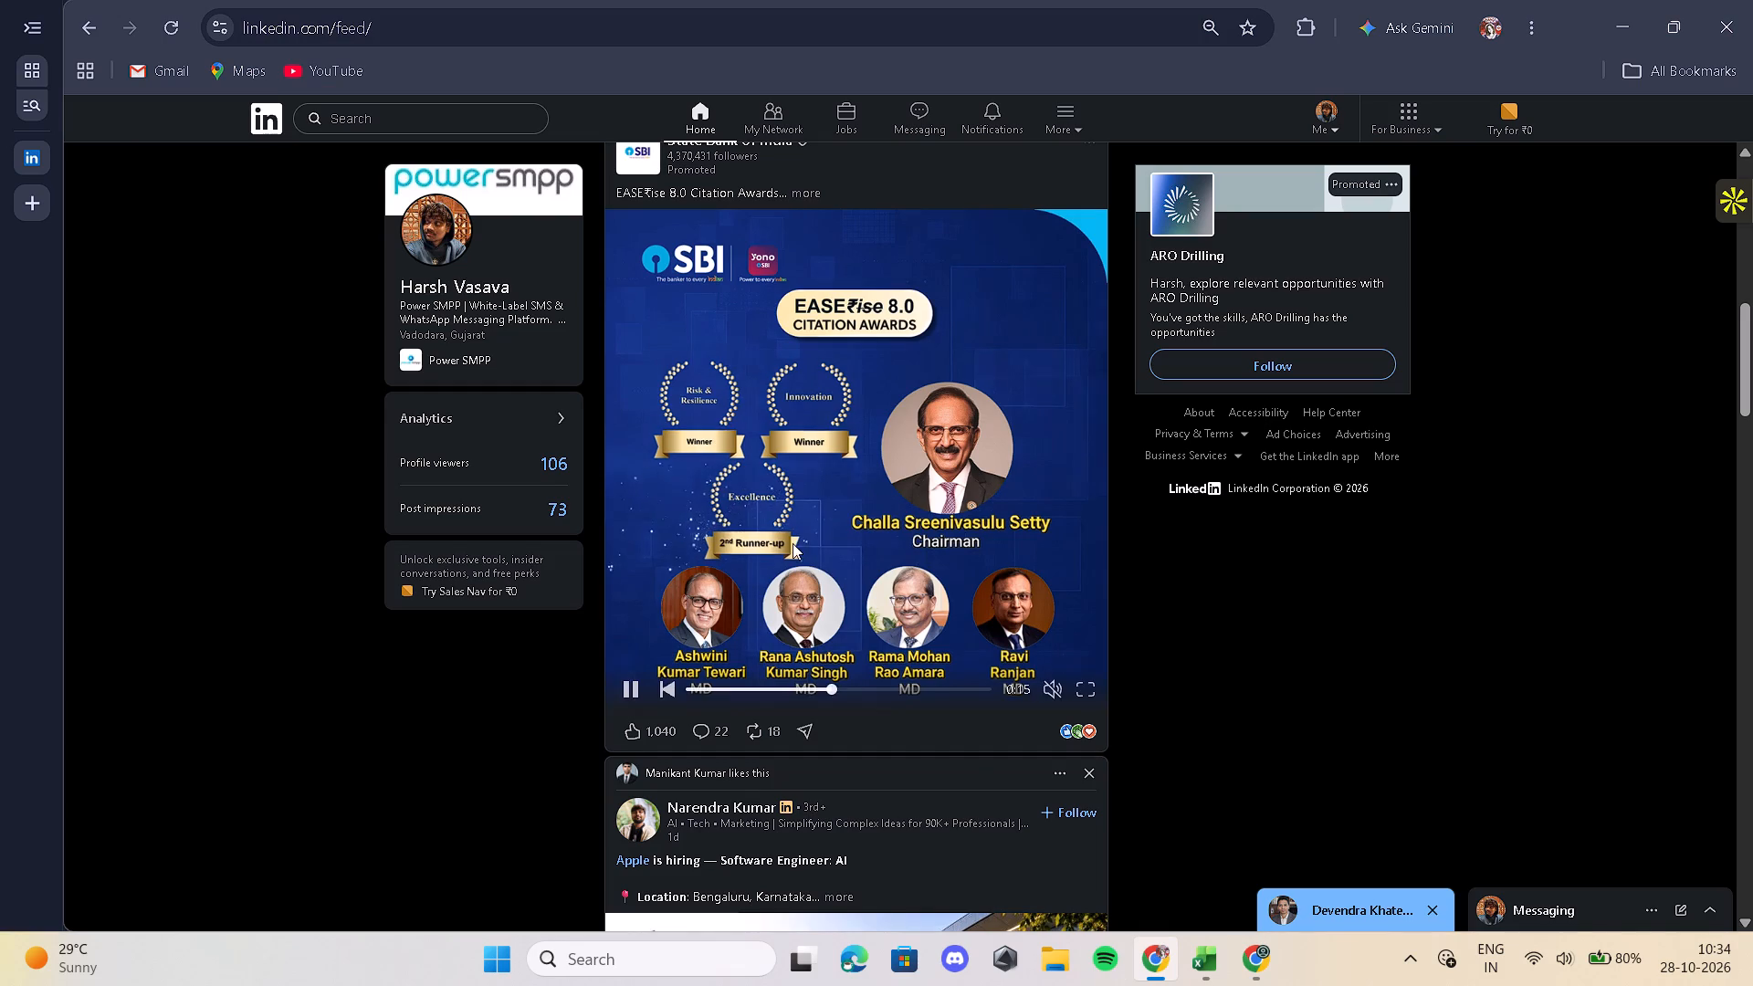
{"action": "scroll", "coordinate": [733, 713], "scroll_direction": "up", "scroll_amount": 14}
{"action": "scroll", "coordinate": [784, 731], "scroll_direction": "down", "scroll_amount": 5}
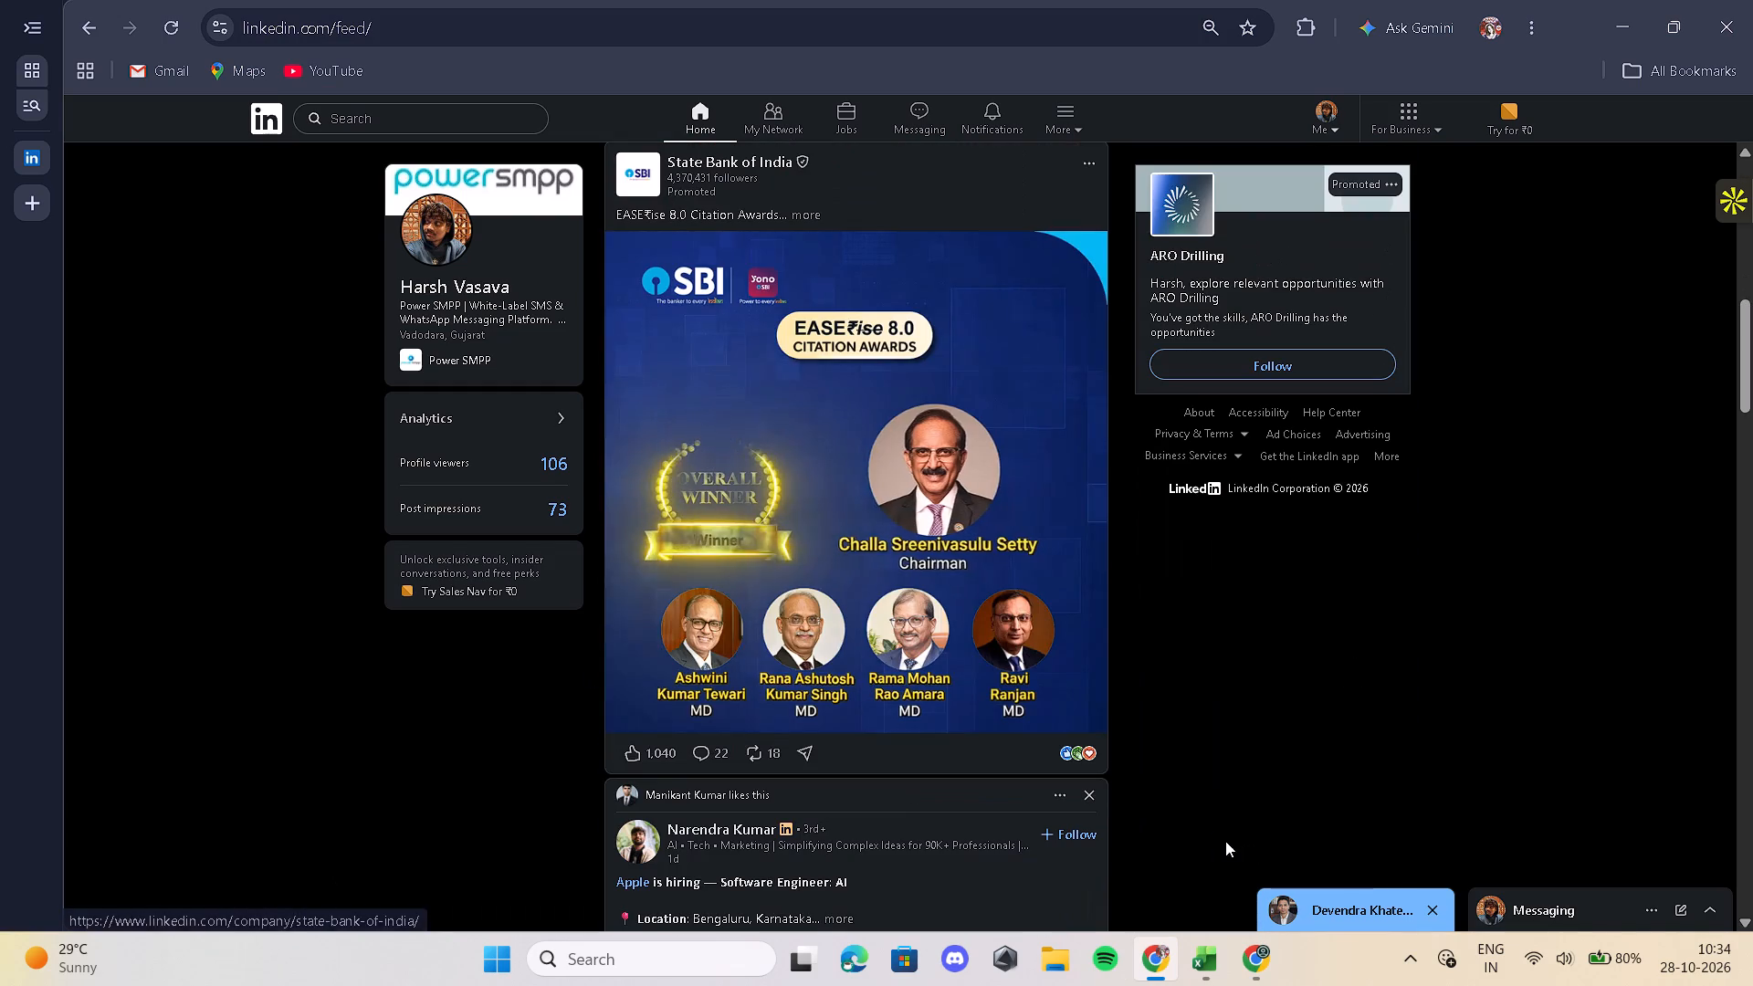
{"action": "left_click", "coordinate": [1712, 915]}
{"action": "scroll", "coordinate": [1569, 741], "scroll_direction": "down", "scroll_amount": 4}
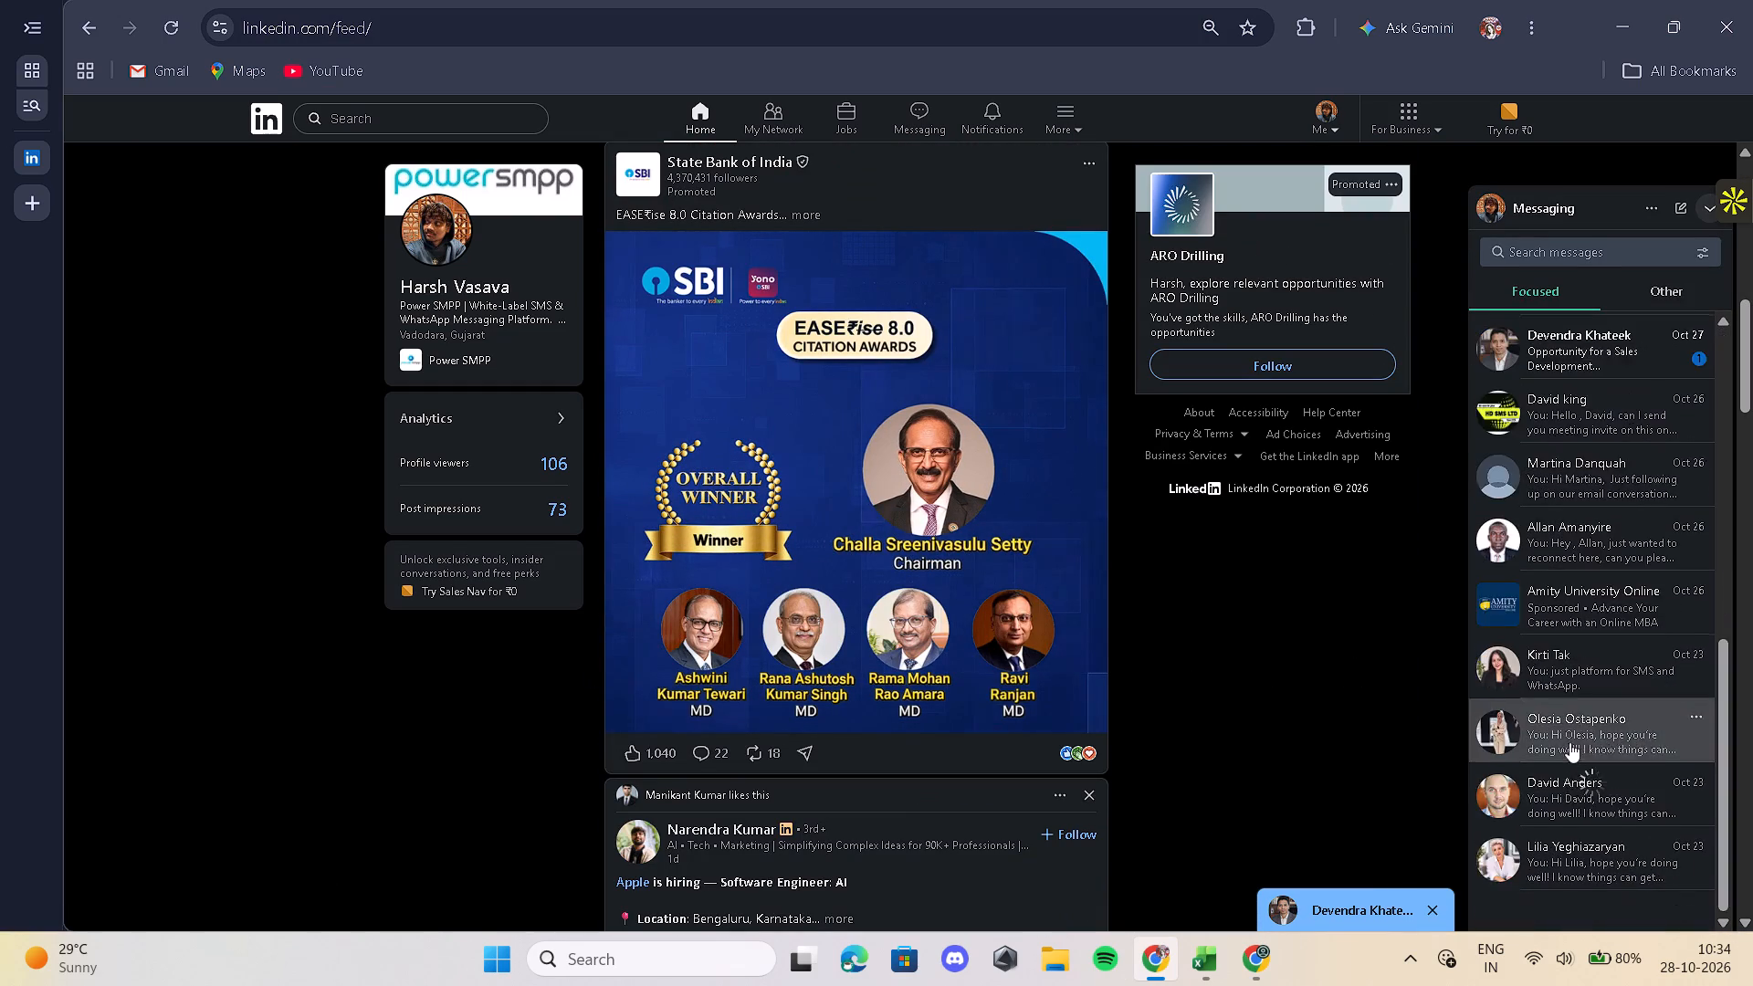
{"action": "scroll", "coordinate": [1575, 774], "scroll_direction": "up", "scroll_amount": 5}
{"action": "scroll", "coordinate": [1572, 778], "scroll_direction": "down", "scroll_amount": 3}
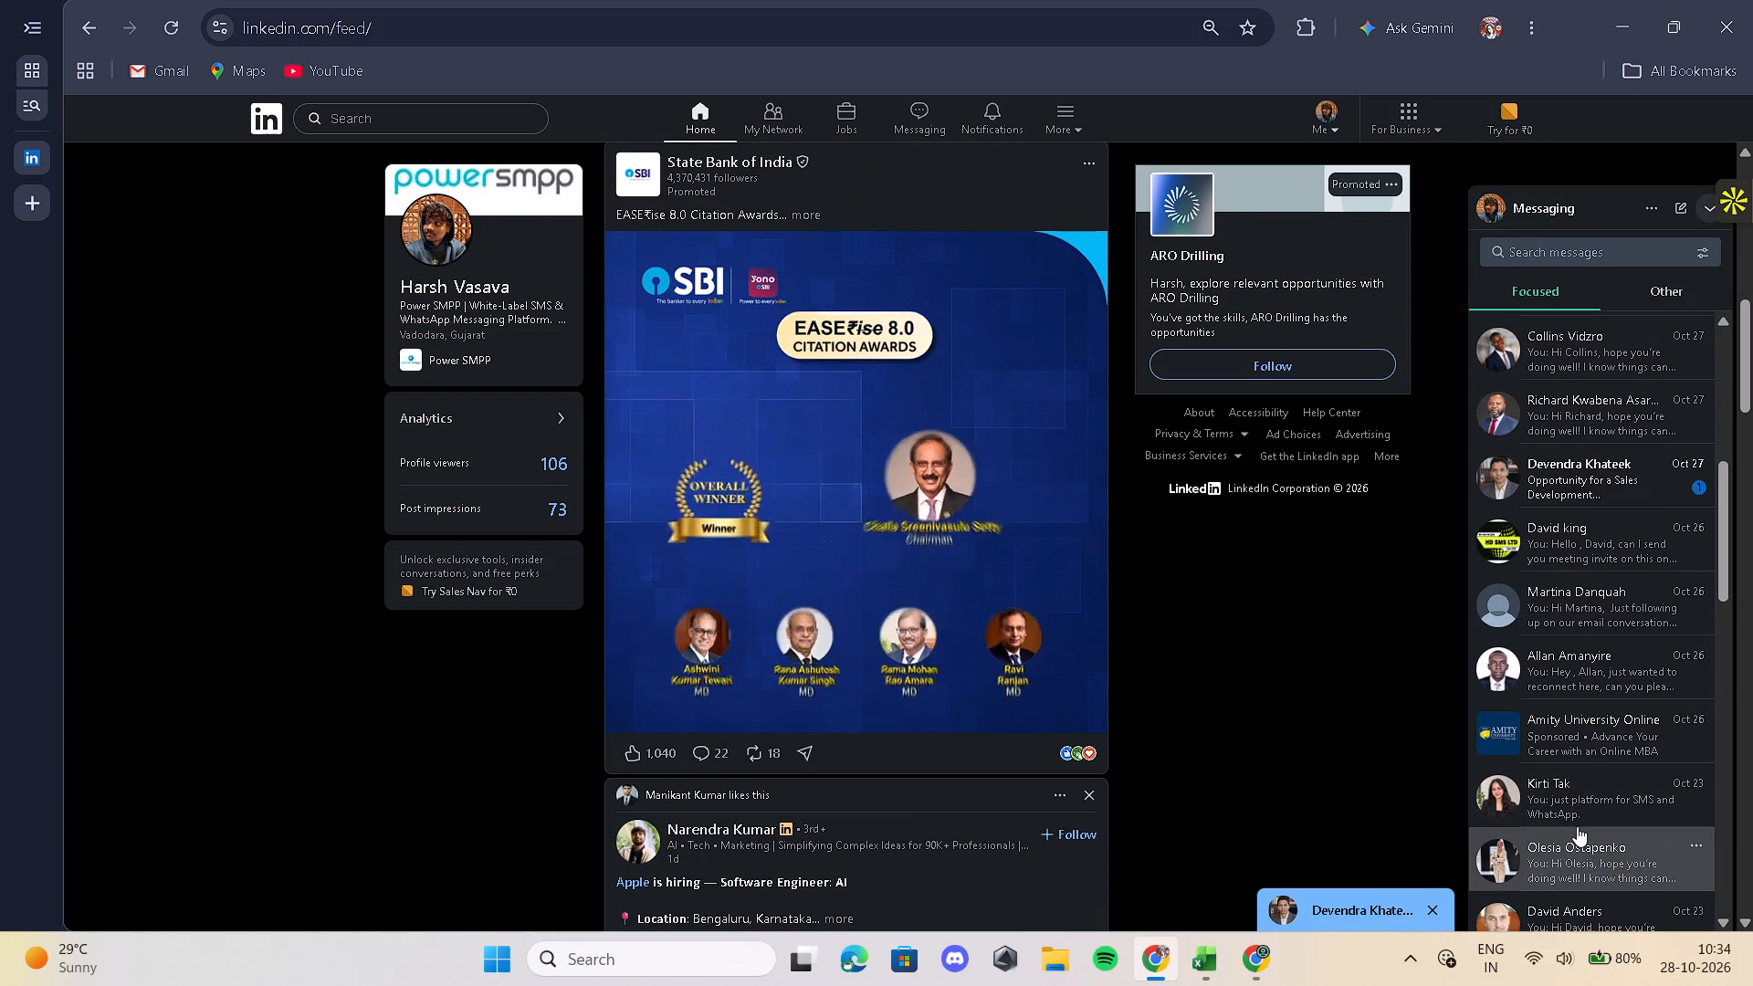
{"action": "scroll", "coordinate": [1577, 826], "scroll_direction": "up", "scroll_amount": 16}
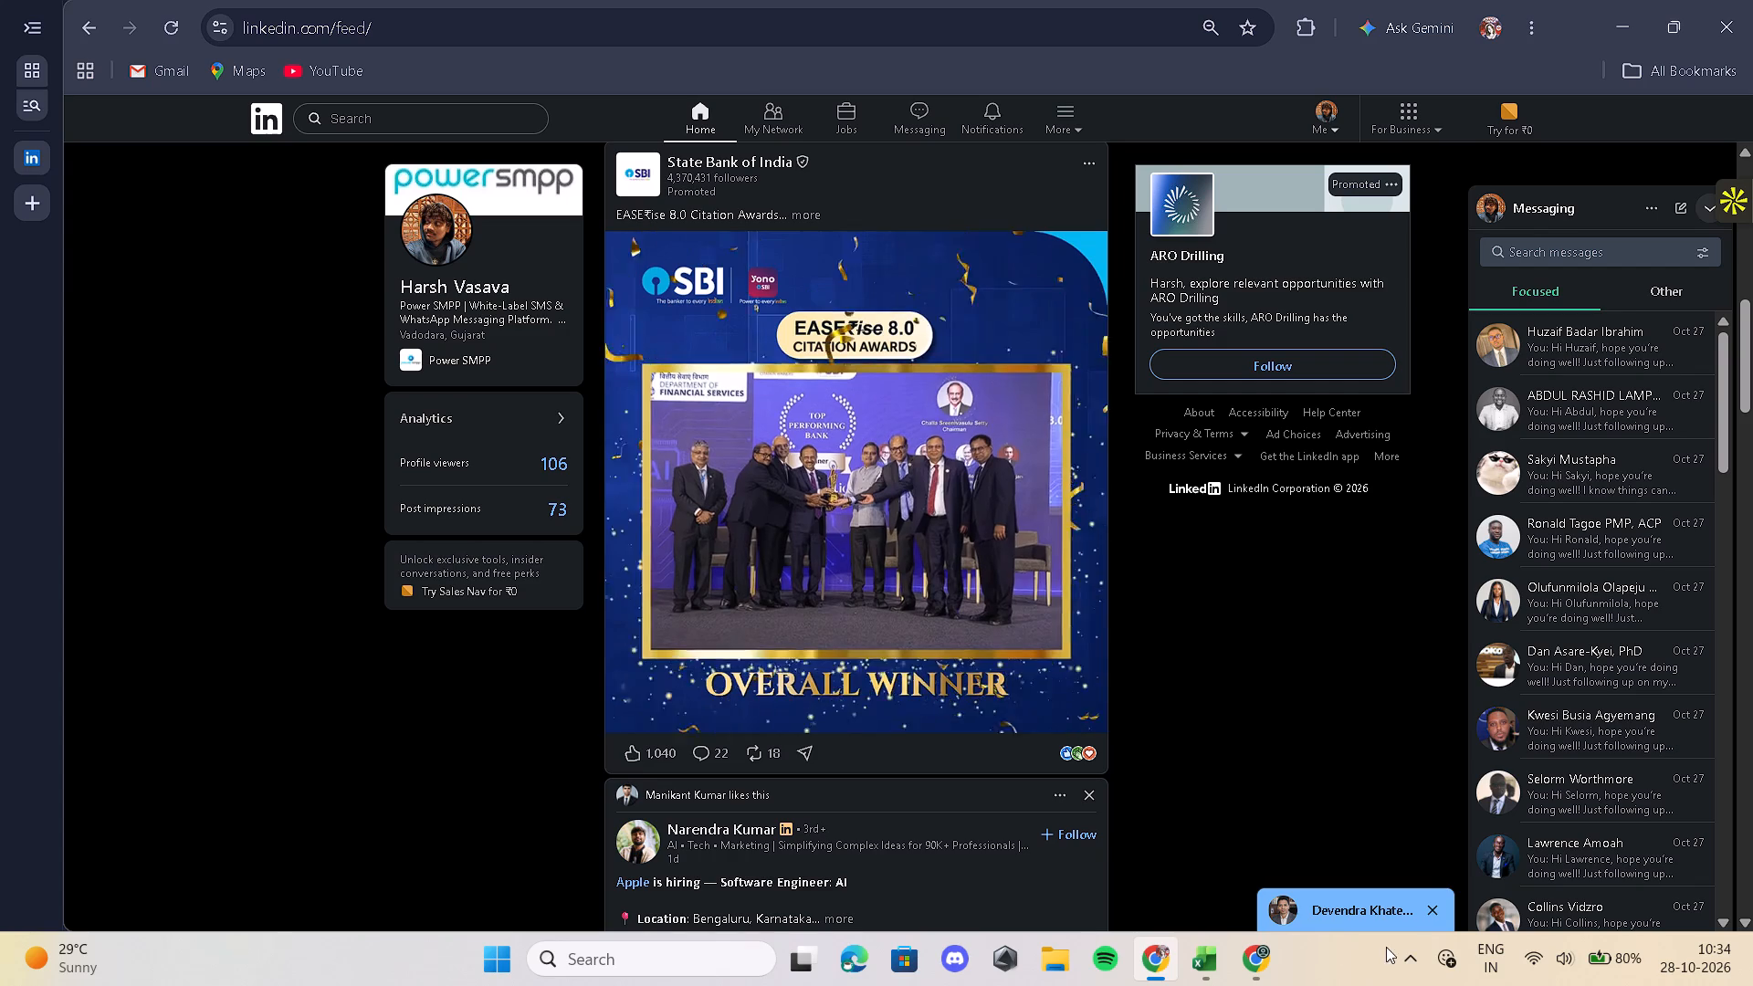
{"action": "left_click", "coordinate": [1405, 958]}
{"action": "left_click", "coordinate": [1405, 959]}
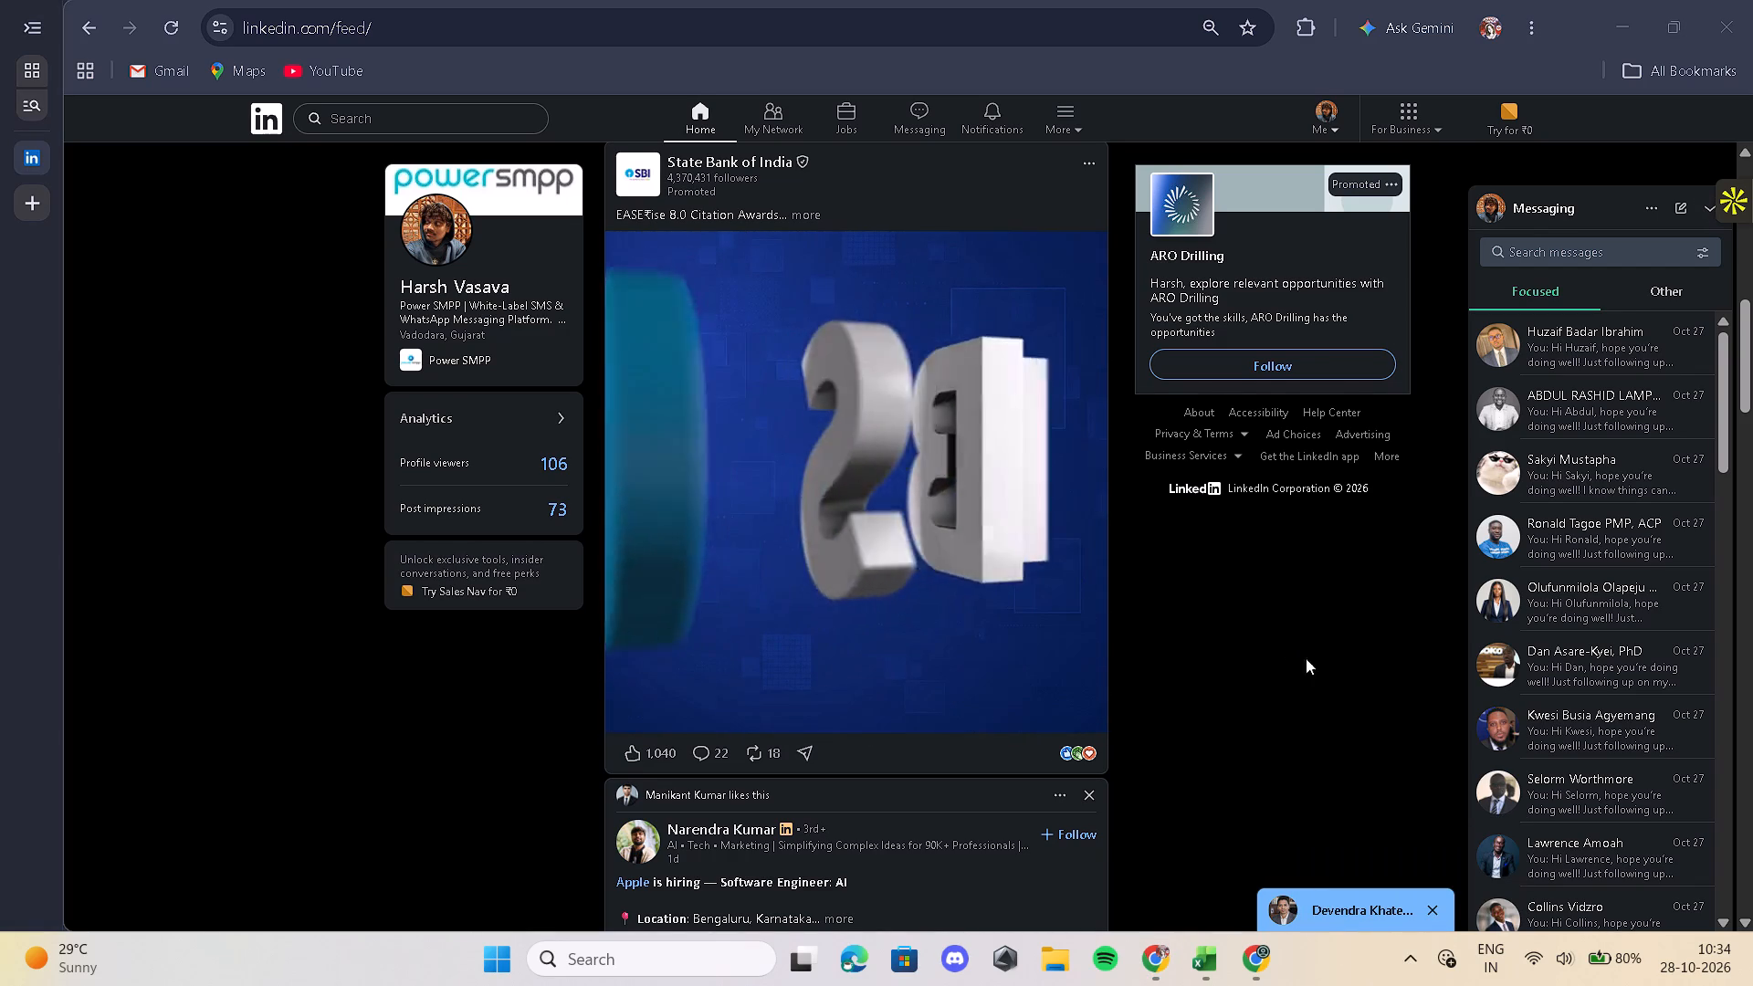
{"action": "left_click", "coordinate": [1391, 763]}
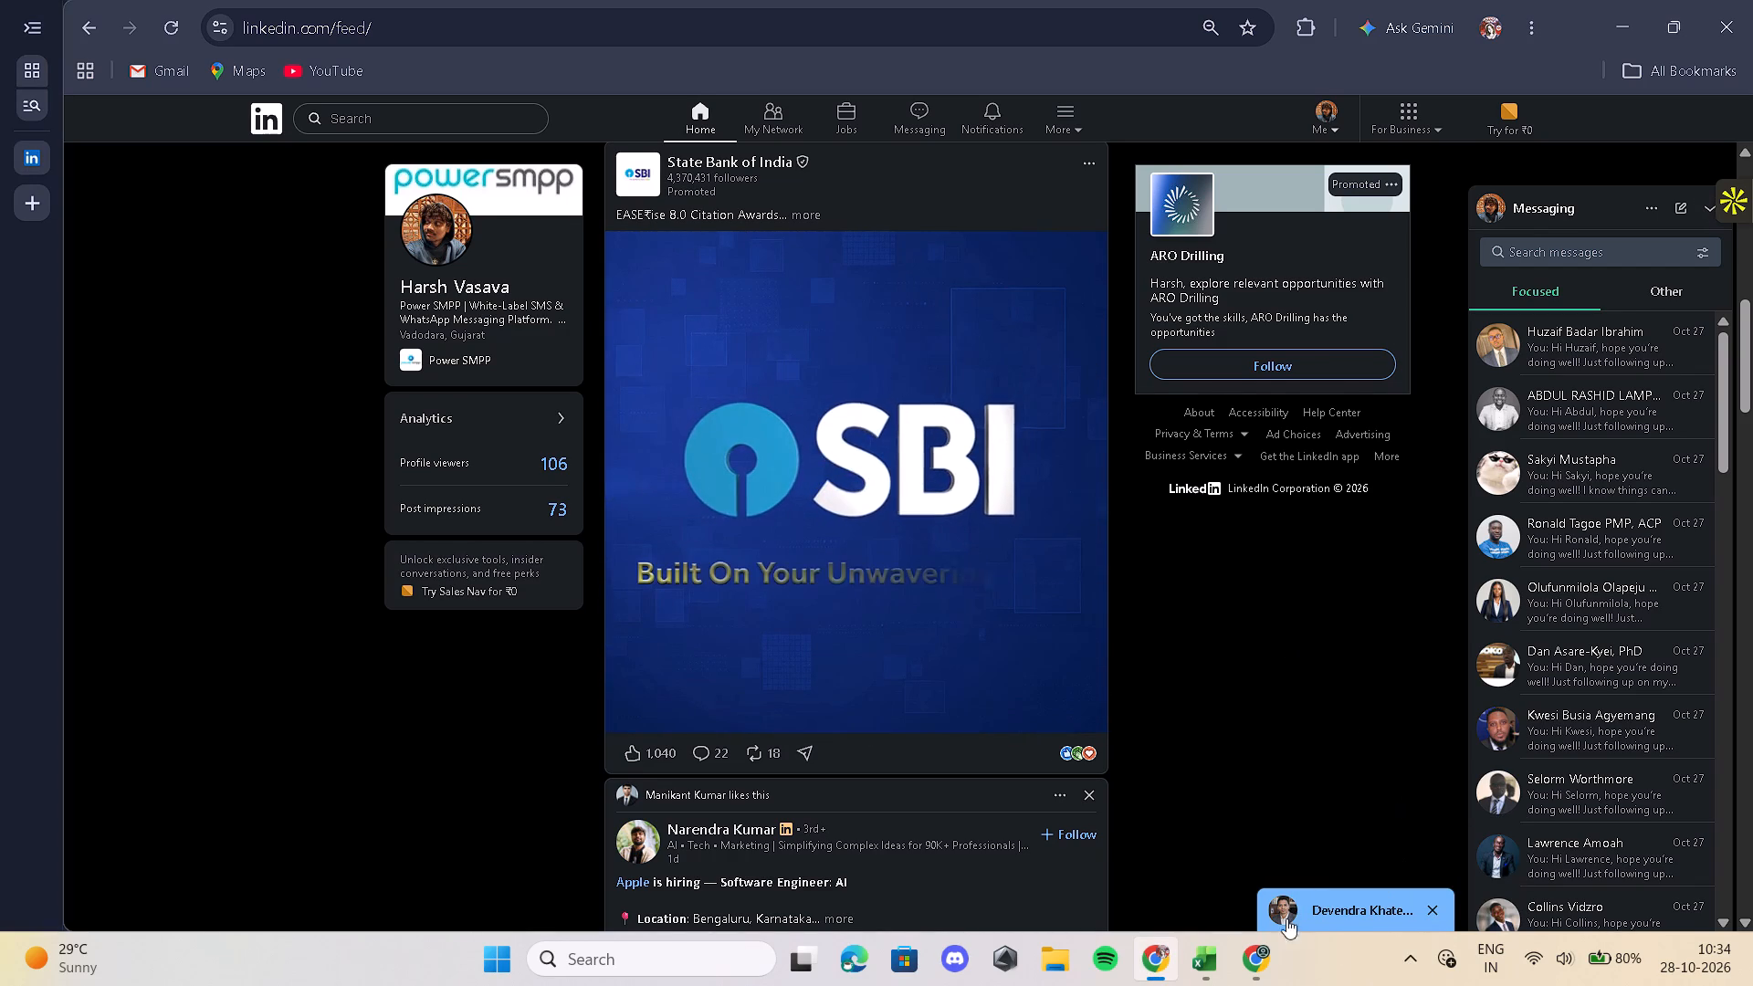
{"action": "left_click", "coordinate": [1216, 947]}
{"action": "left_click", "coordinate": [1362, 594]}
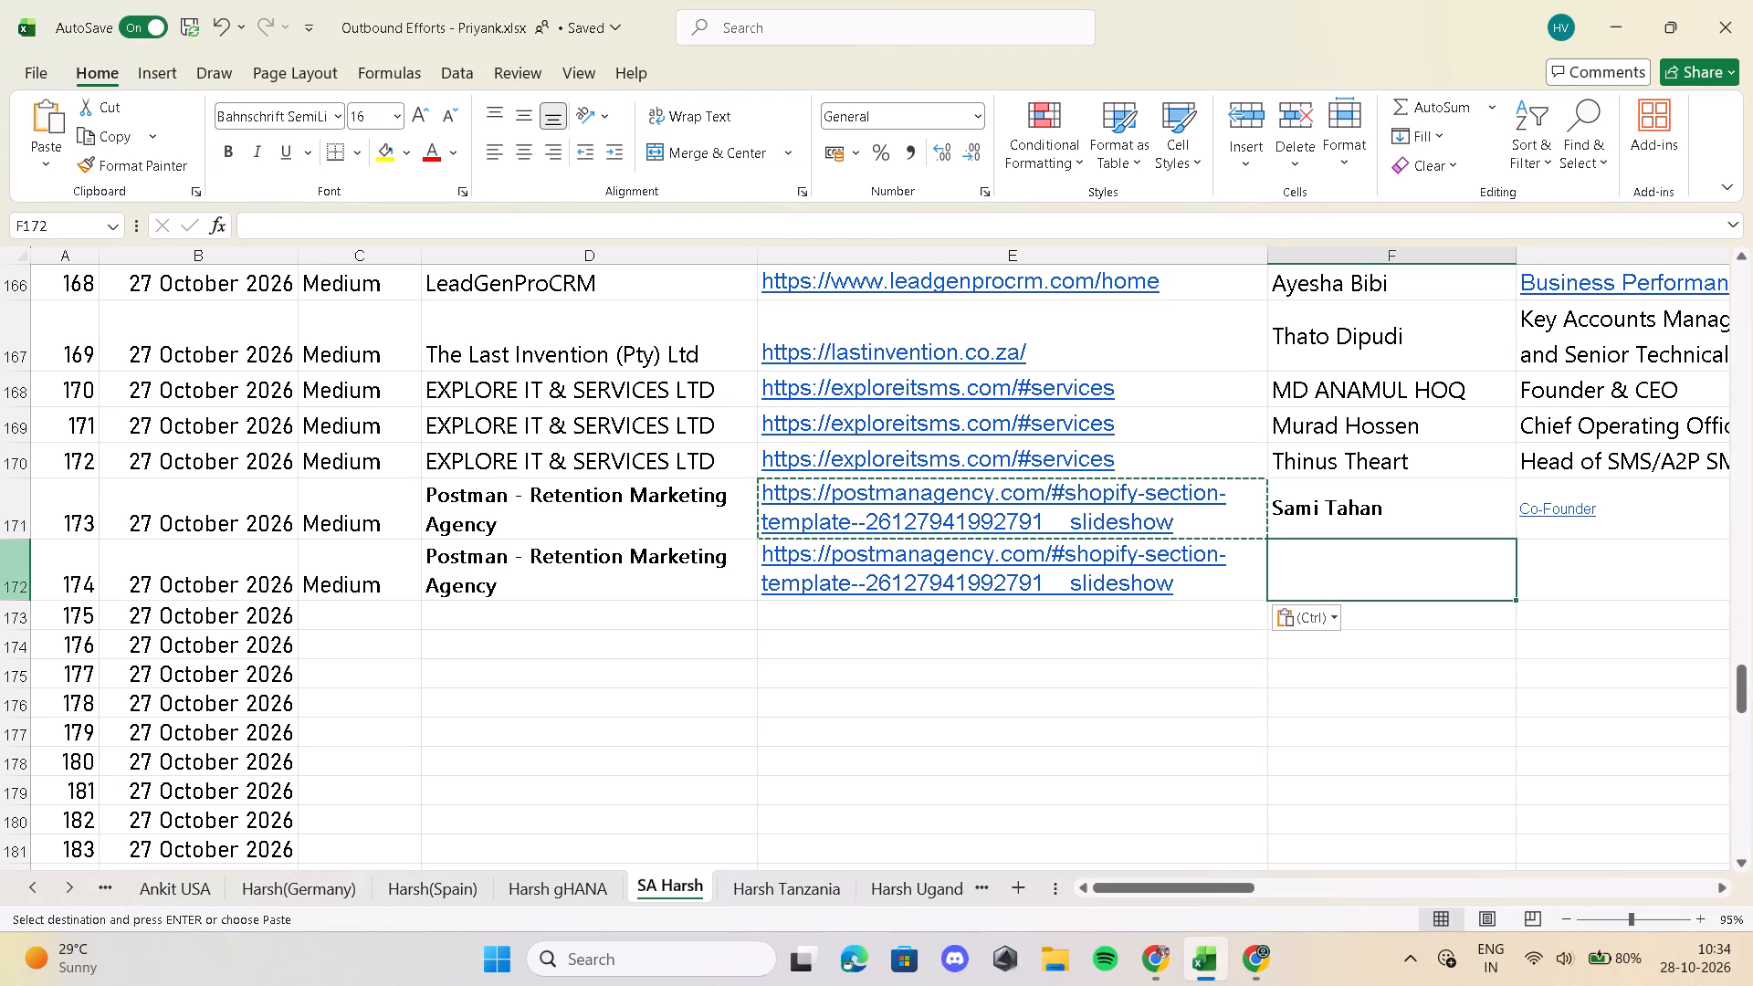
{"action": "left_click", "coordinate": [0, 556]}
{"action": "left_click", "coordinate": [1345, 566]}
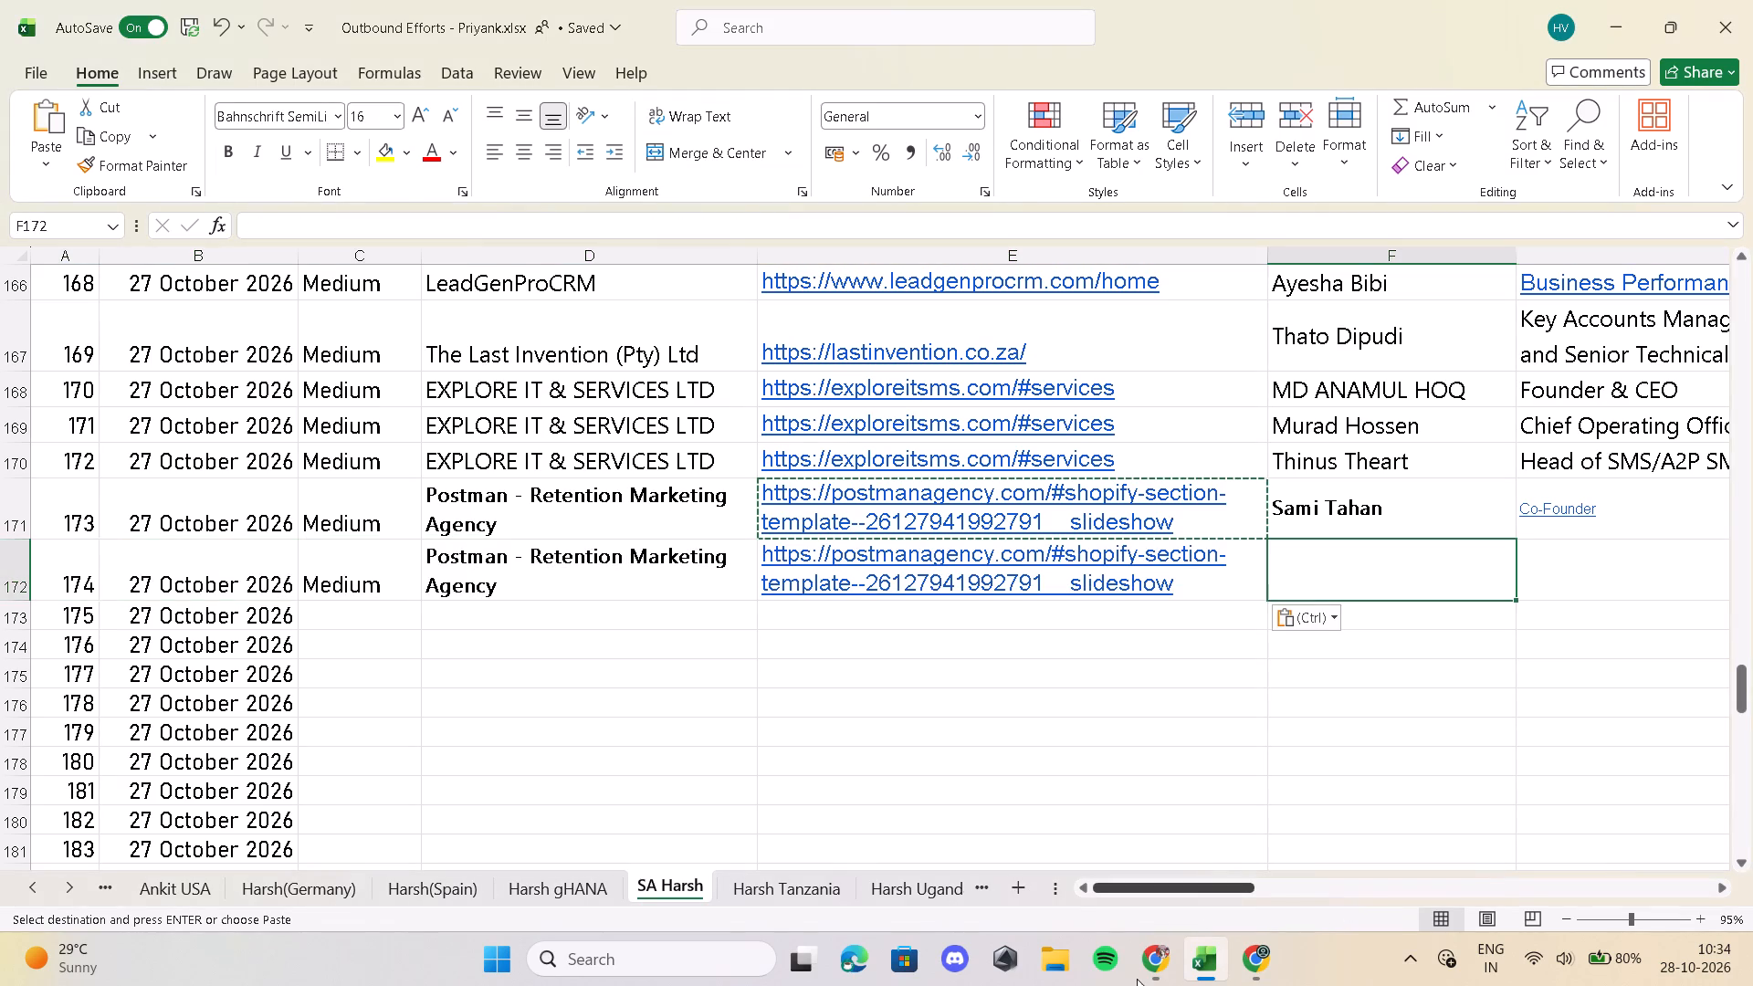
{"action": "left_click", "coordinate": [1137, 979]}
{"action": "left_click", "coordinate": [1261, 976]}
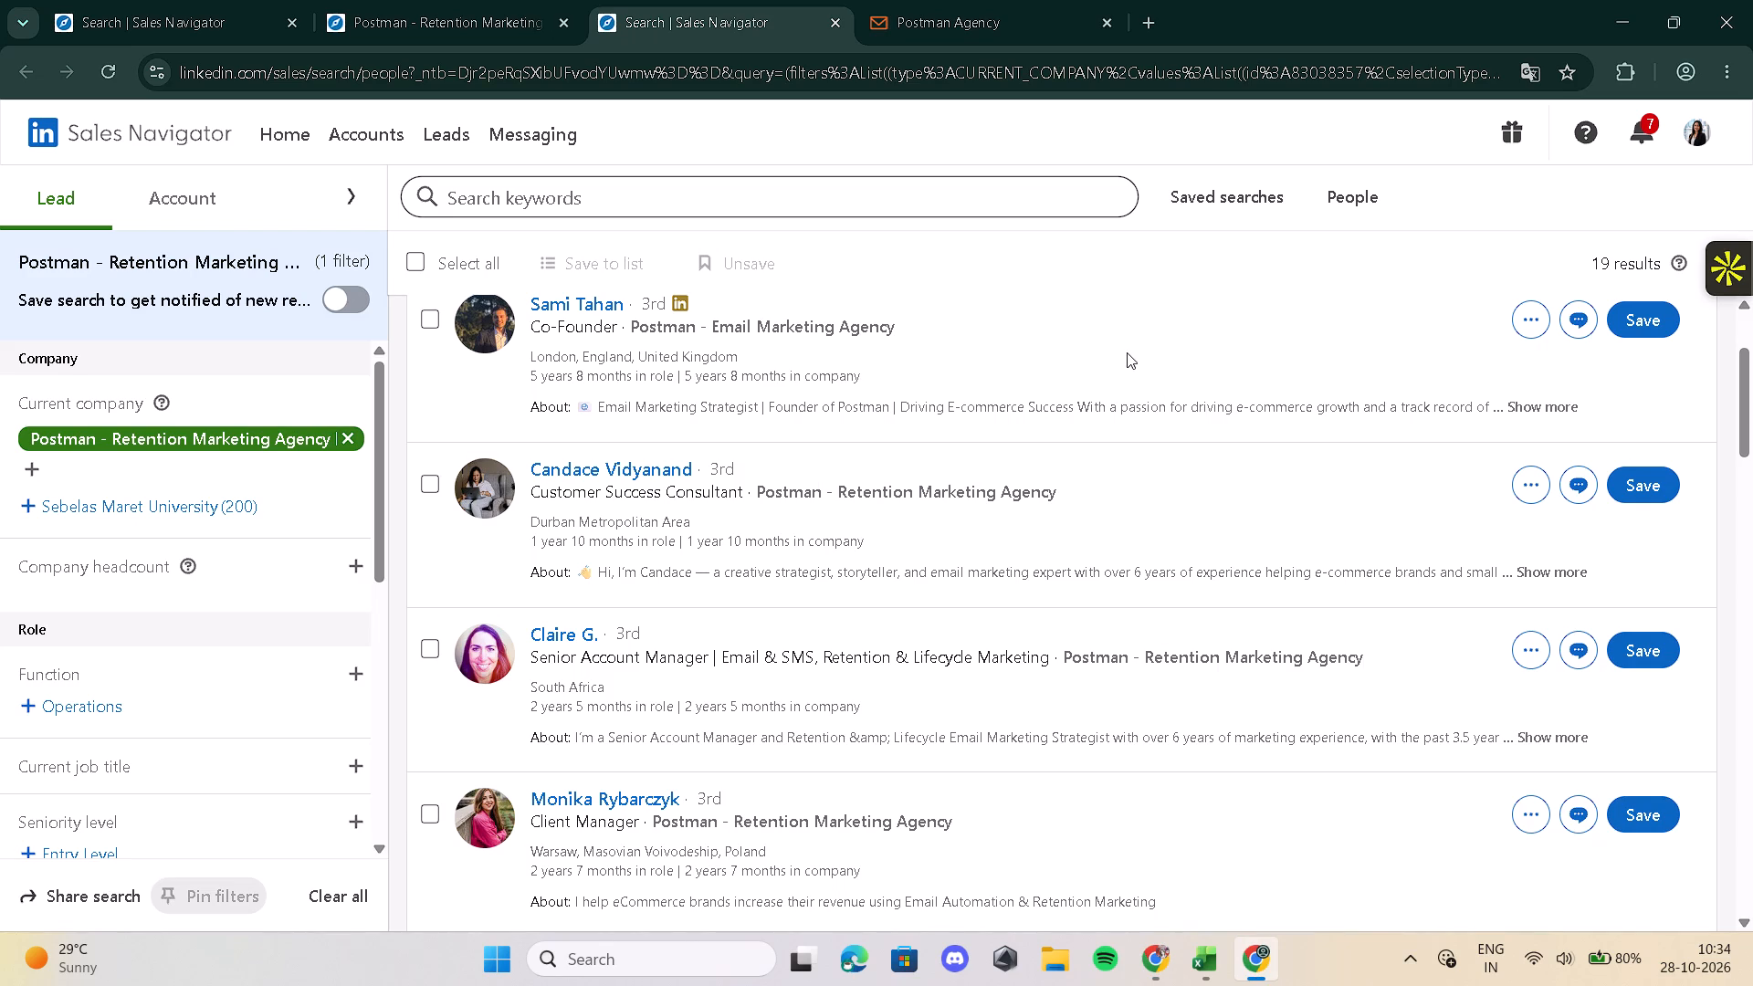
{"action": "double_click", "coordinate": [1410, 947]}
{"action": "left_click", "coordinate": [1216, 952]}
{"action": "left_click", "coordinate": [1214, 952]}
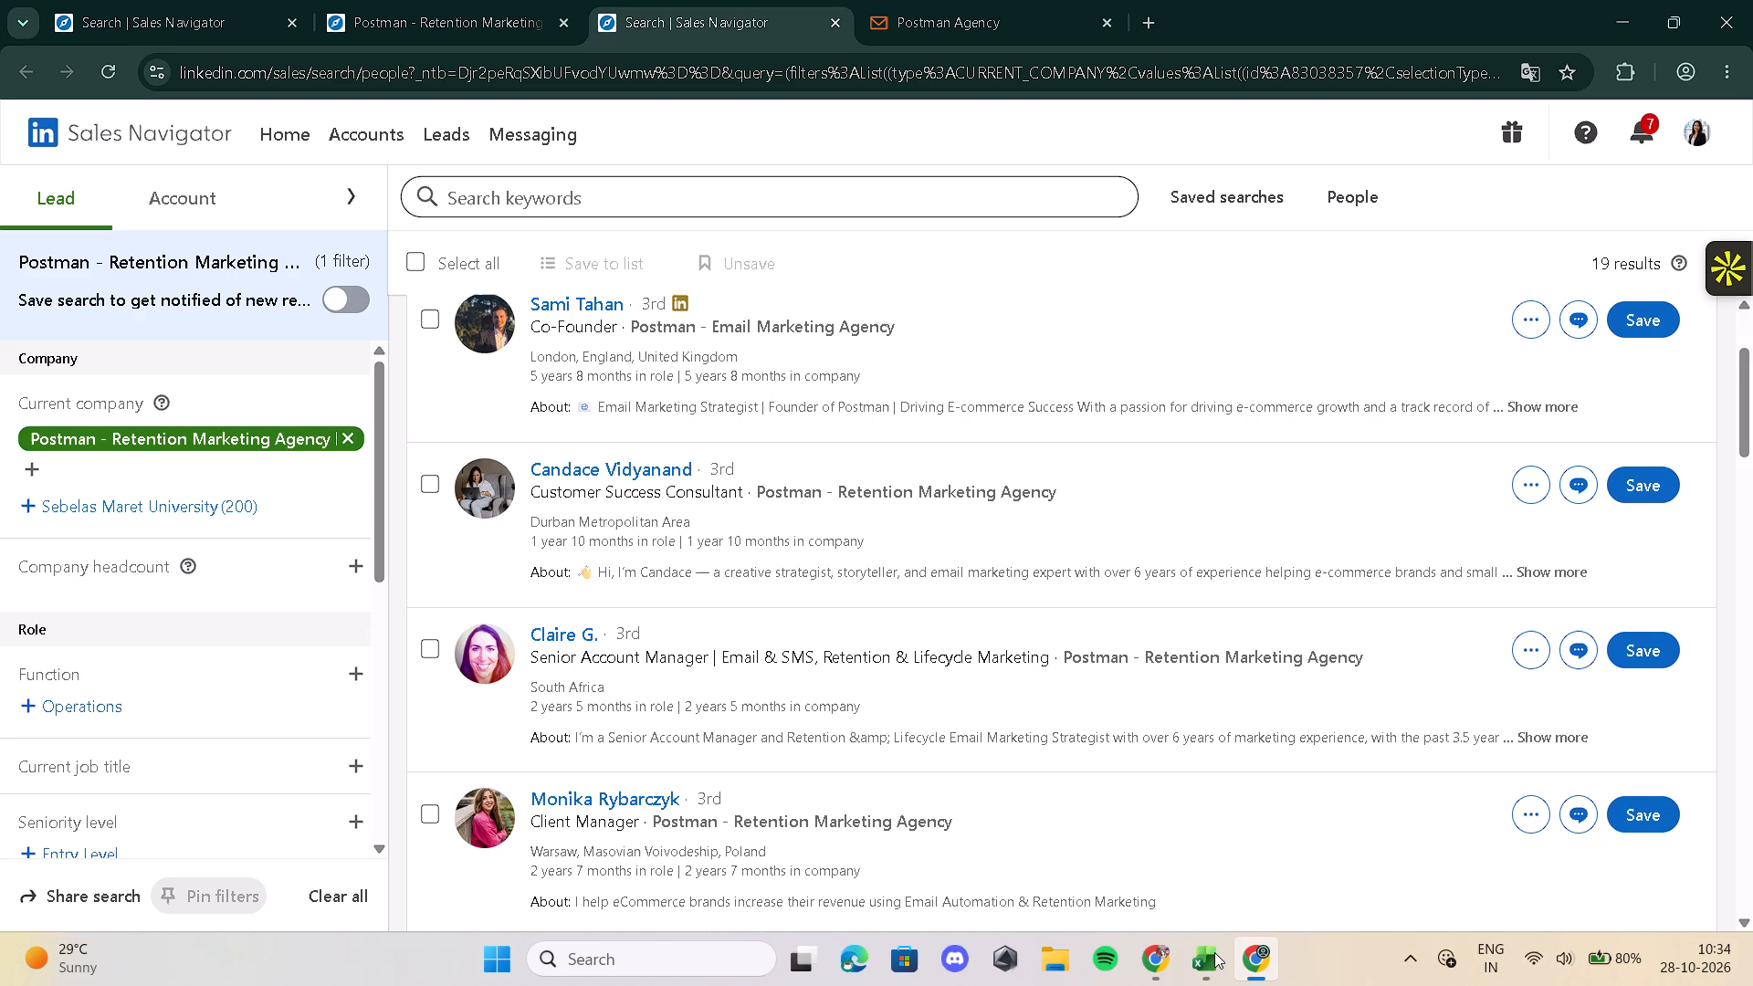
Review the people listed for Postman - Retention Marketing Agency, comparing their job titles and locations to choose another lead.
{"action": "scroll", "coordinate": [1135, 529], "scroll_direction": "down", "scroll_amount": 2}
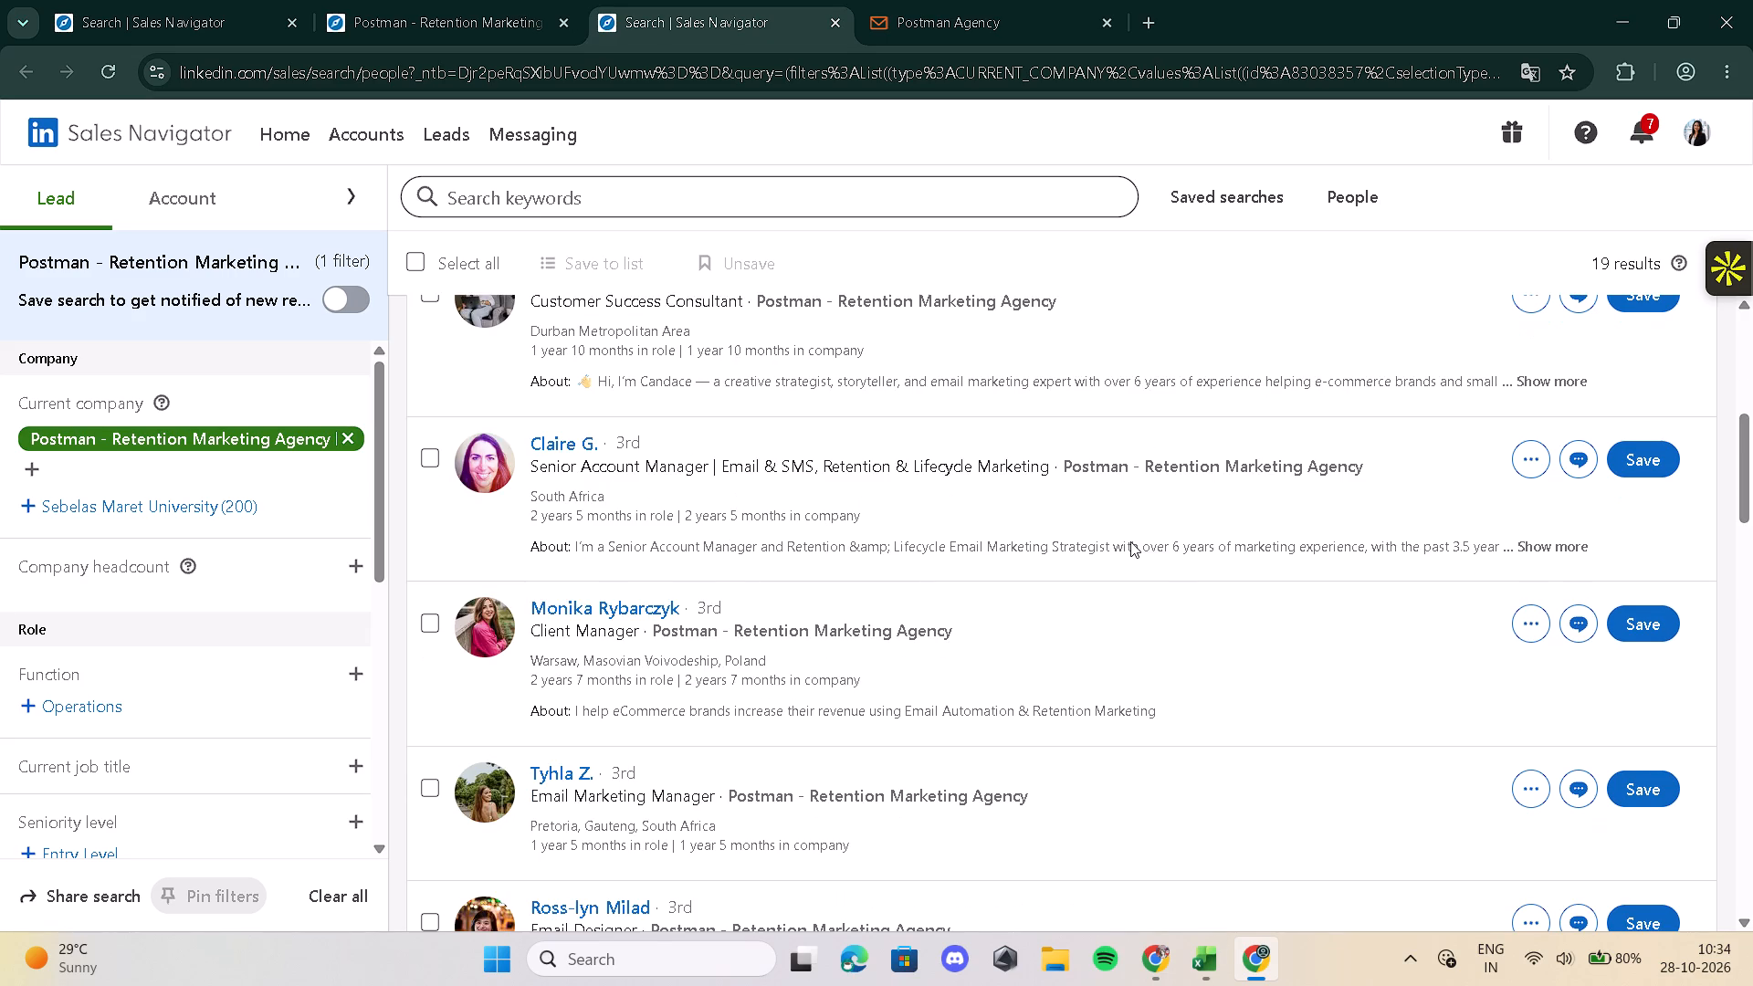
{"action": "scroll", "coordinate": [1130, 541], "scroll_direction": "down", "scroll_amount": 3}
{"action": "scroll", "coordinate": [1137, 692], "scroll_direction": "up", "scroll_amount": 14}
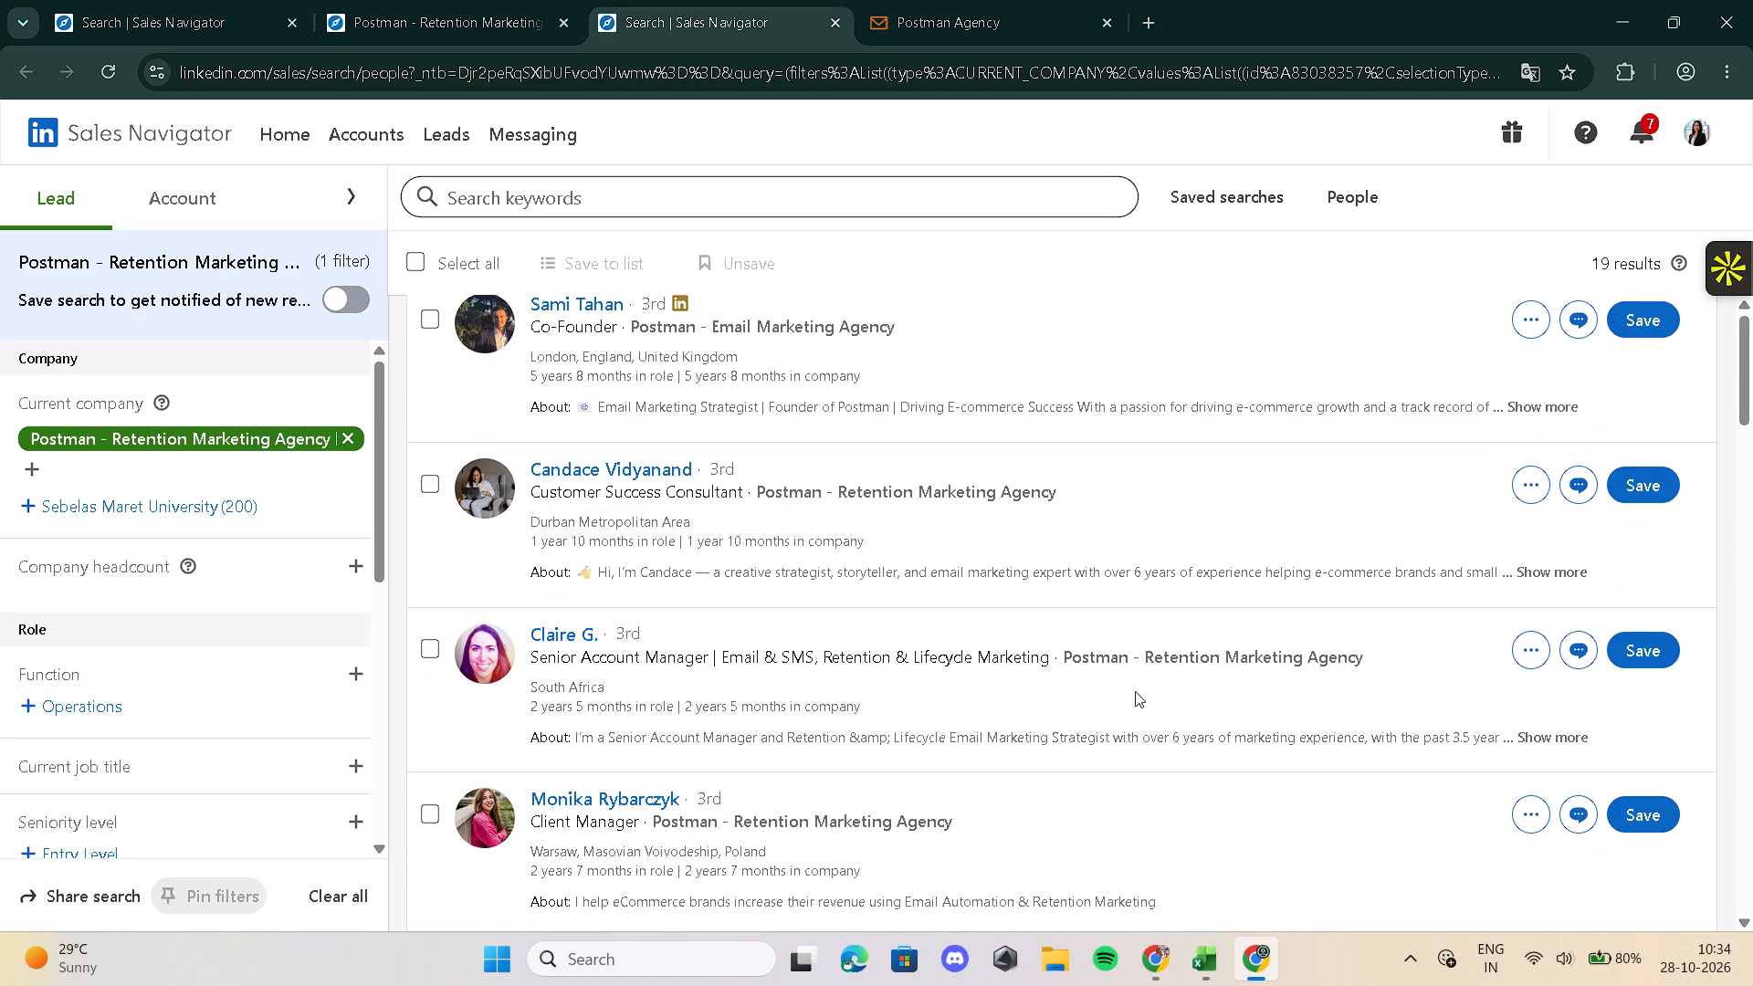
{"action": "scroll", "coordinate": [1135, 689], "scroll_direction": "up", "scroll_amount": 4}
{"action": "left_click", "coordinate": [540, 0]}
{"action": "left_click", "coordinate": [762, 0]}
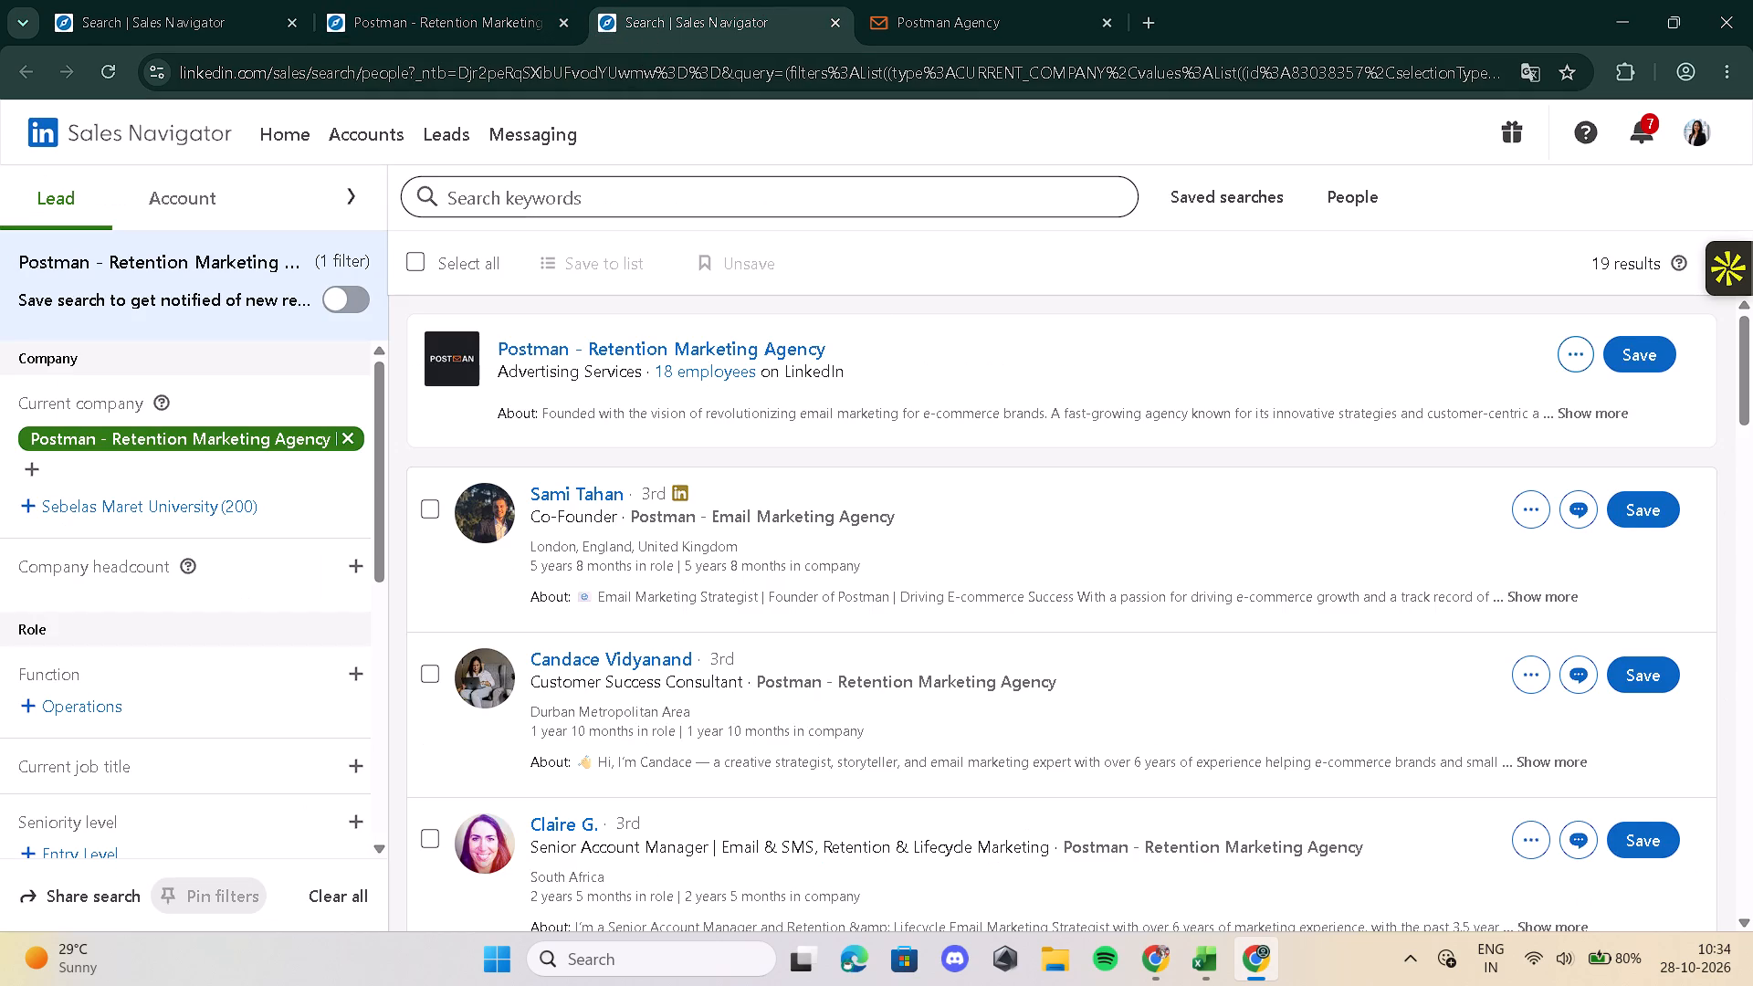
{"action": "scroll", "coordinate": [1036, 573], "scroll_direction": "down", "scroll_amount": 3}
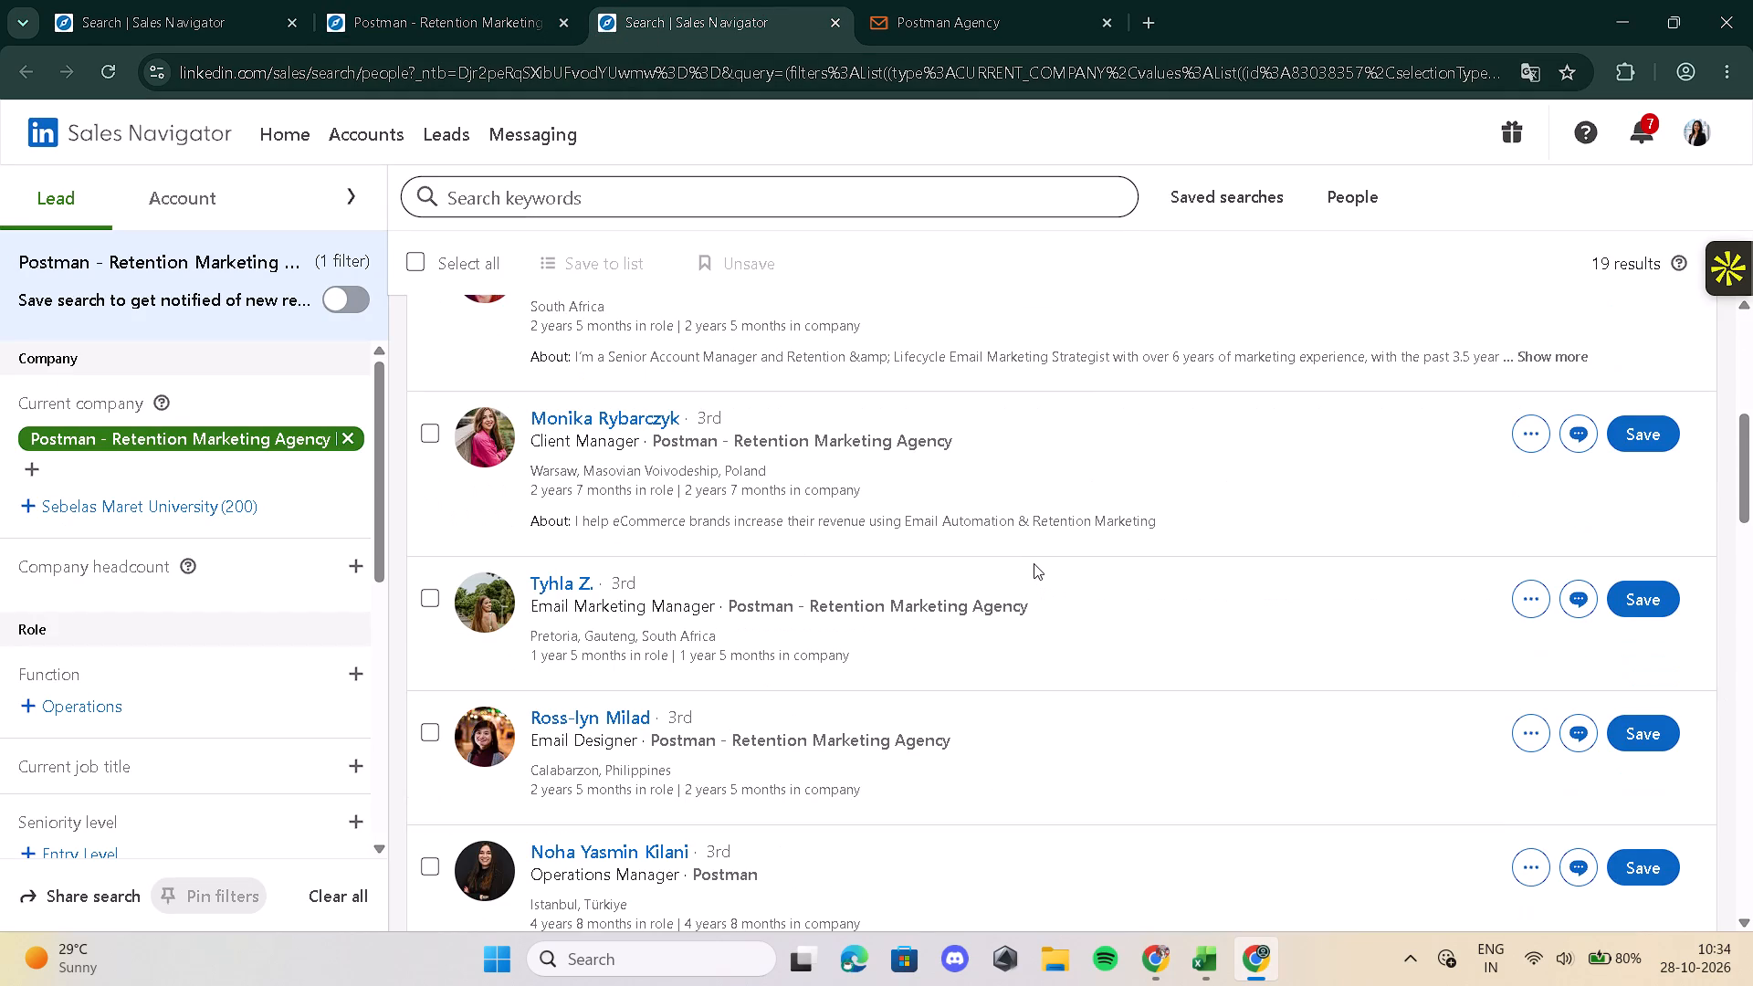
{"action": "scroll", "coordinate": [966, 575], "scroll_direction": "up", "scroll_amount": 3}
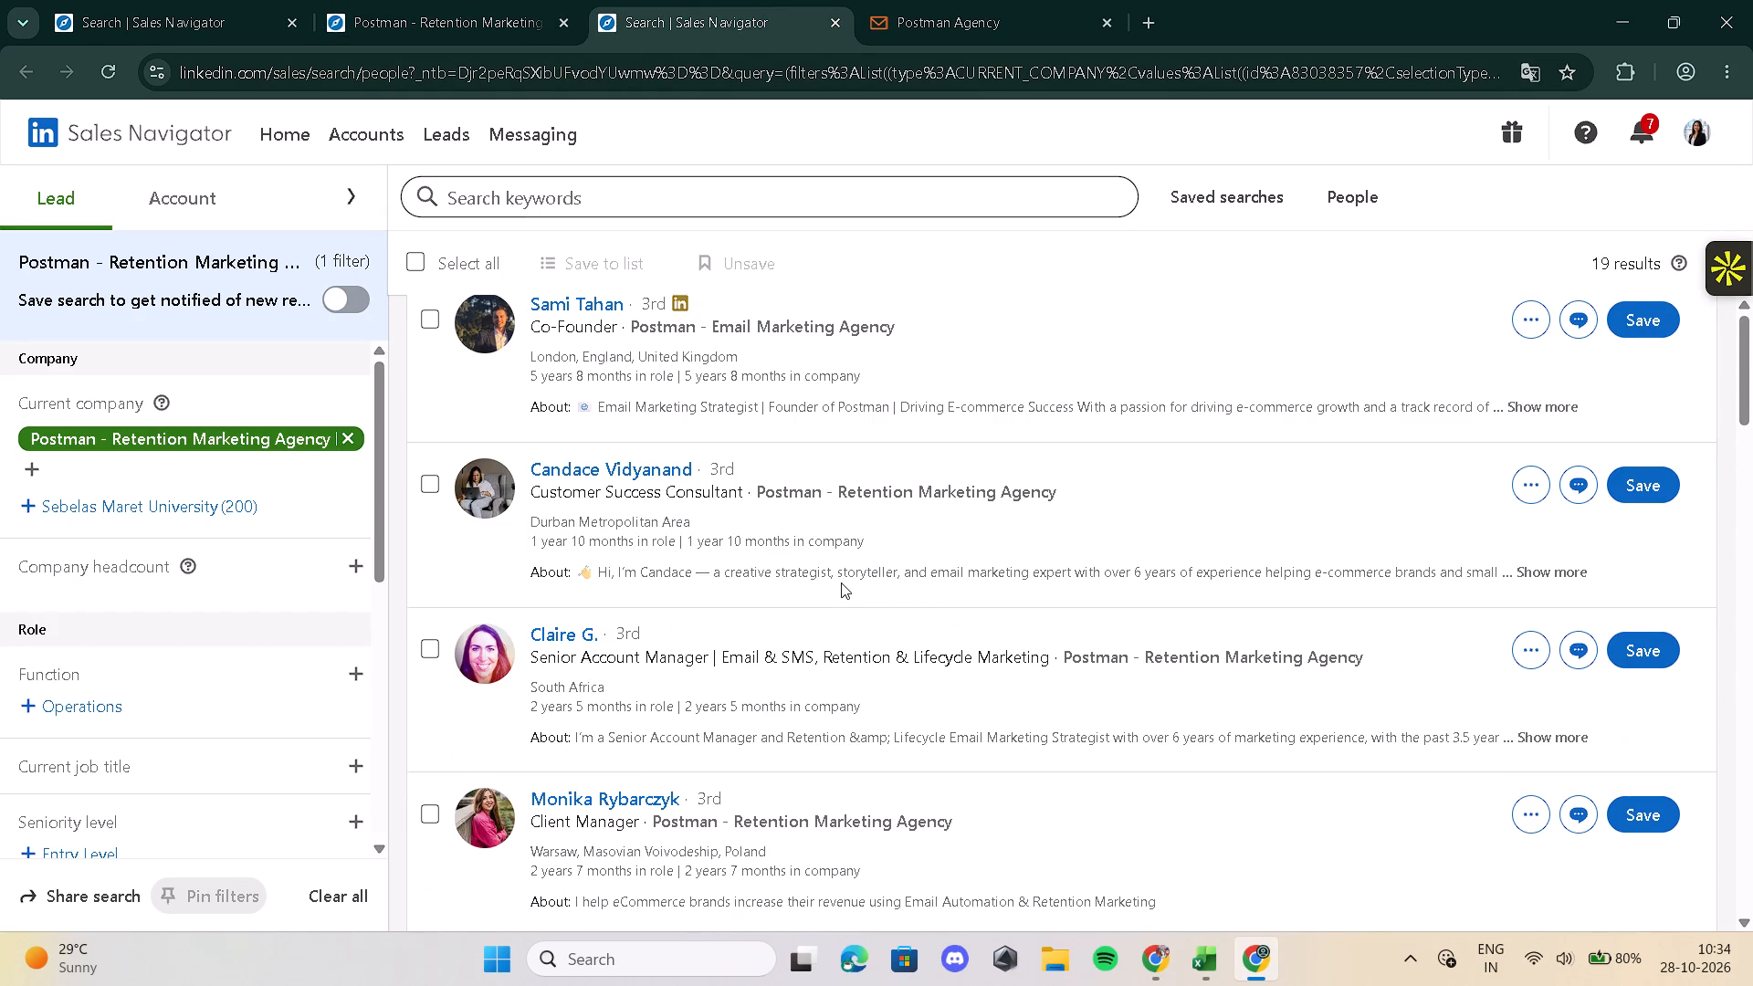
{"action": "scroll", "coordinate": [841, 582], "scroll_direction": "down", "scroll_amount": 1}
{"action": "scroll", "coordinate": [1045, 508], "scroll_direction": "down", "scroll_amount": 1}
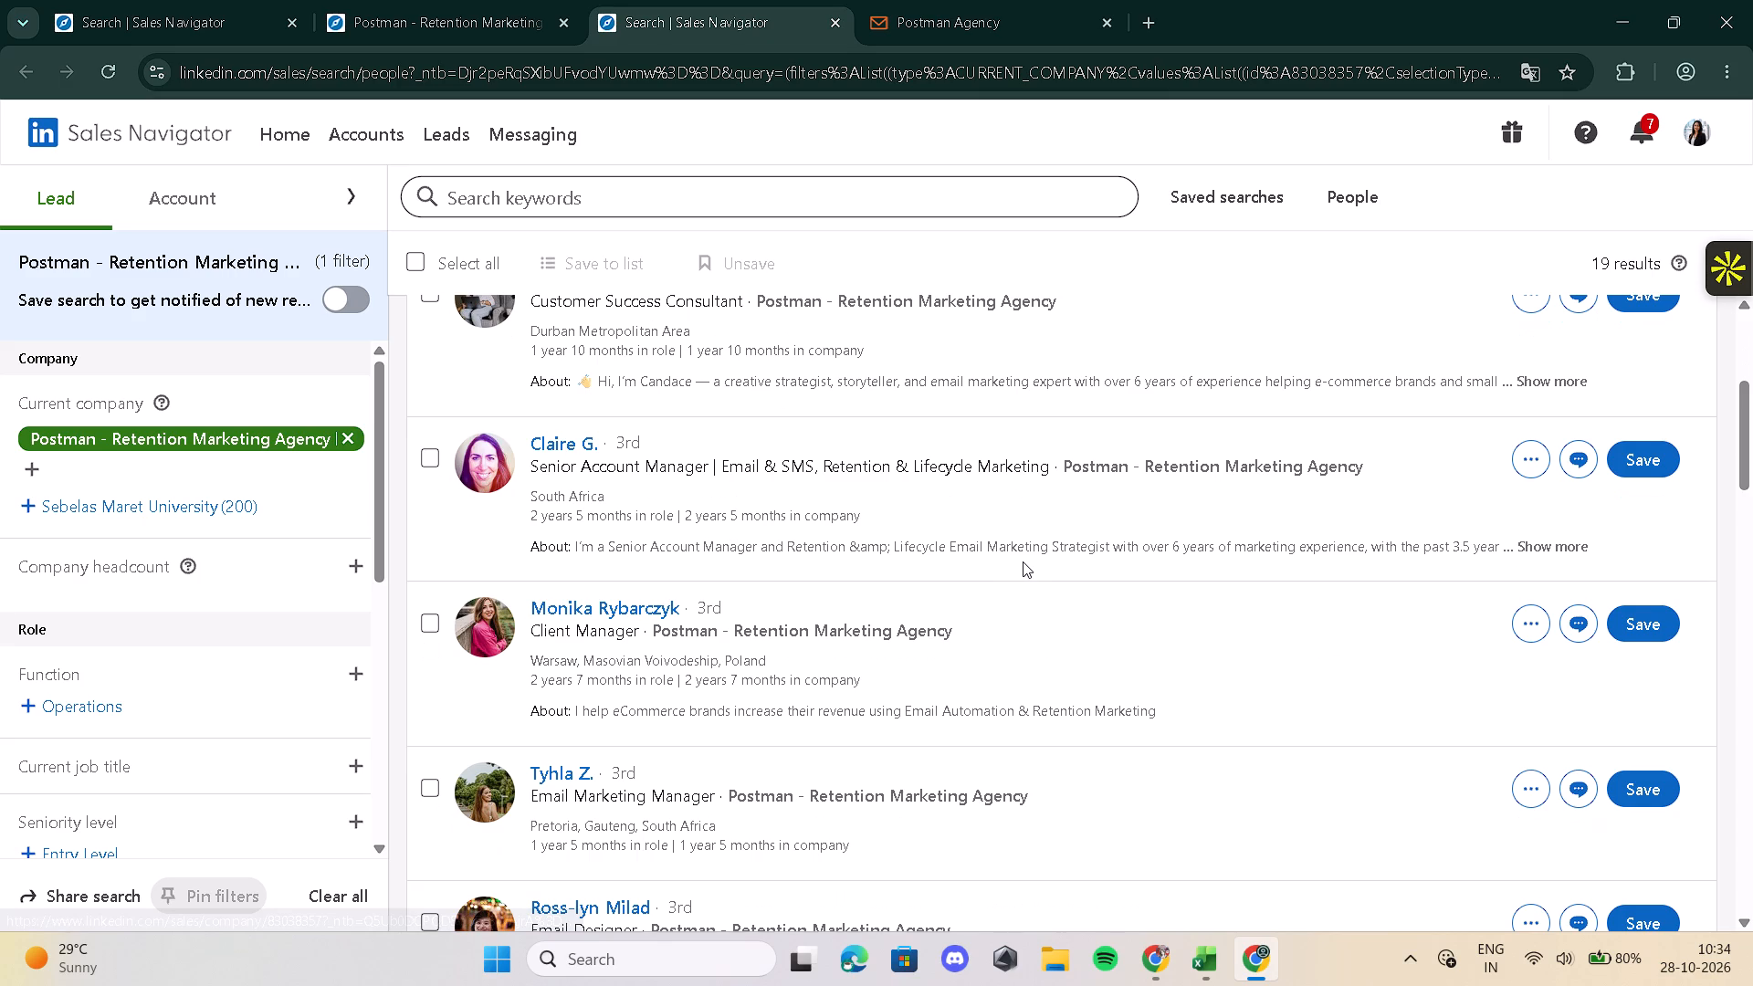
{"action": "scroll", "coordinate": [1007, 562], "scroll_direction": "down", "scroll_amount": 2}
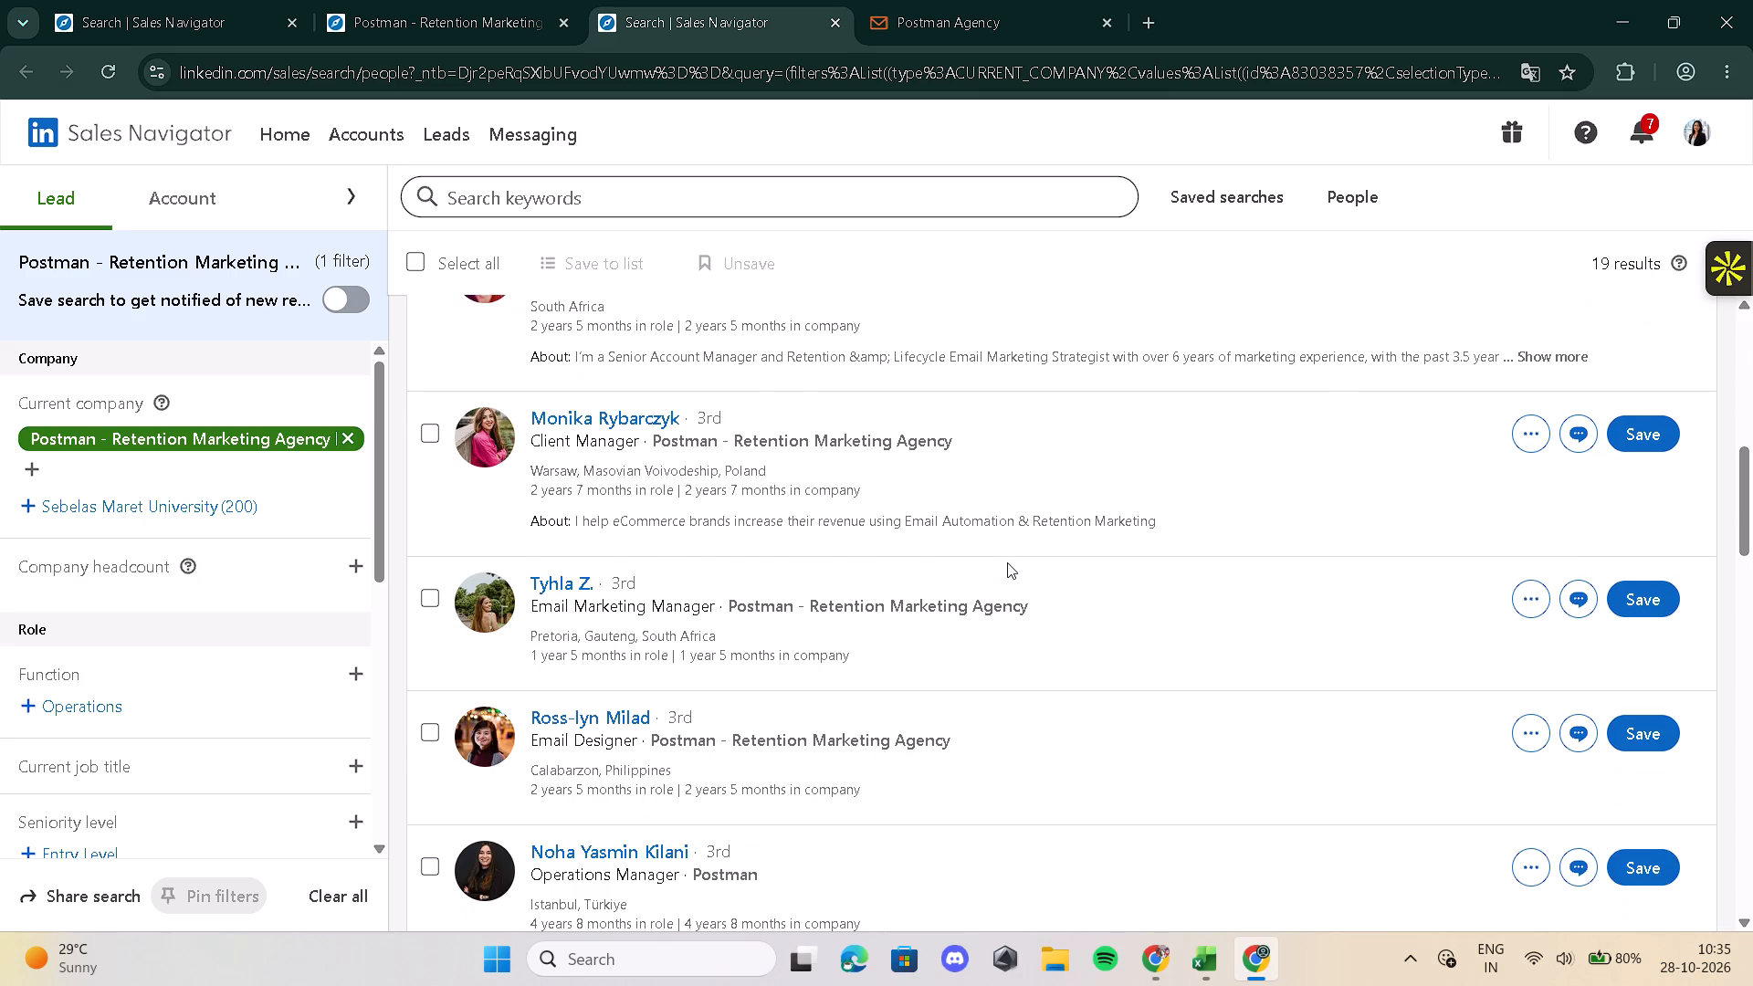
Open the Postman Operations Manager's Sales Navigator lead profile in a new tab.
{"action": "right_click", "coordinate": [618, 654]}
{"action": "left_click", "coordinate": [777, 357]}
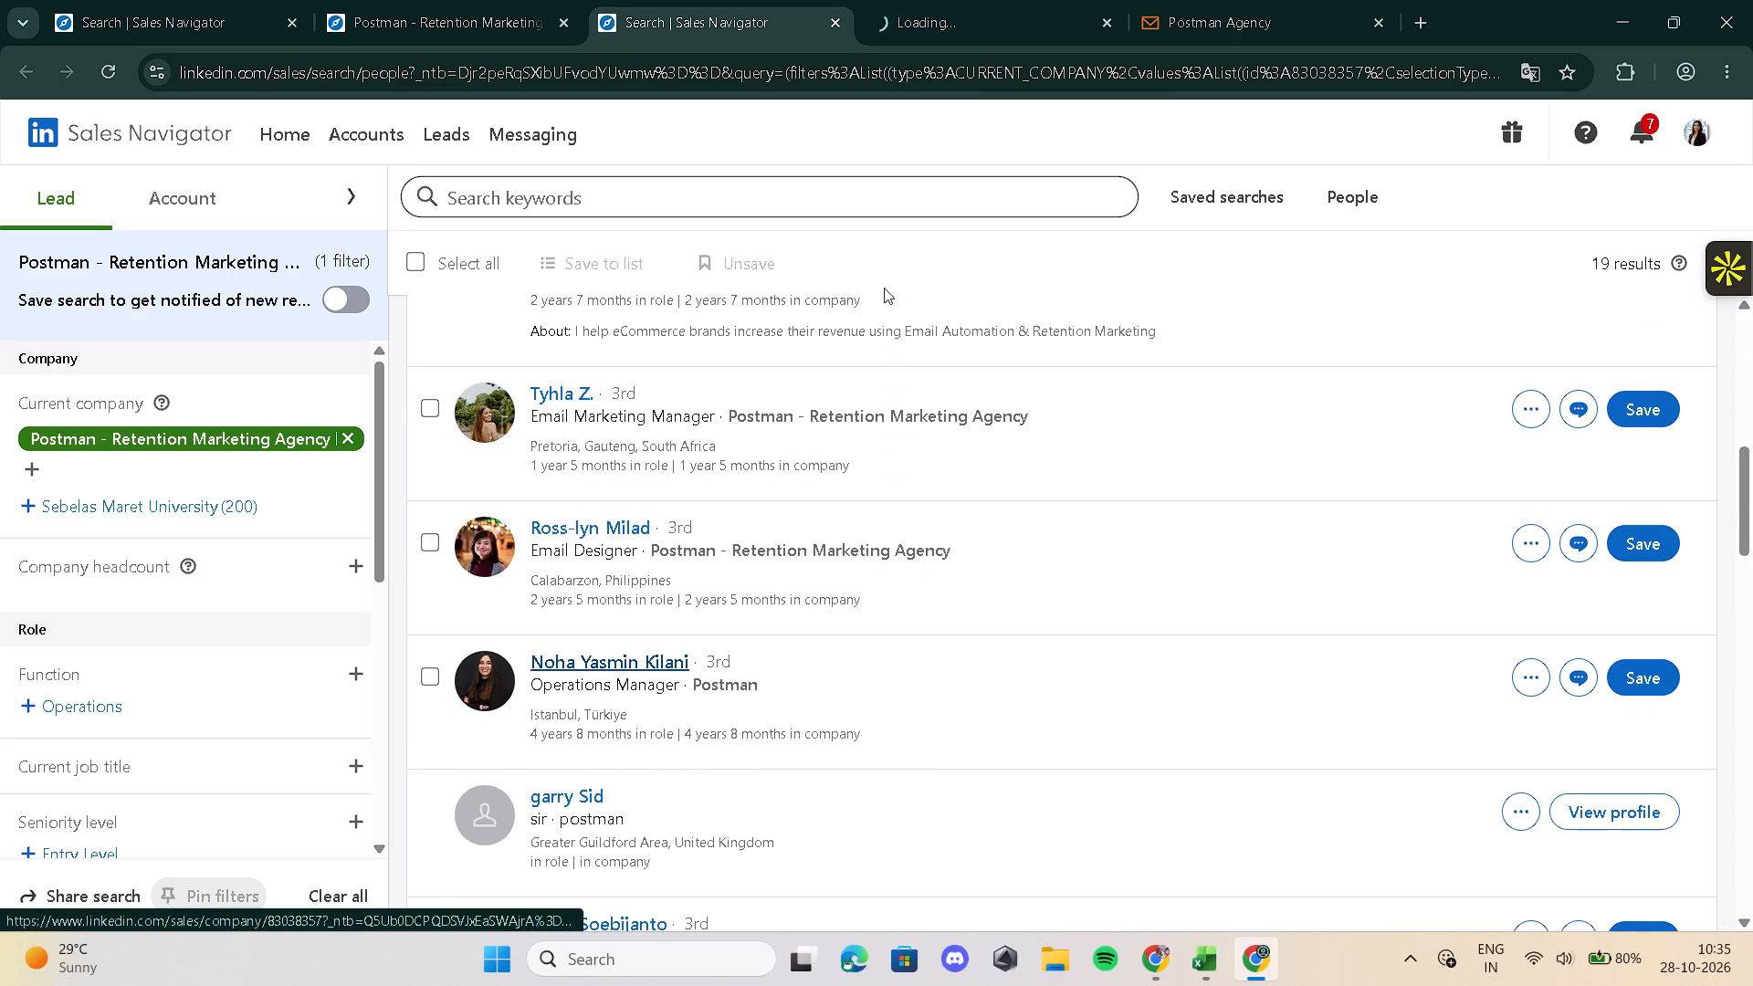
{"action": "left_click", "coordinate": [954, 21]}
{"action": "left_click", "coordinate": [451, 0]}
{"action": "left_click", "coordinate": [681, 0]}
{"action": "left_click", "coordinate": [963, 0]}
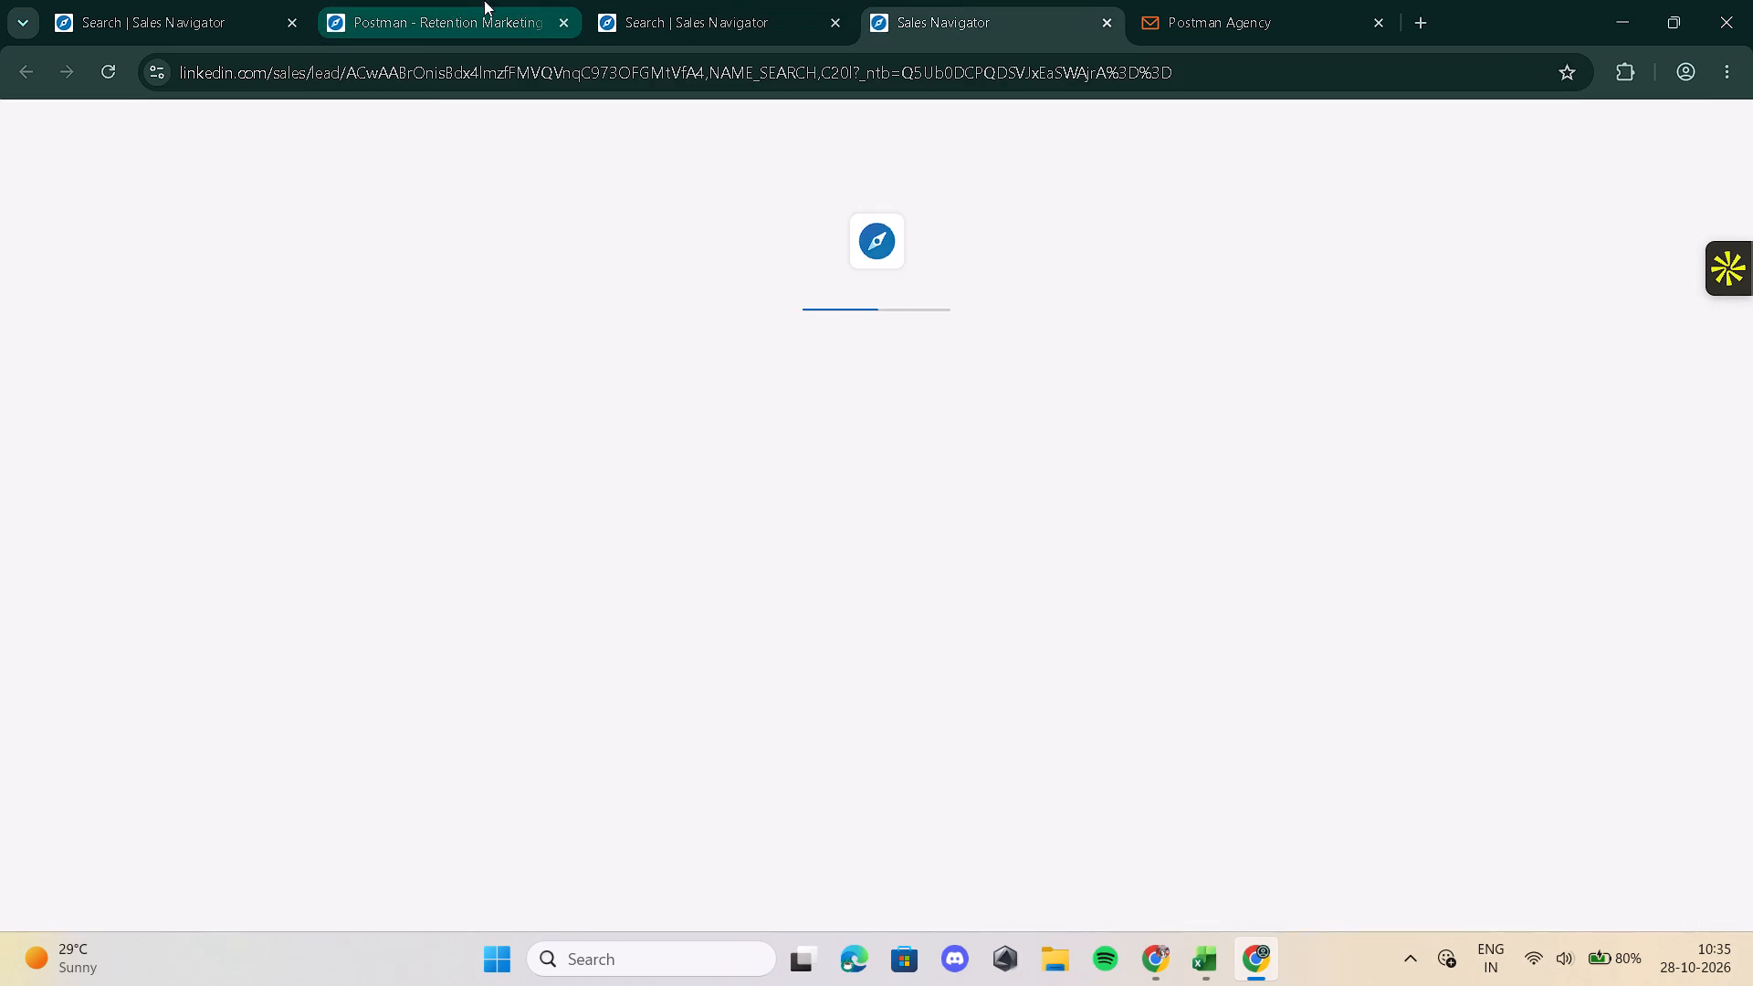
{"action": "left_click", "coordinate": [484, 0]}
{"action": "left_click", "coordinate": [720, 0]}
{"action": "left_click", "coordinate": [1024, 0]}
{"action": "left_click", "coordinate": [459, 0]}
{"action": "left_click", "coordinate": [663, 0]}
{"action": "left_click", "coordinate": [1027, 0]}
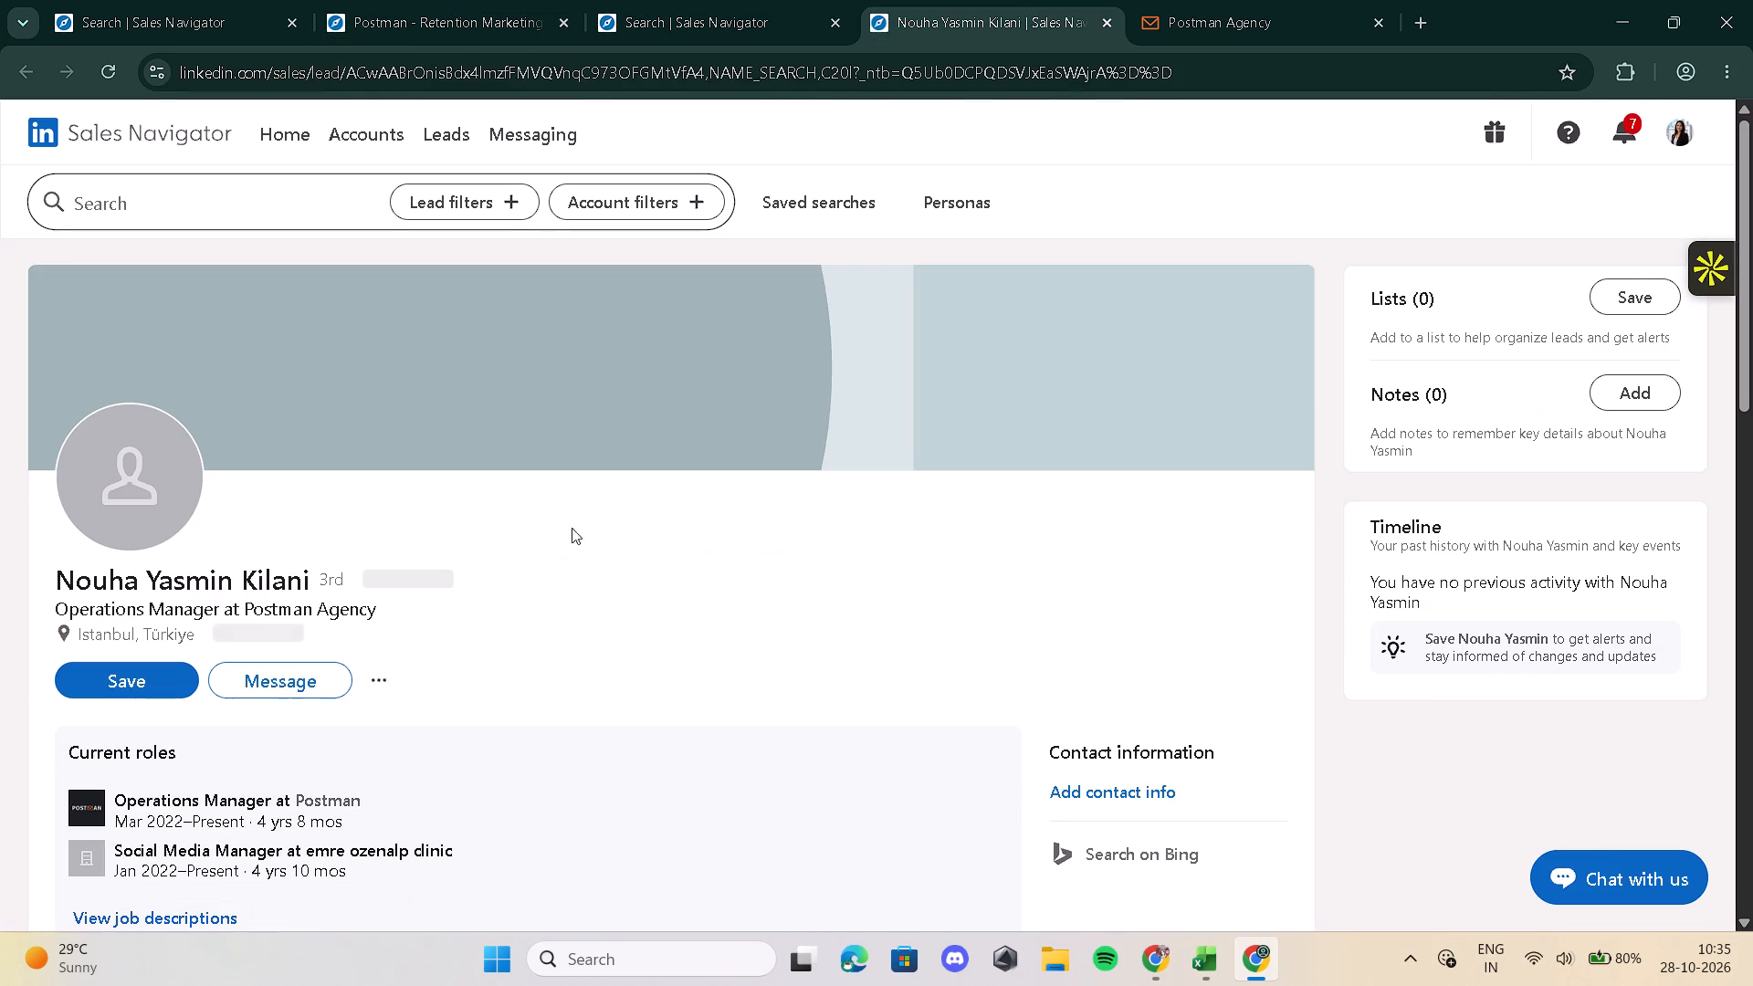
Copy the Operations Manager's name from the lead profile into cell F172 of the SA Harsh sheet in Excel.
{"action": "left_click_drag", "start_coordinate": [311, 569], "coordinate": [58, 560]}
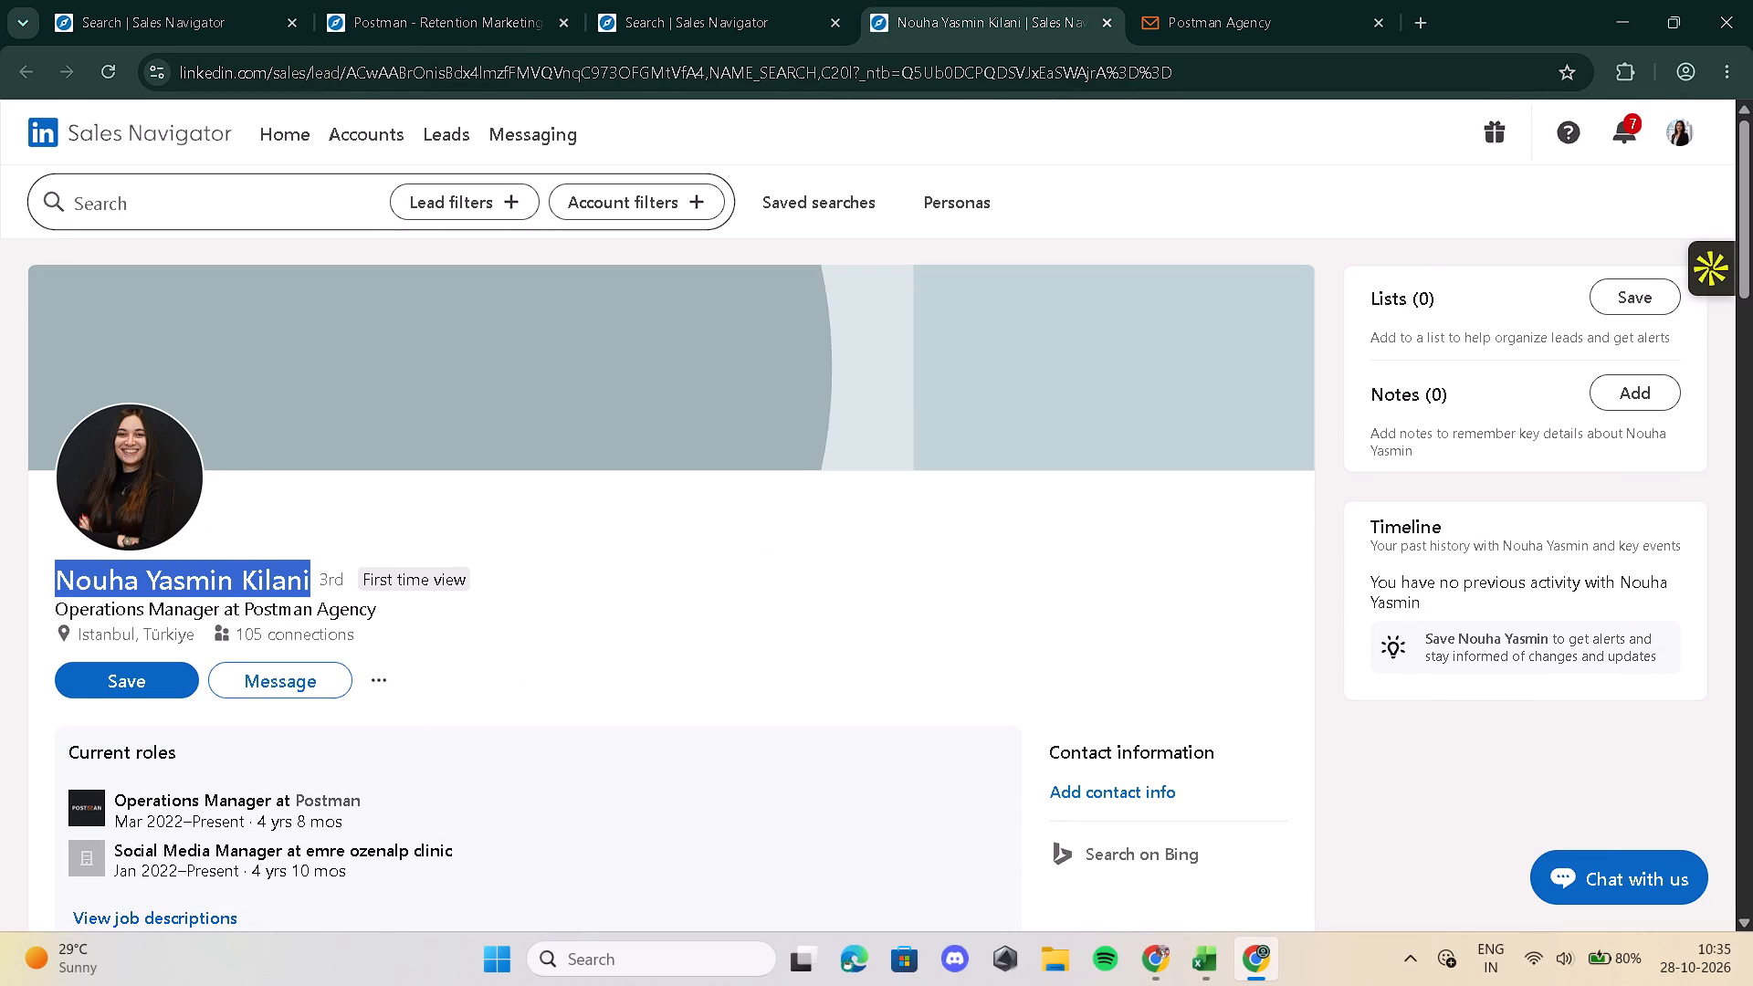
{"action": "right_click", "coordinate": [81, 562]}
{"action": "left_click", "coordinate": [179, 581]}
{"action": "left_click", "coordinate": [1206, 963]}
{"action": "left_click", "coordinate": [1349, 596]}
{"action": "key", "text": "ctrl+v"}
{"action": "left_click", "coordinate": [1459, 559]}
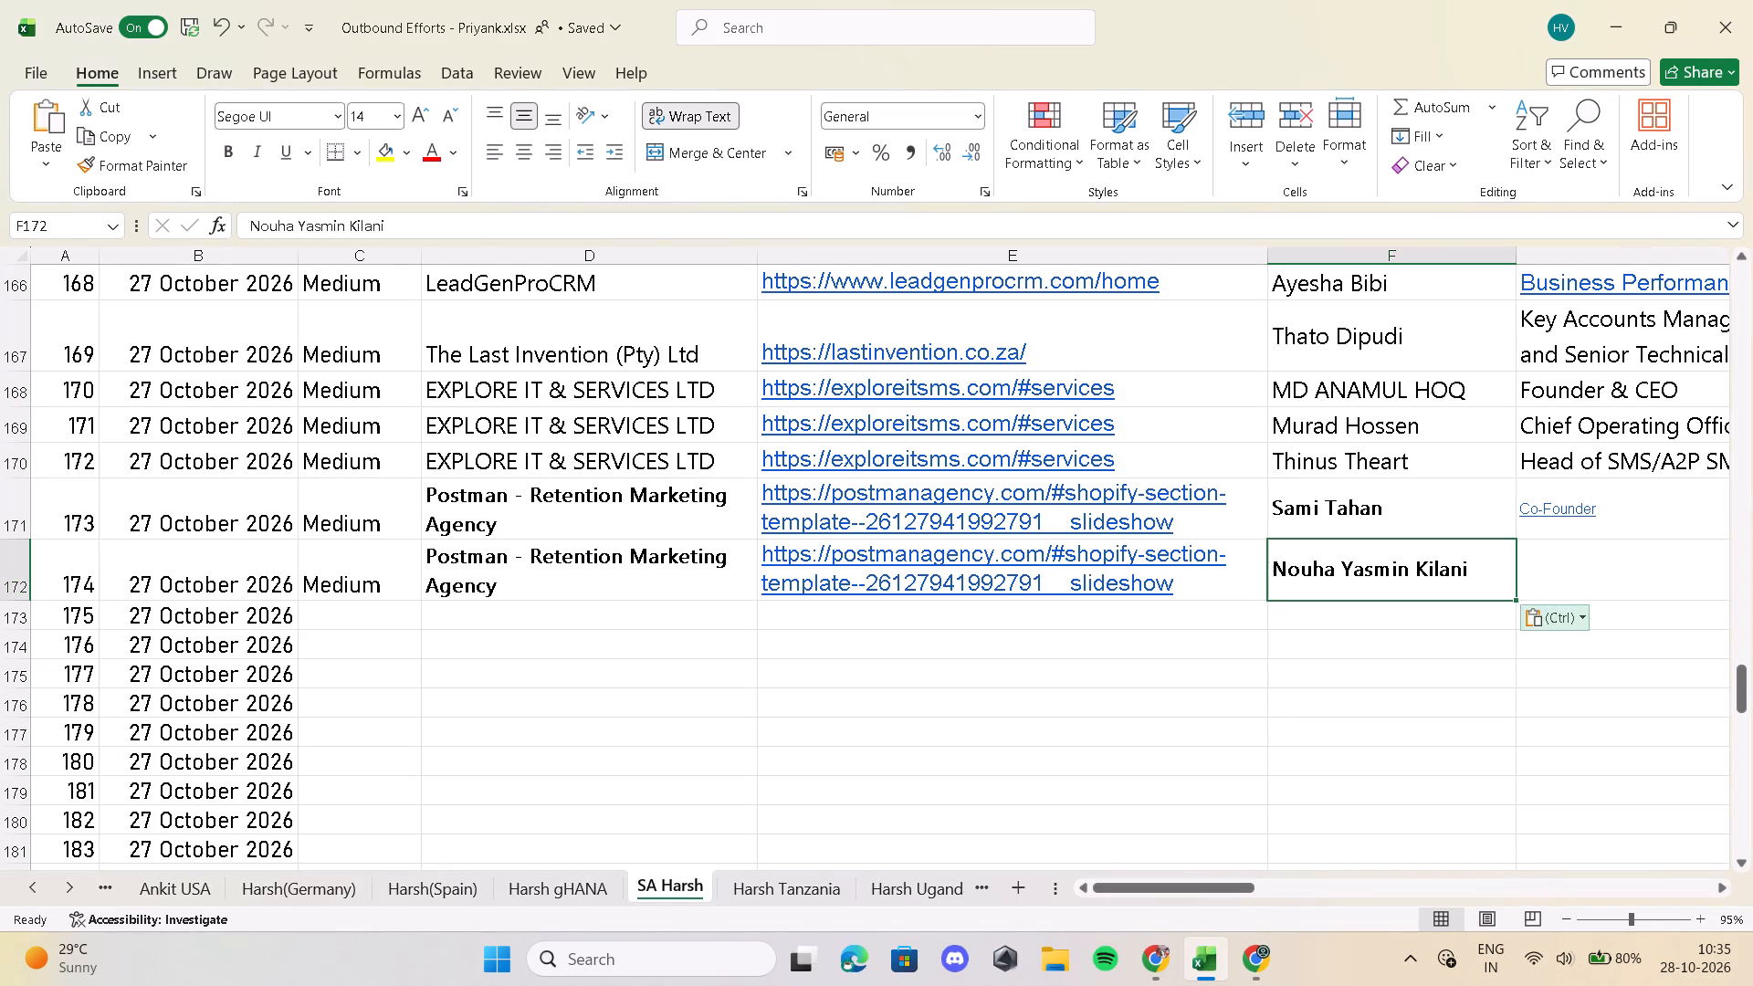
Copy the job title Operations Manager from the lead profile in Chrome into G172 of the Excel sheet.
{"action": "left_click", "coordinate": [1617, 577]}
{"action": "left_click", "coordinate": [1141, 963]}
{"action": "left_click", "coordinate": [1250, 961]}
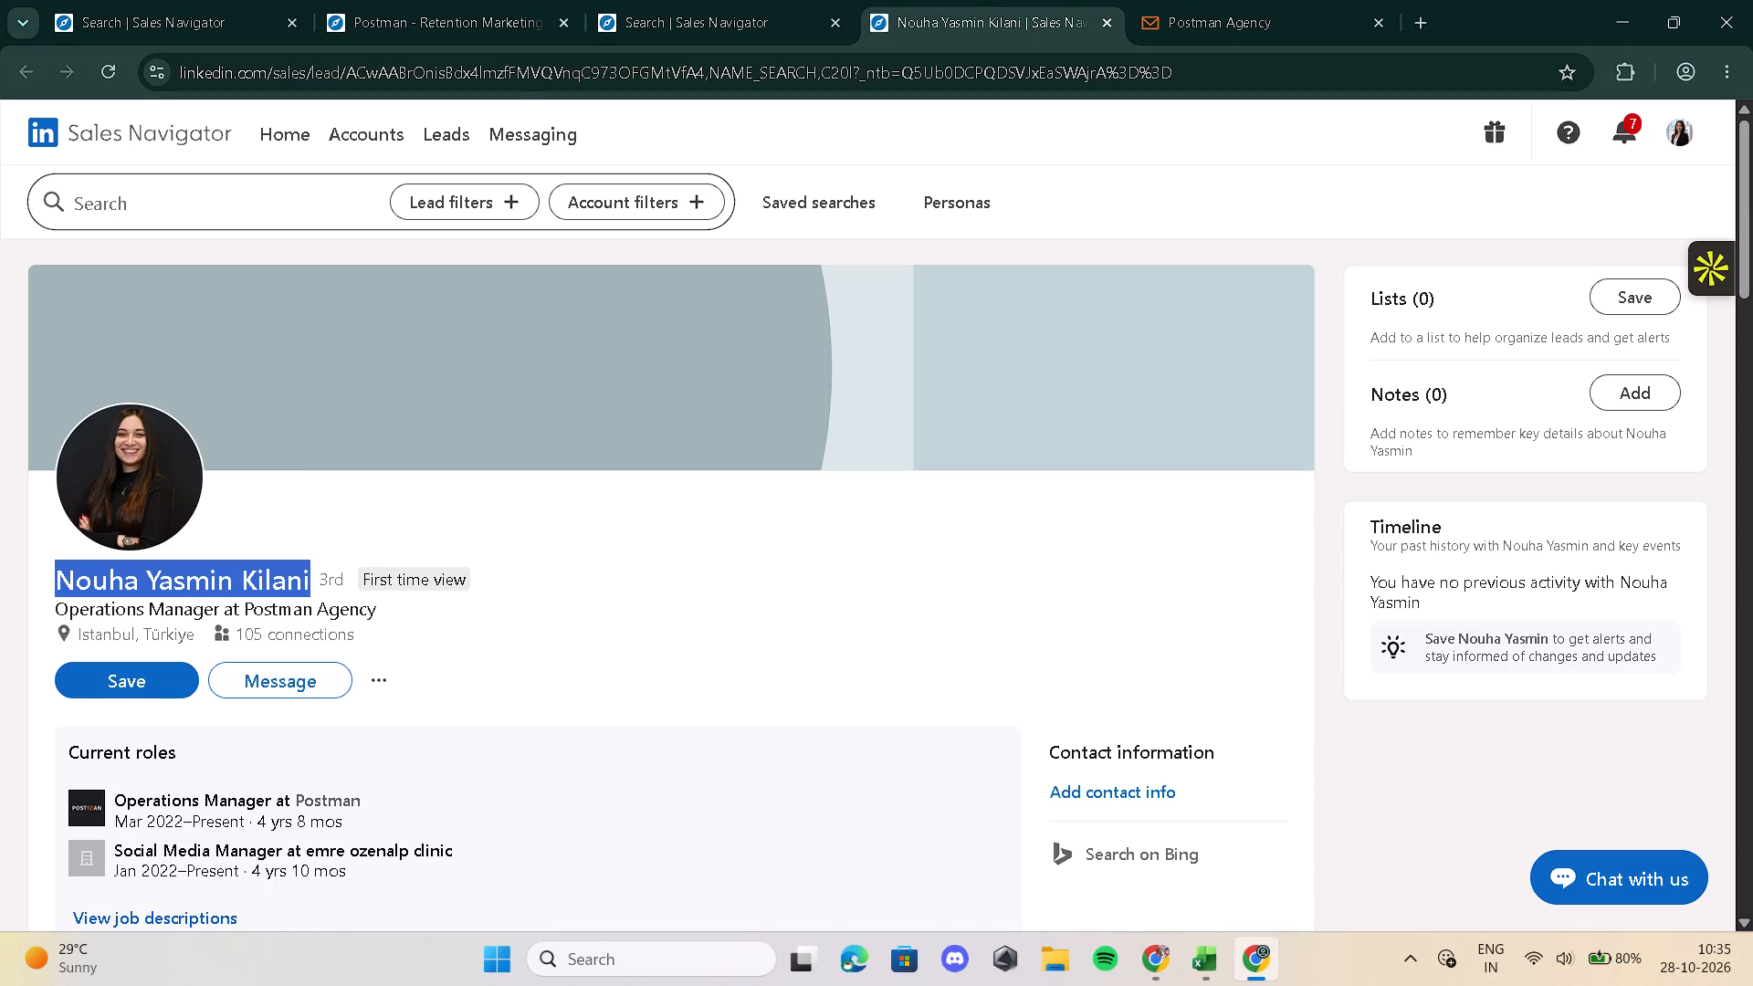
{"action": "left_click_drag", "start_coordinate": [220, 611], "coordinate": [38, 596]}
{"action": "key", "text": "ctrl+c"}
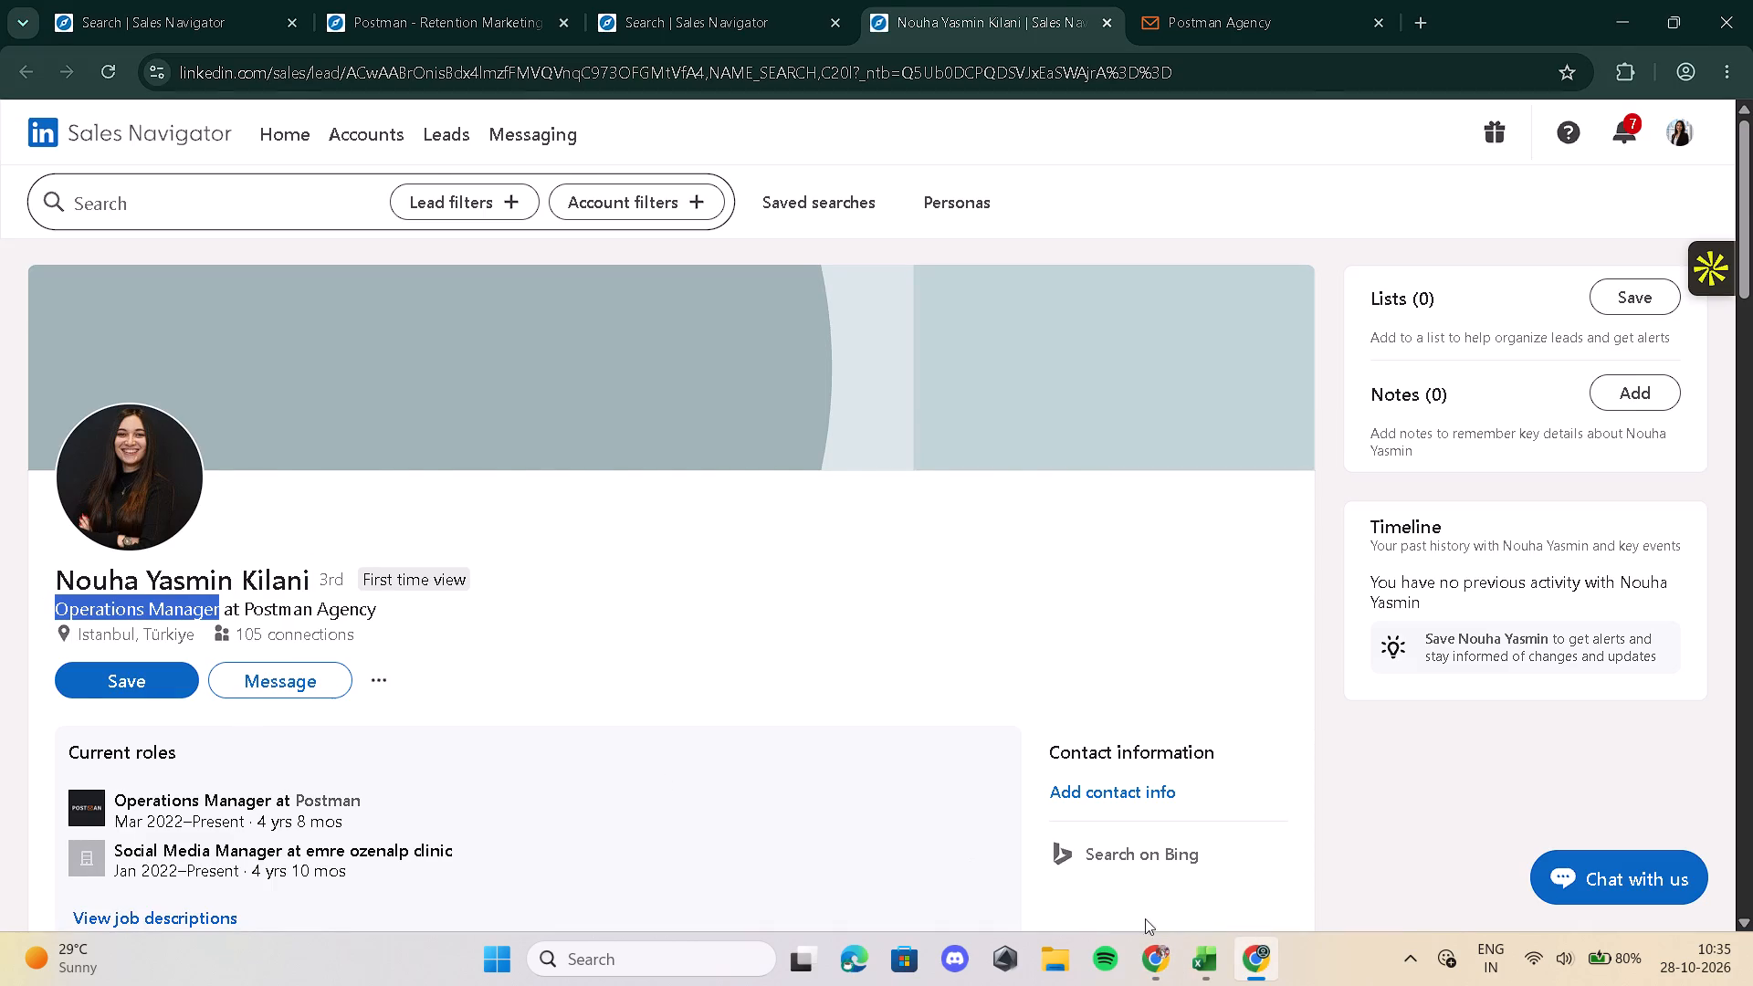
{"action": "left_click", "coordinate": [1211, 981]}
{"action": "left_click", "coordinate": [1590, 563]}
{"action": "key", "text": "ctrl+v"}
Fill H172 to J172 with South Africa, Africa and Not Accepted, copied from the same columns of row 171.
{"action": "left_click", "coordinate": [1350, 519]}
{"action": "key", "text": "ctrl+c"}
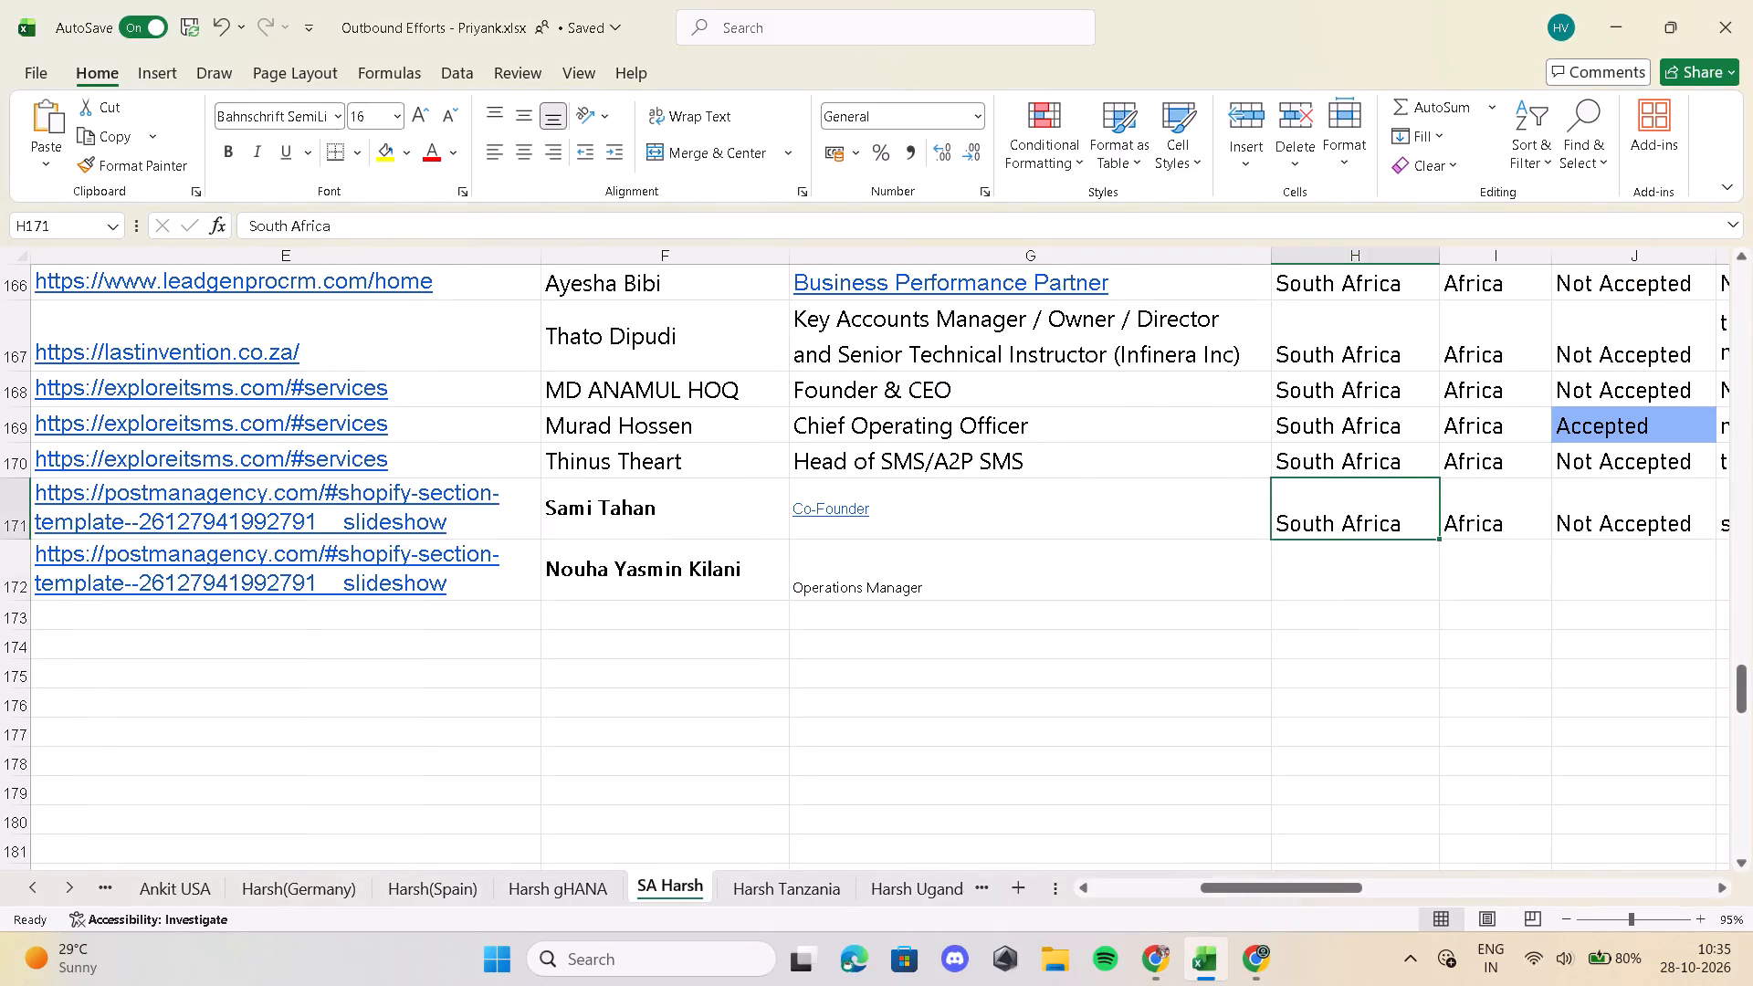
{"action": "left_click", "coordinate": [1349, 572]}
{"action": "key", "text": "ctrl+v"}
{"action": "left_click", "coordinate": [1424, 513]}
{"action": "left_click", "coordinate": [1484, 515]}
{"action": "key", "text": "ctrl+c"}
{"action": "left_click", "coordinate": [1495, 566]}
{"action": "key", "text": "ctrl+v"}
{"action": "left_click", "coordinate": [1575, 534]}
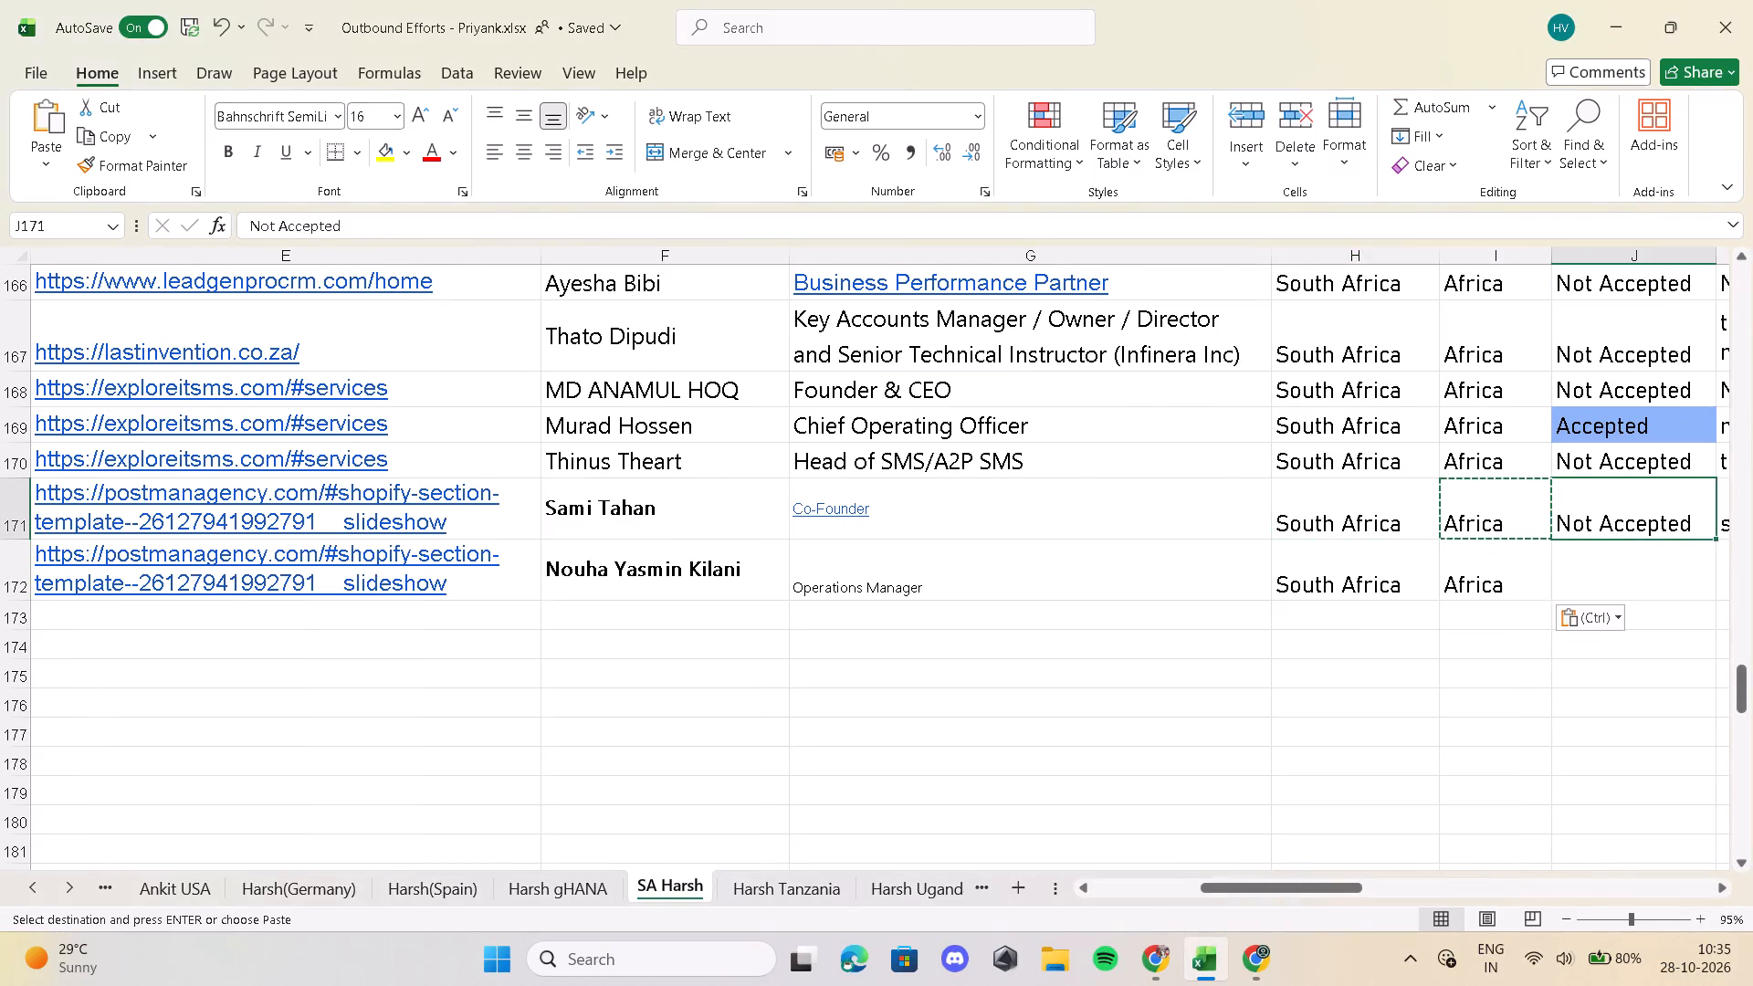
{"action": "key", "text": "ctrl+c"}
{"action": "left_click", "coordinate": [1598, 584]}
{"action": "key", "text": "ctrl+v"}
Return to the Operations Manager's lead profile in Chrome and open the matching LinkedIn profile in a new tab.
{"action": "left_click_drag", "start_coordinate": [1352, 883], "coordinate": [1420, 879]}
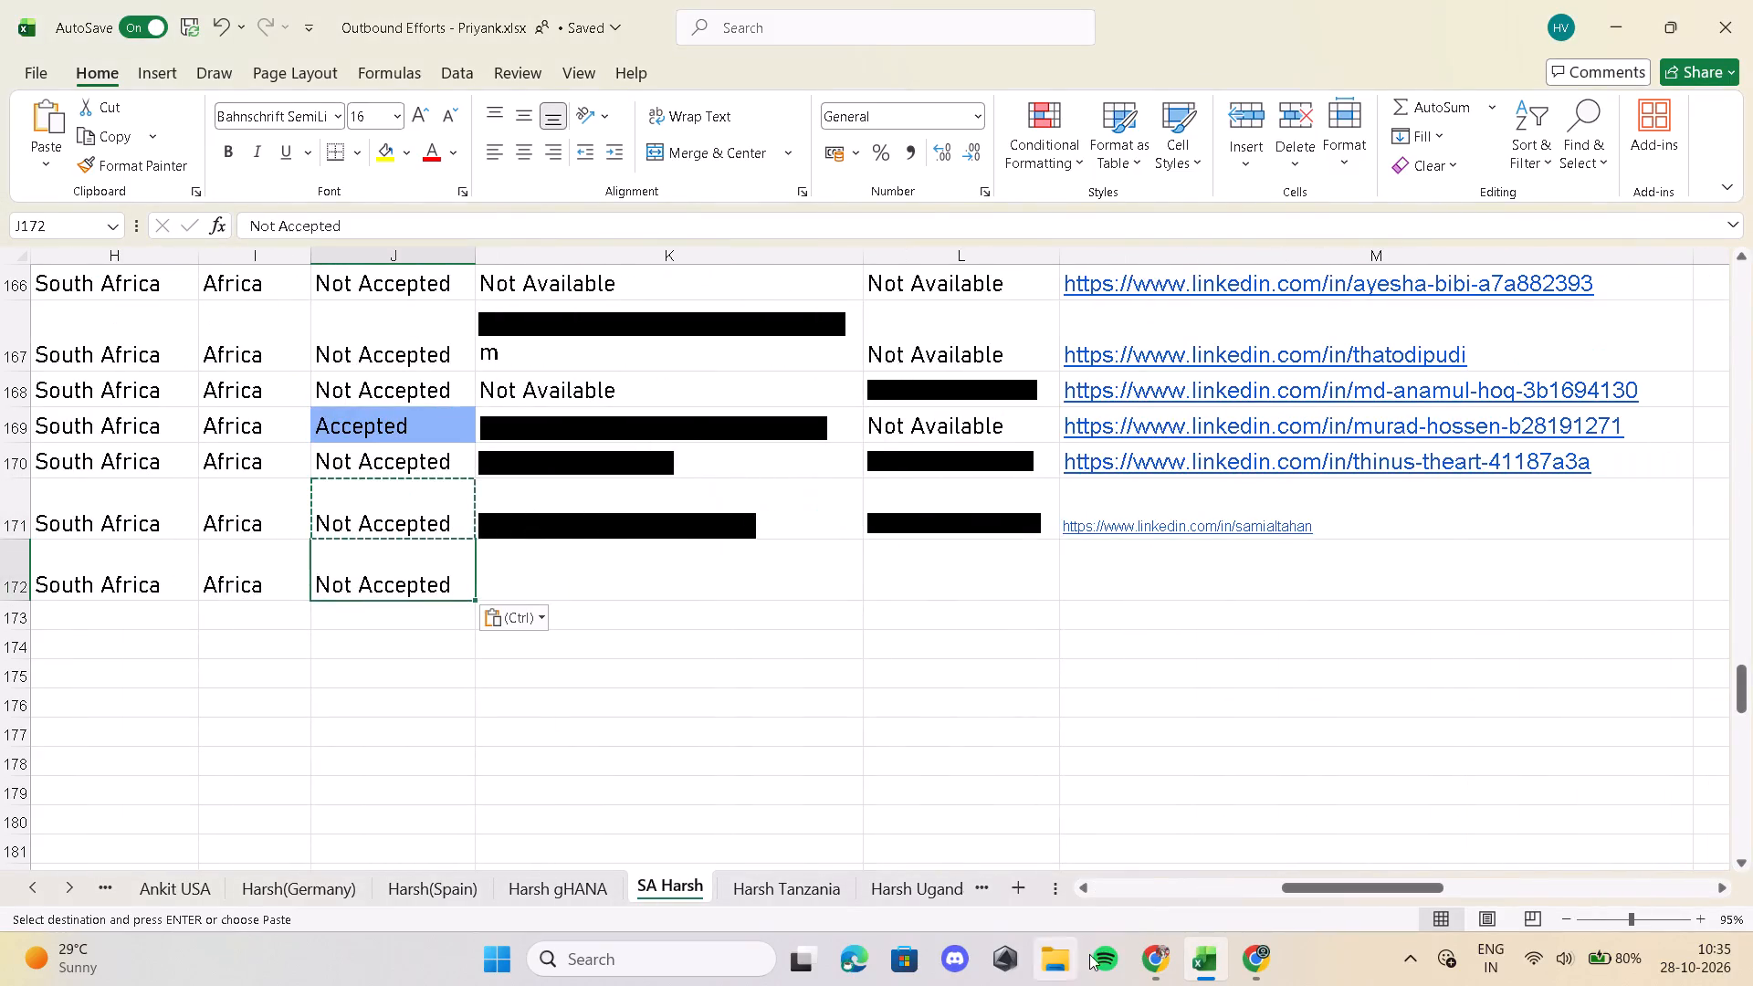
{"action": "left_click", "coordinate": [1253, 967]}
{"action": "left_click", "coordinate": [1184, 973]}
{"action": "left_click", "coordinate": [1165, 972]}
{"action": "left_click", "coordinate": [1233, 975]}
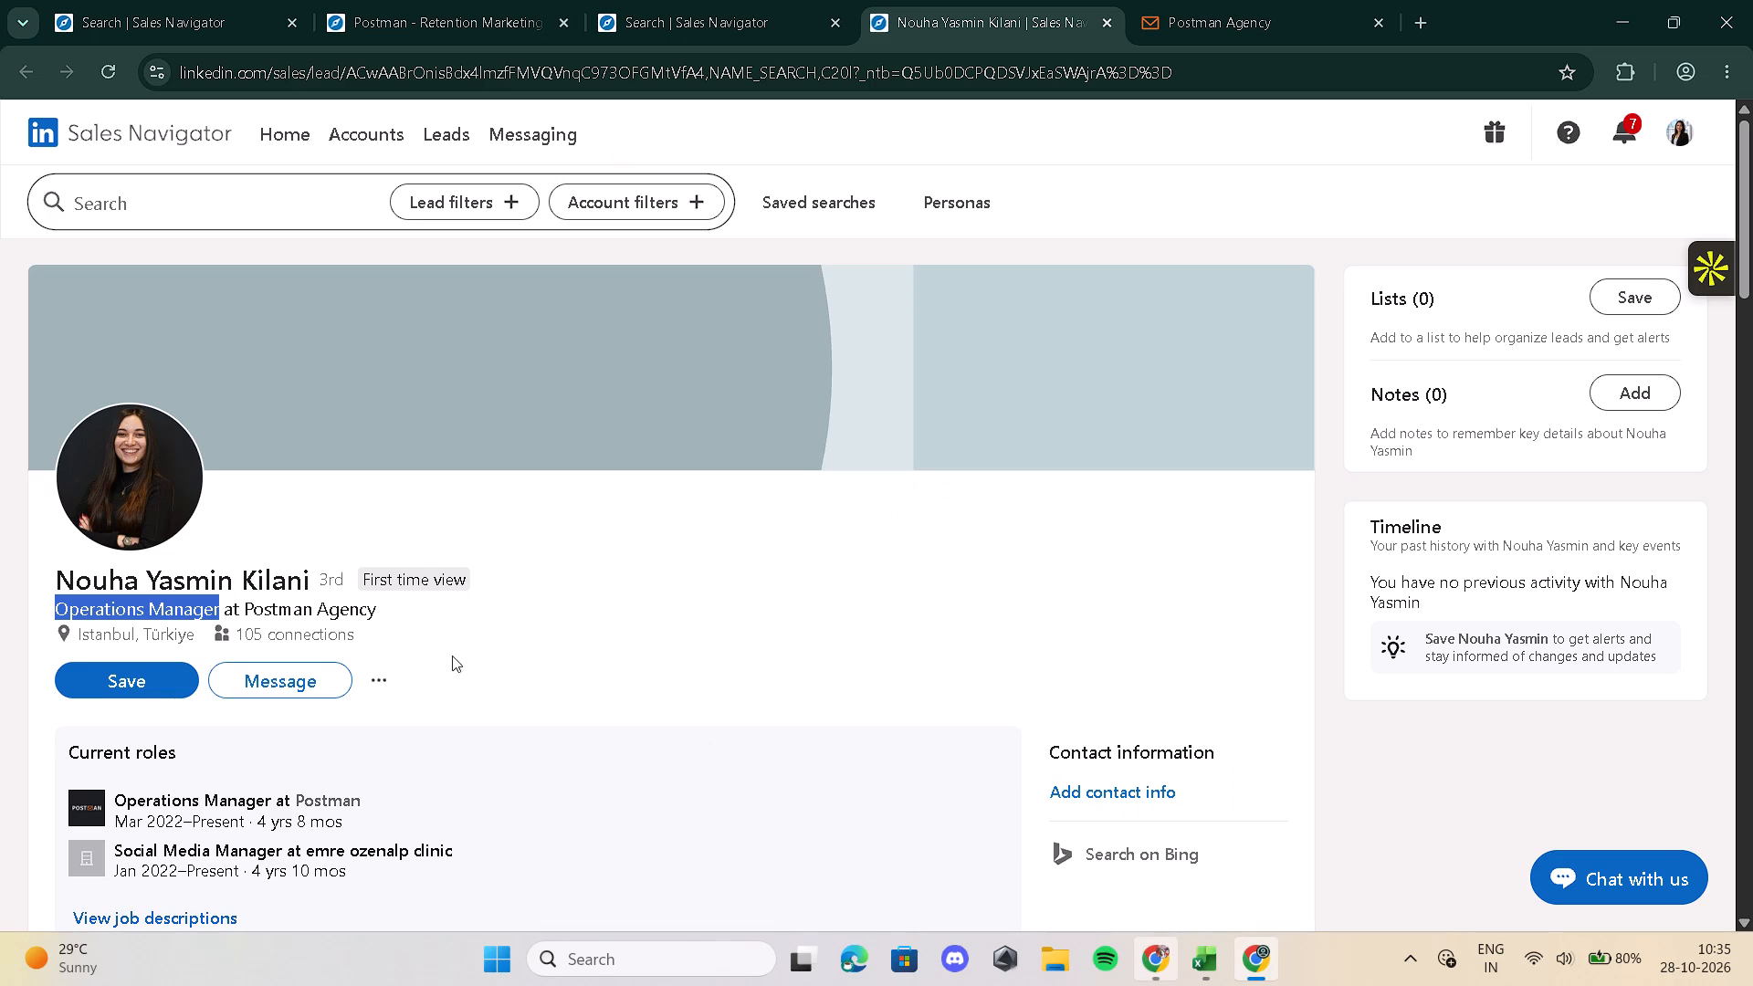
{"action": "left_click", "coordinate": [383, 683]}
{"action": "left_click", "coordinate": [291, 806]}
{"action": "left_click", "coordinate": [745, 0]}
{"action": "left_click", "coordinate": [884, 0]}
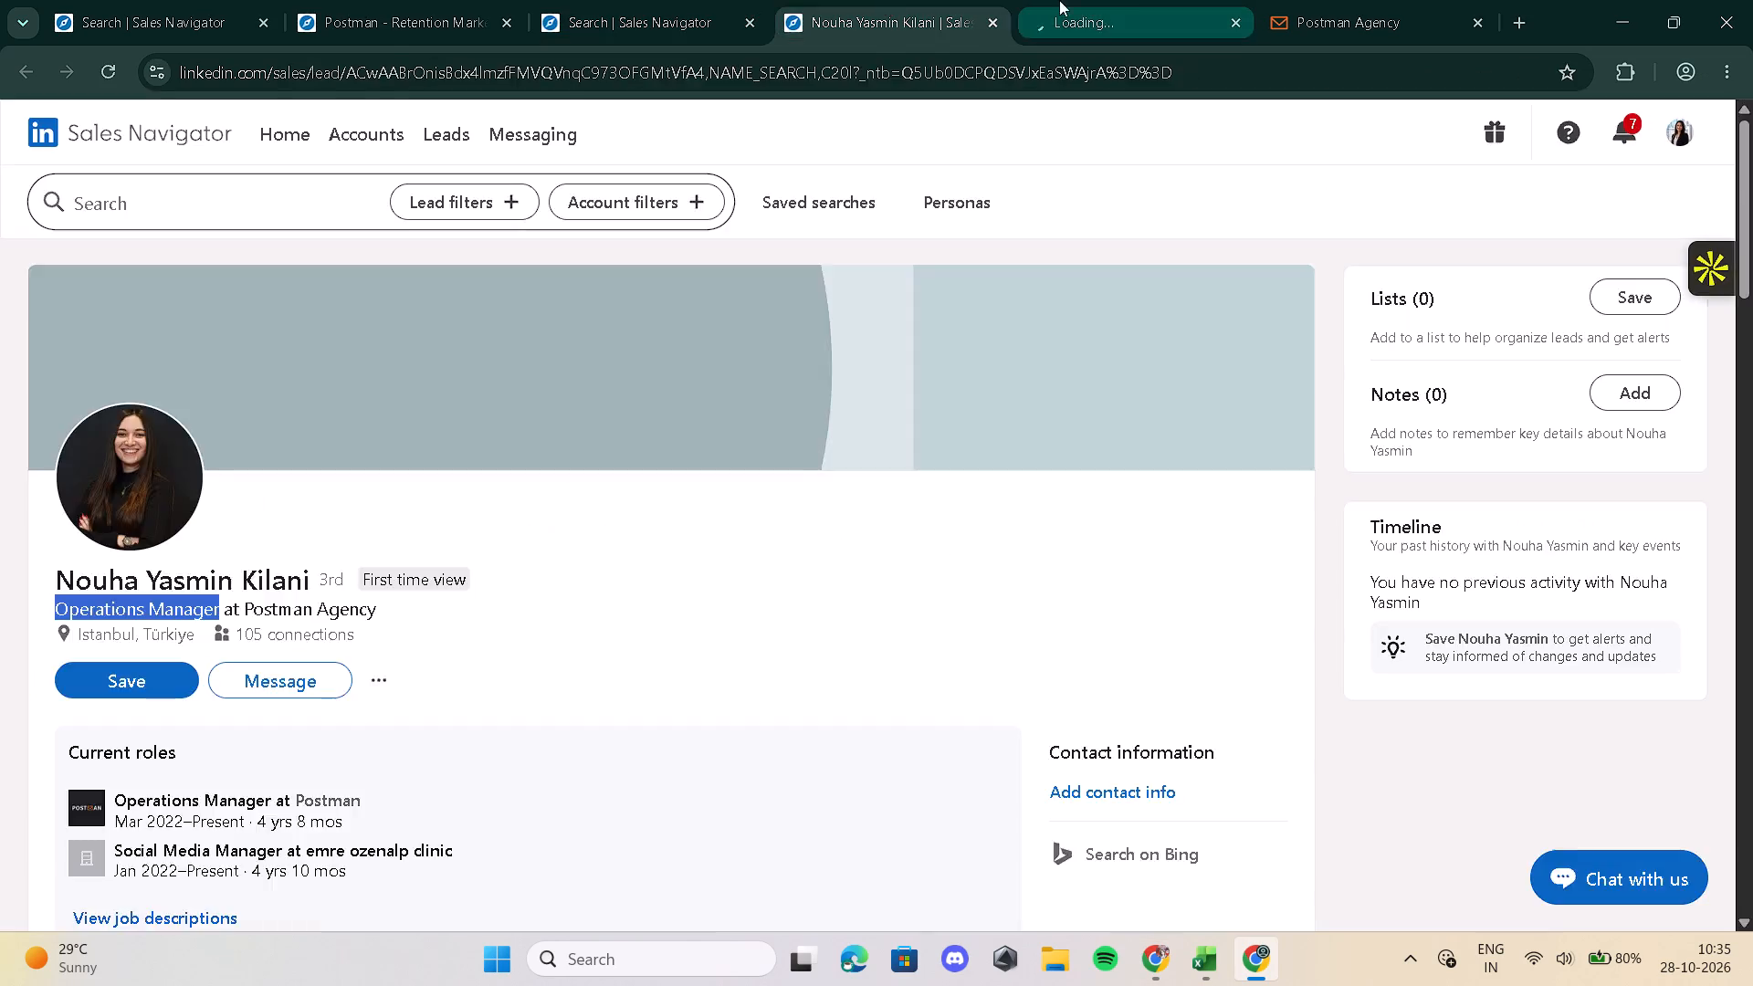
{"action": "left_click", "coordinate": [1146, 0]}
Open the Apollo details for the LinkedIn profile and request the contact's phone number.
{"action": "left_click", "coordinate": [1708, 266]}
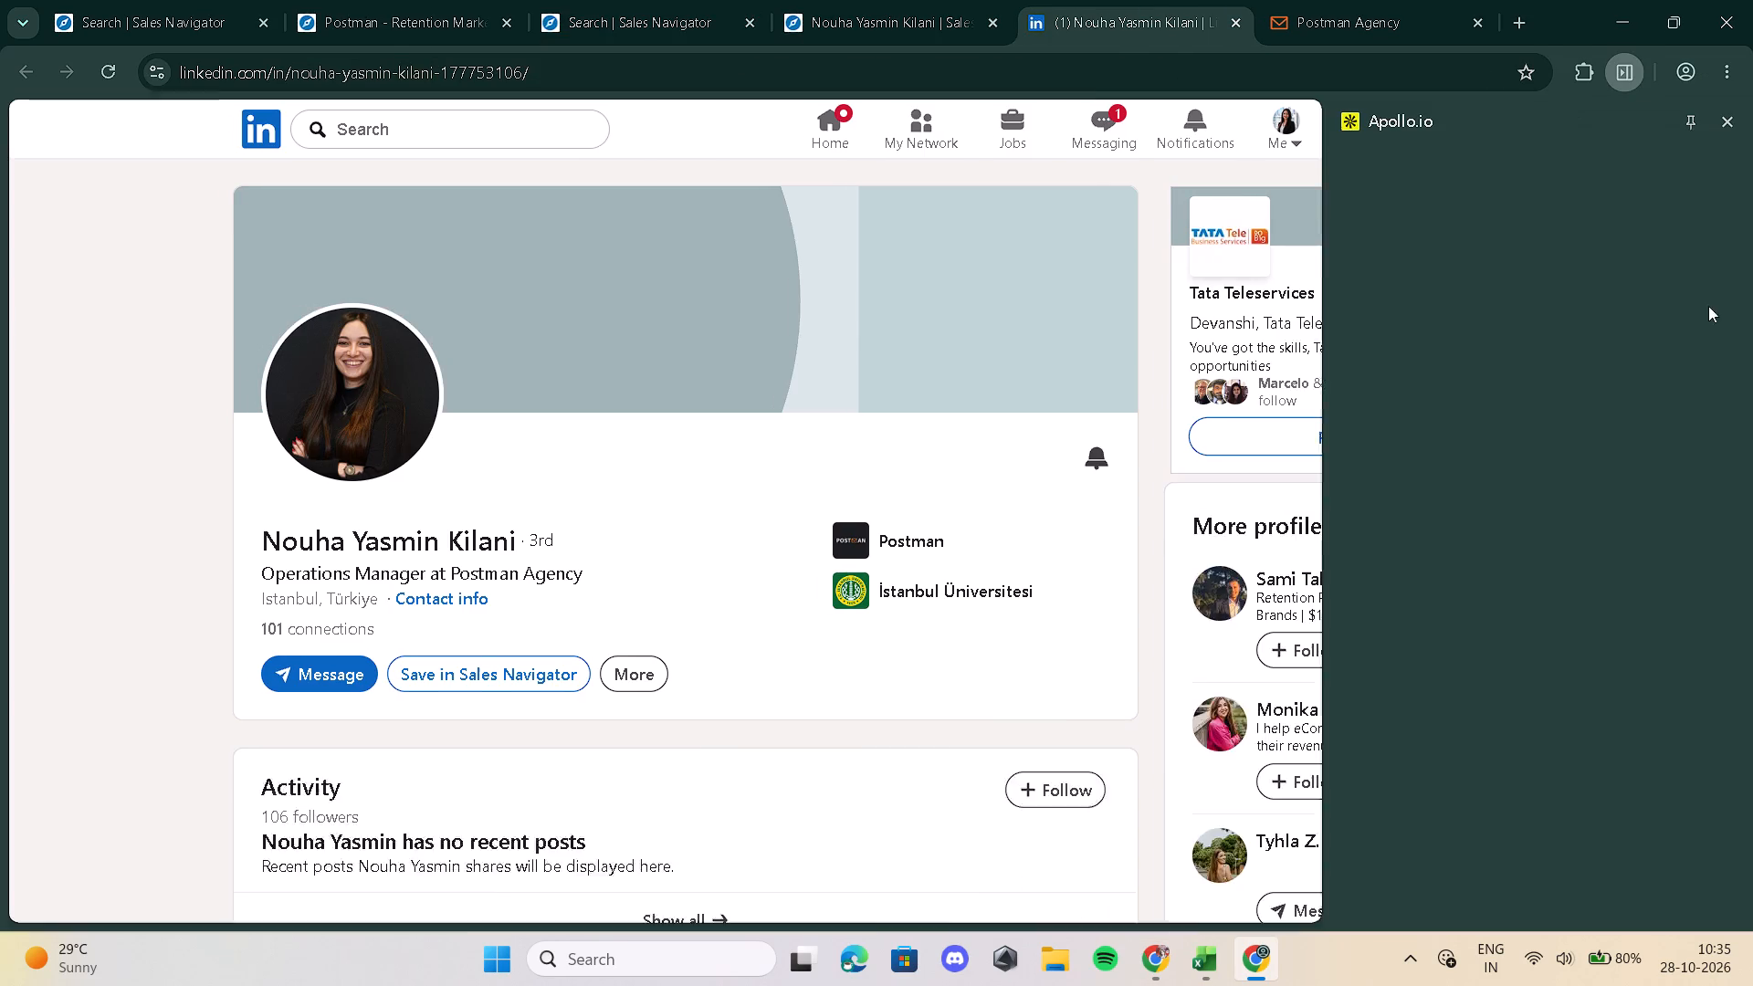
{"action": "left_click", "coordinate": [685, 0]}
{"action": "left_click", "coordinate": [828, 0]}
{"action": "left_click", "coordinate": [1133, 2]}
{"action": "left_click", "coordinate": [1454, 769]}
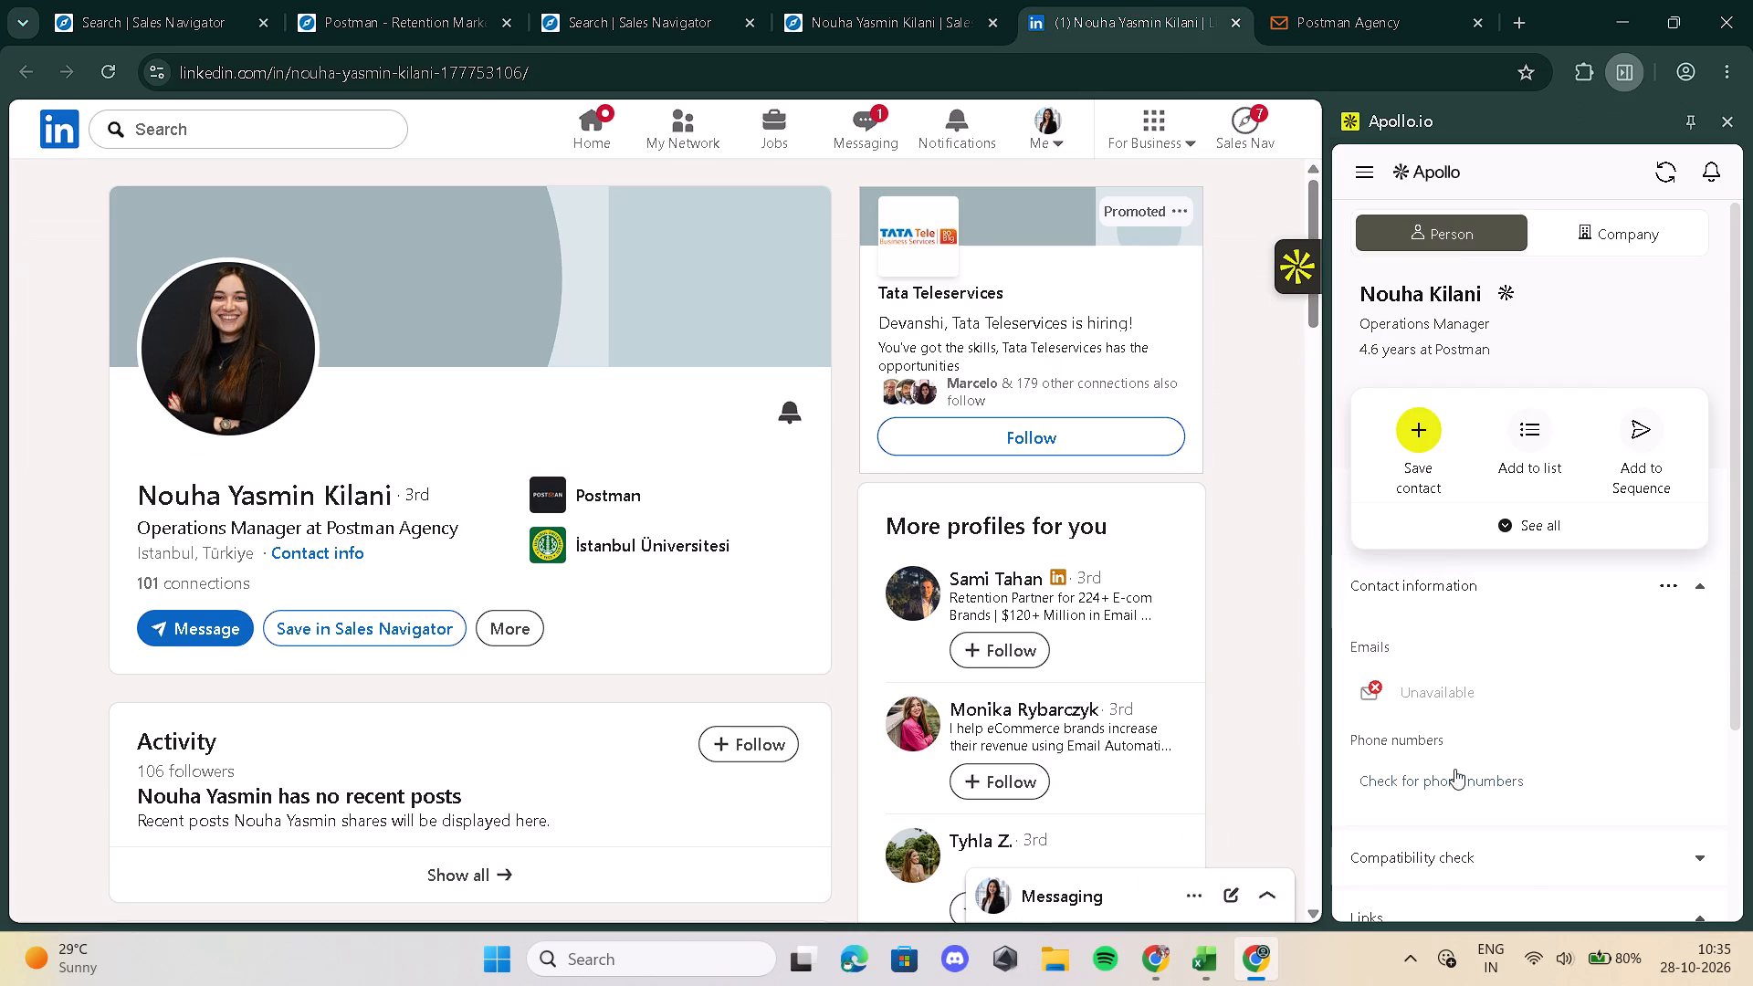
{"action": "left_click", "coordinate": [680, 0]}
{"action": "left_click", "coordinate": [800, 0]}
{"action": "left_click", "coordinate": [1104, 0]}
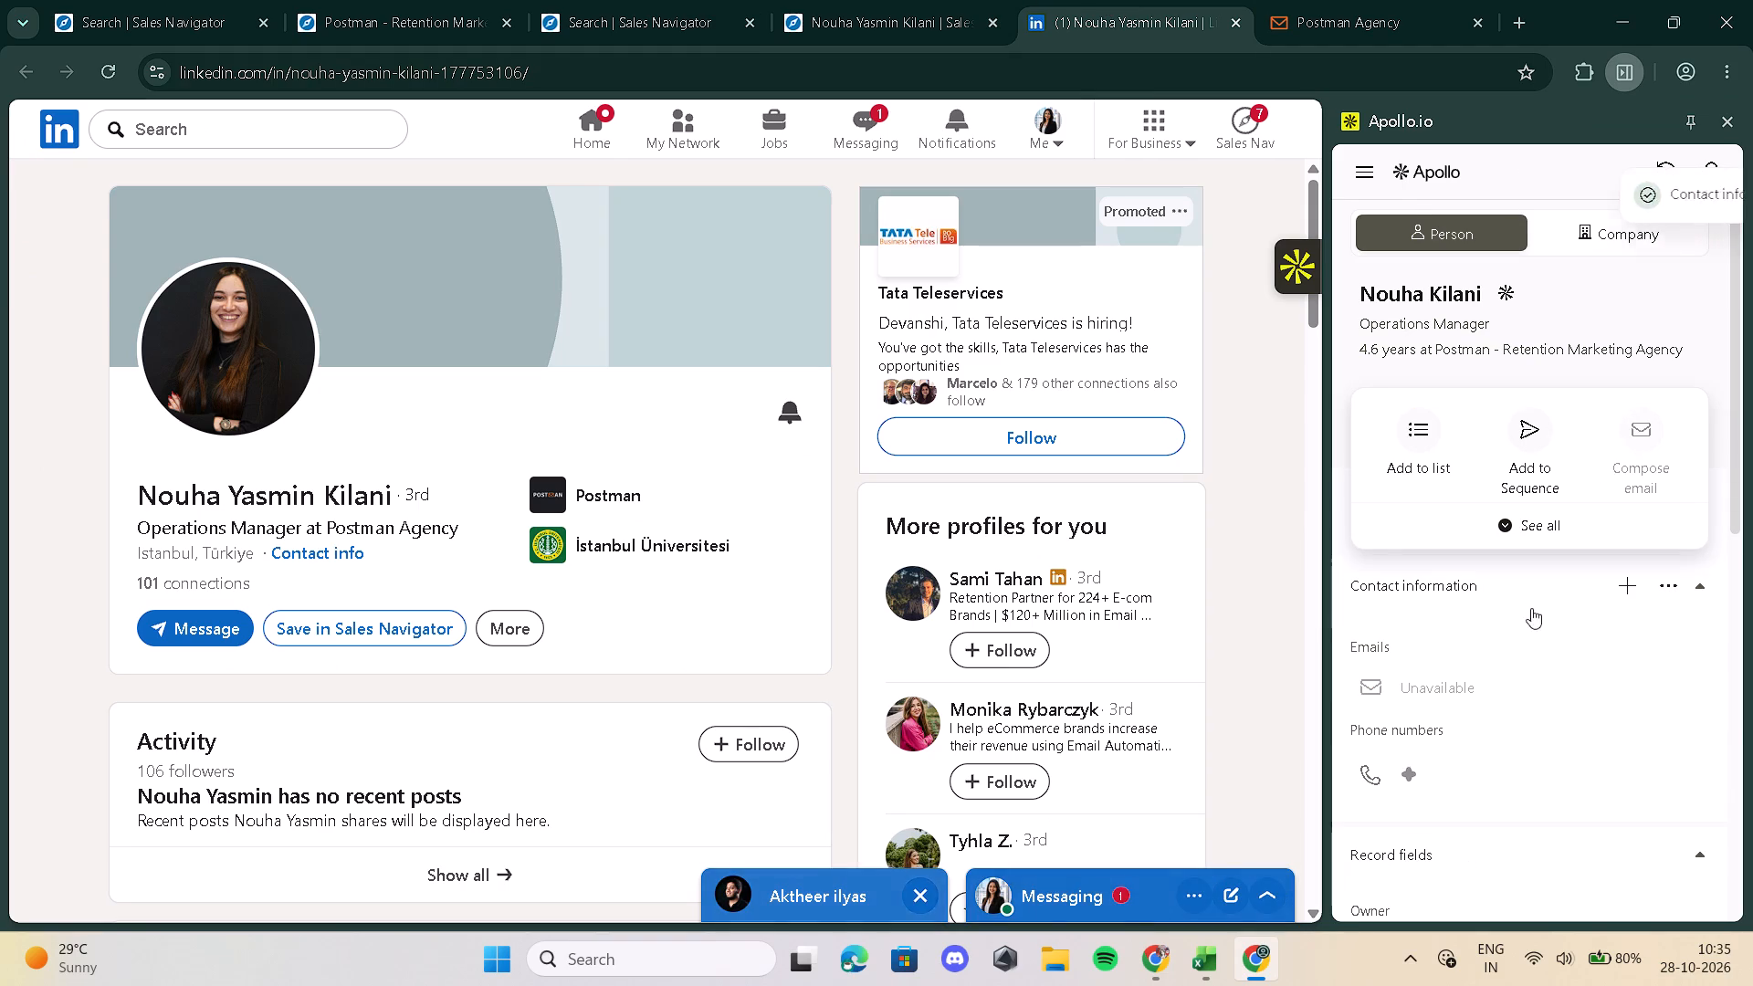
{"action": "left_click", "coordinate": [678, 0]}
{"action": "left_click", "coordinate": [854, 0]}
{"action": "left_click", "coordinate": [1147, 0]}
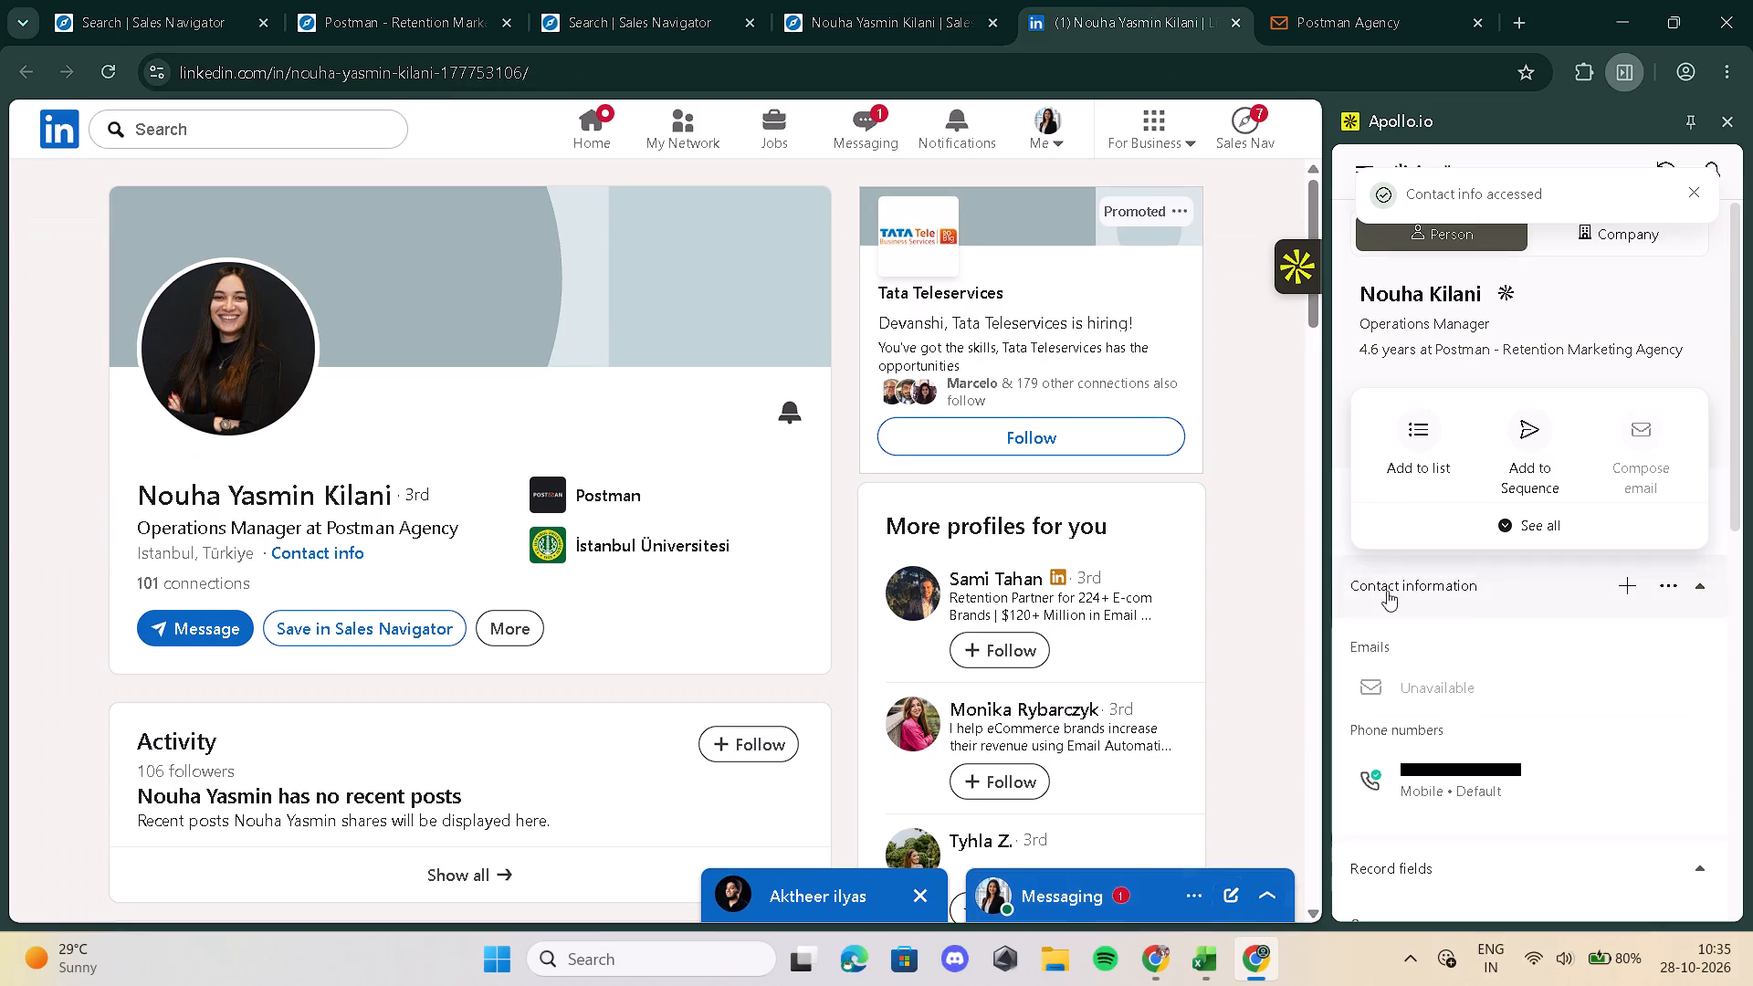
Copy the contact's mobile number from Apollo into cell L172 of the Excel sheet.
{"action": "left_click", "coordinate": [1552, 788]}
{"action": "left_click", "coordinate": [1223, 940]}
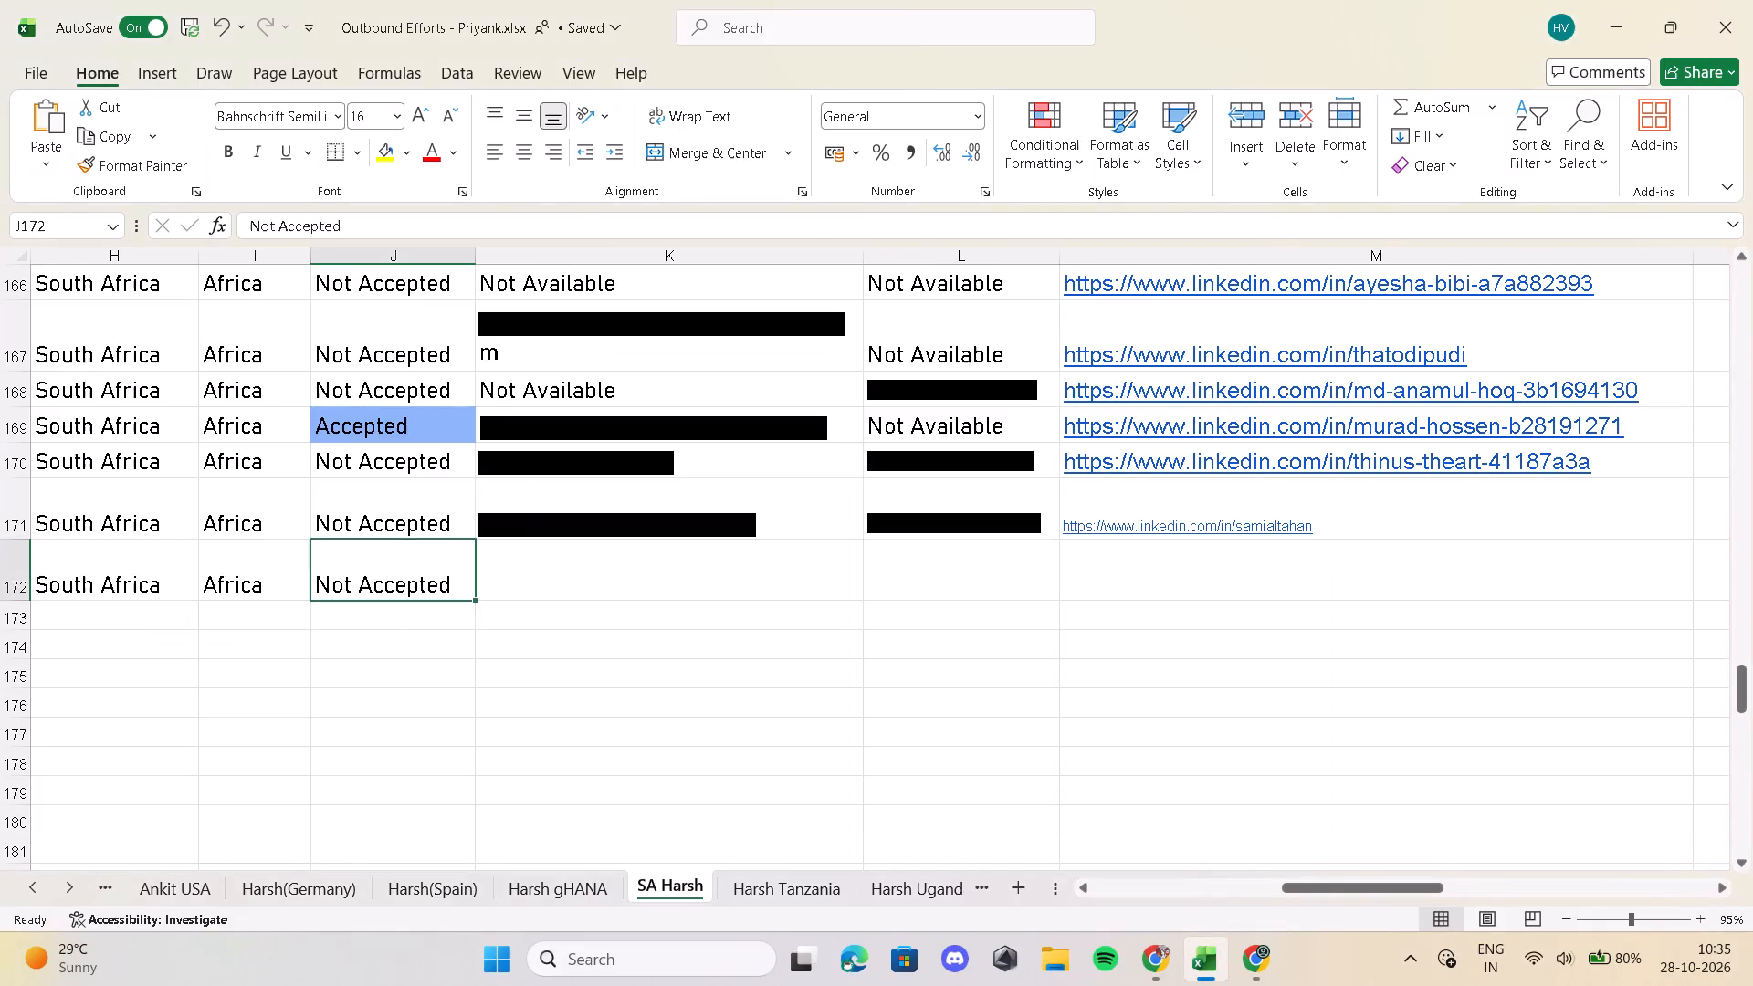
{"action": "left_click", "coordinate": [959, 564]}
{"action": "key", "text": "ctrl+v"}
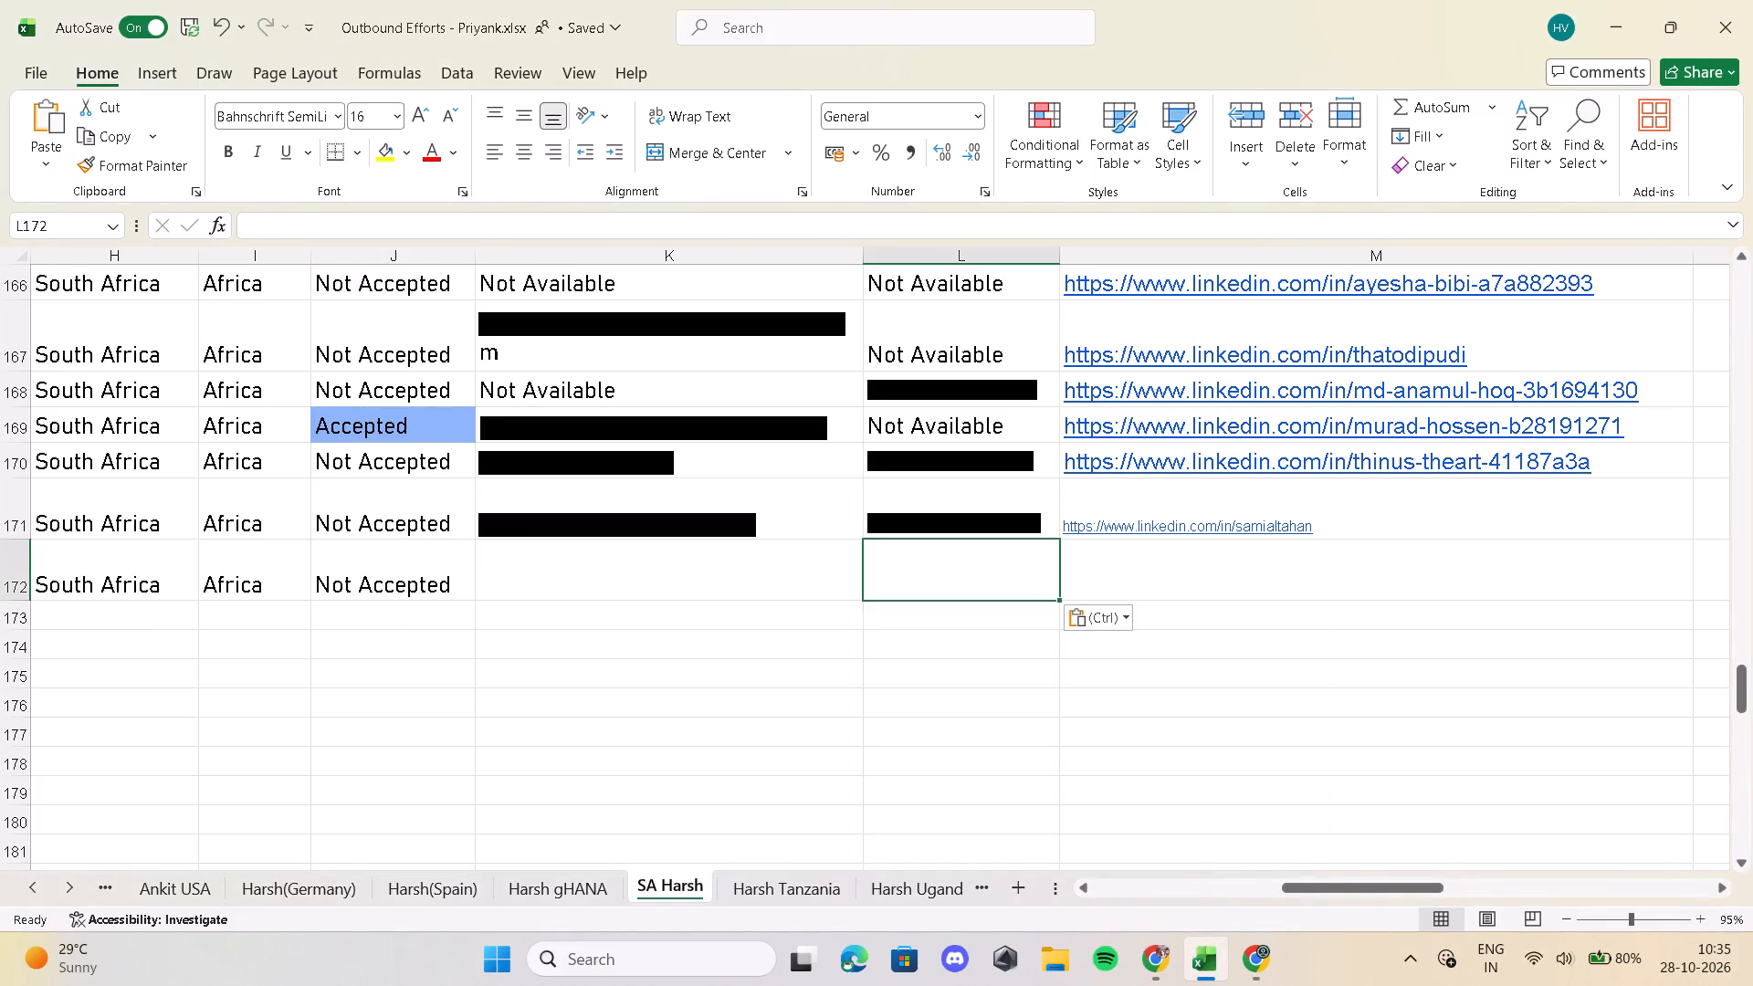
Refresh the contact's LinkedIn and Apollo details in Chrome, then enter Not Available as the email in K172 in Excel.
{"action": "left_click", "coordinate": [1244, 982]}
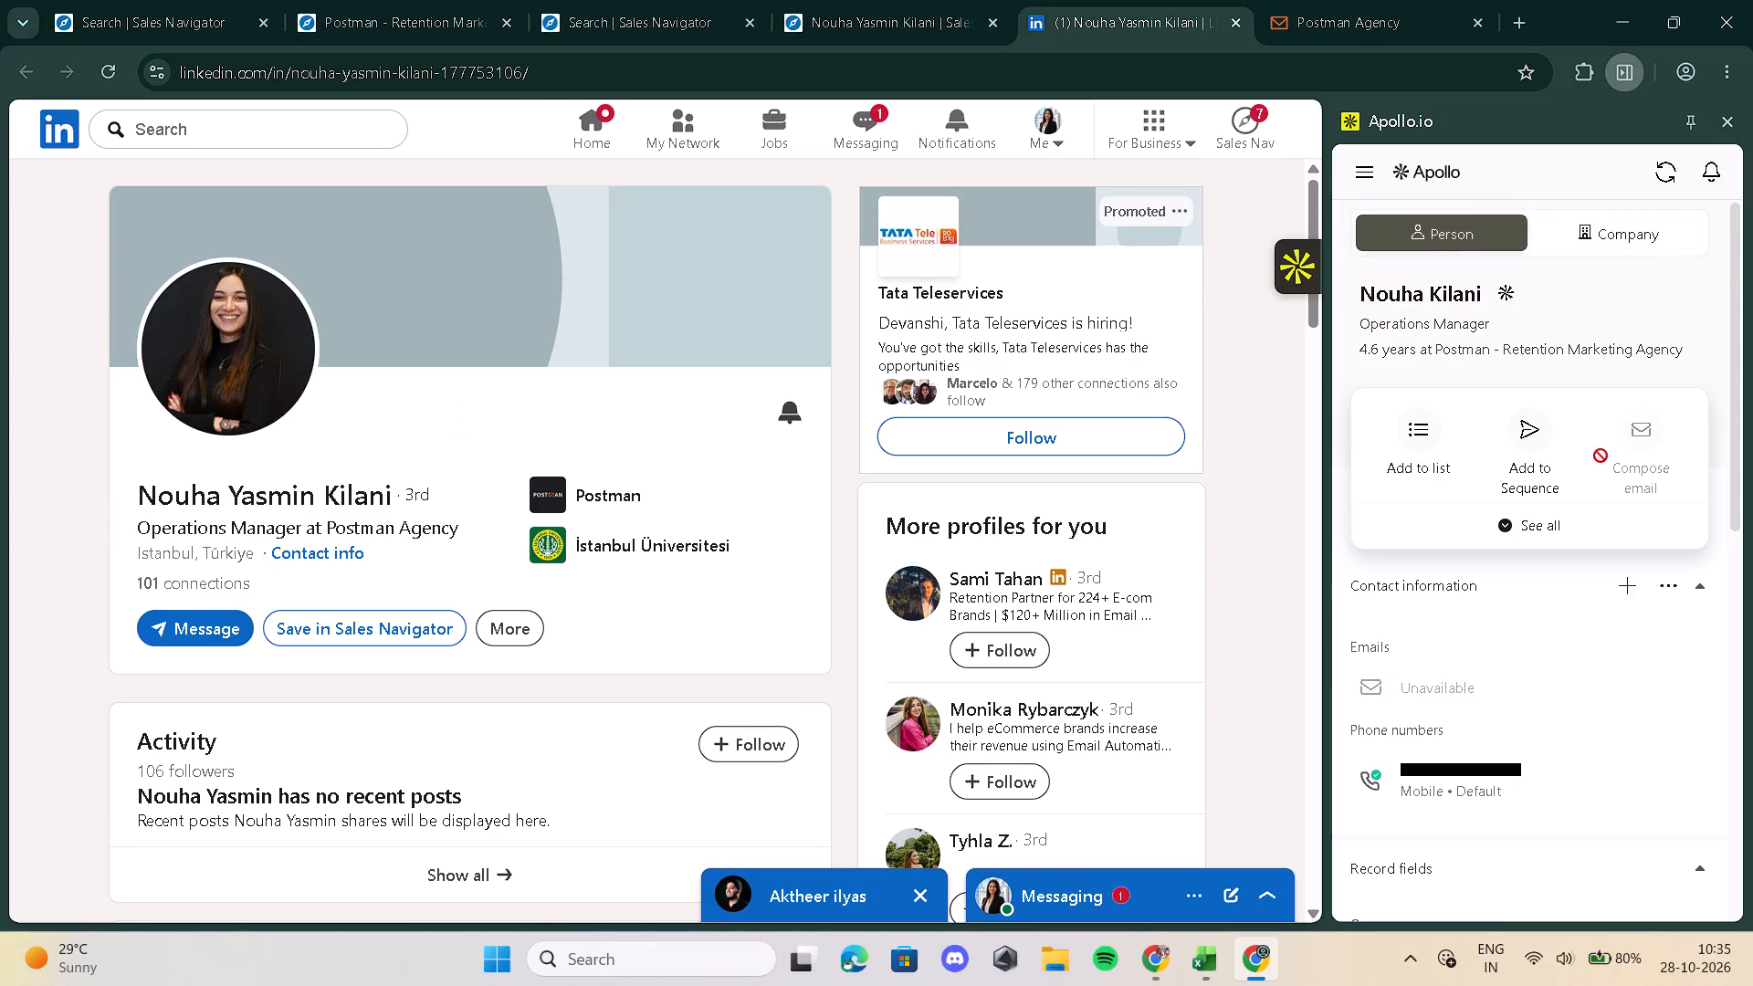
{"action": "left_click", "coordinate": [1669, 164]}
{"action": "left_click", "coordinate": [750, 0]}
{"action": "left_click", "coordinate": [865, 0]}
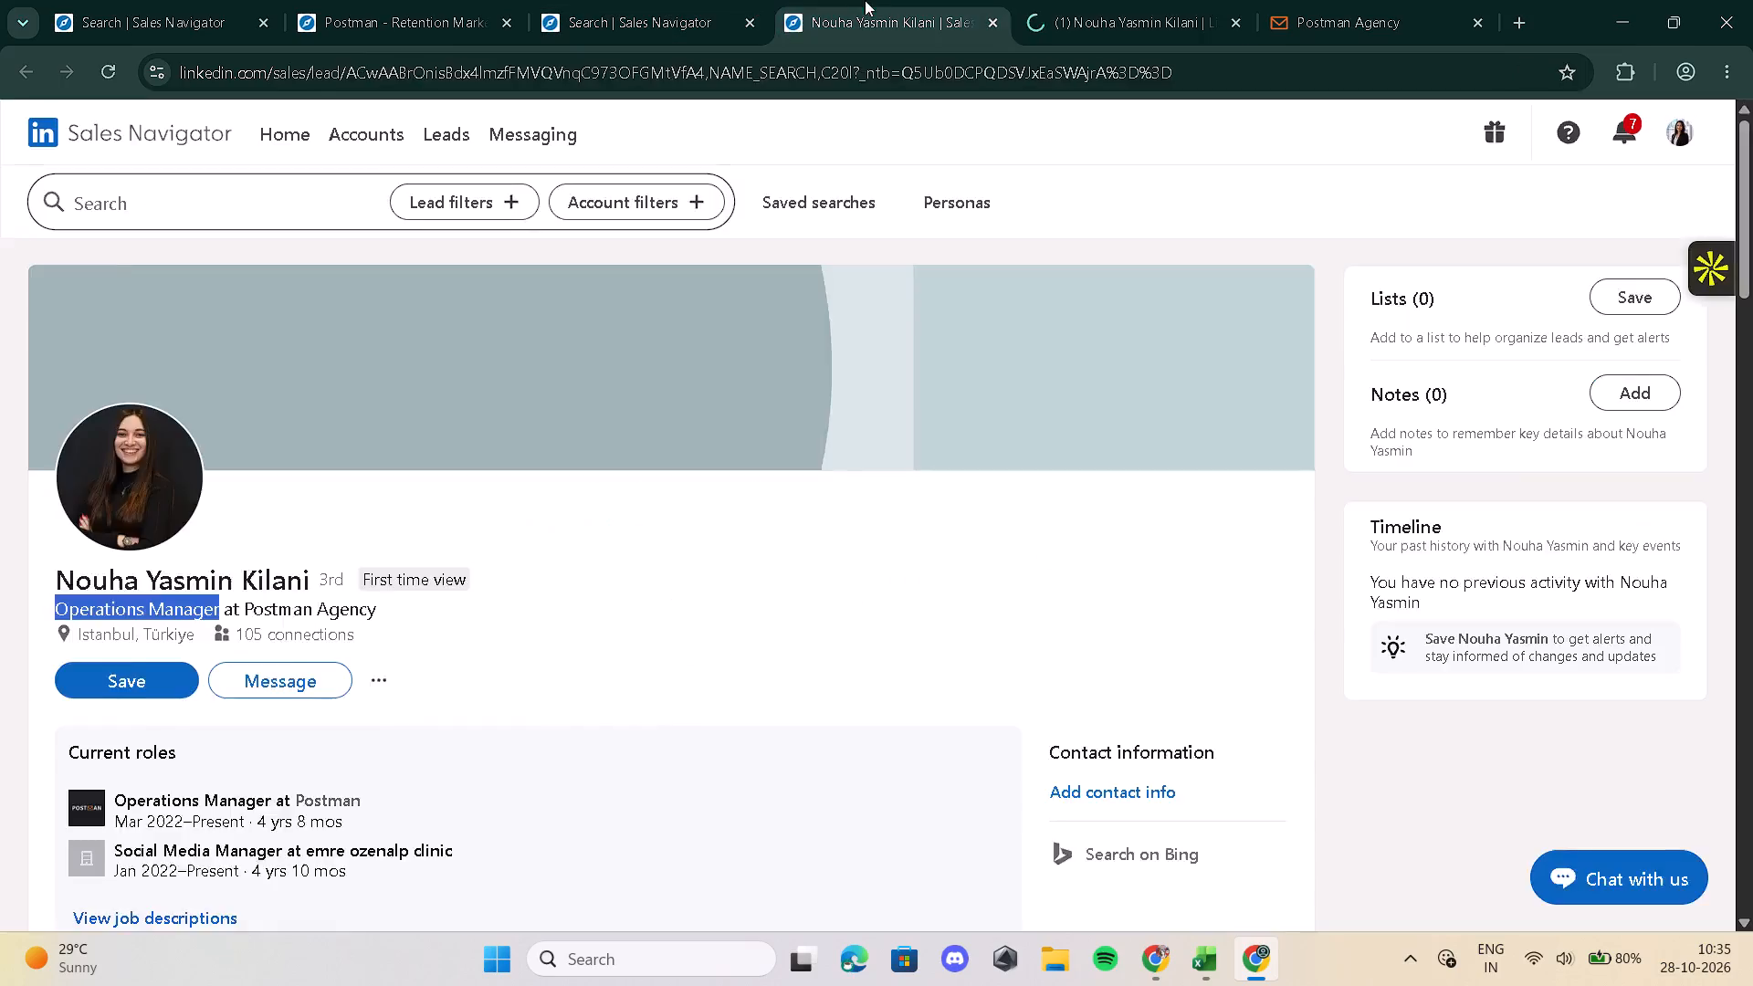
{"action": "left_click", "coordinate": [1065, 0]}
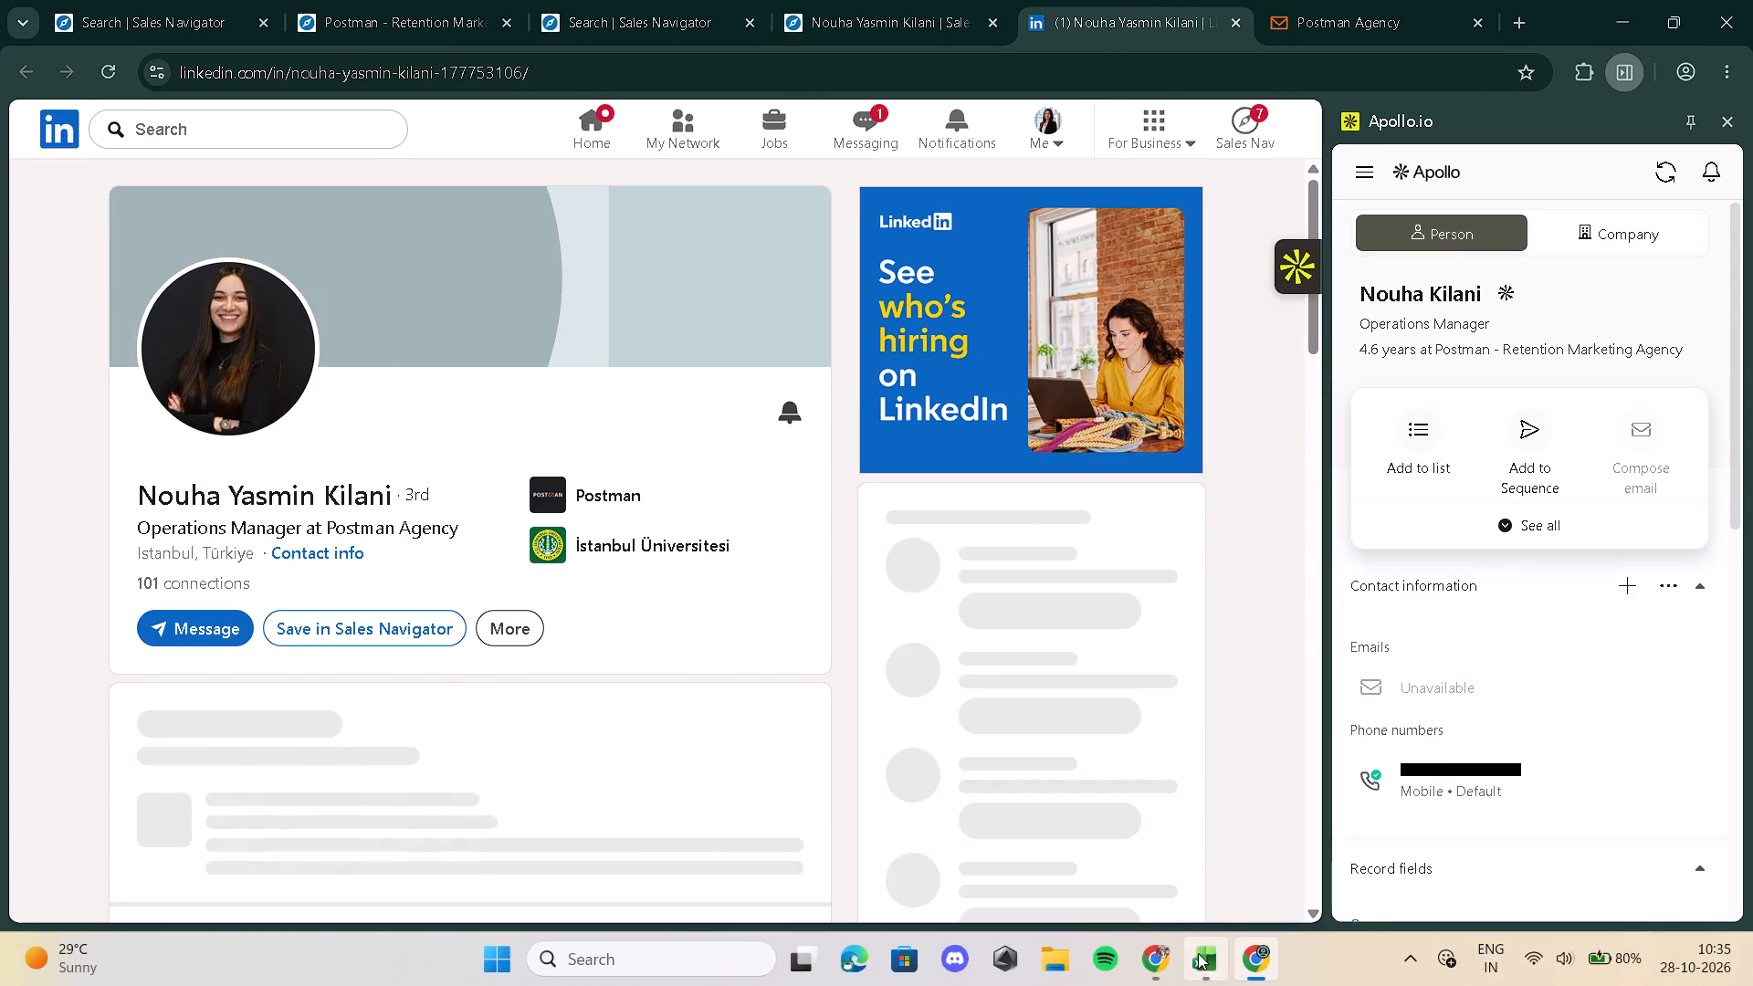
{"action": "left_click", "coordinate": [1208, 954]}
{"action": "left_click", "coordinate": [740, 600]}
{"action": "type", "text": "no"}
{"action": "key", "text": "t"}
{"action": "left_click", "coordinate": [979, 570]}
{"action": "left_click", "coordinate": [1223, 568]}
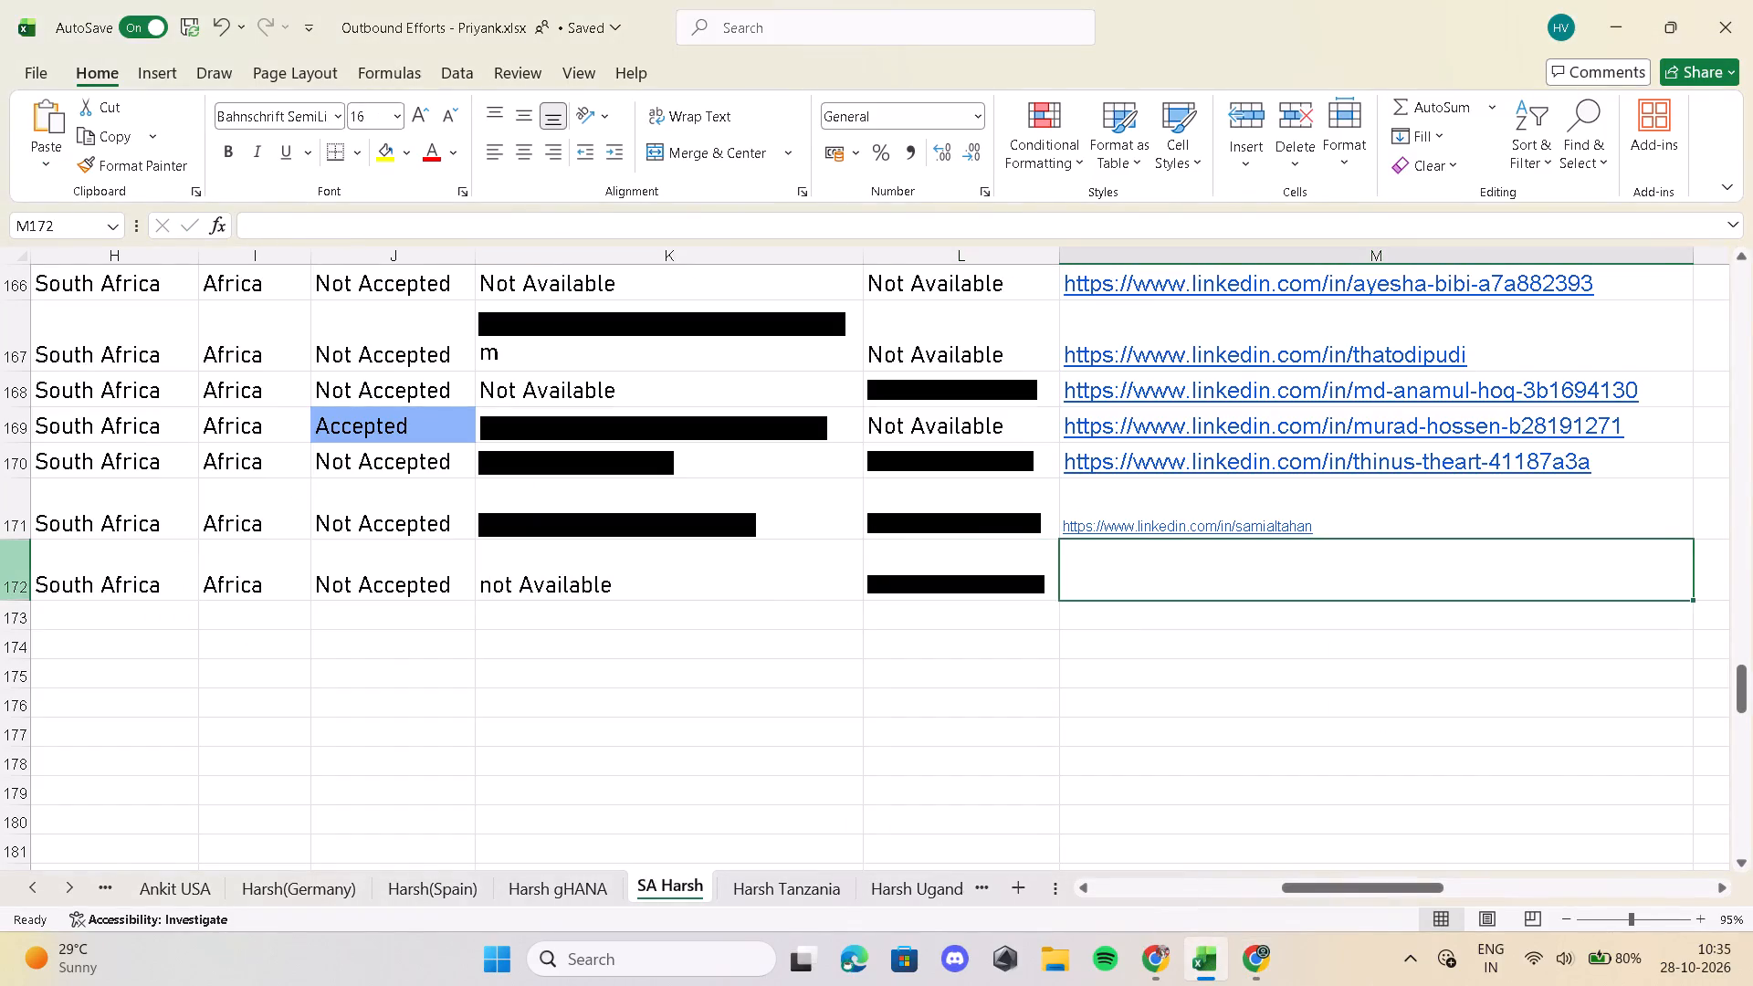
{"action": "left_click", "coordinate": [0, 552]}
{"action": "double_click", "coordinate": [492, 582]}
{"action": "key", "text": "BackSpace"}
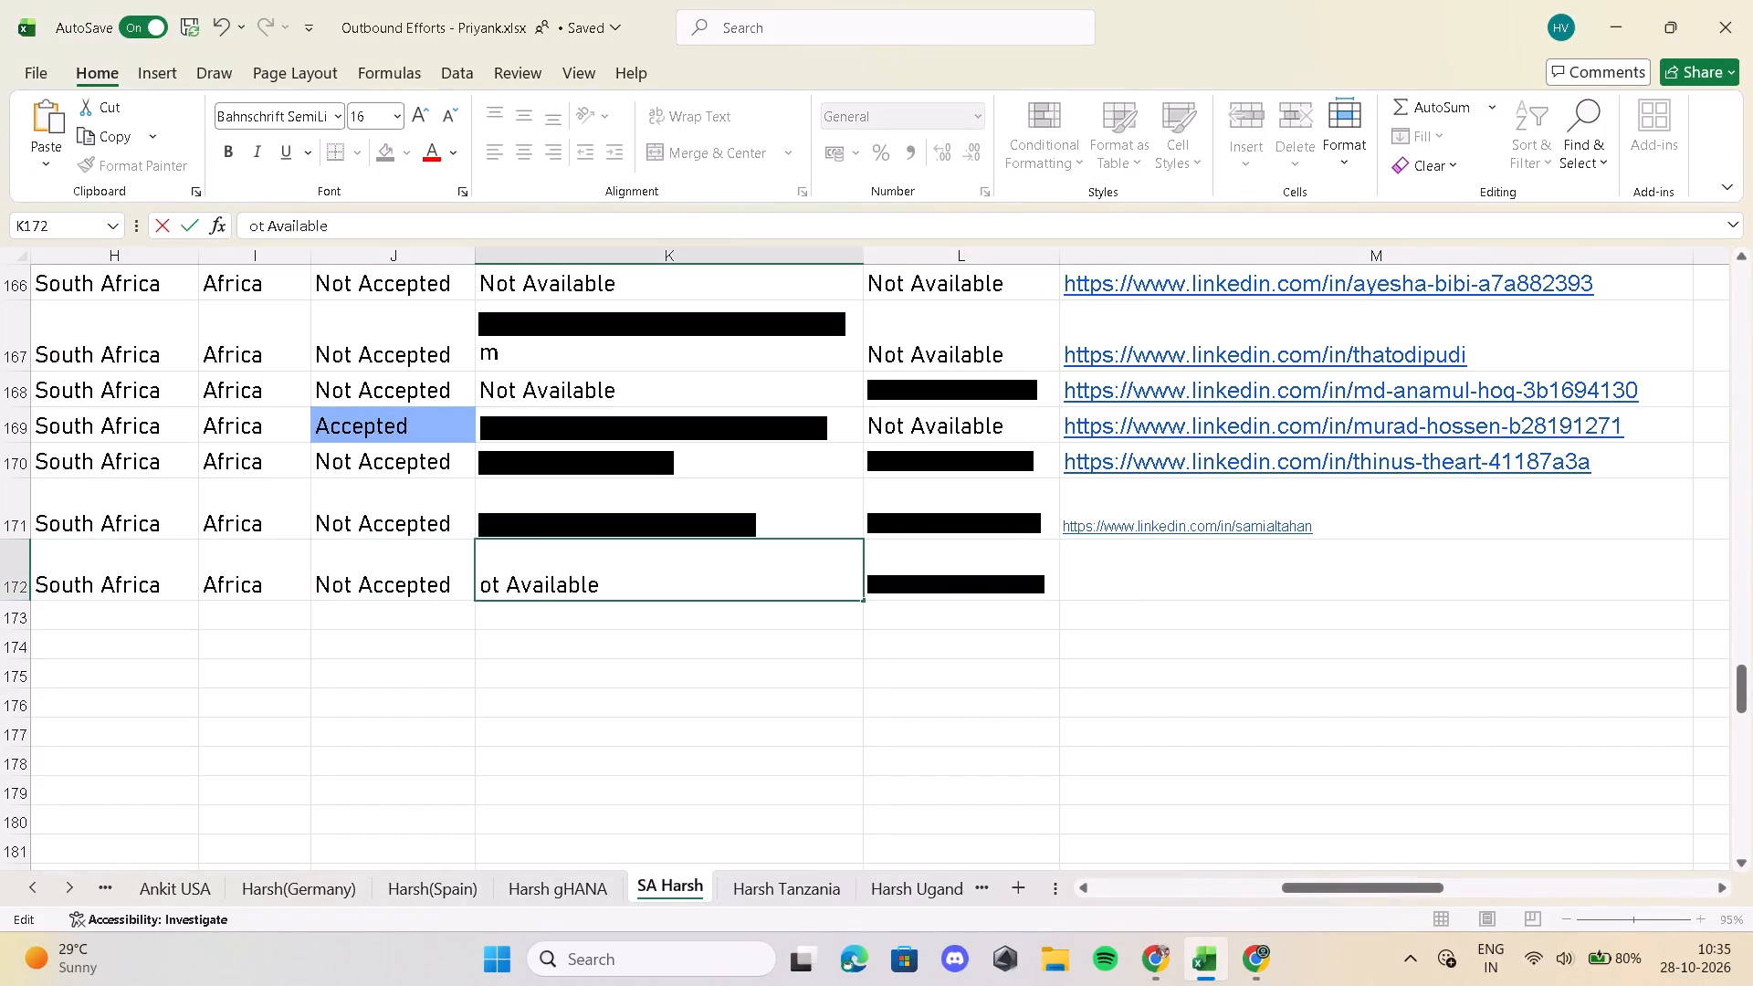
{"action": "left_click", "coordinate": [920, 564]}
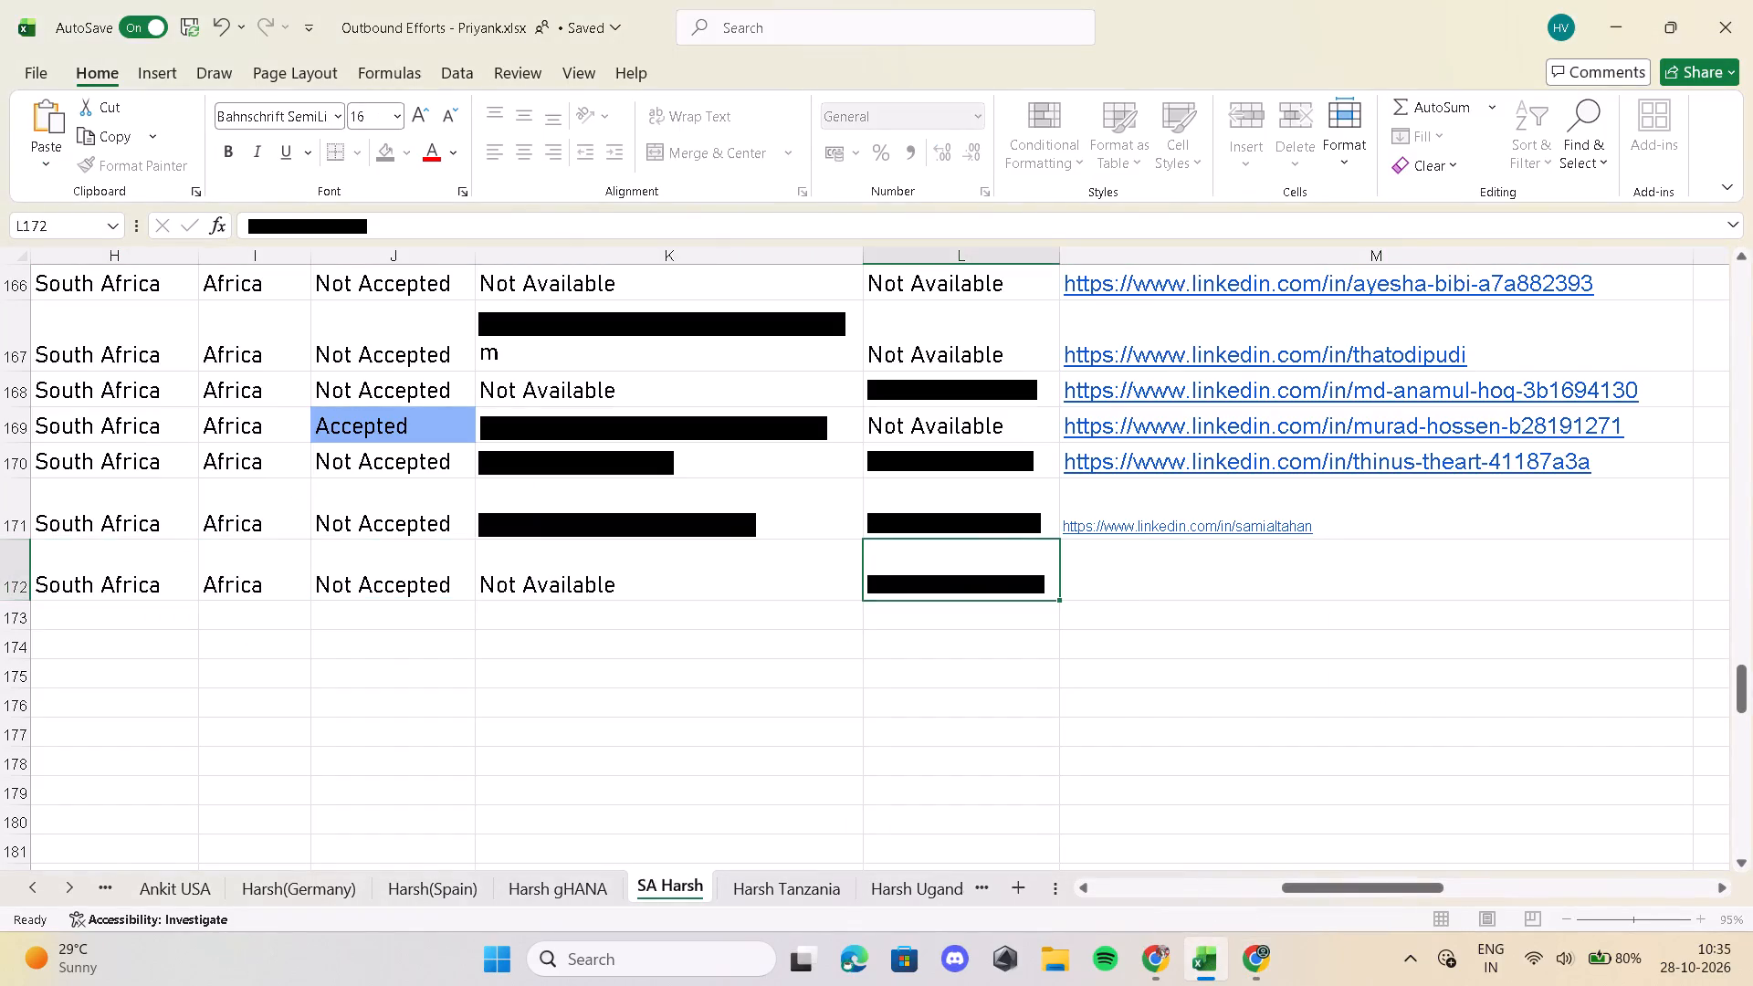
{"action": "left_click", "coordinate": [0, 579]}
Copy the Operations Manager's LinkedIn URL from the Sales Navigator lead profile into cell M172 of the Excel sheet.
{"action": "left_click", "coordinate": [1152, 970]}
{"action": "left_click", "coordinate": [1251, 968]}
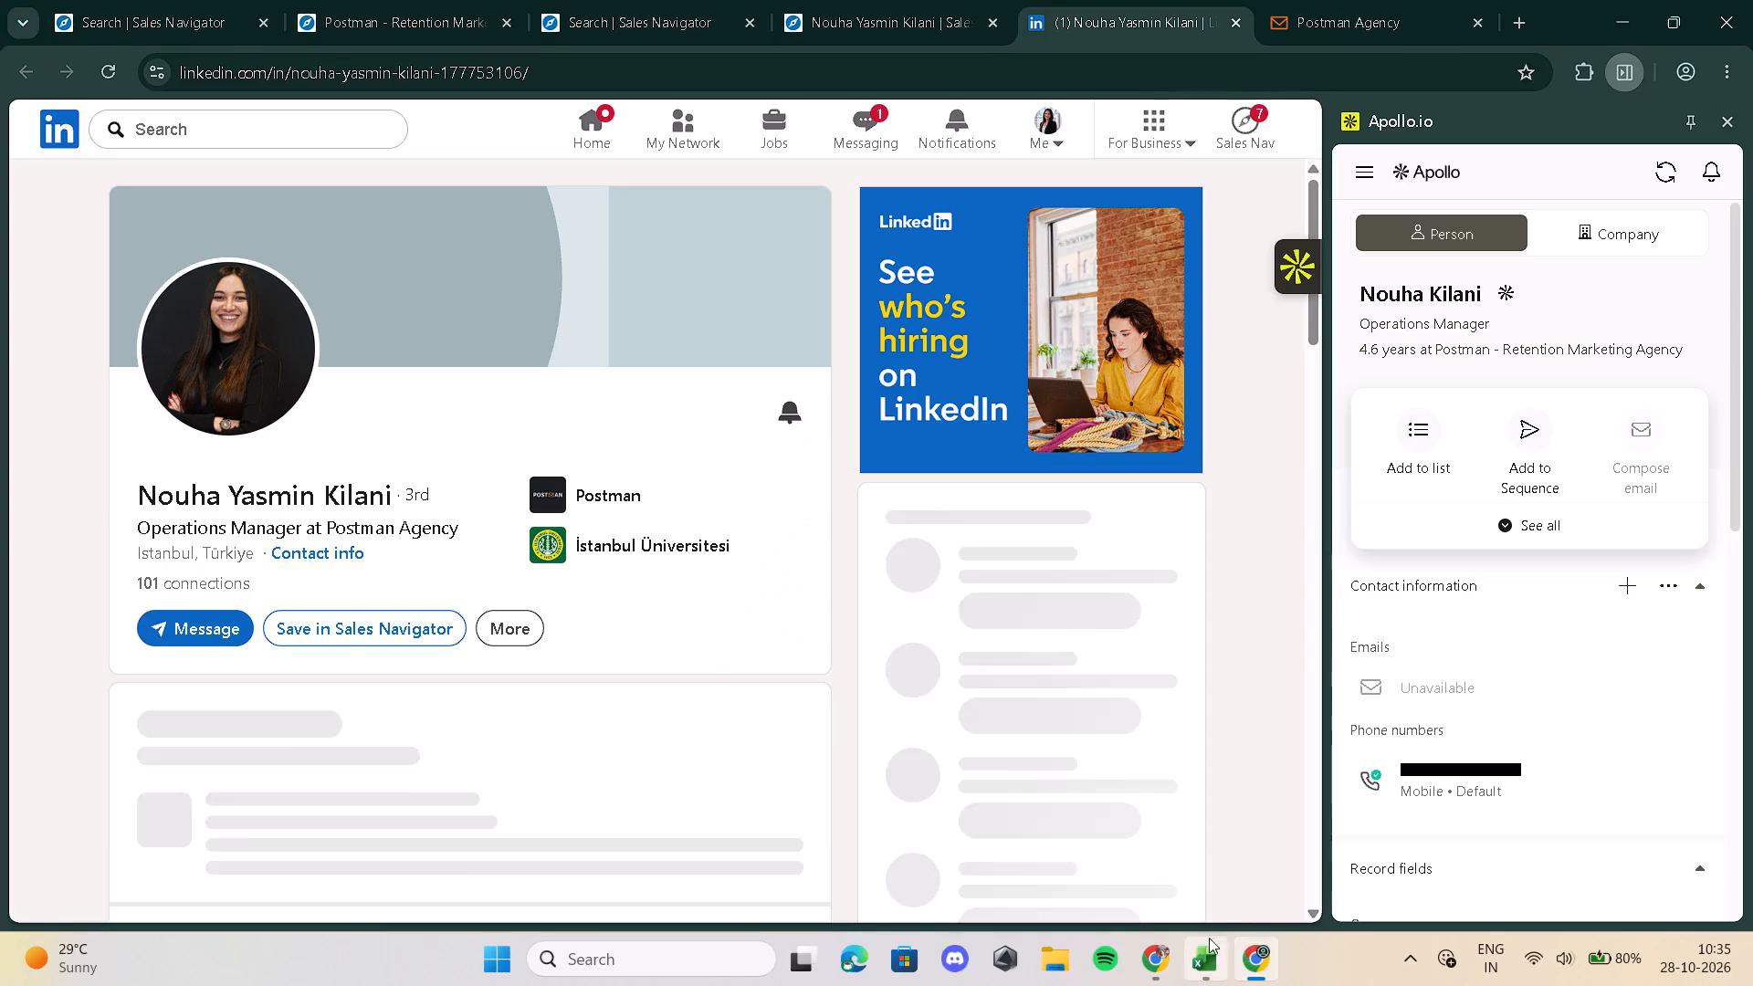
{"action": "left_click", "coordinate": [890, 0]}
{"action": "left_click", "coordinate": [373, 686]}
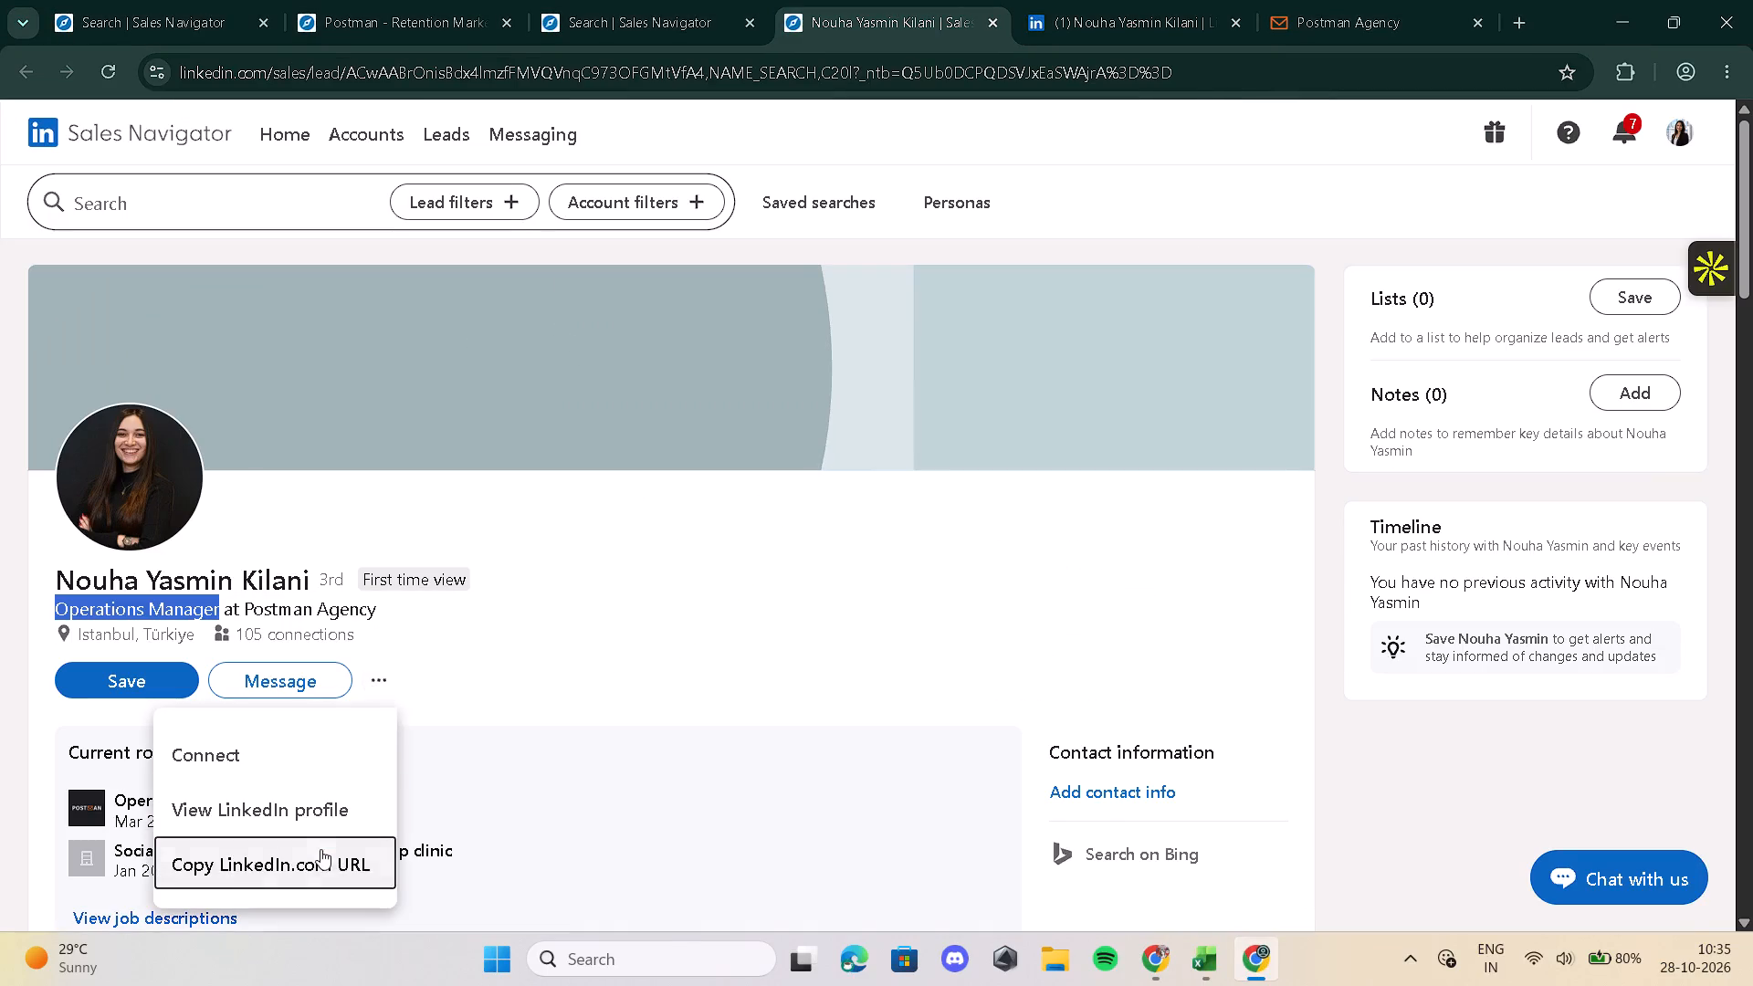
{"action": "left_click", "coordinate": [320, 849]}
{"action": "left_click", "coordinate": [1198, 977]}
{"action": "left_click", "coordinate": [1339, 584]}
{"action": "key", "text": "ctrl+v"}
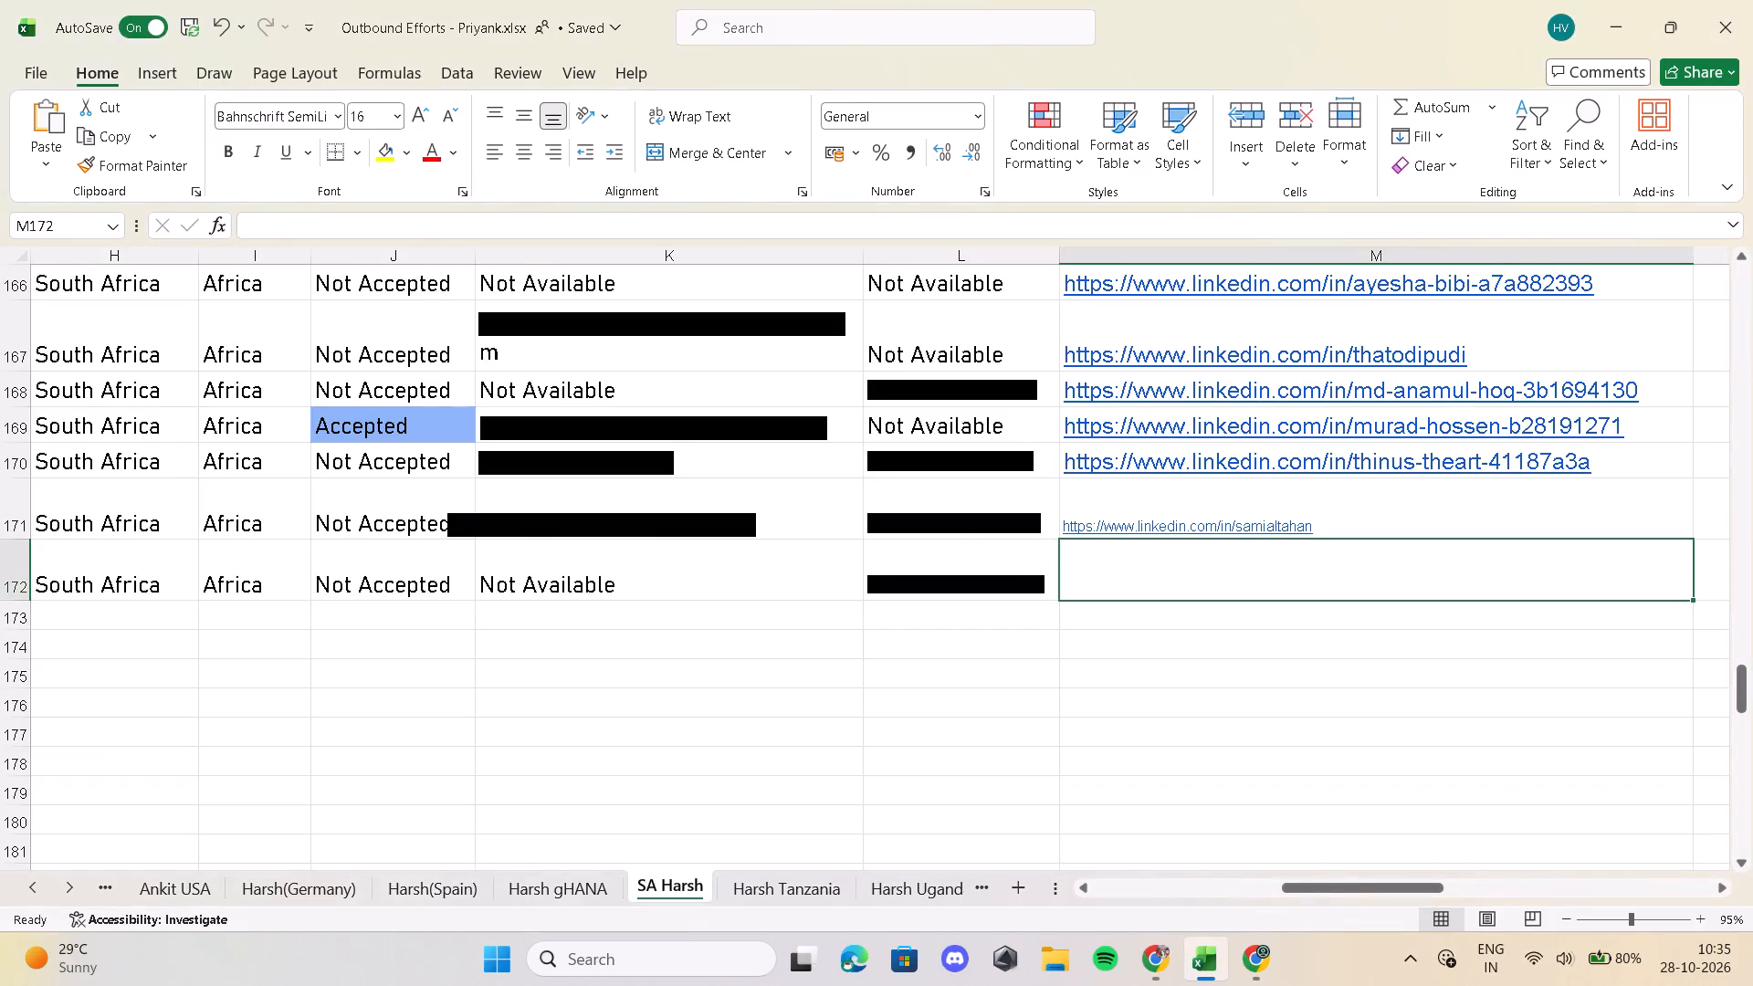
{"action": "left_click_drag", "start_coordinate": [1375, 886], "coordinate": [1454, 891]}
{"action": "left_click", "coordinate": [1412, 589]}
{"action": "double_click", "coordinate": [1236, 578]}
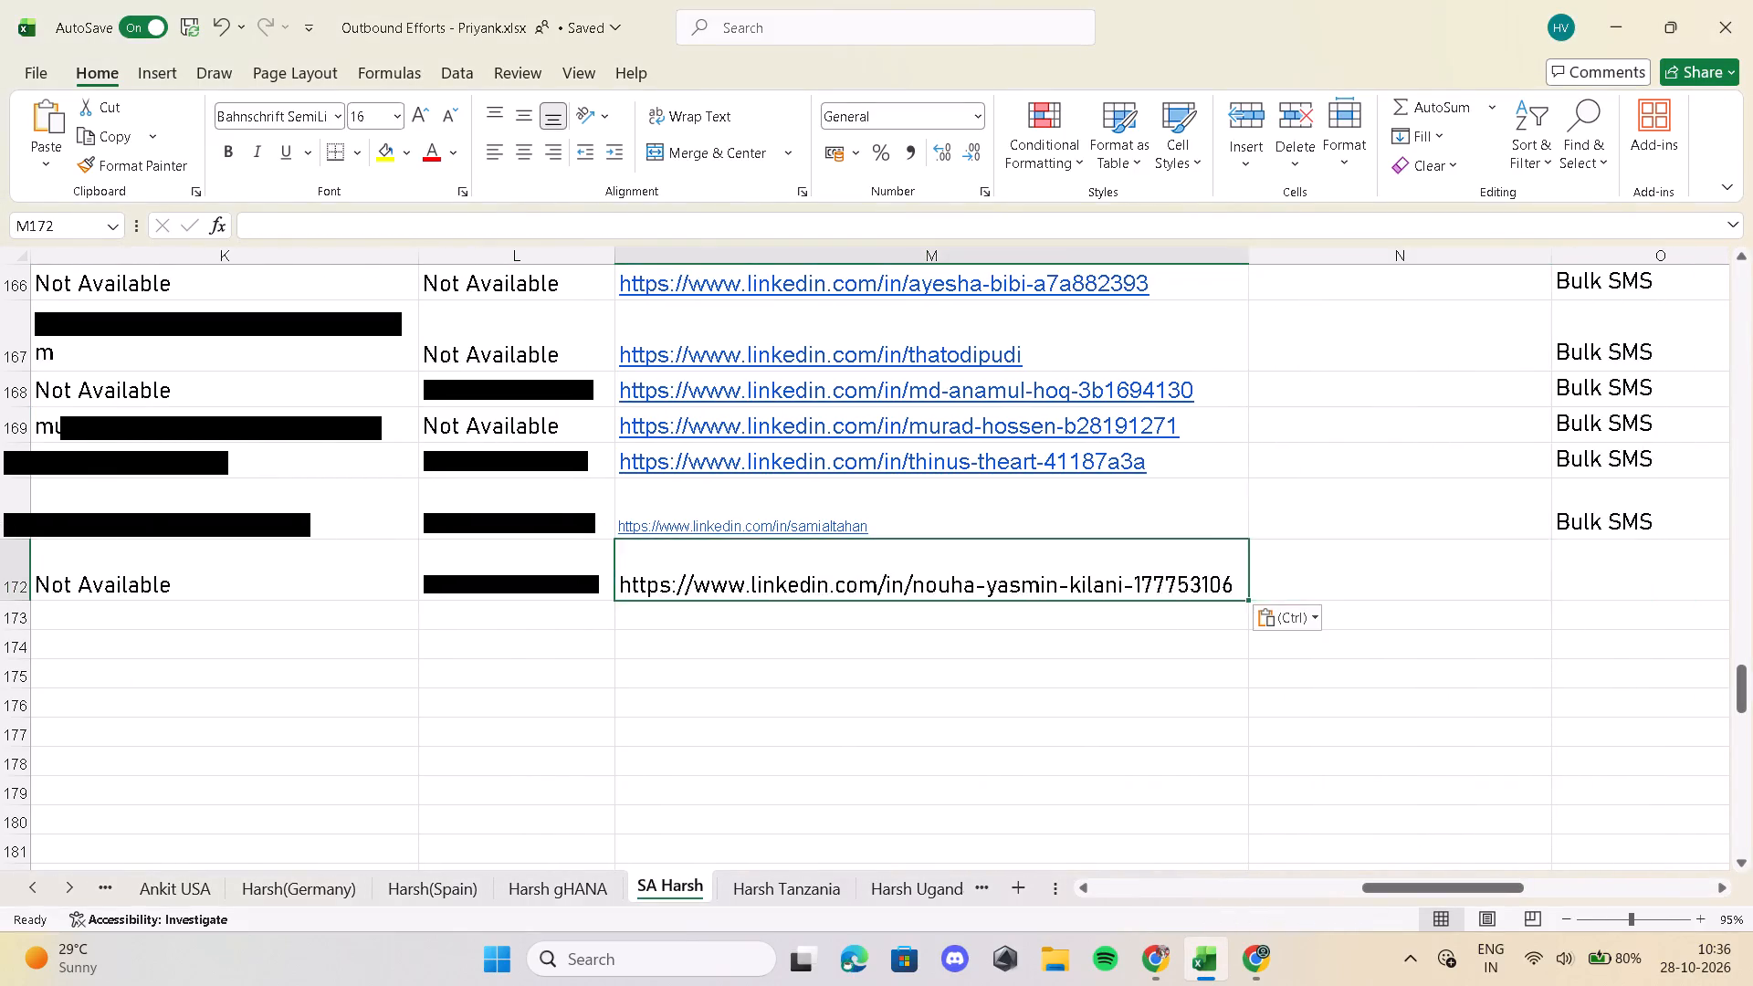
Copy the Bulk SMS entry from O171 into O172.
{"action": "left_click", "coordinate": [1343, 582]}
{"action": "left_click", "coordinate": [1660, 548]}
{"action": "left_click", "coordinate": [1647, 511]}
{"action": "key", "text": "ctrl+c"}
{"action": "left_click", "coordinate": [1649, 568]}
{"action": "key", "text": "ctrl+v"}
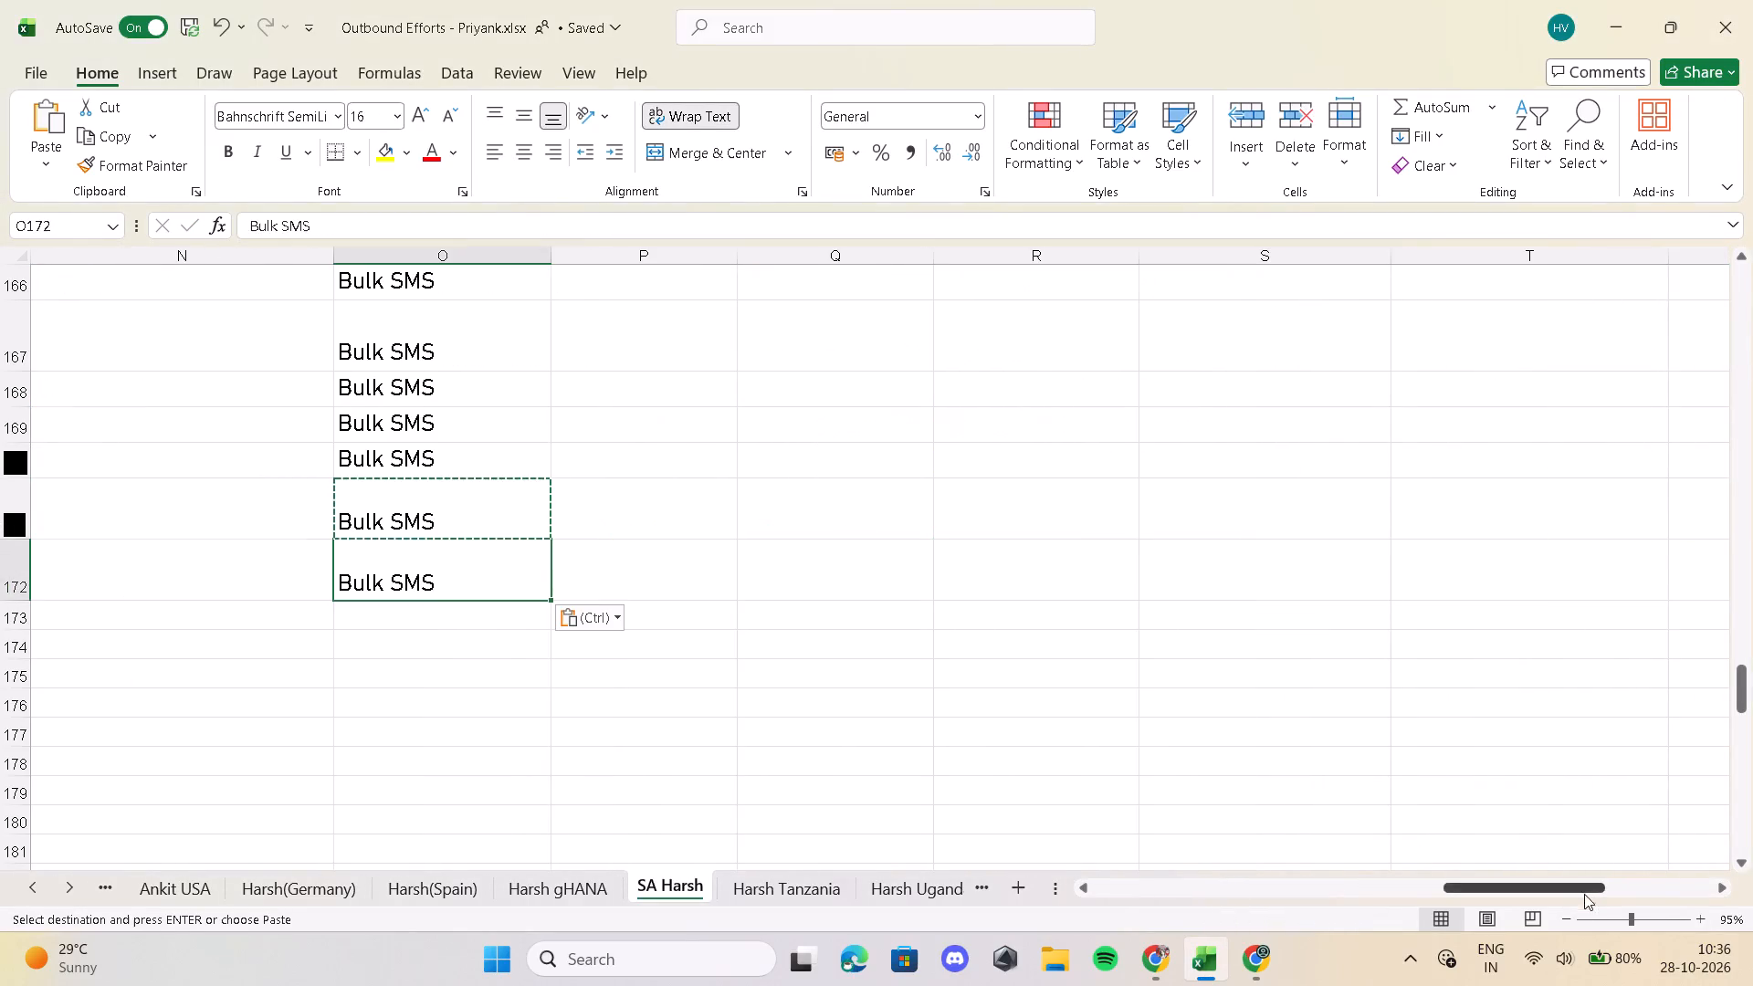
Copy the company name Postman - Retention Marketing Agency and the Medium rating from row 172 into D173 and C173.
{"action": "left_click_drag", "start_coordinate": [1588, 886], "coordinate": [554, 799]}
{"action": "left_click", "coordinate": [9, 615]}
{"action": "left_click", "coordinate": [496, 519]}
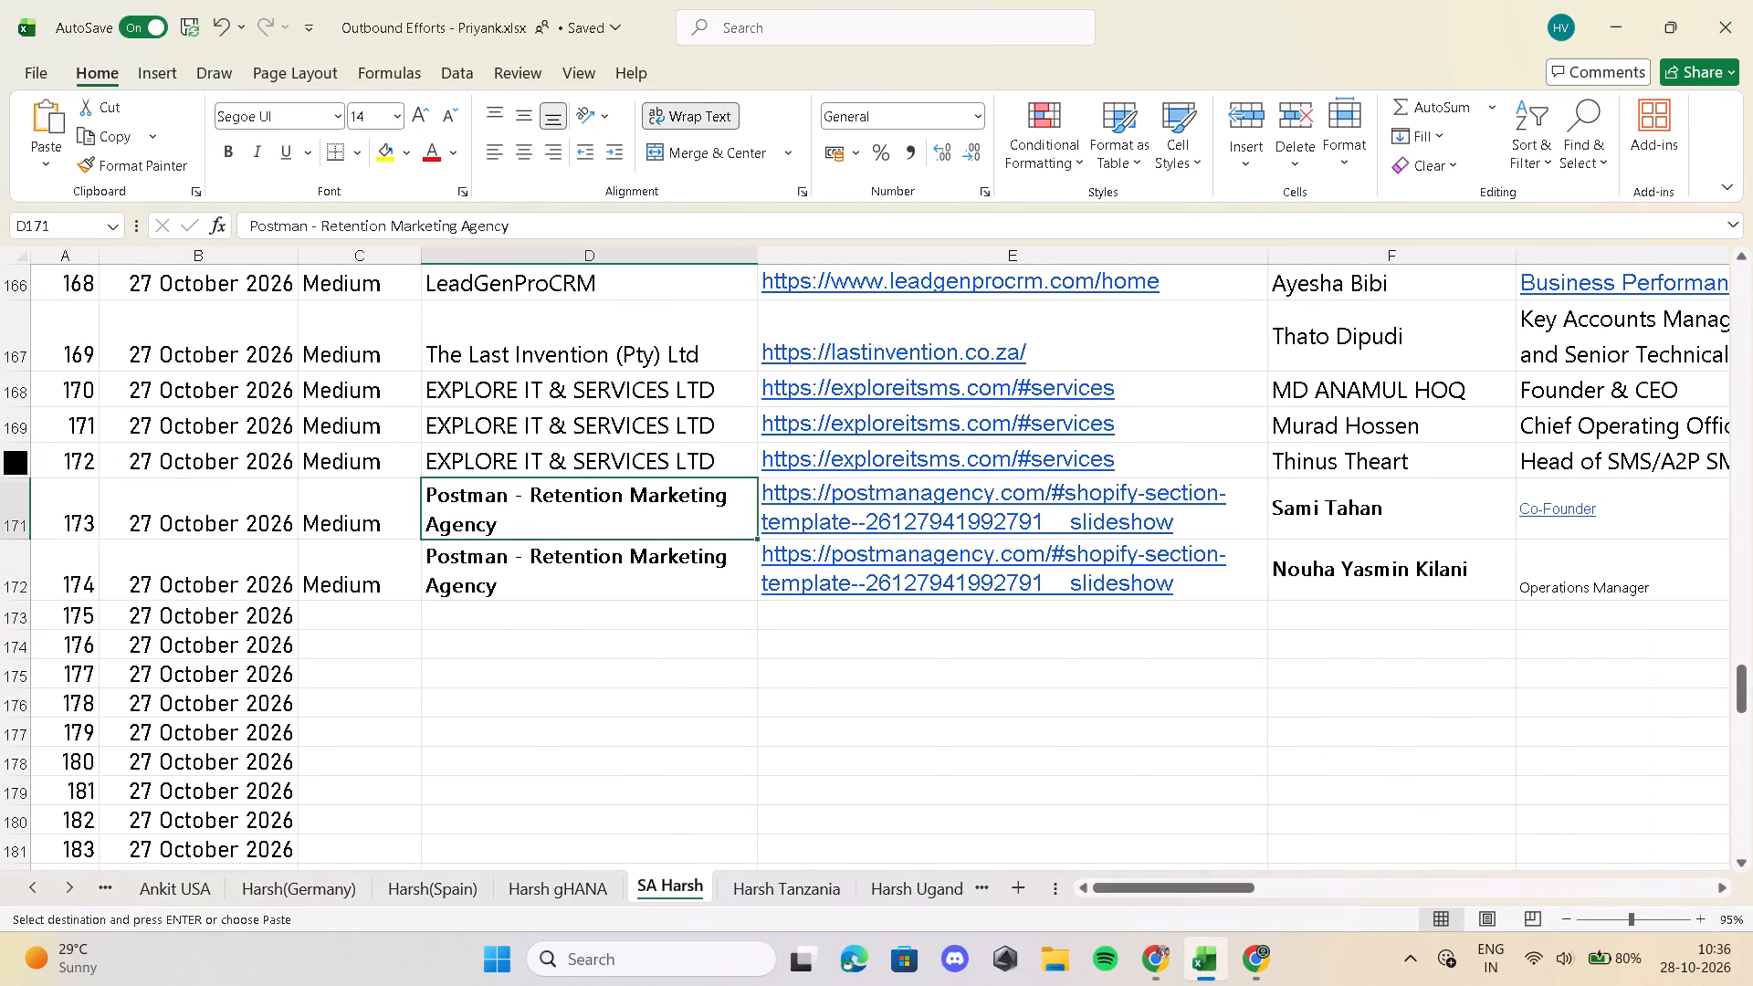
{"action": "left_click", "coordinate": [519, 567]}
{"action": "key", "text": "ctrl+c"}
{"action": "left_click", "coordinate": [523, 621]}
{"action": "key", "text": "ctrl+v"}
{"action": "left_click", "coordinate": [368, 582]}
{"action": "key", "text": "ctrl+c"}
{"action": "left_click", "coordinate": [375, 625]}
{"action": "key", "text": "ctrl+v"}
{"action": "left_click", "coordinate": [11, 610]}
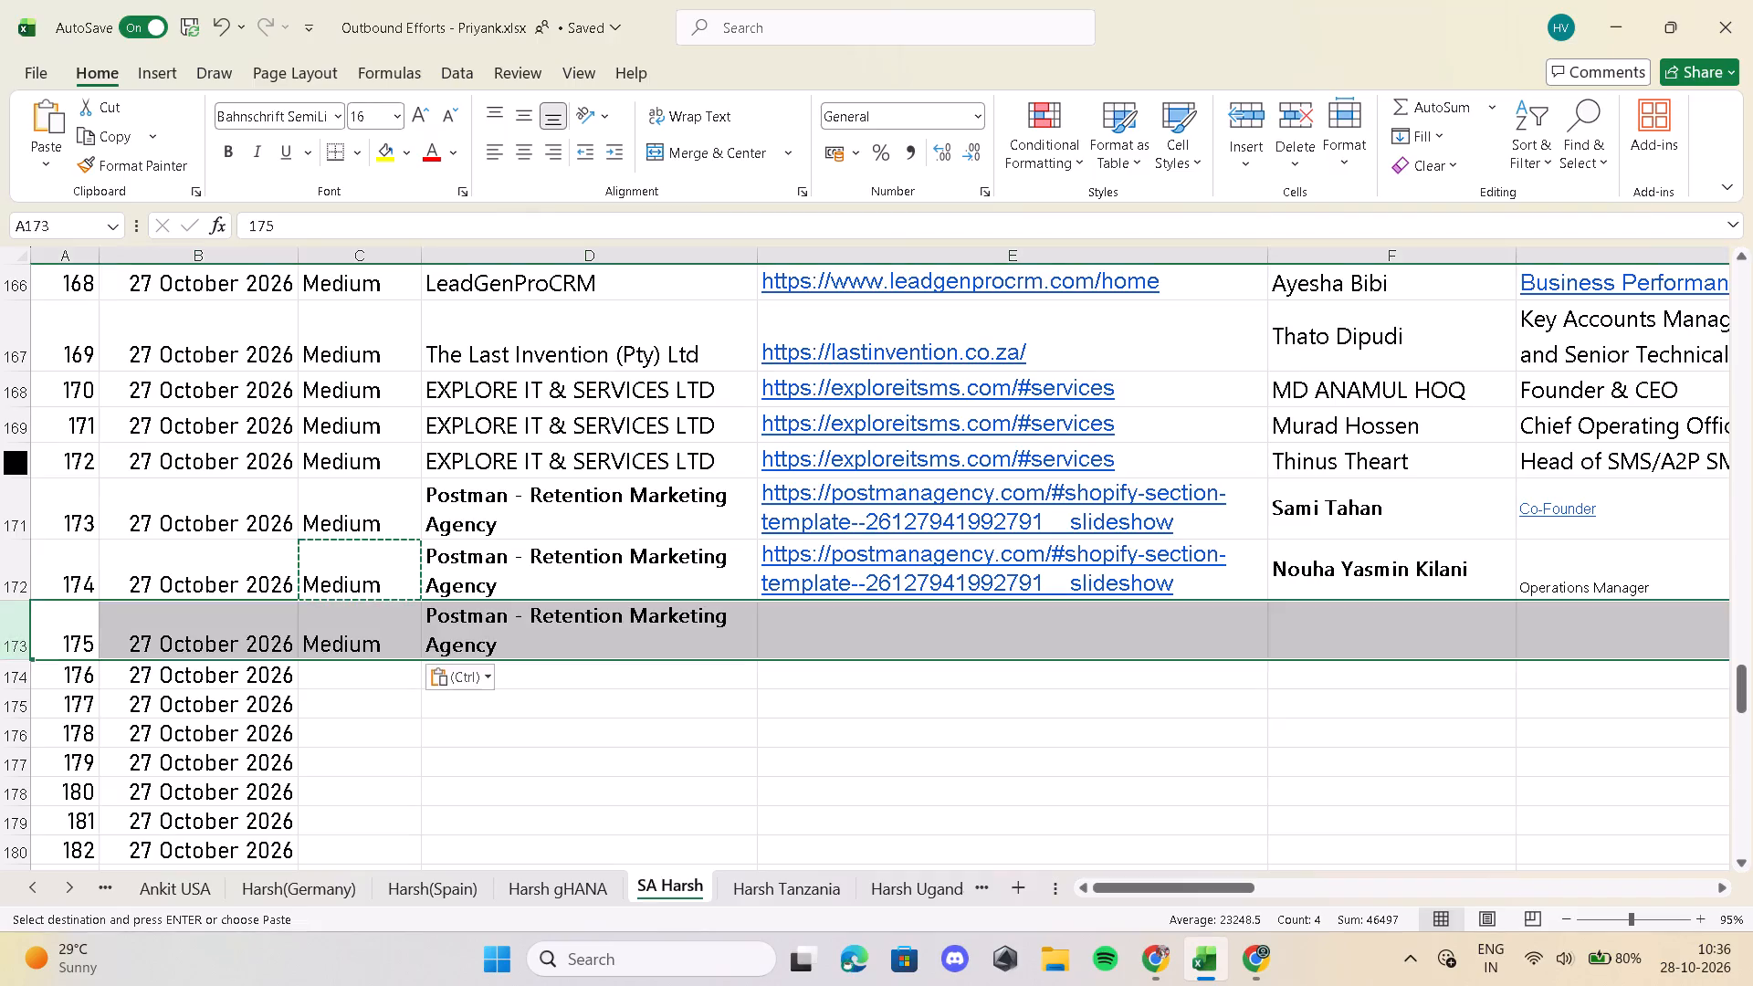
Copy the Postman website link from E172 into E173.
{"action": "right_click", "coordinate": [1242, 568]}
{"action": "left_click", "coordinate": [972, 703]}
{"action": "key", "text": "ctrl+c"}
{"action": "left_click", "coordinate": [975, 660]}
{"action": "left_click", "coordinate": [1023, 641]}
{"action": "key", "text": "ctrl+v"}
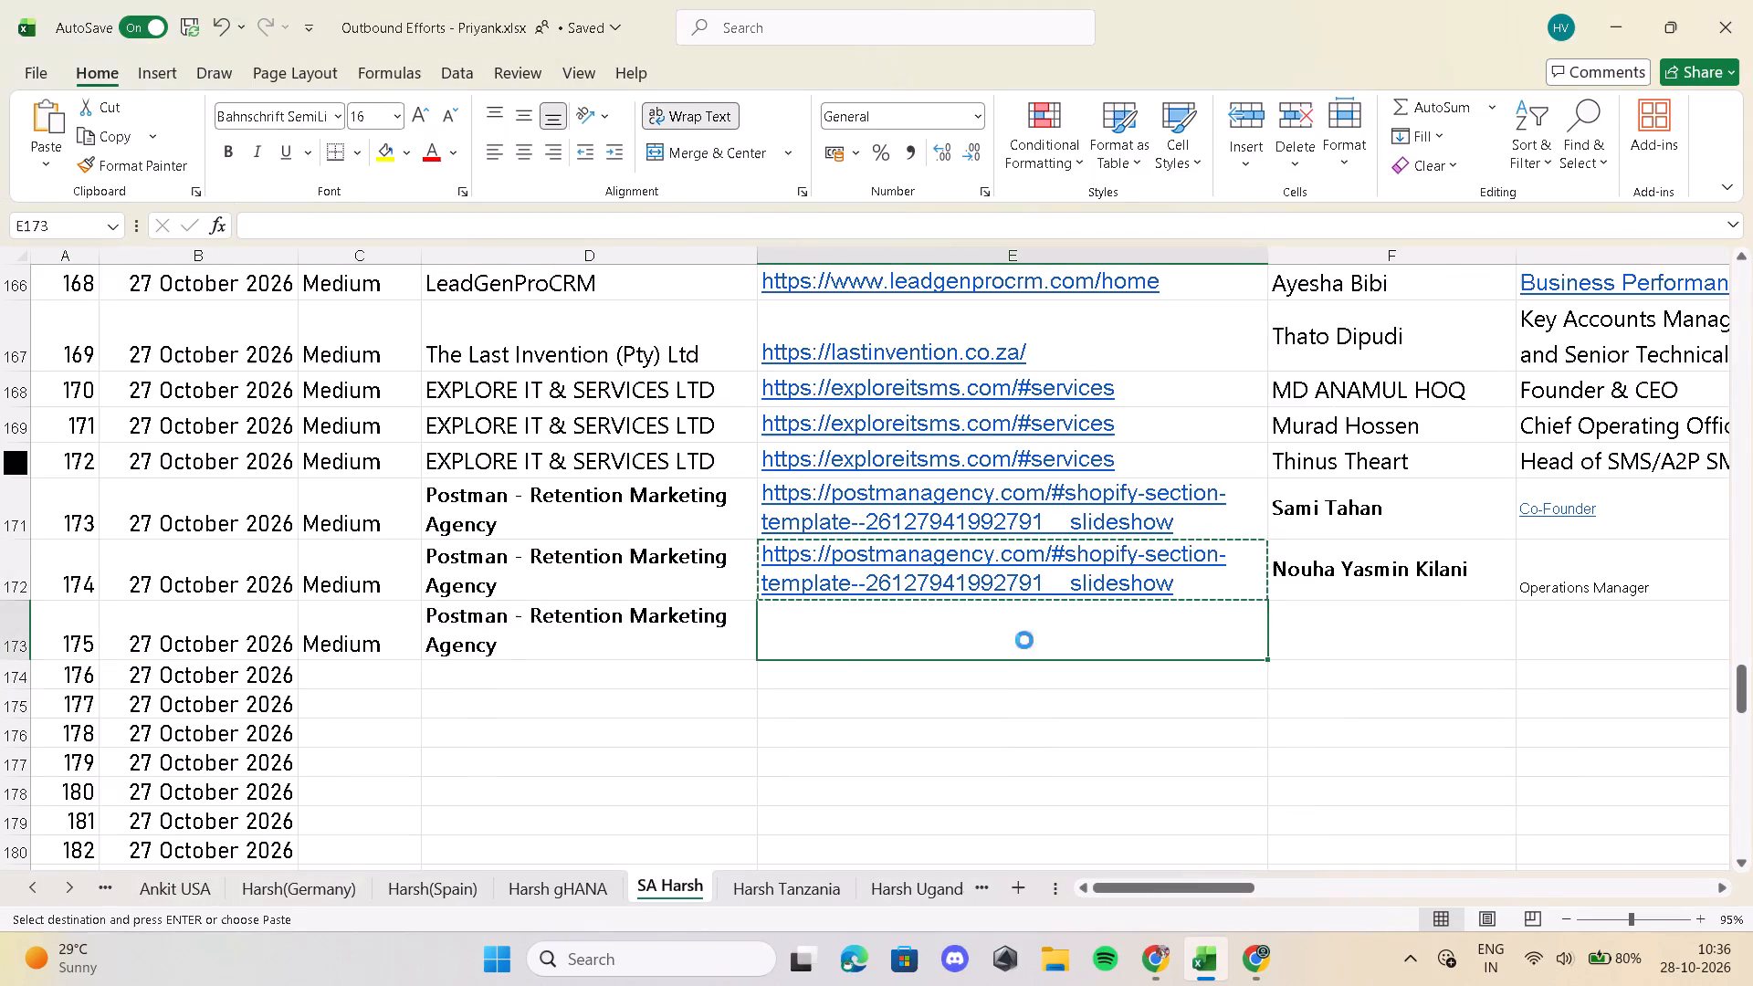
Switch to Chrome and close the Operations Manager's LinkedIn and Sales Navigator profile tabs.
{"action": "left_click", "coordinate": [1261, 951]}
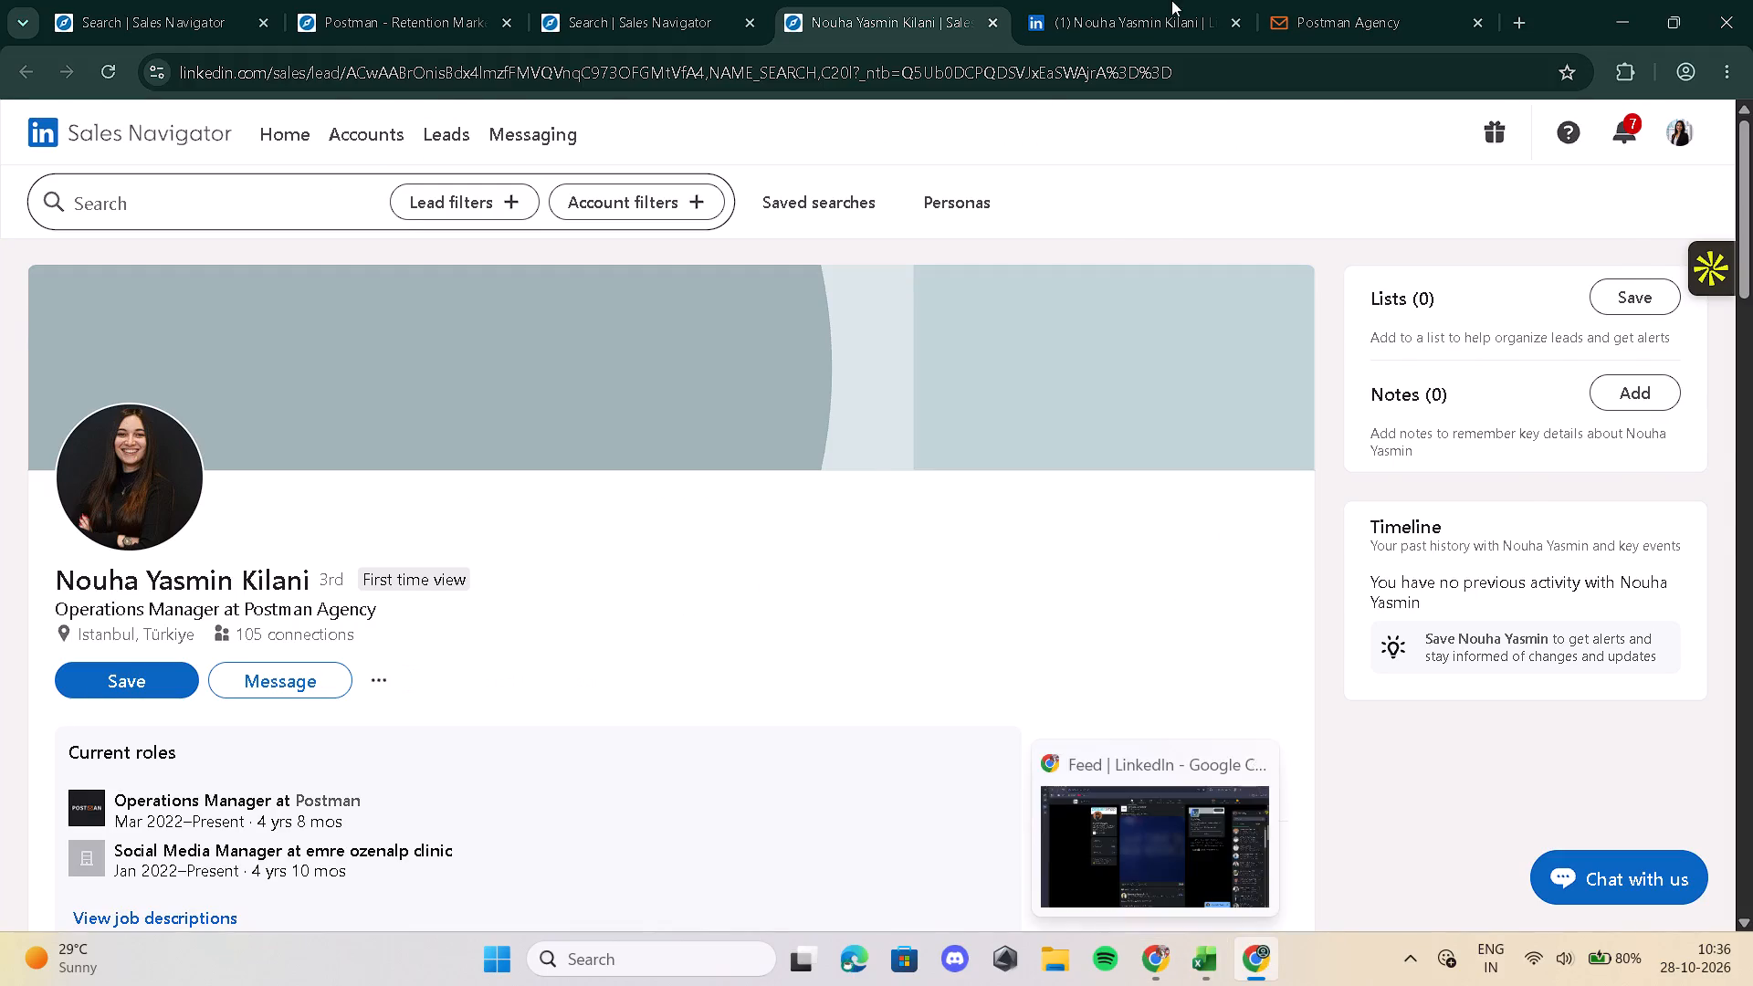
{"action": "left_click", "coordinate": [1168, 0]}
{"action": "left_click", "coordinate": [1245, 34]}
{"action": "left_click", "coordinate": [1239, 28]}
{"action": "double_click", "coordinate": [981, 22]}
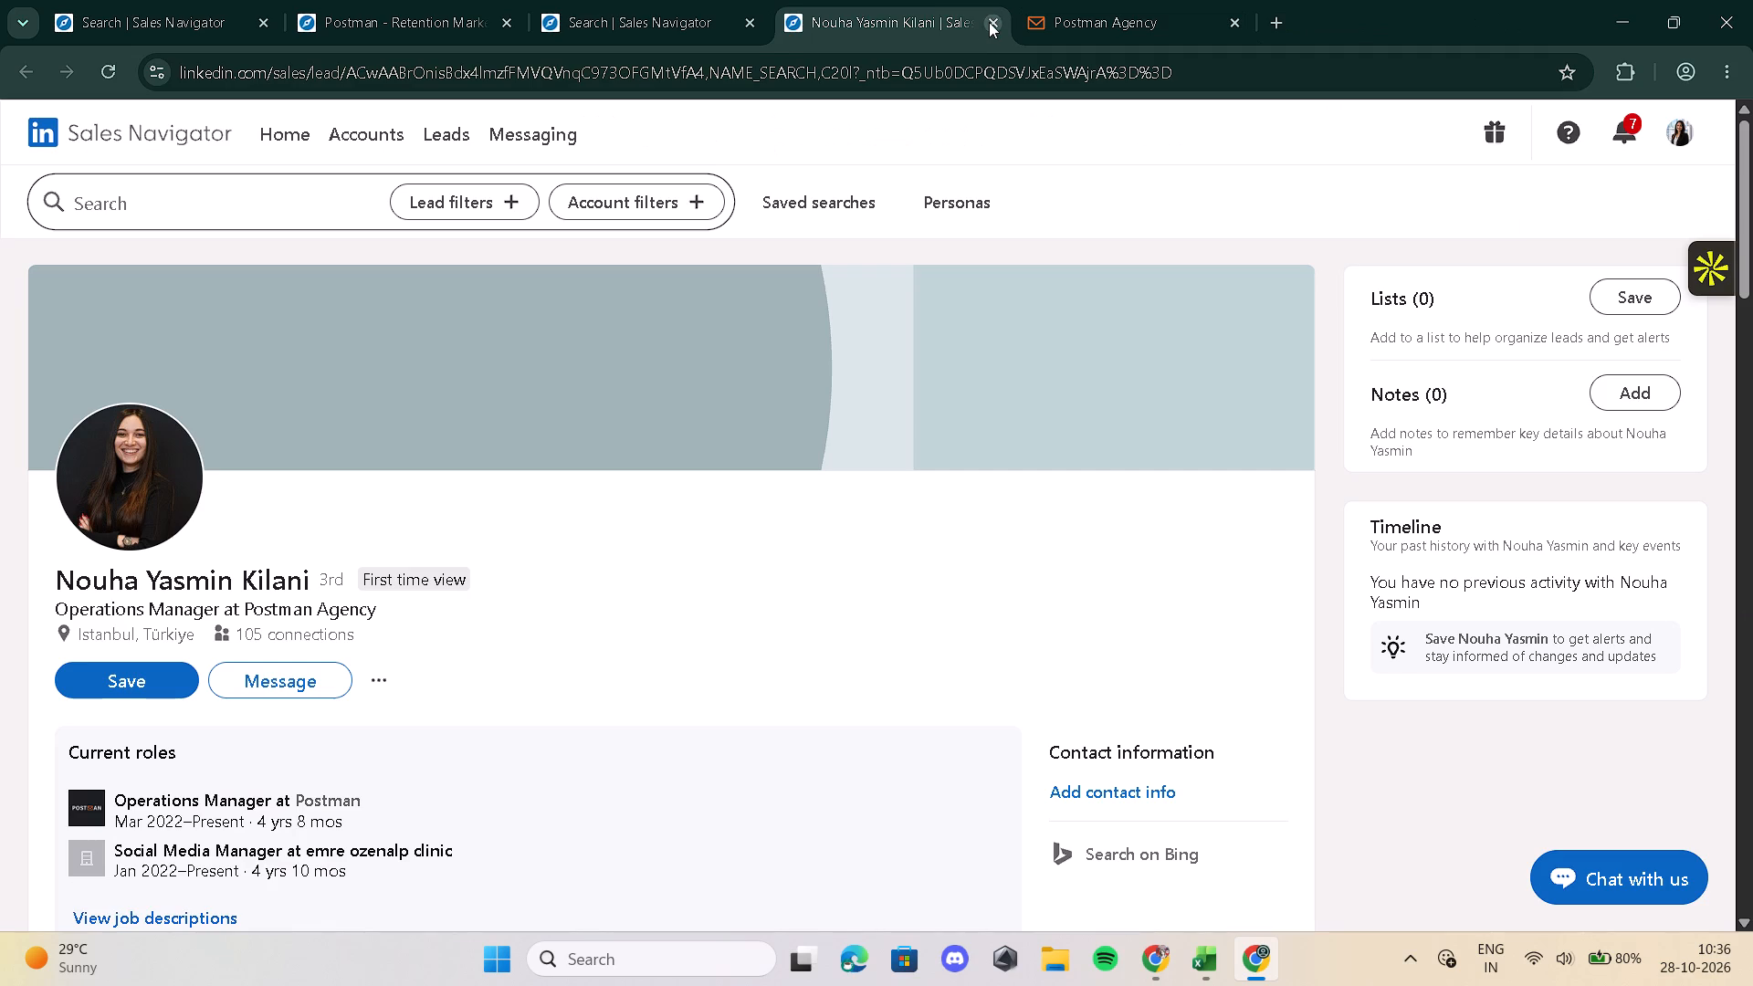
{"action": "left_click", "coordinate": [989, 21]}
Return to Postman's Sales Navigator lead results and look through the employees for another contact to record.
{"action": "left_click", "coordinate": [606, 0]}
{"action": "left_click", "coordinate": [444, 0]}
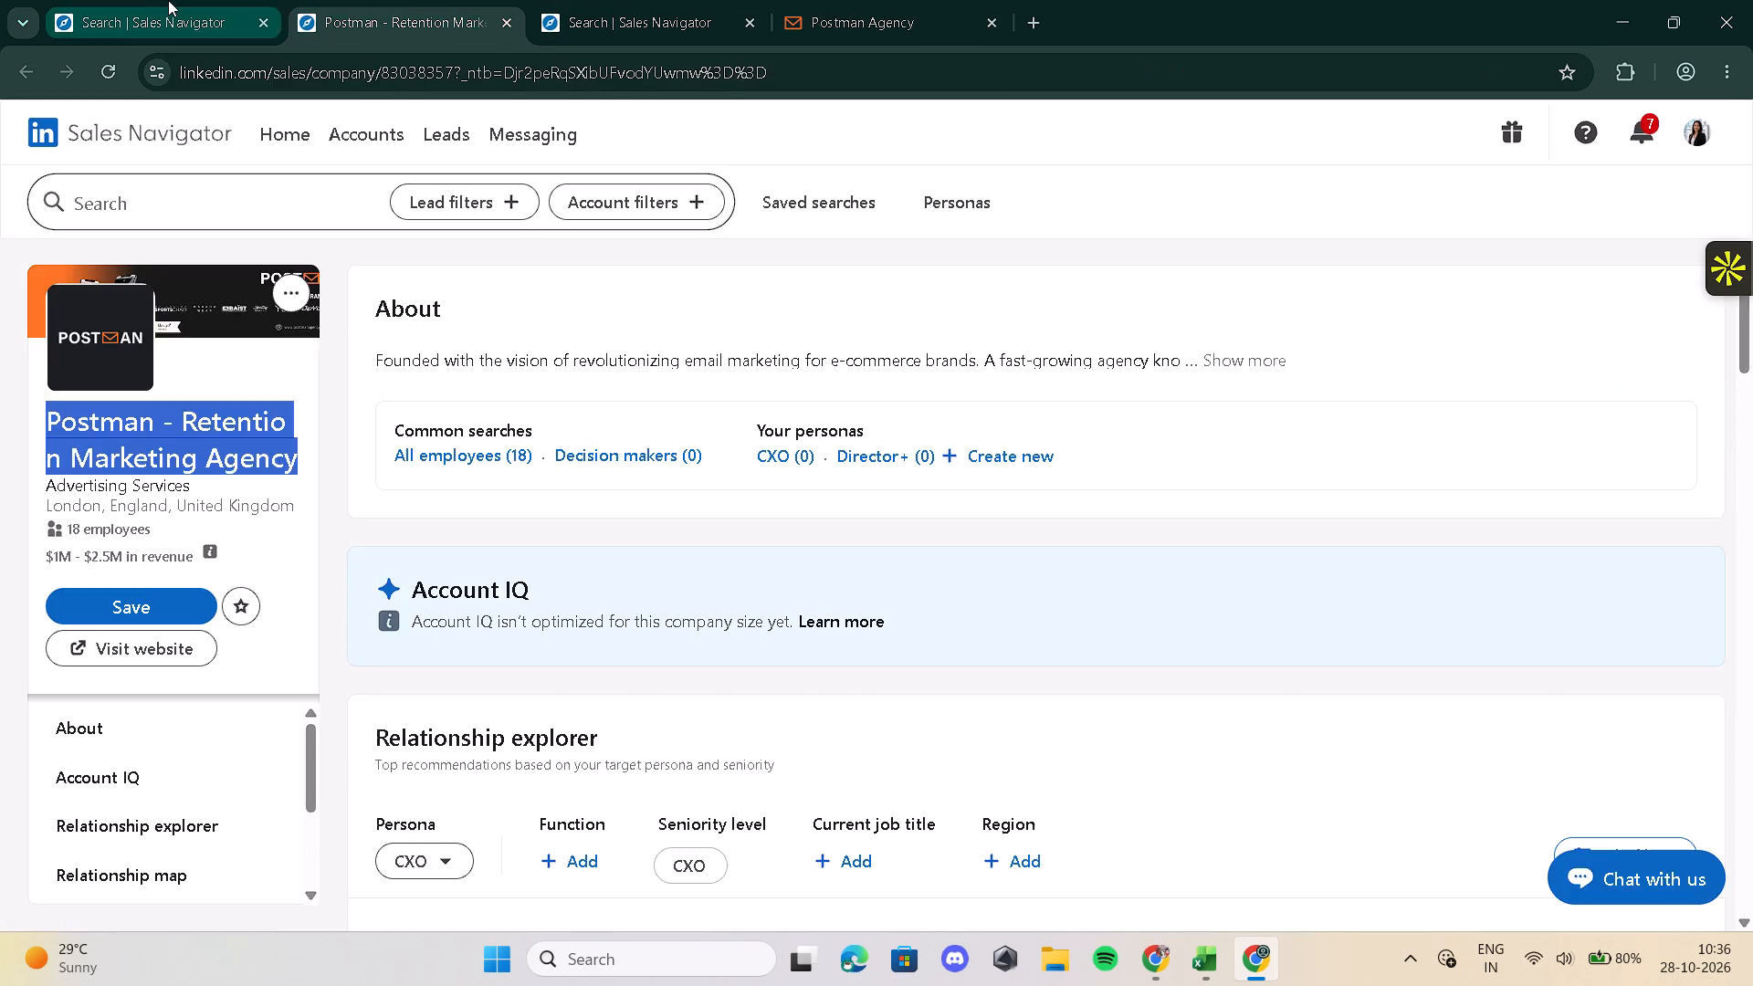
{"action": "left_click", "coordinate": [168, 0]}
{"action": "left_click", "coordinate": [280, 1]}
{"action": "left_click_drag", "start_coordinate": [427, 0], "coordinate": [438, 0]}
{"action": "left_click", "coordinate": [675, 4]}
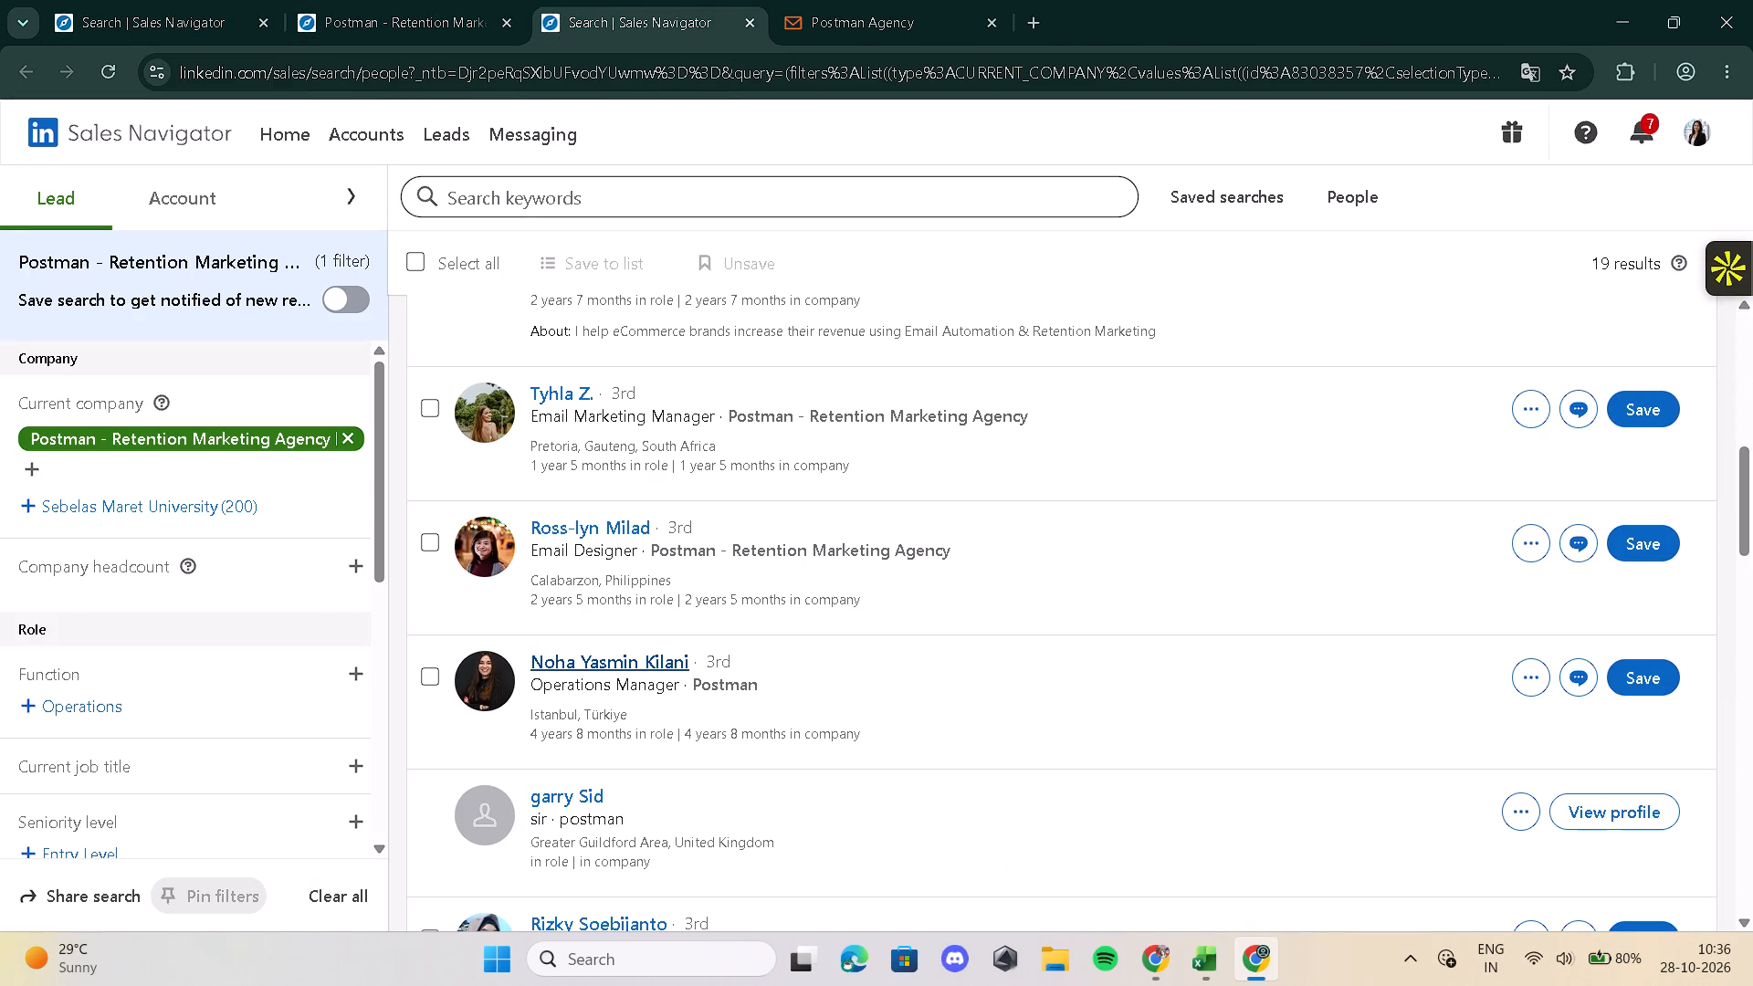
{"action": "left_click", "coordinate": [1216, 953]}
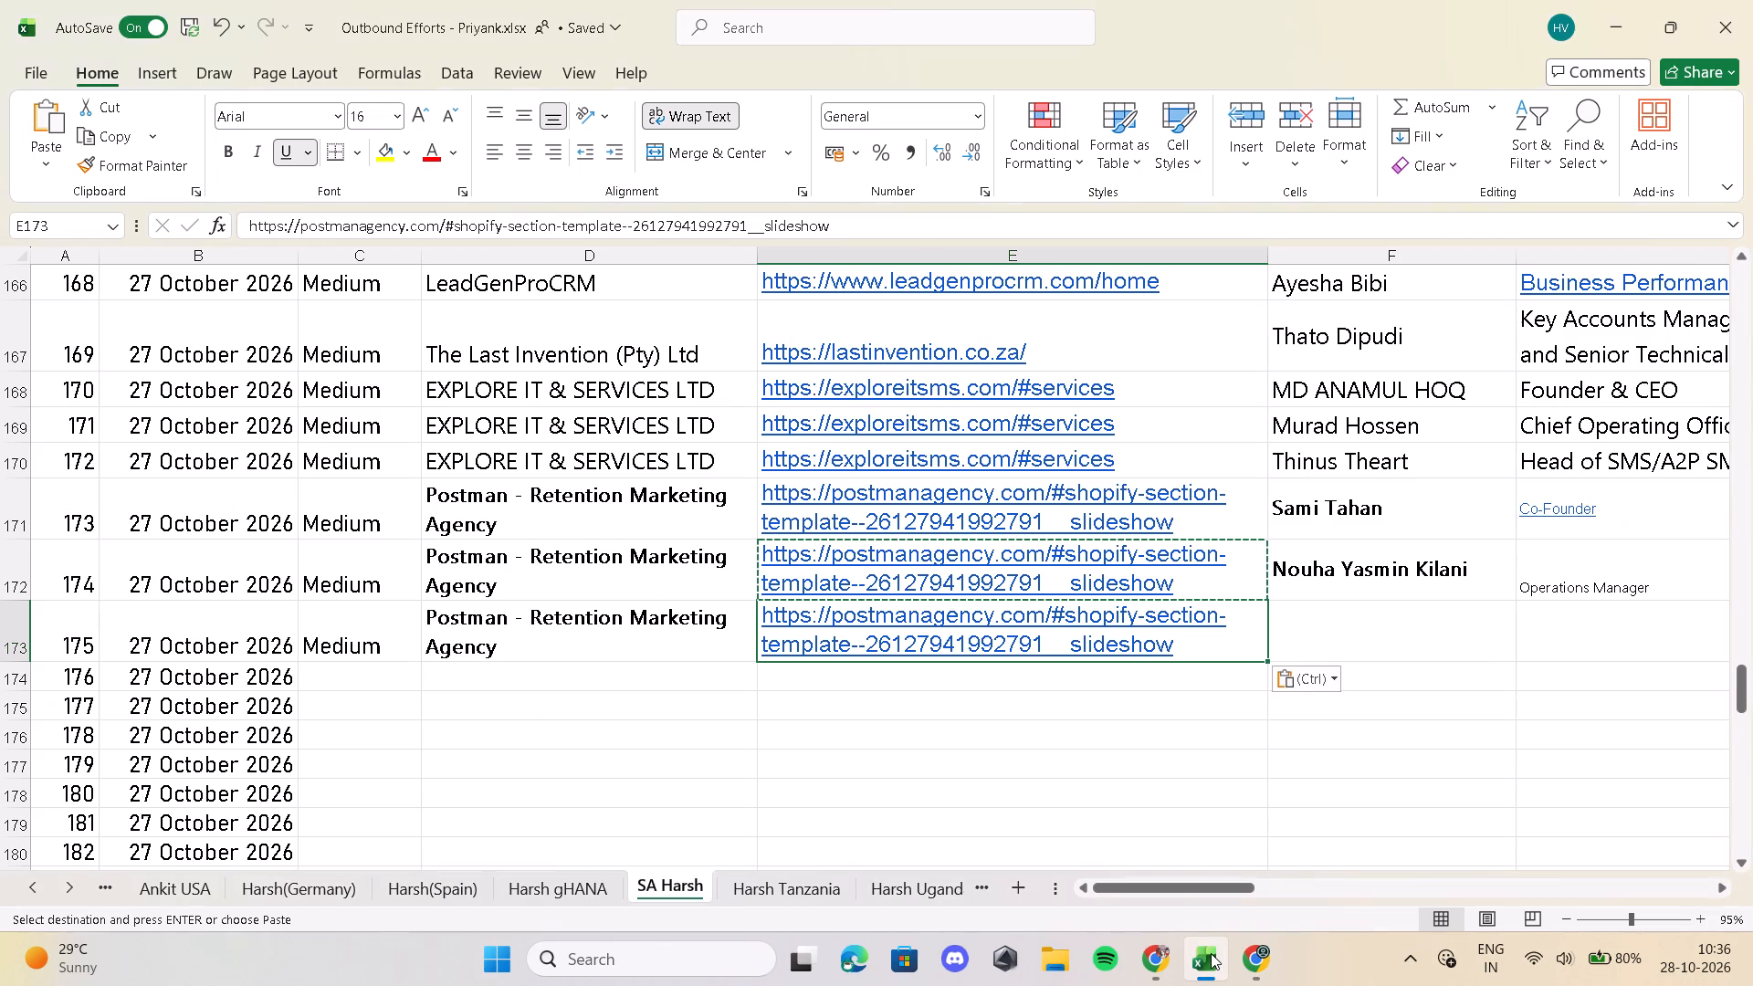
{"action": "left_click", "coordinate": [1207, 955]}
{"action": "scroll", "coordinate": [983, 598], "scroll_direction": "up", "scroll_amount": 1}
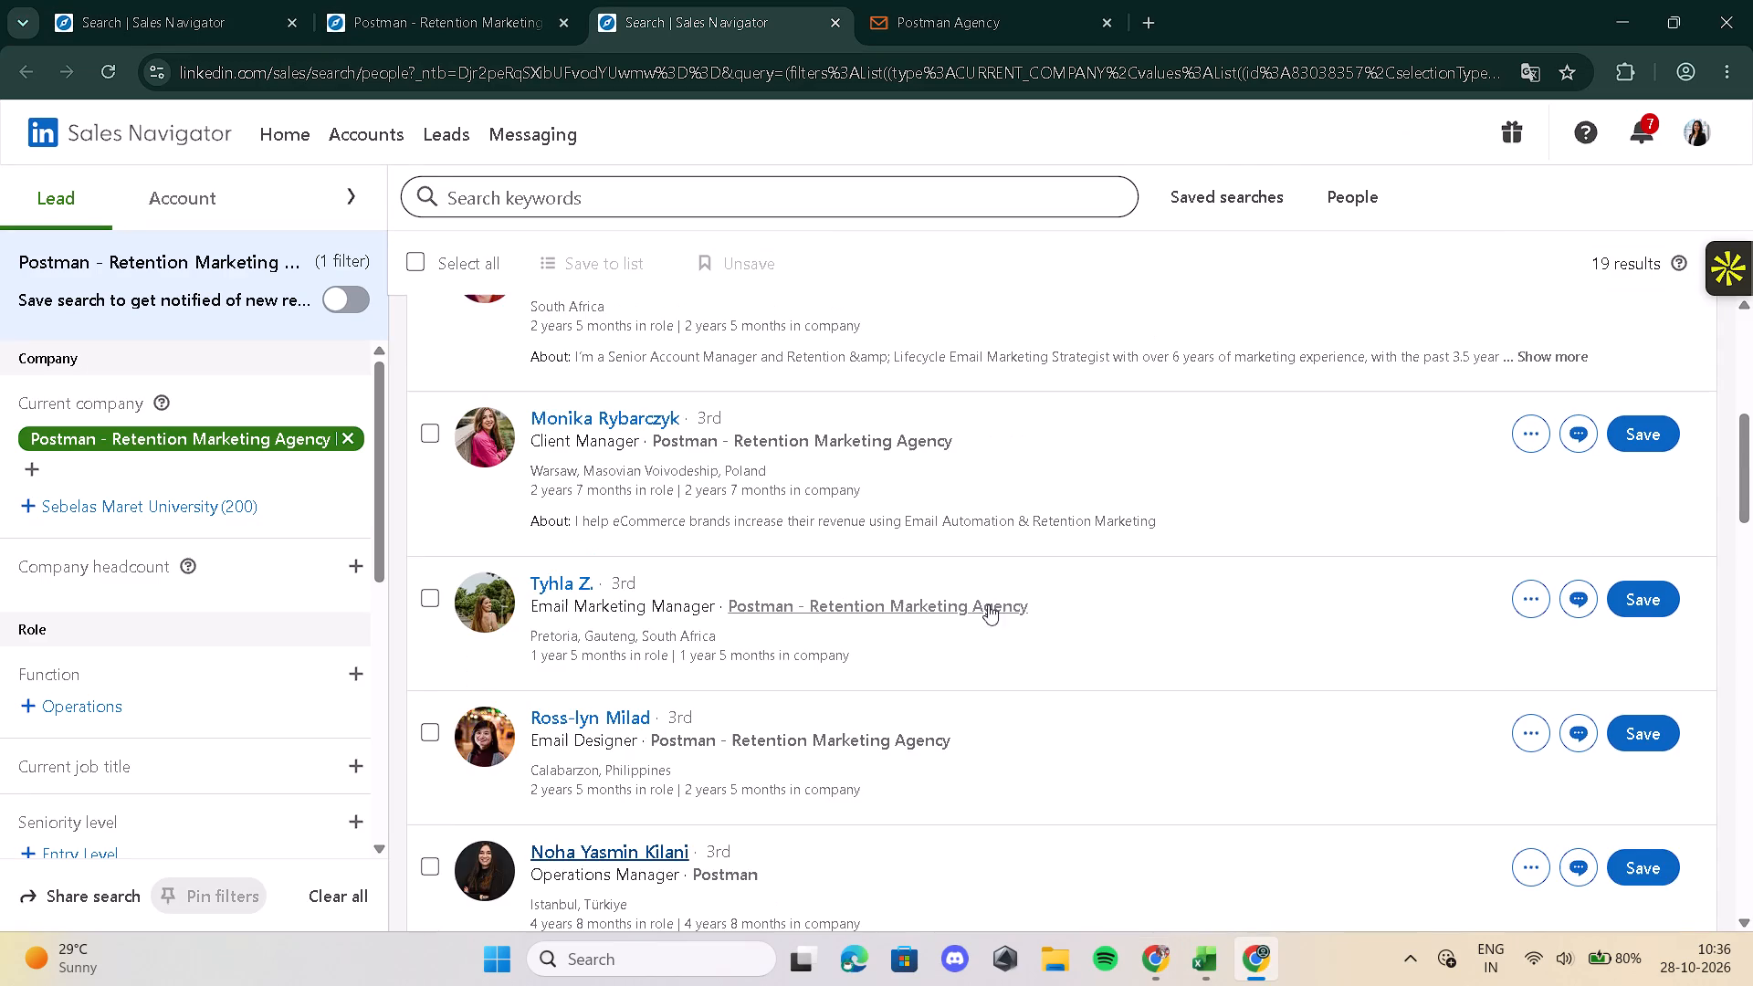
{"action": "scroll", "coordinate": [871, 621], "scroll_direction": "up", "scroll_amount": 2}
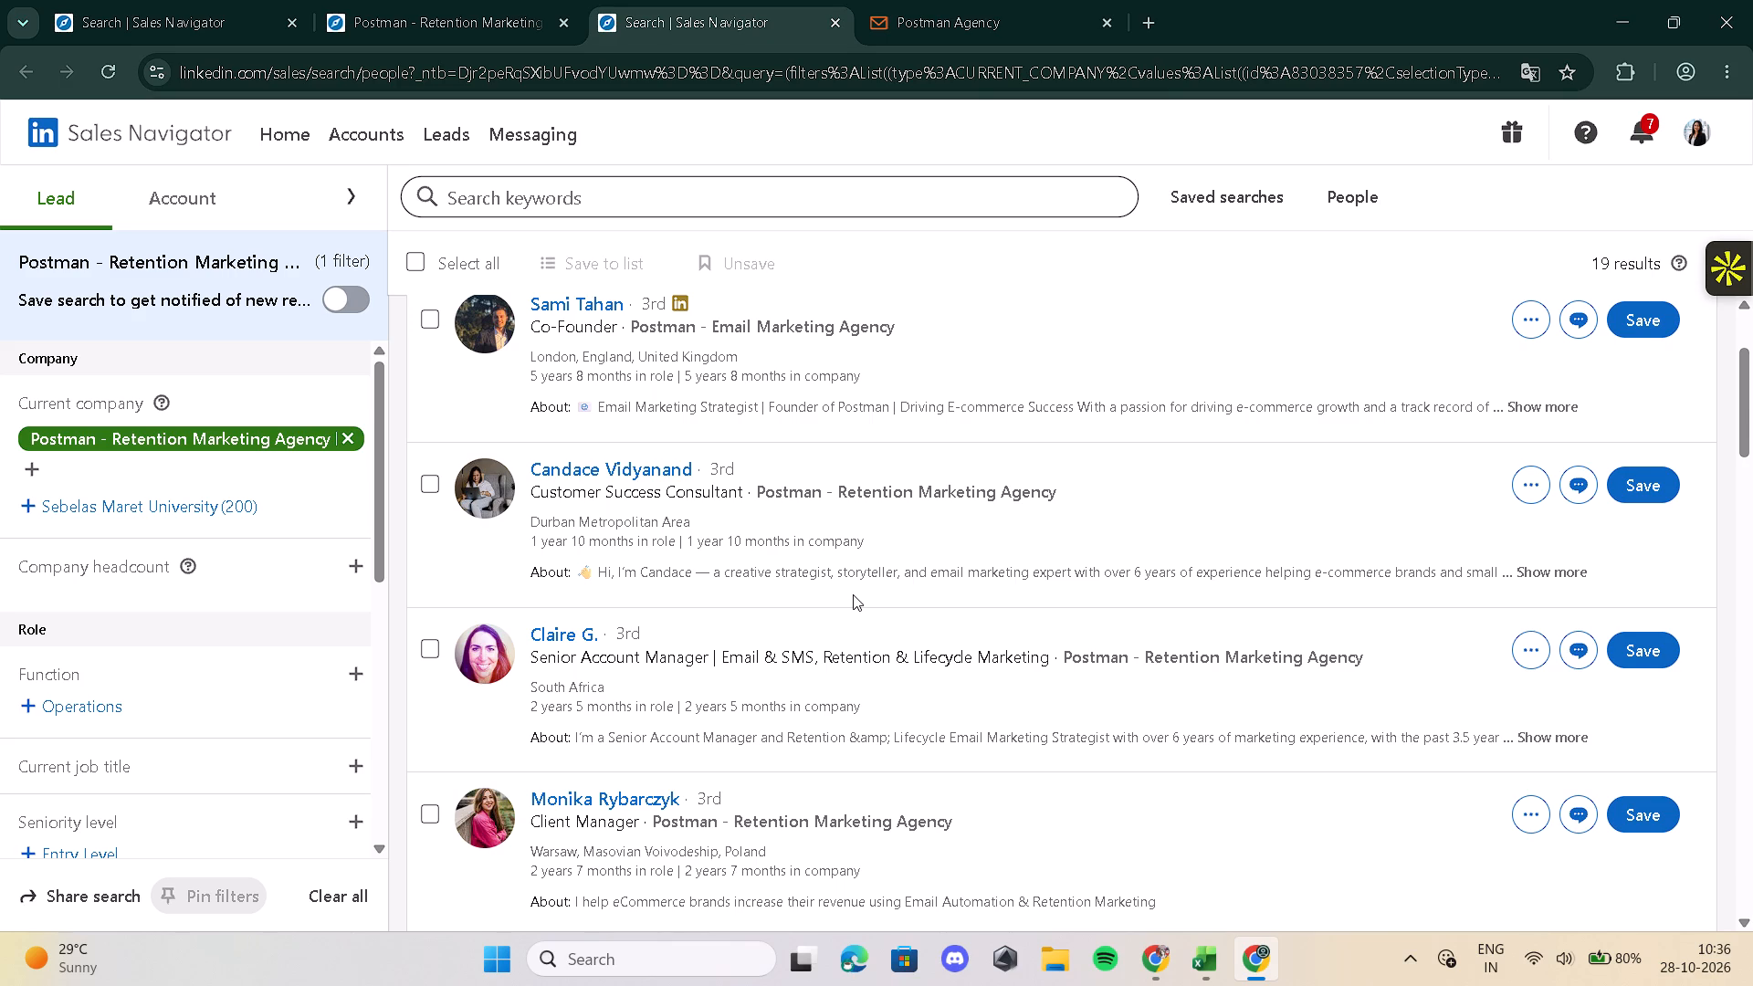
{"action": "scroll", "coordinate": [849, 594], "scroll_direction": "down", "scroll_amount": 2}
{"action": "scroll", "coordinate": [849, 594], "scroll_direction": "up", "scroll_amount": 1}
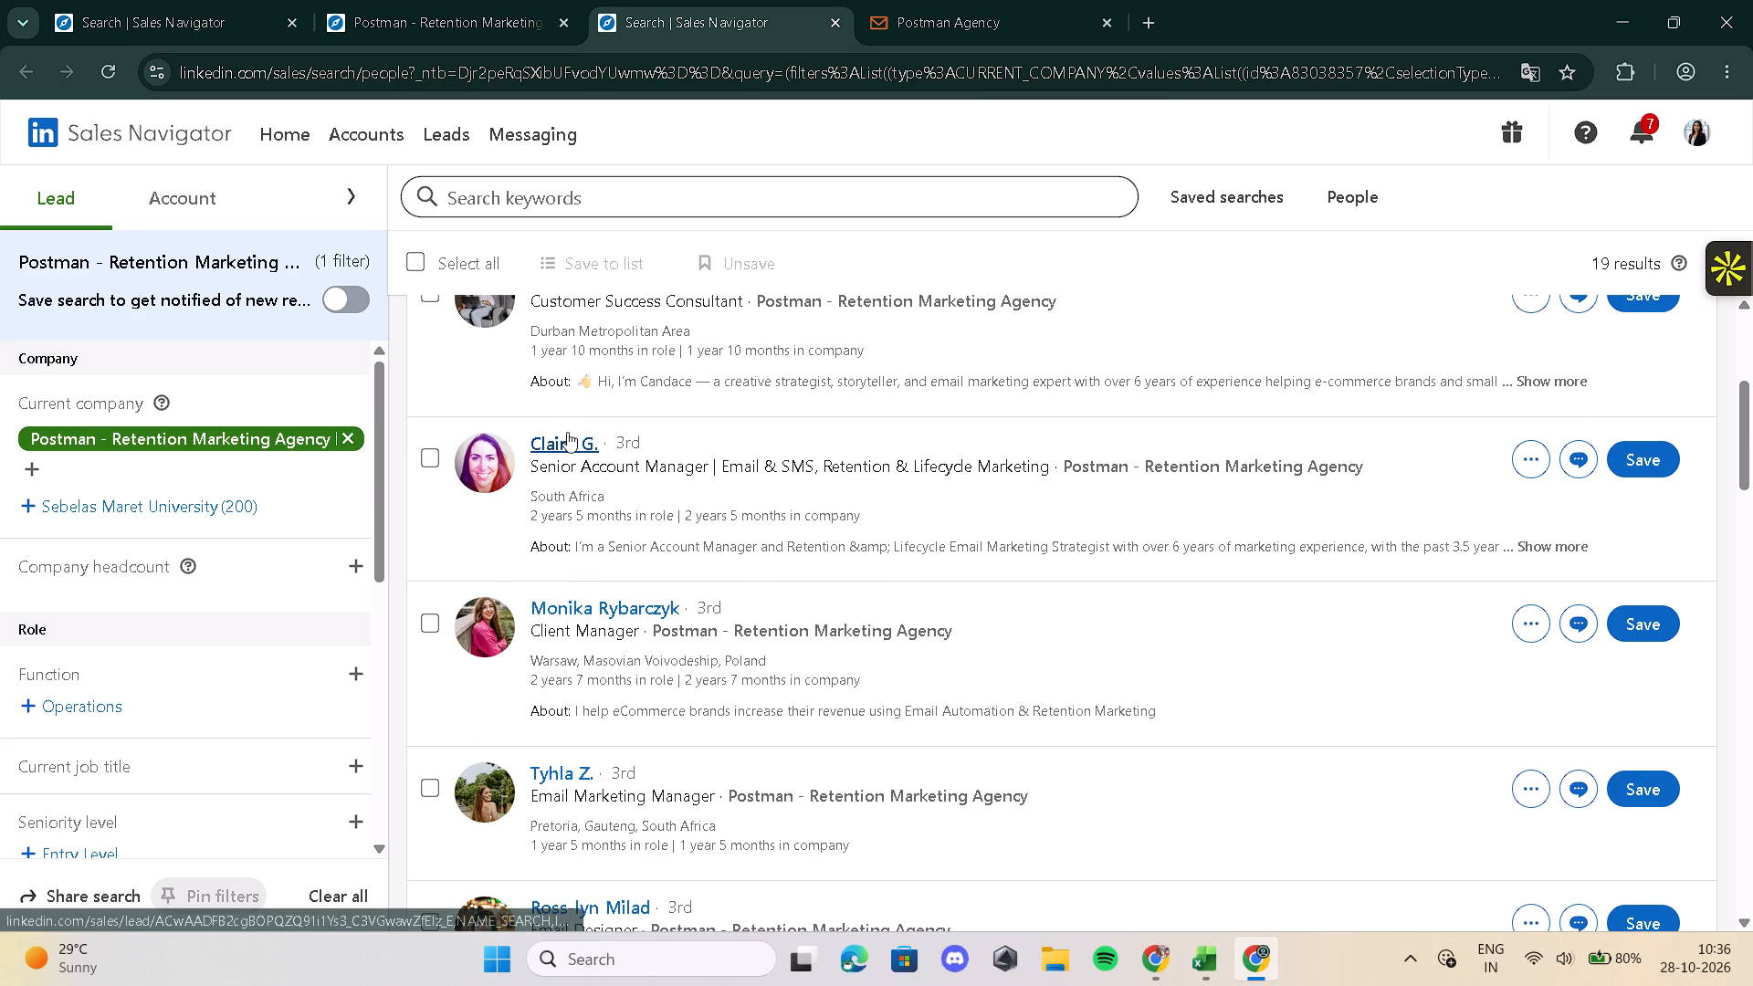
Open the South Africa-based Senior Account Manager's lead profile from the Postman results in a new tab.
{"action": "right_click", "coordinate": [567, 432]}
{"action": "left_click", "coordinate": [657, 469]}
{"action": "left_click", "coordinate": [191, 0]}
{"action": "left_click", "coordinate": [453, 8]}
{"action": "left_click", "coordinate": [749, 0]}
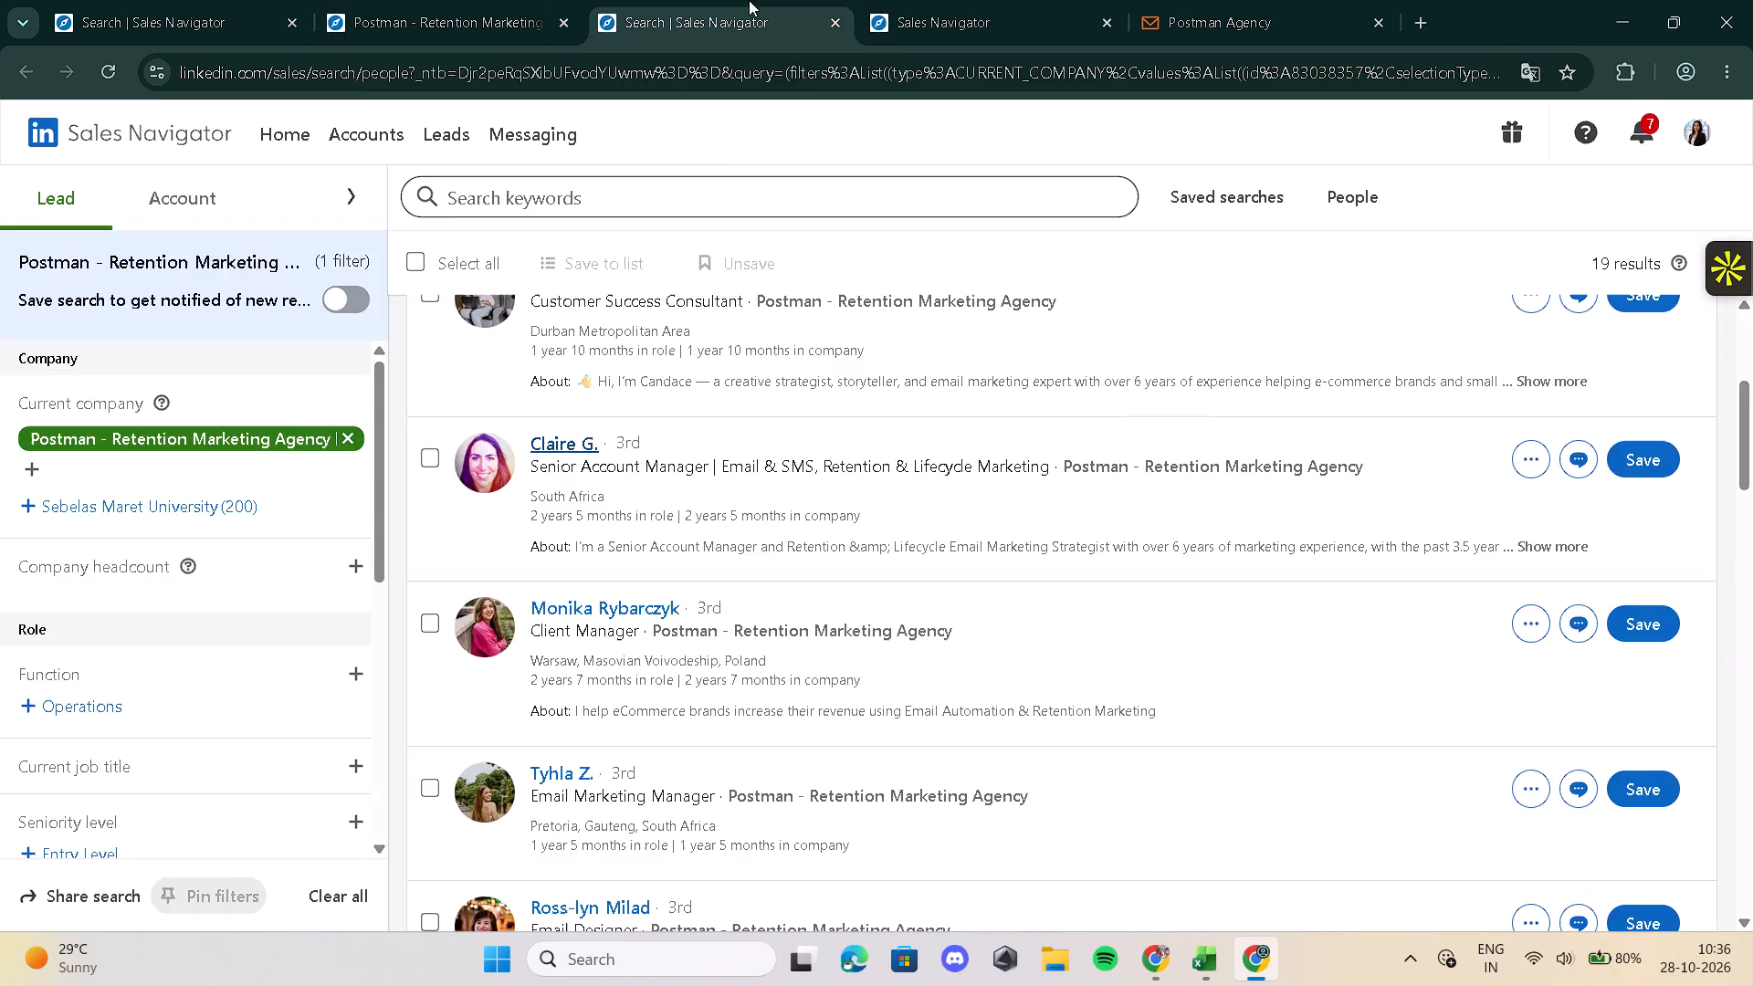
{"action": "left_click", "coordinate": [1005, 0]}
{"action": "left_click", "coordinate": [243, 1]}
{"action": "left_click", "coordinate": [536, 0]}
{"action": "left_click_drag", "start_coordinate": [756, 0], "coordinate": [768, 0]}
{"action": "left_click", "coordinate": [970, 0]}
Copy the Senior Account Manager's name from the lead profile into cell F173 in Excel.
{"action": "left_click_drag", "start_coordinate": [161, 576], "coordinate": [0, 565]}
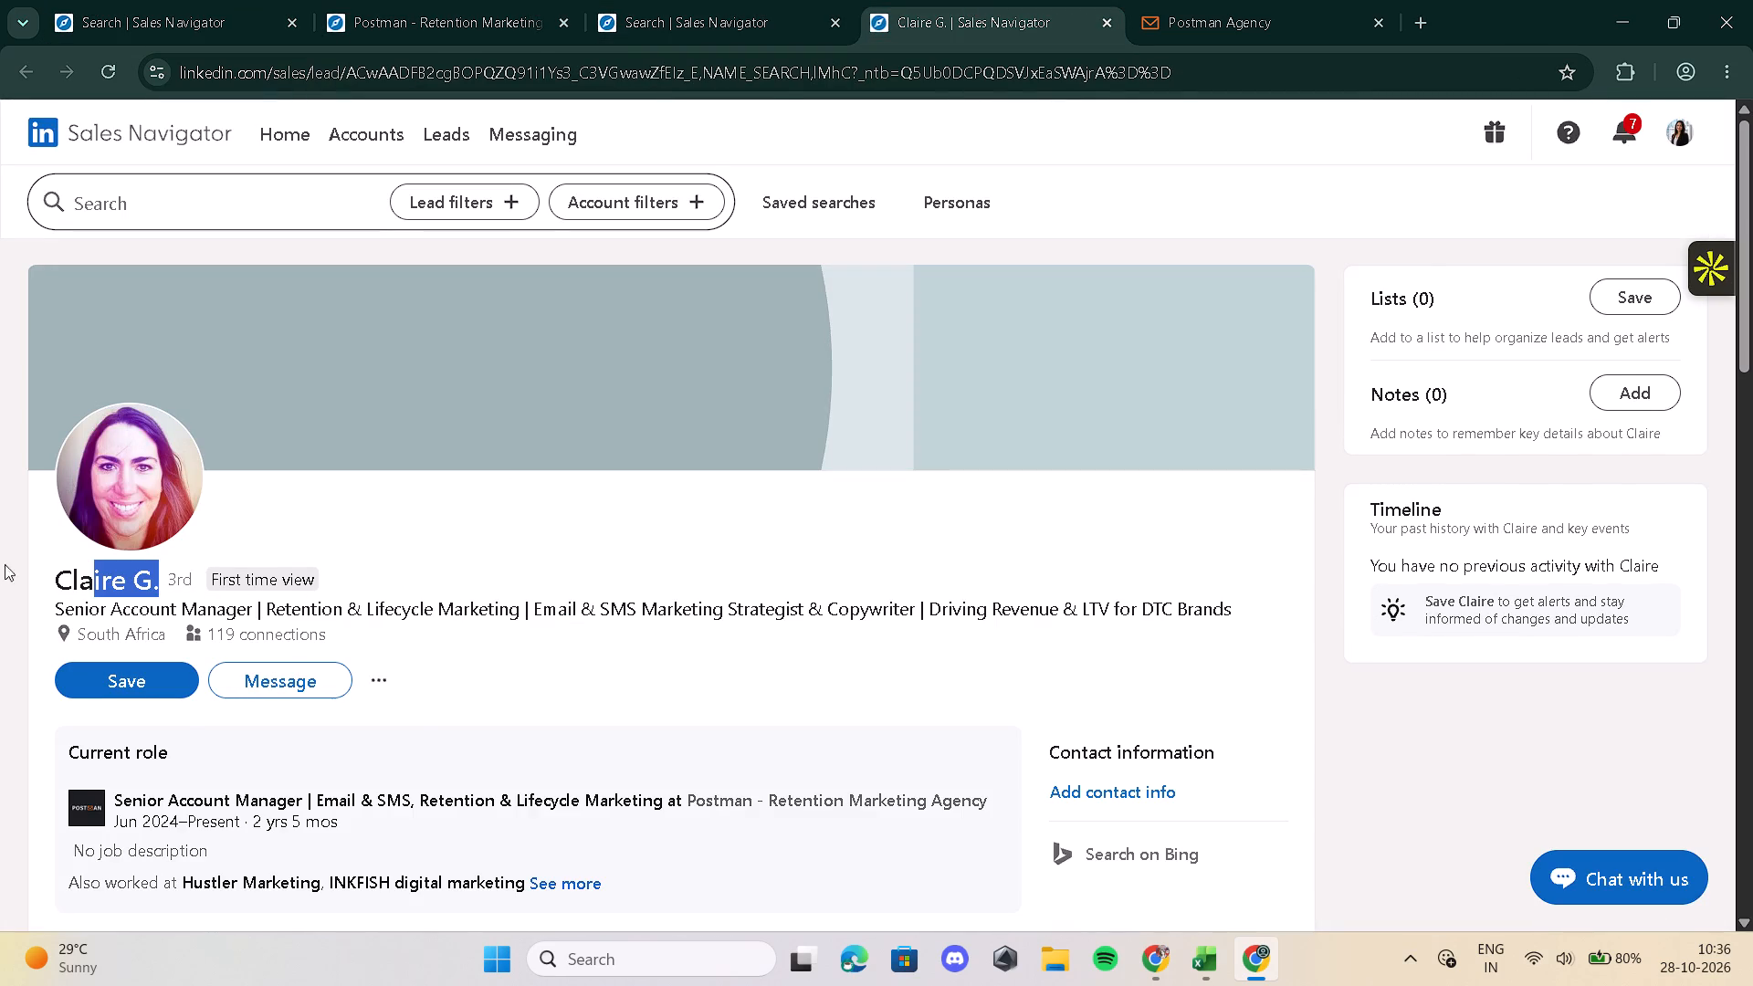
{"action": "right_click", "coordinate": [101, 577]}
{"action": "left_click", "coordinate": [201, 615]}
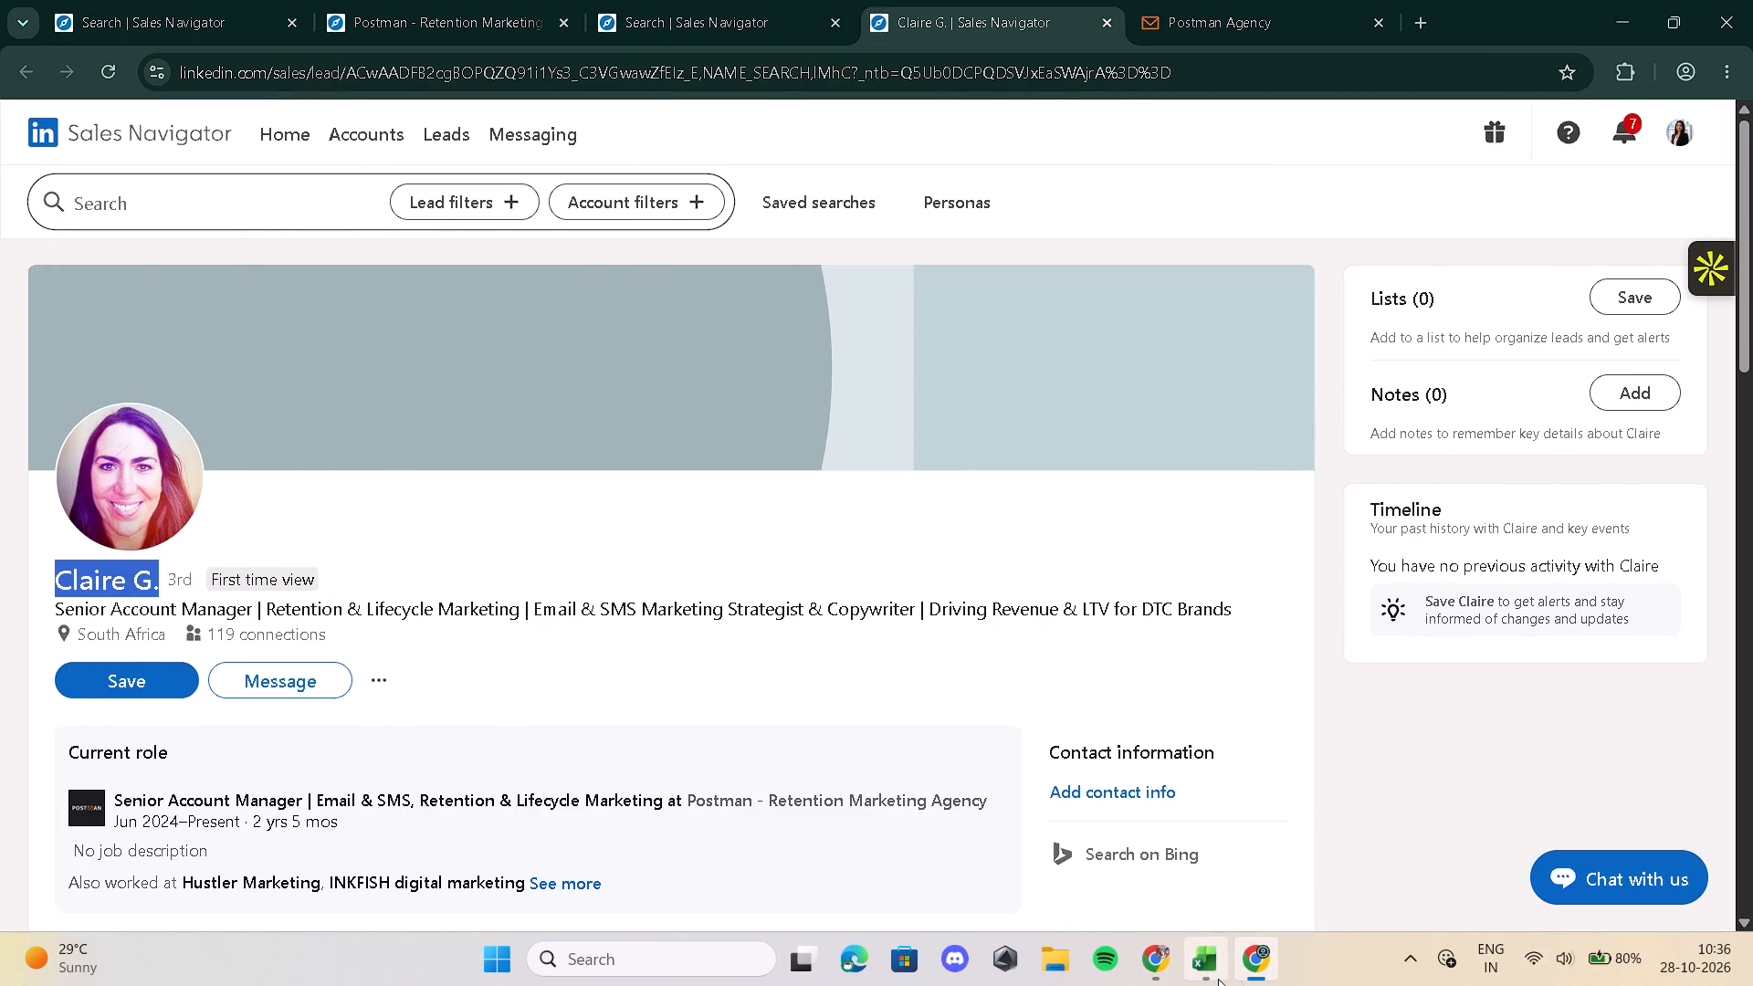
{"action": "left_click", "coordinate": [1218, 979]}
{"action": "left_click", "coordinate": [1379, 626]}
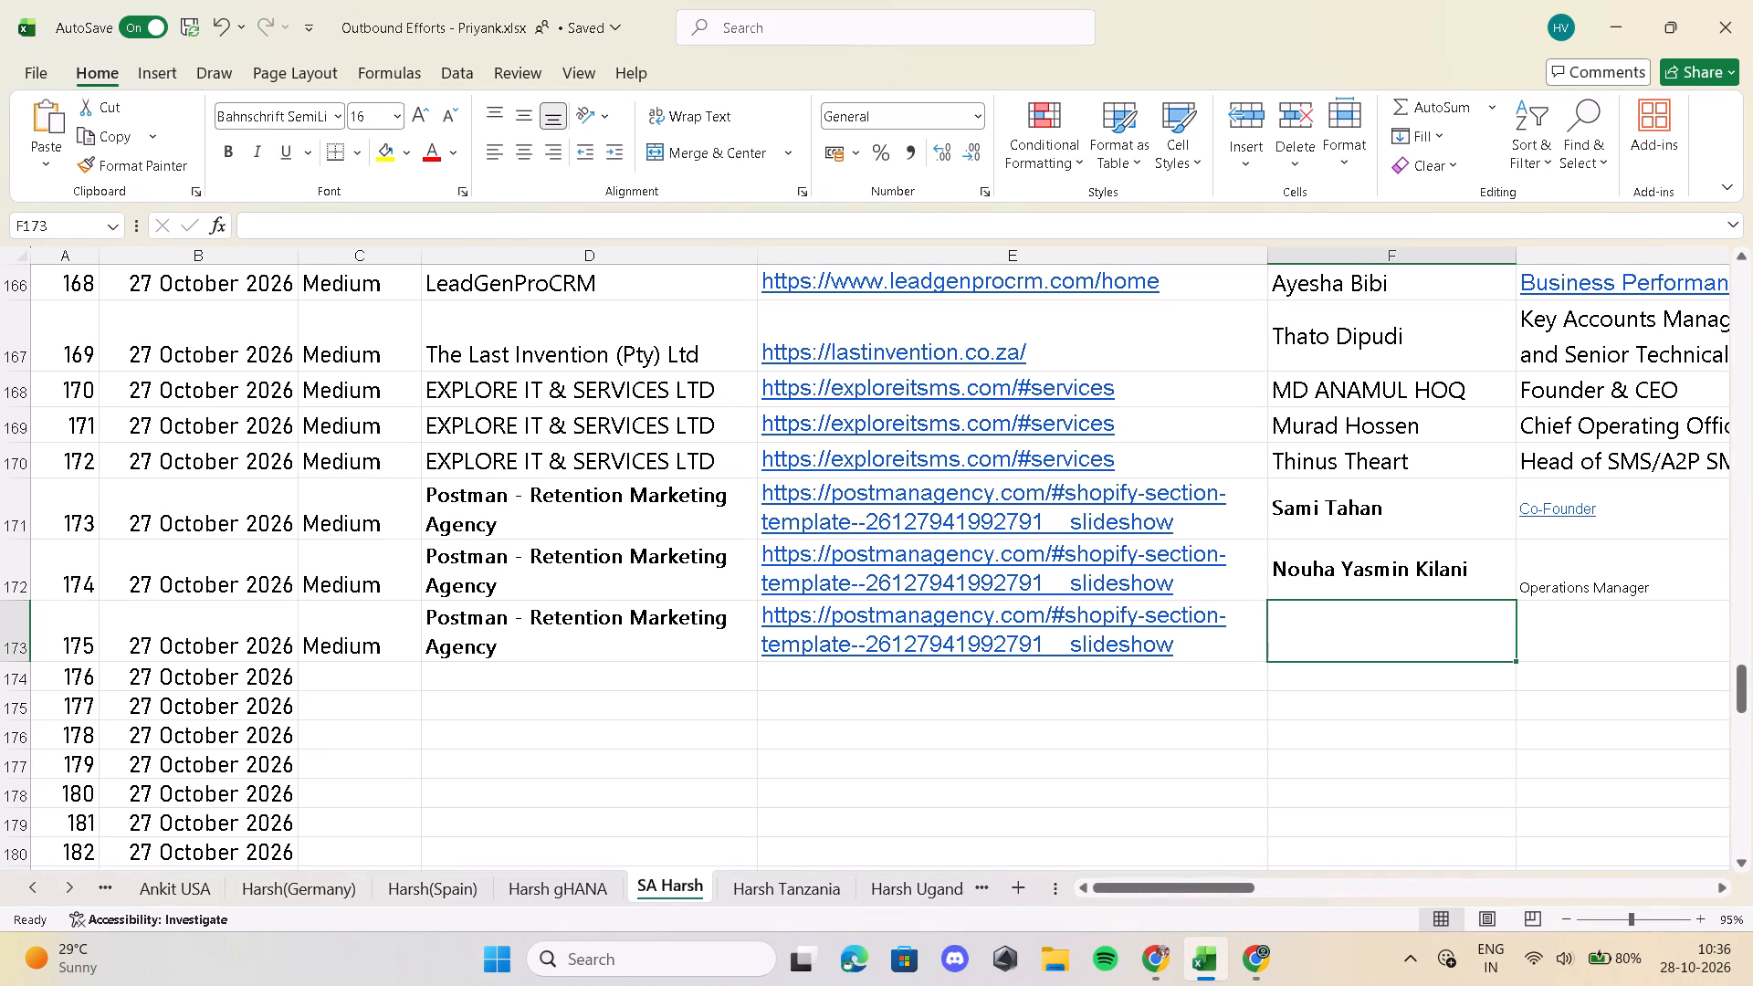
{"action": "key", "text": "ctrl+v"}
{"action": "left_click", "coordinate": [1641, 643]}
{"action": "left_click", "coordinate": [0, 646]}
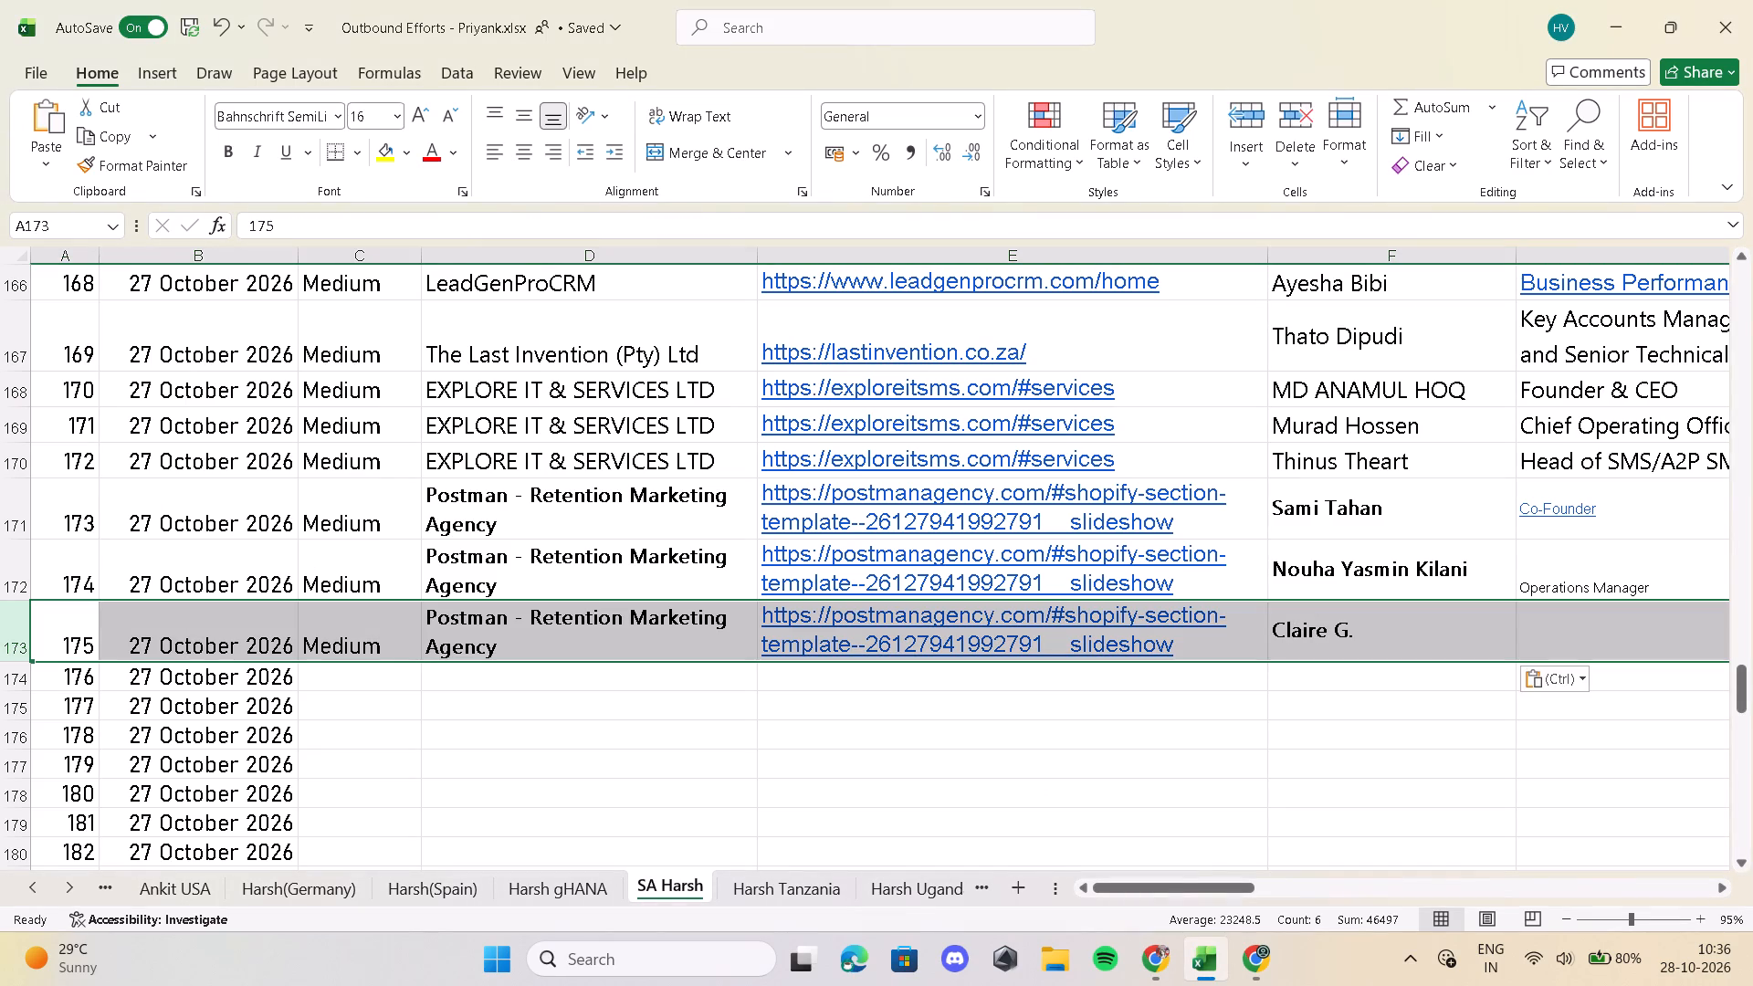
Return to the Senior Account Manager's lead profile in Chrome and open the matching LinkedIn profile in a new tab.
{"action": "left_click", "coordinate": [1260, 981]}
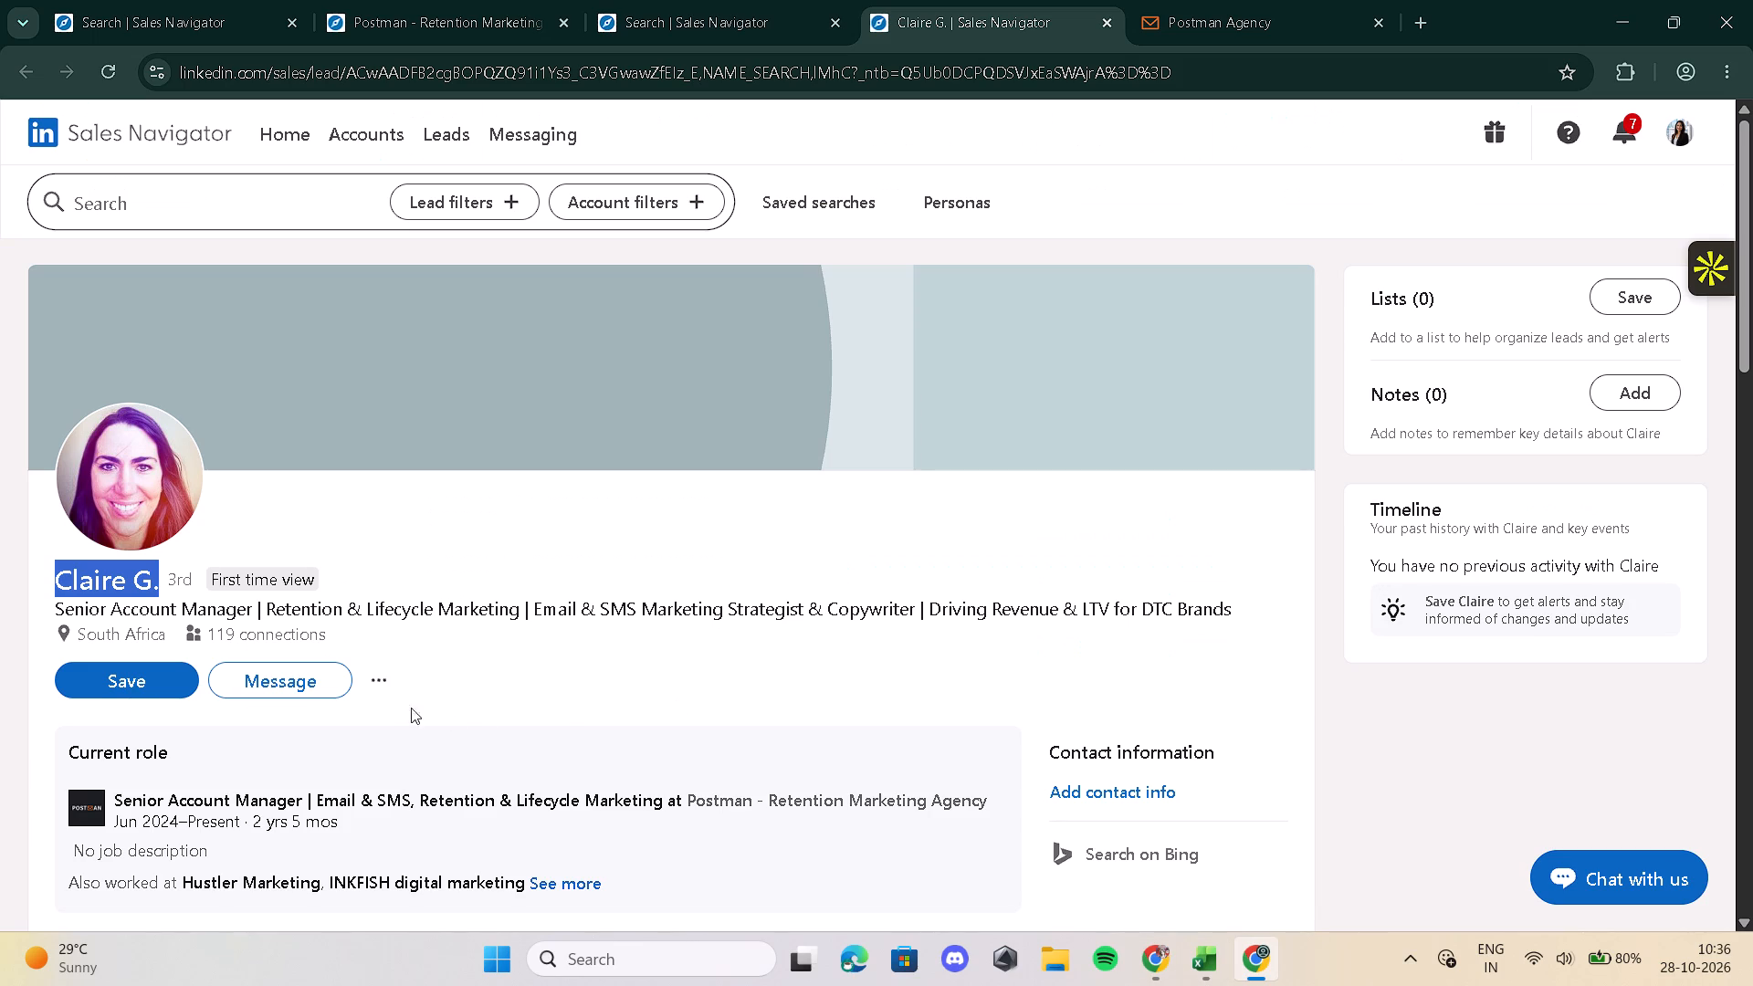
{"action": "left_click", "coordinate": [374, 680]}
{"action": "left_click", "coordinate": [314, 806]}
{"action": "left_click_drag", "start_coordinate": [657, 6], "coordinate": [669, 5]}
{"action": "left_click", "coordinate": [858, 0]}
{"action": "left_click", "coordinate": [1164, 0]}
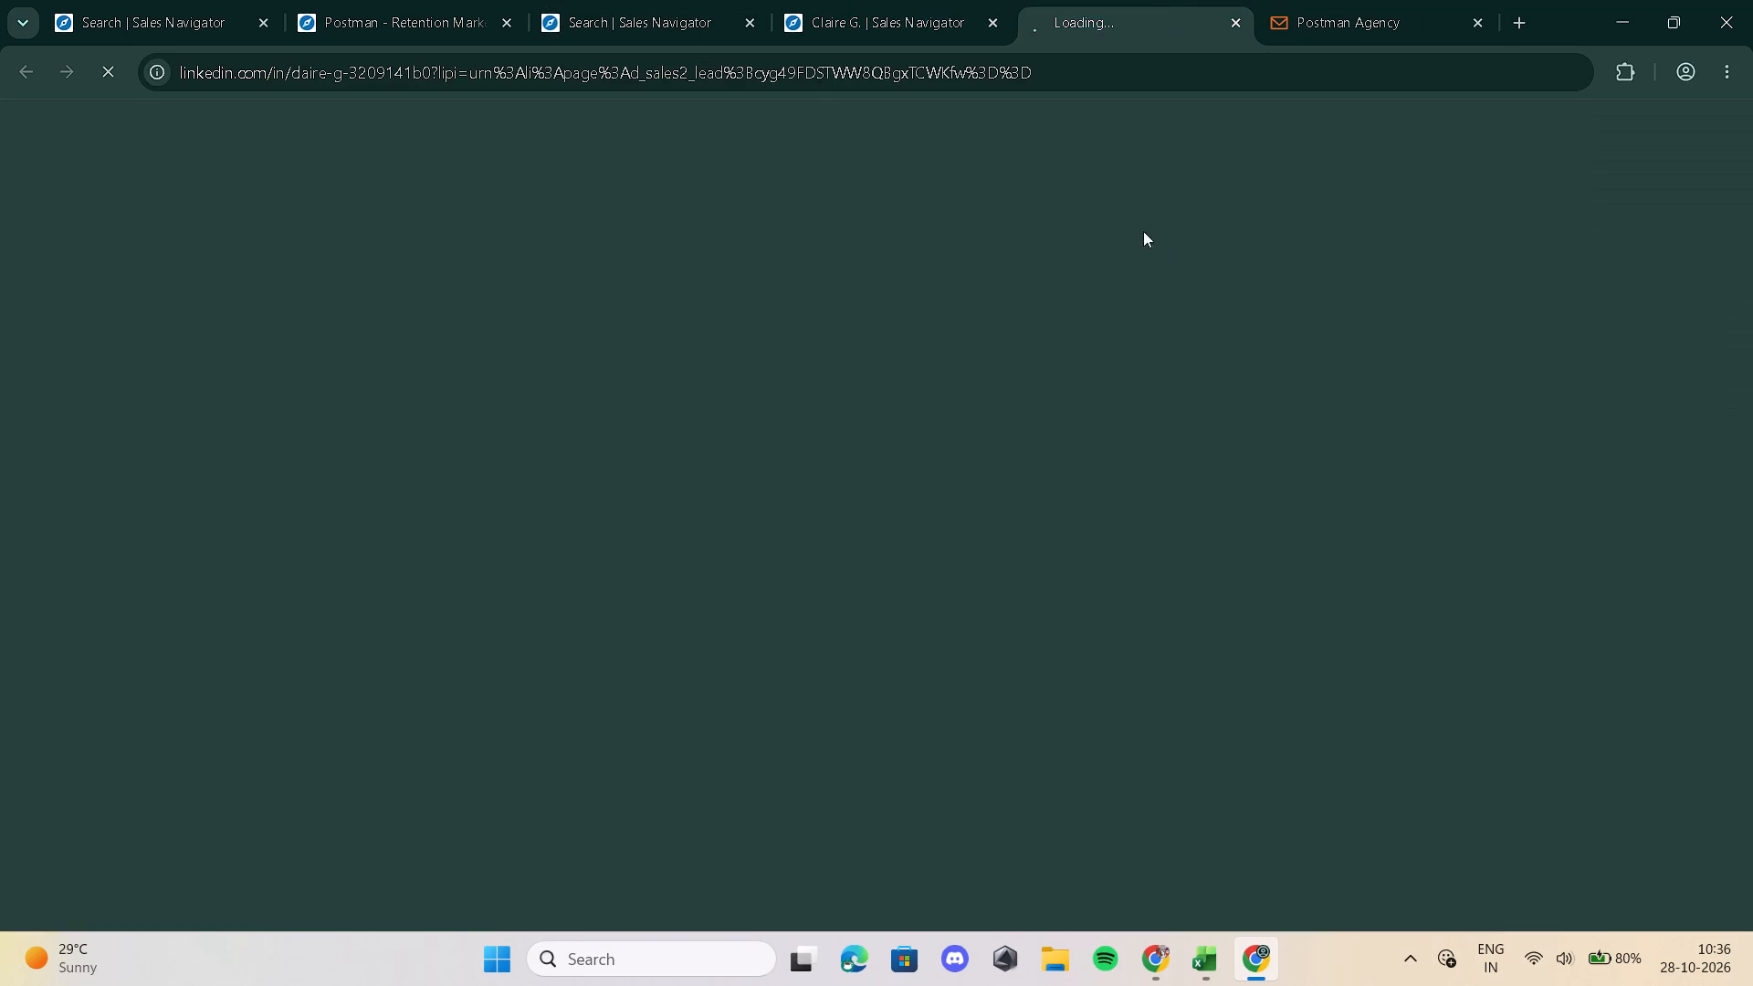
{"action": "left_click", "coordinate": [621, 0]}
{"action": "left_click", "coordinate": [897, 0]}
{"action": "left_click", "coordinate": [1159, 0]}
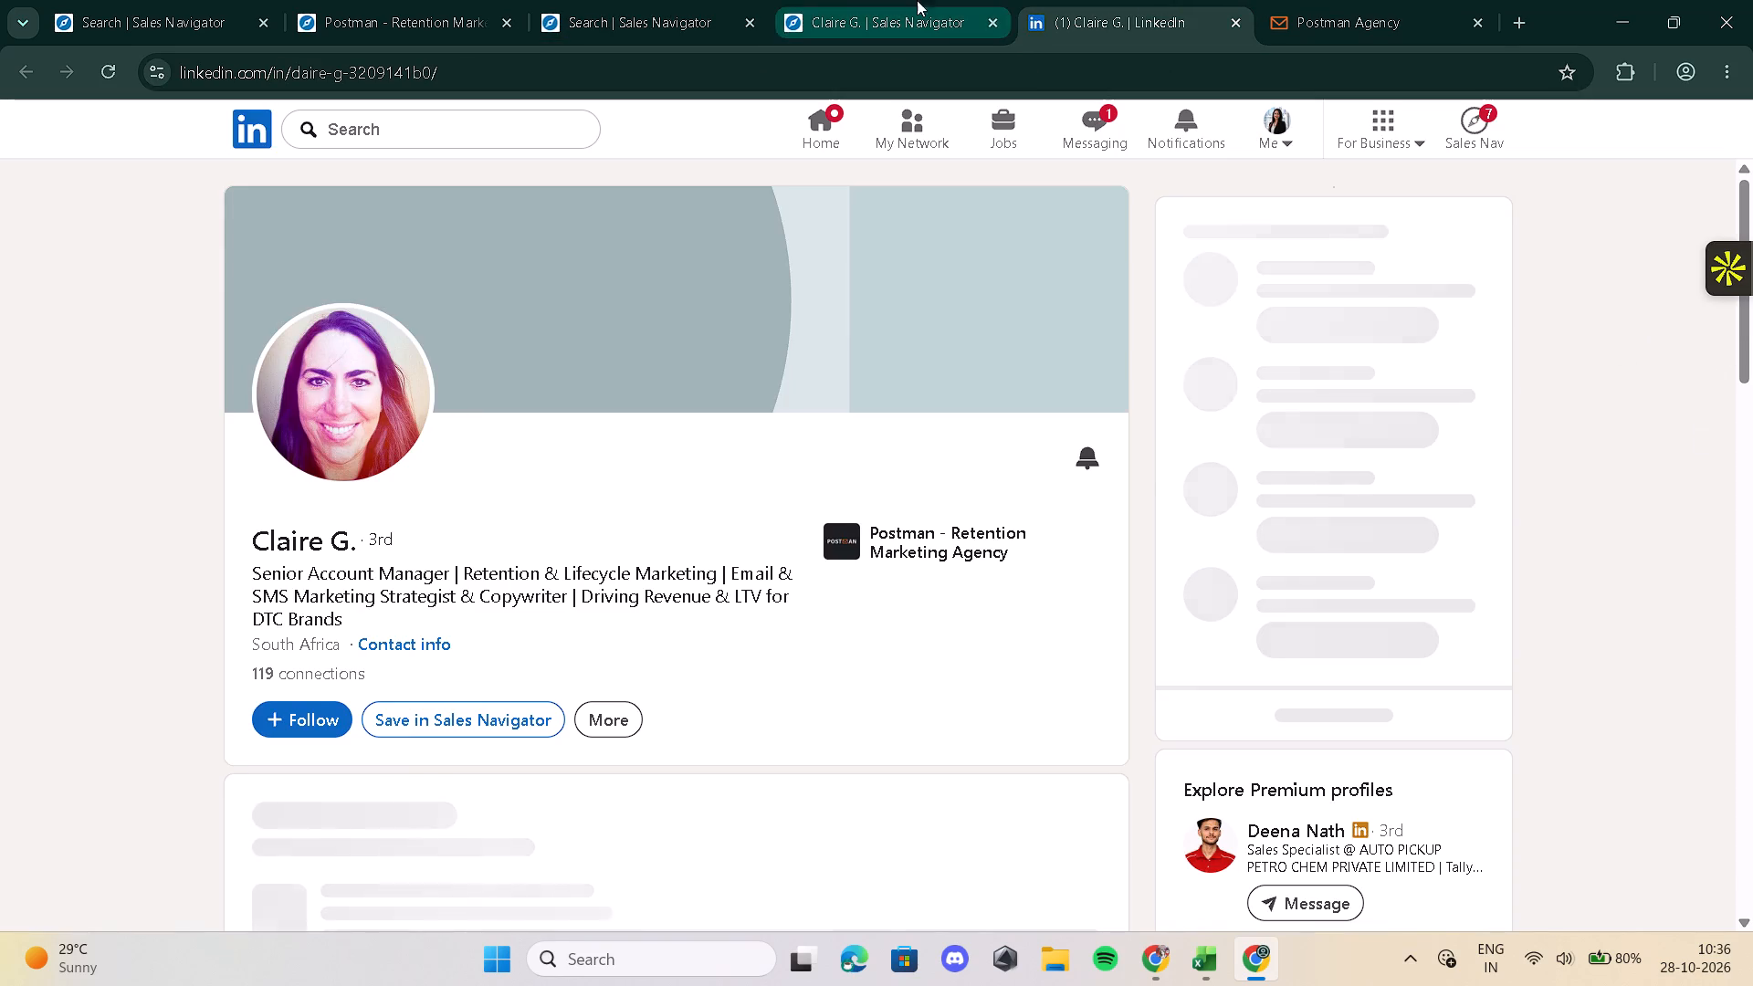
{"action": "left_click", "coordinate": [653, 0]}
{"action": "left_click", "coordinate": [833, 0]}
{"action": "left_click", "coordinate": [1068, 0]}
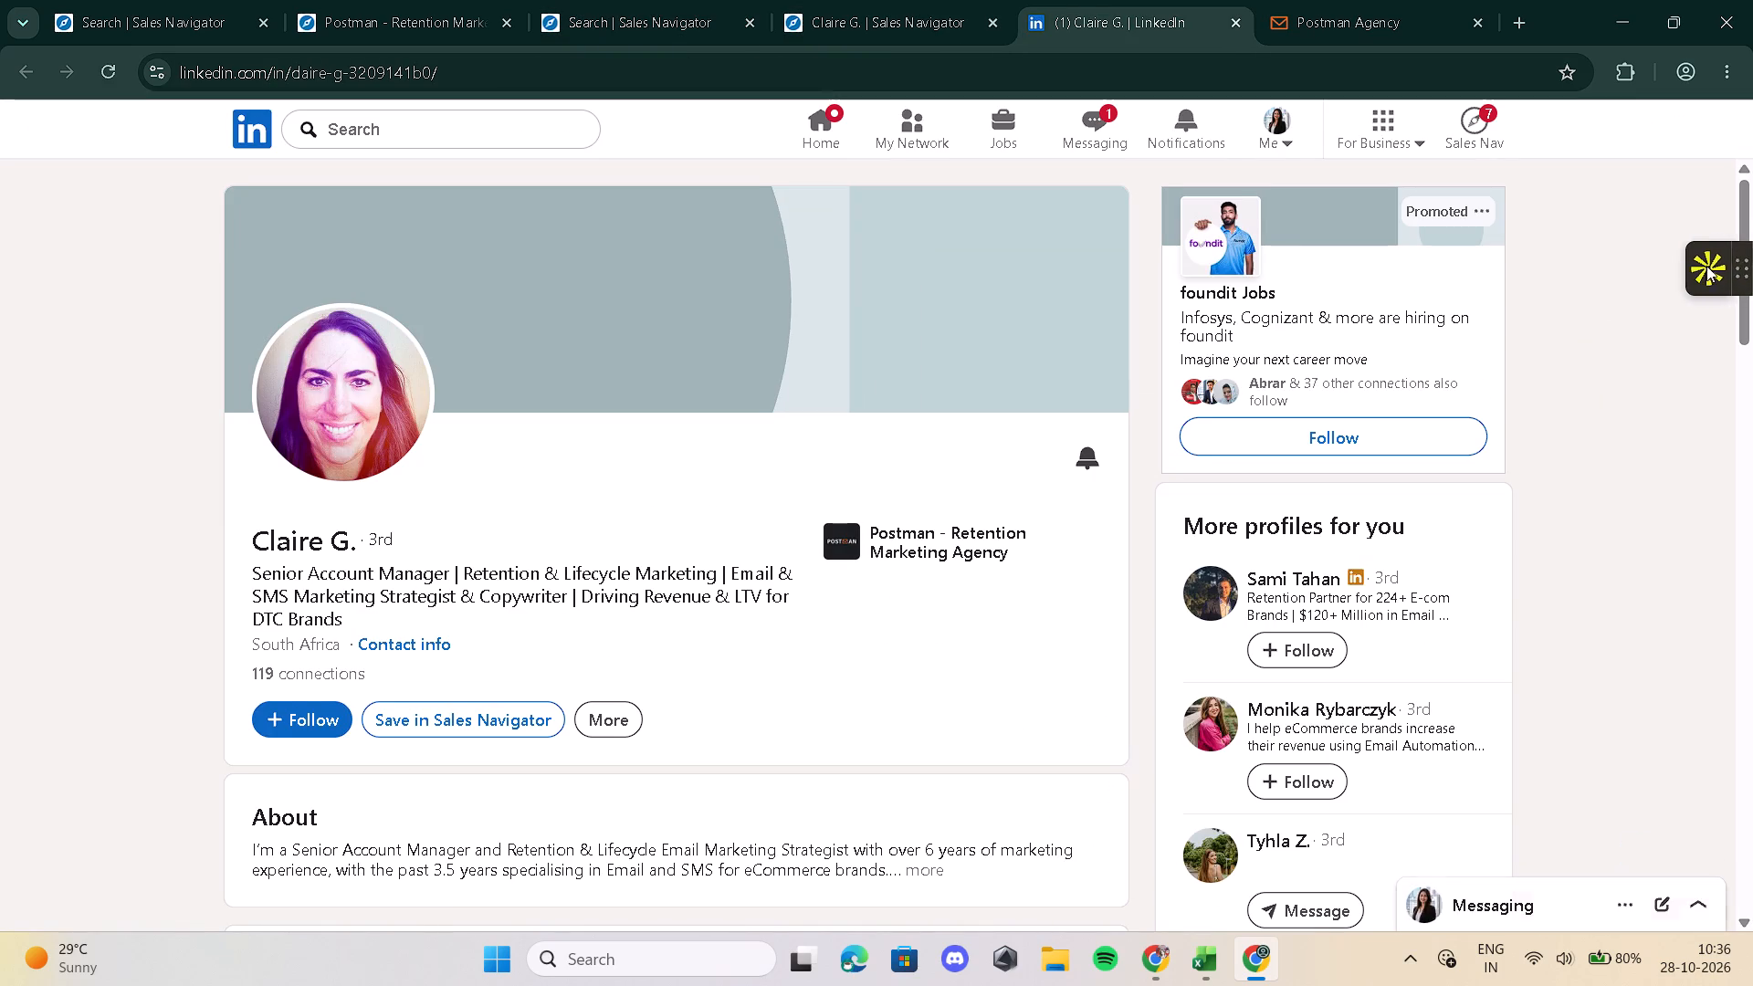
Open the Apollo details for the LinkedIn profile, request the contact's email and phone number, and copy the work email.
{"action": "left_click", "coordinate": [1706, 266]}
{"action": "left_click", "coordinate": [678, 0]}
{"action": "left_click", "coordinate": [903, 6]}
{"action": "left_click", "coordinate": [1166, 5]}
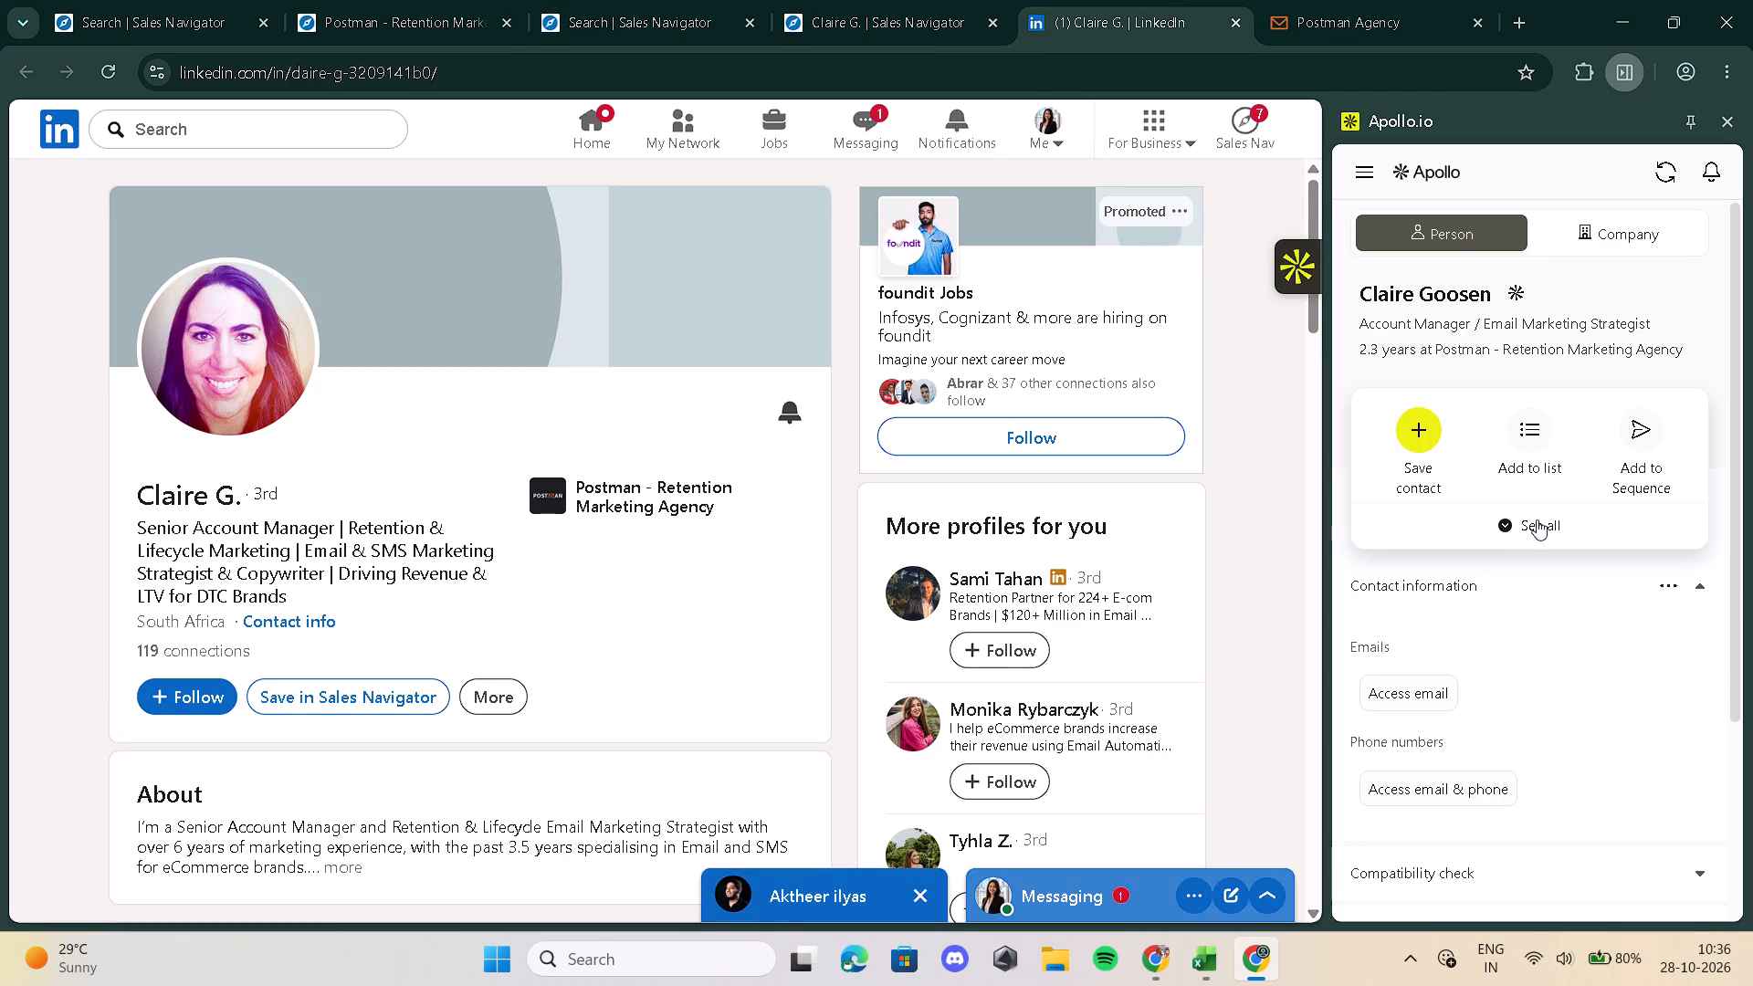
{"action": "left_click", "coordinate": [1422, 698]}
{"action": "left_click", "coordinate": [1448, 781]}
{"action": "left_click", "coordinate": [653, 35]}
{"action": "left_click", "coordinate": [917, 0]}
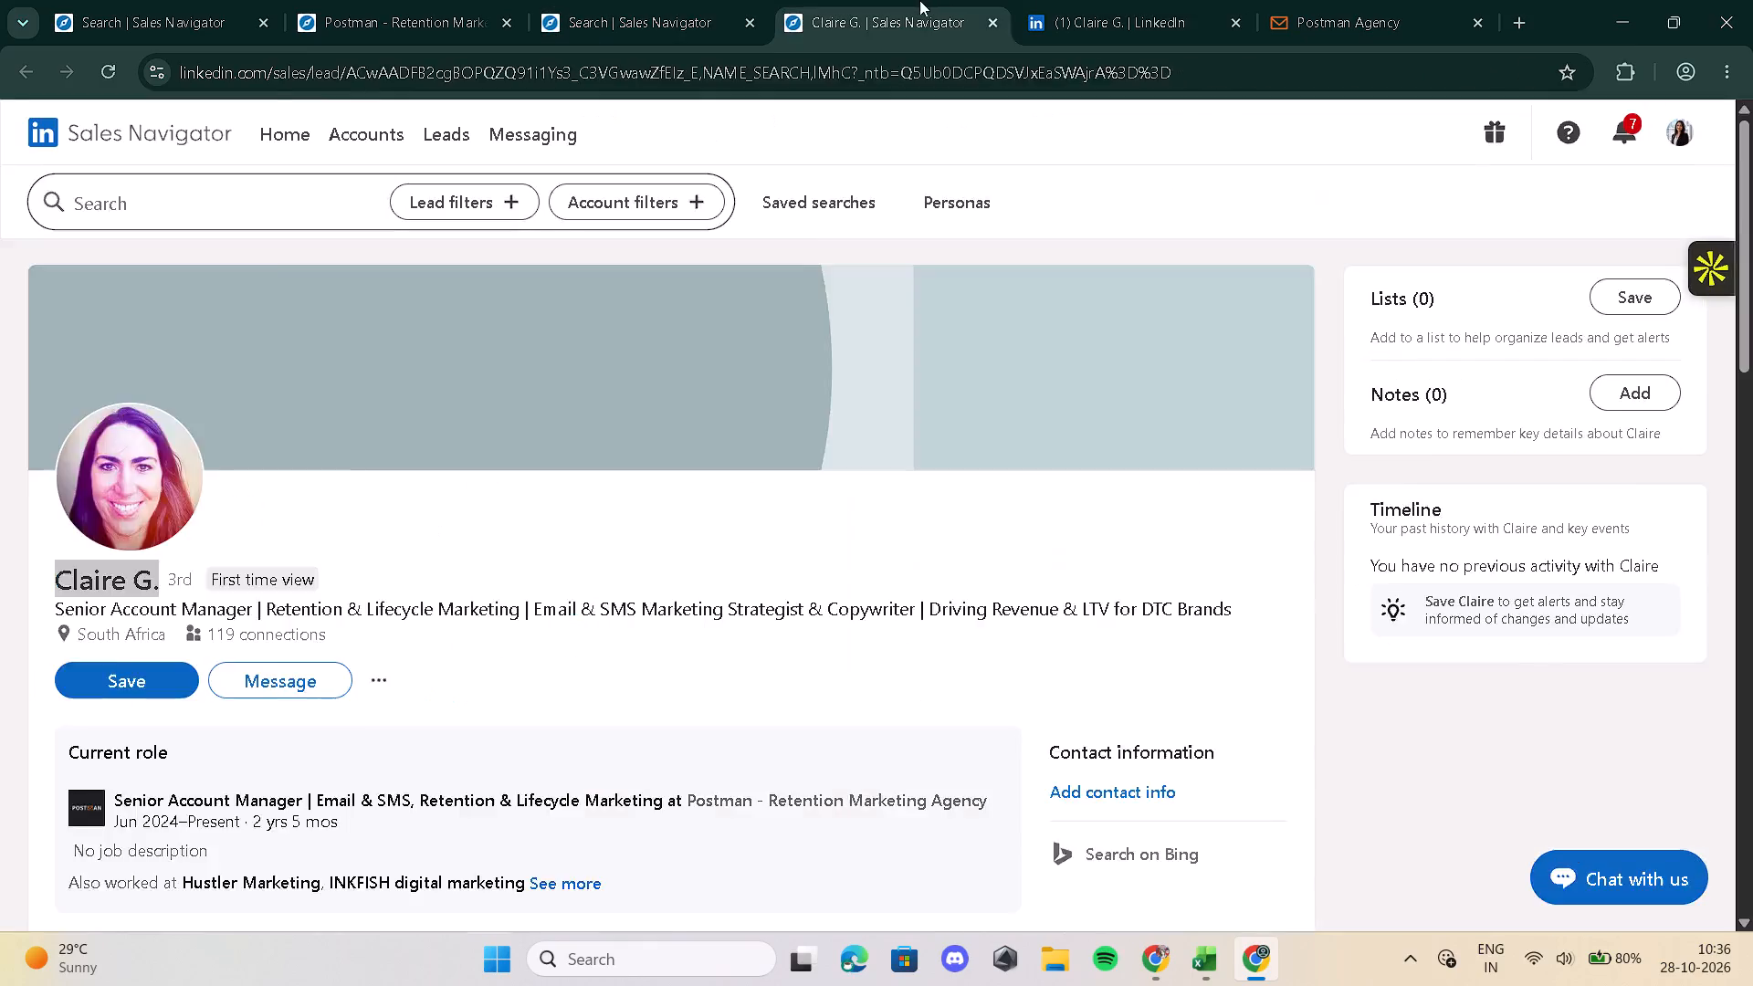
{"action": "left_click", "coordinate": [1076, 0]}
{"action": "left_click", "coordinate": [1559, 700]}
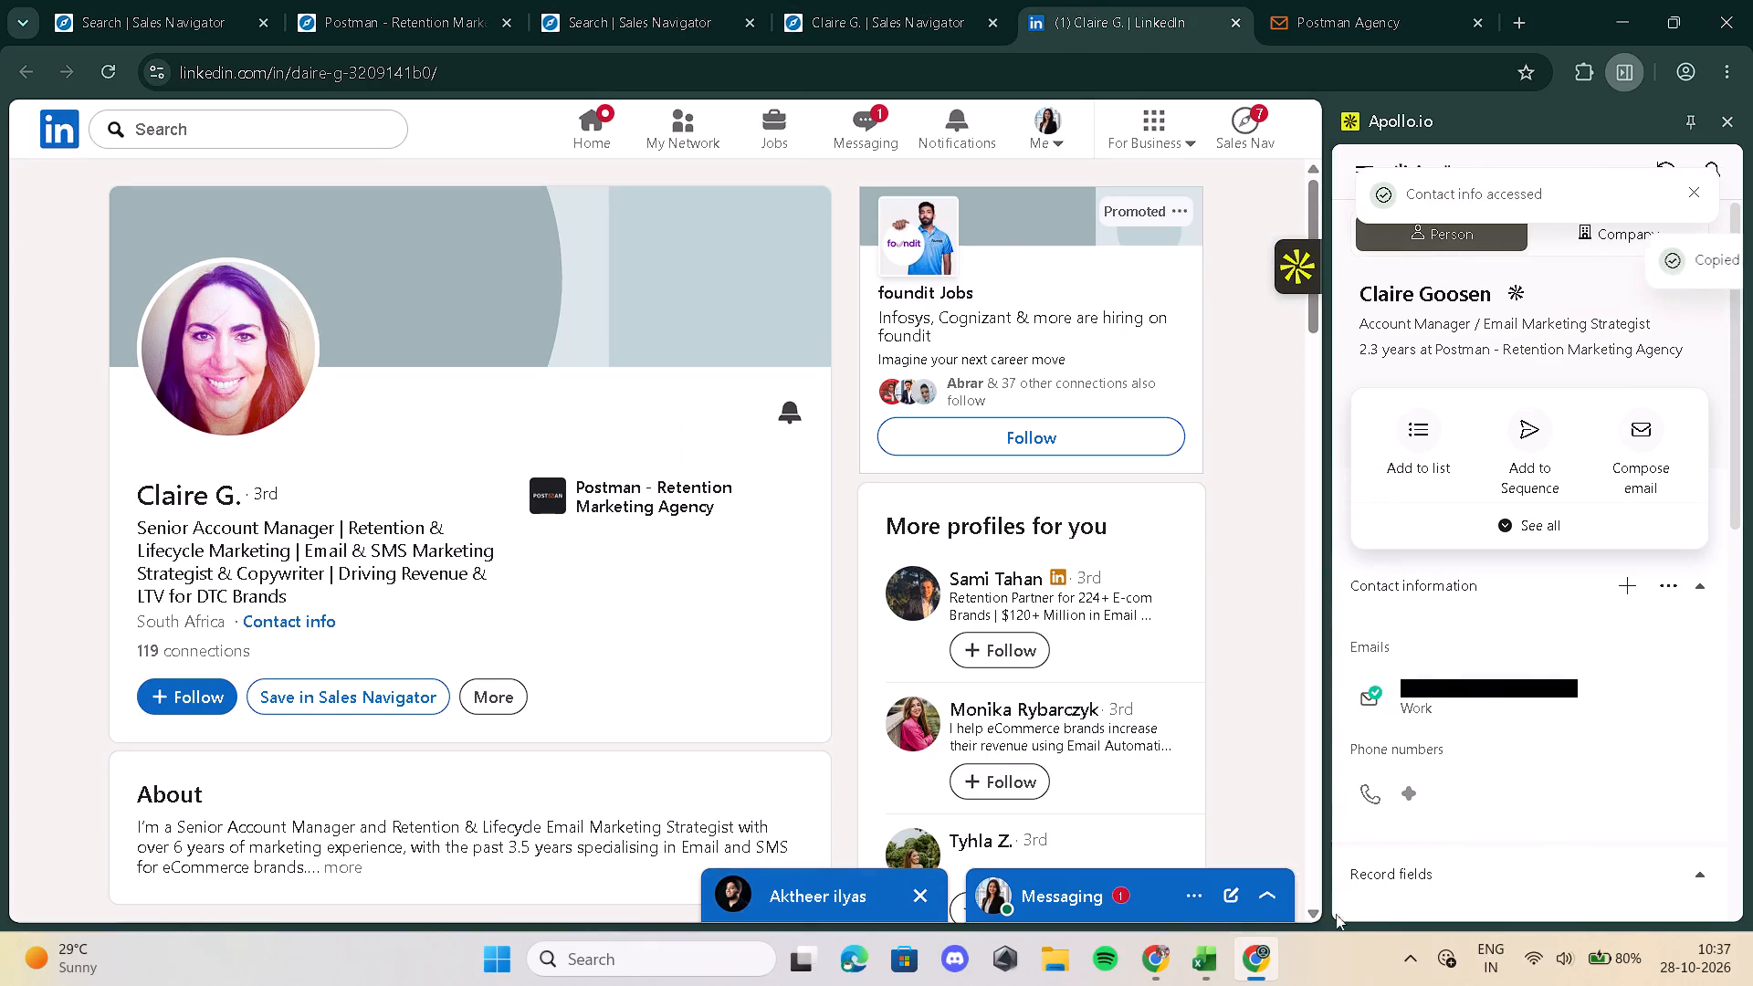
Copy the job title Senior Account Manager from the LinkedIn profile in Chrome into cell G173 of the Excel sheet.
{"action": "left_click", "coordinate": [1208, 960]}
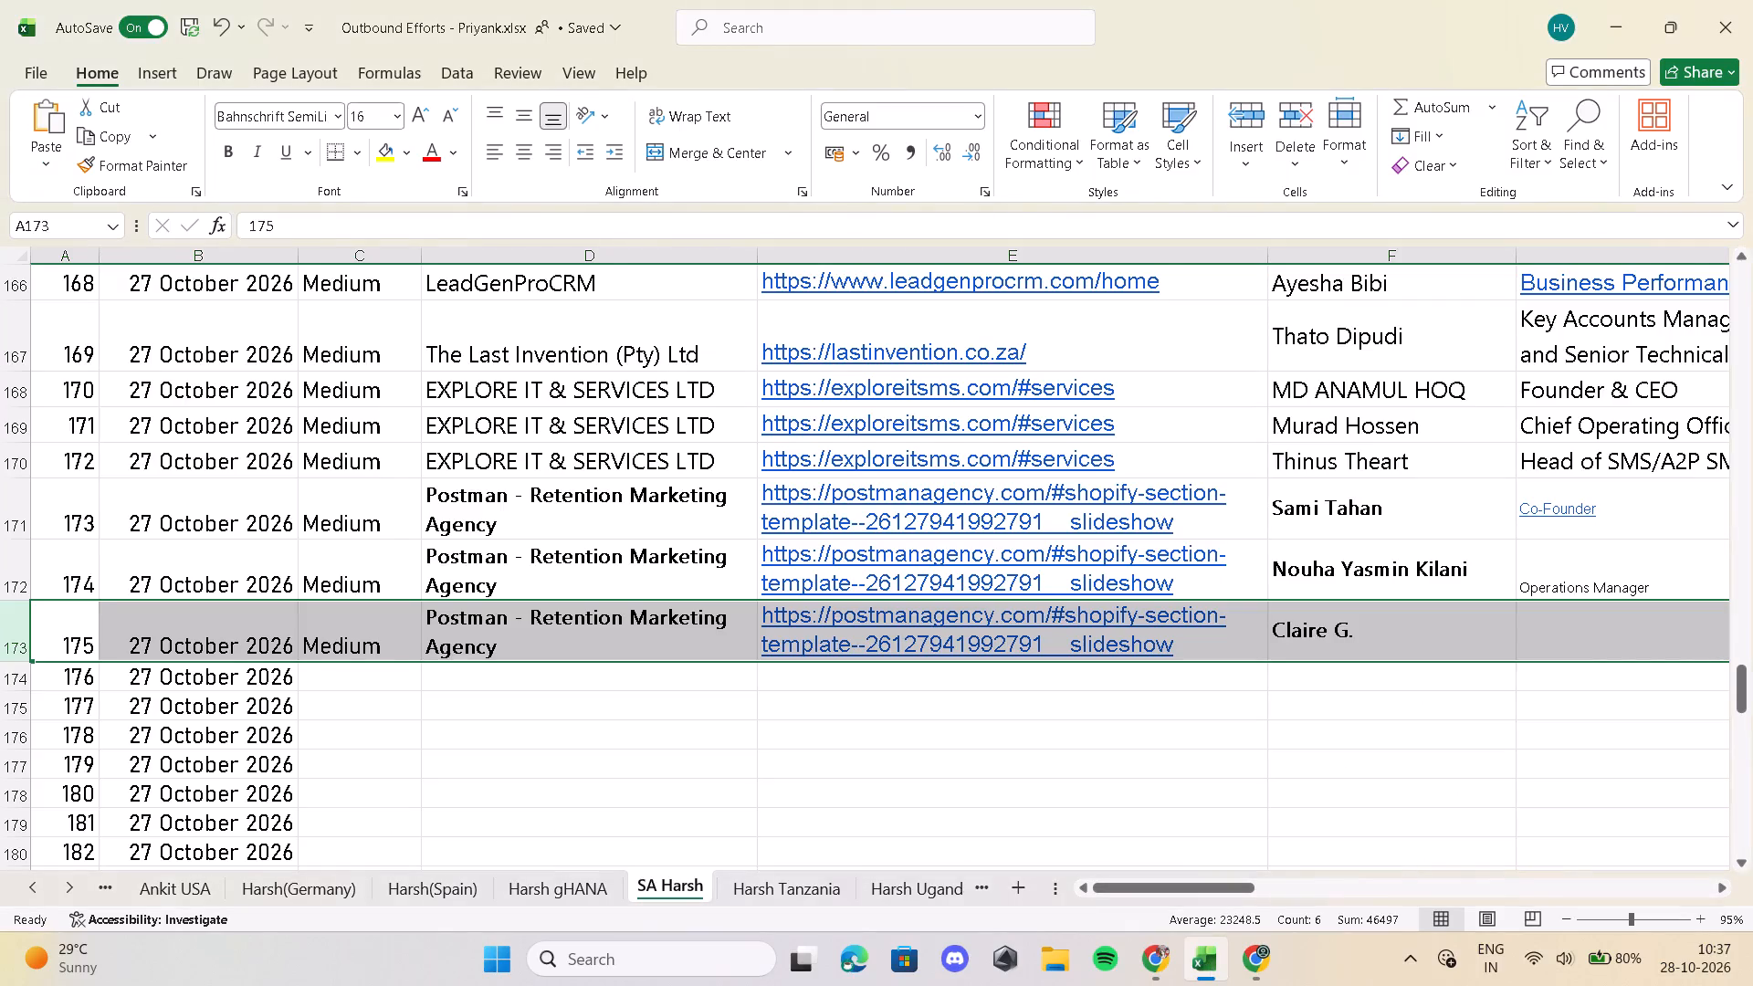
{"action": "left_click_drag", "start_coordinate": [1248, 885], "coordinate": [1391, 868]}
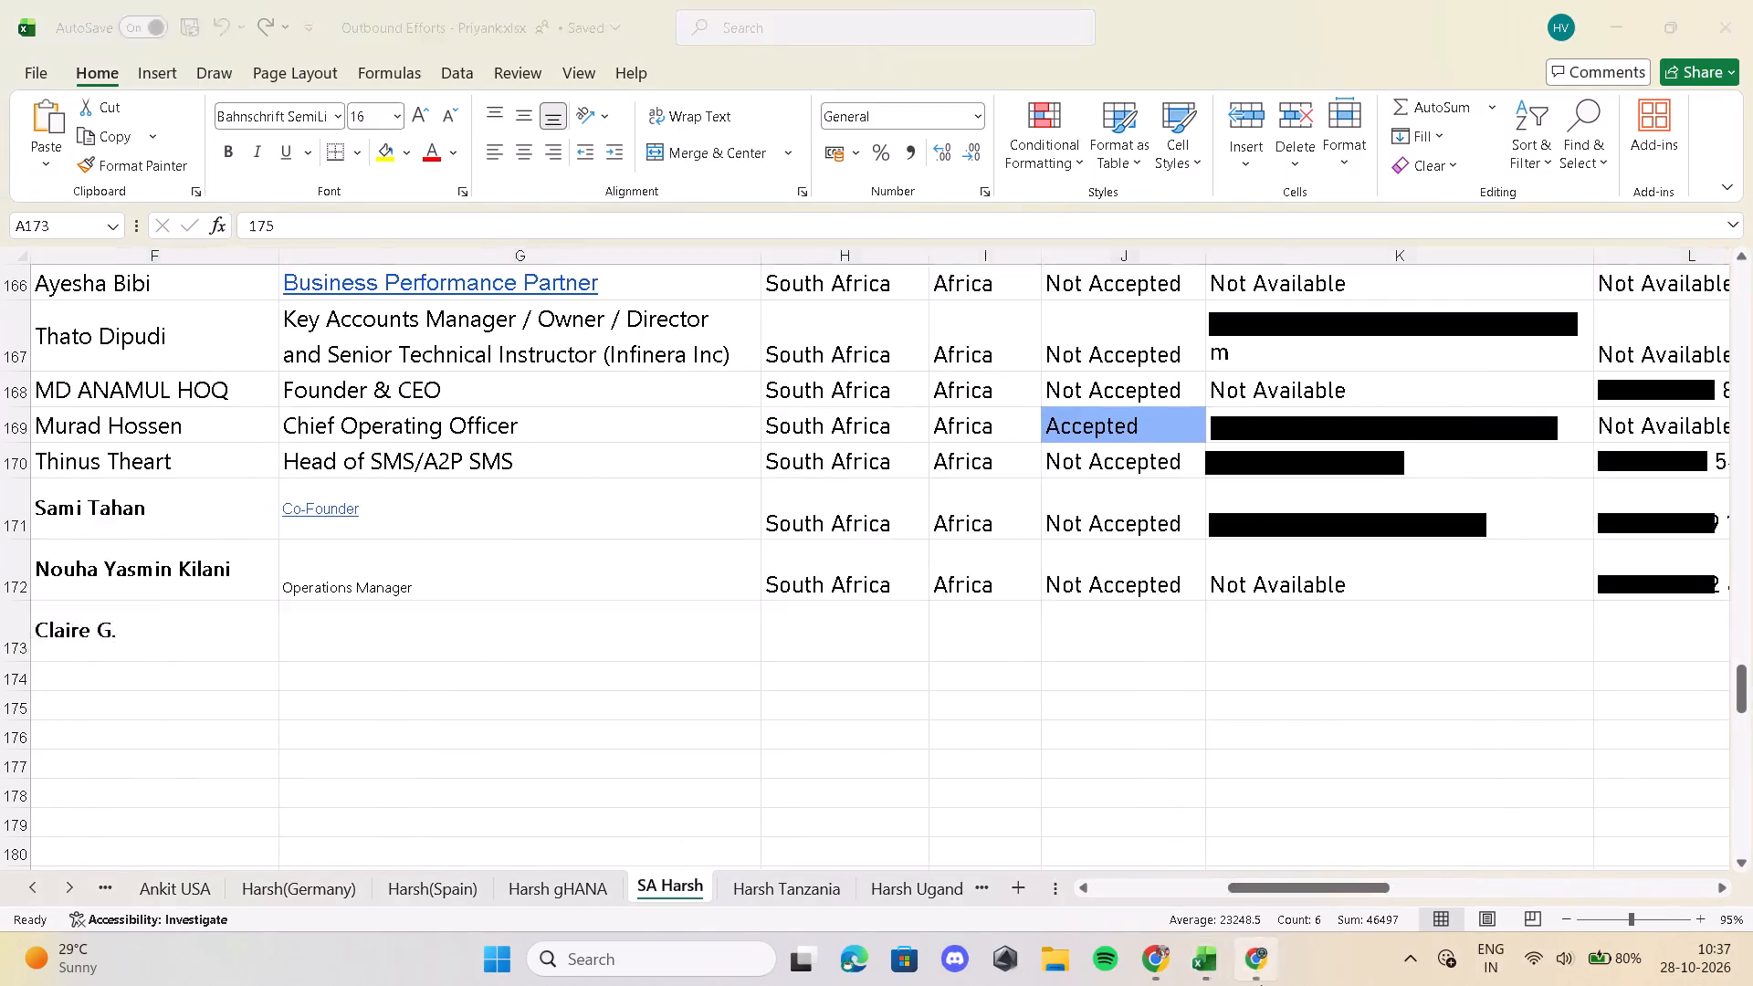
{"action": "left_click", "coordinate": [1261, 985]}
{"action": "left_click", "coordinate": [1160, 969]}
{"action": "left_click", "coordinate": [1202, 970]}
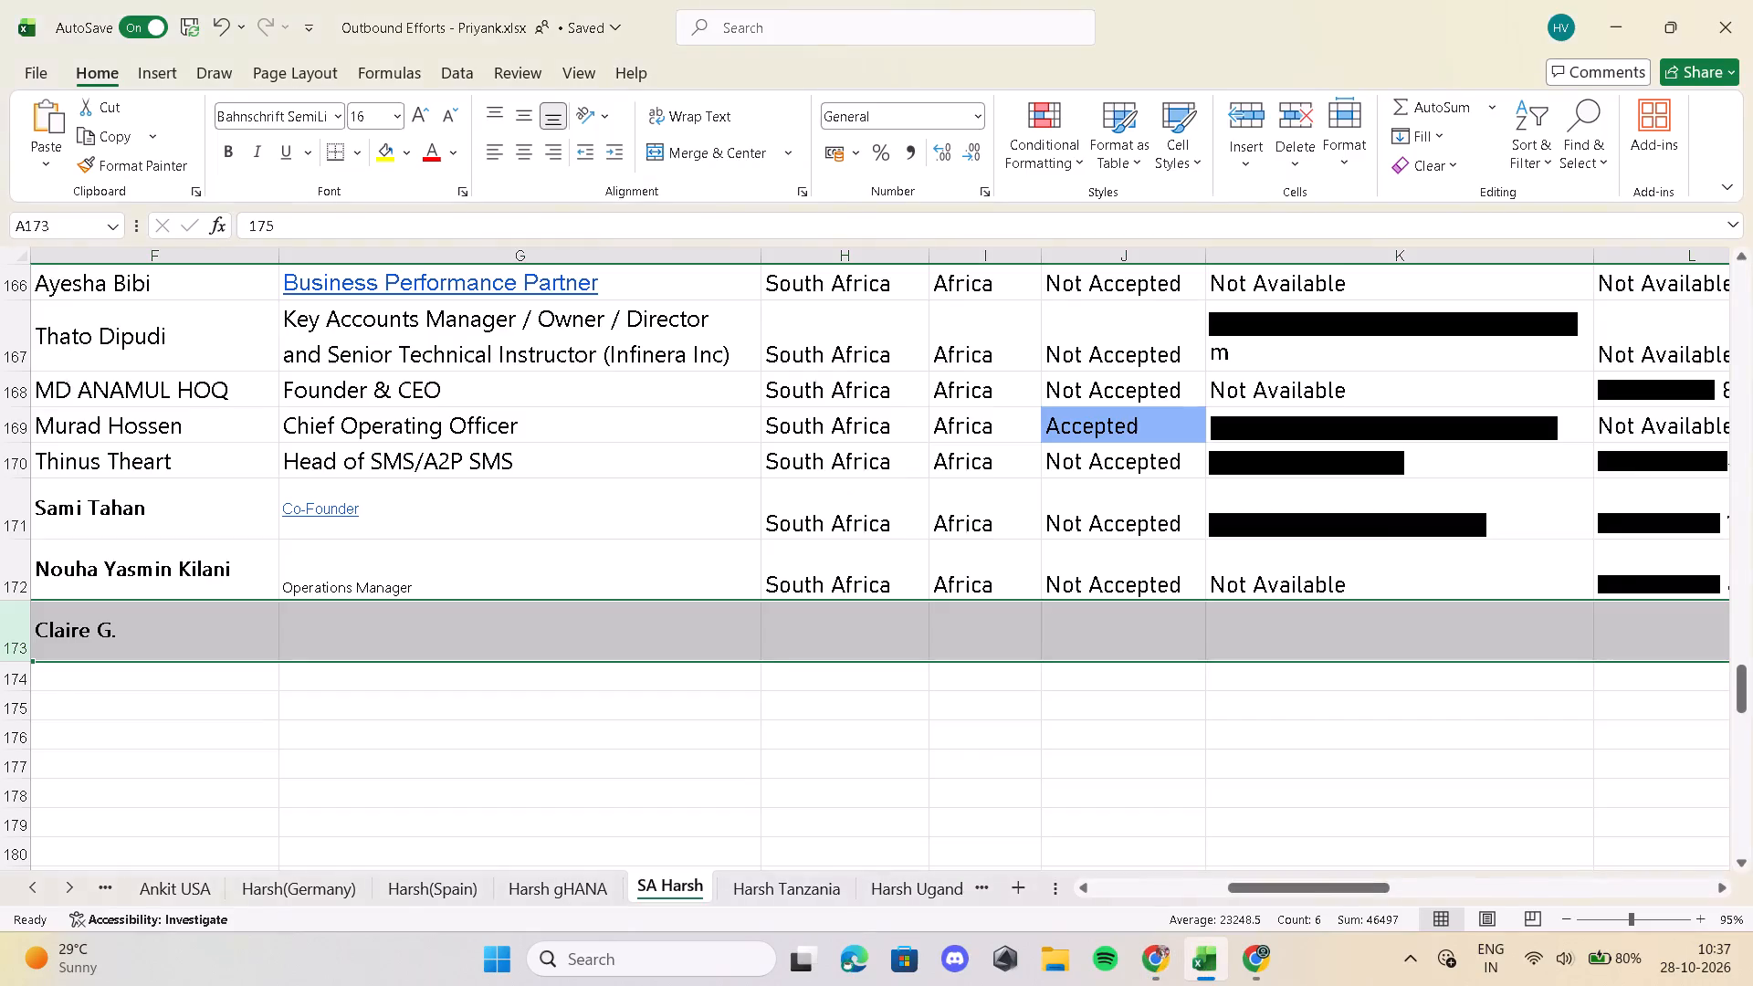
{"action": "left_click", "coordinate": [1262, 958]}
{"action": "left_click", "coordinate": [1208, 967]}
{"action": "left_click", "coordinate": [844, 547]}
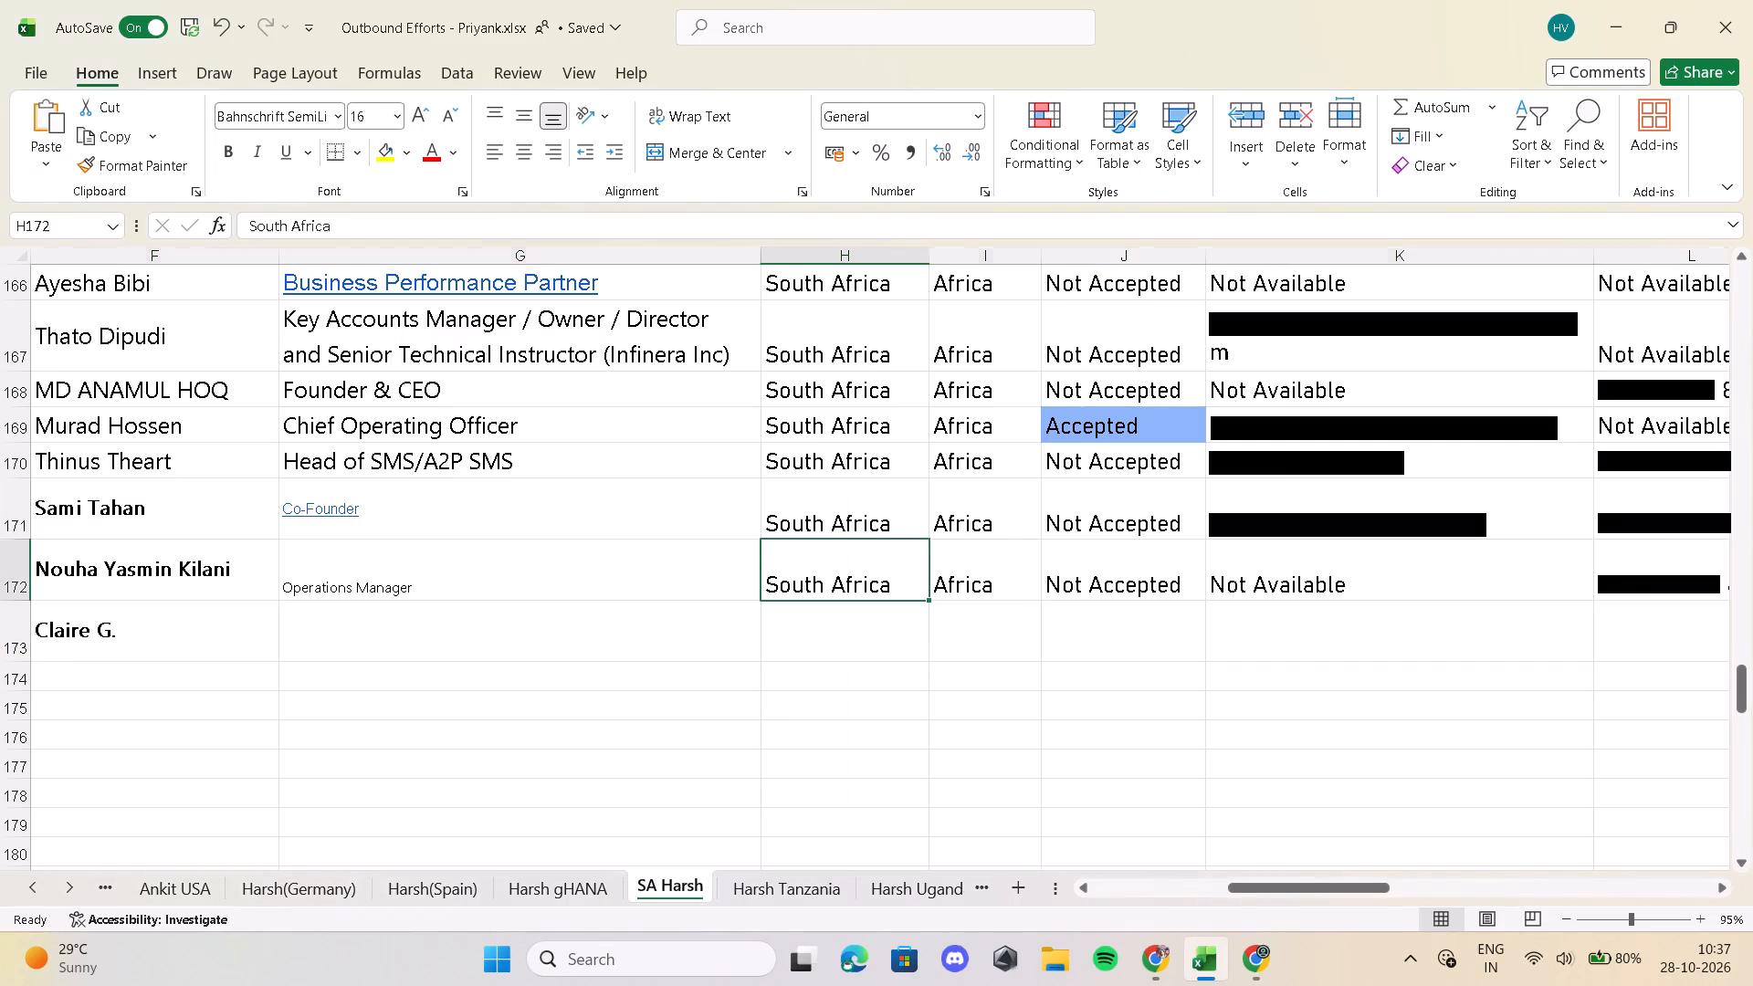
{"action": "left_click", "coordinate": [1279, 978]}
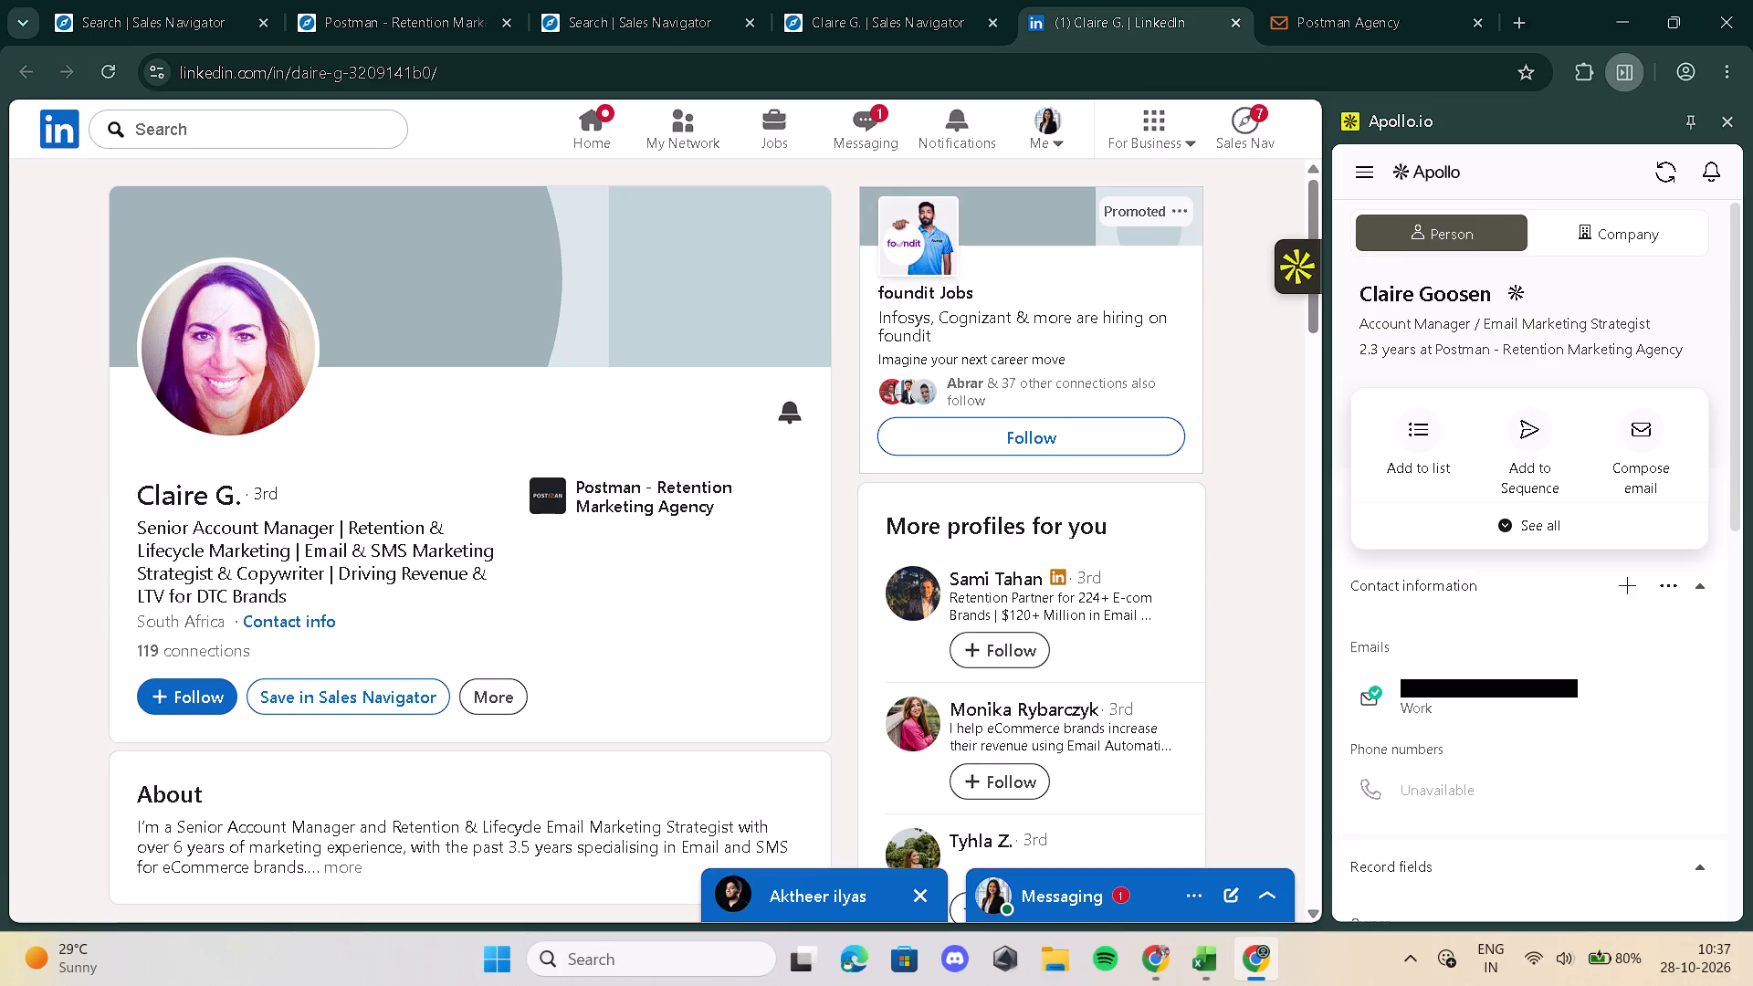
{"action": "left_click_drag", "start_coordinate": [339, 530], "coordinate": [132, 515]}
{"action": "key", "text": "ctrl+c"}
{"action": "left_click", "coordinate": [1215, 950]}
{"action": "left_click", "coordinate": [472, 642]}
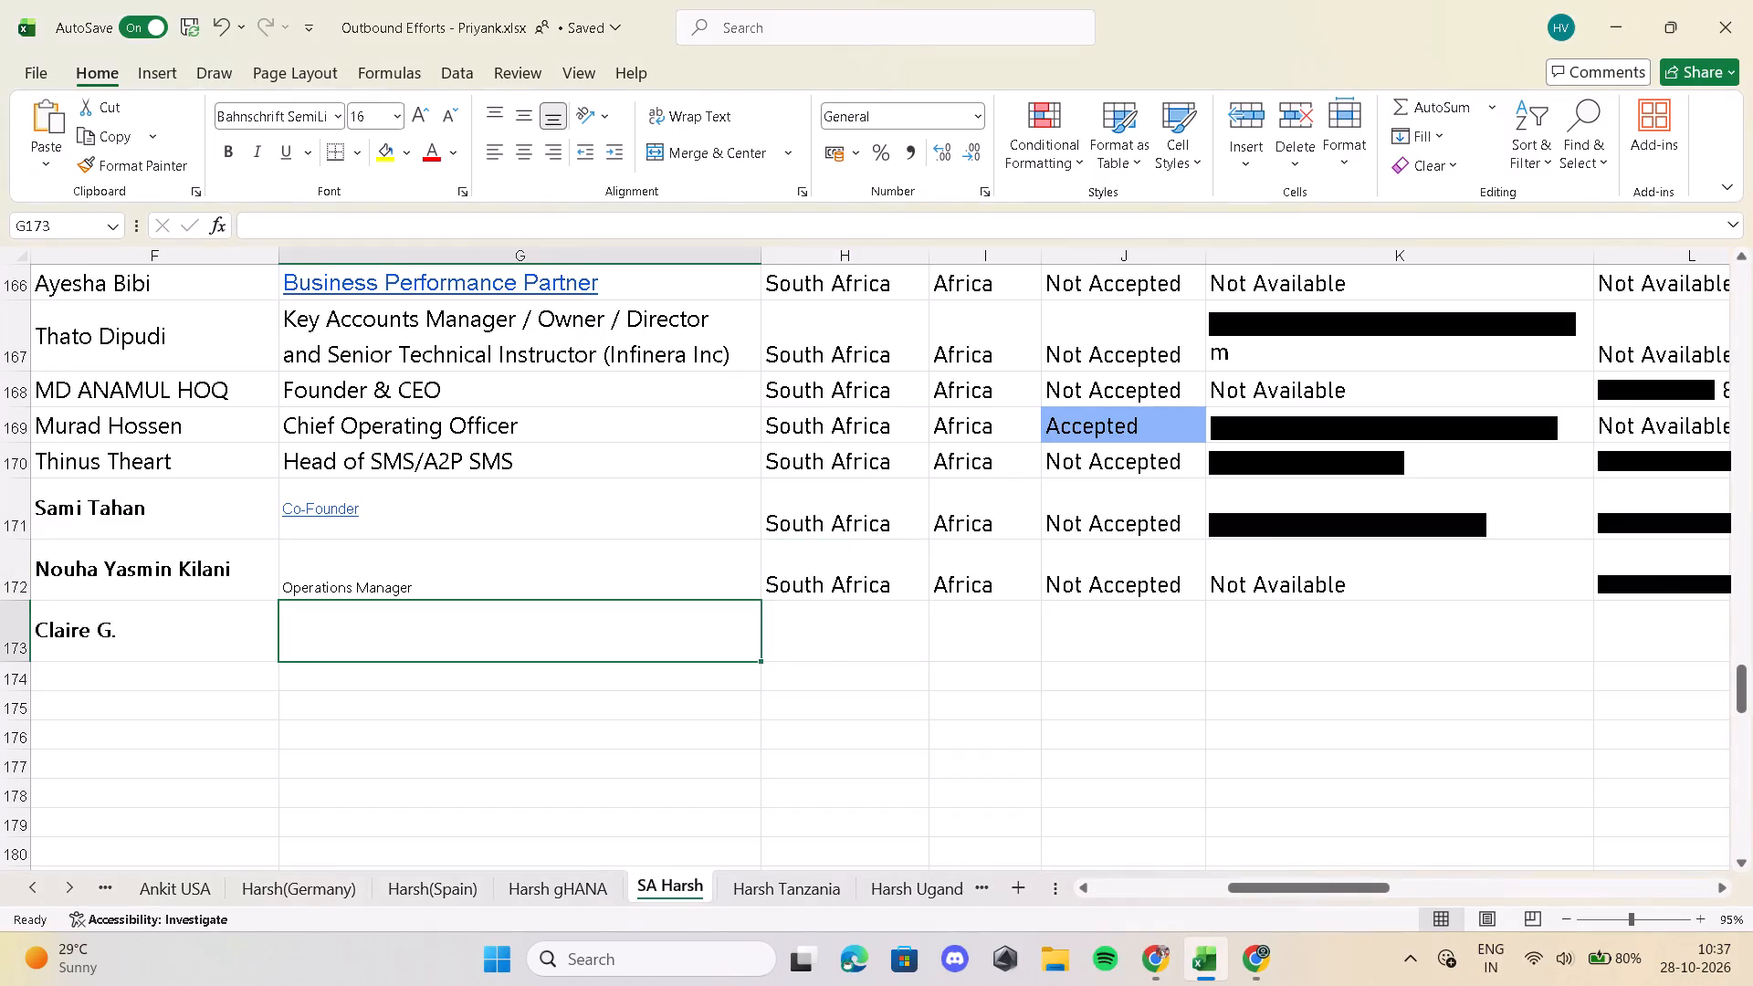
{"action": "key", "text": "ctrl+v"}
{"action": "left_click", "coordinate": [6, 624]}
{"action": "left_click", "coordinate": [26, 633]}
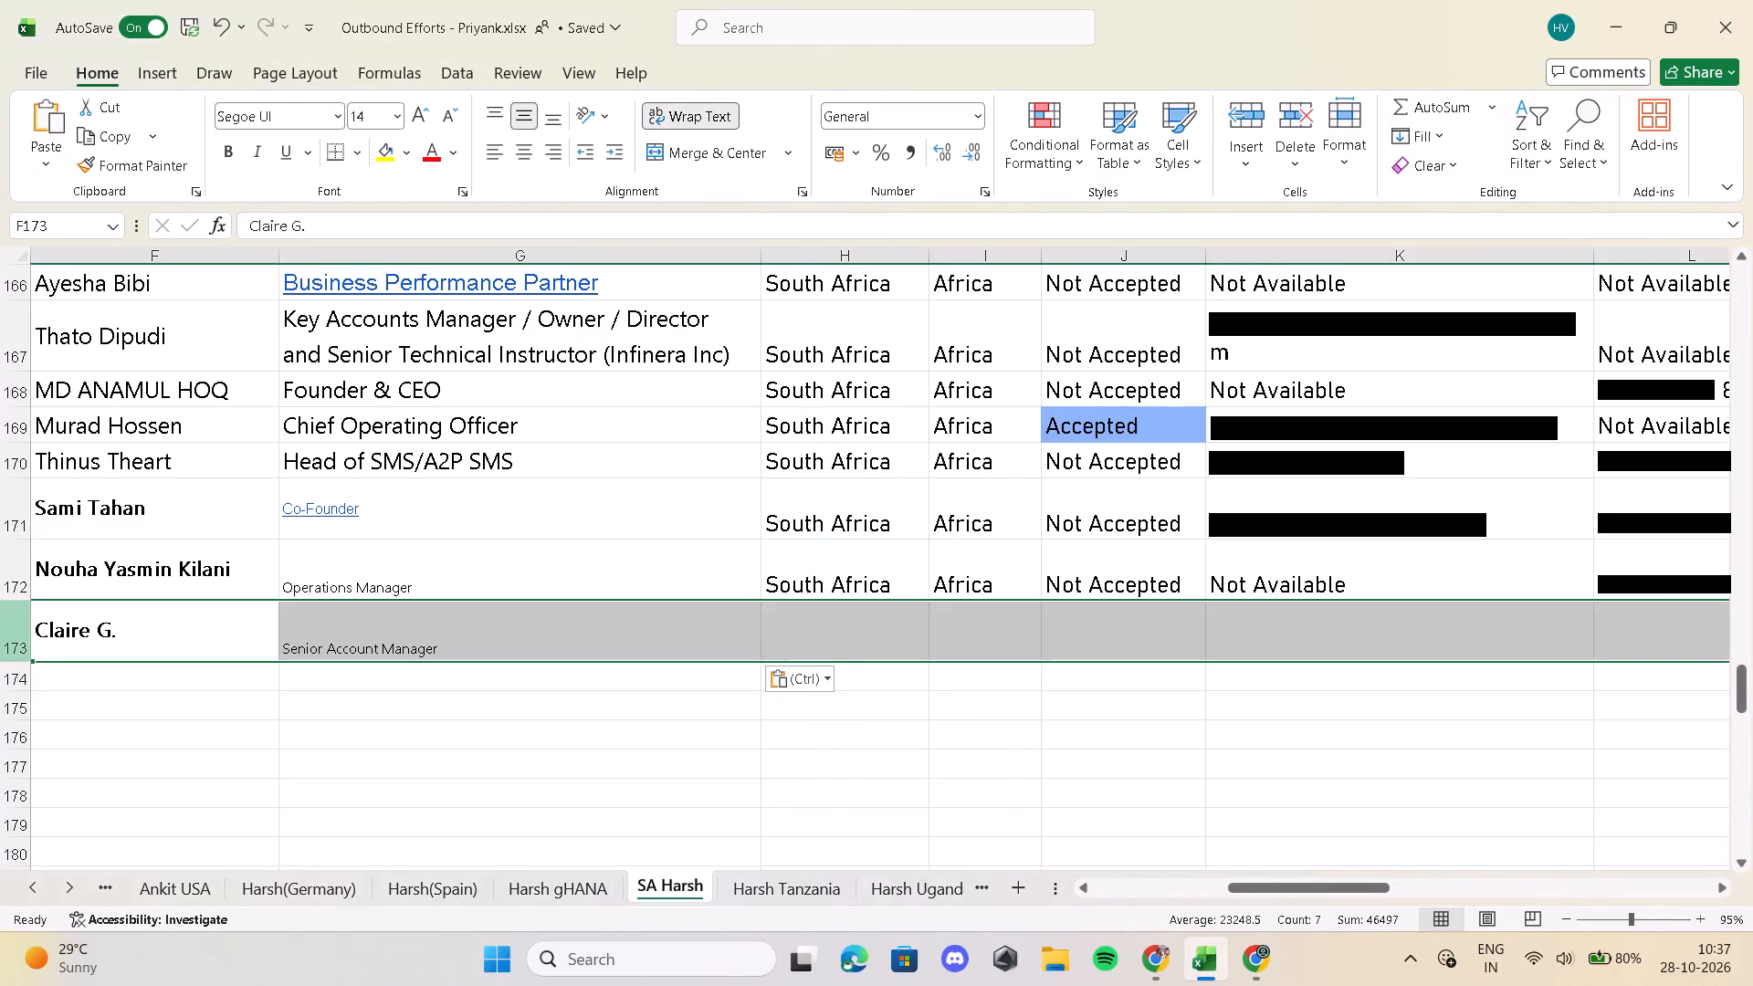
Copy South Africa, Africa and Not Accepted from row 172 into cells H173, I173 and J173.
{"action": "left_click", "coordinate": [811, 584]}
{"action": "key", "text": "ctrl+c"}
{"action": "left_click", "coordinate": [848, 648]}
{"action": "key", "text": "ctrl+v"}
{"action": "left_click", "coordinate": [971, 591]}
{"action": "key", "text": "ctrl+c"}
{"action": "left_click", "coordinate": [980, 624]}
{"action": "key", "text": "ctrl+v"}
{"action": "left_click", "coordinate": [1095, 580]}
{"action": "key", "text": "ctrl+c"}
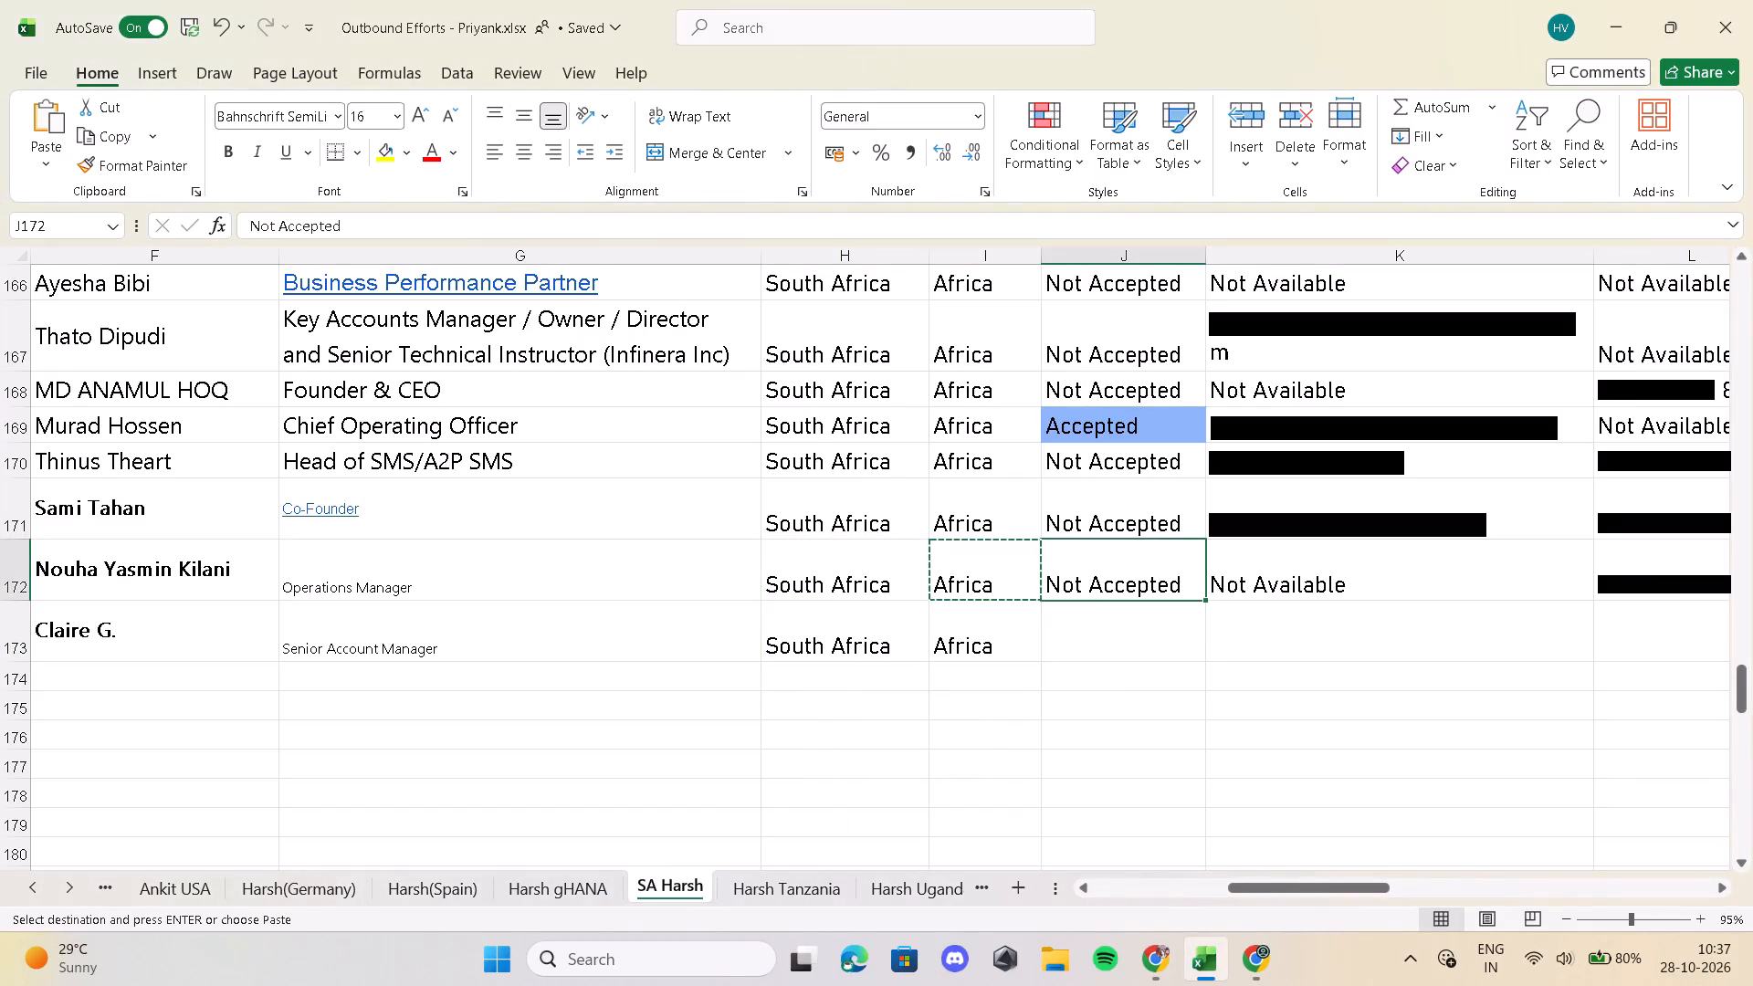
{"action": "left_click", "coordinate": [1107, 633], "text": "ctrl"}
{"action": "key", "text": "ctrl+v"}
Copy the Senior Account Manager's work email from Apollo in Chrome into cell K173 of the Excel sheet.
{"action": "left_click", "coordinate": [1264, 955]}
{"action": "left_click", "coordinate": [1163, 958]}
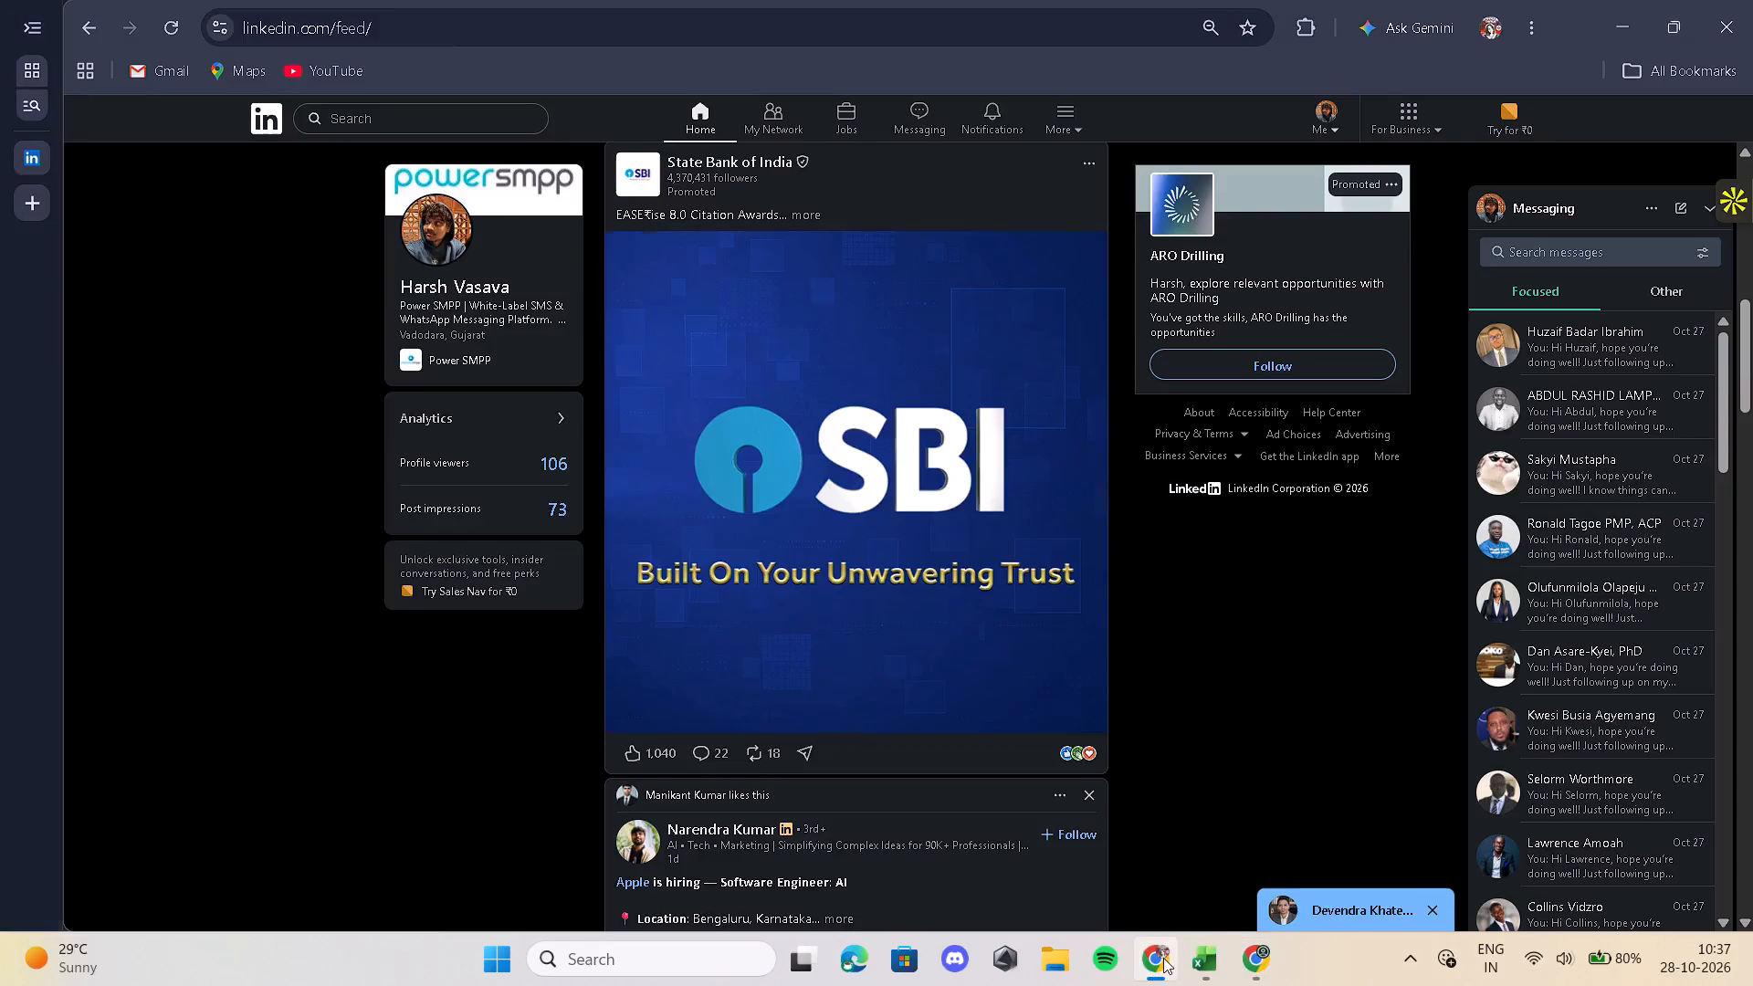
{"action": "left_click", "coordinate": [1163, 958]}
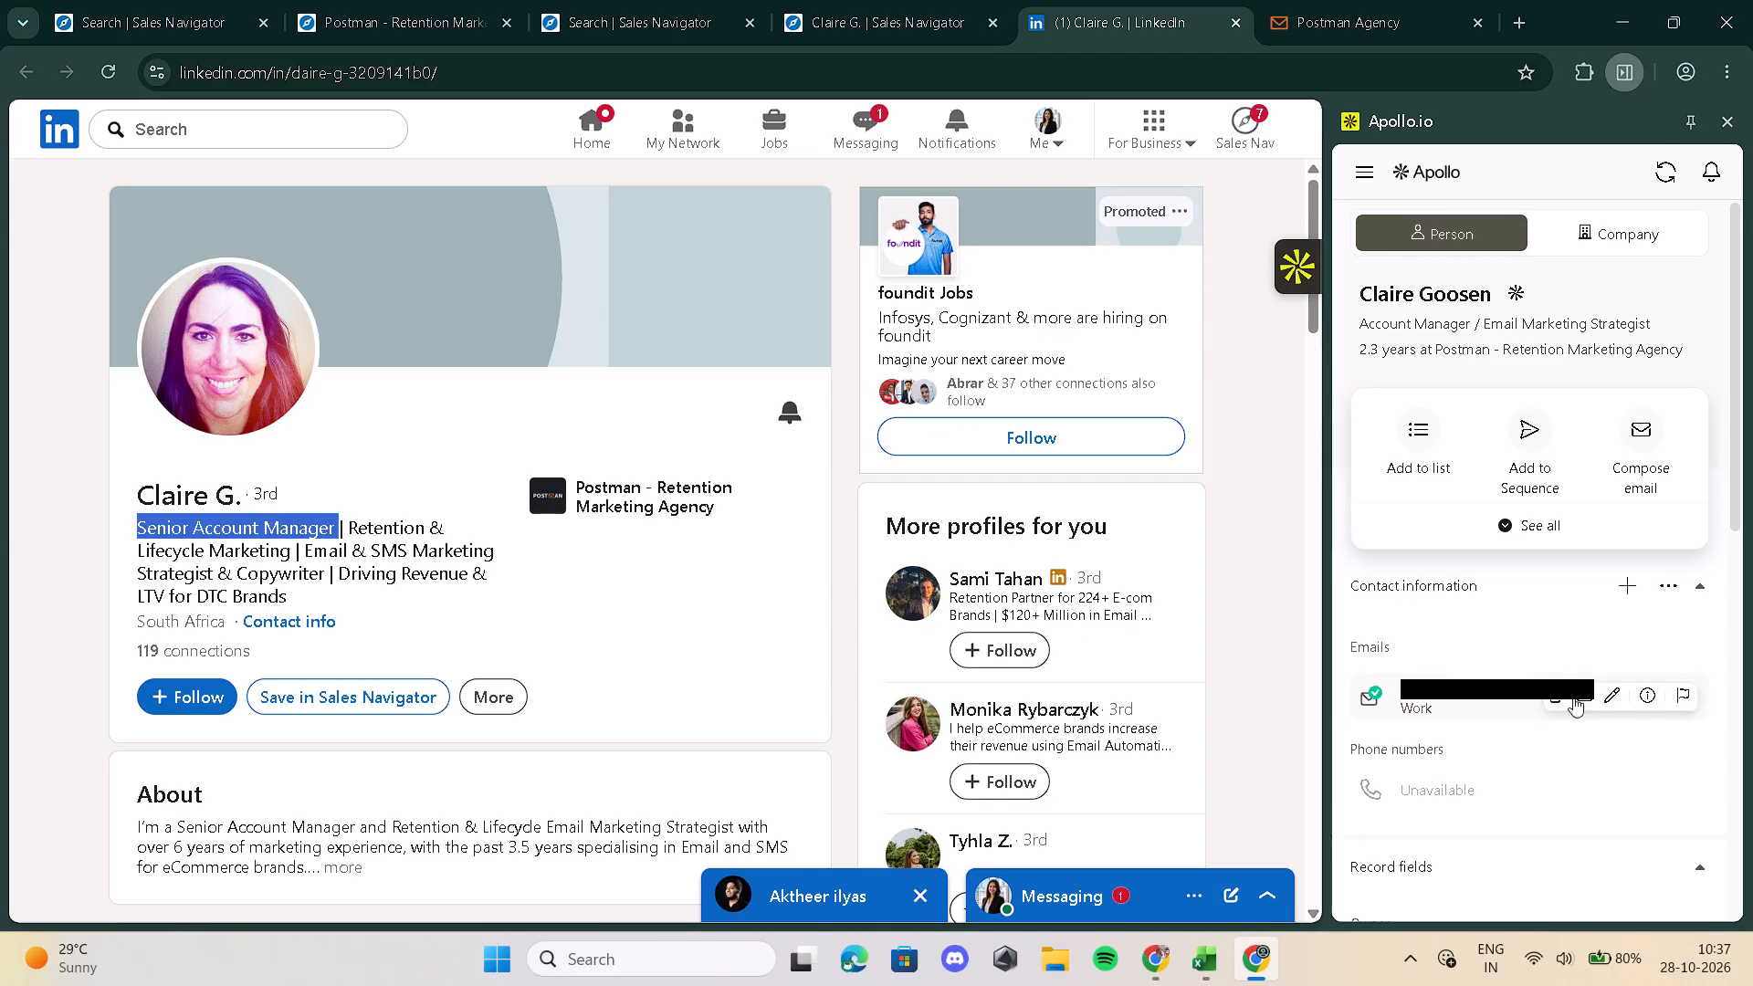
{"action": "left_click", "coordinate": [1558, 695]}
{"action": "left_click", "coordinate": [1193, 953]}
{"action": "left_click", "coordinate": [1370, 624]}
{"action": "key", "text": "ctrl+v"}
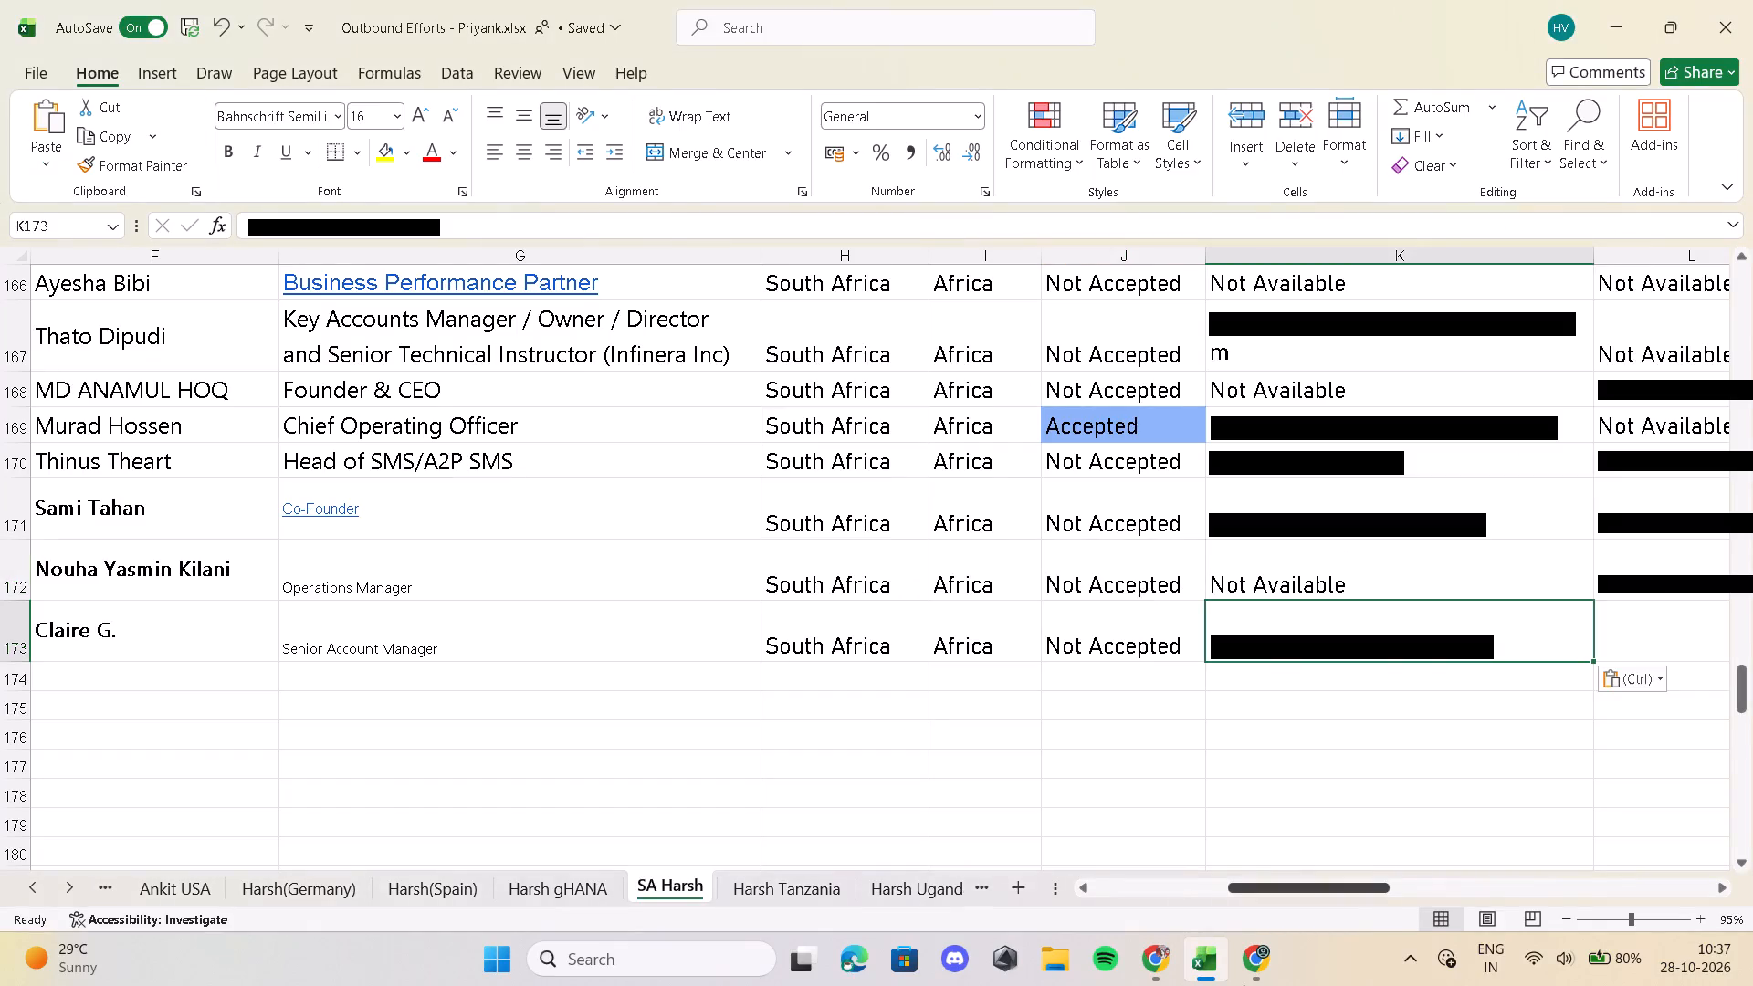
Enter Not Available as the phone number in cell L173, with a capital N.
{"action": "left_click_drag", "start_coordinate": [1299, 891], "coordinate": [1360, 886]}
{"action": "left_click", "coordinate": [917, 612]}
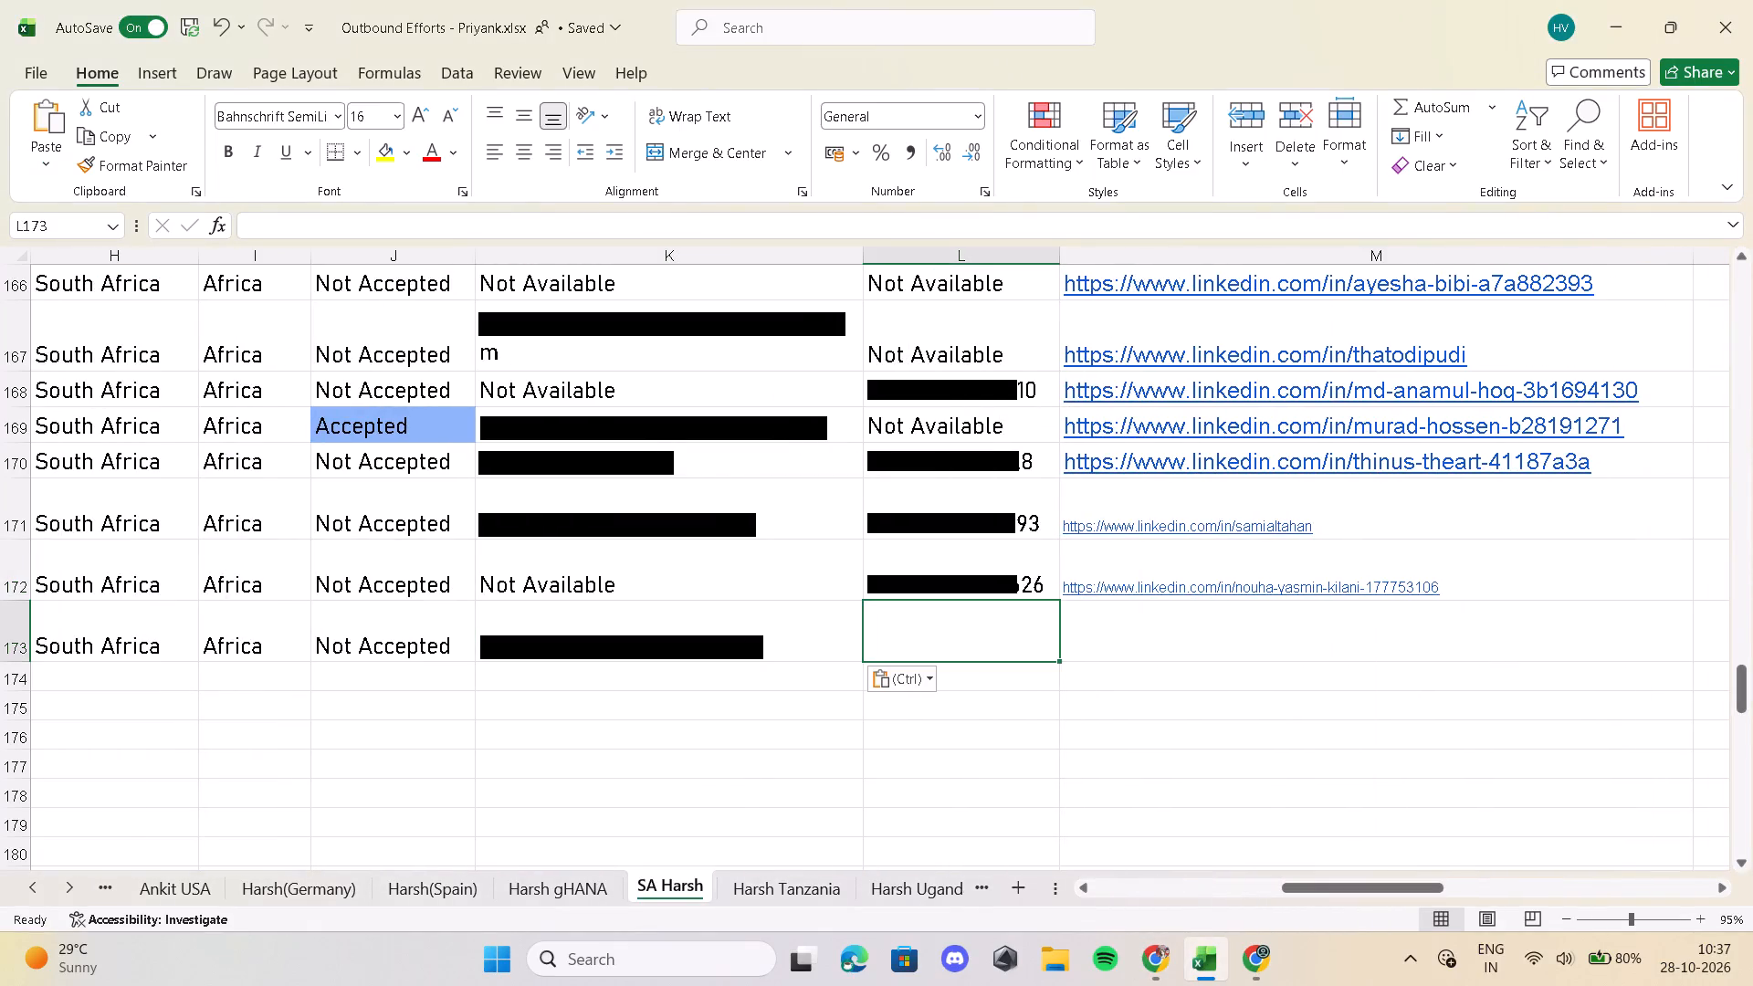
{"action": "key", "text": "n"}
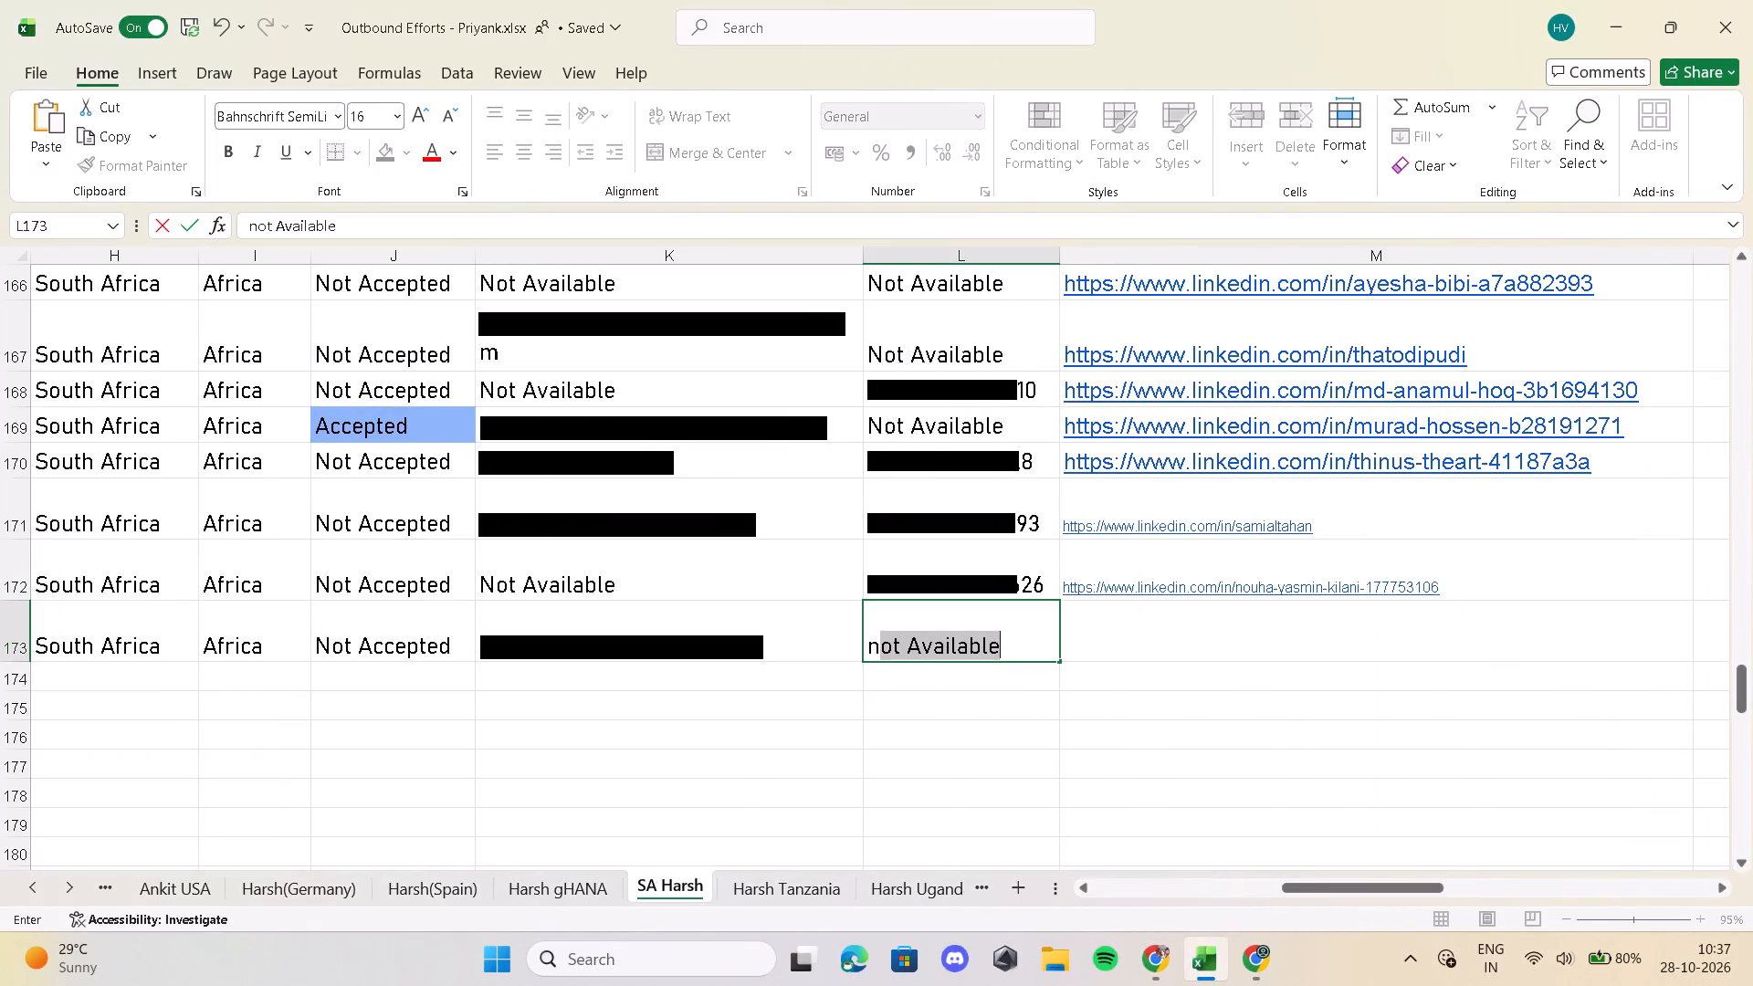
{"action": "left_click", "coordinate": [886, 645]}
{"action": "key", "text": "Return"}
{"action": "double_click", "coordinate": [883, 645]}
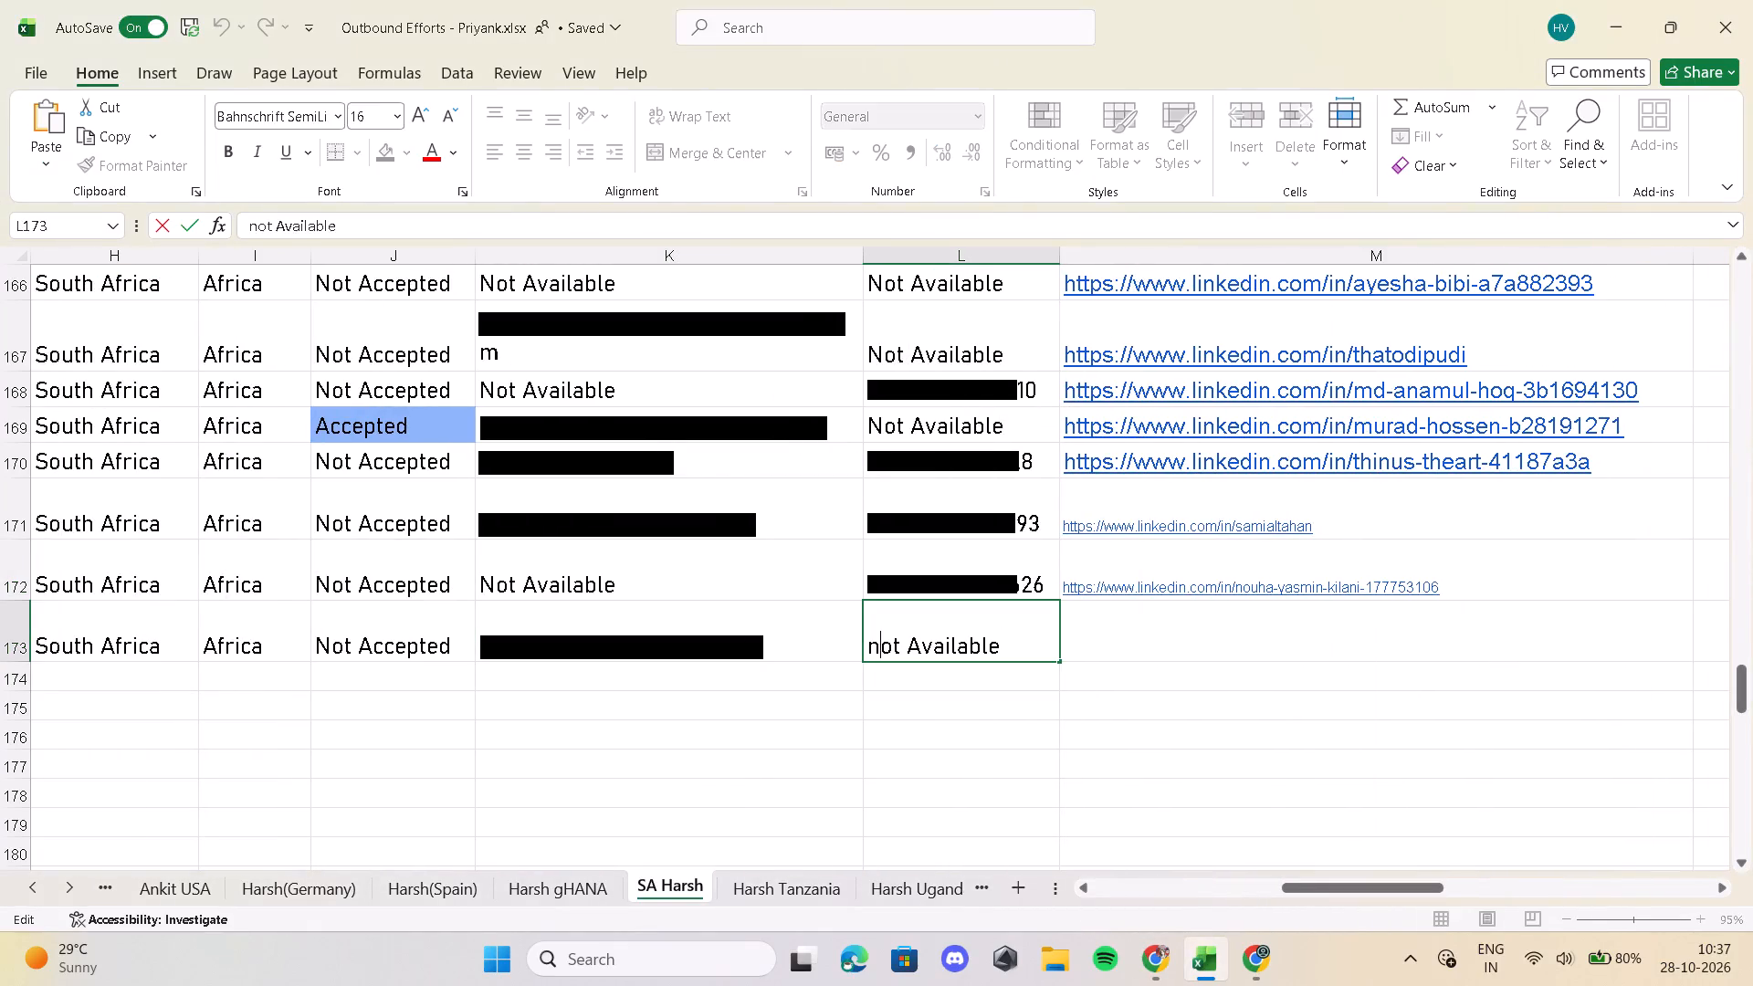
{"action": "key", "text": "BackSpace"}
{"action": "key", "text": "n"}
{"action": "left_click", "coordinate": [1148, 656]}
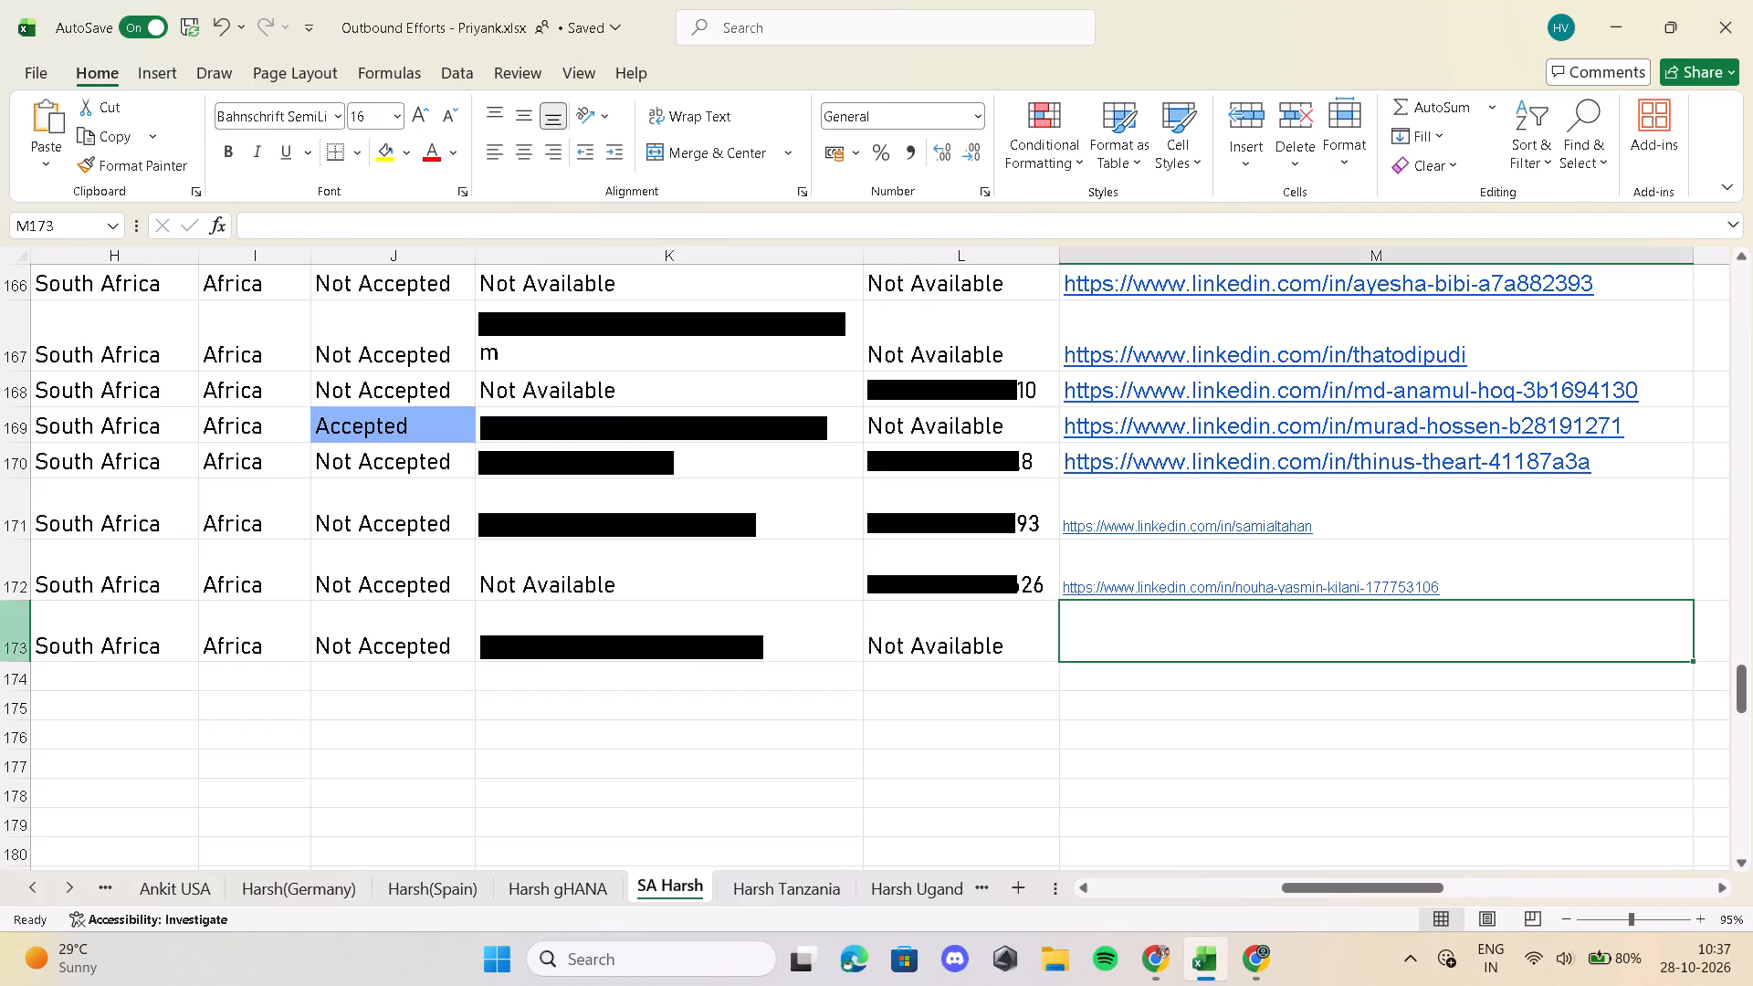
Copy the Senior Account Manager's LinkedIn URL from the Sales Navigator profile in Chrome into cell M173 in Excel.
{"action": "left_click", "coordinate": [0, 637]}
{"action": "left_click", "coordinate": [1265, 952]}
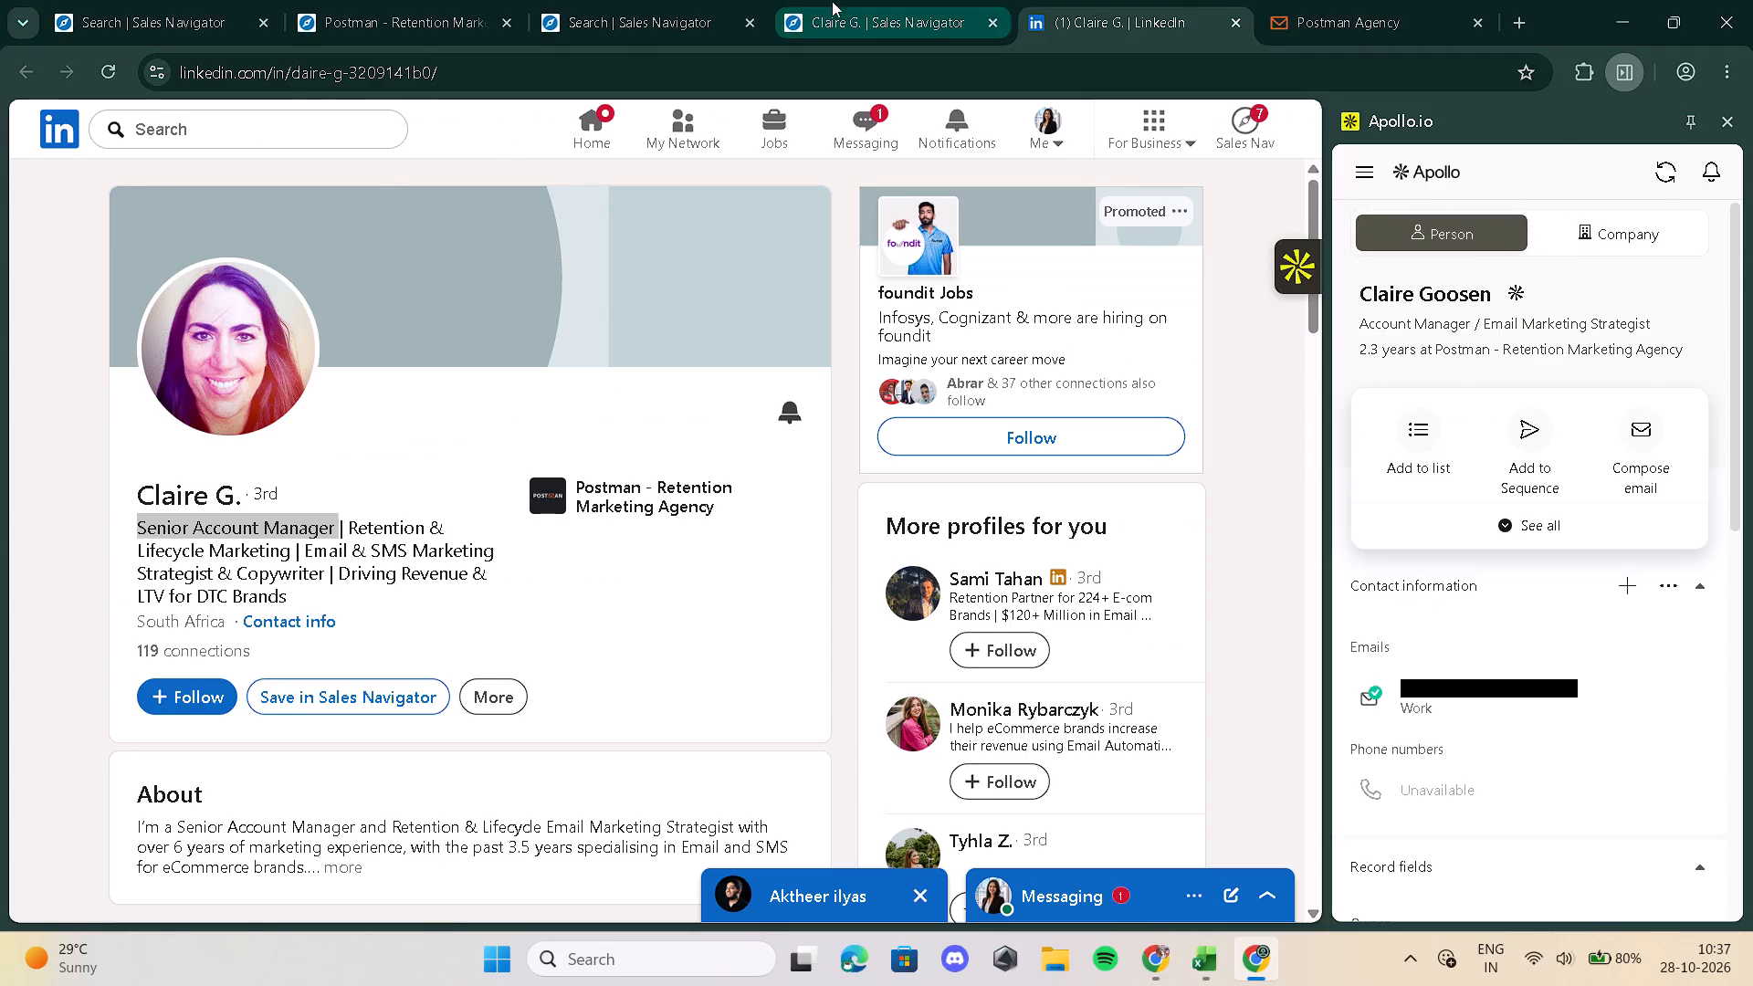
{"action": "left_click", "coordinate": [832, 1]}
{"action": "left_click", "coordinate": [381, 680]}
{"action": "left_click", "coordinate": [341, 849]}
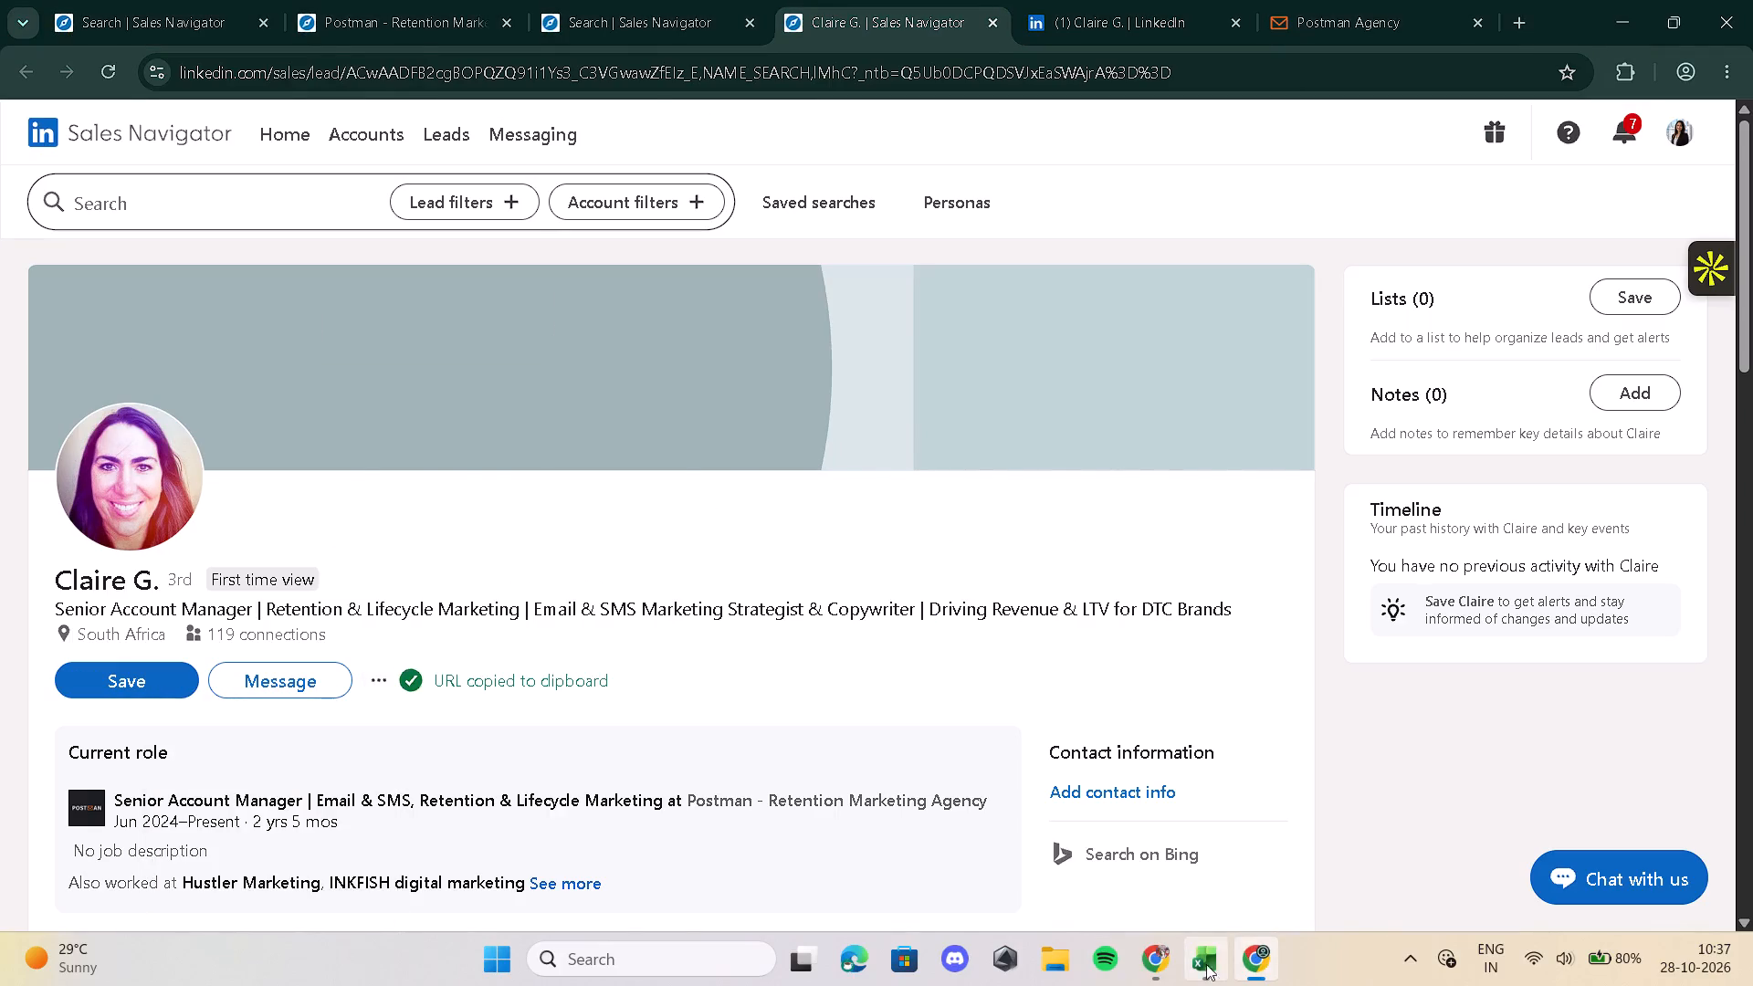
{"action": "left_click", "coordinate": [1195, 966]}
{"action": "left_click", "coordinate": [1295, 633]}
{"action": "key", "text": "ctrl+v"}
{"action": "double_click", "coordinate": [1722, 631]}
{"action": "left_click", "coordinate": [1645, 640]}
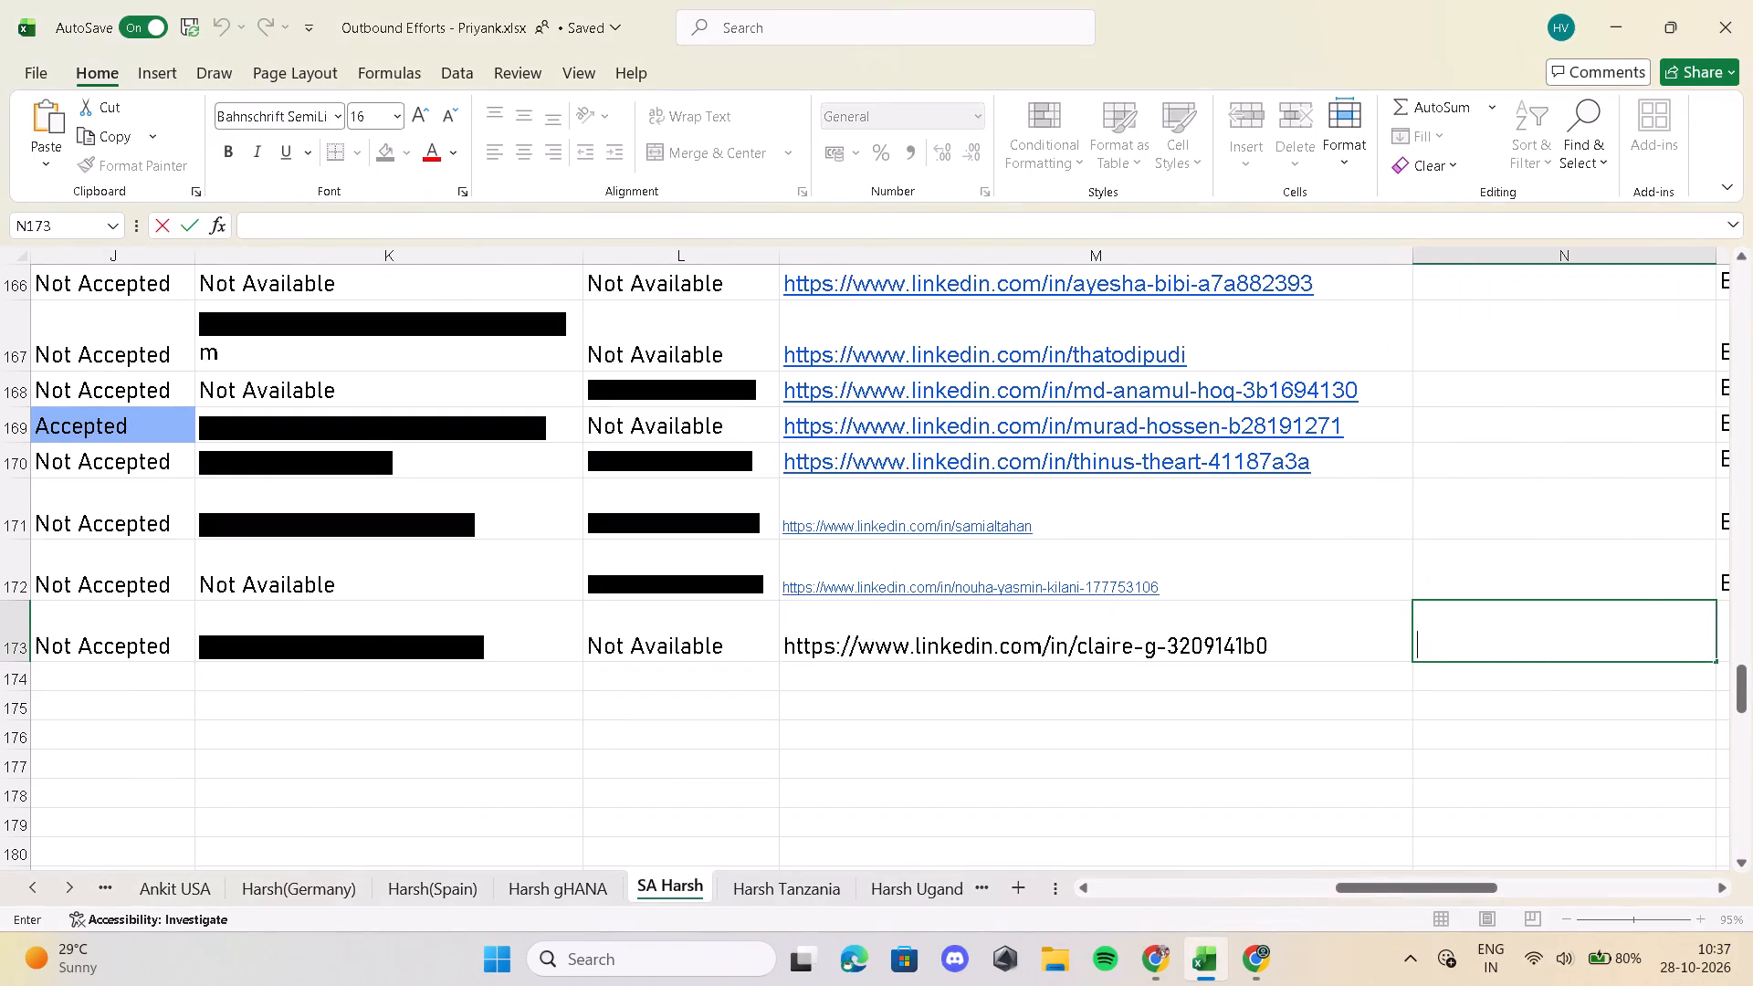
{"action": "double_click", "coordinate": [1317, 635]}
{"action": "left_click", "coordinate": [1488, 644]}
Copy the Bulk SMS entry from row 172 into cell O173.
{"action": "left_click_drag", "start_coordinate": [1424, 901], "coordinate": [1482, 897]}
{"action": "left_click_drag", "start_coordinate": [1464, 891], "coordinate": [1533, 886]}
{"action": "left_click", "coordinate": [1109, 572]}
{"action": "key", "text": "ctrl+c"}
{"action": "left_click", "coordinate": [1107, 633], "text": "ctrl"}
{"action": "key", "text": "ctrl+v"}
Change the date in cell B171 to 28-10-2026.
{"action": "left_click_drag", "start_coordinate": [1539, 884], "coordinate": [1024, 857]}
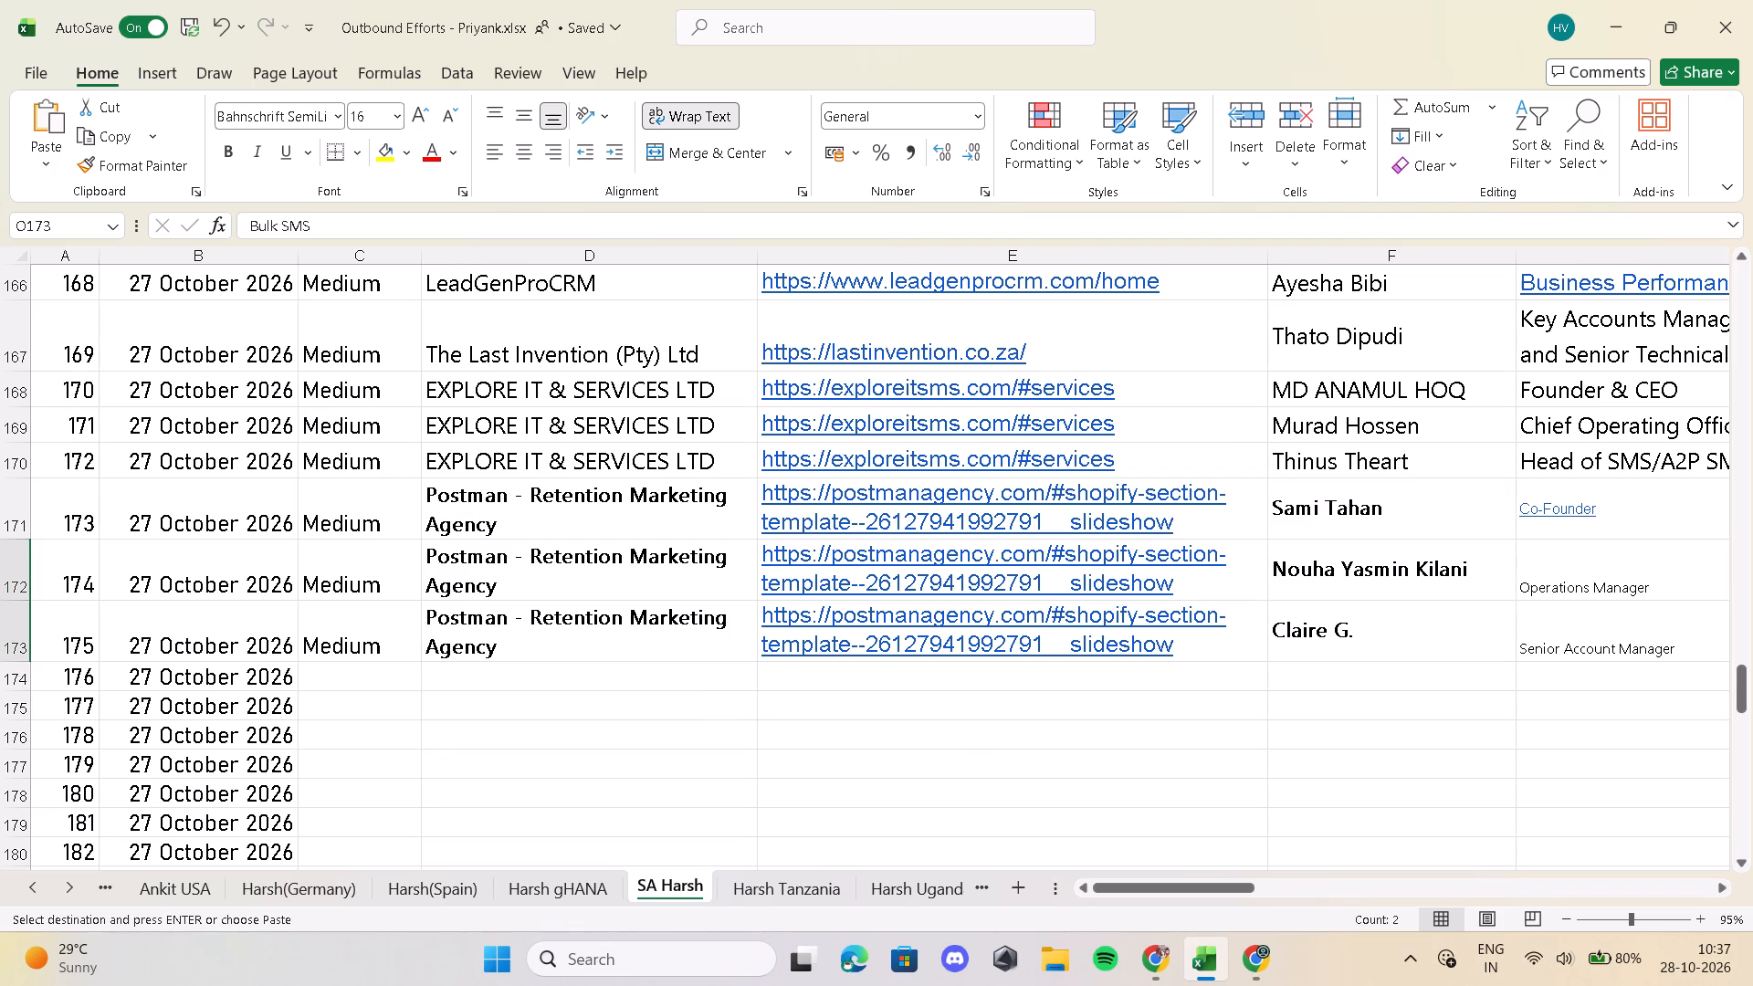
{"action": "scroll", "coordinate": [398, 726], "scroll_direction": "down", "scroll_amount": 1}
{"action": "scroll", "coordinate": [359, 727], "scroll_direction": "up", "scroll_amount": 2}
{"action": "scroll", "coordinate": [364, 729], "scroll_direction": "down", "scroll_amount": 1}
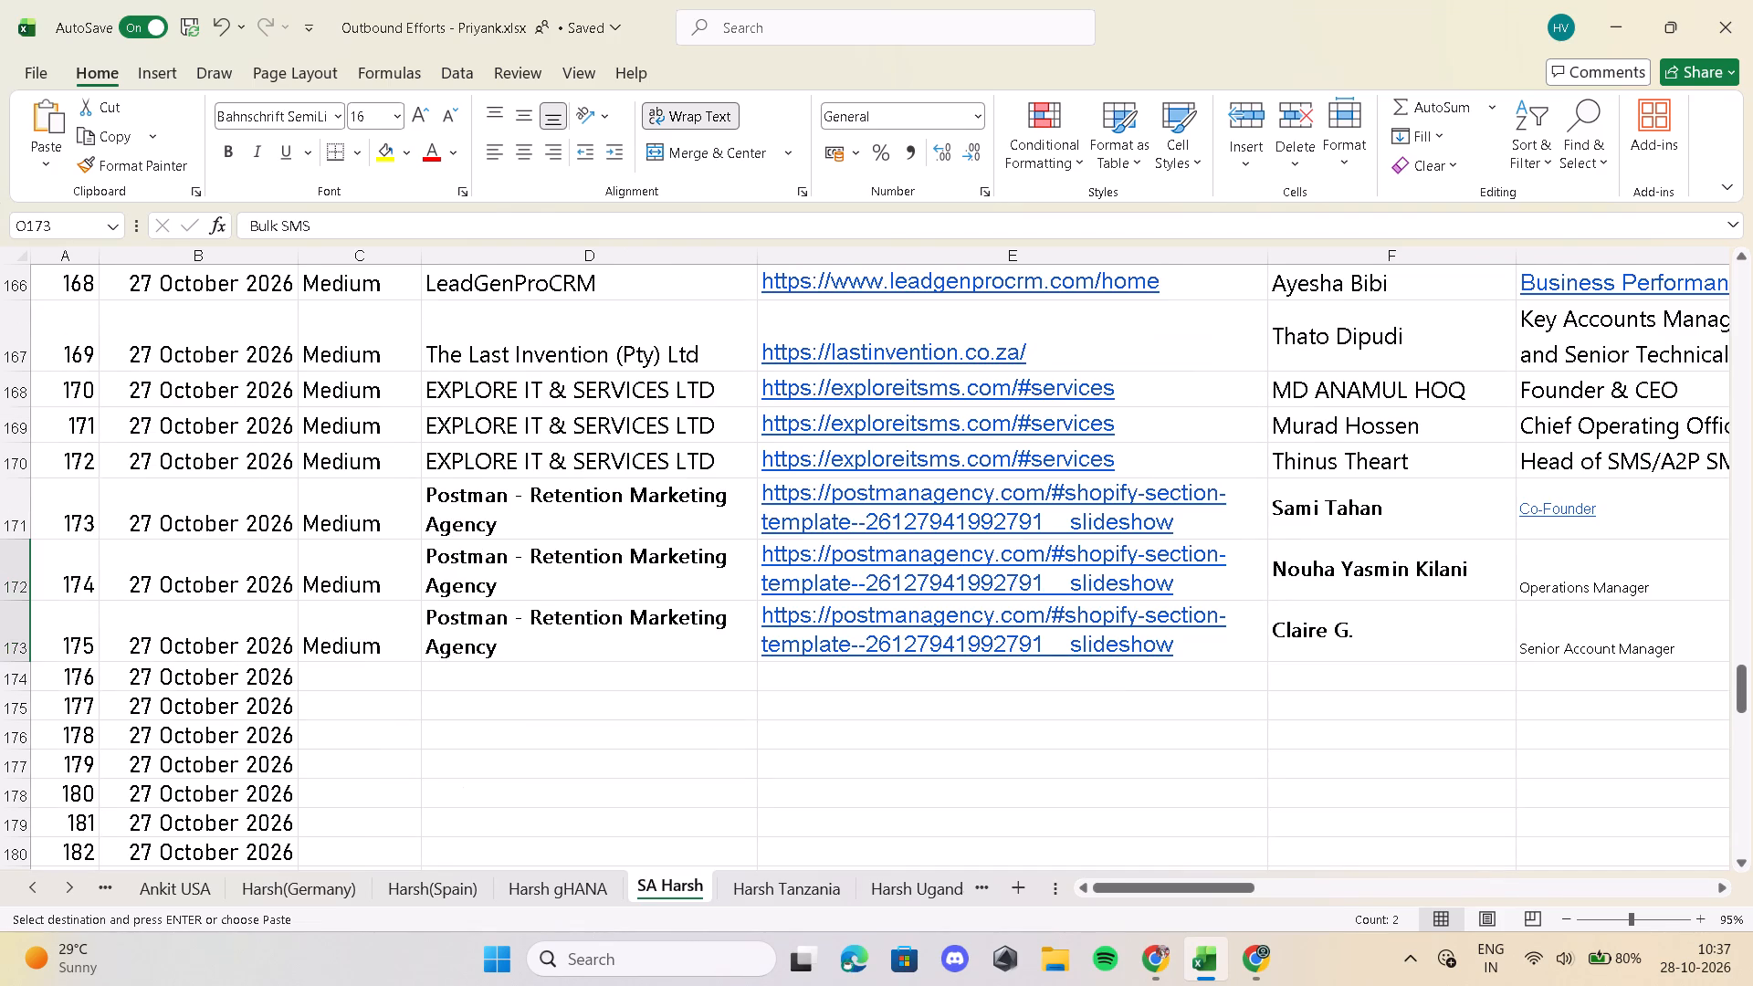
{"action": "double_click", "coordinate": [145, 530]}
{"action": "left_click", "coordinate": [198, 525]}
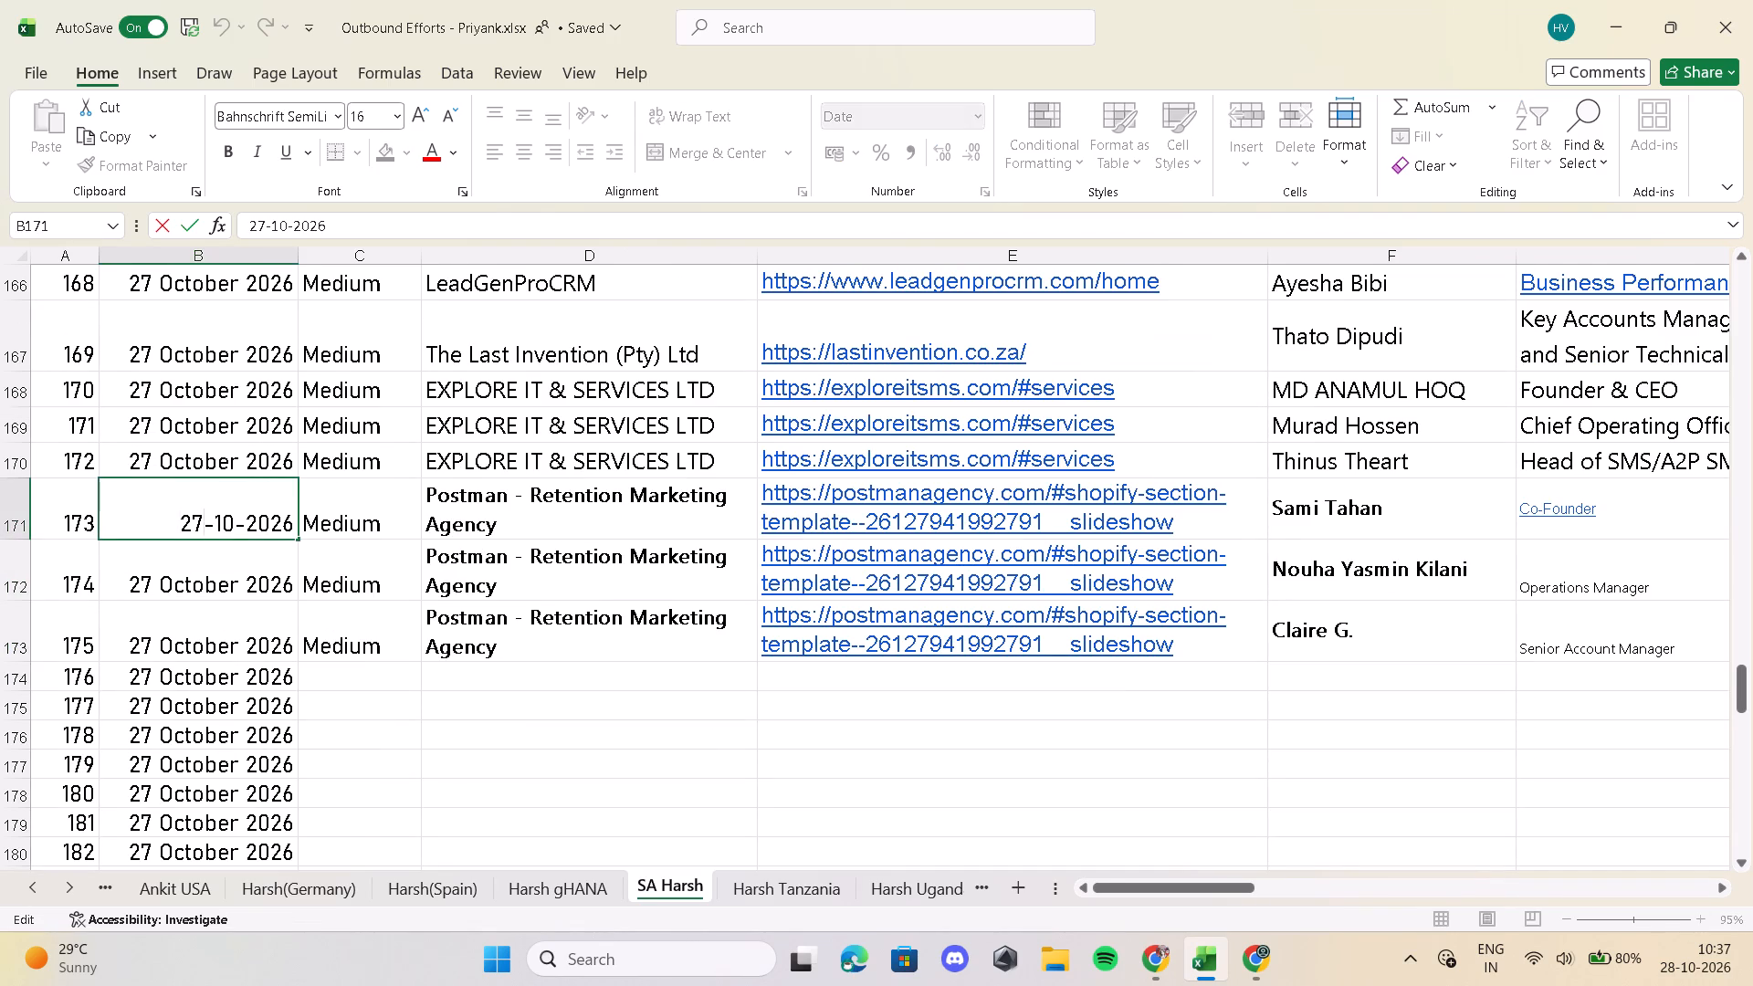
{"action": "key", "text": "BackSpace"}
{"action": "key", "text": "8"}
{"action": "left_click", "coordinate": [516, 512]}
Copy the date from B171 down column B into cells B172 to B187.
{"action": "left_click", "coordinate": [157, 516]}
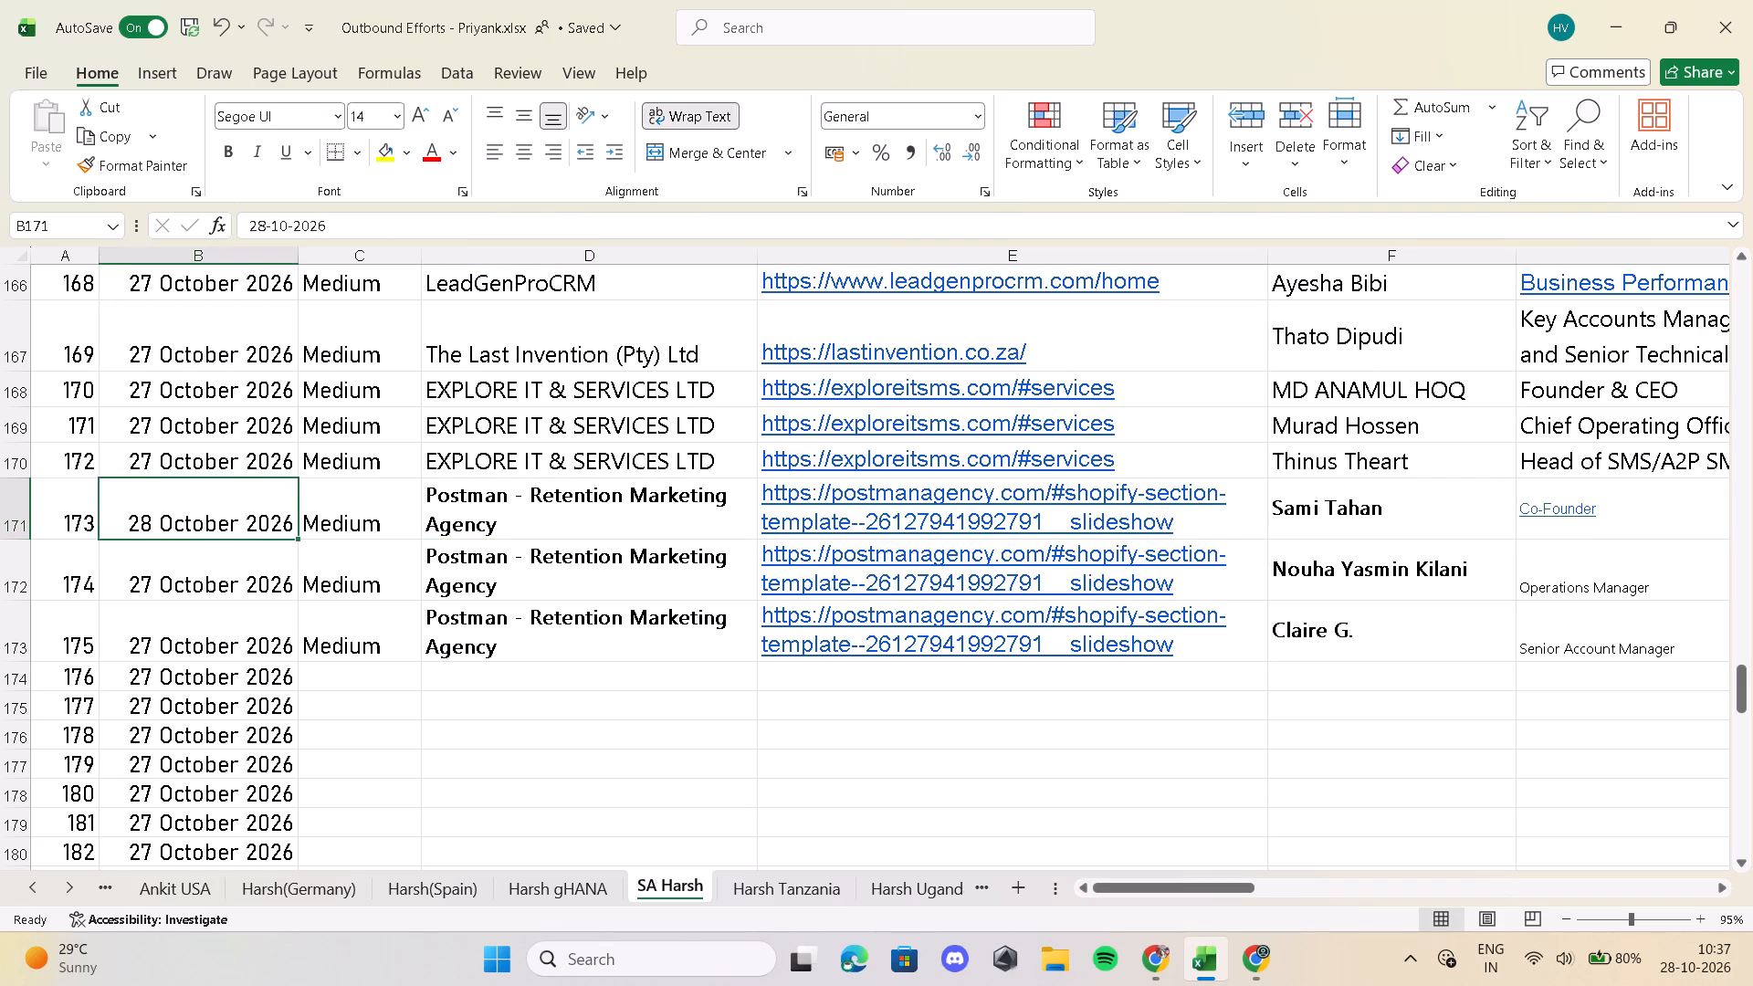
{"action": "key", "text": "ctrl+c"}
{"action": "left_click_drag", "start_coordinate": [205, 552], "coordinate": [218, 938]}
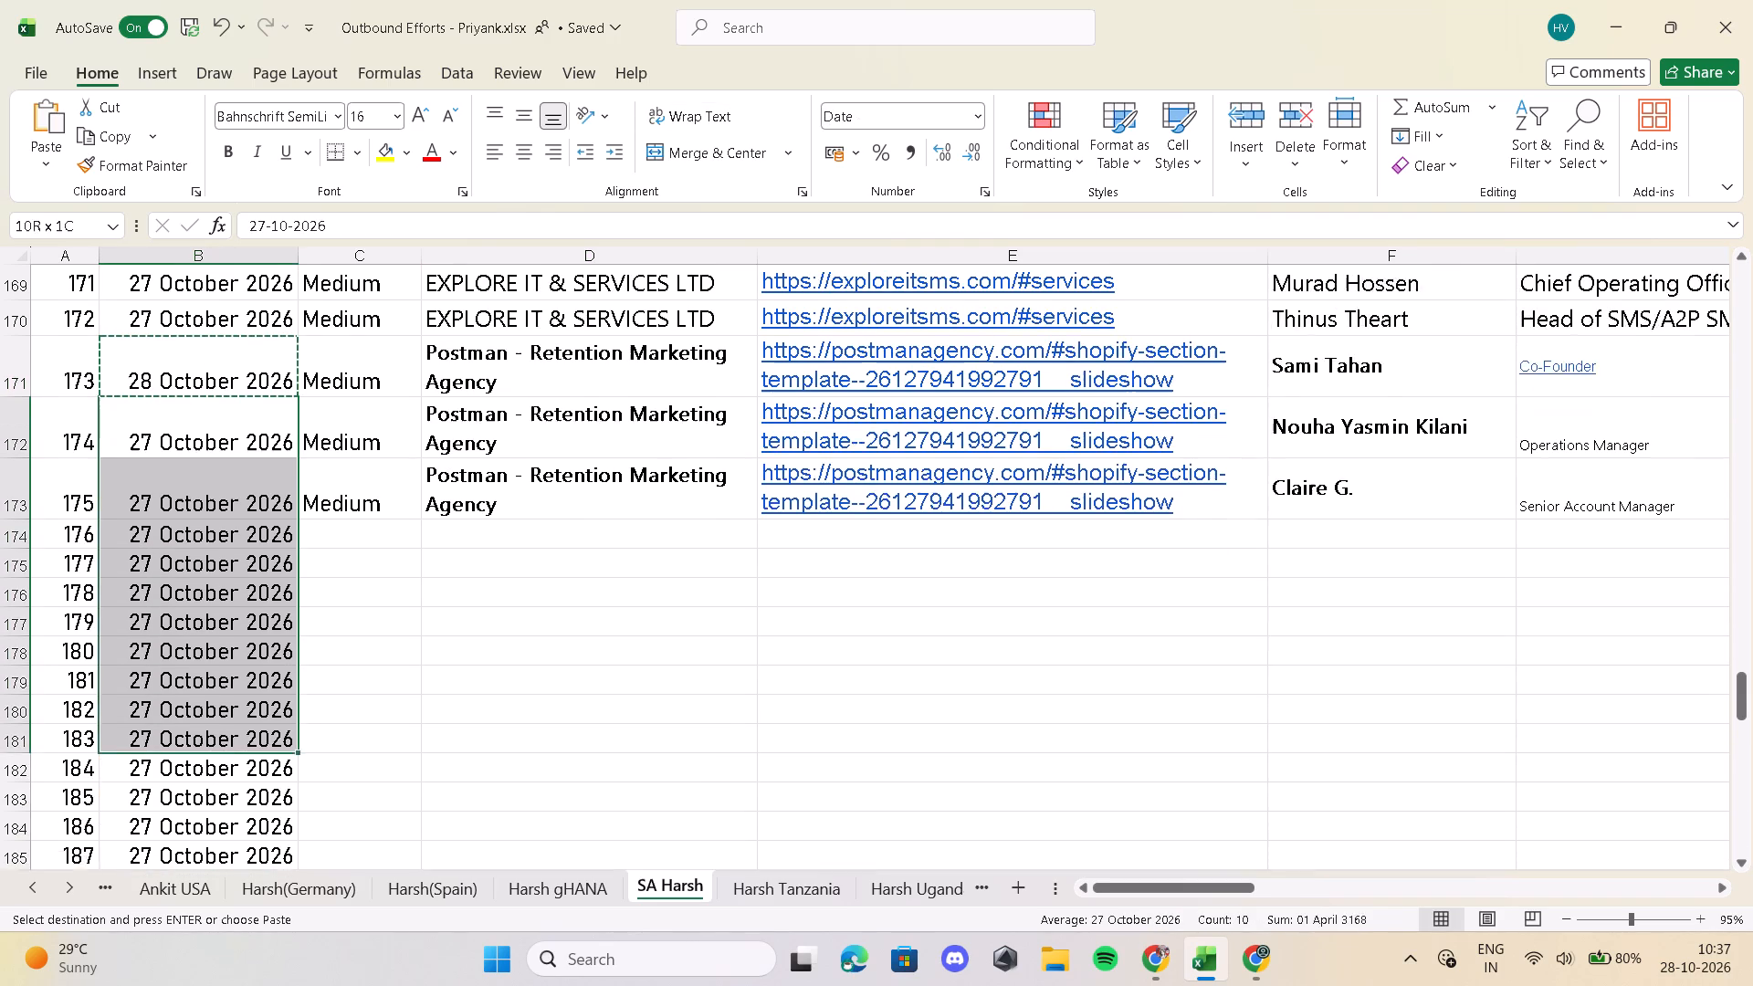
{"action": "left_click_drag", "start_coordinate": [218, 938], "coordinate": [222, 785]}
{"action": "key", "text": "ctrl+v"}
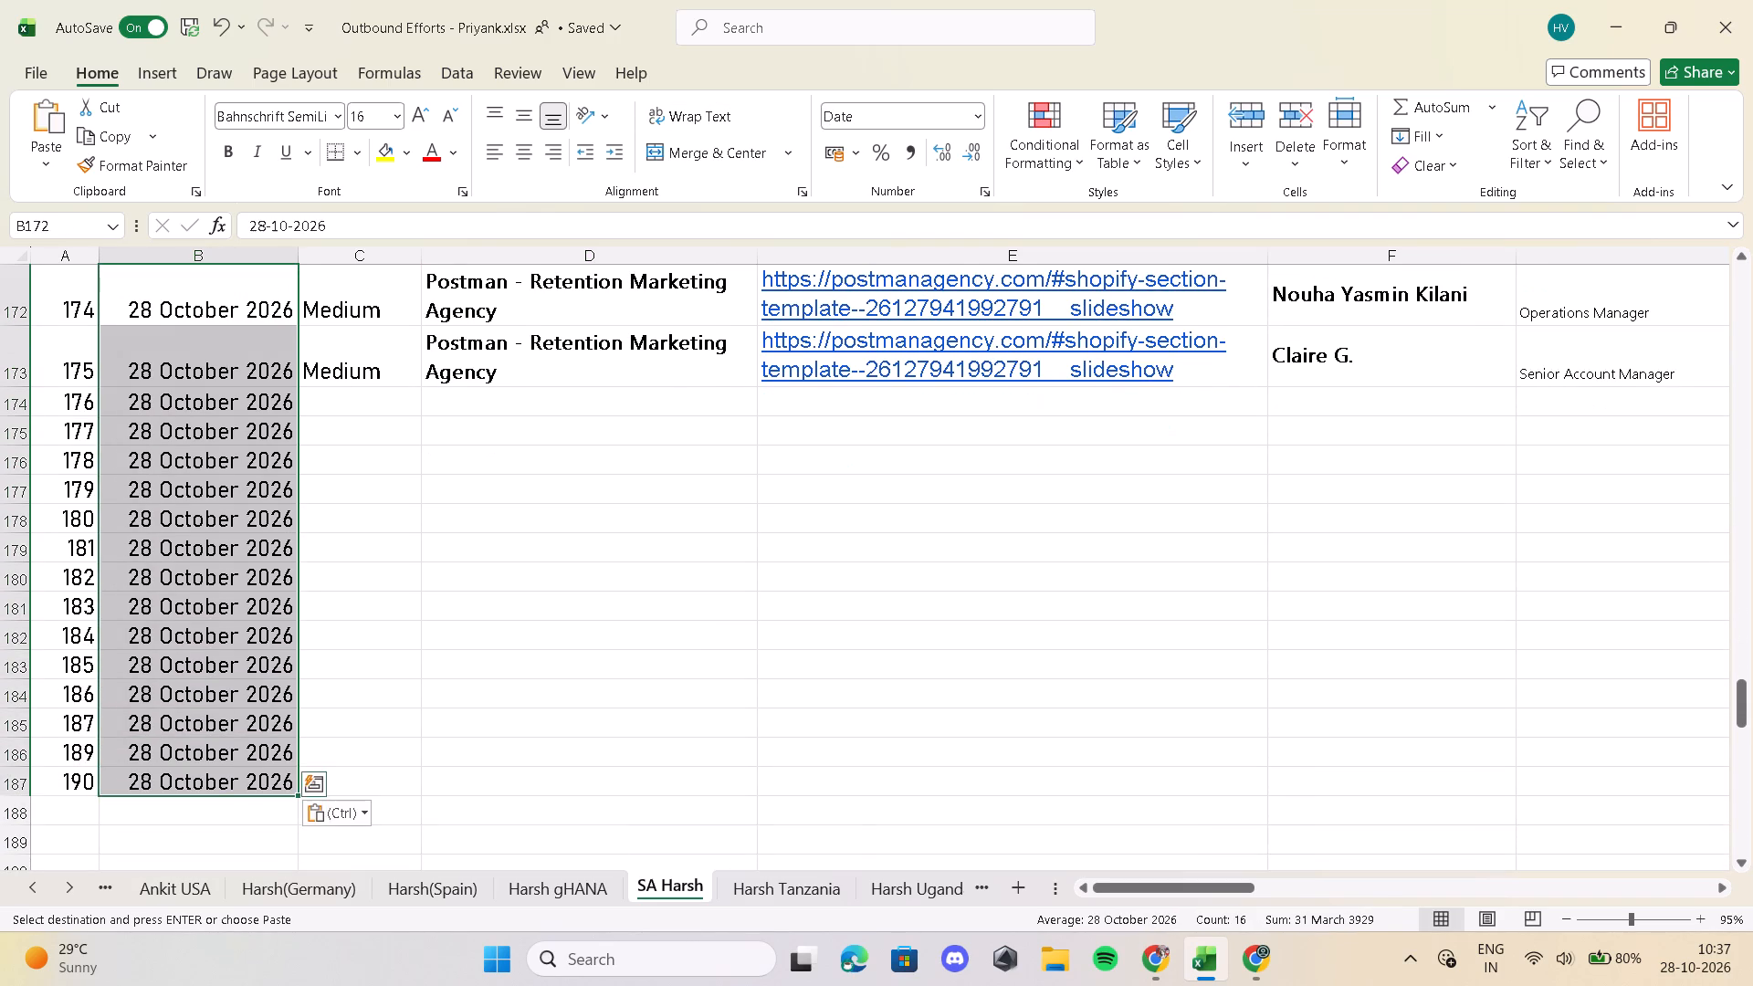
{"action": "left_click", "coordinate": [389, 653]}
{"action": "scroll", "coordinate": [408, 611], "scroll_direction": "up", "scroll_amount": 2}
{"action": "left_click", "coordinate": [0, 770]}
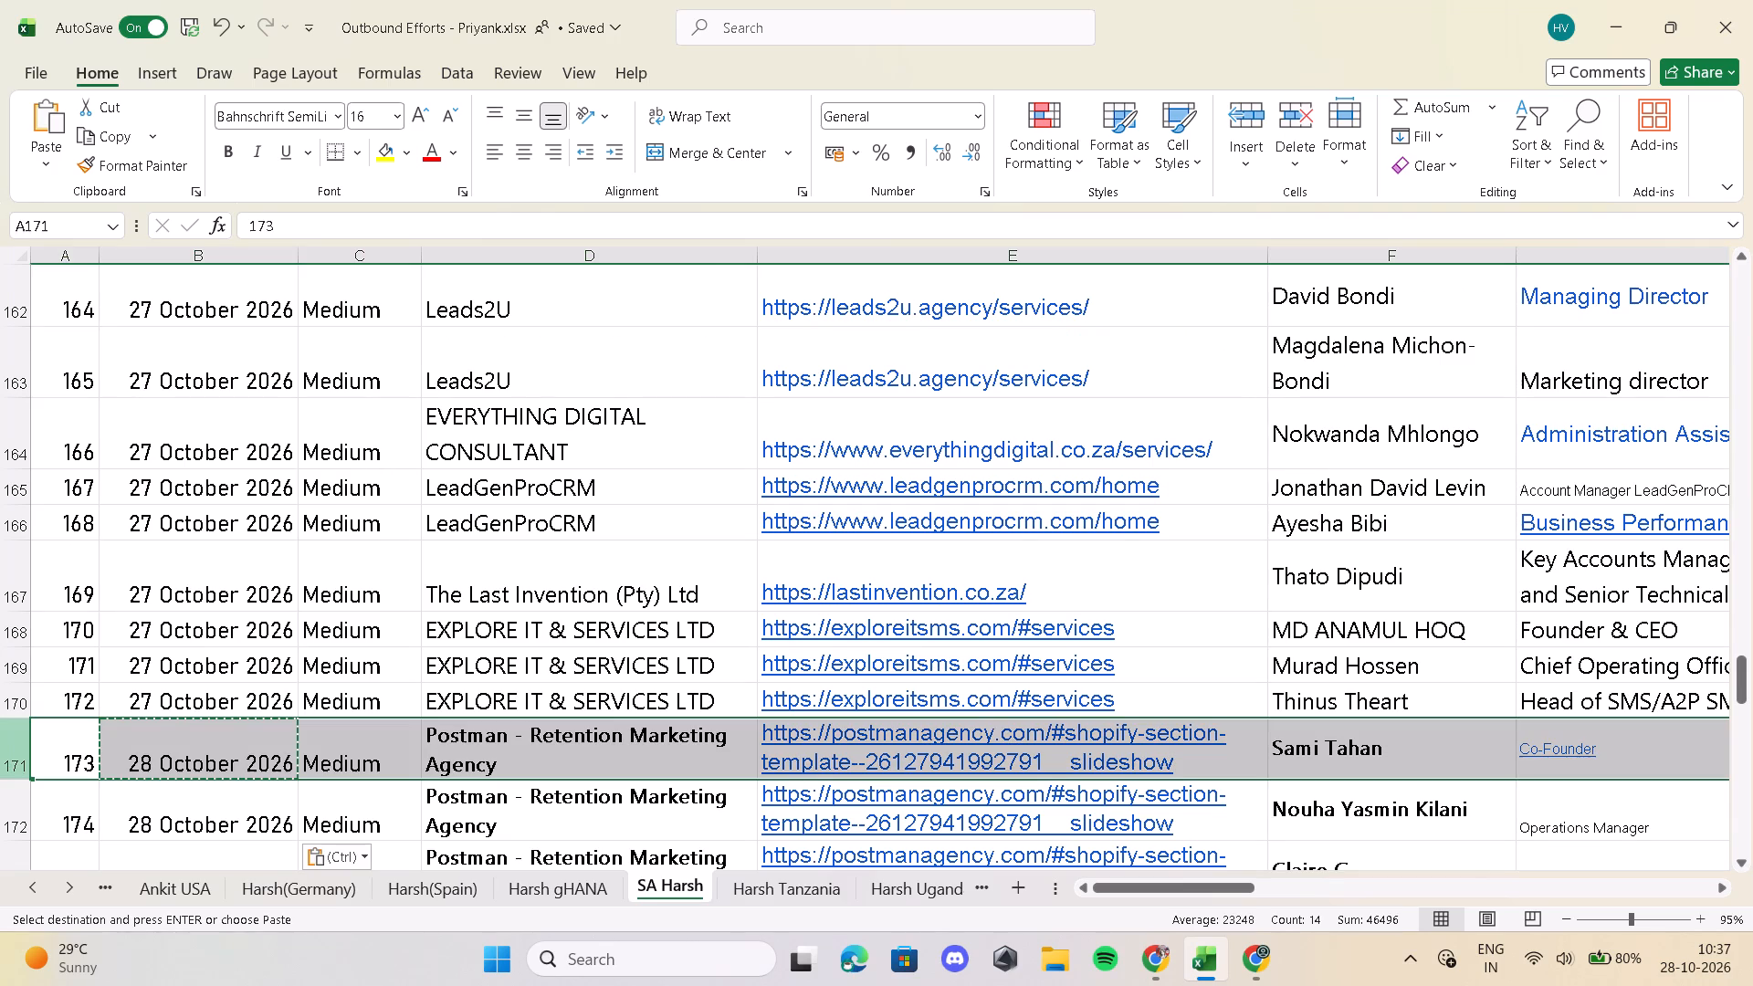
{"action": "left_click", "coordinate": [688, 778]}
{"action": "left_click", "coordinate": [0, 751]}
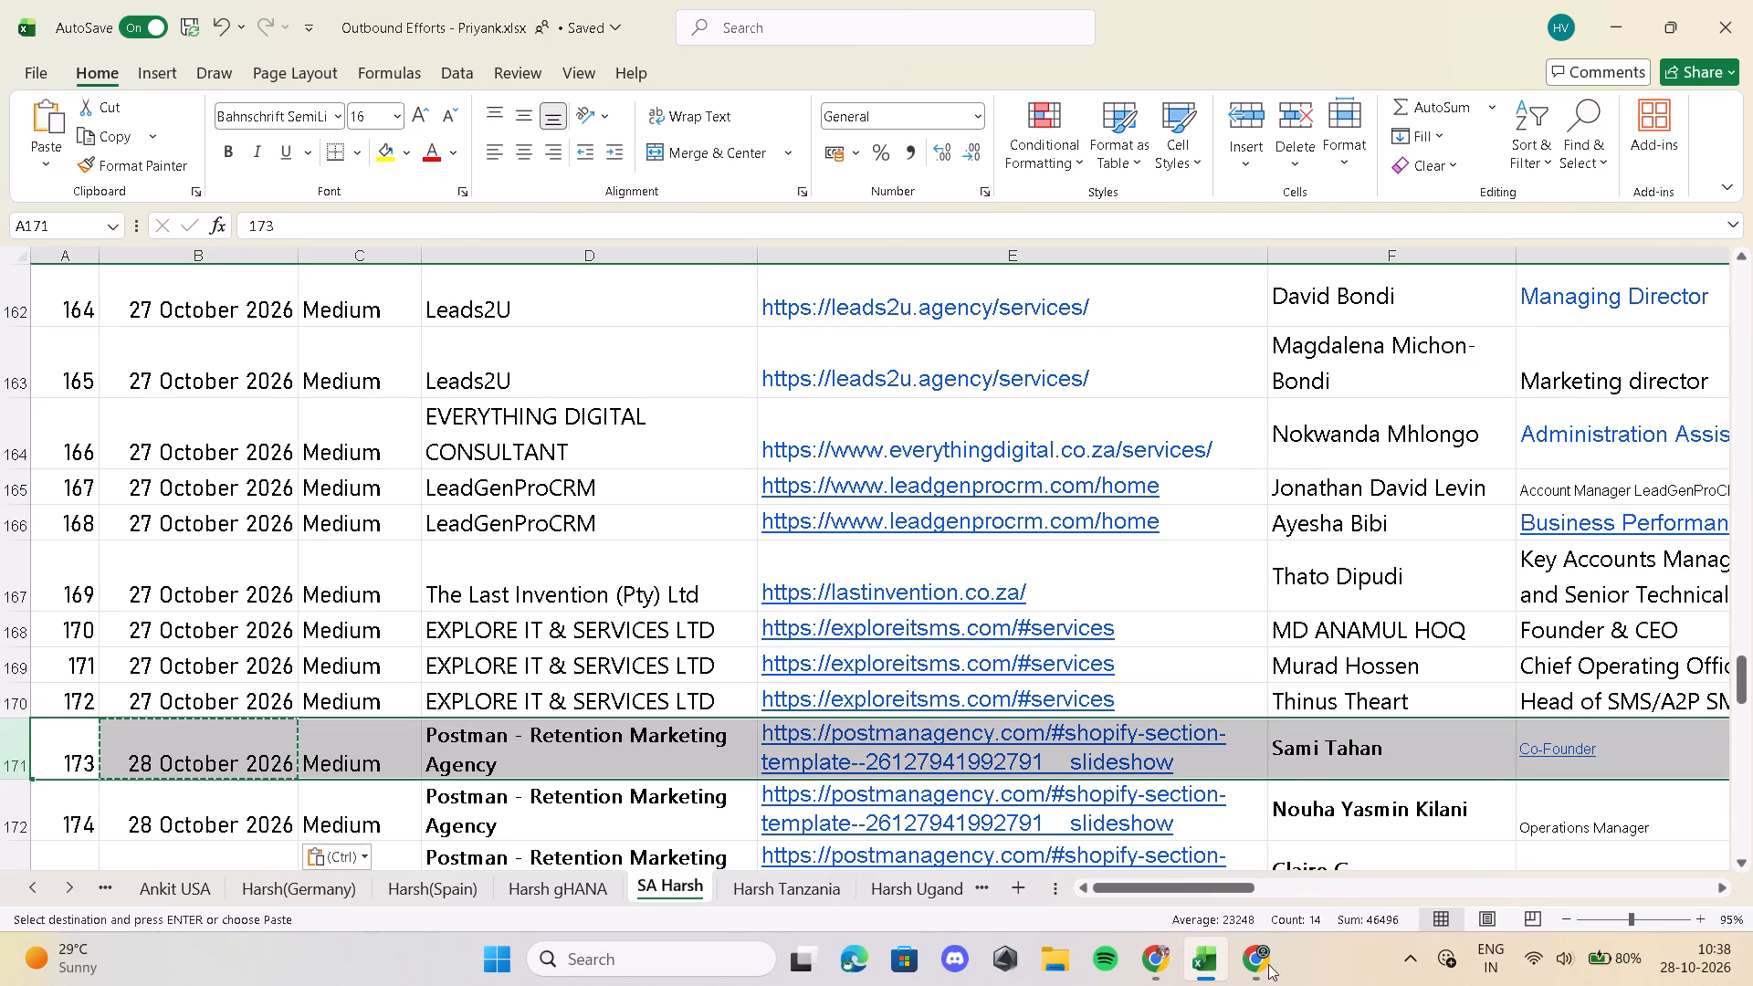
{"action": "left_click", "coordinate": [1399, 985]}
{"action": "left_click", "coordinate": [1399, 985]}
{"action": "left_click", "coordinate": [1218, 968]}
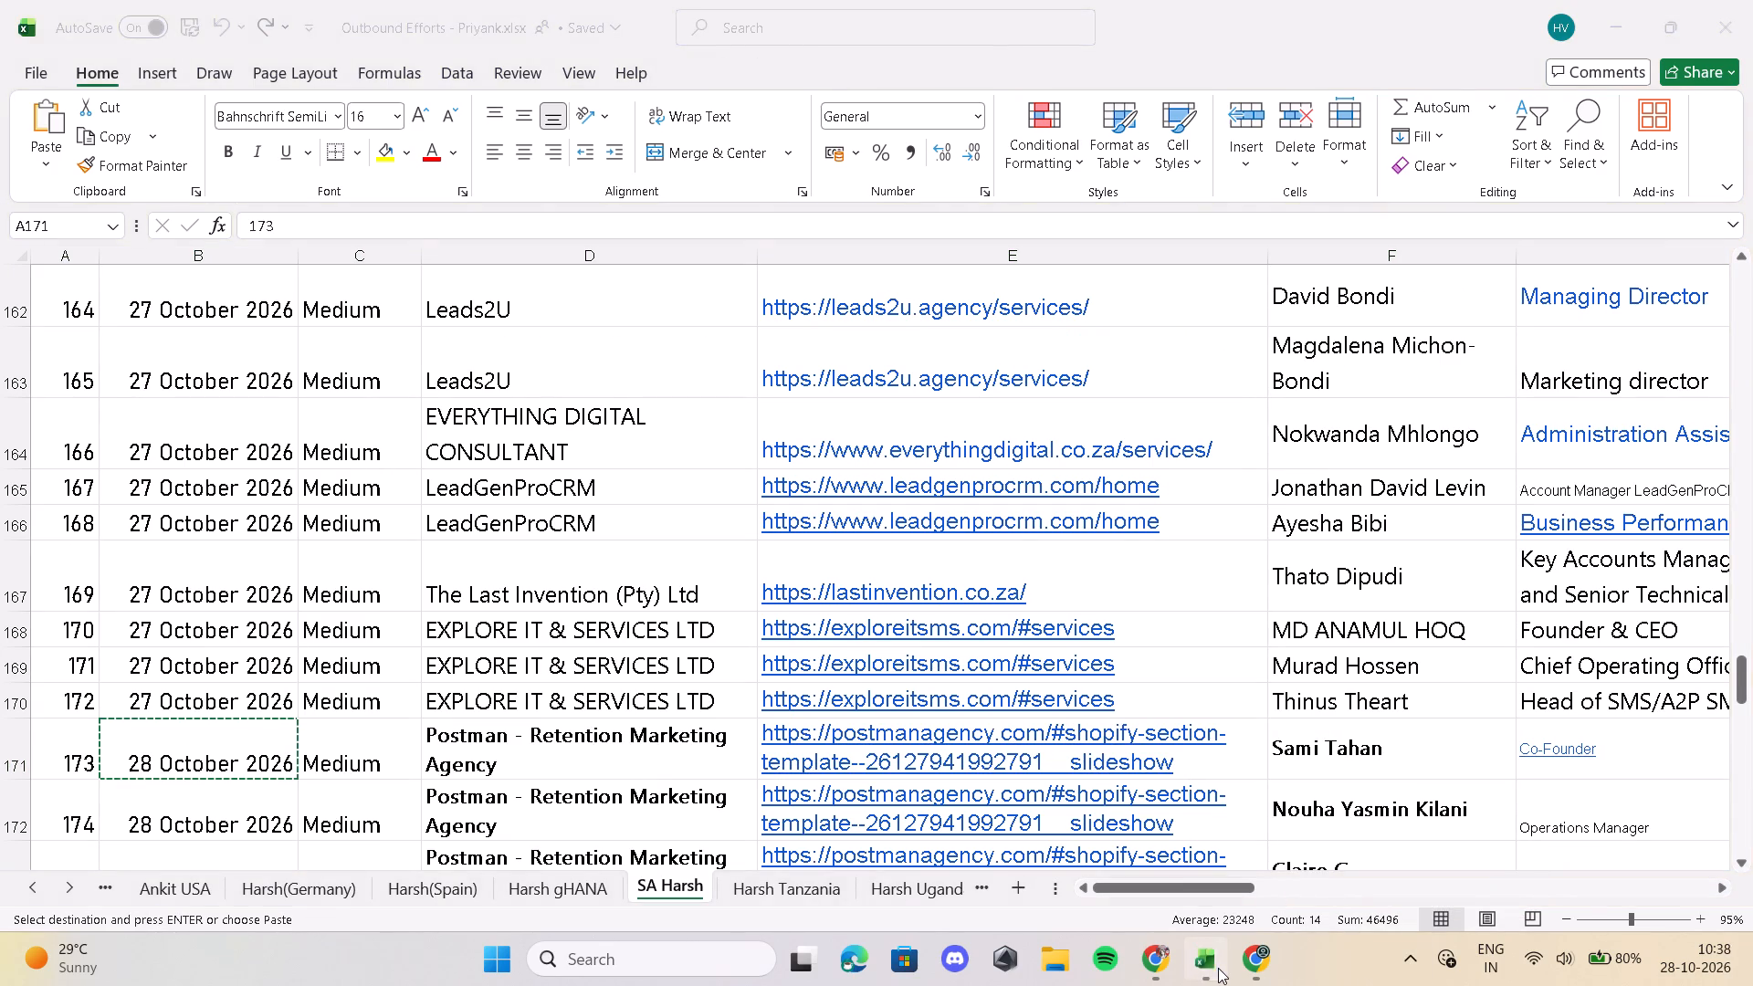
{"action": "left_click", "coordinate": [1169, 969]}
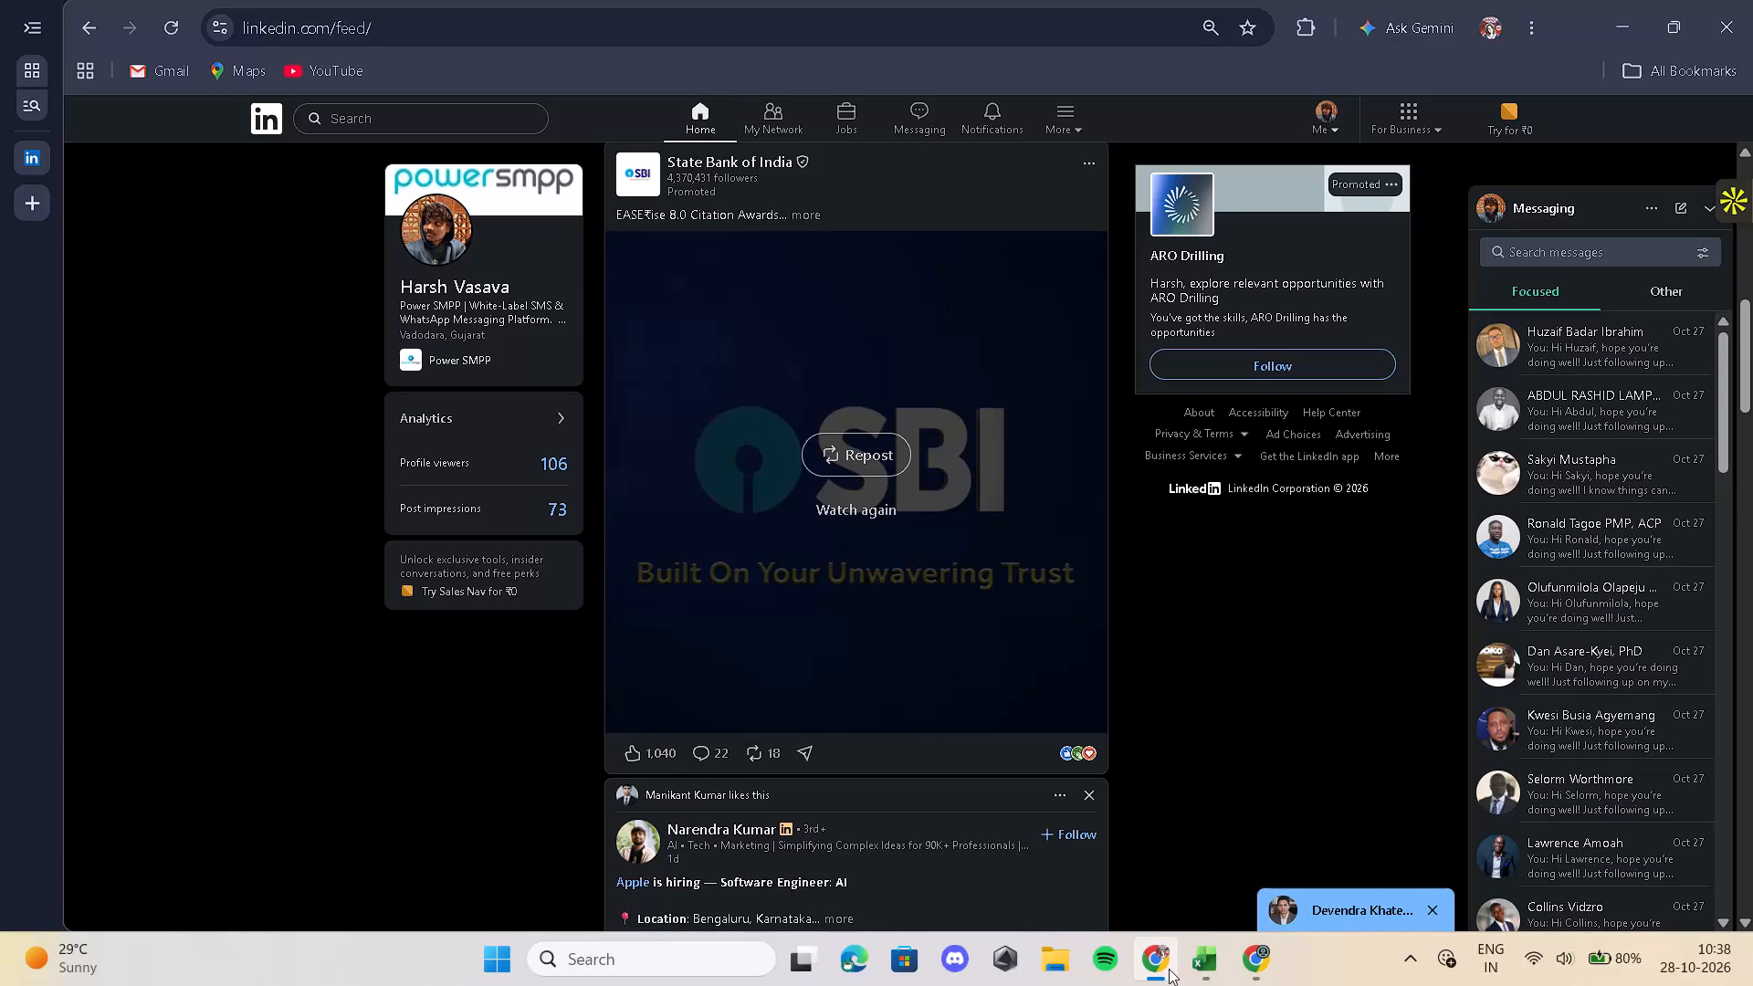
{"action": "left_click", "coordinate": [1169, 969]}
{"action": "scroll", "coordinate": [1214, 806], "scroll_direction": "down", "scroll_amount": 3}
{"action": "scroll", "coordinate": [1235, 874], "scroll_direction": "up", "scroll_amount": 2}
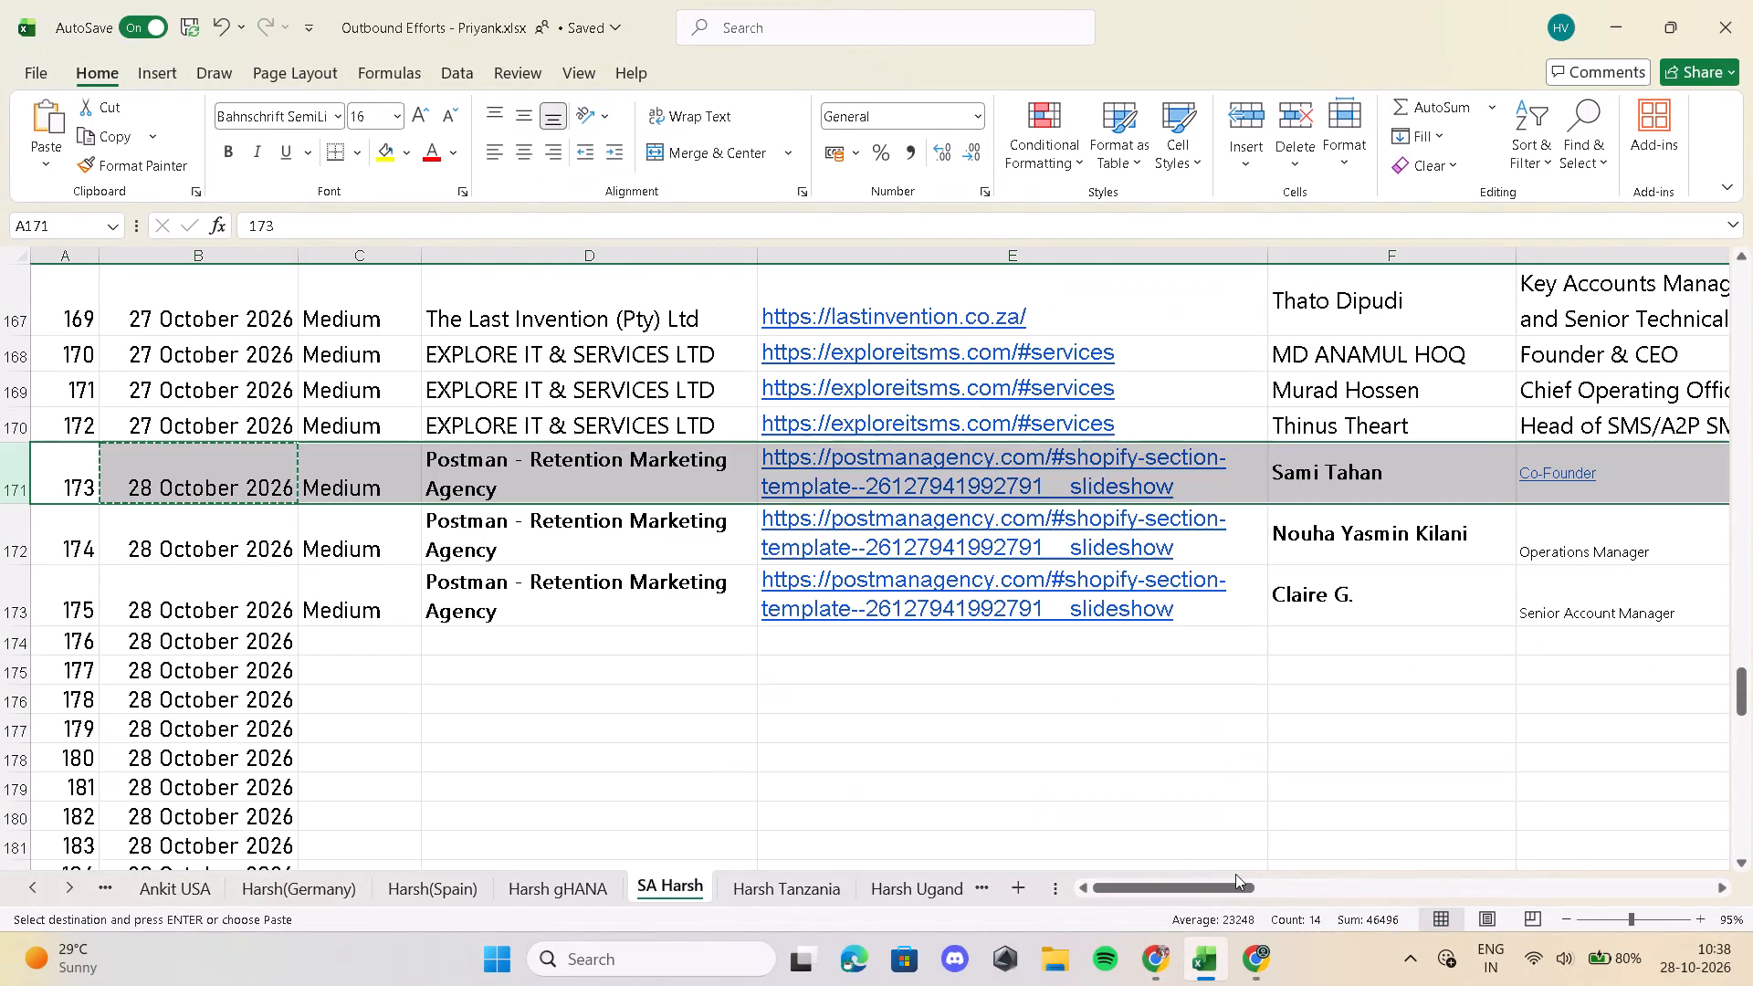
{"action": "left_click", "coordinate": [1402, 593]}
Copy Postman - Retention Marketing Agency and the Medium priority from row 173 into cells D174 and C174.
{"action": "left_click", "coordinate": [0, 638]}
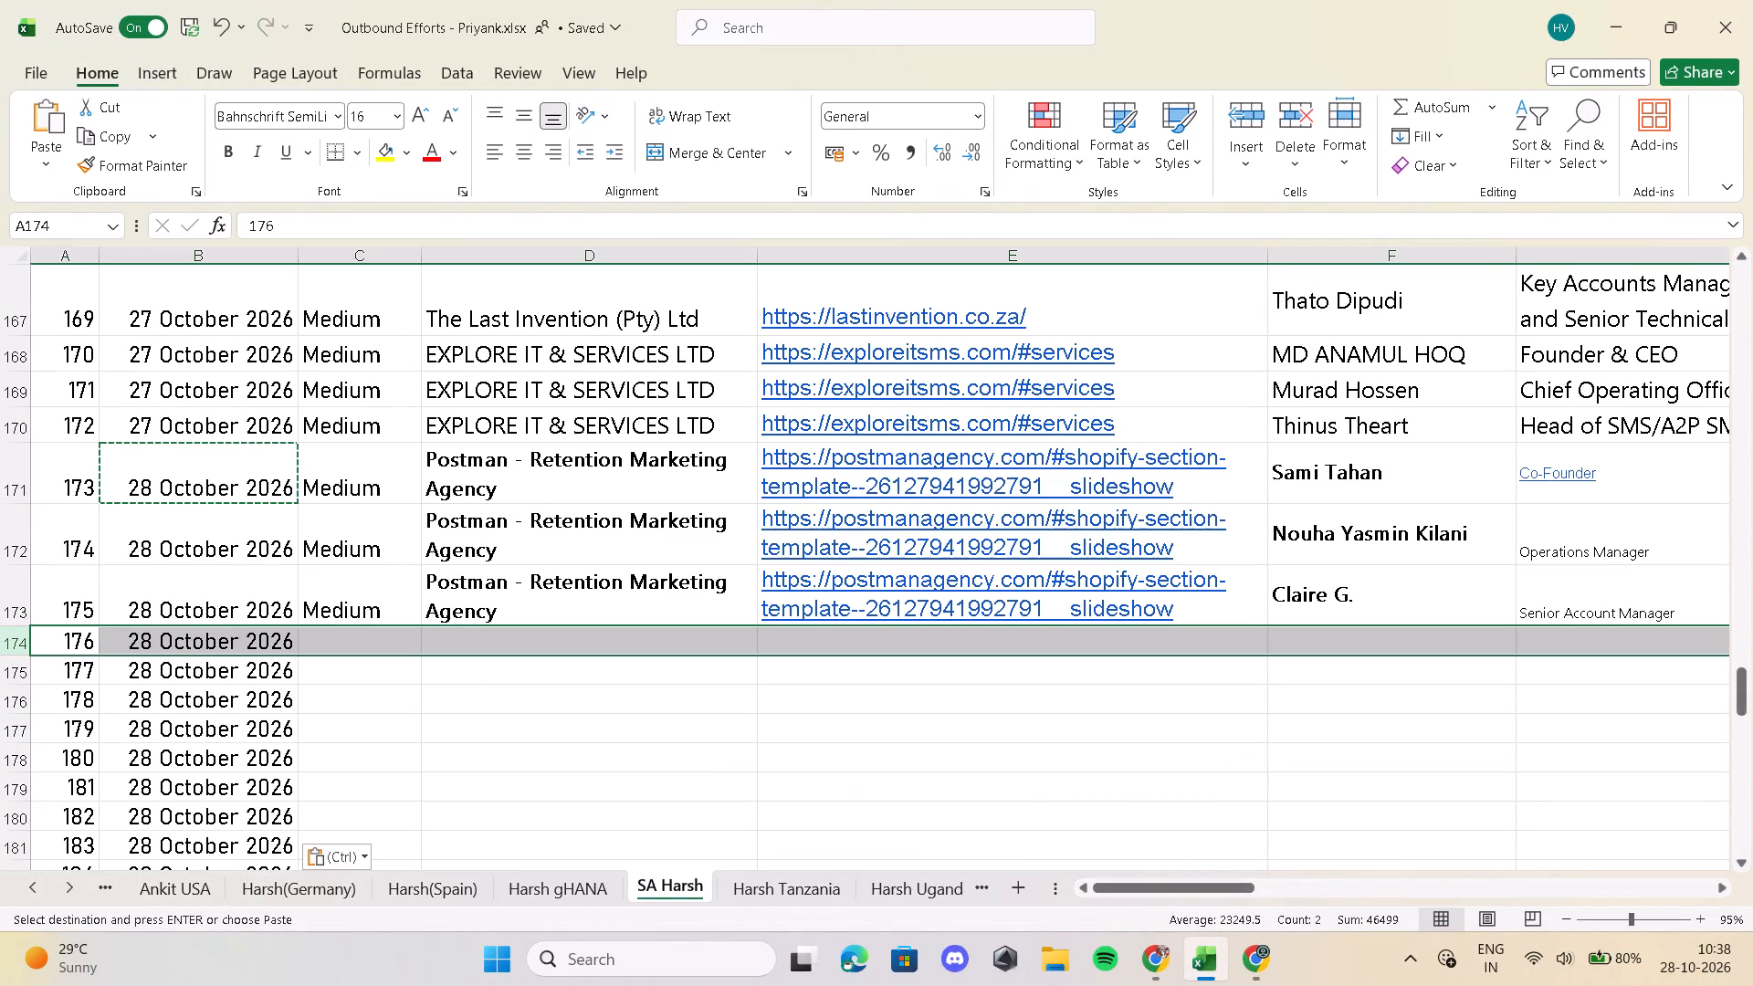
{"action": "left_click", "coordinate": [658, 605]}
{"action": "key", "text": "ctrl+c"}
{"action": "left_click", "coordinate": [665, 643]}
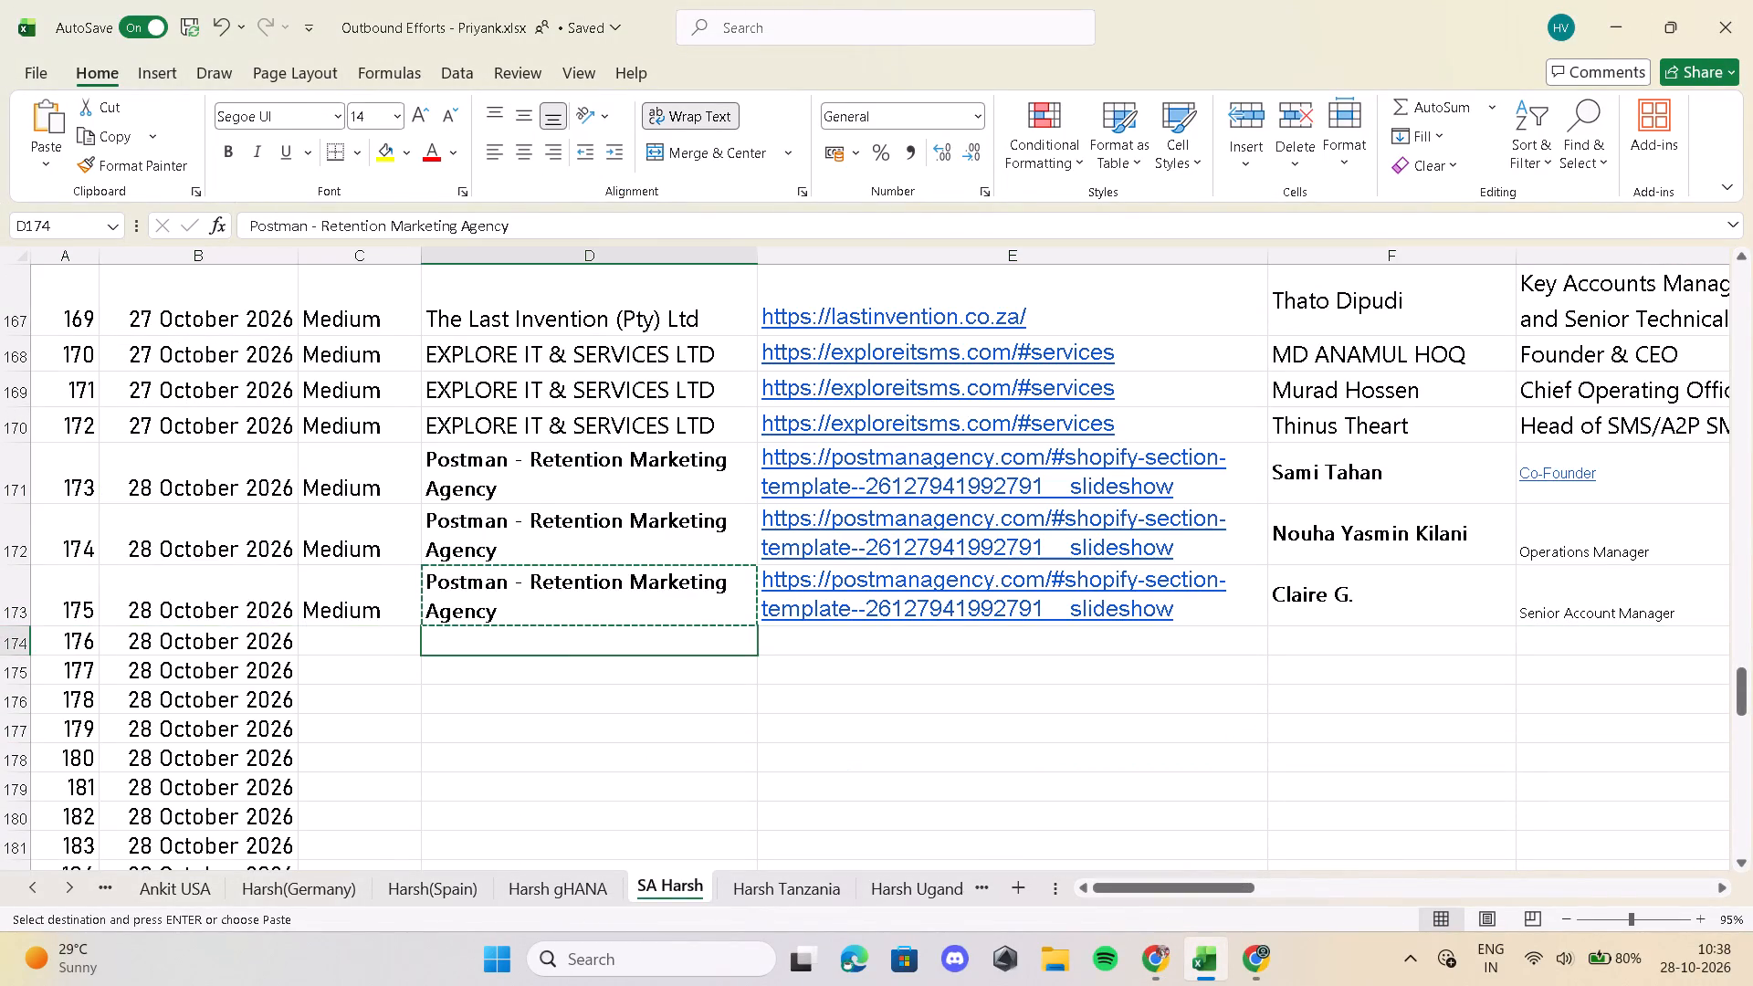
{"action": "key", "text": "ctrl+v"}
{"action": "left_click", "coordinate": [354, 613]}
{"action": "key", "text": "ctrl+c"}
{"action": "left_click", "coordinate": [360, 658]}
{"action": "key", "text": "ctrl+v"}
{"action": "left_click", "coordinate": [0, 663]}
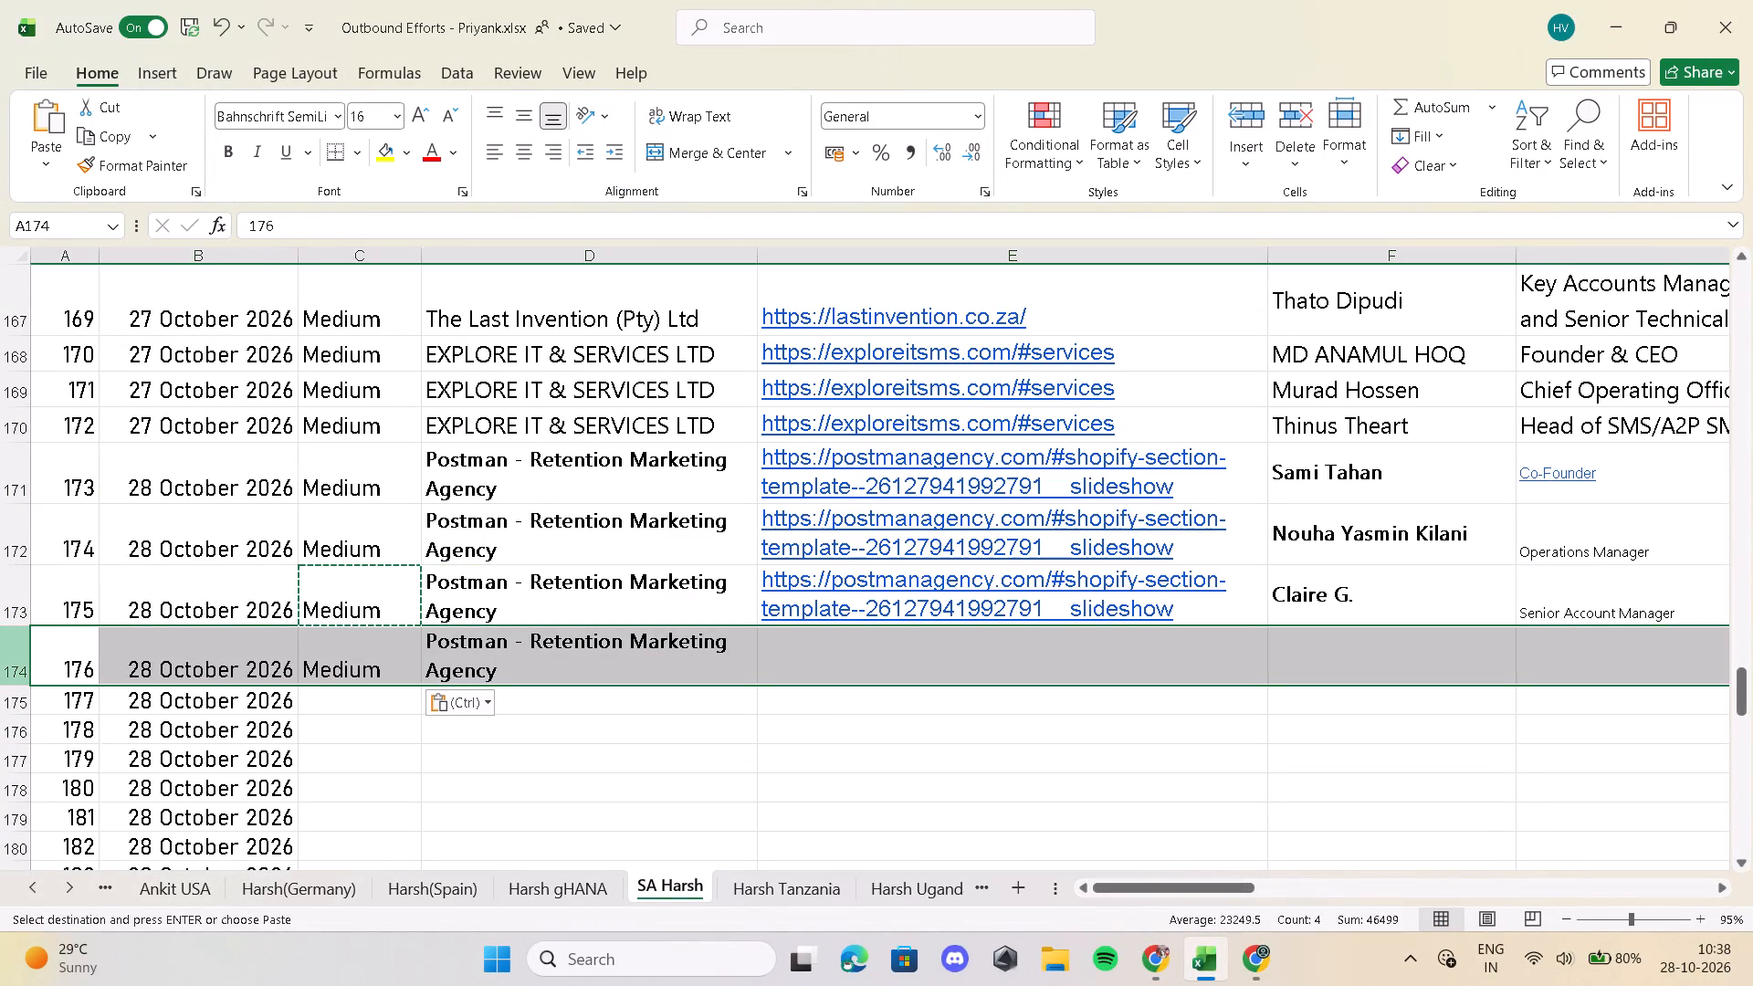
Copy the Postman website link from cell E173 into cell E174.
{"action": "right_click", "coordinate": [1236, 603]}
{"action": "left_click", "coordinate": [1018, 755]}
{"action": "key", "text": "ctrl+c"}
{"action": "left_click", "coordinate": [983, 665]}
{"action": "key", "text": "ctrl+v"}
Switch to Chrome and close the Senior Account Manager's LinkedIn profile and Sales Navigator lead profile.
{"action": "left_click", "coordinate": [1236, 958]}
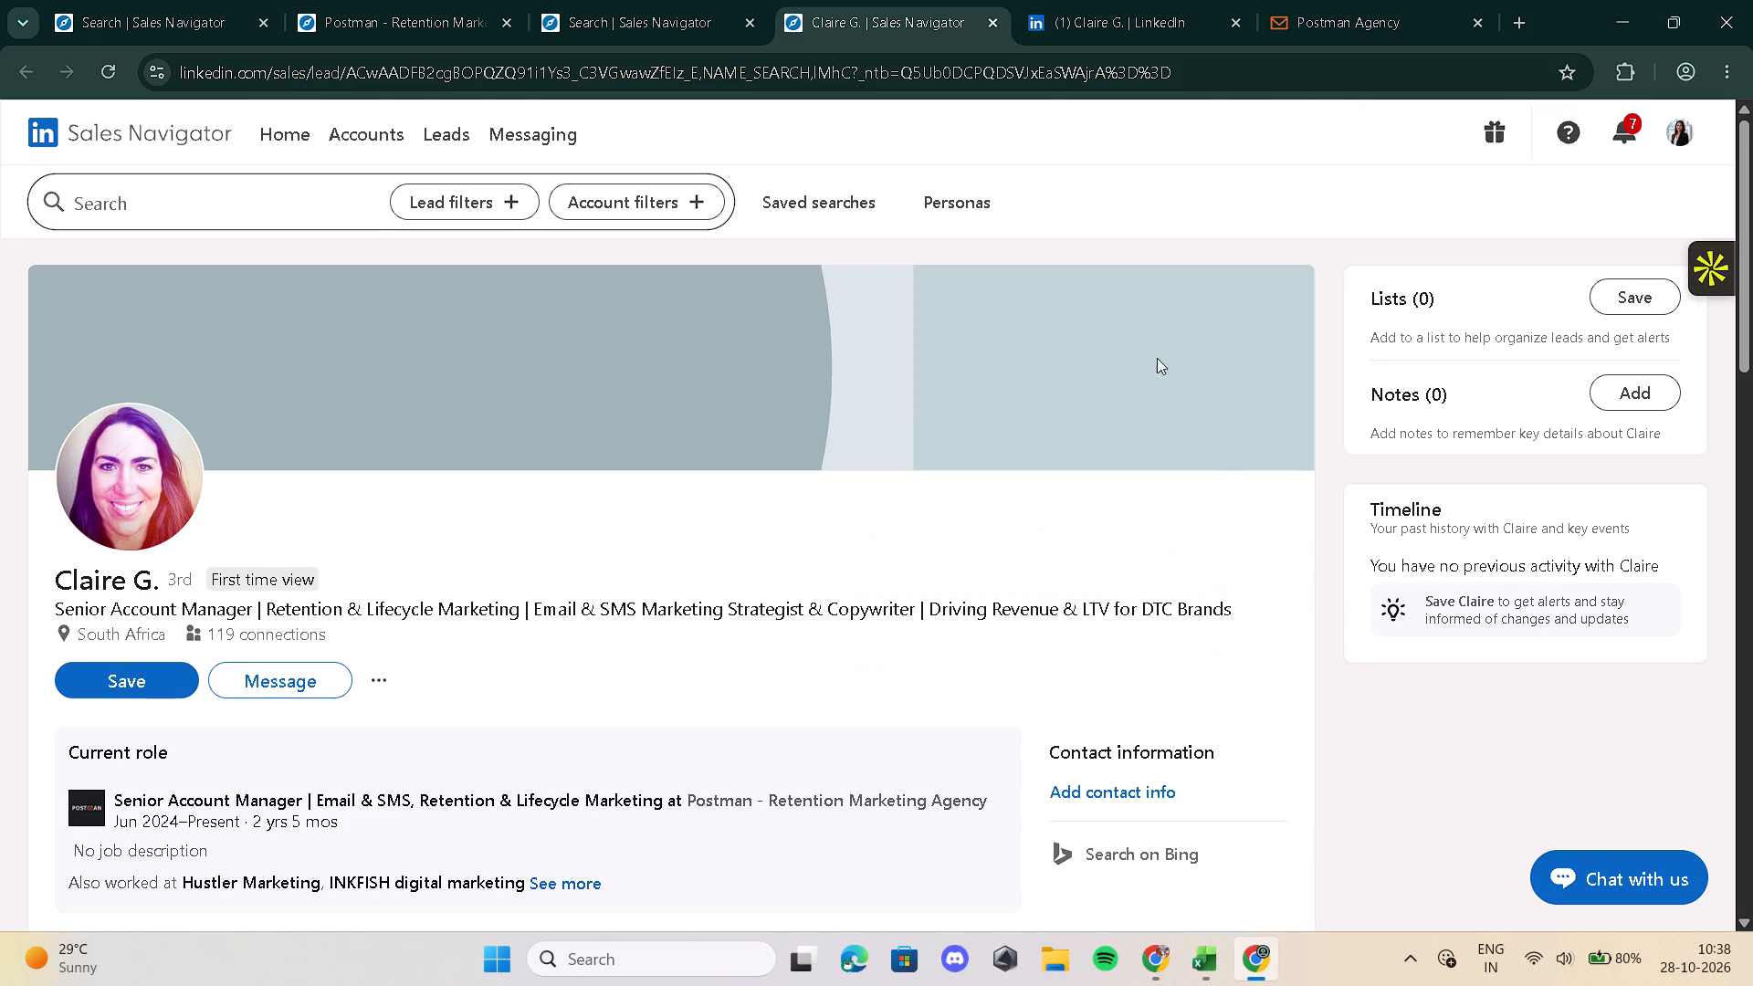
{"action": "left_click", "coordinate": [1139, 0]}
{"action": "left_click", "coordinate": [1241, 13]}
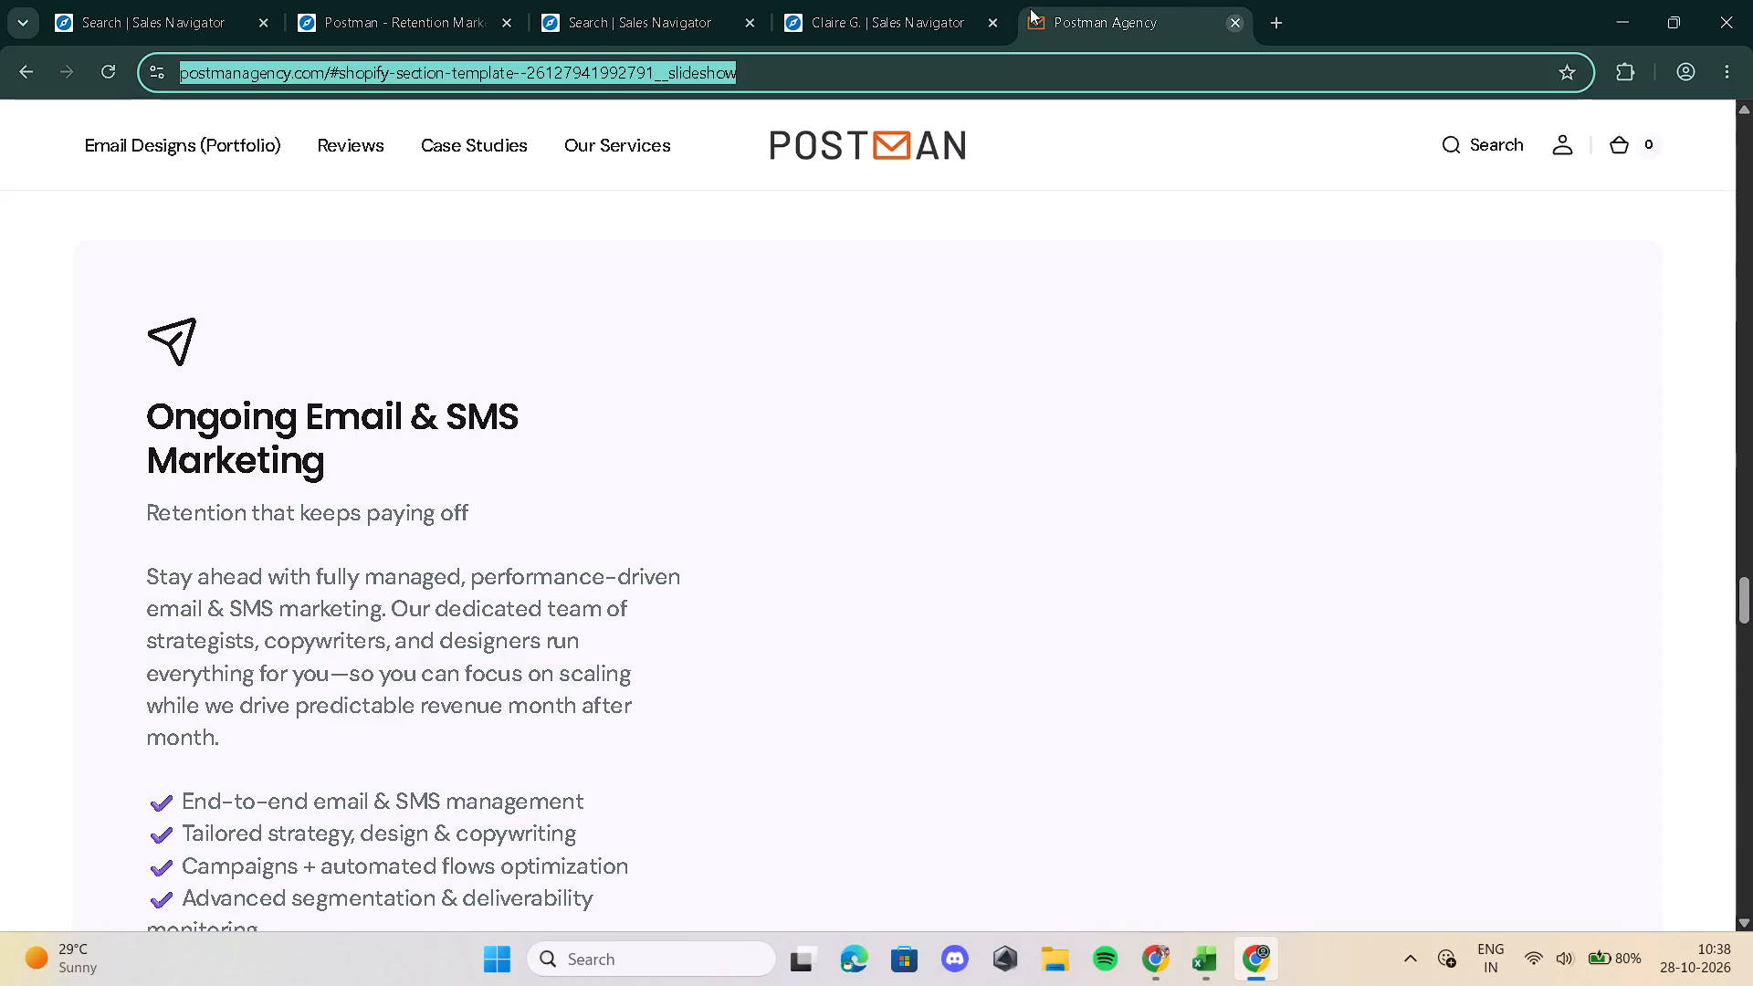
{"action": "left_click", "coordinate": [998, 19]}
Return to the Postman lead search results and open the Client Manager's lead profile in a new tab.
{"action": "left_click", "coordinate": [672, 0]}
{"action": "left_click", "coordinate": [1081, 414]}
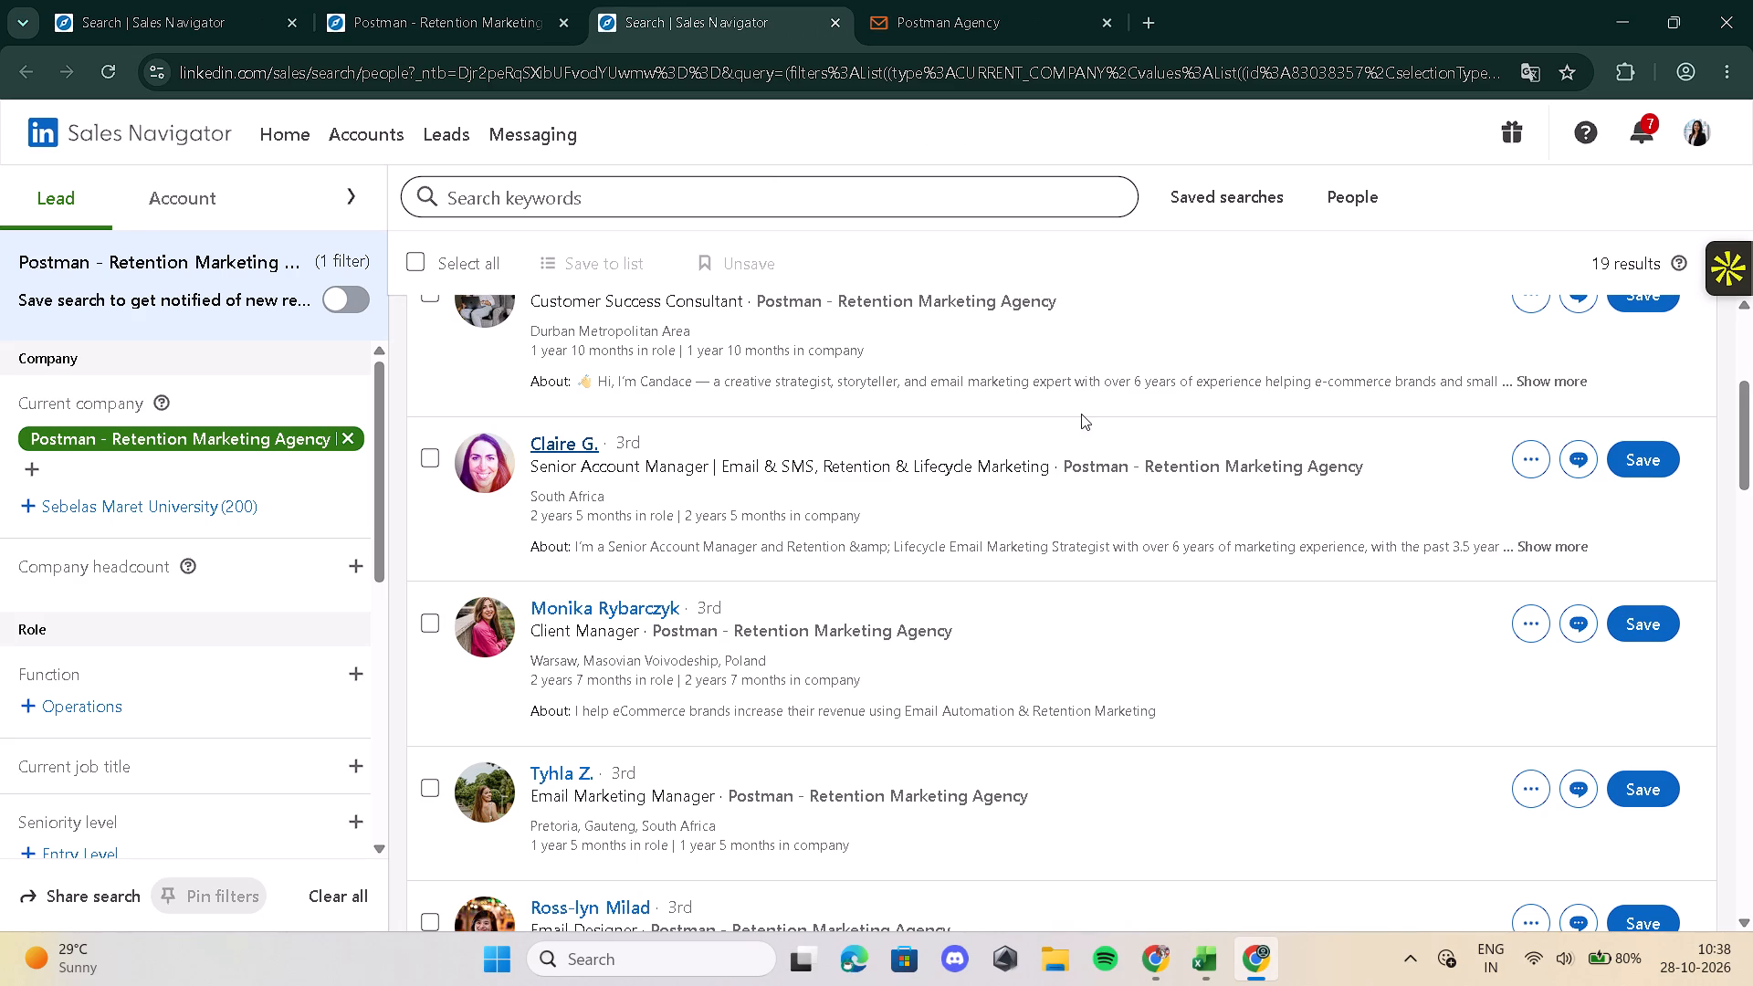
{"action": "scroll", "coordinate": [986, 418], "scroll_direction": "up", "scroll_amount": 1}
{"action": "scroll", "coordinate": [995, 425], "scroll_direction": "down", "scroll_amount": 1}
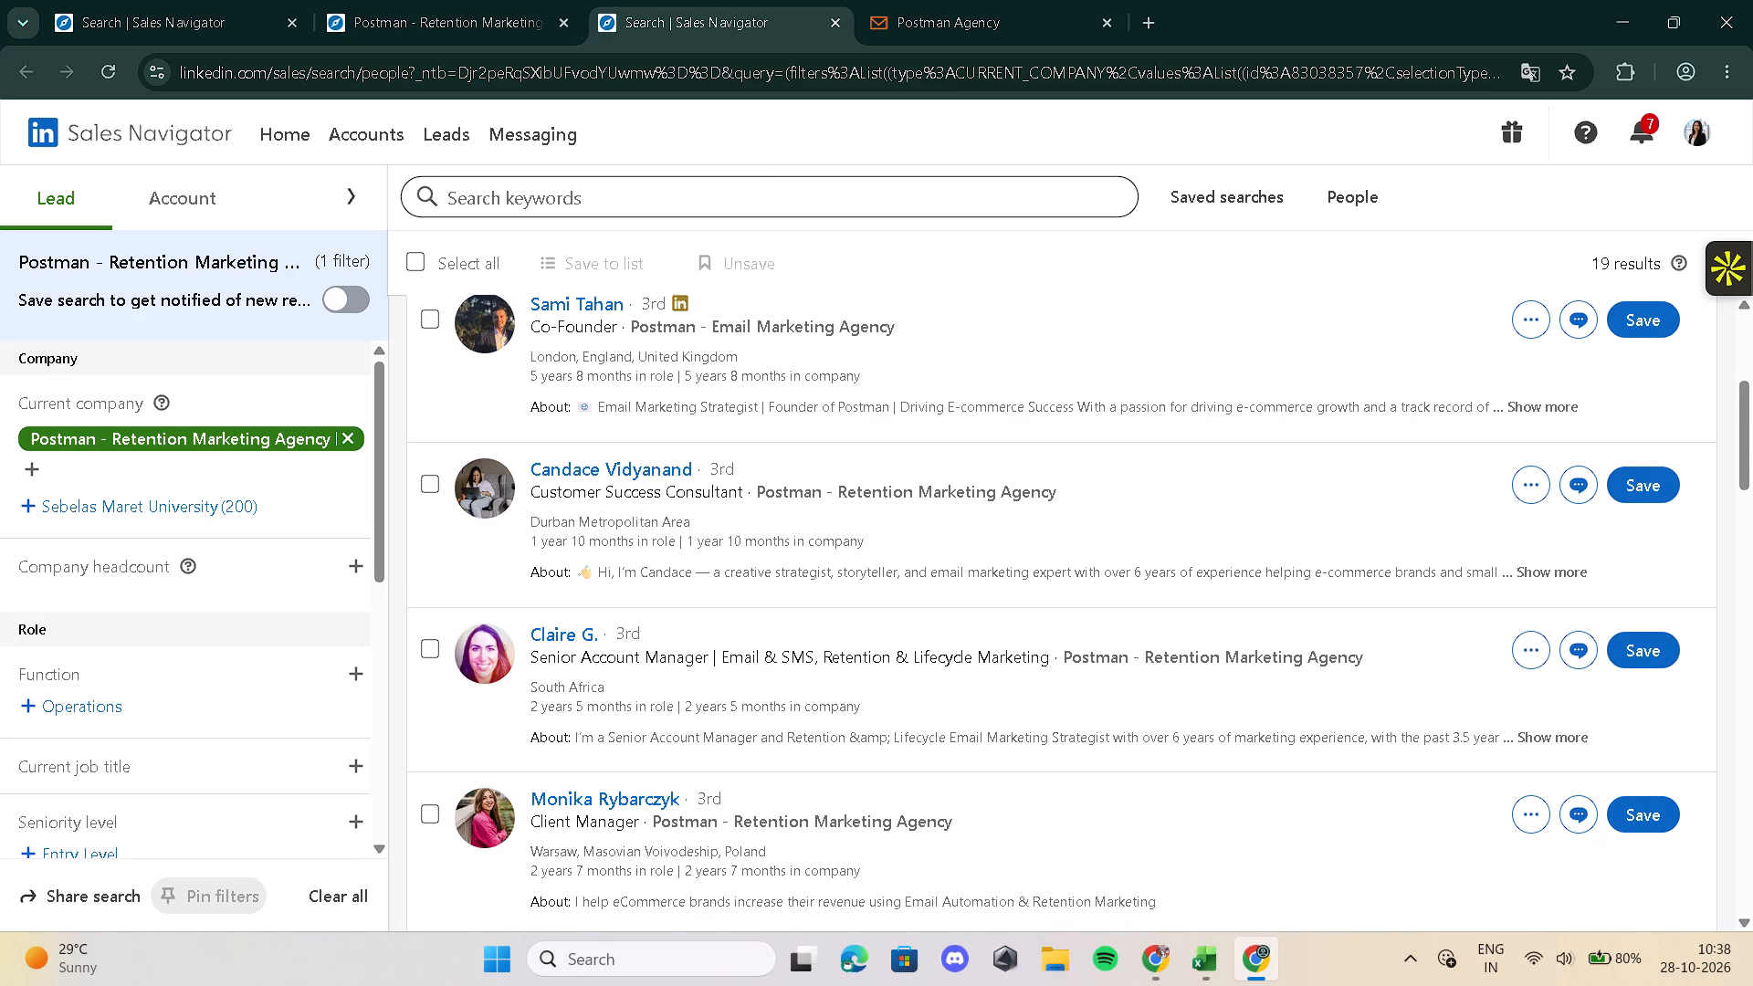
{"action": "scroll", "coordinate": [899, 402], "scroll_direction": "down", "scroll_amount": 1}
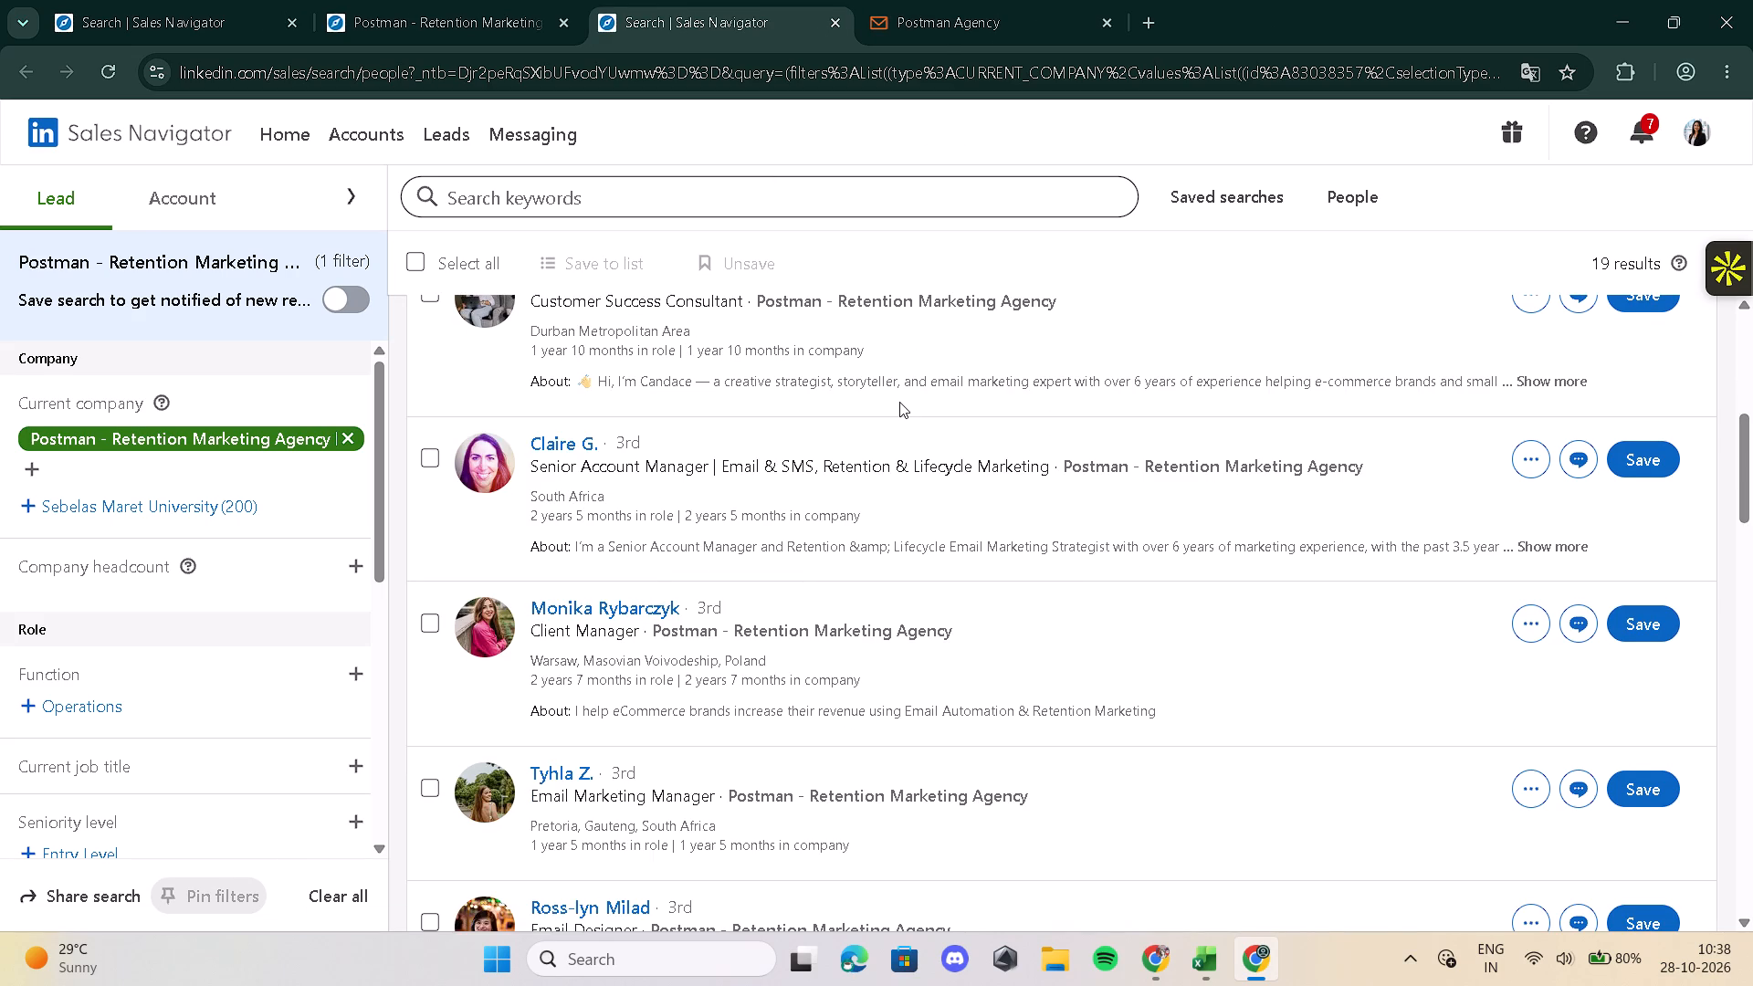
{"action": "scroll", "coordinate": [901, 400], "scroll_direction": "down", "scroll_amount": 1}
{"action": "scroll", "coordinate": [901, 400], "scroll_direction": "up", "scroll_amount": 2}
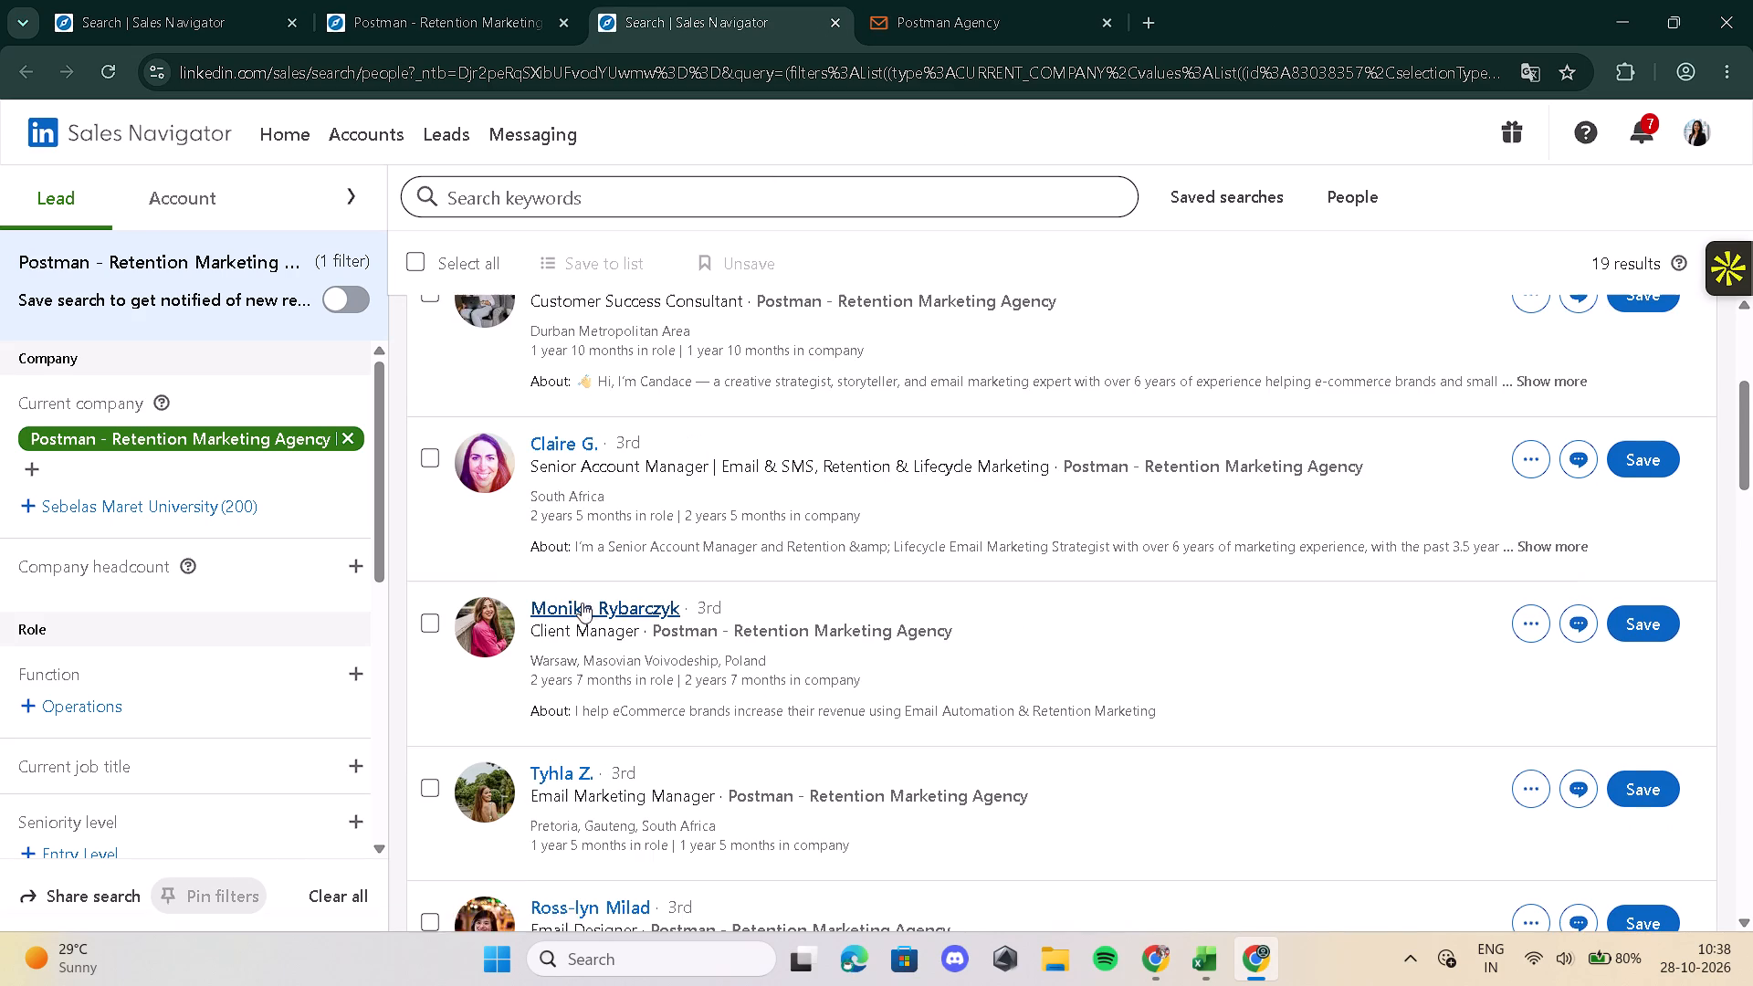
{"action": "right_click", "coordinate": [576, 610]}
{"action": "left_click", "coordinate": [707, 305]}
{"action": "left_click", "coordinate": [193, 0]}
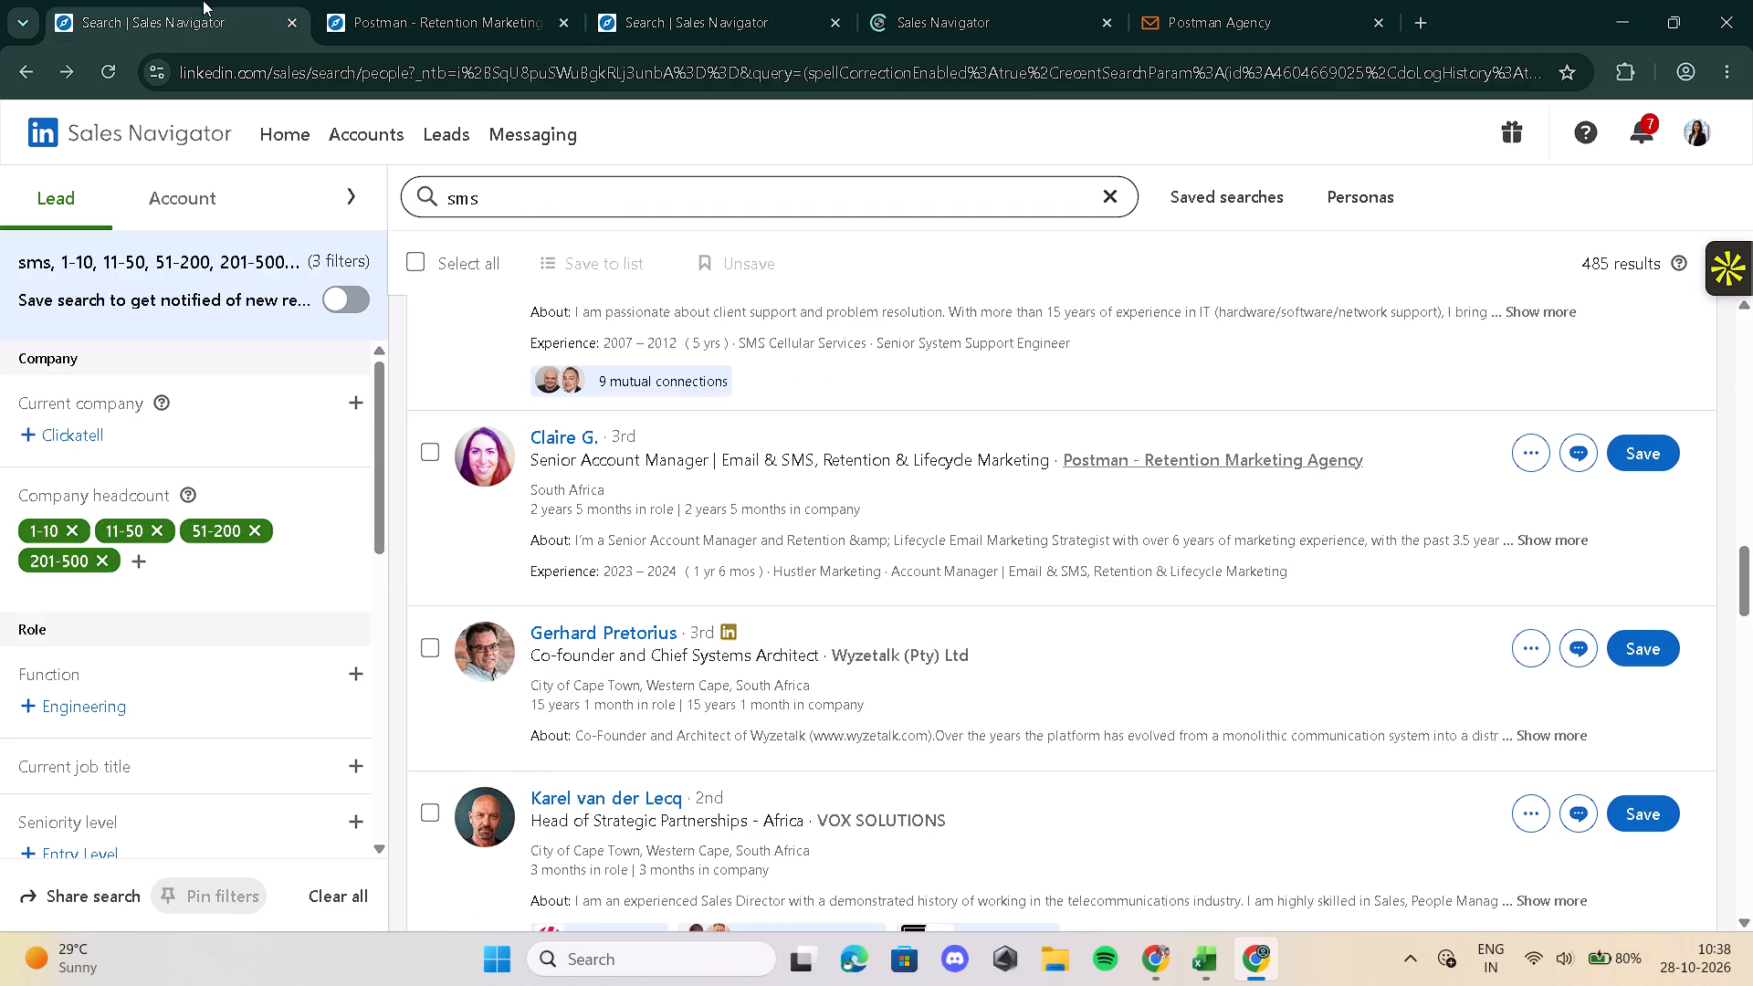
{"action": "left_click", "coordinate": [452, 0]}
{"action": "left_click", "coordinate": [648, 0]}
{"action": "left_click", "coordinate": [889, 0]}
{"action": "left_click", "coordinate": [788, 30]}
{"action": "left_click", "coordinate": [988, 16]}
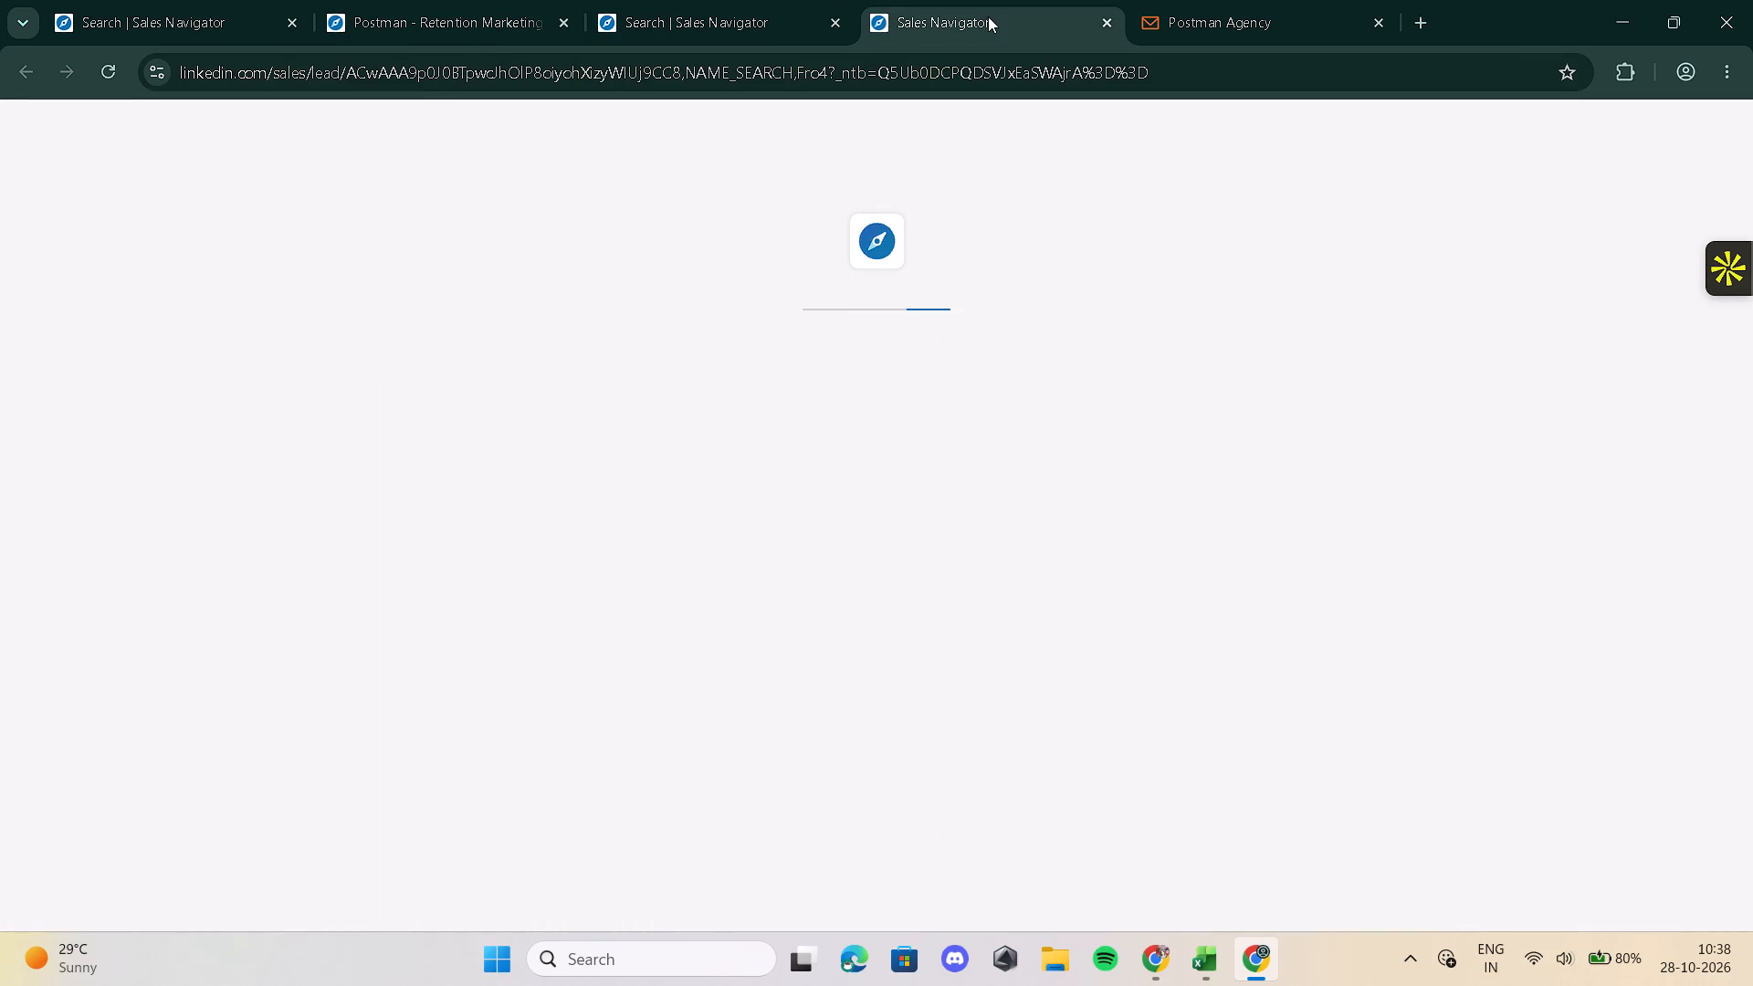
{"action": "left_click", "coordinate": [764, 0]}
Copy the Client Manager's name from the Sales Navigator lead profile into cell F174 of the SA Harsh sheet.
{"action": "left_click", "coordinate": [1010, 0]}
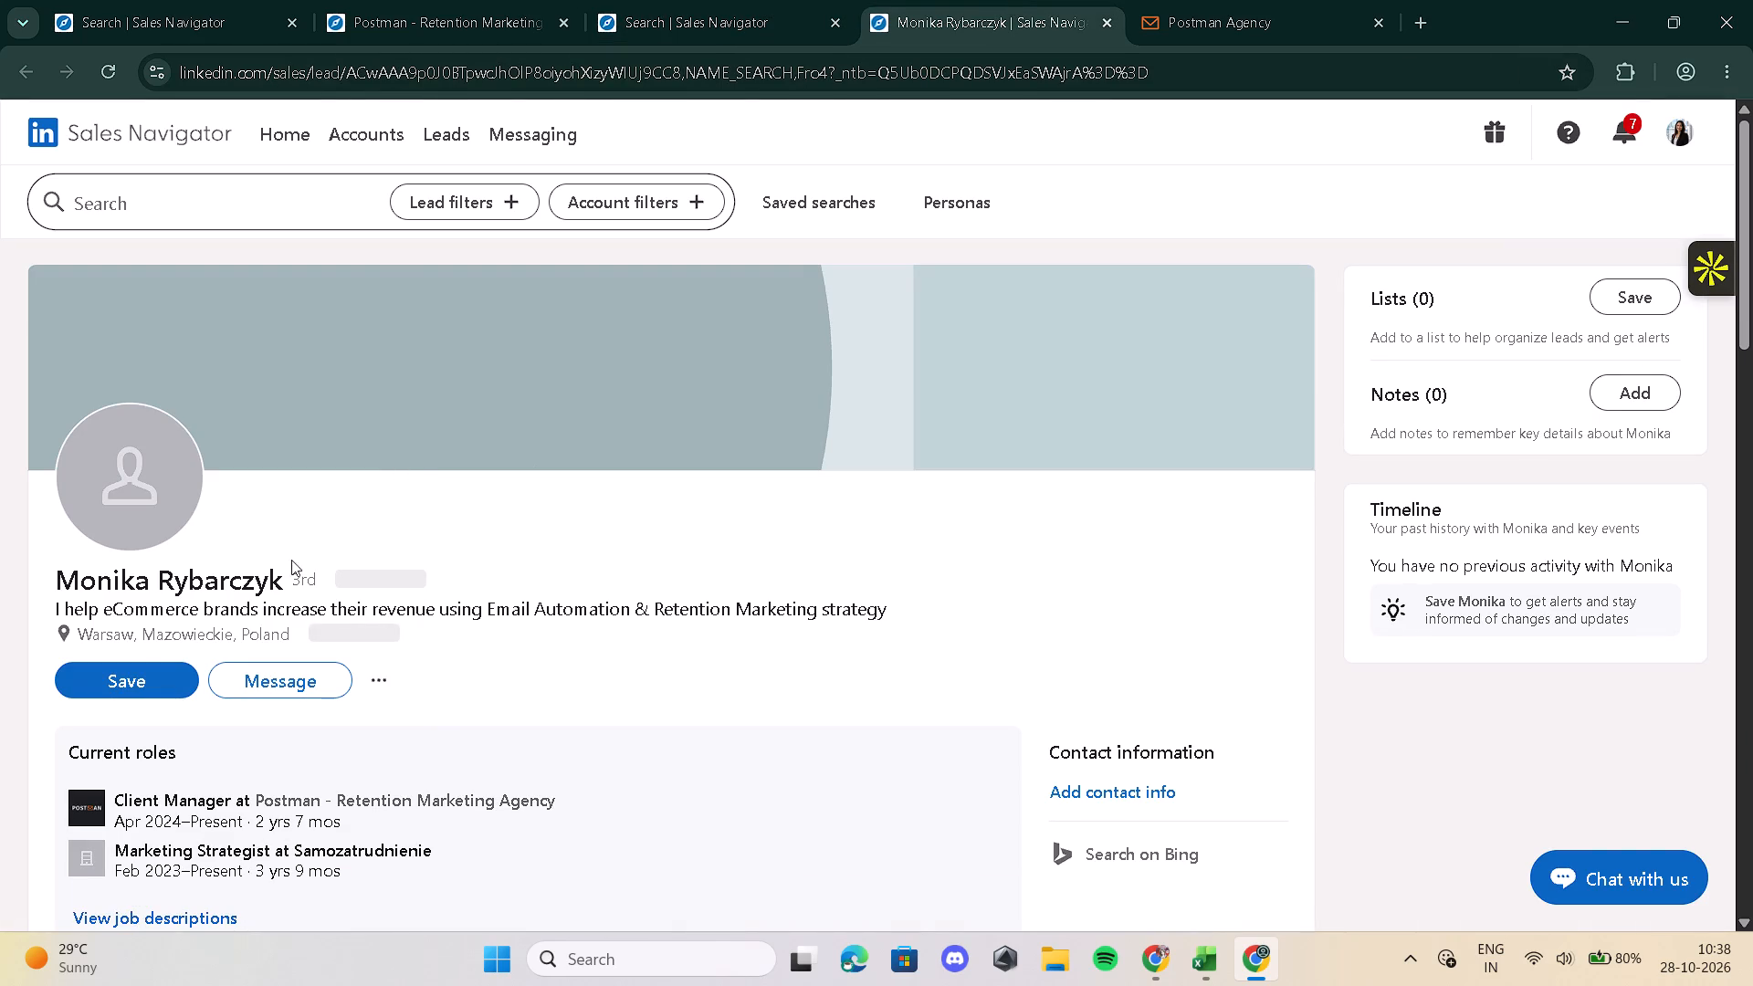
{"action": "left_click_drag", "start_coordinate": [288, 582], "coordinate": [40, 575]}
{"action": "right_click", "coordinate": [105, 582]}
{"action": "left_click", "coordinate": [216, 606]}
{"action": "left_click", "coordinate": [1187, 955]}
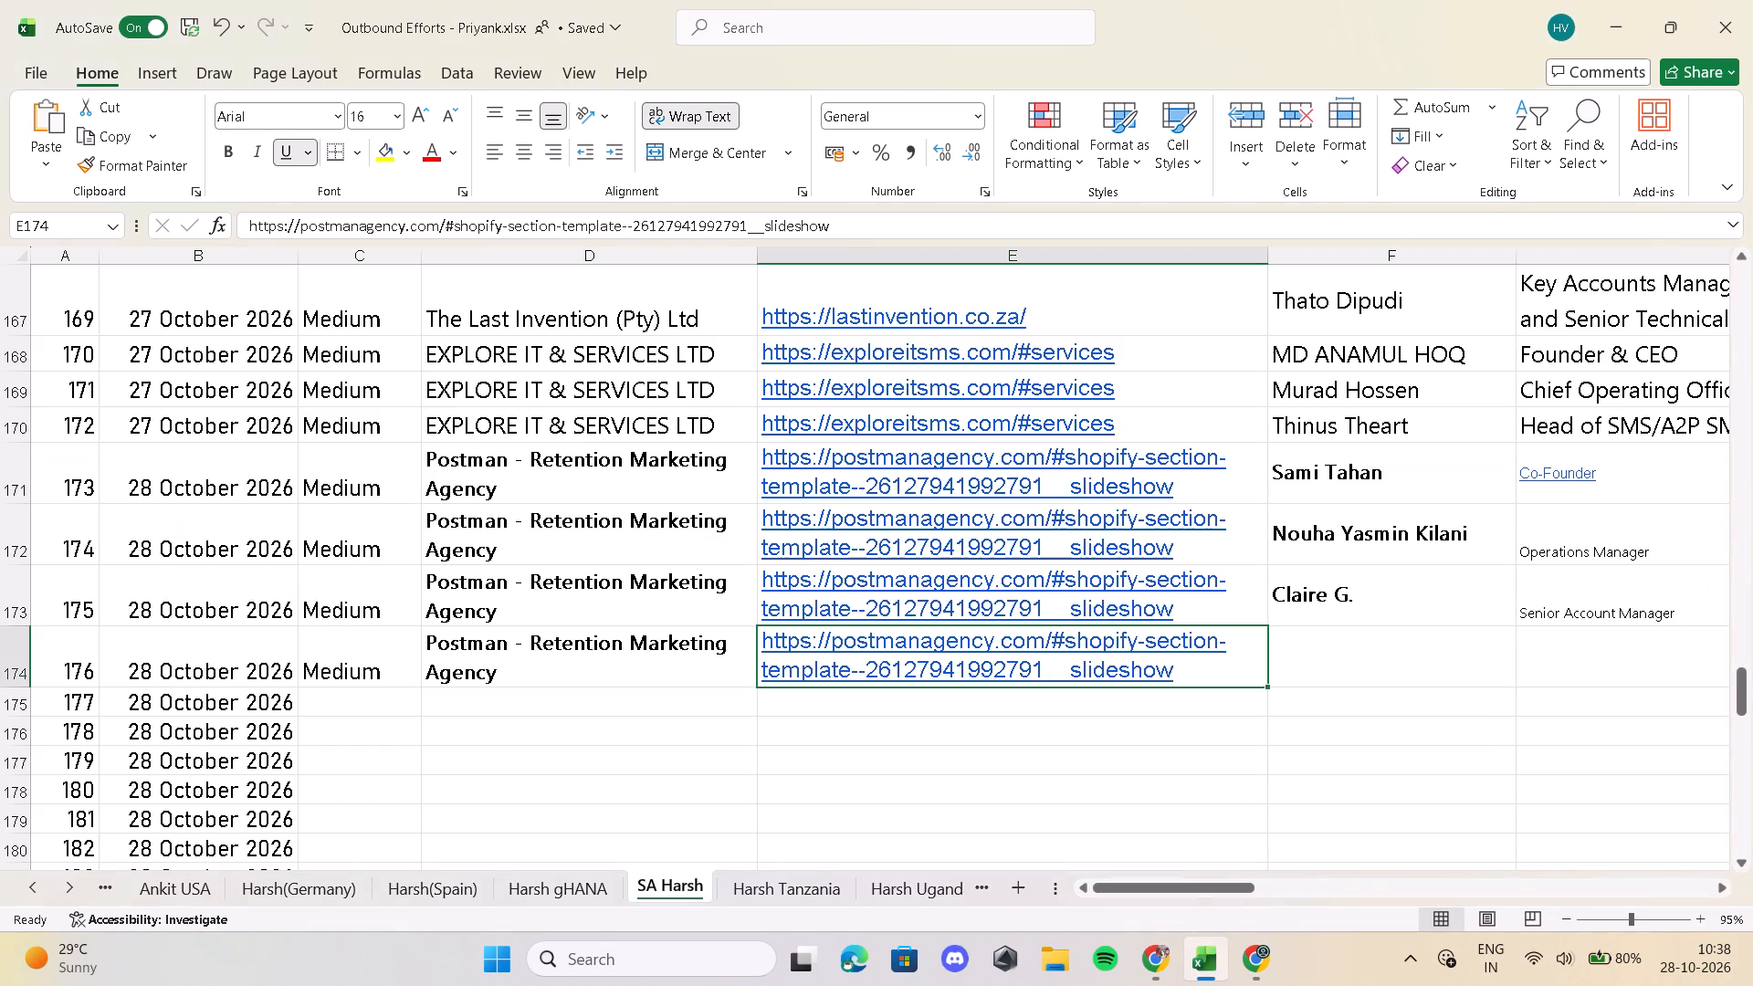
{"action": "left_click", "coordinate": [1355, 661]}
{"action": "key", "text": "ctrl+v"}
Switch to Chrome and open the Client Manager's LinkedIn profile from the Sales Navigator lead profile.
{"action": "left_click", "coordinate": [24, 639]}
{"action": "left_click_drag", "start_coordinate": [1222, 899], "coordinate": [1237, 899]}
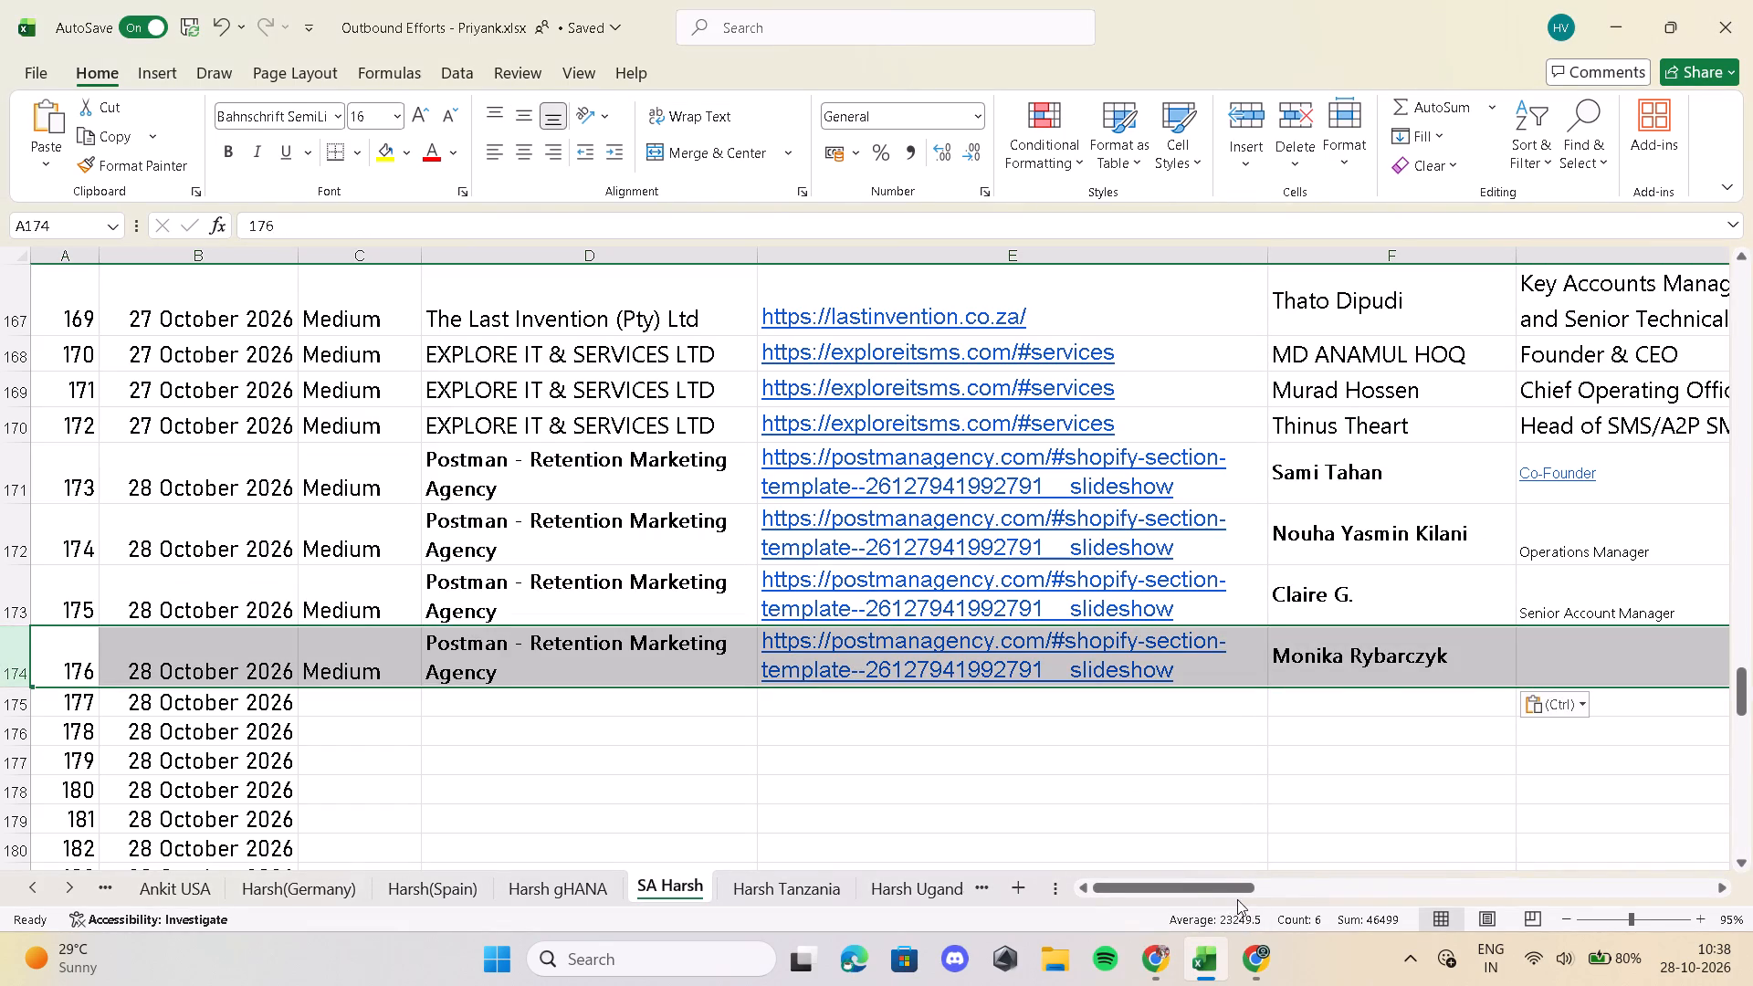
{"action": "left_click_drag", "start_coordinate": [1237, 899], "coordinate": [1290, 897]}
{"action": "left_click_drag", "start_coordinate": [1225, 890], "coordinate": [1261, 887]}
{"action": "left_click", "coordinate": [1254, 949]}
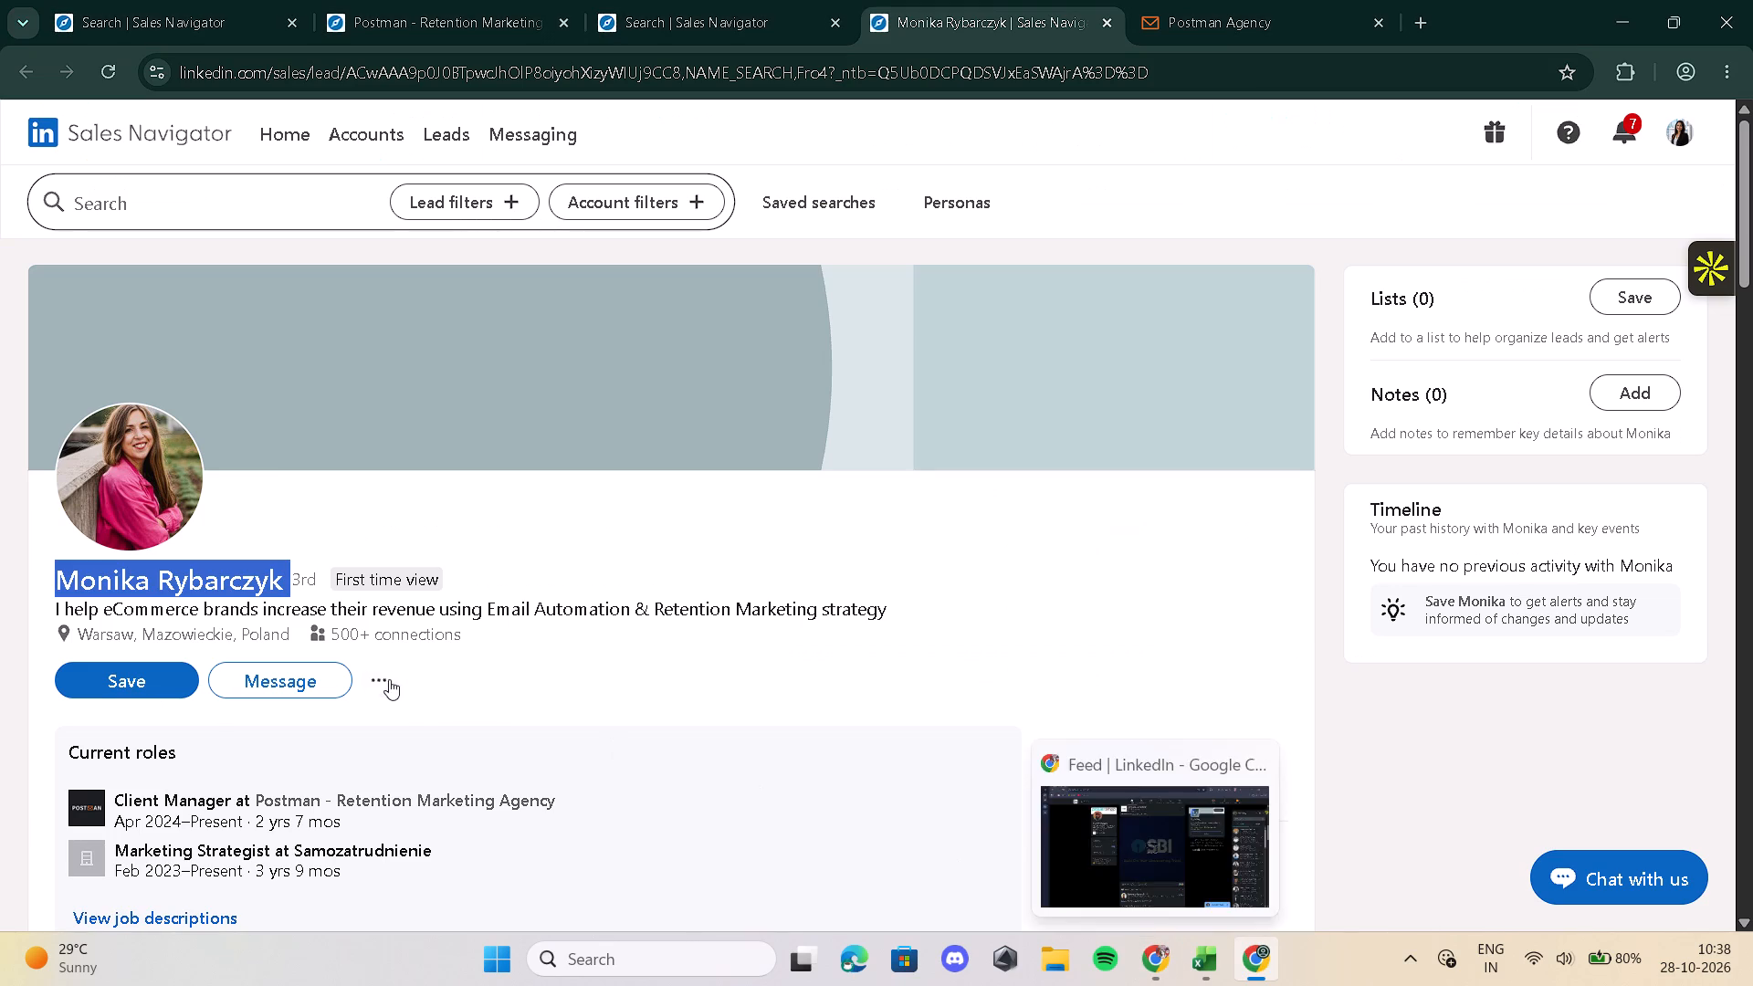
{"action": "left_click", "coordinate": [384, 681]}
{"action": "left_click", "coordinate": [334, 797]}
{"action": "left_click", "coordinate": [928, 0]}
{"action": "left_click", "coordinate": [1143, 0]}
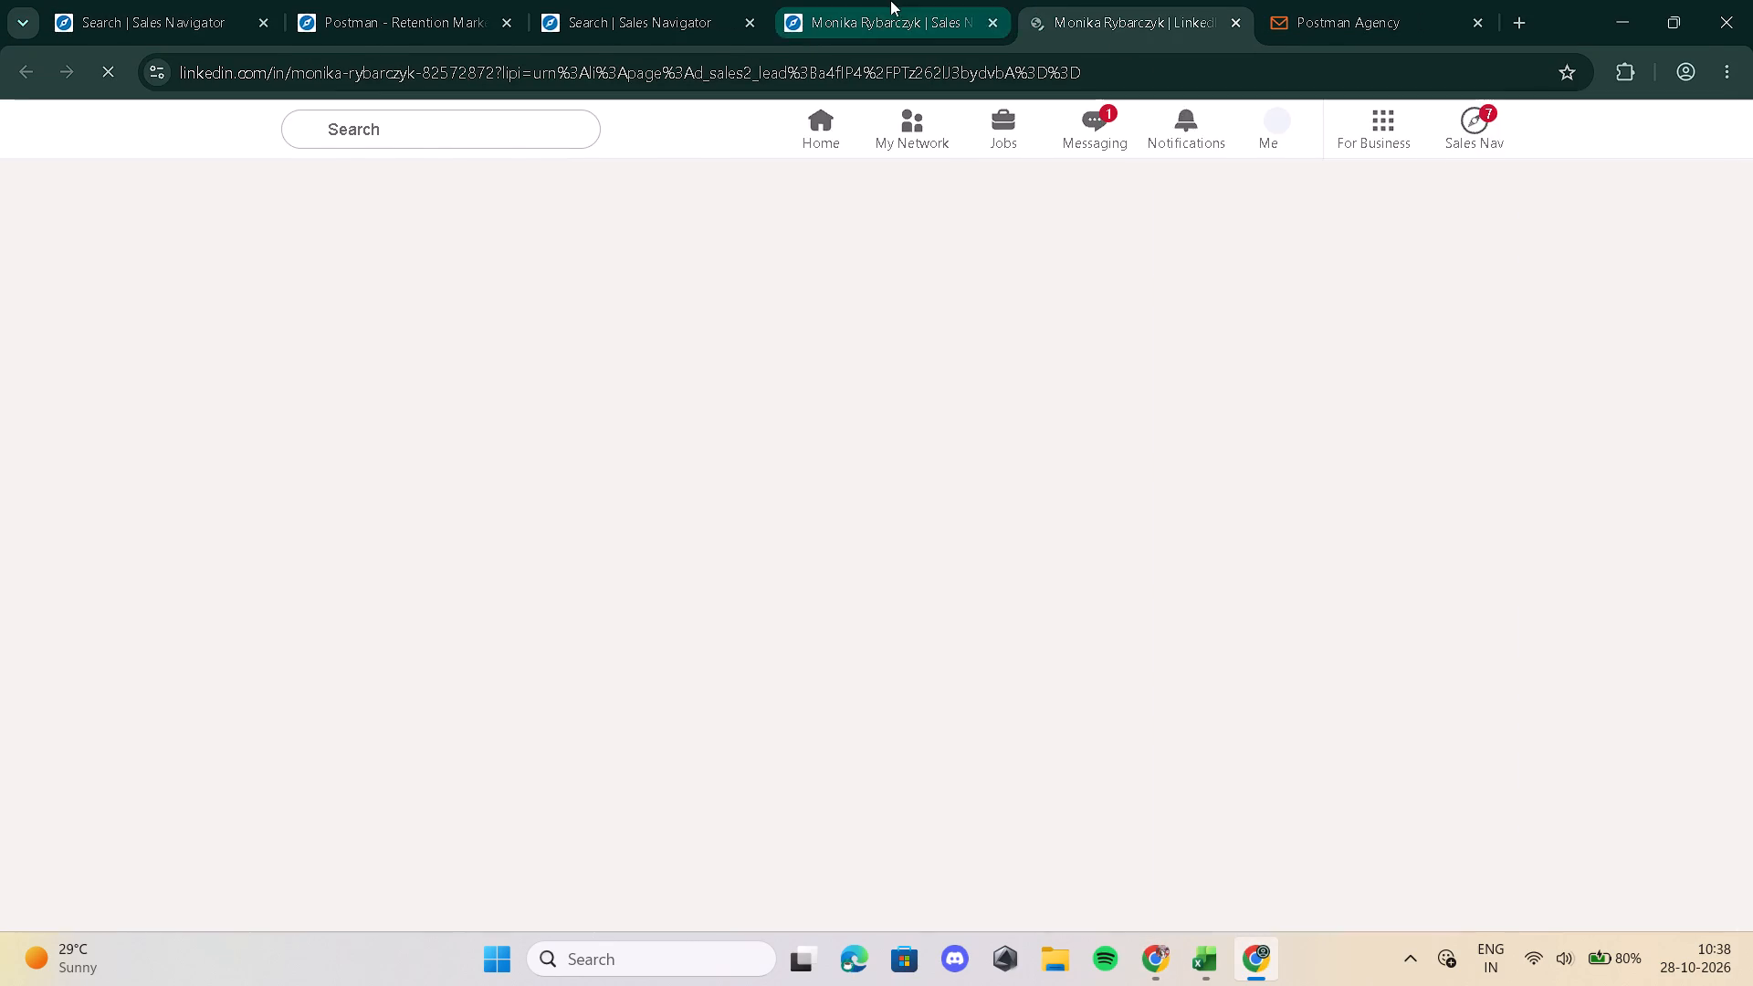
Copy the job title Client Manager from the Sales Navigator lead profile into cell G174 in Excel.
{"action": "left_click", "coordinate": [894, 0]}
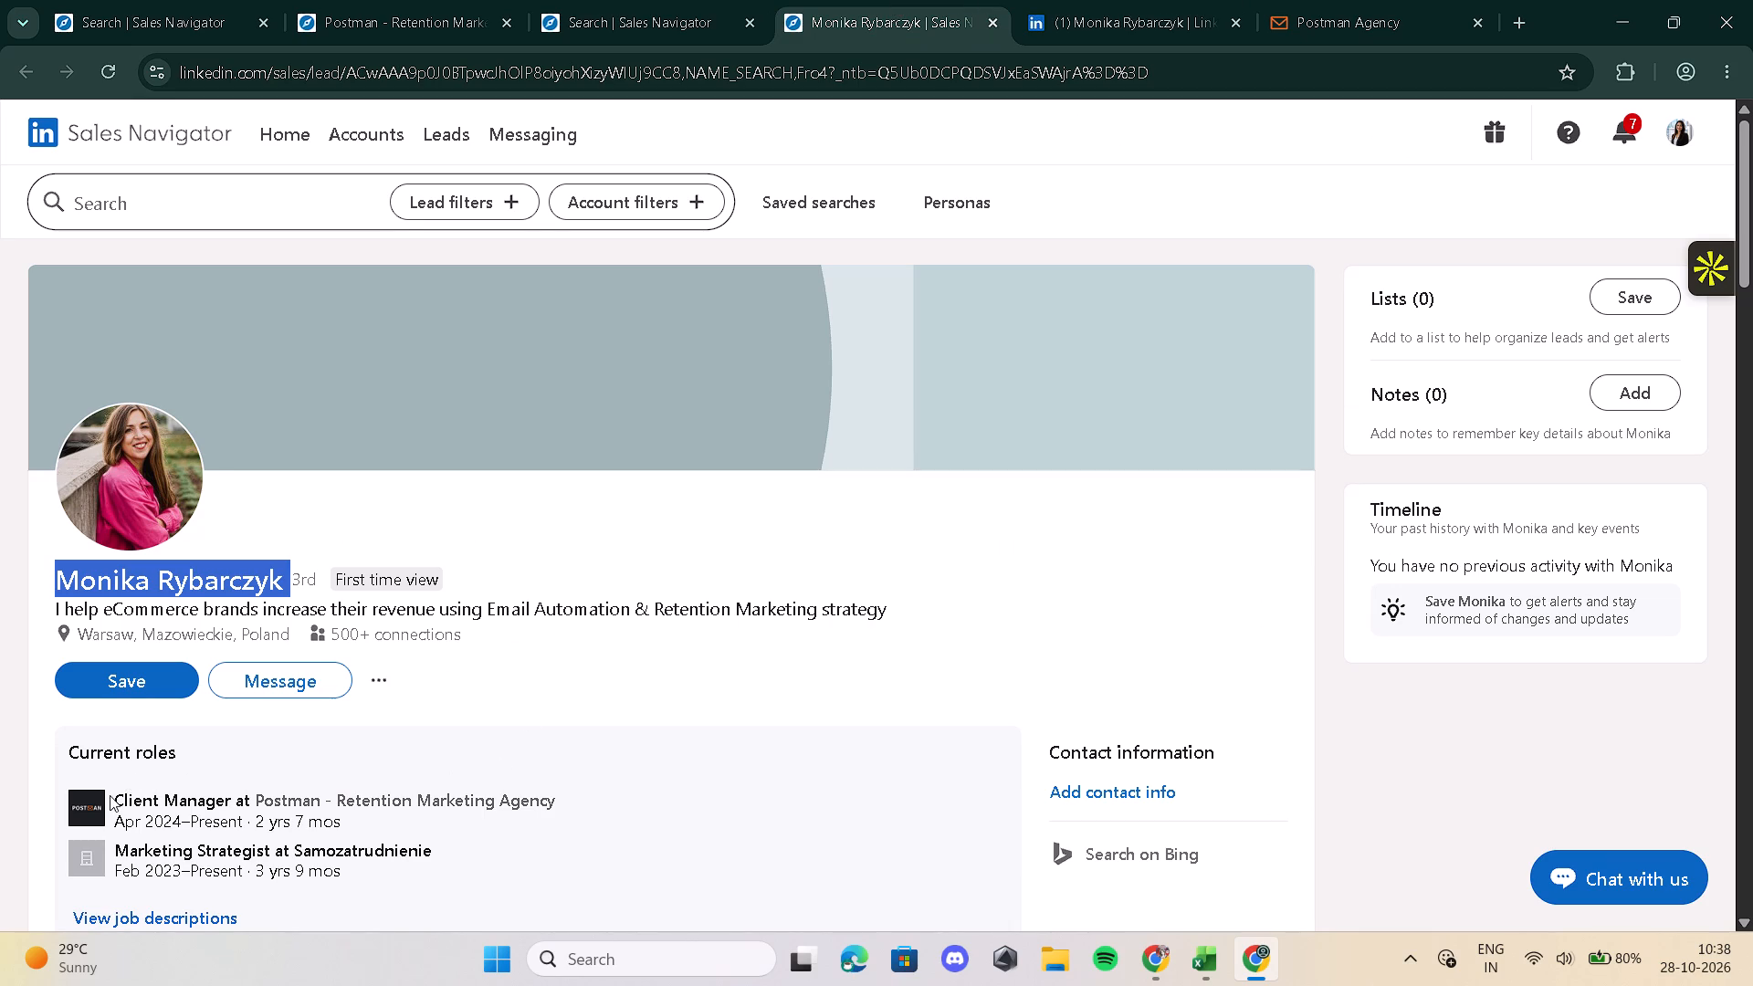
{"action": "left_click_drag", "start_coordinate": [110, 795], "coordinate": [230, 794]}
{"action": "key", "text": "ctrl+c"}
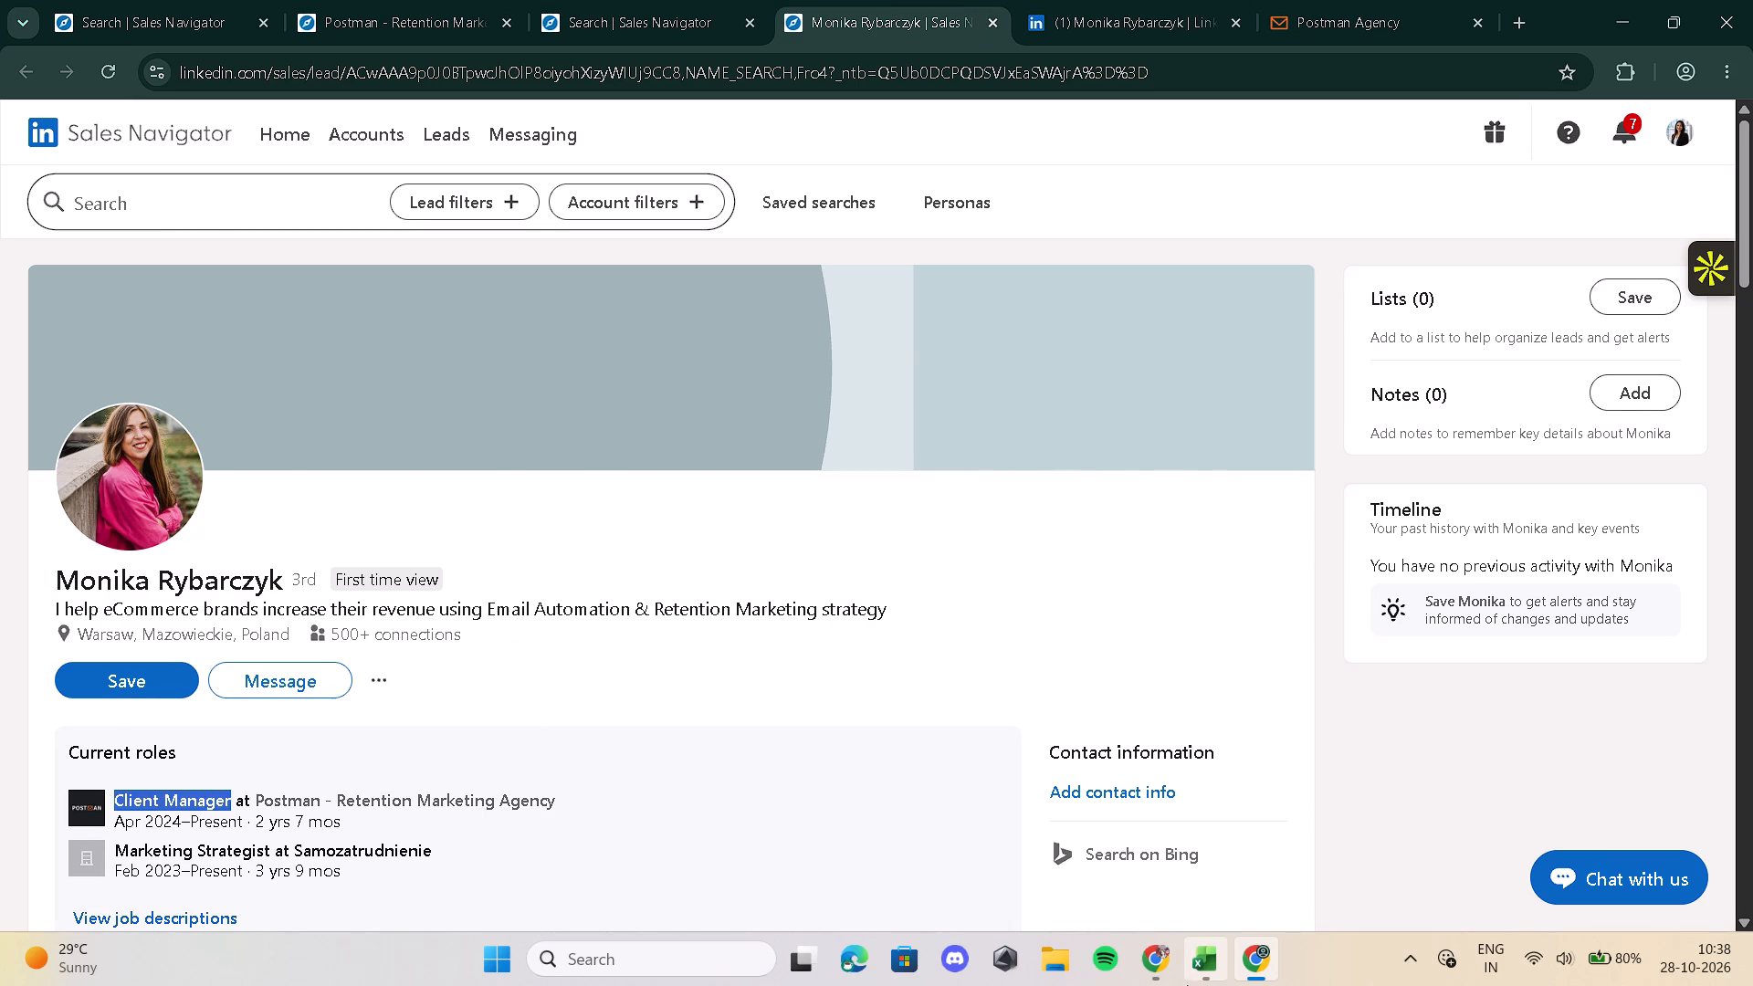
{"action": "left_click", "coordinate": [1191, 978]}
{"action": "left_click", "coordinate": [1547, 652]}
{"action": "key", "text": "ctrl+v"}
Copy South Africa, Africa and Not Accepted from row 173 into cells H174, I174 and J174.
{"action": "left_click", "coordinate": [1326, 611]}
{"action": "key", "text": "ctrl+c"}
{"action": "left_click", "coordinate": [1343, 666], "text": "ctrl"}
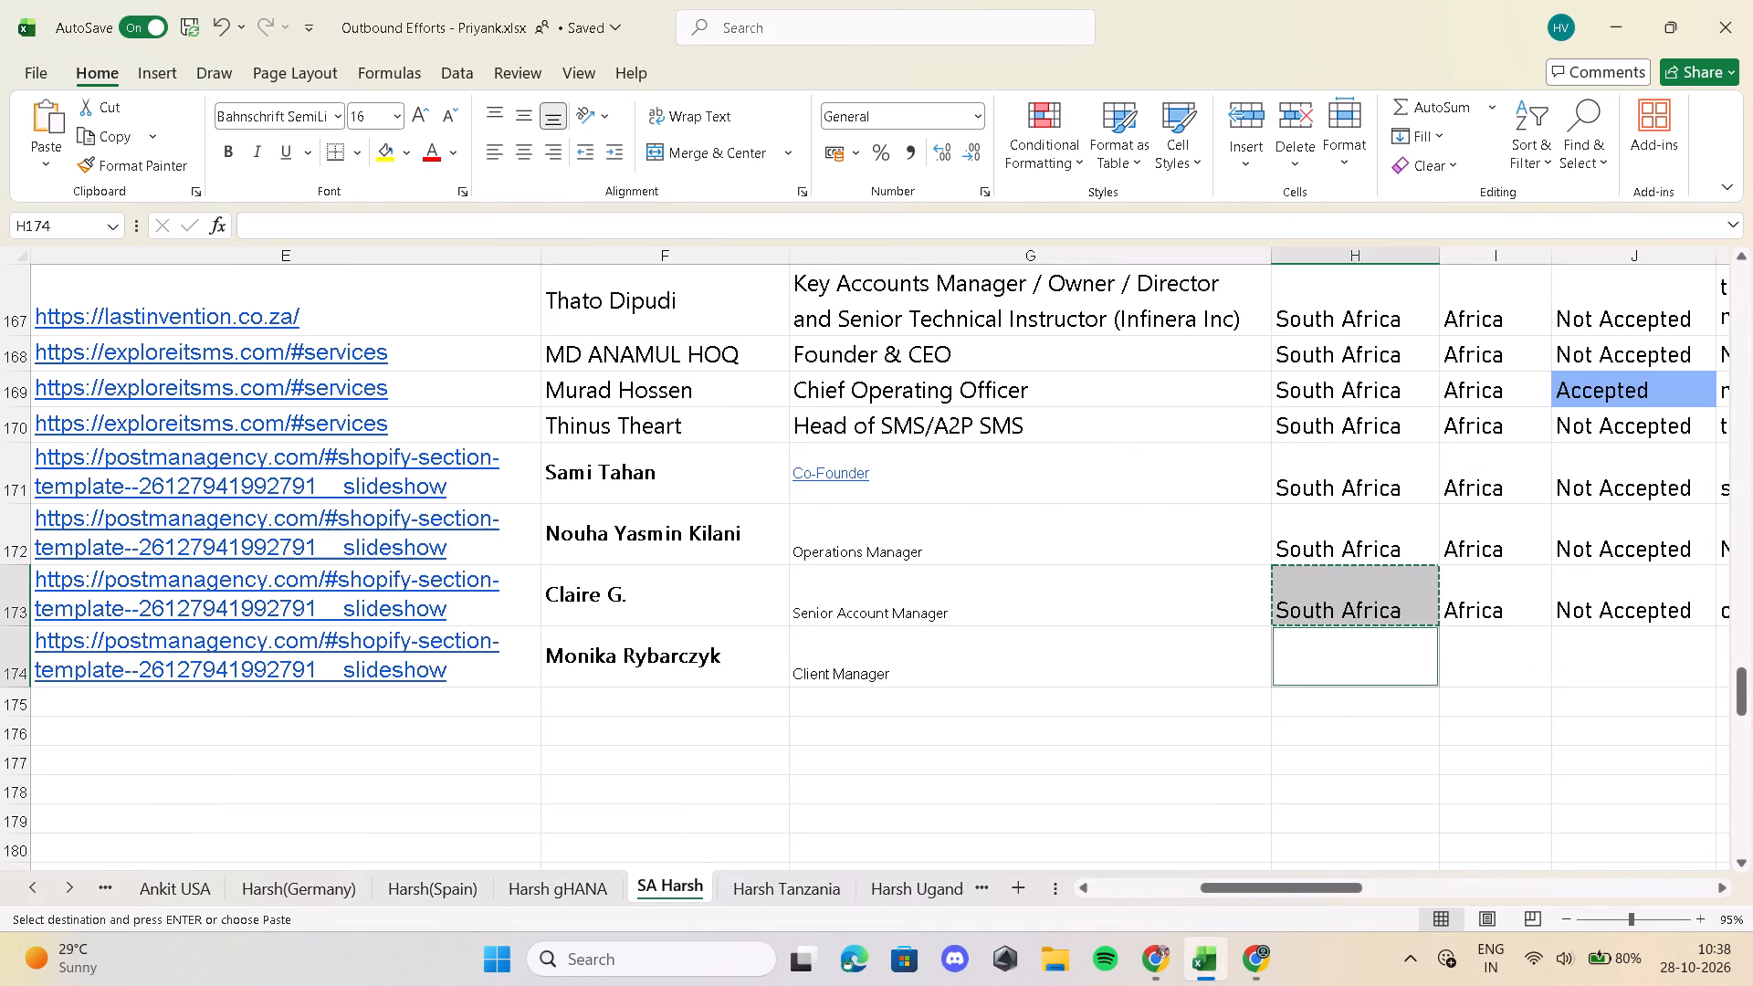
{"action": "key", "text": "ctrl+v"}
{"action": "left_click", "coordinate": [1511, 610]}
{"action": "key", "text": "ctrl+c"}
{"action": "left_click", "coordinate": [1505, 660], "text": "ctrl"}
{"action": "key", "text": "ctrl+v"}
{"action": "left_click", "coordinate": [1632, 603]}
{"action": "key", "text": "ctrl+c"}
{"action": "left_click", "coordinate": [1619, 676], "text": "ctrl"}
{"action": "key", "text": "ctrl+v"}
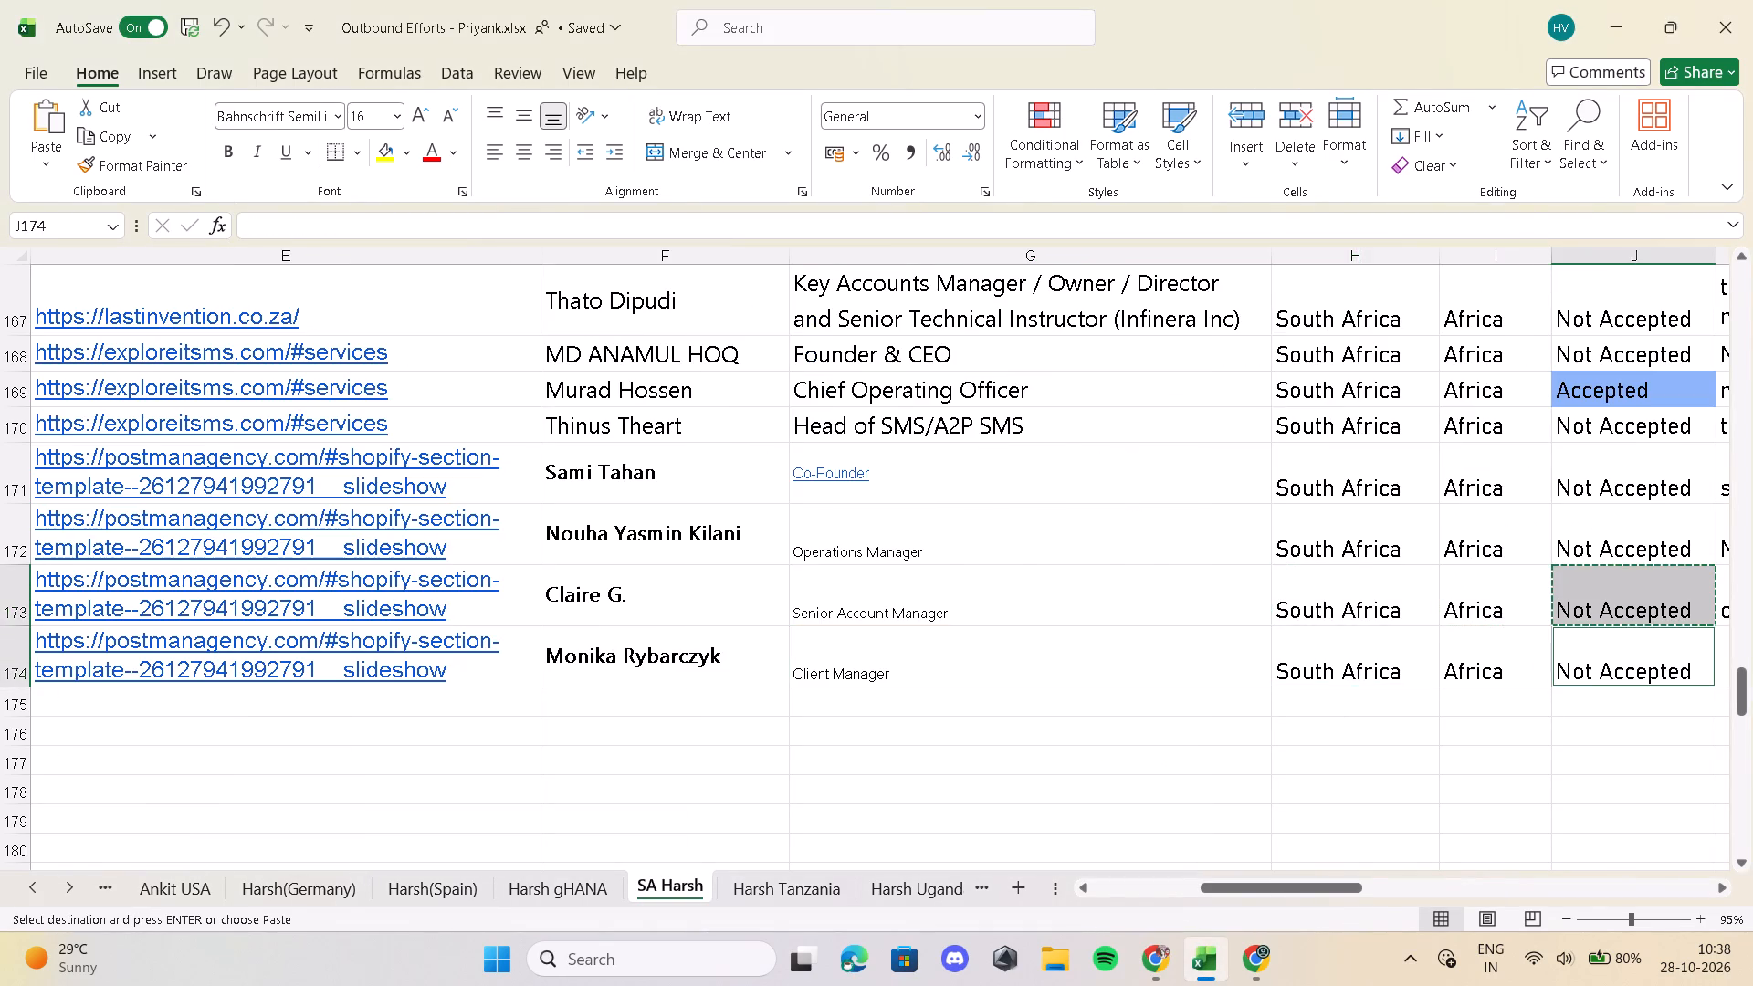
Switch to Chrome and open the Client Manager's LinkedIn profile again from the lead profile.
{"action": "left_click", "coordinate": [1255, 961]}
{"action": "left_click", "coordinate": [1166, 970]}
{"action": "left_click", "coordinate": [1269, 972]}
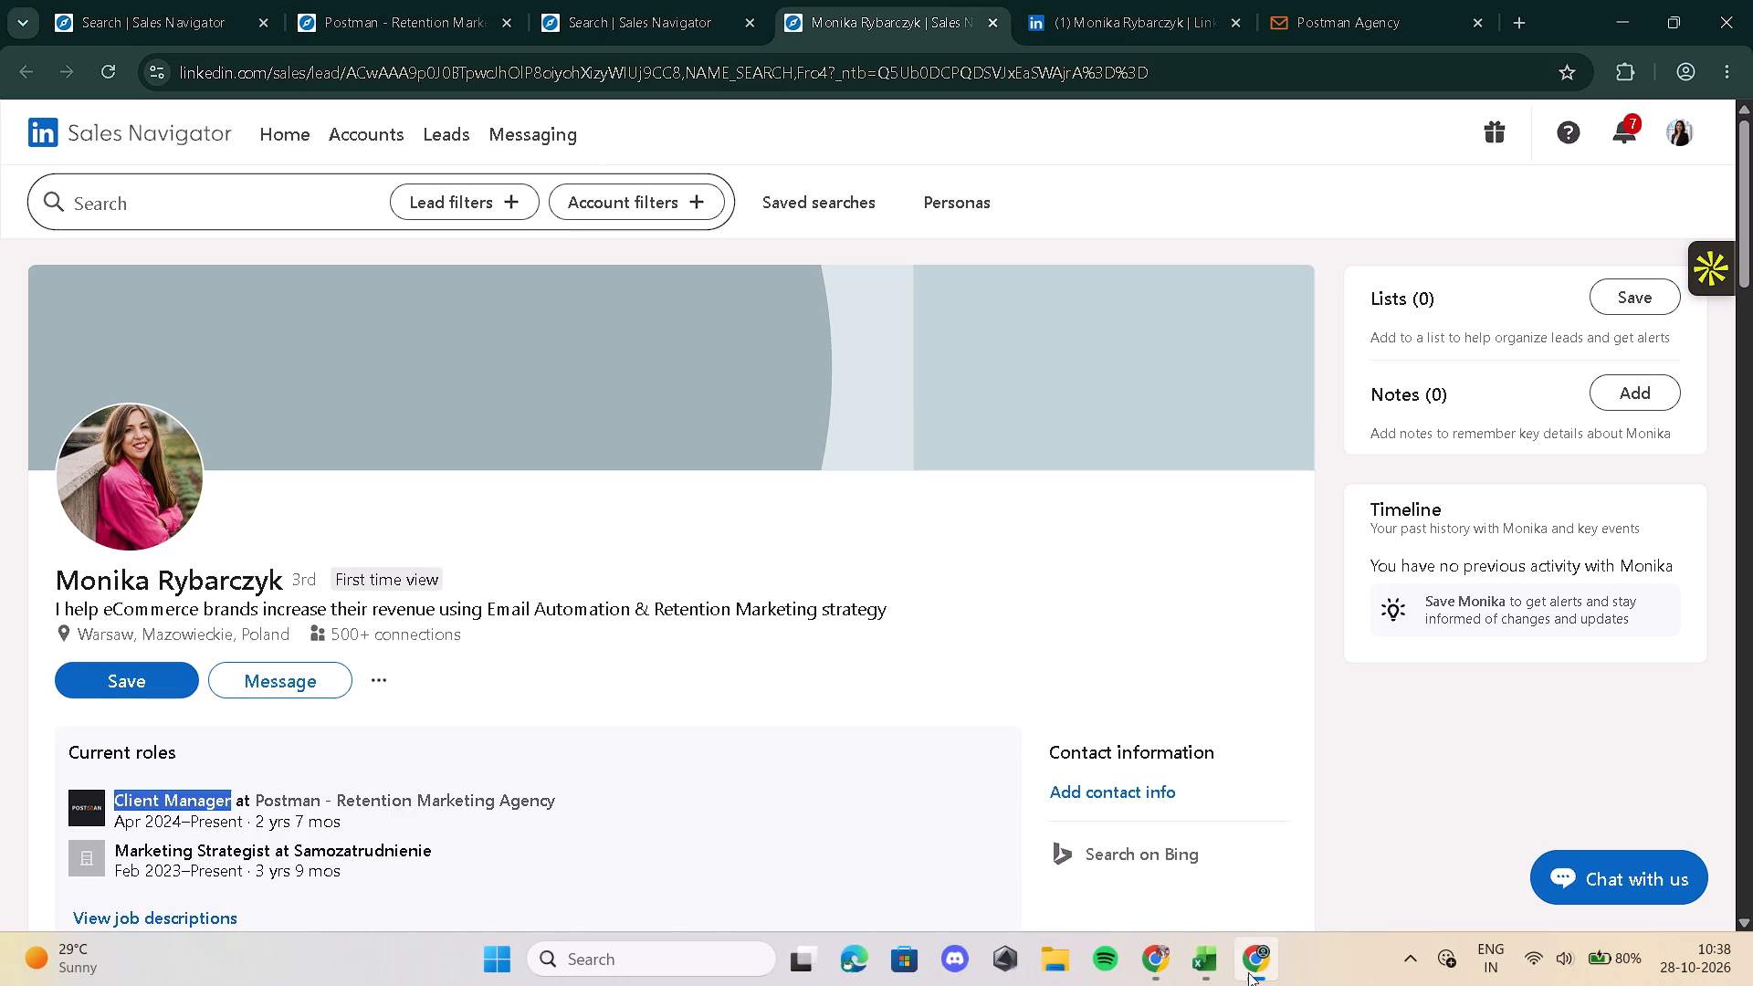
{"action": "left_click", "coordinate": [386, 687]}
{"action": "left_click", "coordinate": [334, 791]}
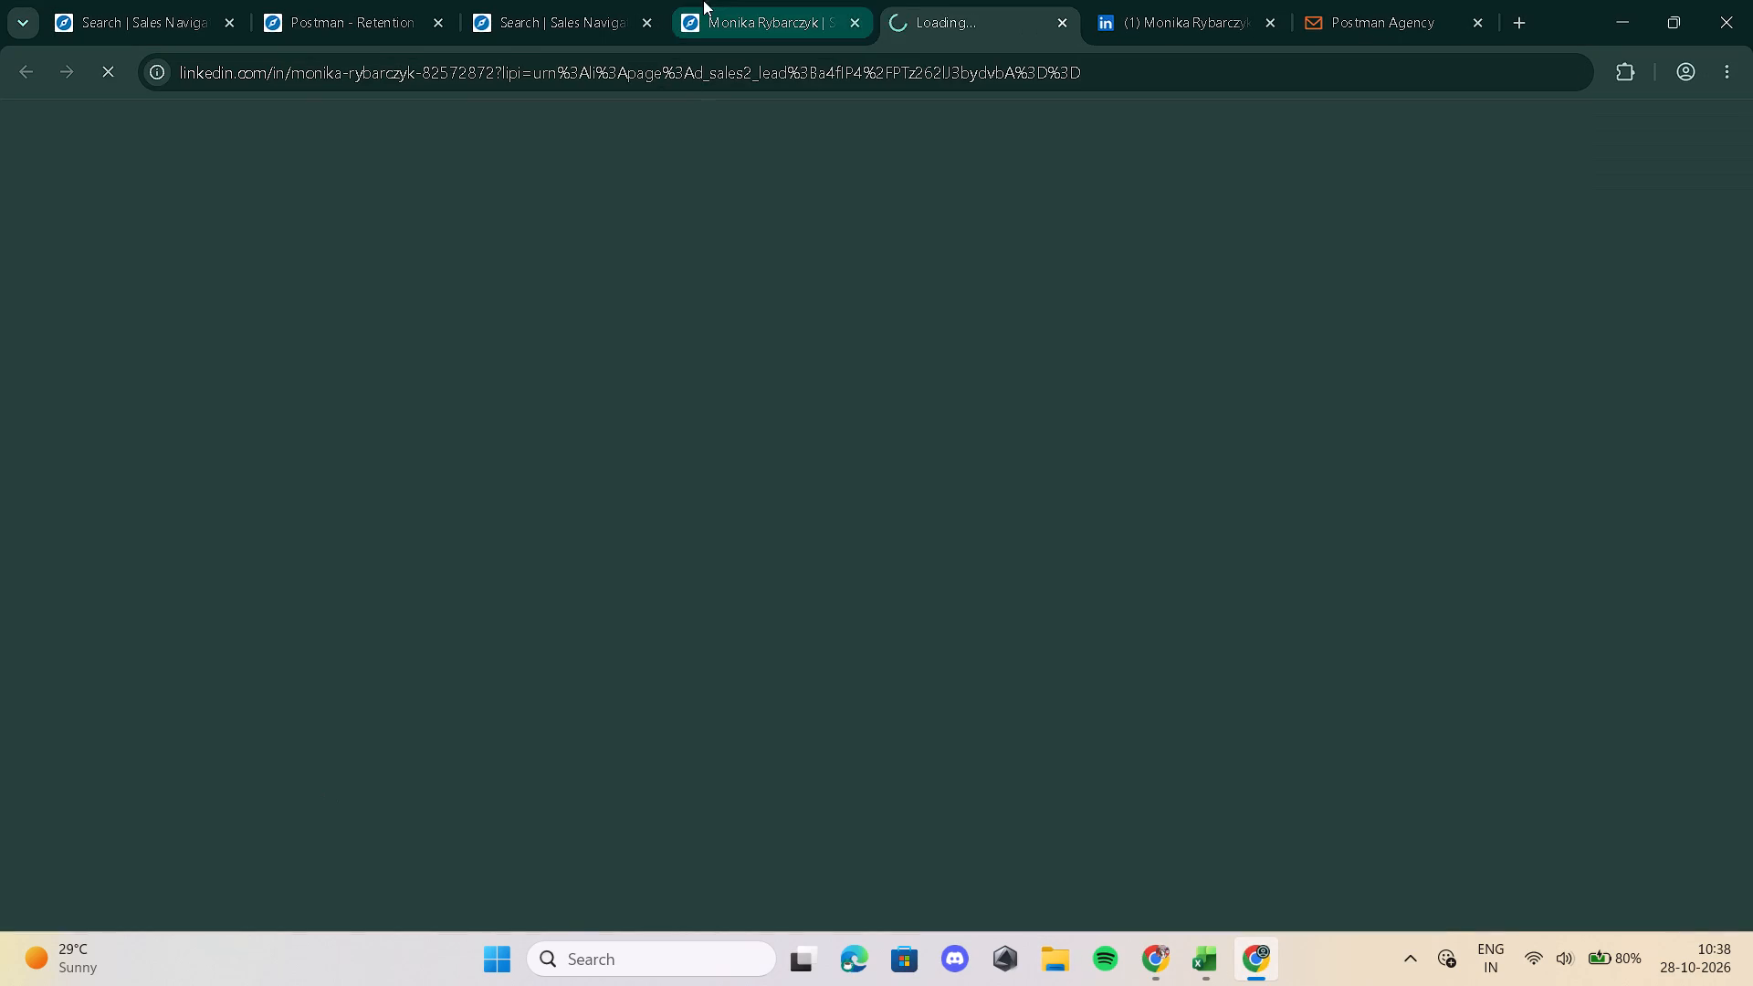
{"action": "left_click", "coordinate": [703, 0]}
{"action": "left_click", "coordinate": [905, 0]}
Open Apollo on the Client Manager's LinkedIn profile and request access to the email and phone number.
{"action": "left_click", "coordinate": [1193, 0]}
{"action": "left_click", "coordinate": [1001, 0]}
{"action": "left_click", "coordinate": [1149, 0]}
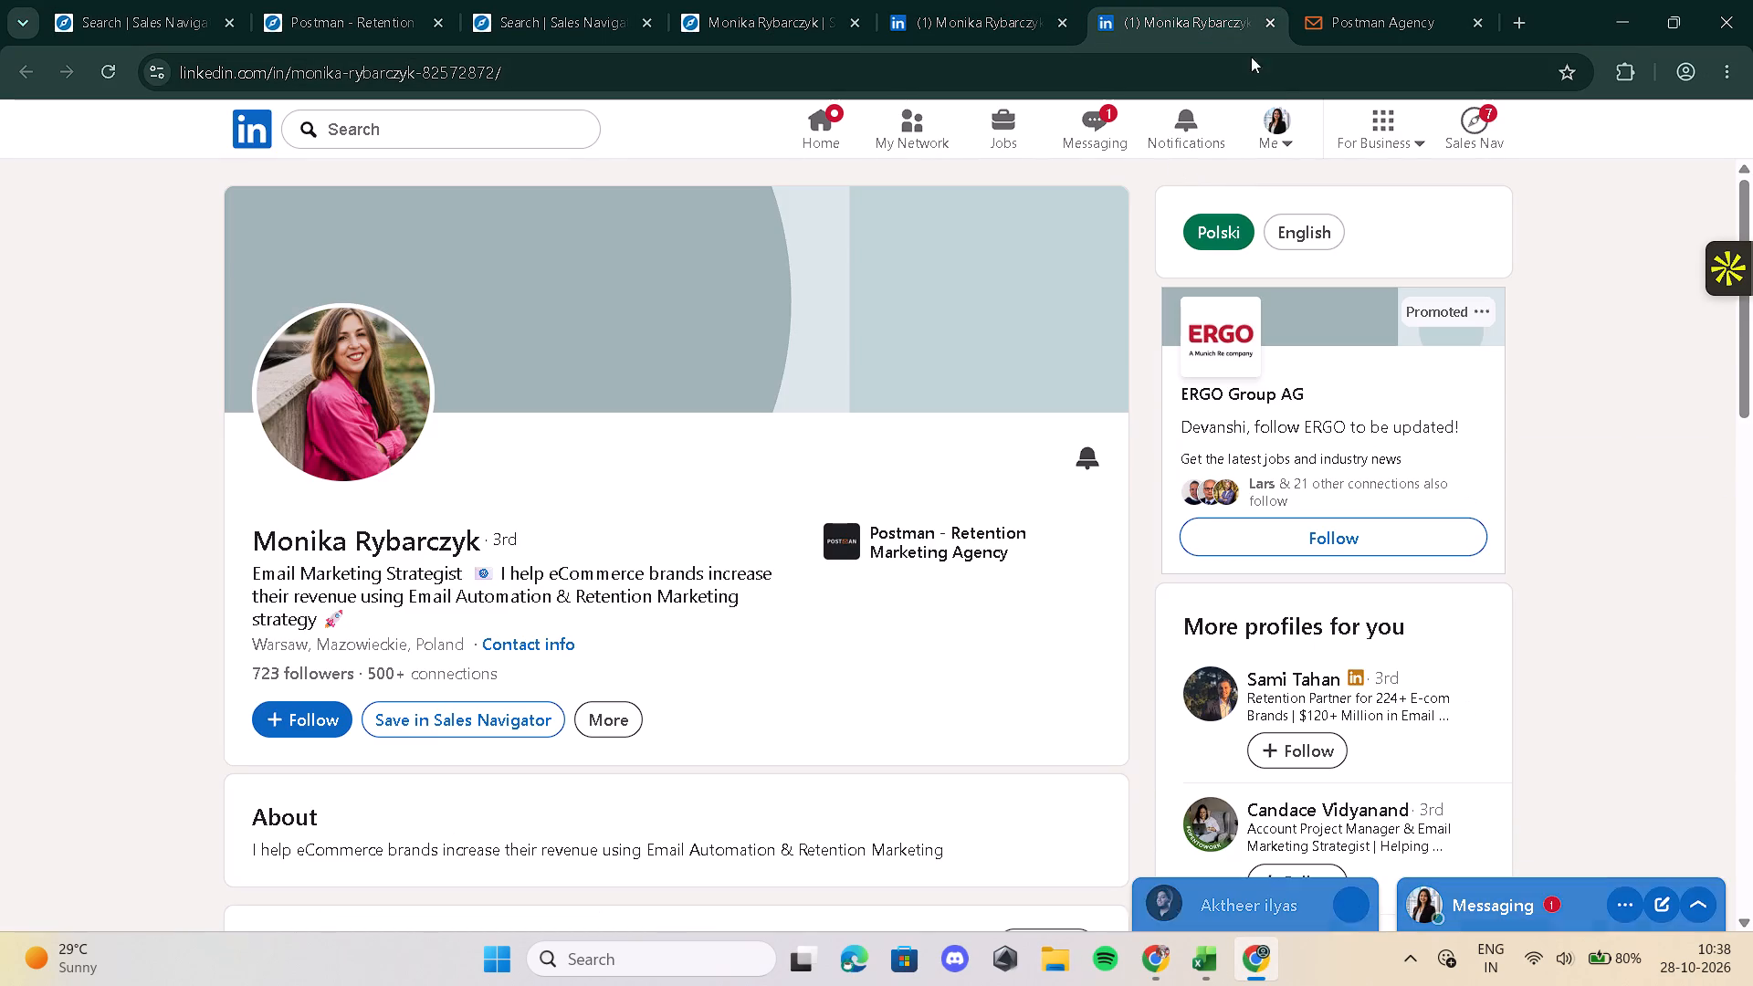
{"action": "left_click", "coordinate": [1706, 271]}
{"action": "left_click", "coordinate": [740, 1]}
{"action": "left_click", "coordinate": [913, 0]}
{"action": "left_click", "coordinate": [1194, 0]}
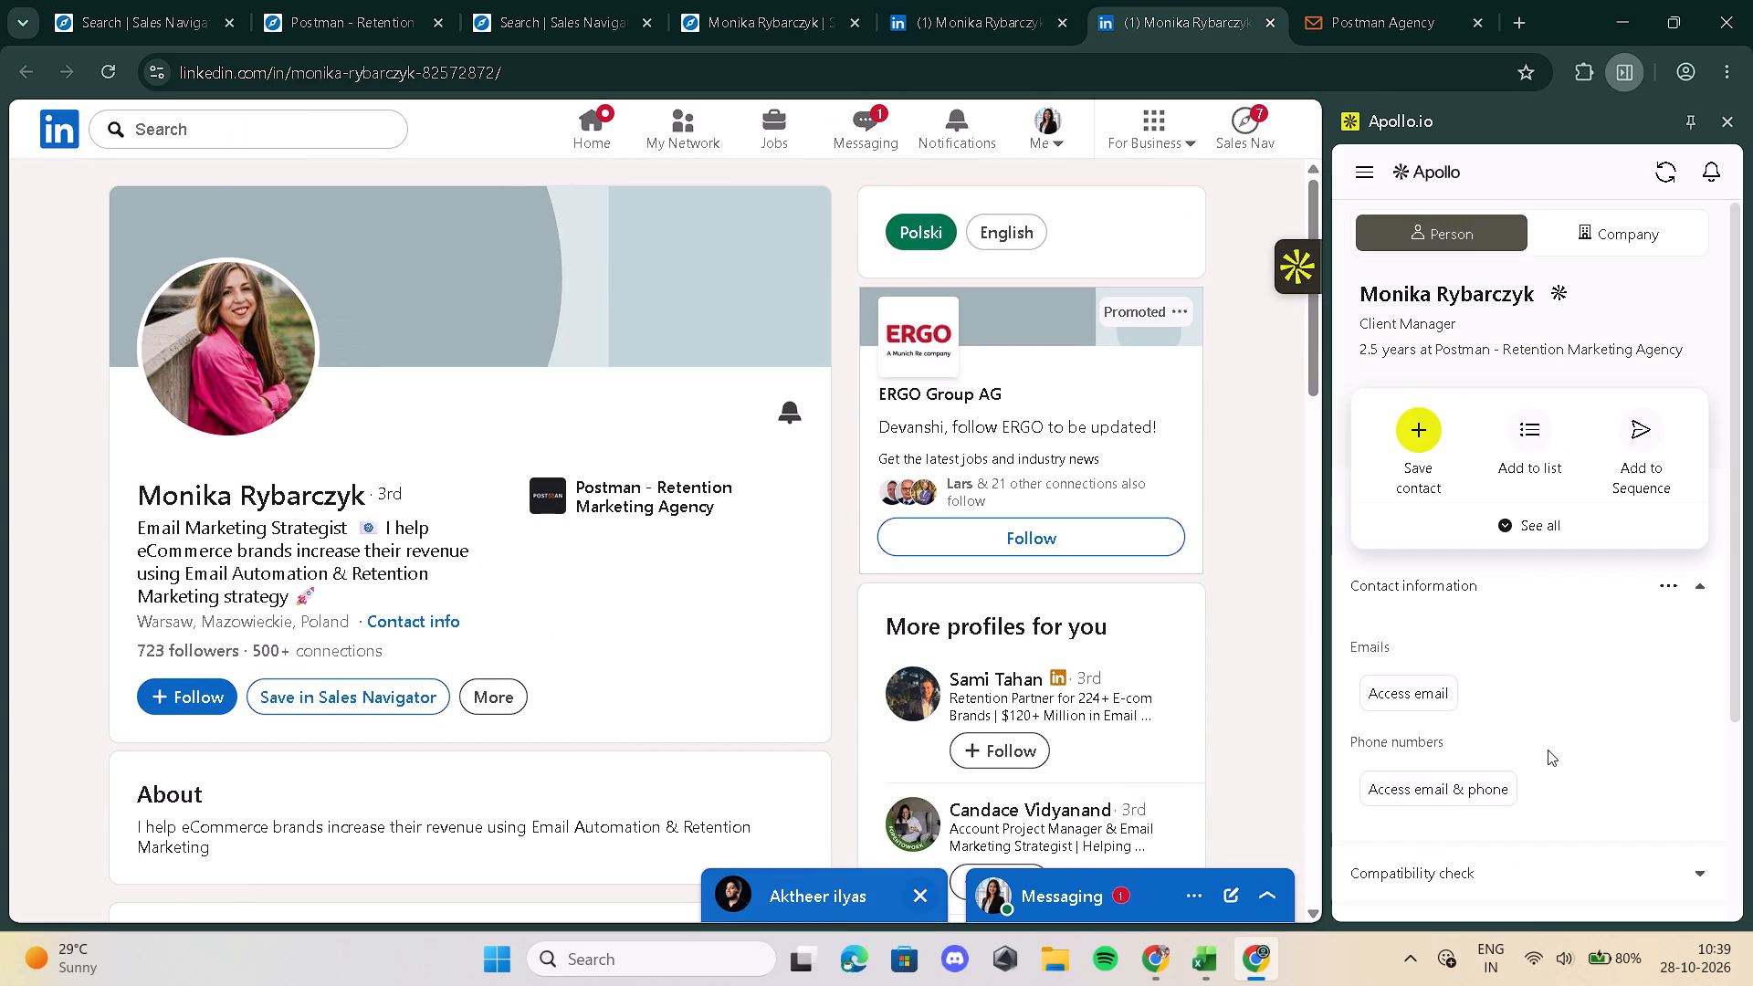
{"action": "left_click", "coordinate": [1415, 693]}
{"action": "left_click", "coordinate": [1473, 782]}
{"action": "left_click", "coordinate": [785, 0]}
{"action": "left_click", "coordinate": [1012, 0]}
{"action": "left_click", "coordinate": [1175, 0]}
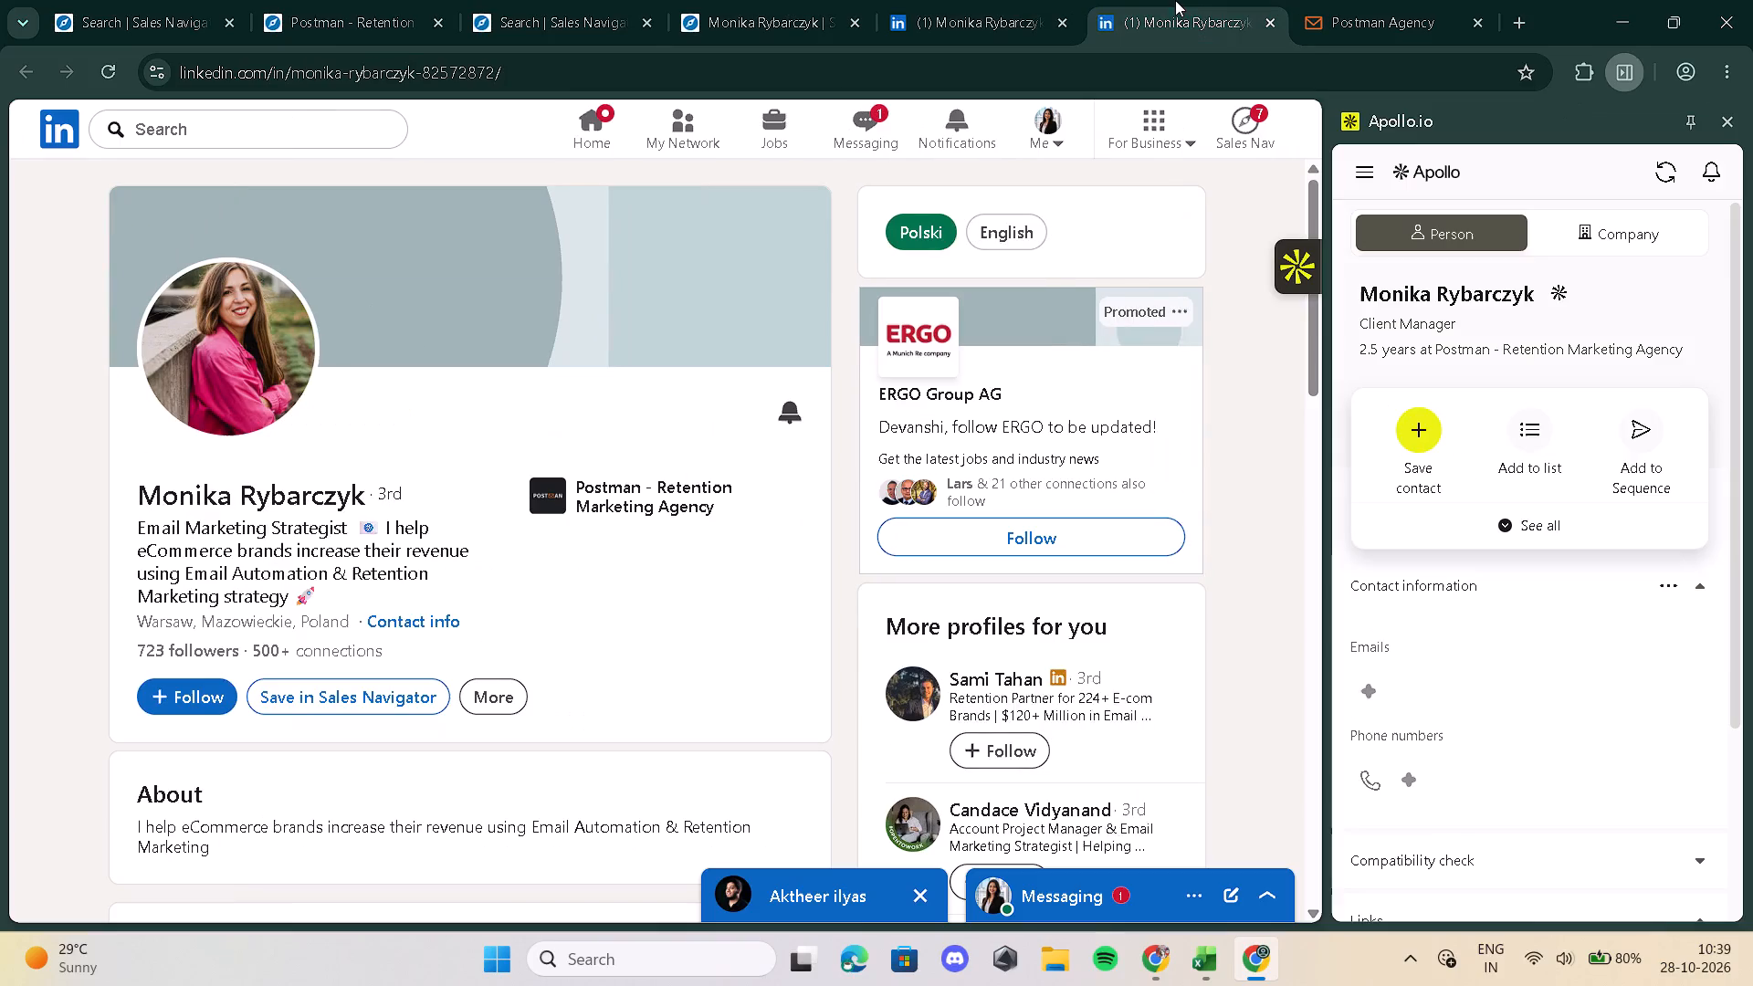
Copy the Client Manager's work email from Apollo into cell K174 of the SA Harsh sheet.
{"action": "left_click", "coordinate": [1558, 694]}
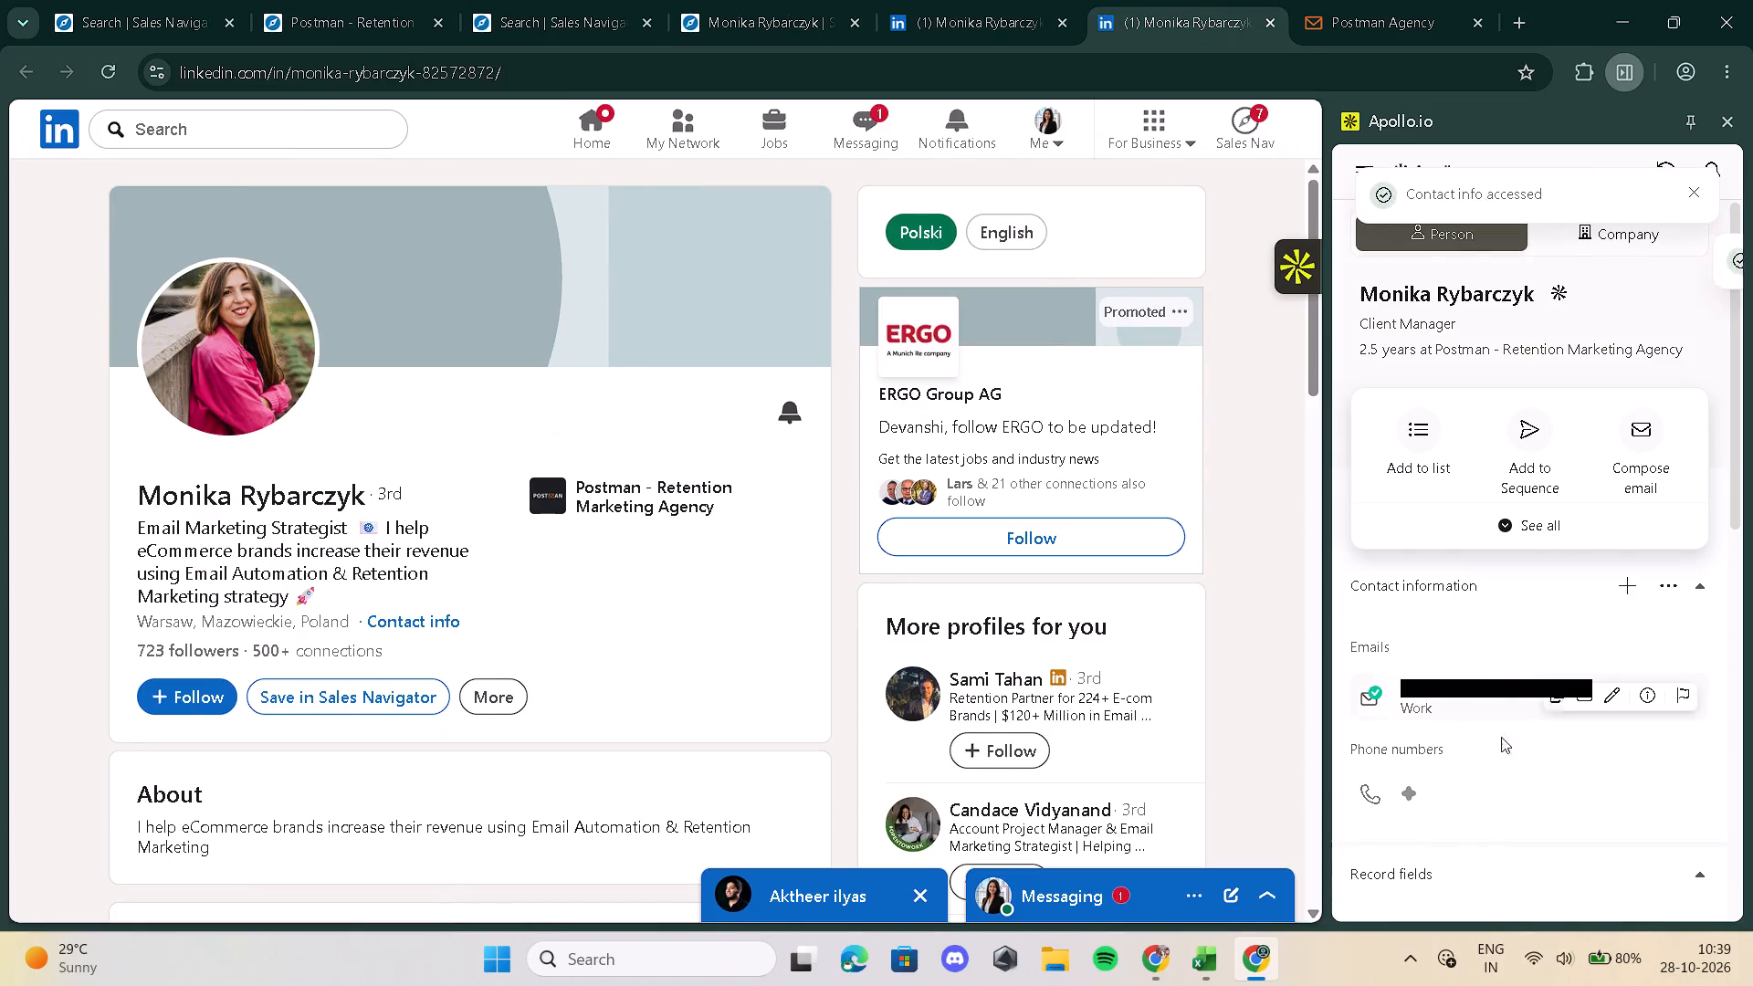
{"action": "left_click", "coordinate": [1212, 949]}
{"action": "left_click_drag", "start_coordinate": [1296, 886], "coordinate": [1412, 878]}
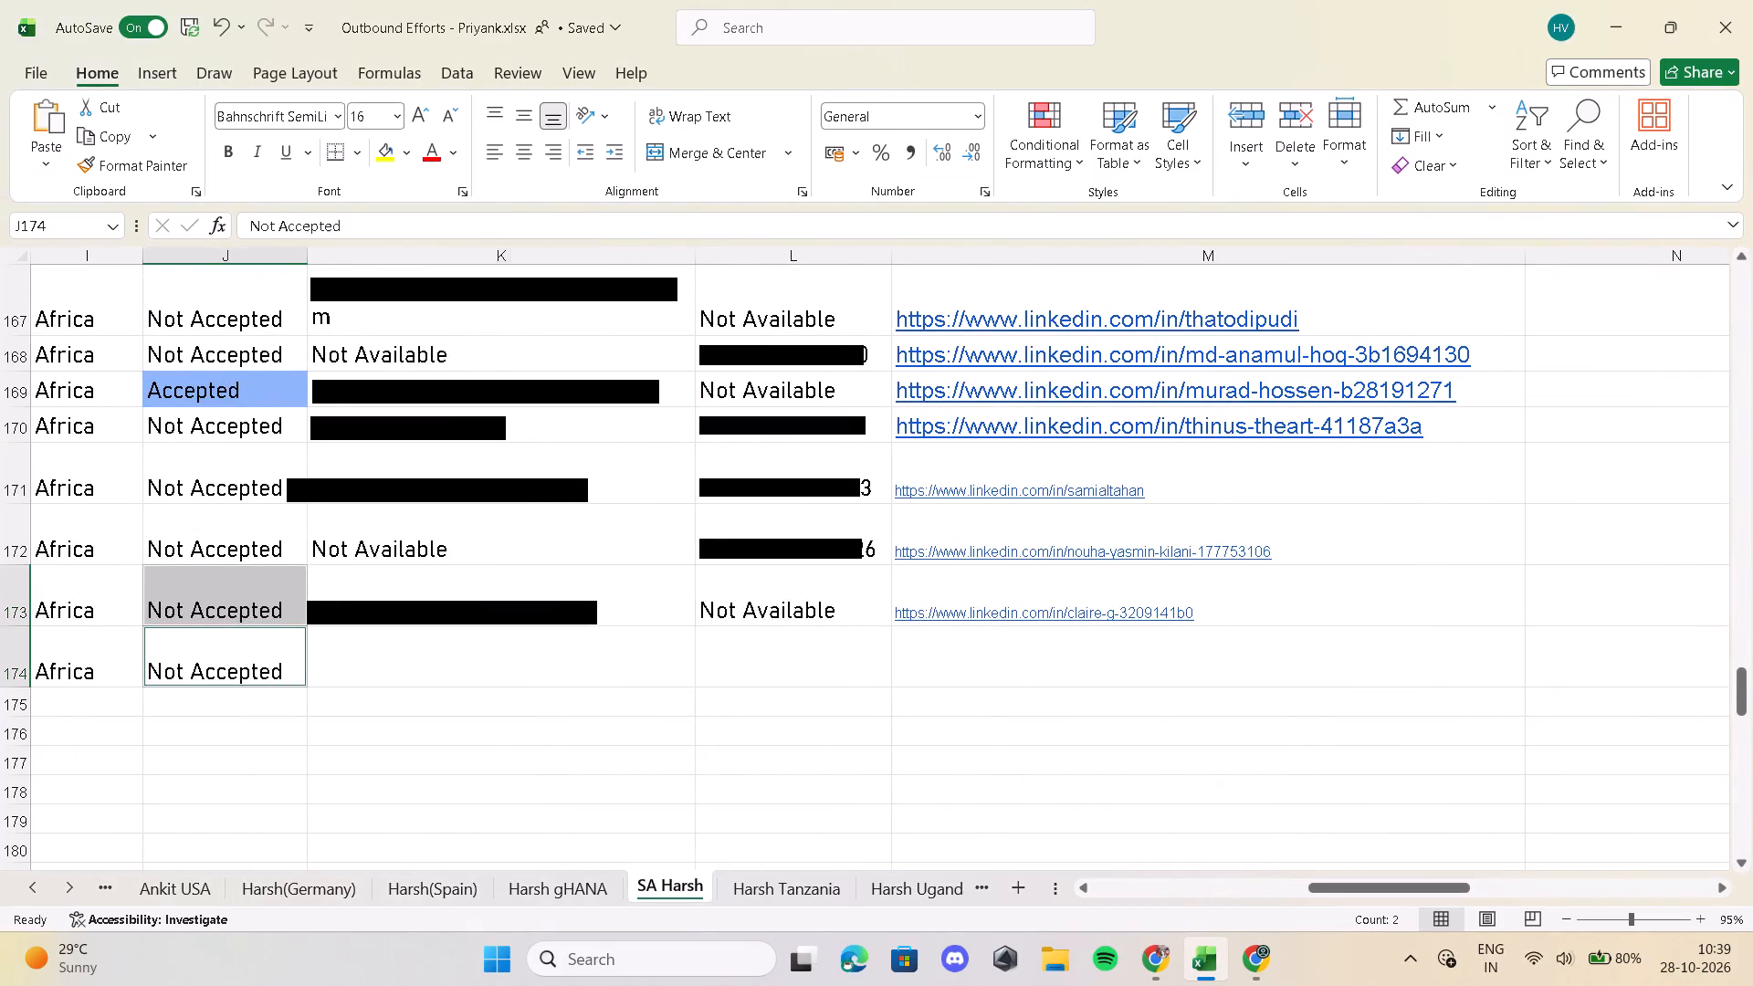
{"action": "left_click", "coordinate": [530, 669]}
{"action": "key", "text": "ctrl+v"}
Copy the Client Manager's mobile number from Apollo into cell L174 of the SA Harsh sheet.
{"action": "left_click", "coordinate": [1261, 957]}
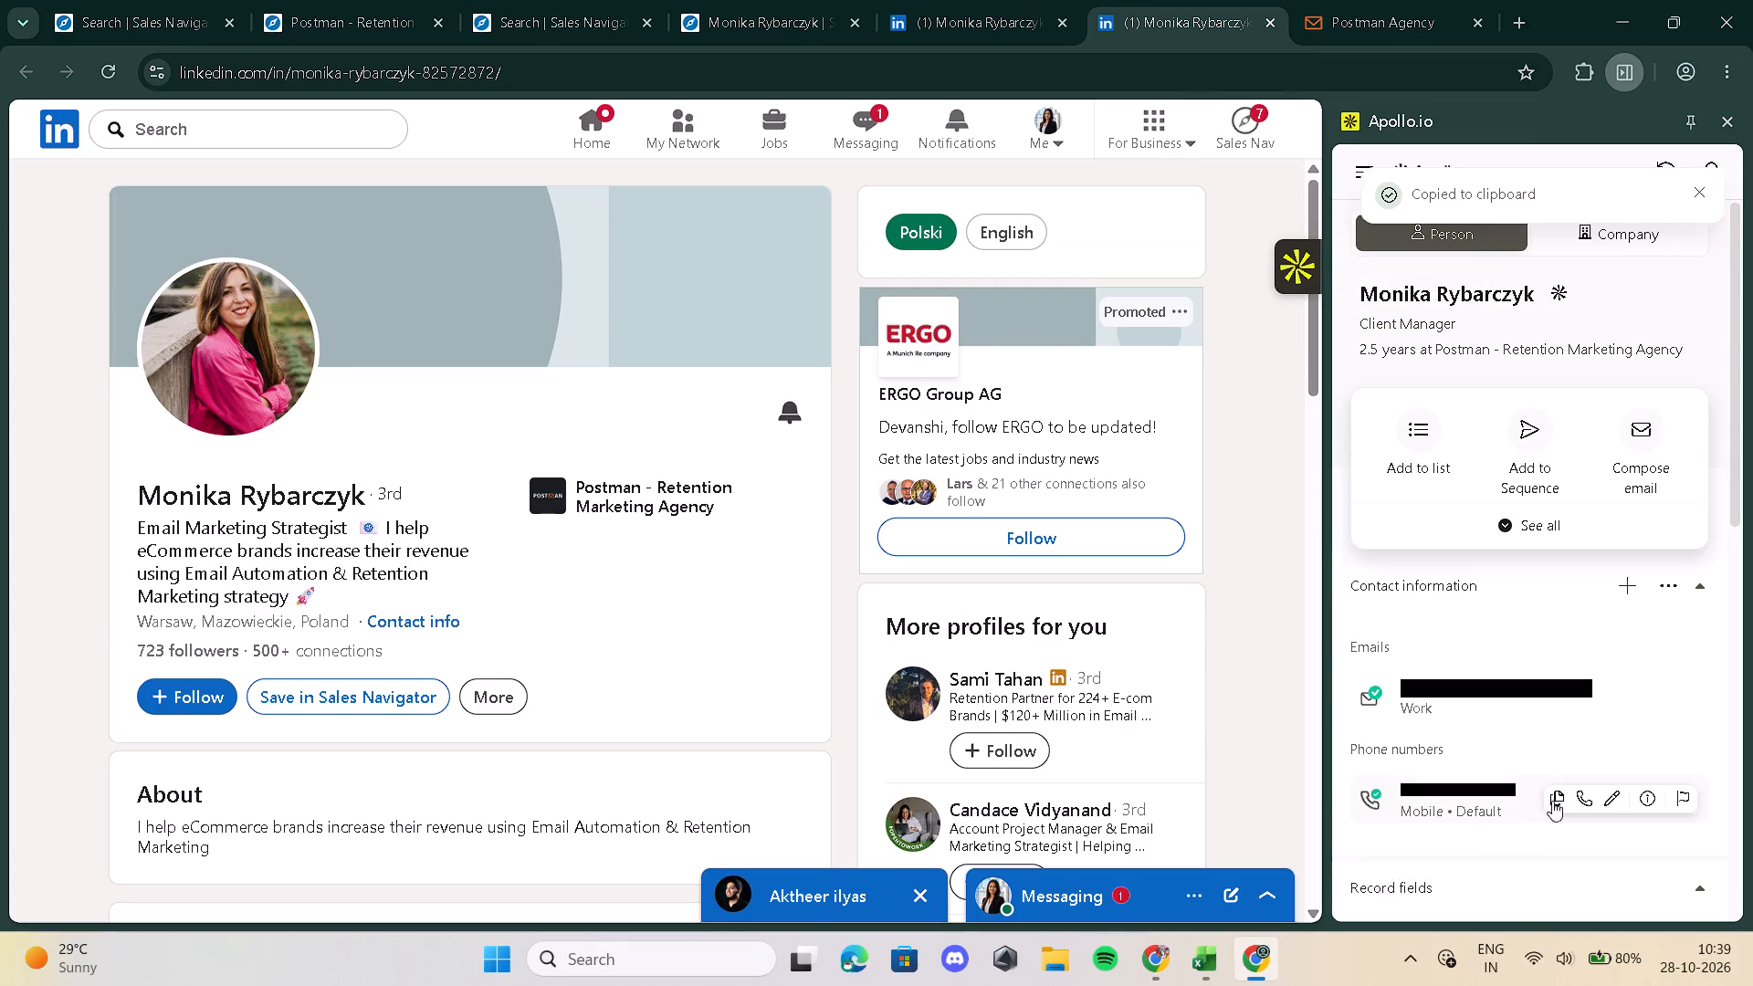
{"action": "left_click", "coordinate": [1557, 801]}
{"action": "left_click", "coordinate": [1214, 975]}
{"action": "left_click", "coordinate": [808, 666]}
{"action": "key", "text": "ctrl+v"}
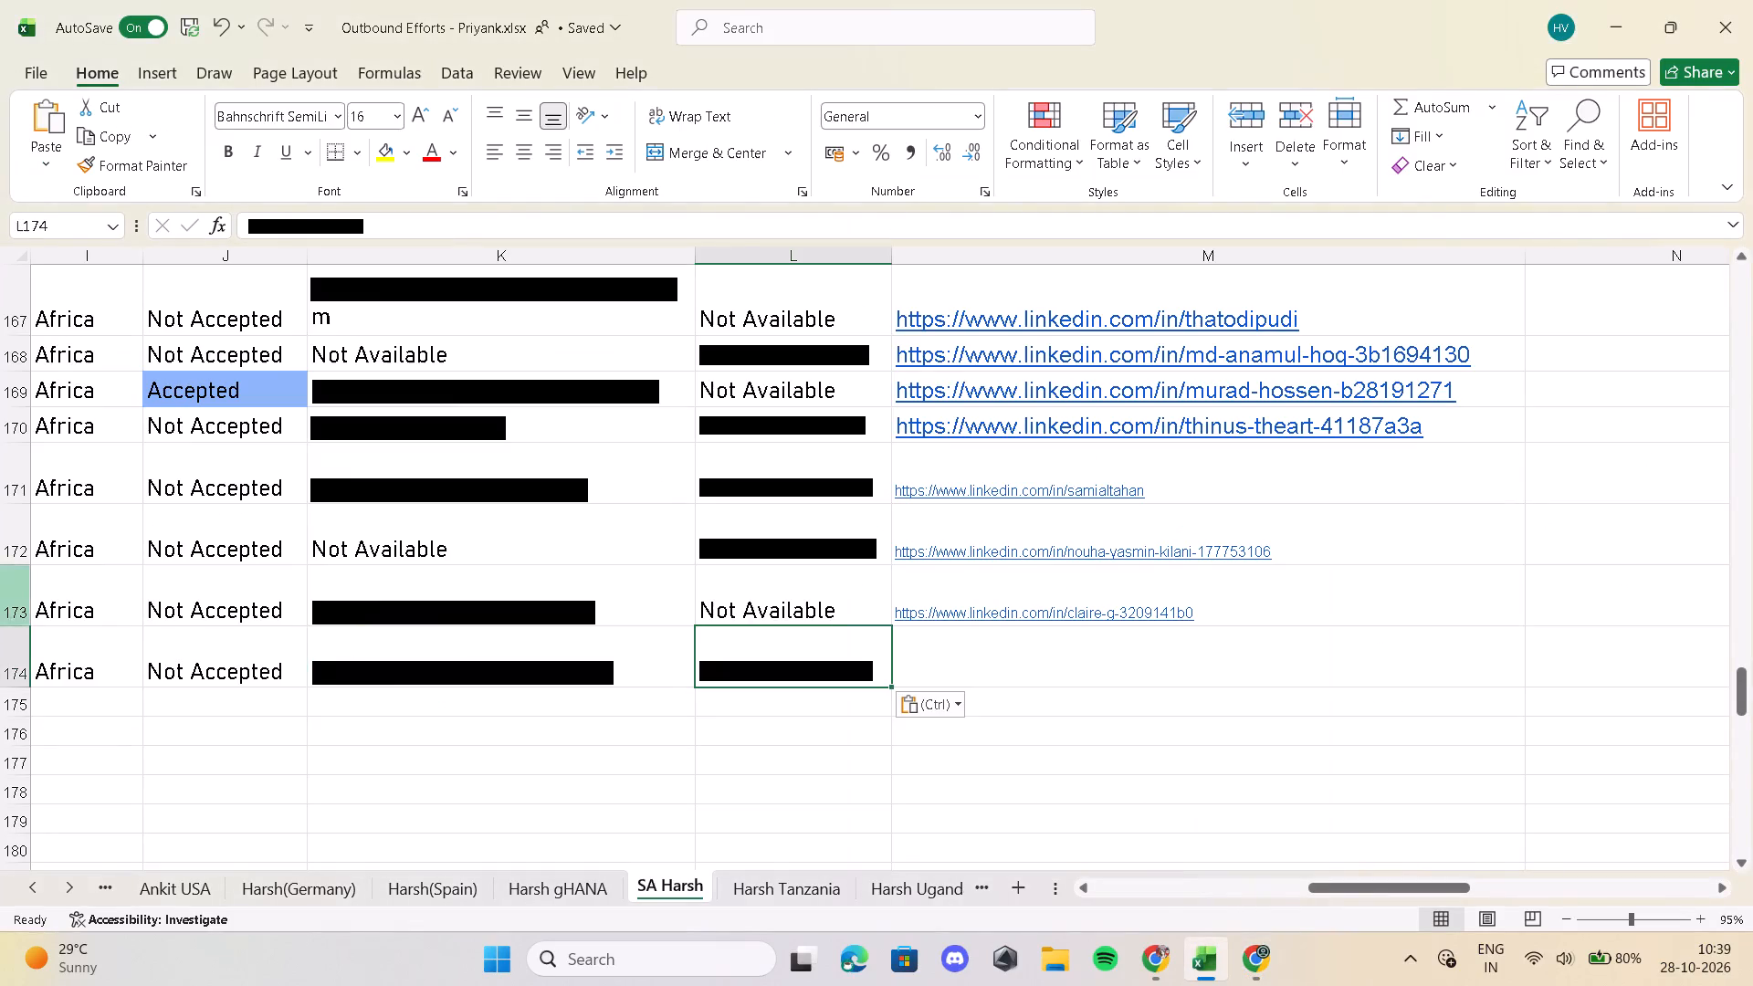
{"action": "left_click", "coordinate": [0, 659]}
Copy the Client Manager's LinkedIn profile URL from the Sales Navigator lead profile into cell M174 in Excel.
{"action": "left_click", "coordinate": [1234, 949]}
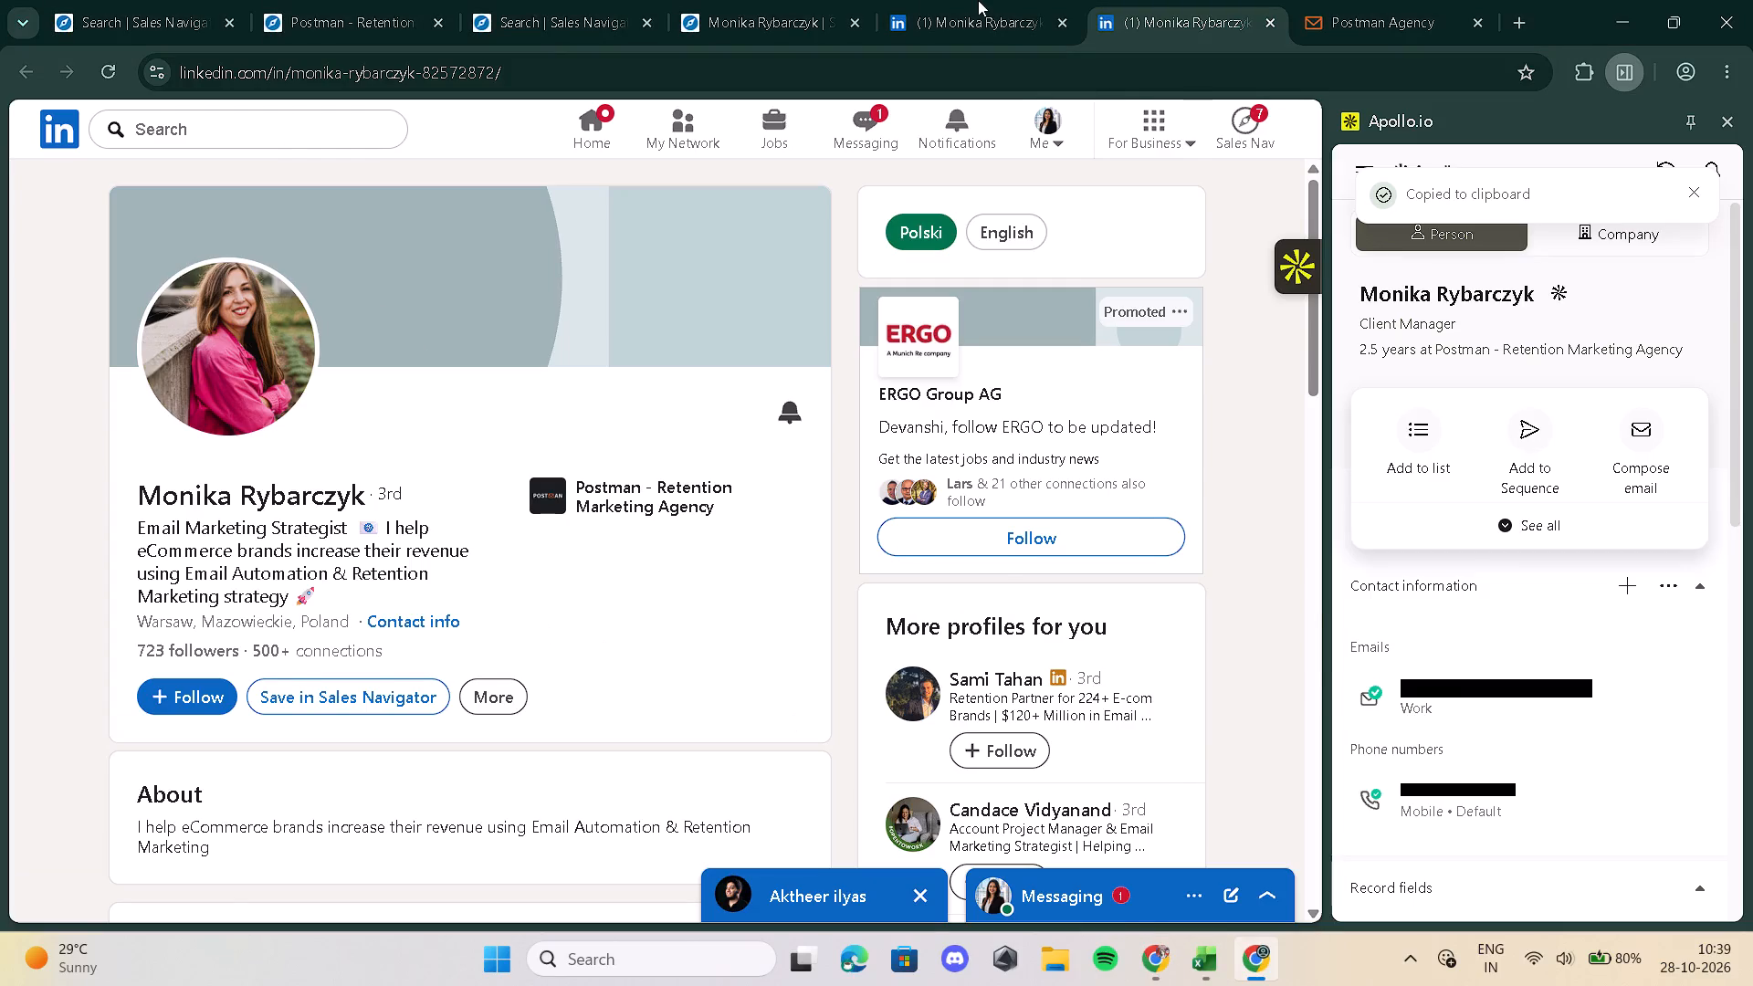
{"action": "left_click", "coordinate": [978, 0]}
{"action": "left_click", "coordinate": [805, 0]}
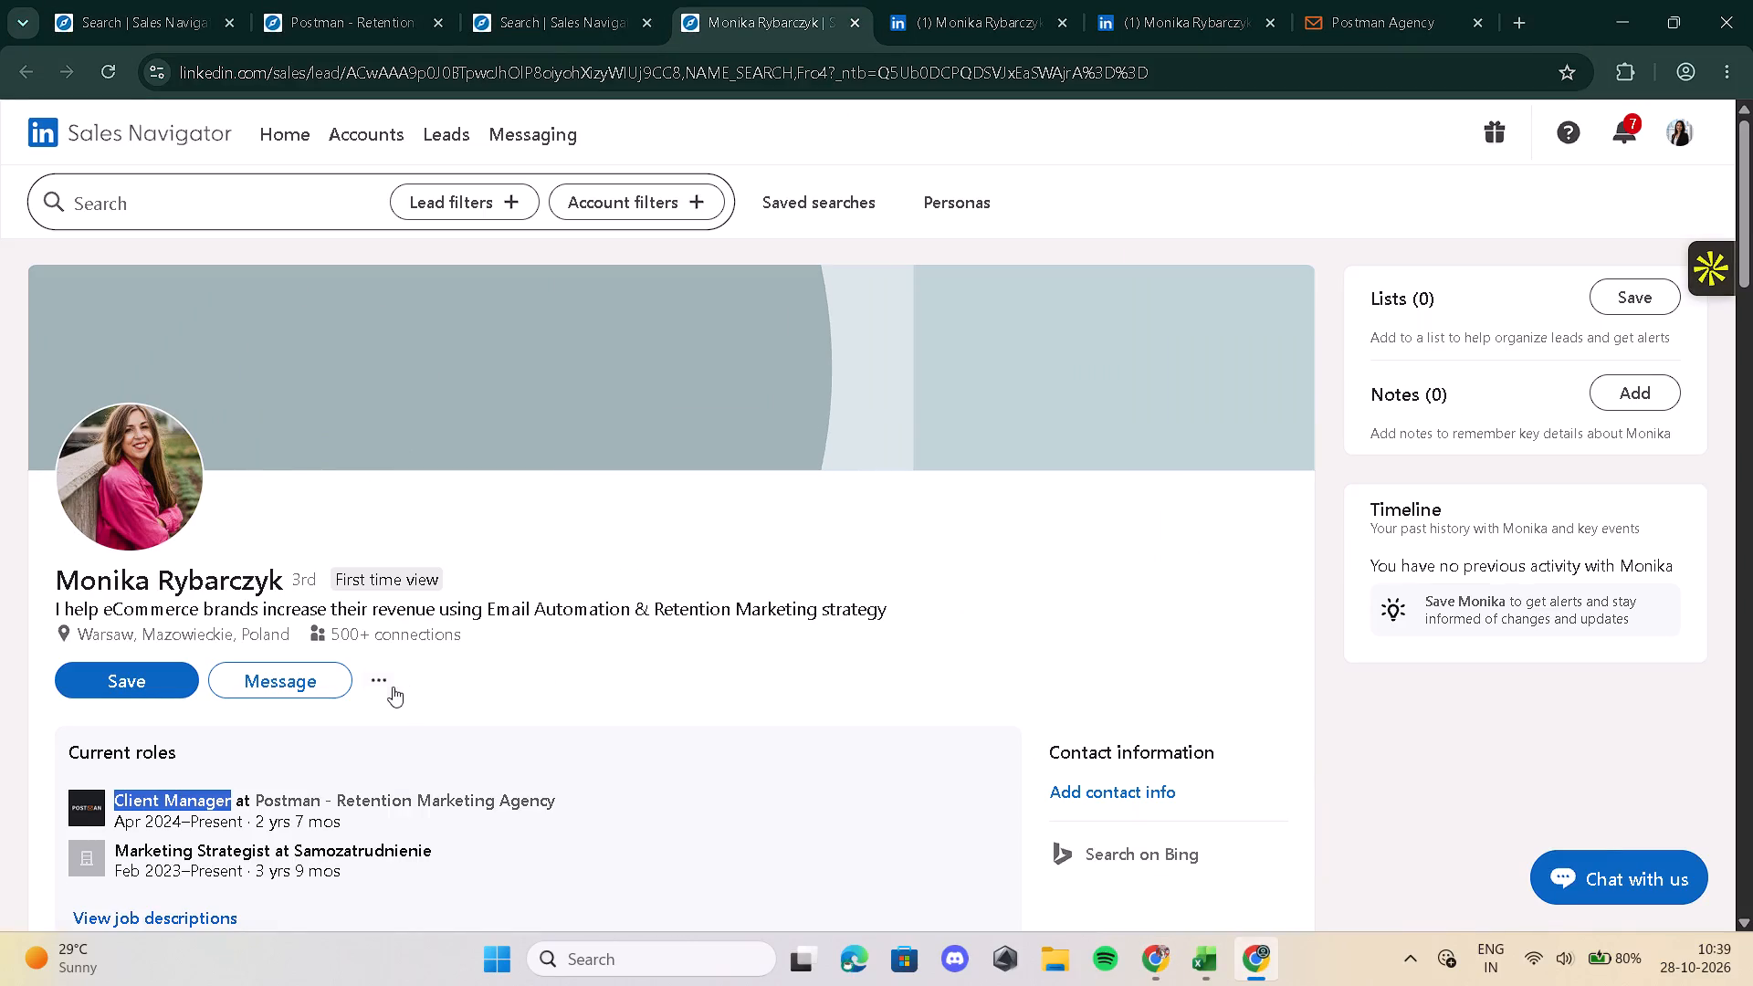
{"action": "left_click", "coordinate": [389, 688]}
{"action": "left_click", "coordinate": [338, 842]}
{"action": "left_click", "coordinate": [1205, 945]}
{"action": "left_click", "coordinate": [1196, 660]}
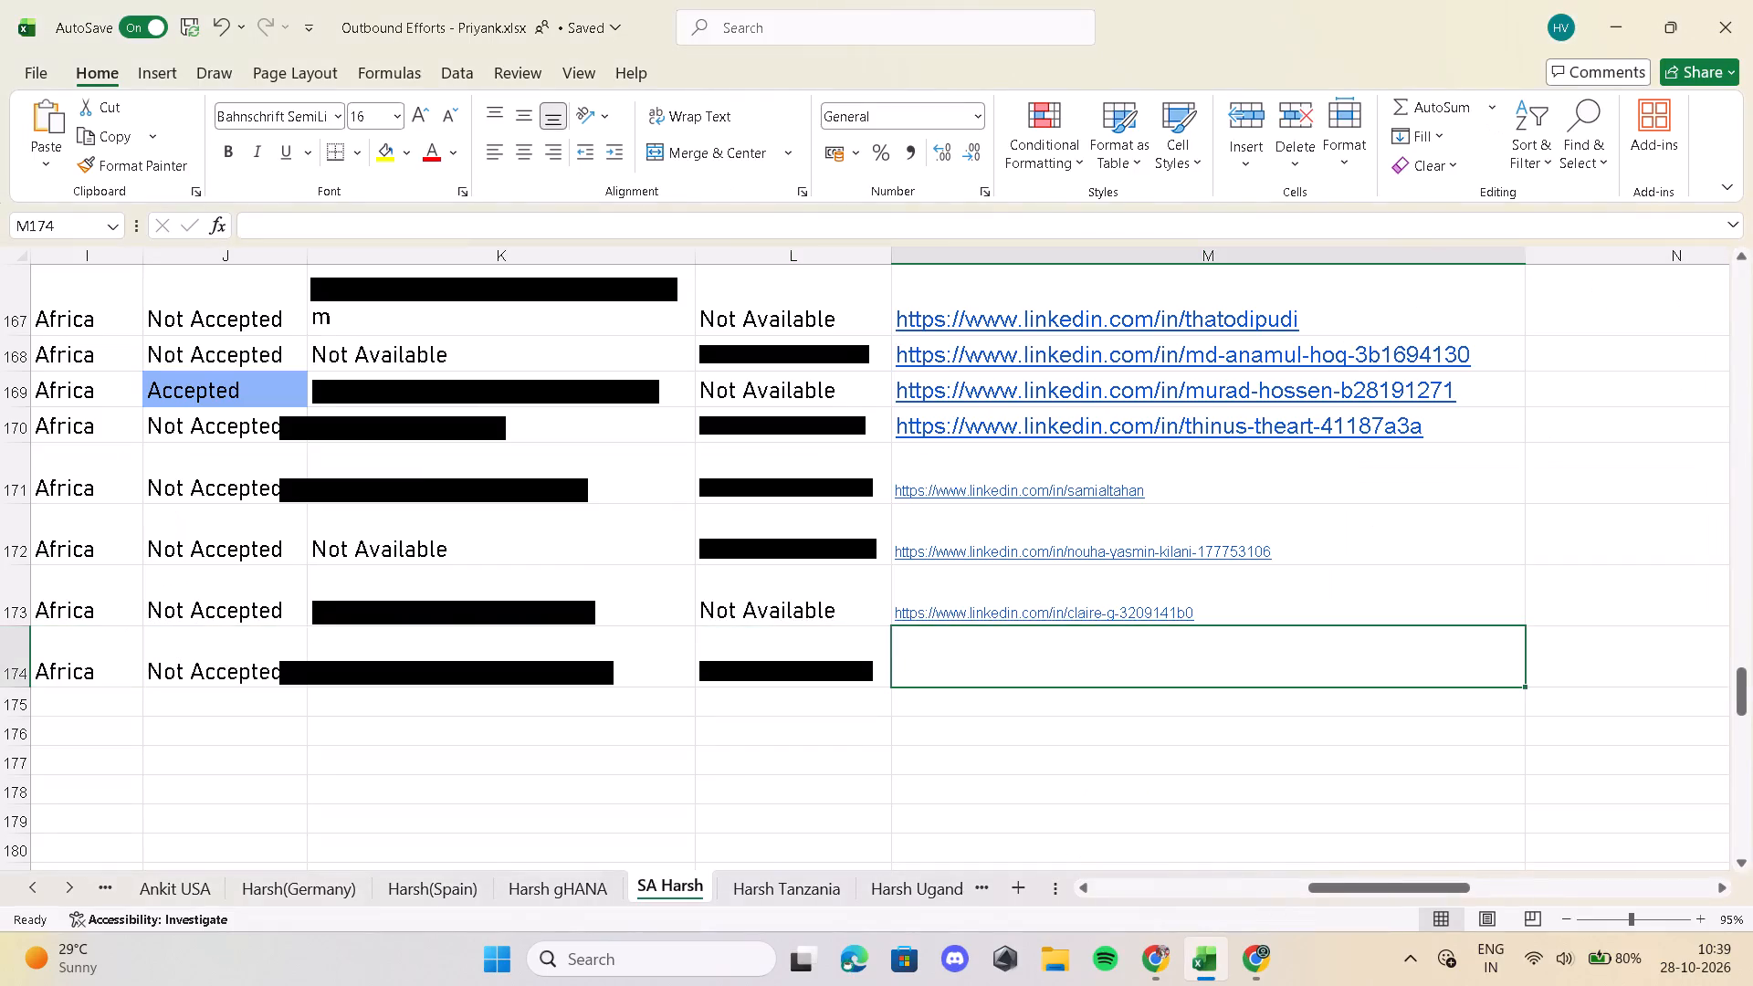
{"action": "key", "text": "ctrl+v"}
Copy Bulk SMS from cell O173 into cell O174.
{"action": "left_click_drag", "start_coordinate": [1447, 886], "coordinate": [1492, 881]}
{"action": "left_click", "coordinate": [1646, 590]}
{"action": "key", "text": "ctrl+c"}
{"action": "left_click", "coordinate": [1634, 677], "text": "ctrl"}
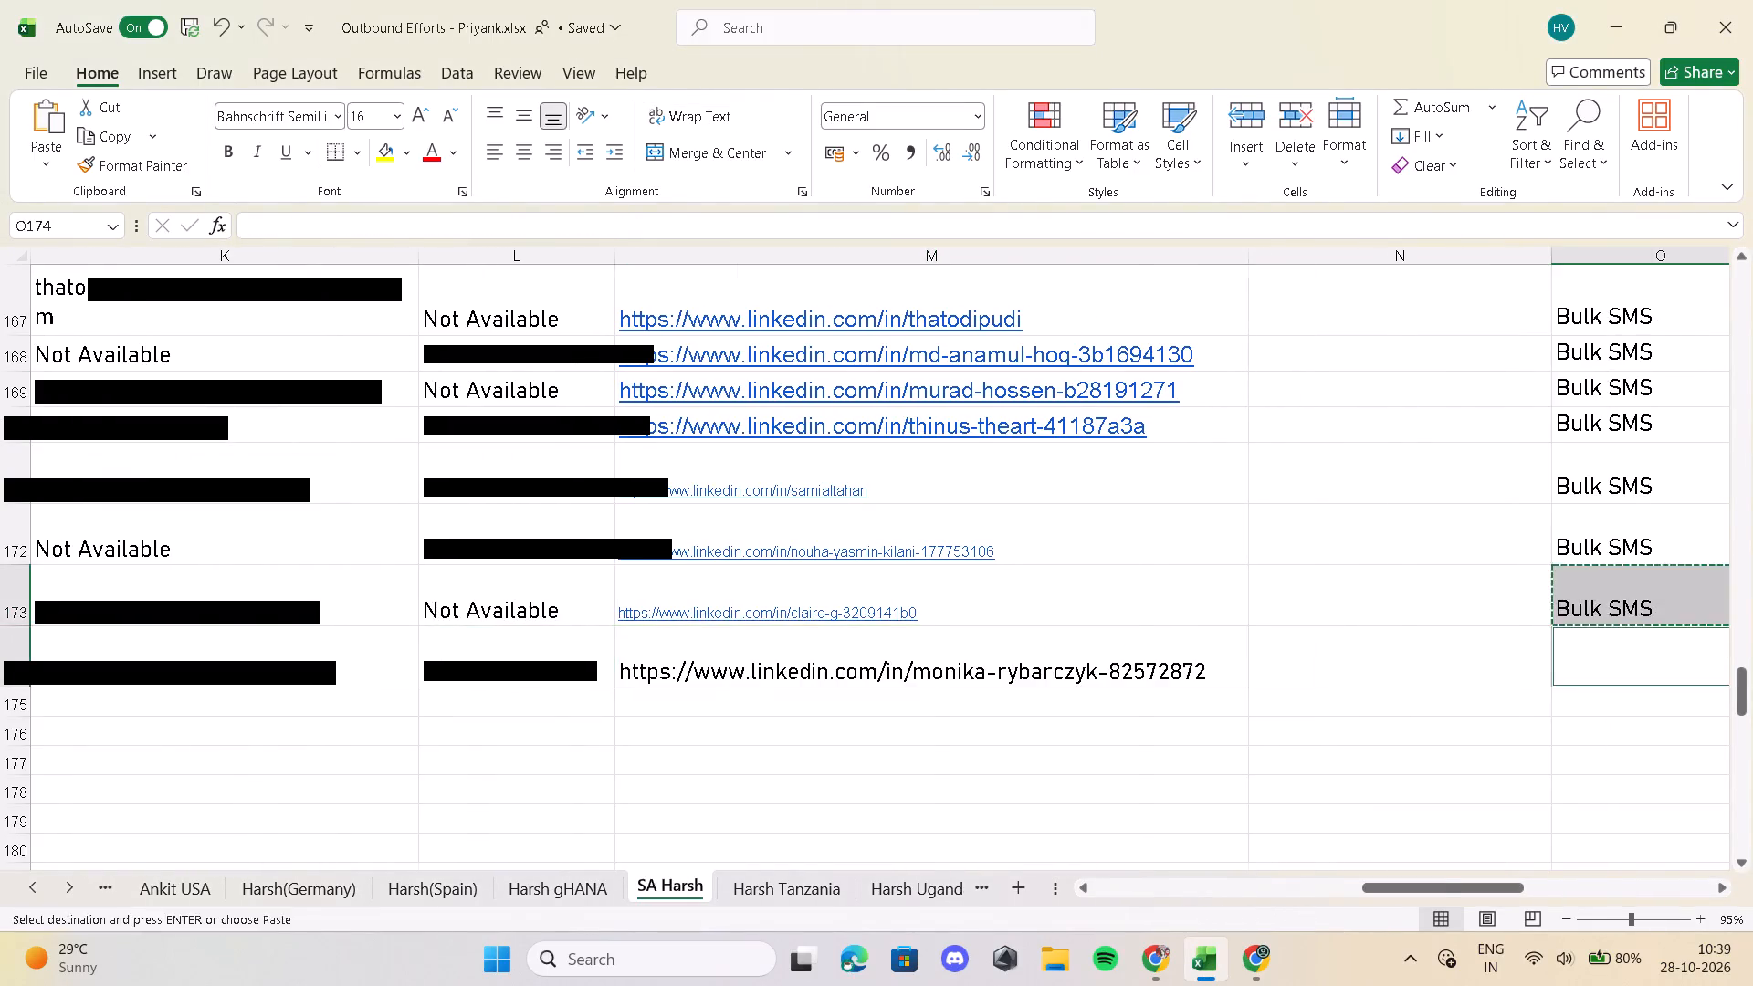
{"action": "key", "text": "ctrl+v"}
Turn the LinkedIn URL in cell M174 into a hyperlink.
{"action": "left_click_drag", "start_coordinate": [1573, 892], "coordinate": [1454, 884]}
{"action": "double_click", "coordinate": [1390, 666]}
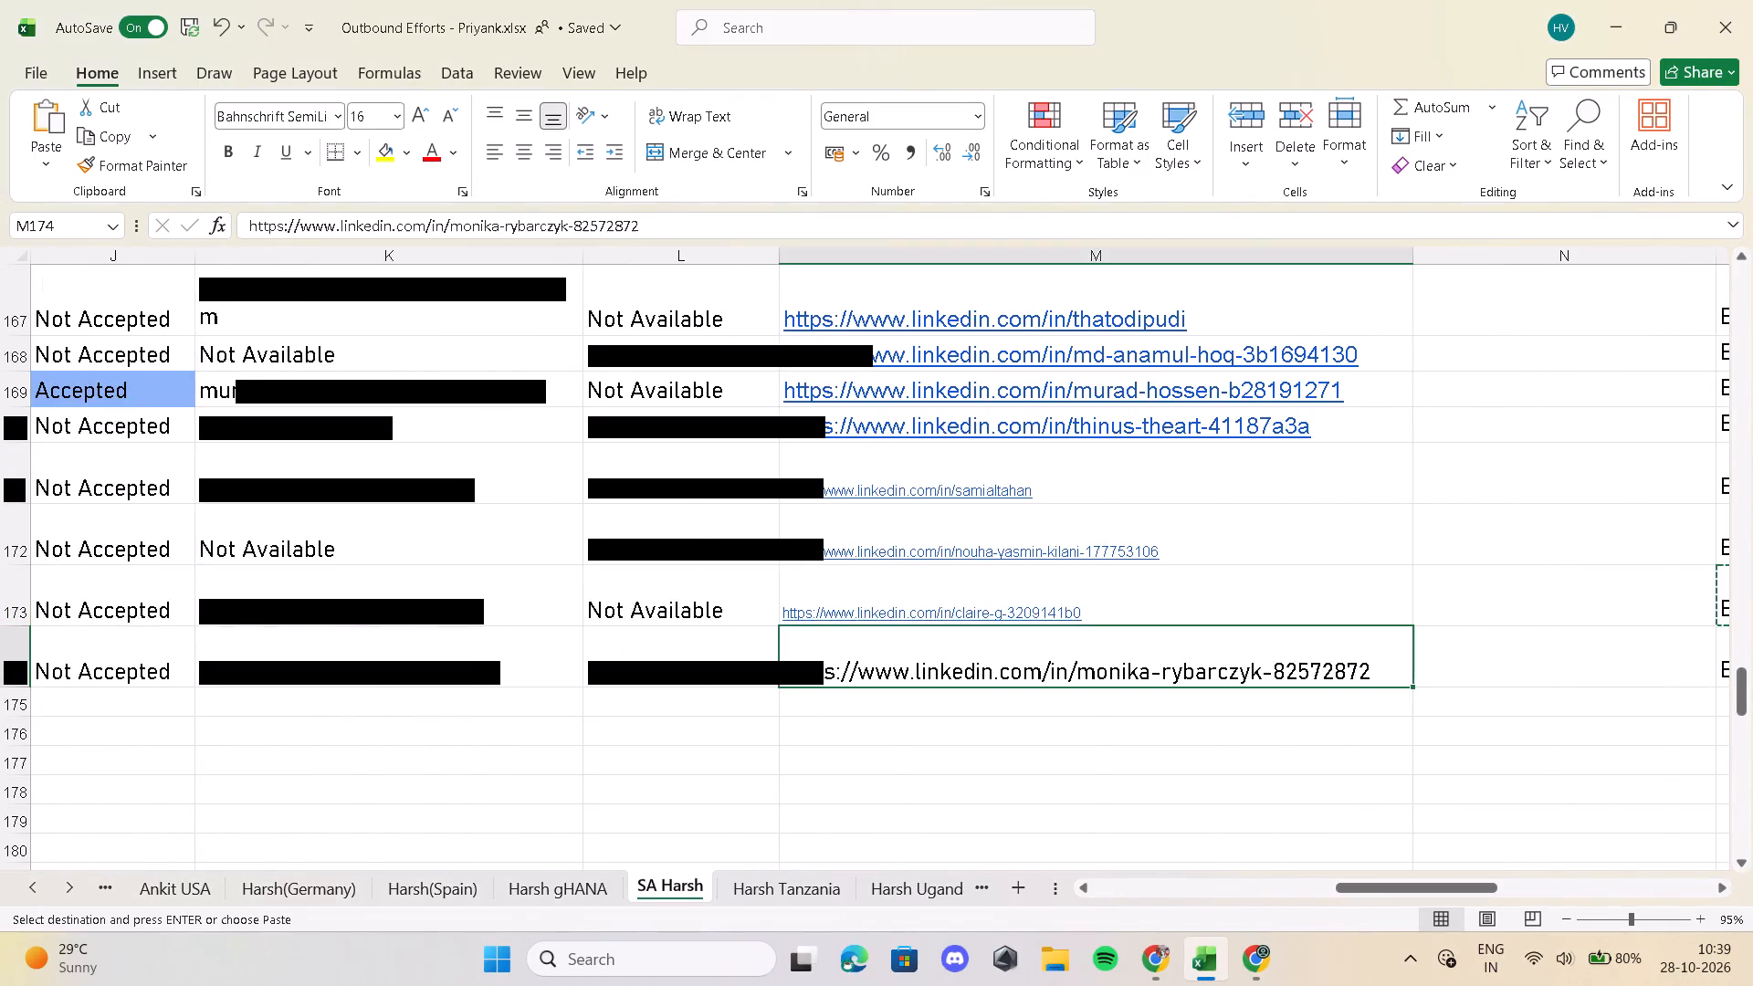
{"action": "left_click", "coordinate": [1516, 670]}
{"action": "double_click", "coordinate": [1381, 654]}
{"action": "left_click", "coordinate": [1542, 649]}
Select row 175 as the next row to fill.
{"action": "left_click_drag", "start_coordinate": [1447, 897], "coordinate": [1637, 901]}
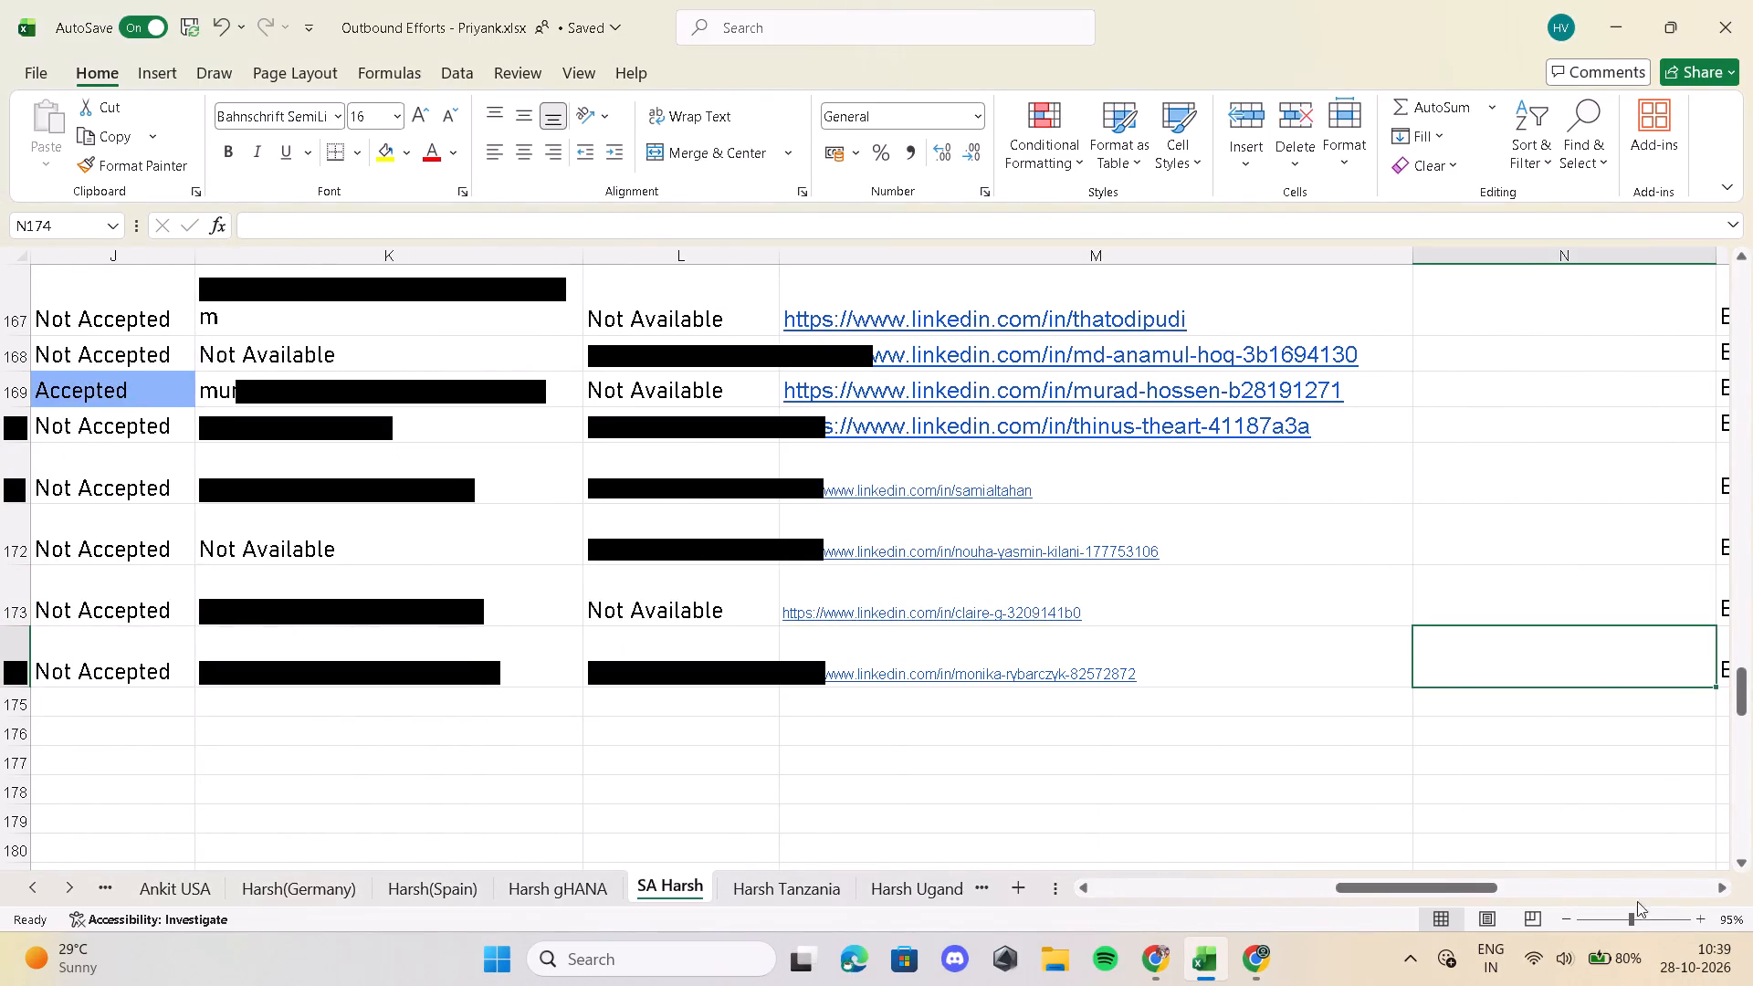
{"action": "left_click_drag", "start_coordinate": [1637, 901], "coordinate": [1563, 899]}
{"action": "left_click_drag", "start_coordinate": [1449, 888], "coordinate": [780, 841]}
{"action": "left_click", "coordinate": [0, 696]}
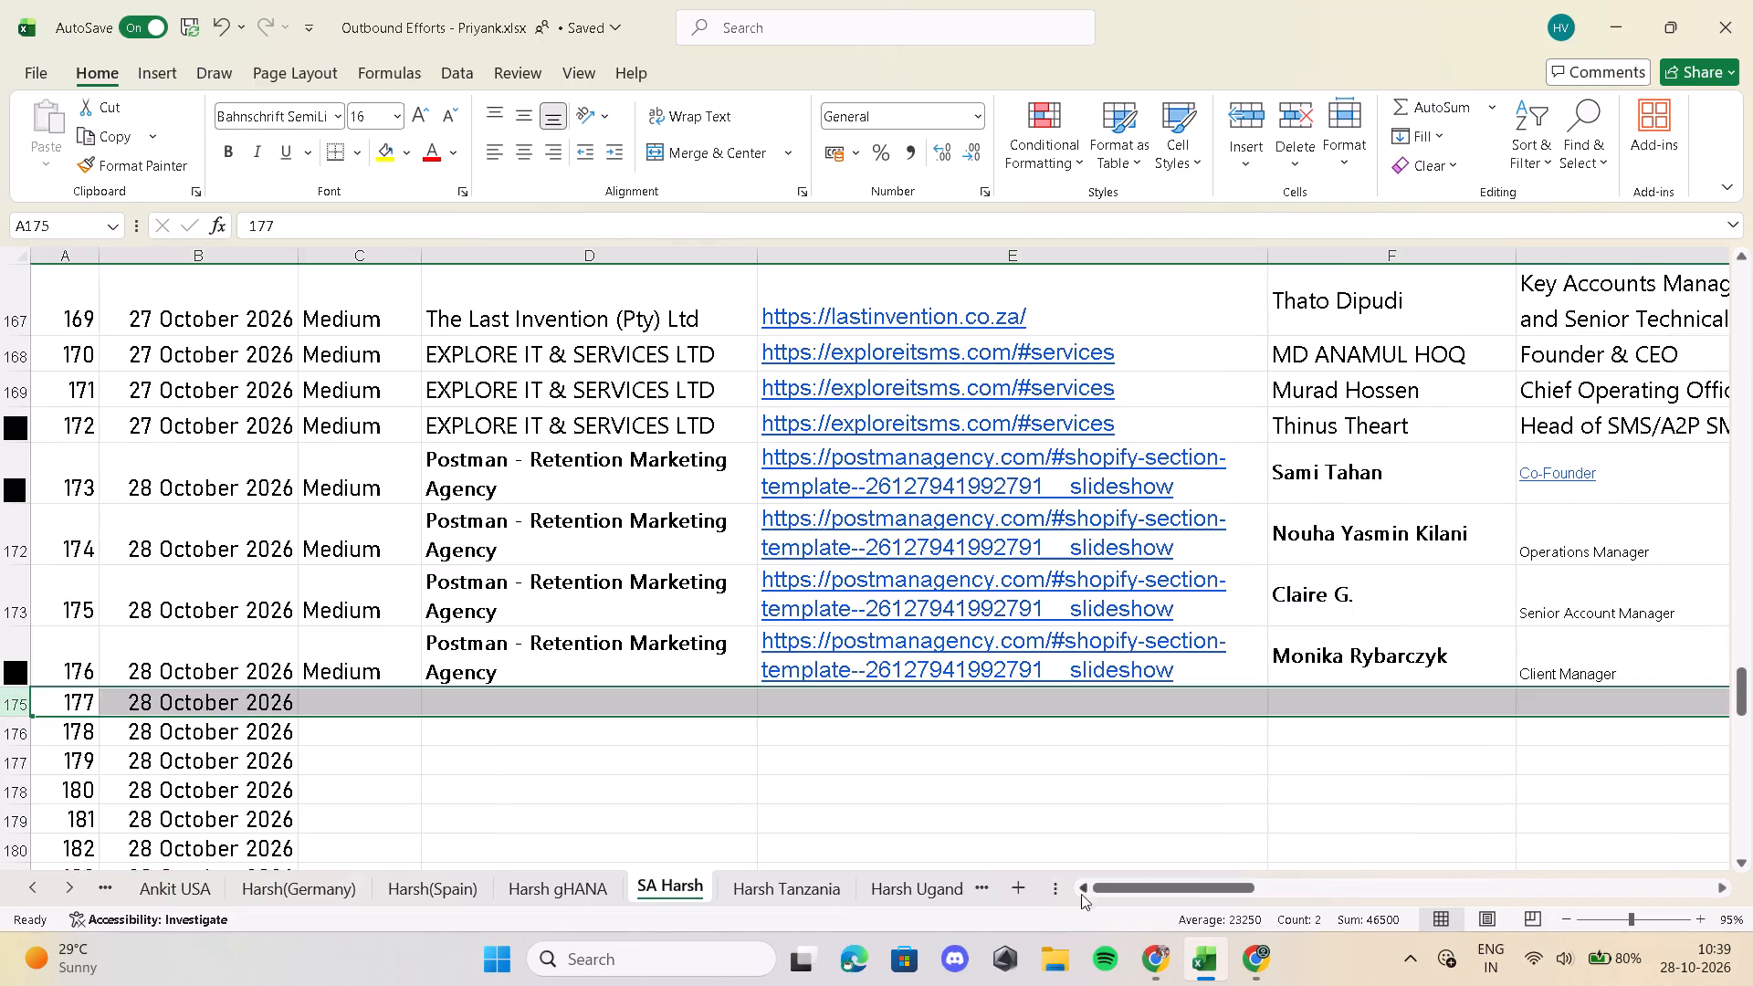
Switch to Chrome and close the Client Manager's two LinkedIn profile tabs and the Sales Navigator lead profile.
{"action": "left_click", "coordinate": [1222, 954]}
{"action": "left_click", "coordinate": [1266, 971]}
{"action": "left_click", "coordinate": [1199, 972]}
{"action": "left_click", "coordinate": [1178, 976]}
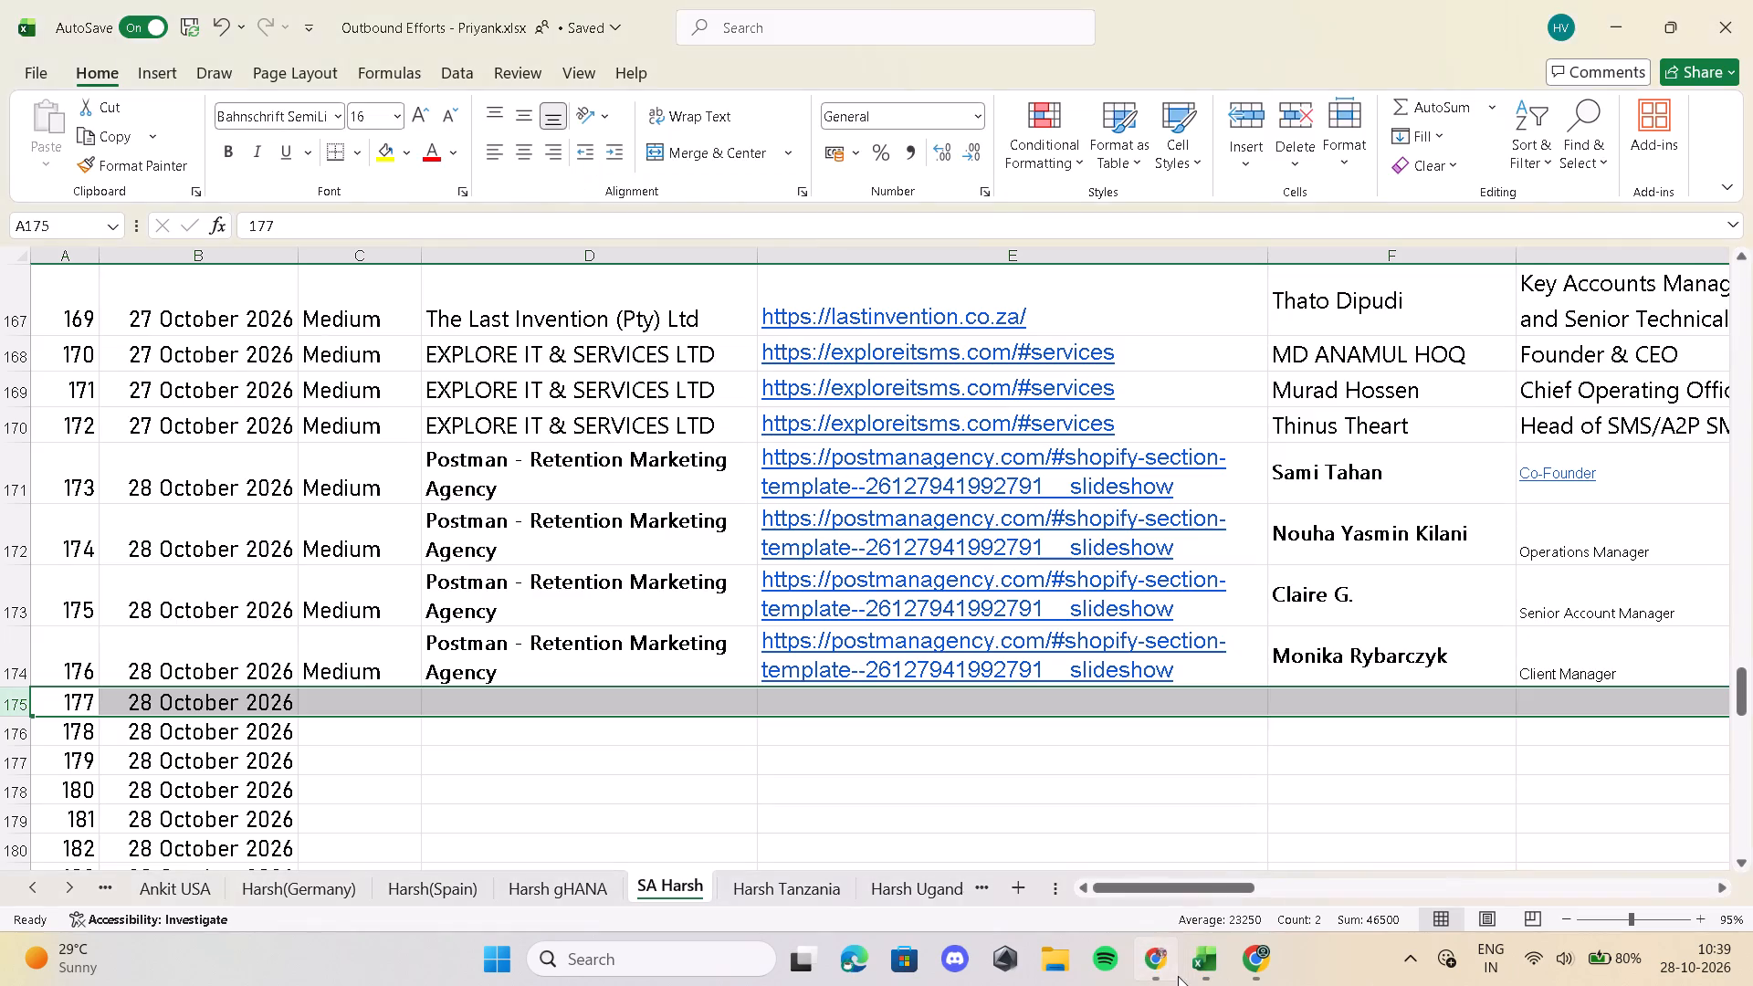
{"action": "left_click", "coordinate": [1264, 978]}
{"action": "left_click", "coordinate": [1163, 7]}
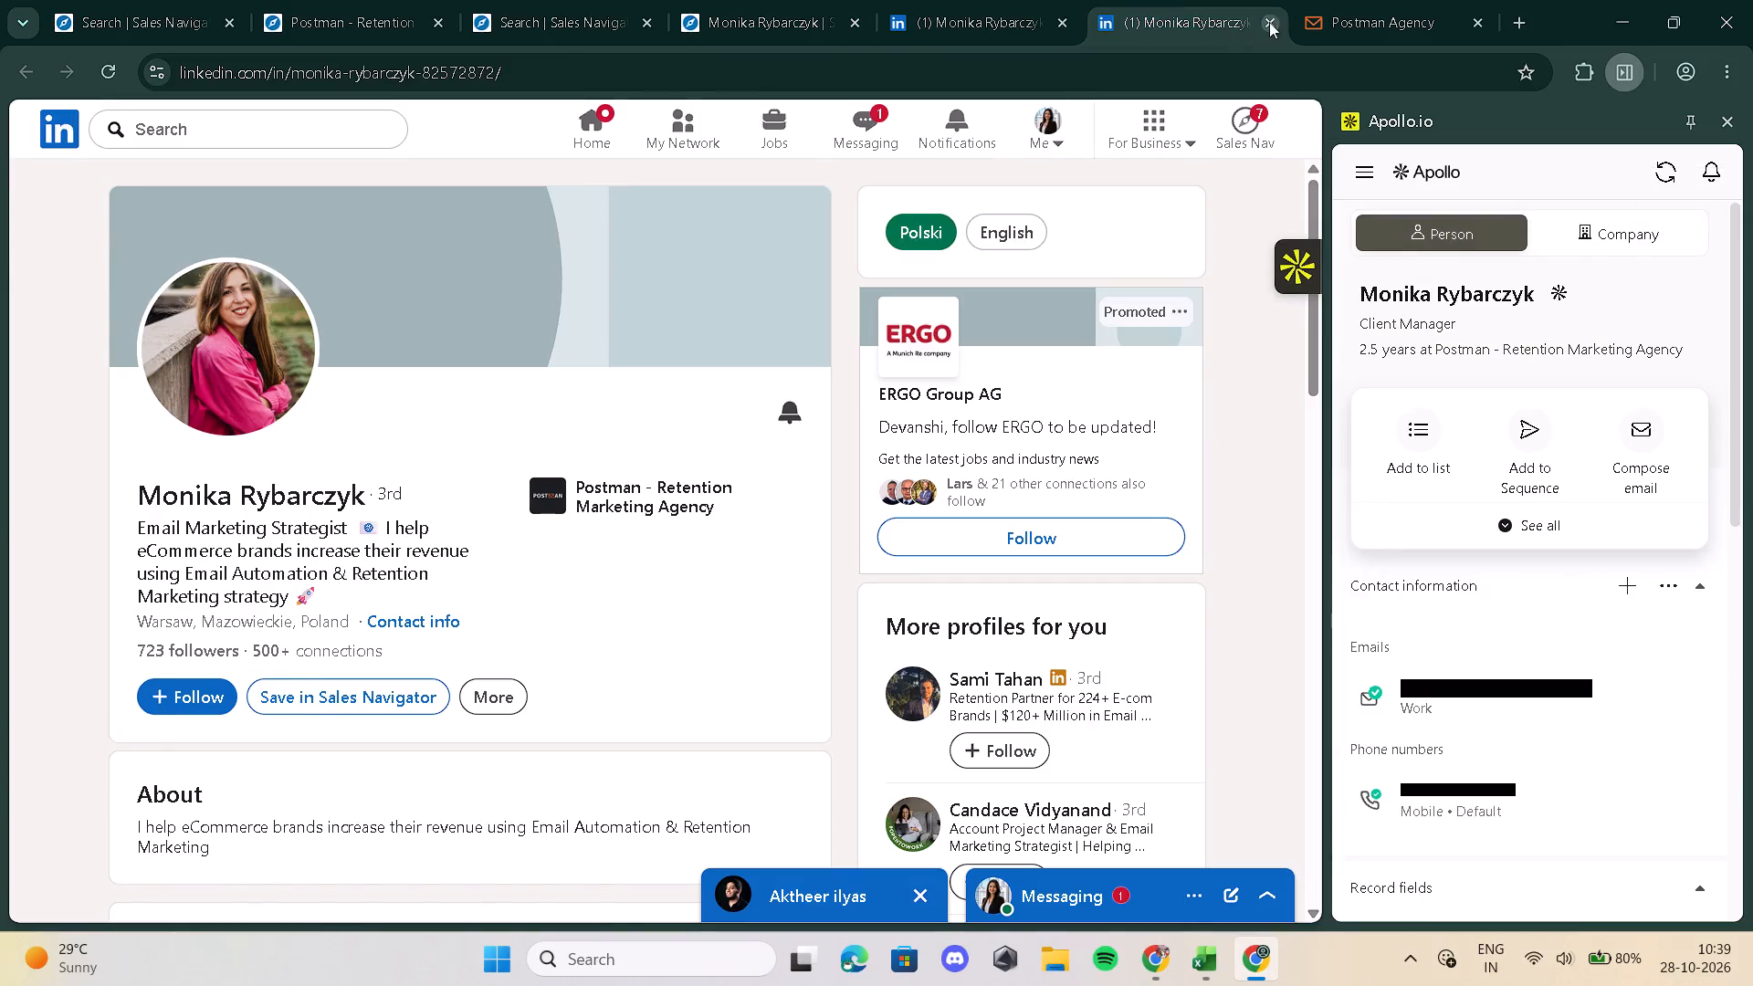
{"action": "left_click", "coordinate": [1273, 20]}
{"action": "left_click", "coordinate": [1056, 22]}
{"action": "left_click", "coordinate": [856, 22]}
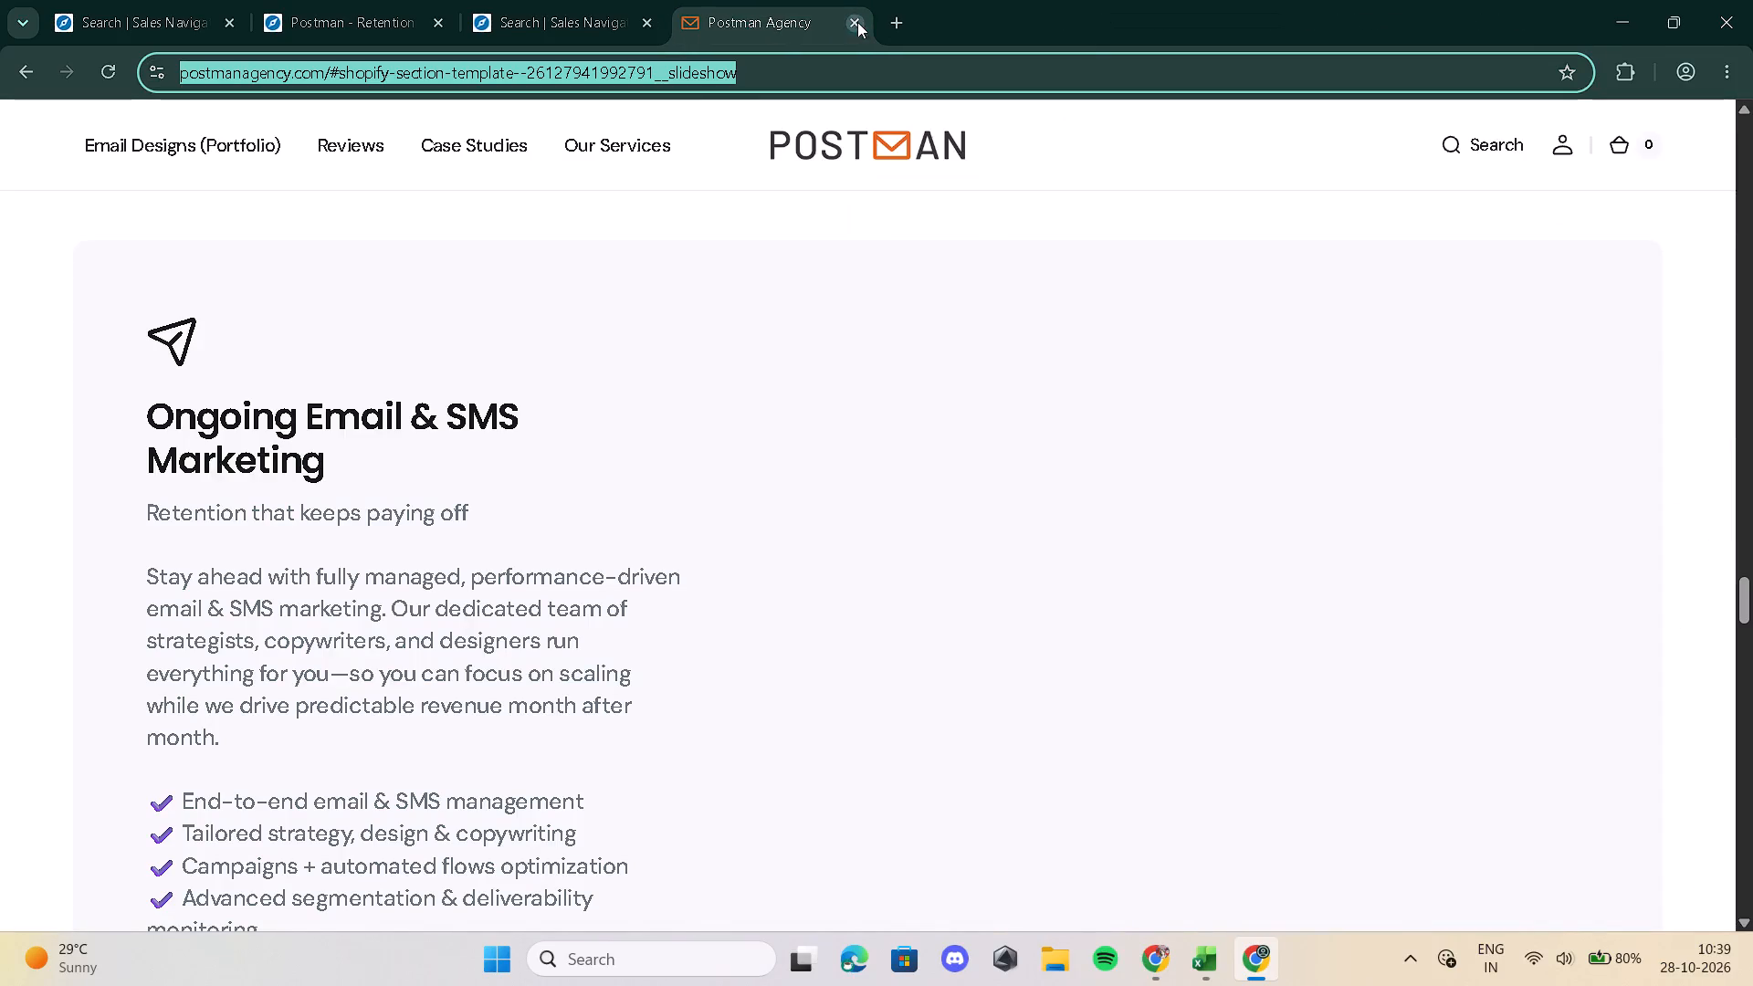
Close the Postman lead search results and the Postman account page, leaving the sms lead search open.
{"action": "left_click", "coordinate": [396, 0]}
{"action": "left_click", "coordinate": [524, 0]}
{"action": "left_click", "coordinate": [1206, 388]}
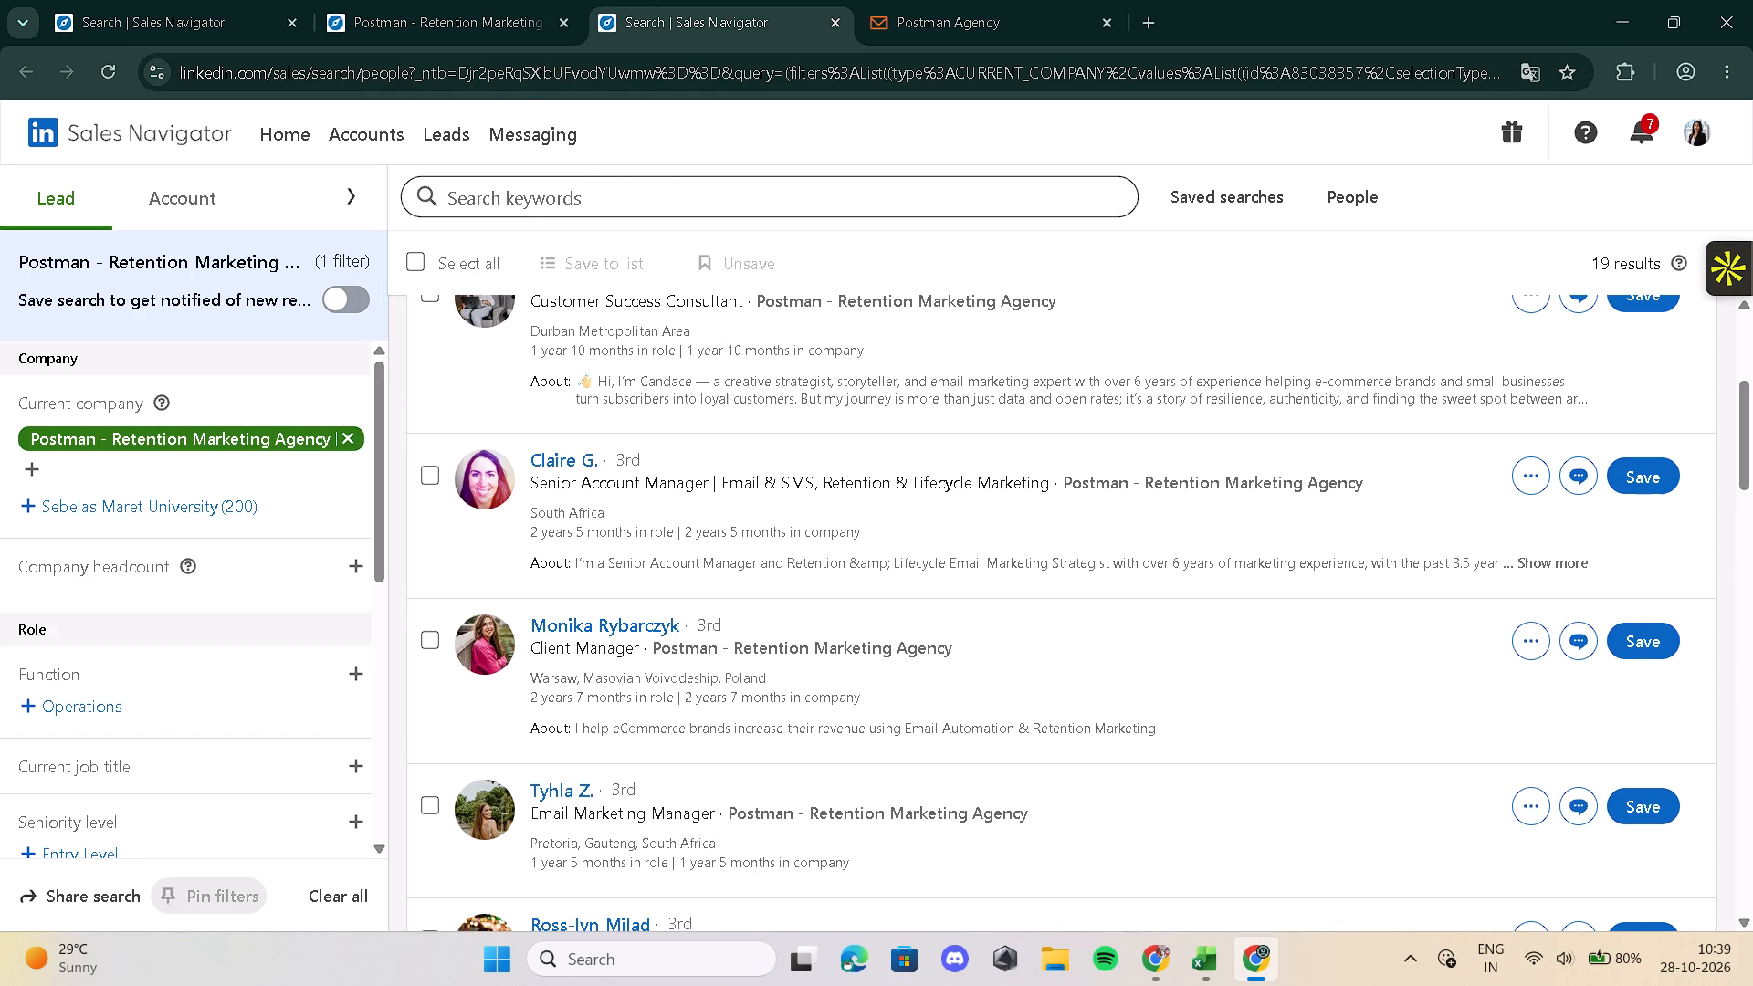
{"action": "left_click", "coordinate": [468, 0]}
{"action": "left_click", "coordinate": [722, 10]}
{"action": "left_click", "coordinate": [836, 27]}
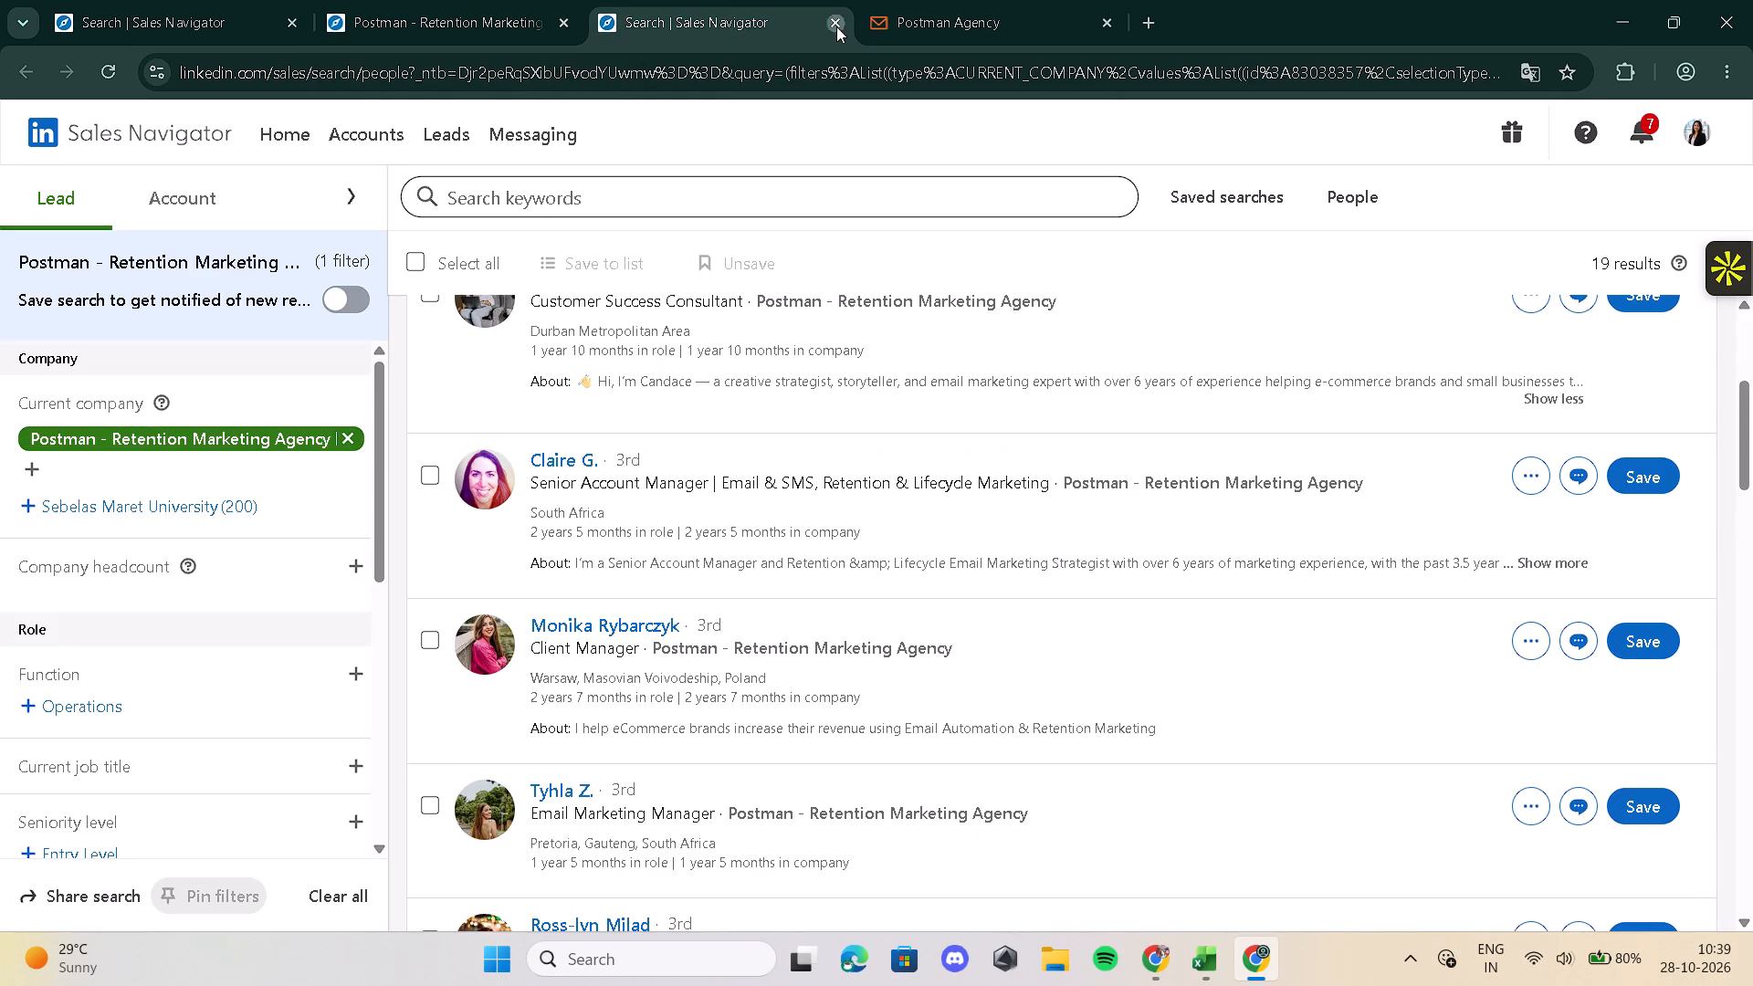
{"action": "left_click", "coordinate": [567, 26]}
{"action": "left_click", "coordinate": [160, 0]}
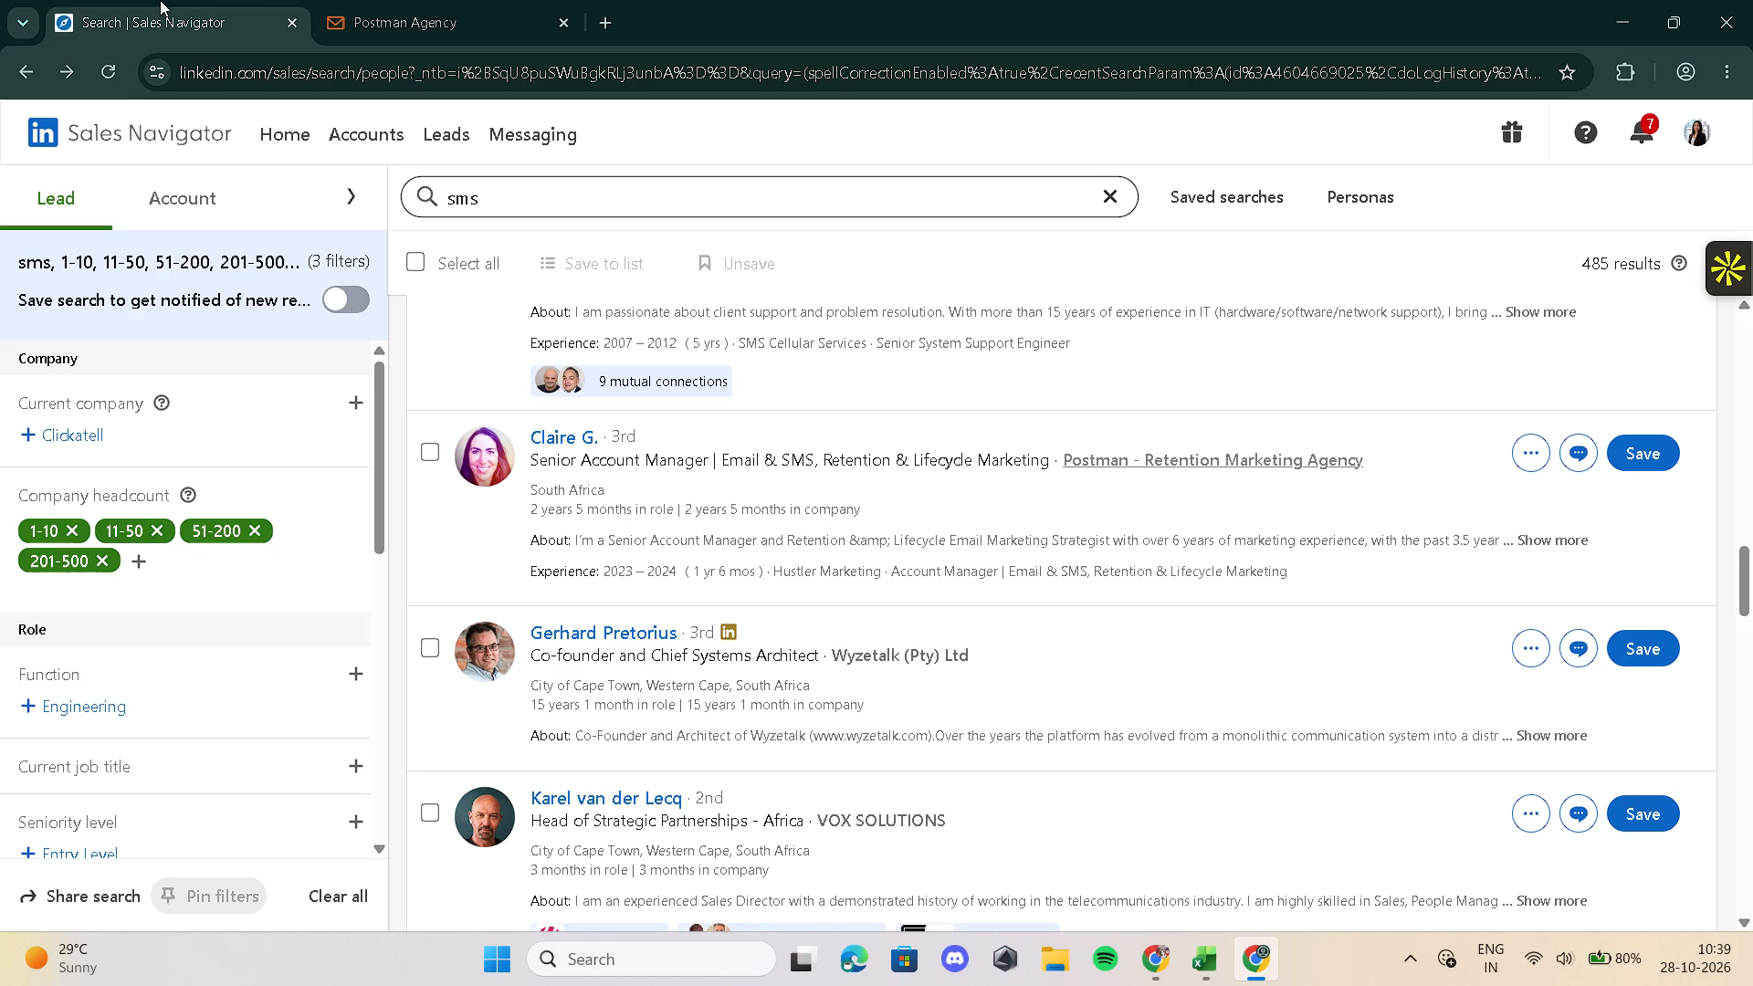
Open the Wyzetalk (Pty) Ltd account page in a new tab from the sms lead search results.
{"action": "left_click", "coordinate": [1098, 616]}
{"action": "scroll", "coordinate": [1081, 586], "scroll_direction": "down", "scroll_amount": 2}
{"action": "scroll", "coordinate": [887, 522], "scroll_direction": "up", "scroll_amount": 1}
{"action": "right_click", "coordinate": [880, 467]}
{"action": "left_click", "coordinate": [981, 489]}
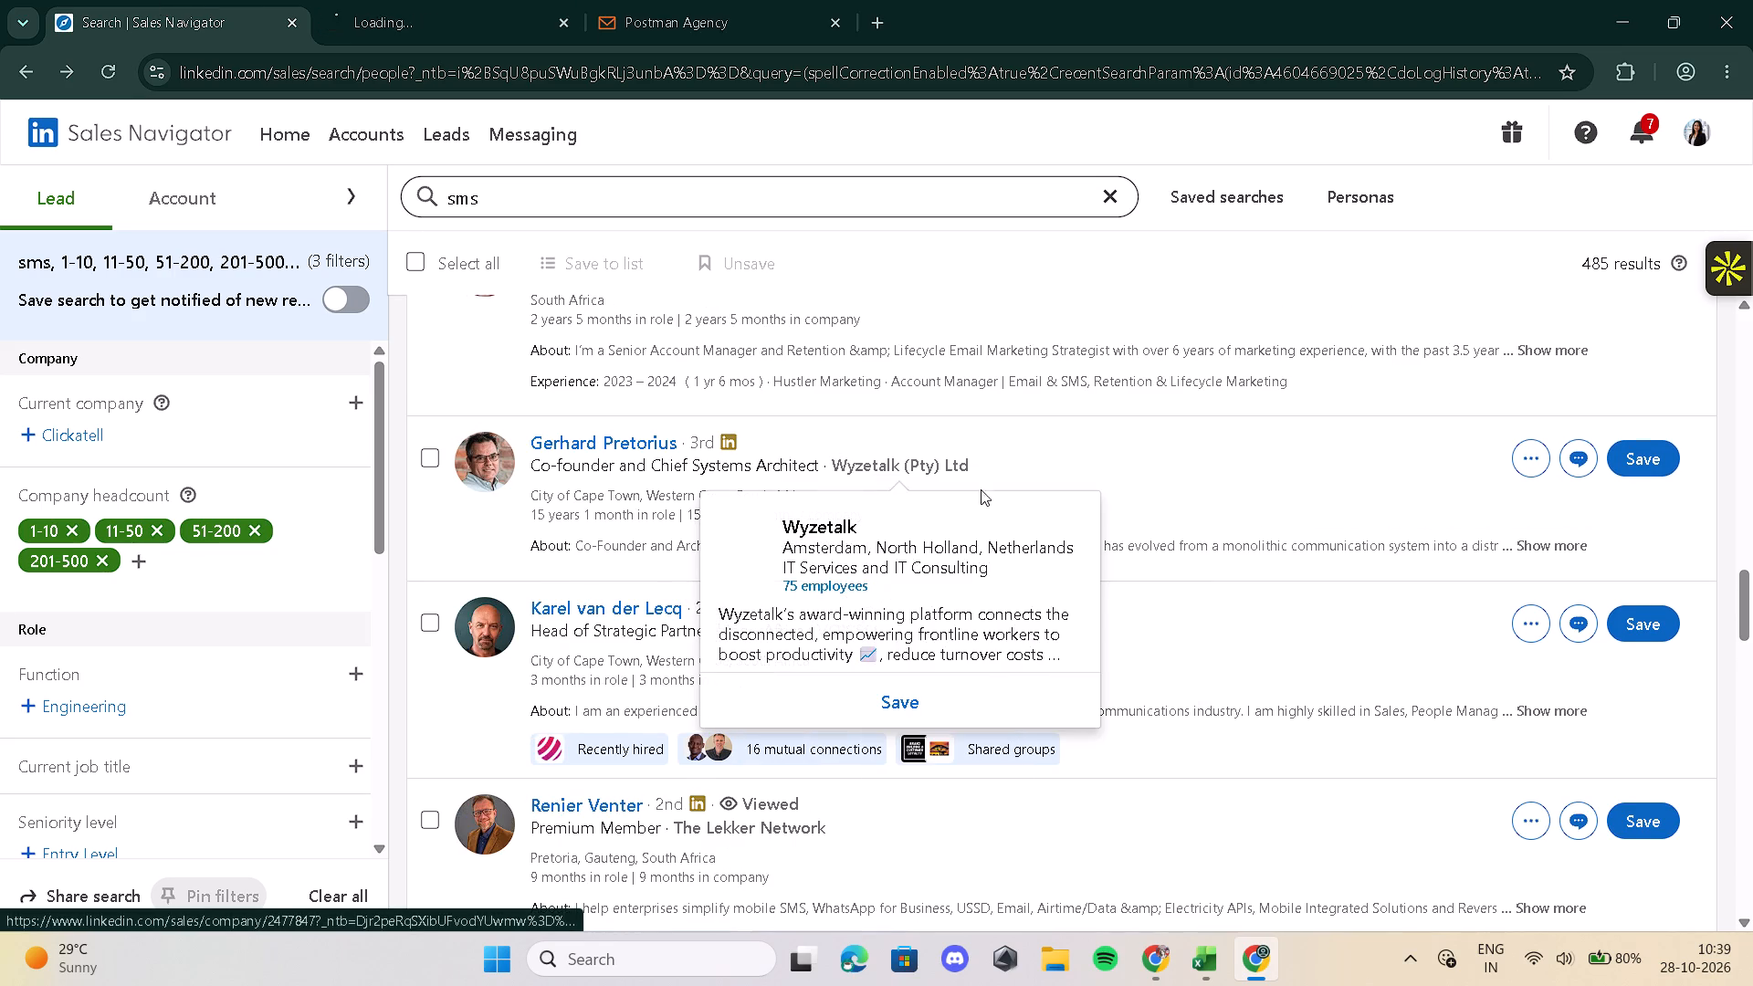
{"action": "left_click", "coordinate": [455, 0]}
{"action": "left_click", "coordinate": [320, 0]}
{"action": "left_click", "coordinate": [181, 0]}
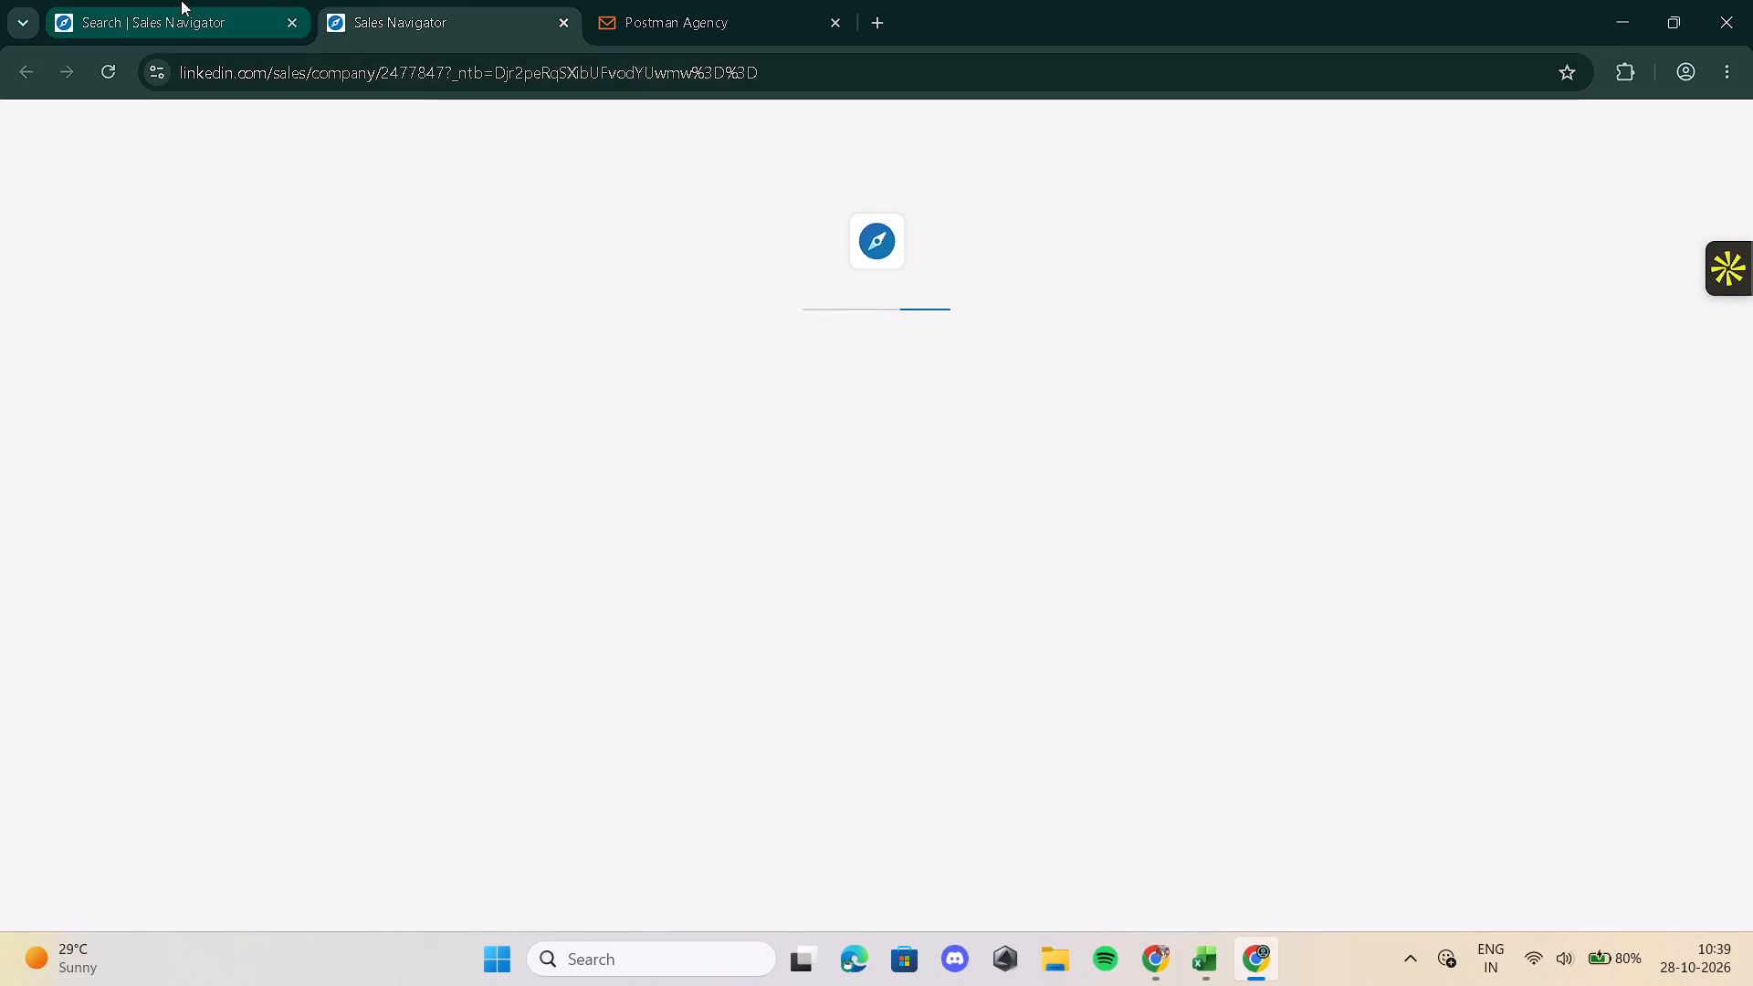
{"action": "left_click", "coordinate": [350, 0]}
{"action": "left_click", "coordinate": [164, 5]}
{"action": "left_click", "coordinate": [466, 1]}
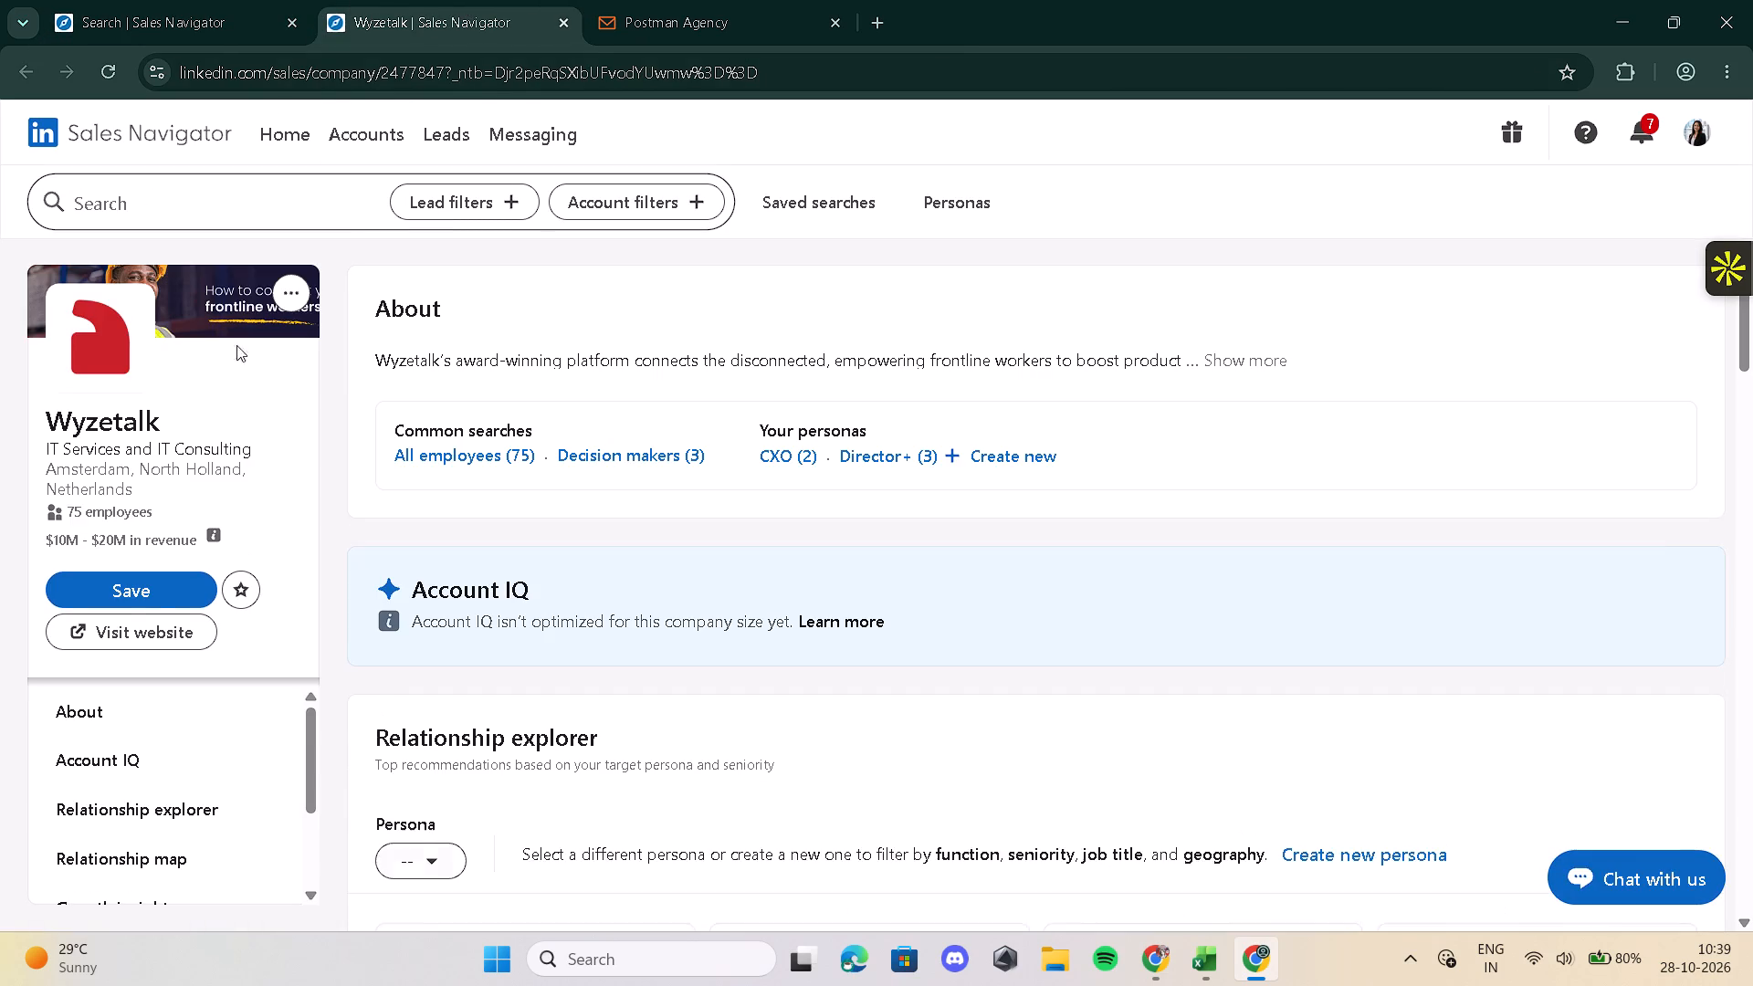
Open Wyzetalk's website in a new tab from its Sales Navigator account page and switch to it.
{"action": "right_click", "coordinate": [159, 612]}
{"action": "right_click", "coordinate": [159, 630]}
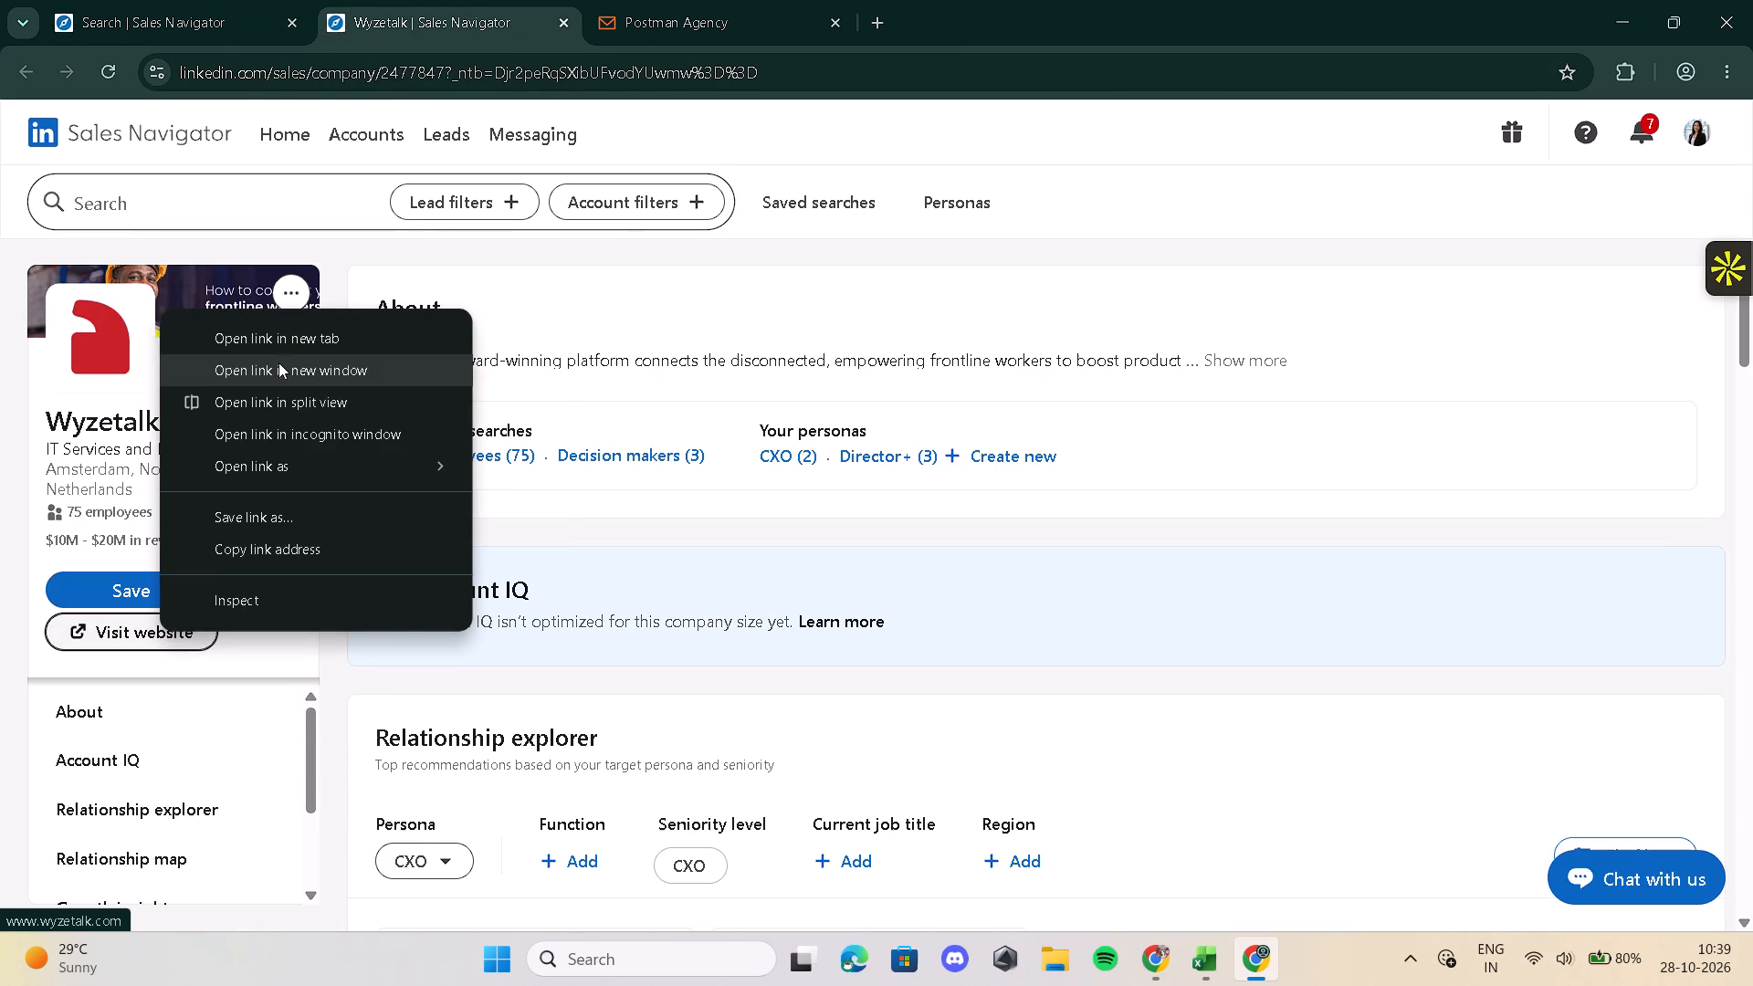
{"action": "left_click", "coordinate": [310, 338]}
{"action": "left_click", "coordinate": [145, 41]}
{"action": "left_click", "coordinate": [391, 0]}
{"action": "left_click", "coordinate": [712, 0]}
{"action": "left_click", "coordinate": [206, 0]}
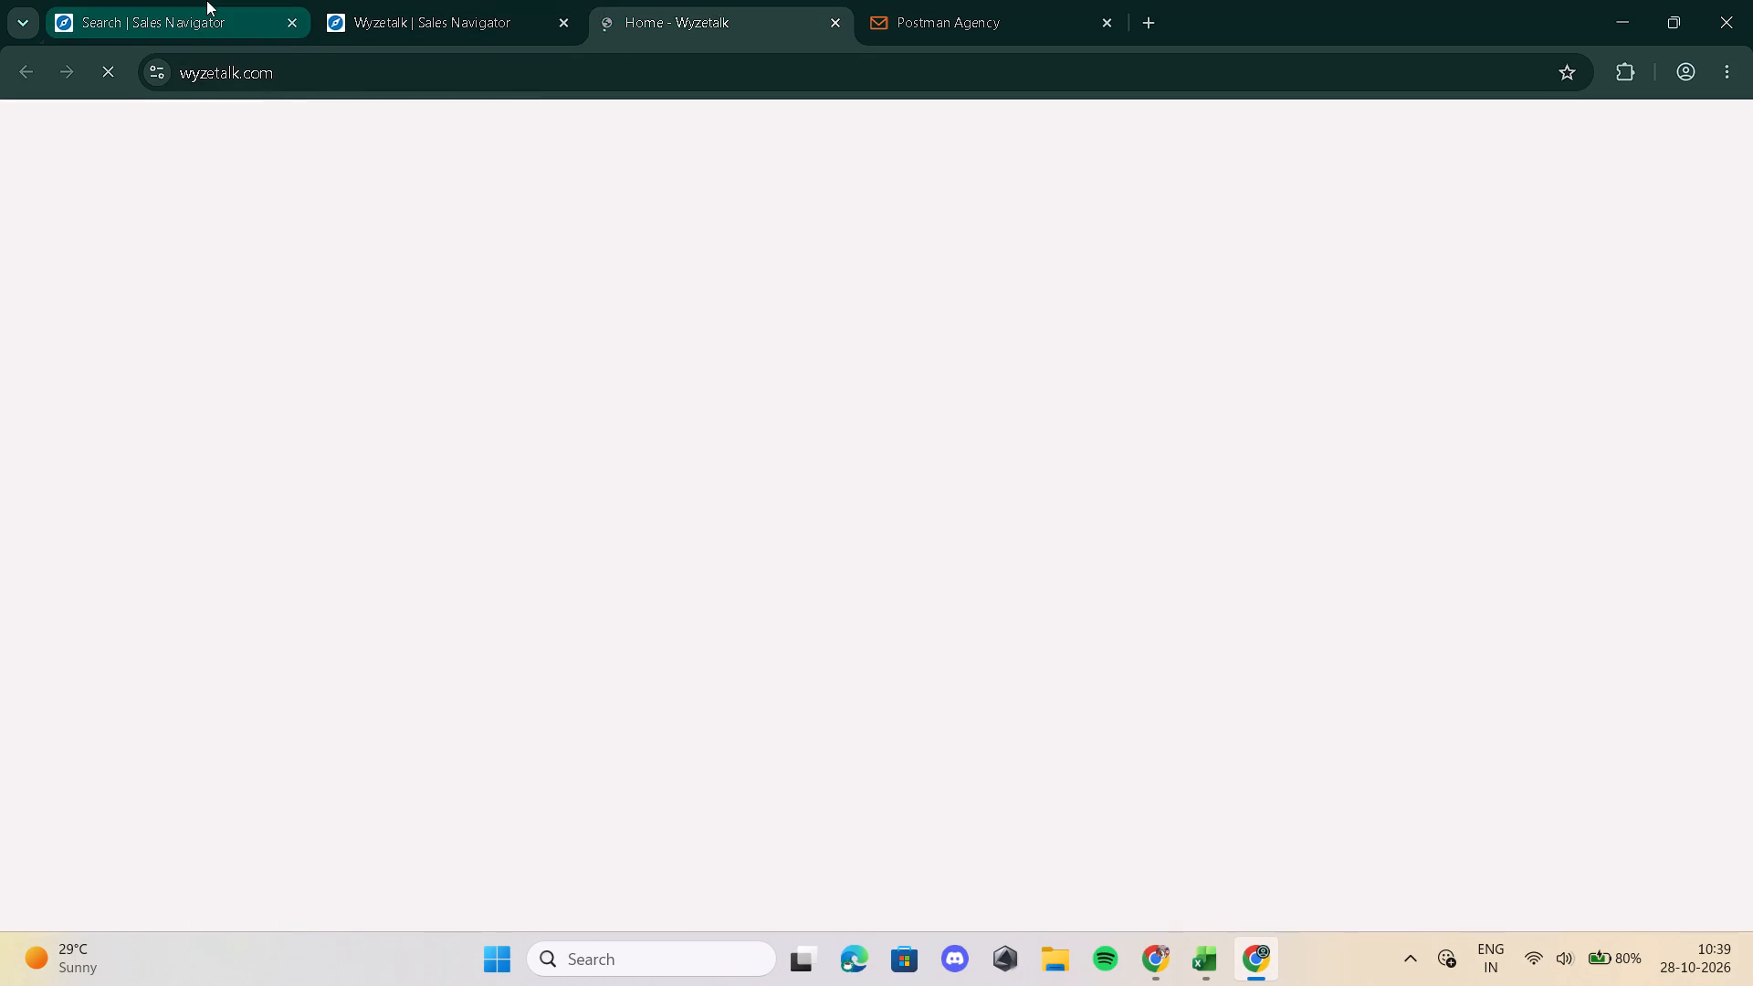
{"action": "left_click", "coordinate": [456, 0]}
{"action": "left_click", "coordinate": [659, 0]}
Open the Solutions page of the Wyzetalk website and decline its cookies.
{"action": "left_click", "coordinate": [975, 142]}
{"action": "left_click", "coordinate": [837, 150]}
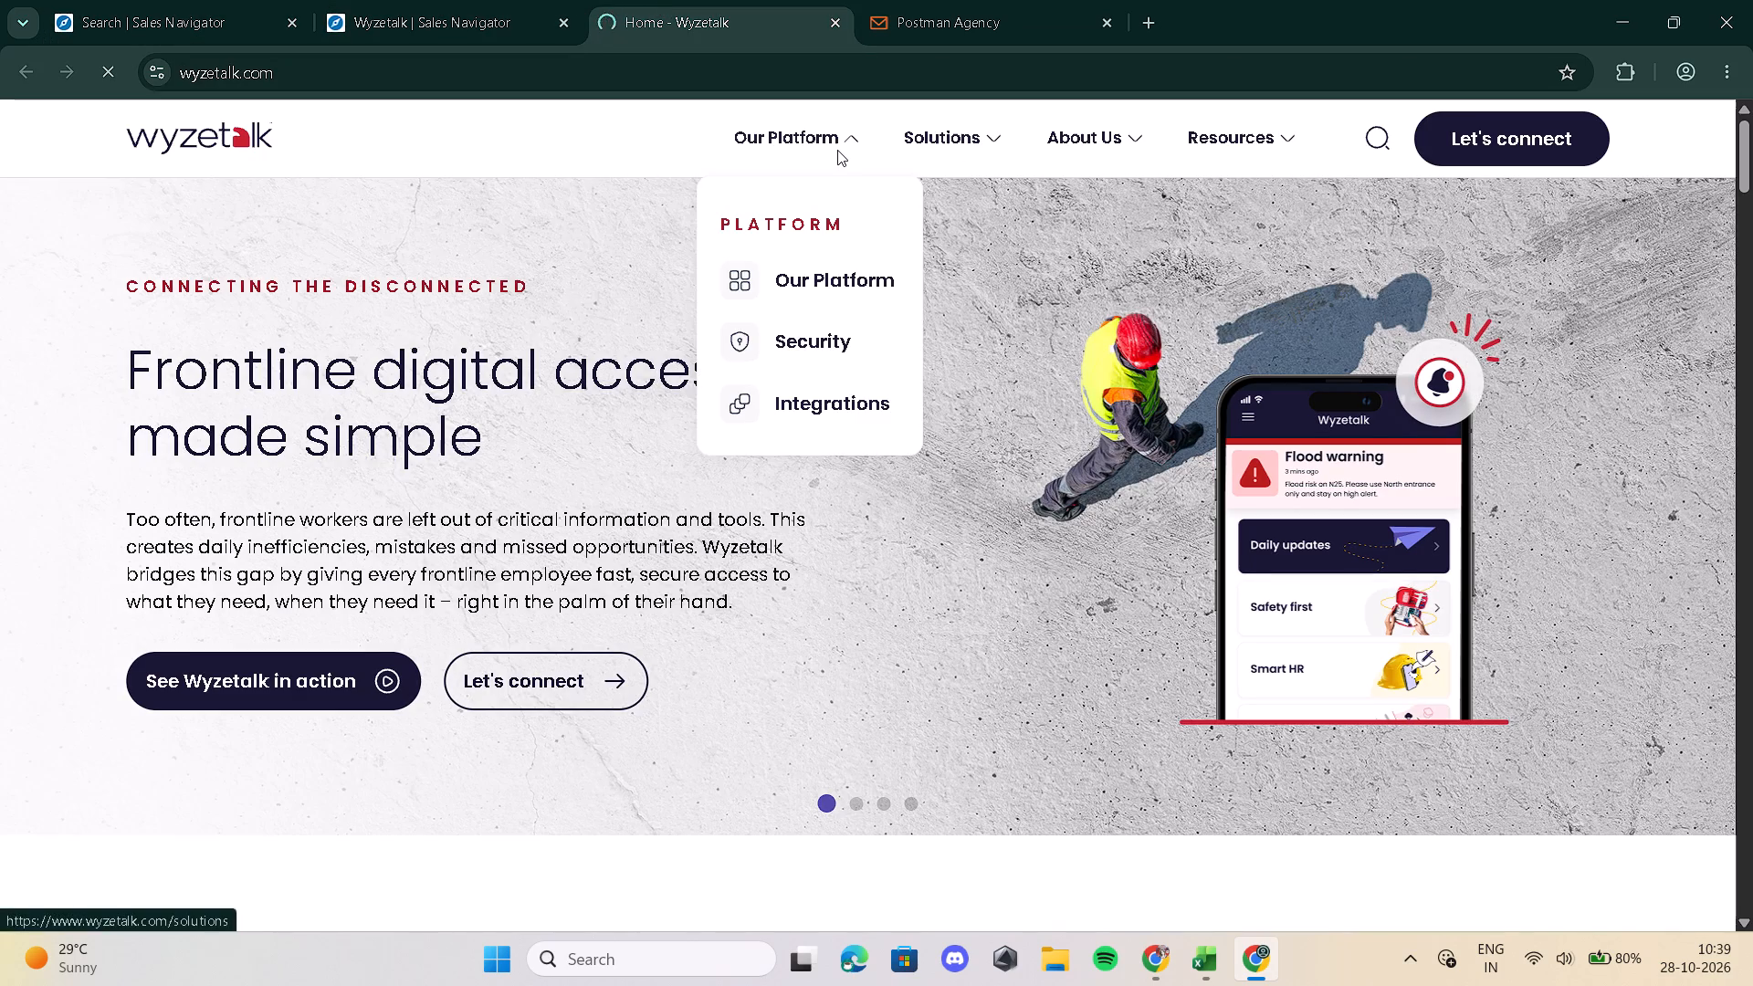
{"action": "scroll", "coordinate": [841, 356], "scroll_direction": "up", "scroll_amount": 4}
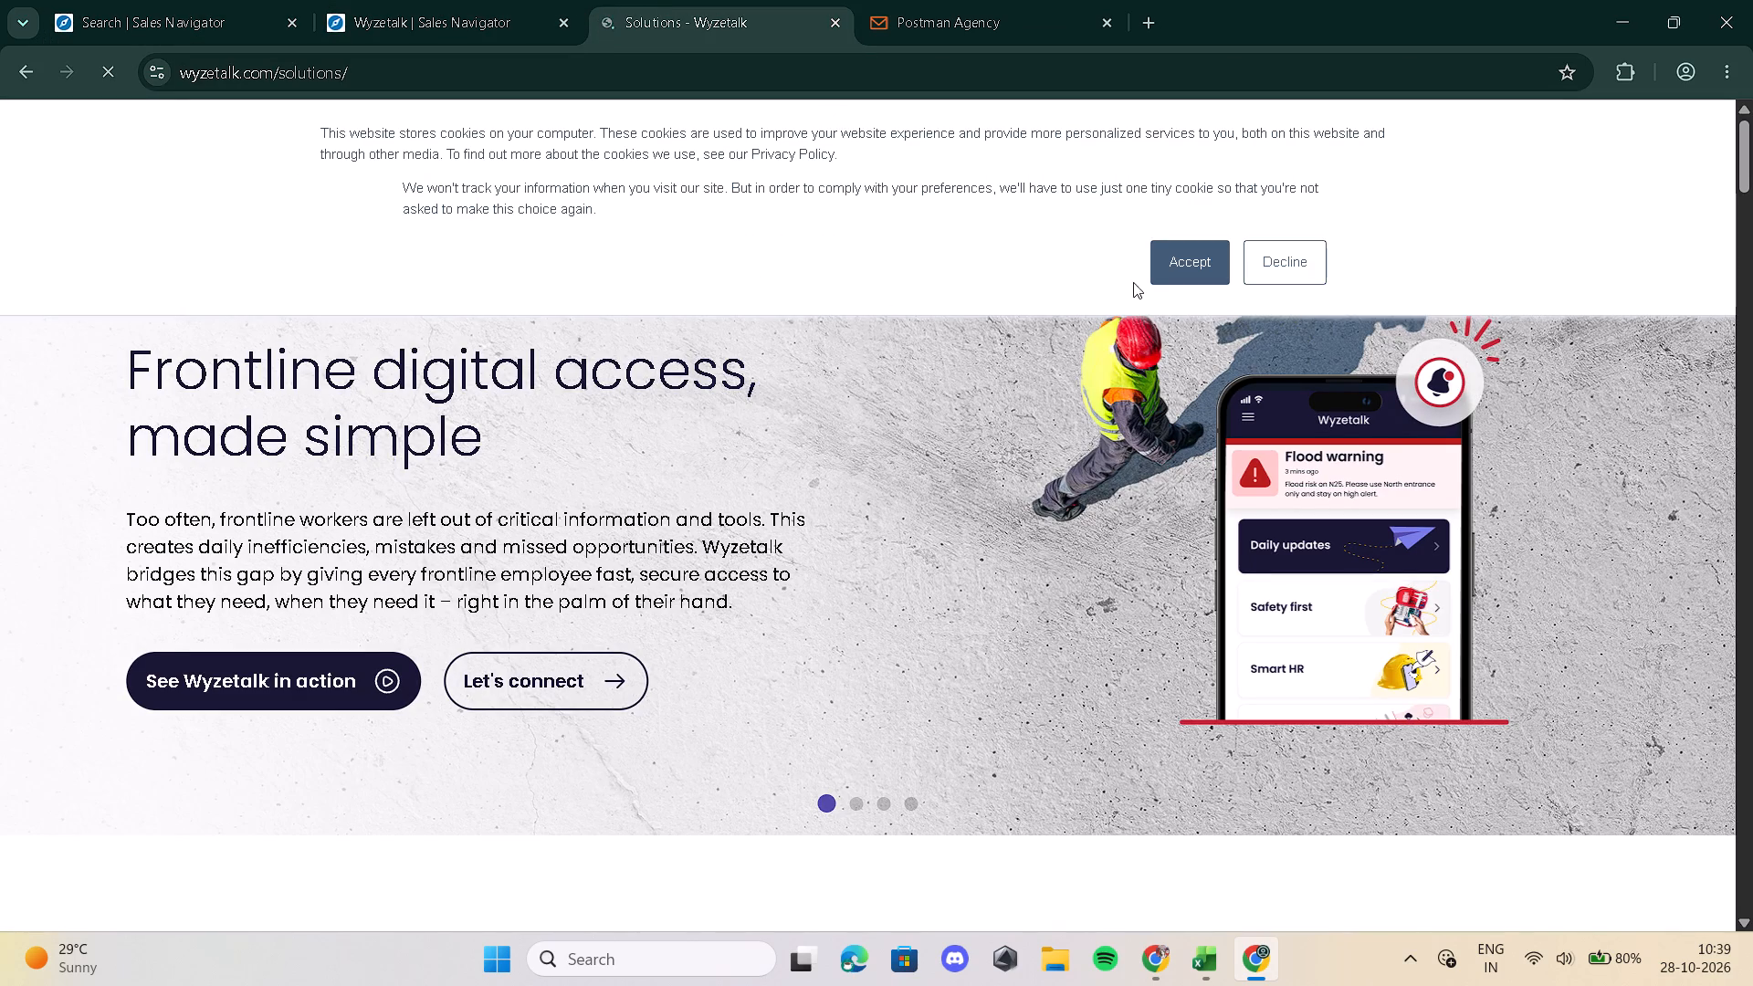
{"action": "left_click", "coordinate": [1260, 262]}
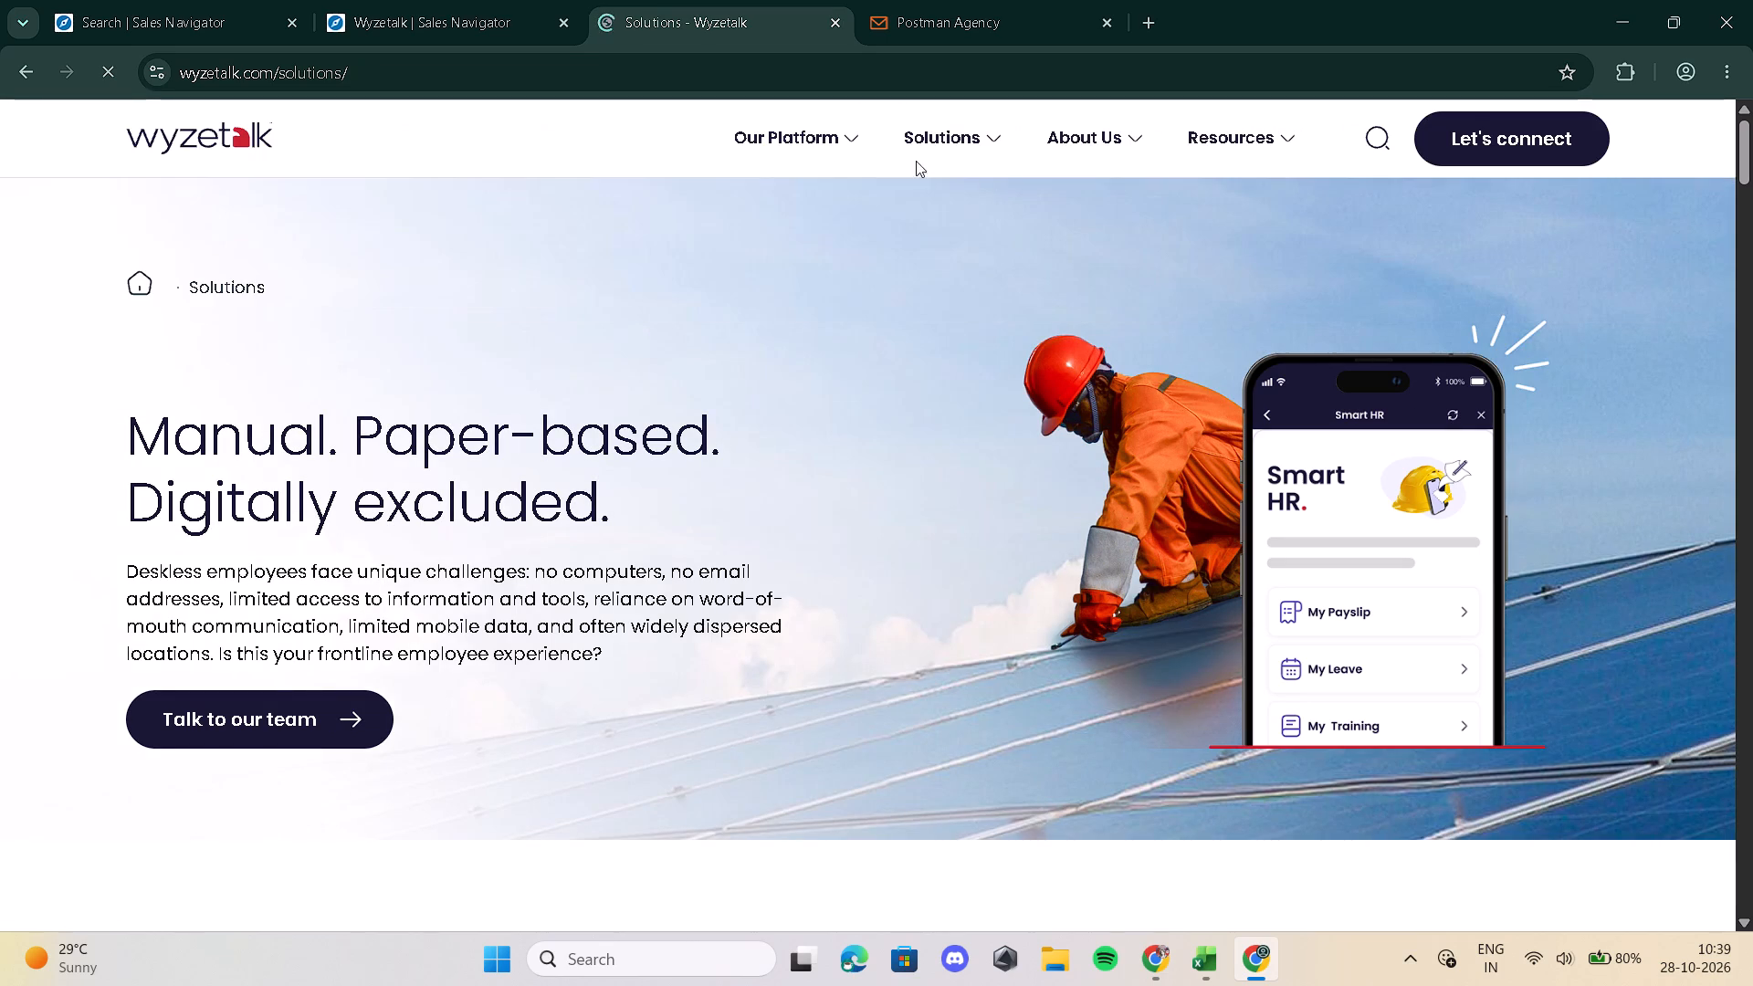
Open the Our Platform page of the Wyzetalk website and examine the platform's features and communication channels.
{"action": "left_click", "coordinate": [822, 303]}
{"action": "left_click", "coordinate": [825, 286]}
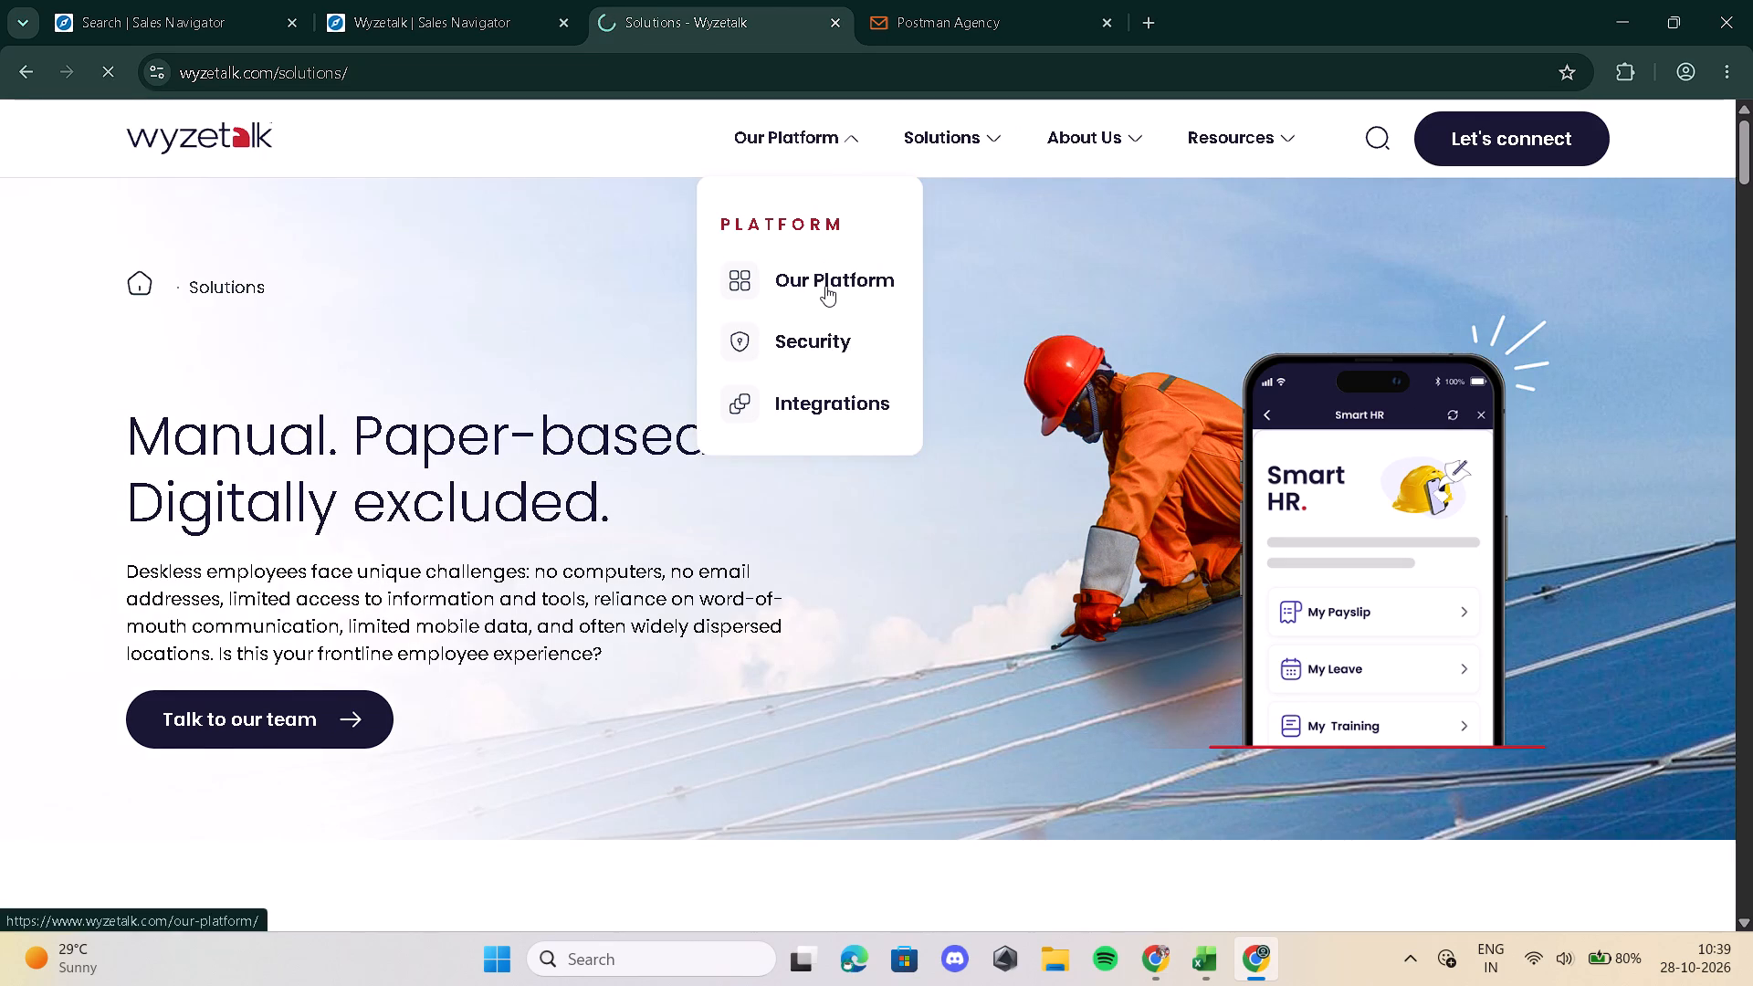
{"action": "scroll", "coordinate": [963, 361], "scroll_direction": "down", "scroll_amount": 1}
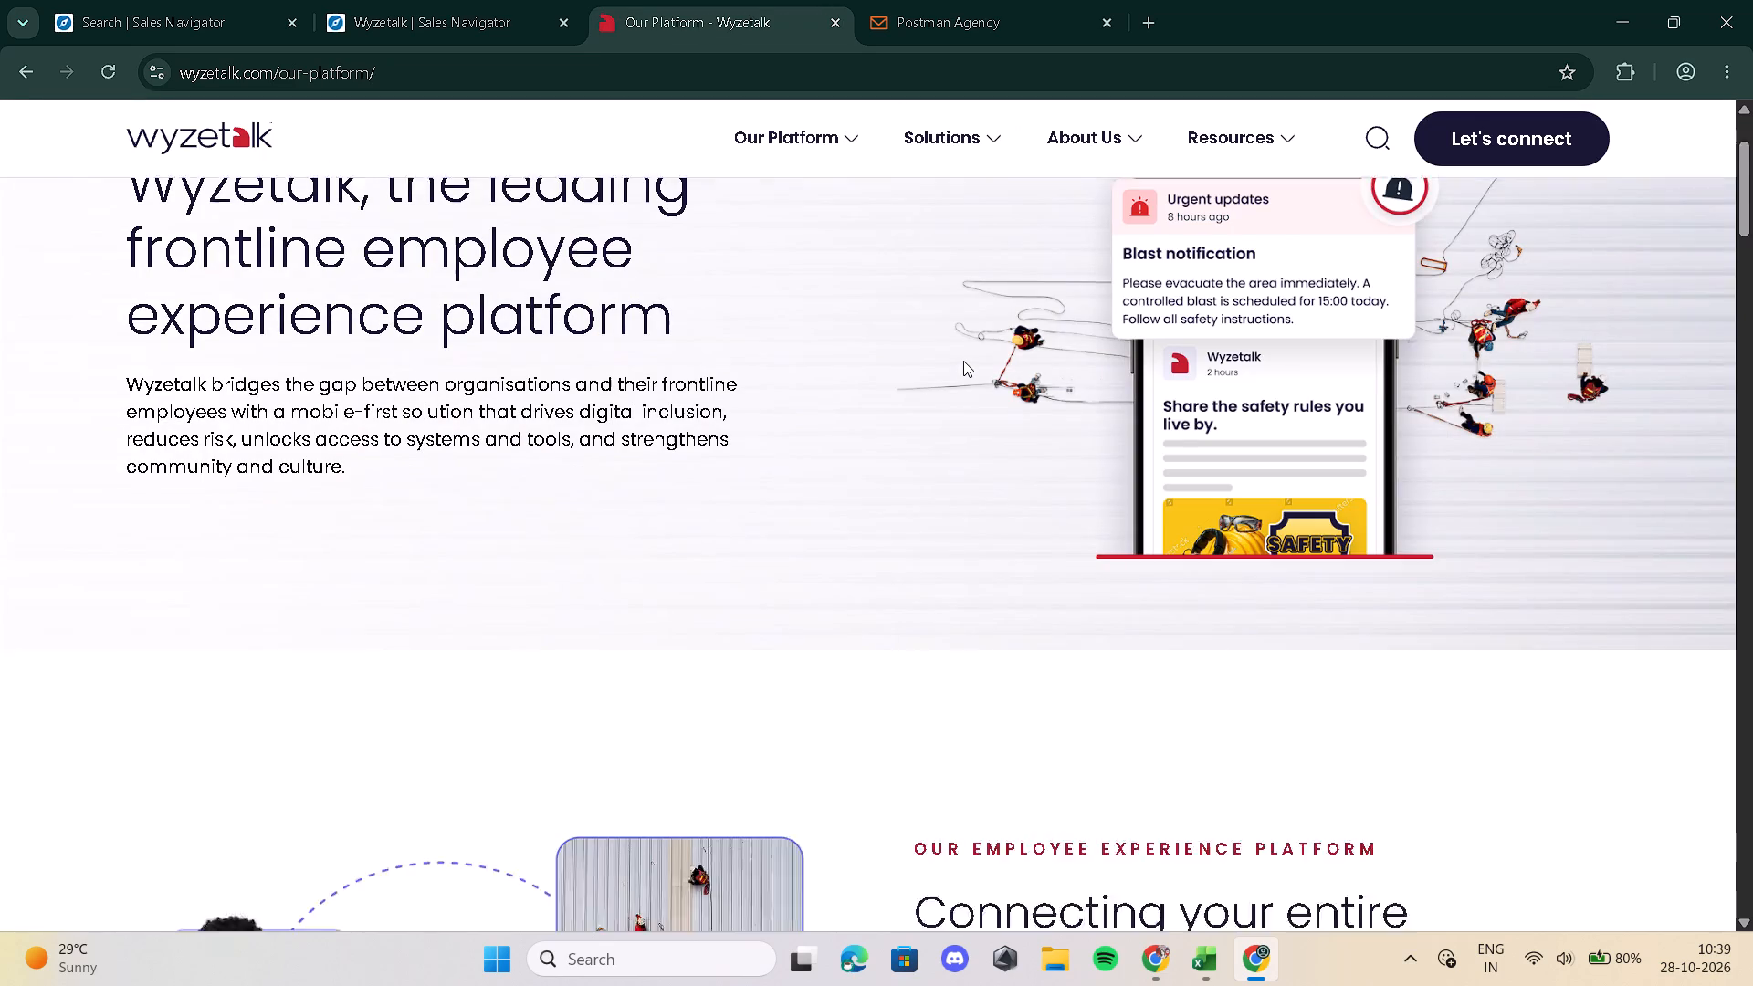
{"action": "scroll", "coordinate": [963, 361], "scroll_direction": "down", "scroll_amount": 11}
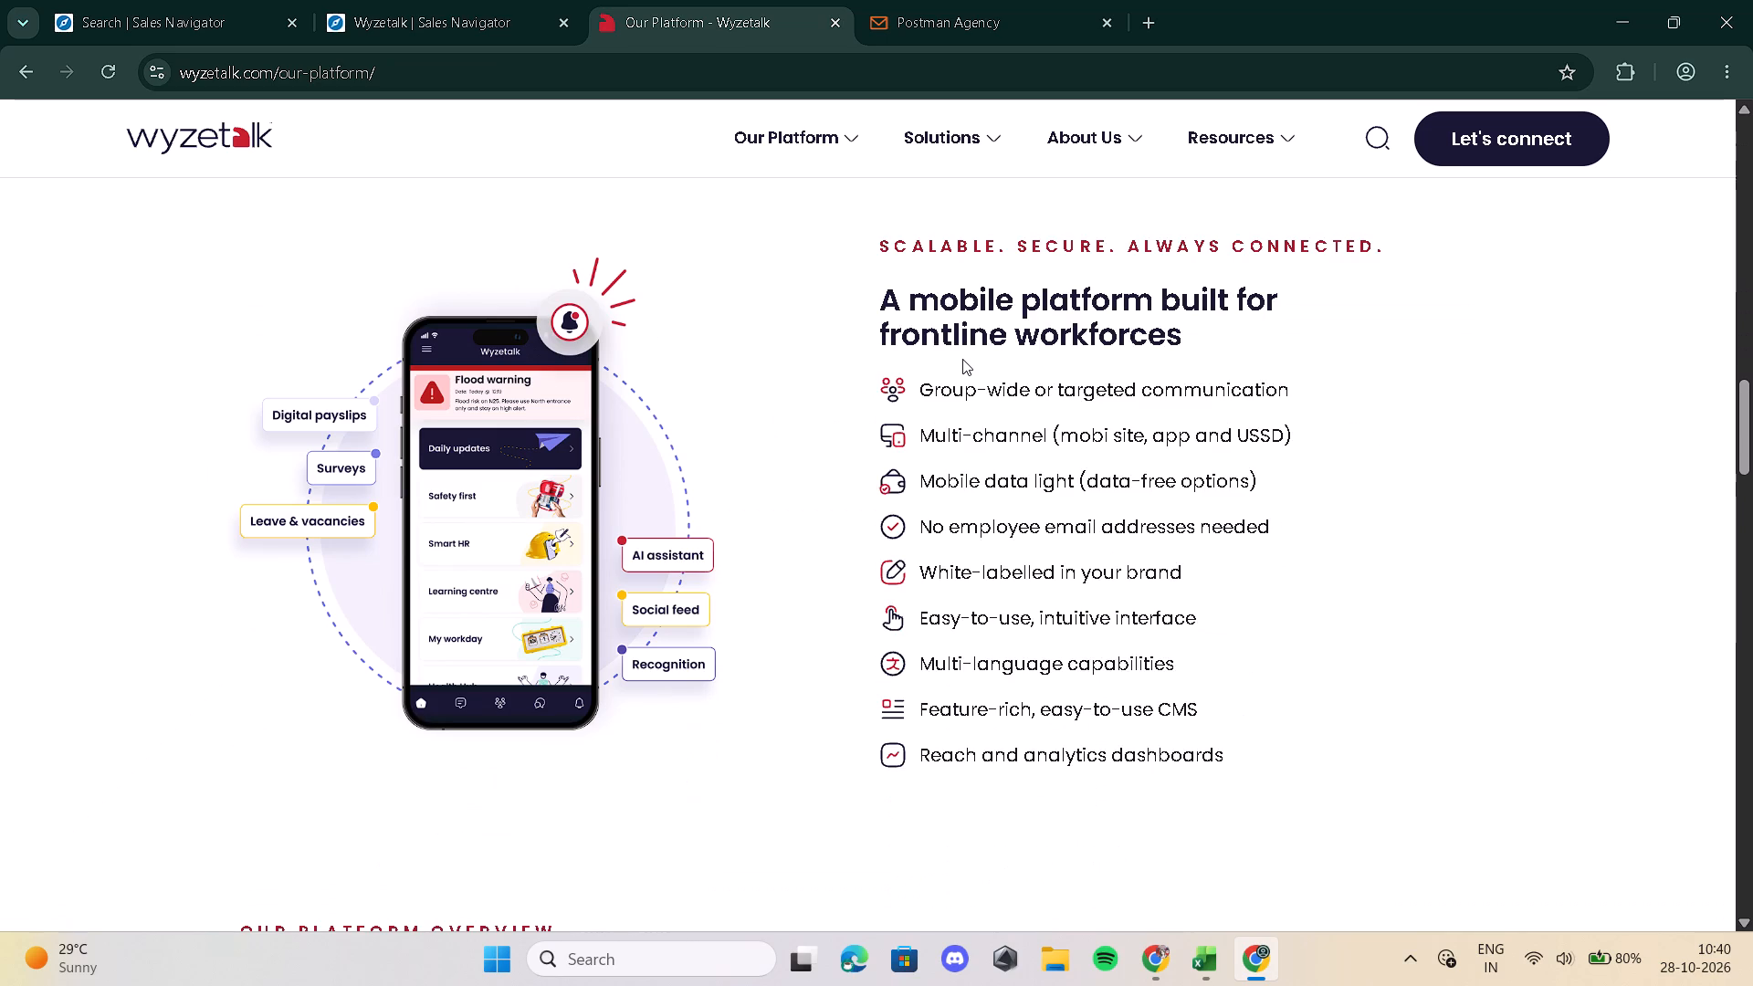
{"action": "scroll", "coordinate": [962, 359], "scroll_direction": "down", "scroll_amount": 4}
{"action": "scroll", "coordinate": [962, 359], "scroll_direction": "up", "scroll_amount": 2}
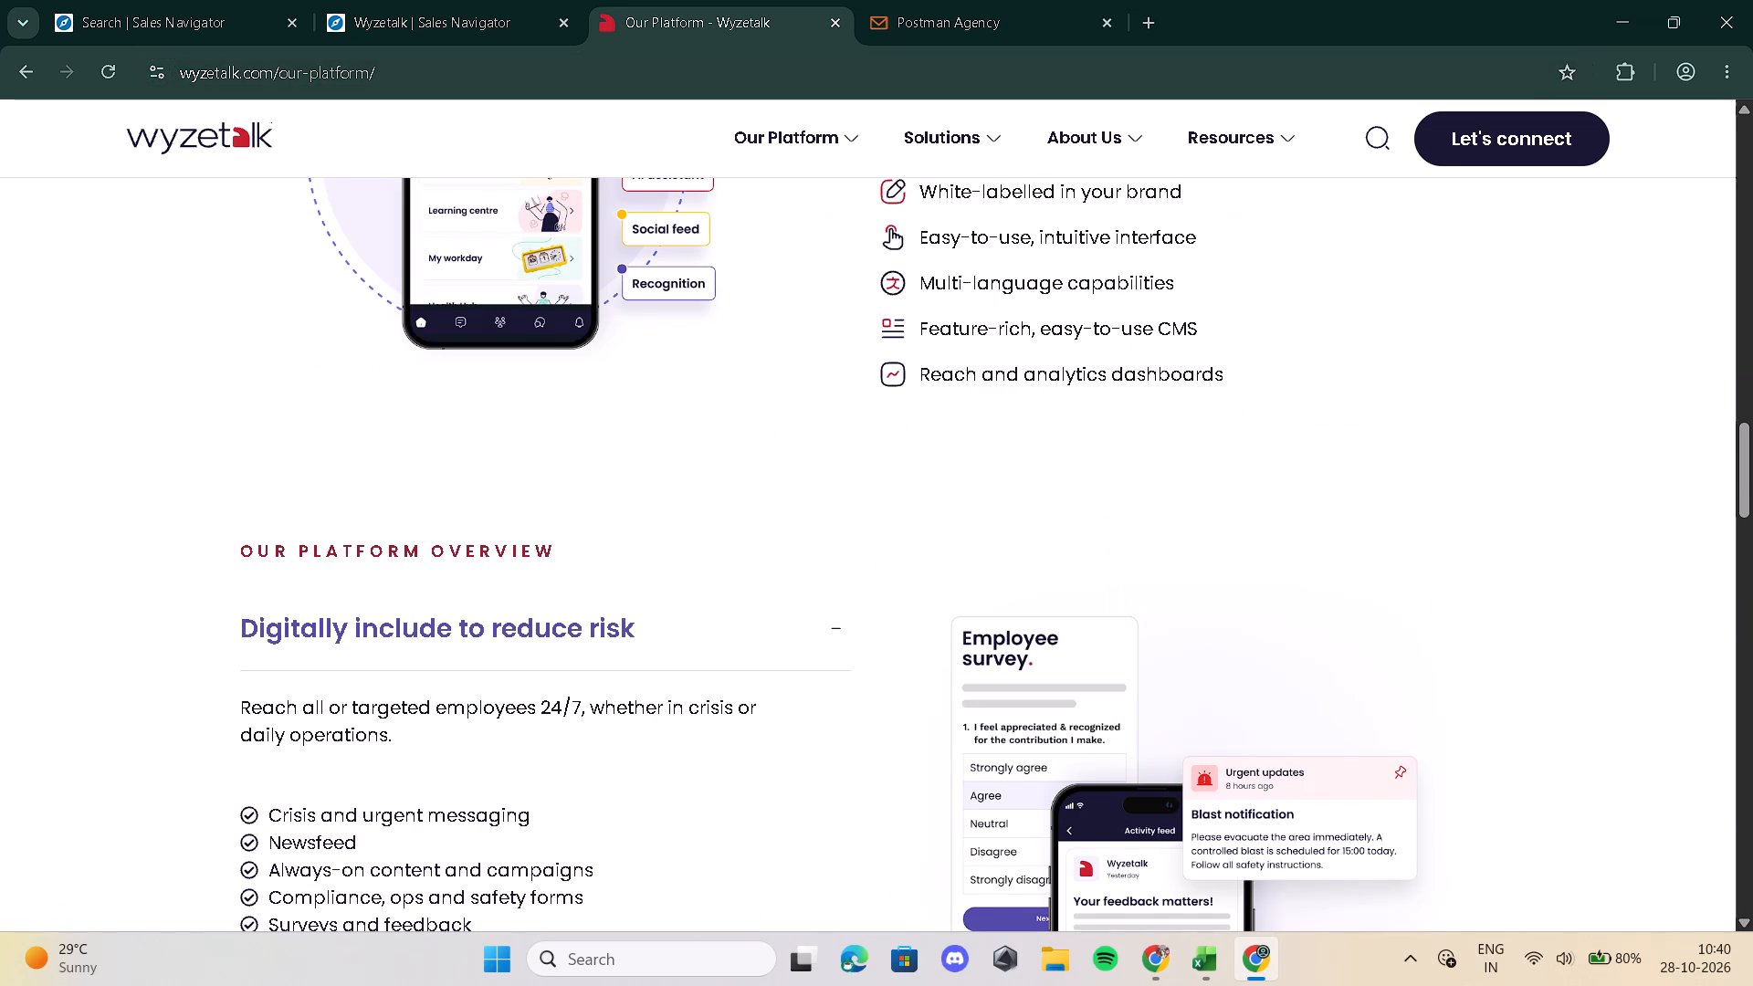
Open Wyzetalk's company story page and examine its mission, solution and leadership team sections.
{"action": "left_click", "coordinate": [882, 278]}
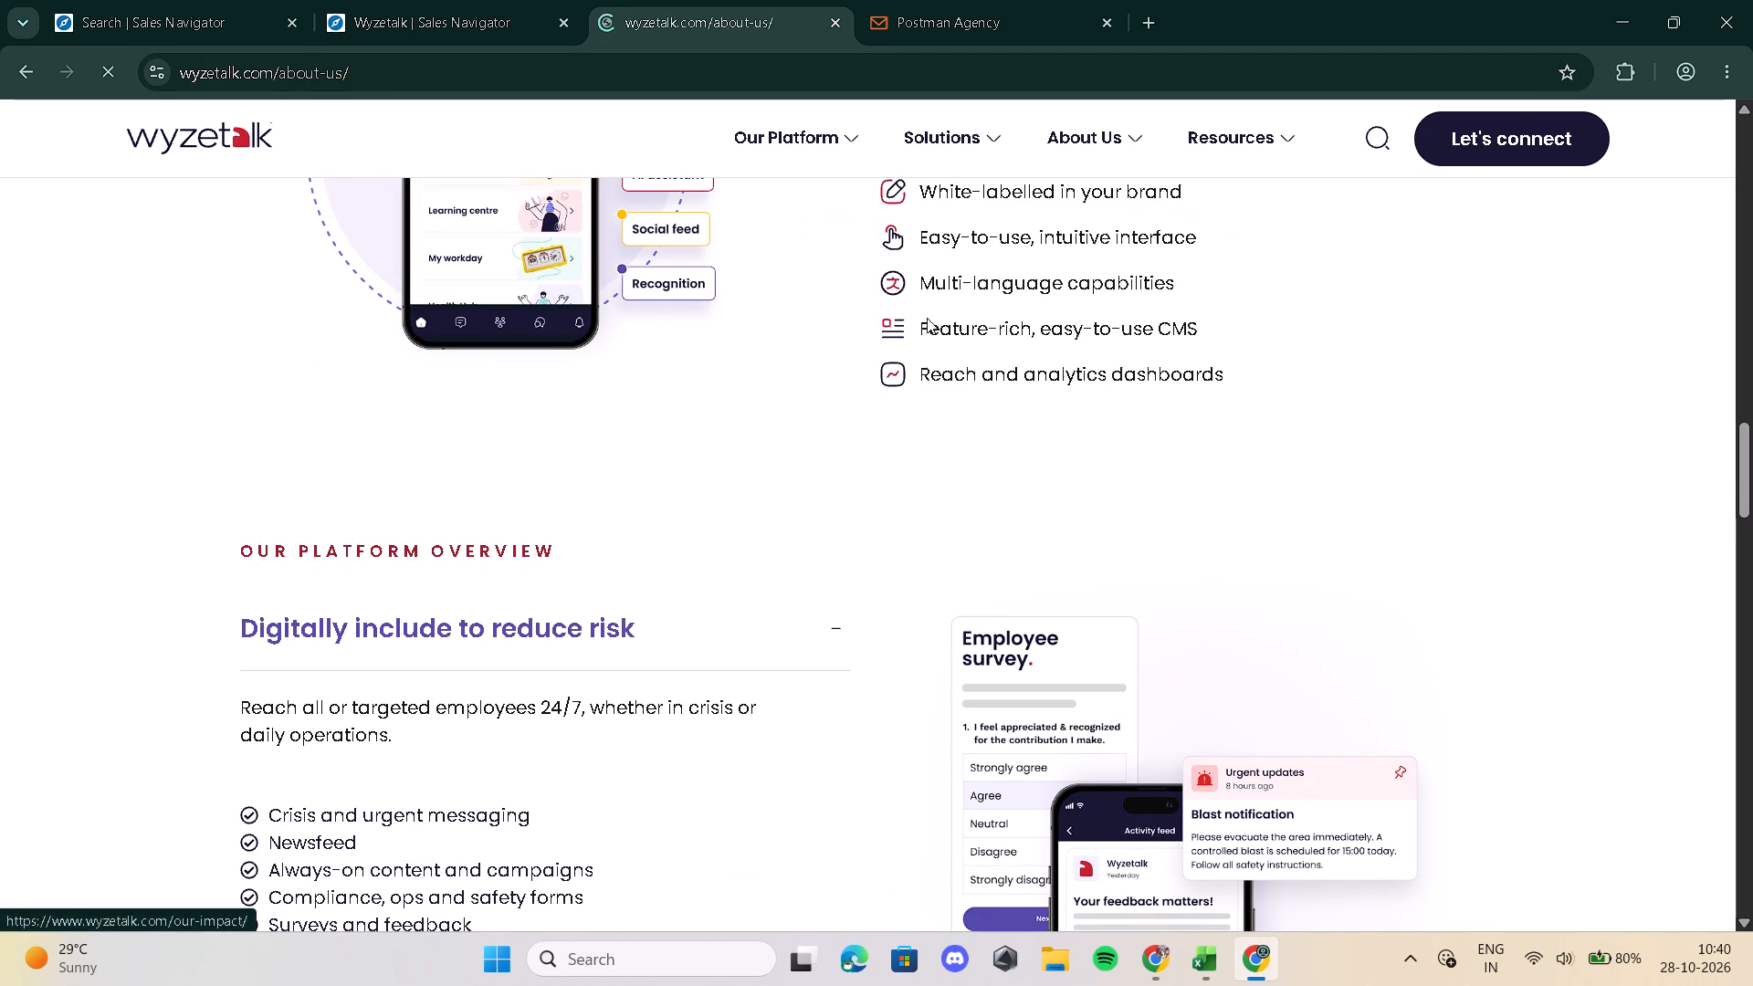
{"action": "scroll", "coordinate": [878, 330], "scroll_direction": "down", "scroll_amount": 1}
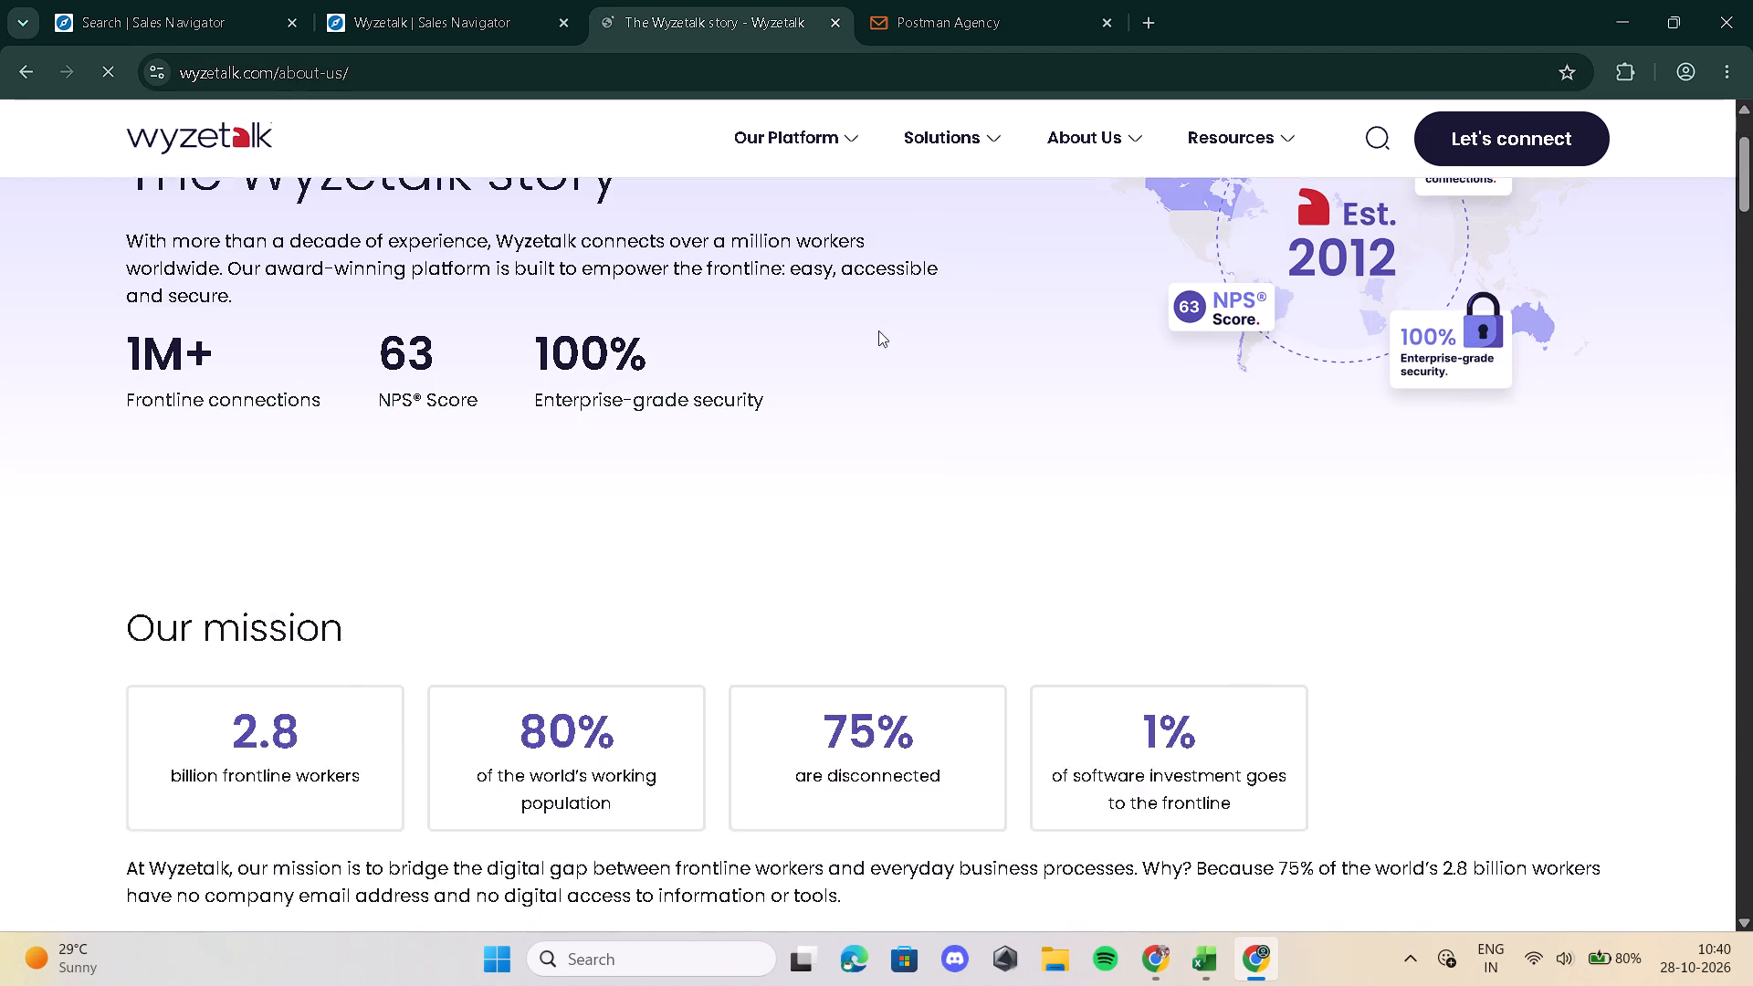
{"action": "scroll", "coordinate": [878, 330], "scroll_direction": "down", "scroll_amount": 4}
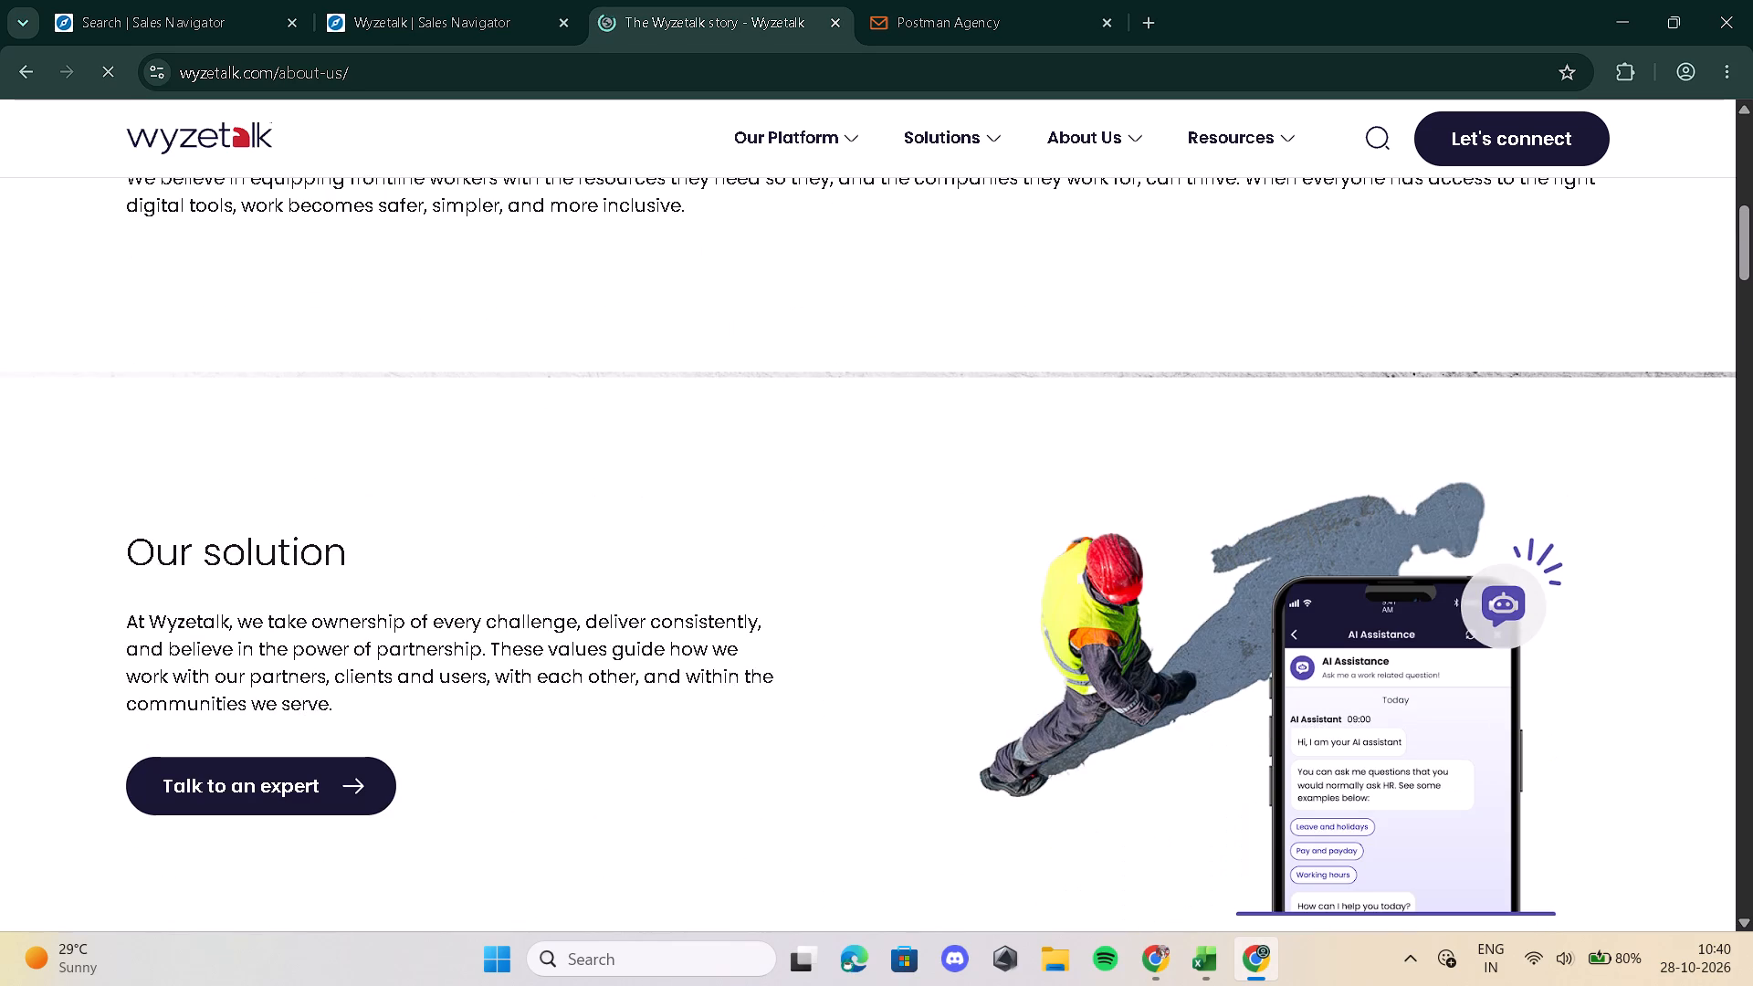
{"action": "scroll", "coordinate": [878, 330], "scroll_direction": "down", "scroll_amount": 4}
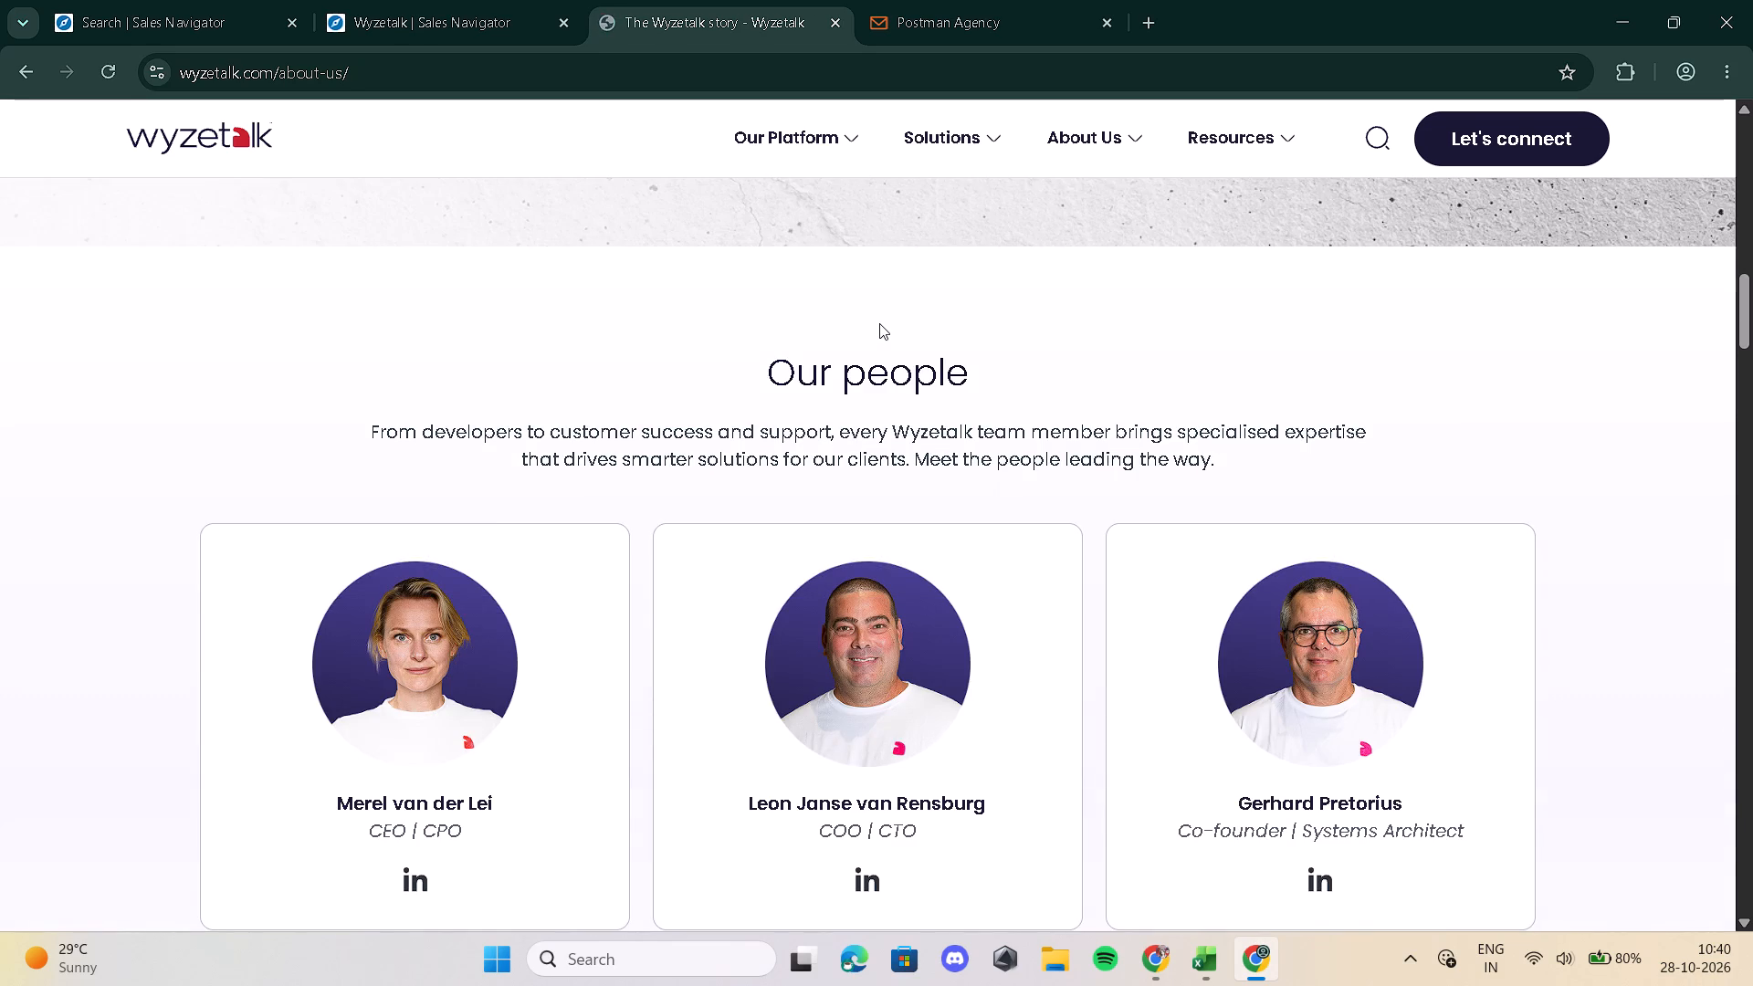
{"action": "scroll", "coordinate": [879, 323], "scroll_direction": "down", "scroll_amount": 3}
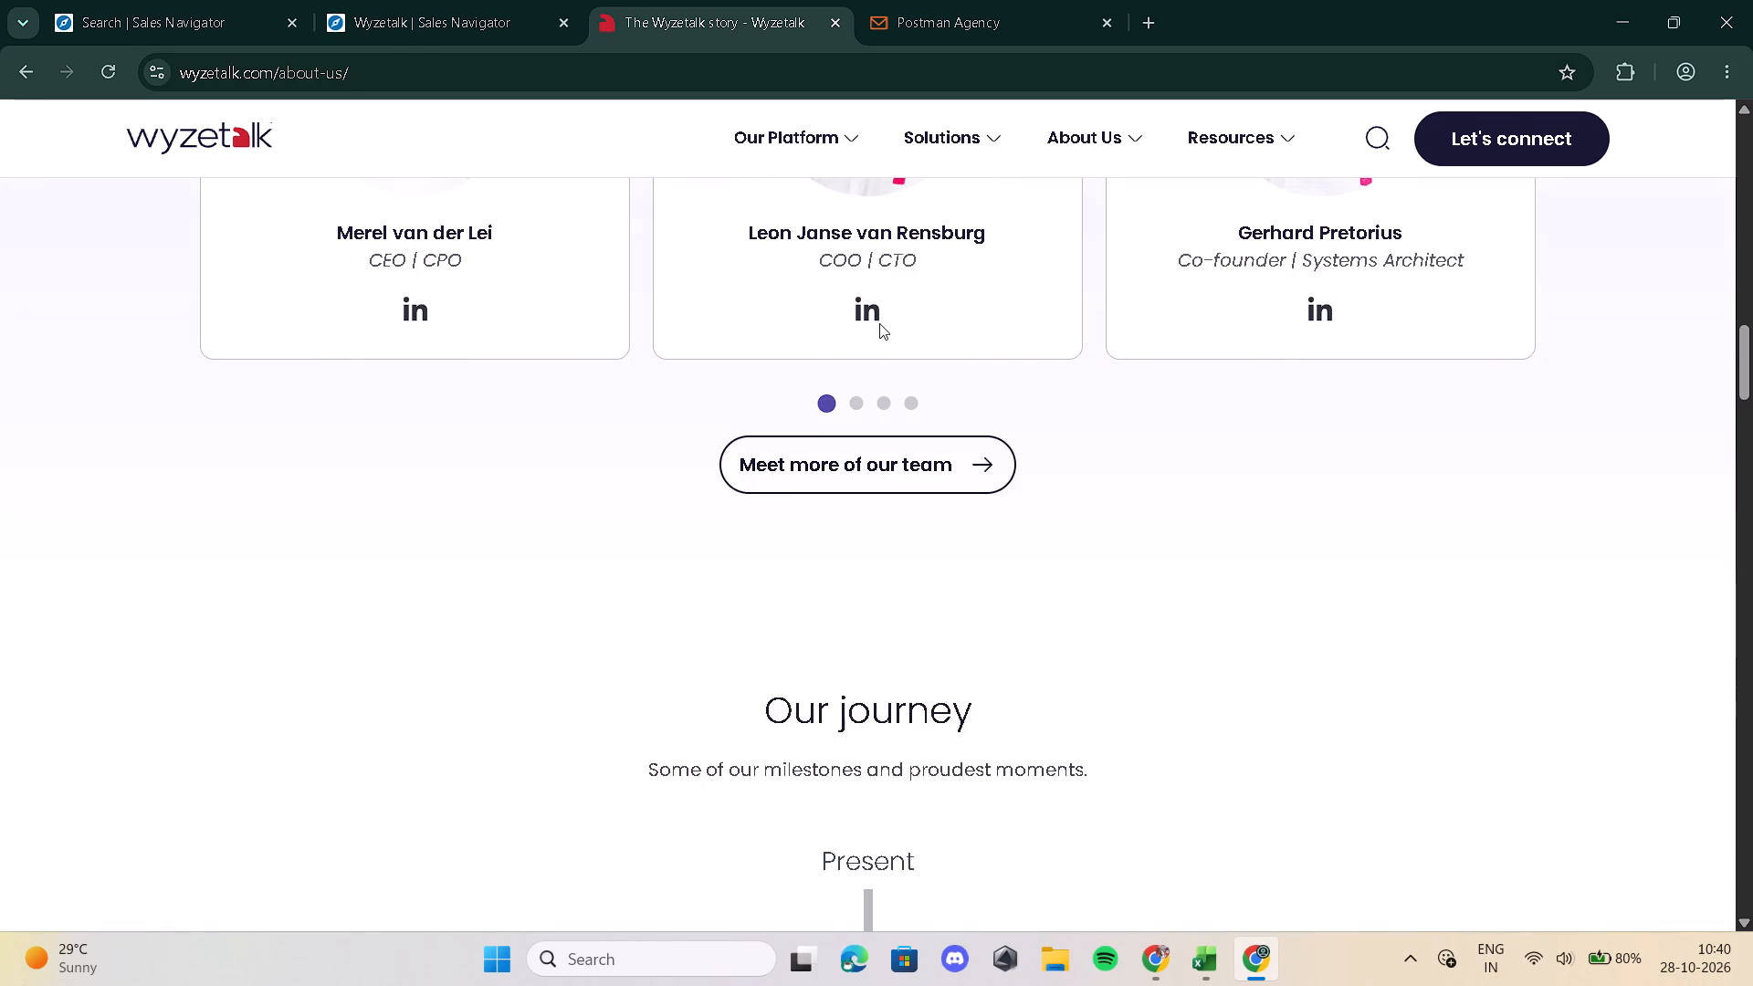
{"action": "scroll", "coordinate": [879, 323], "scroll_direction": "up", "scroll_amount": 2}
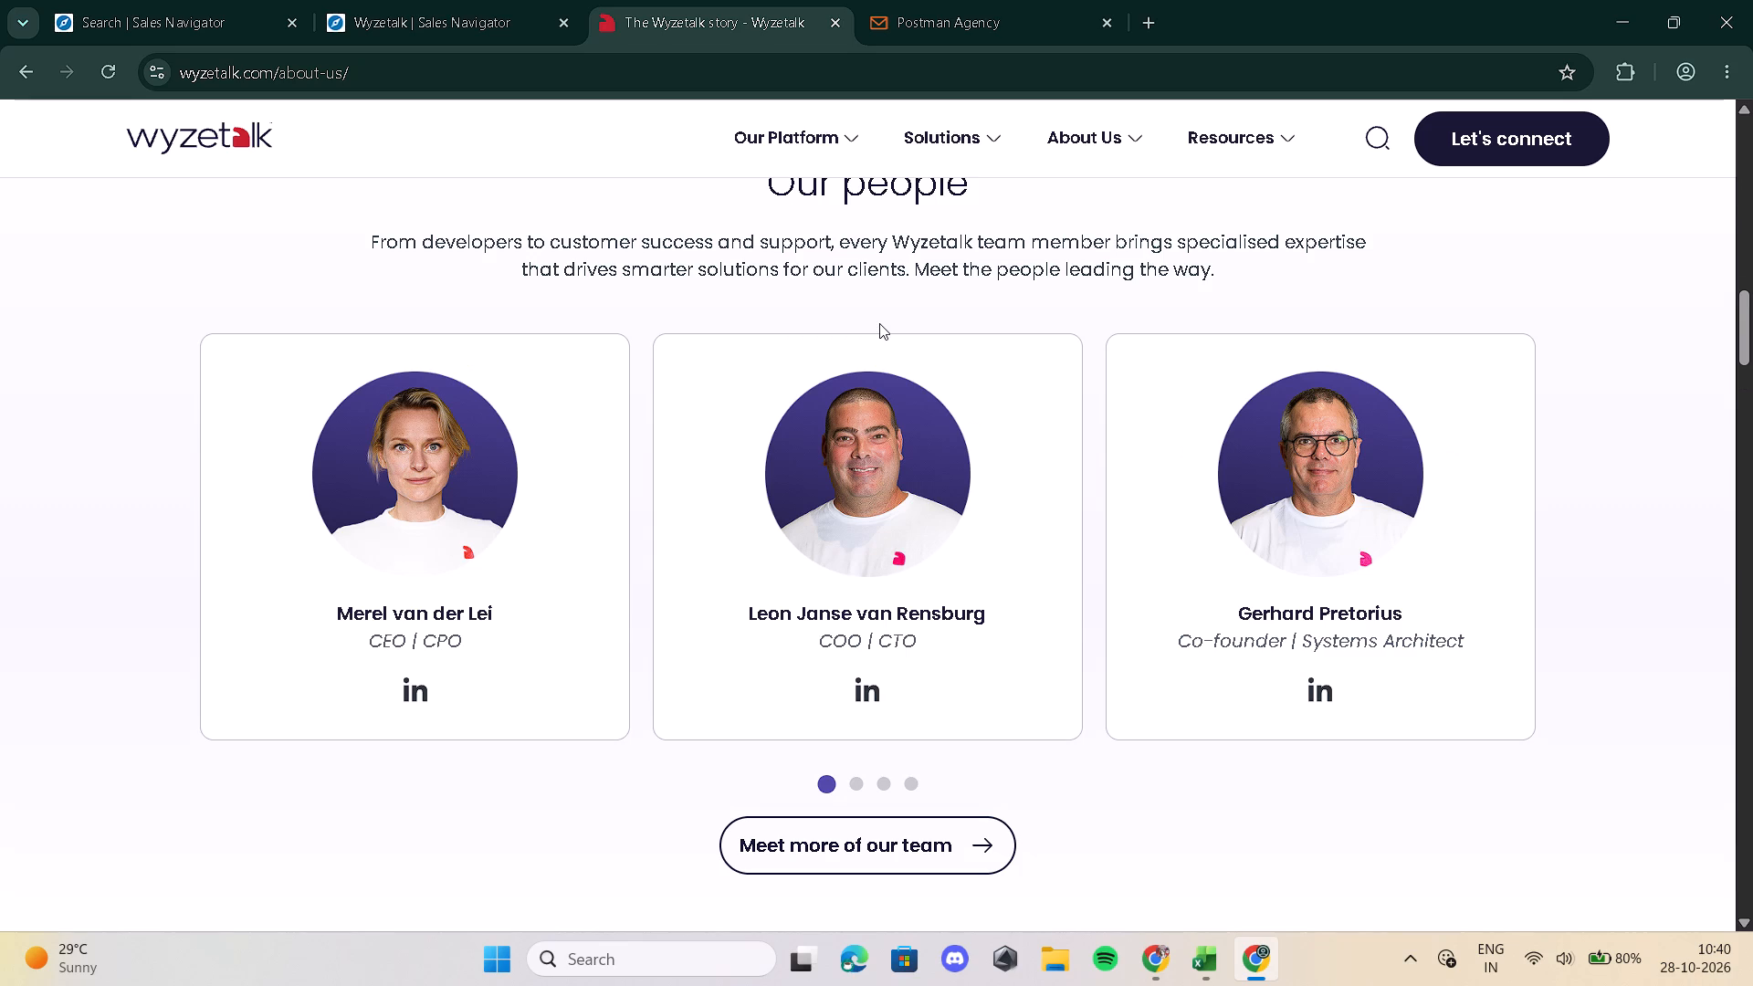
{"action": "scroll", "coordinate": [879, 323], "scroll_direction": "down", "scroll_amount": 3}
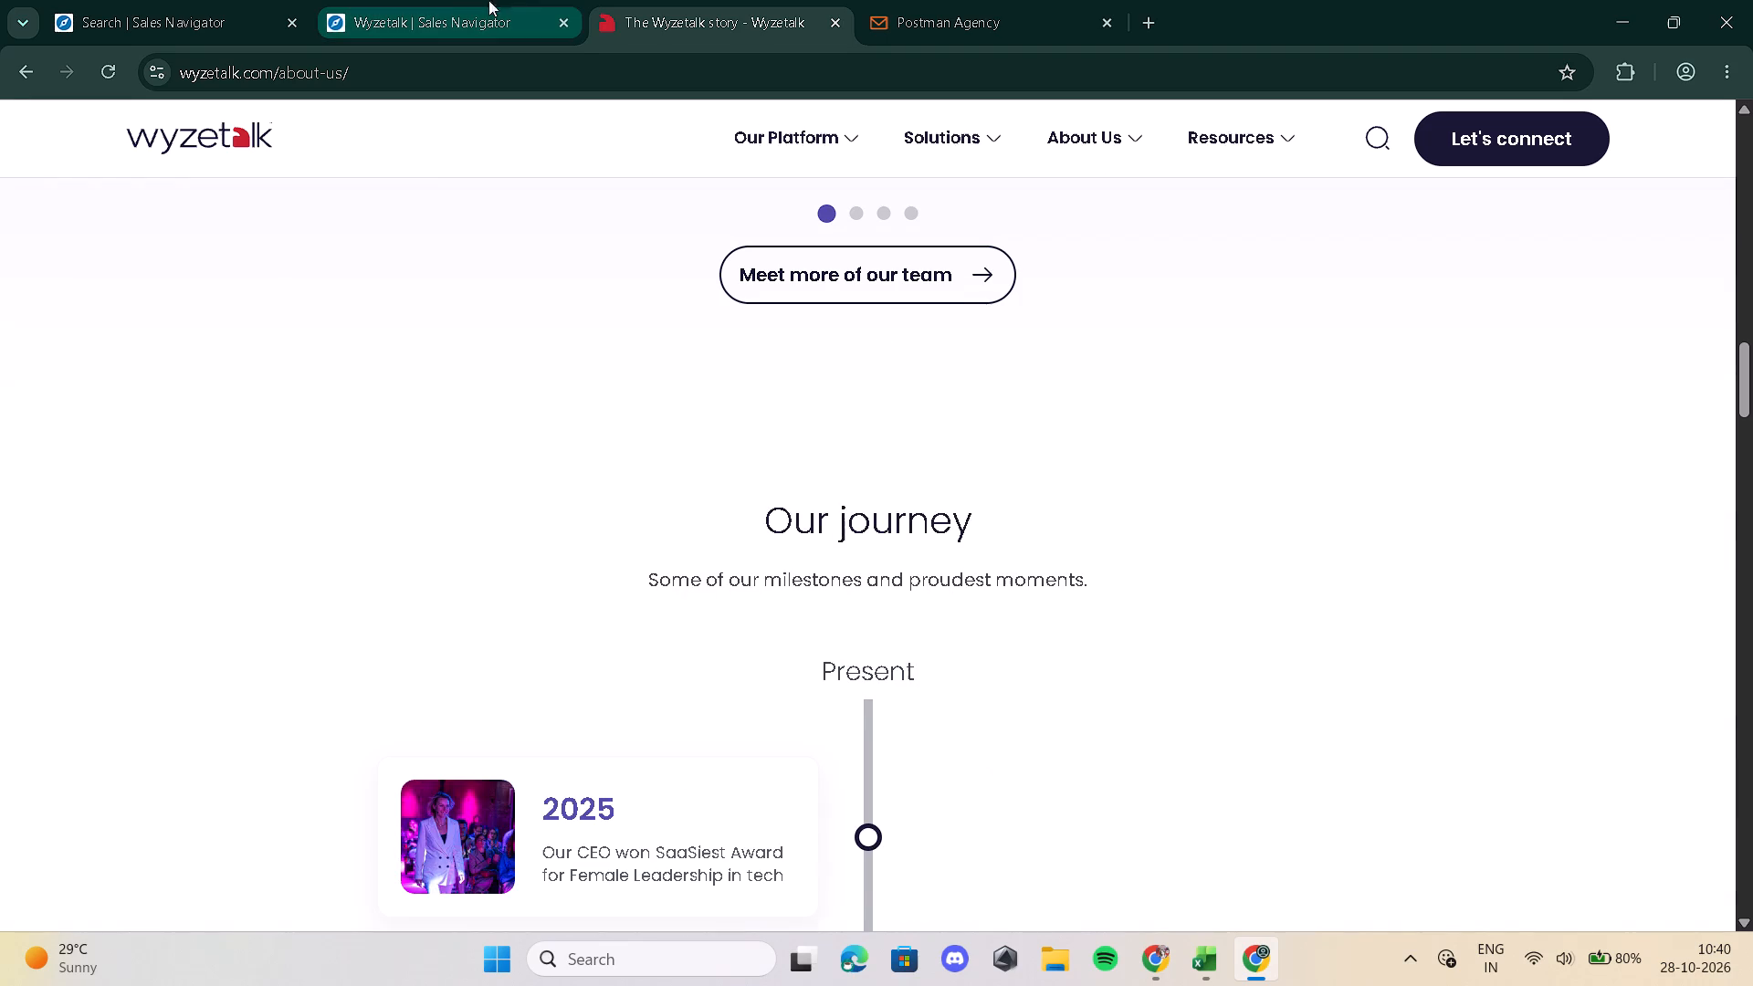
Return to Wyzetalk's Sales Navigator account page and expand the full About description to read it.
{"action": "left_click", "coordinate": [444, 0]}
{"action": "left_click", "coordinate": [1237, 370]}
{"action": "left_click", "coordinate": [1258, 369]}
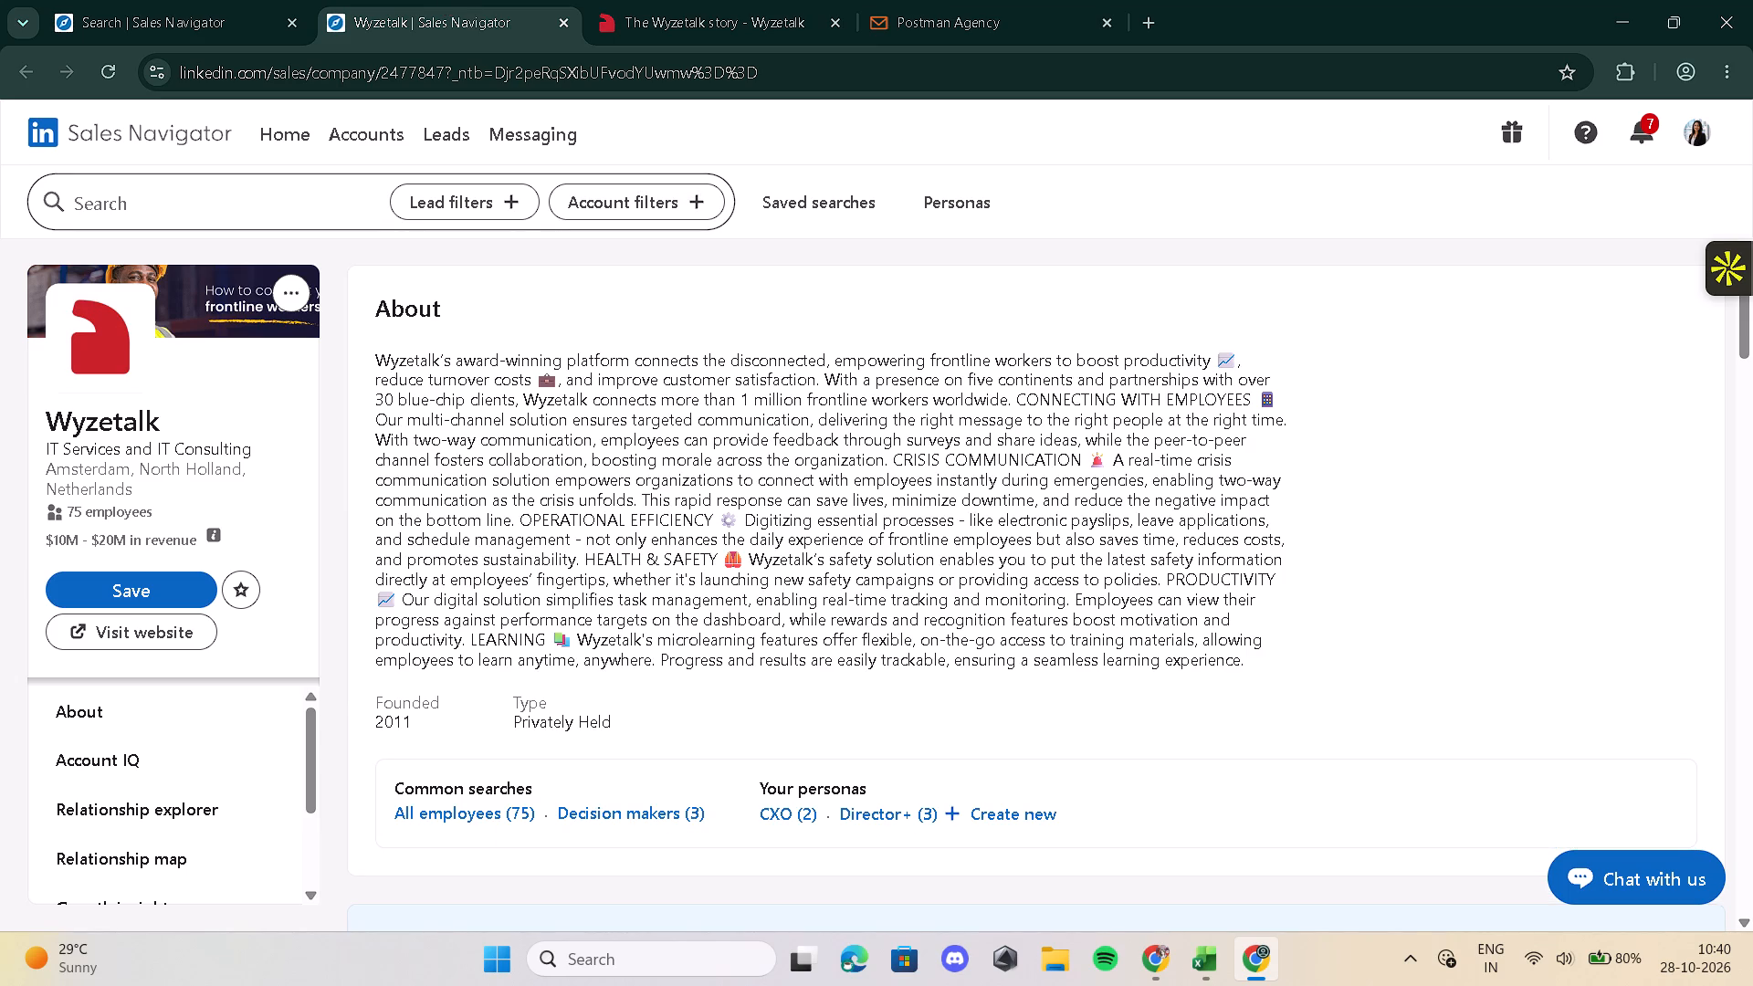
Go back to the Wyzetalk website, reopen the Our Platform page and read through it down to the footer.
{"action": "left_click", "coordinate": [736, 0]}
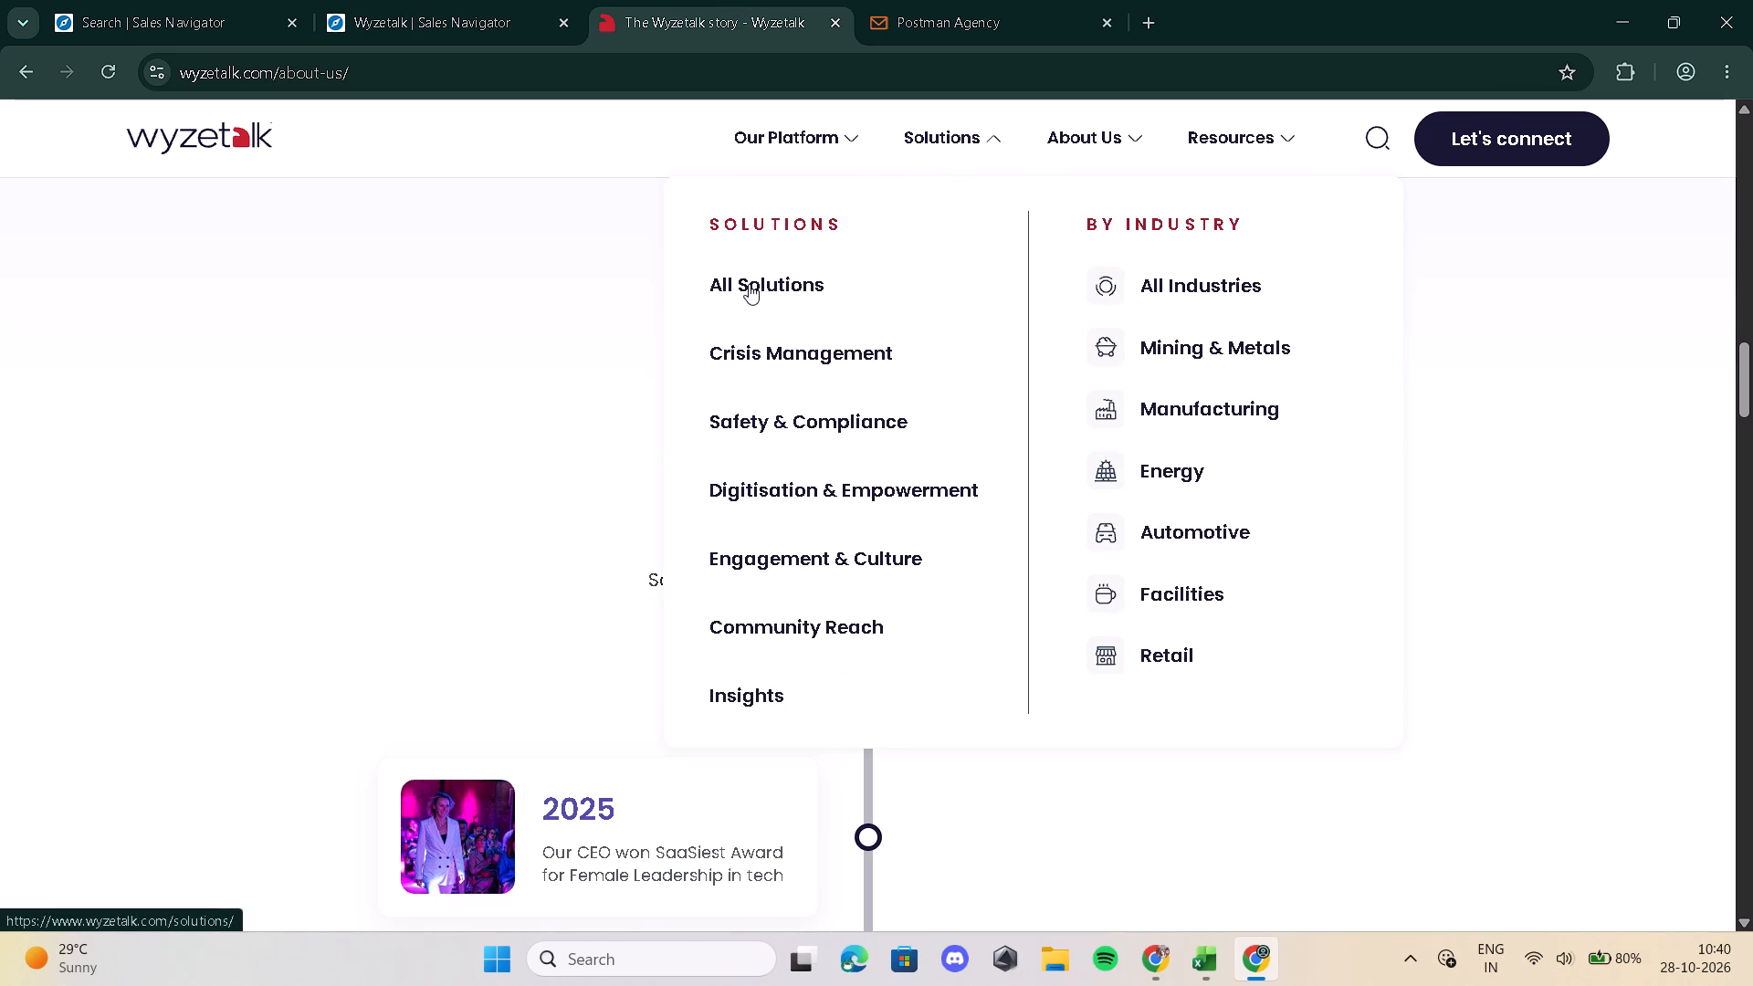
{"action": "left_click", "coordinate": [846, 279]}
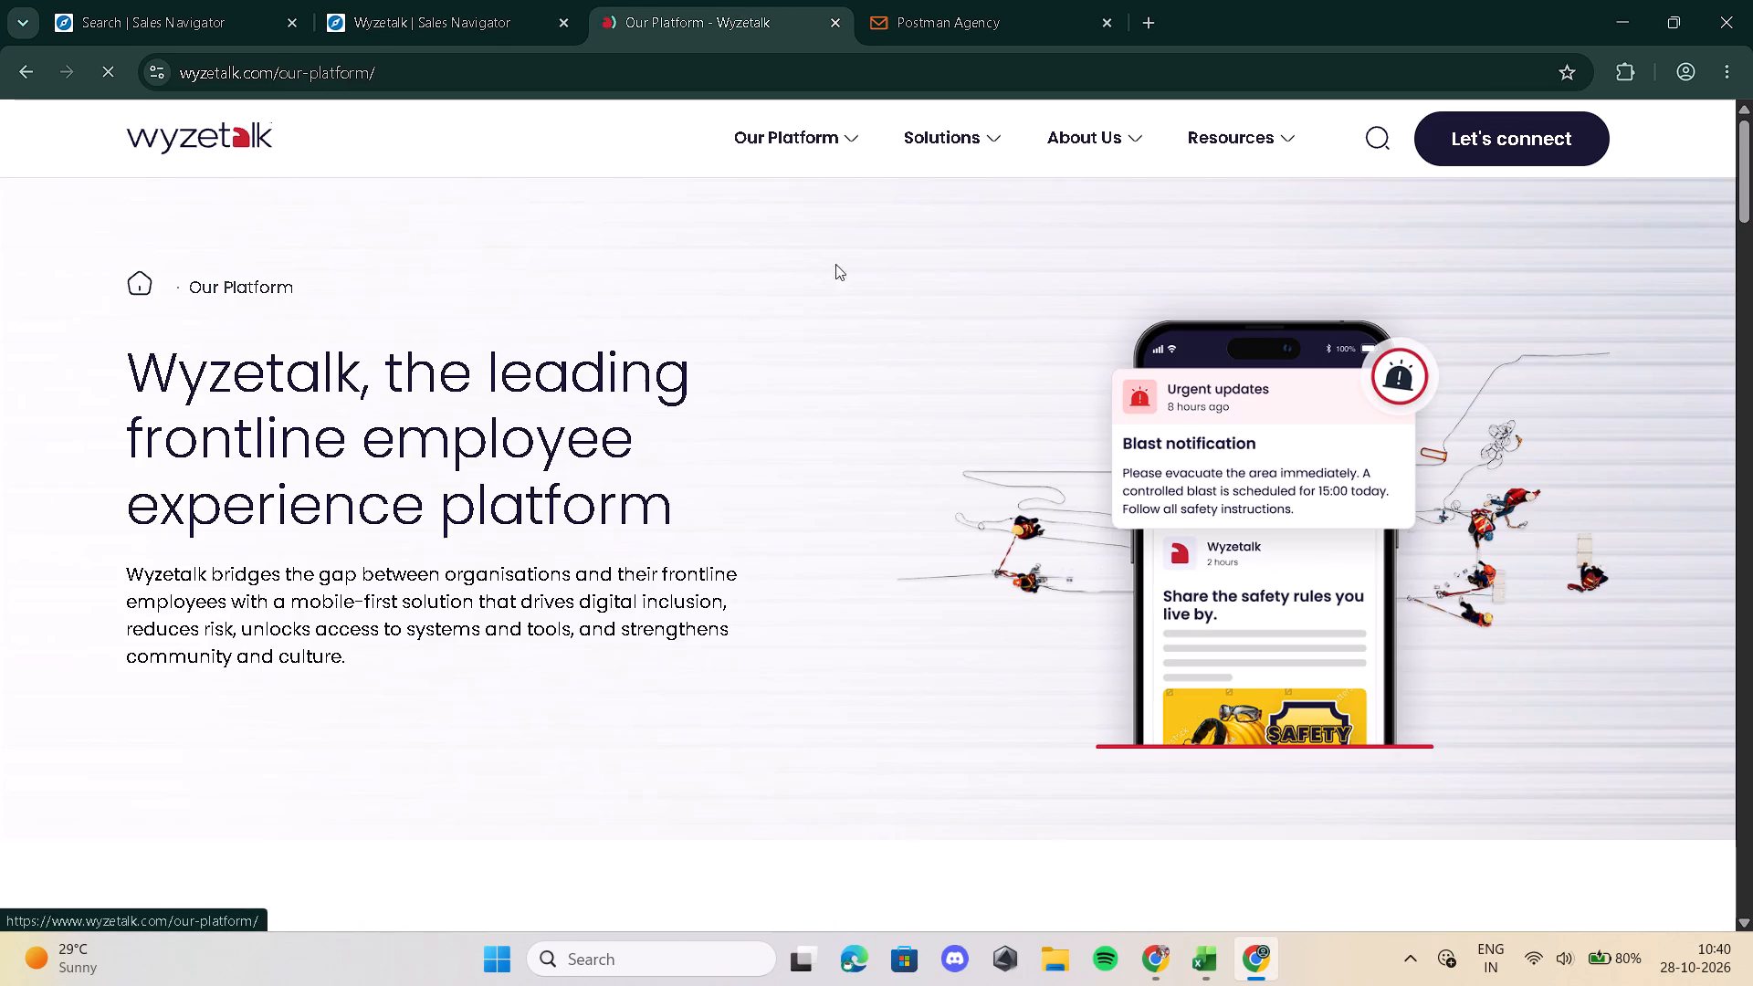
{"action": "left_click", "coordinate": [293, 2]}
{"action": "left_click", "coordinate": [415, 0]}
{"action": "left_click", "coordinate": [709, 0]}
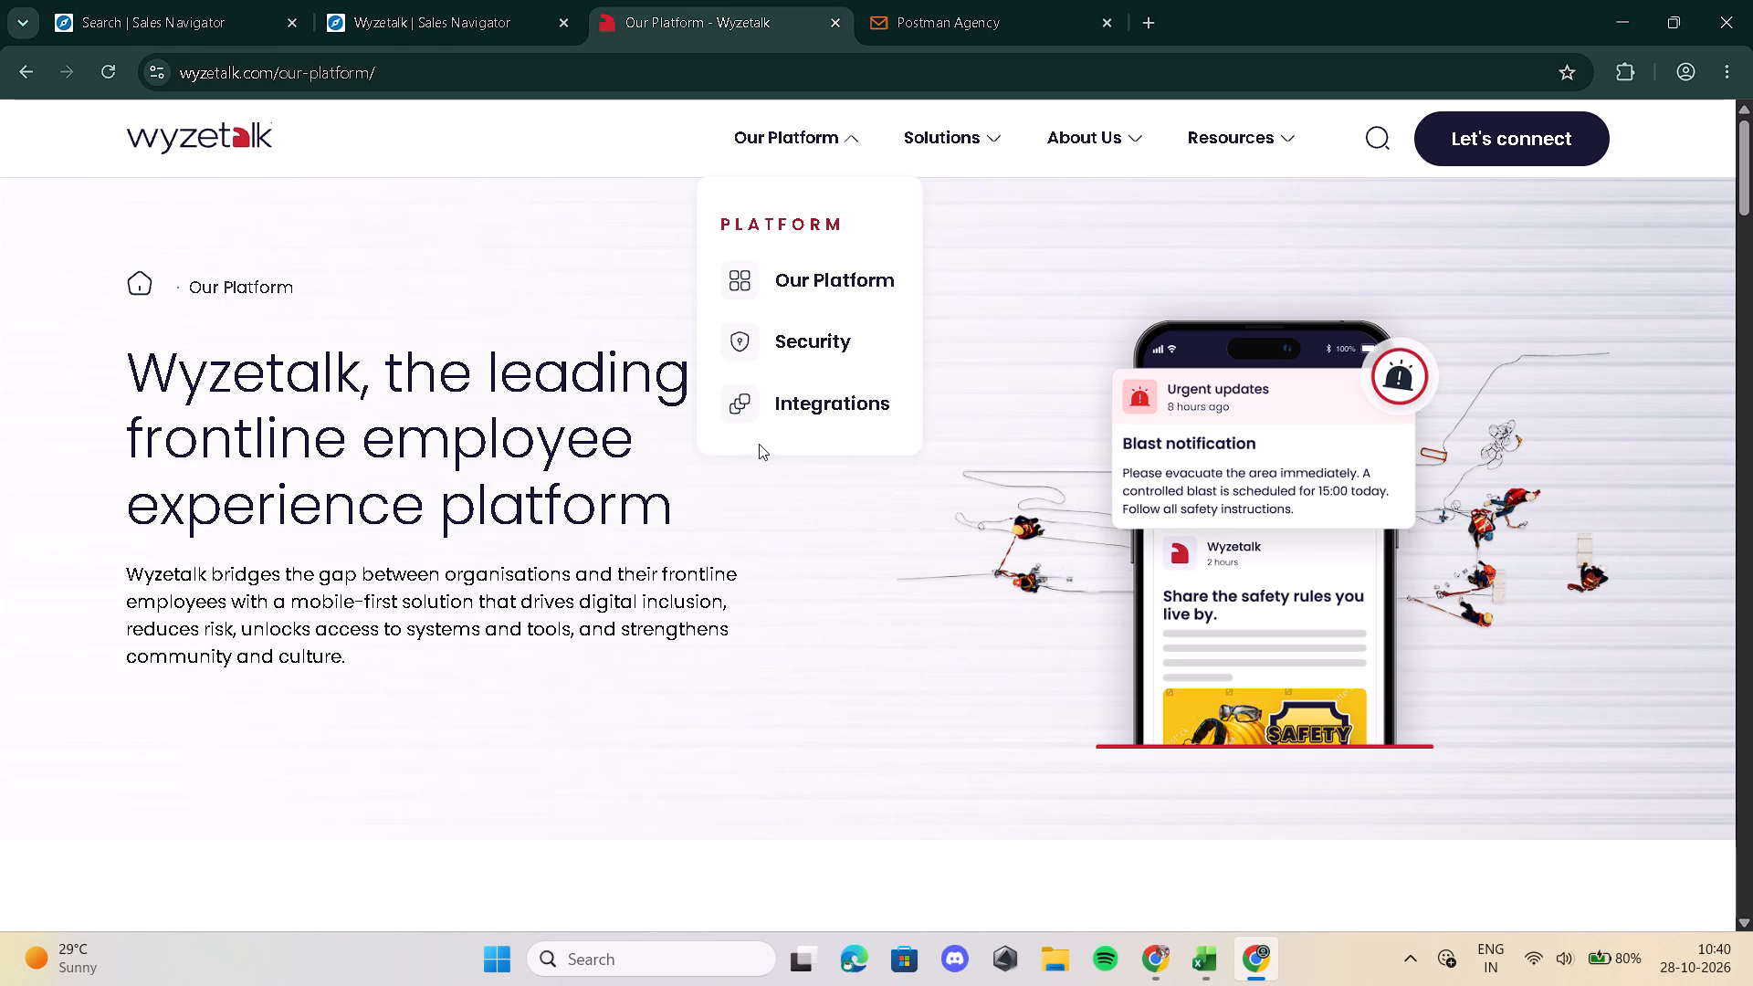
{"action": "scroll", "coordinate": [759, 444], "scroll_direction": "down", "scroll_amount": 3}
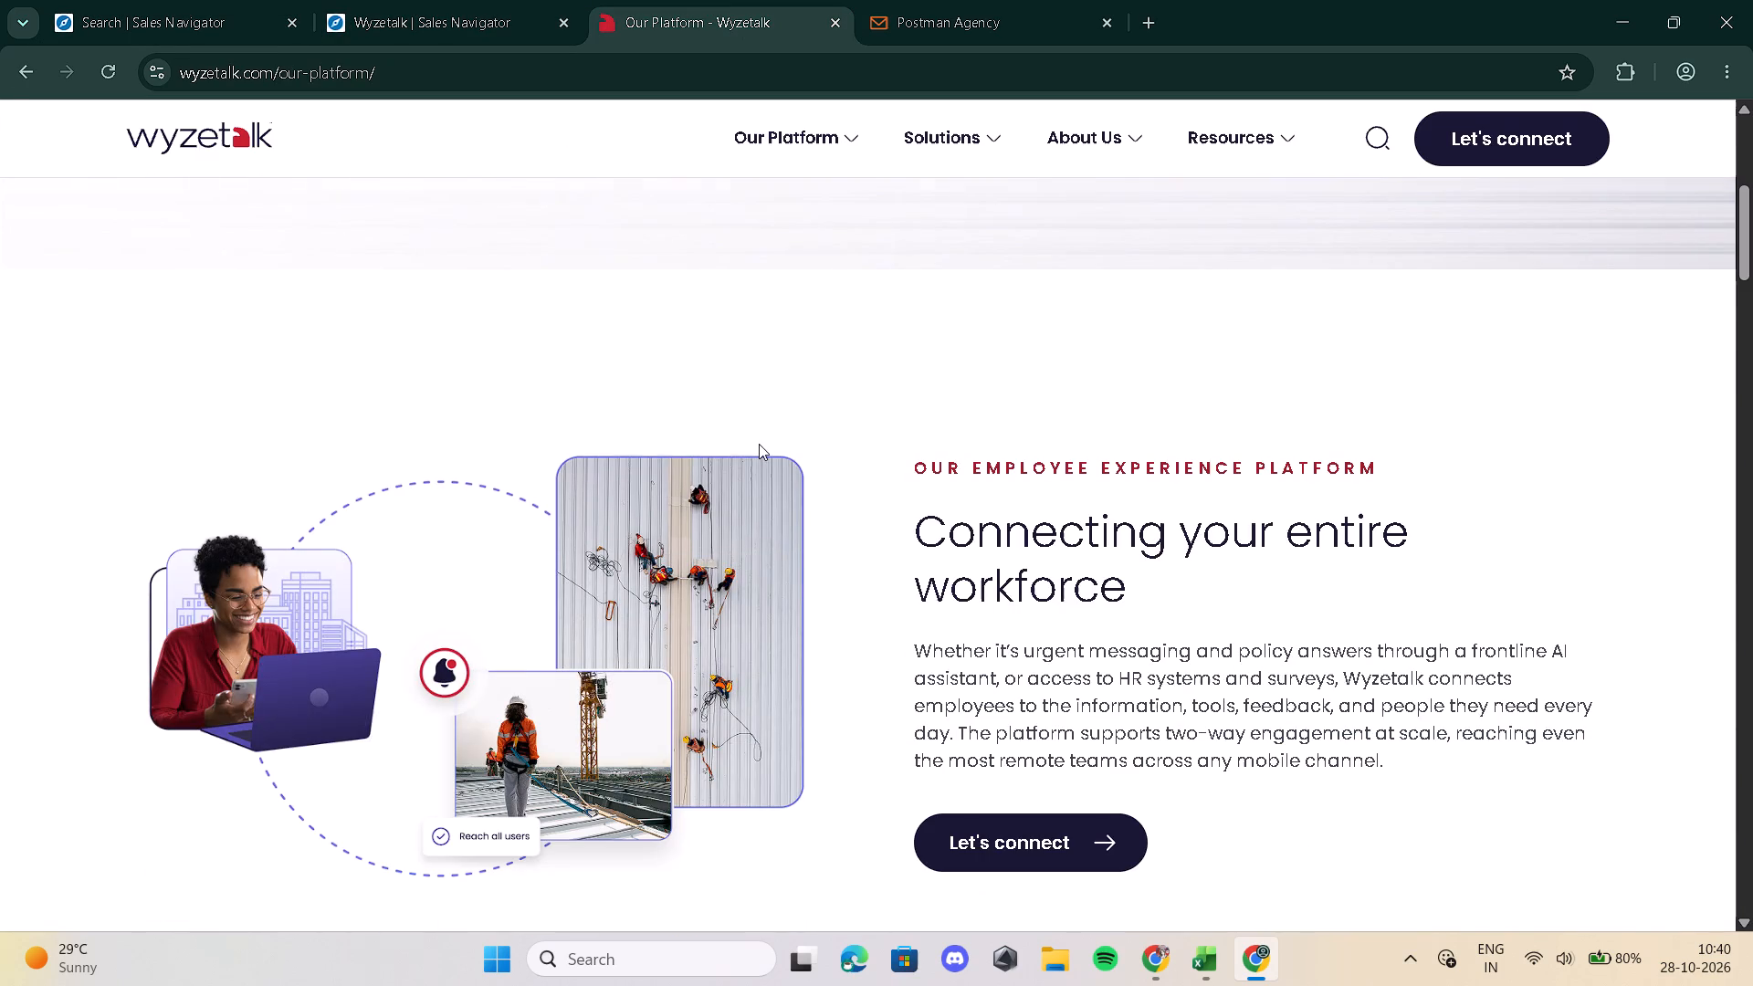
{"action": "scroll", "coordinate": [759, 444], "scroll_direction": "down", "scroll_amount": 4}
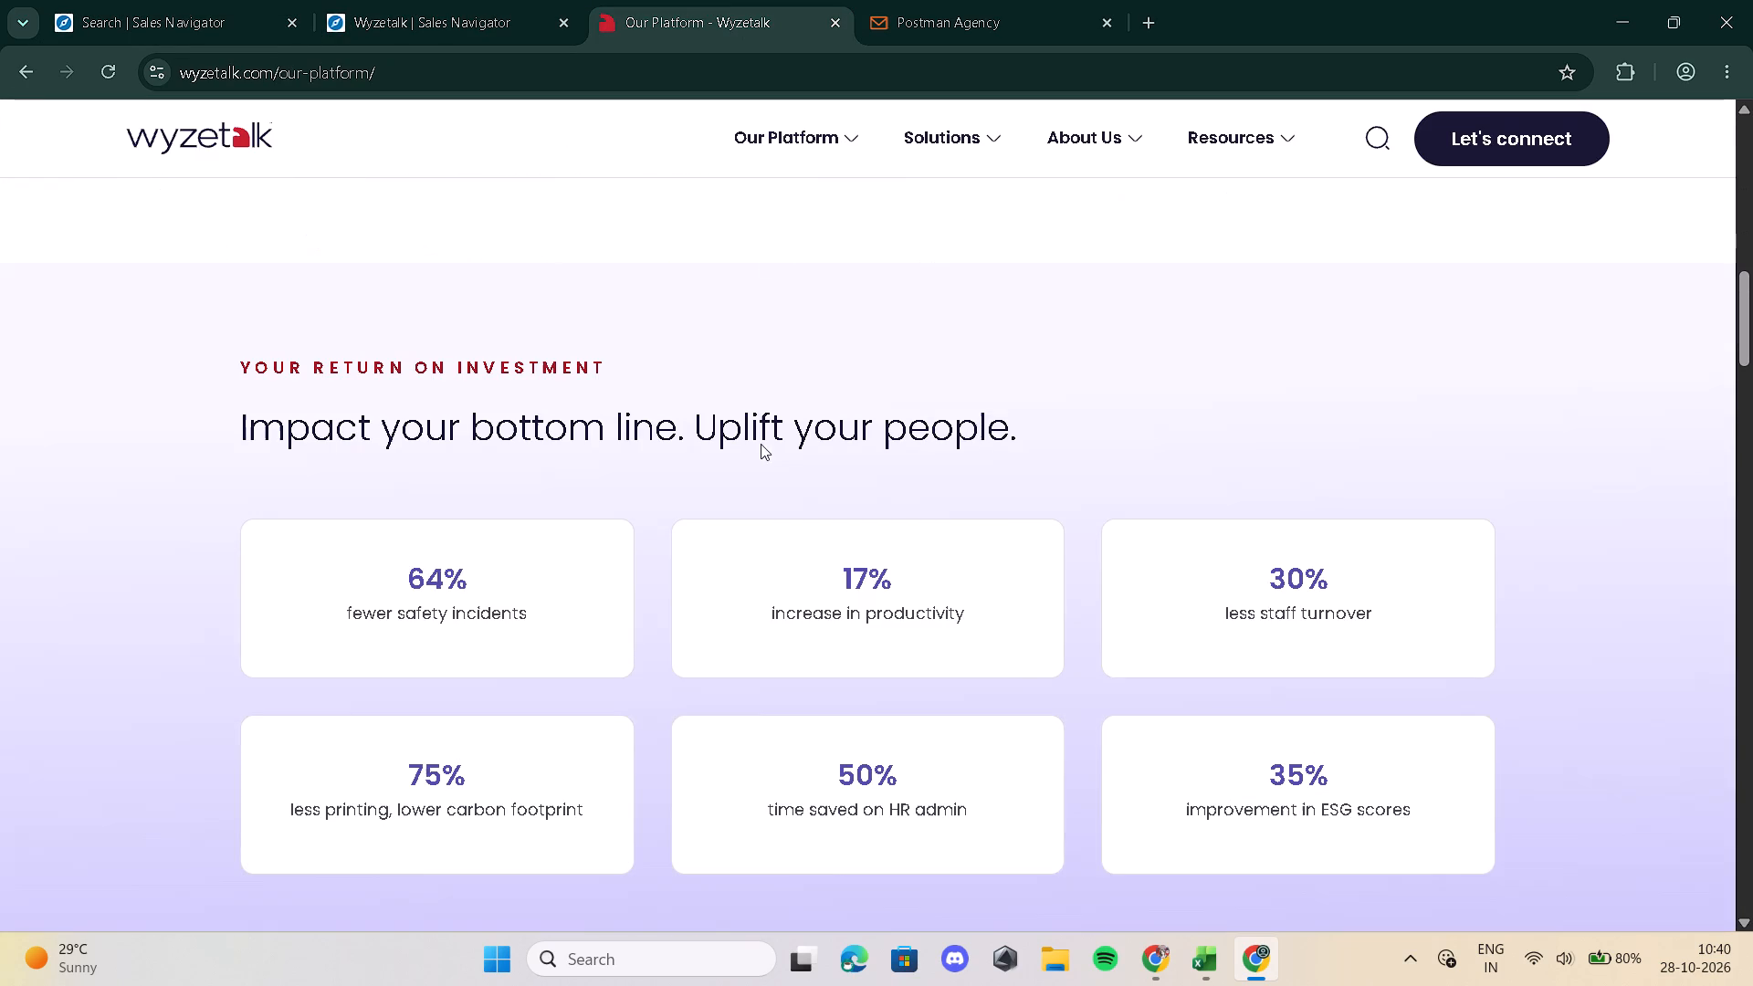
{"action": "scroll", "coordinate": [761, 444], "scroll_direction": "down", "scroll_amount": 2}
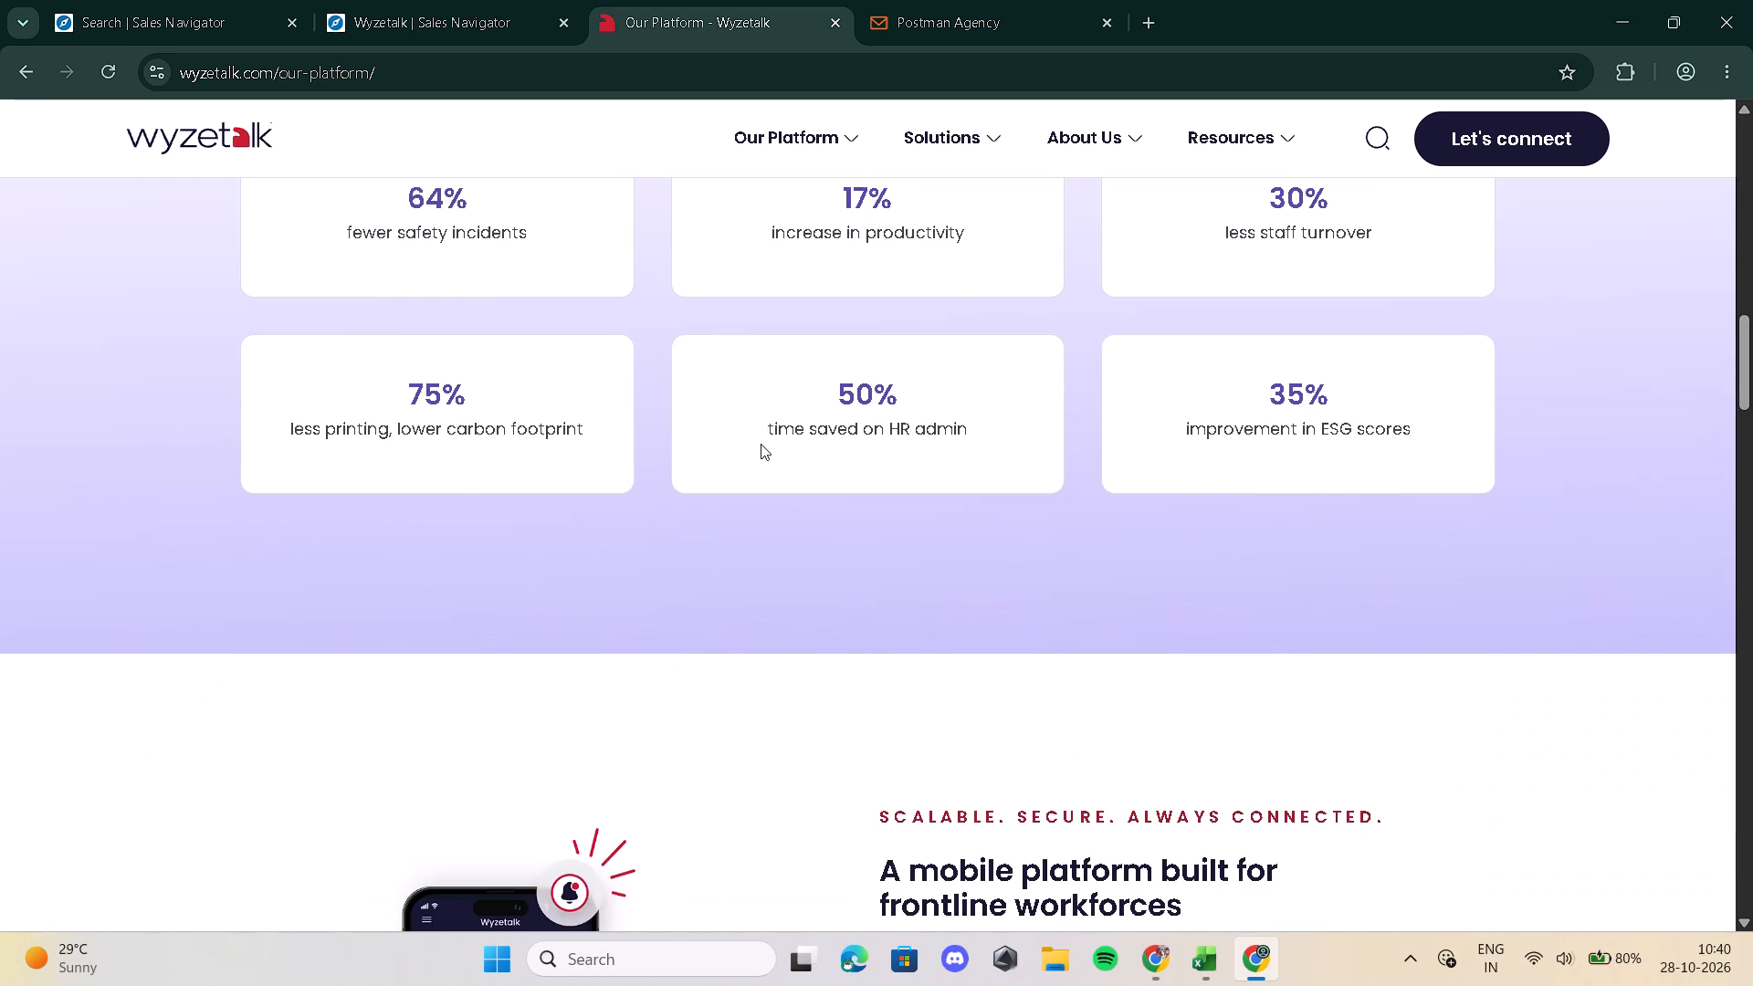
{"action": "scroll", "coordinate": [761, 444], "scroll_direction": "down", "scroll_amount": 3}
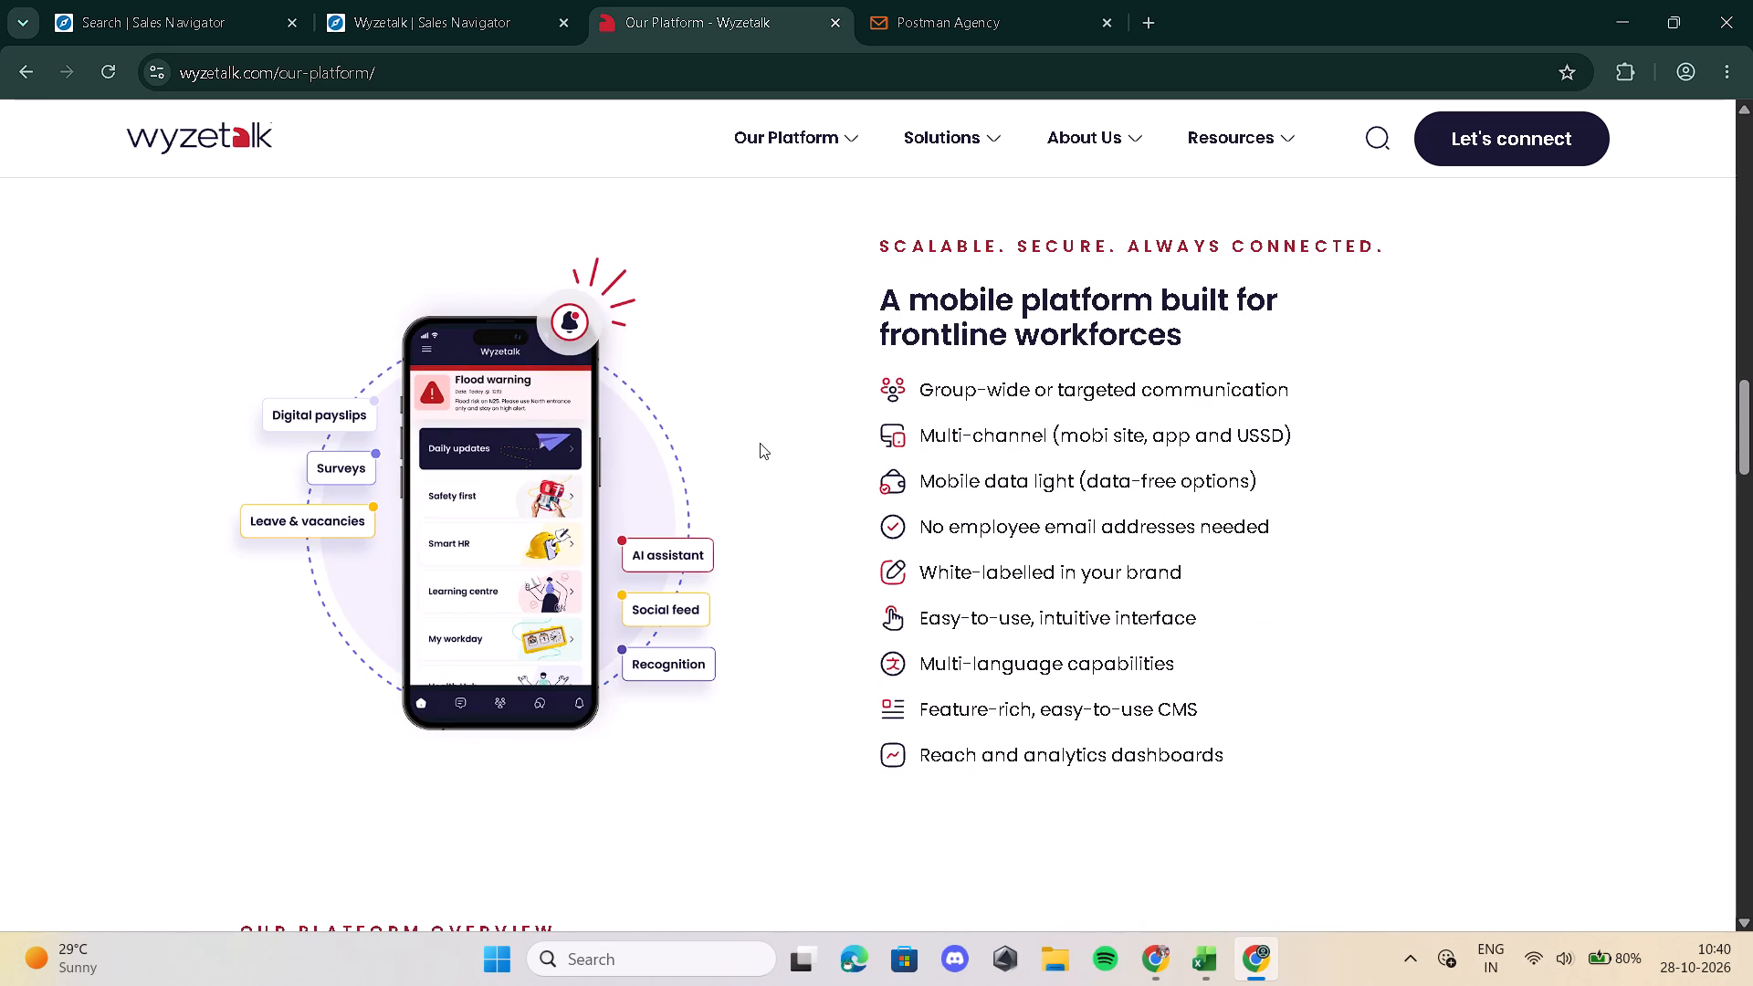
{"action": "scroll", "coordinate": [759, 443], "scroll_direction": "down", "scroll_amount": 4}
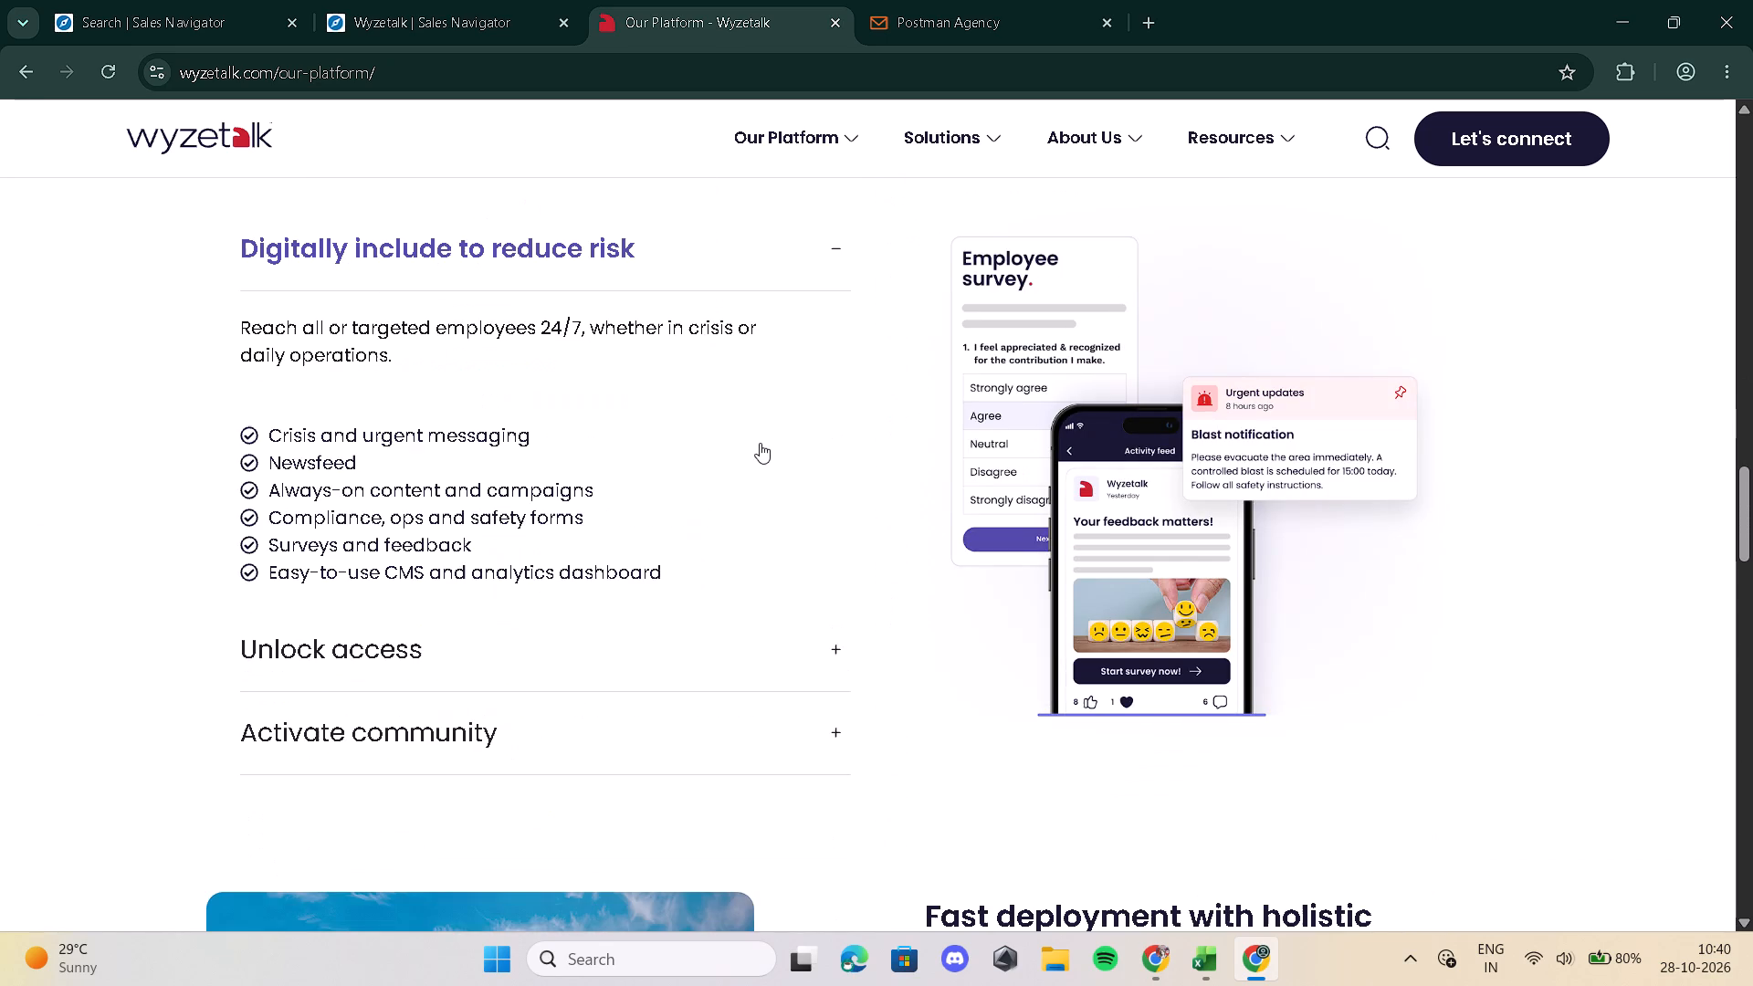
{"action": "scroll", "coordinate": [761, 443], "scroll_direction": "down", "scroll_amount": 2}
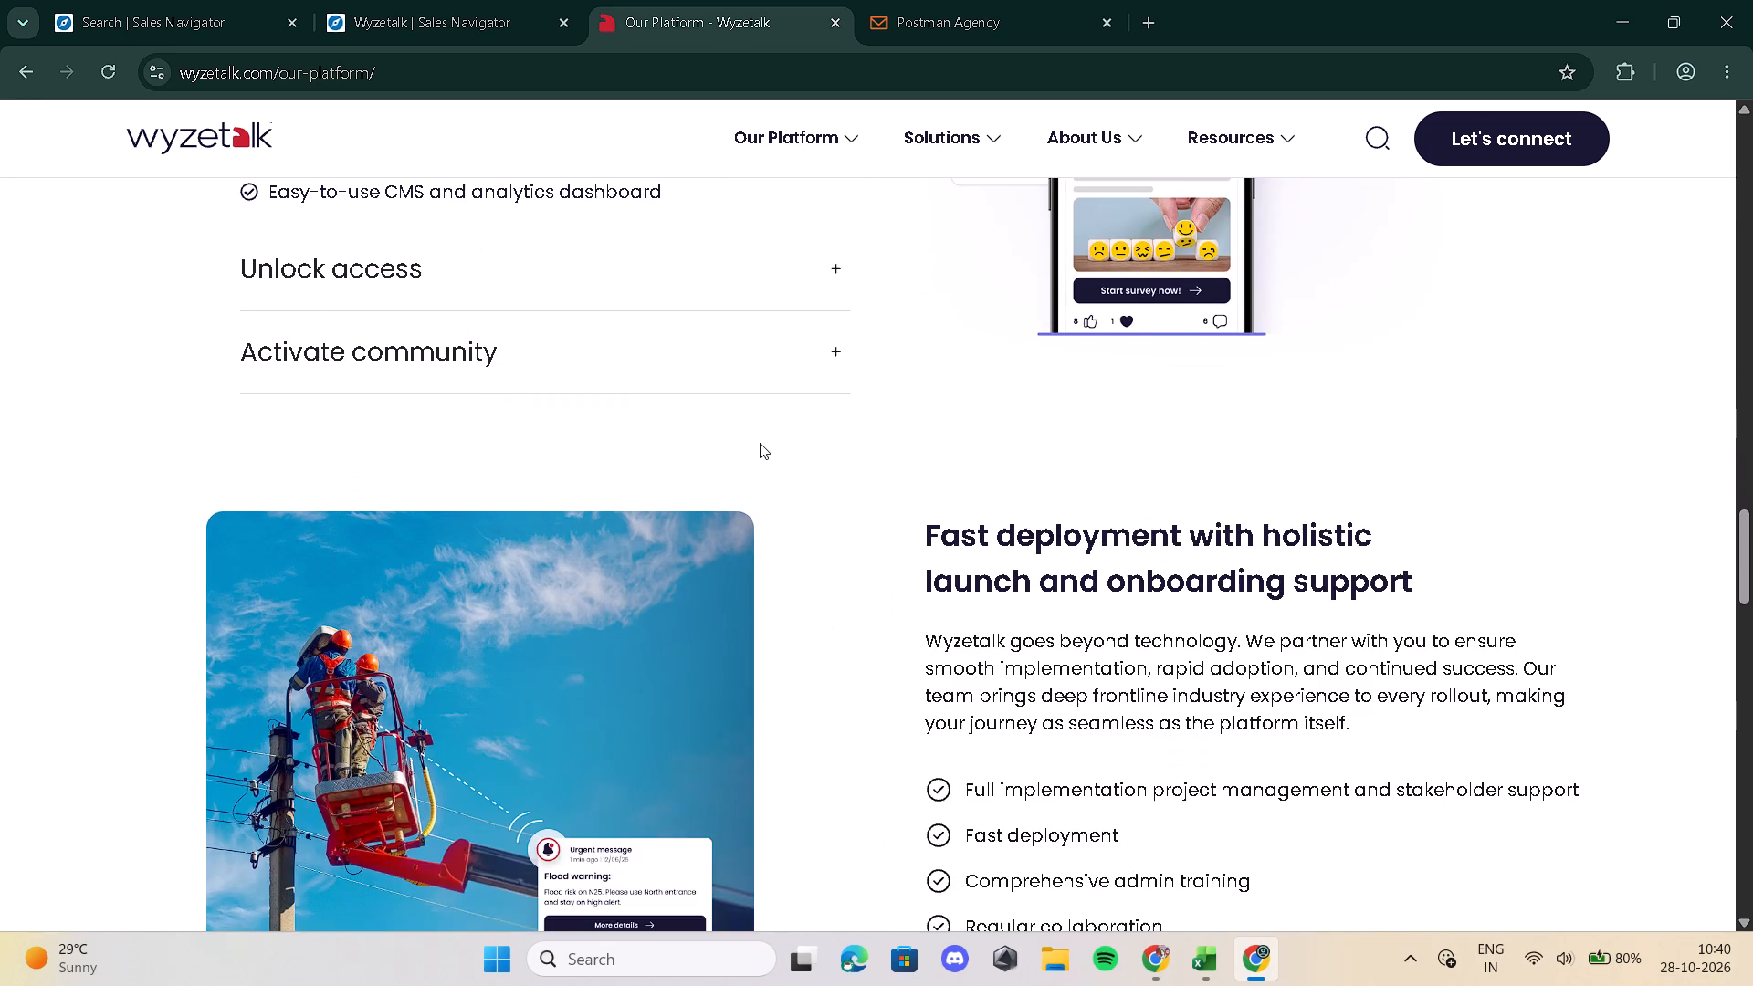
{"action": "scroll", "coordinate": [760, 443], "scroll_direction": "down", "scroll_amount": 2}
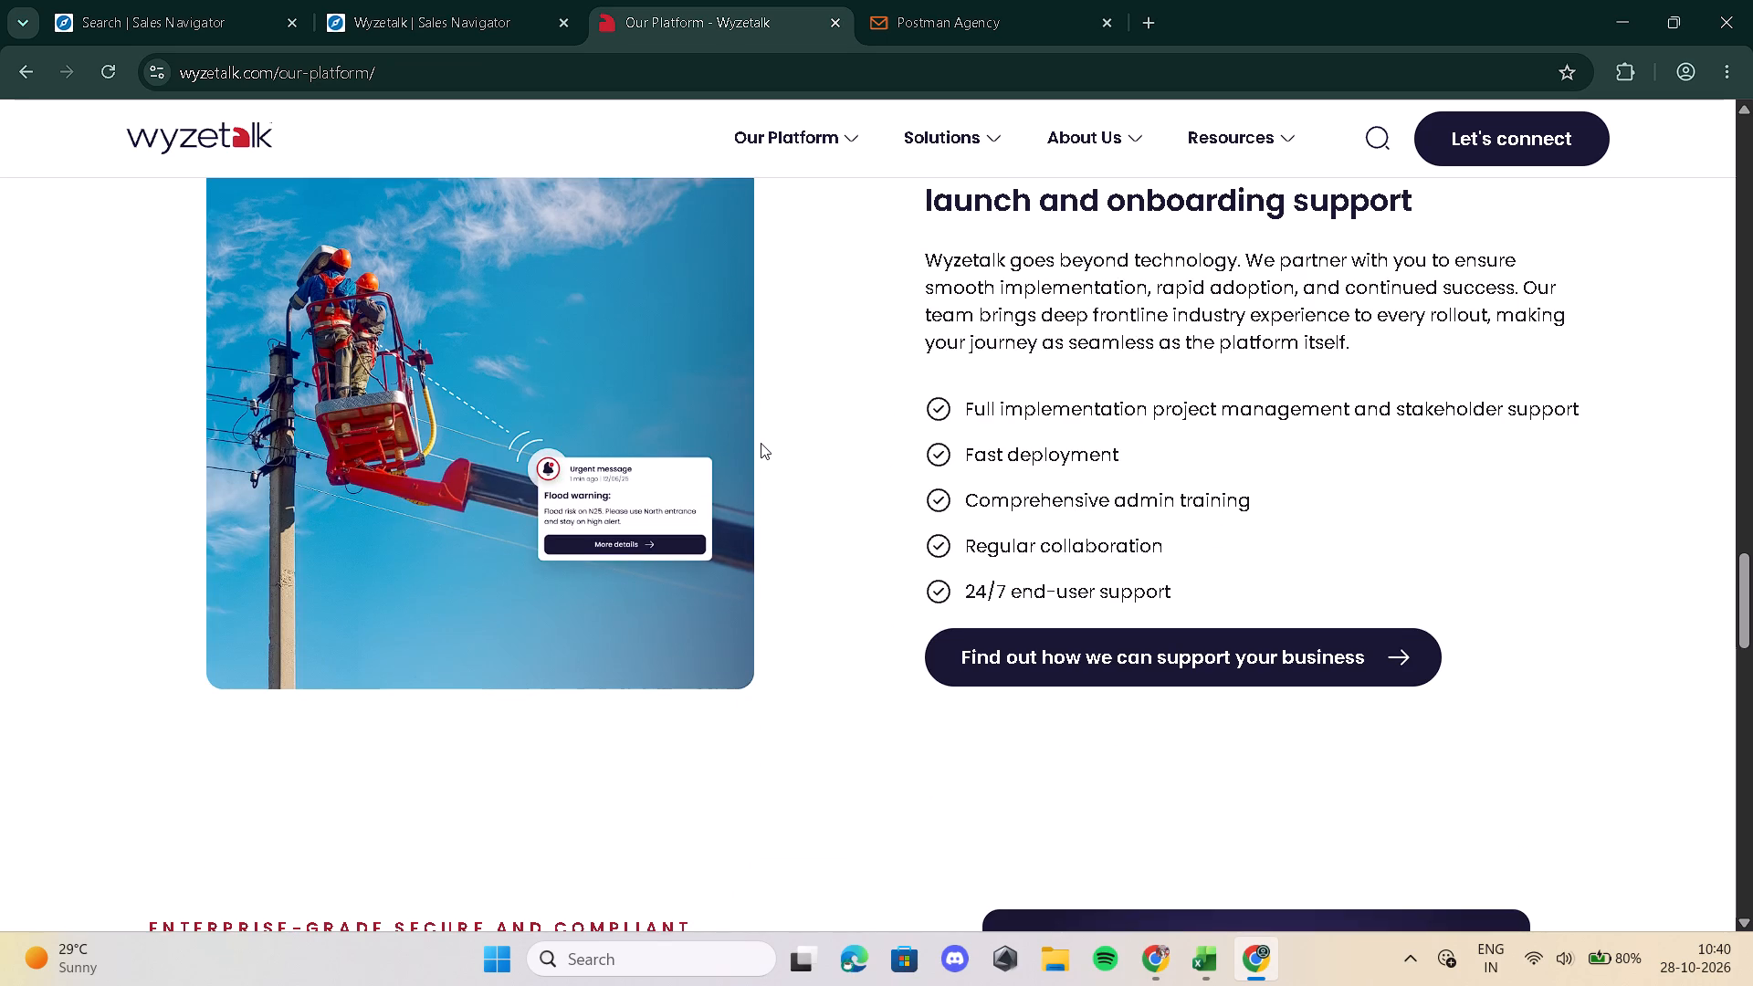
{"action": "scroll", "coordinate": [760, 443], "scroll_direction": "down", "scroll_amount": 2}
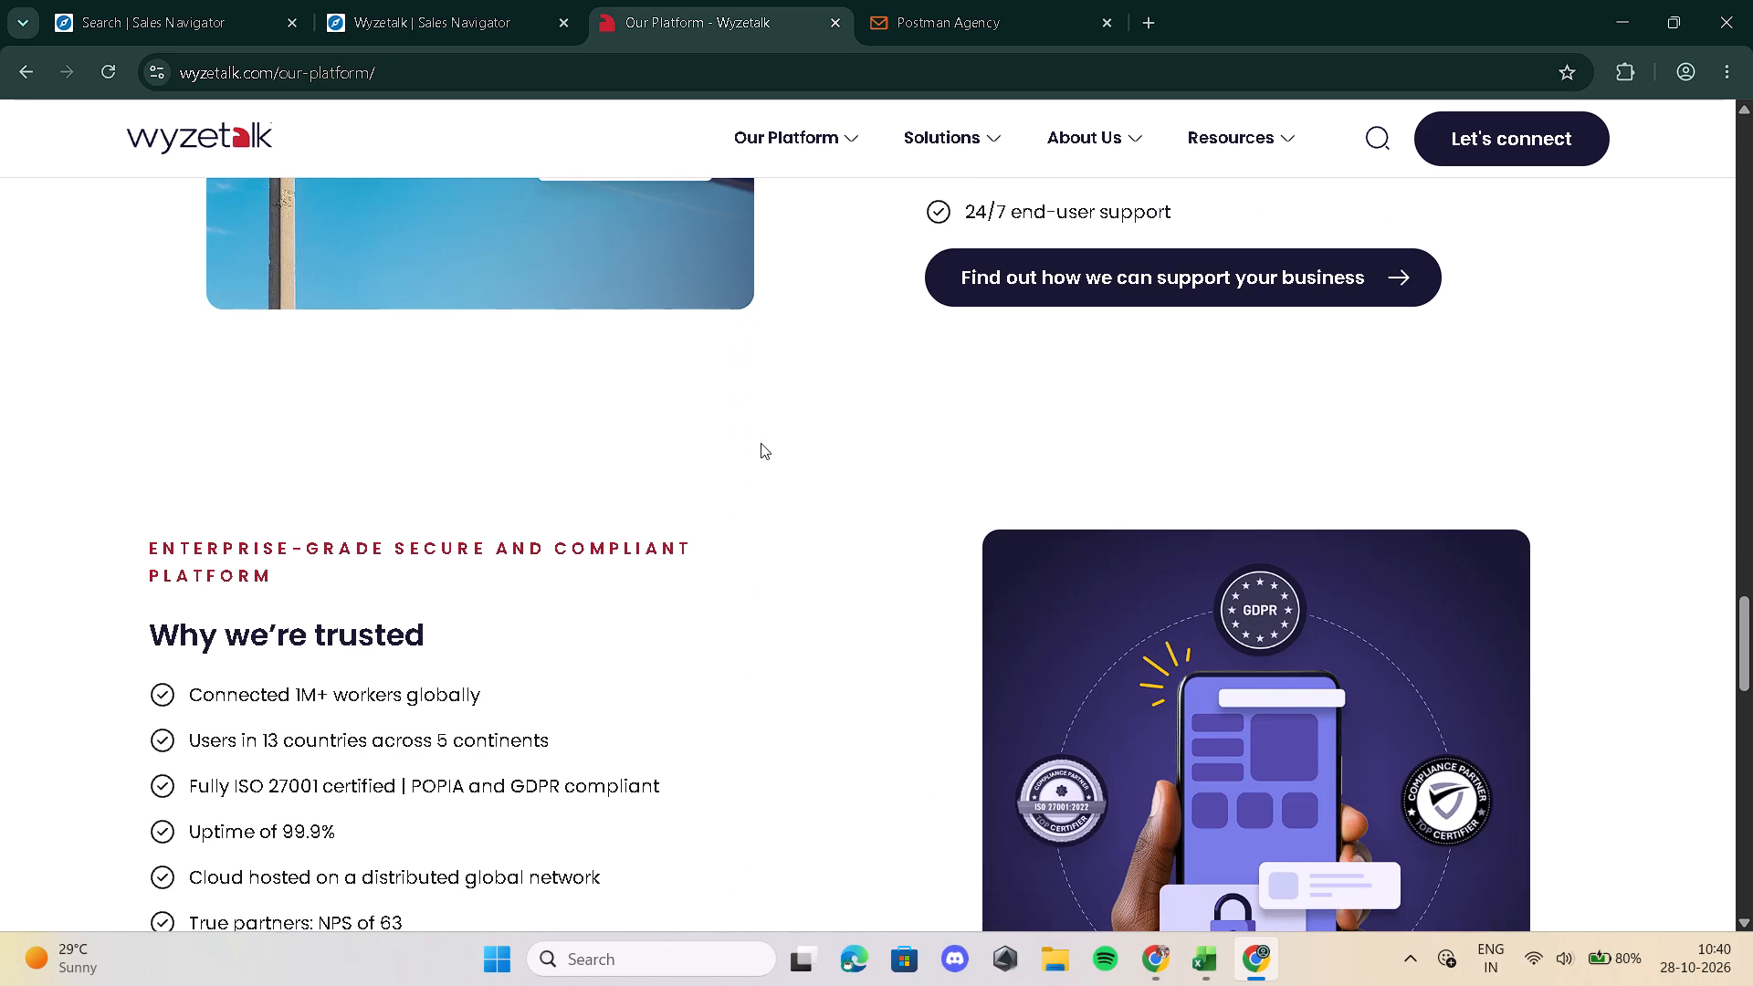
{"action": "scroll", "coordinate": [760, 443], "scroll_direction": "down", "scroll_amount": 1}
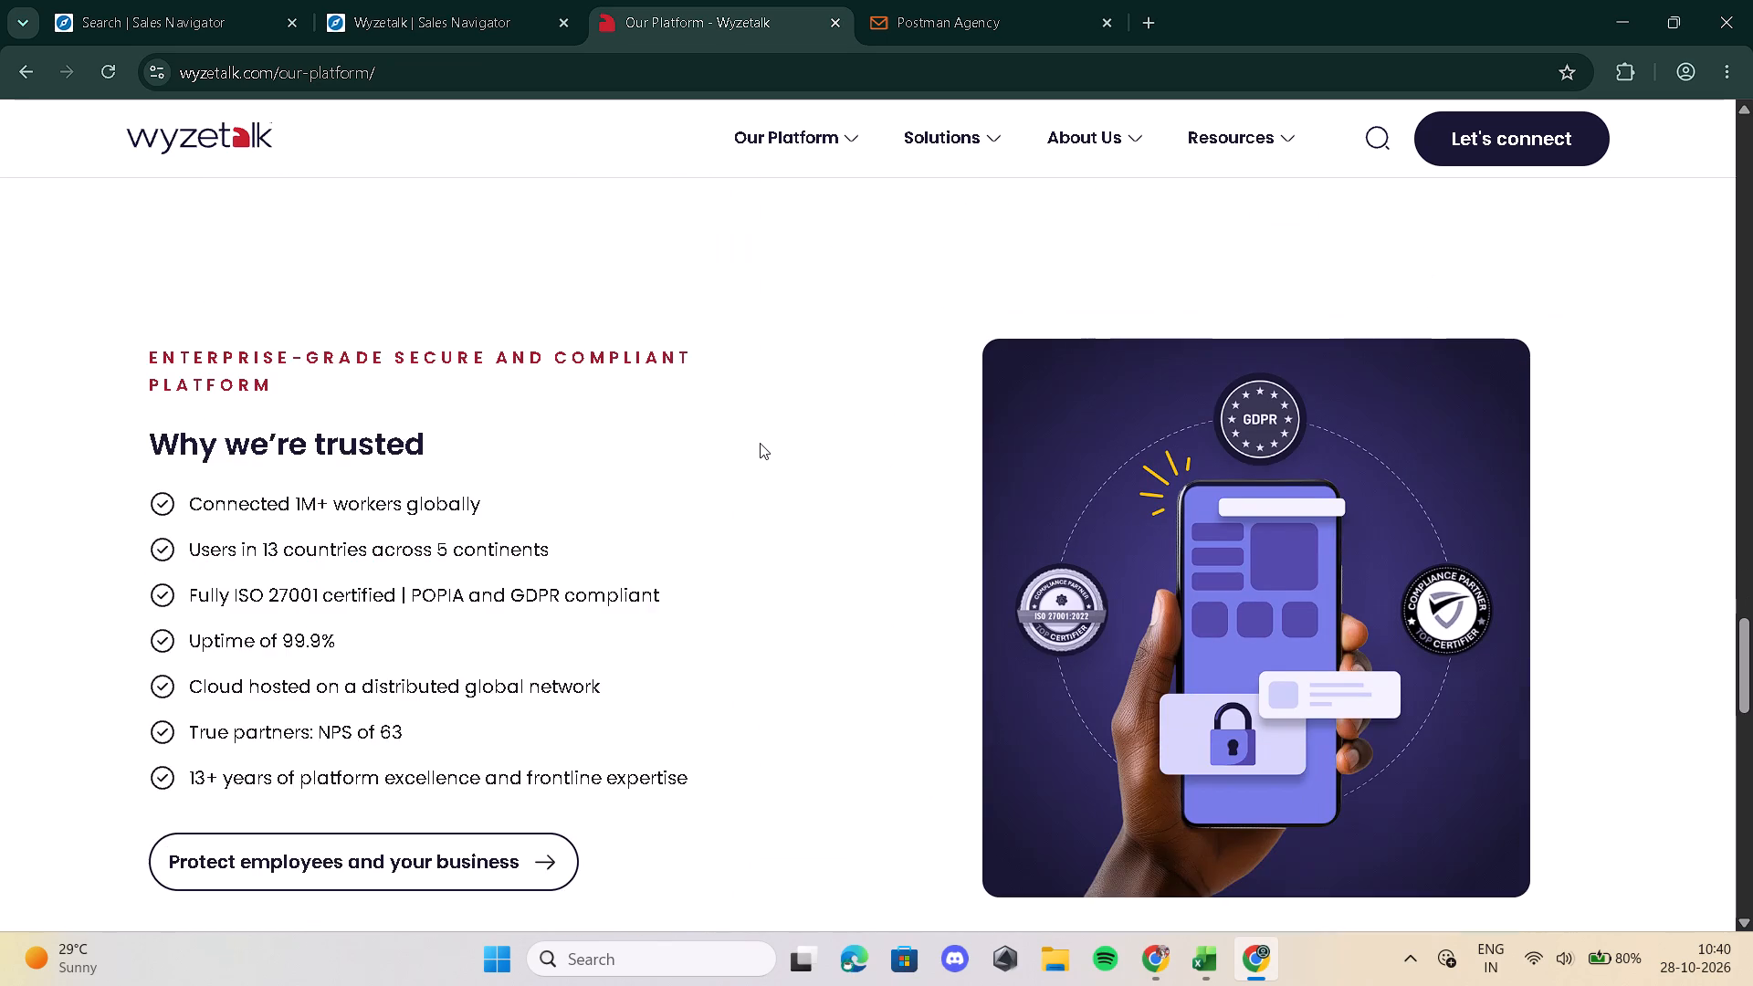
{"action": "scroll", "coordinate": [761, 443], "scroll_direction": "down", "scroll_amount": 3}
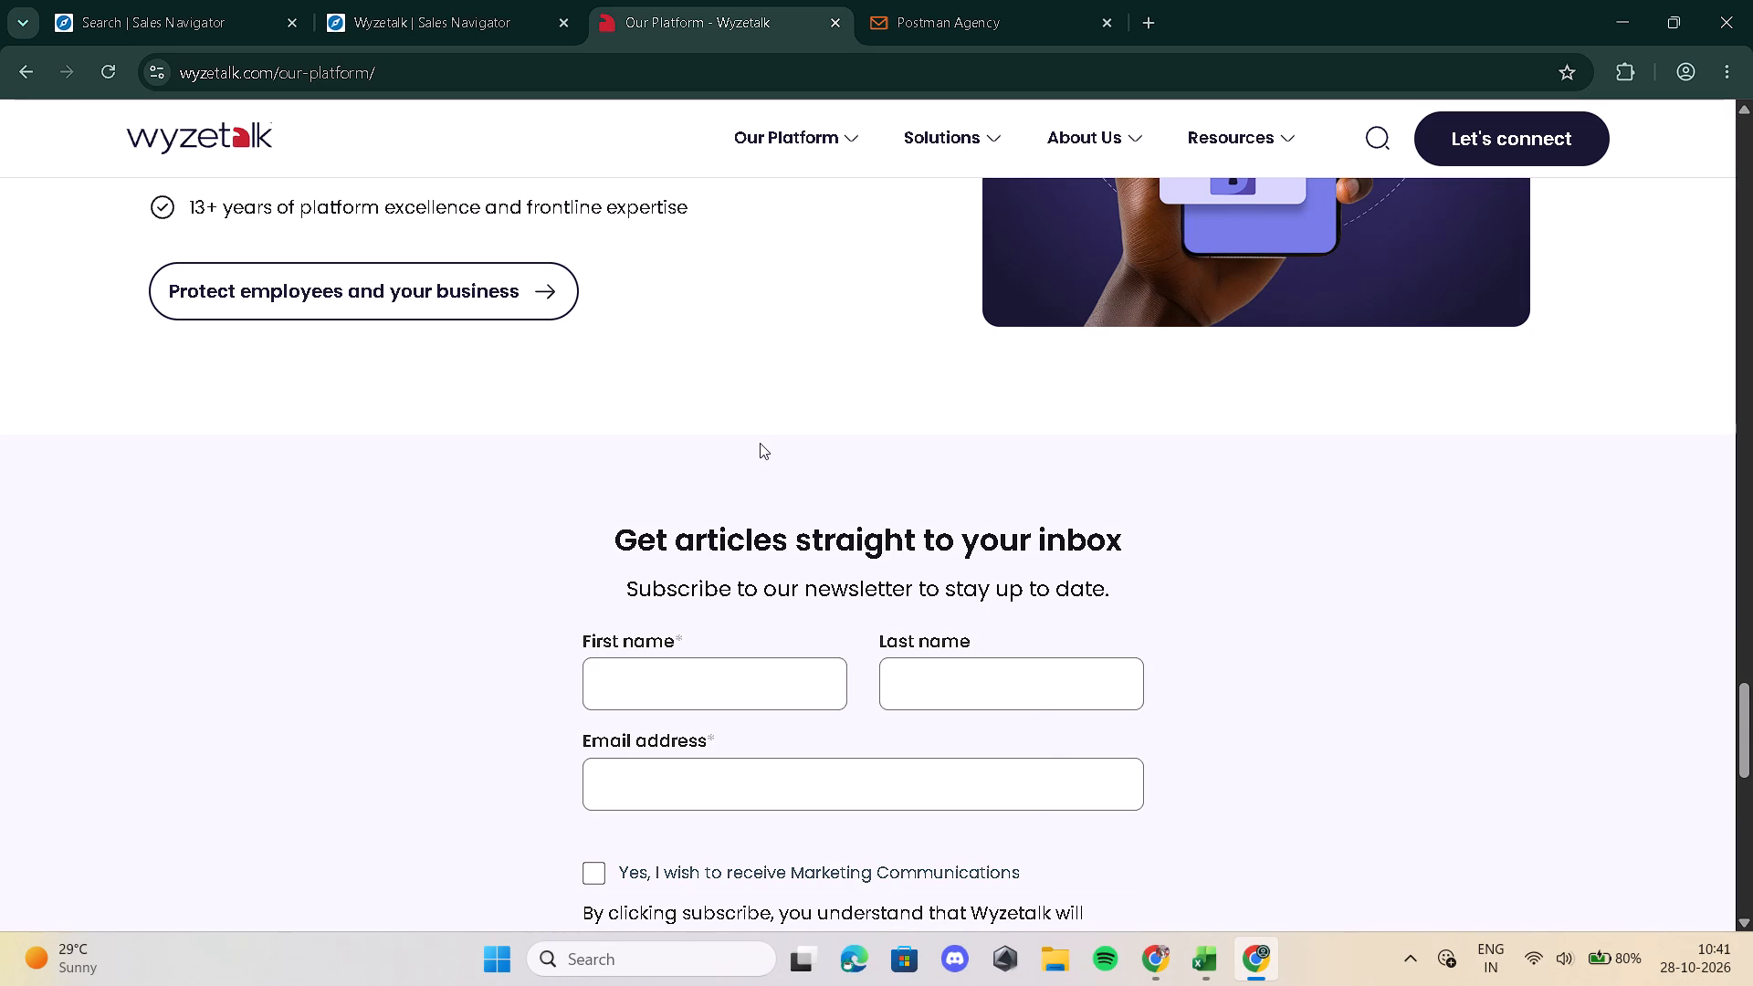
{"action": "scroll", "coordinate": [760, 443], "scroll_direction": "down", "scroll_amount": 5}
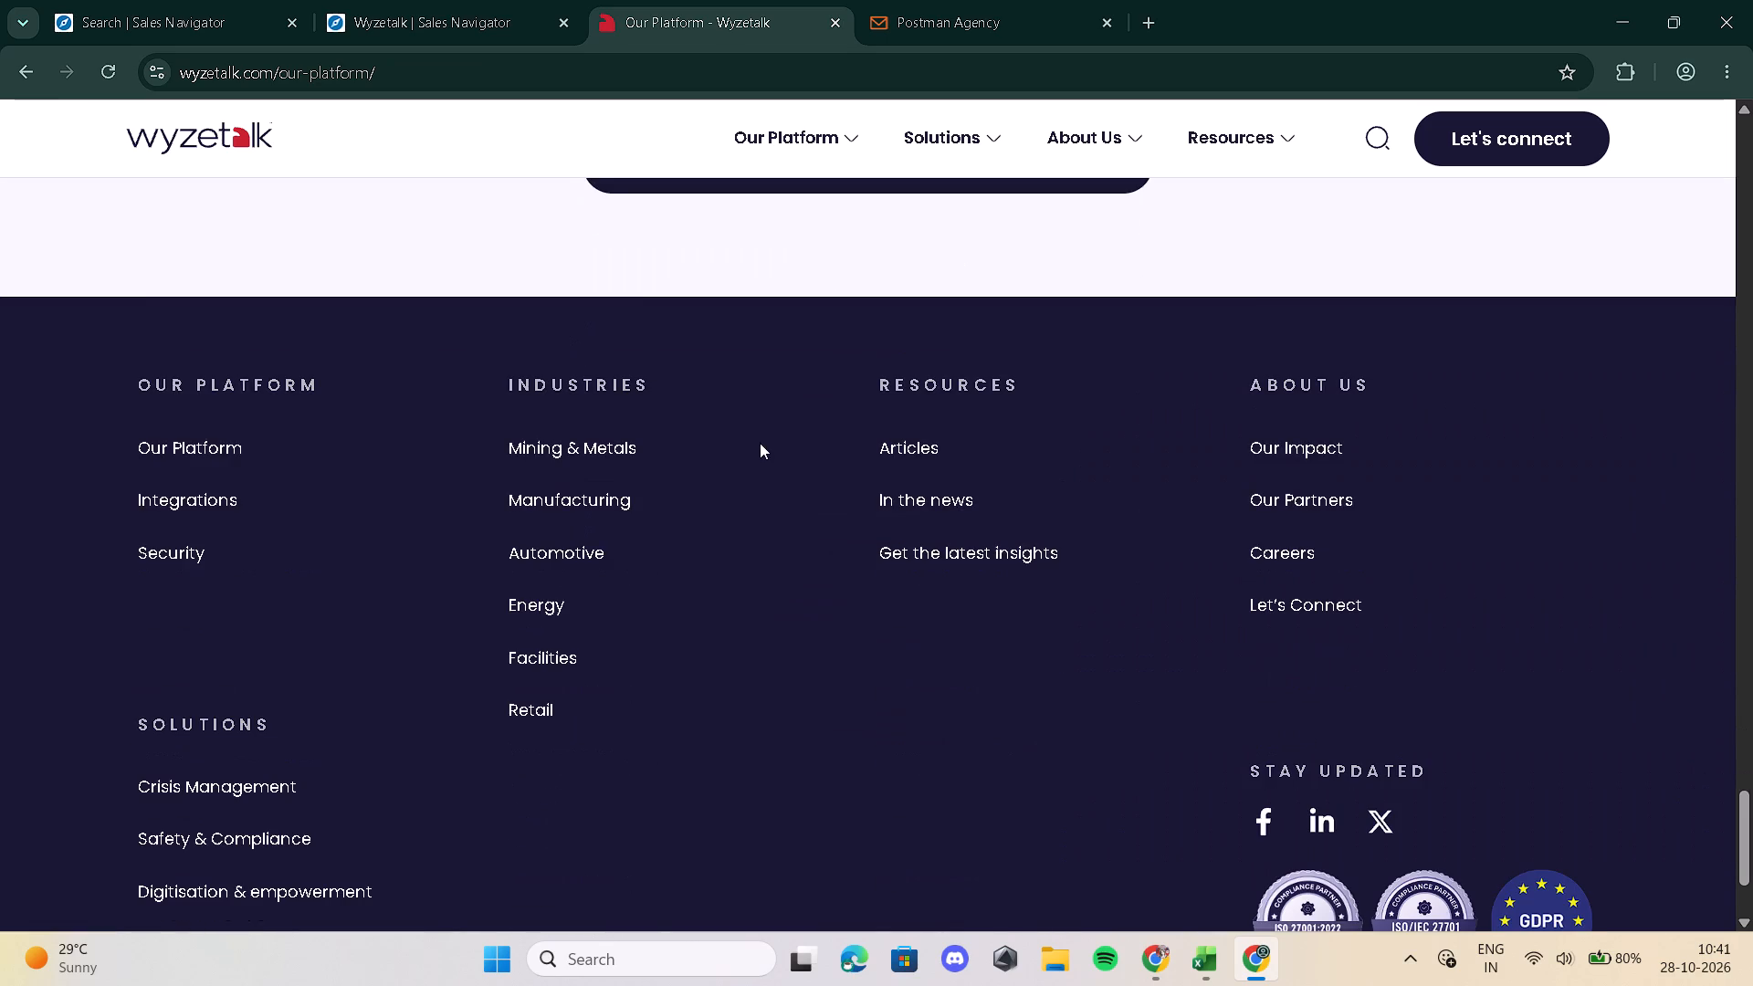
Review the Our Platform page again from the footer back up to the mobile platform's feature list.
{"action": "scroll", "coordinate": [835, 530], "scroll_direction": "up", "scroll_amount": 4}
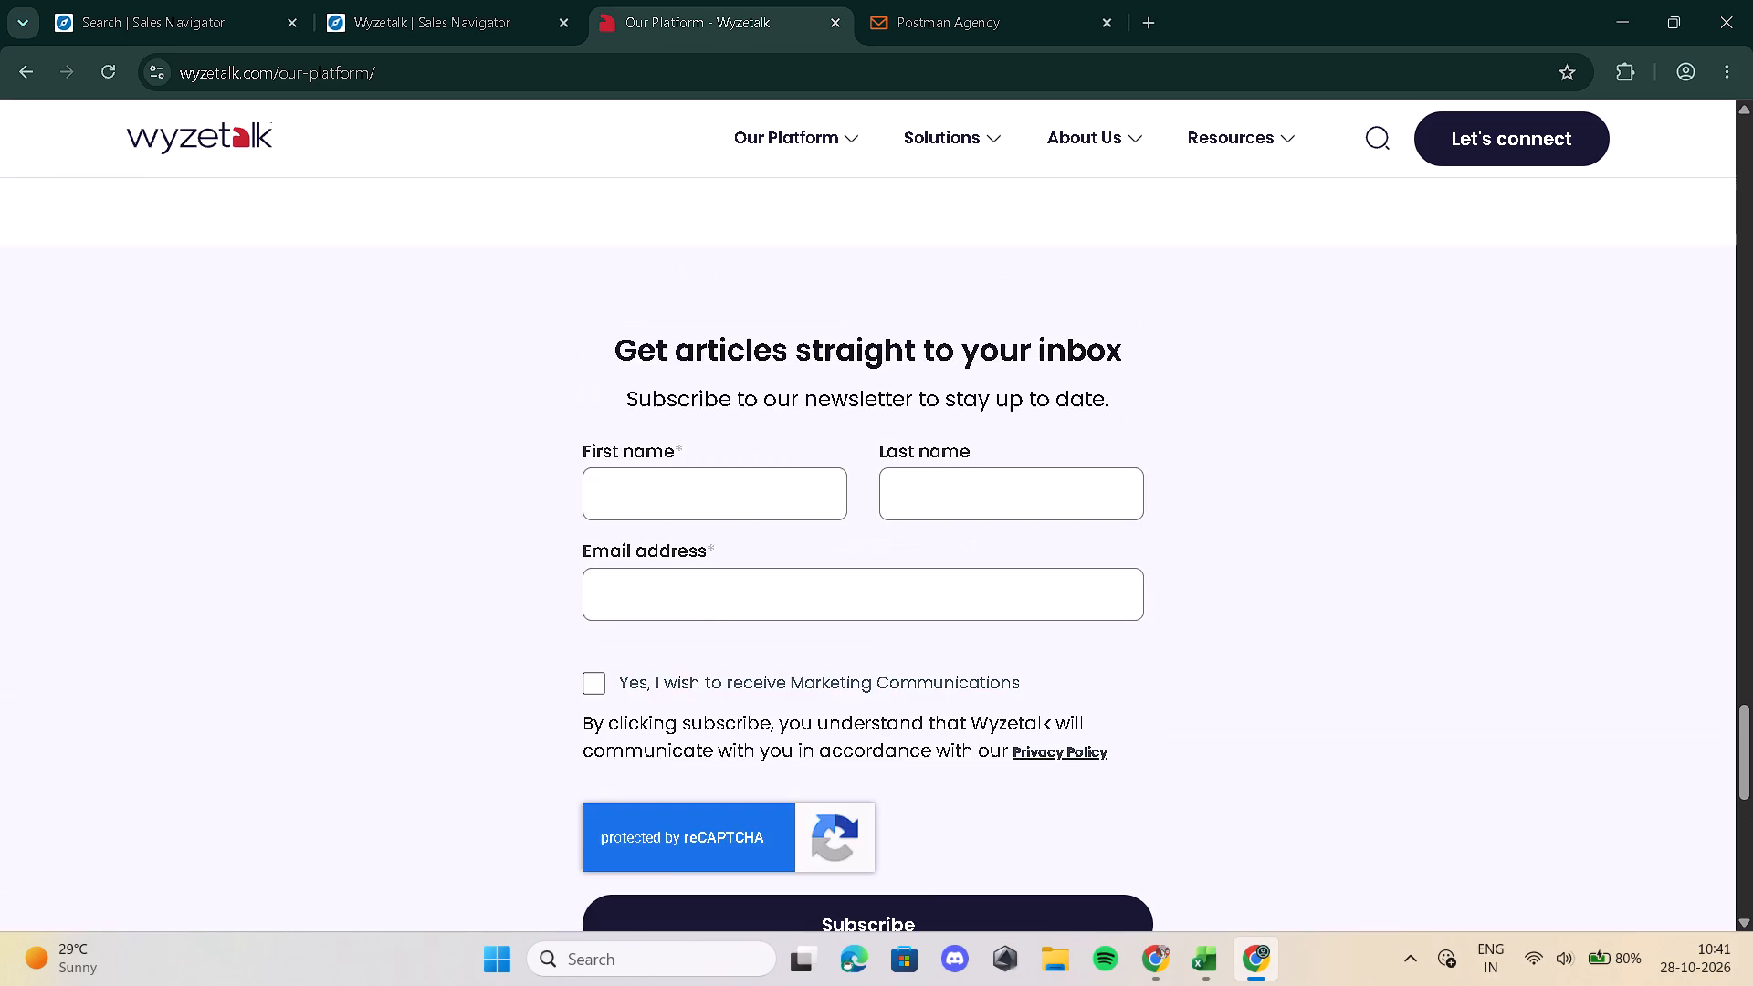
{"action": "scroll", "coordinate": [836, 529], "scroll_direction": "up", "scroll_amount": 4}
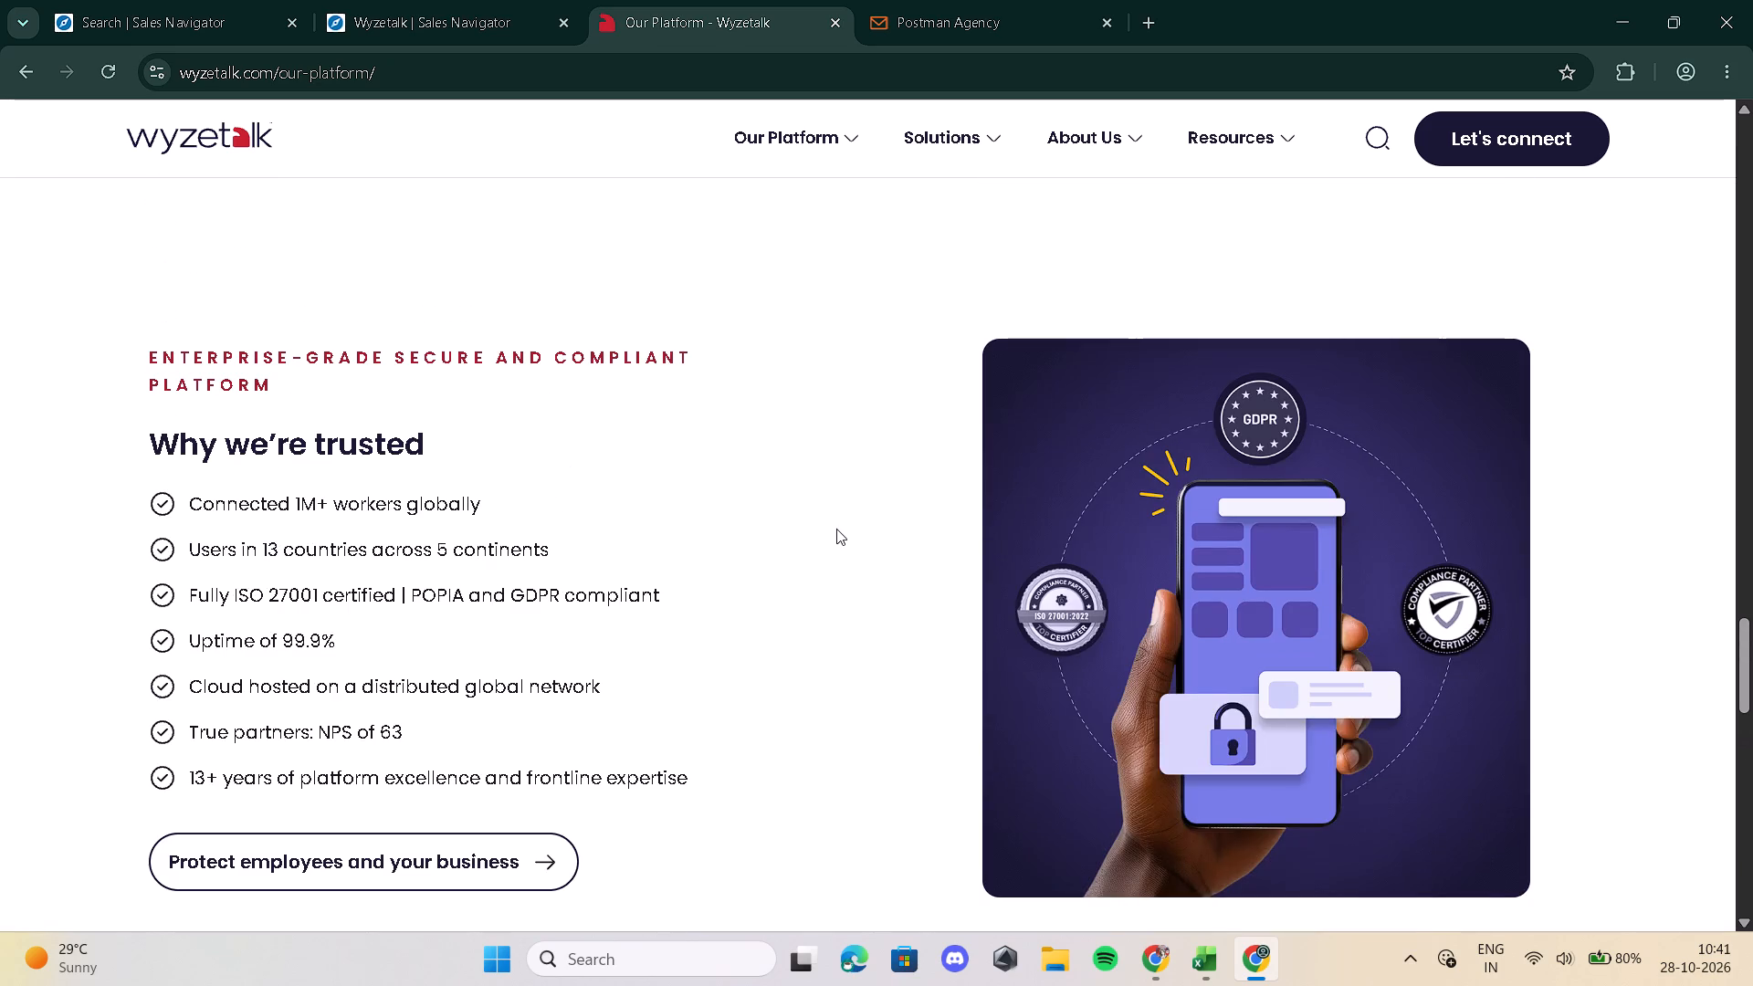
{"action": "scroll", "coordinate": [836, 529], "scroll_direction": "up", "scroll_amount": 5}
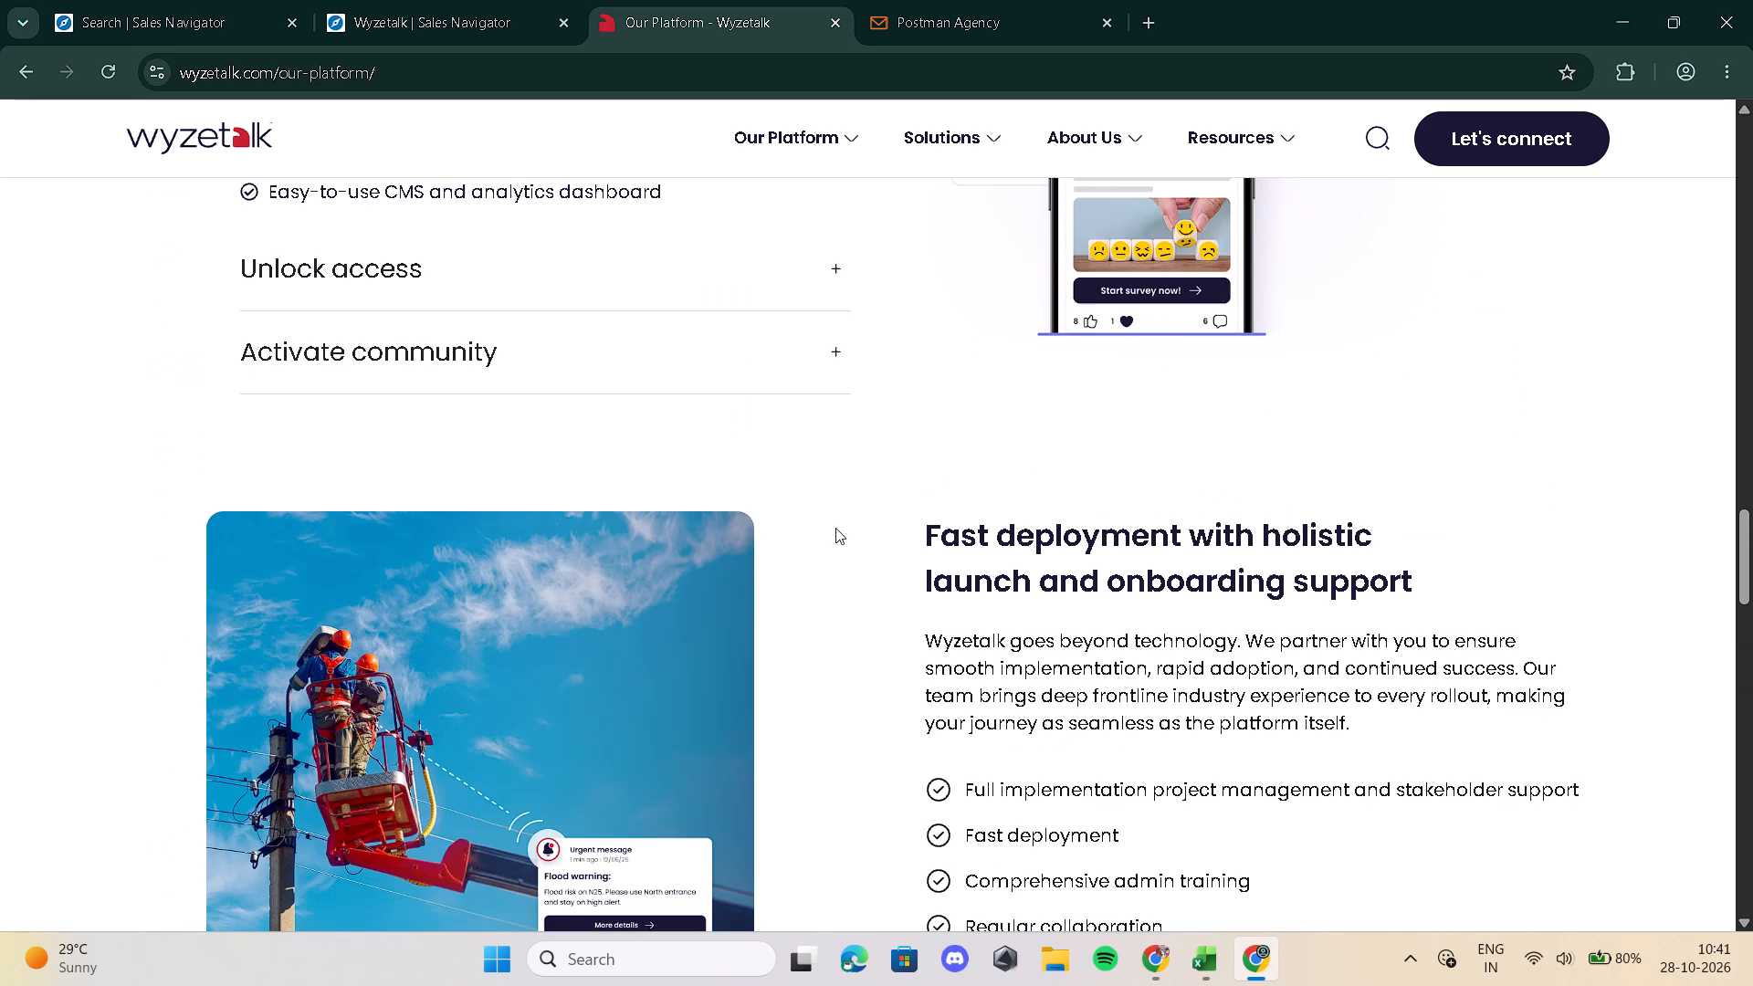
{"action": "scroll", "coordinate": [836, 528], "scroll_direction": "up", "scroll_amount": 5}
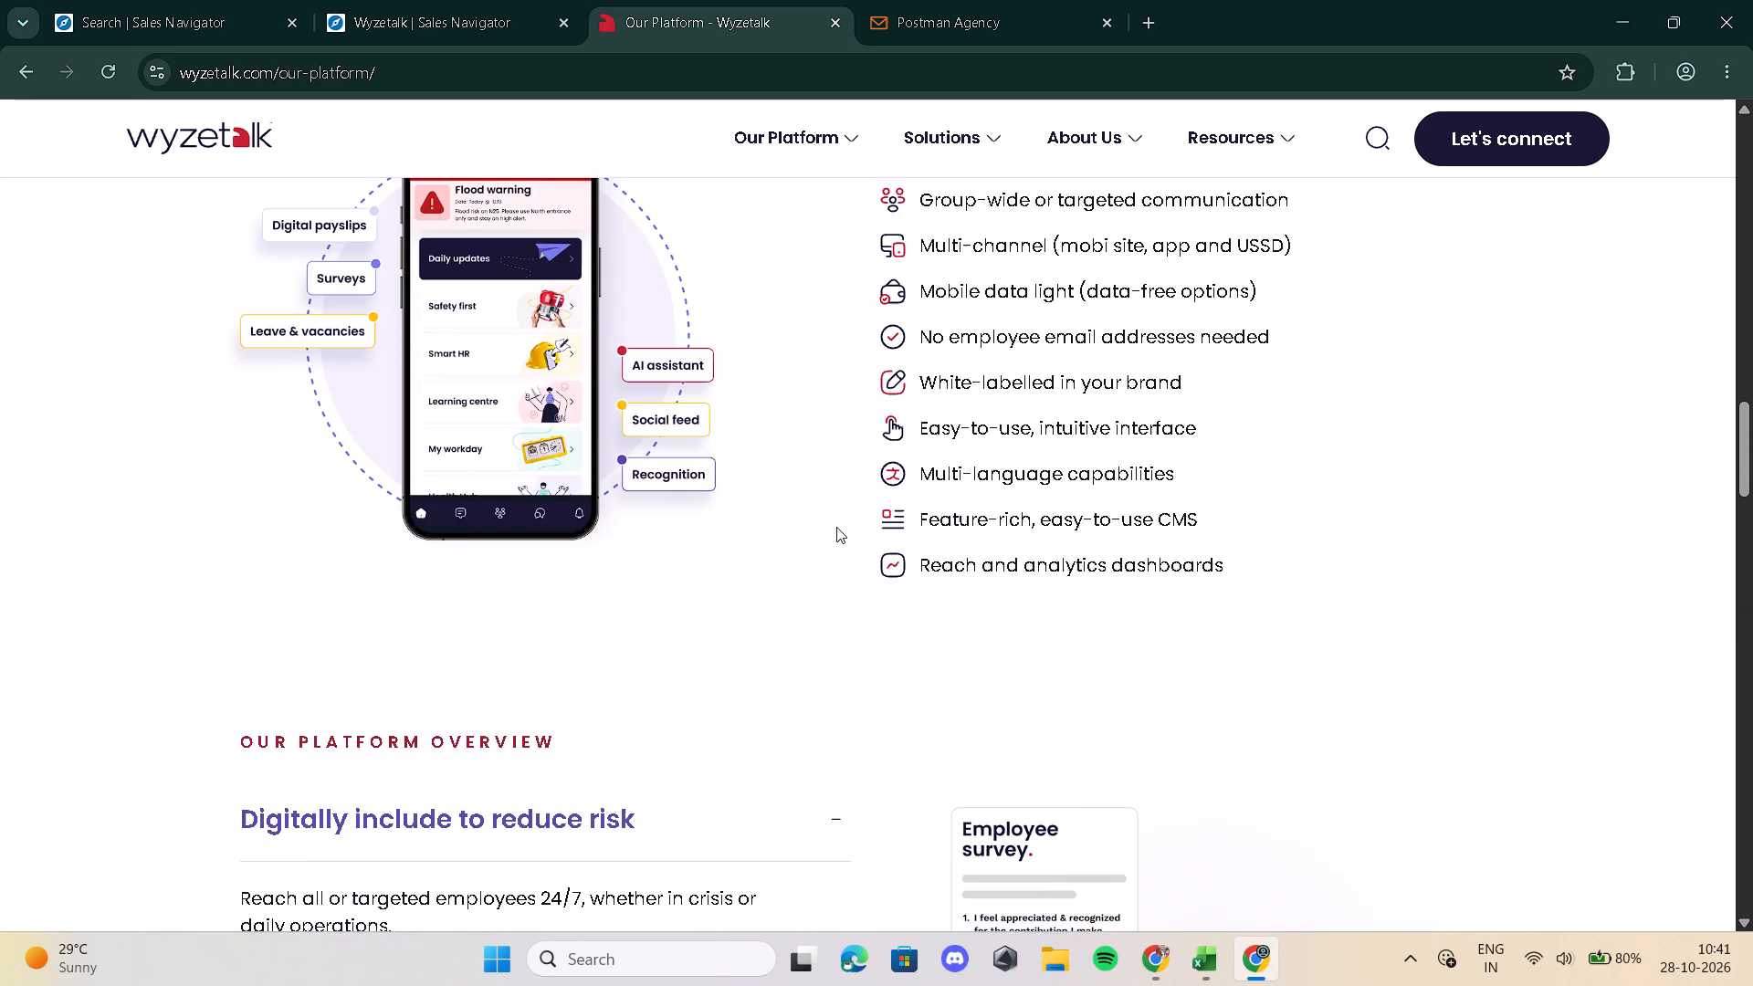
Reload Wyzetalk's Our Platform page, glancing back at its Sales Navigator account page while it loads.
{"action": "scroll", "coordinate": [836, 527], "scroll_direction": "up", "scroll_amount": 5}
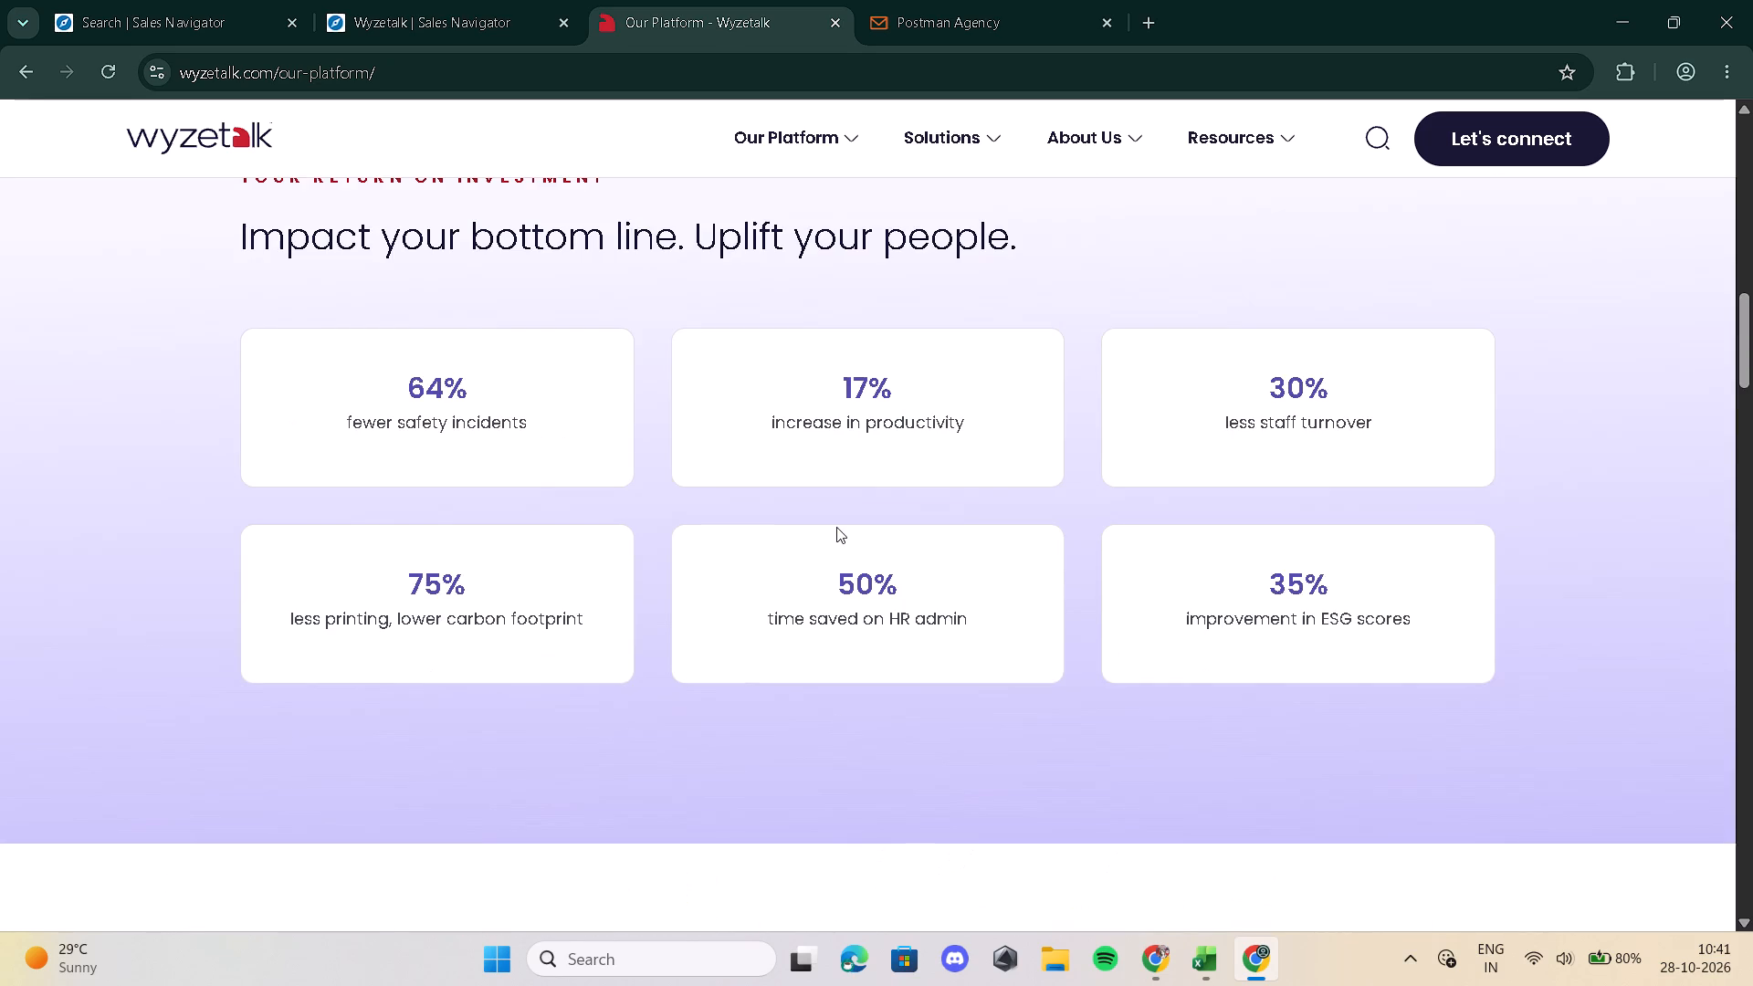
{"action": "scroll", "coordinate": [836, 527], "scroll_direction": "up", "scroll_amount": 2}
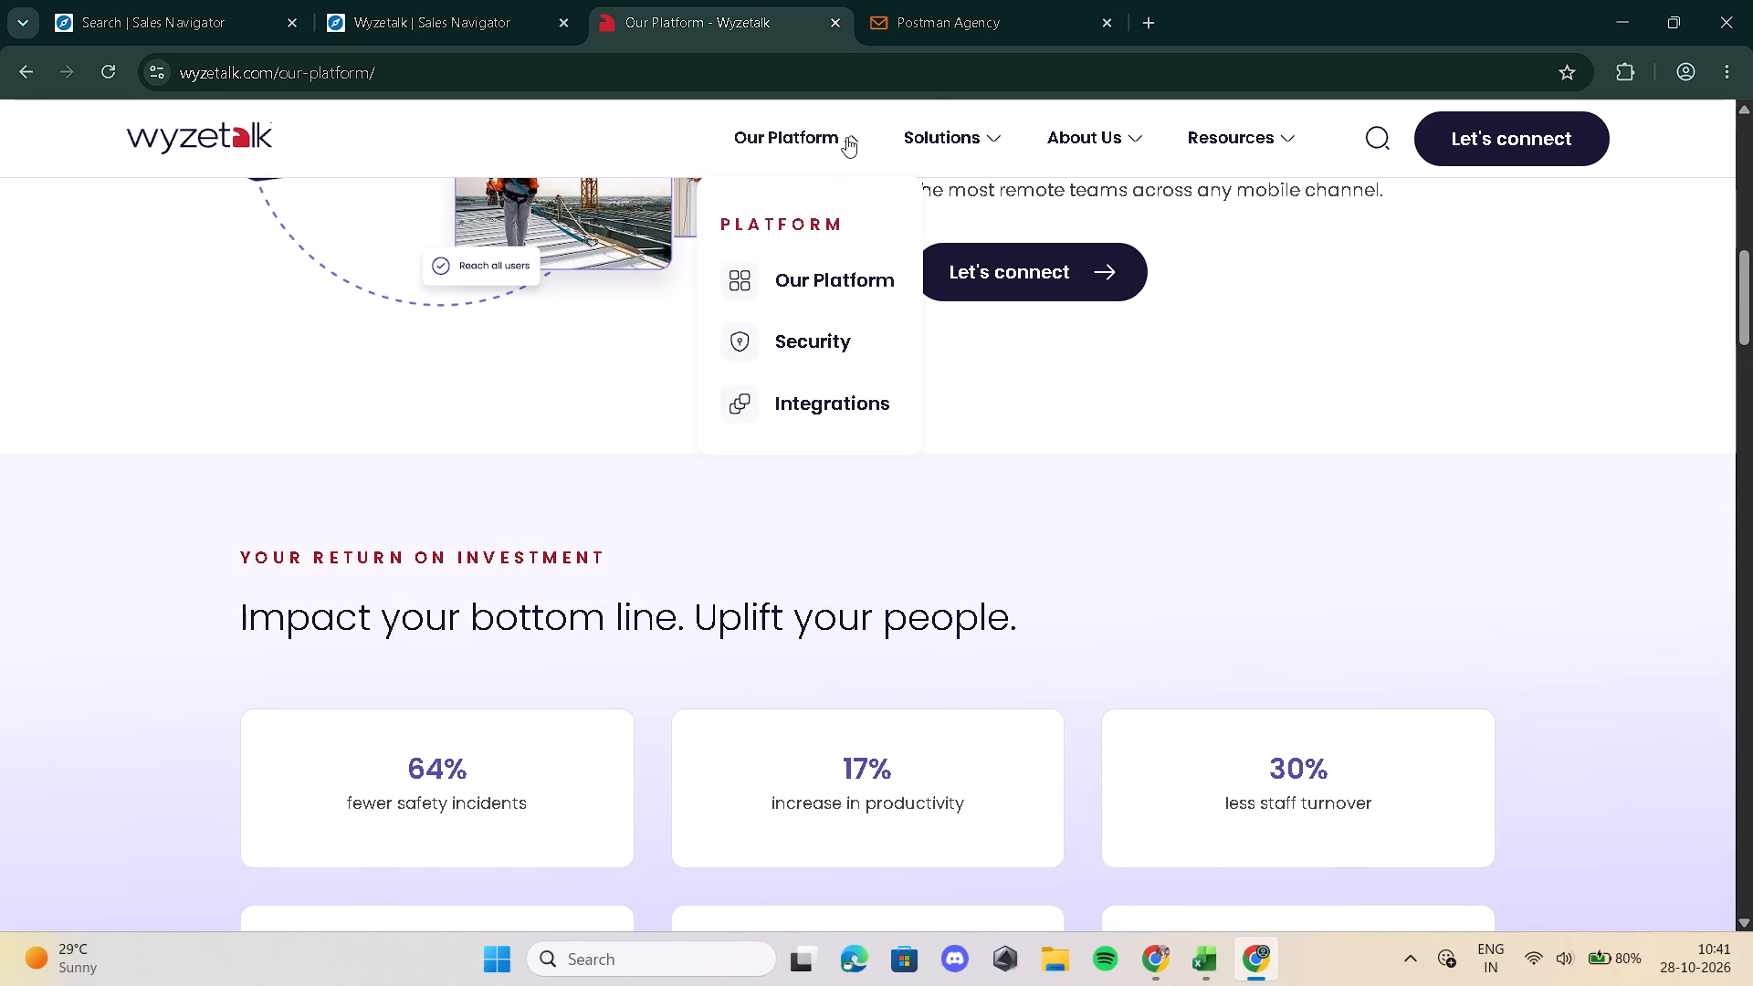
{"action": "left_click", "coordinate": [843, 295]}
{"action": "left_click", "coordinate": [112, 1]}
{"action": "left_click", "coordinate": [449, 0]}
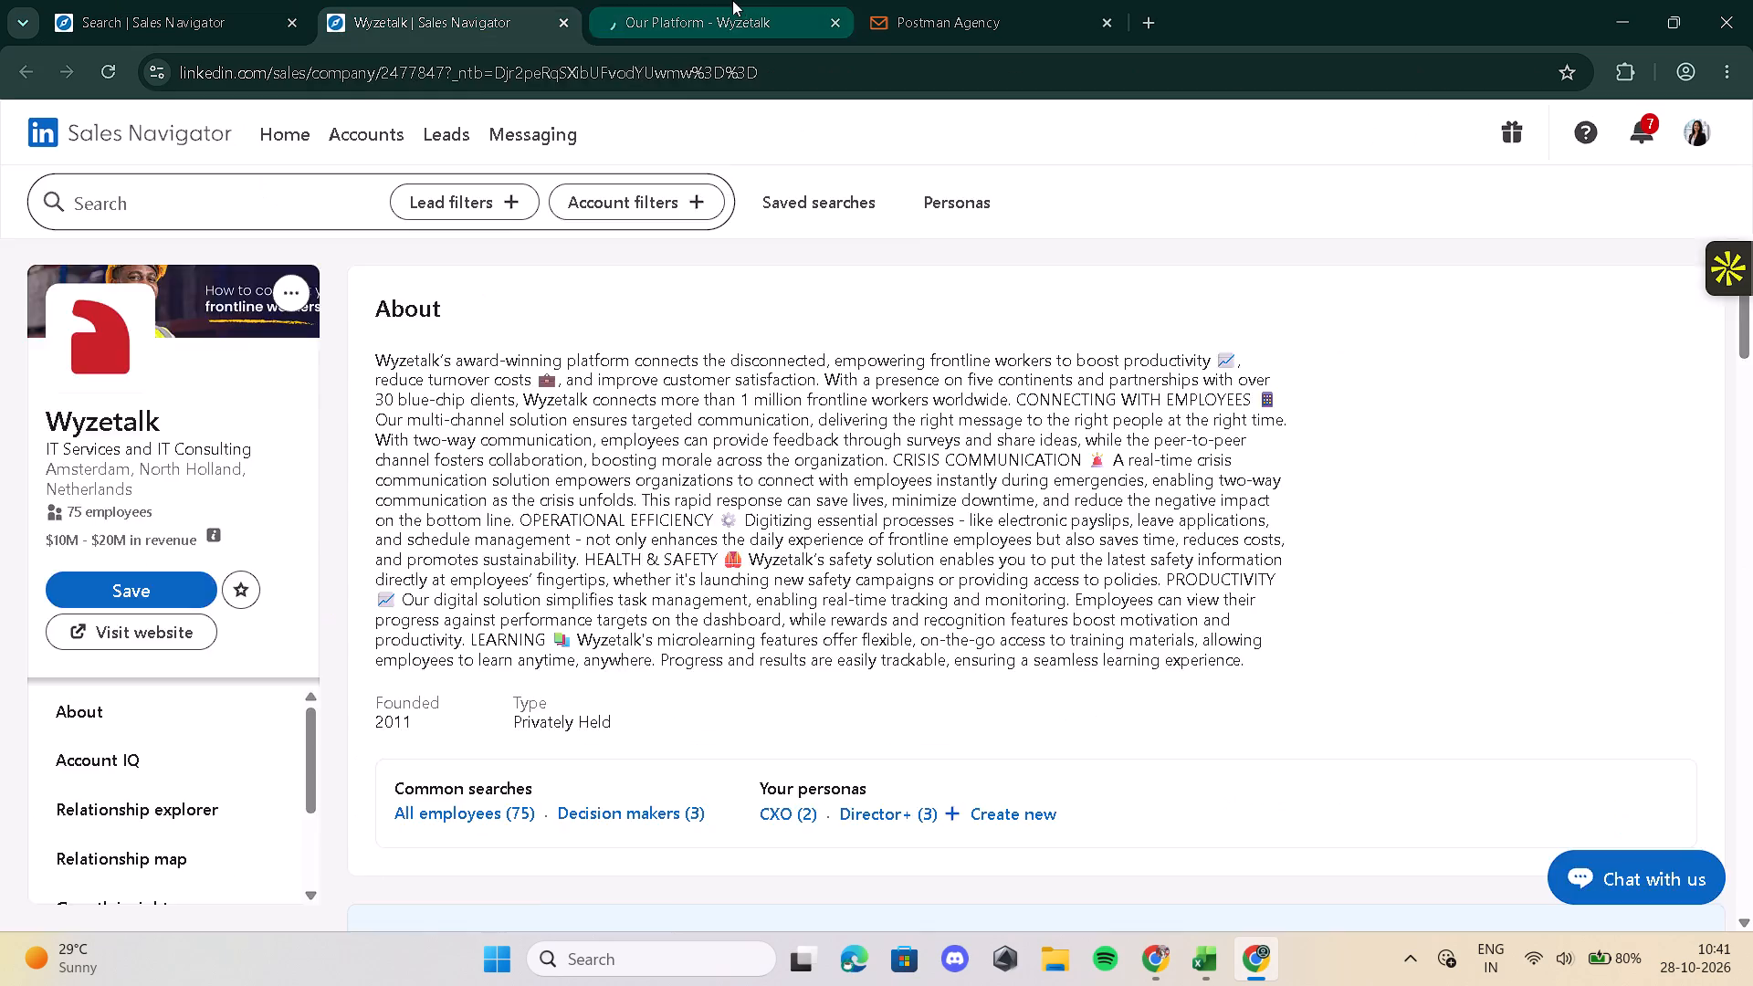
{"action": "left_click", "coordinate": [738, 0]}
{"action": "left_click", "coordinate": [70, 0]}
{"action": "left_click", "coordinate": [484, 0]}
{"action": "left_click", "coordinate": [676, 0]}
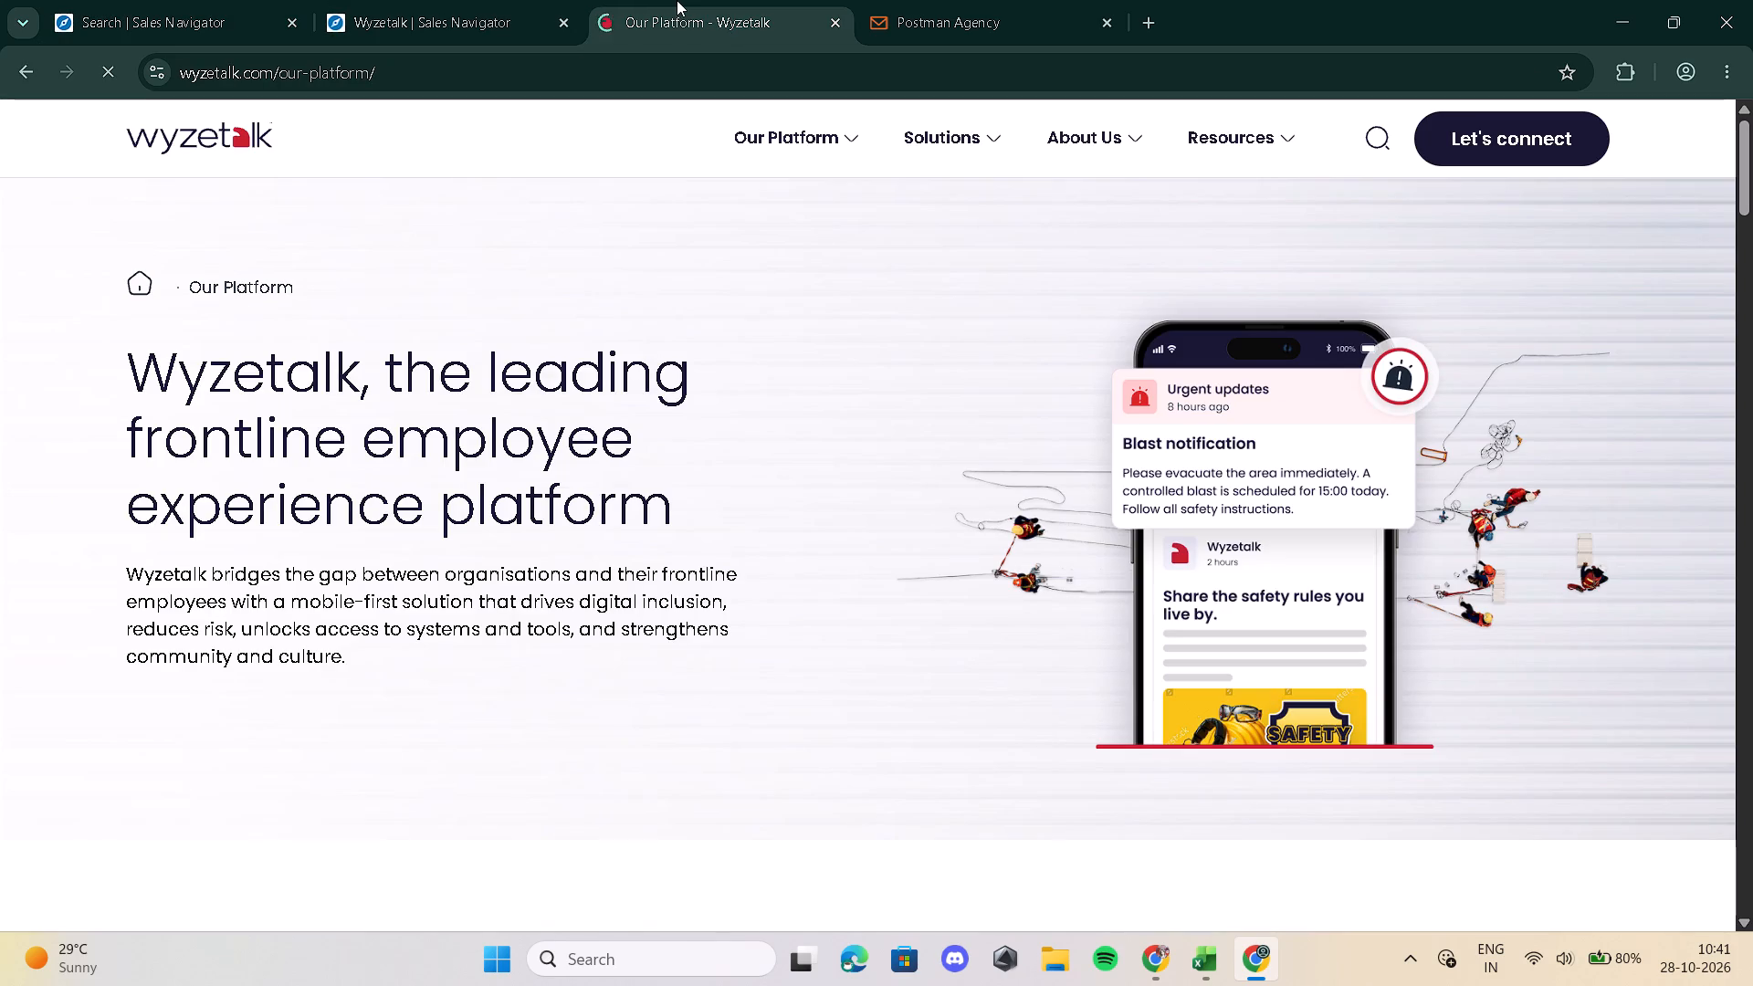
{"action": "left_click", "coordinate": [481, 0]}
{"action": "left_click", "coordinate": [751, 0]}
Read the Our Platform page again, from the employee experience introduction through the platform overview and trust section to the newsletter form.
{"action": "scroll", "coordinate": [630, 490], "scroll_direction": "down", "scroll_amount": 2}
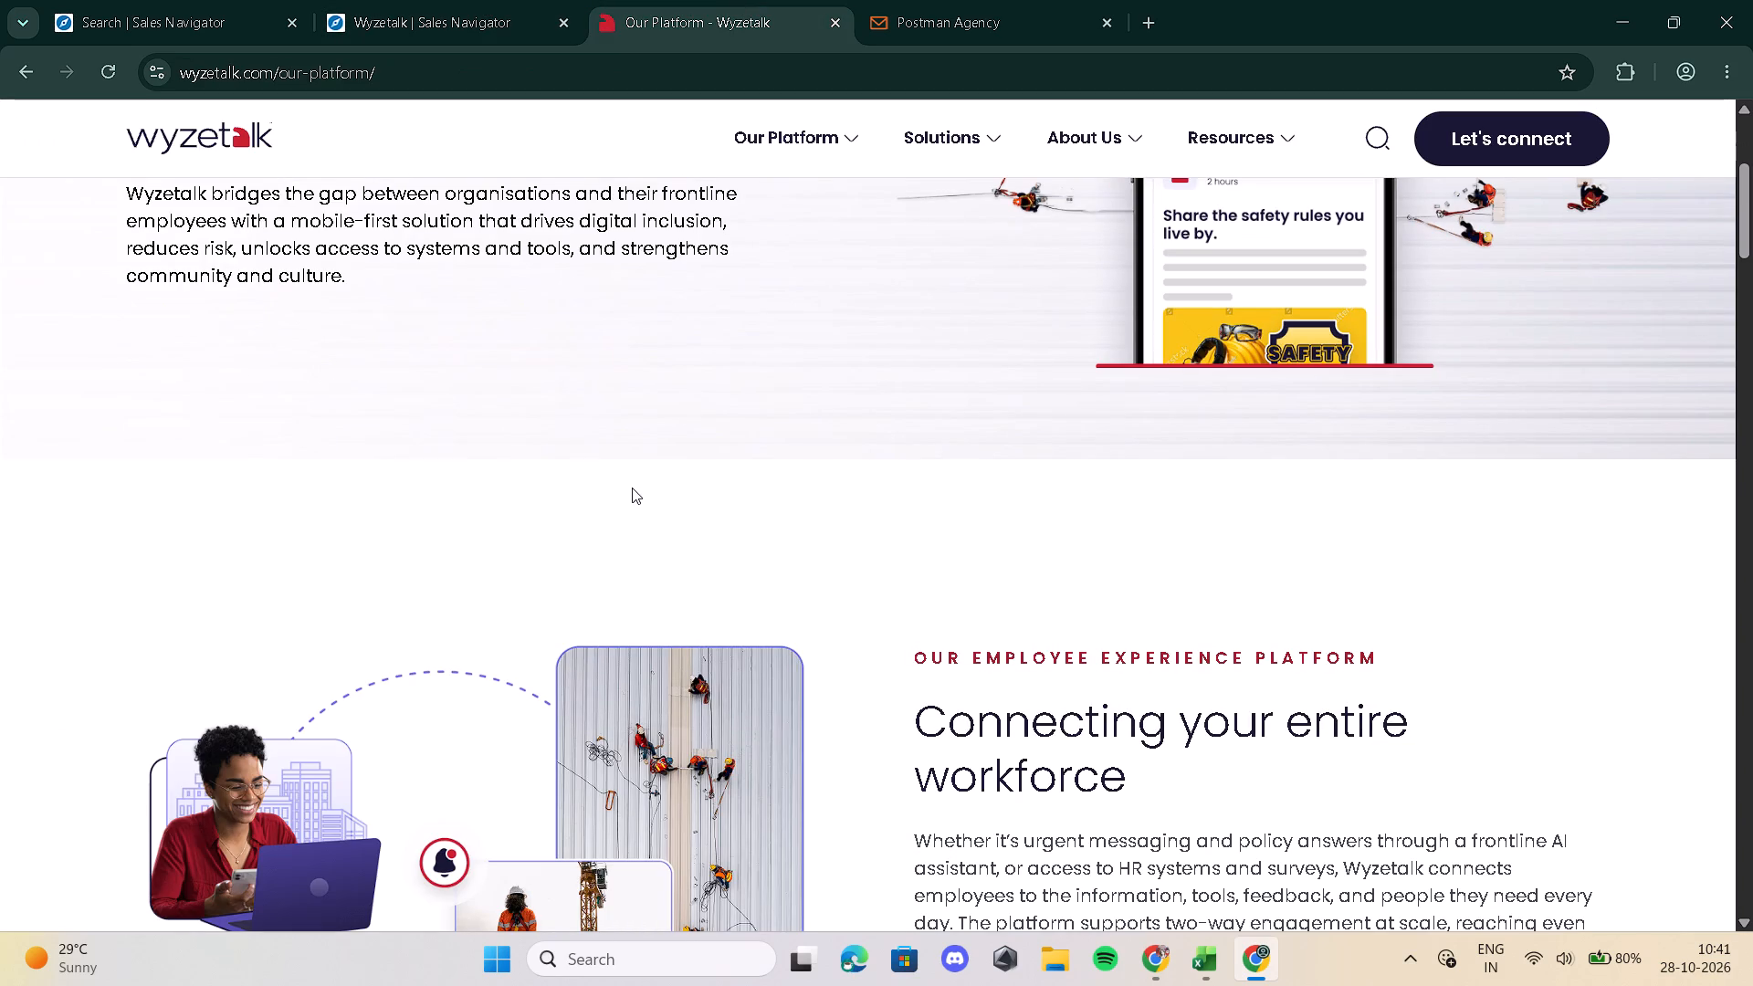
{"action": "scroll", "coordinate": [633, 488], "scroll_direction": "down", "scroll_amount": 3}
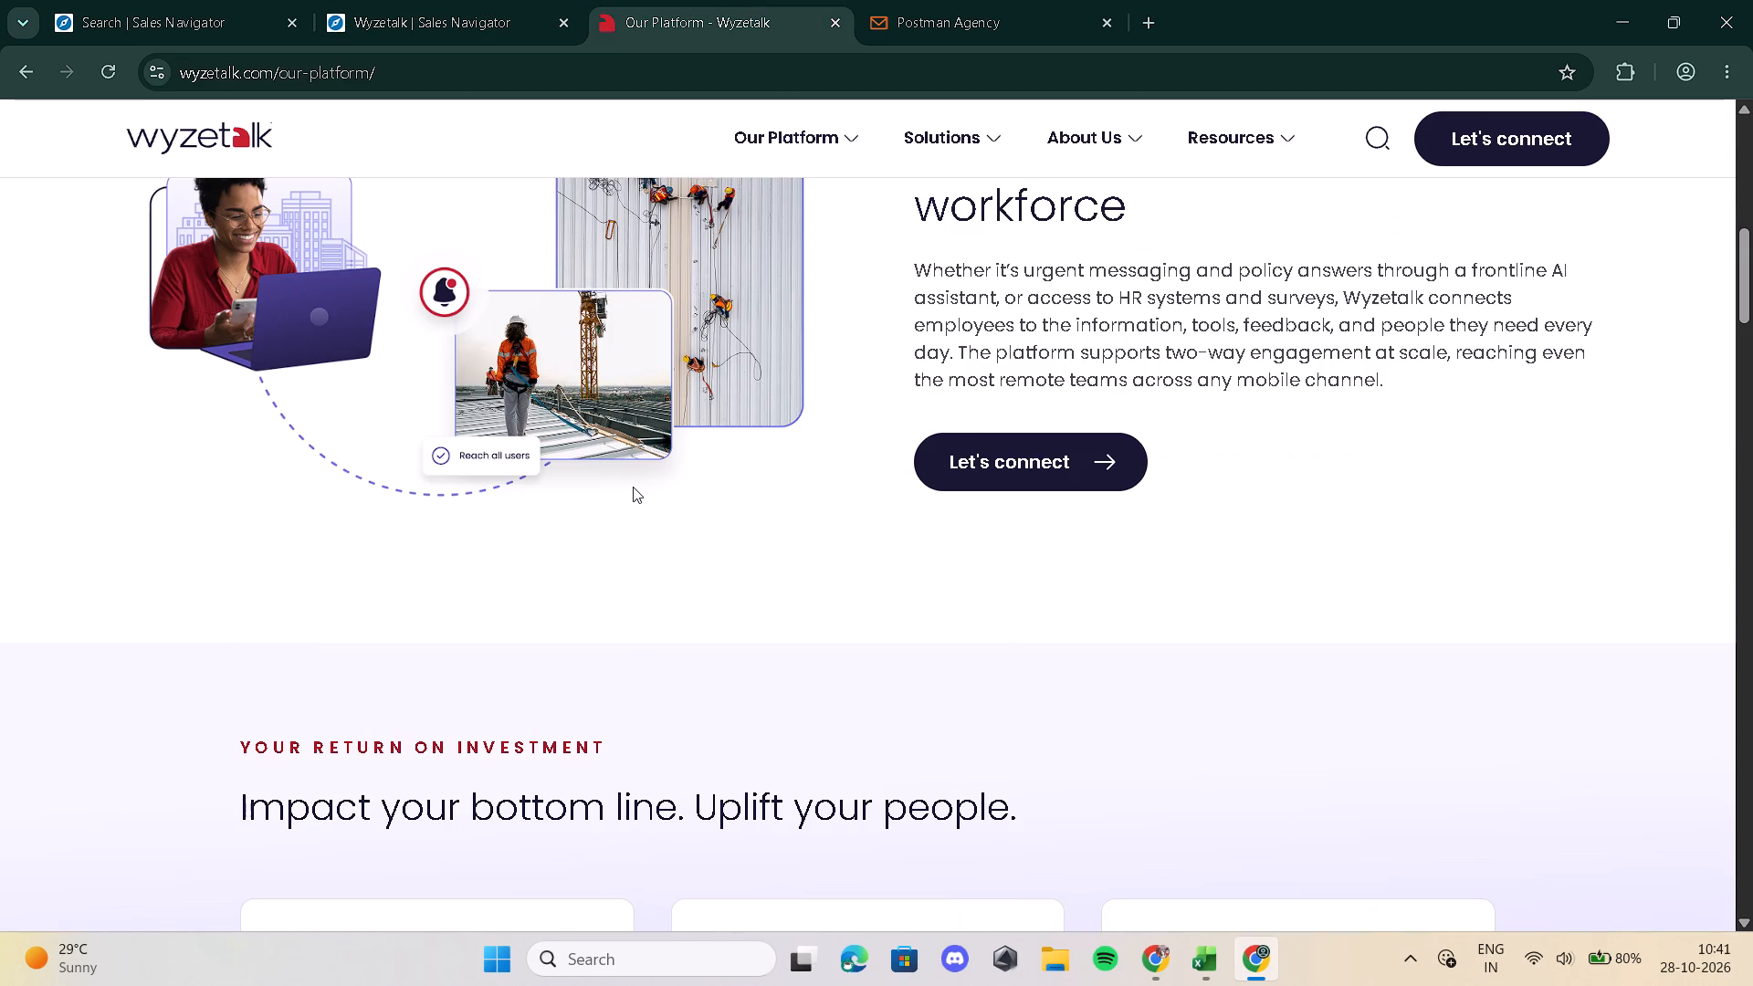
{"action": "scroll", "coordinate": [633, 487], "scroll_direction": "down", "scroll_amount": 2}
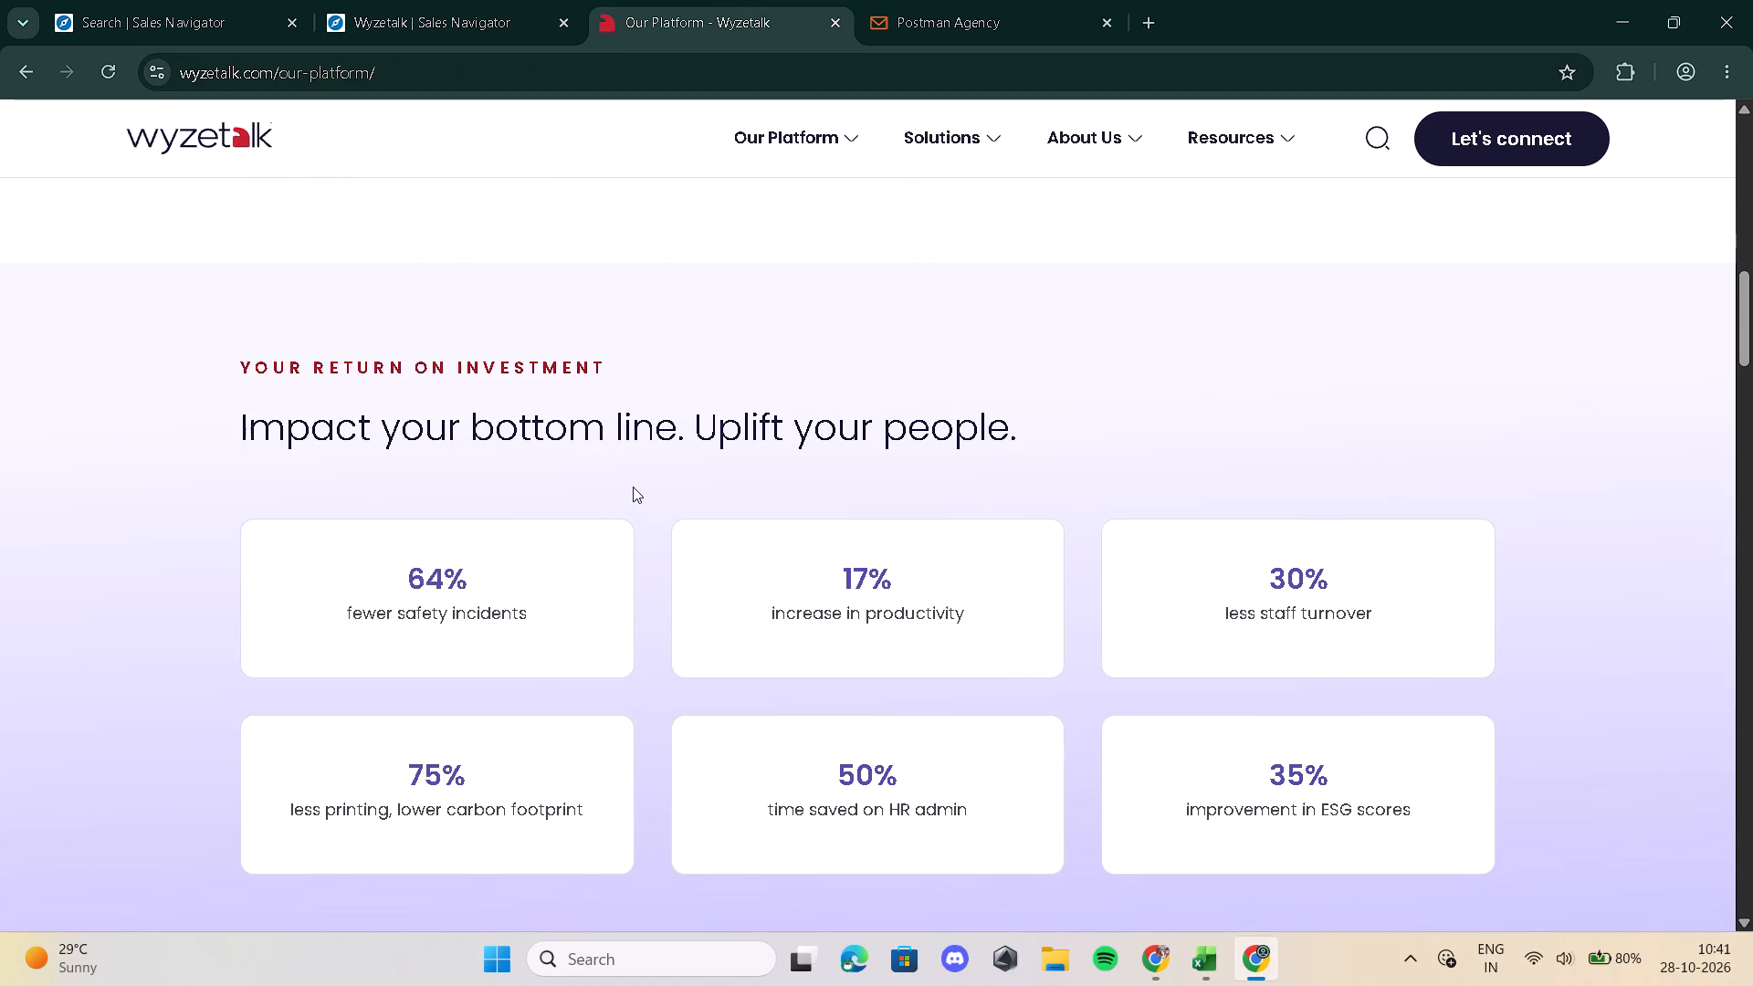
{"action": "scroll", "coordinate": [633, 487], "scroll_direction": "down", "scroll_amount": 1}
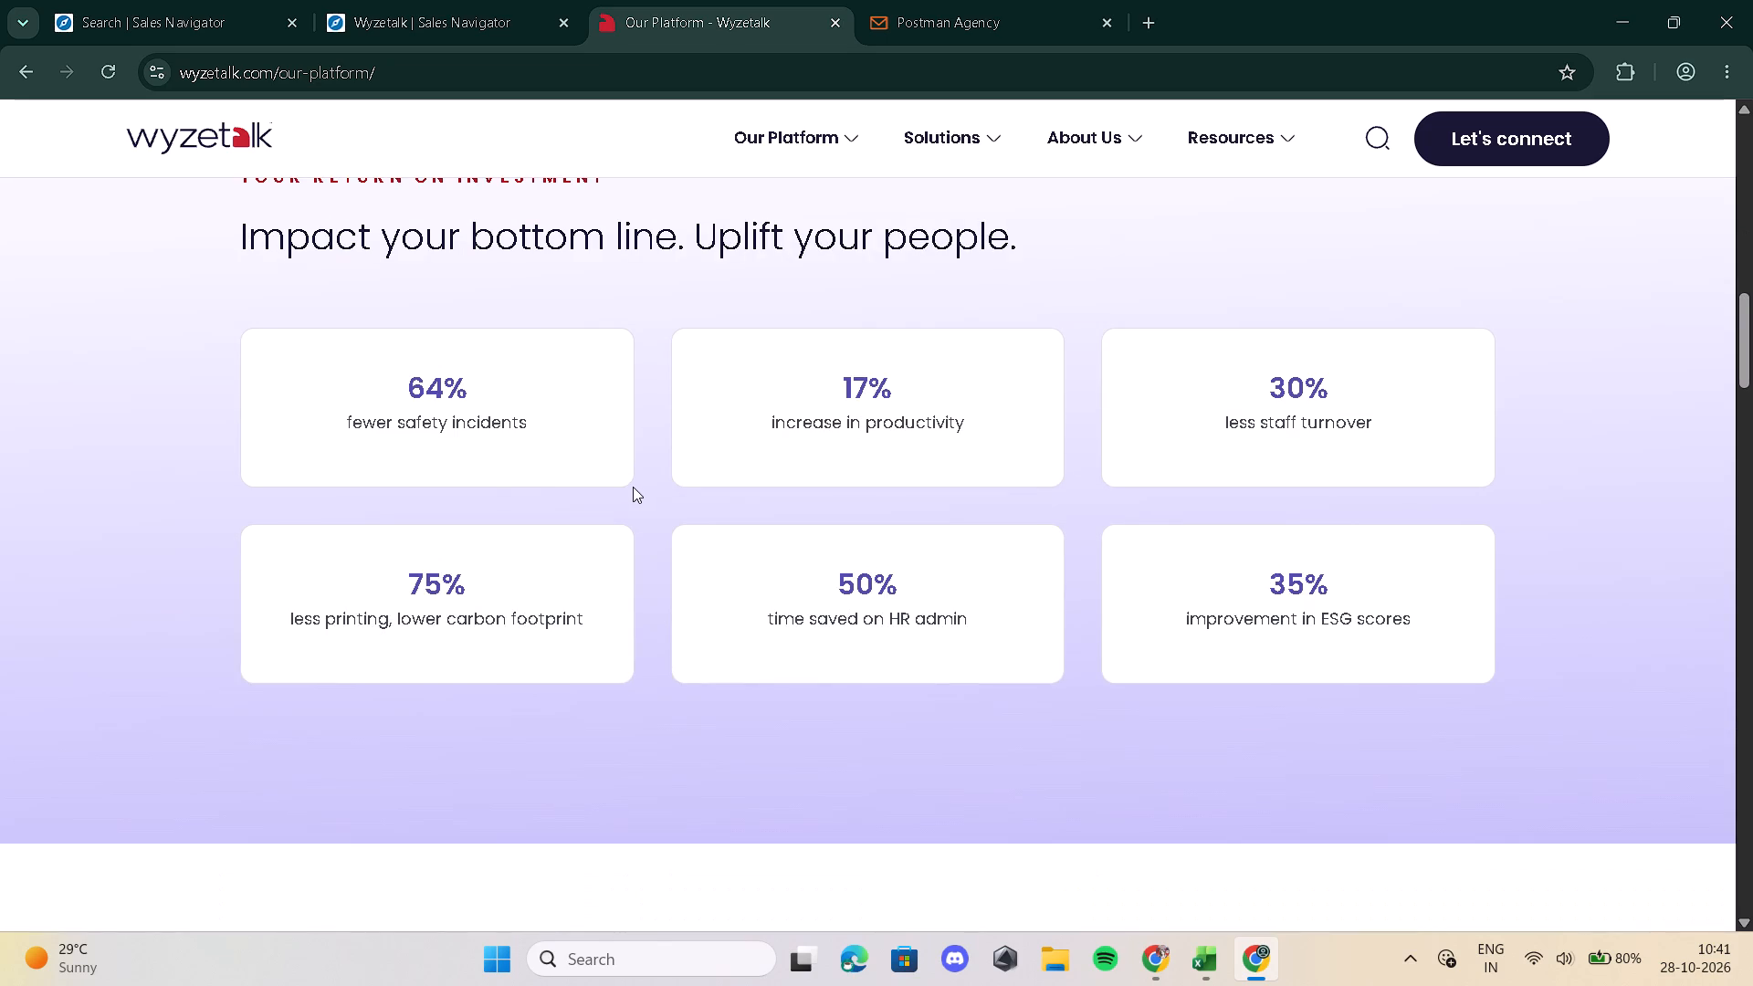
{"action": "scroll", "coordinate": [634, 487], "scroll_direction": "down", "scroll_amount": 3}
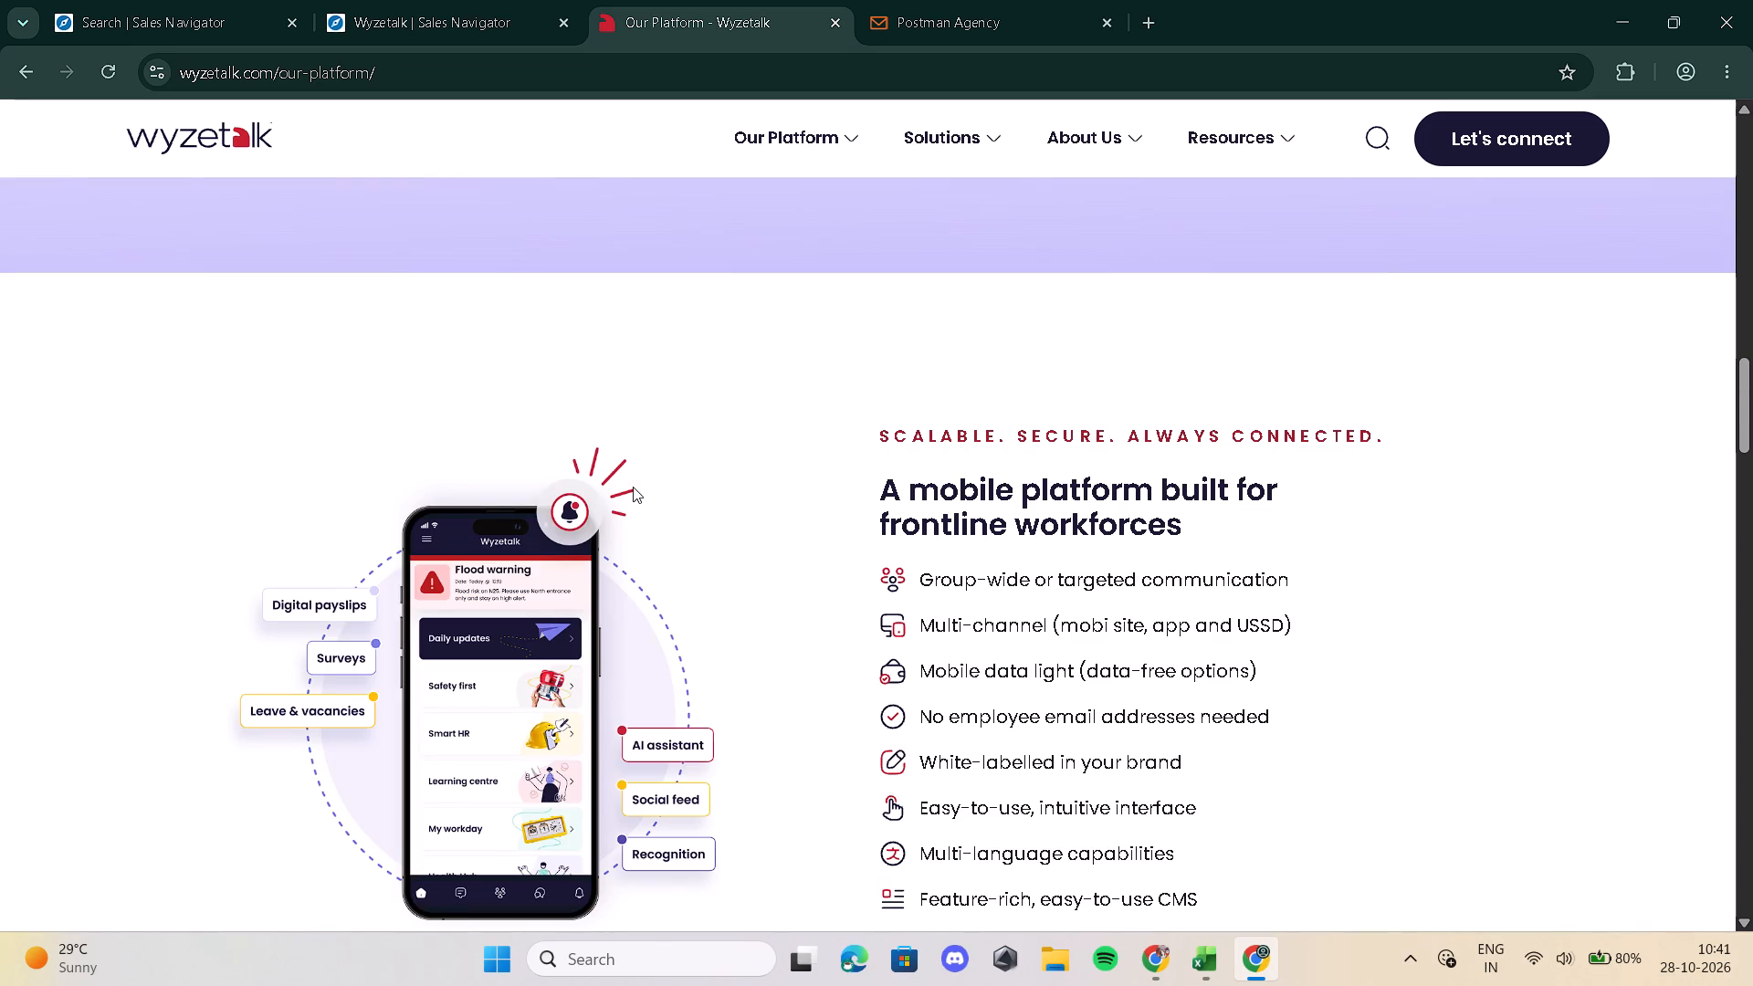
{"action": "scroll", "coordinate": [633, 487], "scroll_direction": "down", "scroll_amount": 2}
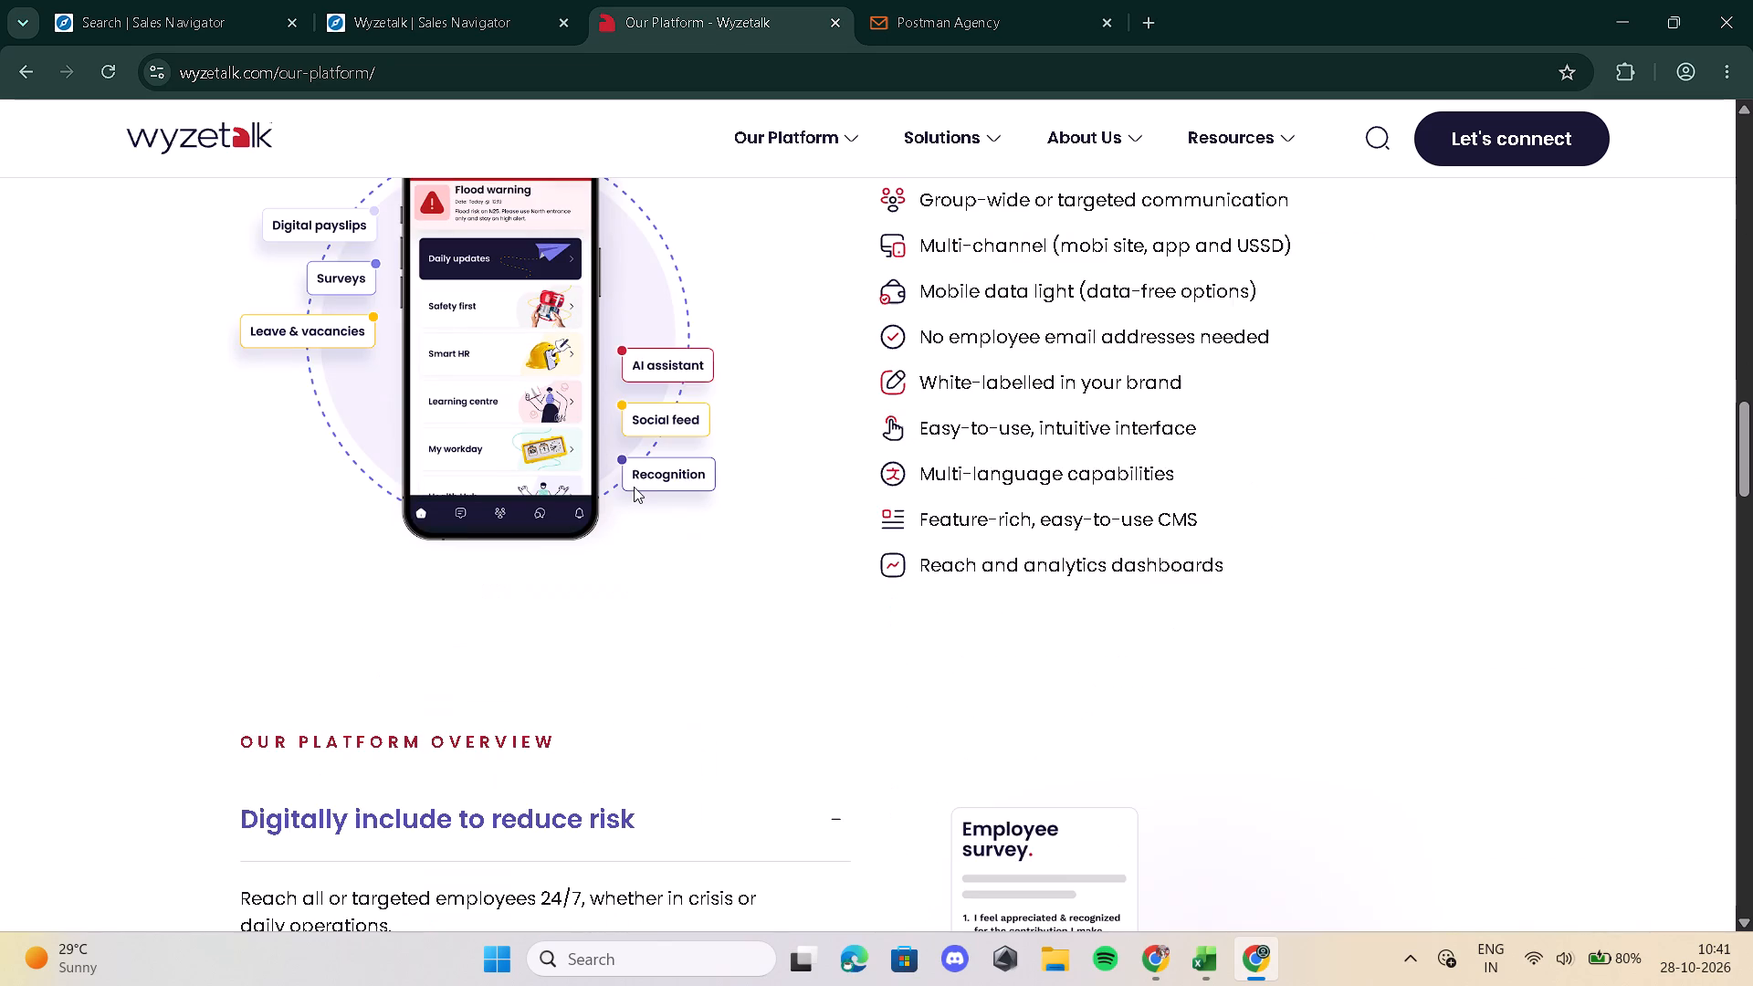
{"action": "scroll", "coordinate": [634, 487], "scroll_direction": "down", "scroll_amount": 2}
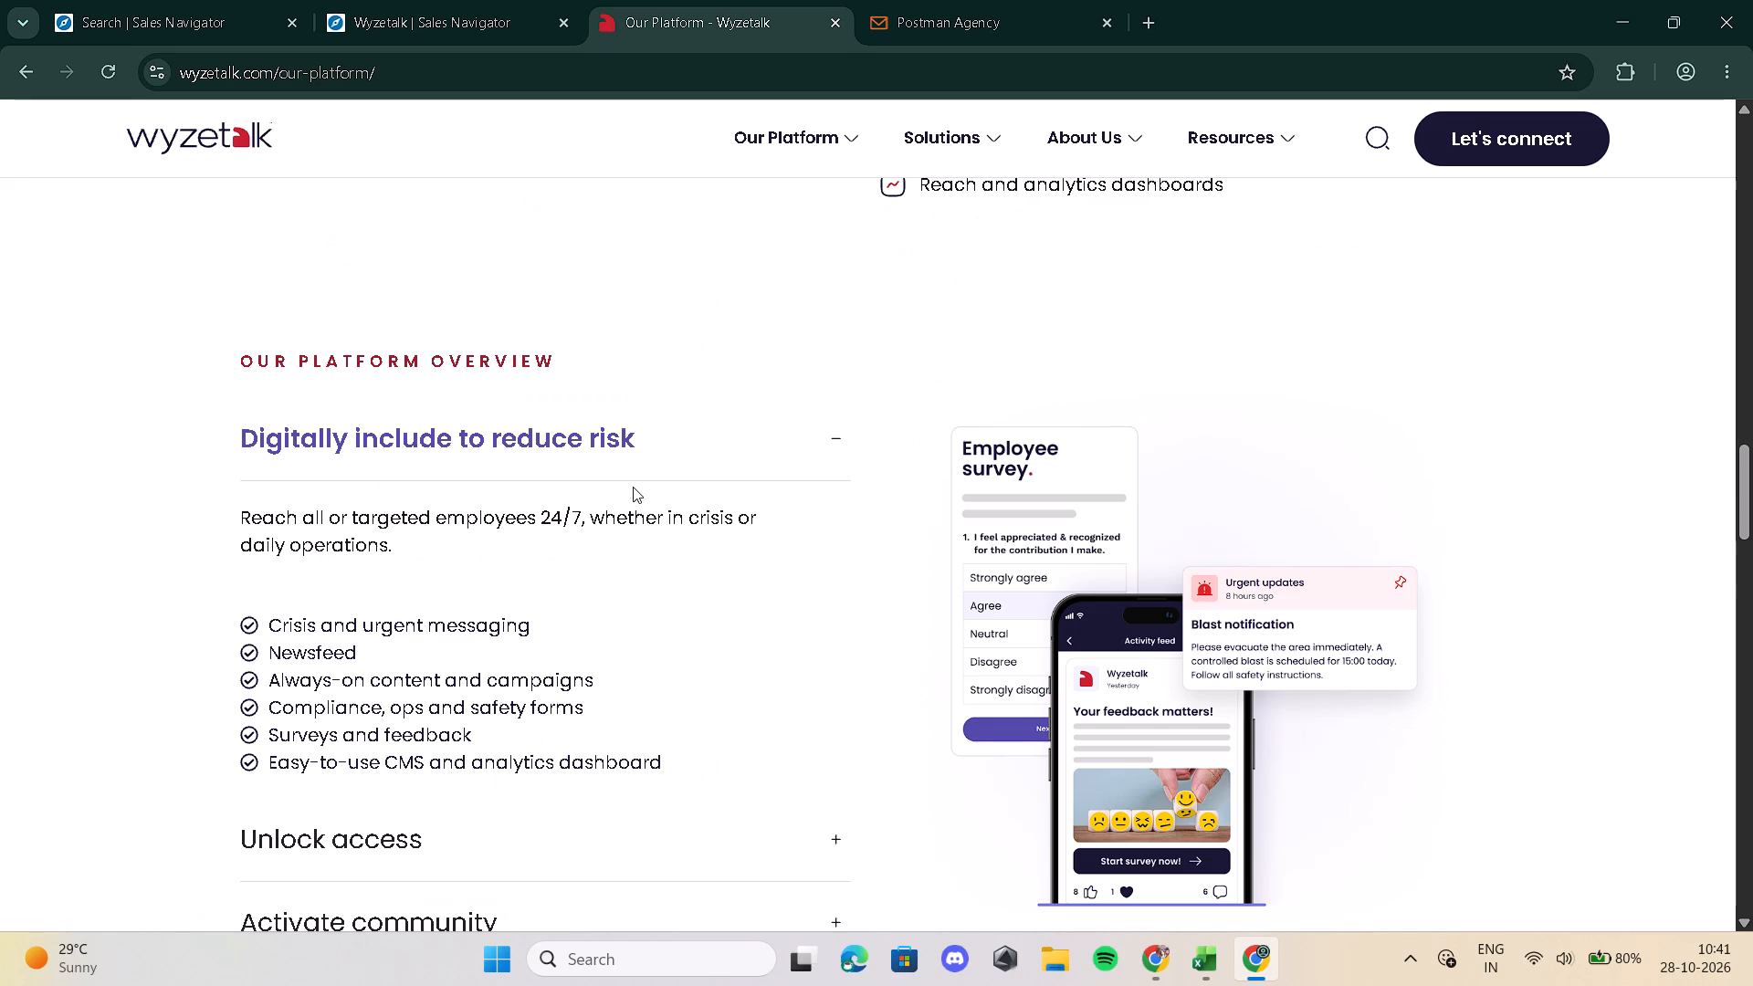
{"action": "scroll", "coordinate": [633, 487], "scroll_direction": "down", "scroll_amount": 4}
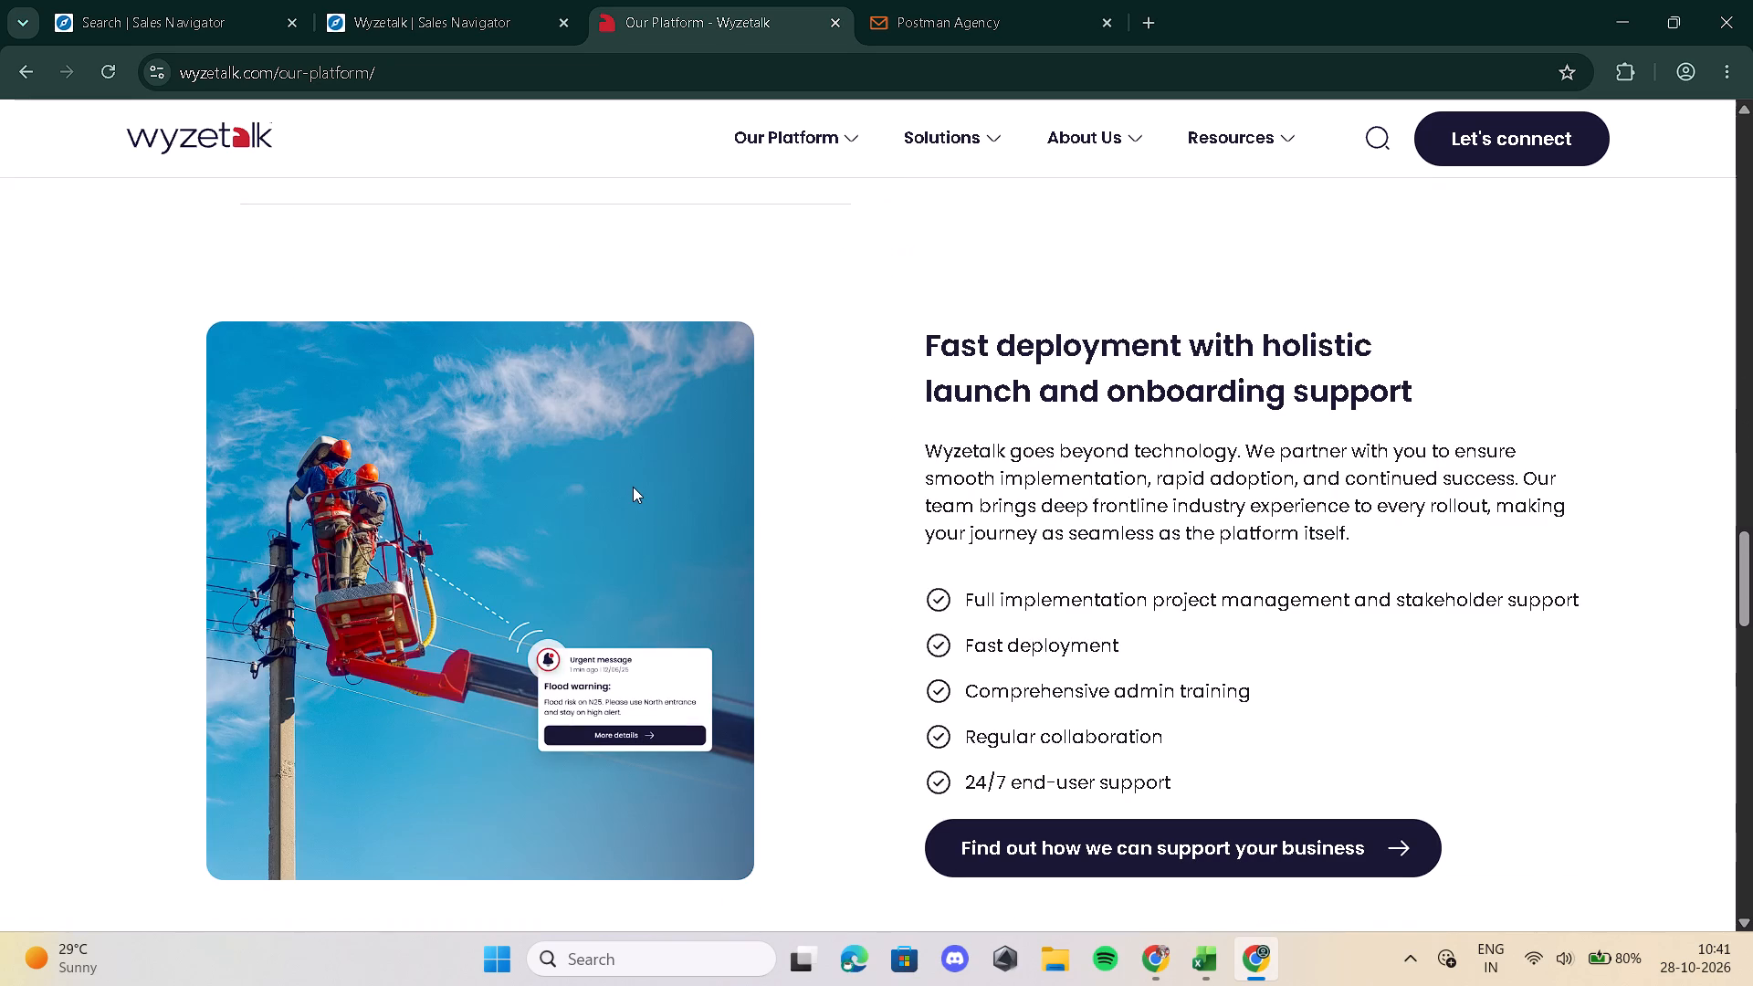
{"action": "scroll", "coordinate": [633, 487], "scroll_direction": "down", "scroll_amount": 1}
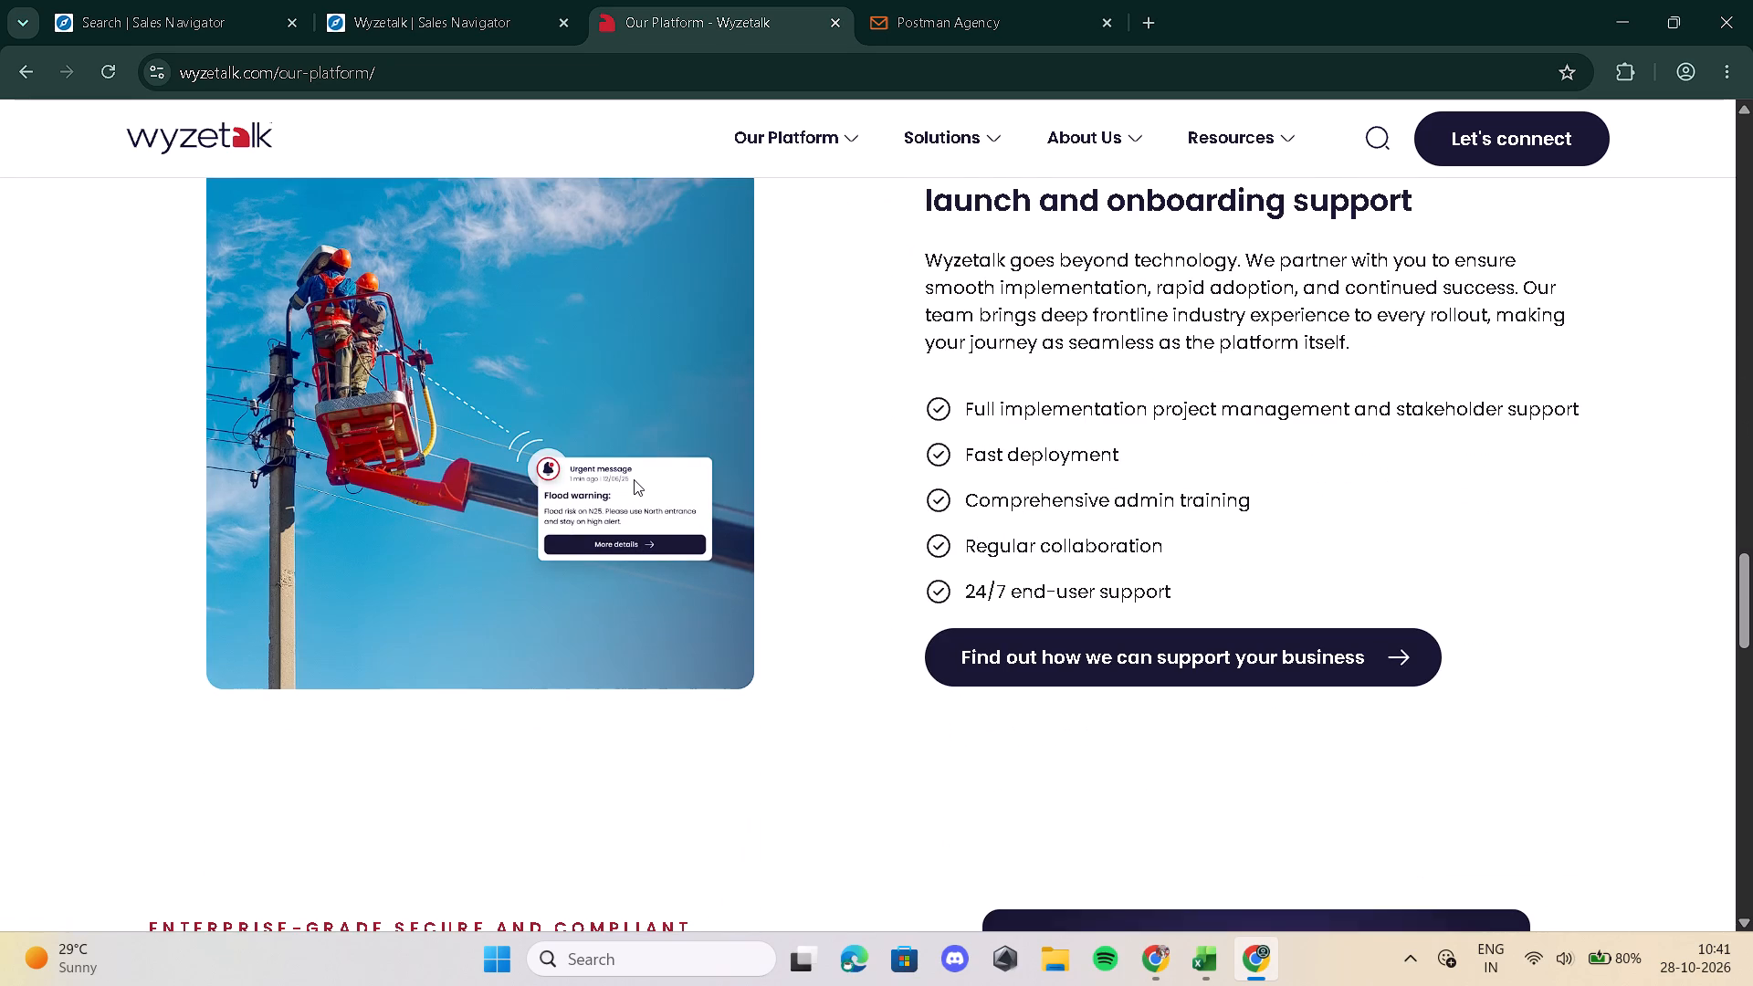
{"action": "scroll", "coordinate": [634, 479], "scroll_direction": "down", "scroll_amount": 2}
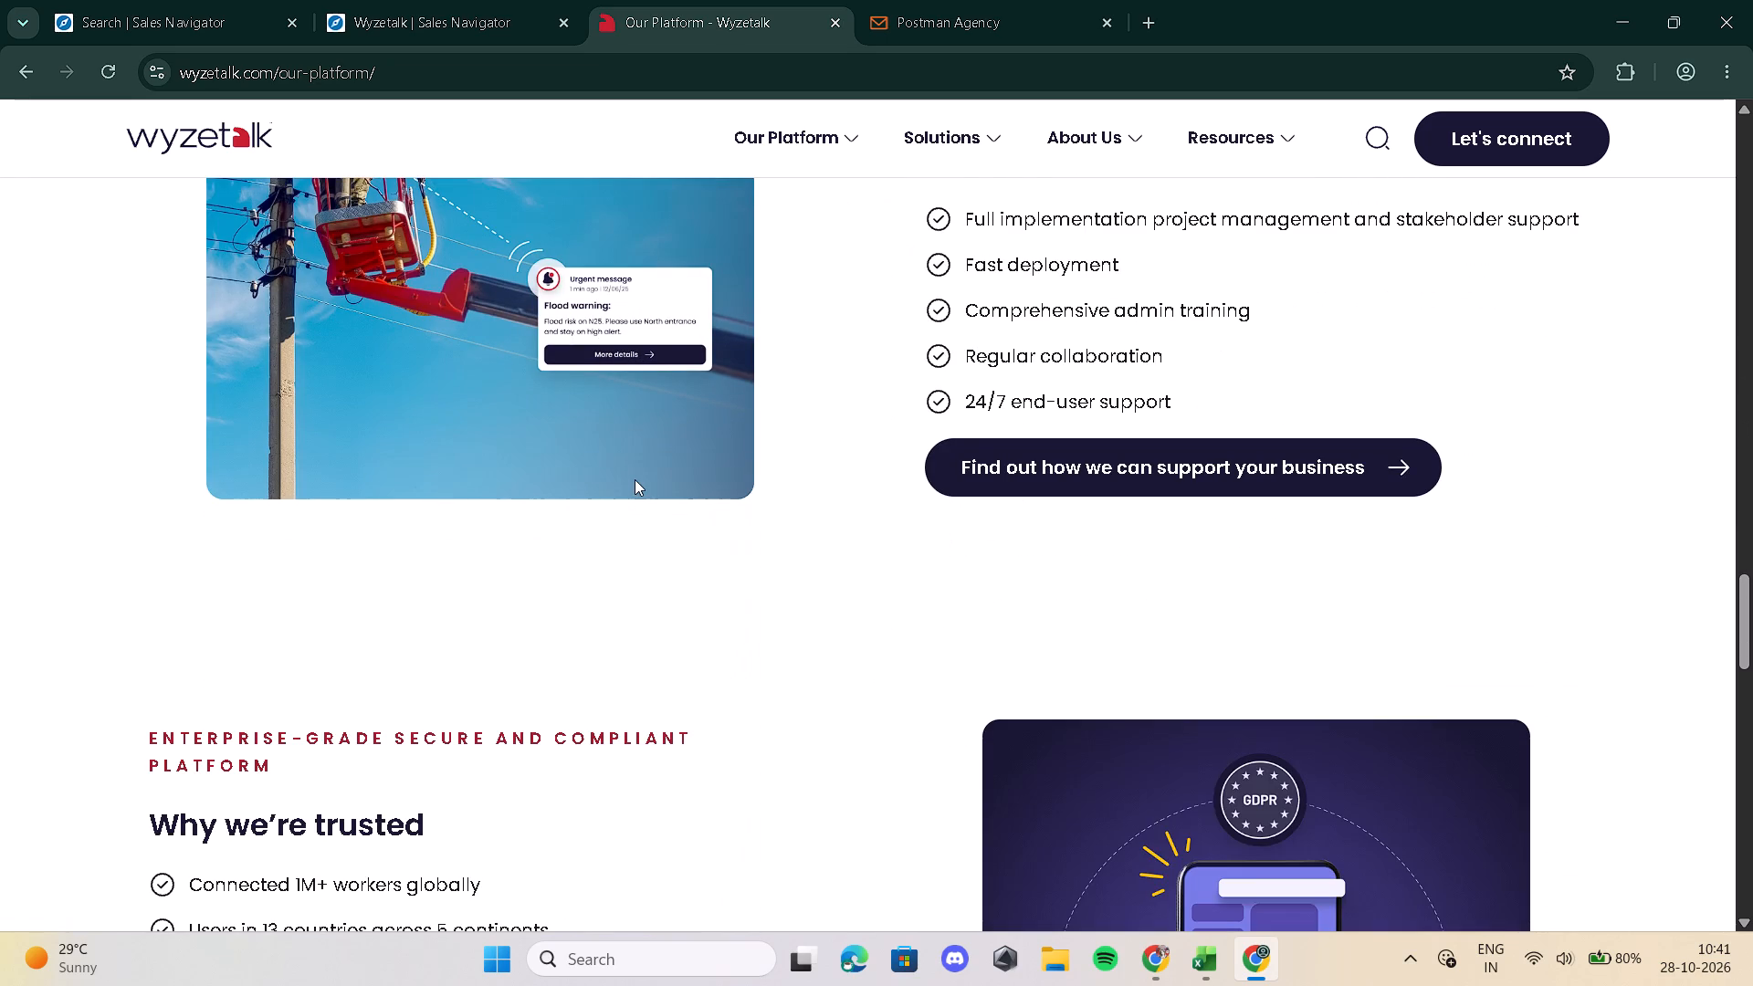
{"action": "scroll", "coordinate": [635, 477], "scroll_direction": "down", "scroll_amount": 1}
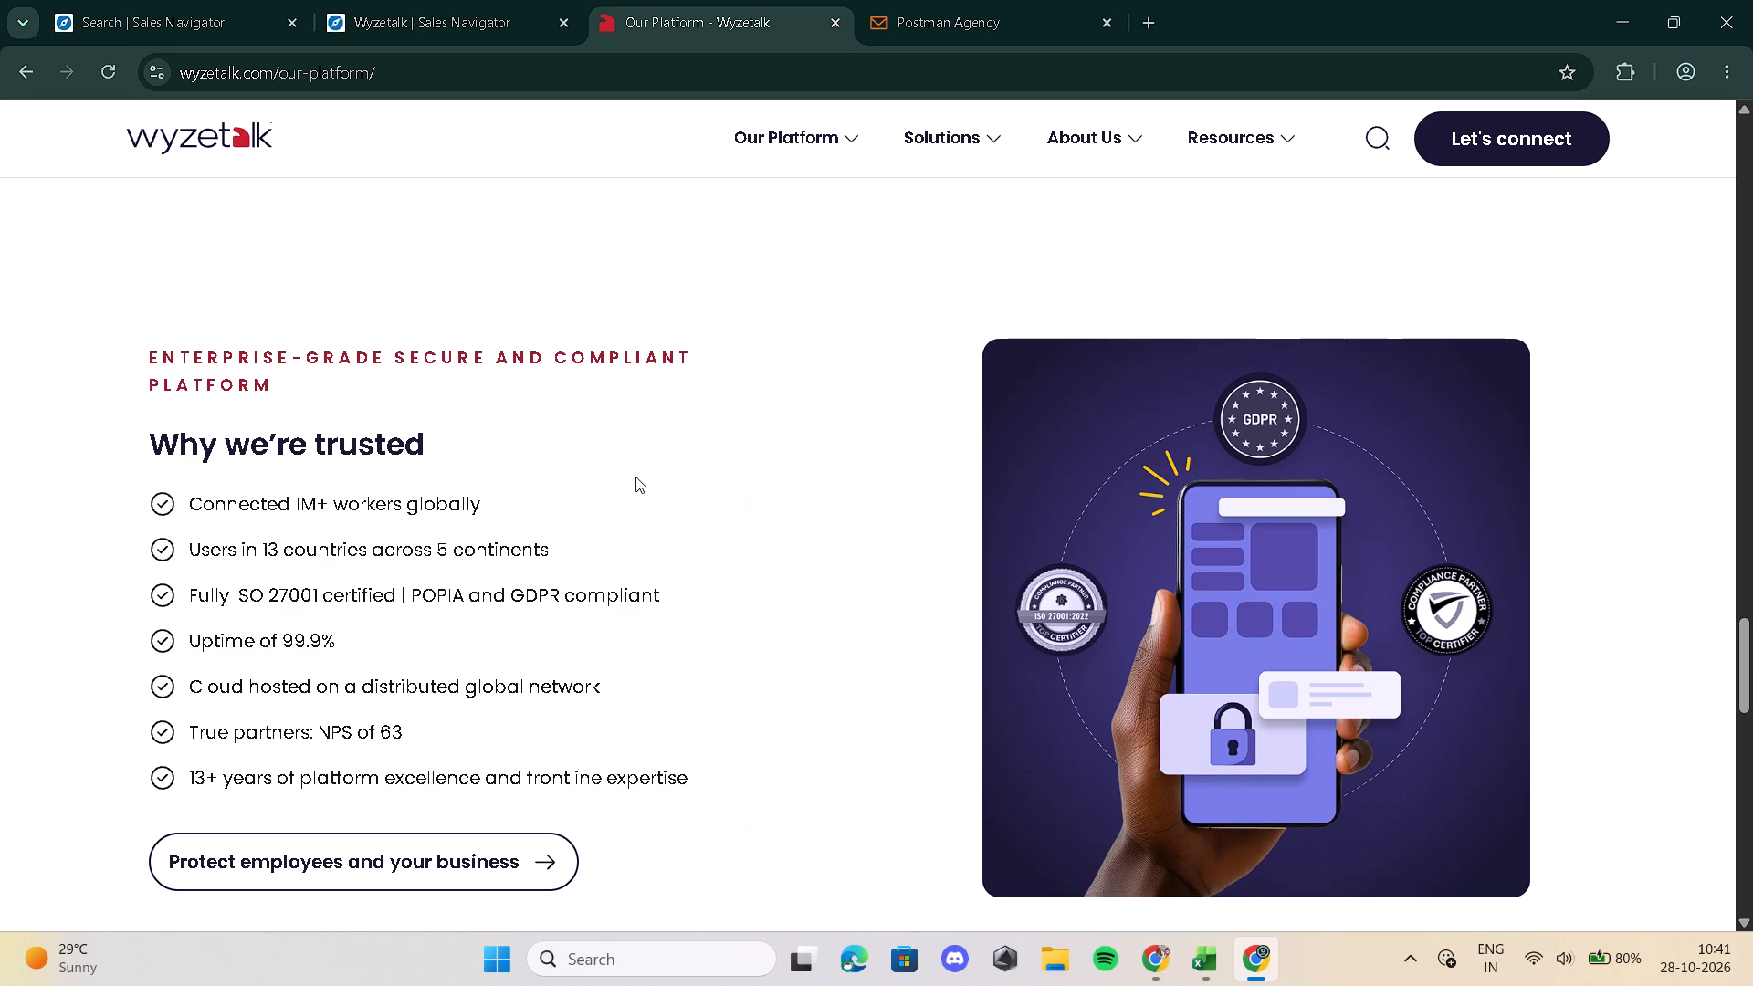
{"action": "scroll", "coordinate": [635, 477], "scroll_direction": "down", "scroll_amount": 4}
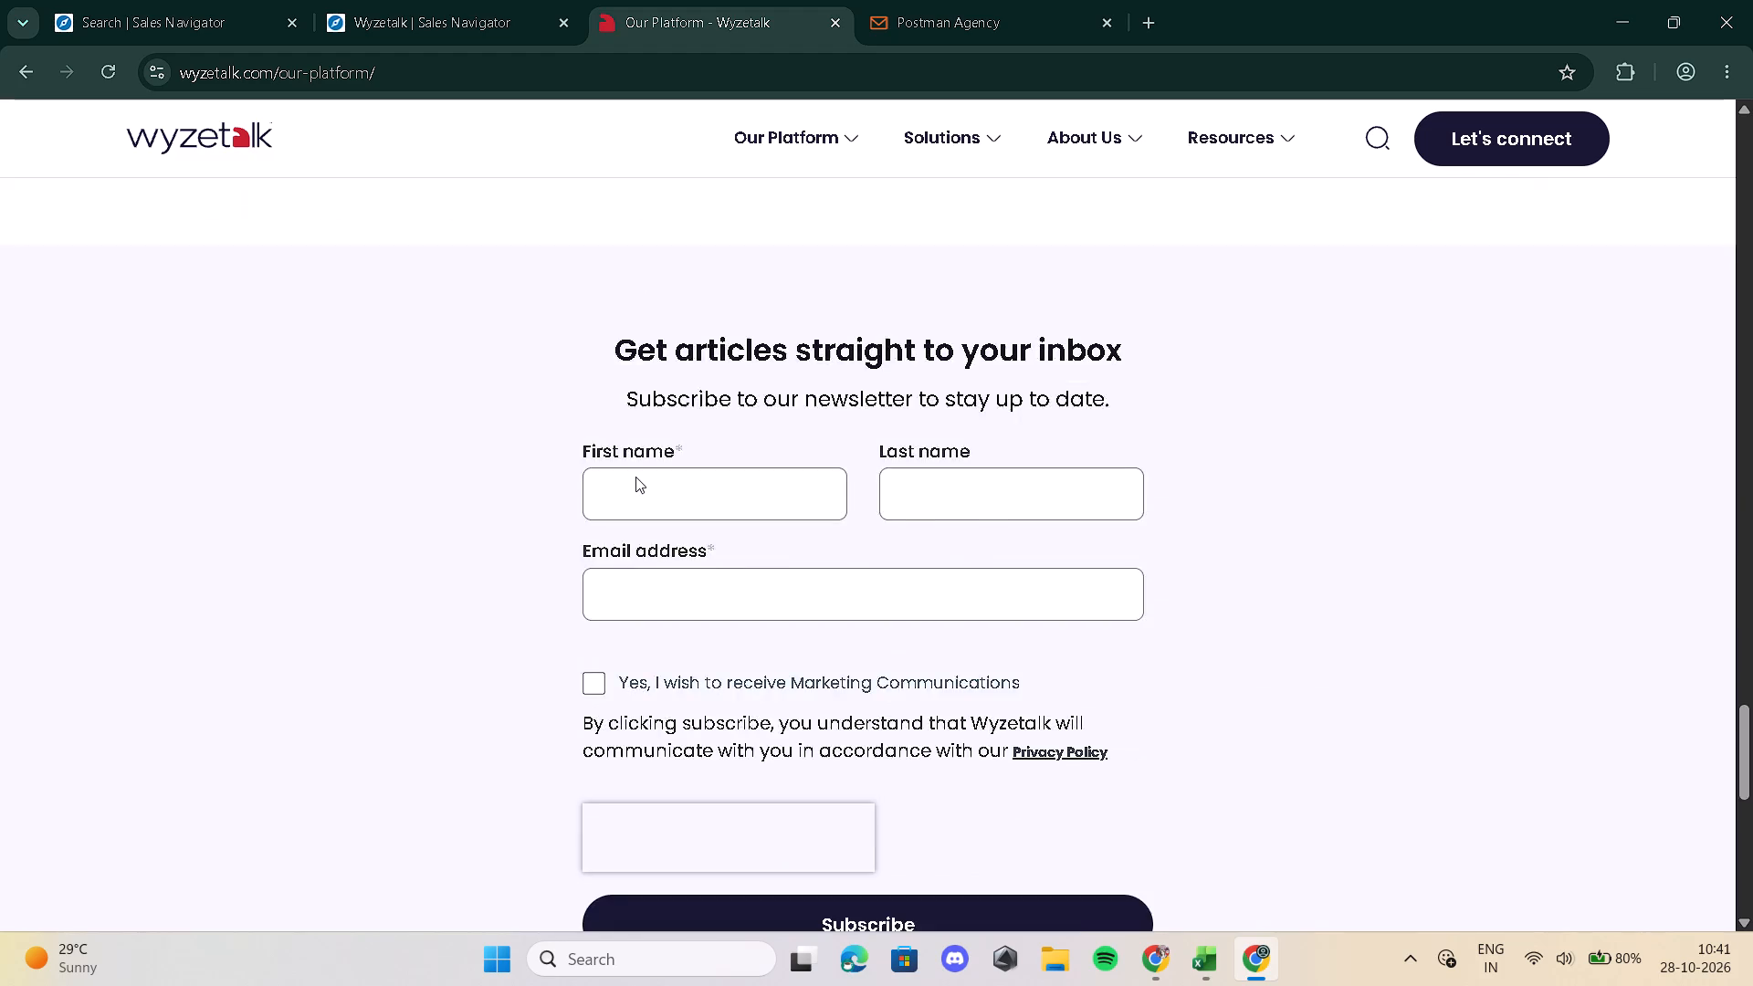
{"action": "scroll", "coordinate": [635, 477], "scroll_direction": "down", "scroll_amount": 9}
{"action": "scroll", "coordinate": [635, 477], "scroll_direction": "up", "scroll_amount": 9}
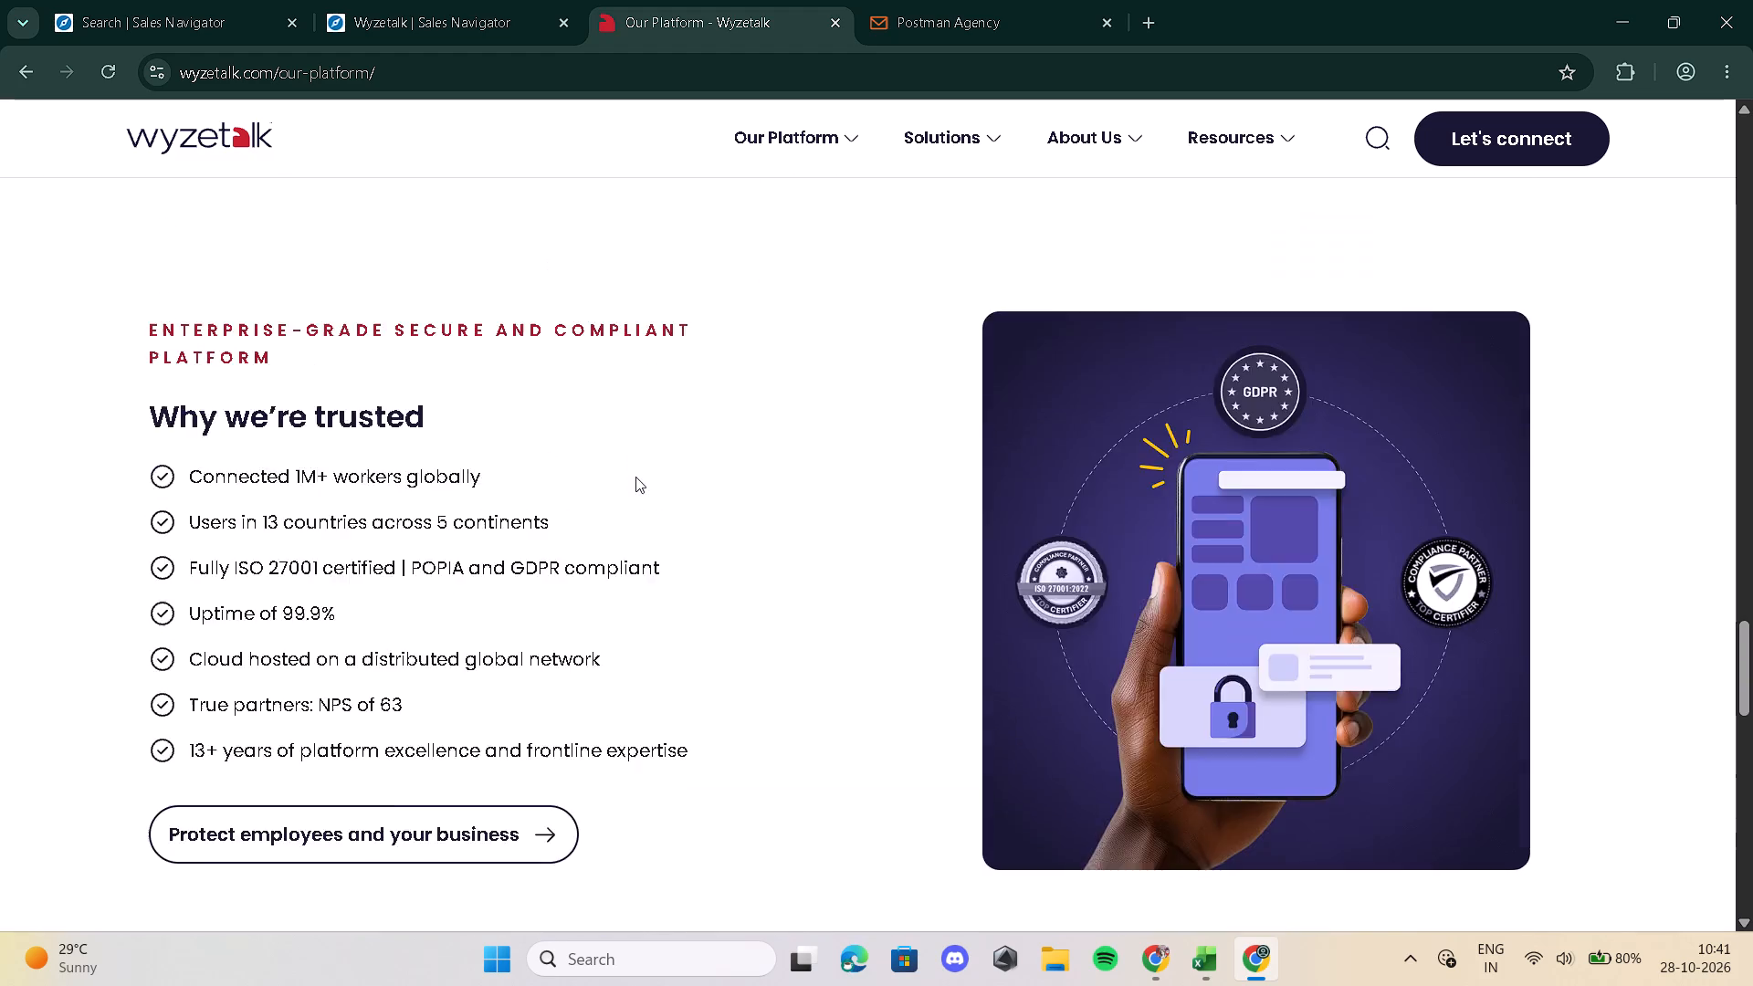
{"action": "scroll", "coordinate": [635, 477], "scroll_direction": "up", "scroll_amount": 19}
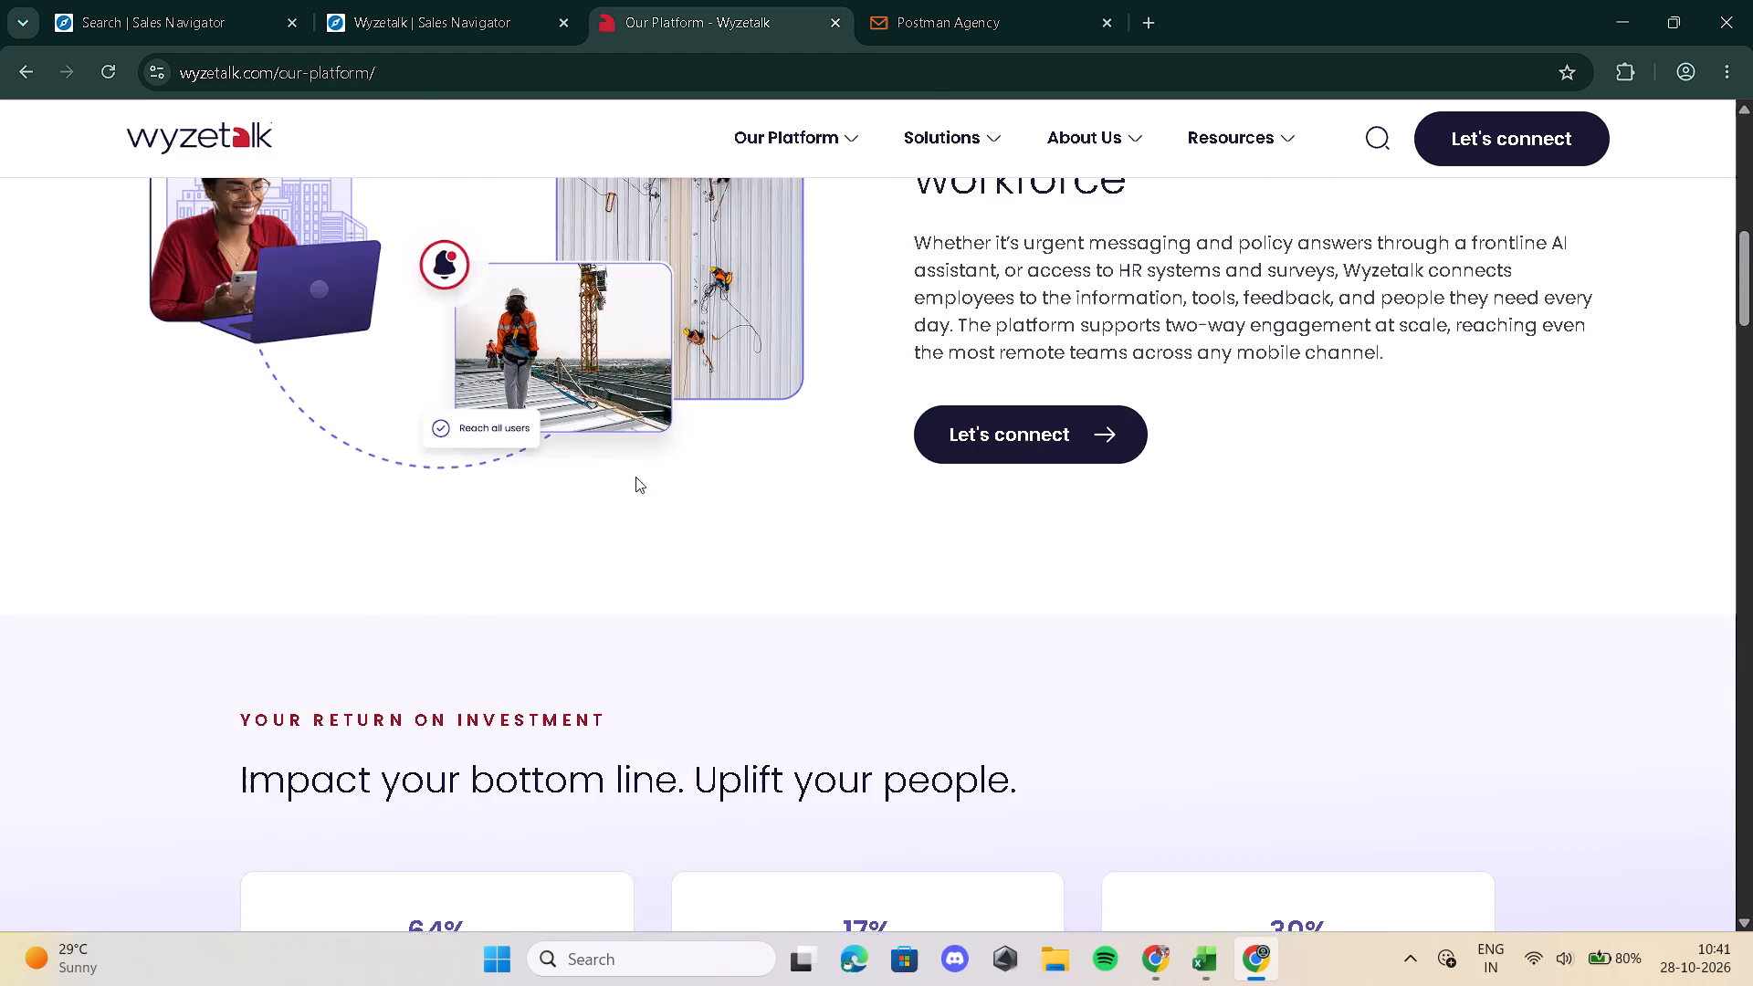
{"action": "scroll", "coordinate": [635, 477], "scroll_direction": "up", "scroll_amount": 9}
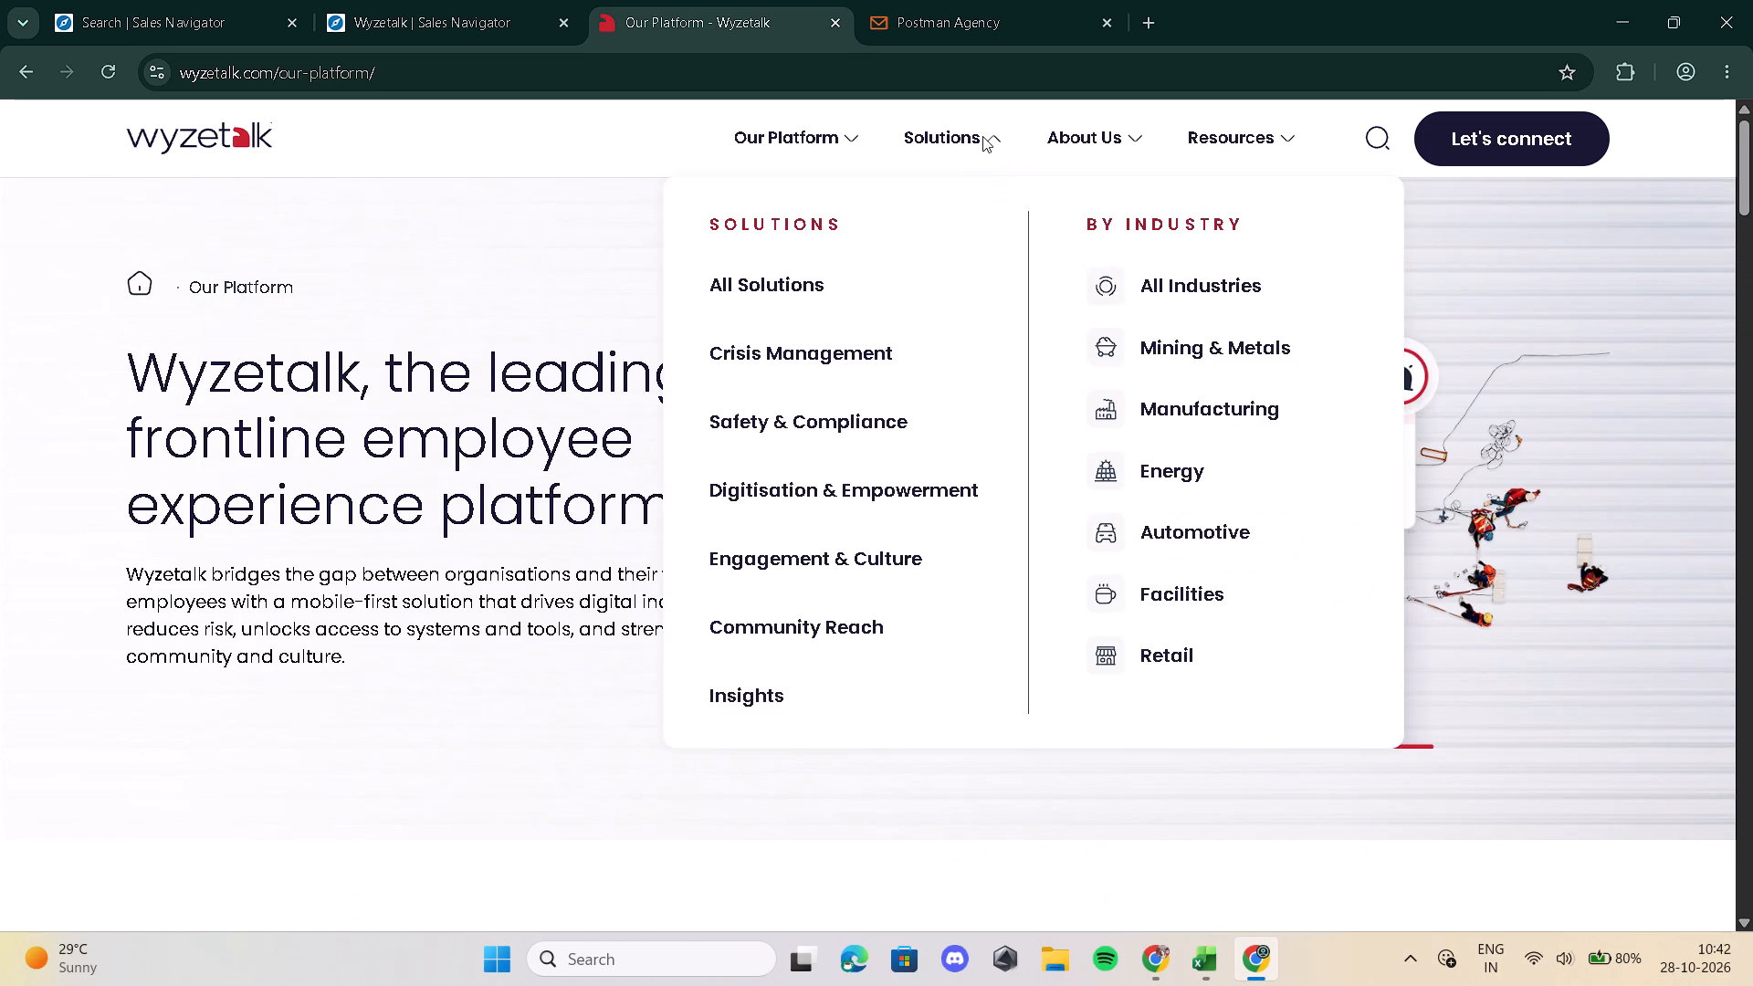
Open Wyzetalk's All Solutions page and examine the solution descriptions, return on investment section and client testimonials.
{"action": "left_click", "coordinate": [794, 280]}
{"action": "left_click", "coordinate": [228, 2]}
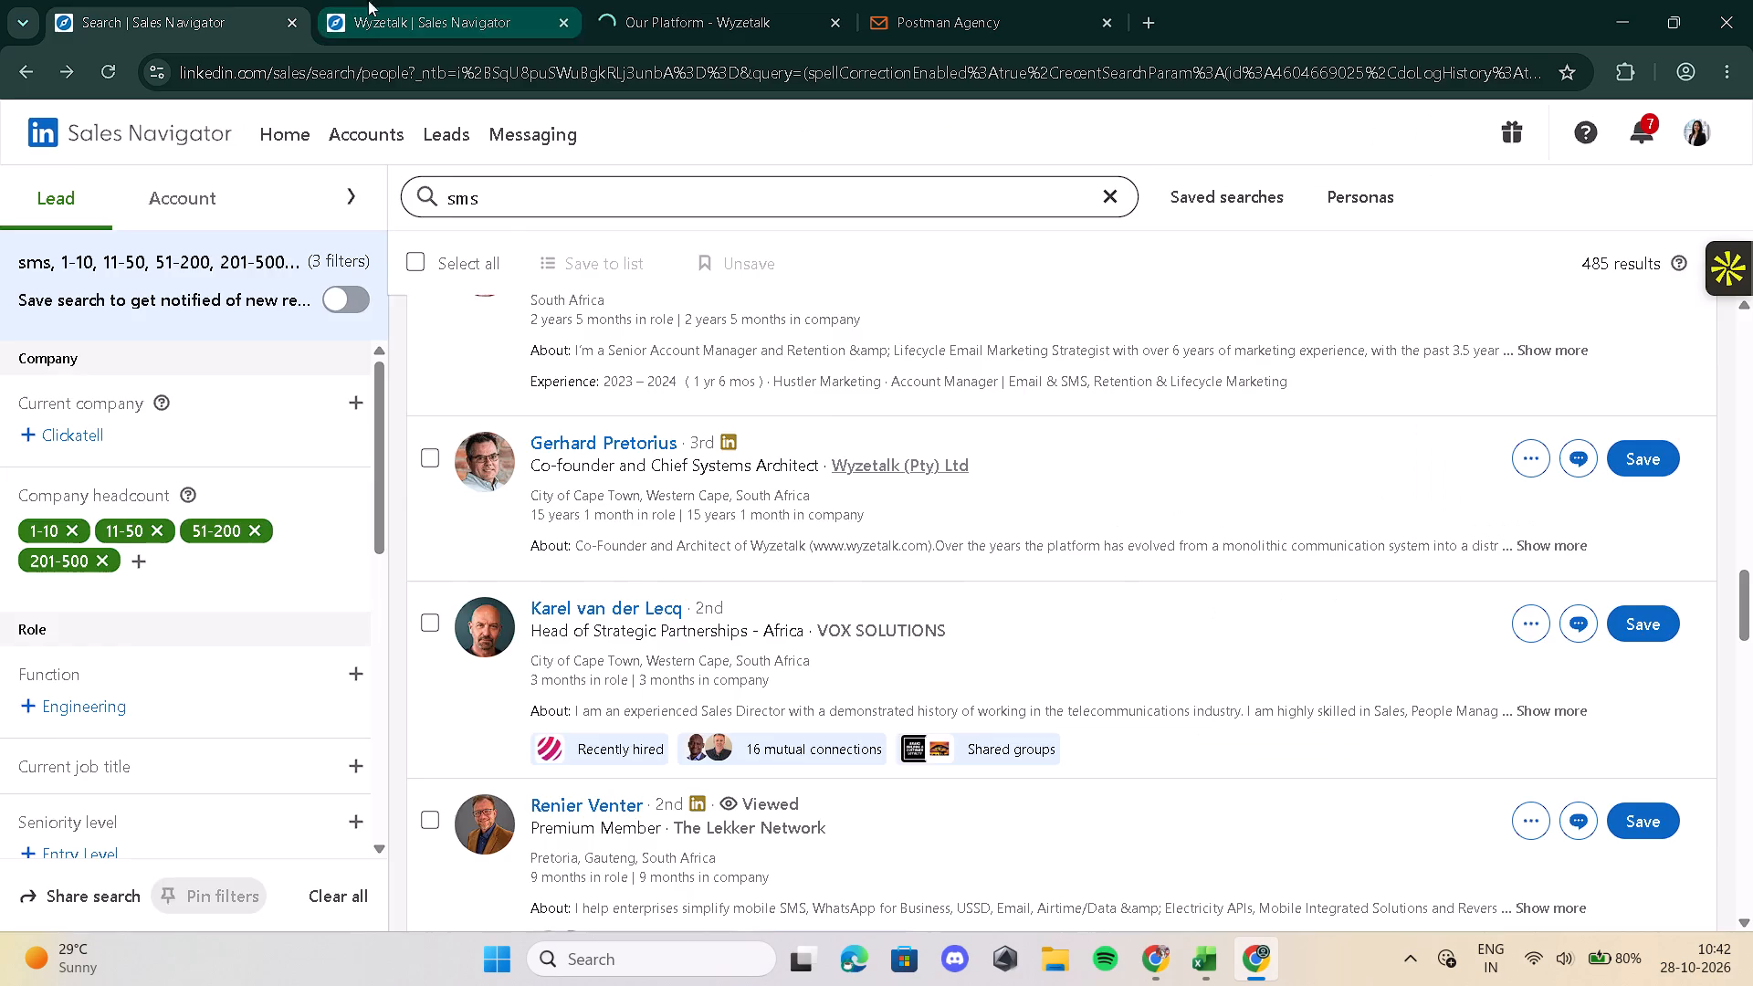
{"action": "left_click", "coordinate": [376, 0]}
{"action": "left_click", "coordinate": [670, 0]}
{"action": "scroll", "coordinate": [808, 536], "scroll_direction": "down", "scroll_amount": 3}
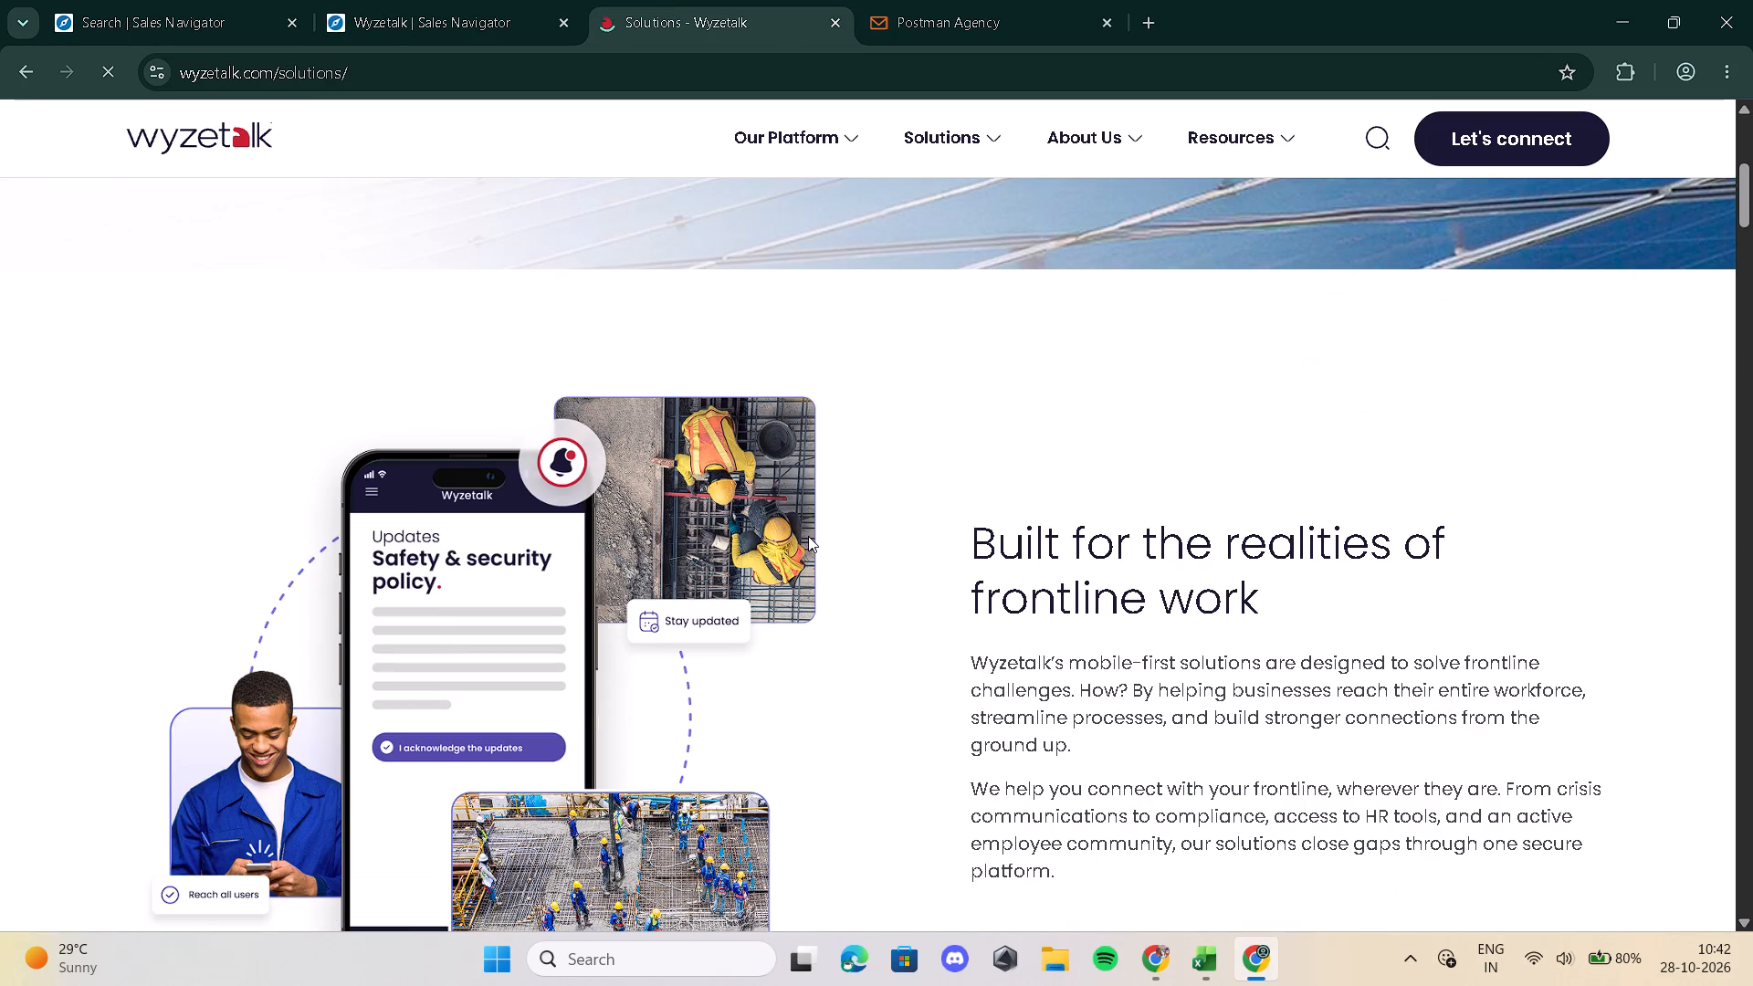
{"action": "scroll", "coordinate": [808, 534], "scroll_direction": "down", "scroll_amount": 11}
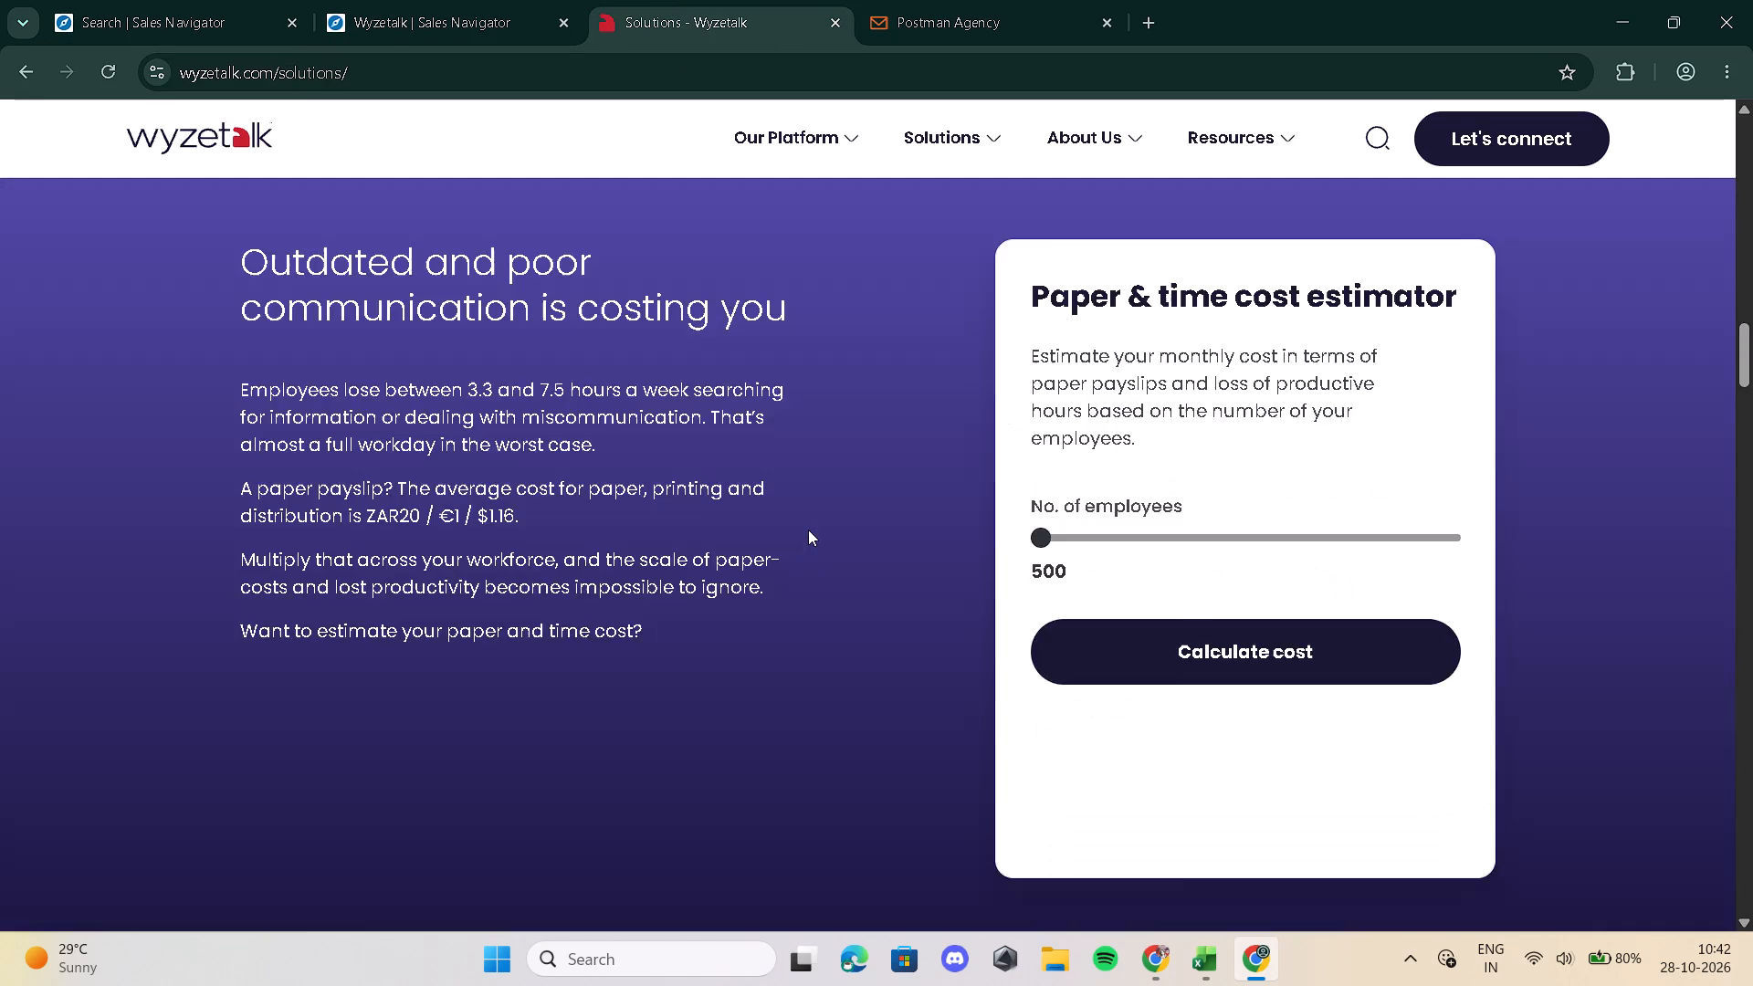
{"action": "scroll", "coordinate": [808, 530], "scroll_direction": "down", "scroll_amount": 4}
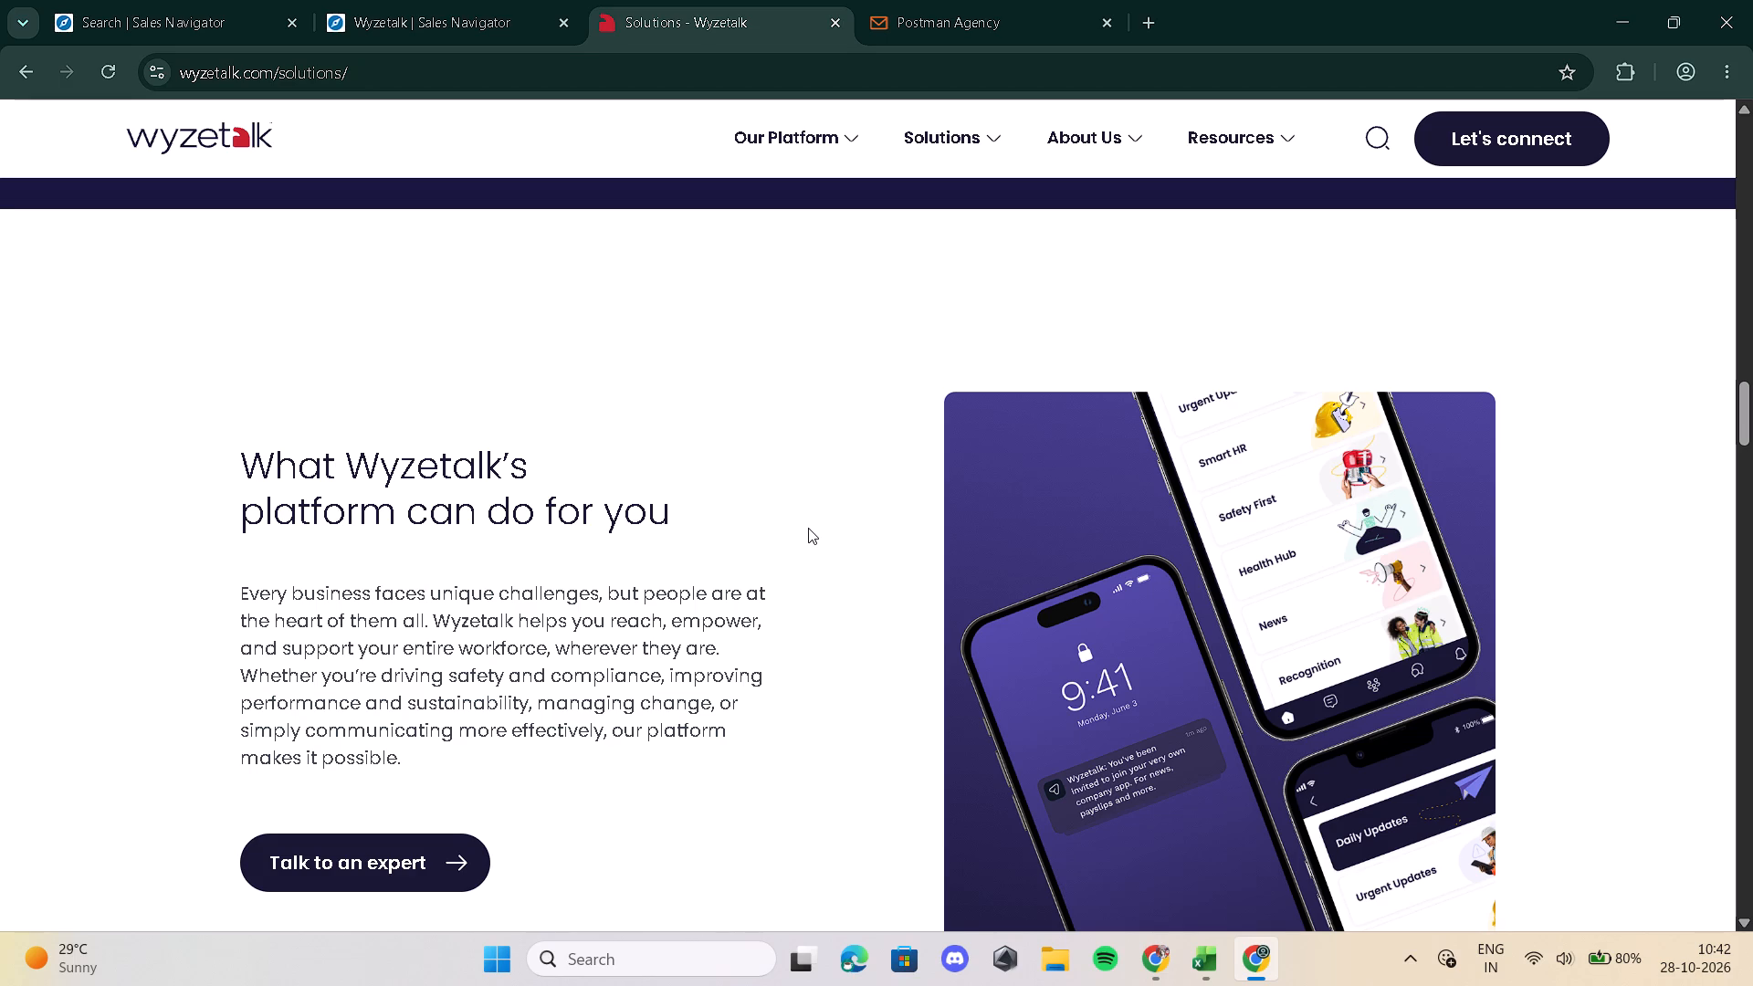
{"action": "scroll", "coordinate": [808, 528], "scroll_direction": "down", "scroll_amount": 4}
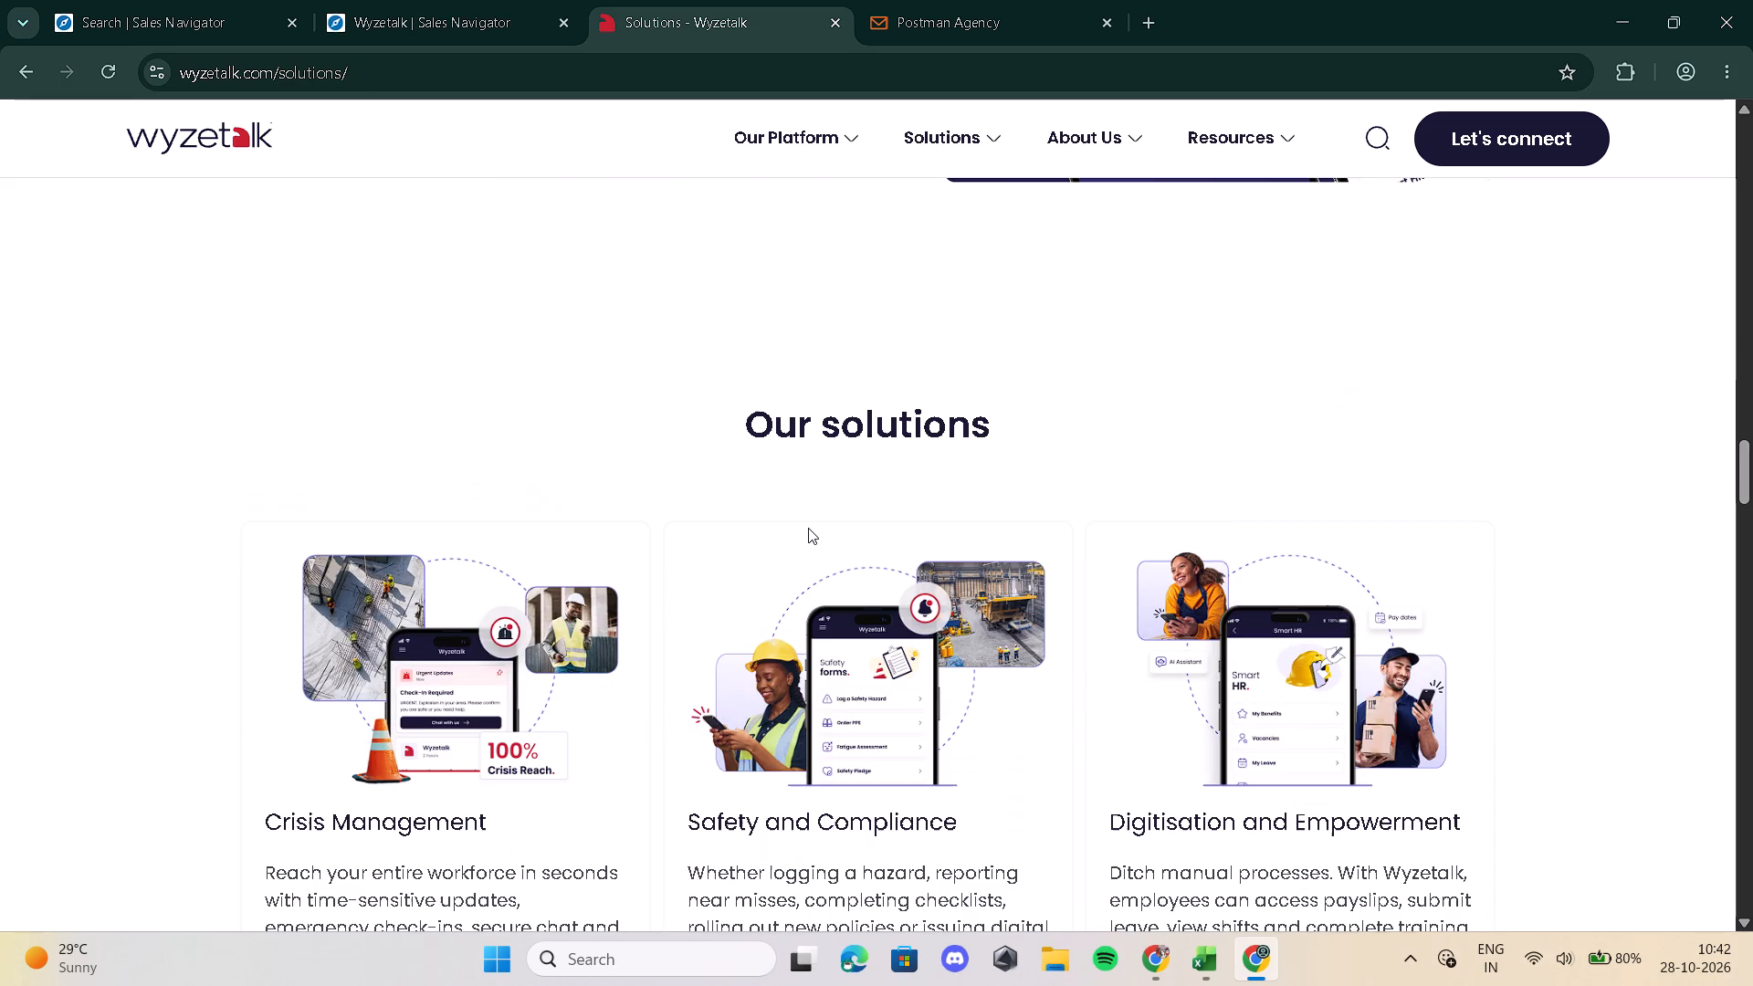
{"action": "scroll", "coordinate": [808, 528], "scroll_direction": "down", "scroll_amount": 3}
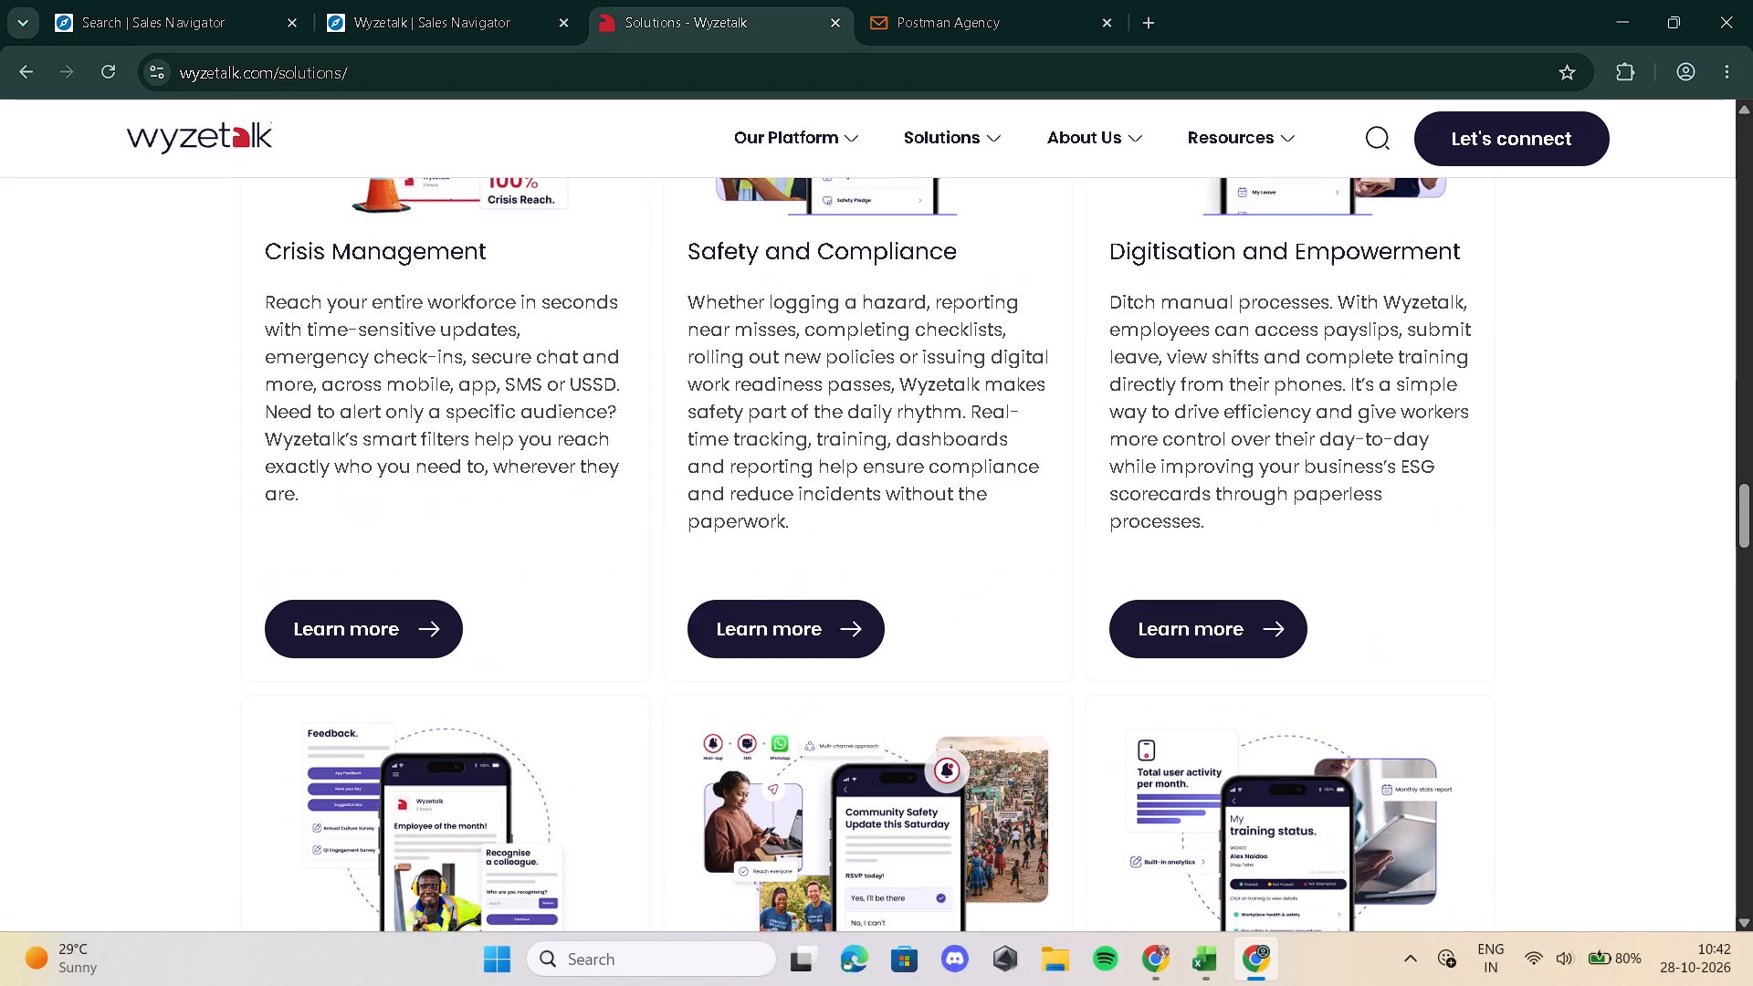
{"action": "scroll", "coordinate": [808, 528], "scroll_direction": "down", "scroll_amount": 5}
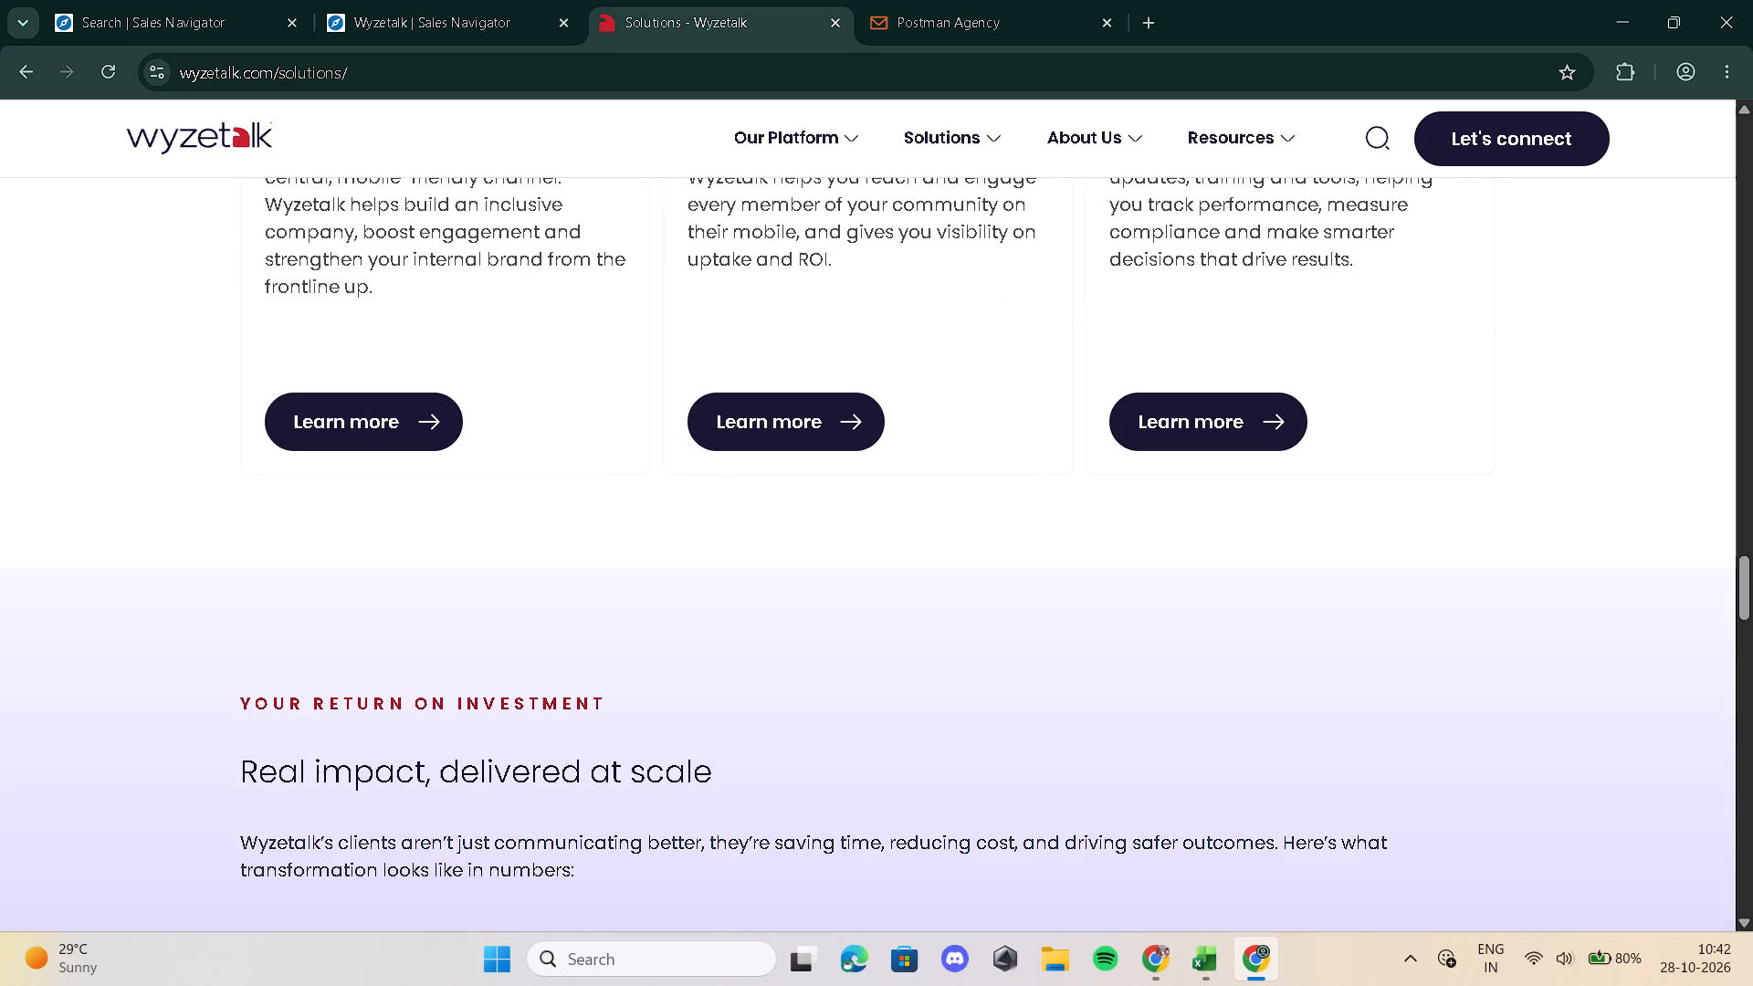
{"action": "scroll", "coordinate": [808, 528], "scroll_direction": "down", "scroll_amount": 14}
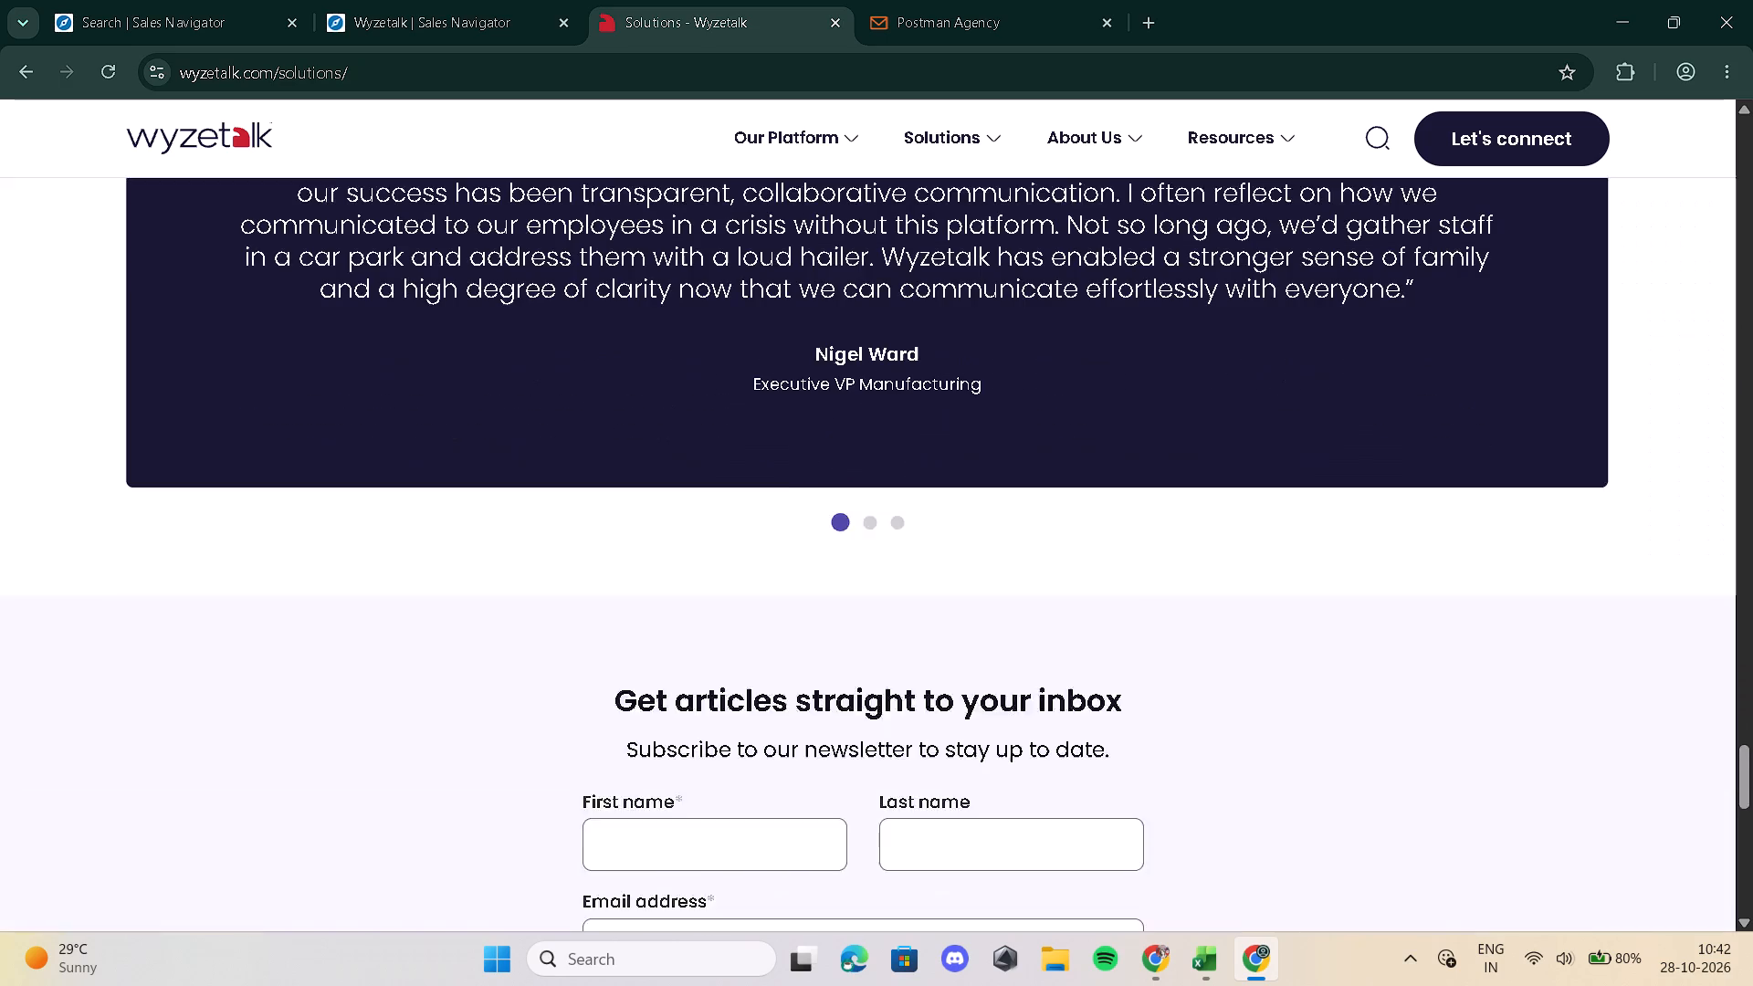
{"action": "scroll", "coordinate": [808, 528], "scroll_direction": "down", "scroll_amount": 9}
{"action": "scroll", "coordinate": [808, 527], "scroll_direction": "up", "scroll_amount": 9}
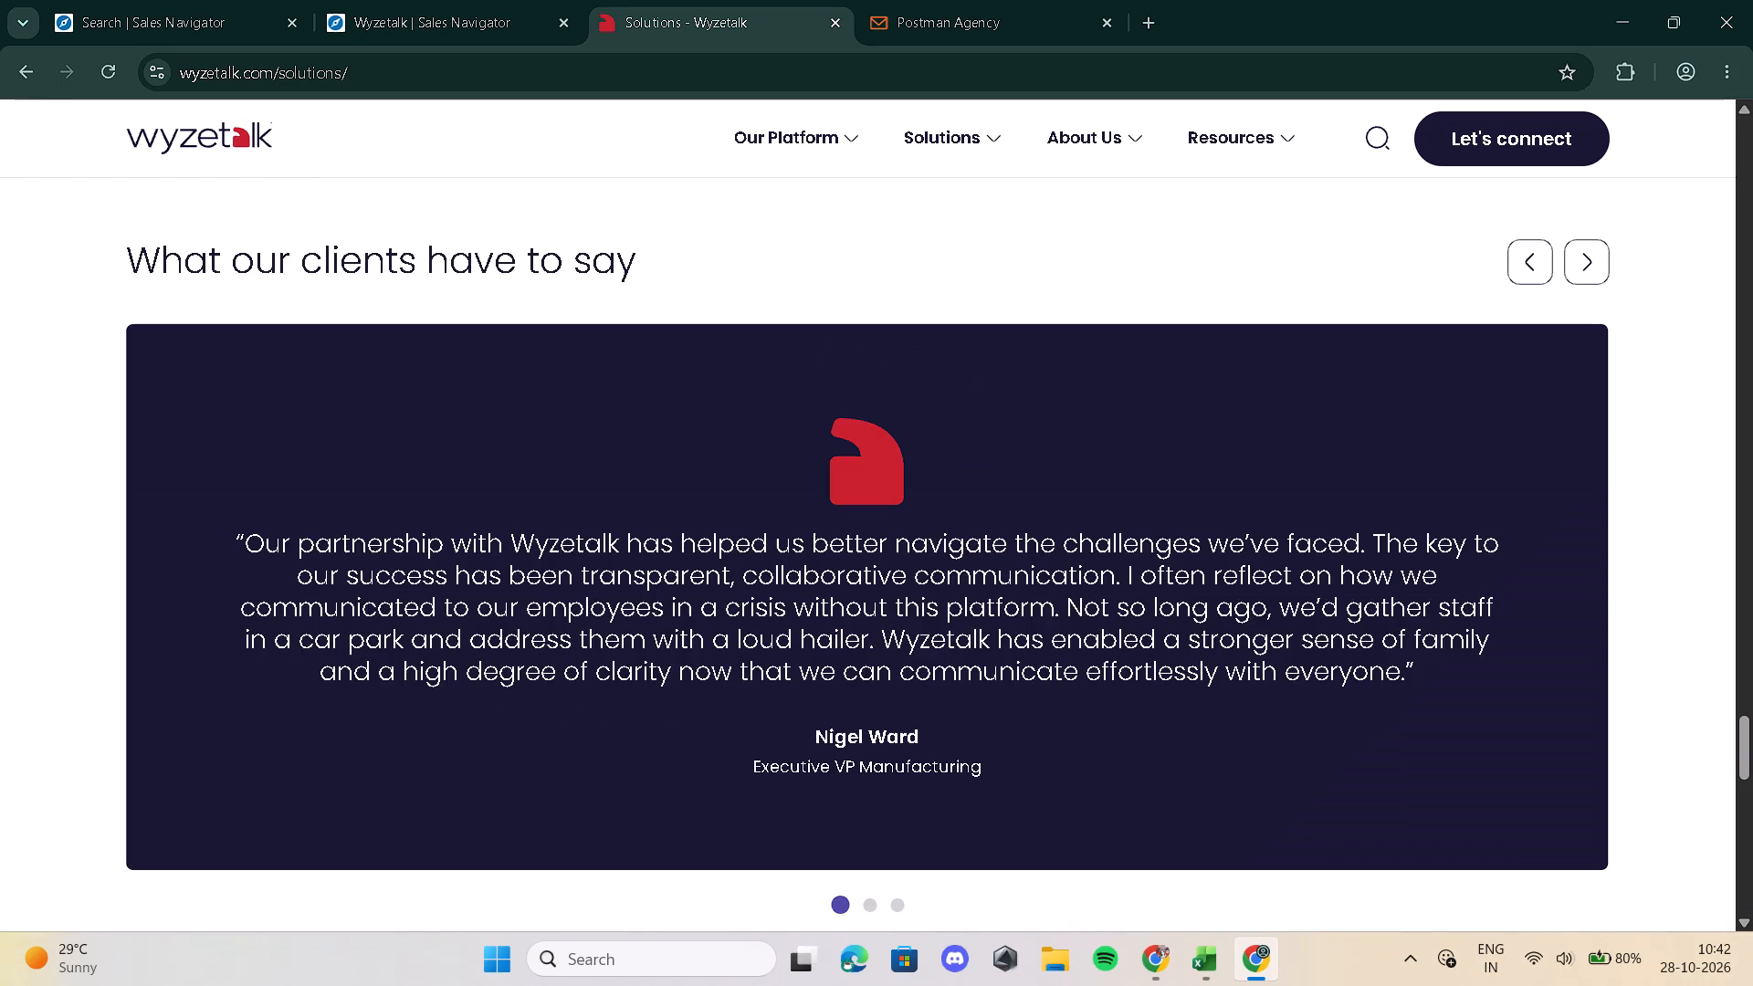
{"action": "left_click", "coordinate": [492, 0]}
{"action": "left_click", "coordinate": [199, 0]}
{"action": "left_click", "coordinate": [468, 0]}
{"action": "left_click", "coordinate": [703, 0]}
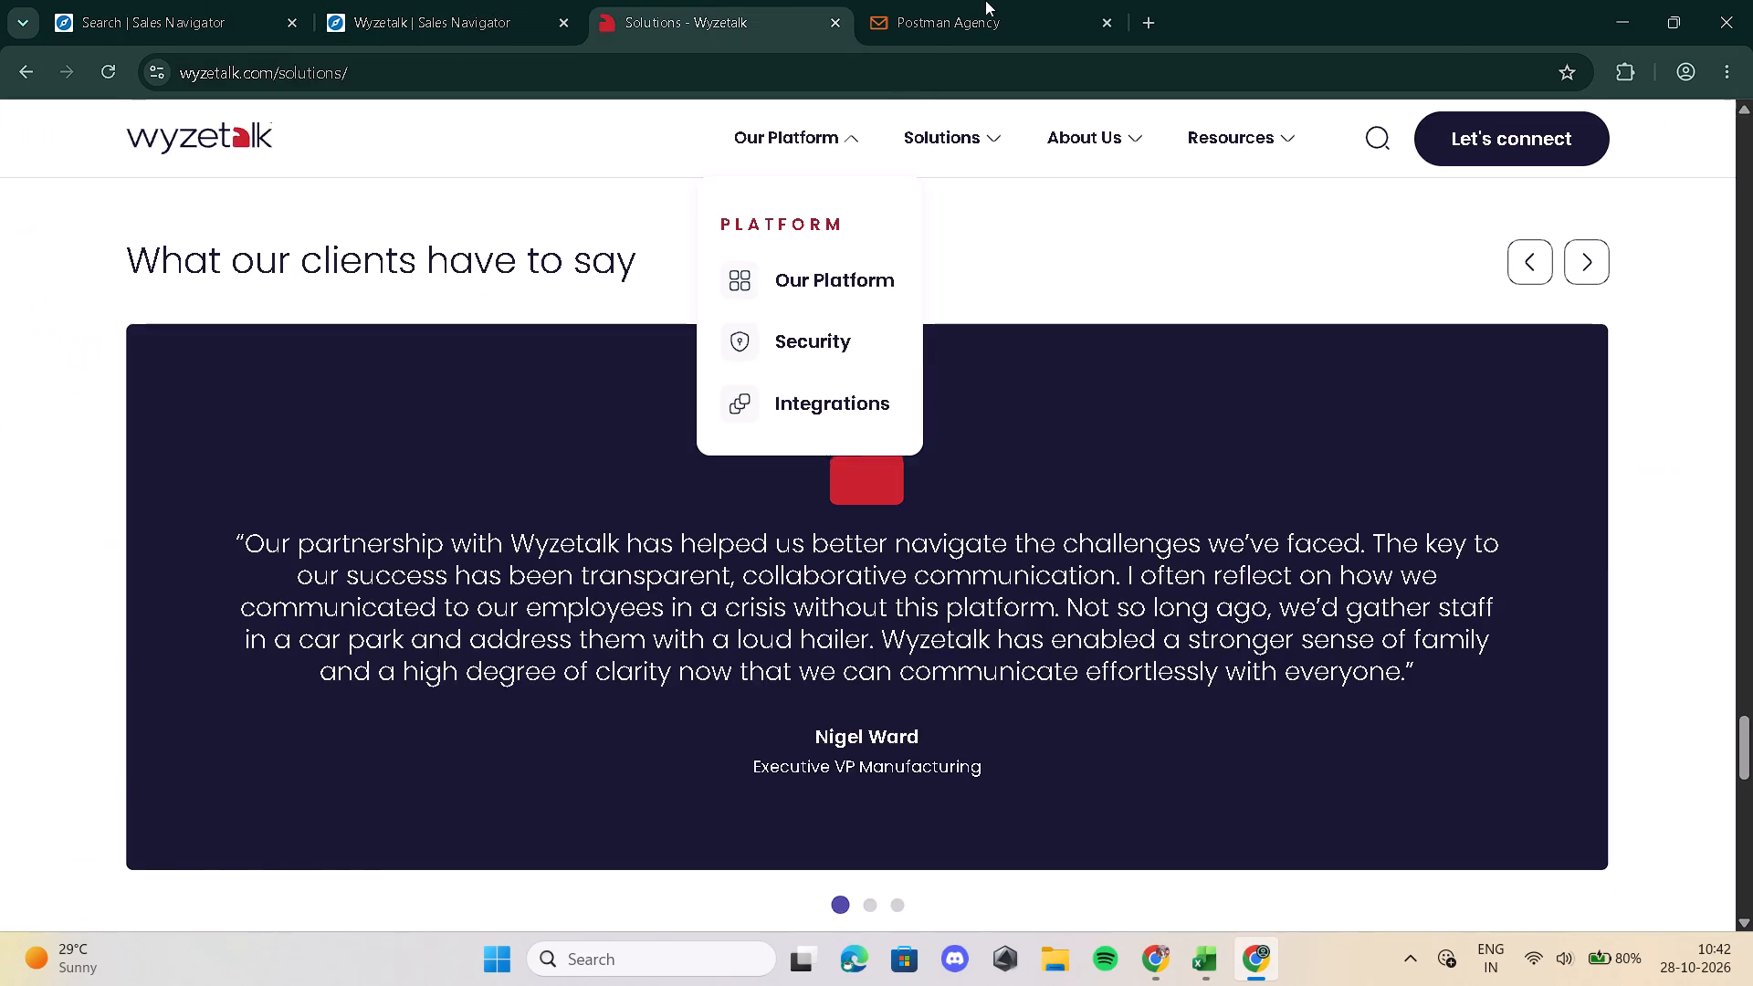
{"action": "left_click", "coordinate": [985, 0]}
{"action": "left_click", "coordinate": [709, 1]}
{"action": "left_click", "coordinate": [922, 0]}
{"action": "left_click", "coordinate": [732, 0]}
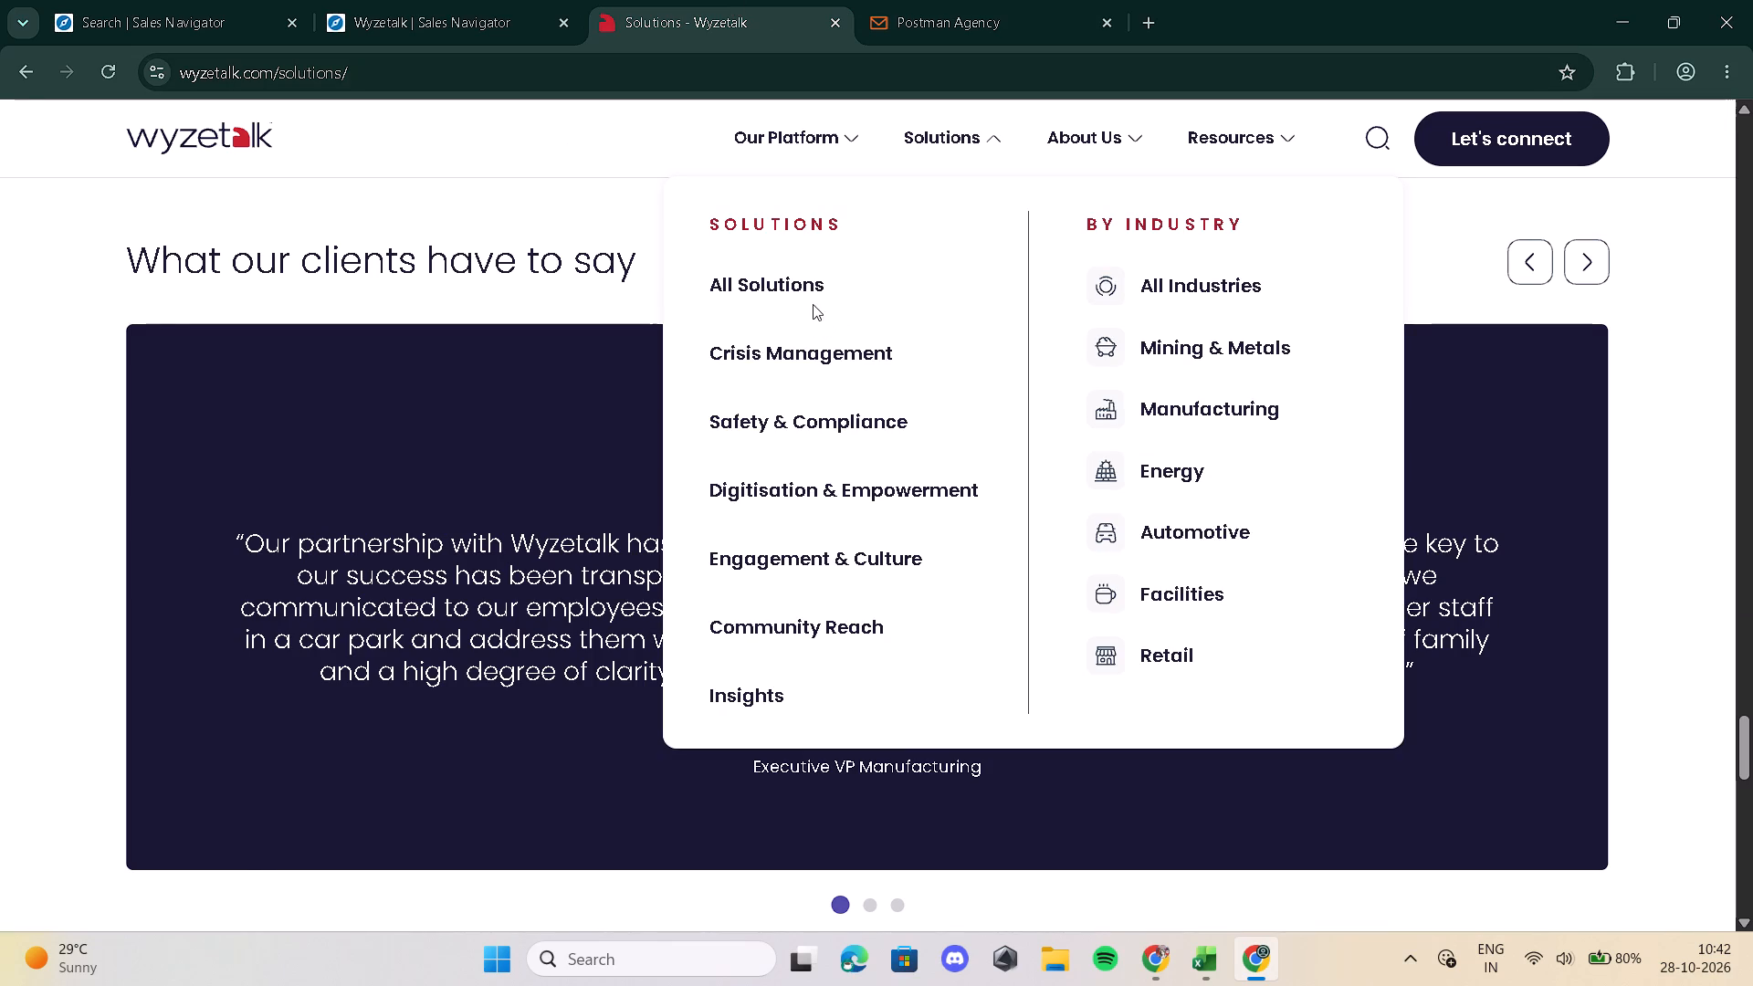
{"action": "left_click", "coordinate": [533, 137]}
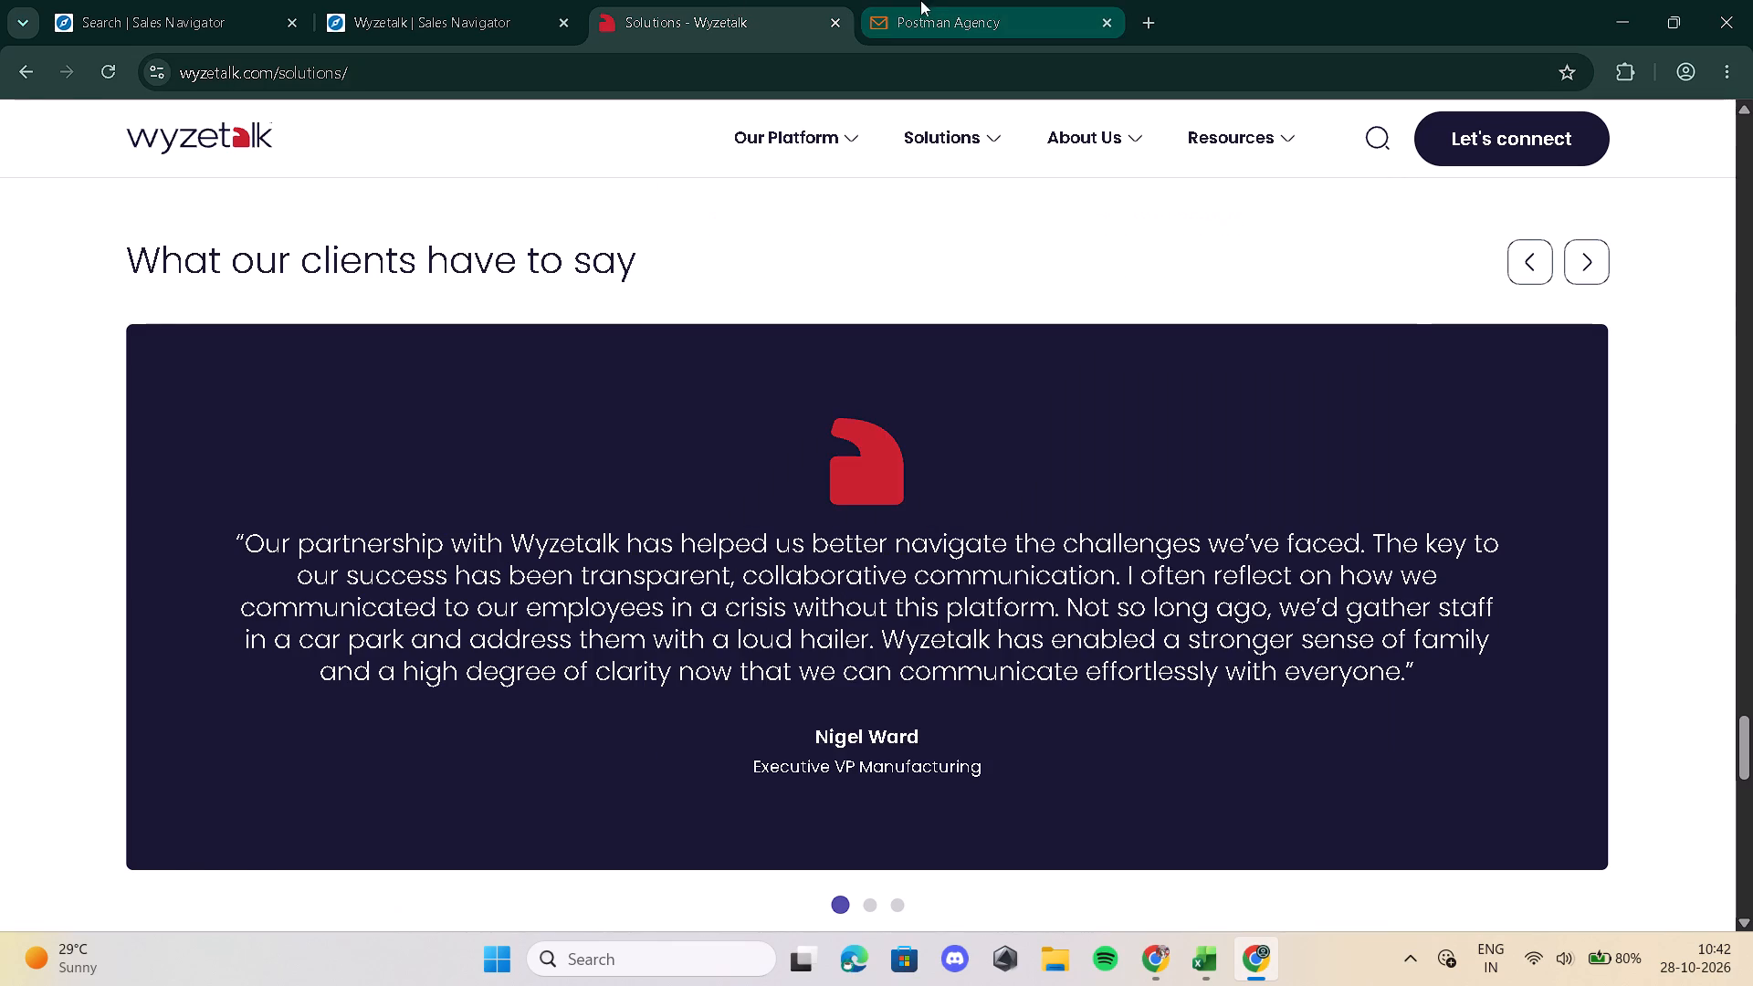
Close the Wyzetalk website, Wyzetalk Sales Navigator account and Postman Agency pages, keeping only the lead search results.
{"action": "left_click", "coordinate": [954, 0]}
{"action": "left_click", "coordinate": [786, 14]}
{"action": "left_click", "coordinate": [834, 19]}
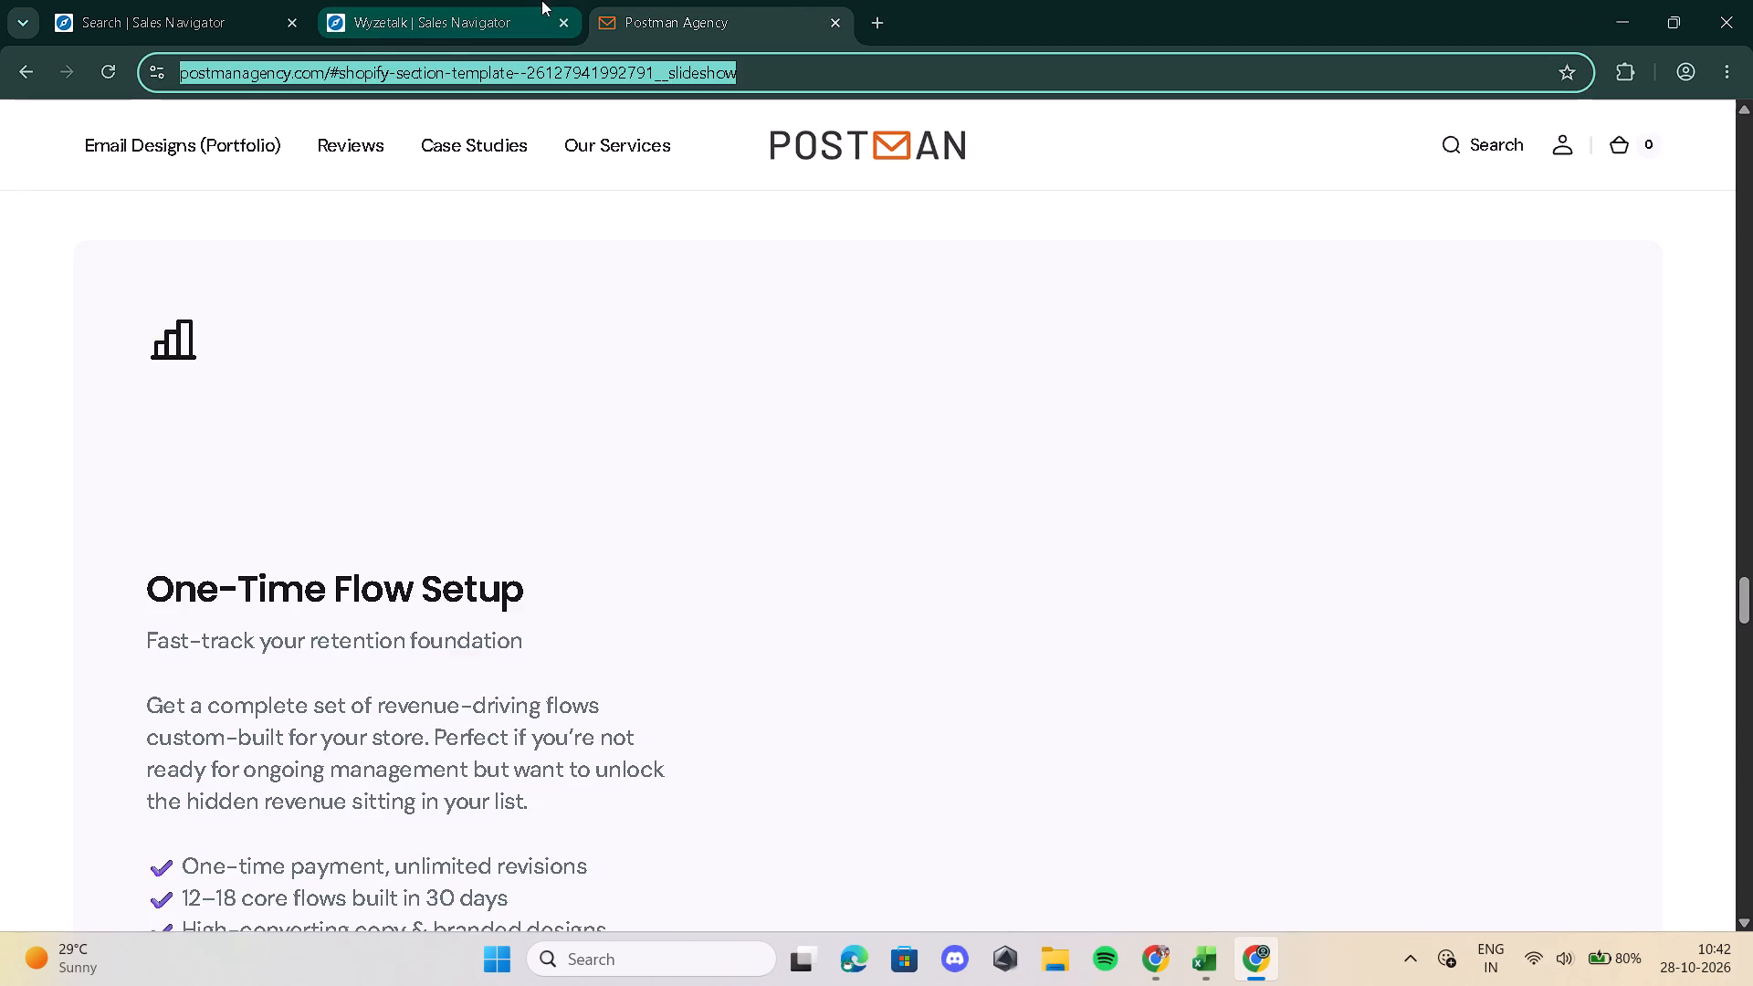
{"action": "left_click", "coordinate": [530, 0]}
{"action": "left_click", "coordinate": [232, 0]}
{"action": "left_click", "coordinate": [389, 0]}
{"action": "left_click", "coordinate": [572, 22]}
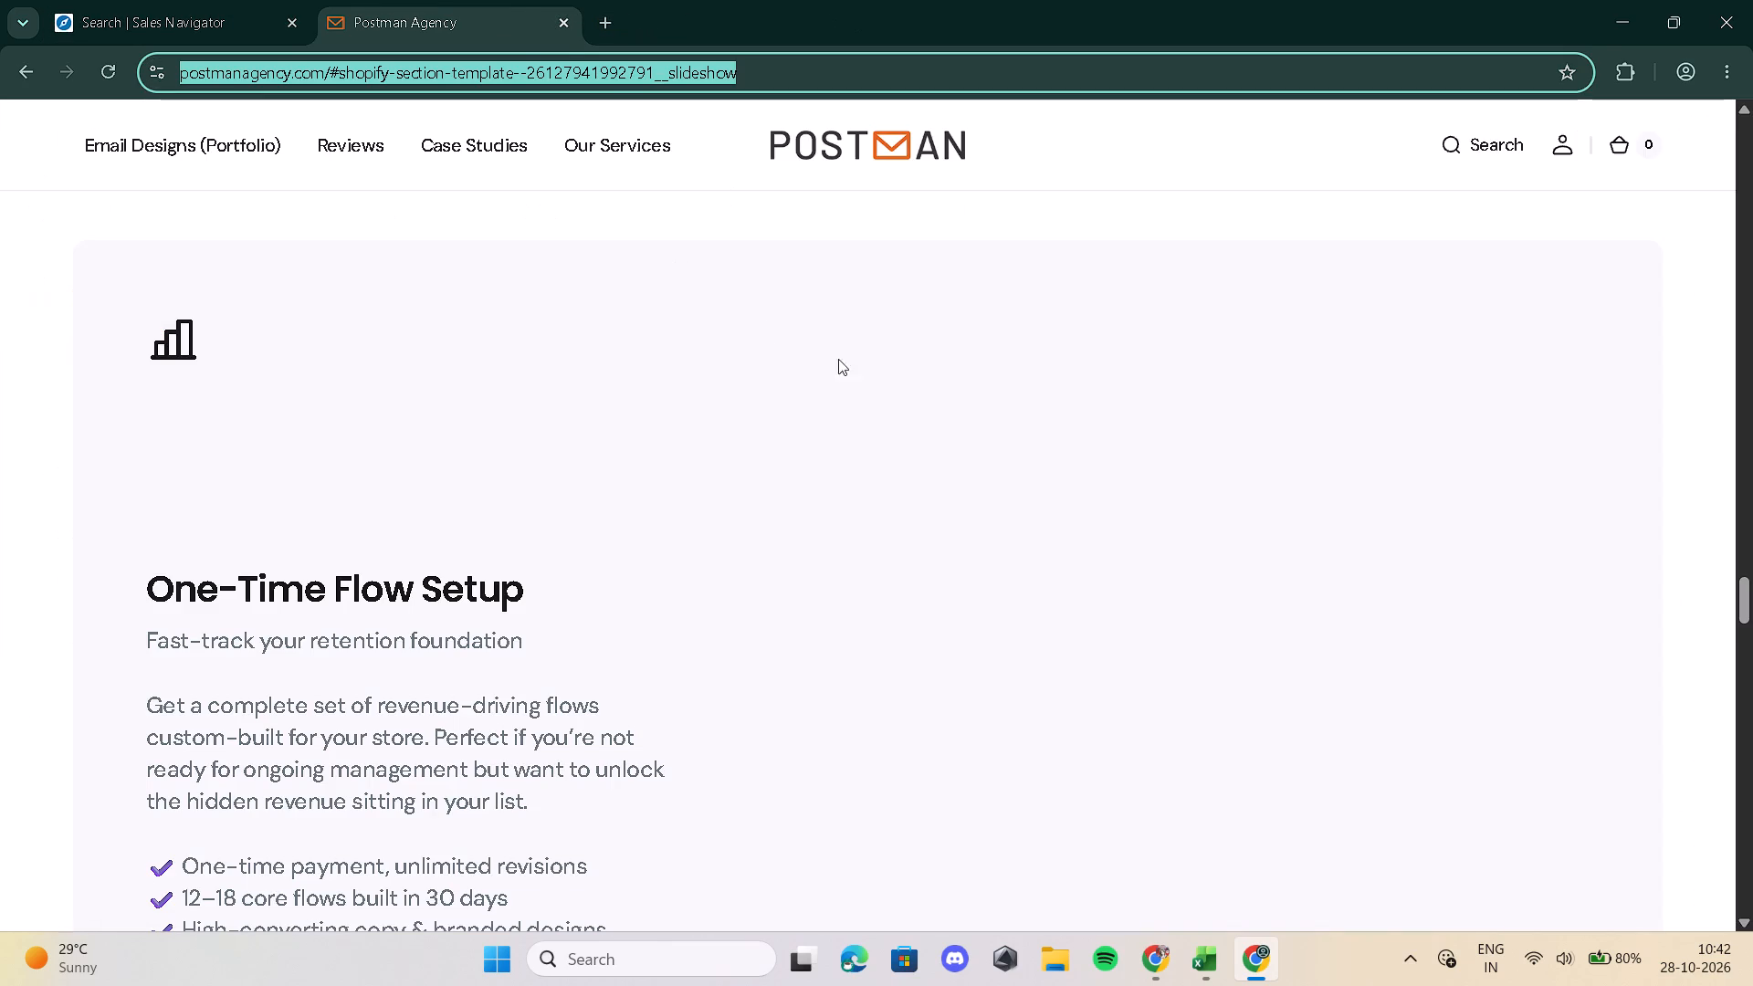
{"action": "left_click", "coordinate": [566, 21]}
Open the VOX SOLUTIONS account page in a new tab from the Sales Navigator lead results and switch to it.
{"action": "left_click", "coordinate": [1191, 481]}
{"action": "scroll", "coordinate": [1191, 481], "scroll_direction": "down", "scroll_amount": 1}
{"action": "right_click", "coordinate": [876, 443]}
{"action": "left_click", "coordinate": [993, 466]}
{"action": "left_click", "coordinate": [446, 41]}
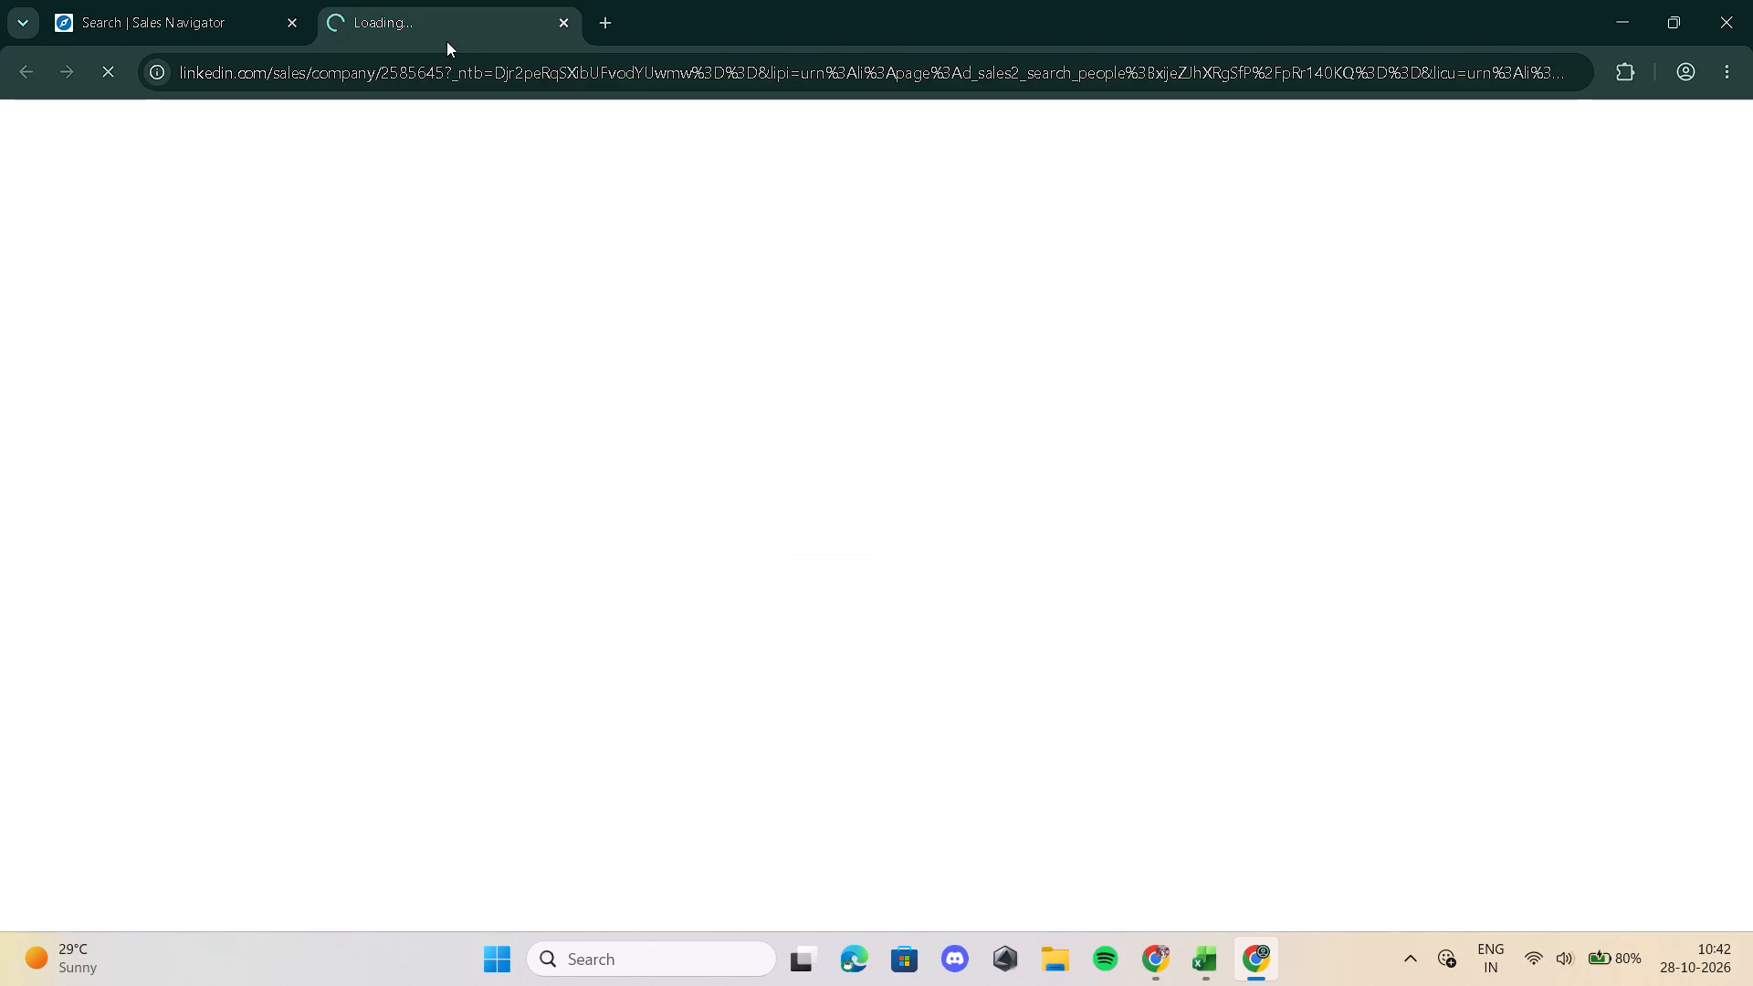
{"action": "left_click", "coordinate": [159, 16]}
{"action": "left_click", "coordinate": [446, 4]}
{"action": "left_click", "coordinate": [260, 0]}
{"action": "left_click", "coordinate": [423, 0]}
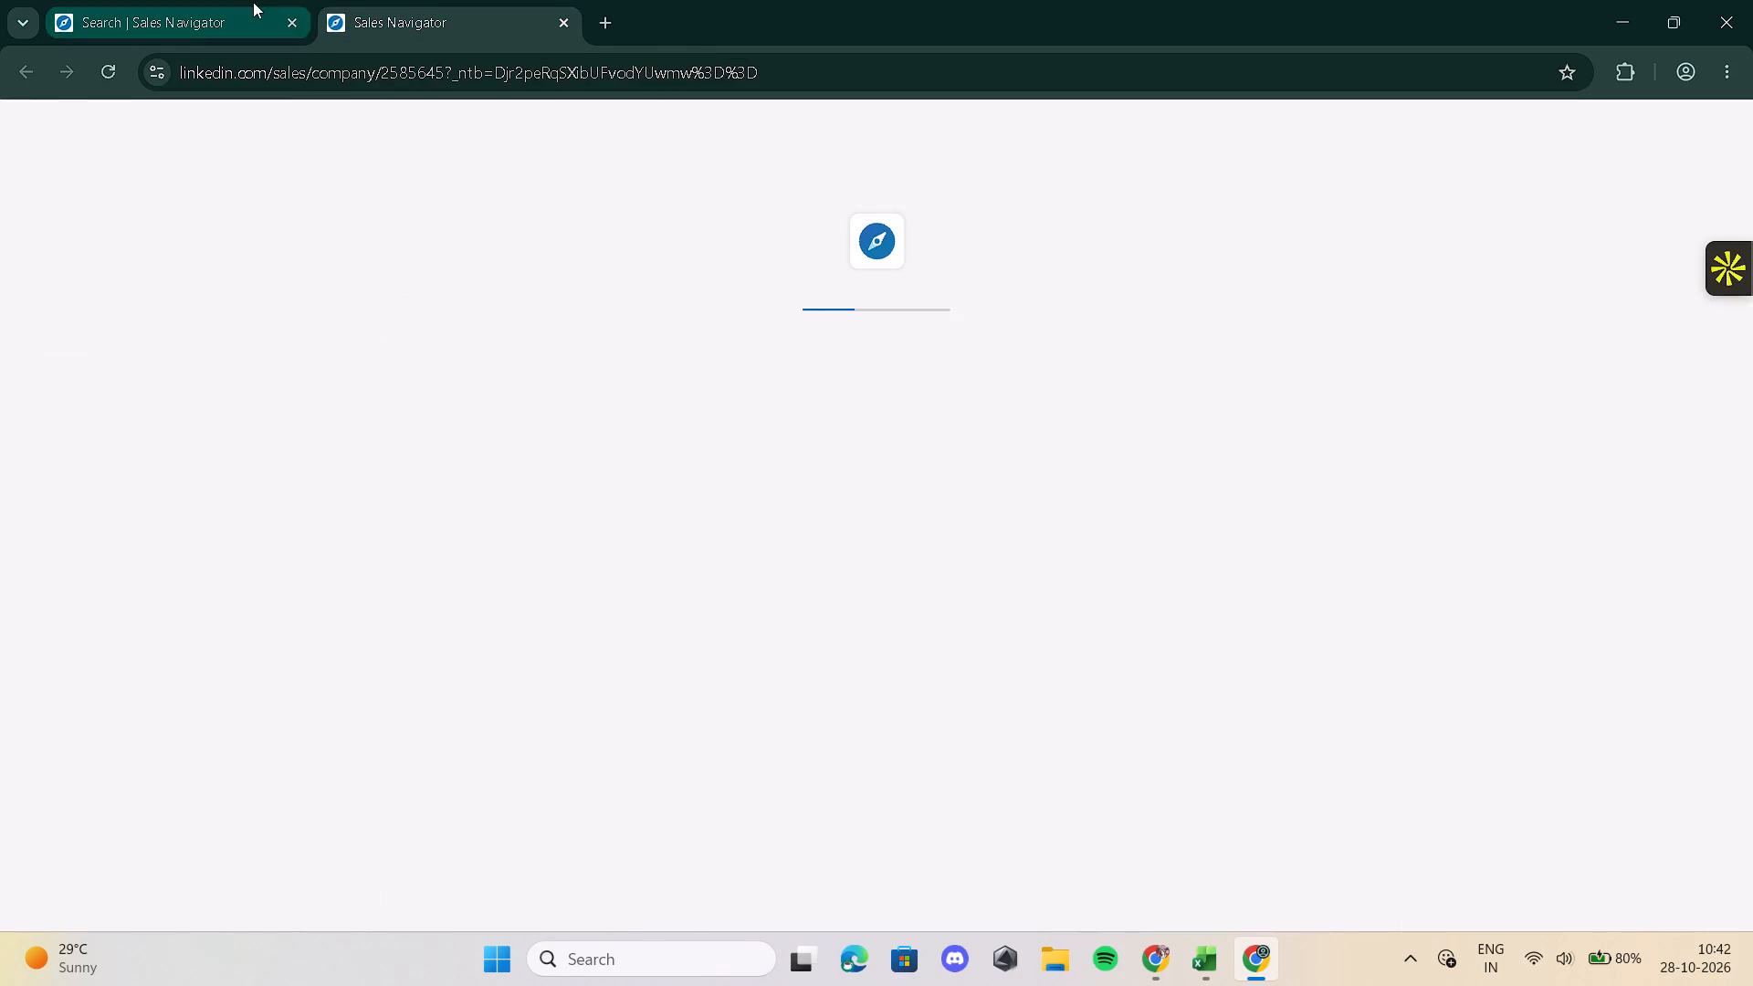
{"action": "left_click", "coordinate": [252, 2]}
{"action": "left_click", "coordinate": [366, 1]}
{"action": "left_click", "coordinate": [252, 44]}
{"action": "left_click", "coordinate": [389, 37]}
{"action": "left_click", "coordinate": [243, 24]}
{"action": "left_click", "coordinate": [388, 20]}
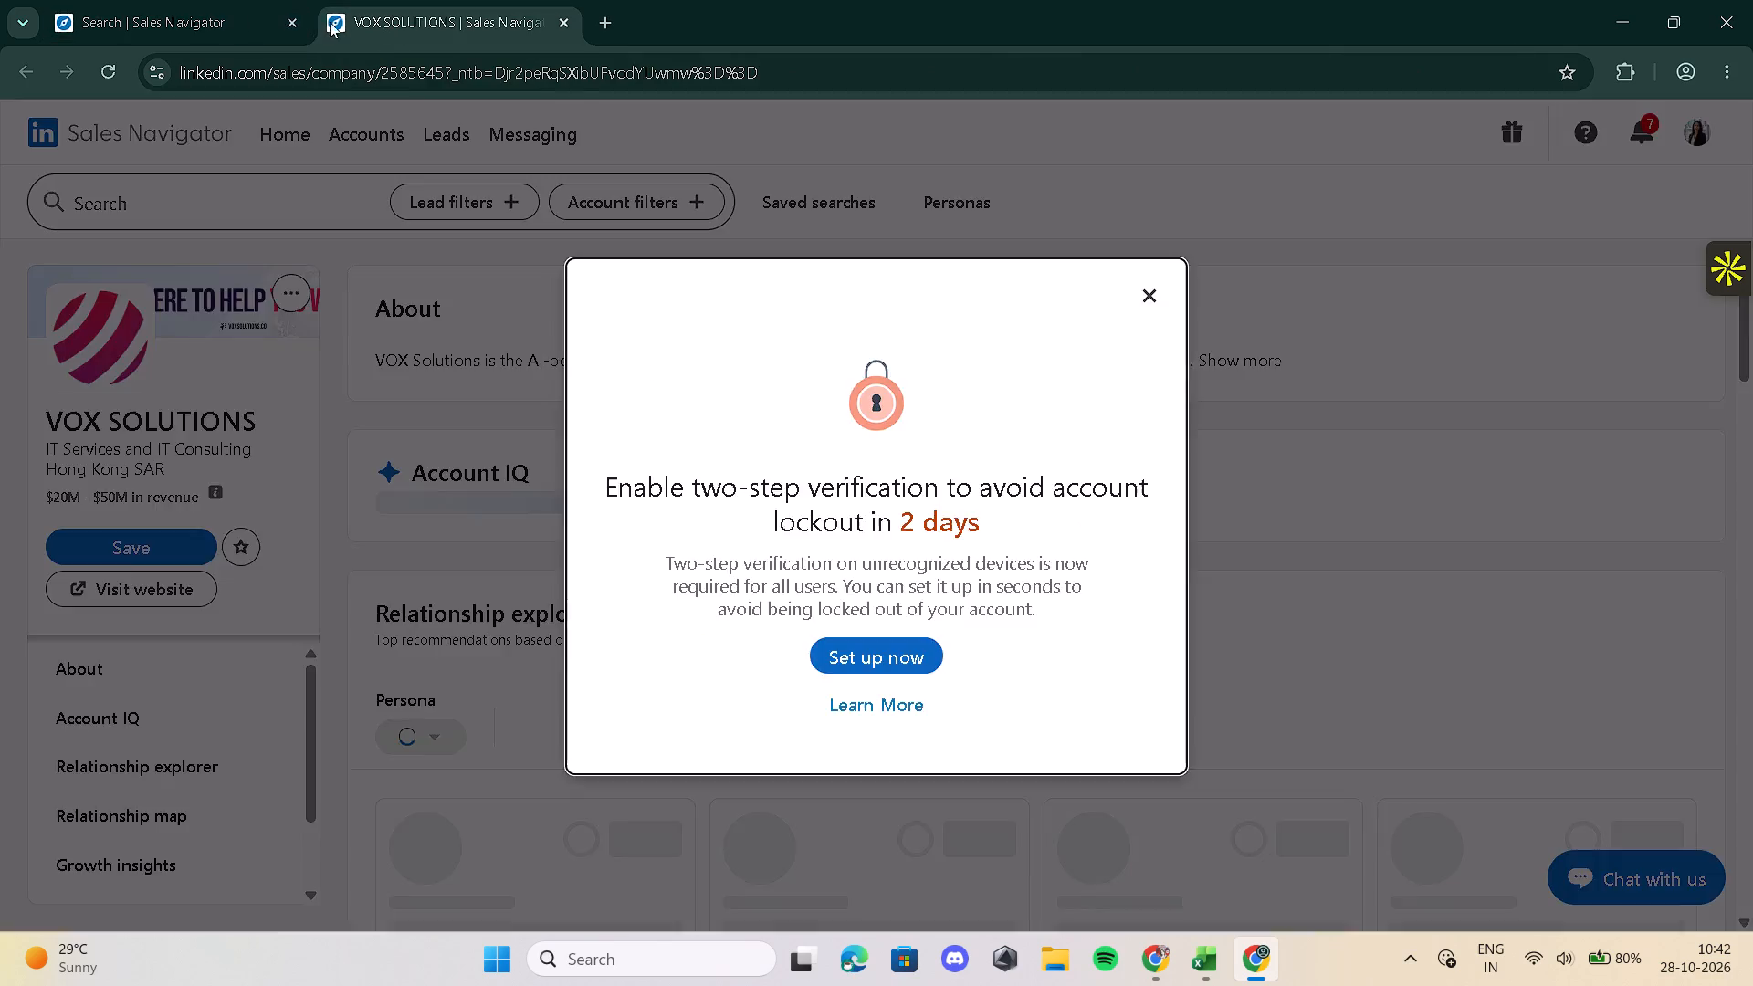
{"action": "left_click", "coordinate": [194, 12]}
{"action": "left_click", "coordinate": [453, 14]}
Dismiss the two-step verification prompt, and open the VOX SOLUTIONS website from its account page in a new tab.
{"action": "left_click", "coordinate": [1144, 310]}
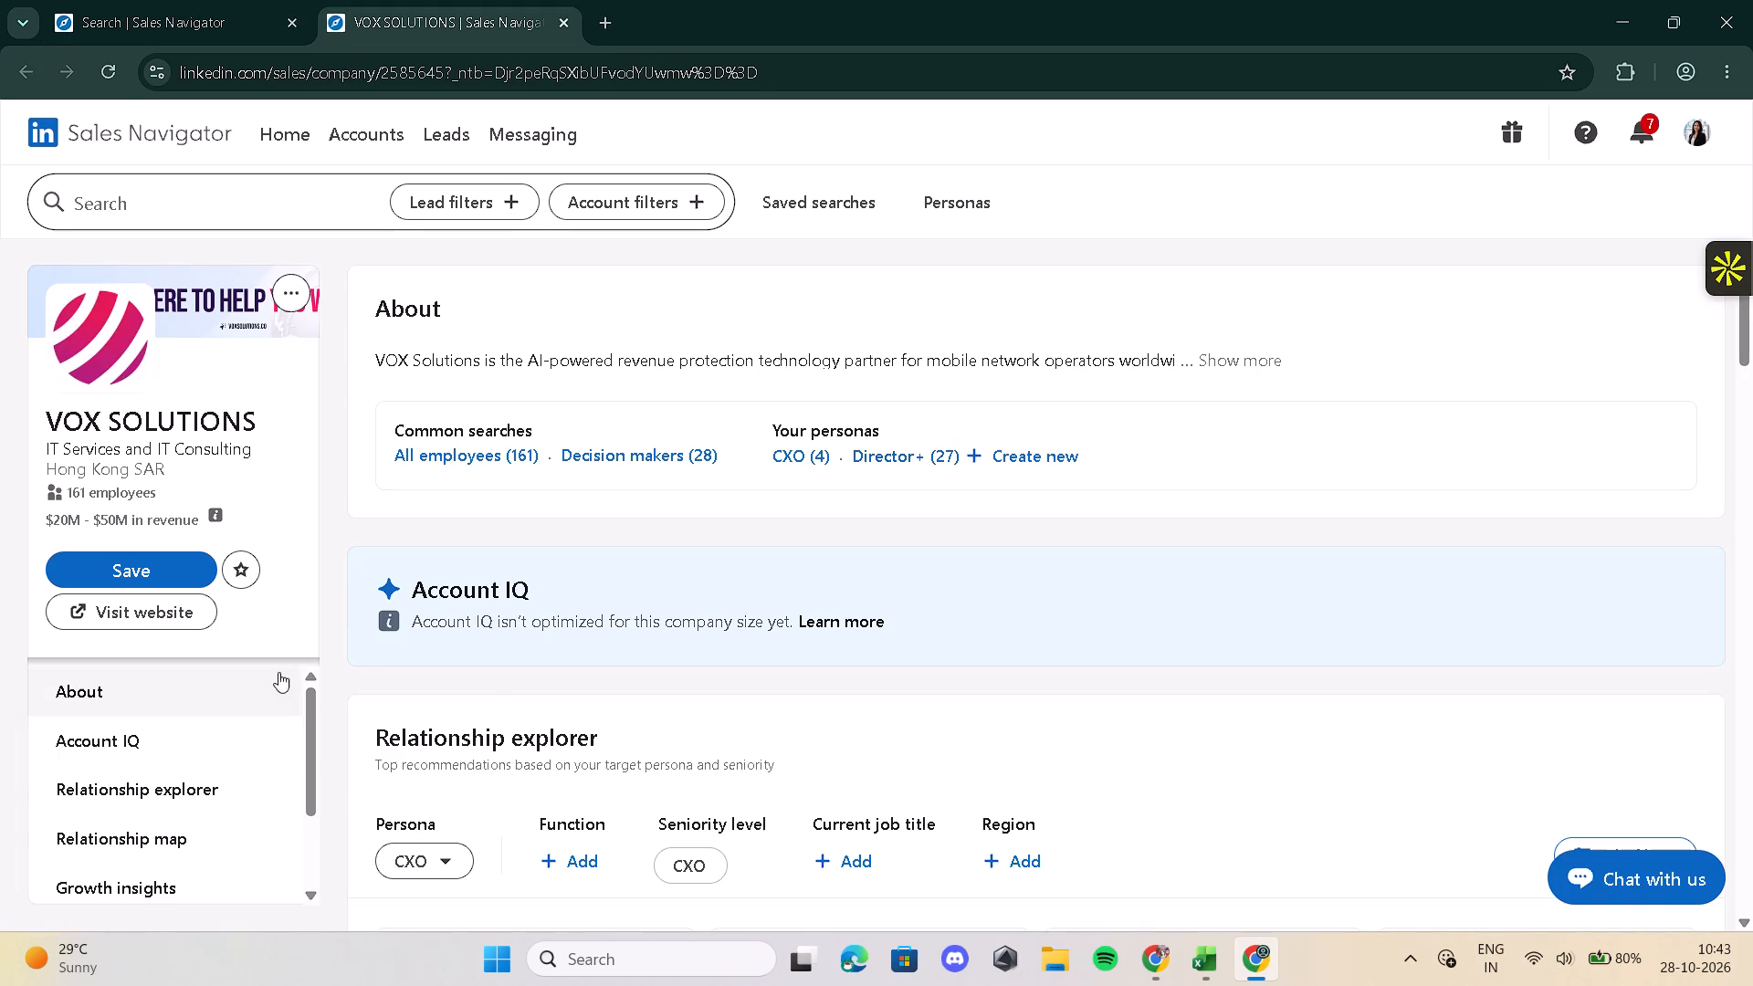
{"action": "right_click", "coordinate": [174, 609]}
{"action": "left_click", "coordinate": [345, 653]}
{"action": "left_click", "coordinate": [186, 0]}
{"action": "left_click", "coordinate": [449, 0]}
{"action": "left_click", "coordinate": [706, 0]}
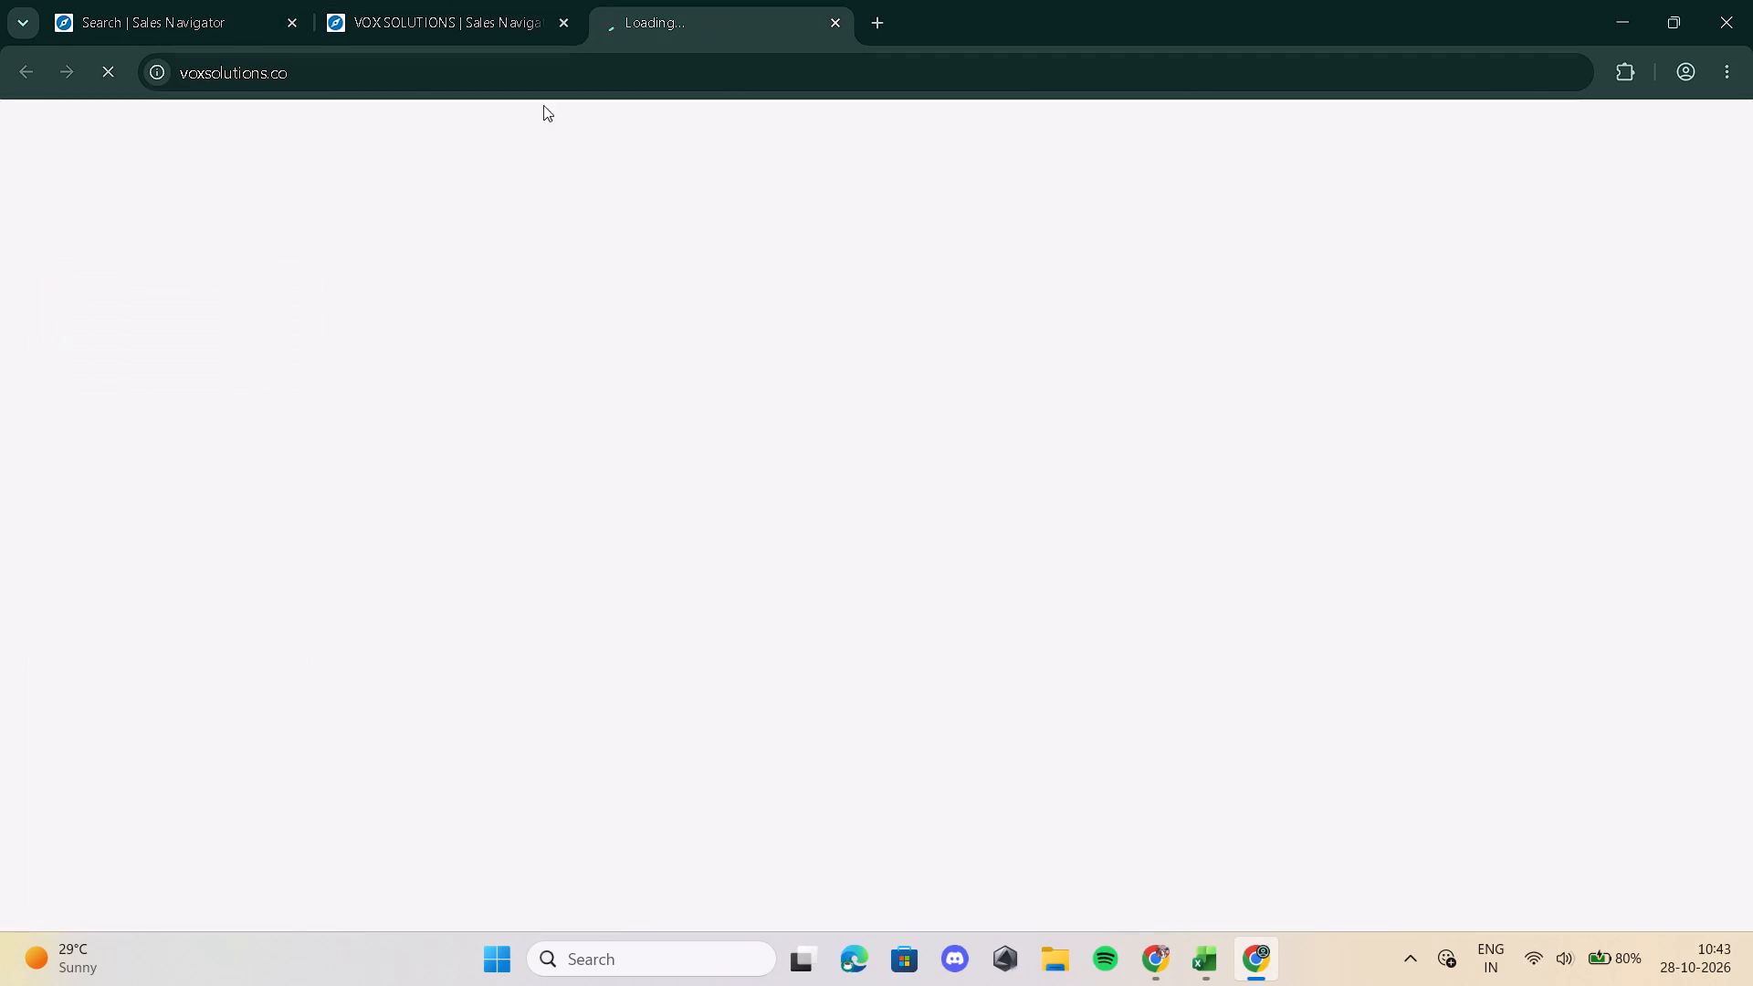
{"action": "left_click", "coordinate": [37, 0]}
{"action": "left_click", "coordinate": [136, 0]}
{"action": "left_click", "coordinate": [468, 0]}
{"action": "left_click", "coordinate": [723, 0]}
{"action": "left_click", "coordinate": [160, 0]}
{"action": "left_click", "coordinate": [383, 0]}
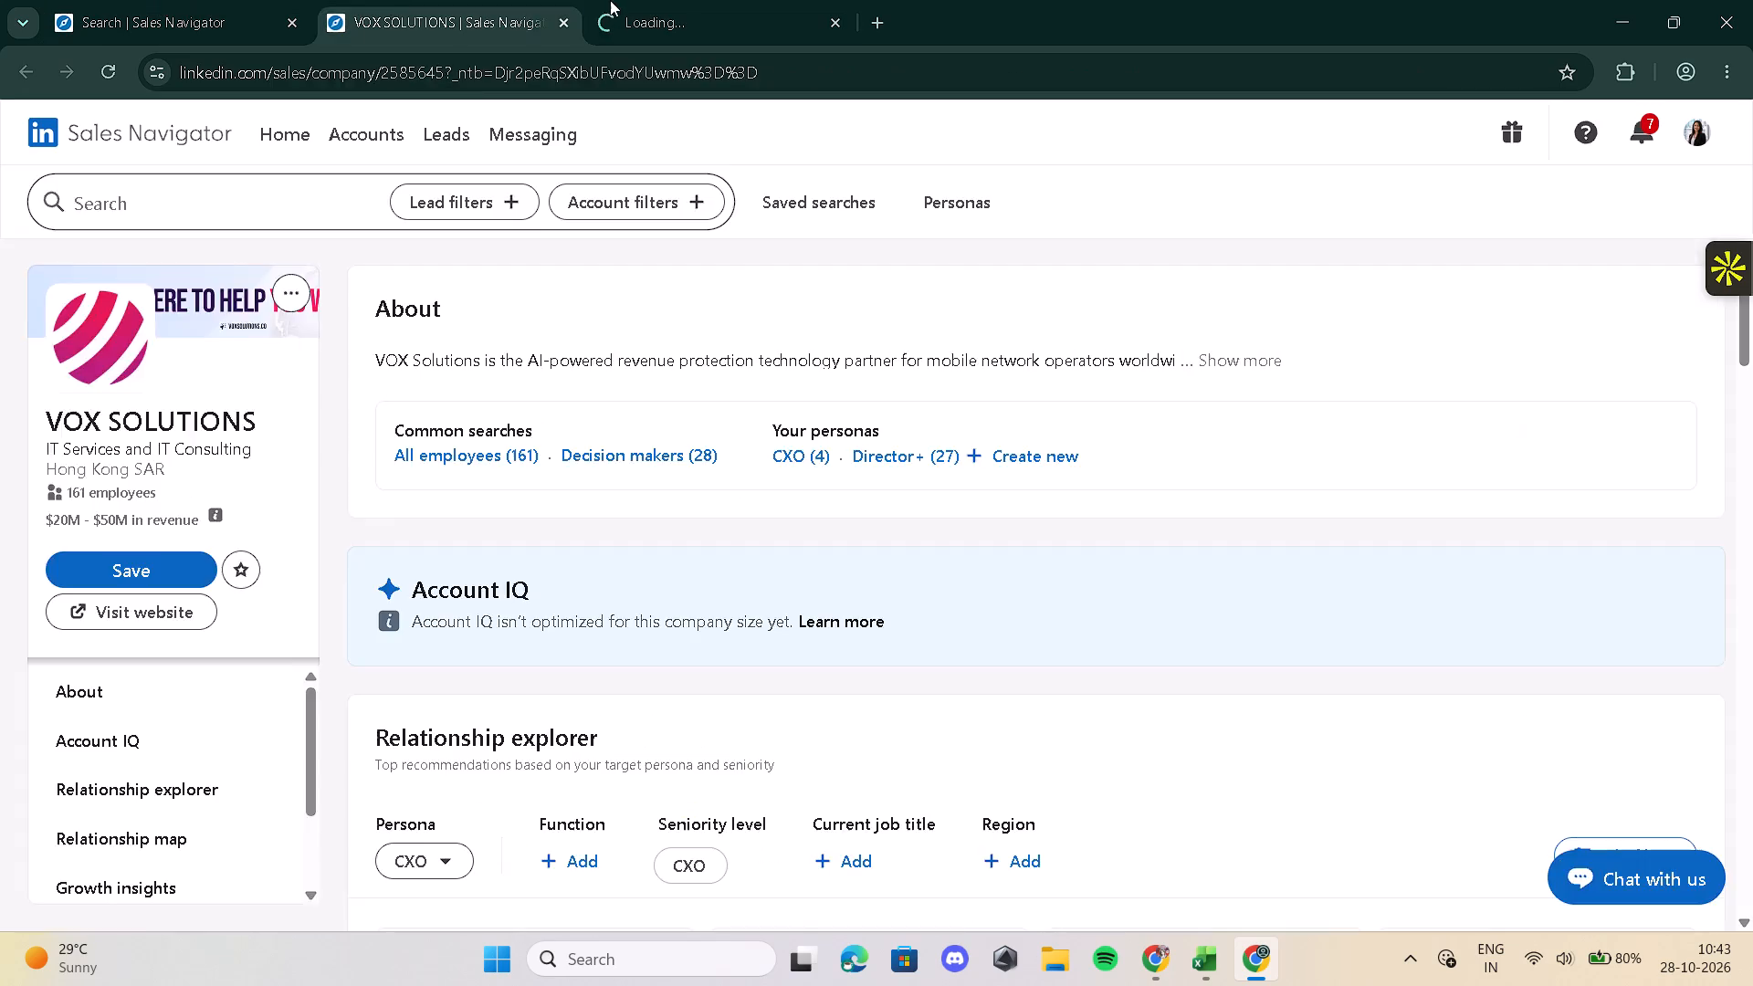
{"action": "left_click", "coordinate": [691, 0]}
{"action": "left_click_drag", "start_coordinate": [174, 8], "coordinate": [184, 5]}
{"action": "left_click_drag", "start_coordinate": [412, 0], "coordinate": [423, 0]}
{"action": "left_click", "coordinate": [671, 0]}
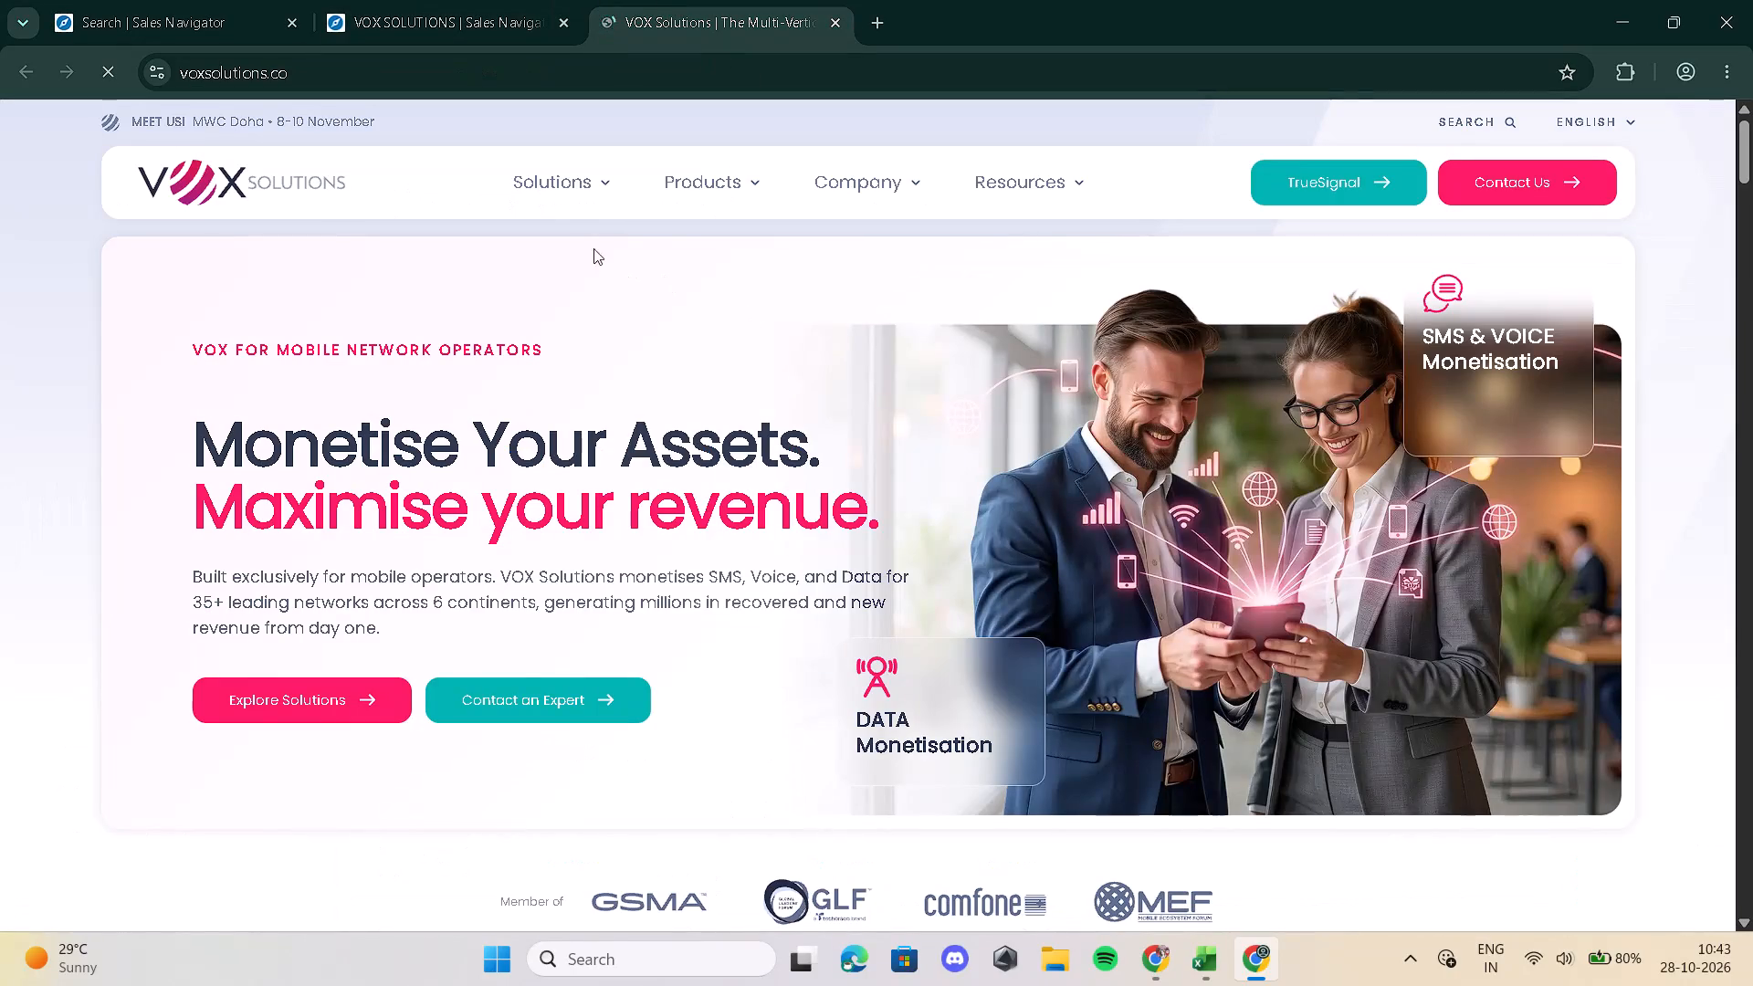
Look through the Solutions and Products offerings on the VOX Solutions website, including the CLARA page, dismissing the newsletter form.
{"action": "left_click", "coordinate": [596, 185]}
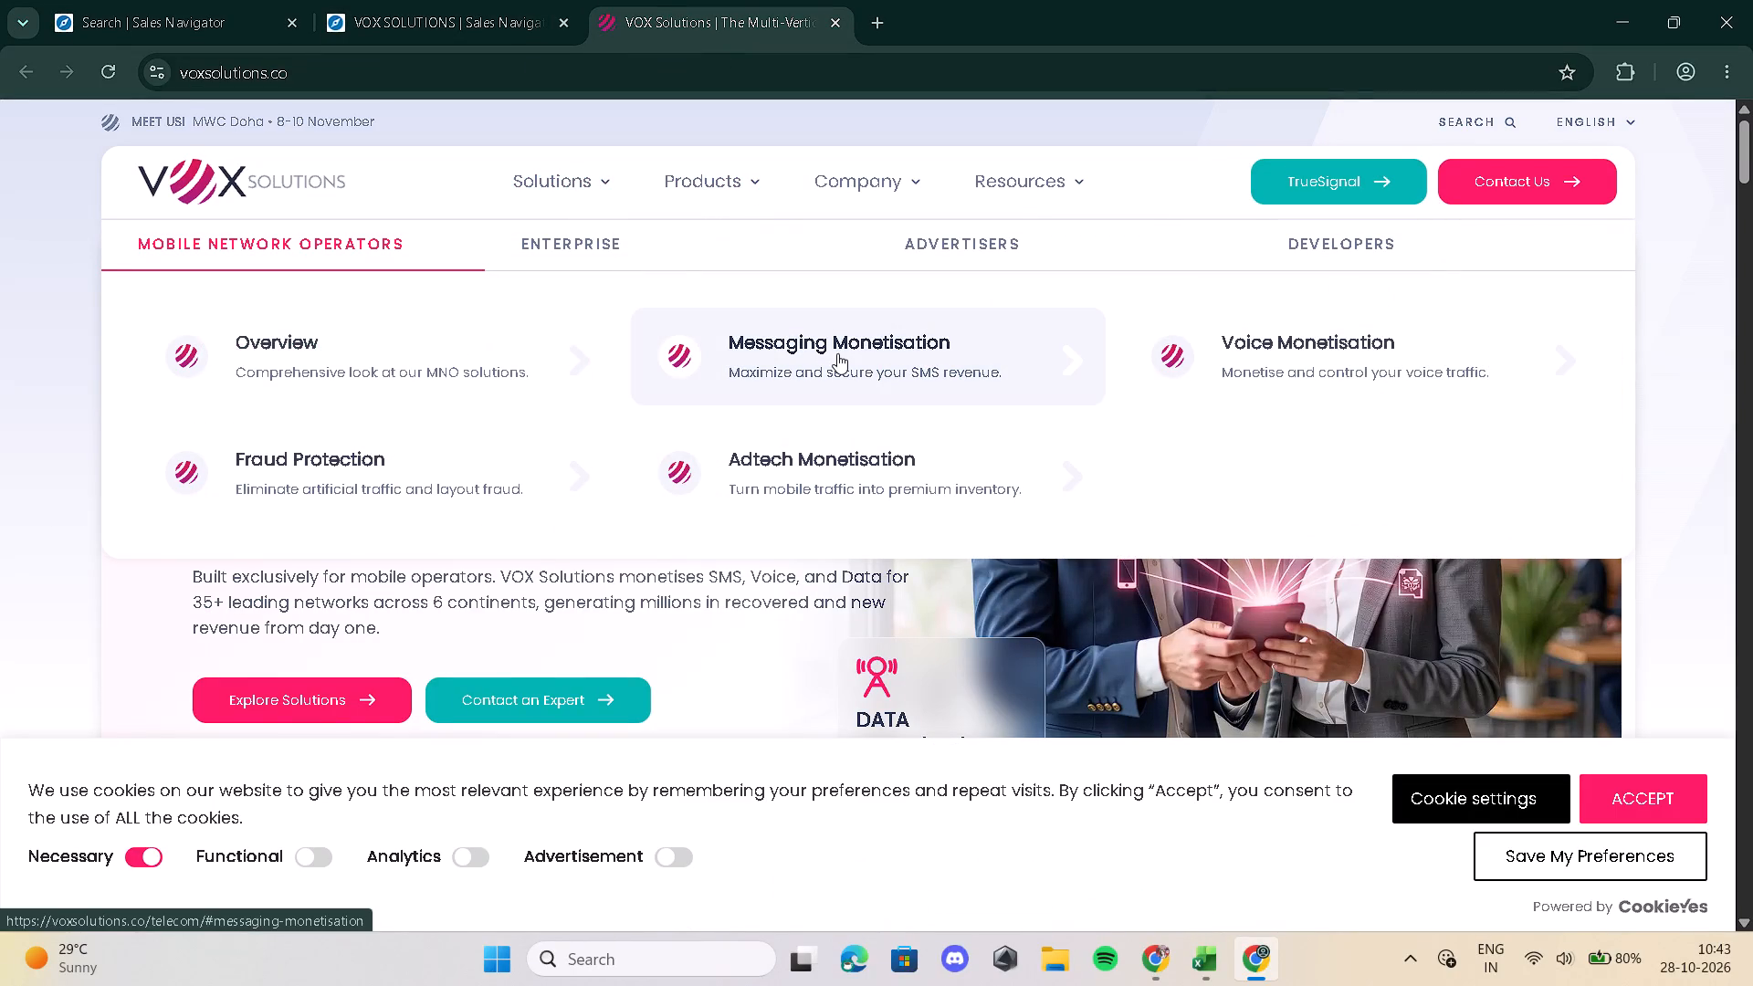
{"action": "left_click", "coordinate": [595, 183]}
{"action": "left_click", "coordinate": [728, 194]}
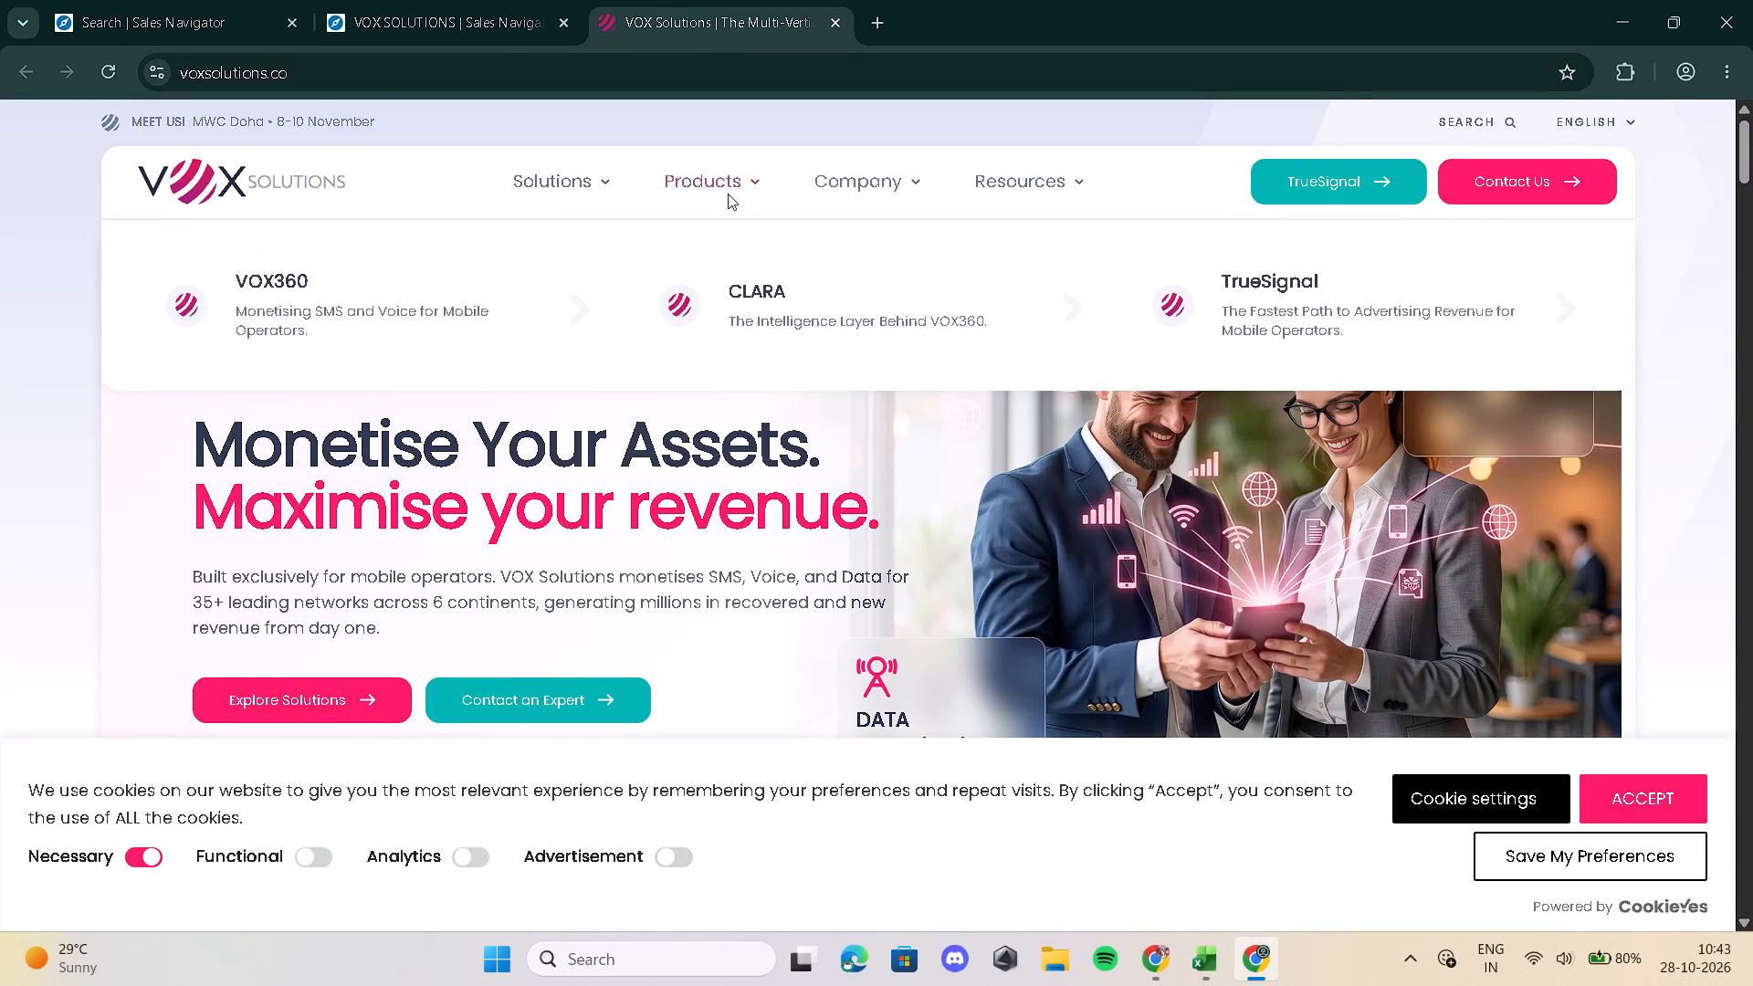
{"action": "left_click", "coordinate": [731, 190]}
{"action": "left_click", "coordinate": [736, 194]}
{"action": "left_click", "coordinate": [719, 197]}
{"action": "left_click", "coordinate": [738, 184]}
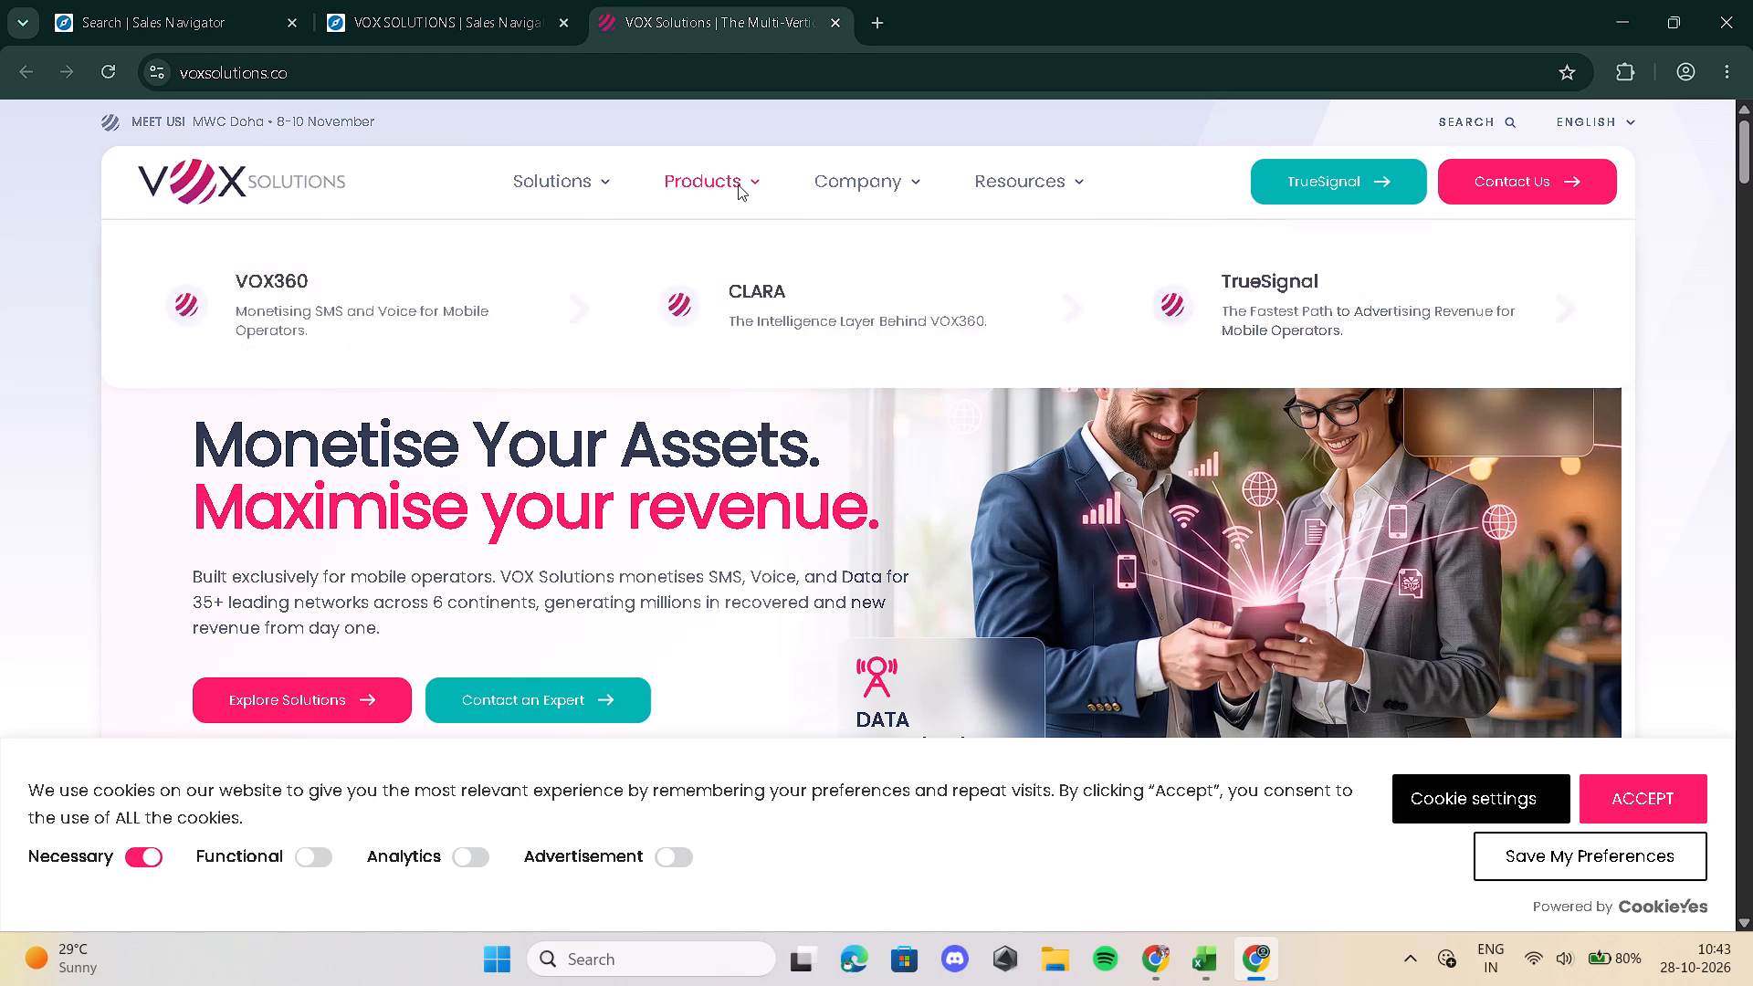
{"action": "left_click", "coordinate": [738, 184]}
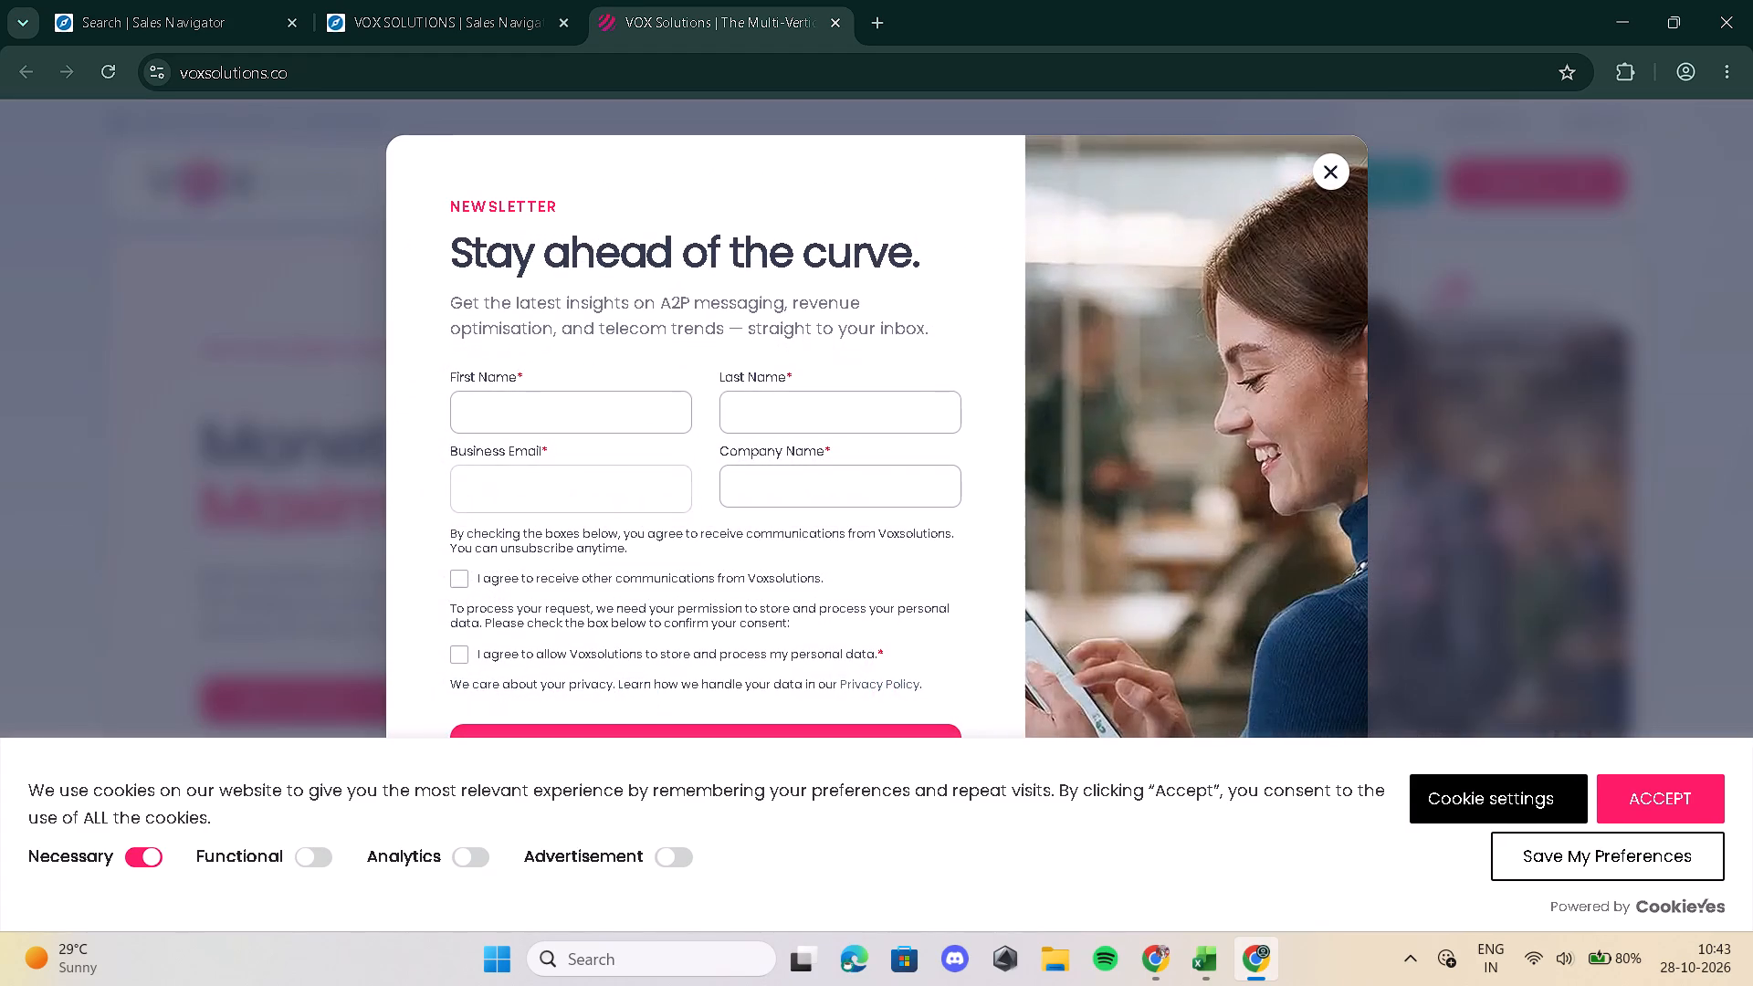
{"action": "left_click", "coordinate": [1334, 174]}
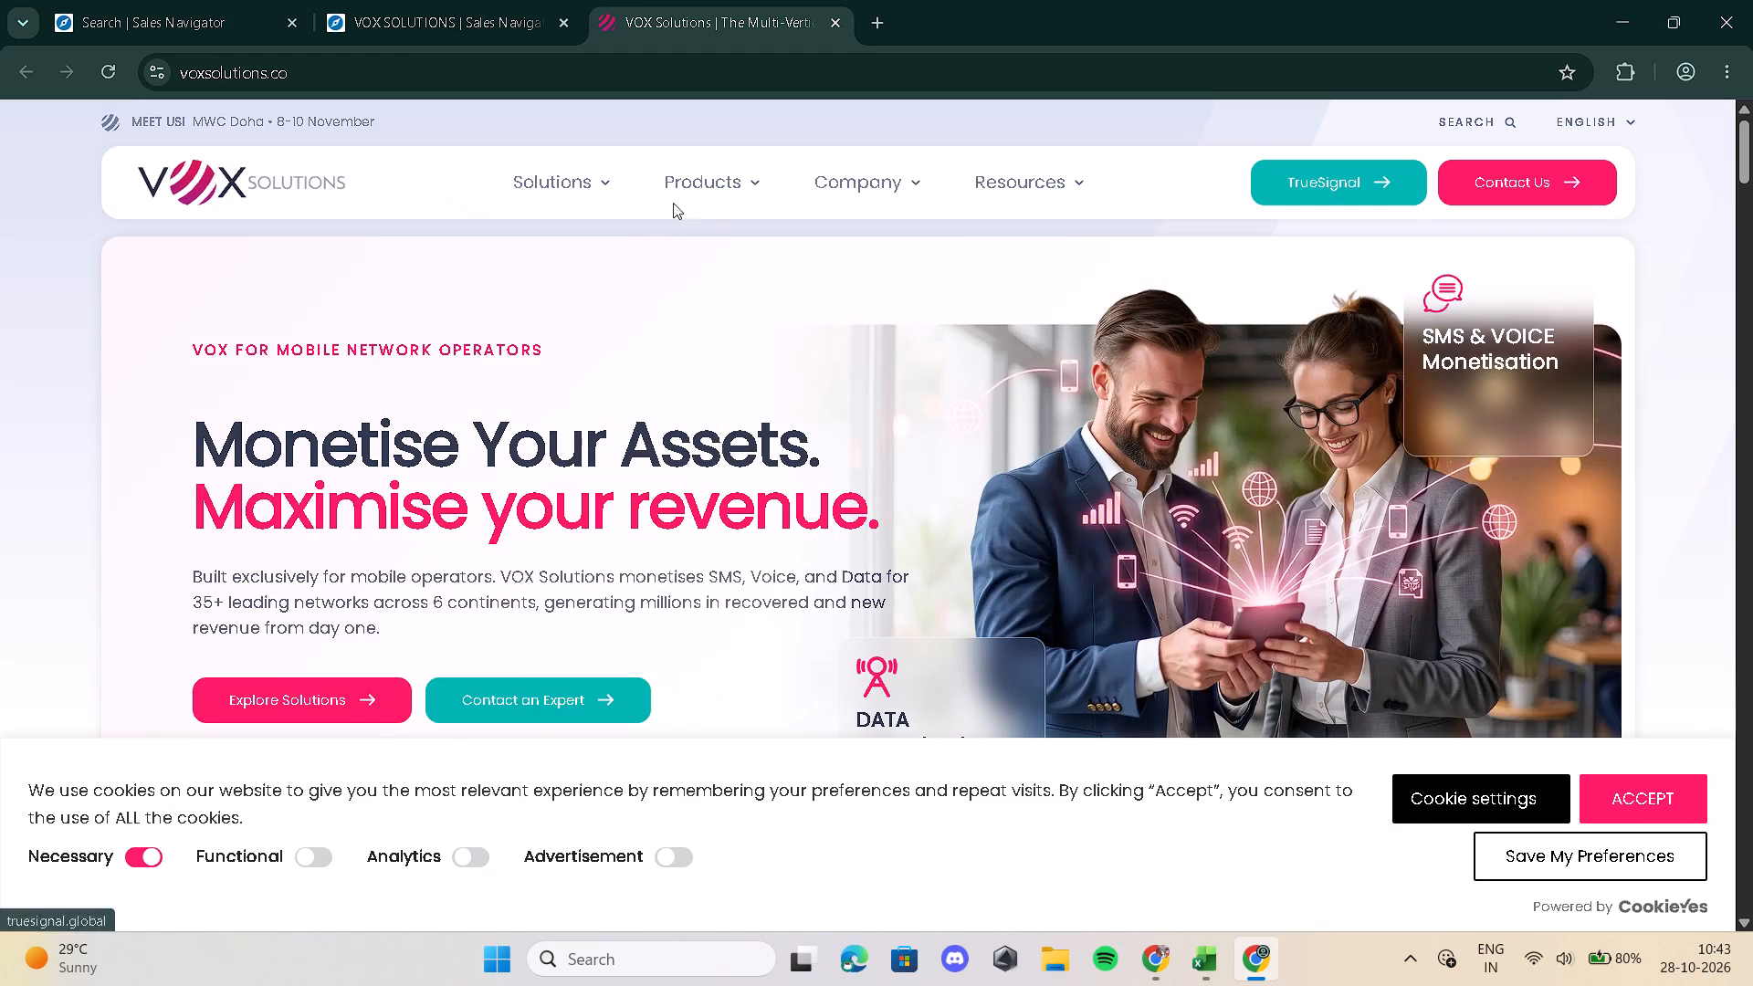
{"action": "left_click", "coordinate": [759, 296]}
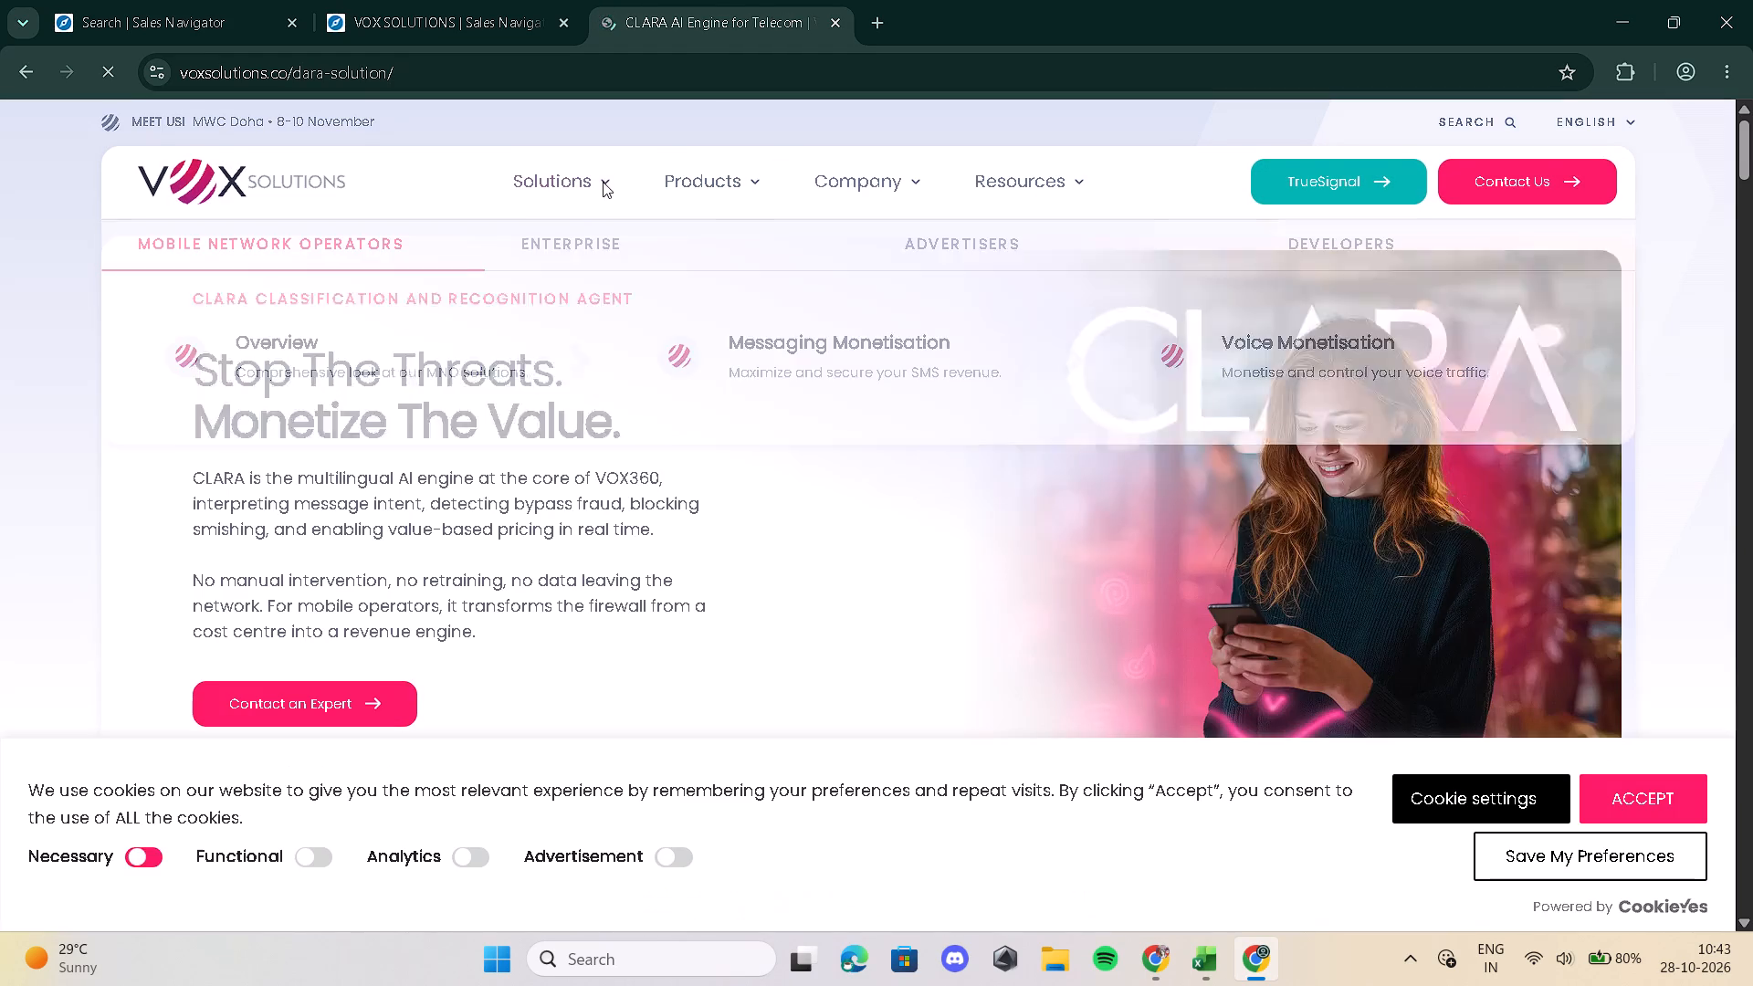
Open Messaging Monetisation under the mobile network operator solutions and examine its SMS offerings.
{"action": "left_click", "coordinate": [803, 357]}
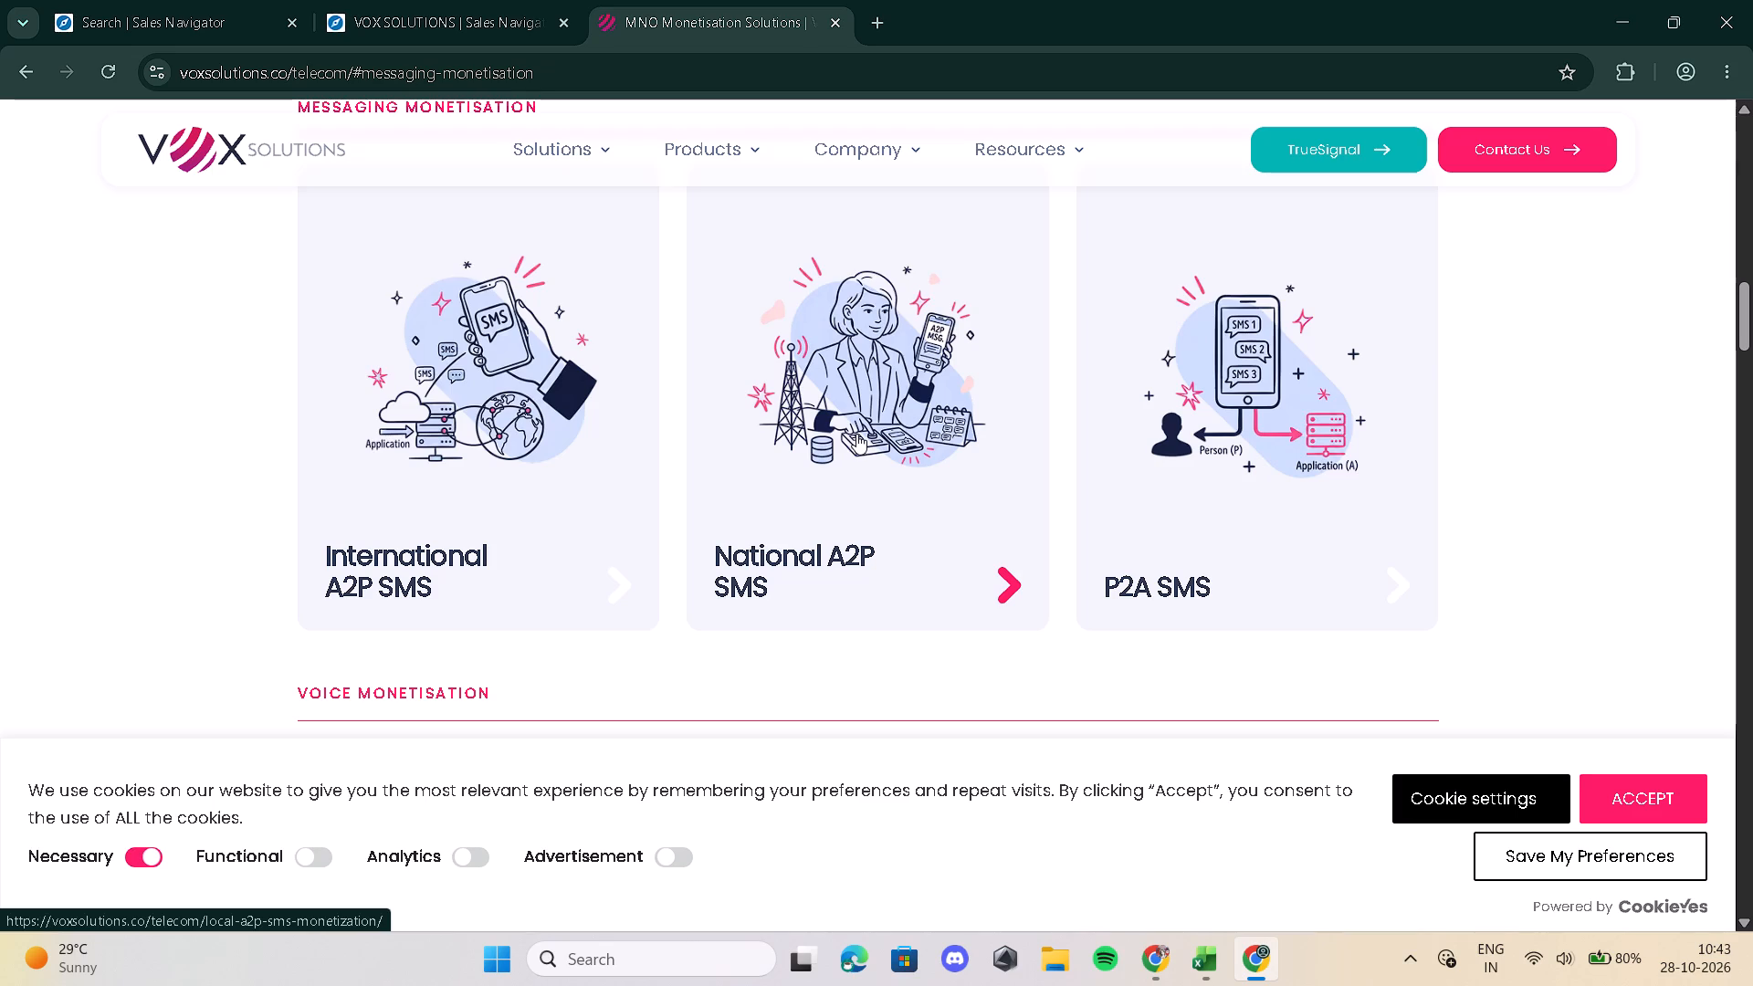
{"action": "scroll", "coordinate": [902, 569], "scroll_direction": "up", "scroll_amount": 4}
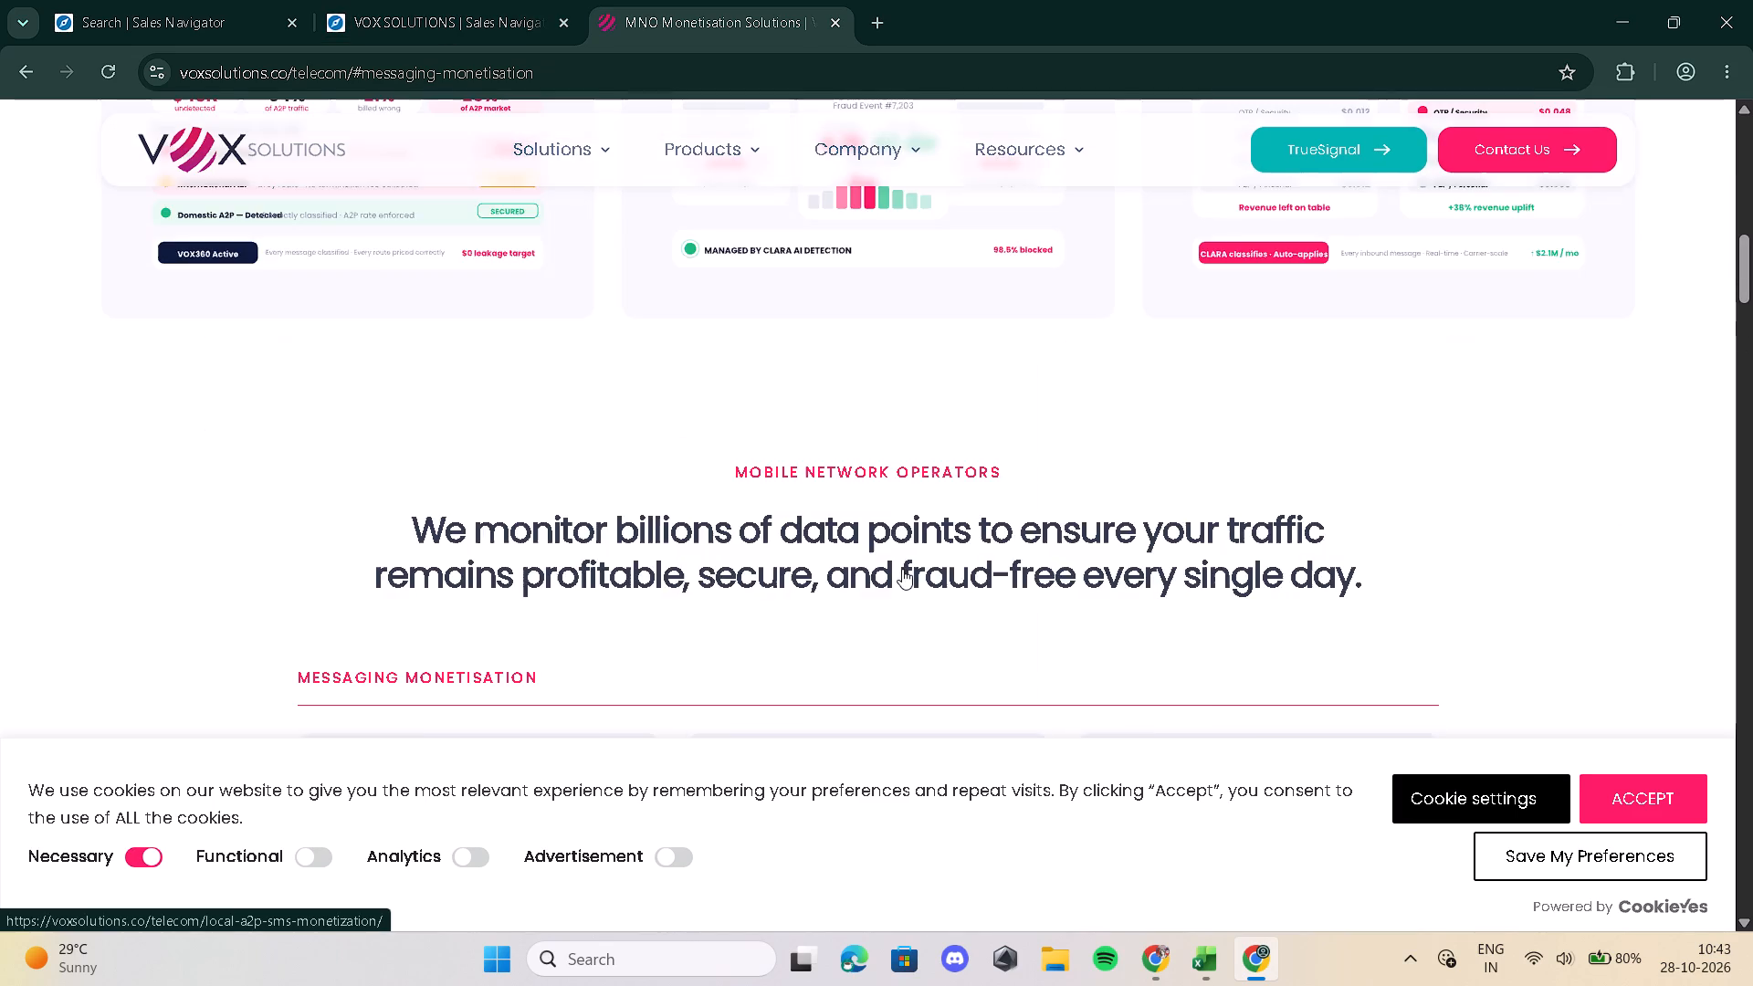
{"action": "scroll", "coordinate": [901, 569], "scroll_direction": "up", "scroll_amount": 9}
Check the VOX SOLUTIONS account's full About text and suggested leads, and copy the company name into cell D175 of the SA Harsh sheet.
{"action": "left_click", "coordinate": [436, 0]}
{"action": "left_click_drag", "start_coordinate": [264, 425], "coordinate": [0, 425]}
{"action": "right_click", "coordinate": [139, 427]}
{"action": "left_click", "coordinate": [204, 334]}
{"action": "left_click_drag", "start_coordinate": [271, 415], "coordinate": [50, 414]}
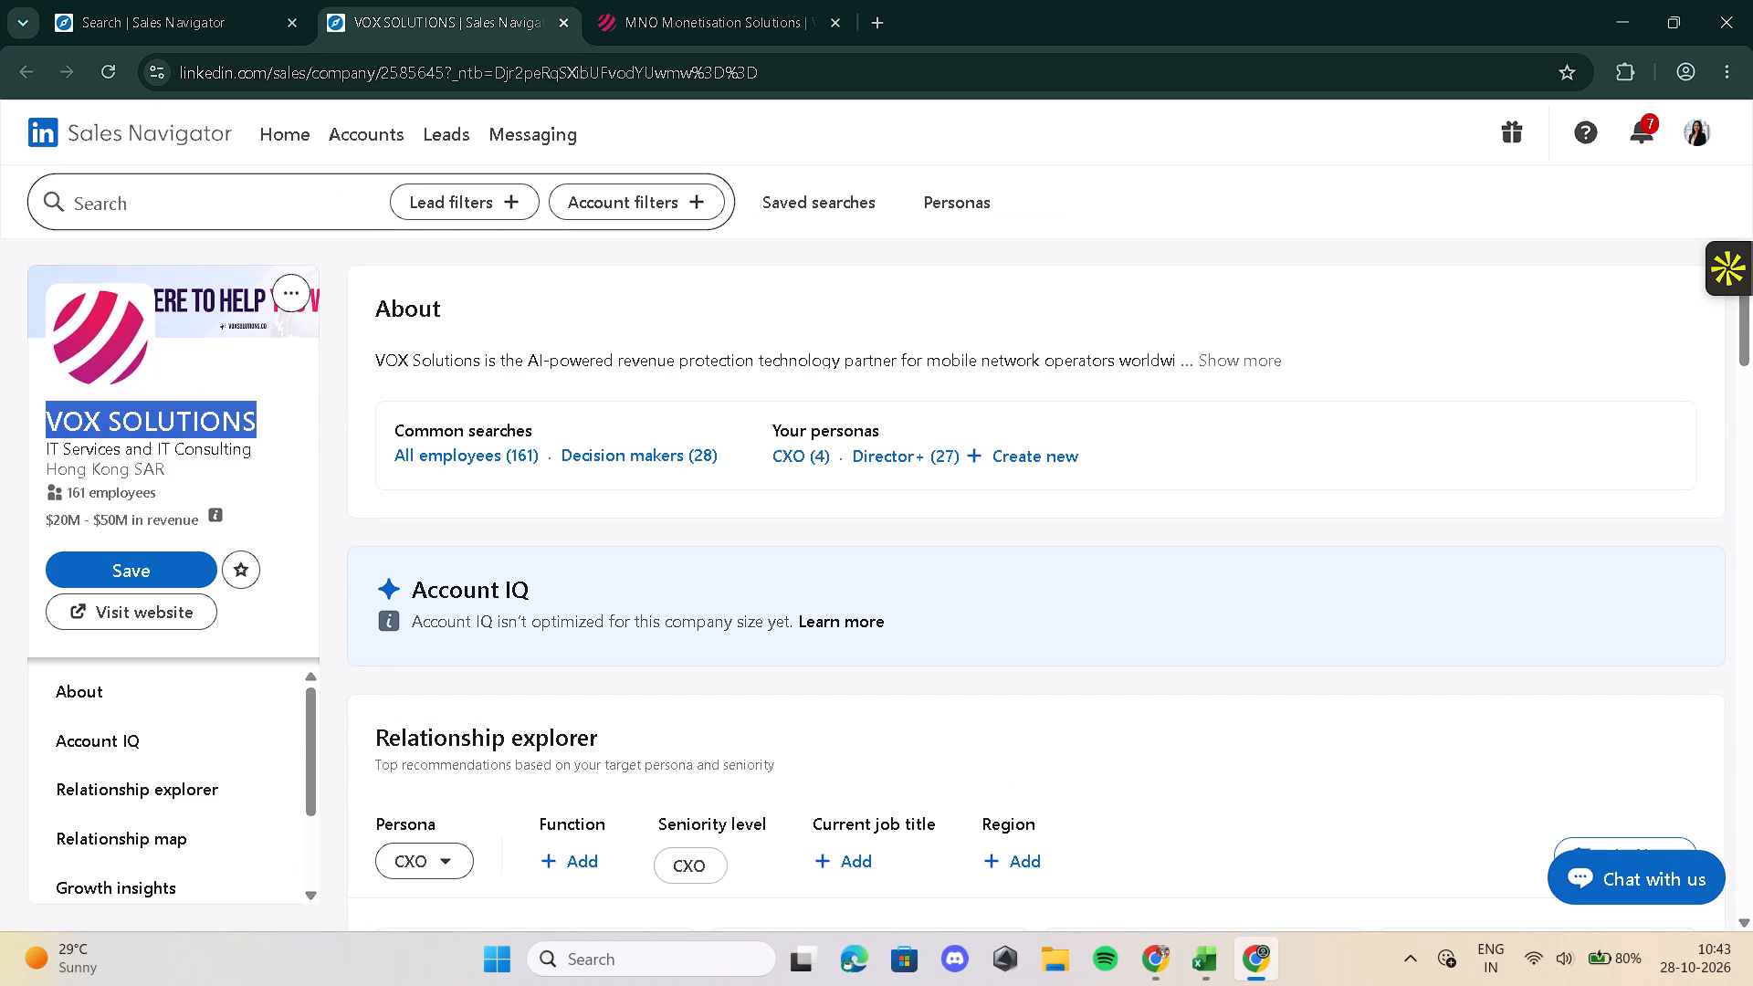
{"action": "left_click", "coordinate": [1236, 361]}
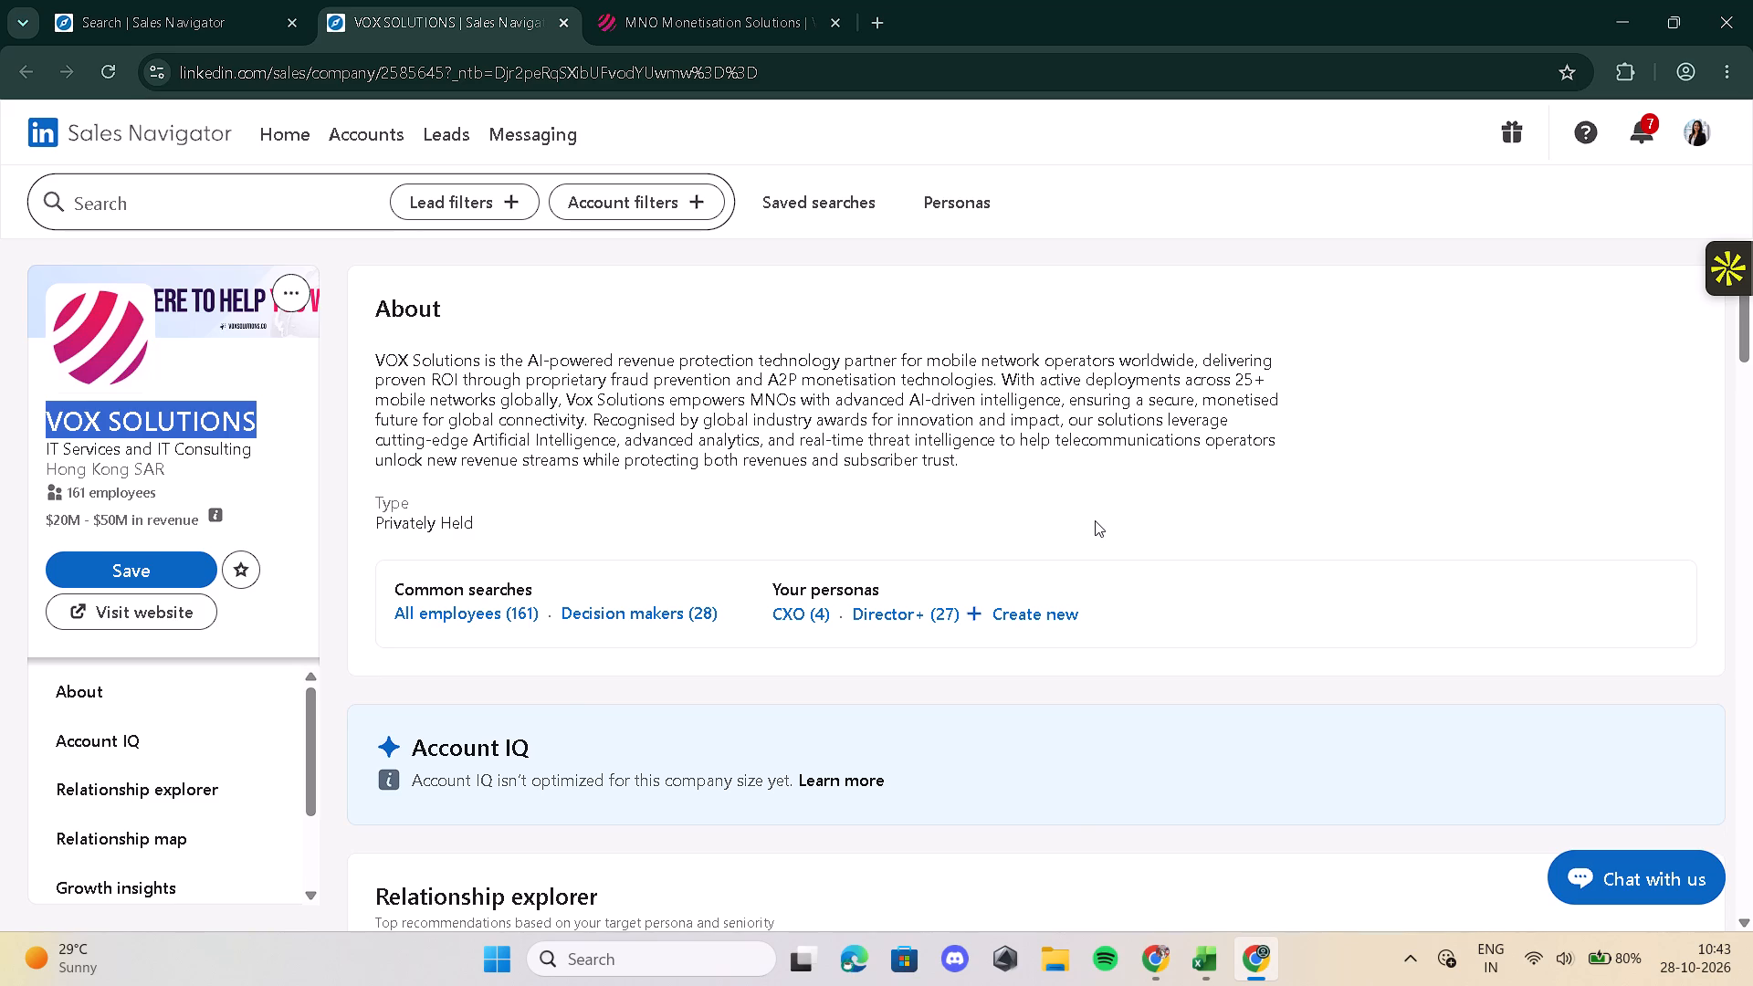
{"action": "scroll", "coordinate": [1095, 520], "scroll_direction": "down", "scroll_amount": 5}
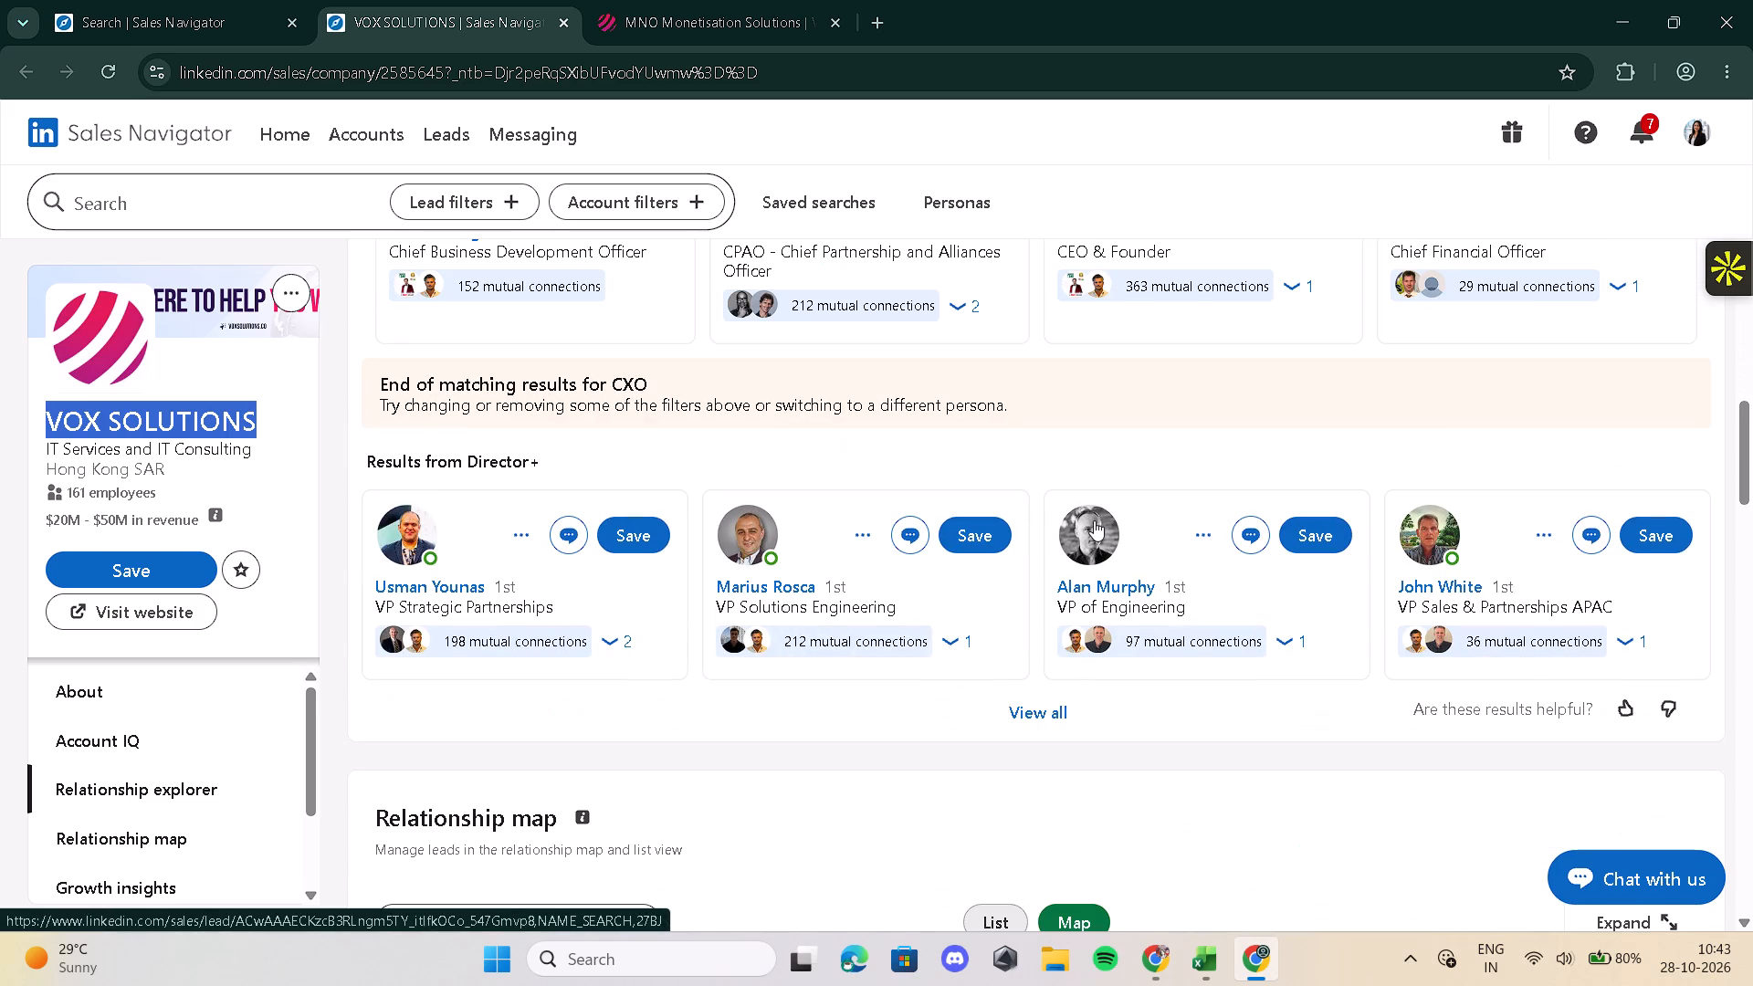
{"action": "scroll", "coordinate": [1094, 520], "scroll_direction": "up", "scroll_amount": 6}
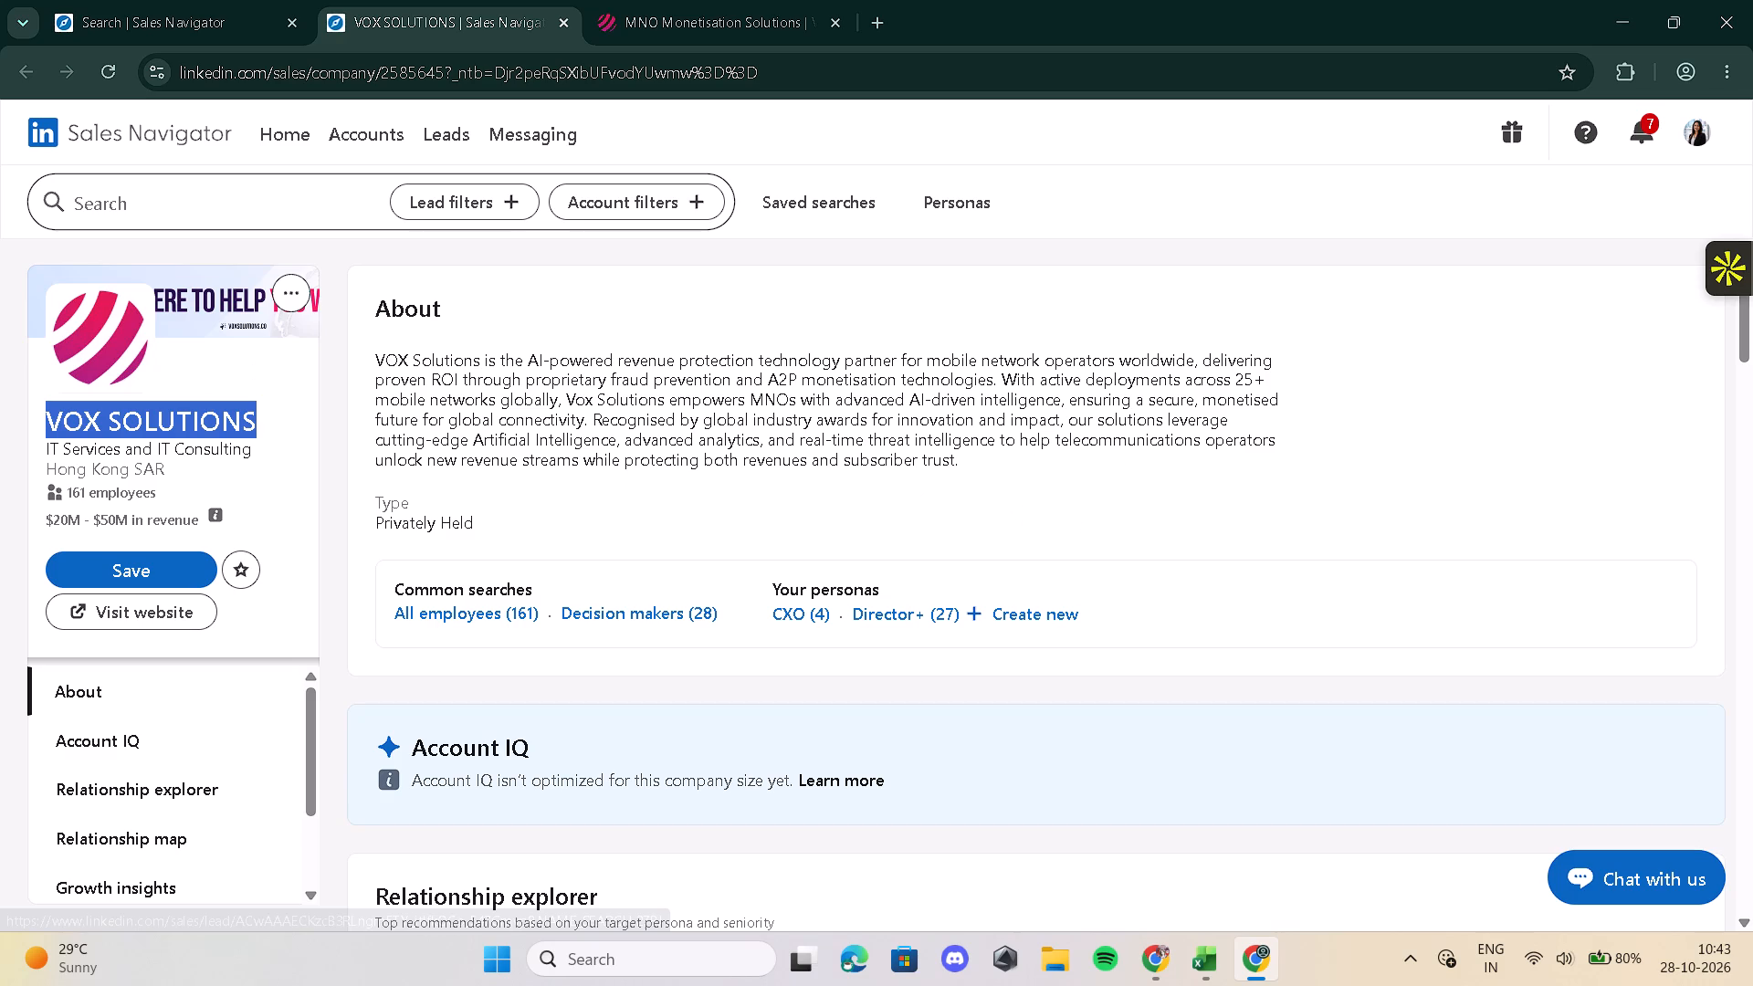
{"action": "right_click", "coordinate": [204, 419]}
{"action": "left_click", "coordinate": [276, 445]}
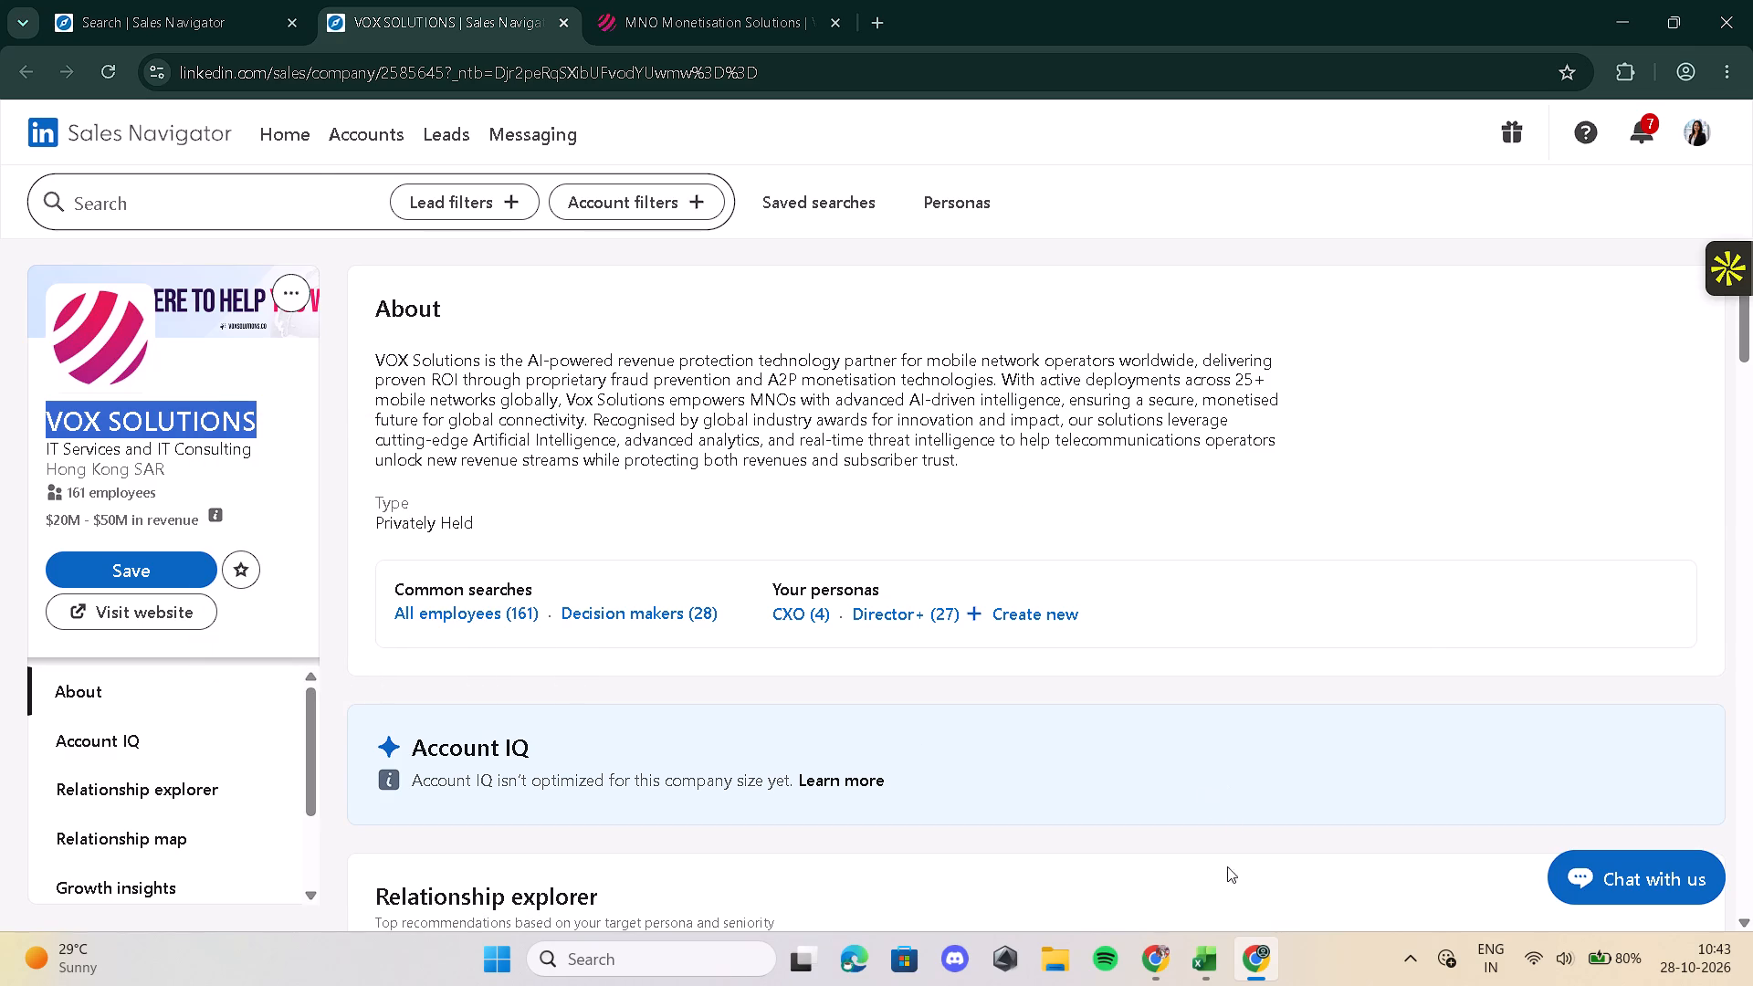
{"action": "left_click", "coordinate": [1219, 953]}
{"action": "left_click", "coordinate": [690, 714]}
{"action": "left_click", "coordinate": [693, 707]}
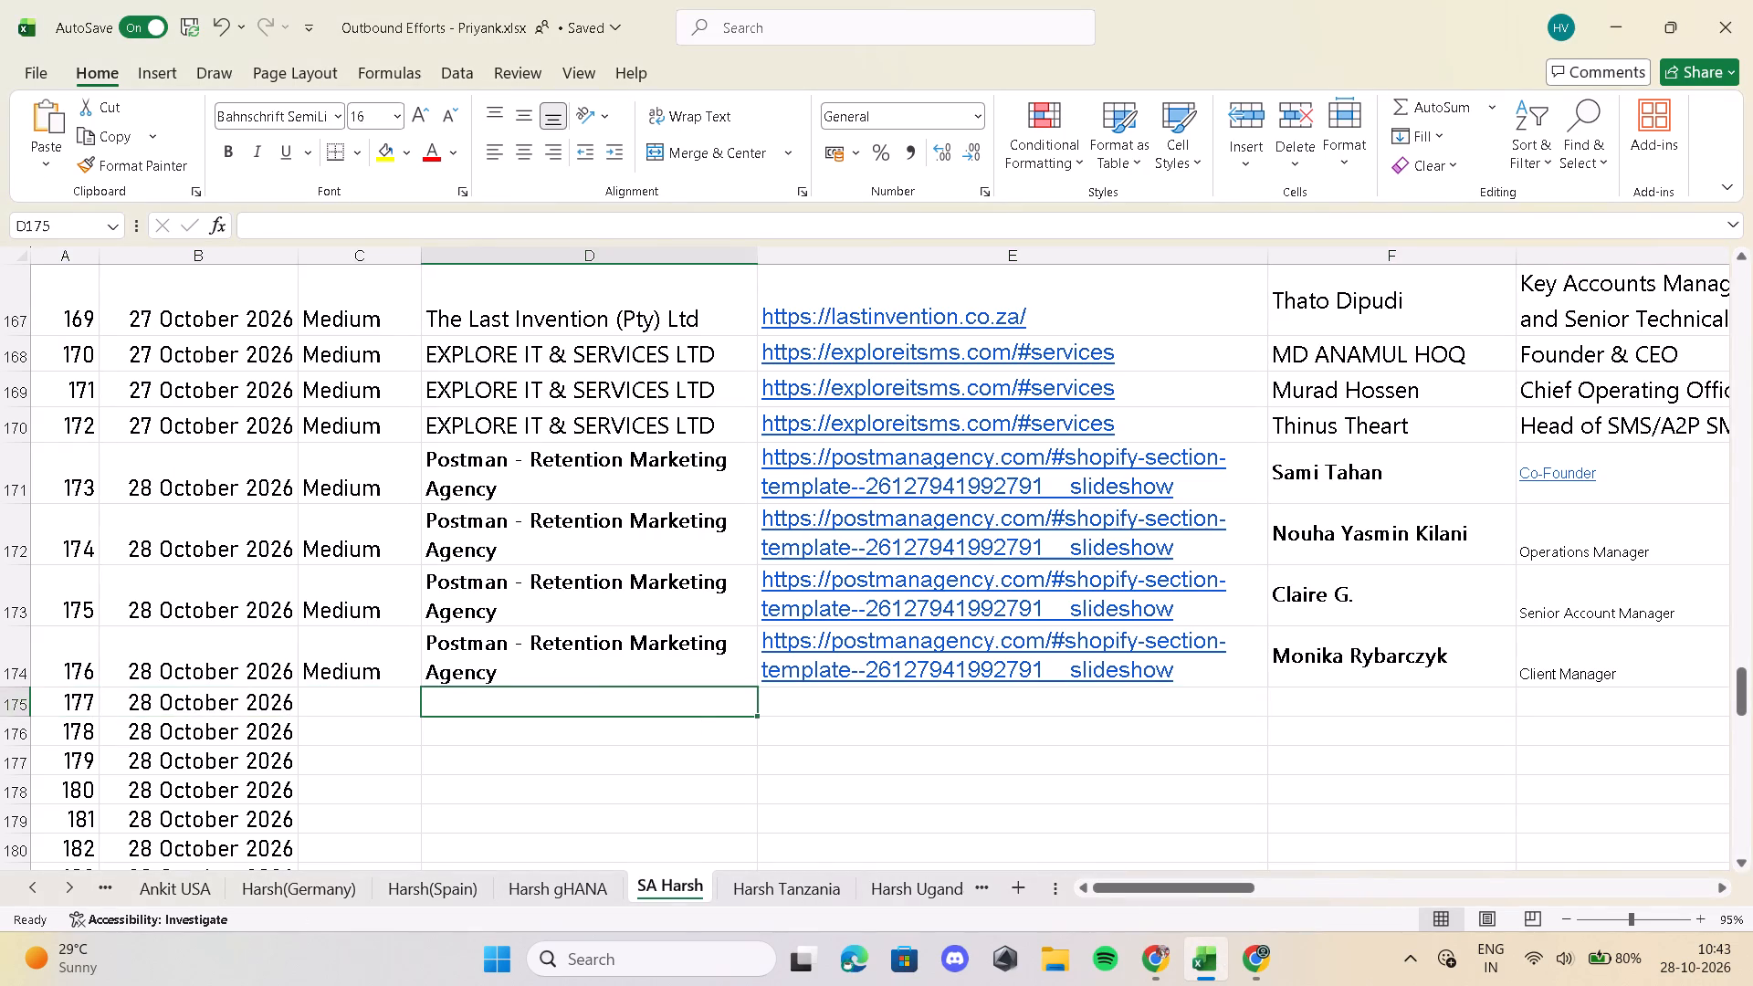
{"action": "key", "text": "ctrl+v"}
Set the priority in cell C175 of the VOX SOLUTIONS row to Low.
{"action": "left_click", "coordinate": [319, 669]}
{"action": "left_click", "coordinate": [342, 677]}
{"action": "left_click", "coordinate": [353, 714]}
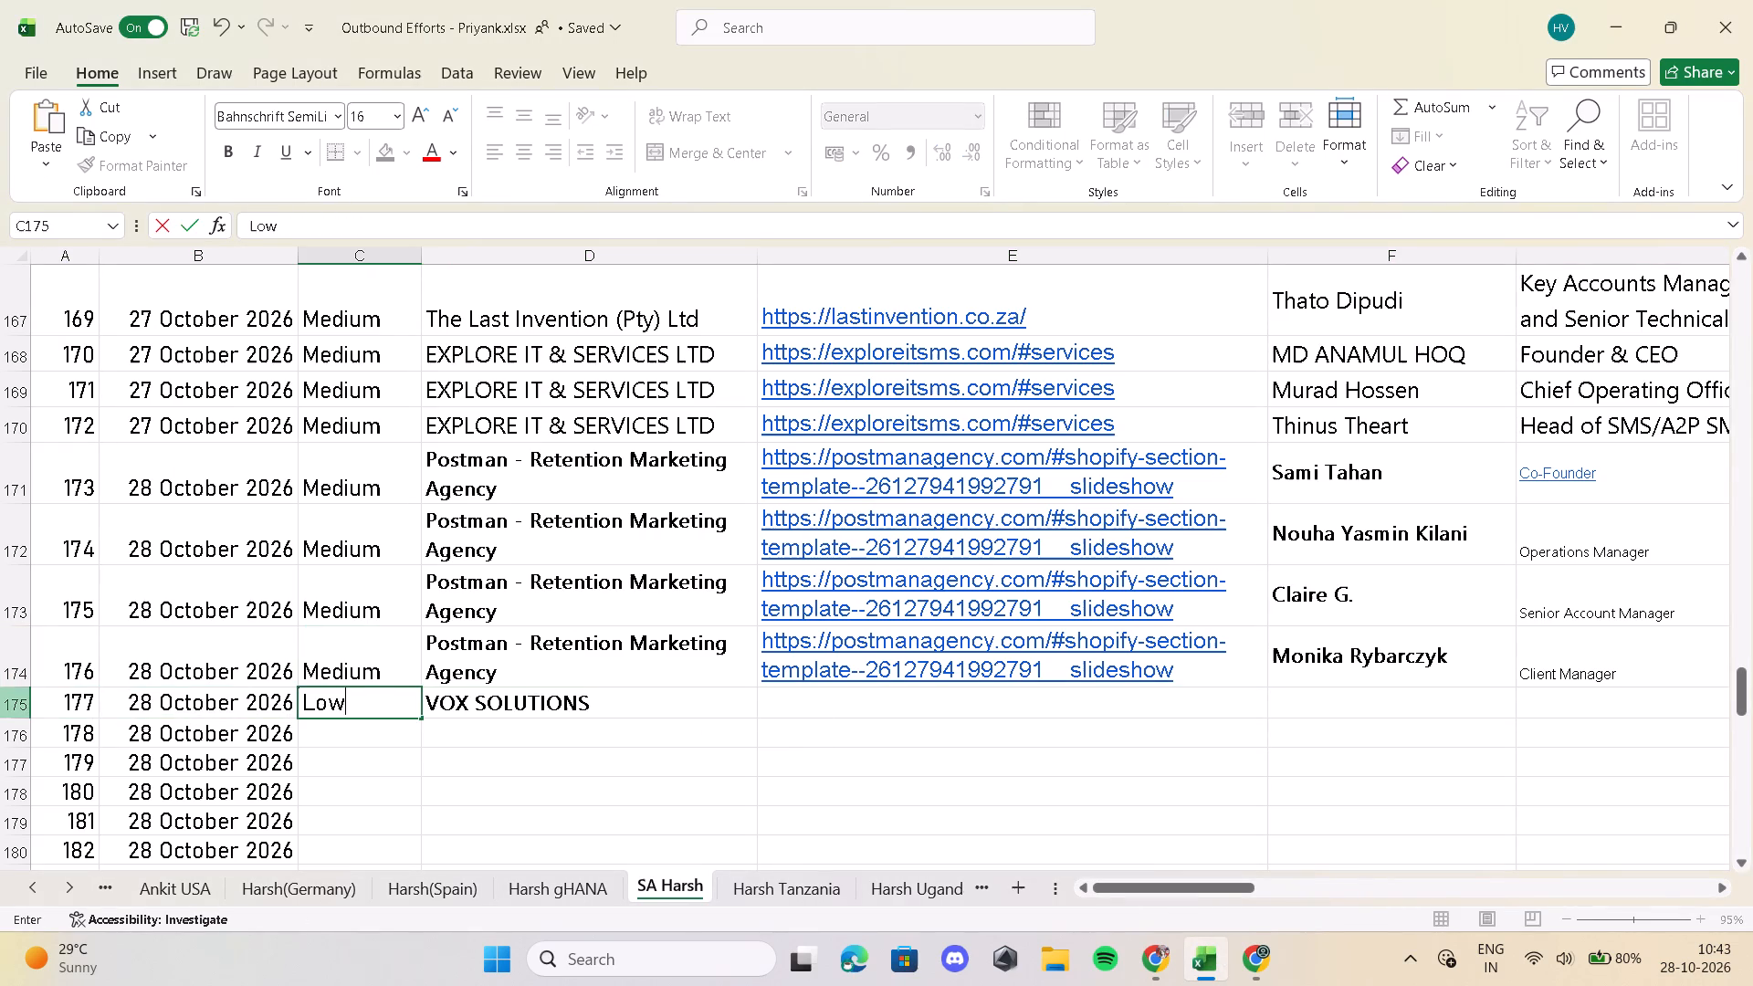
{"action": "left_click", "coordinate": [21, 706]}
Copy the Messaging Monetisation page address into cell E175 of the VOX SOLUTIONS row as a hyperlink.
{"action": "left_click", "coordinate": [1249, 961]}
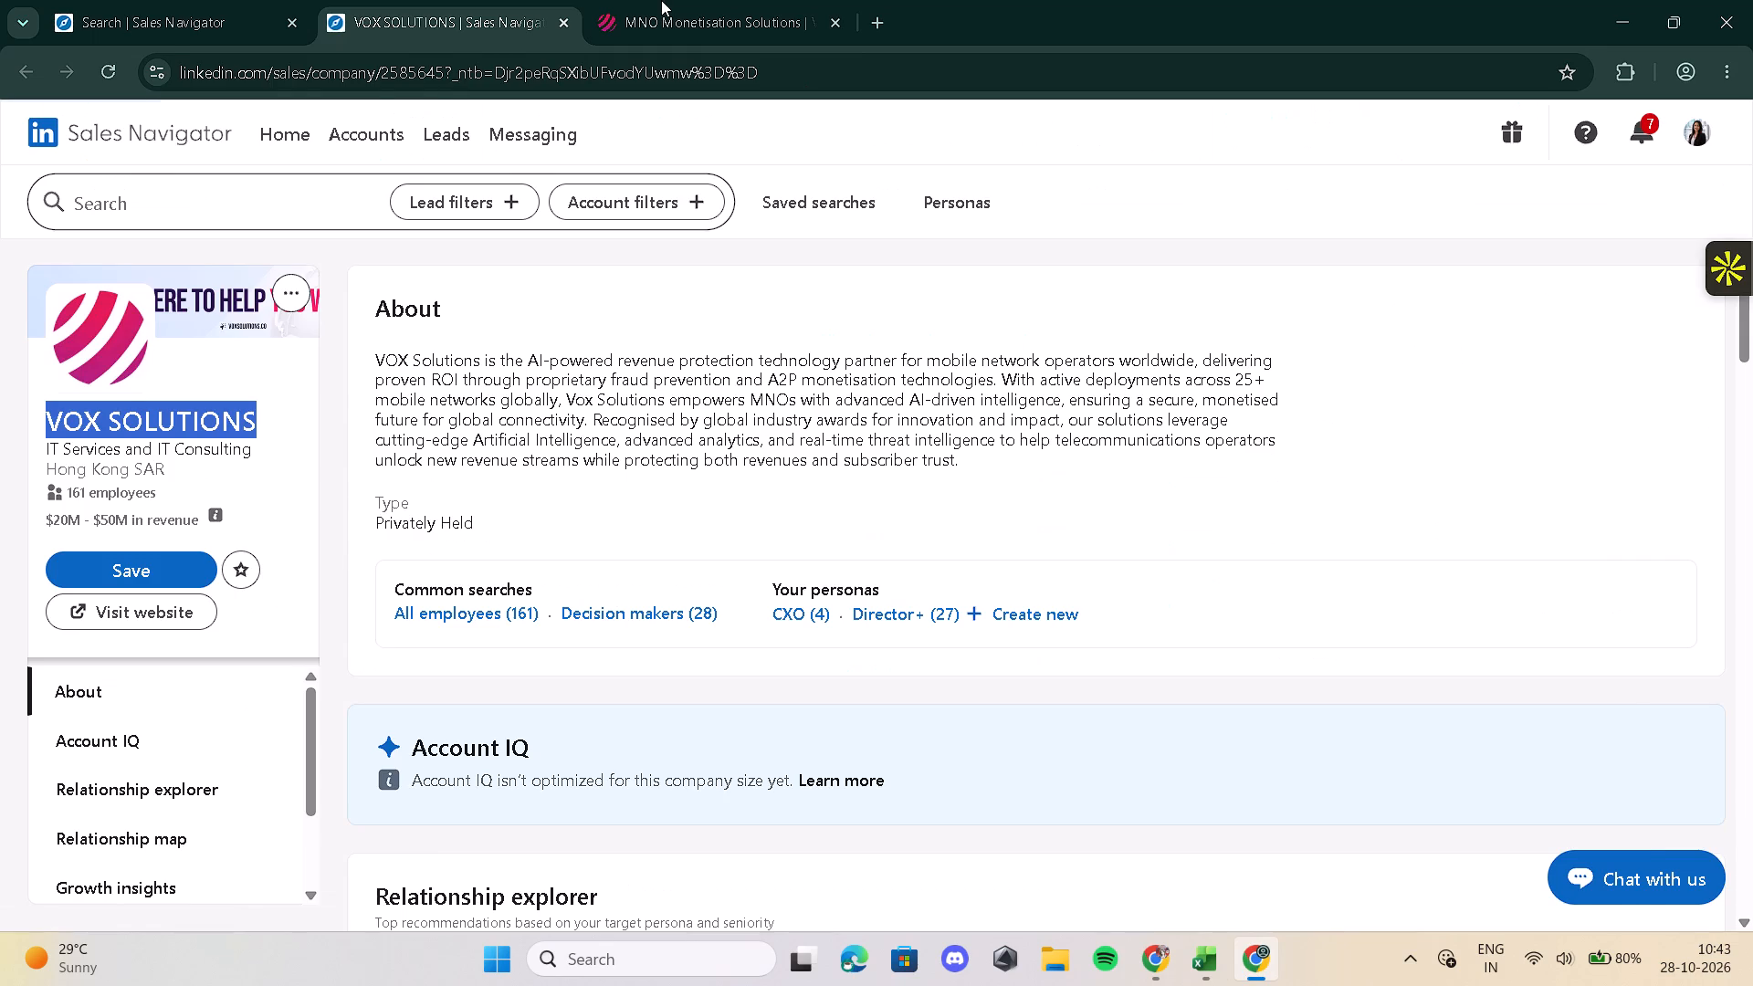
{"action": "left_click", "coordinate": [661, 0]}
{"action": "left_click", "coordinate": [586, 75]}
{"action": "key", "text": "ctrl+c"}
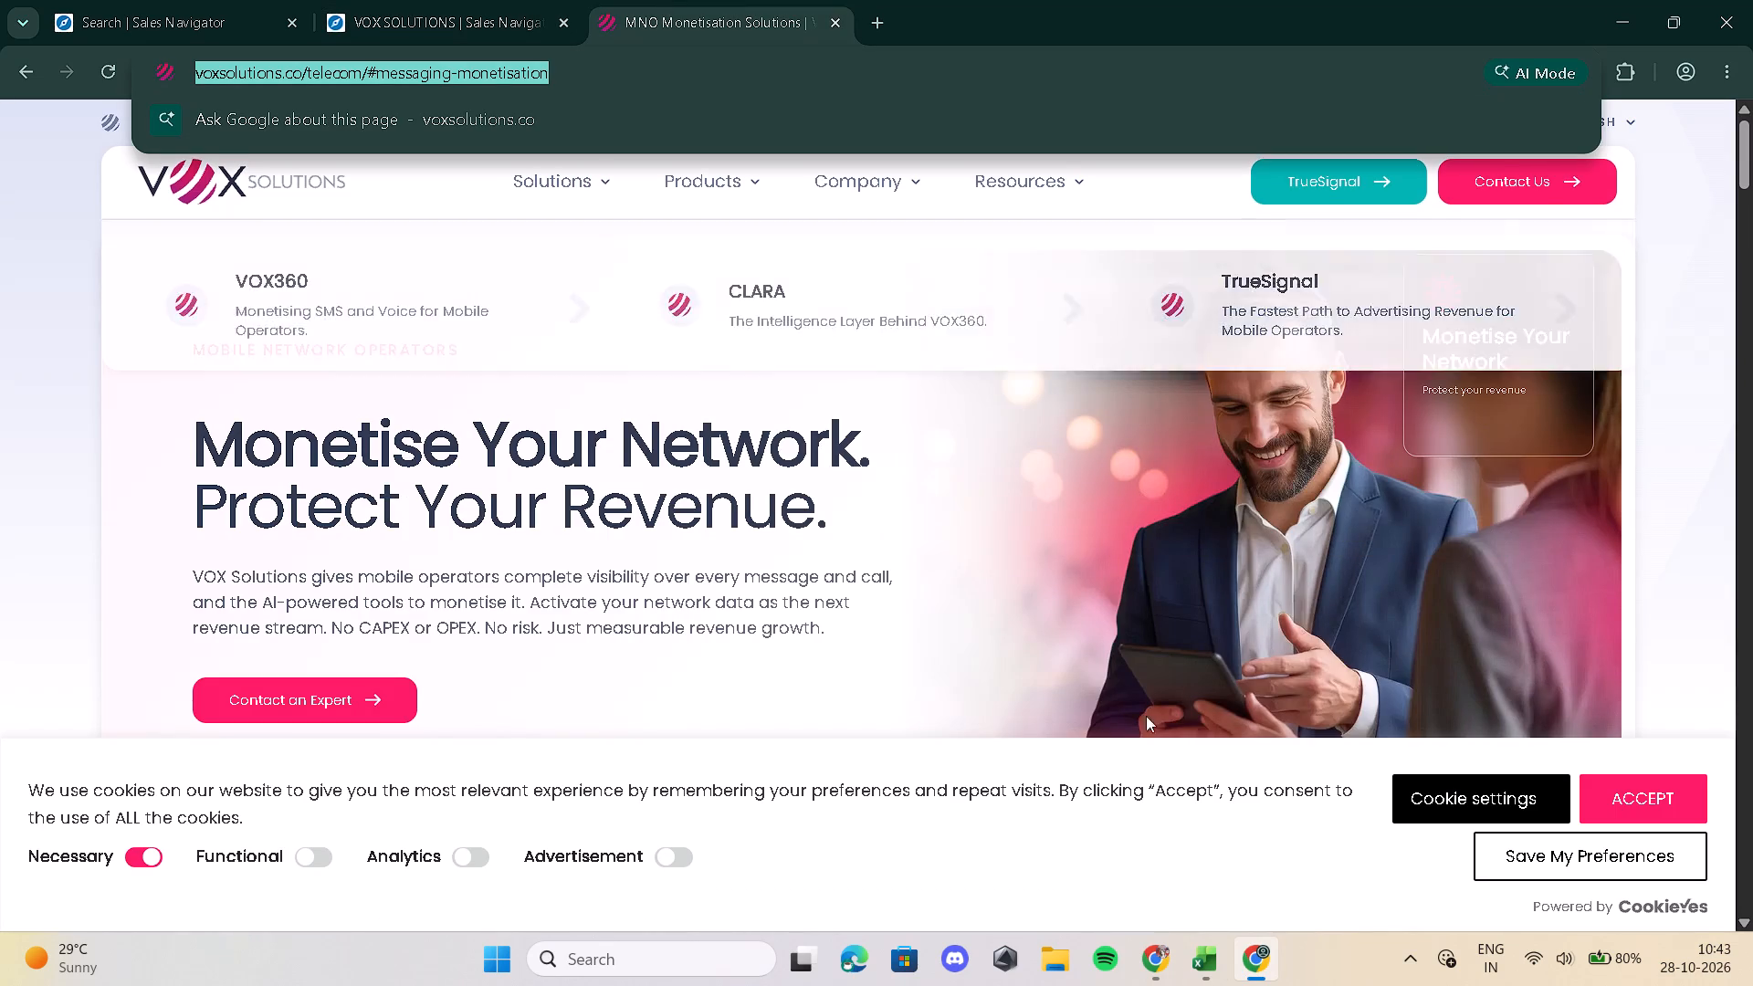
{"action": "scroll", "coordinate": [1203, 761], "scroll_direction": "down", "scroll_amount": 4}
{"action": "left_click", "coordinate": [1216, 985]}
{"action": "left_click", "coordinate": [999, 710]}
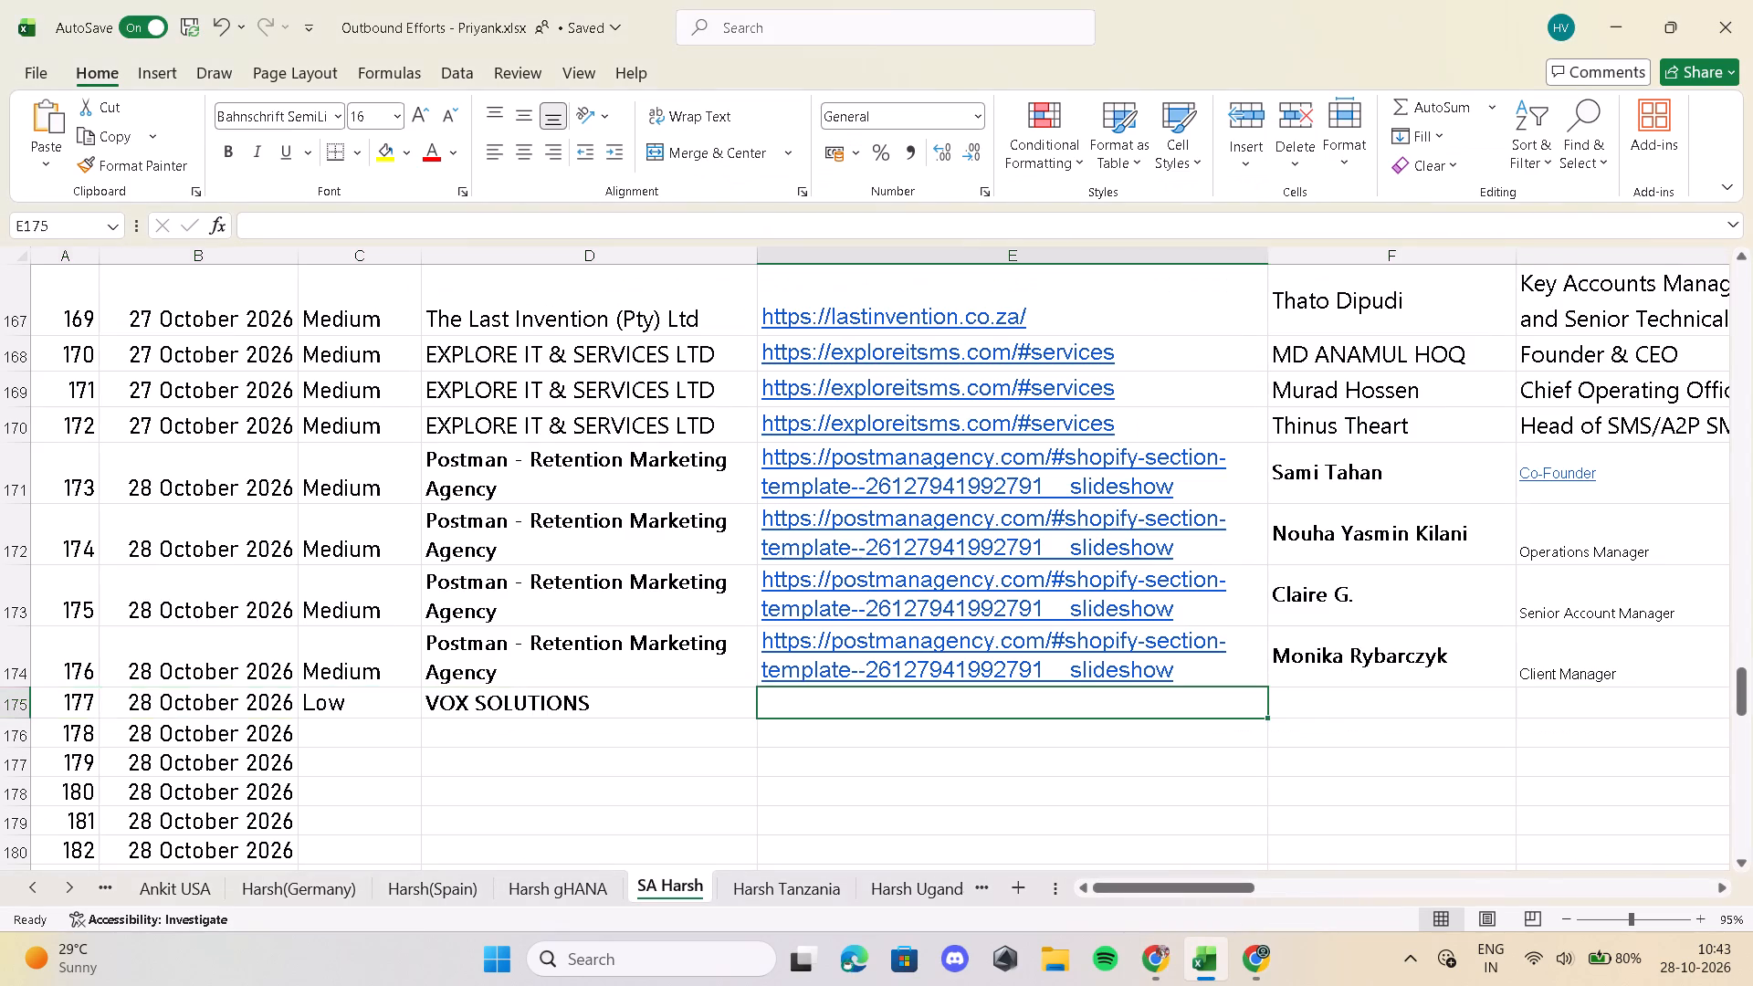
{"action": "key", "text": "ctrl+v"}
{"action": "left_click", "coordinate": [999, 710], "text": "ctrl"}
{"action": "left_click", "coordinate": [1317, 720]}
{"action": "double_click", "coordinate": [1147, 707]}
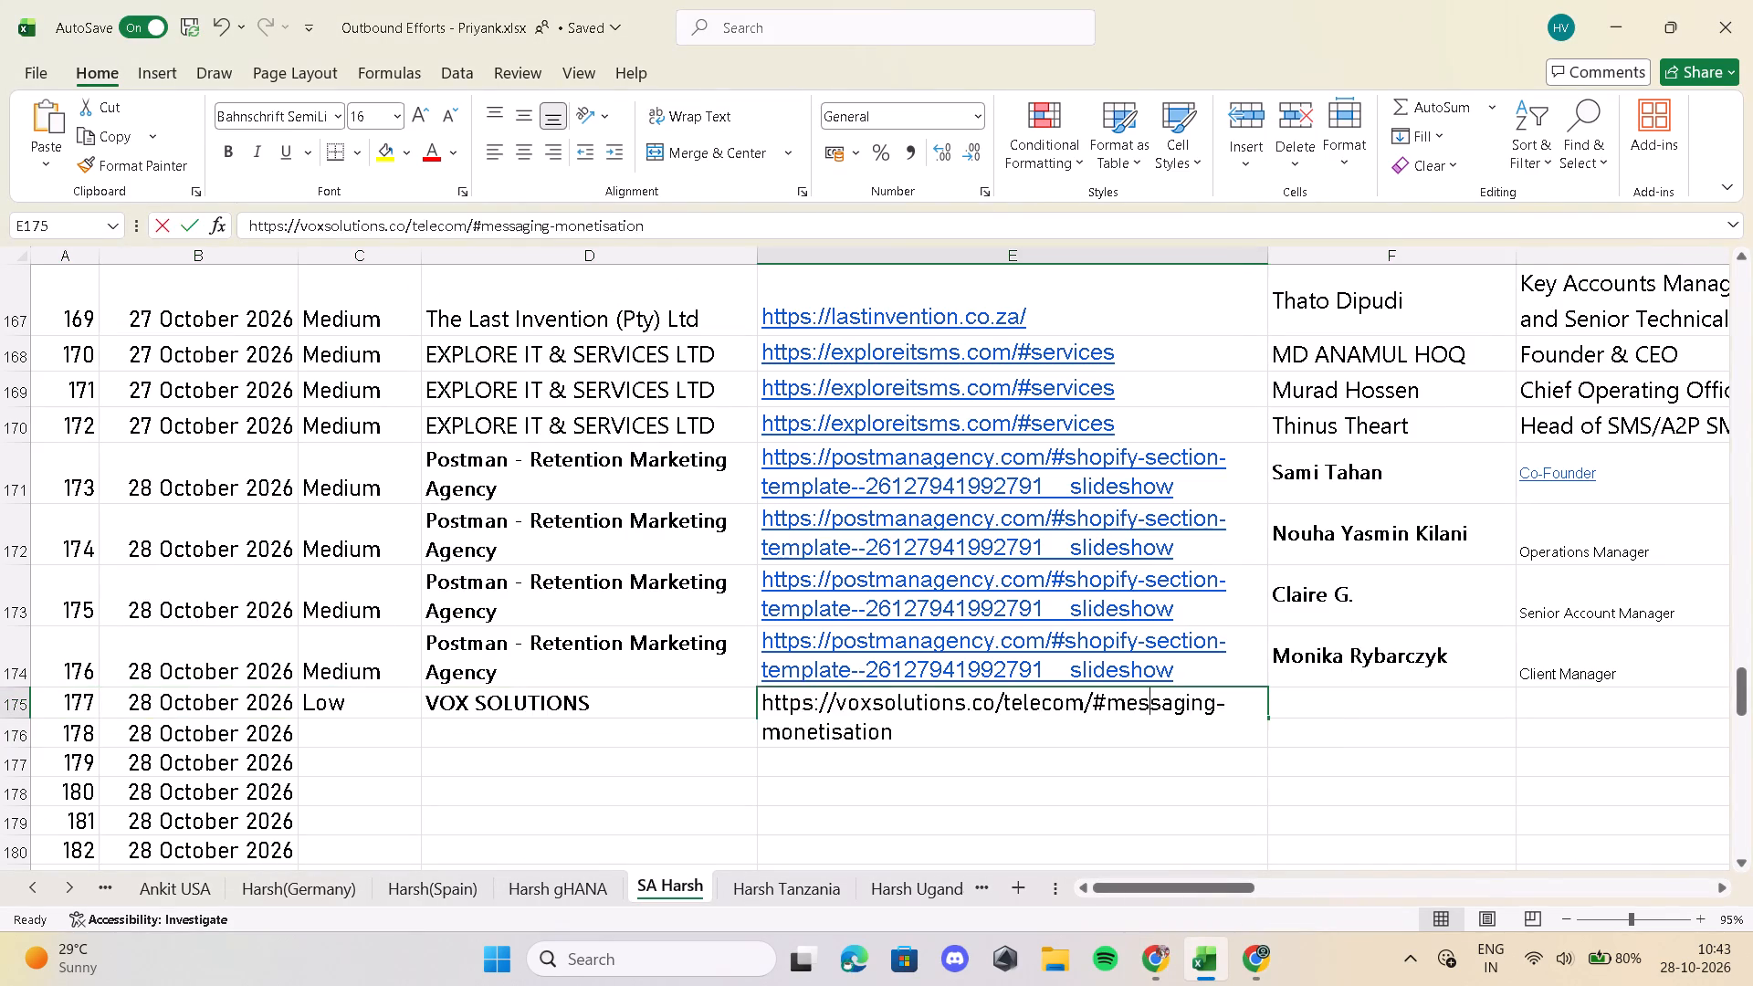
{"action": "left_click", "coordinate": [1371, 703]}
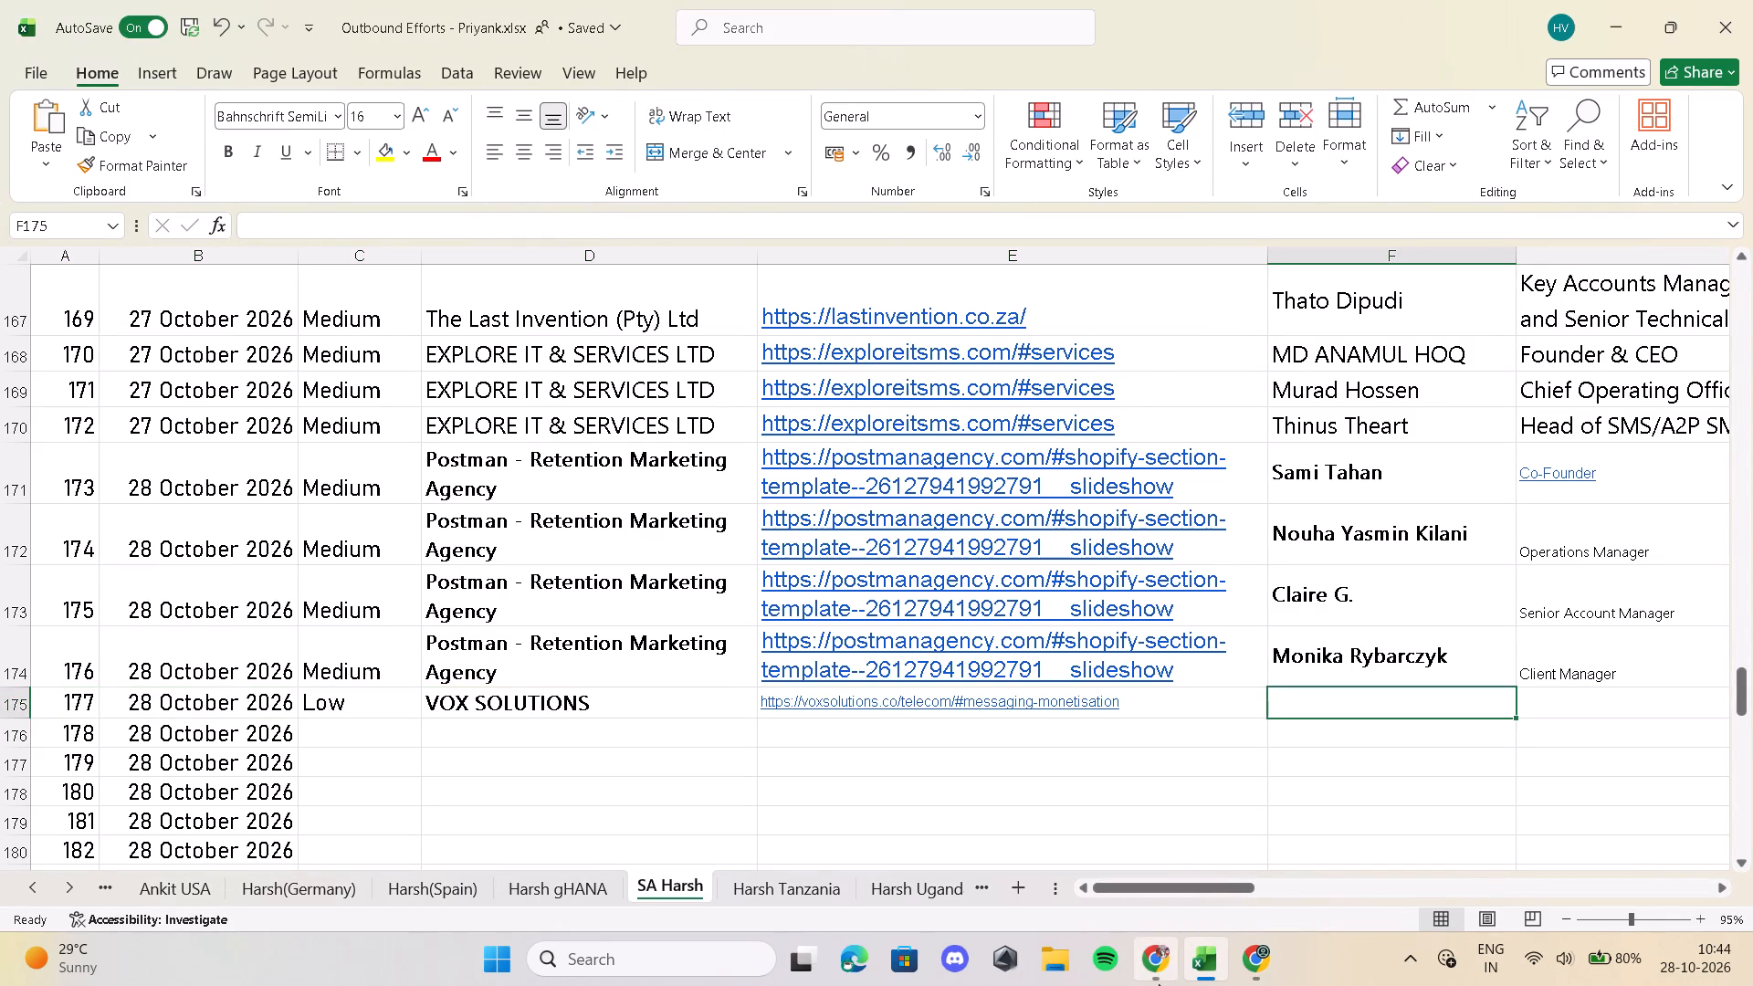
Open the Decision makers search of the VOX SOLUTIONS Sales Navigator account in a new tab.
{"action": "left_click", "coordinate": [1236, 971]}
{"action": "left_click", "coordinate": [1177, 967]}
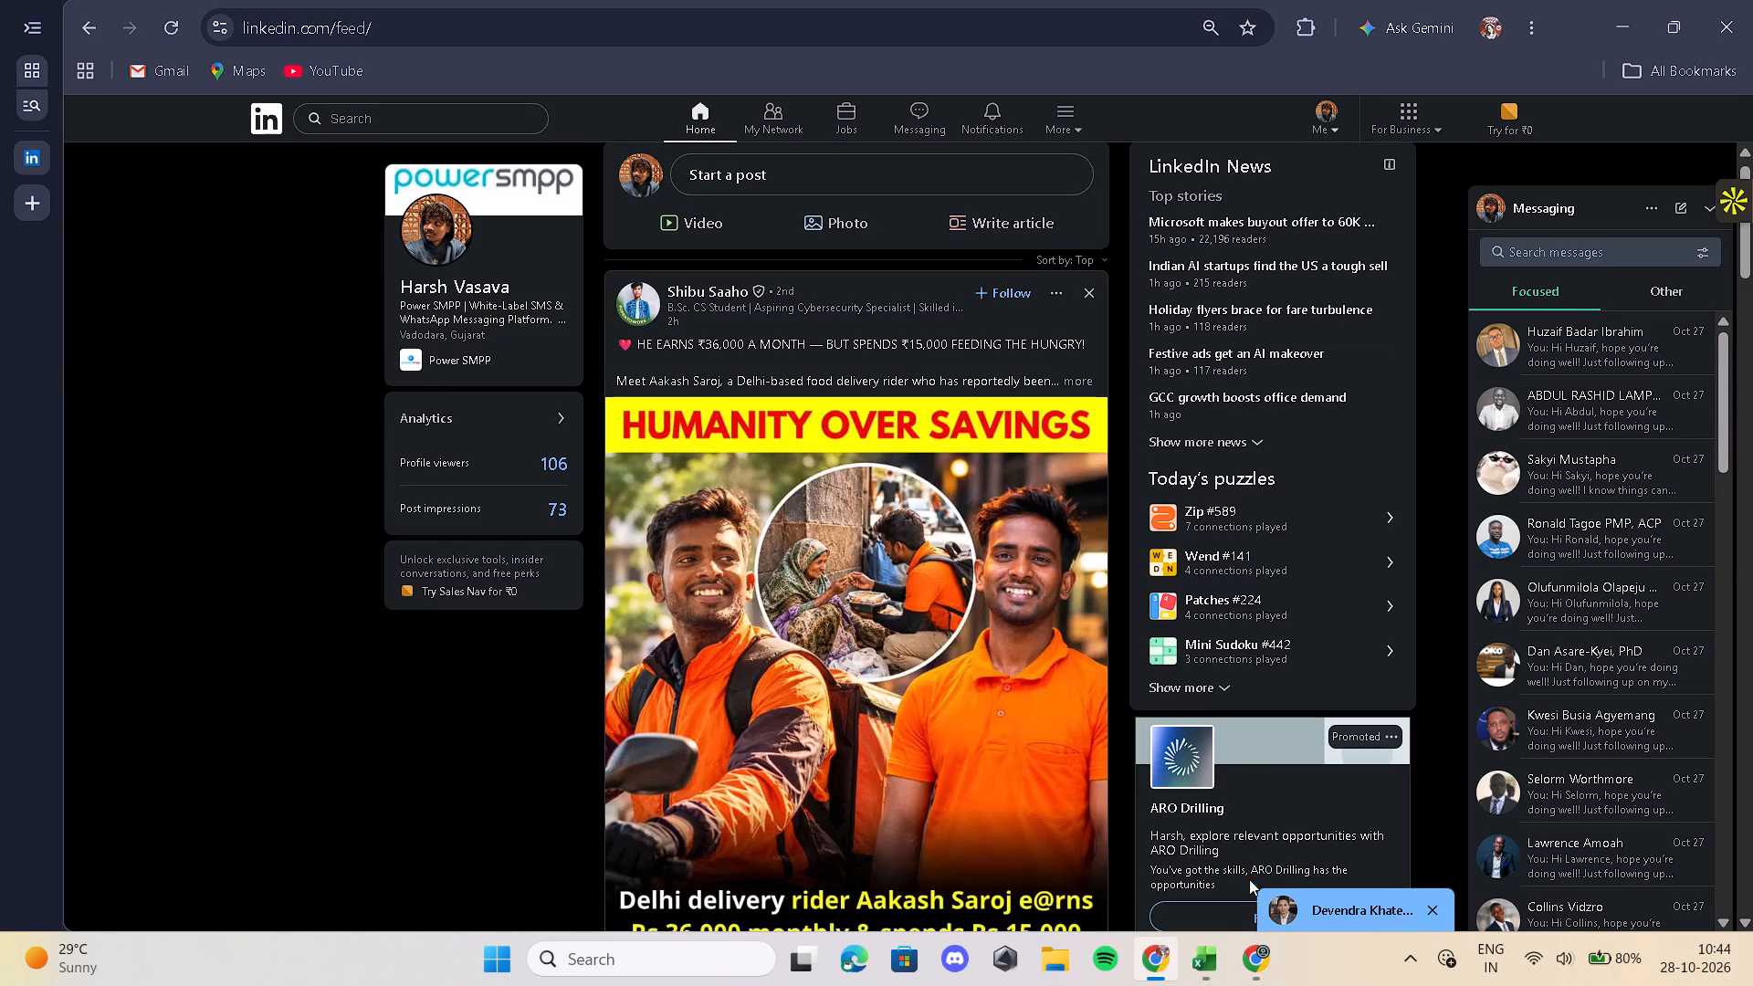
{"action": "left_click", "coordinate": [1266, 971]}
{"action": "left_click", "coordinate": [425, 3]}
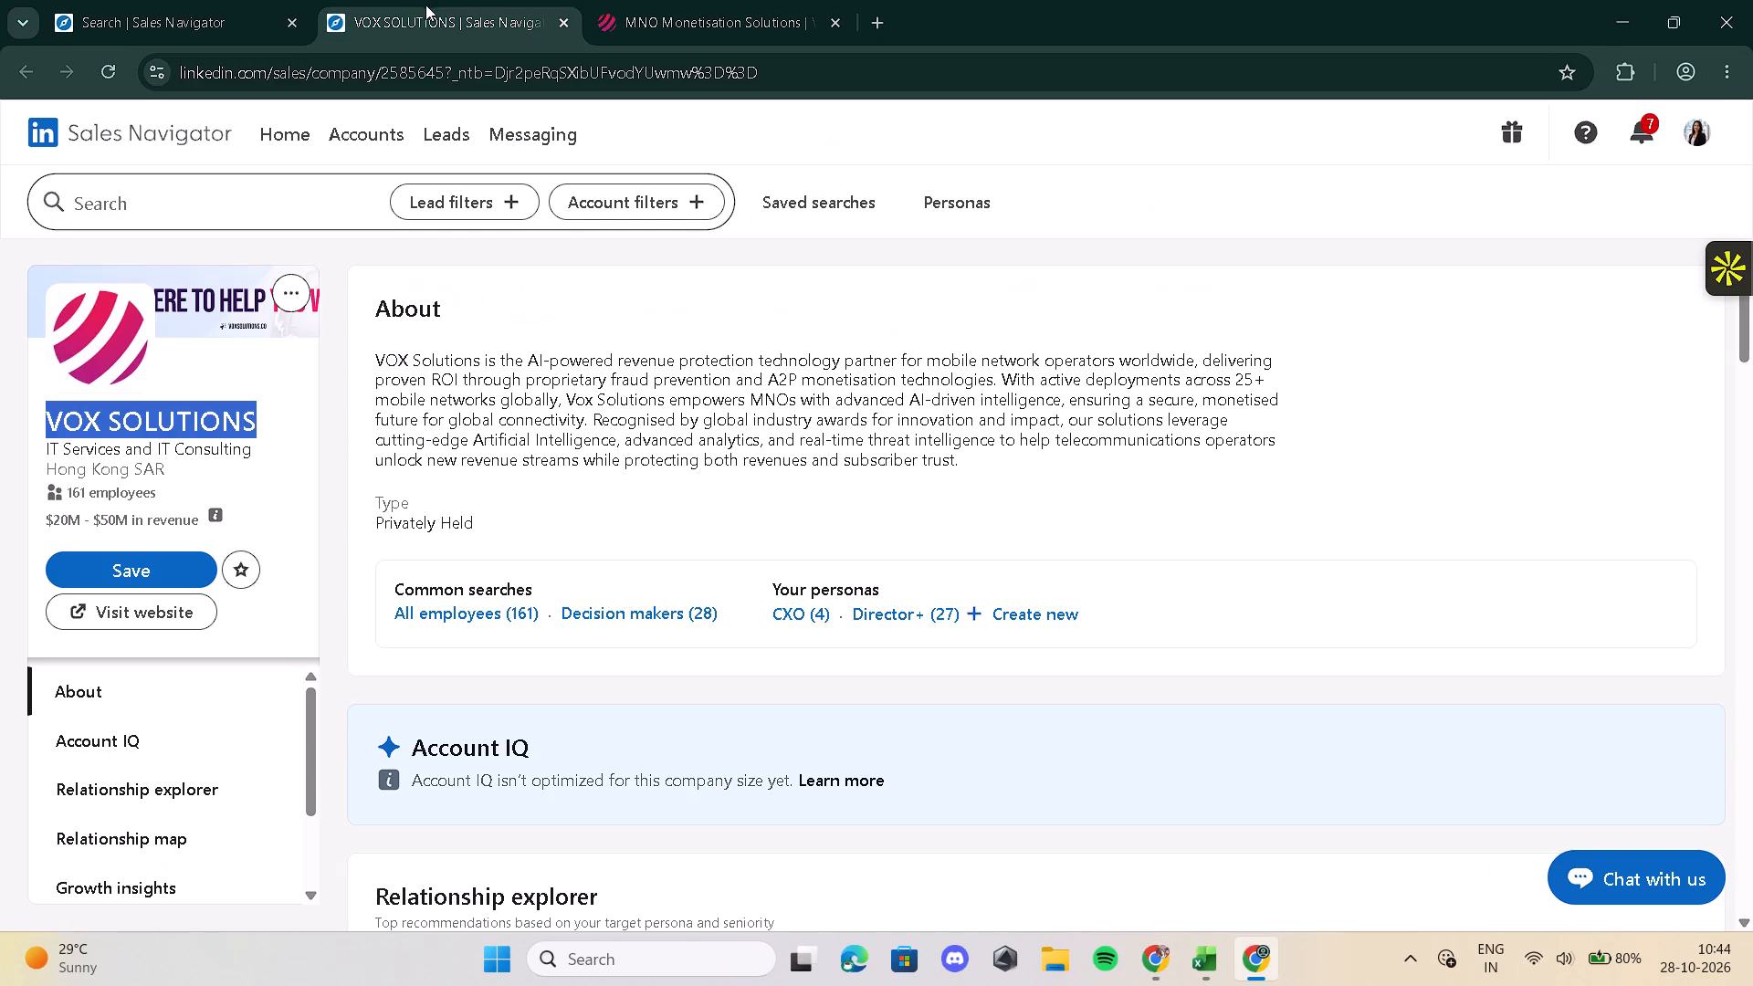
{"action": "right_click", "coordinate": [632, 620]}
{"action": "left_click", "coordinate": [710, 330]}
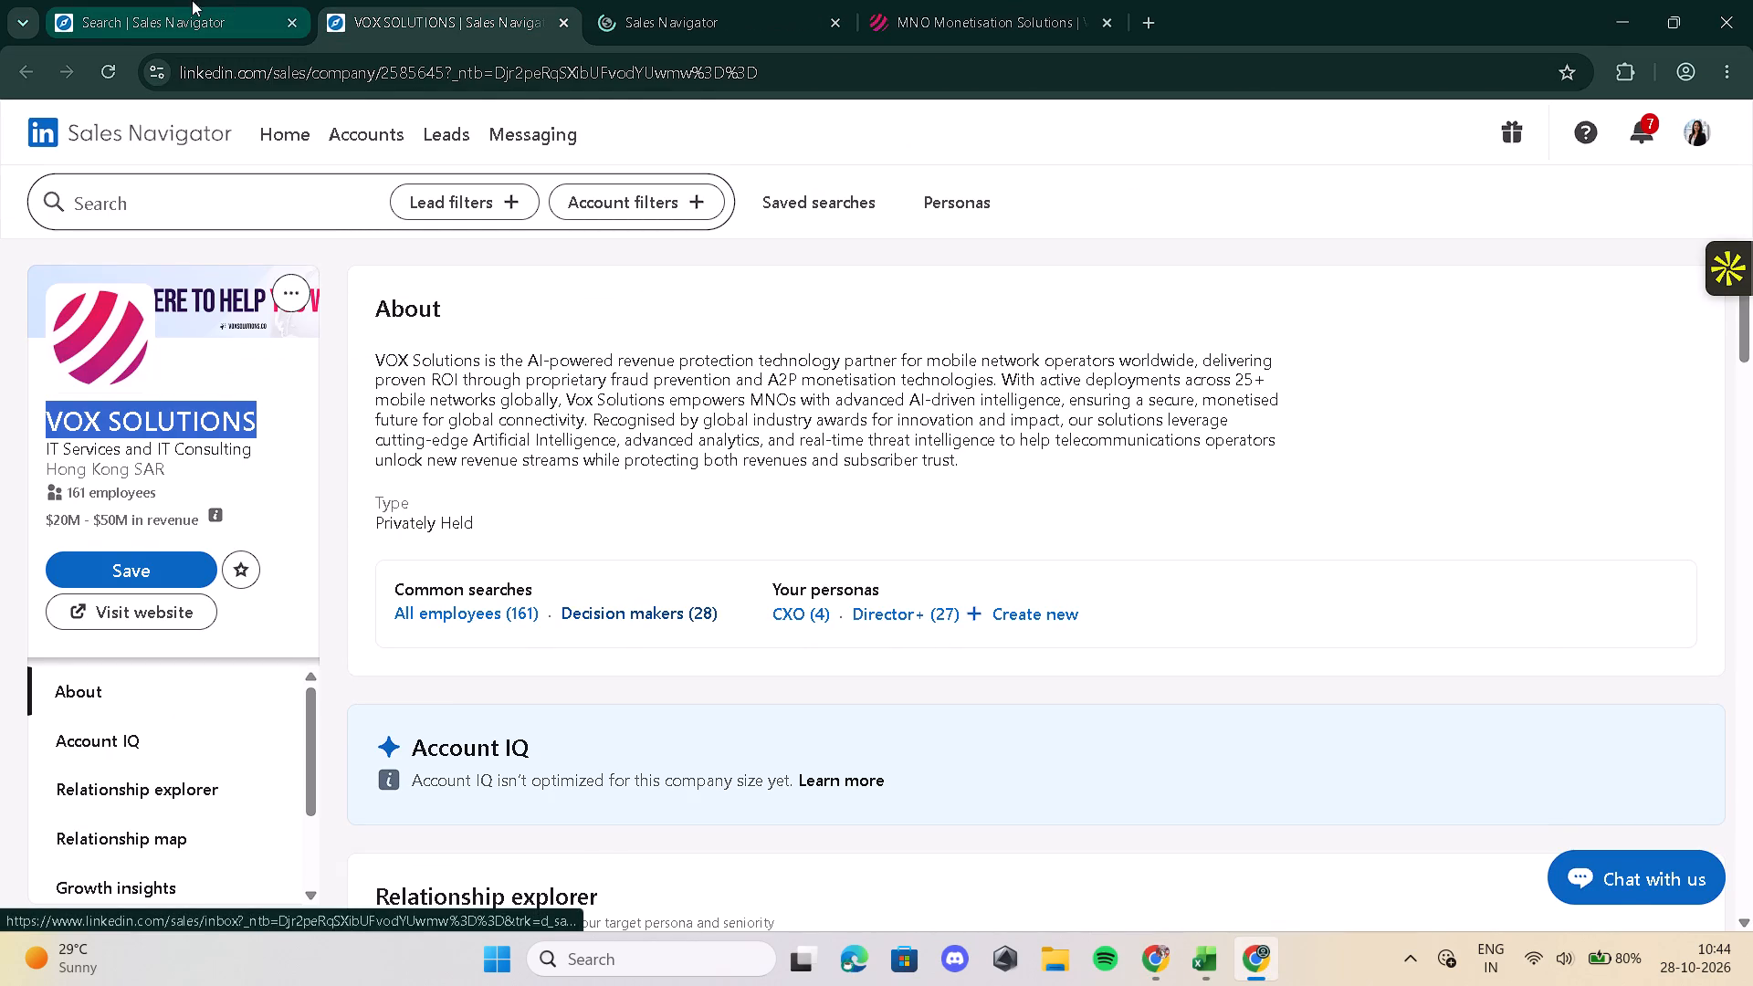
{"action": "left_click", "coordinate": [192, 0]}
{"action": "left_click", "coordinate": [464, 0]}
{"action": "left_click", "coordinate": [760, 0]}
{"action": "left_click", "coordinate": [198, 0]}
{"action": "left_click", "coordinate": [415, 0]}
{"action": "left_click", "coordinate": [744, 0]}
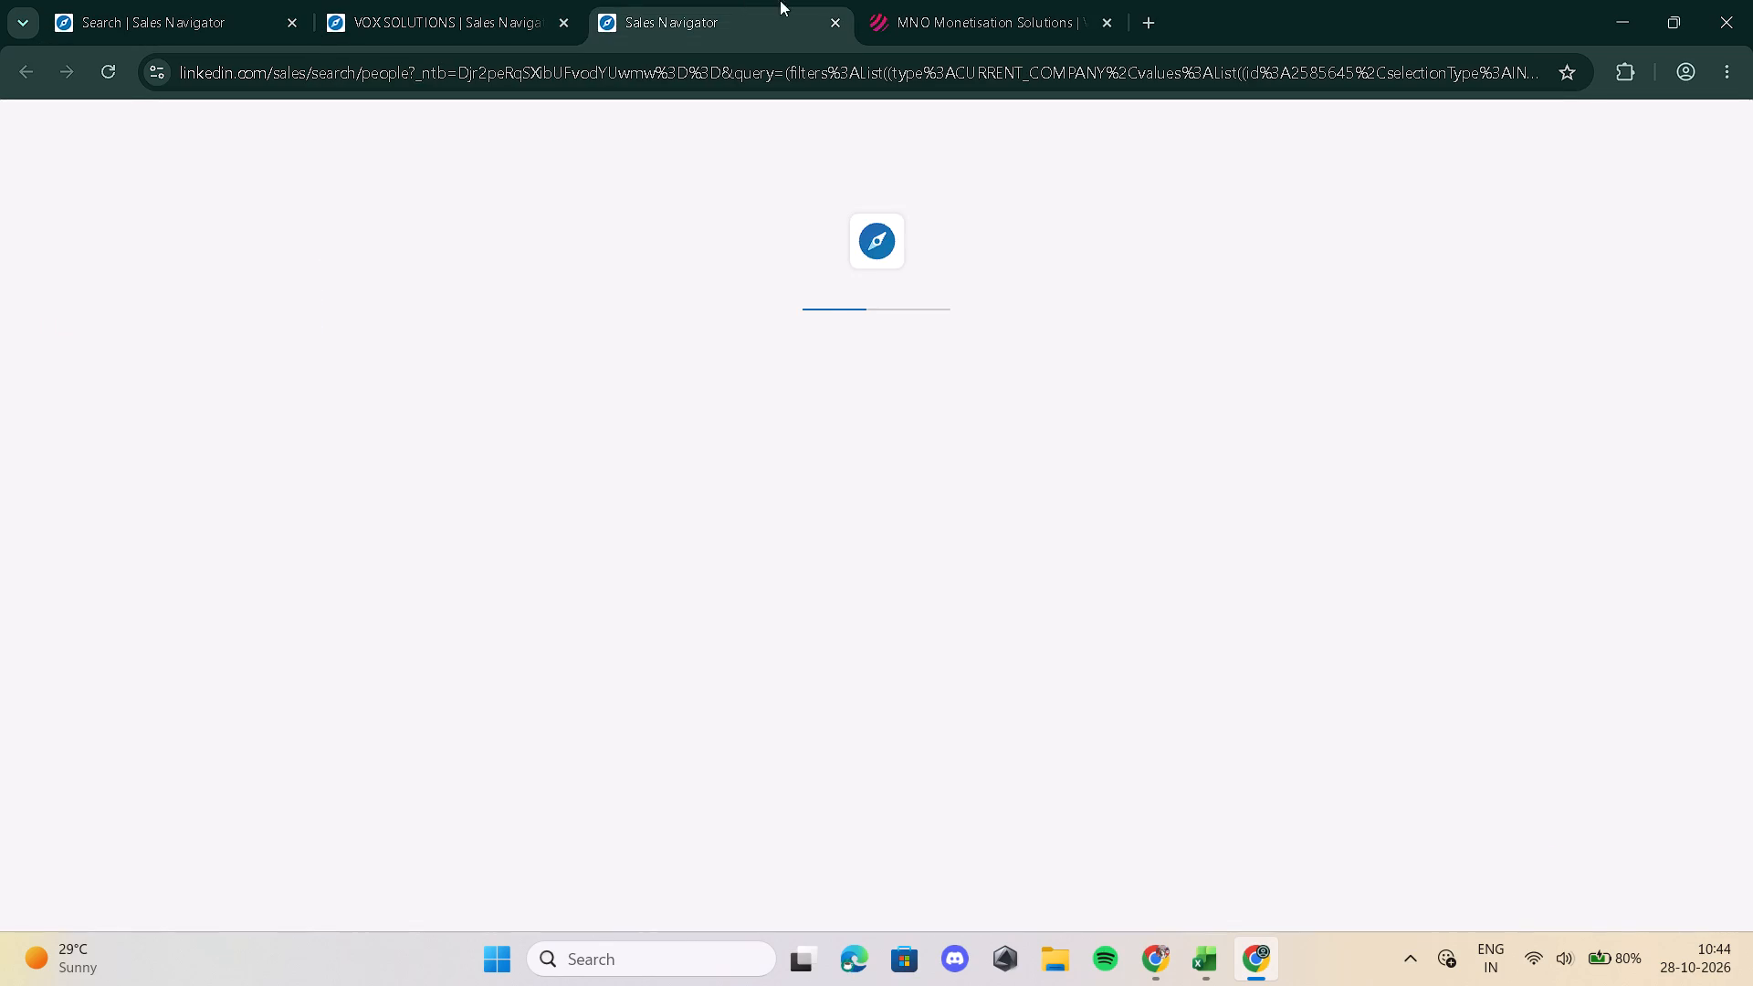
Close the VOX Solutions website's MNO Monetisation Solutions page.
{"action": "left_click", "coordinate": [1018, 0]}
{"action": "left_click", "coordinate": [1095, 21]}
{"action": "left_click", "coordinate": [1102, 20]}
Look through the VOX SOLUTIONS decision makers in Sales Navigator, examining their job titles and locations for a suitable contact.
{"action": "left_click", "coordinate": [197, 0]}
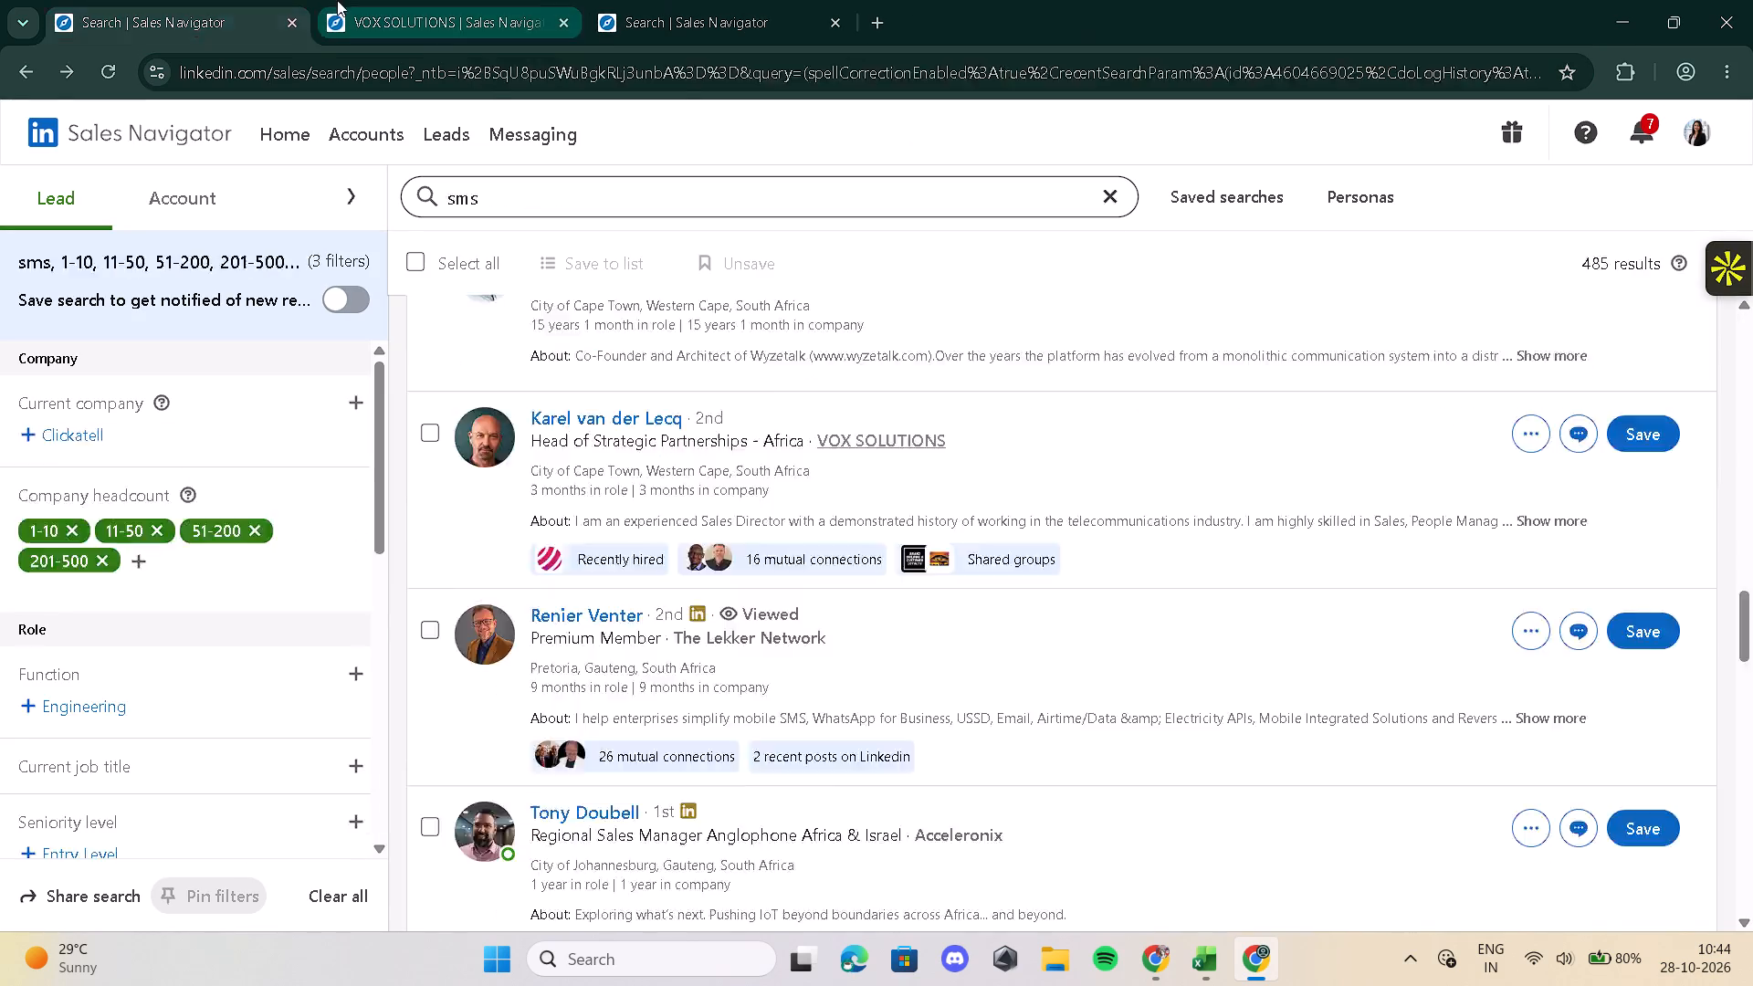
{"action": "left_click", "coordinate": [338, 0]}
{"action": "left_click", "coordinate": [644, 0]}
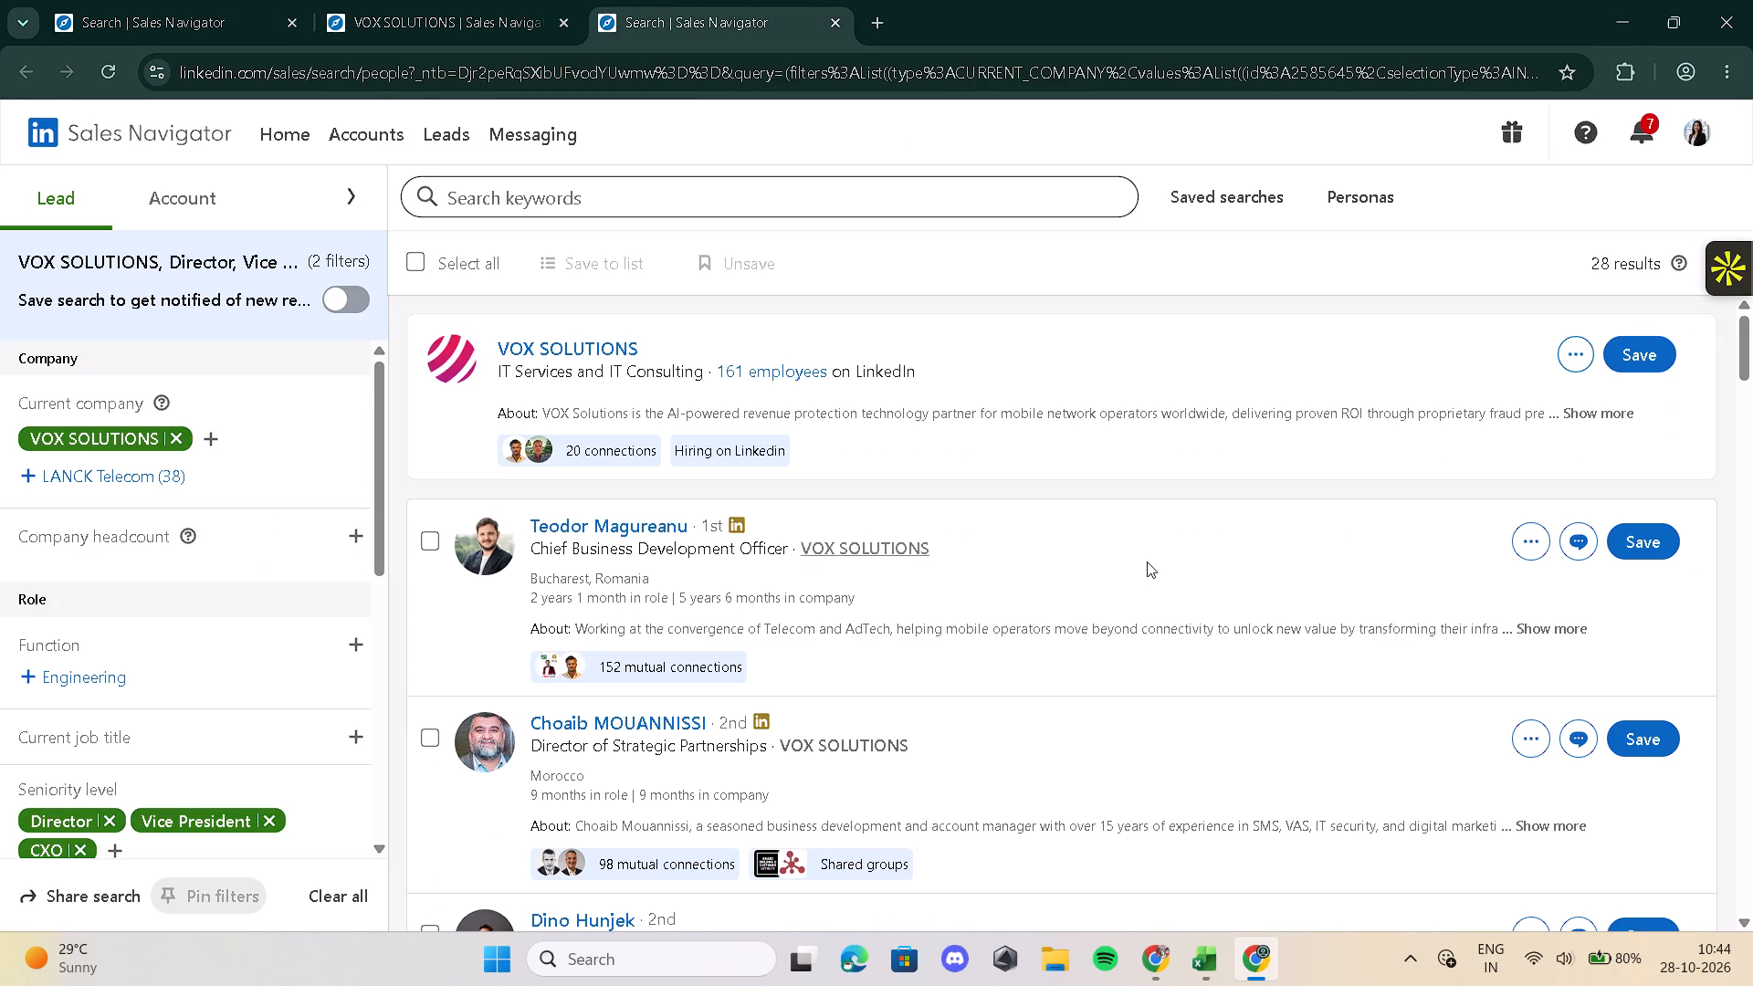
{"action": "scroll", "coordinate": [1147, 561], "scroll_direction": "down", "scroll_amount": 2}
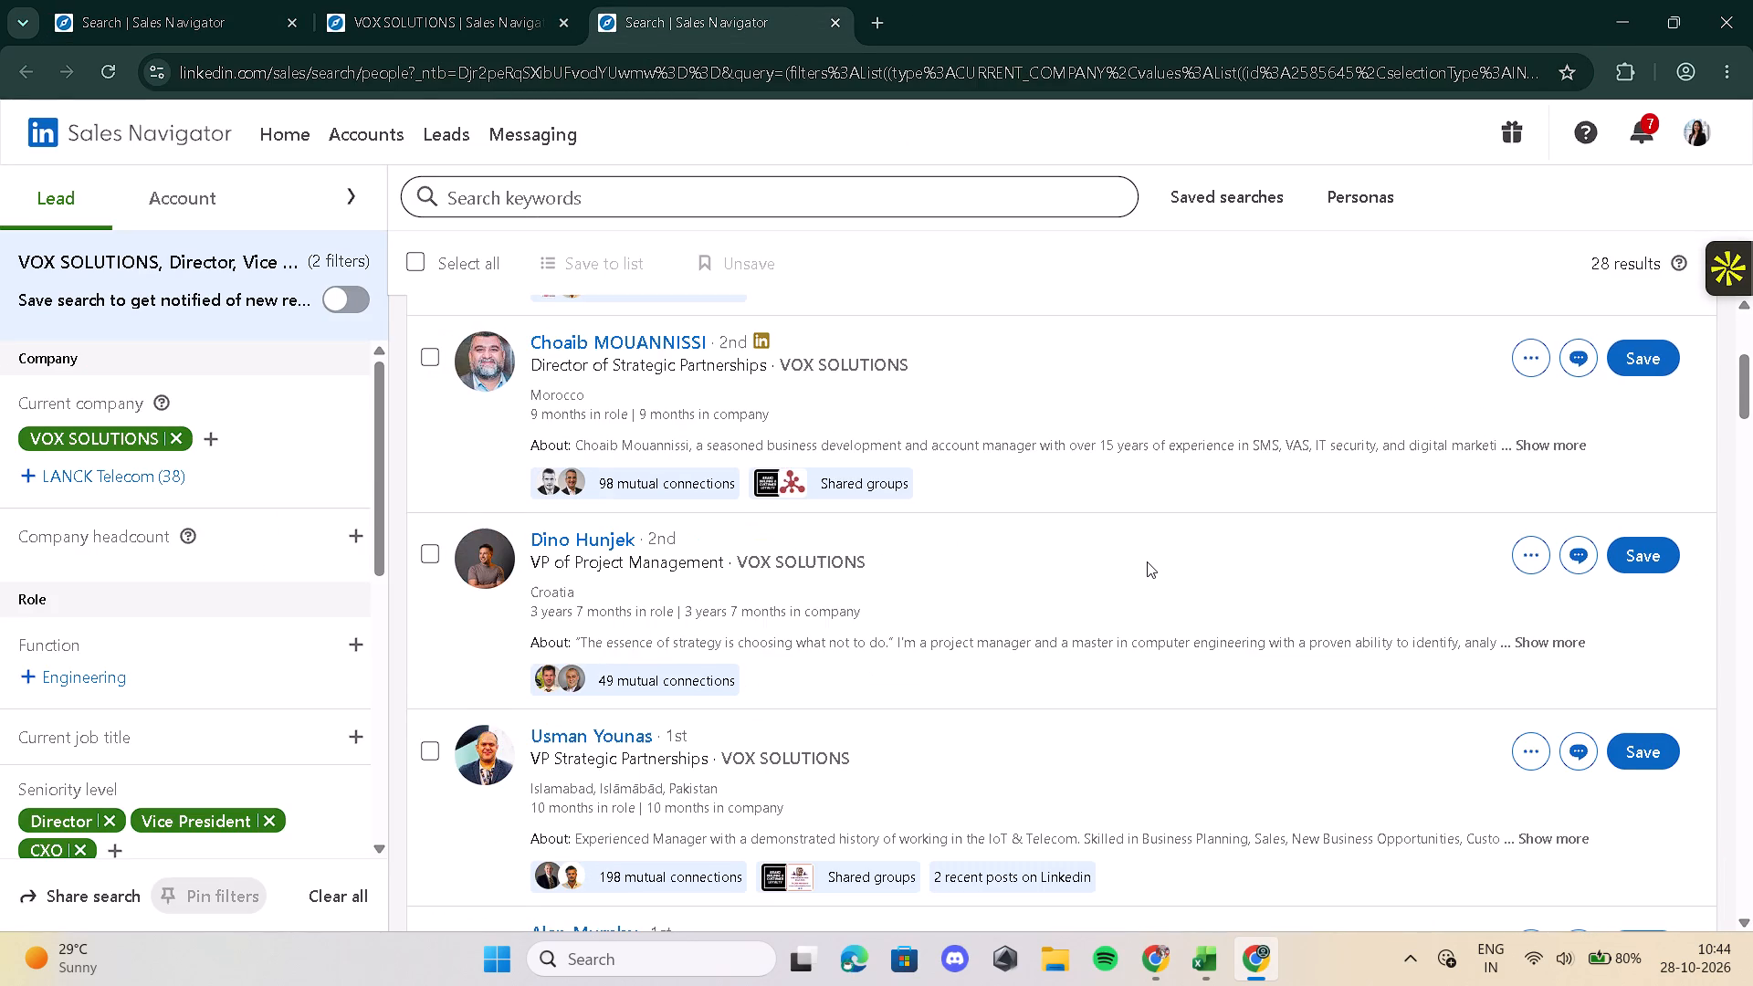
{"action": "scroll", "coordinate": [1147, 559], "scroll_direction": "down", "scroll_amount": 4}
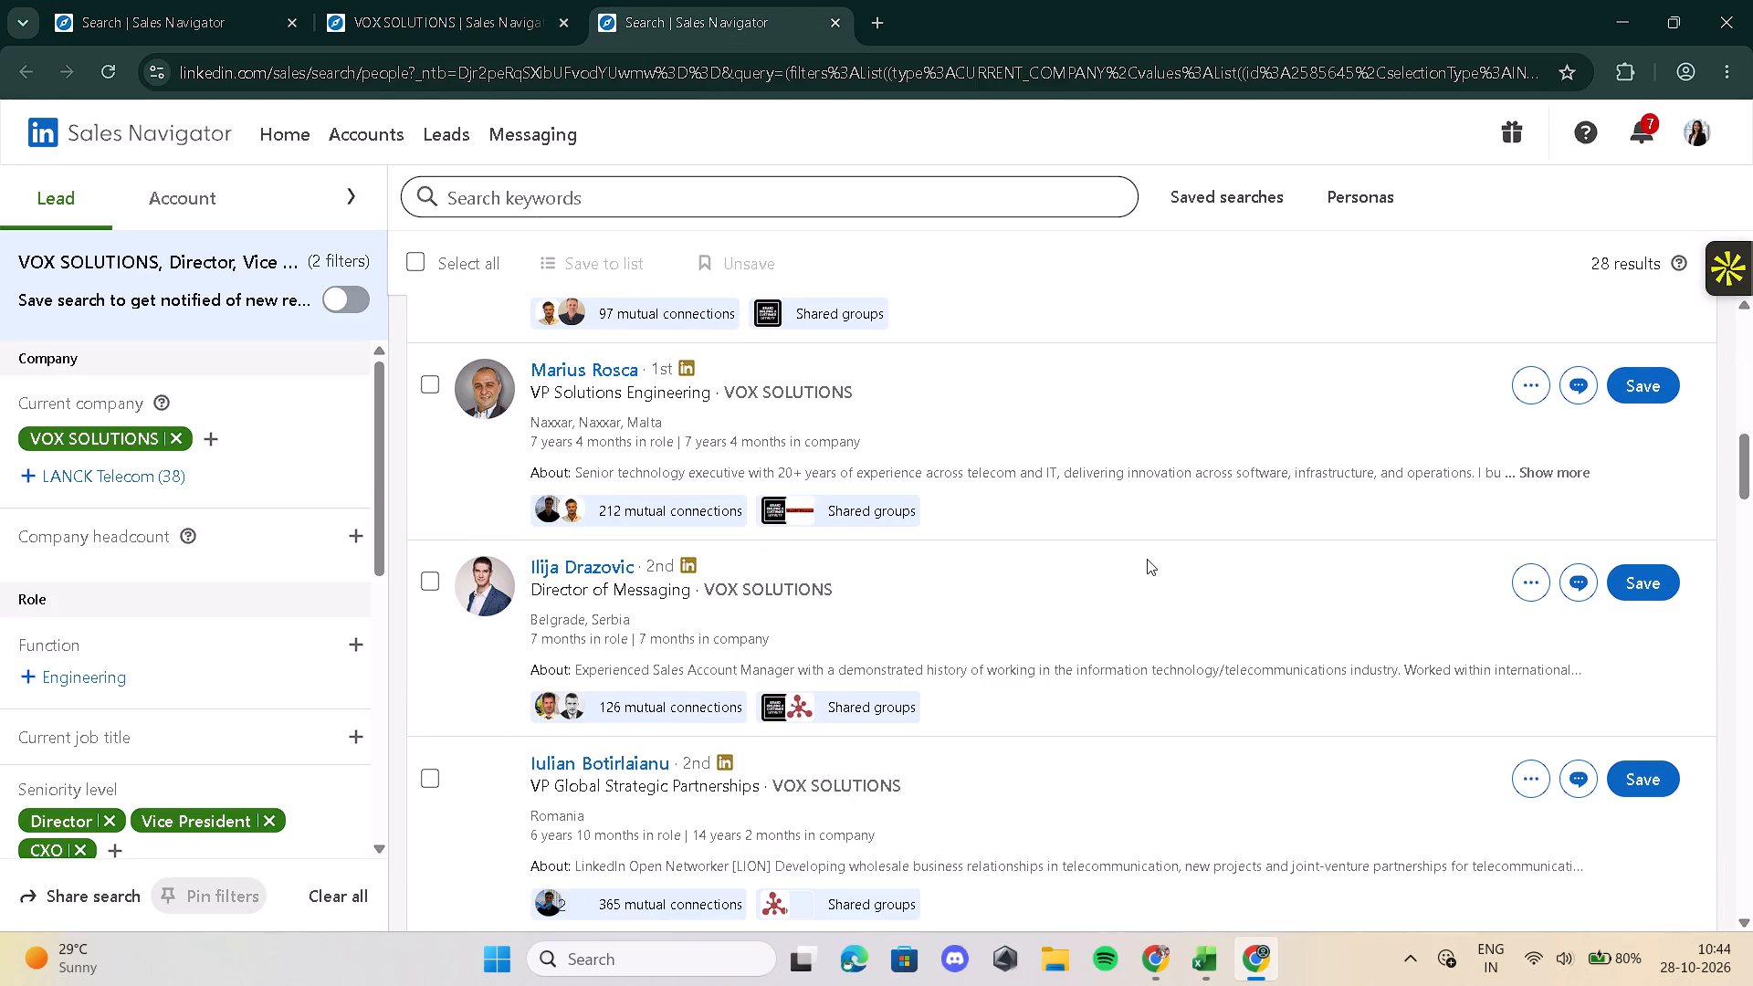
{"action": "scroll", "coordinate": [1147, 559], "scroll_direction": "down", "scroll_amount": 1}
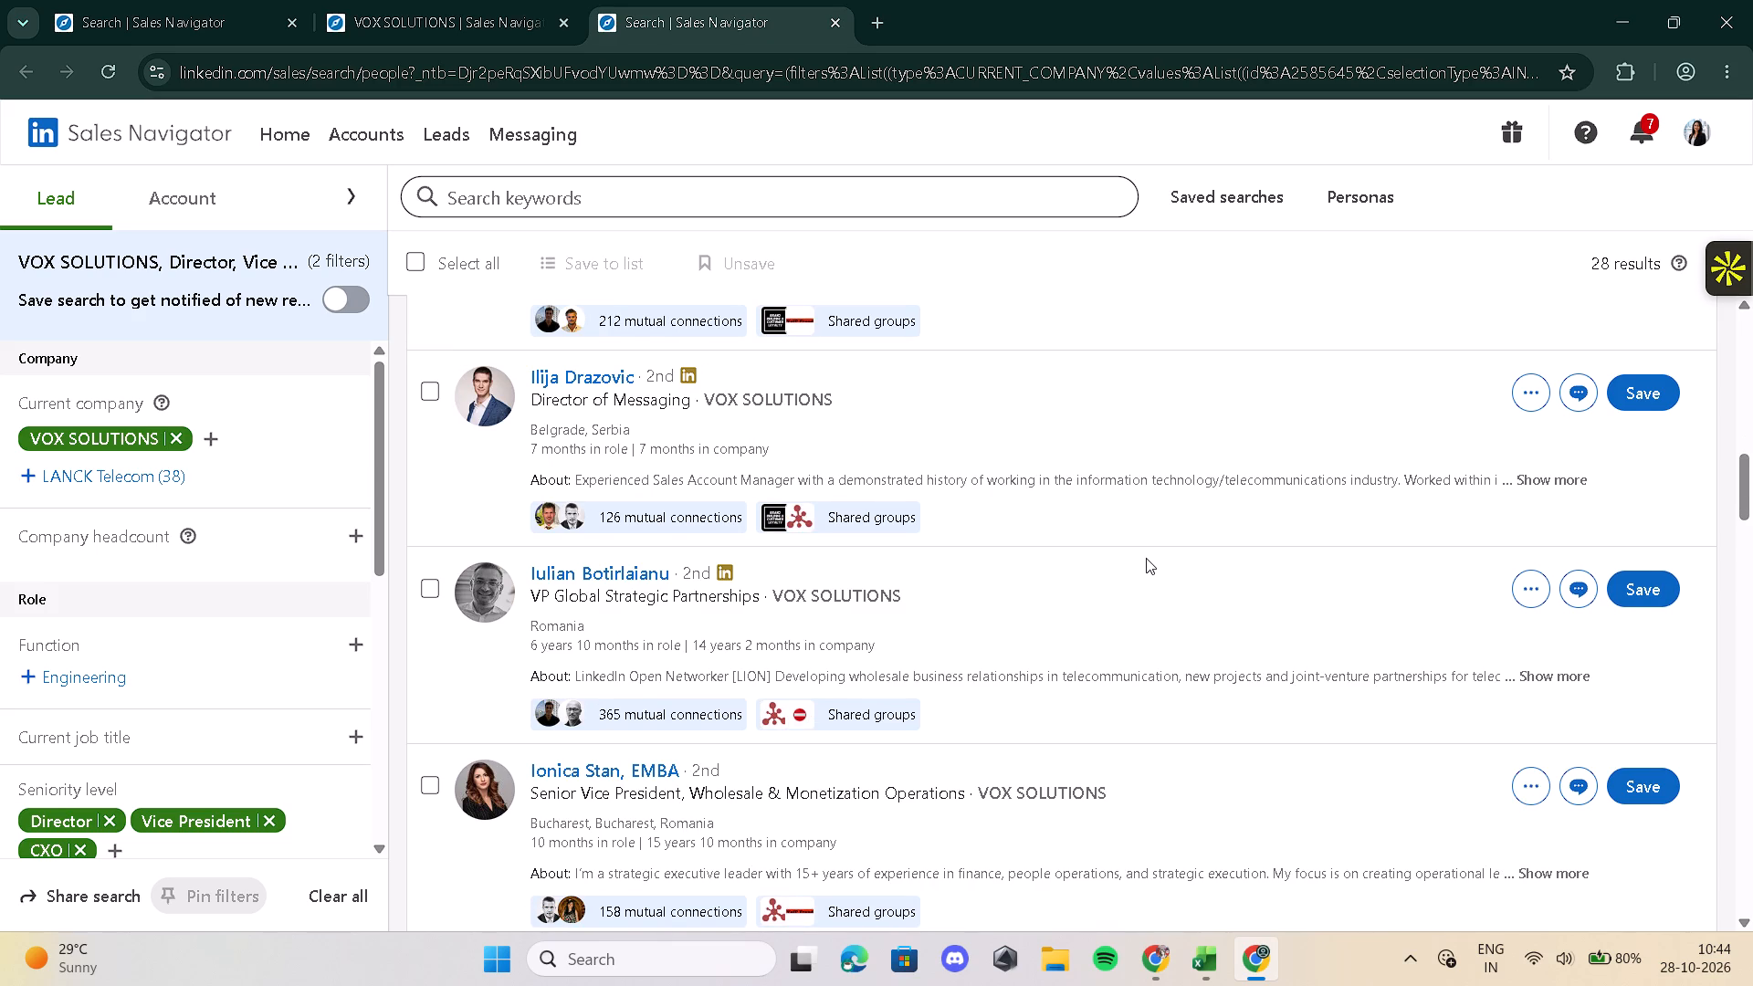
{"action": "scroll", "coordinate": [1146, 558], "scroll_direction": "down", "scroll_amount": 2}
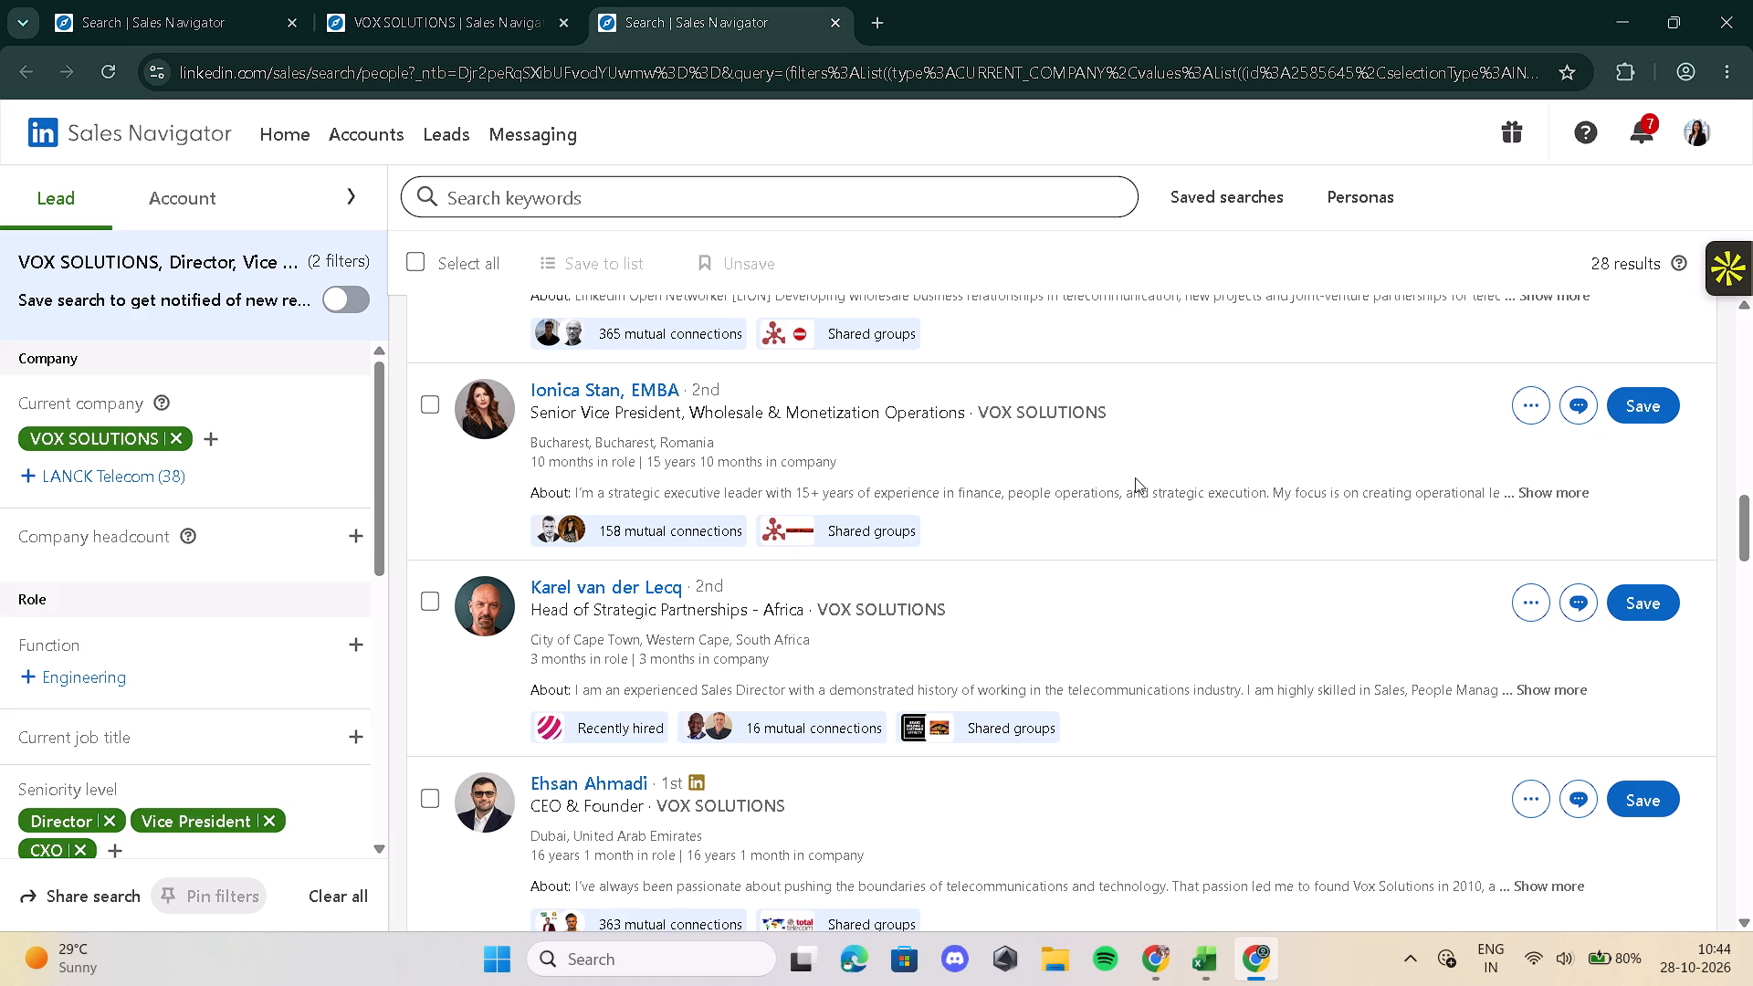
{"action": "left_click", "coordinate": [88, 0]}
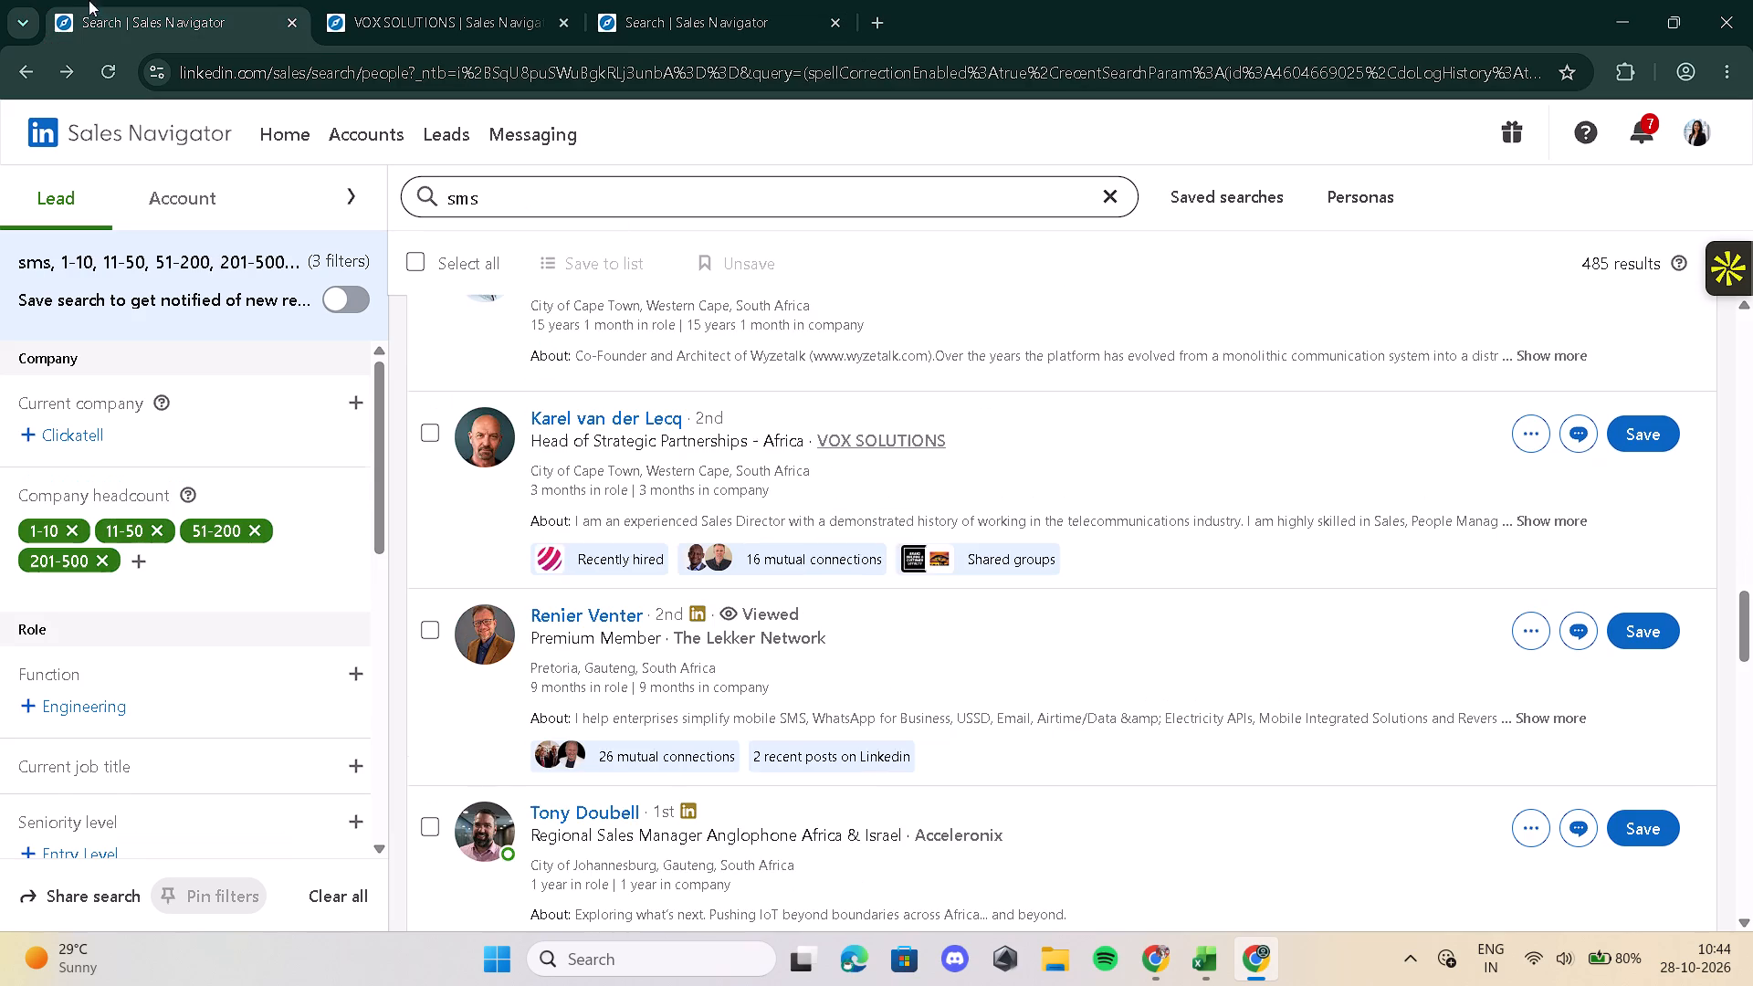
{"action": "left_click", "coordinate": [394, 0]}
{"action": "left_click", "coordinate": [709, 0]}
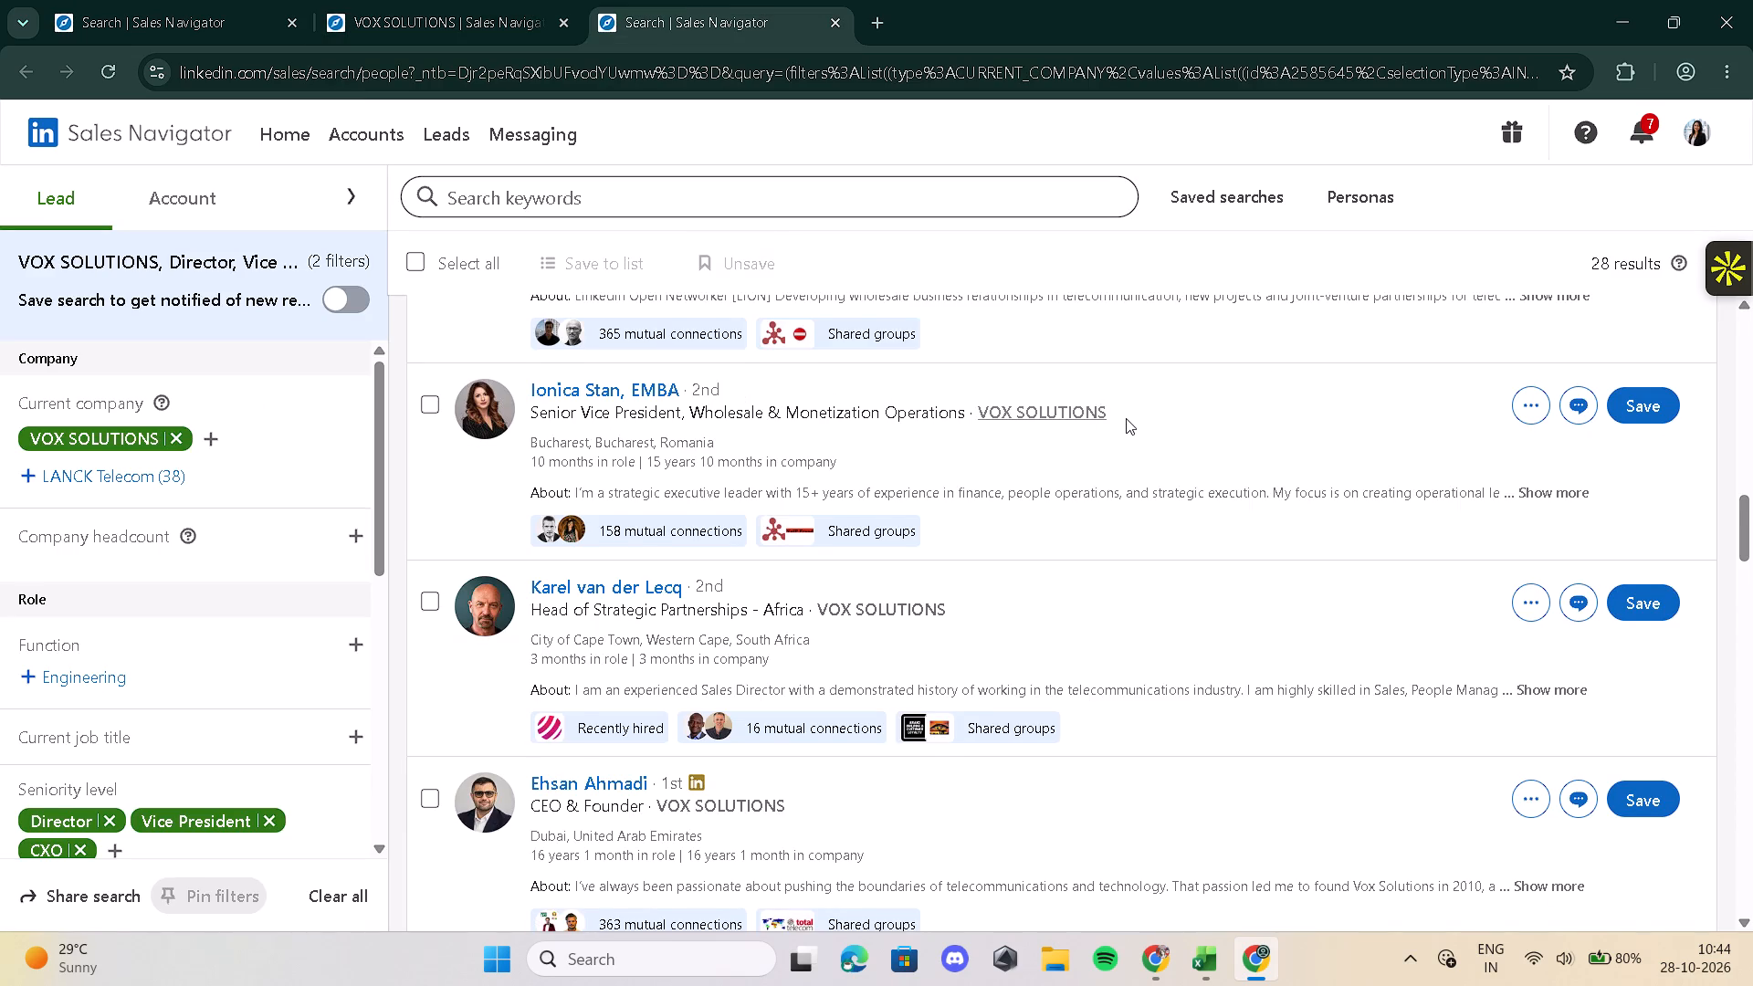
{"action": "scroll", "coordinate": [1126, 418], "scroll_direction": "down", "scroll_amount": 2}
{"action": "scroll", "coordinate": [821, 468], "scroll_direction": "down", "scroll_amount": 1}
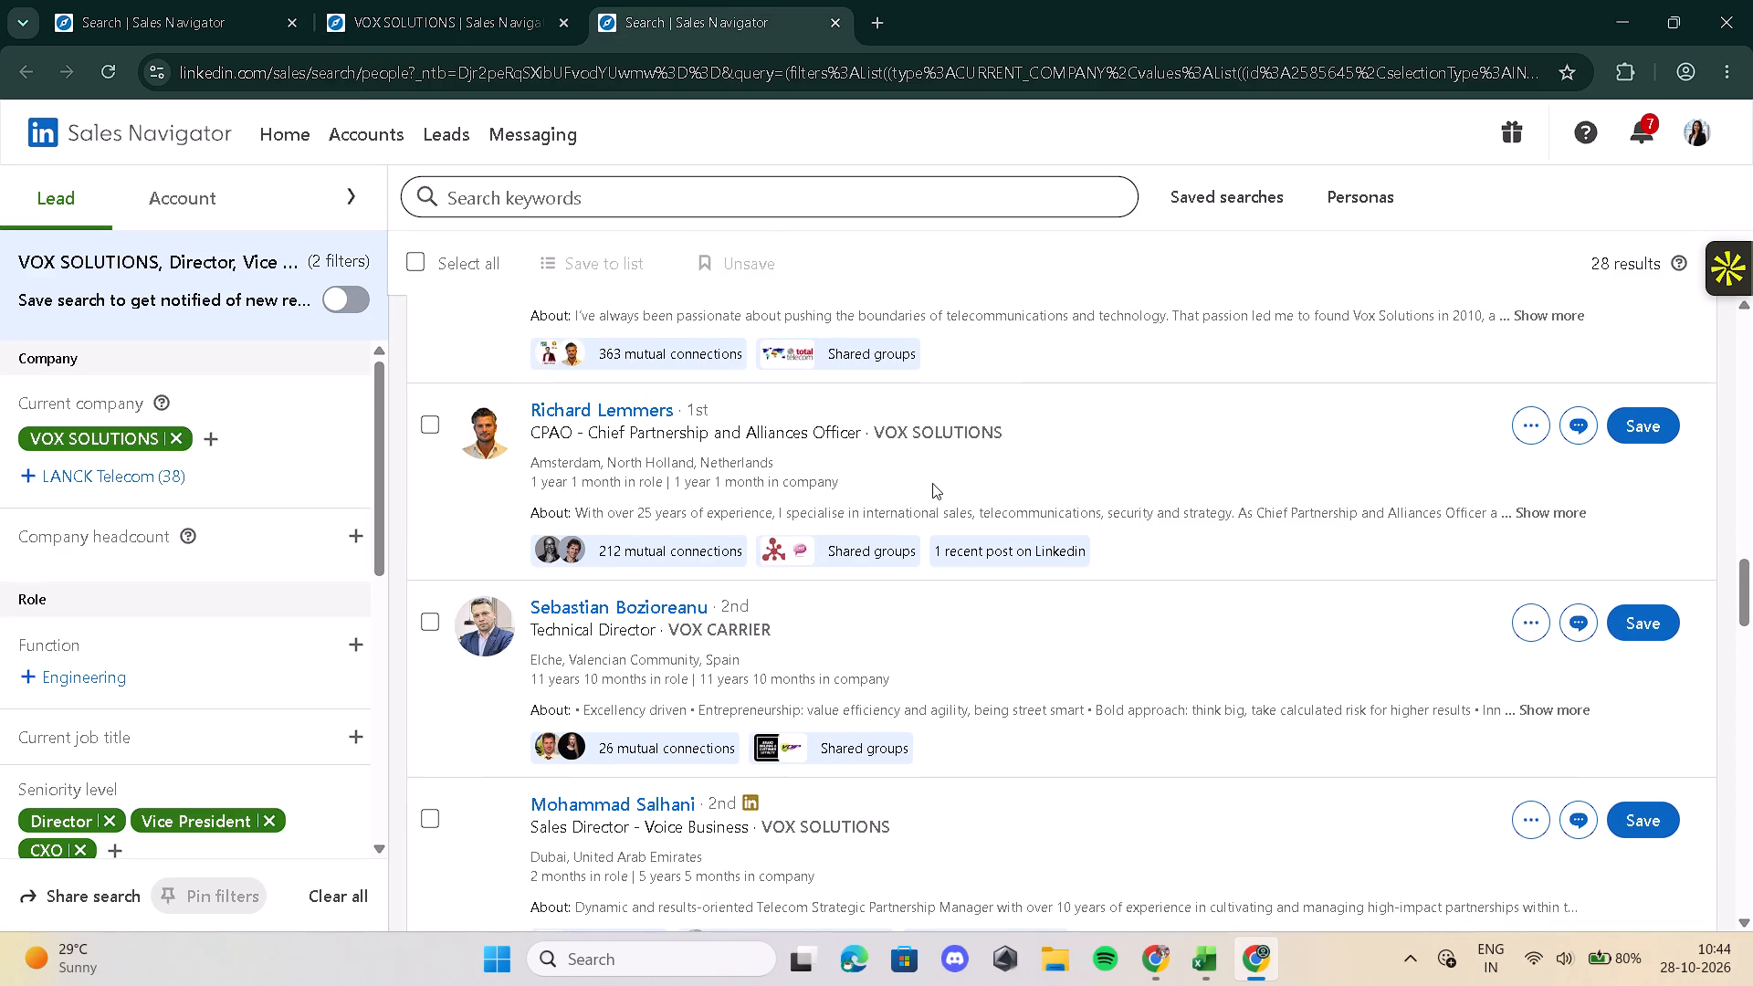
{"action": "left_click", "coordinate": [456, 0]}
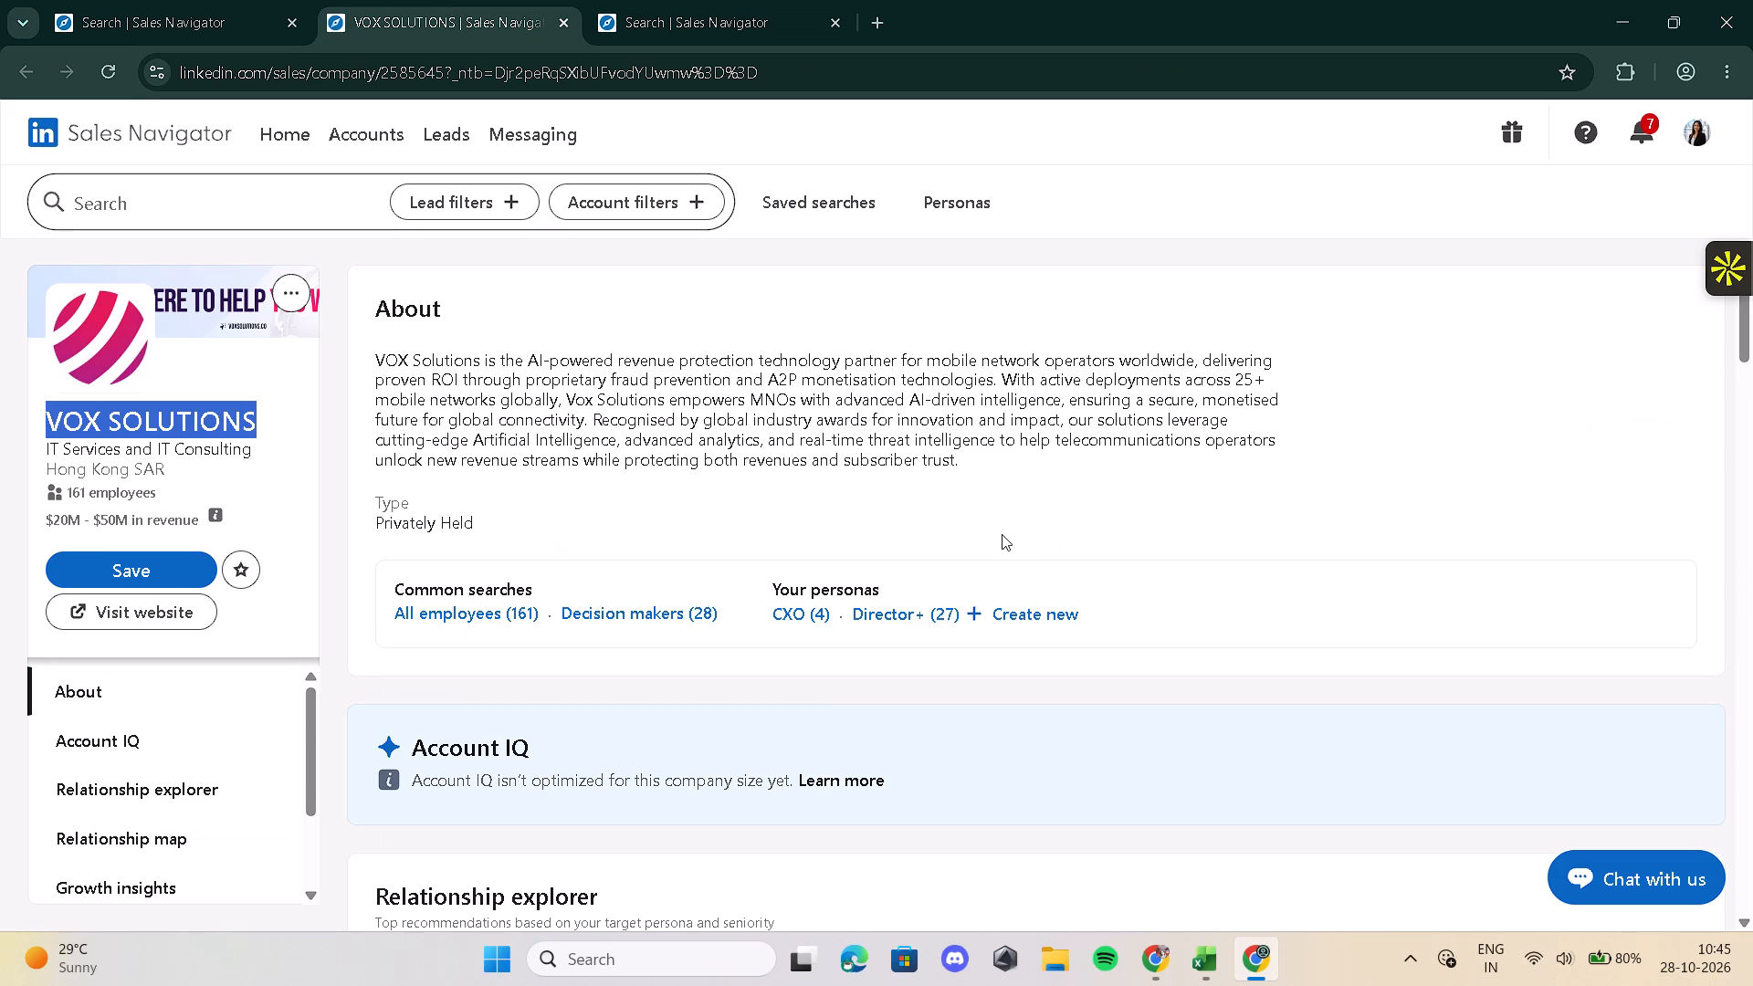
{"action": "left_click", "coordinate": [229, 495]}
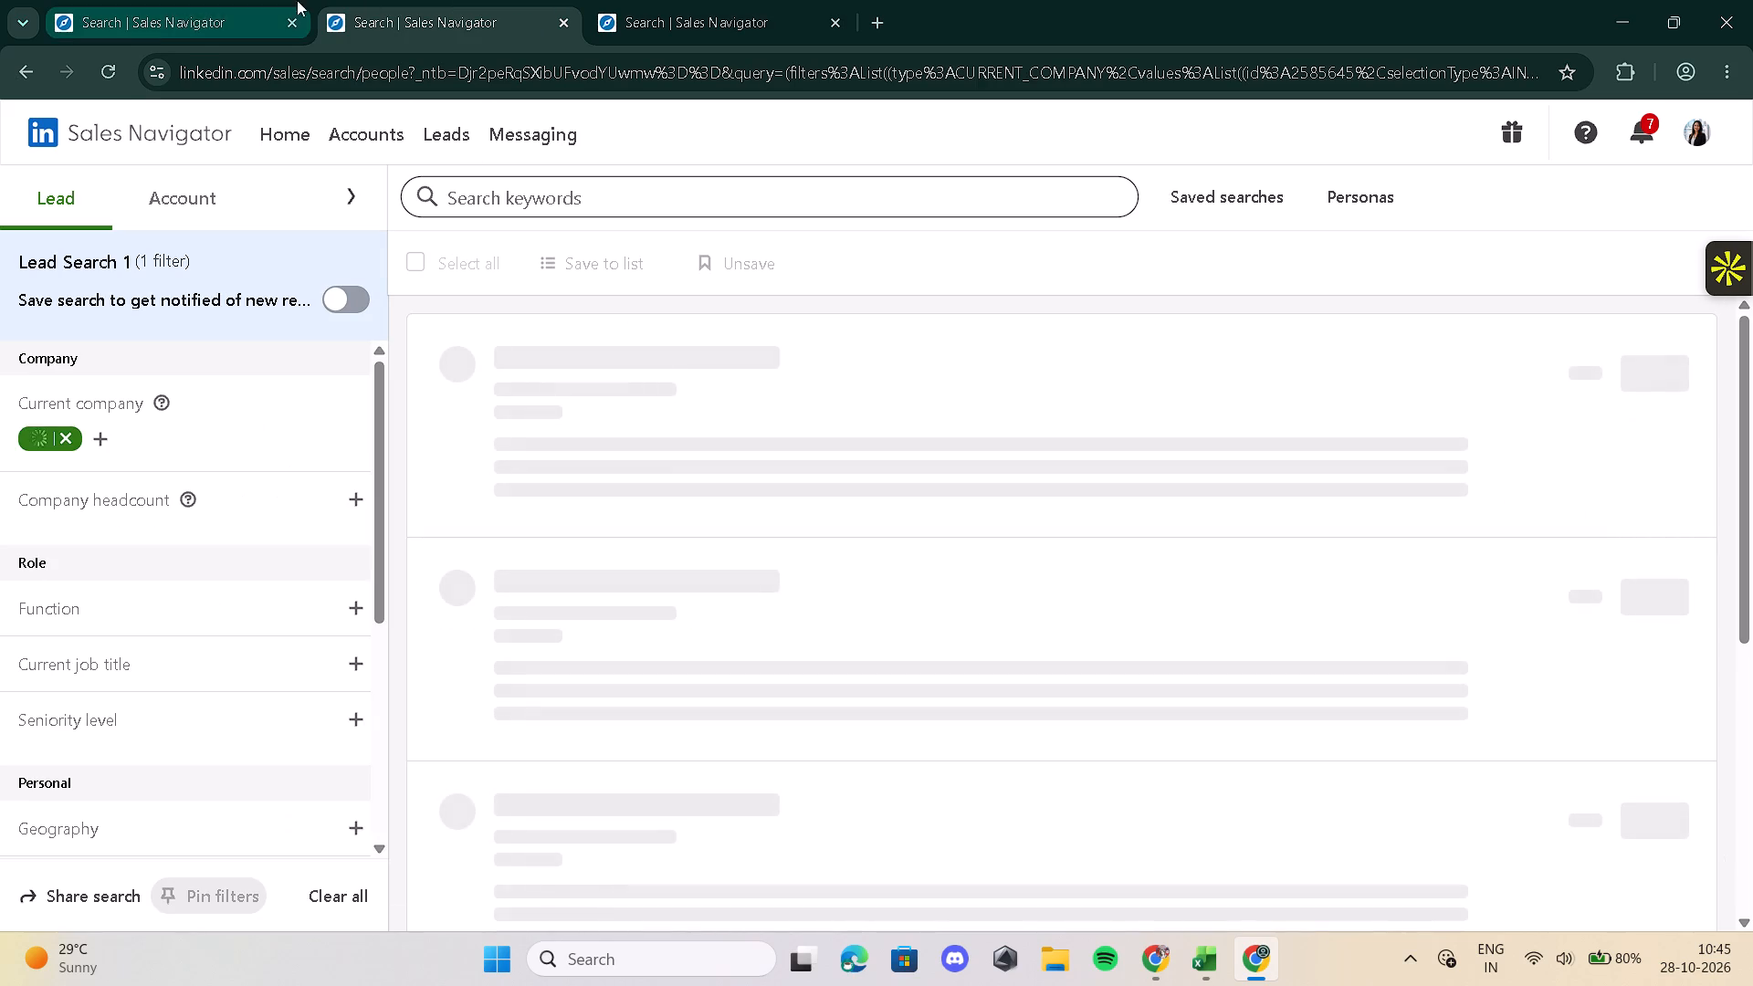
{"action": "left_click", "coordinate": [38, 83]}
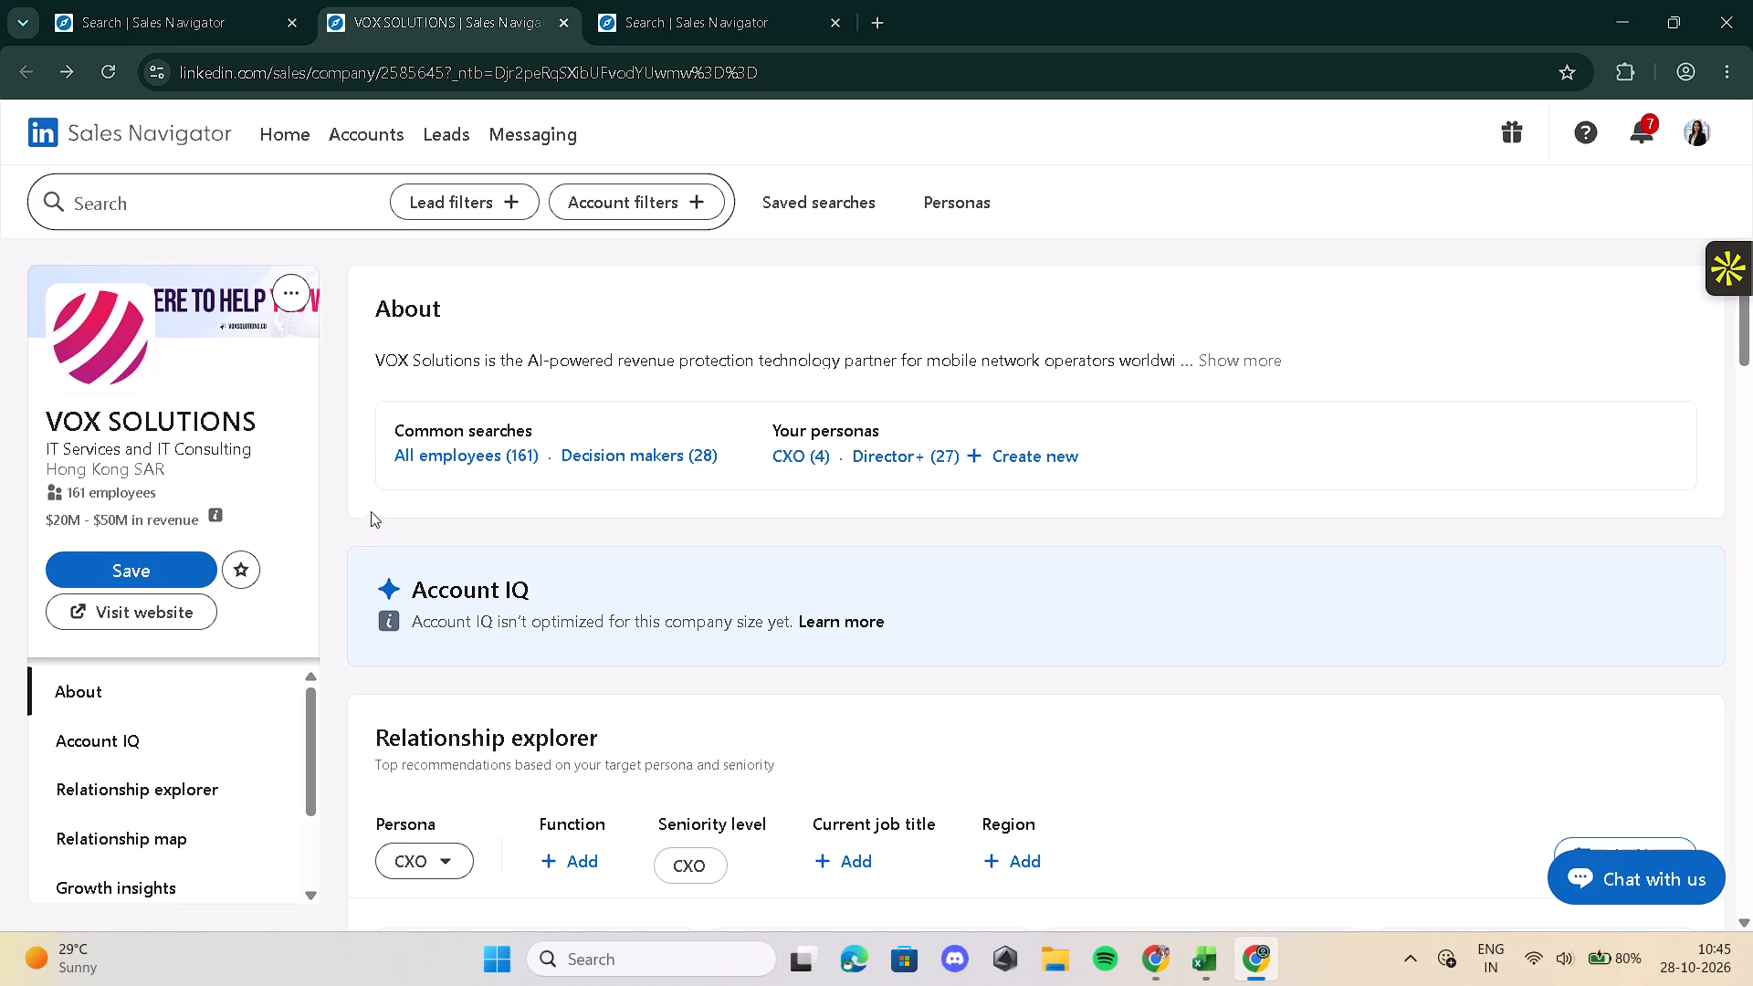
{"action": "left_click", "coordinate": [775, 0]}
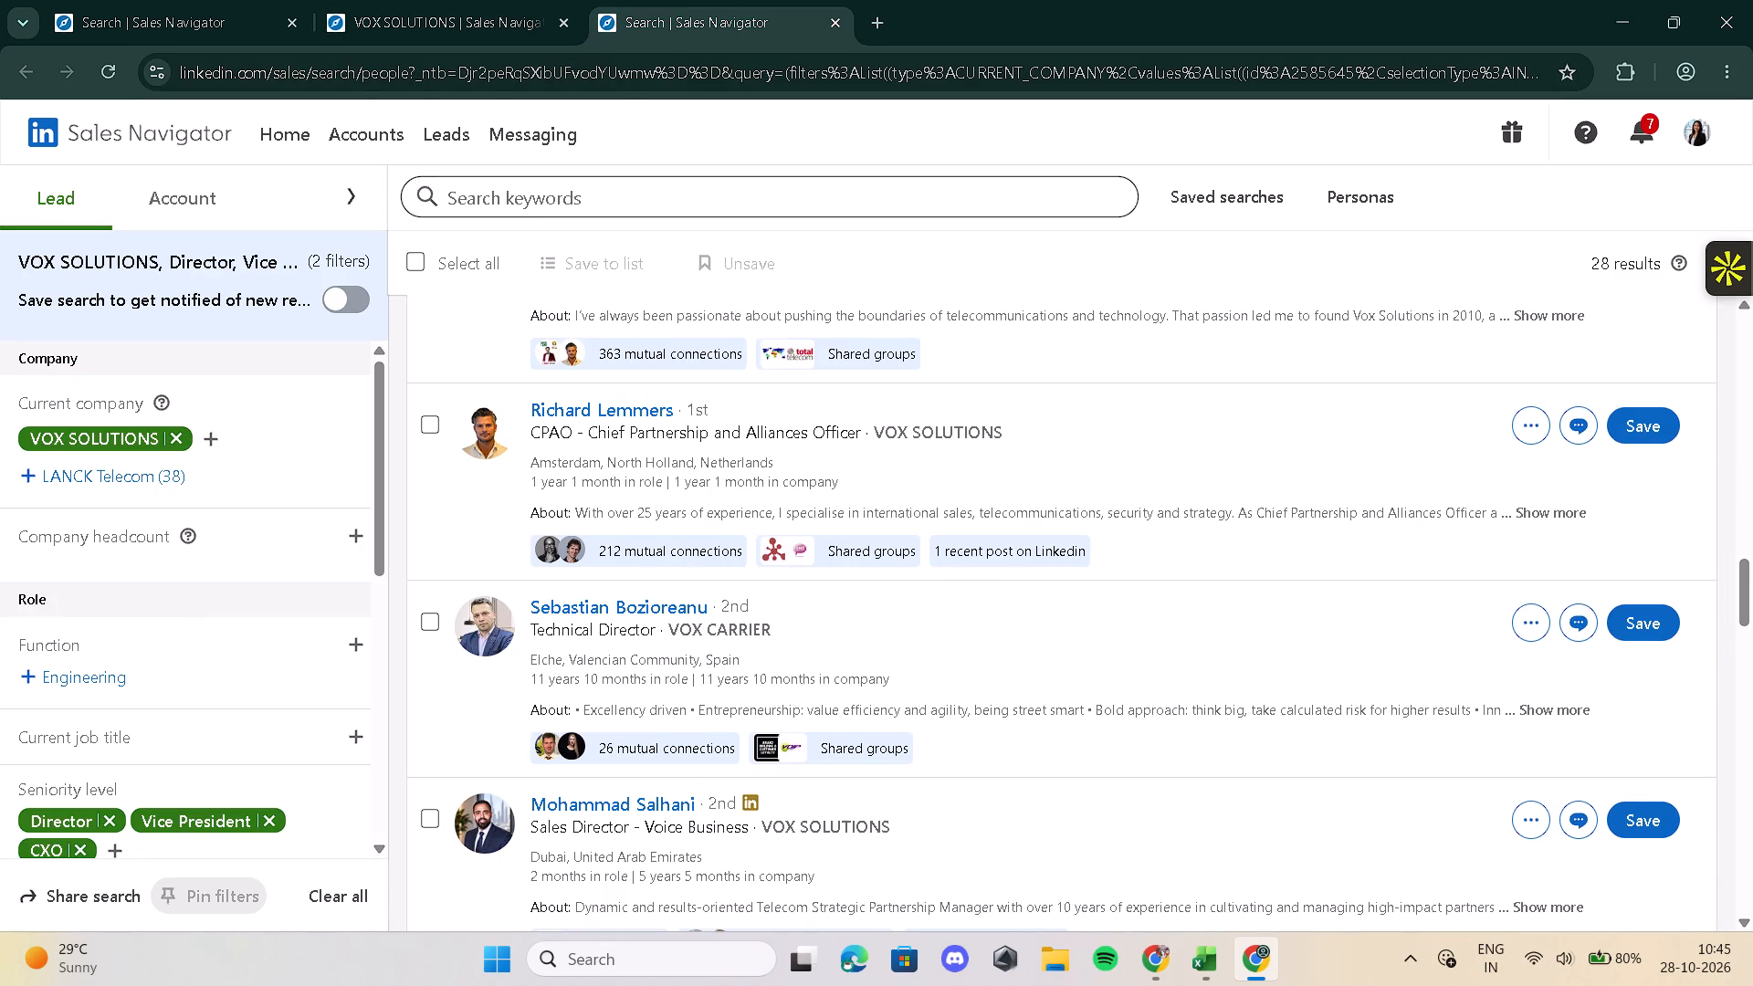
Open the Sales Navigator lead profile of the VOX SOLUTIONS CEO & Founder in a new tab.
{"action": "scroll", "coordinate": [589, 544], "scroll_direction": "up", "scroll_amount": 1}
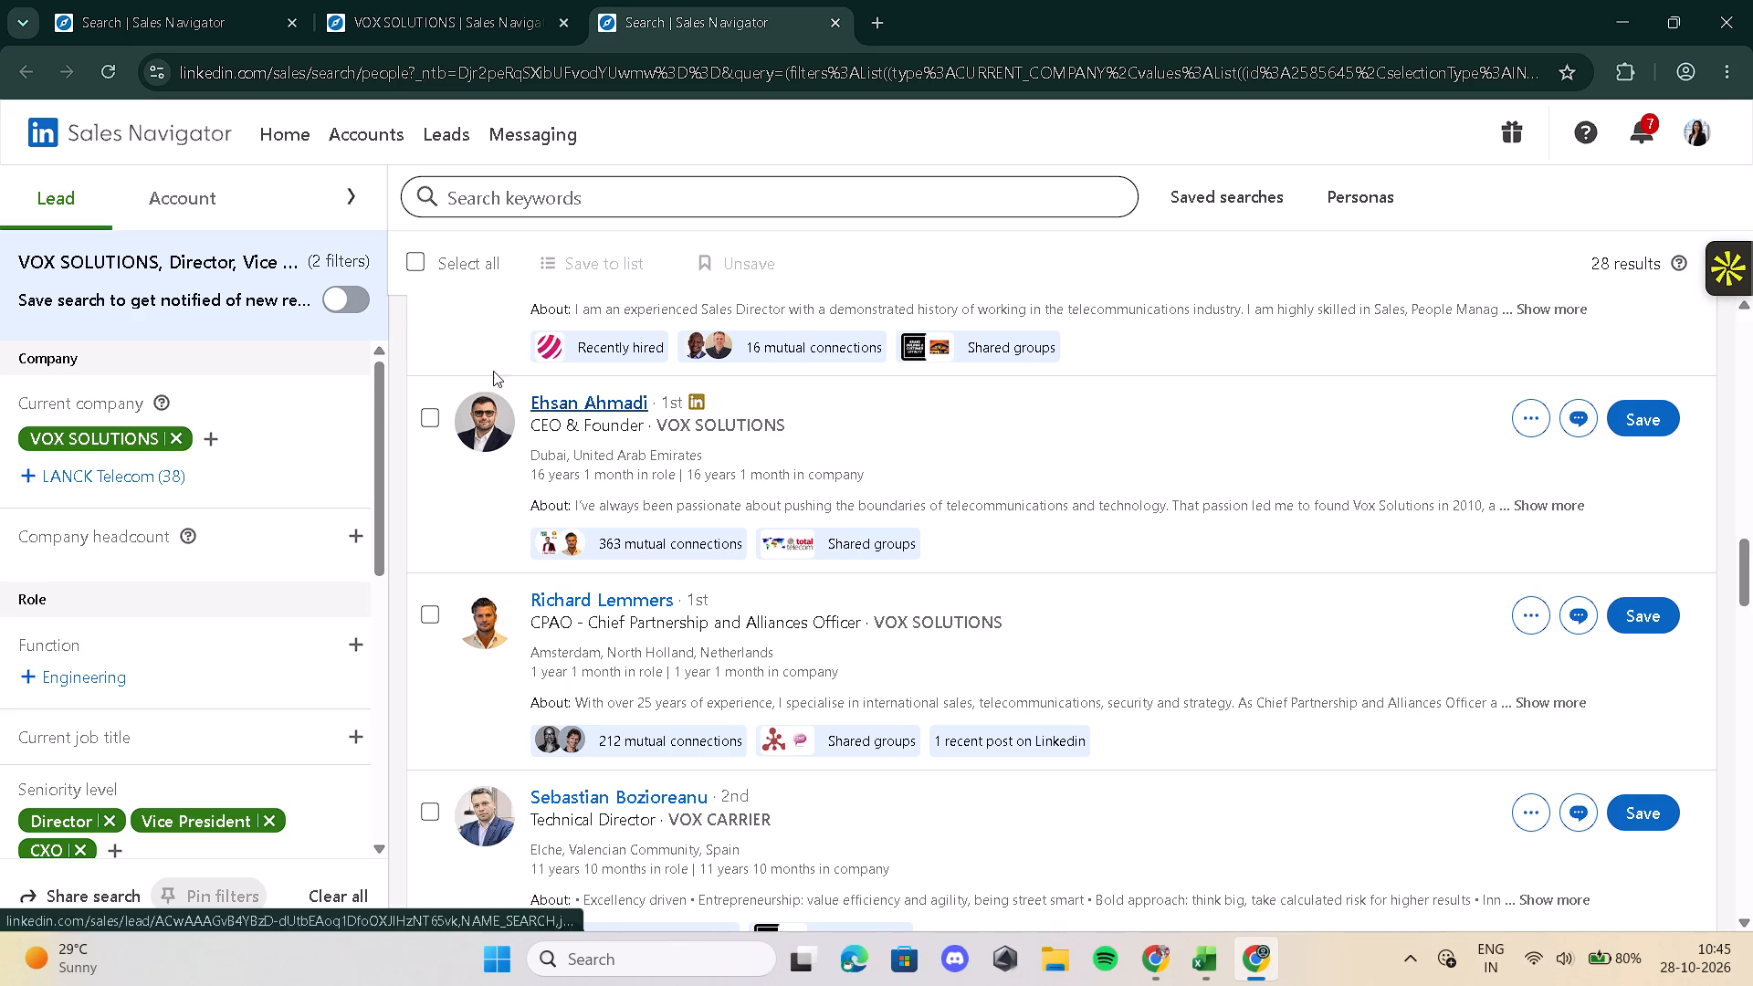
{"action": "left_click", "coordinate": [458, 17]}
{"action": "left_click", "coordinate": [174, 0]}
{"action": "left_click", "coordinate": [453, 0]}
{"action": "left_click", "coordinate": [653, 0]}
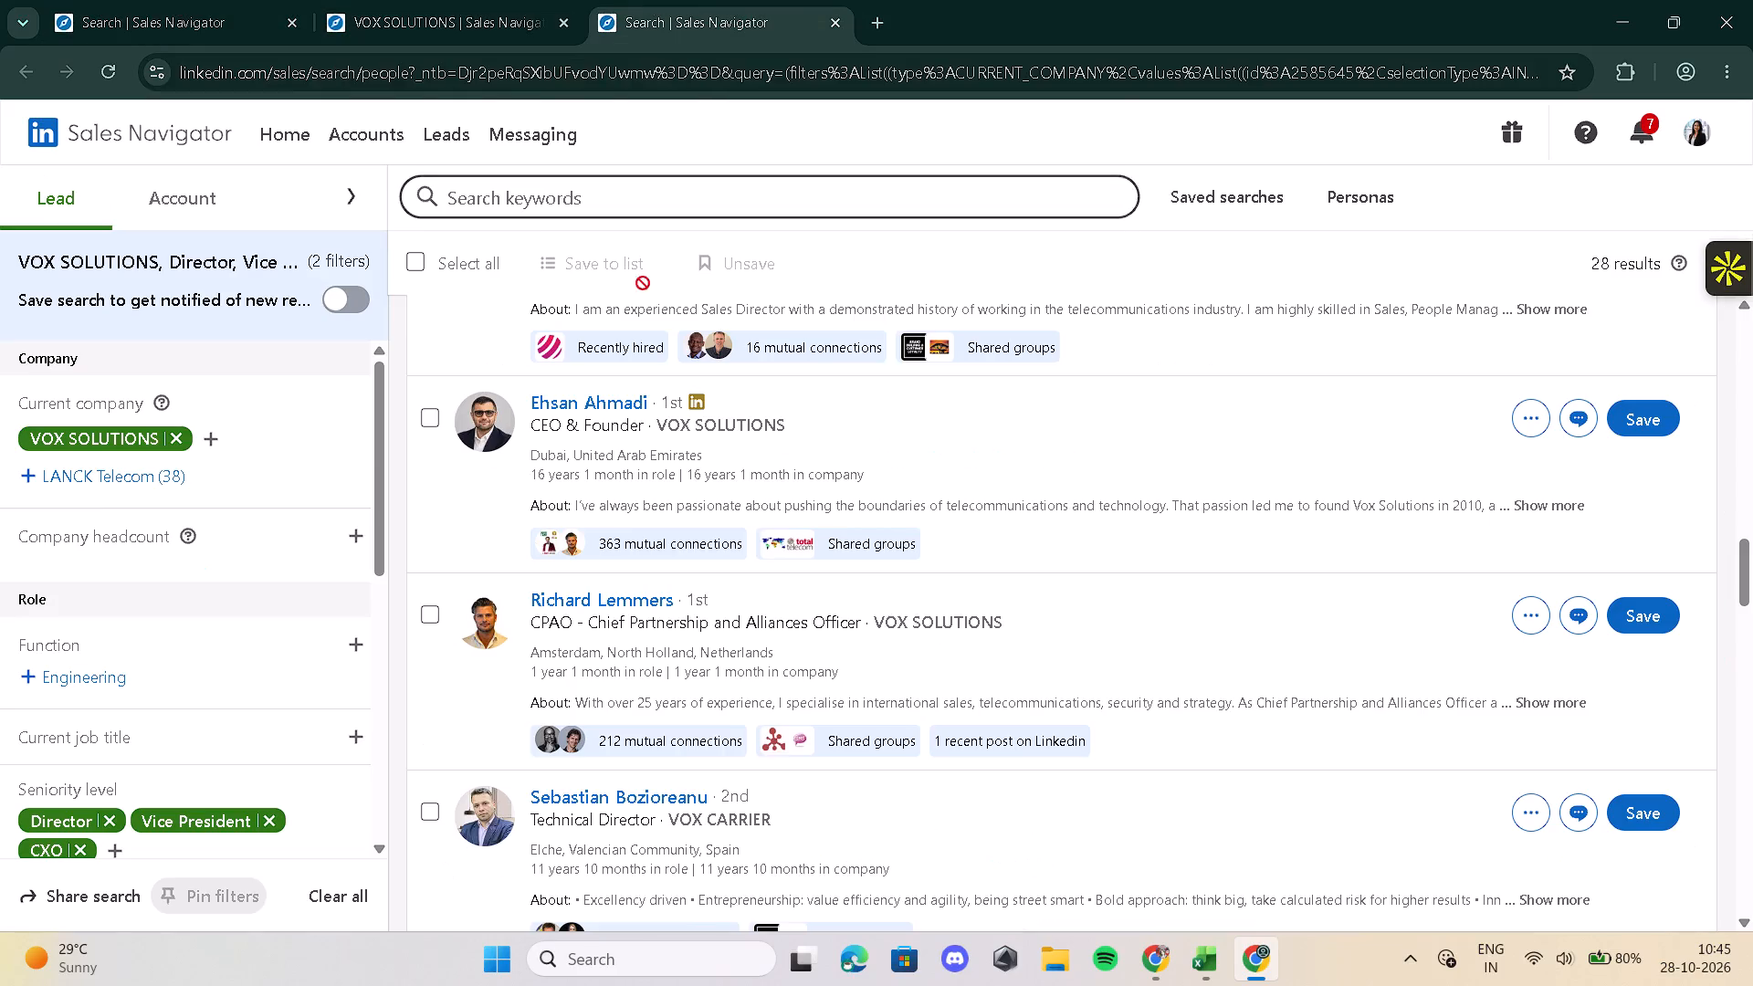
{"action": "right_click", "coordinate": [596, 409]}
{"action": "left_click", "coordinate": [719, 434]}
{"action": "left_click", "coordinate": [172, 0]}
{"action": "left_click", "coordinate": [484, 5]}
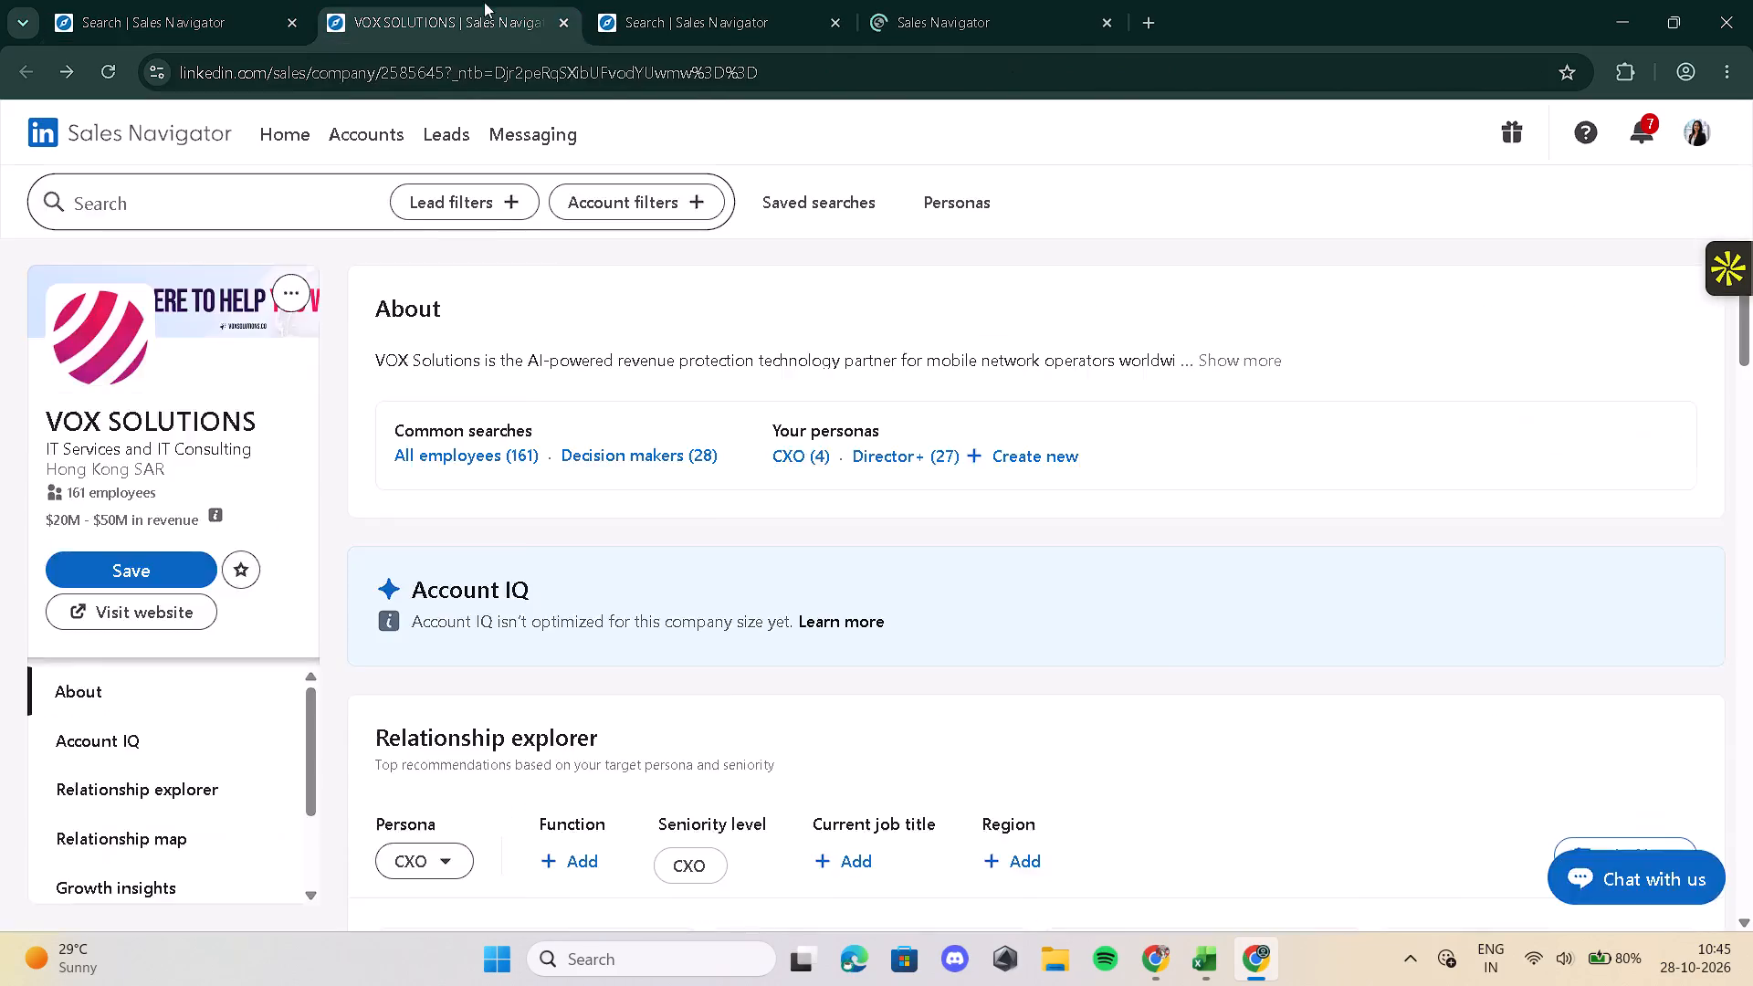
{"action": "left_click", "coordinate": [617, 0]}
{"action": "left_click", "coordinate": [1061, 0]}
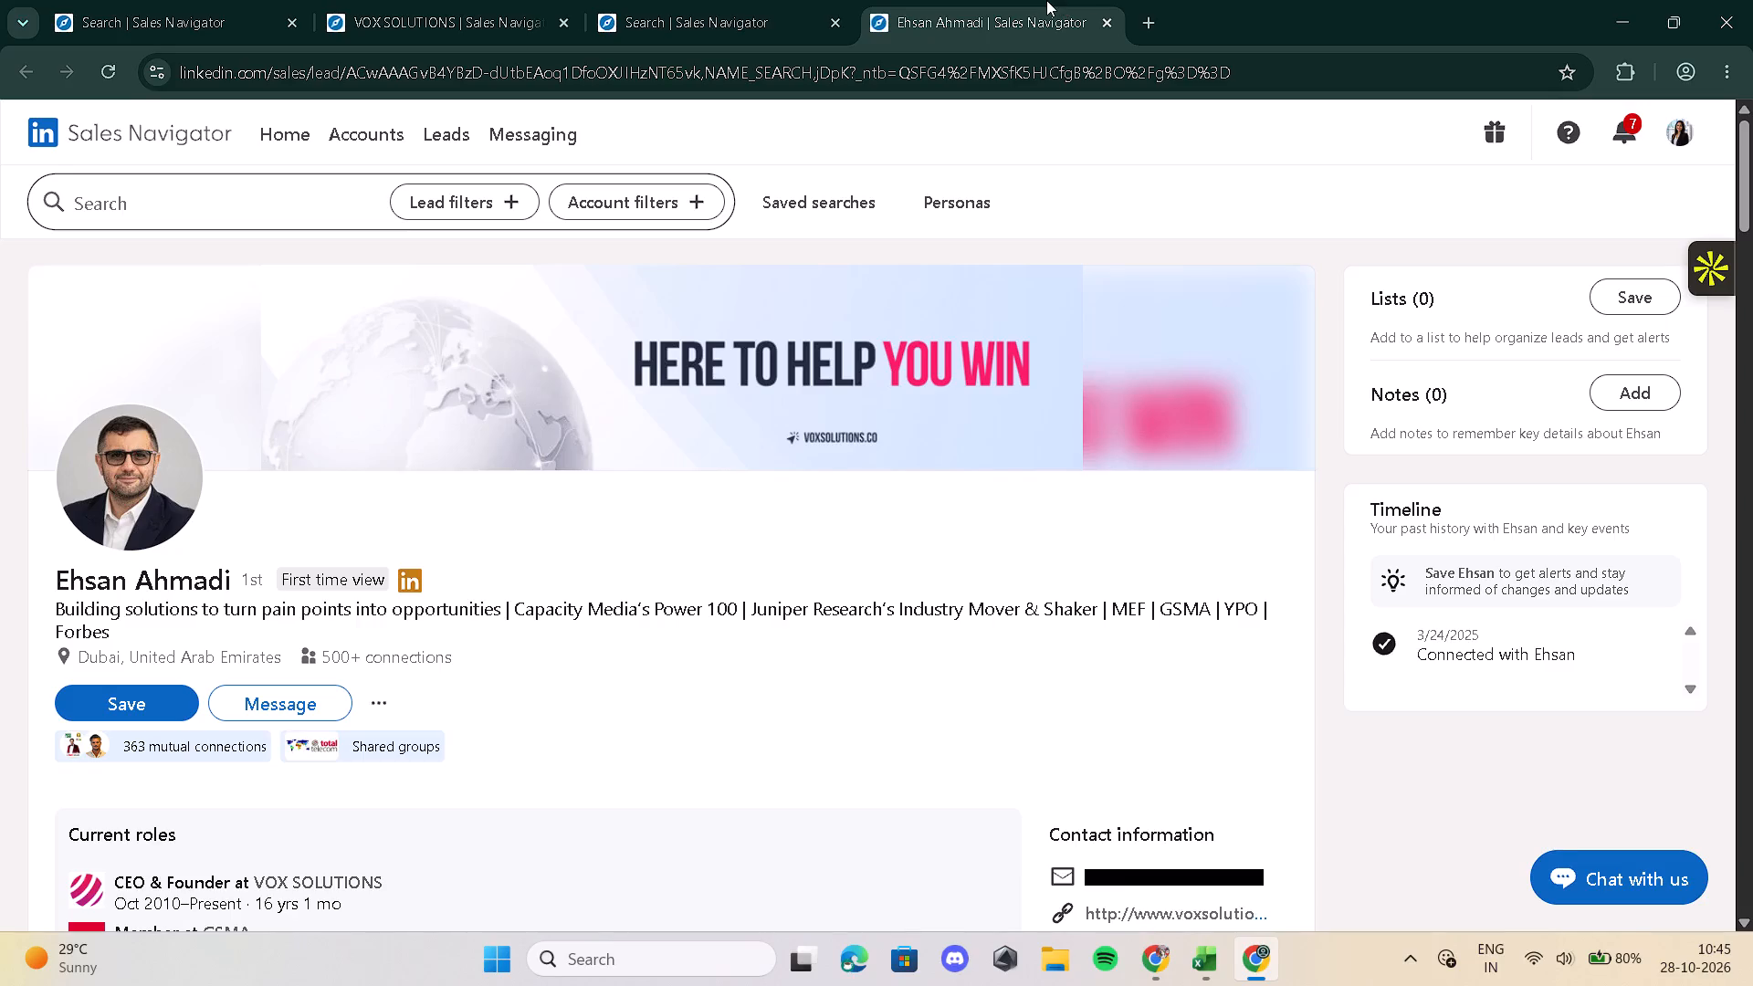
Copy the CEO & Founder's name from the lead profile and paste it into column F at the VOX SOLUTIONS row of the SA Harsh sheet.
{"action": "left_click_drag", "start_coordinate": [238, 580], "coordinate": [6, 560]}
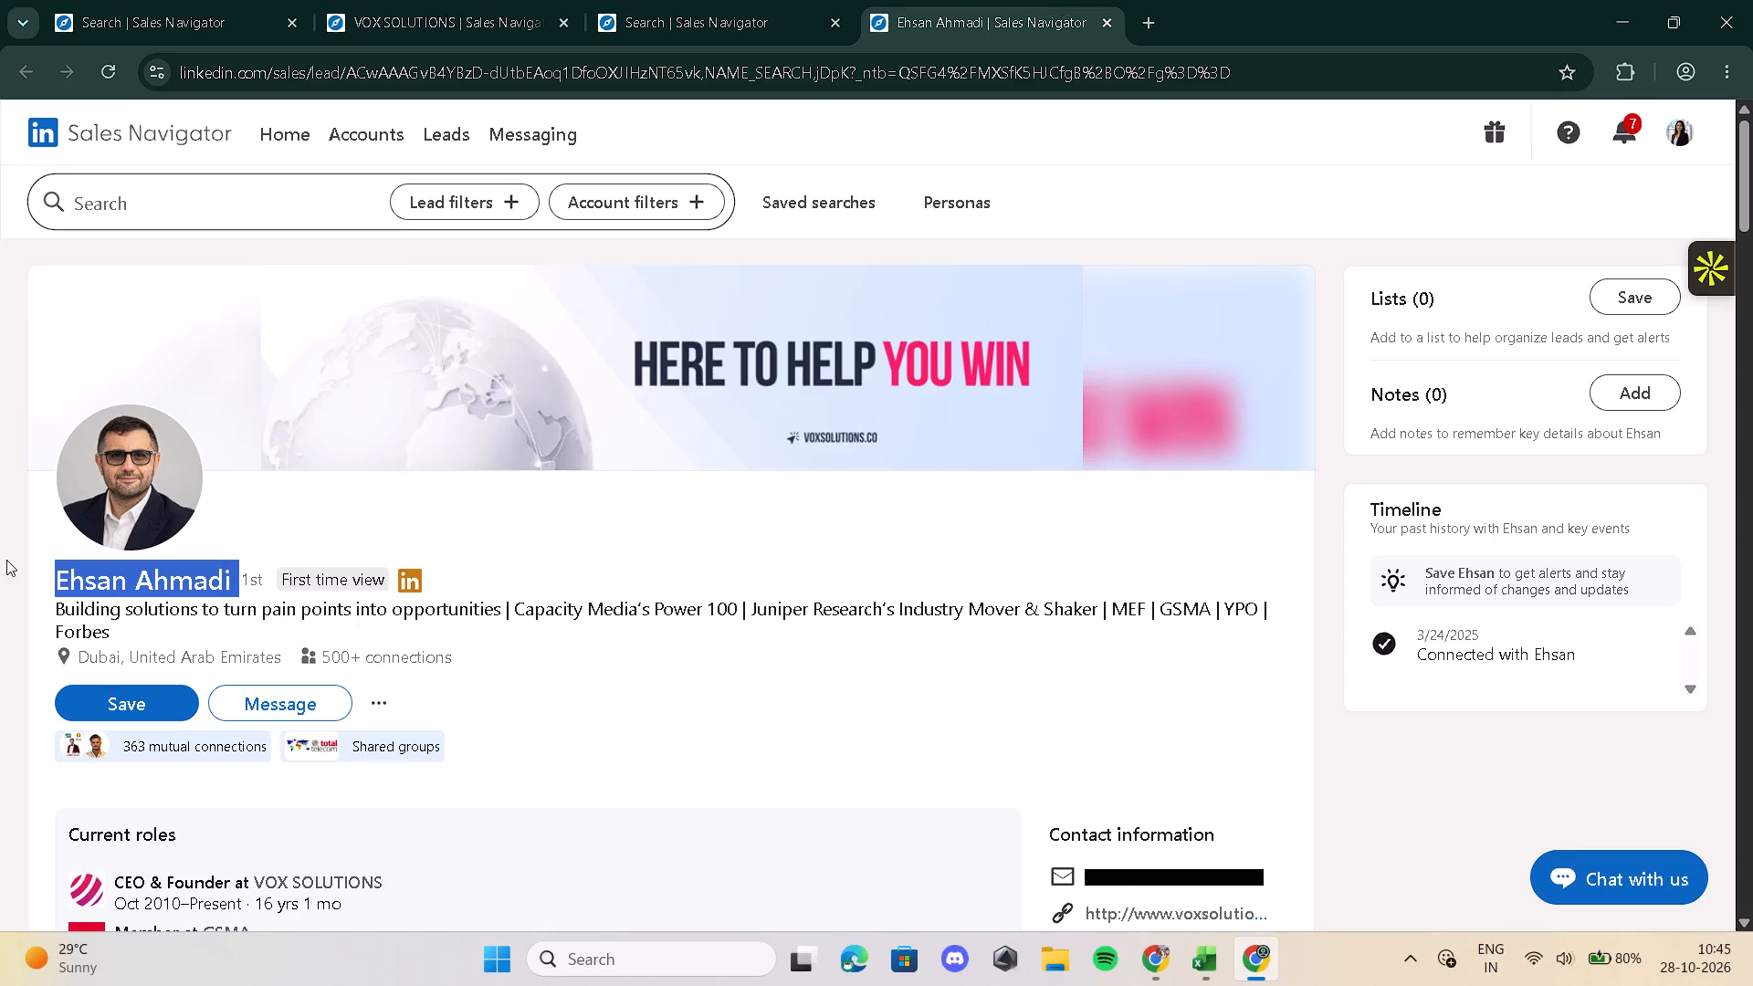
{"action": "right_click", "coordinate": [115, 568]}
{"action": "left_click", "coordinate": [173, 582]}
{"action": "key", "text": "ctrl+c"}
{"action": "left_click", "coordinate": [1230, 971]}
{"action": "left_click", "coordinate": [1352, 709]}
{"action": "key", "text": "ctrl+v"}
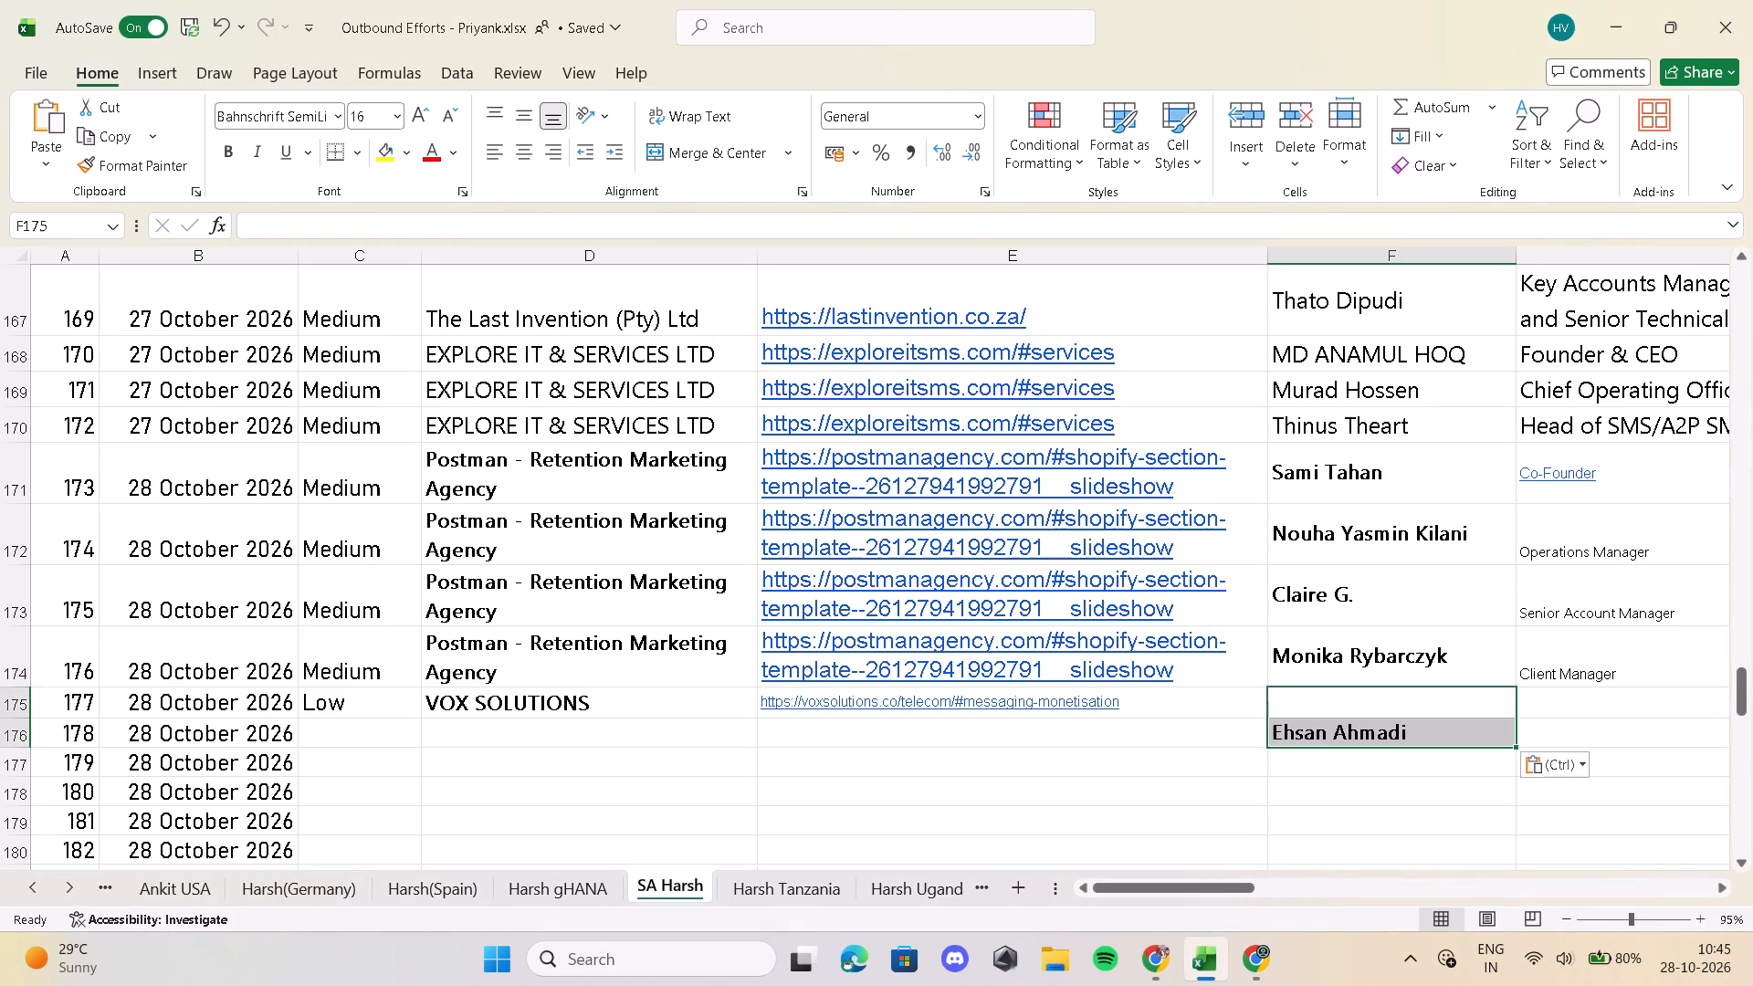
{"action": "key", "text": "ctrl+z"}
{"action": "left_click", "coordinate": [1375, 696]}
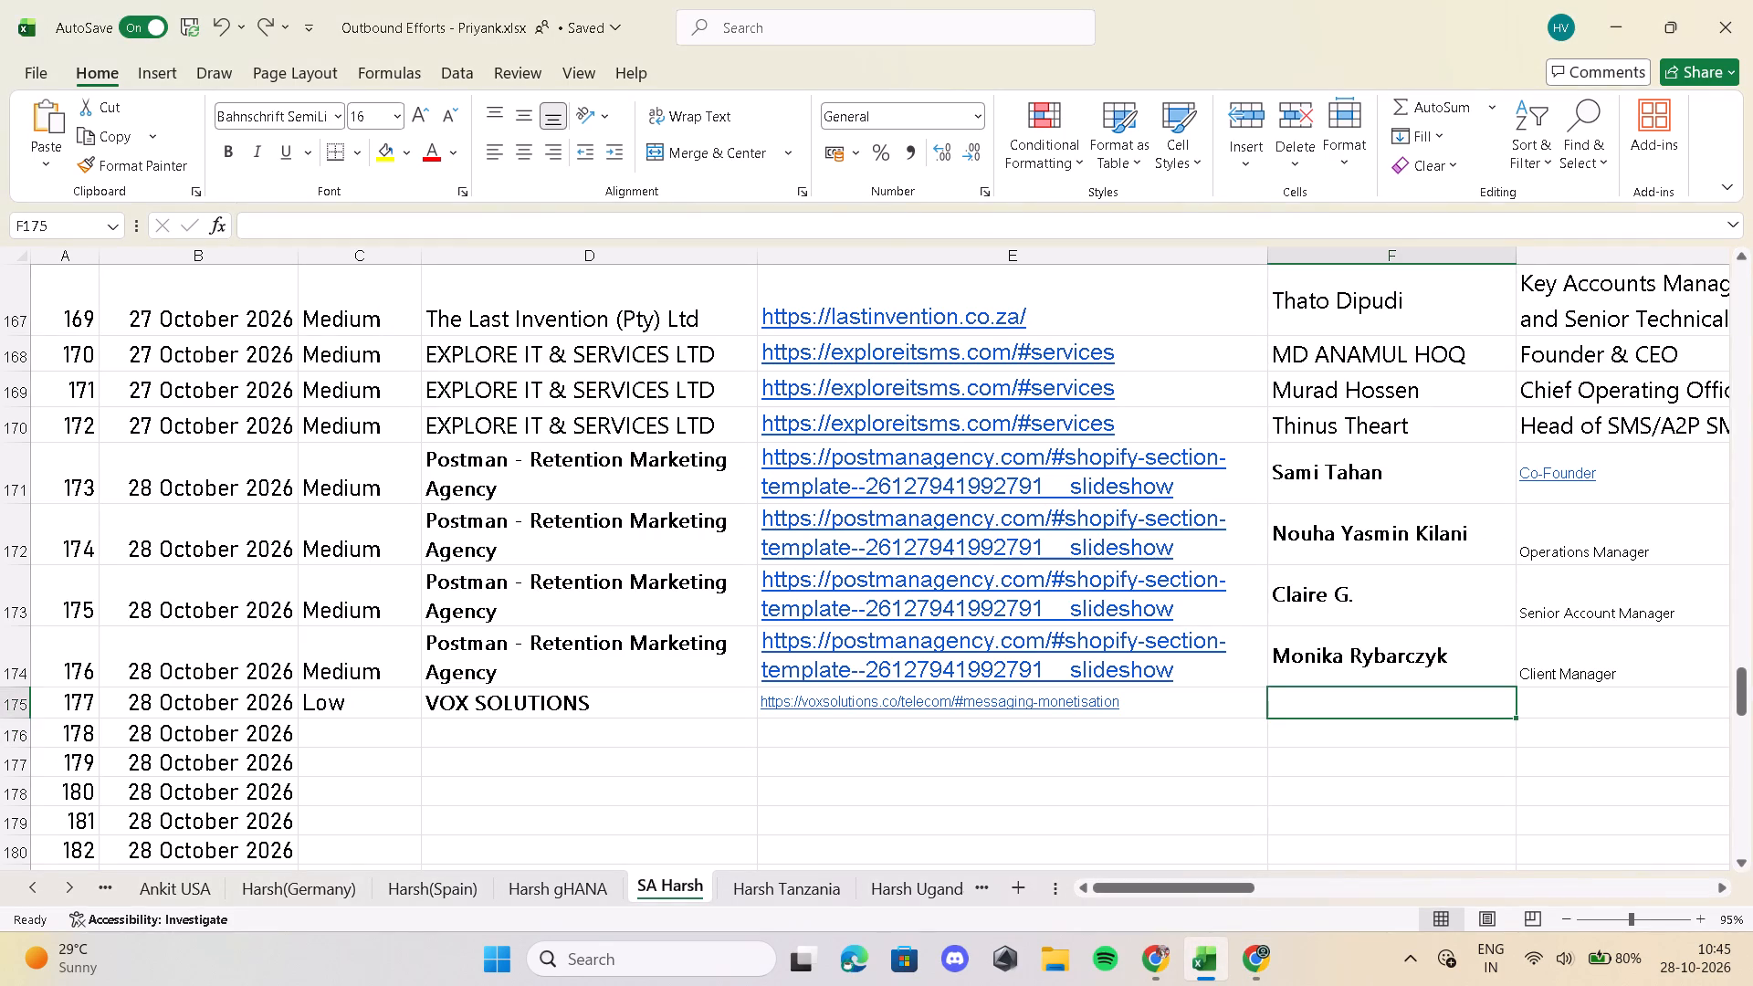
{"action": "key", "text": "ctrl+v"}
{"action": "left_click", "coordinate": [1528, 704]}
Copy the contact name from cell F176 into F175 of the VOX SOLUTIONS row, and clear F176.
{"action": "left_click", "coordinate": [1419, 735]}
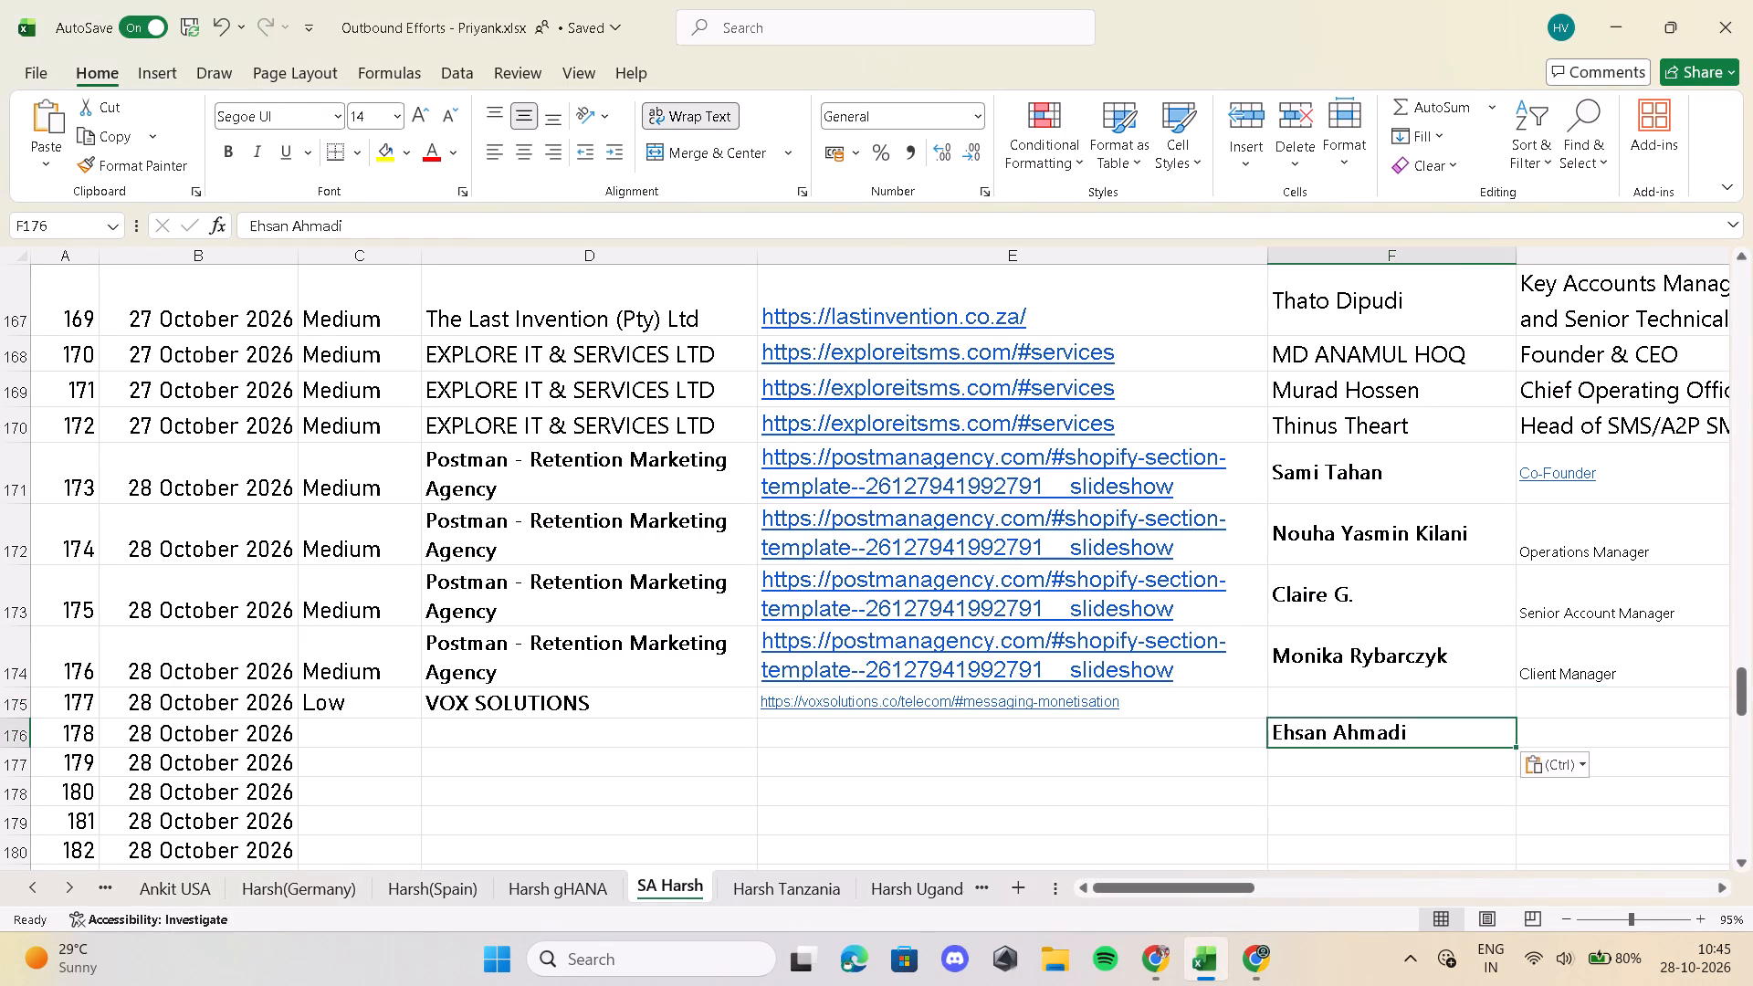
{"action": "key", "text": "ctrl+c"}
{"action": "left_click", "coordinate": [1389, 705]}
{"action": "key", "text": "ctrl+v"}
{"action": "left_click", "coordinate": [1372, 724]}
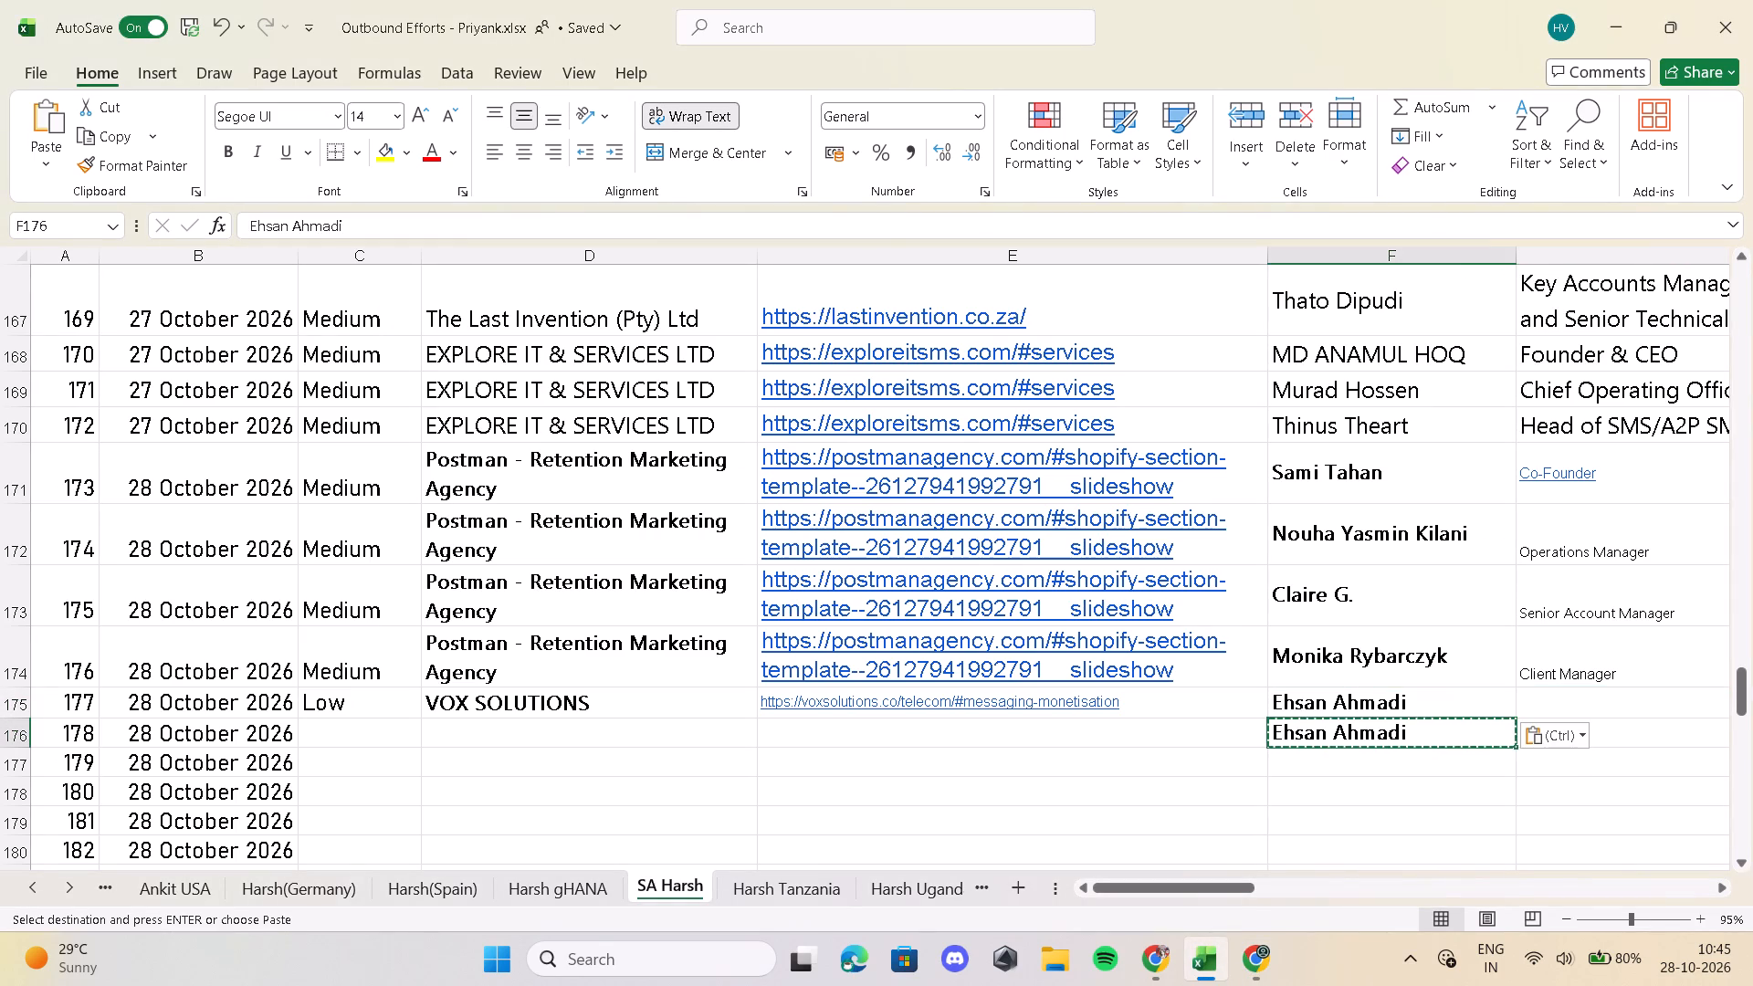
{"action": "key", "text": "BackSpace"}
{"action": "left_click", "coordinate": [1648, 723]}
{"action": "left_click", "coordinate": [1643, 707]}
{"action": "left_click", "coordinate": [16, 698]}
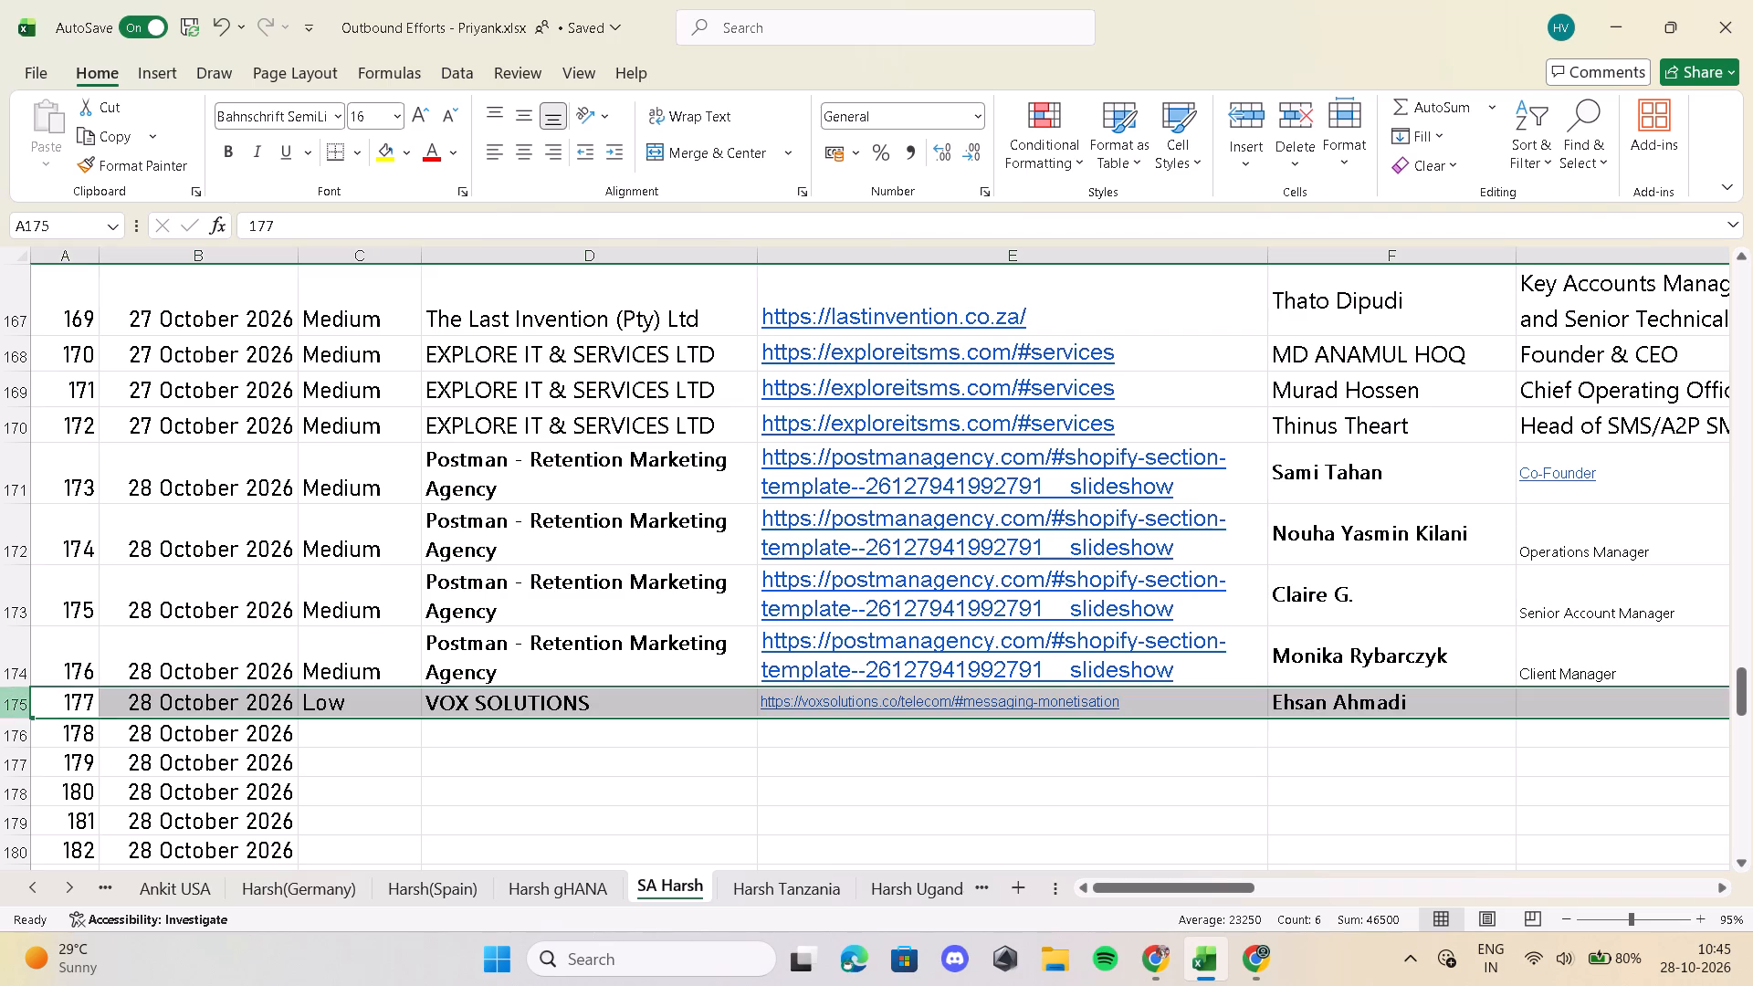
Open the CEO & Founder's LinkedIn profile from the Sales Navigator lead page.
{"action": "left_click", "coordinate": [1252, 961]}
{"action": "left_click", "coordinate": [382, 690]}
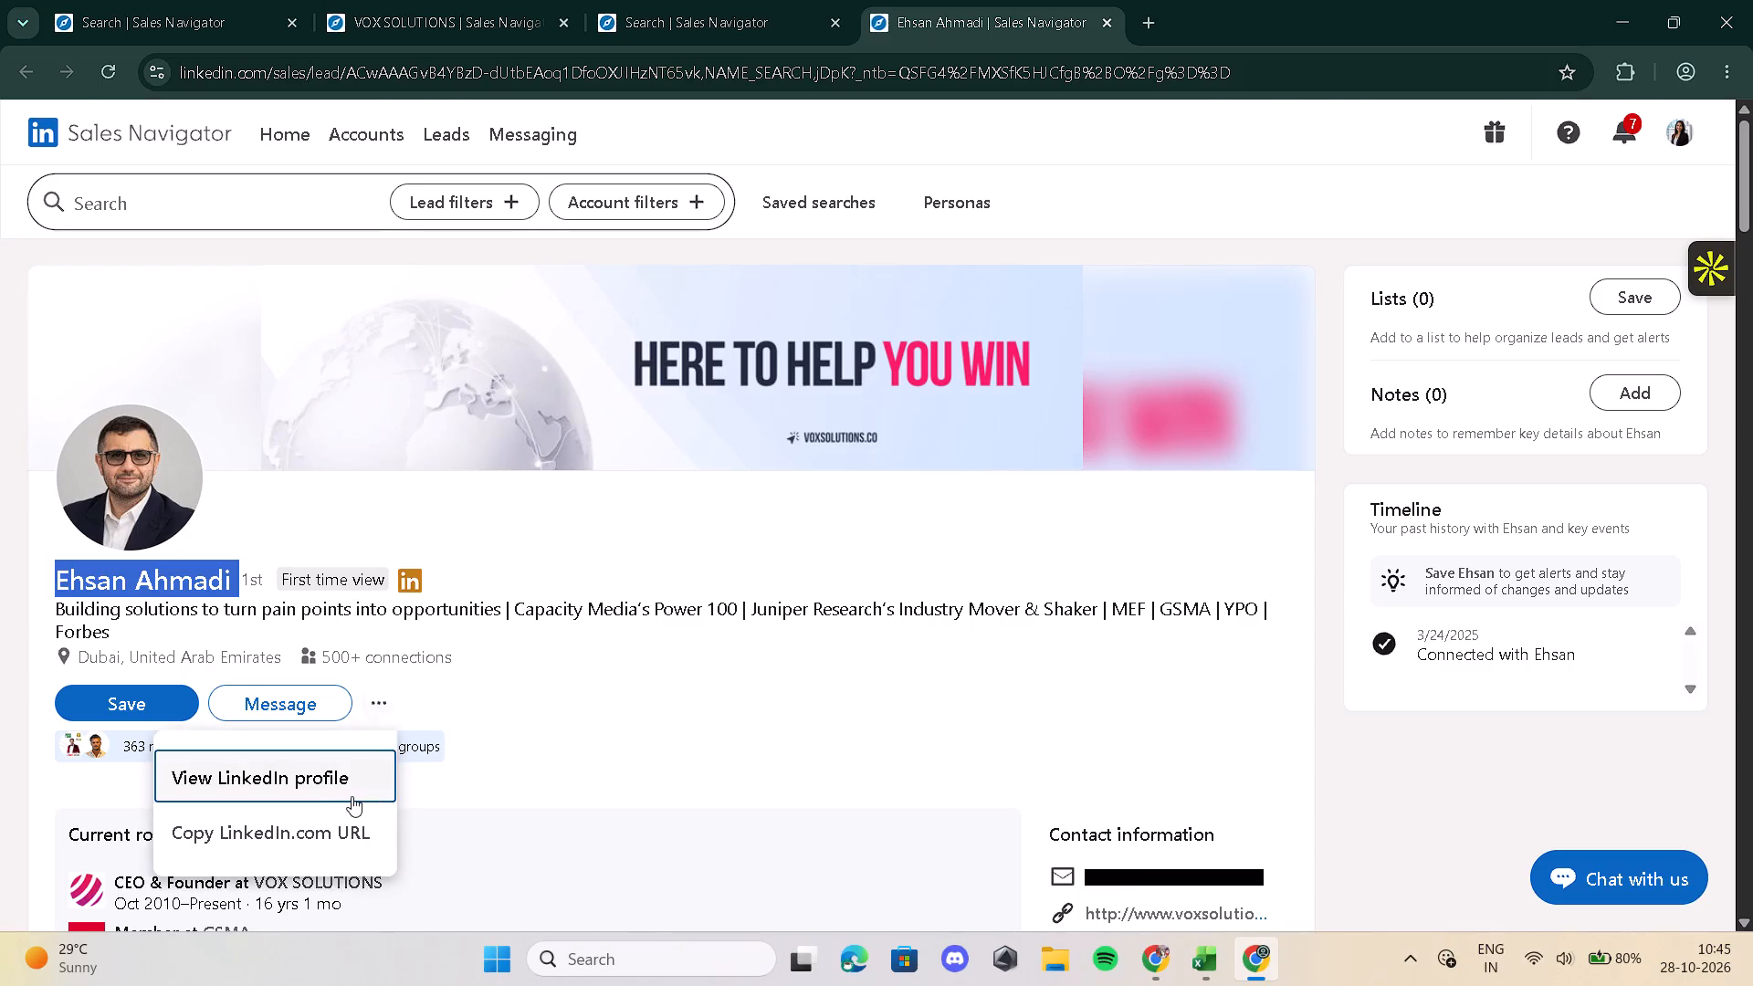
{"action": "left_click", "coordinate": [351, 797]}
{"action": "left_click", "coordinate": [727, 0]}
{"action": "left_click", "coordinate": [950, 0]}
{"action": "left_click", "coordinate": [1133, 0]}
{"action": "left_click", "coordinate": [727, 0]}
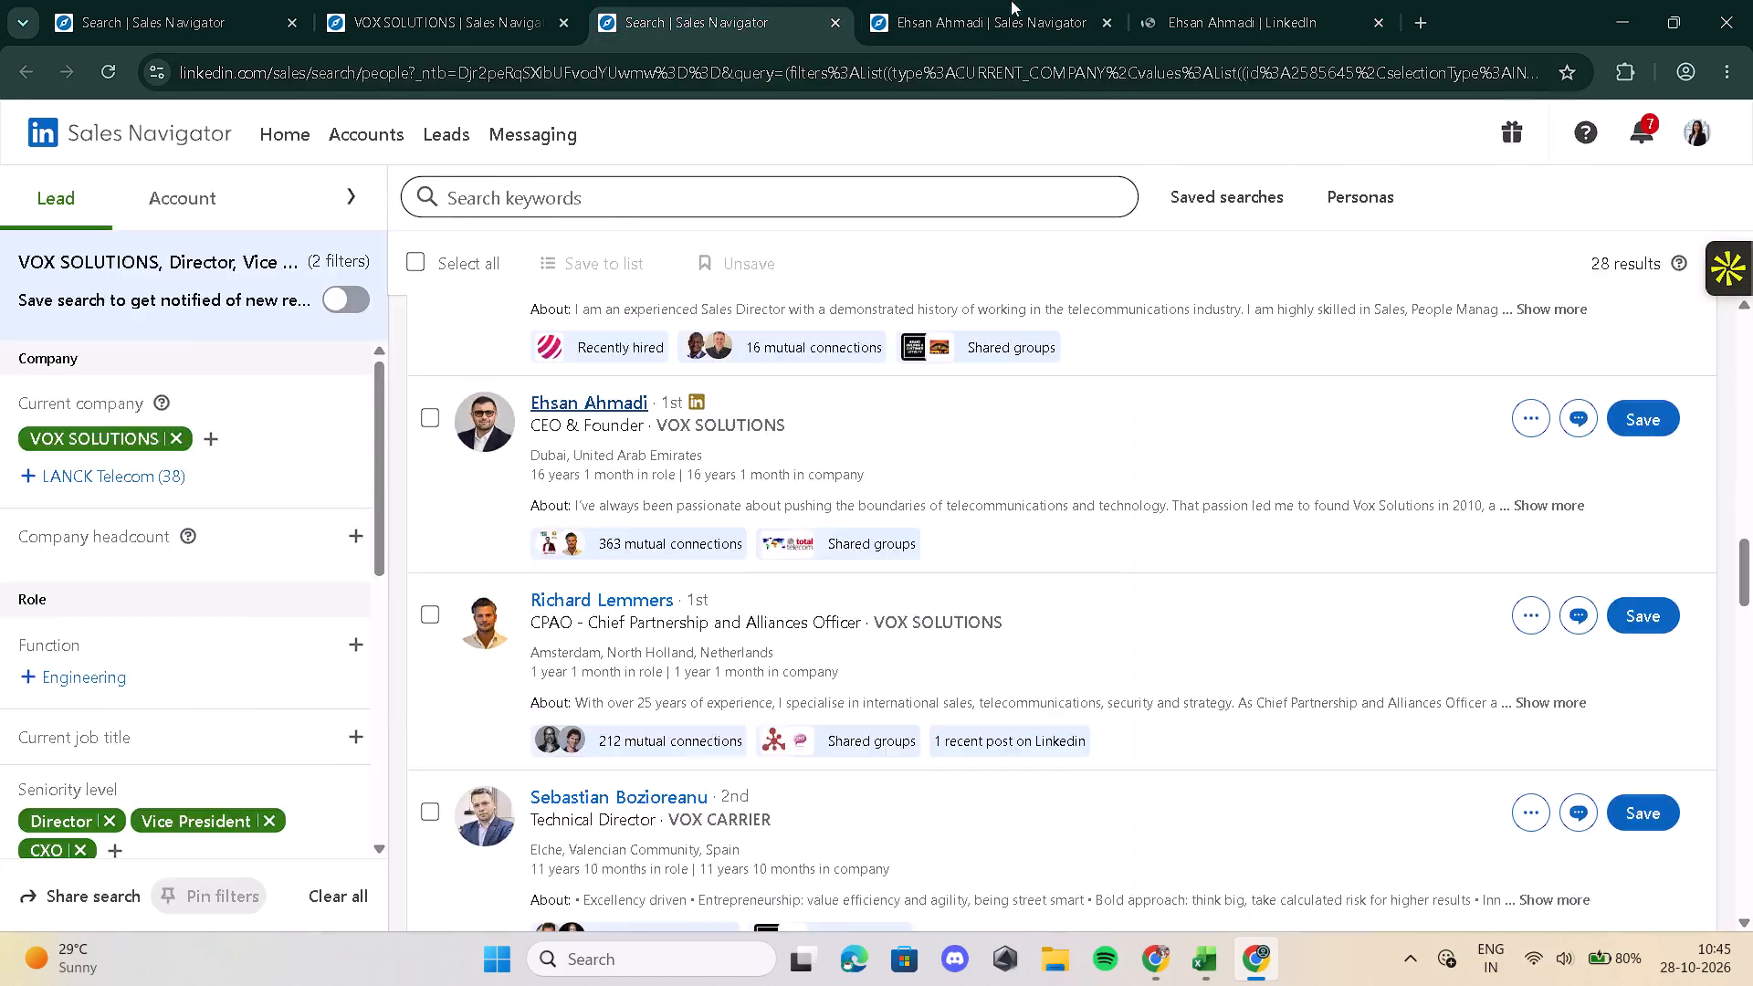
{"action": "left_click_drag", "start_coordinate": [1012, 0], "coordinate": [1023, 0]}
{"action": "left_click", "coordinate": [1290, 0]}
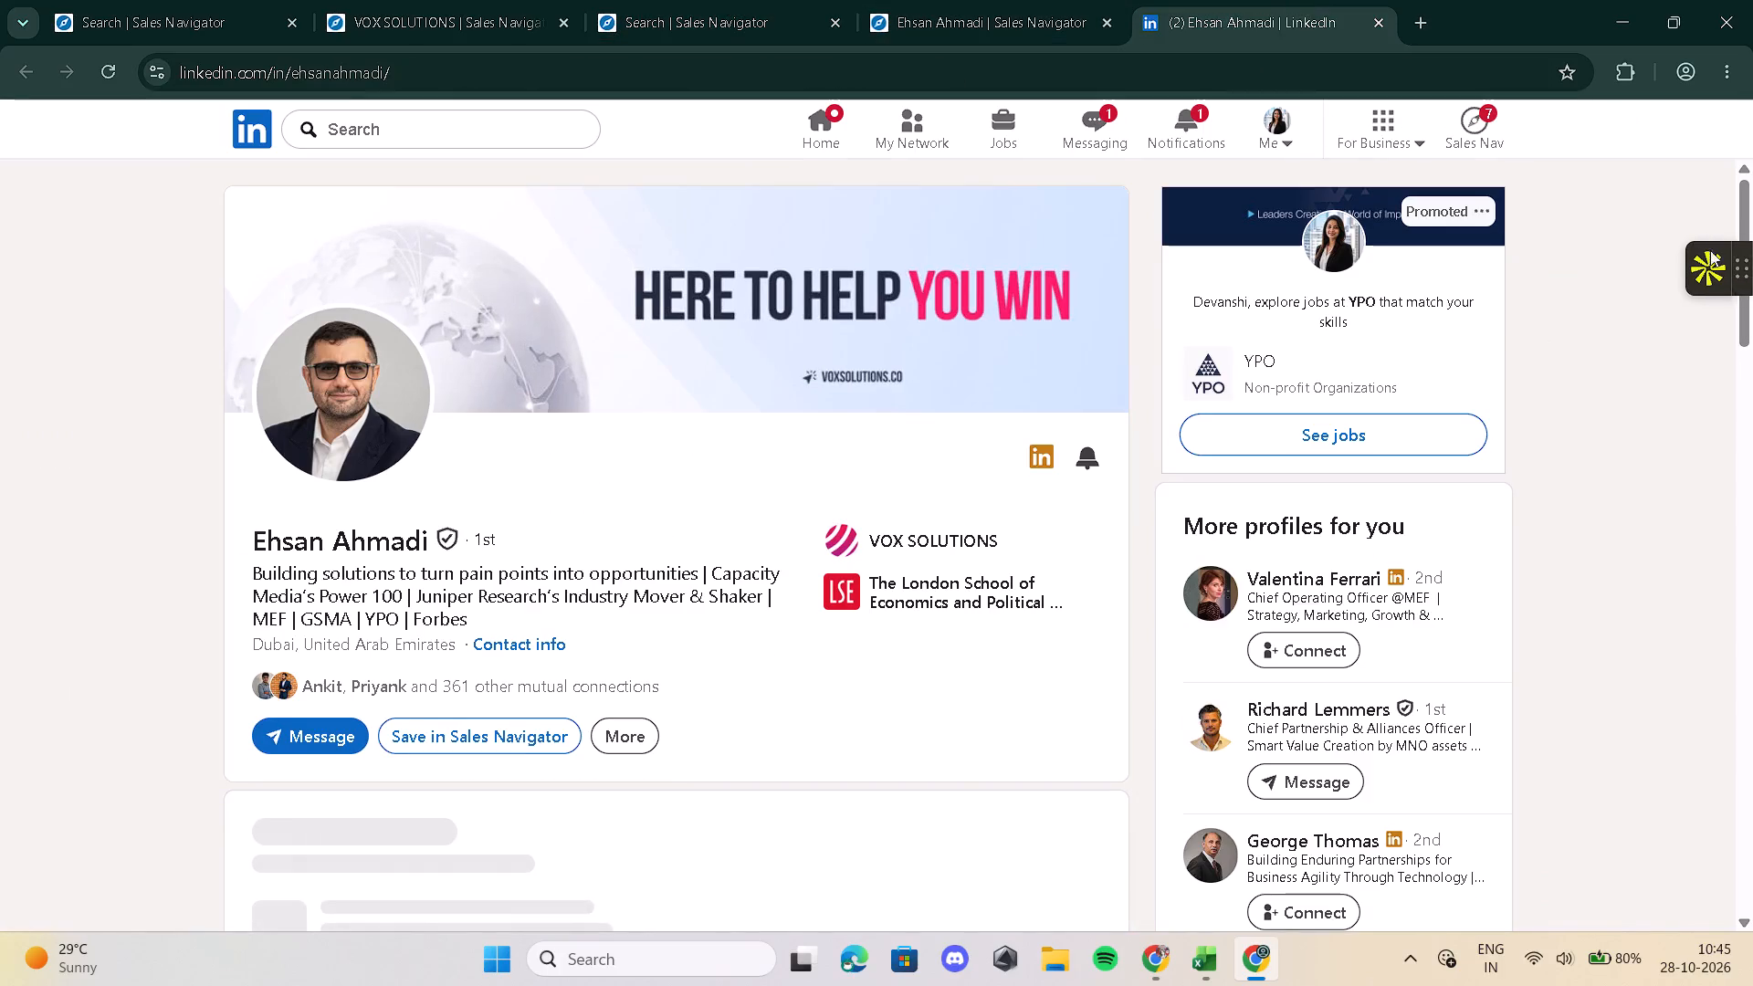
Open the Apollo contact details for the CEO & Founder beside the LinkedIn profile.
{"action": "left_click", "coordinate": [1689, 274]}
{"action": "left_click", "coordinate": [1719, 271]}
{"action": "left_click", "coordinate": [807, 0]}
{"action": "left_click_drag", "start_coordinate": [983, 0], "coordinate": [1003, 0]}
{"action": "left_click", "coordinate": [1354, 0]}
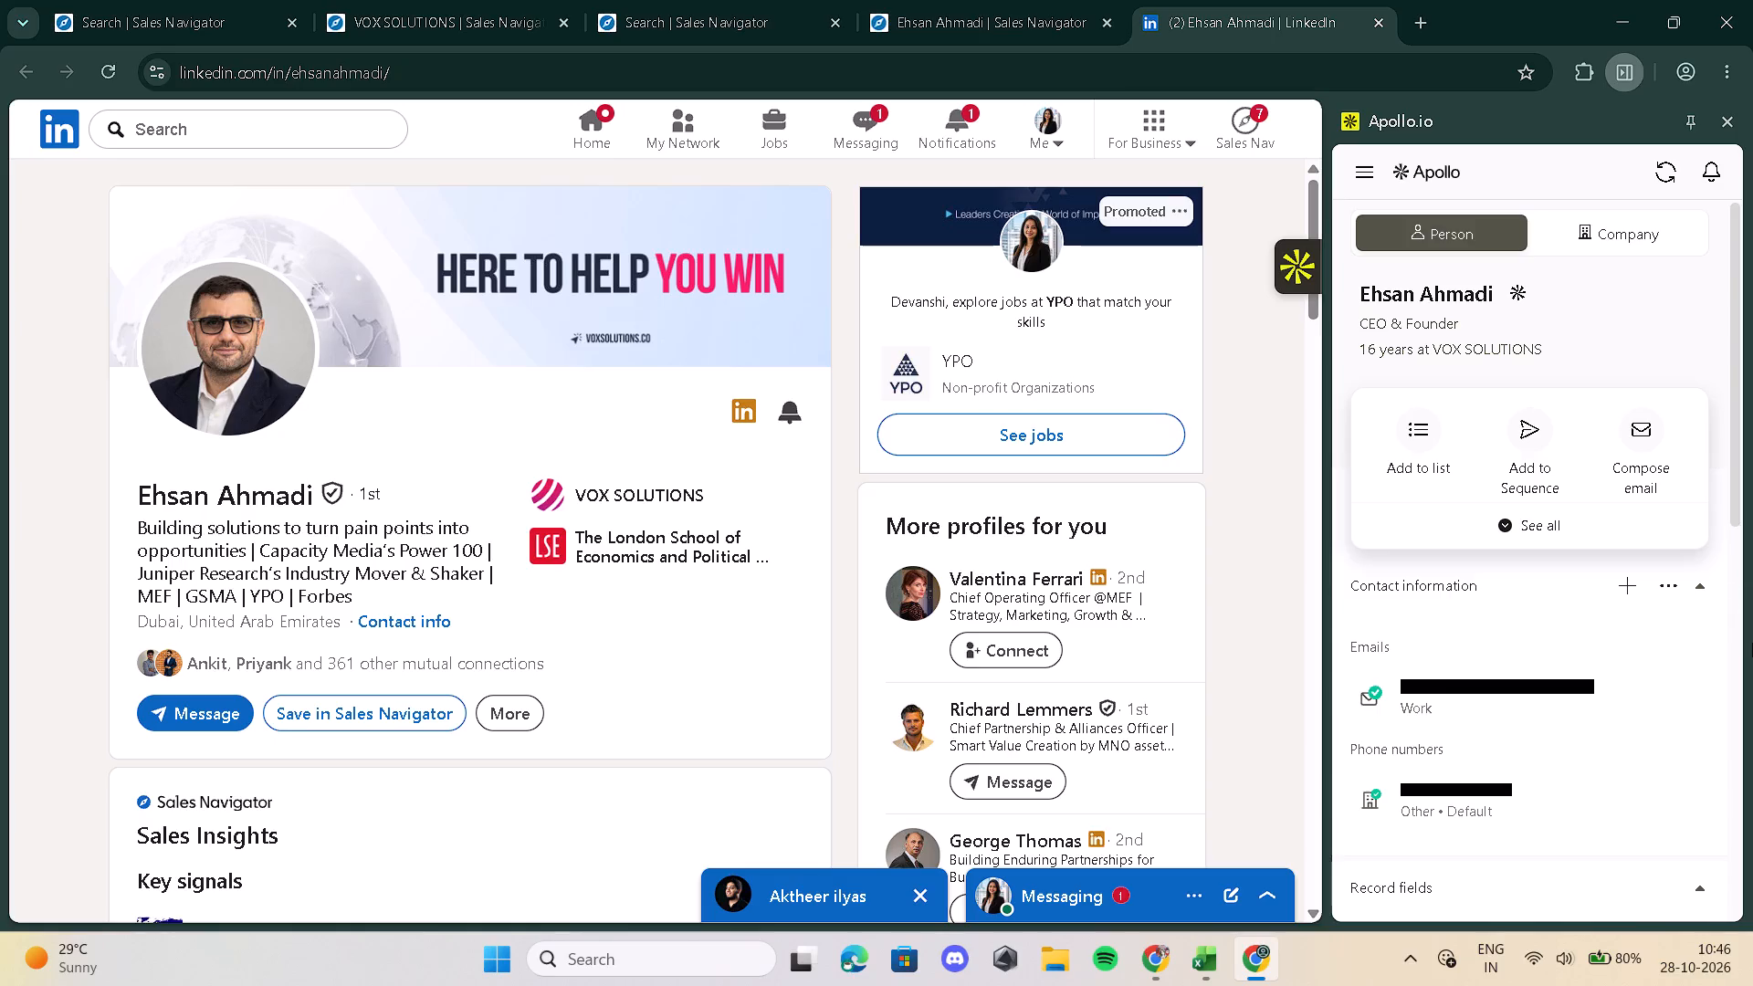
Copy the CEO & Founder's work email from Apollo into cell K175 of the VOX SOLUTIONS row.
{"action": "left_click", "coordinate": [1558, 697]}
{"action": "left_click", "coordinate": [1201, 977]}
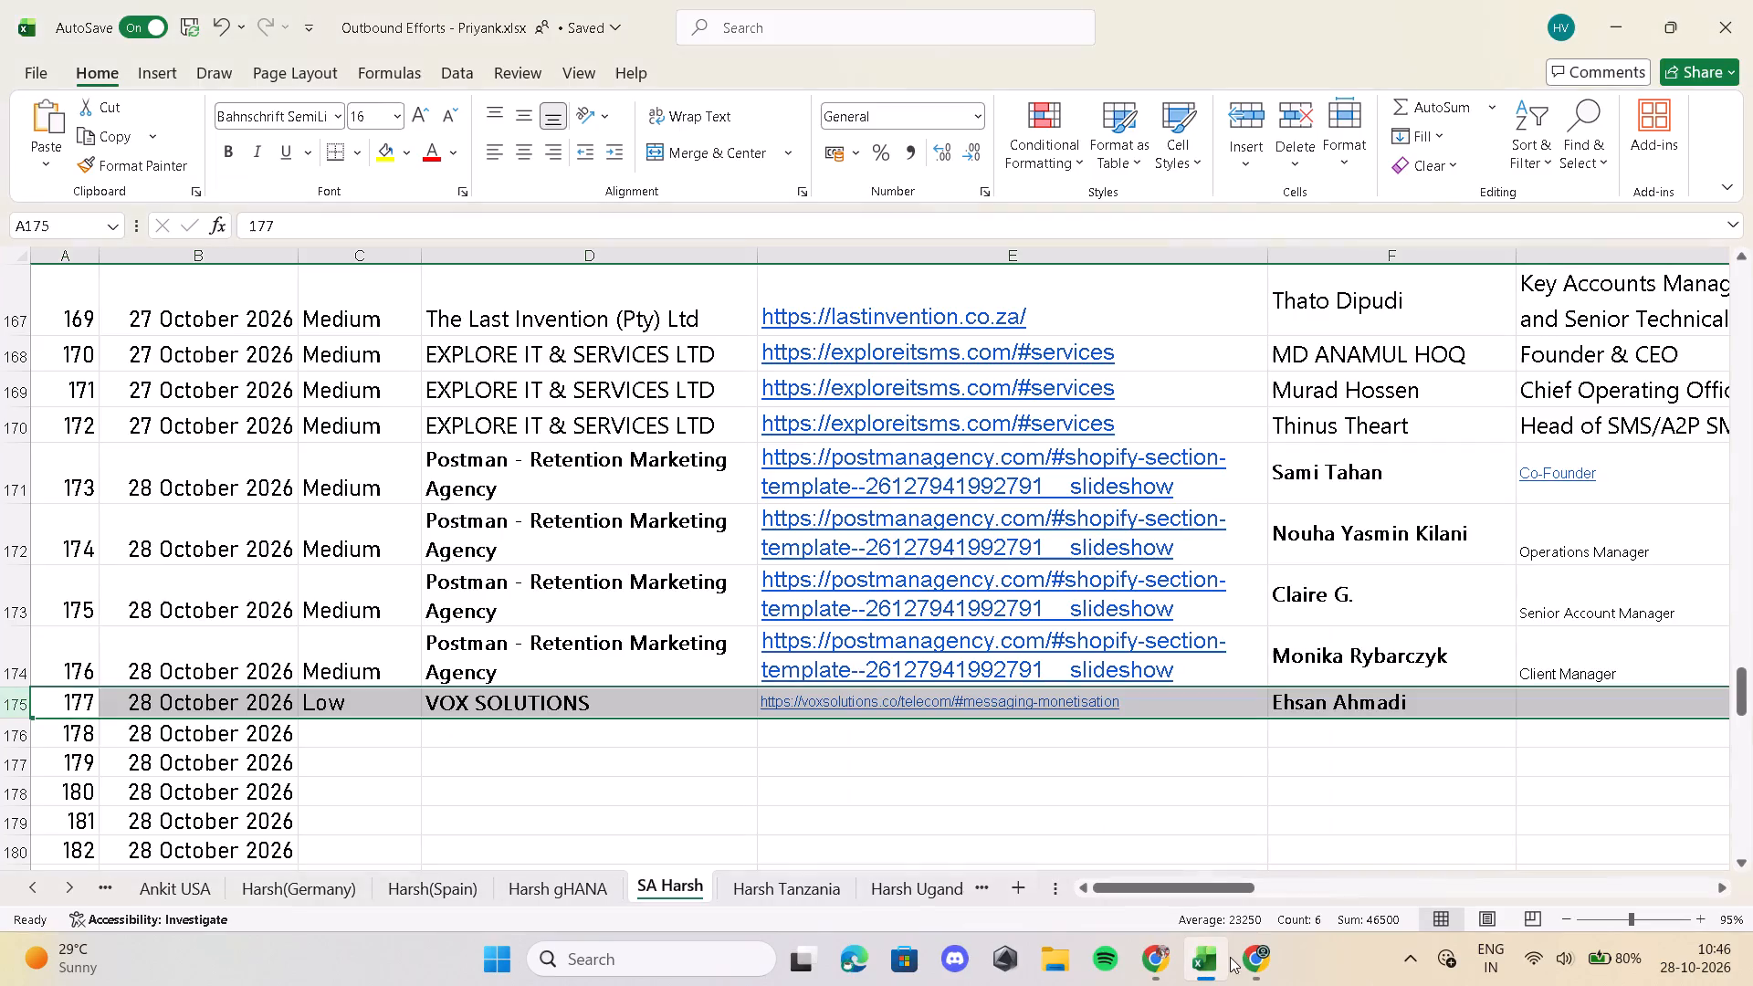
{"action": "left_click", "coordinate": [1590, 708]}
{"action": "key", "text": "ctrl+v"}
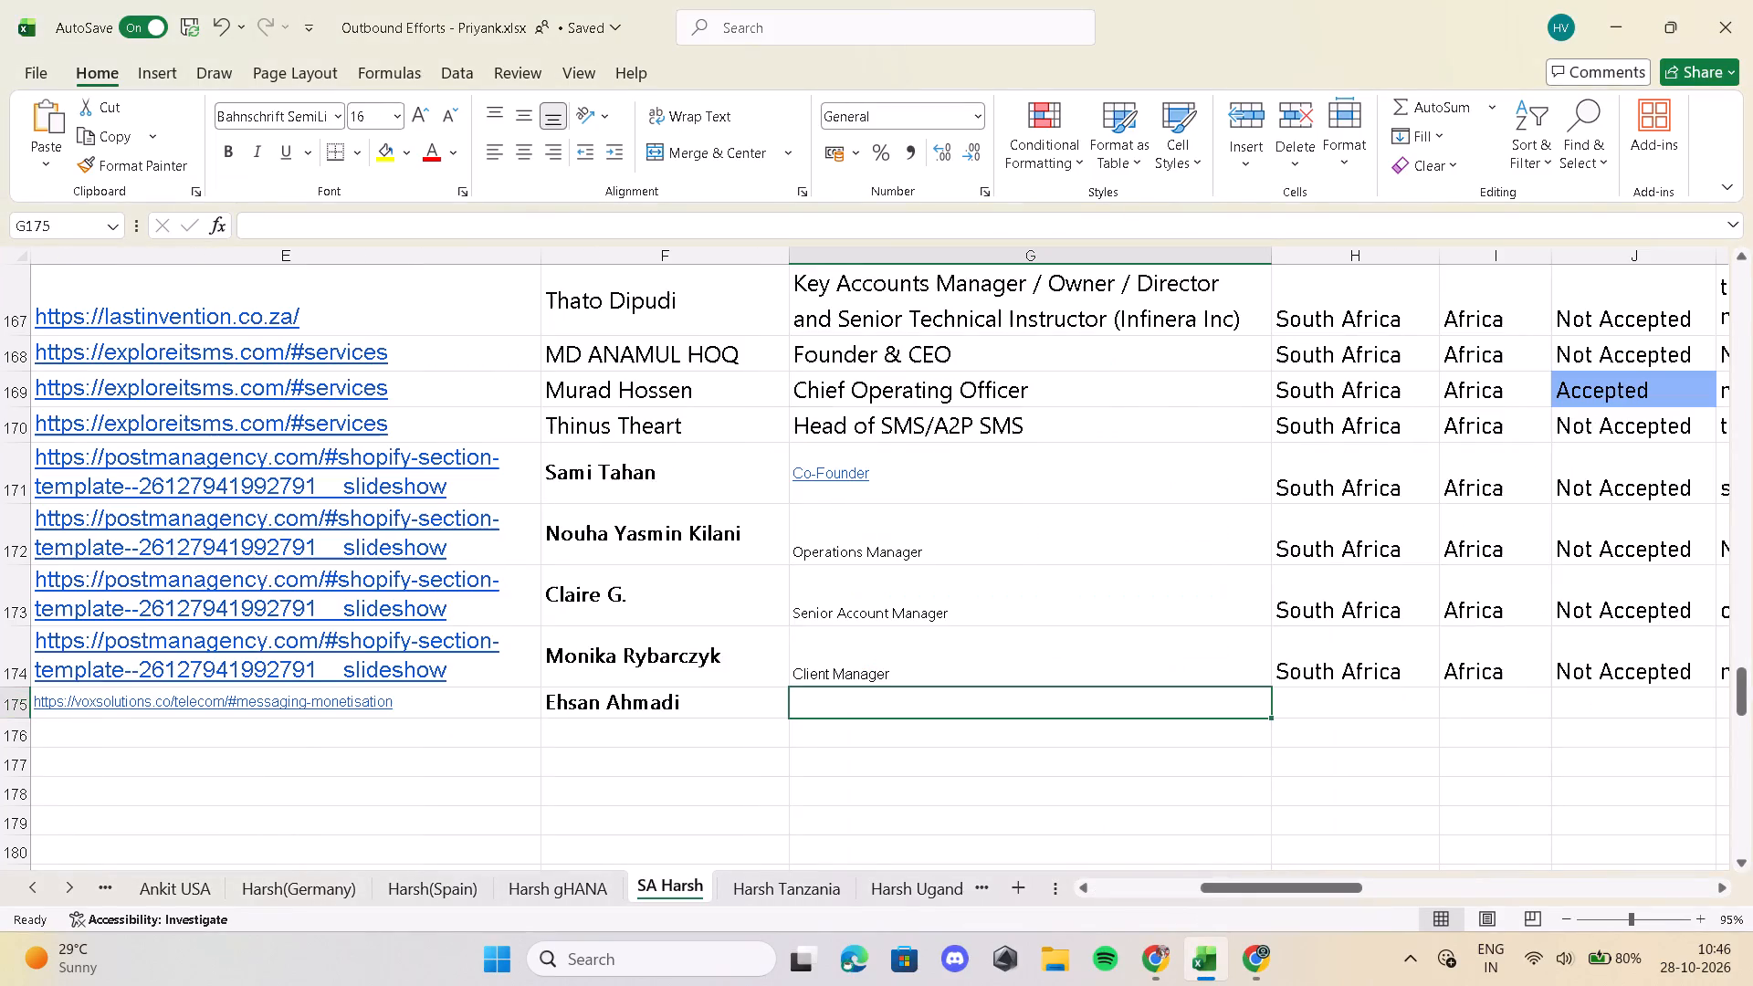
{"action": "key", "text": "ctrl+z"}
{"action": "left_click_drag", "start_coordinate": [1281, 888], "coordinate": [1396, 879]}
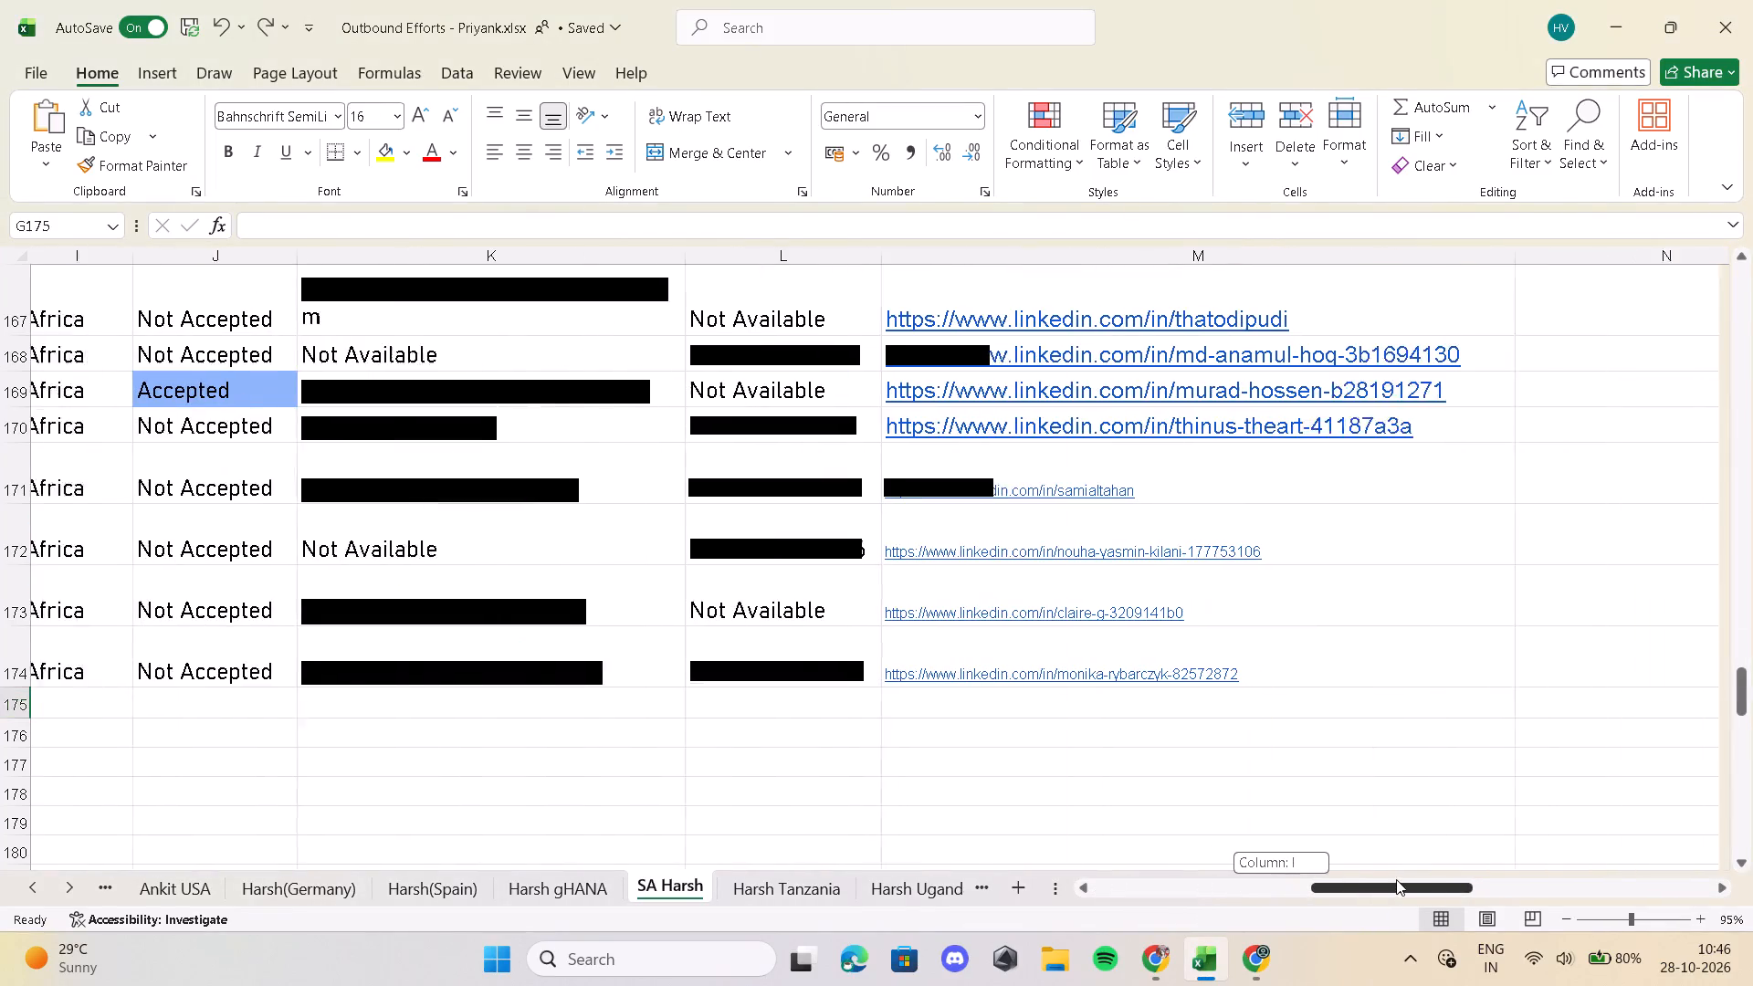
{"action": "left_click_drag", "start_coordinate": [1396, 879], "coordinate": [1361, 891]}
{"action": "left_click", "coordinate": [751, 709]}
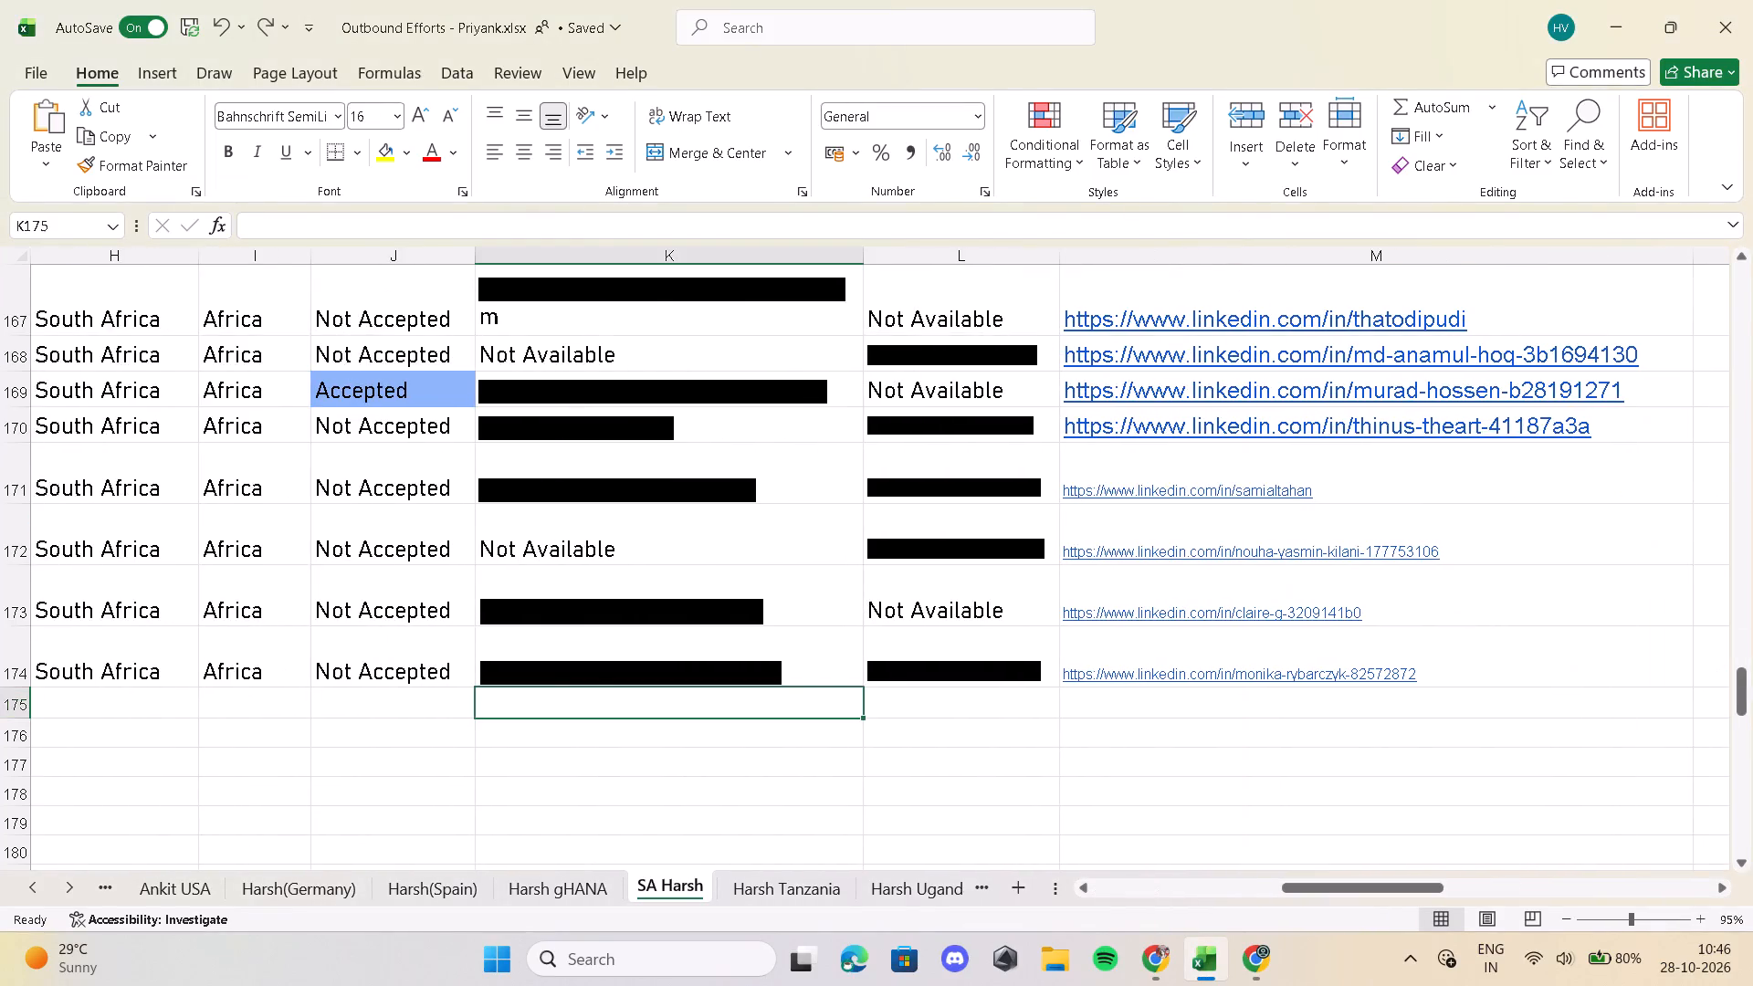
{"action": "key", "text": "ctrl+v"}
{"action": "left_click", "coordinate": [1251, 940]}
{"action": "left_click", "coordinate": [1557, 804]}
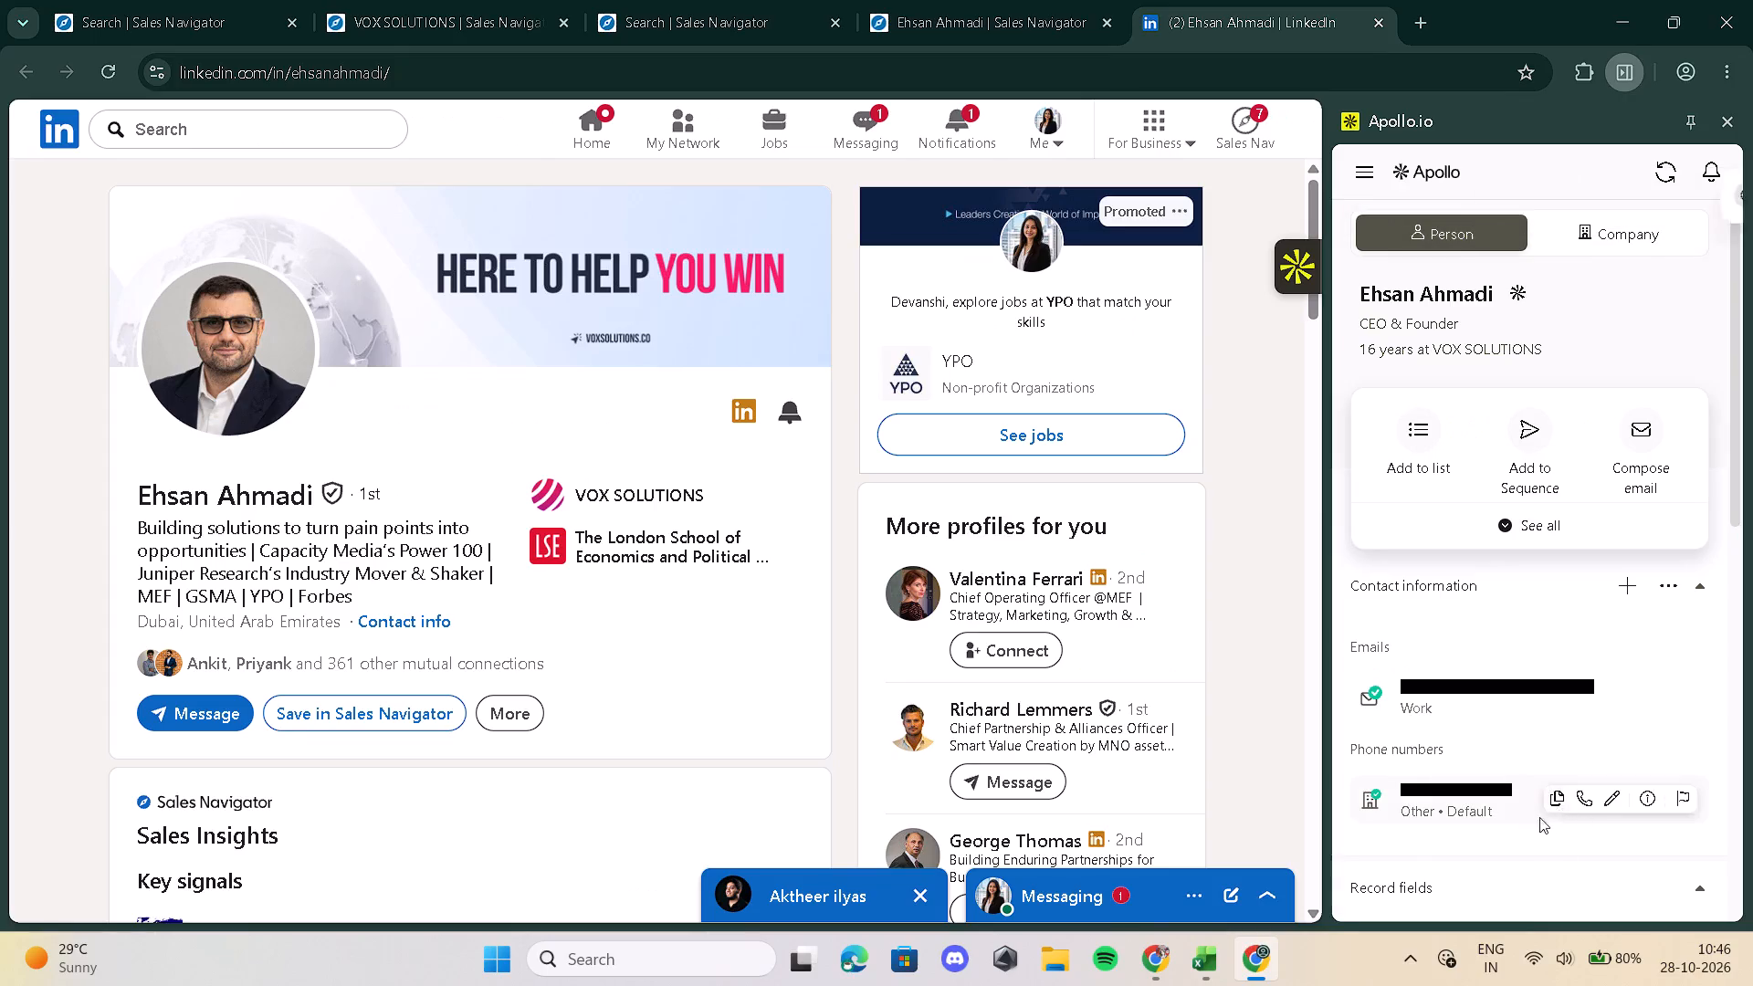
{"action": "left_click", "coordinate": [1201, 958]}
{"action": "left_click", "coordinate": [1010, 703]}
{"action": "key", "text": "ctrl+v"}
Copy the Not Accepted status from cell J174 into J175 of the VOX SOLUTIONS row.
{"action": "left_click_drag", "start_coordinate": [1318, 886], "coordinate": [1265, 888]}
{"action": "left_click", "coordinate": [1115, 667]}
{"action": "key", "text": "ctrl+c"}
{"action": "left_click", "coordinate": [1121, 720]}
{"action": "left_click", "coordinate": [1135, 696]}
{"action": "key", "text": "ctrl+v"}
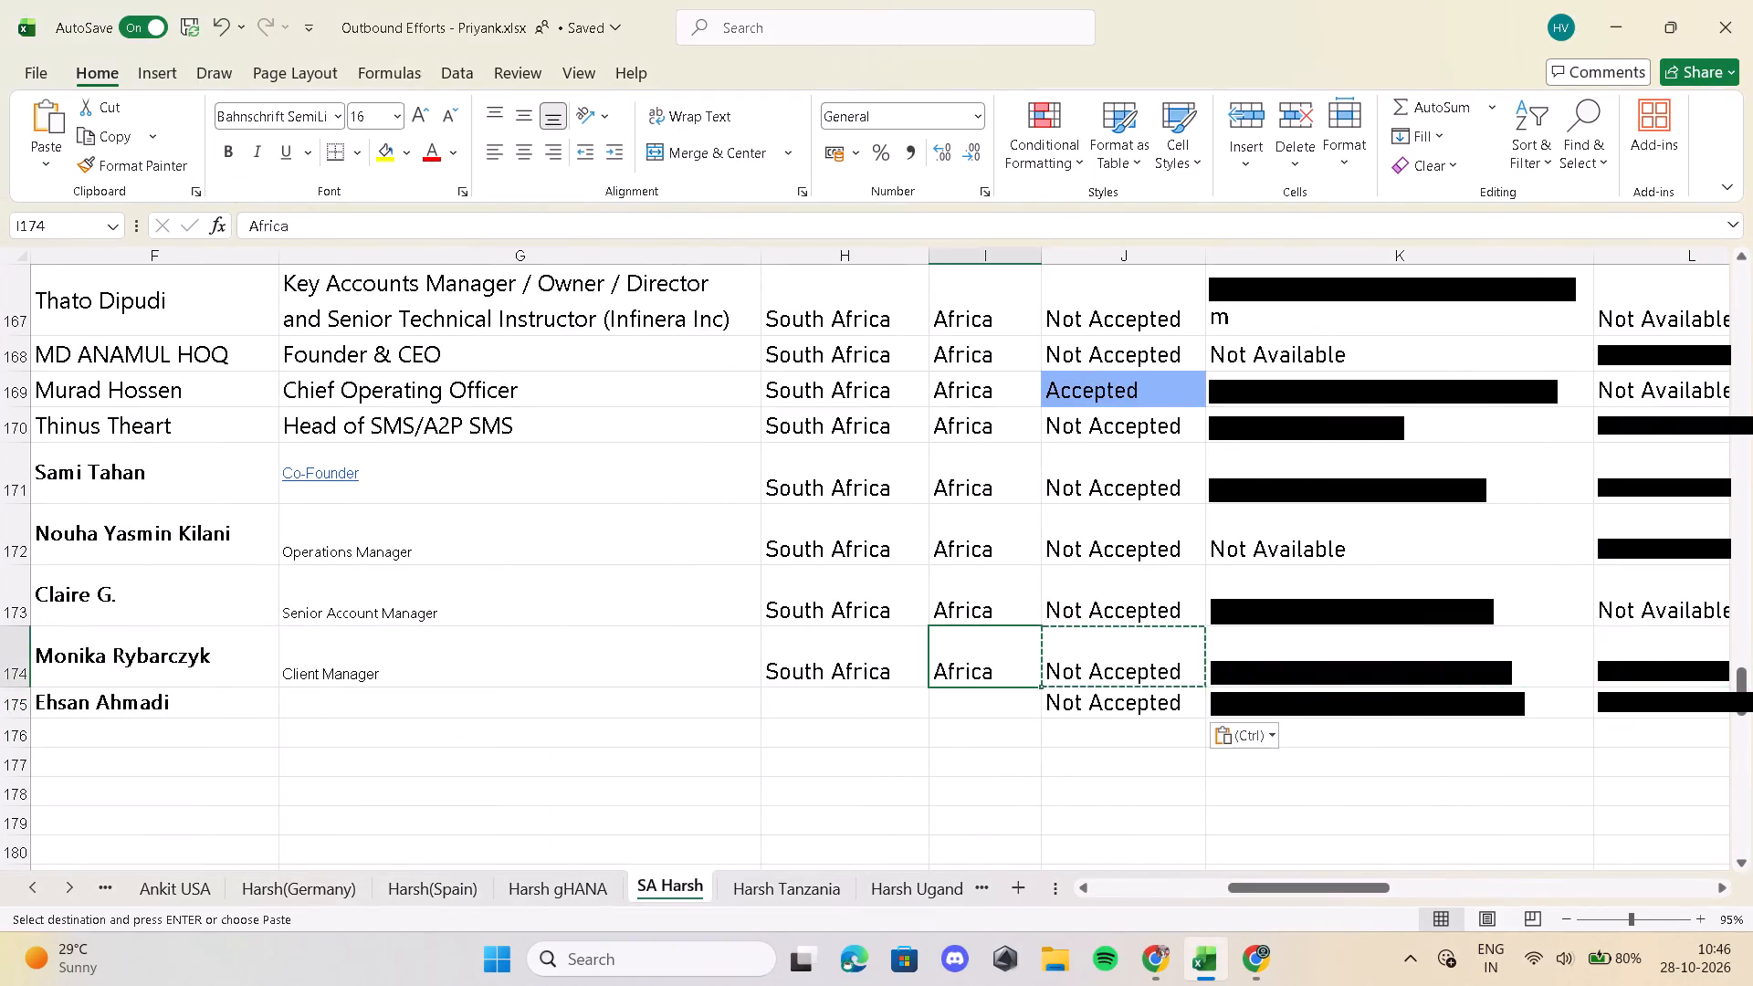
Copy the region Africa from cell I174 into I175 of the VOX SOLUTIONS row.
{"action": "left_click", "coordinate": [989, 670]}
{"action": "key", "text": "ctrl+c"}
{"action": "left_click", "coordinate": [989, 700]}
{"action": "key", "text": "ctrl+v"}
Copy the country South Africa from cell H174 into H175 of the VOX SOLUTIONS row.
{"action": "left_click", "coordinate": [843, 666]}
{"action": "key", "text": "ctrl+c"}
{"action": "left_click", "coordinate": [850, 722]}
{"action": "left_click", "coordinate": [863, 706]}
{"action": "key", "text": "ctrl+v"}
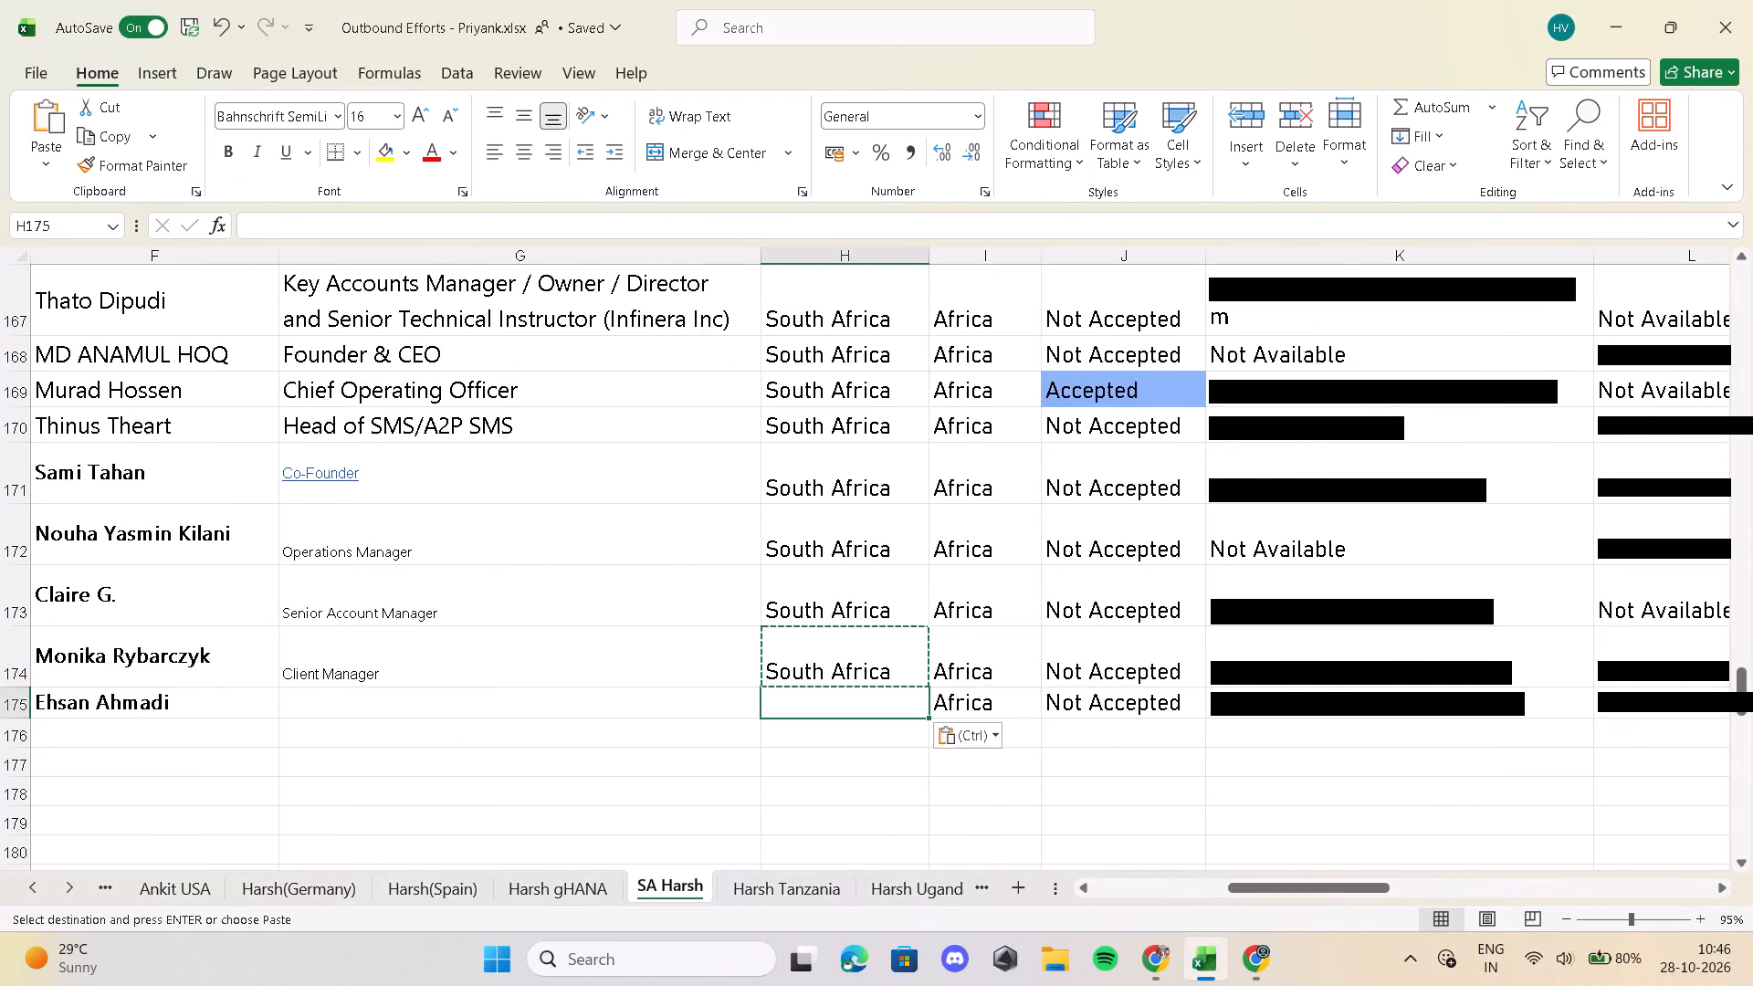
Copy the job title CEO & Founder from the founder's LinkedIn experience section into cell G175 of the VOX SOLUTIONS row.
{"action": "left_click_drag", "start_coordinate": [1307, 896], "coordinate": [959, 865]}
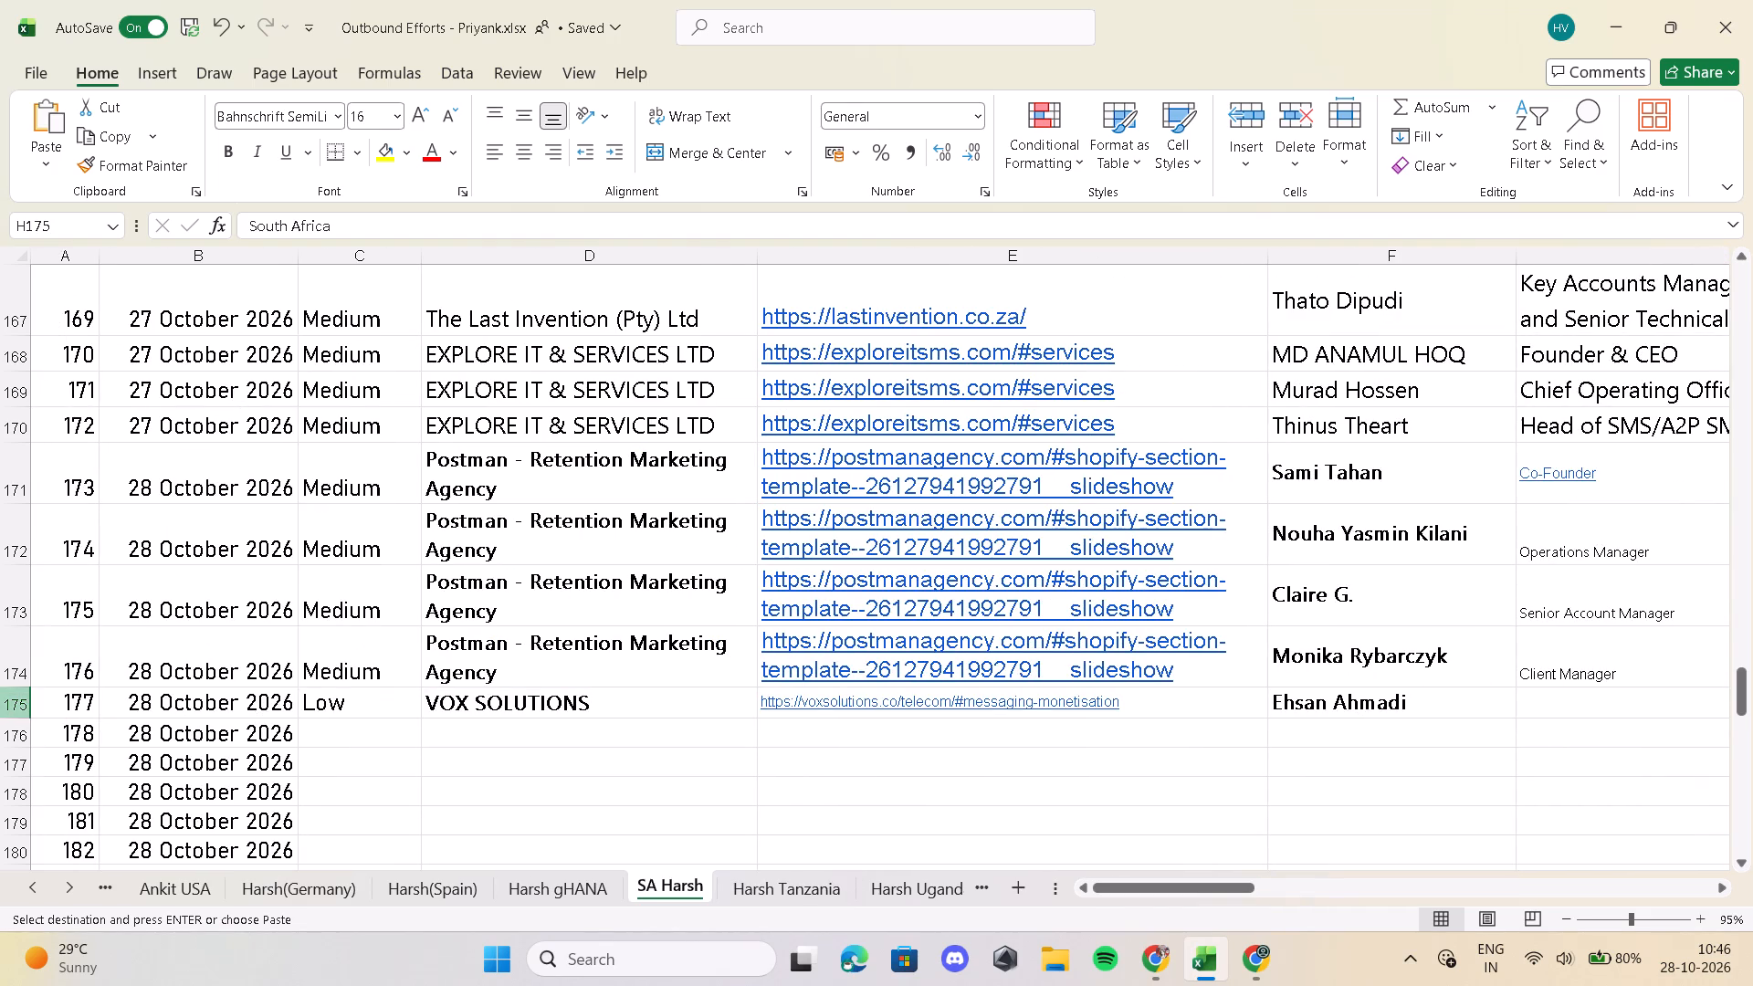
{"action": "left_click", "coordinate": [26, 711]}
{"action": "left_click", "coordinate": [1149, 963]}
{"action": "left_click", "coordinate": [1274, 975]}
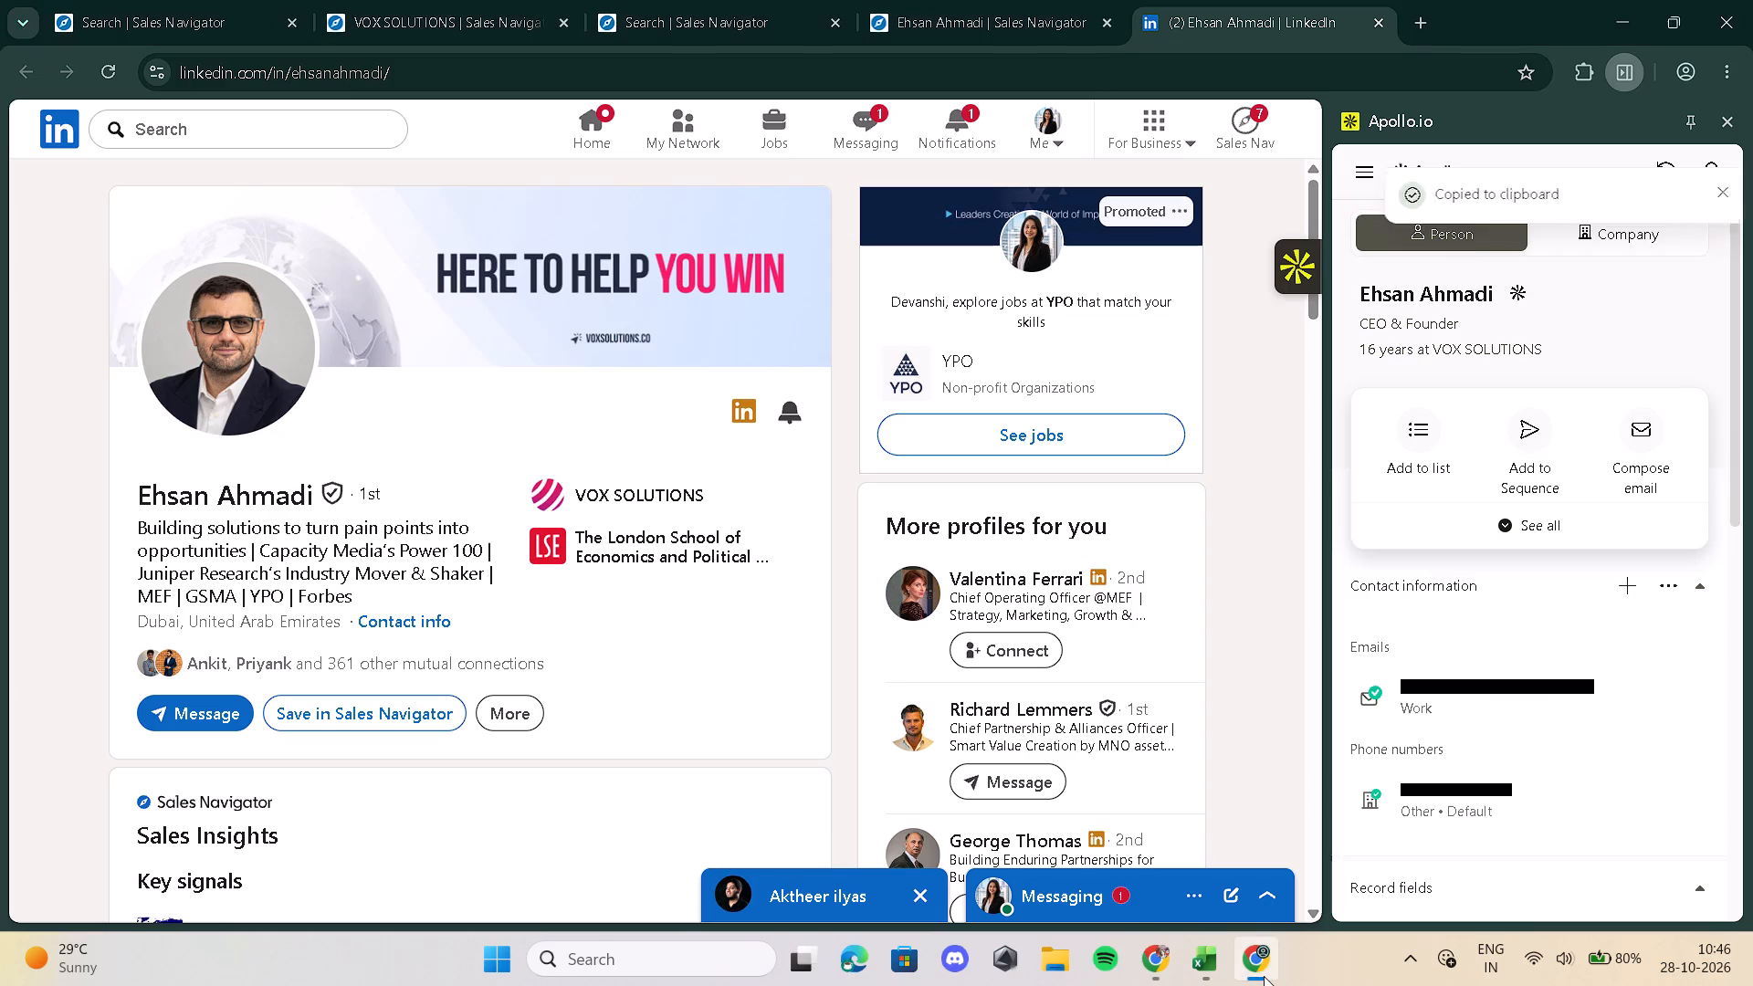
{"action": "left_click", "coordinate": [1197, 966]}
{"action": "left_click", "coordinate": [1163, 966]}
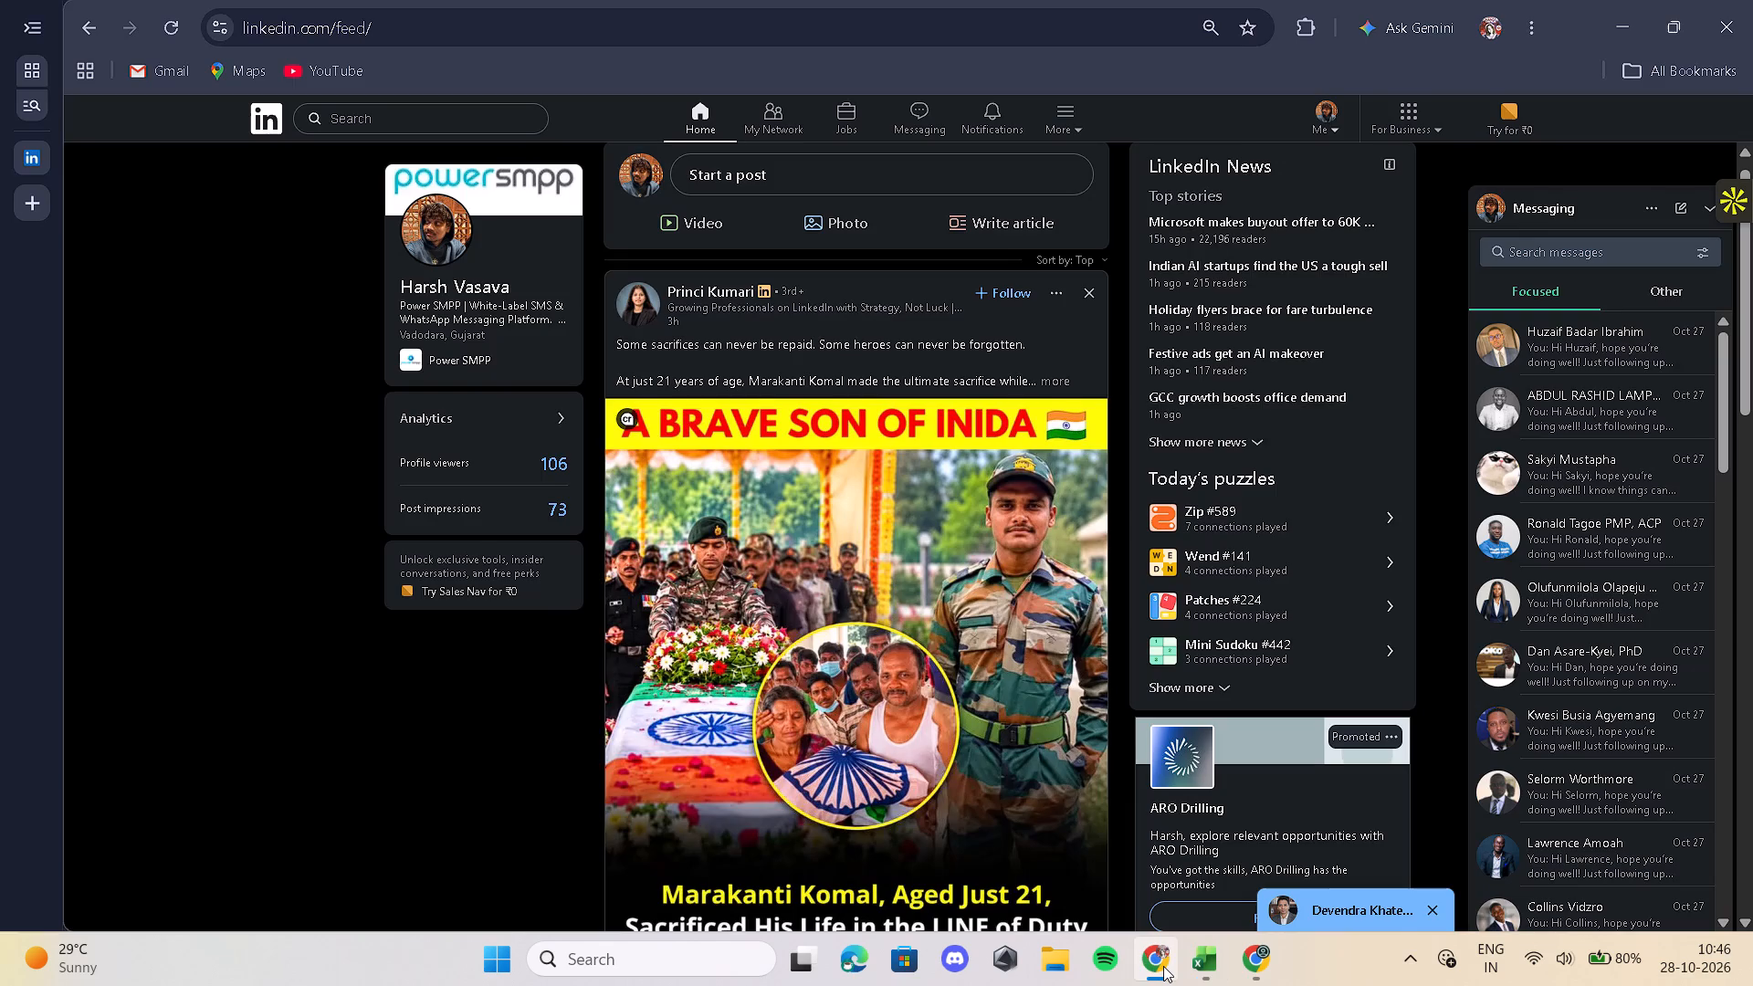
{"action": "left_click", "coordinate": [1163, 966]}
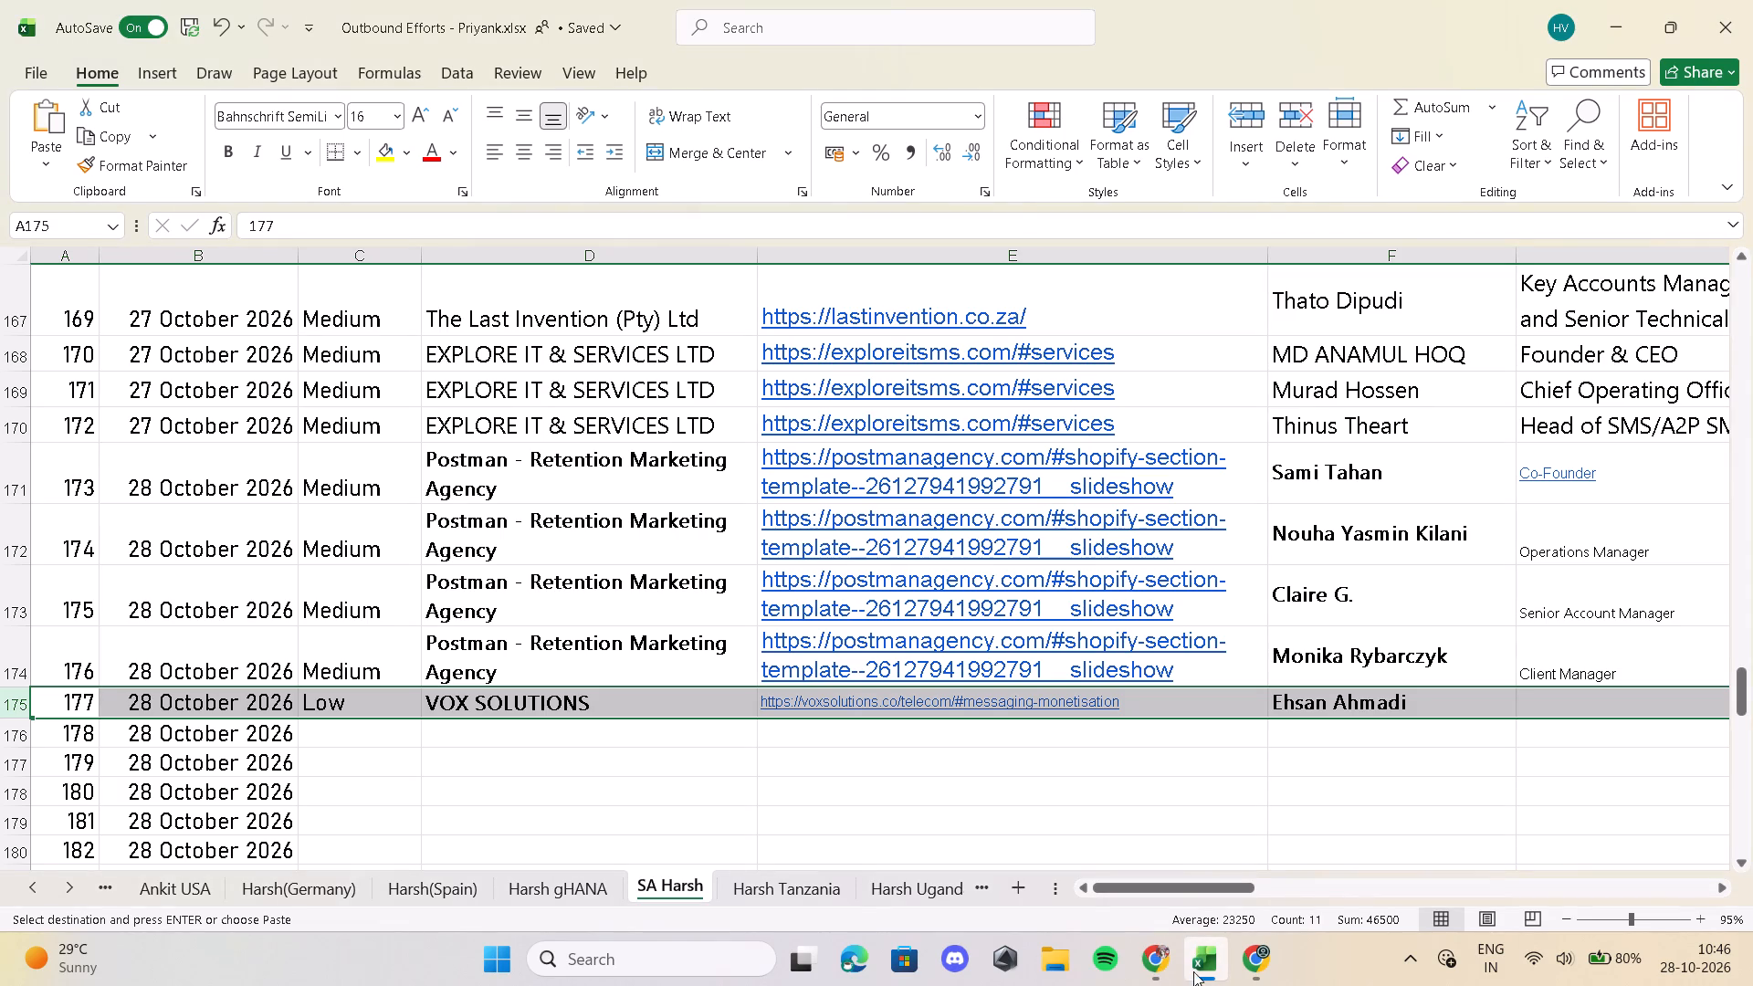
{"action": "left_click", "coordinate": [1163, 962]}
{"action": "left_click", "coordinate": [1250, 970]}
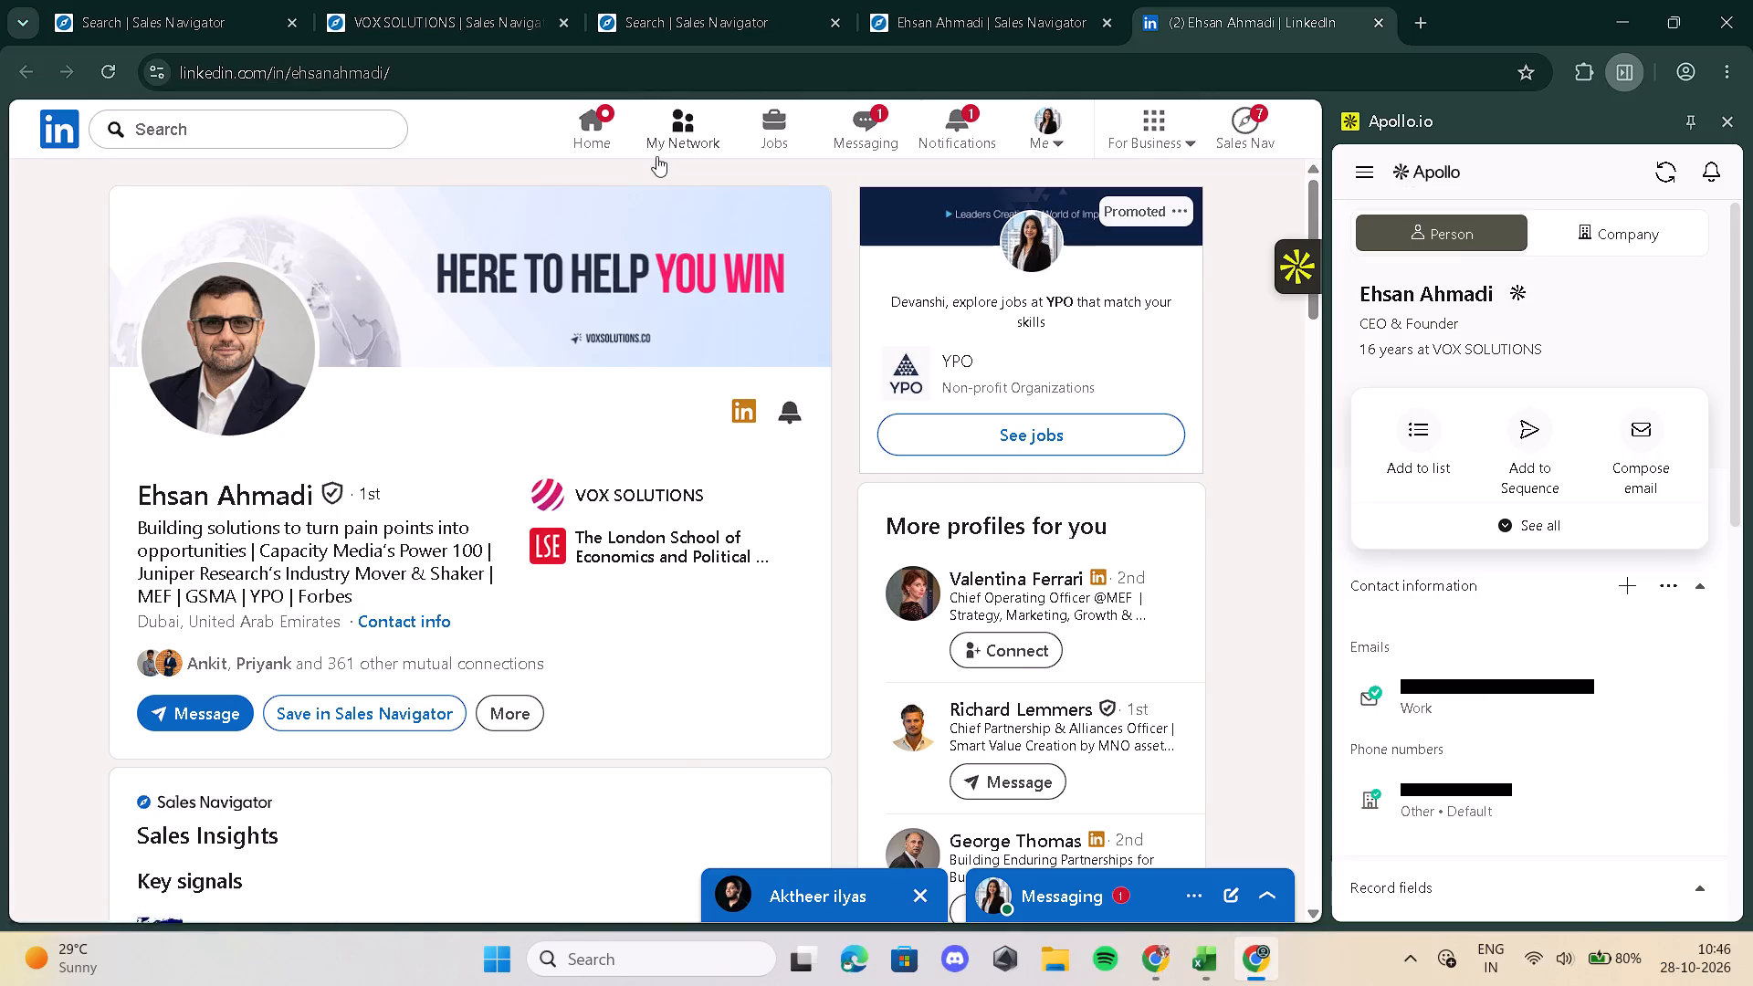
{"action": "scroll", "coordinate": [285, 565], "scroll_direction": "down", "scroll_amount": 7}
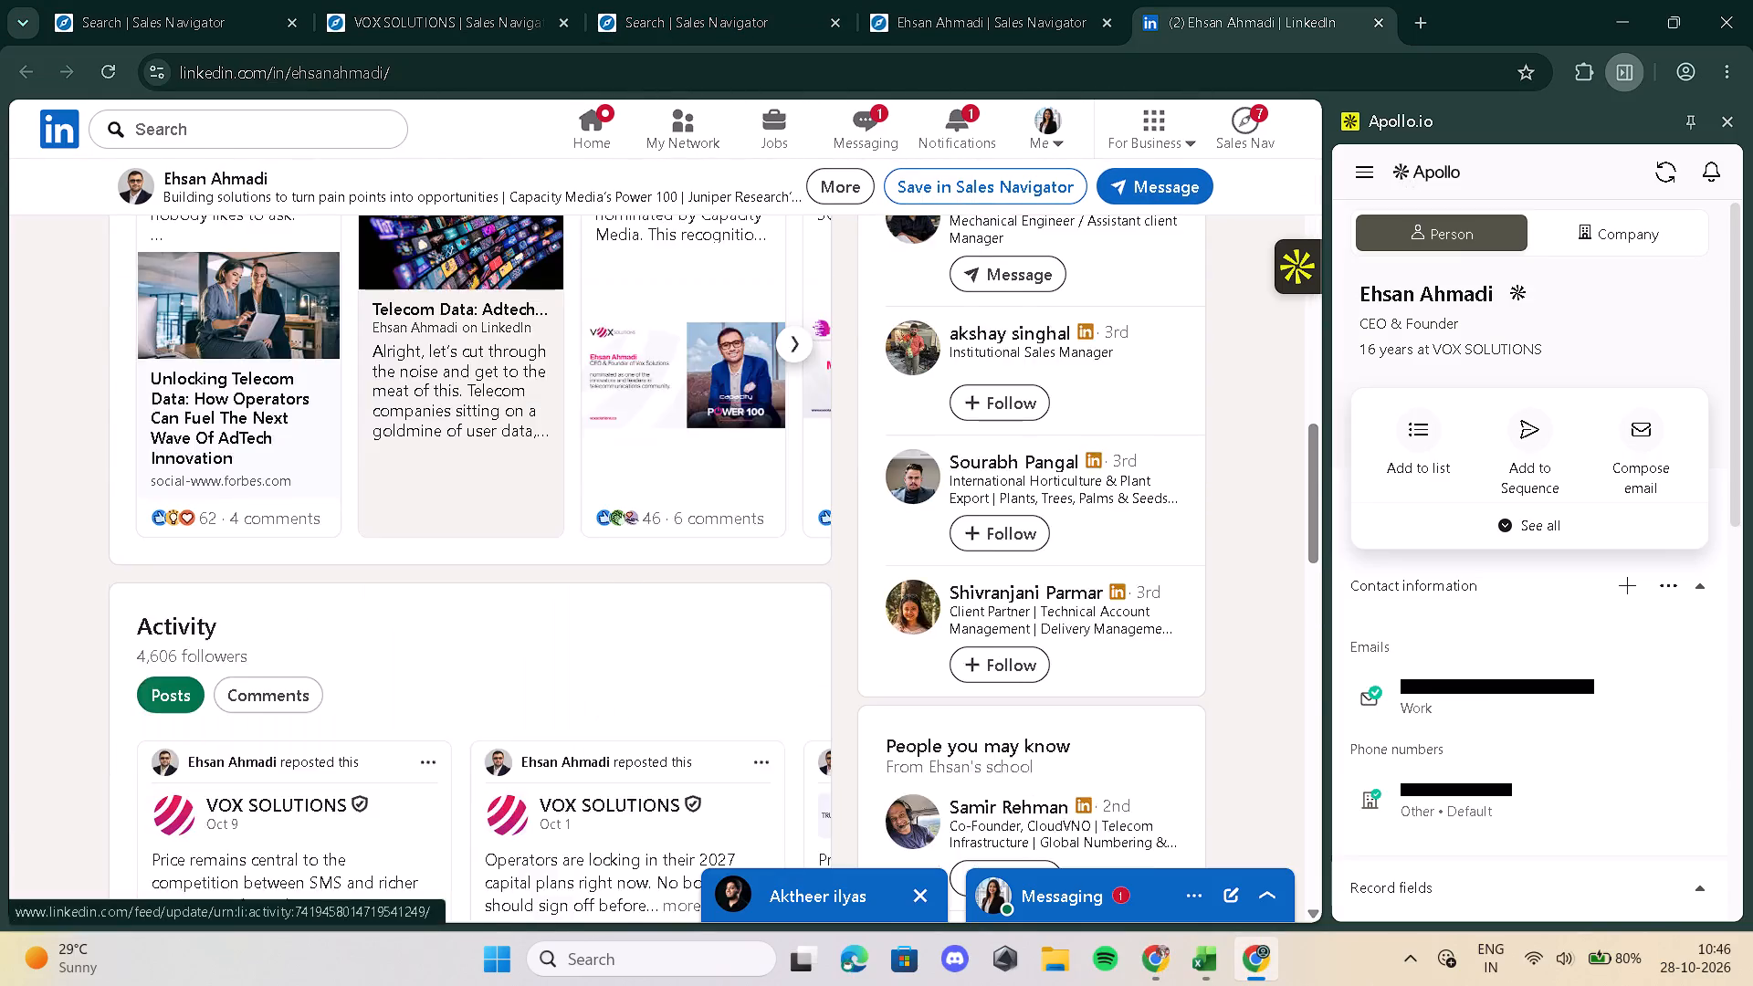
{"action": "scroll", "coordinate": [296, 572], "scroll_direction": "down", "scroll_amount": 4}
{"action": "left_click_drag", "start_coordinate": [196, 508], "coordinate": [375, 507]}
{"action": "key", "text": "ctrl+c"}
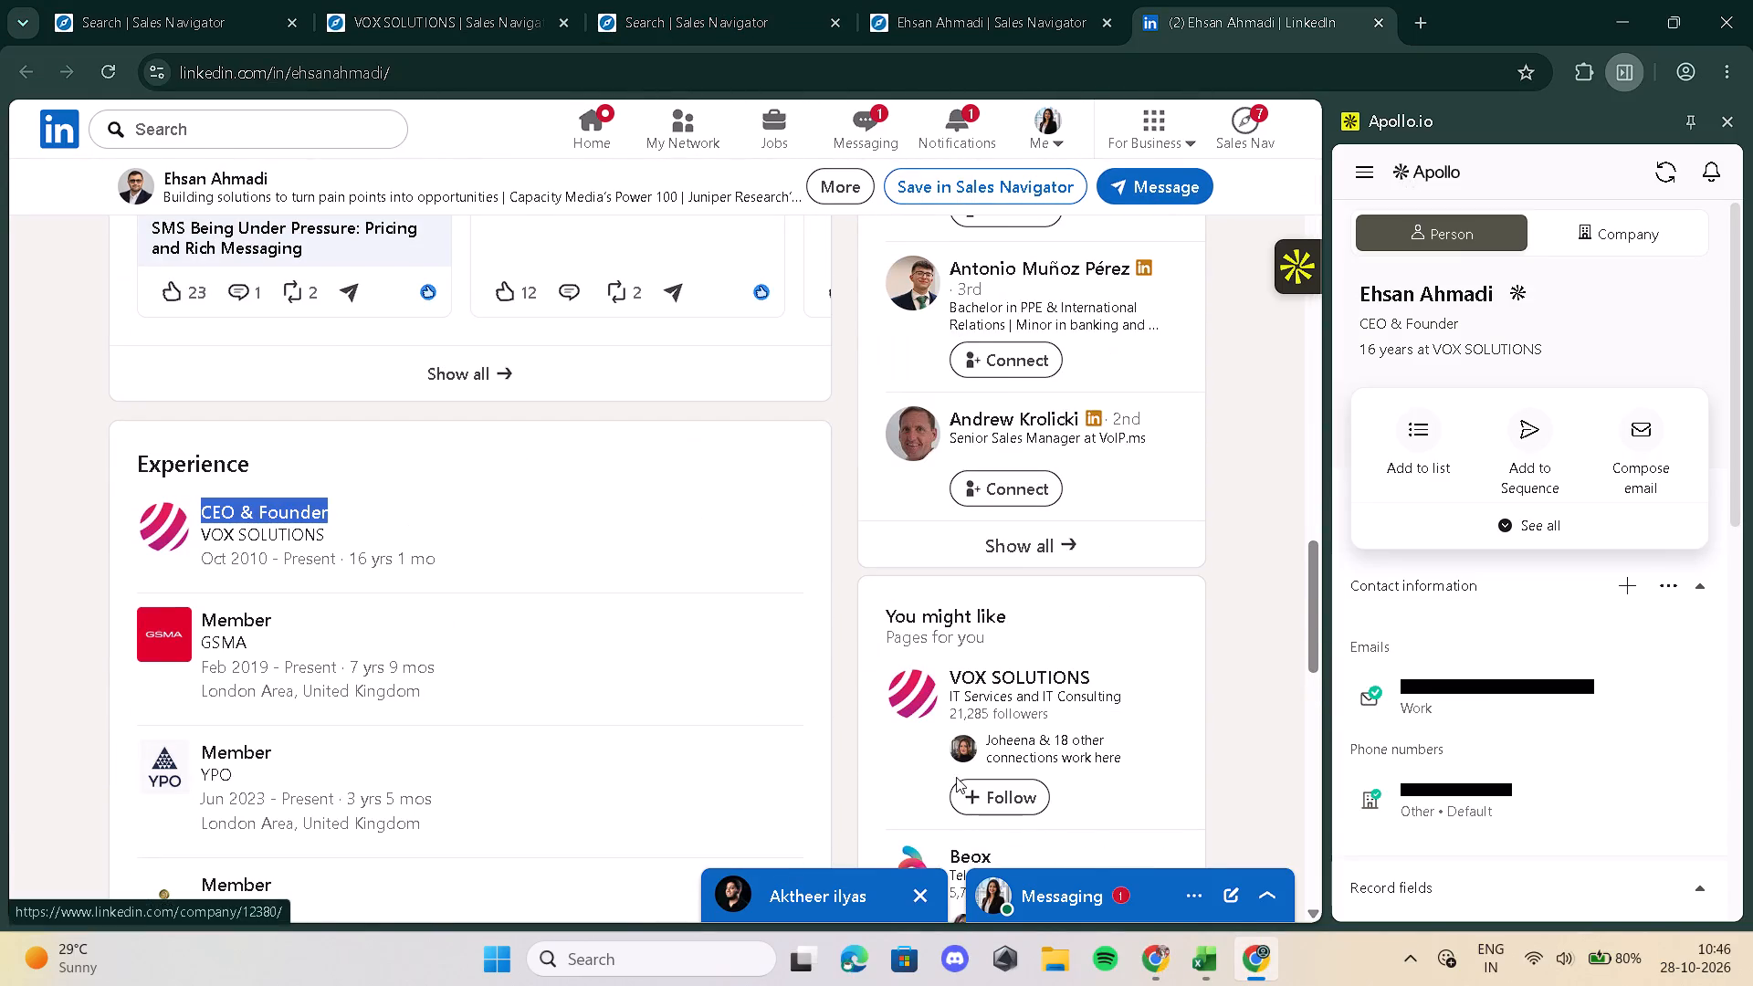
{"action": "left_click", "coordinate": [1226, 947]}
{"action": "left_click_drag", "start_coordinate": [1239, 888], "coordinate": [1313, 878]}
{"action": "left_click", "coordinate": [1390, 698]}
{"action": "key", "text": "ctrl+v"}
{"action": "left_click", "coordinate": [1664, 693]}
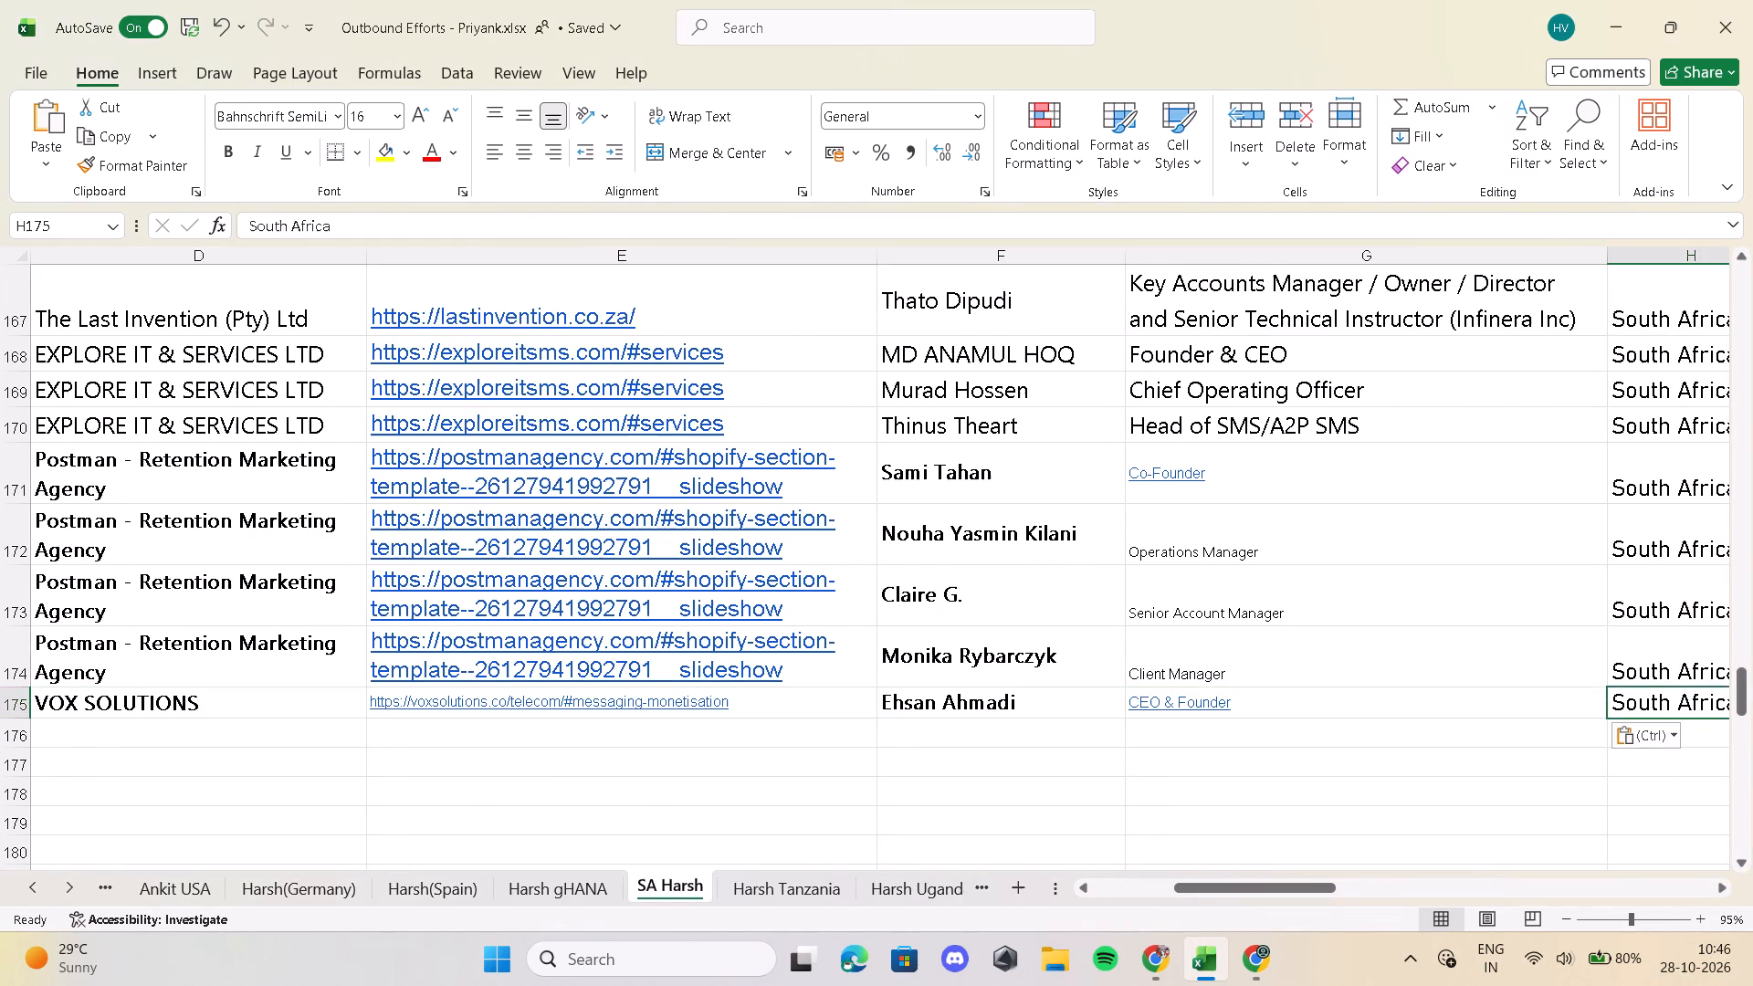
{"action": "left_click", "coordinate": [1513, 716]}
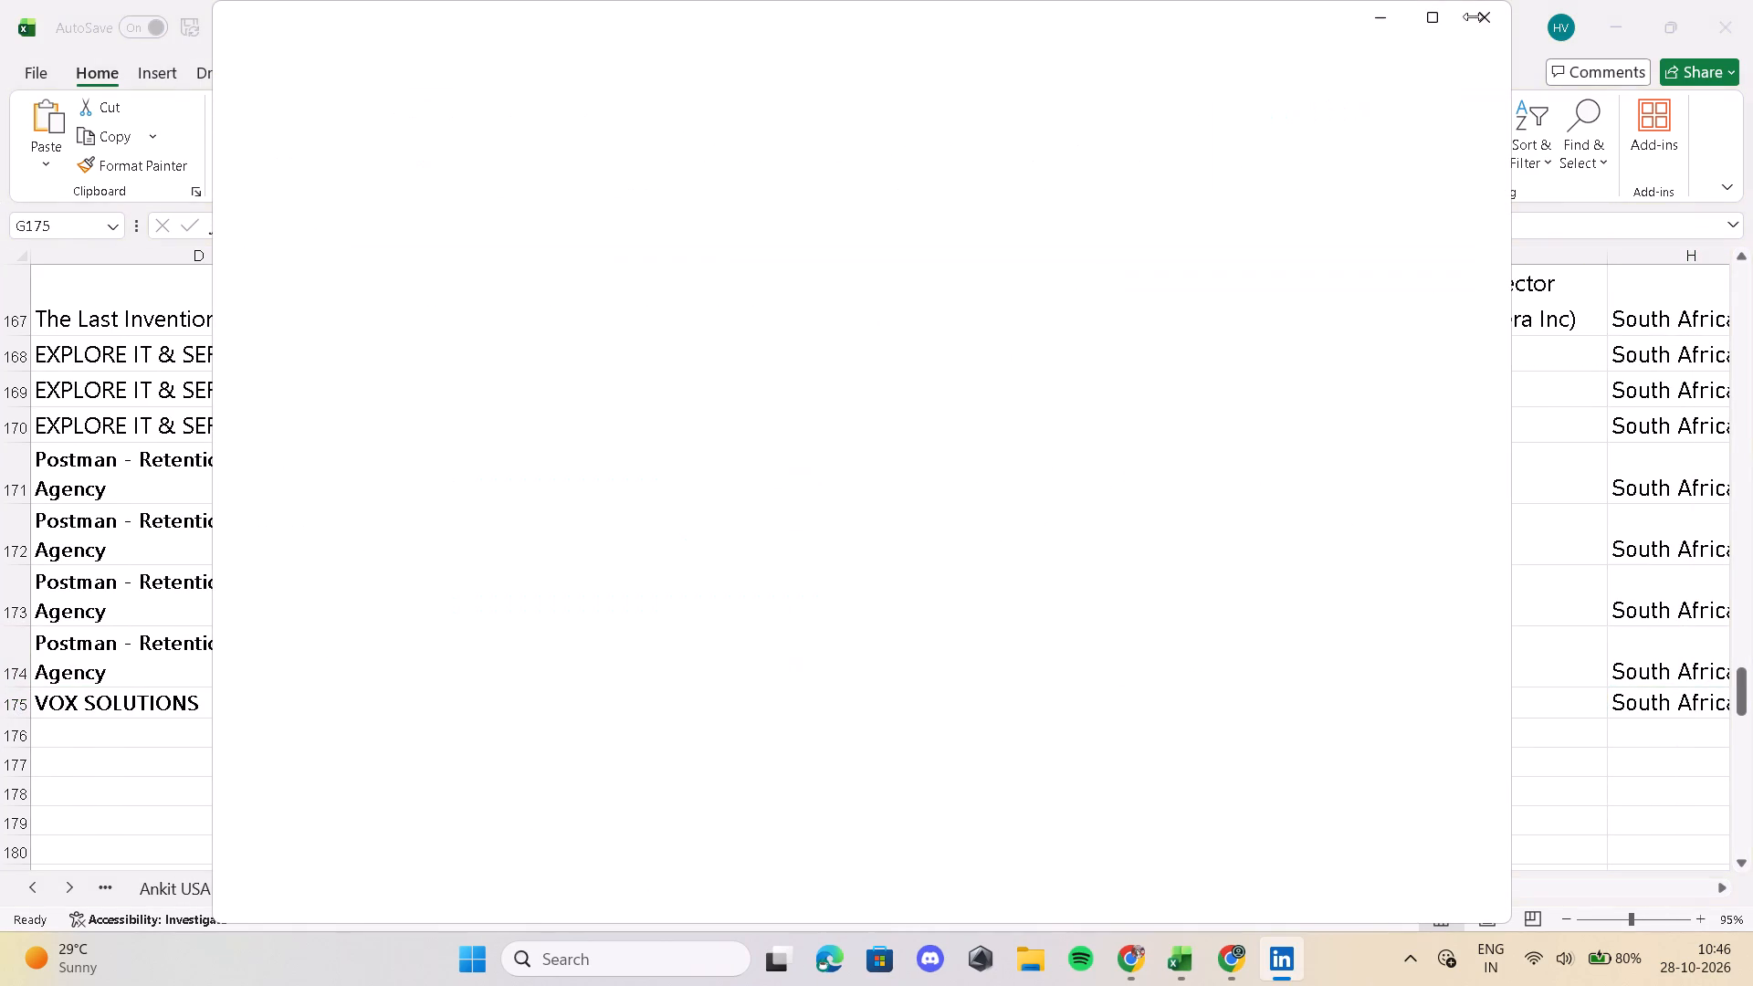
{"action": "left_click", "coordinate": [1485, 8]}
Copy the founder's LinkedIn.com URL from the Sales Navigator lead page into cell M175 of the VOX SOLUTIONS row.
{"action": "left_click", "coordinate": [8, 713]}
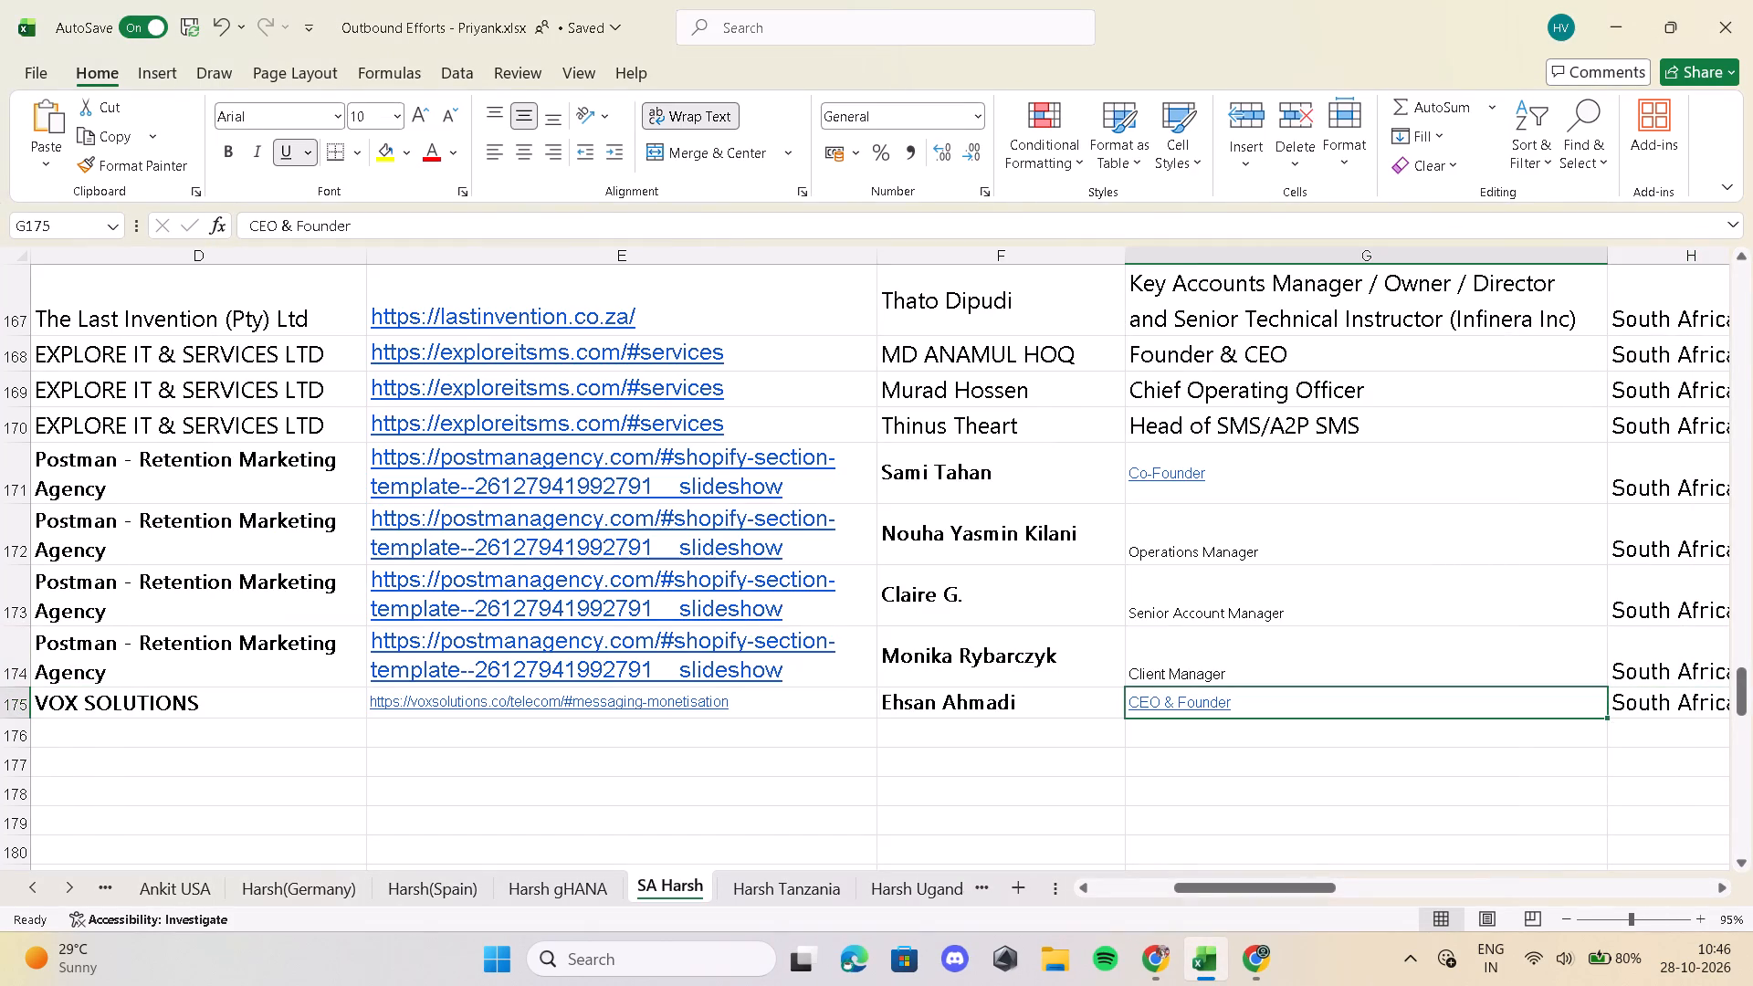
{"action": "left_click", "coordinate": [15, 698]}
{"action": "left_click_drag", "start_coordinate": [1227, 881], "coordinate": [1379, 887]}
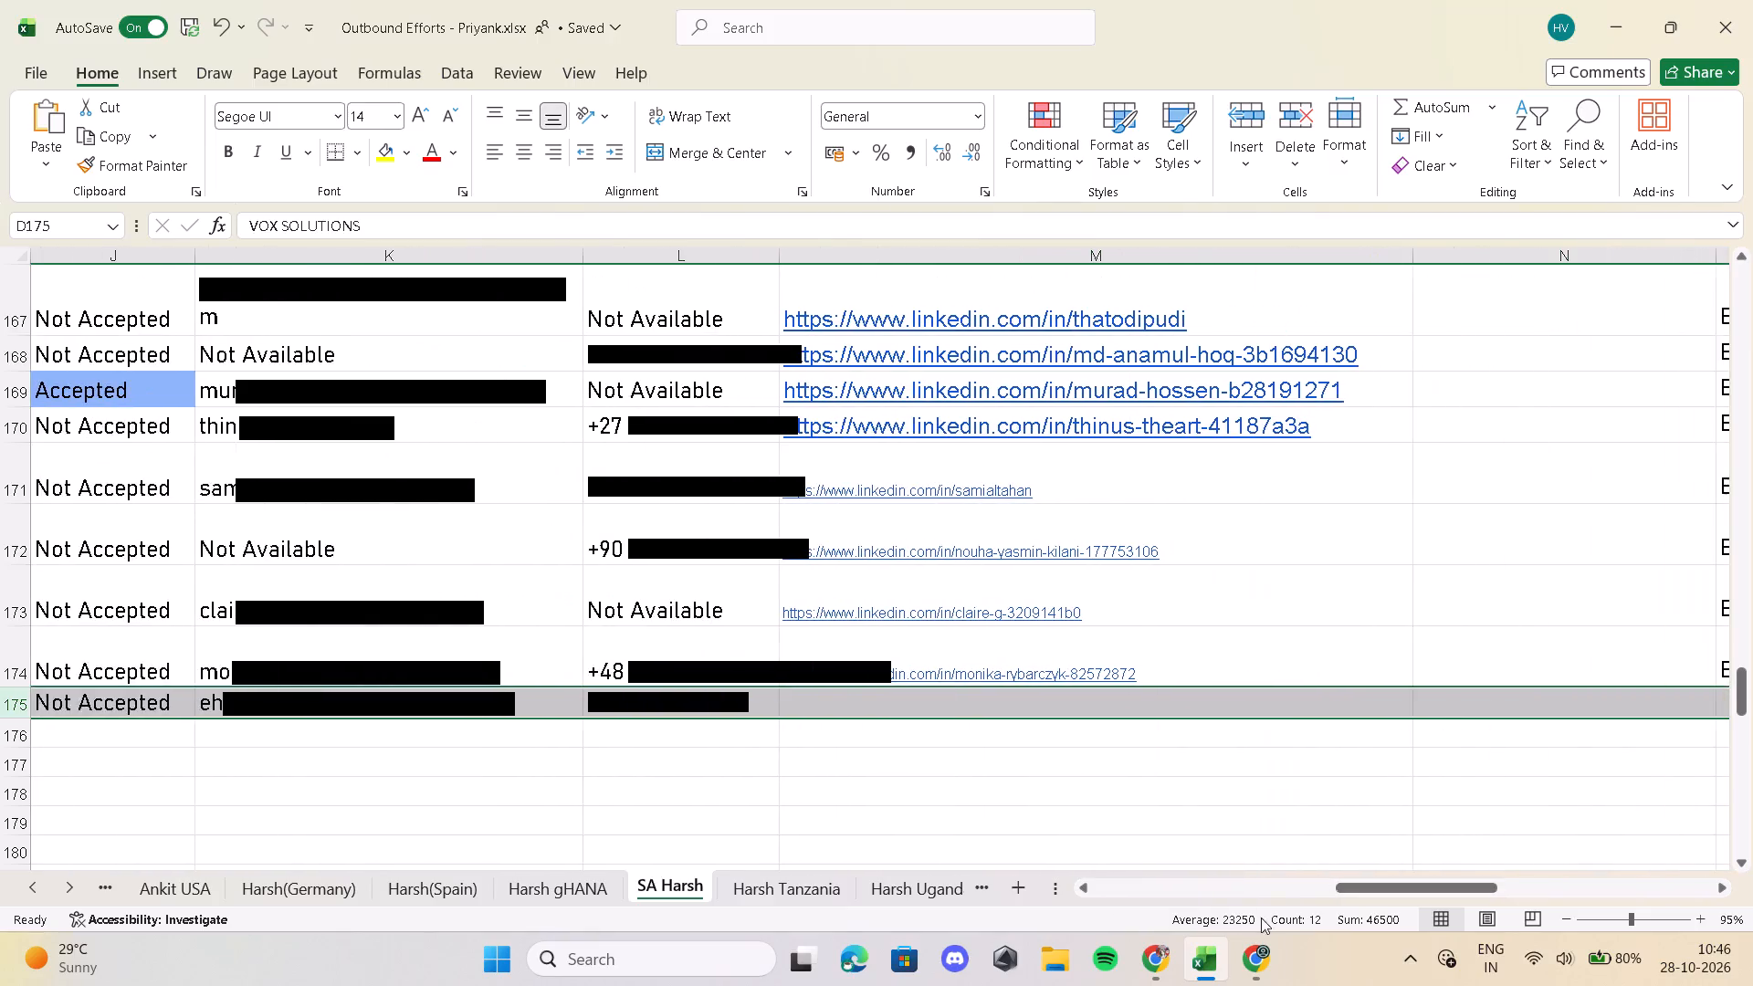
{"action": "left_click", "coordinate": [1248, 965]}
{"action": "left_click", "coordinate": [732, 12]}
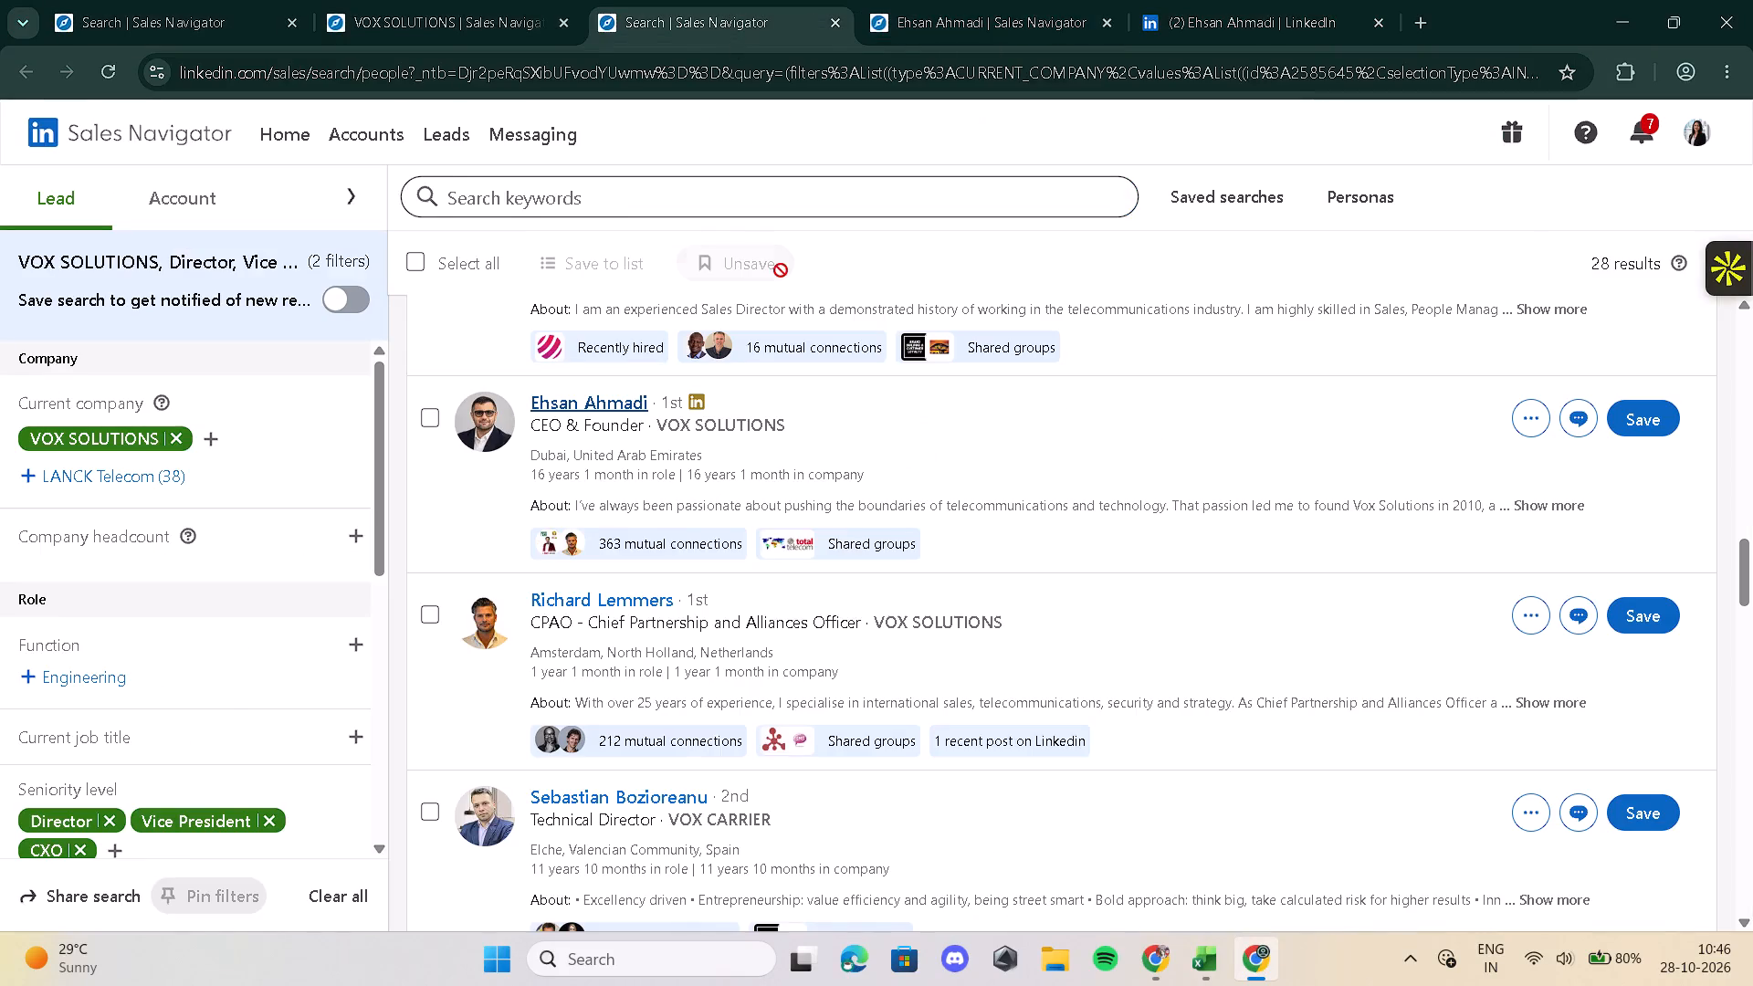
{"action": "left_click", "coordinate": [967, 0]}
{"action": "left_click", "coordinate": [398, 698]}
{"action": "left_click", "coordinate": [392, 702]}
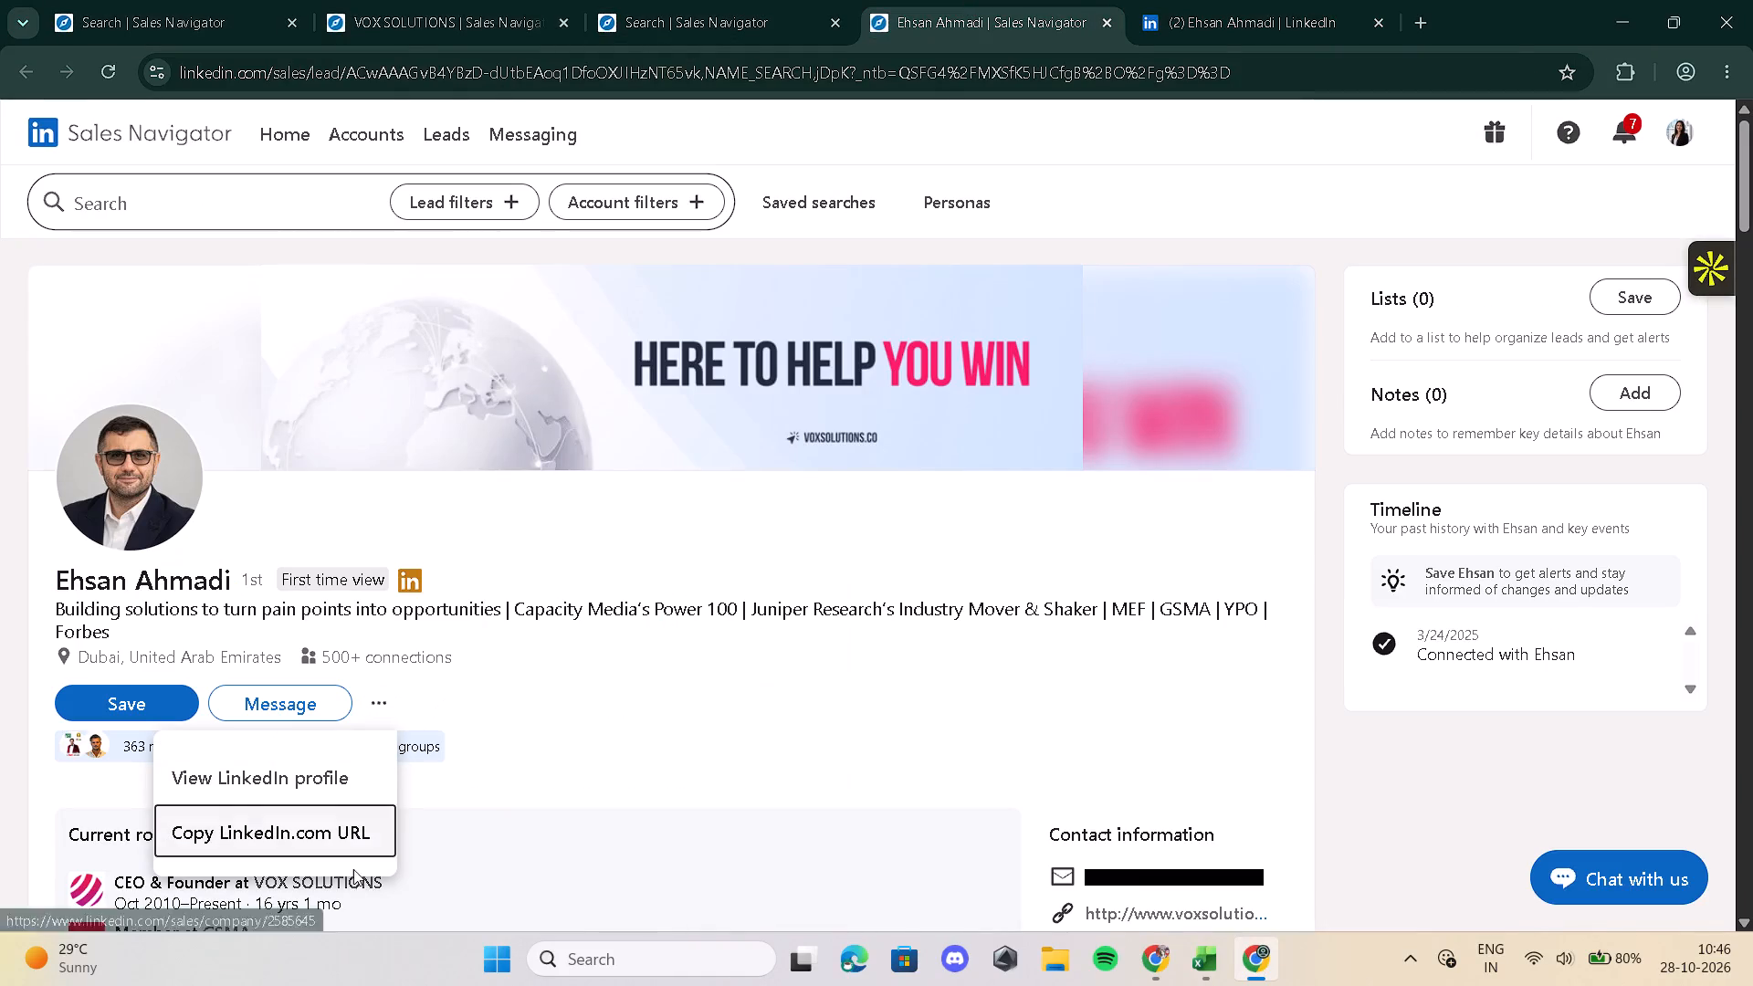
{"action": "left_click", "coordinate": [361, 839]}
{"action": "left_click", "coordinate": [1199, 969]}
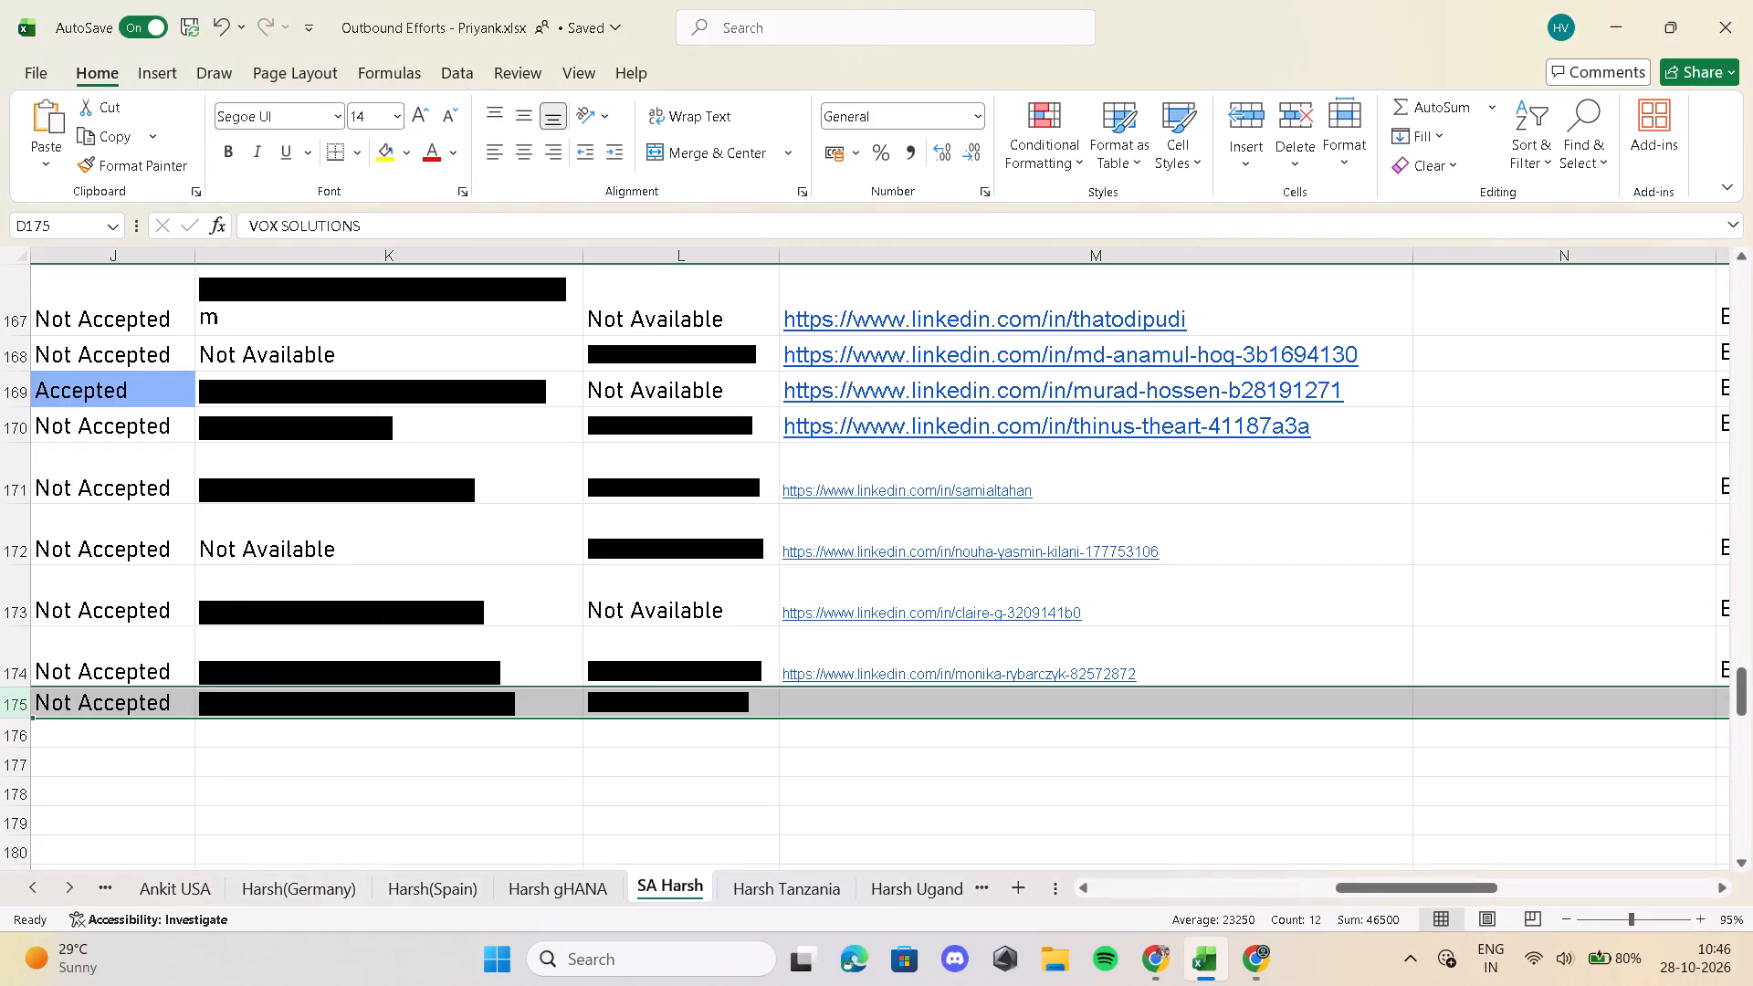
{"action": "left_click", "coordinate": [1302, 696]}
{"action": "key", "text": "ctrl+v"}
{"action": "left_click", "coordinate": [1485, 705]}
{"action": "double_click", "coordinate": [1342, 689]}
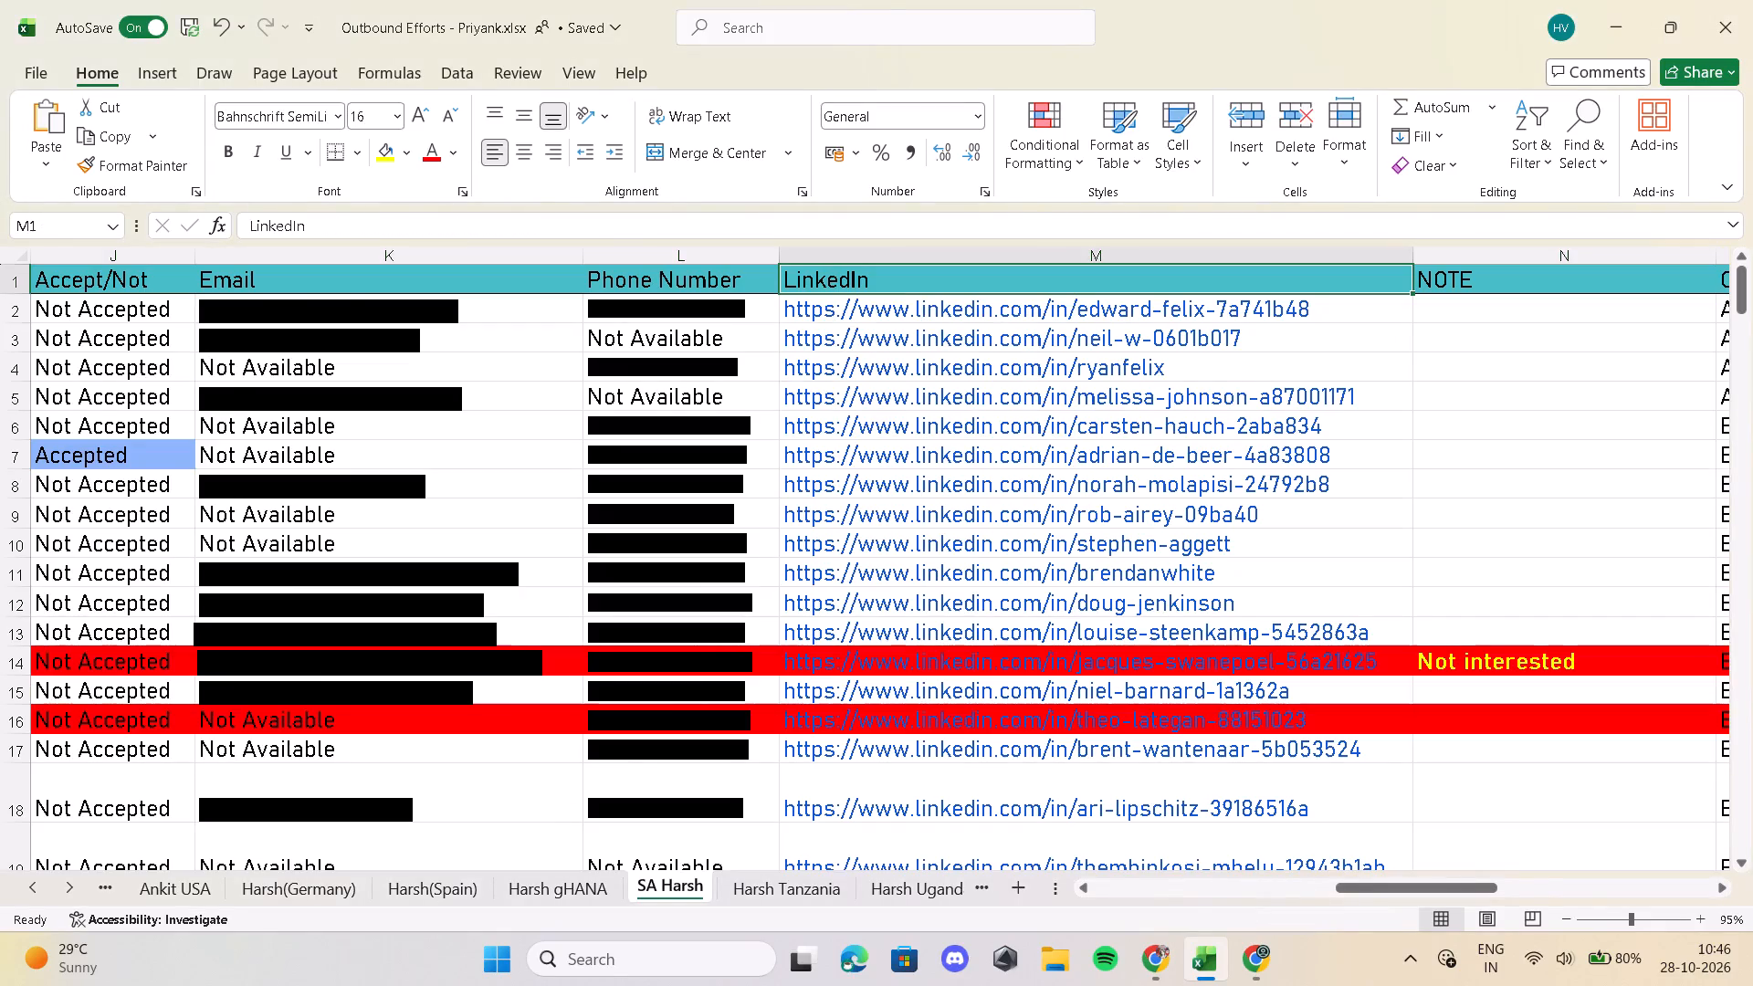
{"action": "scroll", "coordinate": [1400, 747], "scroll_direction": "down", "scroll_amount": 20}
{"action": "scroll", "coordinate": [1400, 747], "scroll_direction": "down", "scroll_amount": 7}
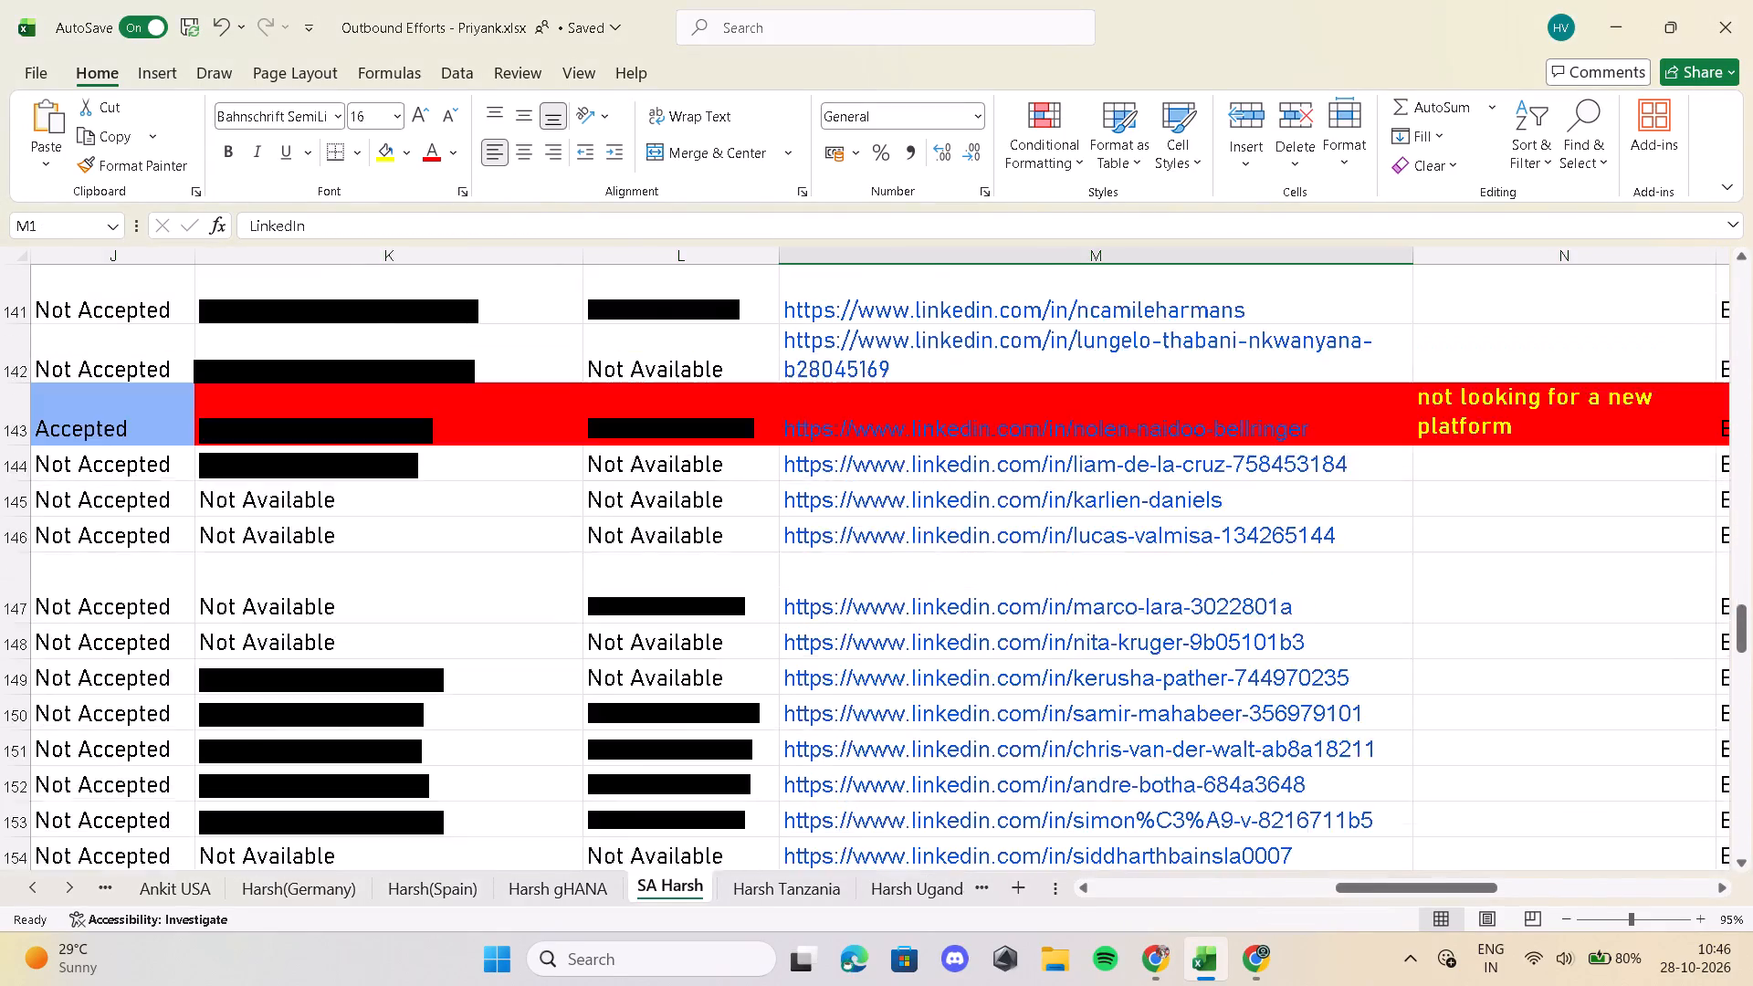
{"action": "scroll", "coordinate": [1400, 746], "scroll_direction": "down", "scroll_amount": 6}
{"action": "double_click", "coordinate": [1323, 742]}
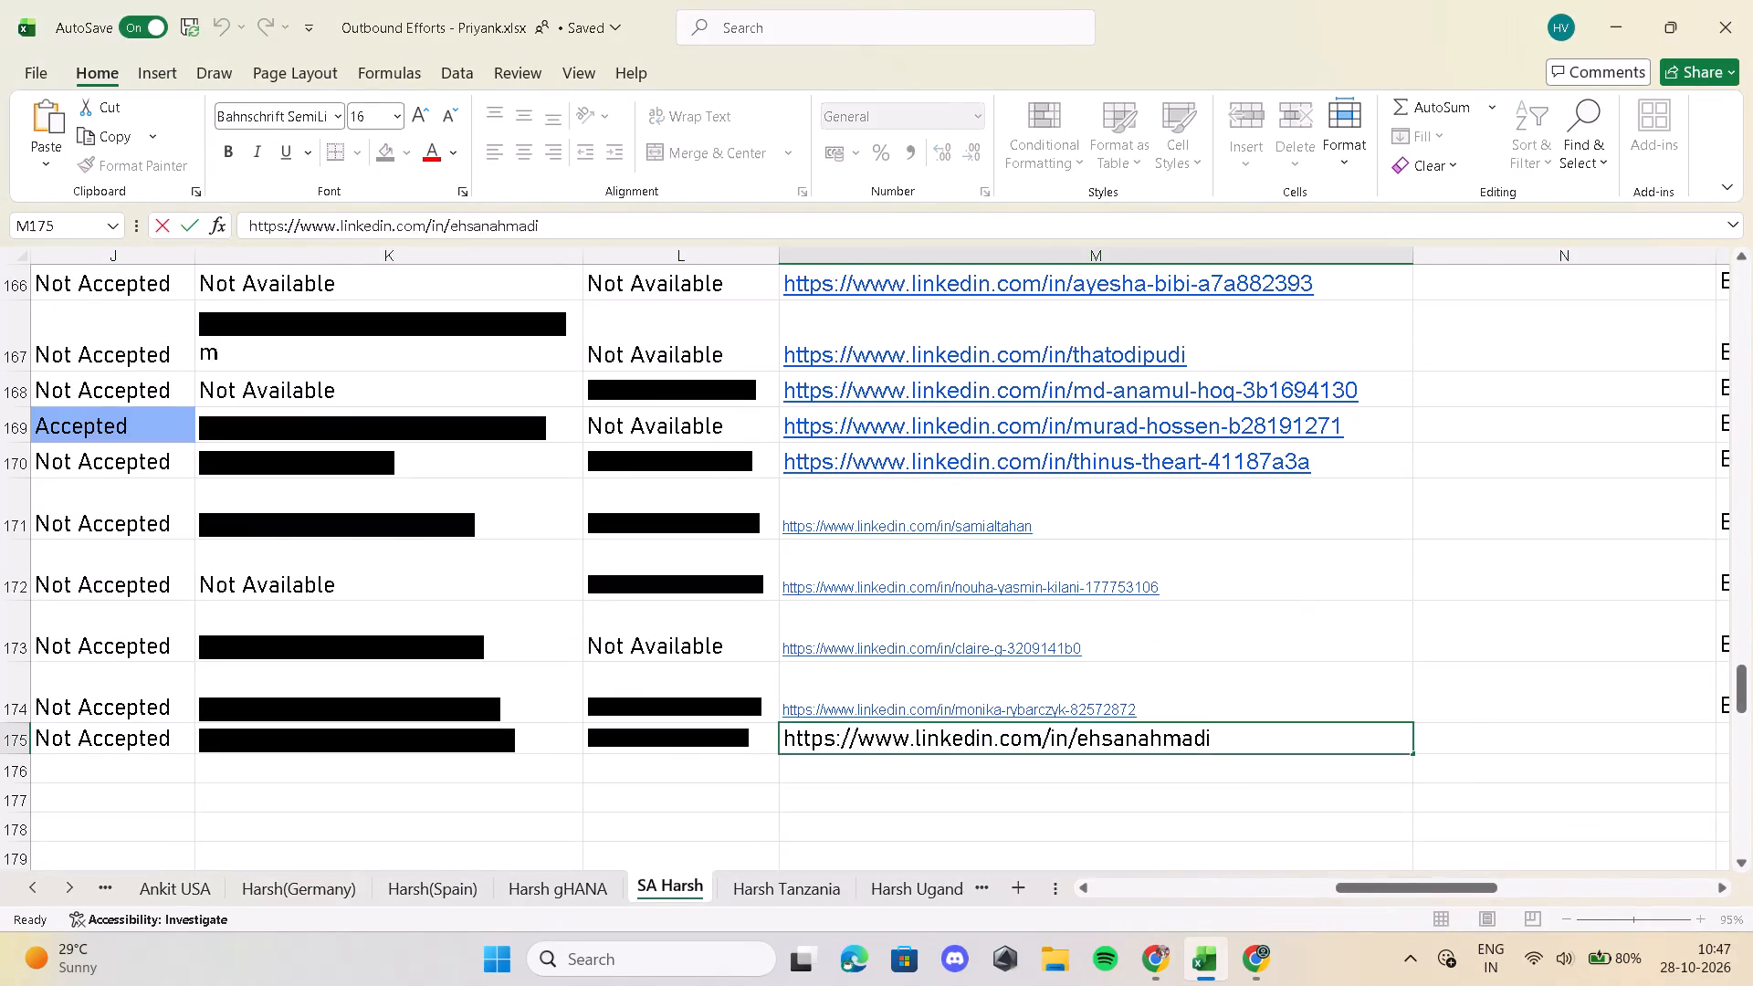
{"action": "left_click", "coordinate": [1537, 748]}
Copy the Bulk SMS entry from cell O174 into O175 of the VOX SOLUTIONS row.
{"action": "left_click_drag", "start_coordinate": [1446, 899], "coordinate": [1510, 897]}
{"action": "left_click_drag", "start_coordinate": [1482, 895], "coordinate": [1530, 888]}
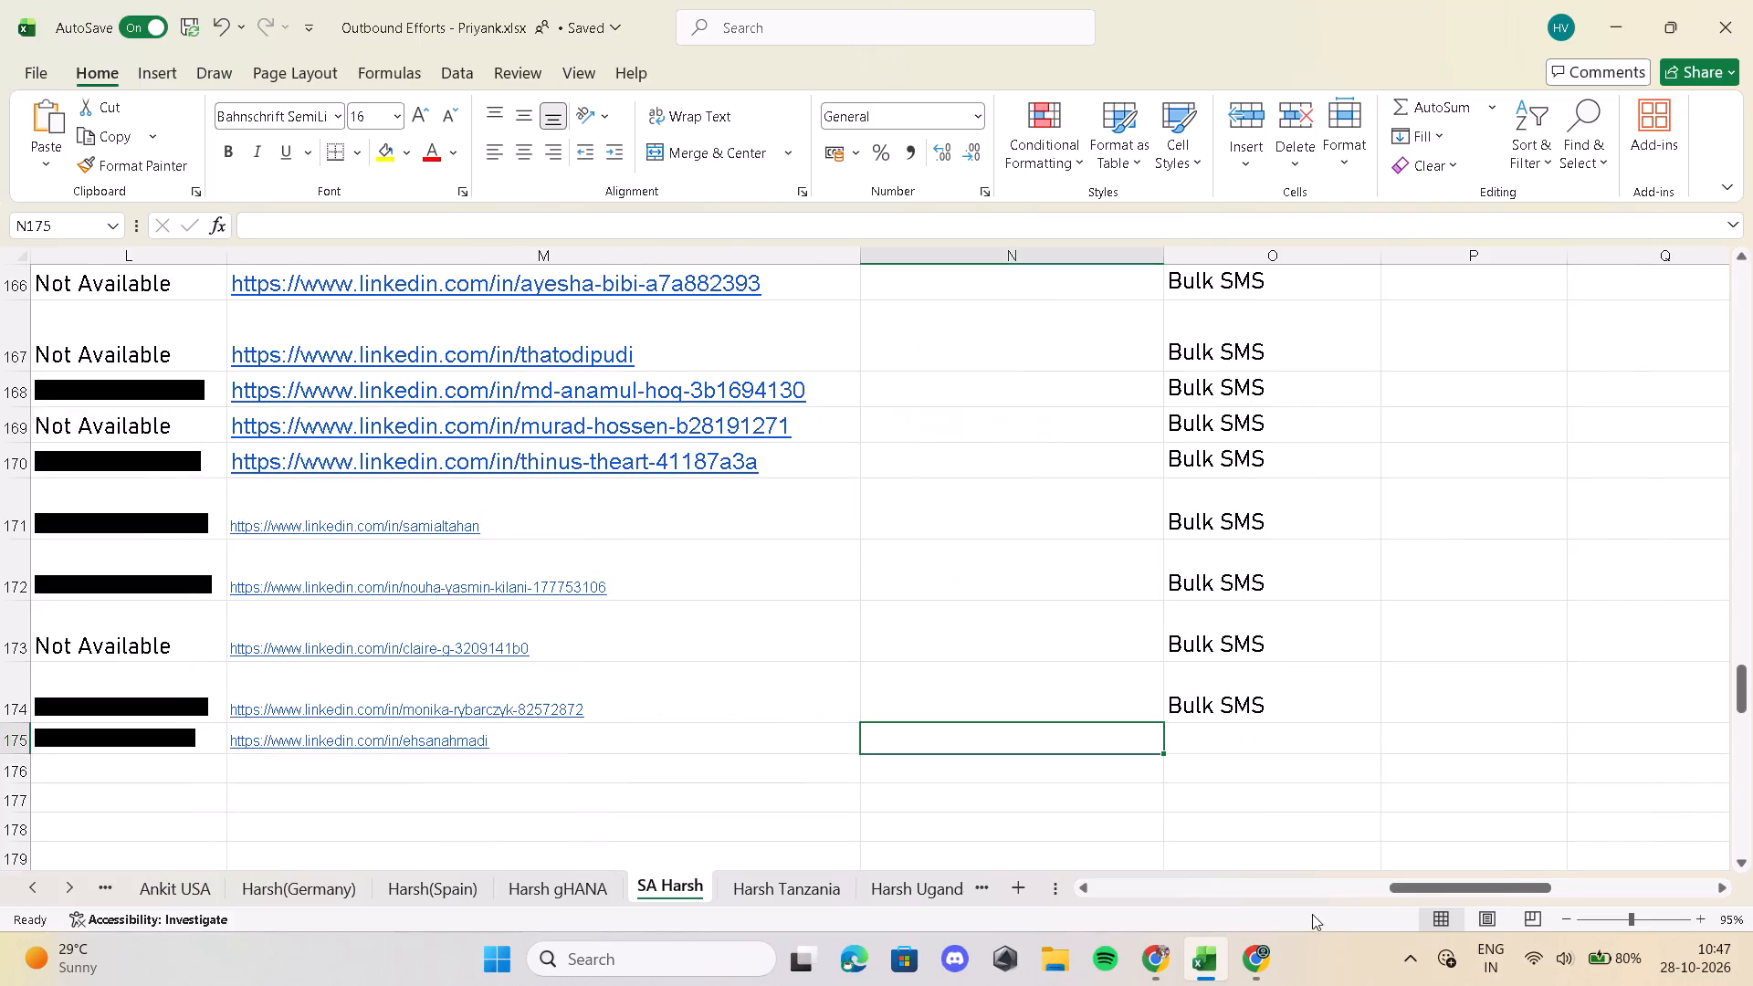
{"action": "left_click", "coordinate": [1269, 933]}
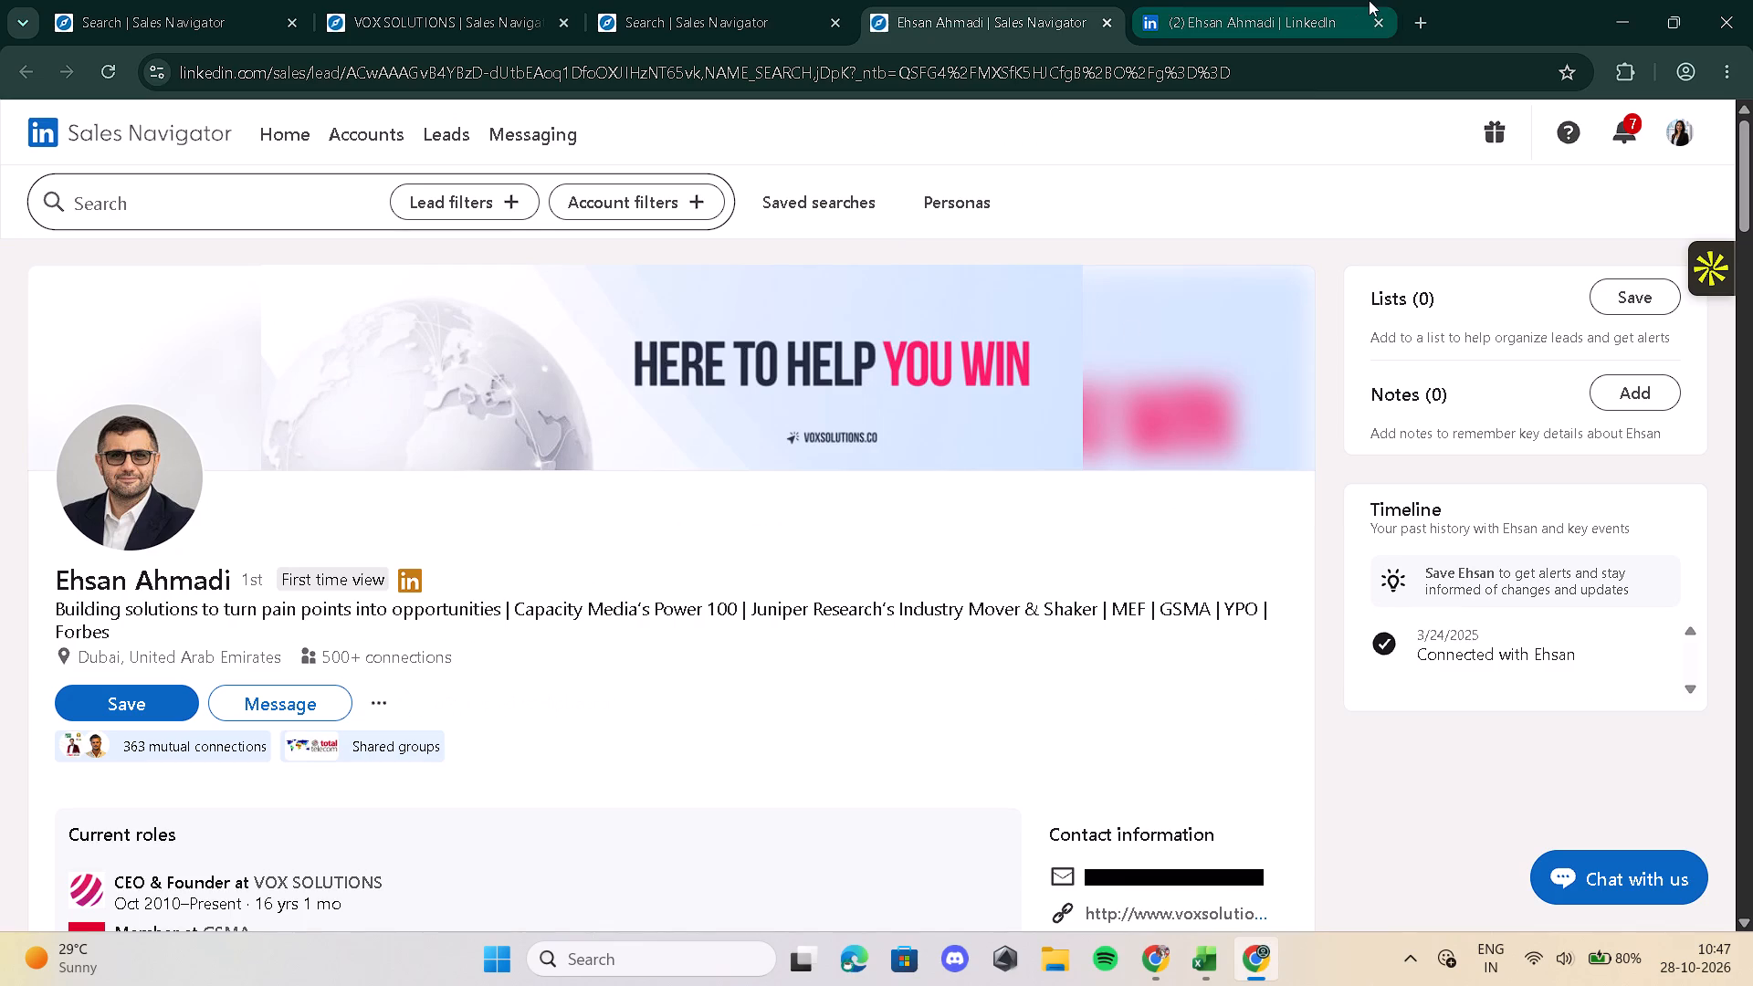
{"action": "left_click", "coordinate": [1221, 985]}
{"action": "left_click", "coordinate": [1284, 689]}
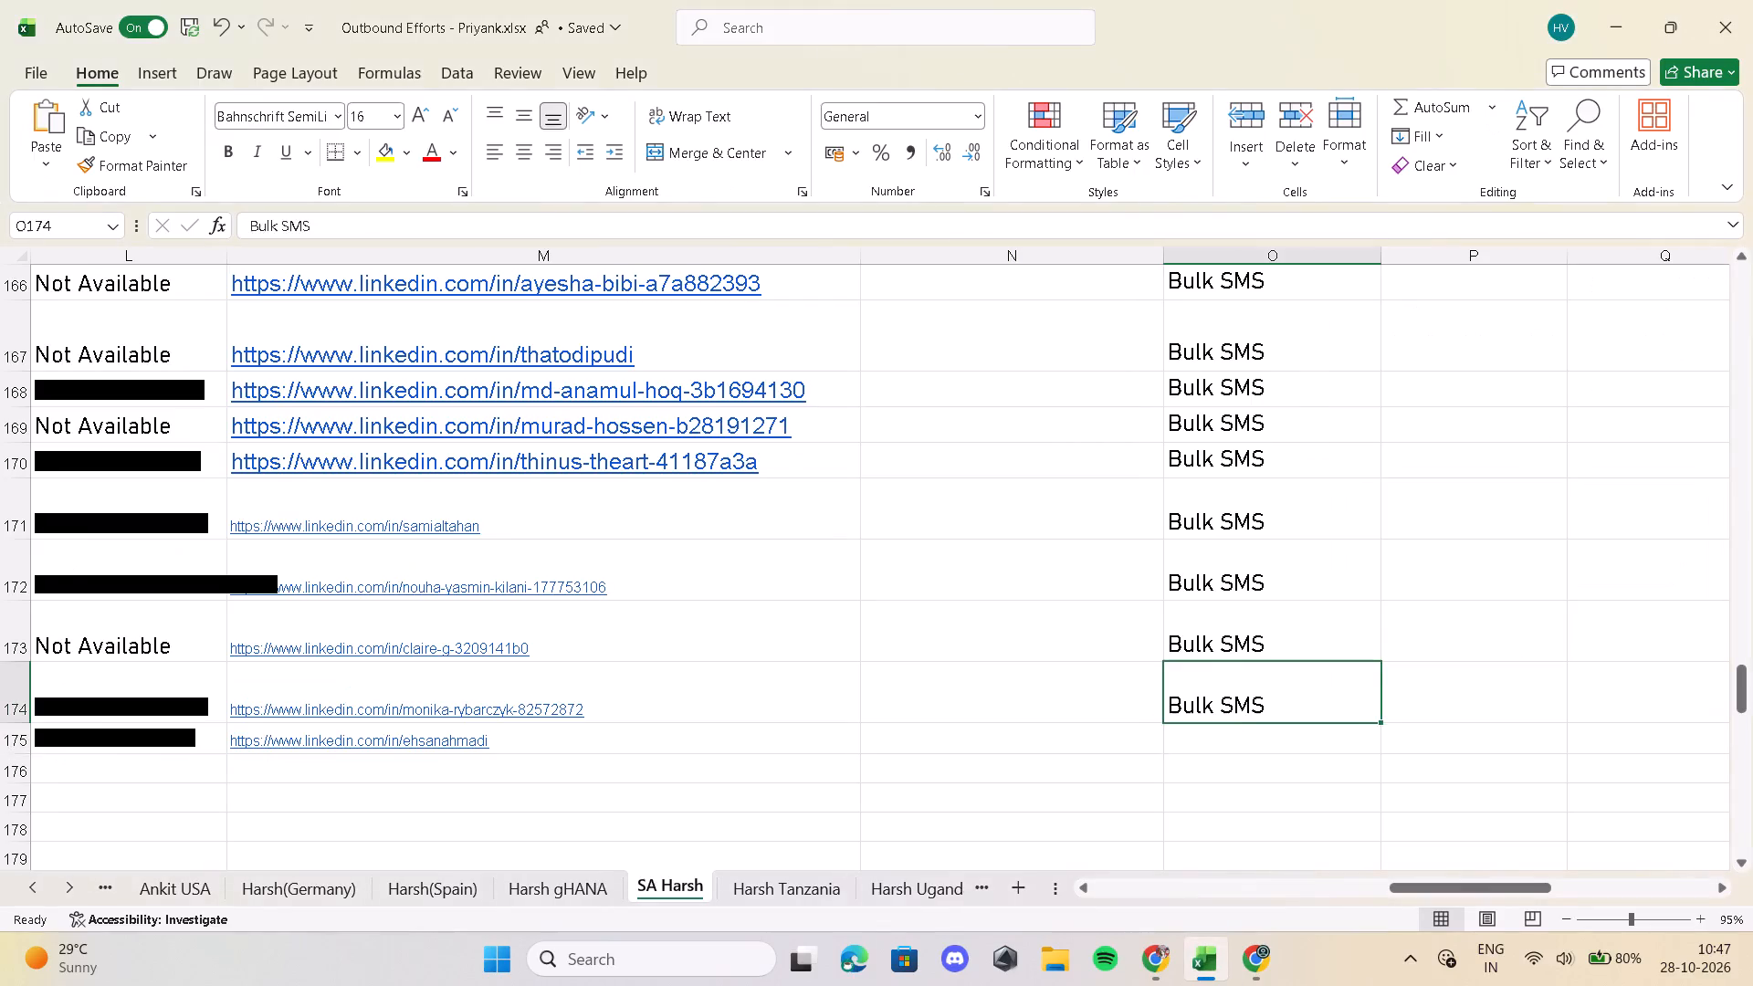
{"action": "key", "text": "ctrl+c"}
{"action": "left_click", "coordinate": [1265, 751], "text": "ctrl"}
{"action": "key", "text": "ctrl+v"}
Copy the company name VOX SOLUTIONS from cell D175 into D176 to start another lead row.
{"action": "left_click_drag", "start_coordinate": [1524, 890], "coordinate": [473, 862]}
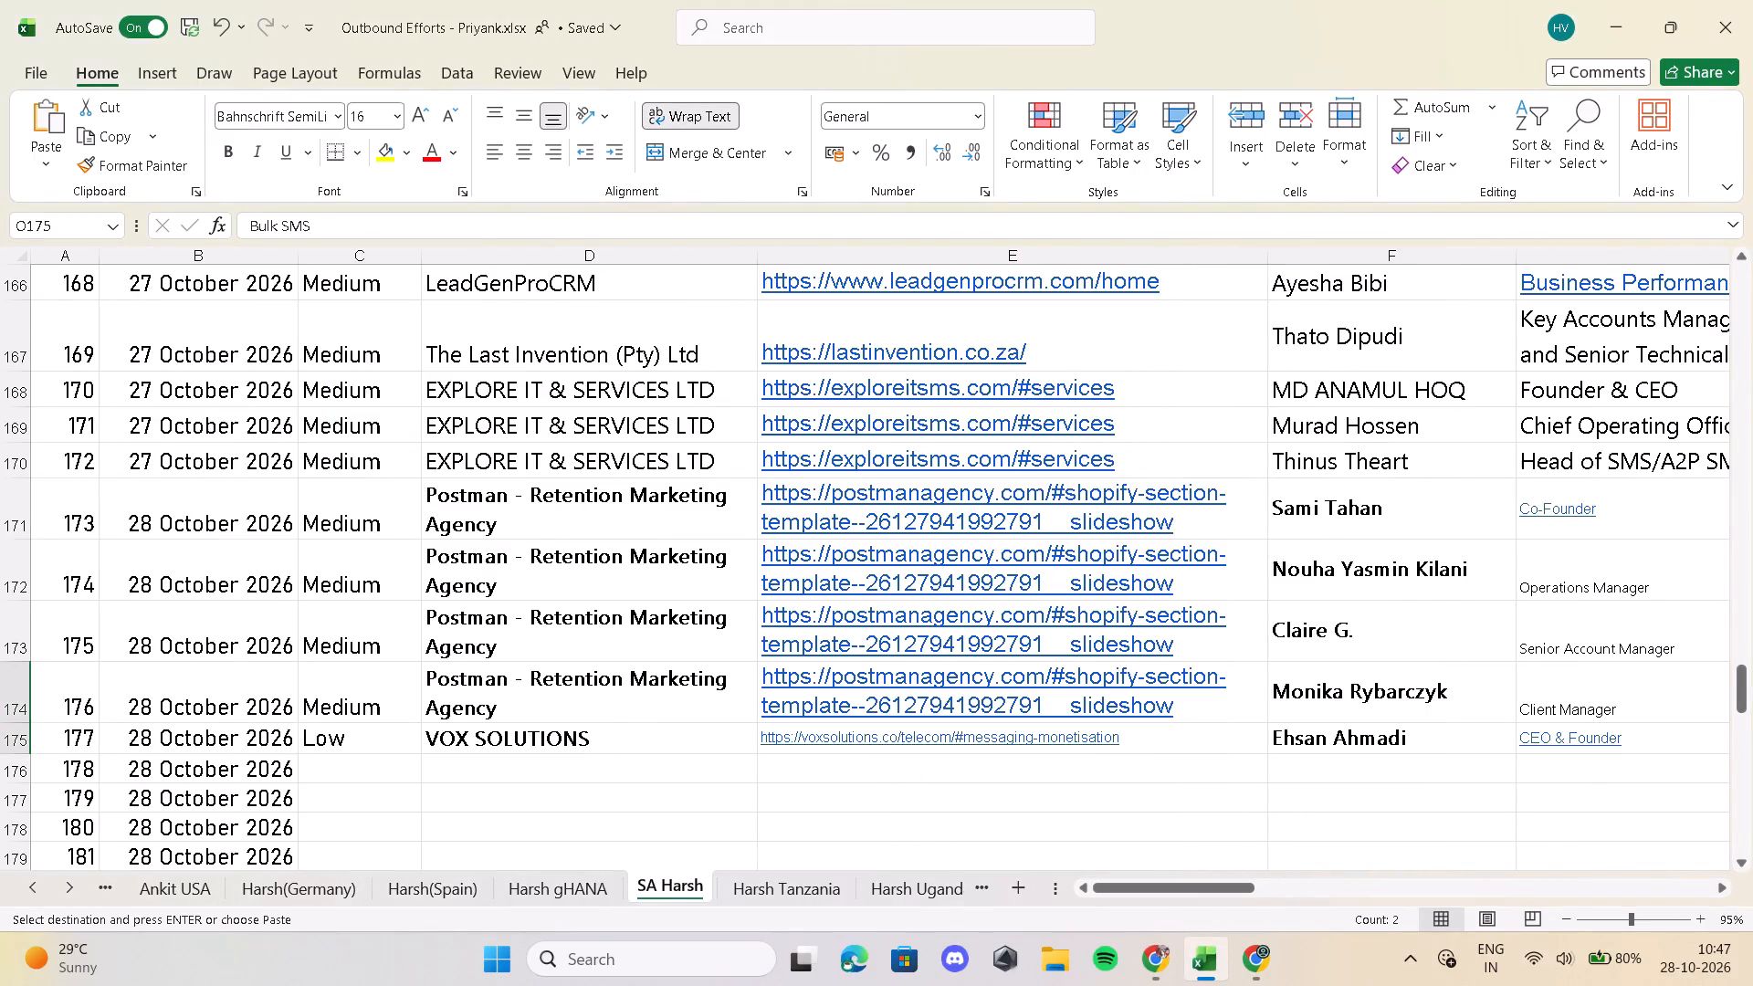
{"action": "left_click", "coordinate": [2, 739]}
{"action": "left_click", "coordinate": [15, 767]}
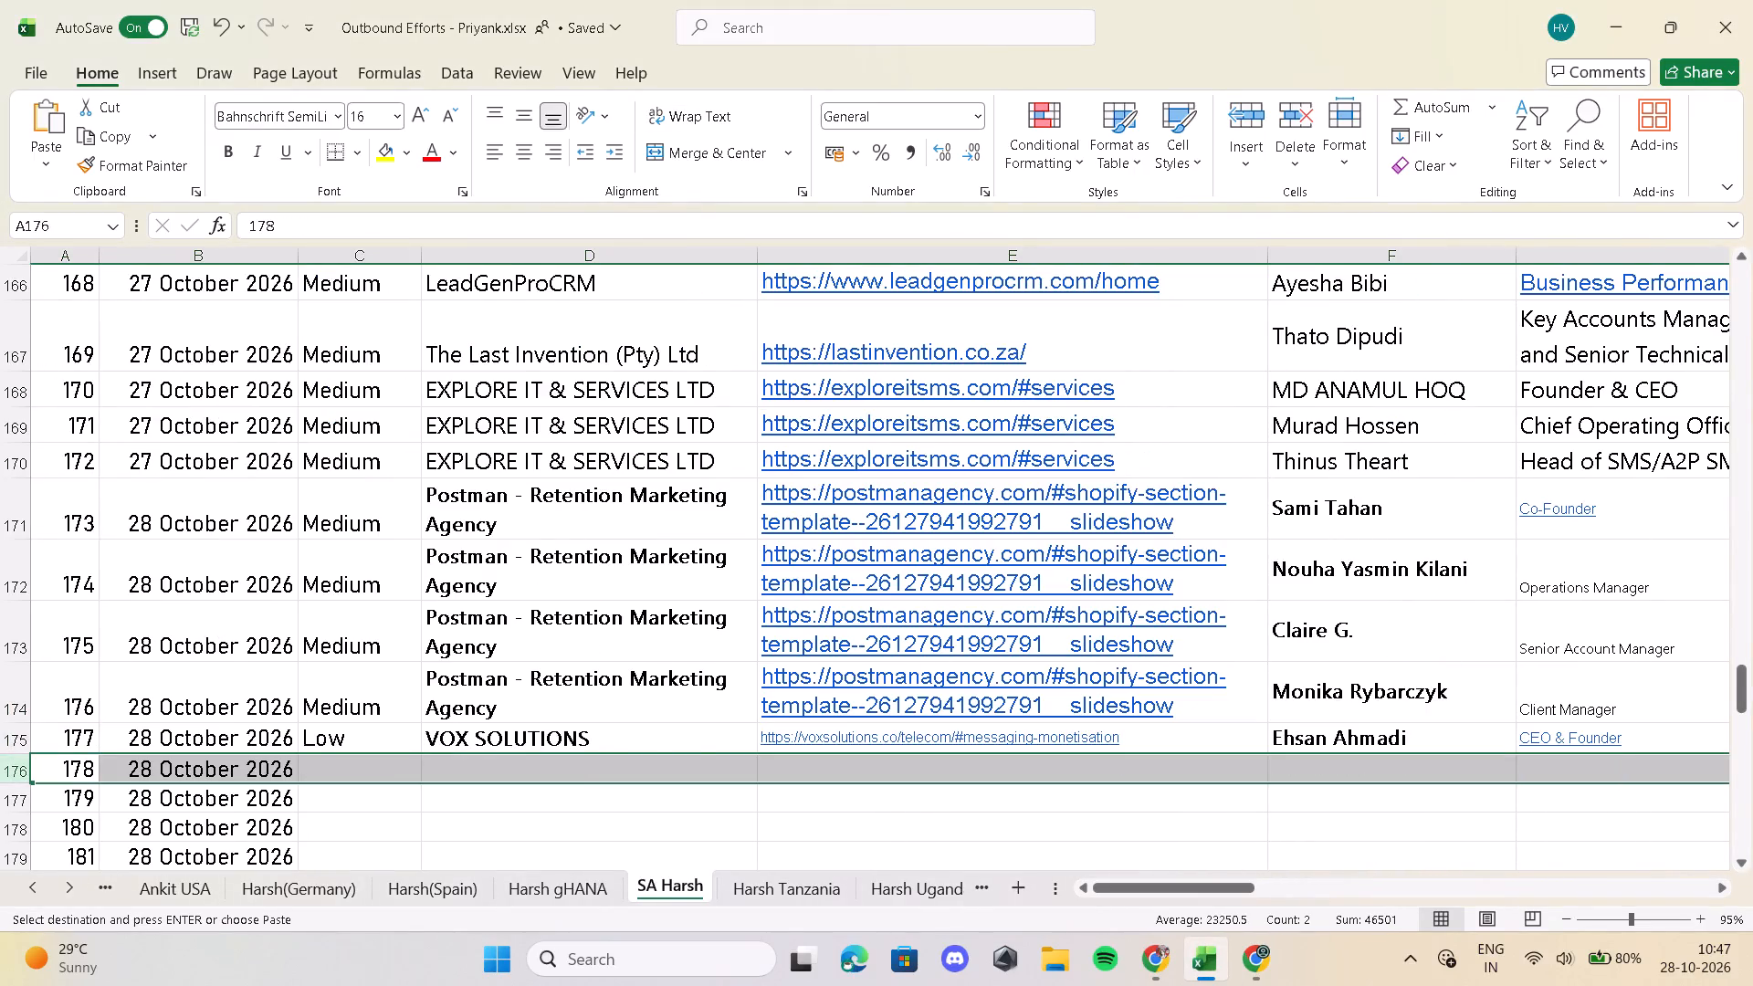
{"action": "left_click", "coordinate": [572, 739]}
{"action": "key", "text": "ctrl+c"}
{"action": "left_click", "coordinate": [530, 777]}
{"action": "key", "text": "ctrl+v"}
Copy the Low rating from cell C175 into C176 of the new VOX SOLUTIONS row.
{"action": "left_click", "coordinate": [365, 748]}
{"action": "key", "text": "ctrl+c"}
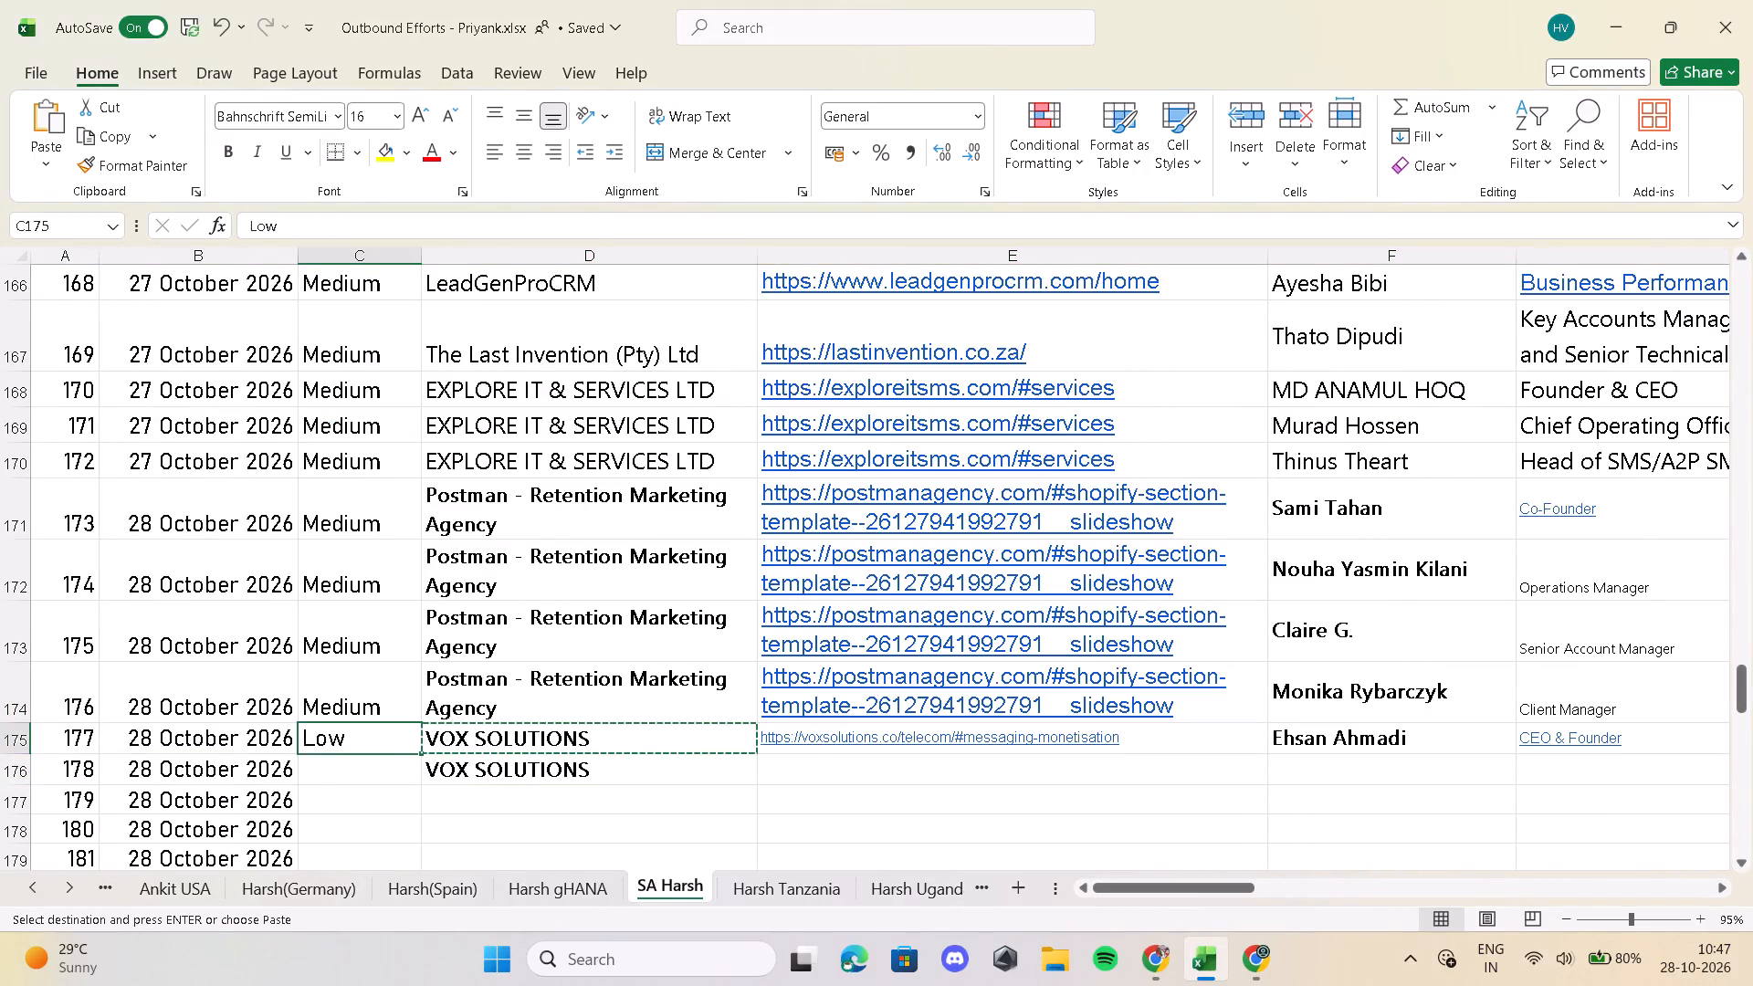
{"action": "left_click", "coordinate": [374, 767]}
{"action": "key", "text": "ctrl+v"}
Copy the VOX SOLUTIONS website link from cell E175 into E176 of the new row.
{"action": "left_click", "coordinate": [23, 769]}
{"action": "right_click", "coordinate": [1208, 729]}
{"action": "left_click", "coordinate": [911, 848]}
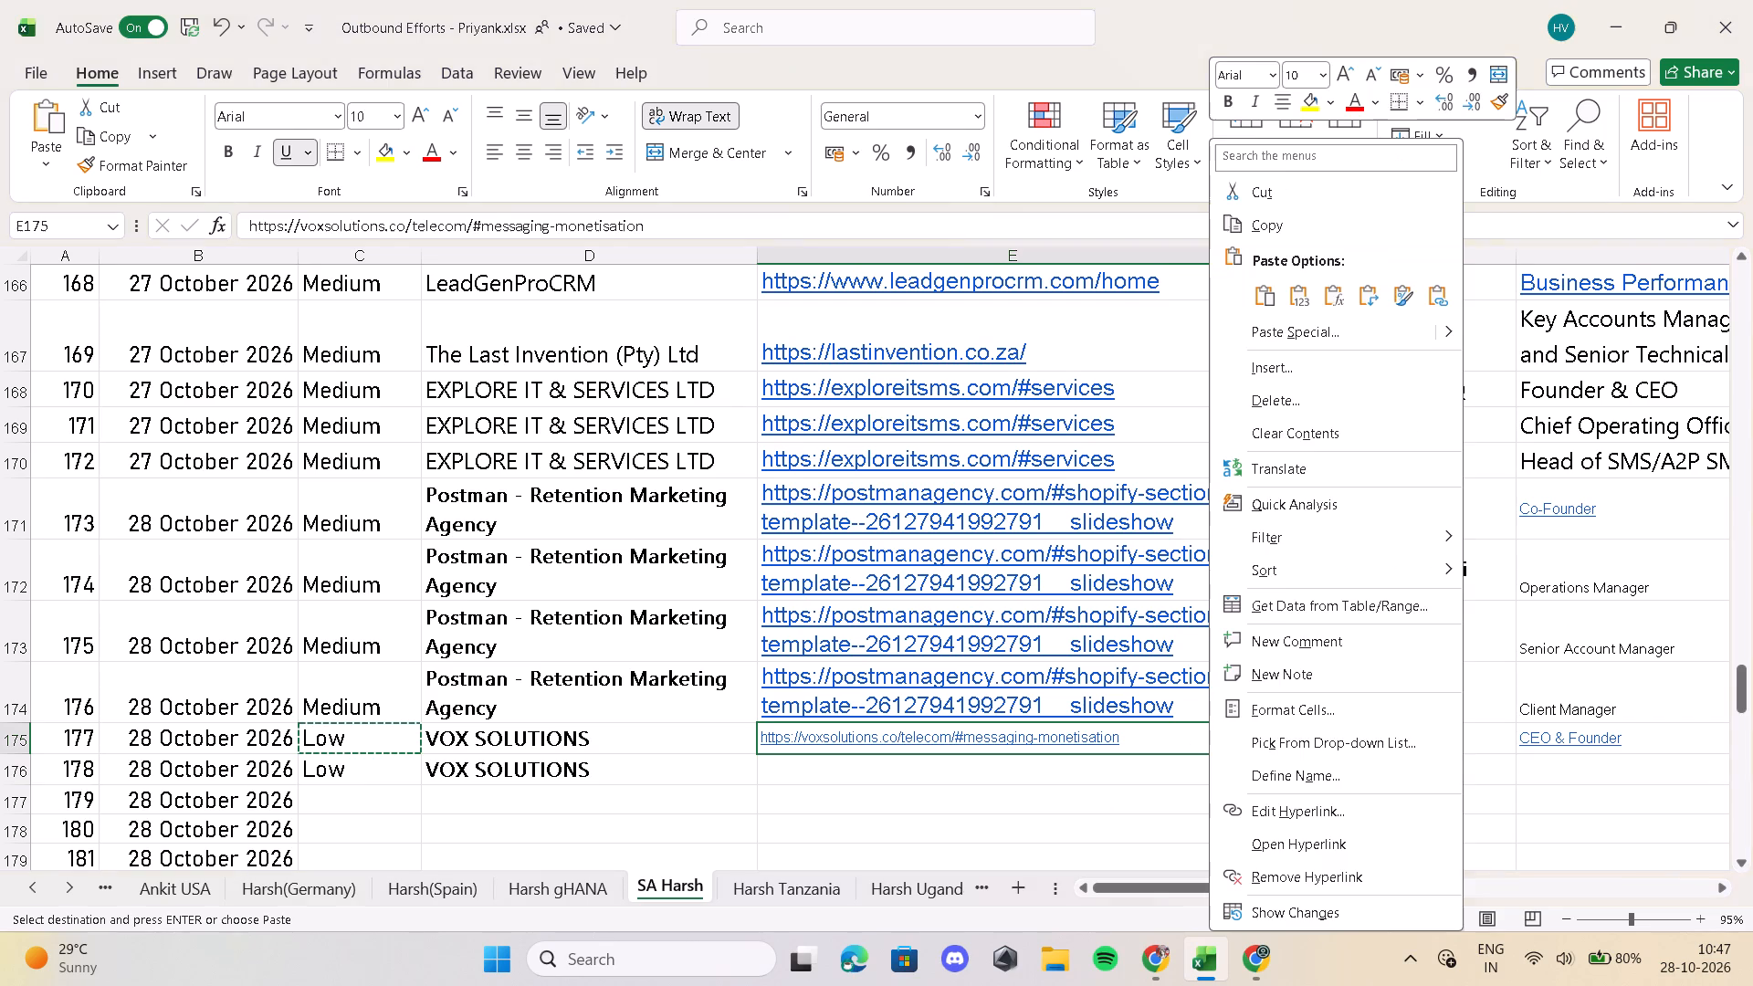
{"action": "key", "text": "ctrl+c"}
{"action": "left_click", "coordinate": [958, 763]}
{"action": "key", "text": "ctrl+v"}
In Chrome, close the founder's Sales Navigator and LinkedIn profile pages and the filtered VOX SOLUTIONS lead search, keeping the company page open.
{"action": "left_click", "coordinate": [1458, 741]}
{"action": "left_click", "coordinate": [1228, 955]}
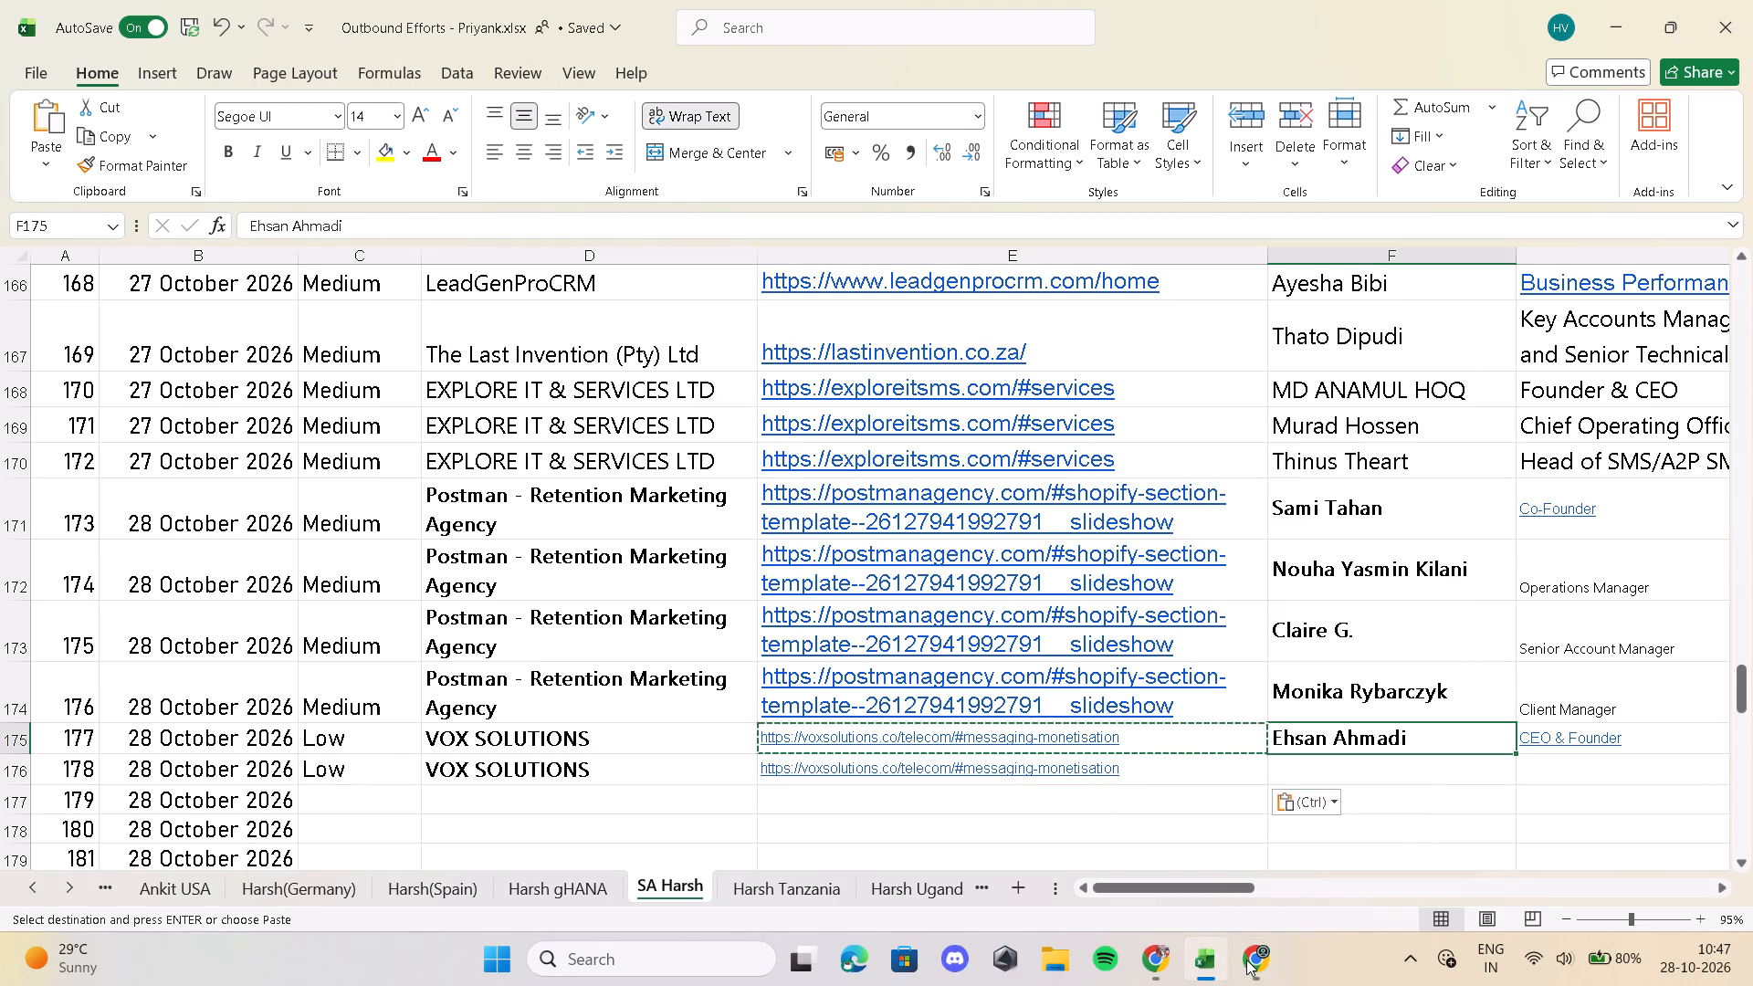
{"action": "left_click", "coordinate": [1246, 960]}
{"action": "left_click", "coordinate": [1162, 956]}
{"action": "left_click", "coordinate": [1281, 978]}
{"action": "left_click", "coordinate": [1272, 980]}
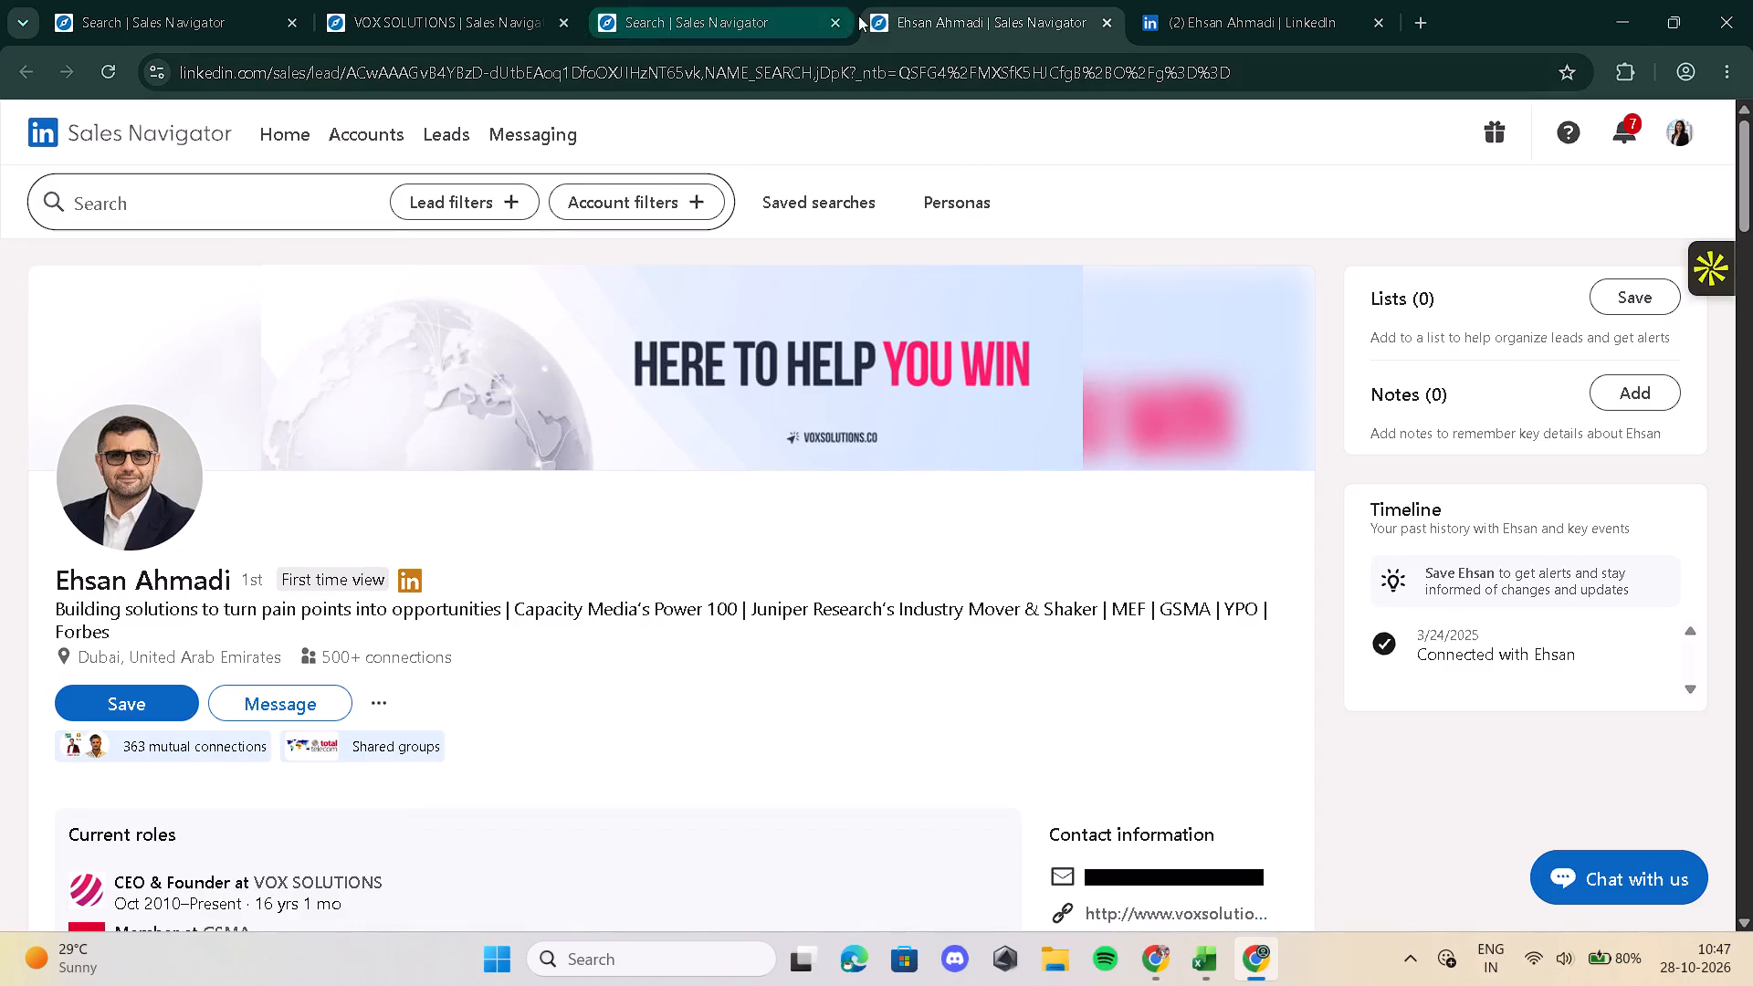
{"action": "left_click", "coordinate": [1110, 26]}
{"action": "left_click", "coordinate": [830, 25]}
{"action": "left_click", "coordinate": [439, 0]}
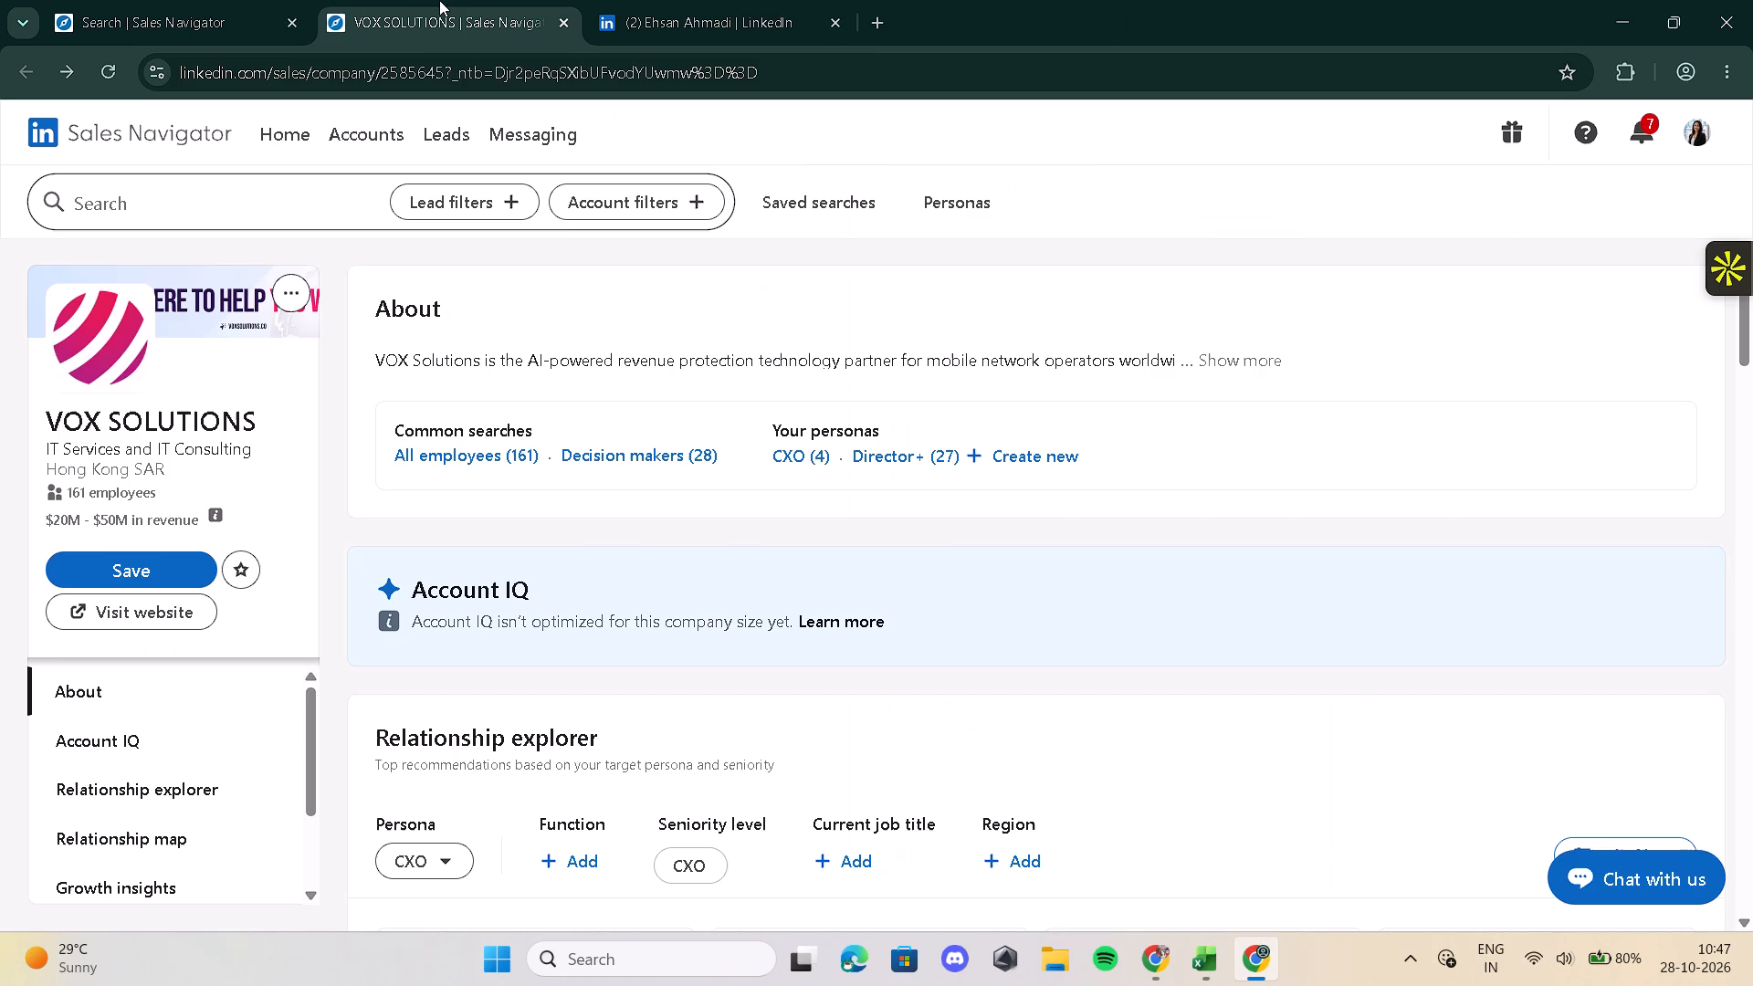
{"action": "left_click", "coordinate": [263, 0]}
{"action": "left_click", "coordinate": [423, 0]}
{"action": "left_click", "coordinate": [723, 0]}
{"action": "left_click", "coordinate": [835, 20]}
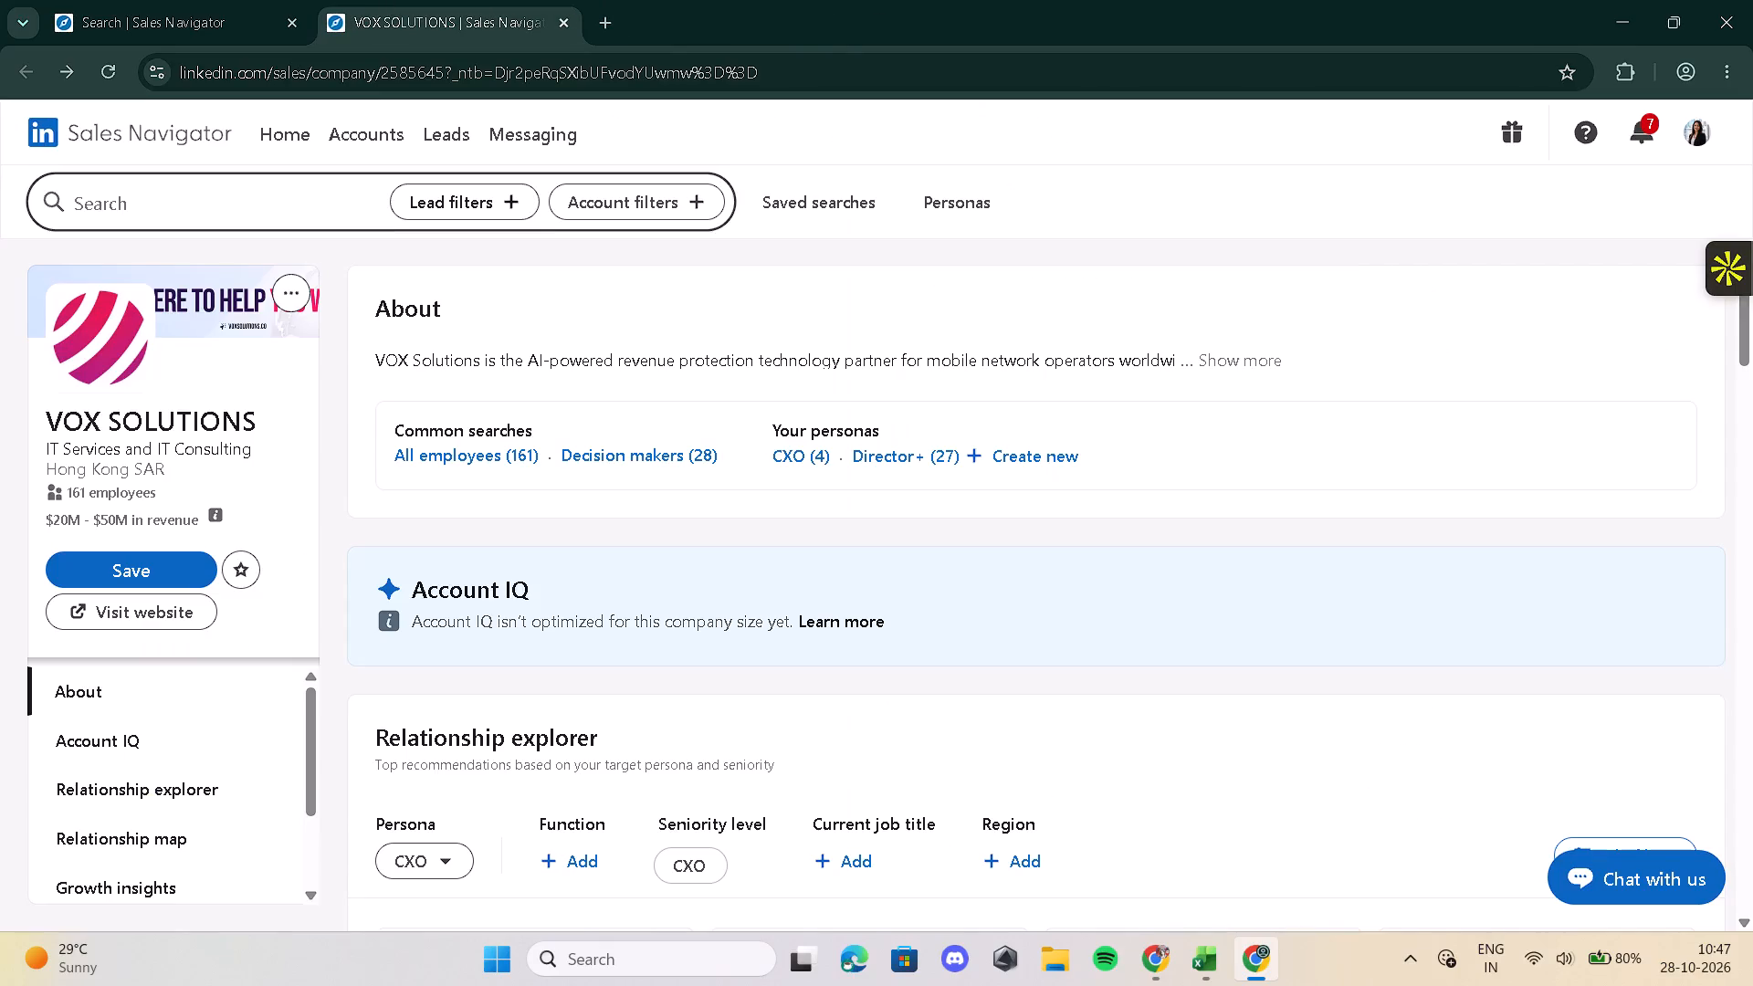
Open the list of all VOX SOLUTIONS employees in a new tab, keeping the company page open, and switch to it.
{"action": "right_click", "coordinate": [520, 461]}
{"action": "left_click", "coordinate": [635, 487]}
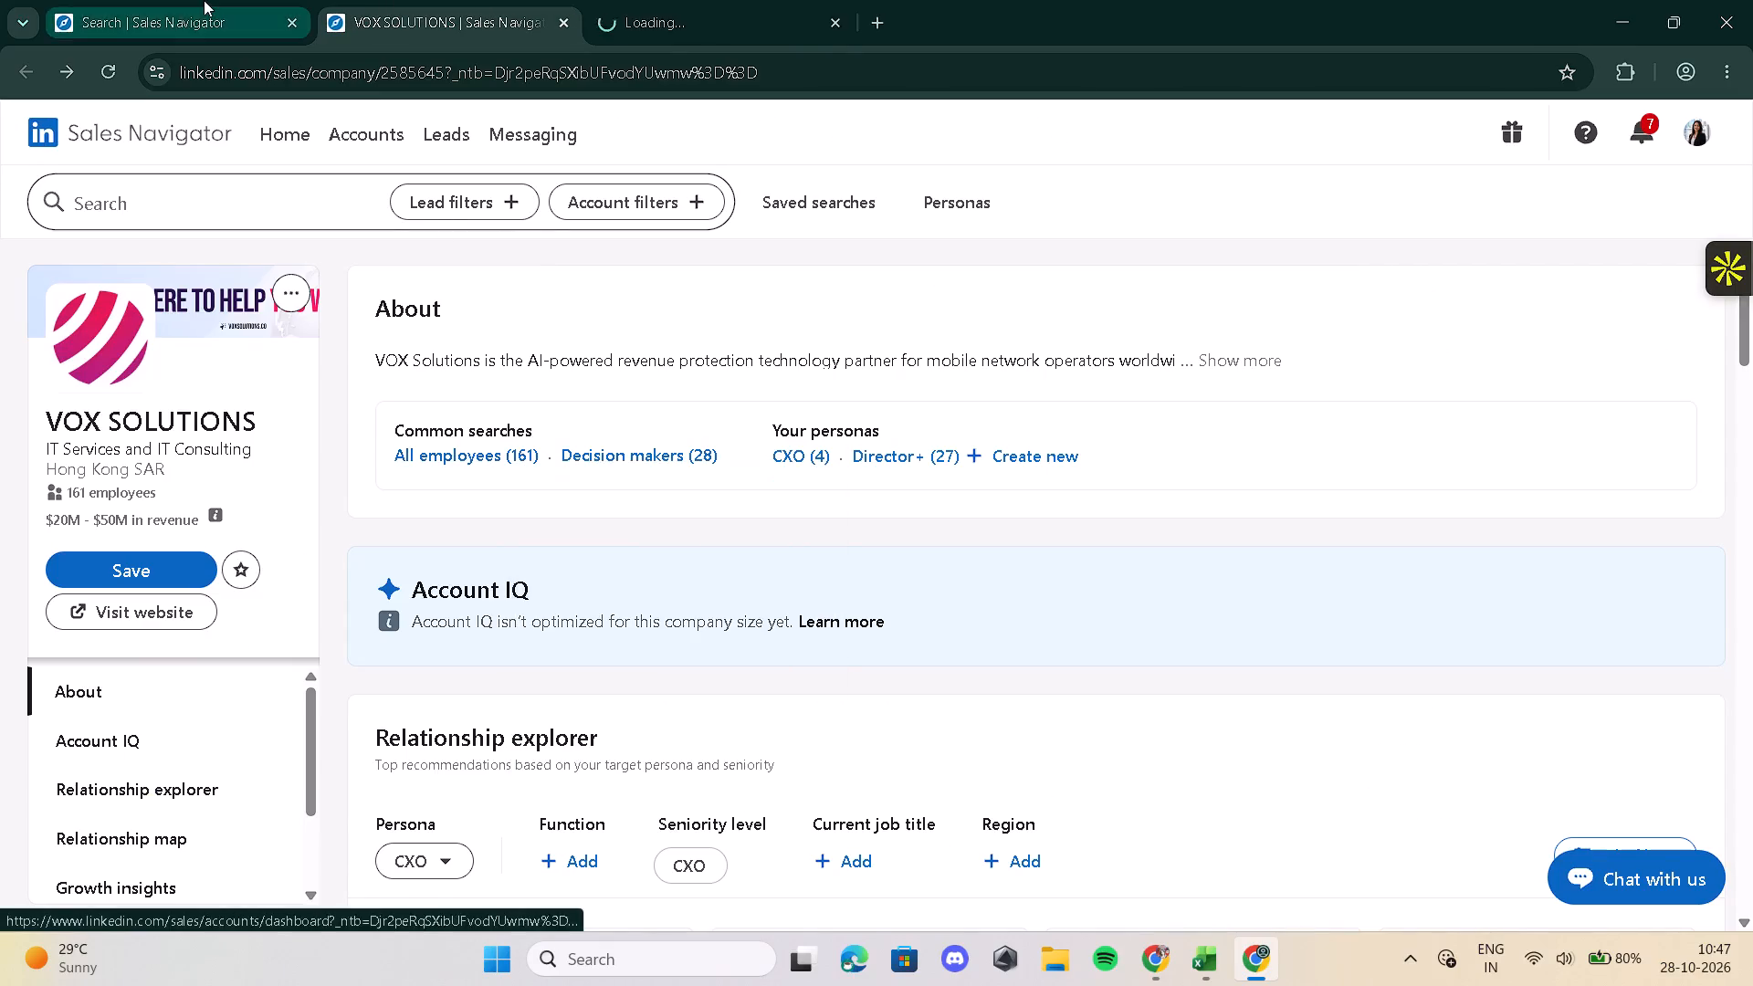
{"action": "left_click", "coordinate": [204, 0]}
{"action": "left_click", "coordinate": [445, 0]}
{"action": "left_click", "coordinate": [728, 0]}
{"action": "left_click", "coordinate": [227, 0]}
{"action": "left_click", "coordinate": [424, 0]}
{"action": "left_click", "coordinate": [692, 0]}
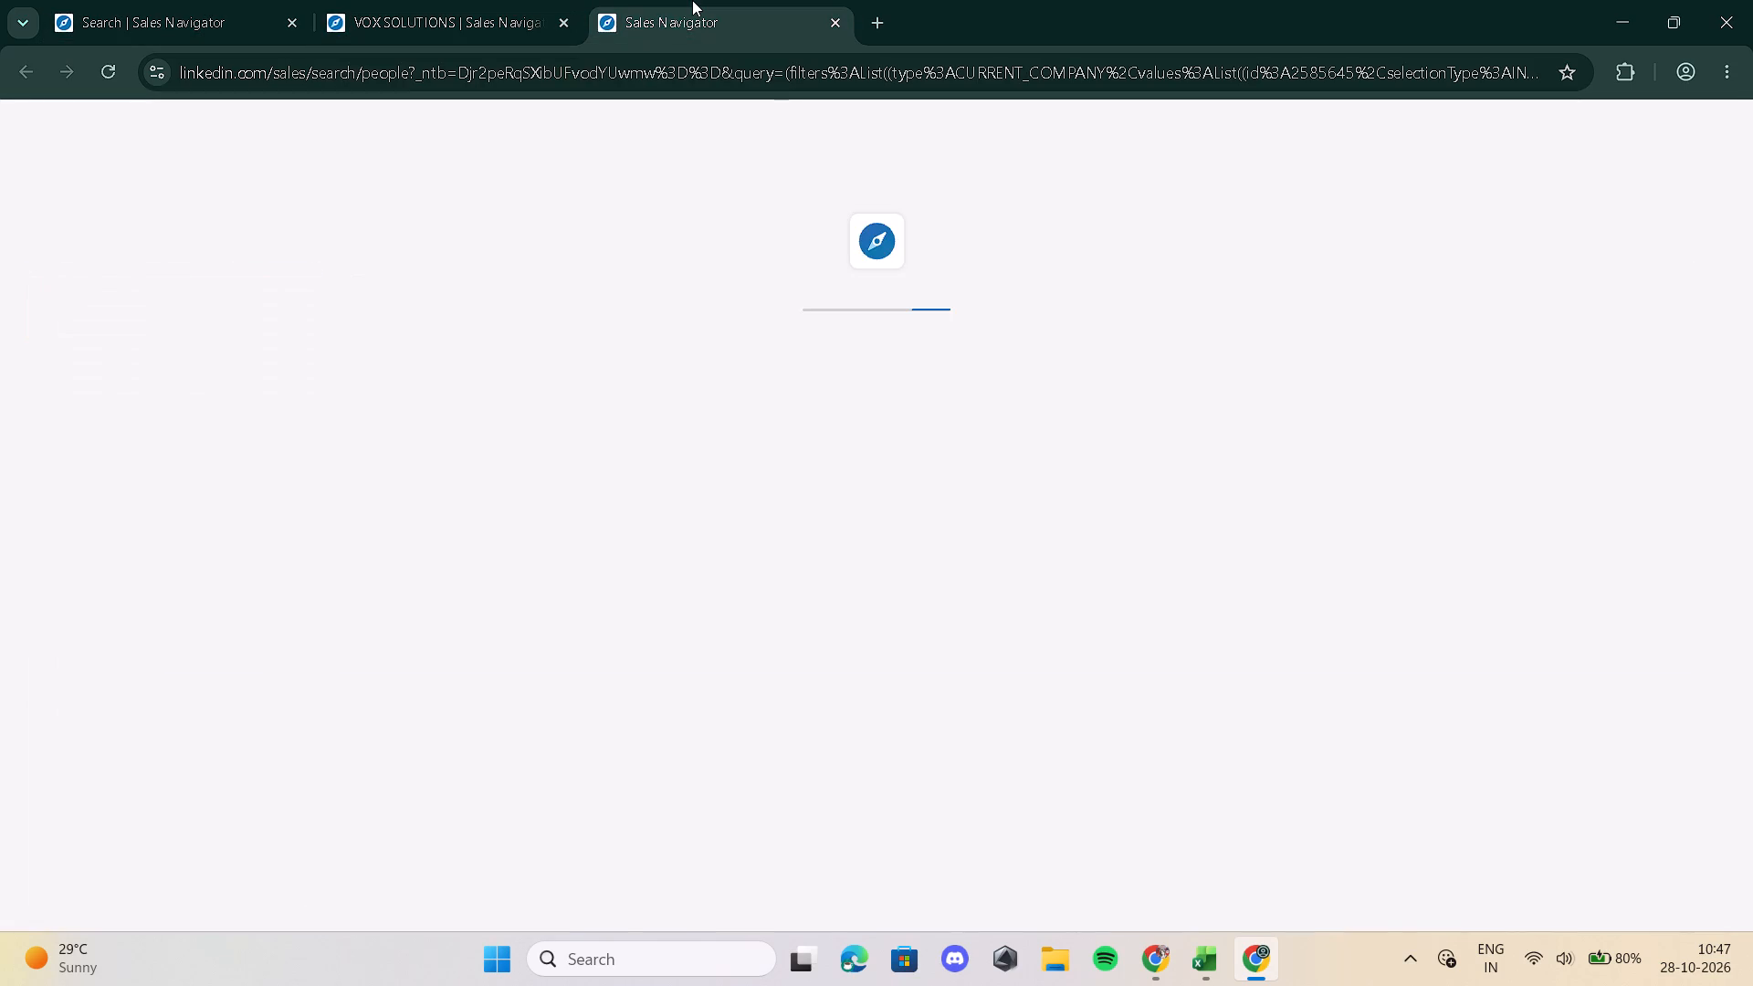
{"action": "left_click", "coordinate": [235, 0]}
{"action": "left_click", "coordinate": [443, 0]}
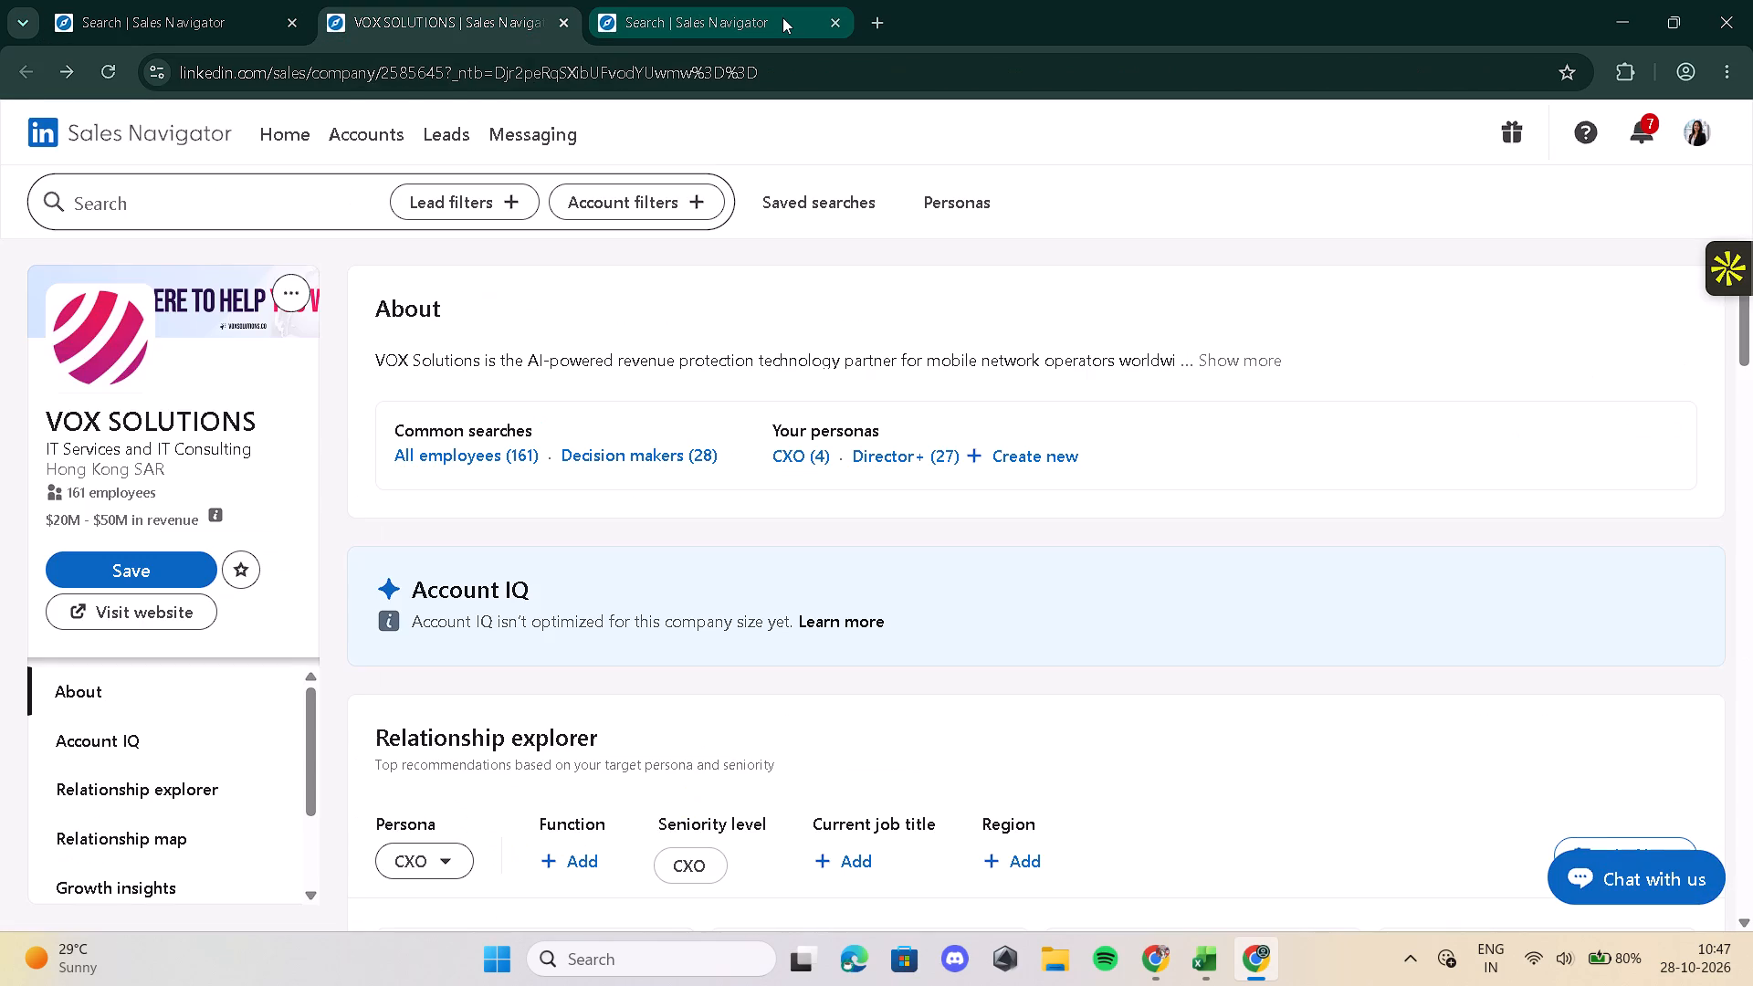
{"action": "left_click", "coordinate": [740, 0]}
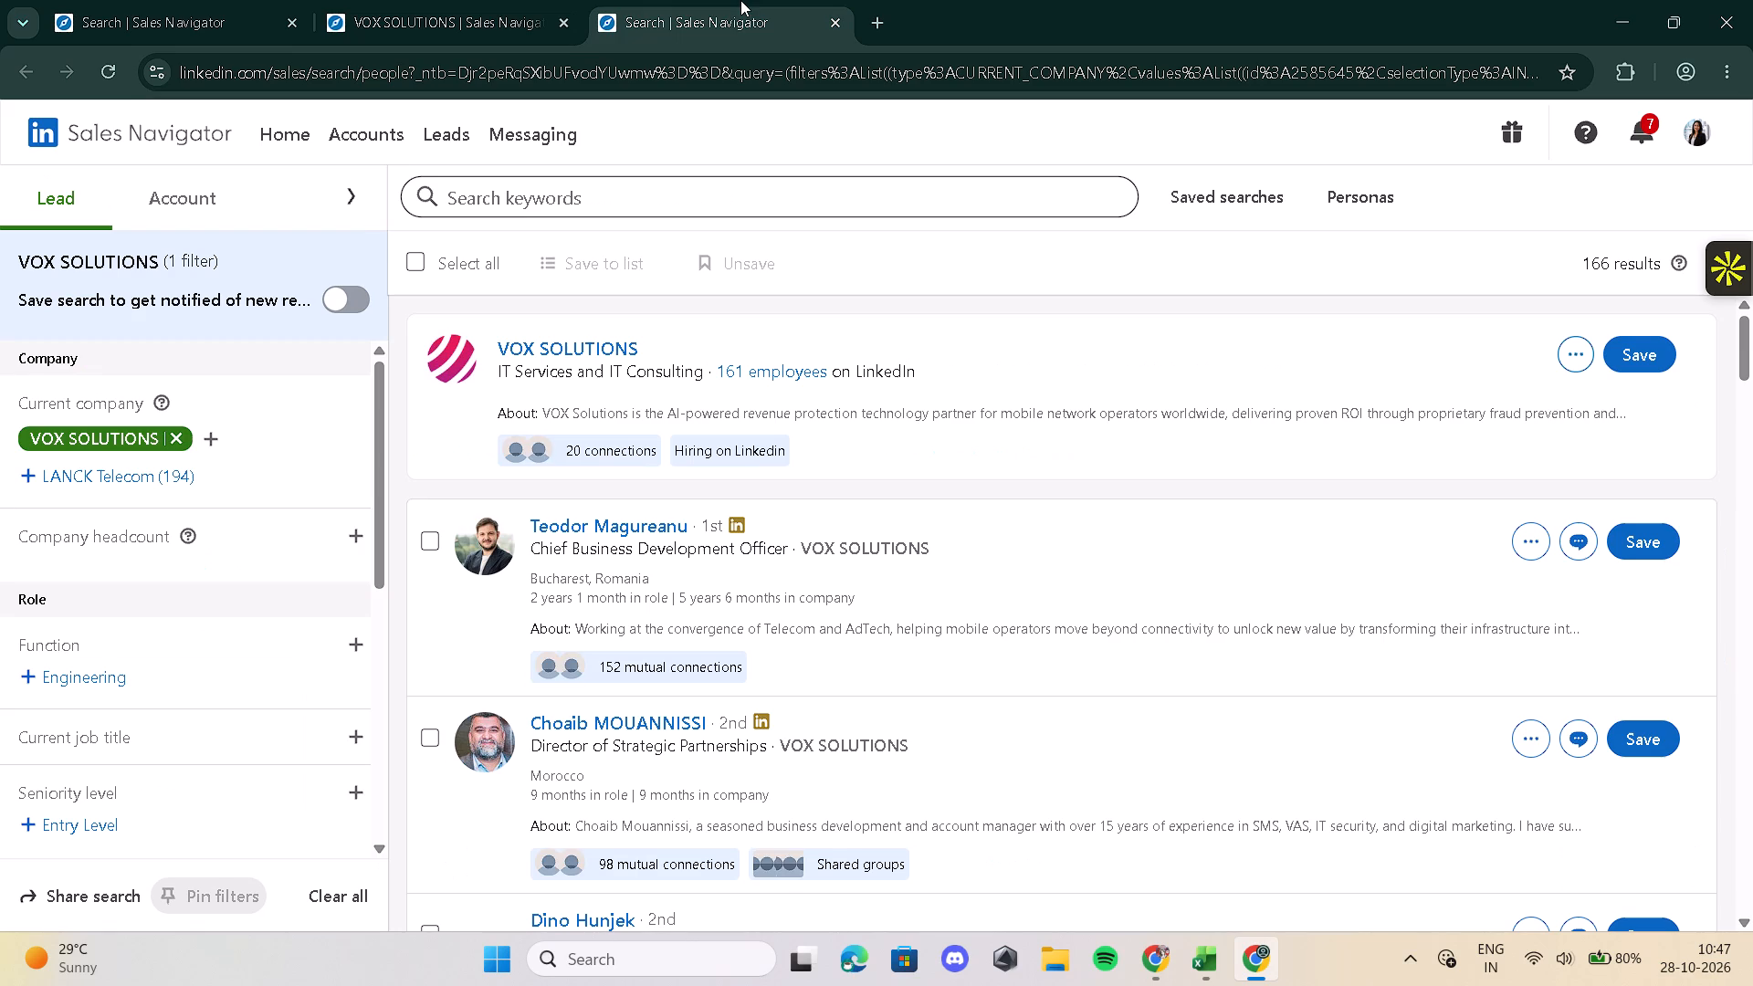
Look through the first page of VOX SOLUTIONS employees for a possible second contact, checking job titles and locations.
{"action": "scroll", "coordinate": [1077, 459], "scroll_direction": "down", "scroll_amount": 1}
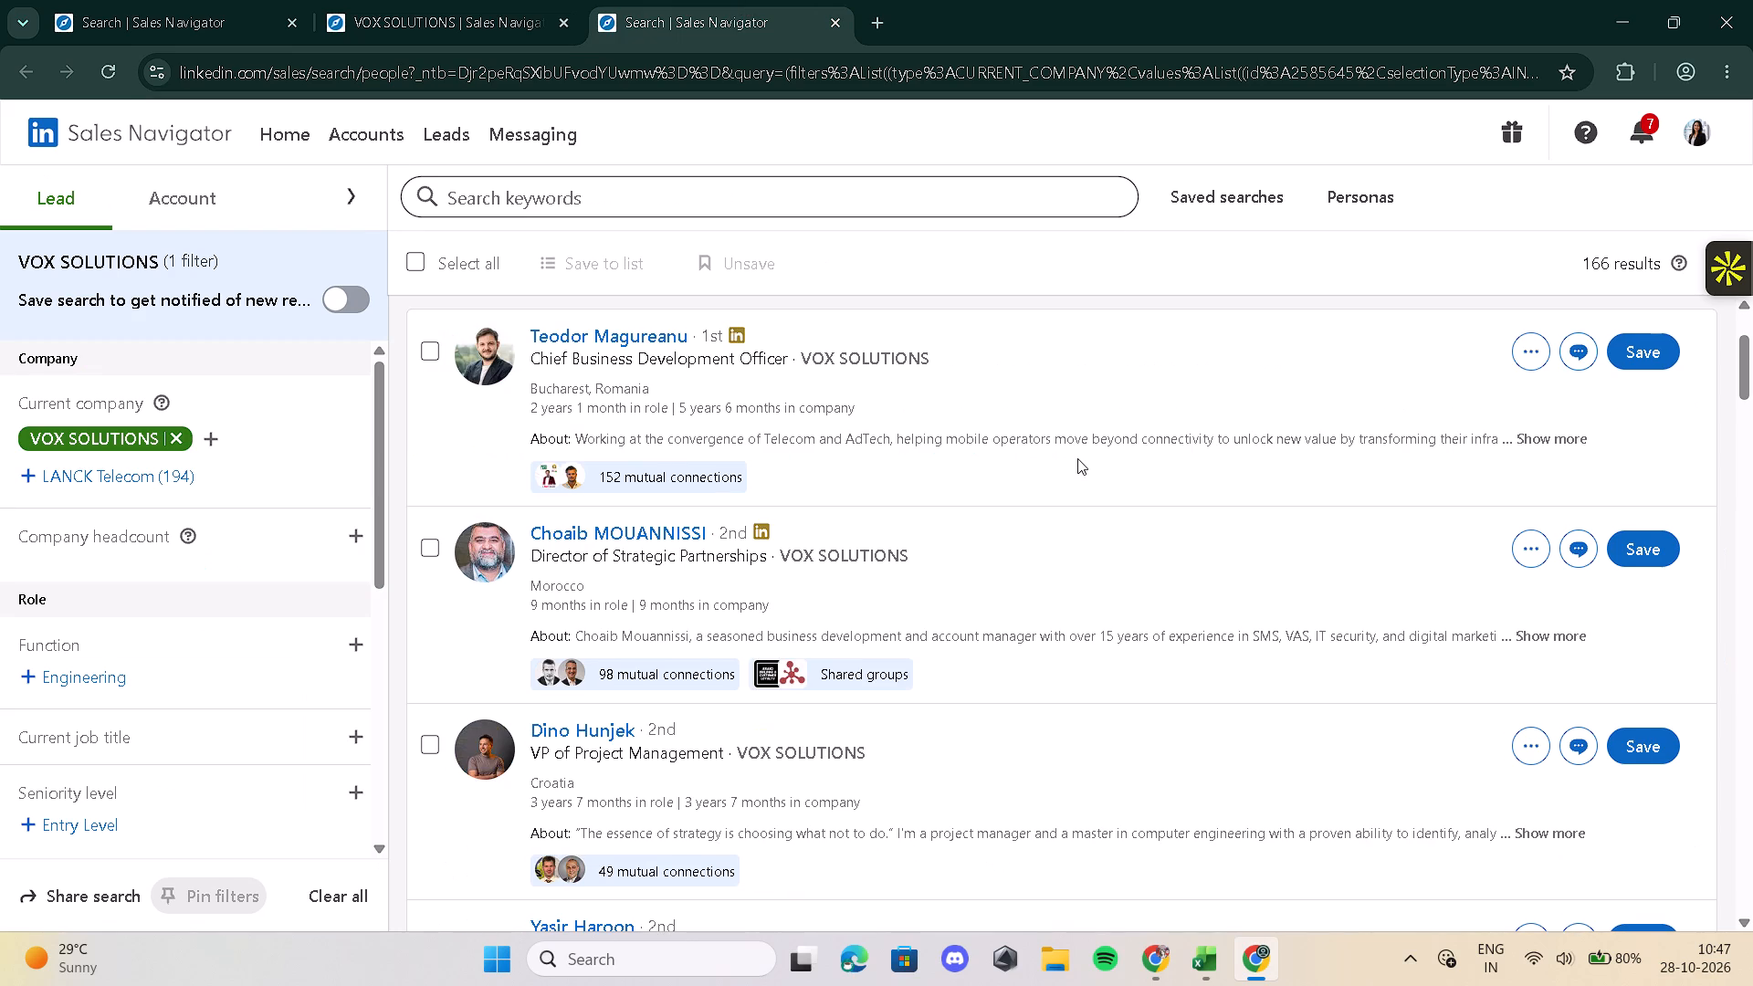
{"action": "scroll", "coordinate": [1077, 457], "scroll_direction": "down", "scroll_amount": 3}
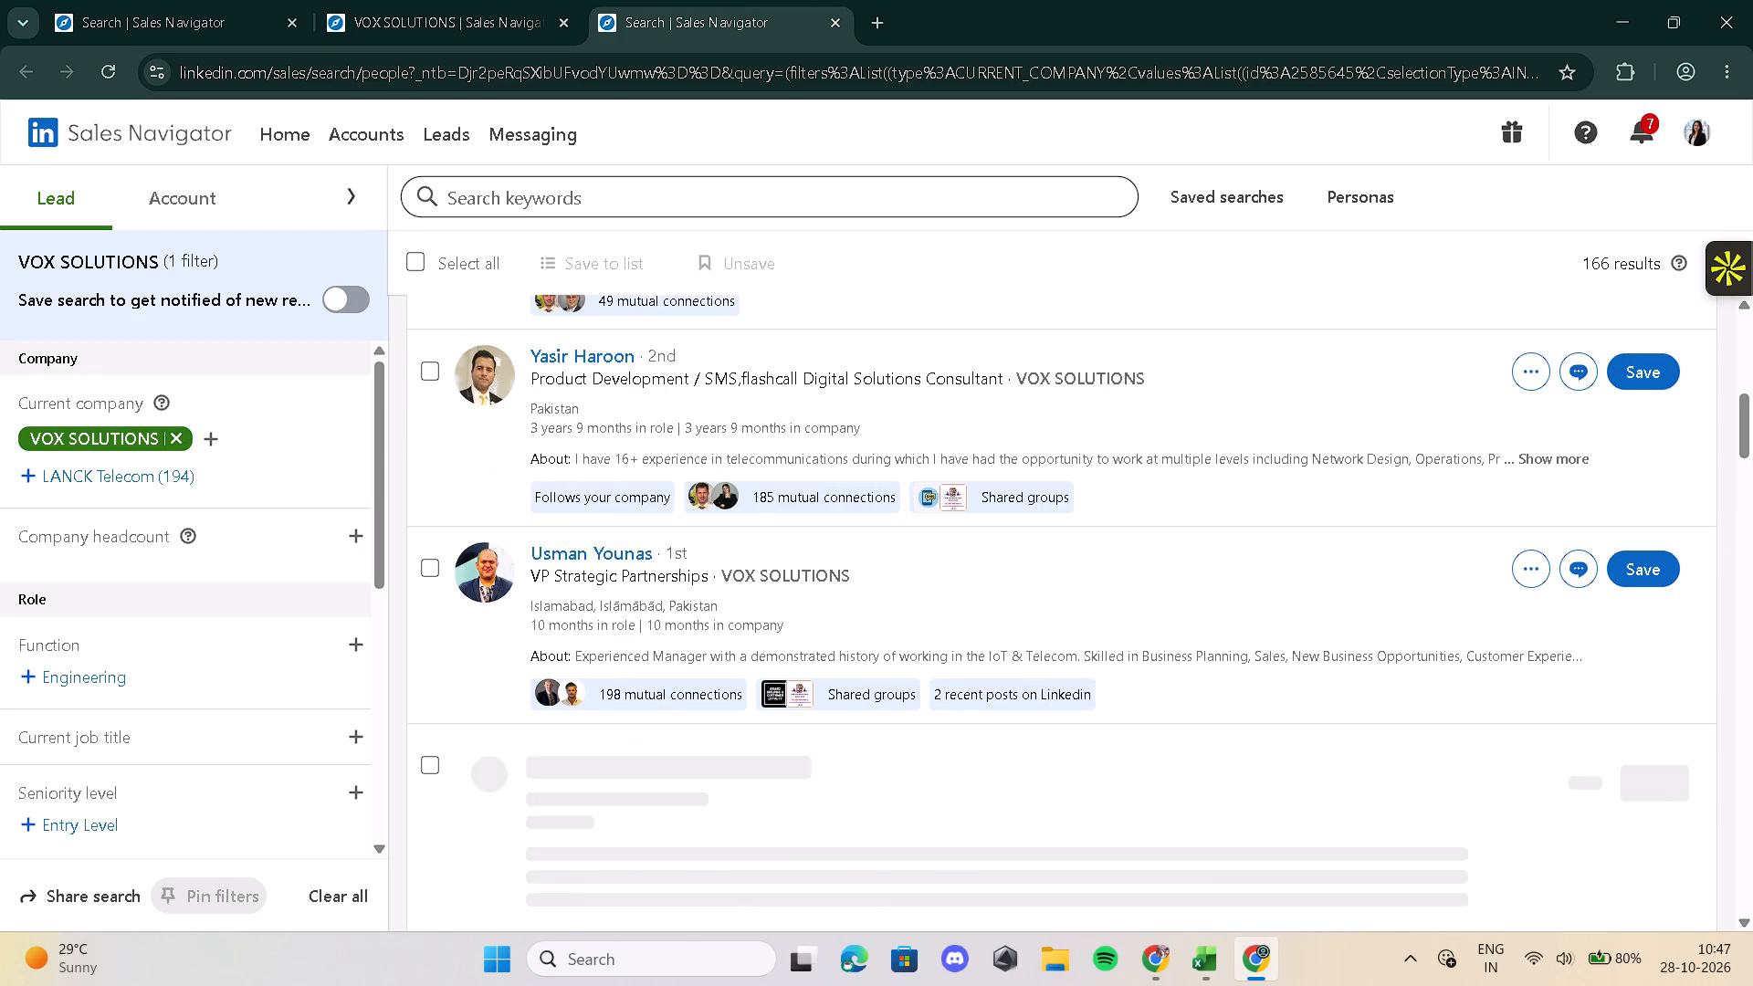
{"action": "scroll", "coordinate": [1077, 454], "scroll_direction": "down", "scroll_amount": 4}
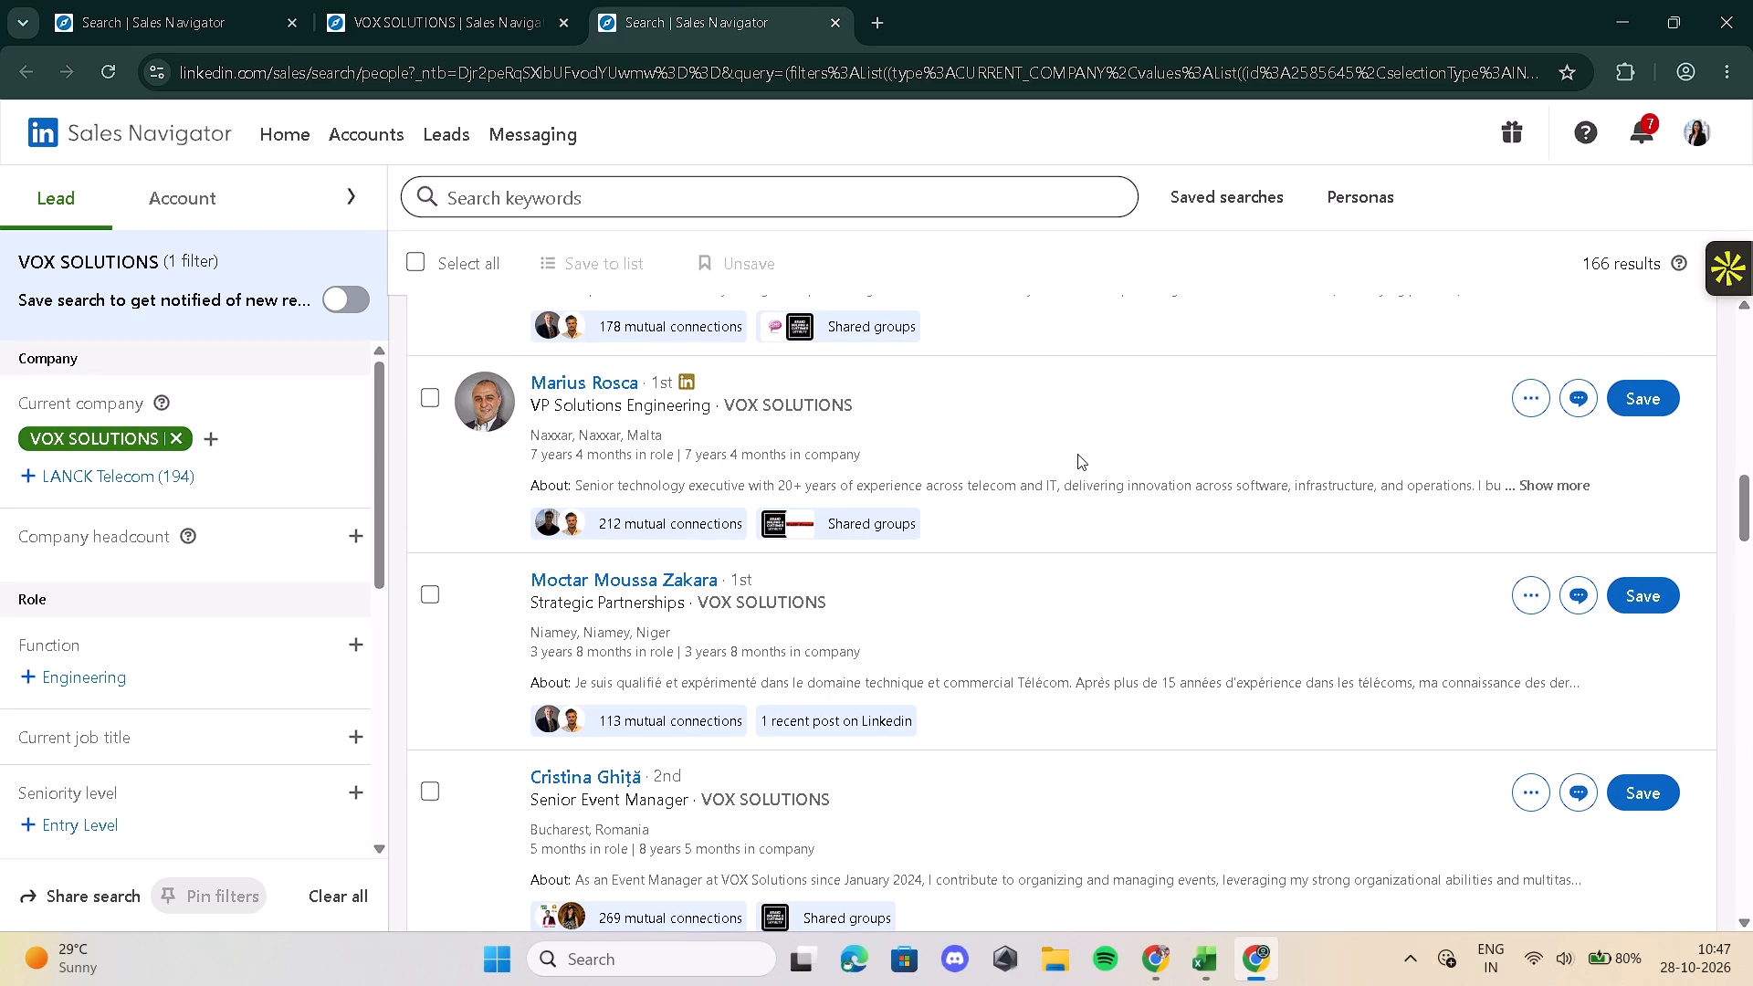
{"action": "scroll", "coordinate": [1077, 454], "scroll_direction": "down", "scroll_amount": 8}
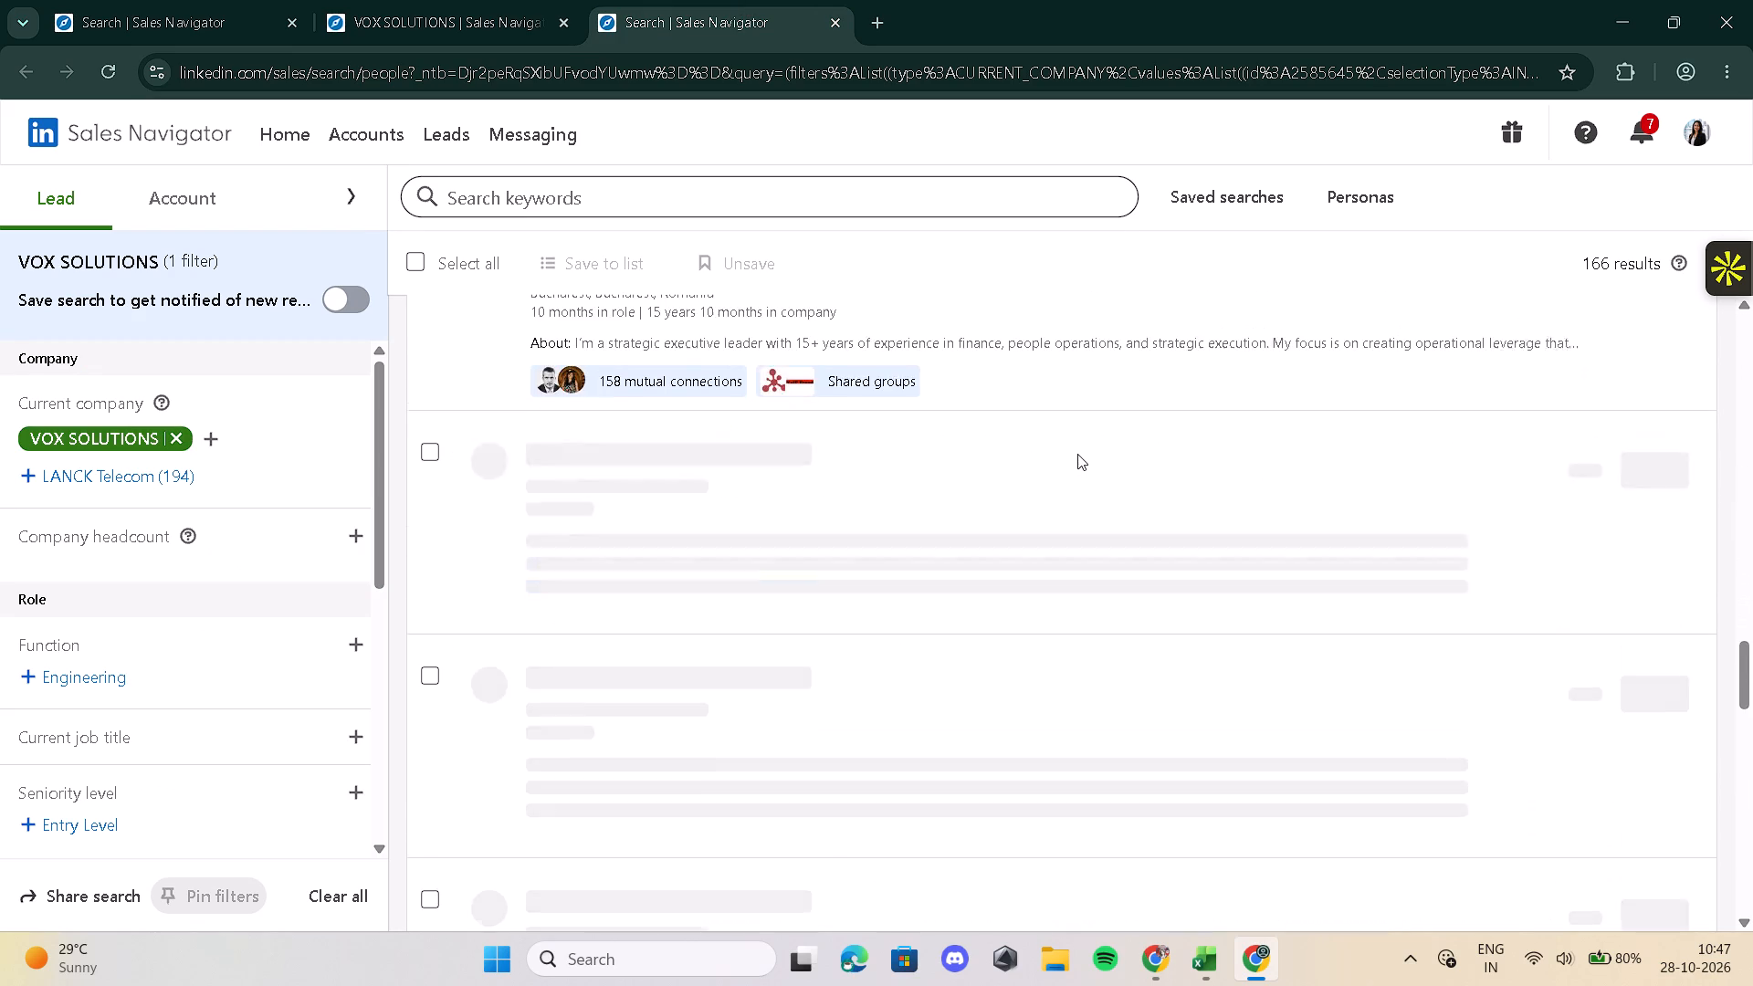
{"action": "scroll", "coordinate": [1077, 454], "scroll_direction": "down", "scroll_amount": 18}
{"action": "scroll", "coordinate": [1077, 452], "scroll_direction": "up", "scroll_amount": 5}
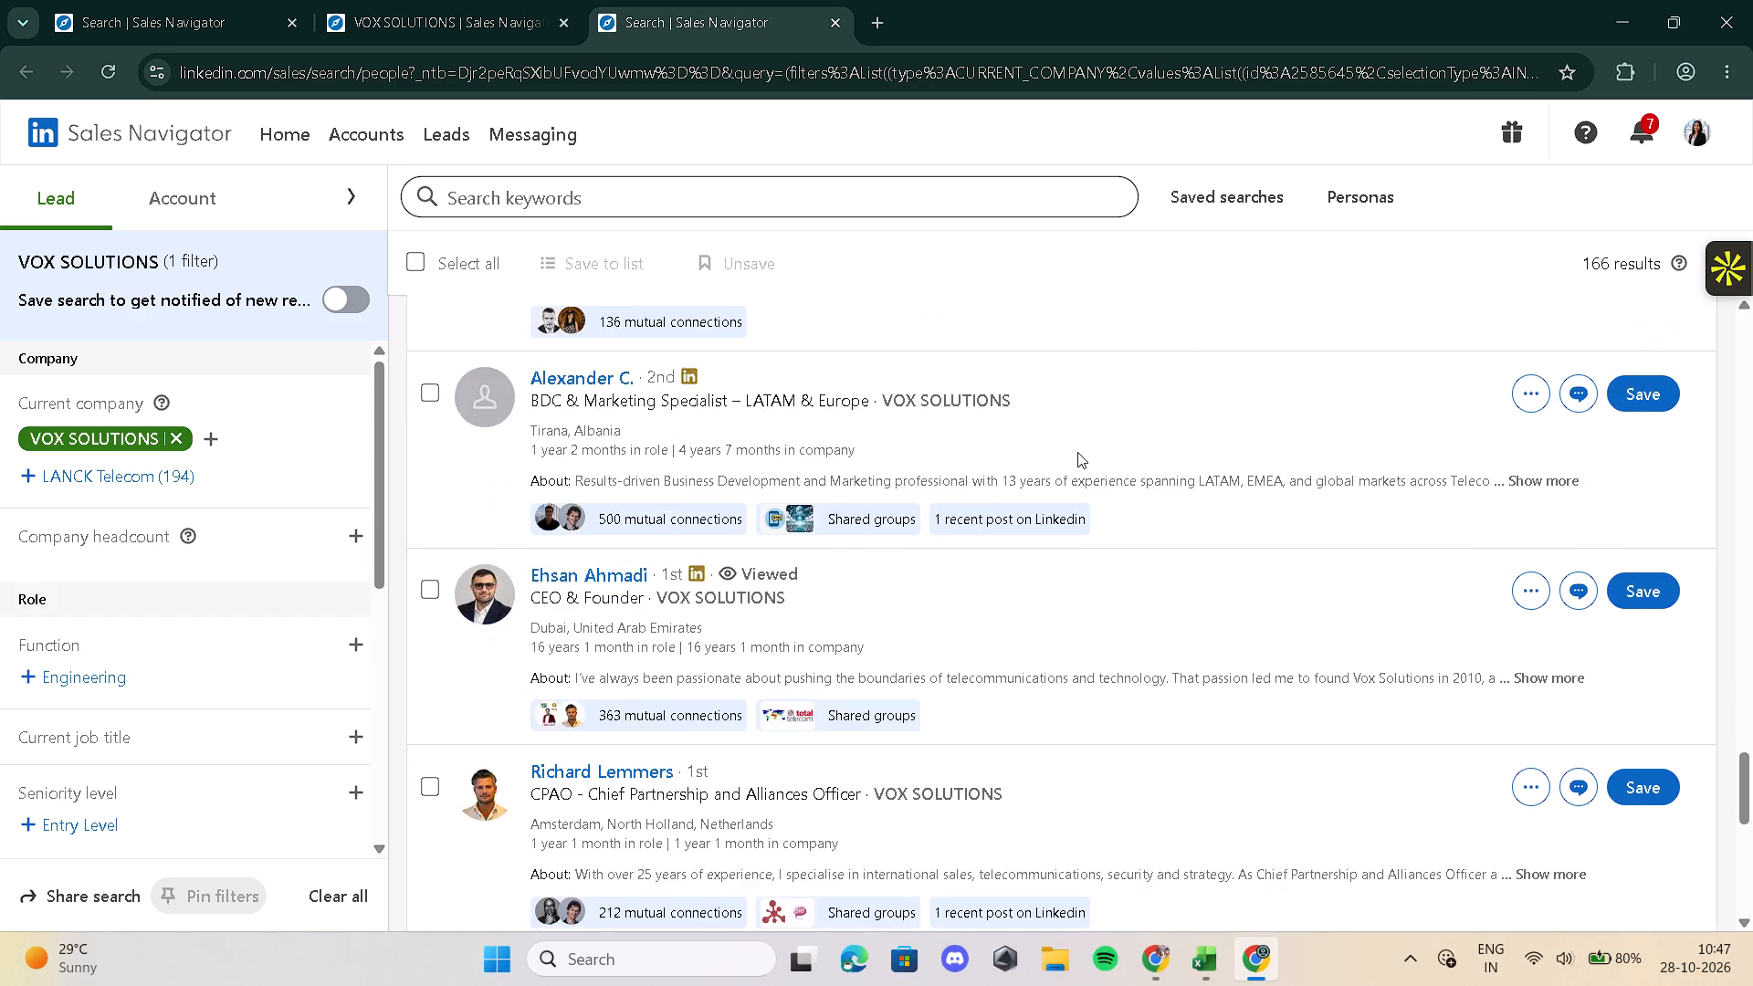
{"action": "scroll", "coordinate": [1077, 452], "scroll_direction": "up", "scroll_amount": 20}
{"action": "scroll", "coordinate": [1077, 452], "scroll_direction": "up", "scroll_amount": 8}
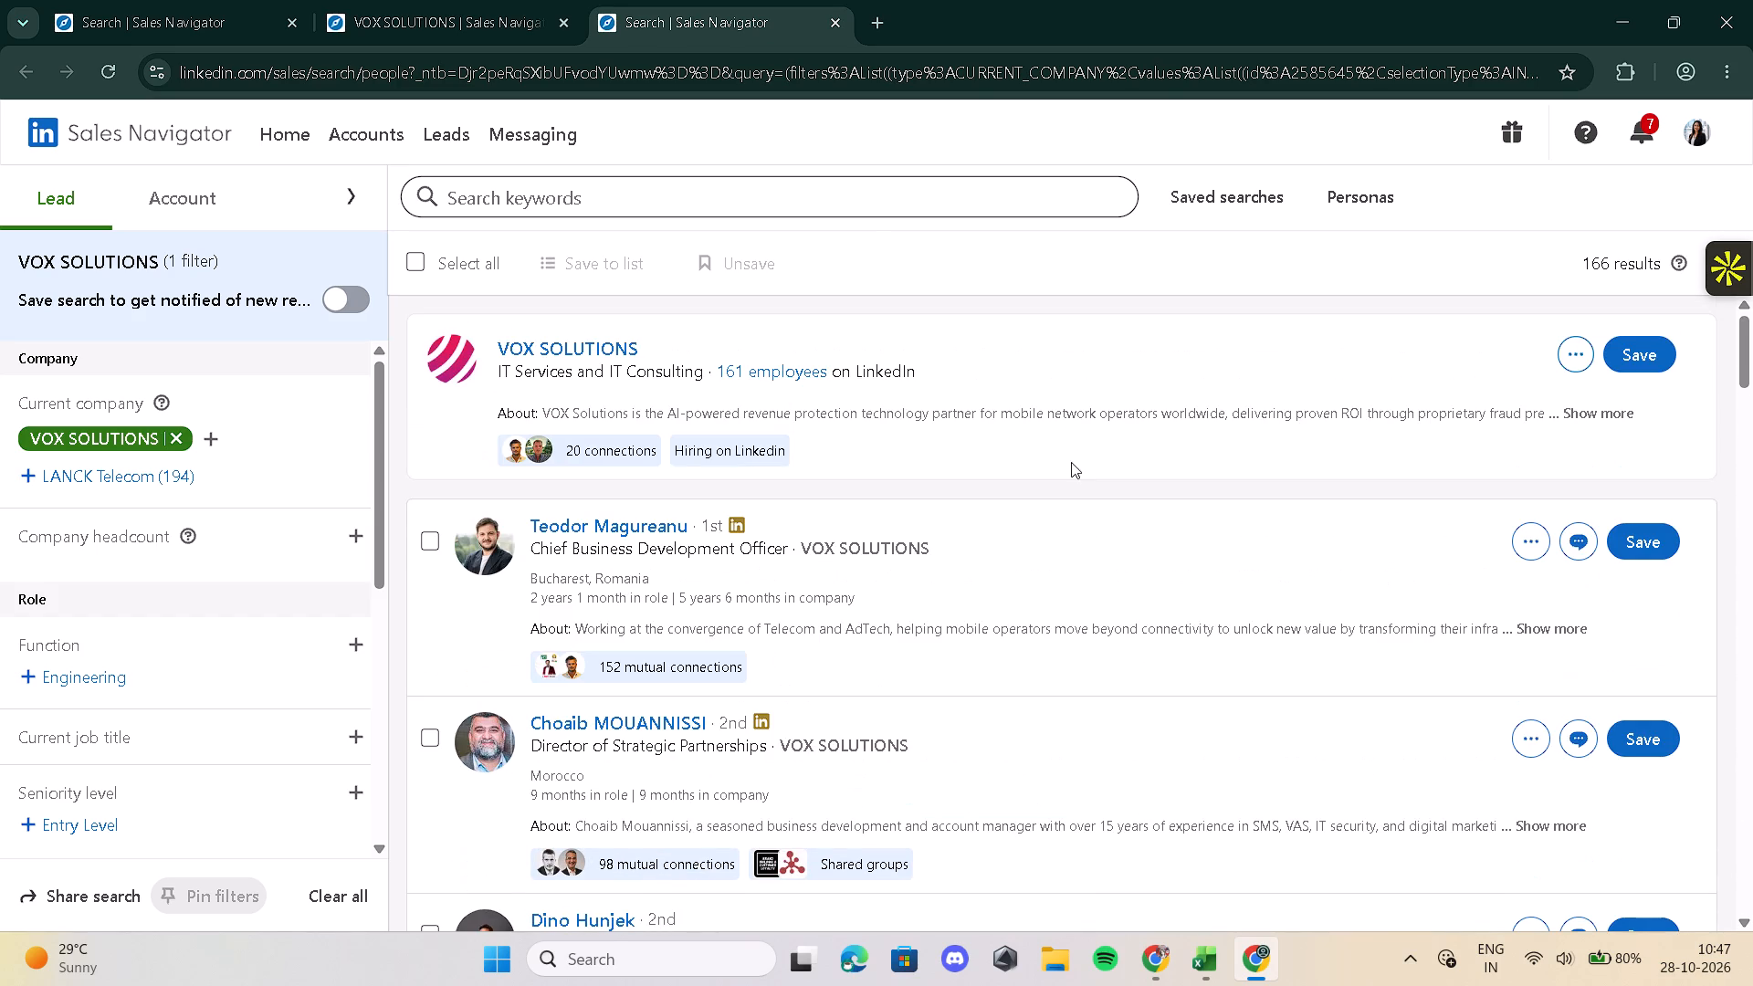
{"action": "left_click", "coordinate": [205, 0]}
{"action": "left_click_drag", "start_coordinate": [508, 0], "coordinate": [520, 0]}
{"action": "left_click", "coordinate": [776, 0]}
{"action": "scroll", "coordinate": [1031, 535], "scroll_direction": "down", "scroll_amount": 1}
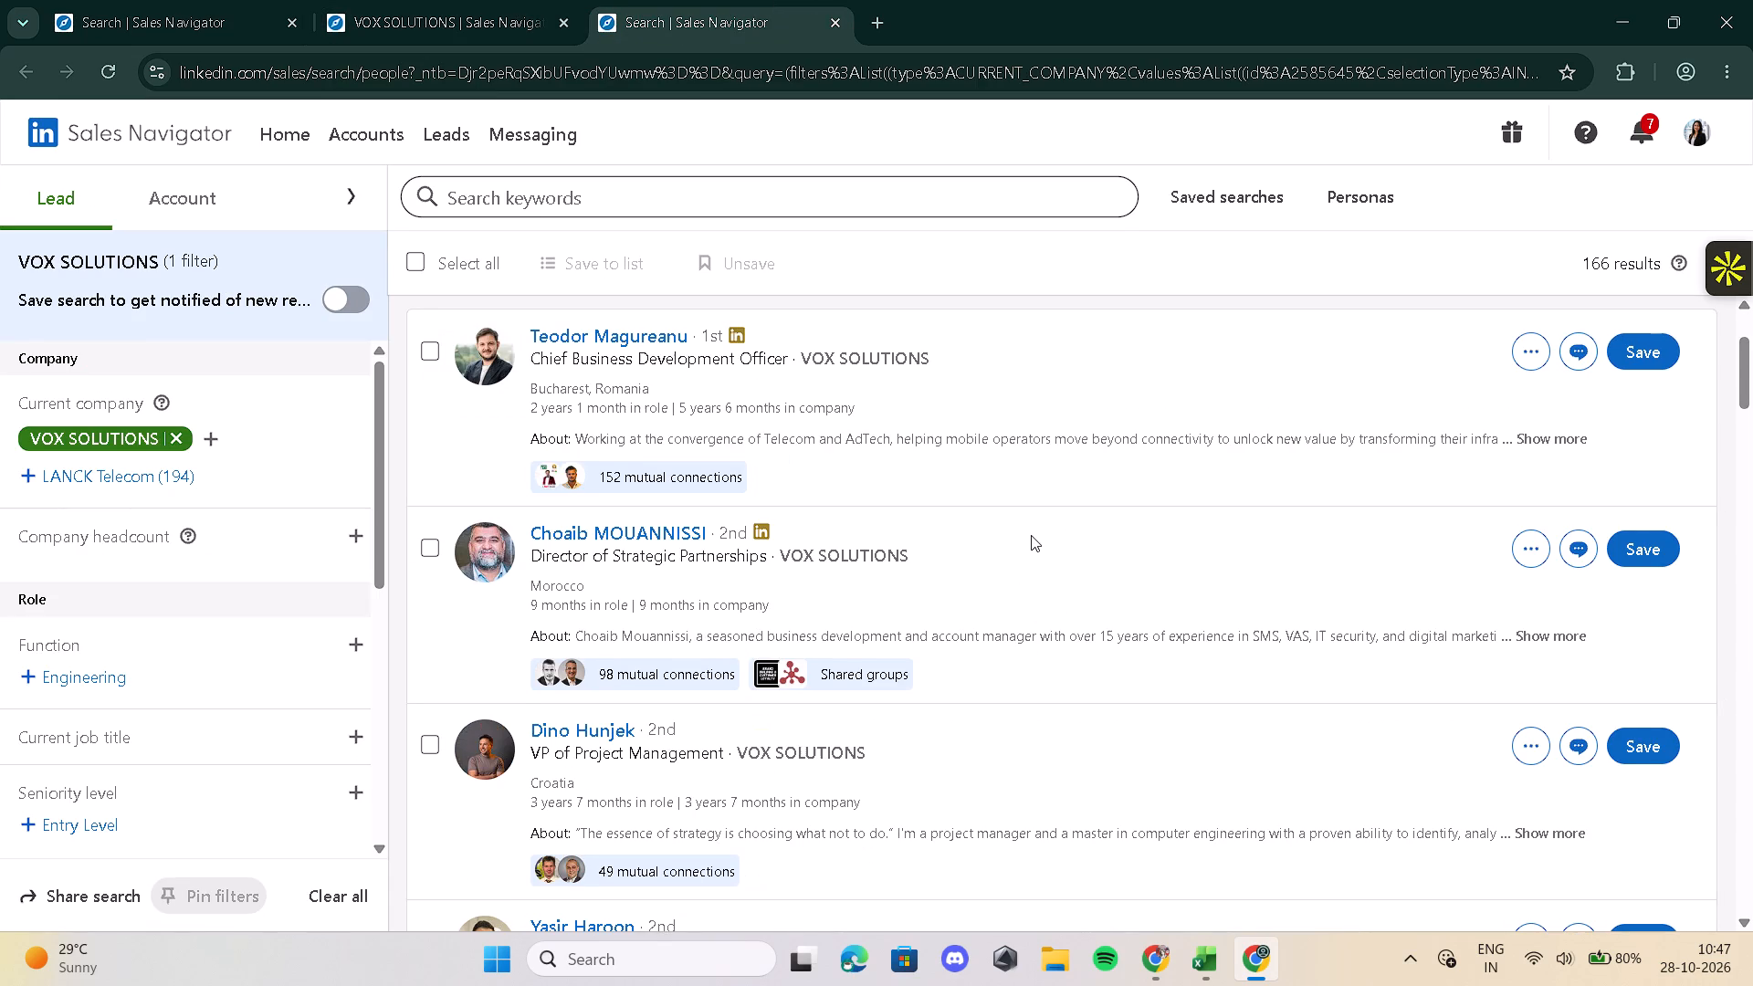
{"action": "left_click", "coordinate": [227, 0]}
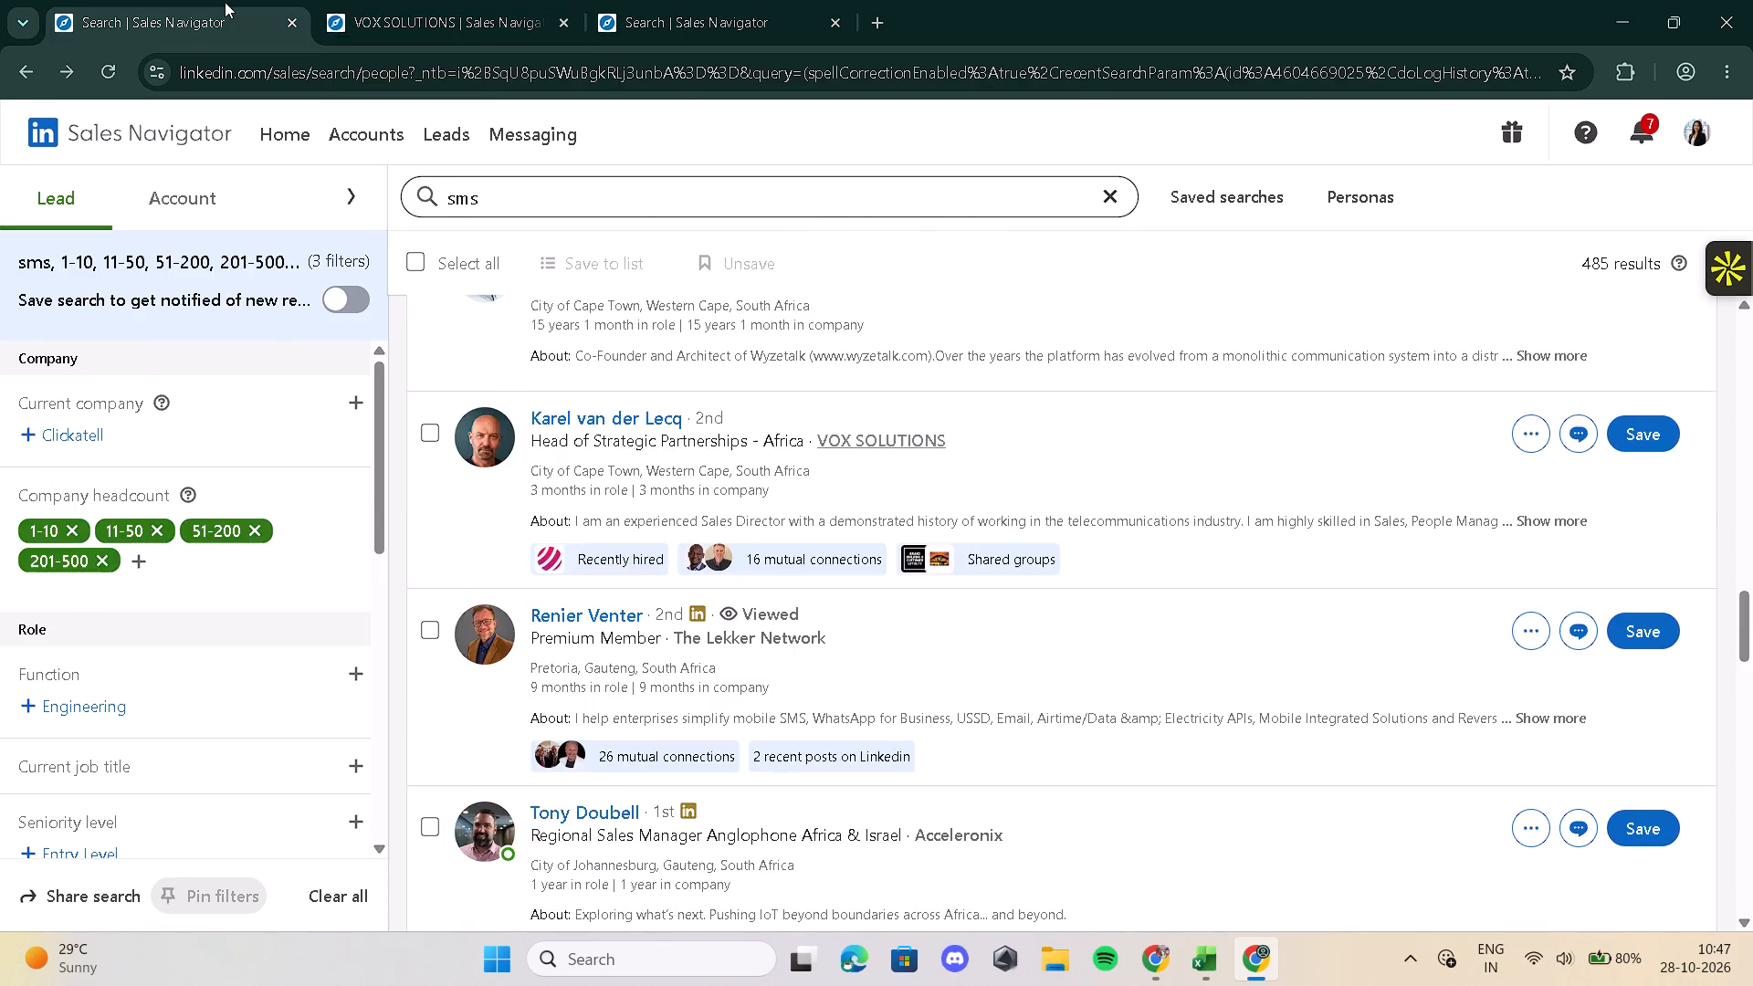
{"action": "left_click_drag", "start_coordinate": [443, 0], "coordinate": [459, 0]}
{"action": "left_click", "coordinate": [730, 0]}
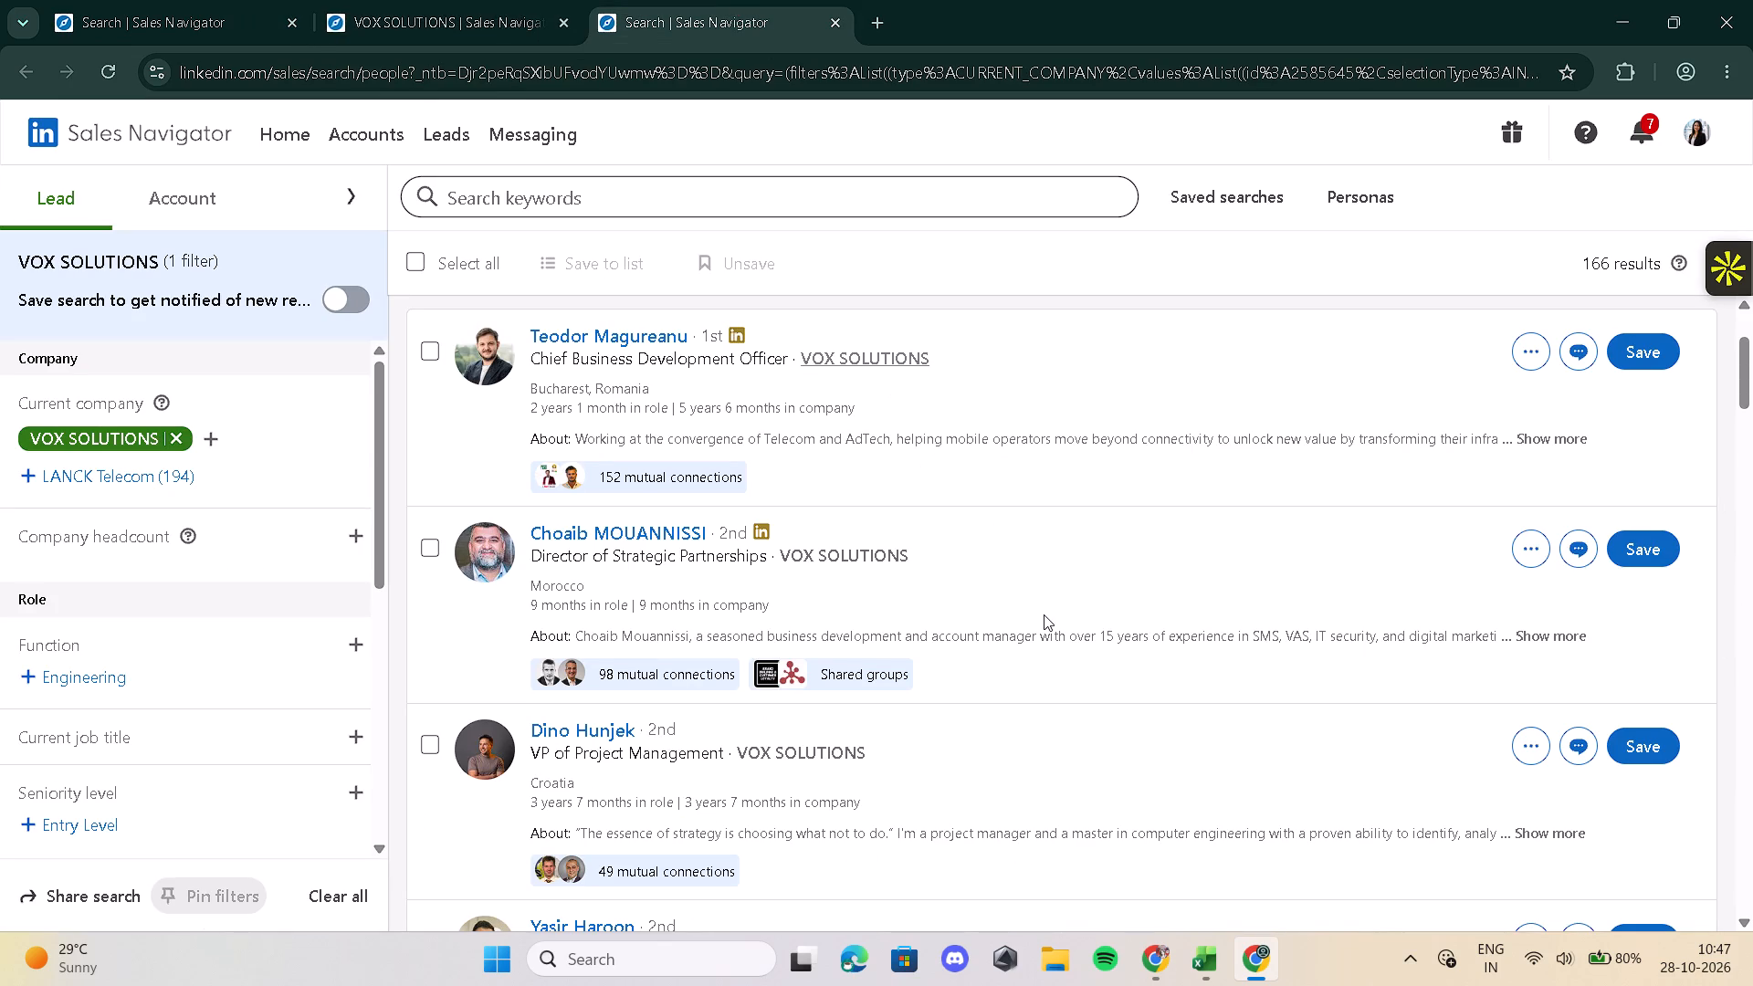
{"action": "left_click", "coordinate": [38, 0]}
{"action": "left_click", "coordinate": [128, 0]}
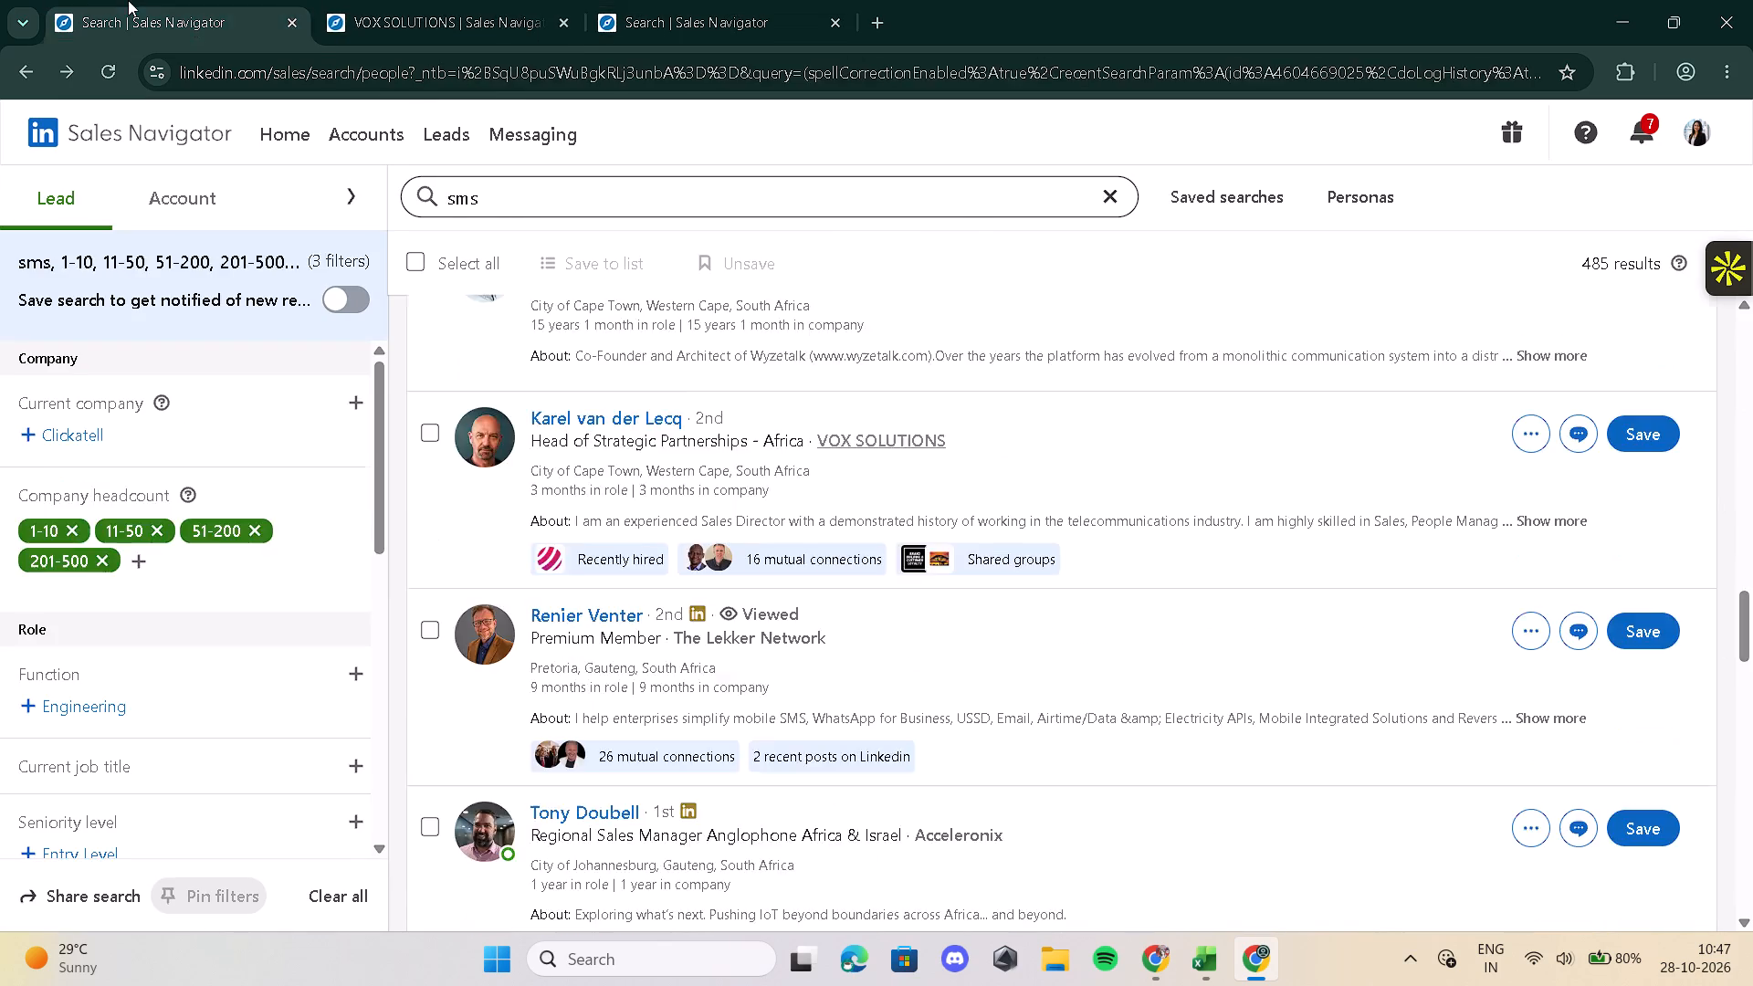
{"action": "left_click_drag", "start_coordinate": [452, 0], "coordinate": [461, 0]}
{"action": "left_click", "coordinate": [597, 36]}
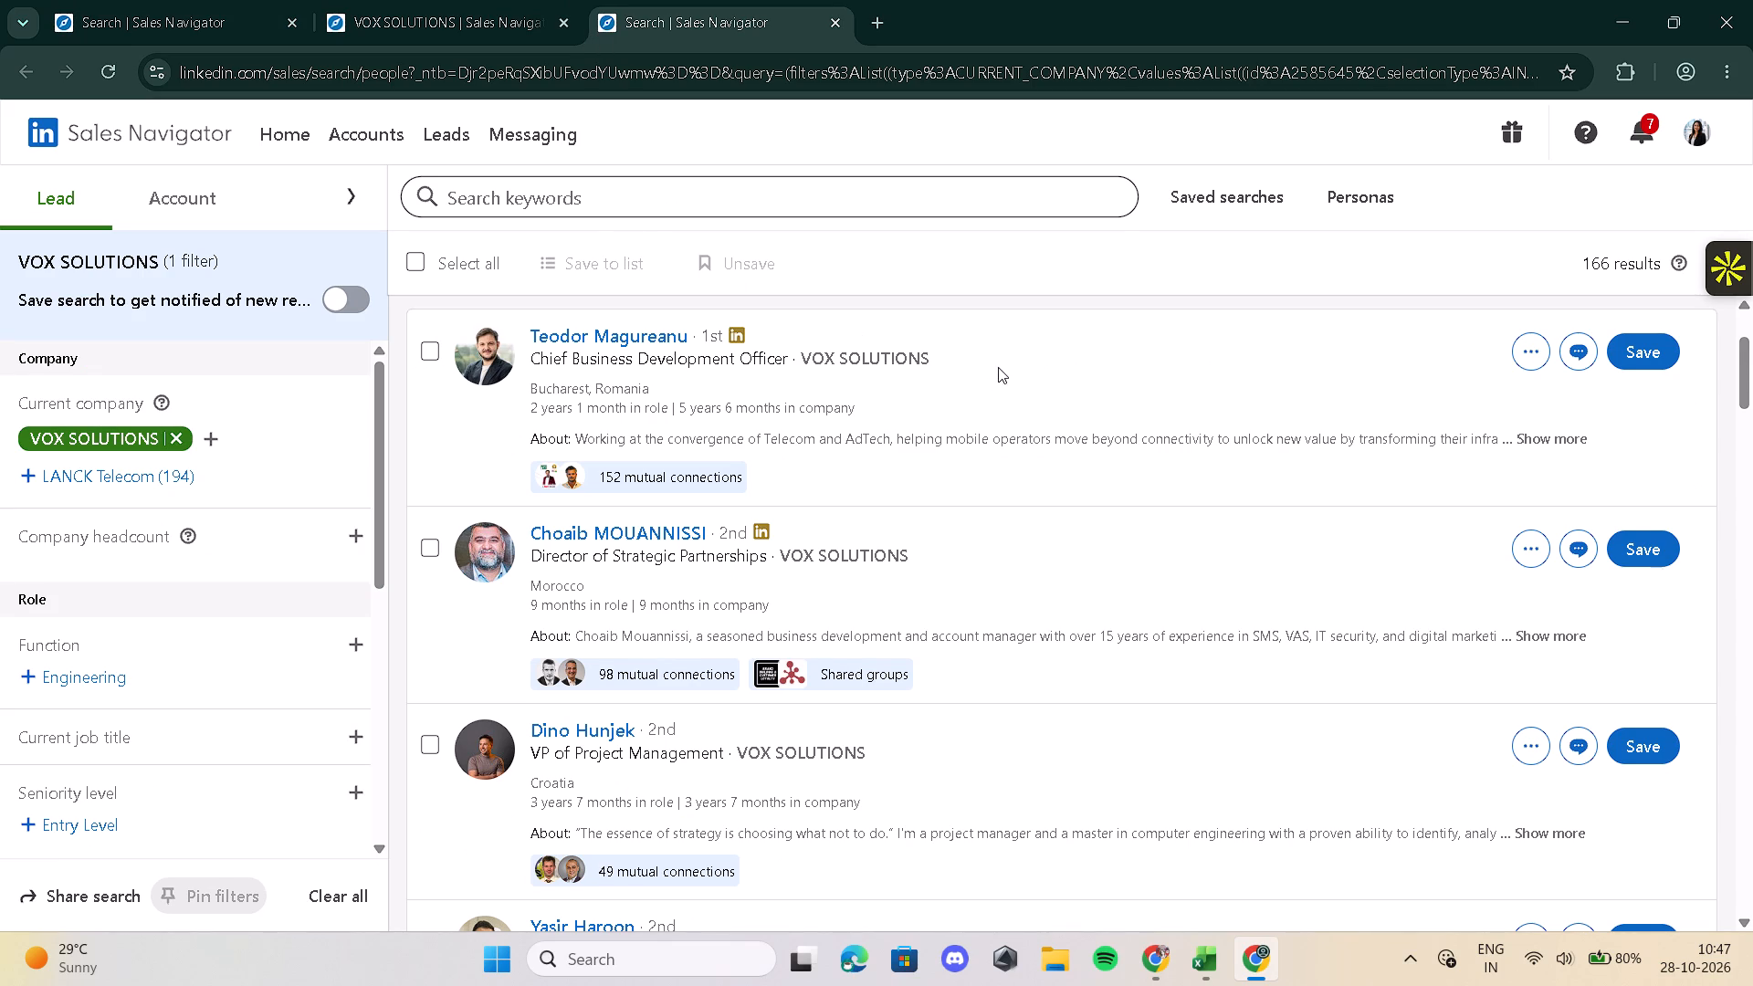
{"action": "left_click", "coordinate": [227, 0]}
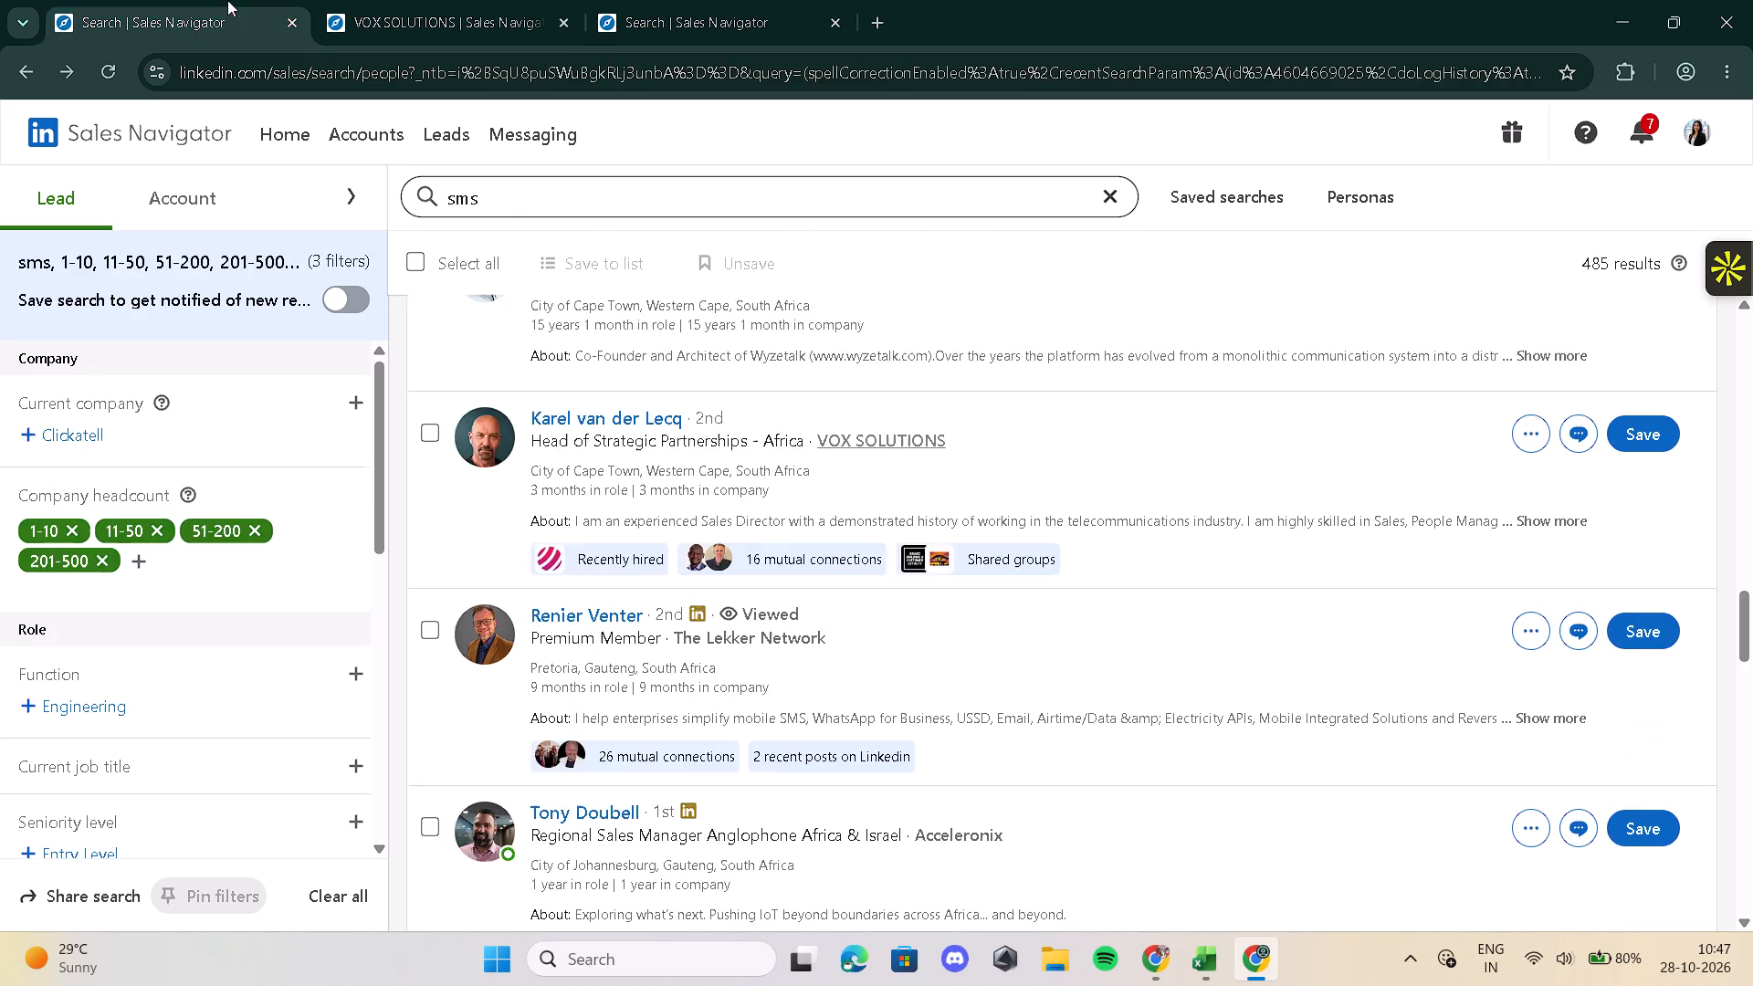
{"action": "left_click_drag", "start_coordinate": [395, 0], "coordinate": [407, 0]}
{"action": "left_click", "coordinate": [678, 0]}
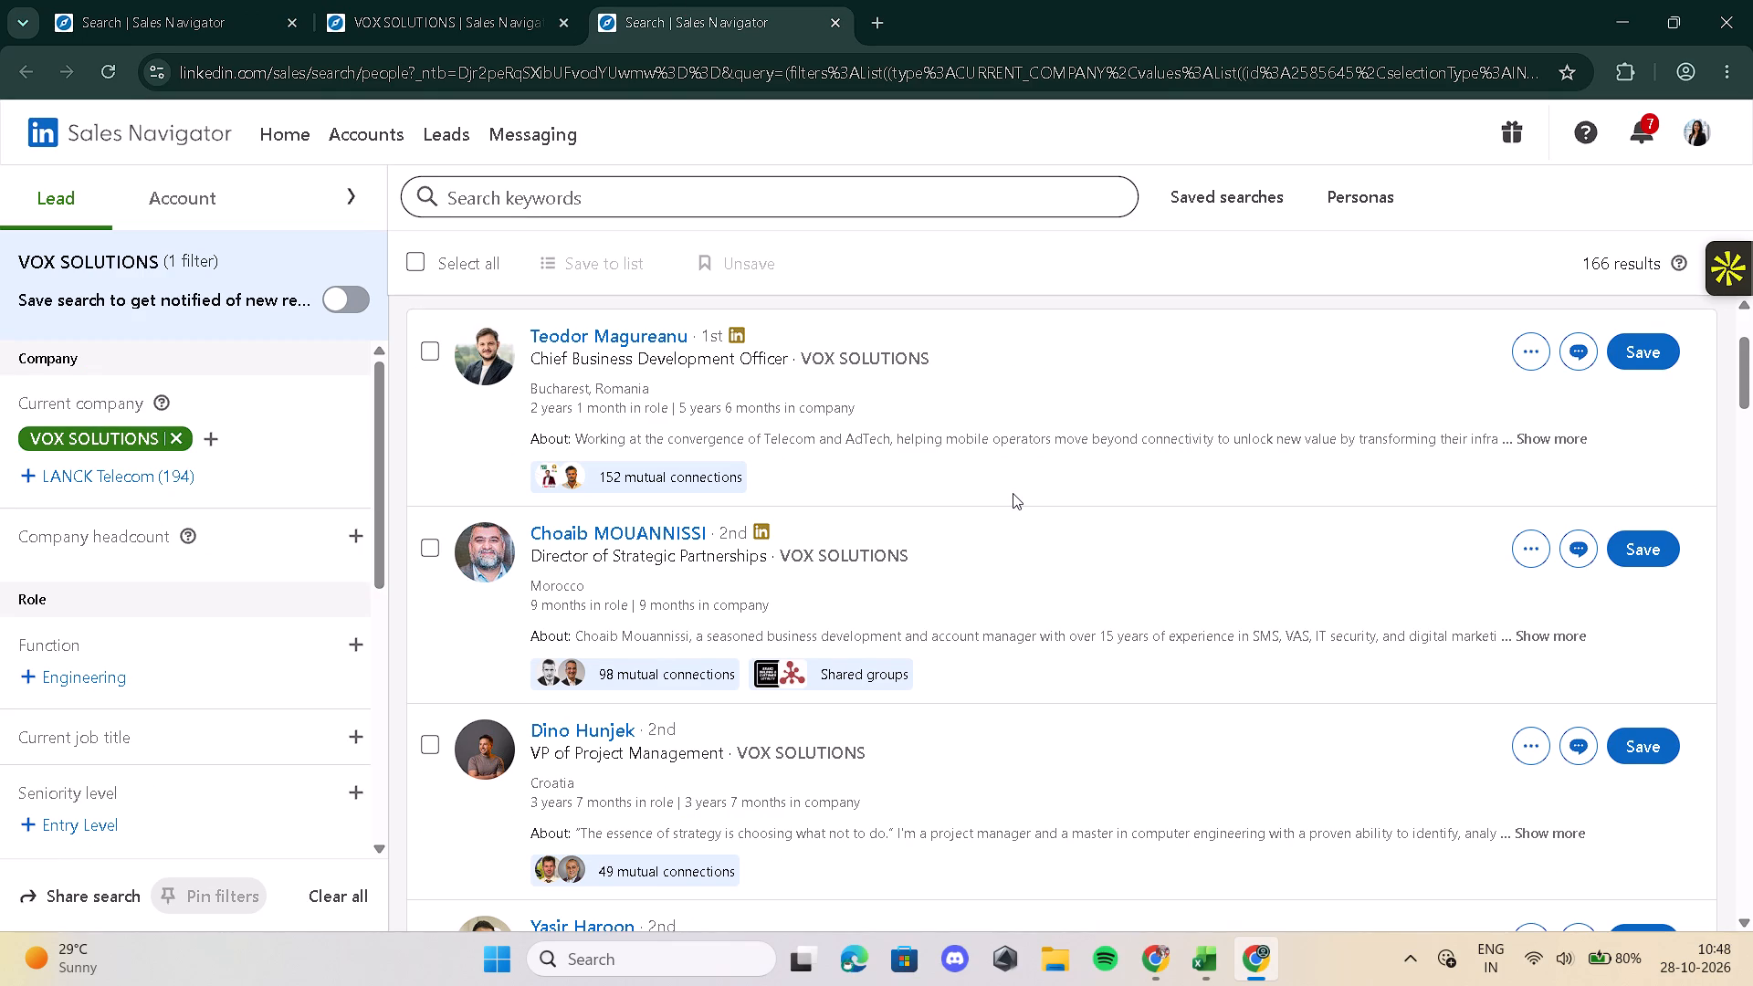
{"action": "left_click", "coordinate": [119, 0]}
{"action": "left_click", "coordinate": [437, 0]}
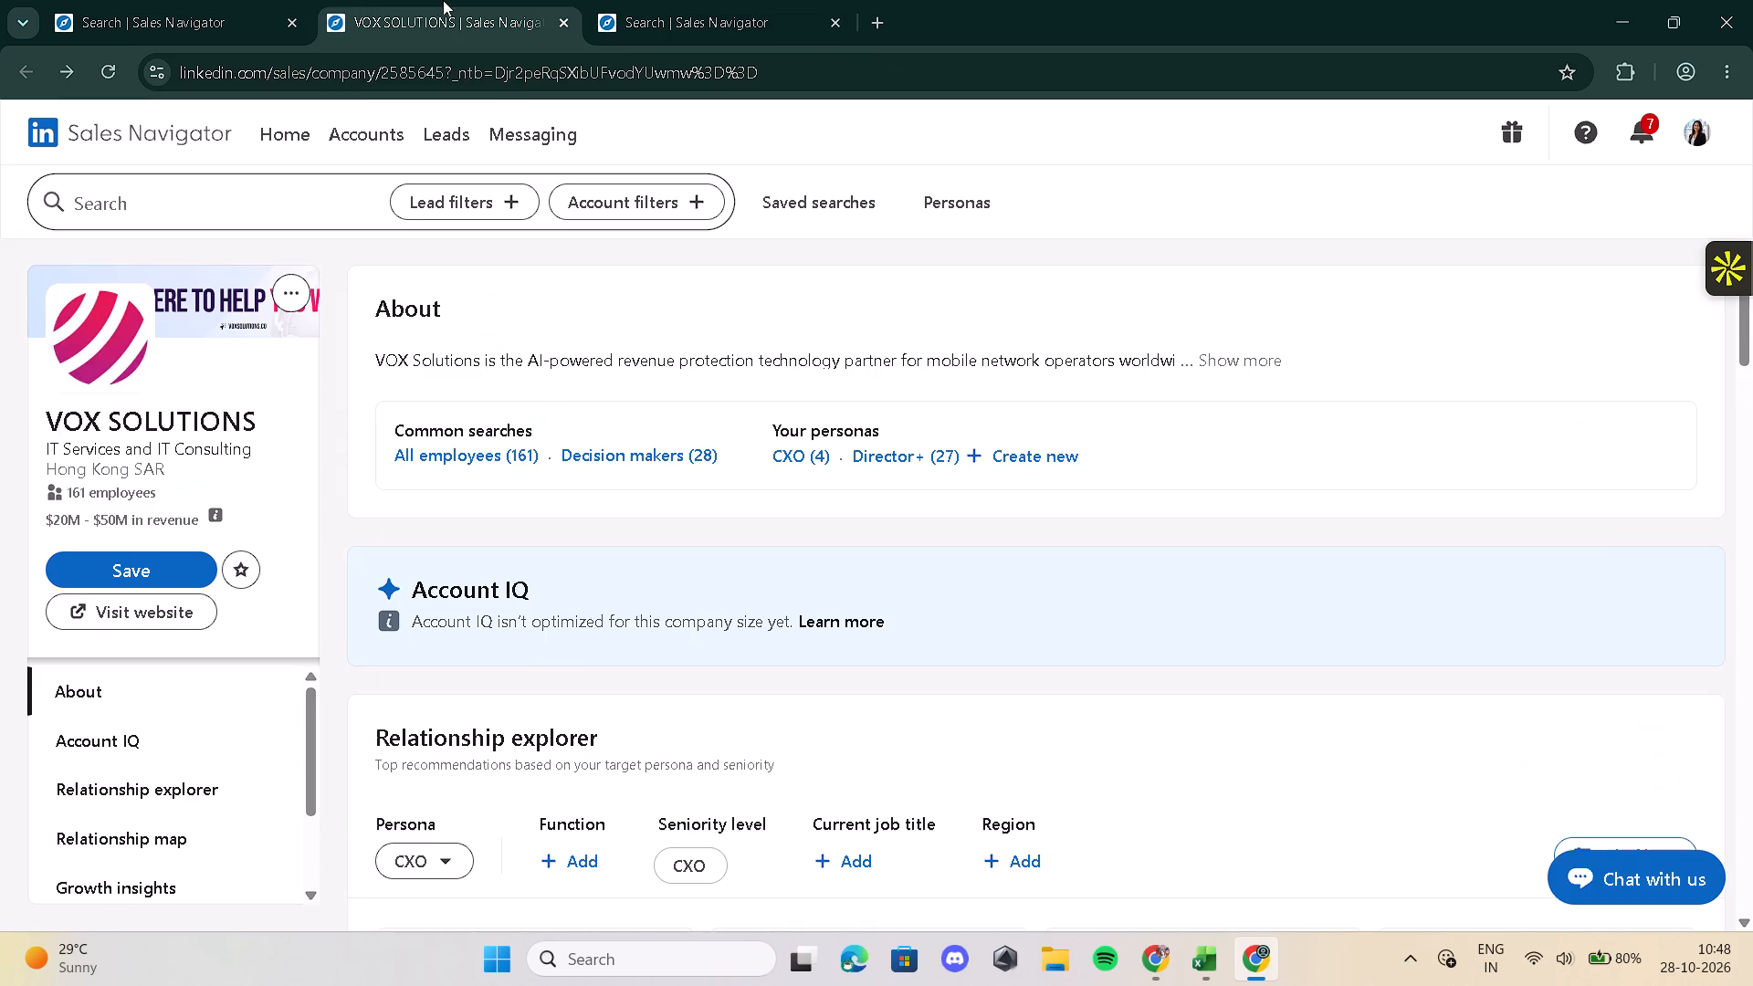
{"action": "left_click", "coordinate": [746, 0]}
Examine the VOX SOLUTIONS employee results again down to the end of the first page, comparing roles and locations.
{"action": "scroll", "coordinate": [1053, 447], "scroll_direction": "down", "scroll_amount": 1}
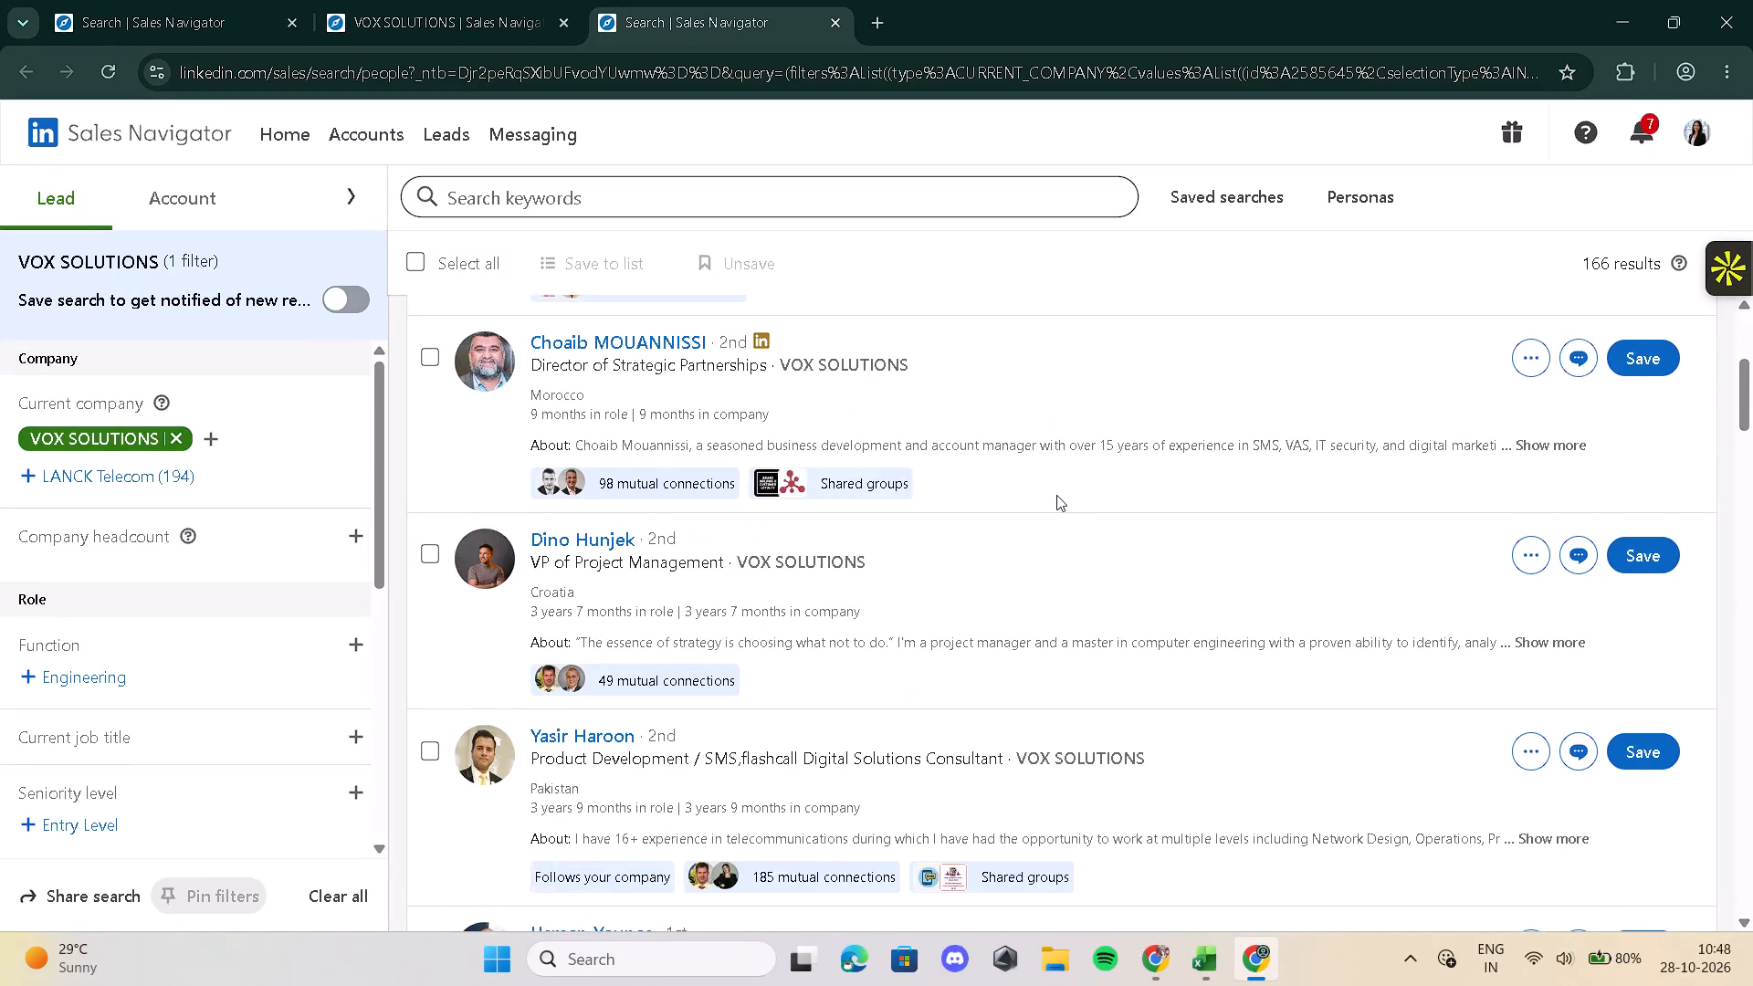
{"action": "scroll", "coordinate": [1056, 495], "scroll_direction": "up", "scroll_amount": 2}
{"action": "scroll", "coordinate": [1056, 554], "scroll_direction": "down", "scroll_amount": 2}
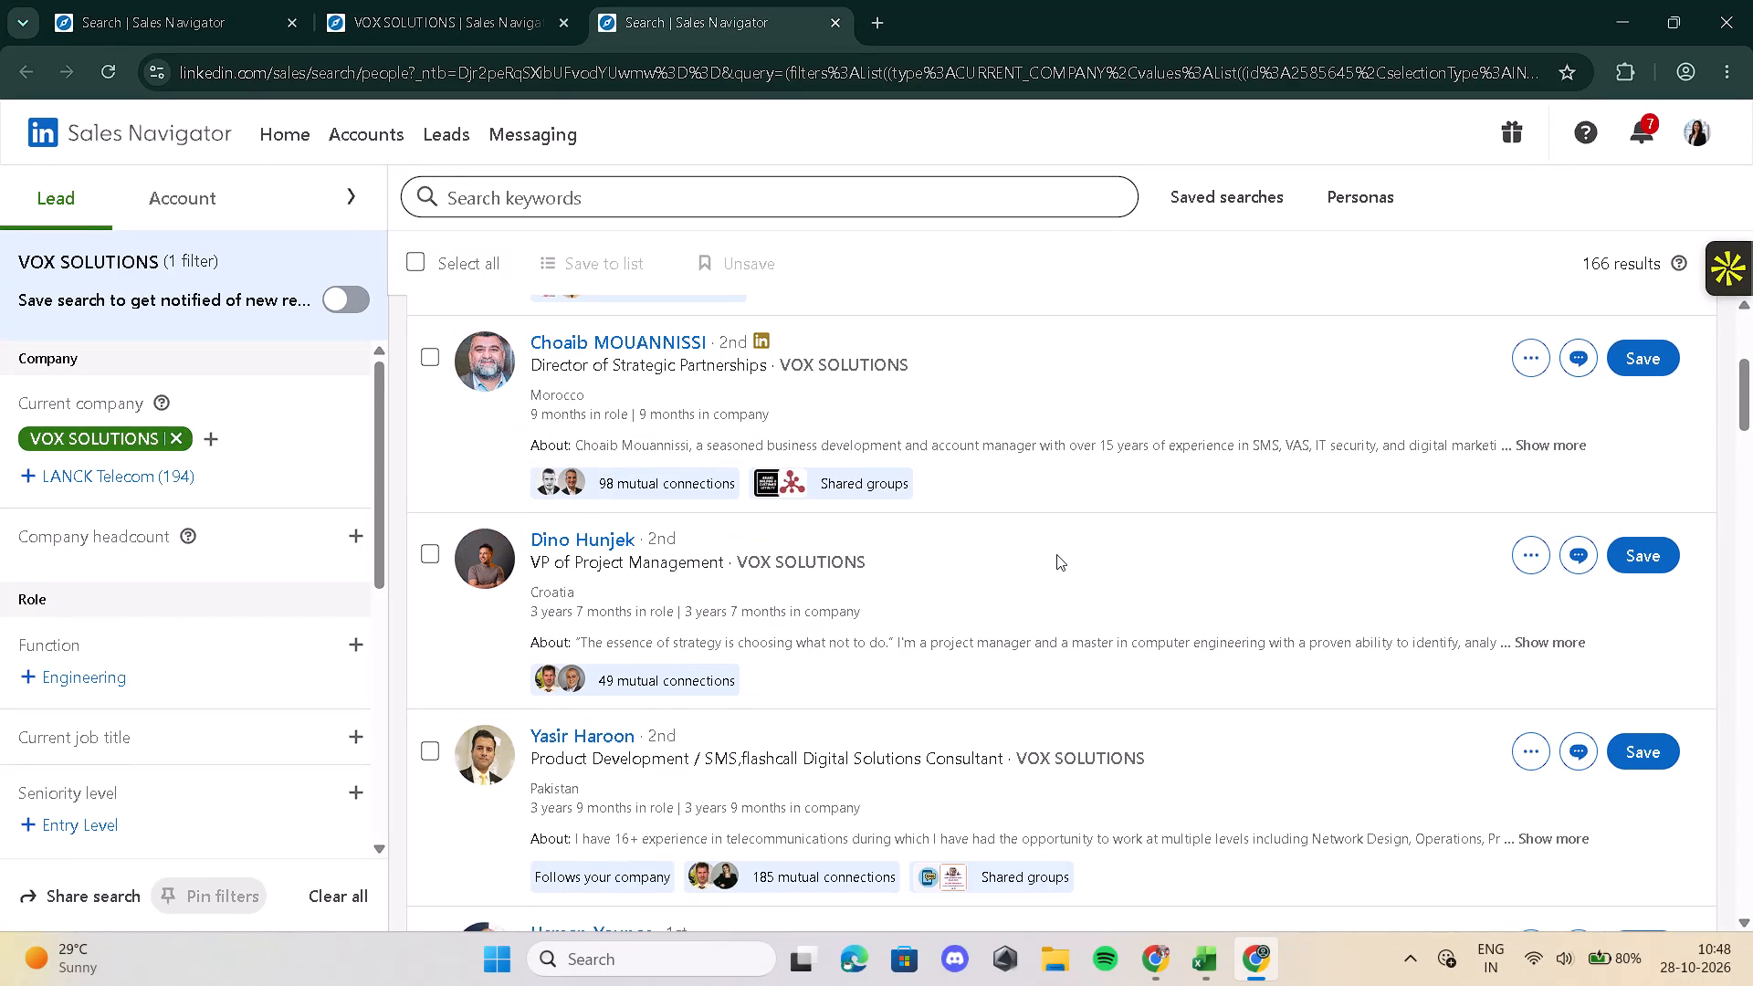
{"action": "scroll", "coordinate": [1056, 554], "scroll_direction": "down", "scroll_amount": 3}
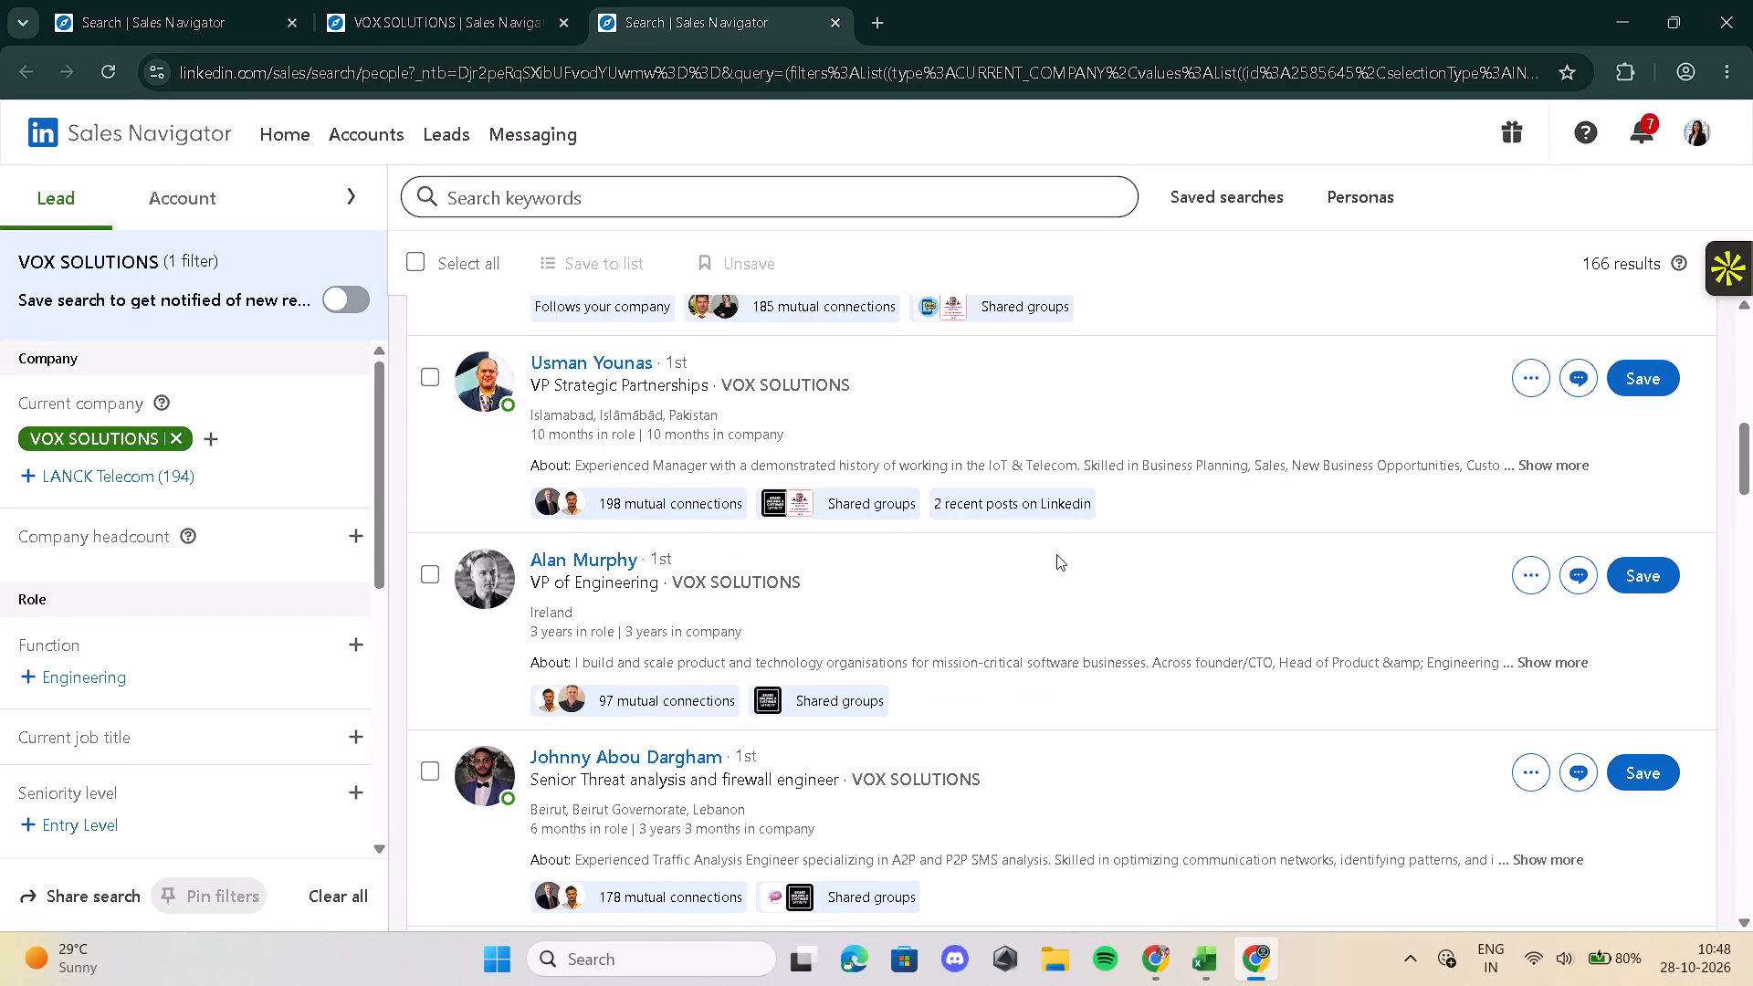
{"action": "scroll", "coordinate": [1056, 554], "scroll_direction": "down", "scroll_amount": 14}
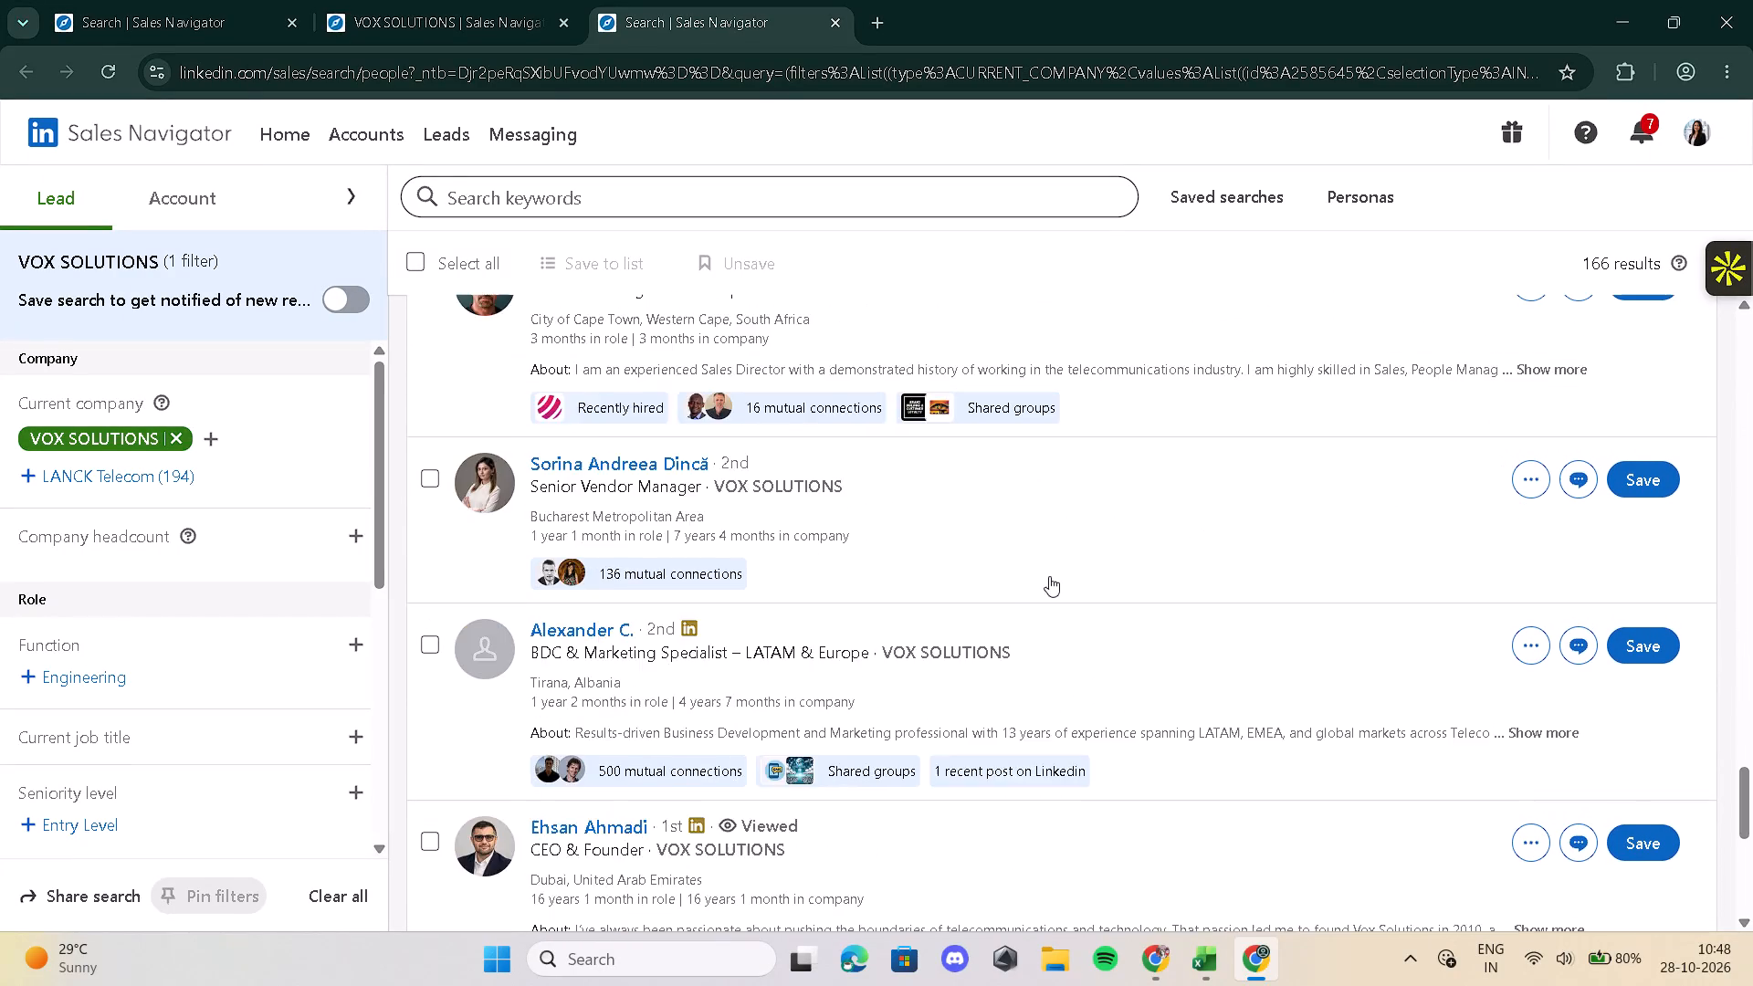
{"action": "scroll", "coordinate": [1049, 576], "scroll_direction": "down", "scroll_amount": 10}
{"action": "scroll", "coordinate": [1055, 601], "scroll_direction": "up", "scroll_amount": 20}
{"action": "scroll", "coordinate": [1055, 601], "scroll_direction": "up", "scroll_amount": 6}
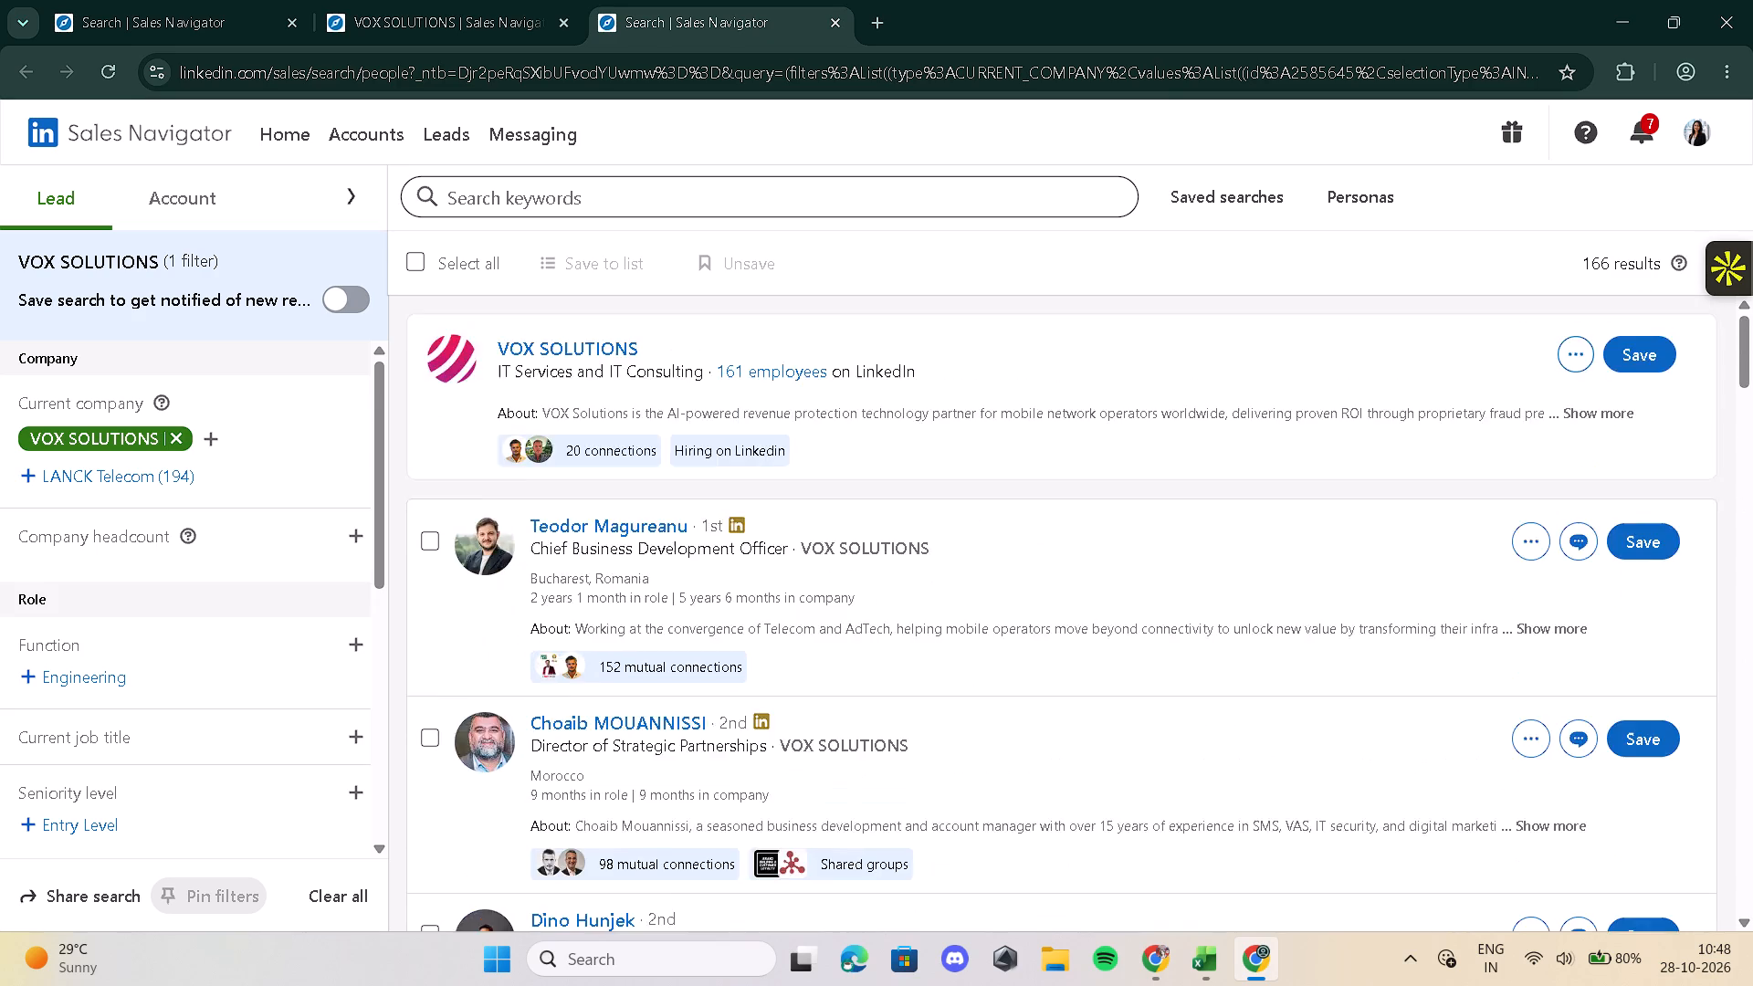
{"action": "scroll", "coordinate": [1048, 634], "scroll_direction": "down", "scroll_amount": 20}
{"action": "scroll", "coordinate": [1048, 634], "scroll_direction": "down", "scroll_amount": 15}
{"action": "middle_click", "coordinate": [1055, 642]}
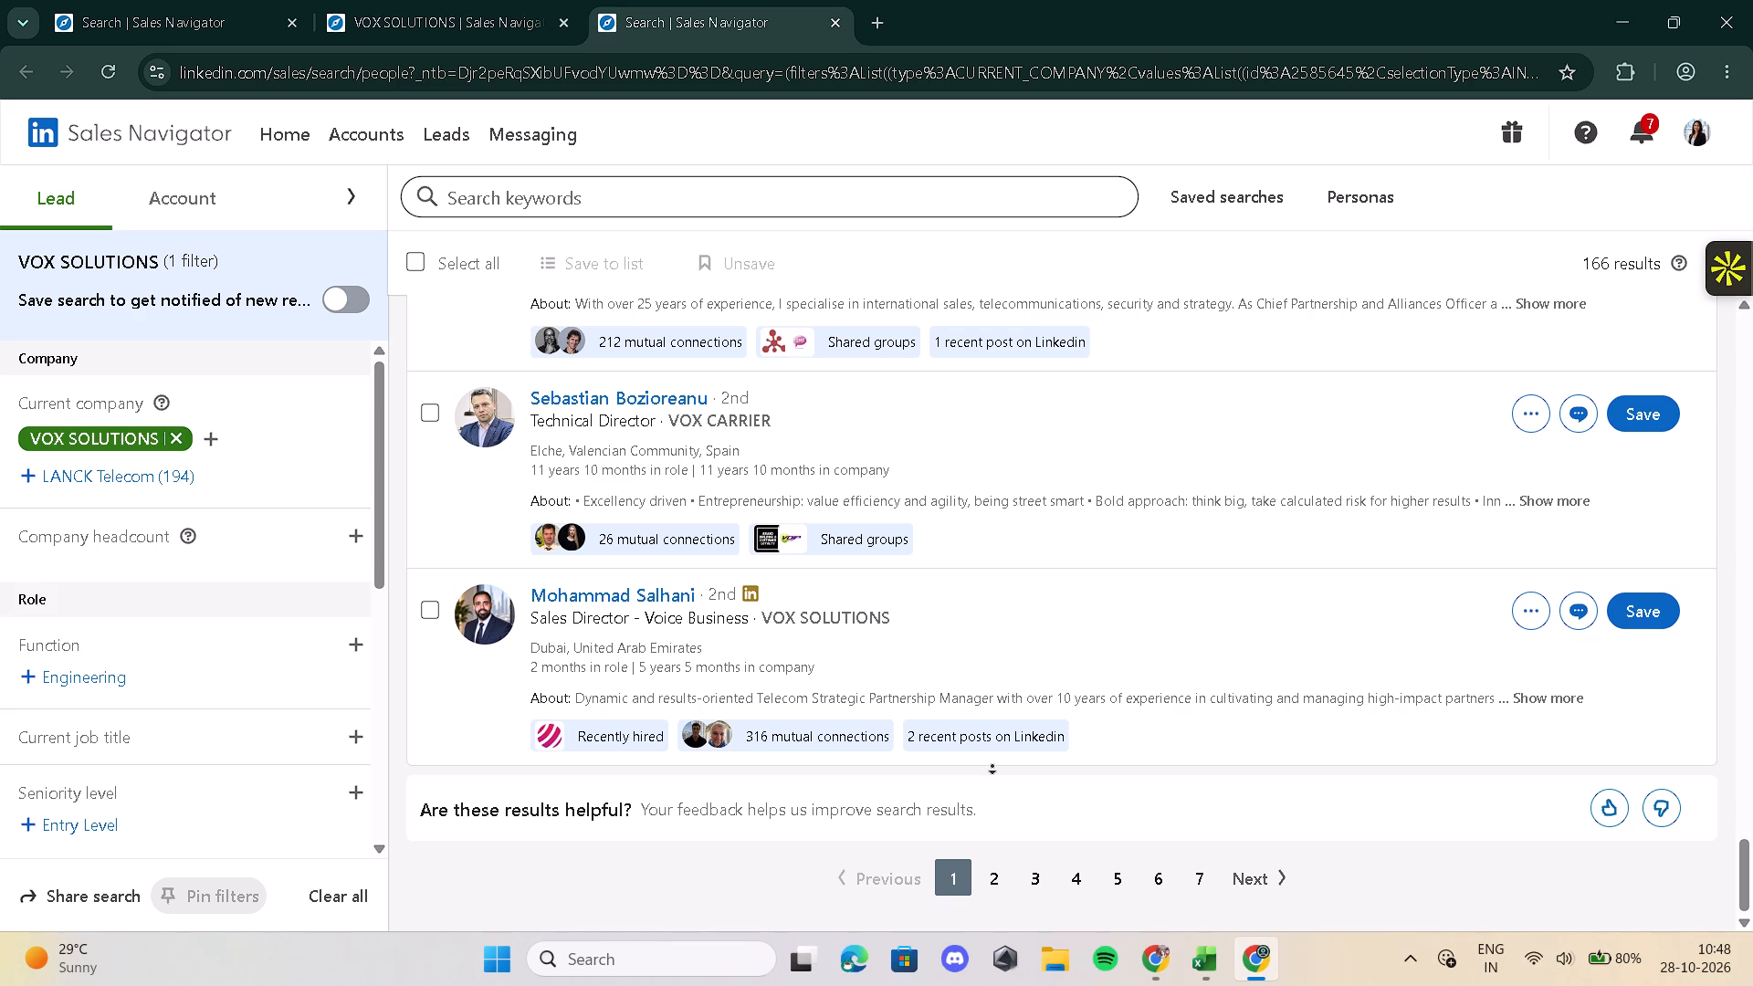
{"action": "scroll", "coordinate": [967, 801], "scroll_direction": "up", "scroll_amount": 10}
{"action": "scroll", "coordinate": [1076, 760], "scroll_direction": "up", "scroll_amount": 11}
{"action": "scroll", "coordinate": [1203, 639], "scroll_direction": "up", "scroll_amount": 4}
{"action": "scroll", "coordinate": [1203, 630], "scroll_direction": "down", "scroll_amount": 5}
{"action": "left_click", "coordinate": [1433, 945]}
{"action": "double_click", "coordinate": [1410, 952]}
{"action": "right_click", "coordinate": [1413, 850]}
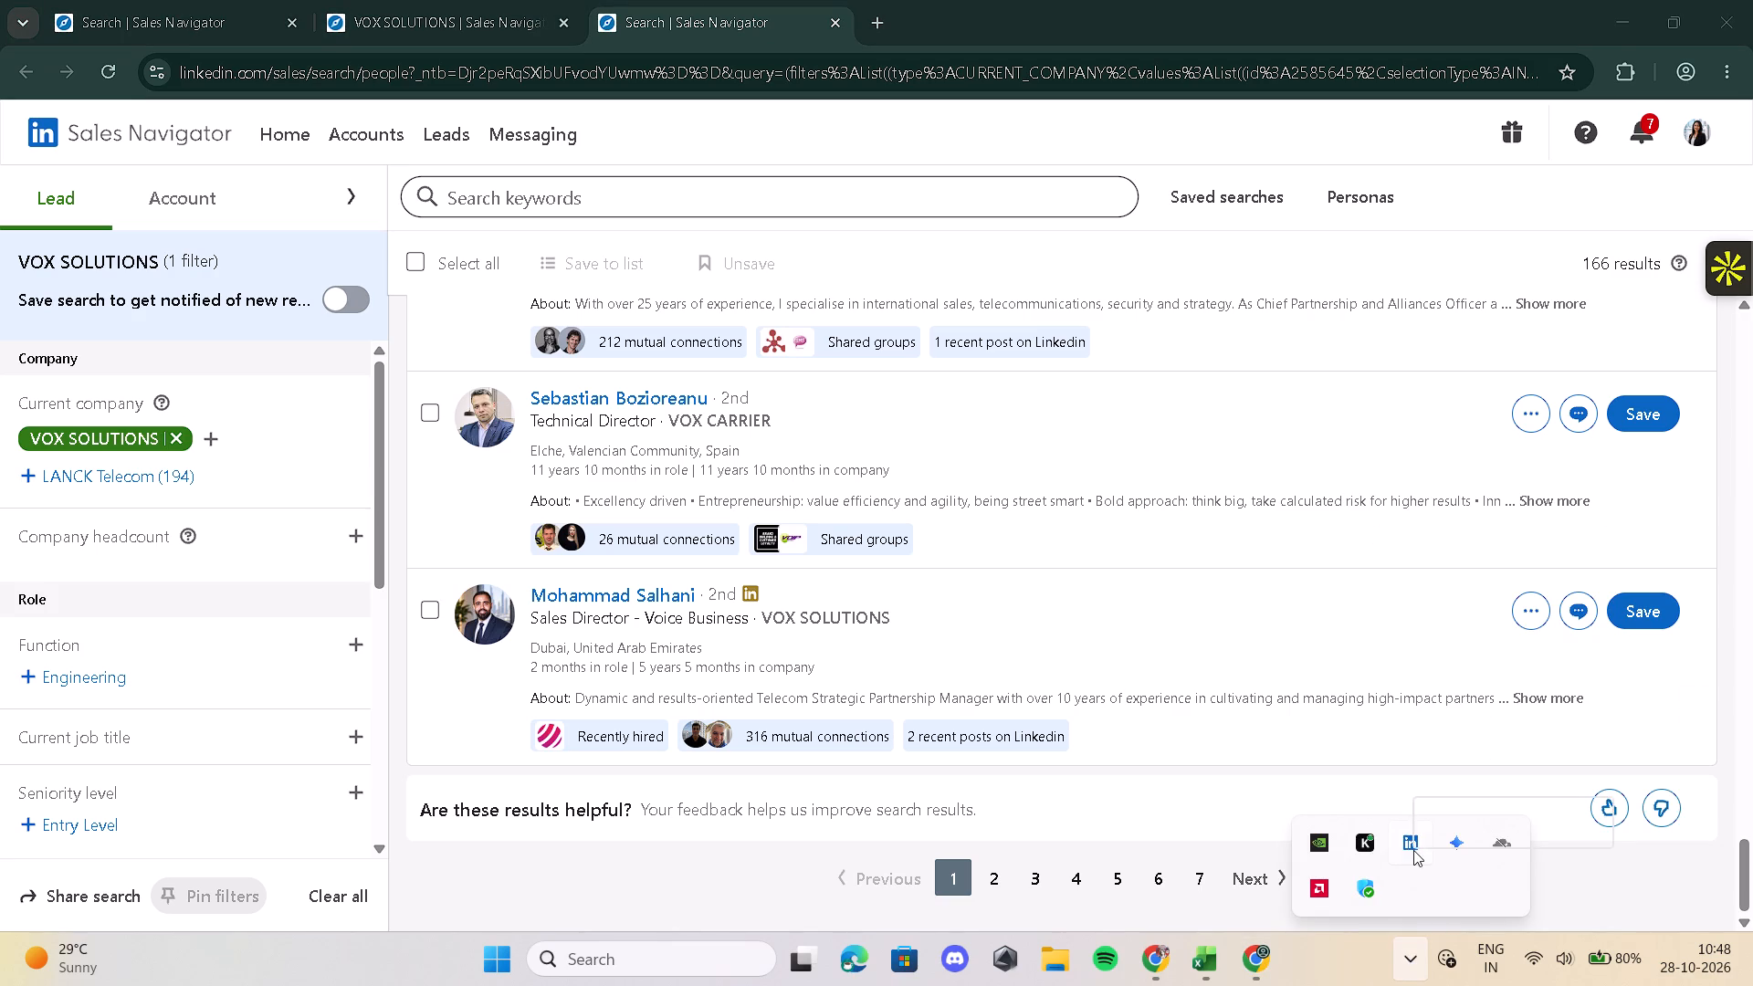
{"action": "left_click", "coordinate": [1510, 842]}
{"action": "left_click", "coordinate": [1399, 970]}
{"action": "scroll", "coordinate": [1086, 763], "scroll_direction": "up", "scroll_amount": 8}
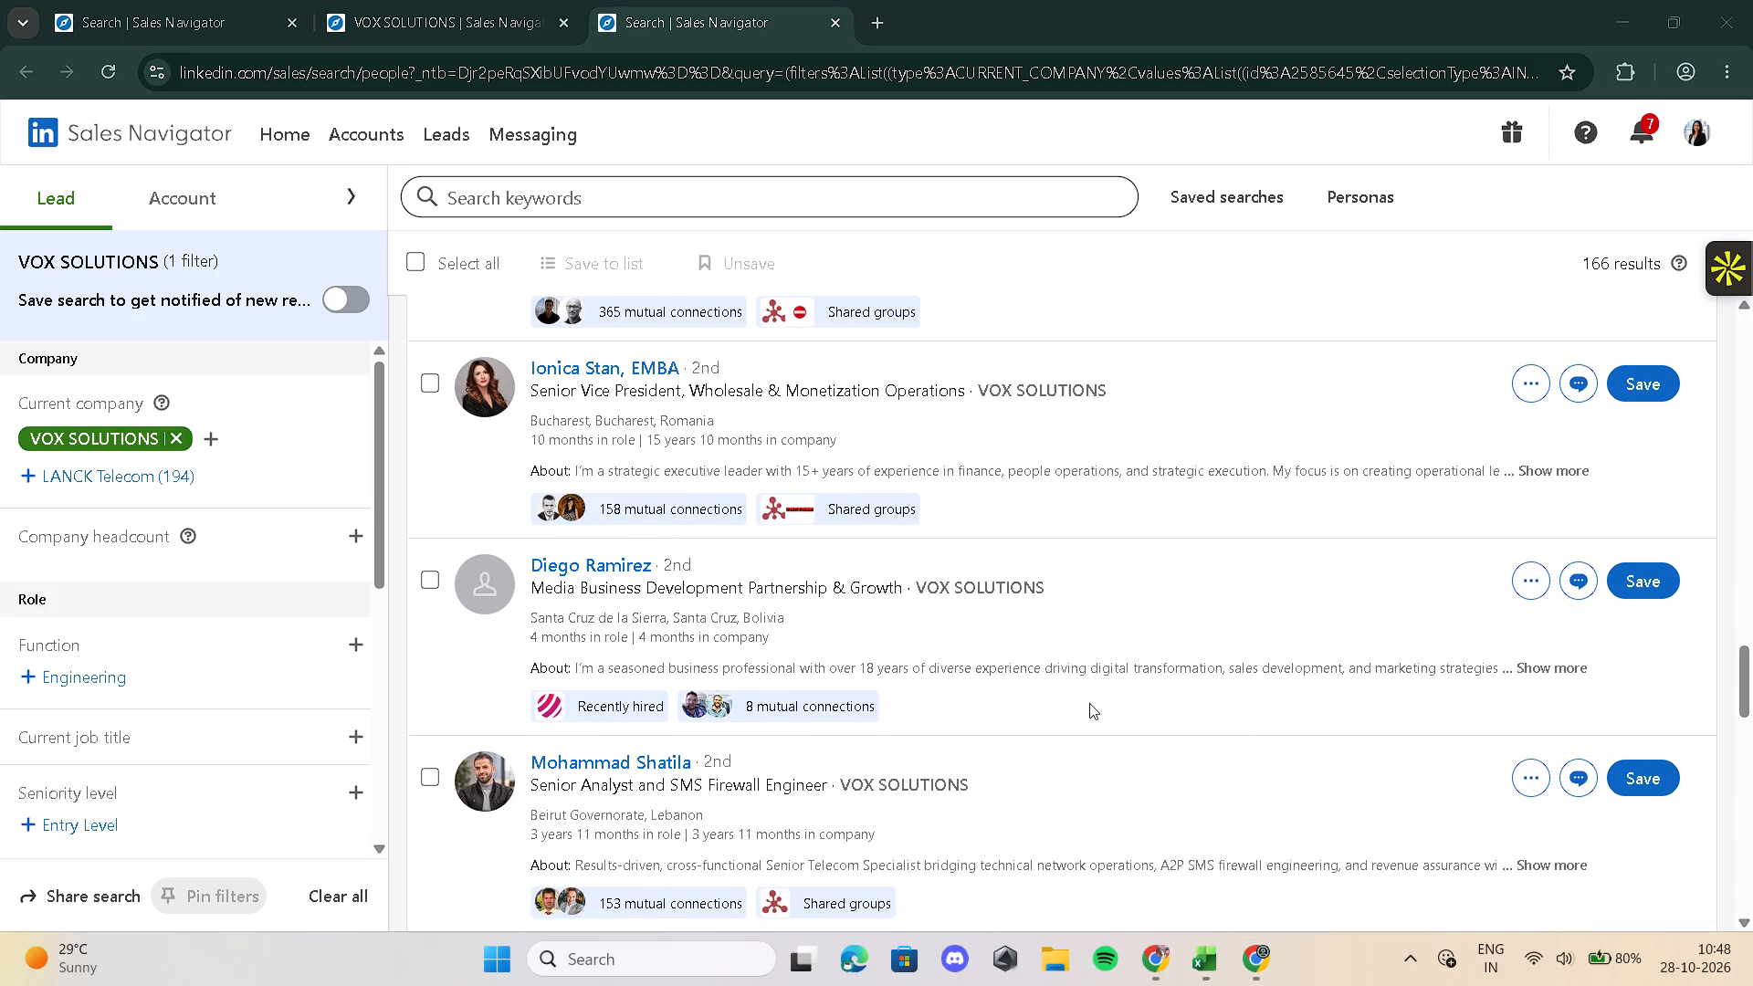
Review the VOX SOLUTIONS employee results back up to the first entries and check the SA Harsh sheet in Excel, returning to Chrome.
{"action": "scroll", "coordinate": [1089, 703], "scroll_direction": "up", "scroll_amount": 15}
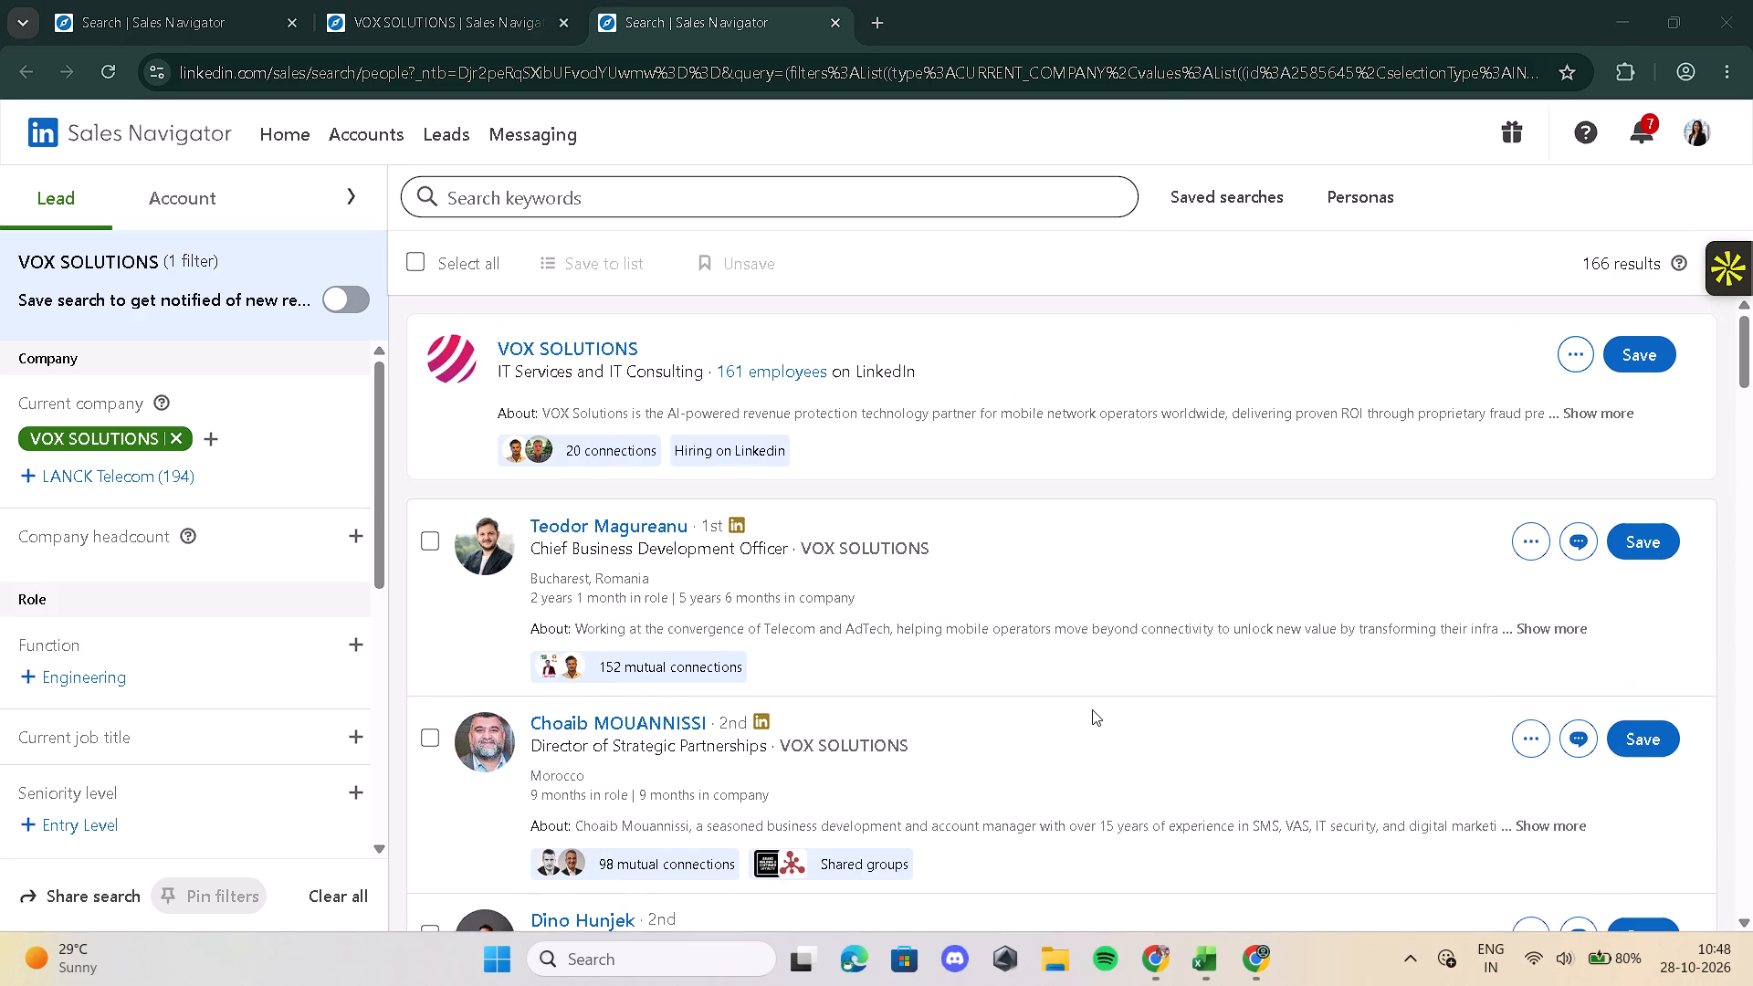
{"action": "scroll", "coordinate": [1092, 709], "scroll_direction": "up", "scroll_amount": 14}
{"action": "left_click", "coordinate": [1211, 985]}
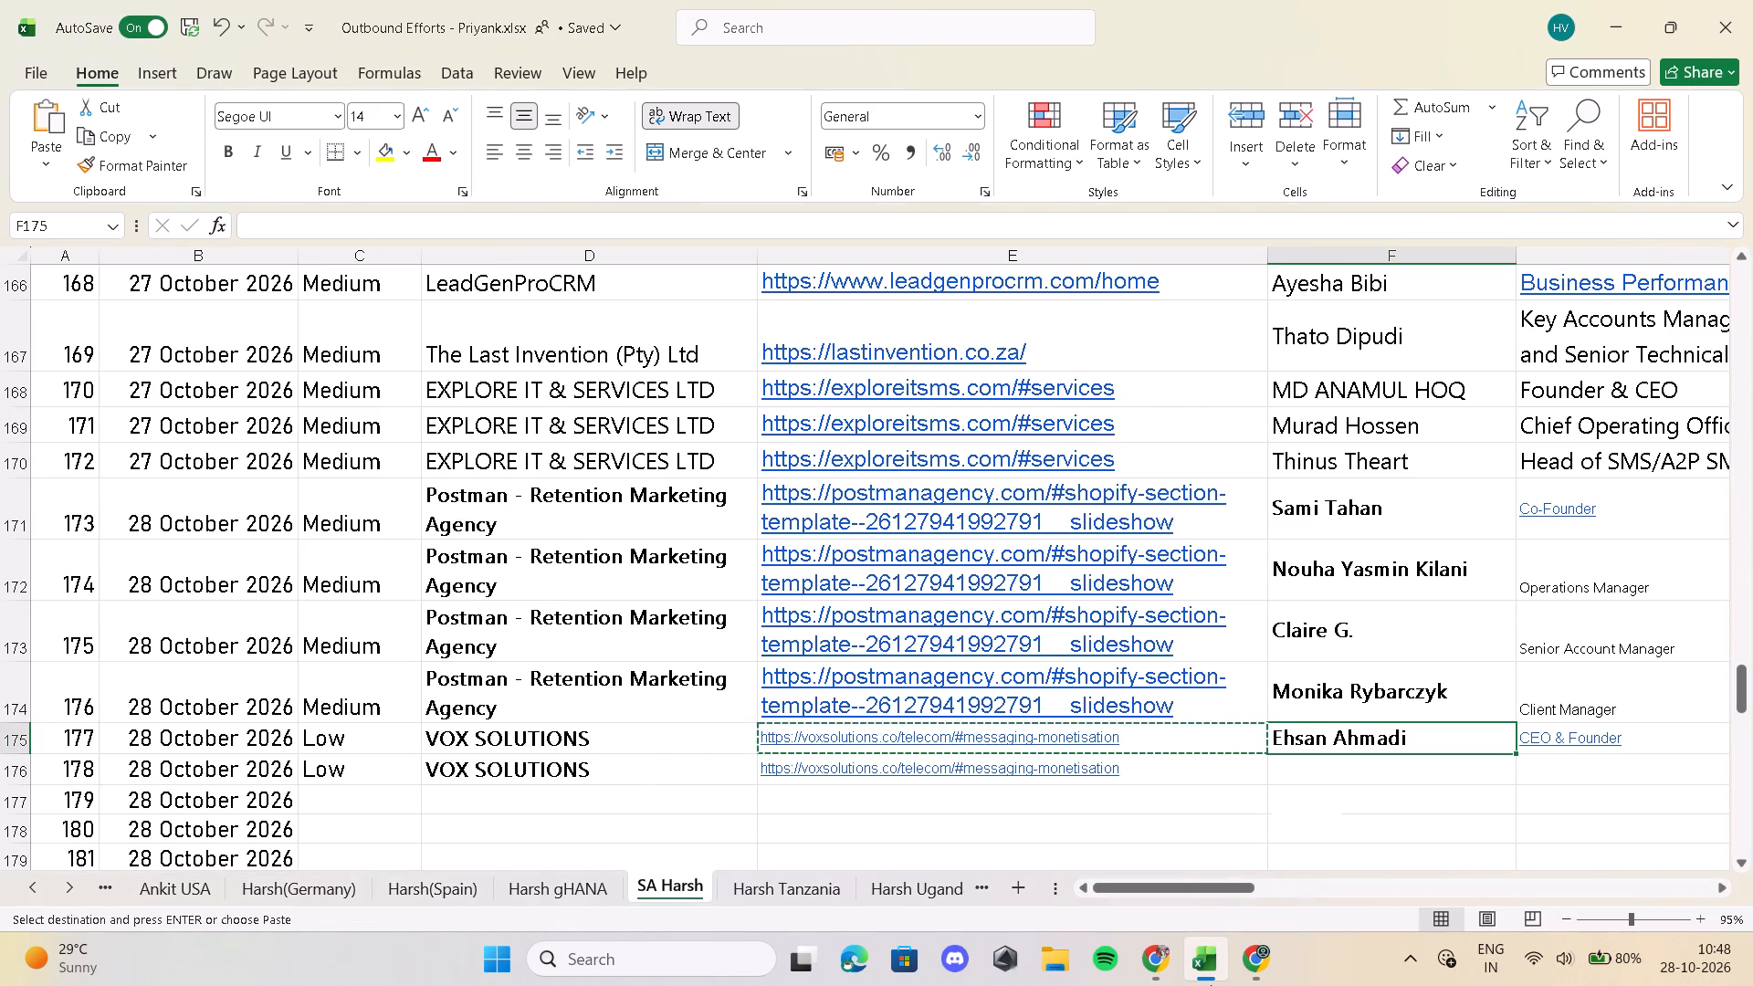
{"action": "left_click", "coordinate": [1211, 985]}
Adjust the display brightness and the speaker volume in the Windows quick settings.
{"action": "left_click", "coordinate": [1429, 946]}
{"action": "double_click", "coordinate": [1419, 949]}
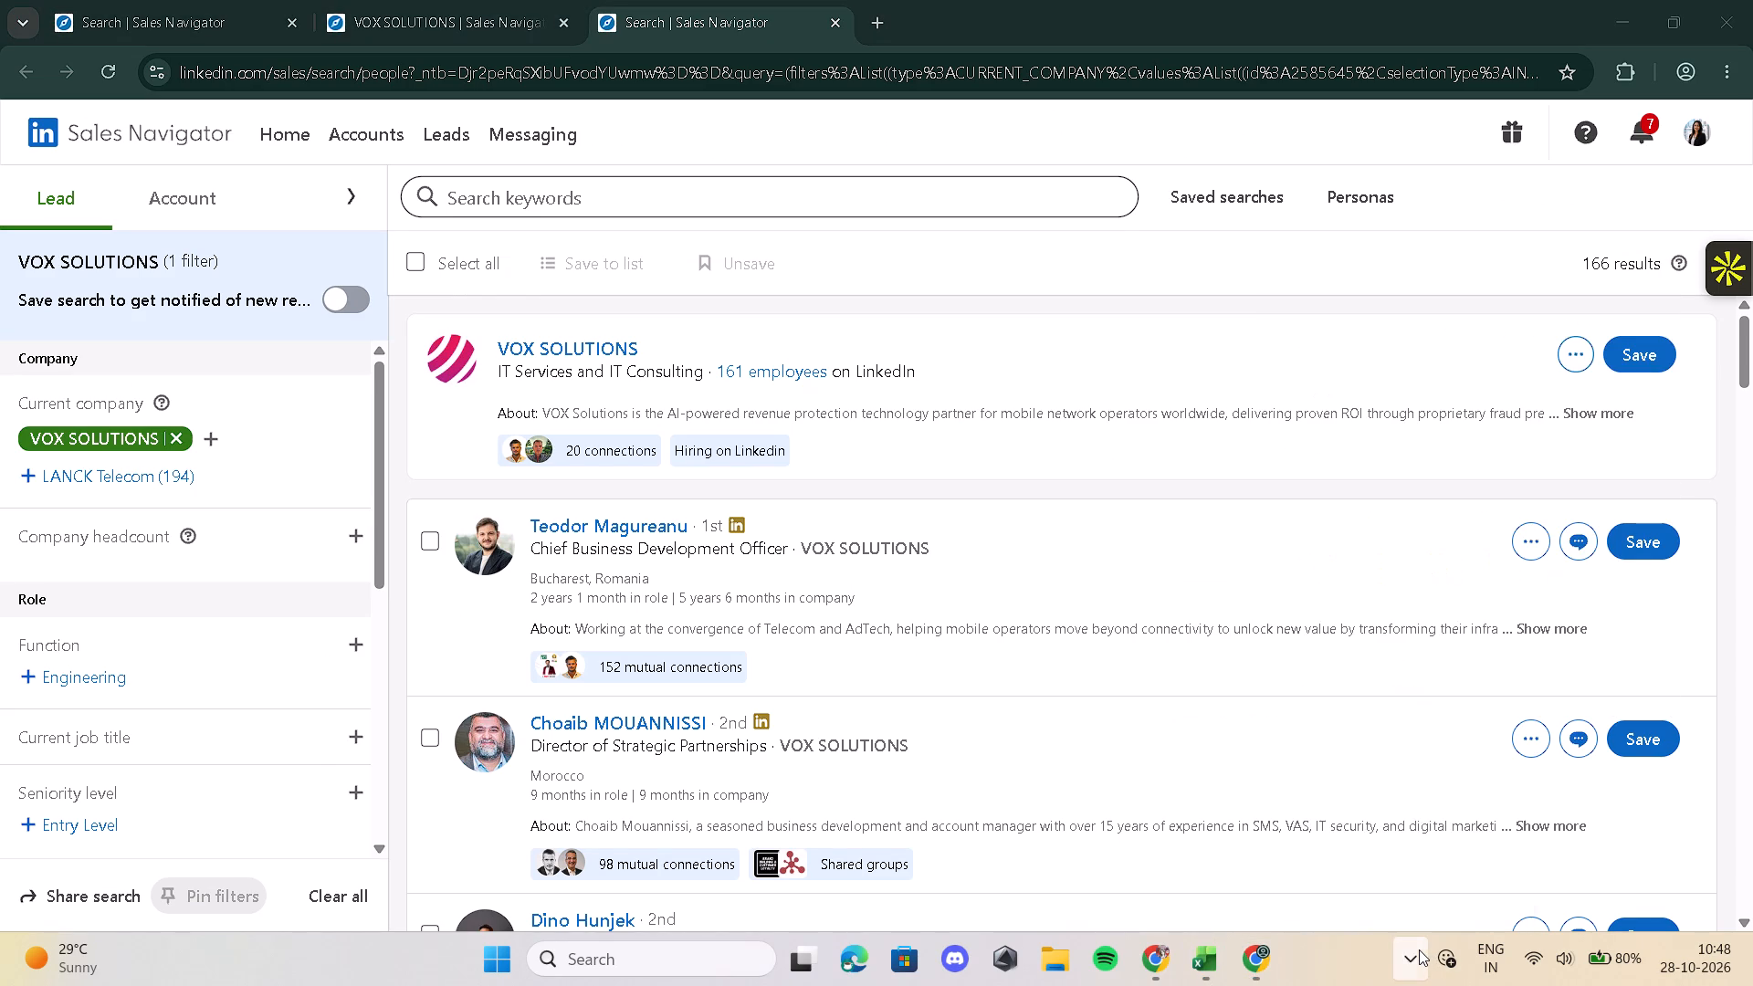
{"action": "left_click", "coordinate": [1419, 949]}
{"action": "left_click", "coordinate": [1636, 977]}
{"action": "left_click", "coordinate": [1559, 770]}
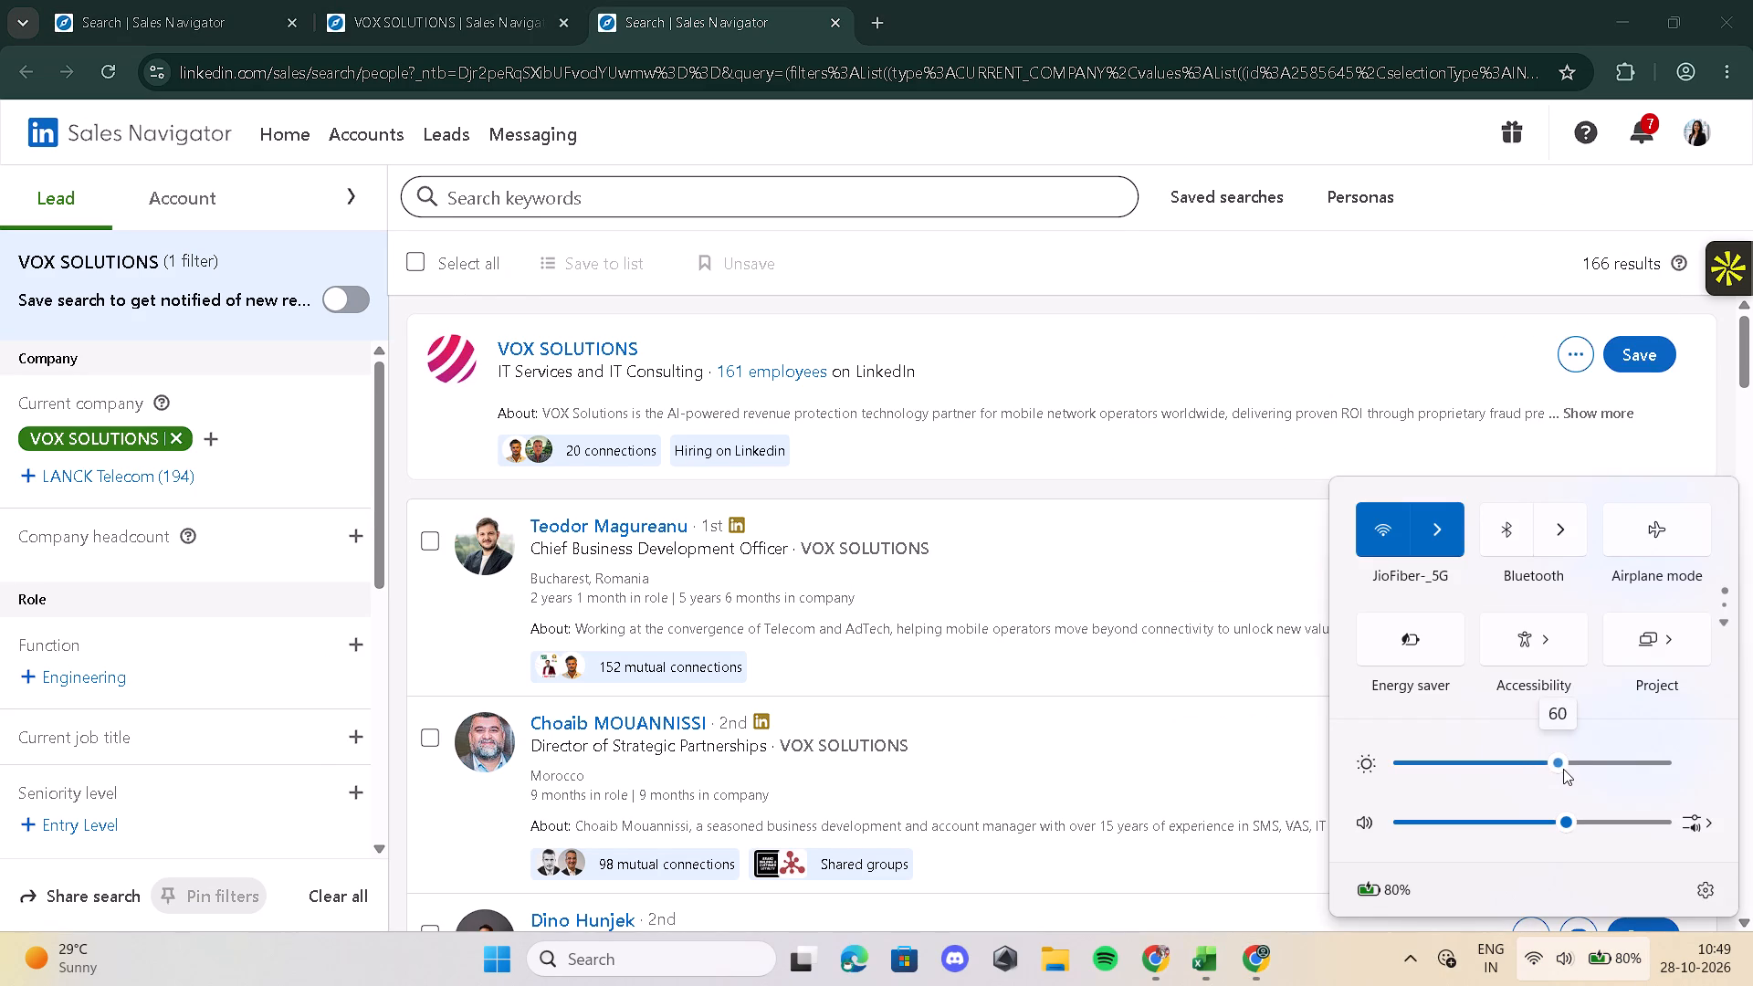
{"action": "left_click_drag", "start_coordinate": [1561, 764], "coordinate": [1569, 762]}
{"action": "left_click", "coordinate": [1569, 822]}
{"action": "left_click", "coordinate": [1344, 954]}
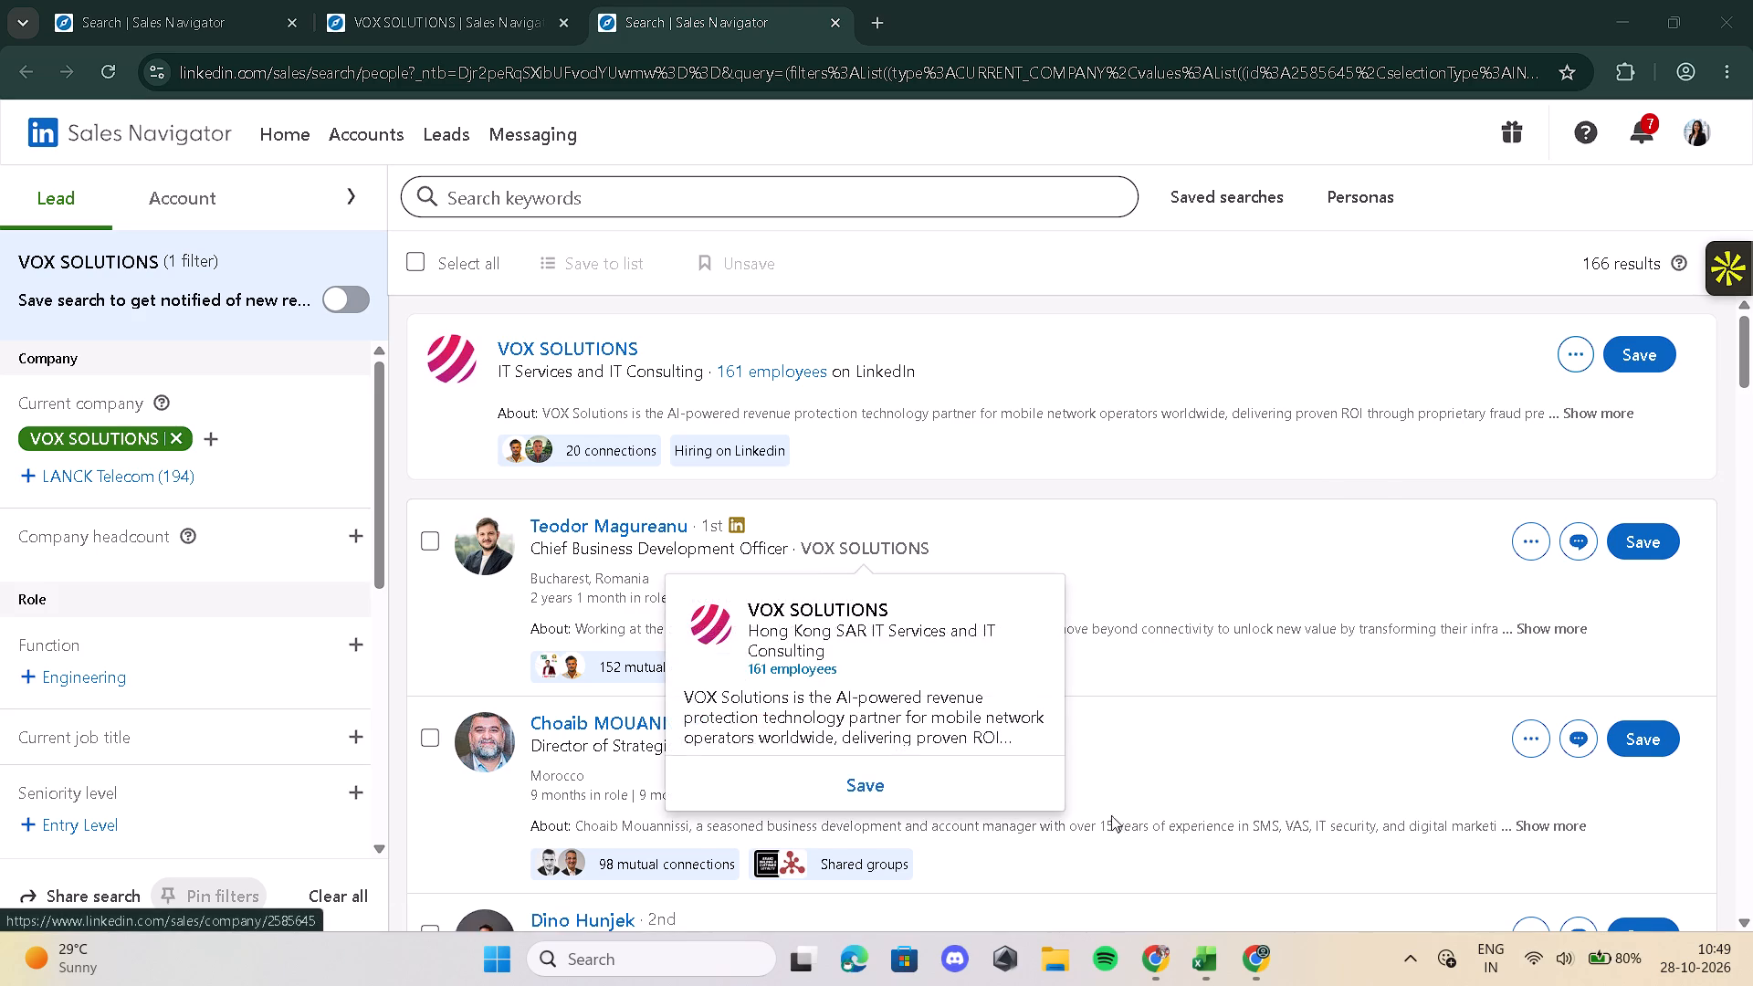
Switch to Excel, select the second VOX SOLUTIONS row (178) on the SA Harsh sheet, and return to the employee results in Chrome.
{"action": "left_click", "coordinate": [1199, 960]}
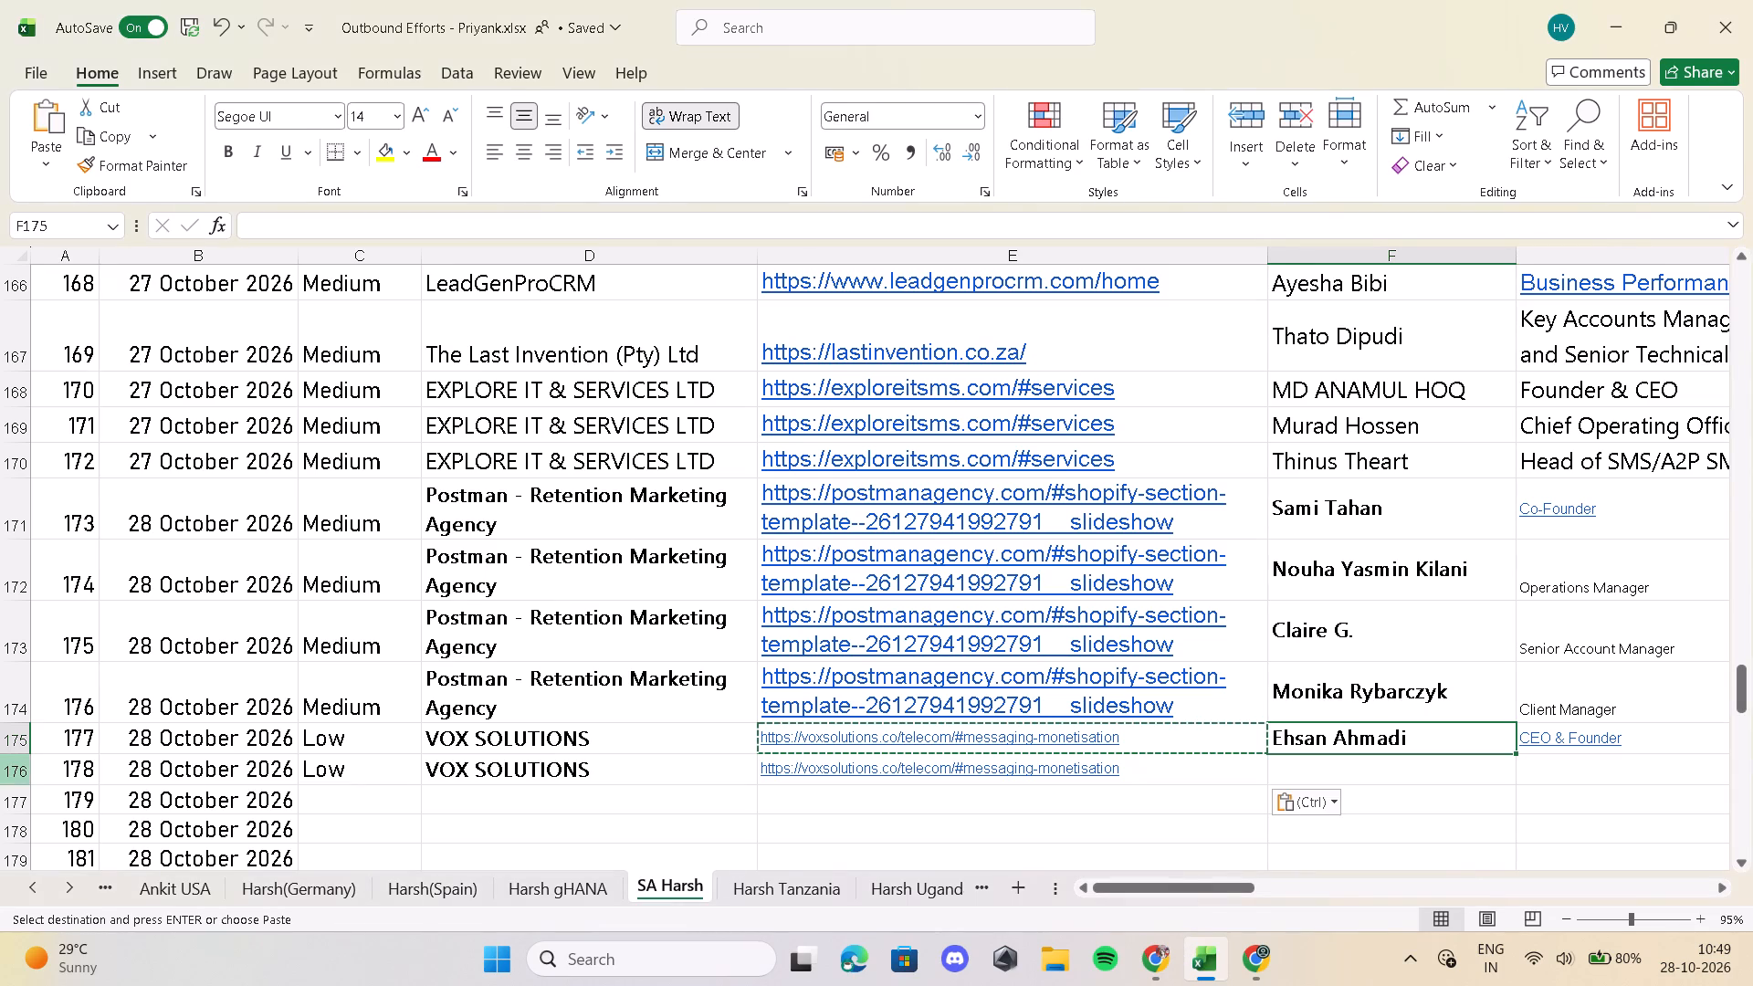
{"action": "left_click", "coordinate": [16, 771]}
{"action": "left_click", "coordinate": [1276, 956]}
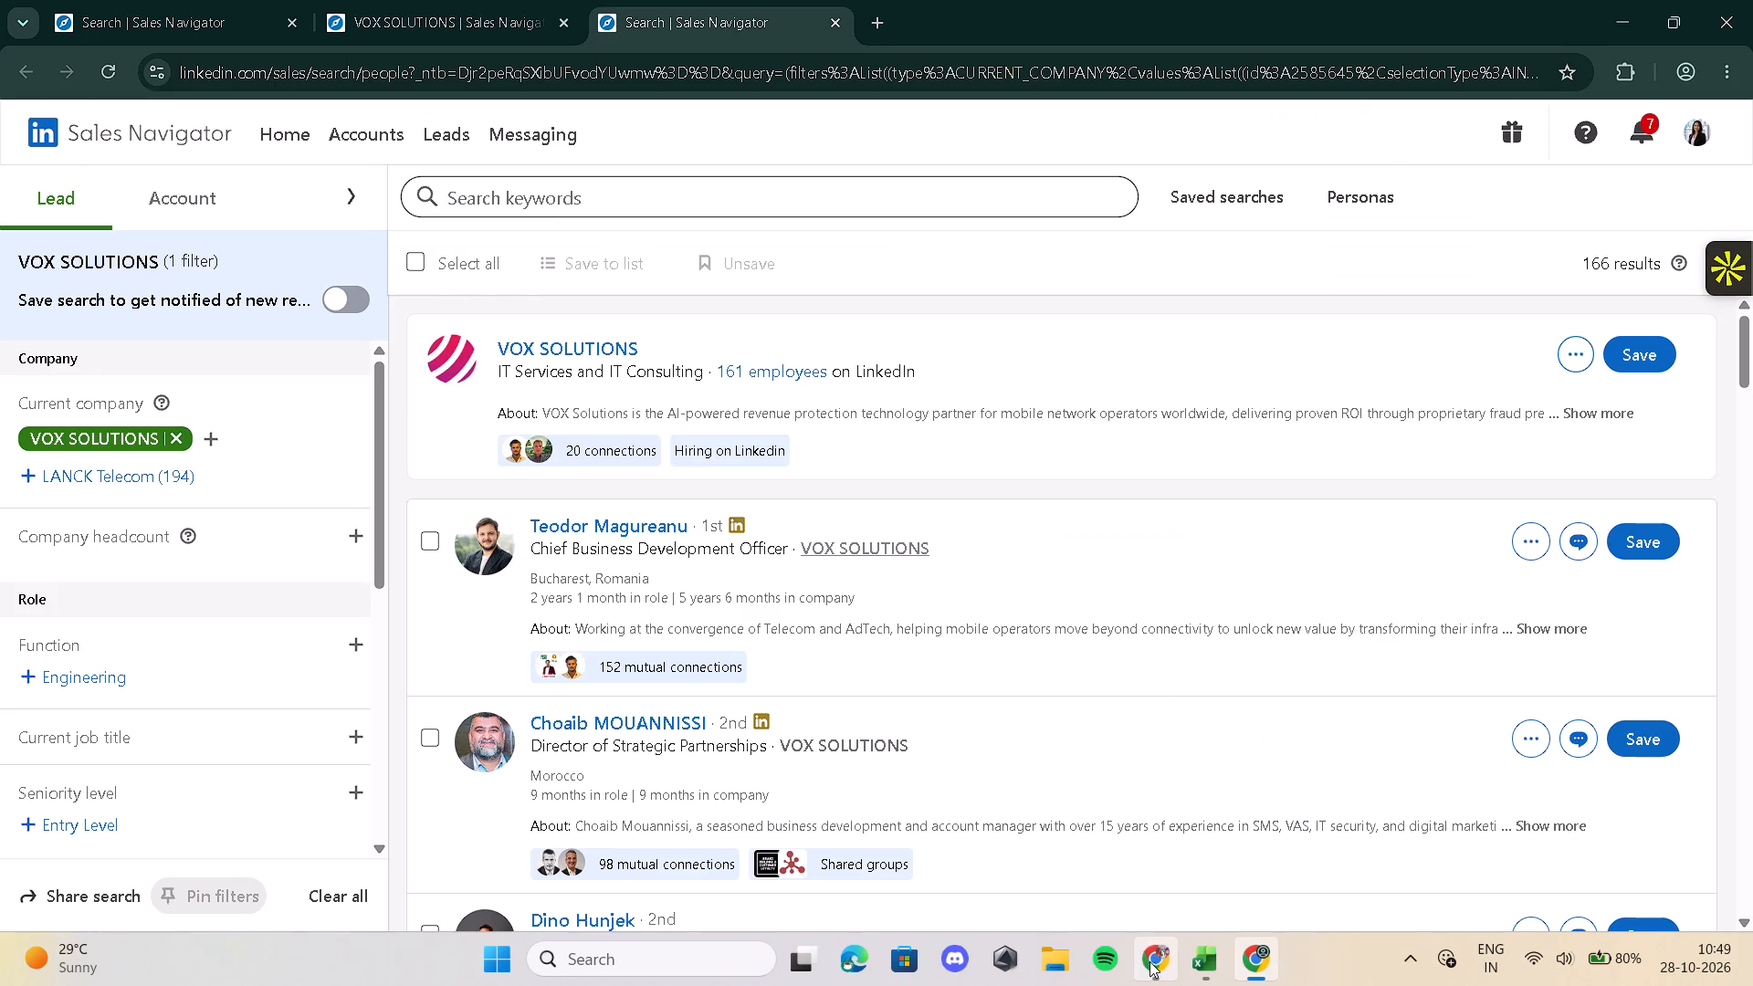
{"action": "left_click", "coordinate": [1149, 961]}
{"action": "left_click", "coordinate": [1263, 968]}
Go through the first page of VOX SOLUTIONS employees once more, comparing job titles and locations for a second contact.
{"action": "left_click", "coordinate": [1223, 582]}
{"action": "scroll", "coordinate": [1220, 575], "scroll_direction": "down", "scroll_amount": 3}
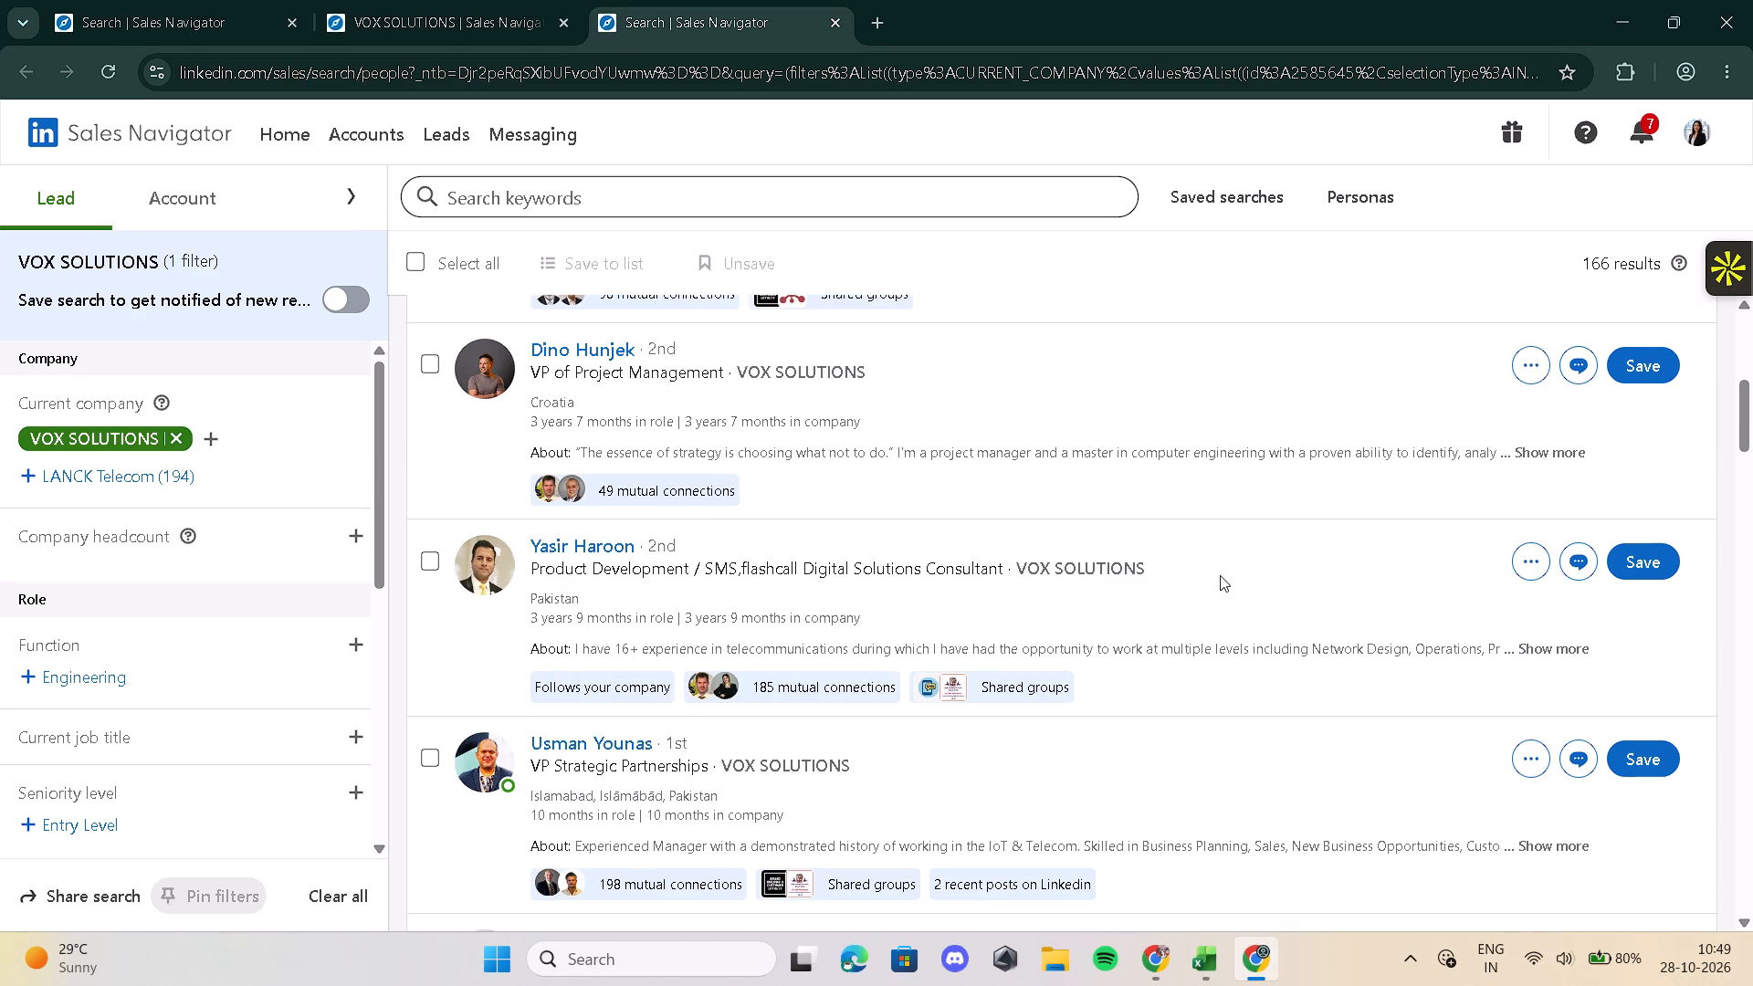
{"action": "scroll", "coordinate": [1129, 571], "scroll_direction": "down", "scroll_amount": 3}
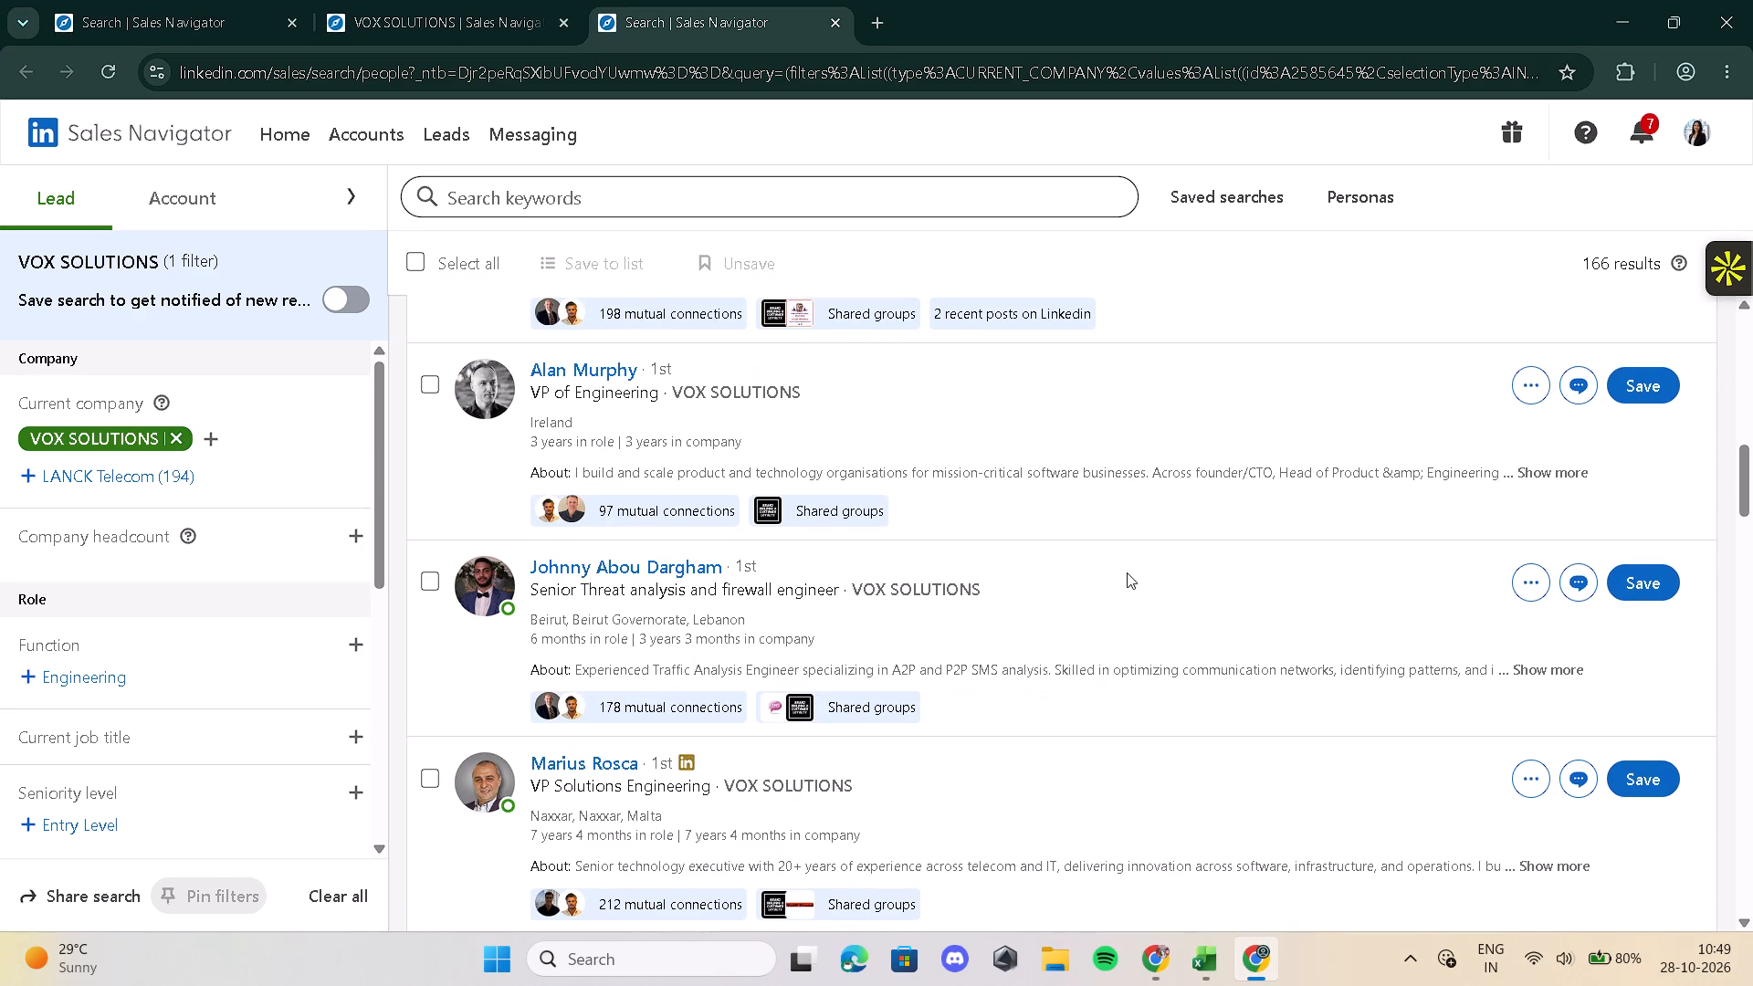
{"action": "scroll", "coordinate": [1109, 552], "scroll_direction": "down", "scroll_amount": 12}
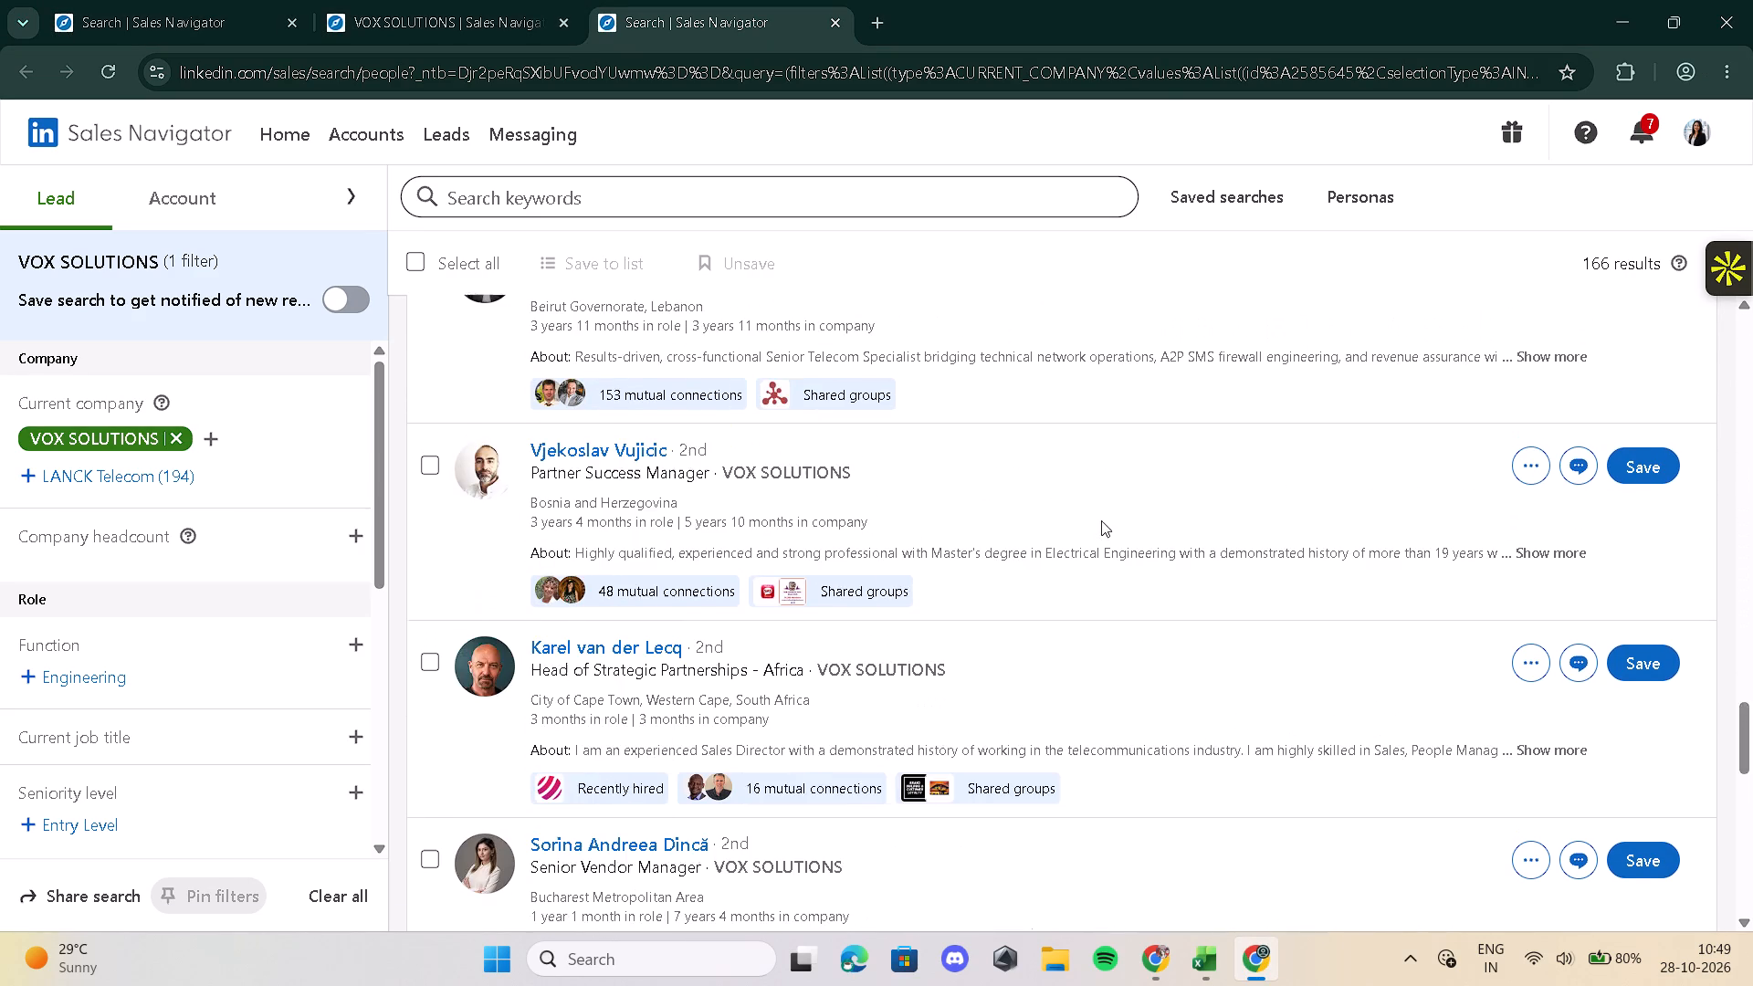
{"action": "scroll", "coordinate": [1100, 530], "scroll_direction": "down", "scroll_amount": 9}
{"action": "scroll", "coordinate": [928, 664], "scroll_direction": "up", "scroll_amount": 20}
{"action": "scroll", "coordinate": [928, 664], "scroll_direction": "up", "scroll_amount": 9}
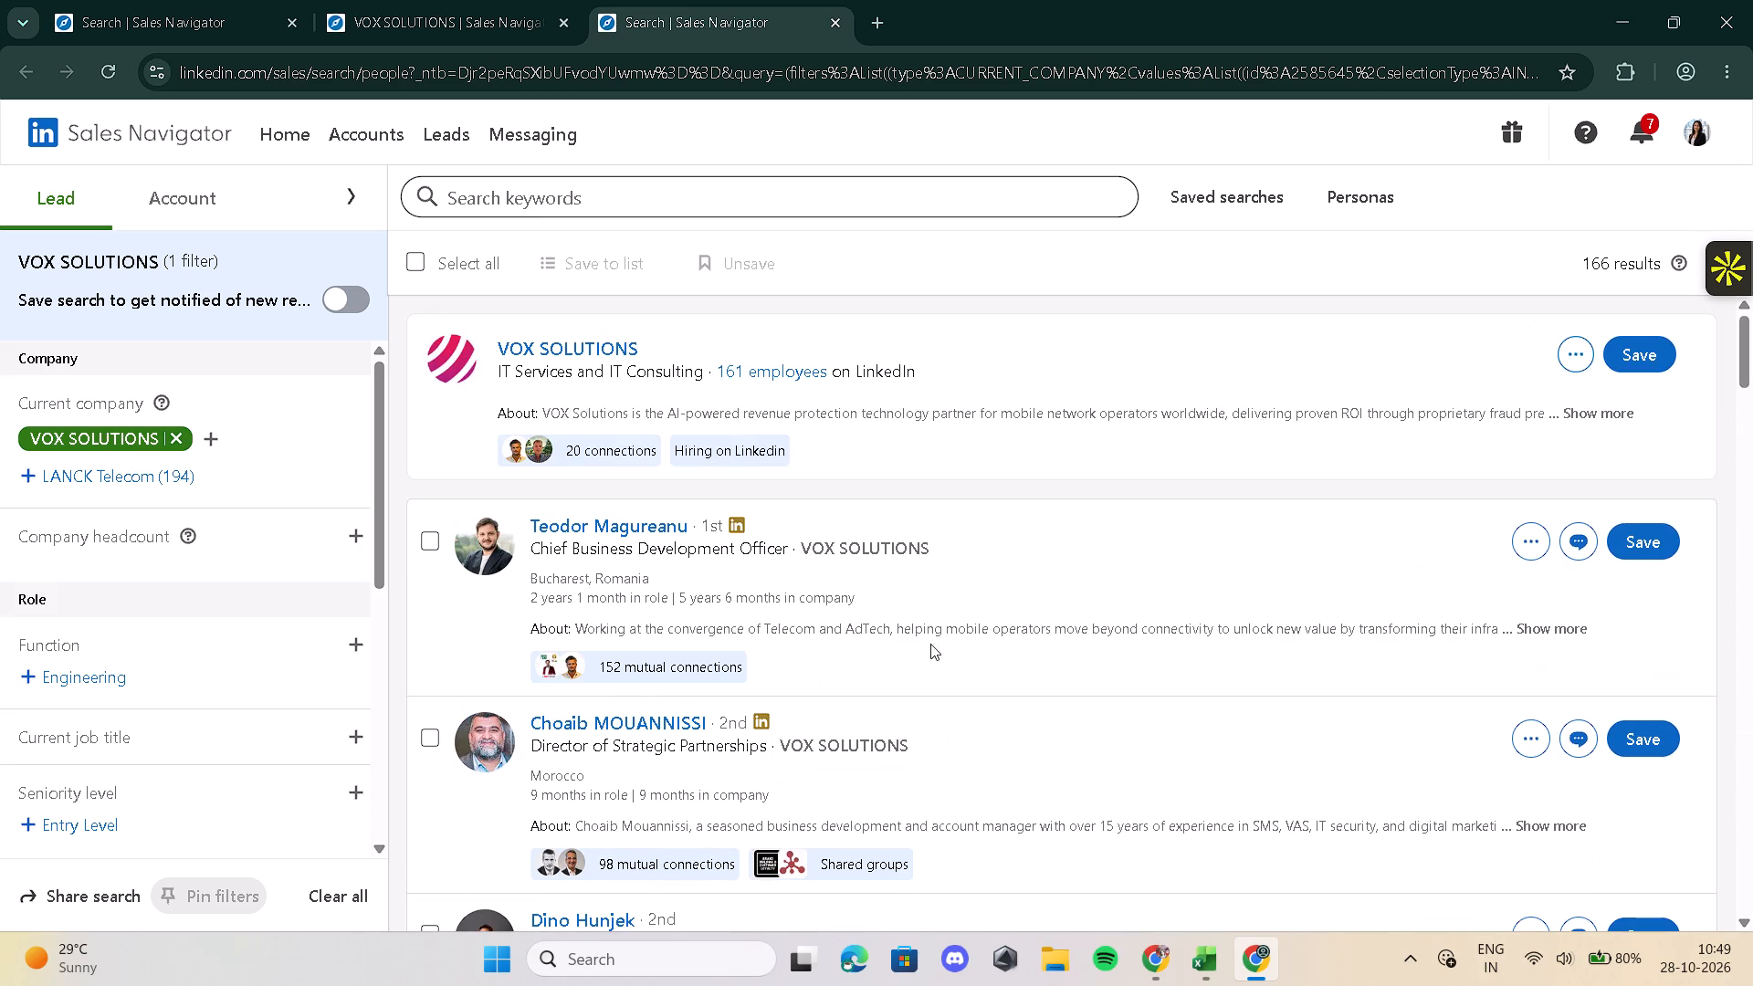
{"action": "scroll", "coordinate": [898, 618], "scroll_direction": "down", "scroll_amount": 16}
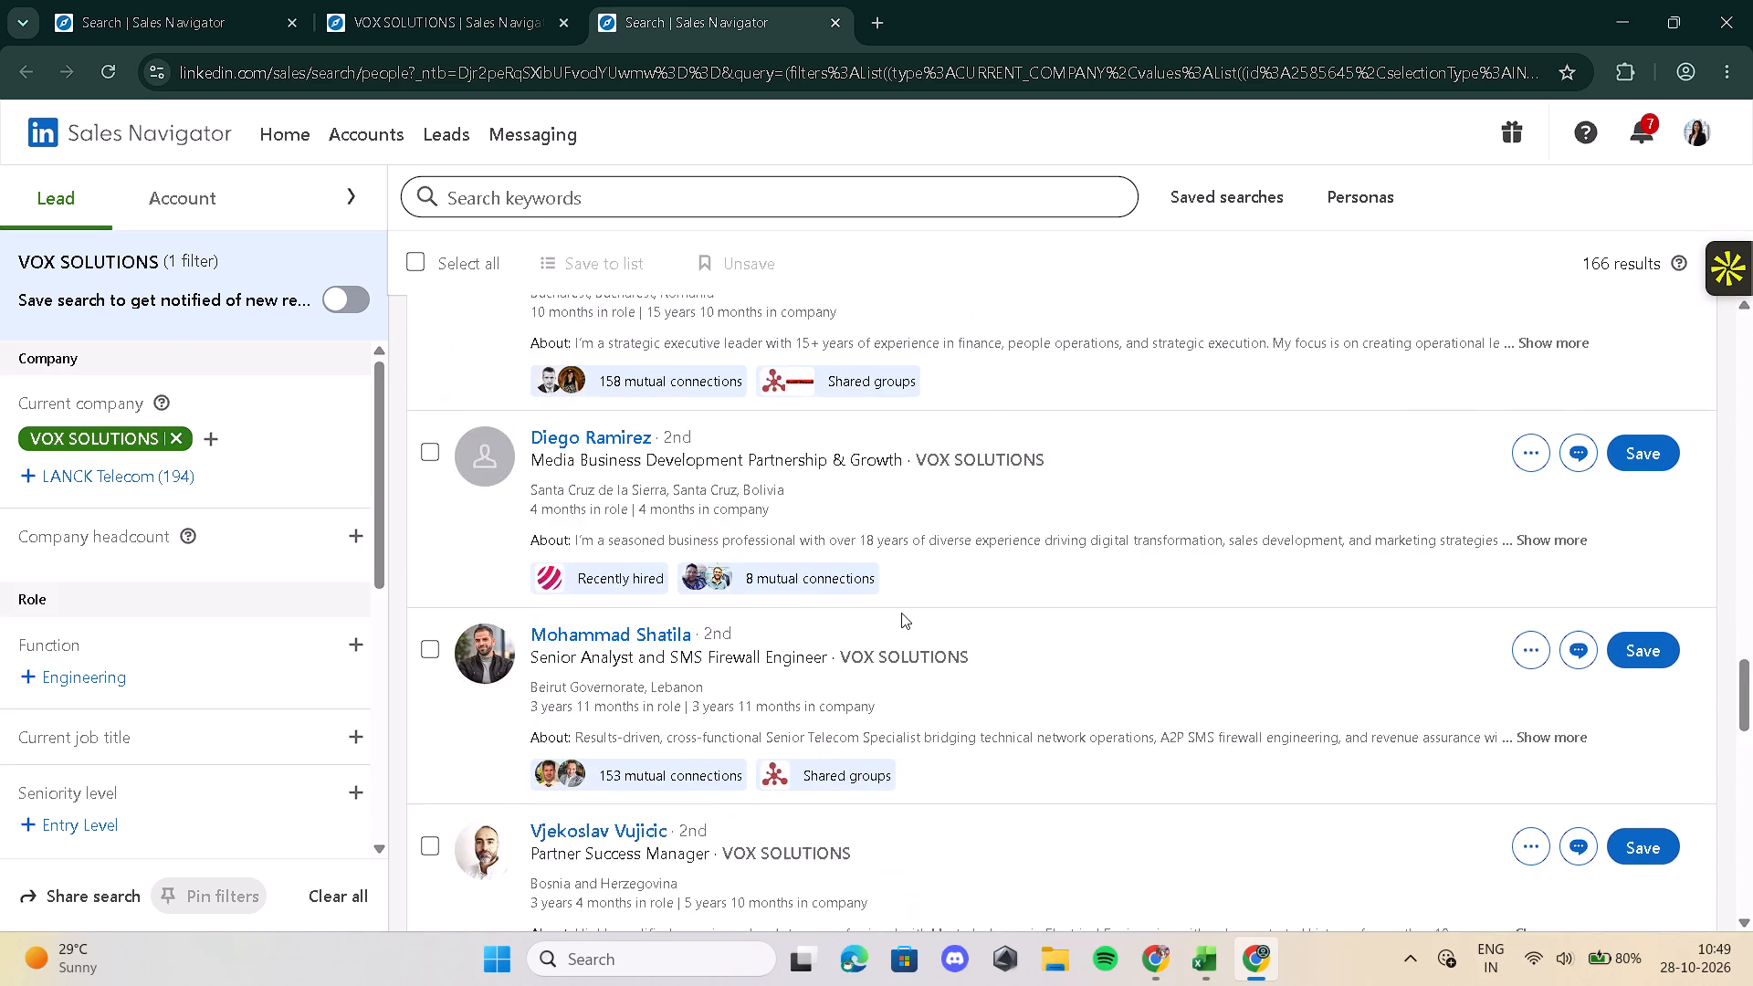
{"action": "scroll", "coordinate": [901, 613], "scroll_direction": "down", "scroll_amount": 12}
{"action": "scroll", "coordinate": [974, 661], "scroll_direction": "down", "scroll_amount": 3}
Open page 2 of the VOX SOLUTIONS employee results and read the job titles and locations down to its end.
{"action": "left_click", "coordinate": [992, 862]}
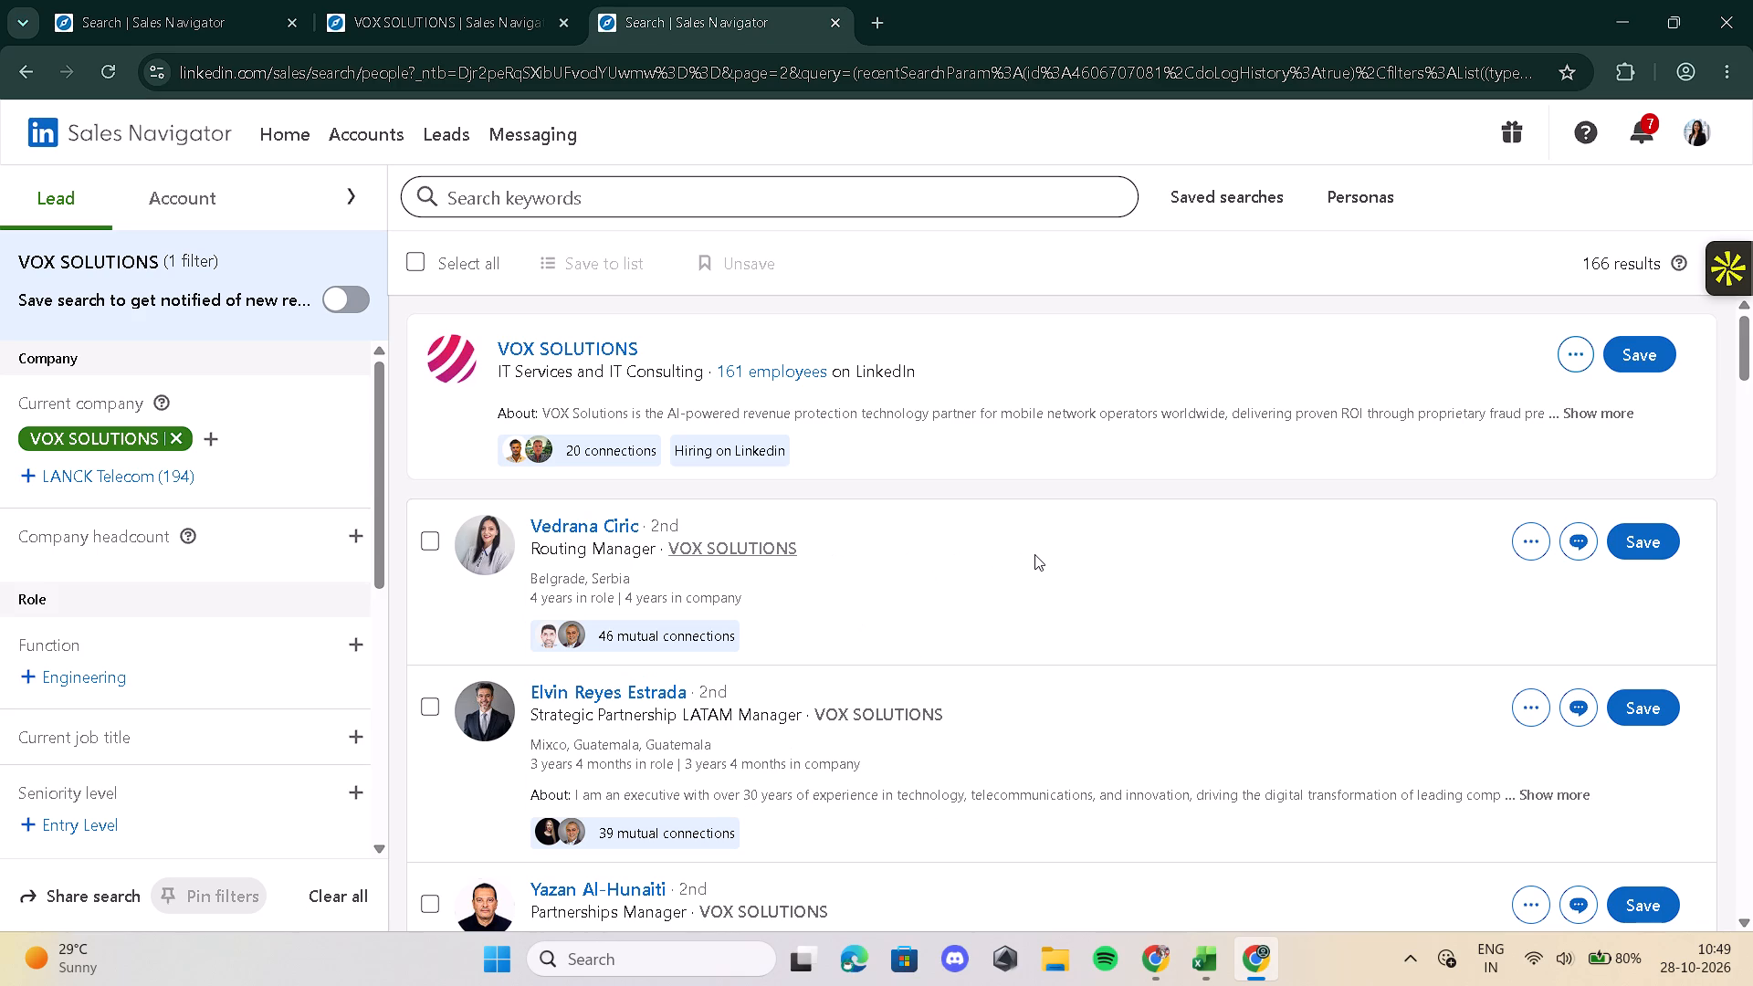
{"action": "scroll", "coordinate": [1011, 555], "scroll_direction": "down", "scroll_amount": 2}
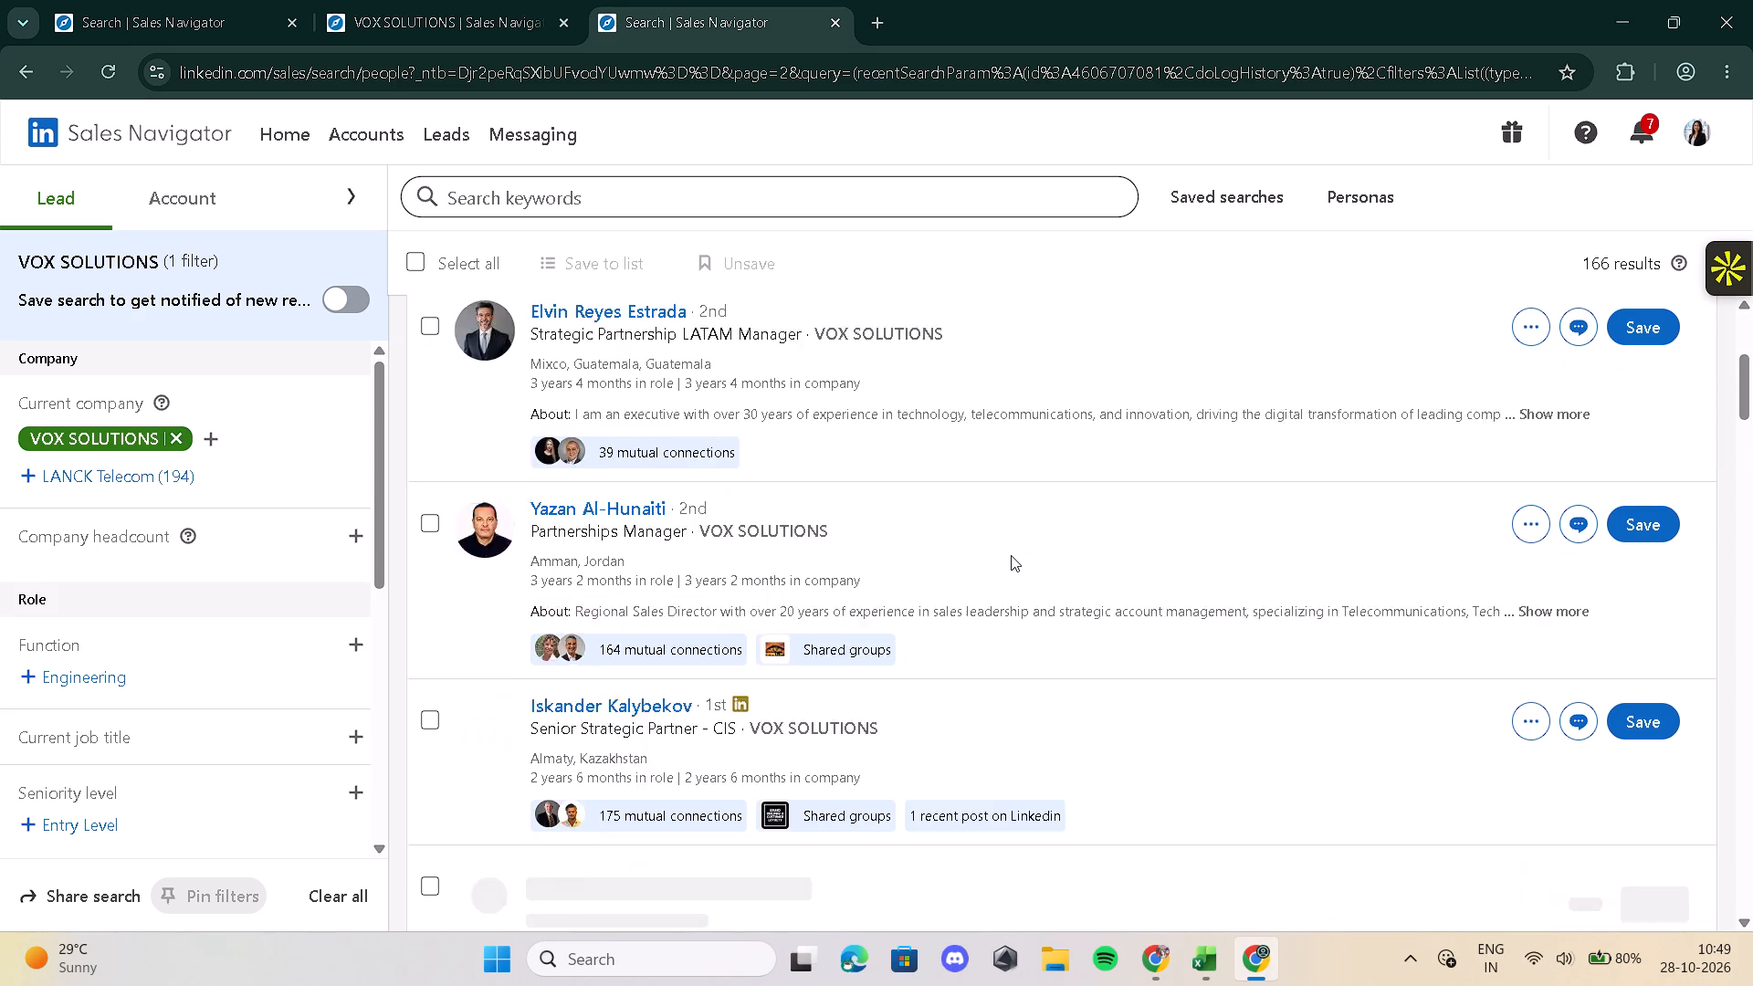
{"action": "scroll", "coordinate": [1011, 555], "scroll_direction": "down", "scroll_amount": 1}
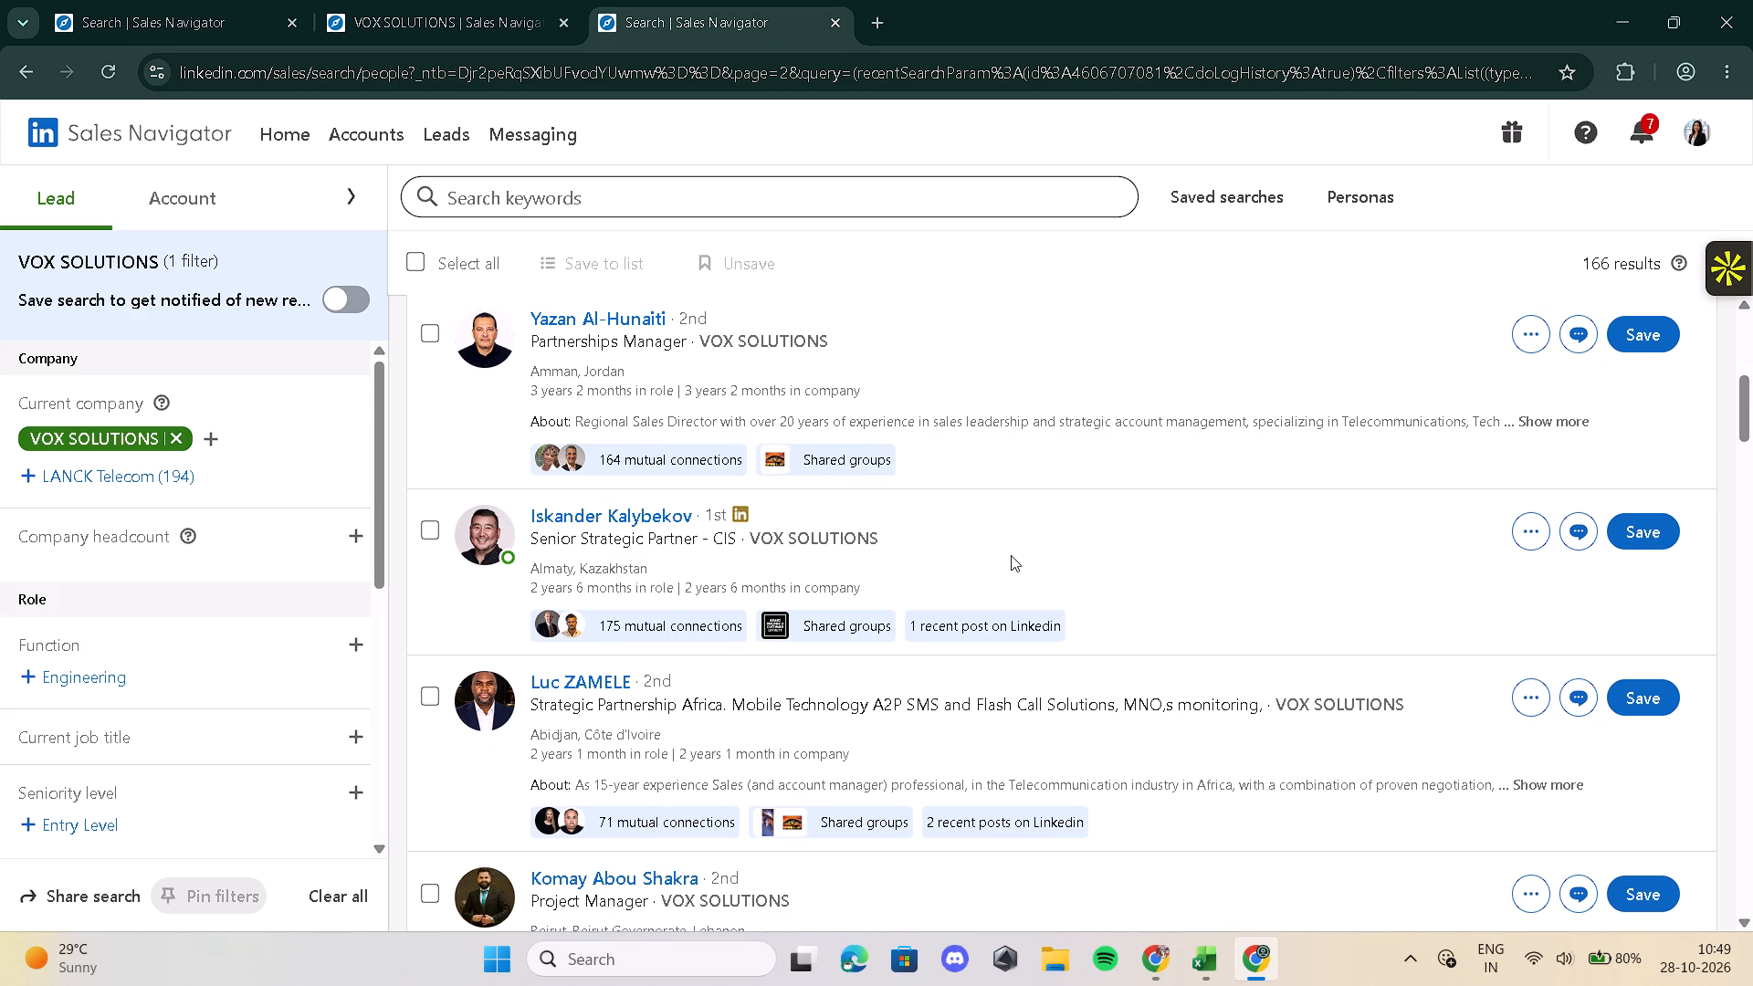
{"action": "scroll", "coordinate": [1011, 555], "scroll_direction": "down", "scroll_amount": 2}
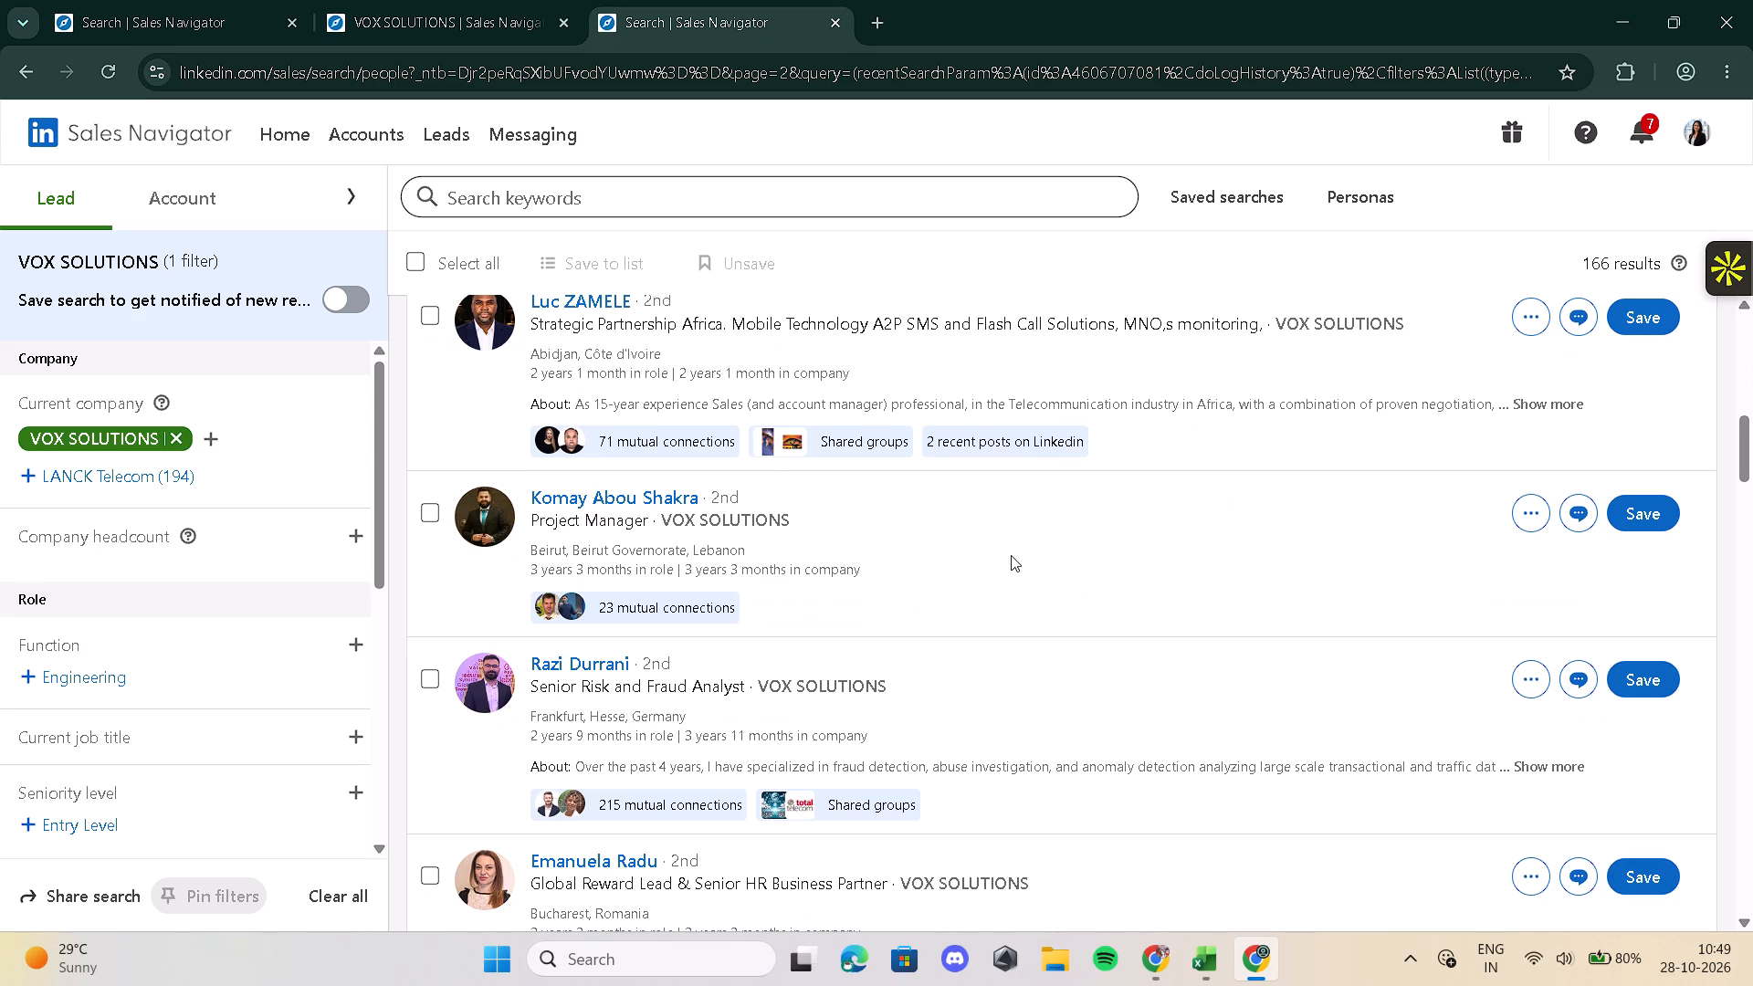
{"action": "scroll", "coordinate": [1011, 555], "scroll_direction": "down", "scroll_amount": 1}
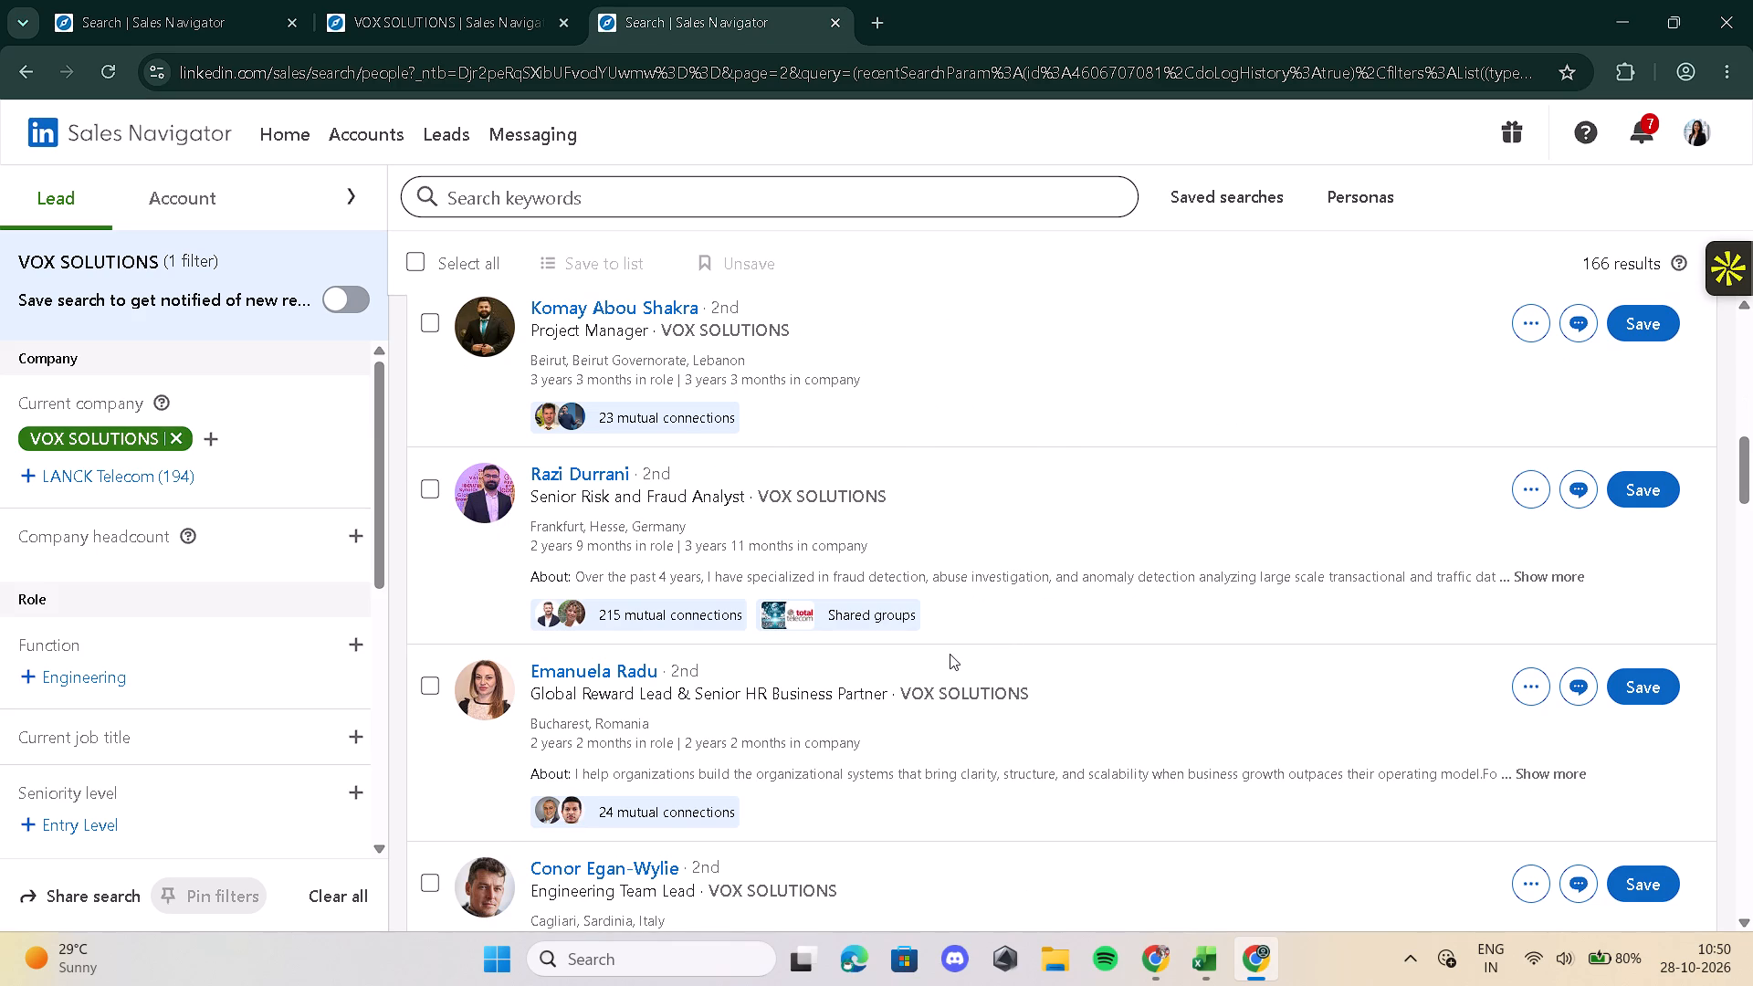
{"action": "scroll", "coordinate": [950, 654], "scroll_direction": "down", "scroll_amount": 2}
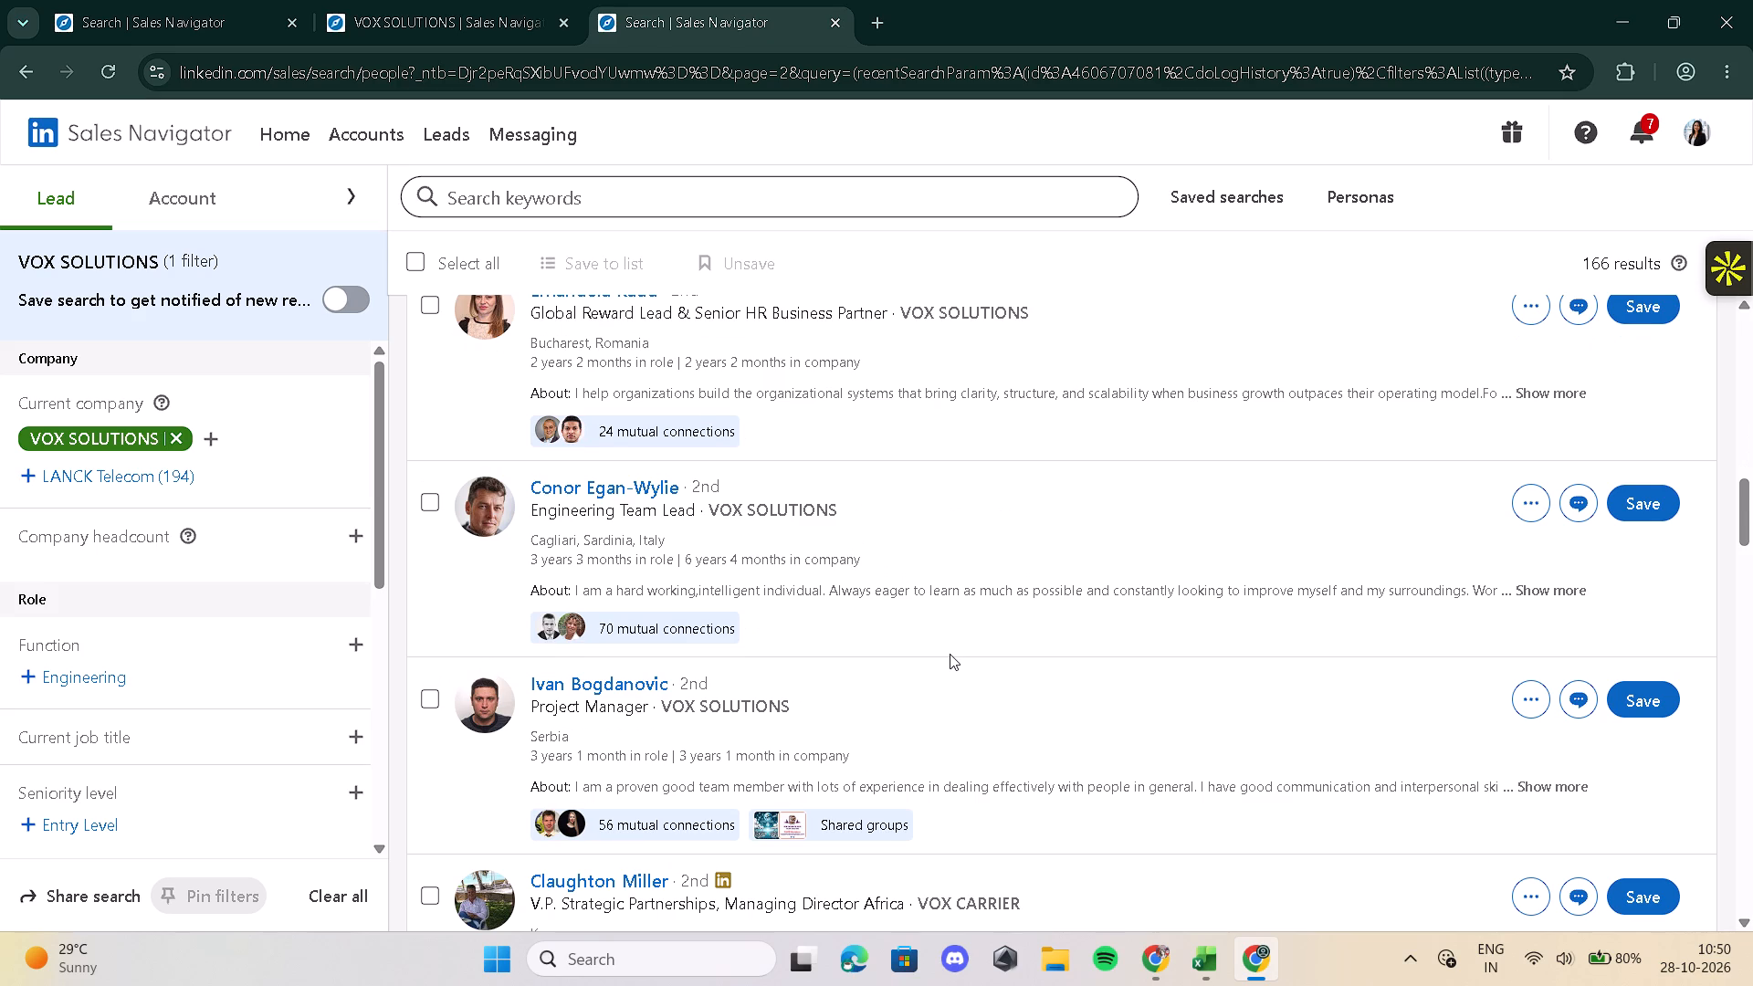
{"action": "scroll", "coordinate": [950, 654], "scroll_direction": "down", "scroll_amount": 6}
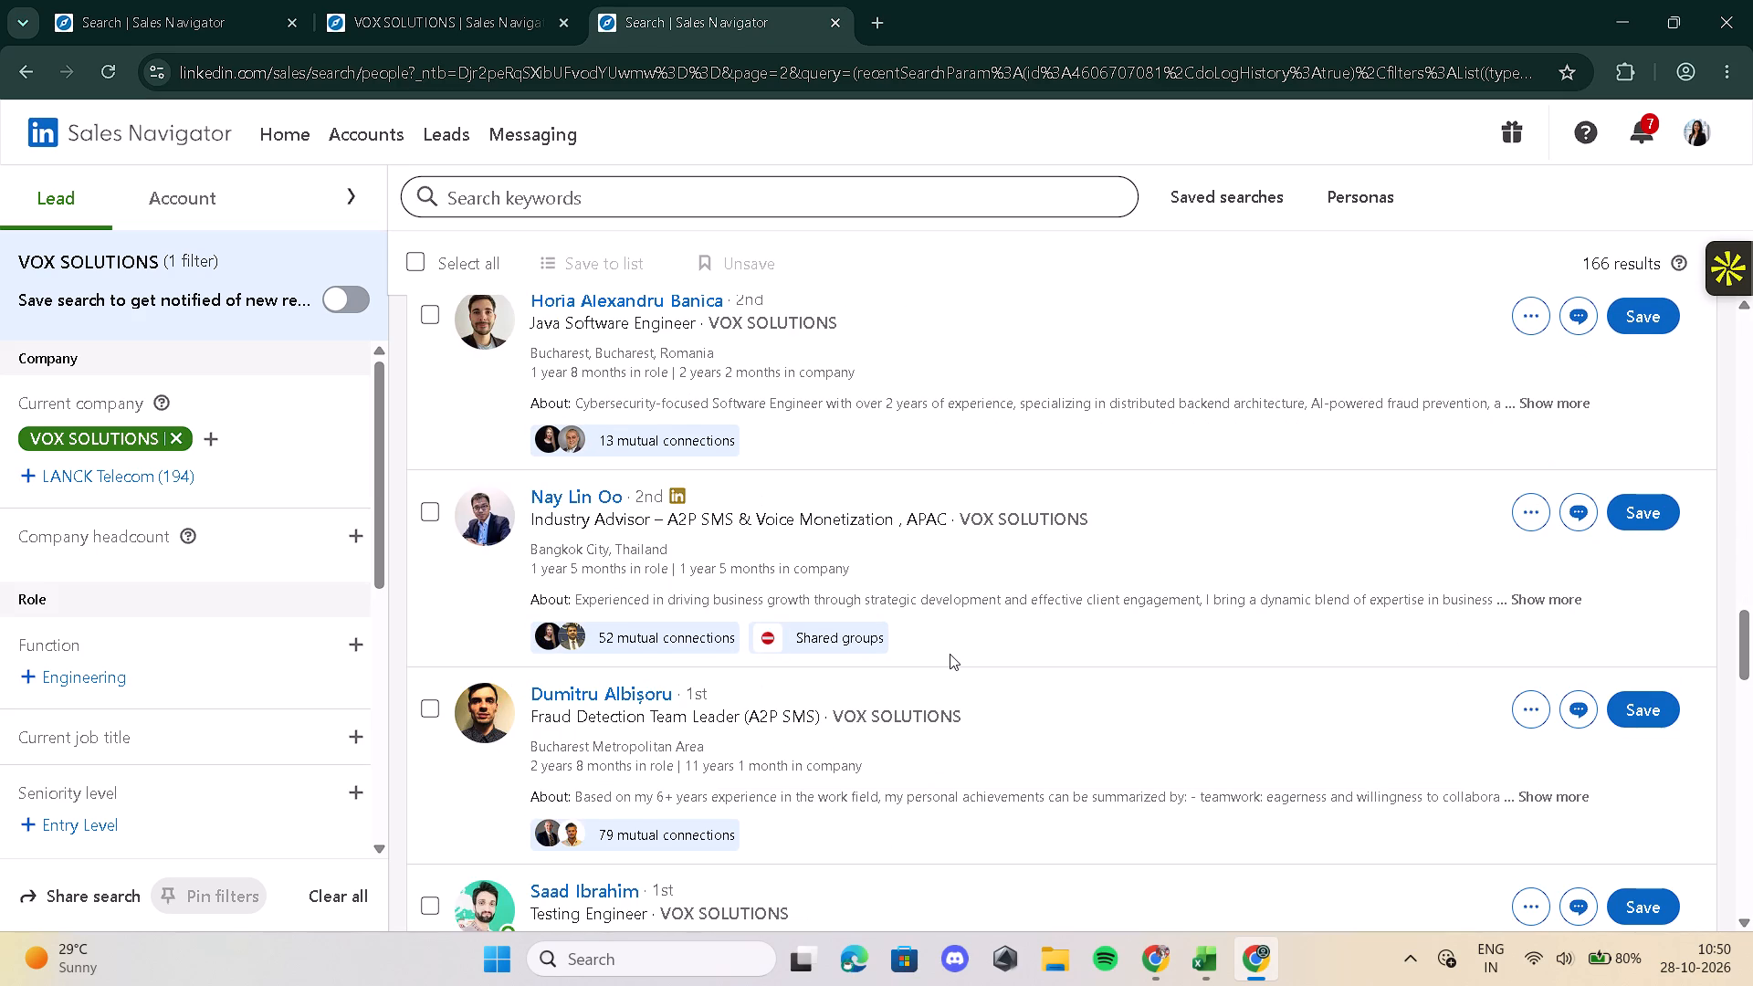
{"action": "scroll", "coordinate": [950, 654], "scroll_direction": "down", "scroll_amount": 8}
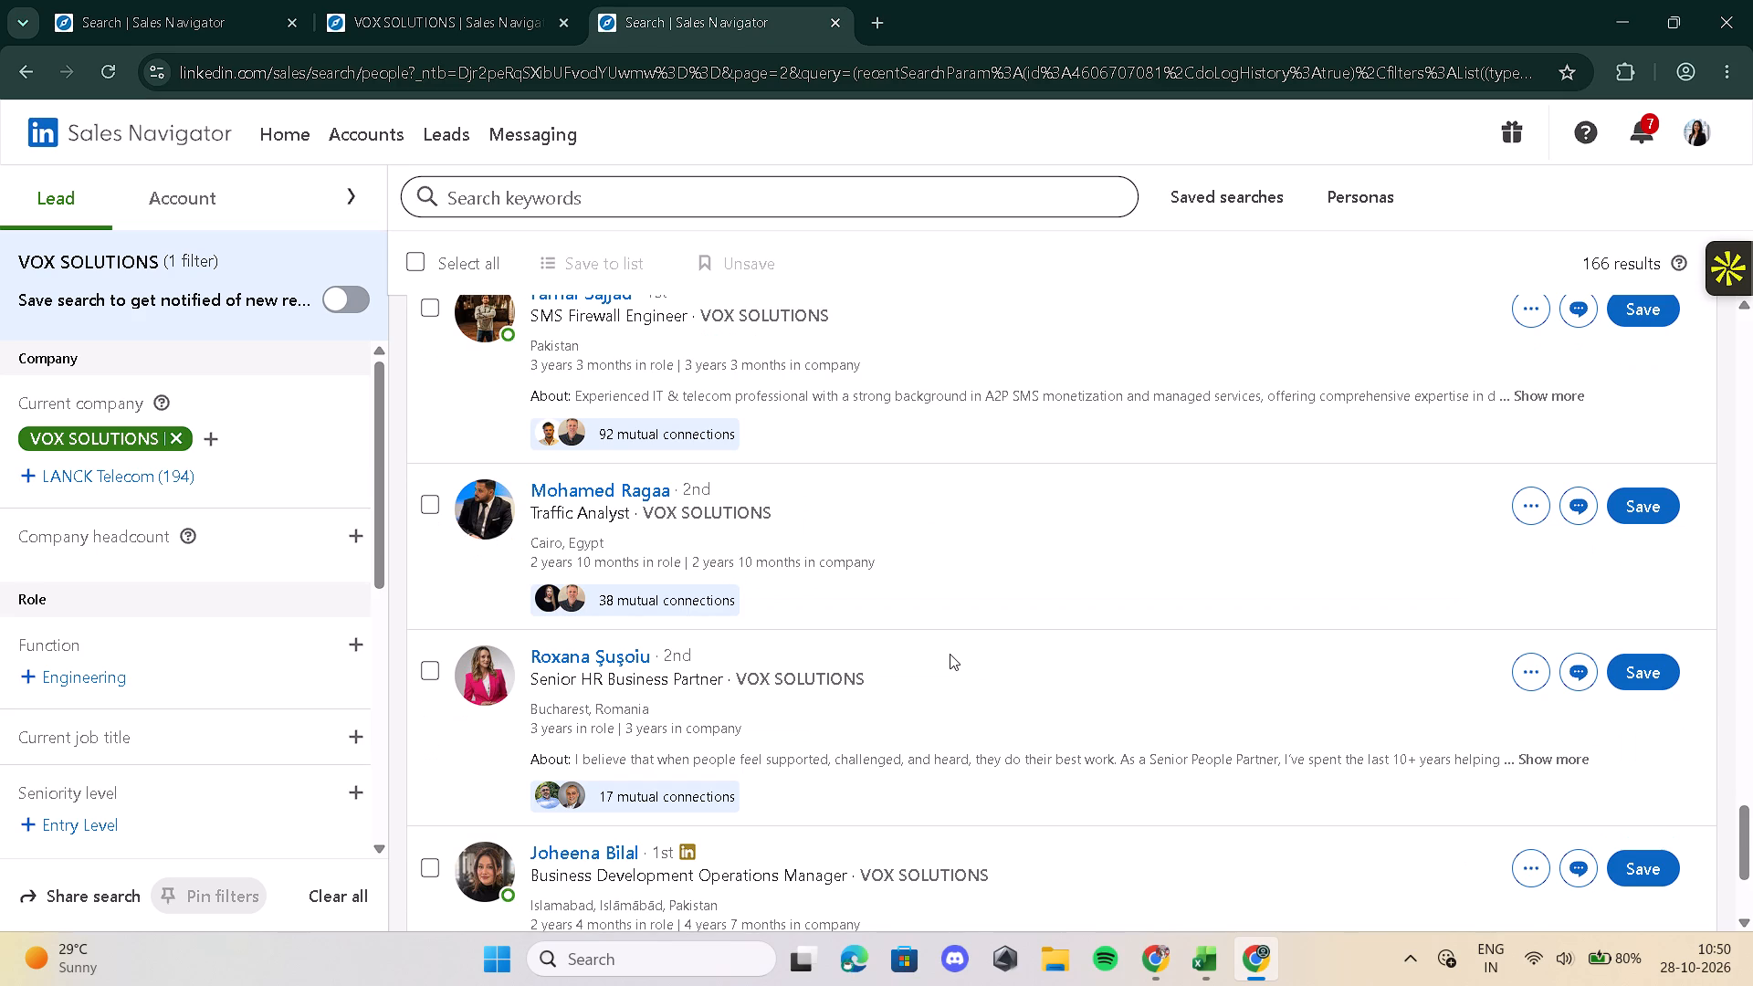
{"action": "scroll", "coordinate": [950, 654], "scroll_direction": "down", "scroll_amount": 4}
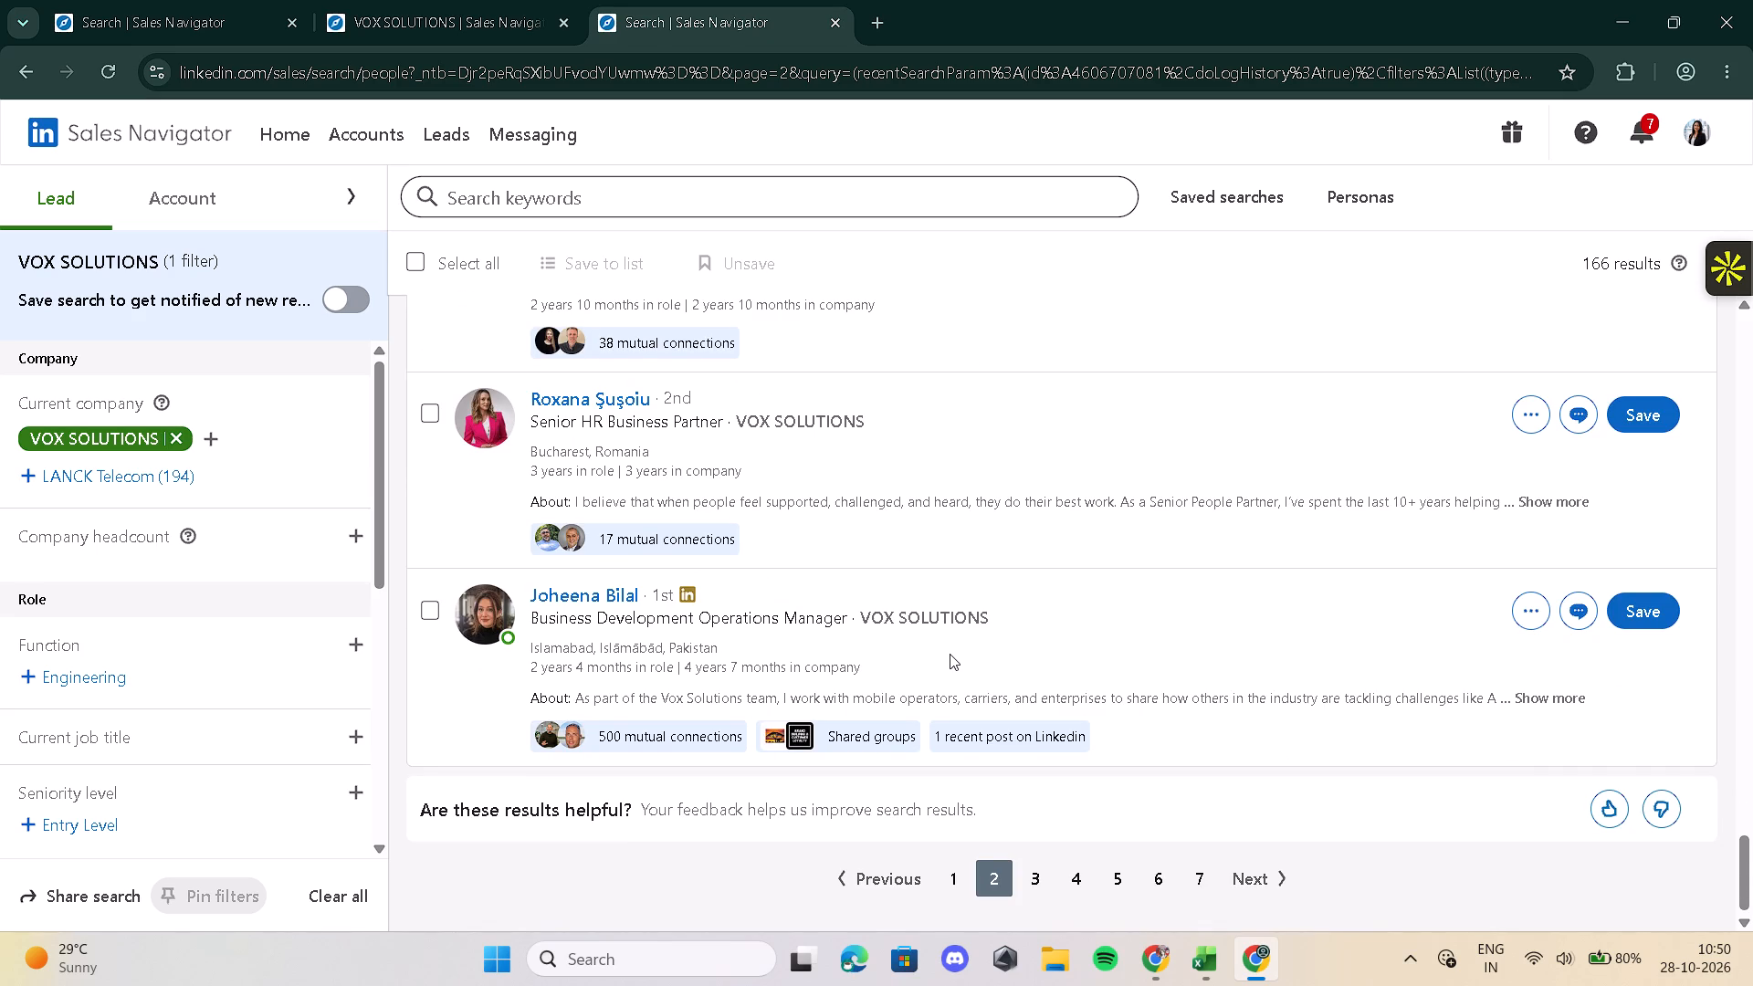
Review page 2 of the VOX SOLUTIONS employees again from the top, looking for SMS, partnership or Africa-related roles.
{"action": "scroll", "coordinate": [950, 654], "scroll_direction": "up", "scroll_amount": 16}
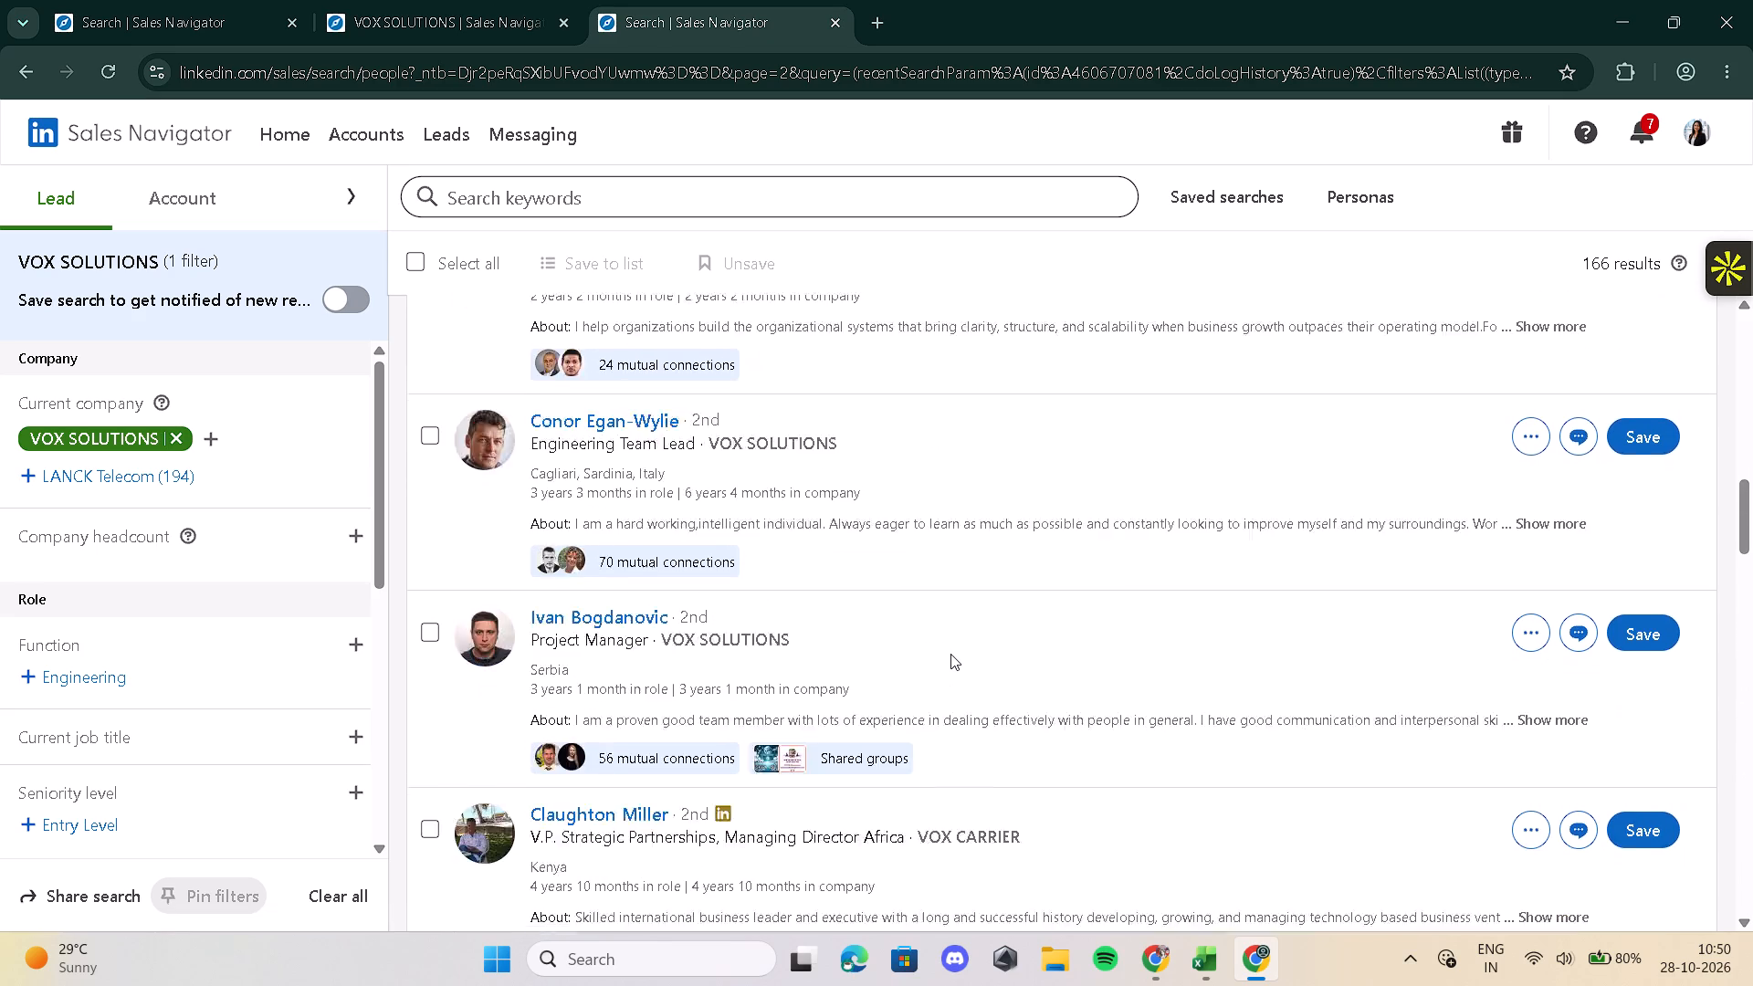
{"action": "scroll", "coordinate": [950, 654], "scroll_direction": "up", "scroll_amount": 8}
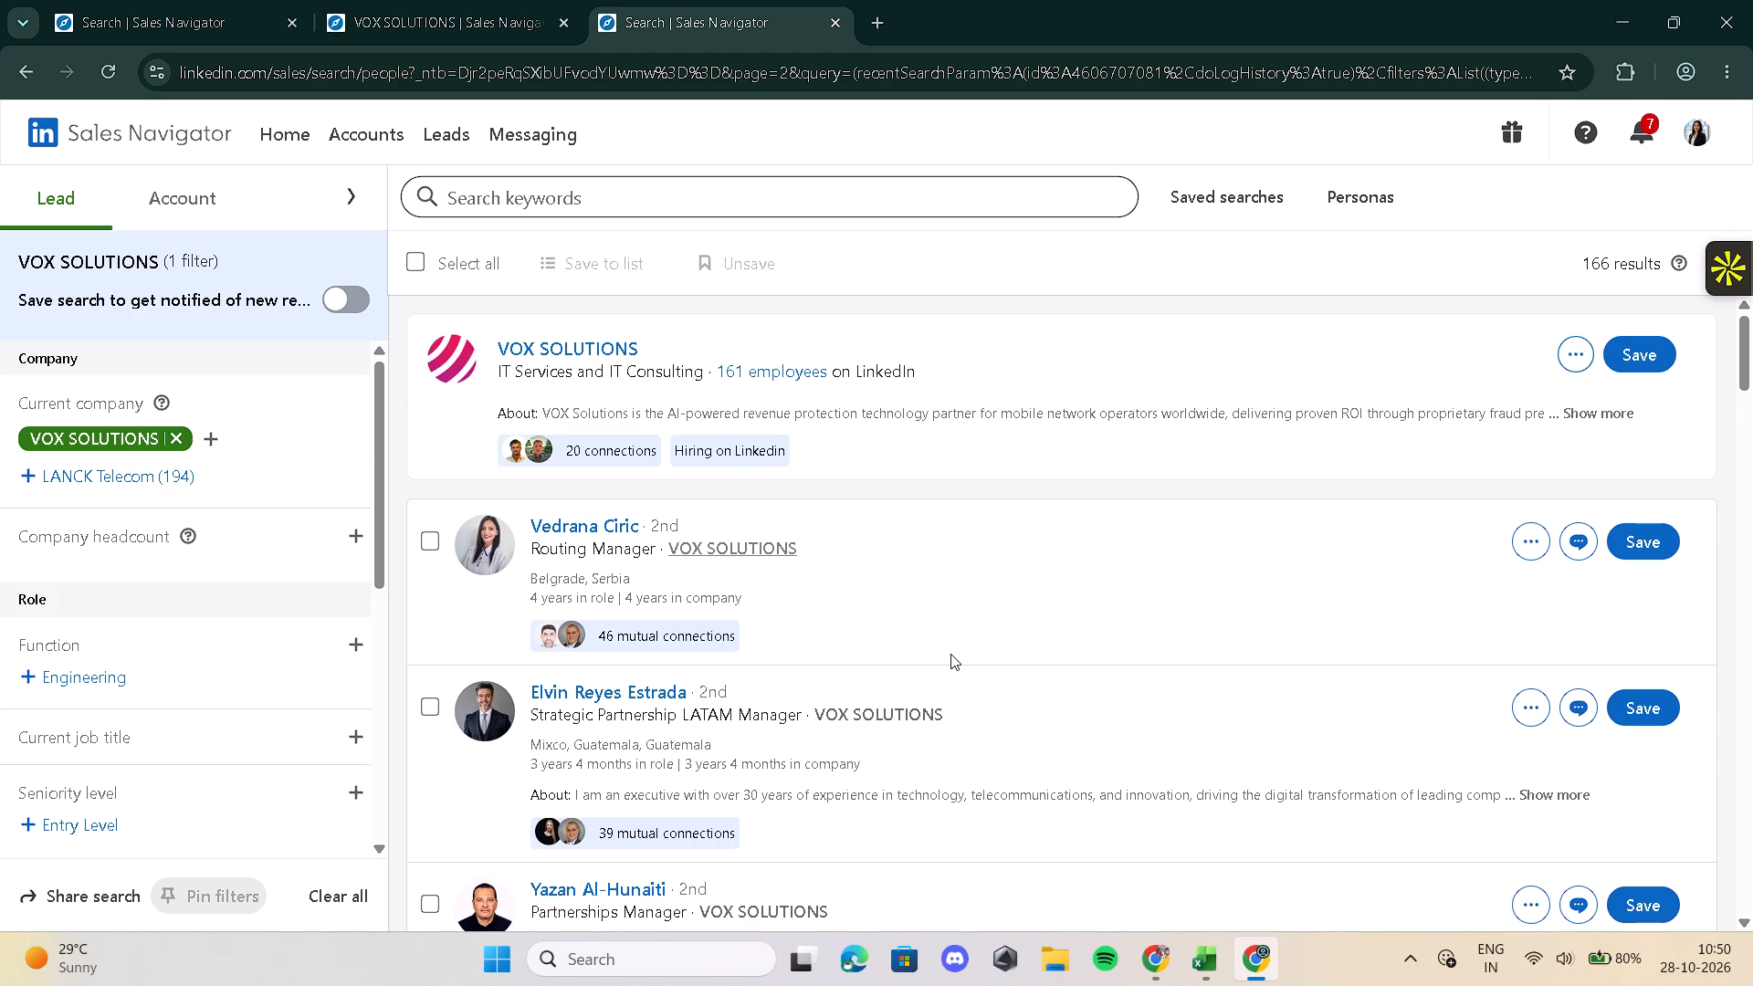
{"action": "scroll", "coordinate": [950, 654], "scroll_direction": "down", "scroll_amount": 4}
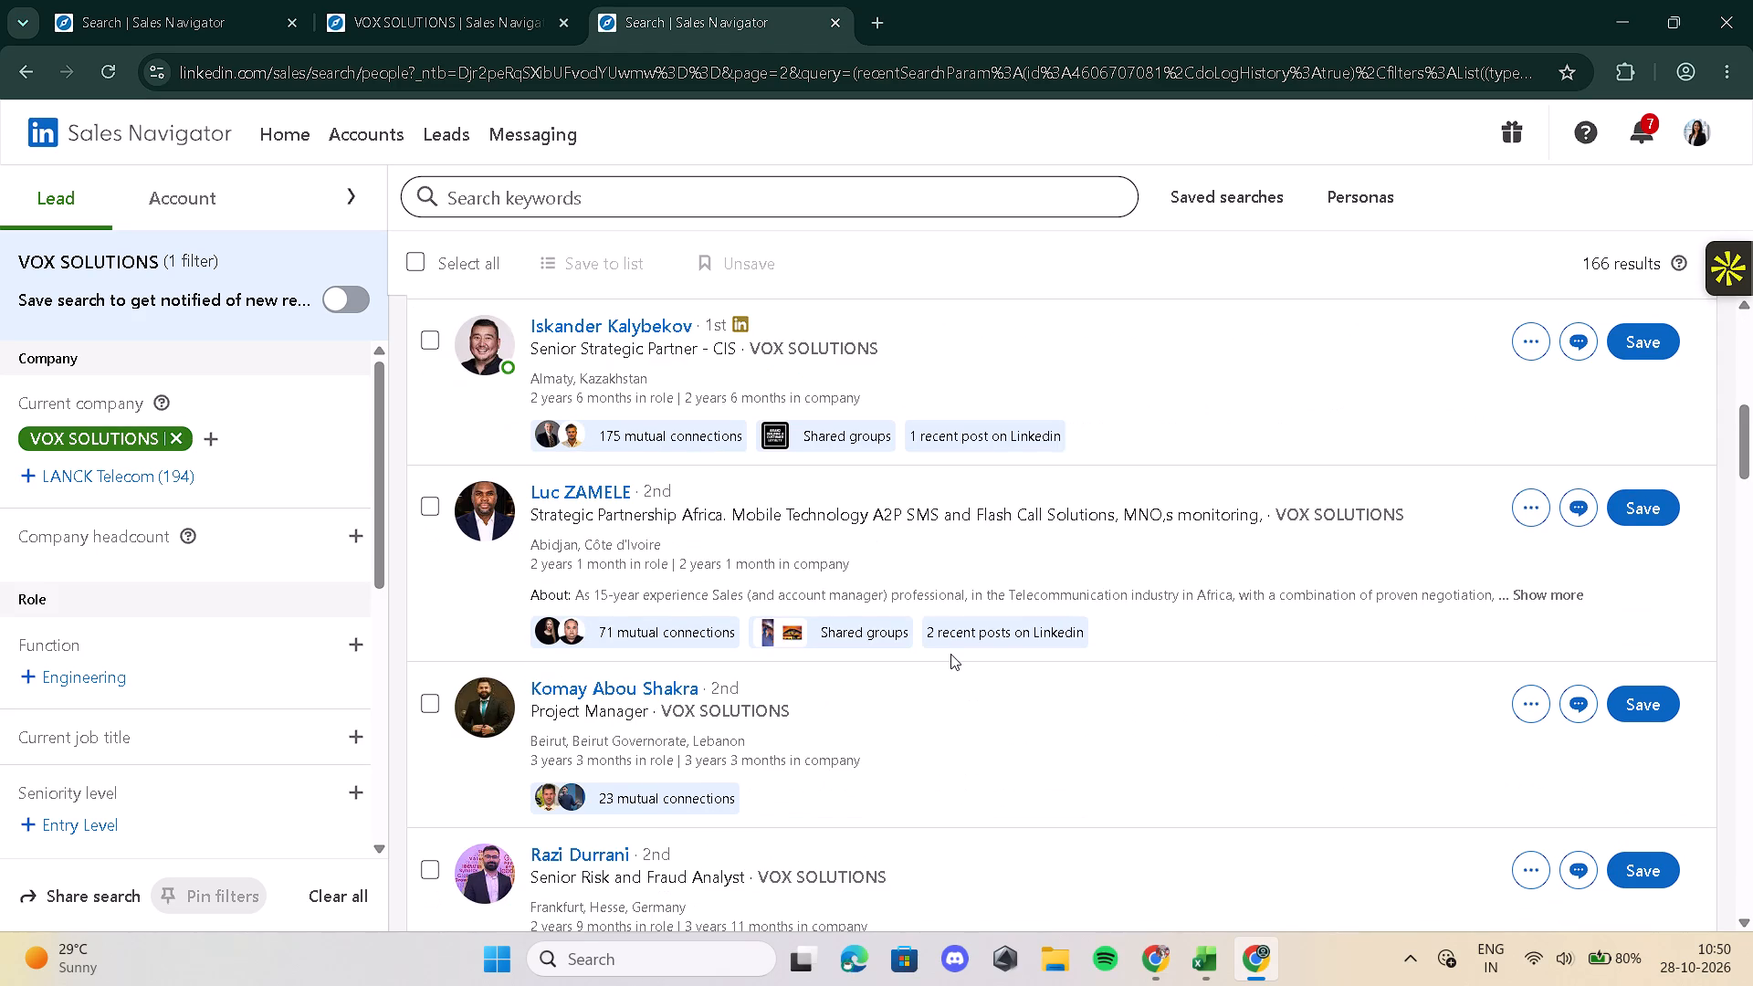
{"action": "scroll", "coordinate": [950, 654], "scroll_direction": "down", "scroll_amount": 3}
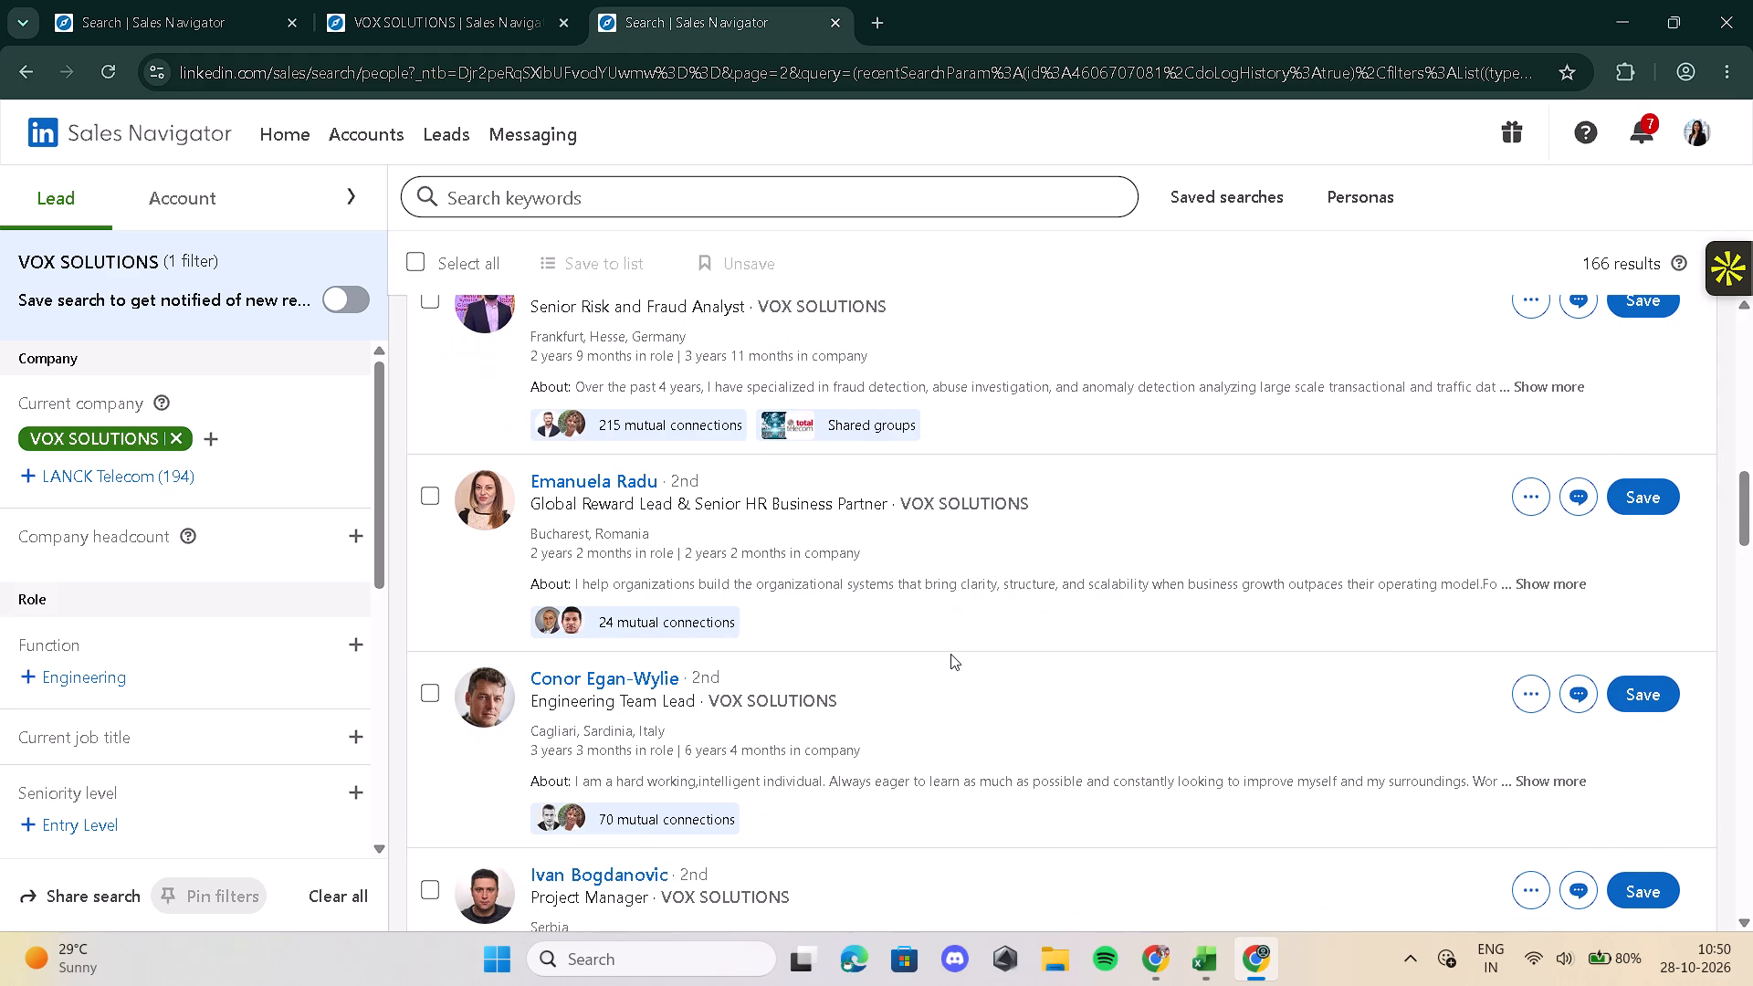
{"action": "scroll", "coordinate": [950, 654], "scroll_direction": "down", "scroll_amount": 15}
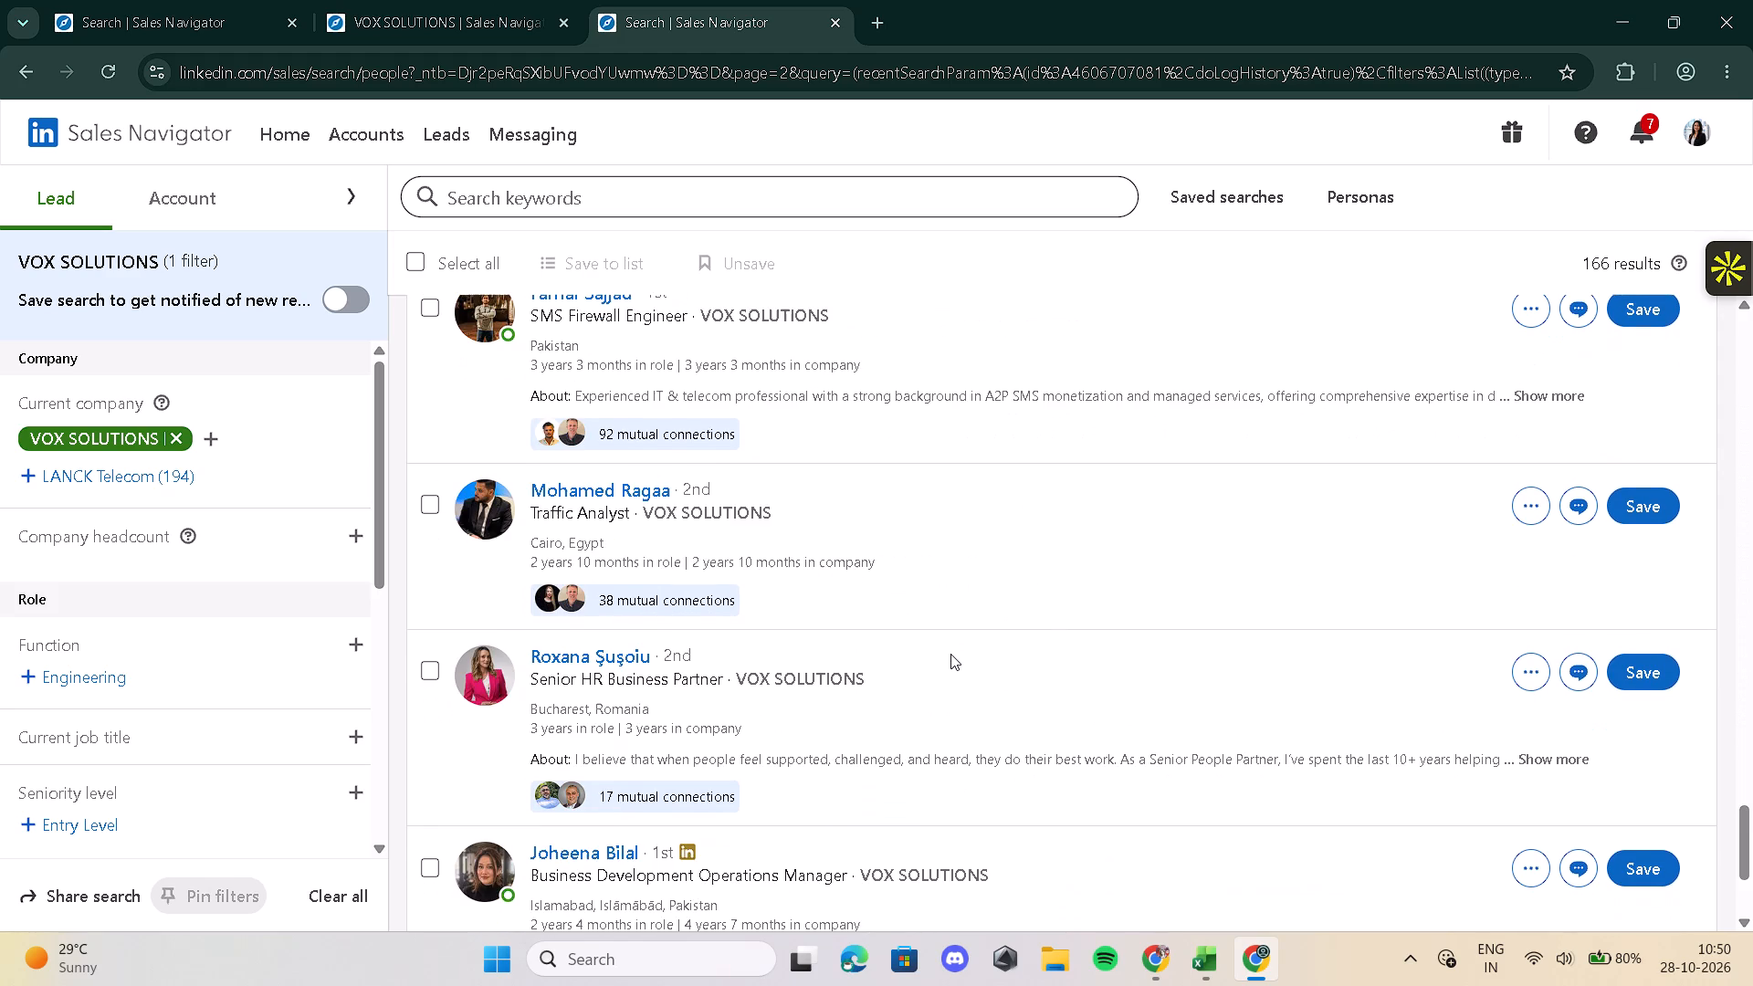
{"action": "scroll", "coordinate": [950, 654], "scroll_direction": "down", "scroll_amount": 8}
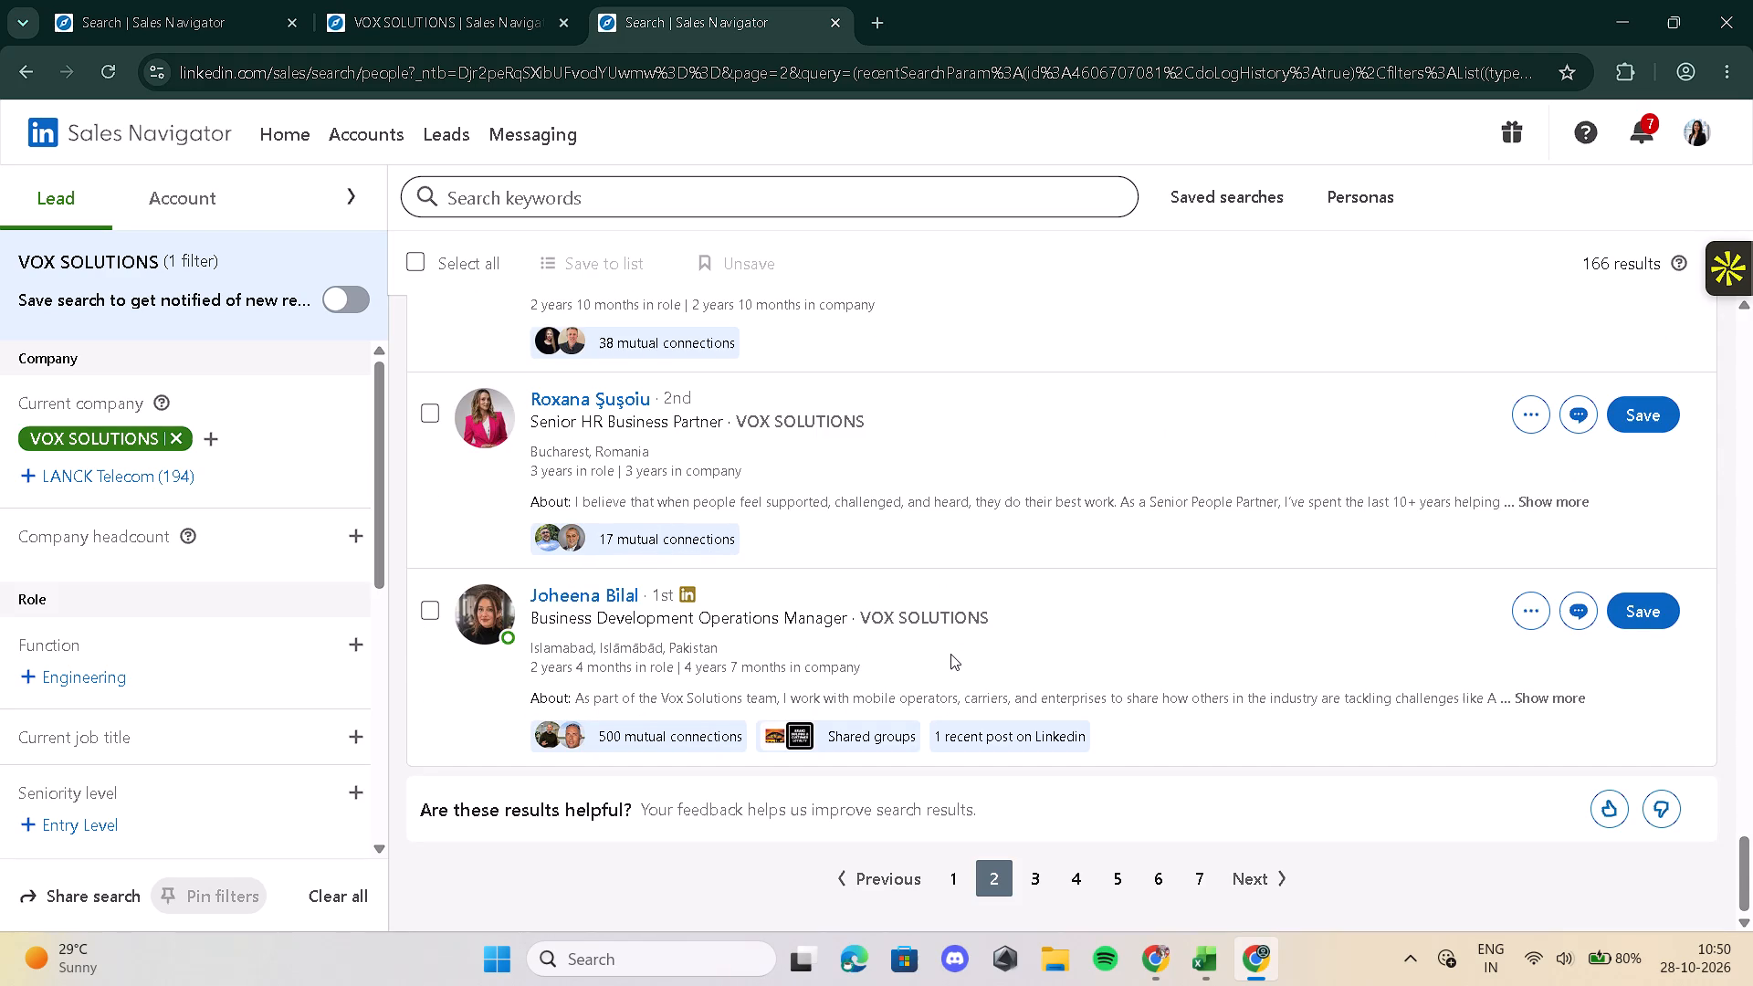
Open page 3 of the VOX SOLUTIONS employee results and examine the listed roles and locations down to its end.
{"action": "left_click", "coordinate": [1044, 872]}
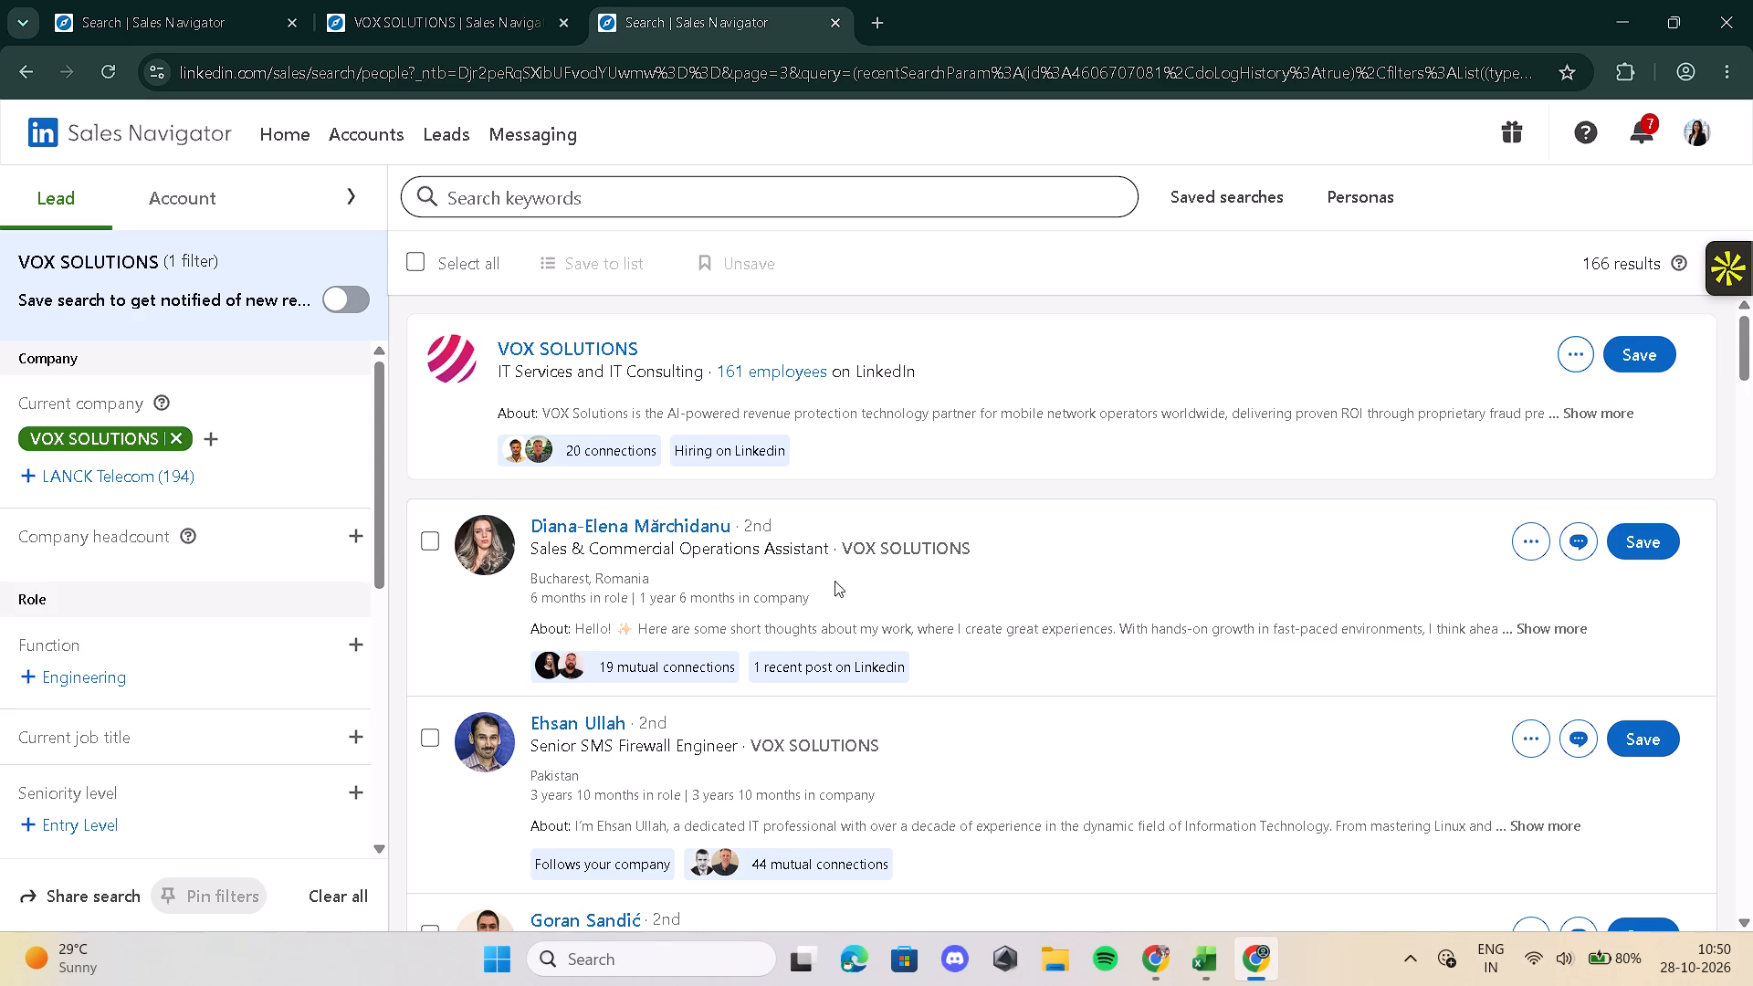
{"action": "scroll", "coordinate": [835, 591], "scroll_direction": "down", "scroll_amount": 1}
{"action": "scroll", "coordinate": [845, 733], "scroll_direction": "down", "scroll_amount": 3}
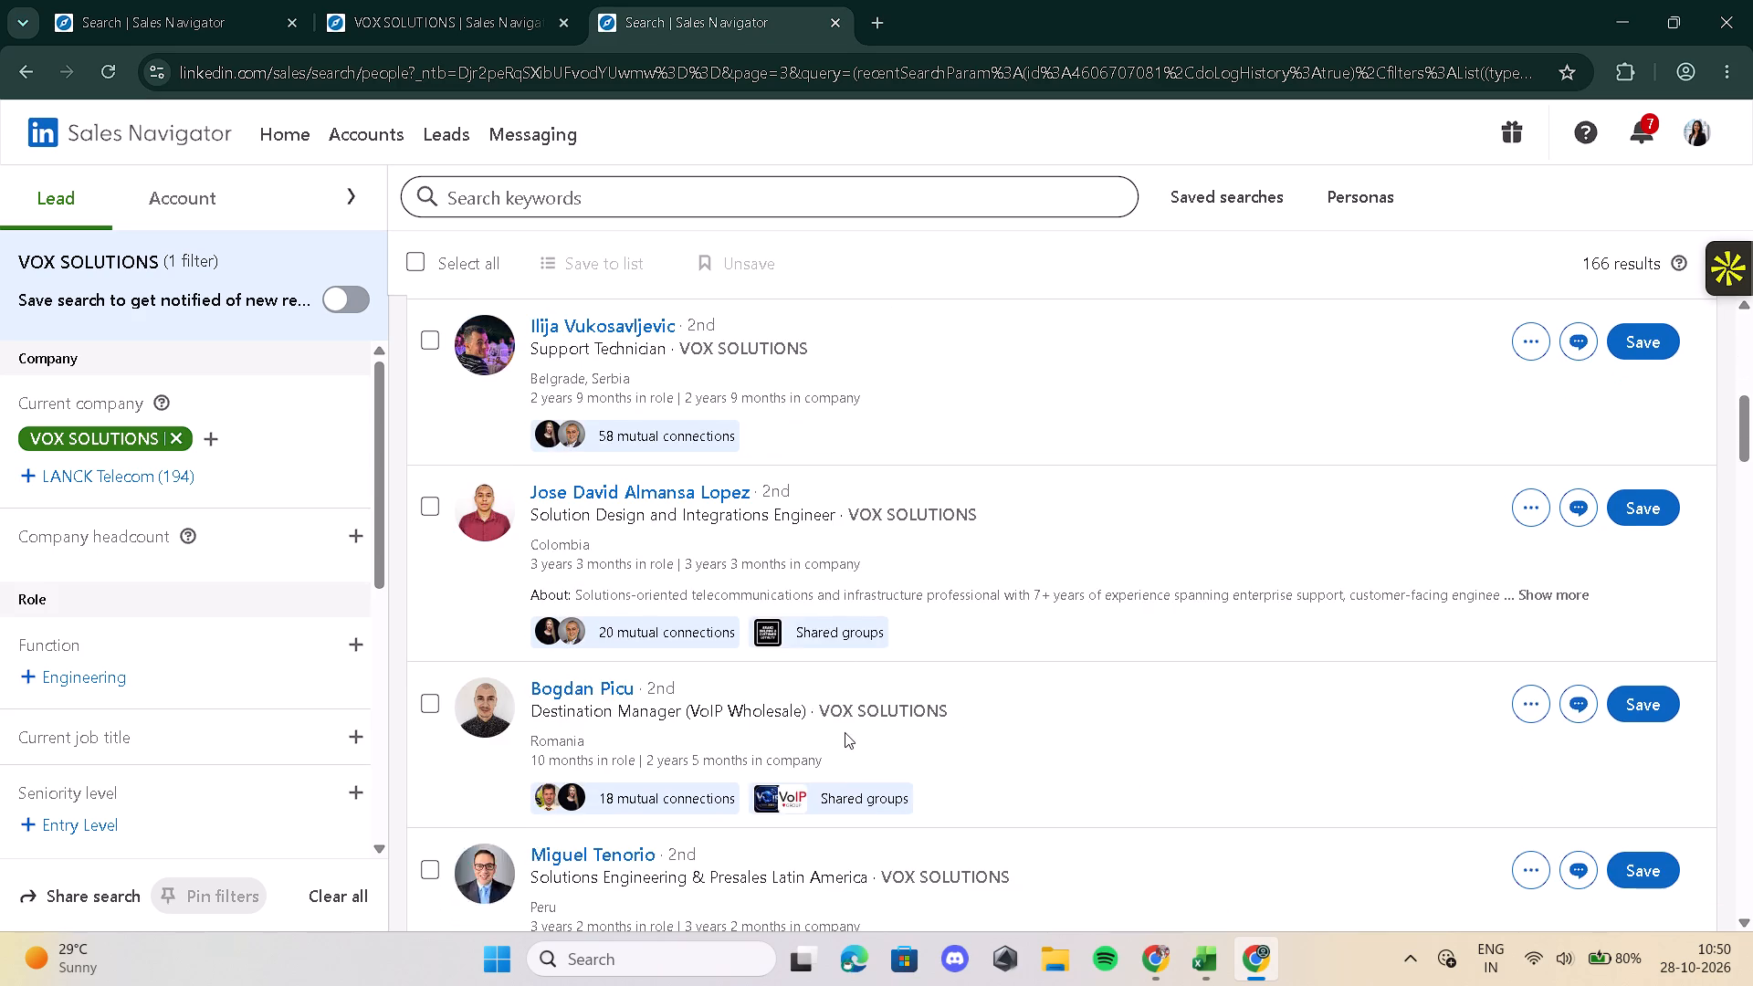
{"action": "scroll", "coordinate": [845, 732], "scroll_direction": "down", "scroll_amount": 5}
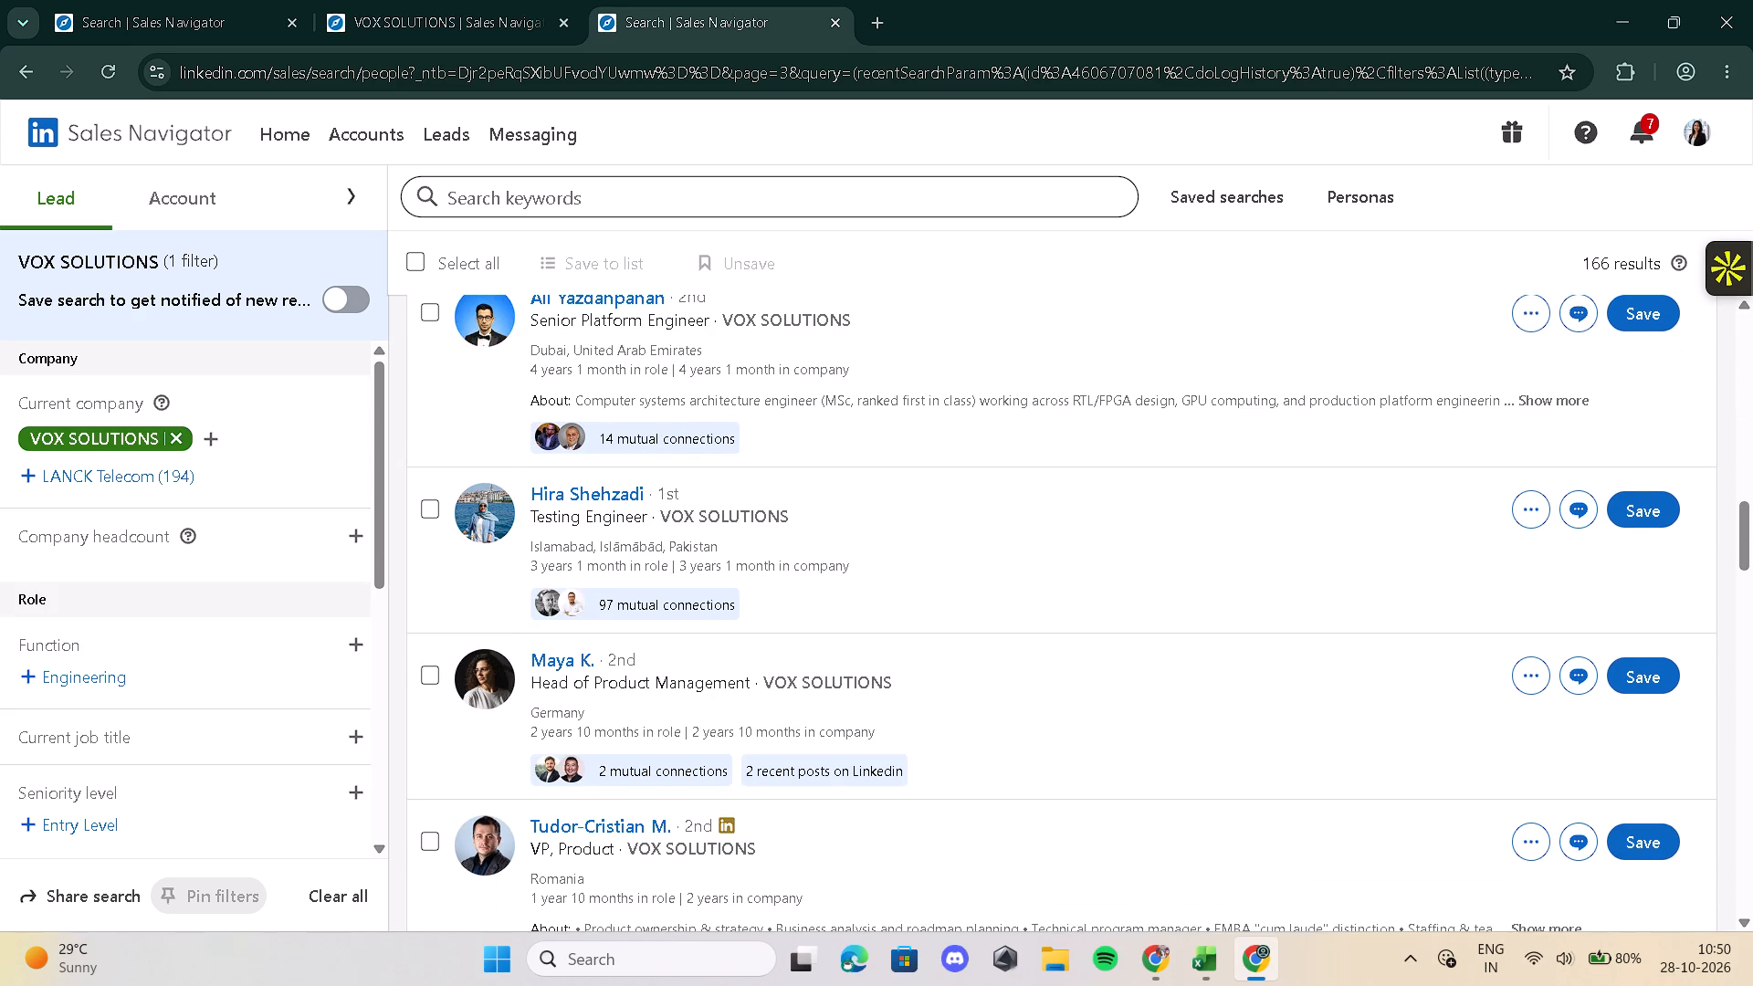
{"action": "scroll", "coordinate": [845, 730], "scroll_direction": "down", "scroll_amount": 3}
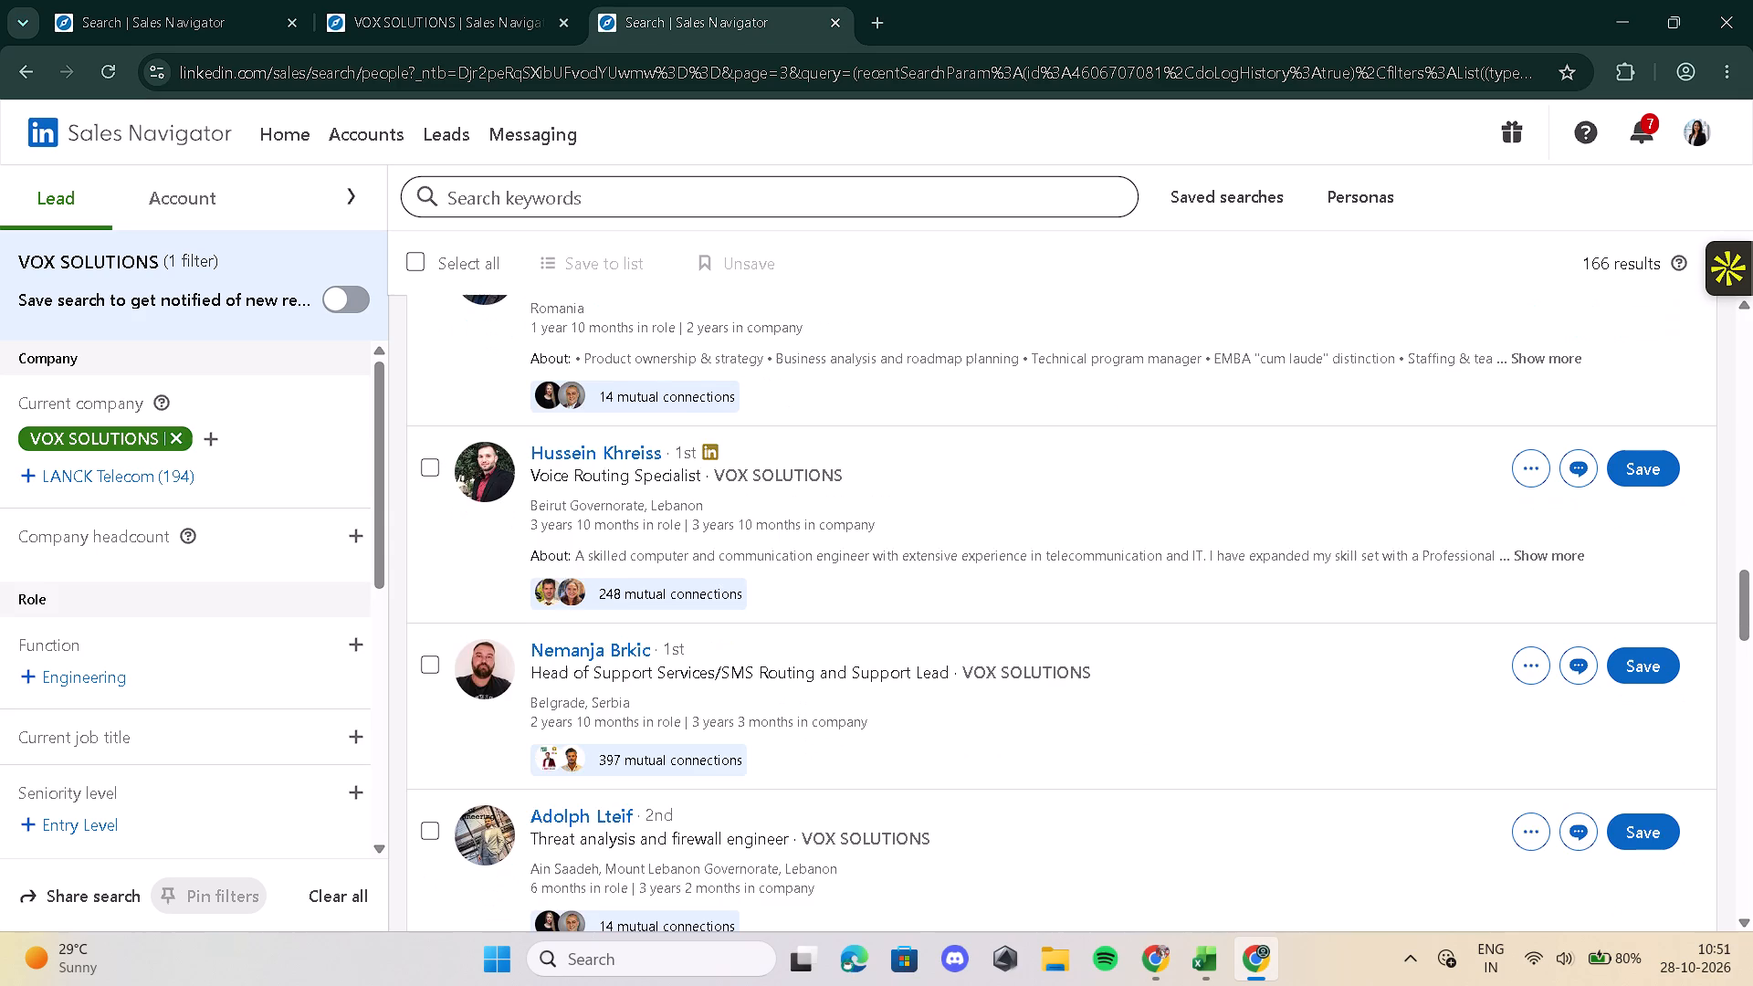
{"action": "scroll", "coordinate": [845, 729], "scroll_direction": "down", "scroll_amount": 5}
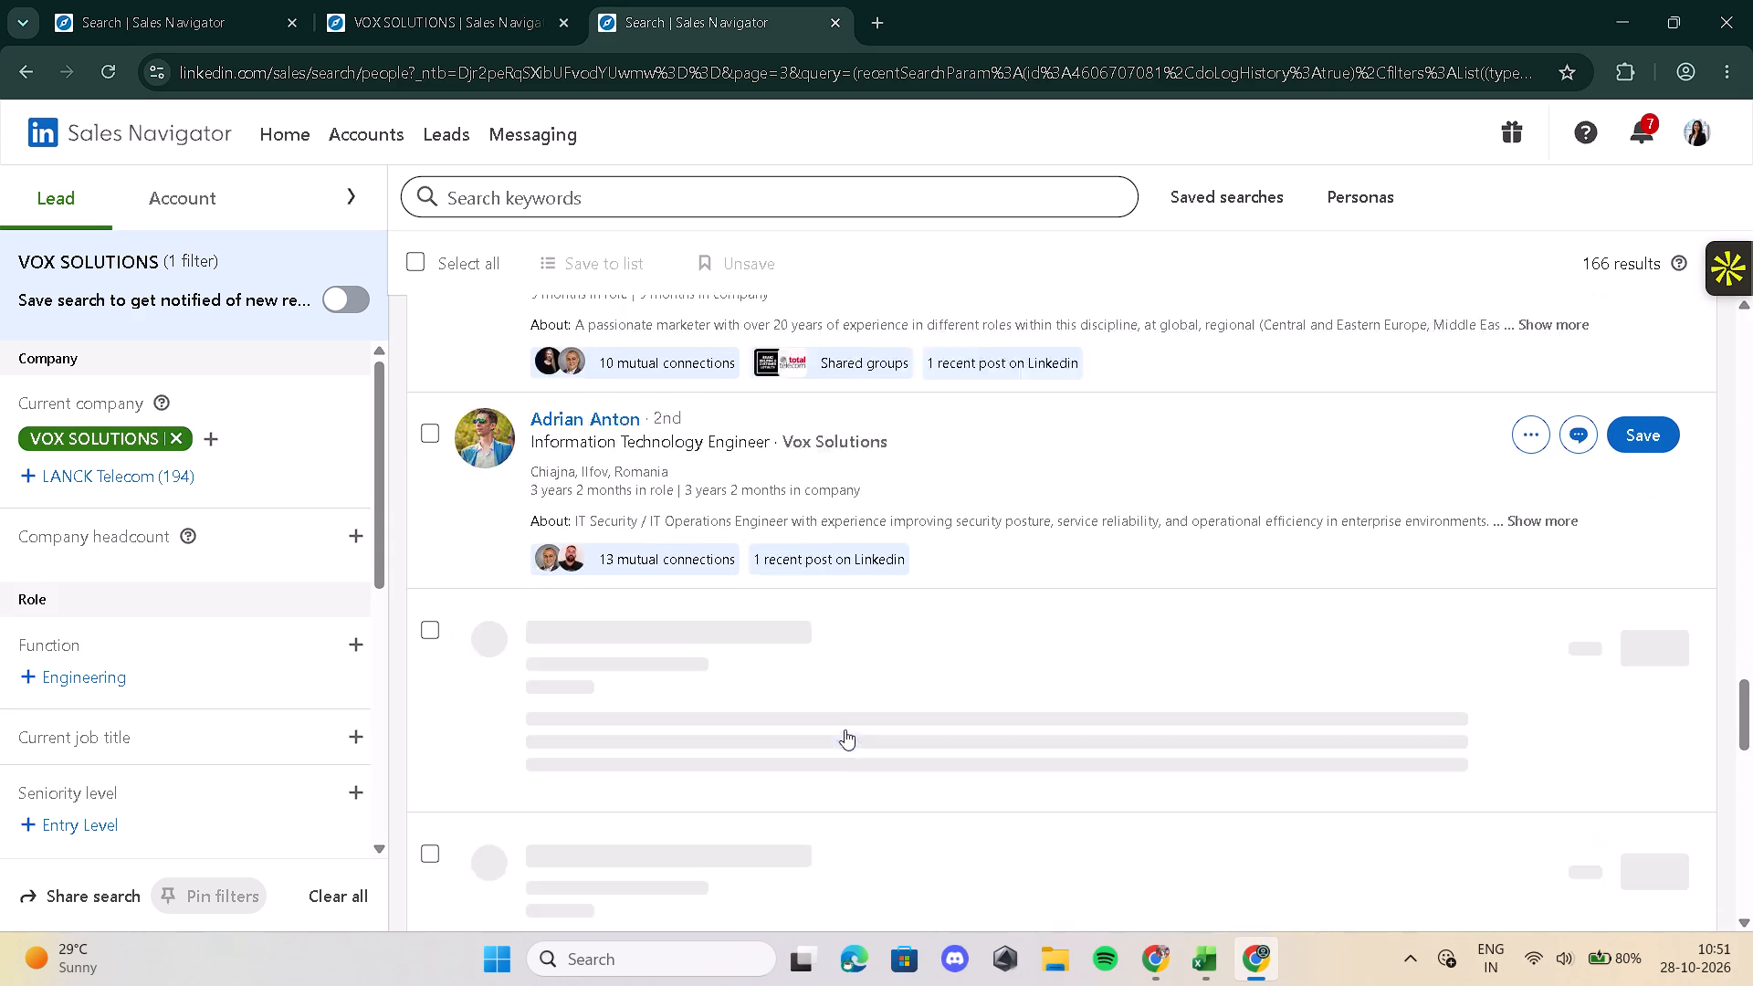
{"action": "scroll", "coordinate": [845, 729], "scroll_direction": "down", "scroll_amount": 6}
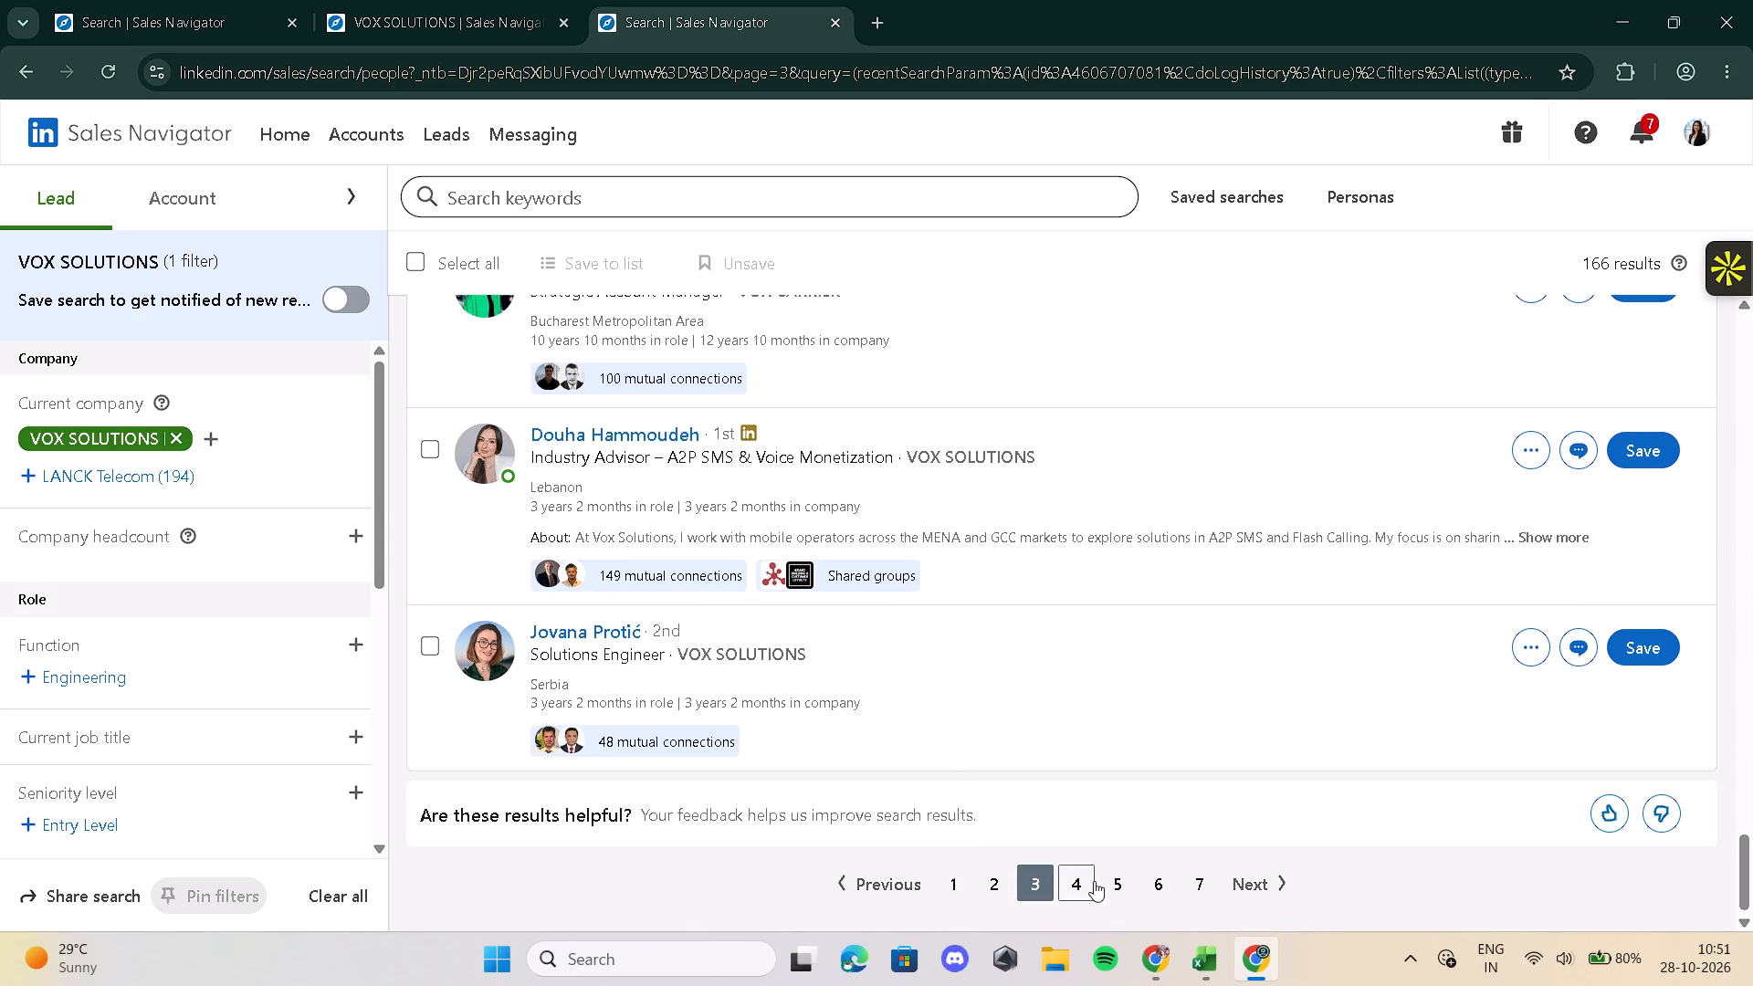
Open page 4 of the VOX SOLUTIONS employee results and skim the listed roles down to its end.
{"action": "left_click", "coordinate": [1075, 885]}
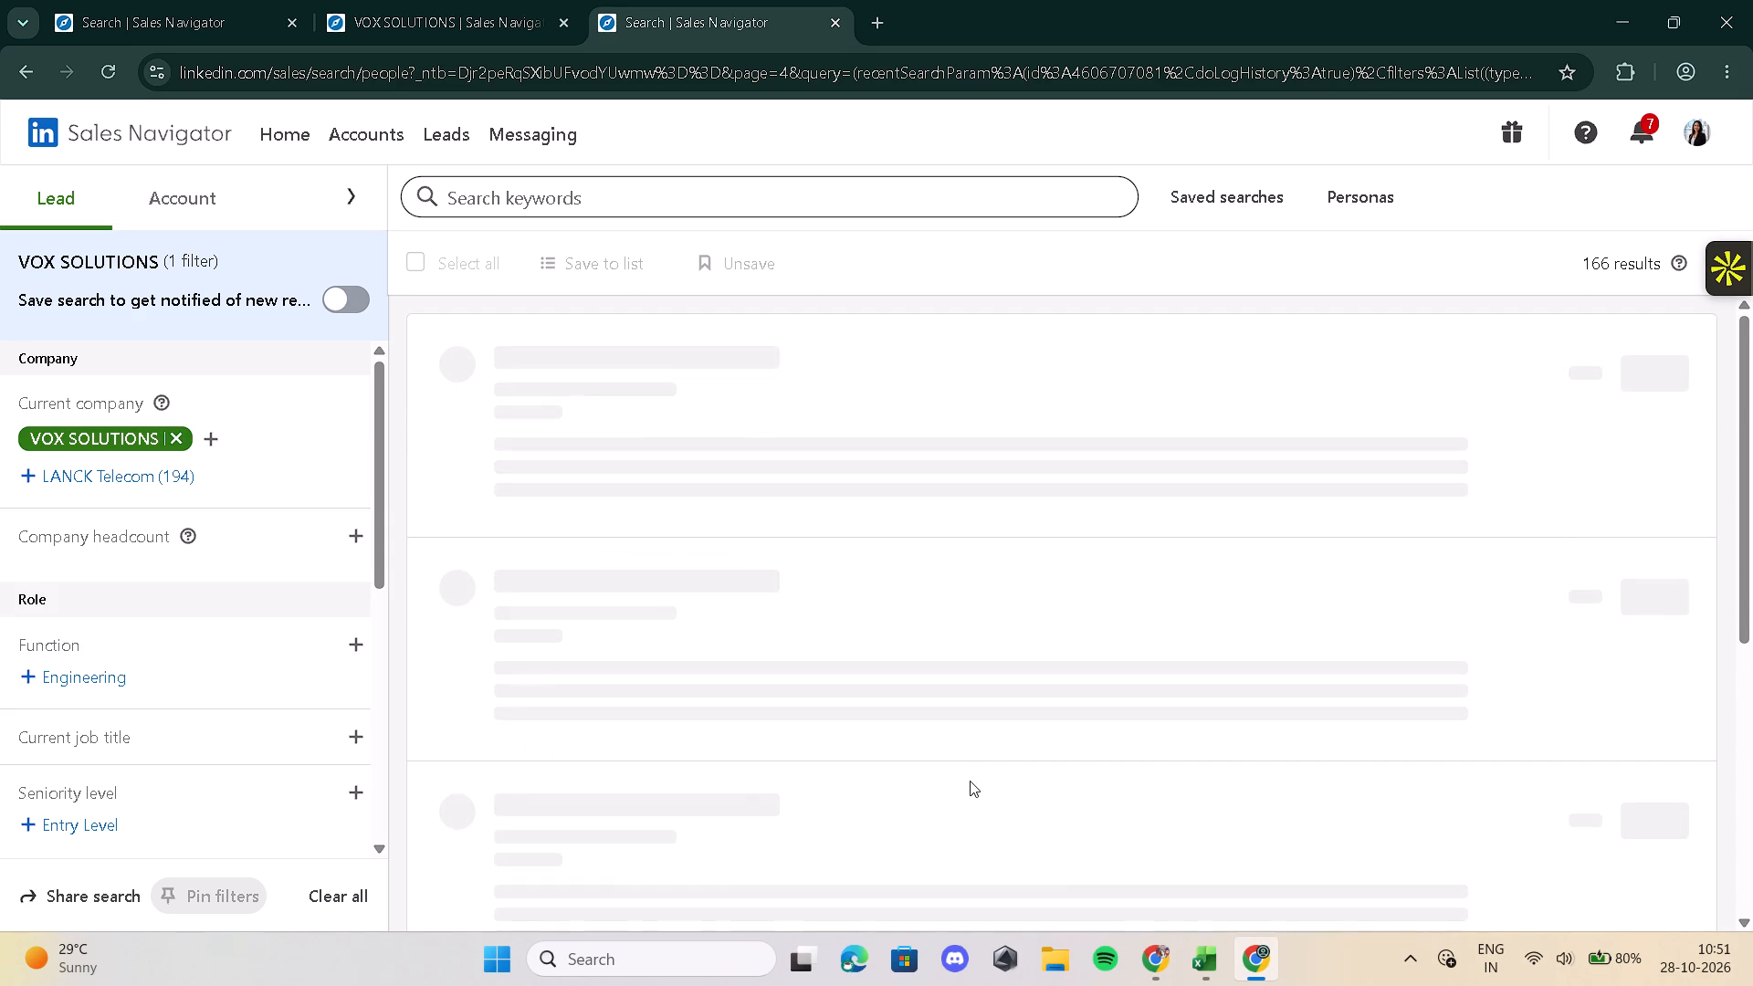
{"action": "scroll", "coordinate": [970, 781], "scroll_direction": "down", "scroll_amount": 4}
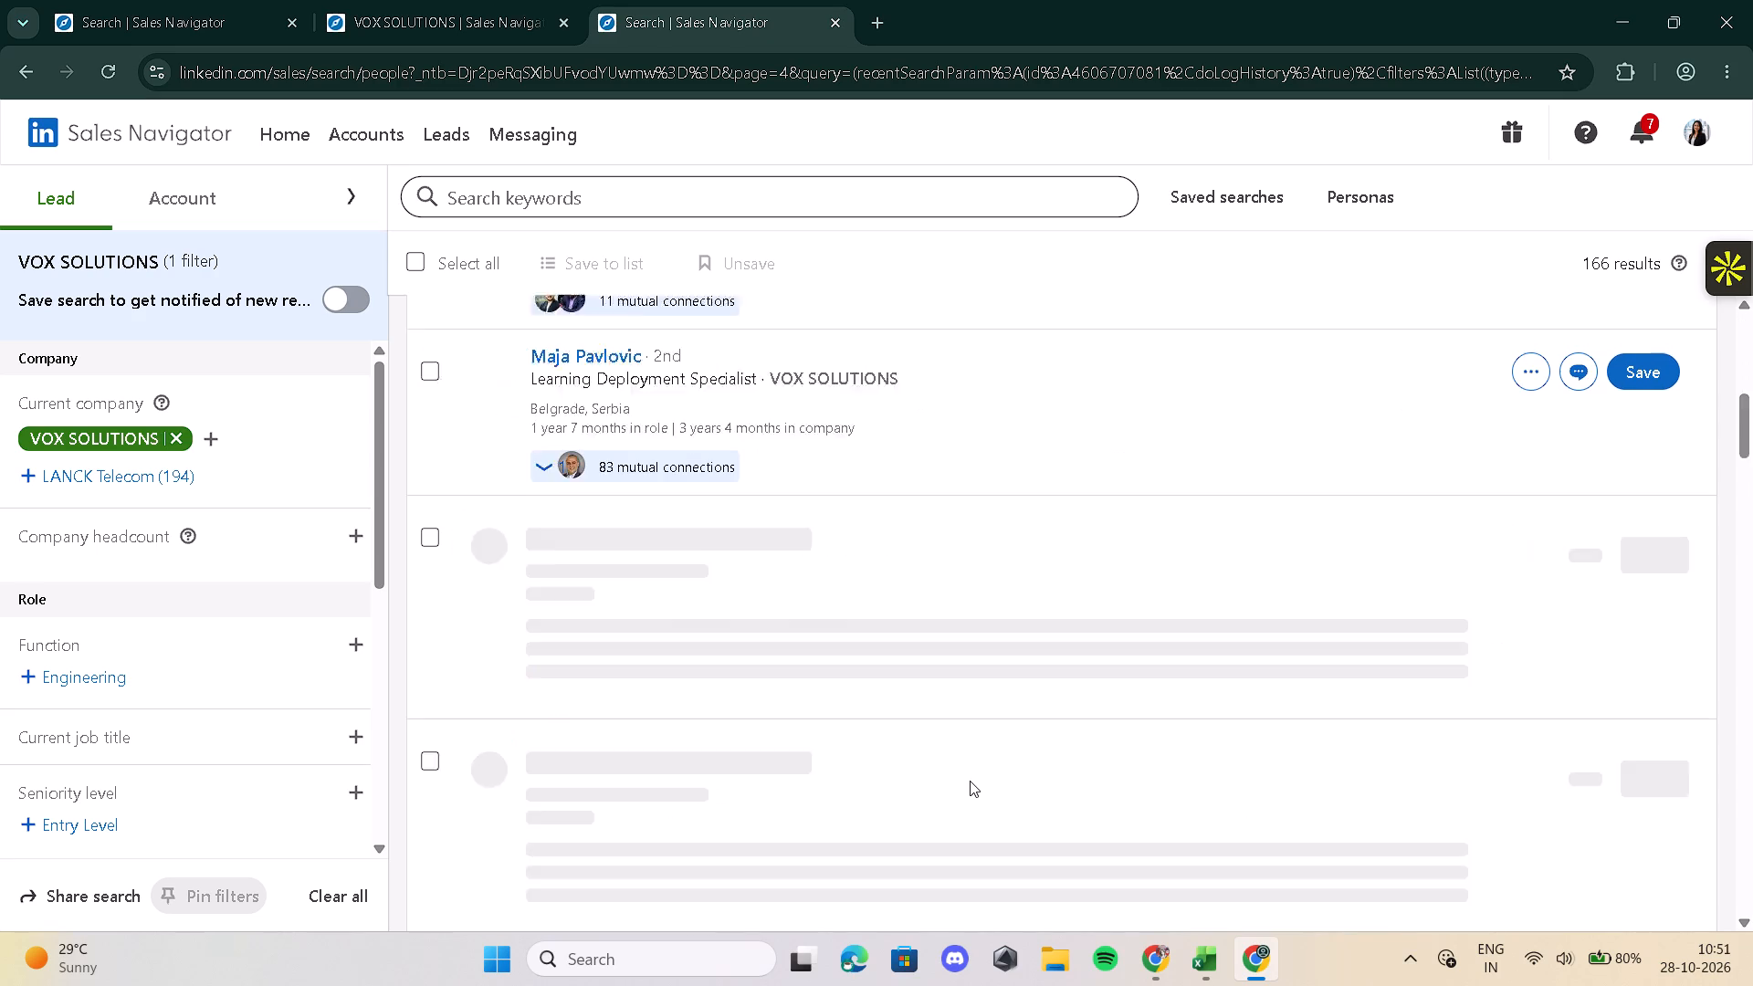
{"action": "scroll", "coordinate": [970, 781], "scroll_direction": "down", "scroll_amount": 4}
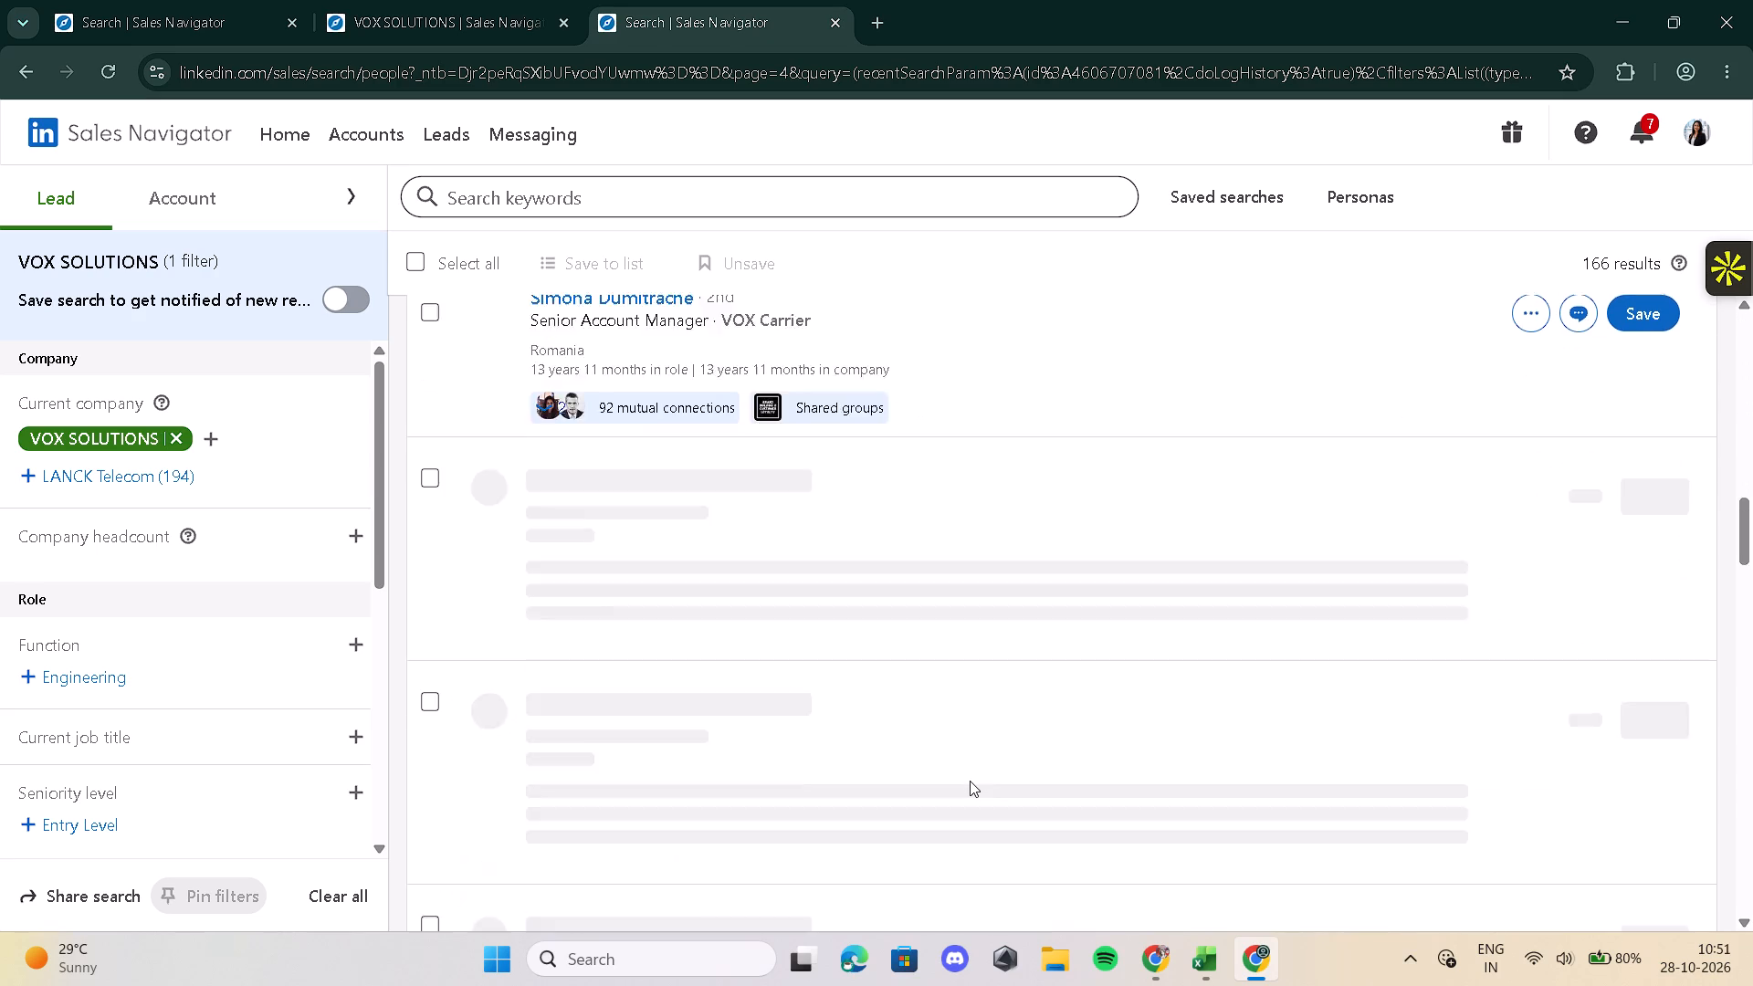
{"action": "scroll", "coordinate": [970, 781], "scroll_direction": "down", "scroll_amount": 11}
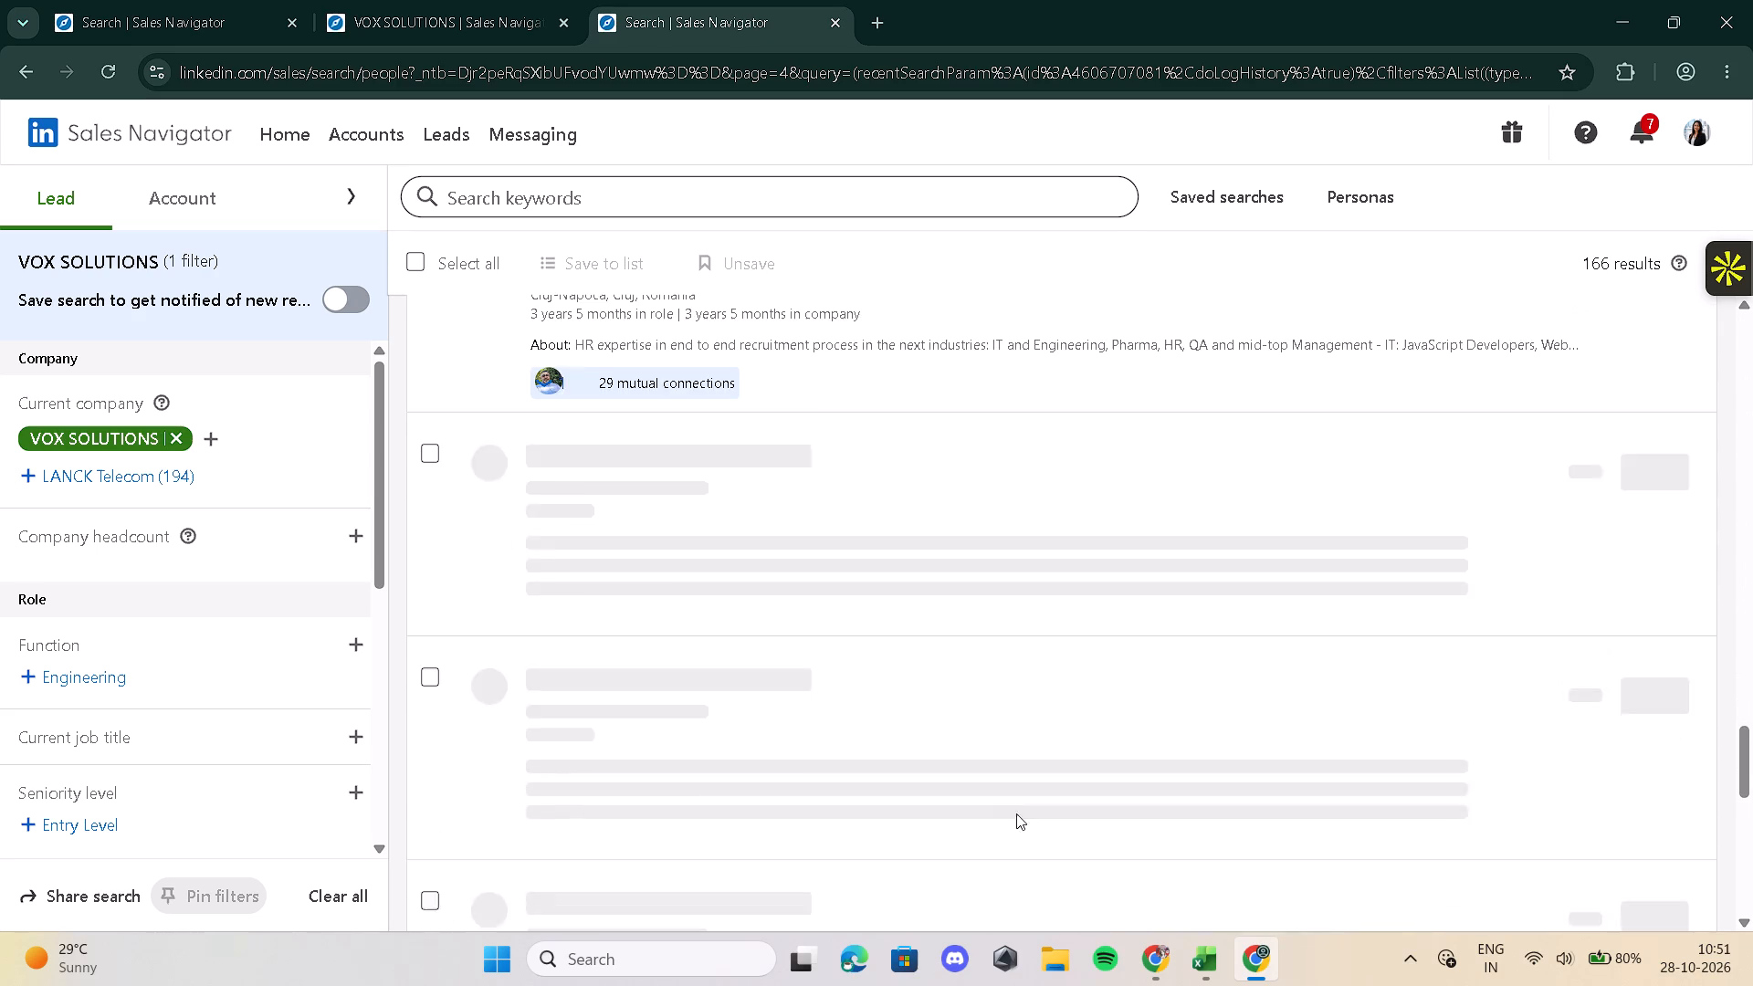
{"action": "scroll", "coordinate": [988, 755], "scroll_direction": "down", "scroll_amount": 6}
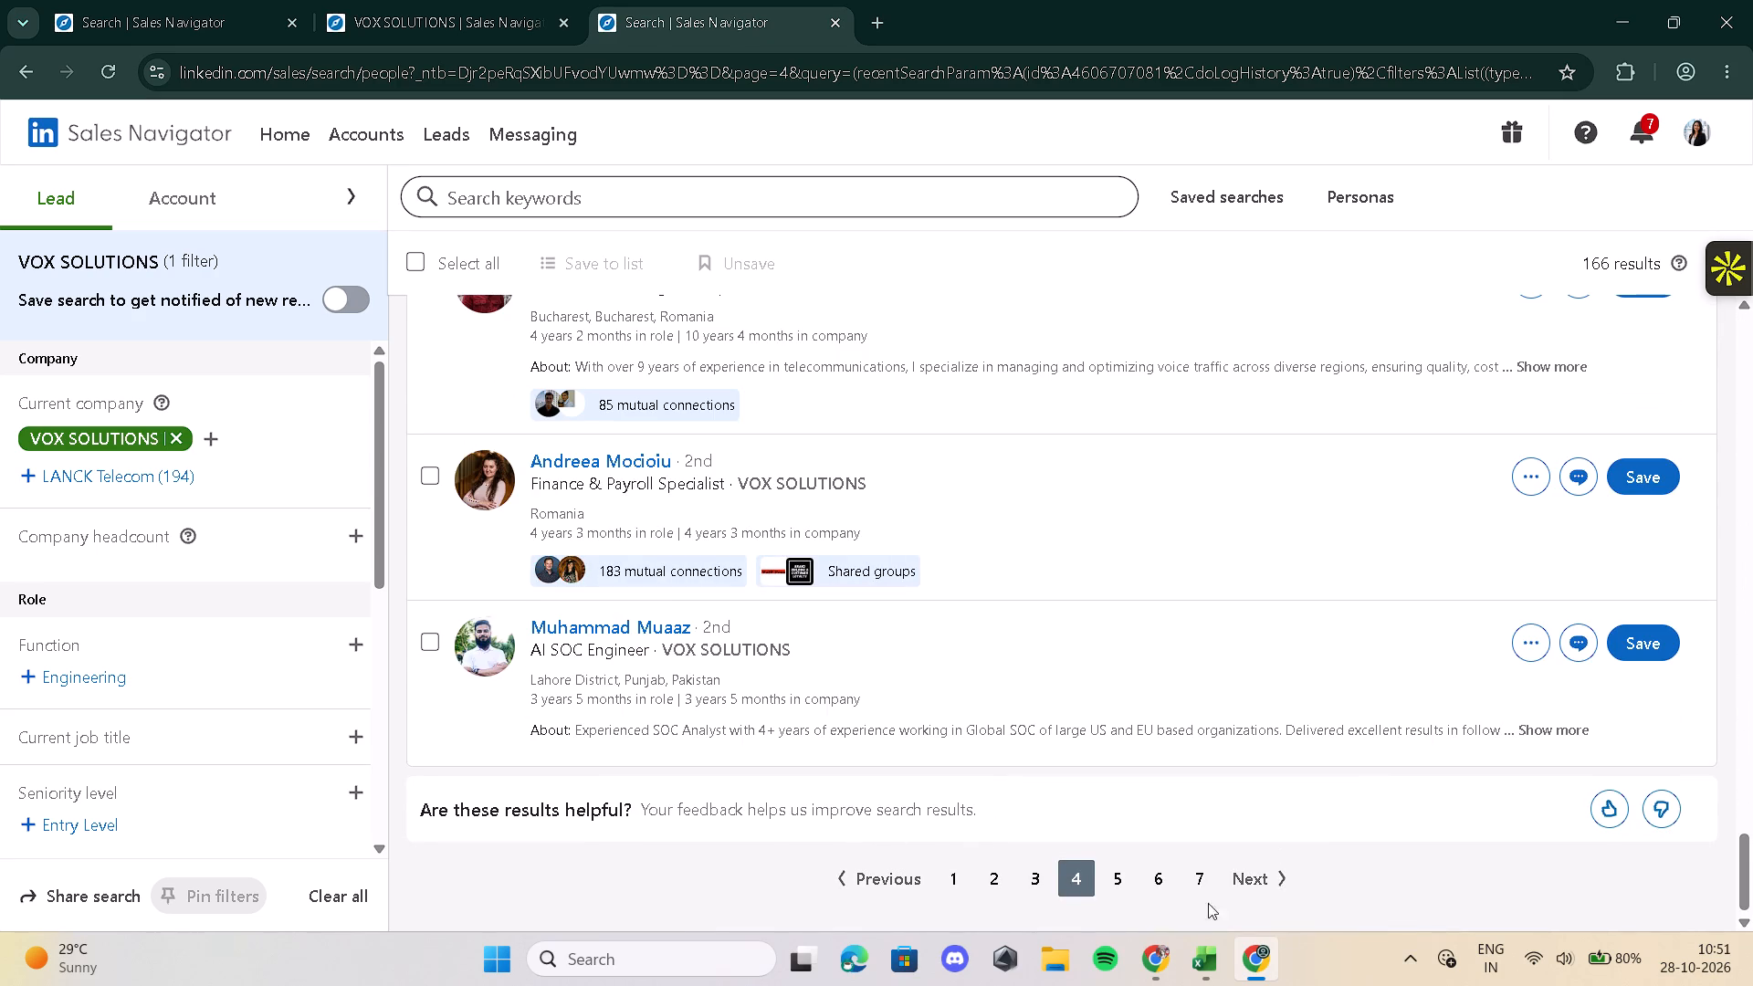
Check the VOX SOLUTIONS rows of the SA Harsh sheet in Excel, and return to the Sales Navigator results in Chrome.
{"action": "left_click", "coordinate": [1201, 961]}
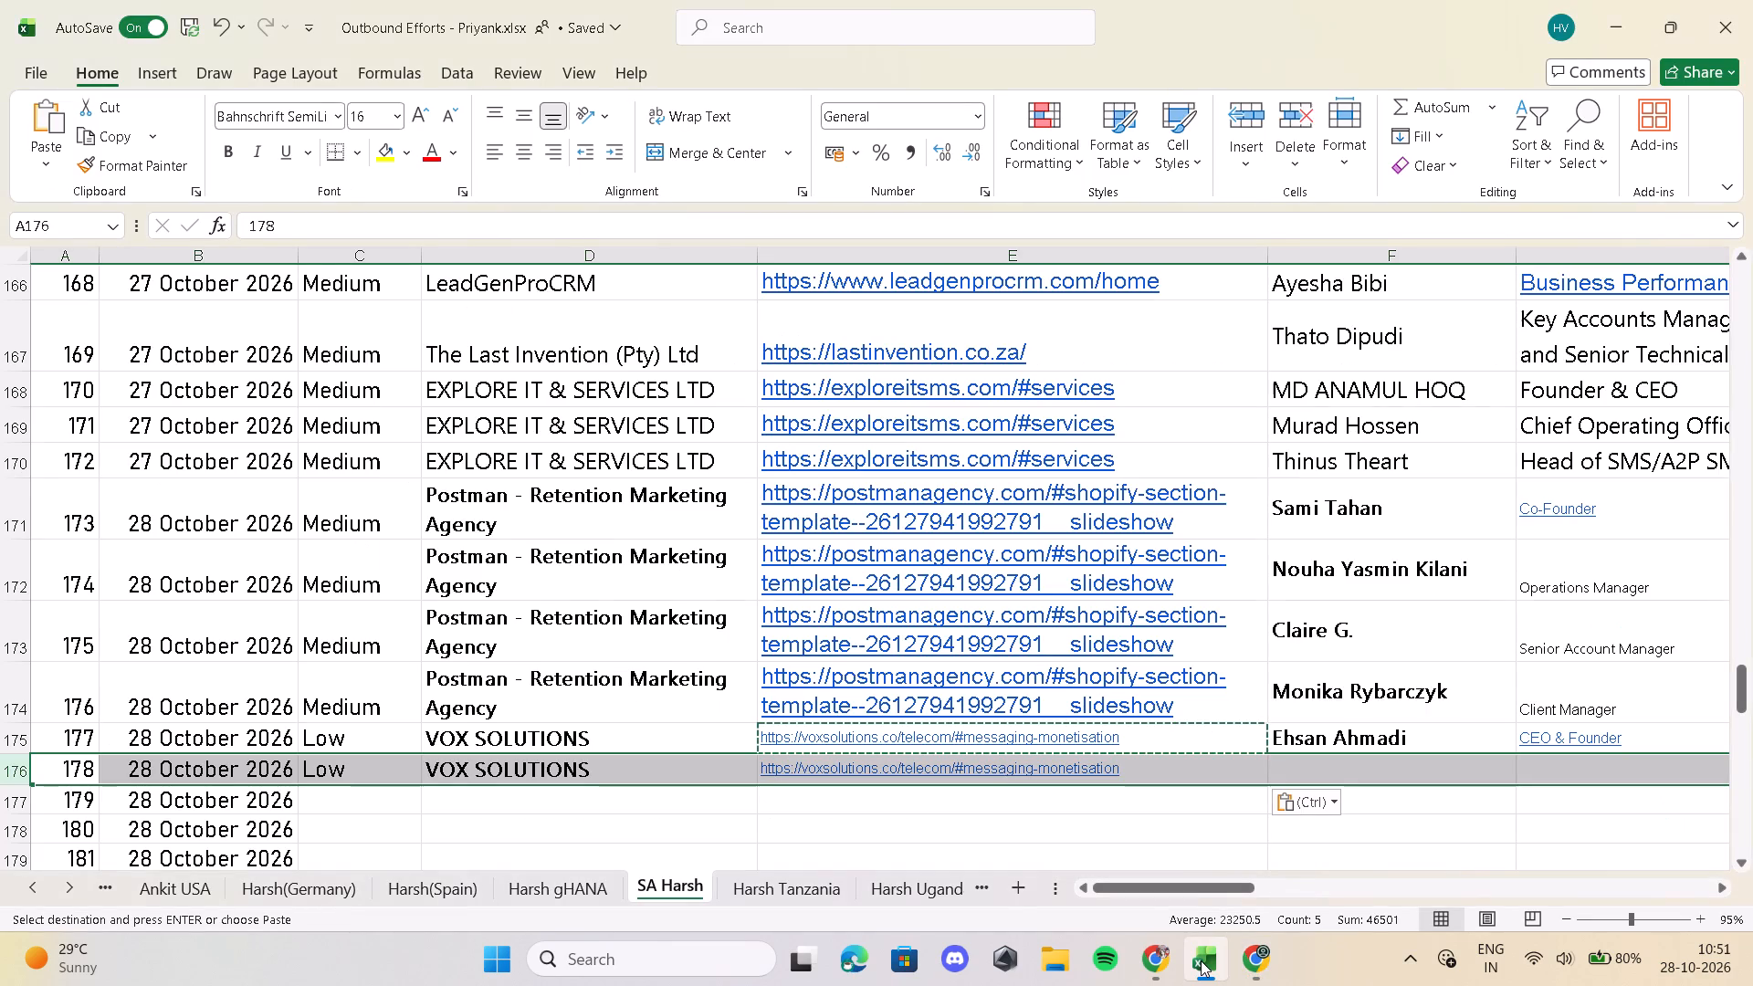
{"action": "left_click", "coordinate": [1201, 960]}
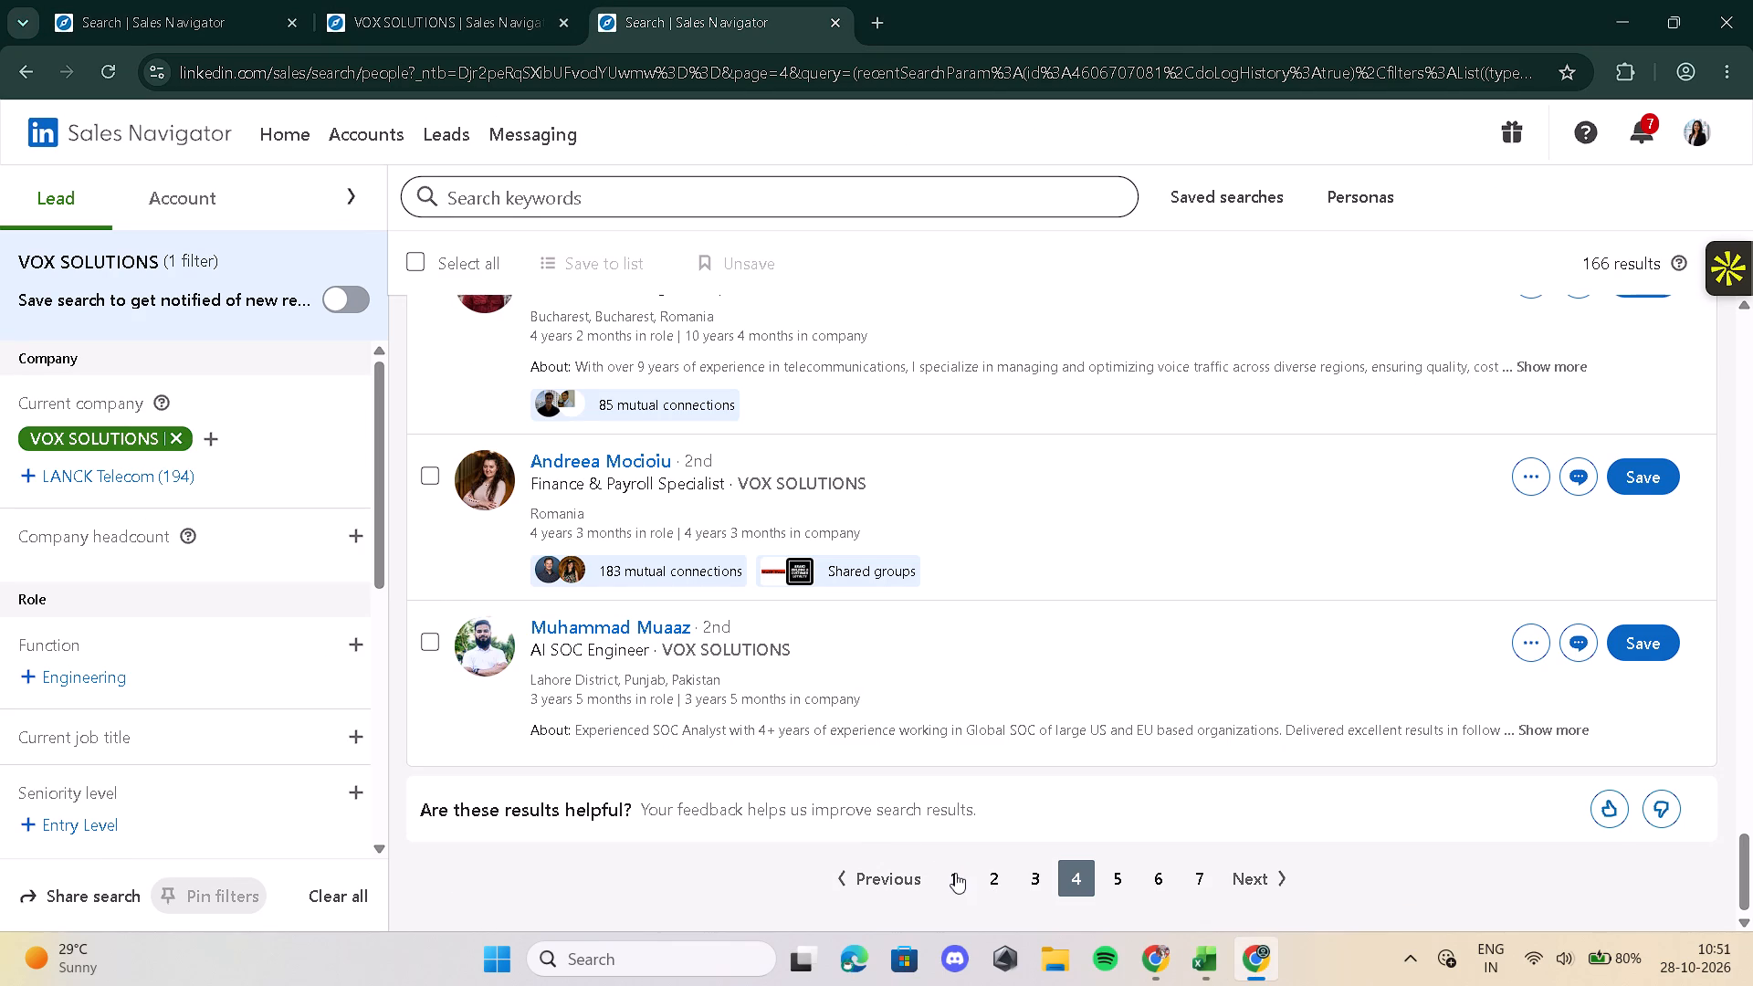
Return to page 1 of the VOX SOLUTIONS employee results and examine the listed roles and locations down to its end.
{"action": "left_click", "coordinate": [955, 873]}
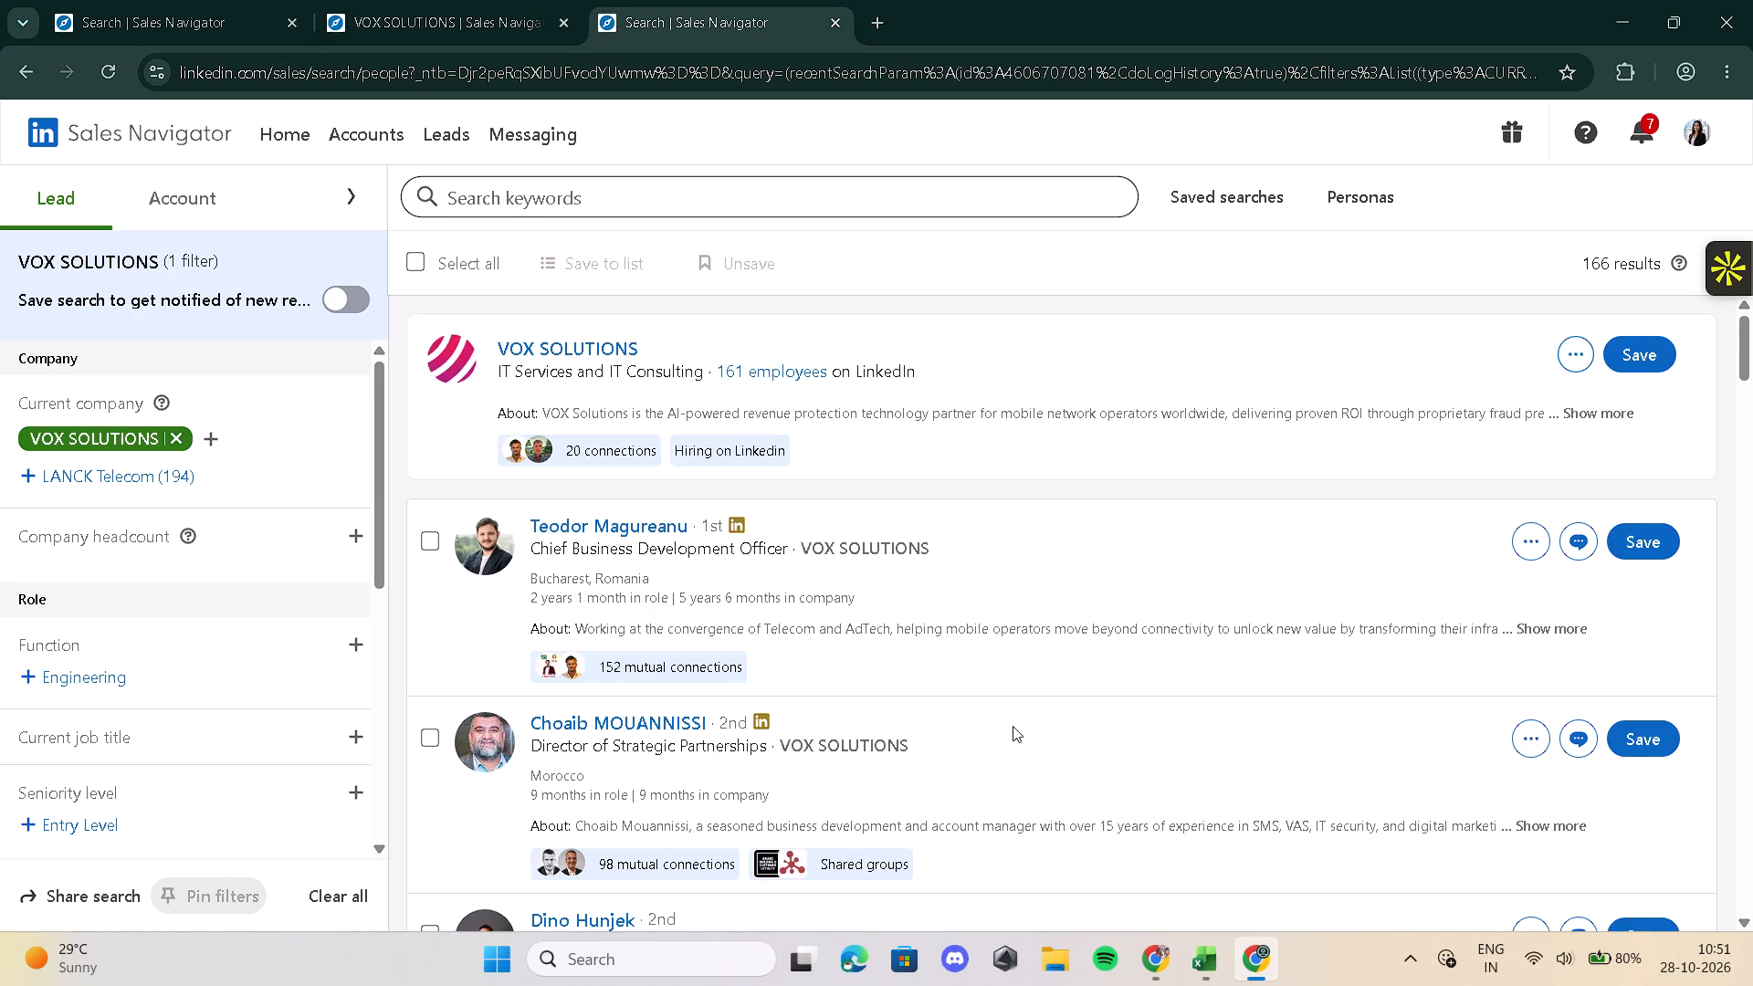
{"action": "scroll", "coordinate": [1010, 713], "scroll_direction": "down", "scroll_amount": 3}
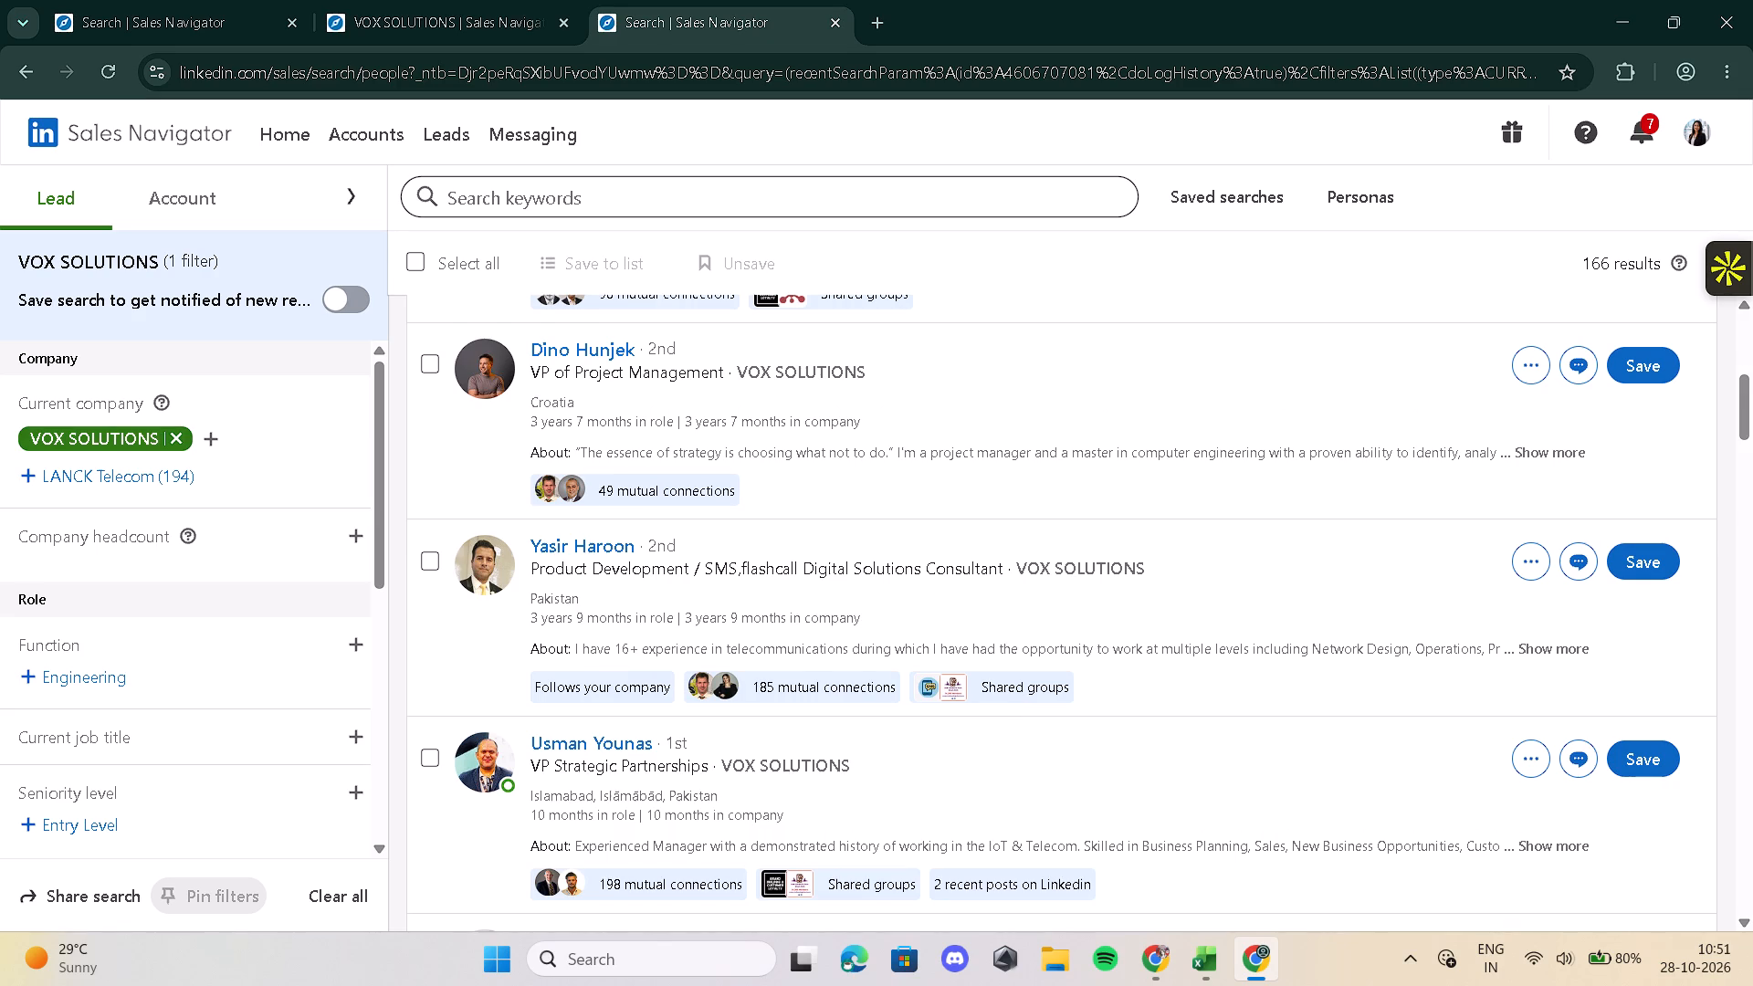
{"action": "scroll", "coordinate": [1023, 640], "scroll_direction": "down", "scroll_amount": 7}
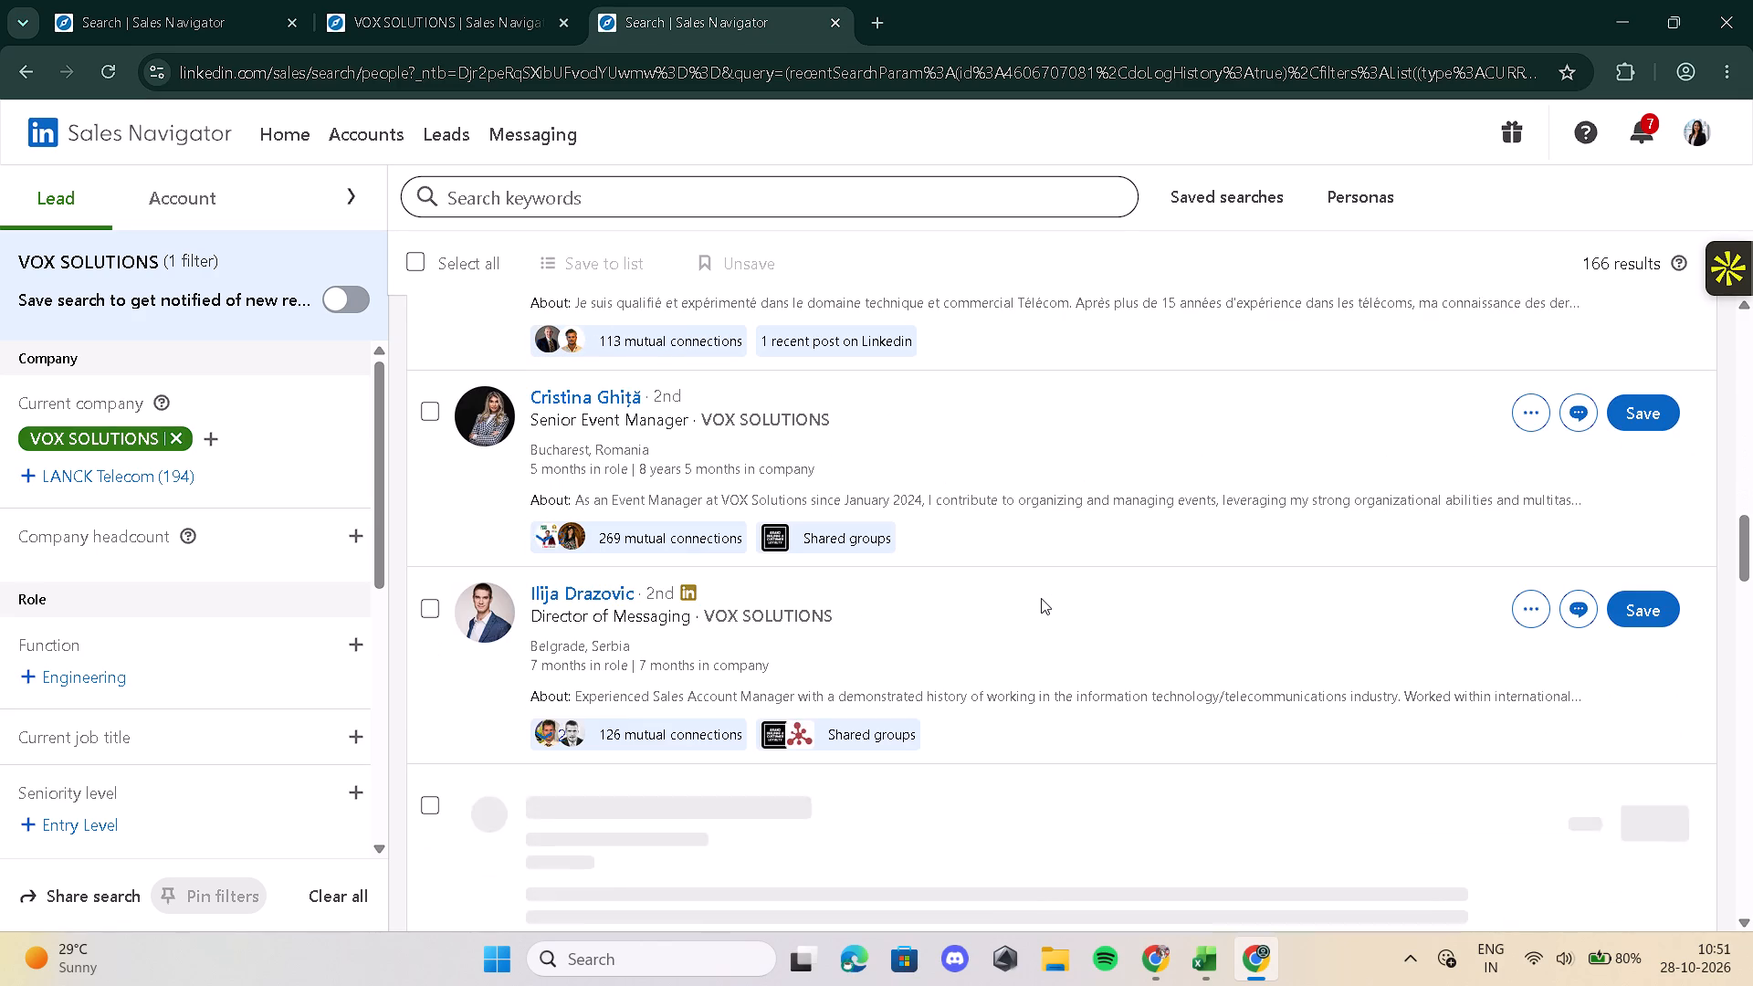
{"action": "scroll", "coordinate": [1034, 607], "scroll_direction": "down", "scroll_amount": 3}
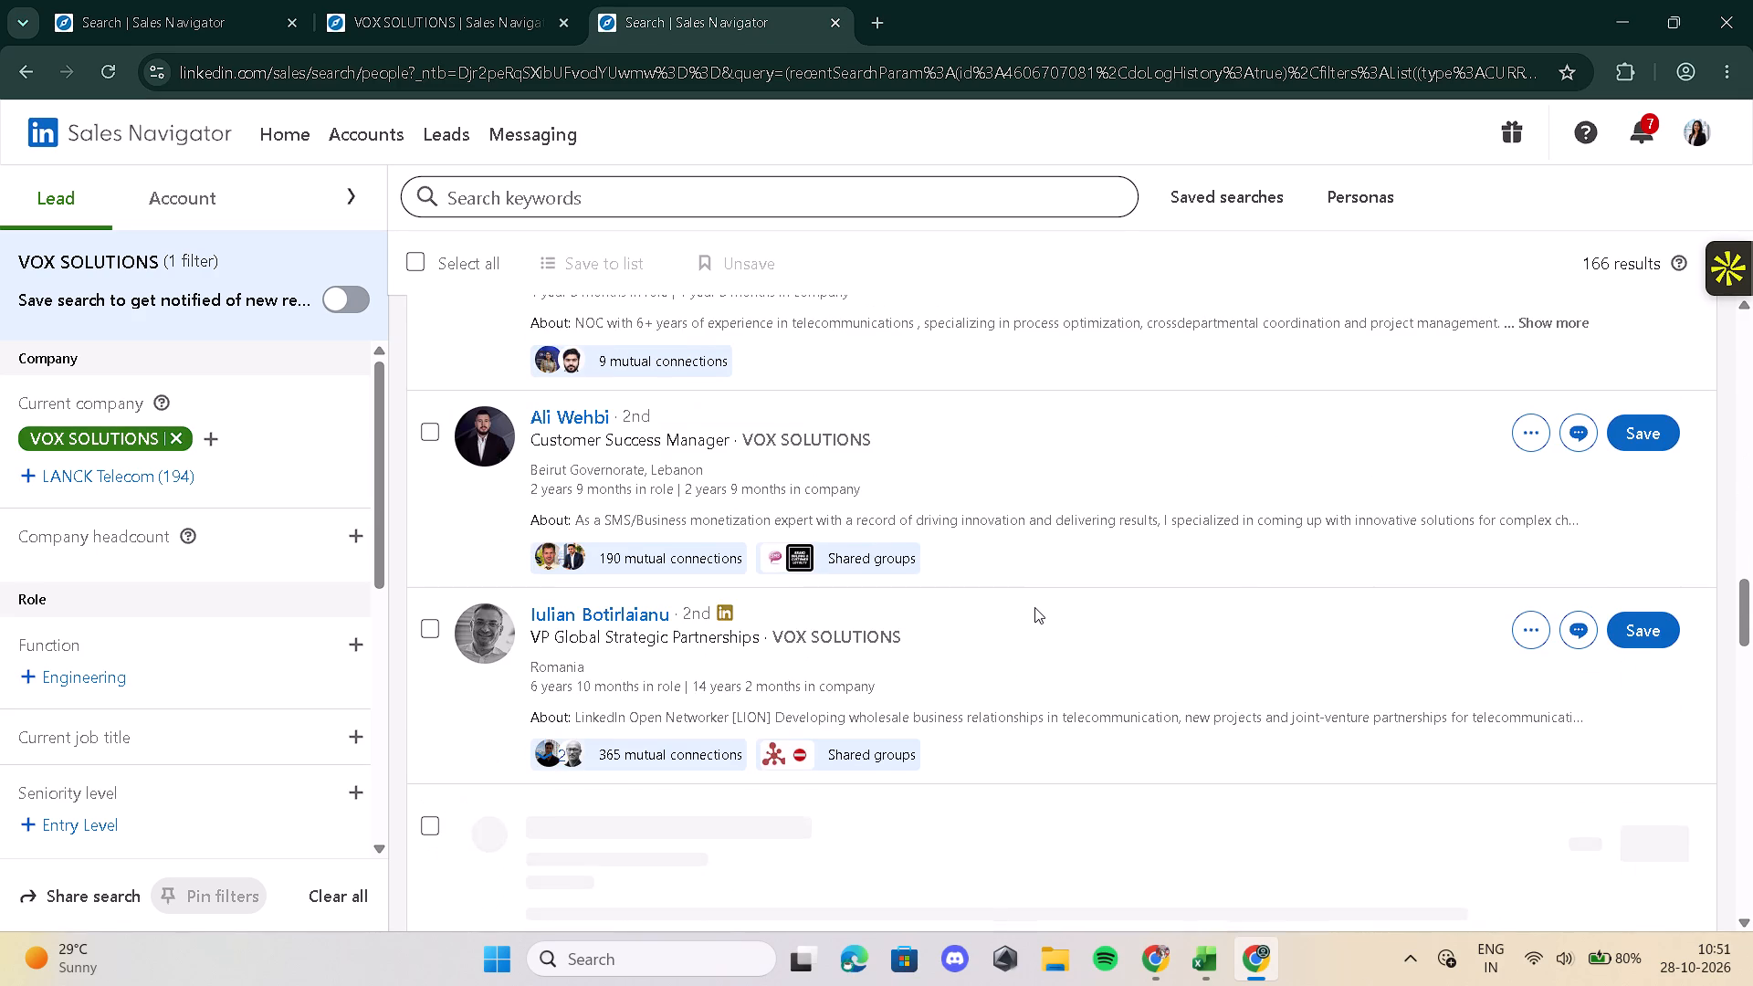
{"action": "scroll", "coordinate": [1067, 555], "scroll_direction": "down", "scroll_amount": 3}
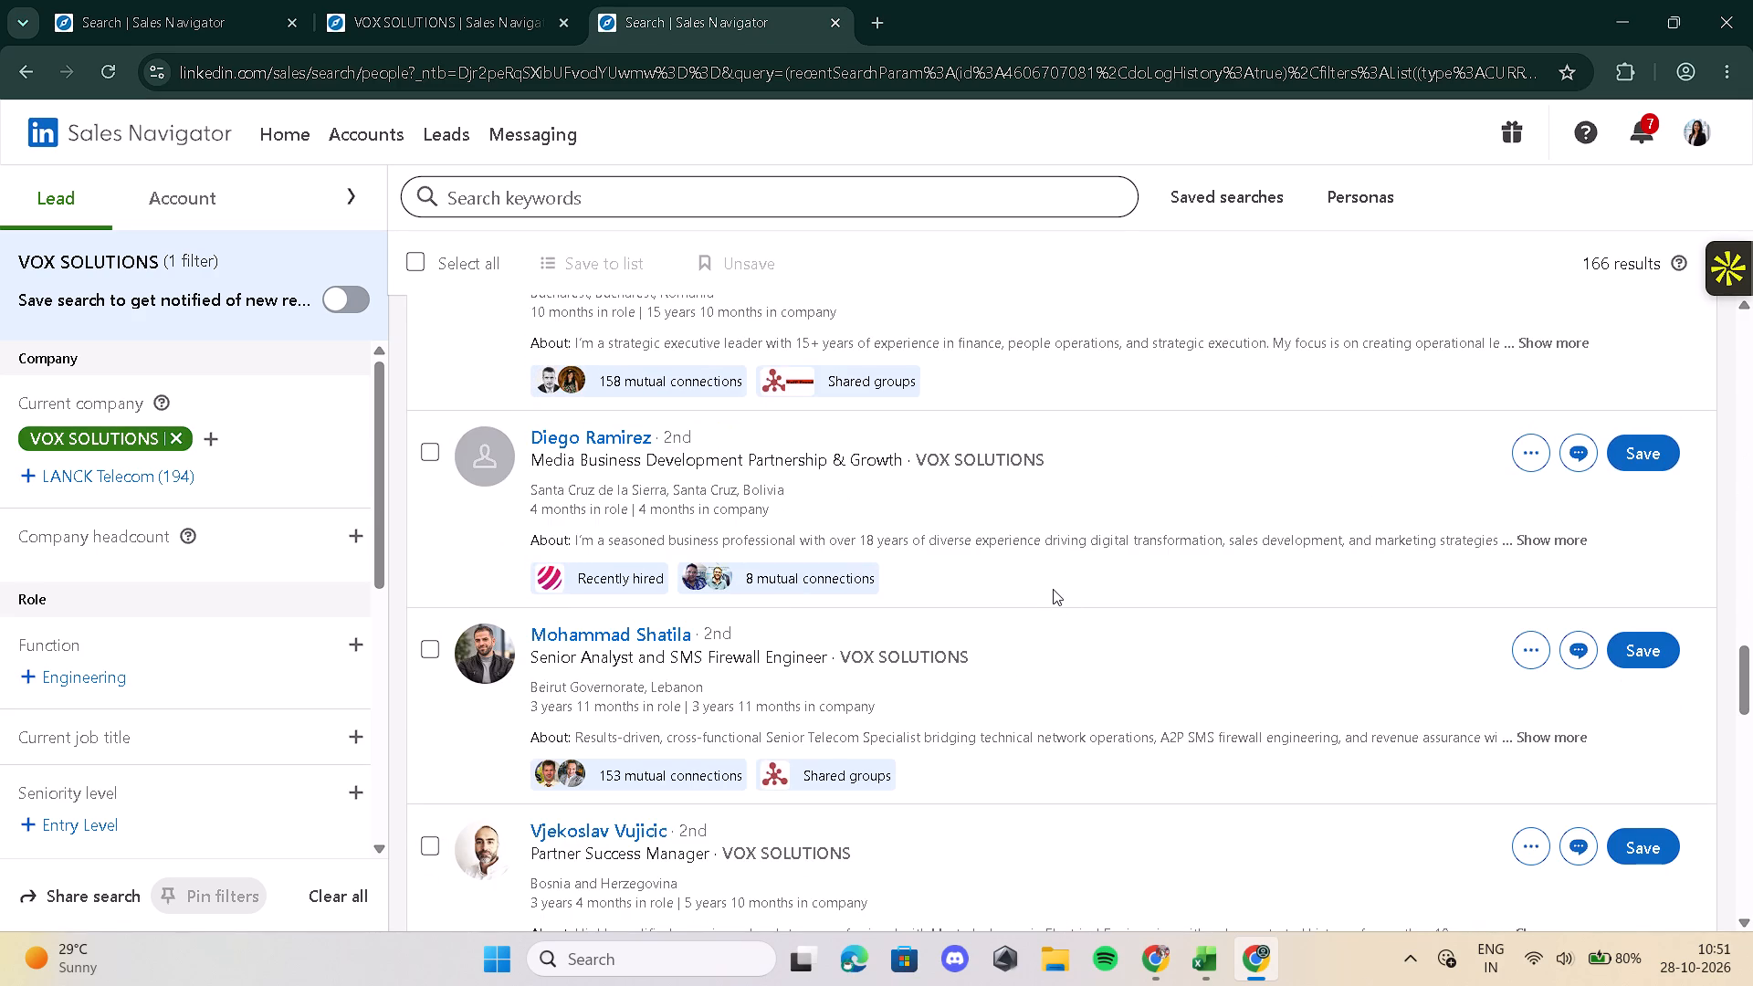
{"action": "scroll", "coordinate": [1053, 589], "scroll_direction": "down", "scroll_amount": 4}
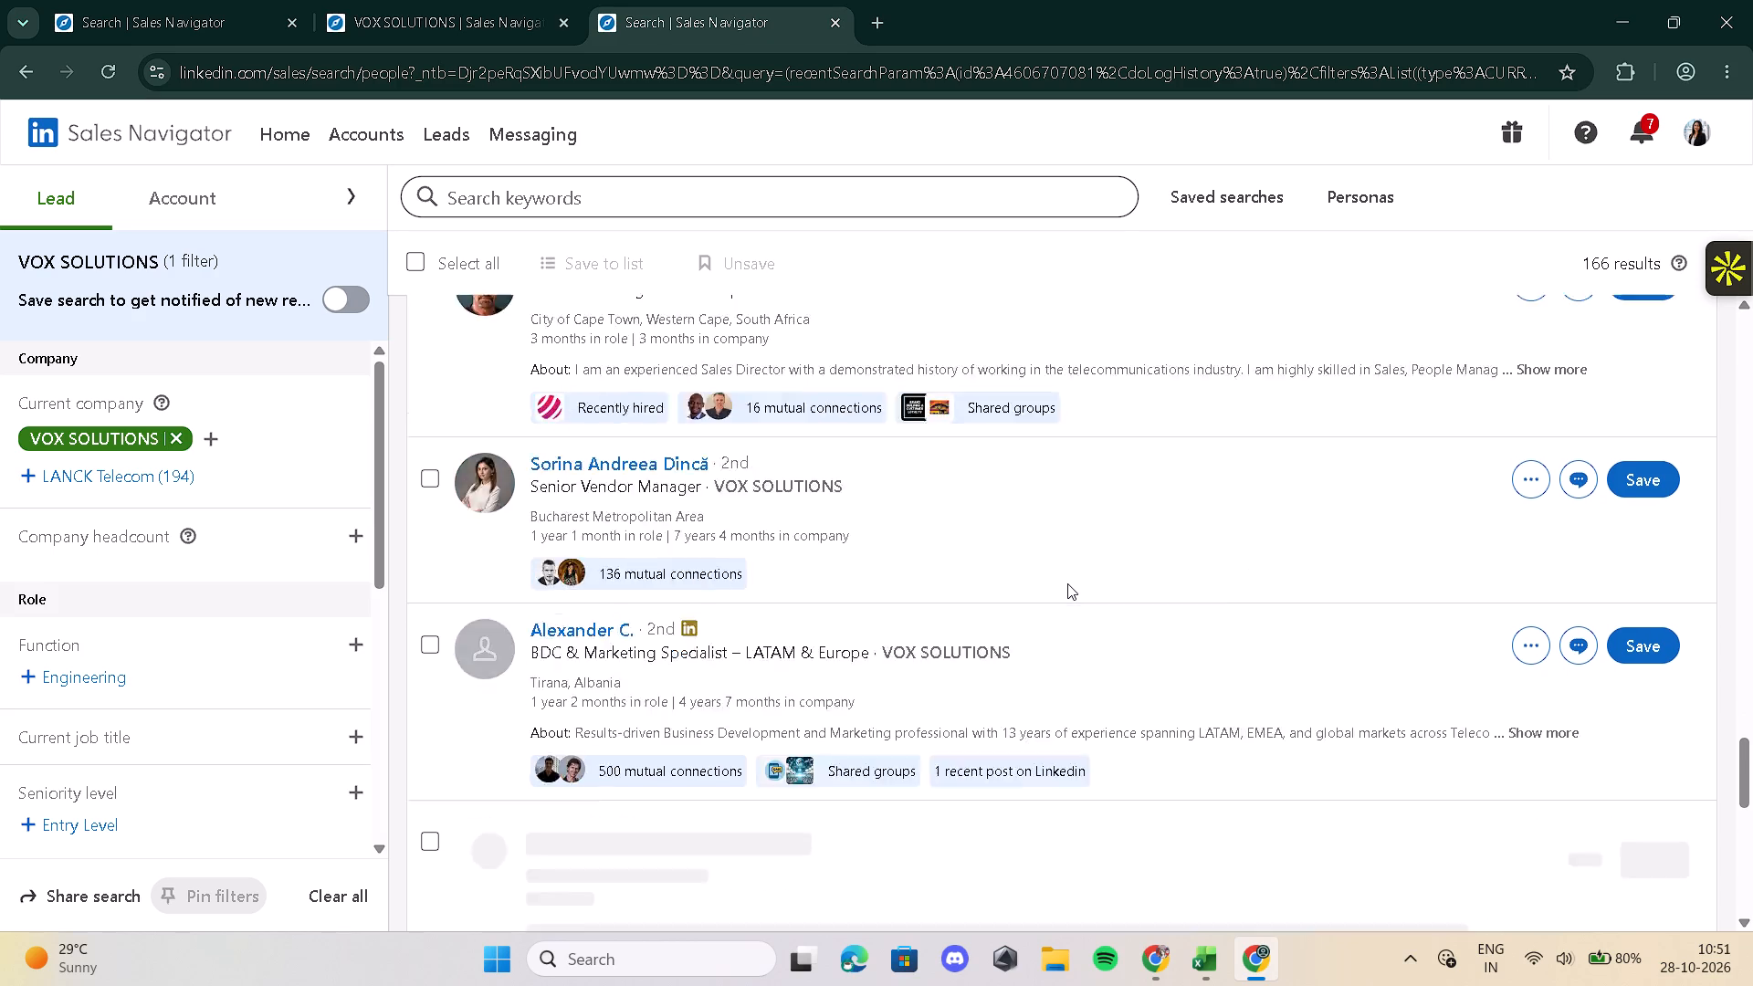
{"action": "scroll", "coordinate": [1067, 583], "scroll_direction": "down", "scroll_amount": 7}
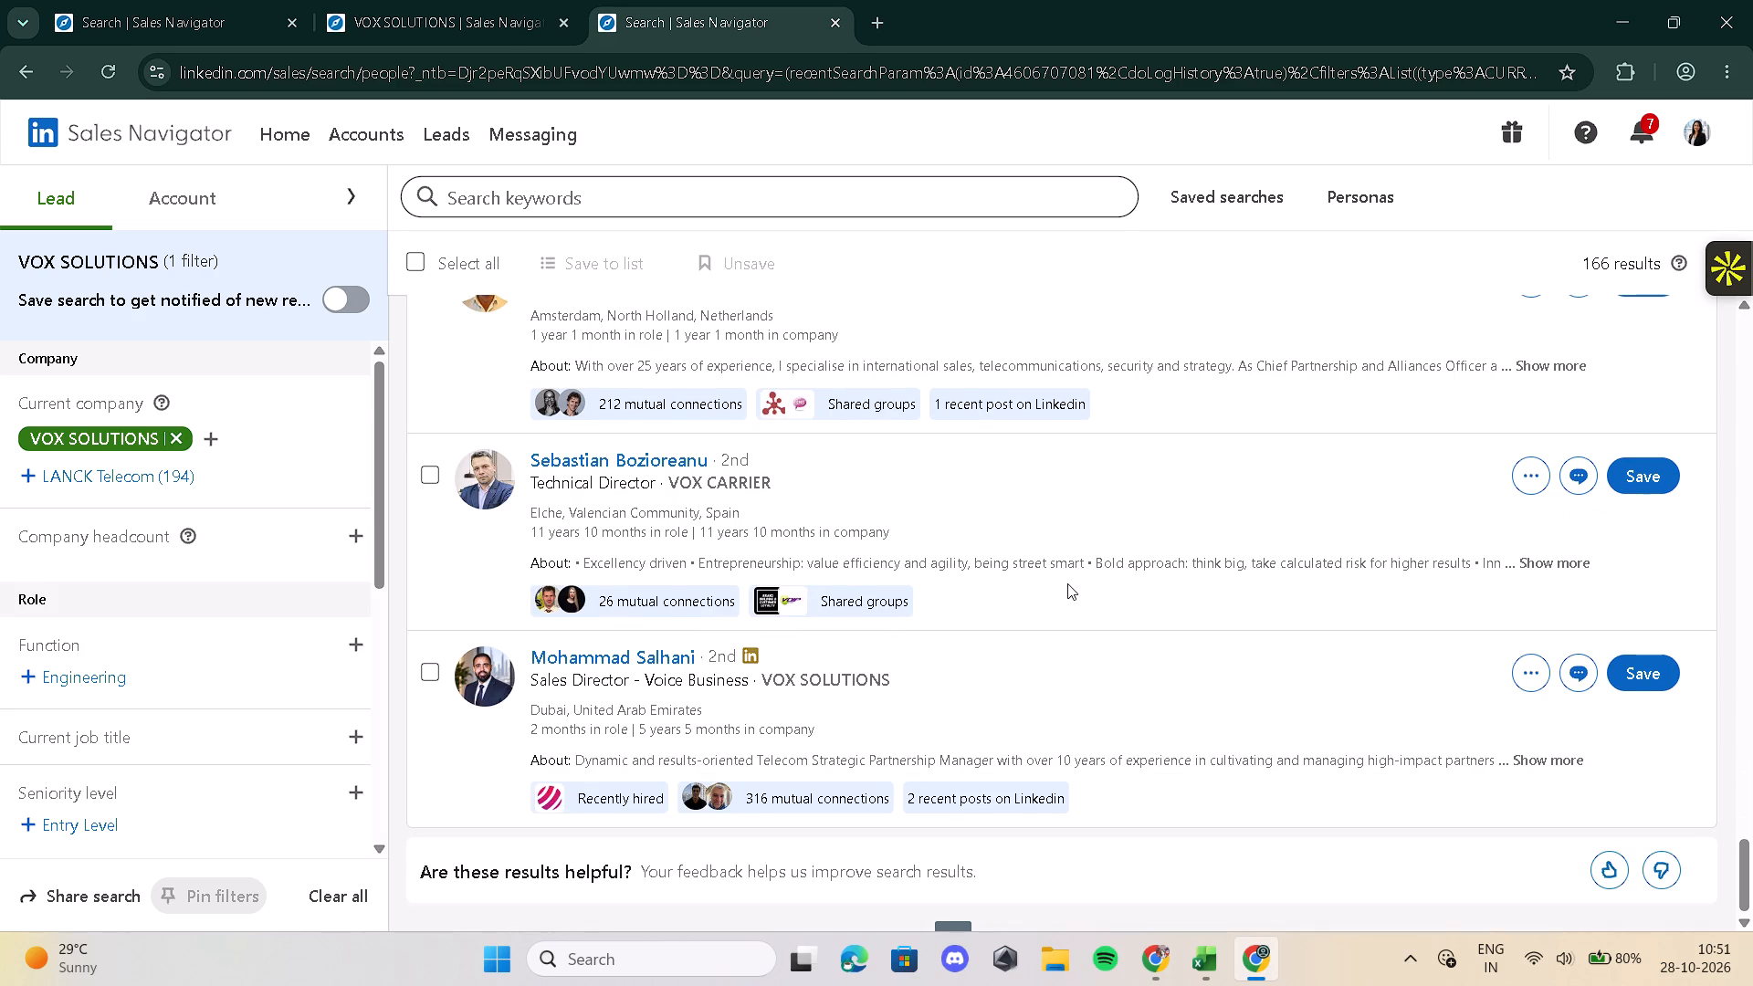
{"action": "scroll", "coordinate": [1067, 583], "scroll_direction": "down", "scroll_amount": 1}
Open page 2 of the VOX SOLUTIONS employee results and look through it for SMS, partnership or Africa-related roles.
{"action": "left_click", "coordinate": [997, 890]}
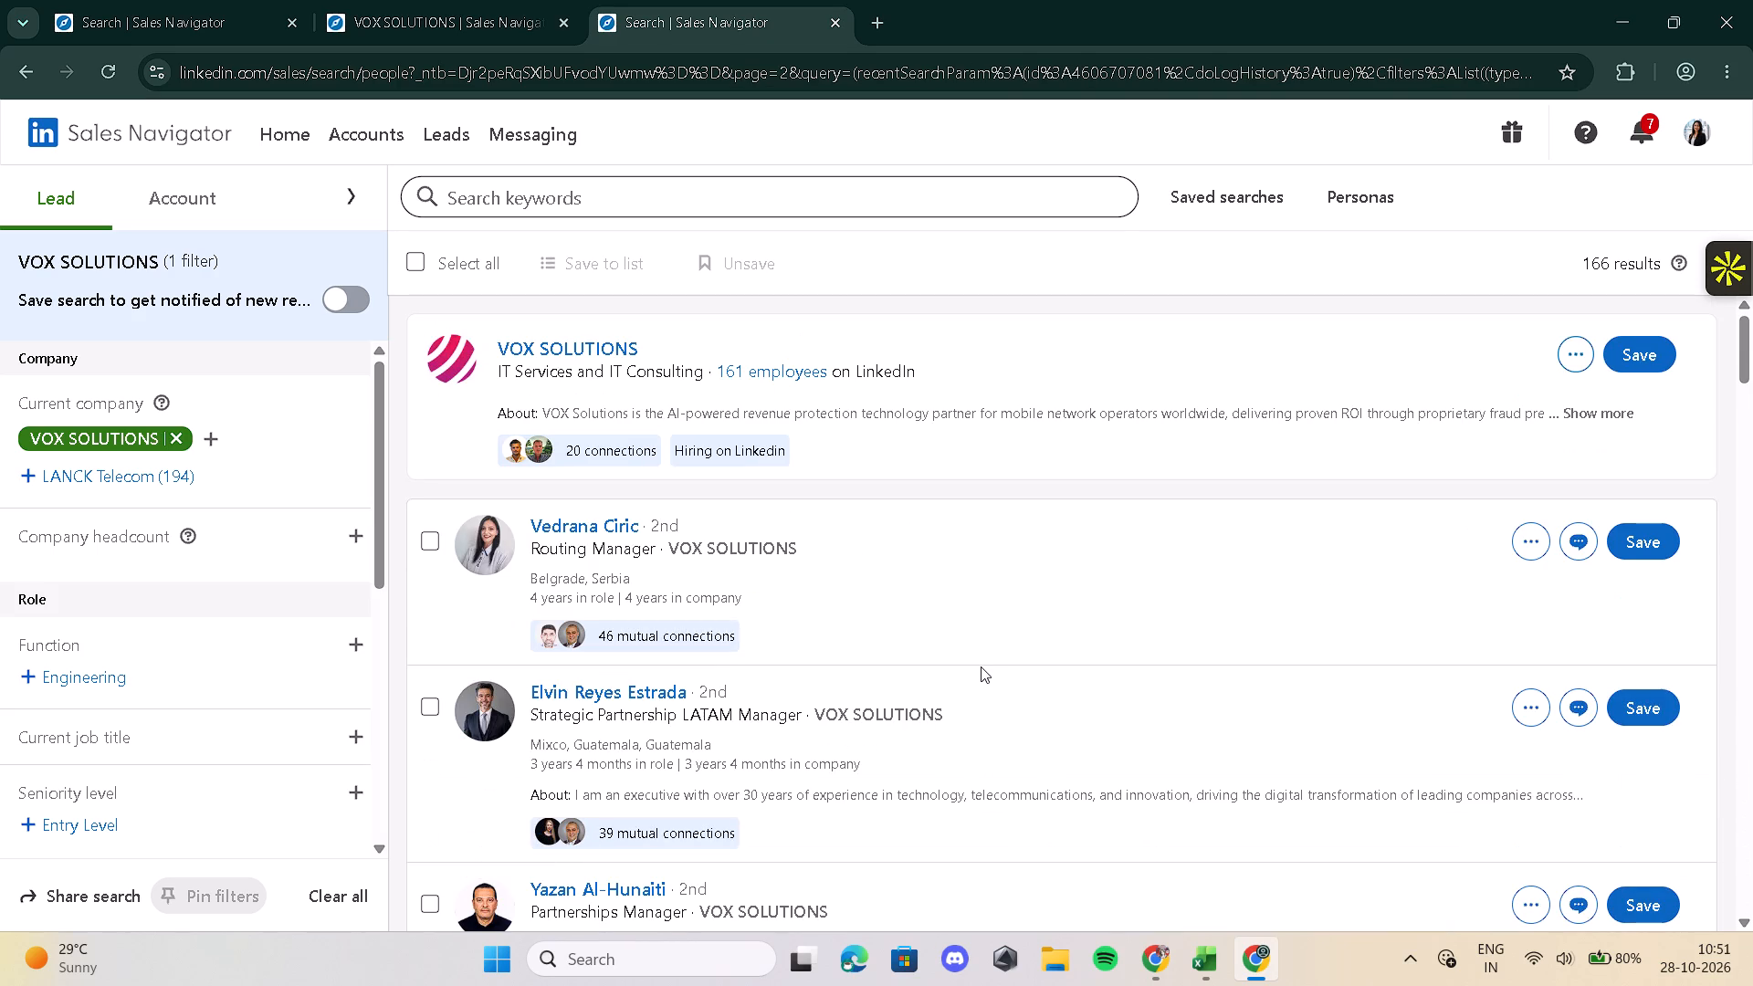
{"action": "scroll", "coordinate": [986, 580], "scroll_direction": "down", "scroll_amount": 2}
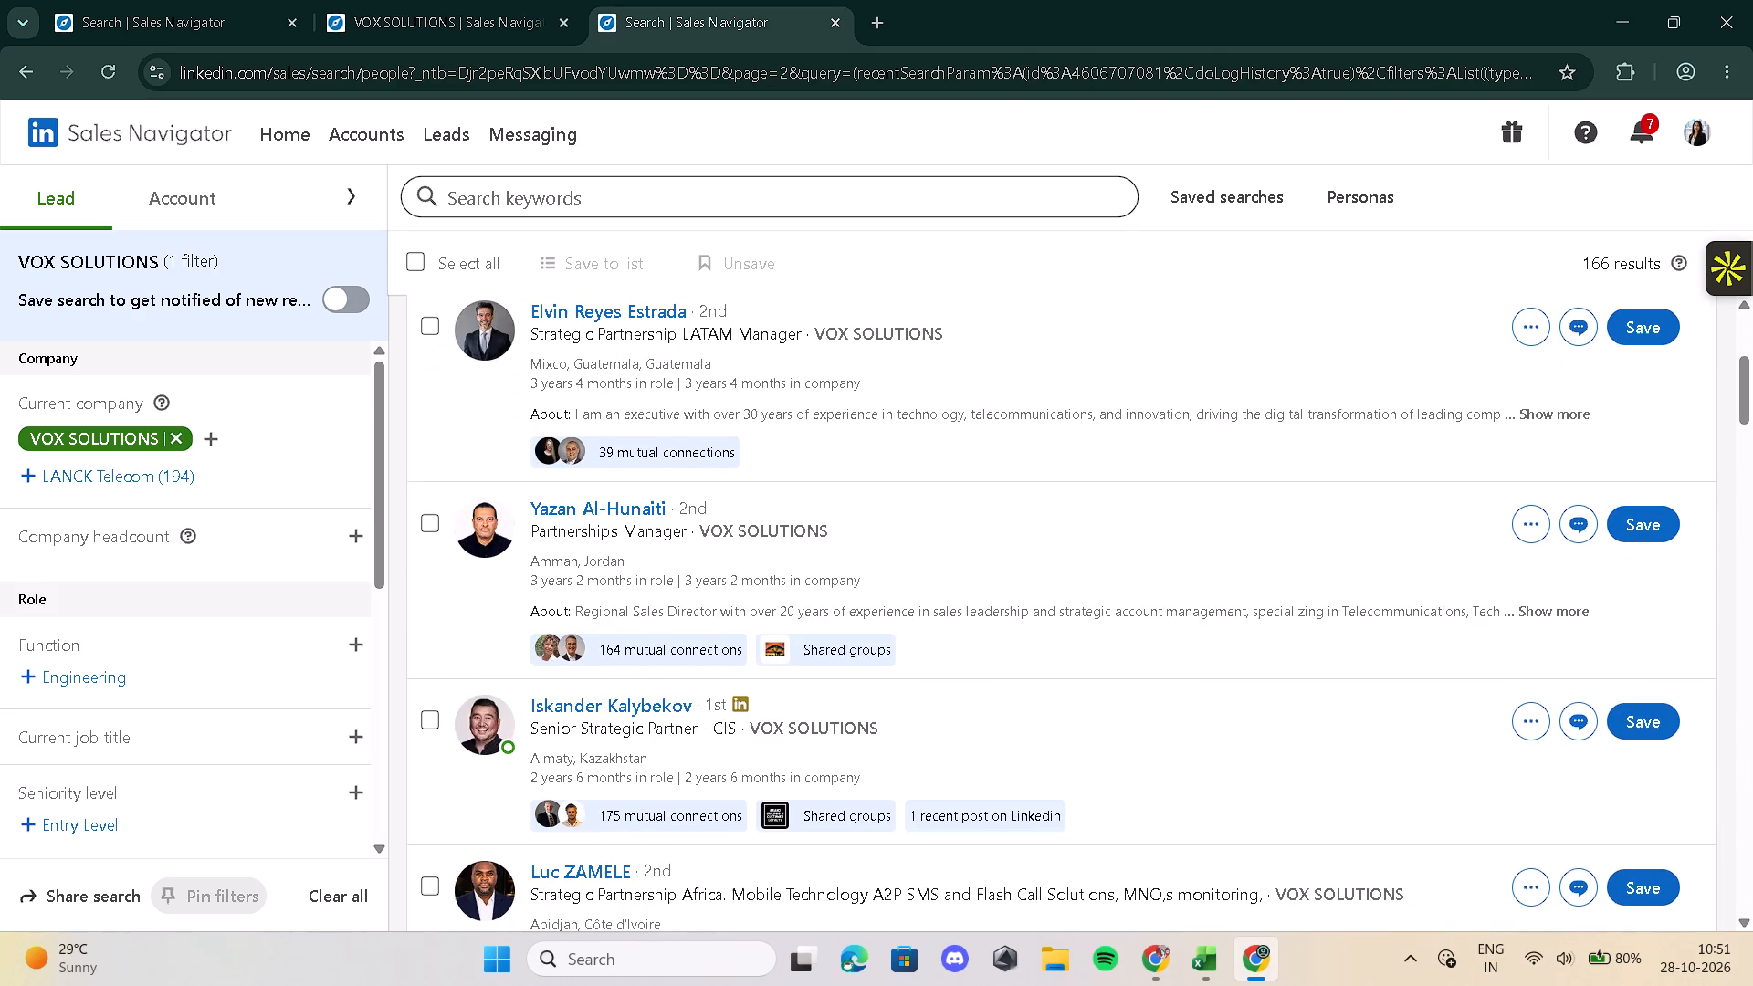
{"action": "scroll", "coordinate": [981, 619], "scroll_direction": "down", "scroll_amount": 5}
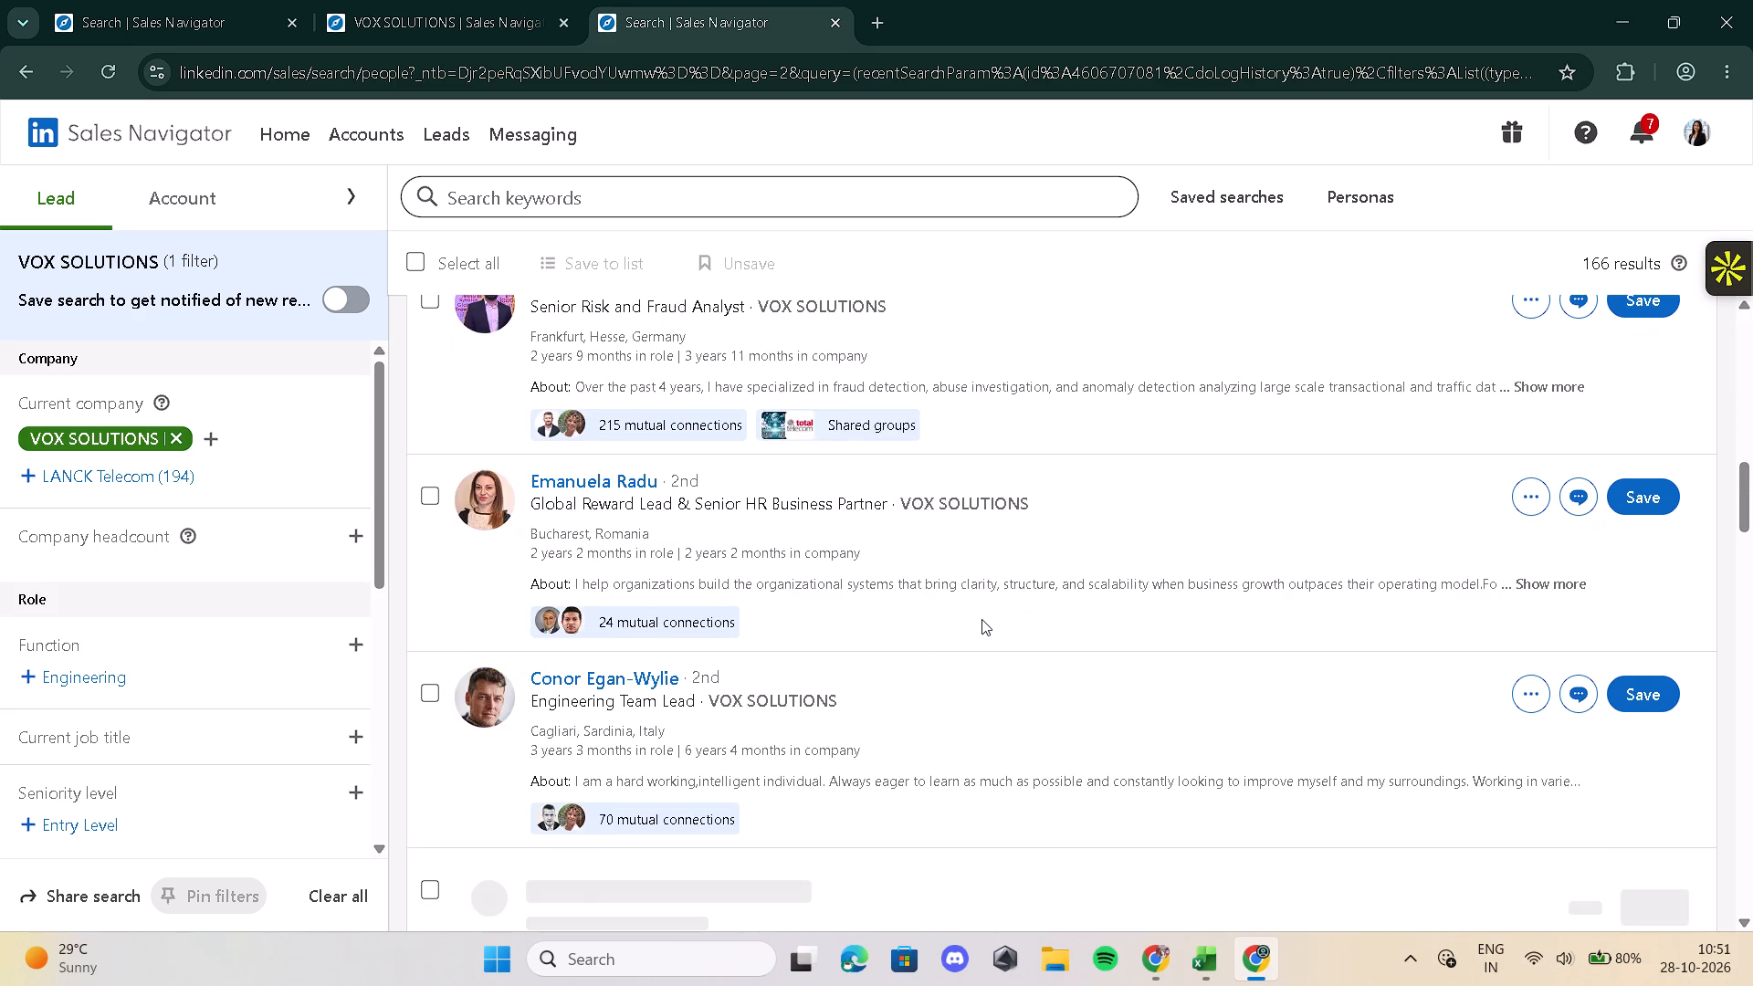
{"action": "scroll", "coordinate": [981, 619], "scroll_direction": "down", "scroll_amount": 1}
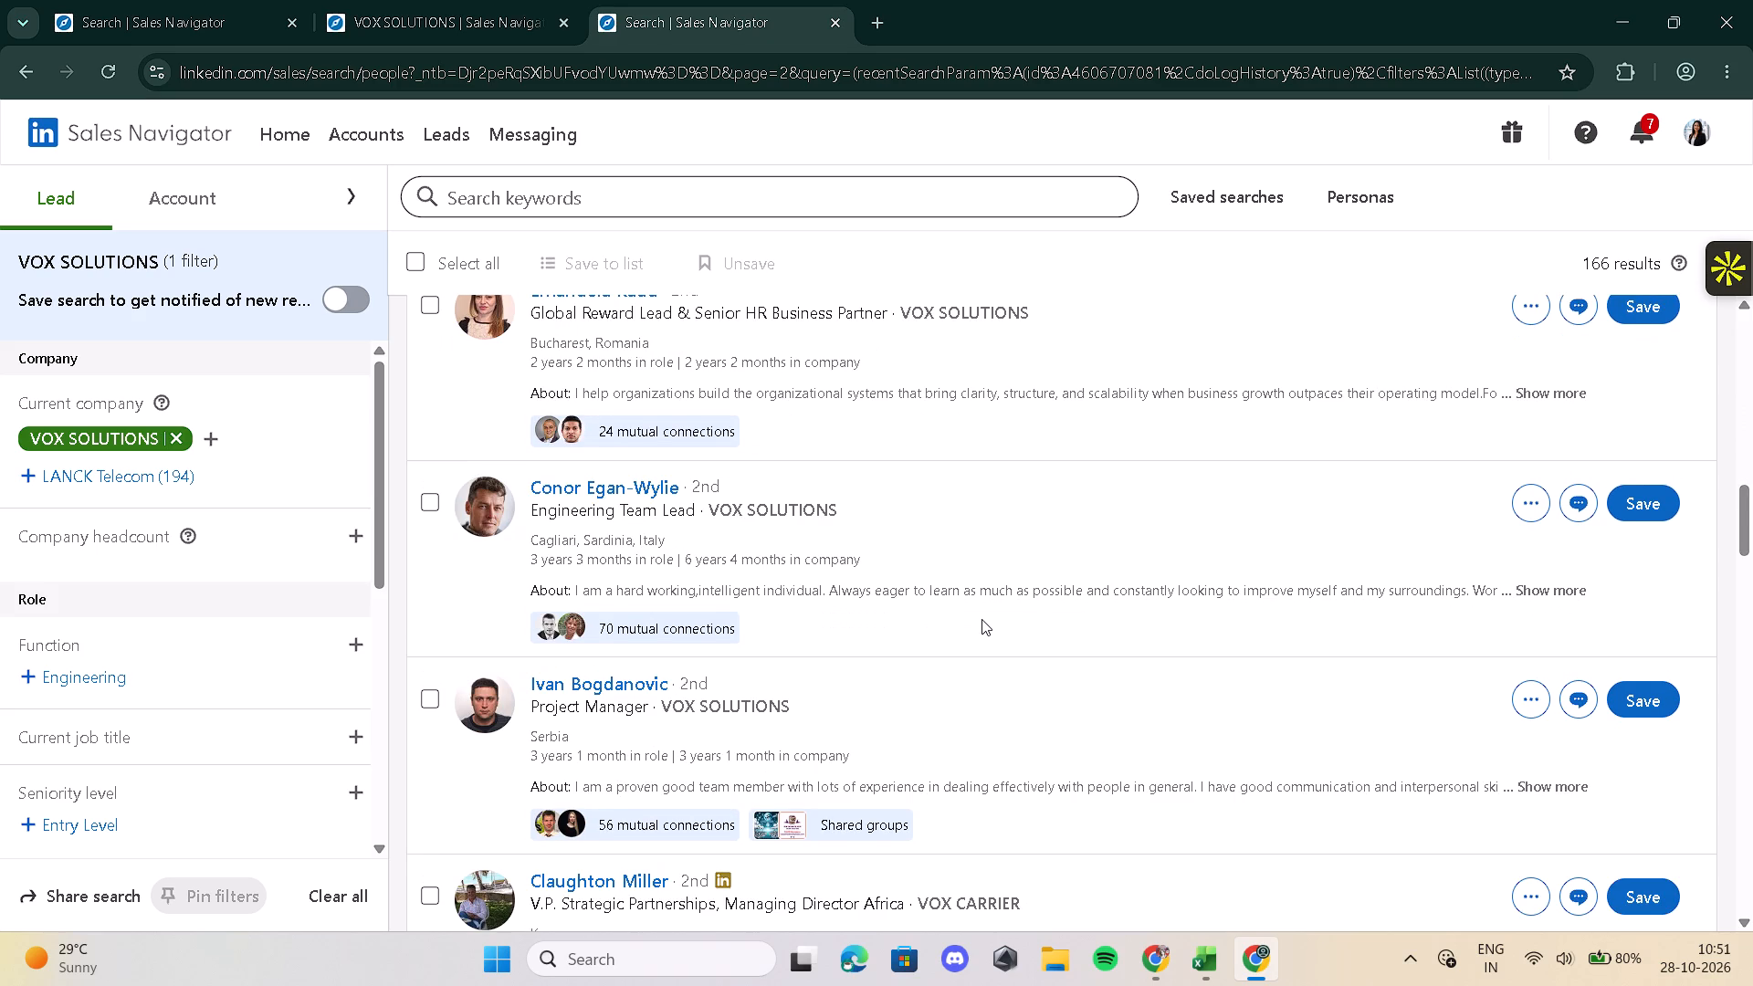
{"action": "scroll", "coordinate": [981, 619], "scroll_direction": "down", "scroll_amount": 5}
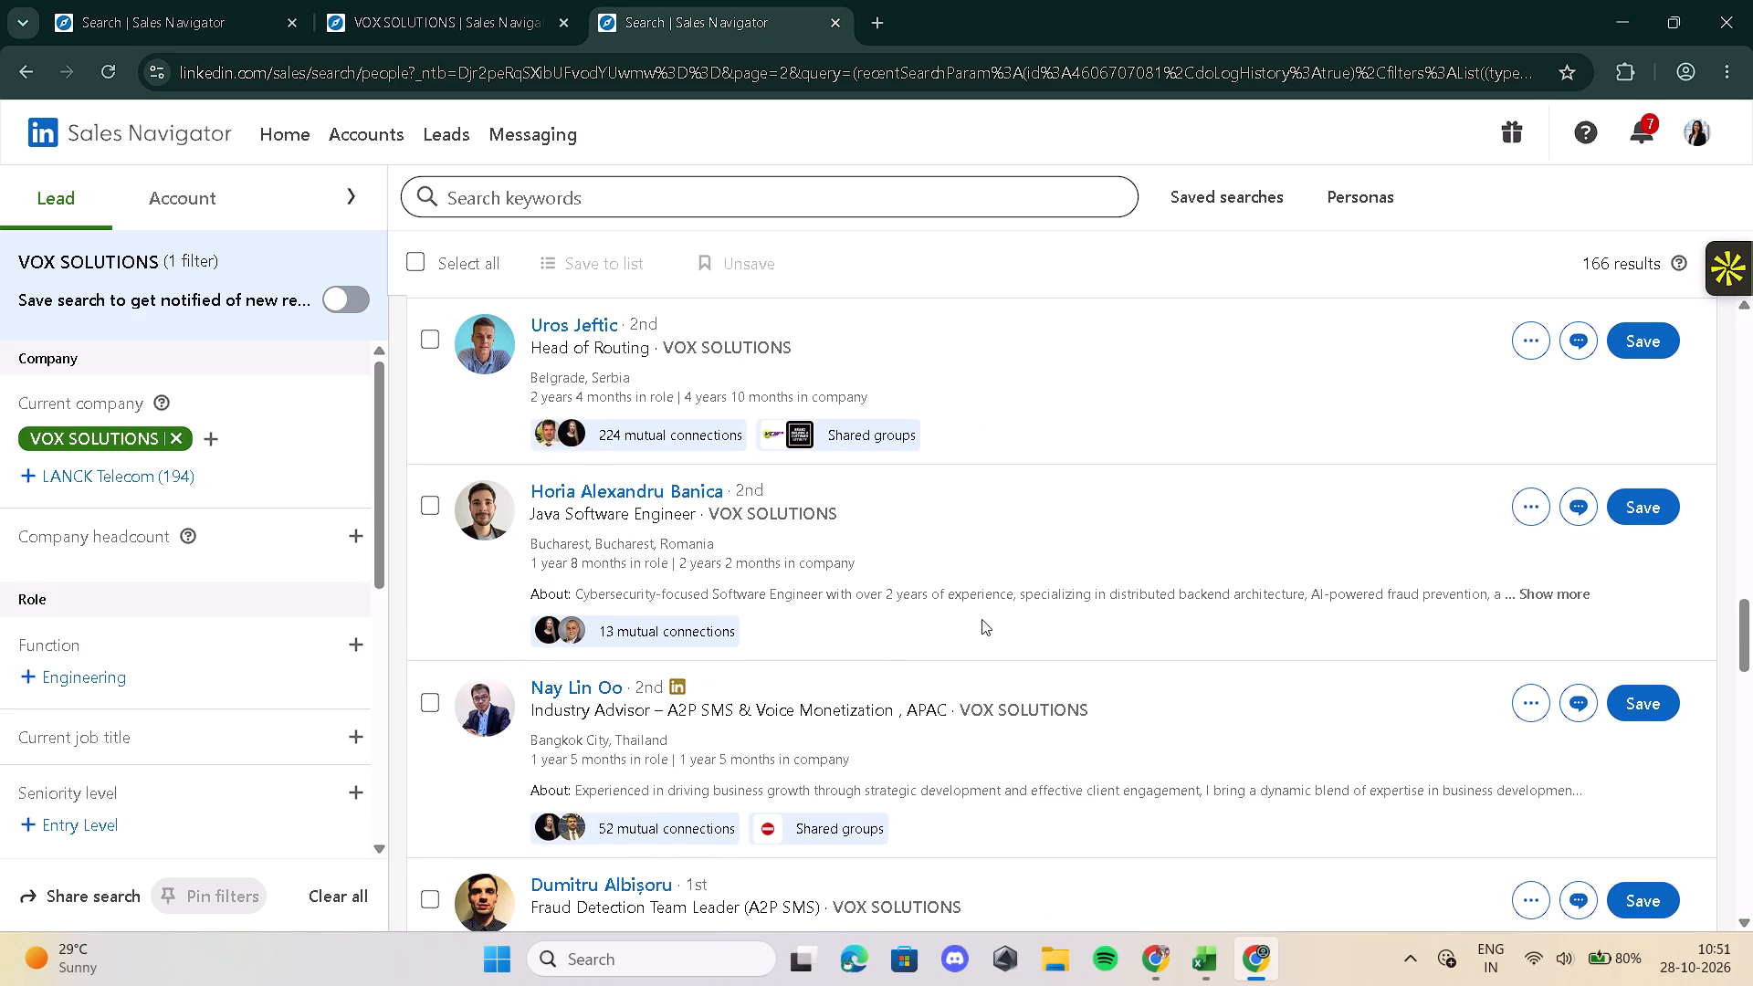
{"action": "scroll", "coordinate": [981, 619], "scroll_direction": "down", "scroll_amount": 4}
{"action": "scroll", "coordinate": [1021, 735], "scroll_direction": "down", "scroll_amount": 9}
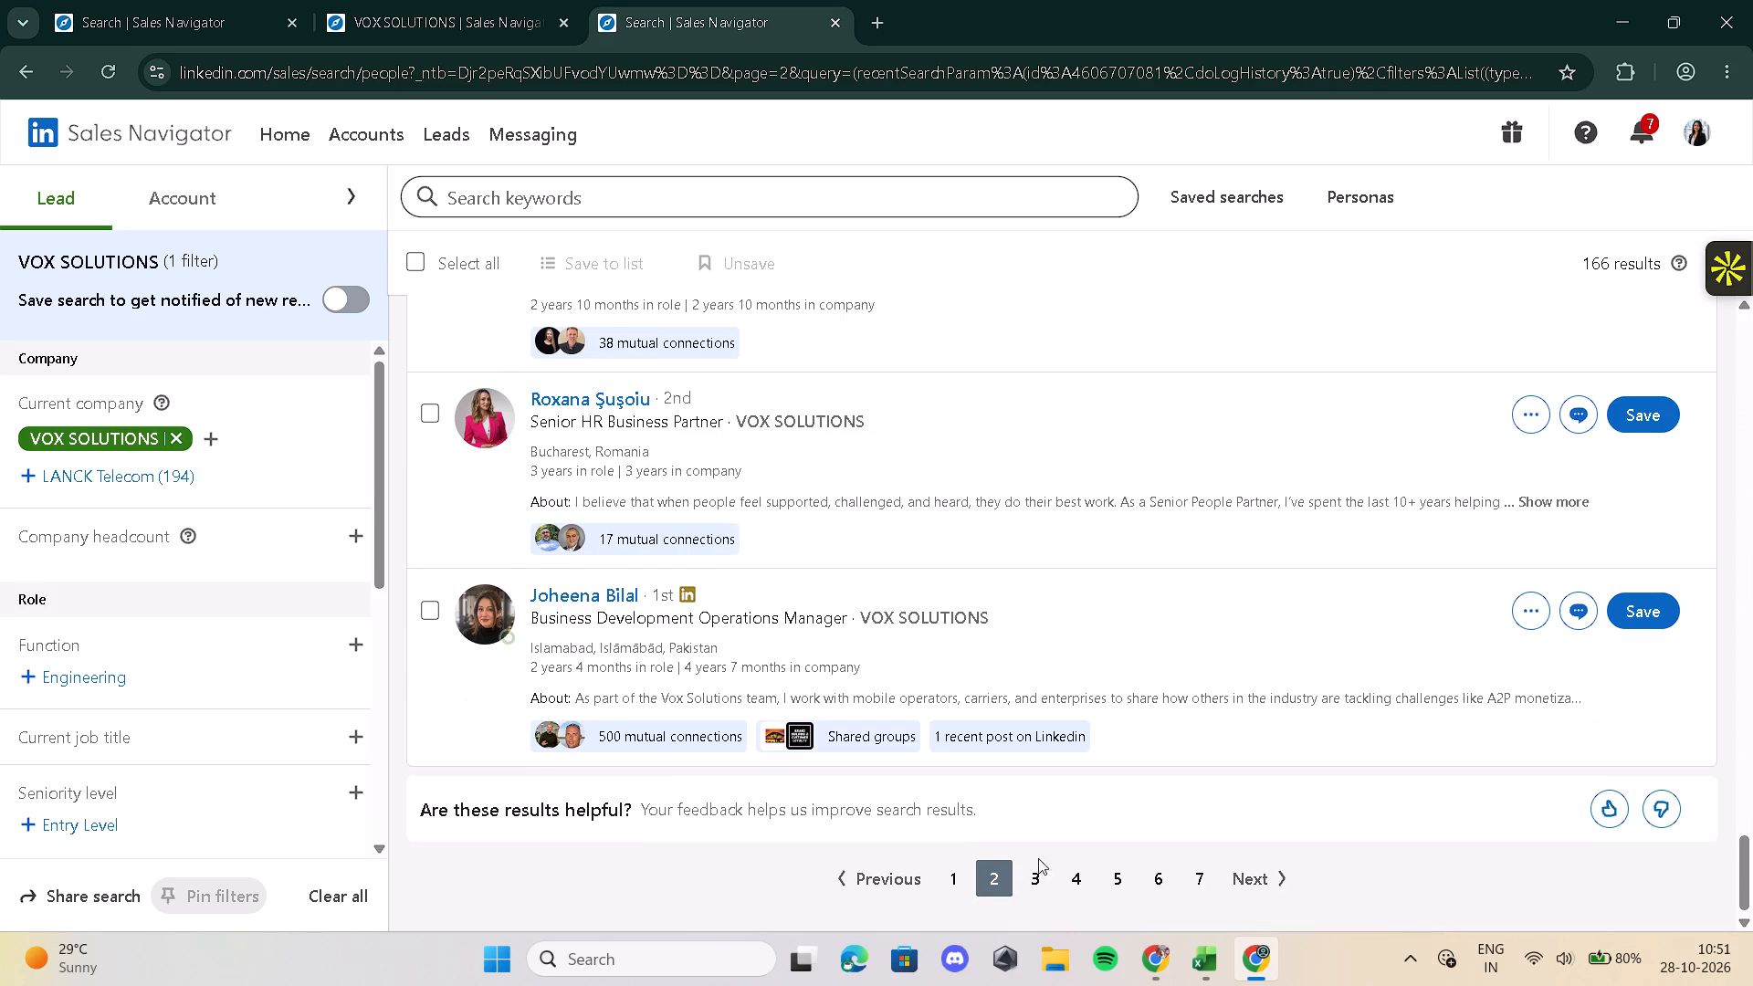
{"action": "scroll", "coordinate": [1038, 858], "scroll_direction": "down", "scroll_amount": 3}
Open page 3 of the VOX SOLUTIONS employee results and check the listed roles and locations down to its end.
{"action": "left_click", "coordinate": [1037, 887]}
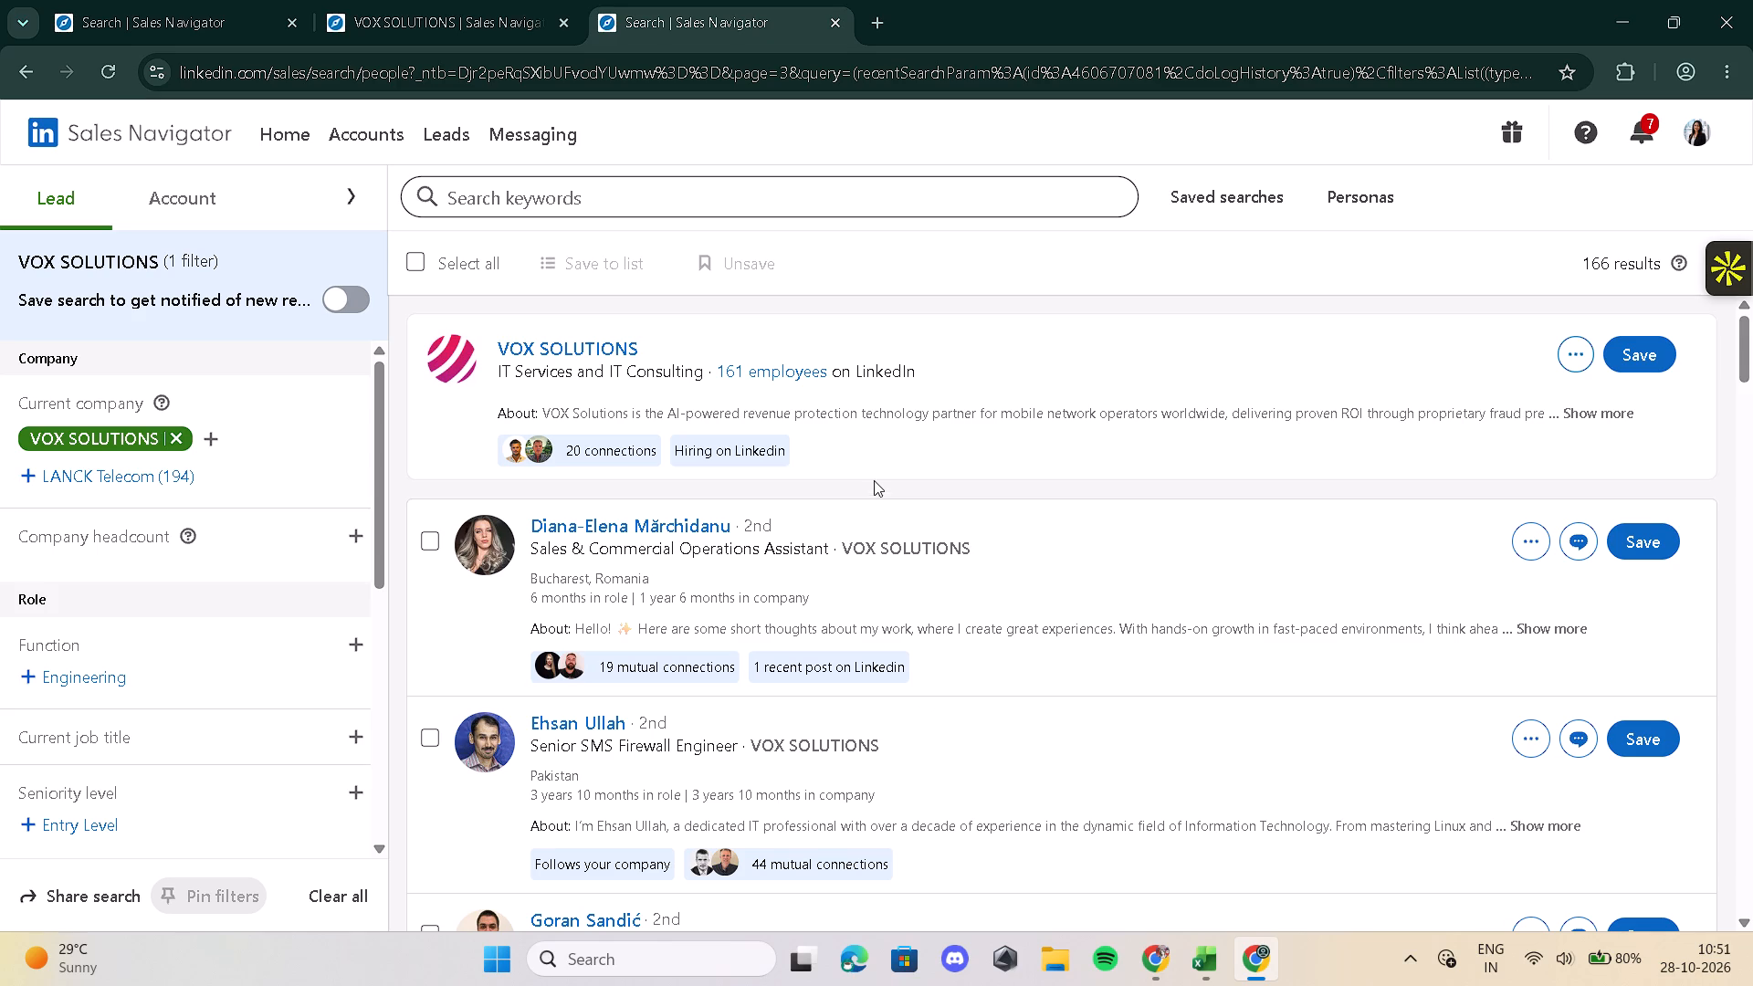
{"action": "scroll", "coordinate": [888, 597], "scroll_direction": "down", "scroll_amount": 3}
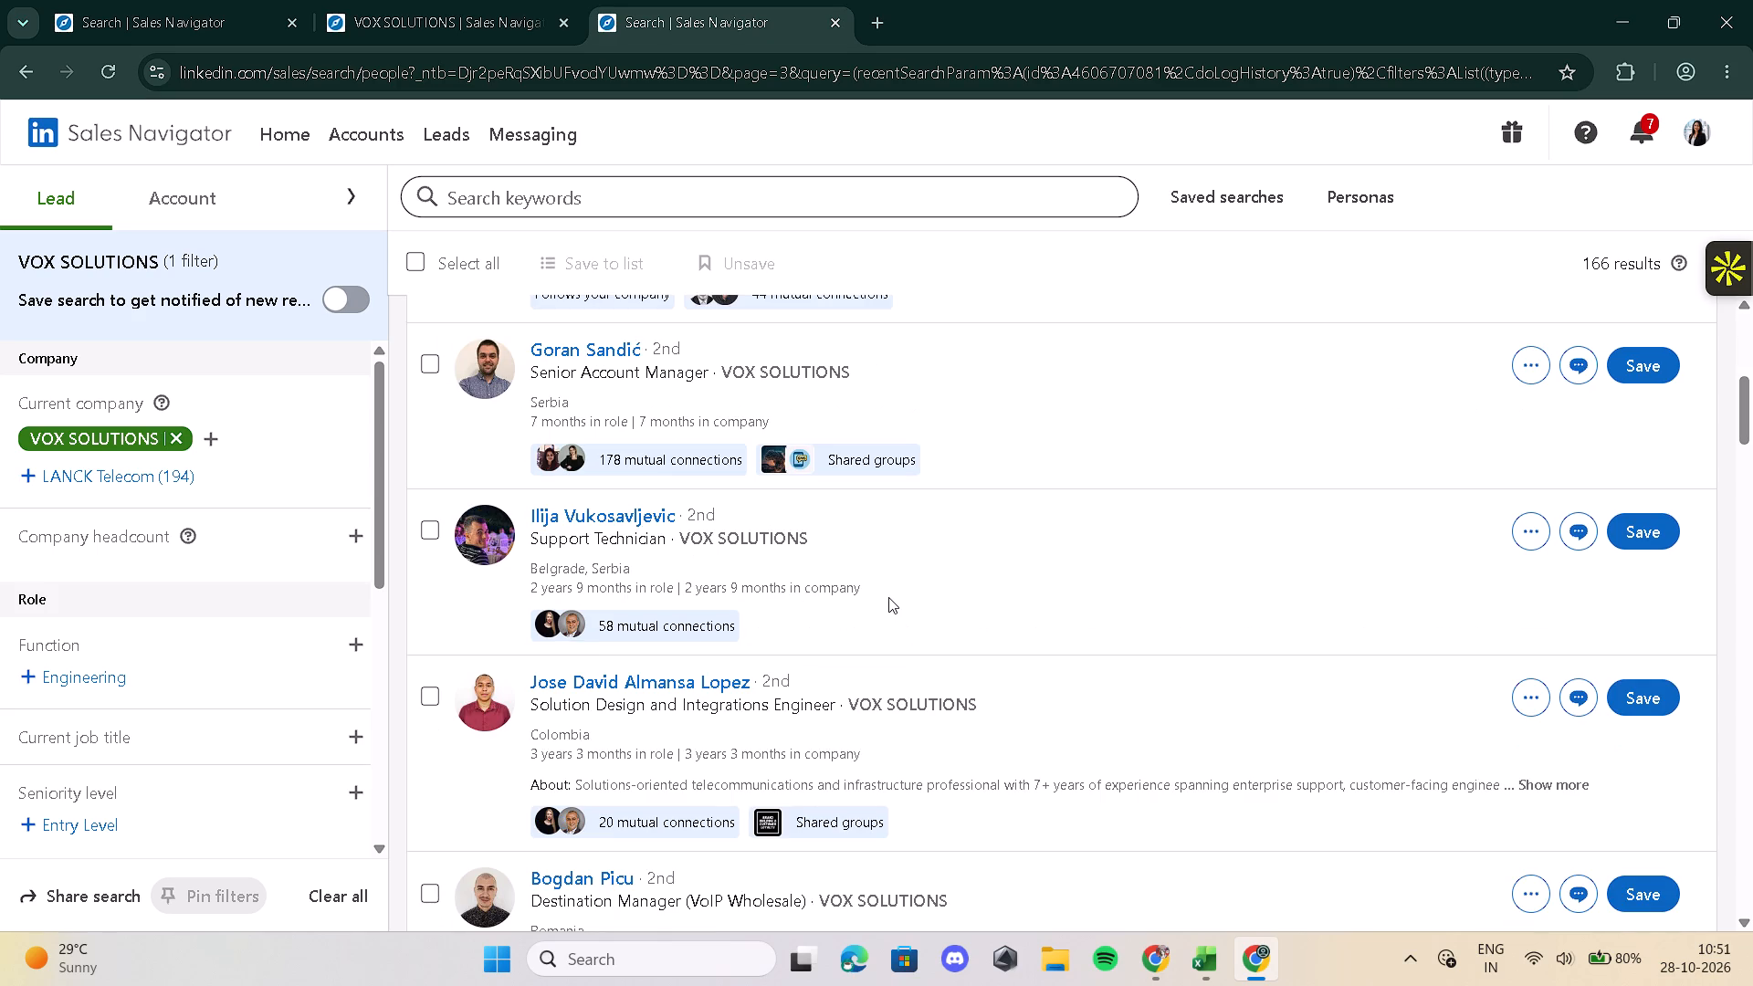
{"action": "scroll", "coordinate": [888, 597], "scroll_direction": "down", "scroll_amount": 10}
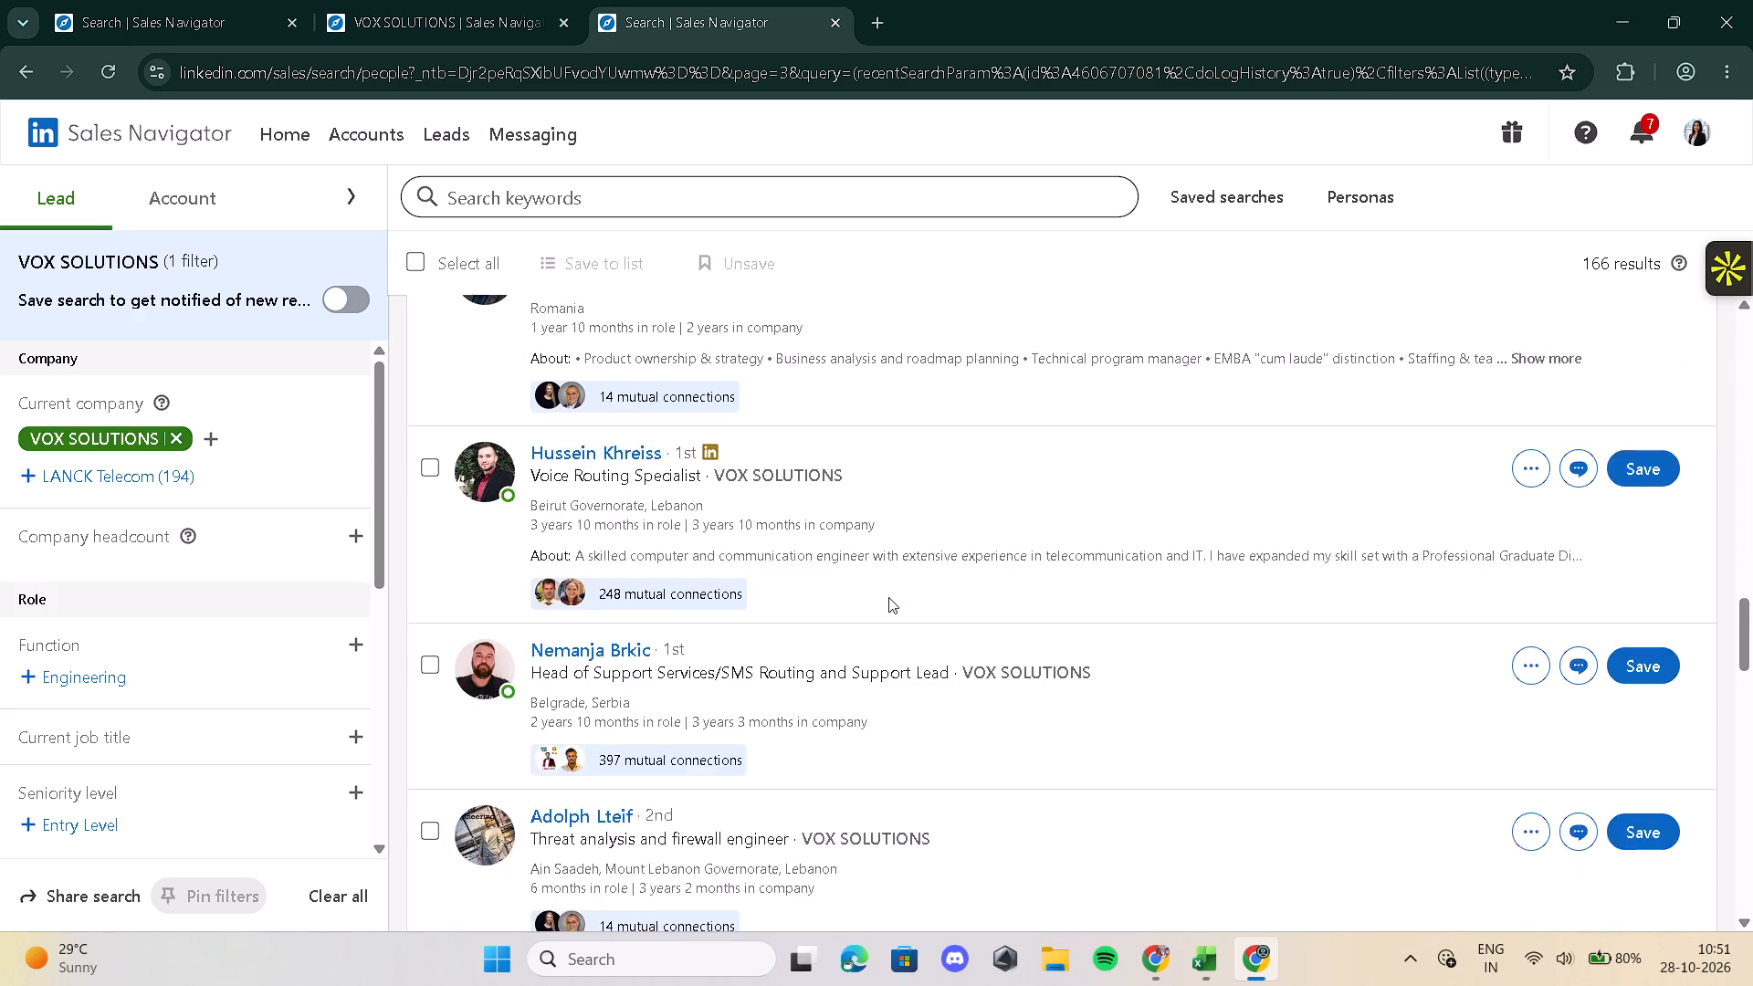
{"action": "scroll", "coordinate": [888, 597], "scroll_direction": "down", "scroll_amount": 11}
{"action": "scroll", "coordinate": [914, 700], "scroll_direction": "down", "scroll_amount": 2}
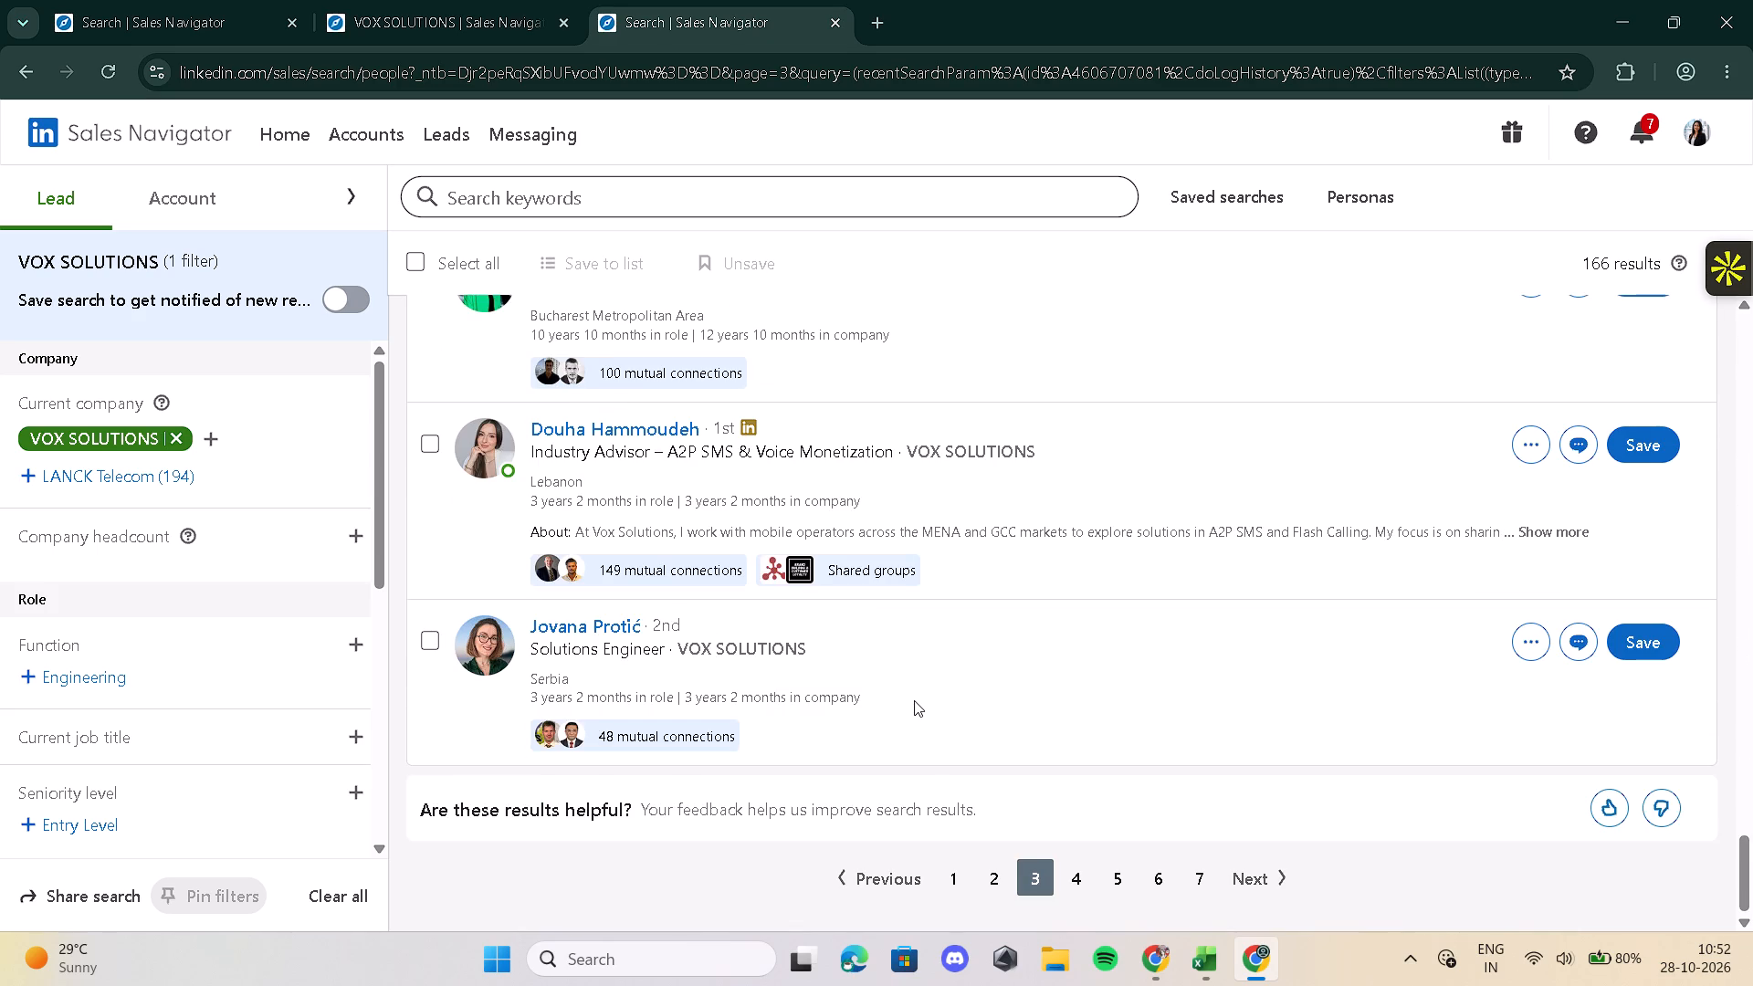
{"action": "scroll", "coordinate": [914, 700], "scroll_direction": "down", "scroll_amount": 2}
Open page 4 of the VOX SOLUTIONS employee results and examine its roles, including the Africa-related ones, down to its end.
{"action": "left_click", "coordinate": [1066, 877]}
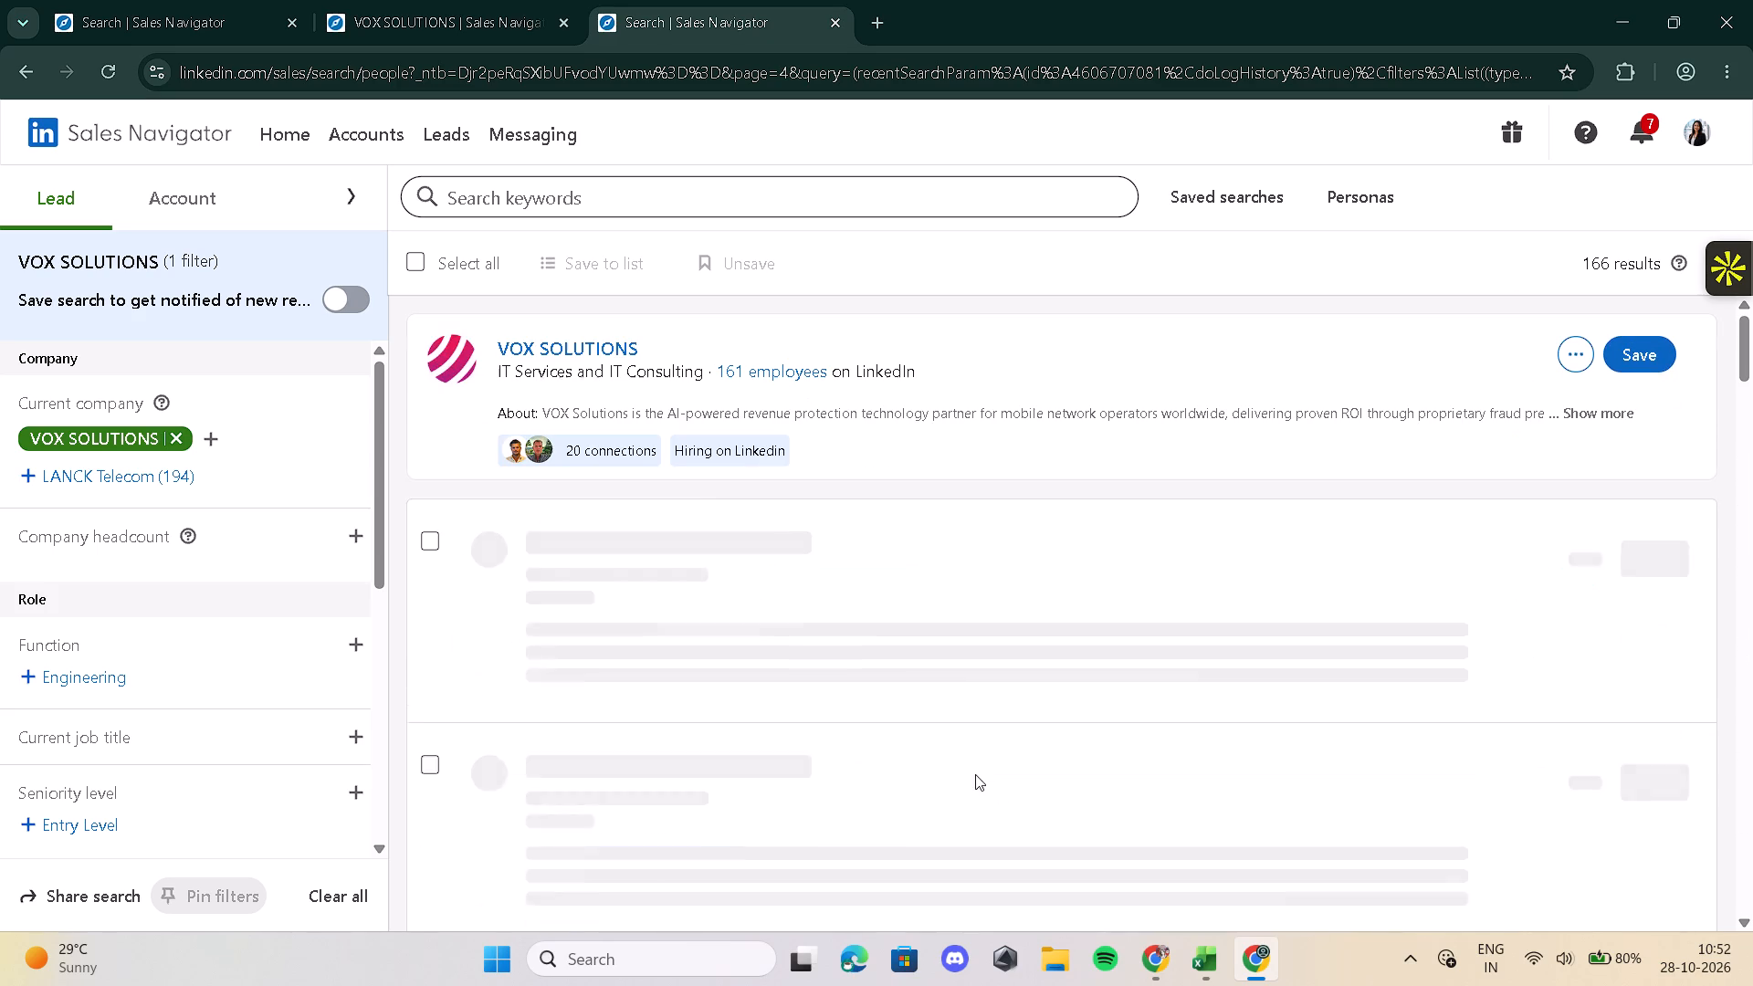
{"action": "scroll", "coordinate": [968, 658], "scroll_direction": "down", "scroll_amount": 2}
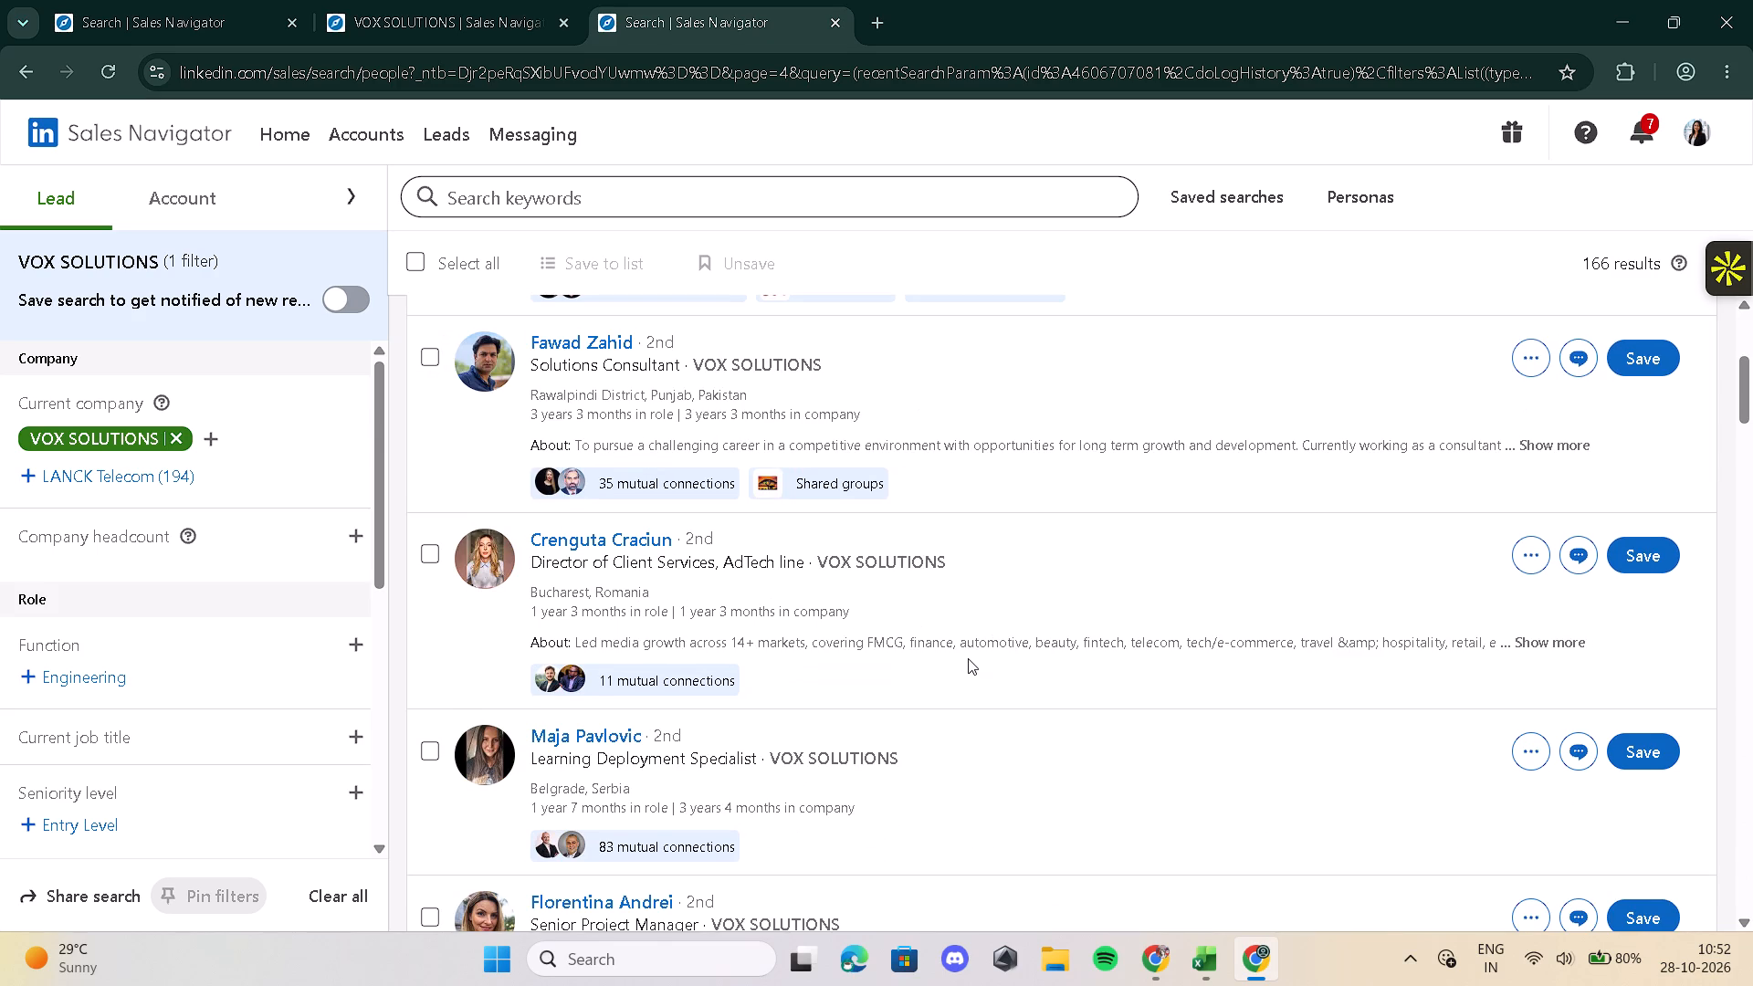
{"action": "scroll", "coordinate": [956, 643], "scroll_direction": "down", "scroll_amount": 4}
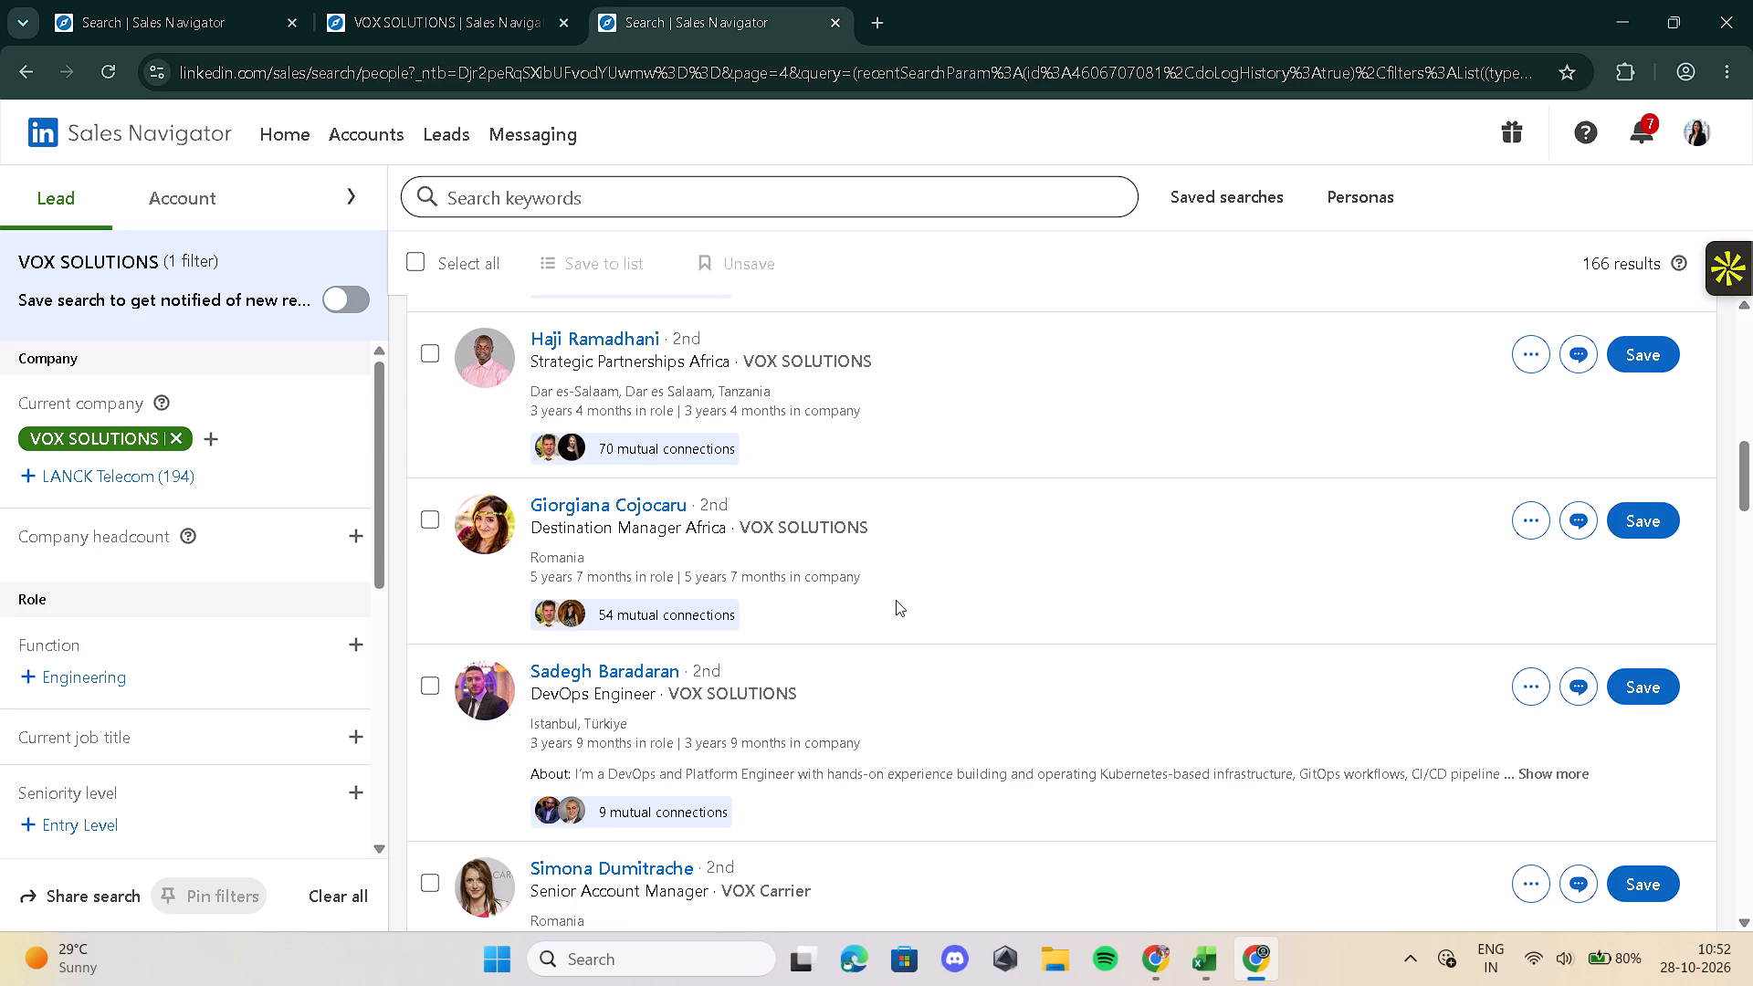
{"action": "scroll", "coordinate": [896, 600], "scroll_direction": "down", "scroll_amount": 12}
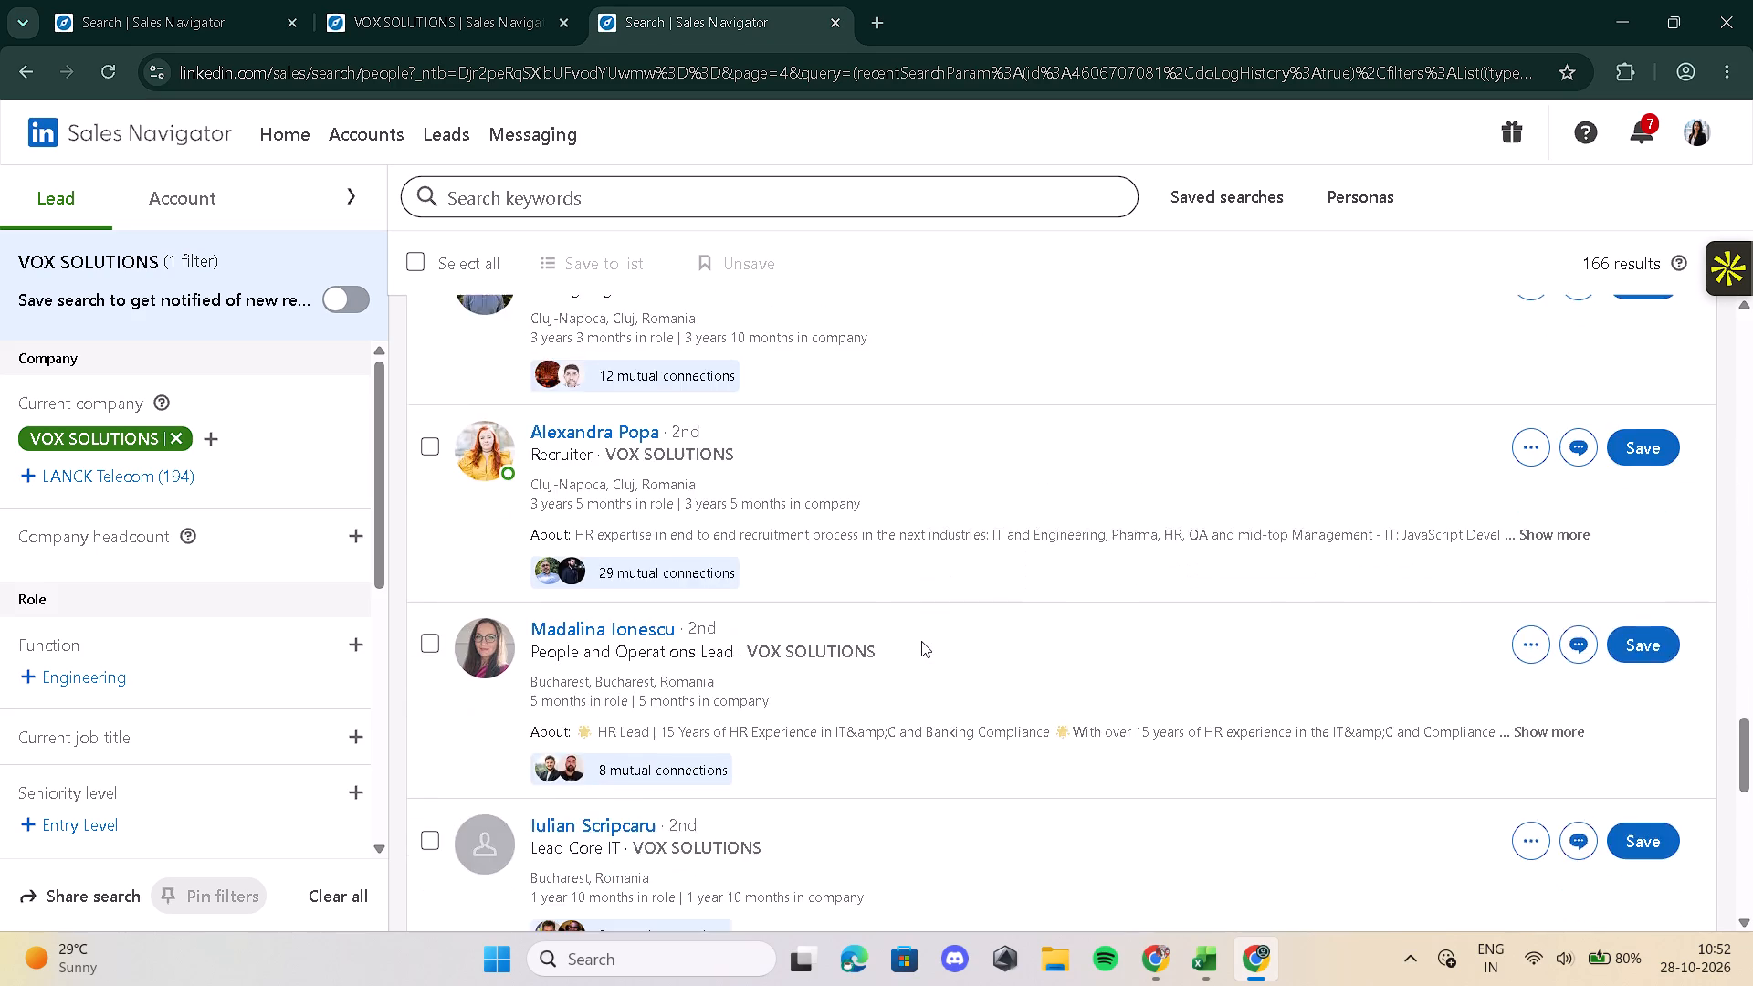
{"action": "scroll", "coordinate": [921, 641], "scroll_direction": "down", "scroll_amount": 11}
Go back to page 1 of the VOX SOLUTIONS employee results and review its partnership and messaging roles from the top.
{"action": "left_click", "coordinate": [957, 884]}
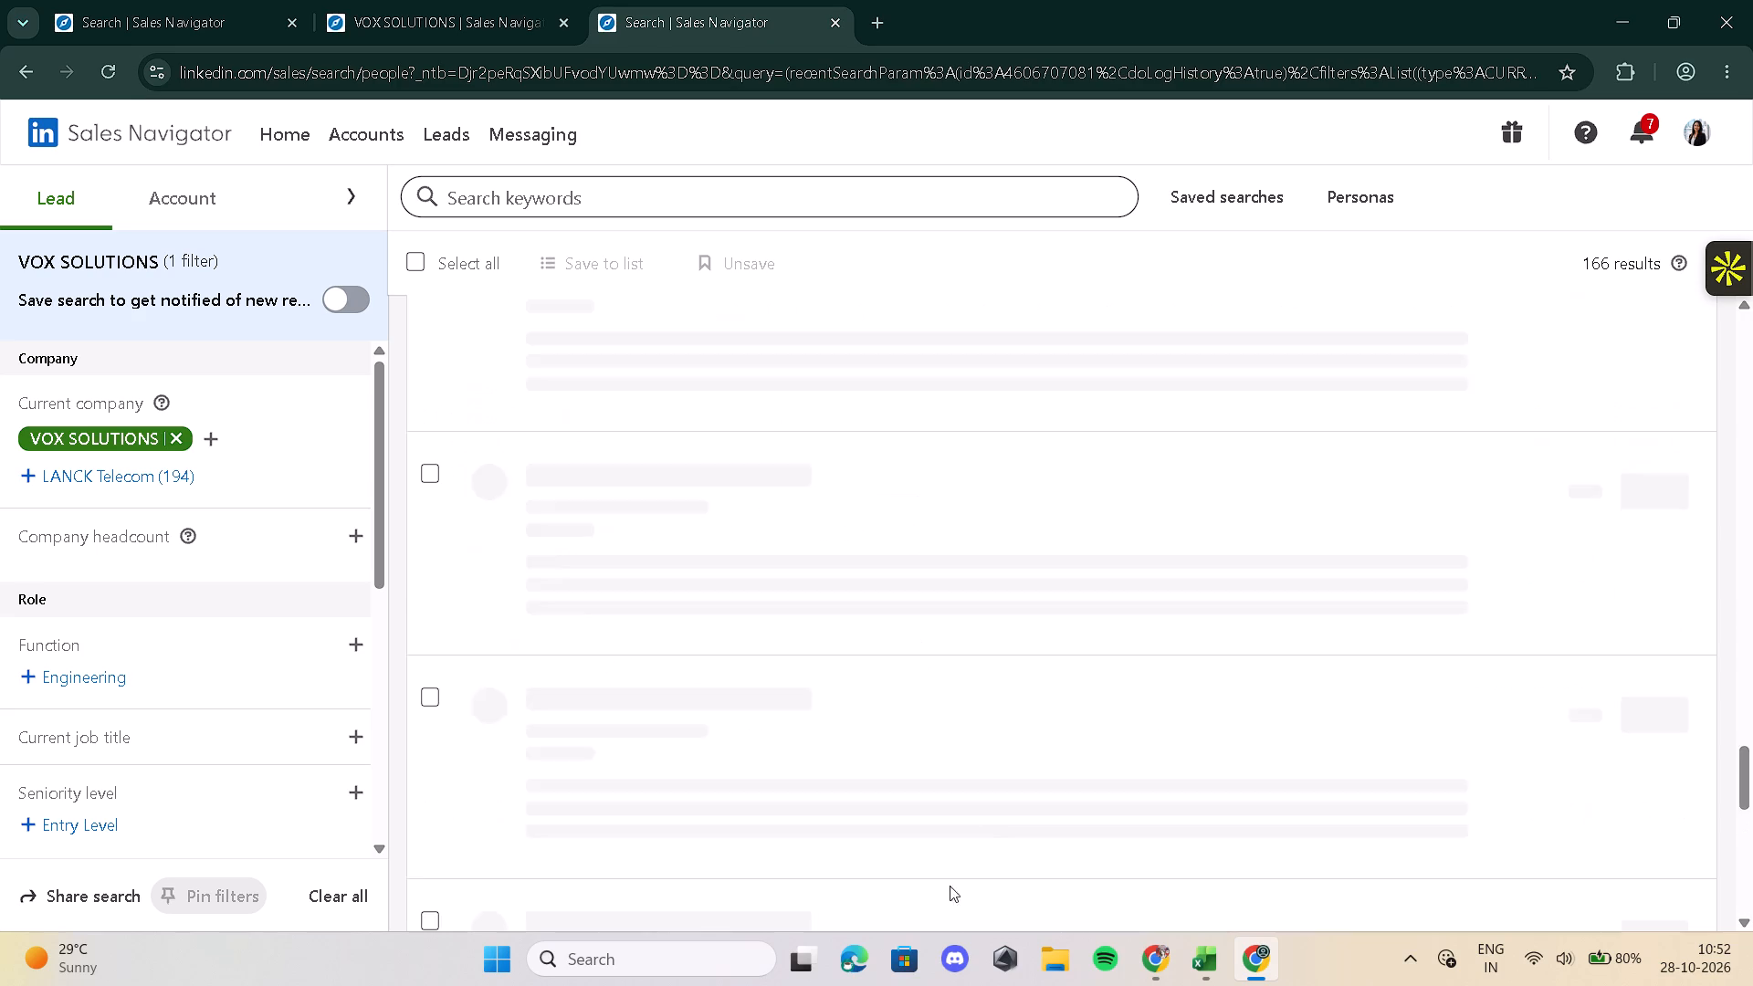
{"action": "scroll", "coordinate": [1012, 781], "scroll_direction": "up", "scroll_amount": 14}
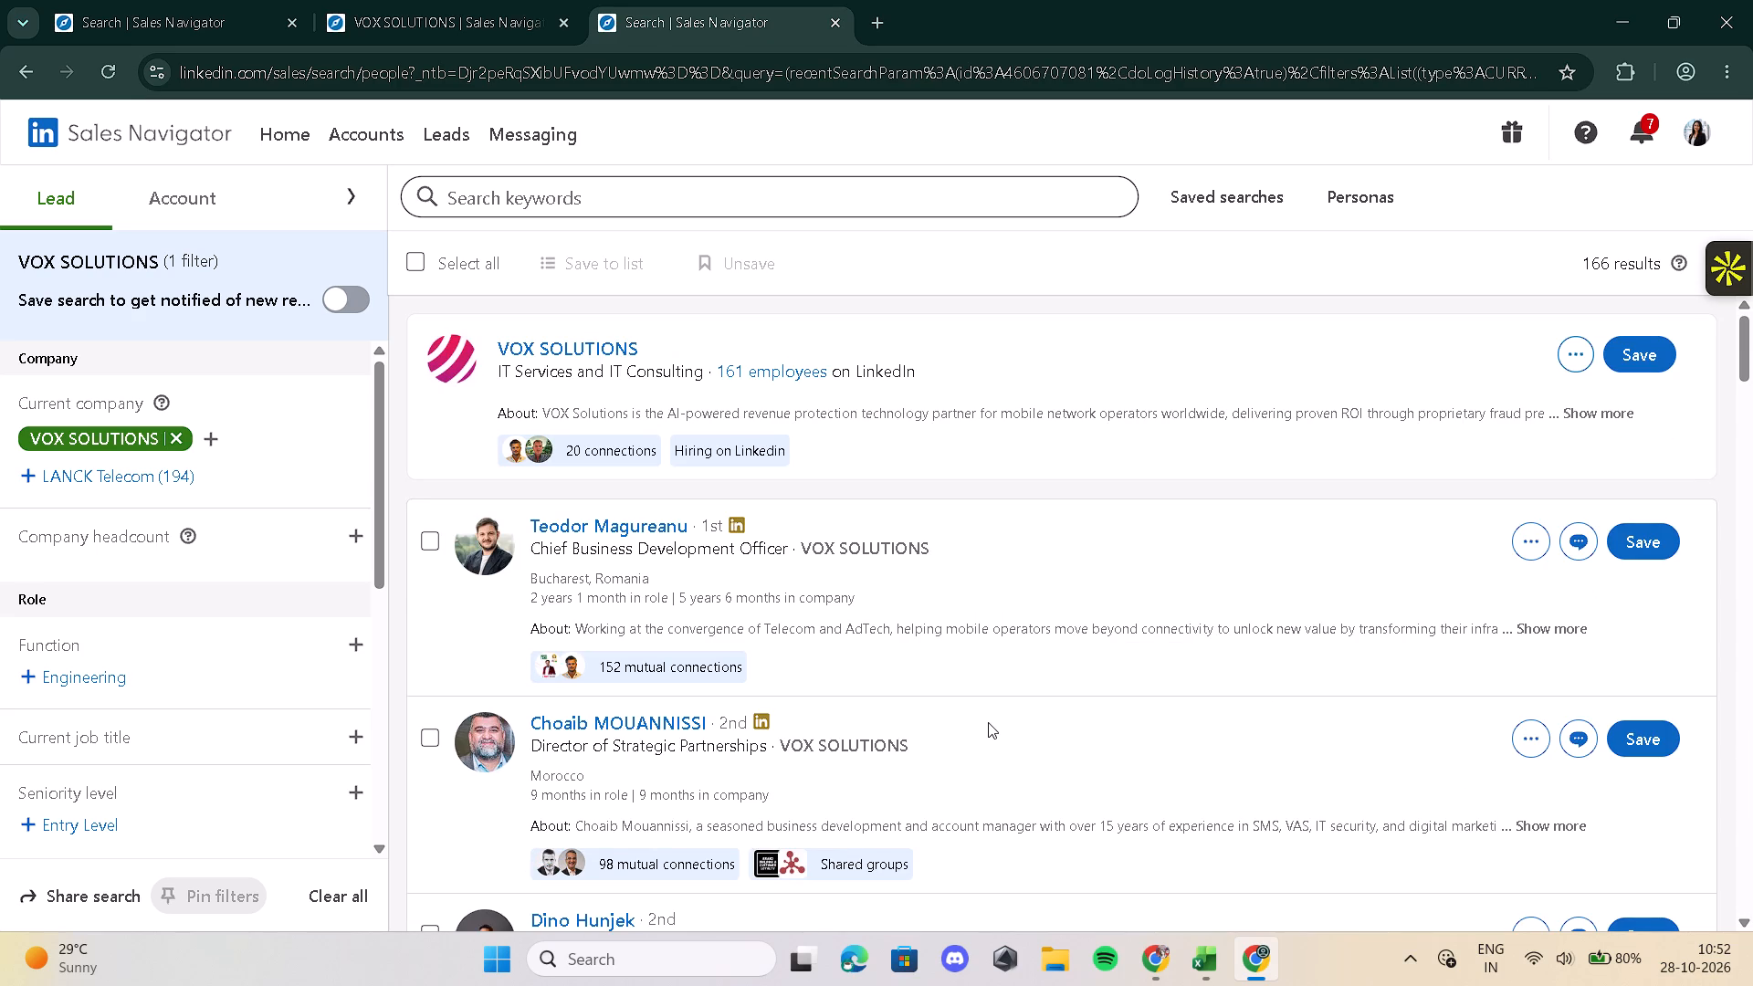
{"action": "scroll", "coordinate": [990, 719], "scroll_direction": "down", "scroll_amount": 3}
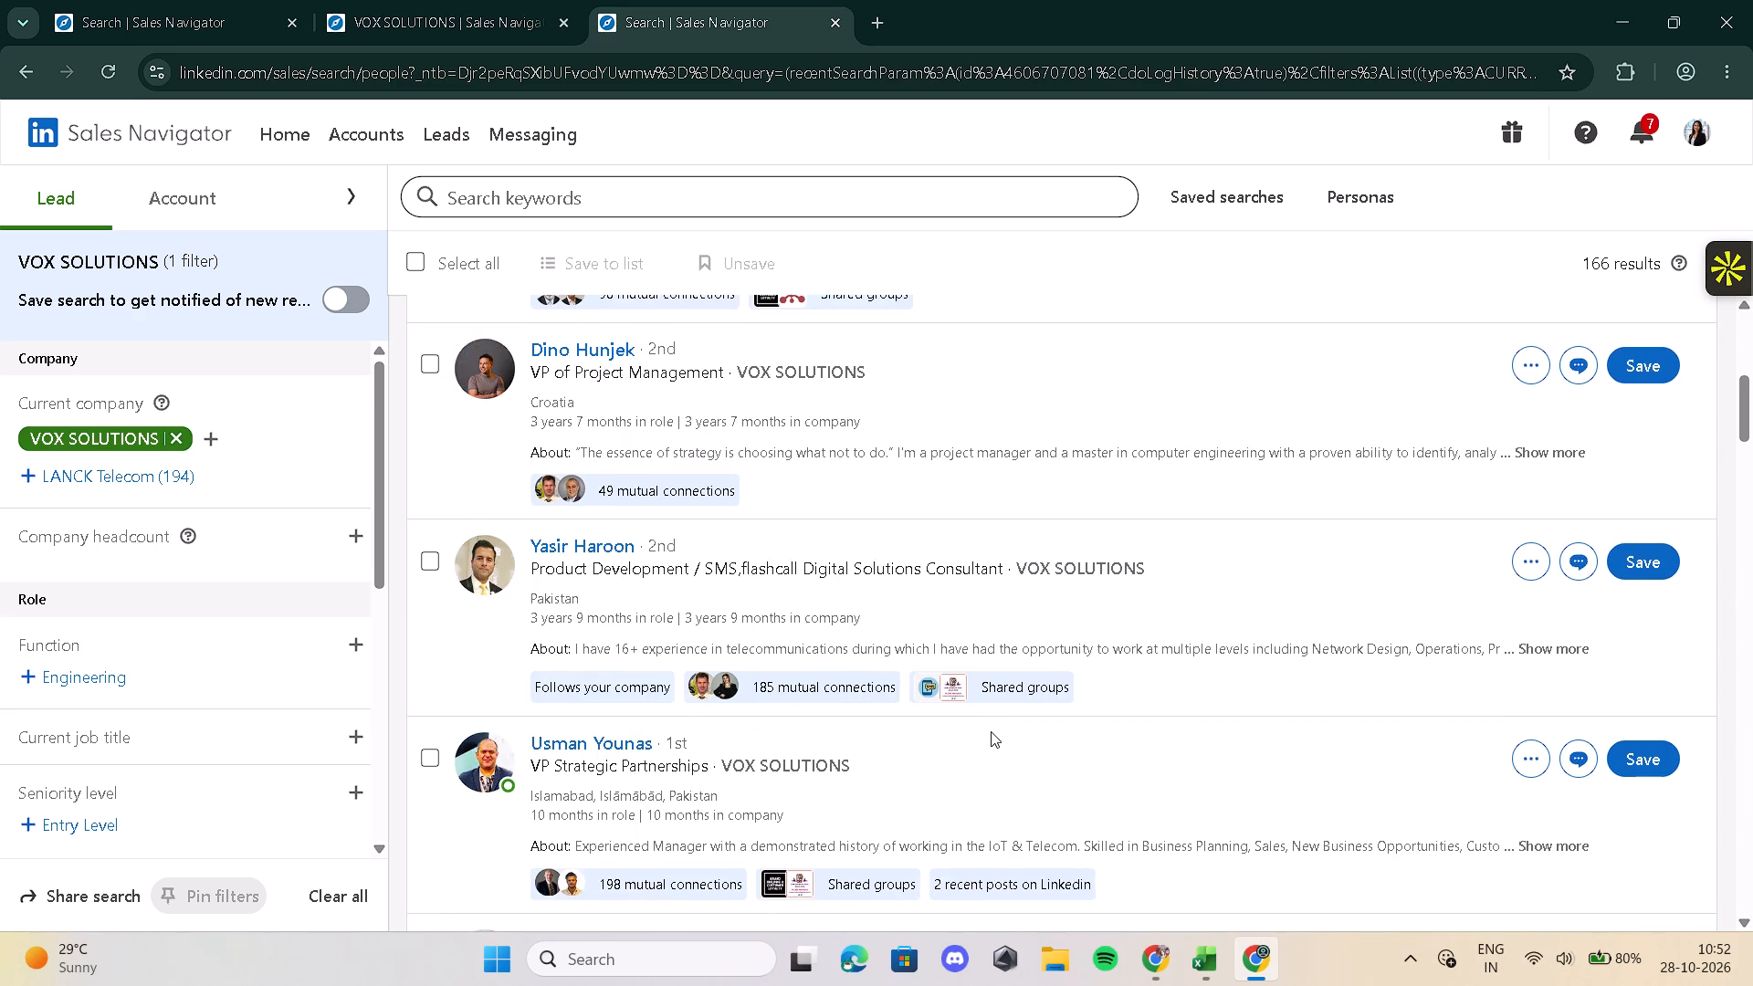
{"action": "scroll", "coordinate": [991, 731], "scroll_direction": "up", "scroll_amount": 7}
{"action": "scroll", "coordinate": [990, 729], "scroll_direction": "down", "scroll_amount": 13}
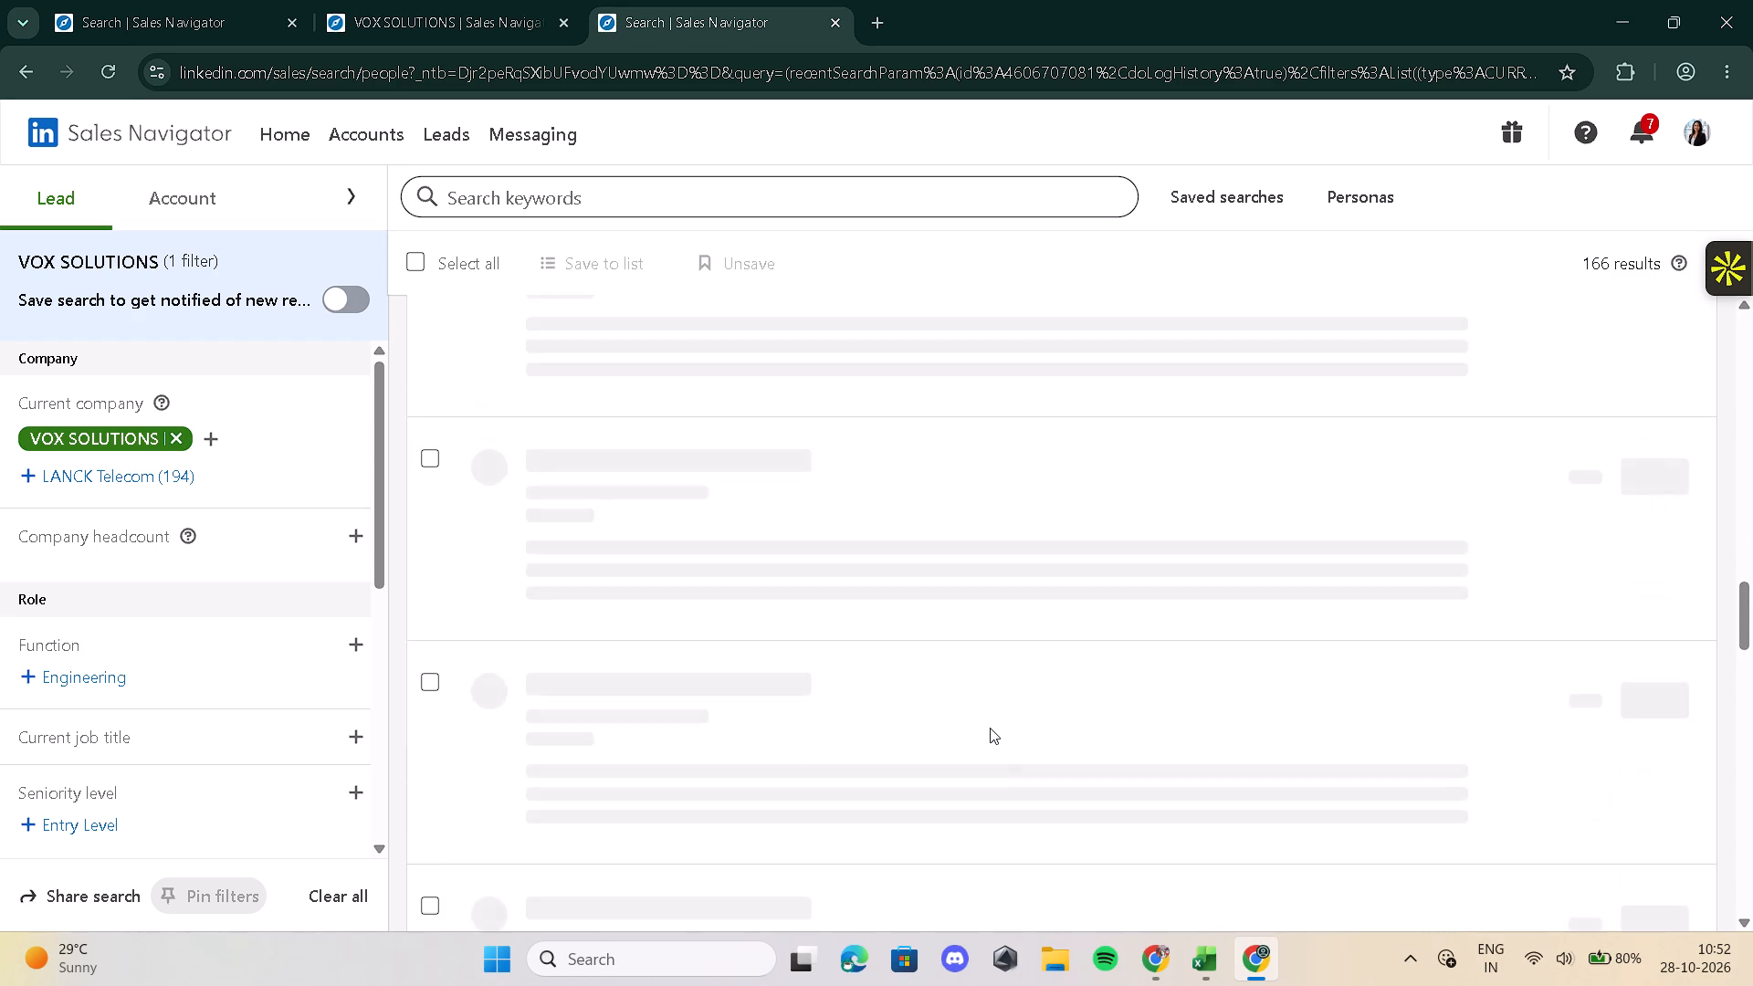
{"action": "scroll", "coordinate": [990, 727], "scroll_direction": "down", "scroll_amount": 4}
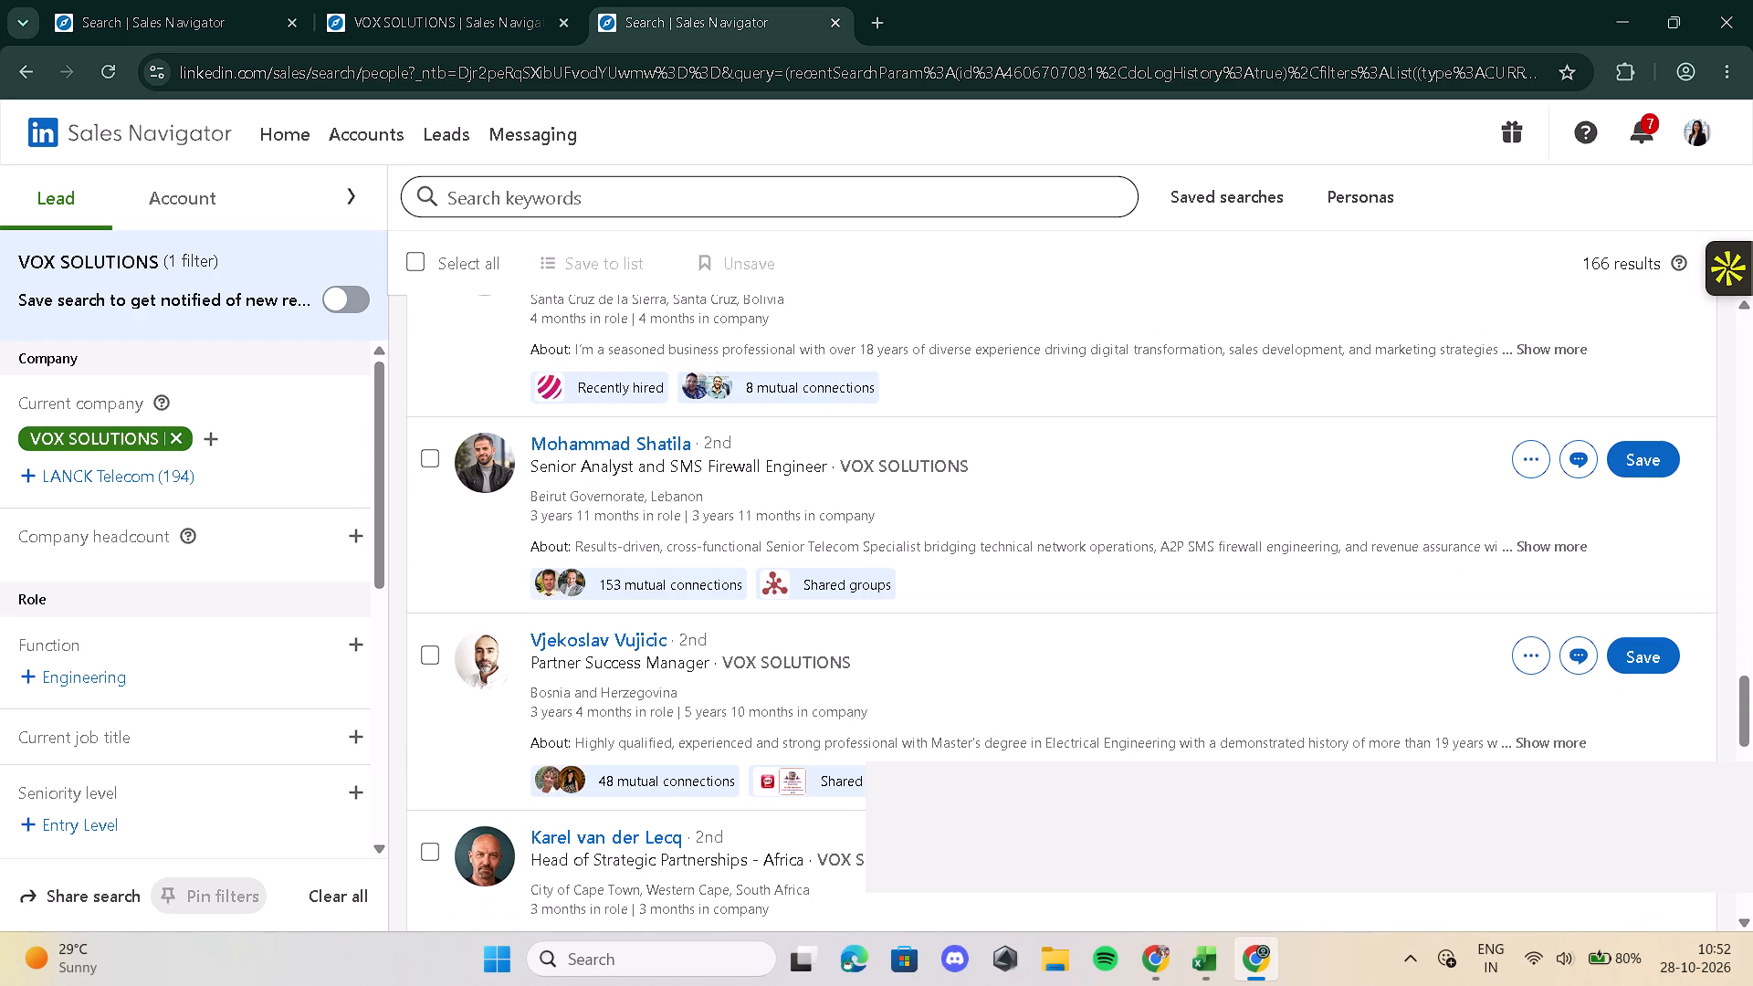
{"action": "scroll", "coordinate": [982, 745], "scroll_direction": "down", "scroll_amount": 5}
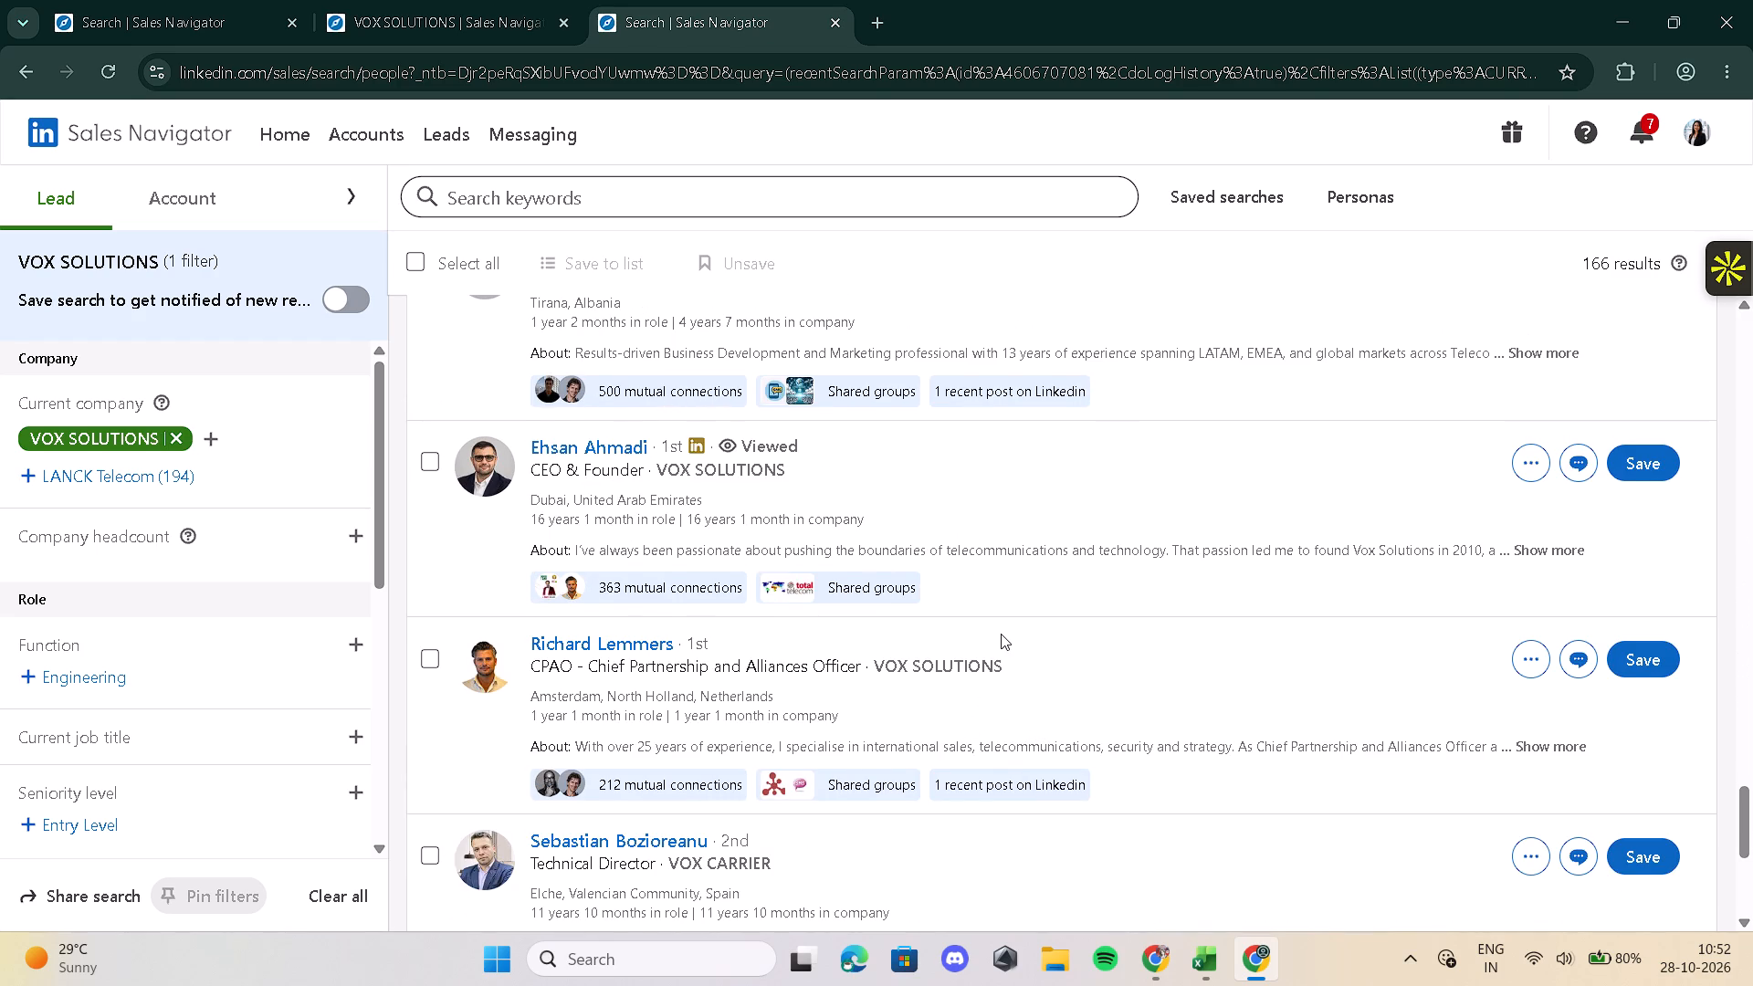
{"action": "scroll", "coordinate": [1001, 634], "scroll_direction": "down", "scroll_amount": 2}
Recheck the page 1 VOX SOLUTIONS employees back up to the first result, and skim down to the page's end again.
{"action": "scroll", "coordinate": [981, 647], "scroll_direction": "up", "scroll_amount": 7}
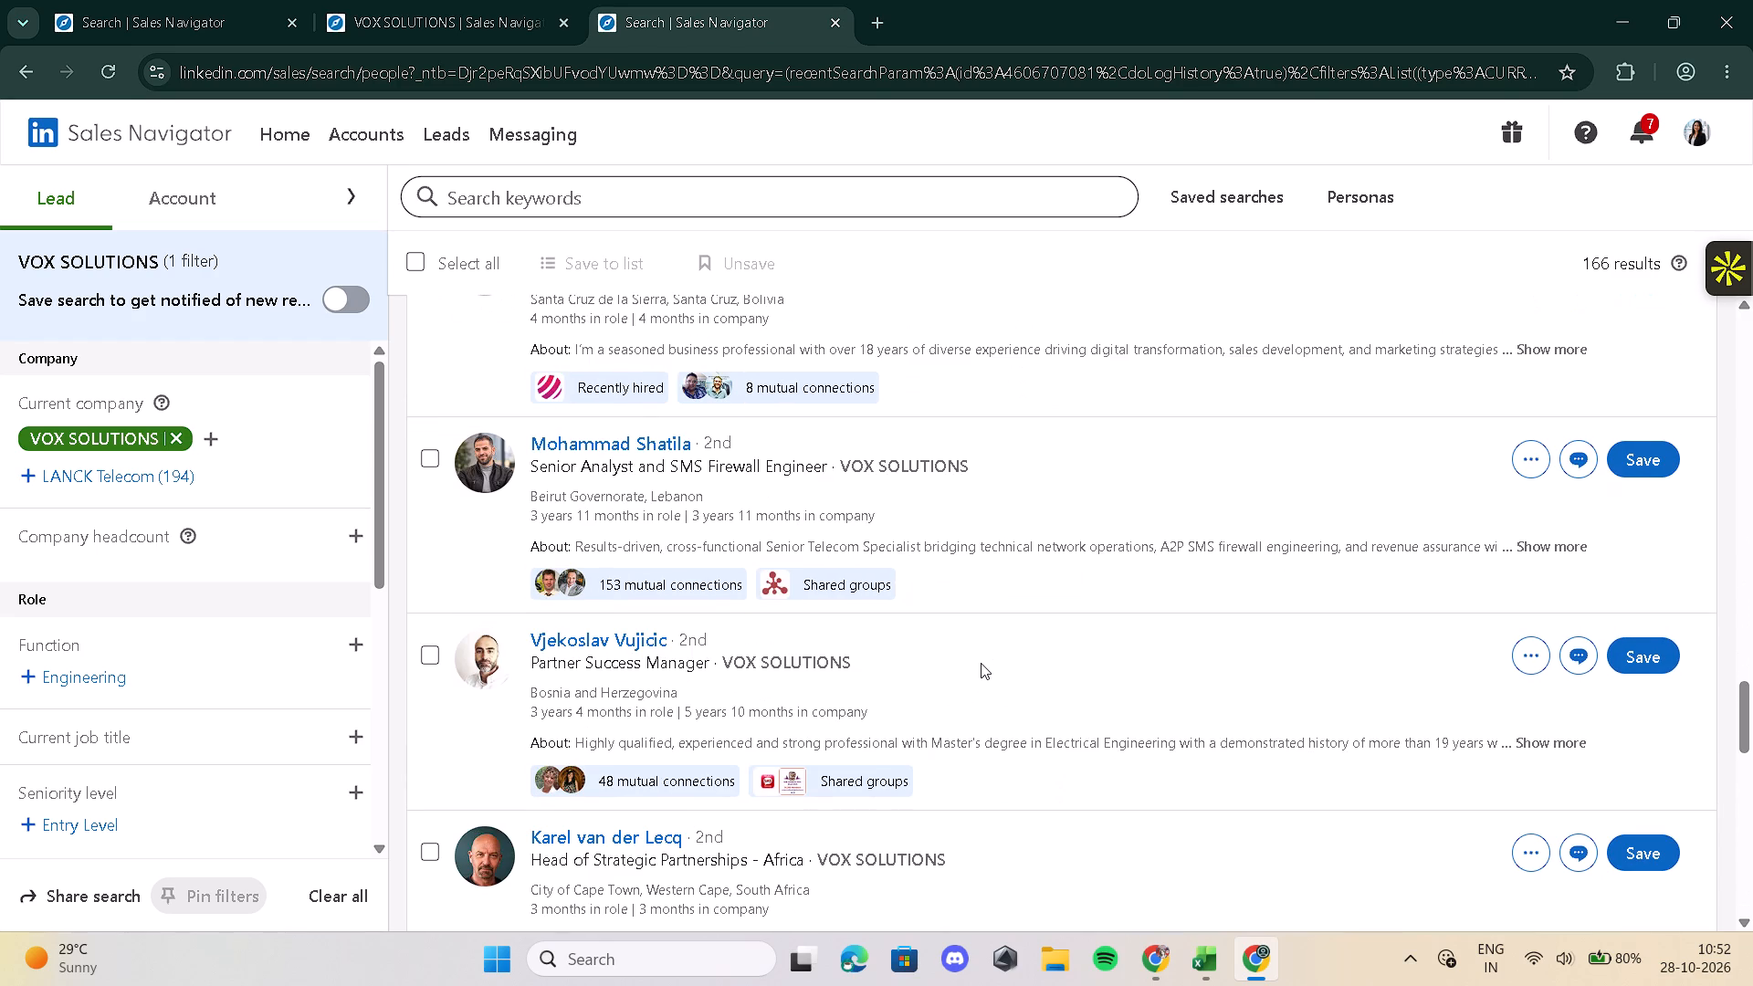
{"action": "scroll", "coordinate": [981, 663], "scroll_direction": "up", "scroll_amount": 3}
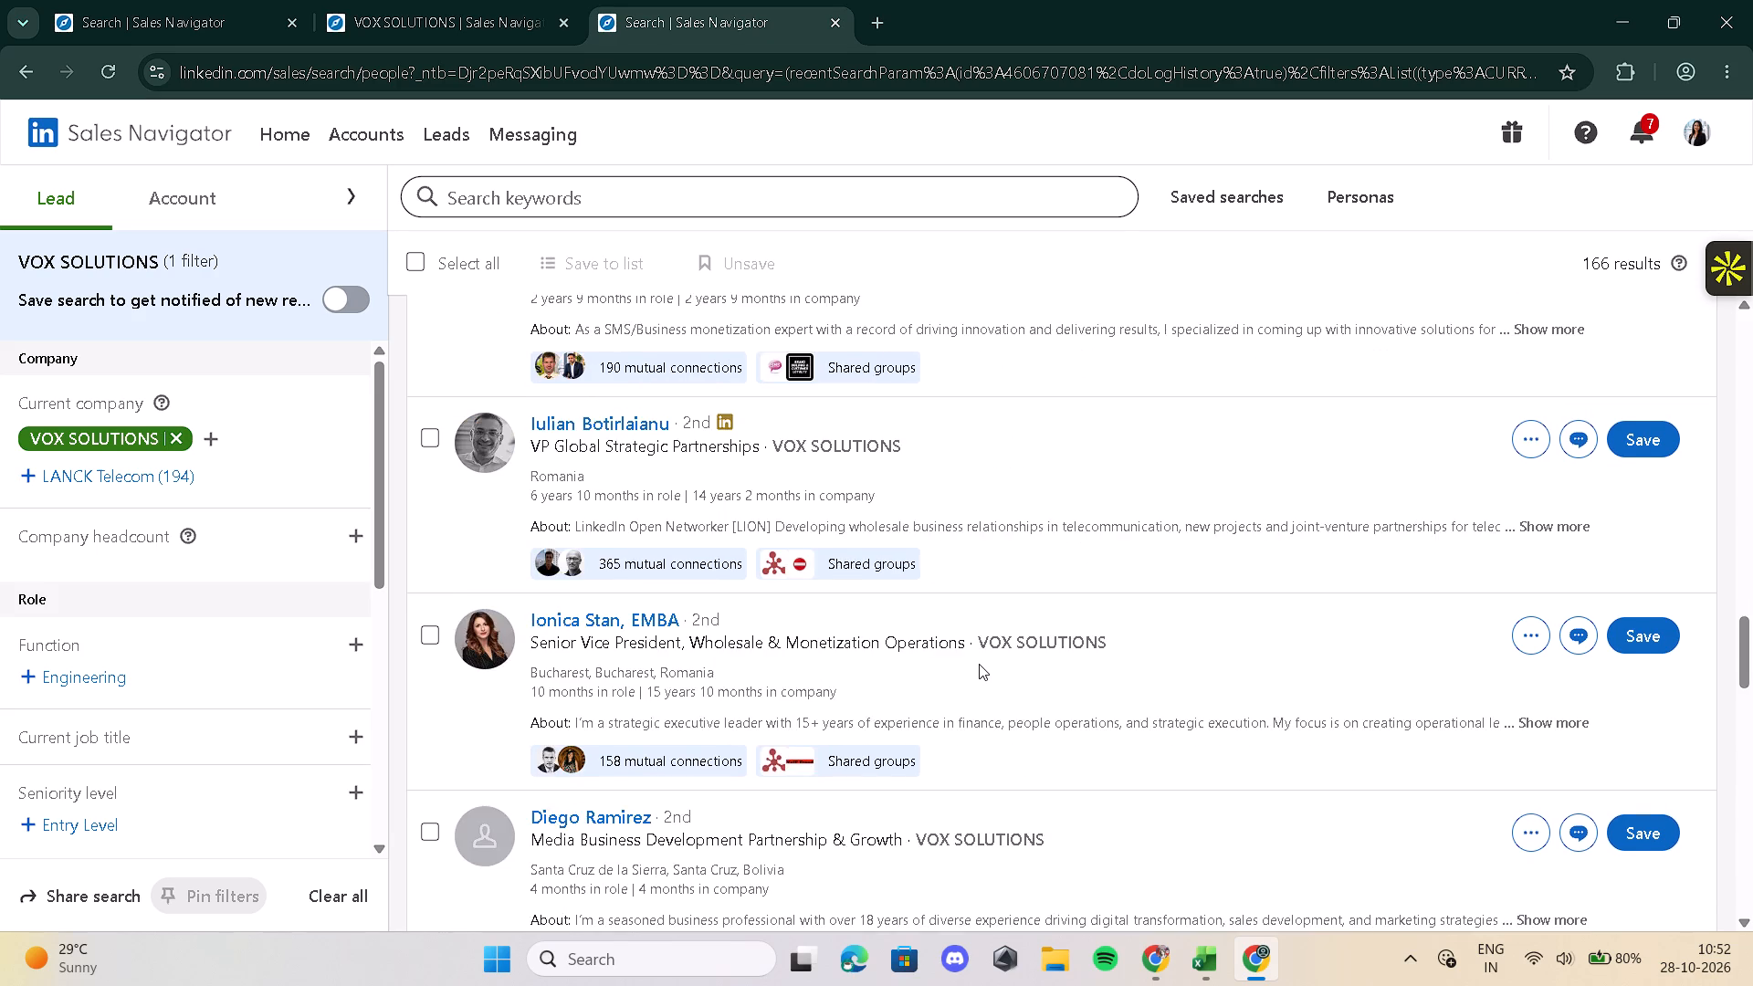
{"action": "scroll", "coordinate": [977, 666], "scroll_direction": "up", "scroll_amount": 10}
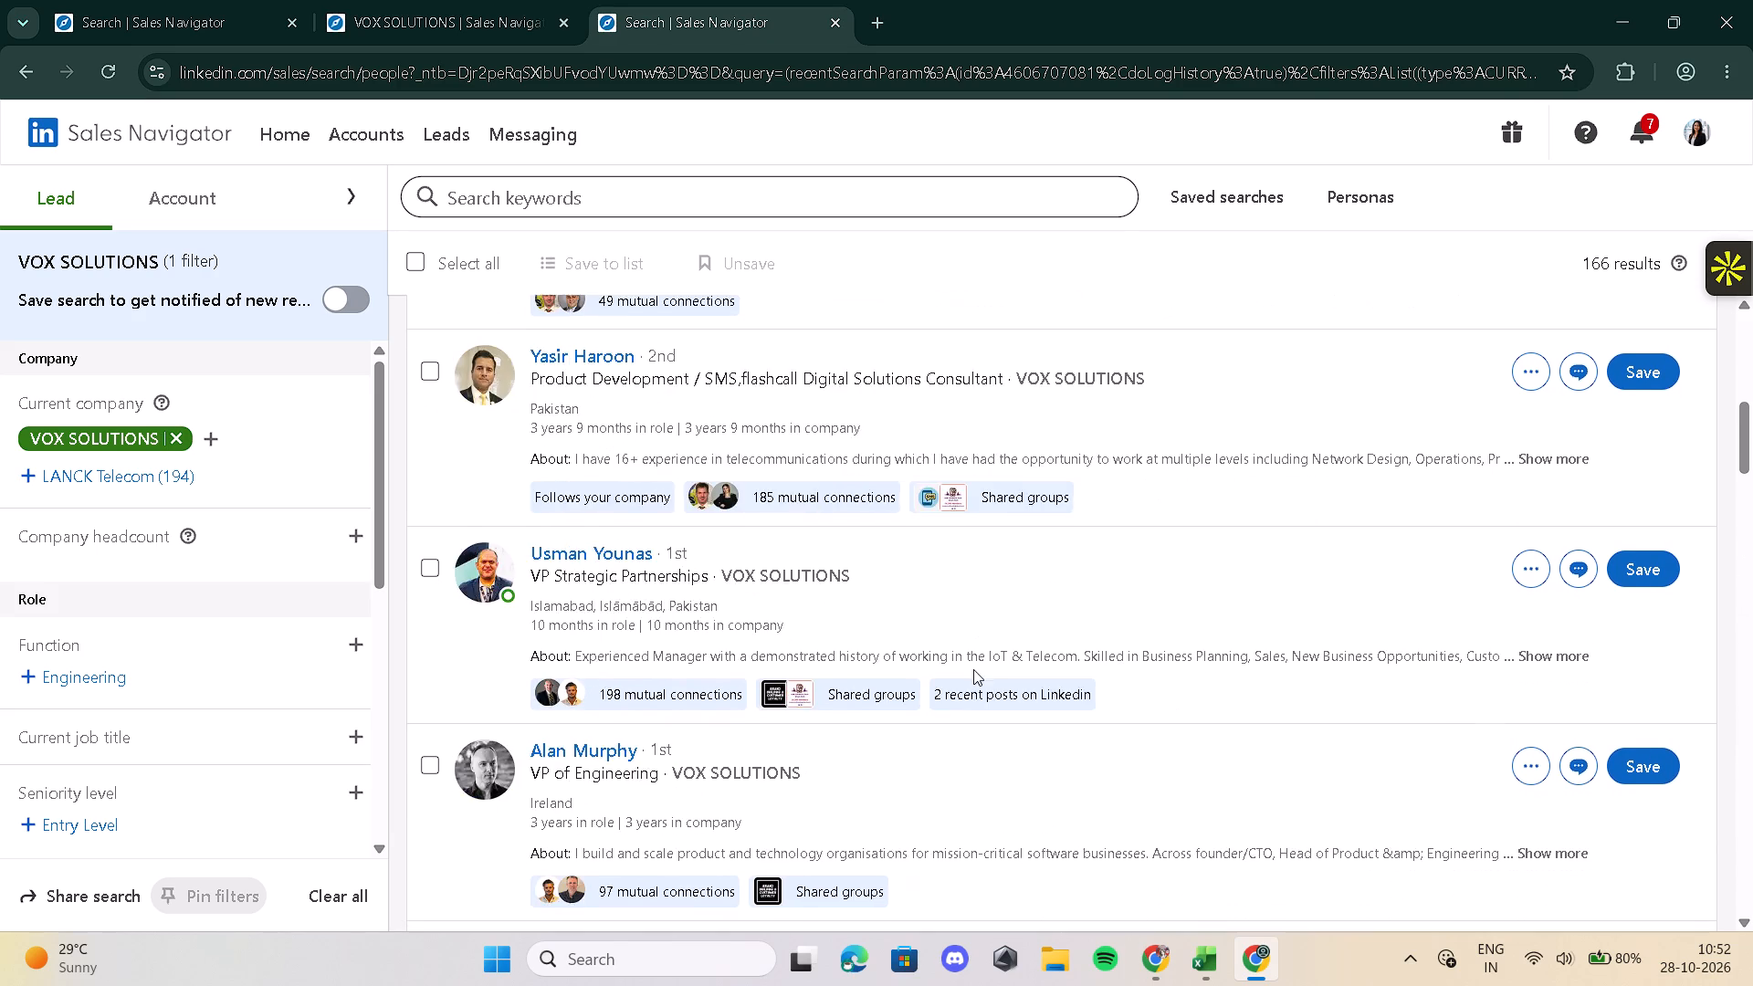
{"action": "scroll", "coordinate": [973, 669], "scroll_direction": "up", "scroll_amount": 1}
{"action": "scroll", "coordinate": [891, 653], "scroll_direction": "up", "scroll_amount": 6}
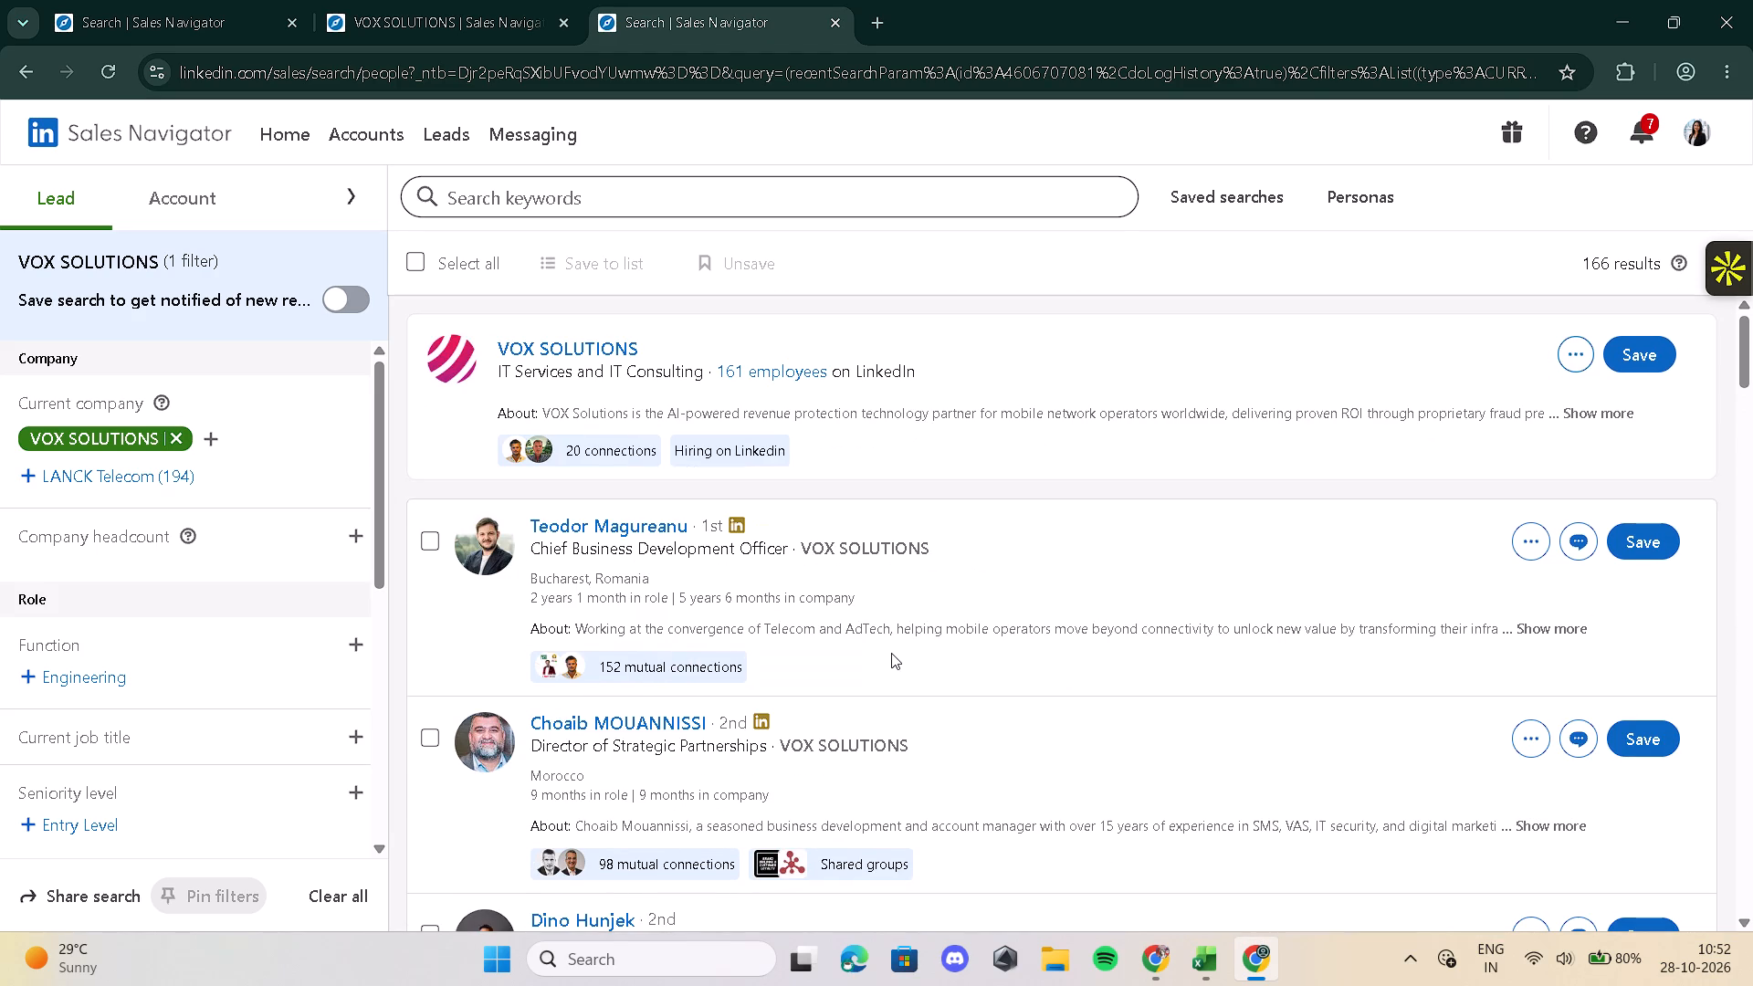
{"action": "scroll", "coordinate": [805, 590], "scroll_direction": "down", "scroll_amount": 12}
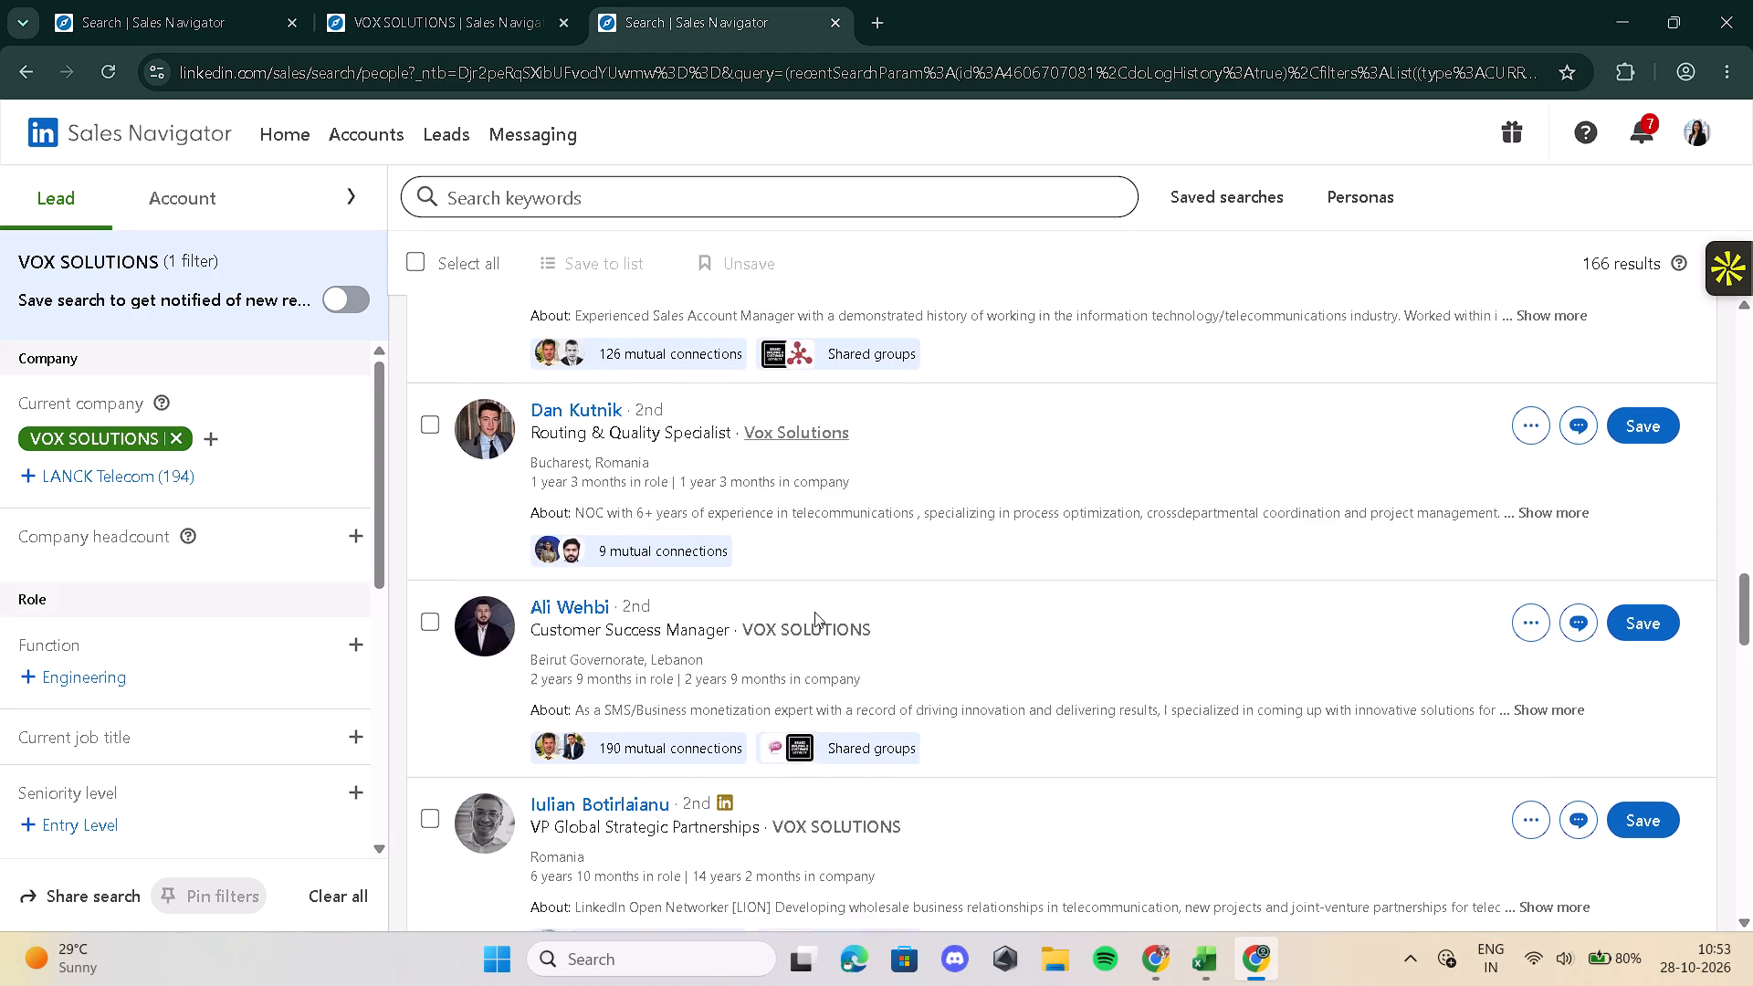
{"action": "scroll", "coordinate": [814, 612], "scroll_direction": "down", "scroll_amount": 19}
Open page 2 of the VOX SOLUTIONS employee results again and skim the listed roles down to its end.
{"action": "left_click", "coordinate": [998, 865]}
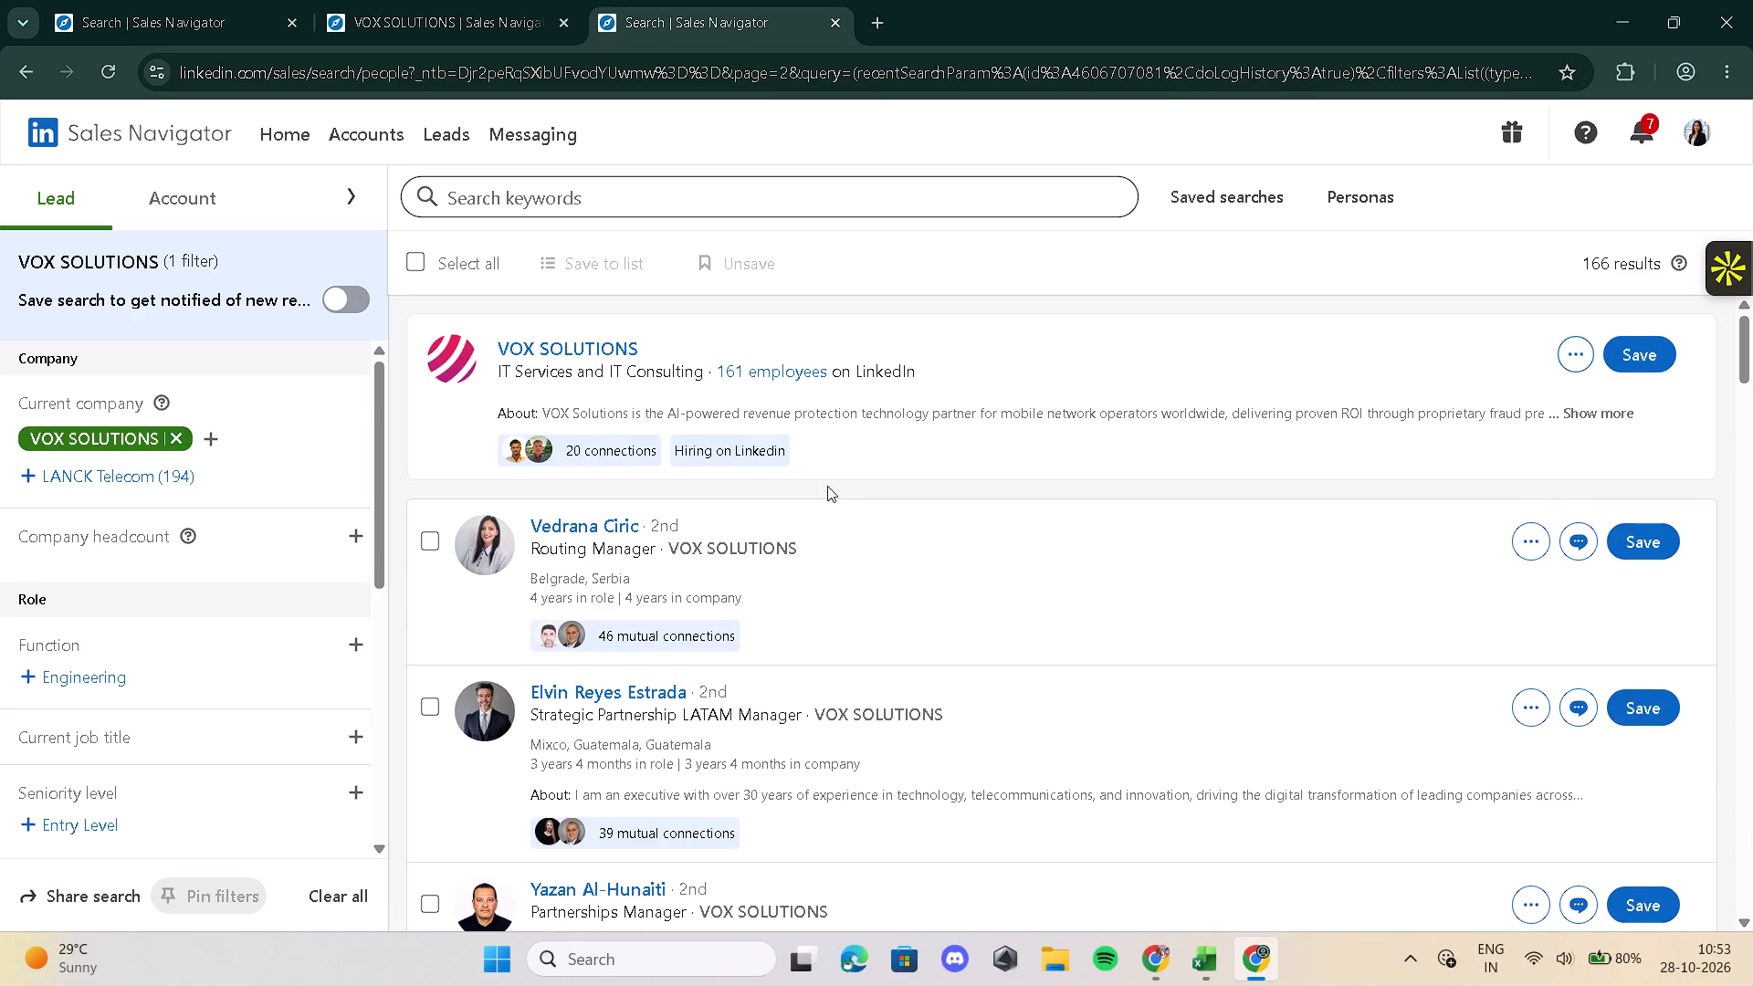
{"action": "scroll", "coordinate": [953, 610], "scroll_direction": "up", "scroll_amount": 3}
{"action": "scroll", "coordinate": [953, 595], "scroll_direction": "down", "scroll_amount": 17}
{"action": "scroll", "coordinate": [953, 590], "scroll_direction": "down", "scroll_amount": 11}
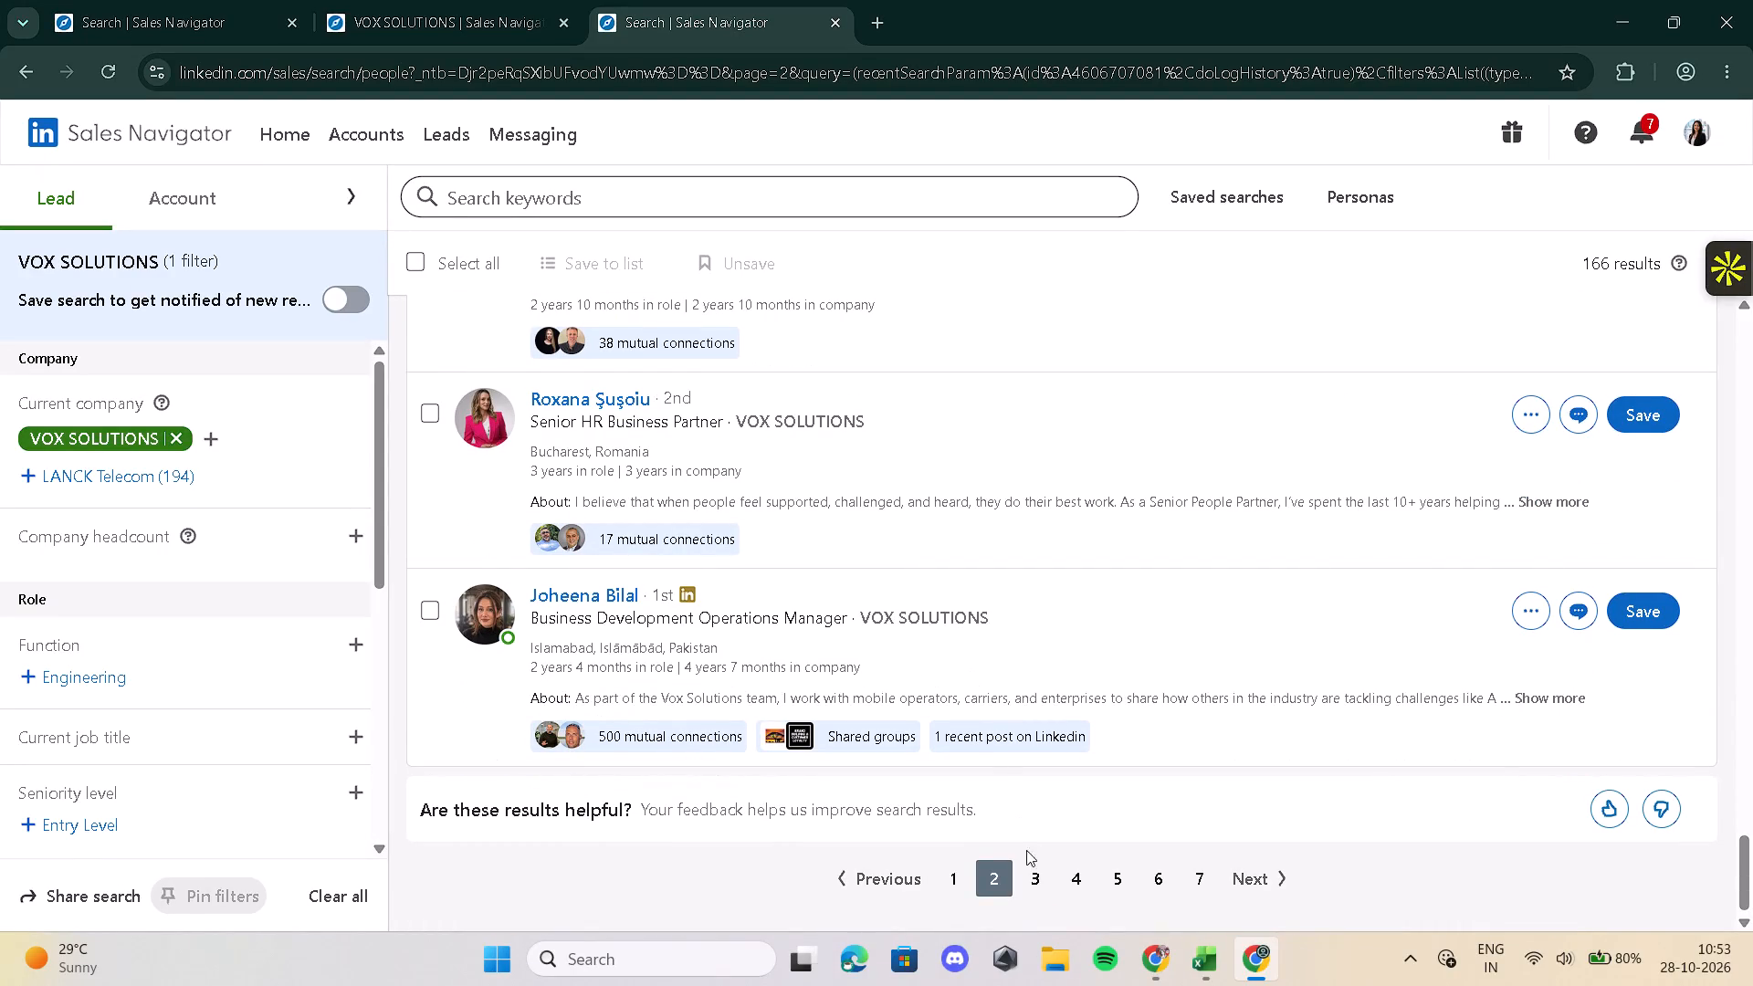
Open page 3 of the VOX SOLUTIONS employee results and skim the listed roles down to its end.
{"action": "left_click", "coordinate": [1034, 883]}
{"action": "scroll", "coordinate": [1023, 652], "scroll_direction": "down", "scroll_amount": 7}
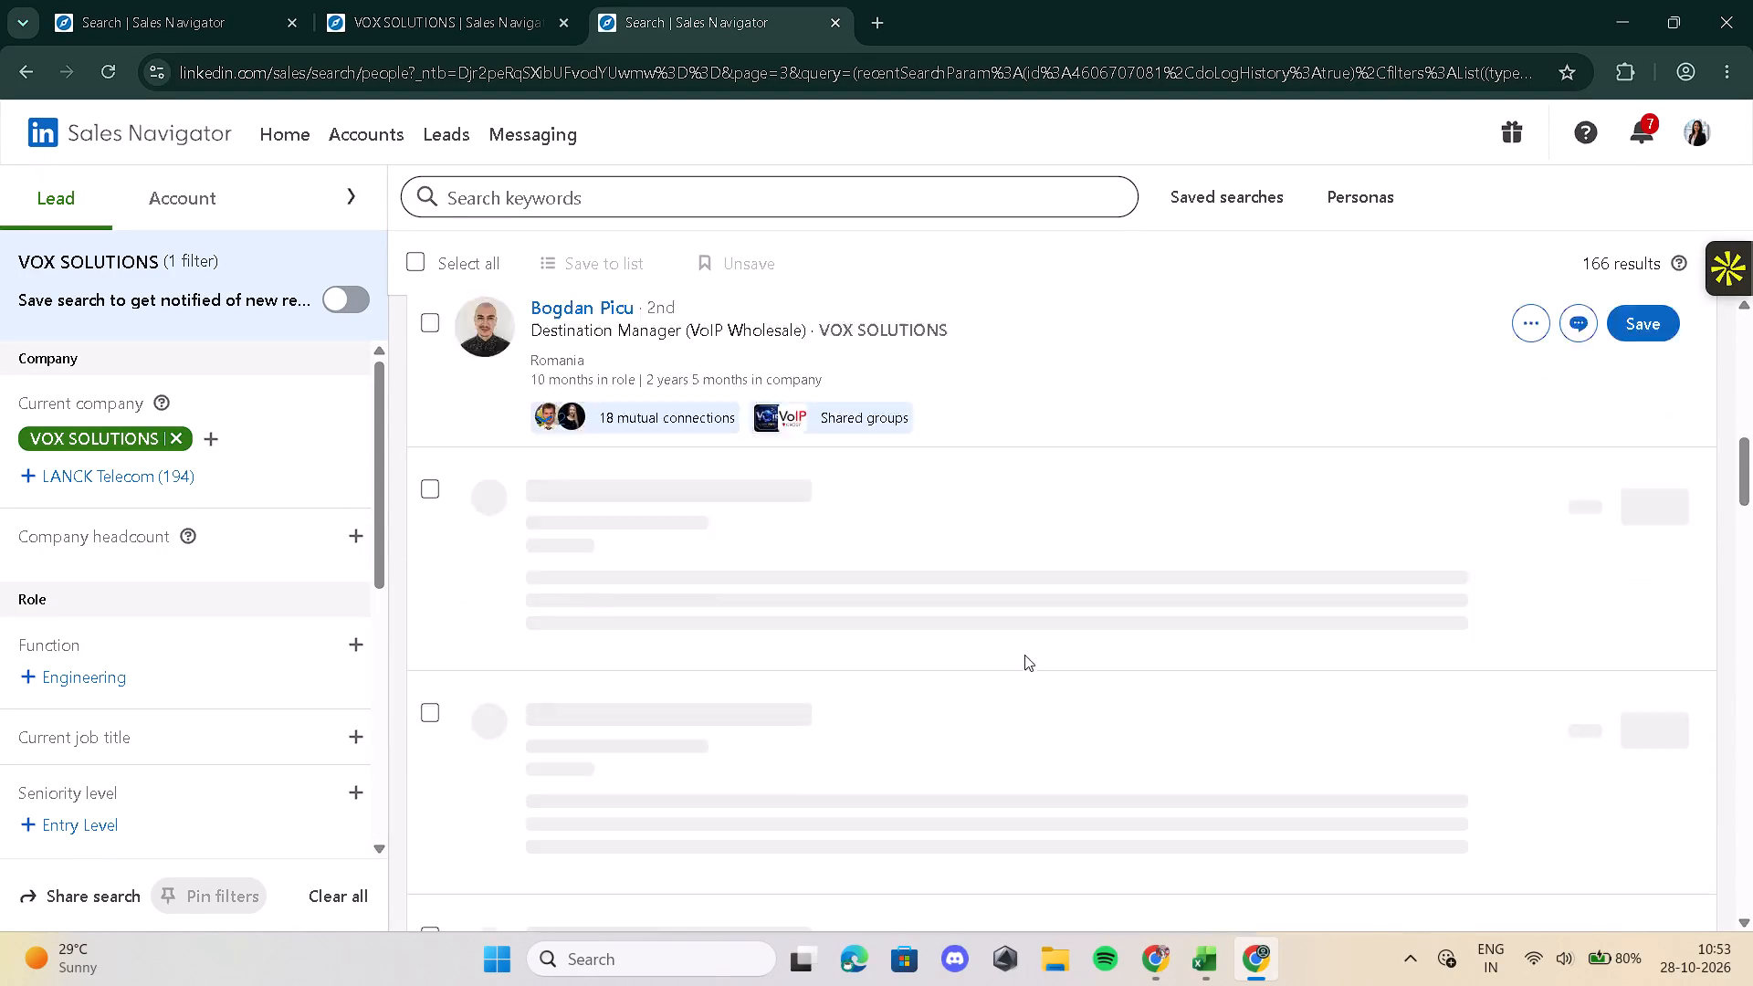
{"action": "scroll", "coordinate": [1024, 655], "scroll_direction": "down", "scroll_amount": 20}
{"action": "scroll", "coordinate": [1024, 655], "scroll_direction": "down", "scroll_amount": 5}
Return to page 1 of the VOX SOLUTIONS employee results and compare its partnership, messaging and business development roles, ending back at the first result.
{"action": "left_click", "coordinate": [946, 888]}
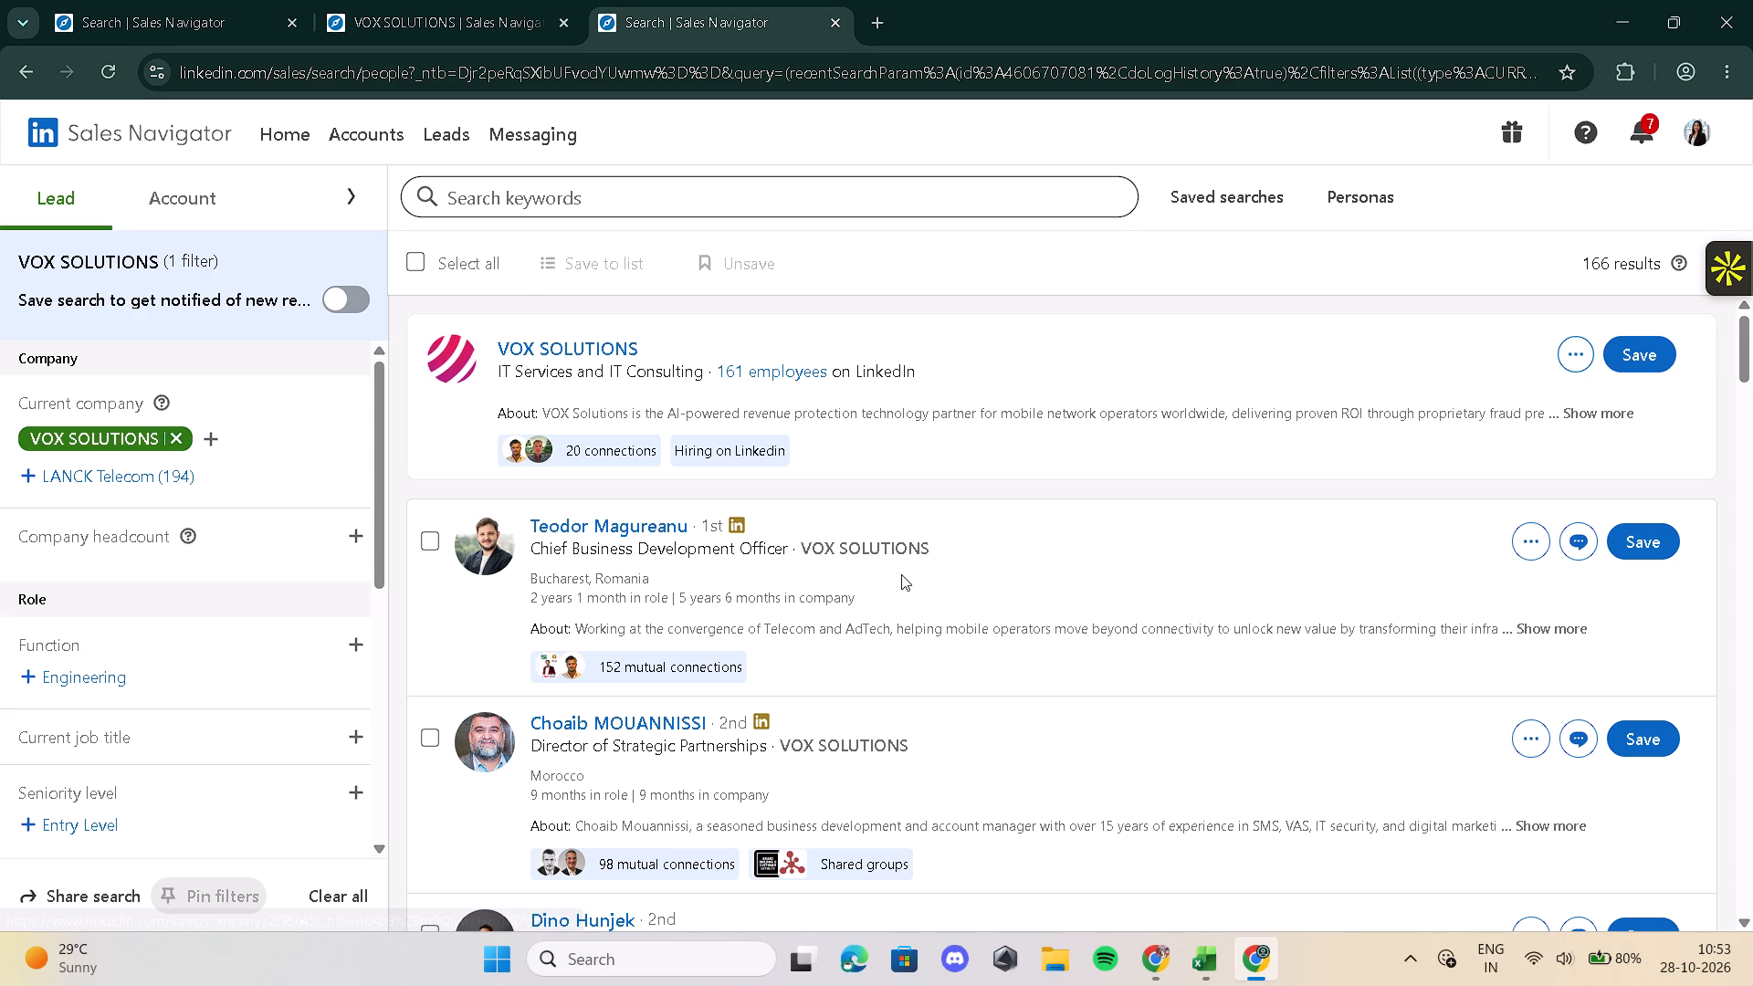
{"action": "scroll", "coordinate": [901, 574], "scroll_direction": "down", "scroll_amount": 8}
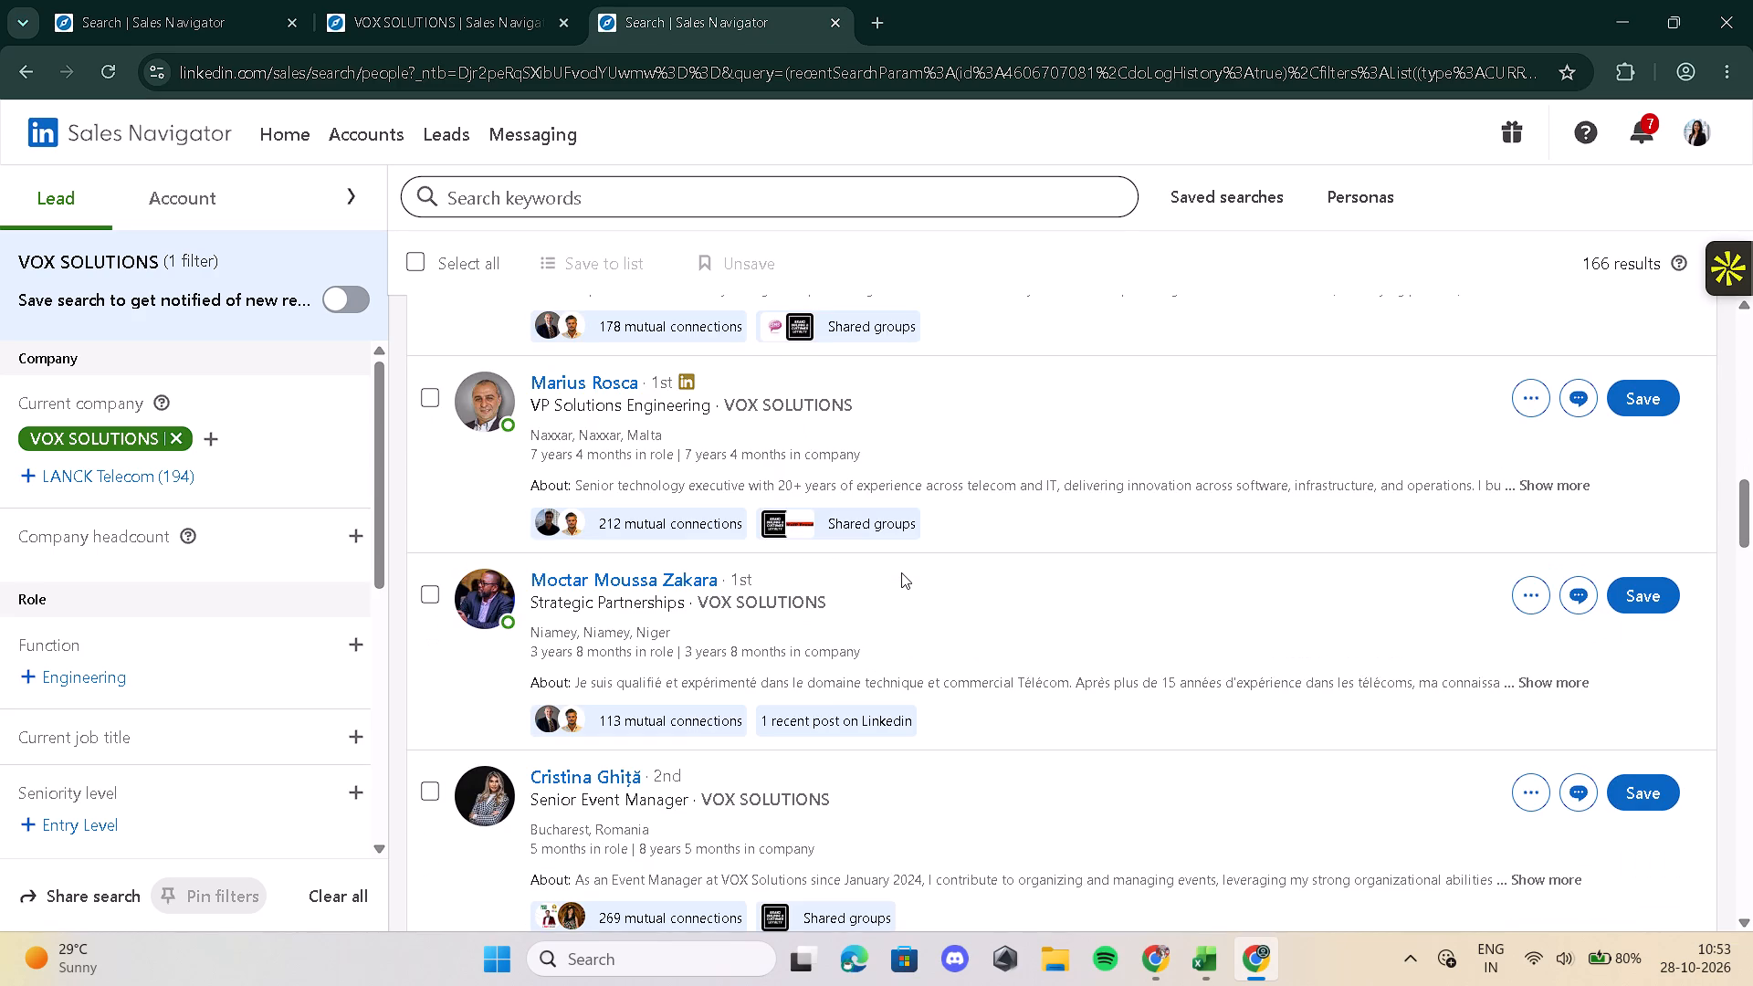
{"action": "scroll", "coordinate": [902, 570], "scroll_direction": "down", "scroll_amount": 9}
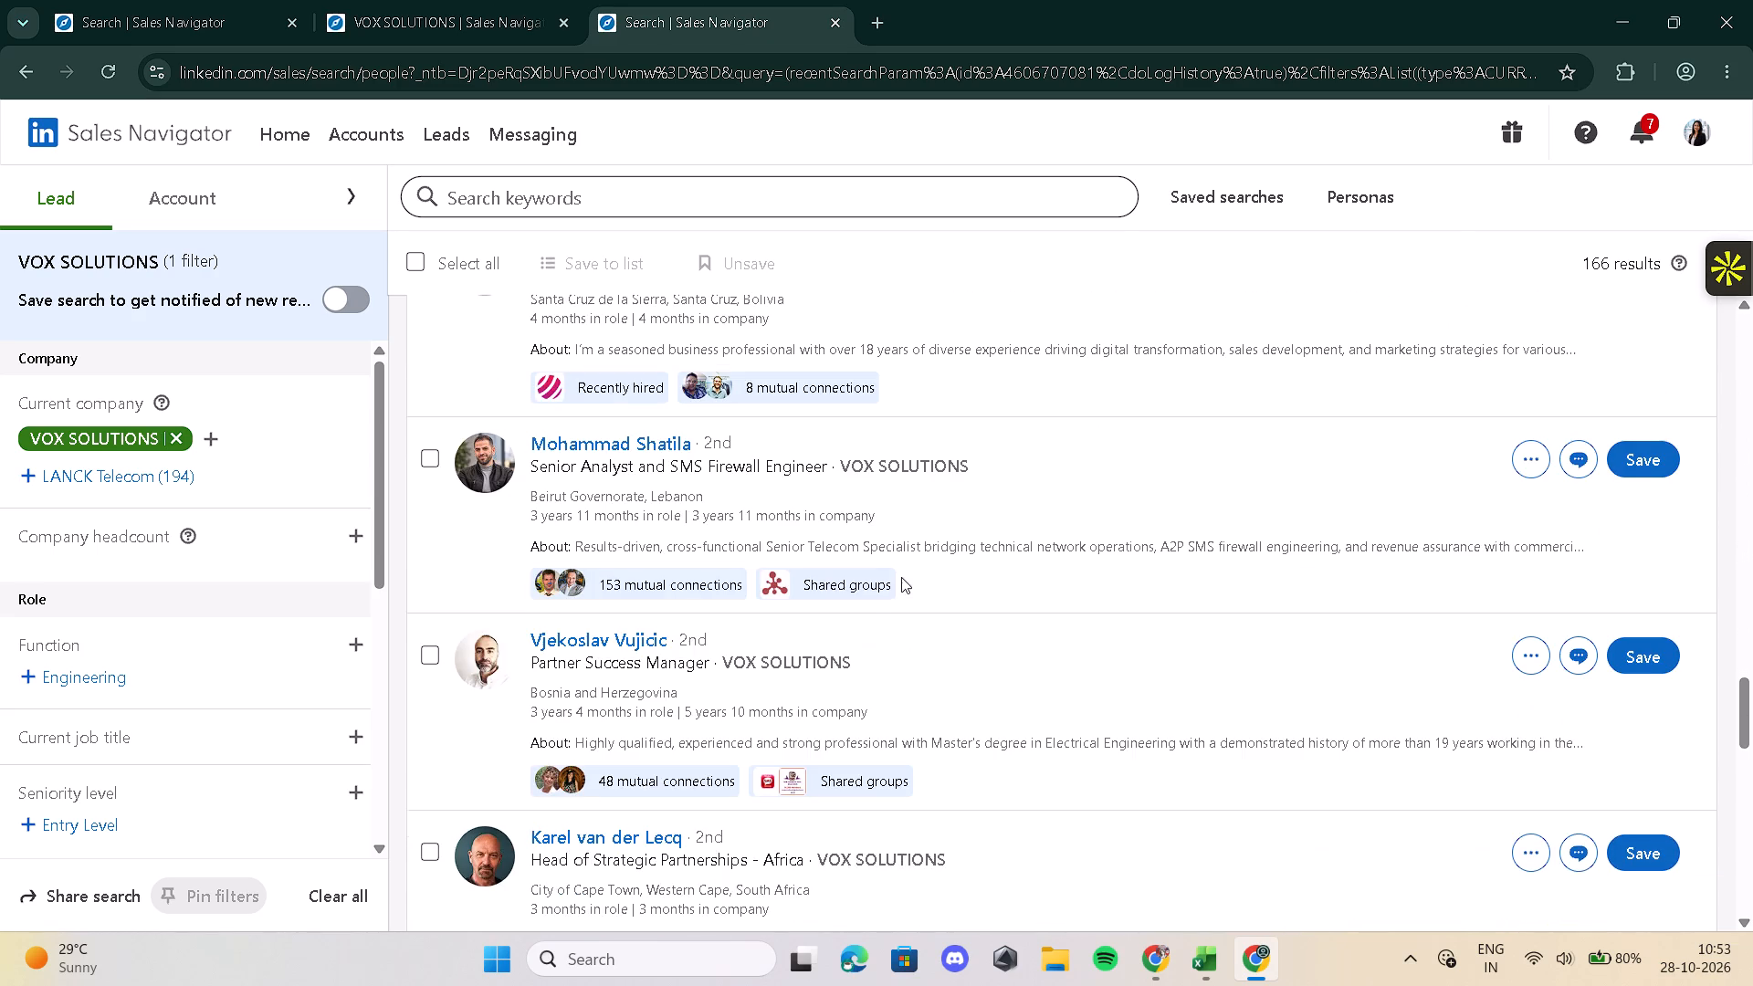
{"action": "scroll", "coordinate": [888, 649], "scroll_direction": "down", "scroll_amount": 12}
{"action": "scroll", "coordinate": [878, 680], "scroll_direction": "up", "scroll_amount": 11}
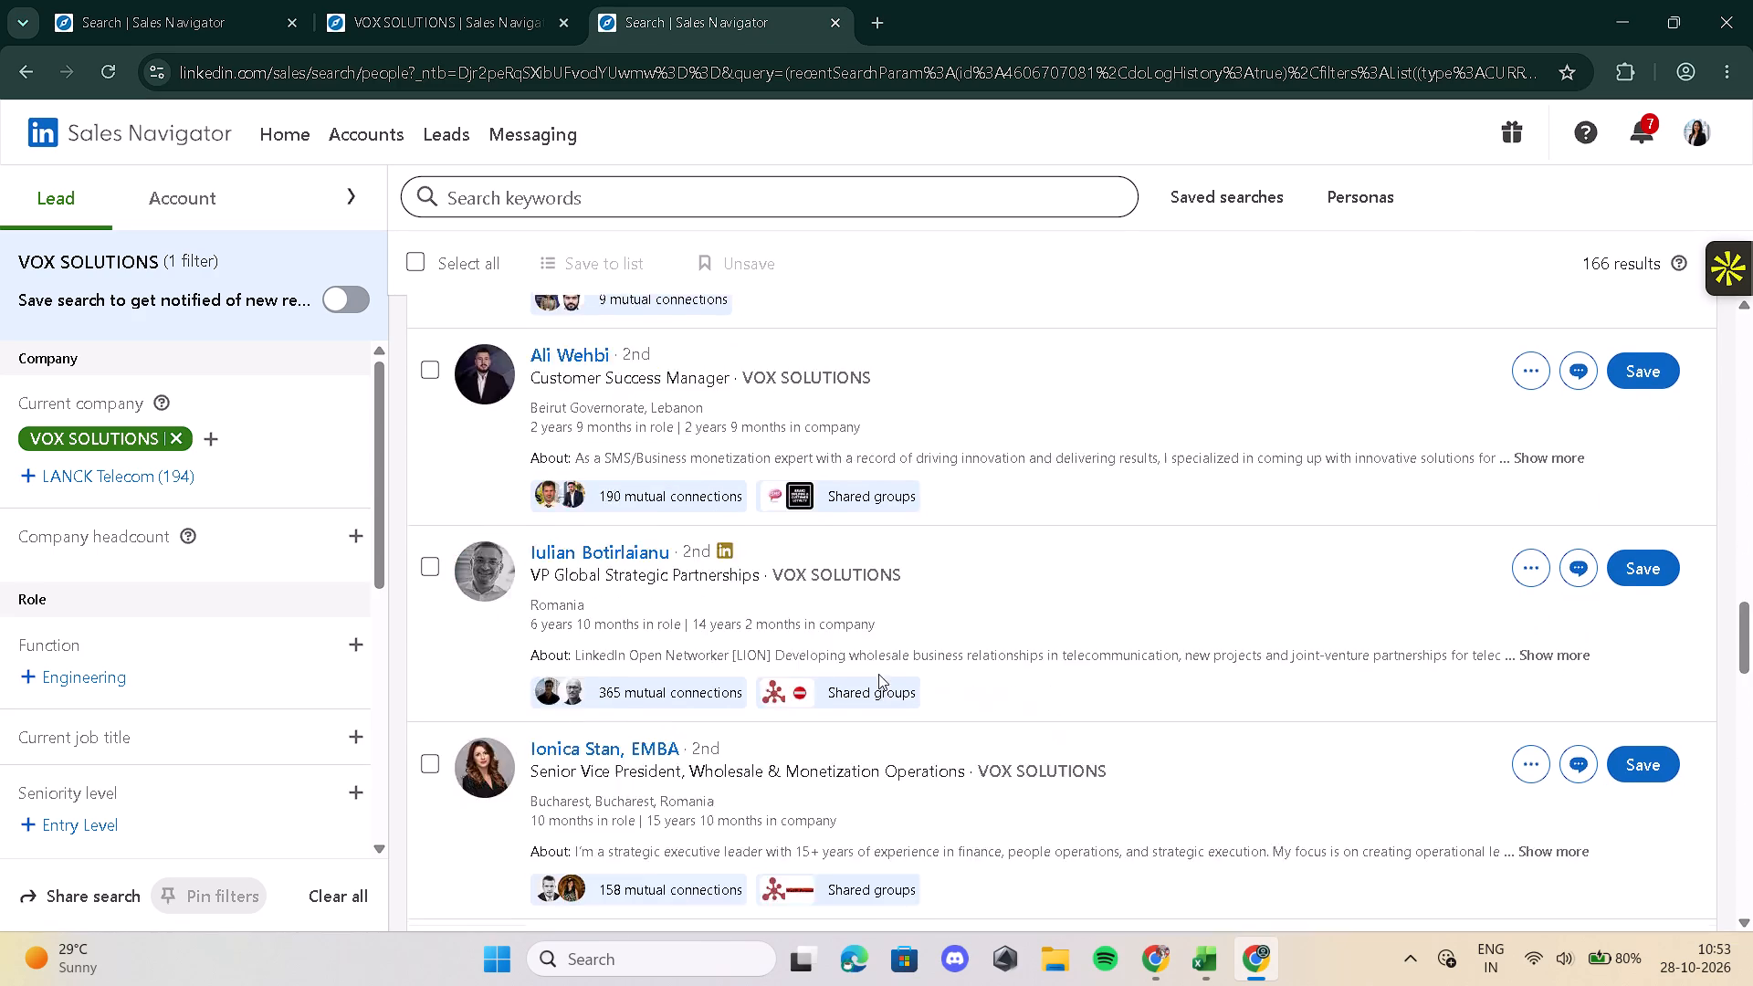
{"action": "scroll", "coordinate": [878, 674], "scroll_direction": "down", "scroll_amount": 2}
{"action": "scroll", "coordinate": [878, 674], "scroll_direction": "up", "scroll_amount": 20}
{"action": "scroll", "coordinate": [878, 674], "scroll_direction": "up", "scroll_amount": 1}
{"action": "scroll", "coordinate": [761, 545], "scroll_direction": "down", "scroll_amount": 3}
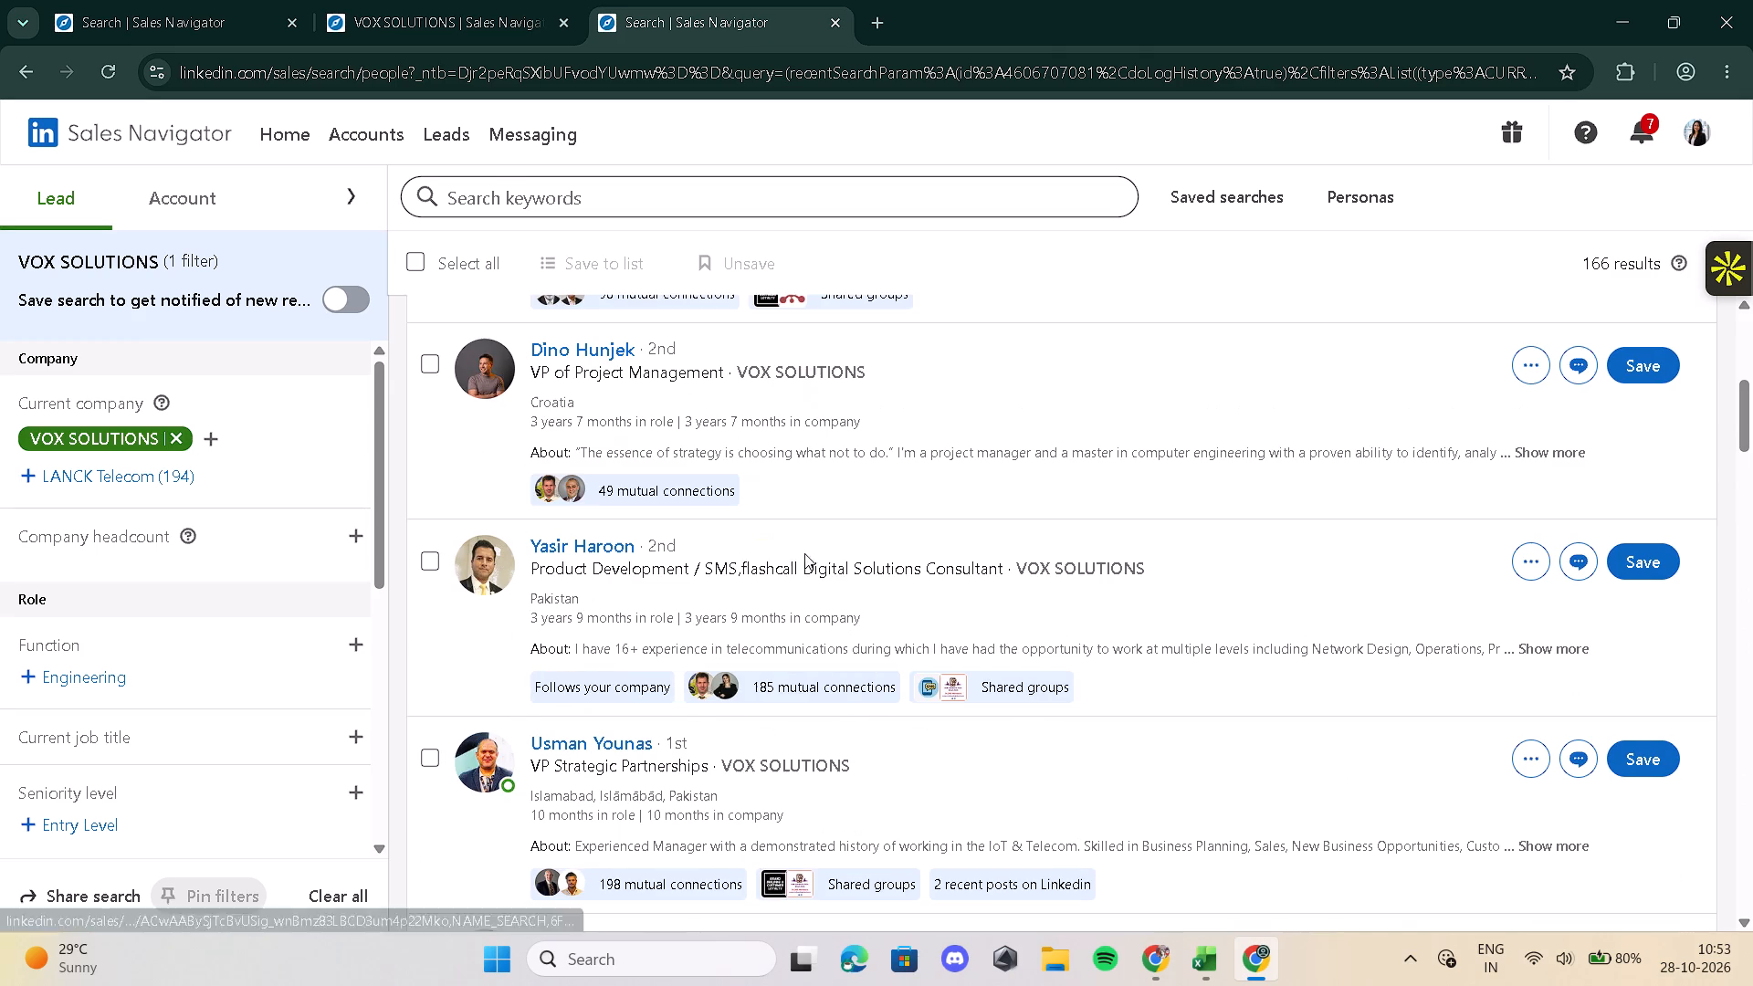
{"action": "scroll", "coordinate": [844, 589], "scroll_direction": "up", "scroll_amount": 4}
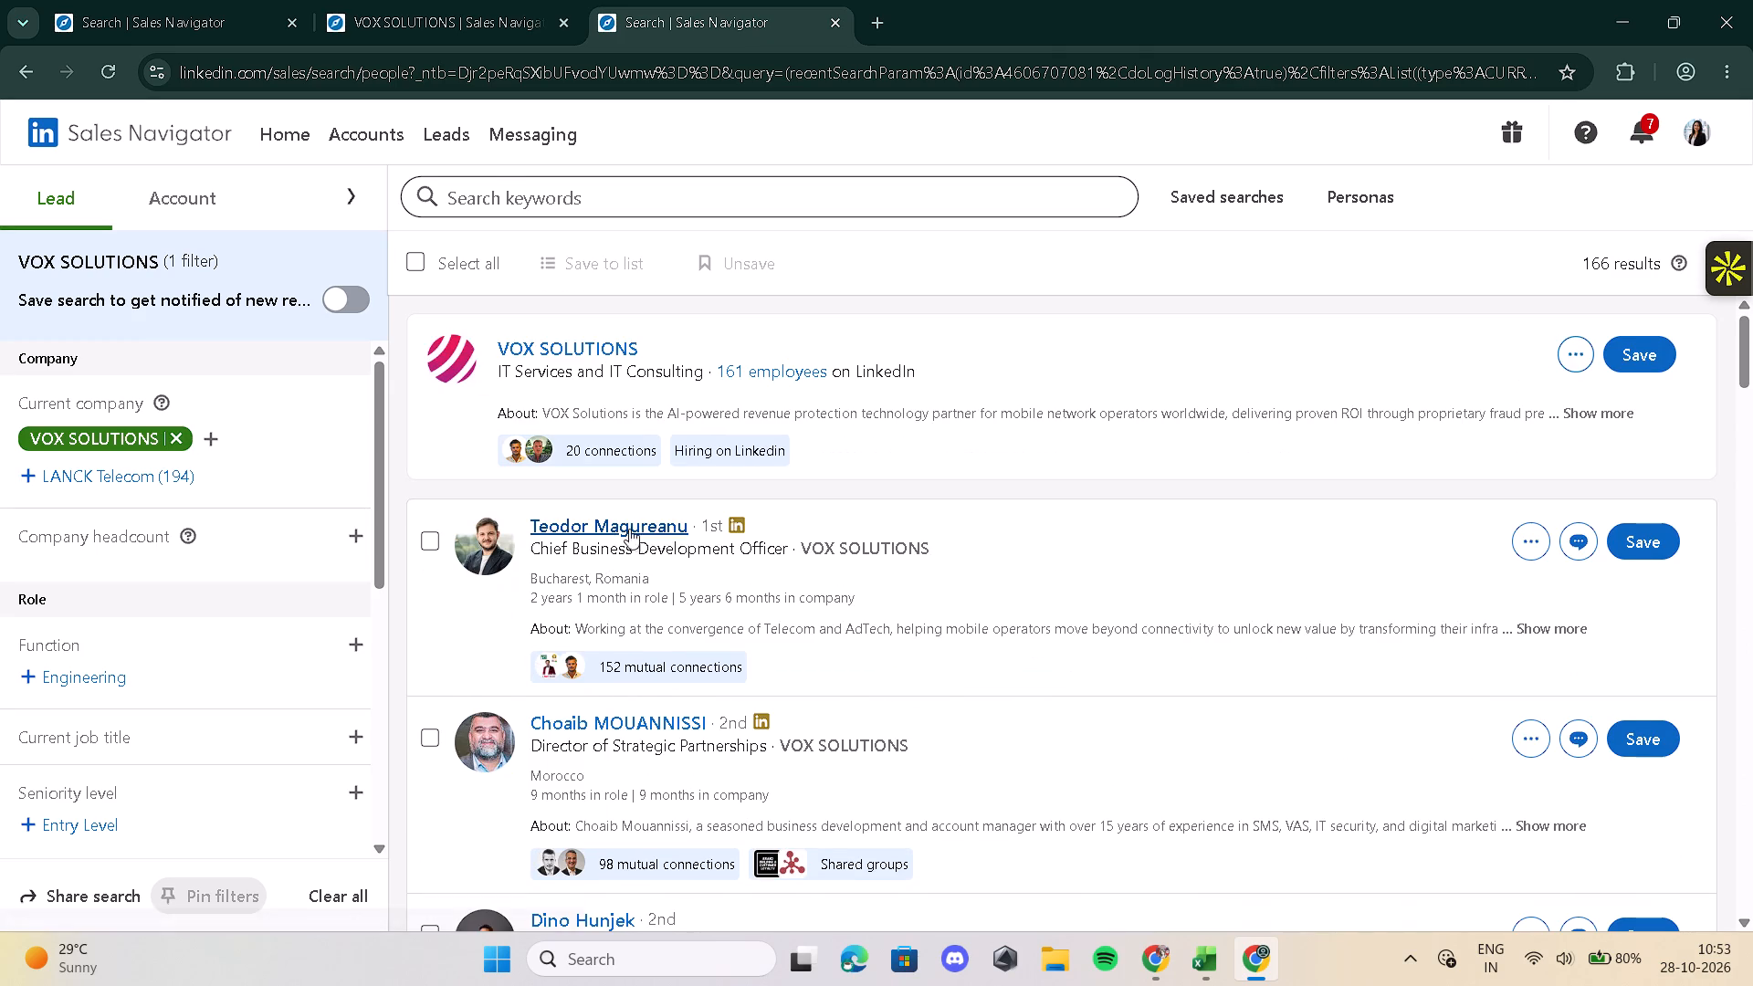
Open the VOX SOLUTIONS Chief Business Development Officer's lead profile in a new browser tab and switch to it.
{"action": "right_click", "coordinate": [629, 529]}
{"action": "left_click", "coordinate": [745, 561]}
{"action": "left_click", "coordinate": [218, 0]}
{"action": "left_click", "coordinate": [415, 0]}
{"action": "left_click", "coordinate": [704, 0]}
{"action": "left_click", "coordinate": [794, 0]}
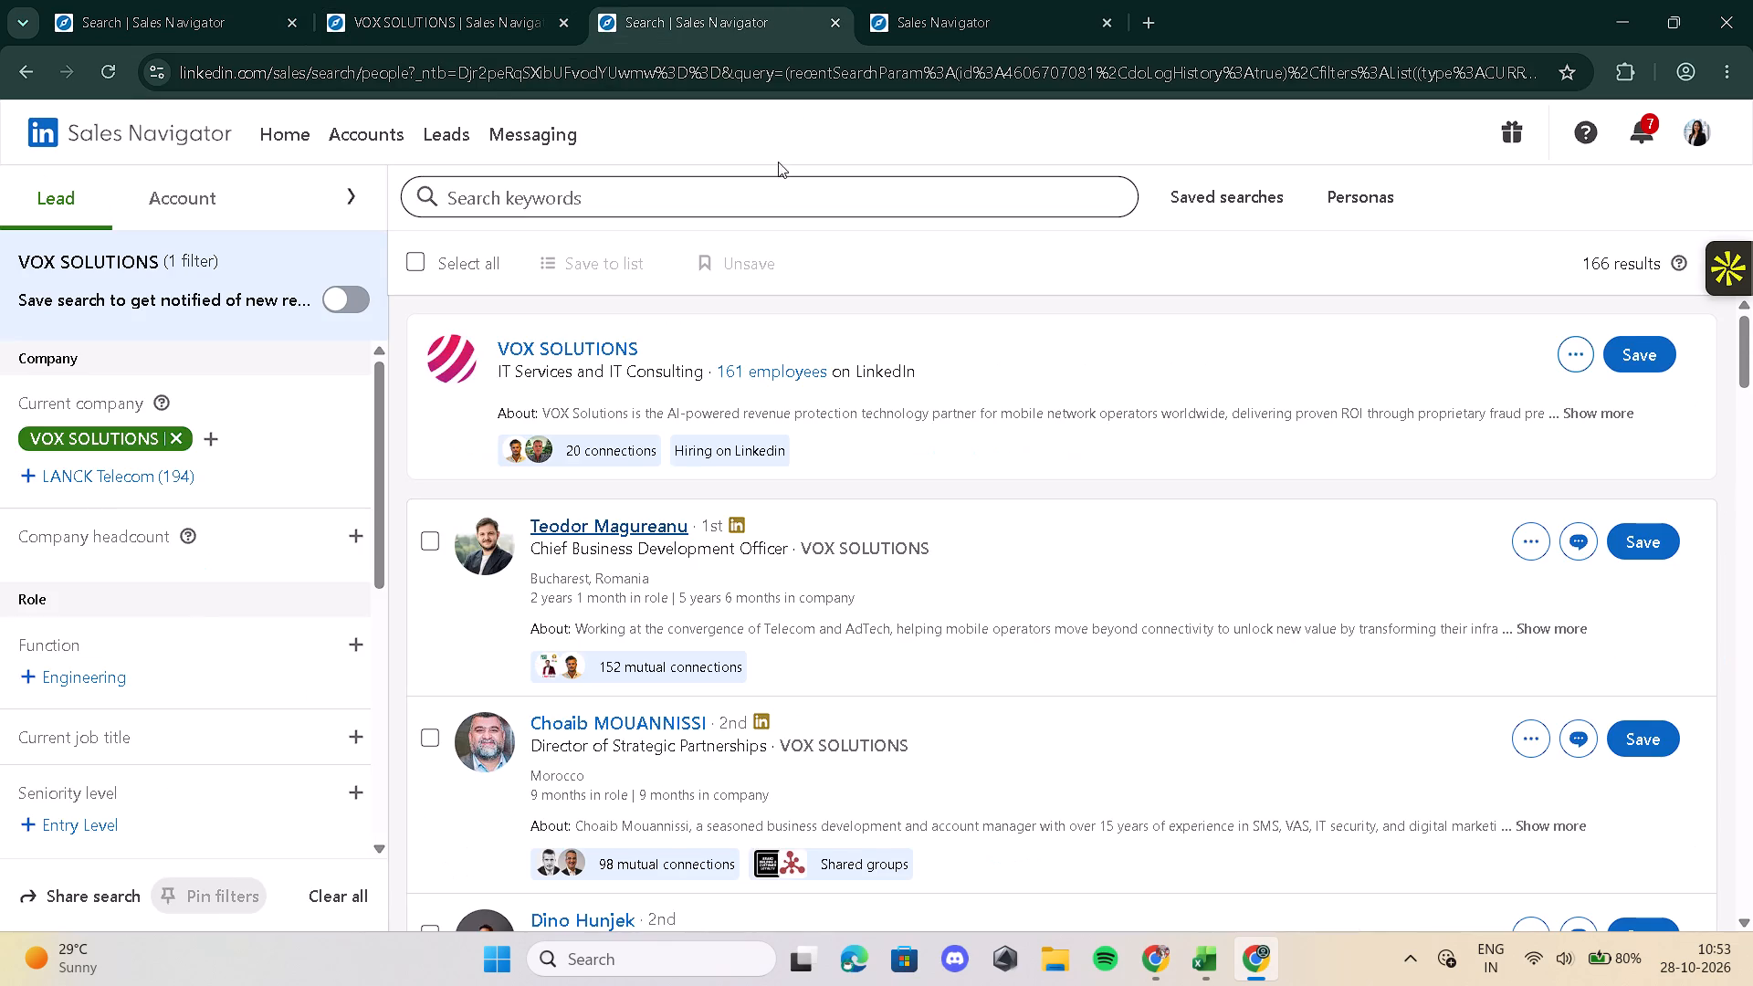
{"action": "left_click", "coordinate": [1018, 0]}
{"action": "left_click", "coordinate": [753, 0]}
{"action": "left_click", "coordinate": [1003, 0]}
{"action": "left_click", "coordinate": [759, 15]}
{"action": "left_click", "coordinate": [960, 0]}
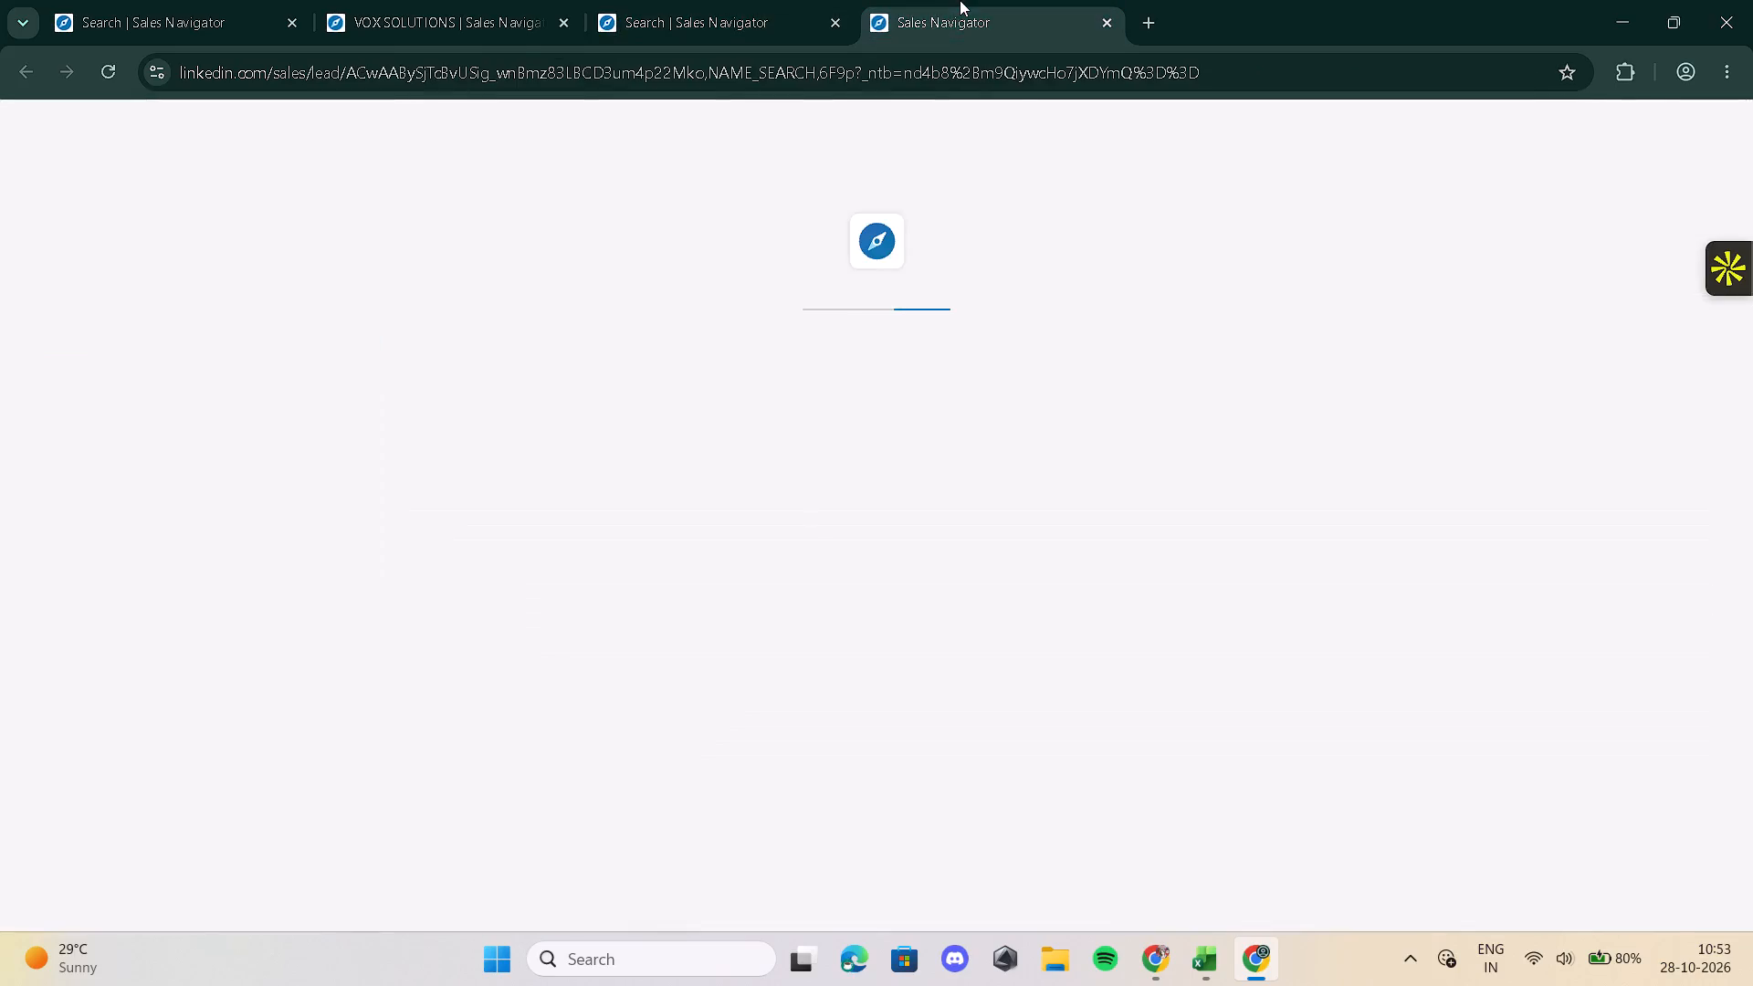
{"action": "left_click", "coordinate": [713, 0]}
{"action": "left_click", "coordinate": [965, 0]}
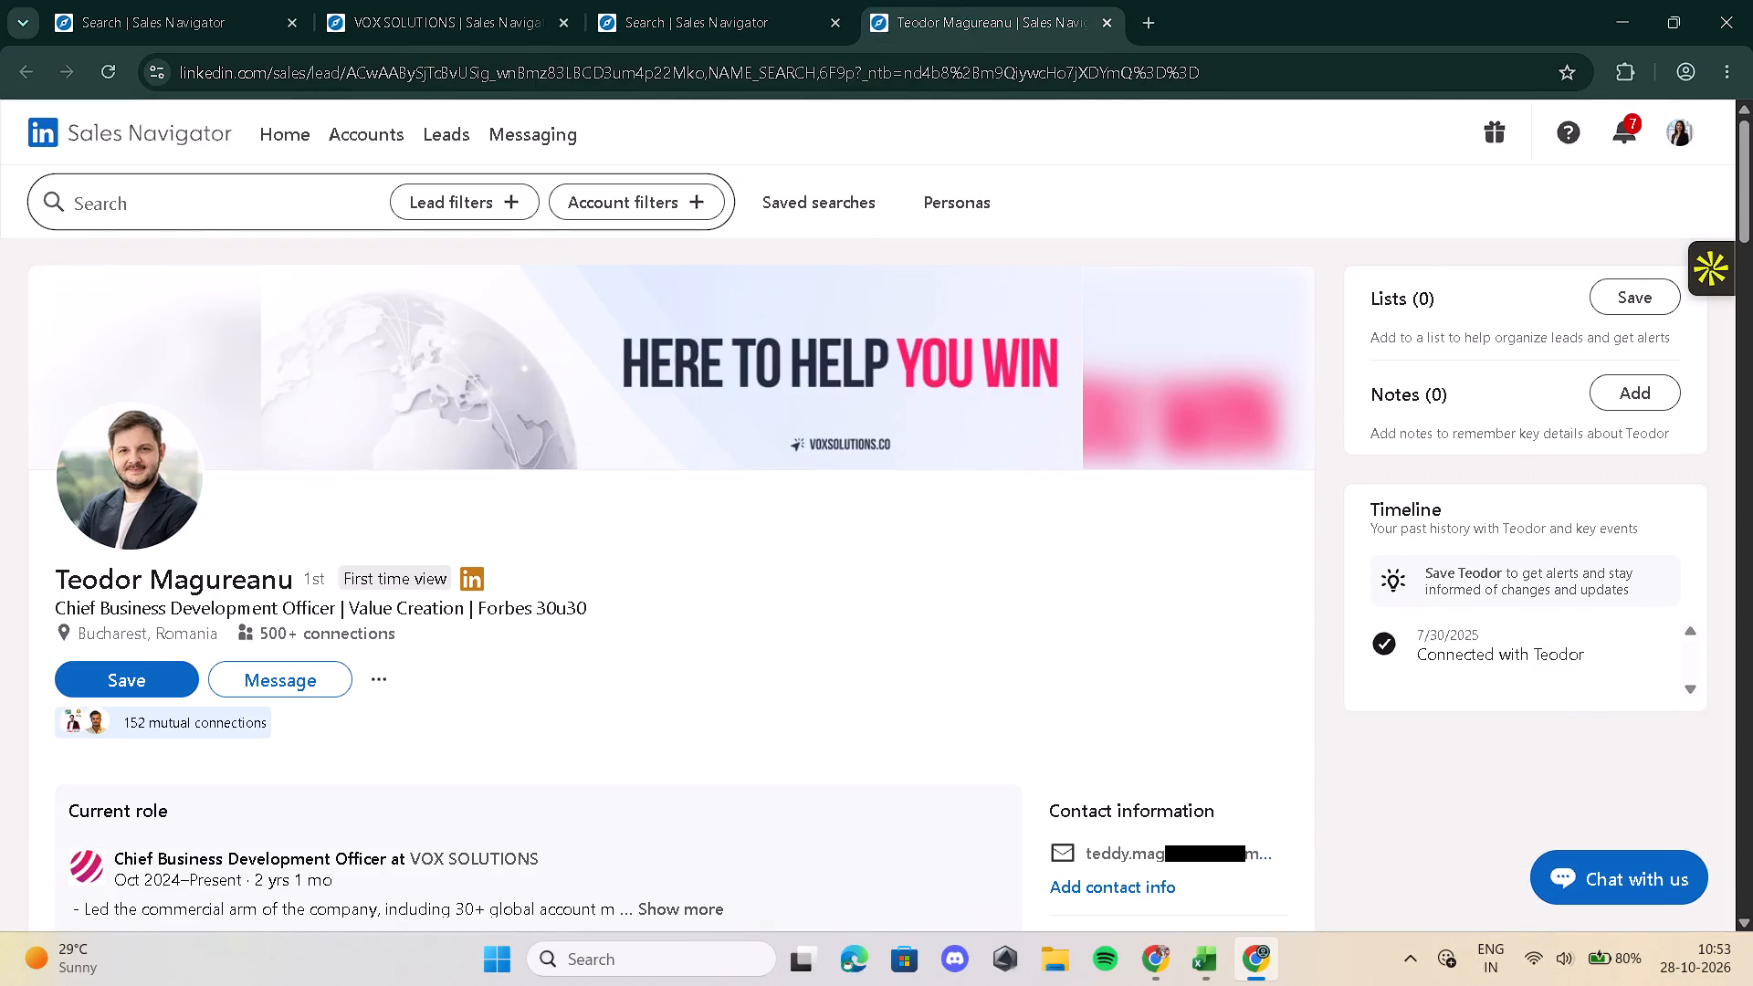
Copy the Chief Business Development Officer's name from the profile into cell F176 of the SA Harsh sheet in Excel.
{"action": "left_click_drag", "start_coordinate": [291, 576], "coordinate": [59, 568]}
{"action": "right_click", "coordinate": [59, 568]}
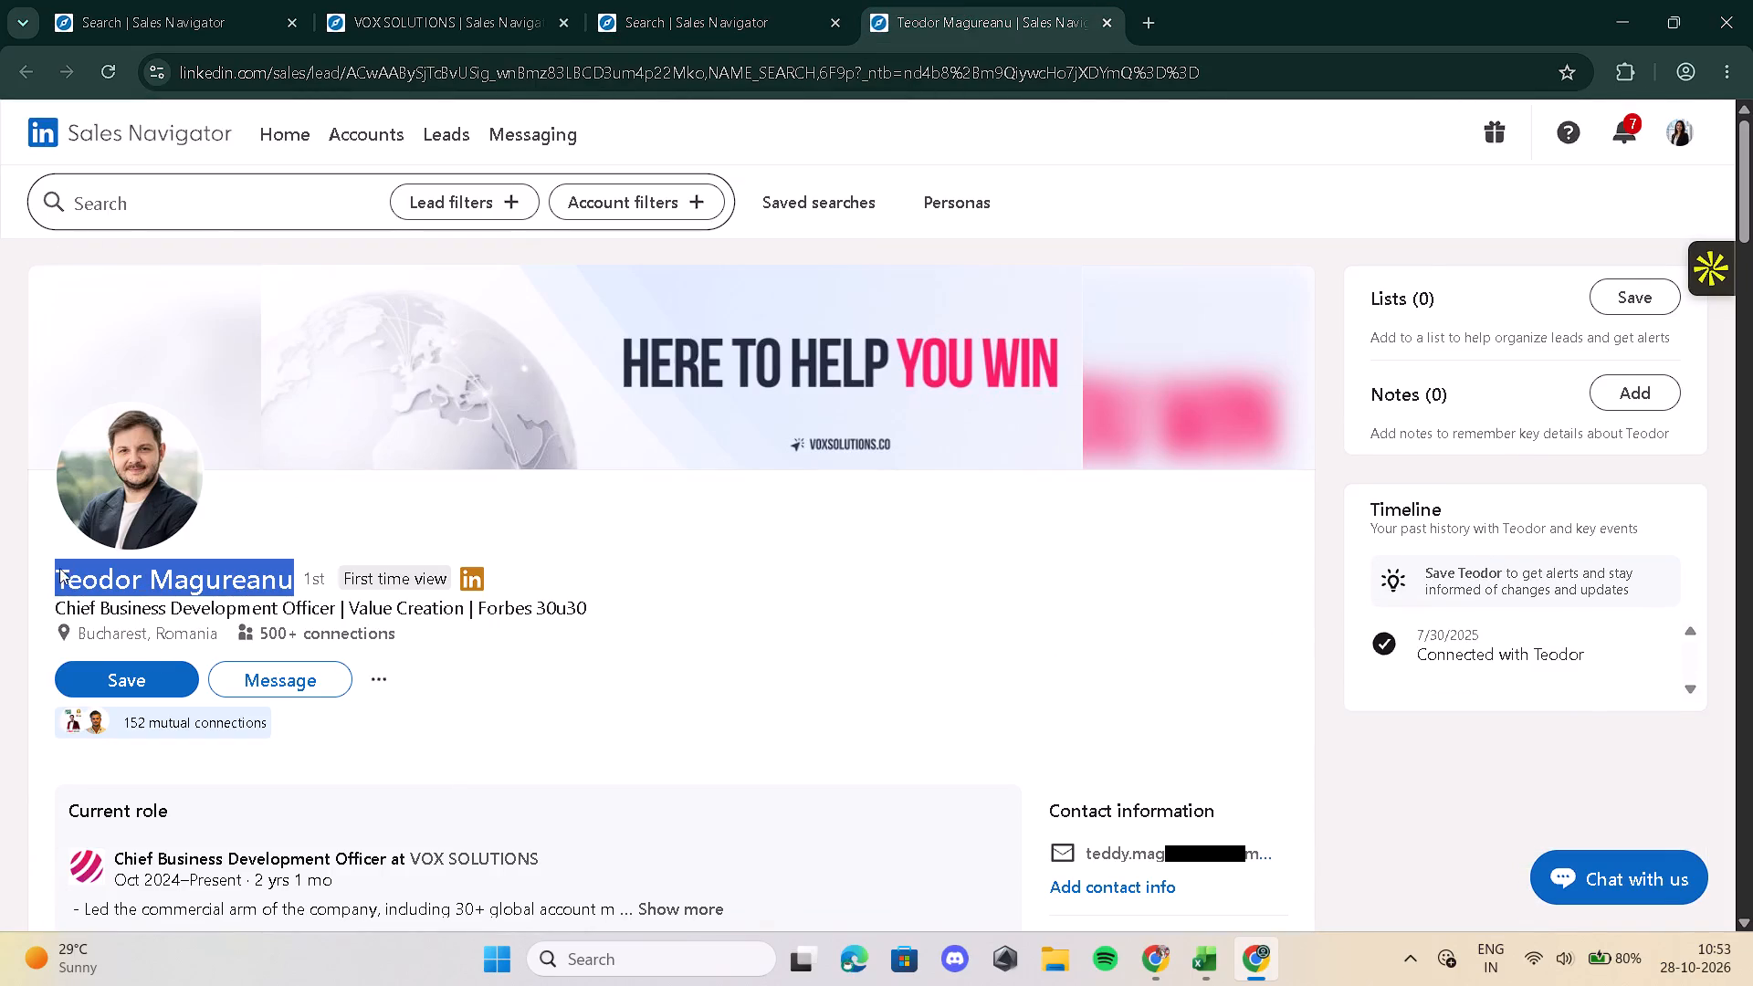
{"action": "left_click", "coordinate": [139, 604]}
{"action": "left_click", "coordinate": [1203, 985]}
{"action": "left_click", "coordinate": [1346, 776]}
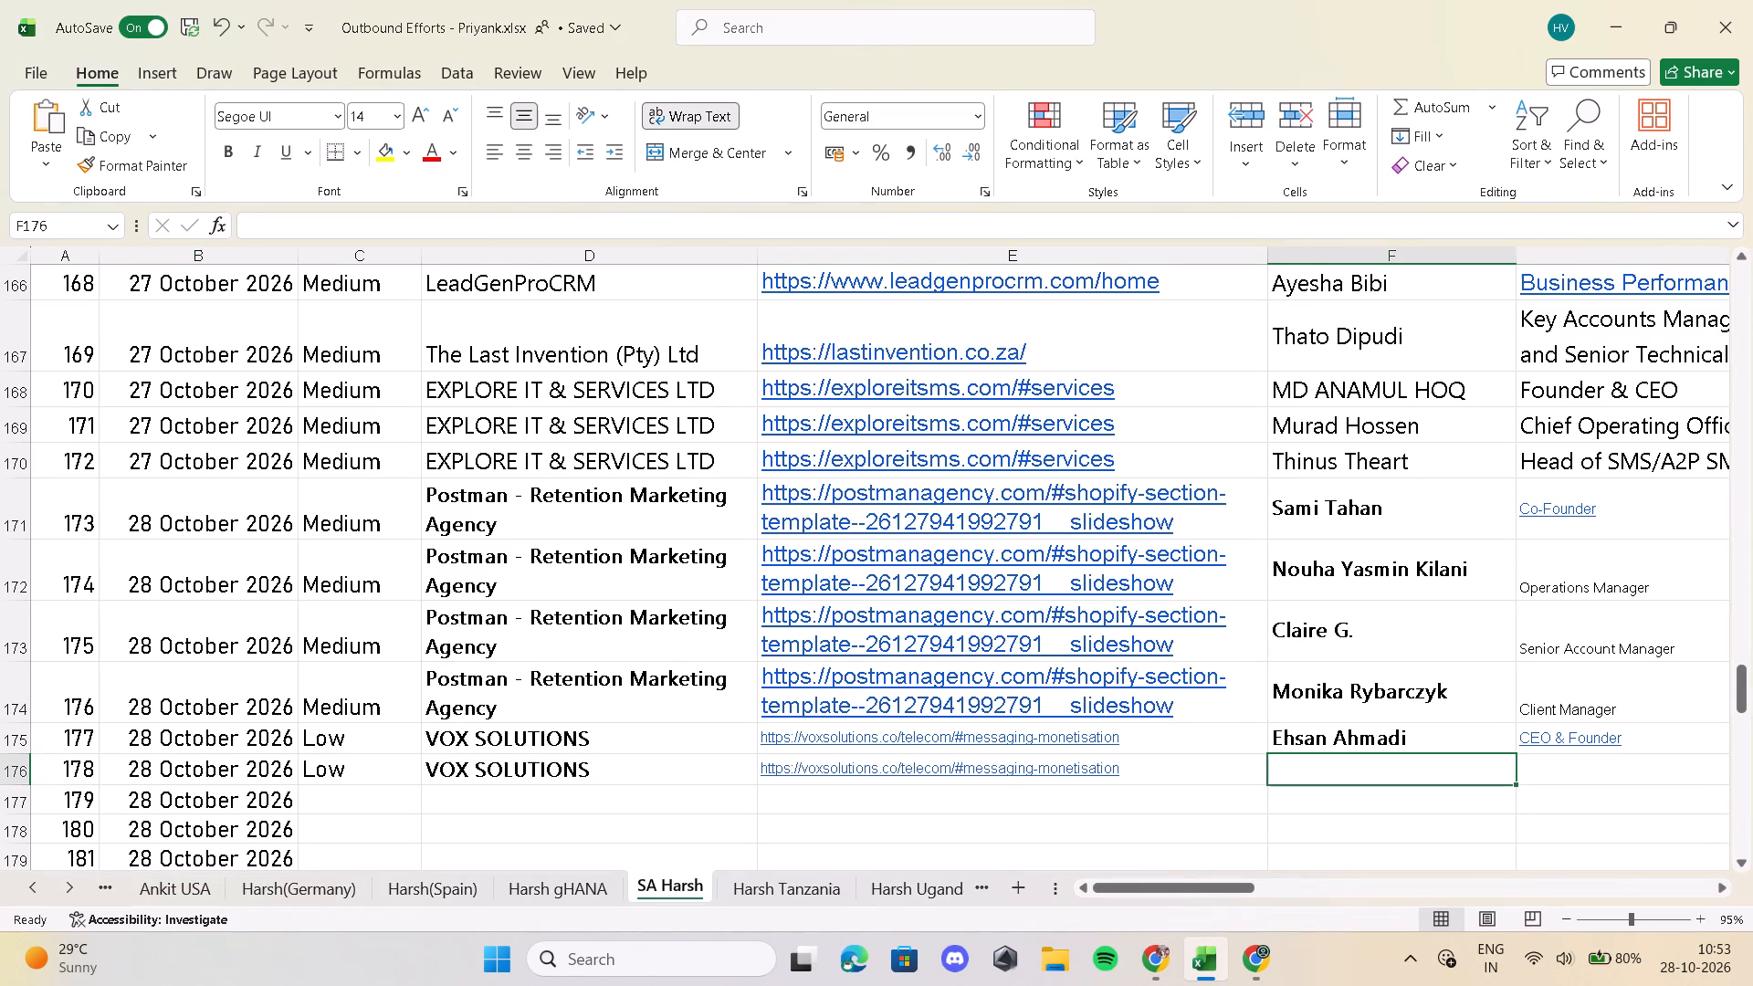
{"action": "key", "text": "ctrl+v"}
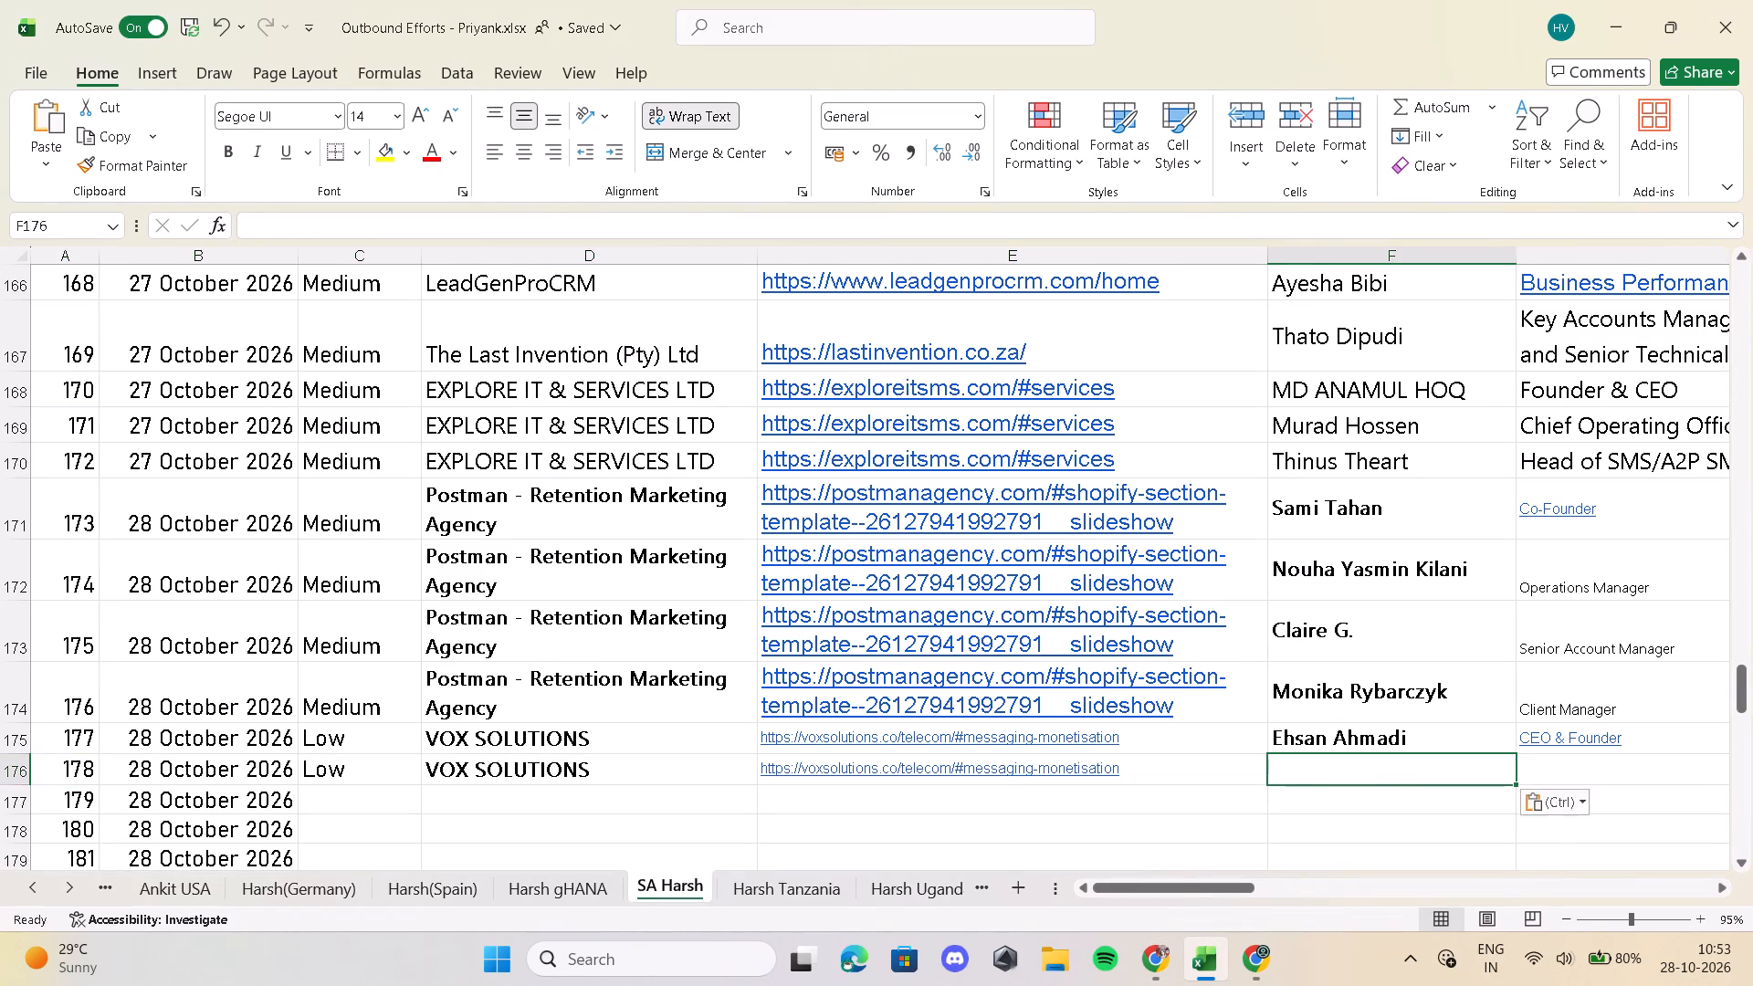
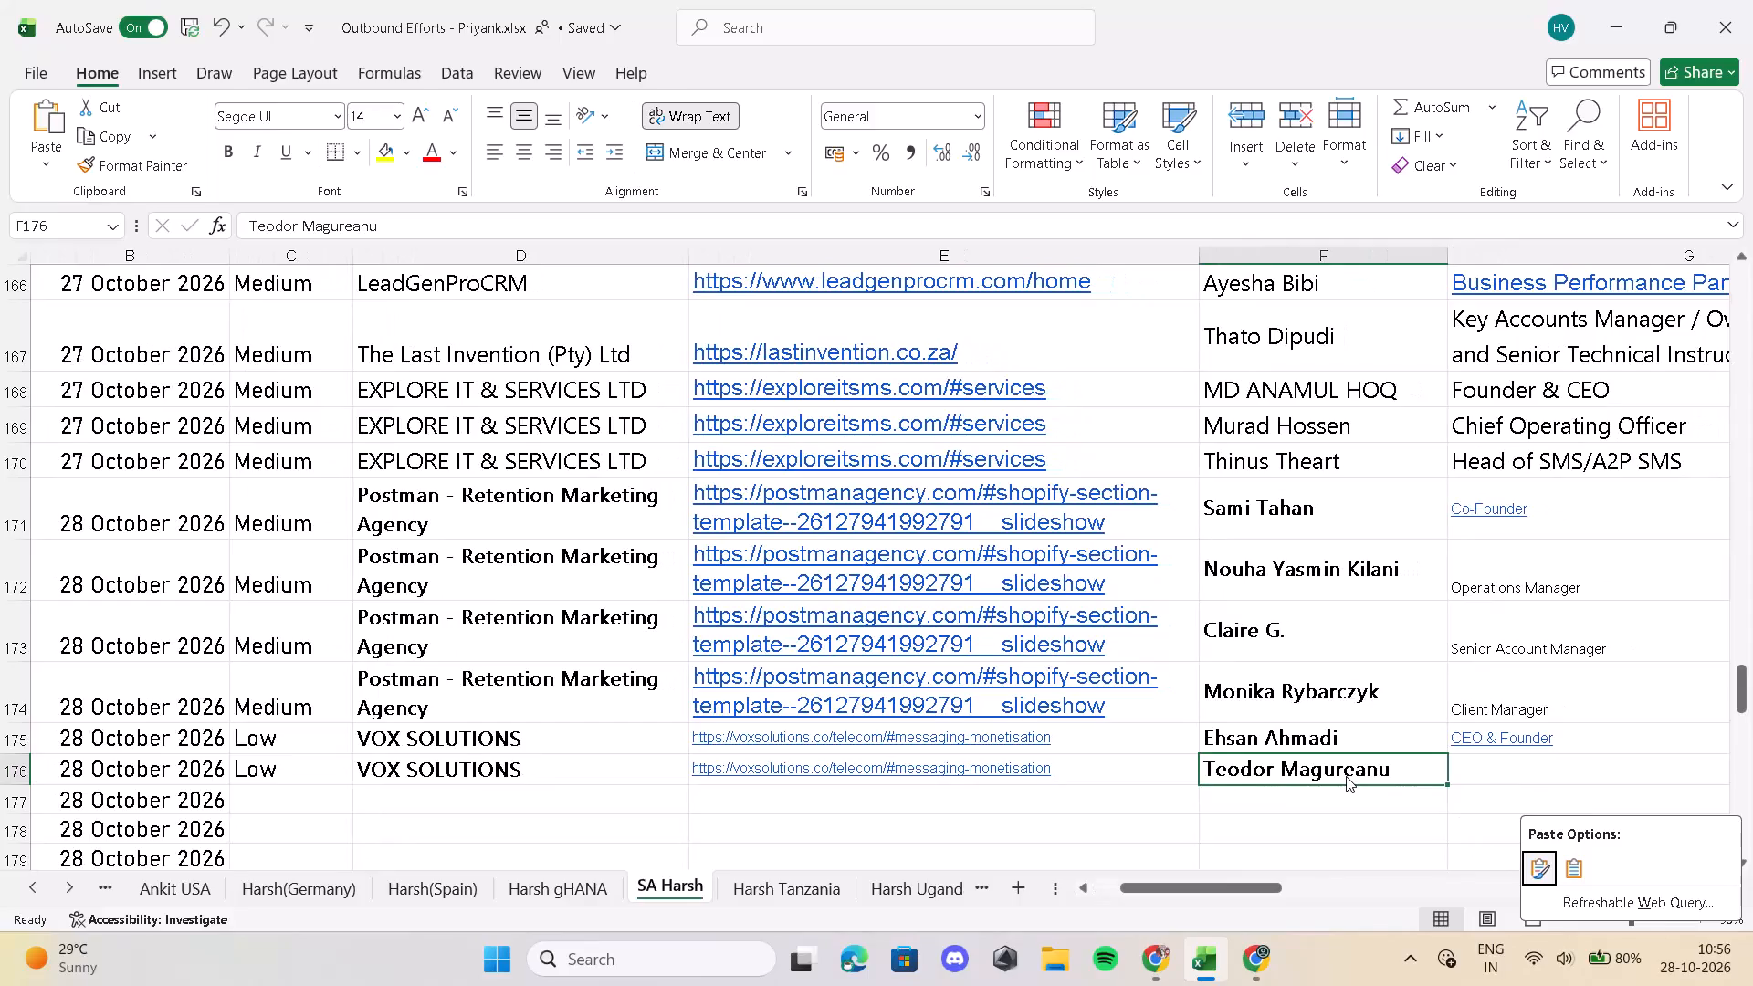
Select row 176 of the SA Harsh sheet and check its columns beyond the contact name.
{"action": "left_click", "coordinate": [1485, 759]}
{"action": "left_click", "coordinate": [1494, 765]}
{"action": "left_click", "coordinate": [5, 772]}
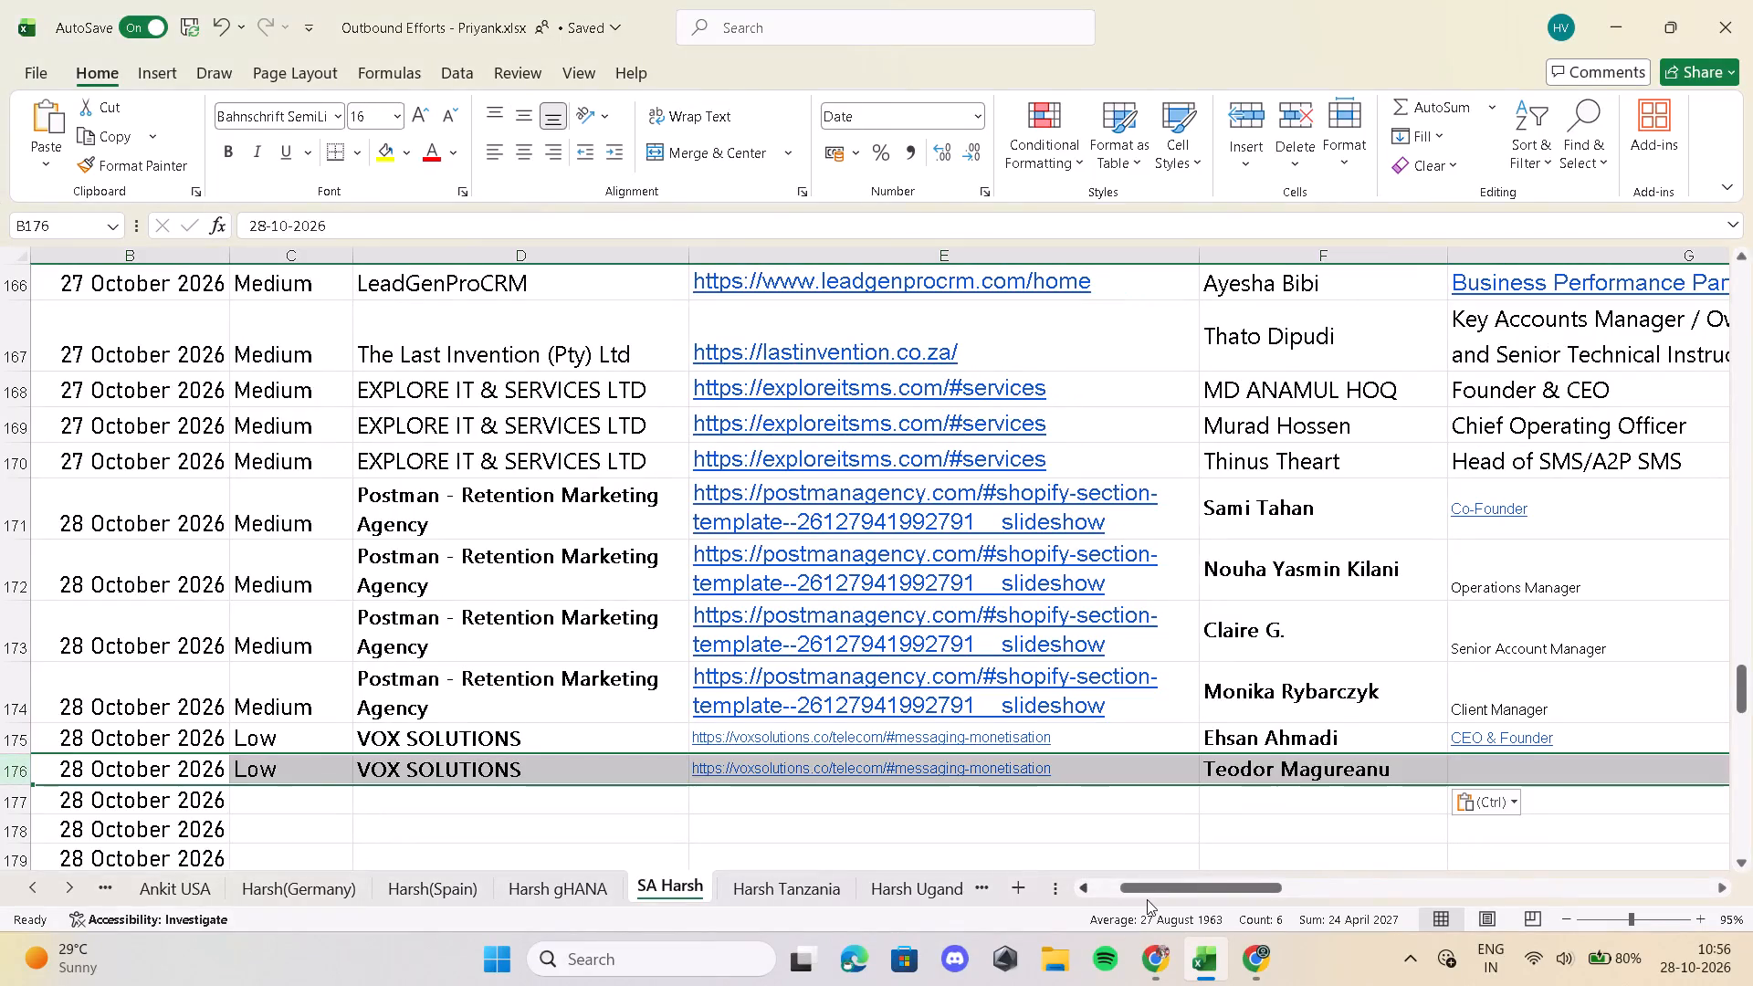
{"action": "left_click_drag", "start_coordinate": [1199, 889], "coordinate": [1292, 891]}
Switch to Chrome's Sales Navigator window and open the VOX SOLUTIONS Chief Business Development Officer's regular LinkedIn profile in a new tab.
{"action": "left_click", "coordinate": [1160, 960]}
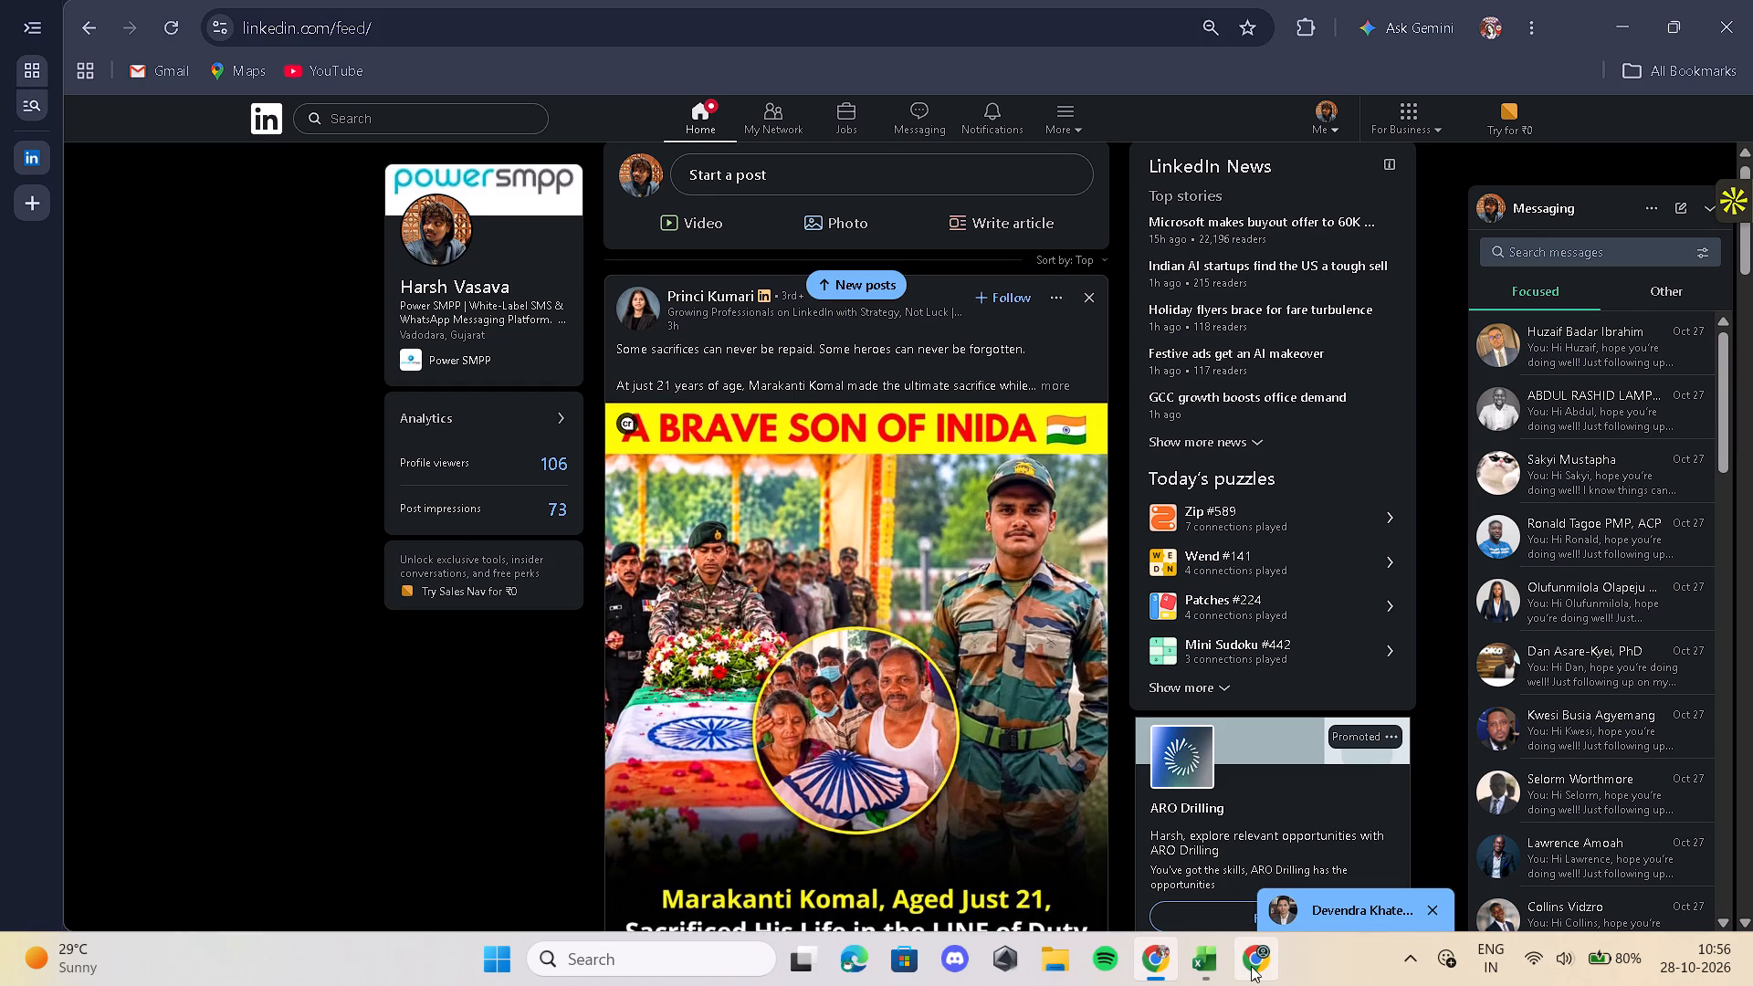
{"action": "left_click", "coordinate": [1251, 966]}
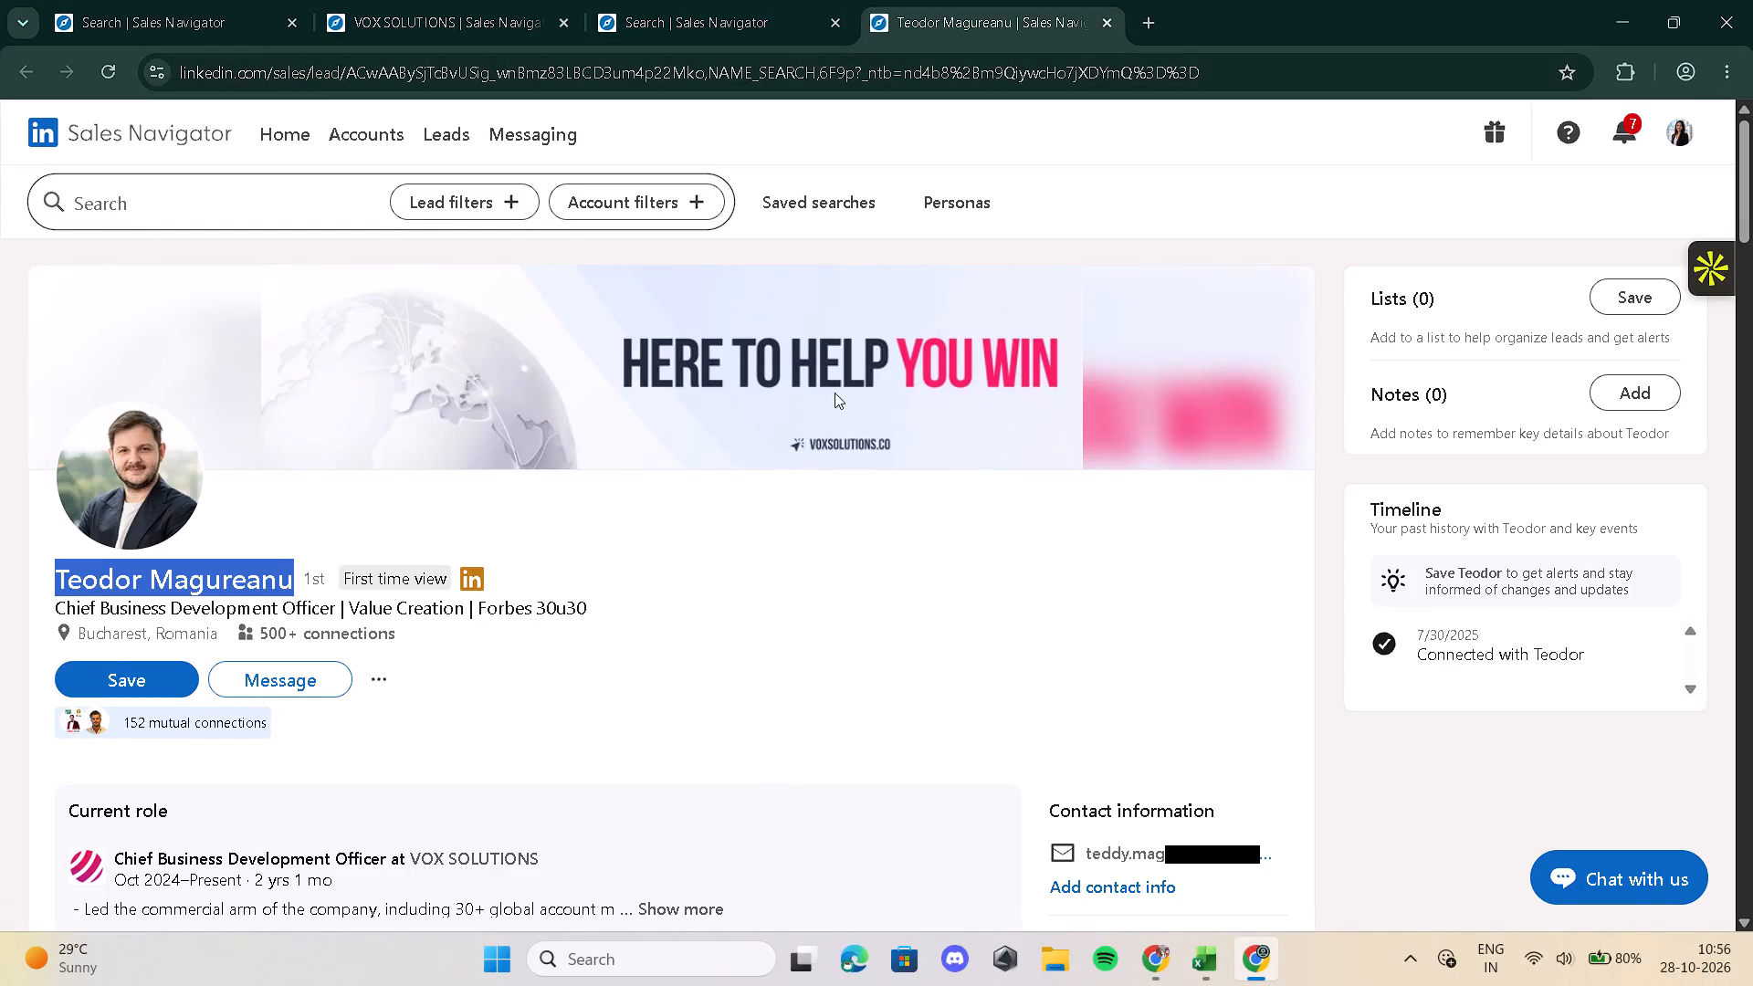
{"action": "left_click", "coordinate": [1196, 984]}
{"action": "left_click", "coordinate": [1196, 984]}
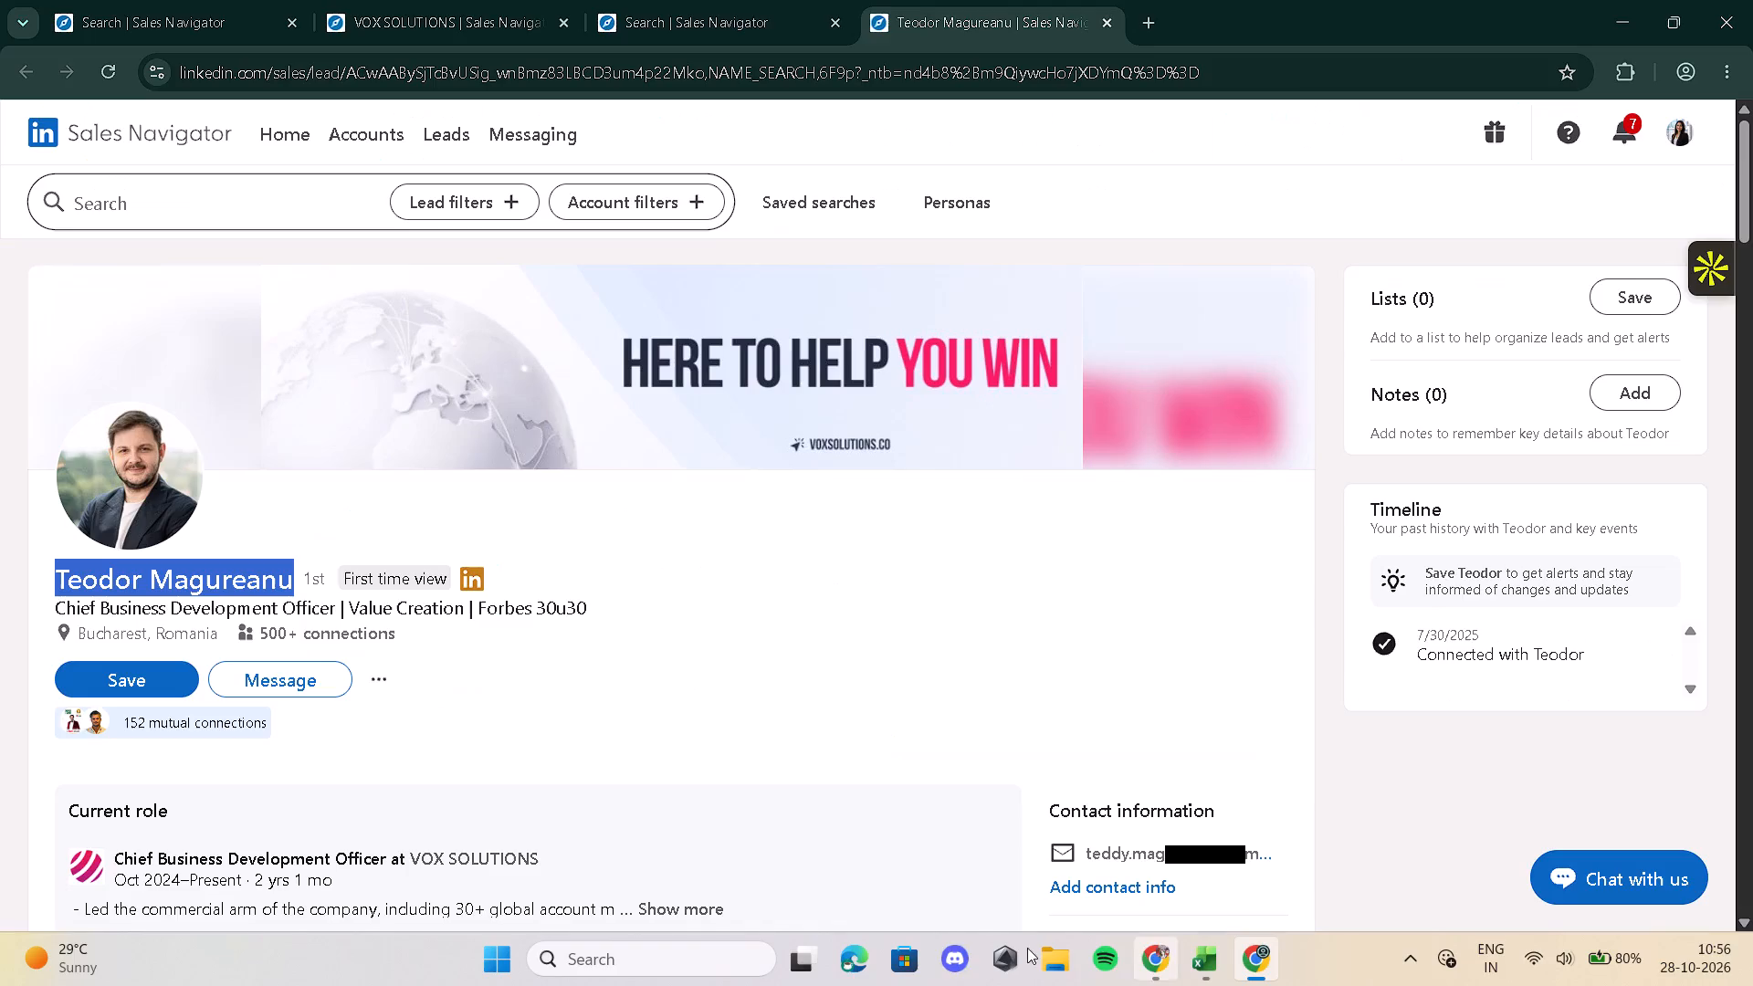
{"action": "left_click", "coordinate": [381, 669]}
{"action": "left_click", "coordinate": [342, 747]}
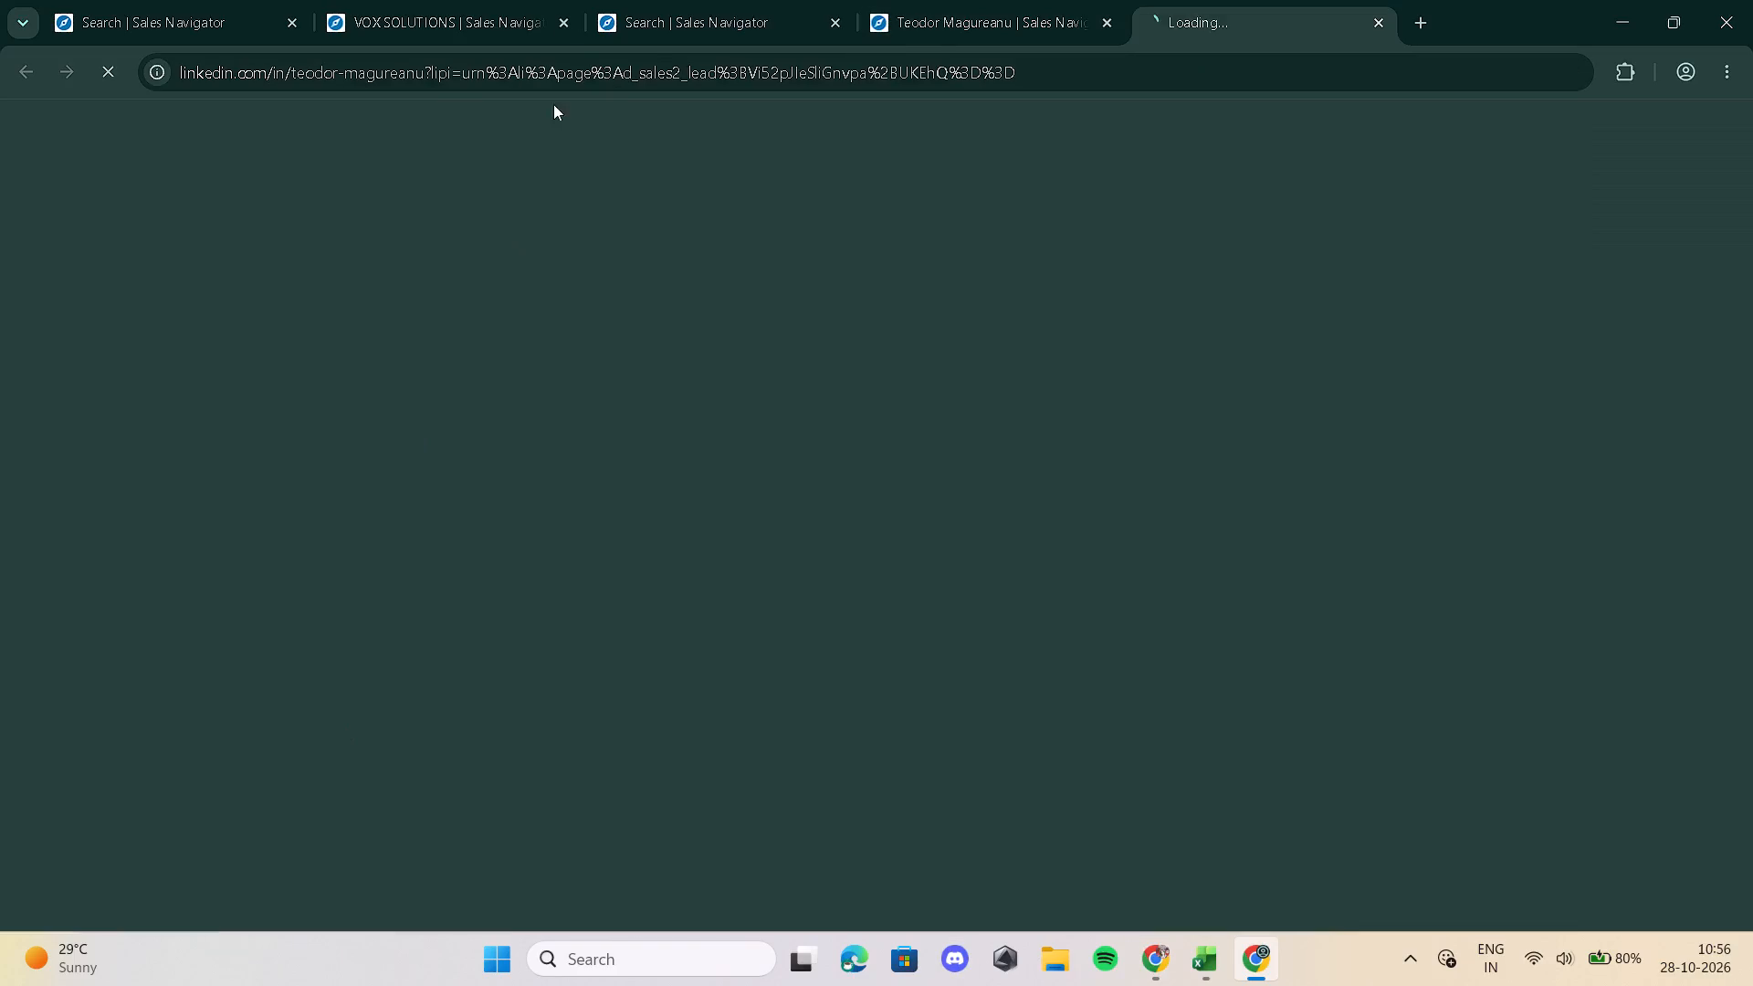
Go through the open Sales Navigator tabs back to the Chief Business Development Officer's lead profile.
{"action": "left_click", "coordinate": [498, 5]}
{"action": "left_click", "coordinate": [726, 0]}
{"action": "left_click", "coordinate": [960, 0]}
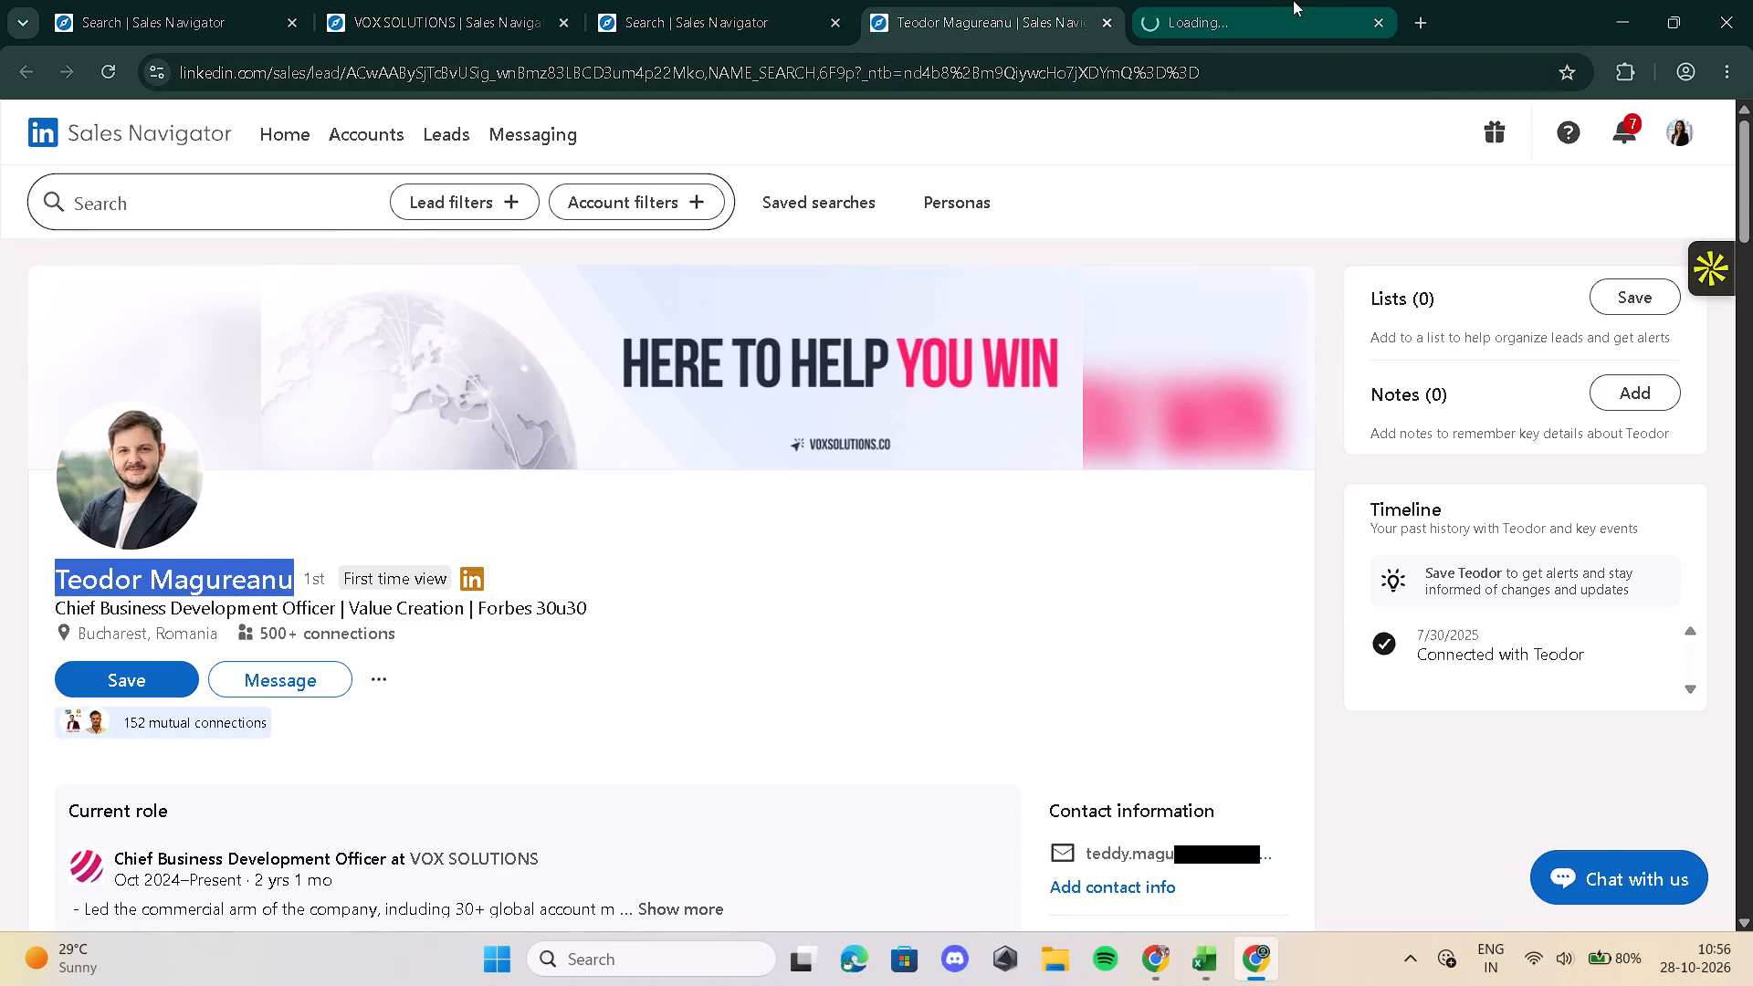
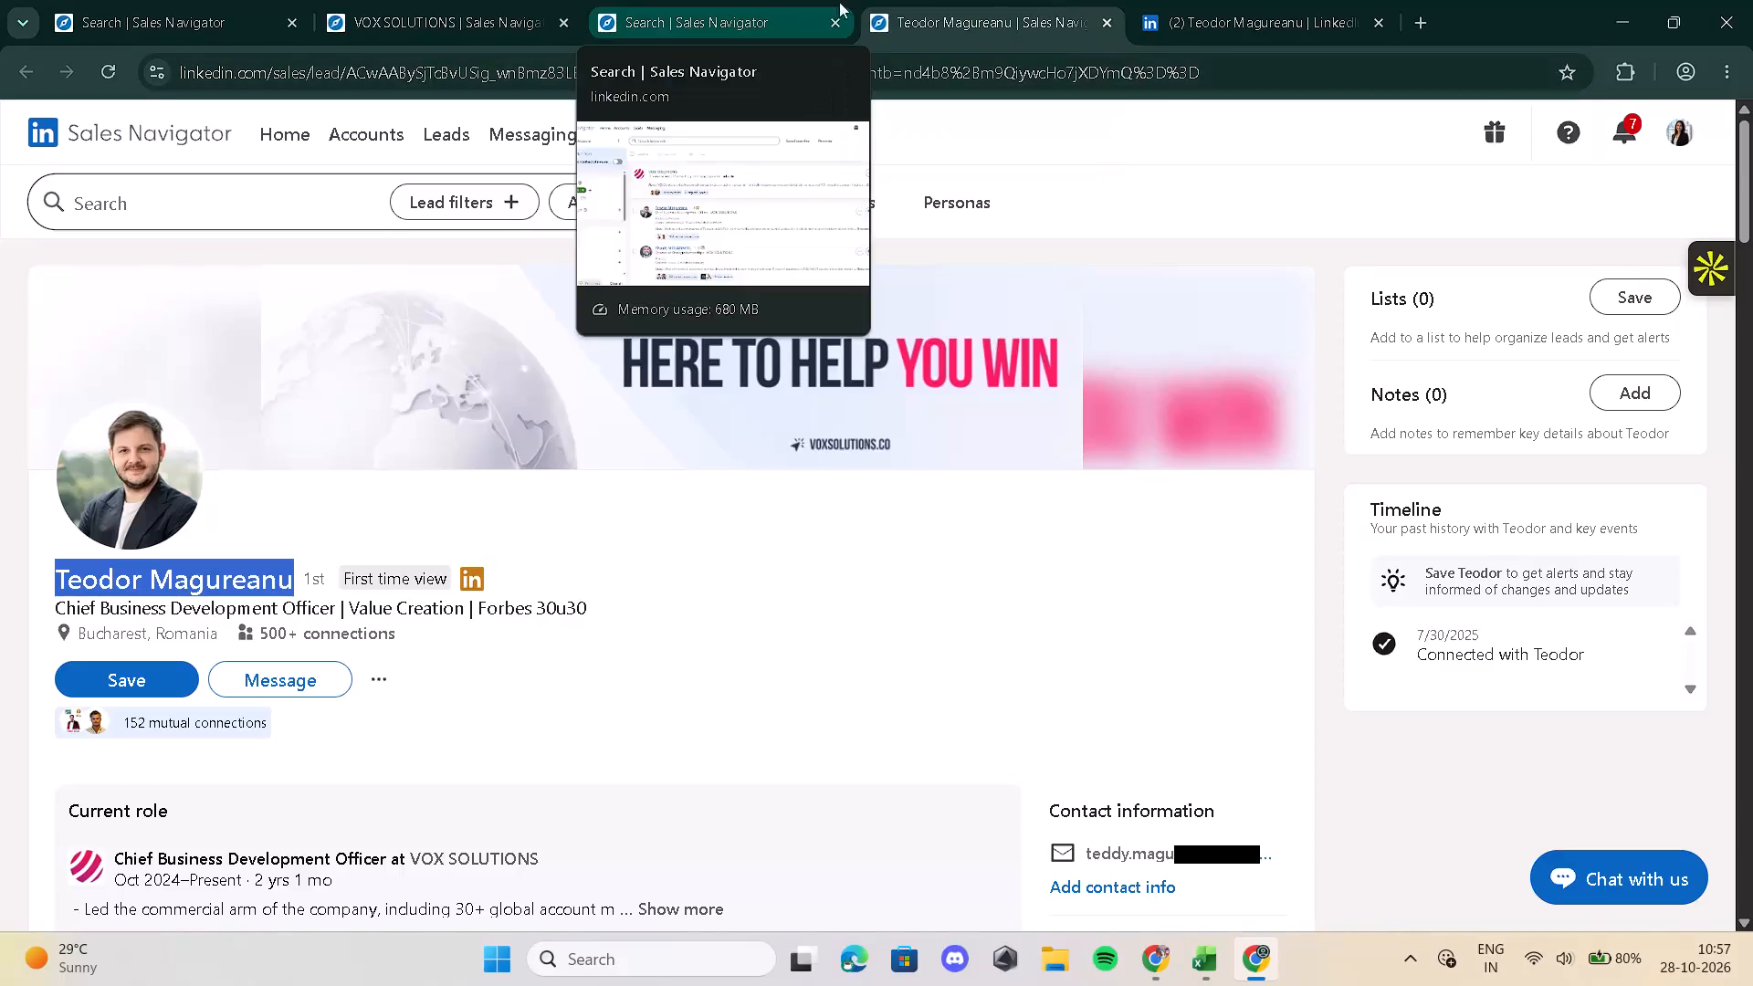
Copy the title Chief Business Development Officer from the contact's LinkedIn profile into cell G176 of the SA Harsh sheet in Excel.
{"action": "left_click", "coordinate": [714, 0]}
{"action": "left_click", "coordinate": [983, 0]}
{"action": "left_click", "coordinate": [1265, 0]}
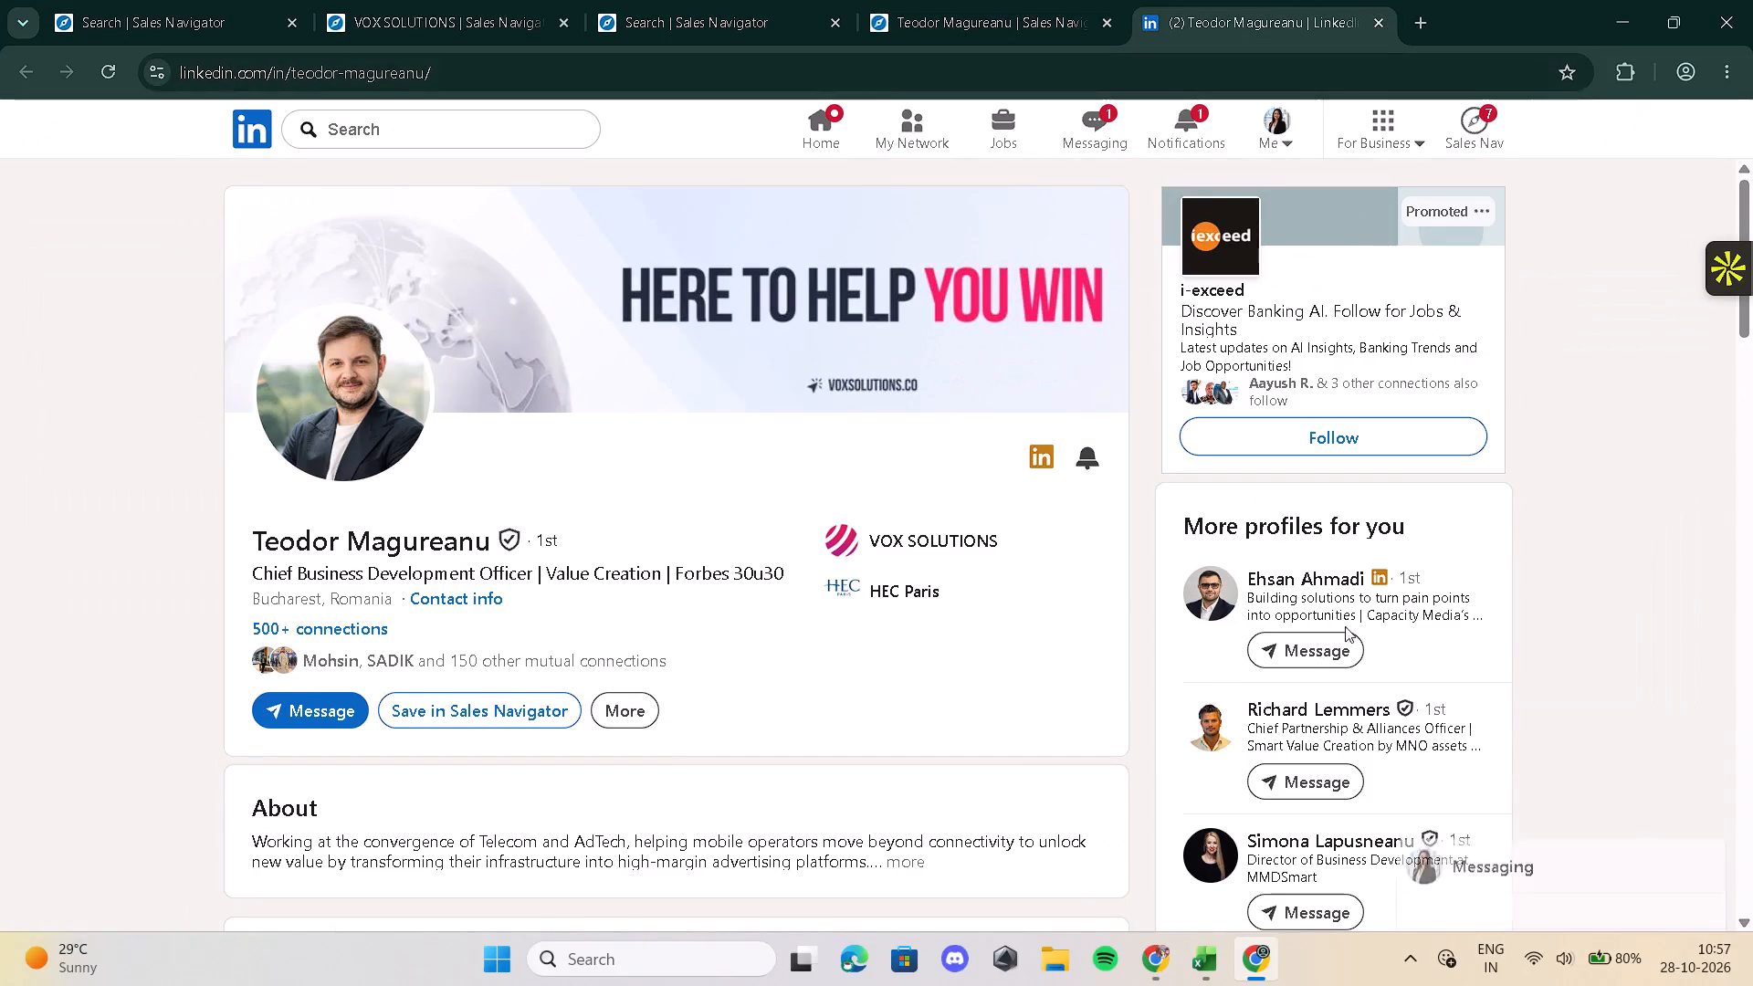
{"action": "left_click", "coordinate": [1196, 957]}
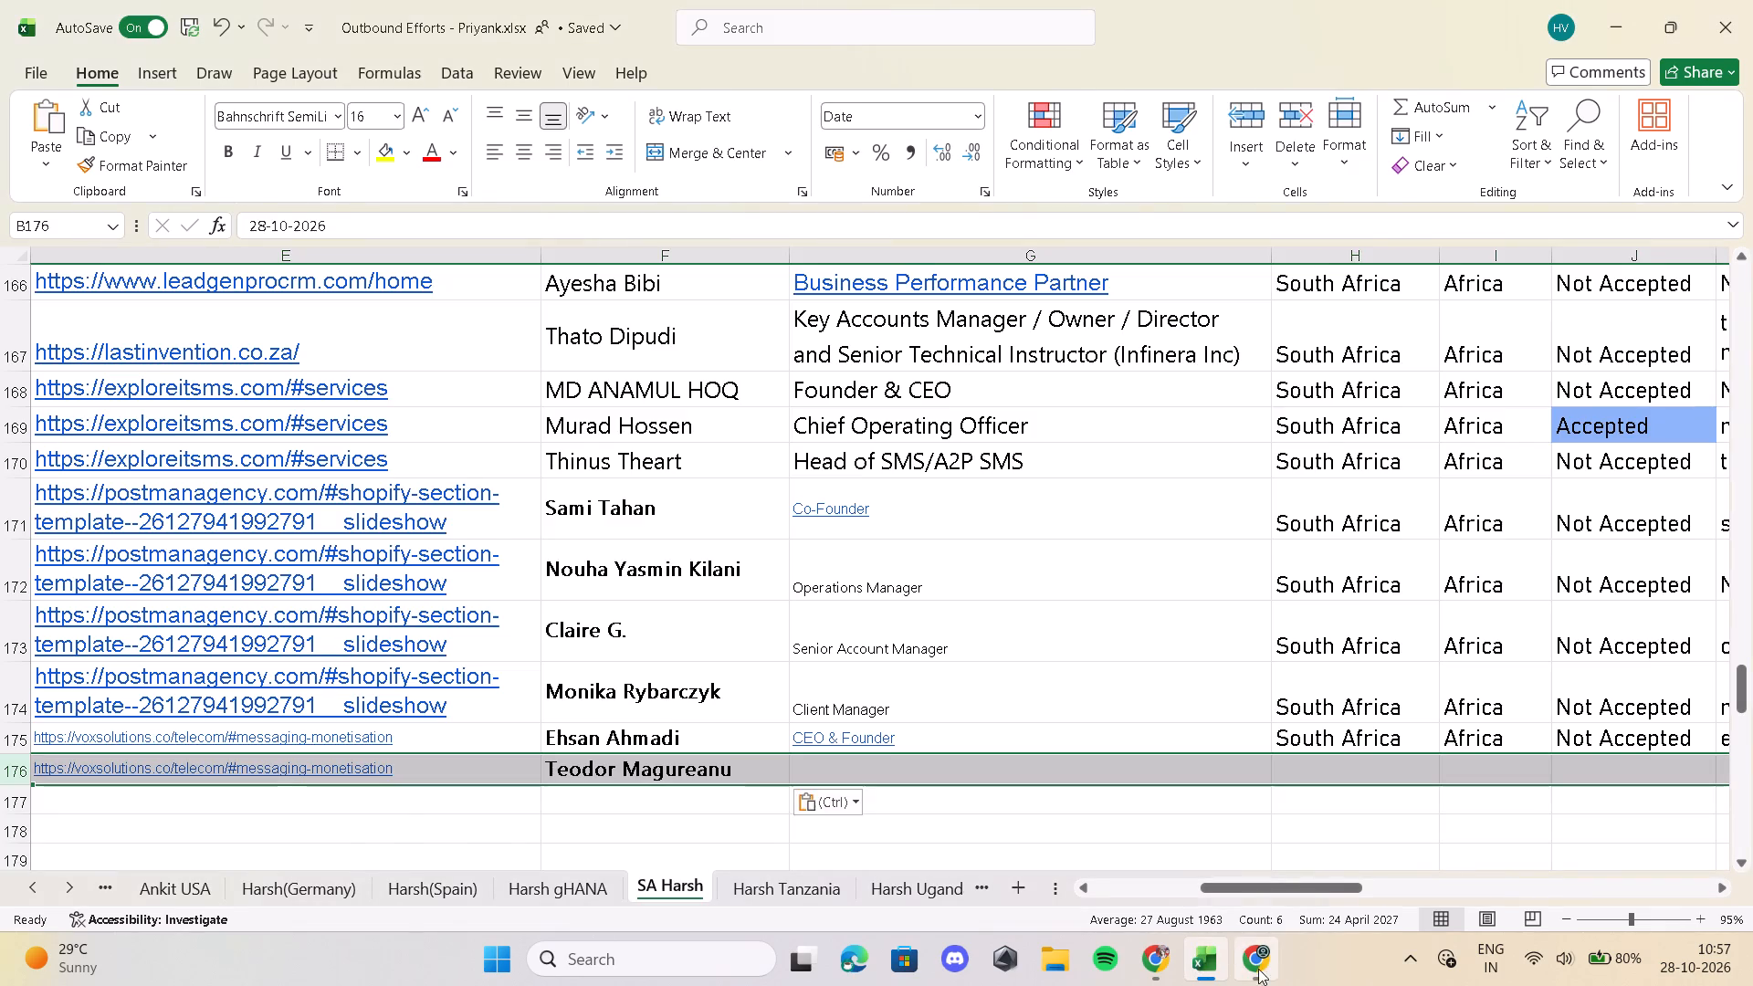
{"action": "left_click", "coordinate": [1265, 966]}
{"action": "left_click", "coordinate": [1146, 976]}
{"action": "left_click", "coordinate": [1234, 970]}
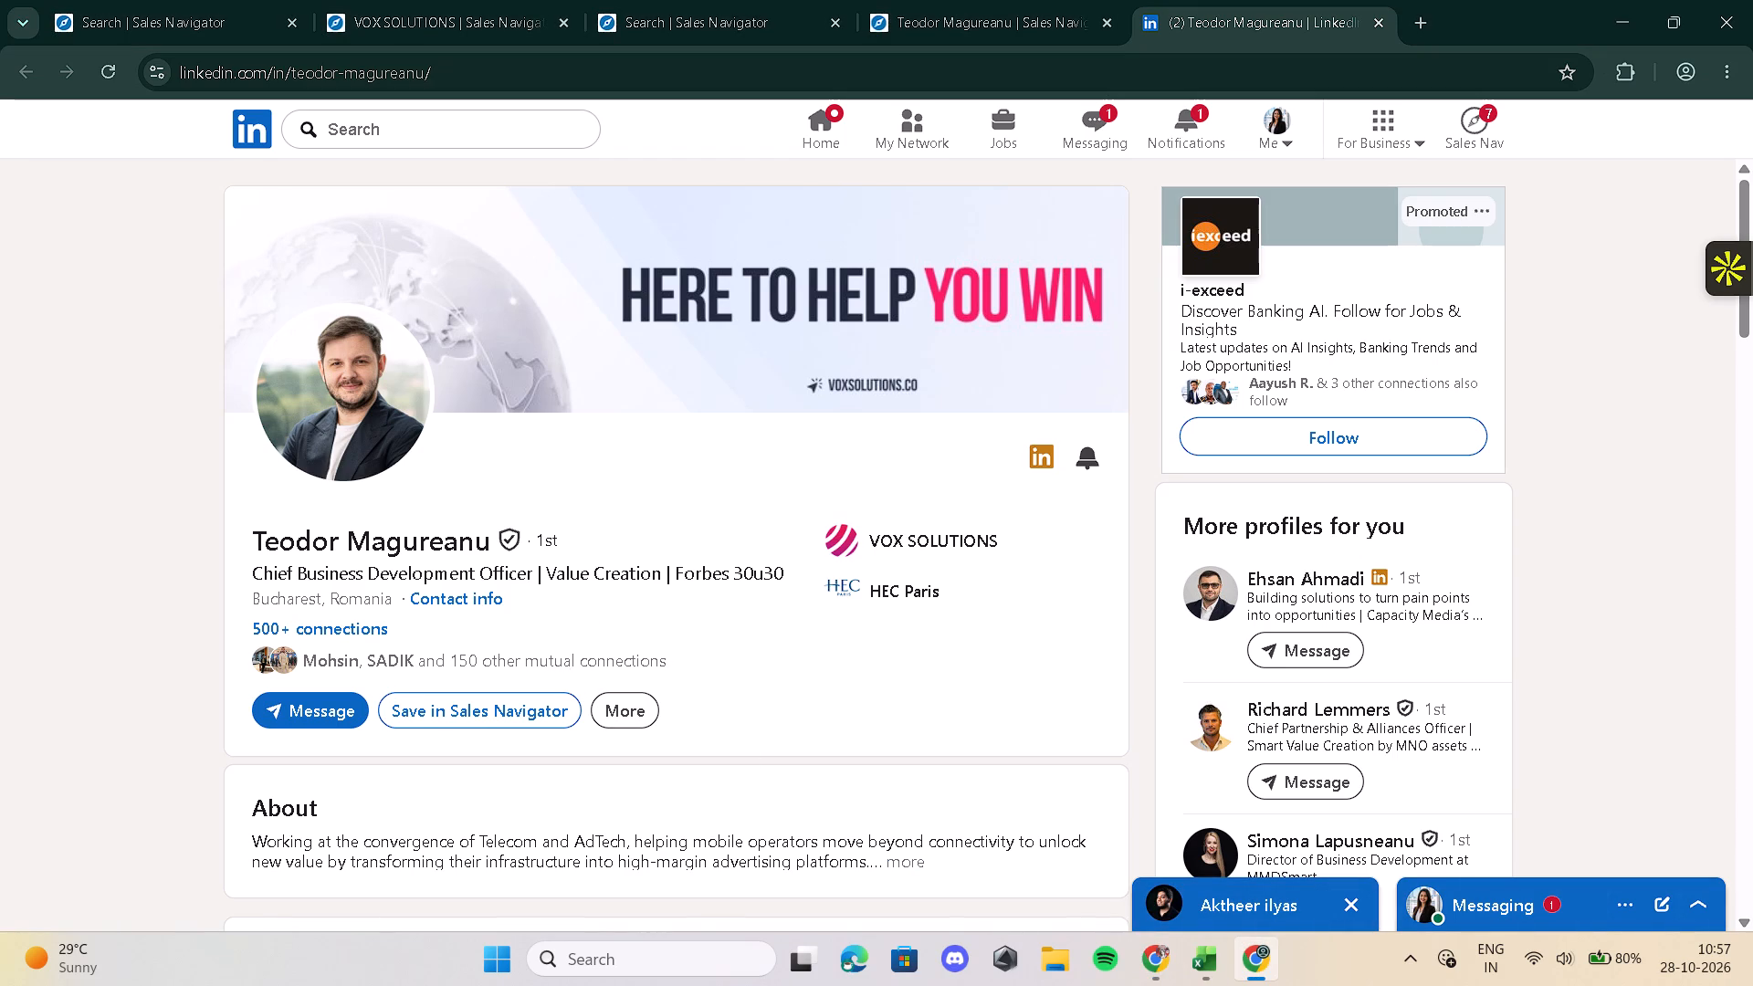
{"action": "left_click_drag", "start_coordinate": [533, 572], "coordinate": [222, 570]}
{"action": "right_click", "coordinate": [309, 573]}
{"action": "left_click", "coordinate": [378, 605]}
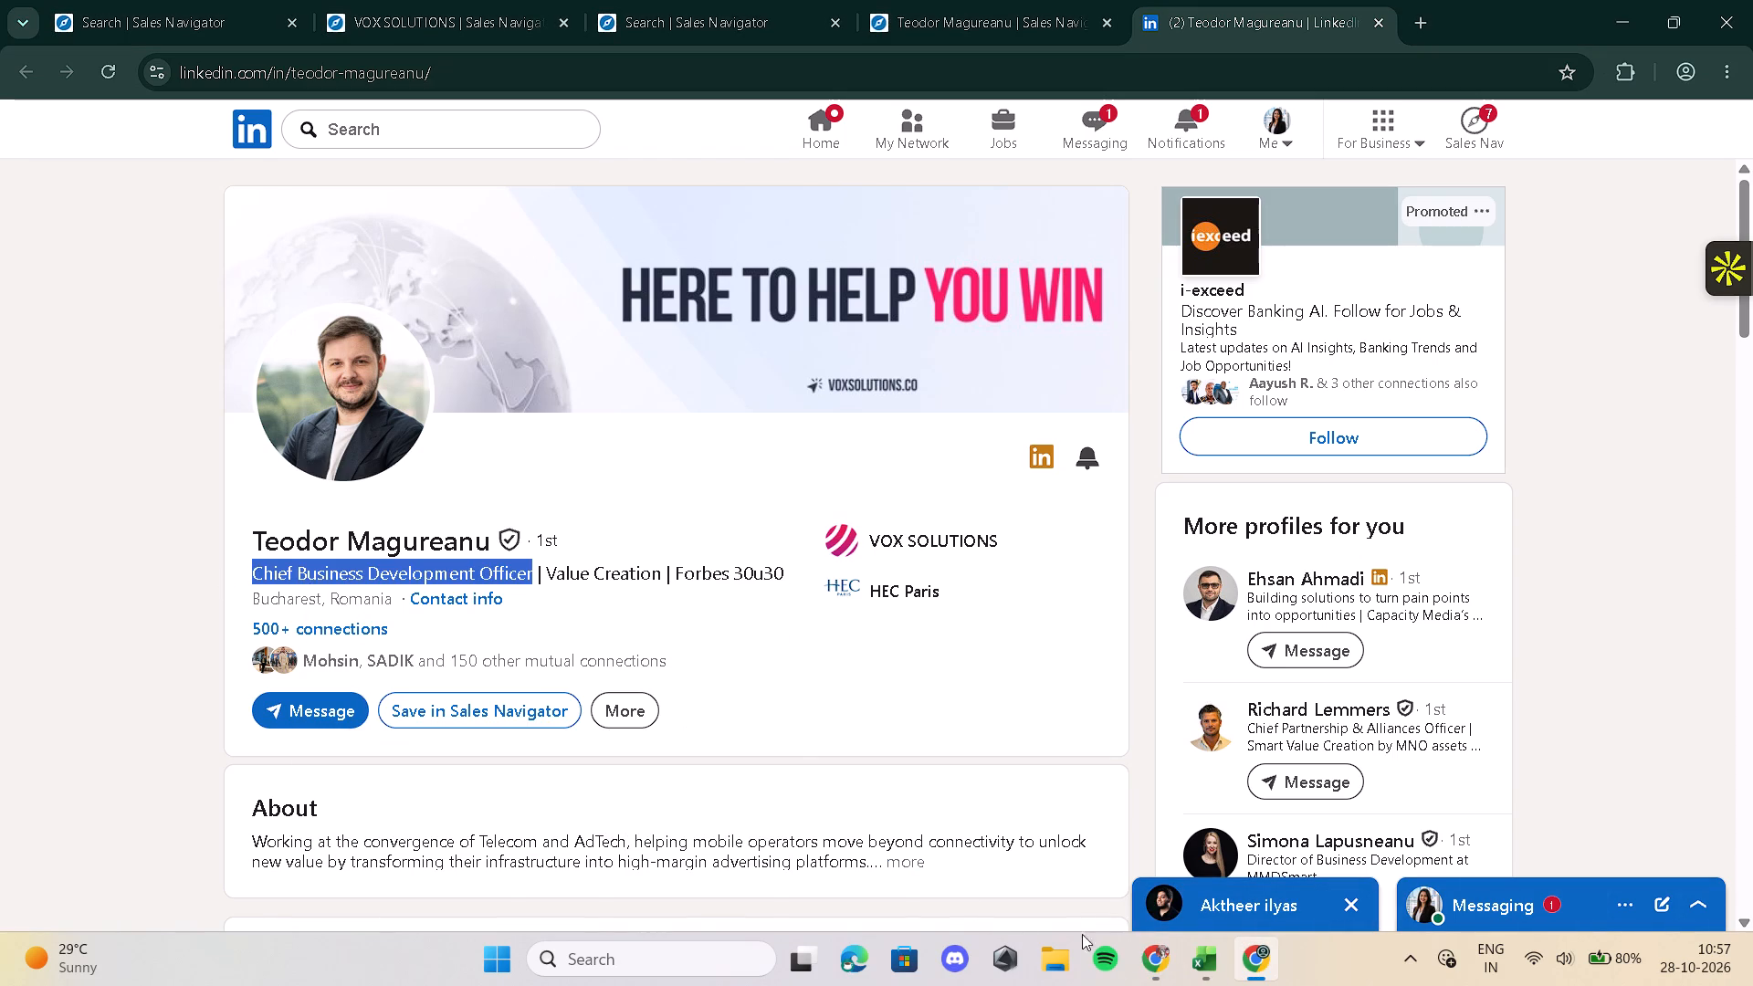
{"action": "left_click", "coordinate": [1192, 957]}
{"action": "left_click", "coordinate": [1066, 770]}
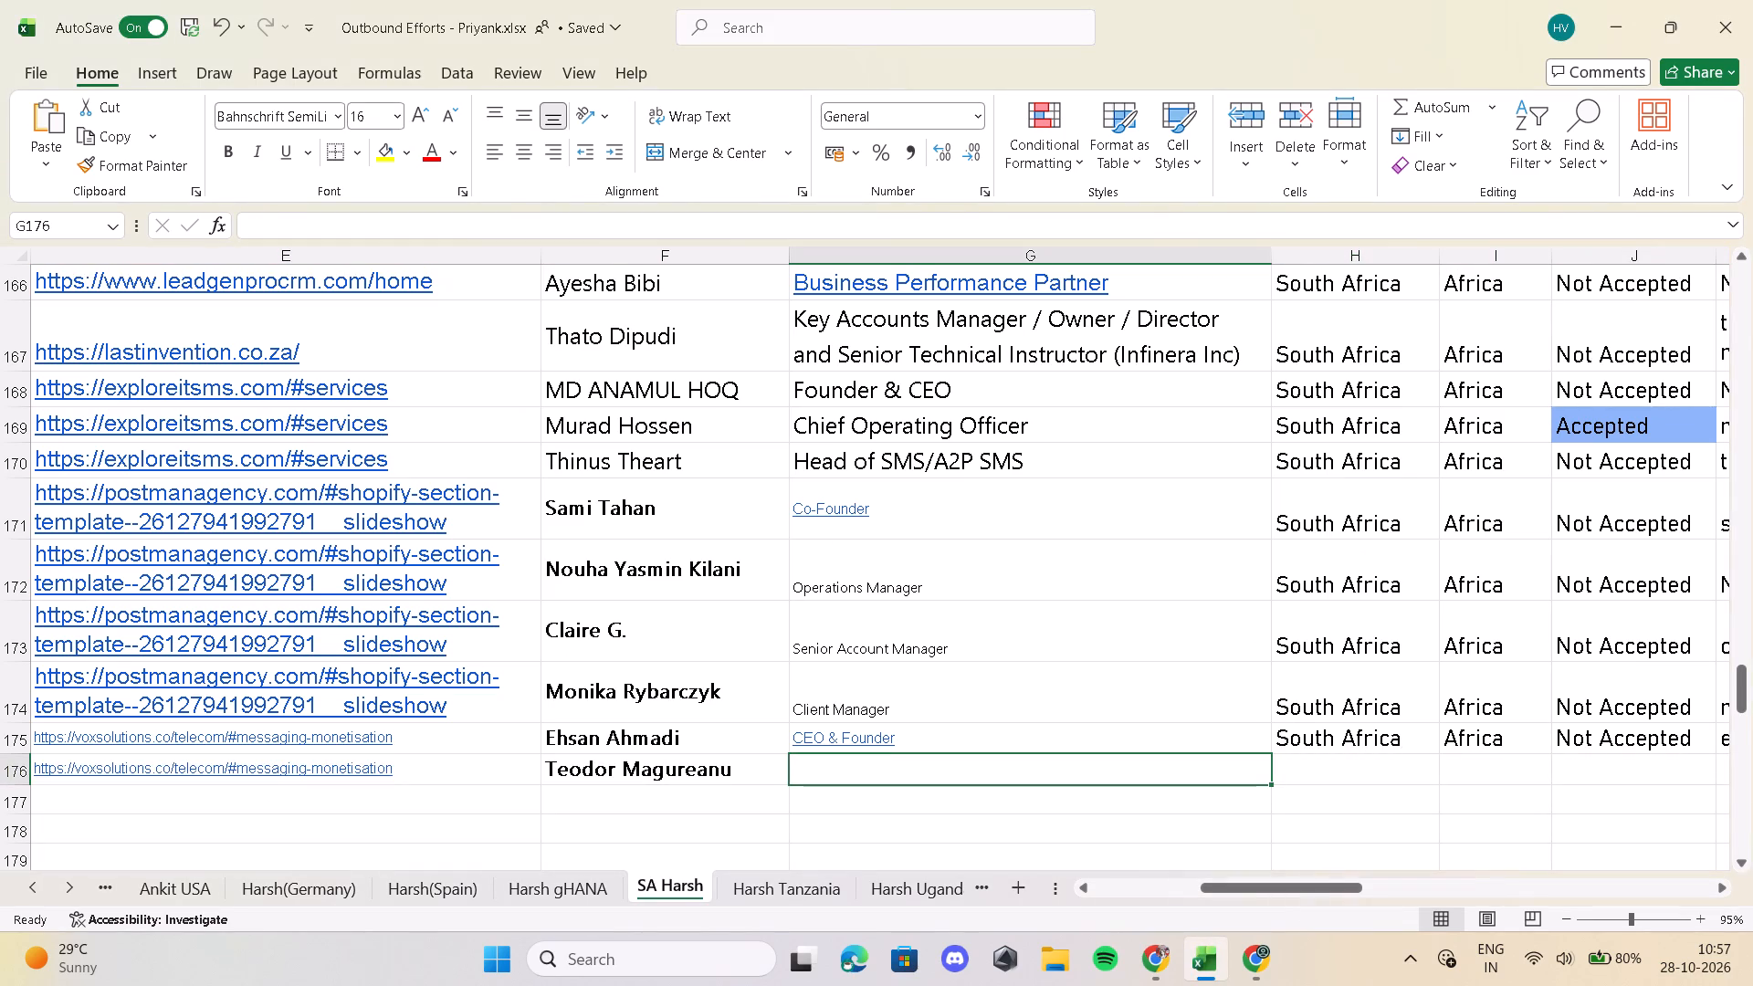
{"action": "key", "text": "ctrl+v"}
Copy South Africa, Africa and Not Accepted from H175, I175 and J175 into the matching cells of row 176.
{"action": "left_click", "coordinate": [1331, 744]}
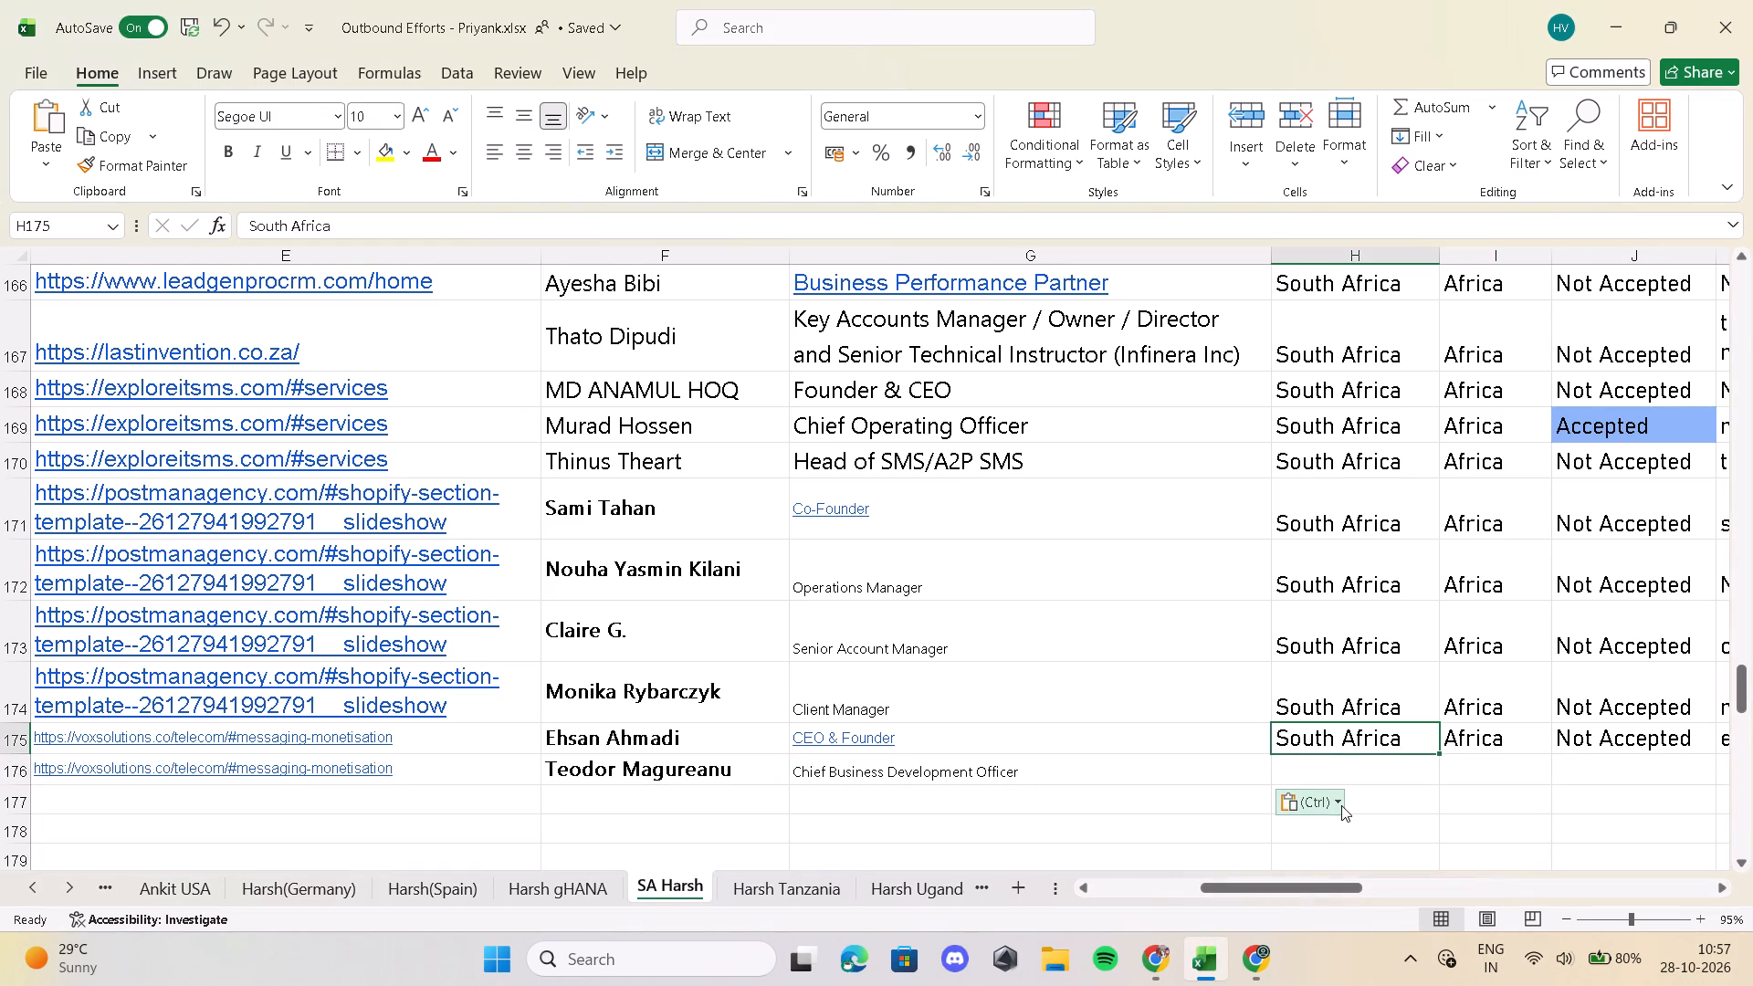
{"action": "key", "text": "ctrl+c"}
{"action": "left_click", "coordinate": [1359, 770], "text": "ctrl"}
{"action": "key", "text": "ctrl+v"}
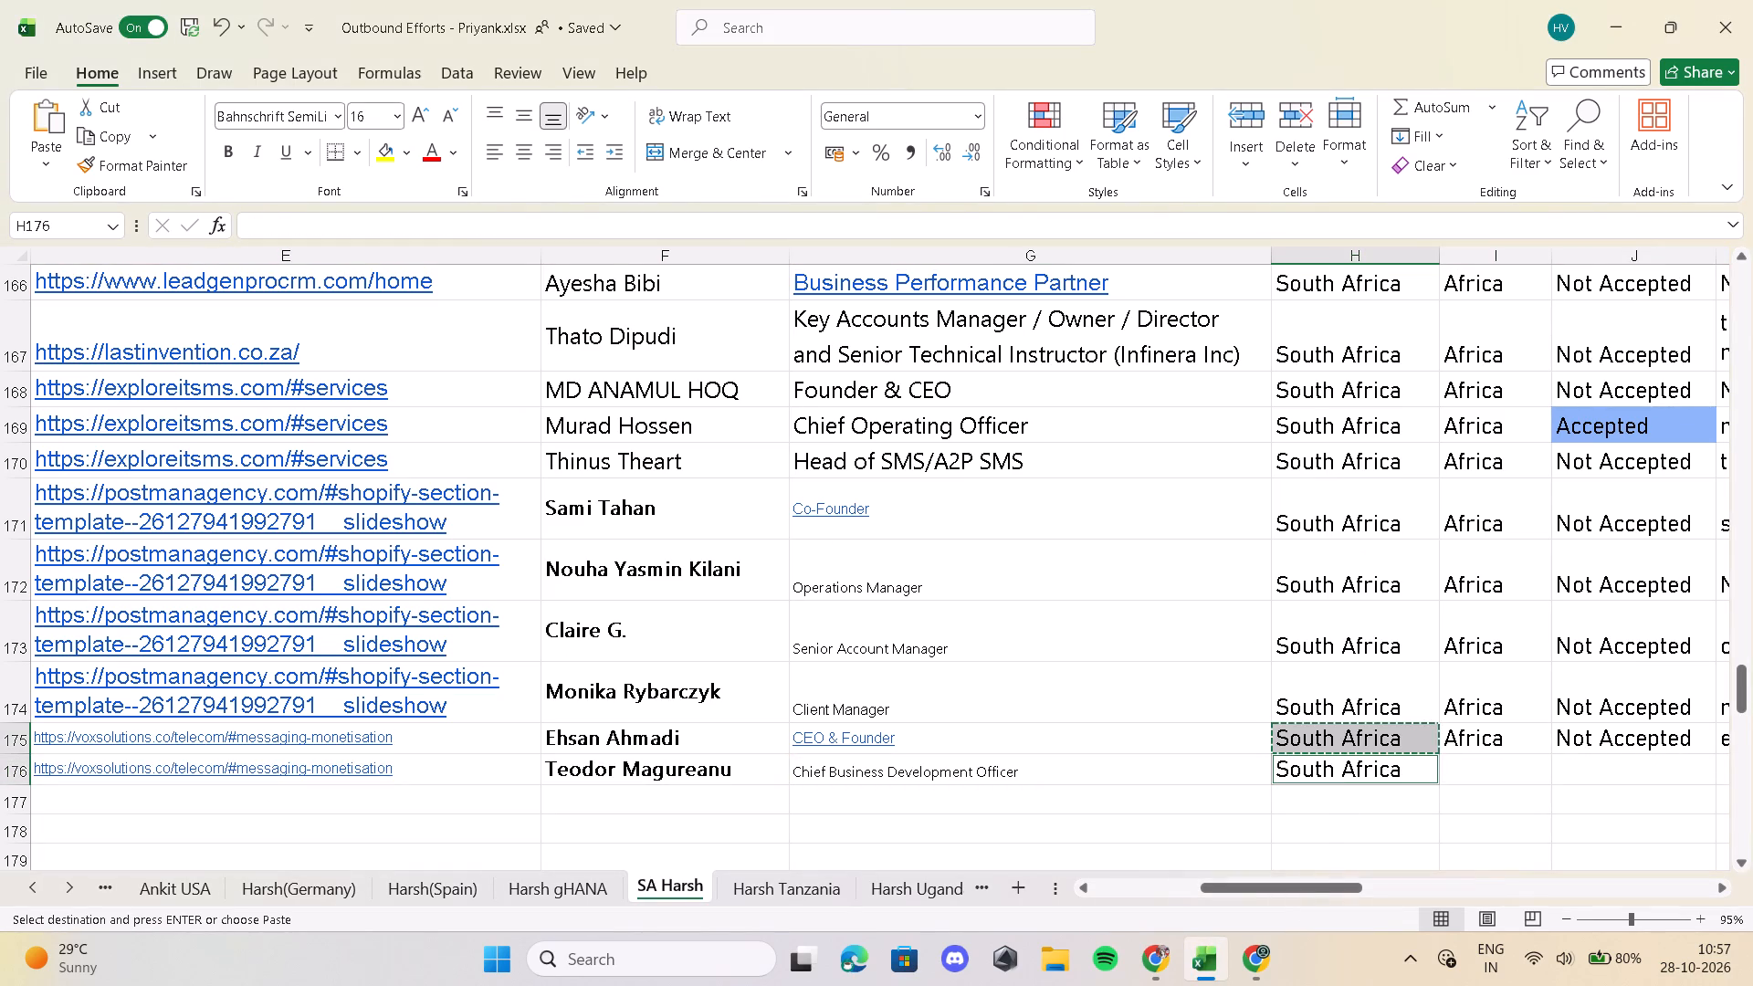
{"action": "left_click", "coordinate": [1505, 741], "text": "ctrl"}
{"action": "key", "text": "ctrl+c"}
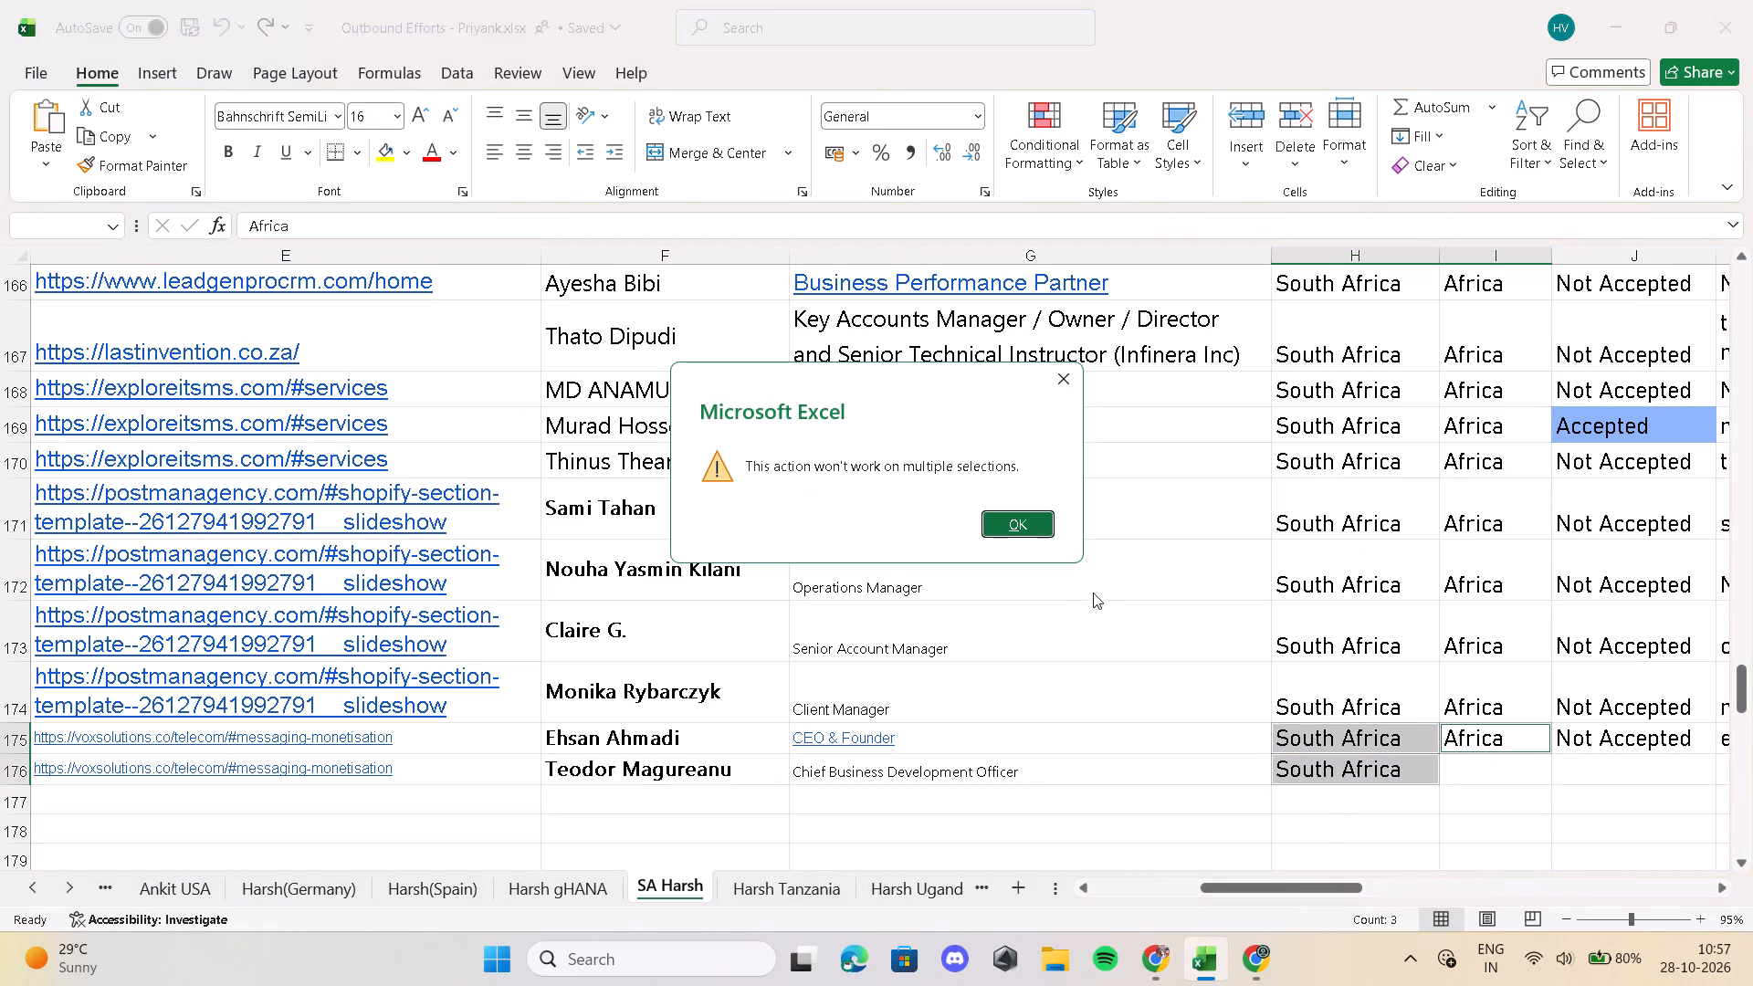
{"action": "left_click", "coordinate": [1018, 529]}
{"action": "left_click", "coordinate": [1506, 740]}
{"action": "key", "text": "ctrl+c"}
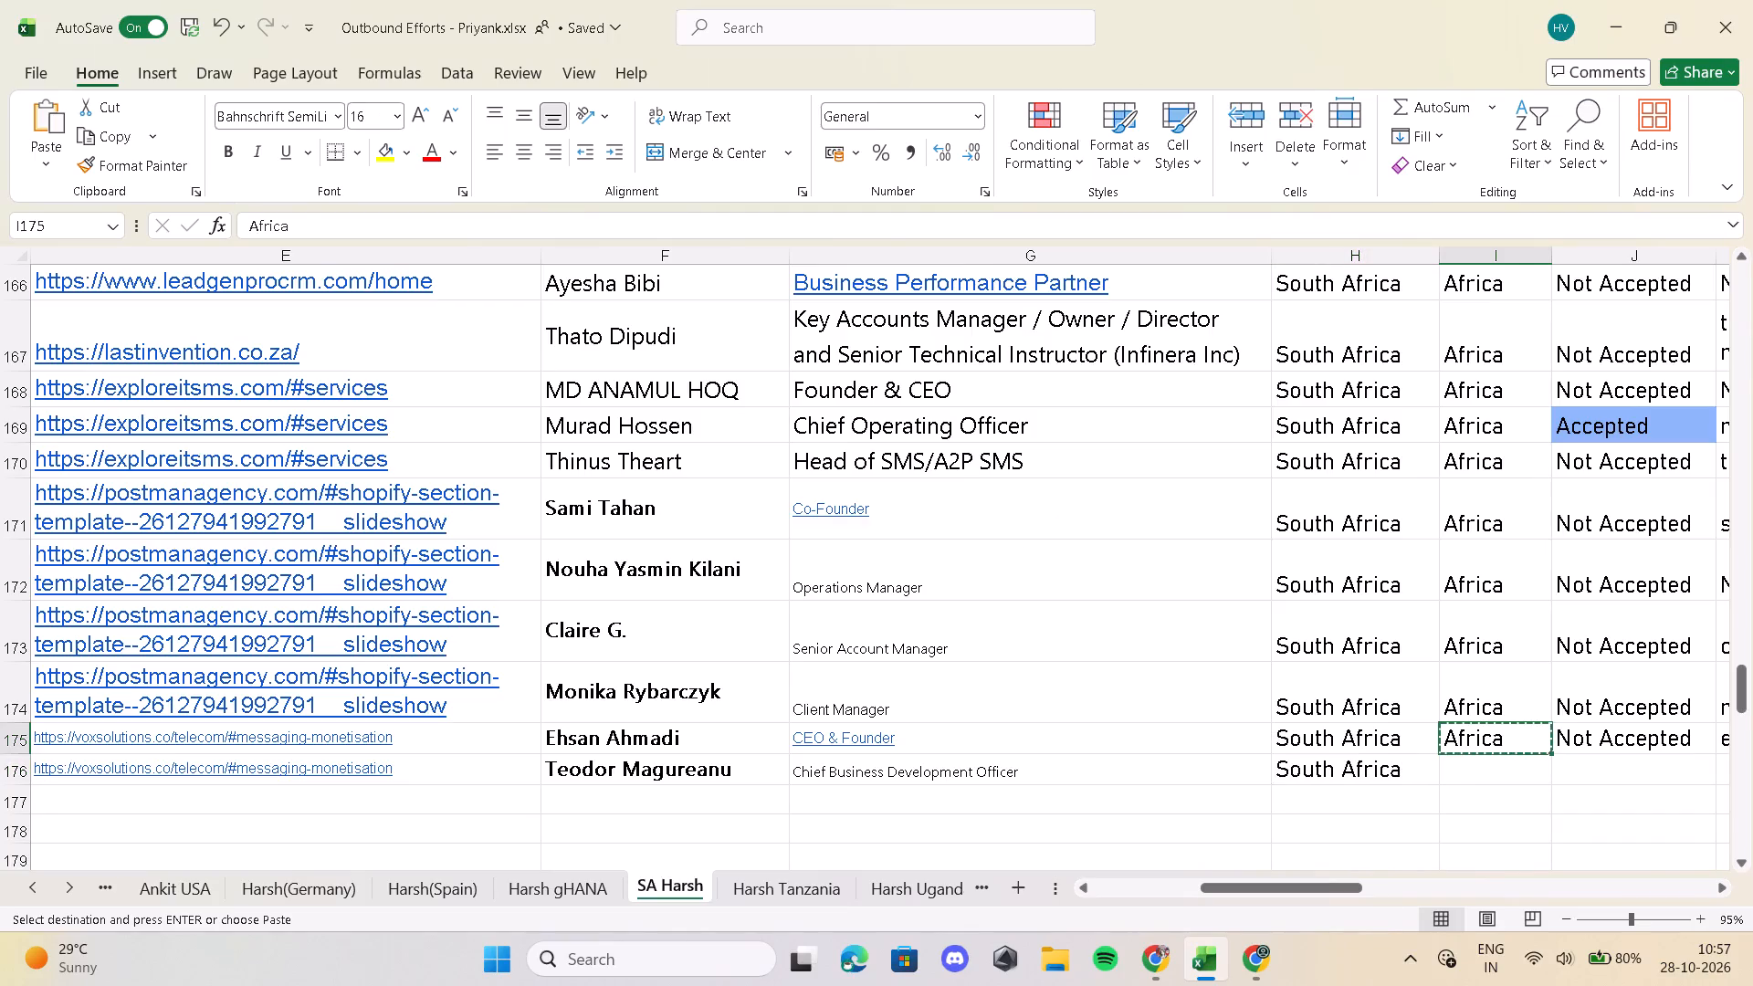
{"action": "left_click", "coordinate": [1496, 770], "text": "ctrl"}
{"action": "key", "text": "ctrl+v"}
{"action": "left_click", "coordinate": [1637, 739]}
{"action": "key", "text": "ctrl+c"}
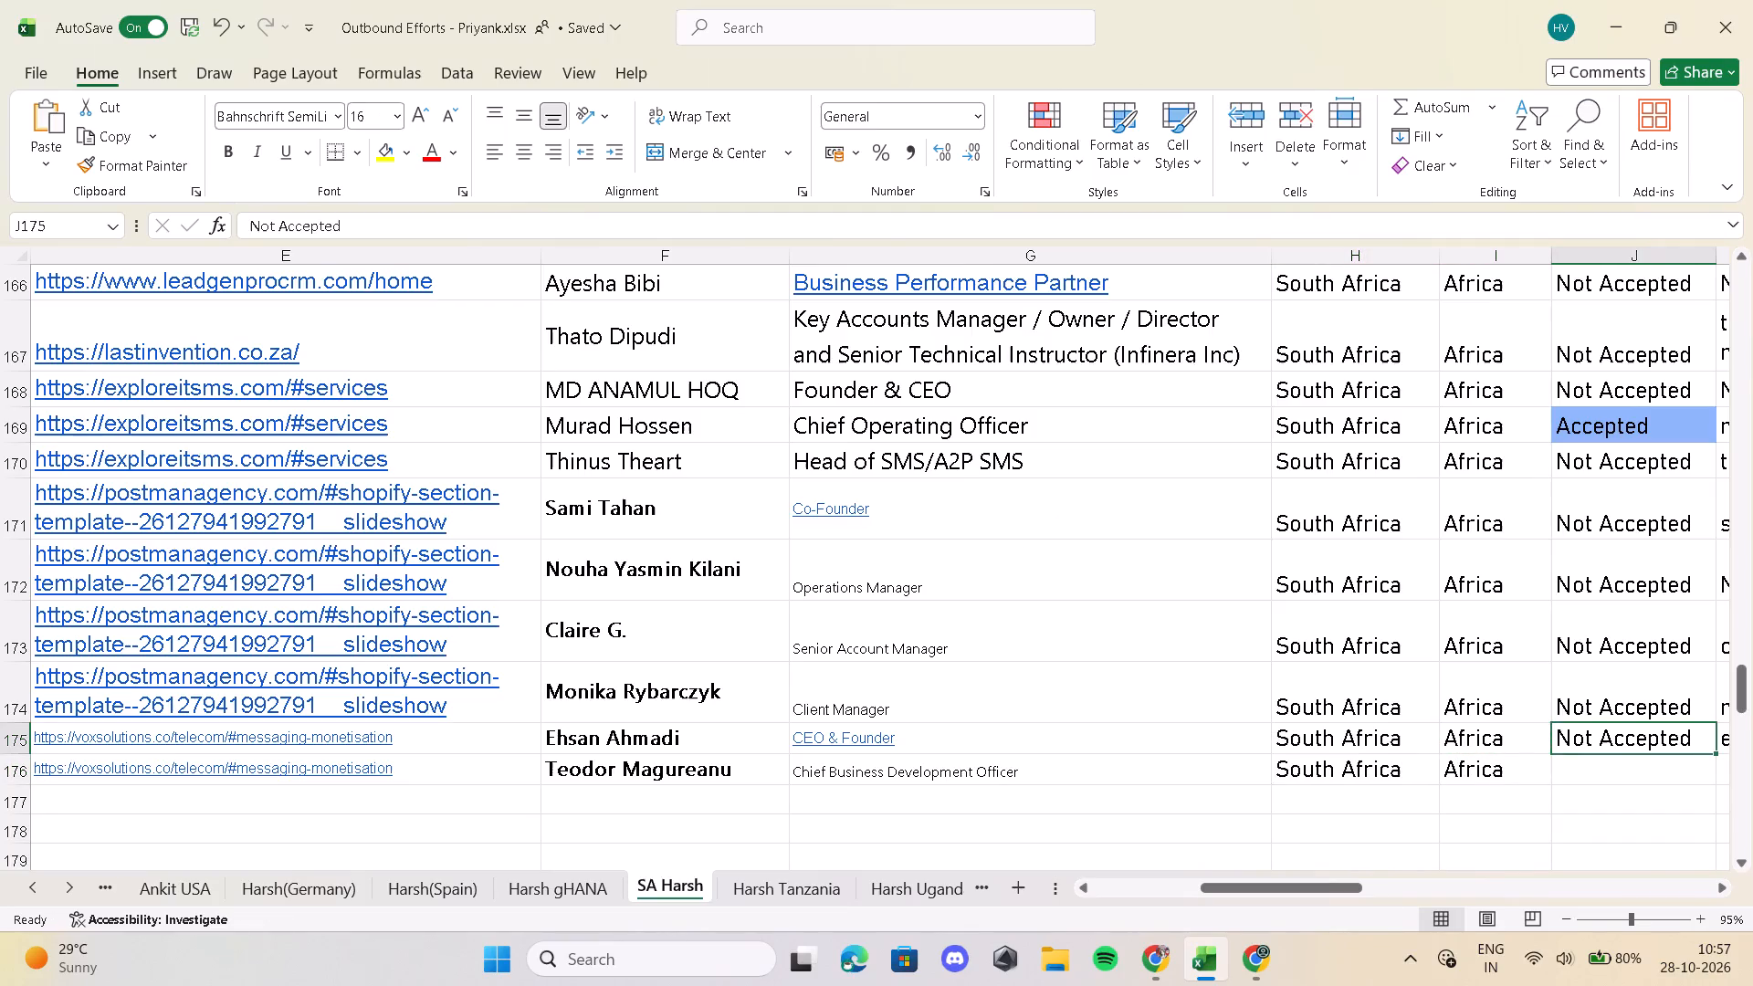
{"action": "left_click", "coordinate": [1638, 762]}
{"action": "key", "text": "ctrl+v"}
Switch to Chrome's Sales Navigator window and open the VOX SOLUTIONS contact's regular LinkedIn profile from his lead page in a new tab.
{"action": "left_click_drag", "start_coordinate": [1328, 888], "coordinate": [1366, 883]}
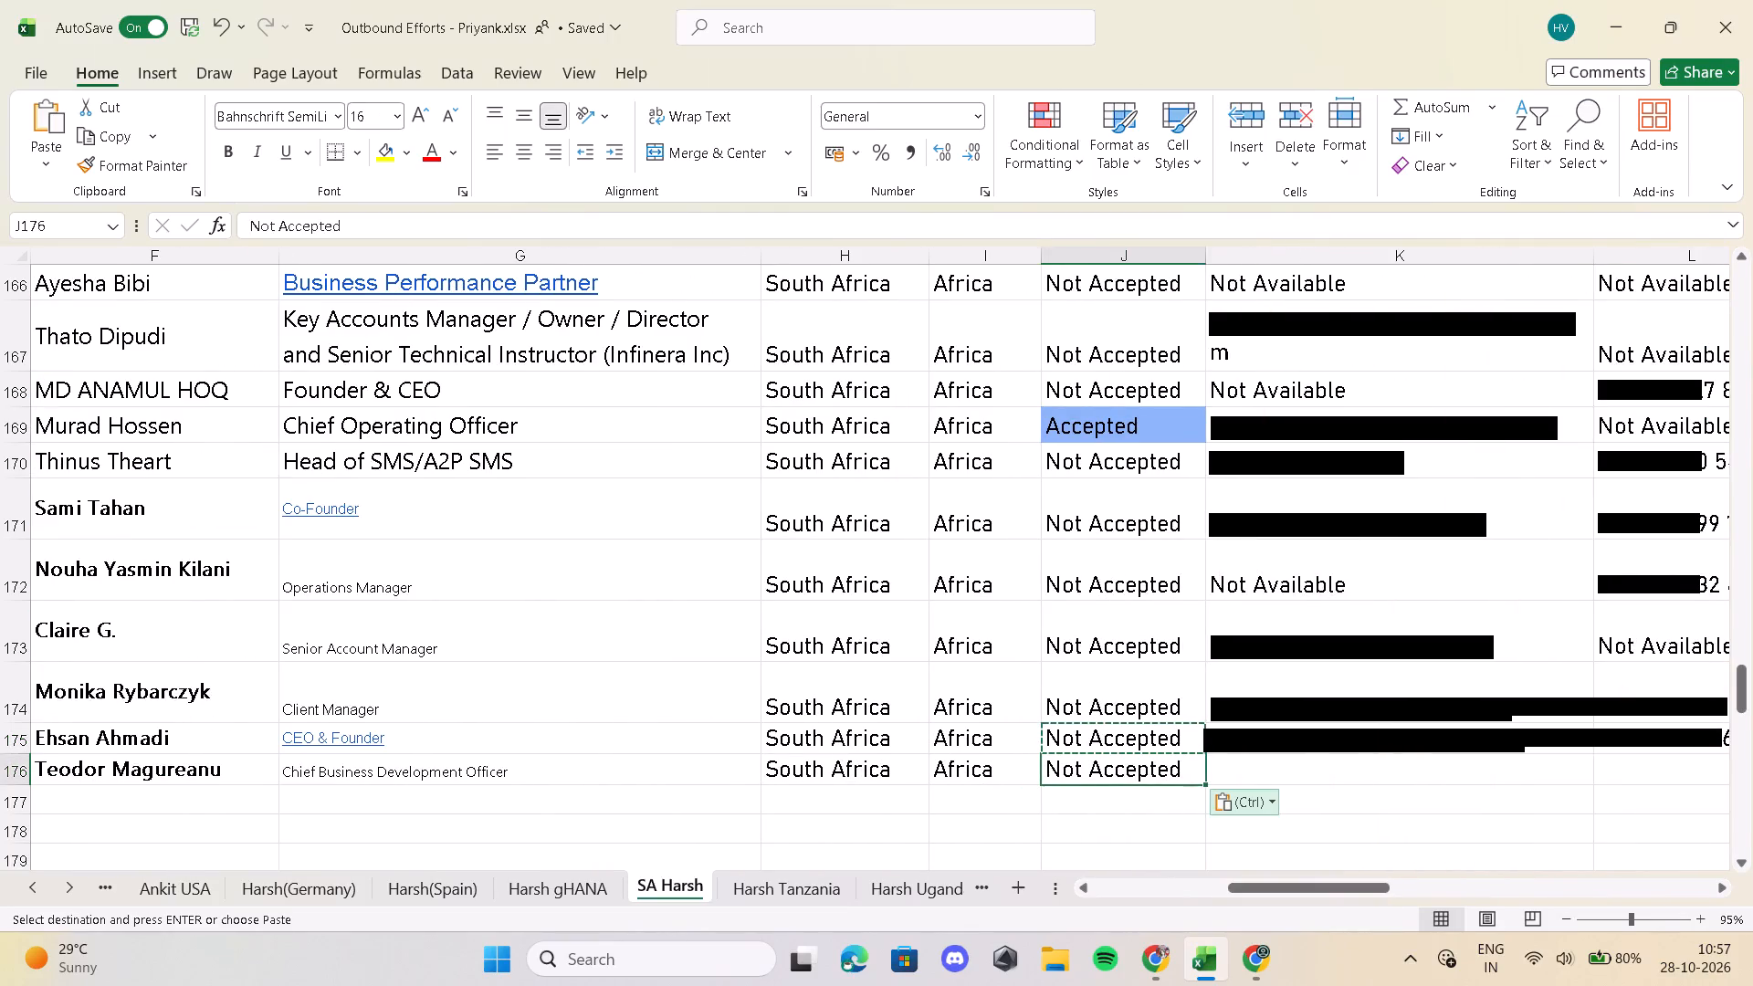
{"action": "left_click", "coordinate": [1327, 746]}
{"action": "left_click", "coordinate": [1274, 960]}
{"action": "left_click", "coordinate": [1150, 972]}
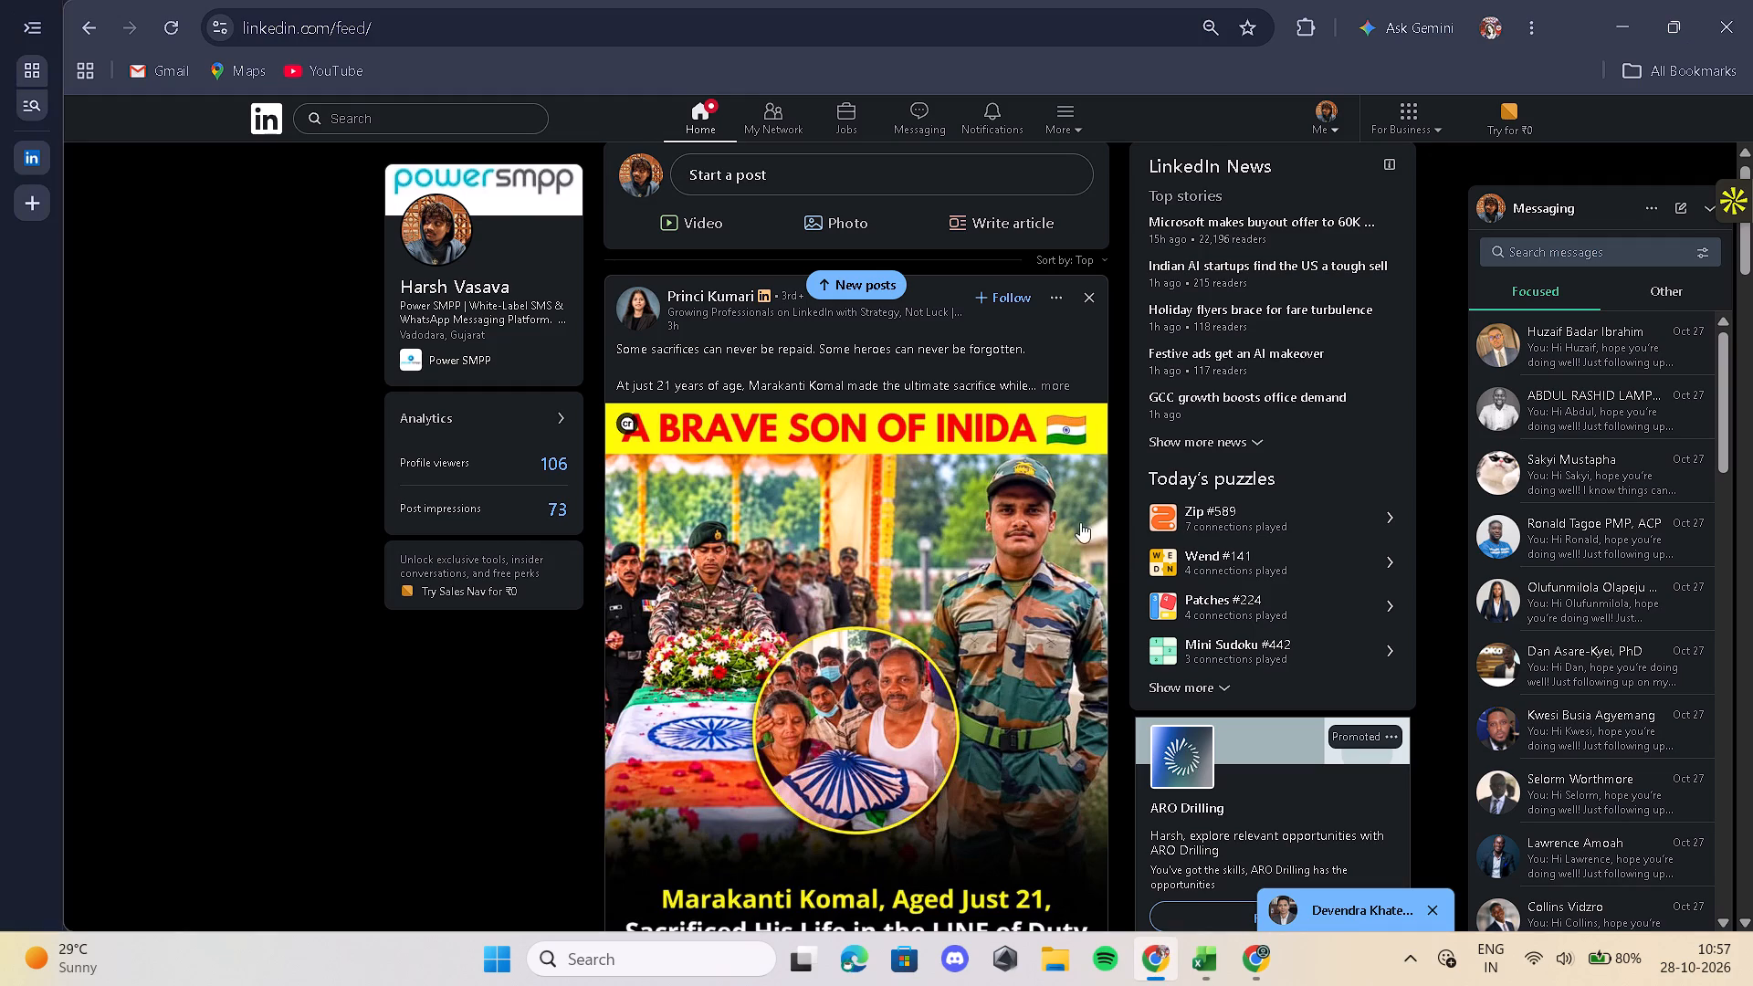
{"action": "left_click", "coordinate": [1265, 959]}
{"action": "left_click", "coordinate": [1118, 0]}
{"action": "left_click", "coordinate": [362, 690]}
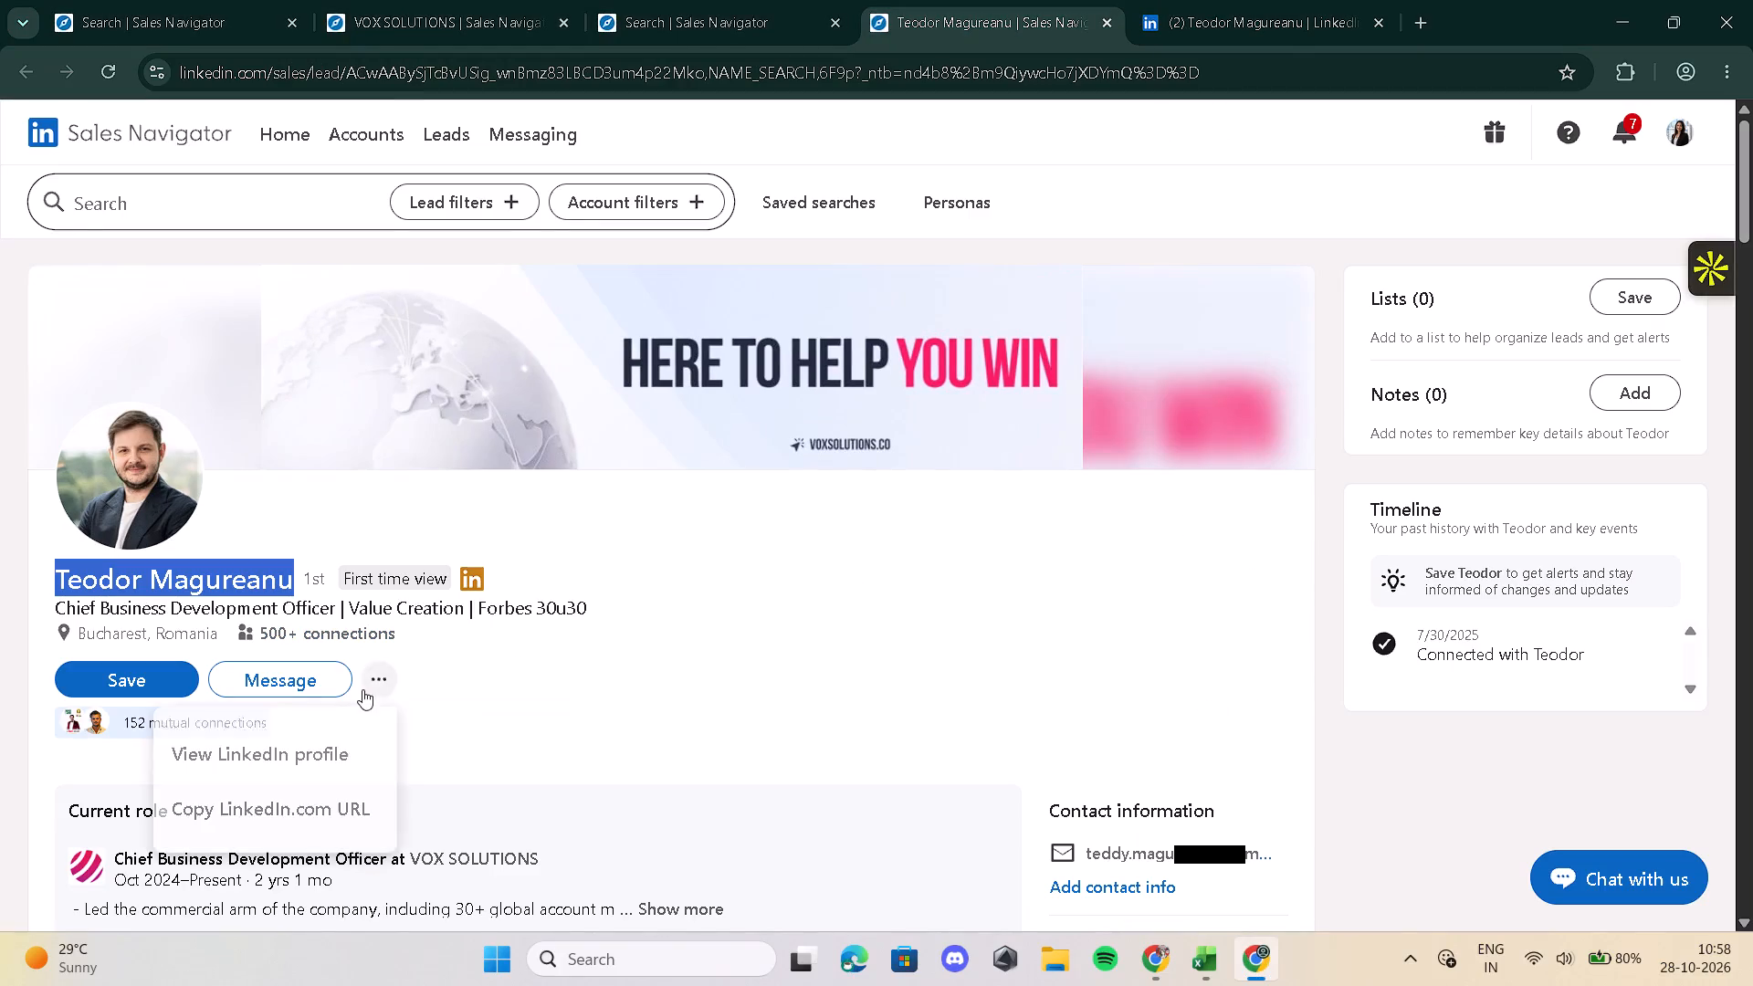
{"action": "left_click", "coordinate": [331, 761]}
{"action": "left_click", "coordinate": [651, 0]}
{"action": "left_click", "coordinate": [841, 2]}
{"action": "left_click", "coordinate": [1178, 0]}
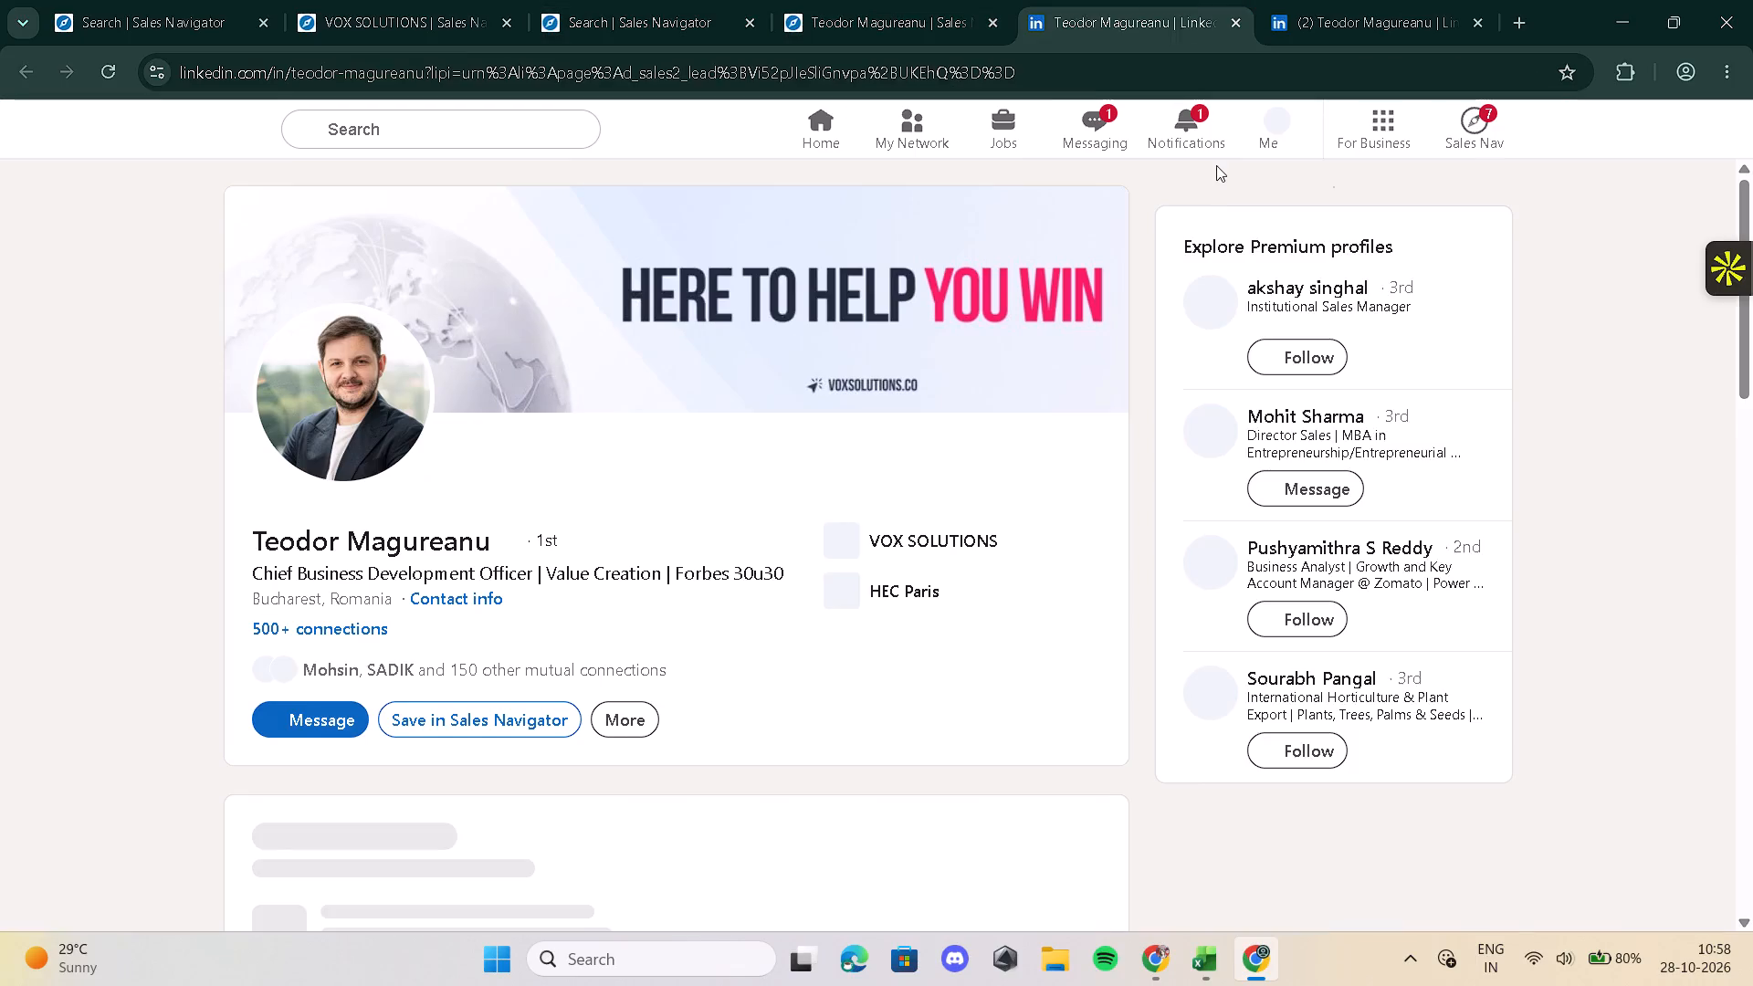
{"action": "left_click", "coordinate": [670, 0]}
{"action": "left_click", "coordinate": [814, 0]}
{"action": "left_click", "coordinate": [1041, 0]}
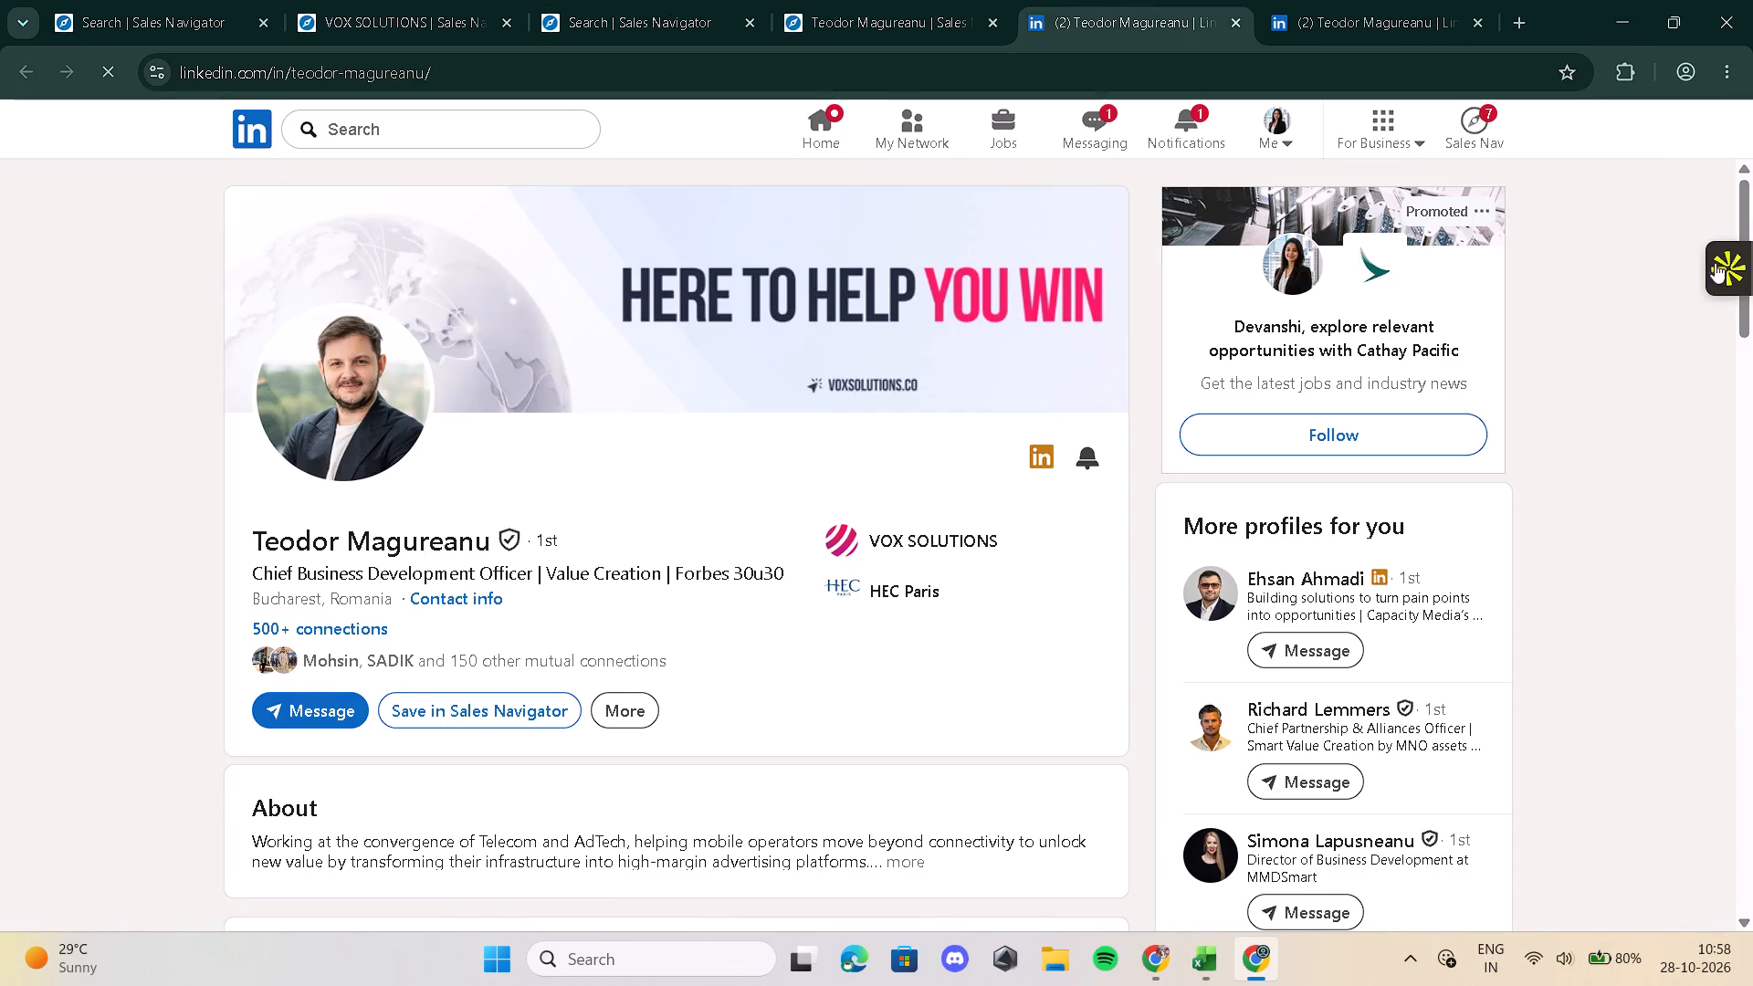
Open the Apollo extension on the LinkedIn profile and reveal the contact's phone number.
{"action": "left_click", "coordinate": [1716, 268]}
{"action": "left_click", "coordinate": [616, 0]}
{"action": "left_click", "coordinate": [847, 0]}
{"action": "left_click", "coordinate": [1160, 0]}
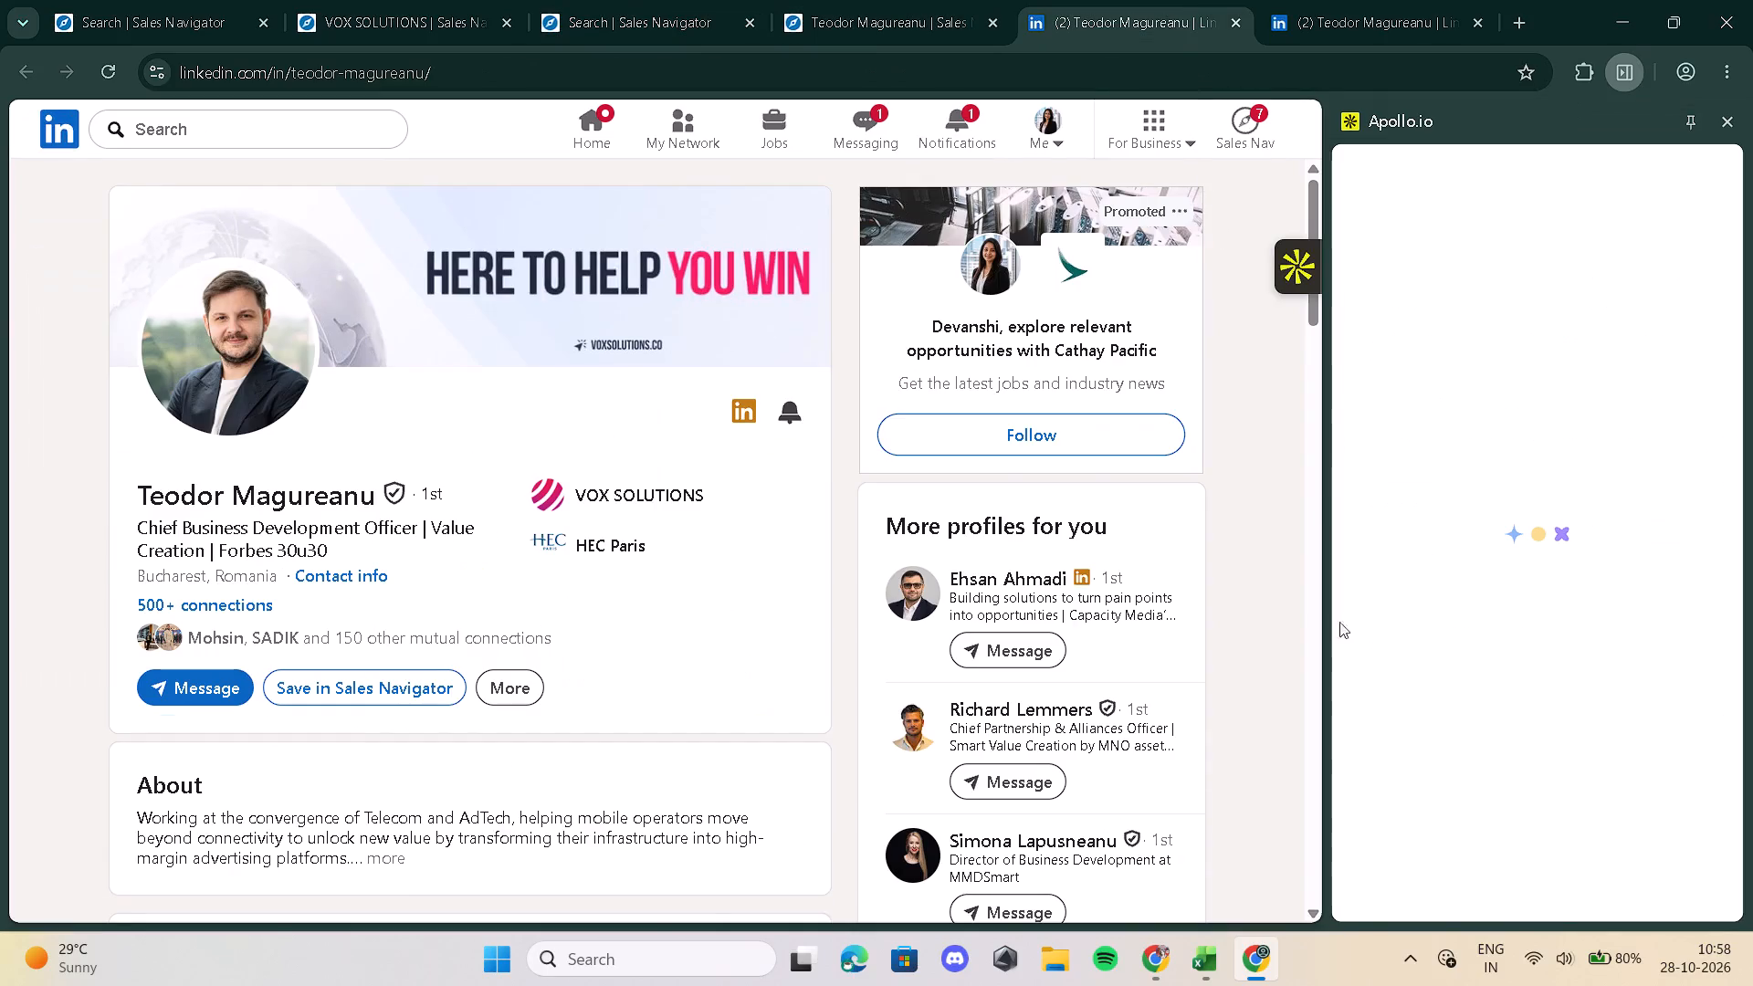
{"action": "left_click", "coordinate": [1481, 784]}
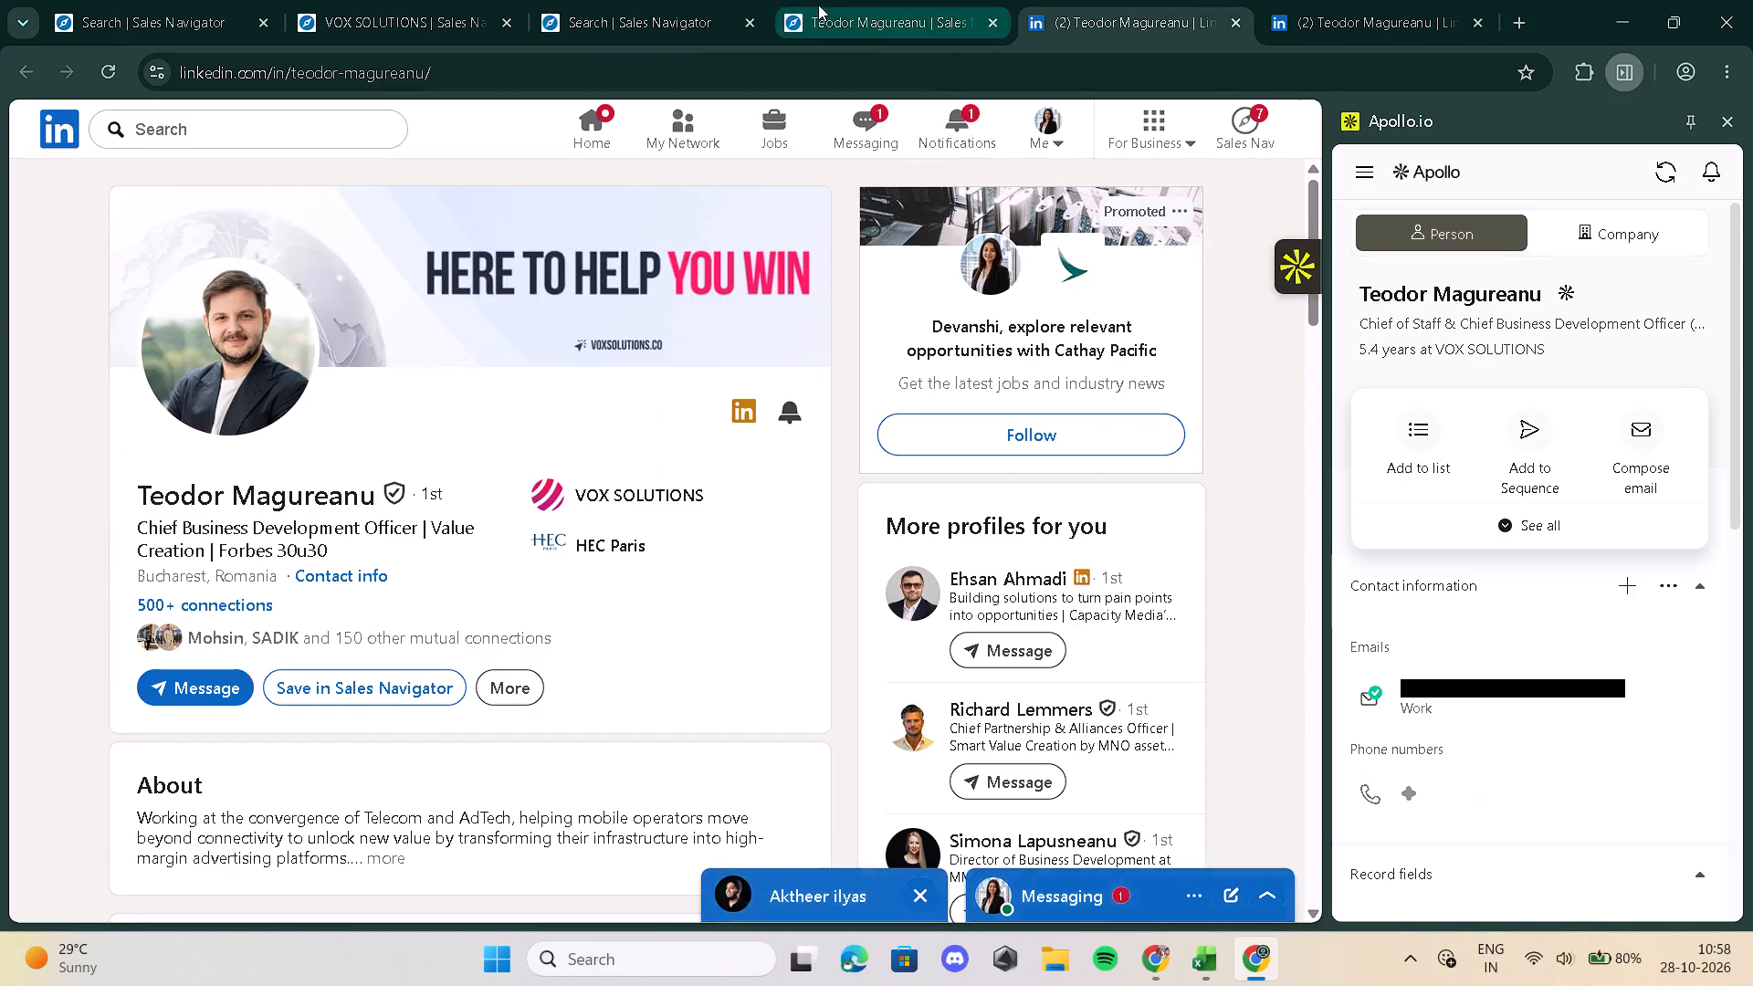
{"action": "left_click", "coordinate": [818, 5]}
{"action": "left_click", "coordinate": [1055, 0]}
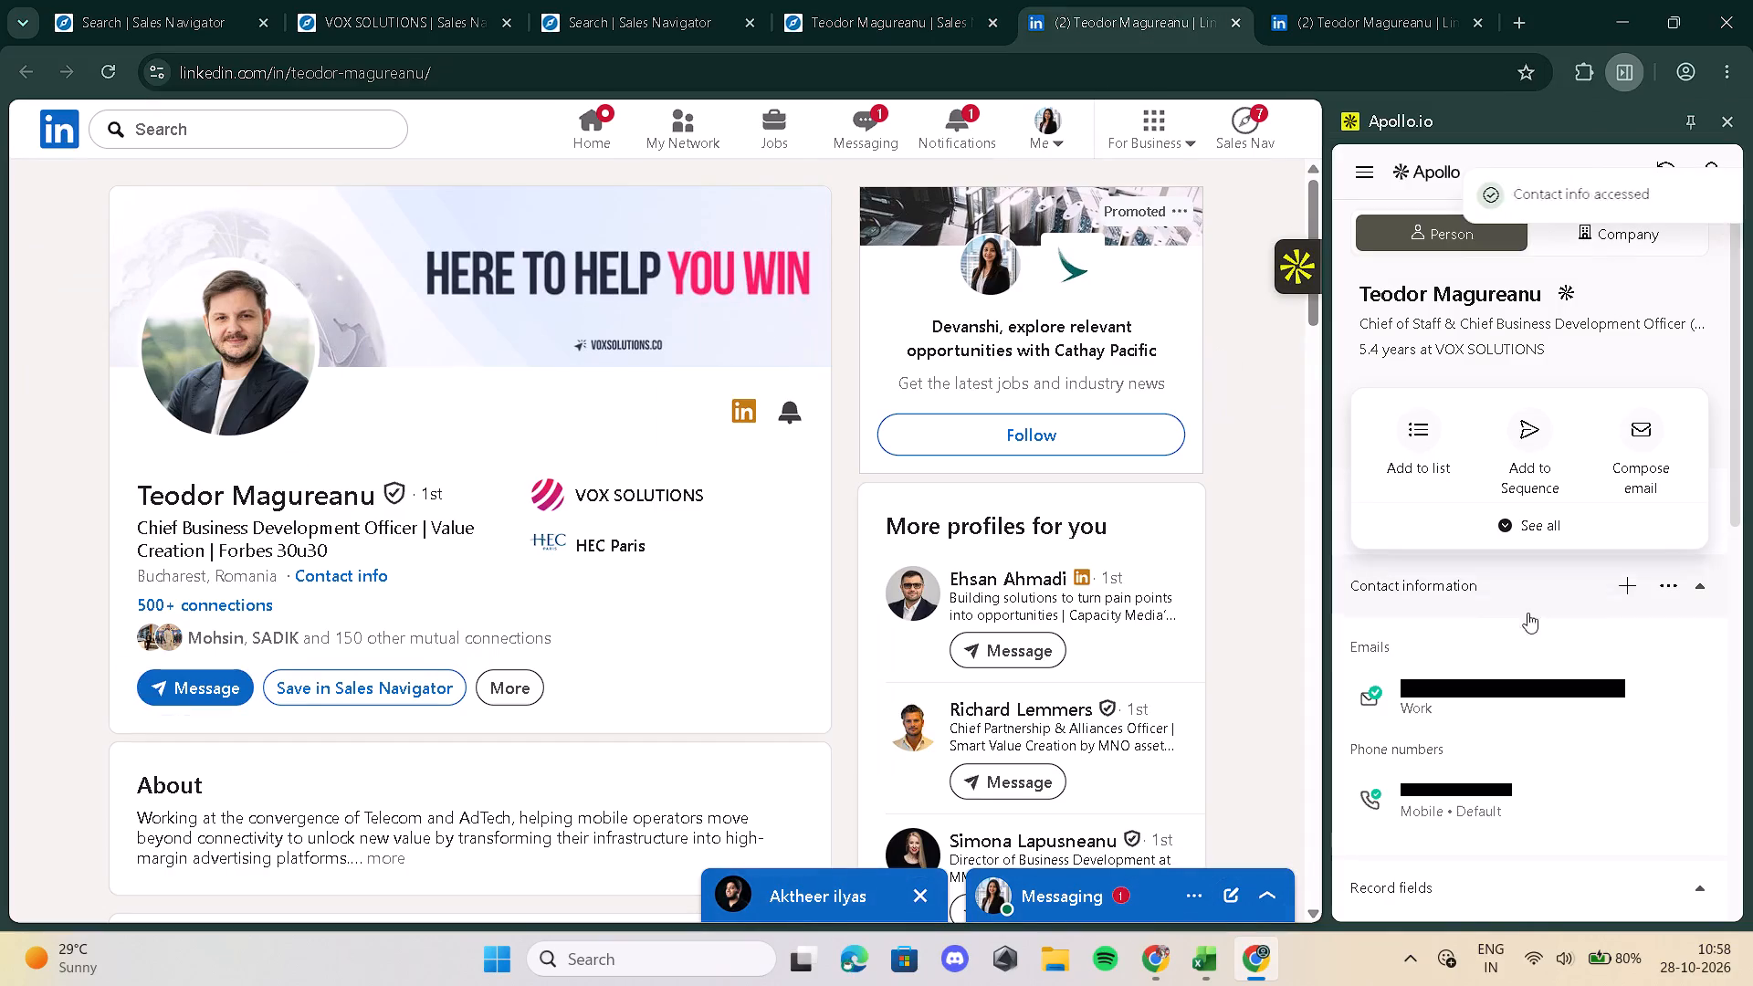
{"action": "left_click", "coordinate": [1693, 198]}
{"action": "left_click", "coordinate": [709, 0]}
{"action": "left_click", "coordinate": [890, 5]}
{"action": "left_click", "coordinate": [1133, 0]}
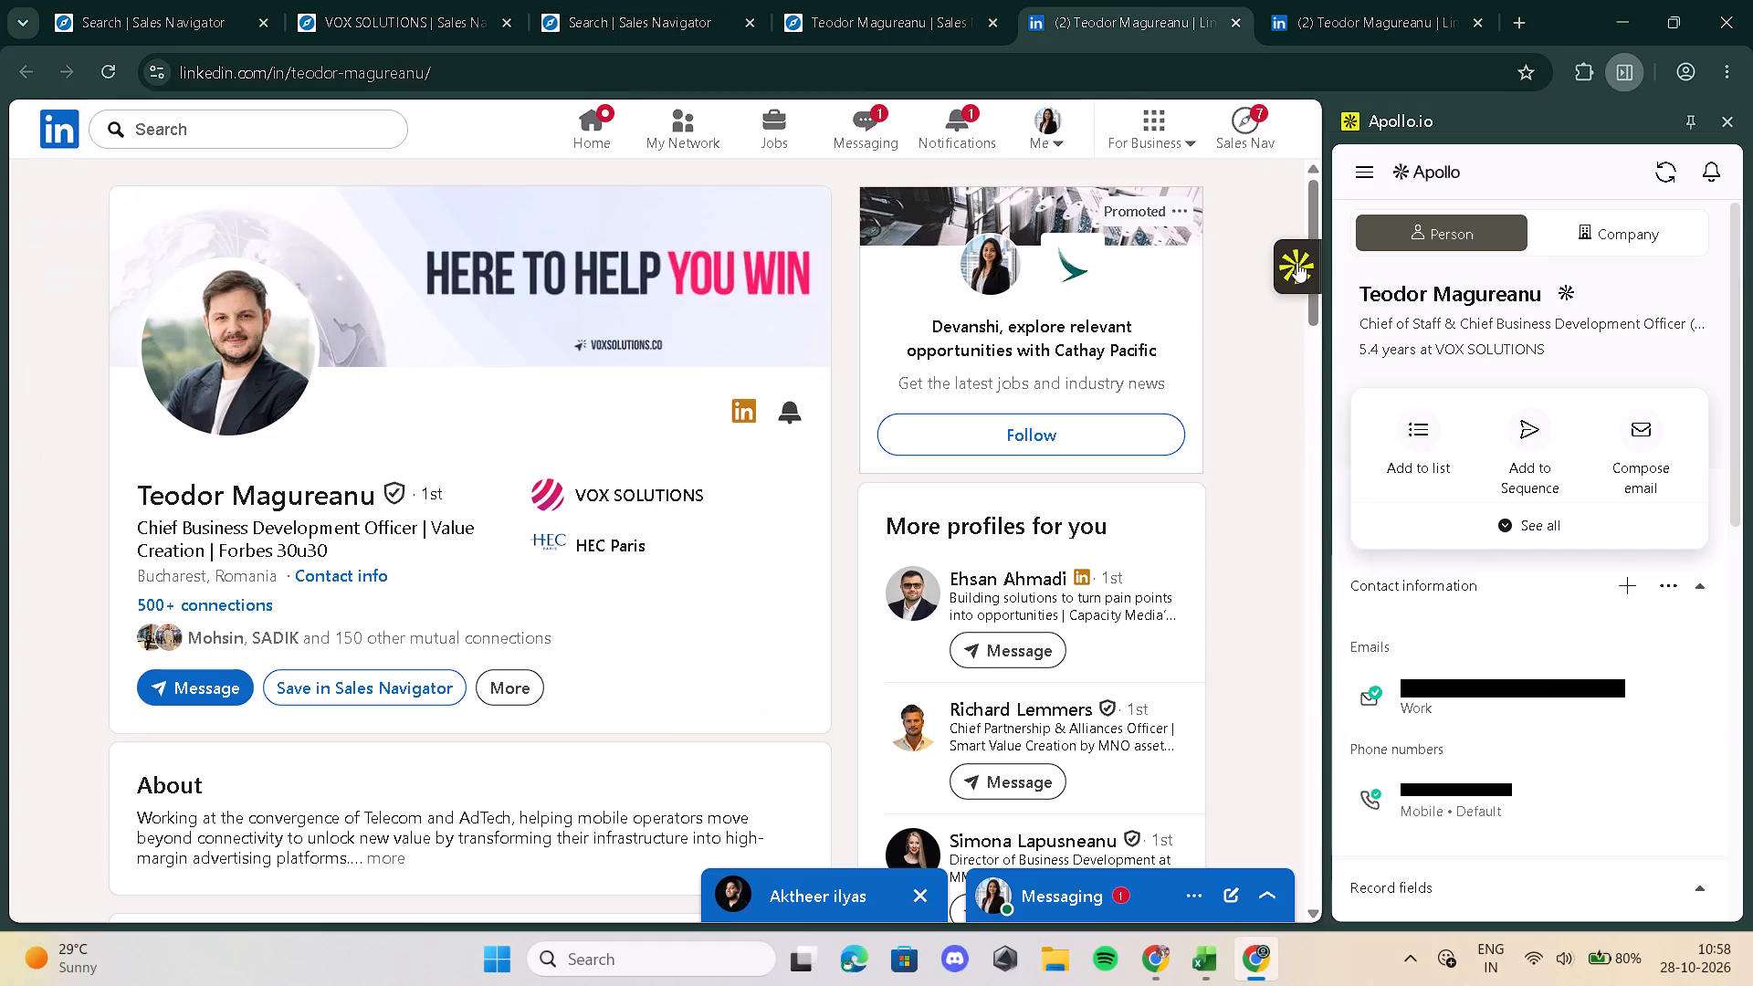
Copy the contact's work email from Apollo into cell K176 of the SA Harsh sheet in Excel.
{"action": "left_click", "coordinate": [1555, 701]}
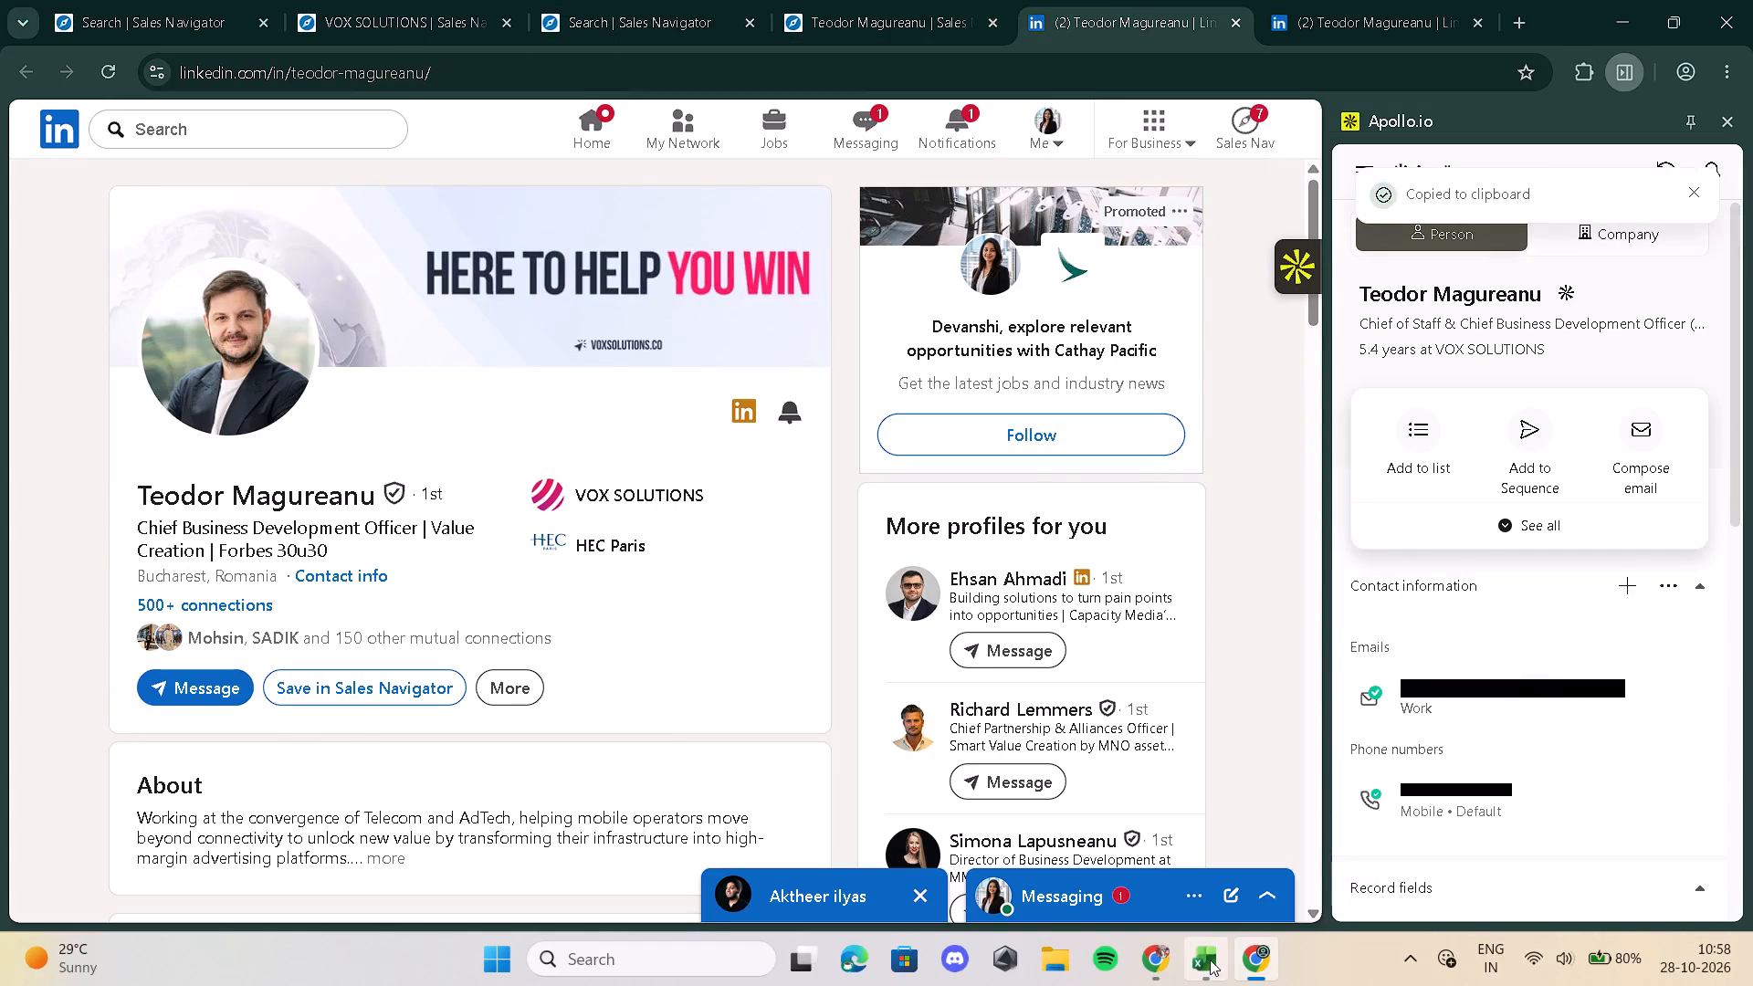
{"action": "left_click", "coordinate": [1210, 960]}
{"action": "left_click", "coordinate": [1466, 774]}
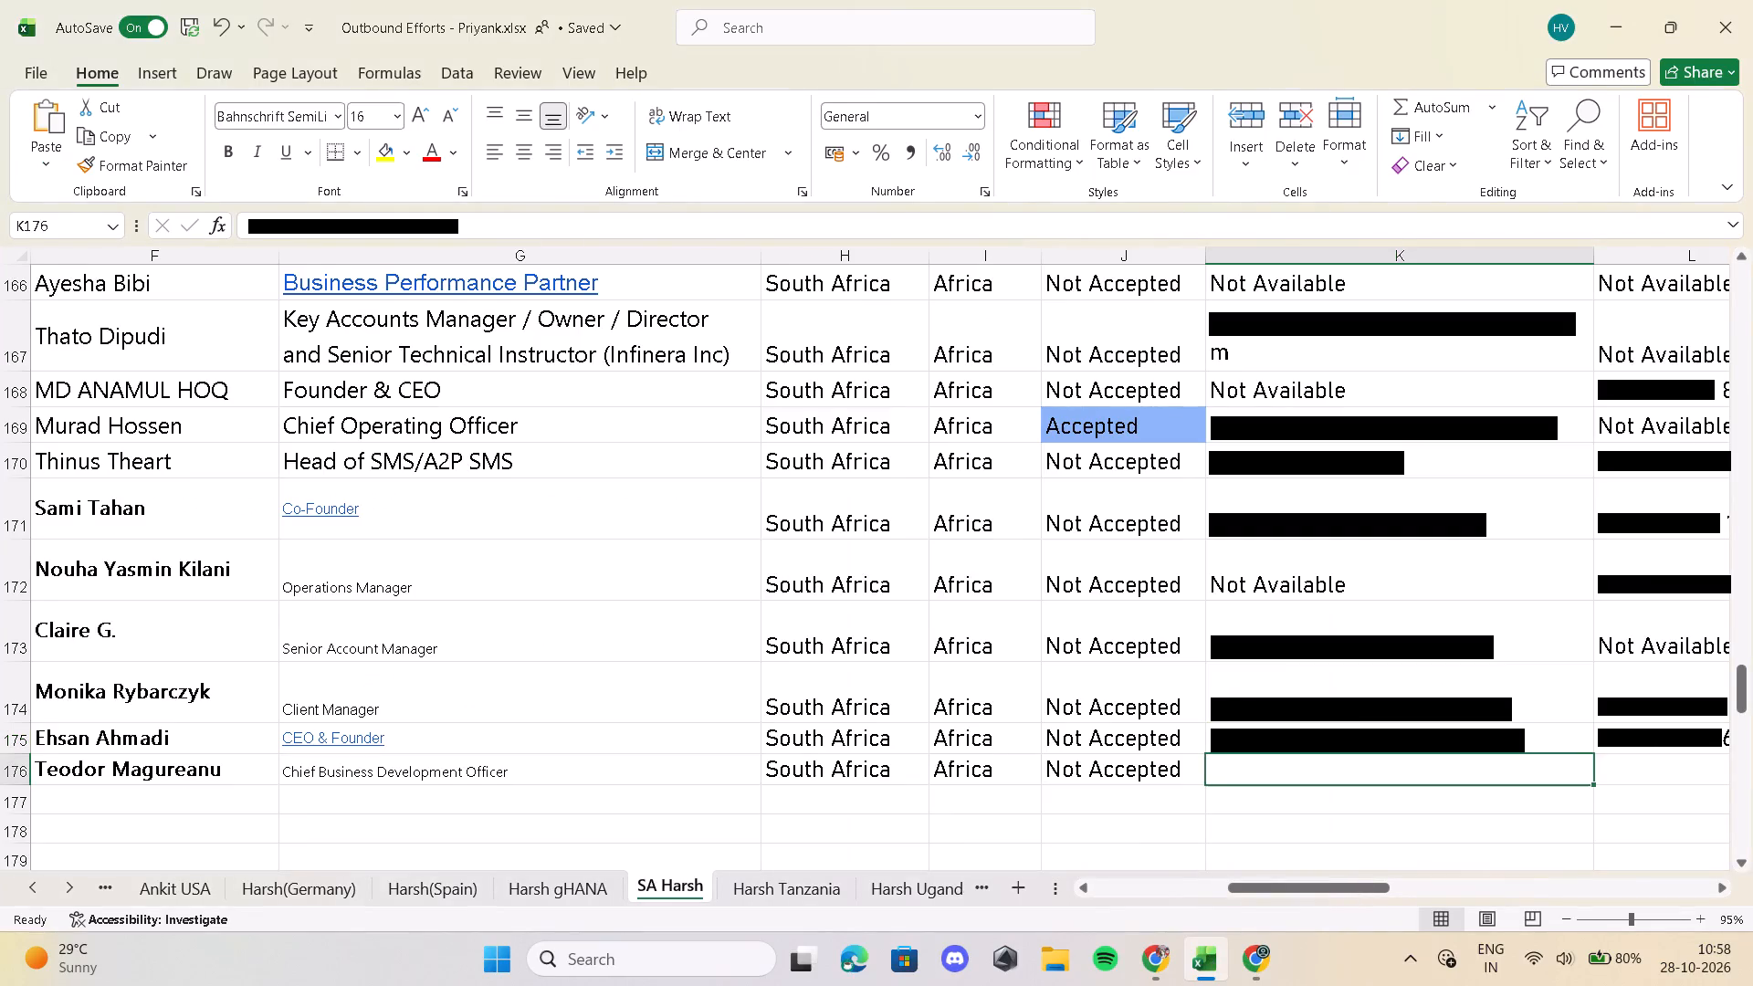
{"action": "key", "text": "ctrl+v"}
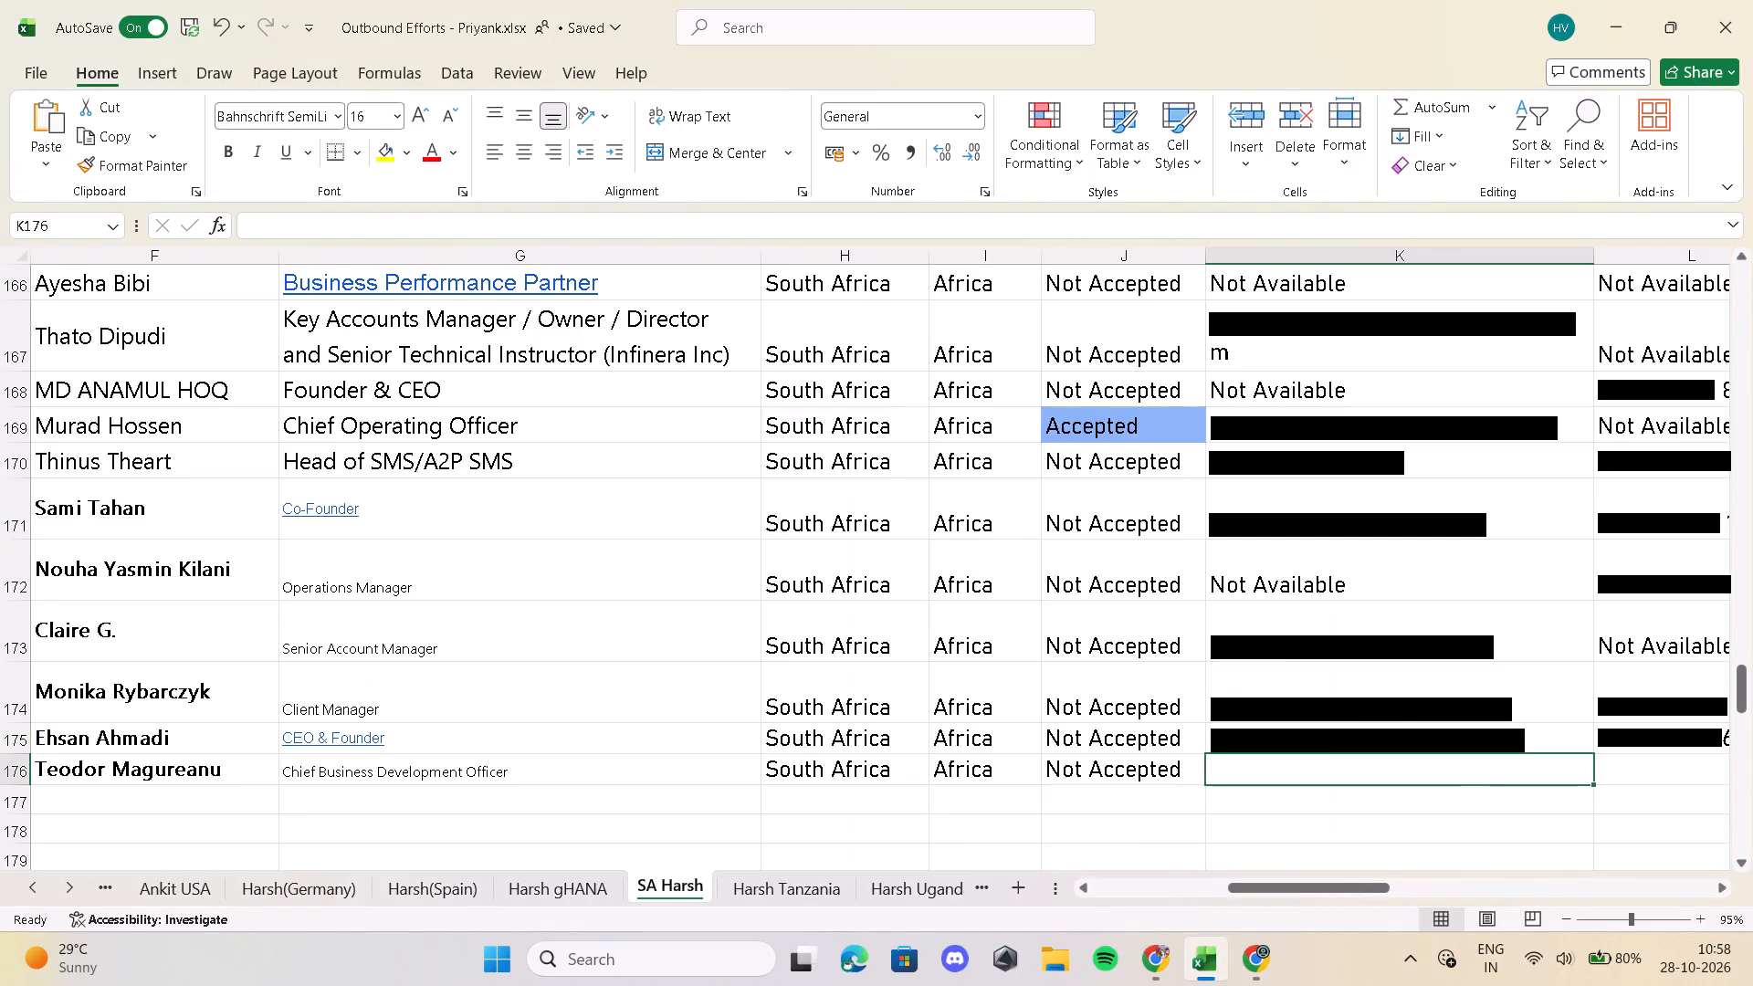
Copy the contact's mobile number from Apollo in Chrome into cell L176 of the SA Harsh sheet in Excel.
{"action": "left_click", "coordinate": [1267, 949]}
{"action": "left_click", "coordinate": [1551, 802]}
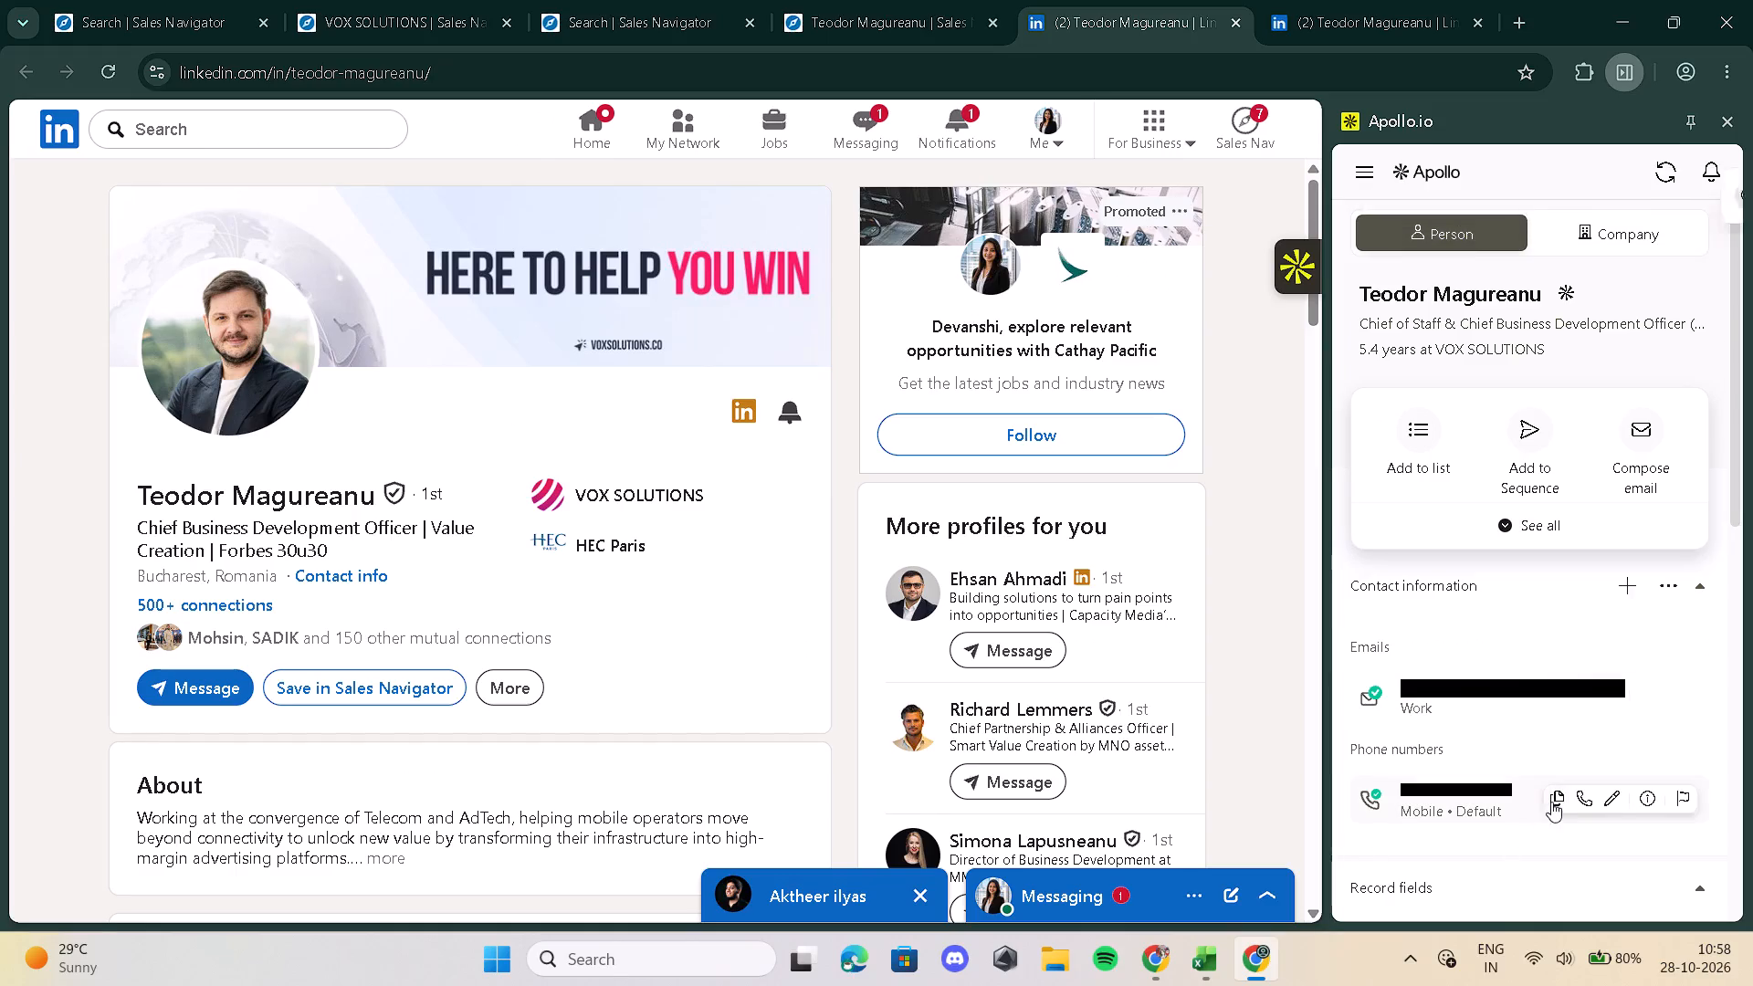
{"action": "left_click", "coordinate": [1225, 955]}
{"action": "left_click", "coordinate": [1666, 761]}
{"action": "key", "text": "ctrl+v"}
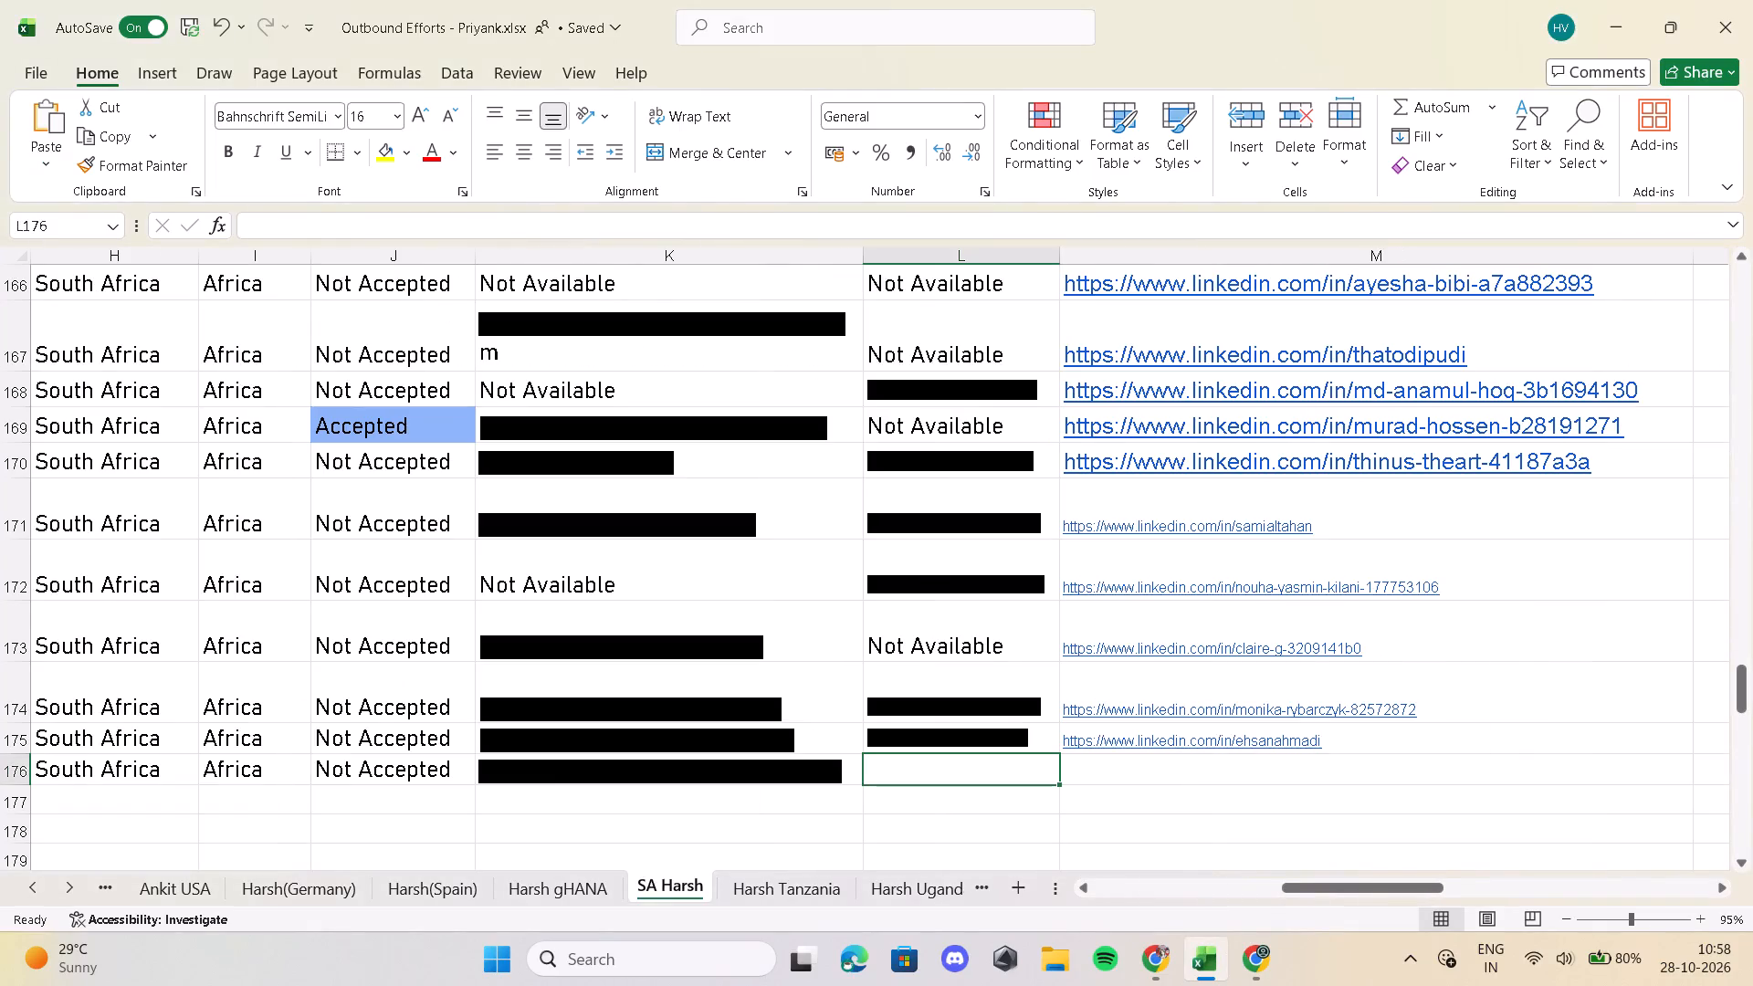
Copy the contact's LinkedIn.com URL from his Sales Navigator lead page into cell M176 as a hyperlink.
{"action": "left_click", "coordinate": [1241, 938]}
{"action": "left_click", "coordinate": [992, 0]}
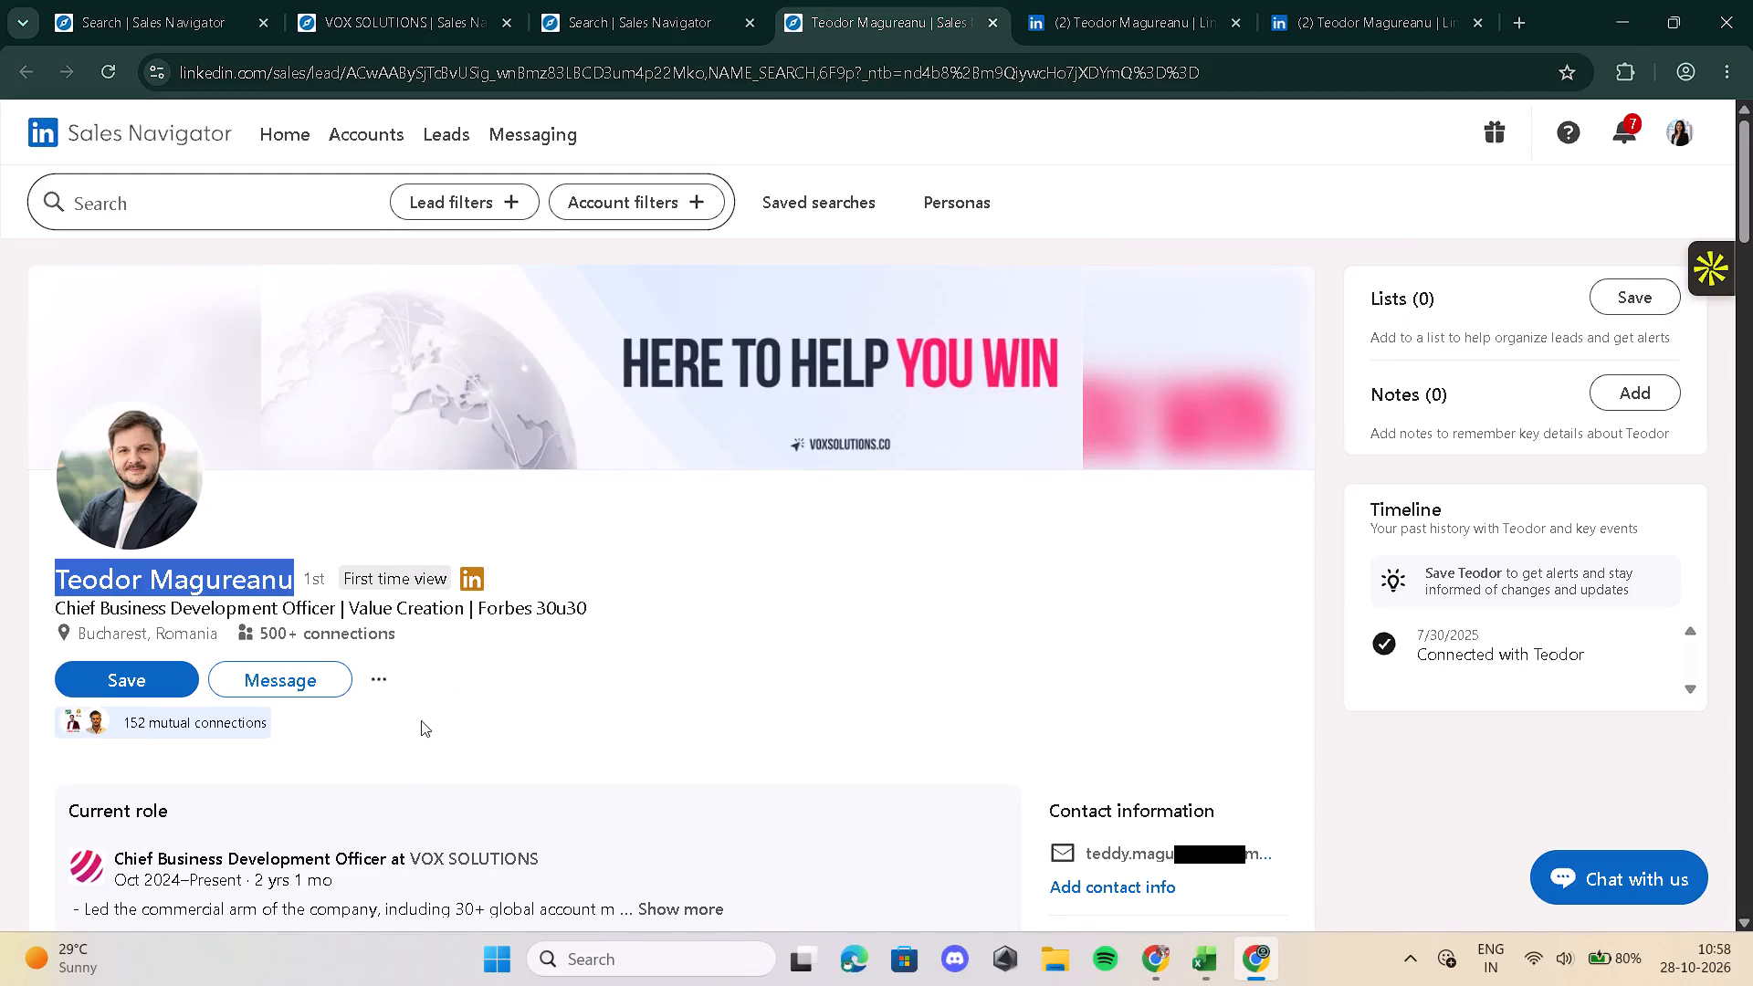
{"action": "left_click", "coordinate": [401, 679]}
{"action": "left_click", "coordinate": [373, 686]}
{"action": "left_click", "coordinate": [341, 819]}
{"action": "left_click", "coordinate": [1188, 985]}
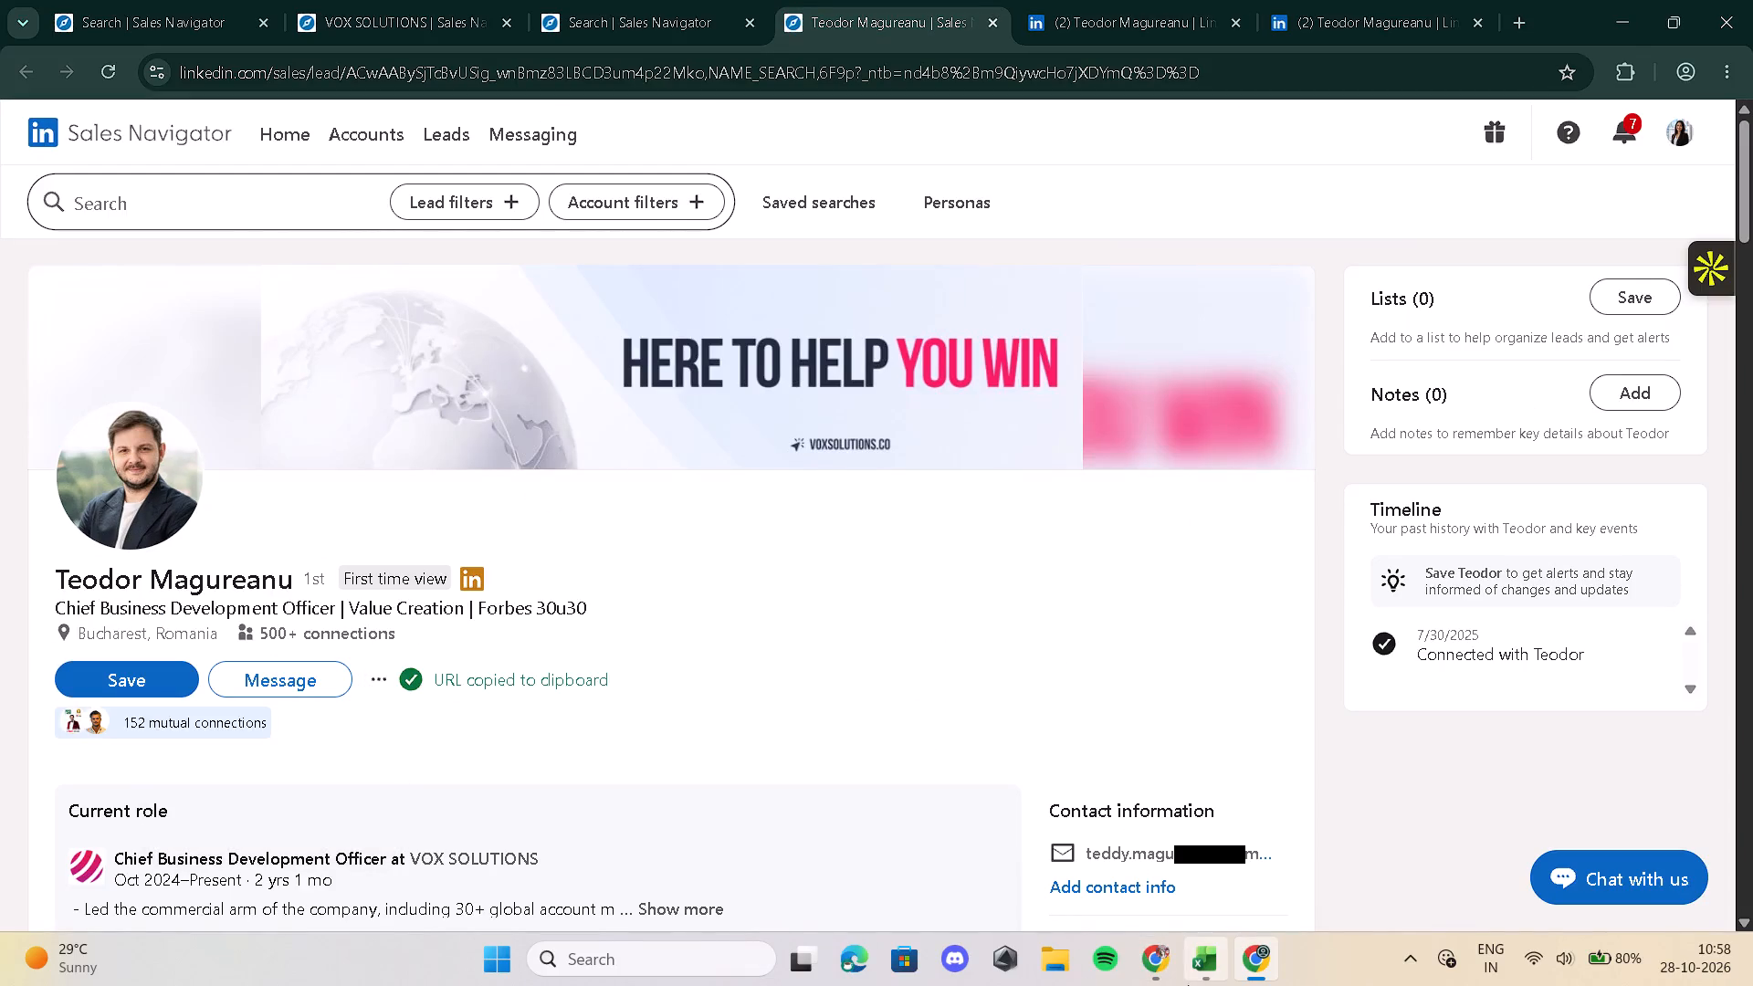
{"action": "left_click", "coordinate": [1454, 750]}
{"action": "left_click", "coordinate": [1440, 789]}
{"action": "left_click", "coordinate": [1443, 773]}
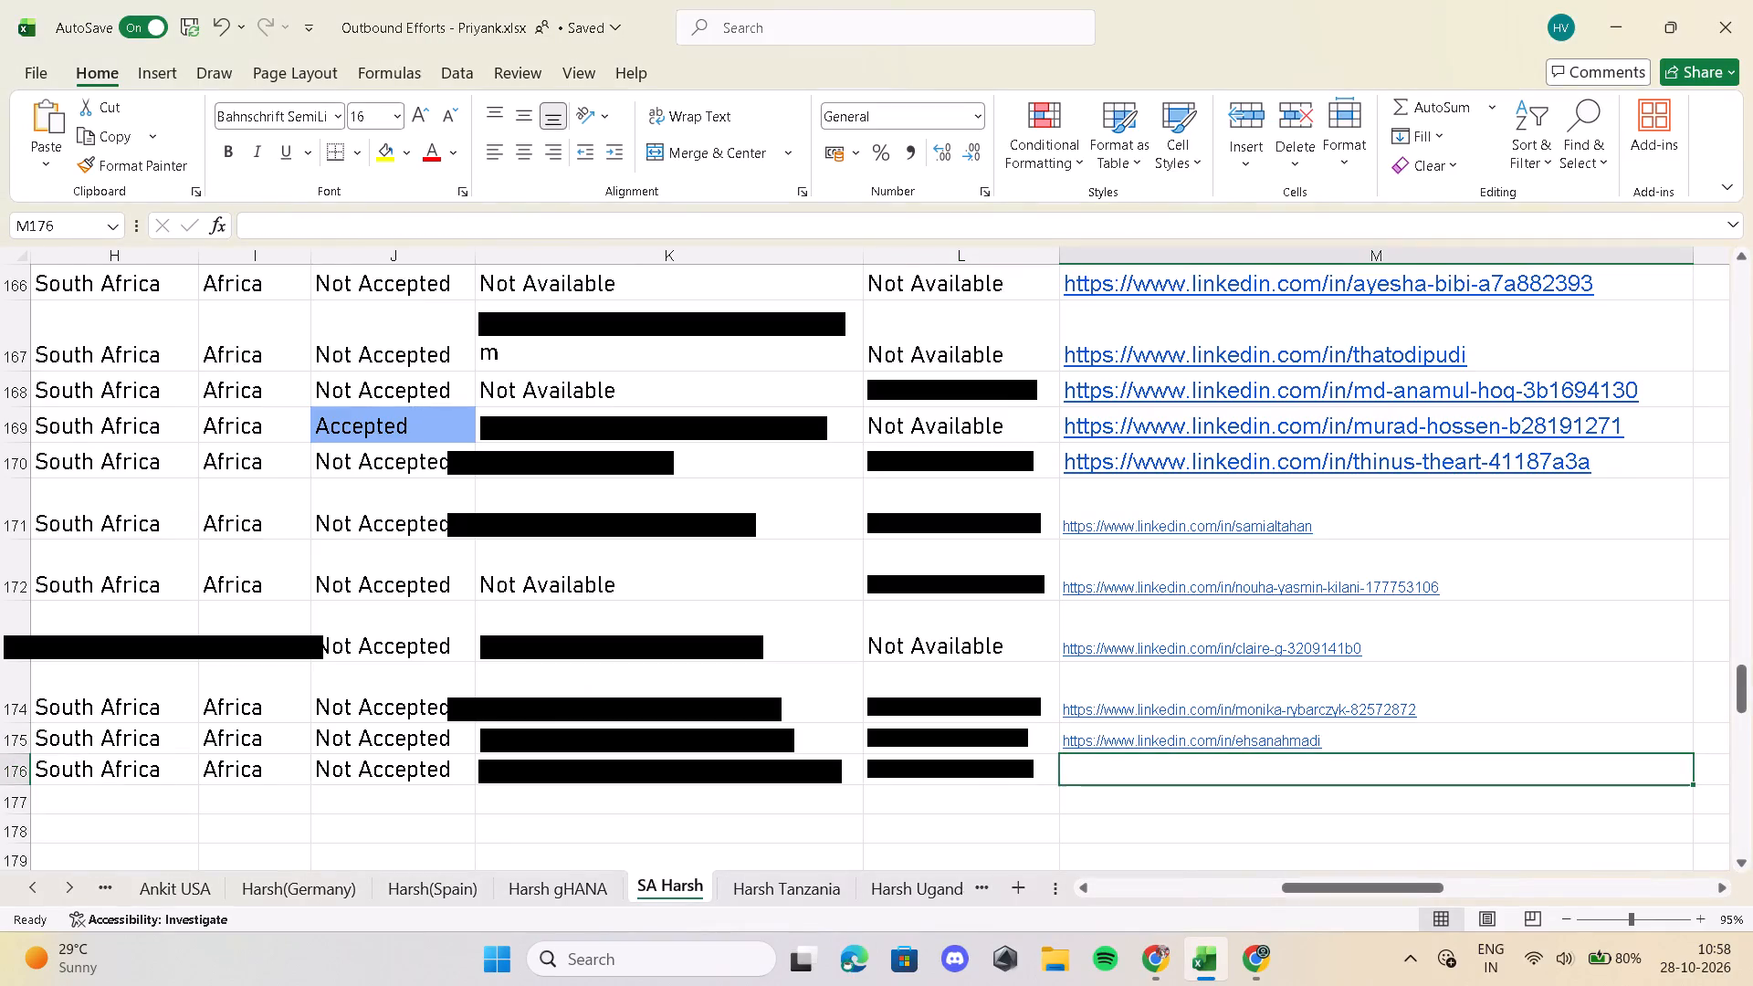
{"action": "key", "text": "ctrl+v"}
{"action": "left_click_drag", "start_coordinate": [1410, 889], "coordinate": [1457, 887]}
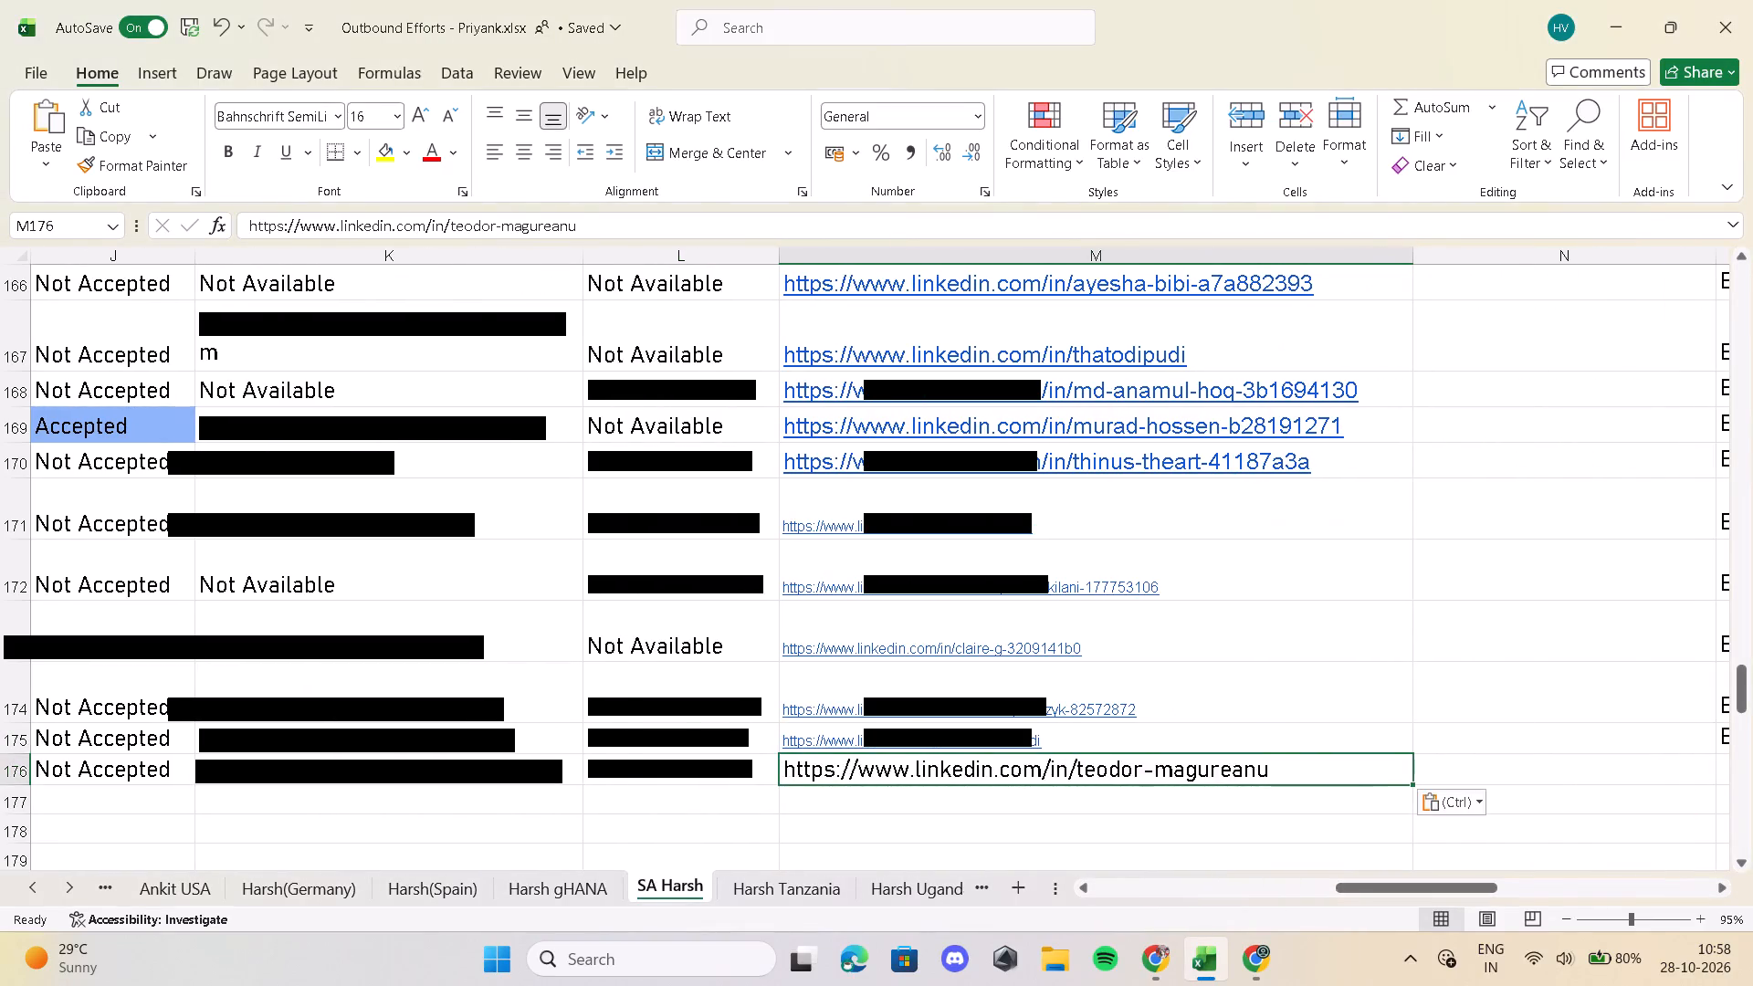
{"action": "triple_click", "coordinate": [1386, 780]}
{"action": "left_click", "coordinate": [1537, 779]}
Copy Bulk SMS from cell O175 into cell O176.
{"action": "left_click_drag", "start_coordinate": [1489, 886], "coordinate": [1519, 879]}
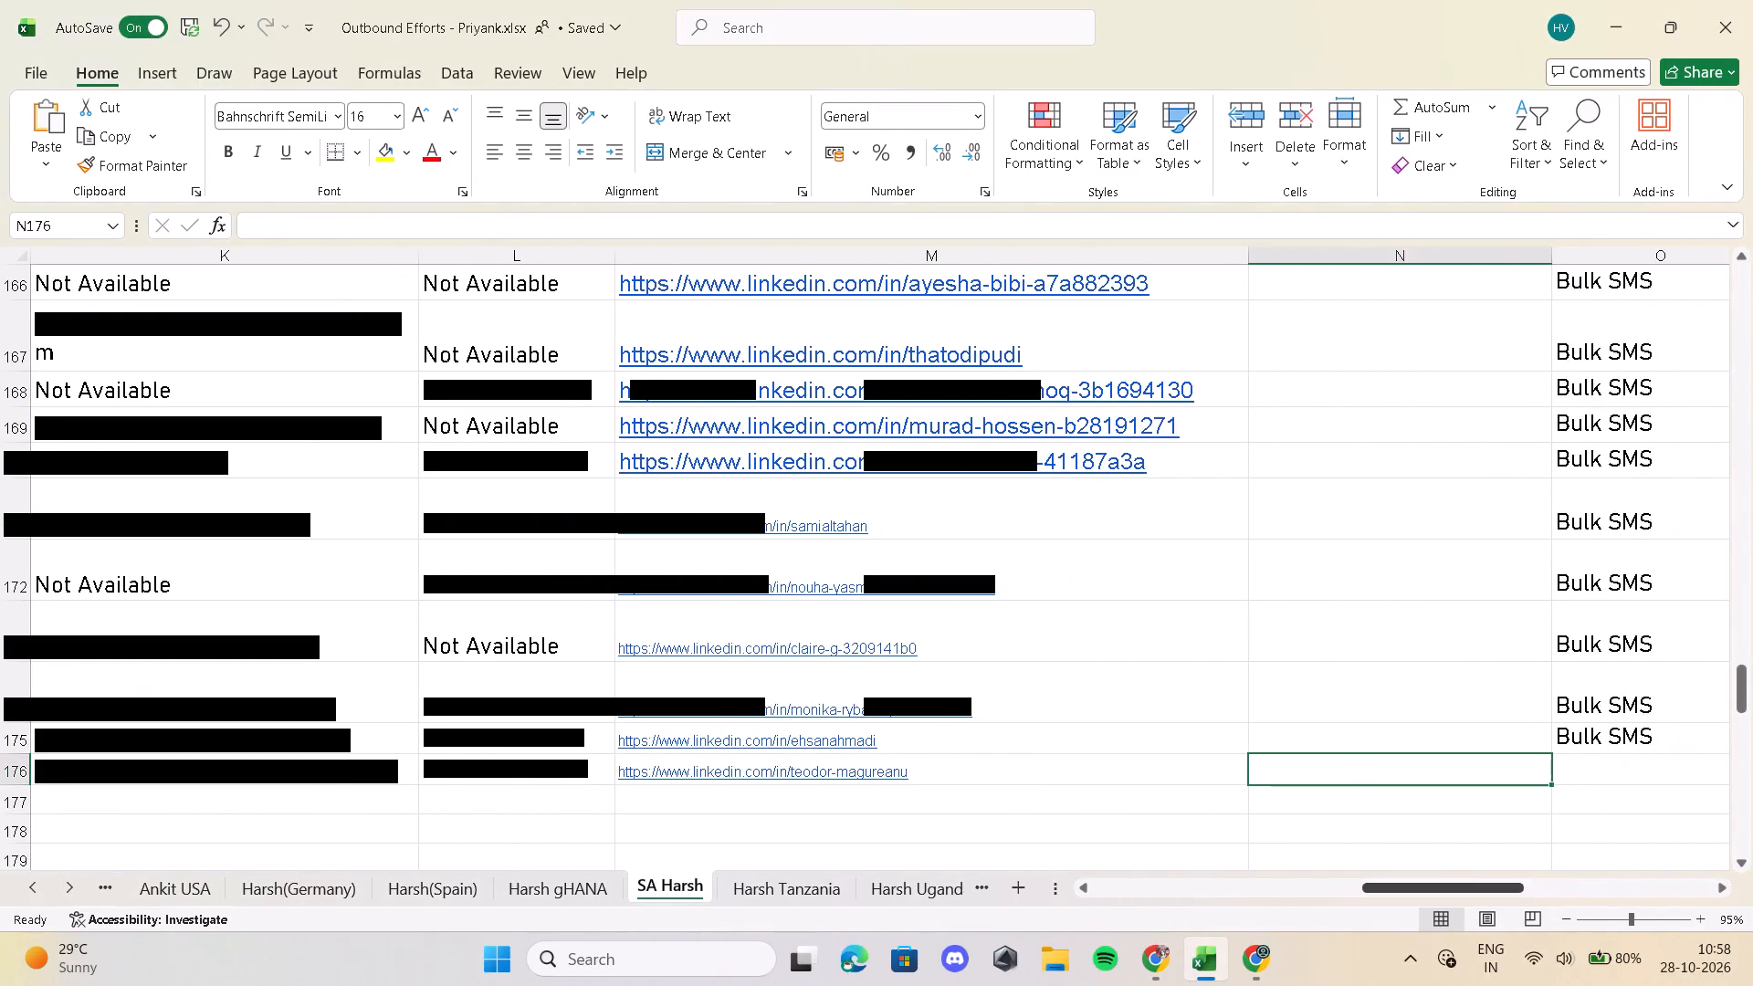
{"action": "left_click", "coordinate": [1613, 739]}
{"action": "key", "text": "ctrl+c"}
{"action": "left_click", "coordinate": [1615, 777]}
{"action": "key", "text": "ctrl+v"}
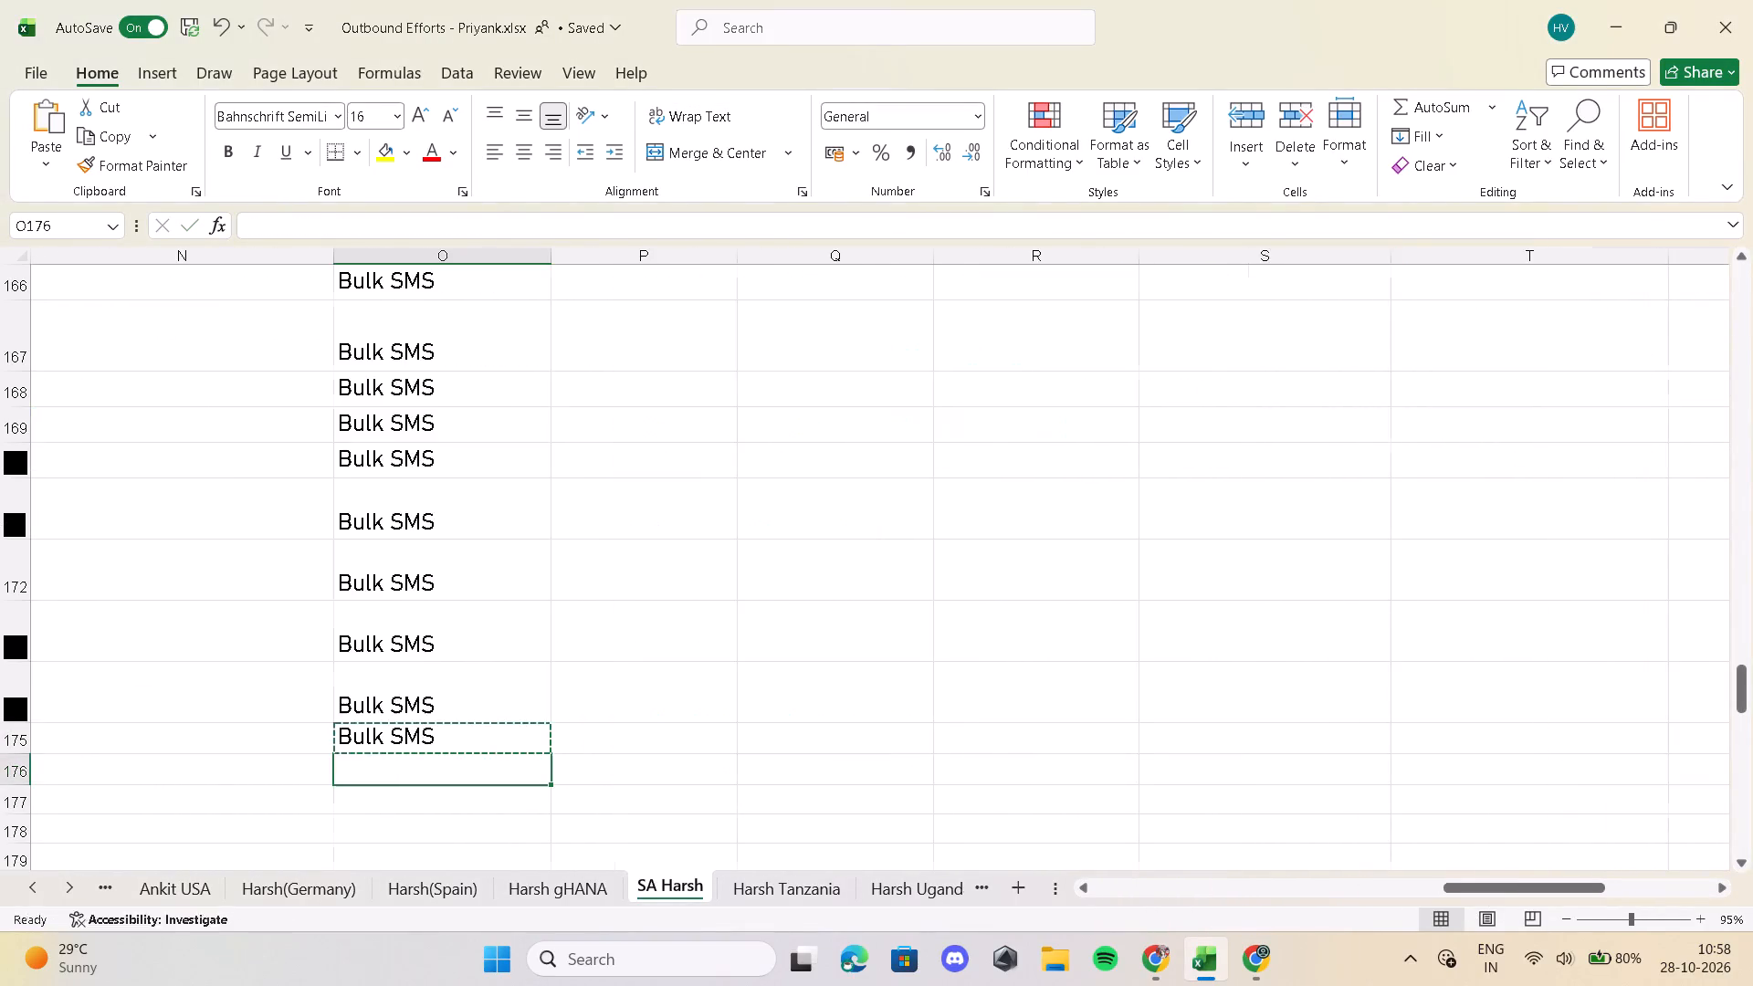
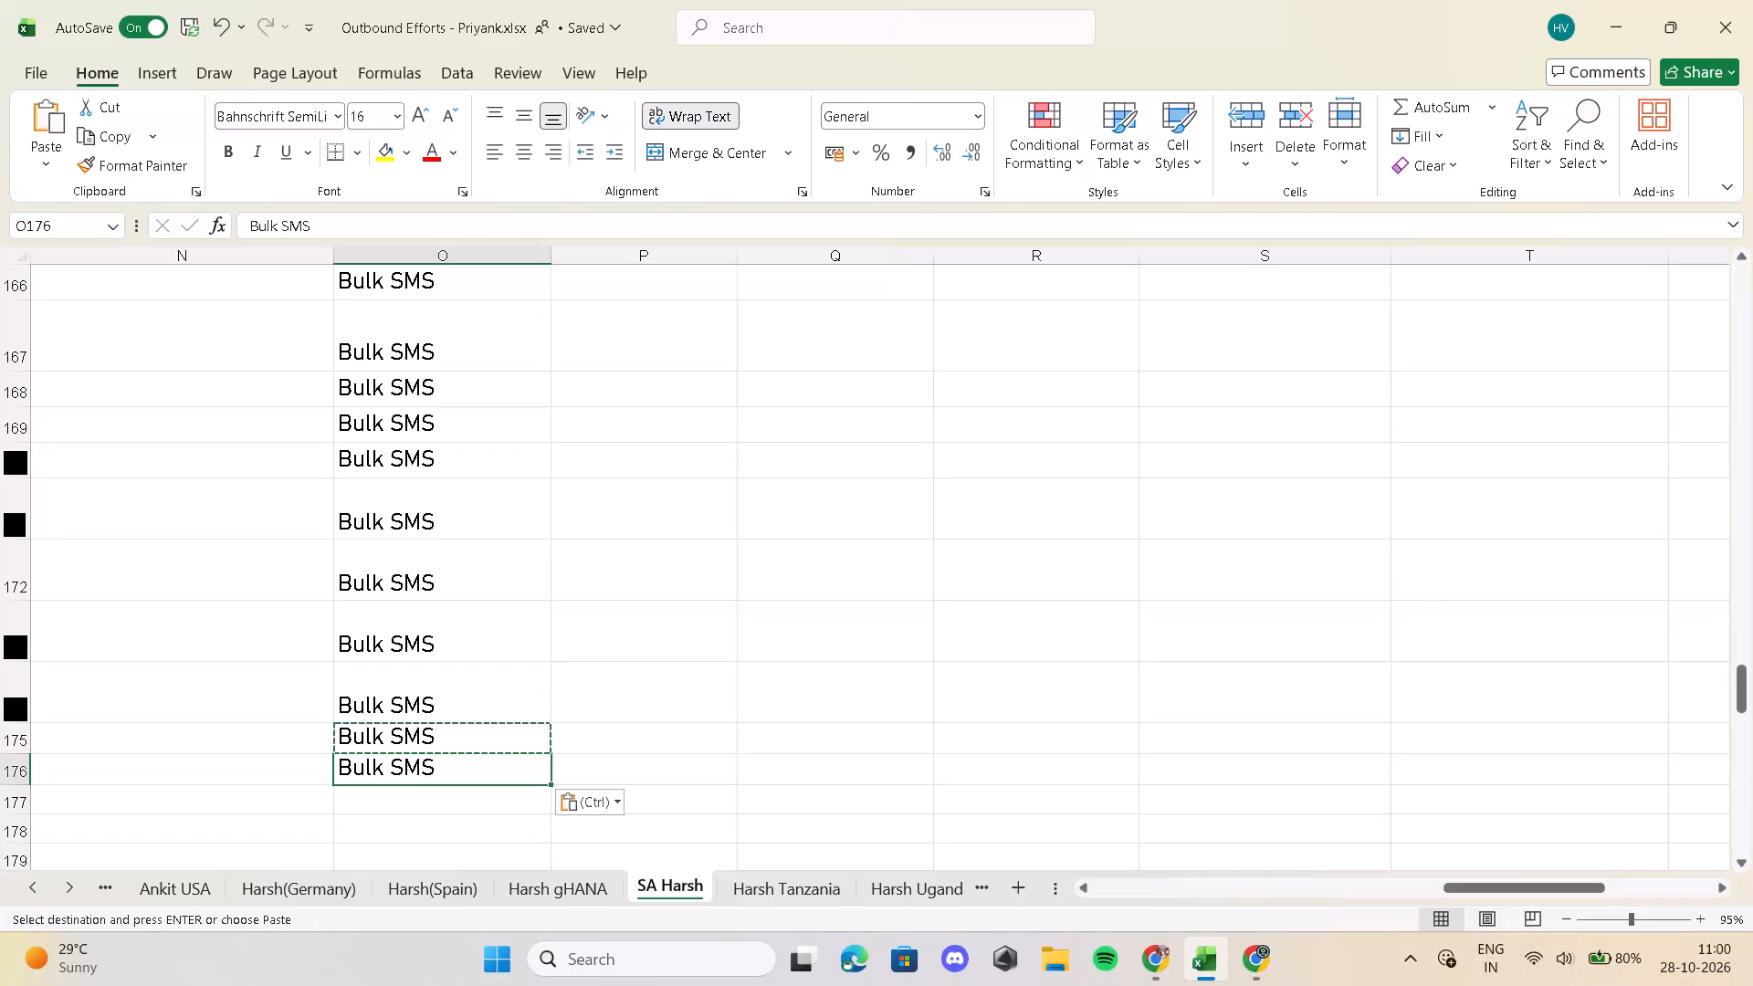
Return to the first columns of the SA Harsh sheet and select the whole of row 176.
{"action": "left_click_drag", "start_coordinate": [1528, 888], "coordinate": [762, 790]}
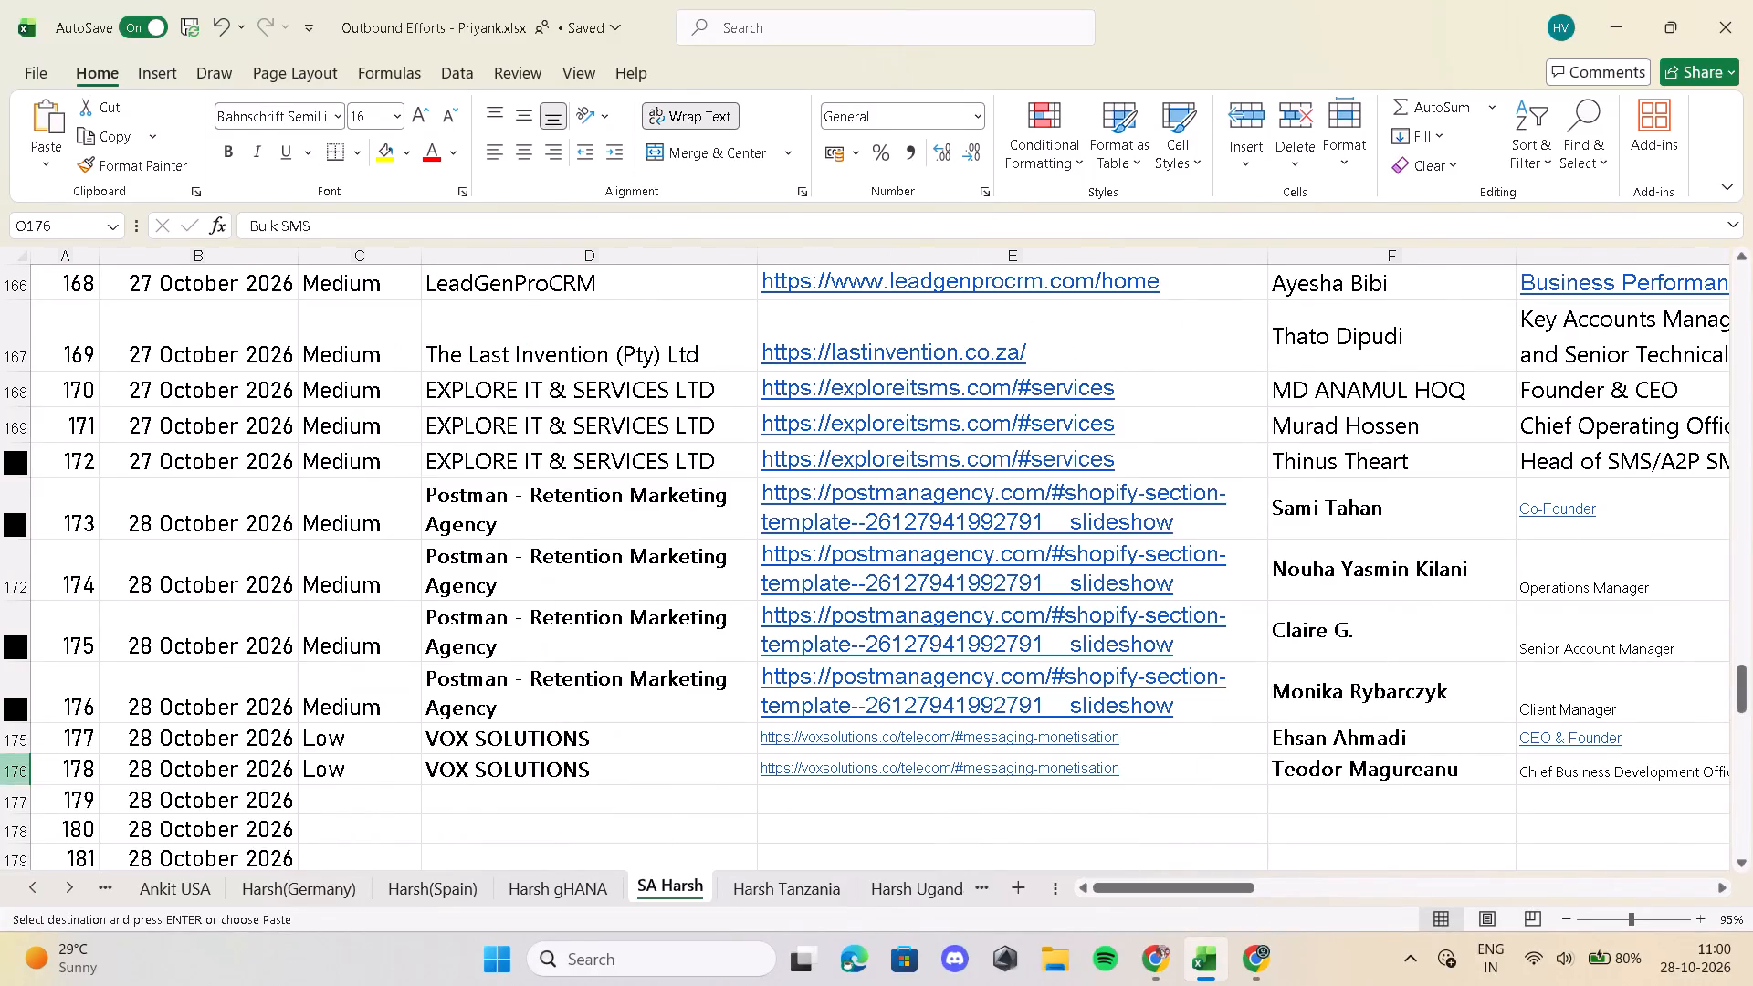
{"action": "left_click", "coordinate": [12, 770]}
In Chrome, close the second VOX SOLUTIONS contact's LinkedIn profile and Sales Navigator lead tabs, and return to the VOX SOLUTIONS lead search.
{"action": "left_click", "coordinate": [1265, 955]}
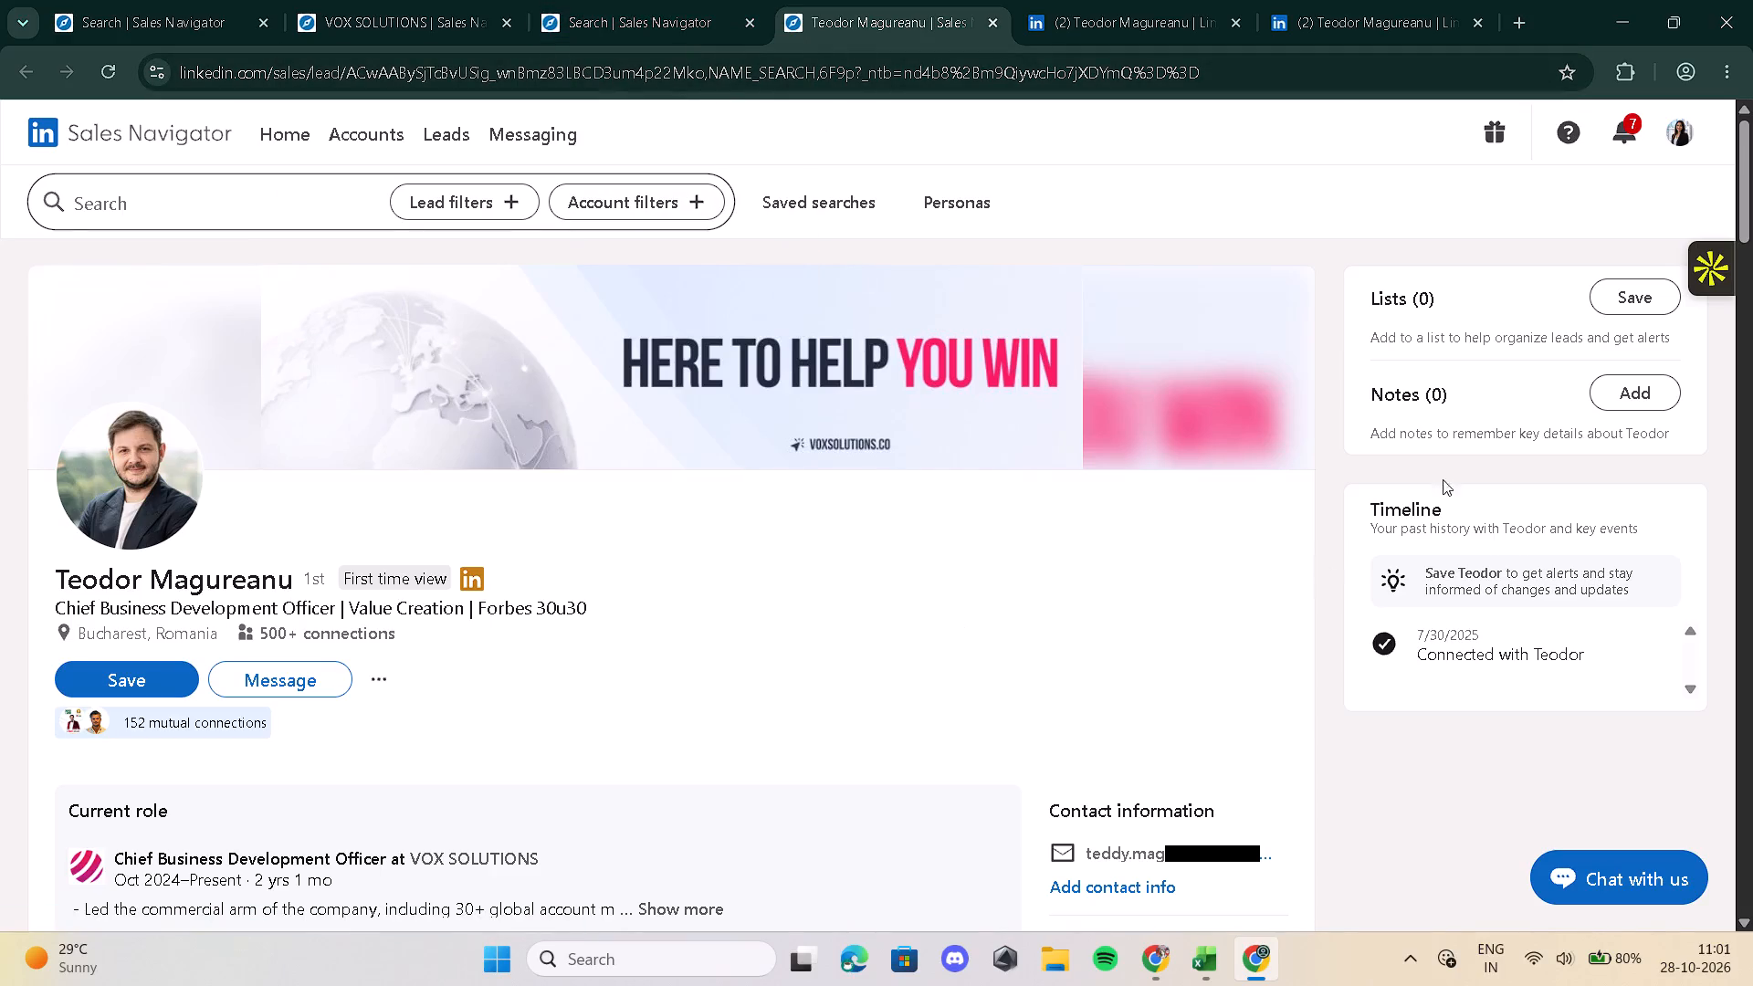
{"action": "left_click", "coordinate": [1137, 0]}
{"action": "left_click", "coordinate": [1412, 0]}
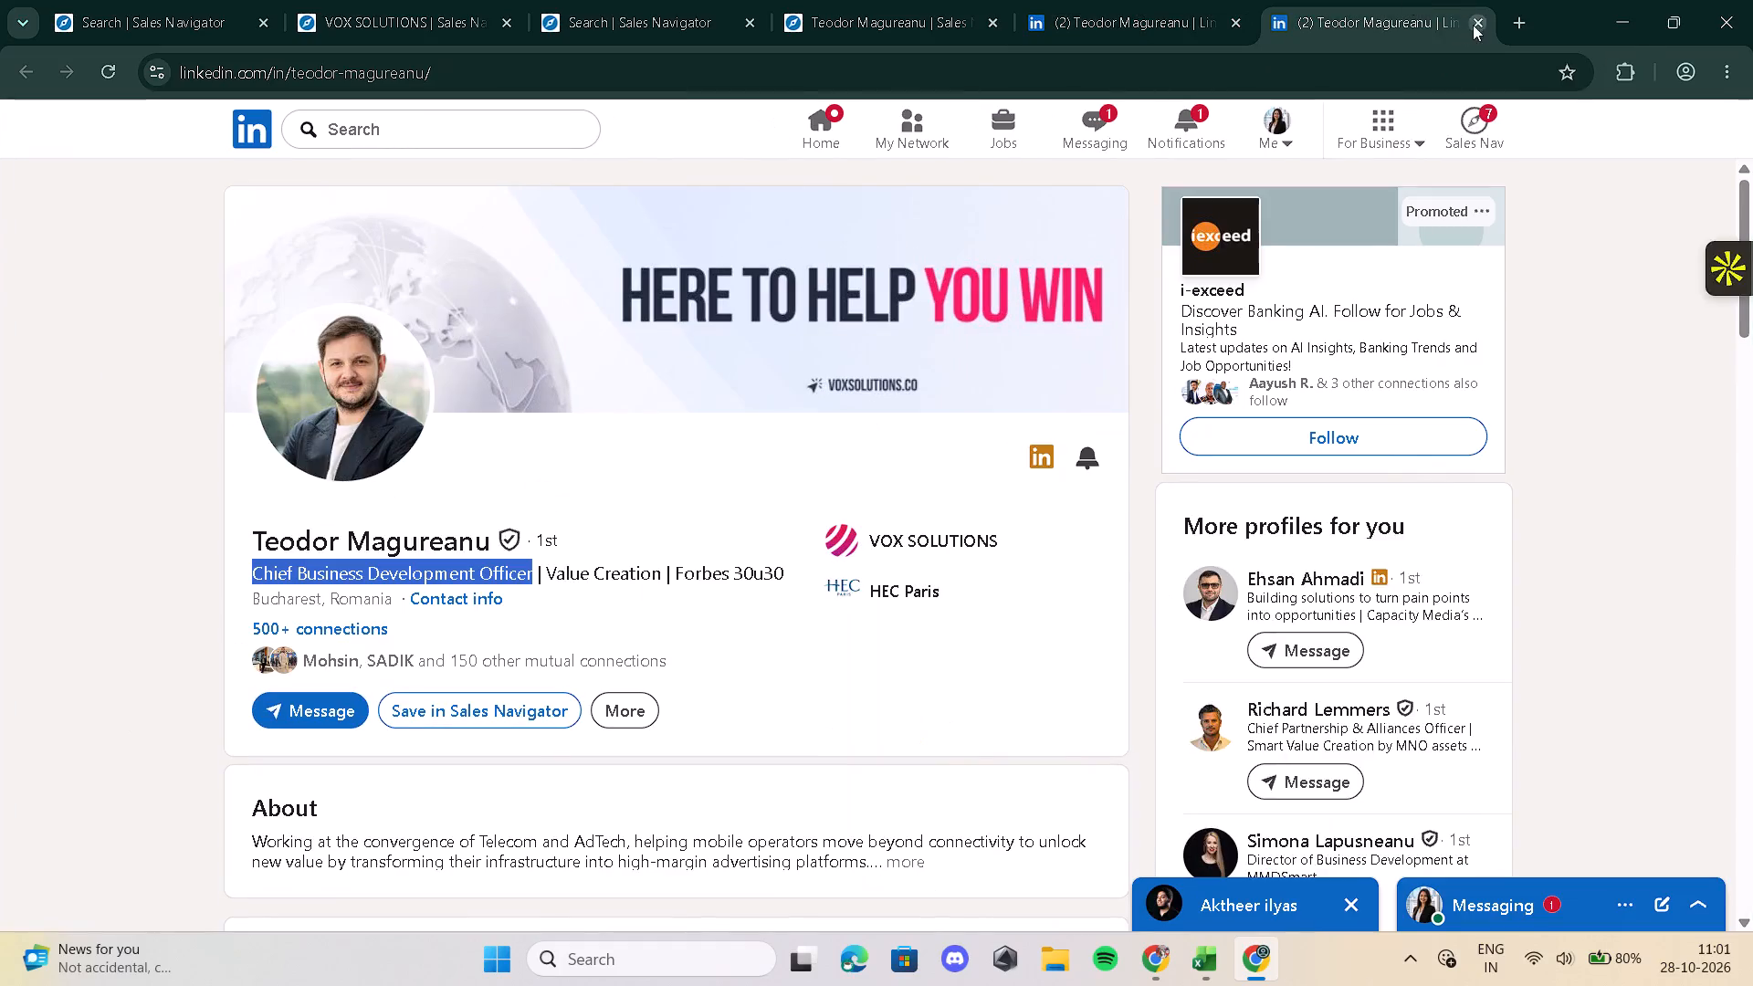
{"action": "left_click", "coordinate": [1475, 25]}
{"action": "left_click", "coordinate": [1374, 28]}
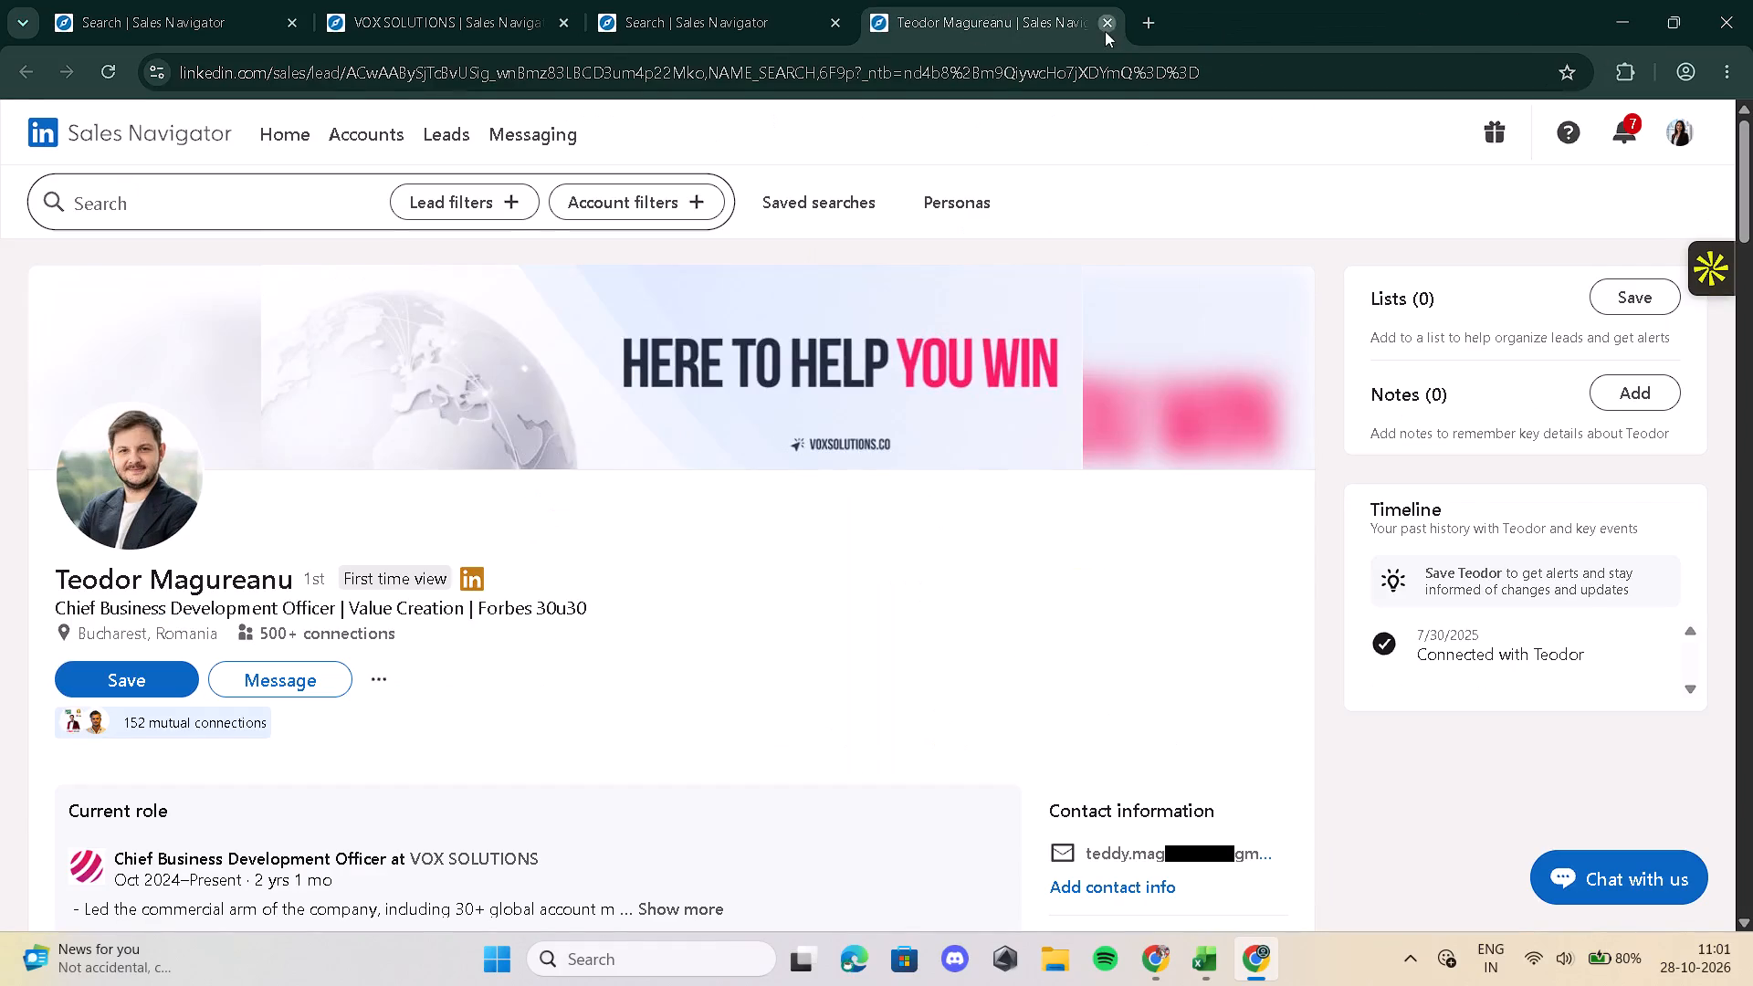
{"action": "left_click", "coordinate": [1105, 31]}
{"action": "left_click", "coordinate": [245, 9]}
{"action": "left_click", "coordinate": [428, 0]}
{"action": "left_click", "coordinate": [669, 0]}
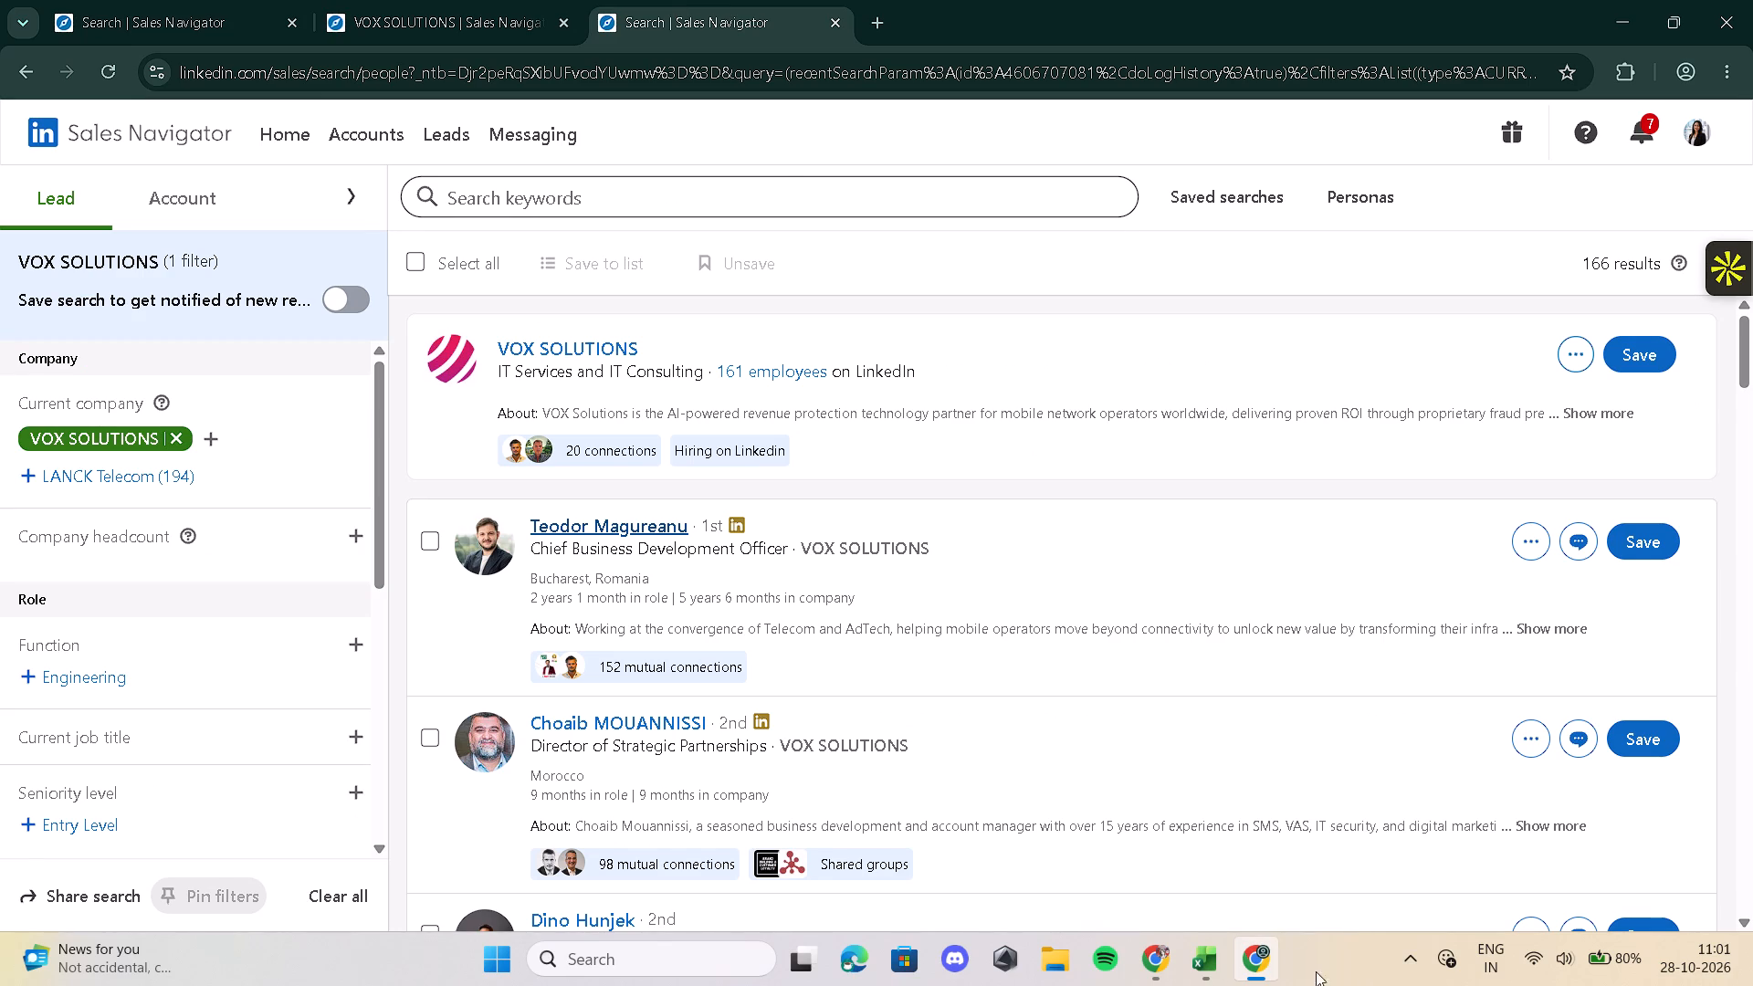
In the other Chrome window, find and view the recruiter's Sales Development Representative conversation in LinkedIn messaging, and close it.
{"action": "left_click", "coordinate": [1155, 960]}
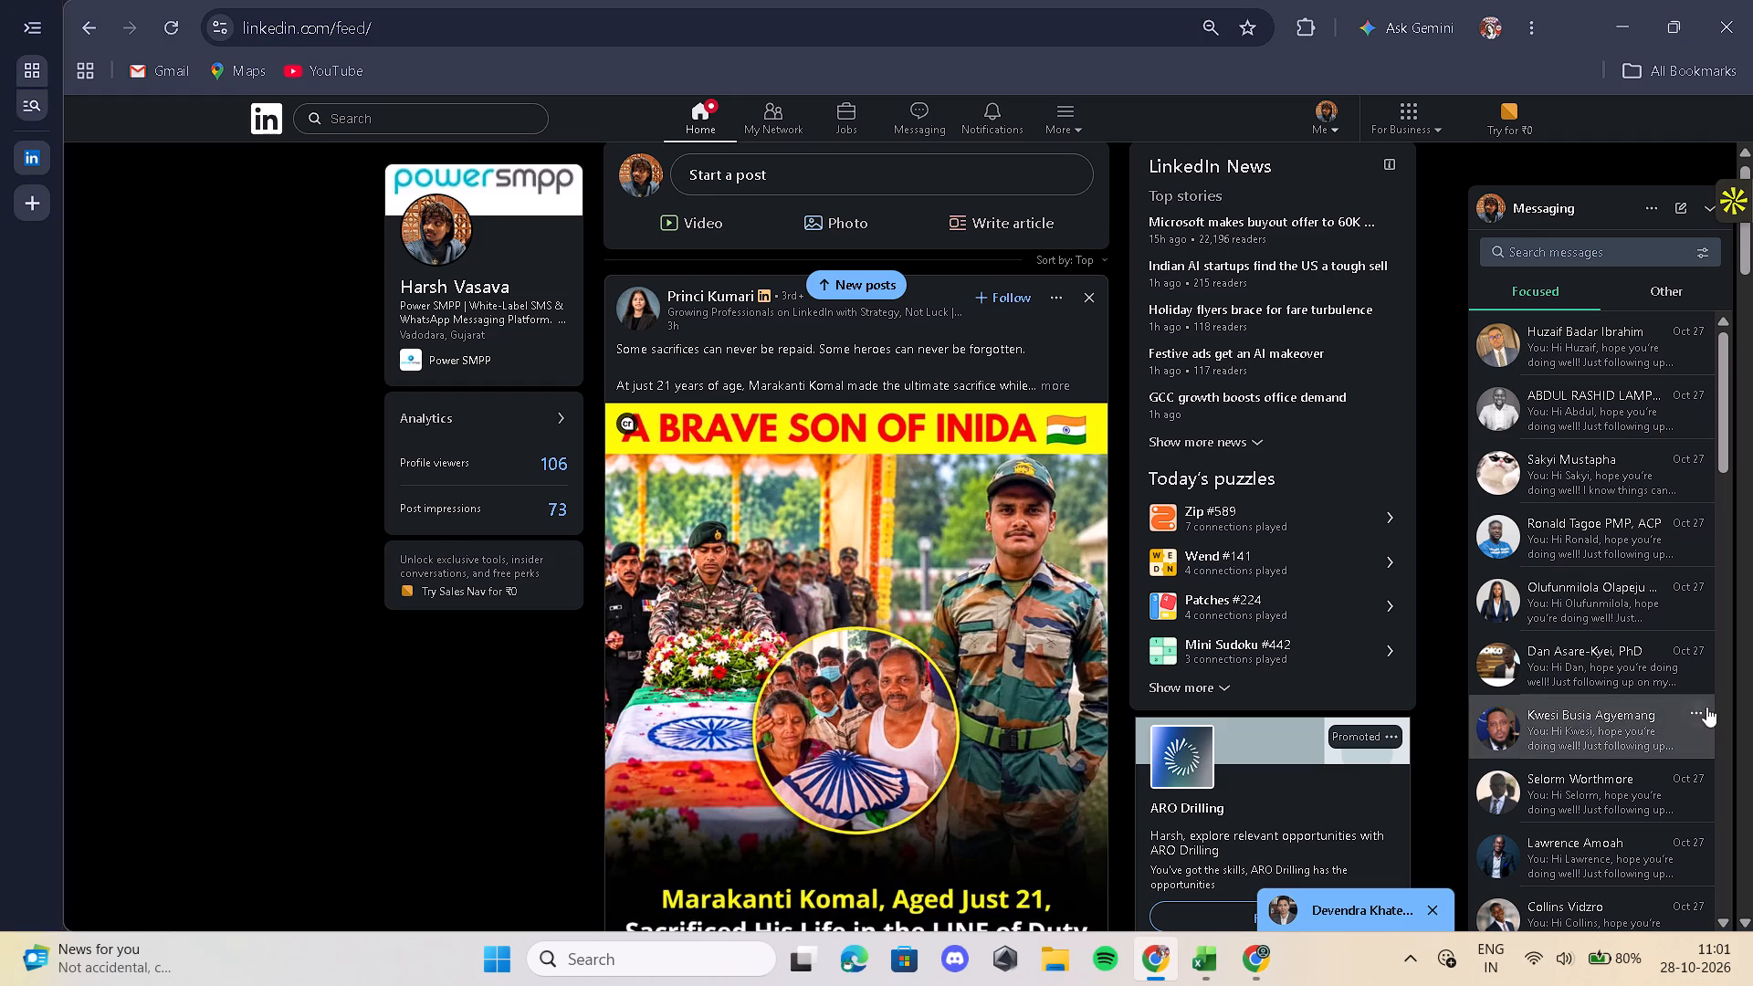
{"action": "scroll", "coordinate": [1669, 681], "scroll_direction": "down", "scroll_amount": 2}
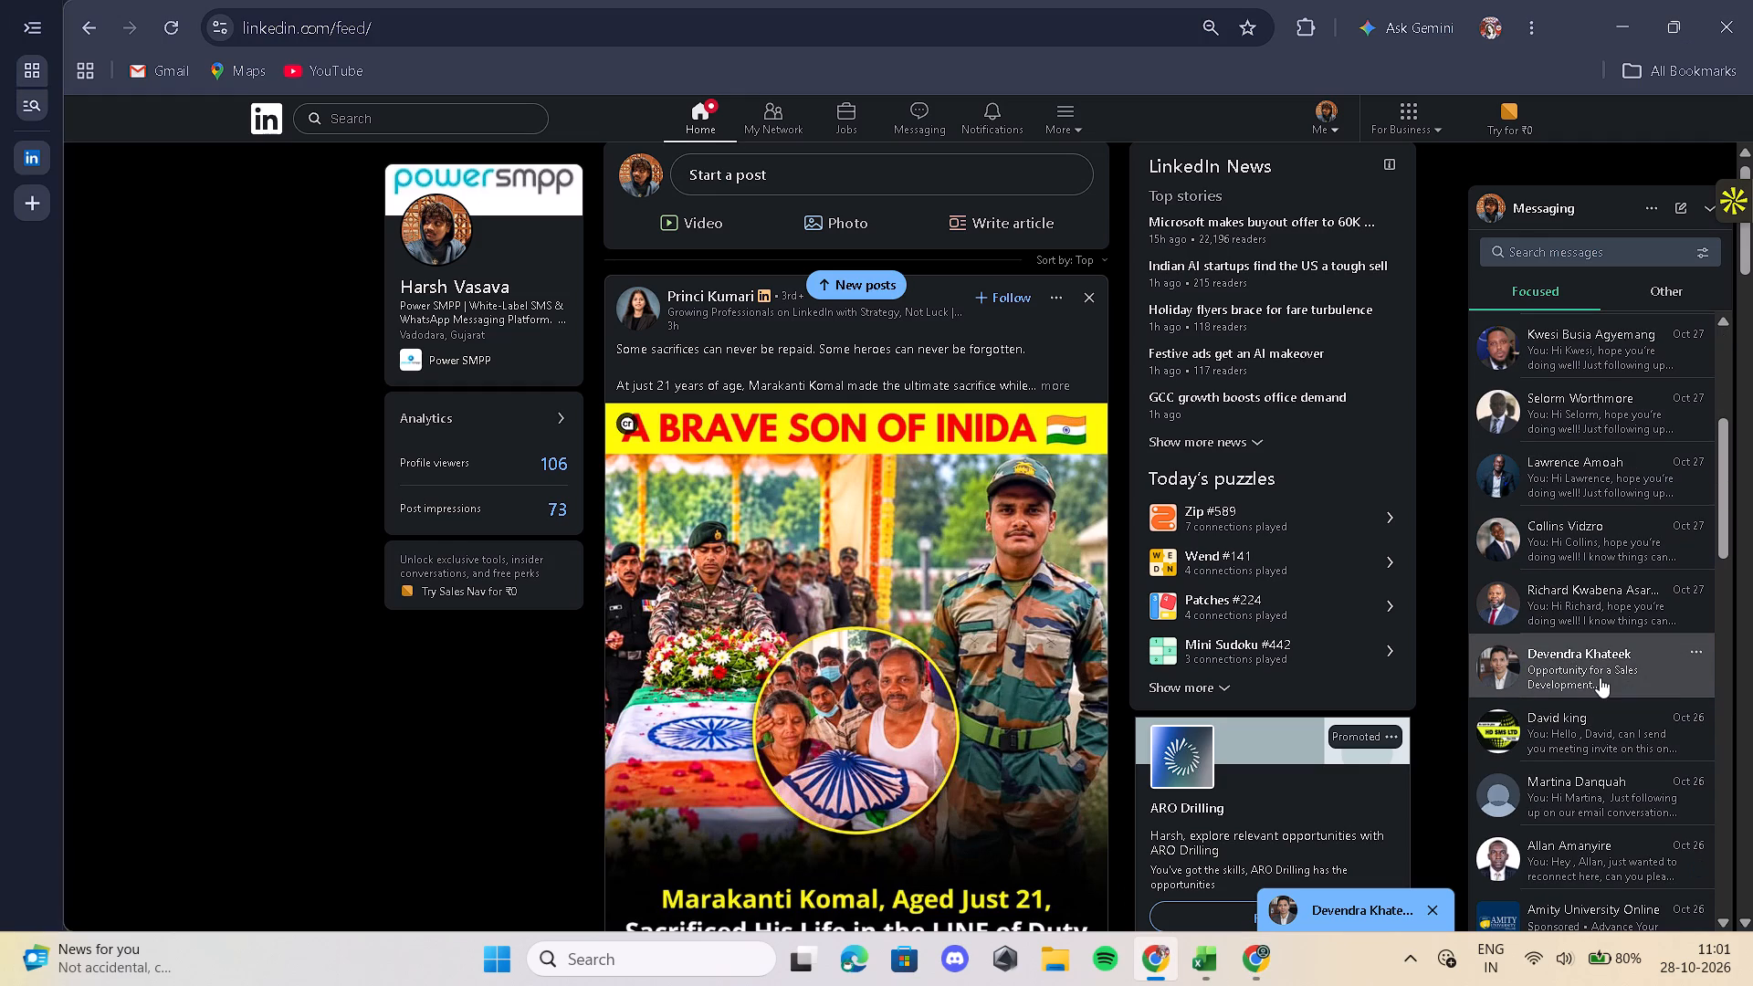
{"action": "left_click", "coordinate": [1599, 678]}
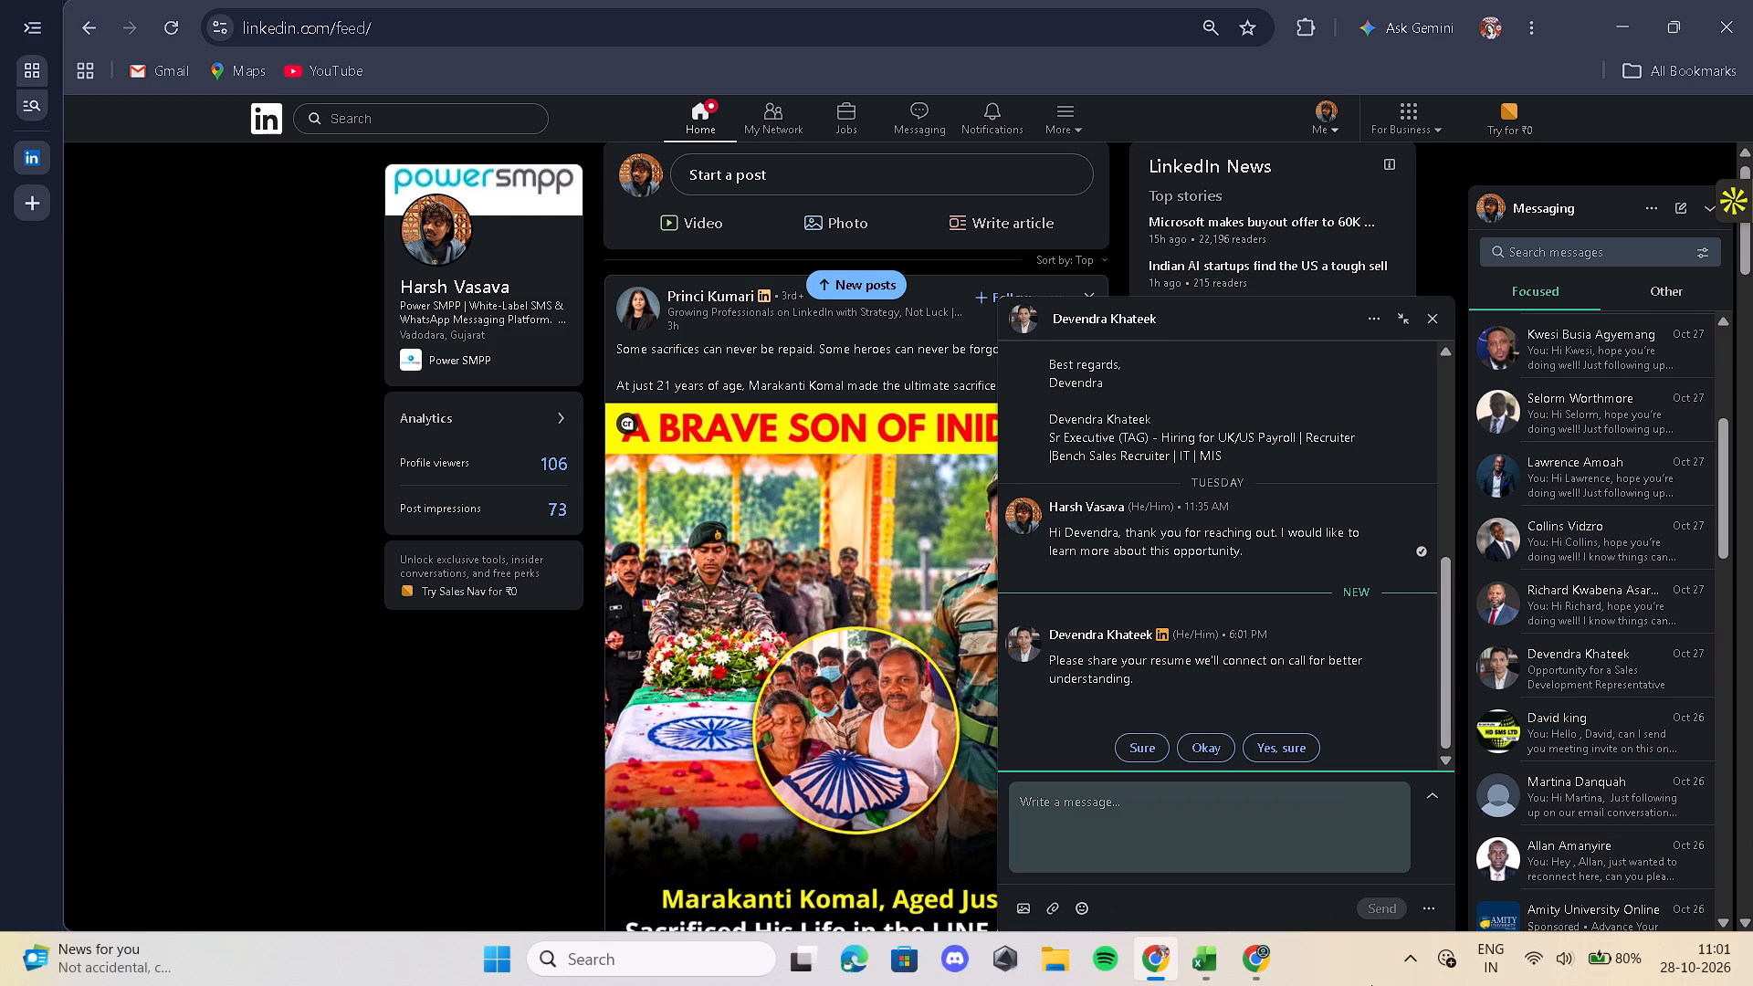
{"action": "left_click", "coordinate": [1435, 320]}
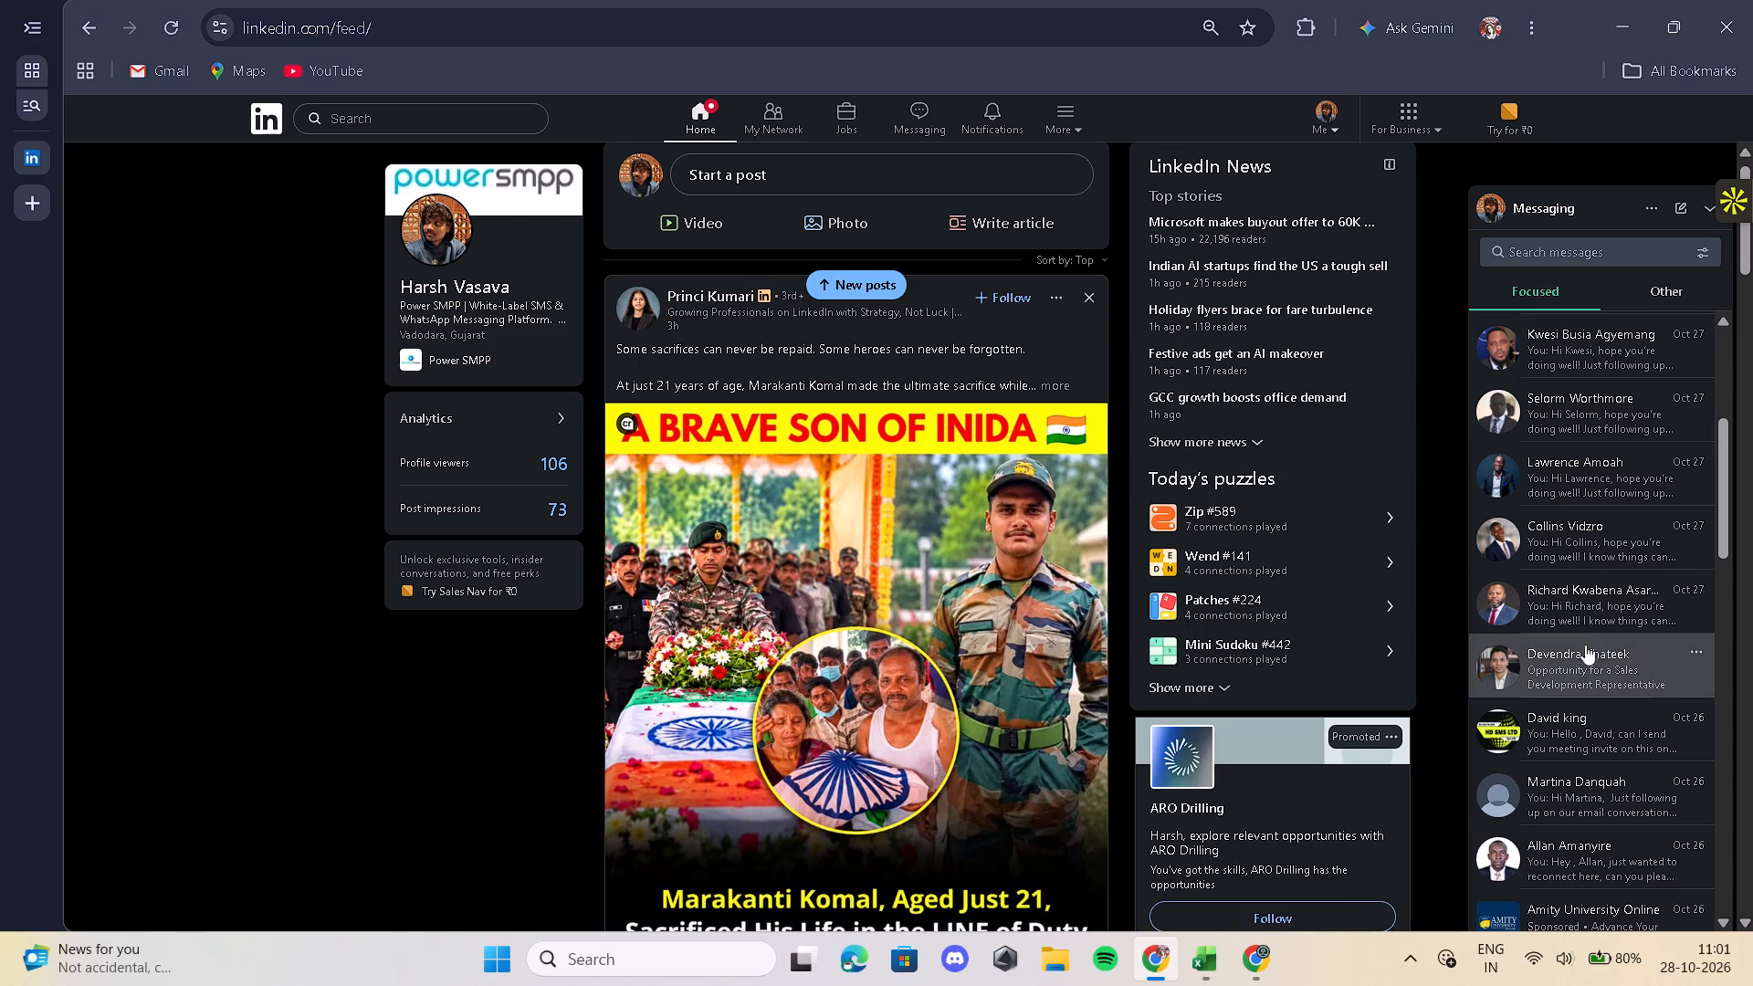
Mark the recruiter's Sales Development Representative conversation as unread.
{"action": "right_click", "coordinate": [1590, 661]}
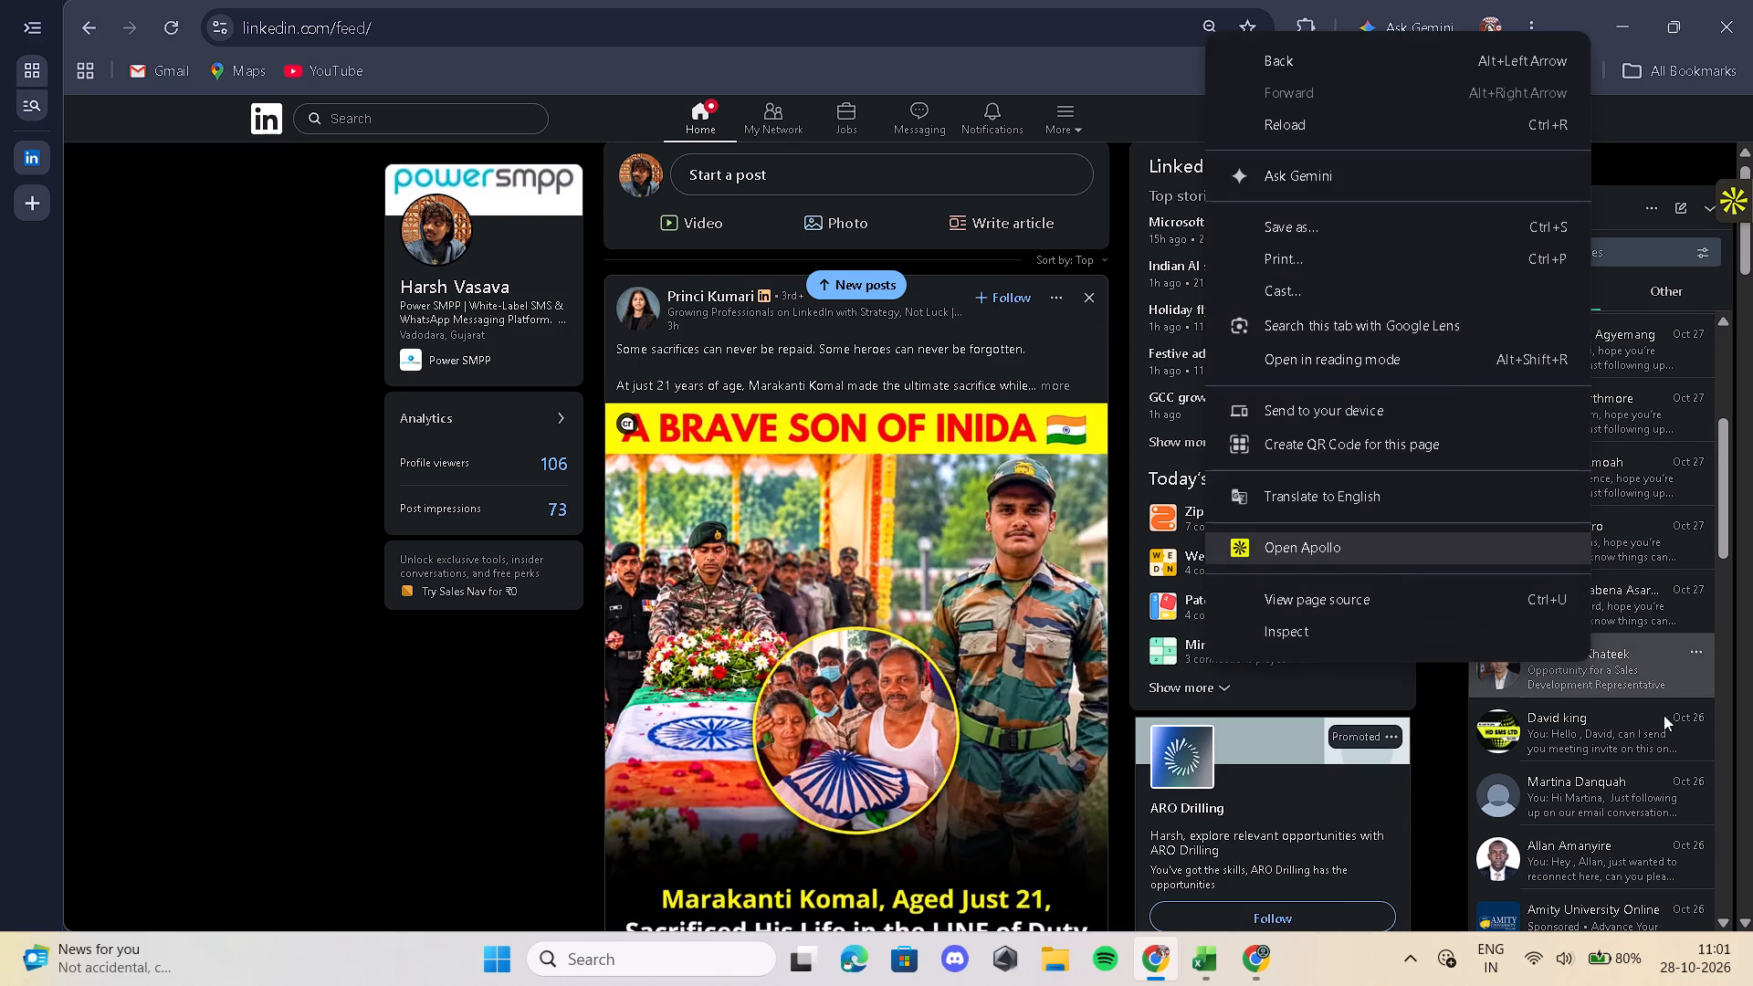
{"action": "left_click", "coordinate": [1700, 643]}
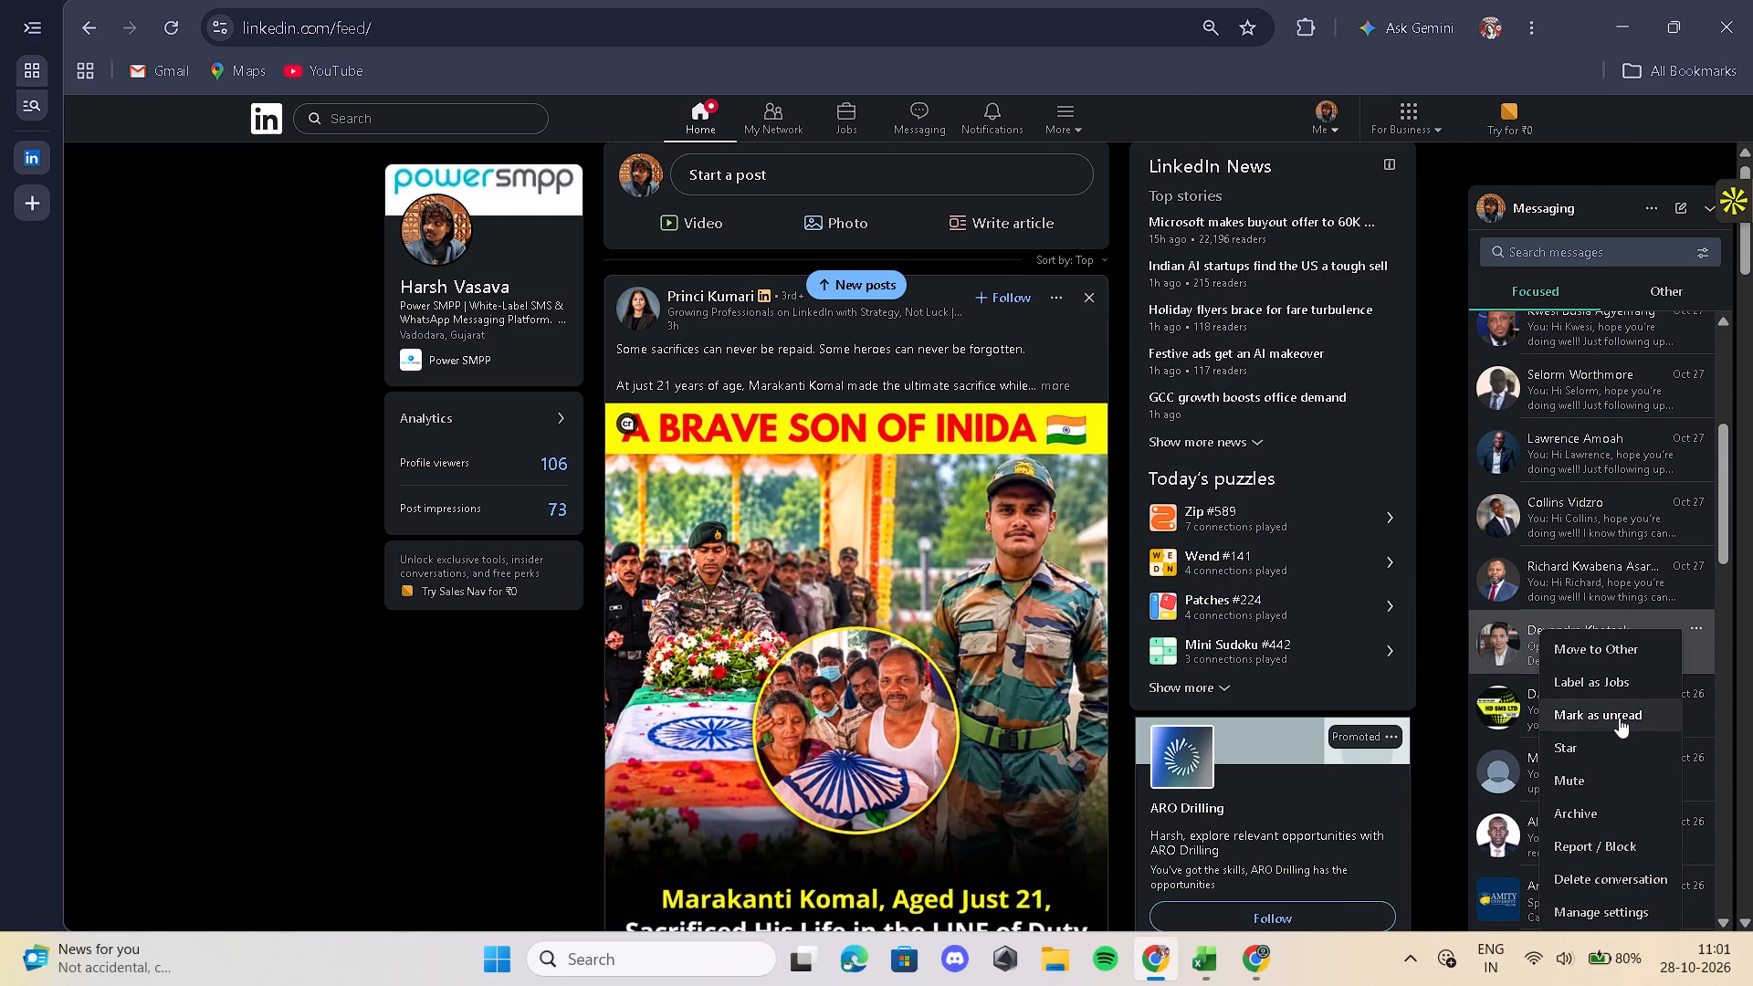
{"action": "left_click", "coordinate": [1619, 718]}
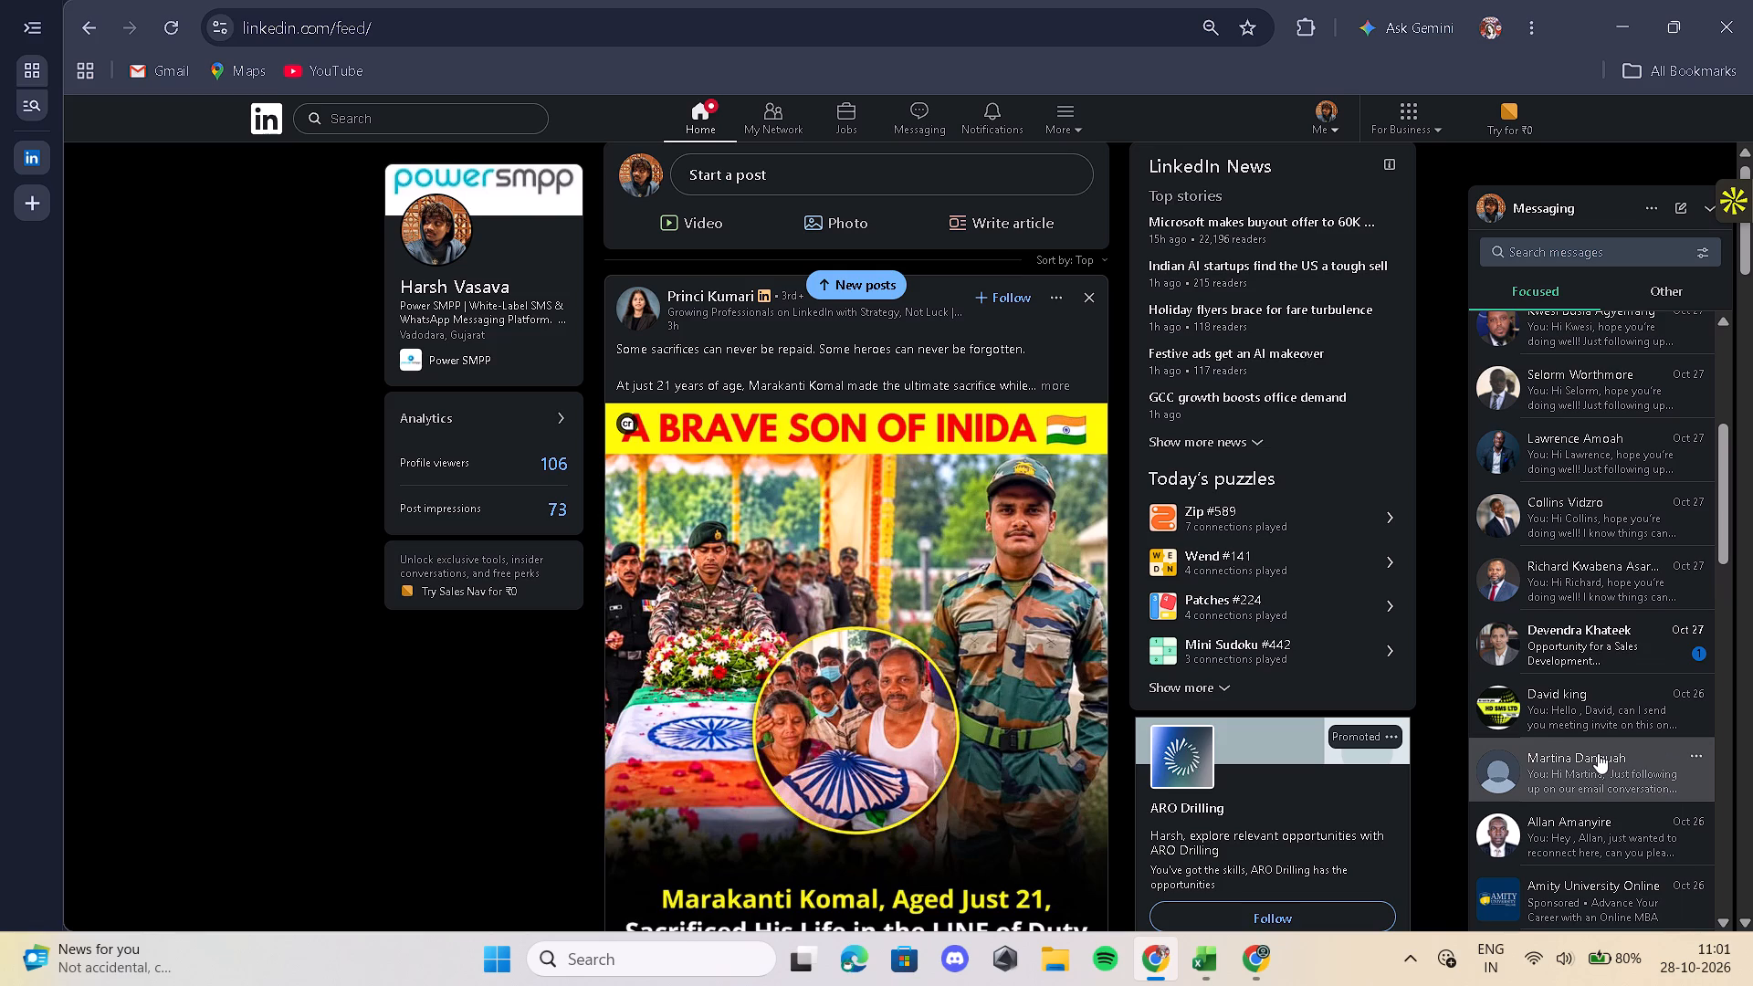
Reopen the recruiter's conversation and read through the job opportunity message and the replies.
{"action": "left_click", "coordinate": [1600, 625]}
{"action": "scroll", "coordinate": [1228, 565], "scroll_direction": "up", "scroll_amount": 1}
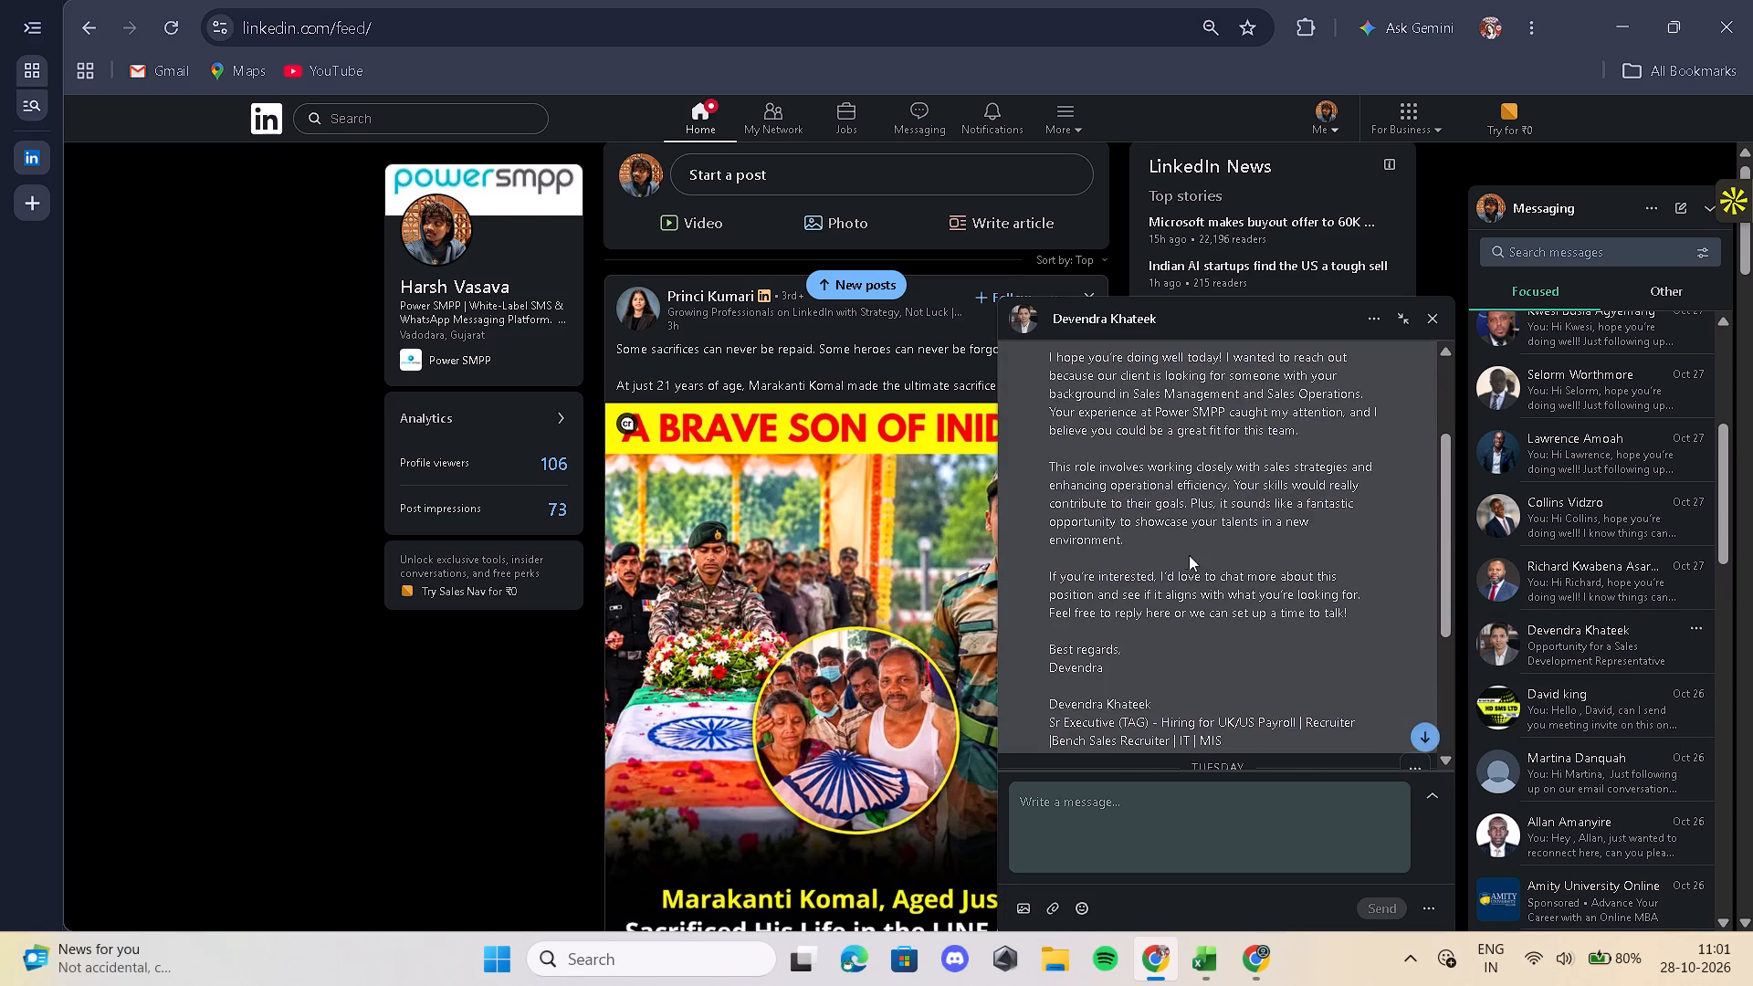
{"action": "scroll", "coordinate": [1212, 541], "scroll_direction": "up", "scroll_amount": 2}
{"action": "scroll", "coordinate": [1217, 555], "scroll_direction": "down", "scroll_amount": 2}
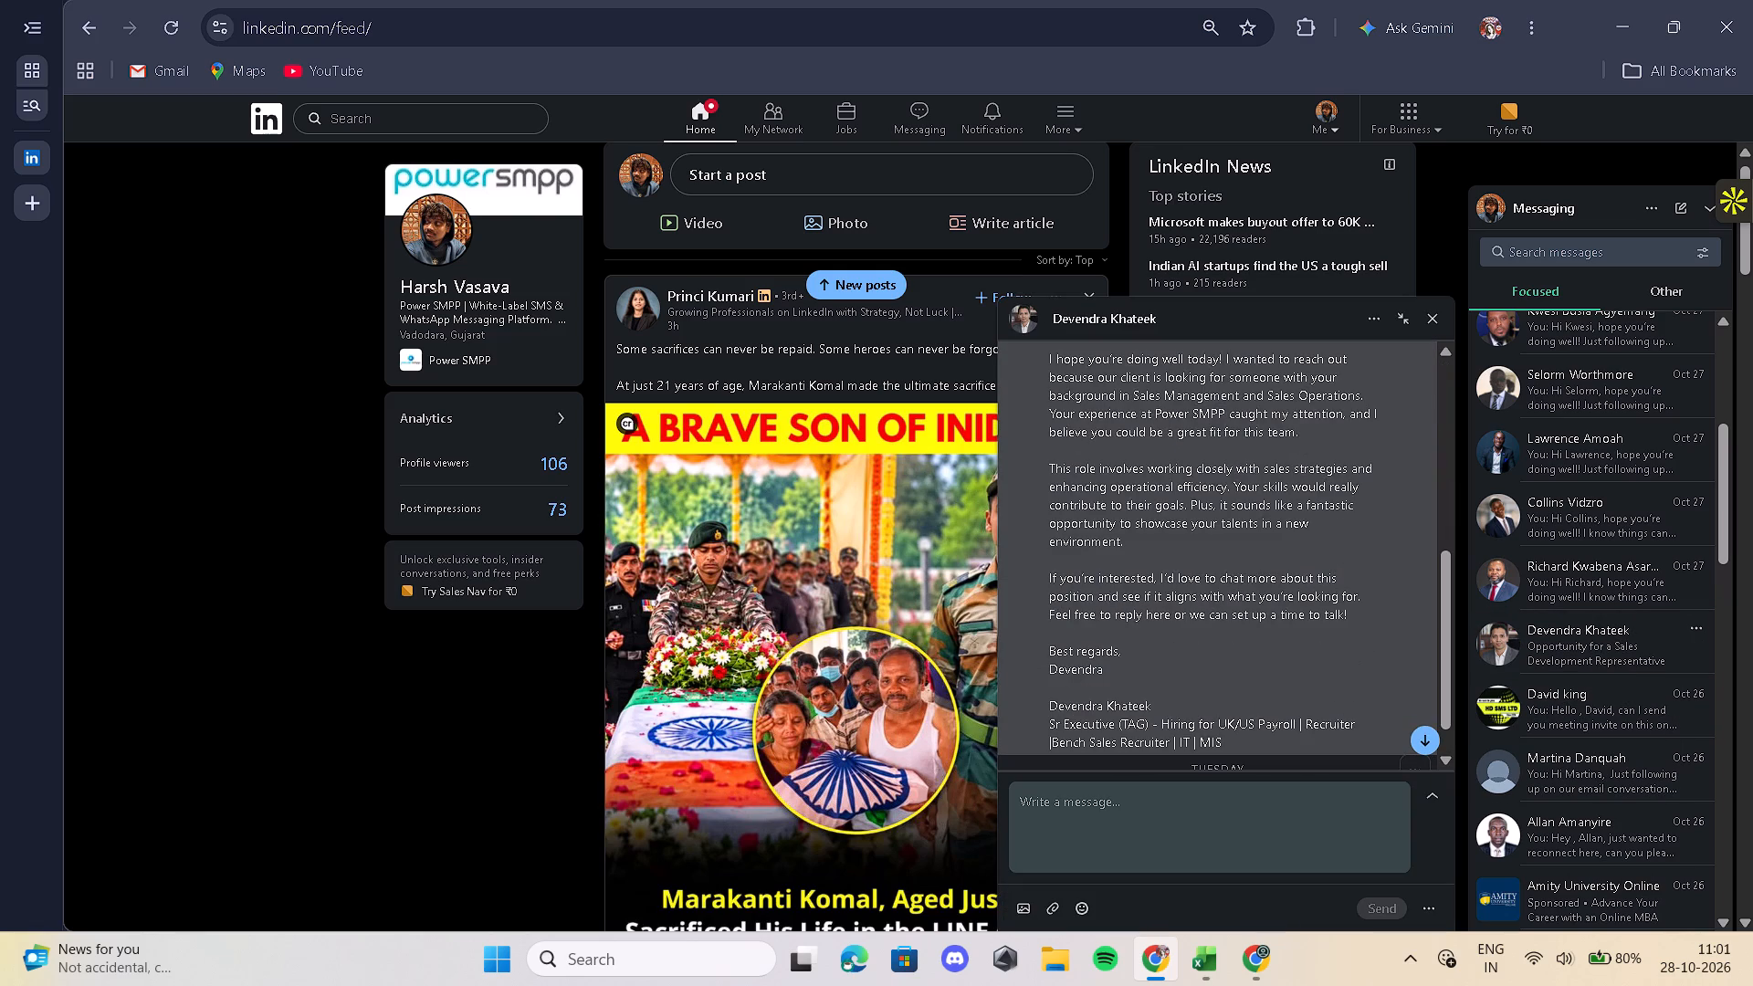
{"action": "scroll", "coordinate": [1269, 564], "scroll_direction": "down", "scroll_amount": 2}
{"action": "scroll", "coordinate": [1212, 642], "scroll_direction": "up", "scroll_amount": 5}
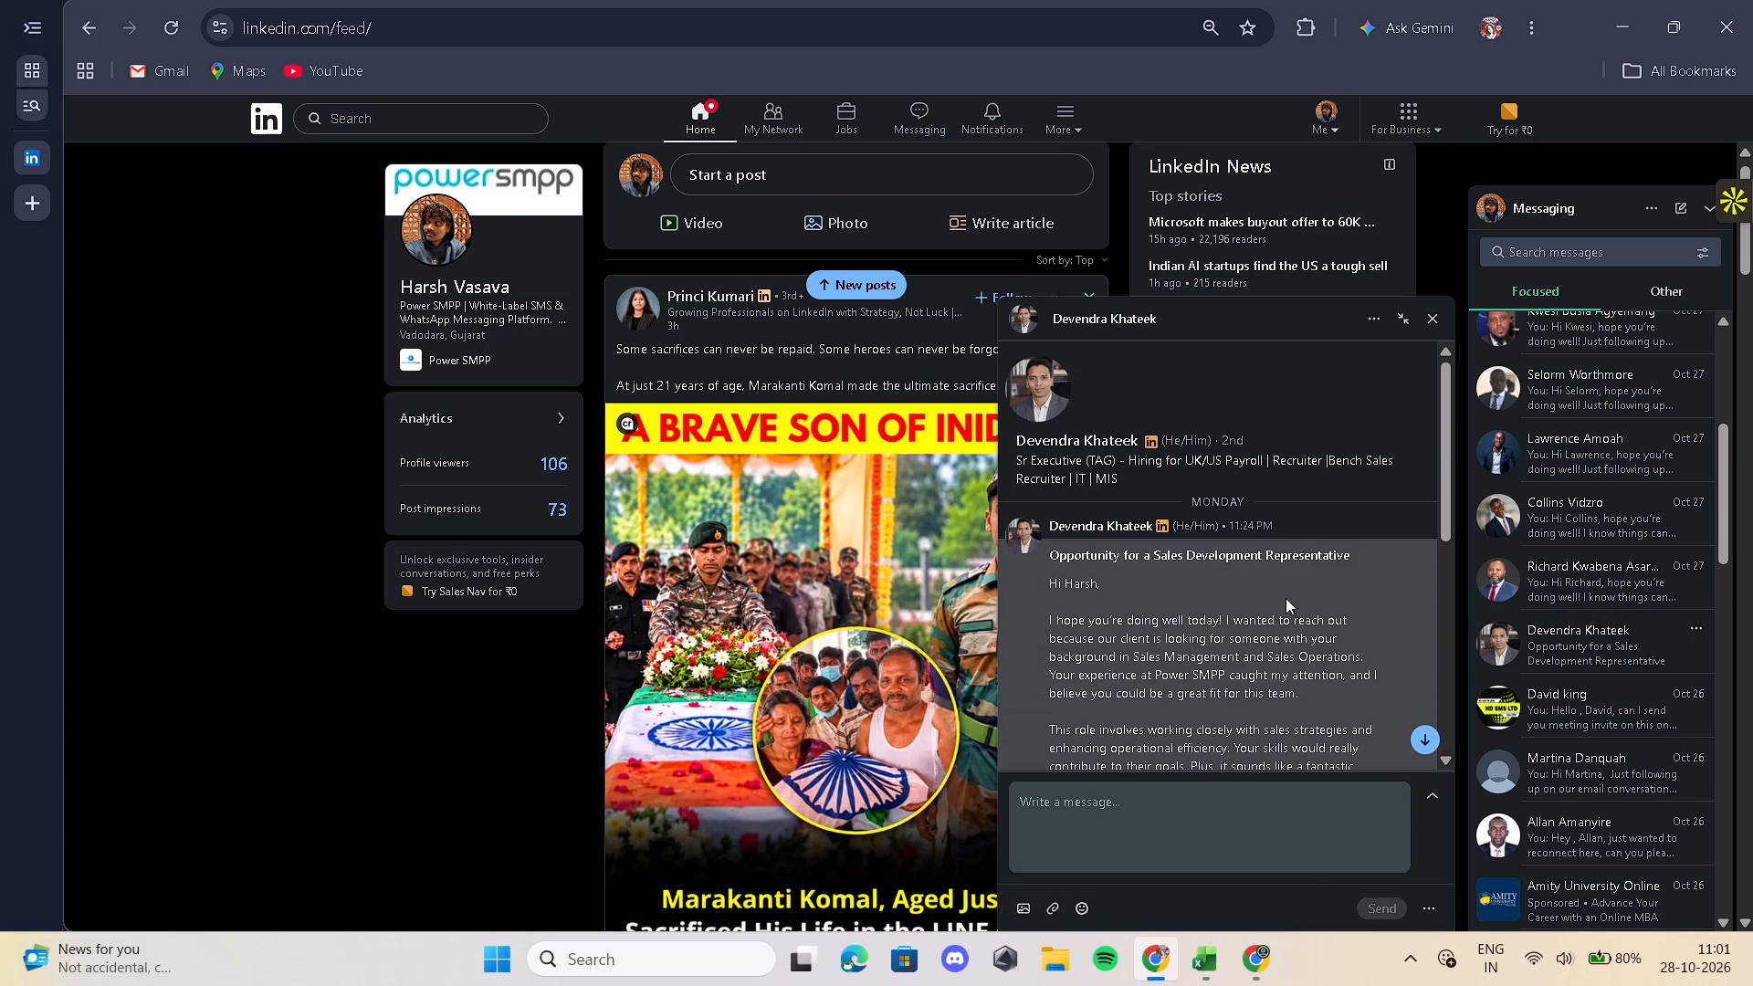
{"action": "scroll", "coordinate": [1286, 598], "scroll_direction": "up", "scroll_amount": 2}
{"action": "scroll", "coordinate": [1183, 545], "scroll_direction": "down", "scroll_amount": 3}
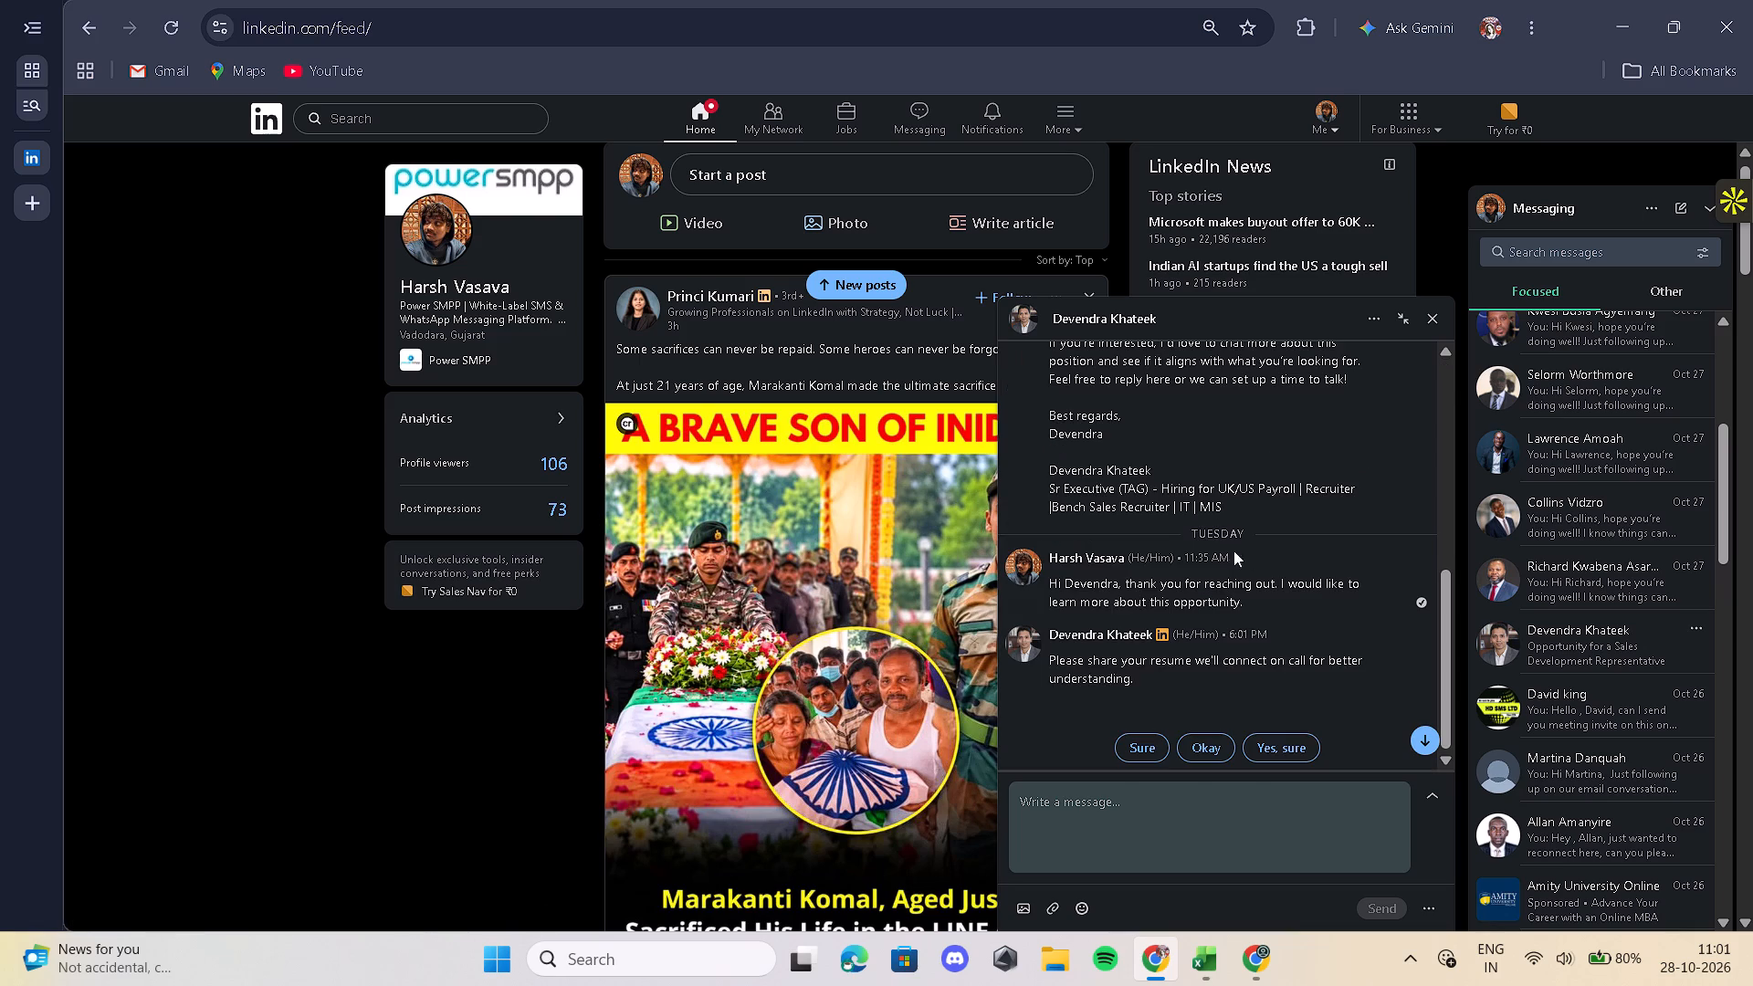
{"action": "scroll", "coordinate": [1270, 552], "scroll_direction": "down", "scroll_amount": 2}
{"action": "scroll", "coordinate": [1328, 365], "scroll_direction": "up", "scroll_amount": 5}
Open the recruiter's LinkedIn profile in a new tab and review his introduction and the message thread there.
{"action": "right_click", "coordinate": [1091, 318]}
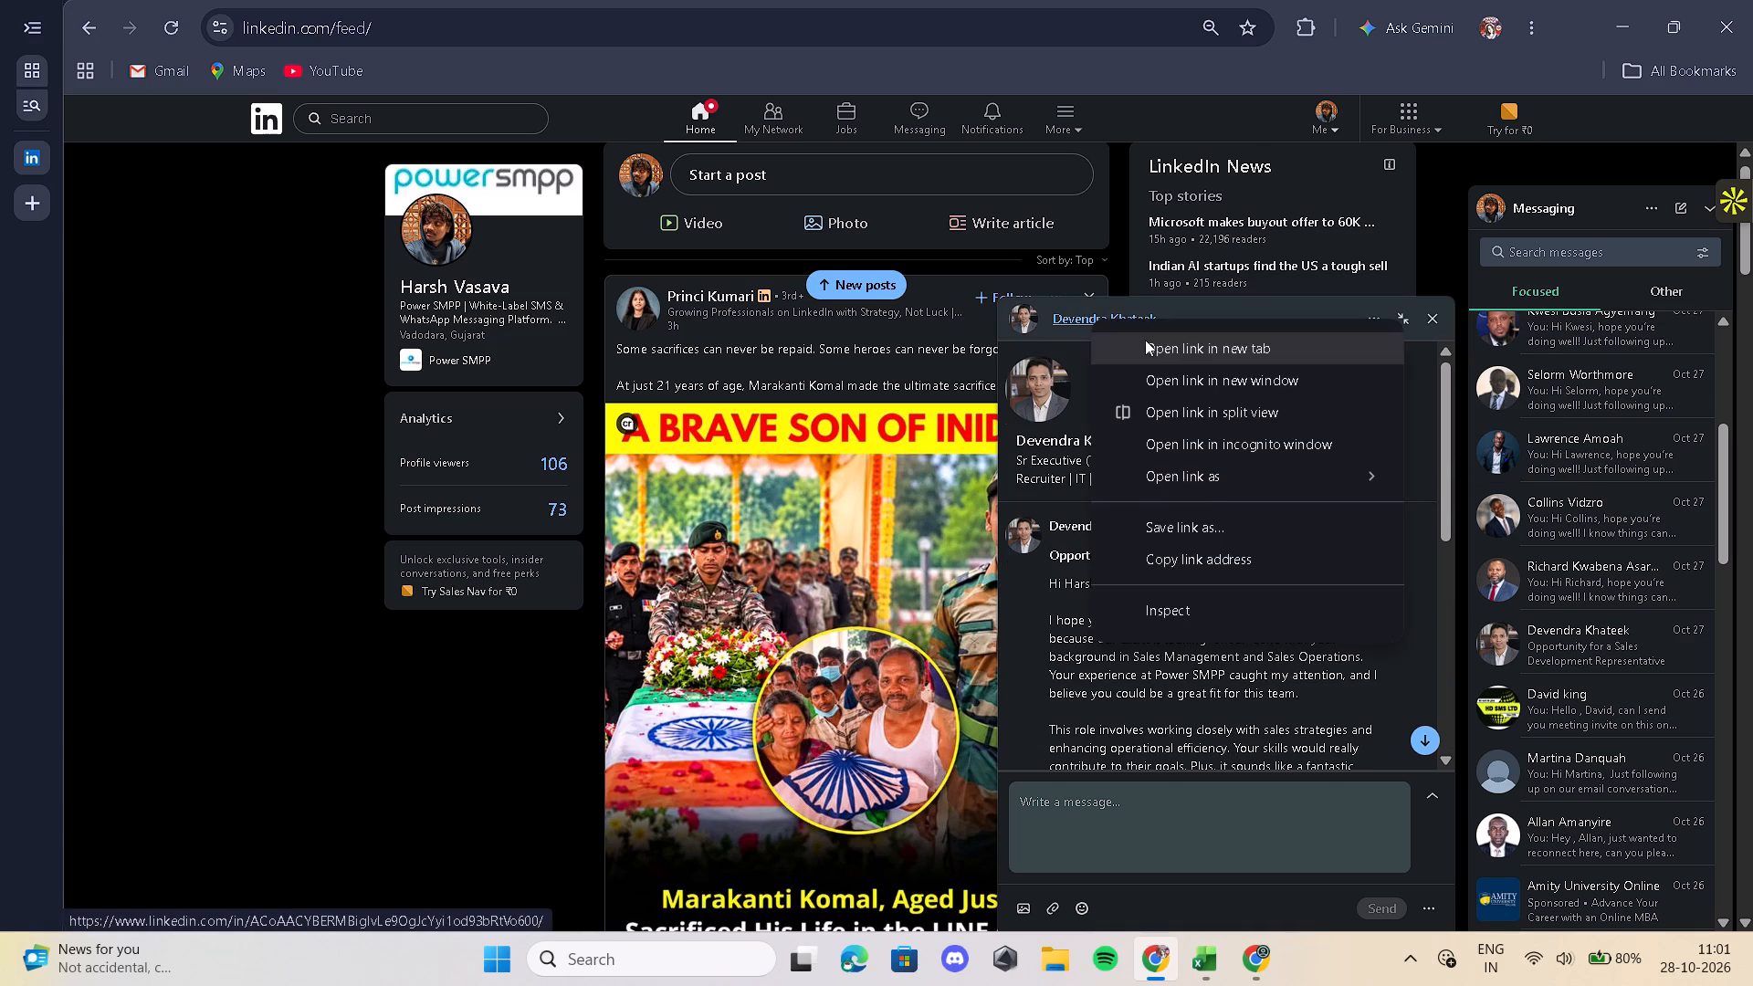
{"action": "left_click", "coordinate": [1145, 340]}
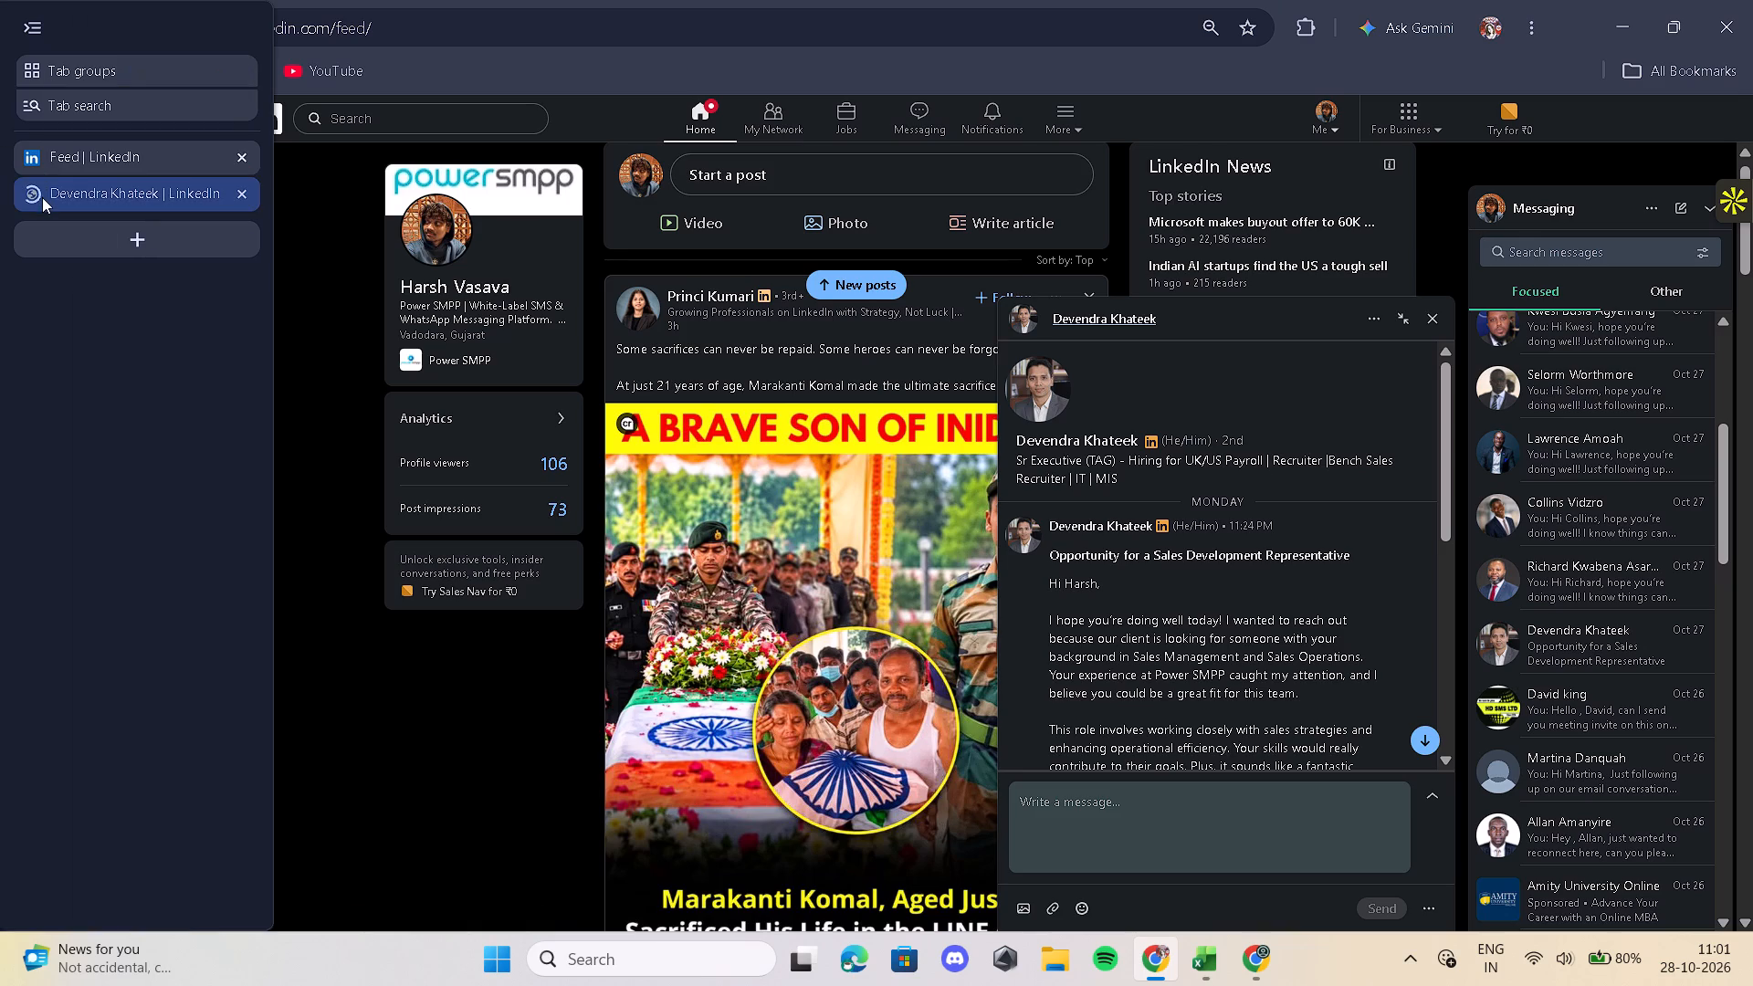
{"action": "left_click", "coordinate": [42, 197]}
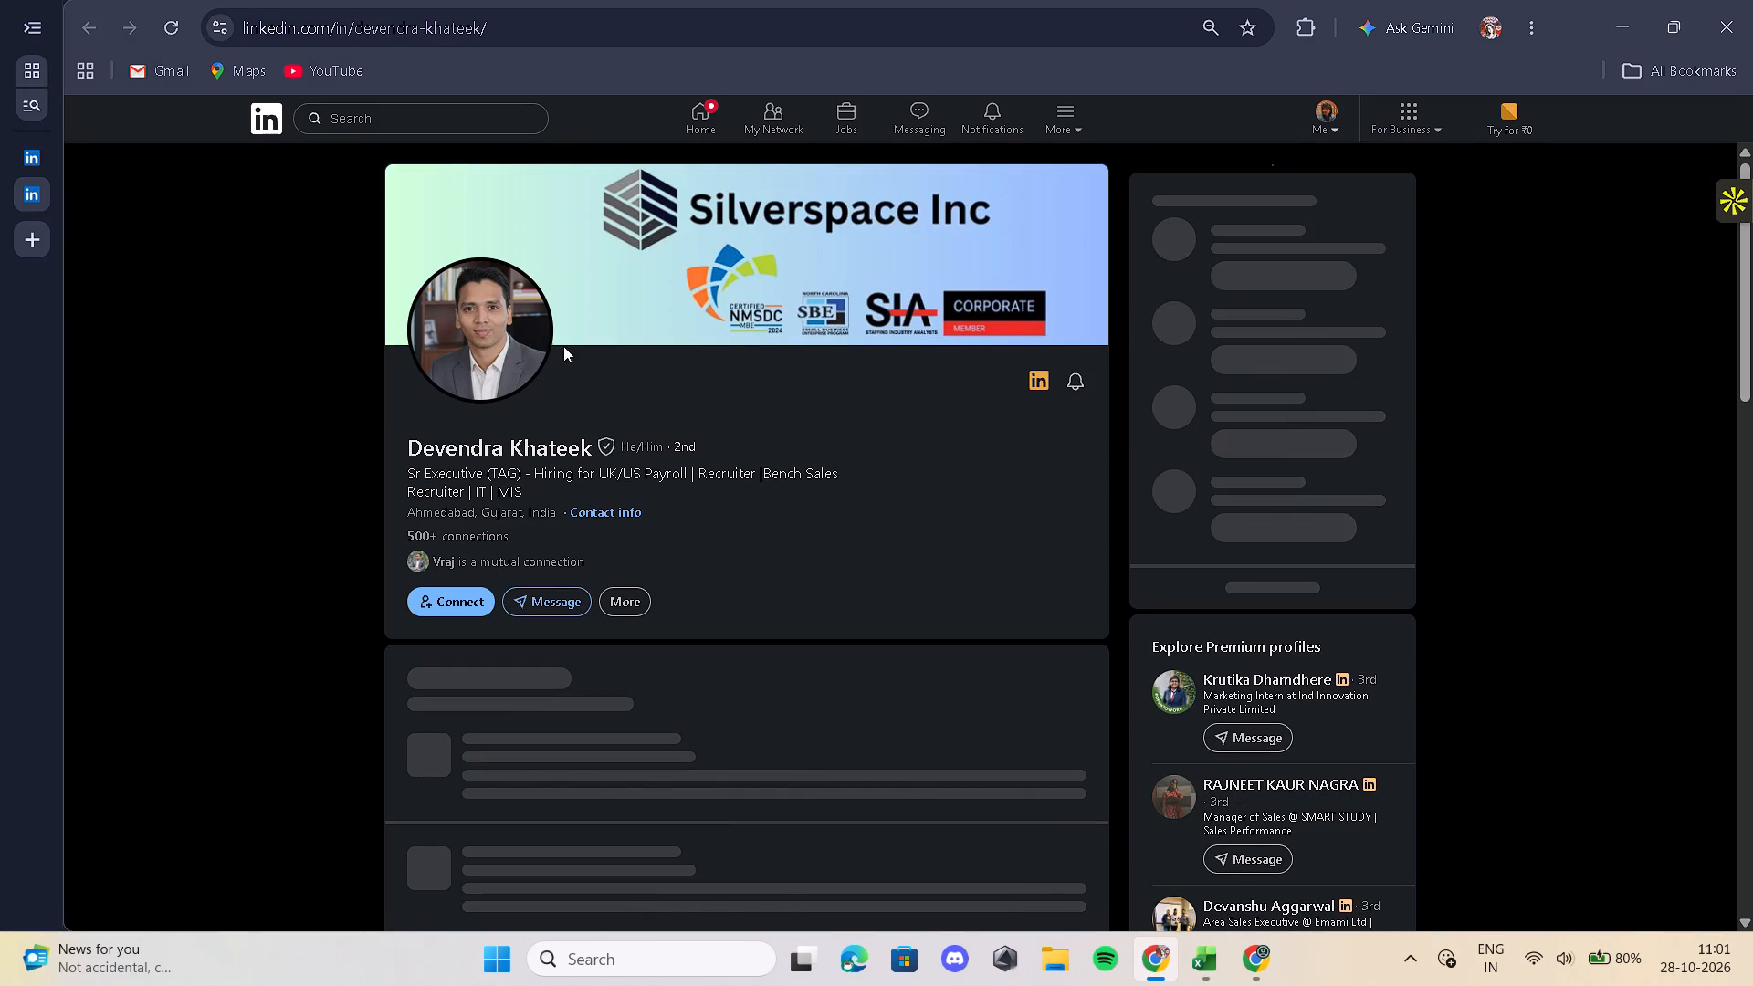
{"action": "scroll", "coordinate": [639, 396], "scroll_direction": "down", "scroll_amount": 1}
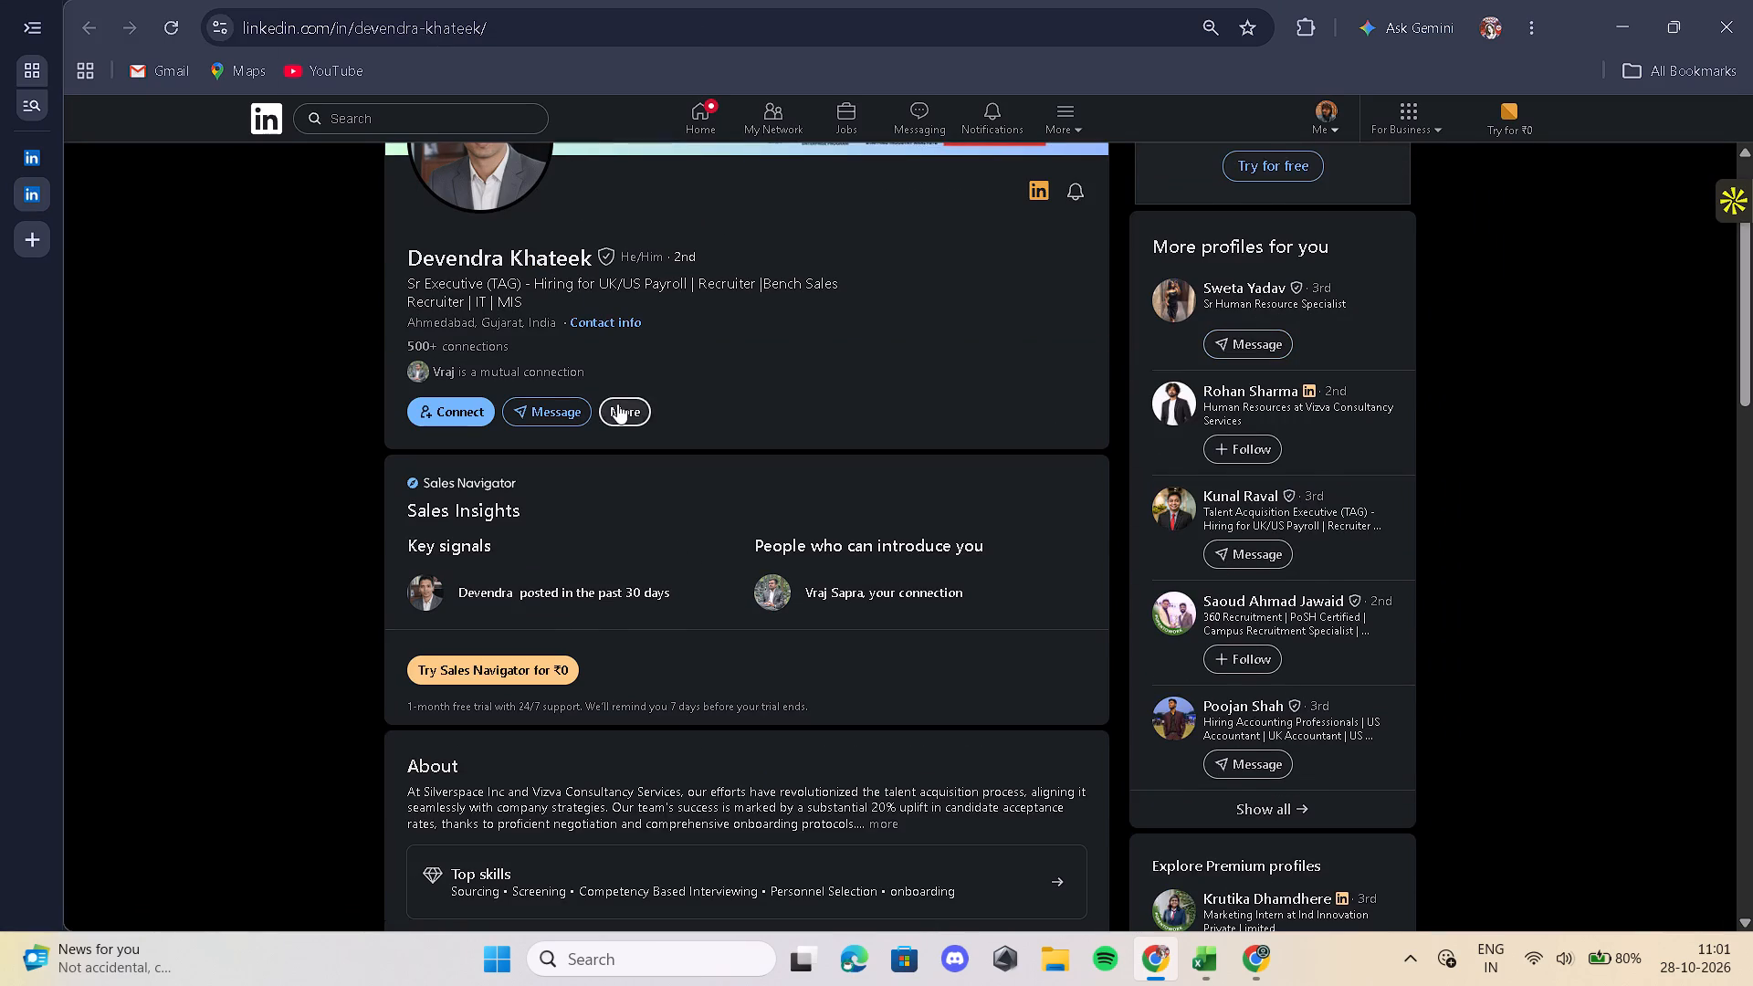
{"action": "scroll", "coordinate": [594, 385], "scroll_direction": "up", "scroll_amount": 1}
{"action": "left_click_drag", "start_coordinate": [559, 419], "coordinate": [573, 427]}
{"action": "left_click", "coordinate": [303, 458]}
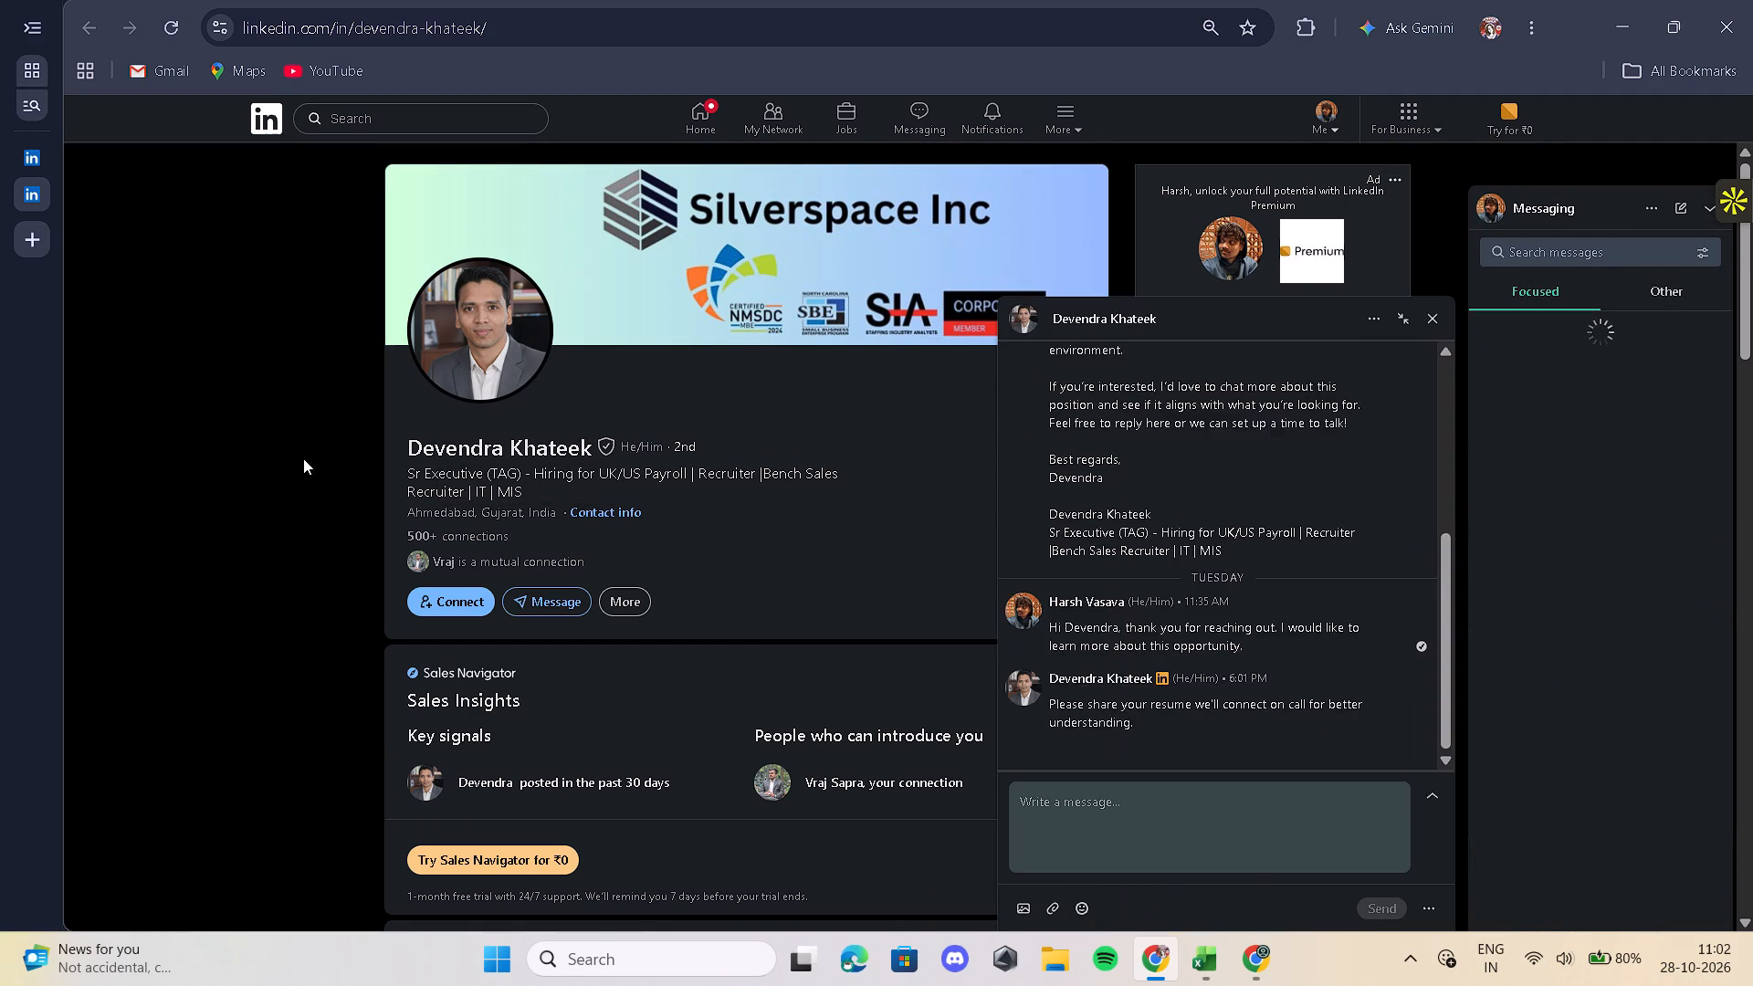
{"action": "scroll", "coordinate": [1113, 526], "scroll_direction": "up", "scroll_amount": 2}
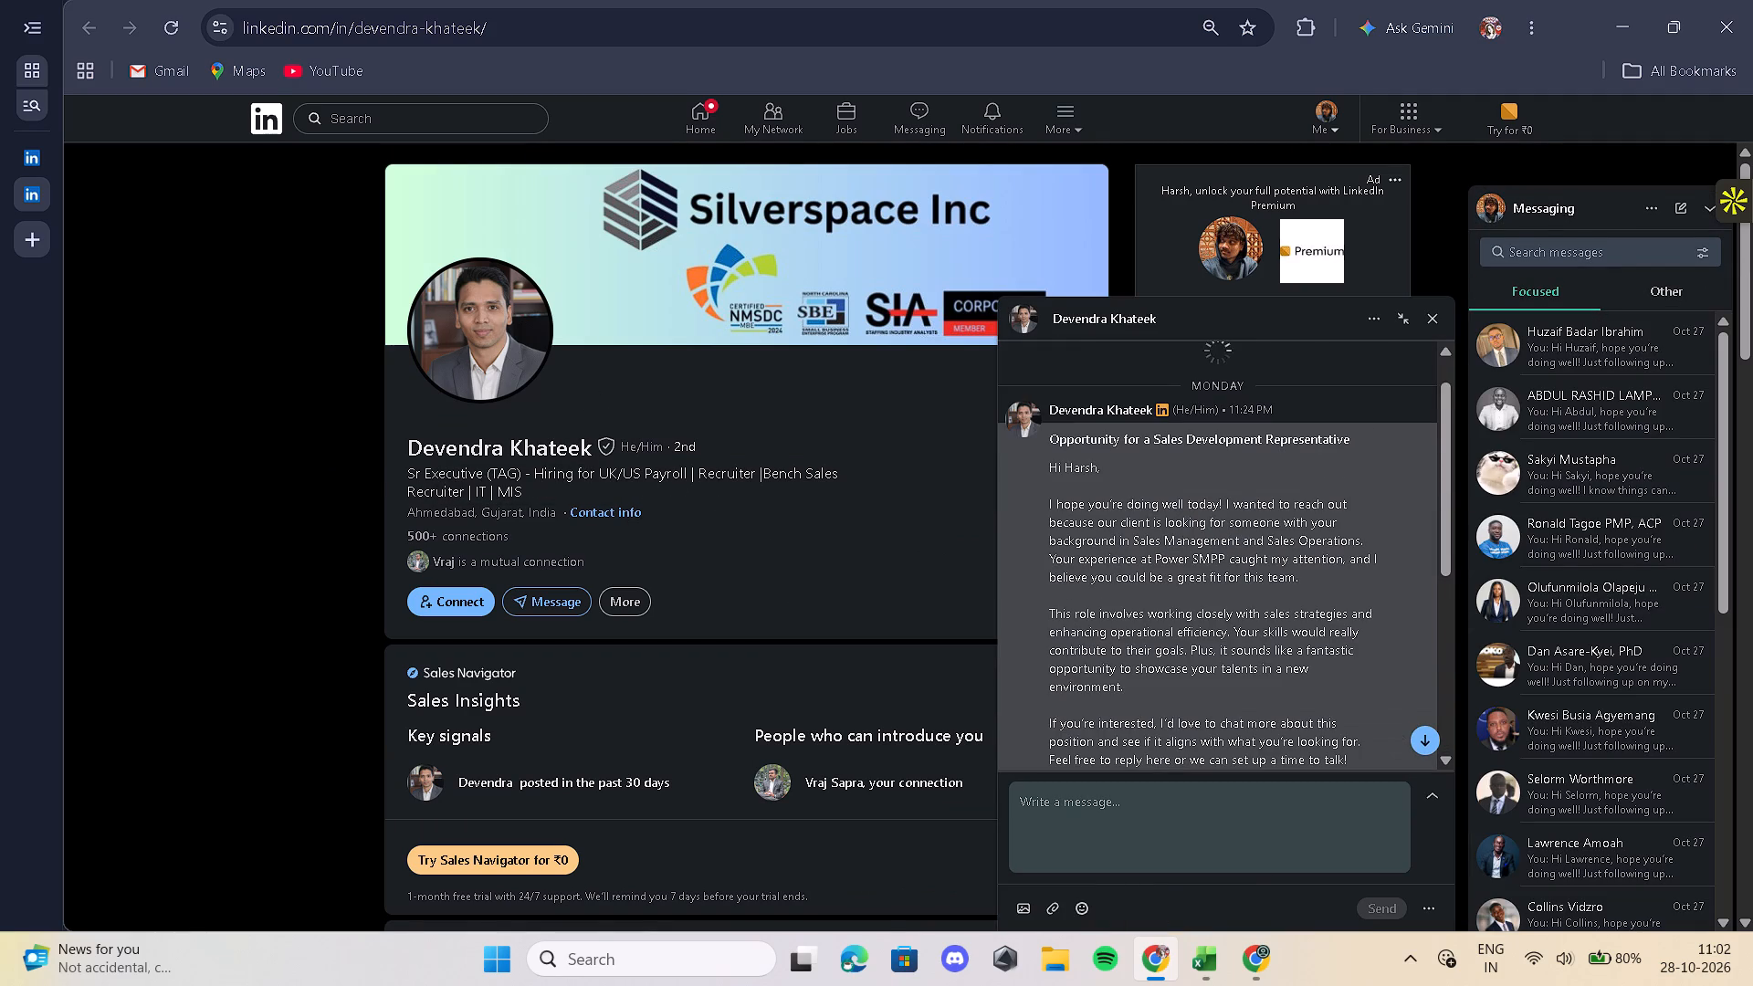
{"action": "scroll", "coordinate": [1198, 568], "scroll_direction": "down", "scroll_amount": 1}
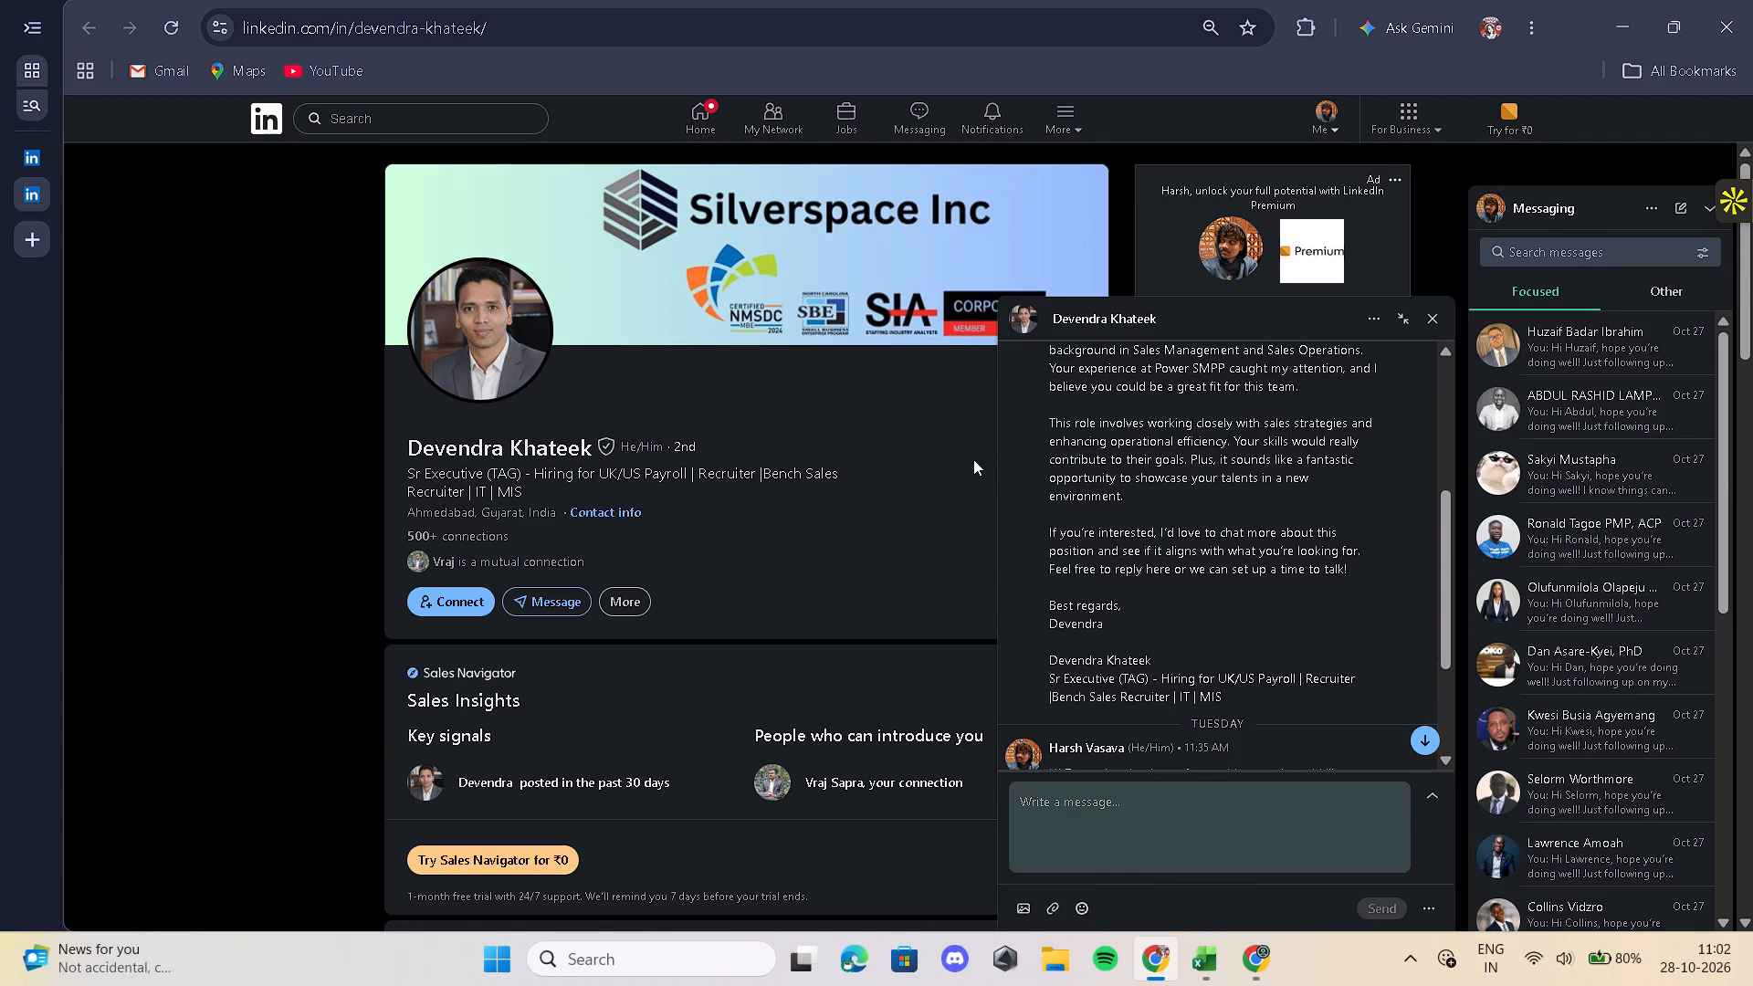
Examine the recruiter's recent activity and work experience on his LinkedIn profile.
{"action": "left_click", "coordinate": [745, 545]}
{"action": "scroll", "coordinate": [862, 493], "scroll_direction": "down", "scroll_amount": 1}
{"action": "scroll", "coordinate": [719, 521], "scroll_direction": "down", "scroll_amount": 6}
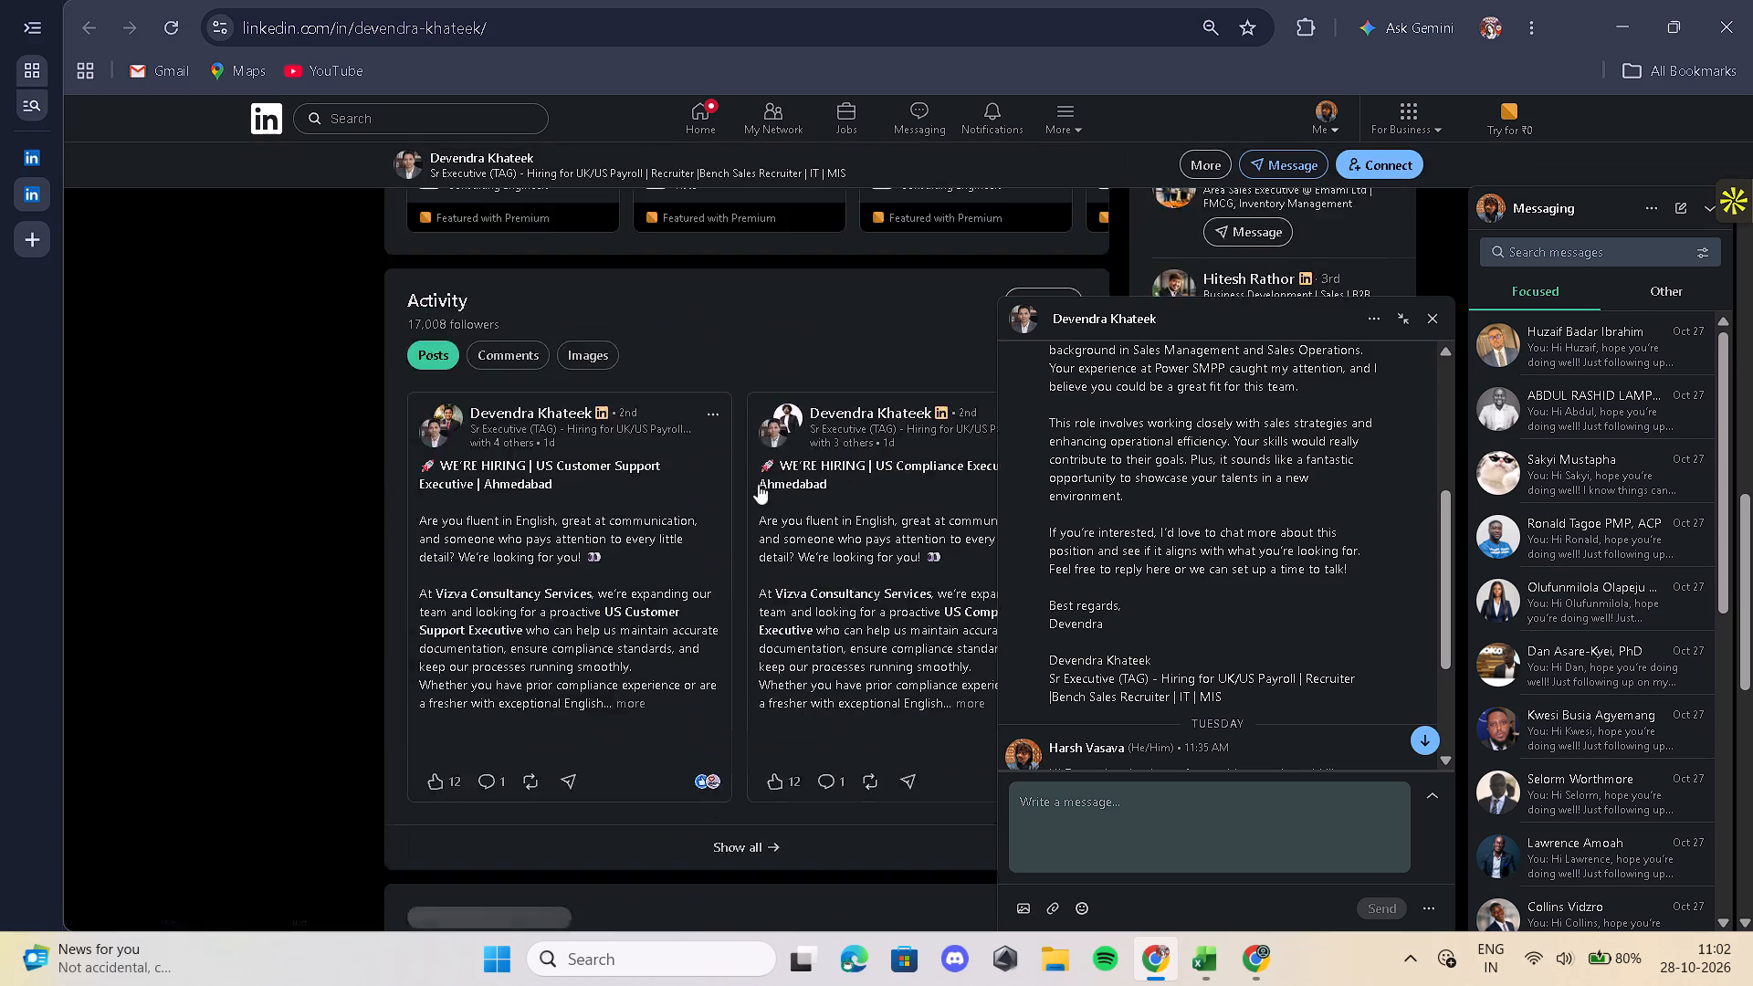
{"action": "scroll", "coordinate": [846, 487], "scroll_direction": "down", "scroll_amount": 2}
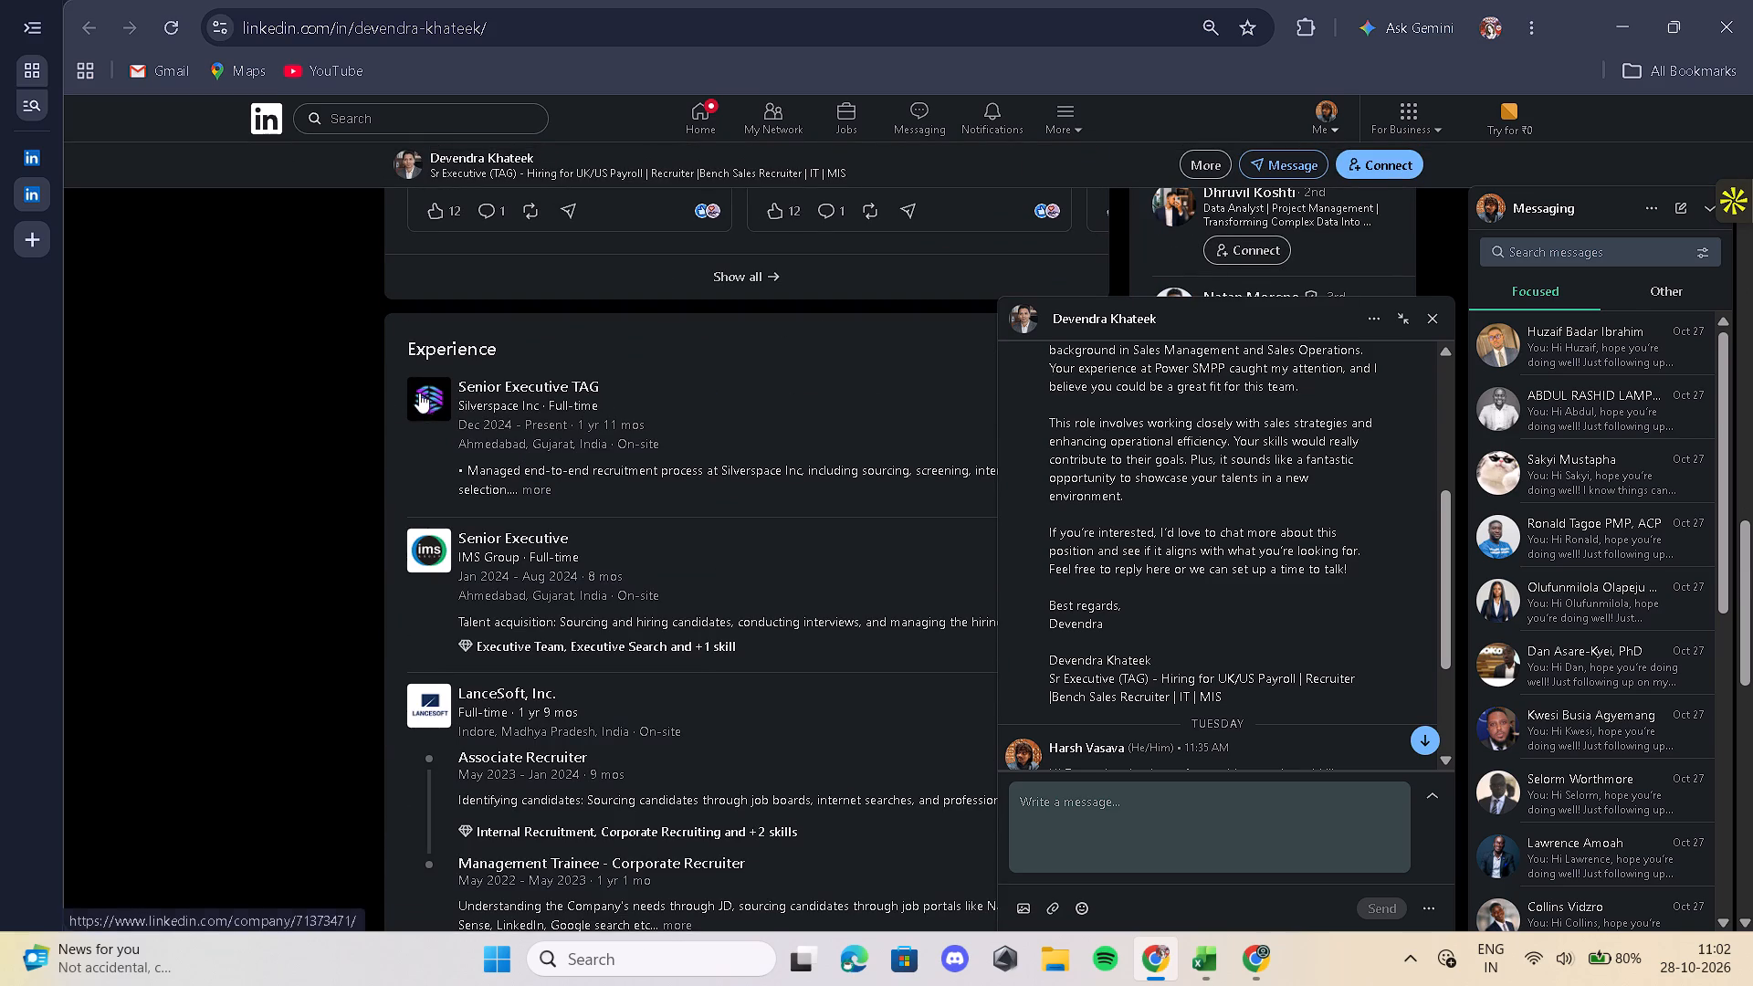
Open his current employer Silverspace Inc's LinkedIn page in a new tab and read the company overview in its About section.
{"action": "right_click", "coordinate": [419, 393]}
{"action": "left_click", "coordinate": [532, 427]}
{"action": "left_click", "coordinate": [27, 234]}
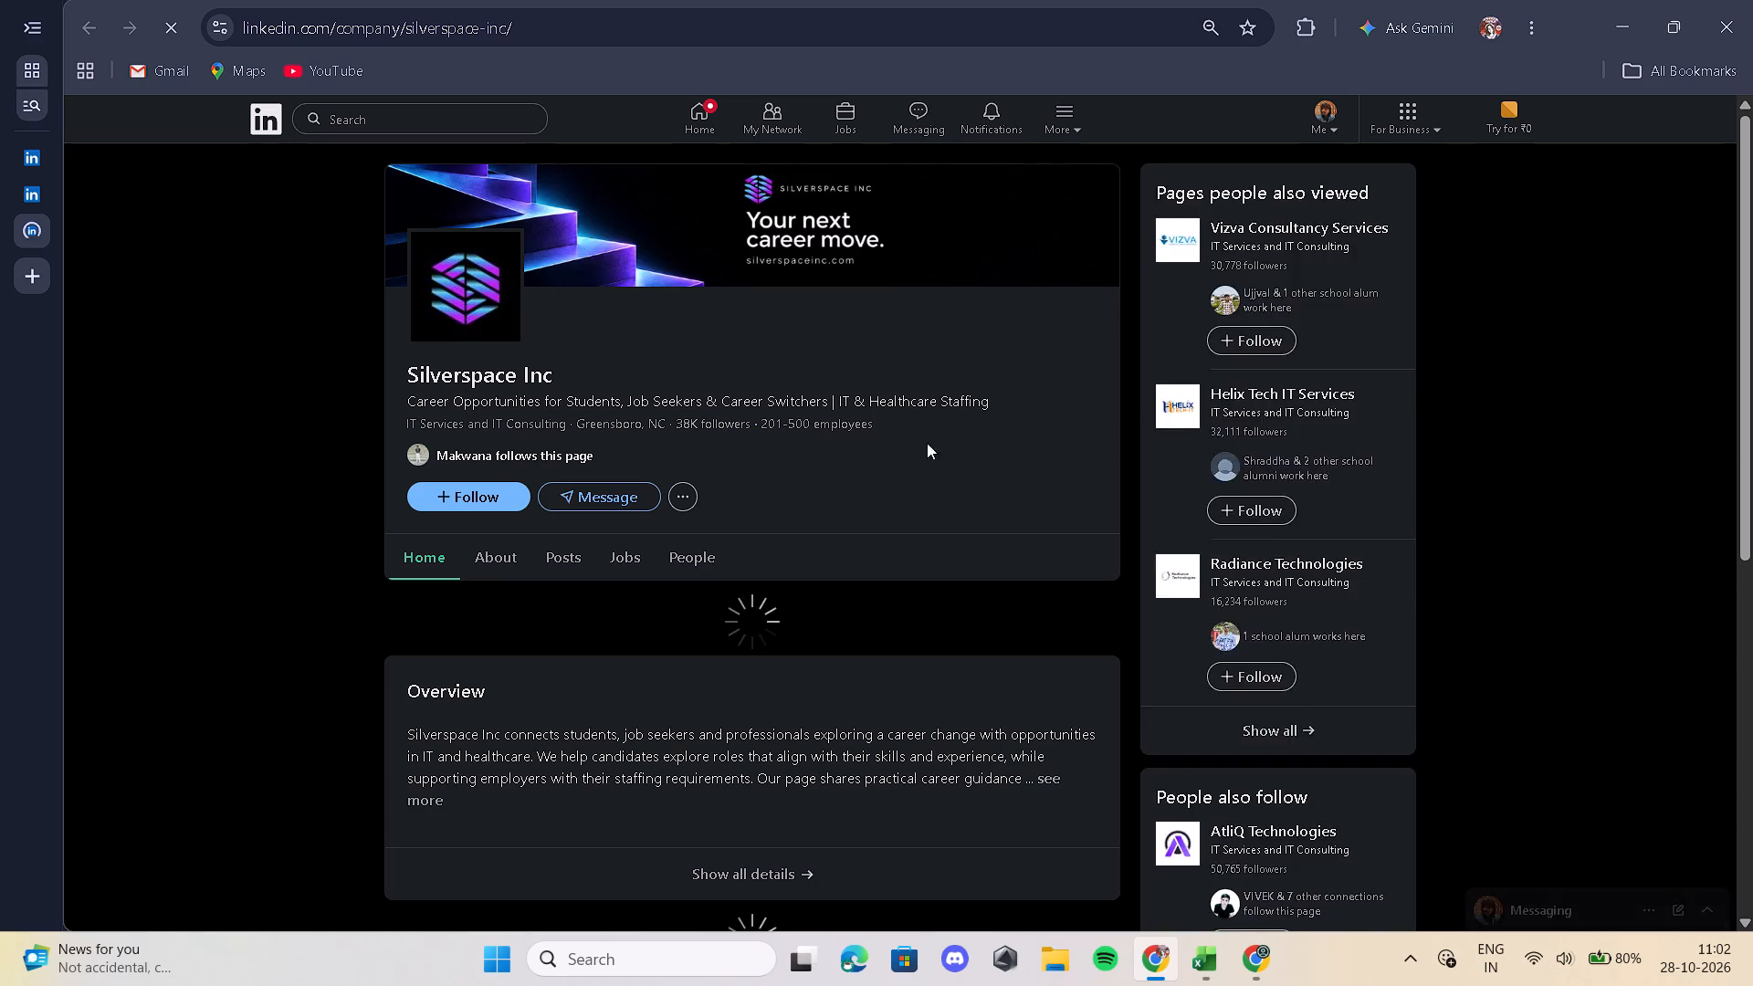
{"action": "left_click", "coordinate": [692, 487]}
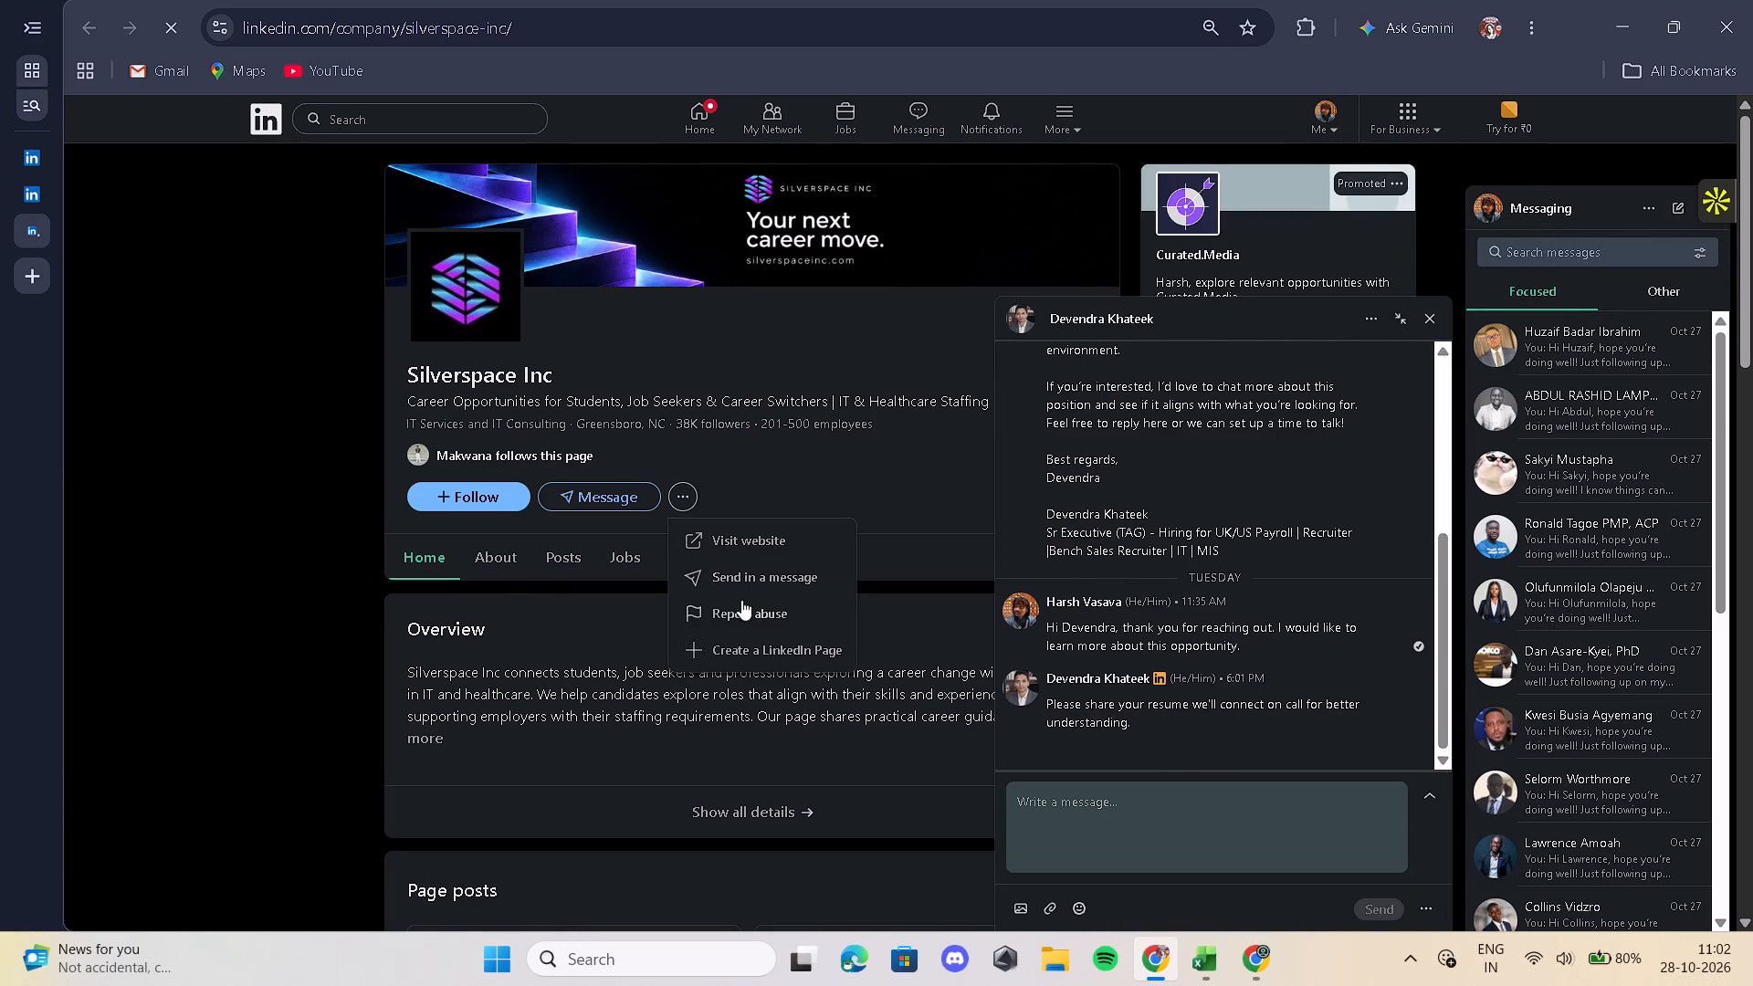
{"action": "left_click", "coordinate": [501, 570]}
{"action": "scroll", "coordinate": [686, 525], "scroll_direction": "down", "scroll_amount": 1}
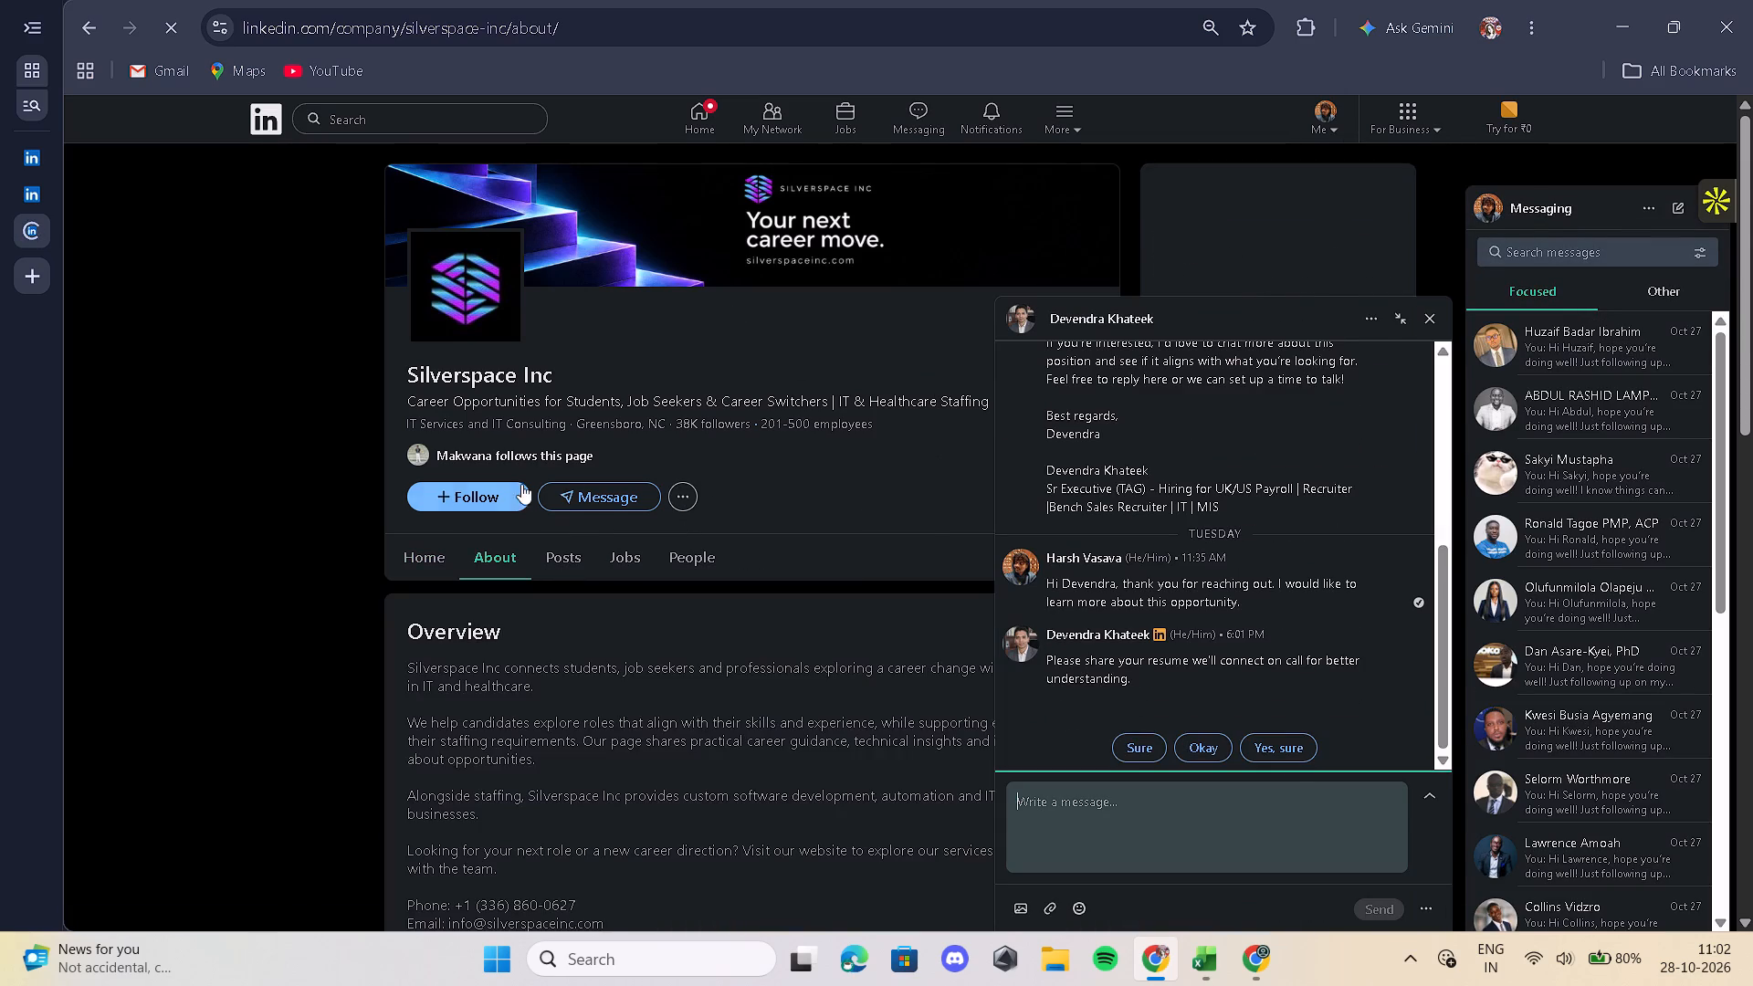
{"action": "scroll", "coordinate": [651, 501], "scroll_direction": "down", "scroll_amount": 1}
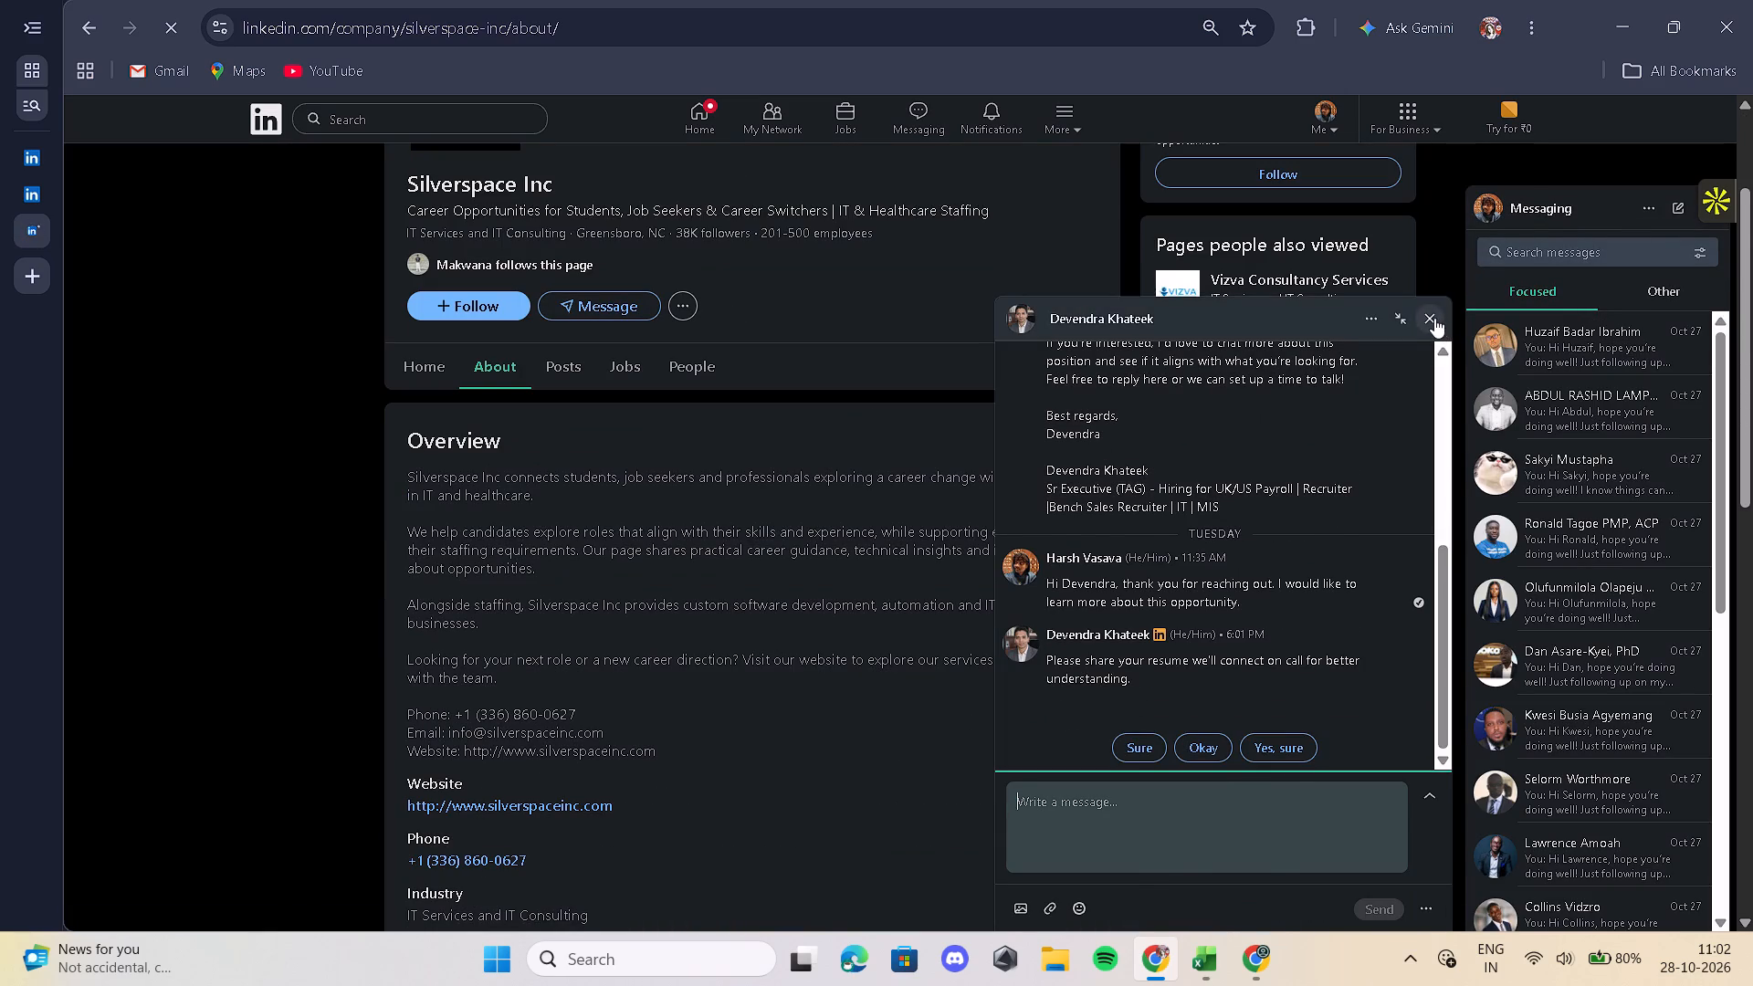
{"action": "left_click", "coordinate": [1434, 318]}
{"action": "left_click_drag", "start_coordinate": [414, 481], "coordinate": [530, 508]}
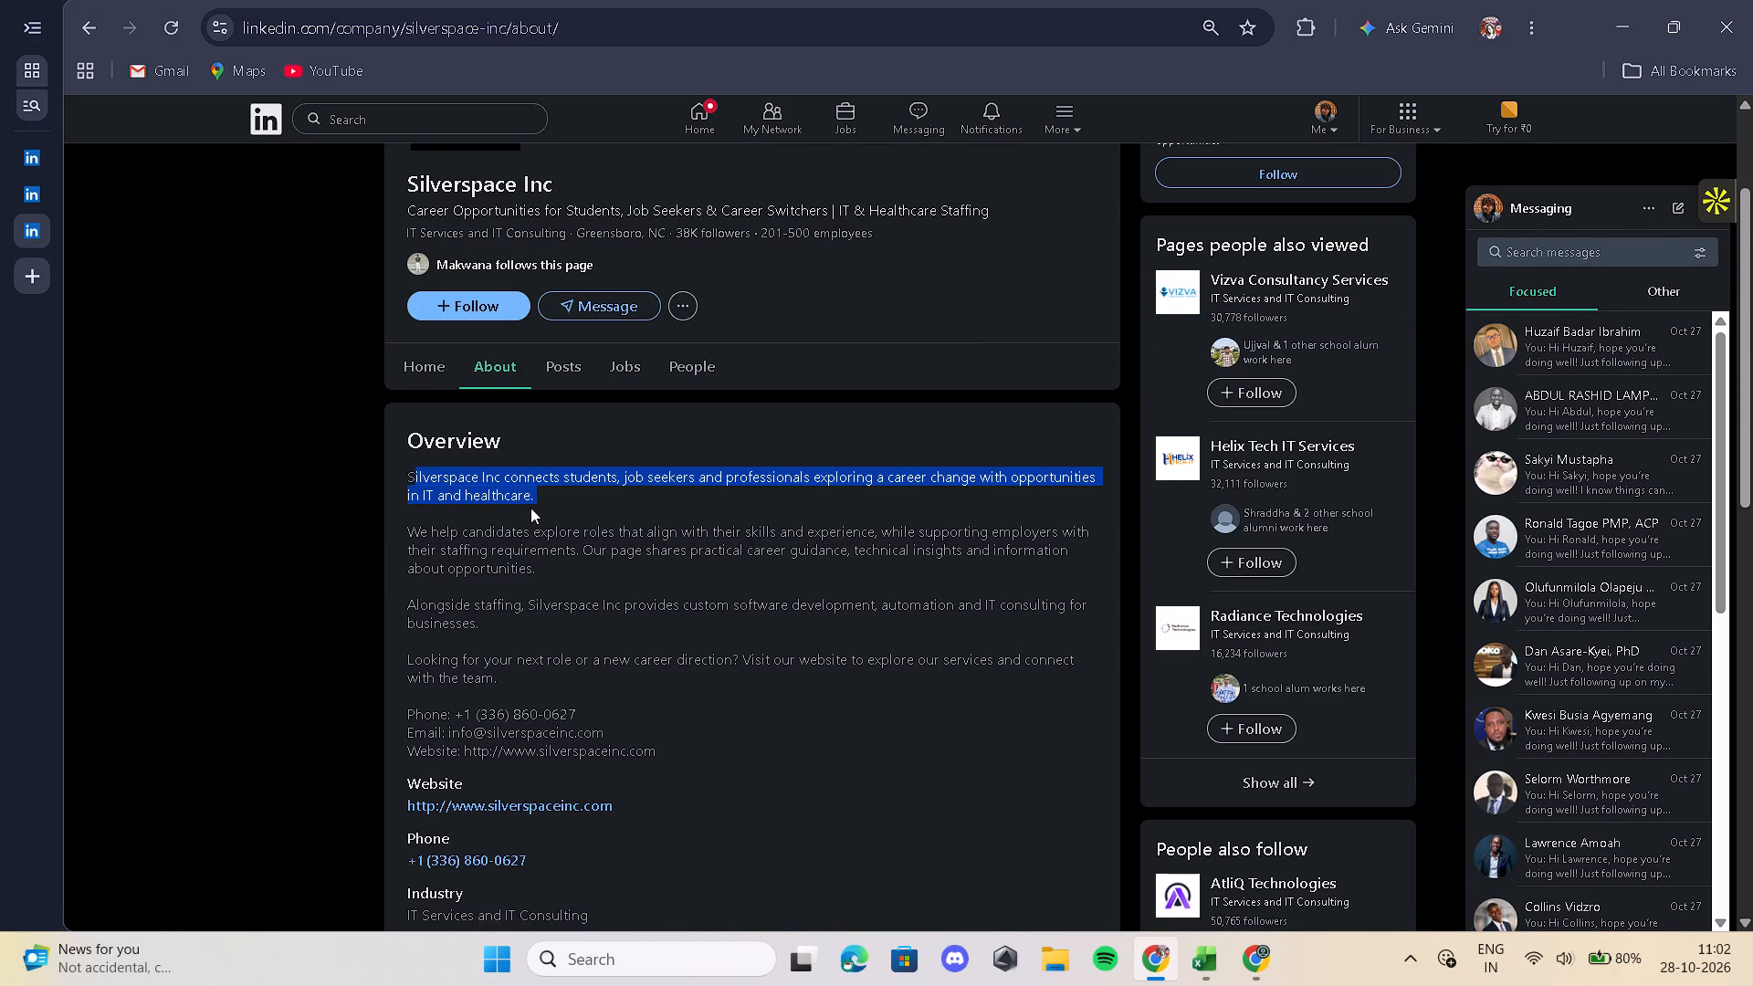
{"action": "left_click_drag", "start_coordinate": [530, 508], "coordinate": [549, 593]}
{"action": "scroll", "coordinate": [642, 583], "scroll_direction": "down", "scroll_amount": 2}
{"action": "scroll", "coordinate": [512, 511], "scroll_direction": "up", "scroll_amount": 1}
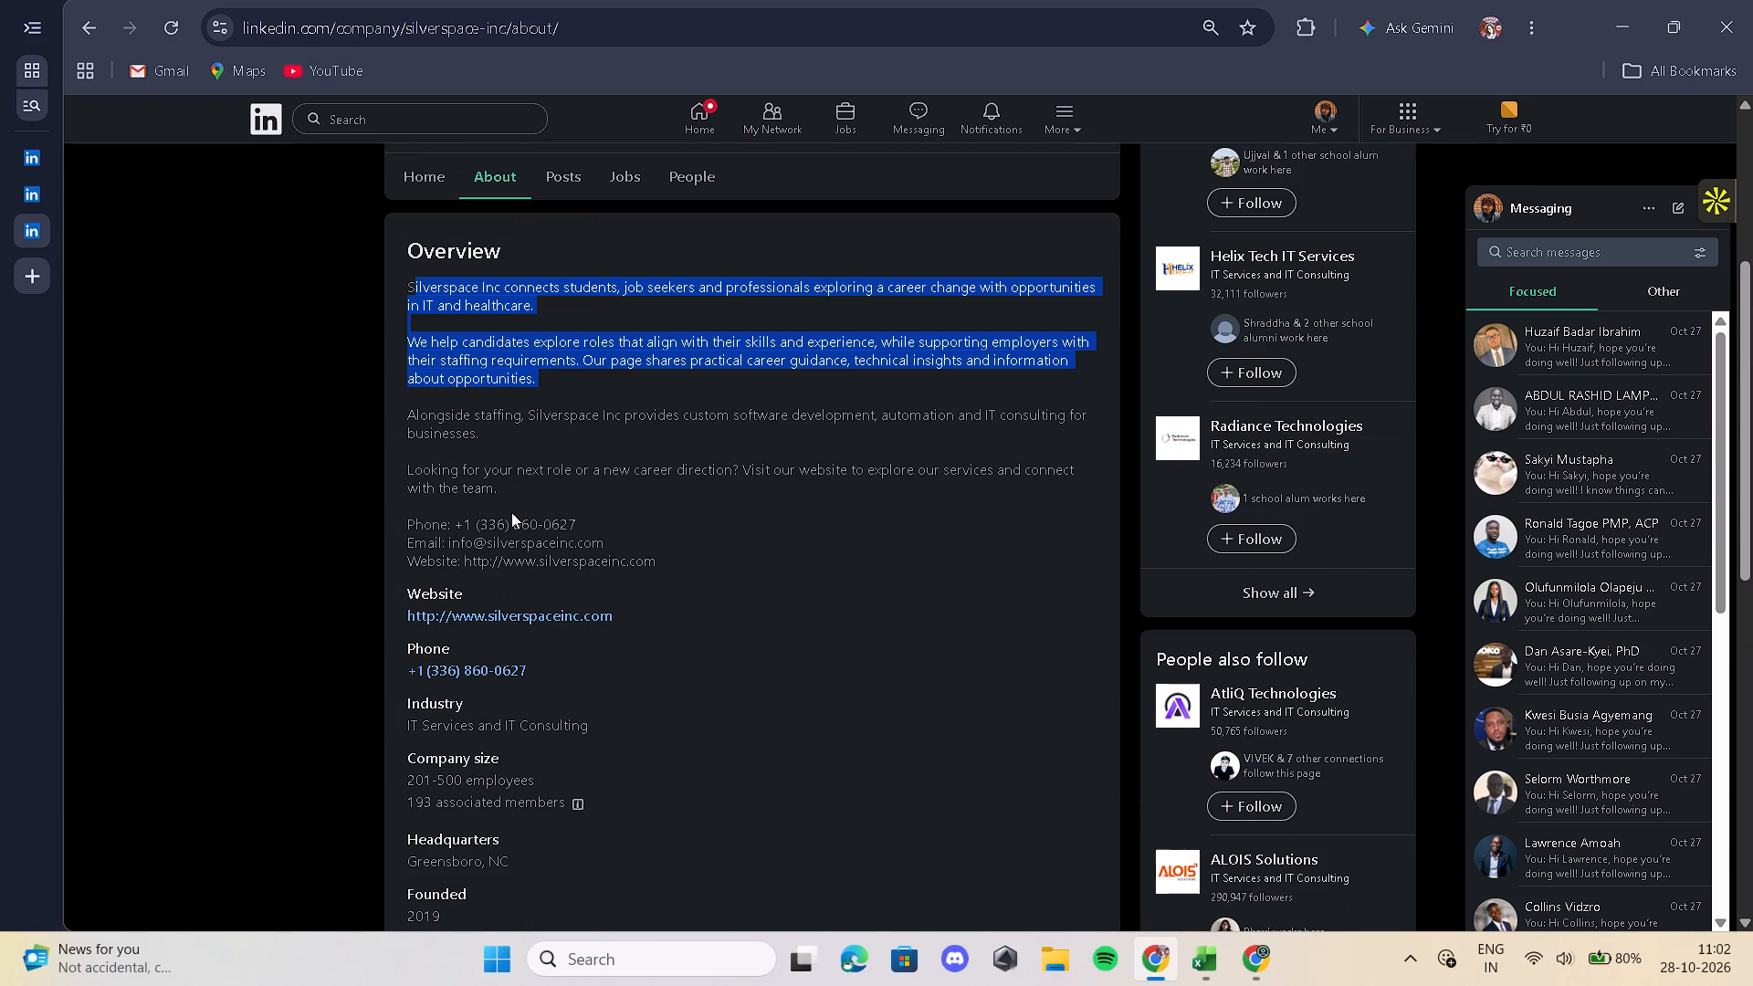
Open the Silverspace Inc website from its LinkedIn page and look over its services and home page.
{"action": "left_click", "coordinate": [519, 615]}
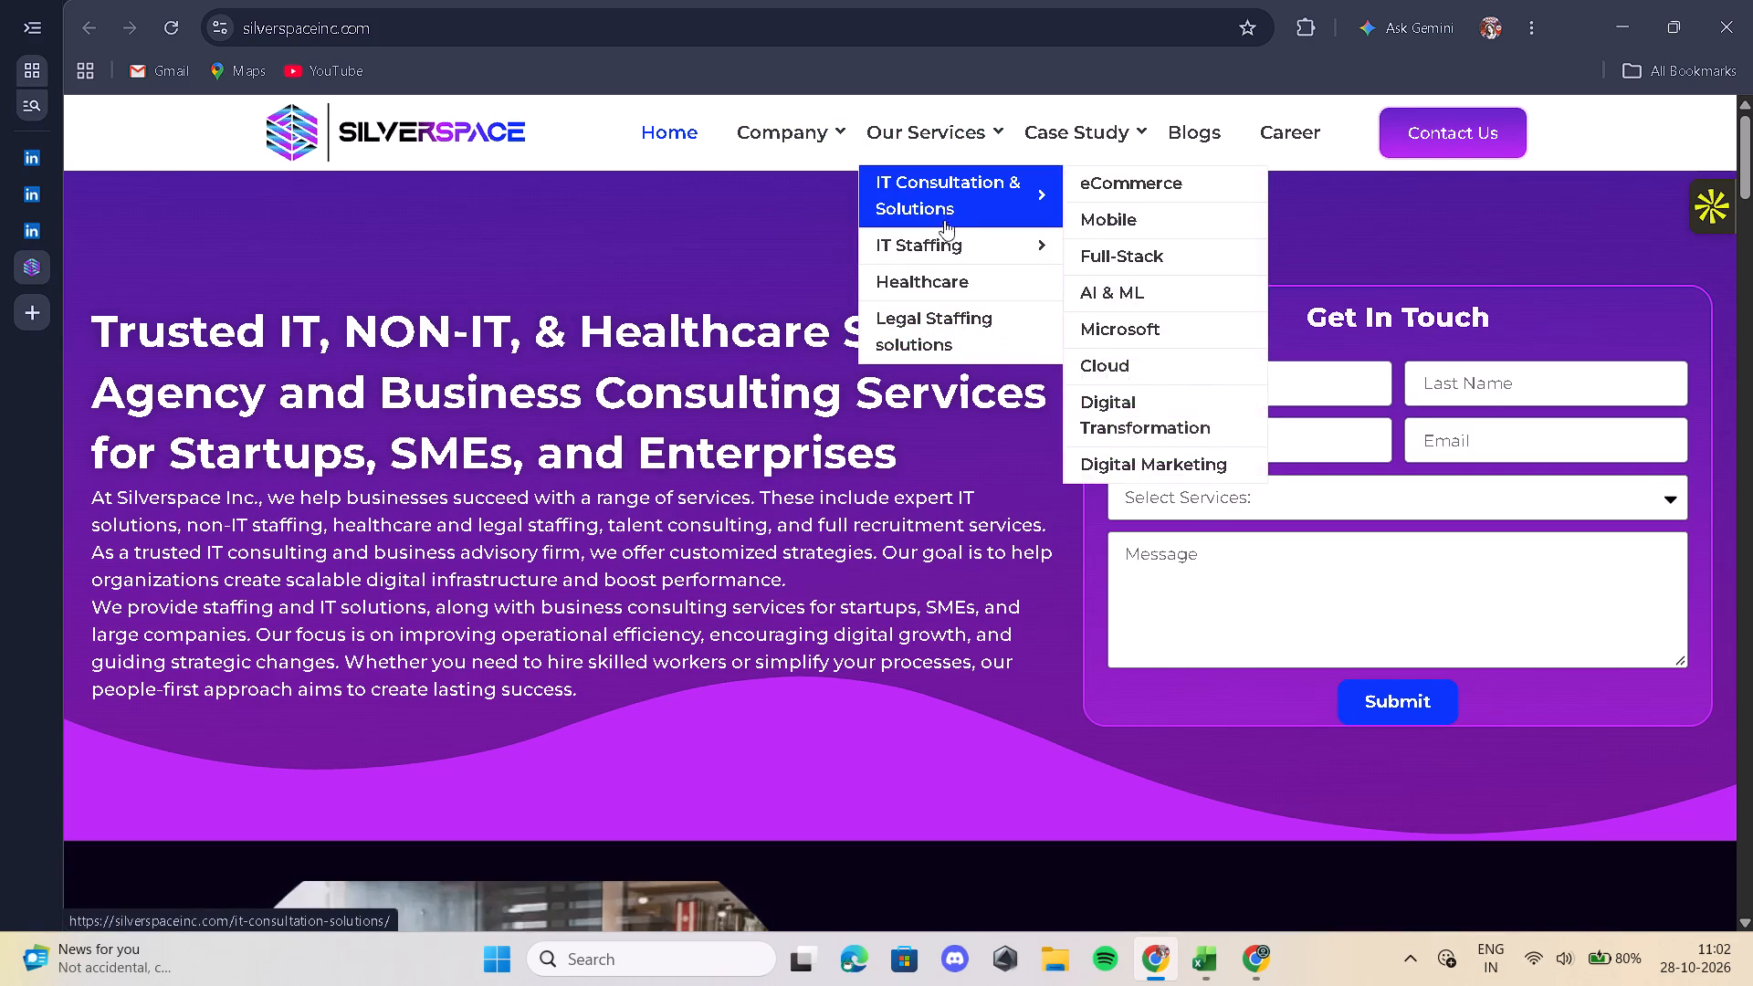
{"action": "left_click", "coordinate": [725, 261]}
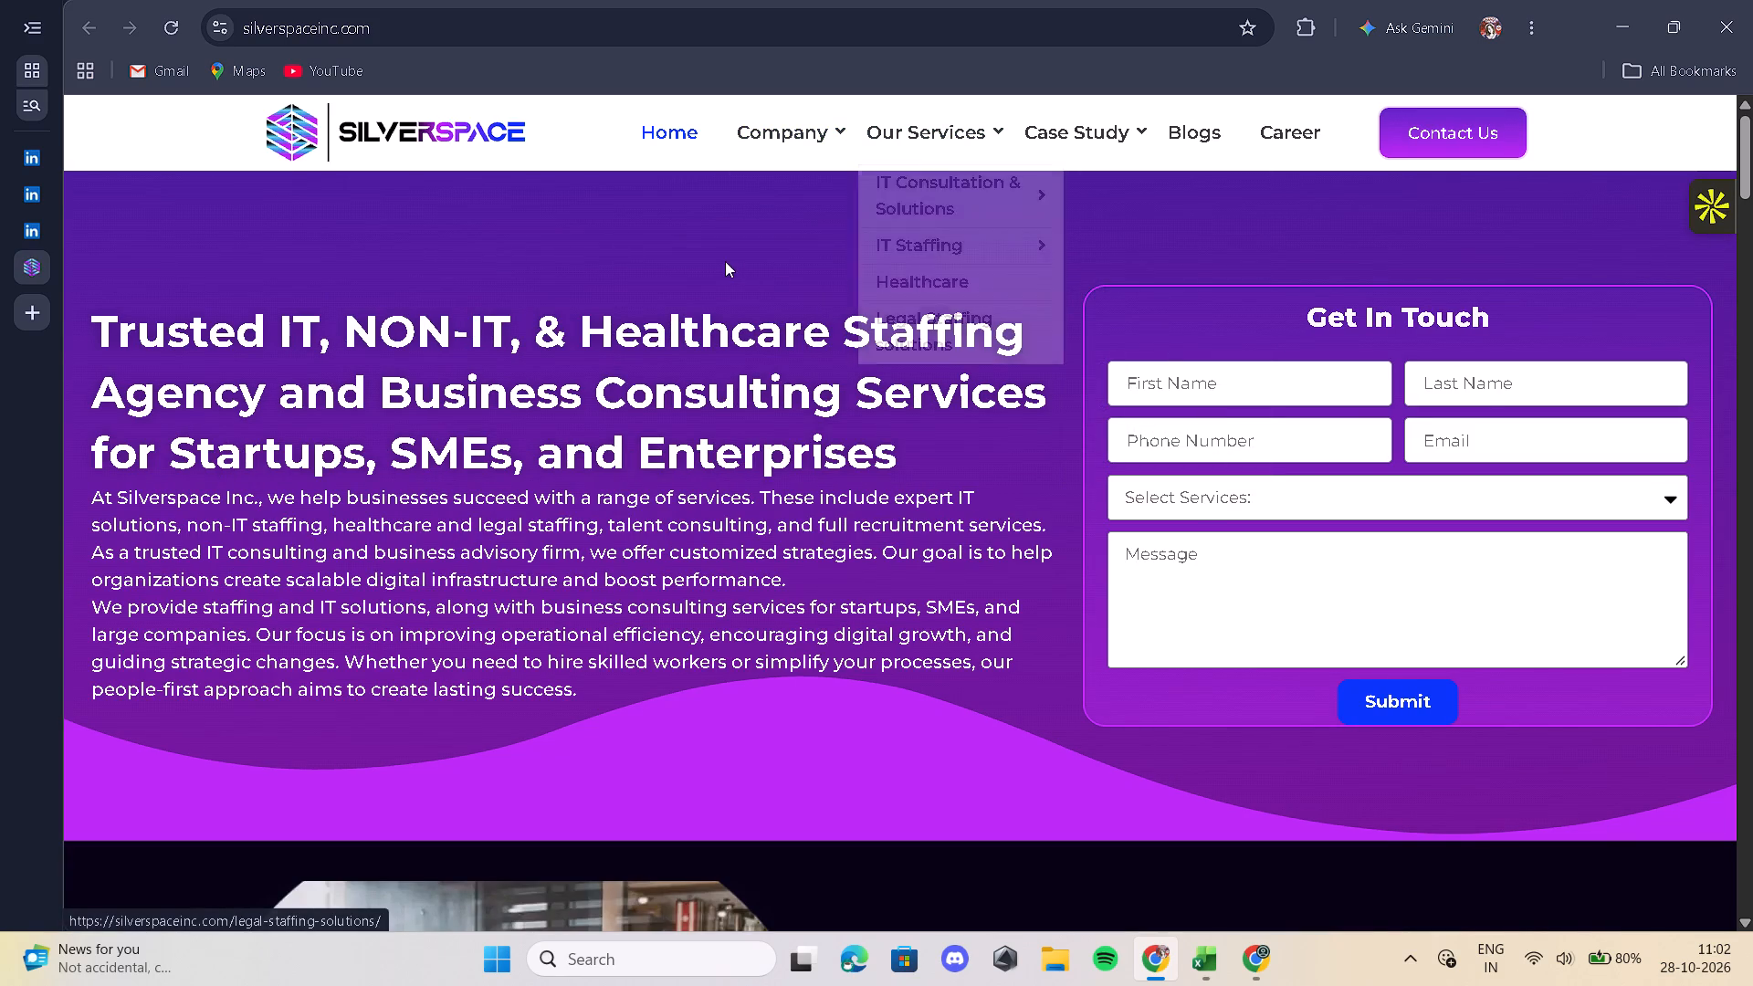
{"action": "scroll", "coordinate": [769, 305], "scroll_direction": "down", "scroll_amount": 1}
{"action": "scroll", "coordinate": [730, 296], "scroll_direction": "up", "scroll_amount": 2}
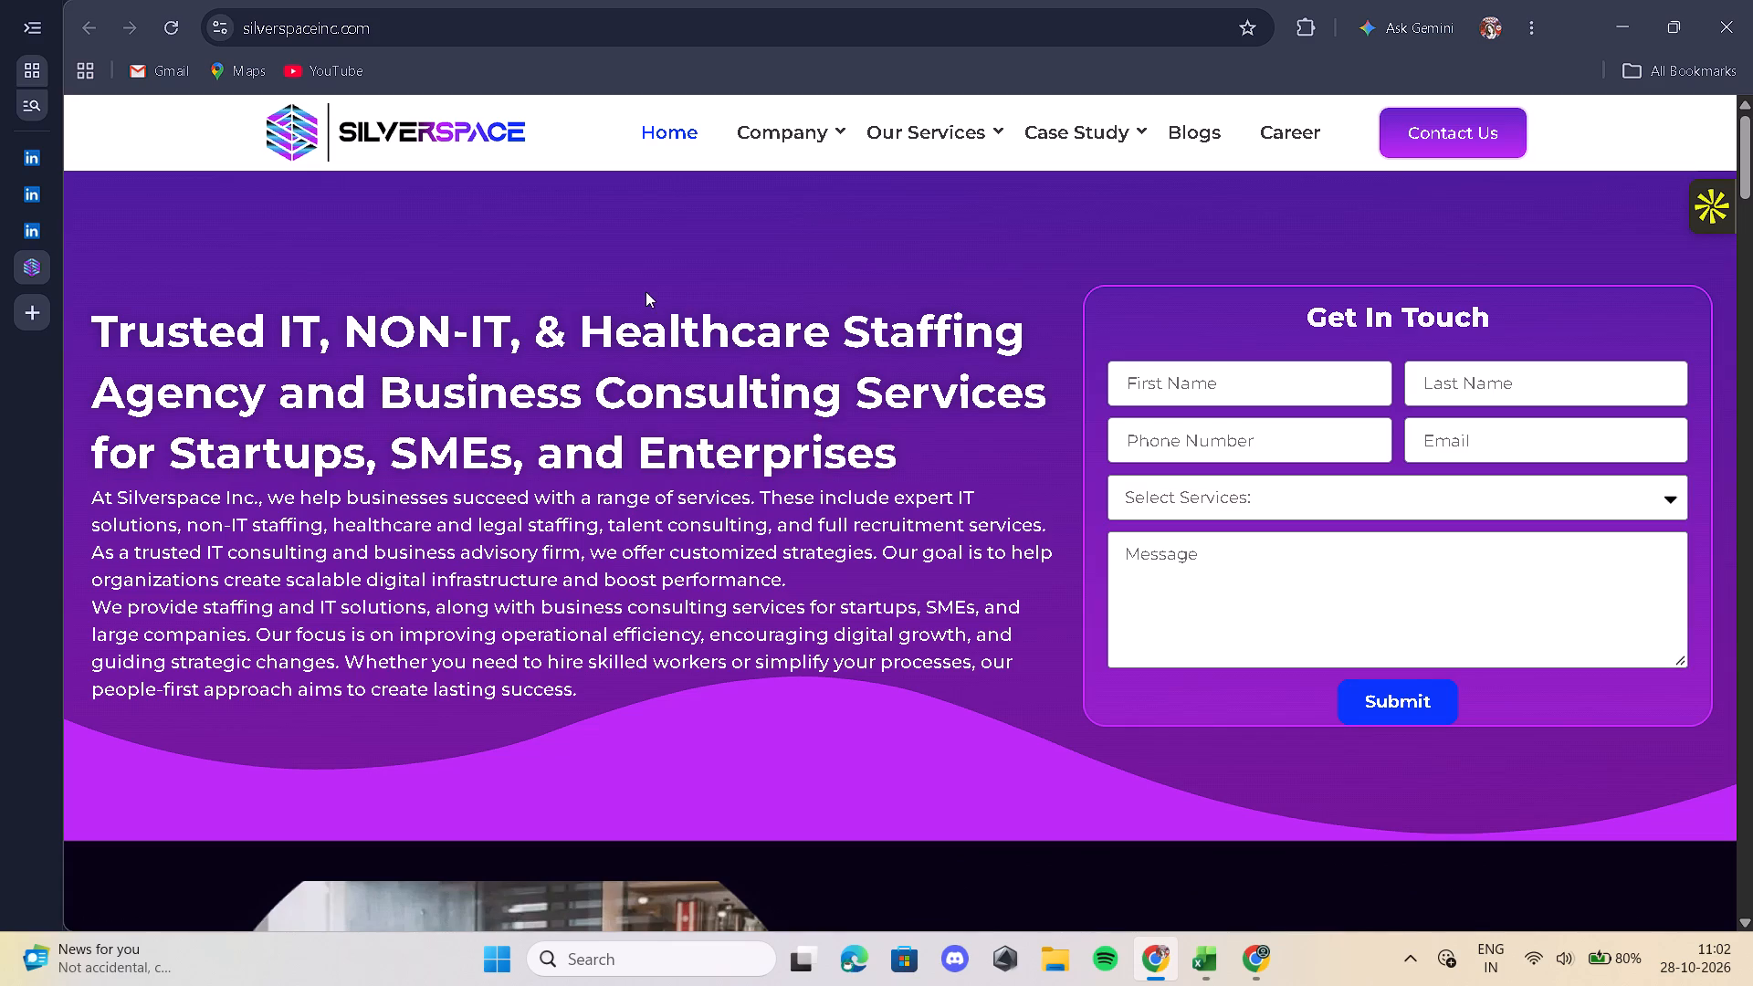
Examine the Silverspace Inc home page, including its clients, approach, company strengths and core service areas.
{"action": "scroll", "coordinate": [724, 307], "scroll_direction": "down", "scroll_amount": 7}
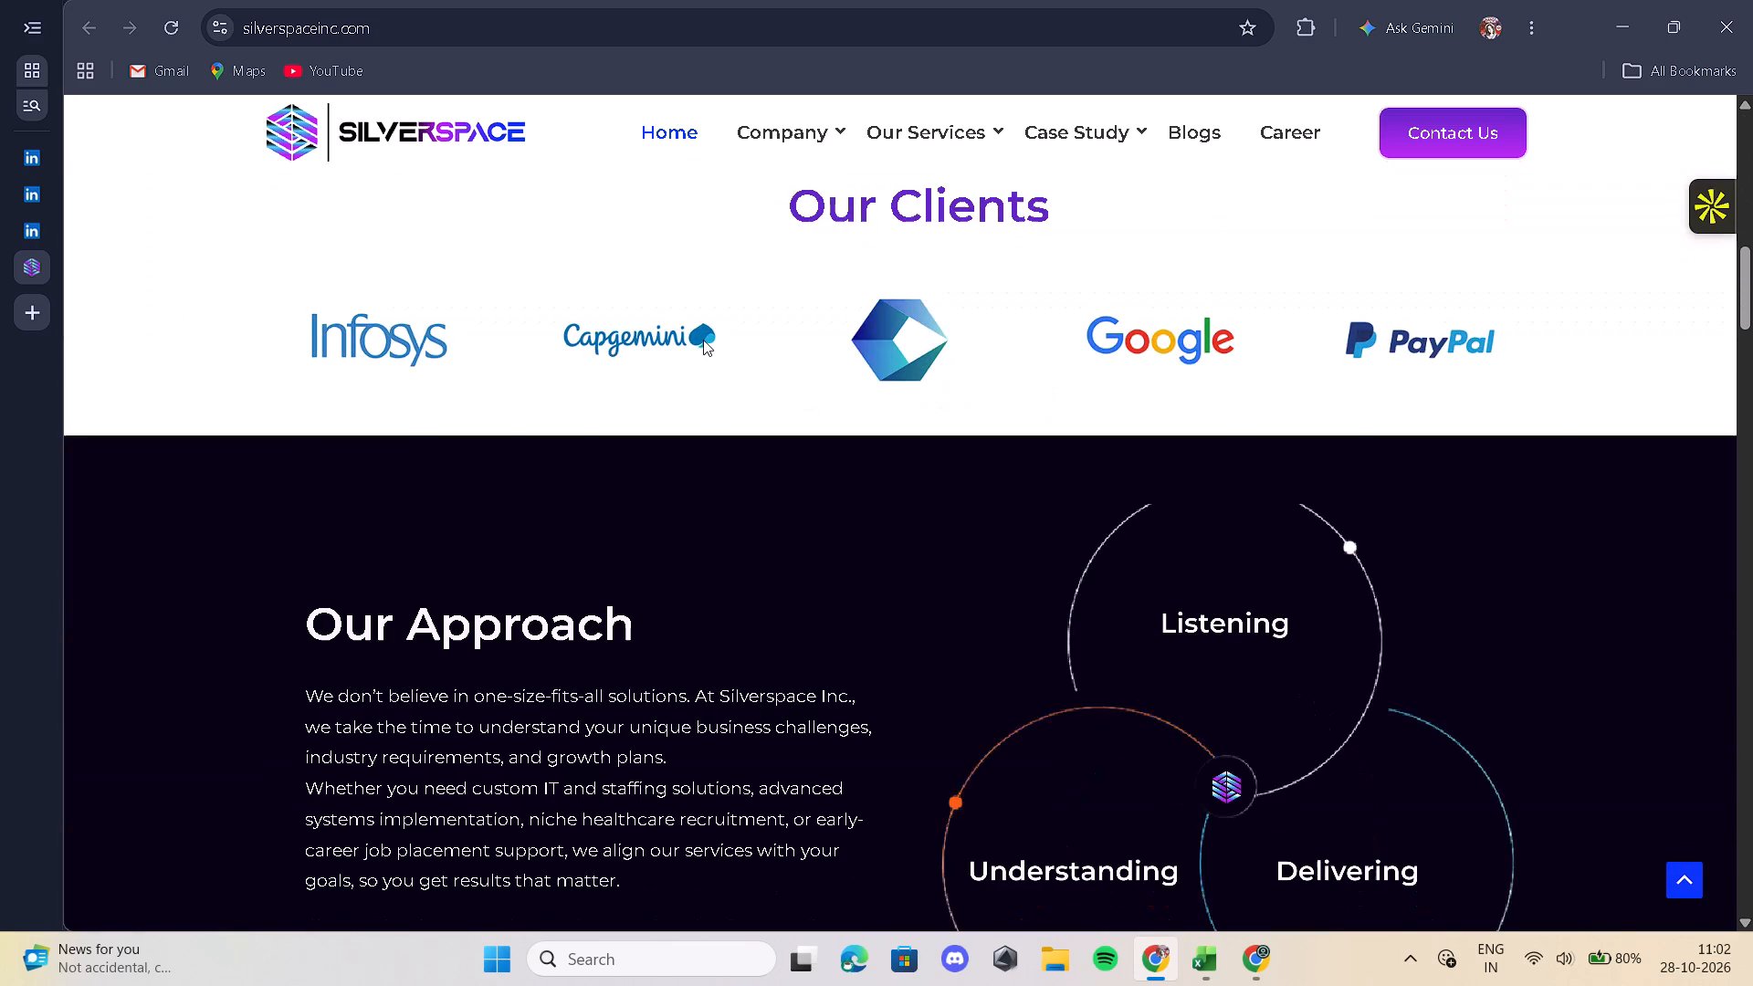
{"action": "scroll", "coordinate": [703, 340], "scroll_direction": "down", "scroll_amount": 4}
{"action": "scroll", "coordinate": [702, 332], "scroll_direction": "up", "scroll_amount": 9}
{"action": "middle_click", "coordinate": [702, 332]}
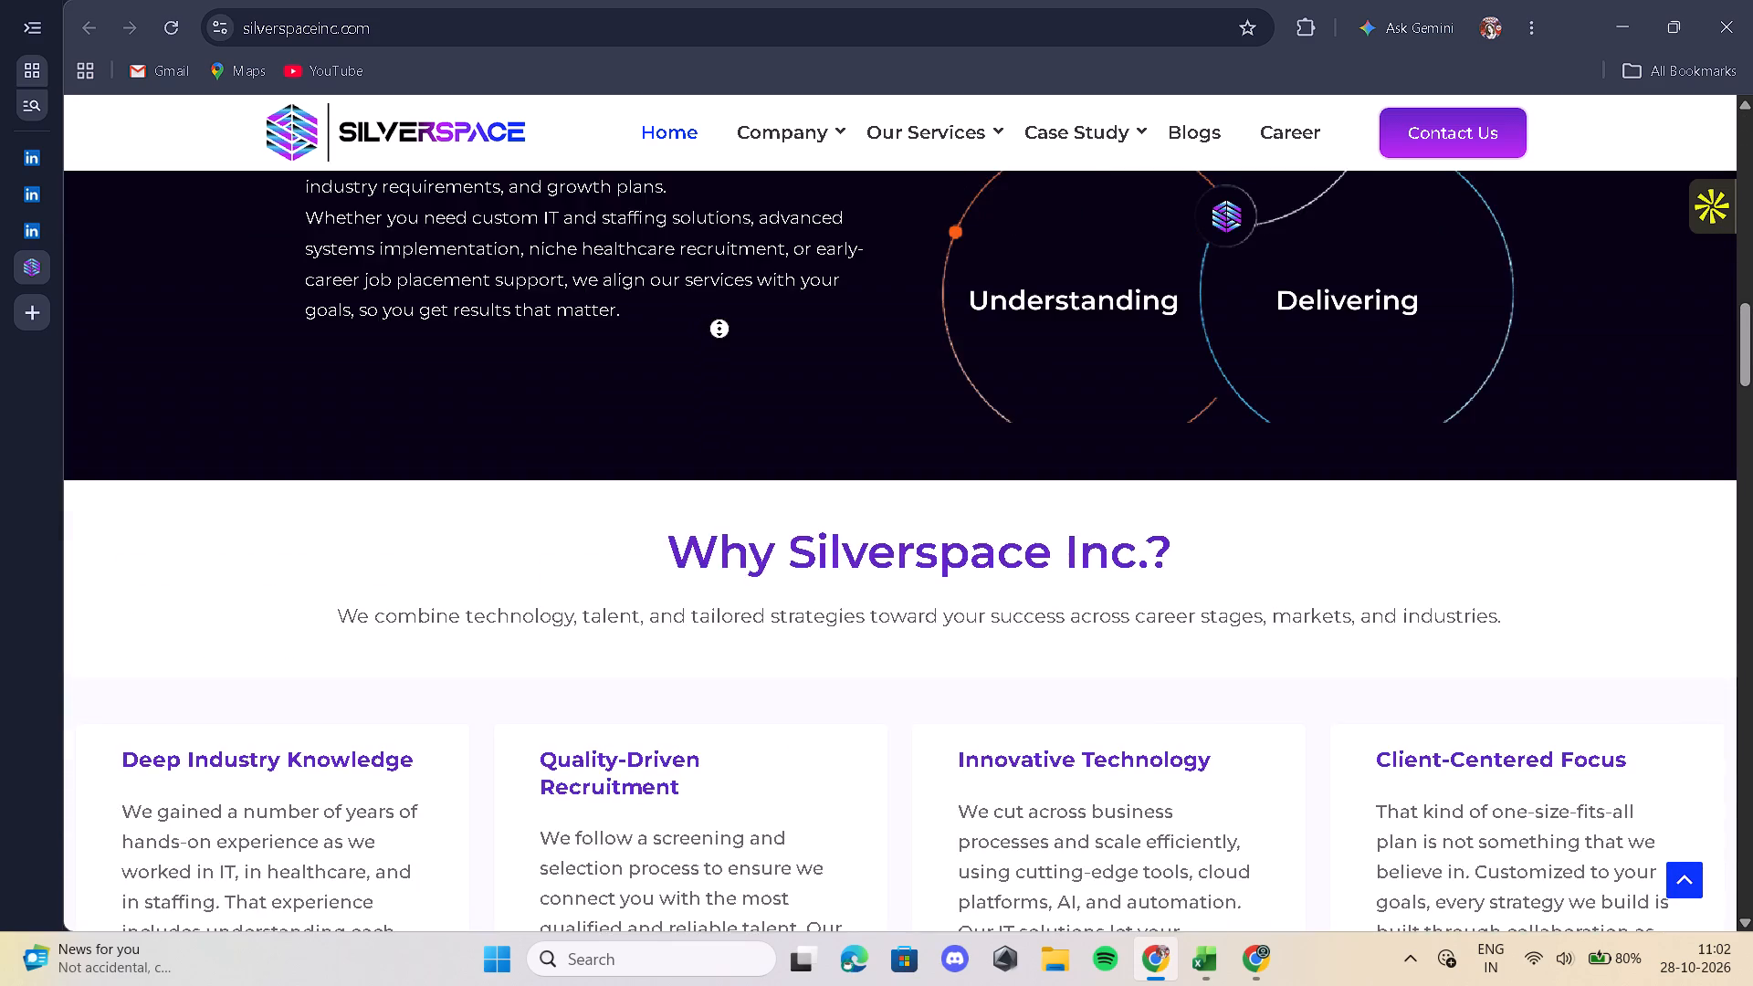
{"action": "scroll", "coordinate": [719, 329], "scroll_direction": "up", "scroll_amount": 8}
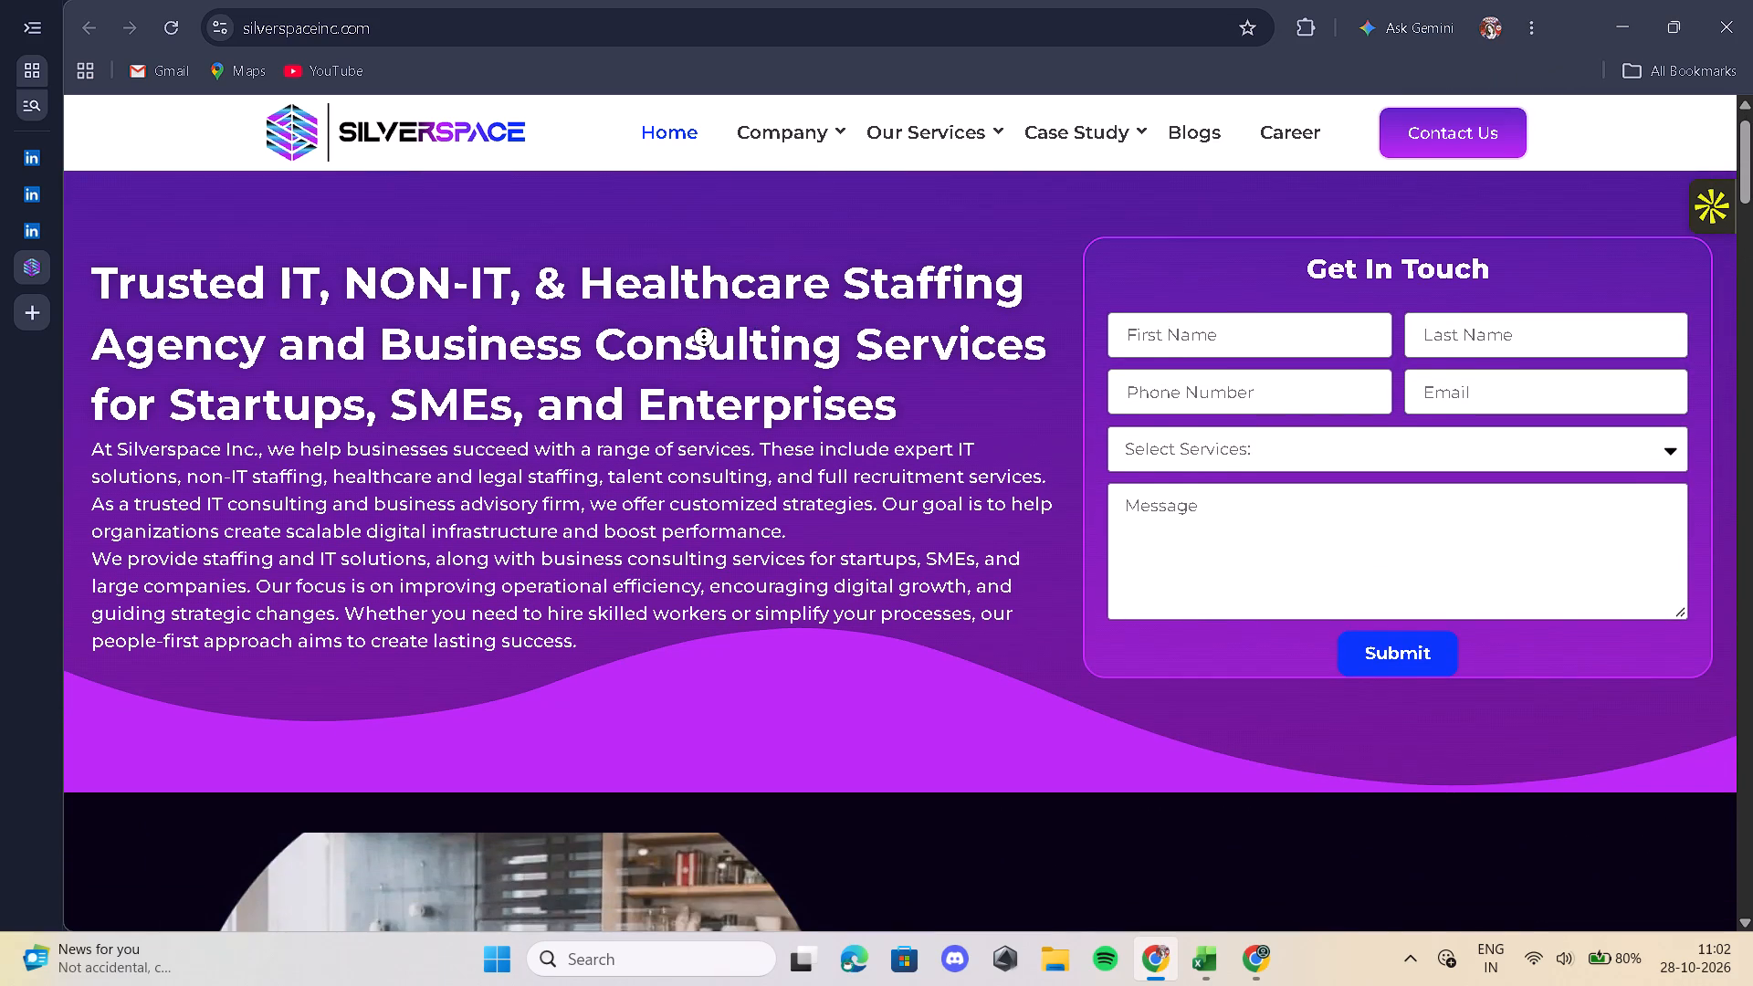
{"action": "scroll", "coordinate": [572, 414], "scroll_direction": "up", "scroll_amount": 3}
{"action": "scroll", "coordinate": [667, 424], "scroll_direction": "down", "scroll_amount": 2}
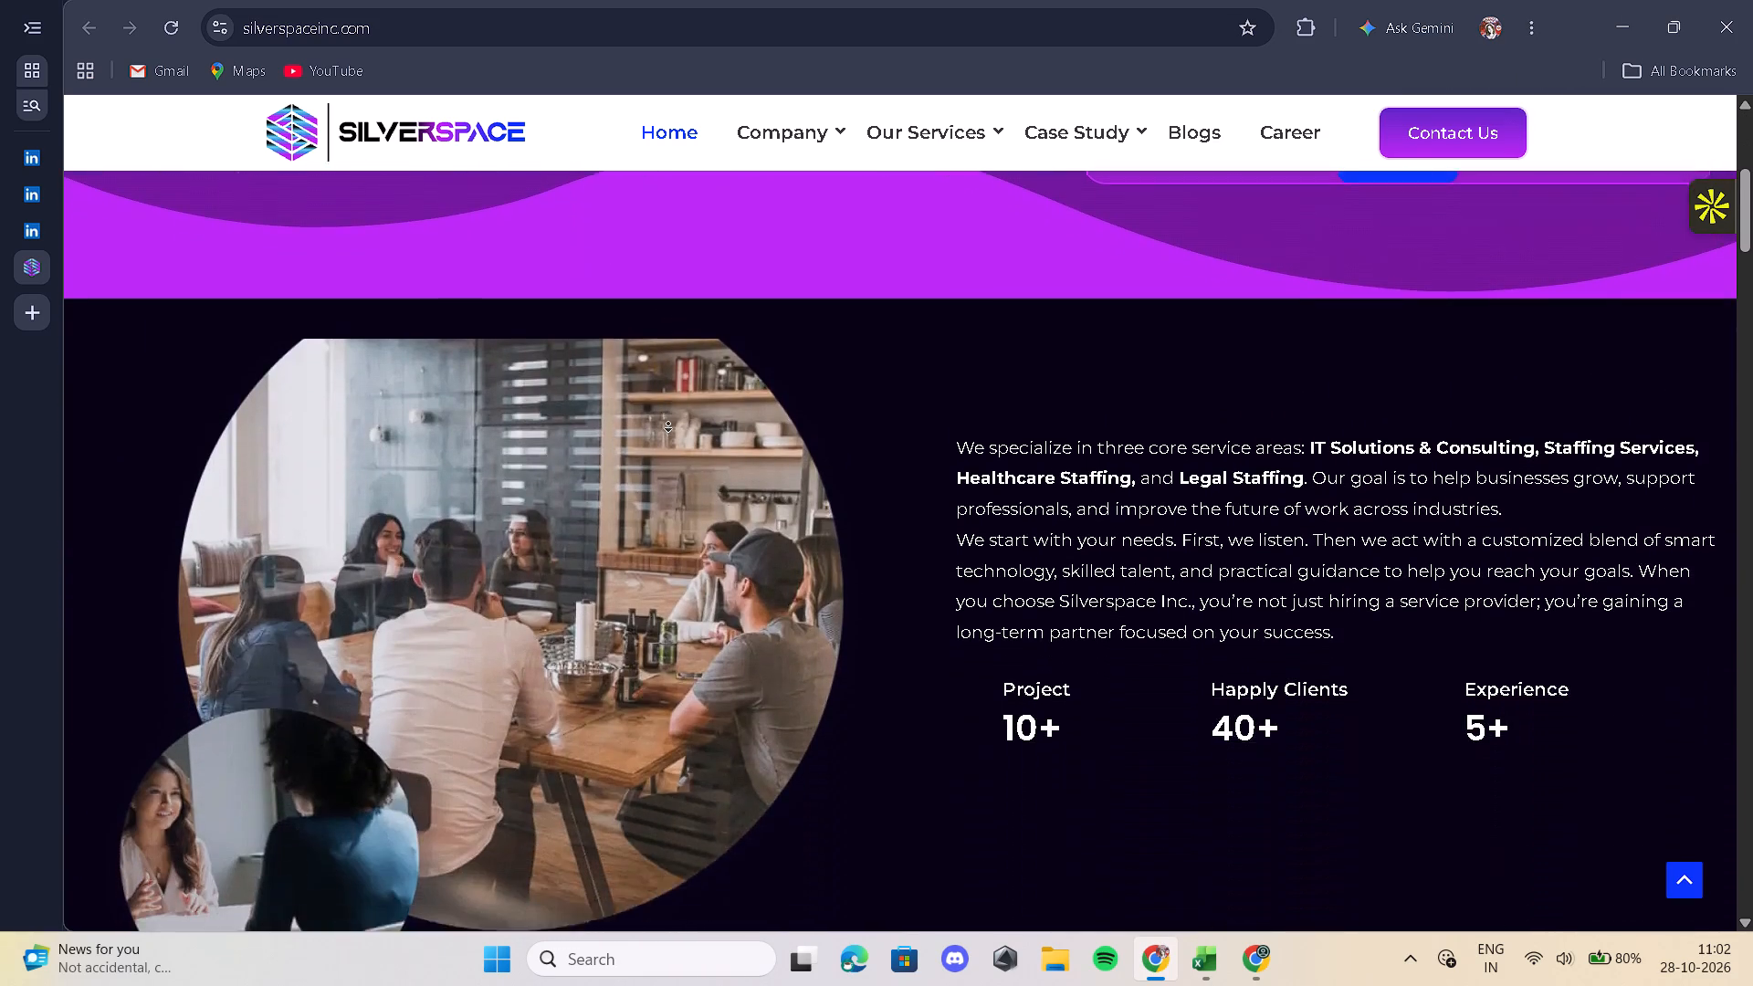
{"action": "scroll", "coordinate": [711, 426], "scroll_direction": "down", "scroll_amount": 2}
{"action": "scroll", "coordinate": [776, 438], "scroll_direction": "up", "scroll_amount": 3}
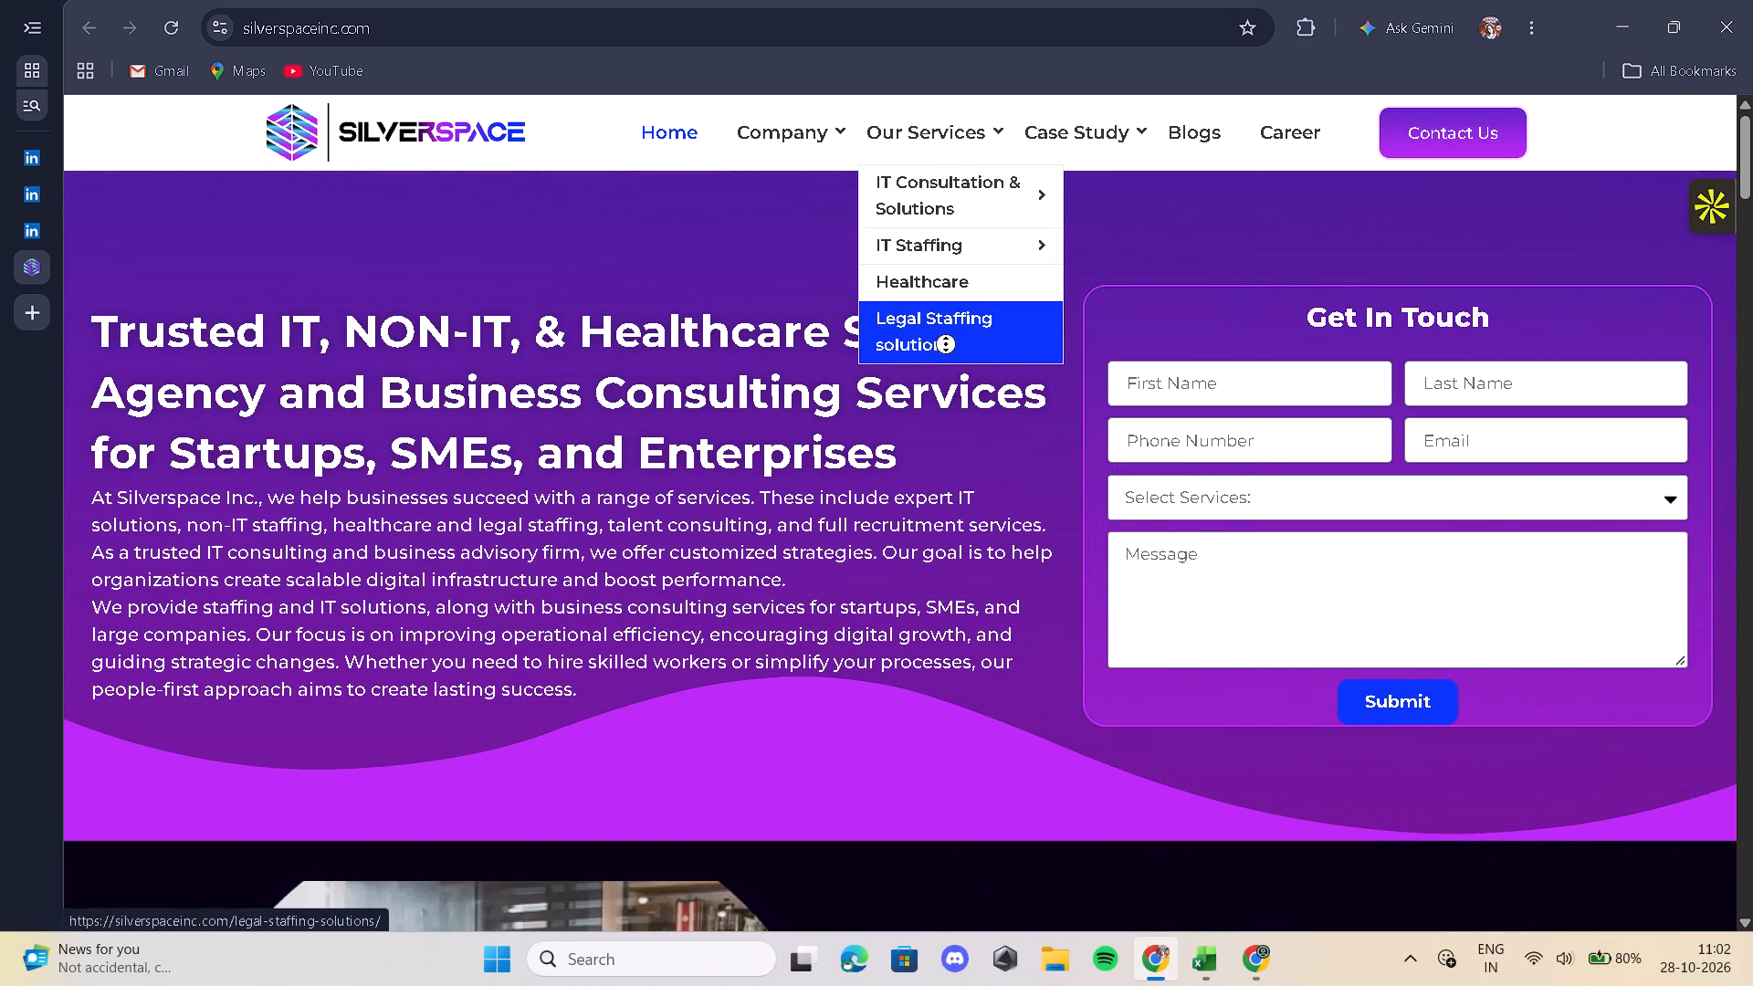
{"action": "left_click", "coordinate": [716, 331]}
{"action": "scroll", "coordinate": [413, 326], "scroll_direction": "up", "scroll_amount": 1}
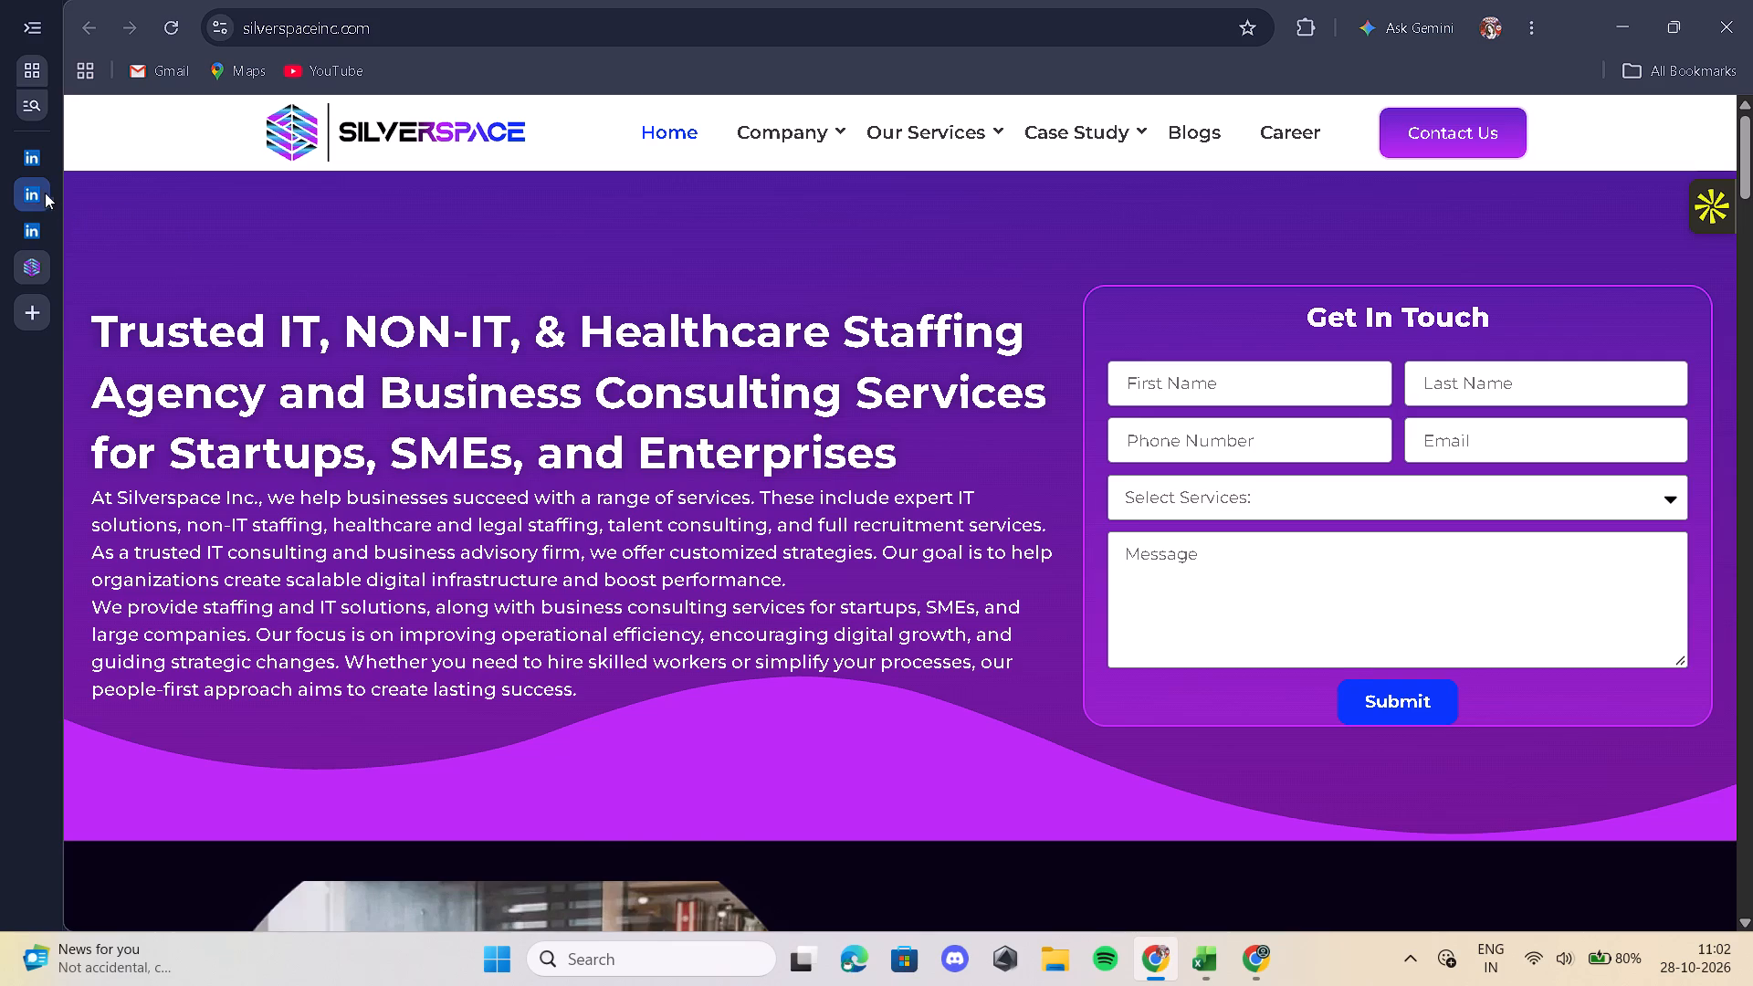
Return to the recruiter's LinkedIn profile, reread the job opportunity message thread in full, and close the conversation.
{"action": "left_click", "coordinate": [40, 189]}
{"action": "scroll", "coordinate": [1040, 506], "scroll_direction": "down", "scroll_amount": 5}
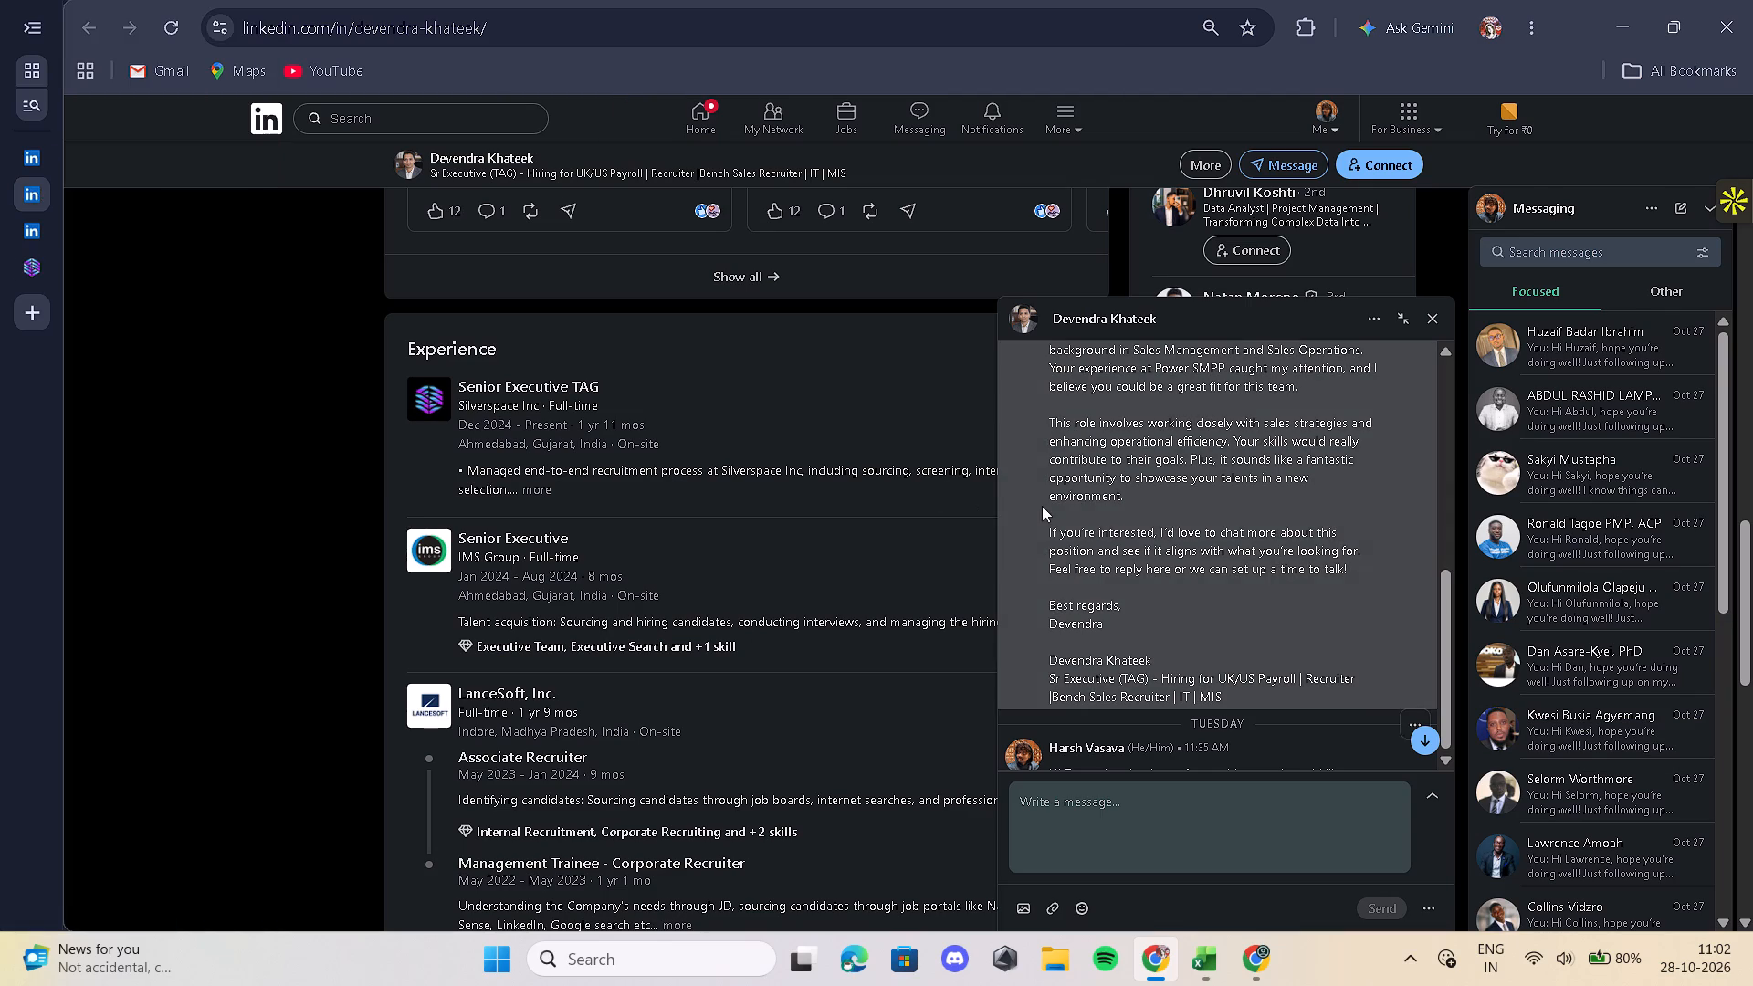
{"action": "scroll", "coordinate": [1042, 506], "scroll_direction": "down", "scroll_amount": 2}
{"action": "scroll", "coordinate": [1244, 628], "scroll_direction": "up", "scroll_amount": 2}
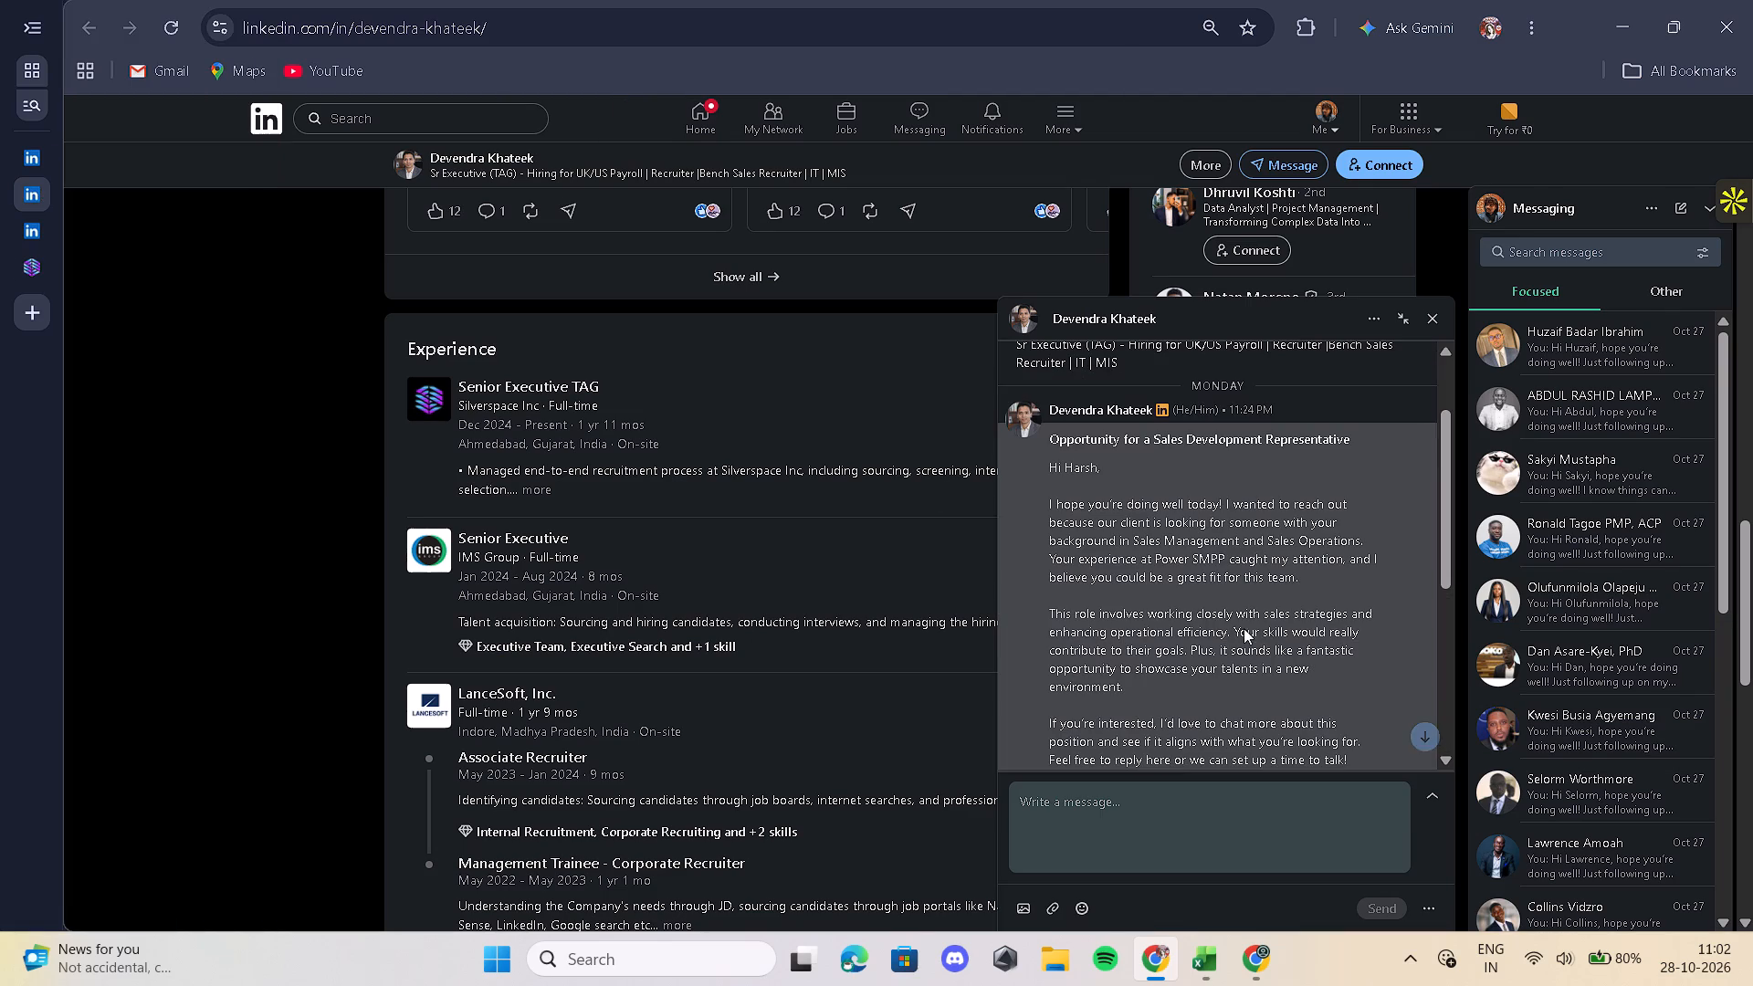
{"action": "scroll", "coordinate": [1208, 624], "scroll_direction": "up", "scroll_amount": 4}
{"action": "scroll", "coordinate": [1146, 617], "scroll_direction": "down", "scroll_amount": 8}
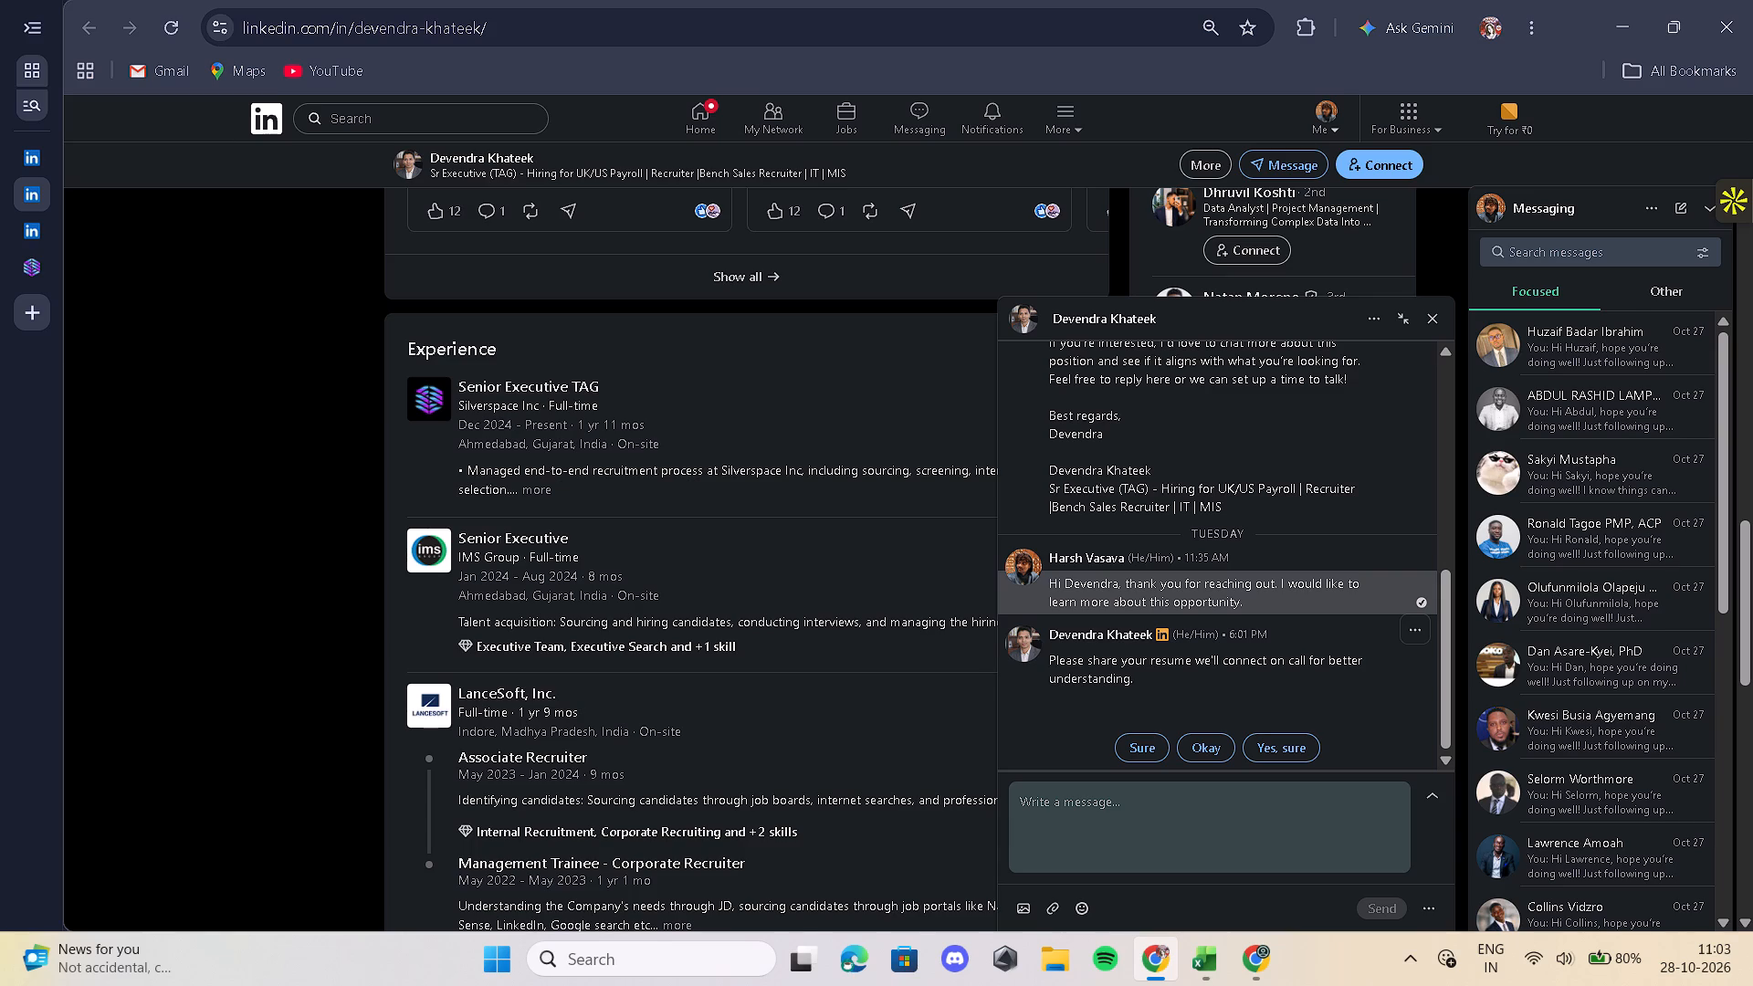
{"action": "left_click", "coordinate": [1432, 320]}
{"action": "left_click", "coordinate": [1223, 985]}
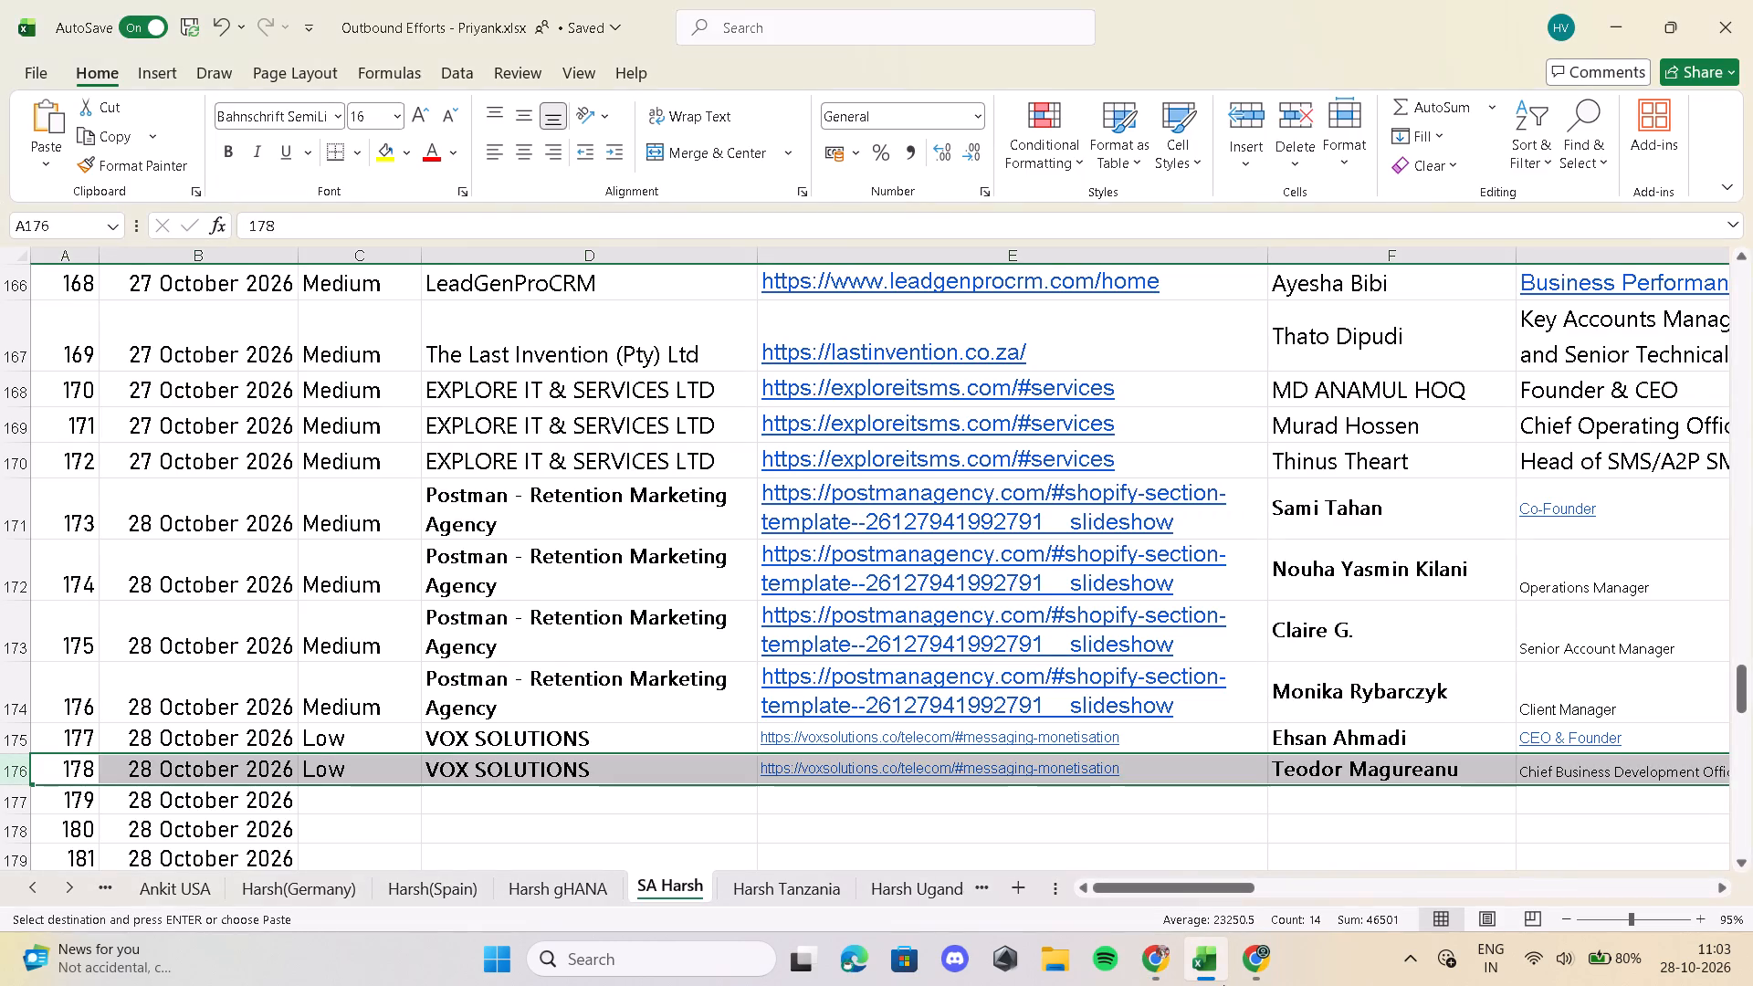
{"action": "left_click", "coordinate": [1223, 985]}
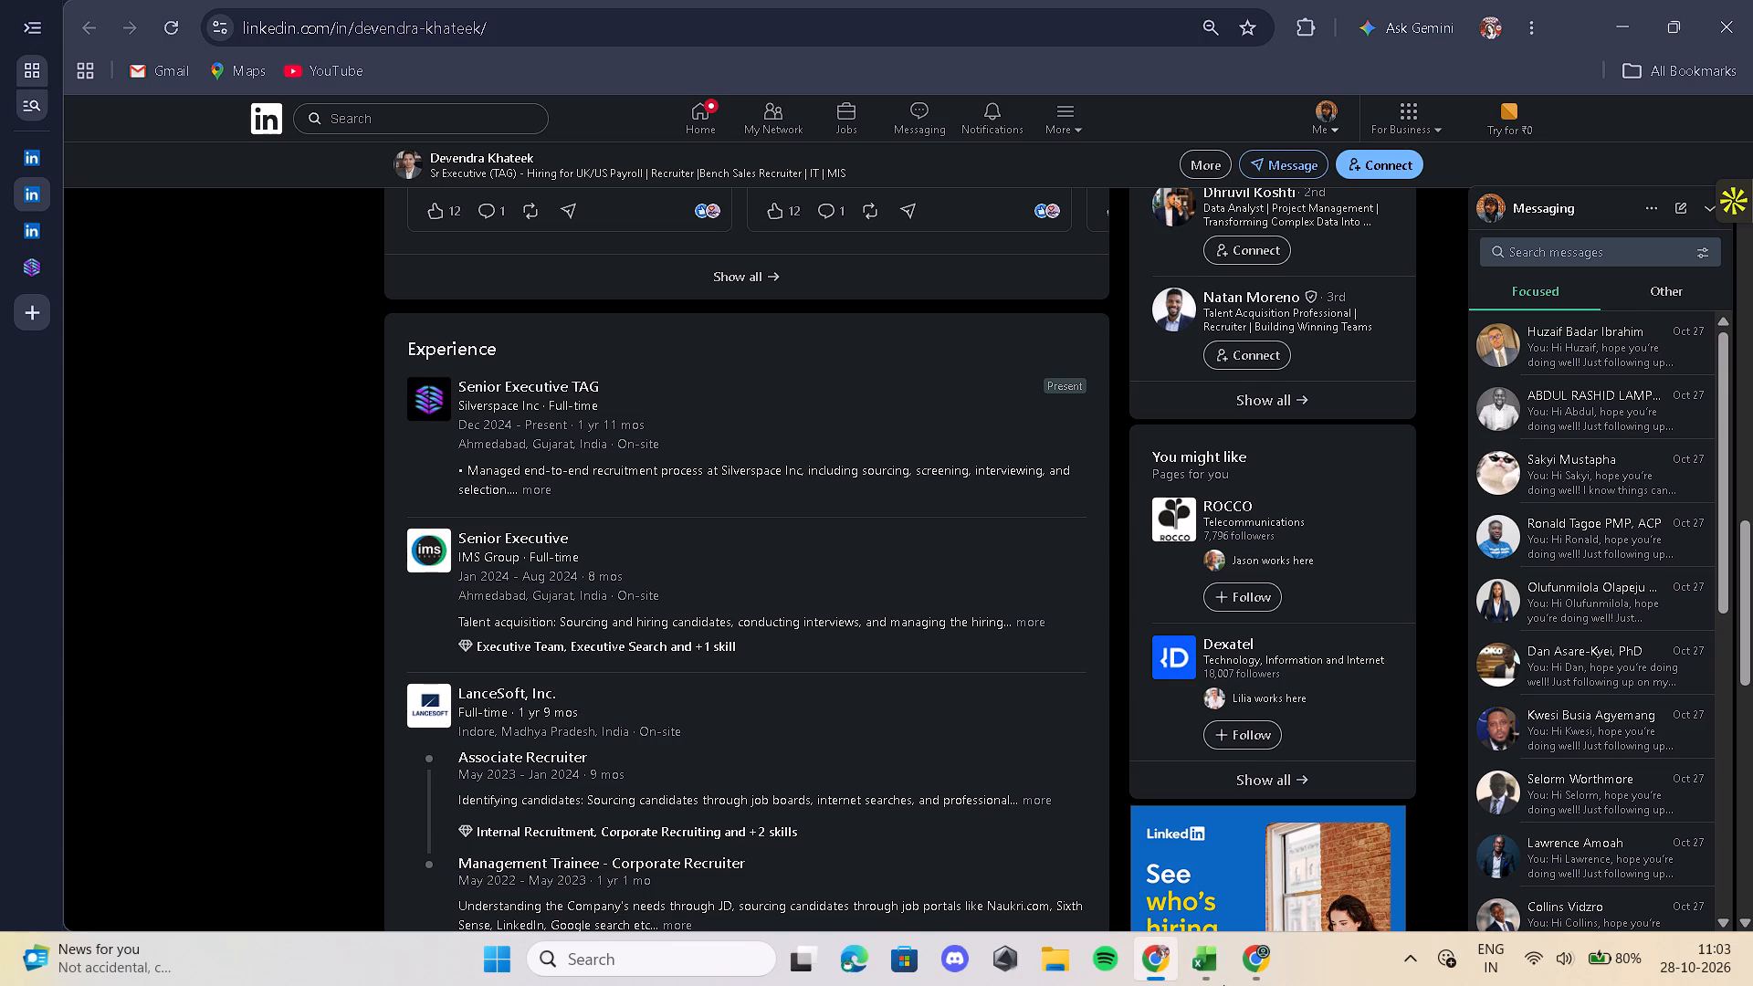
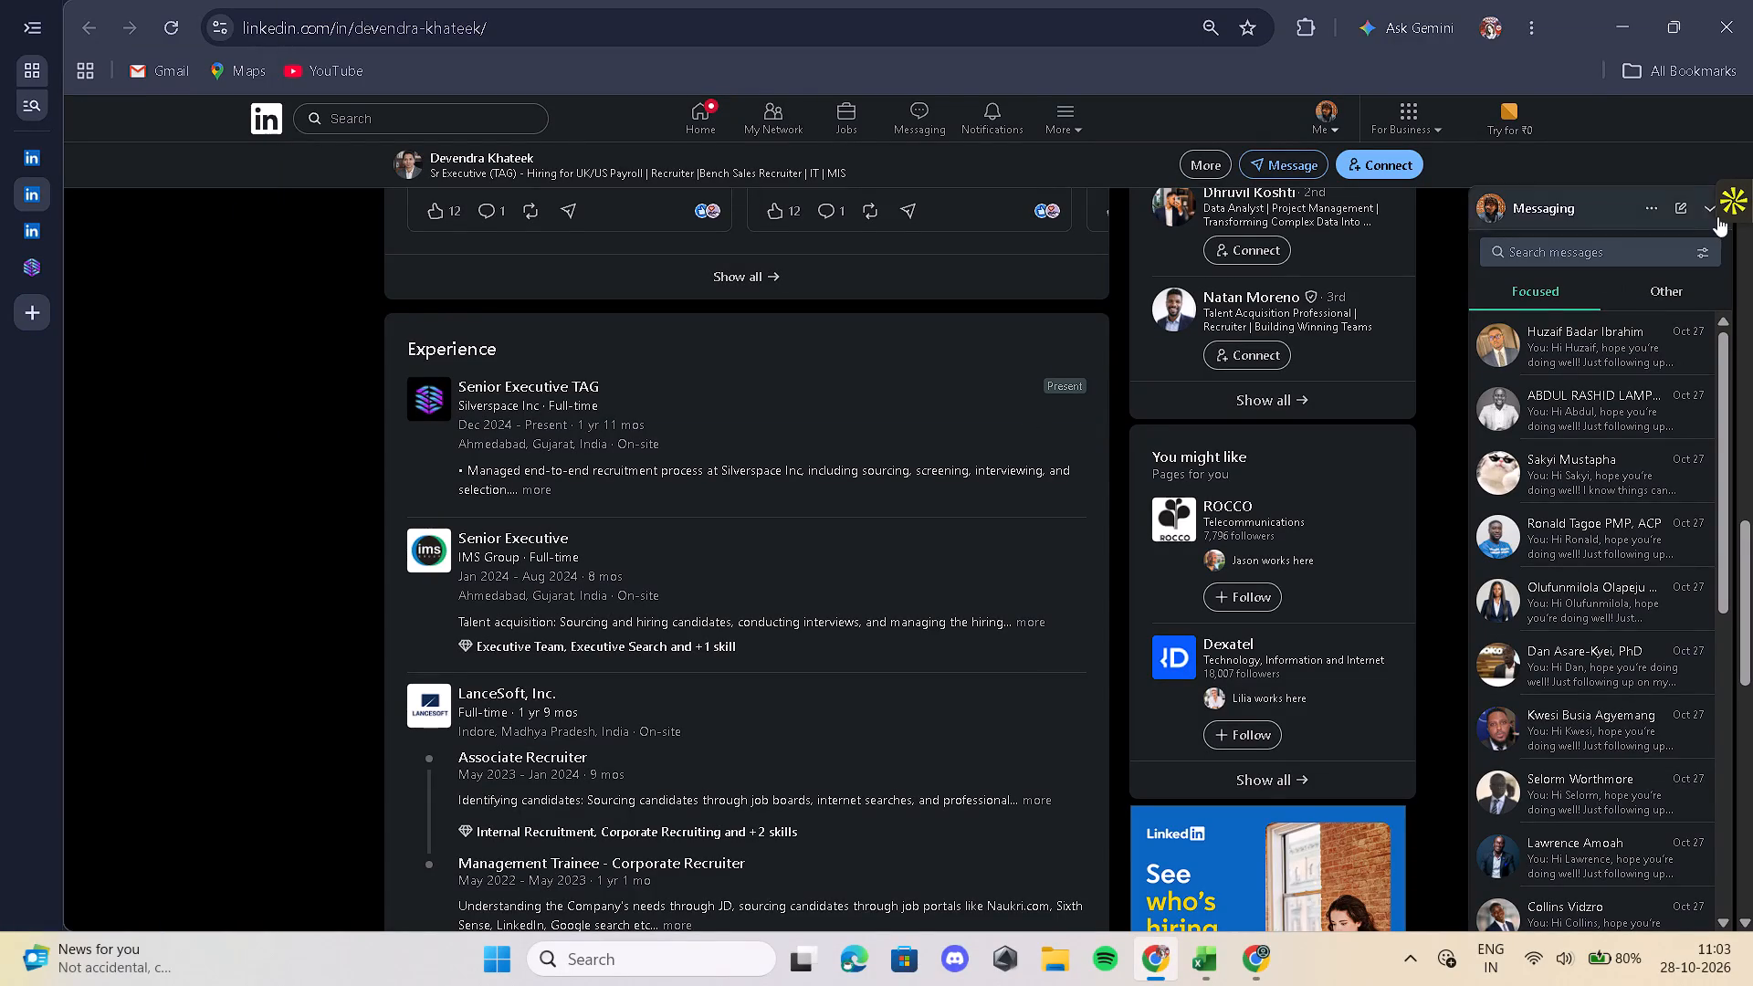
Switch to the Sales Navigator window and open the VOX SOLUTIONS Chief Business Development Officer's lead profile in a new tab.
{"action": "left_click", "coordinate": [1253, 969]}
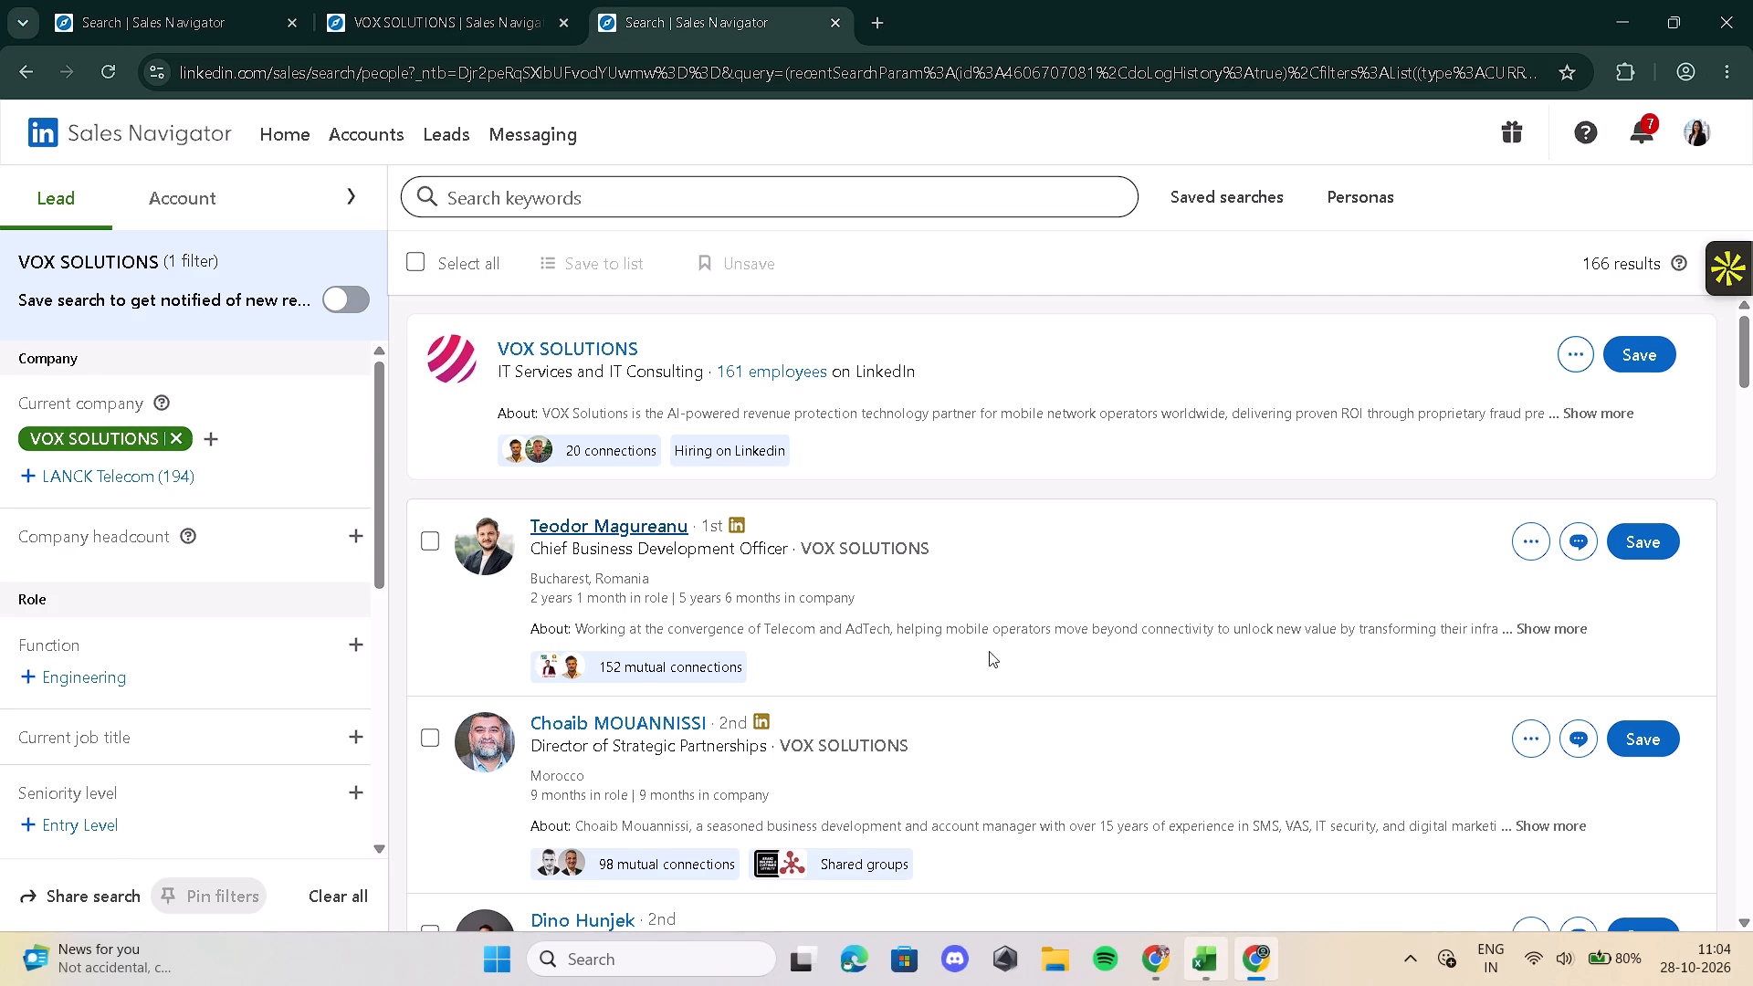
{"action": "left_click", "coordinate": [101, 0]}
{"action": "left_click", "coordinate": [107, 0]}
{"action": "left_click", "coordinate": [370, 0]}
{"action": "left_click", "coordinate": [719, 0]}
{"action": "left_click", "coordinate": [431, 0]}
{"action": "left_click", "coordinate": [216, 0]}
{"action": "left_click", "coordinate": [401, 0]}
{"action": "left_click", "coordinate": [657, 0]}
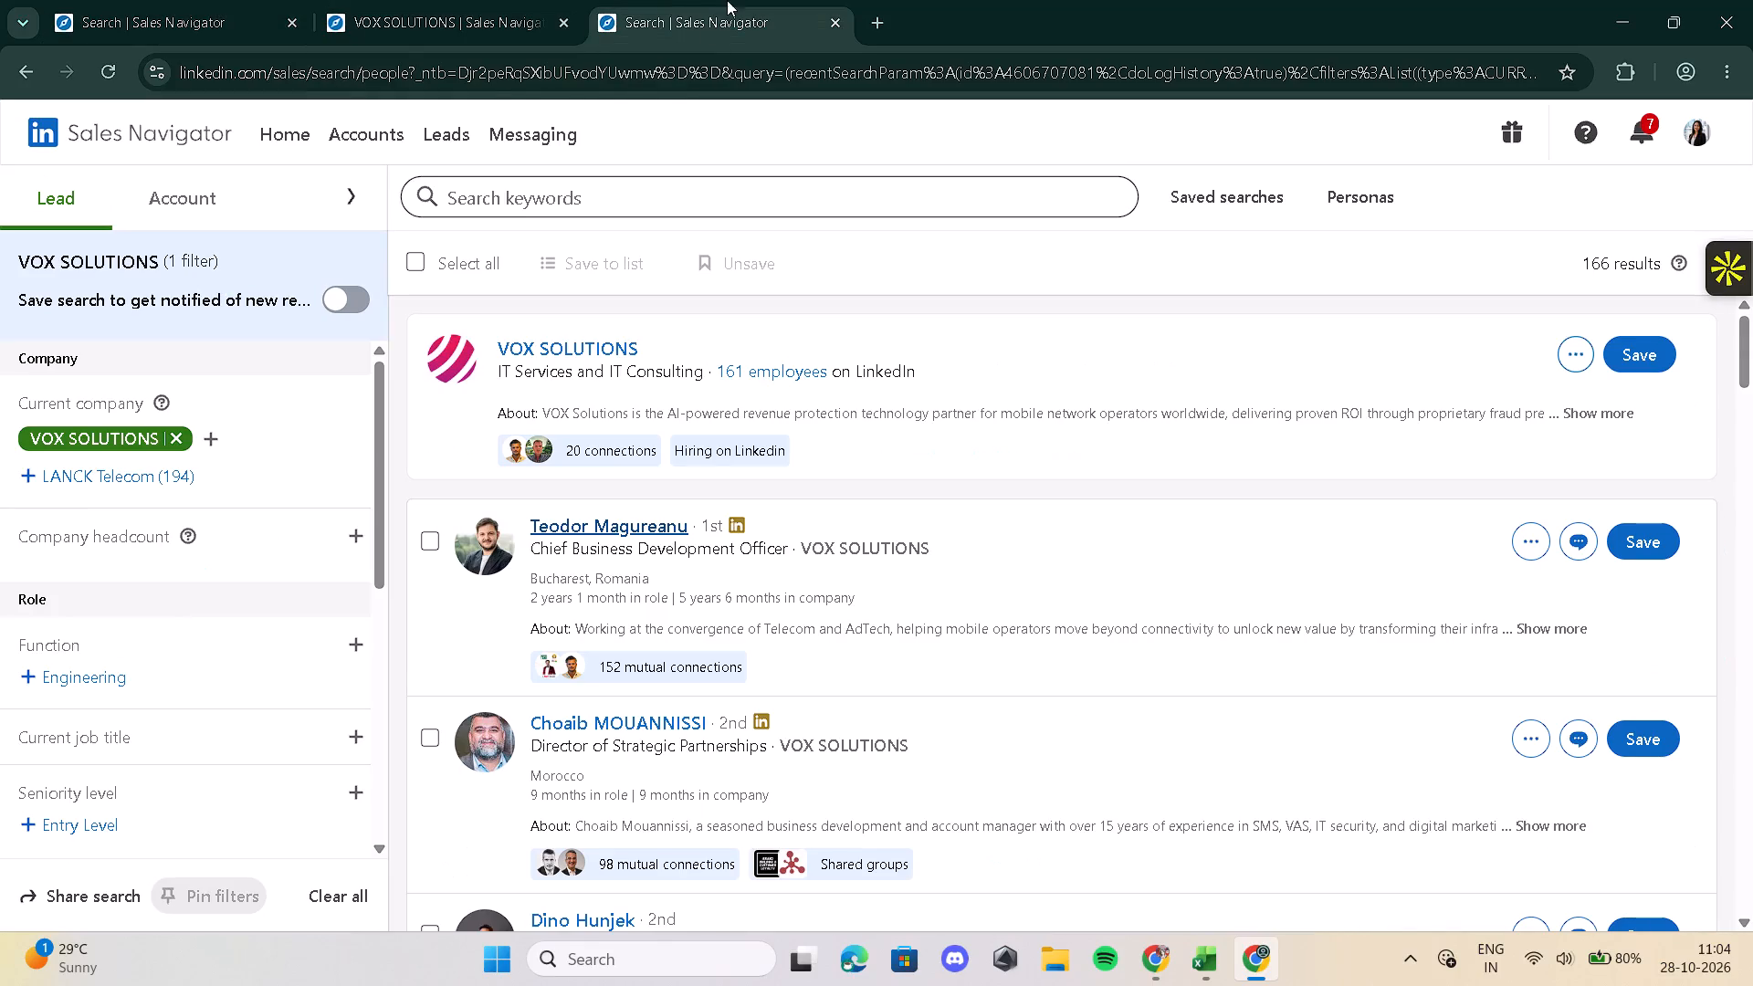
{"action": "right_click", "coordinate": [586, 523]}
{"action": "left_click", "coordinate": [727, 556]}
{"action": "left_click", "coordinate": [181, 0]}
{"action": "left_click", "coordinate": [432, 0]}
{"action": "left_click", "coordinate": [735, 0]}
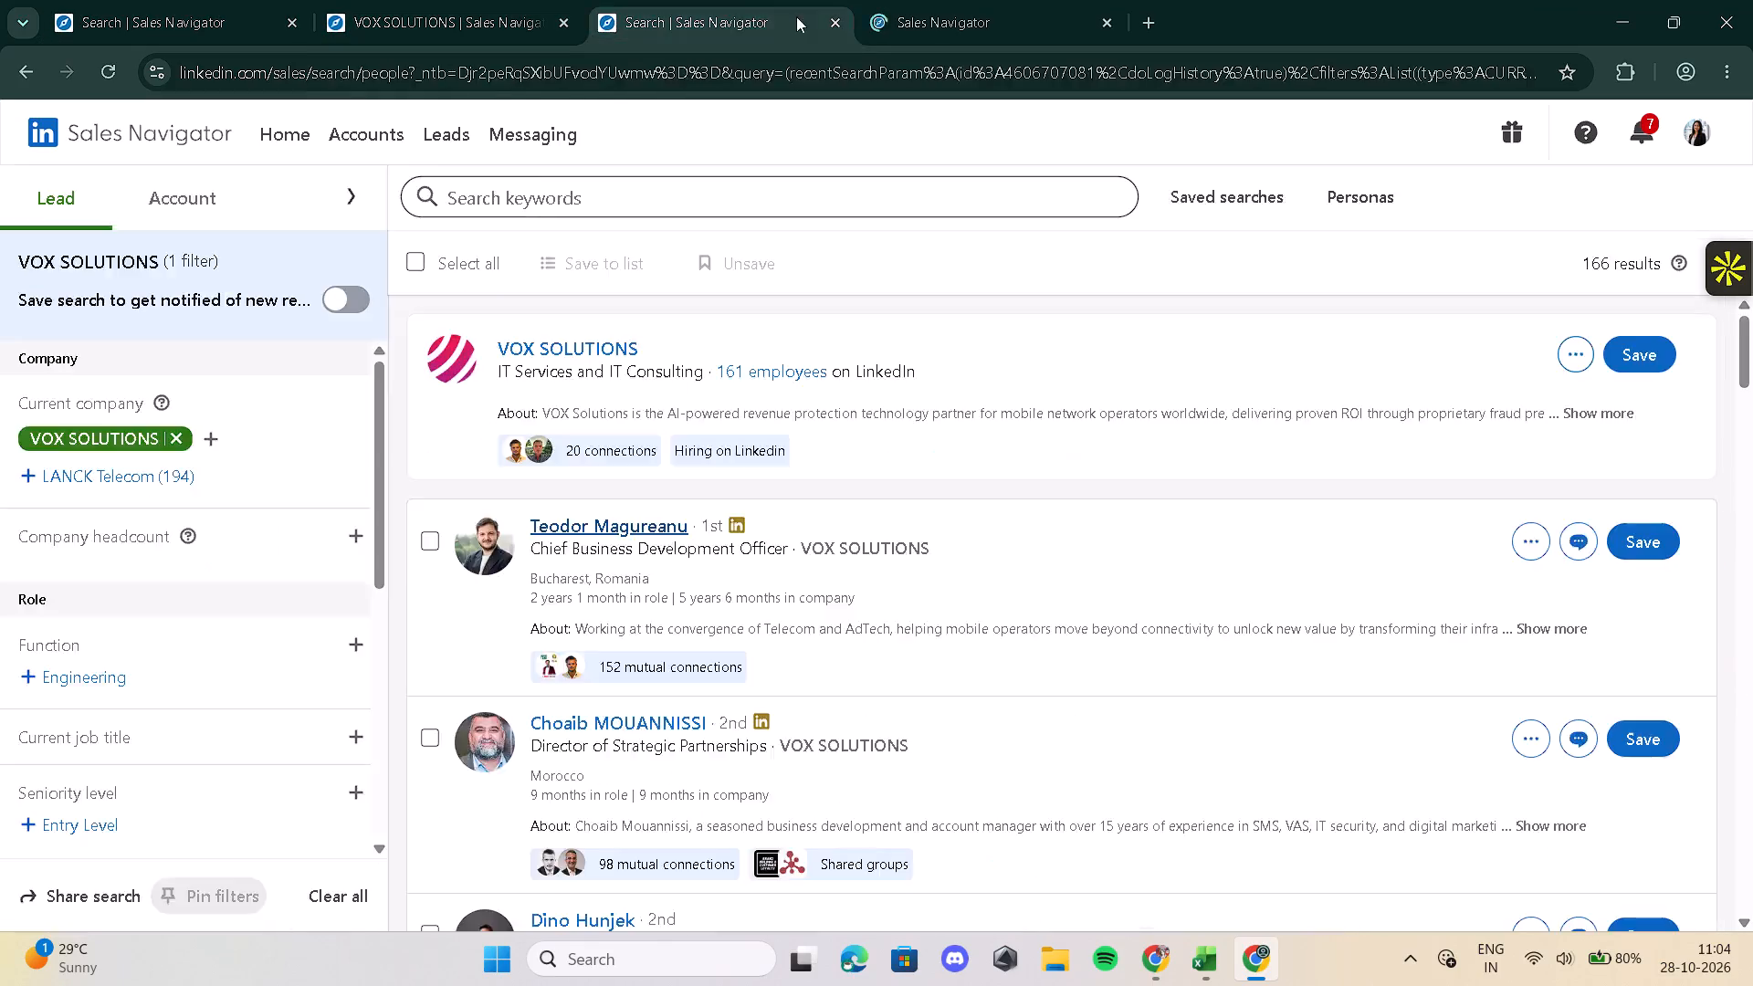
{"action": "left_click", "coordinate": [1074, 46]}
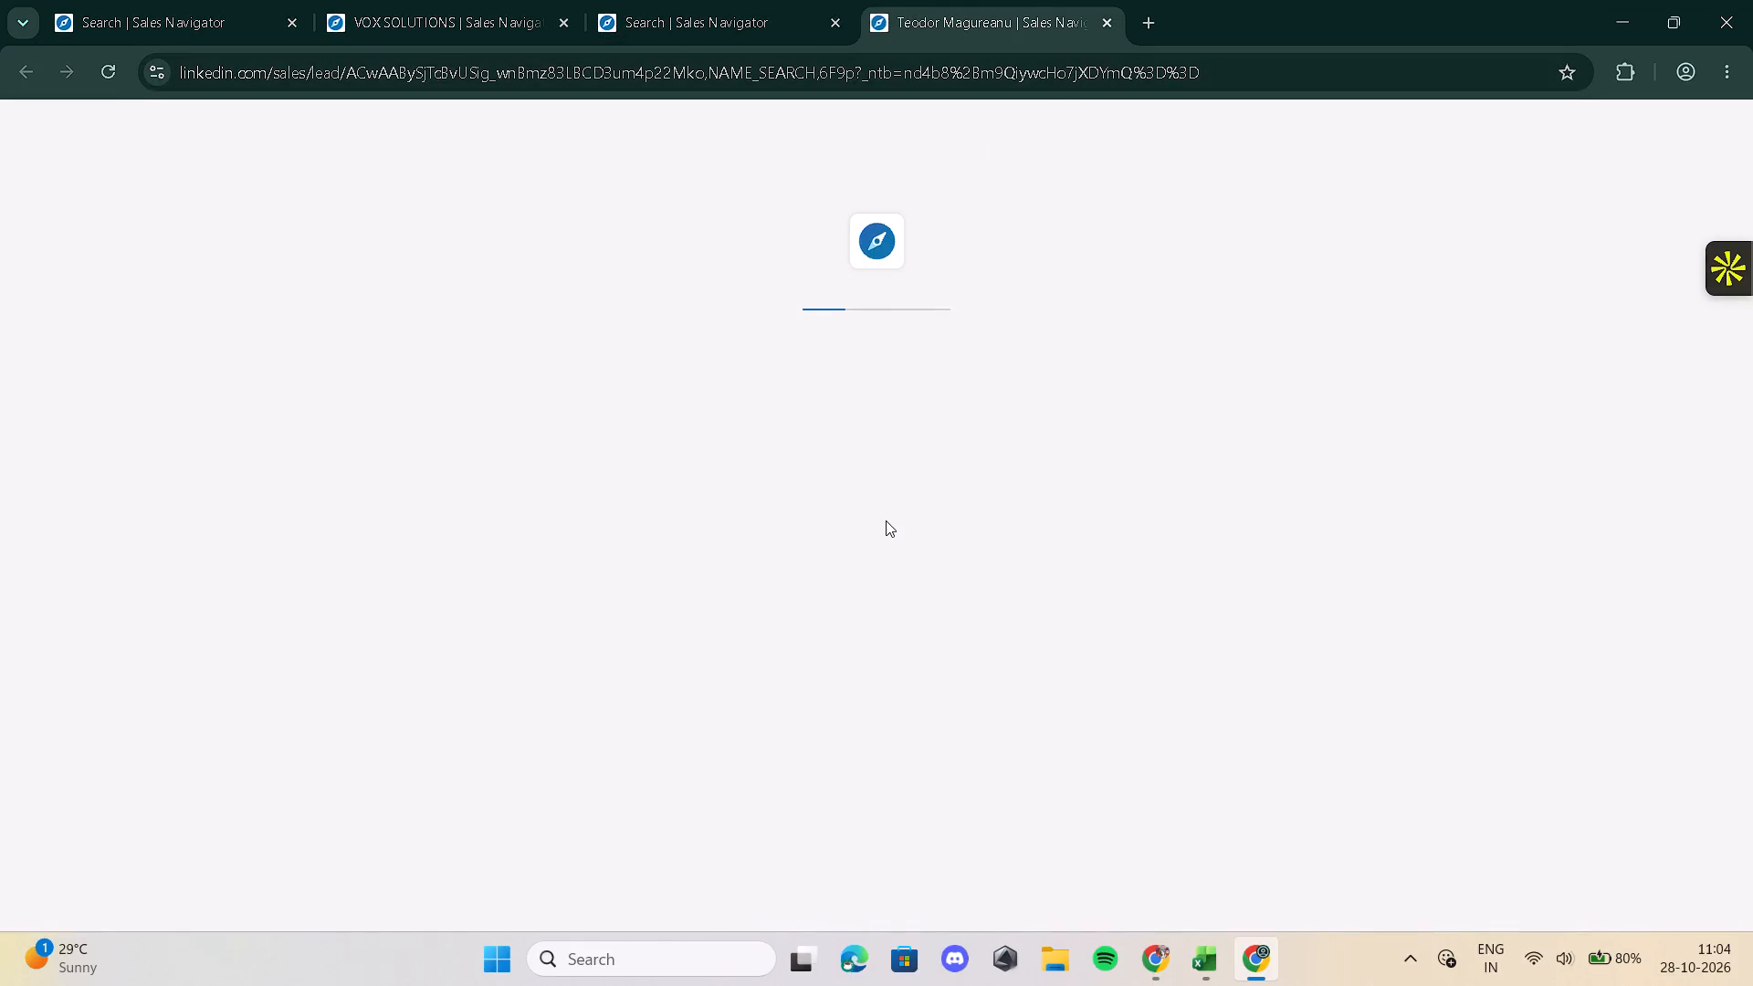
{"action": "left_click", "coordinate": [206, 0]}
{"action": "left_click", "coordinate": [397, 0]}
{"action": "left_click", "coordinate": [717, 0]}
{"action": "left_click_drag", "start_coordinate": [925, 0], "coordinate": [935, 0]}
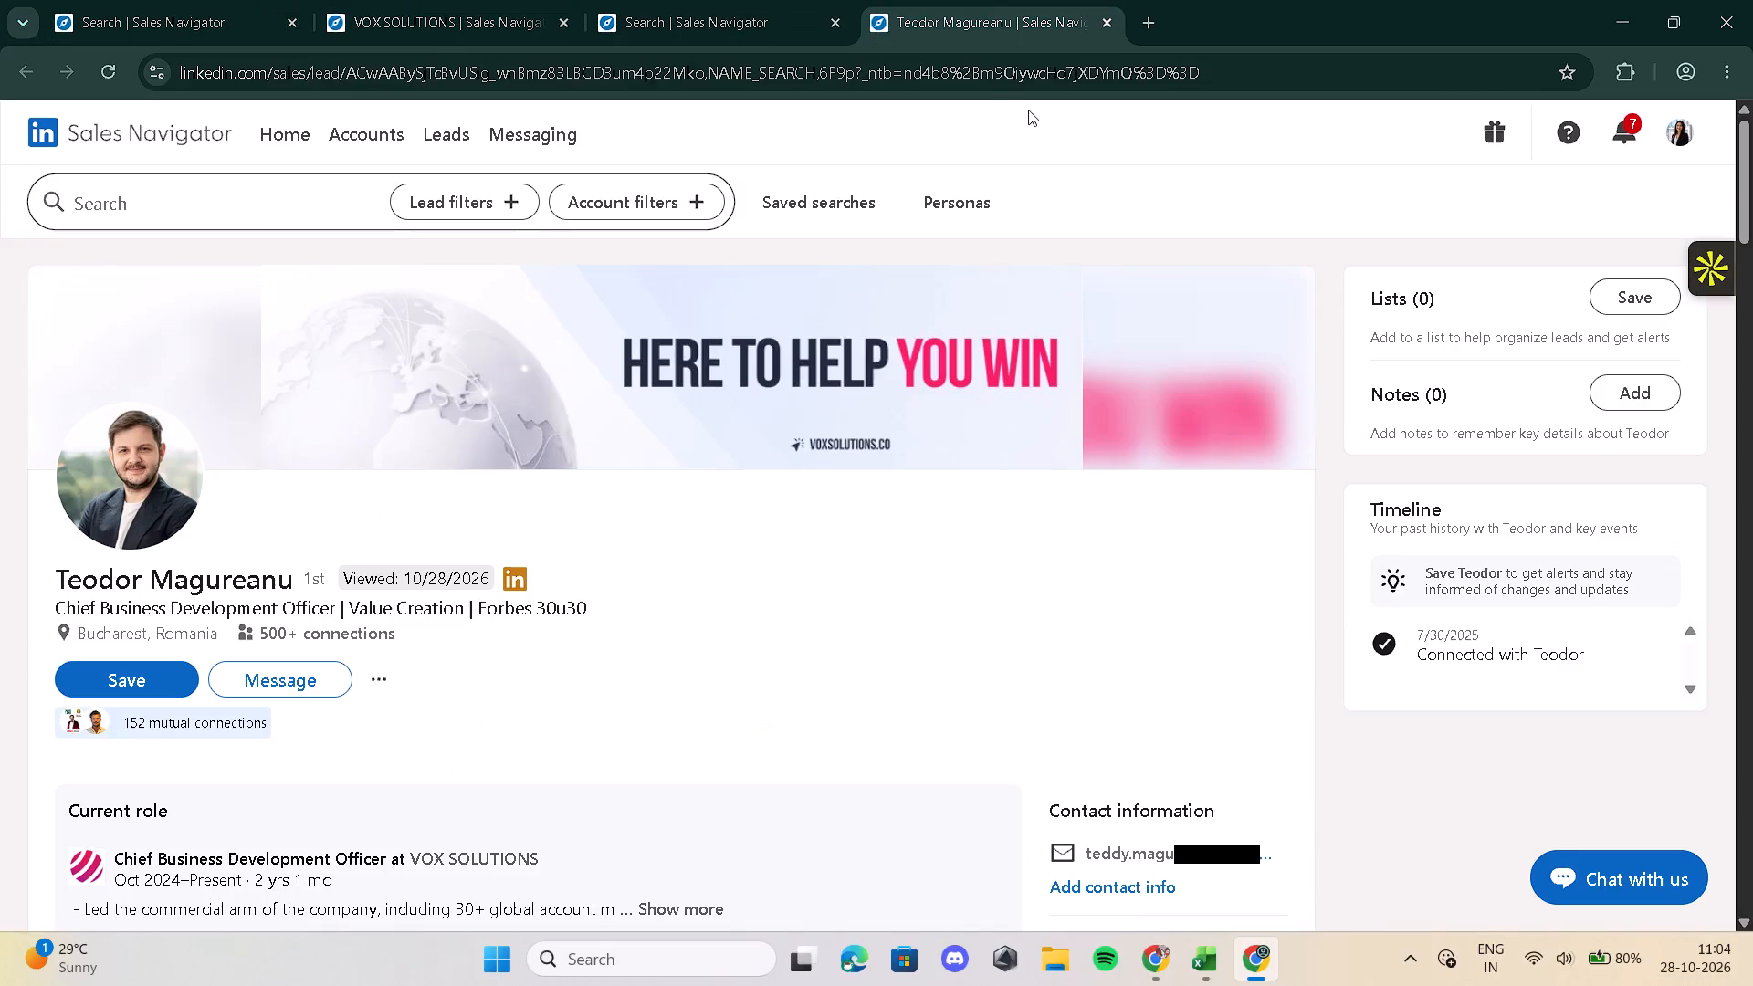
Check the latest VOX SOLUTIONS rows in the SA Harsh sheet, and close the officer's lead profile.
{"action": "left_click", "coordinate": [1201, 964]}
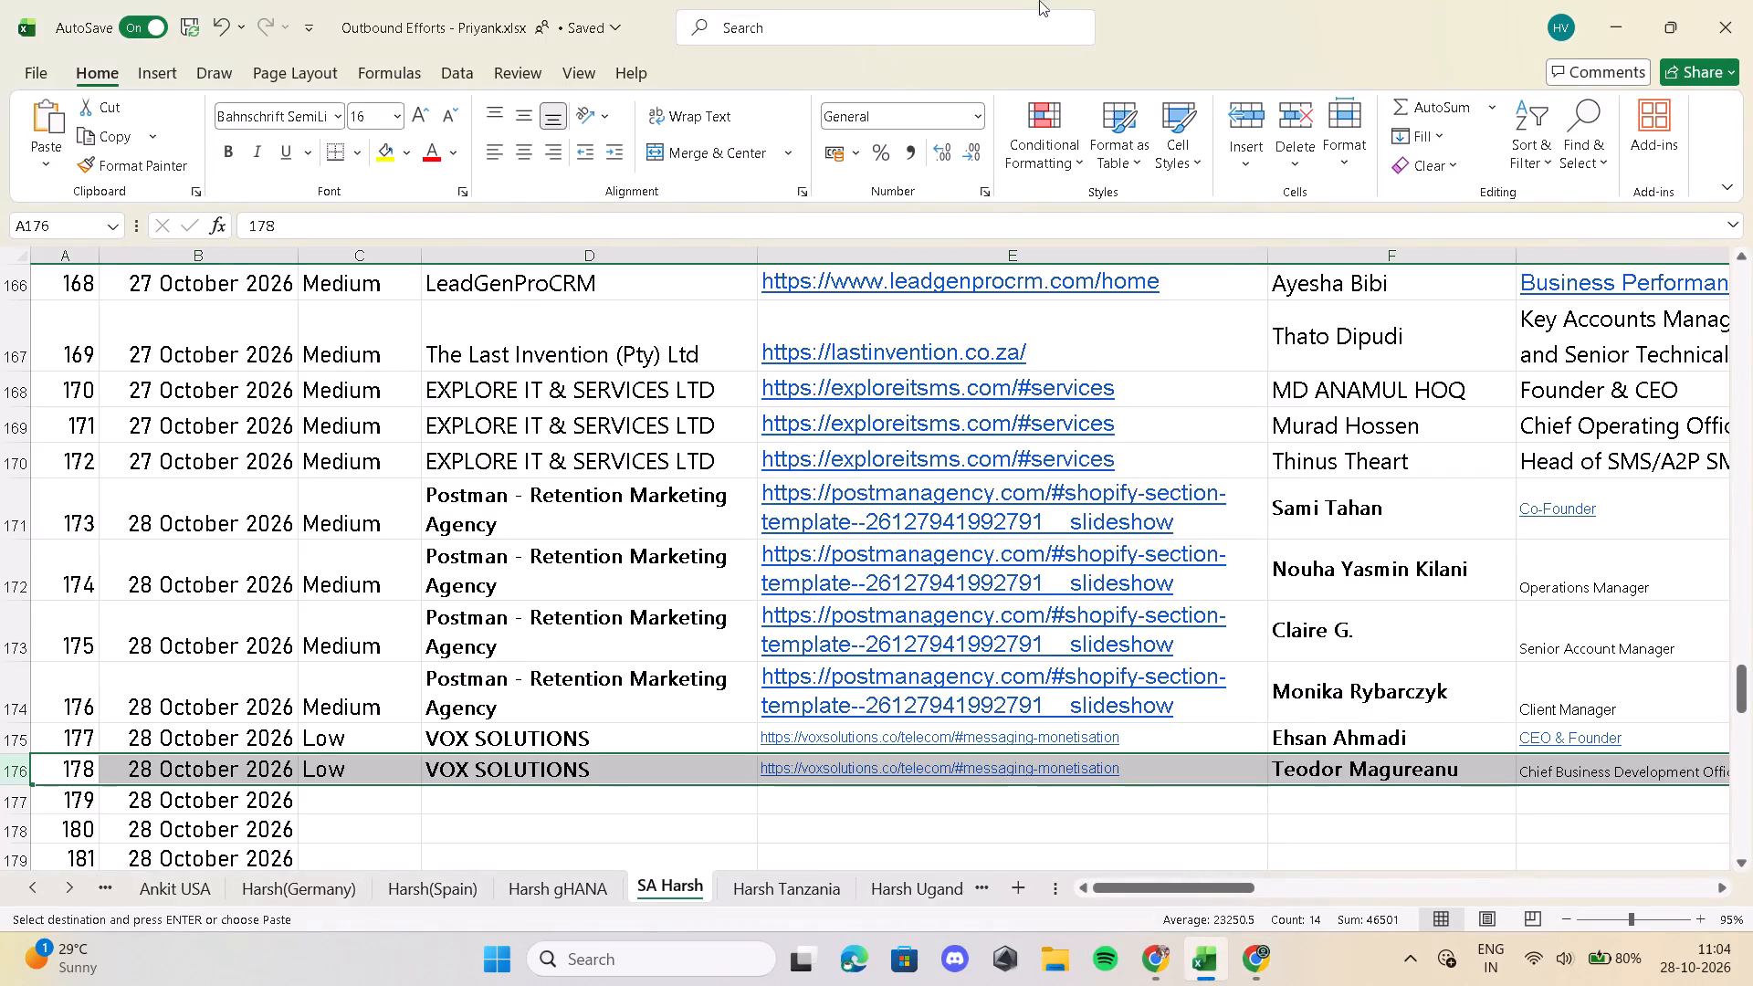
{"action": "left_click", "coordinate": [1254, 973]}
{"action": "left_click", "coordinate": [1104, 29]}
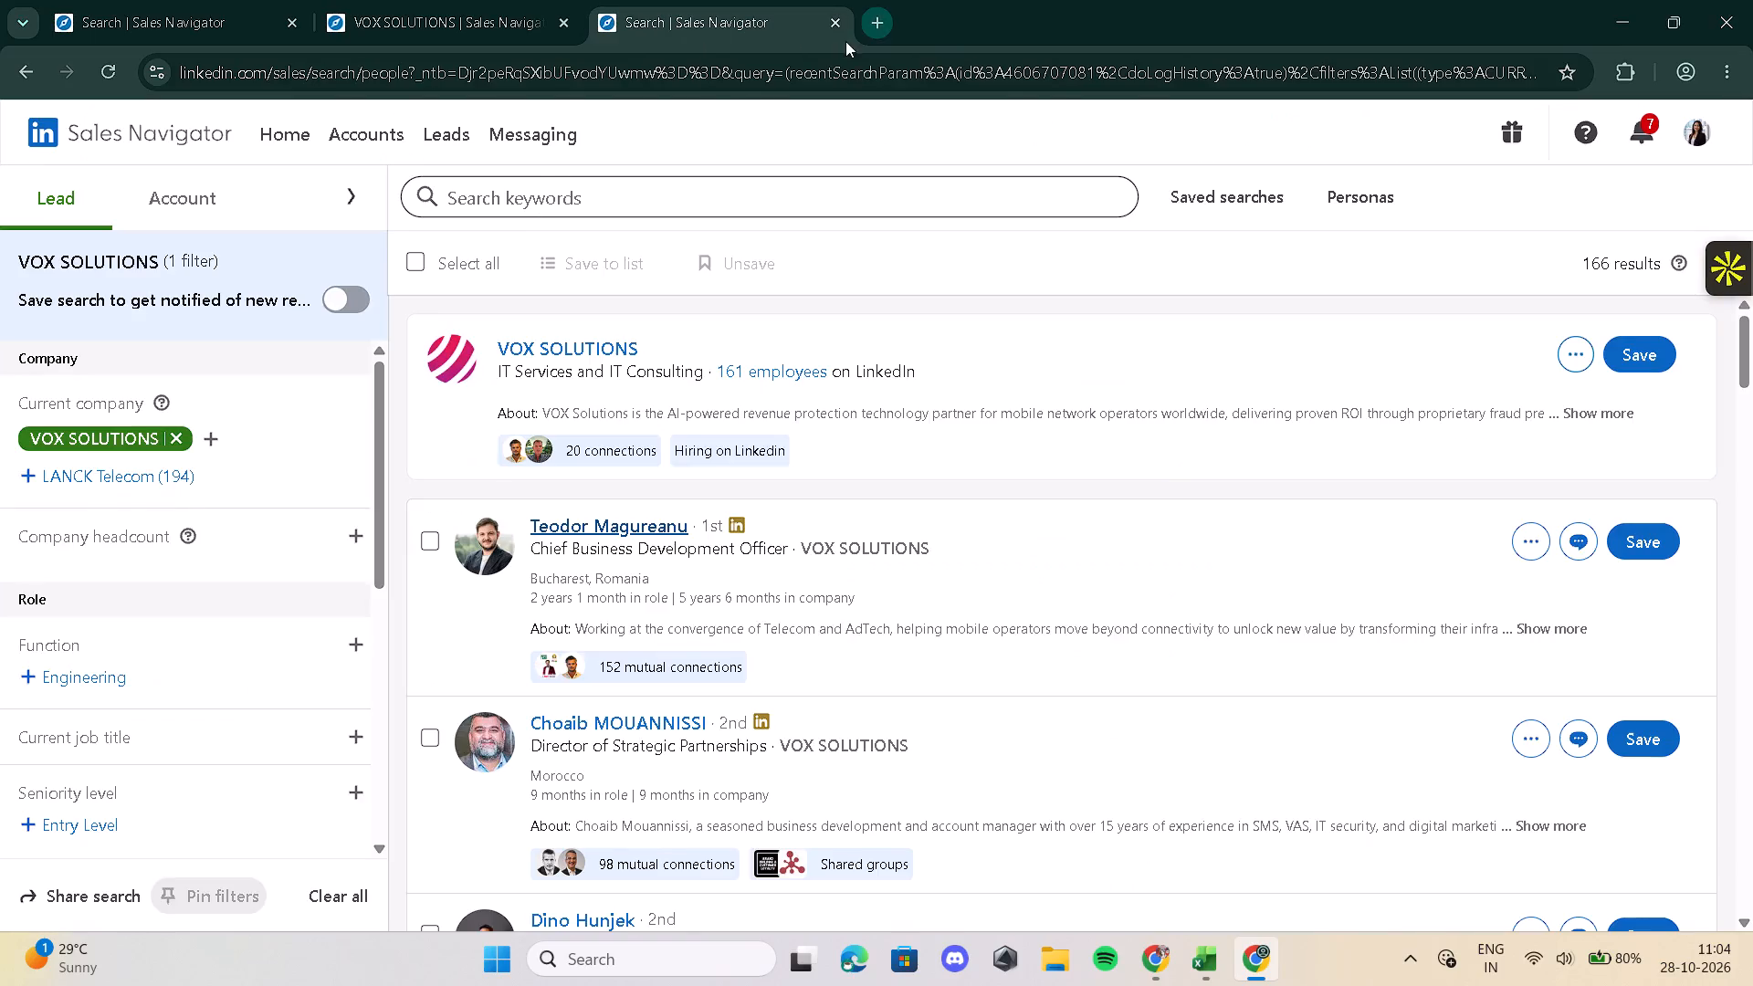
Close the old employee search and reopen the all-employees list in a new tab from the VOX SOLUTIONS company page.
{"action": "left_click", "coordinate": [836, 21]}
{"action": "left_click", "coordinate": [272, 0]}
{"action": "left_click", "coordinate": [437, 0]}
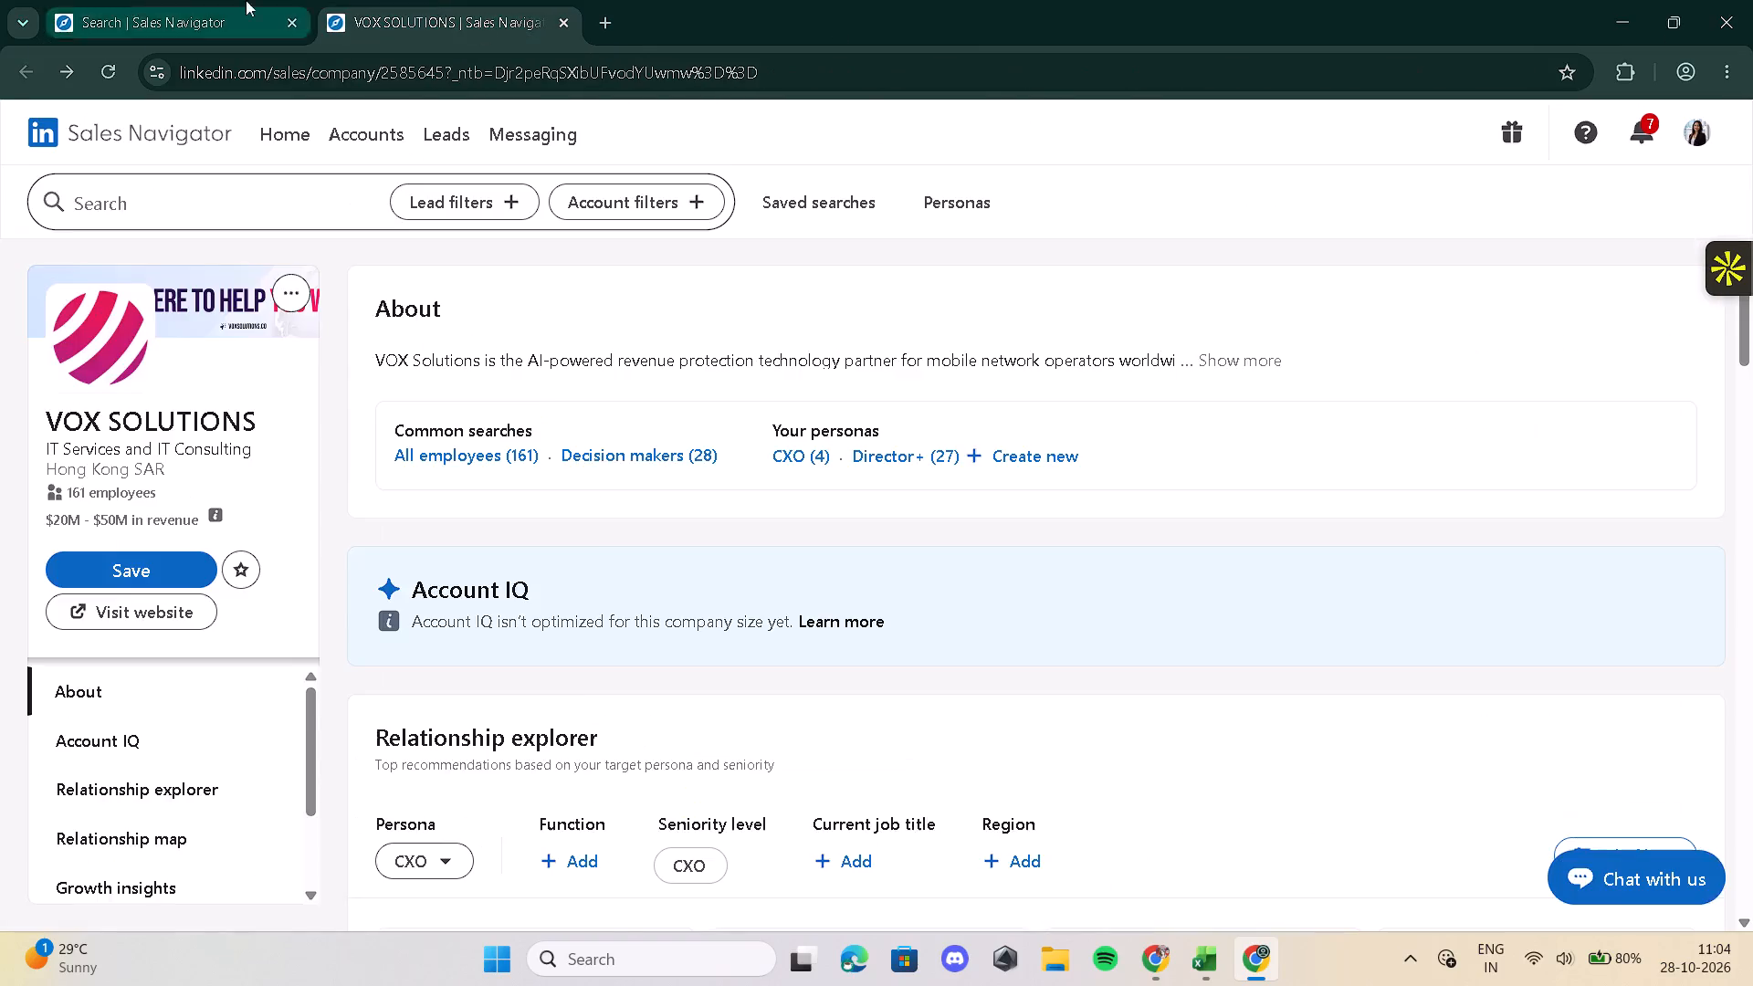
{"action": "left_click", "coordinate": [132, 0]}
{"action": "left_click", "coordinate": [348, 0]}
{"action": "scroll", "coordinate": [782, 639], "scroll_direction": "up", "scroll_amount": 5}
{"action": "left_click", "coordinate": [152, 24]}
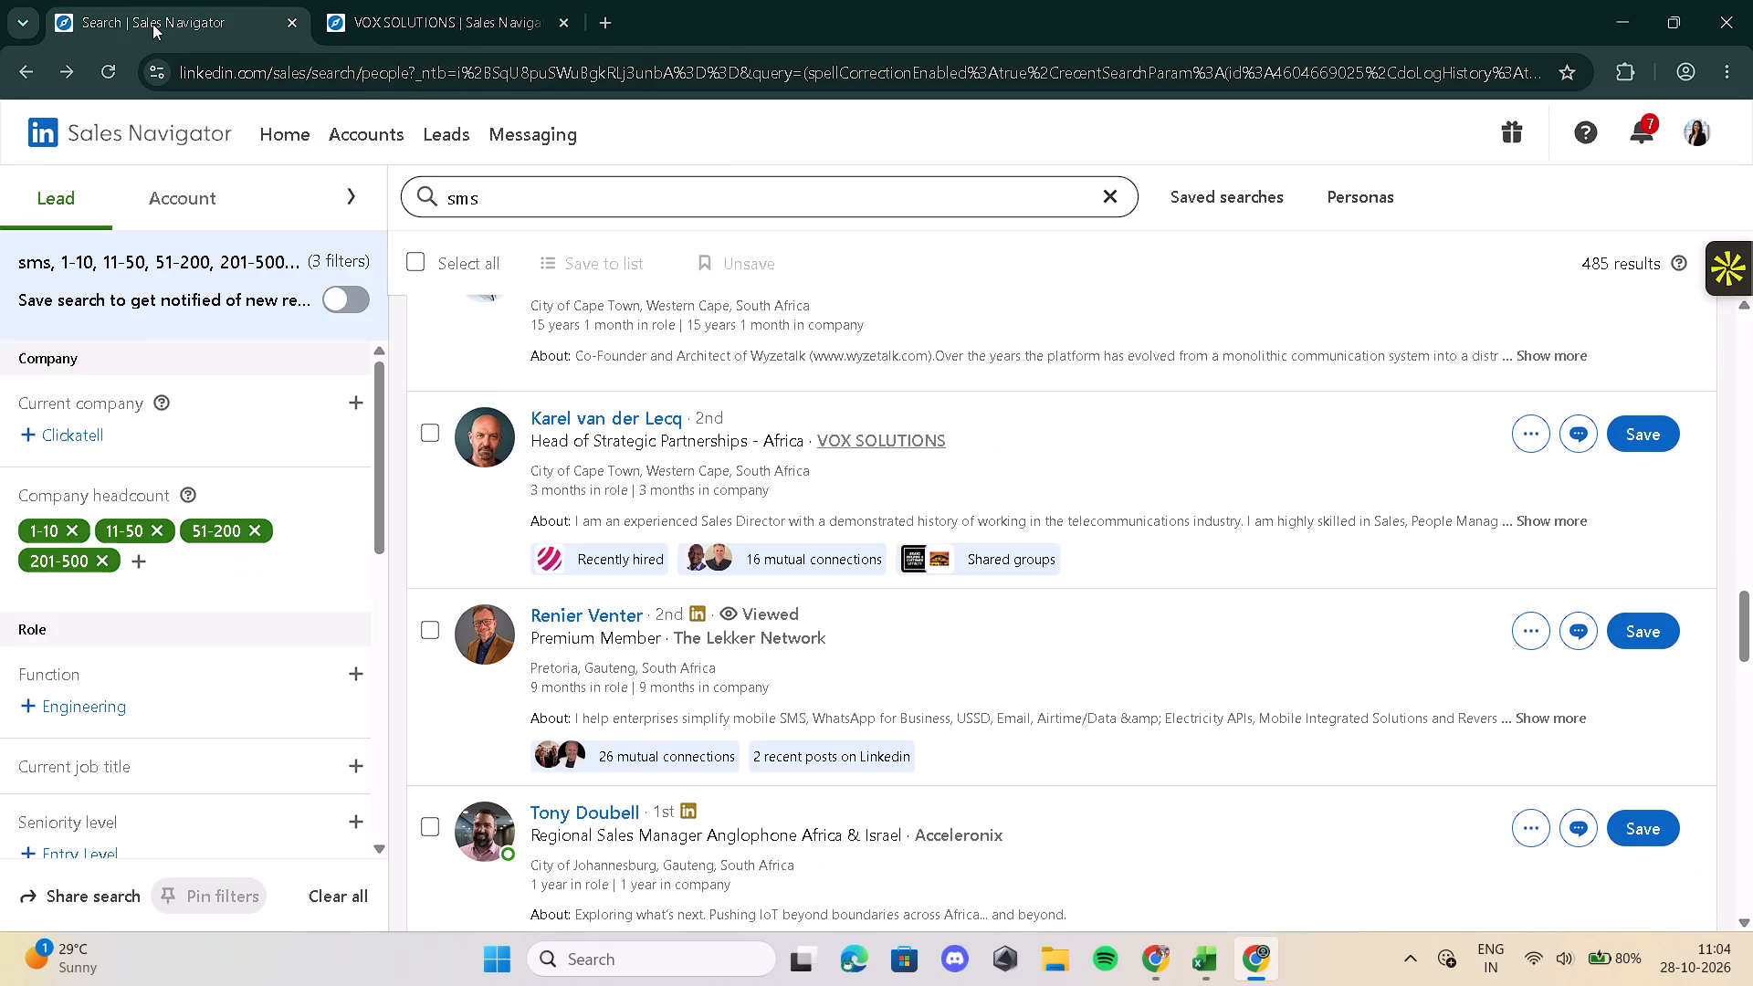
{"action": "scroll", "coordinate": [864, 630], "scroll_direction": "up", "scroll_amount": 1}
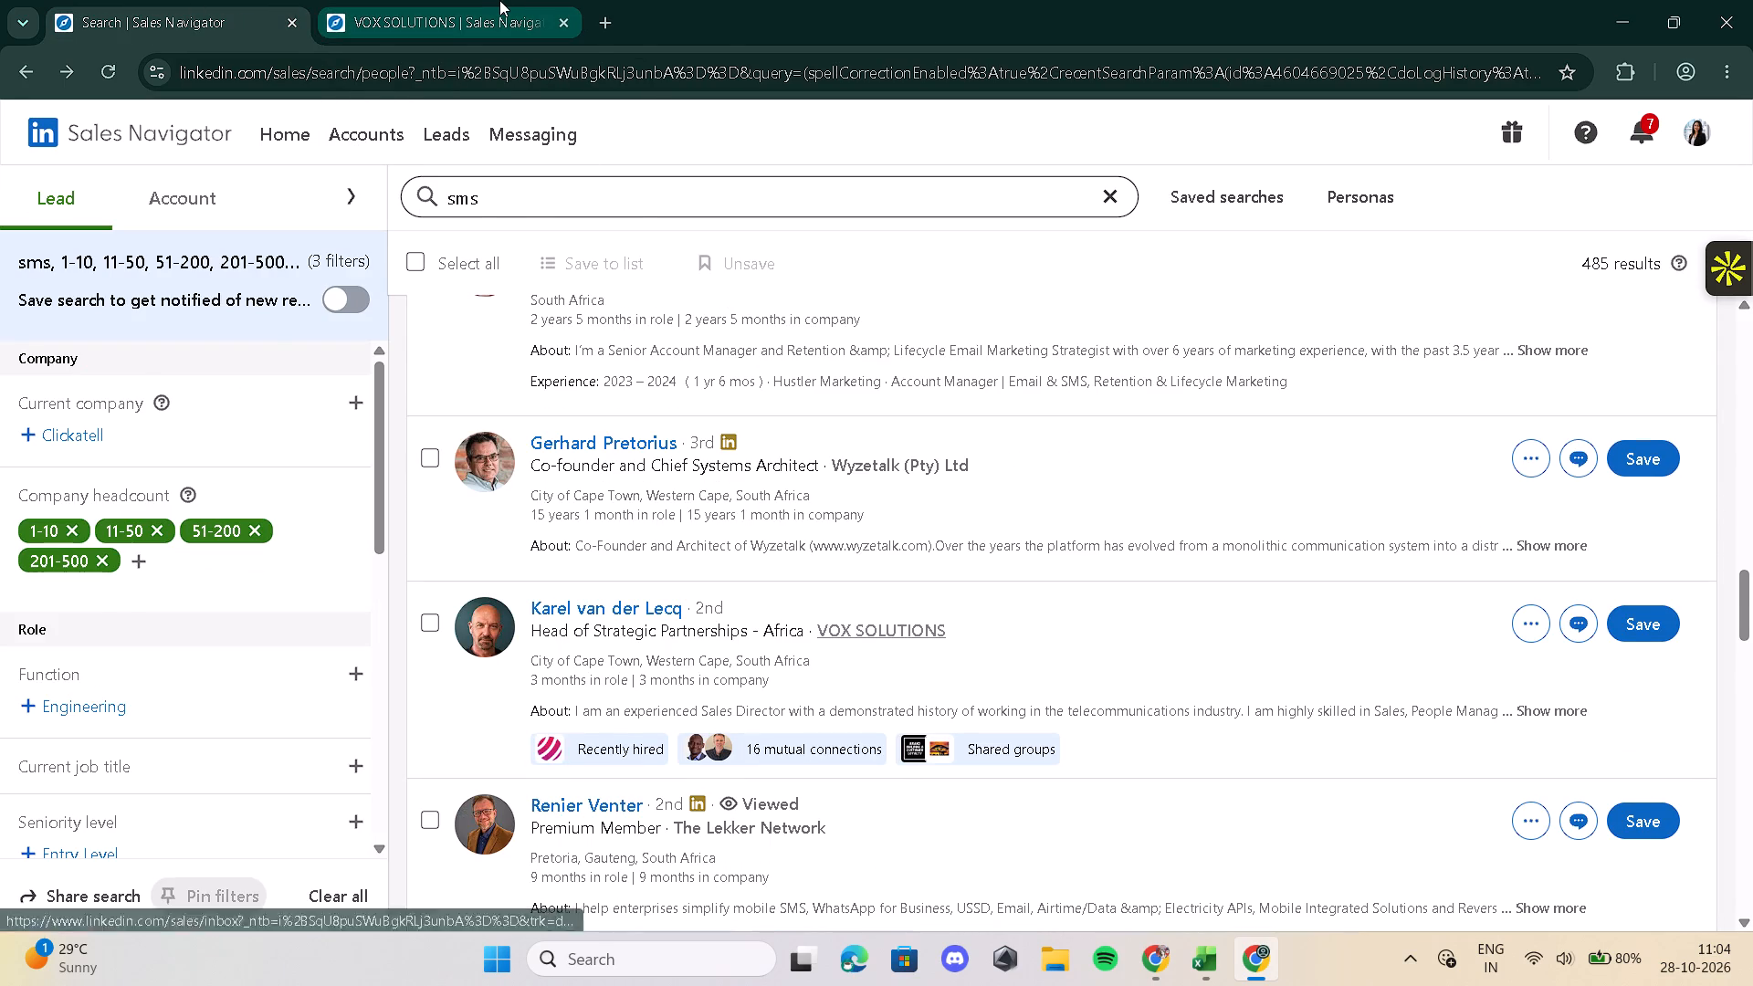
{"action": "left_click", "coordinate": [499, 0]}
{"action": "right_click", "coordinate": [500, 462]}
{"action": "left_click", "coordinate": [638, 487]}
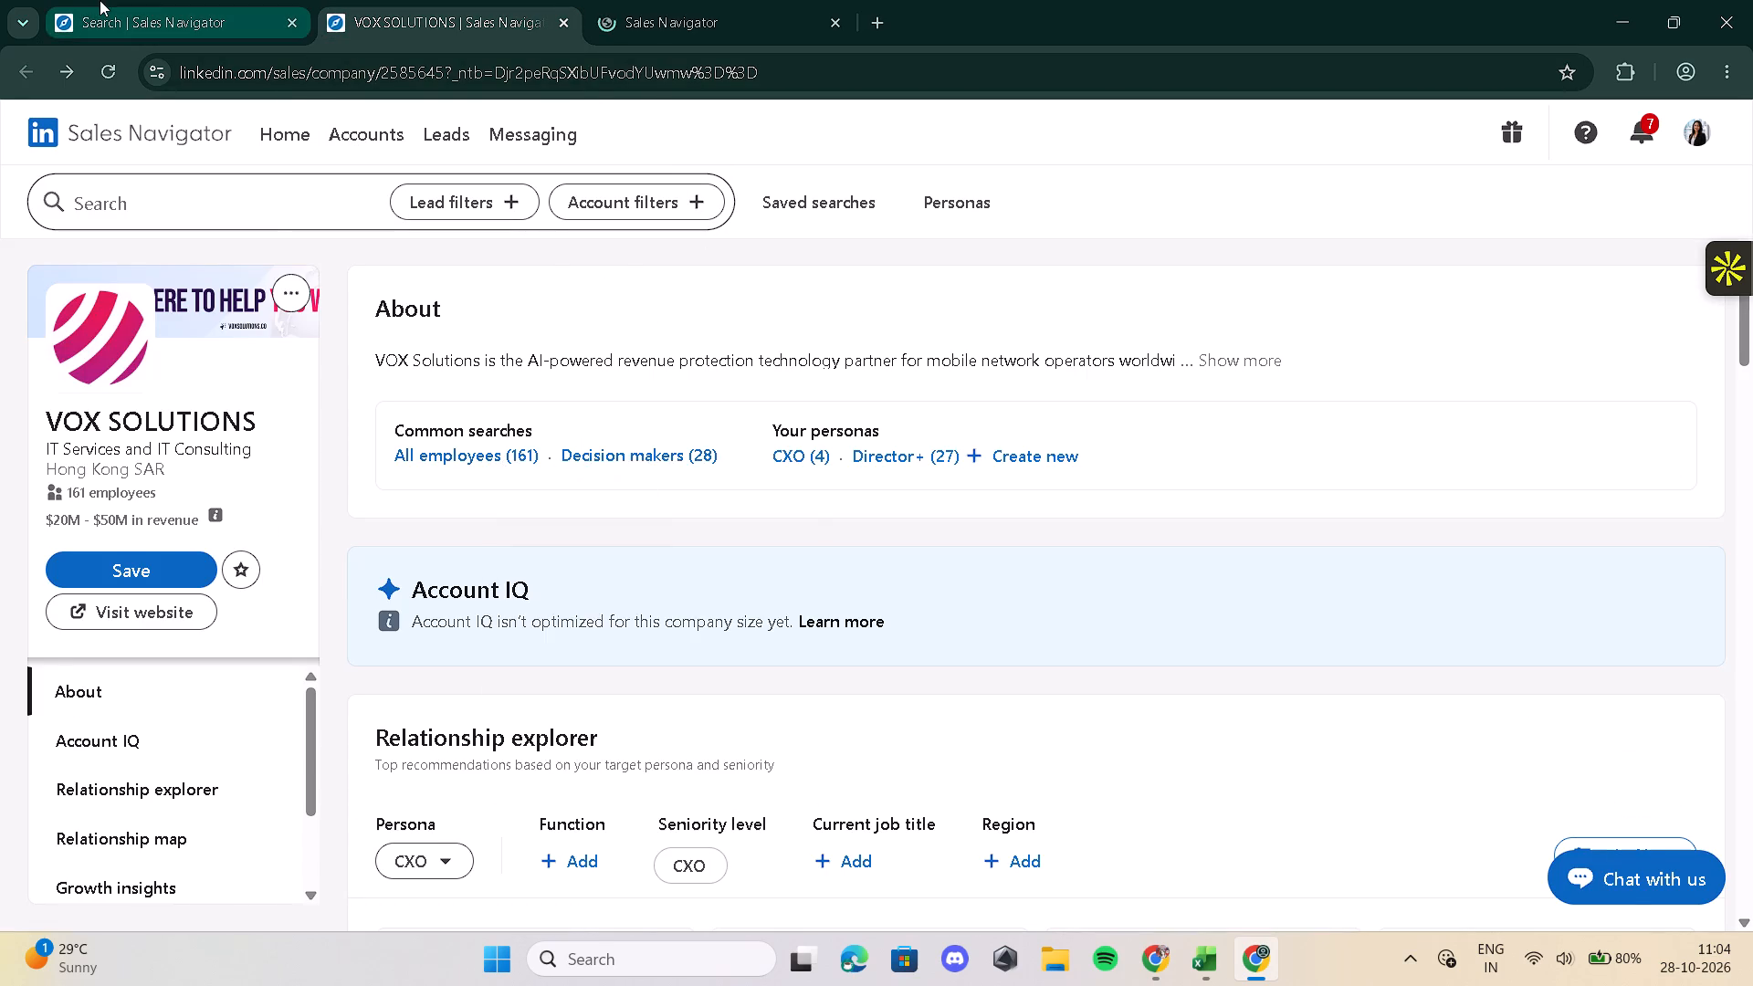
{"action": "left_click", "coordinate": [100, 0]}
{"action": "left_click", "coordinate": [330, 1]}
{"action": "left_click", "coordinate": [715, 0]}
{"action": "left_click", "coordinate": [171, 0]}
{"action": "left_click_drag", "start_coordinate": [399, 0], "coordinate": [411, 0]}
{"action": "left_click", "coordinate": [778, 0]}
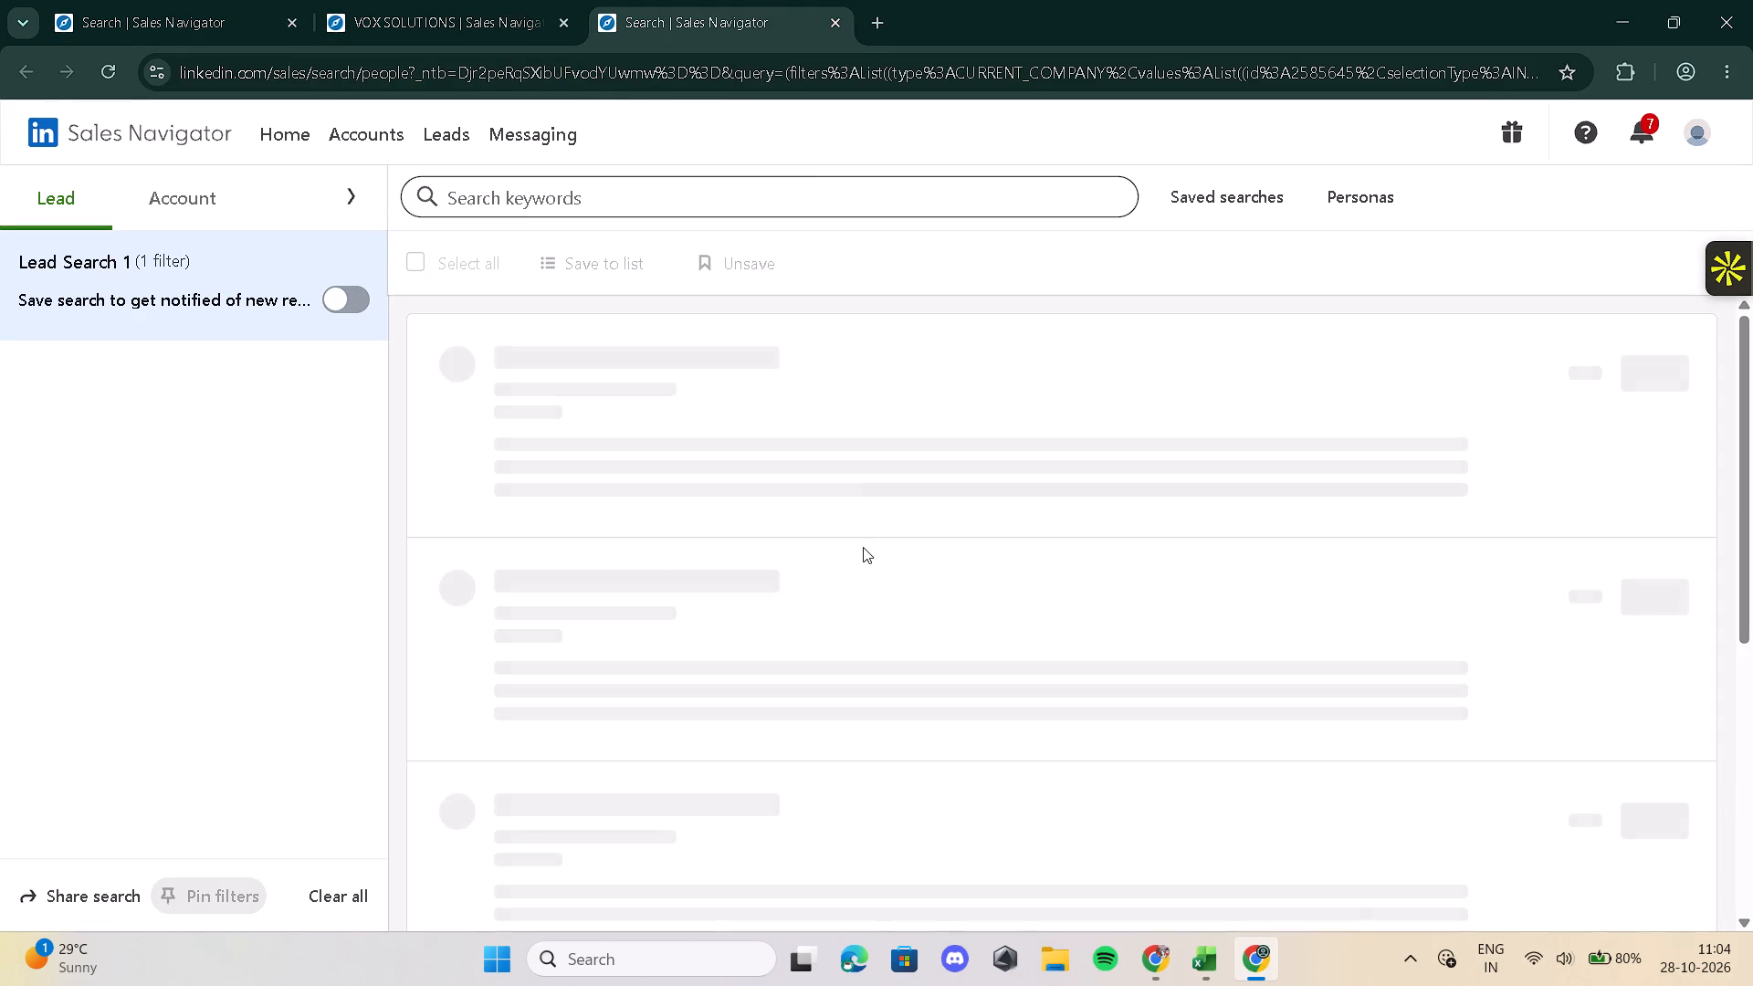
Examine the first page of VOX SOLUTIONS employees for relevant leads, checking their job titles and locations.
{"action": "scroll", "coordinate": [947, 558], "scroll_direction": "down", "scroll_amount": 1}
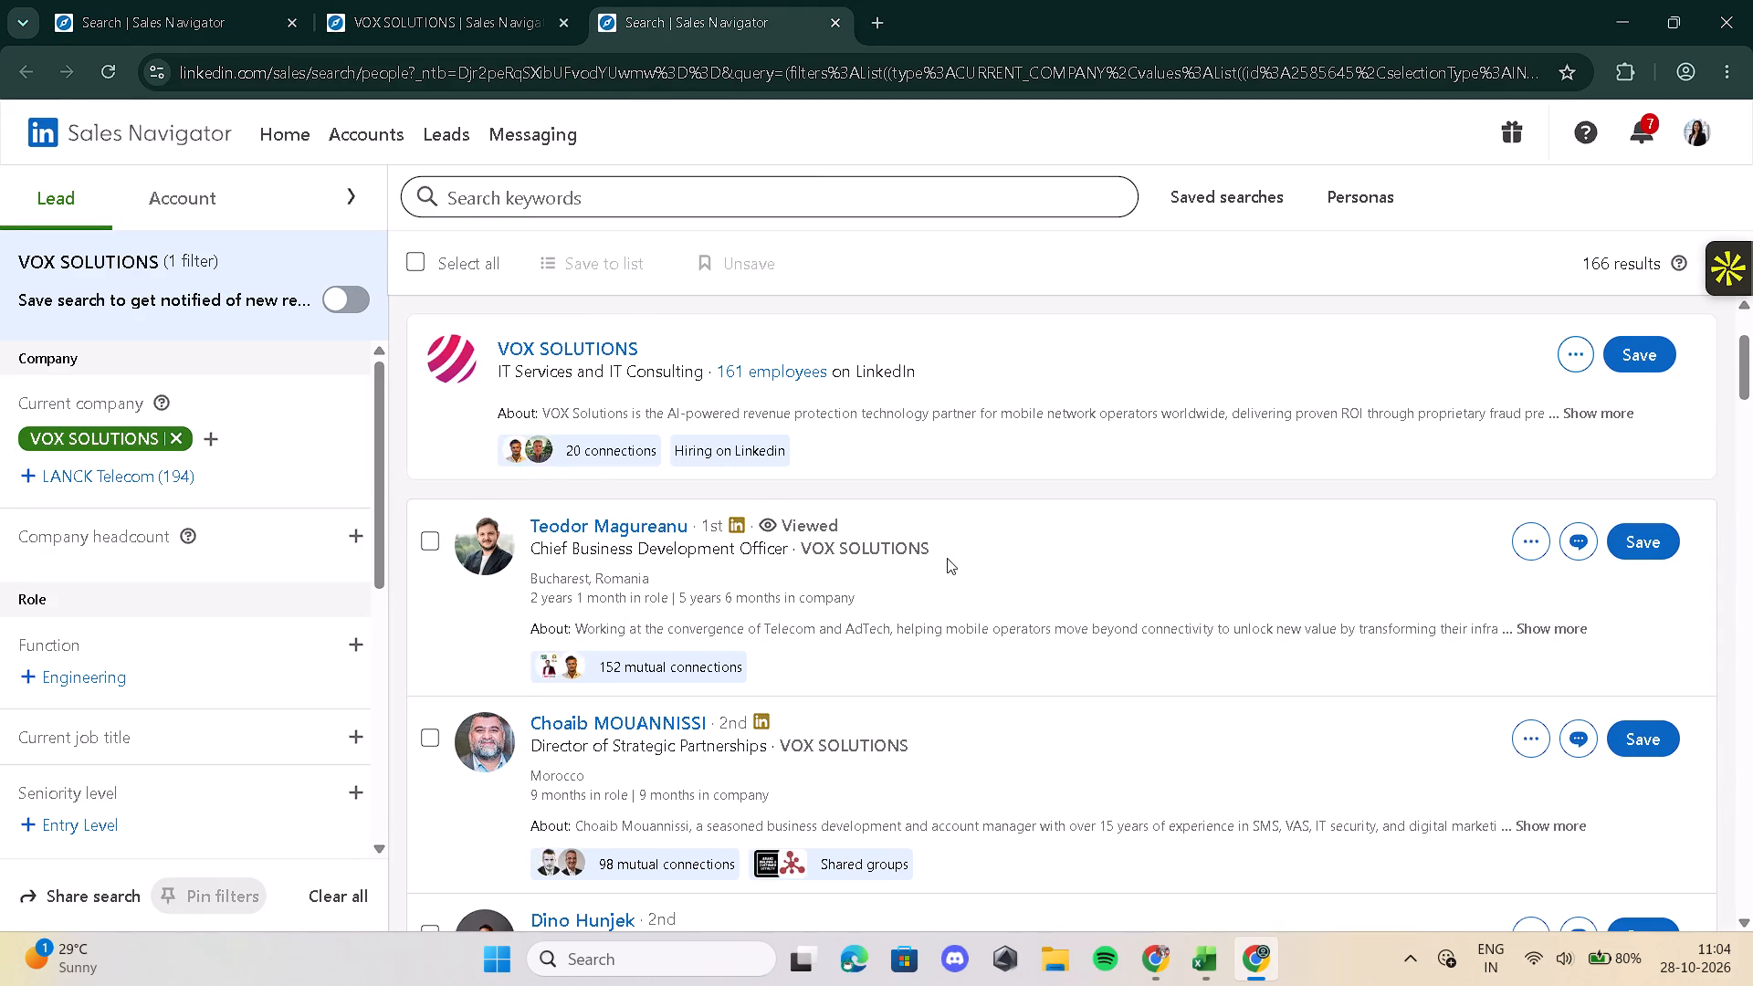
{"action": "scroll", "coordinate": [947, 558], "scroll_direction": "down", "scroll_amount": 2}
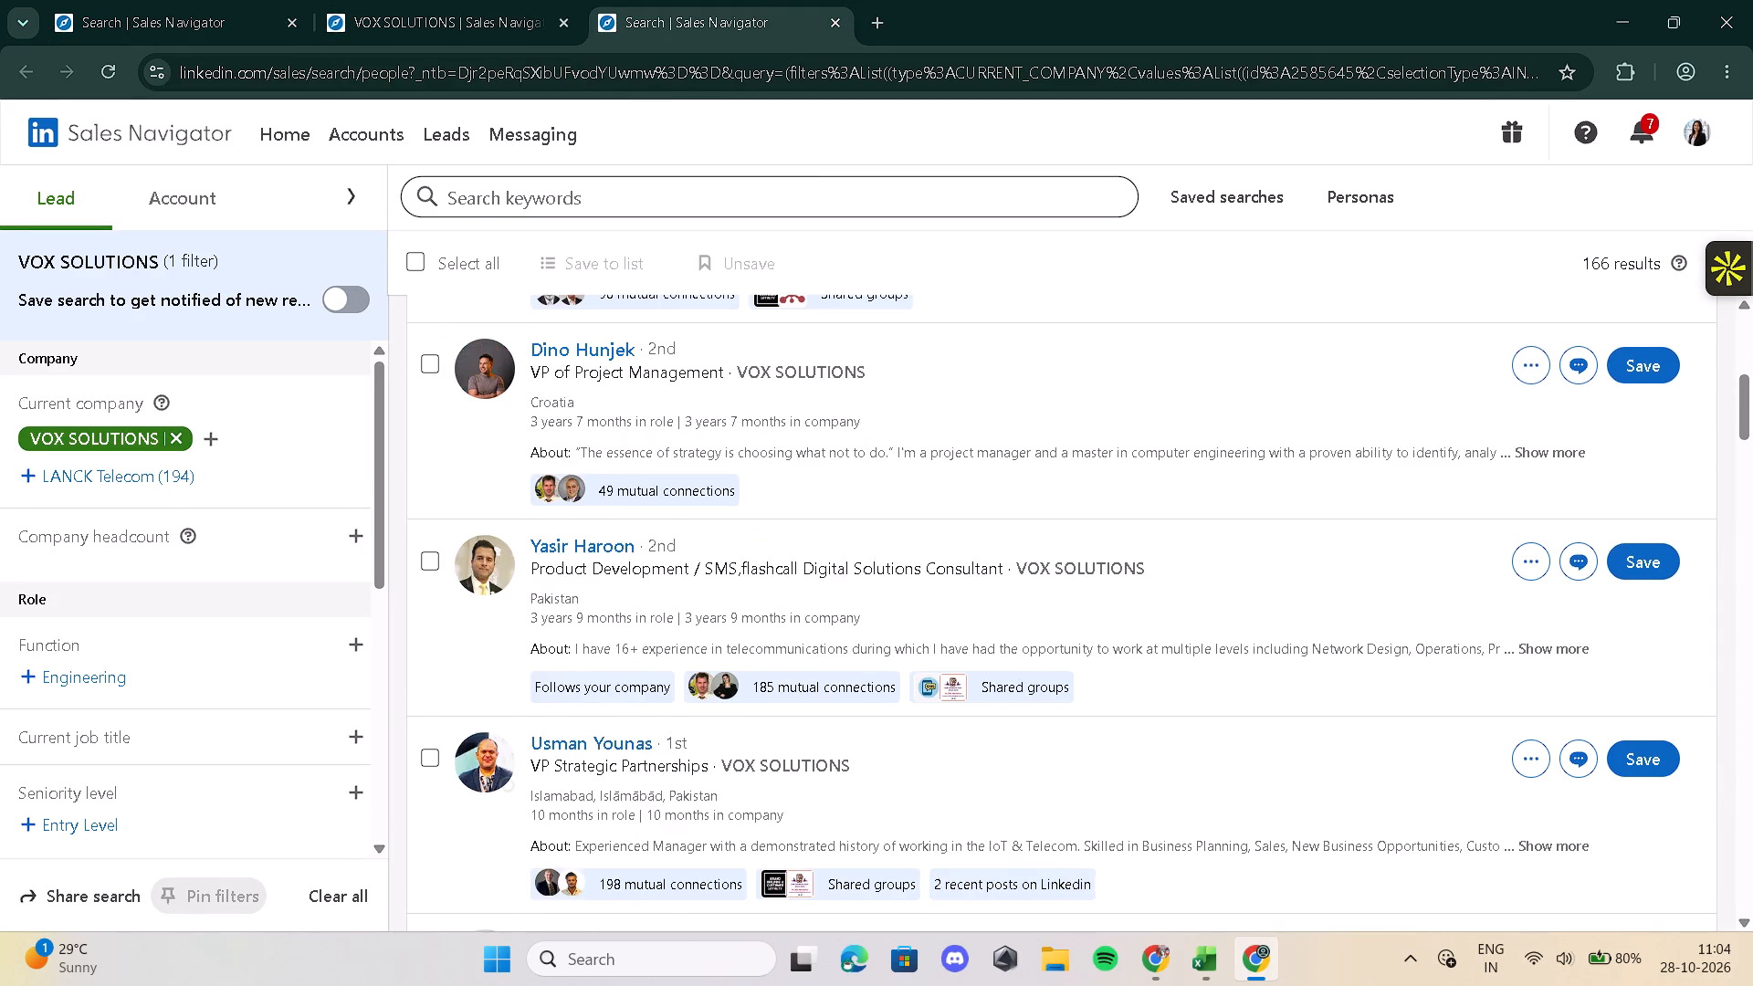
{"action": "scroll", "coordinate": [947, 558], "scroll_direction": "down", "scroll_amount": 8}
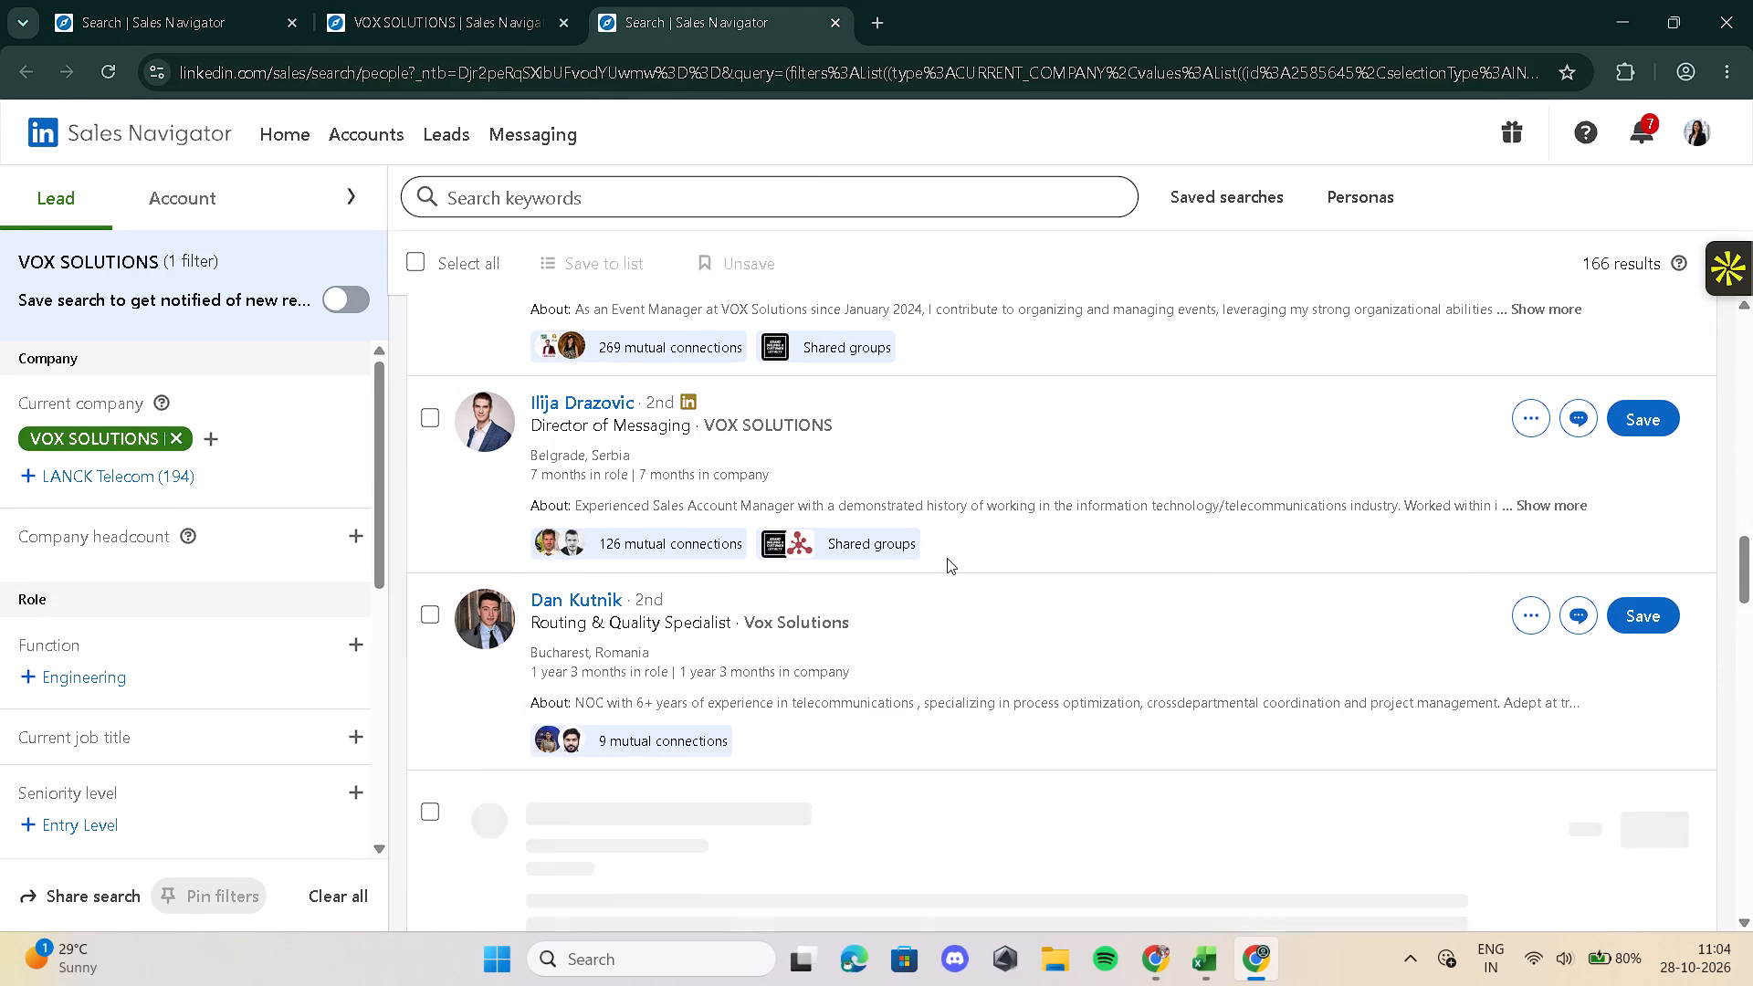
{"action": "scroll", "coordinate": [947, 558], "scroll_direction": "down", "scroll_amount": 3}
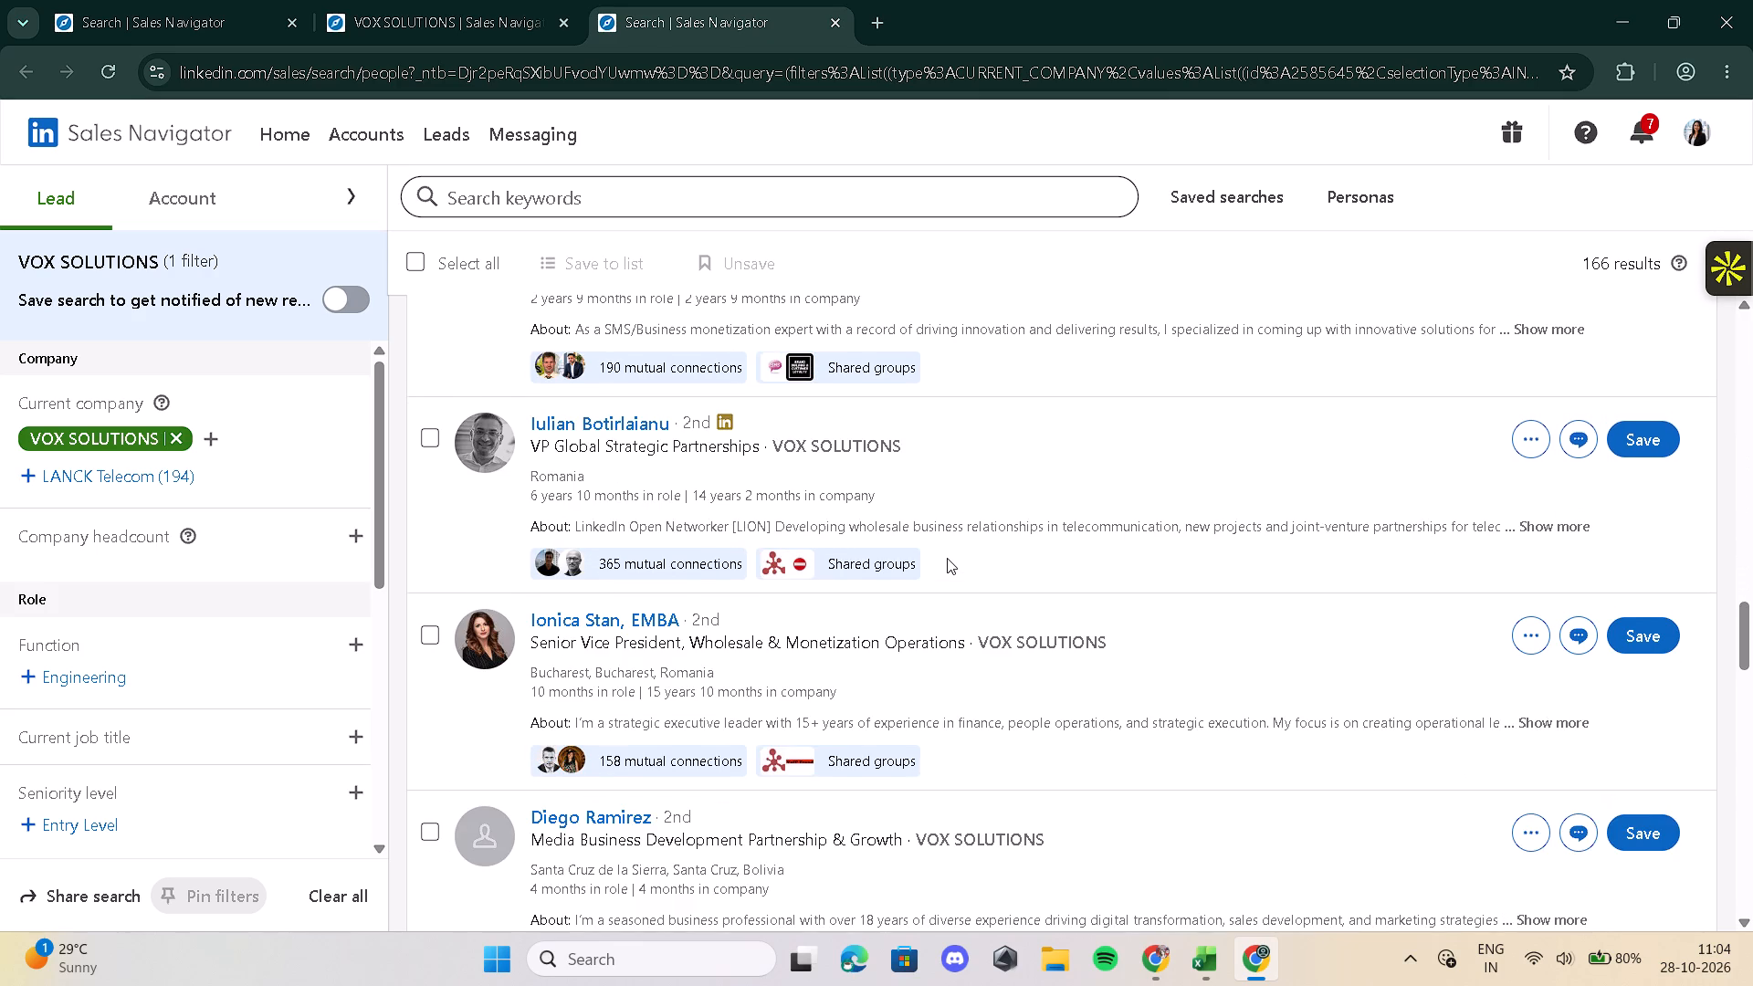
{"action": "scroll", "coordinate": [947, 558], "scroll_direction": "down", "scroll_amount": 7}
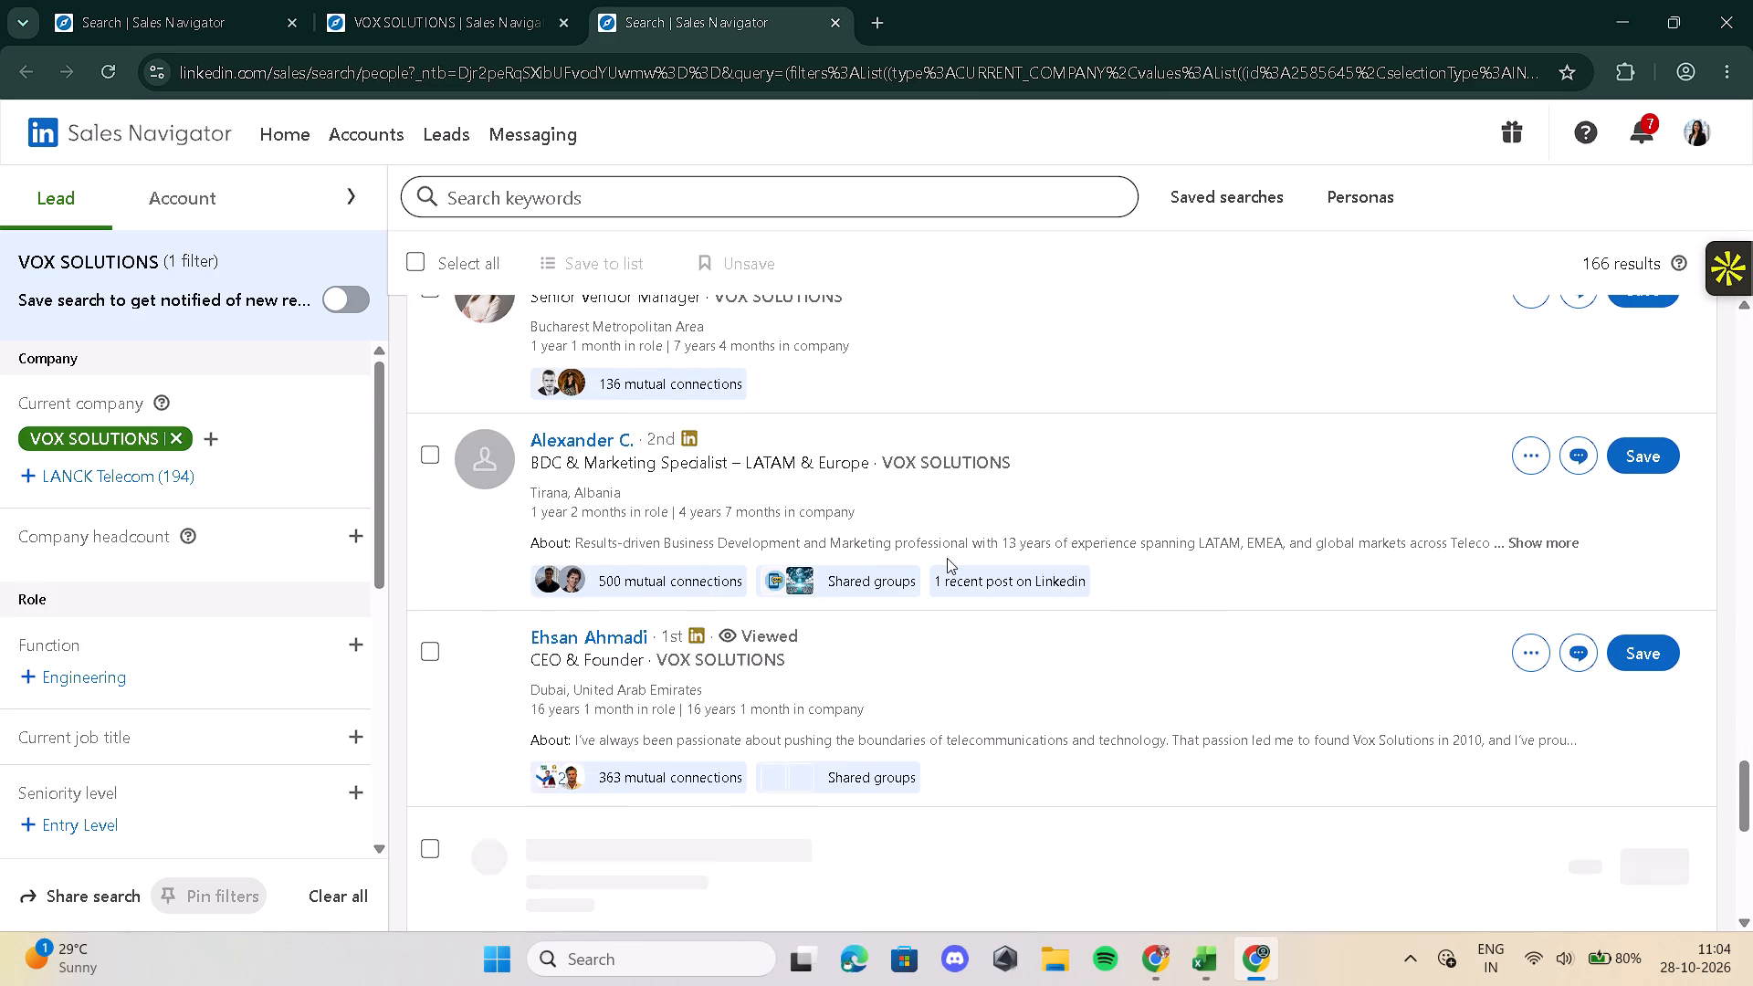
{"action": "scroll", "coordinate": [947, 558], "scroll_direction": "down", "scroll_amount": 4}
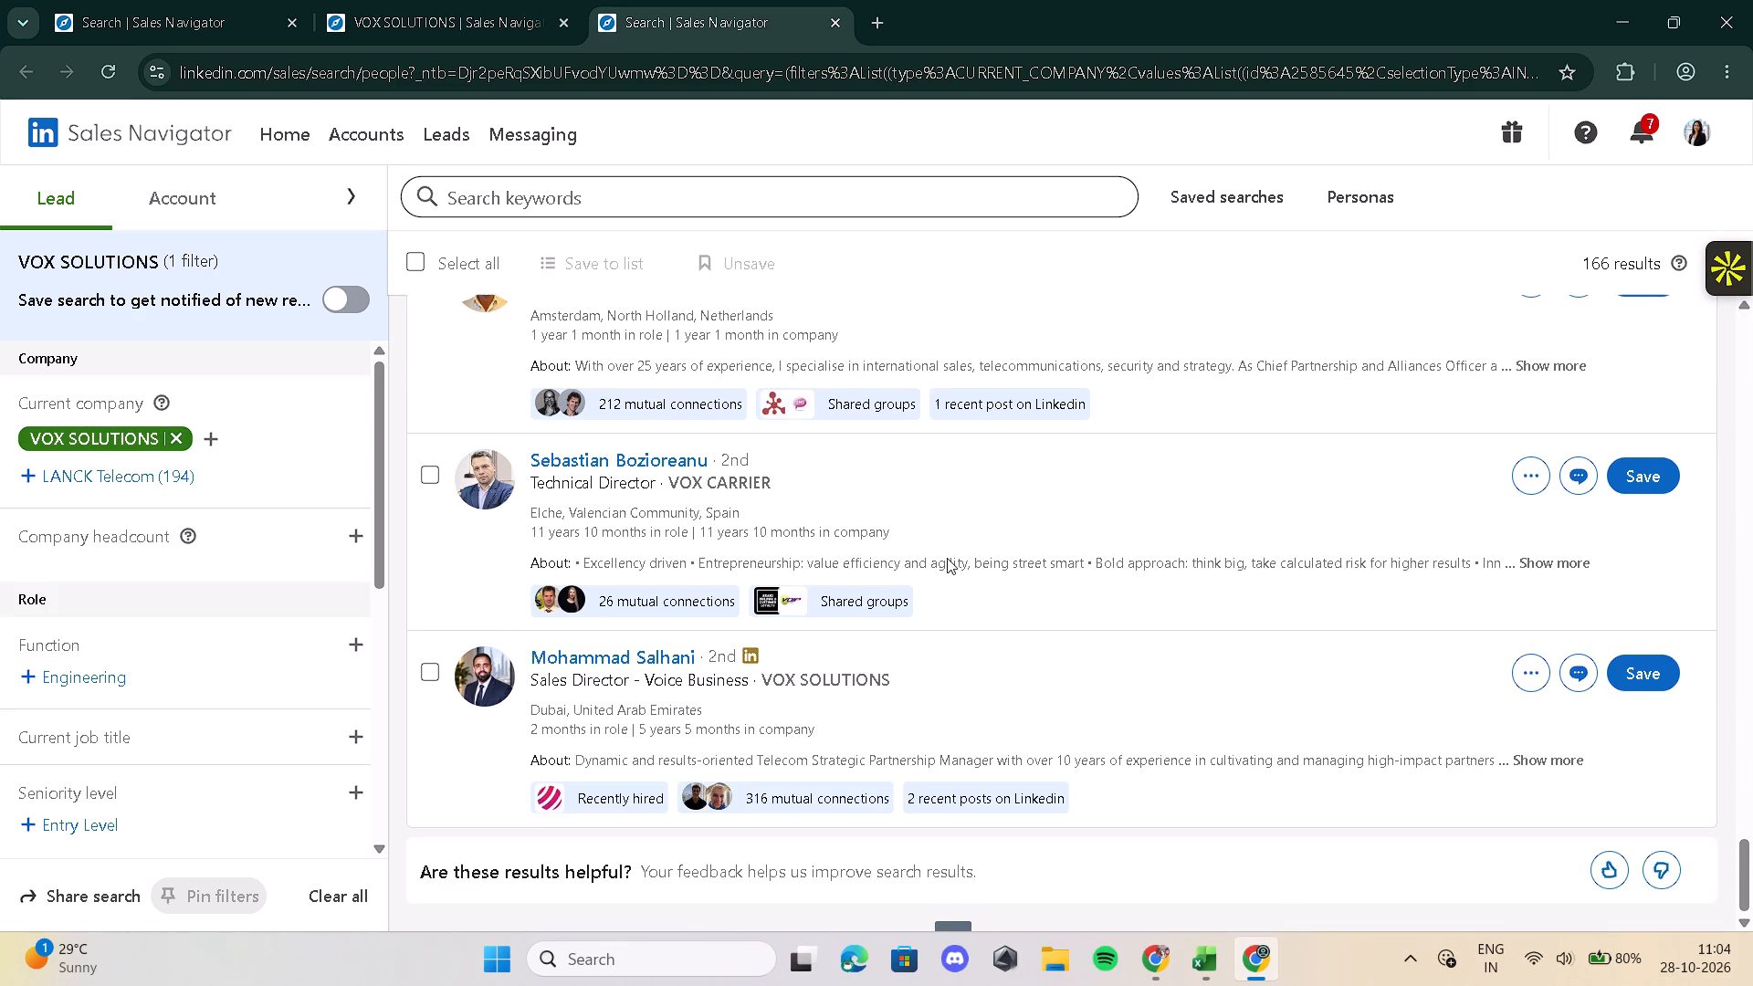
Open page 2 of the VOX SOLUTIONS employee results and examine the listed people's roles and locations.
{"action": "left_click", "coordinate": [994, 886]}
{"action": "left_click", "coordinate": [80, 0]}
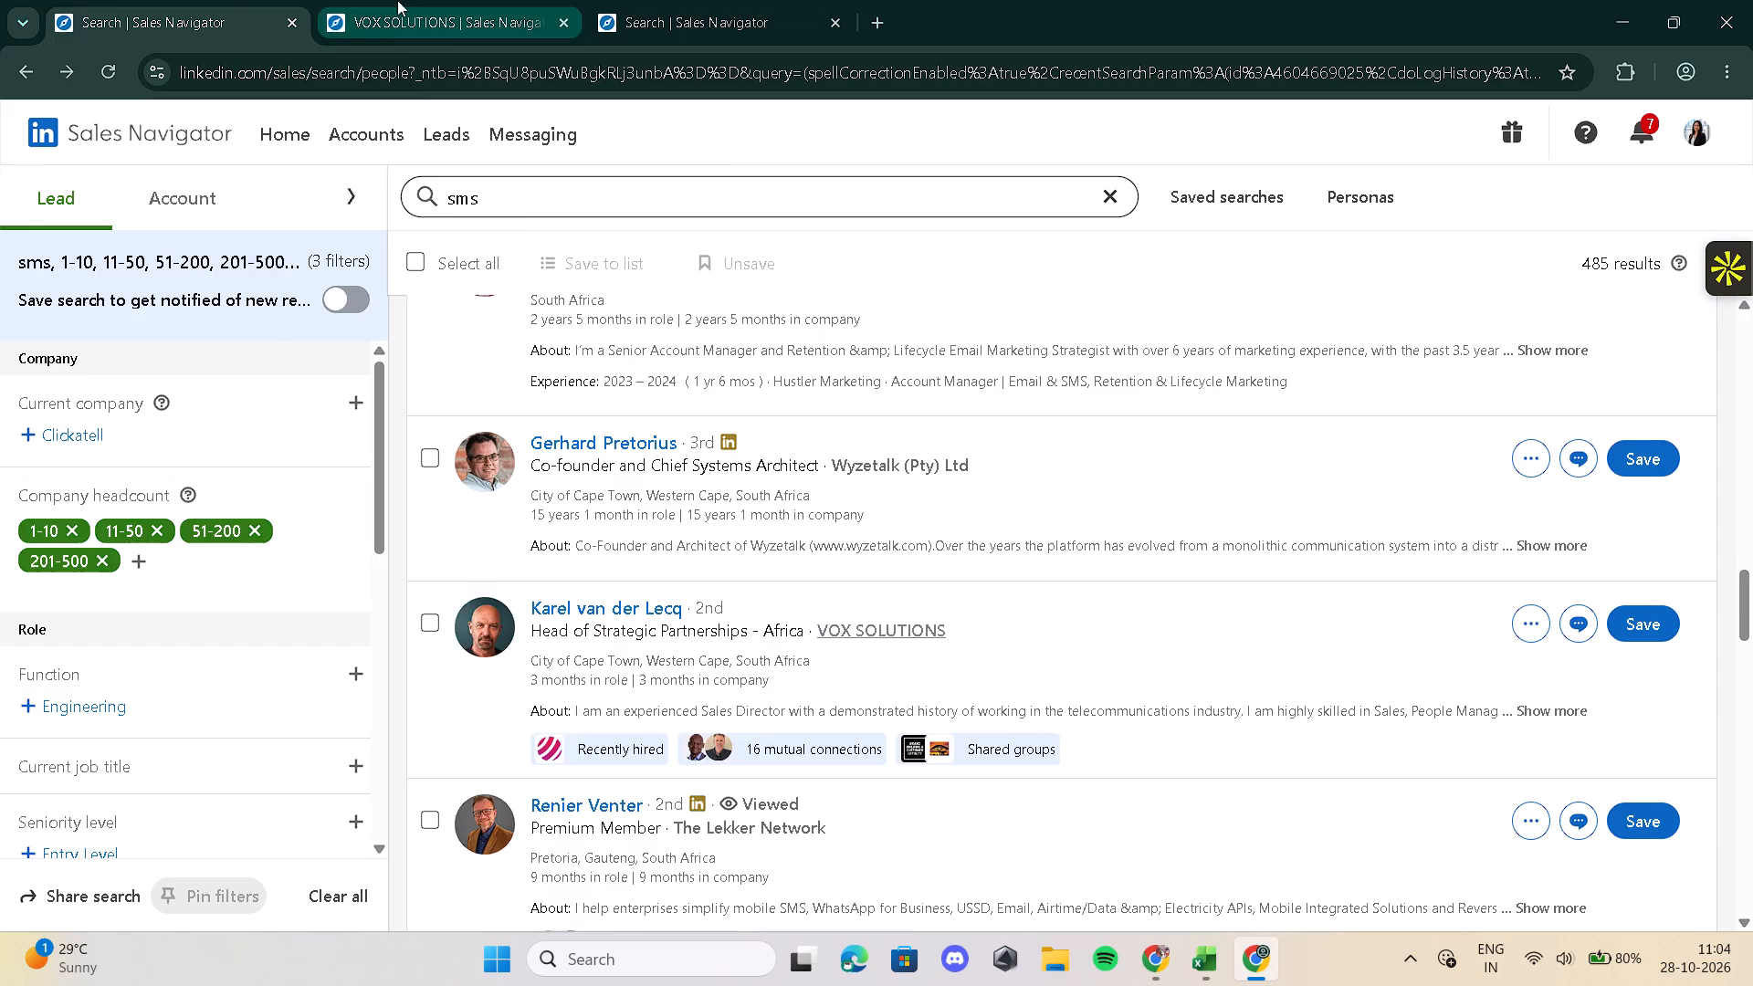
{"action": "left_click", "coordinate": [397, 0]}
{"action": "left_click", "coordinate": [651, 0]}
{"action": "scroll", "coordinate": [1028, 515], "scroll_direction": "down", "scroll_amount": 1}
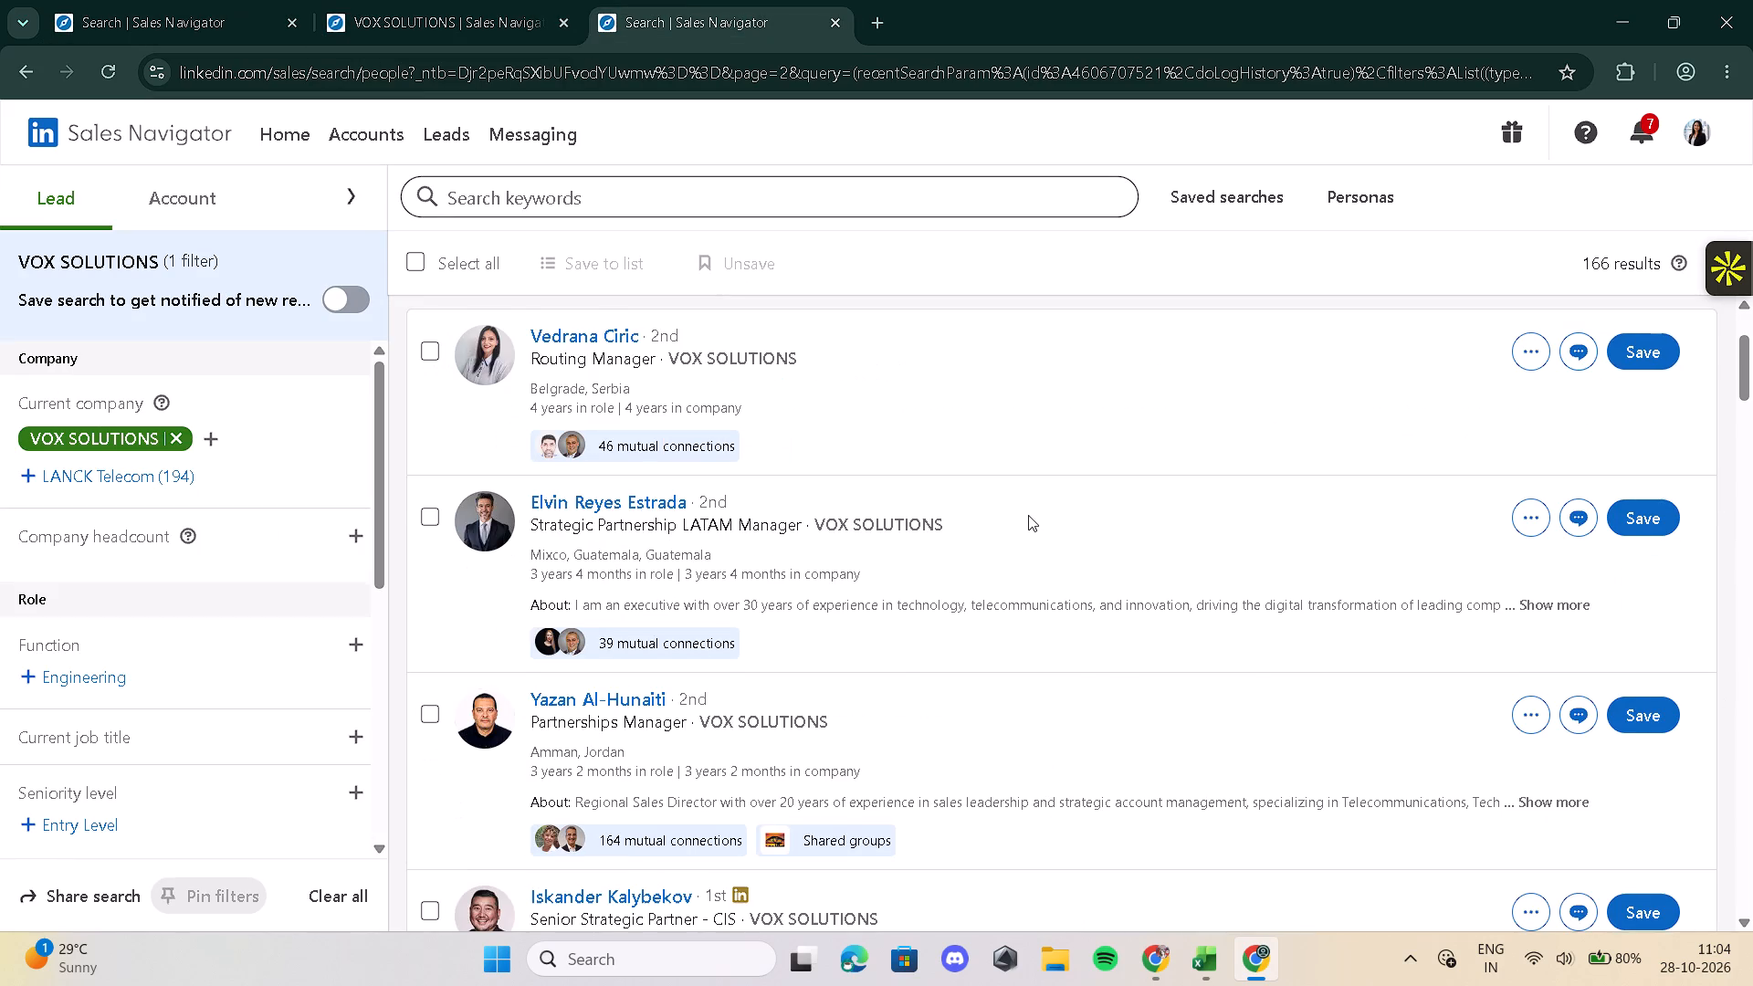
{"action": "scroll", "coordinate": [996, 509], "scroll_direction": "down", "scroll_amount": 6}
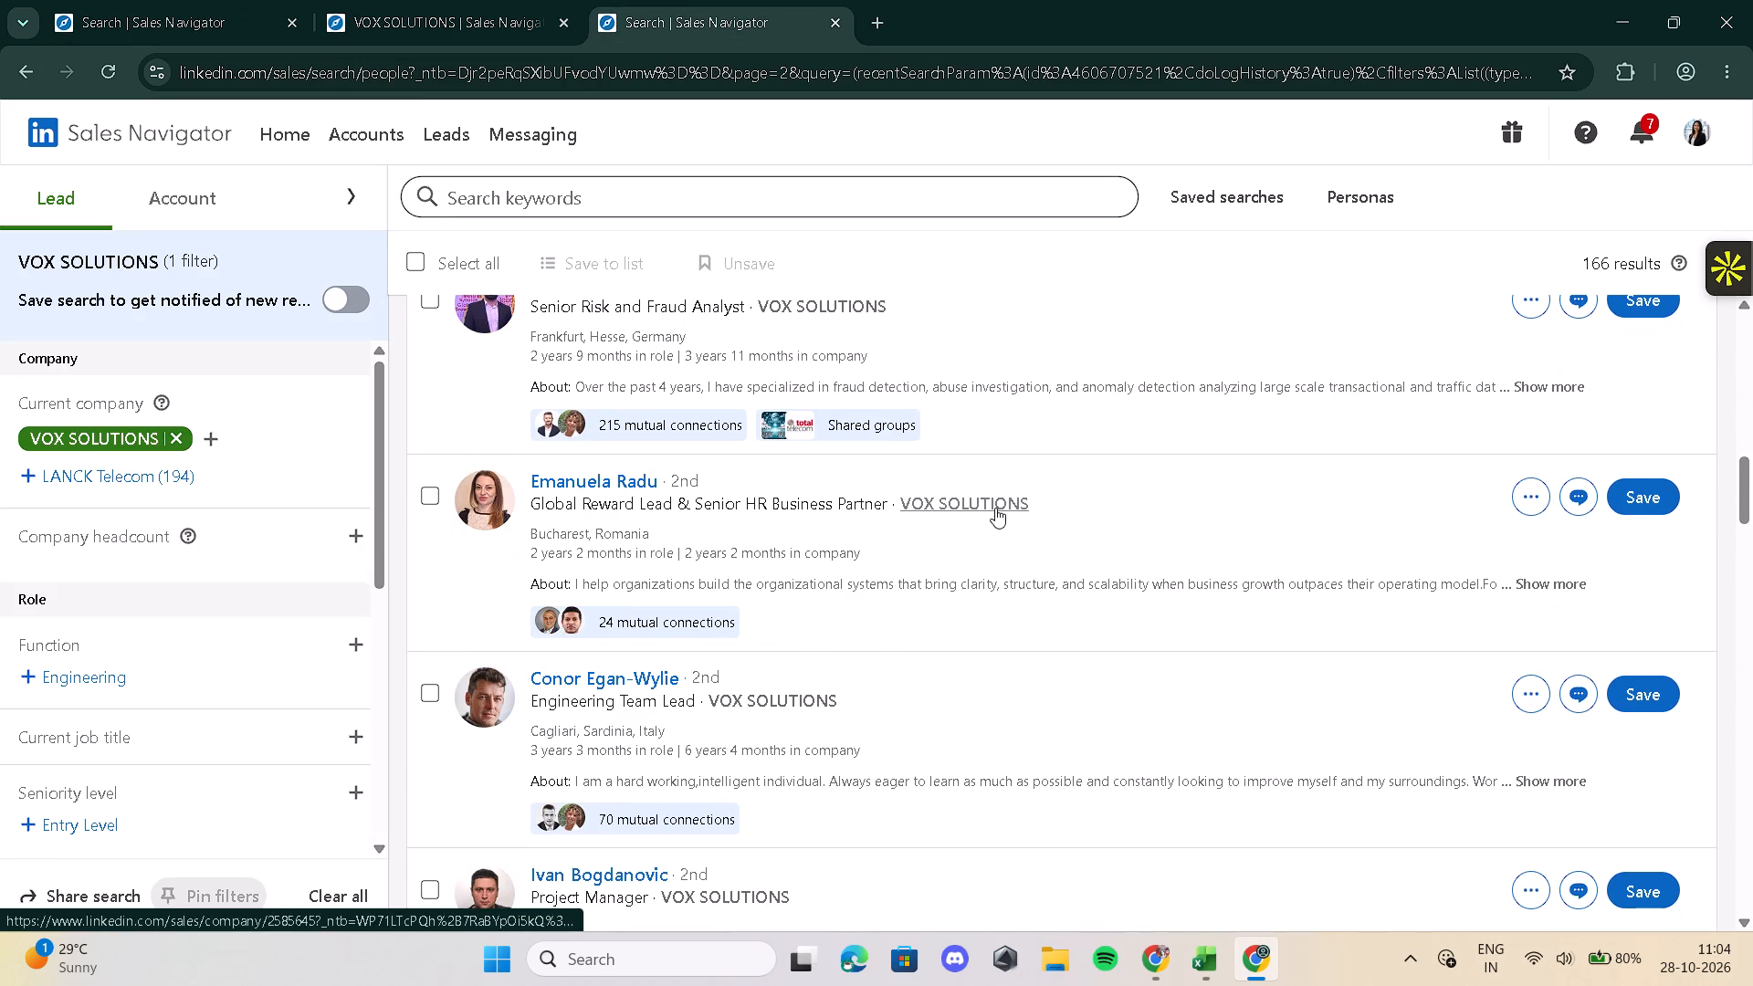
{"action": "scroll", "coordinate": [1137, 624], "scroll_direction": "down", "scroll_amount": 2}
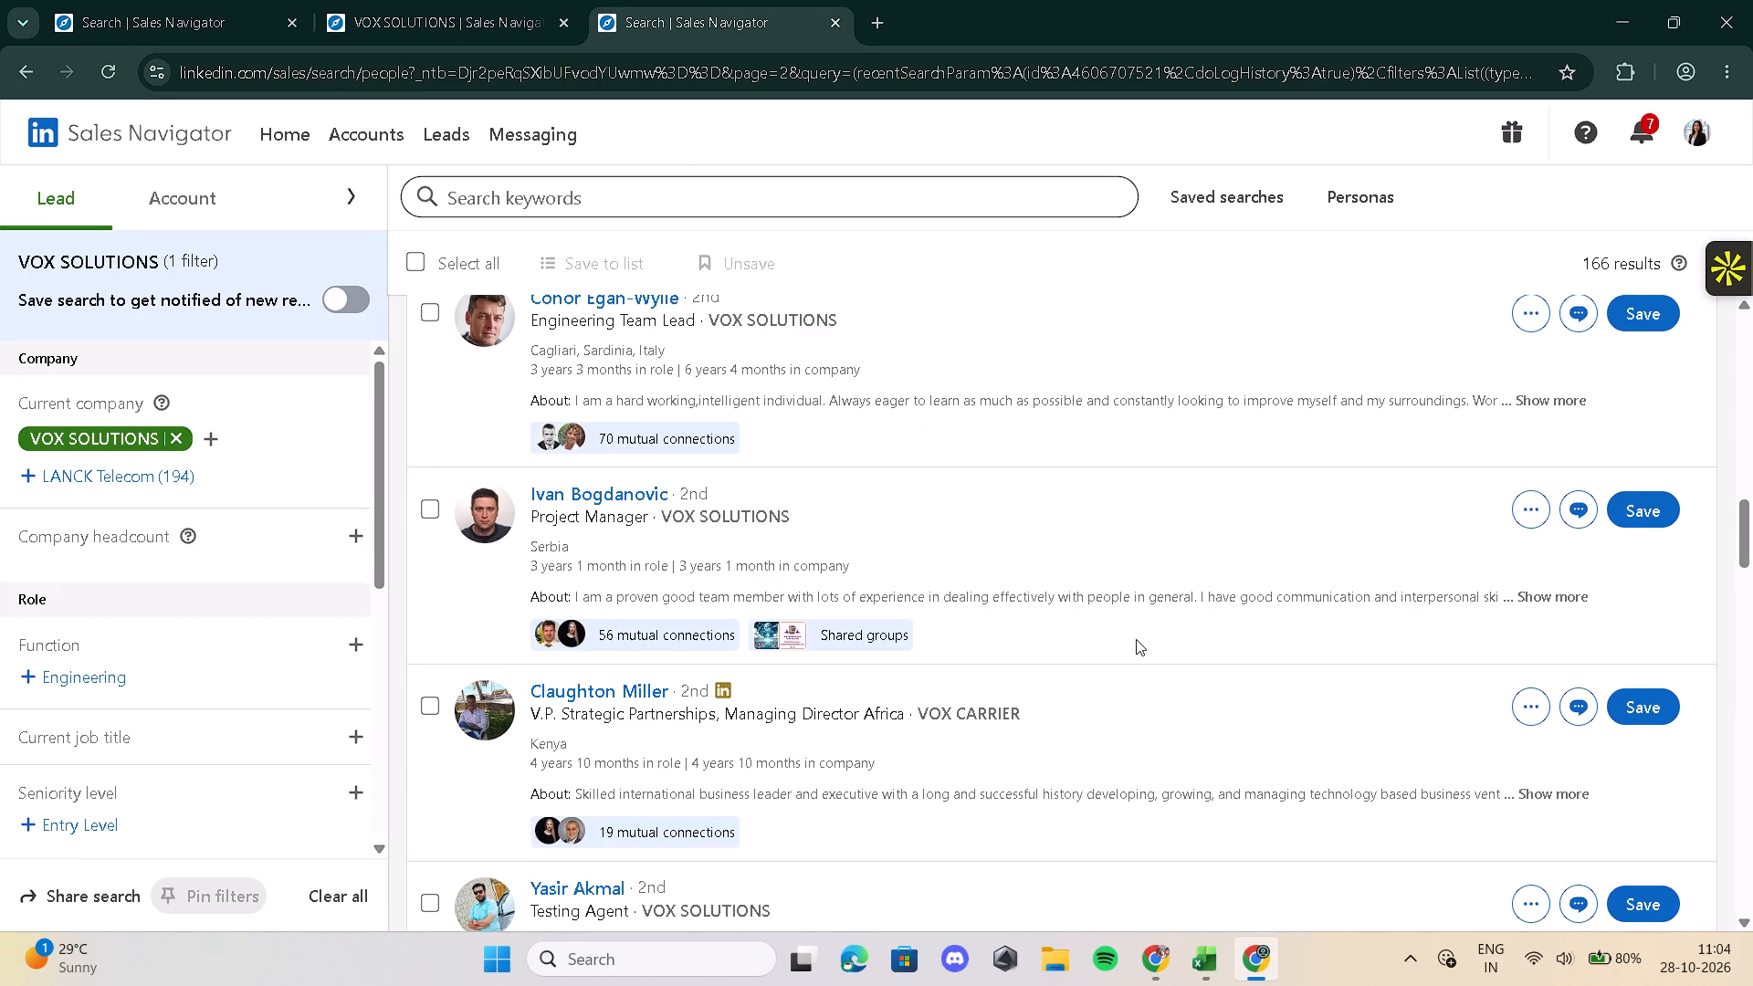
{"action": "scroll", "coordinate": [1136, 639], "scroll_direction": "down", "scroll_amount": 9}
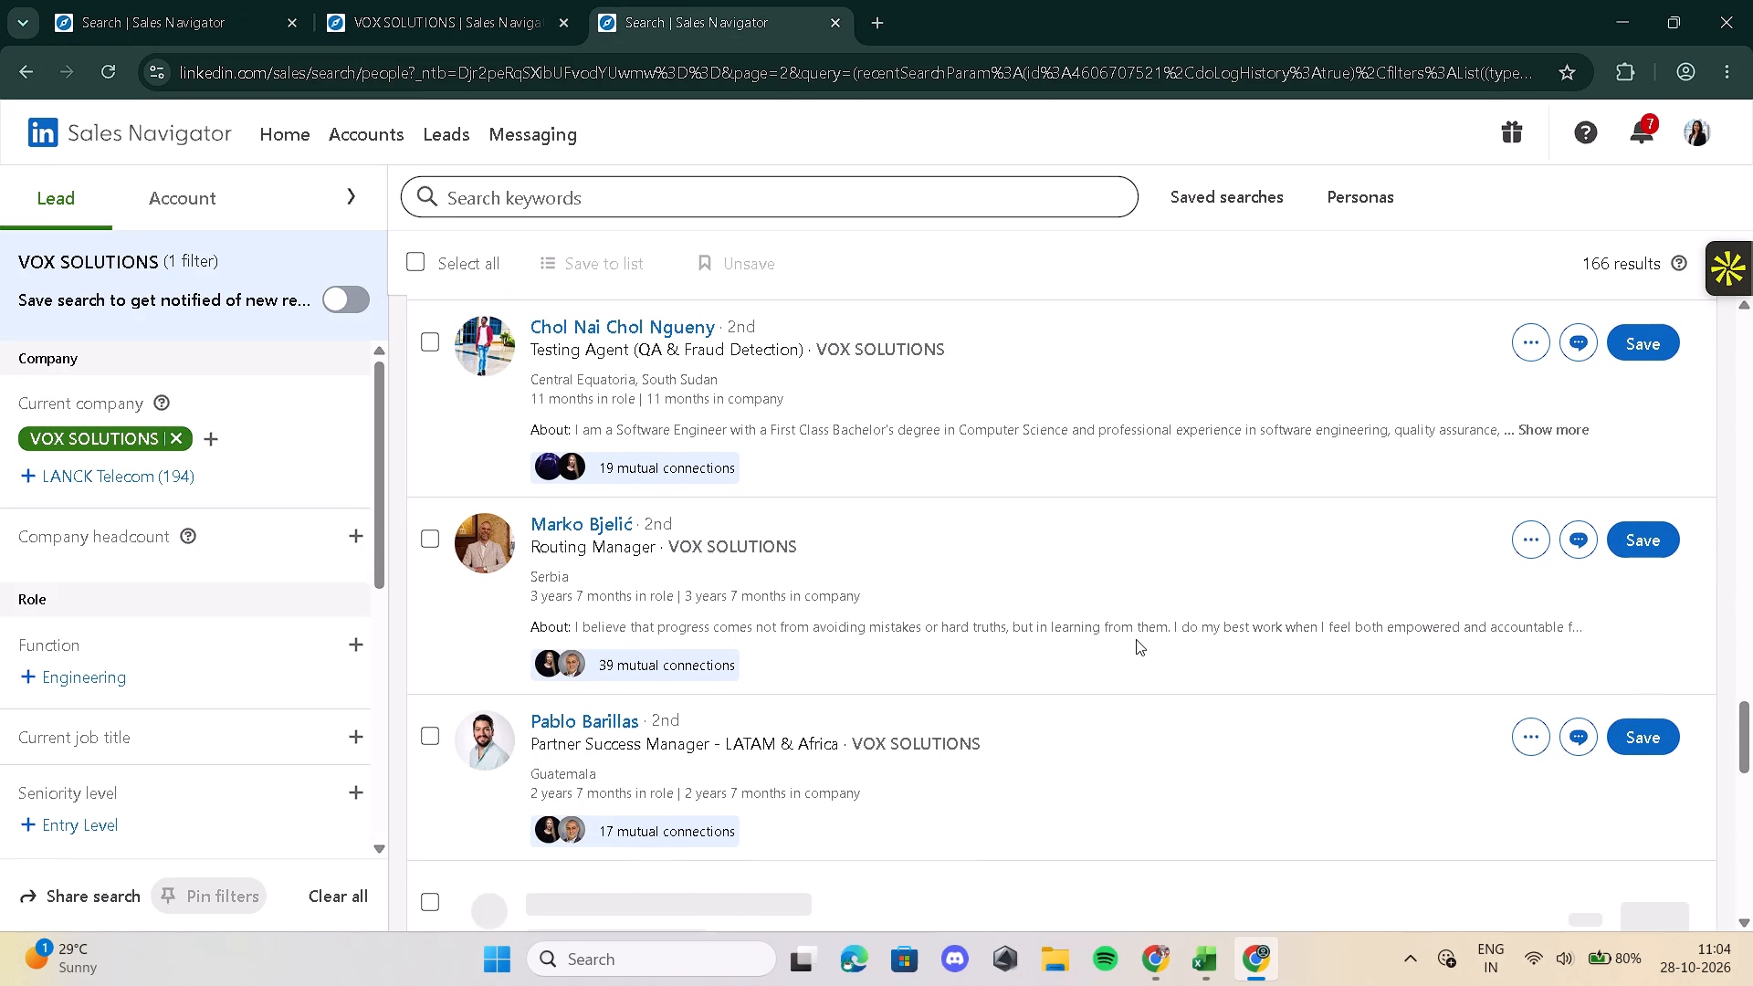
{"action": "scroll", "coordinate": [1136, 639], "scroll_direction": "down", "scroll_amount": 4}
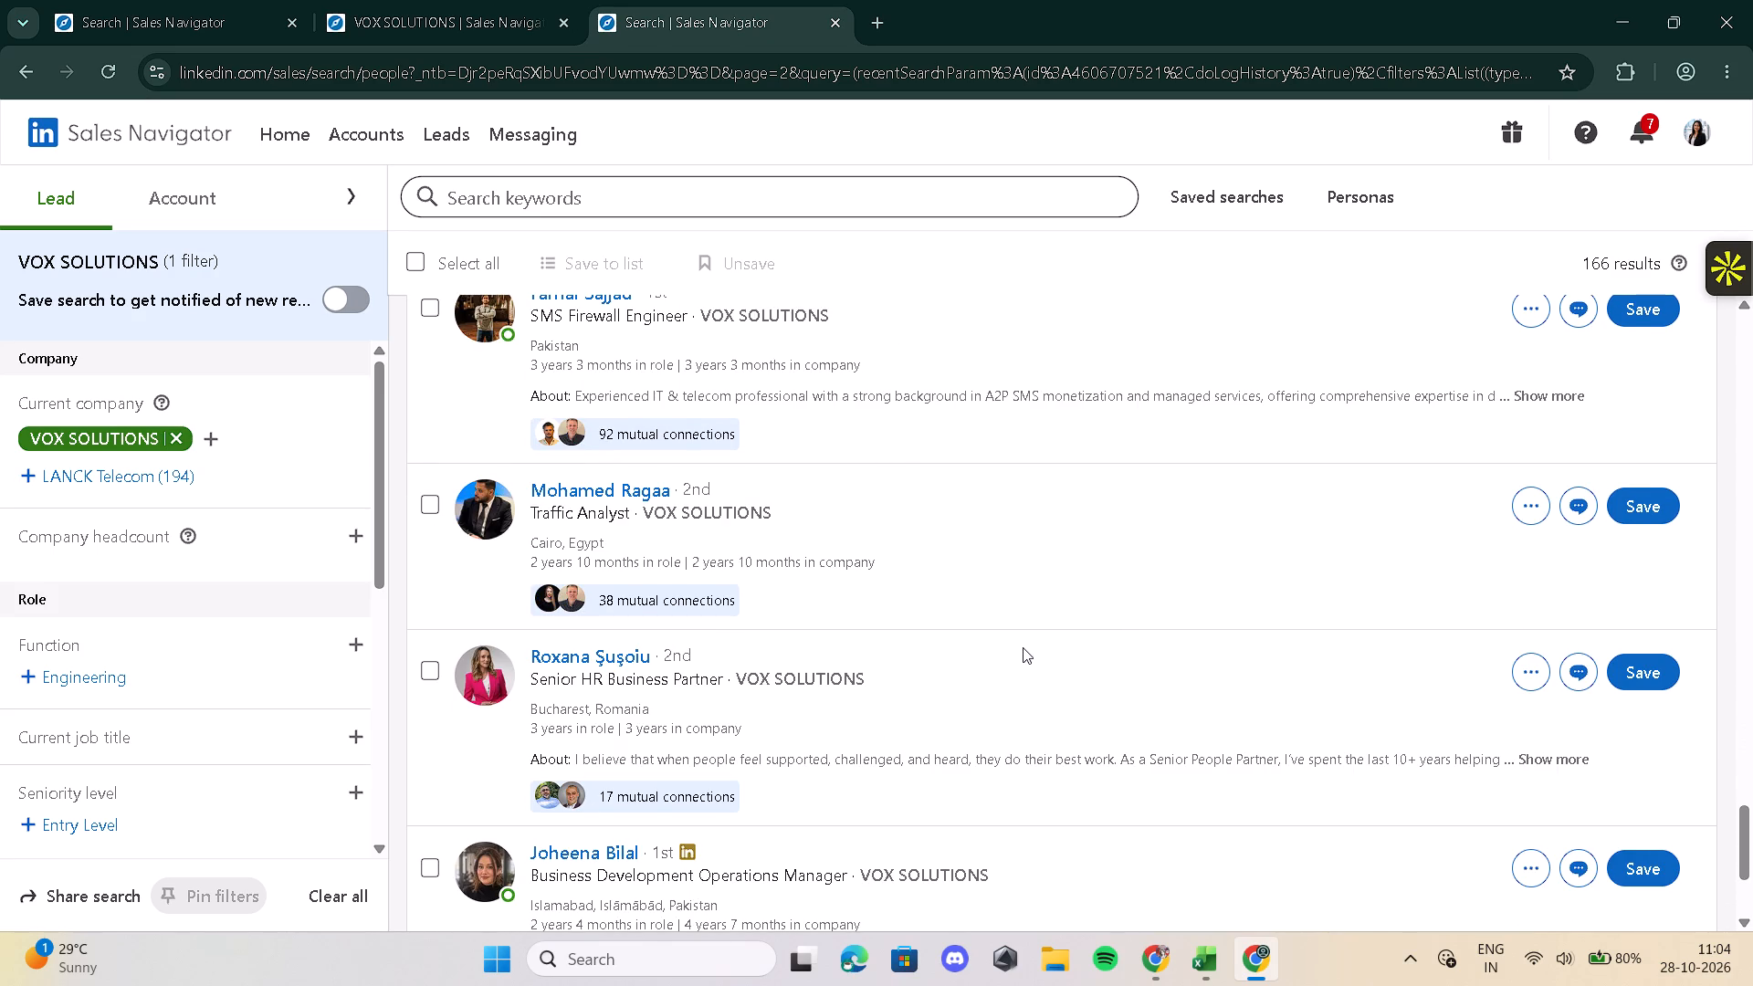
{"action": "scroll", "coordinate": [1023, 643], "scroll_direction": "down", "scroll_amount": 2}
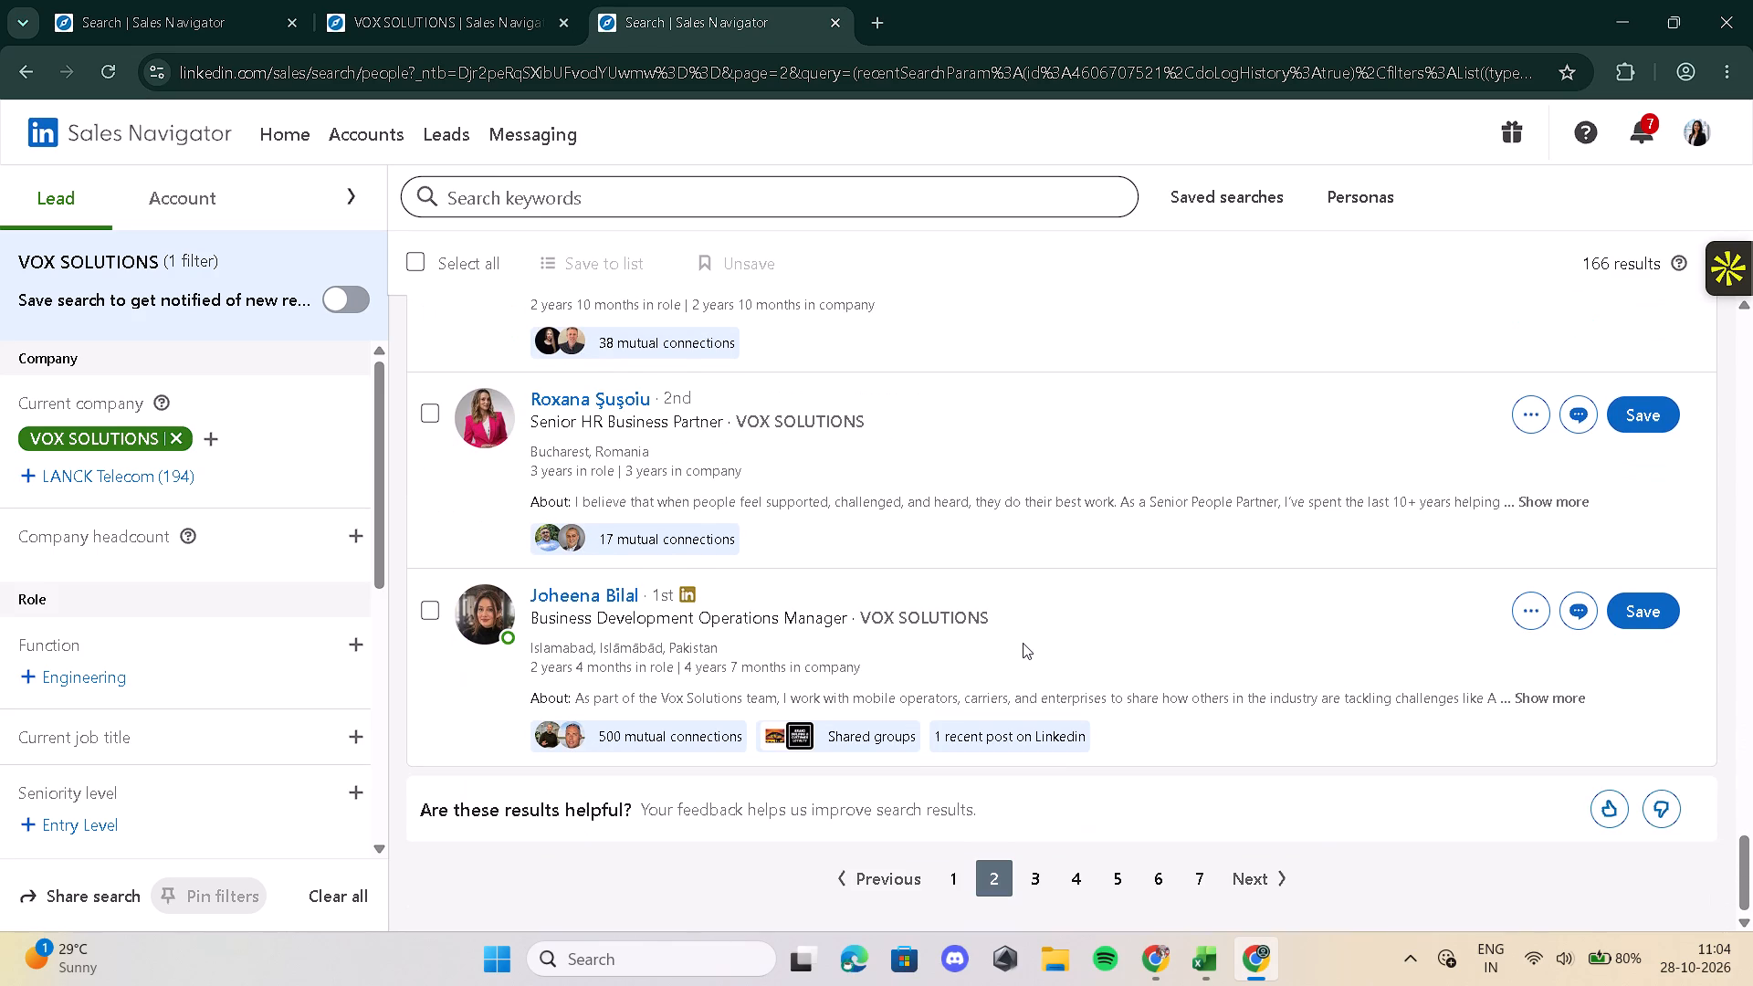
Open page 3 of the VOX SOLUTIONS employee results and examine the listed people's roles and locations.
{"action": "left_click", "coordinate": [1044, 895]}
{"action": "left_click", "coordinate": [171, 0]}
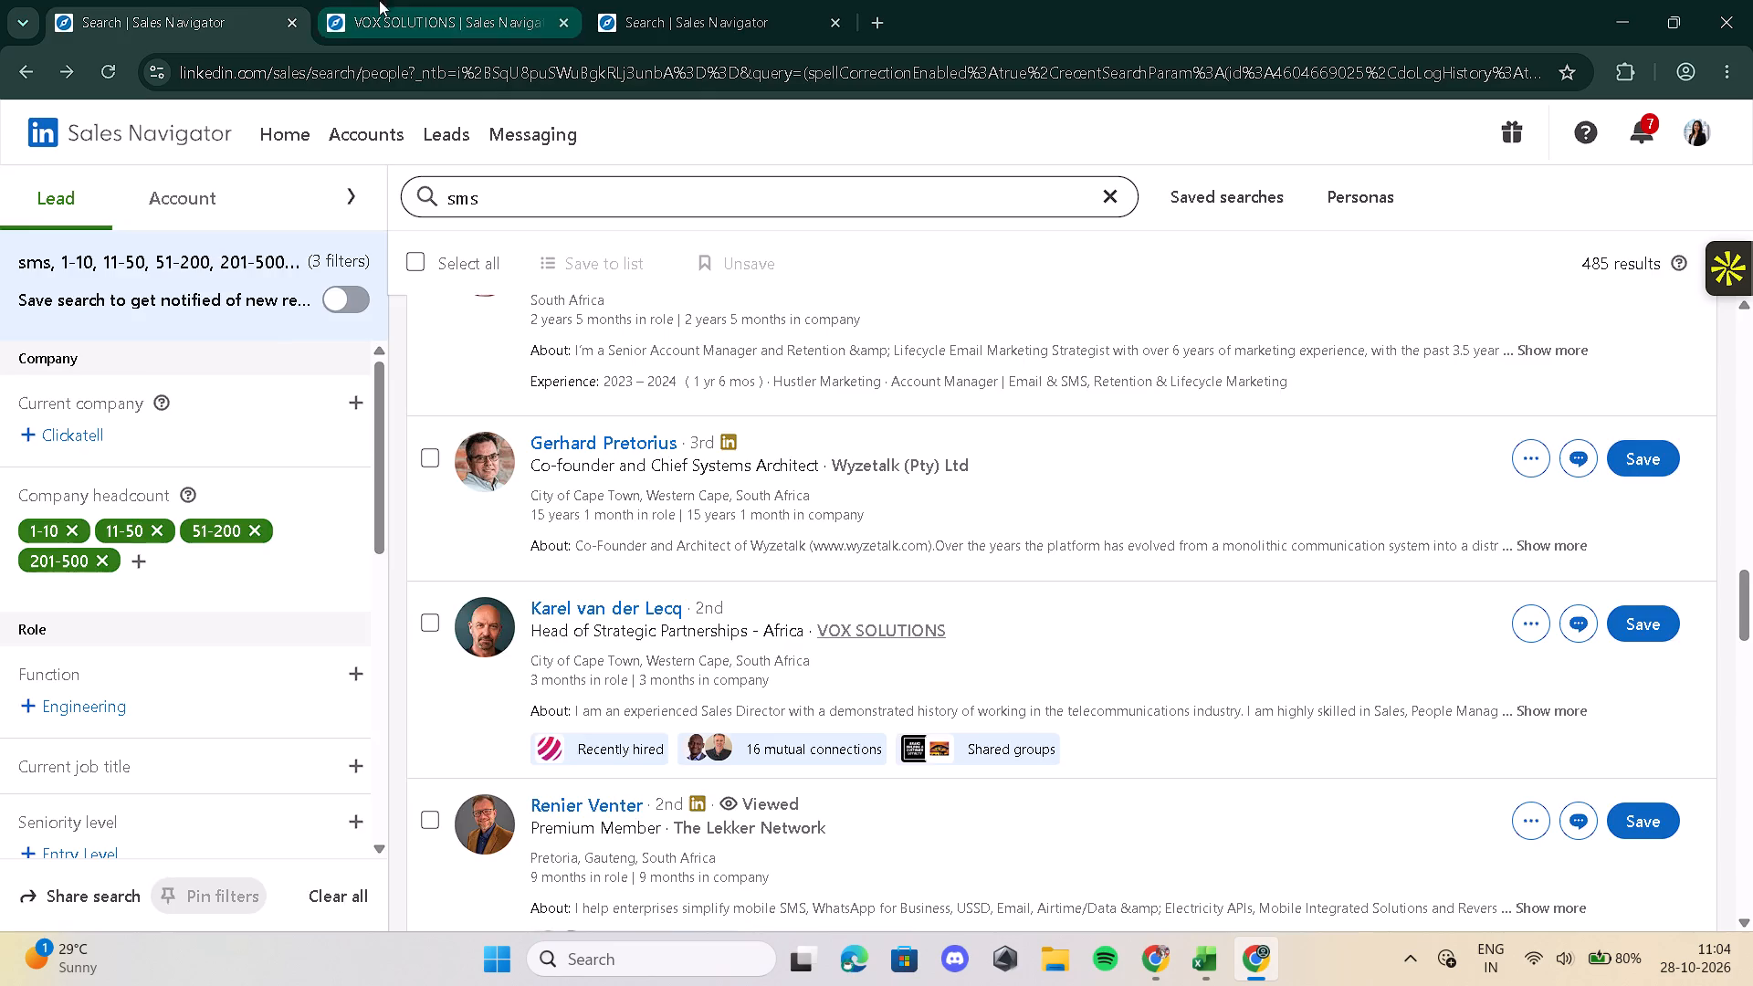
{"action": "left_click", "coordinate": [448, 0]}
{"action": "left_click", "coordinate": [635, 0]}
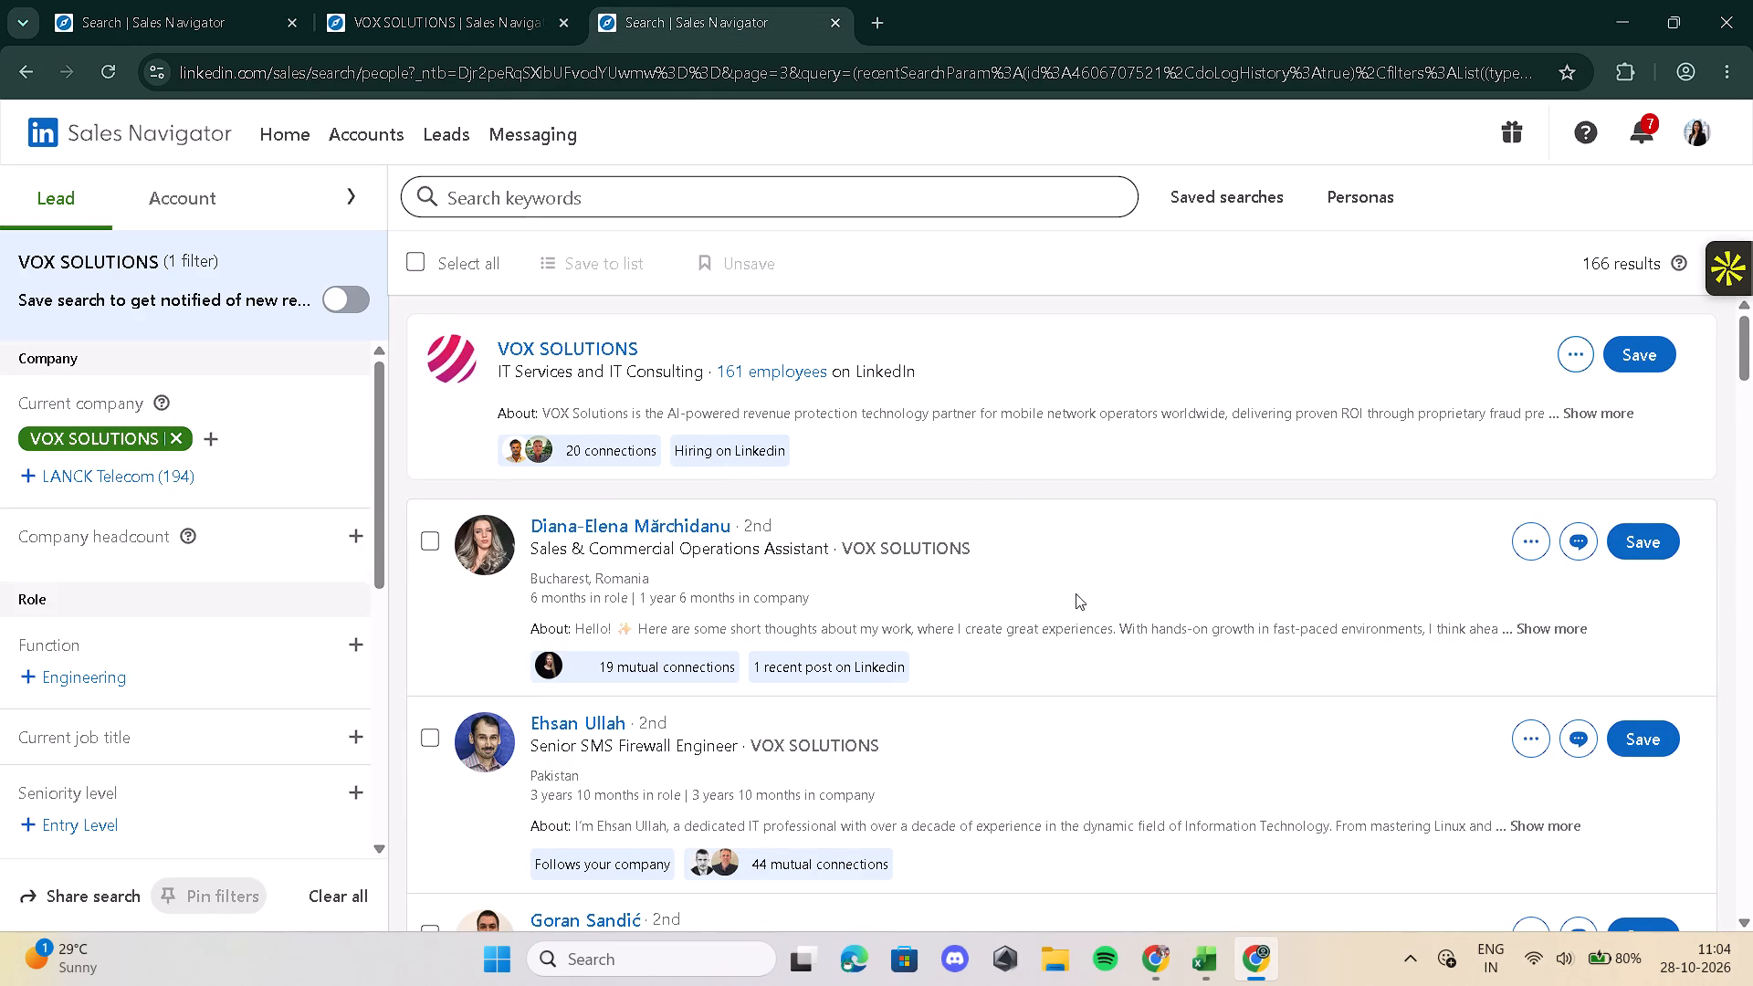
{"action": "scroll", "coordinate": [988, 533], "scroll_direction": "down", "scroll_amount": 4}
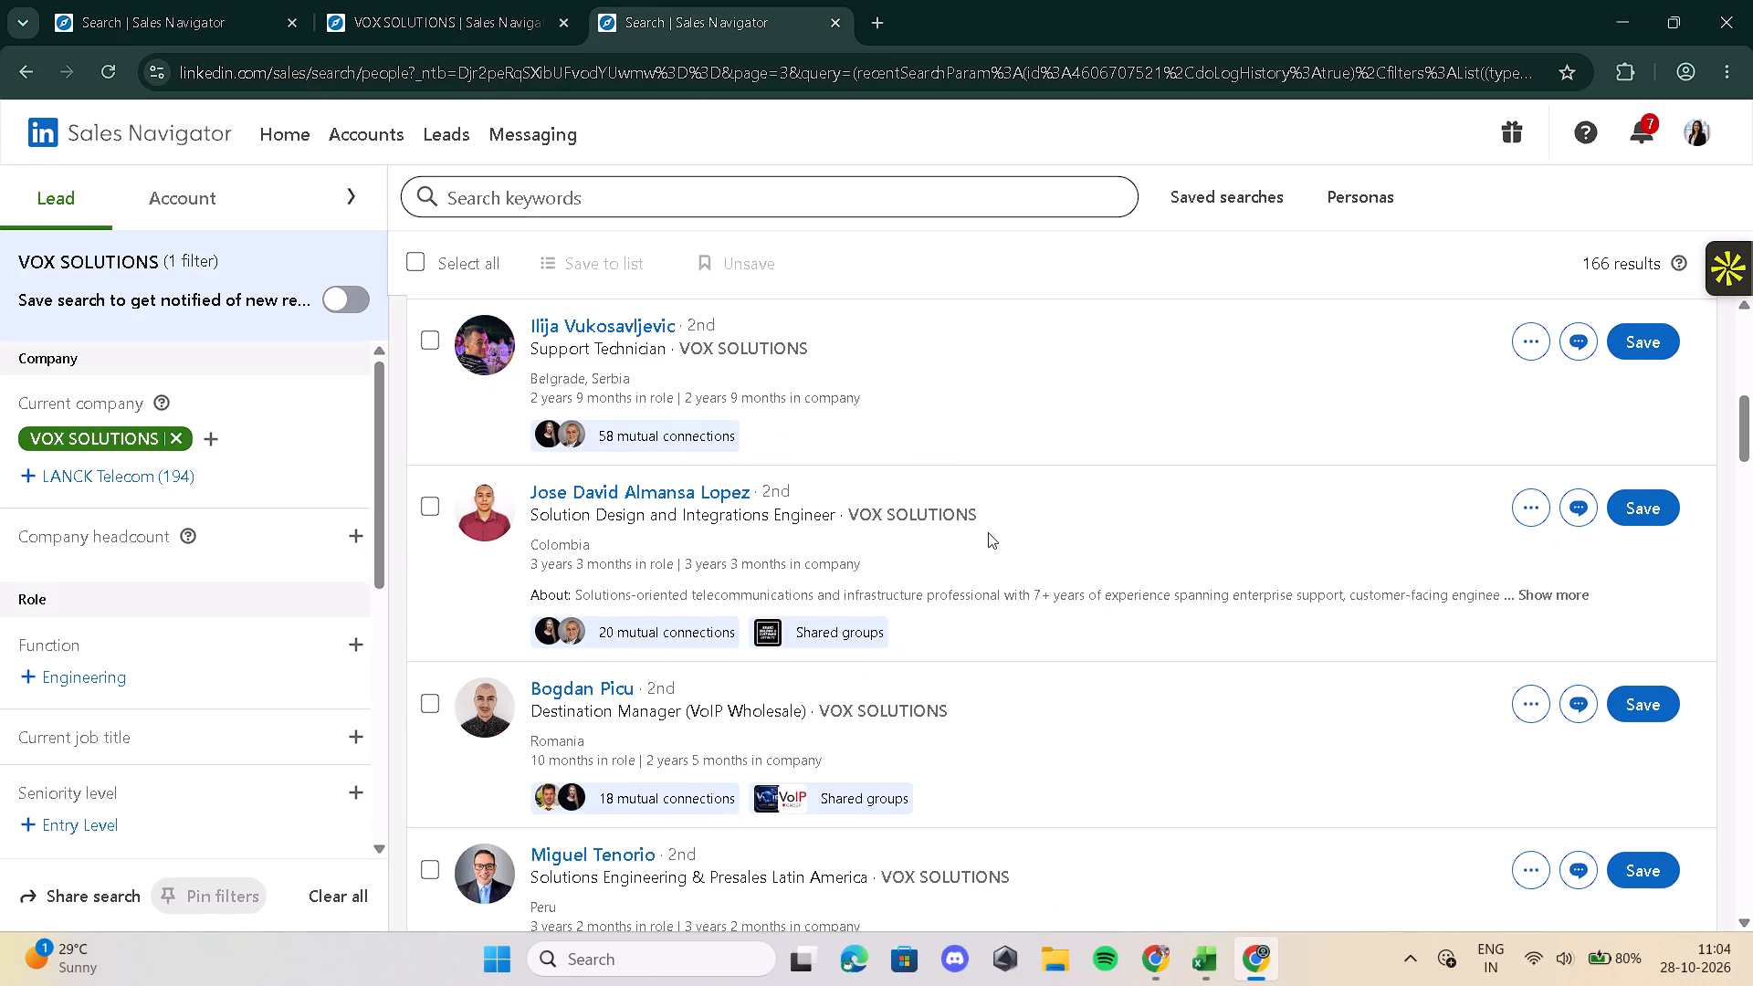
{"action": "scroll", "coordinate": [988, 532], "scroll_direction": "down", "scroll_amount": 6}
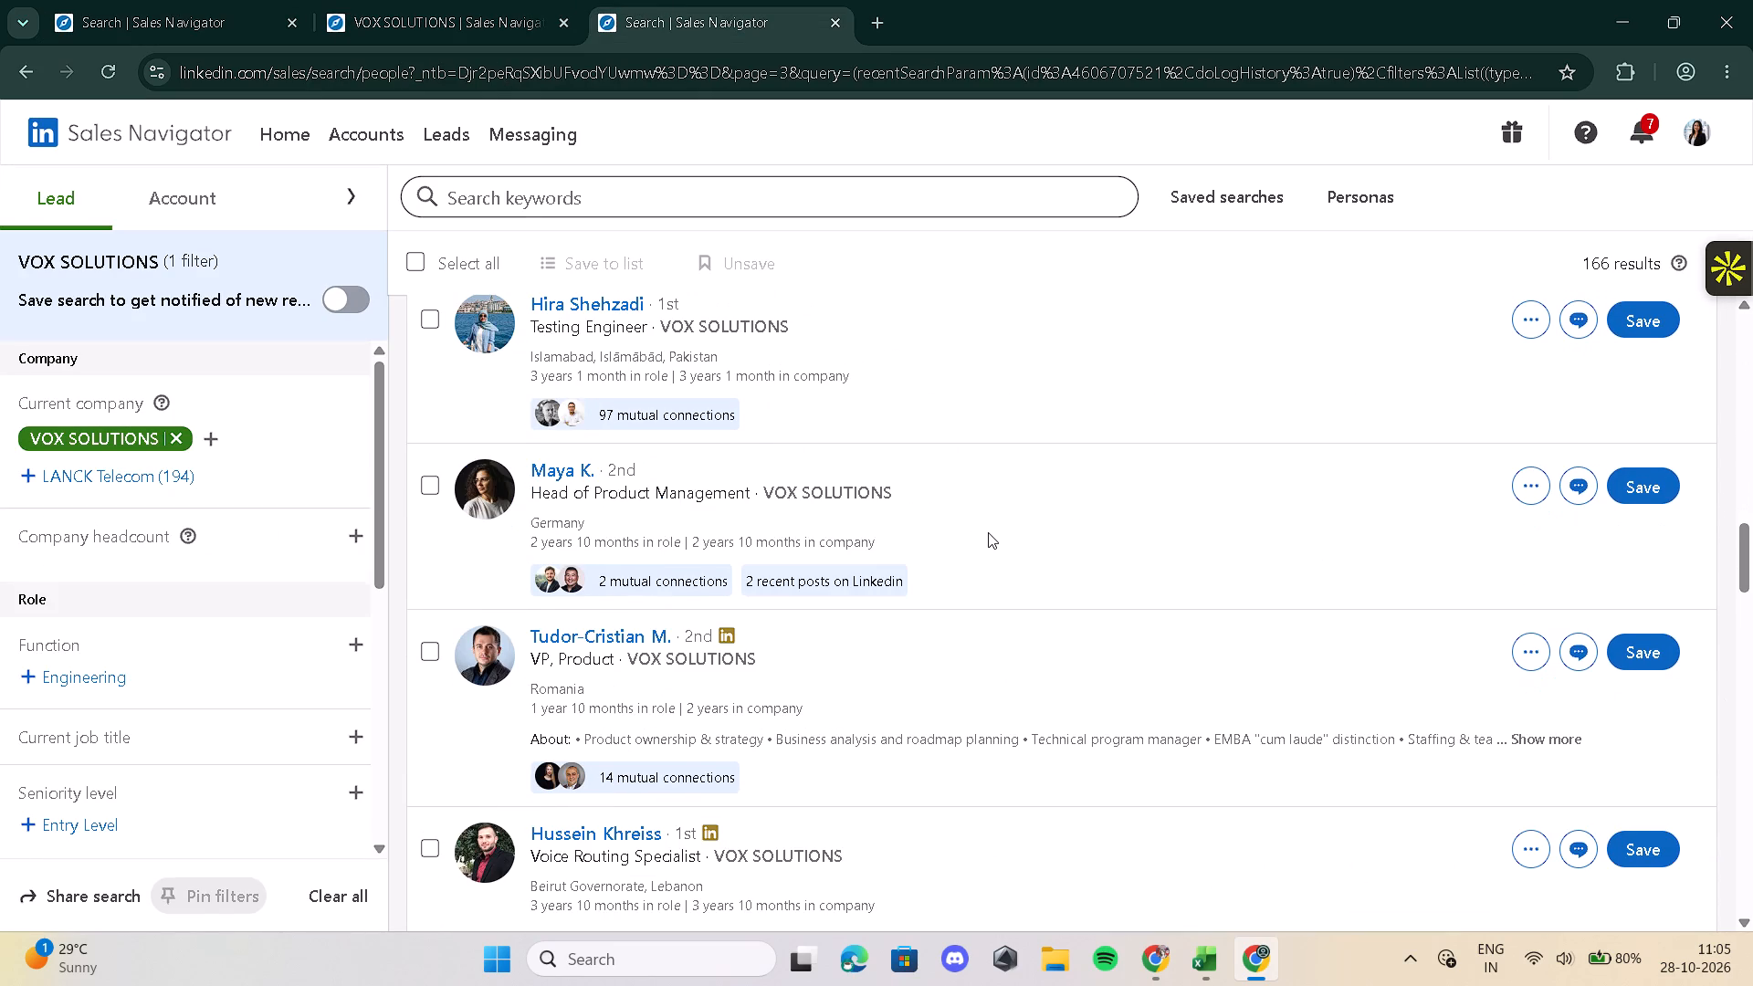
{"action": "scroll", "coordinate": [988, 532], "scroll_direction": "down", "scroll_amount": 5}
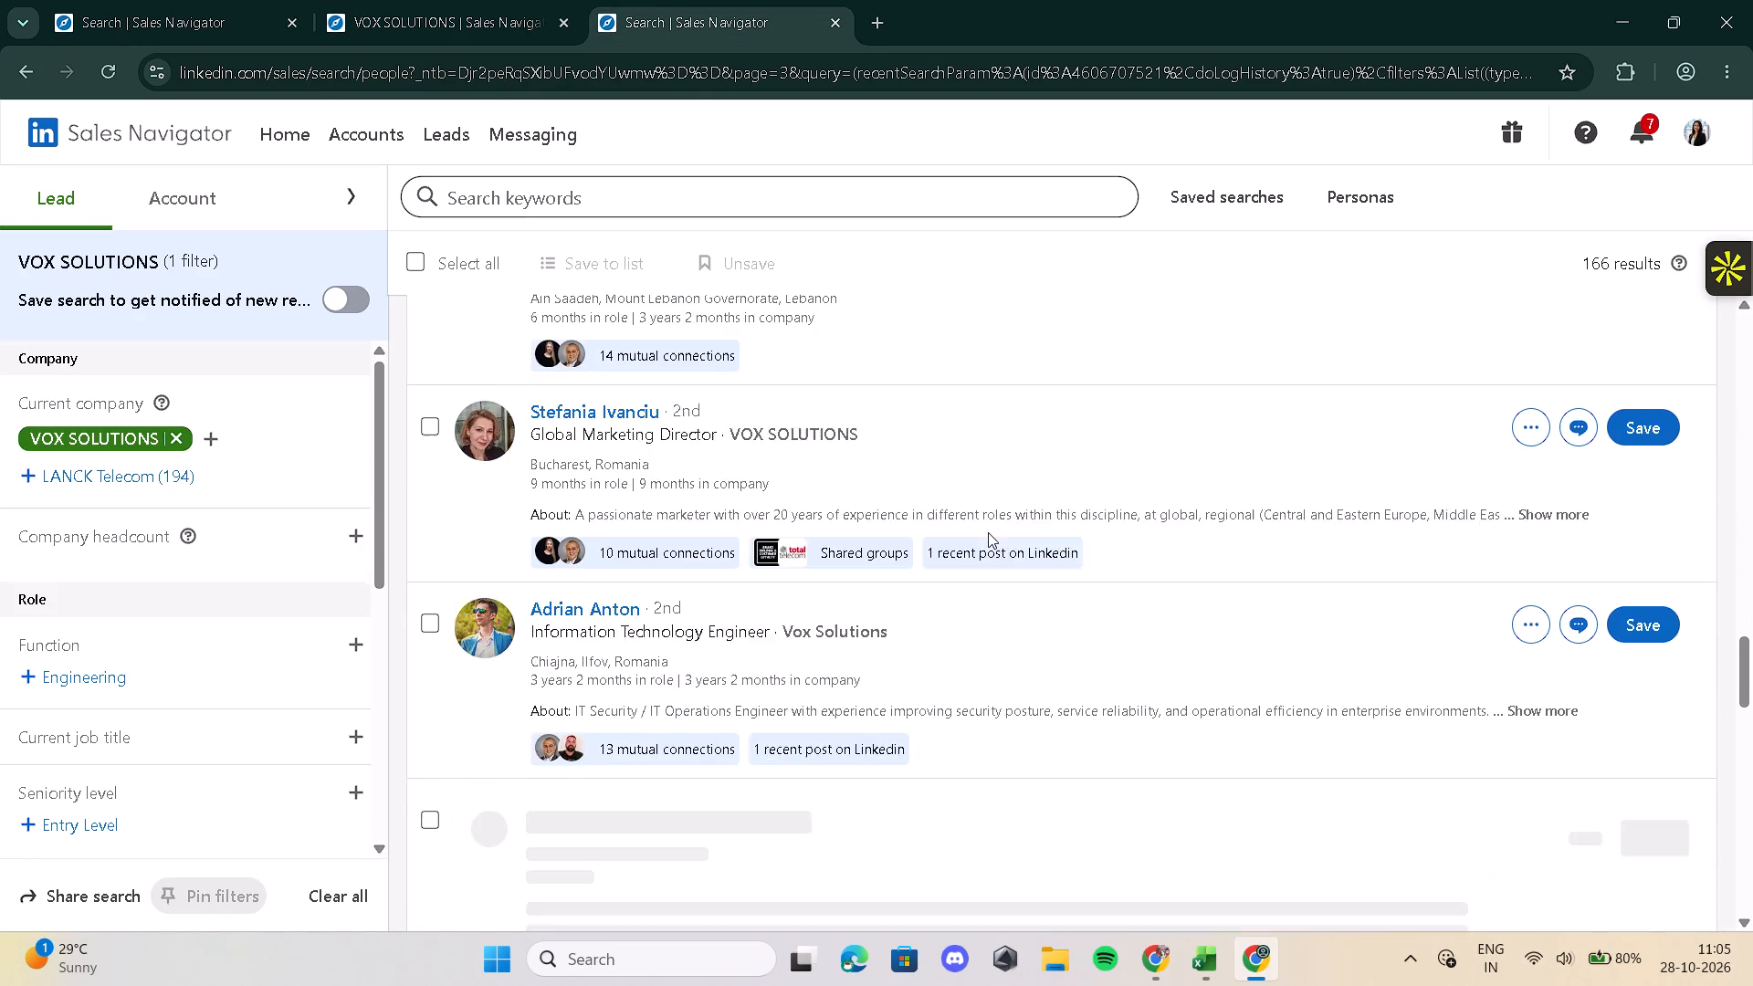
{"action": "scroll", "coordinate": [988, 532], "scroll_direction": "down", "scroll_amount": 10}
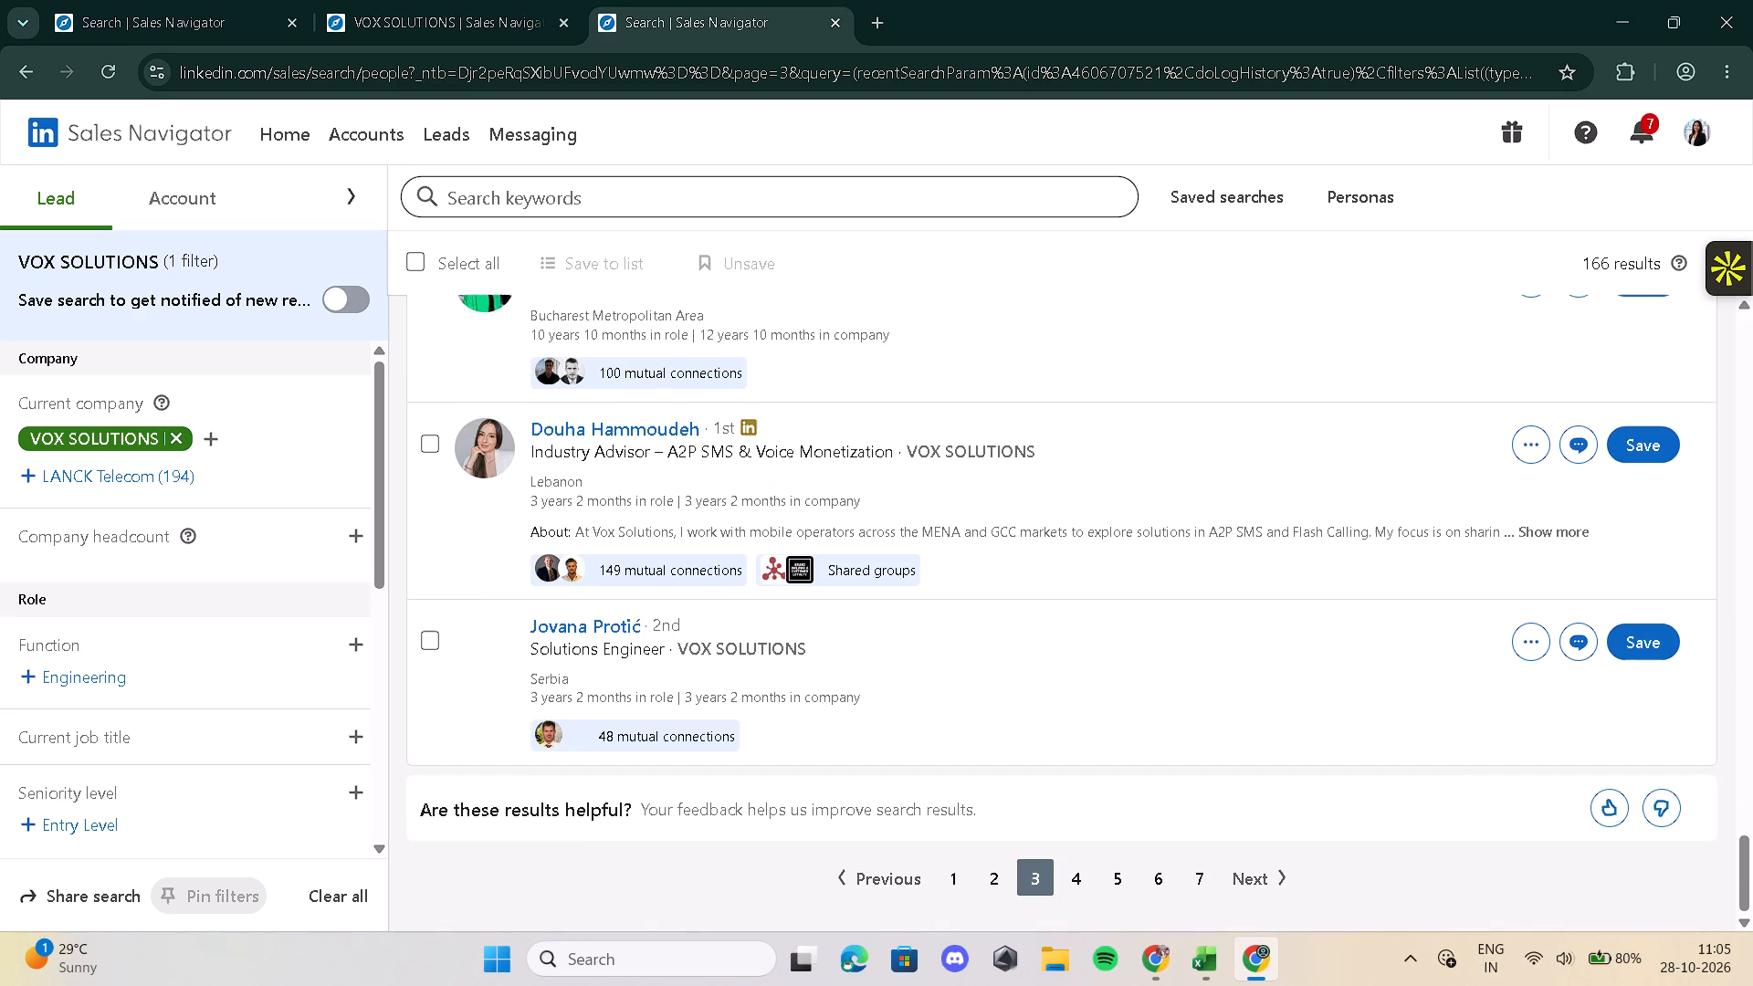
Look back over the page 3 employee results up to the first VOX SOLUTIONS entries.
{"action": "scroll", "coordinate": [1065, 656], "scroll_direction": "up", "scroll_amount": 9}
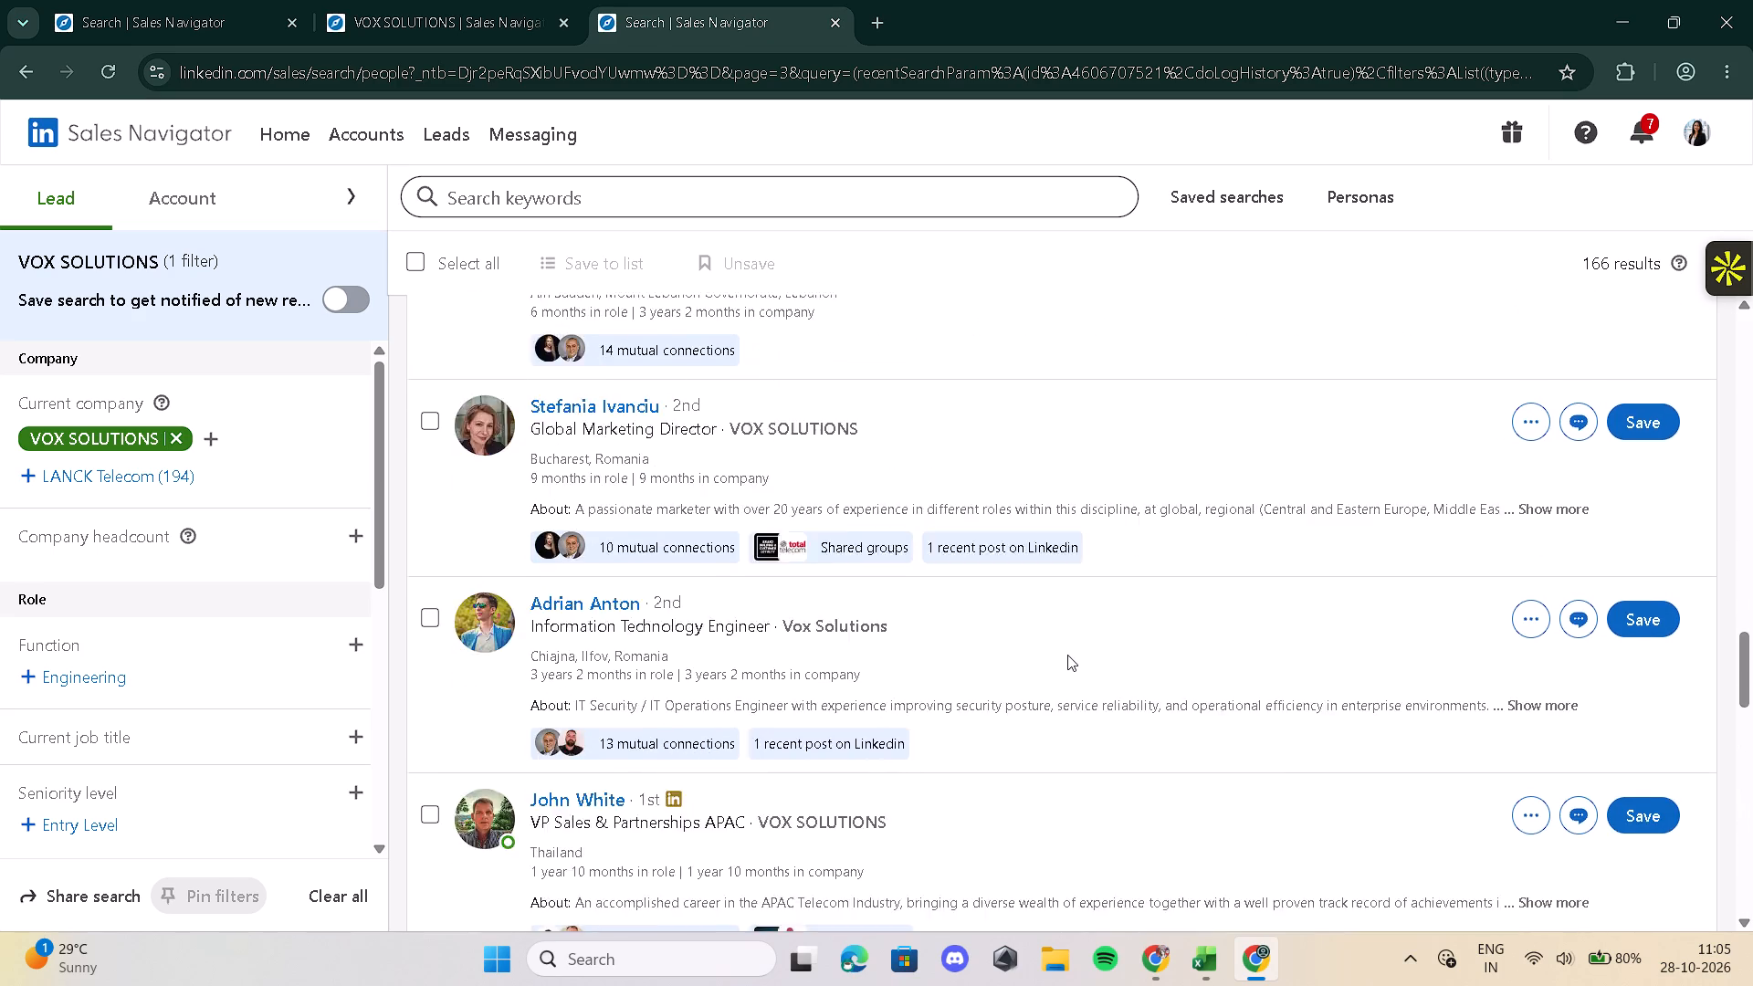
{"action": "scroll", "coordinate": [1067, 655], "scroll_direction": "up", "scroll_amount": 13}
{"action": "scroll", "coordinate": [1067, 656], "scroll_direction": "up", "scroll_amount": 9}
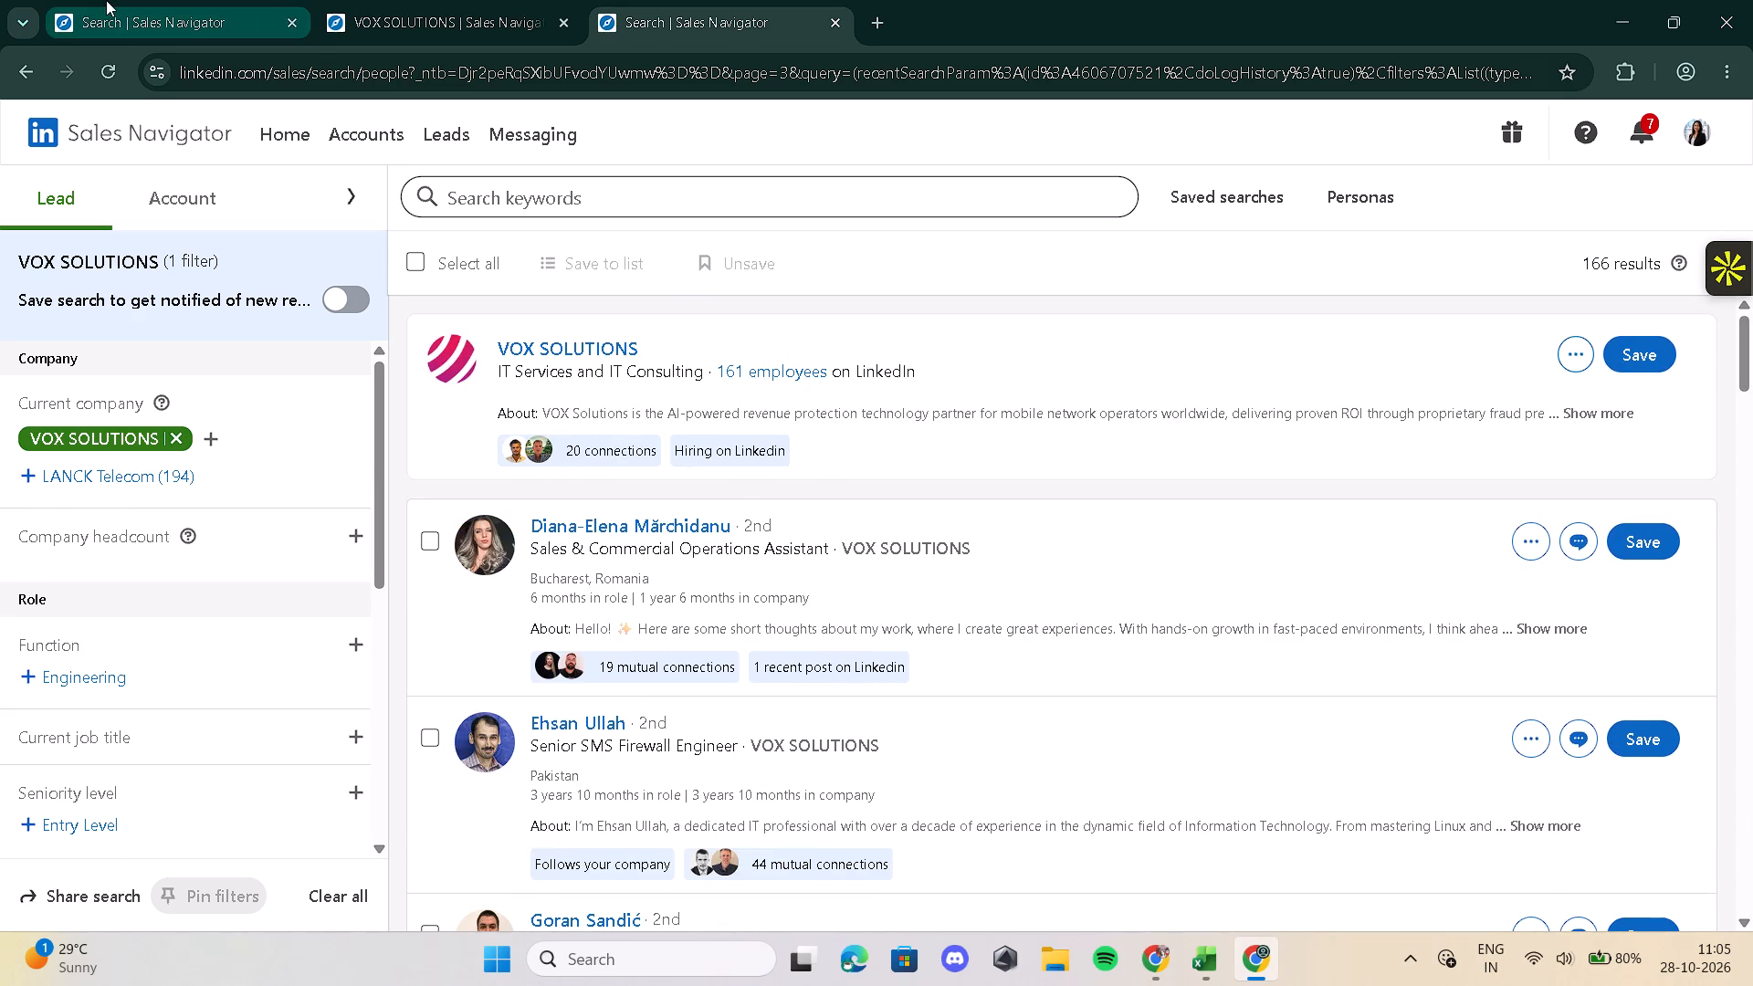
{"action": "left_click", "coordinate": [106, 0]}
{"action": "left_click", "coordinate": [331, 0]}
{"action": "left_click", "coordinate": [710, 0]}
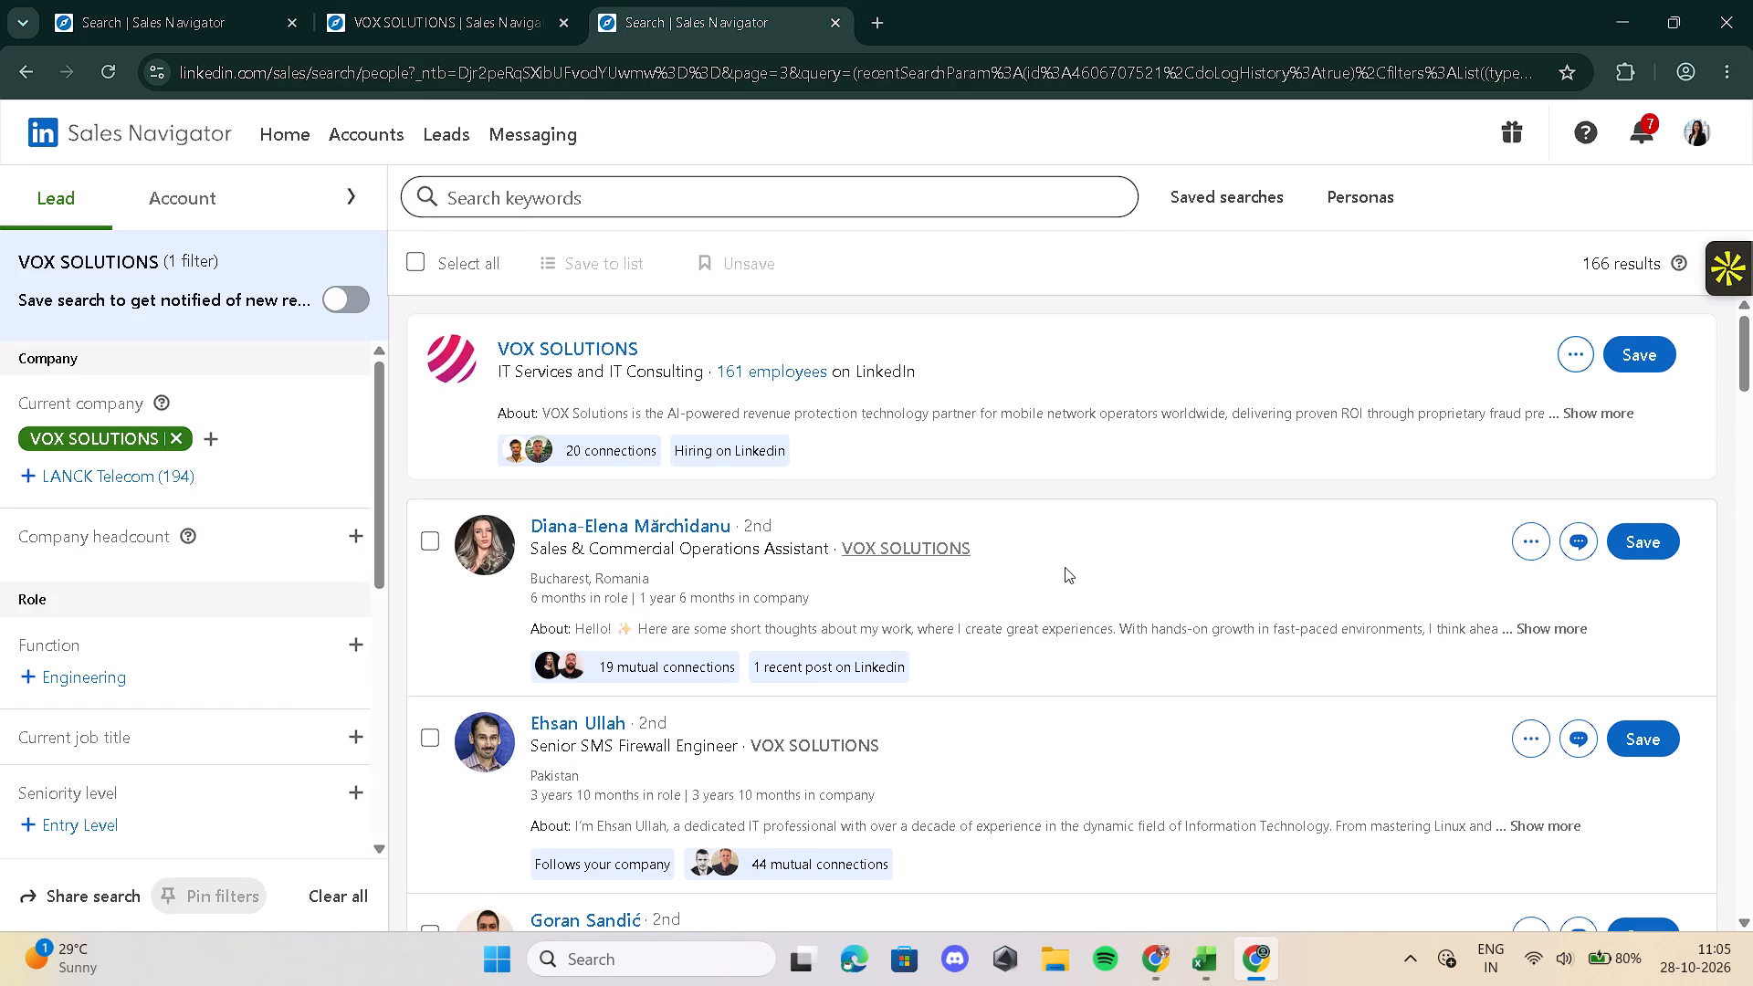
Recheck the page 3 VOX SOLUTIONS employee results from start to end, reviewing each person's role and location.
{"action": "scroll", "coordinate": [1065, 567], "scroll_direction": "down", "scroll_amount": 16}
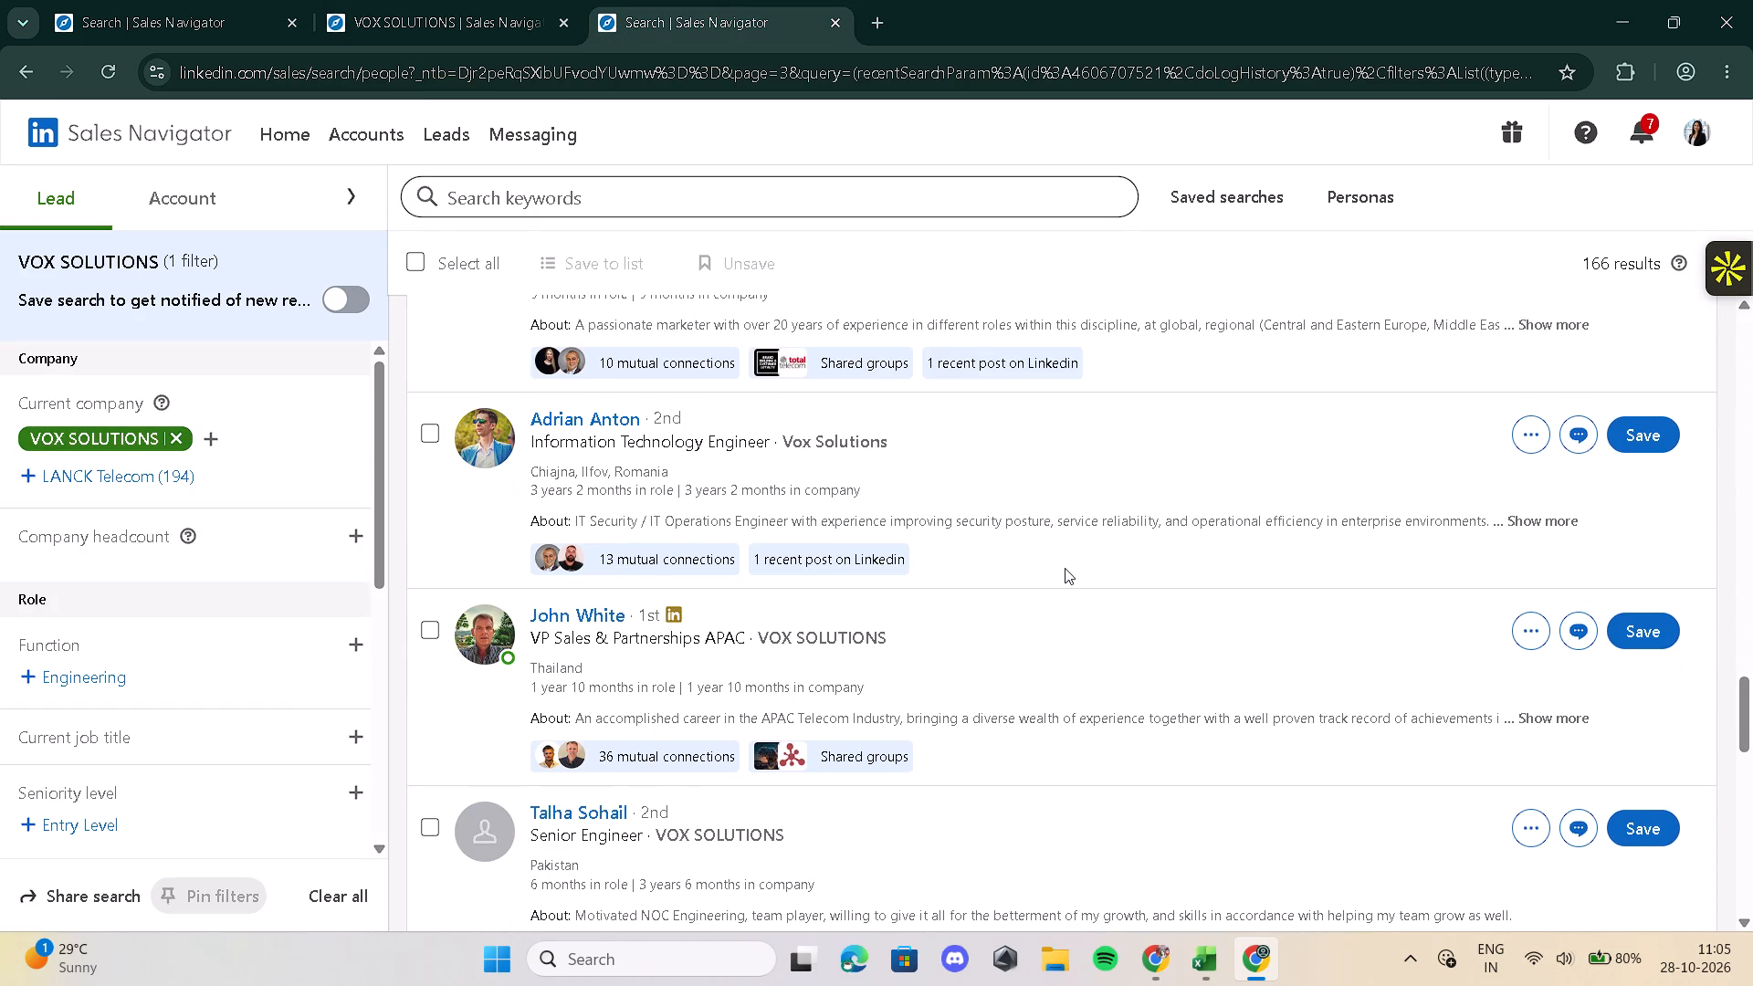
{"action": "scroll", "coordinate": [1065, 568], "scroll_direction": "down", "scroll_amount": 3}
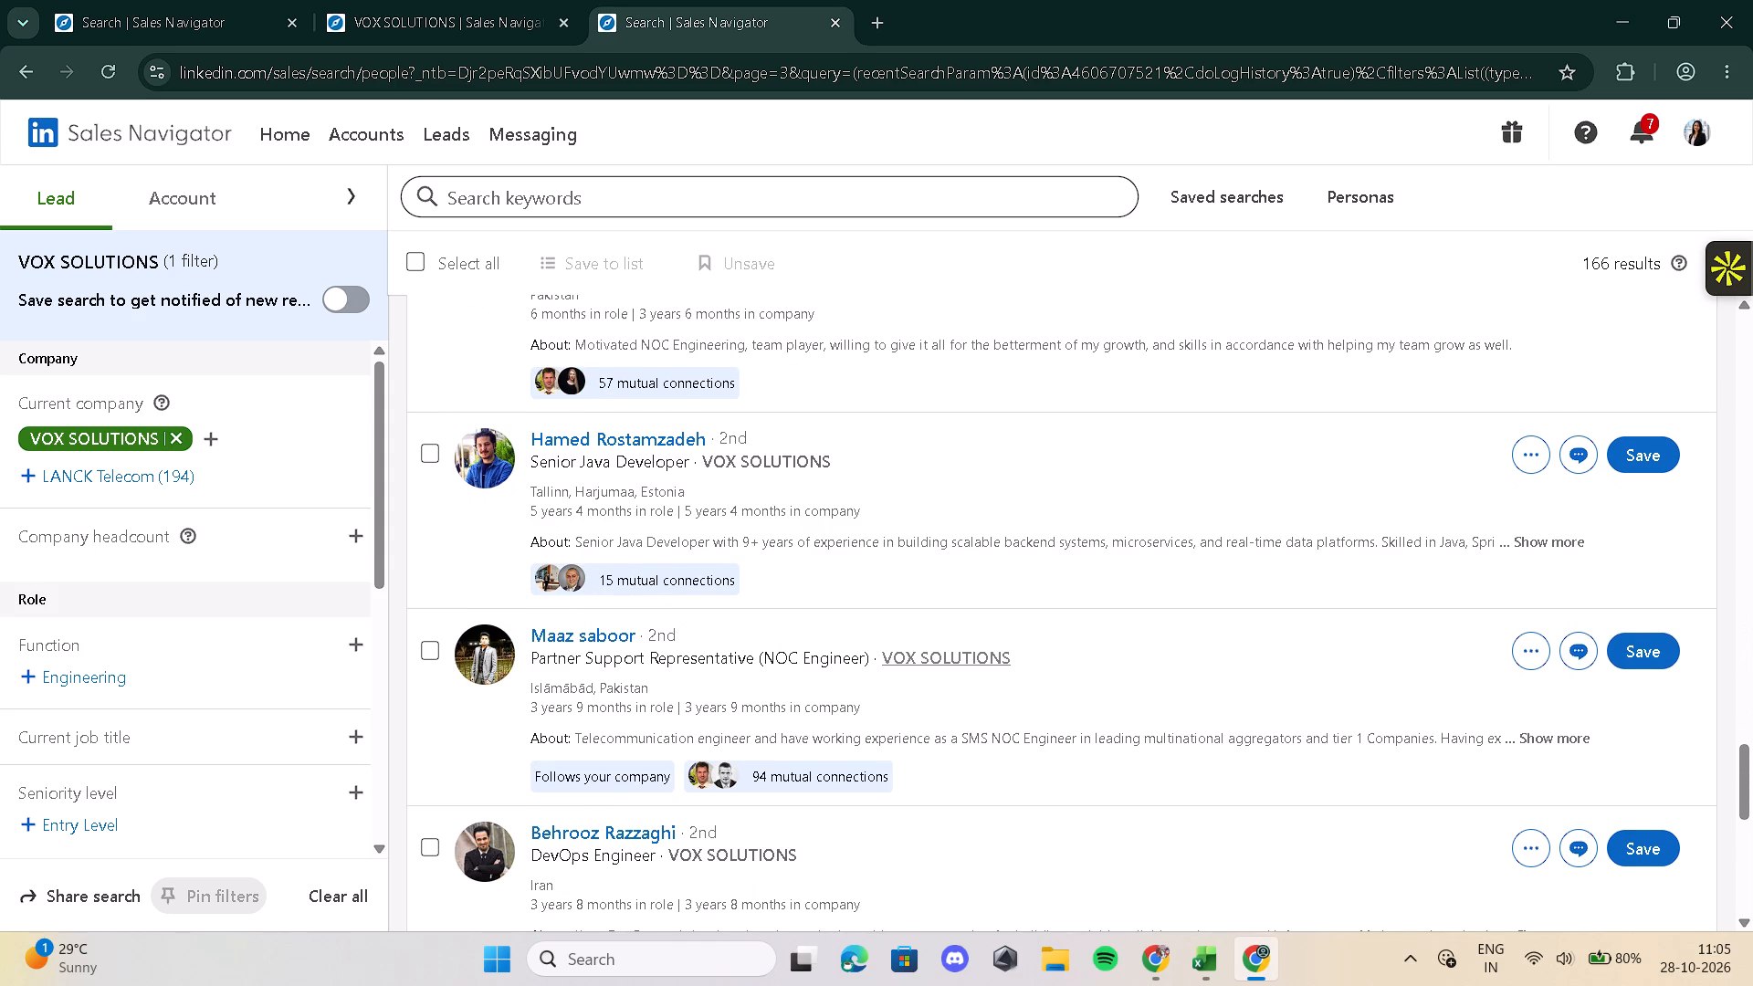
{"action": "scroll", "coordinate": [948, 694], "scroll_direction": "down", "scroll_amount": 5}
{"action": "scroll", "coordinate": [972, 684], "scroll_direction": "up", "scroll_amount": 4}
{"action": "scroll", "coordinate": [973, 684], "scroll_direction": "up", "scroll_amount": 20}
{"action": "scroll", "coordinate": [973, 684], "scroll_direction": "up", "scroll_amount": 5}
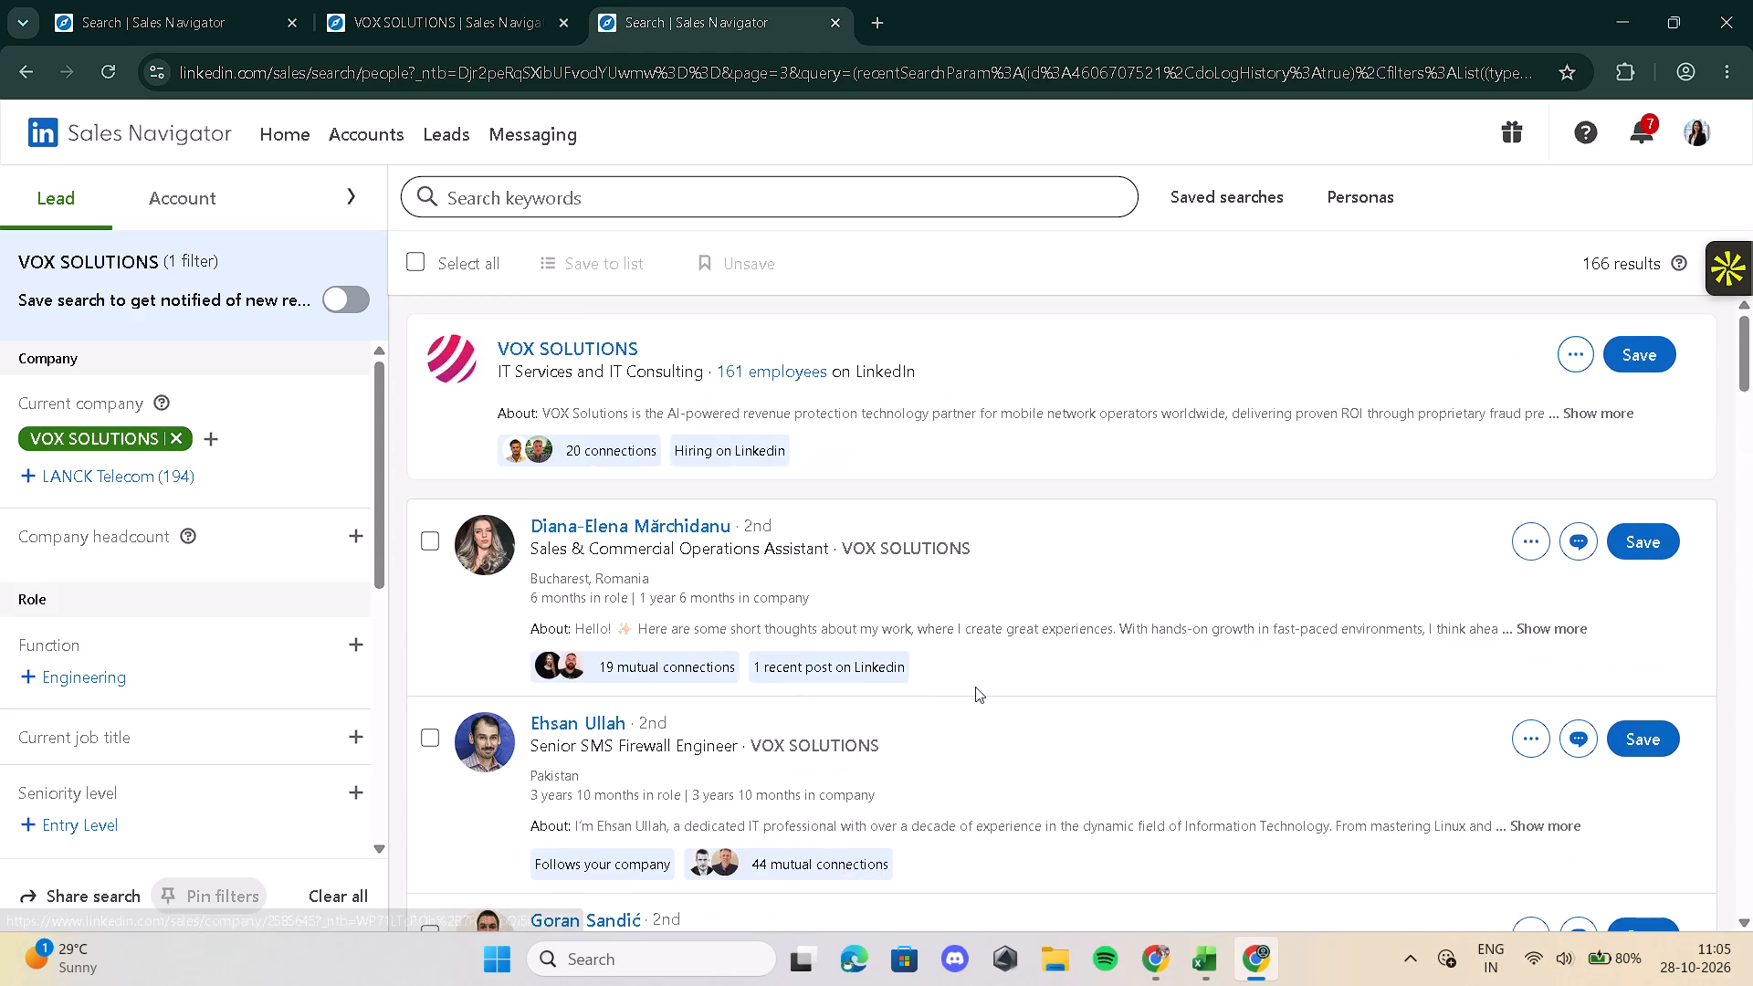
{"action": "scroll", "coordinate": [975, 687], "scroll_direction": "down", "scroll_amount": 20}
{"action": "scroll", "coordinate": [975, 687], "scroll_direction": "down", "scroll_amount": 14}
Open page 4 of the VOX SOLUTIONS employee results and examine the listed people's roles and locations.
{"action": "left_click", "coordinate": [1073, 876]}
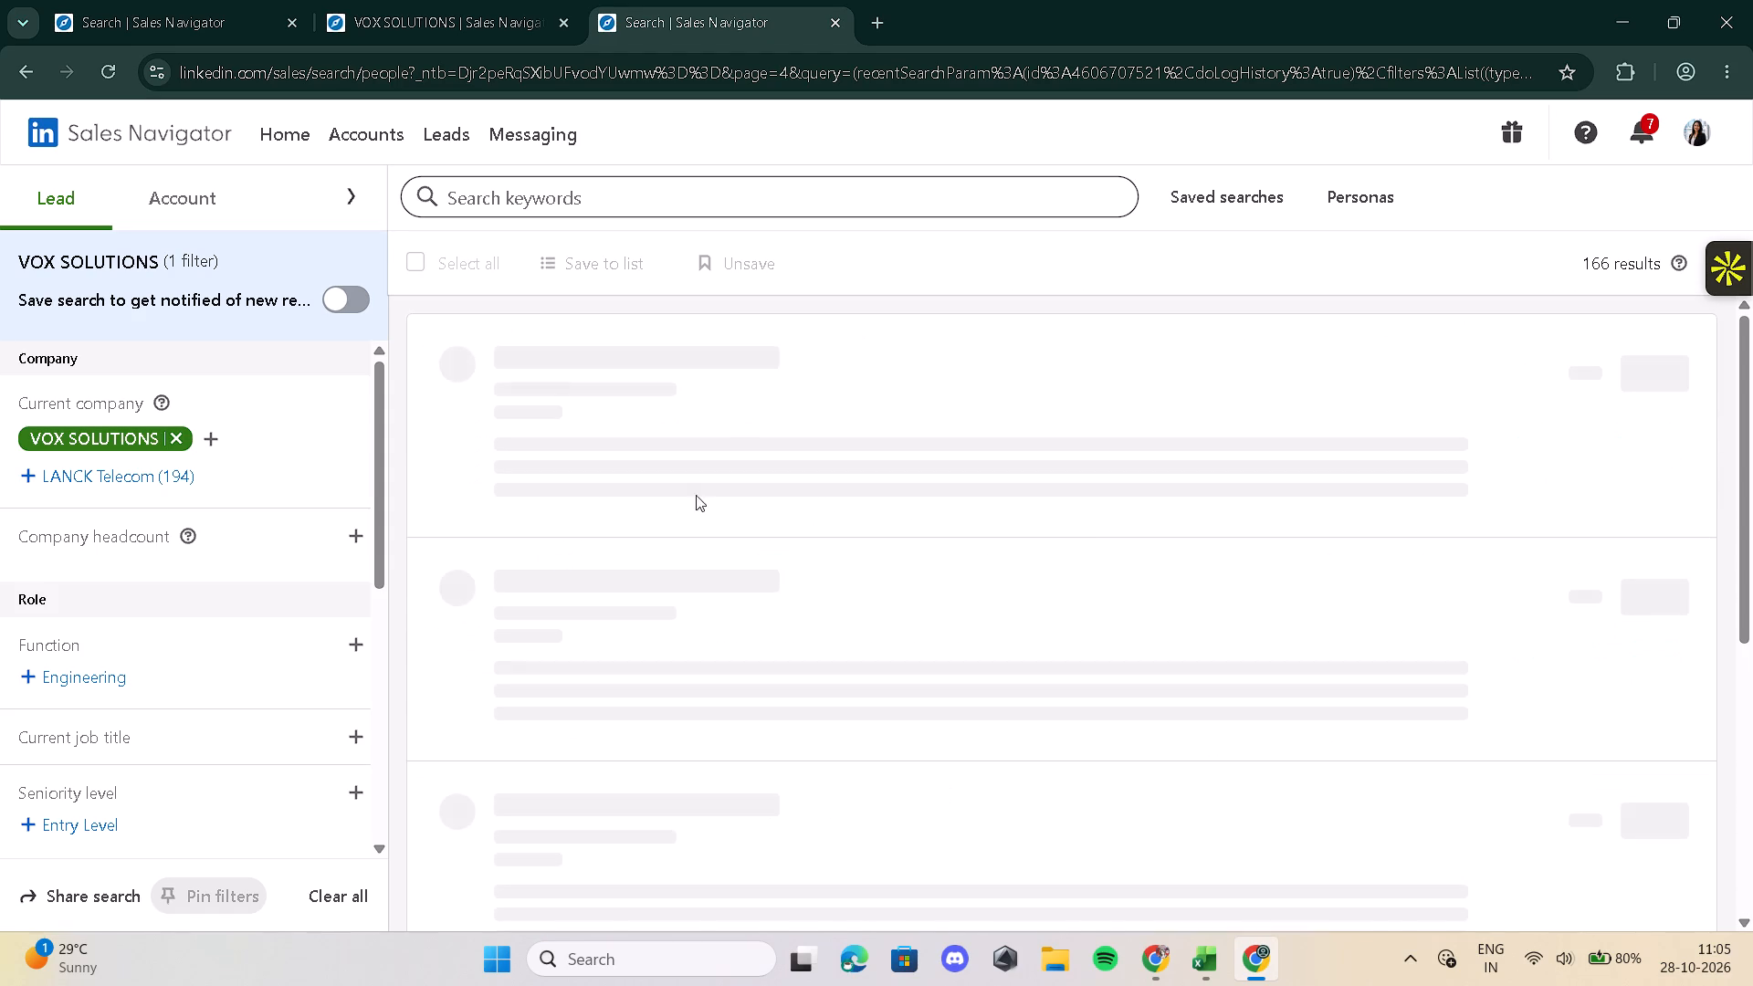
{"action": "left_click", "coordinate": [203, 0]}
{"action": "left_click", "coordinate": [336, 0]}
{"action": "left_click", "coordinate": [528, 0]}
{"action": "left_click", "coordinate": [628, 0]}
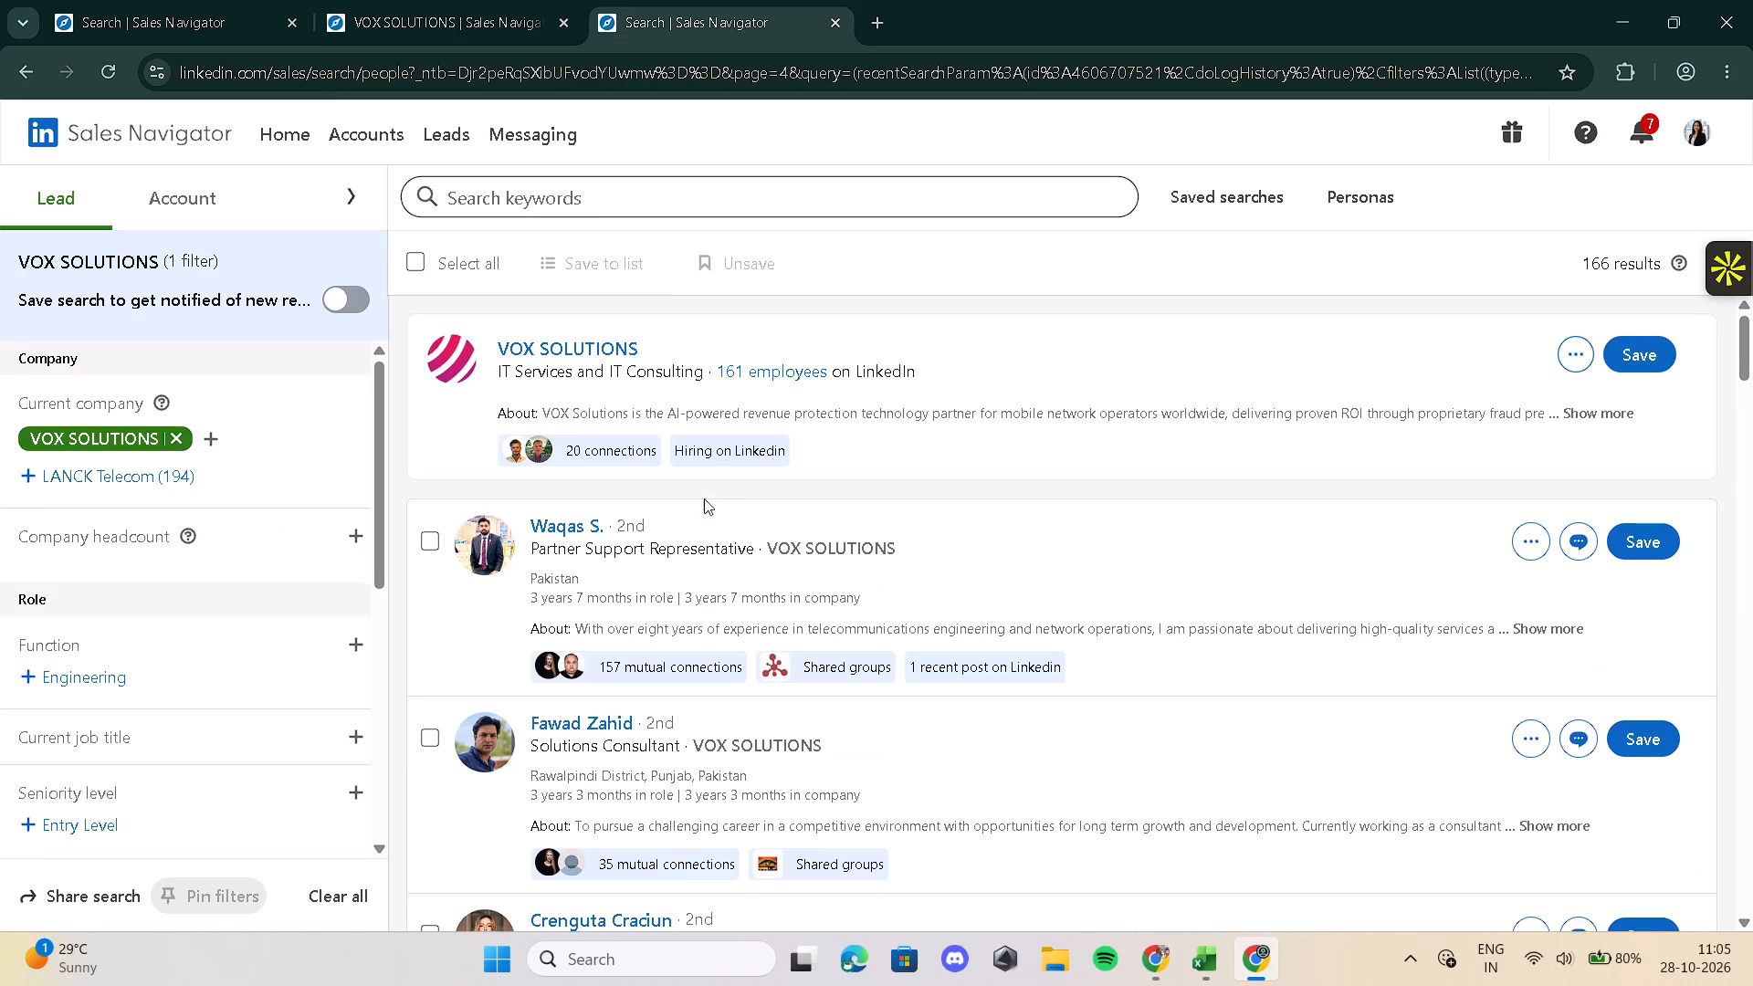
{"action": "scroll", "coordinate": [1091, 526], "scroll_direction": "down", "scroll_amount": 8}
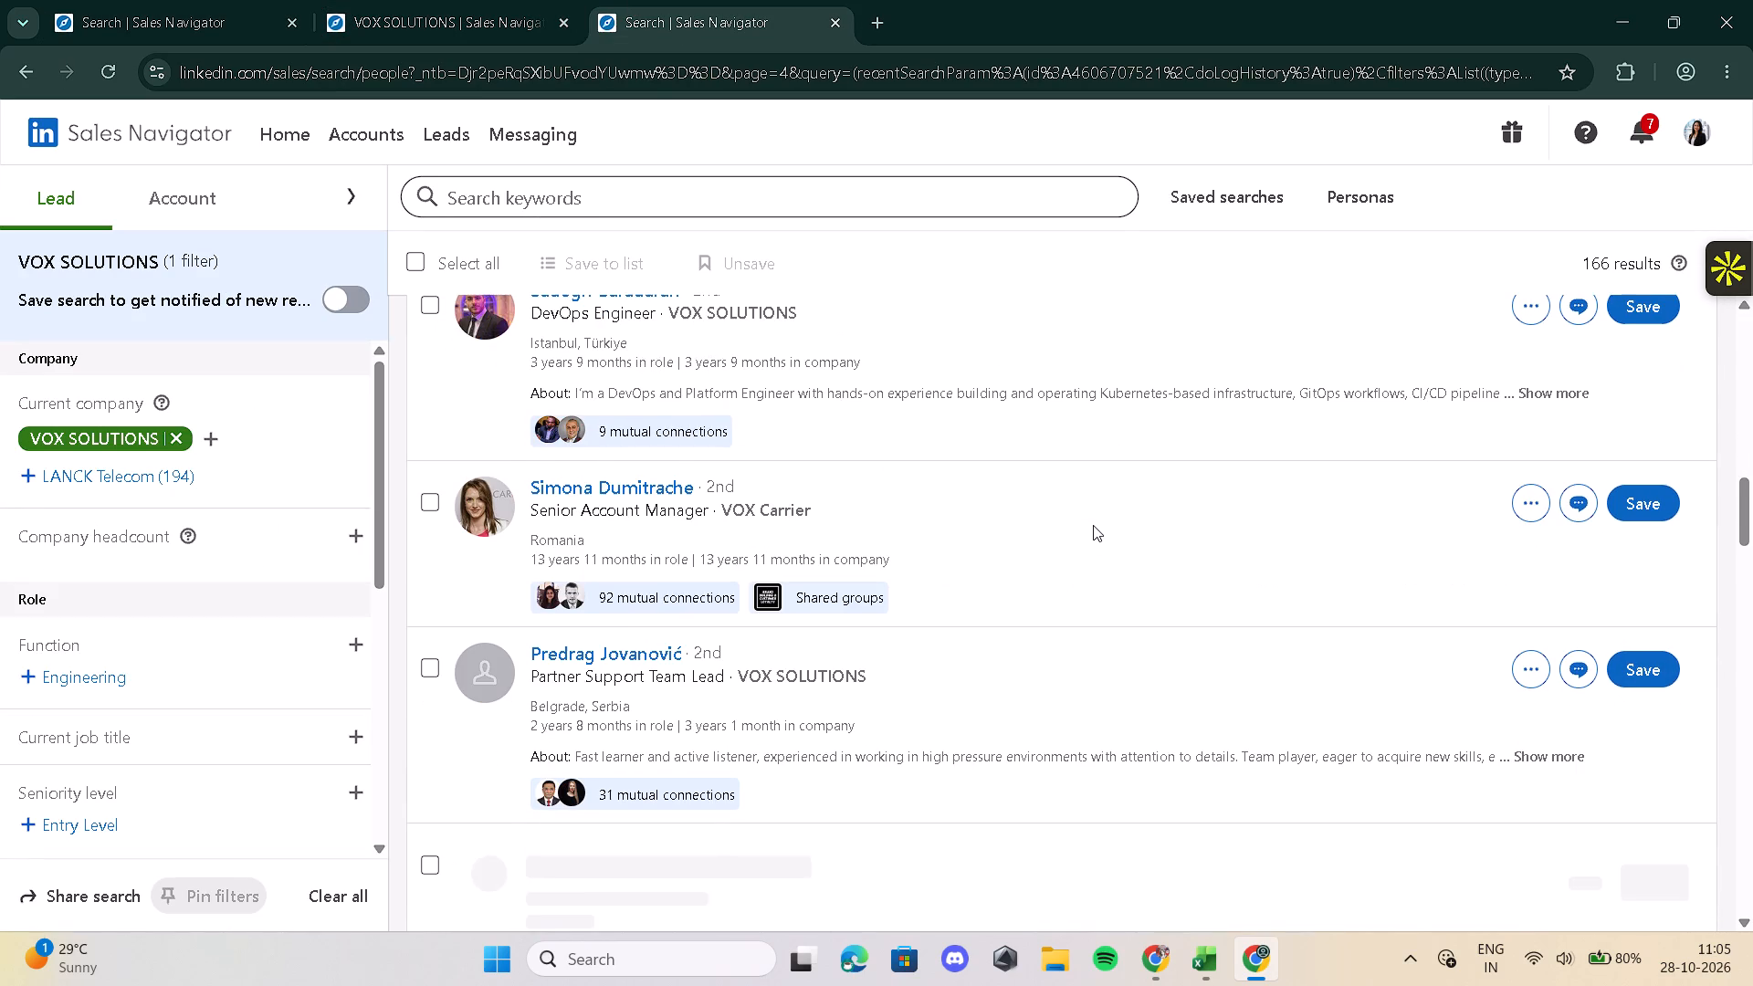
{"action": "scroll", "coordinate": [1093, 525], "scroll_direction": "down", "scroll_amount": 16}
{"action": "scroll", "coordinate": [1094, 524], "scroll_direction": "down", "scroll_amount": 6}
Open page 5 of the VOX SOLUTIONS employee results and examine the listed people's roles and locations.
{"action": "left_click", "coordinate": [1127, 899]}
{"action": "left_click", "coordinate": [1126, 894]}
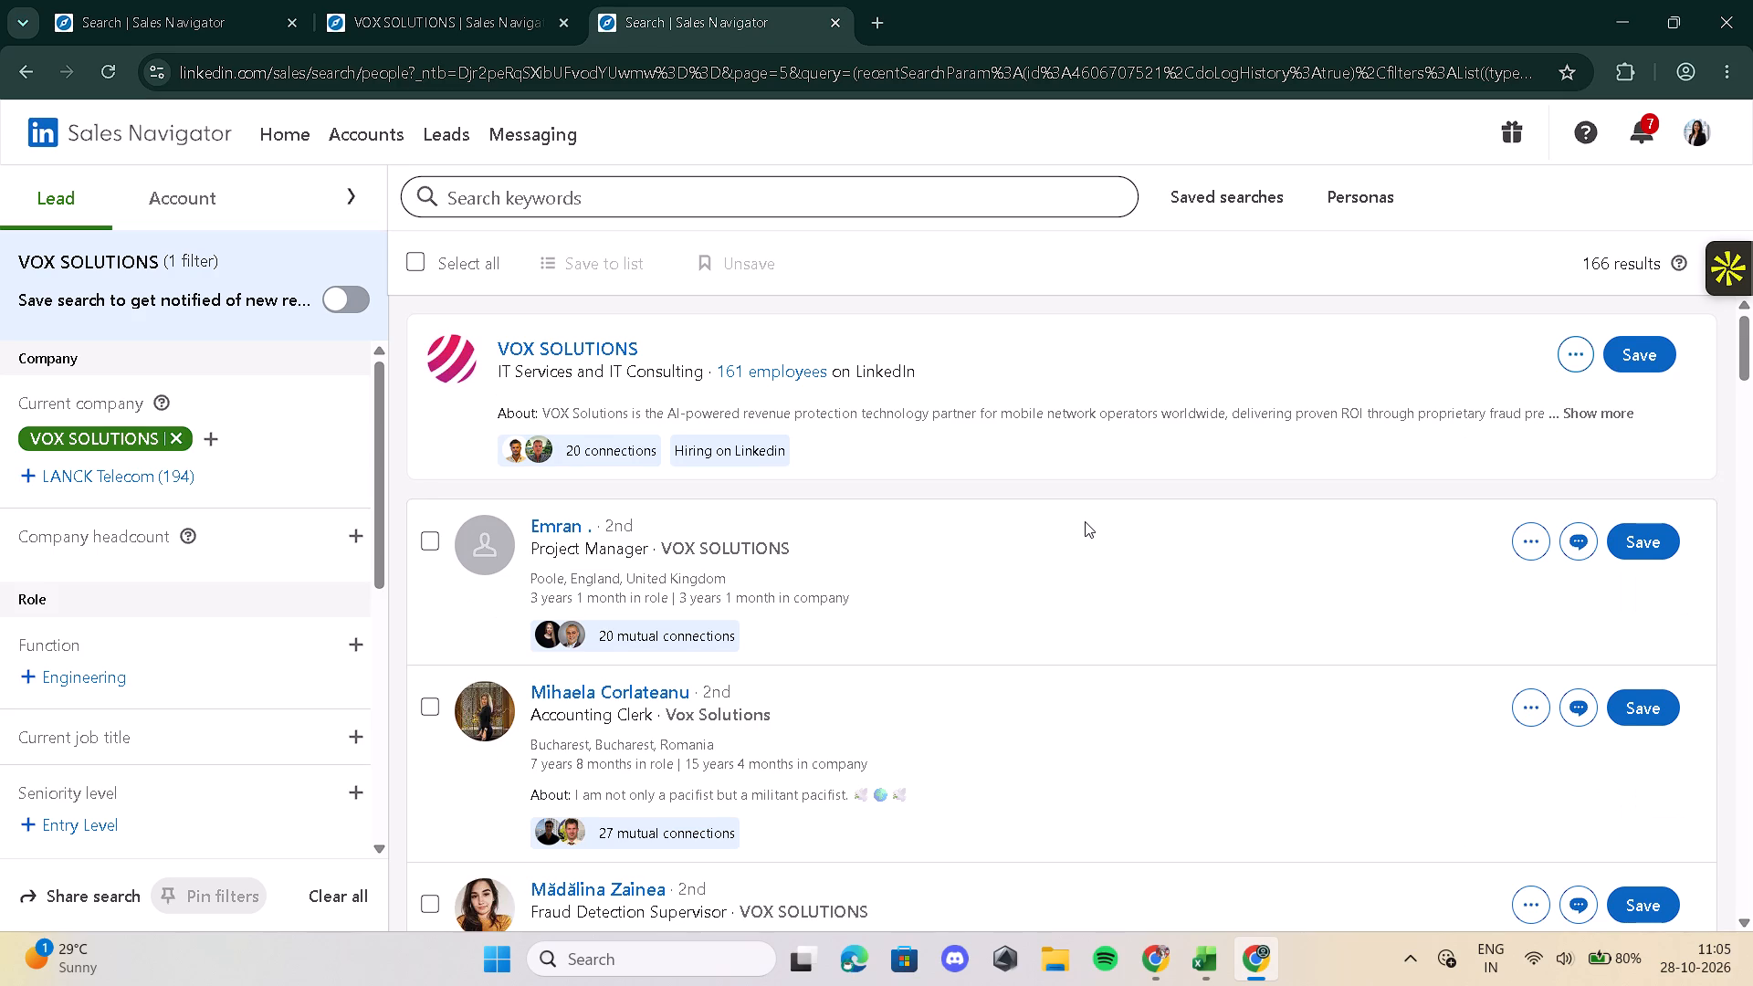
{"action": "scroll", "coordinate": [1085, 521], "scroll_direction": "down", "scroll_amount": 9}
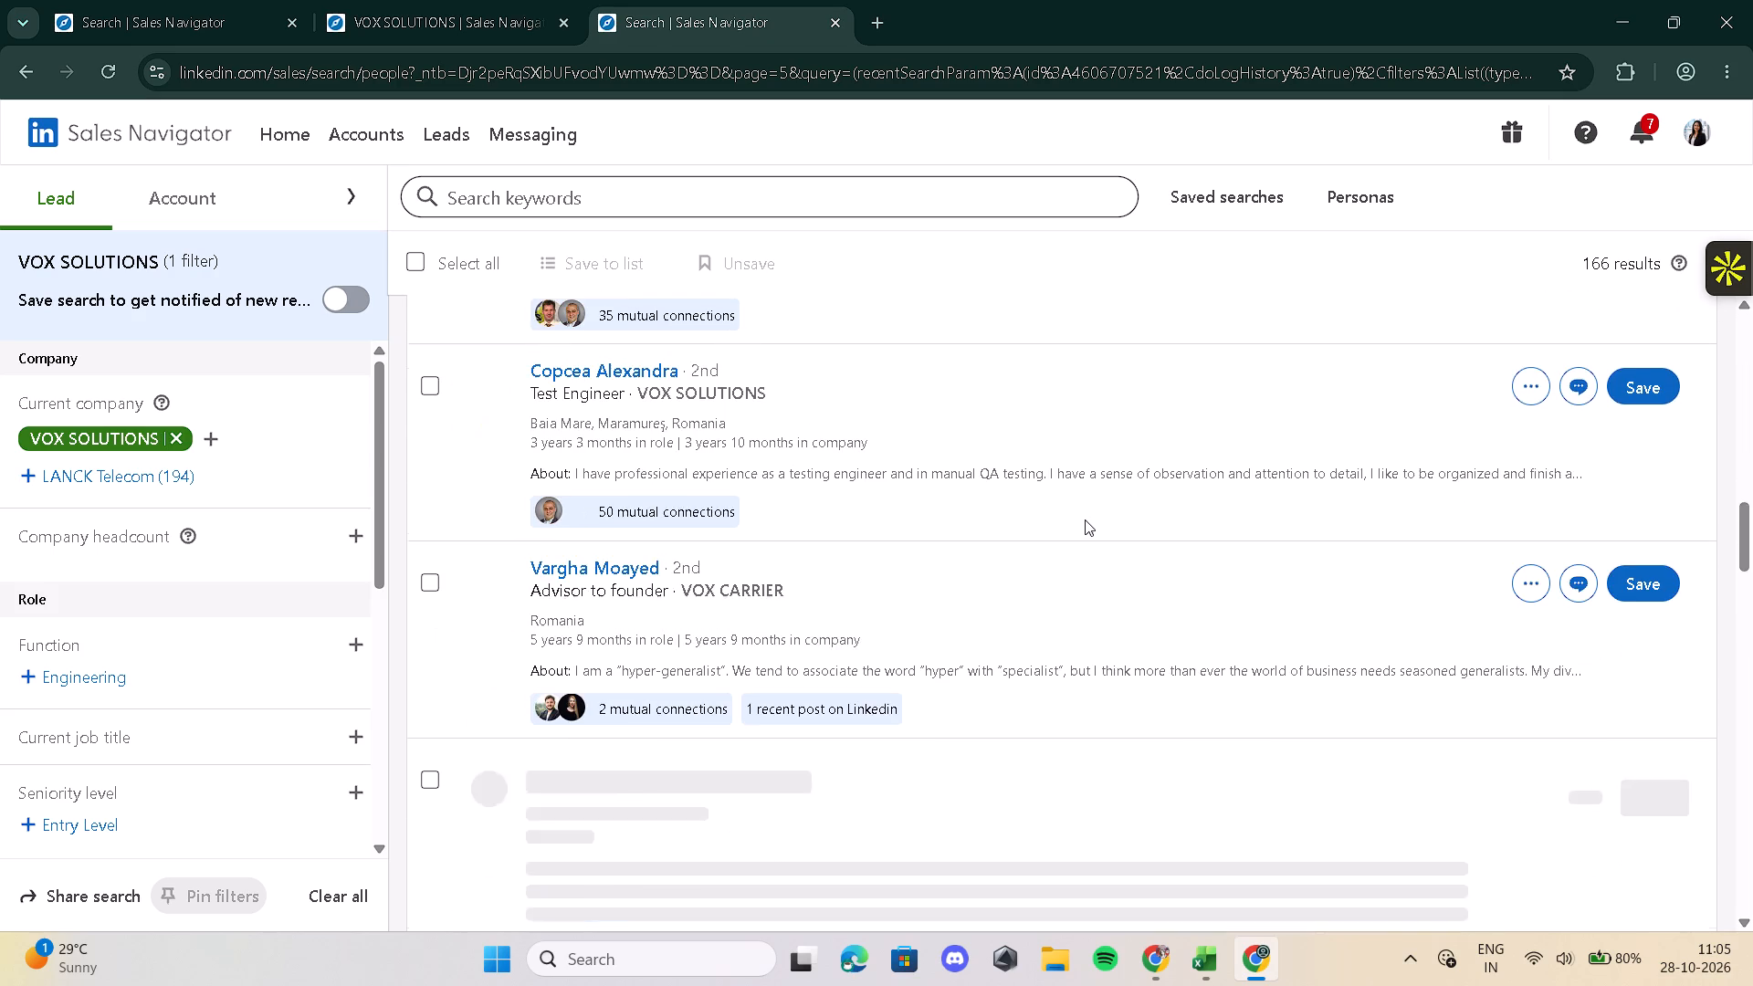
{"action": "scroll", "coordinate": [1085, 519], "scroll_direction": "down", "scroll_amount": 20}
{"action": "scroll", "coordinate": [1085, 519], "scroll_direction": "down", "scroll_amount": 2}
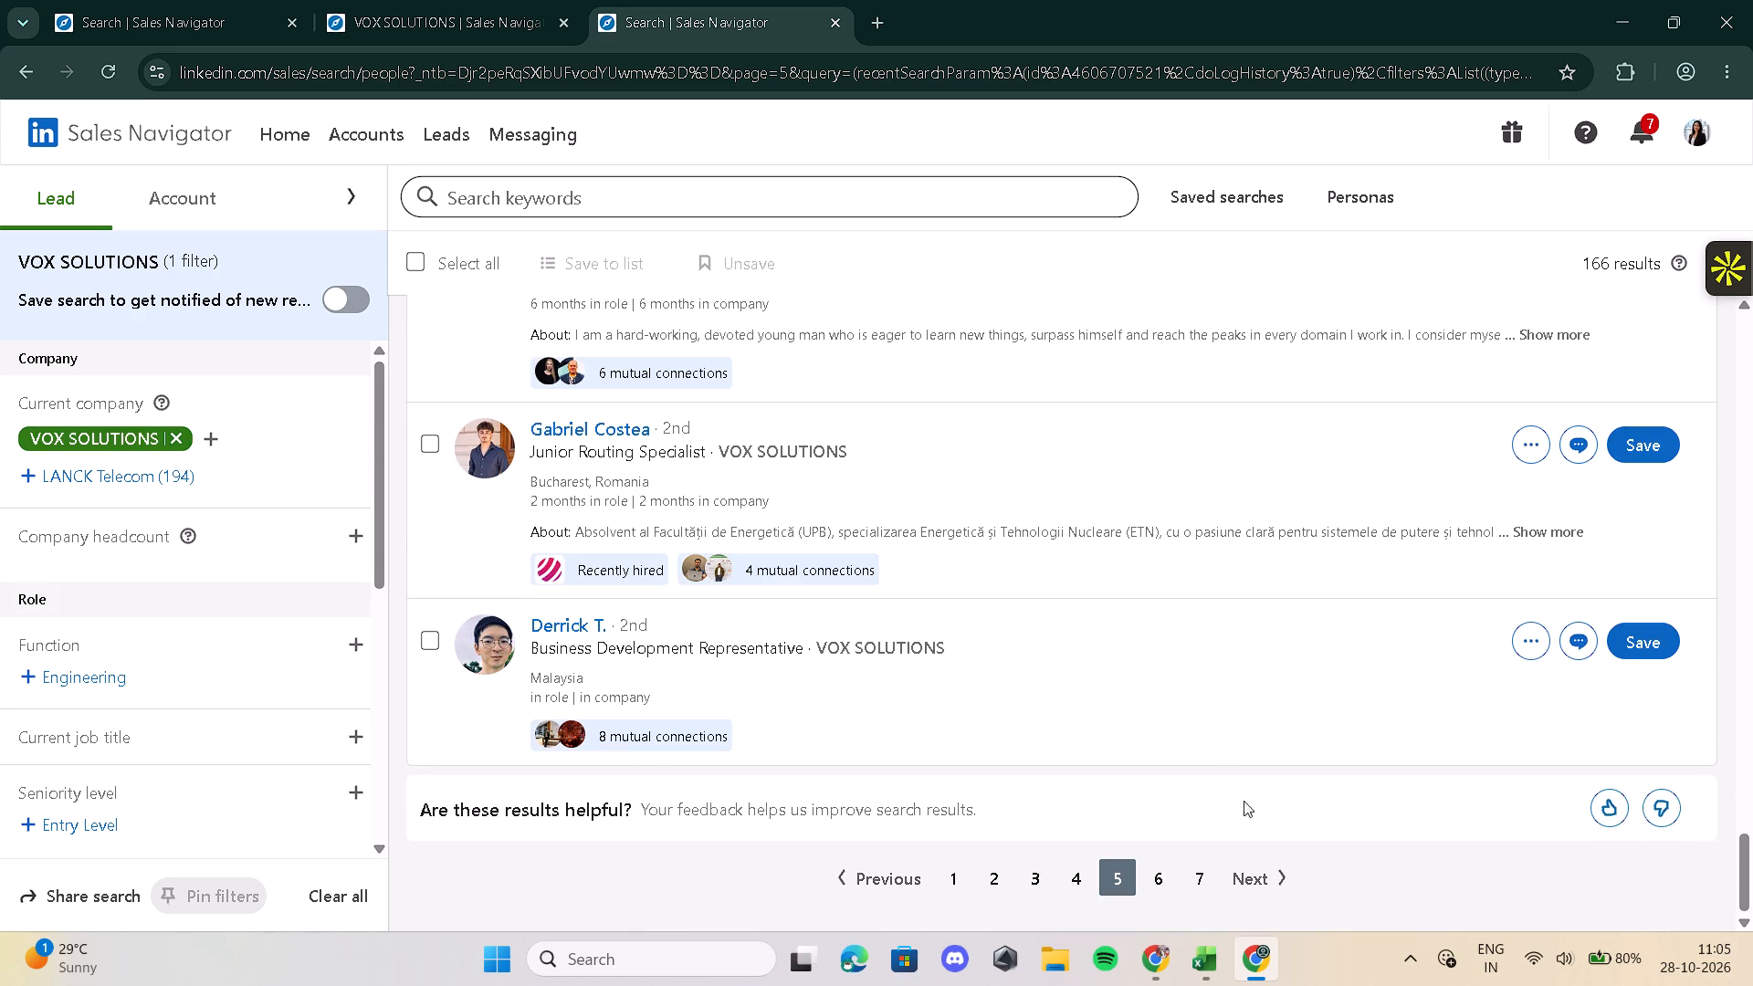
Open page 6 of the VOX SOLUTIONS employee results and examine the listed people's roles and locations.
{"action": "left_click", "coordinate": [1175, 878]}
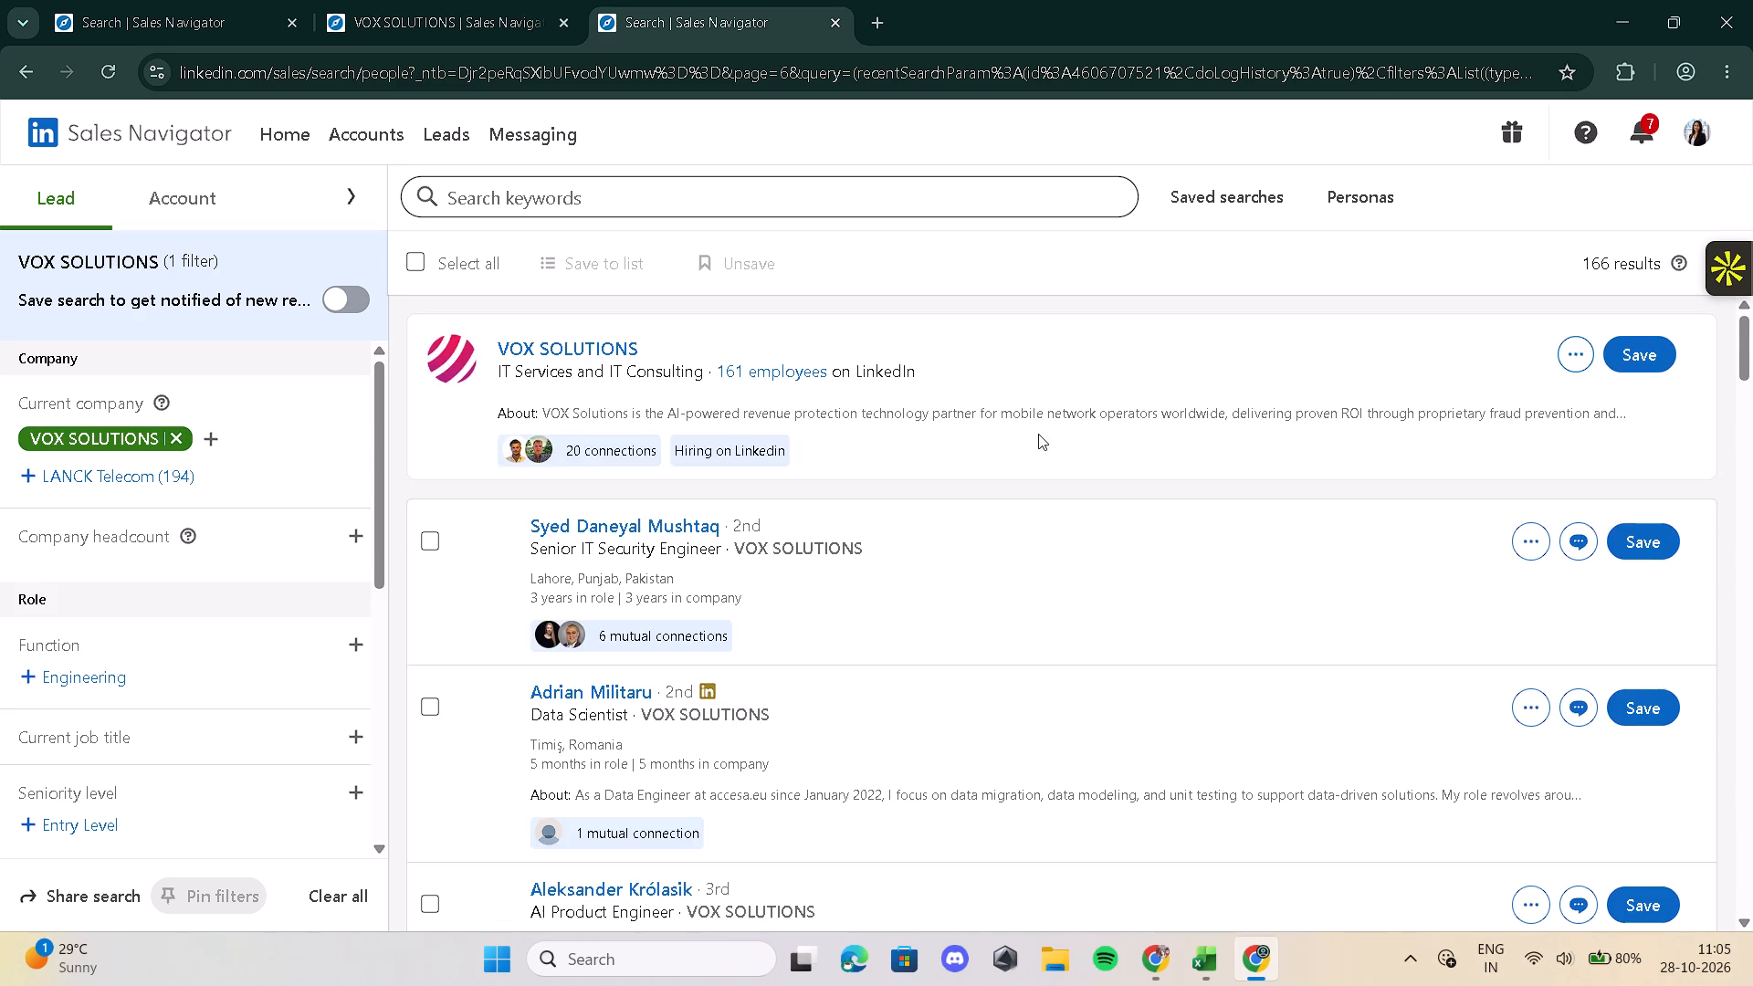
{"action": "scroll", "coordinate": [1038, 434], "scroll_direction": "down", "scroll_amount": 20}
{"action": "scroll", "coordinate": [1038, 434], "scroll_direction": "down", "scroll_amount": 7}
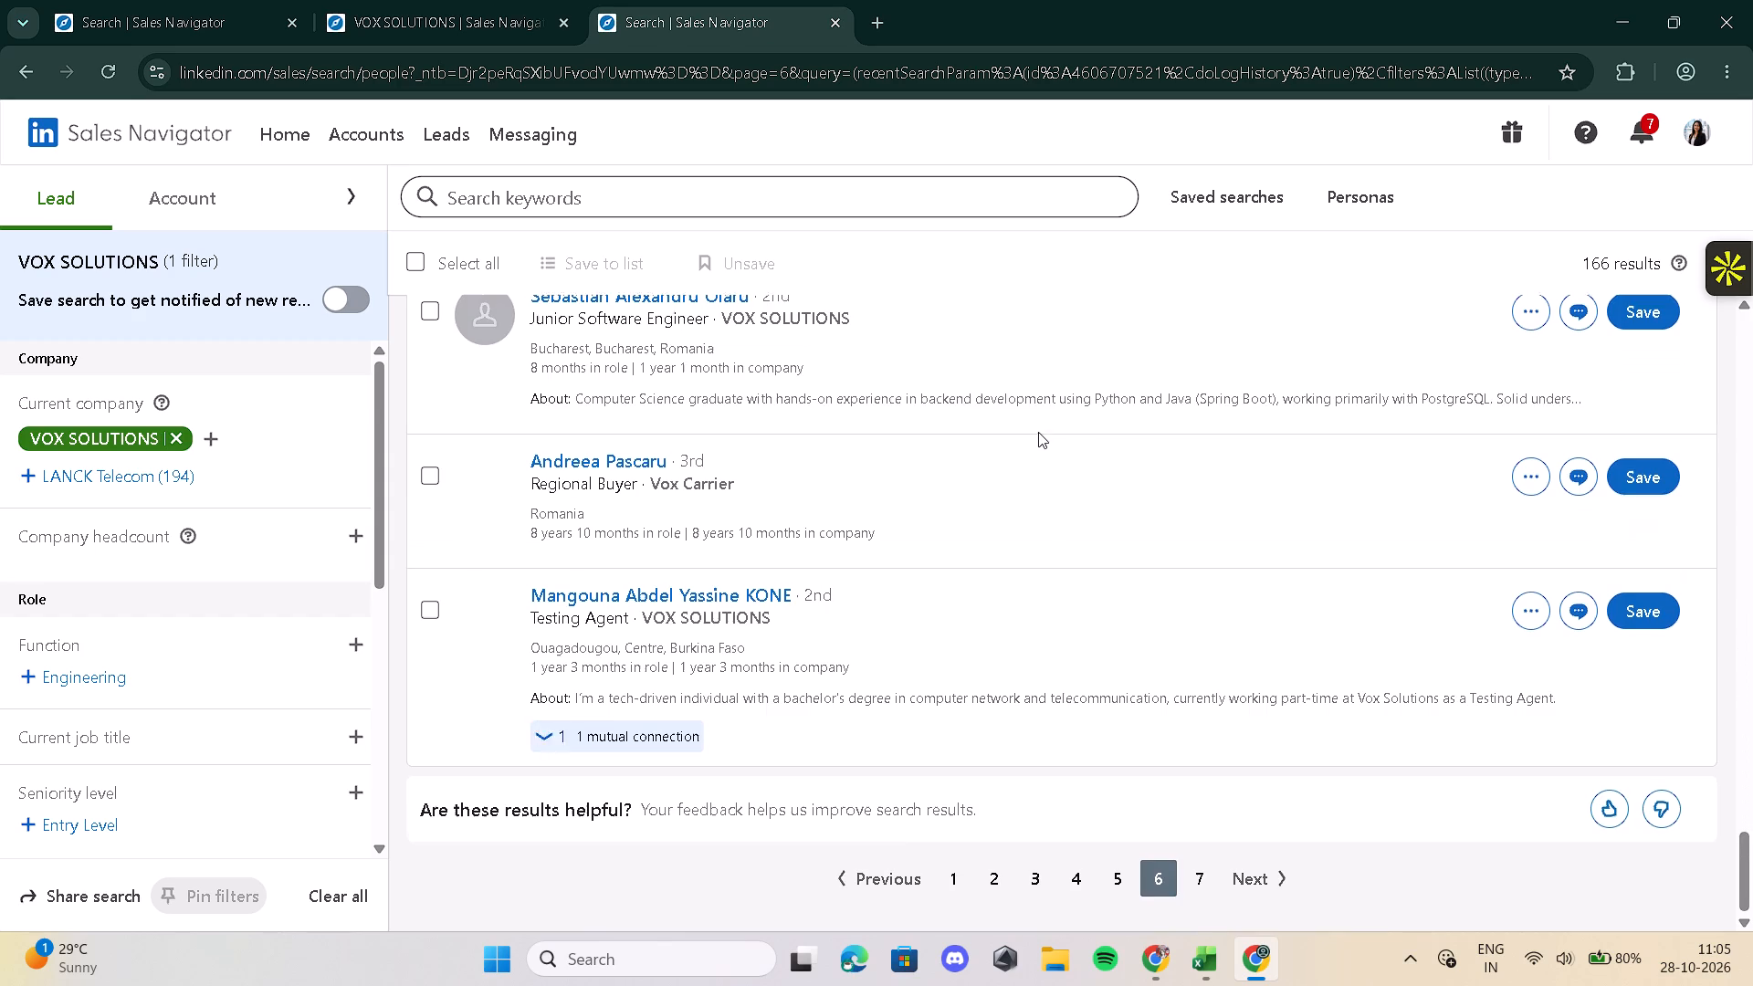
{"action": "scroll", "coordinate": [1038, 432], "scroll_direction": "down", "scroll_amount": 20}
Open page 7 of the VOX SOLUTIONS employee results and examine the listed people's roles and locations.
{"action": "left_click", "coordinate": [1194, 889]}
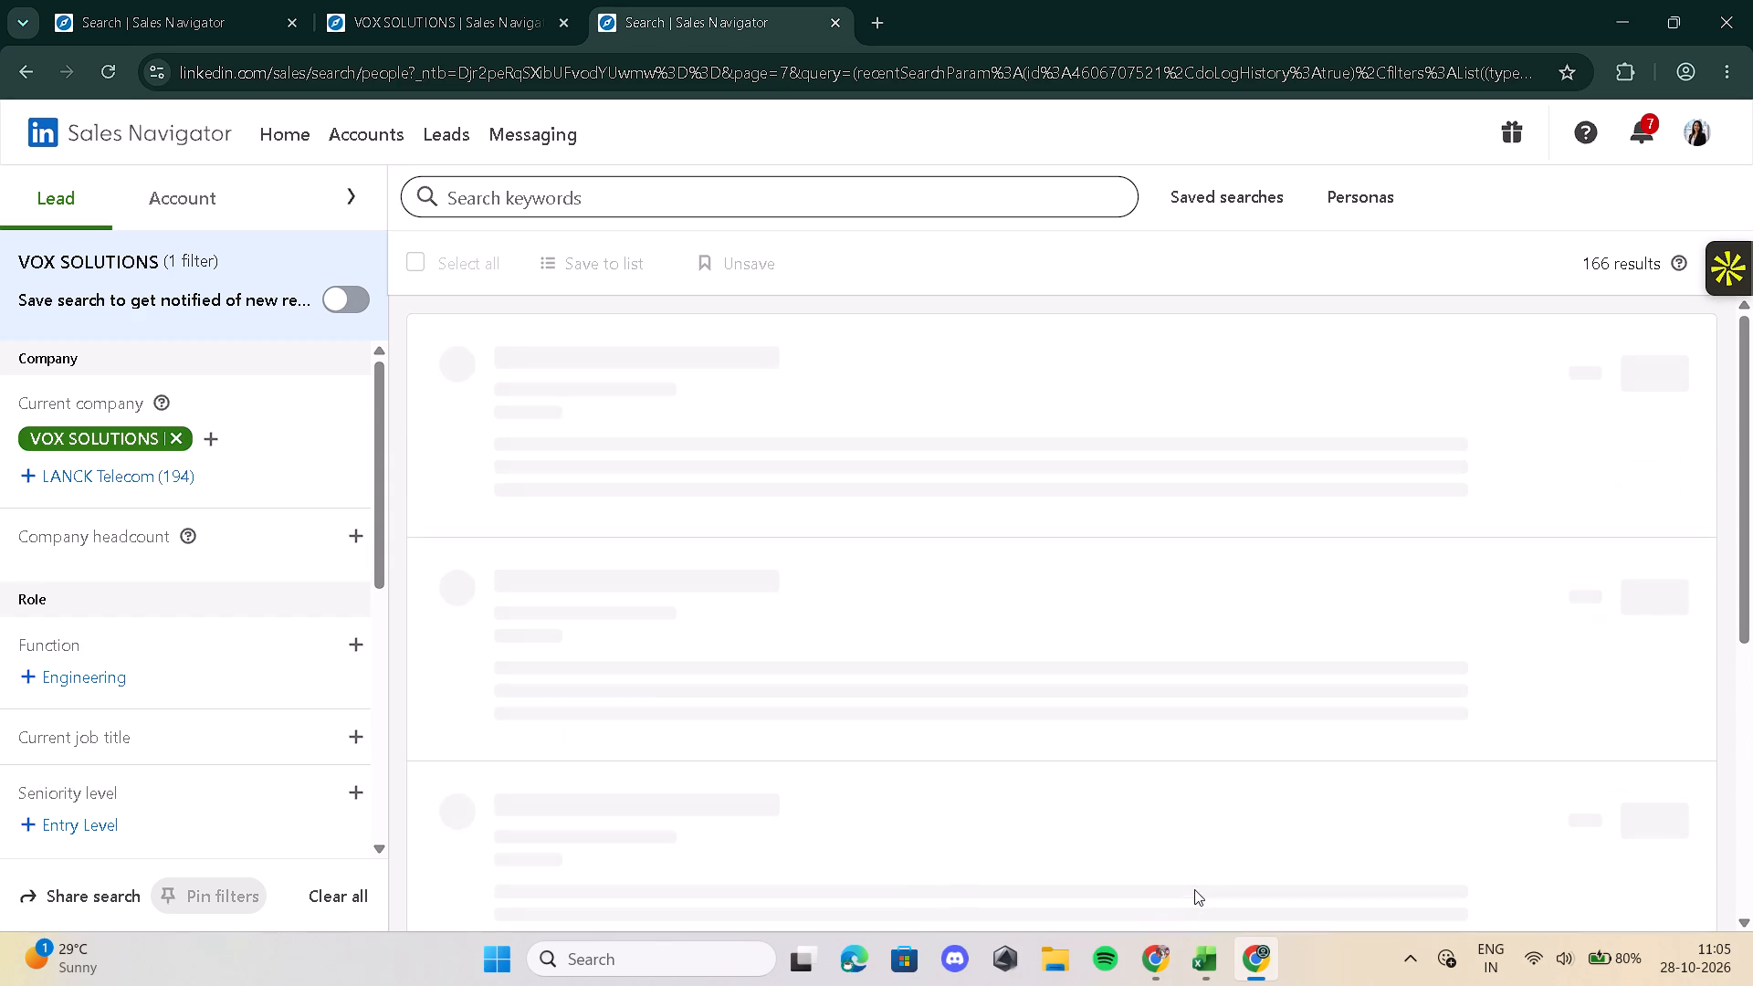
{"action": "scroll", "coordinate": [969, 482], "scroll_direction": "down", "scroll_amount": 3}
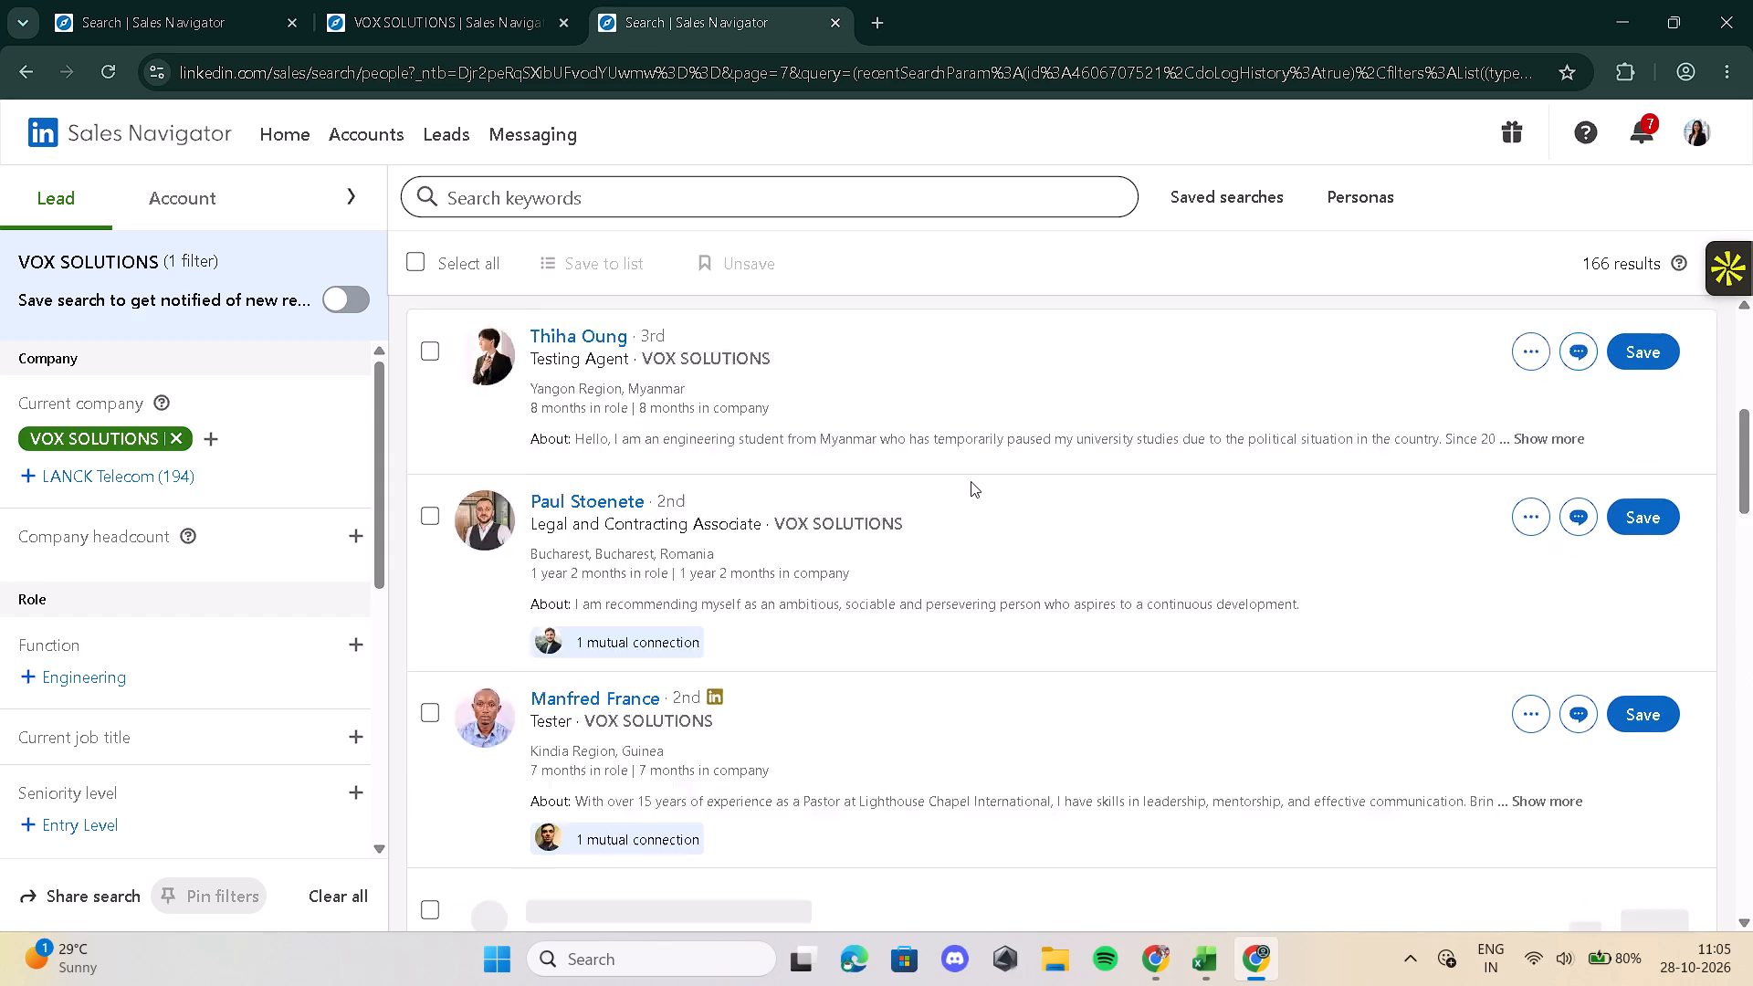
{"action": "scroll", "coordinate": [971, 481], "scroll_direction": "down", "scroll_amount": 15}
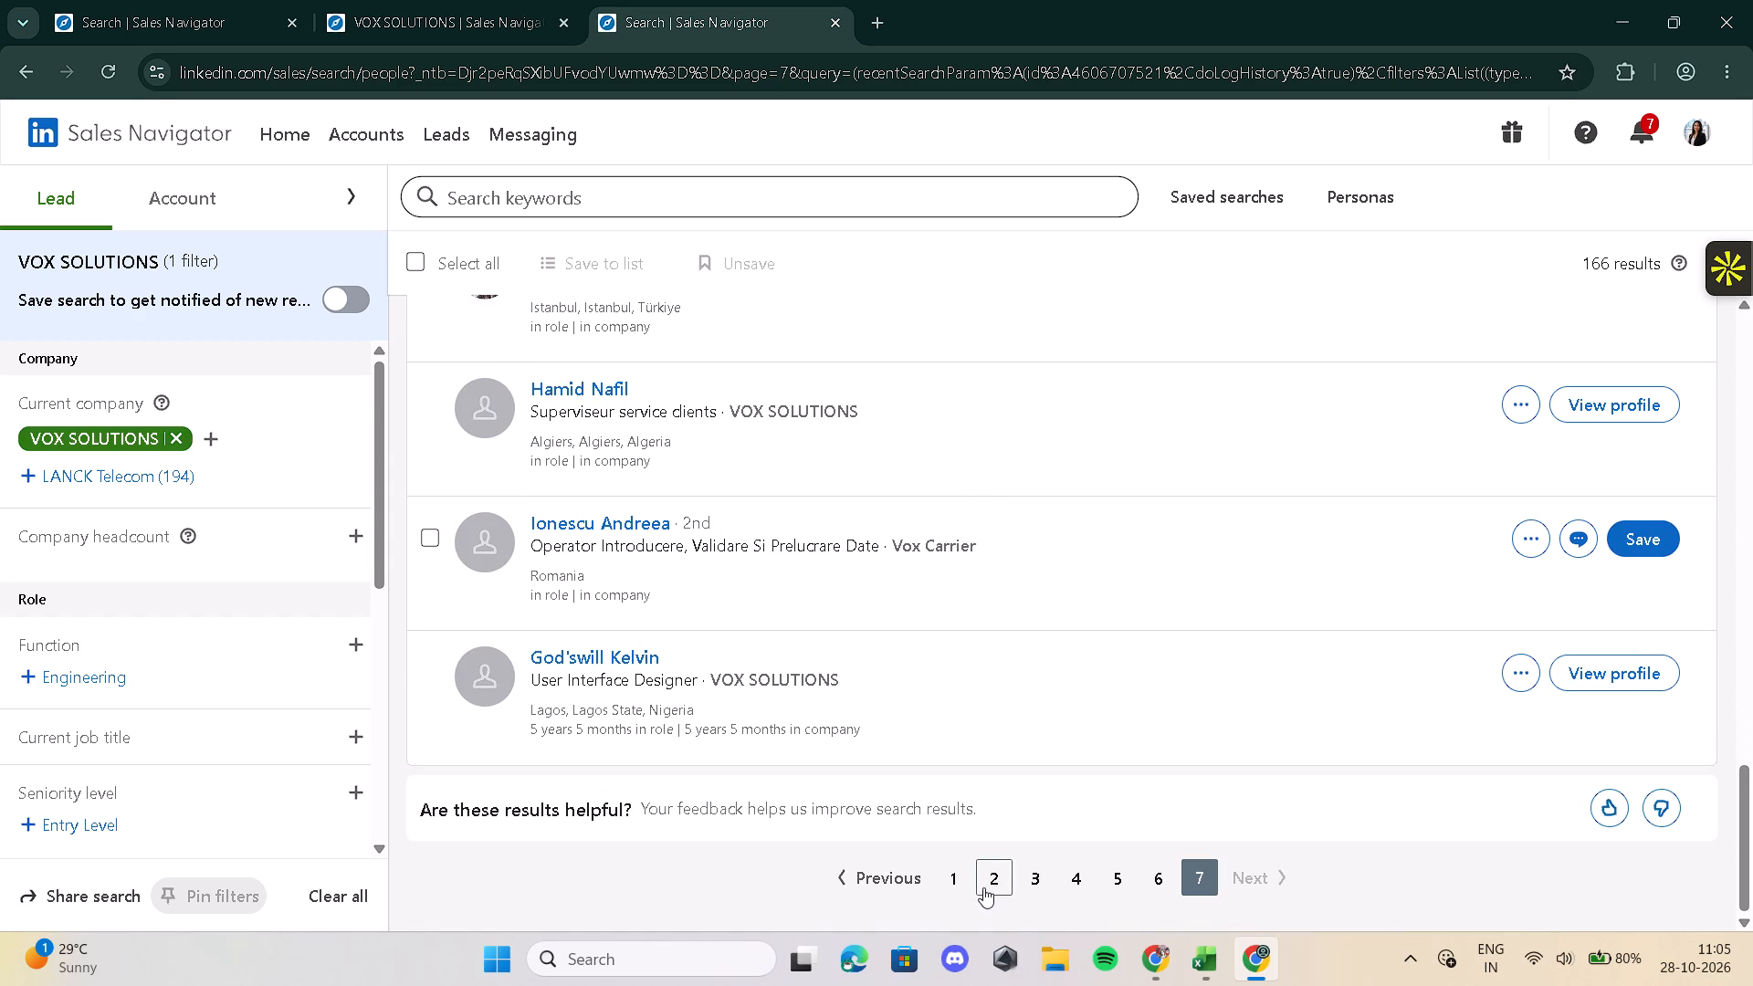
Return to page 1 of the VOX SOLUTIONS employee results and re-examine the listed people for relevant SMS and partnership roles.
{"action": "left_click", "coordinate": [957, 890]}
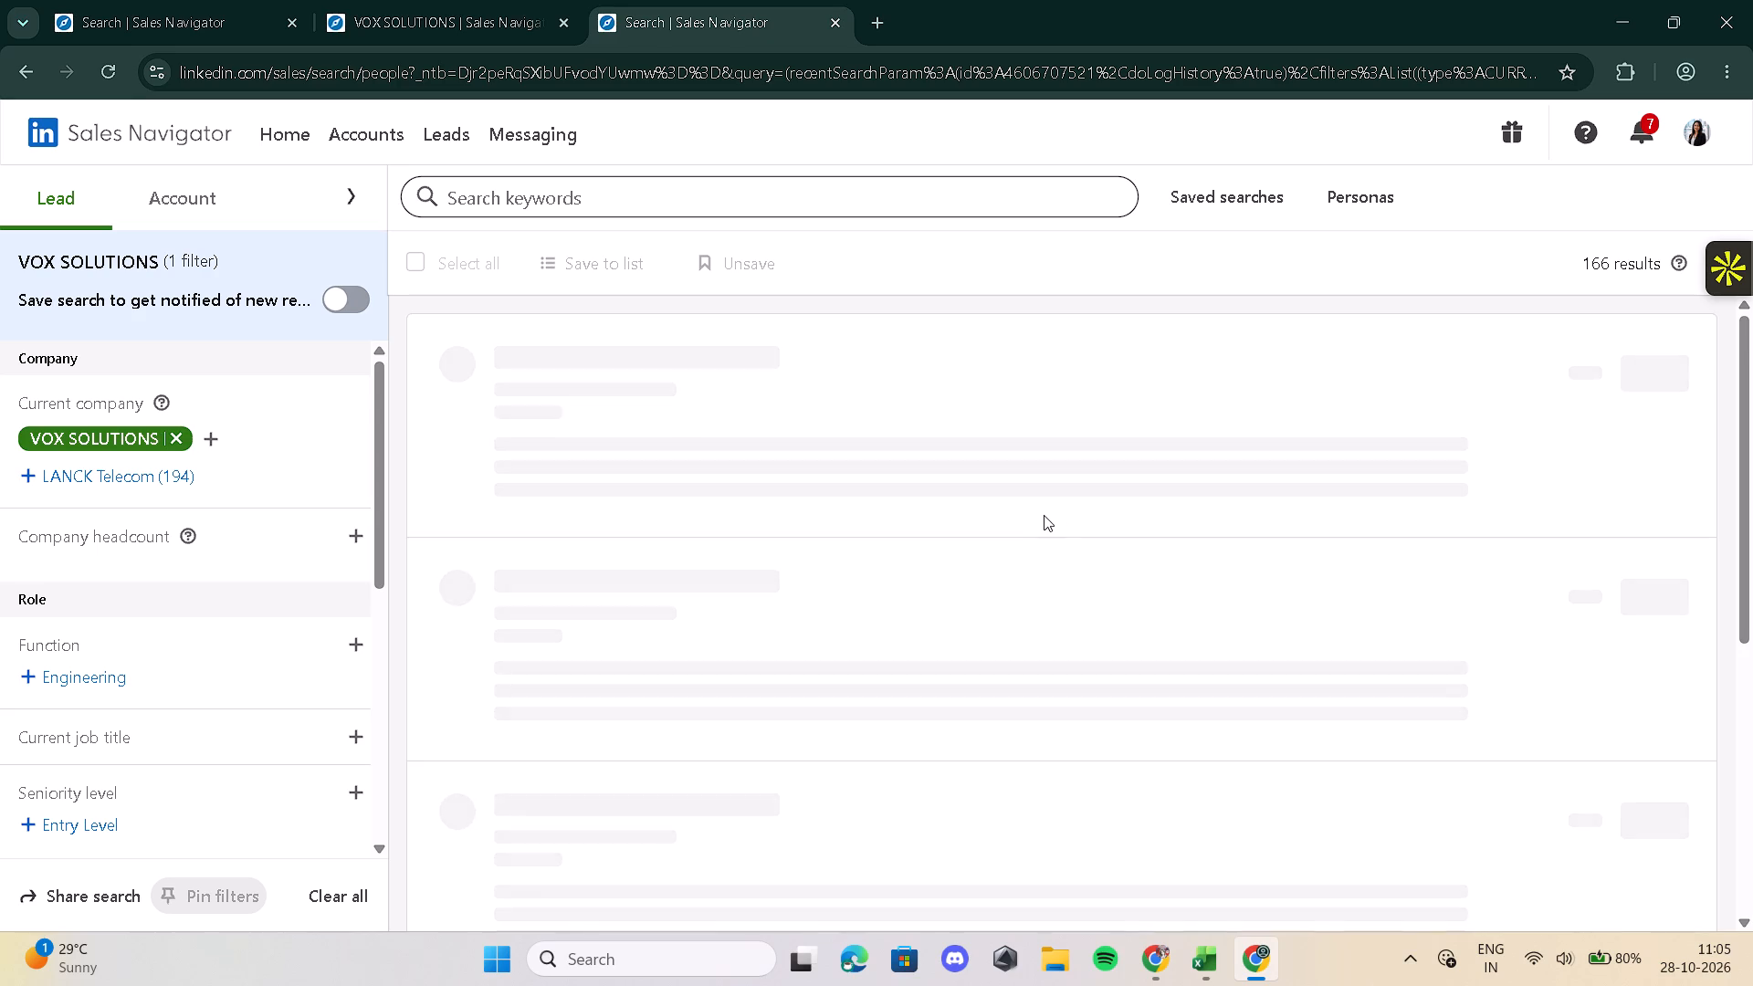
{"action": "scroll", "coordinate": [1052, 508], "scroll_direction": "down", "scroll_amount": 2}
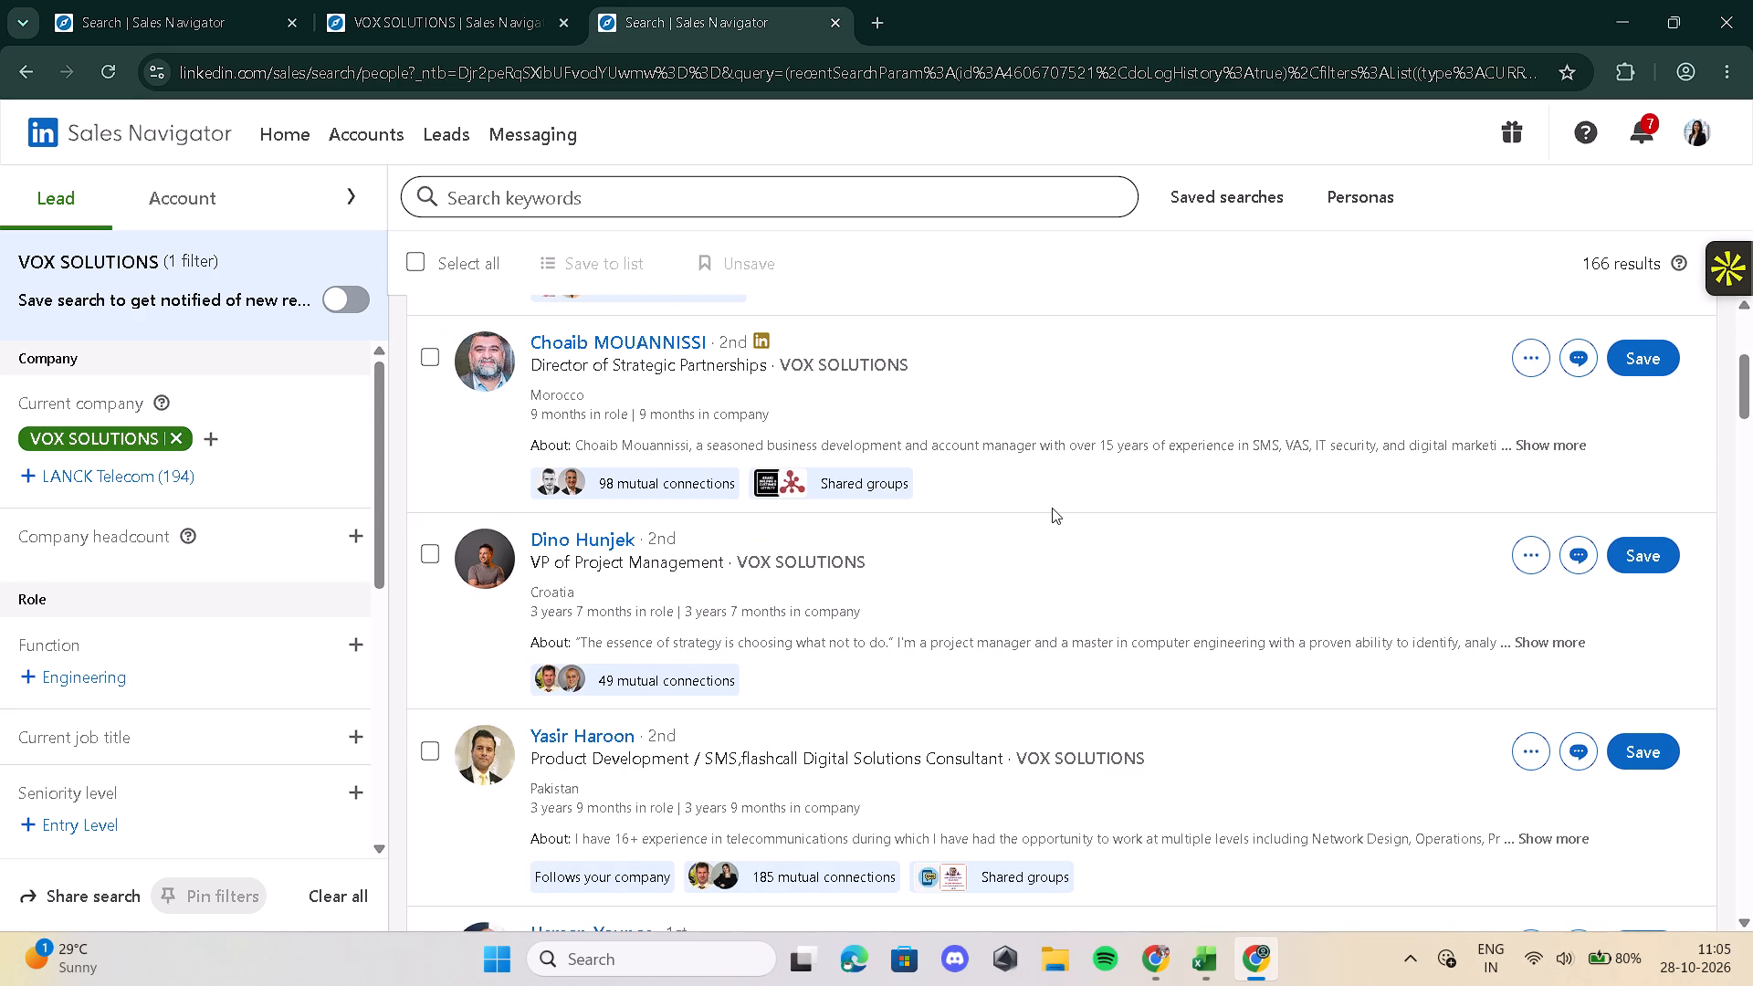
{"action": "scroll", "coordinate": [1052, 508], "scroll_direction": "down", "scroll_amount": 3}
{"action": "scroll", "coordinate": [1041, 511], "scroll_direction": "up", "scroll_amount": 7}
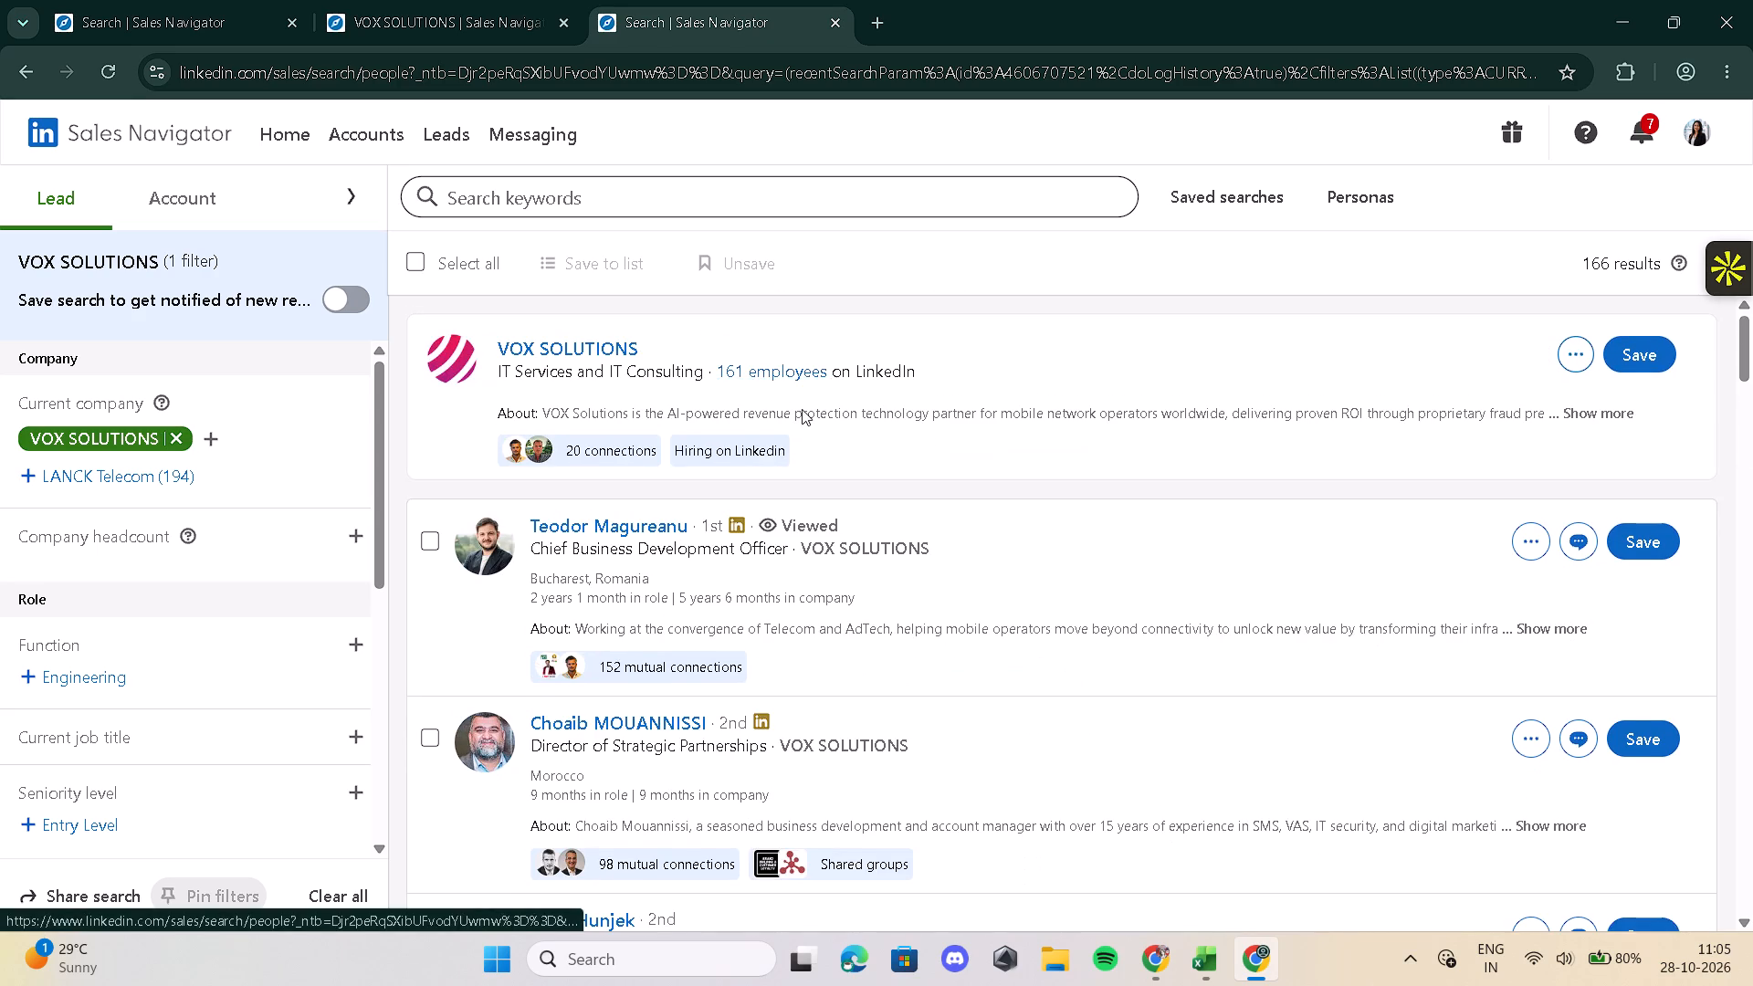
{"action": "scroll", "coordinate": [1055, 502], "scroll_direction": "down", "scroll_amount": 3}
{"action": "scroll", "coordinate": [1055, 502], "scroll_direction": "up", "scroll_amount": 4}
{"action": "scroll", "coordinate": [1055, 502], "scroll_direction": "down", "scroll_amount": 7}
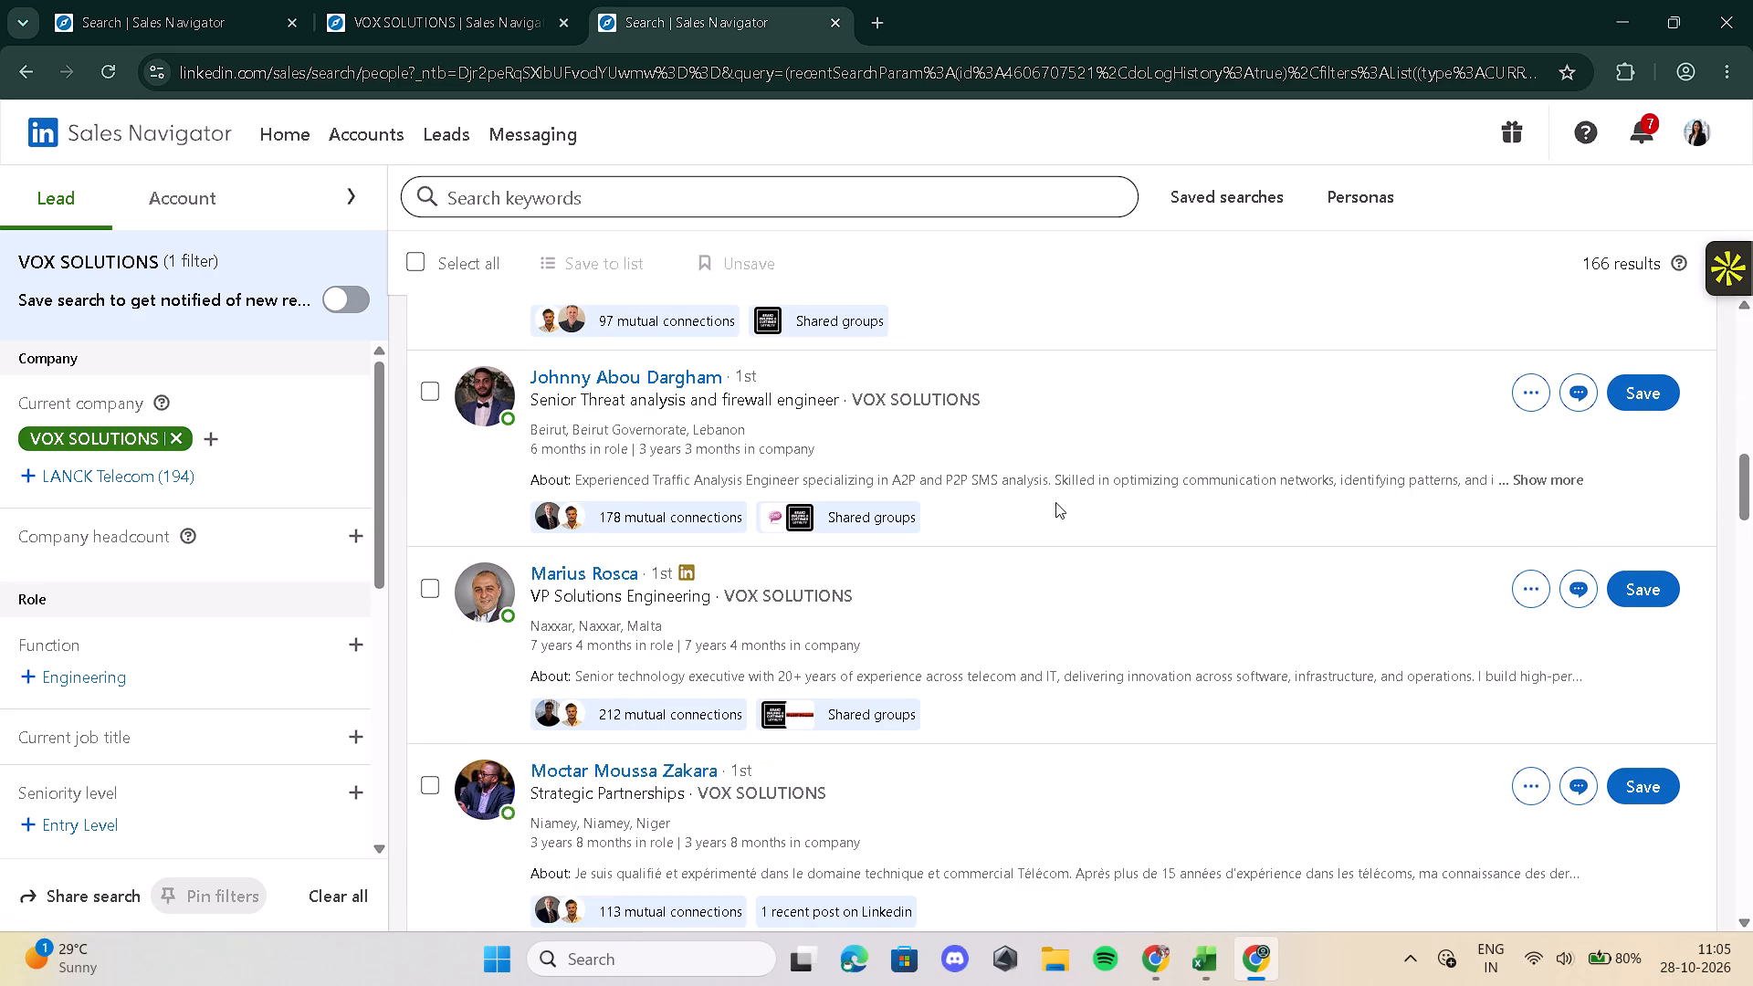
{"action": "scroll", "coordinate": [1055, 502], "scroll_direction": "down", "scroll_amount": 3}
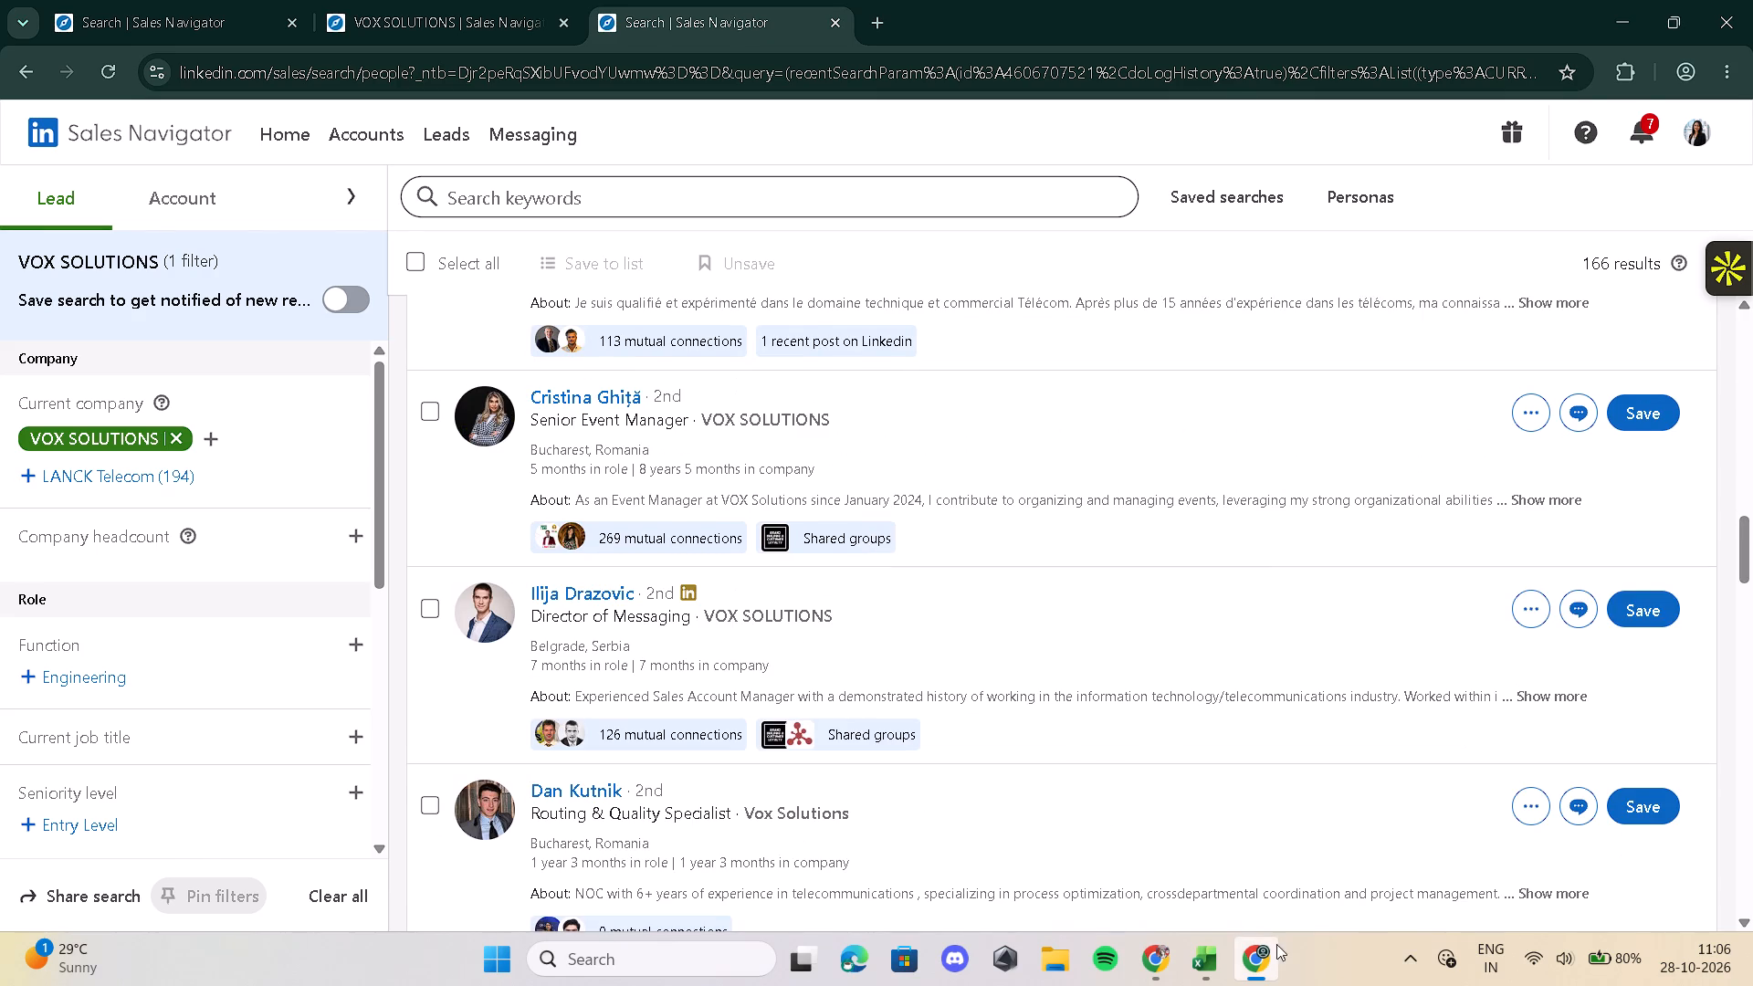
{"action": "left_click", "coordinate": [1218, 964]}
{"action": "left_click", "coordinate": [1218, 964]}
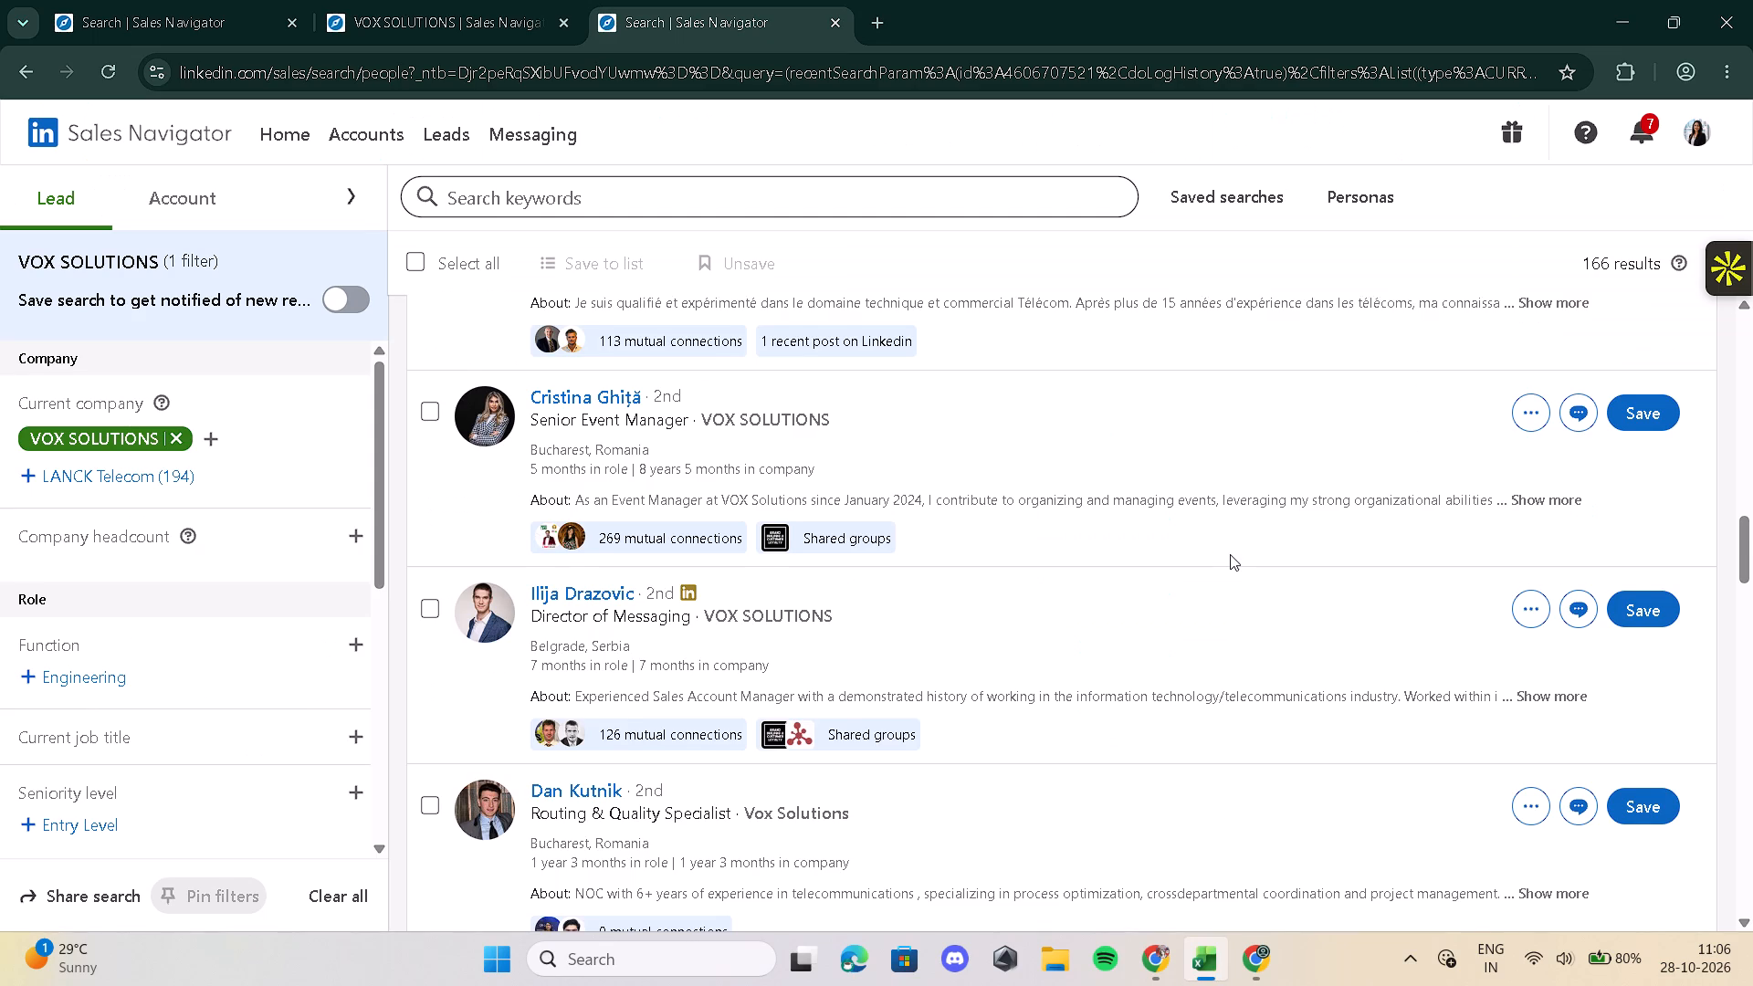
{"action": "scroll", "coordinate": [1230, 554], "scroll_direction": "down", "scroll_amount": 2}
{"action": "scroll", "coordinate": [1077, 596], "scroll_direction": "down", "scroll_amount": 2}
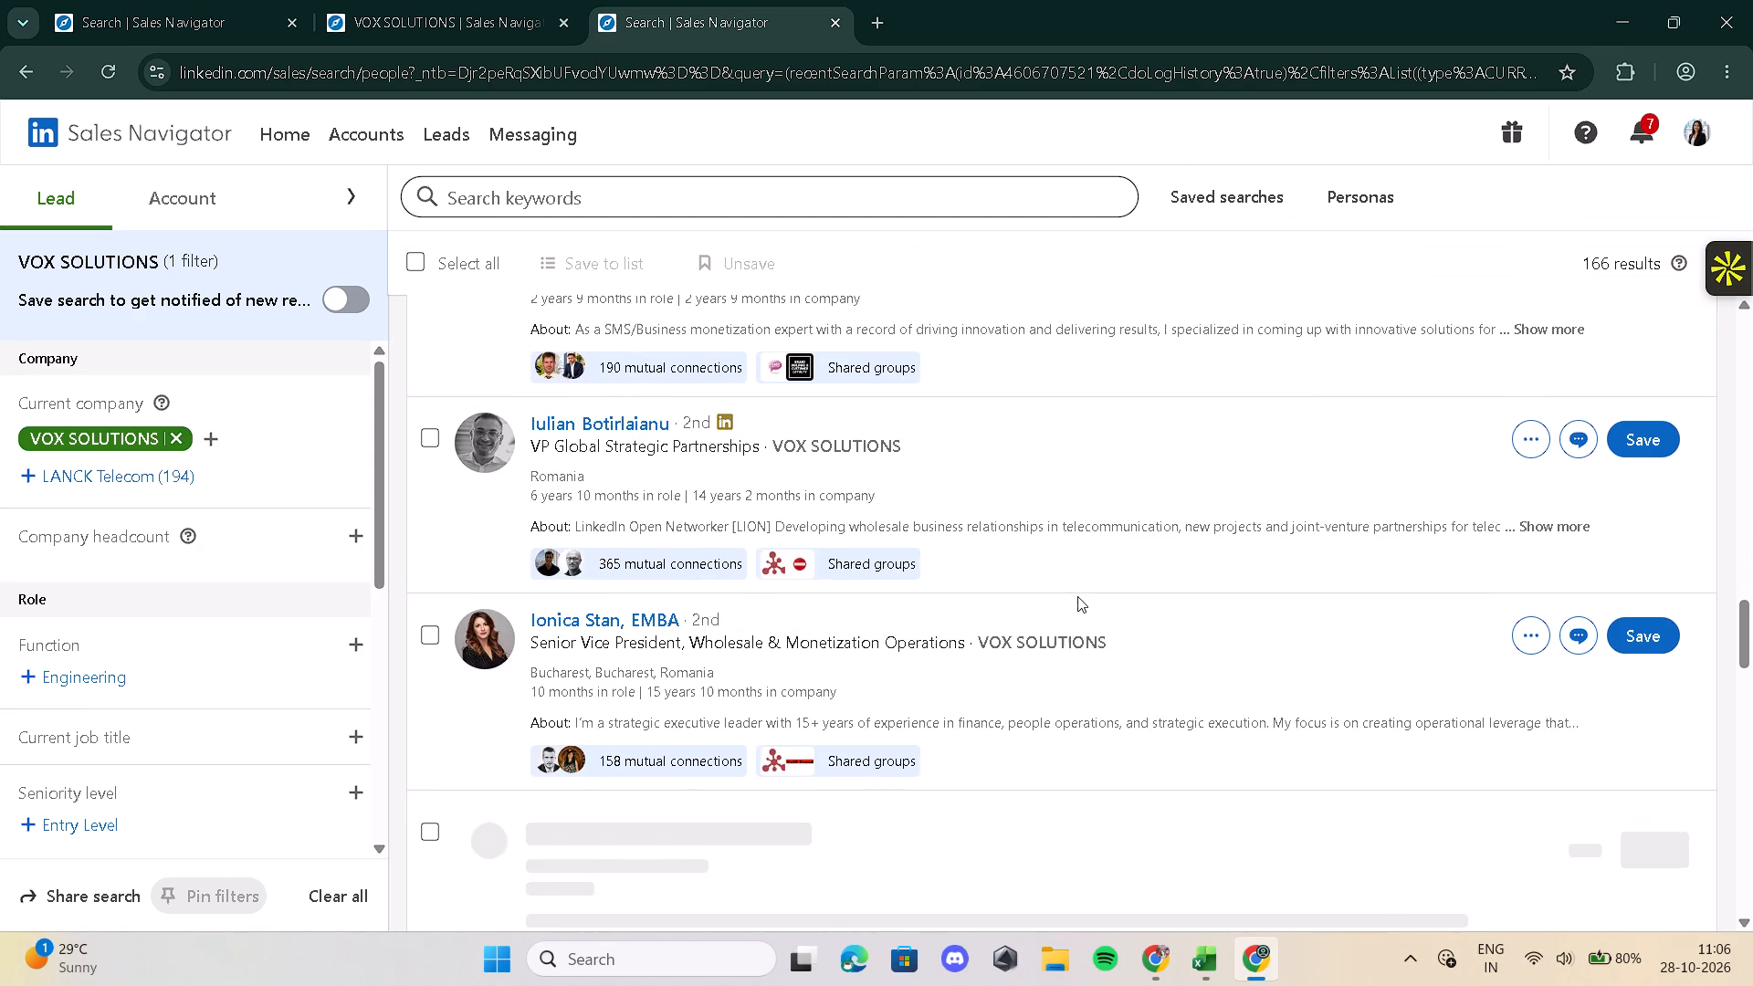
{"action": "scroll", "coordinate": [980, 590], "scroll_direction": "down", "scroll_amount": 2}
{"action": "scroll", "coordinate": [938, 604], "scroll_direction": "up", "scroll_amount": 9}
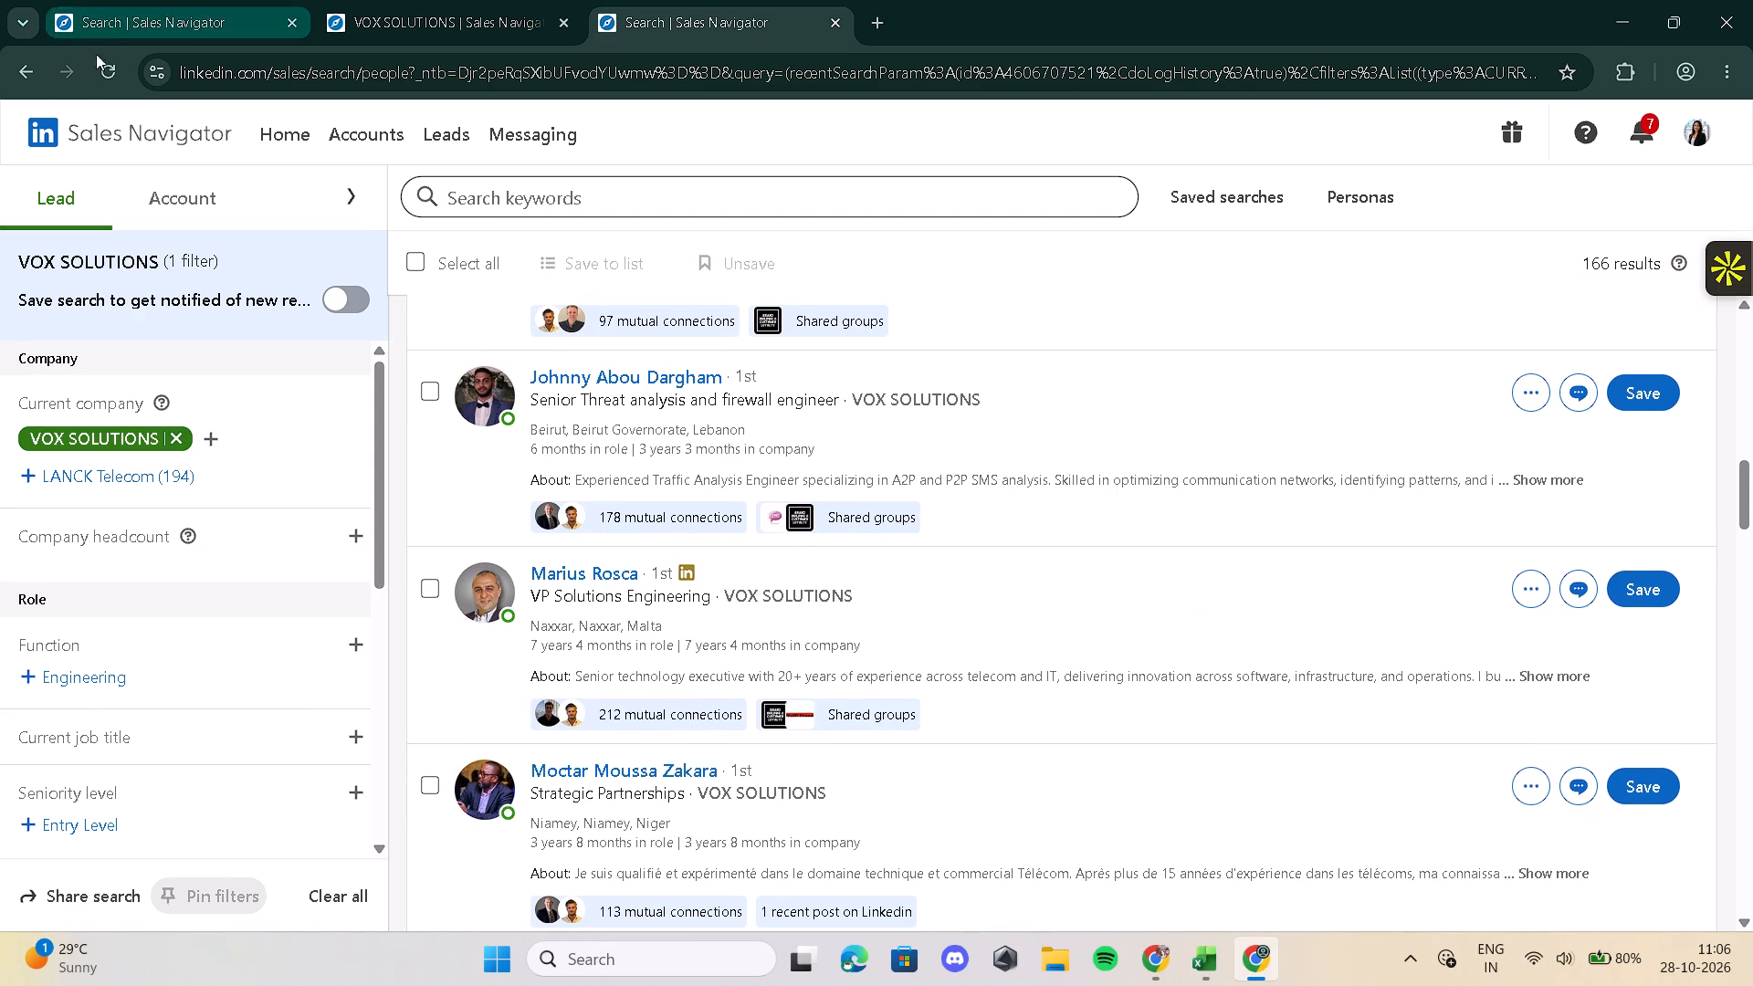
Go back through the visited result pages to the original VOX SOLUTIONS employee search.
{"action": "left_click", "coordinate": [25, 78]}
{"action": "scroll", "coordinate": [821, 499], "scroll_direction": "up", "scroll_amount": 18}
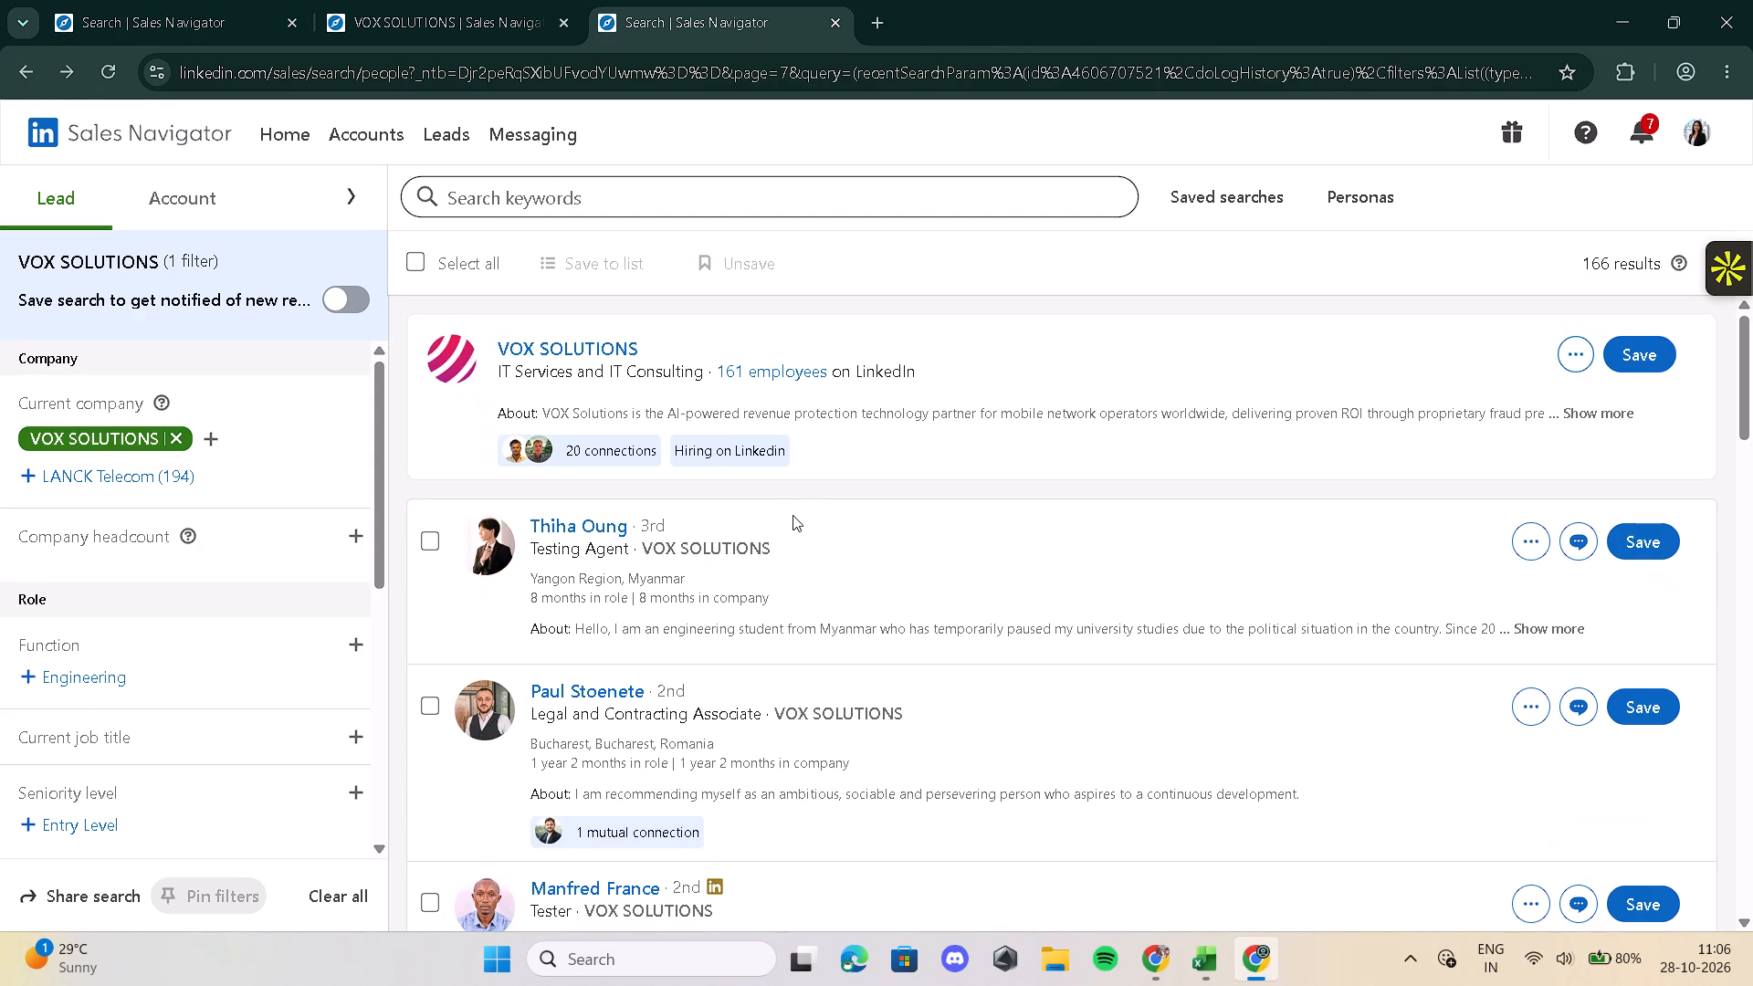
{"action": "left_click", "coordinate": [19, 74]}
{"action": "left_click", "coordinate": [19, 74]}
{"action": "left_click", "coordinate": [19, 74]}
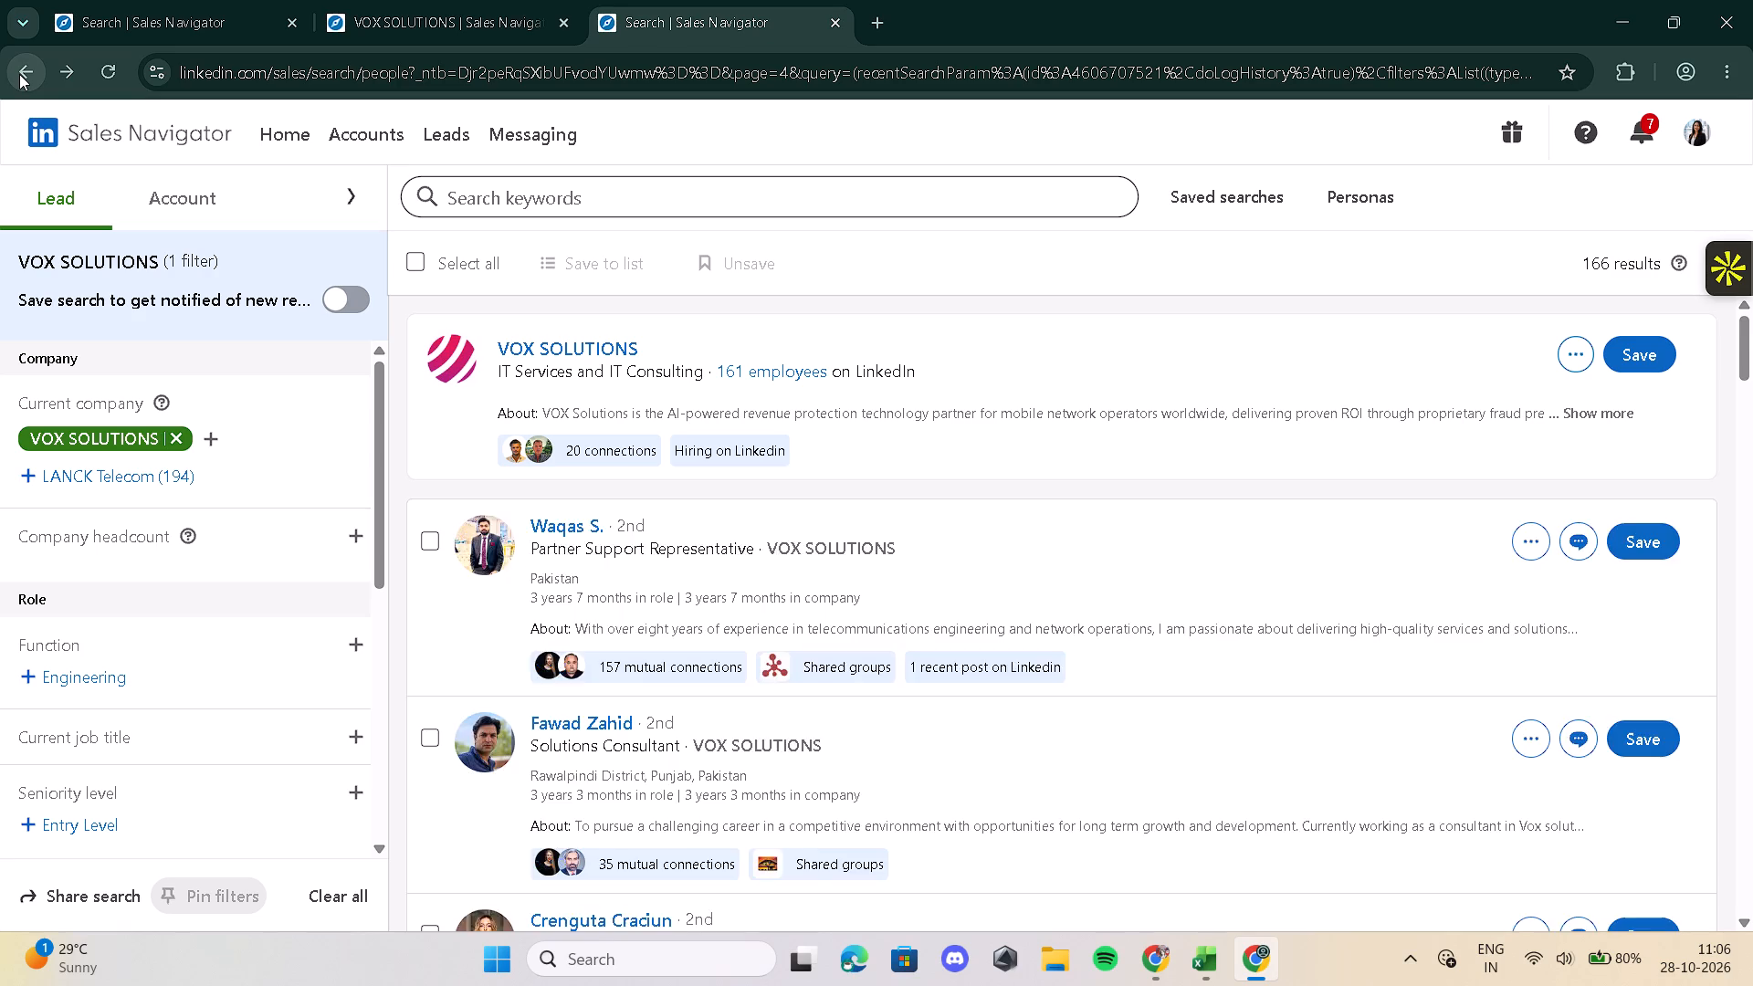
{"action": "left_click", "coordinate": [19, 74]}
{"action": "left_click", "coordinate": [19, 74]}
{"action": "left_click", "coordinate": [19, 74]}
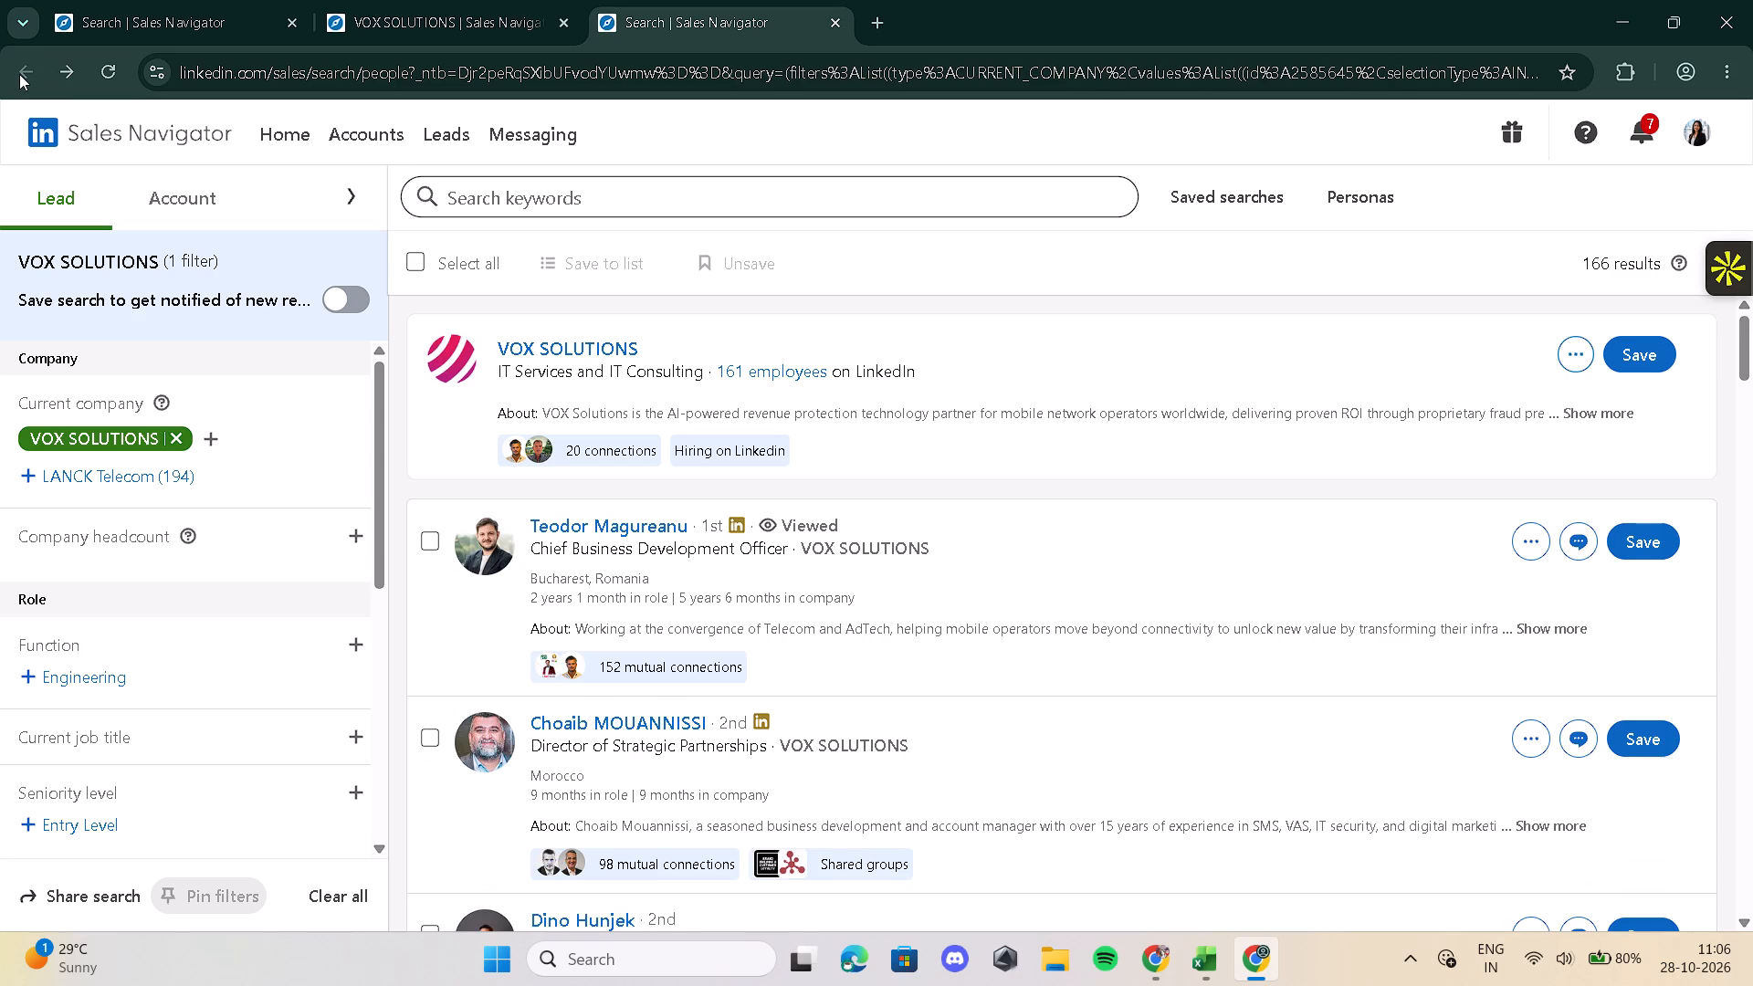
{"action": "left_click", "coordinate": [19, 74]}
From the VOX SOLUTIONS company page, open the Decision makers search in a new tab and switch to it.
{"action": "left_click", "coordinate": [476, 0]}
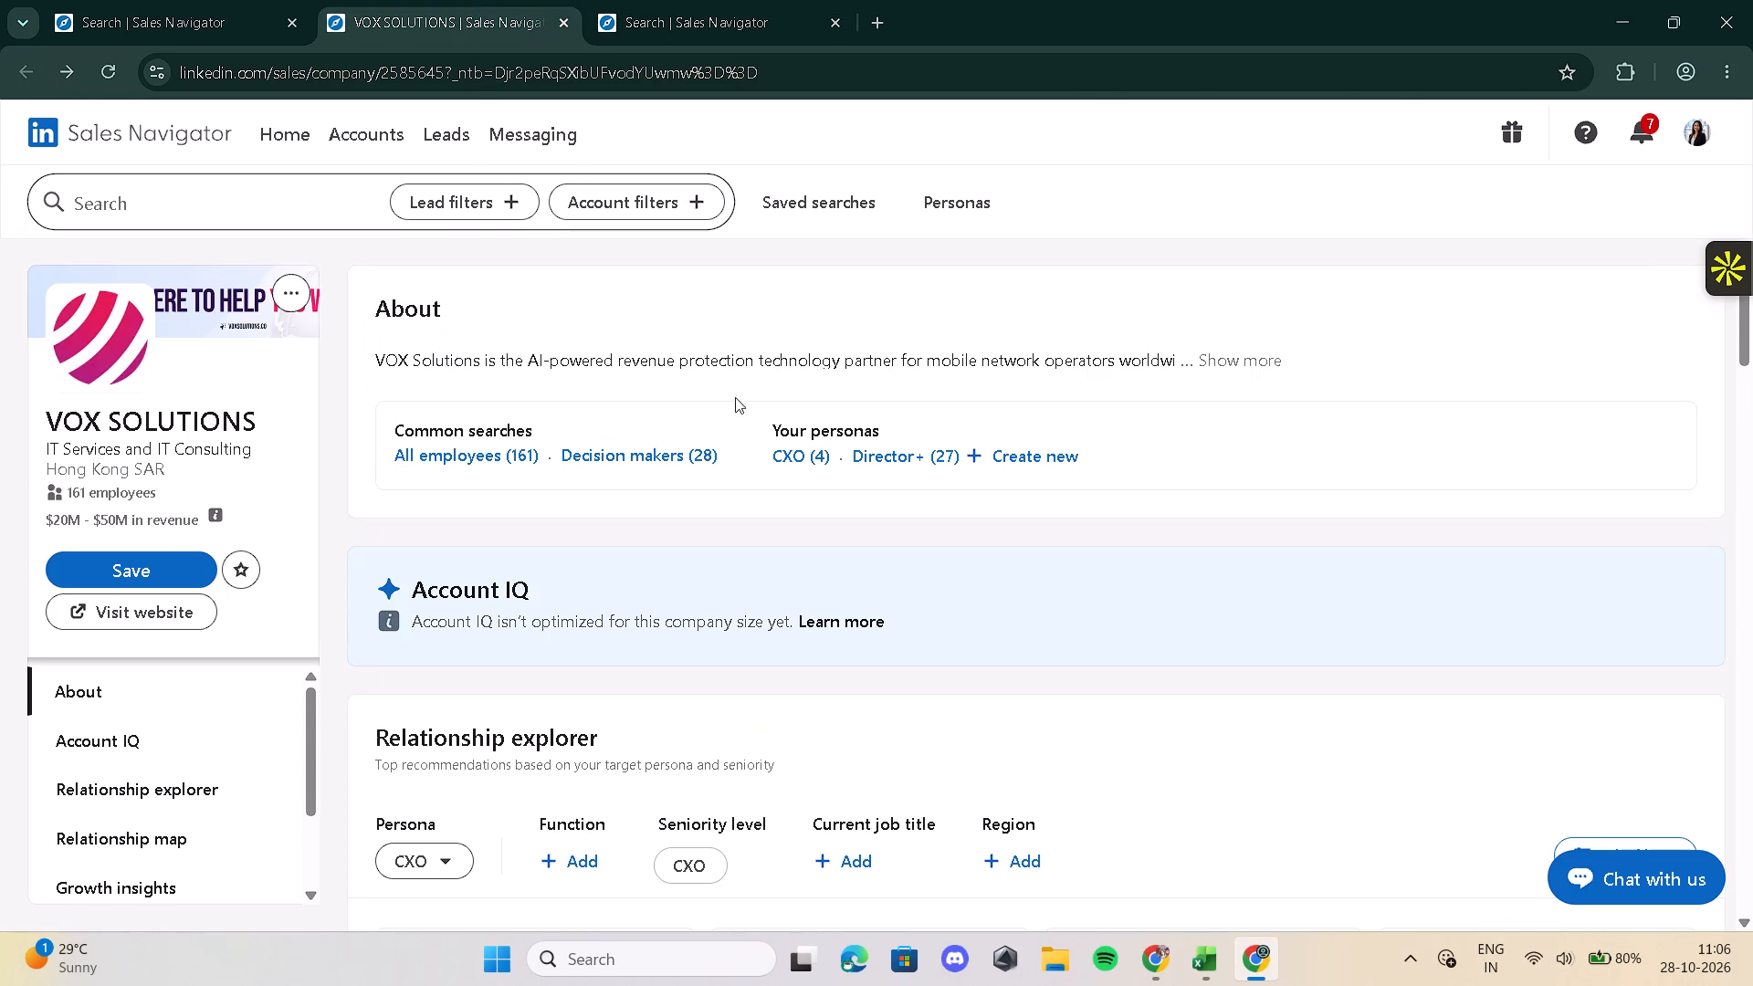
{"action": "right_click", "coordinate": [671, 448]}
{"action": "left_click", "coordinate": [760, 479]}
{"action": "left_click", "coordinate": [168, 0]}
{"action": "left_click_drag", "start_coordinate": [279, 0], "coordinate": [321, 0]}
{"action": "left_click", "coordinate": [512, 1]}
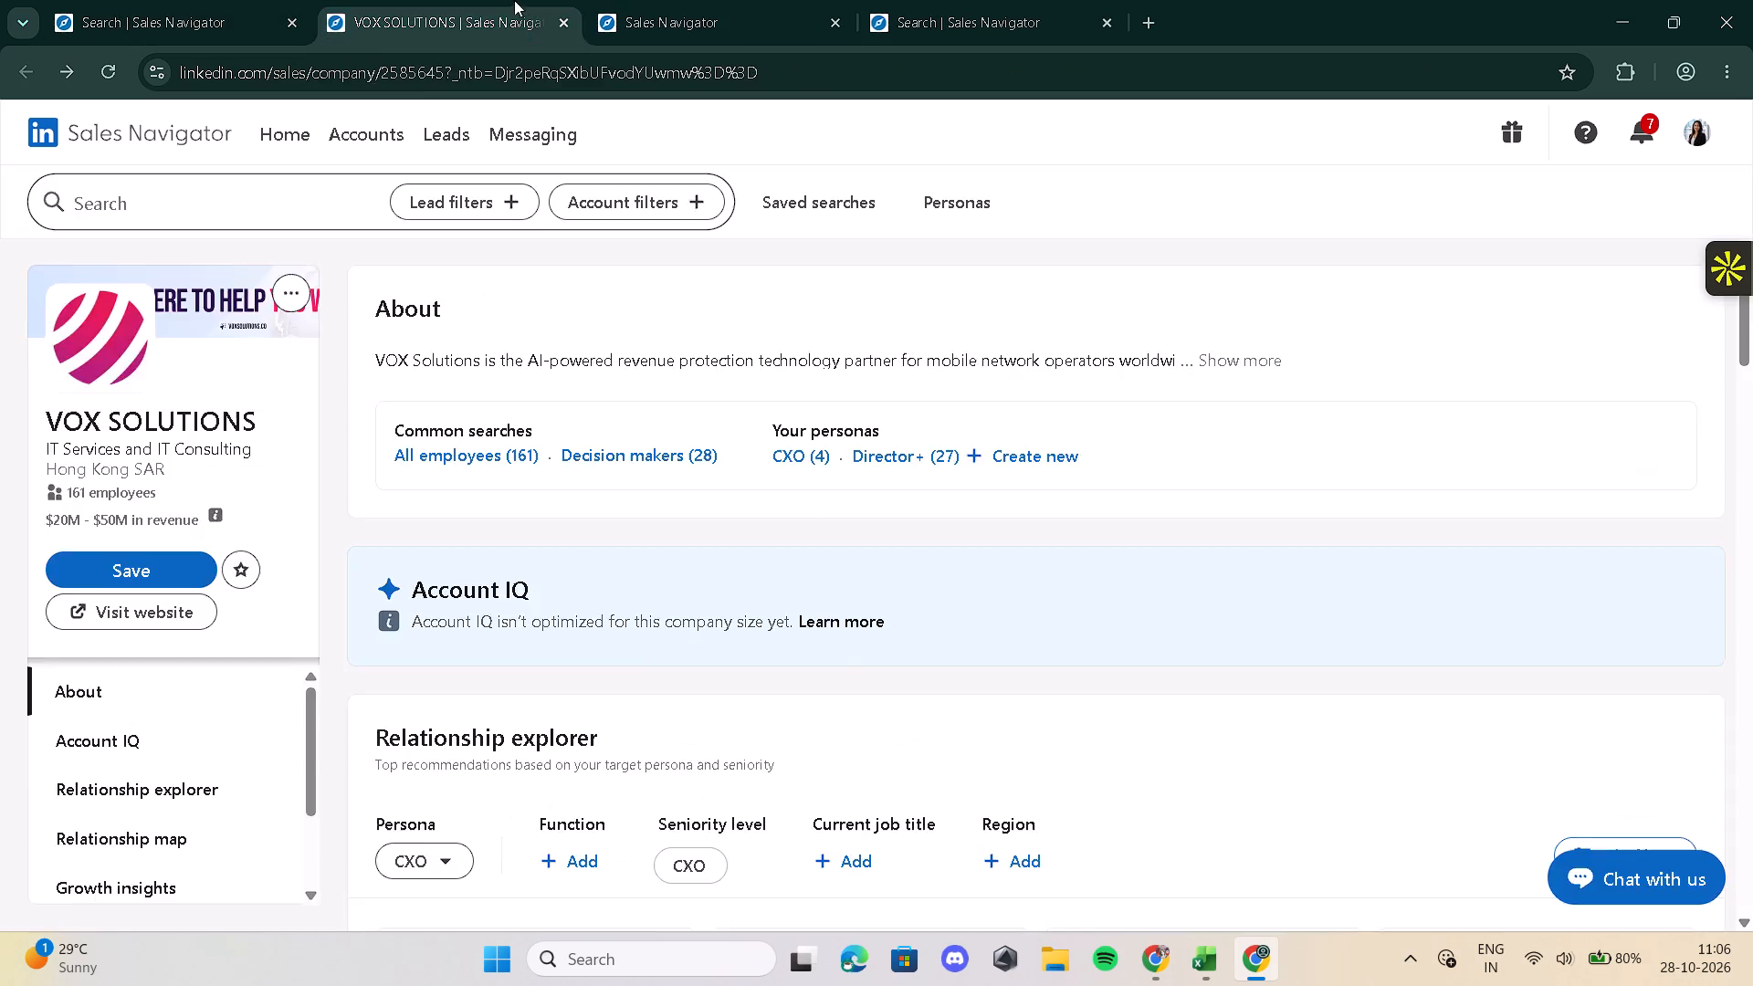
{"action": "left_click", "coordinate": [746, 0]}
{"action": "left_click", "coordinate": [188, 0]}
{"action": "left_click", "coordinate": [431, 0]}
{"action": "left_click", "coordinate": [680, 0]}
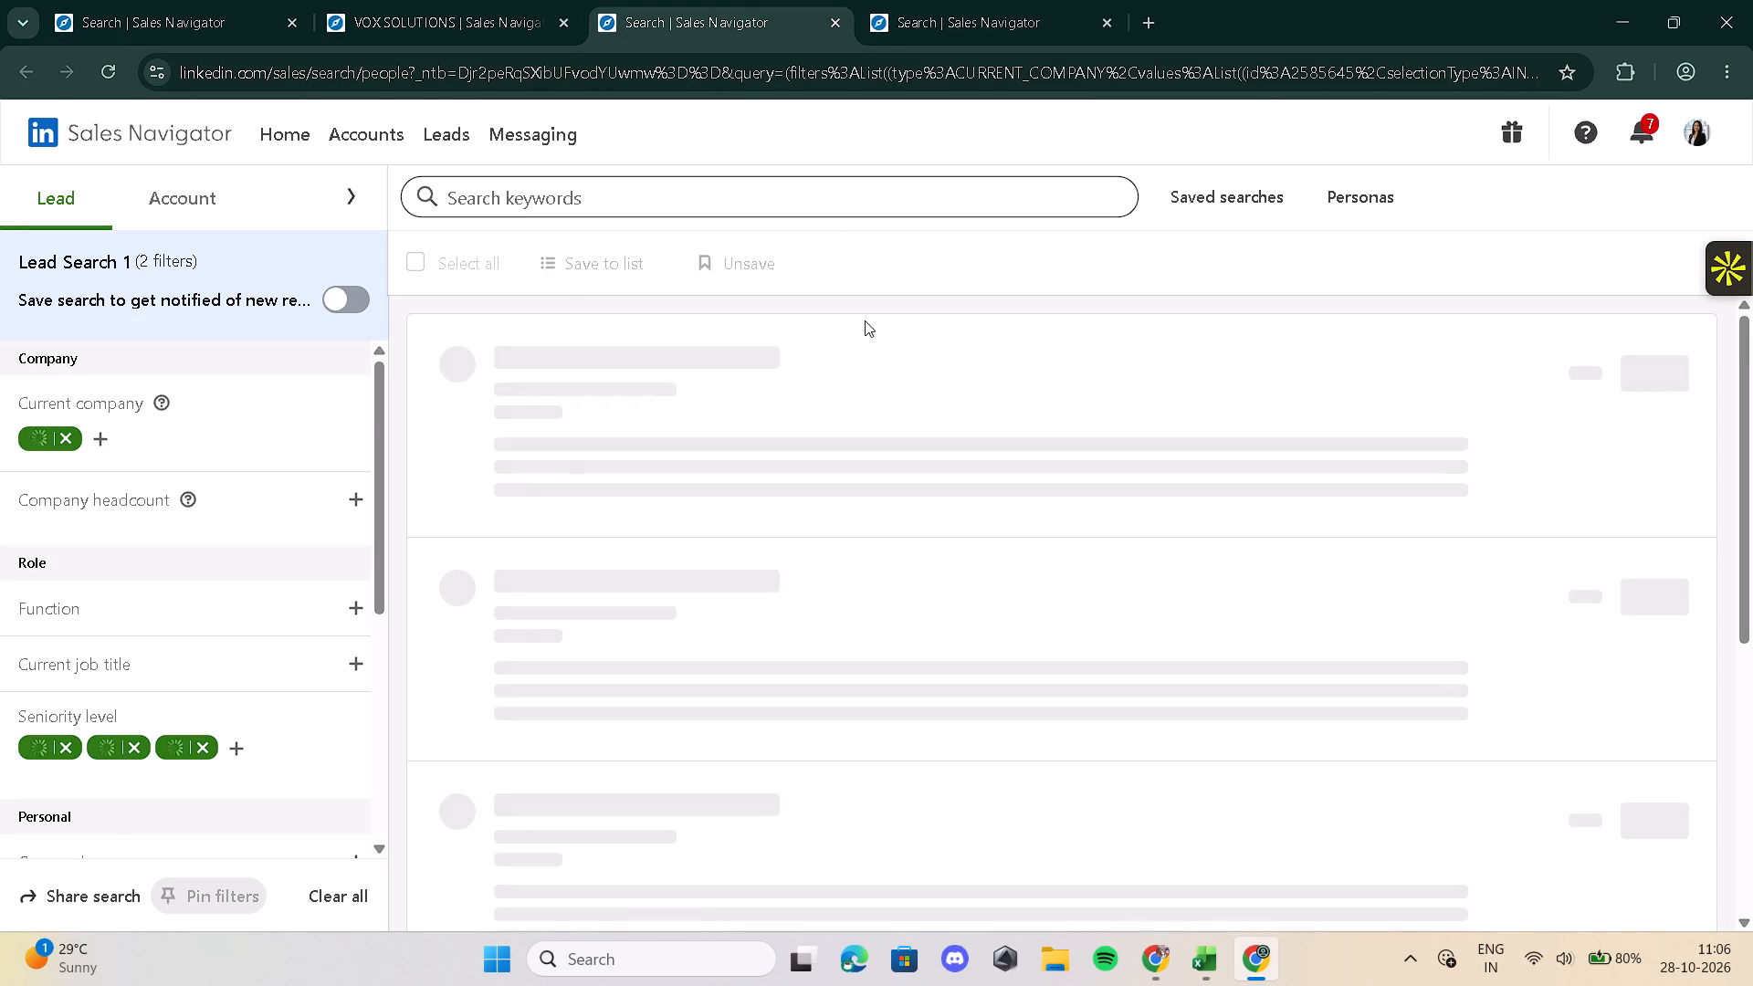
Examine the VOX SOLUTIONS decision makers list for relevant leads, checking job titles and locations, and return towards its first entries.
{"action": "scroll", "coordinate": [1009, 427], "scroll_direction": "down", "scroll_amount": 2}
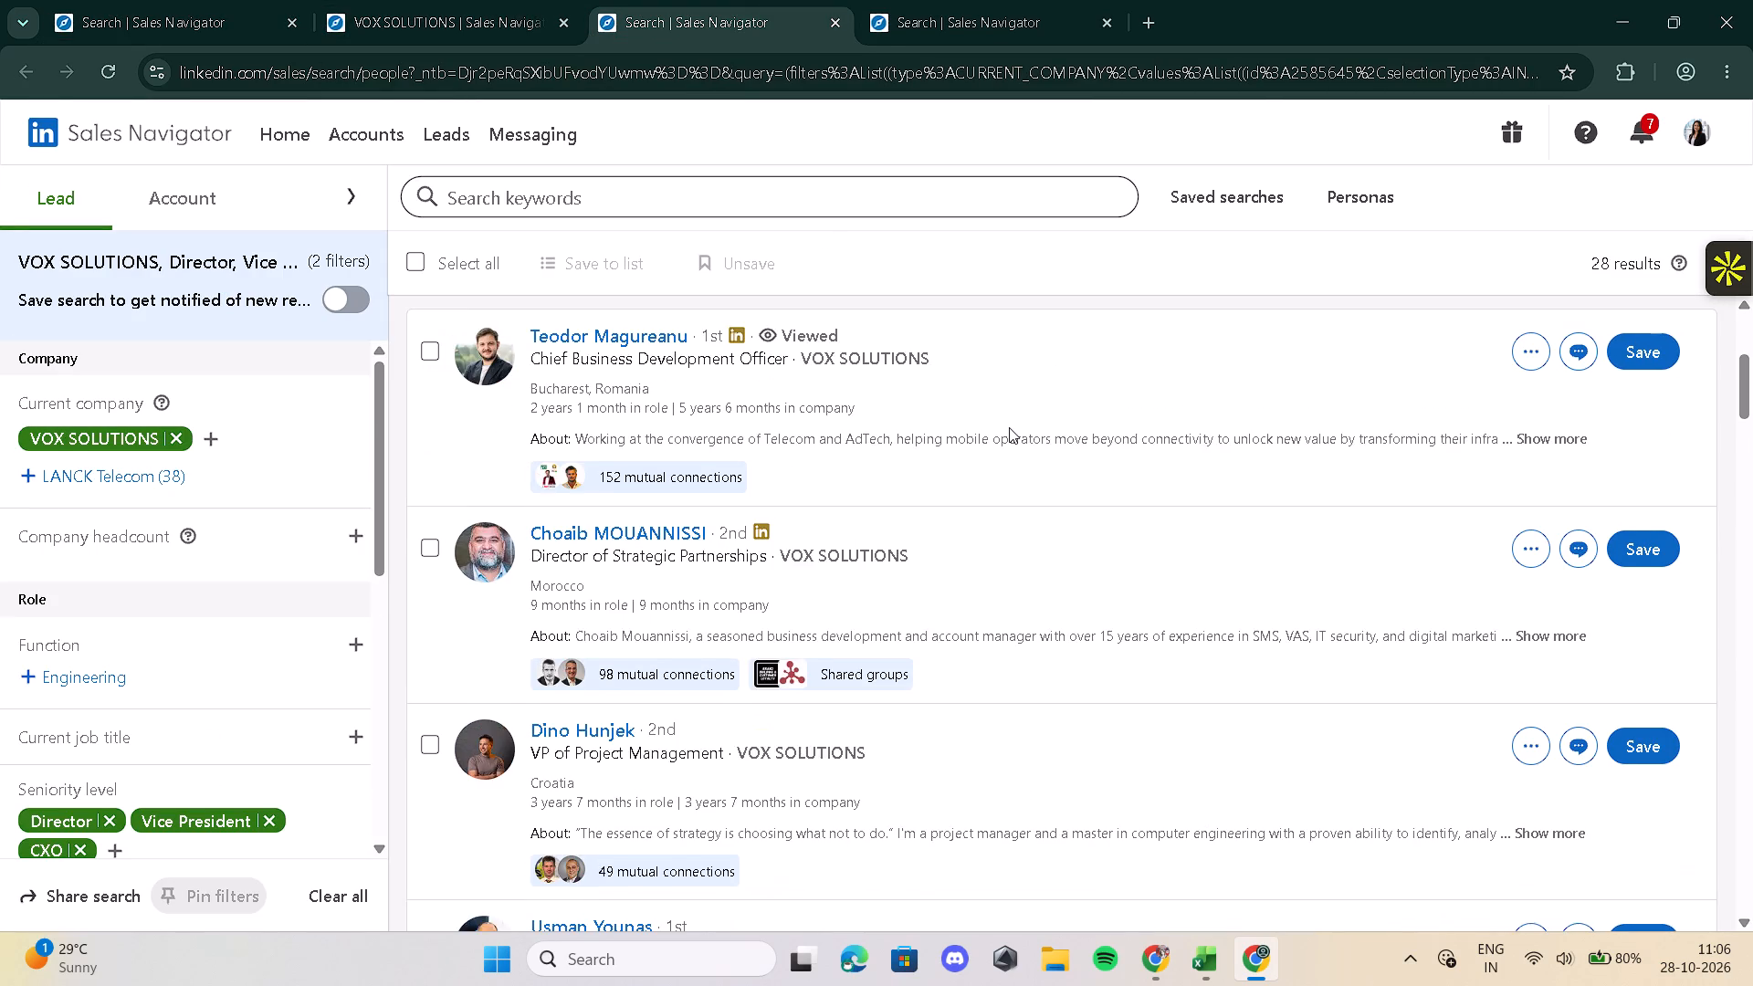
{"action": "scroll", "coordinate": [1009, 427], "scroll_direction": "down", "scroll_amount": 5}
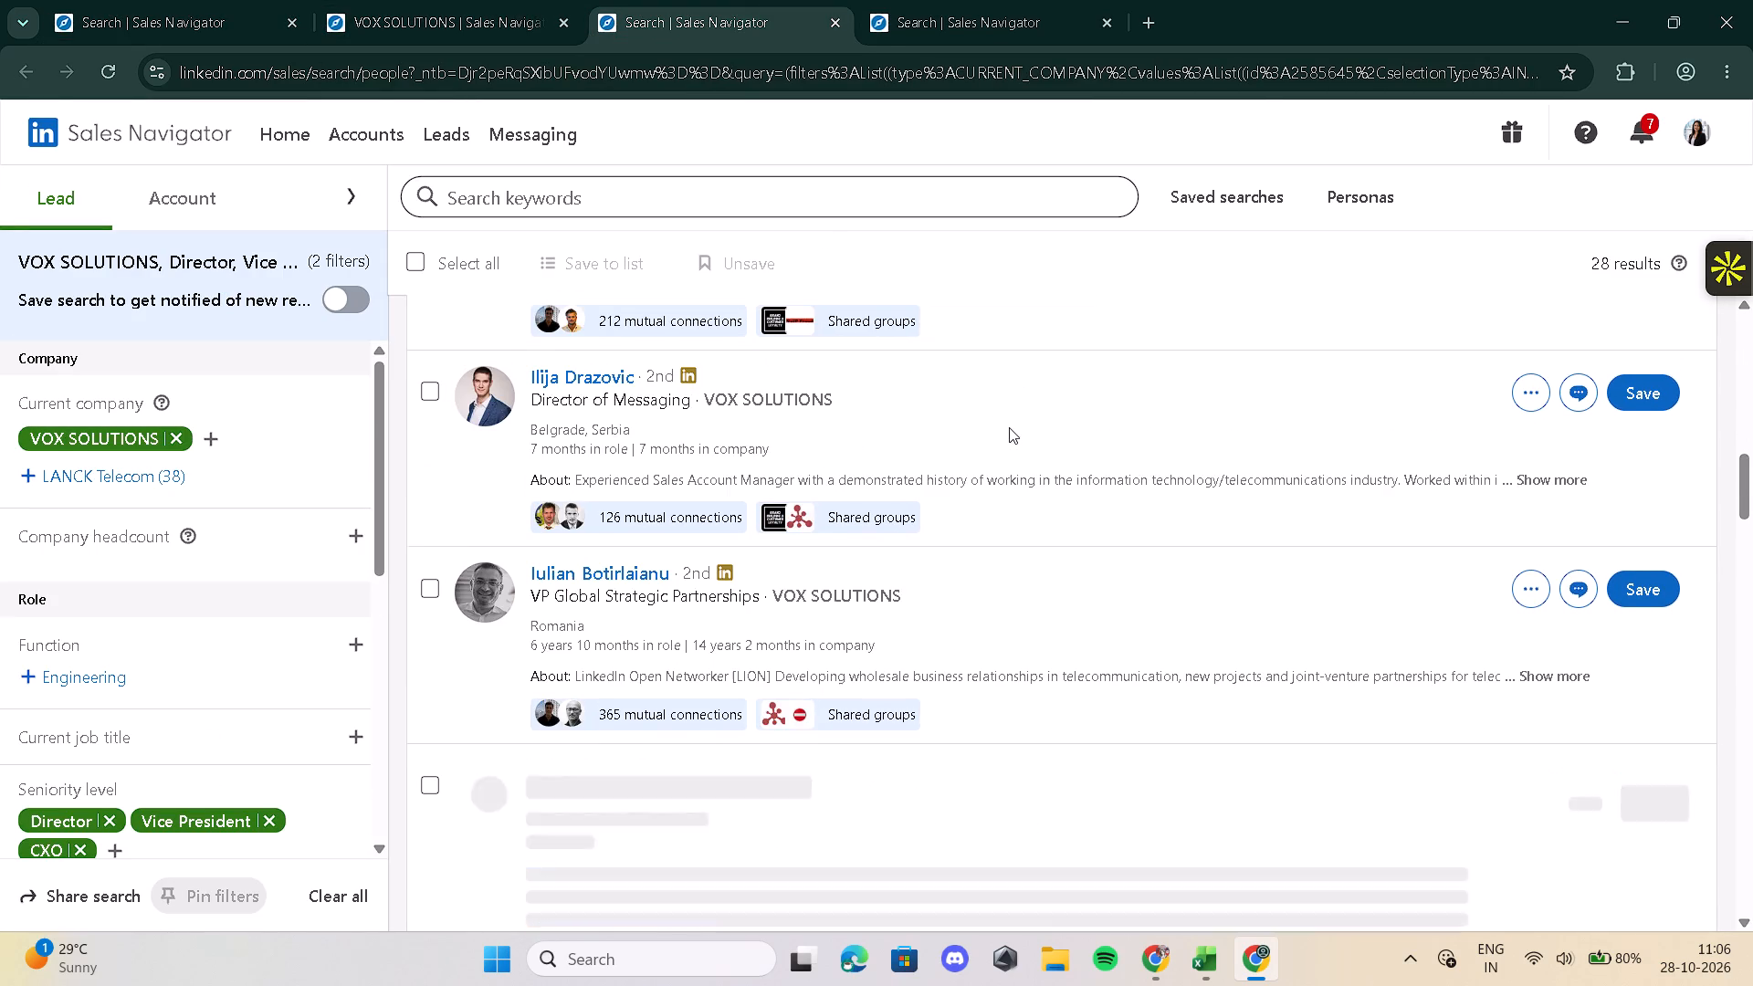
{"action": "scroll", "coordinate": [1009, 427], "scroll_direction": "down", "scroll_amount": 4}
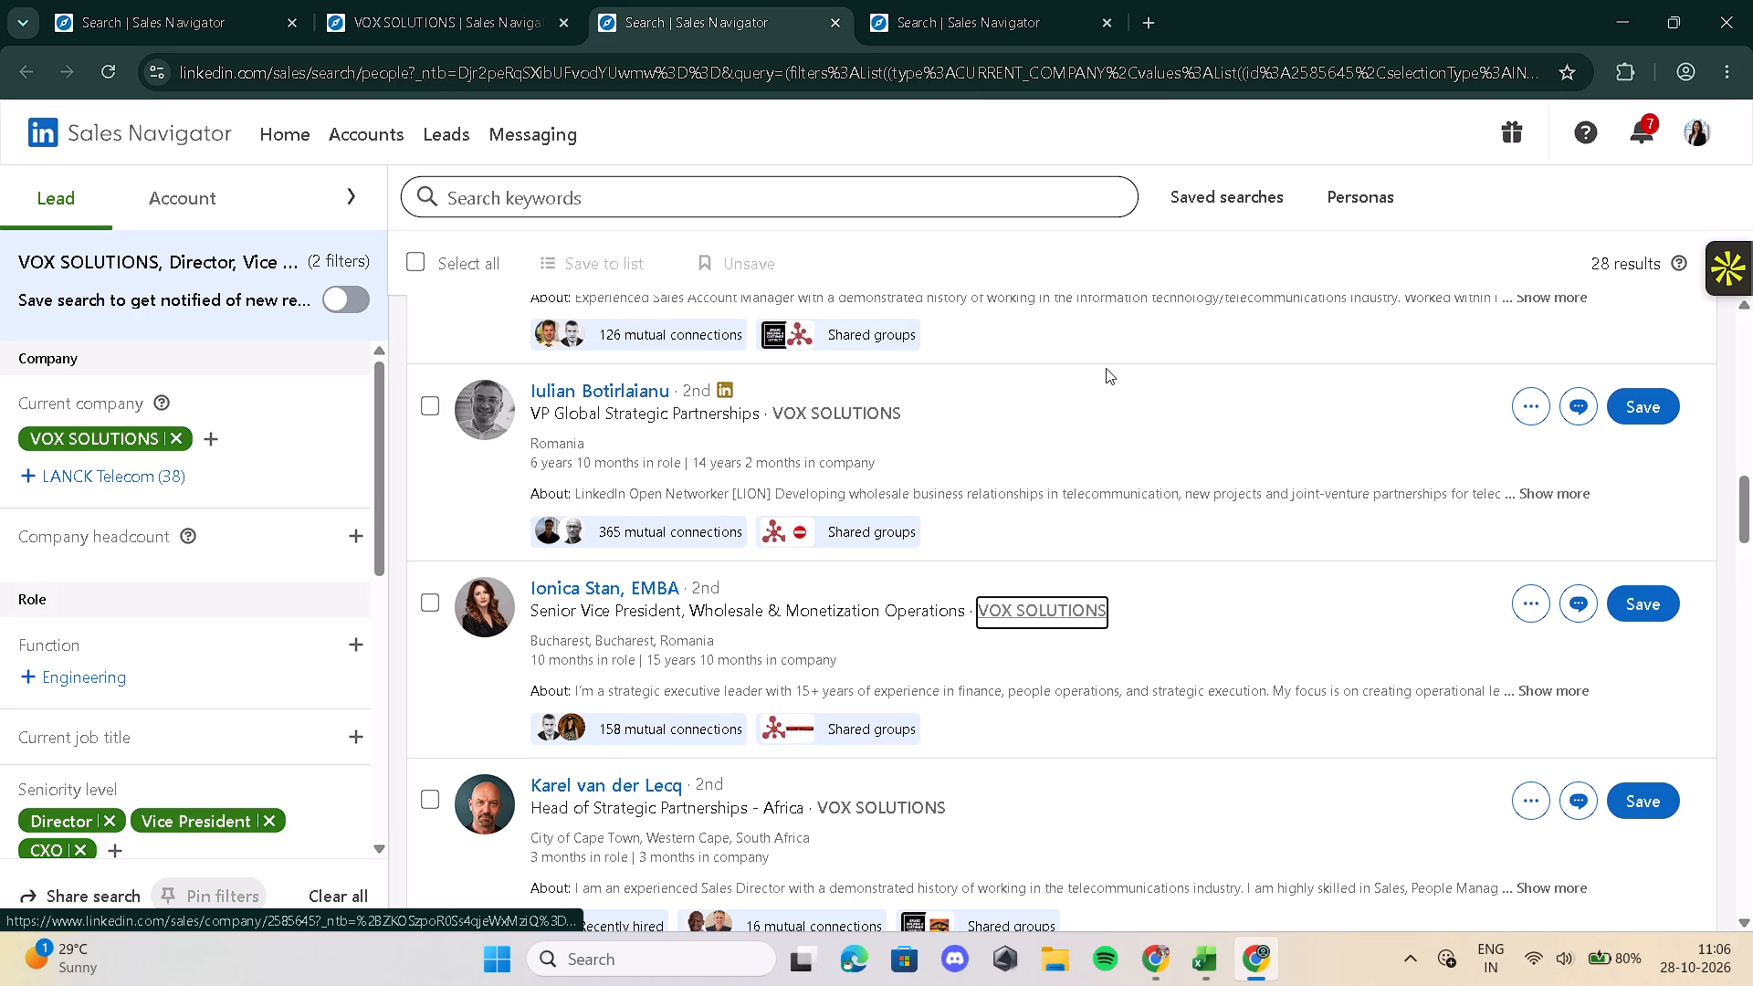
{"action": "scroll", "coordinate": [1106, 368], "scroll_direction": "down", "scroll_amount": 3}
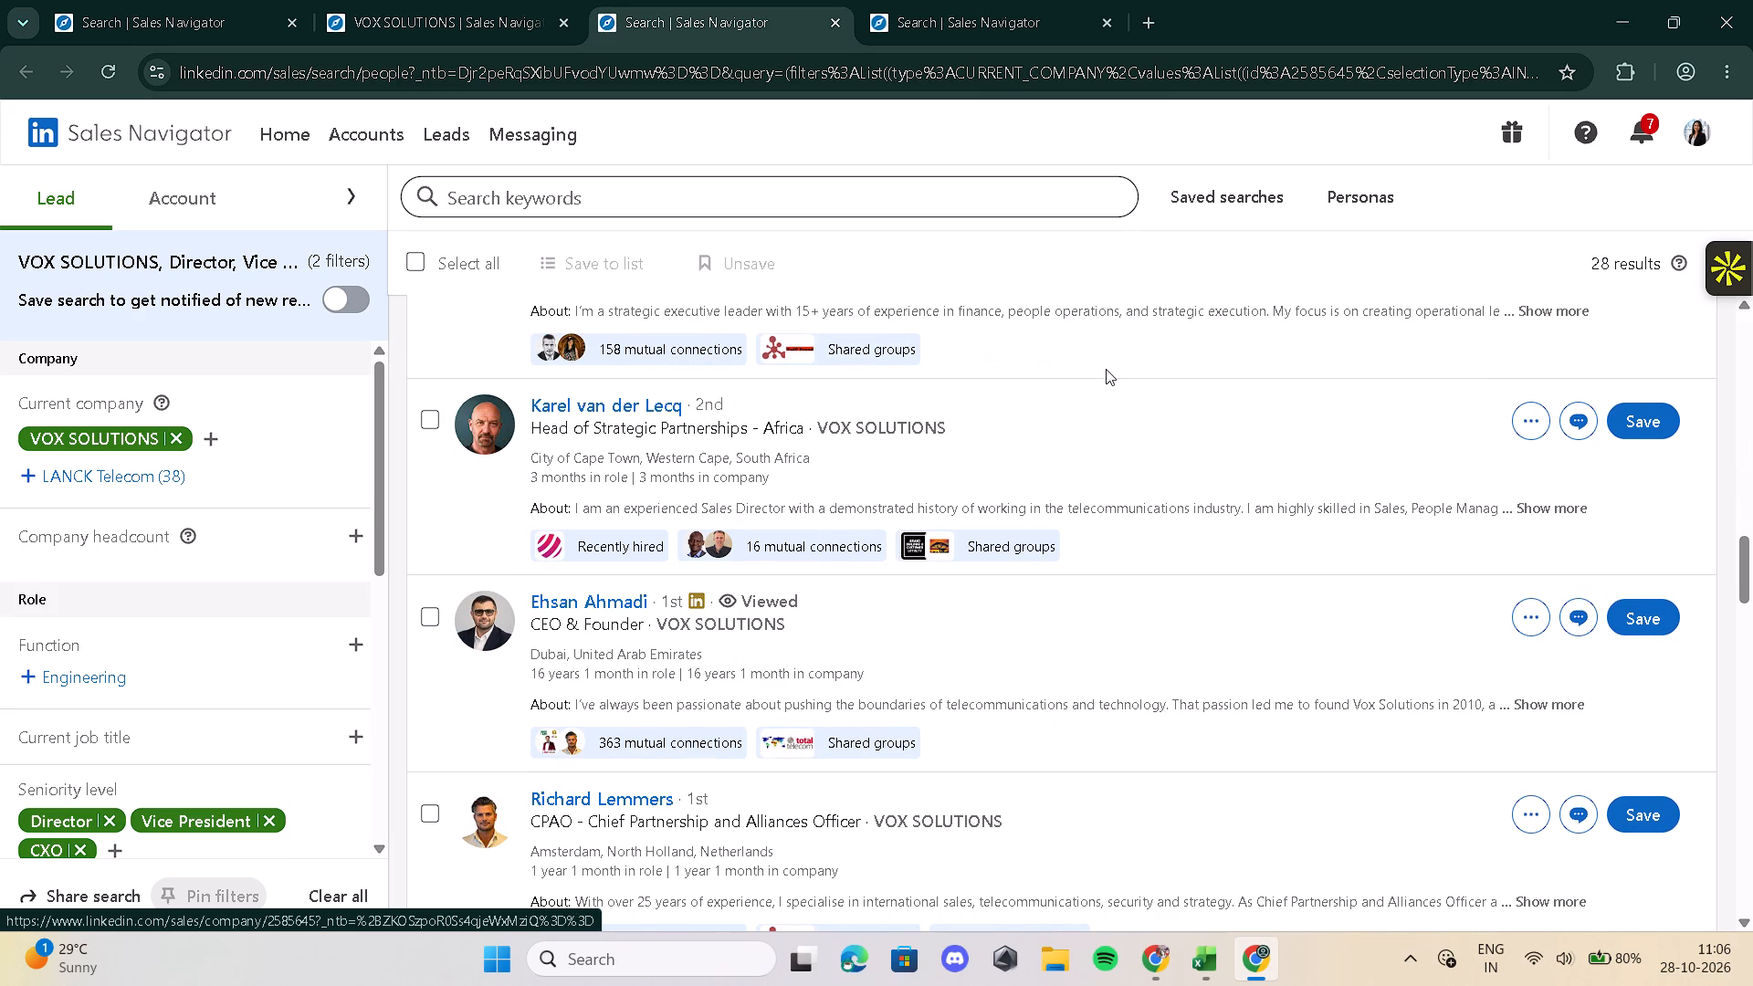
{"action": "scroll", "coordinate": [1106, 369], "scroll_direction": "down", "scroll_amount": 7}
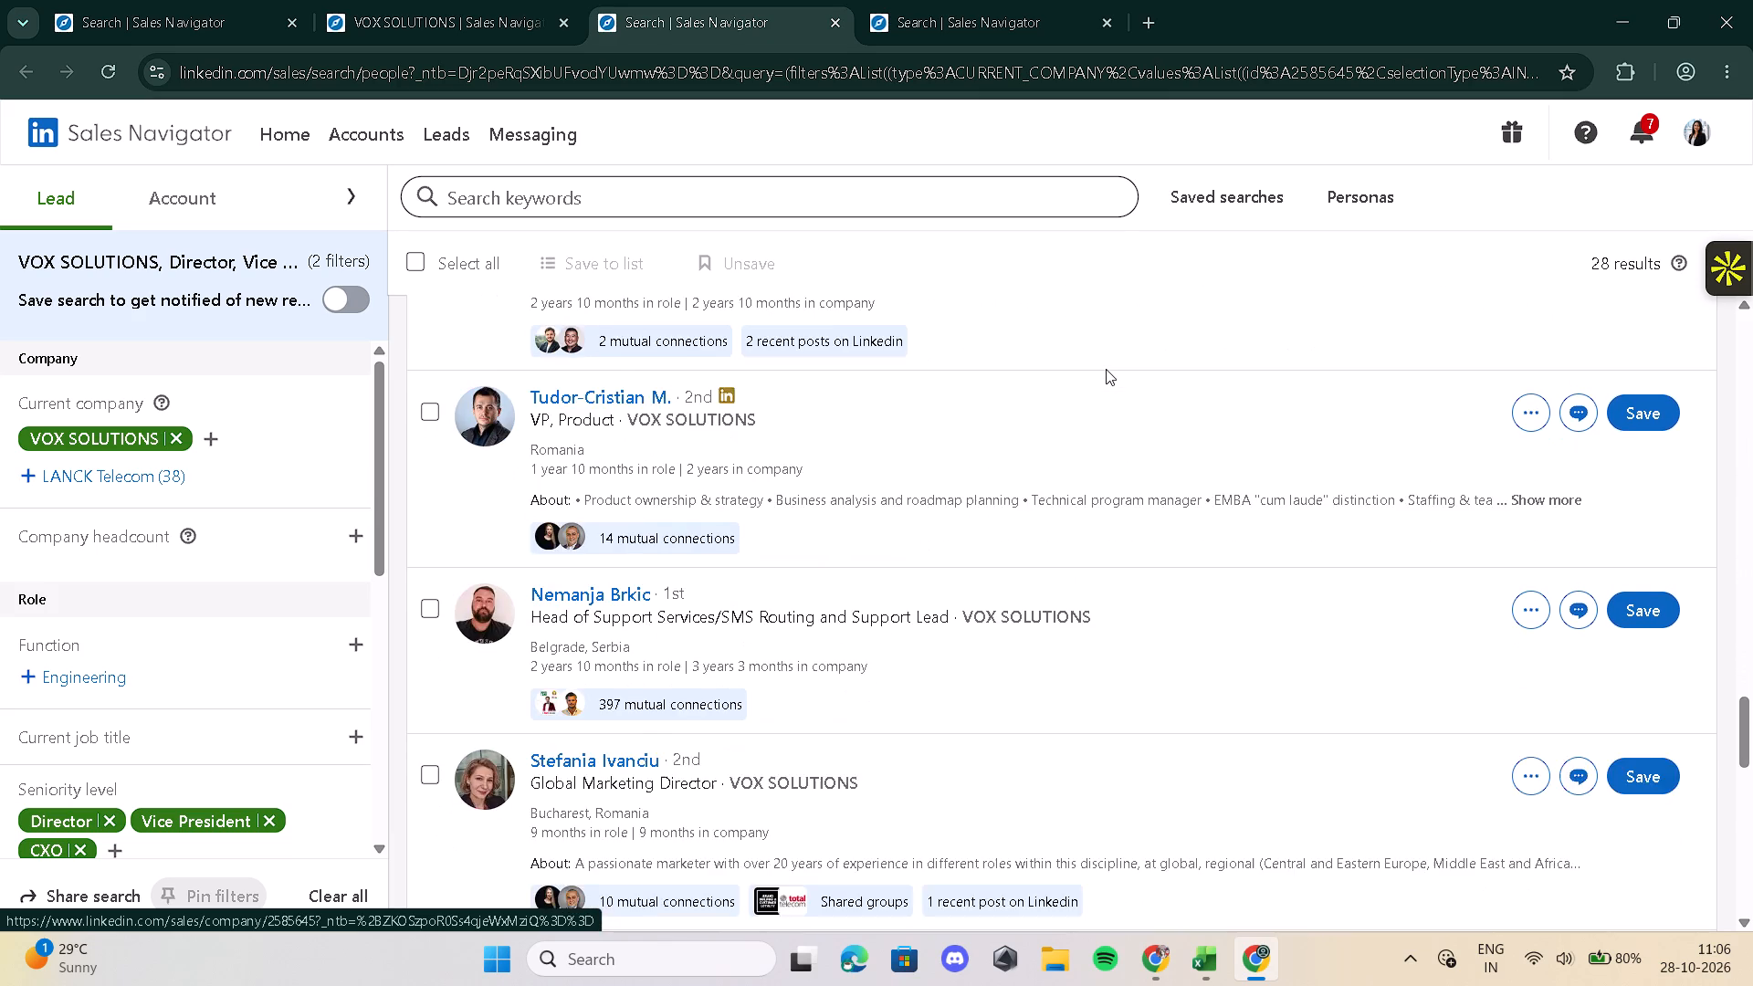
{"action": "scroll", "coordinate": [1106, 369], "scroll_direction": "down", "scroll_amount": 3}
{"action": "scroll", "coordinate": [1093, 442], "scroll_direction": "down", "scroll_amount": 1}
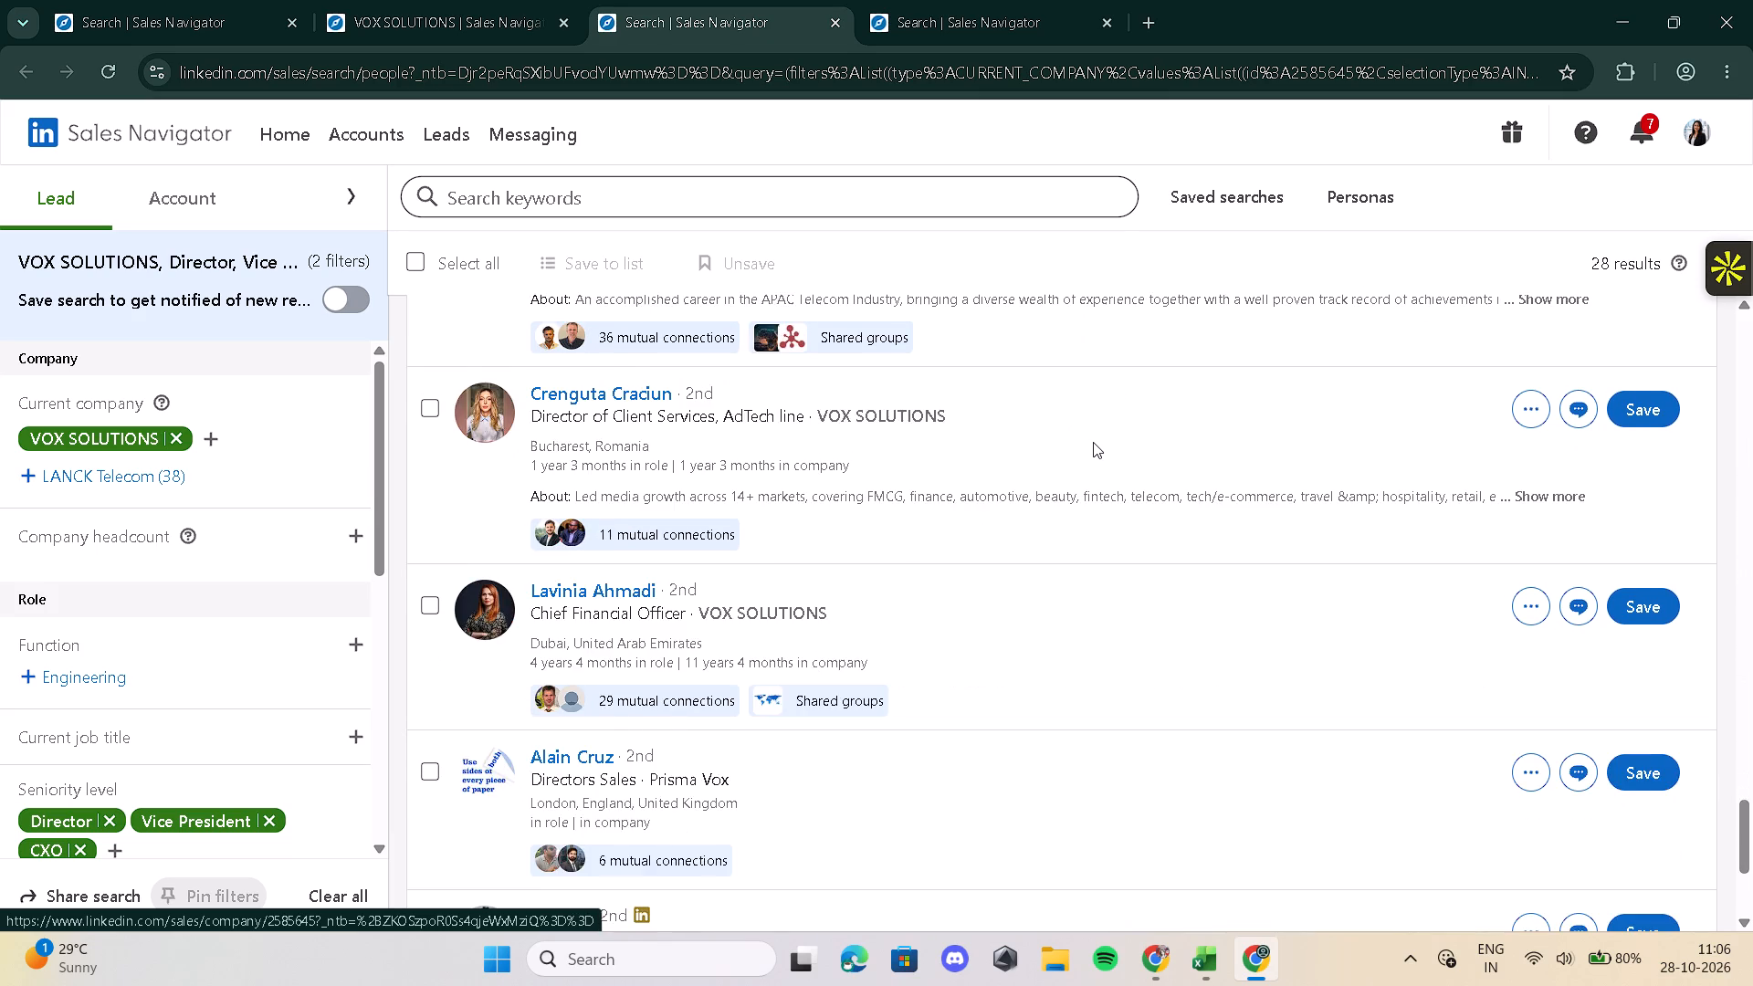
{"action": "scroll", "coordinate": [1093, 442], "scroll_direction": "down", "scroll_amount": 2}
{"action": "scroll", "coordinate": [1093, 444], "scroll_direction": "up", "scroll_amount": 20}
{"action": "scroll", "coordinate": [1093, 444], "scroll_direction": "up", "scroll_amount": 4}
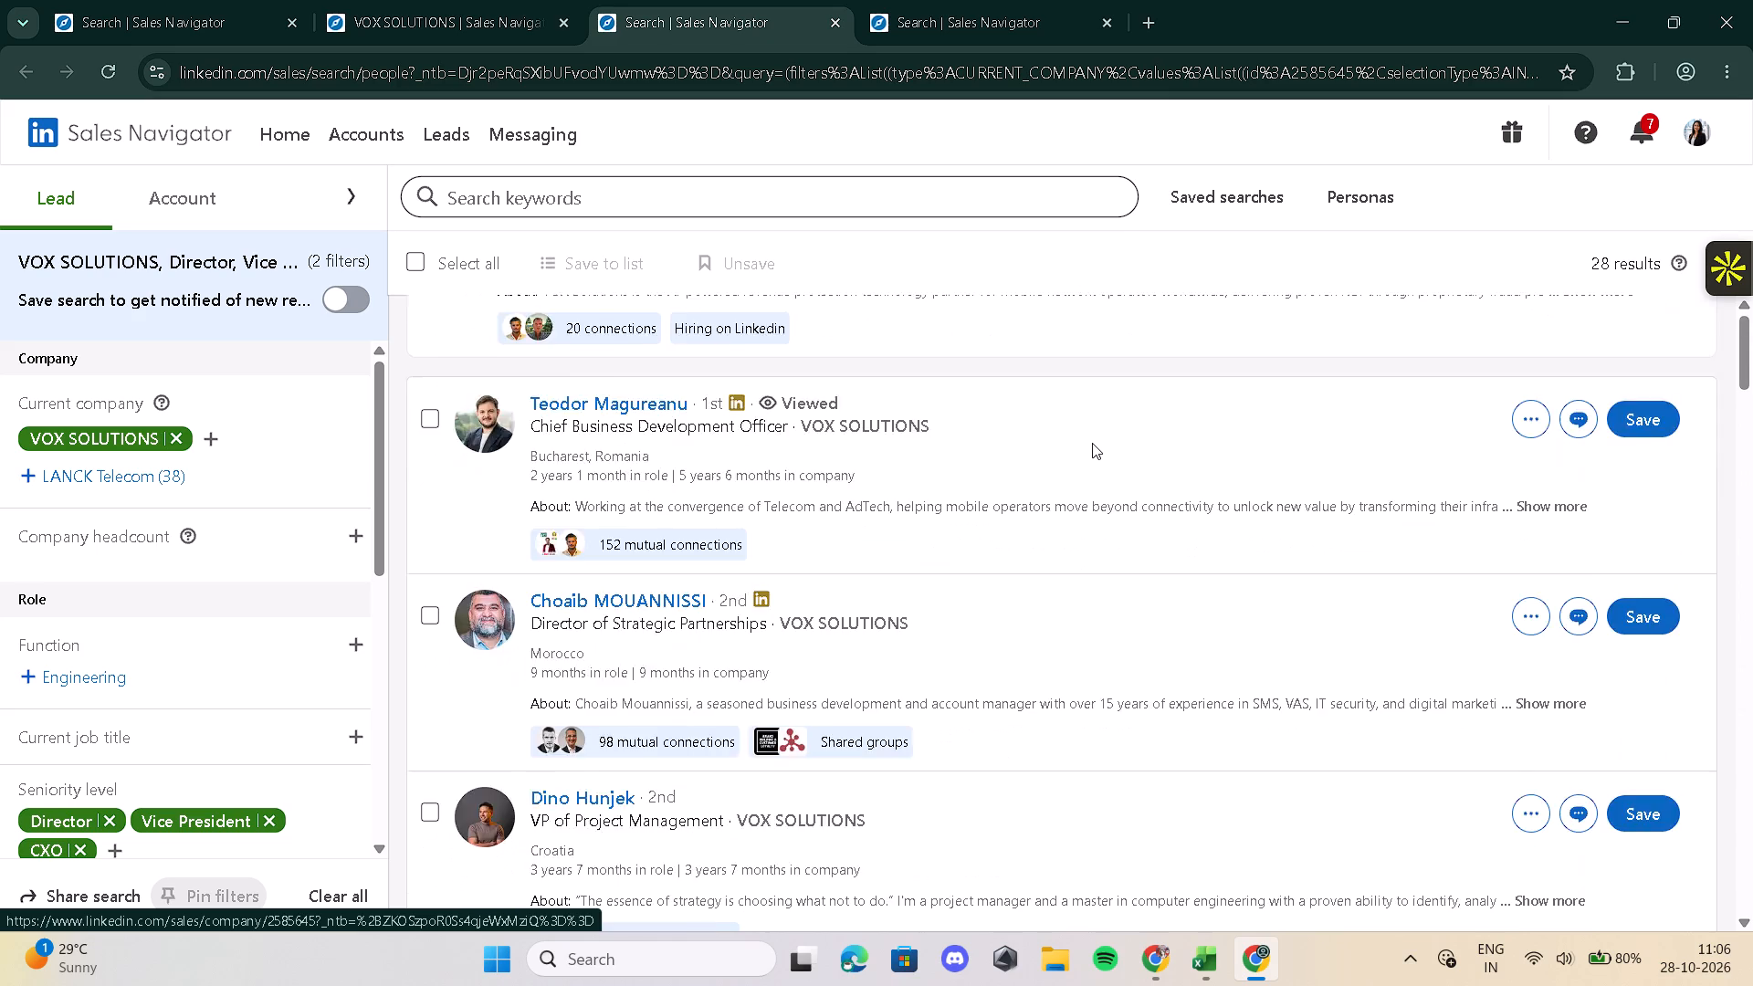
Examine the full first page of VOX SOLUTIONS decision makers for messaging, partnership and sales roles.
{"action": "scroll", "coordinate": [1092, 443], "scroll_direction": "up", "scroll_amount": 9}
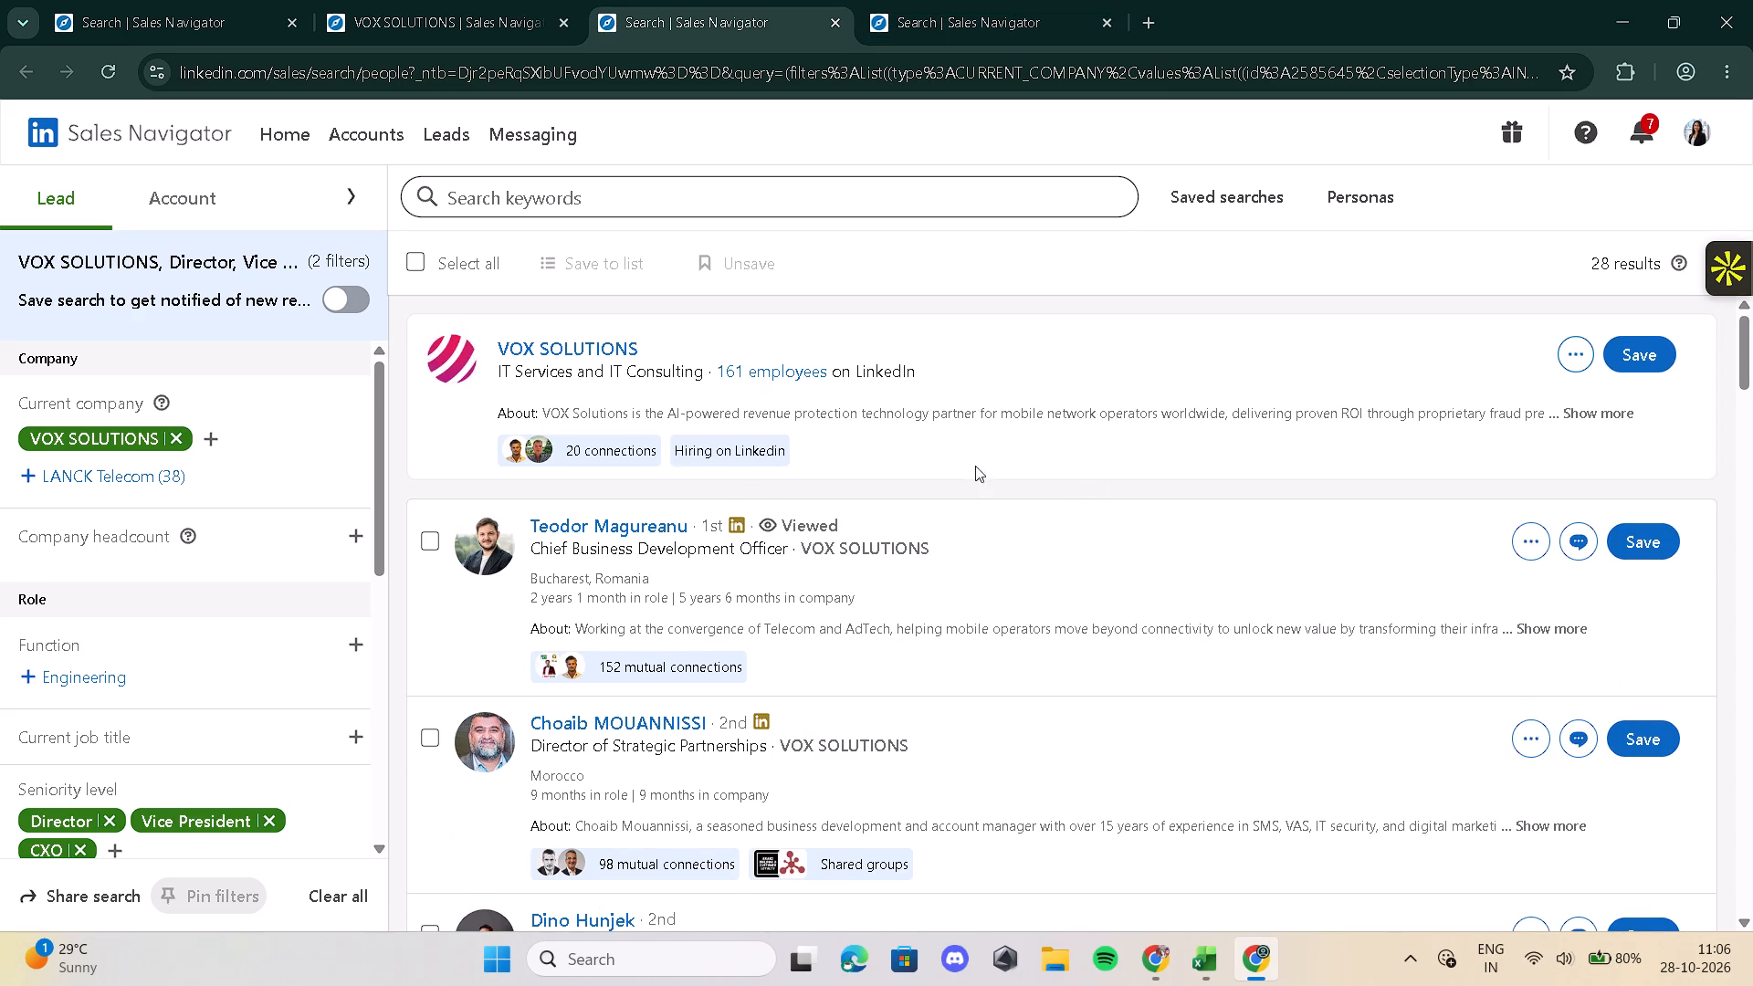
{"action": "scroll", "coordinate": [973, 473], "scroll_direction": "down", "scroll_amount": 2}
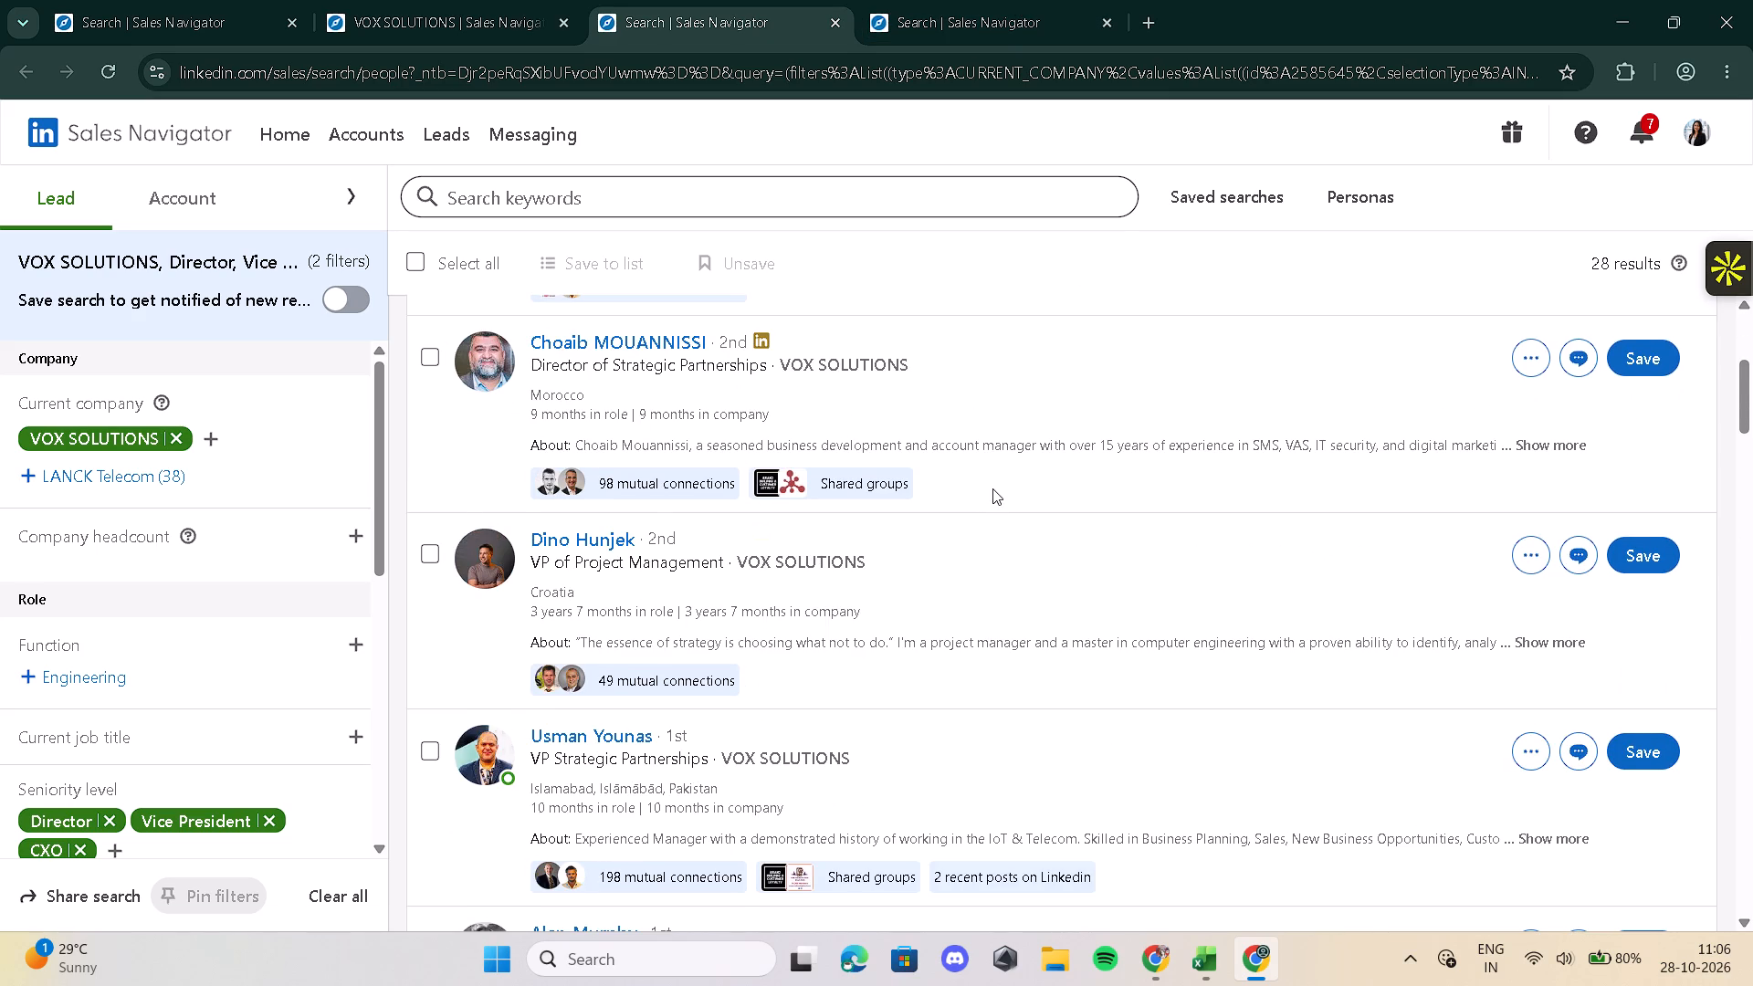
{"action": "scroll", "coordinate": [992, 488], "scroll_direction": "down", "scroll_amount": 2}
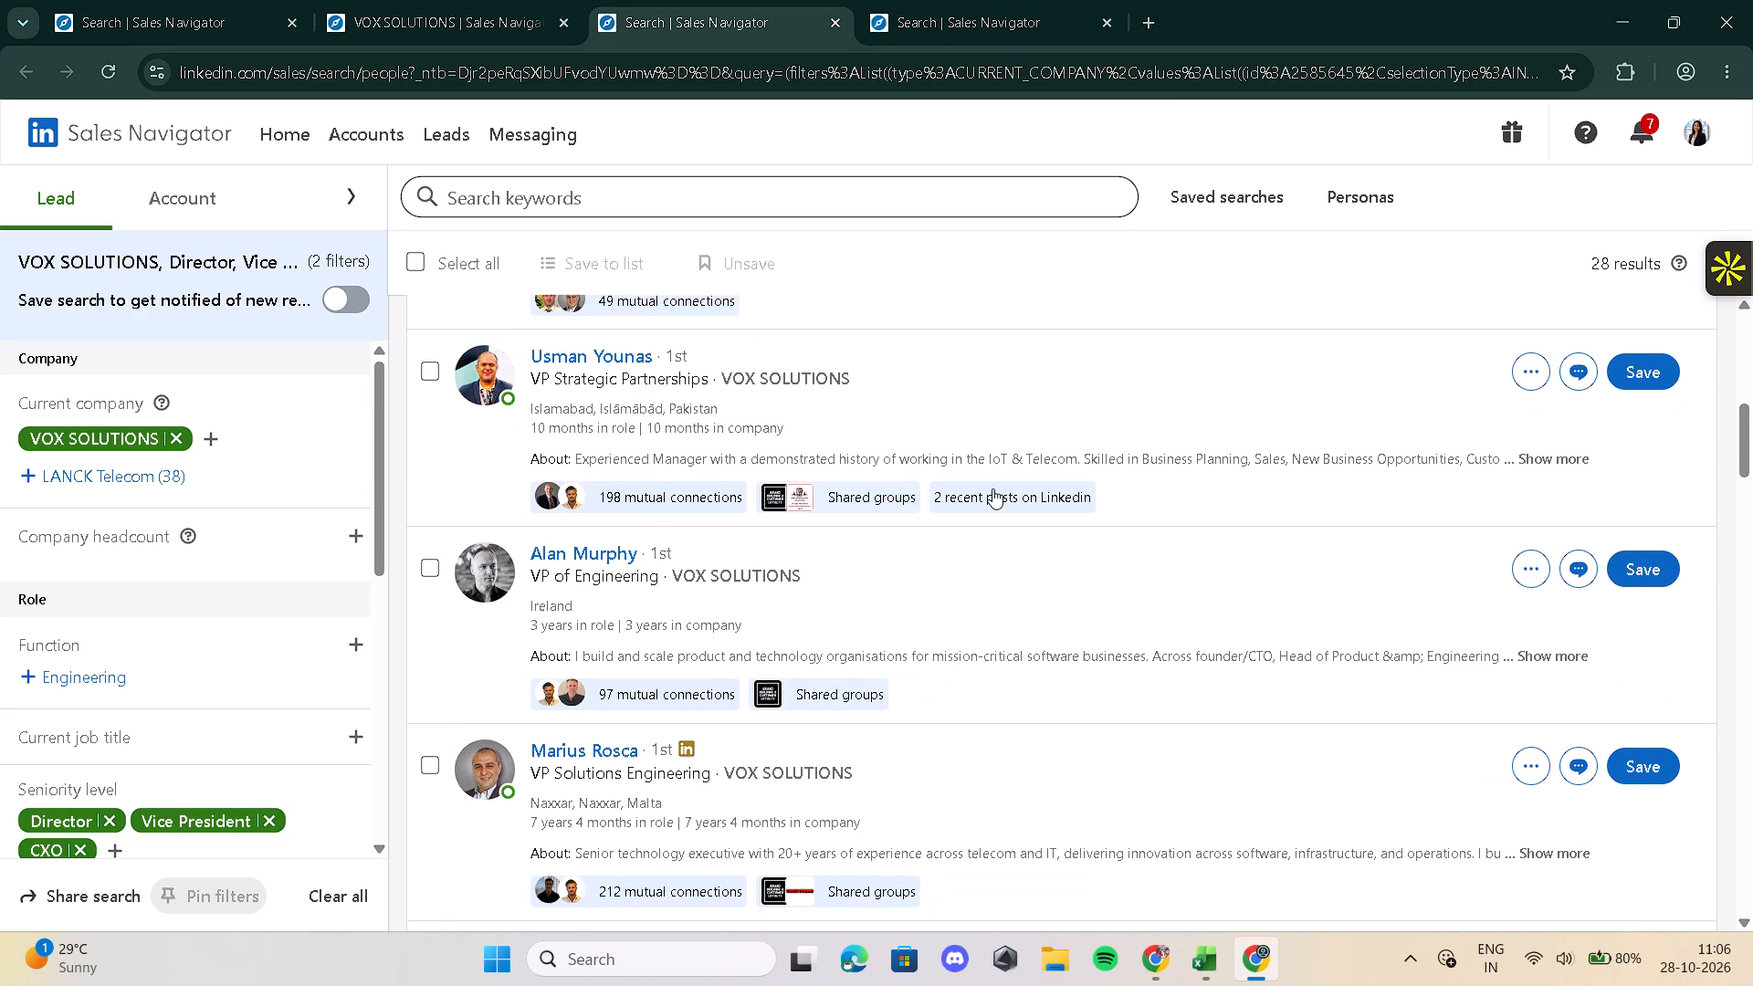
{"action": "scroll", "coordinate": [992, 488], "scroll_direction": "down", "scroll_amount": 2}
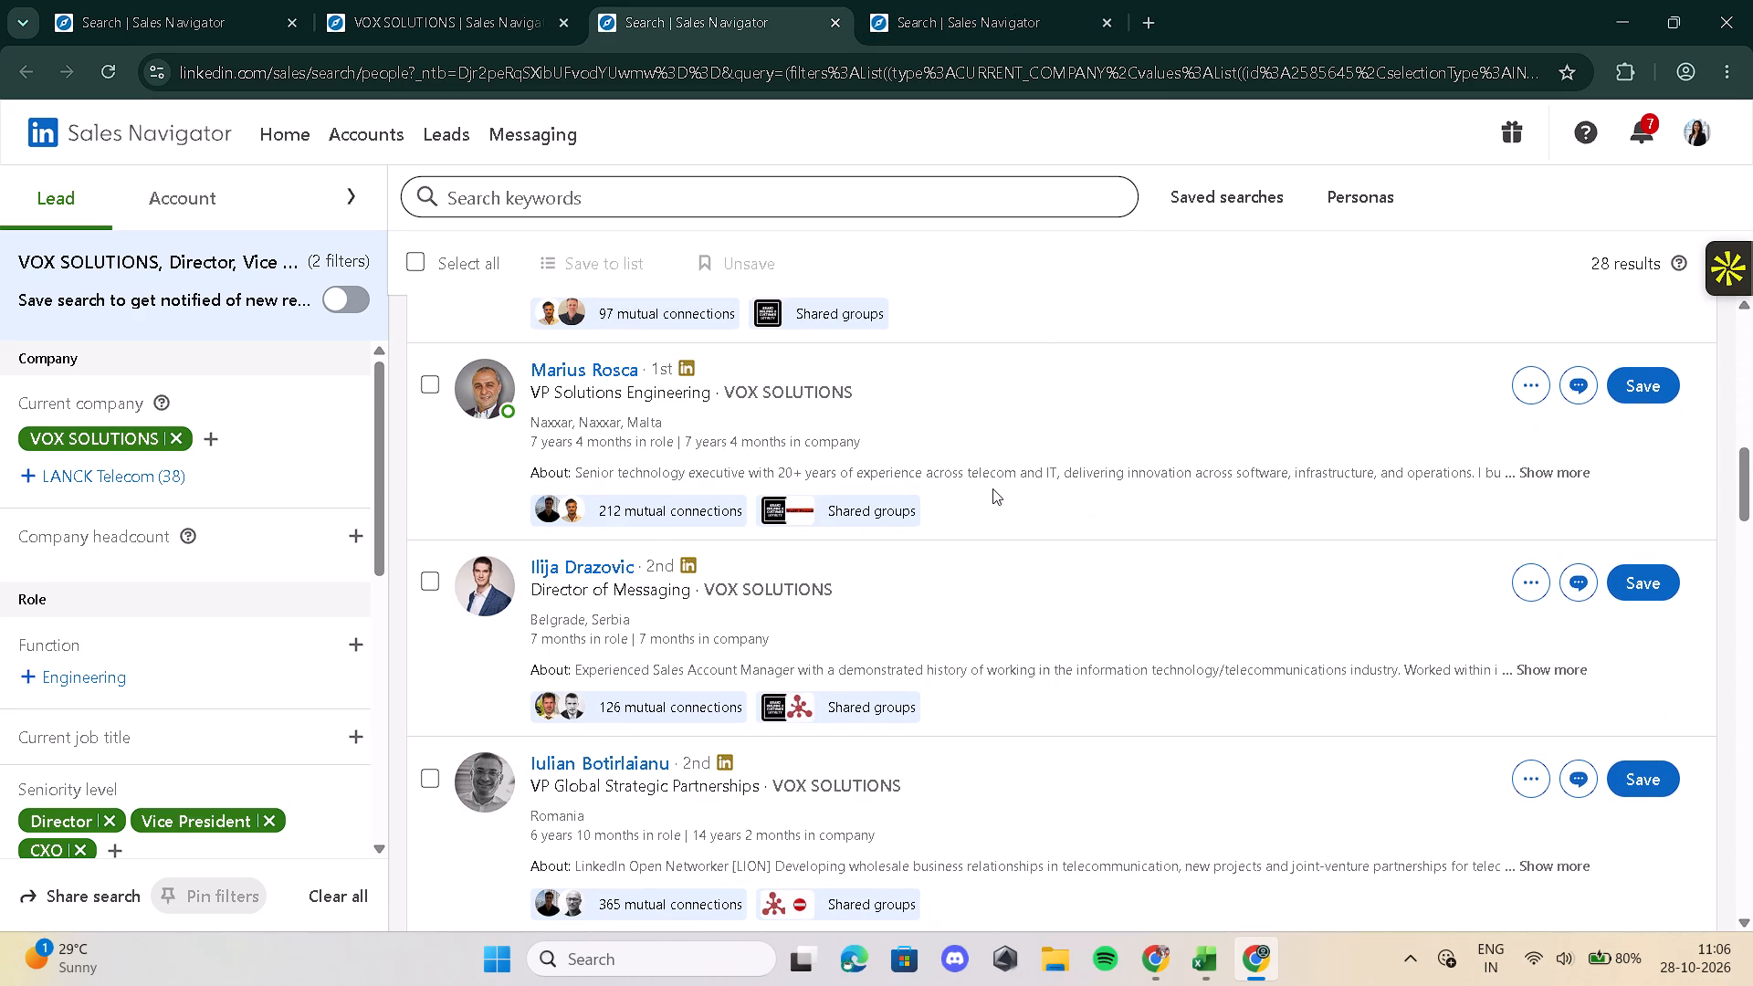
{"action": "scroll", "coordinate": [992, 488], "scroll_direction": "down", "scroll_amount": 3}
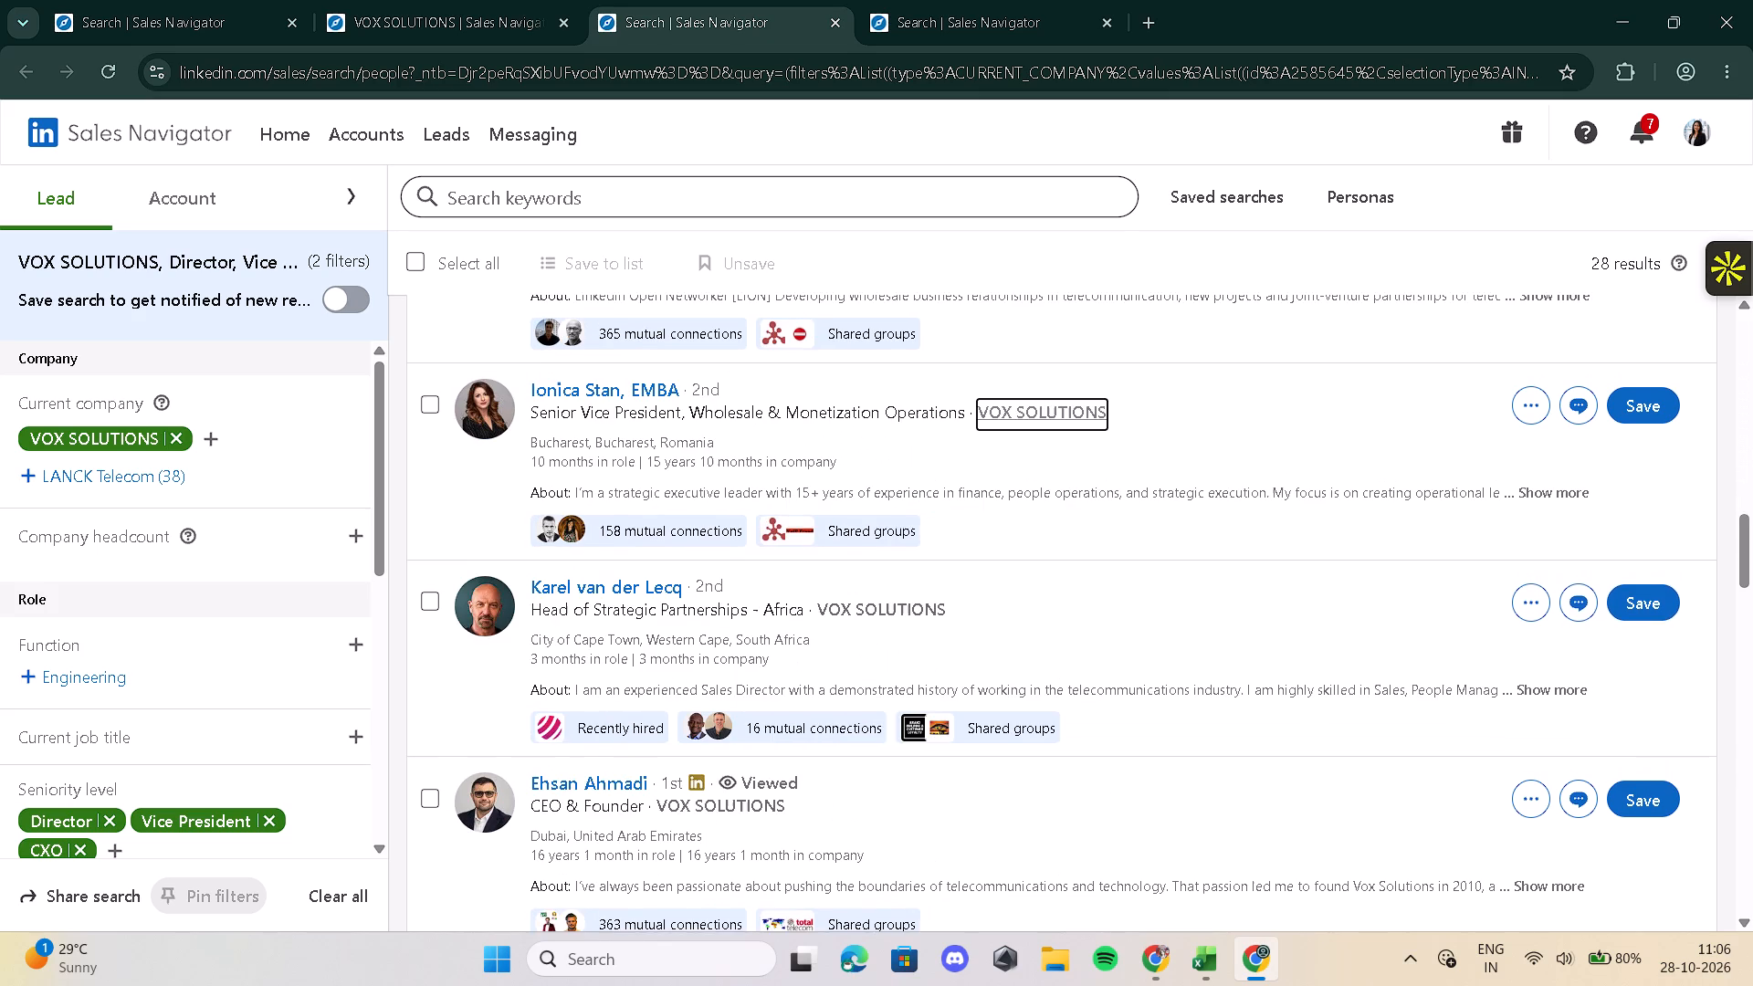
{"action": "scroll", "coordinate": [992, 488], "scroll_direction": "down", "scroll_amount": 3}
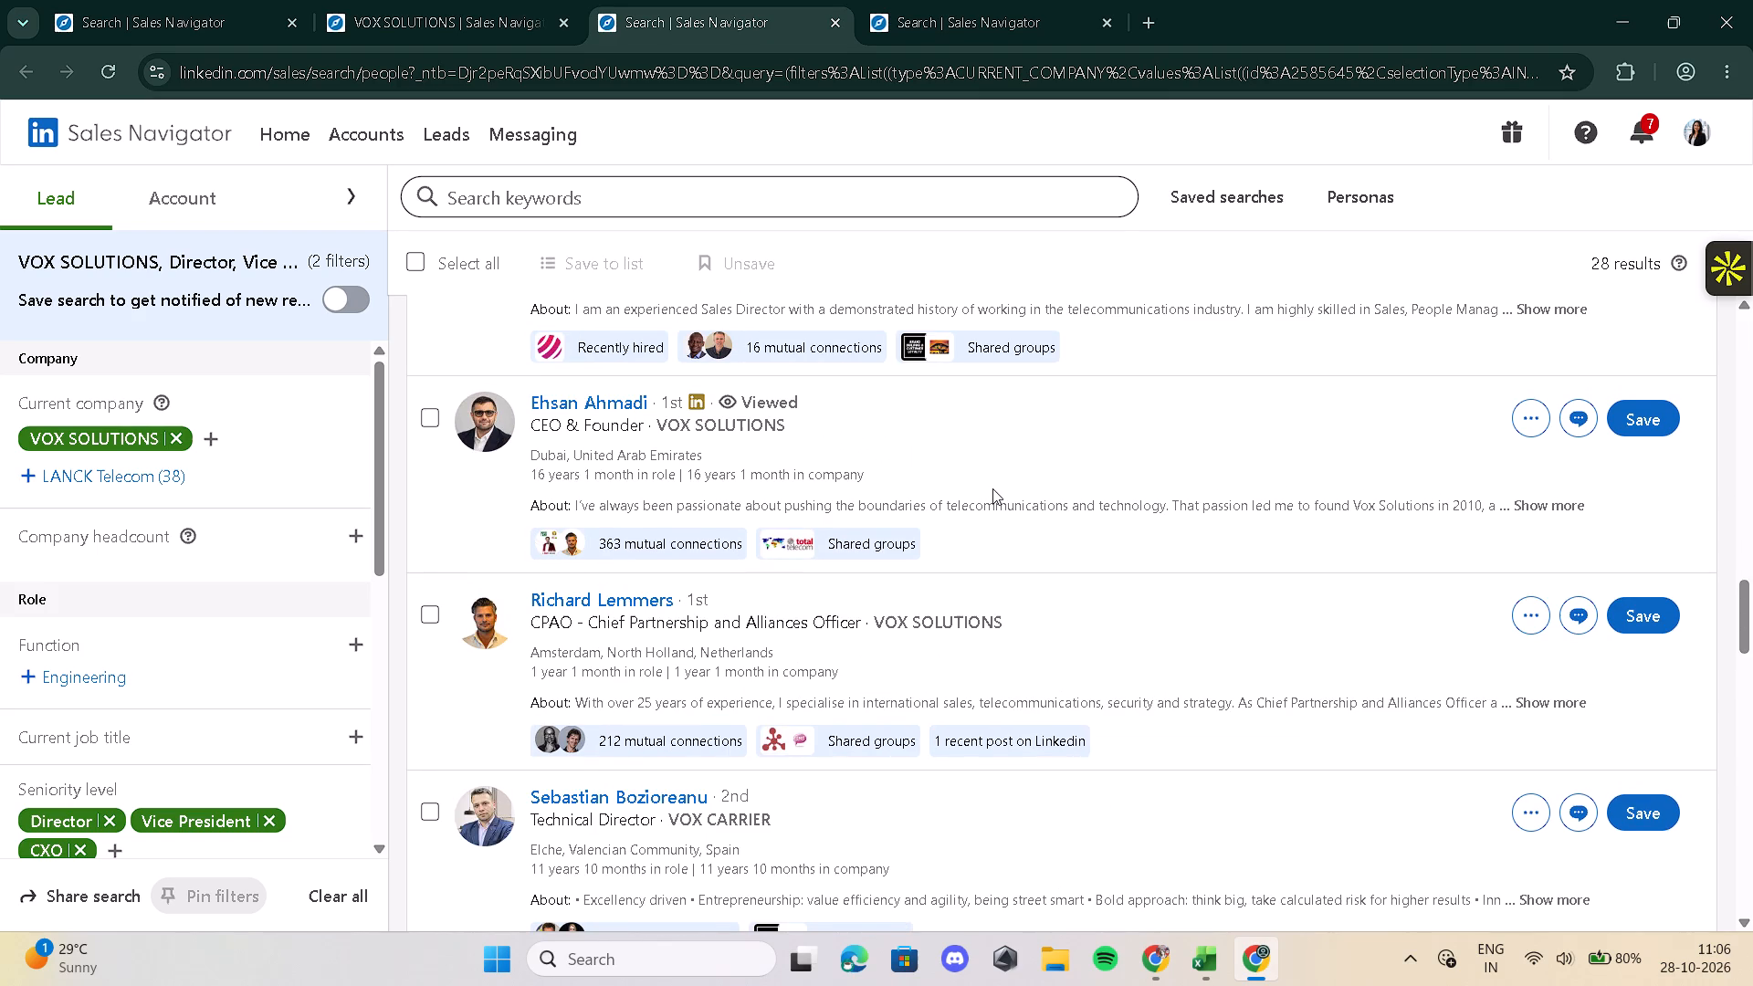
{"action": "scroll", "coordinate": [1234, 504], "scroll_direction": "down", "scroll_amount": 2}
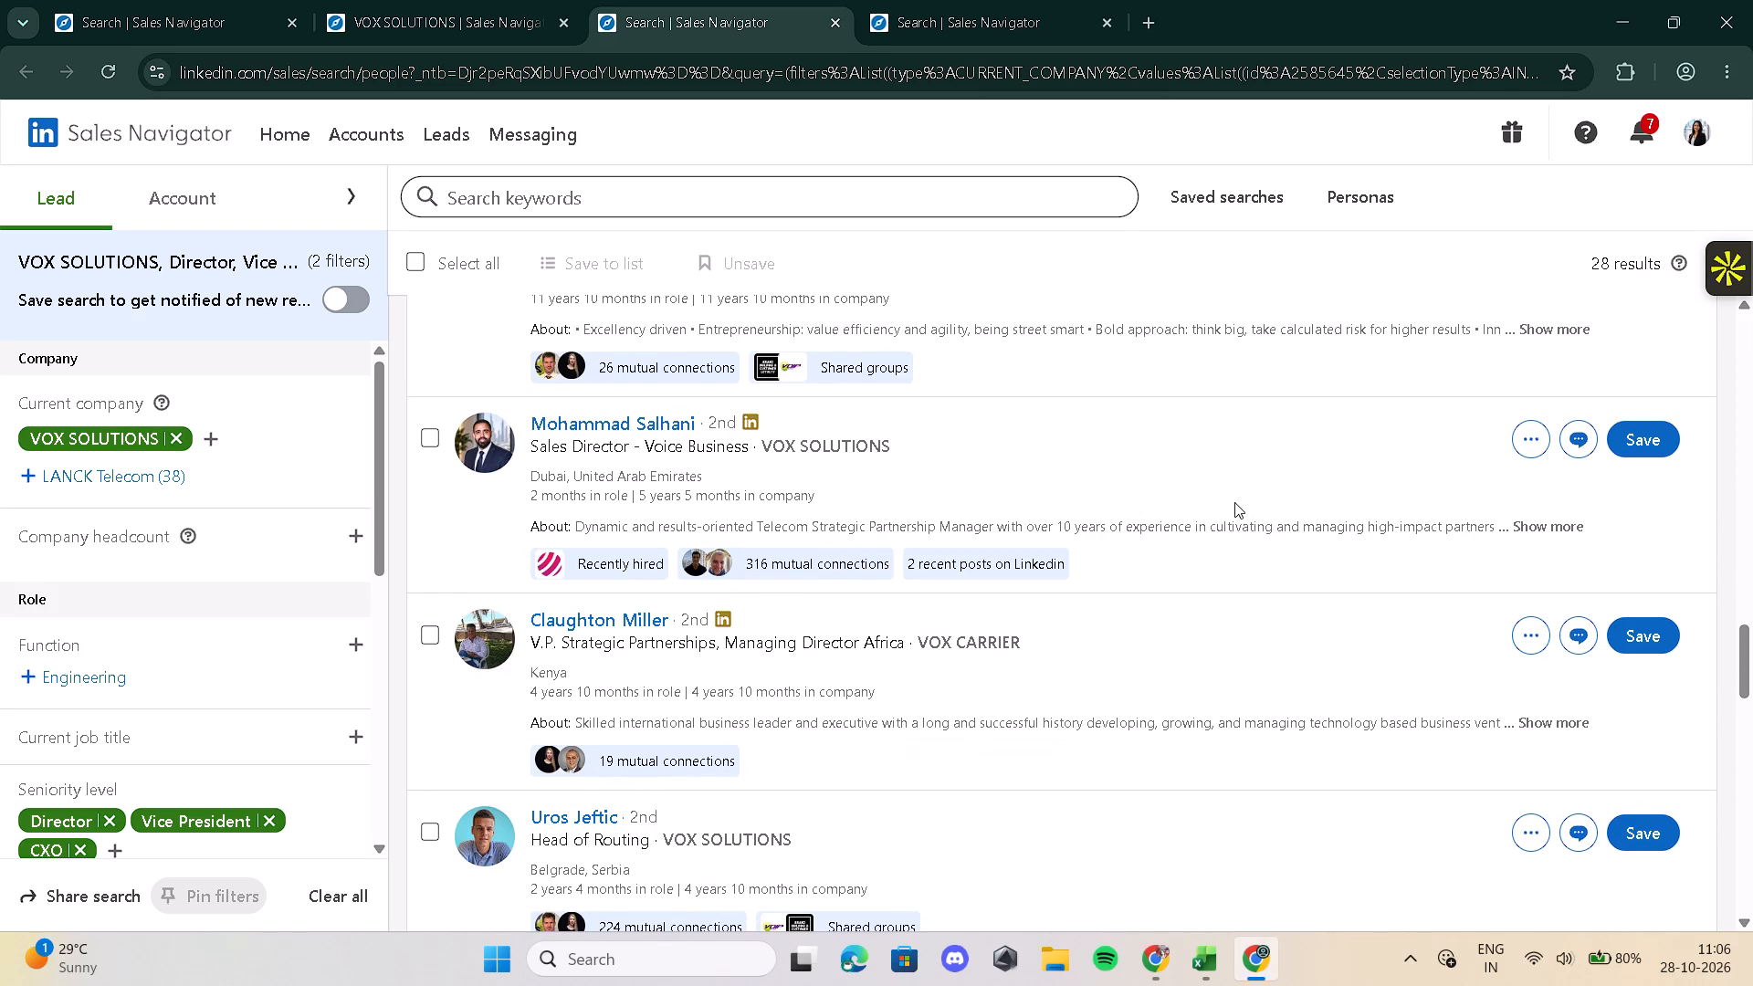
{"action": "scroll", "coordinate": [1234, 502], "scroll_direction": "down", "scroll_amount": 3}
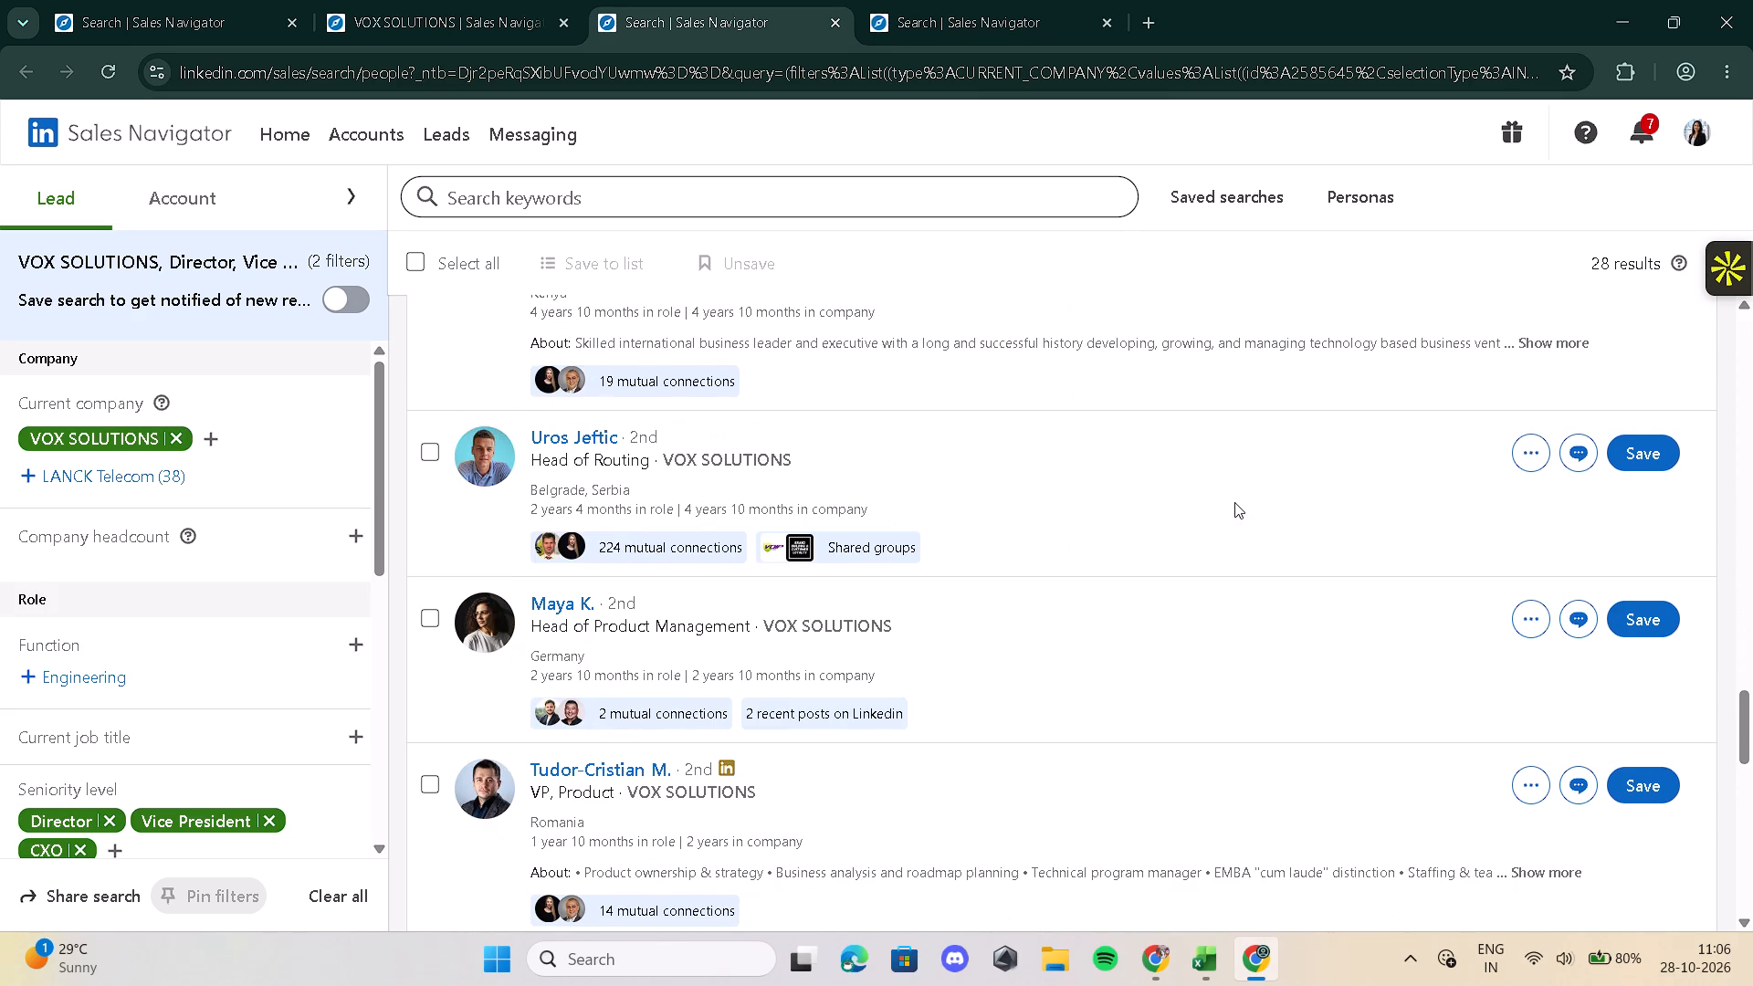
{"action": "scroll", "coordinate": [1234, 502], "scroll_direction": "down", "scroll_amount": 4}
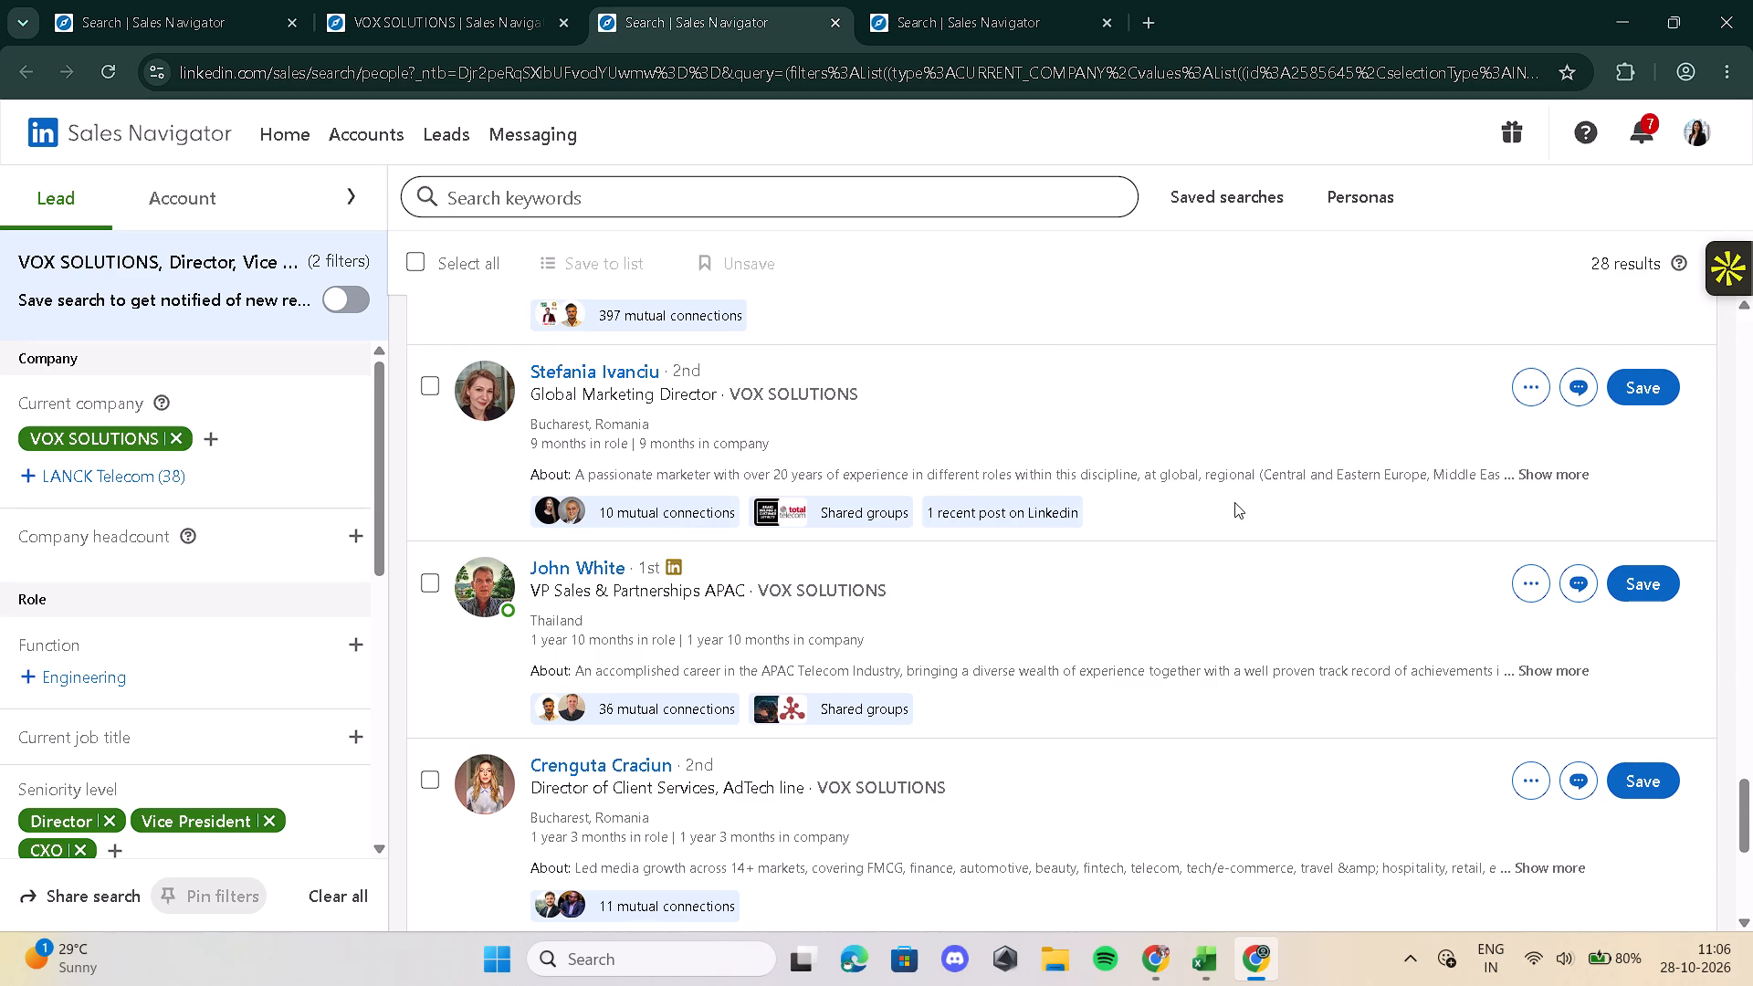
{"action": "scroll", "coordinate": [1234, 502], "scroll_direction": "down", "scroll_amount": 3}
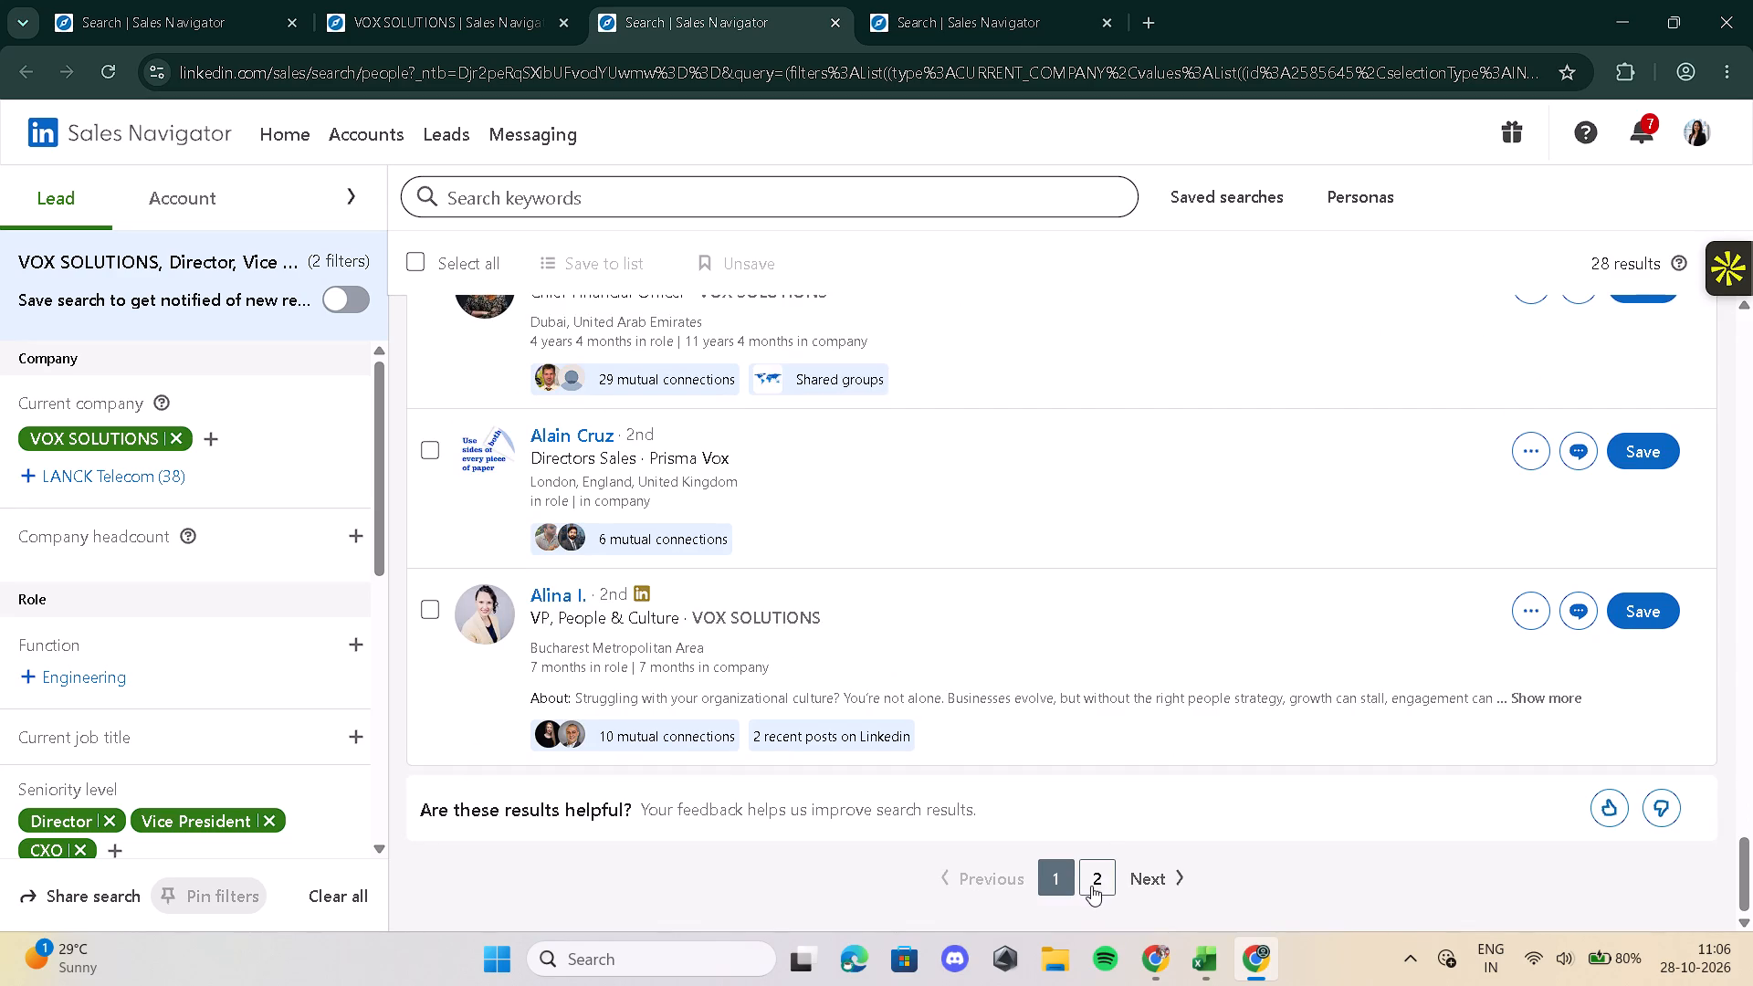
Open page 2 of the VOX SOLUTIONS decision makers results and compare it with the other open searches.
{"action": "left_click", "coordinate": [1091, 885]}
{"action": "left_click", "coordinate": [210, 20]}
{"action": "left_click", "coordinate": [352, 10]}
{"action": "left_click", "coordinate": [688, 0]}
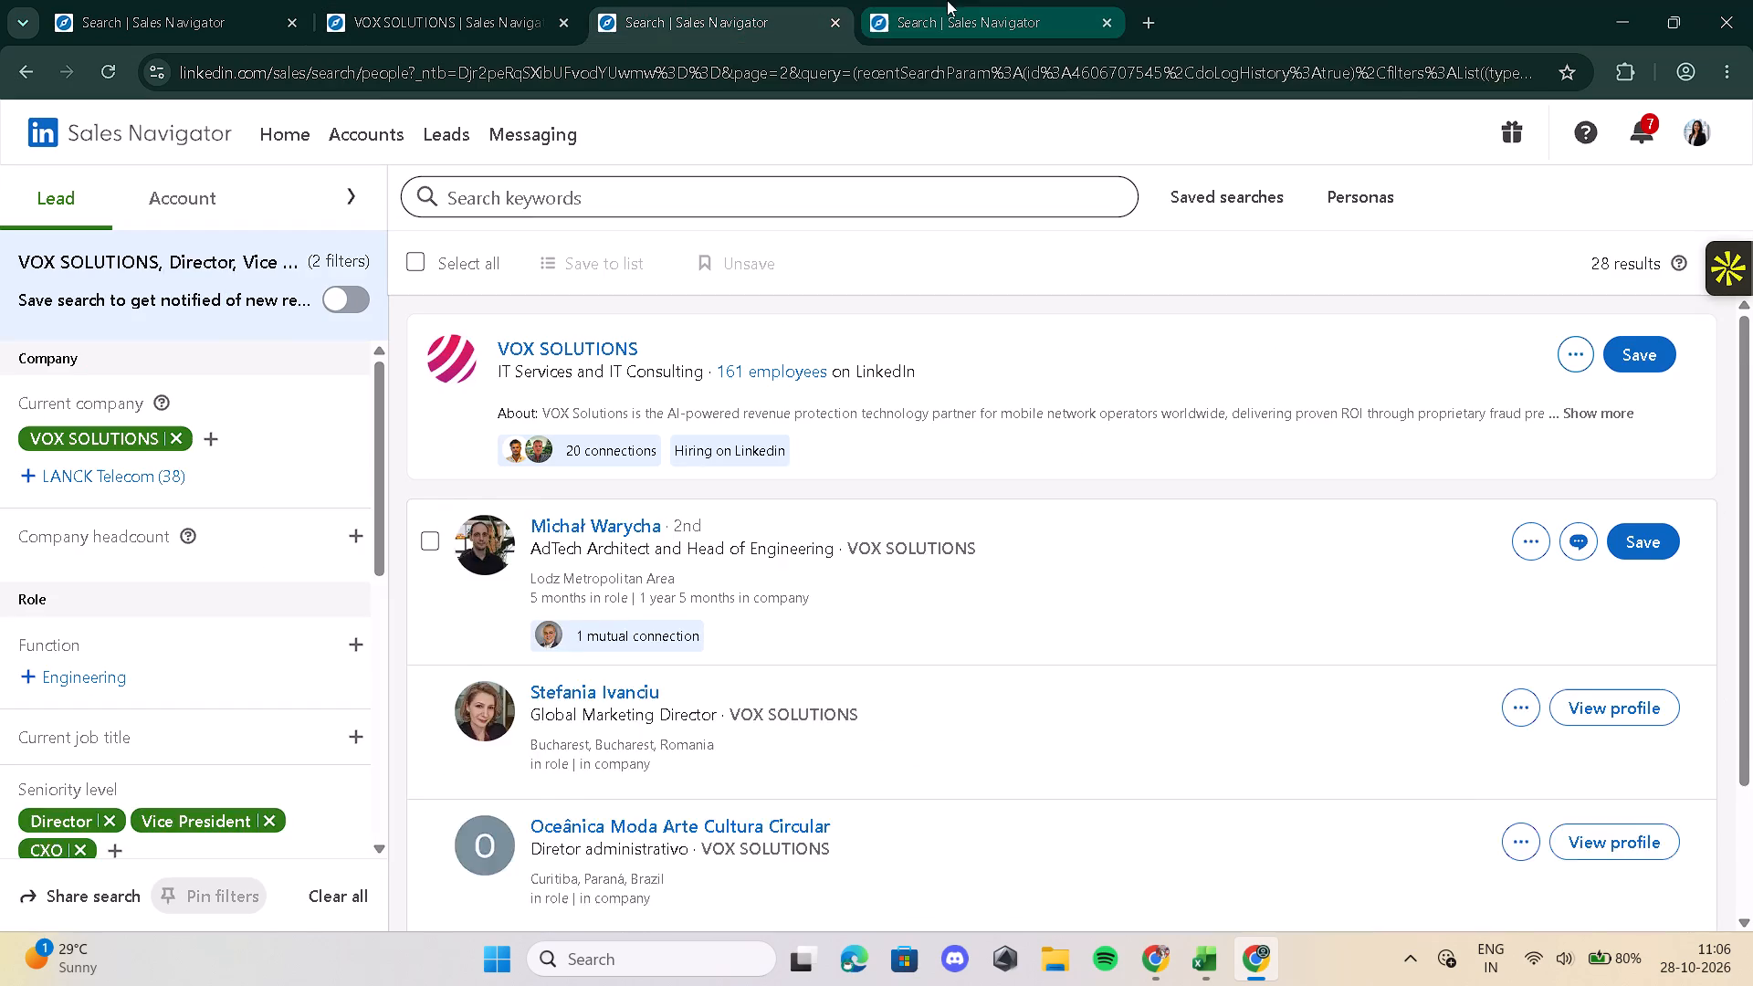
Switch to the all-employees VOX SOLUTIONS search and scan its first page for SMS, routing and partnership roles.
{"action": "left_click", "coordinate": [1010, 0]}
{"action": "scroll", "coordinate": [966, 493], "scroll_direction": "down", "scroll_amount": 2}
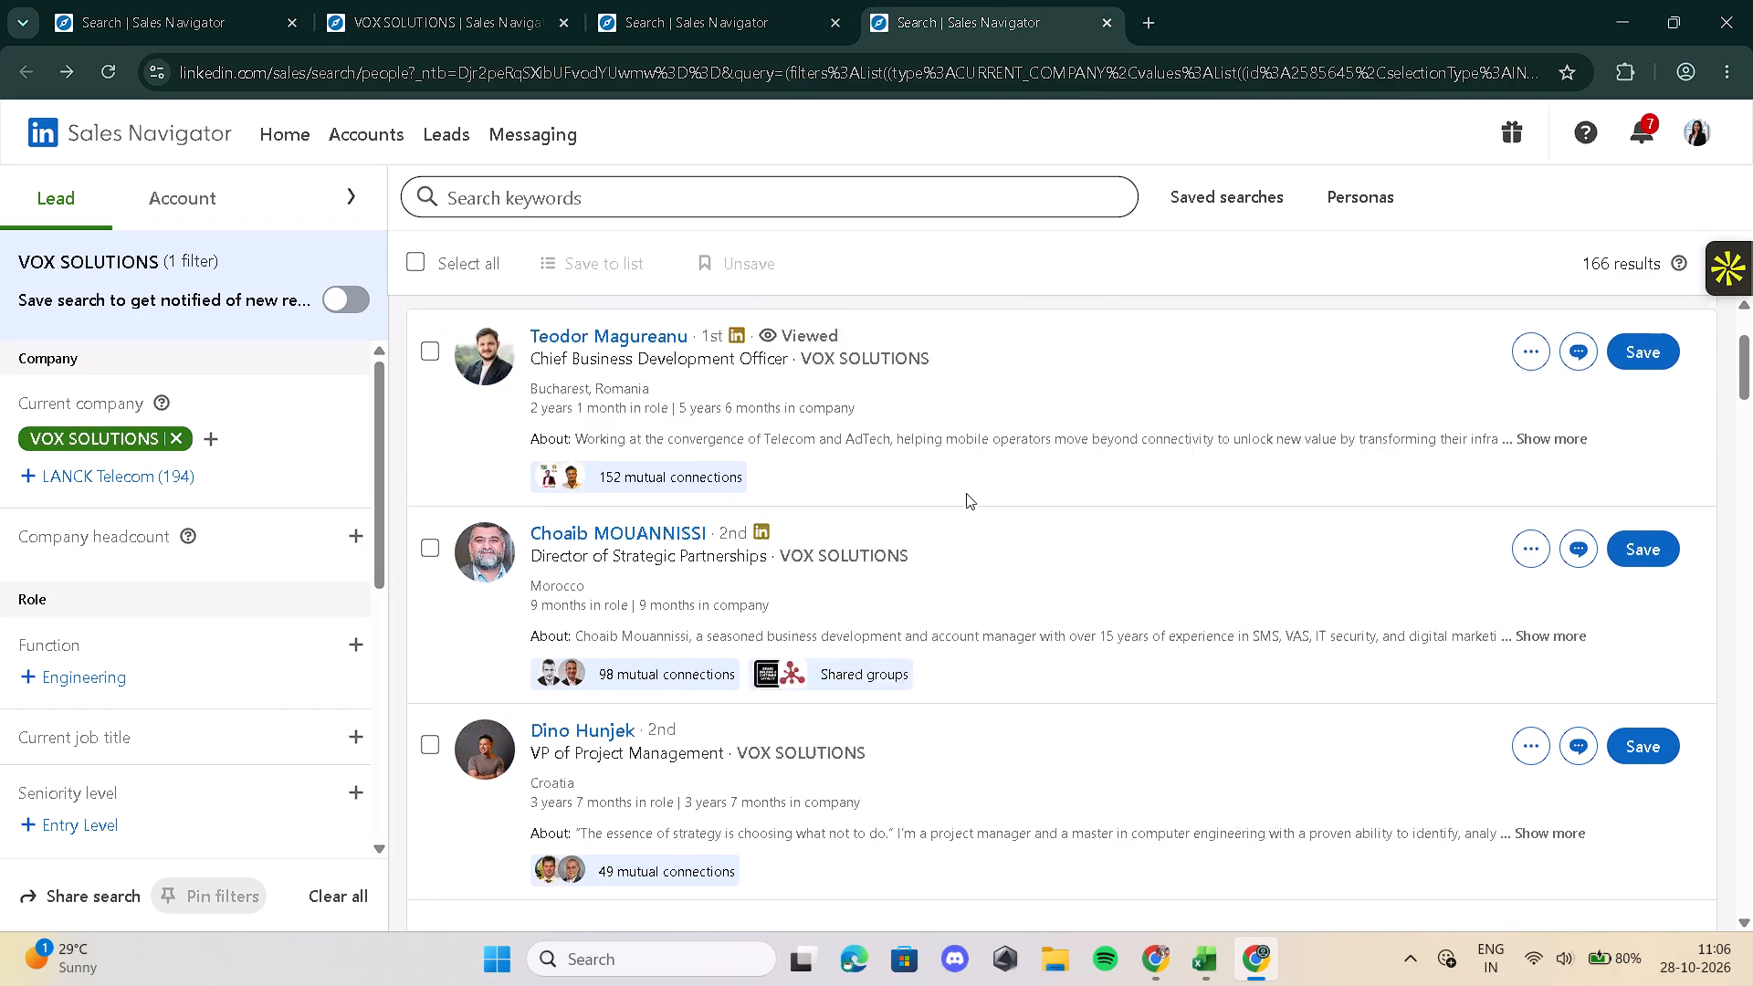
{"action": "scroll", "coordinate": [989, 466], "scroll_direction": "down", "scroll_amount": 2}
{"action": "scroll", "coordinate": [1093, 472], "scroll_direction": "down", "scroll_amount": 1}
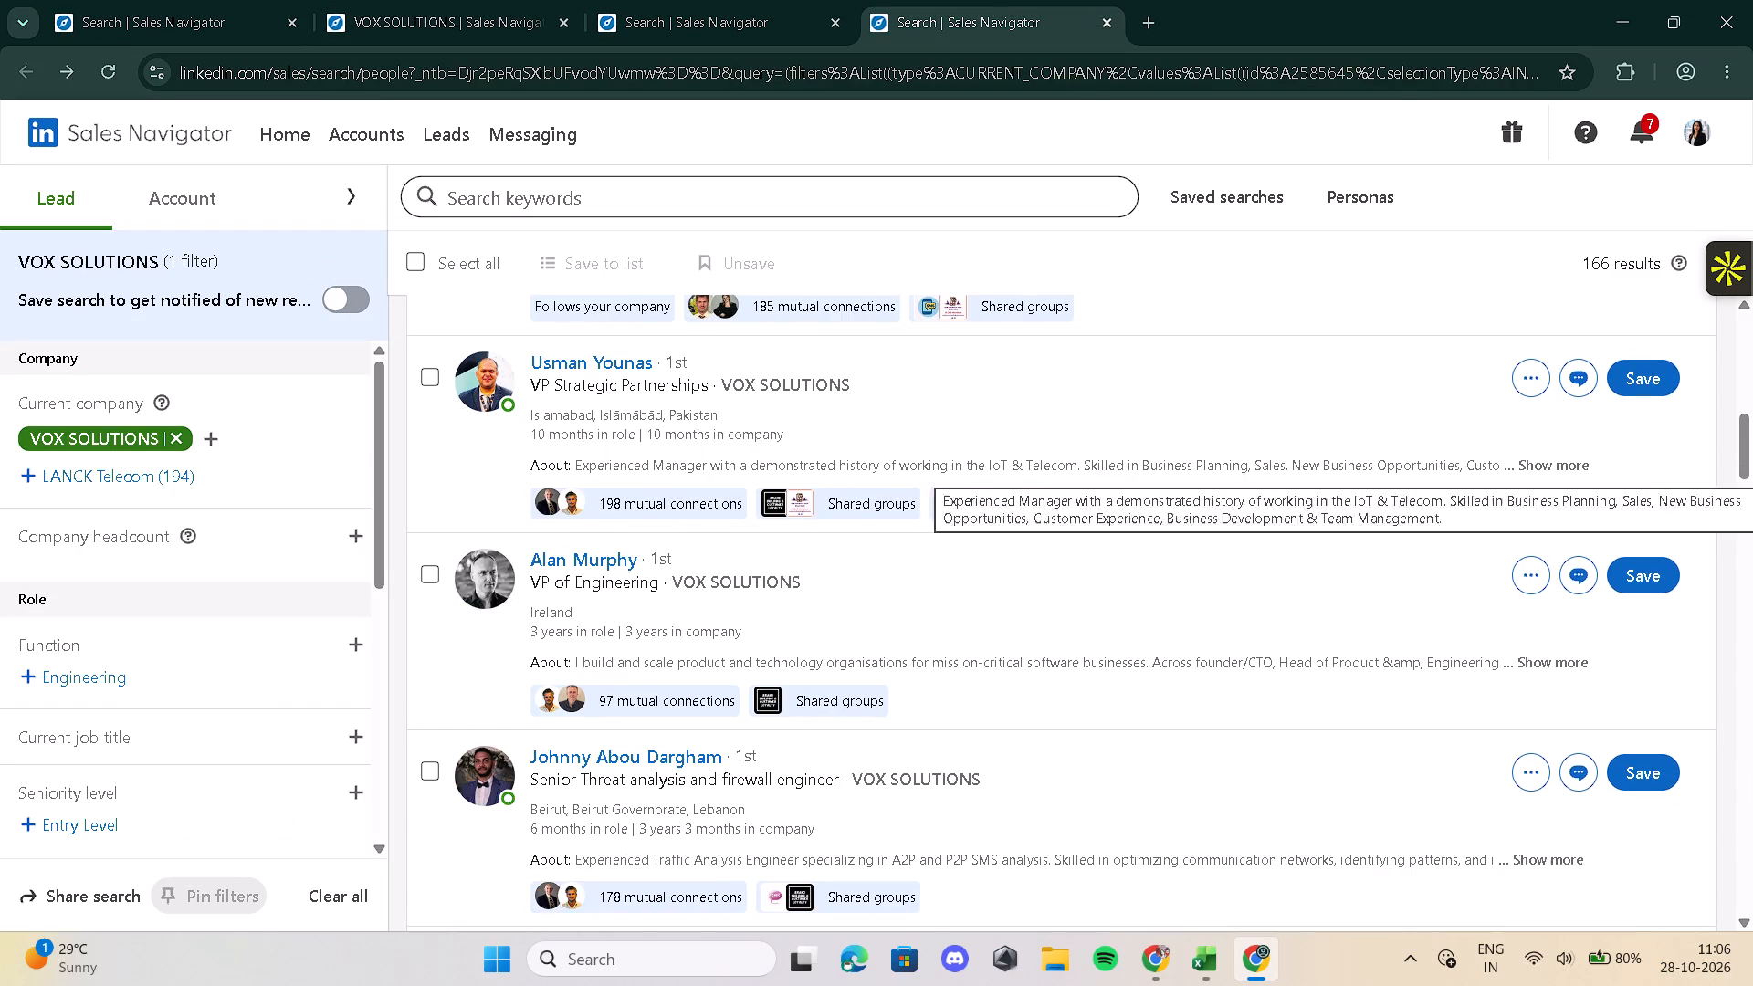
{"action": "scroll", "coordinate": [1093, 471], "scroll_direction": "down", "scroll_amount": 6}
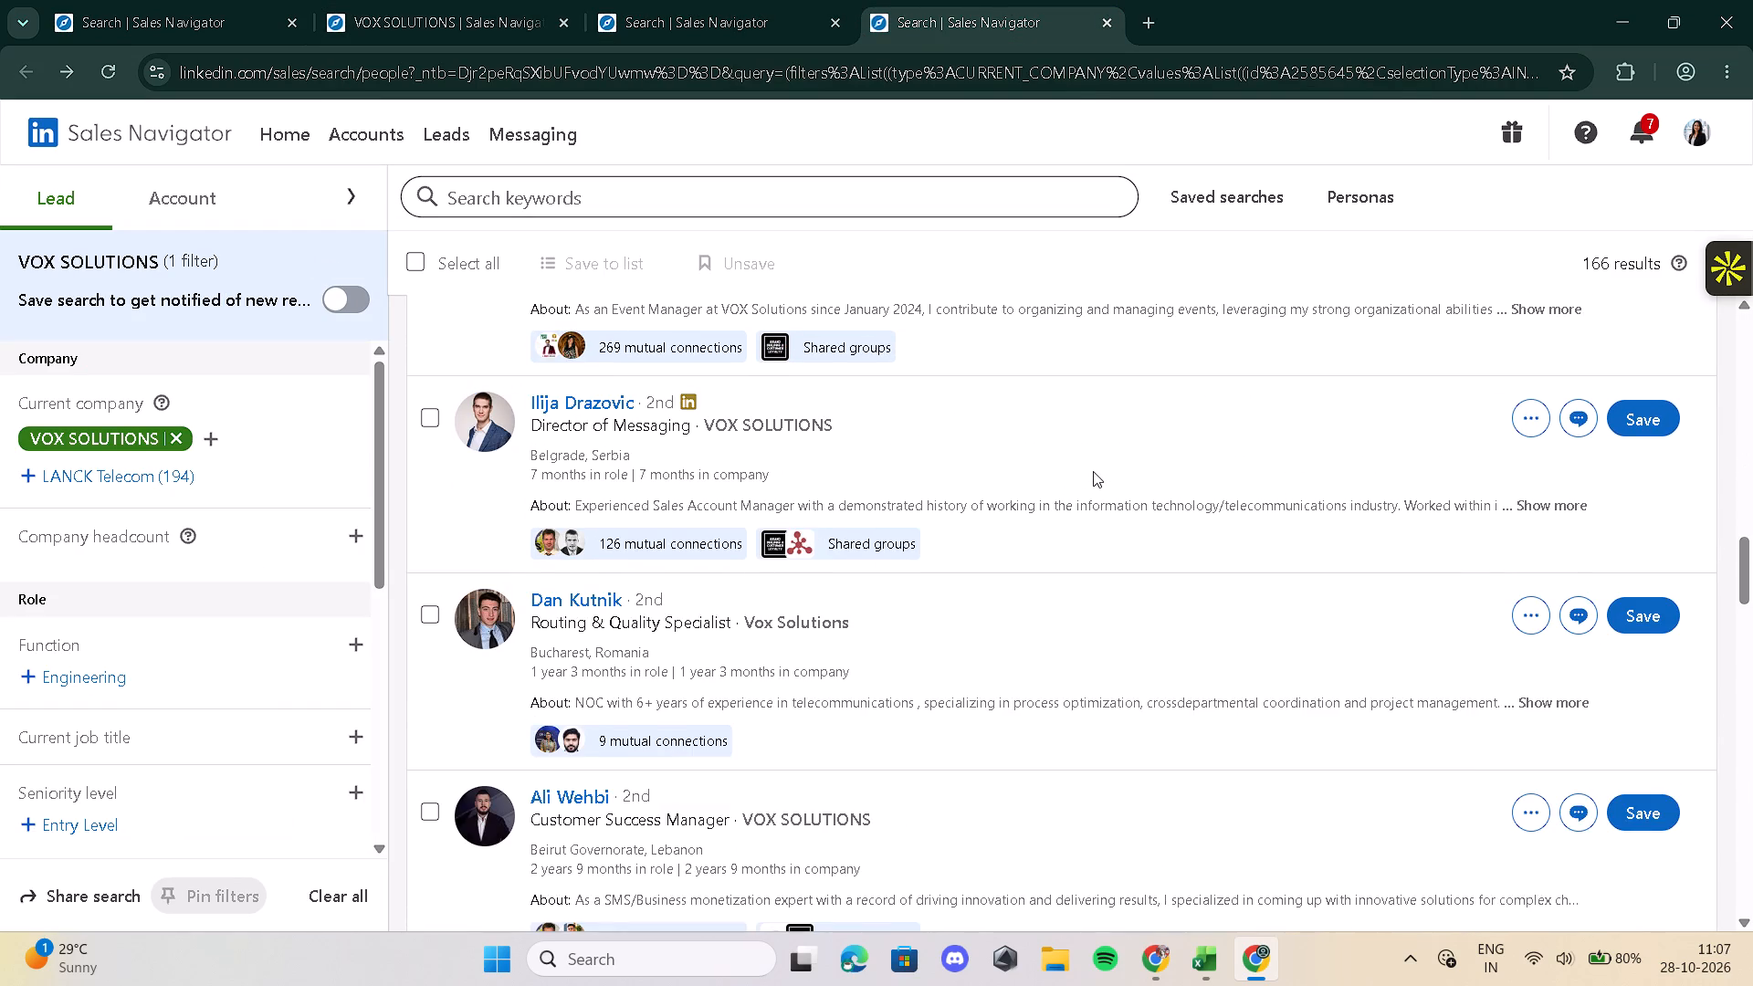
{"action": "scroll", "coordinate": [1093, 471], "scroll_direction": "down", "scroll_amount": 6}
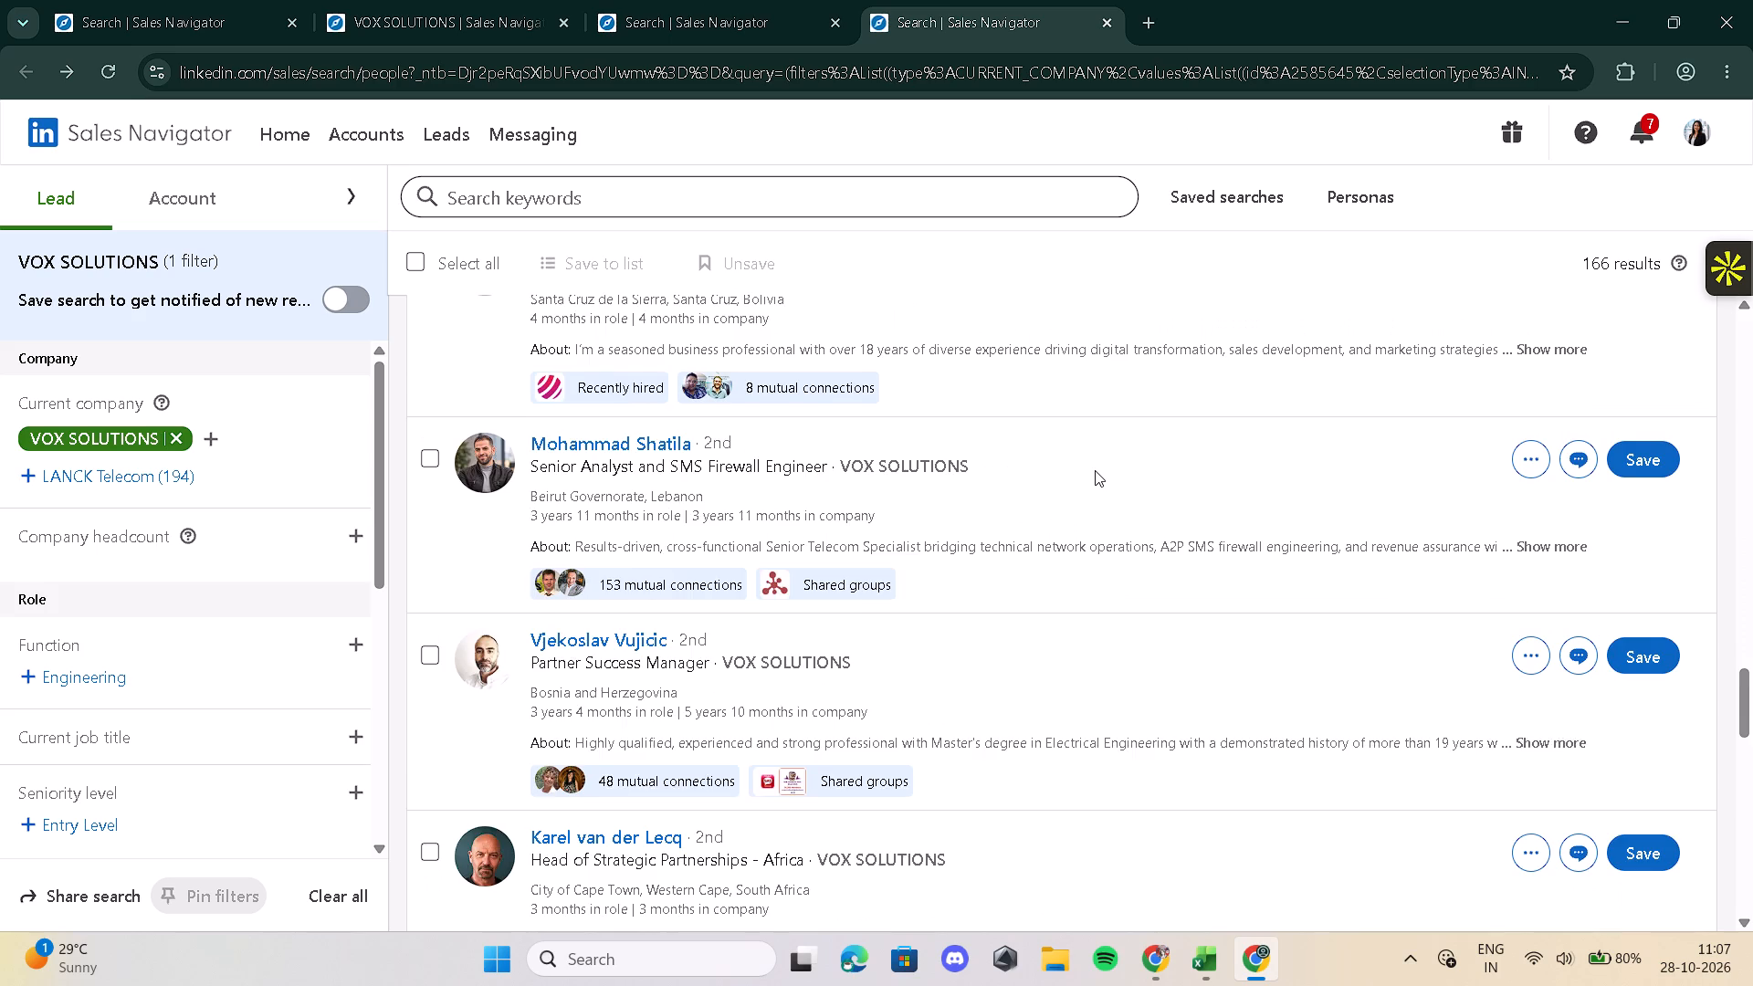
{"action": "scroll", "coordinate": [1095, 470], "scroll_direction": "down", "scroll_amount": 3}
{"action": "scroll", "coordinate": [1153, 529], "scroll_direction": "down", "scroll_amount": 3}
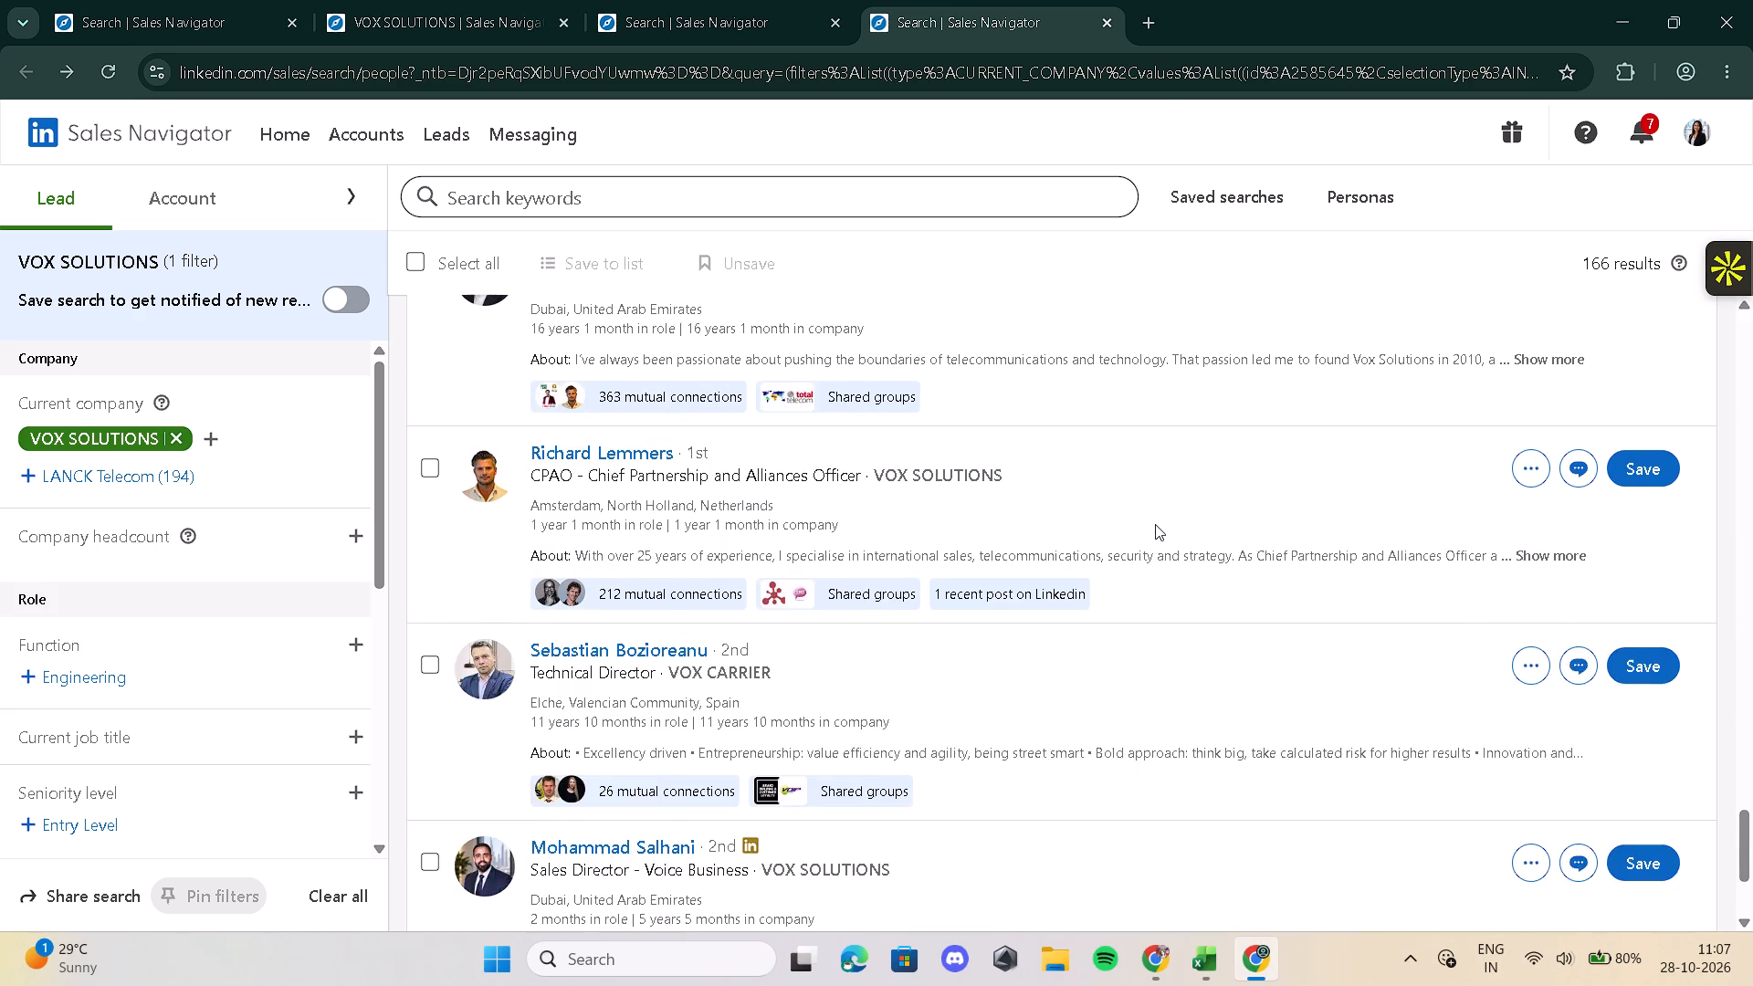
{"action": "scroll", "coordinate": [1155, 524], "scroll_direction": "down", "scroll_amount": 2}
{"action": "scroll", "coordinate": [1157, 521], "scroll_direction": "up", "scroll_amount": 5}
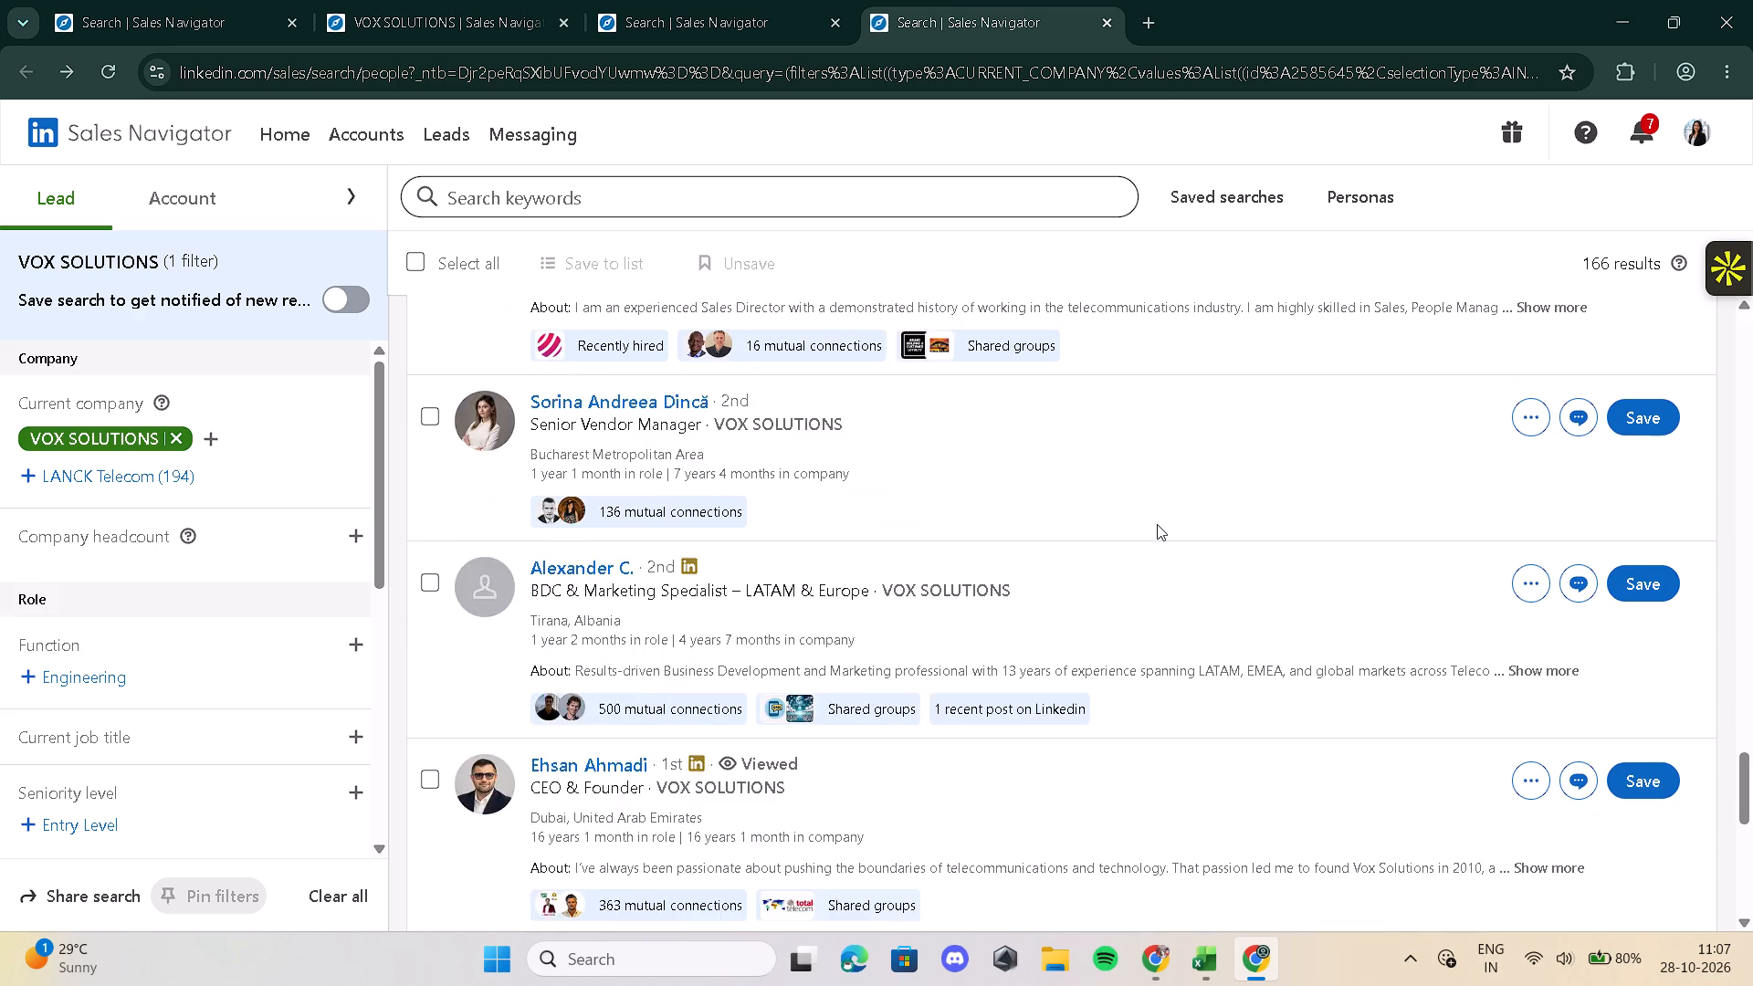
{"action": "scroll", "coordinate": [1157, 524], "scroll_direction": "up", "scroll_amount": 20}
{"action": "scroll", "coordinate": [1157, 524], "scroll_direction": "up", "scroll_amount": 8}
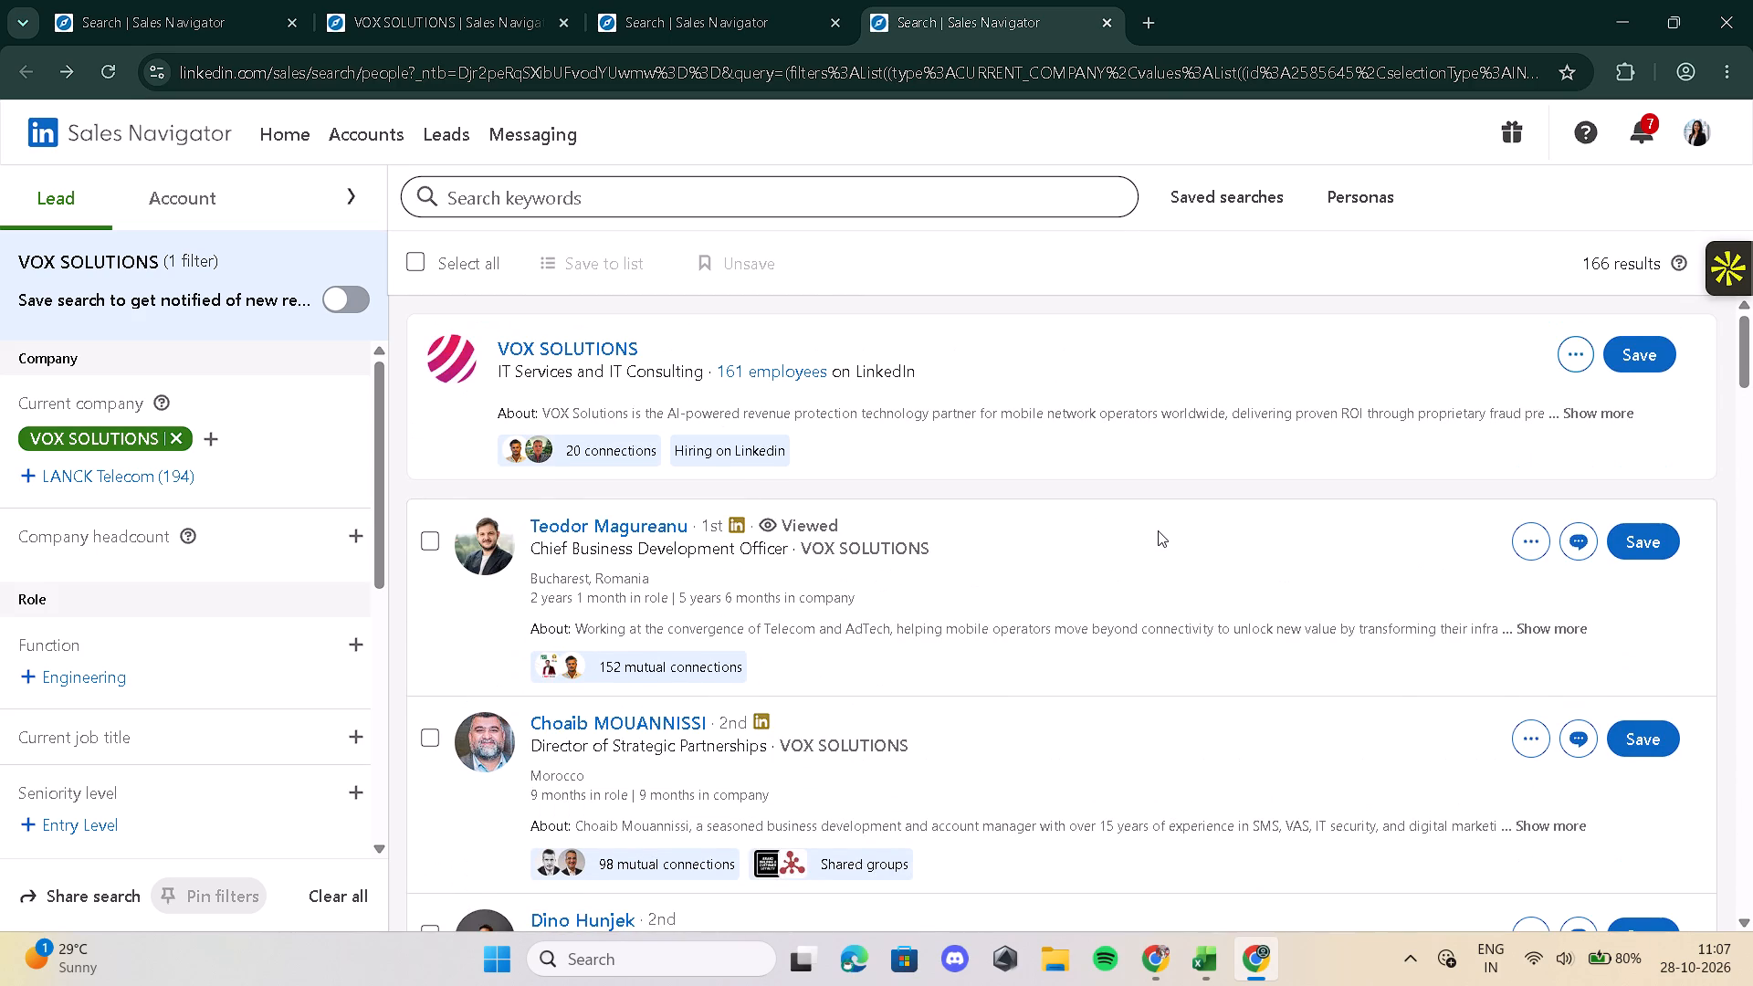
{"action": "scroll", "coordinate": [1158, 530], "scroll_direction": "down", "scroll_amount": 9}
From the VOX SOLUTIONS company page, open the Decision makers search again in a new tab and switch to it.
{"action": "left_click", "coordinate": [735, 0]}
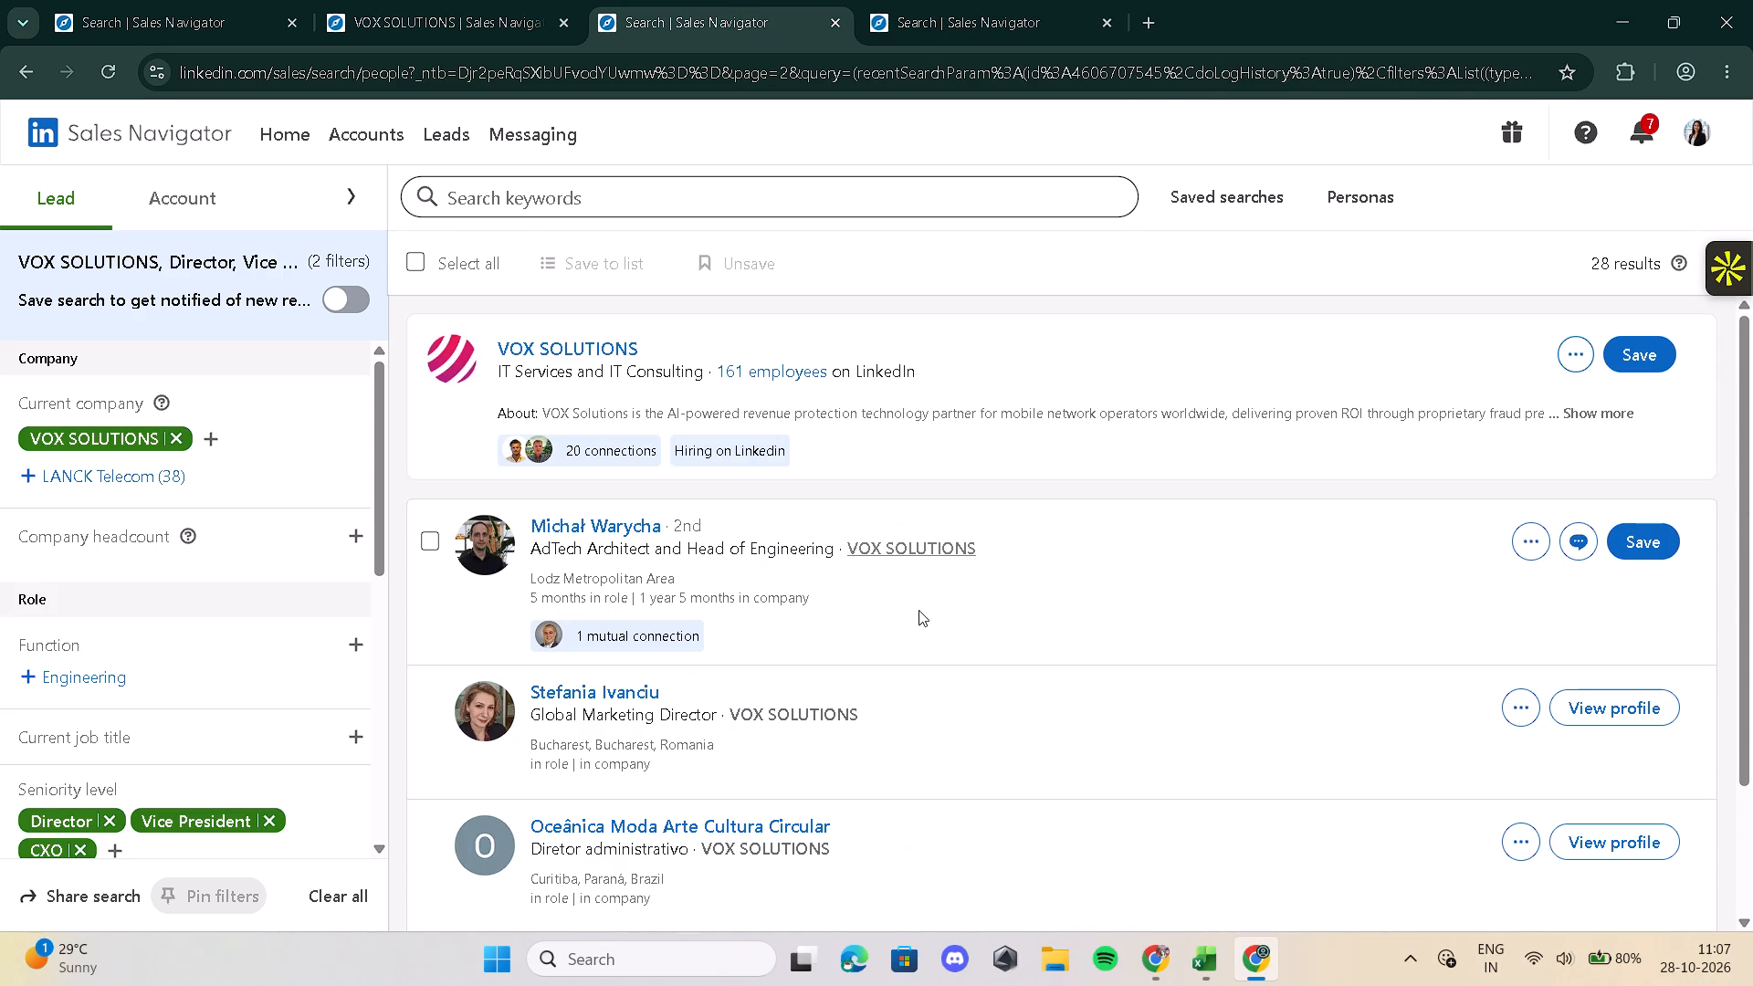
{"action": "left_click", "coordinate": [374, 0]}
{"action": "right_click", "coordinate": [651, 446]}
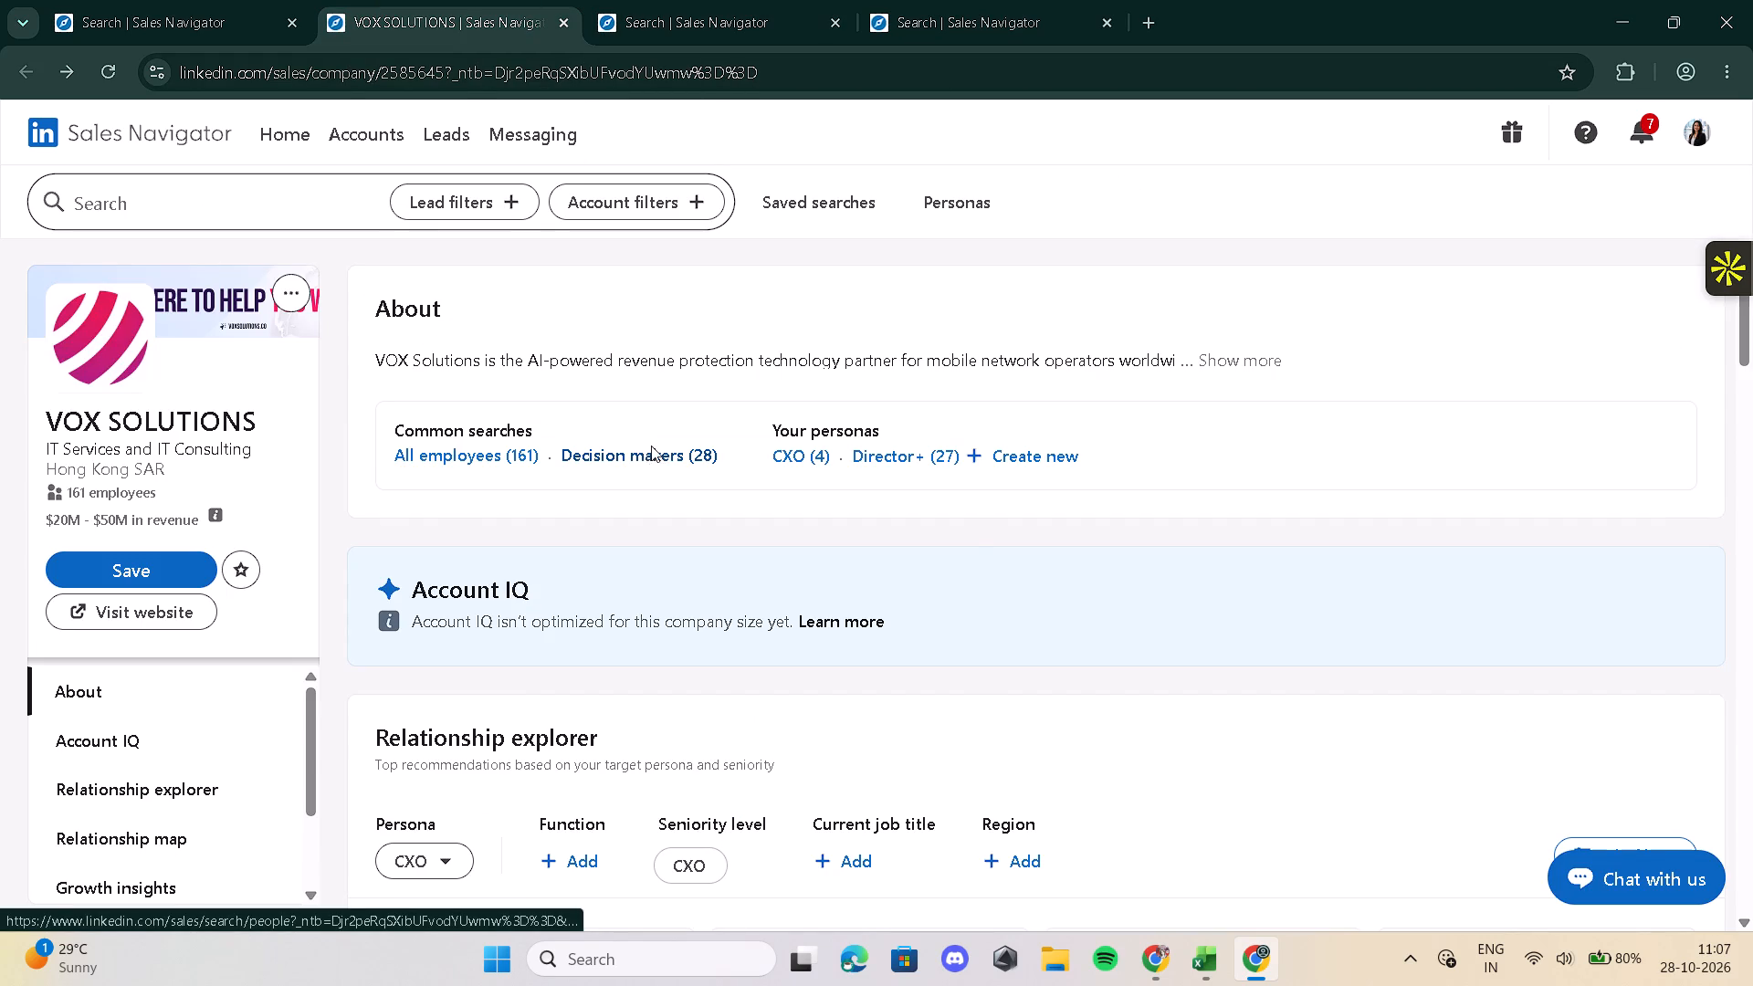
{"action": "left_click", "coordinate": [774, 483]}
{"action": "left_click", "coordinate": [654, 0]}
{"action": "left_click", "coordinate": [458, 38]}
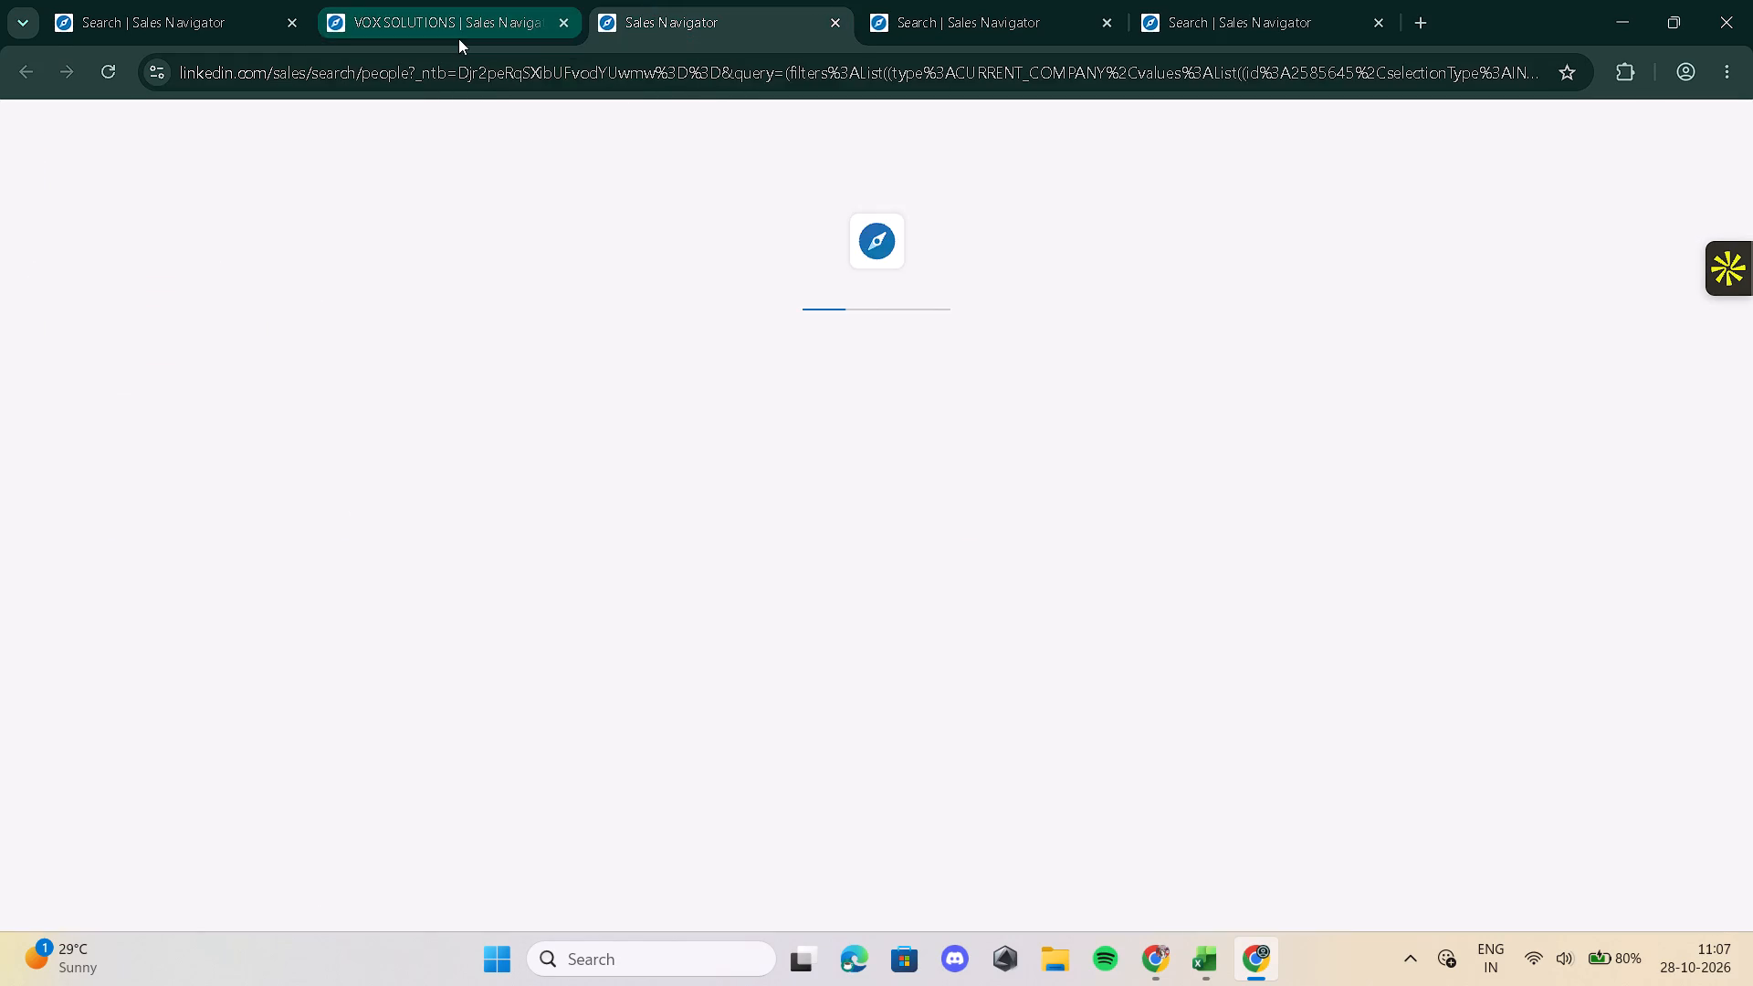
{"action": "left_click", "coordinate": [701, 0]}
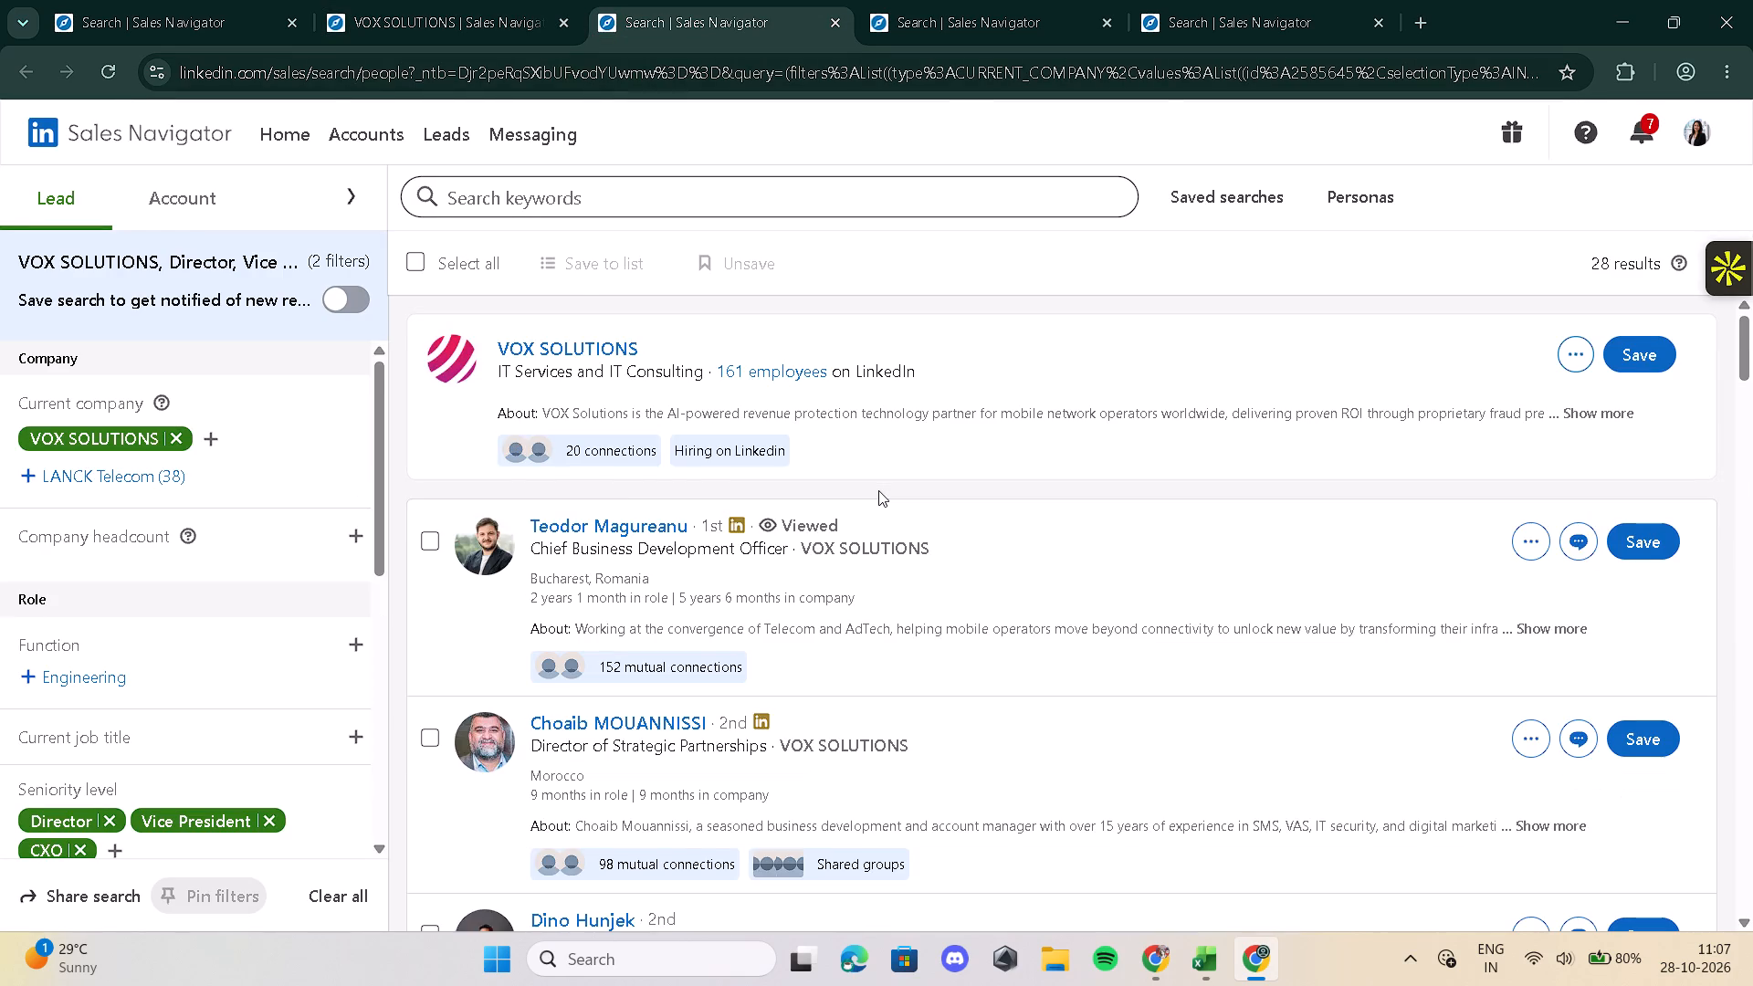
Review the newly opened decision makers search through page 2, checking the listed job titles.
{"action": "scroll", "coordinate": [878, 490], "scroll_direction": "down", "scroll_amount": 15}
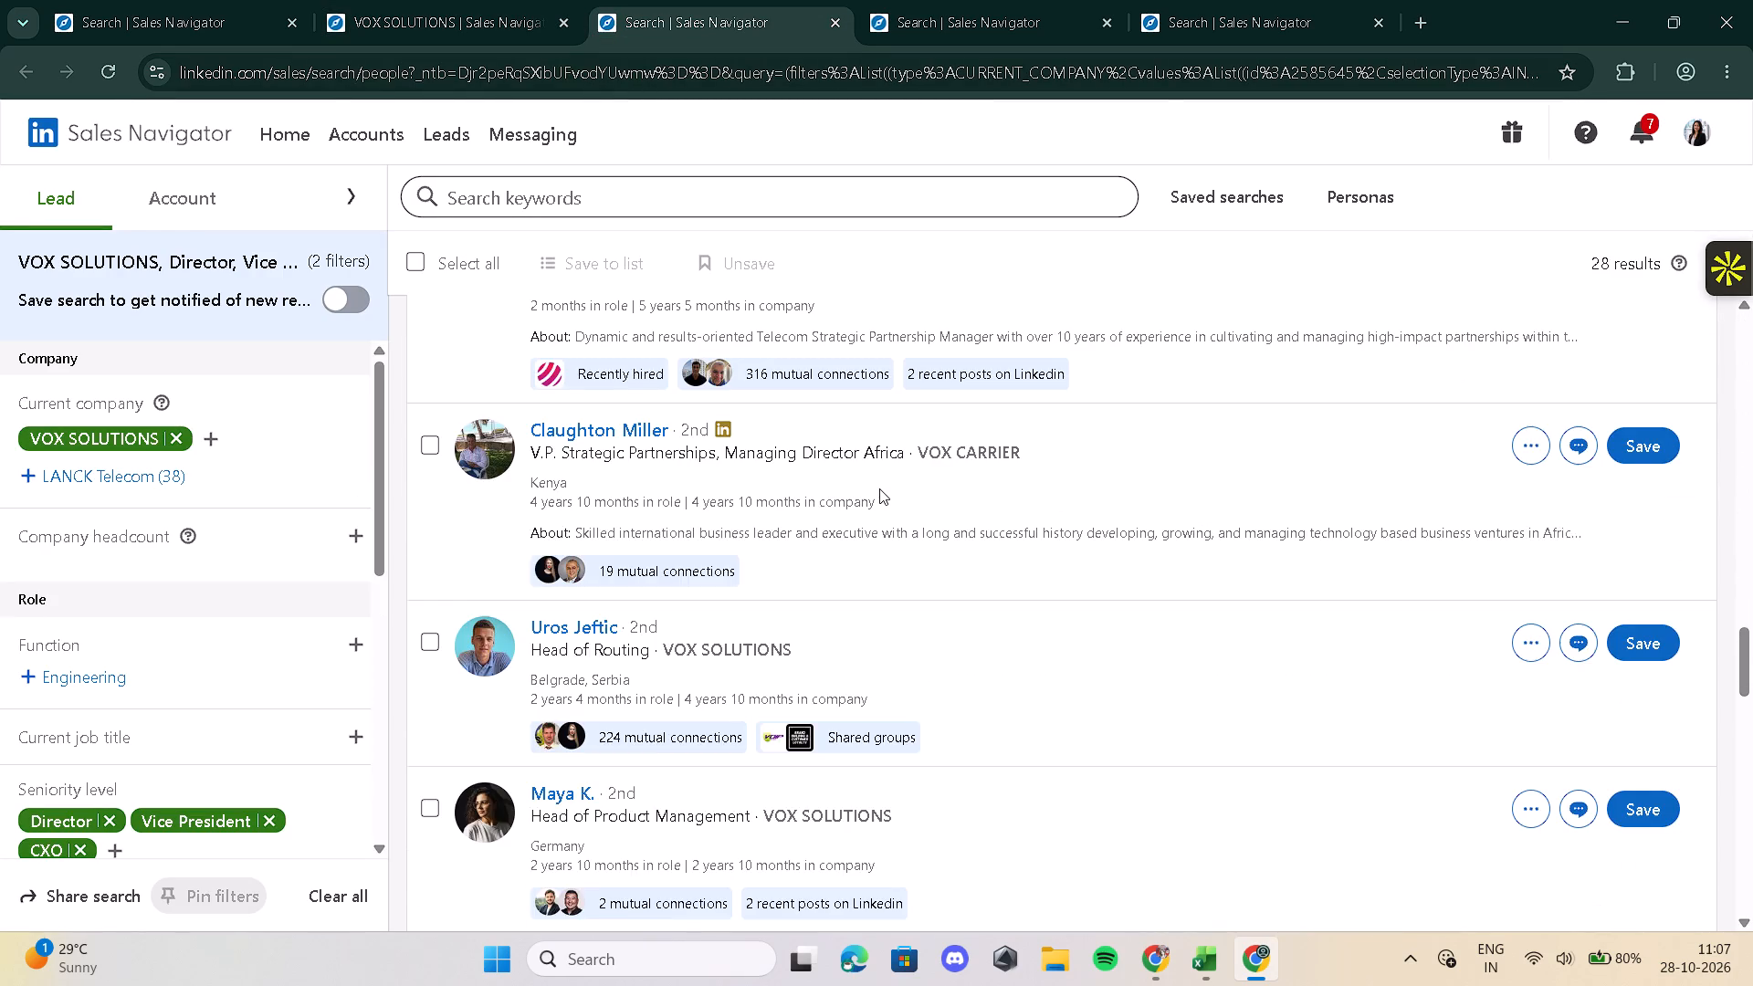
{"action": "scroll", "coordinate": [879, 488], "scroll_direction": "down", "scroll_amount": 9}
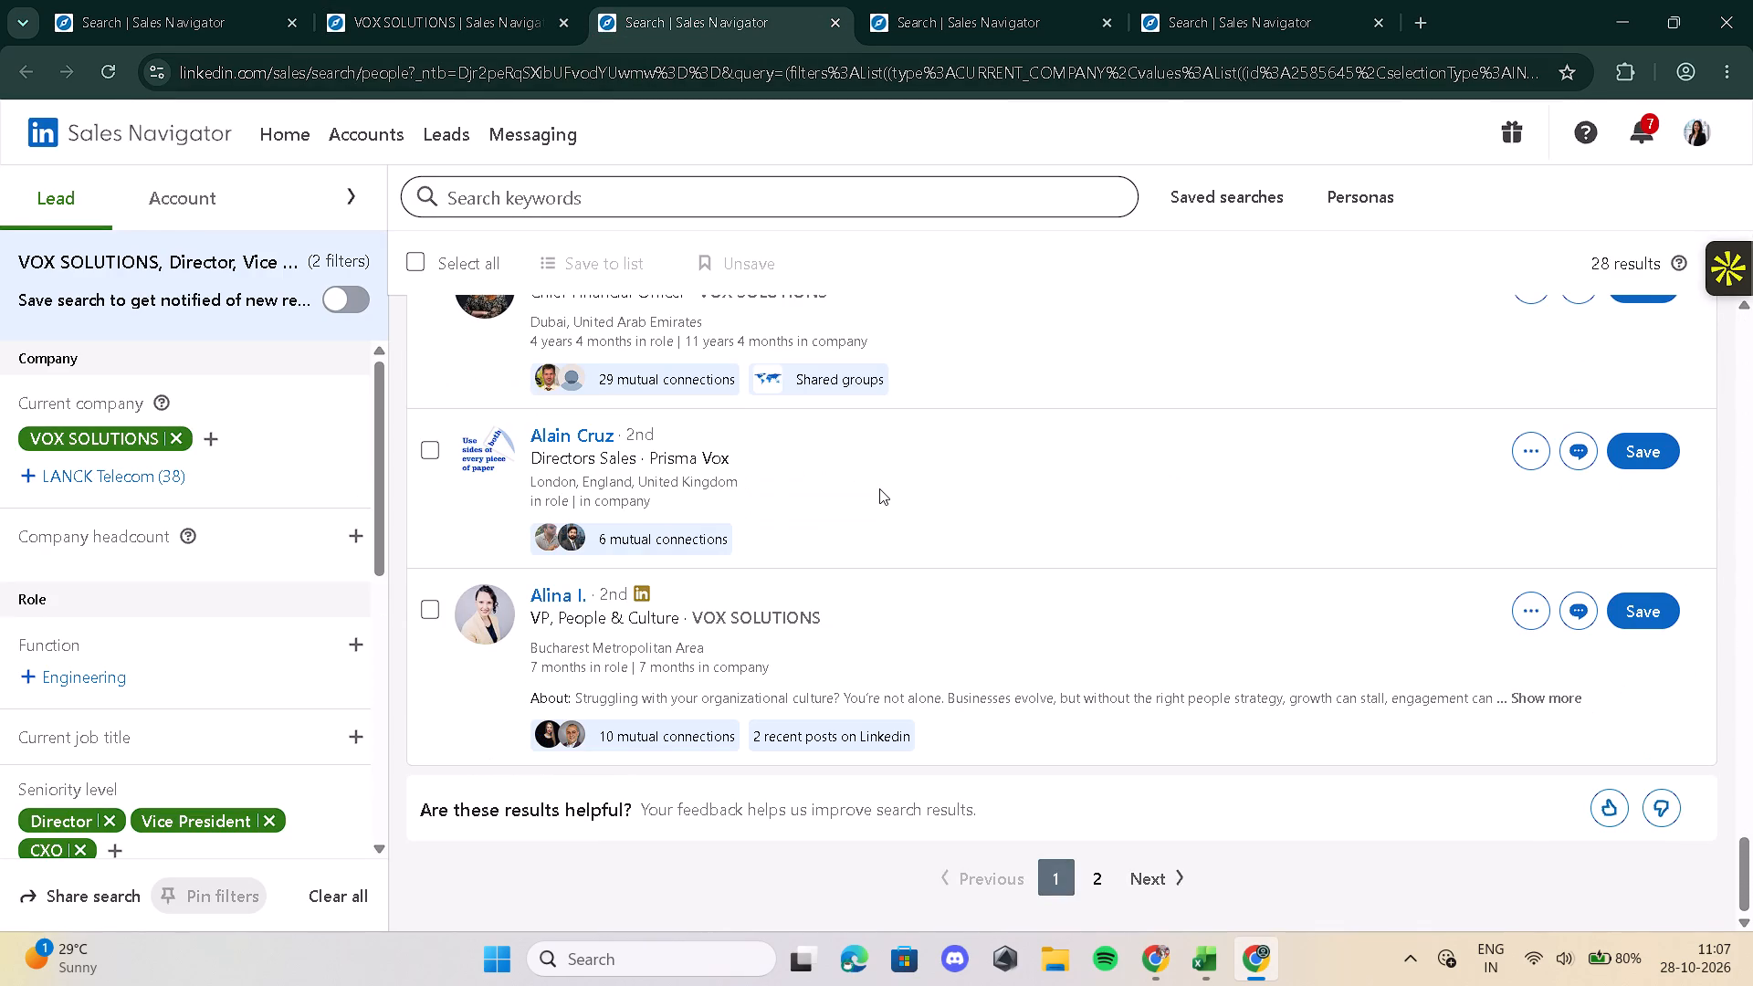
{"action": "left_click", "coordinate": [1108, 872]}
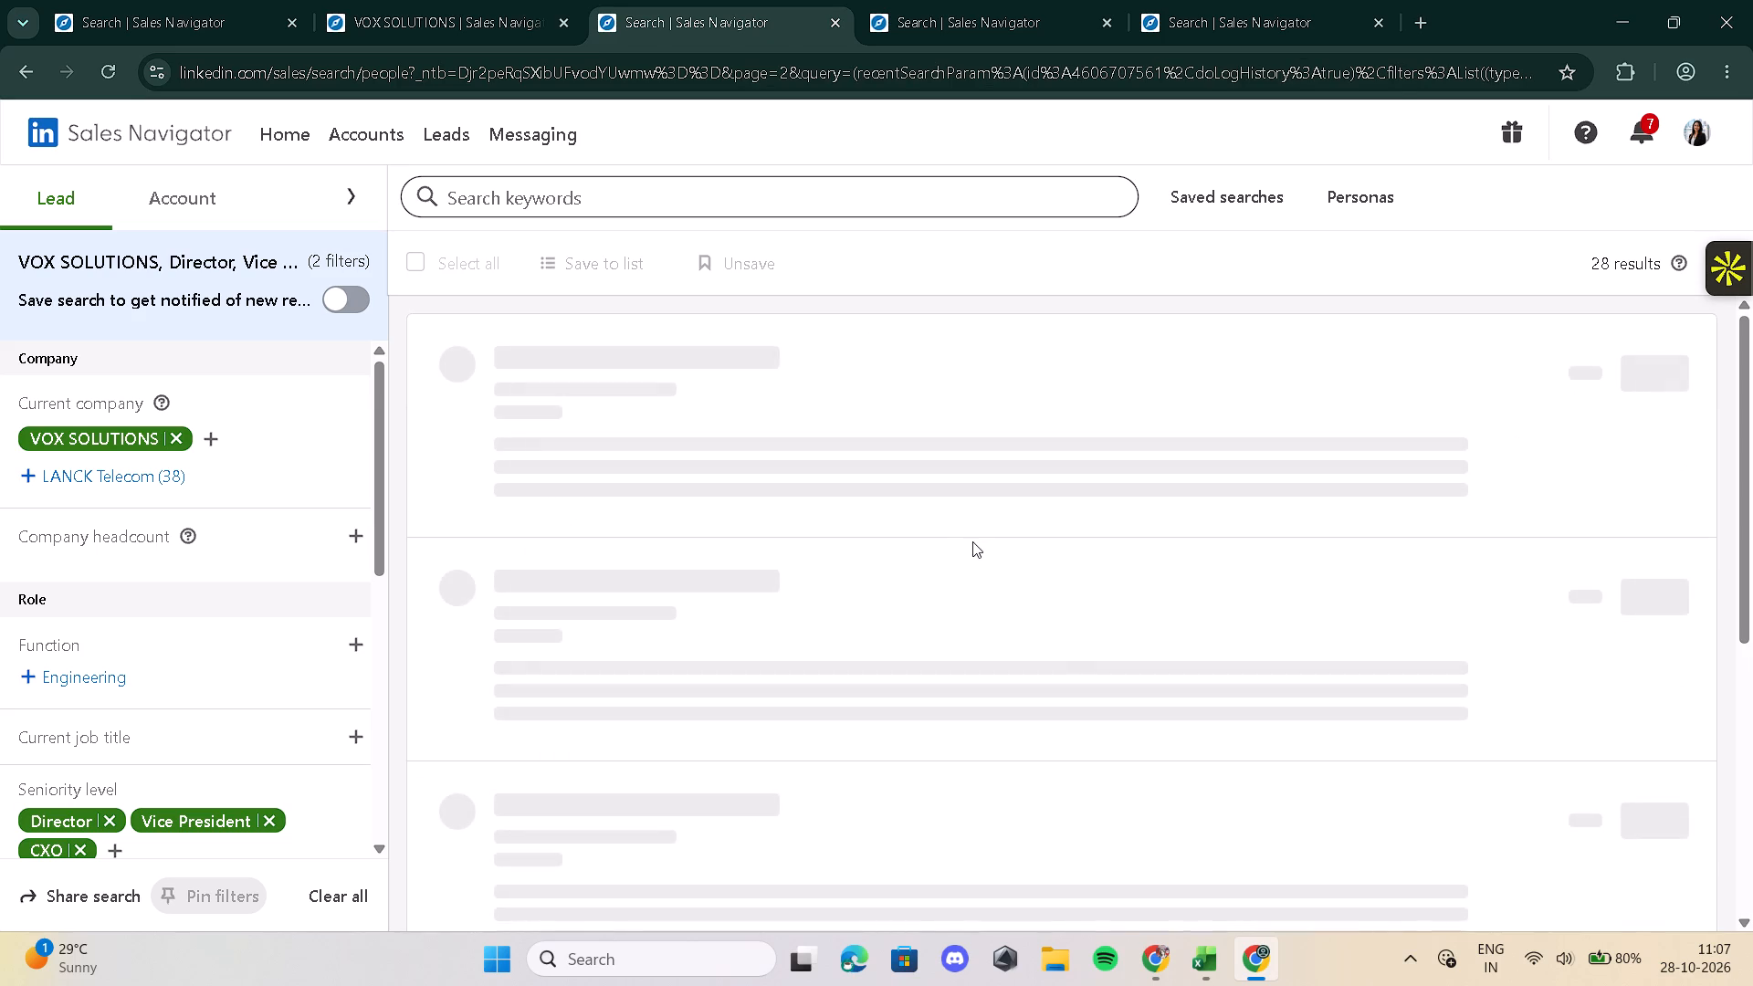
{"action": "scroll", "coordinate": [971, 540], "scroll_direction": "down", "scroll_amount": 3}
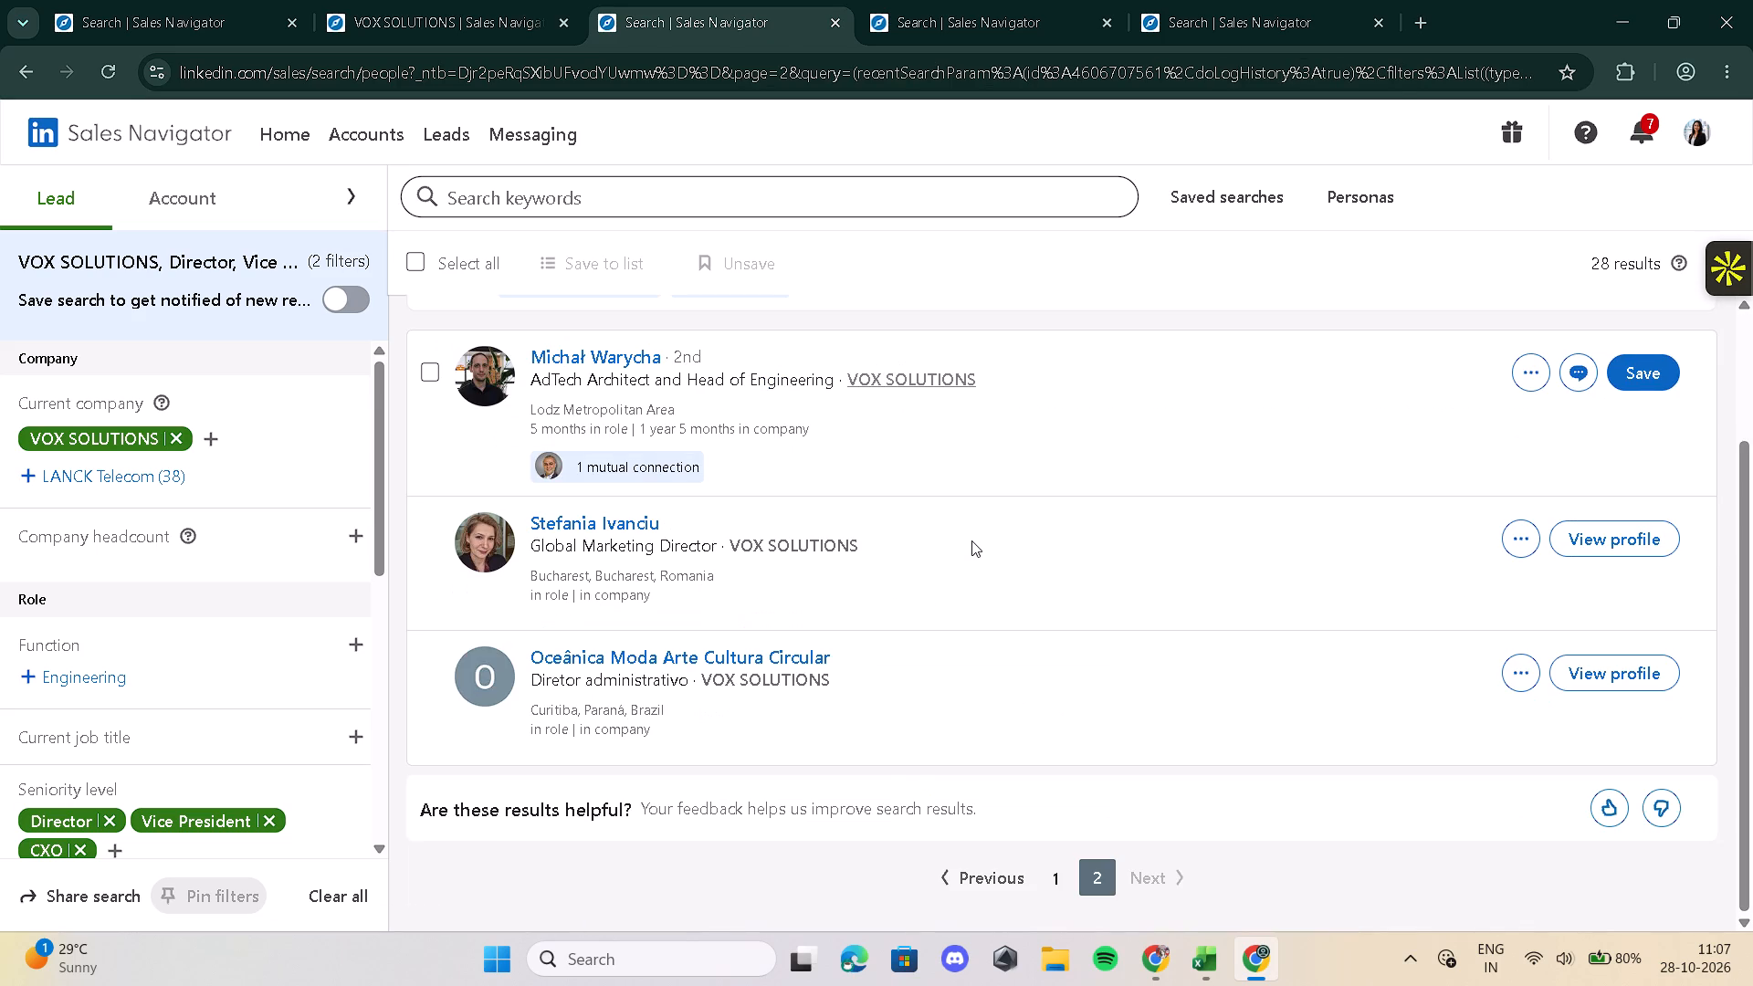
{"action": "scroll", "coordinate": [990, 578], "scroll_direction": "up", "scroll_amount": 9}
{"action": "scroll", "coordinate": [987, 580], "scroll_direction": "down", "scroll_amount": 5}
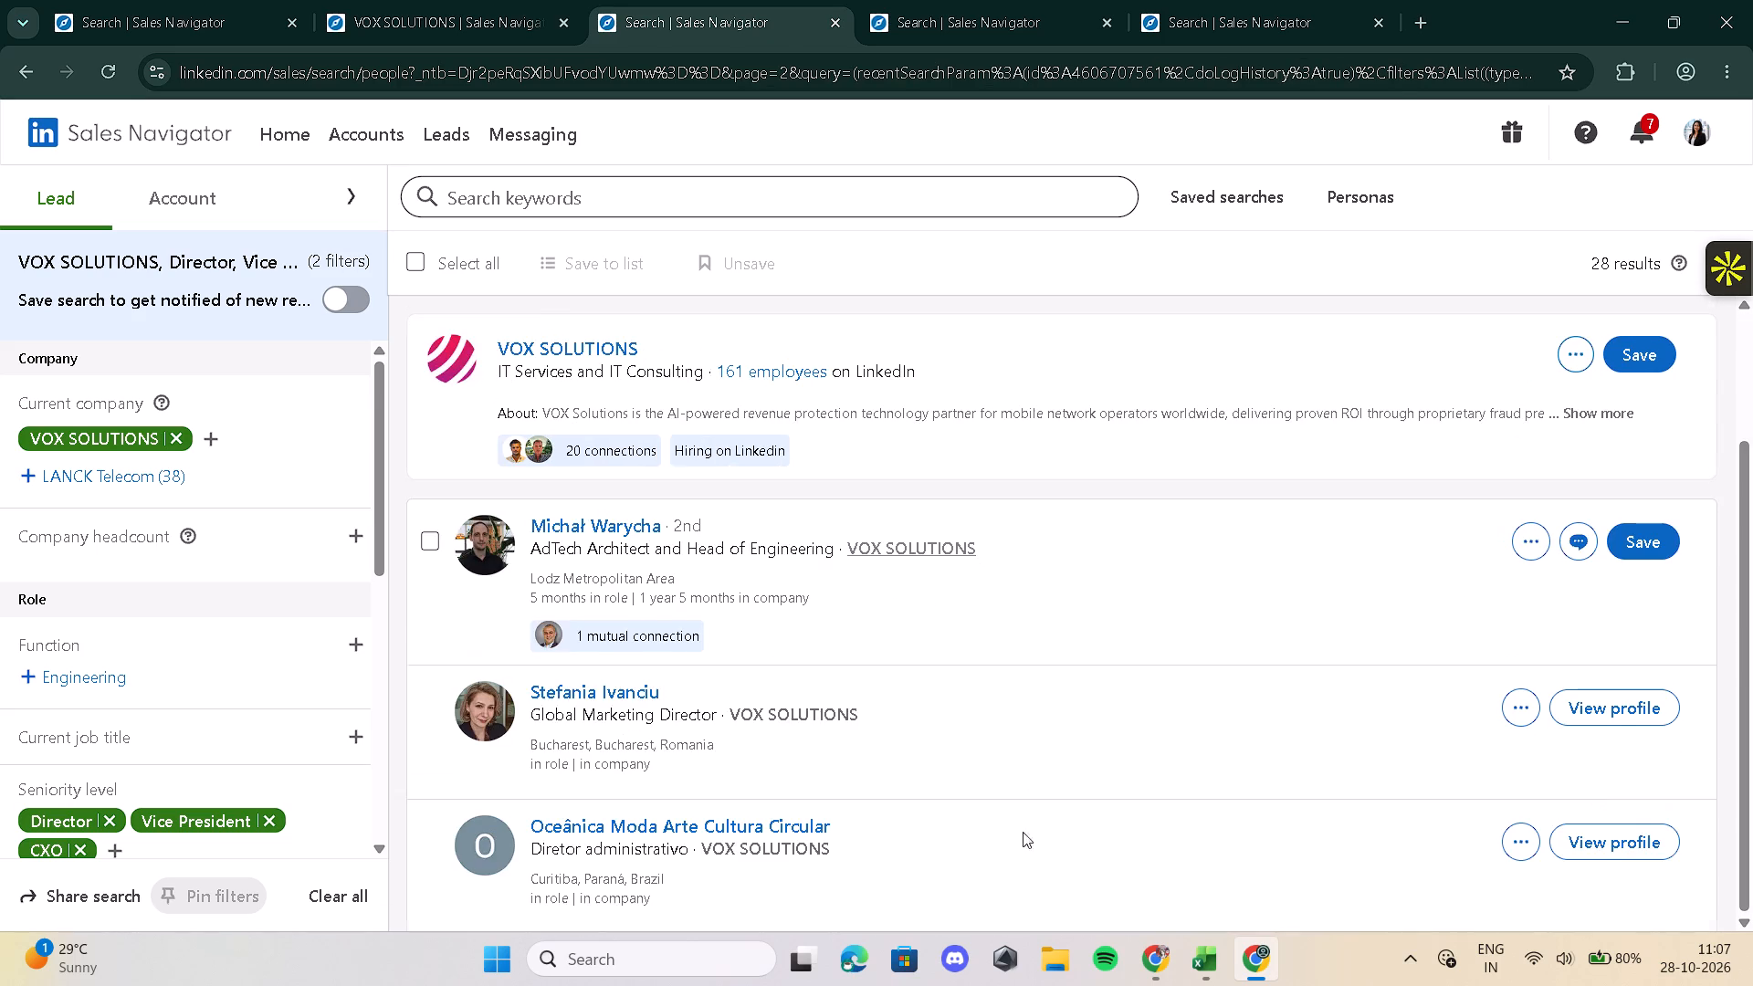
Return to page 1 of the VOX SOLUTIONS decision makers results and examine the listed job titles for suitable contacts.
{"action": "left_click", "coordinate": [1044, 881]}
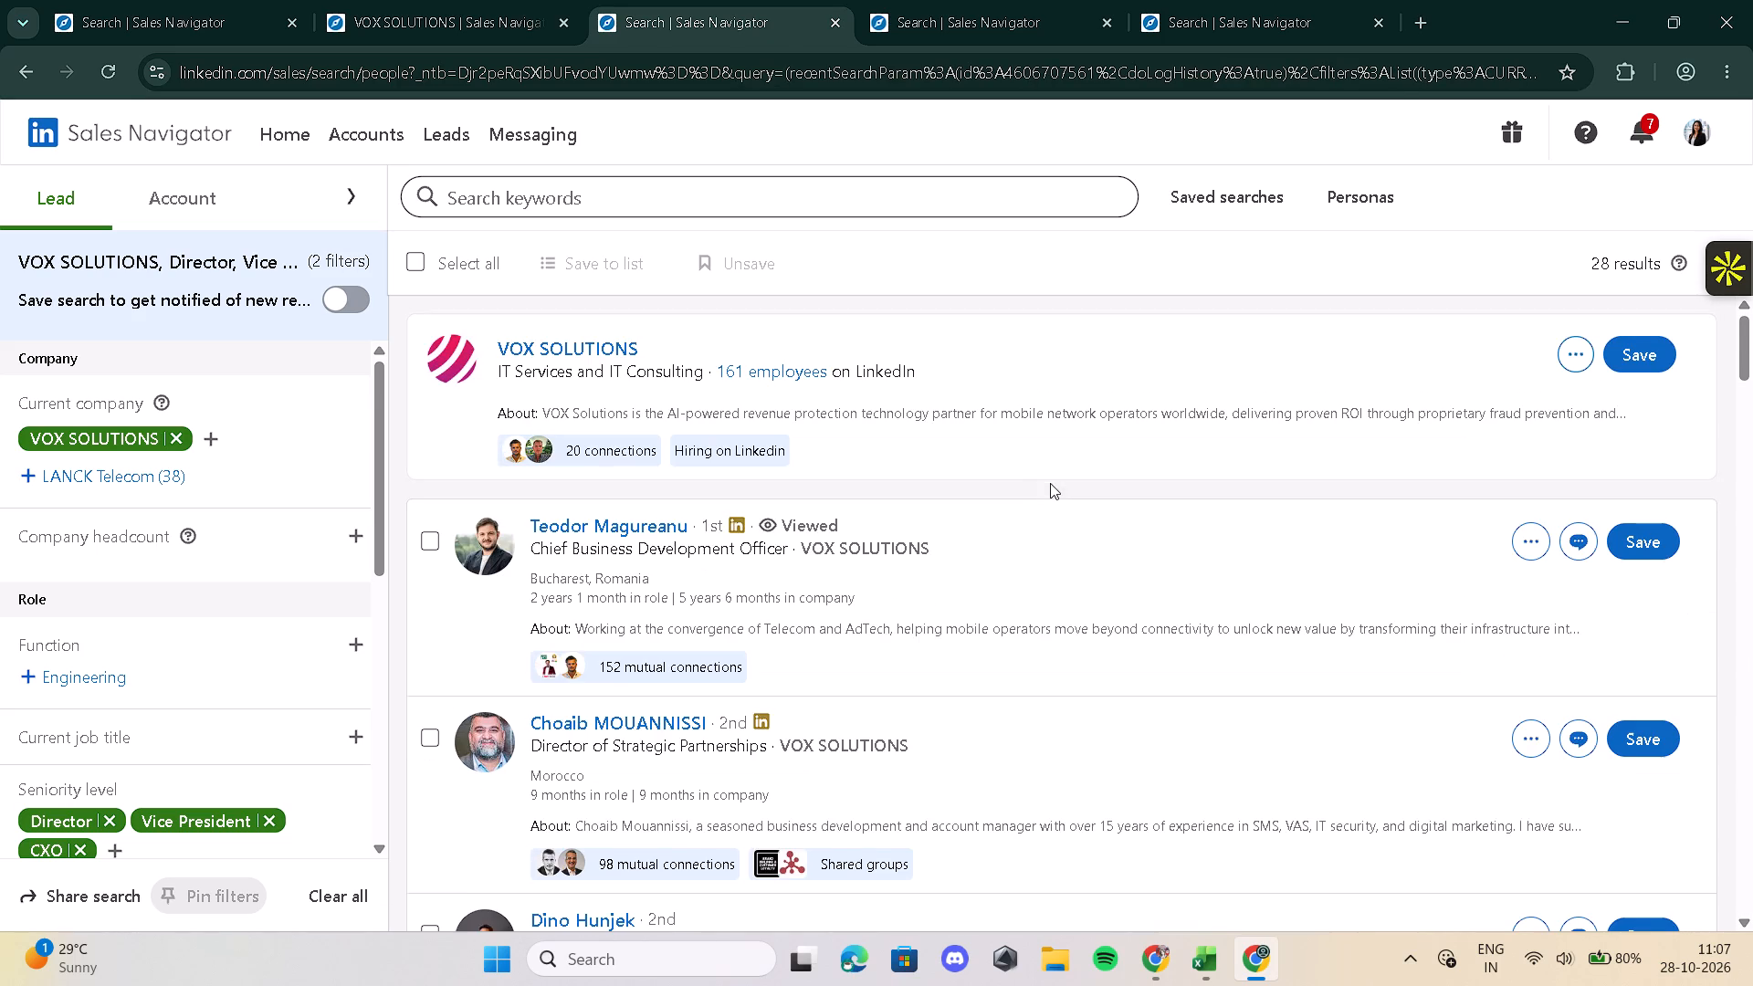
{"action": "scroll", "coordinate": [1036, 477], "scroll_direction": "down", "scroll_amount": 1}
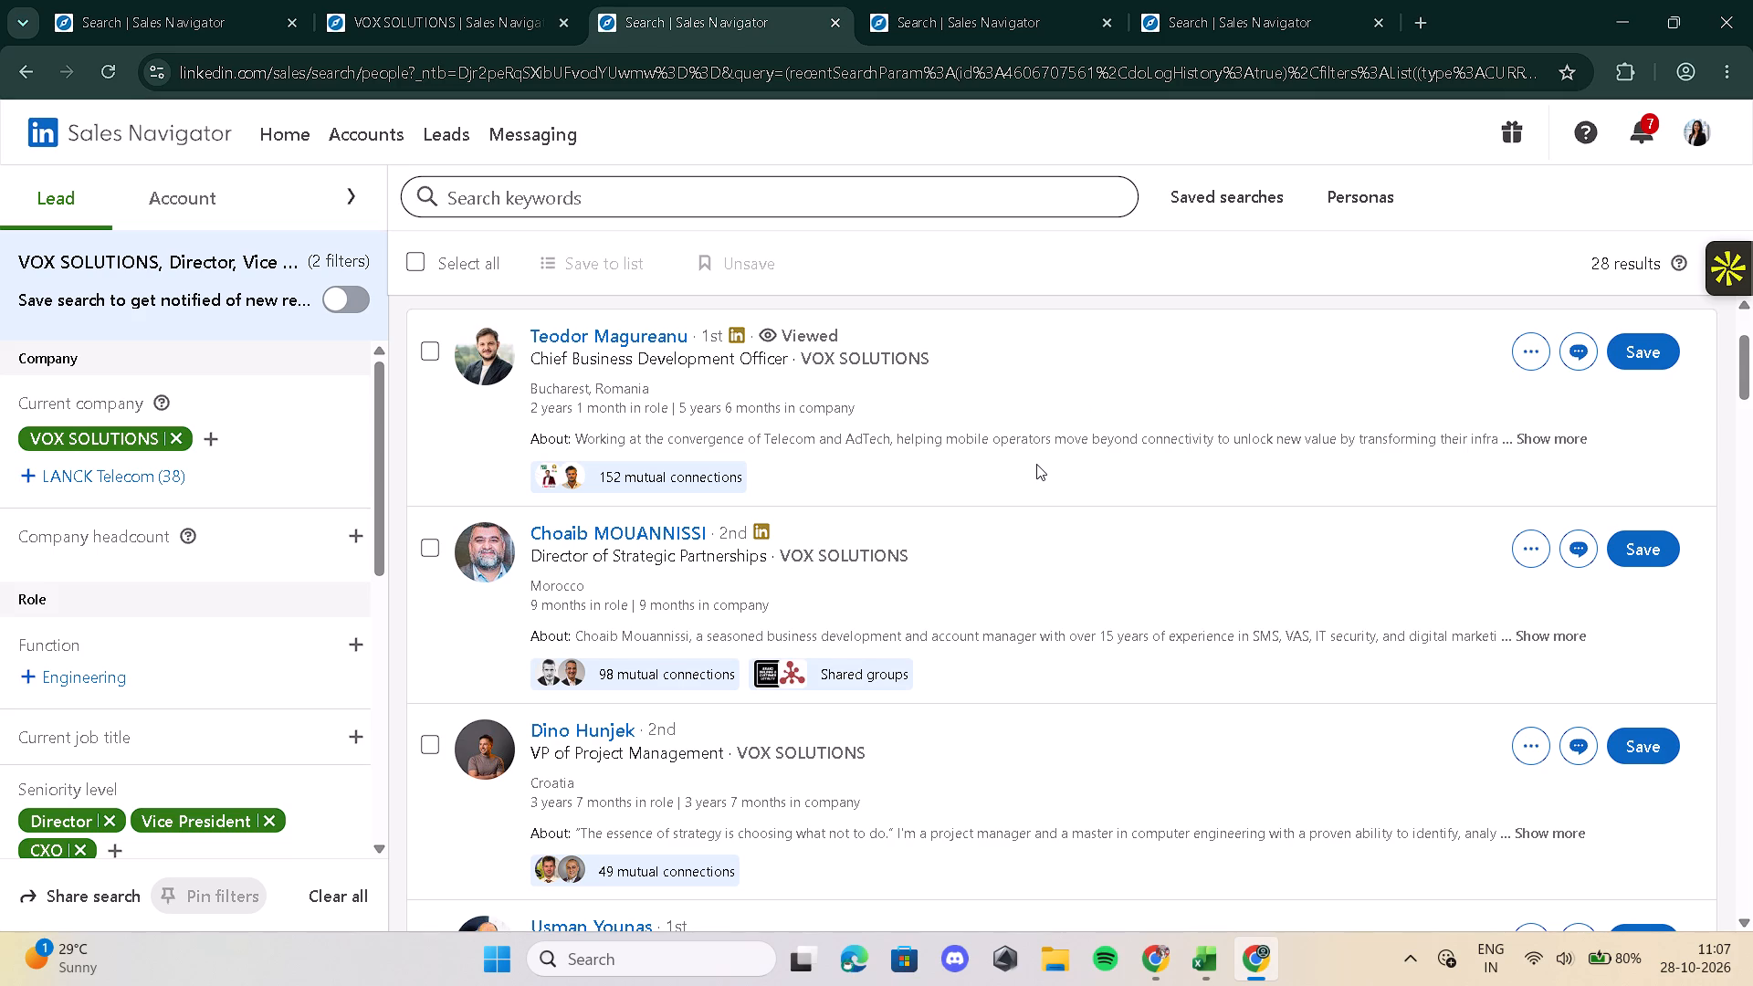
{"action": "scroll", "coordinate": [1036, 464], "scroll_direction": "down", "scroll_amount": 1}
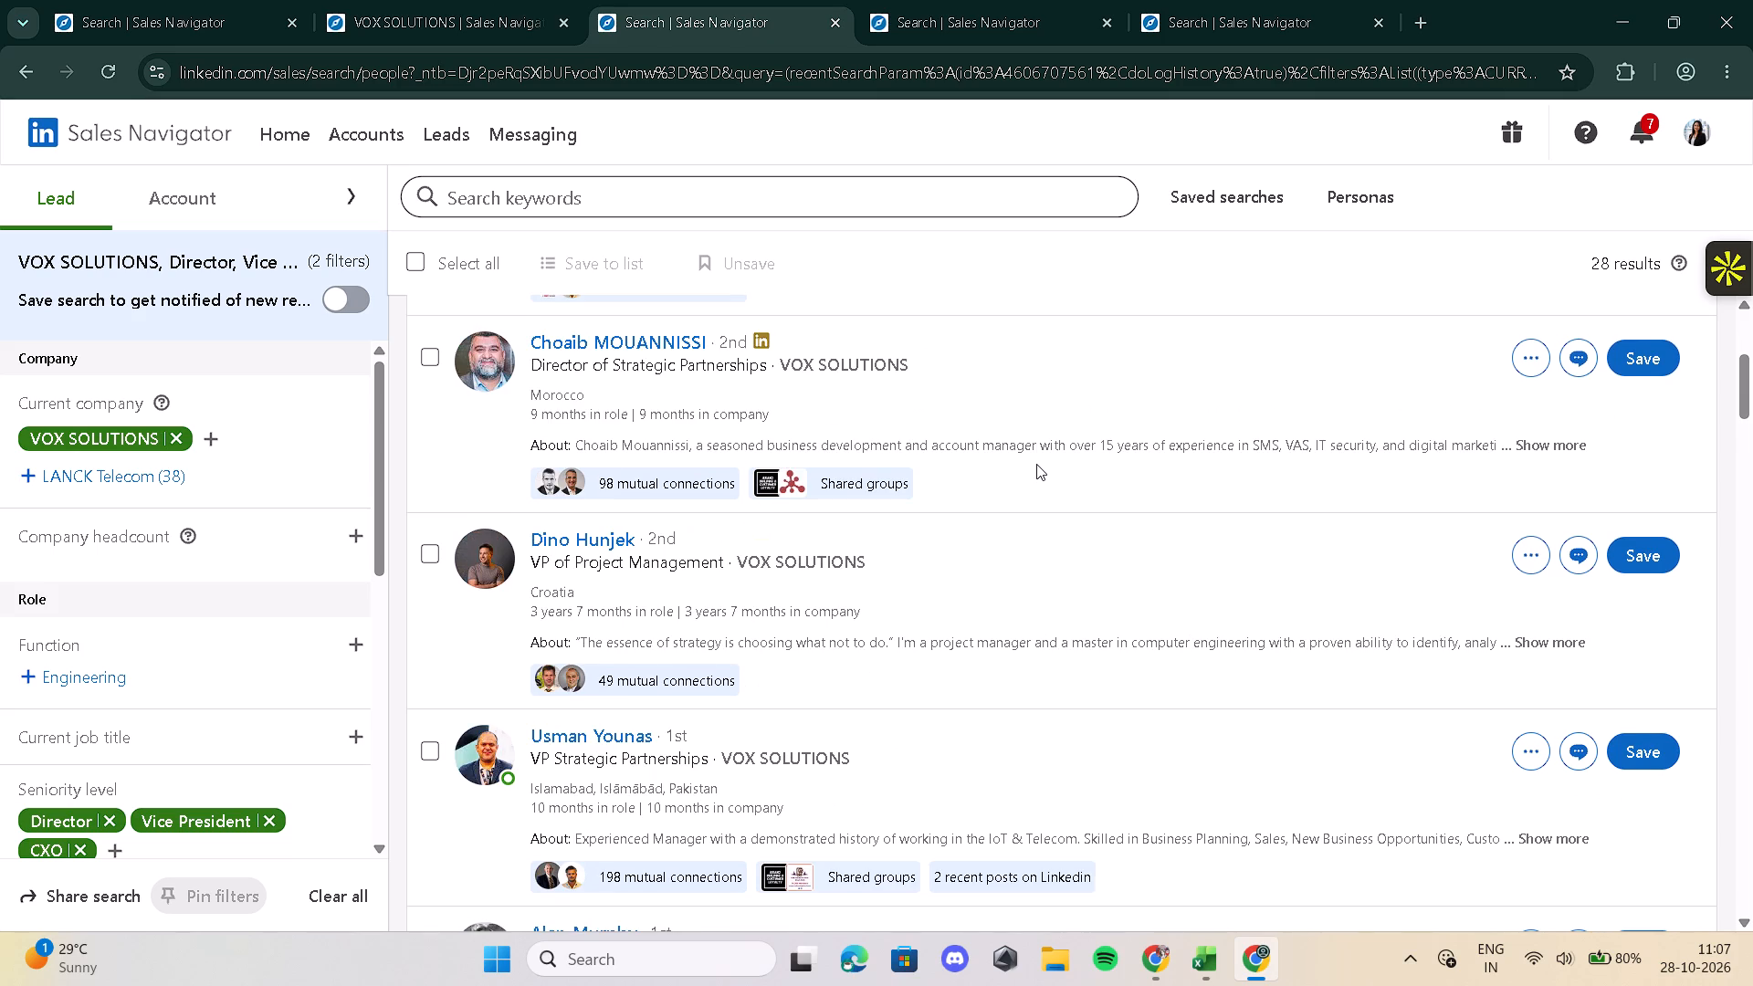
{"action": "scroll", "coordinate": [1036, 464], "scroll_direction": "down", "scroll_amount": 2}
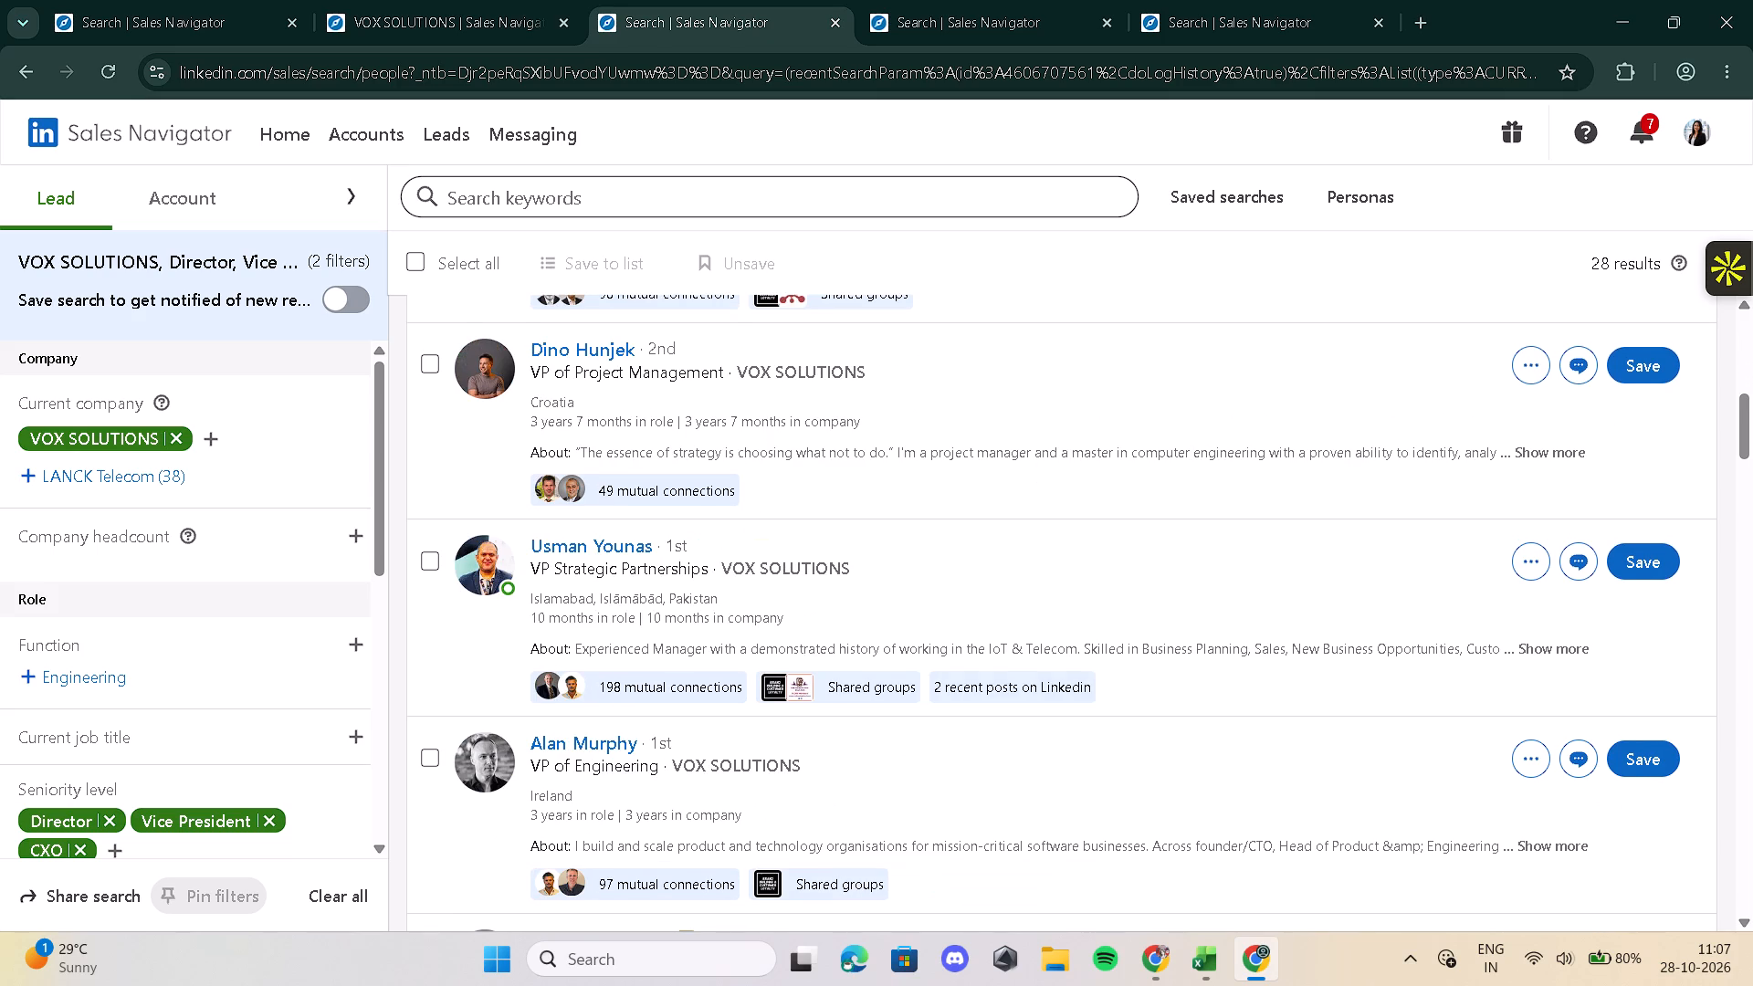
{"action": "scroll", "coordinate": [1036, 462], "scroll_direction": "down", "scroll_amount": 1}
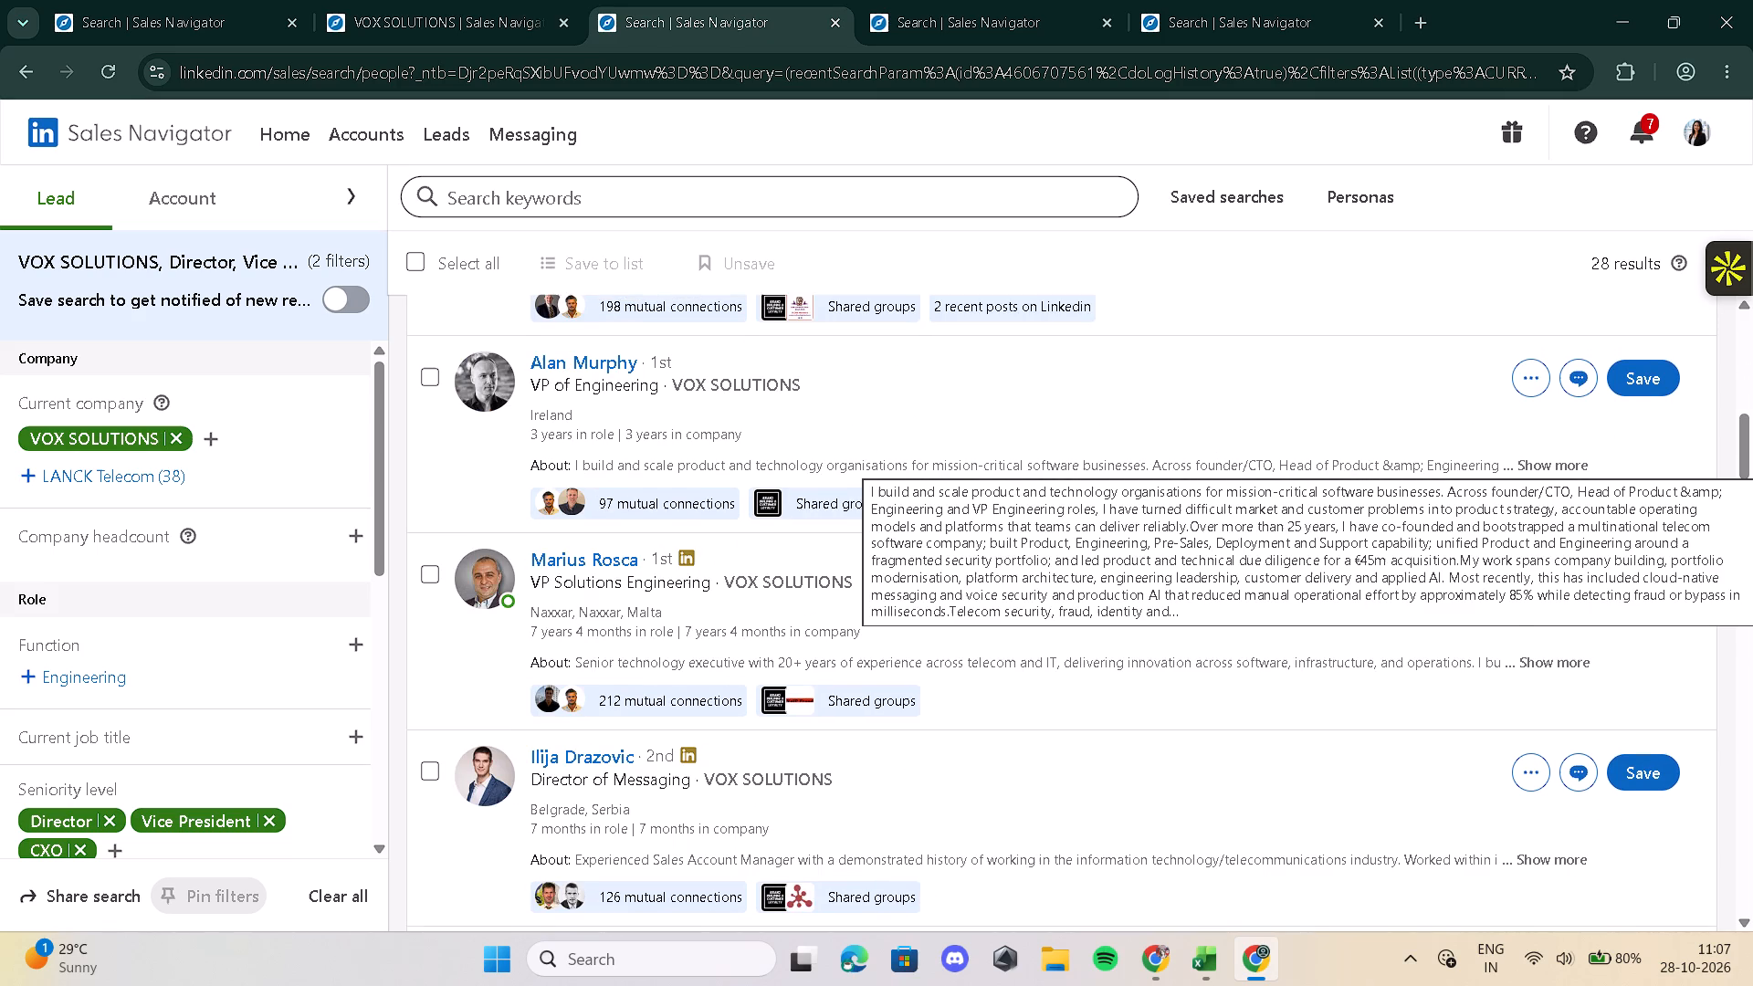
{"action": "scroll", "coordinate": [1036, 462], "scroll_direction": "down", "scroll_amount": 1}
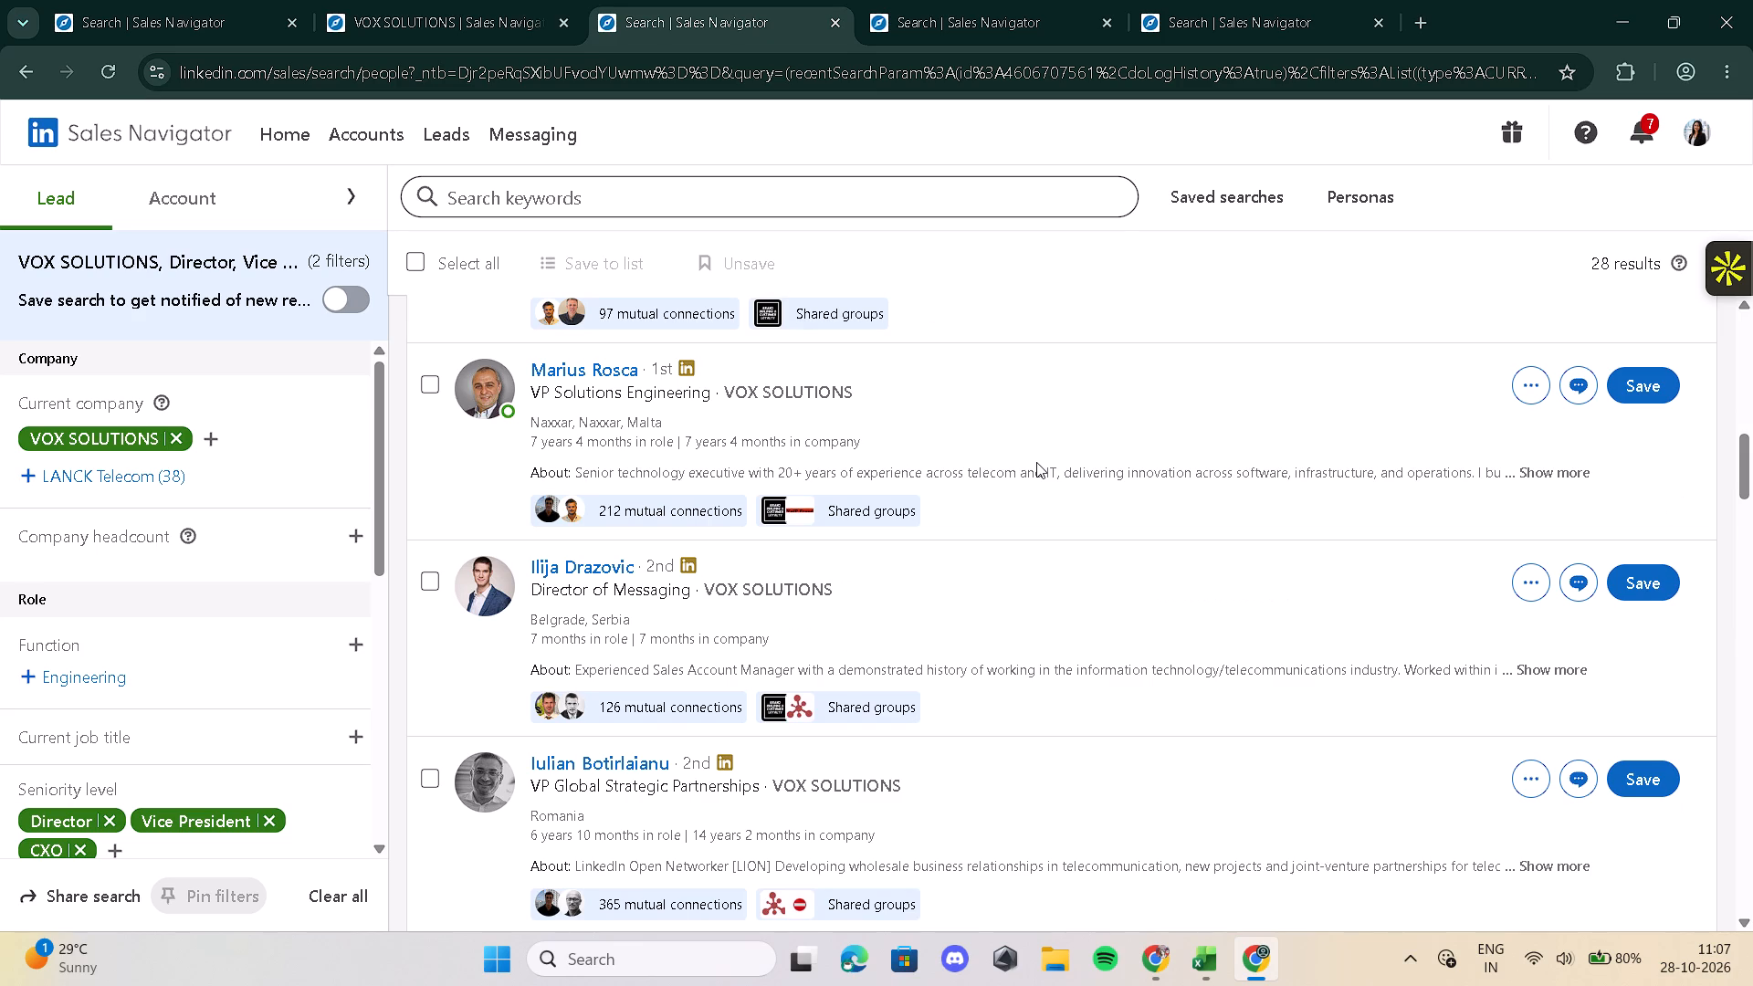
{"action": "scroll", "coordinate": [1036, 462], "scroll_direction": "down", "scroll_amount": 3}
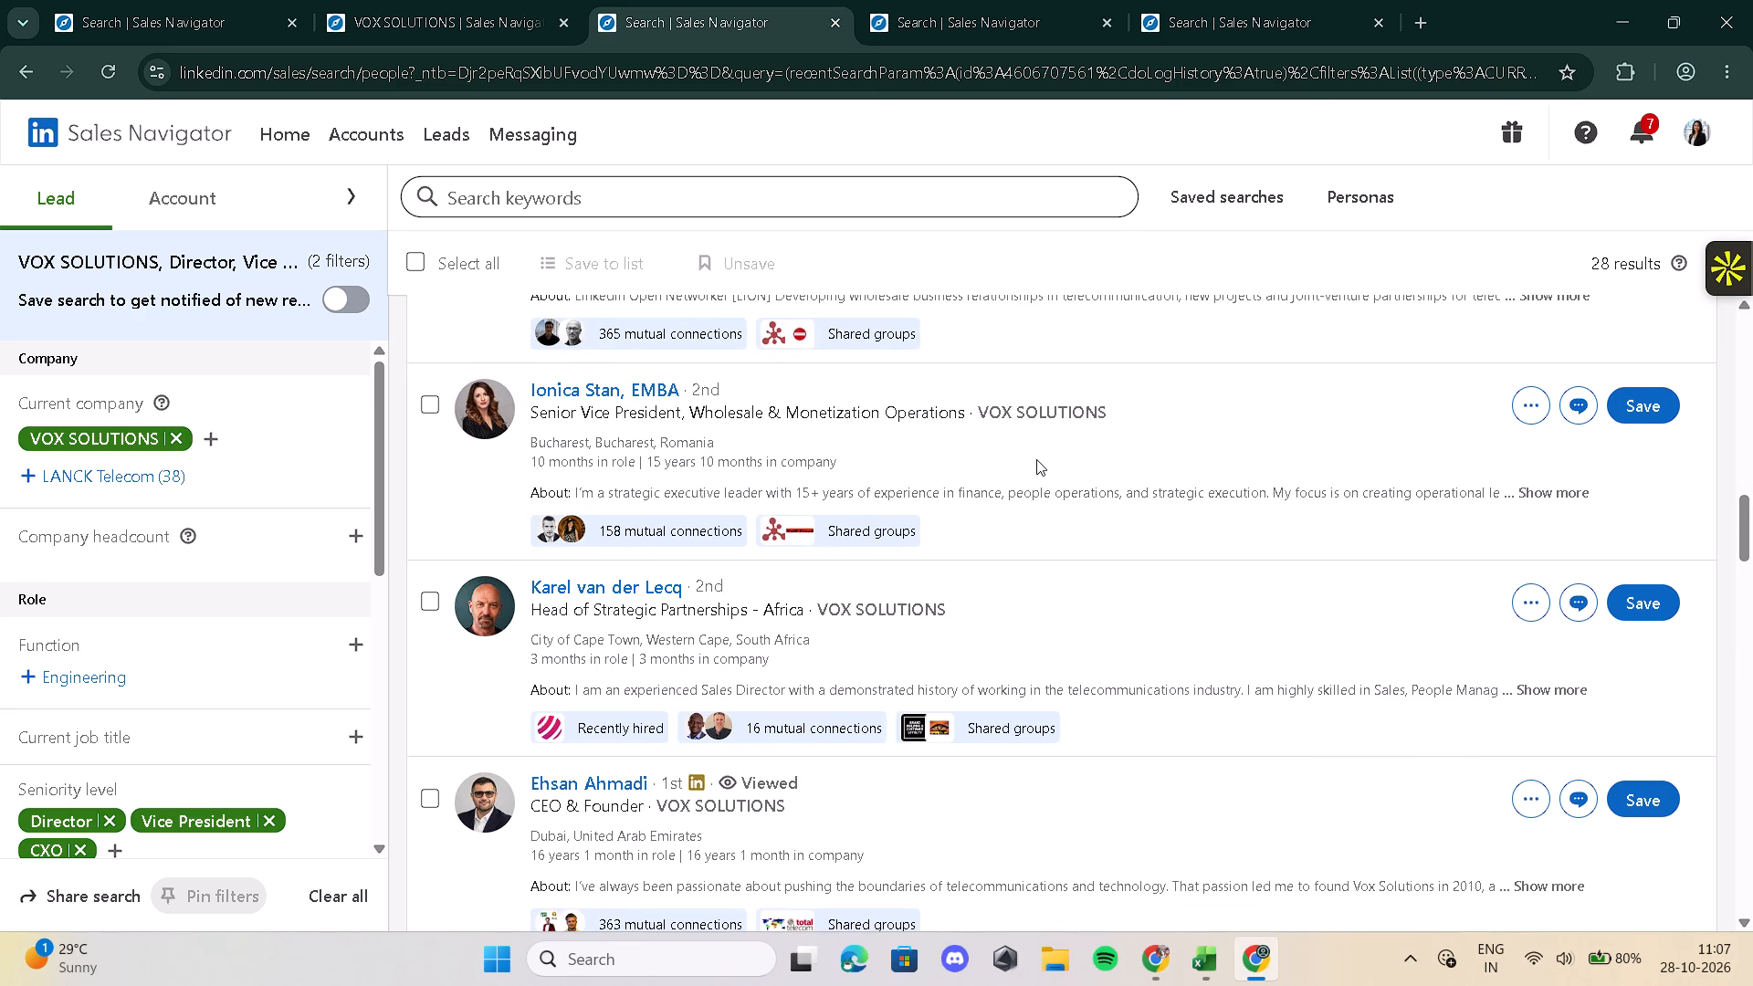
{"action": "scroll", "coordinate": [1036, 459], "scroll_direction": "down", "scroll_amount": 3}
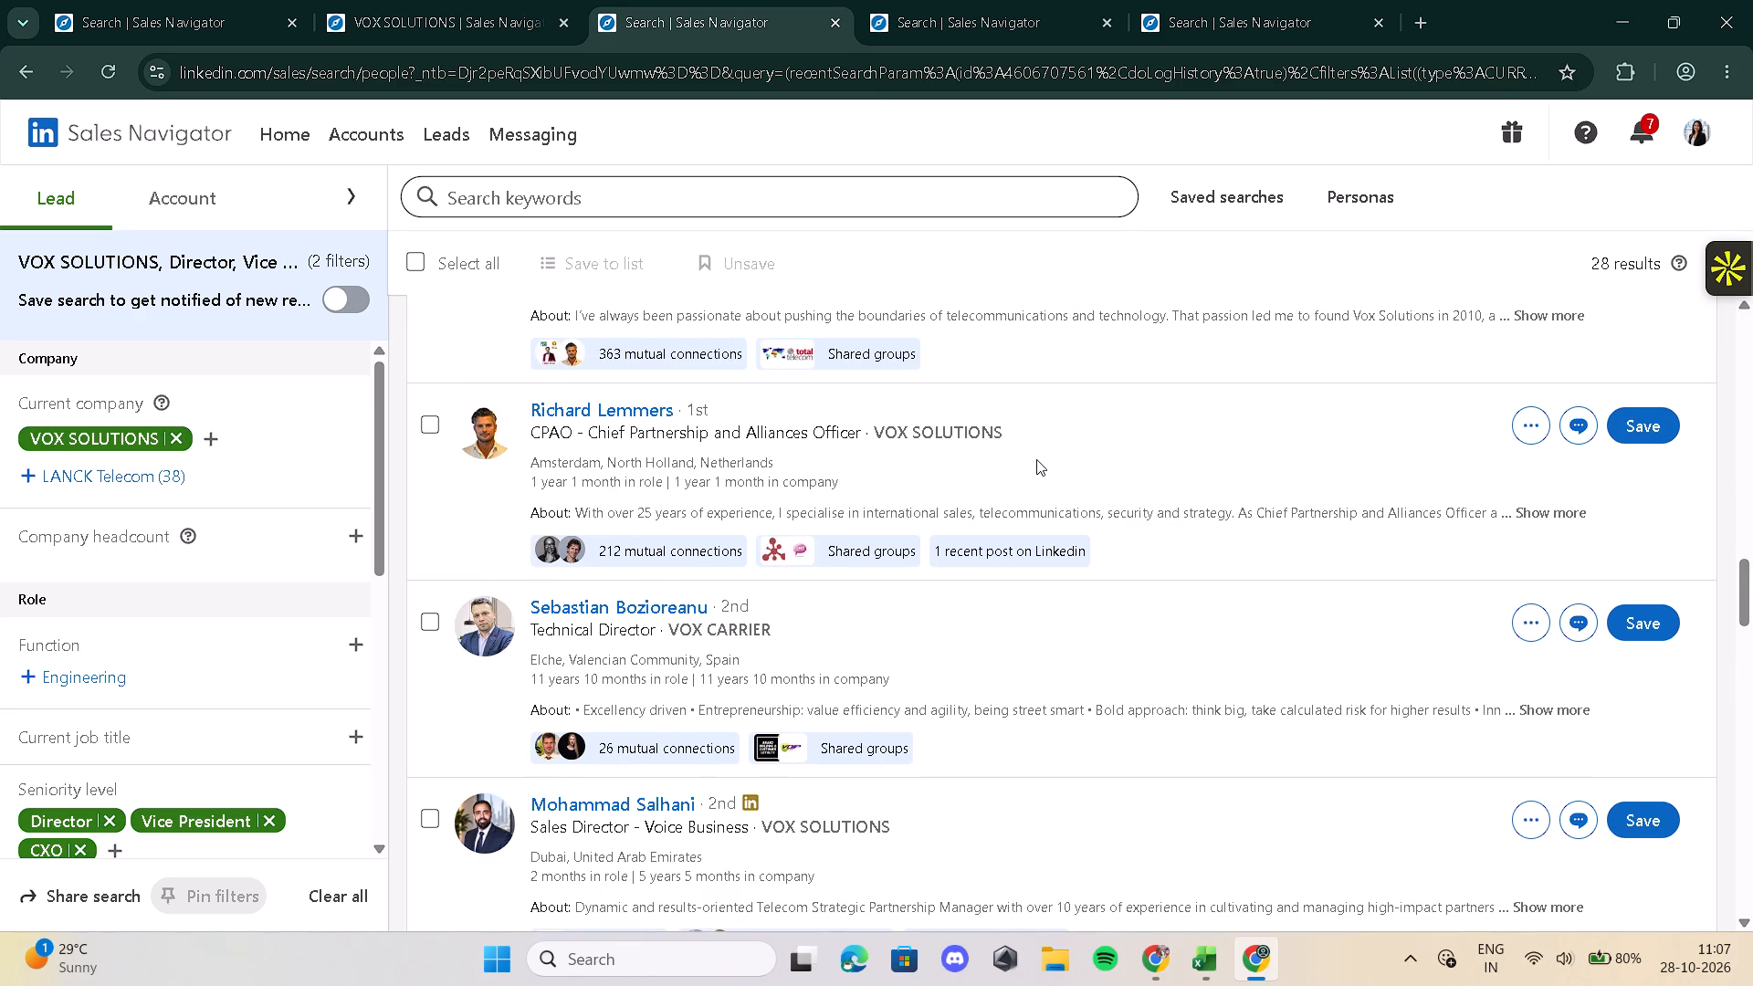
{"action": "scroll", "coordinate": [1035, 457], "scroll_direction": "down", "scroll_amount": 1}
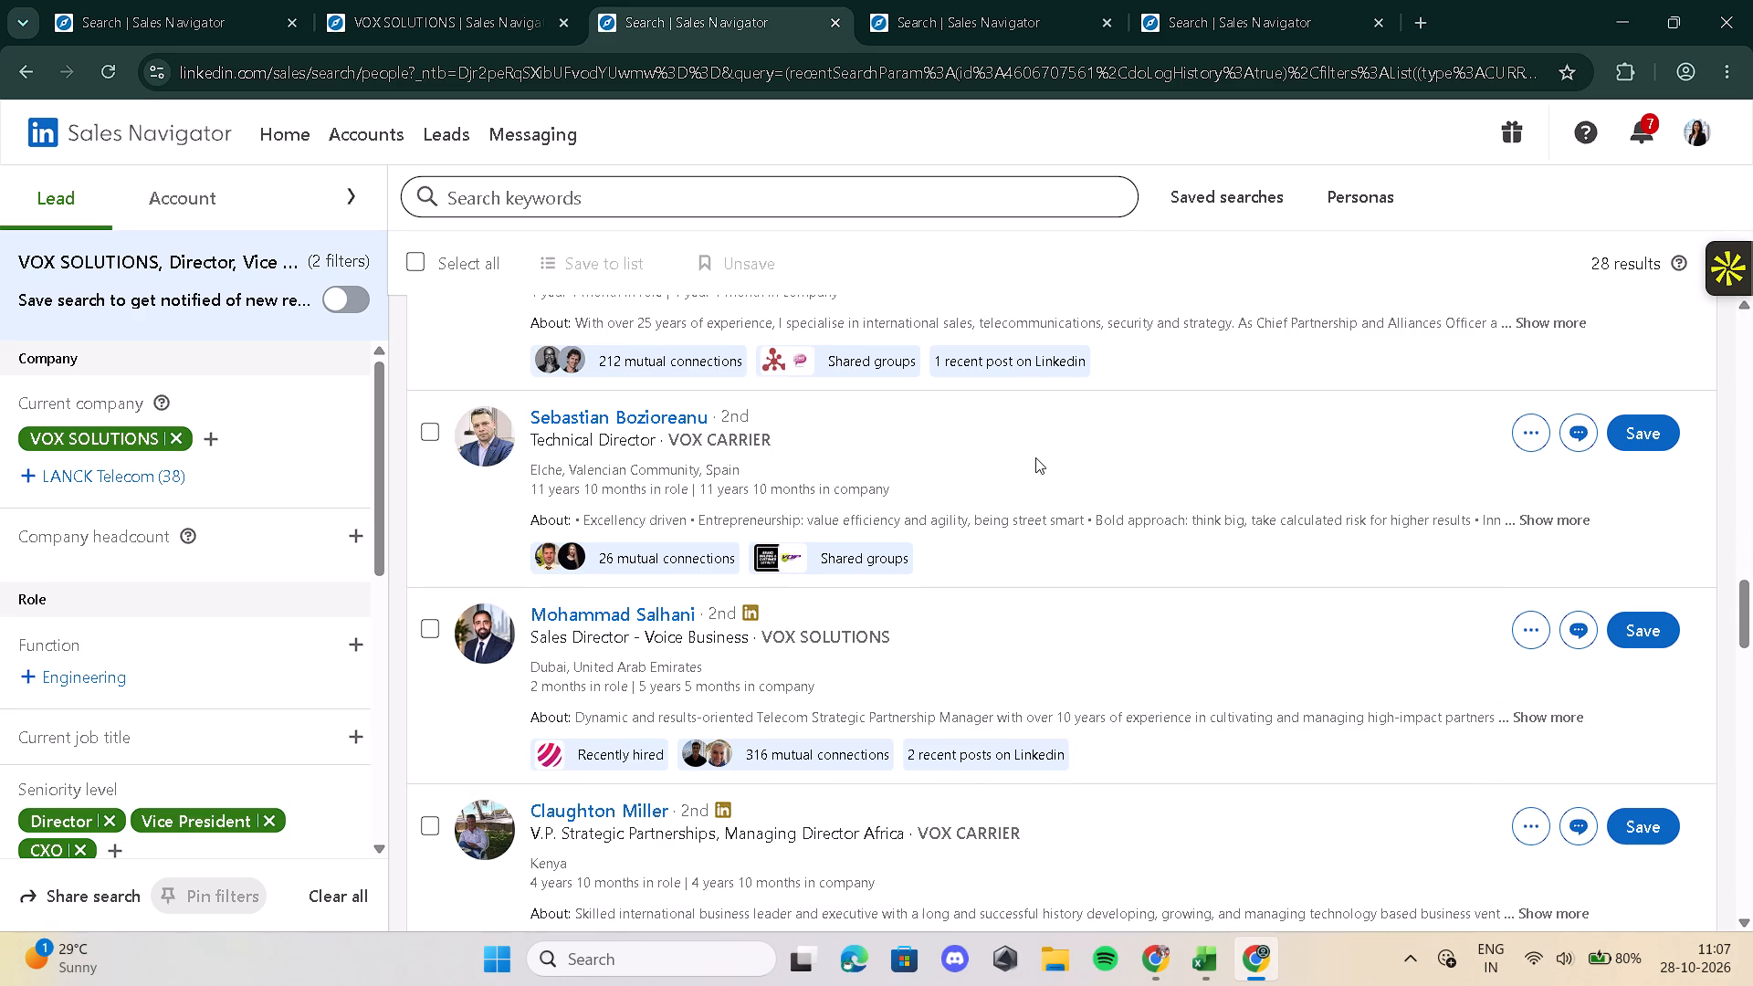
Open the lead profile of the Technical Director at VOX CARRIER in a new tab and switch to it.
{"action": "right_click", "coordinate": [650, 413]}
{"action": "left_click", "coordinate": [763, 425]}
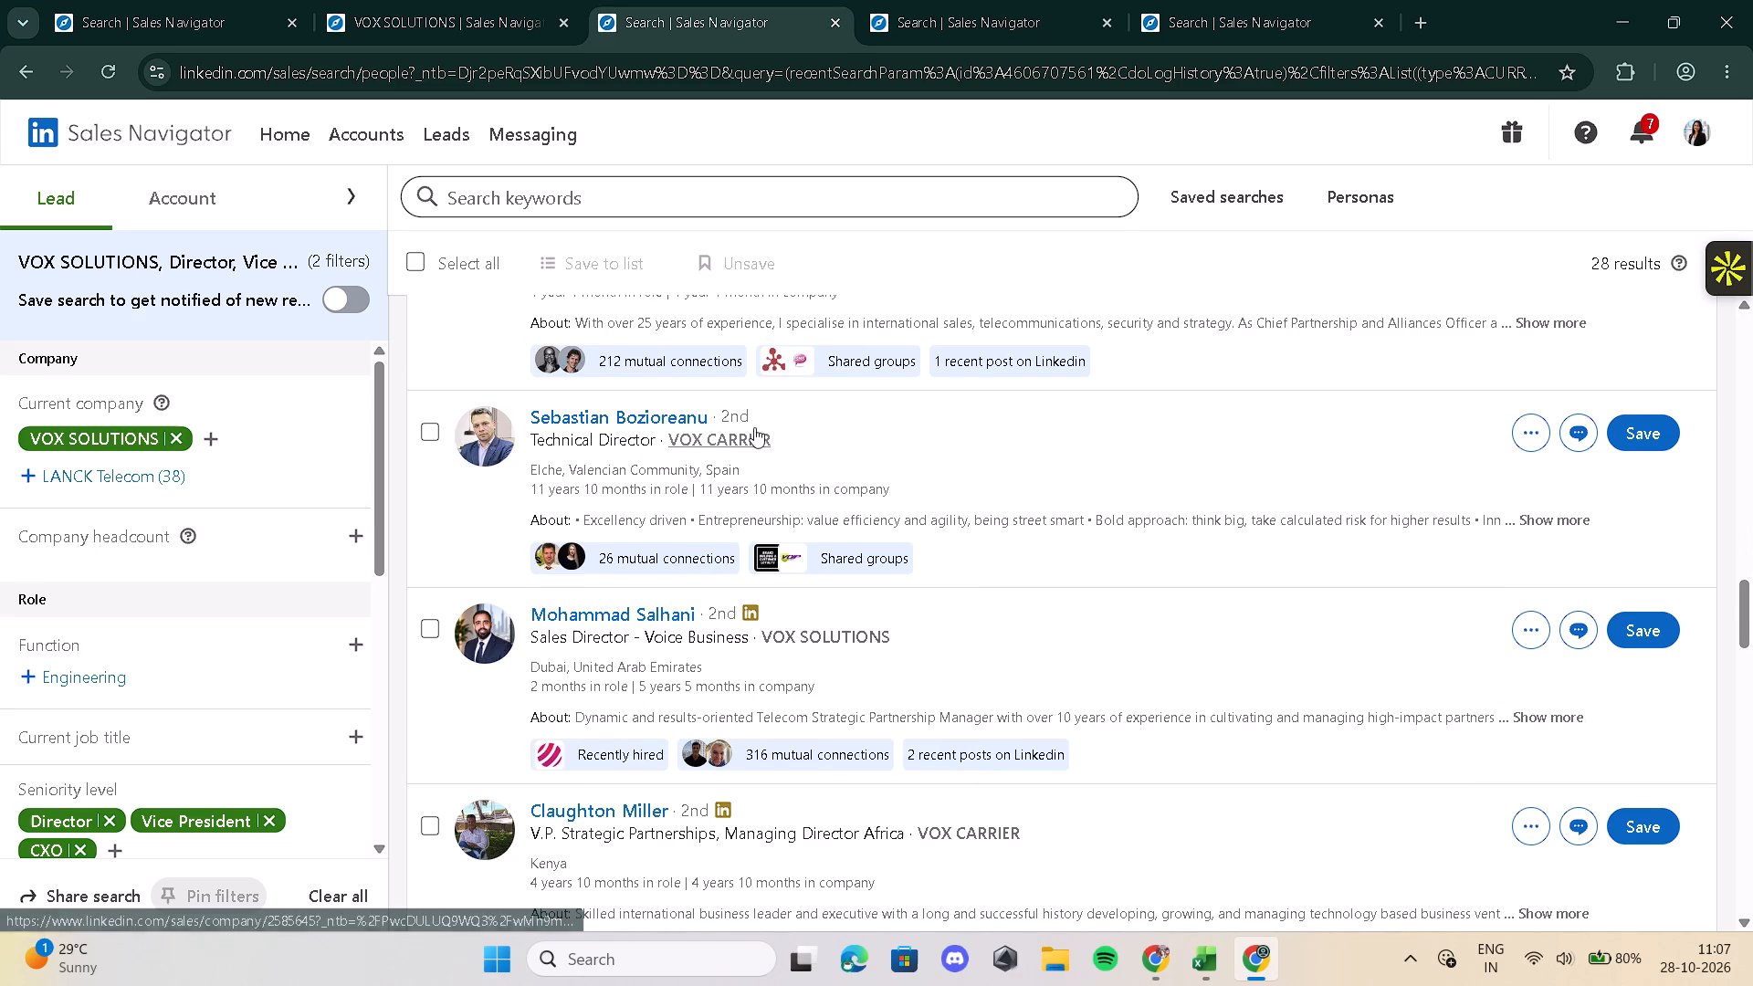
{"action": "right_click", "coordinate": [656, 416]}
{"action": "left_click", "coordinate": [791, 439]}
{"action": "left_click", "coordinate": [315, 0]}
{"action": "left_click", "coordinate": [471, 0]}
{"action": "left_click", "coordinate": [662, 0]}
{"action": "left_click", "coordinate": [850, 0]}
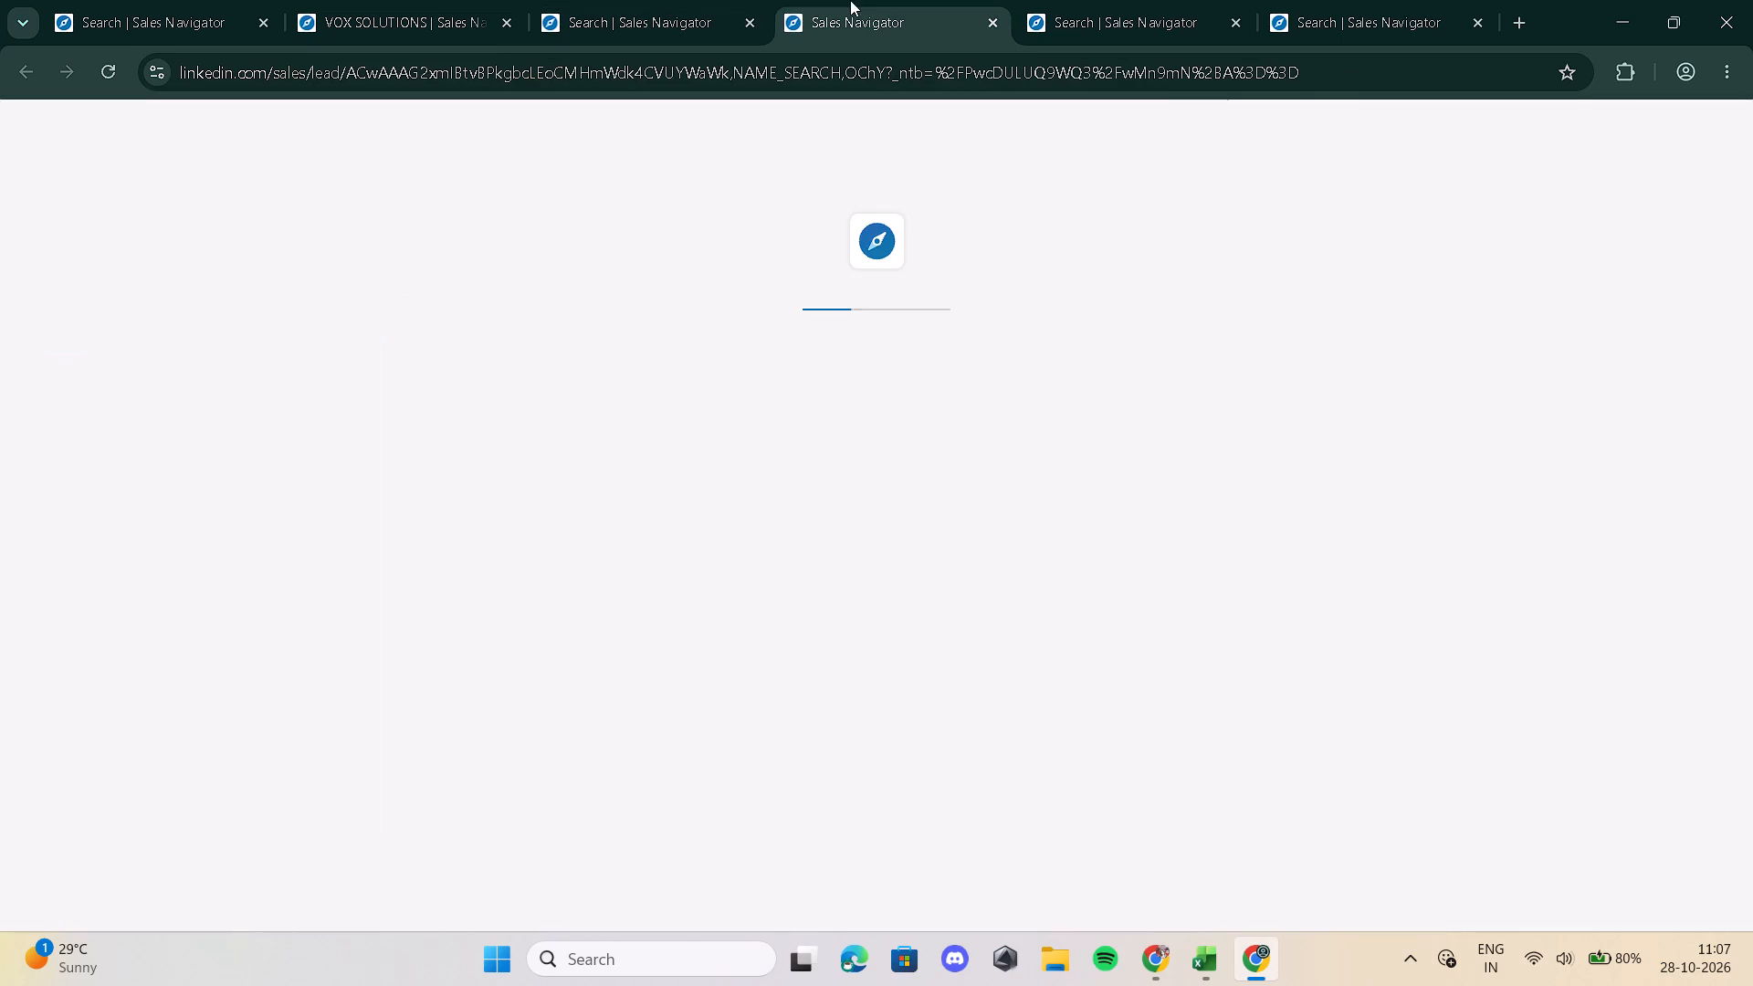
{"action": "left_click", "coordinate": [599, 0]}
{"action": "left_click", "coordinate": [888, 0]}
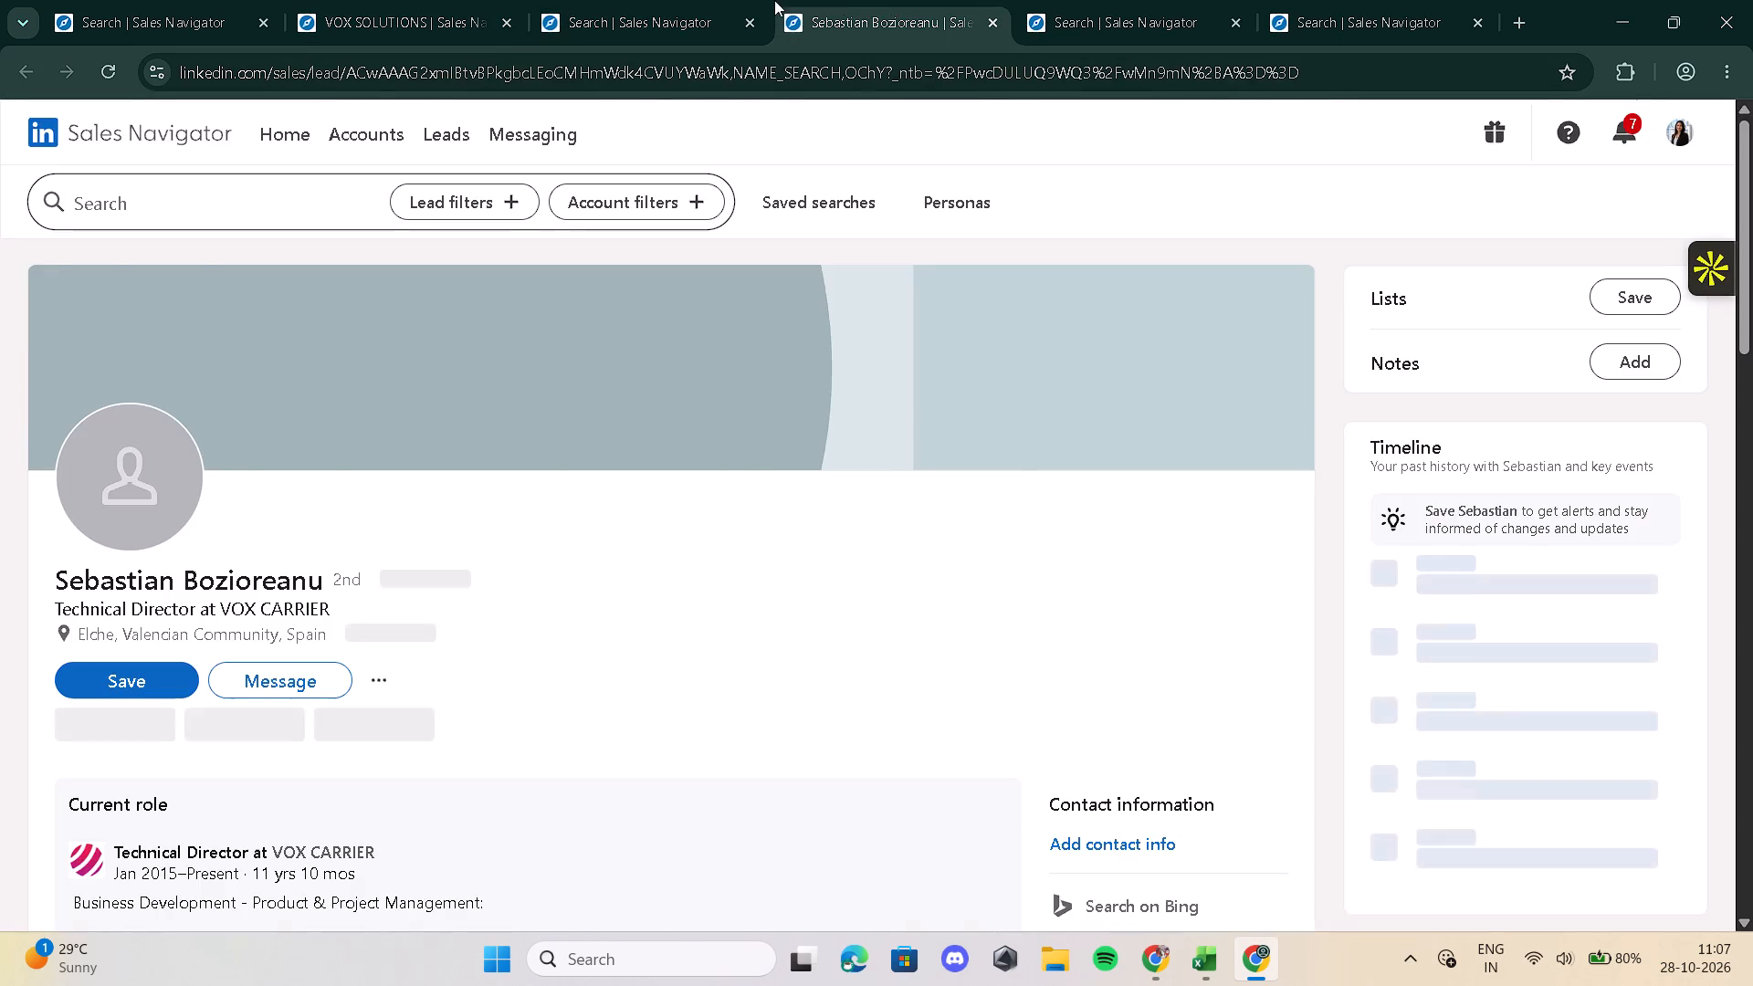
{"action": "left_click", "coordinate": [730, 2]}
{"action": "left_click", "coordinate": [930, 0]}
Copy the Technical Director's name from the profile into row 177 of the SA Harsh sheet in Excel, in column F.
{"action": "left_click_drag", "start_coordinate": [328, 577], "coordinate": [47, 582]}
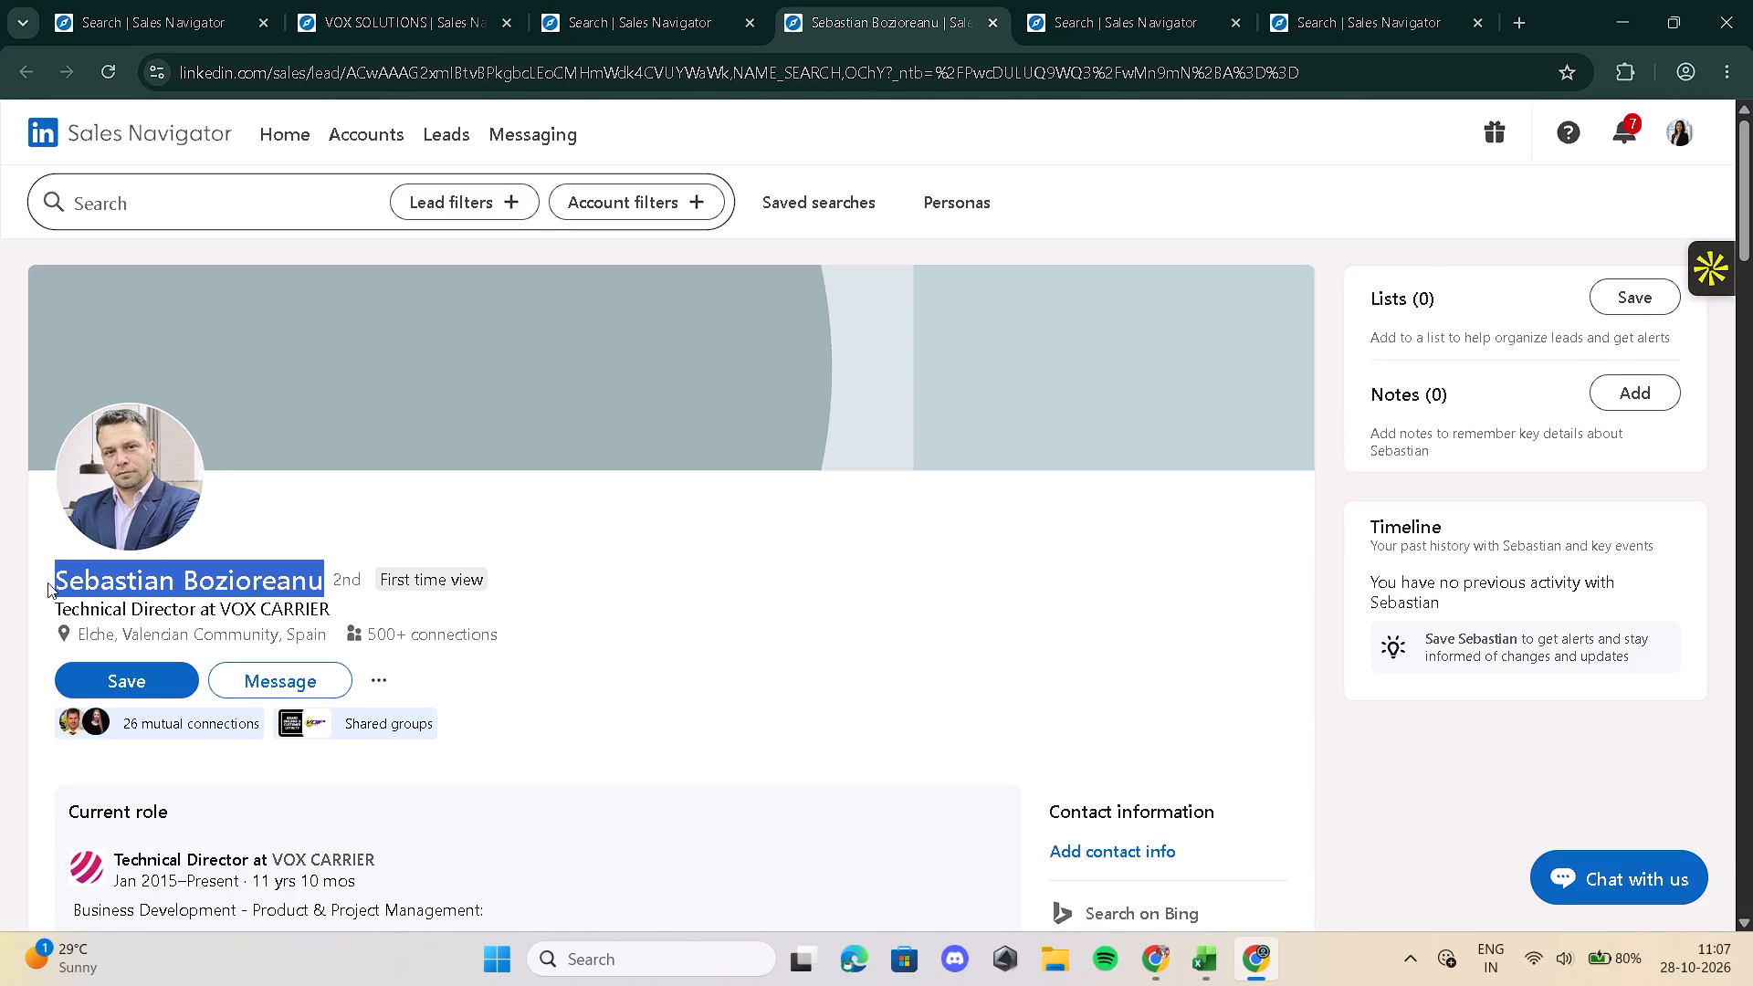
{"action": "left_click_drag", "start_coordinate": [47, 582], "coordinate": [54, 582]}
{"action": "right_click", "coordinate": [109, 580]}
{"action": "left_click", "coordinate": [182, 596]}
{"action": "left_click", "coordinate": [1220, 950]}
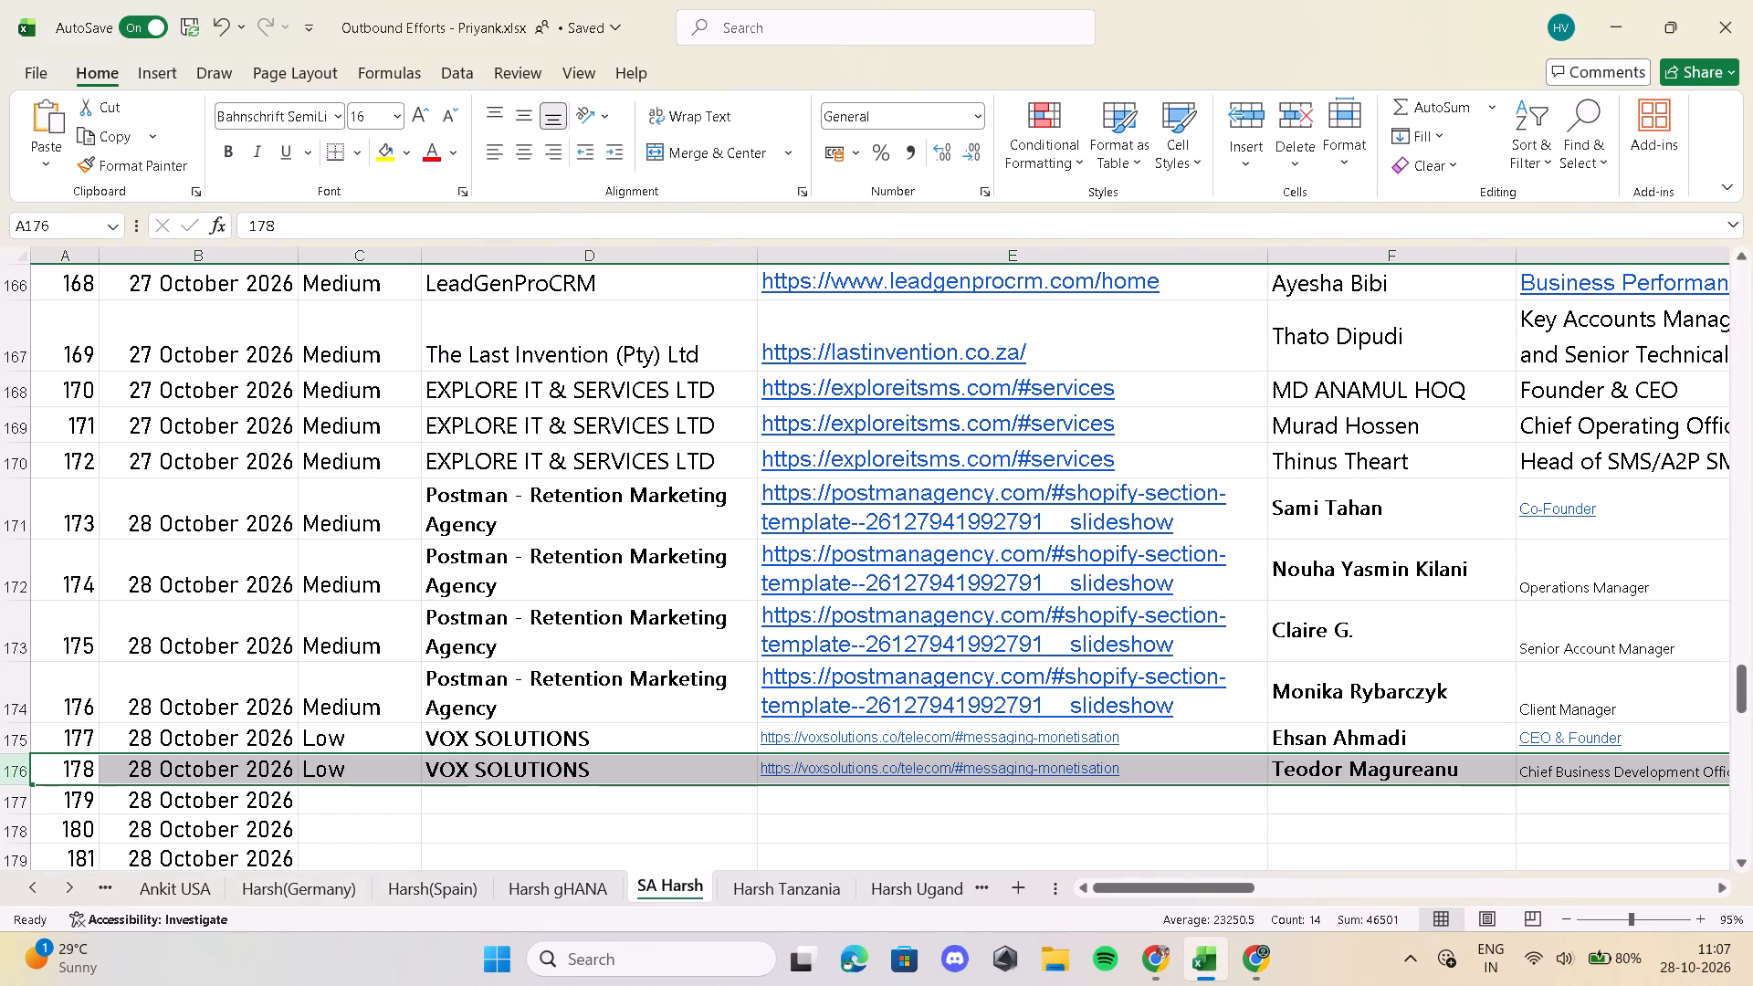
{"action": "left_click", "coordinate": [1399, 809]}
{"action": "key", "text": "ctrl+v"}
{"action": "right_click", "coordinate": [1188, 751]}
{"action": "left_click", "coordinate": [1137, 838]}
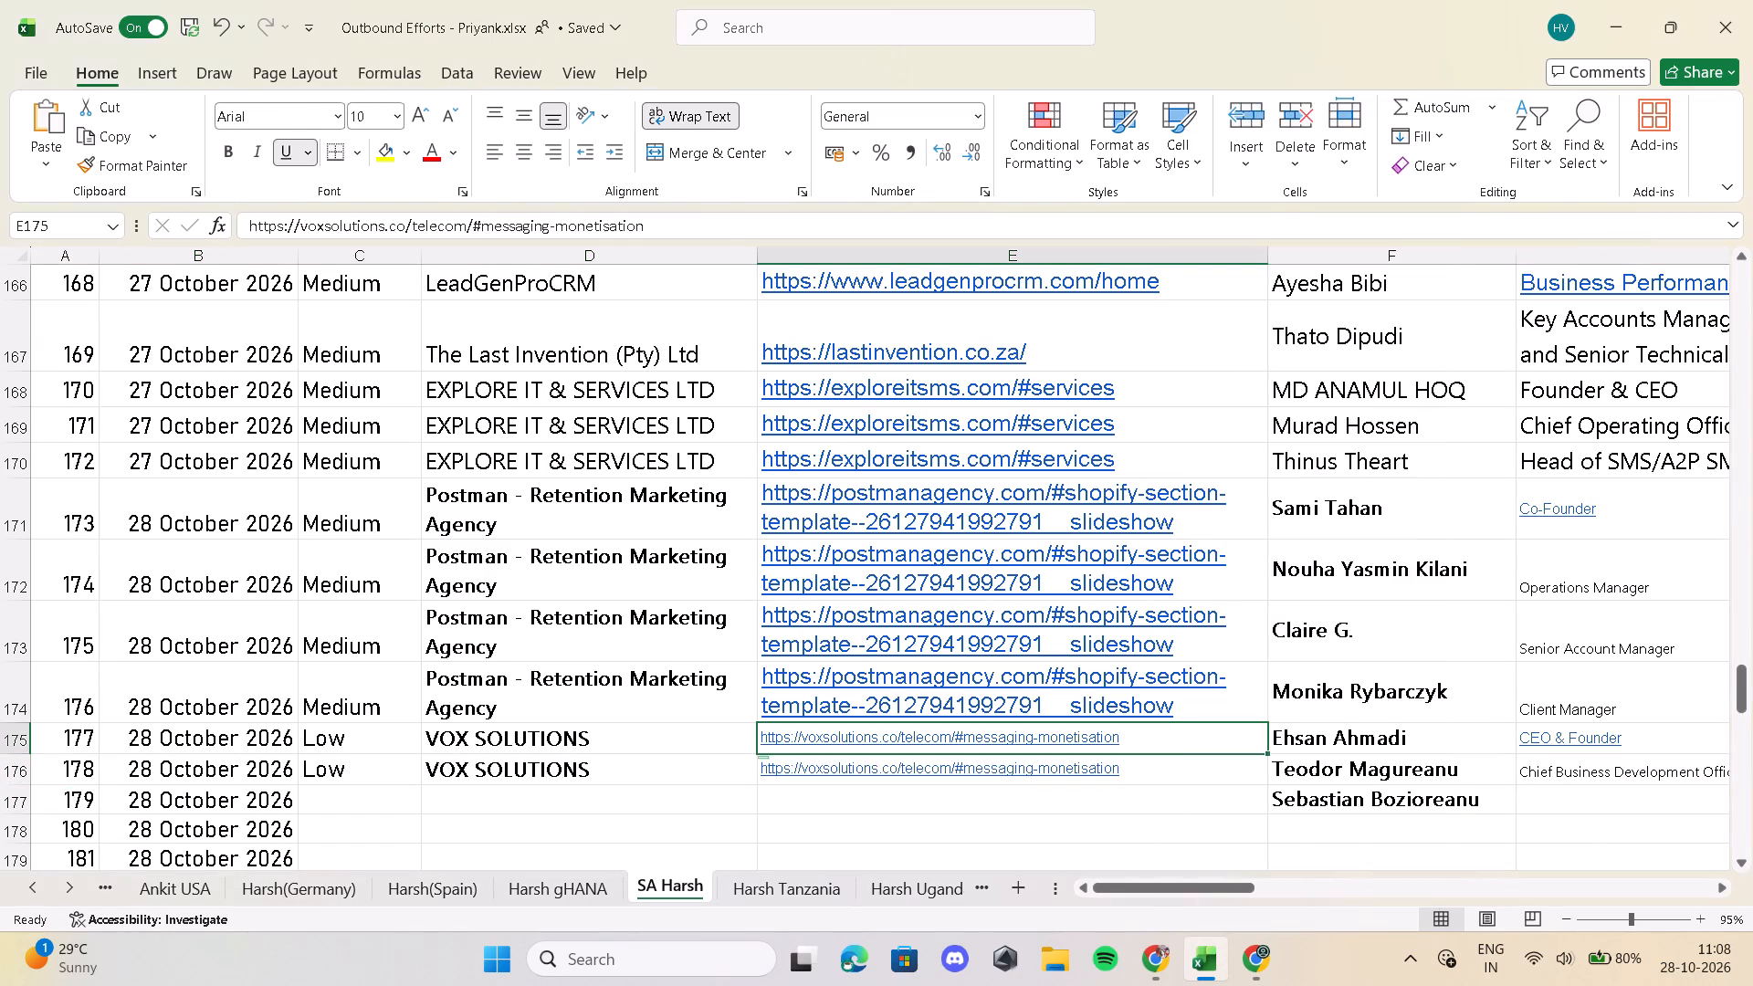
{"action": "right_click", "coordinate": [1191, 788]}
{"action": "right_click", "coordinate": [1176, 762]}
{"action": "left_click", "coordinate": [1047, 831]}
{"action": "key", "text": "ctrl+c"}
{"action": "left_click", "coordinate": [1132, 794]}
{"action": "key", "text": "ctrl+v"}
Fill row 177 with the company name VOX SOLUTIONS and the rating Low, copied from the row above.
{"action": "right_click", "coordinate": [566, 767]}
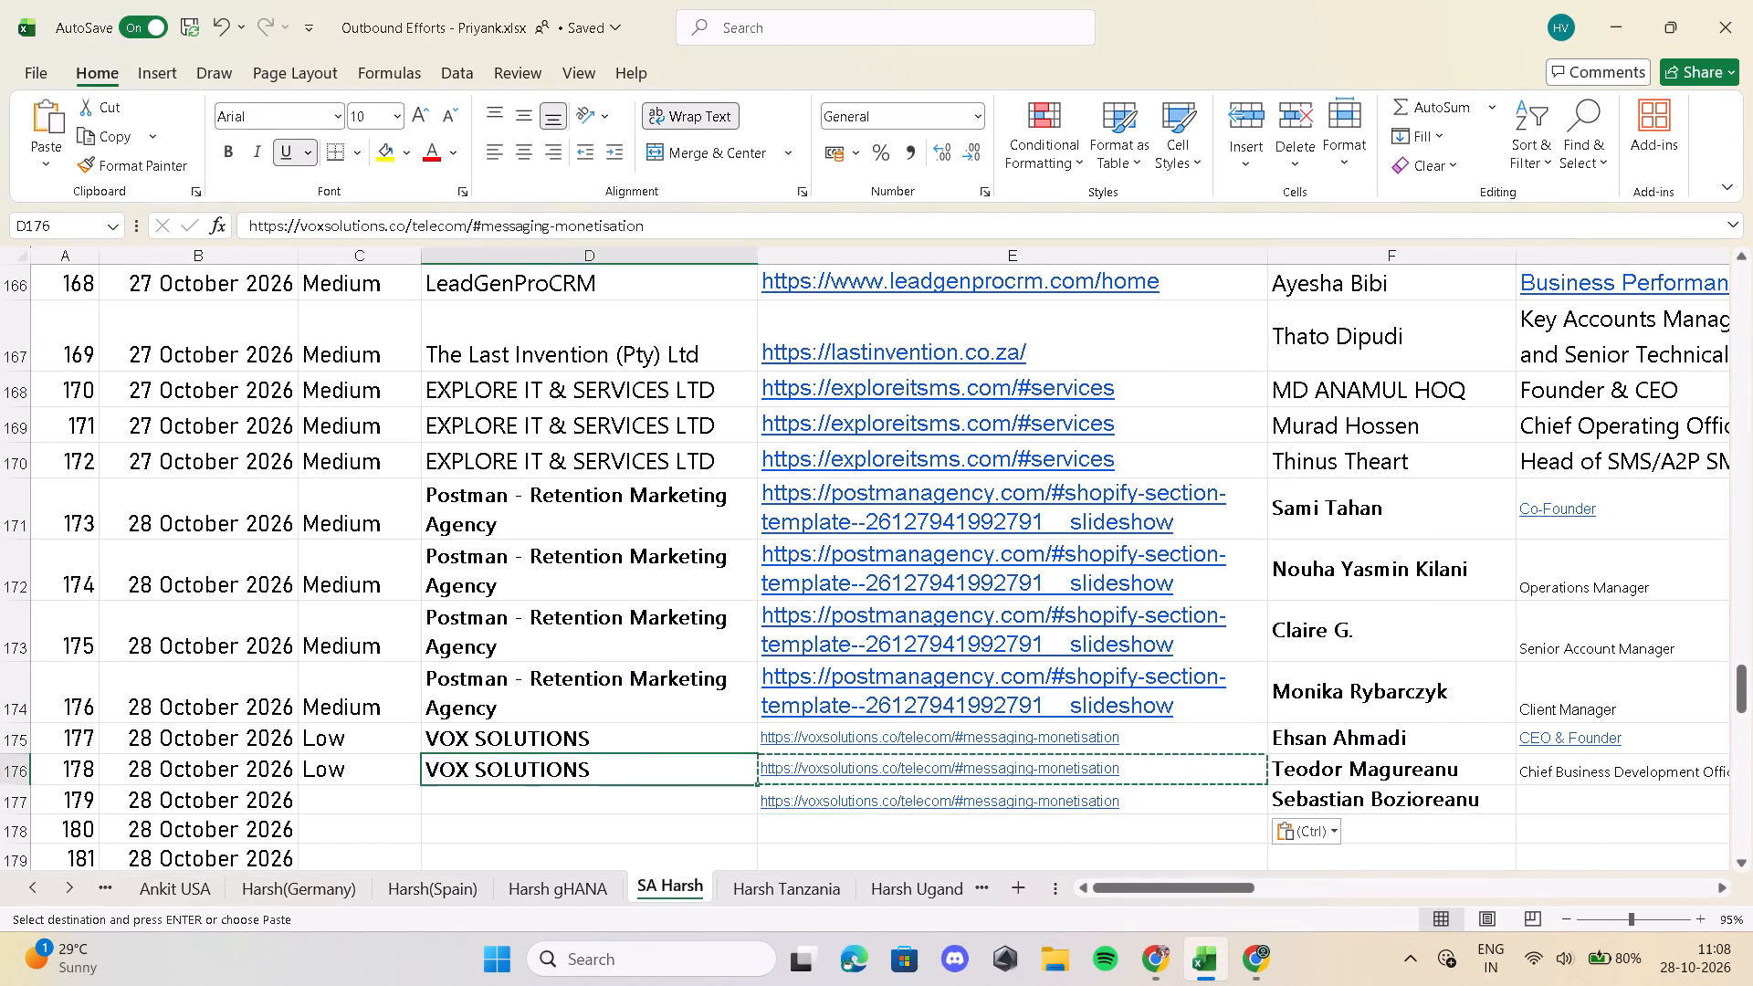
{"action": "left_click", "coordinate": [560, 793]}
{"action": "key", "text": "ctrl+c"}
{"action": "left_click", "coordinate": [546, 797]}
{"action": "key", "text": "ctrl+v"}
{"action": "right_click", "coordinate": [356, 782]}
{"action": "key", "text": "ctrl+c"}
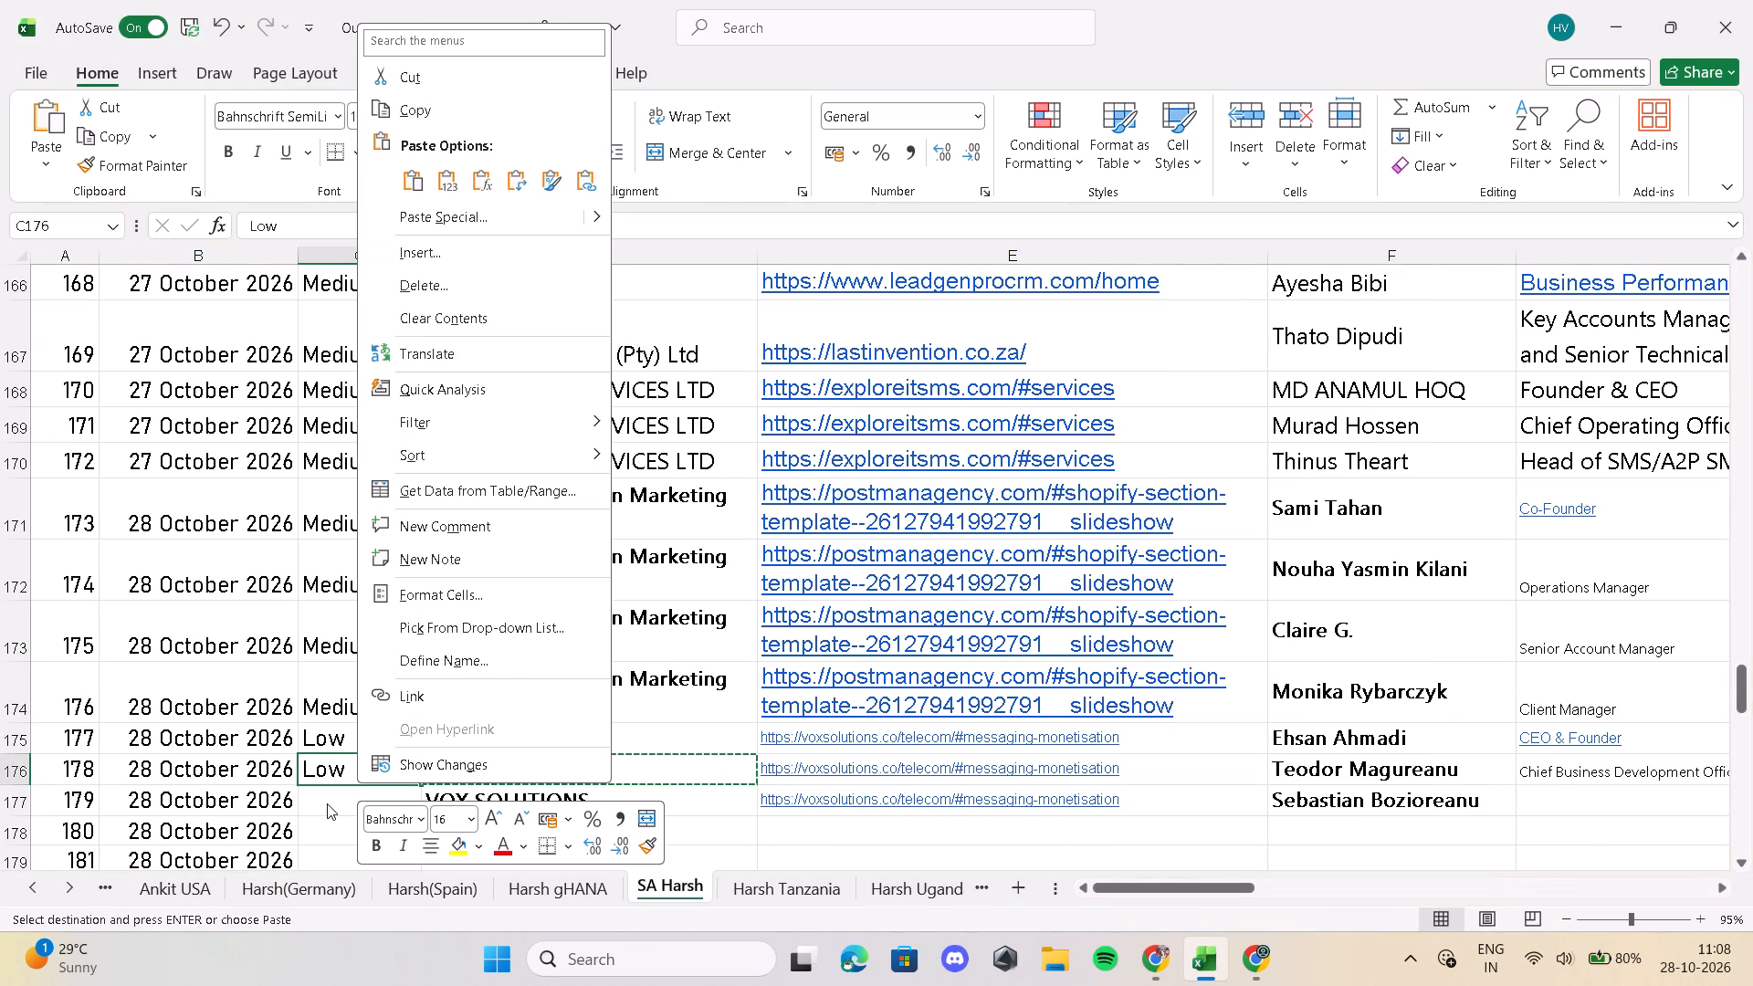
{"action": "left_click", "coordinate": [327, 803]}
{"action": "key", "text": "ctrl+c"}
{"action": "left_click", "coordinate": [333, 802]}
{"action": "key", "text": "ctrl+v"}
{"action": "left_click", "coordinate": [0, 794]}
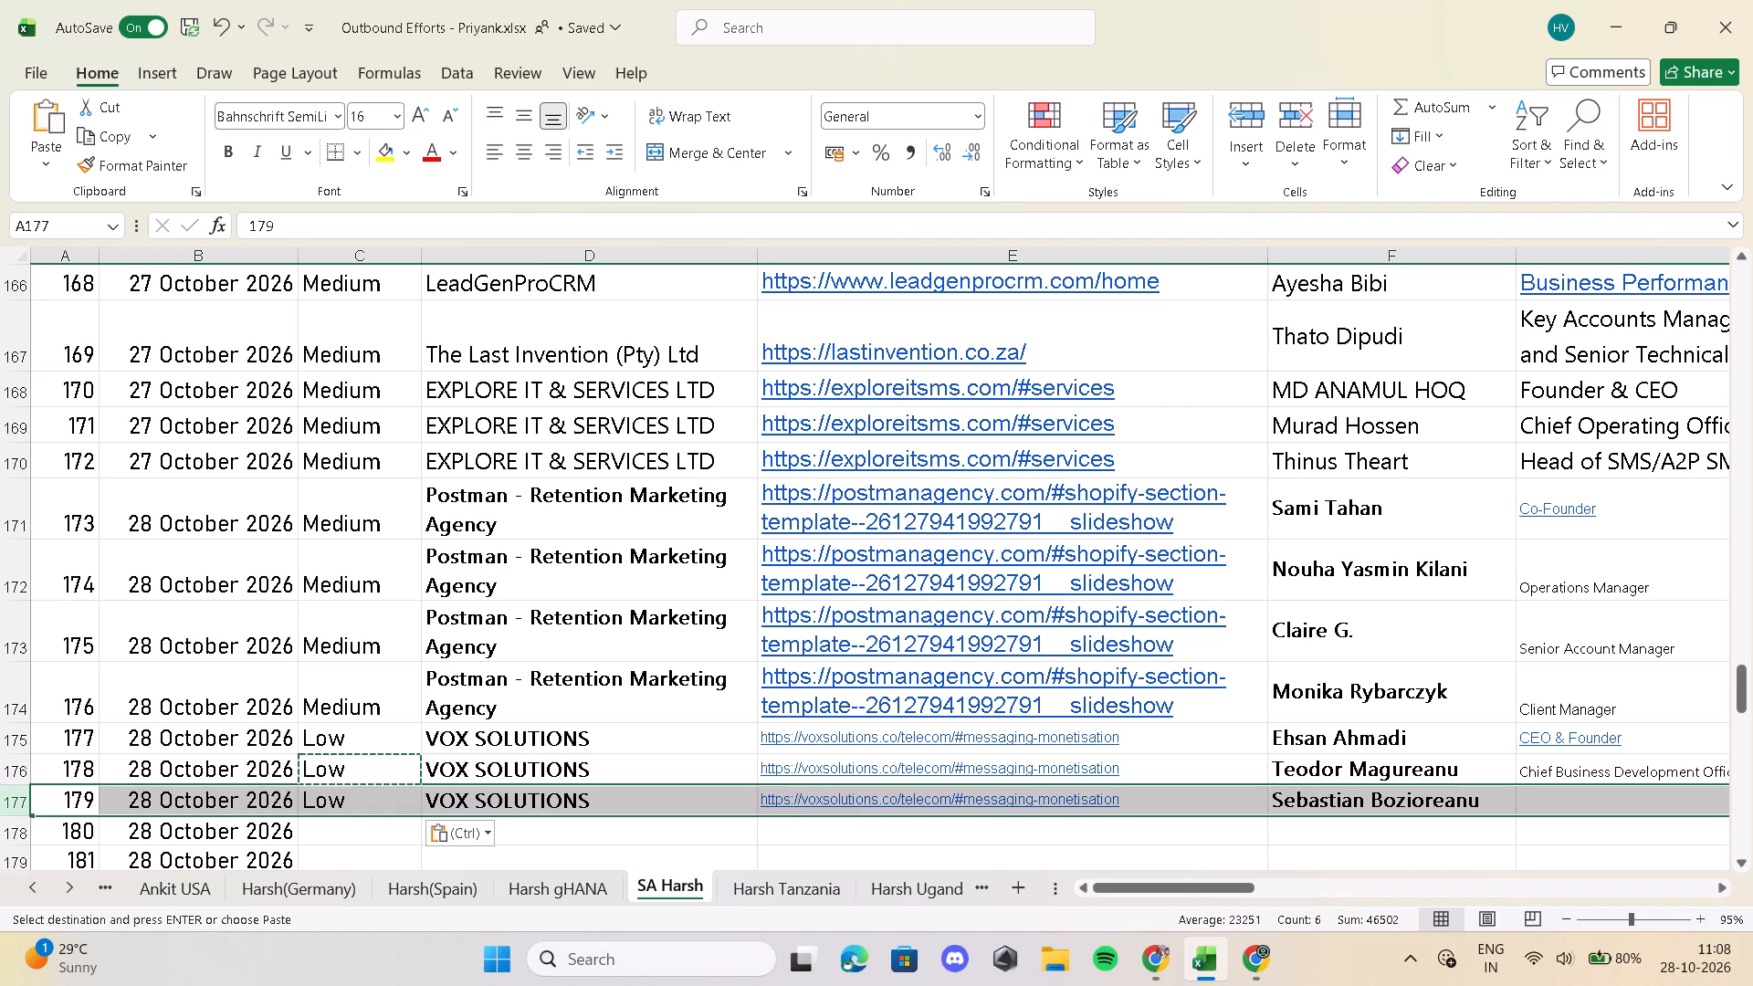
Back in Chrome, open the Technical Director's LinkedIn profile from the lead page and show the Apollo contact details for it.
{"action": "scroll", "coordinate": [1255, 741], "scroll_direction": "down", "scroll_amount": 1}
{"action": "left_click_drag", "start_coordinate": [1208, 895], "coordinate": [1289, 884]}
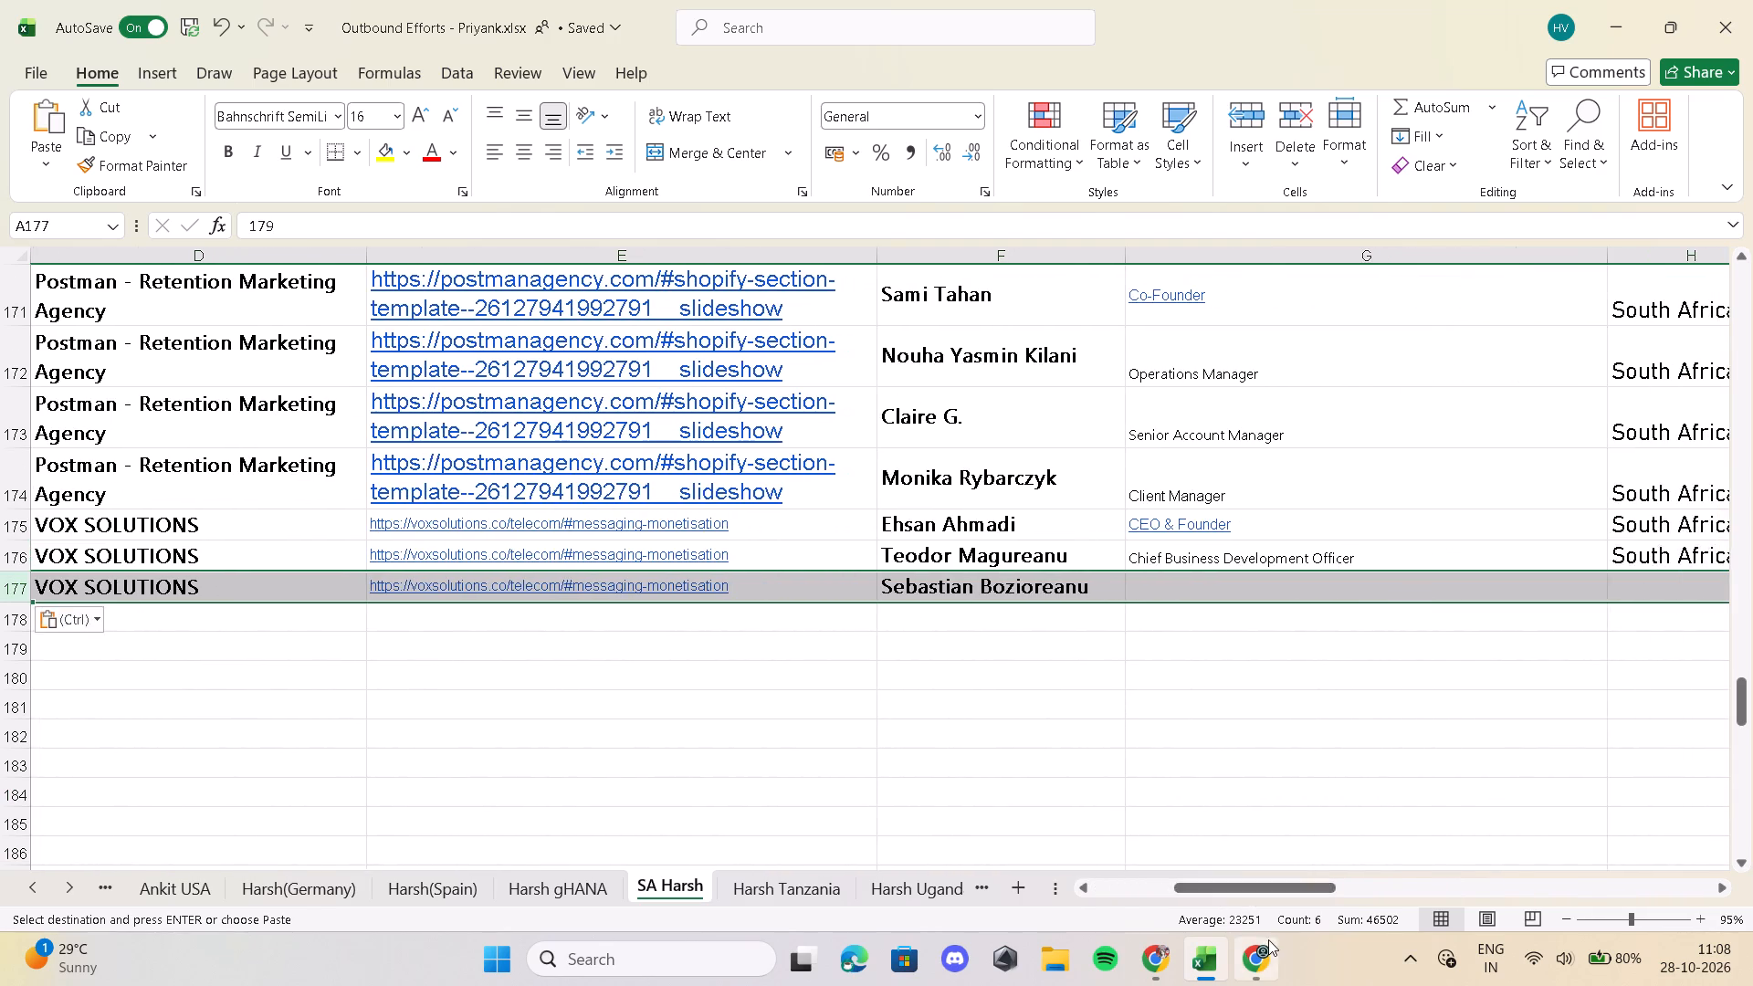
{"action": "left_click", "coordinate": [1268, 939]}
{"action": "left_click", "coordinate": [689, 549]}
{"action": "left_click", "coordinate": [381, 680]}
{"action": "left_click", "coordinate": [338, 793]}
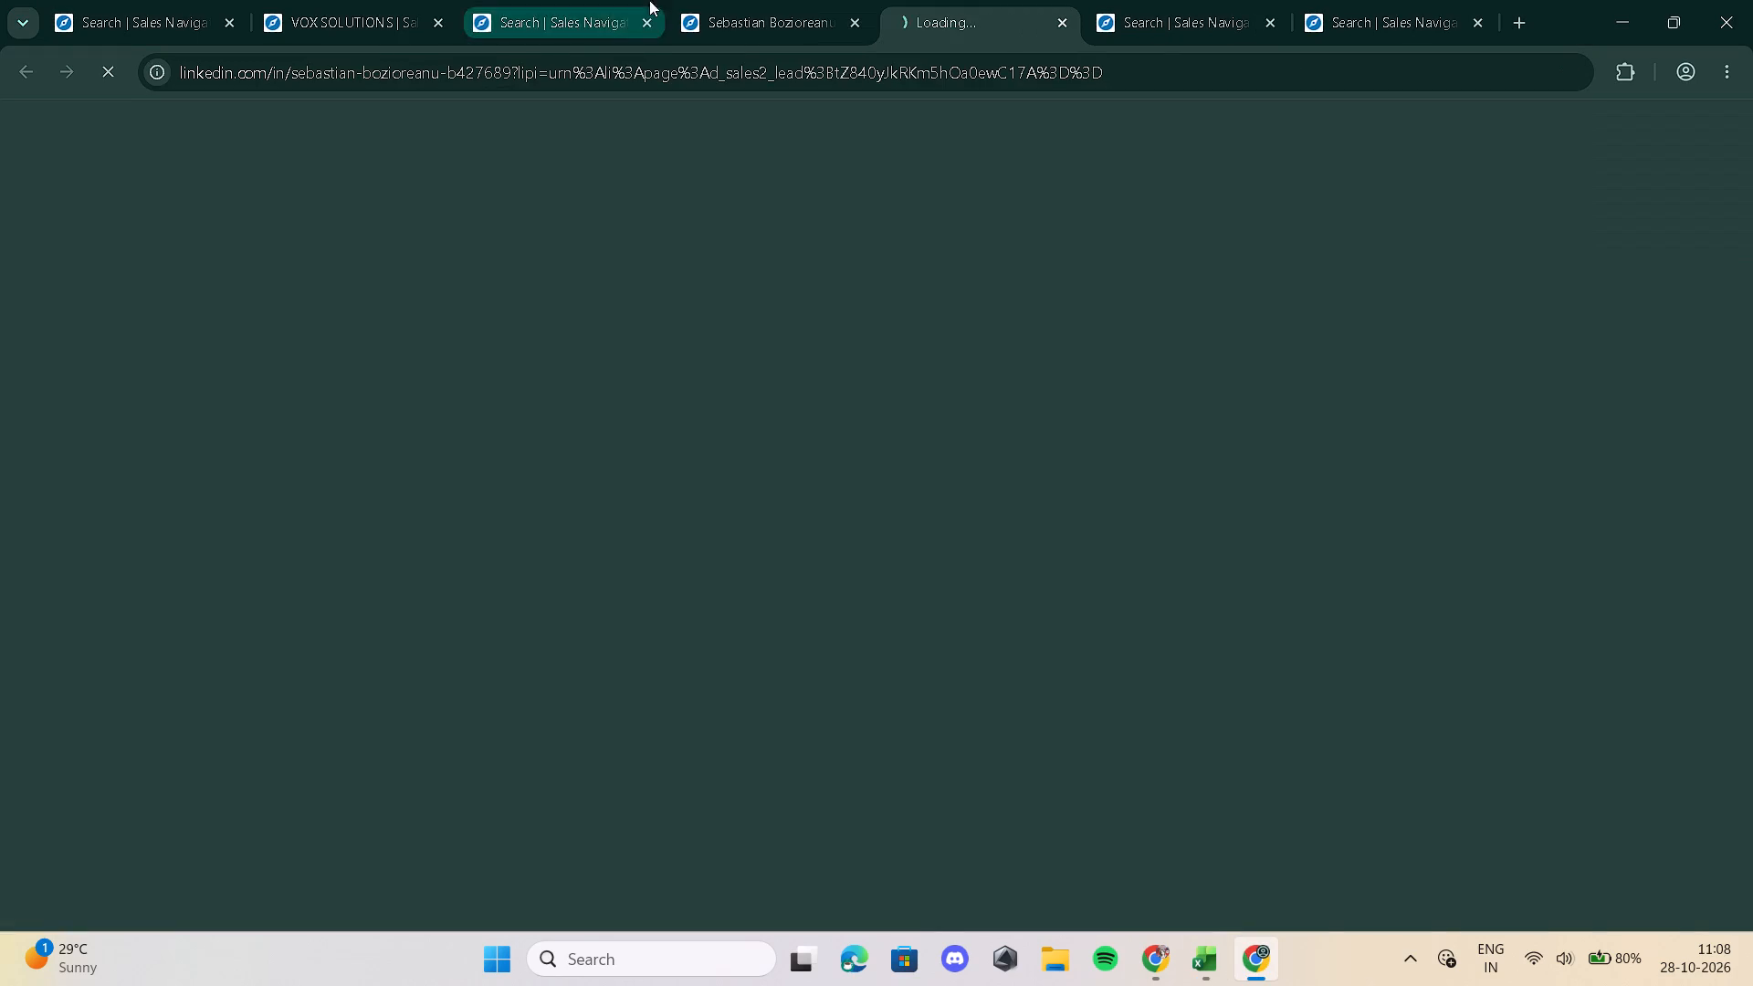
{"action": "left_click", "coordinate": [530, 8]}
{"action": "left_click", "coordinate": [702, 9]}
{"action": "left_click", "coordinate": [973, 0]}
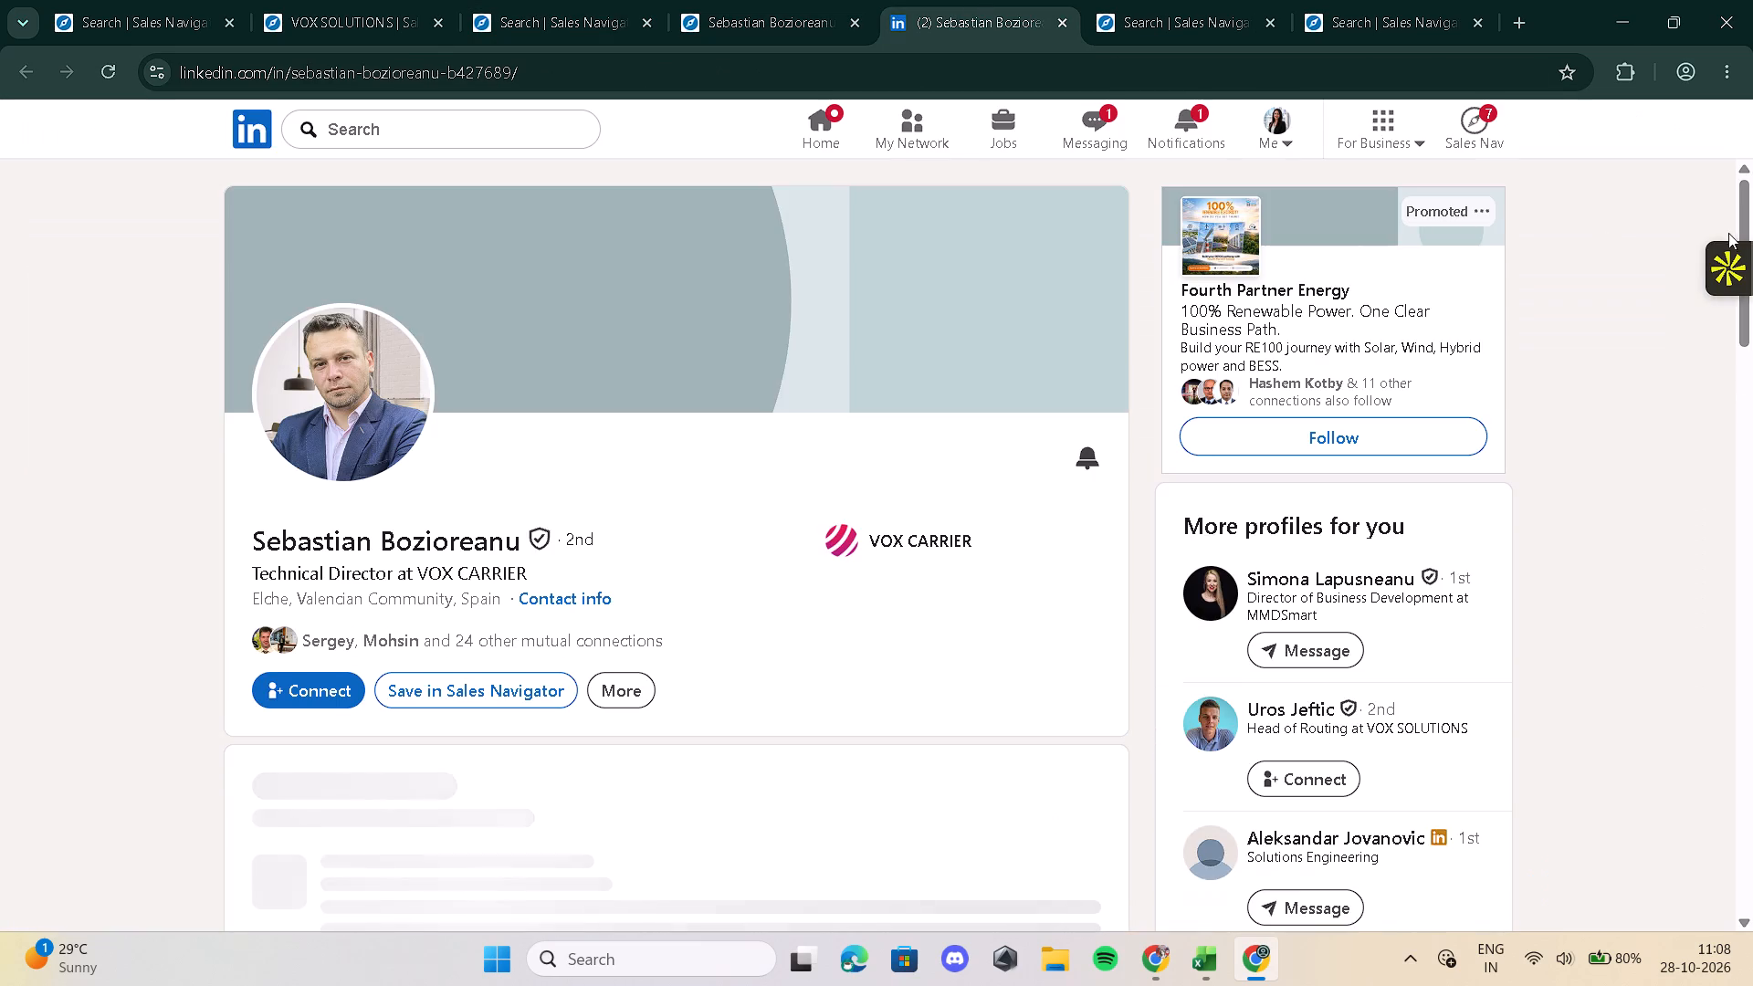
{"action": "left_click", "coordinate": [1704, 267]}
{"action": "left_click", "coordinate": [564, 0]}
{"action": "left_click", "coordinate": [790, 0]}
{"action": "left_click", "coordinate": [934, 0]}
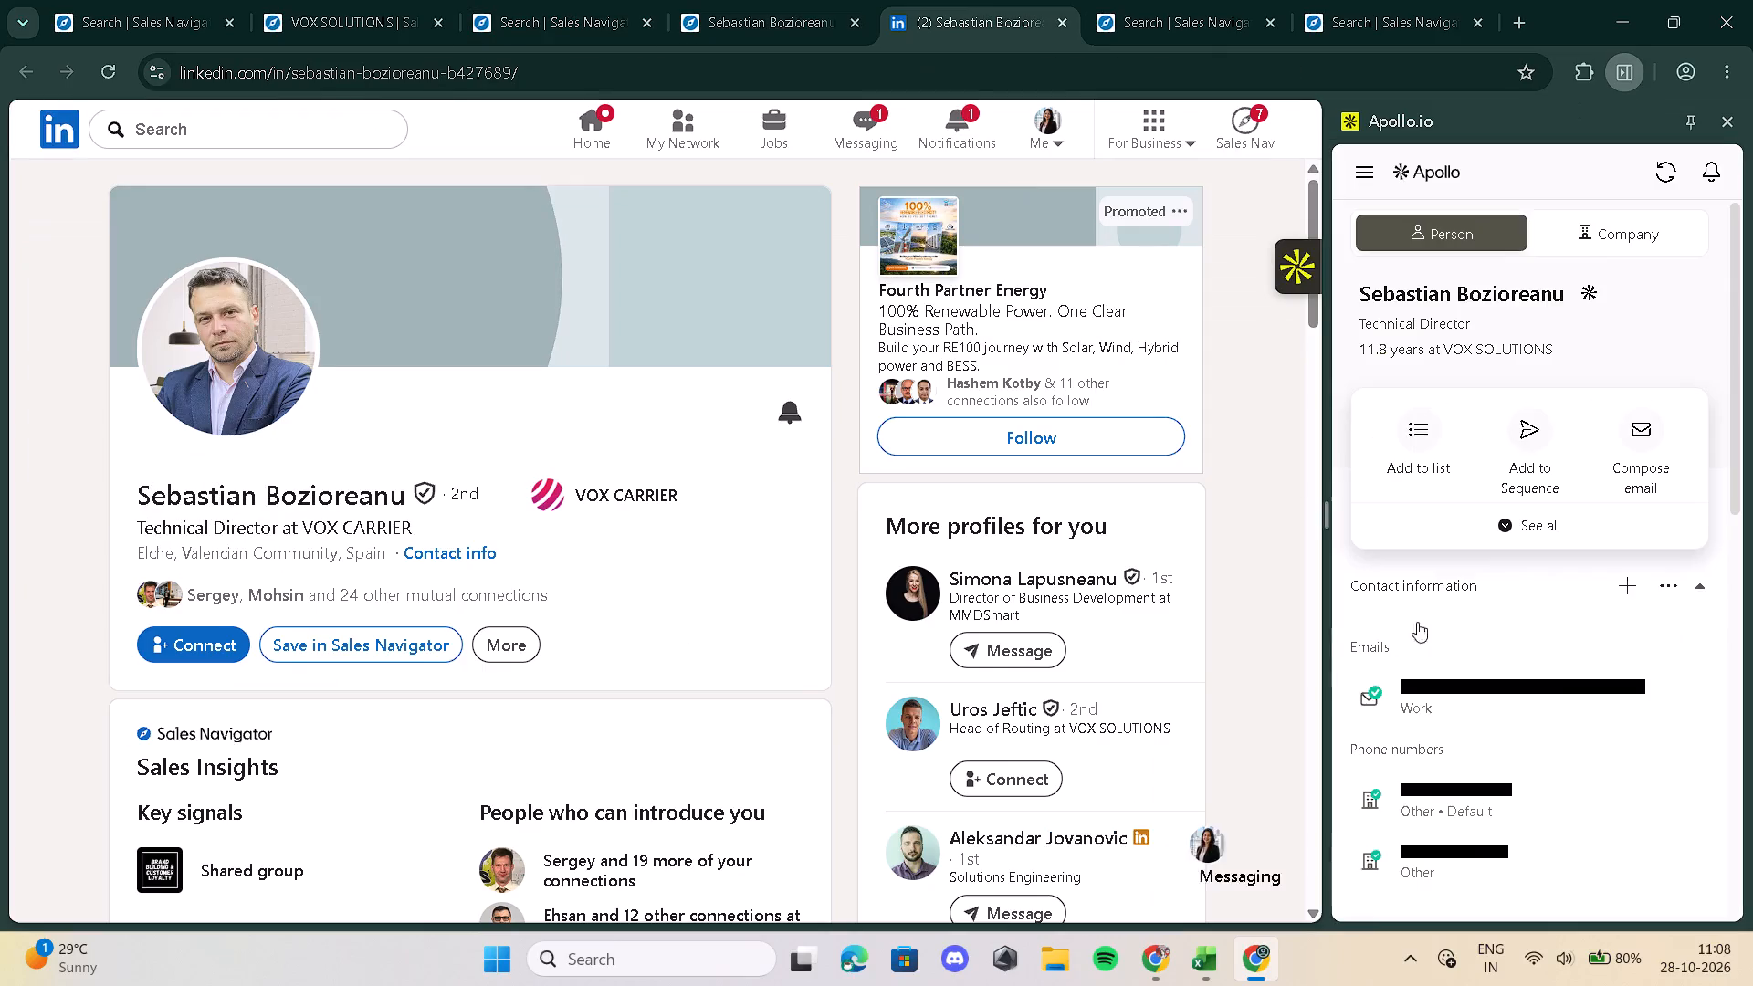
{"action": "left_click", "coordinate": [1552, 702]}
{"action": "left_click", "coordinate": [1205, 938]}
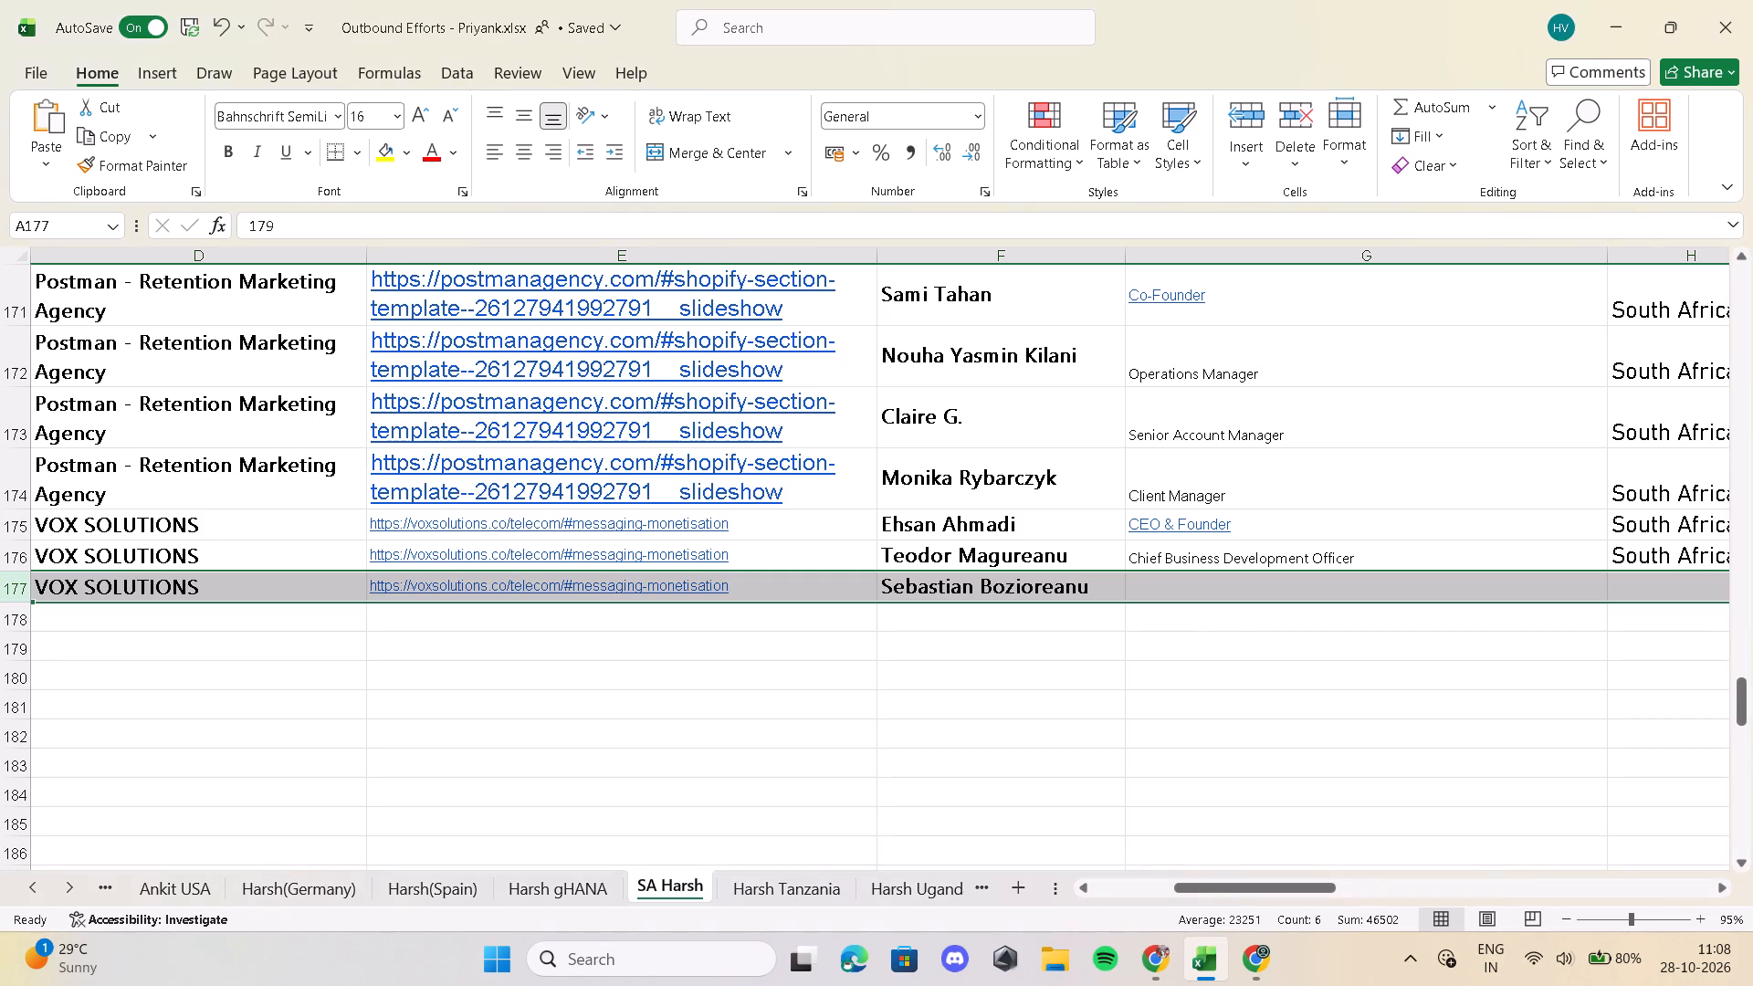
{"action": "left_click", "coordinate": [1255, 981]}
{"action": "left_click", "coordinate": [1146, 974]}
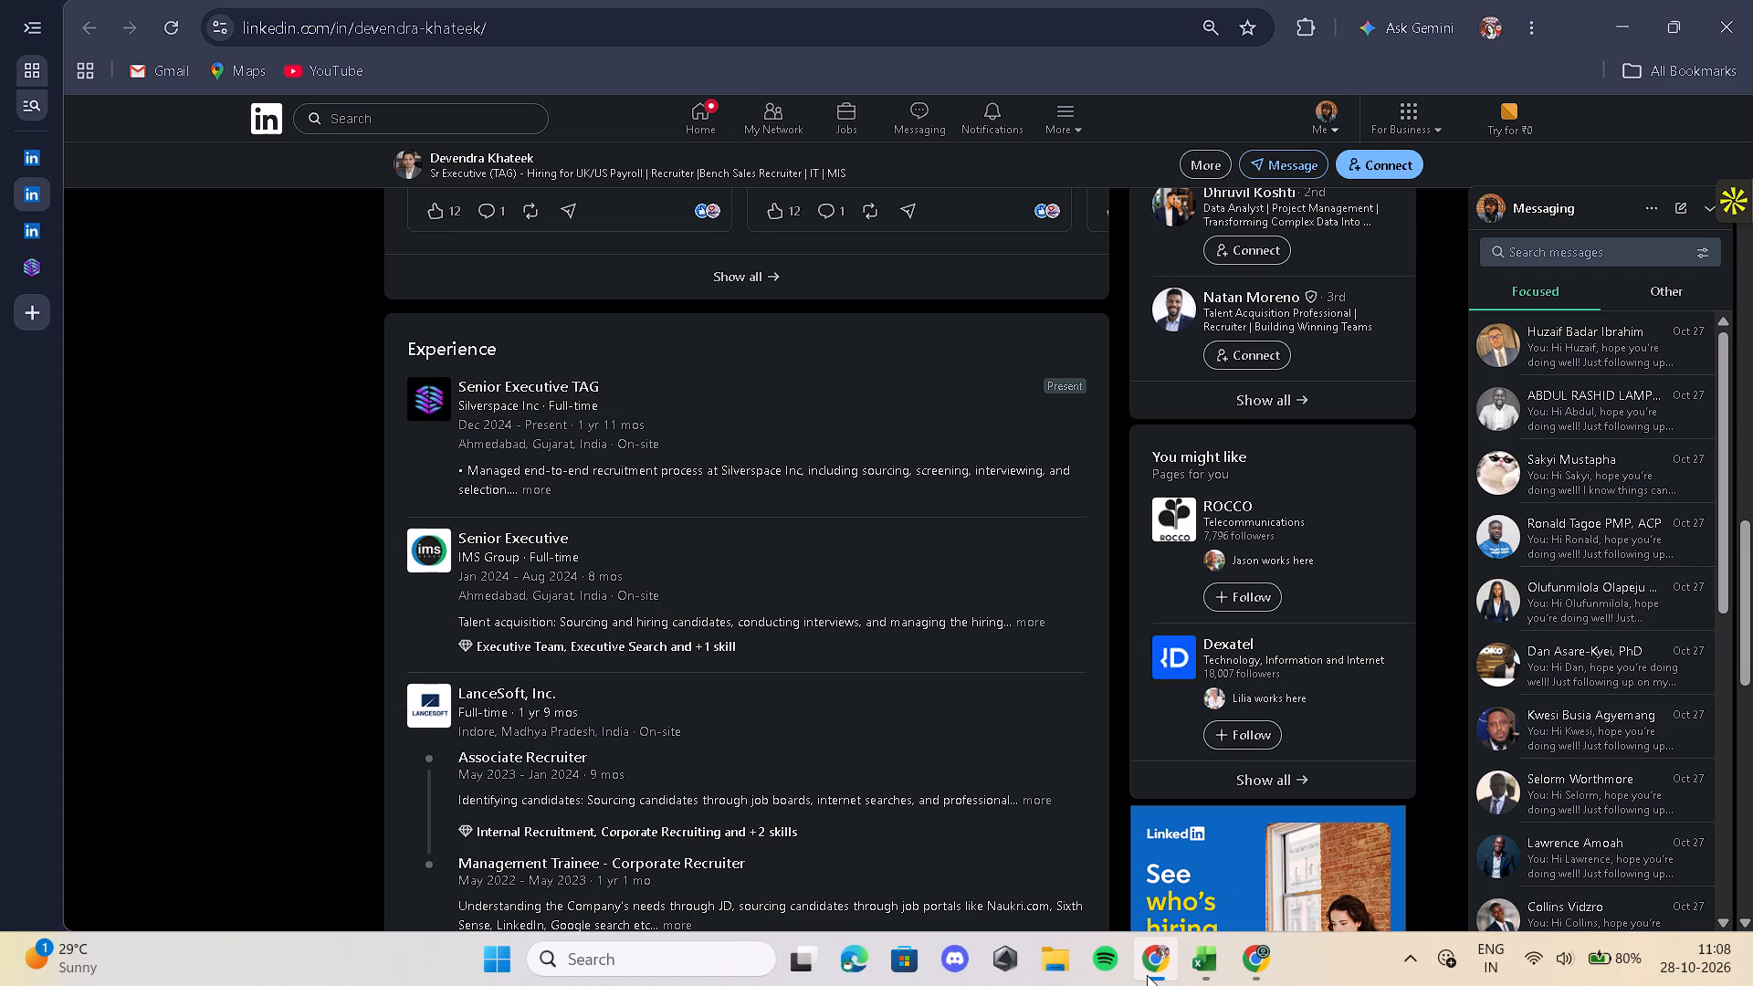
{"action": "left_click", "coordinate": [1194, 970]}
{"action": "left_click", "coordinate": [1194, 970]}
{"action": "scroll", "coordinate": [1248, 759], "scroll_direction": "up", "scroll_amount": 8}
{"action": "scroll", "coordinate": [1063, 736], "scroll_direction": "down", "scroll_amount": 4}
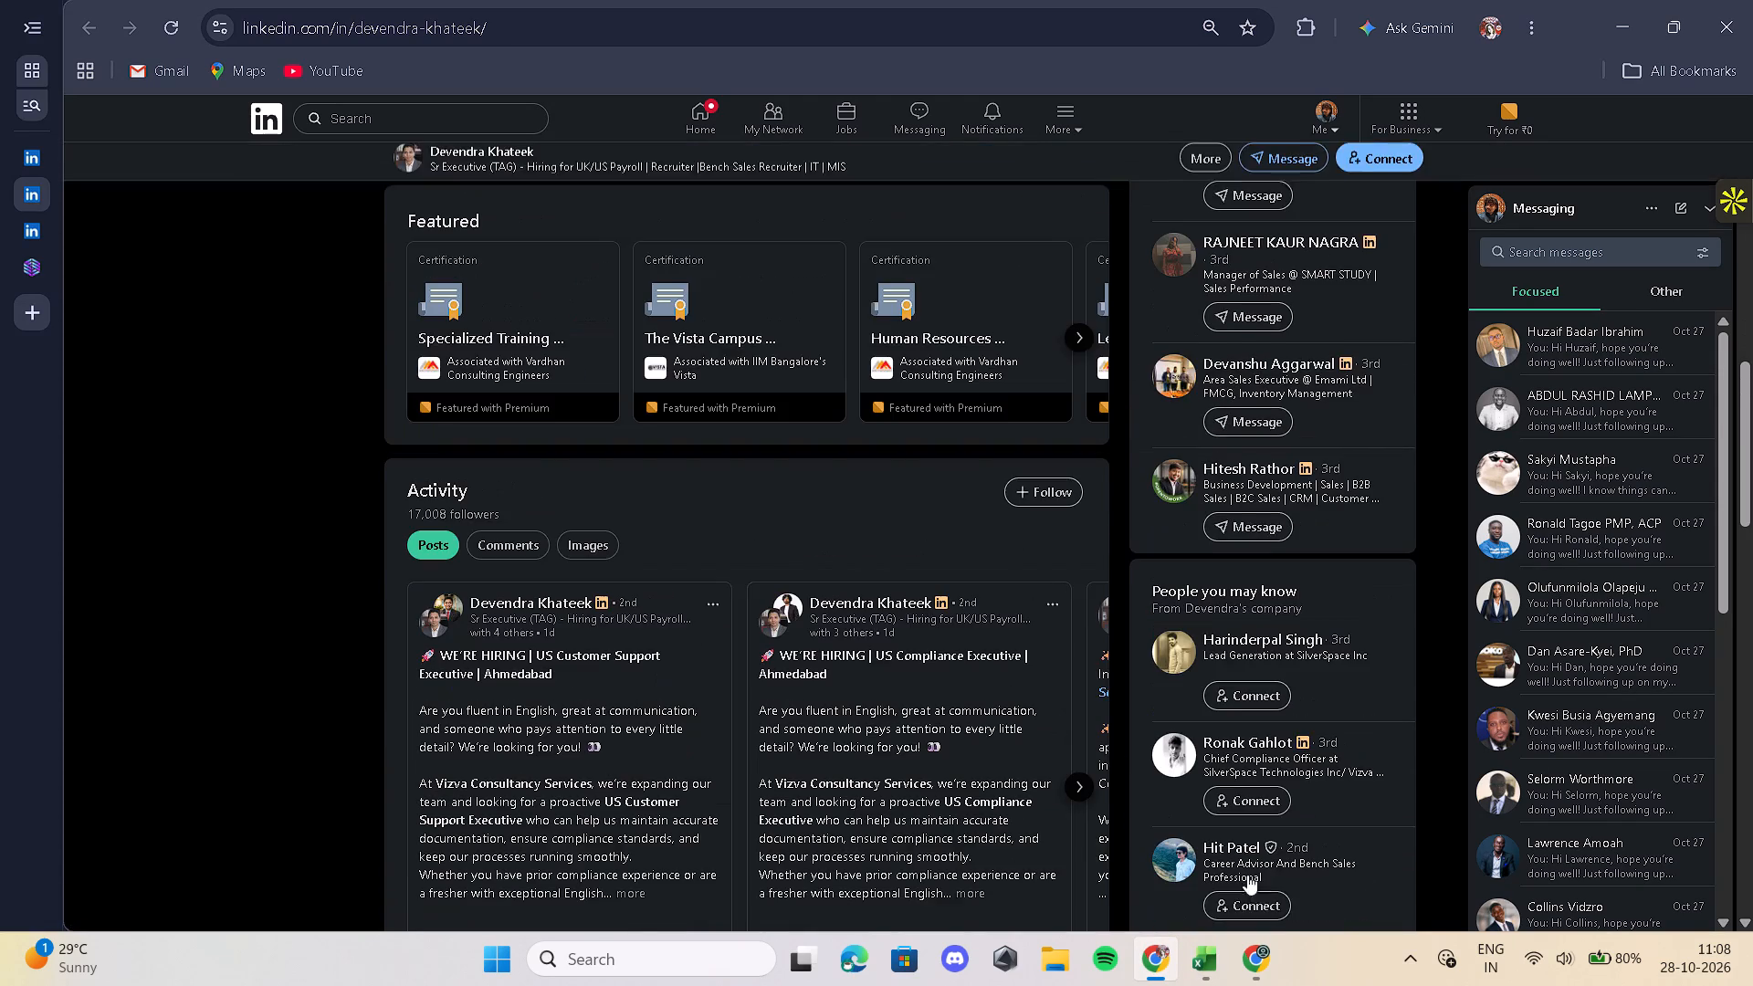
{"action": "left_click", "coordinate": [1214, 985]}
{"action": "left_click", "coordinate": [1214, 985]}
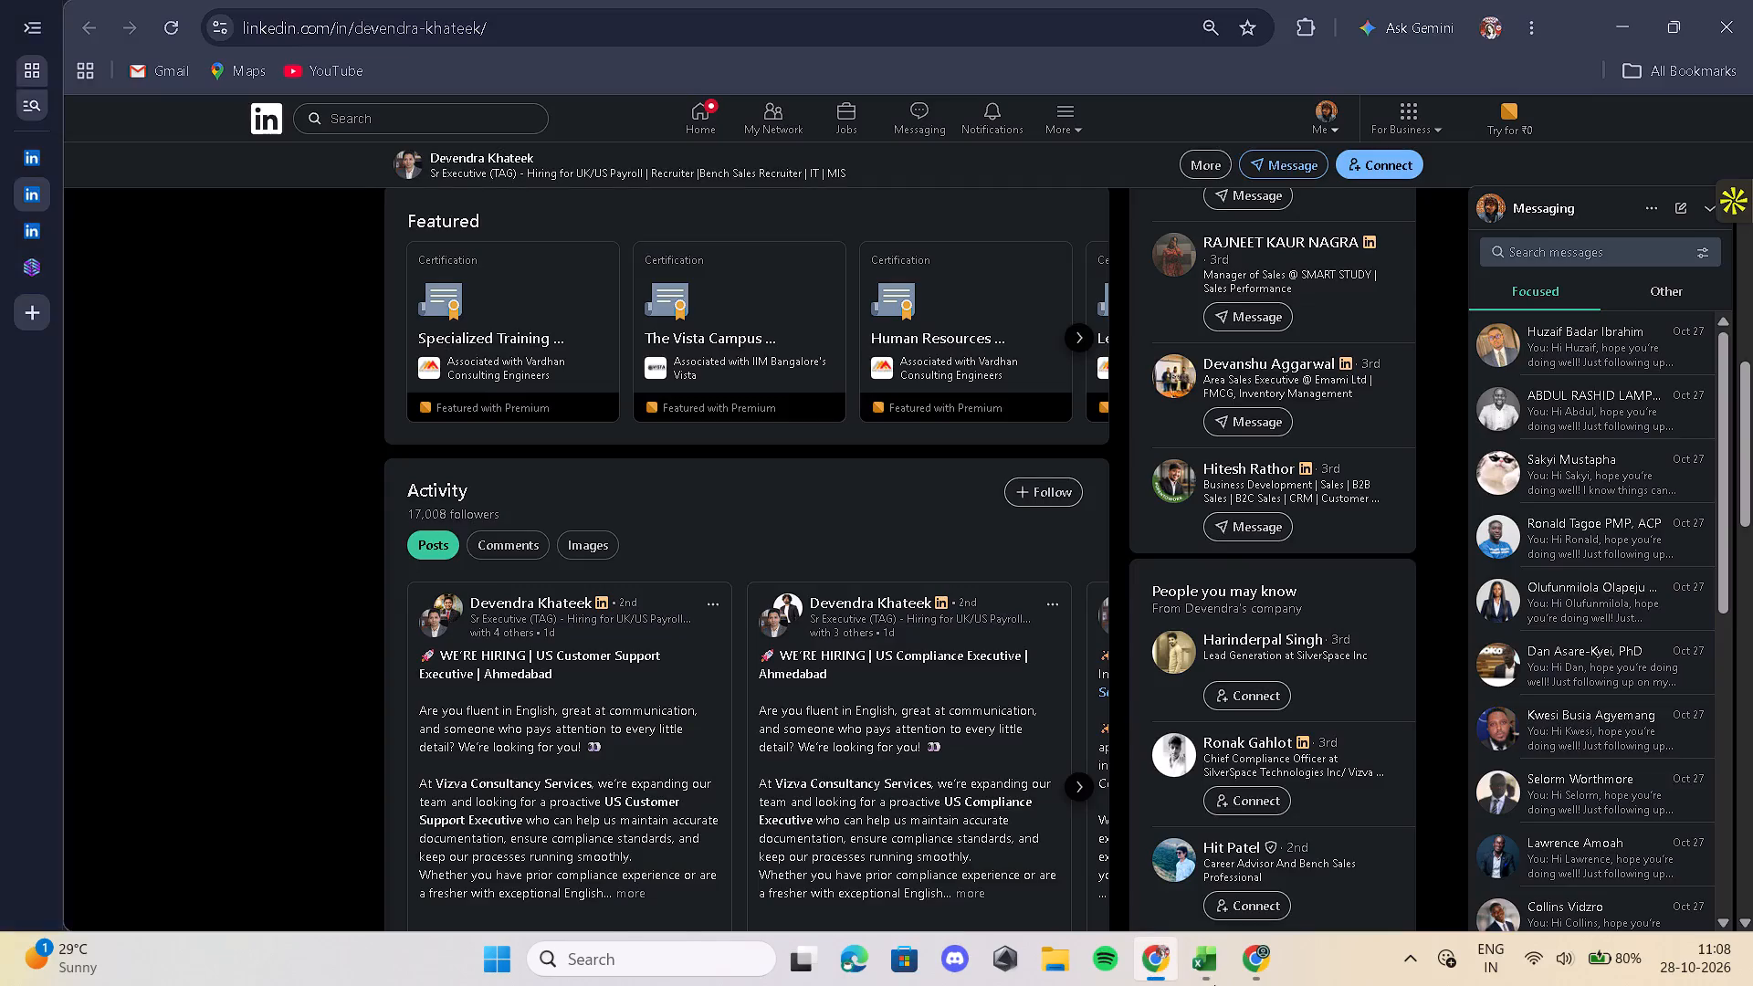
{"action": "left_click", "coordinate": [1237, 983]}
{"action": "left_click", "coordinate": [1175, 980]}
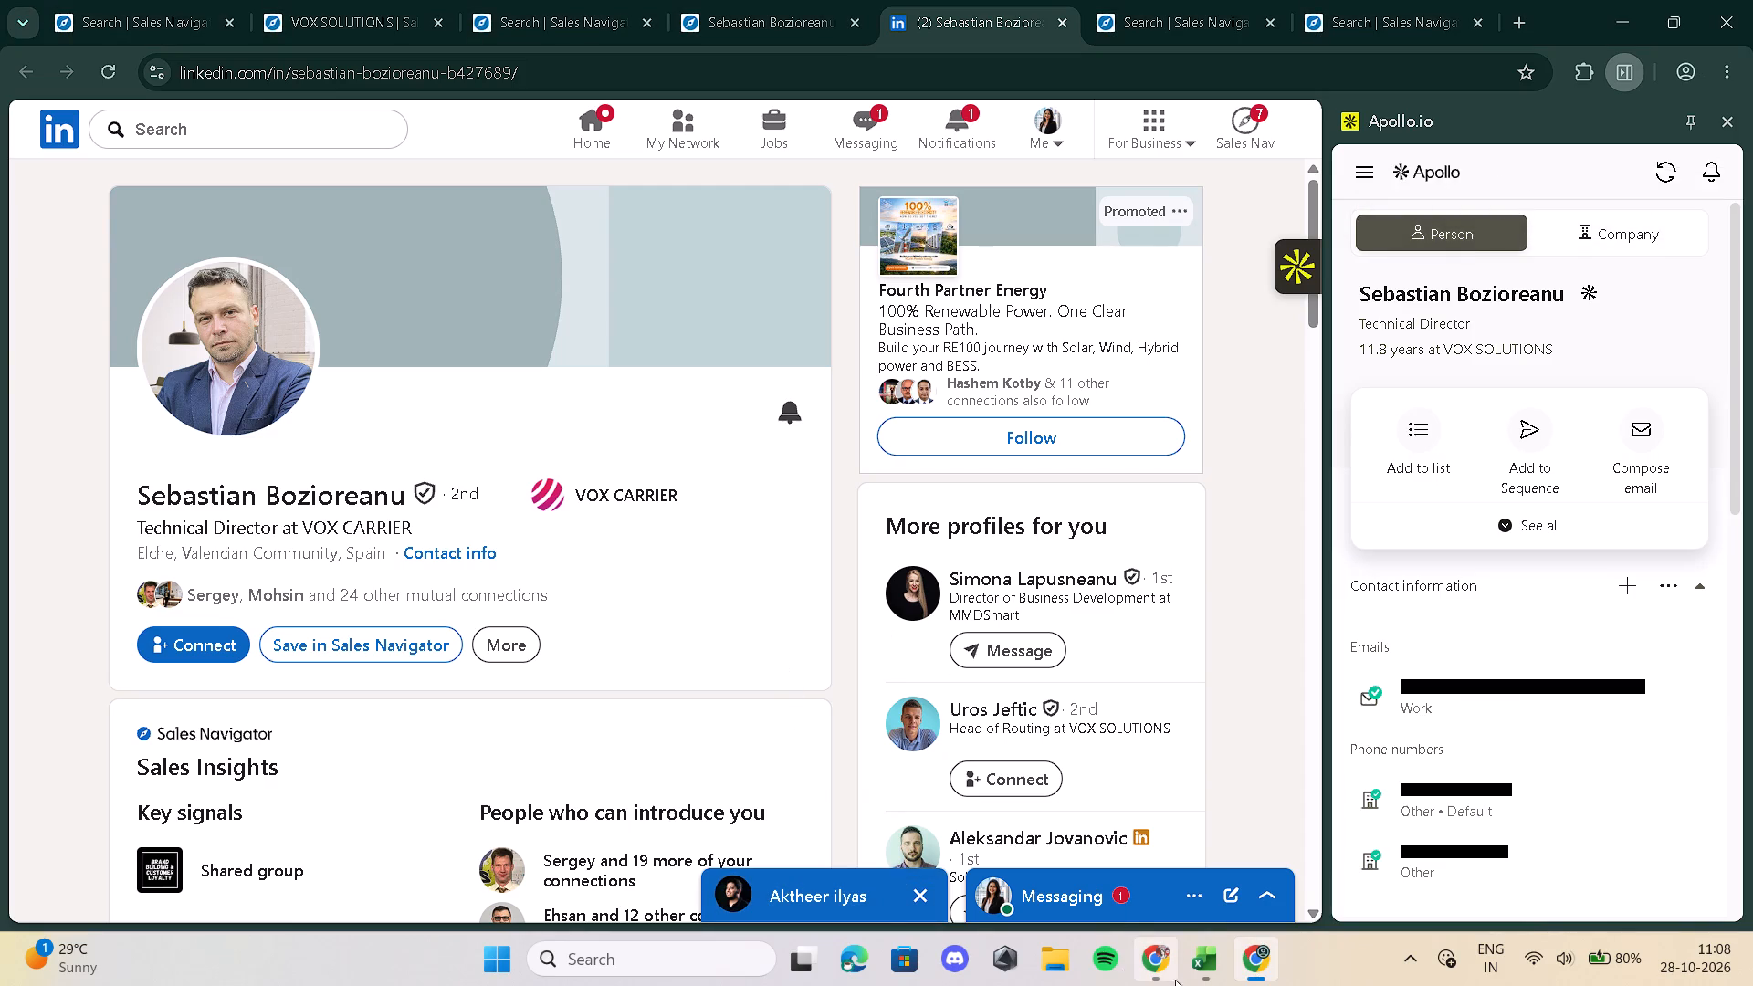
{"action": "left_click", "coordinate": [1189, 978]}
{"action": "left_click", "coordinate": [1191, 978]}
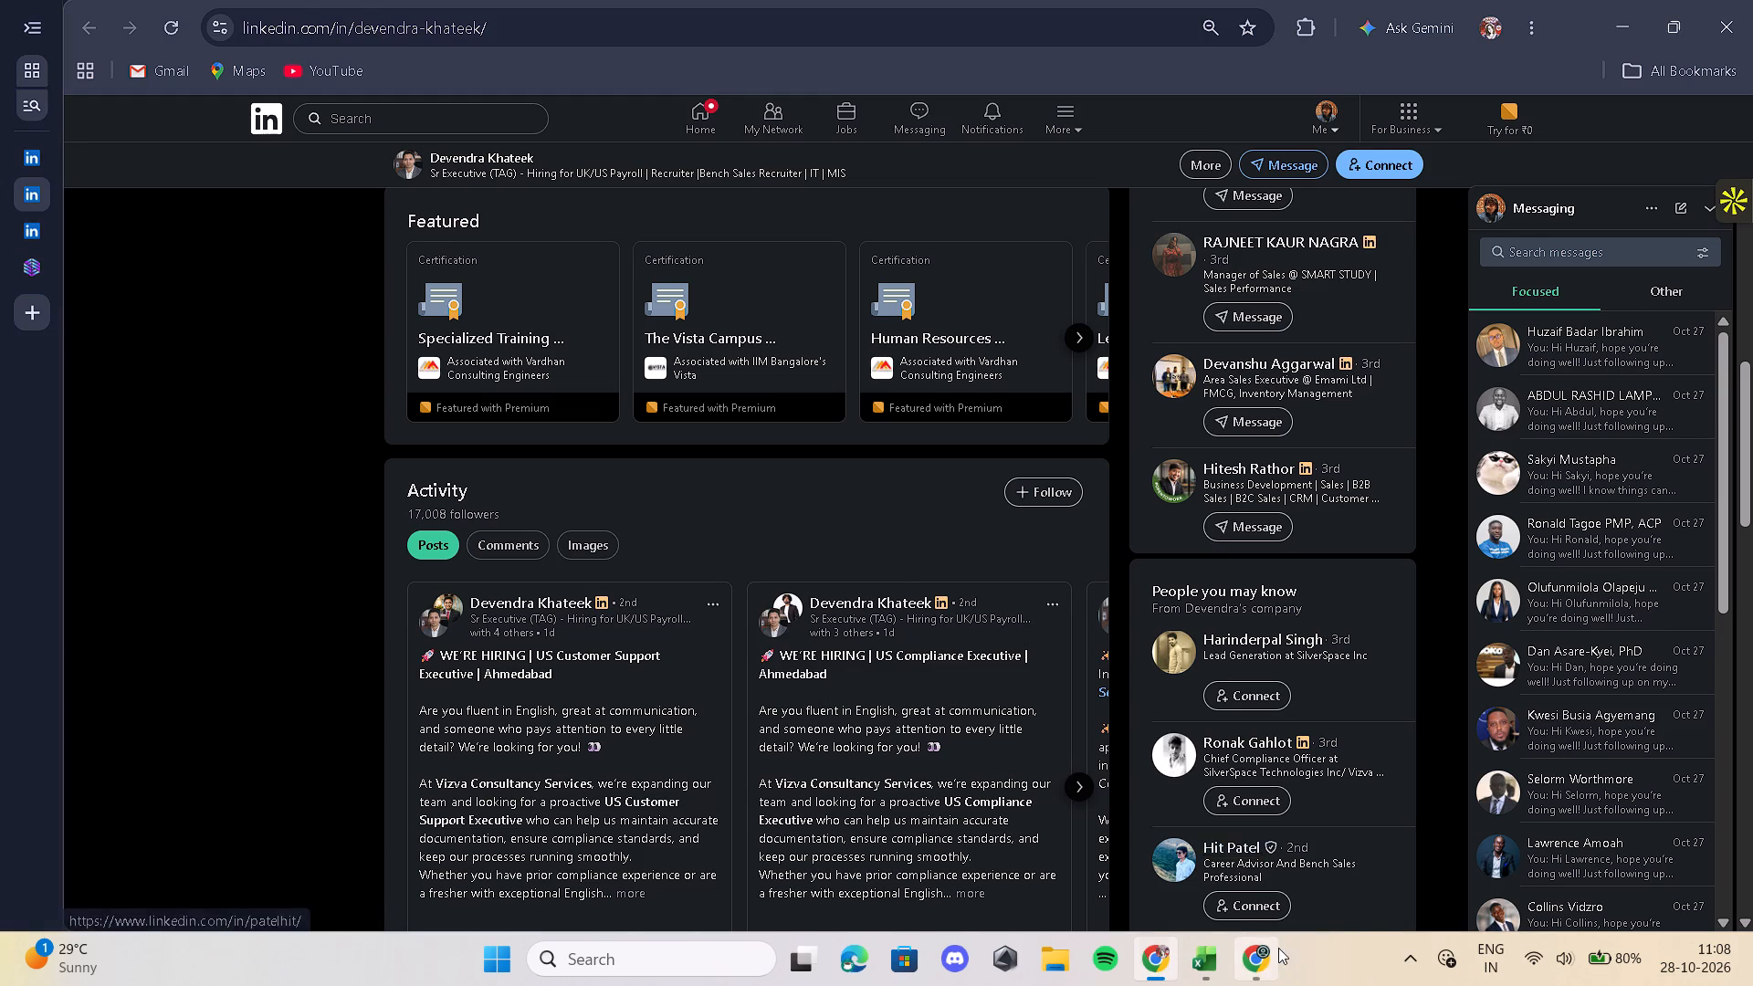
Copy the job title Technical Director from the LinkedIn profile into column G of row 177 in the Excel sheet.
{"action": "left_click", "coordinate": [1278, 948]}
{"action": "left_click_drag", "start_coordinate": [282, 528], "coordinate": [119, 534]}
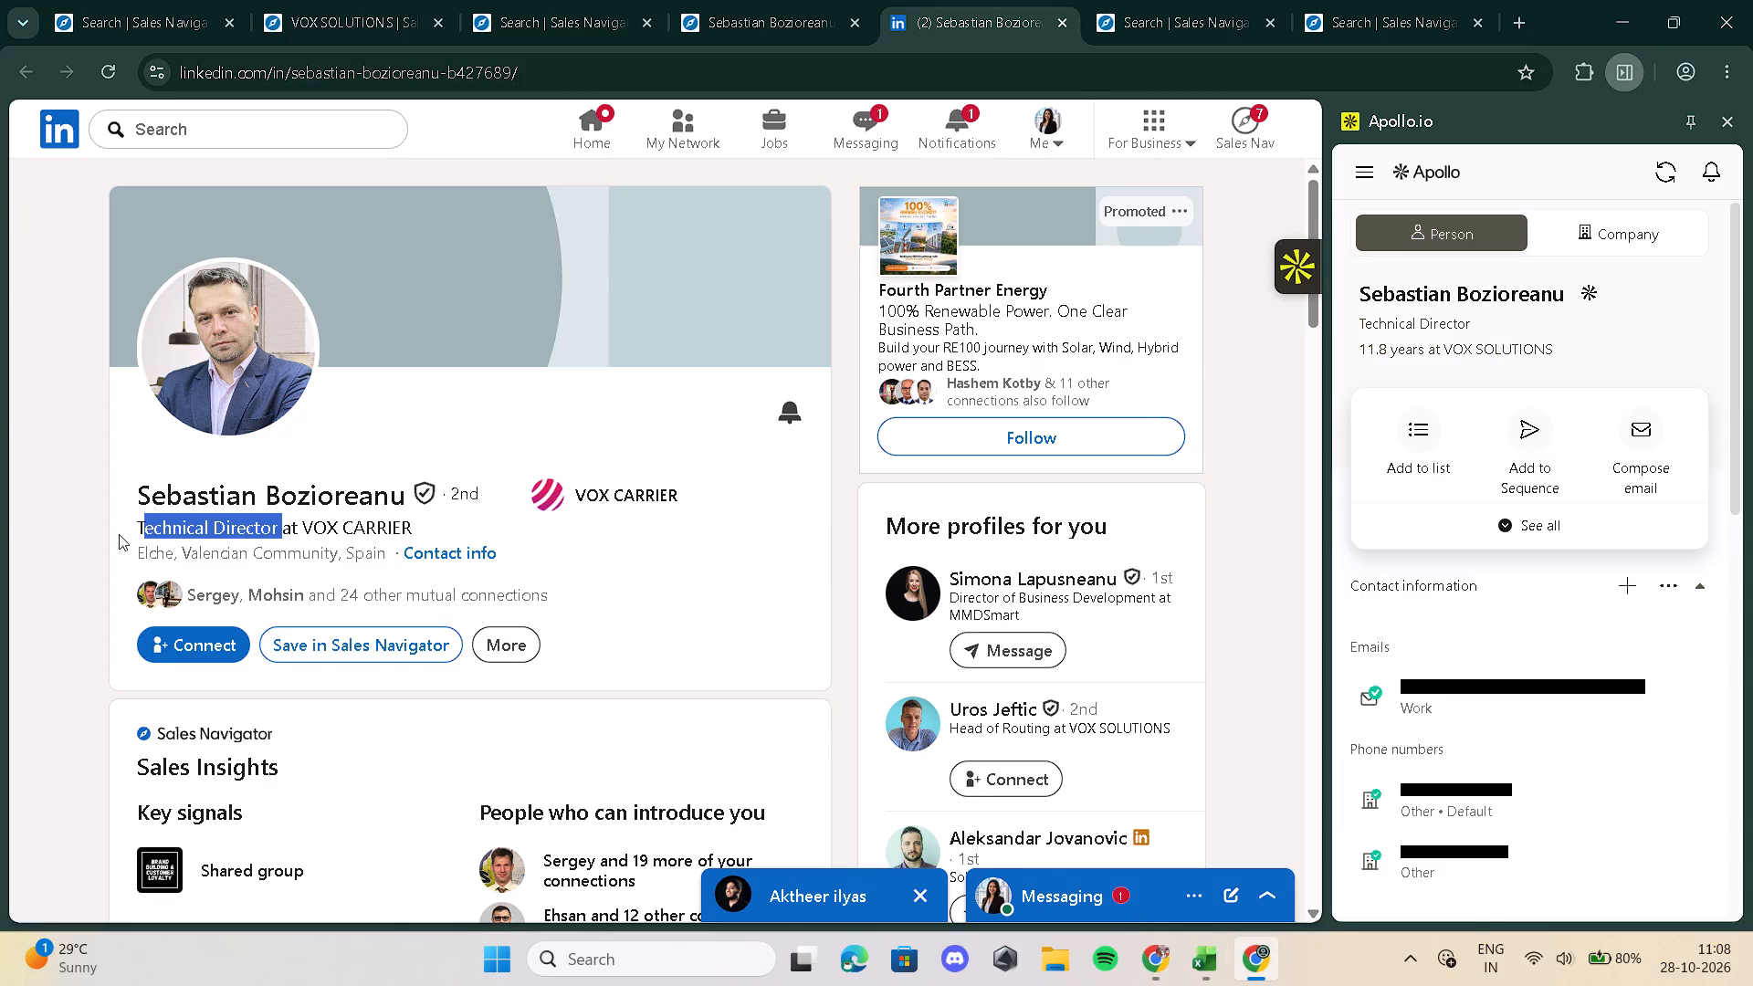
{"action": "key", "text": "ctrl+c"}
{"action": "left_click", "coordinate": [1206, 972]}
{"action": "left_click", "coordinate": [1321, 595]}
{"action": "key", "text": "ctrl+v"}
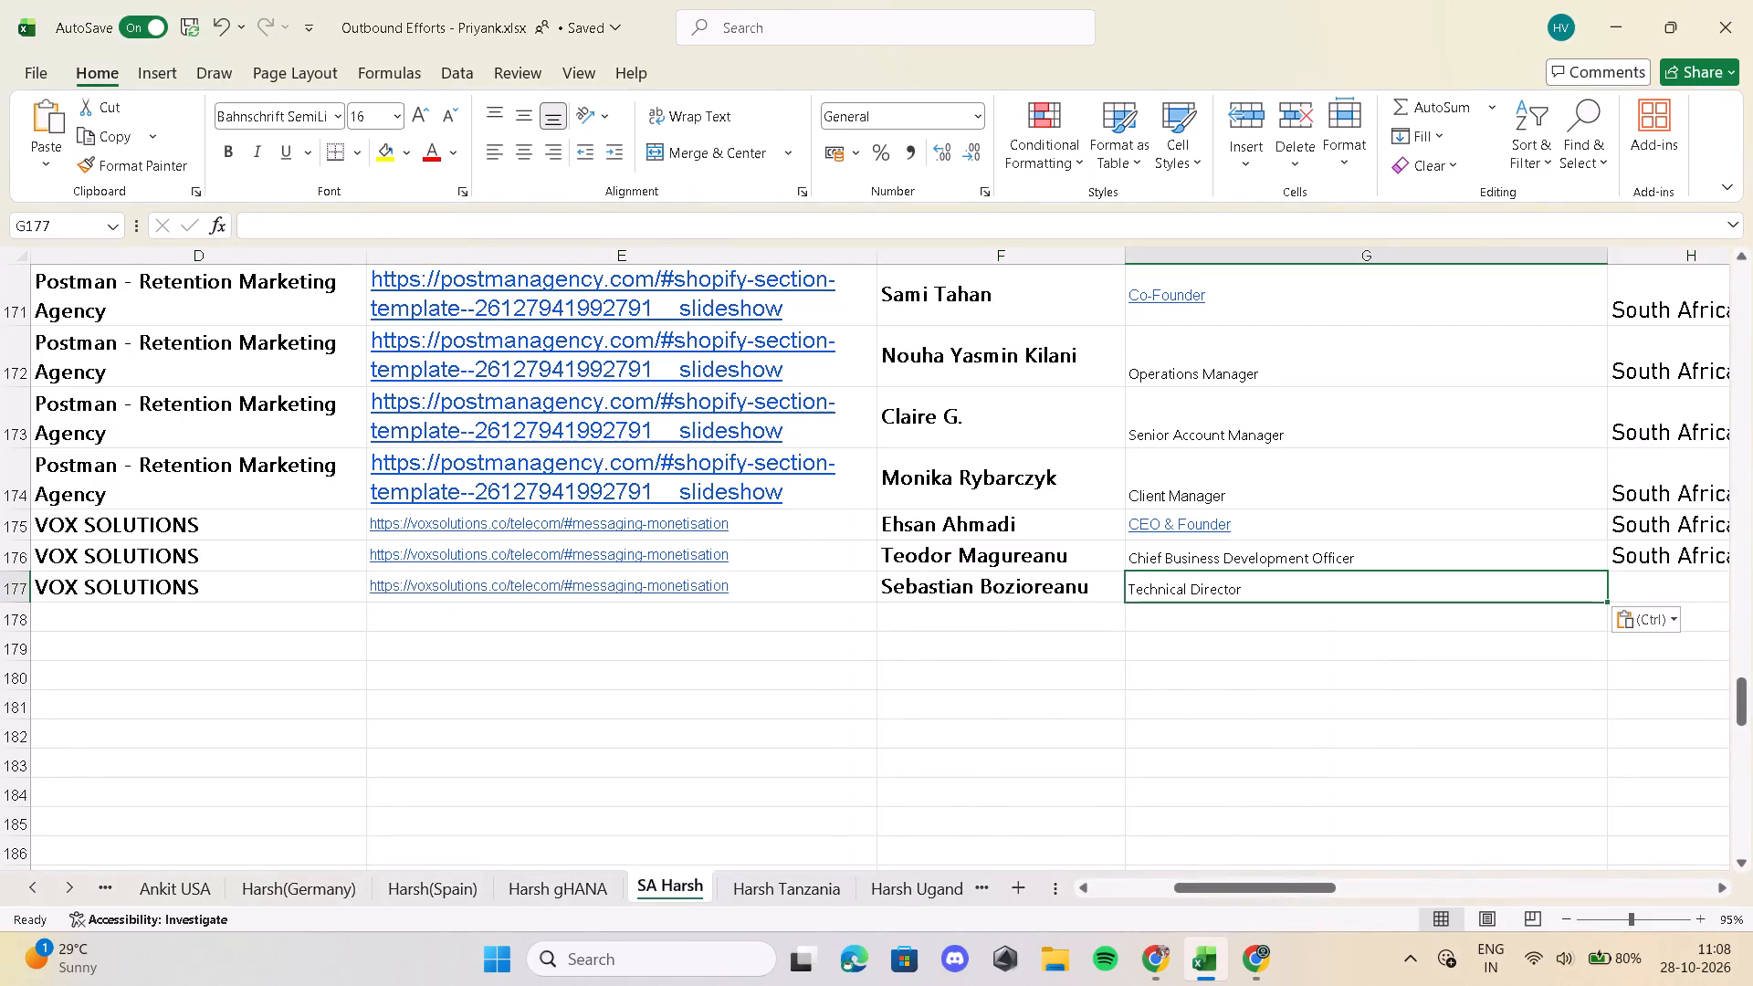
Fill columns H to J of row 177 with South Africa, Africa and Not Accepted, copied from the row above.
{"action": "left_click_drag", "start_coordinate": [1283, 885], "coordinate": [1371, 865]}
{"action": "left_click", "coordinate": [625, 562]}
{"action": "key", "text": "ctrl+c"}
{"action": "left_click", "coordinate": [625, 585]}
{"action": "key", "text": "ctrl+v"}
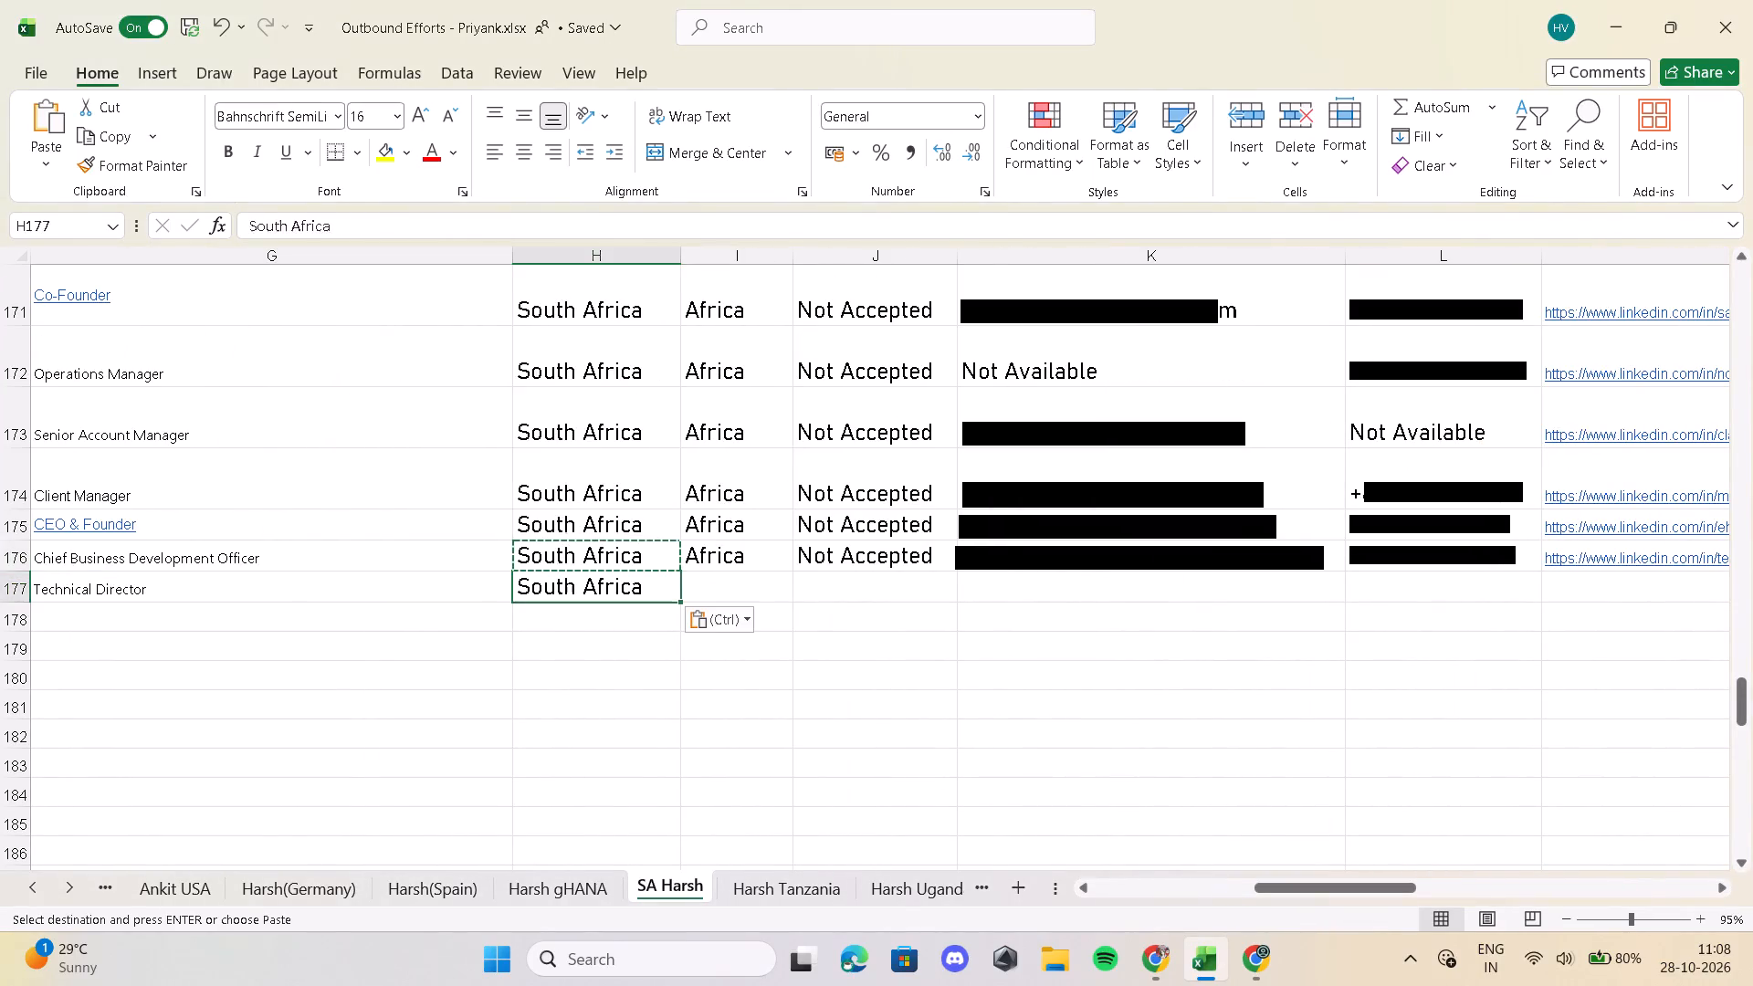
{"action": "left_click", "coordinate": [723, 559]}
{"action": "key", "text": "ctrl+c"}
{"action": "left_click", "coordinate": [727, 591], "text": "ctrl"}
{"action": "key", "text": "ctrl+v"}
{"action": "left_click", "coordinate": [876, 563]}
{"action": "key", "text": "ctrl+c"}
{"action": "left_click", "coordinate": [875, 589], "text": "ctrl"}
{"action": "key", "text": "ctrl+v"}
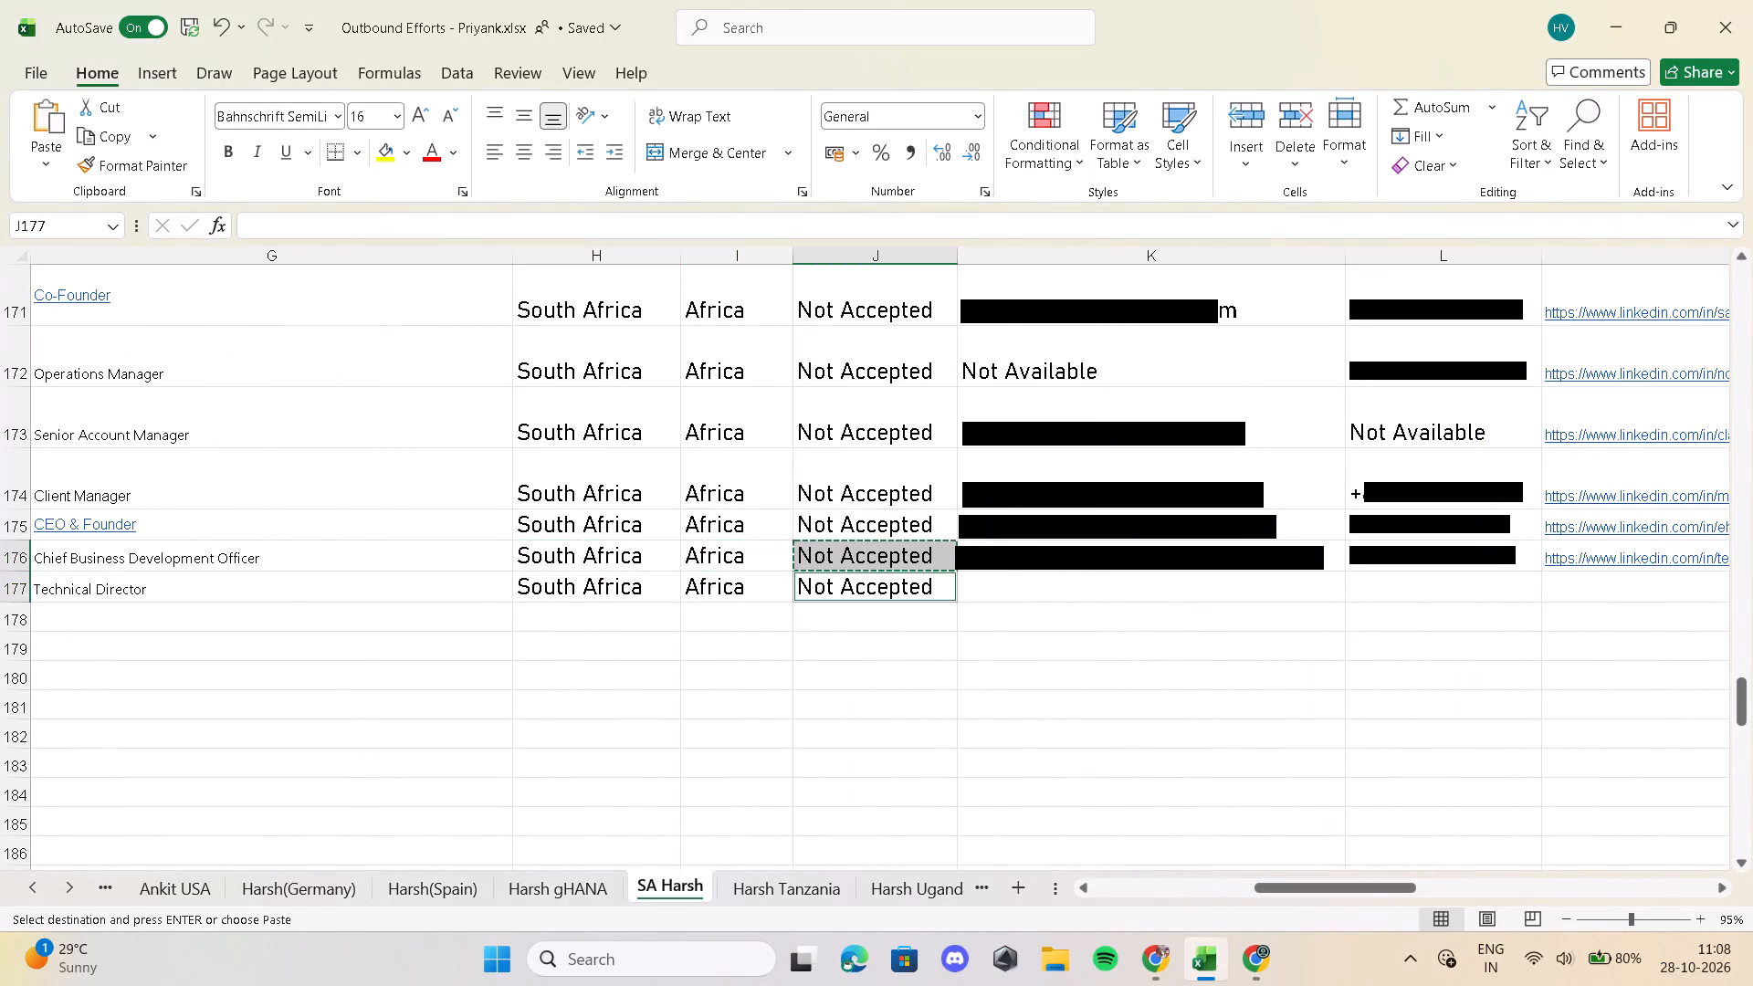
{"action": "left_click", "coordinate": [17, 592]}
Copy the Technical Director's work email from Apollo in Chrome into column K of row 177 in the Excel sheet.
{"action": "left_click", "coordinate": [1268, 951]}
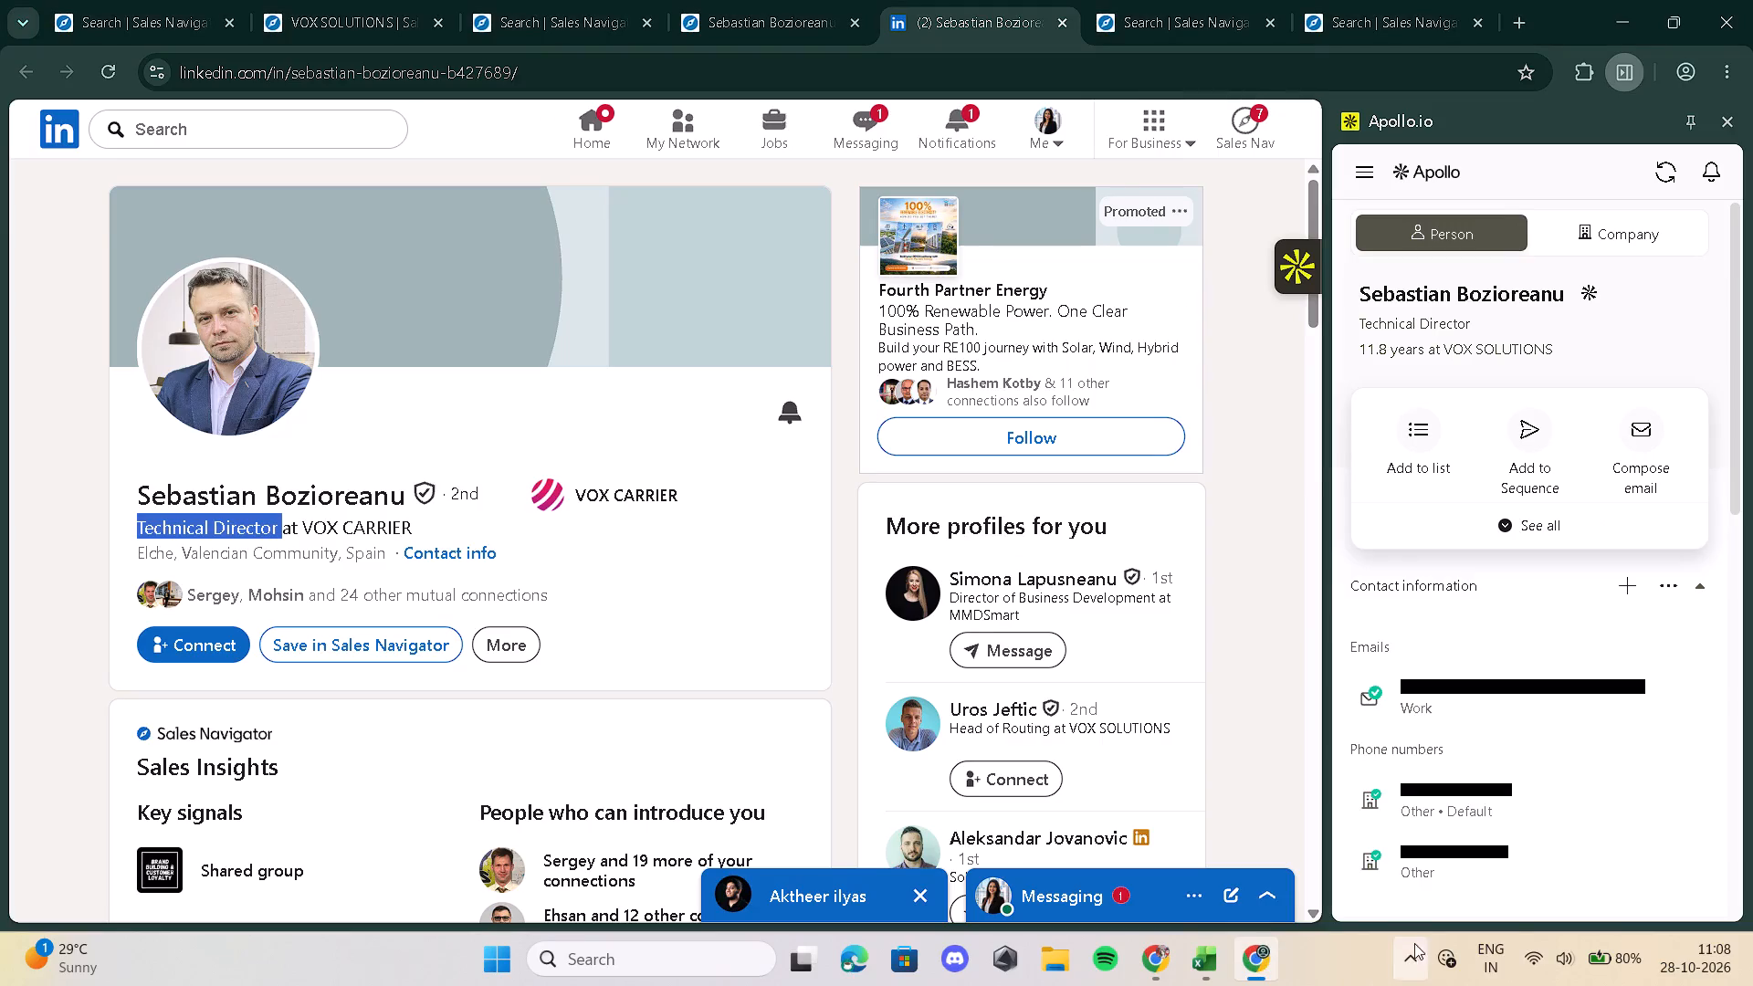
{"action": "left_click", "coordinate": [1559, 693]}
{"action": "left_click", "coordinate": [1204, 958]}
{"action": "left_click", "coordinate": [1128, 591]}
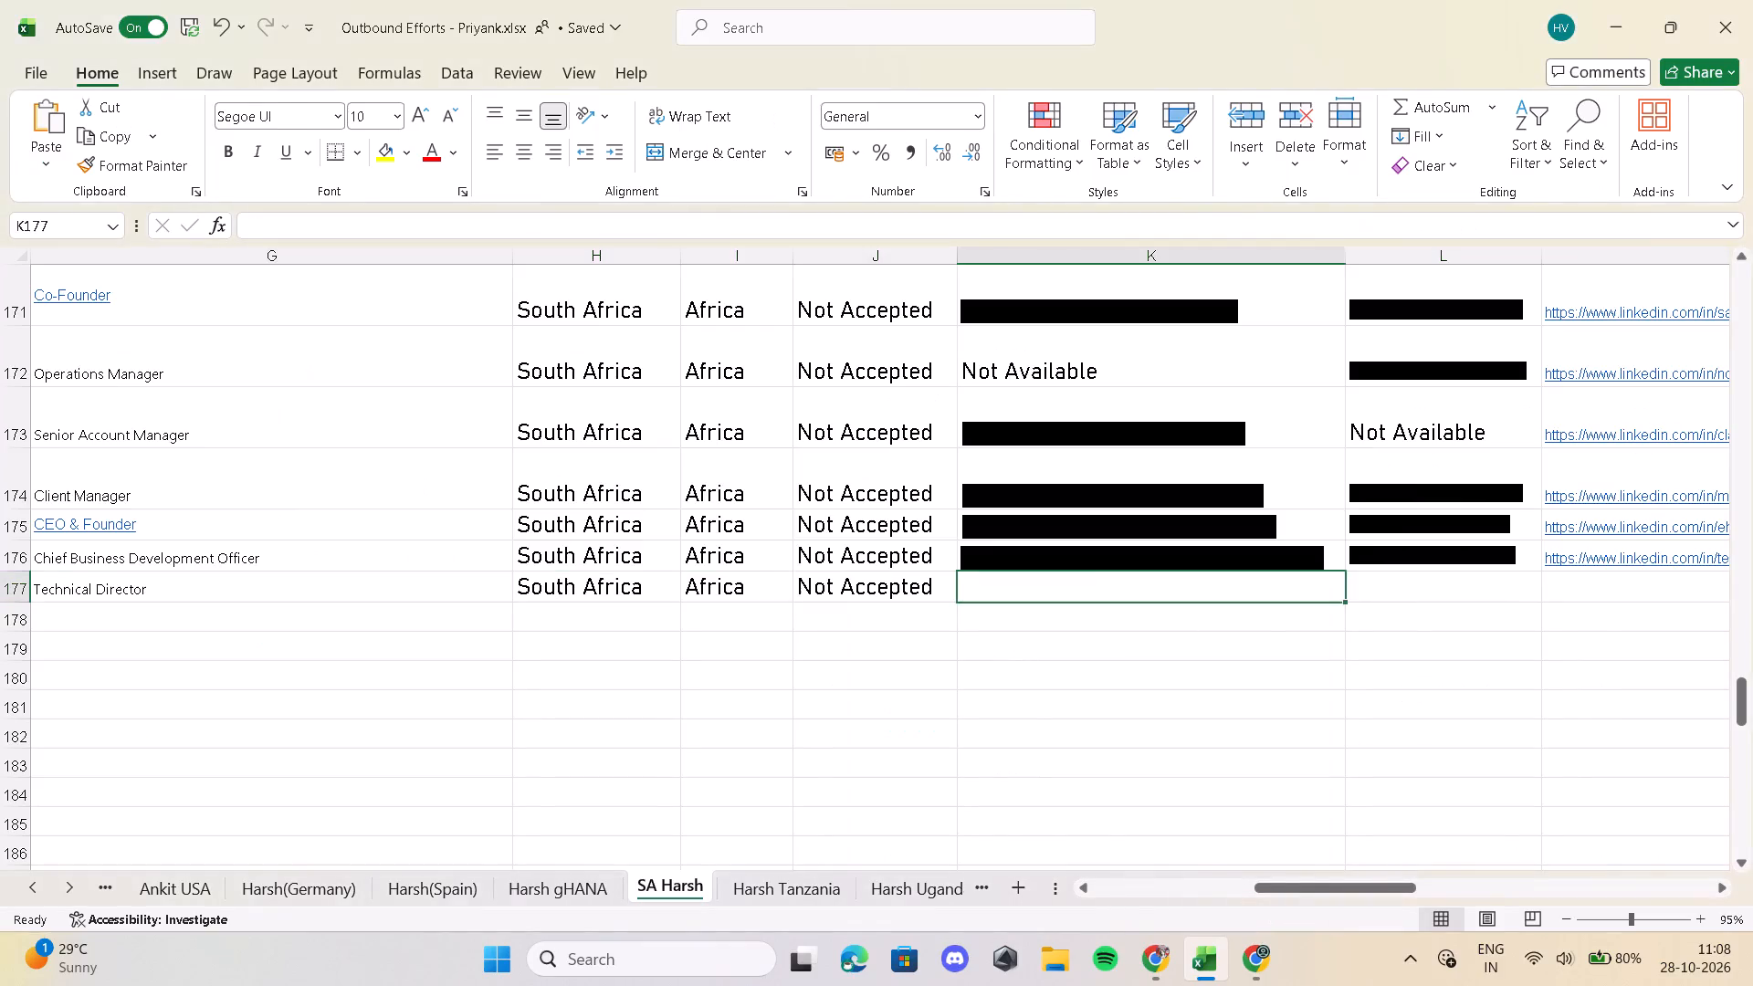
{"action": "key", "text": "ctrl+v"}
Copy the Technical Director's default phone number from Apollo in Chrome into column L of row 177 in the Excel sheet.
{"action": "left_click", "coordinate": [1236, 985]}
{"action": "left_click", "coordinate": [1561, 795]}
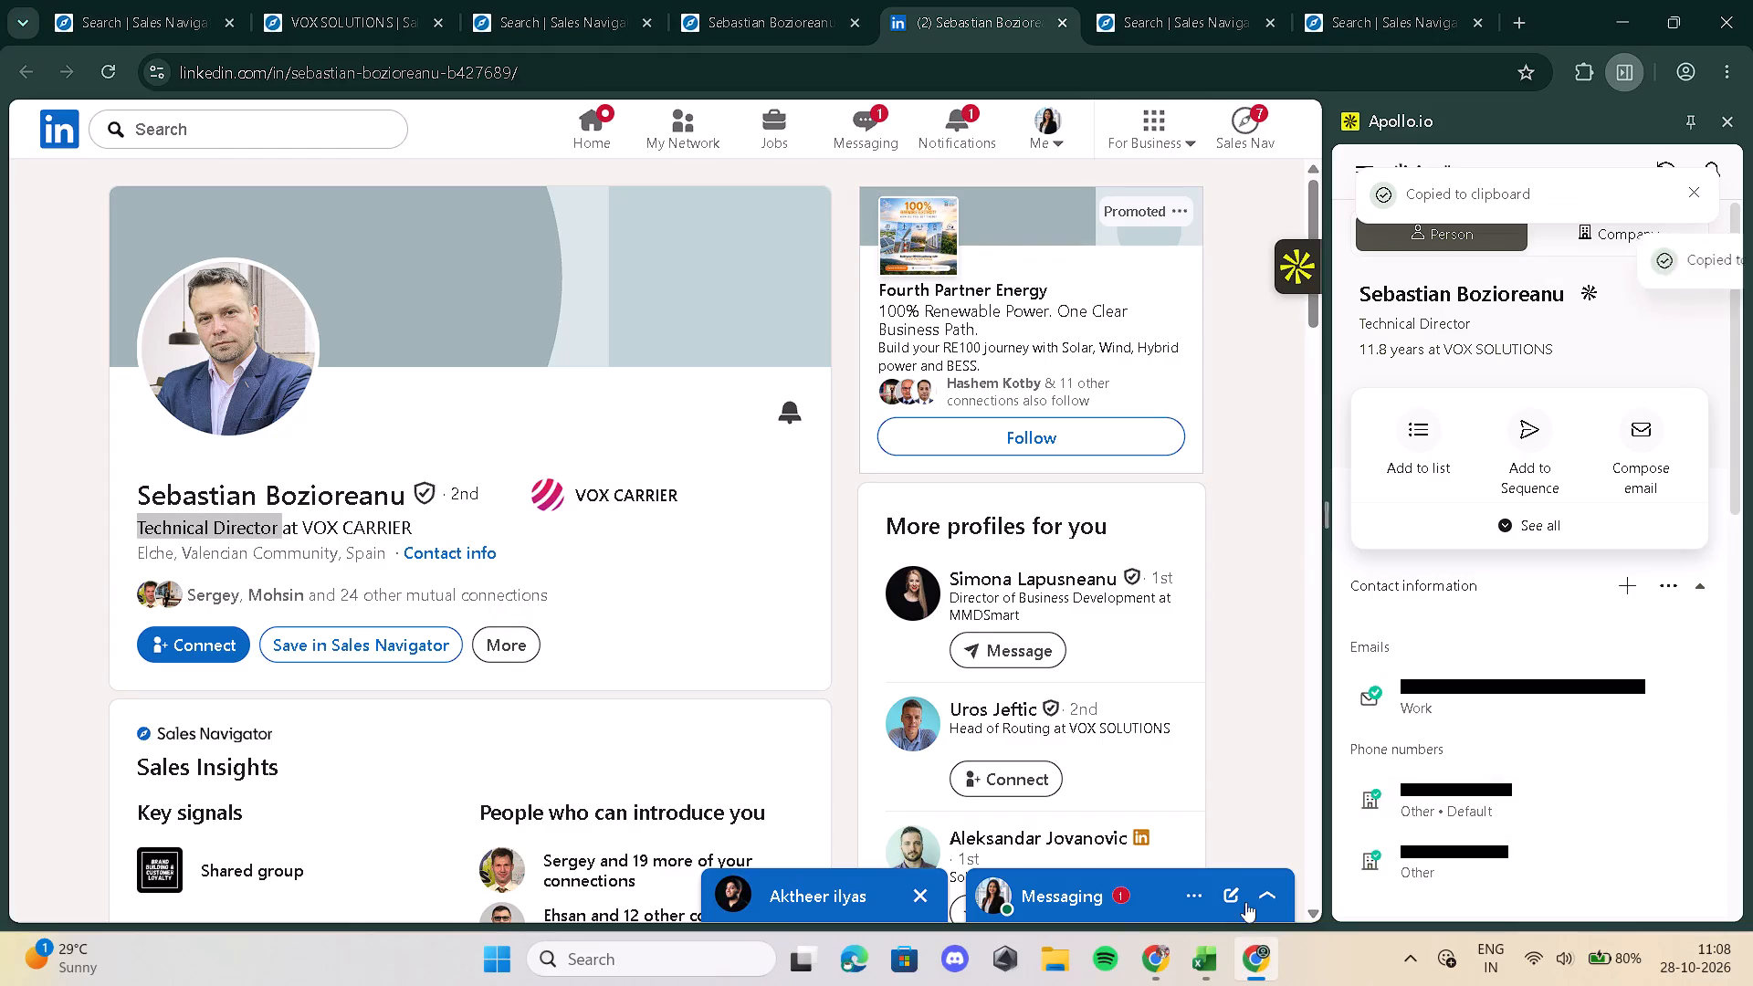
{"action": "left_click", "coordinate": [1190, 966]}
{"action": "left_click", "coordinate": [1426, 579]}
{"action": "key", "text": "ctrl+v"}
{"action": "left_click", "coordinate": [1571, 576]}
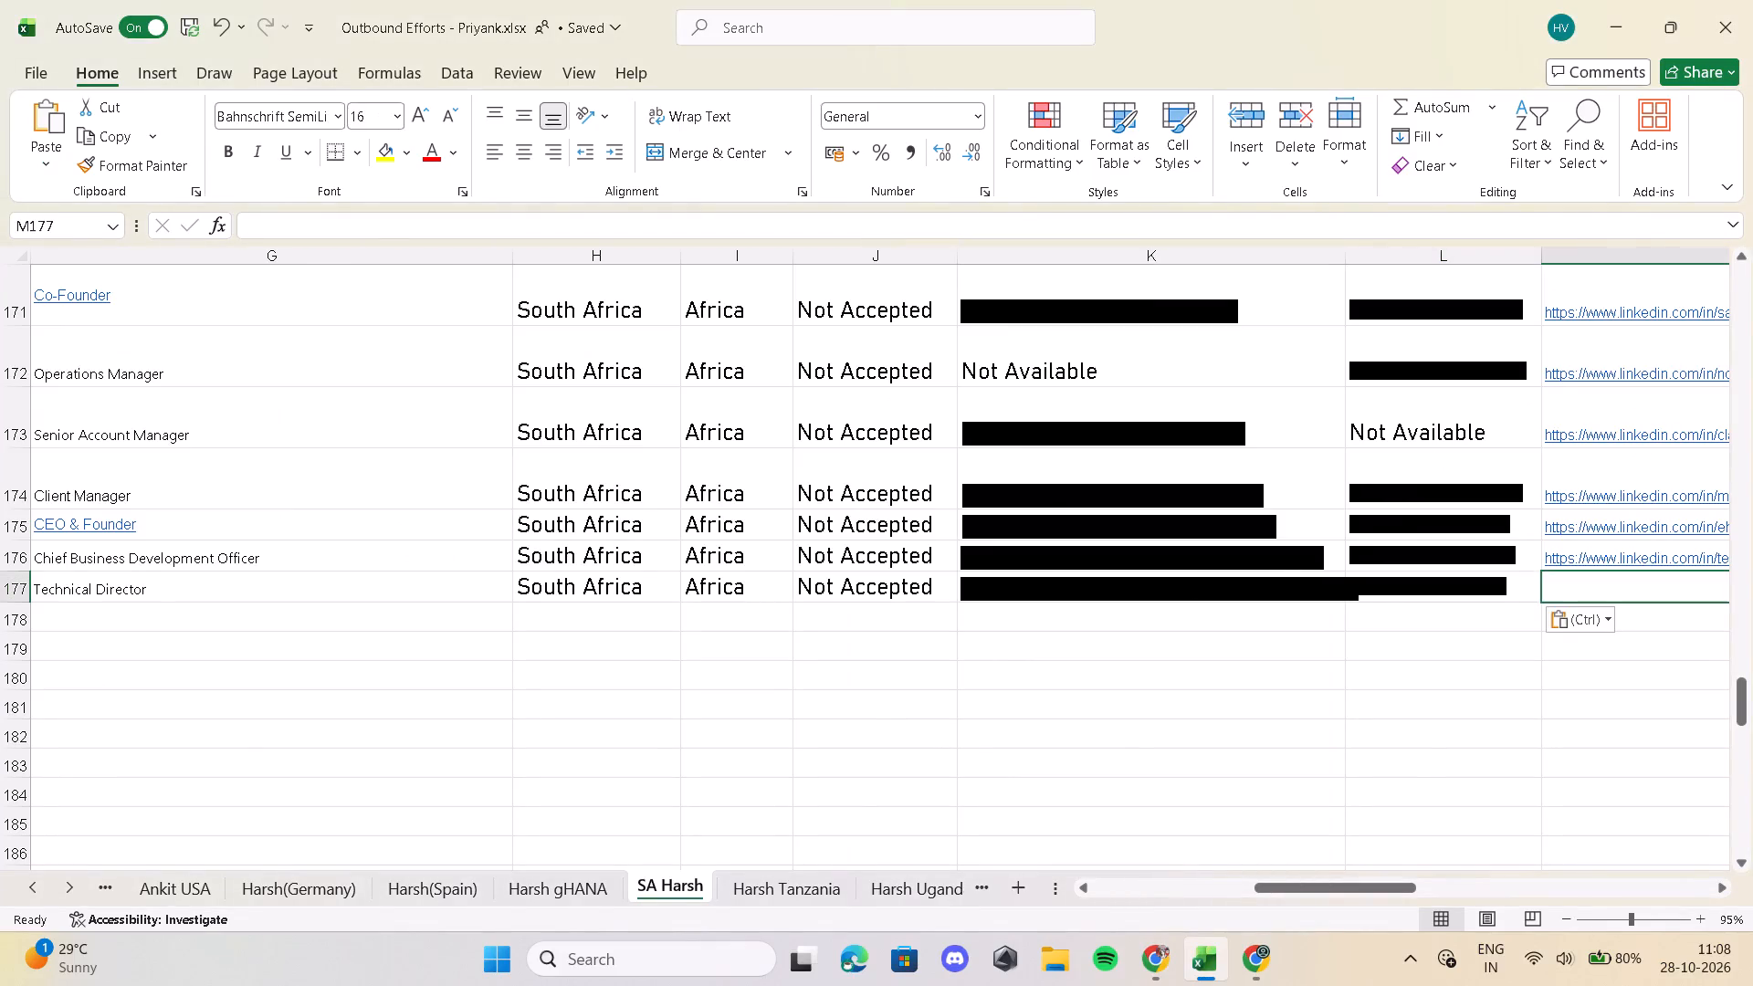
Wrap the text across row 177 and widen column K slightly so the email address fits on one line.
{"action": "left_click", "coordinate": [1328, 582]}
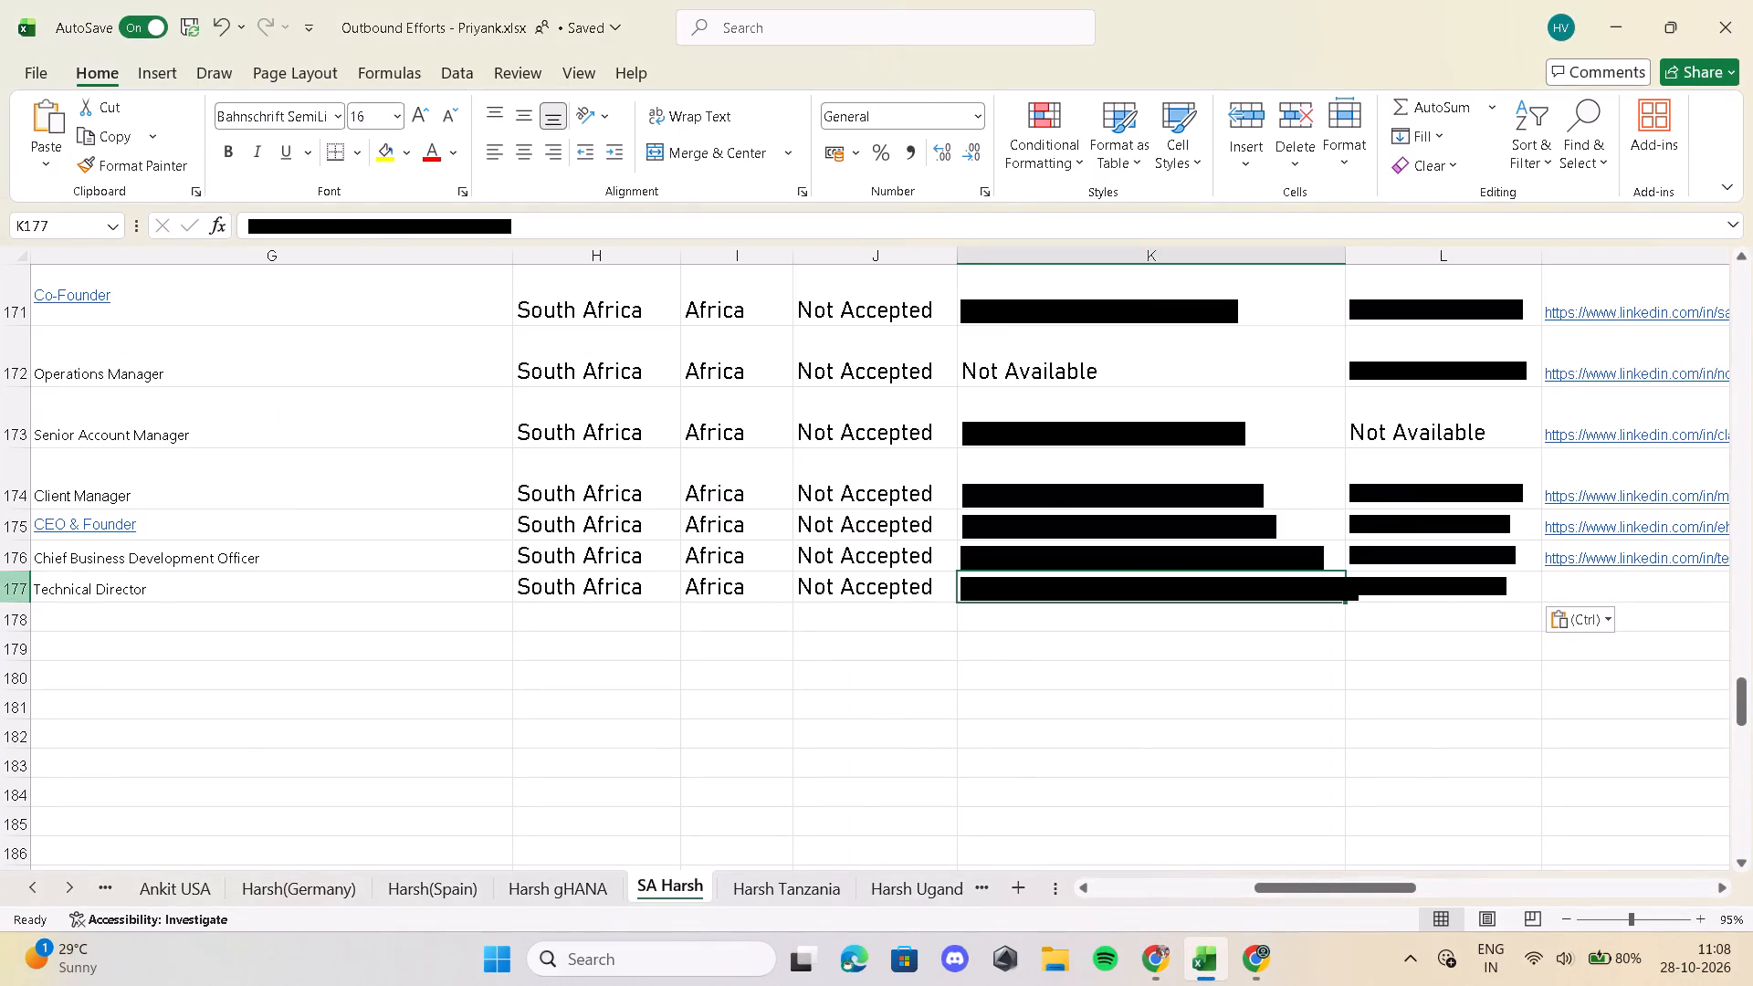
{"action": "left_click", "coordinate": [0, 588]}
{"action": "left_click", "coordinate": [695, 129]}
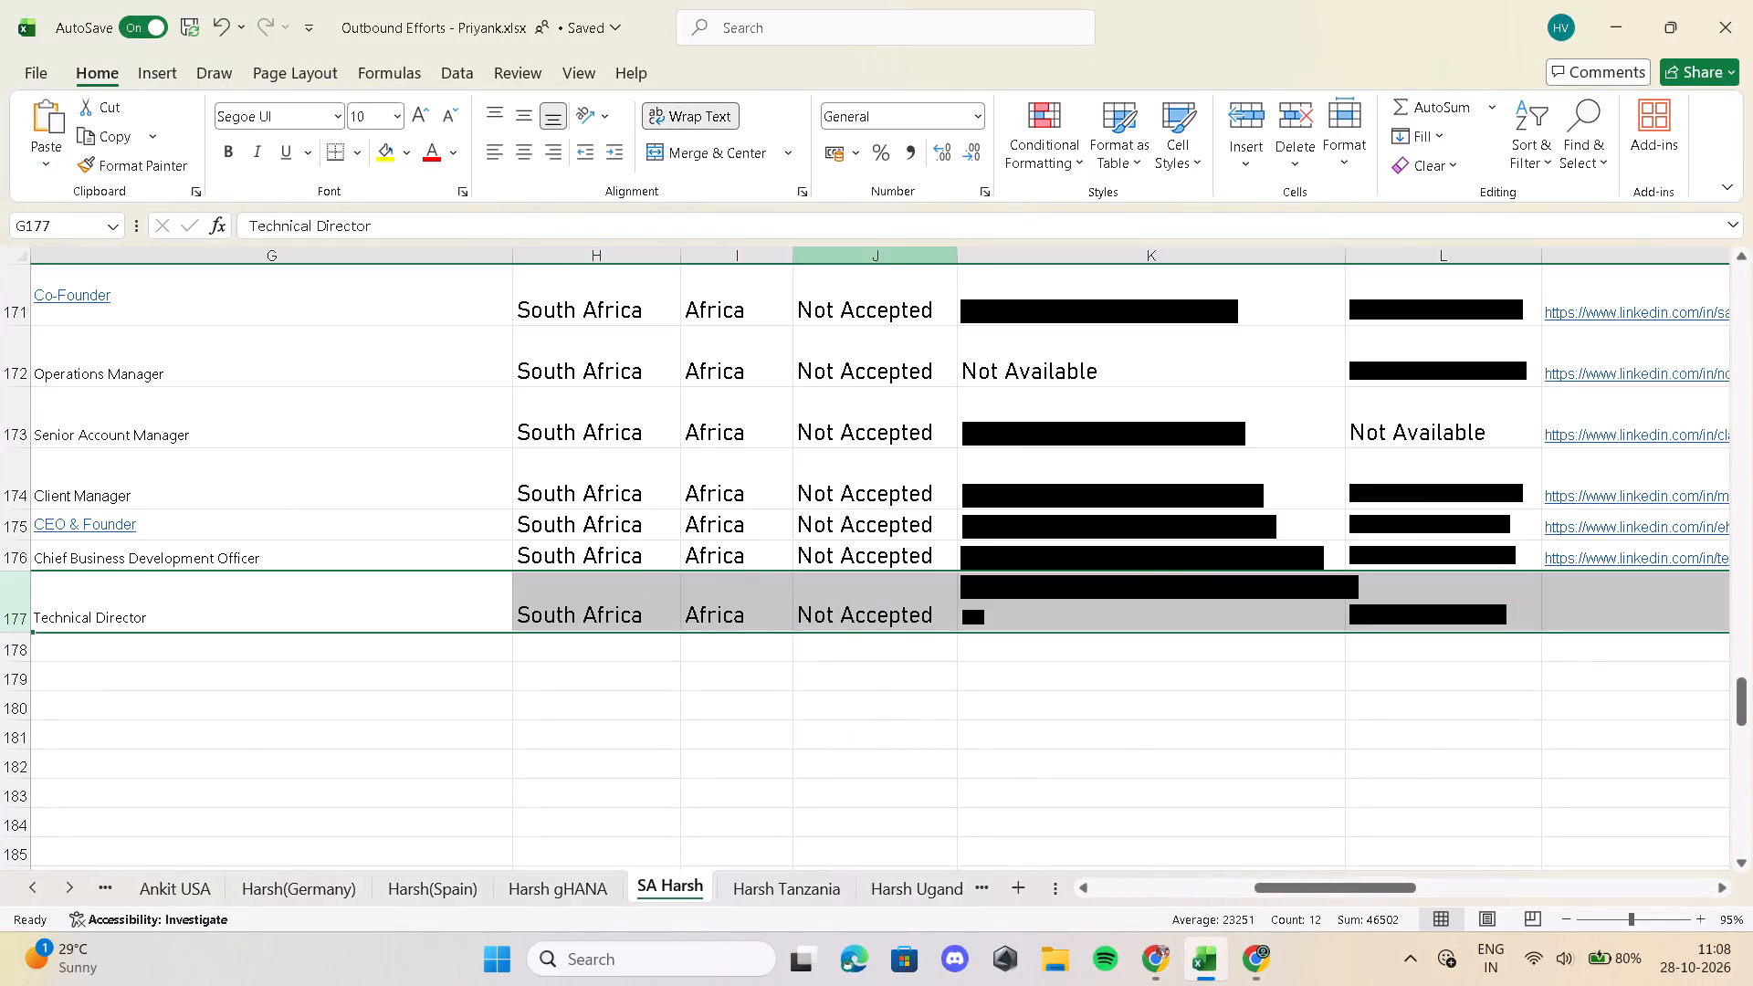
{"action": "left_click", "coordinate": [0, 590]}
{"action": "left_click", "coordinate": [1192, 258]}
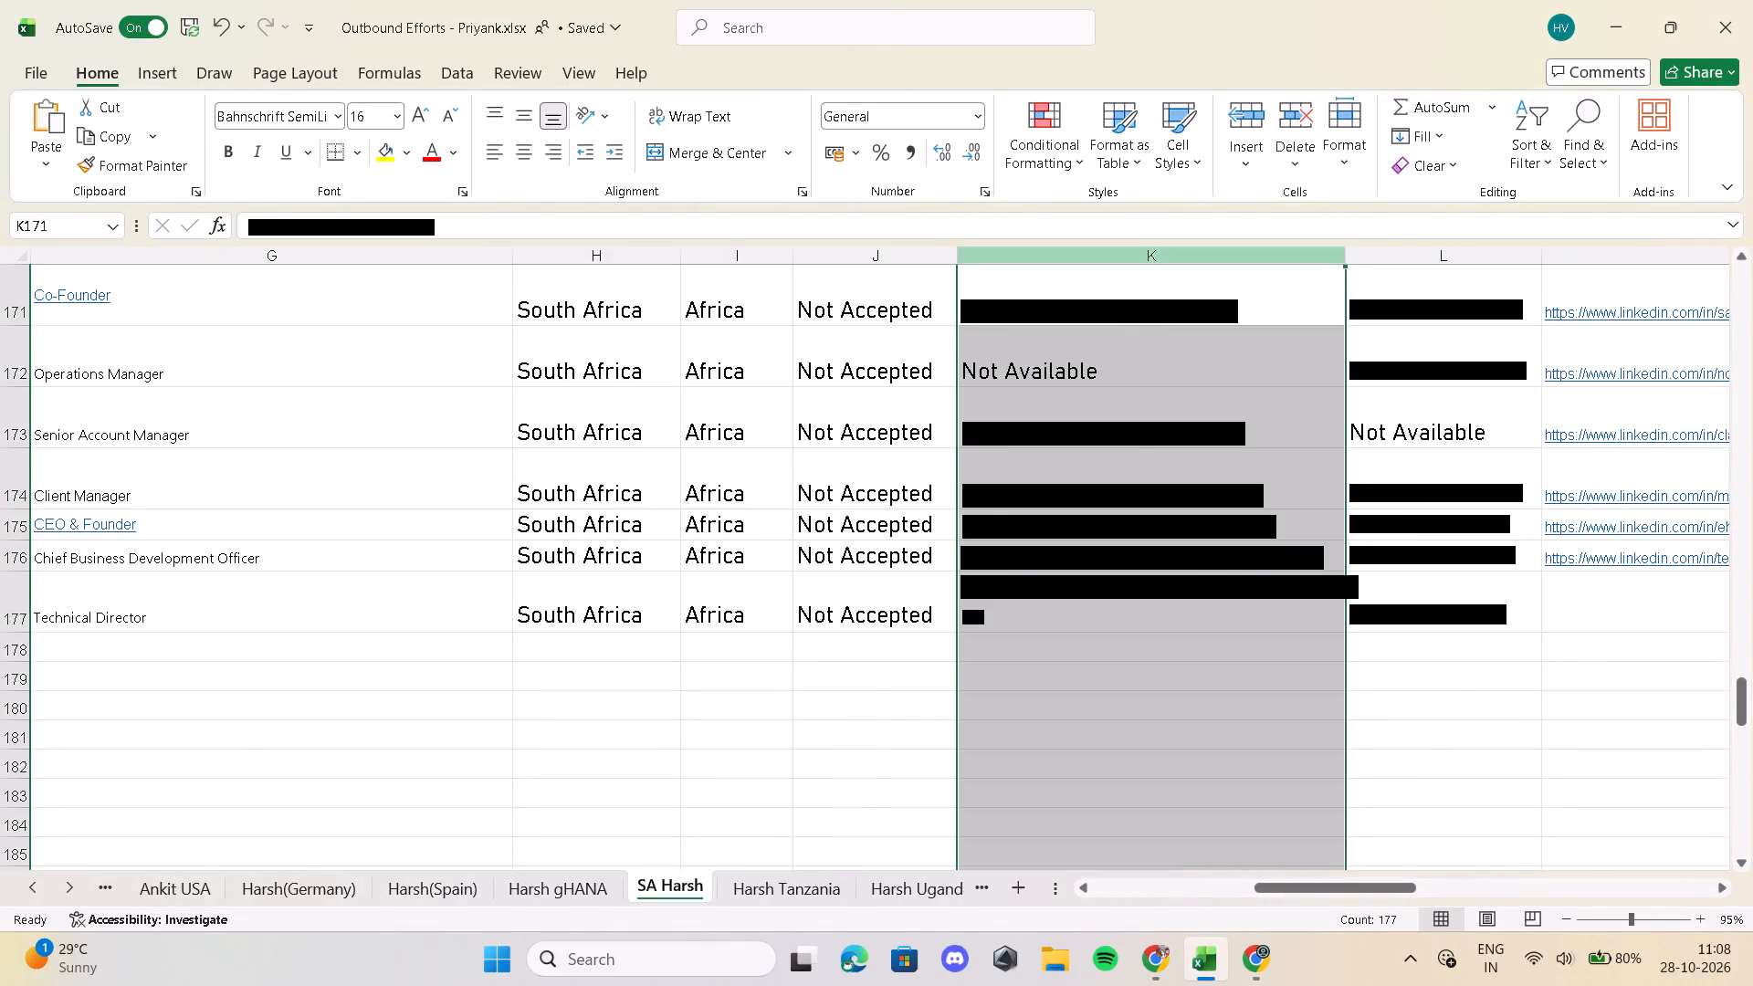
{"action": "left_click_drag", "start_coordinate": [1347, 261], "coordinate": [1379, 259]}
{"action": "left_click_drag", "start_coordinate": [1345, 881], "coordinate": [1401, 886]}
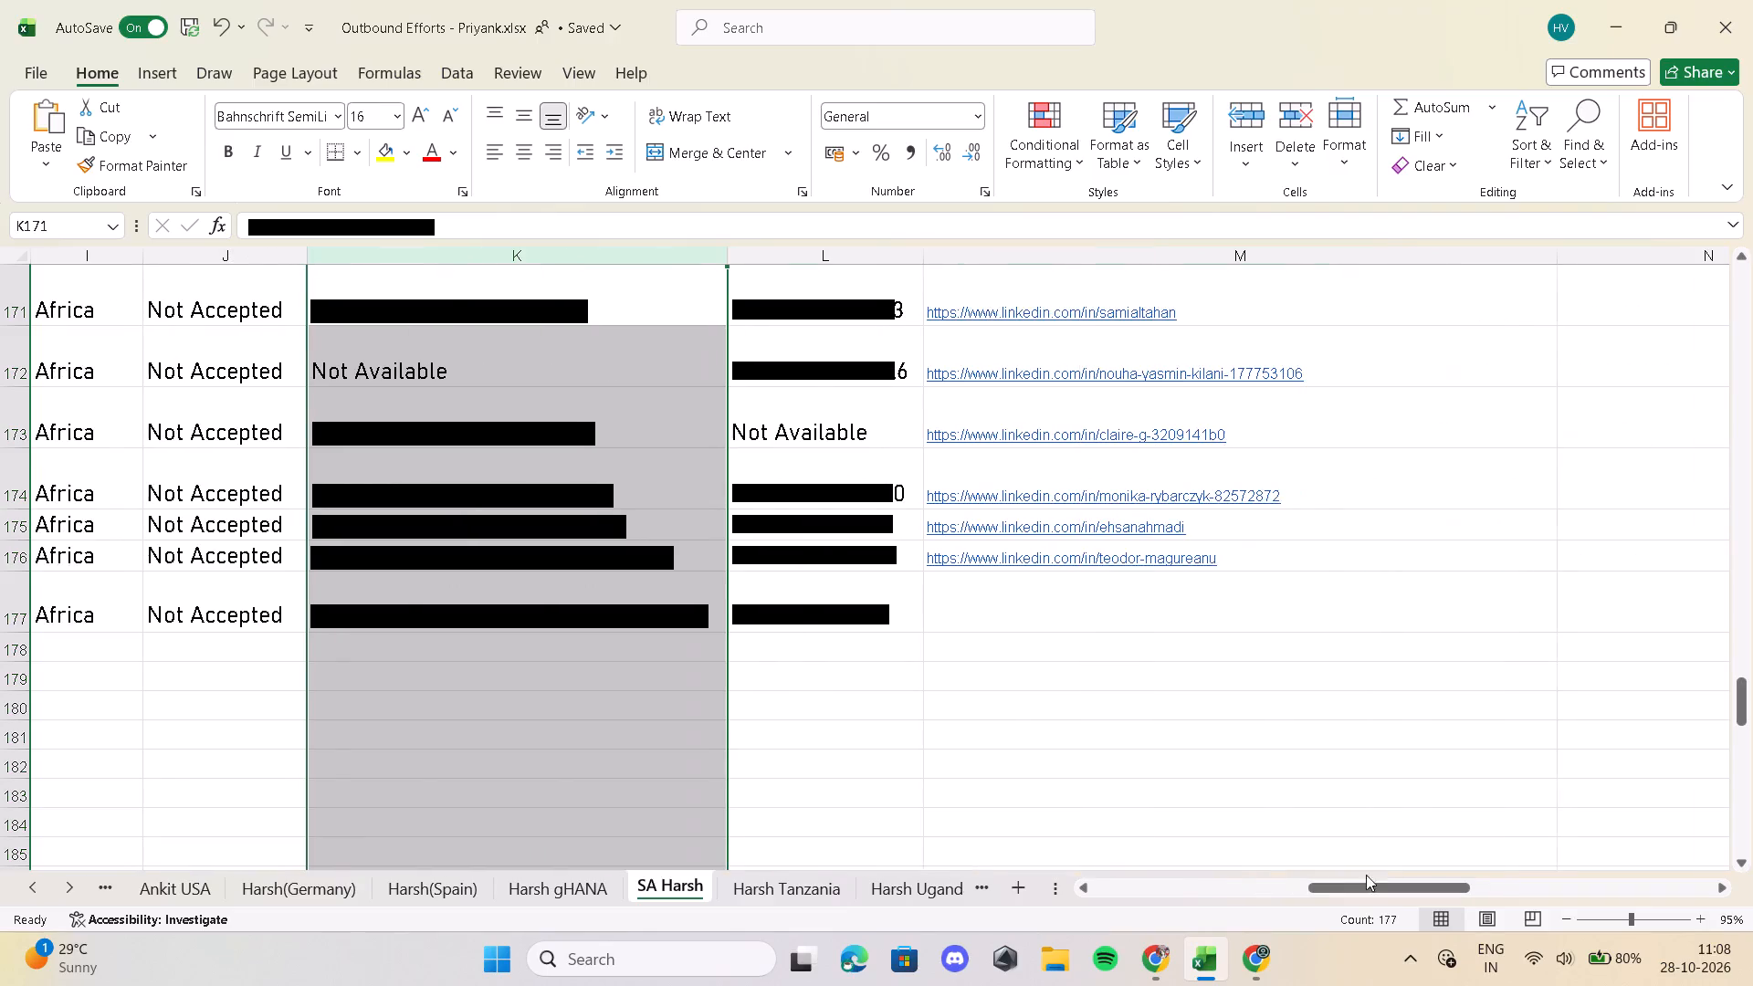
{"action": "left_click", "coordinate": [1, 605]}
{"action": "left_click_drag", "start_coordinate": [1412, 885], "coordinate": [1014, 879]}
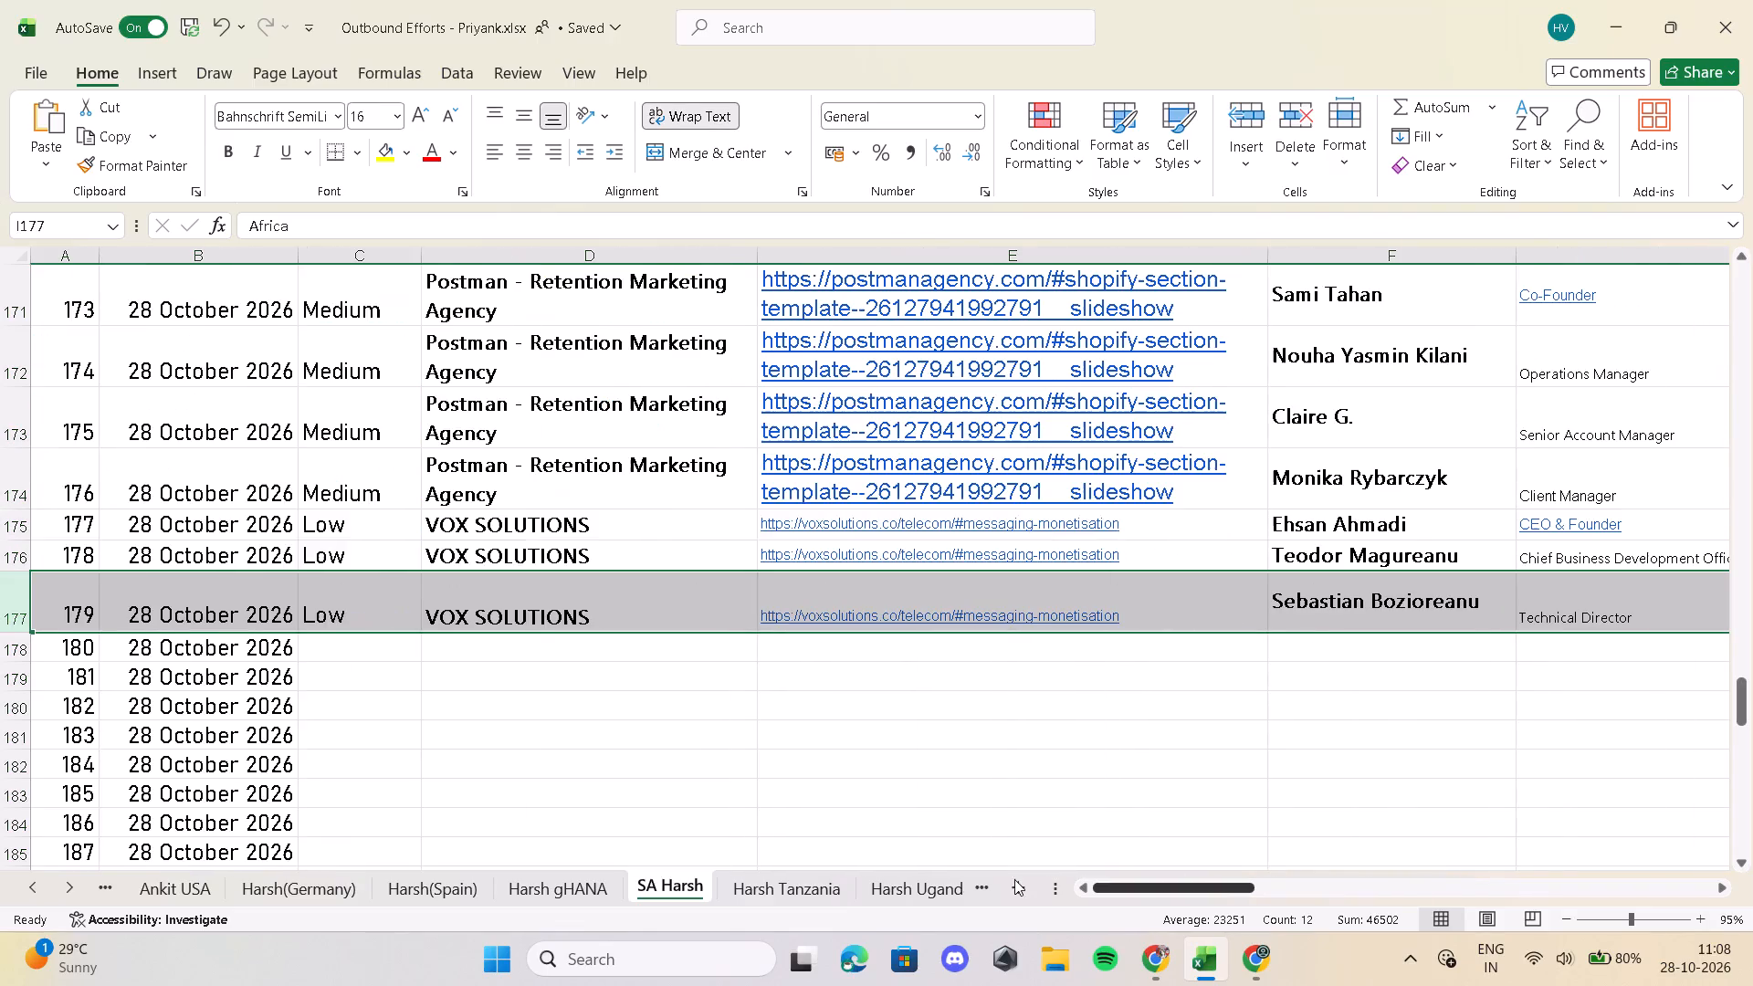
Copy the Technical Director's LinkedIn.com URL from the Sales Navigator lead page in Chrome into column M of row 177 in Excel.
{"action": "left_click", "coordinate": [1231, 964]}
{"action": "left_click", "coordinate": [780, 0]}
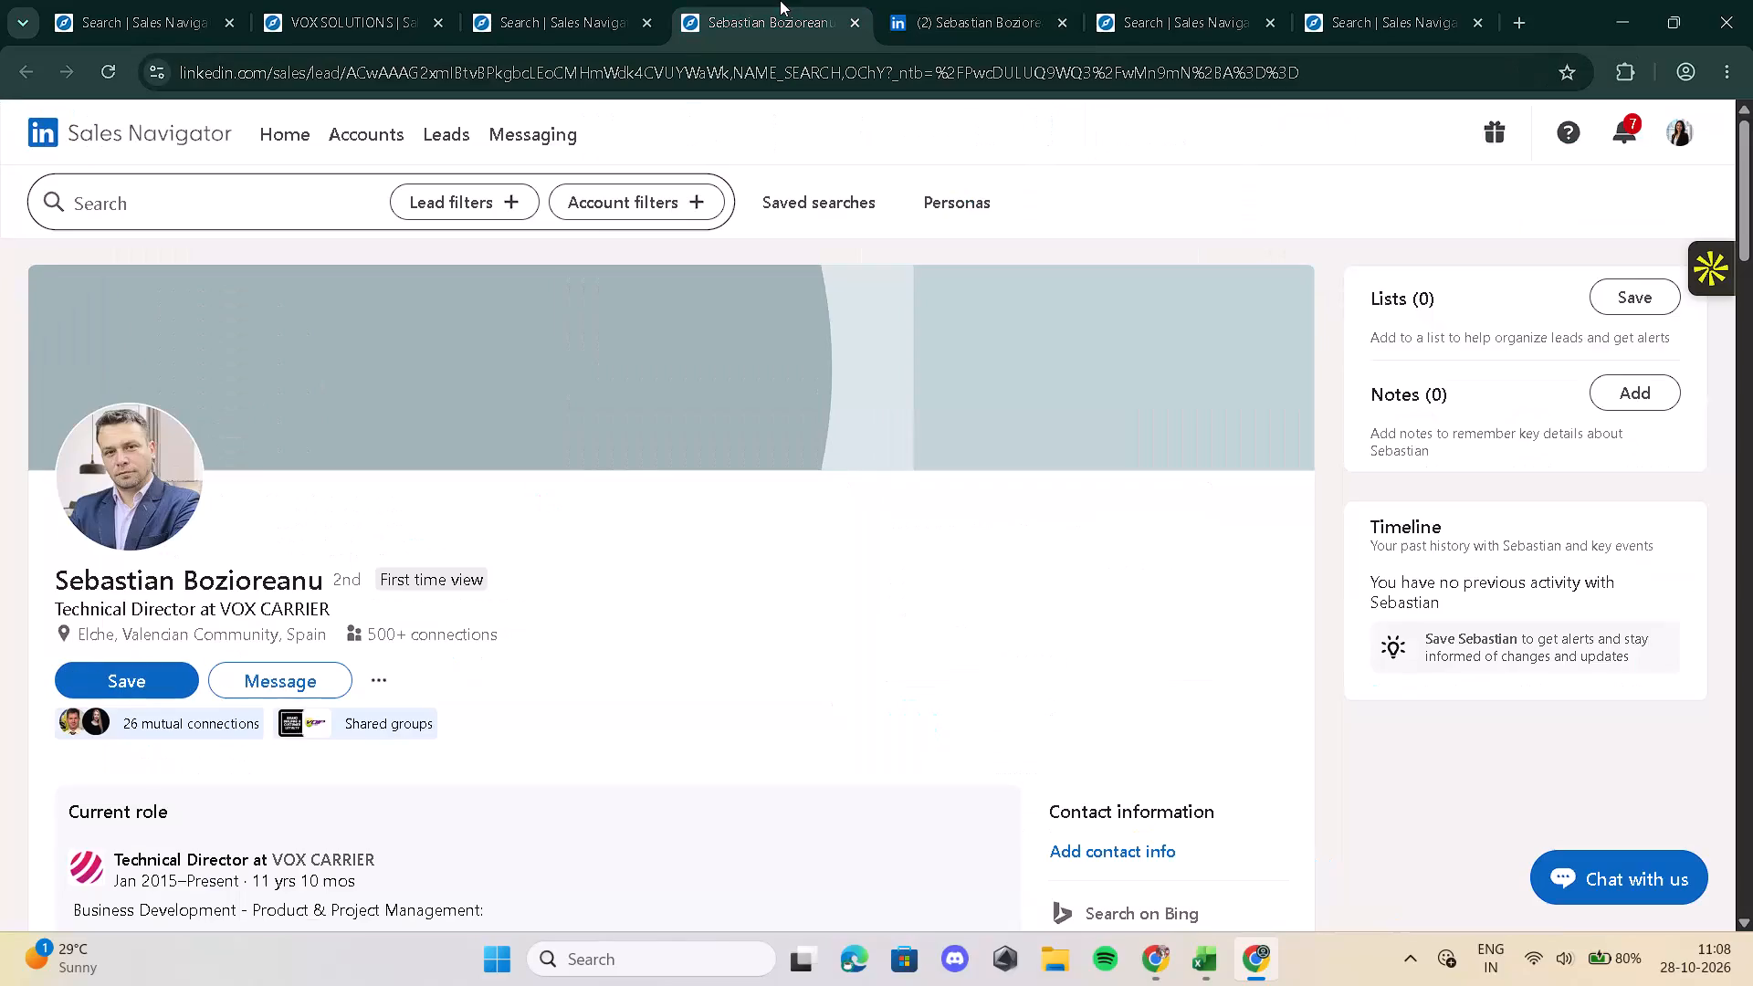
{"action": "left_click", "coordinate": [943, 3]}
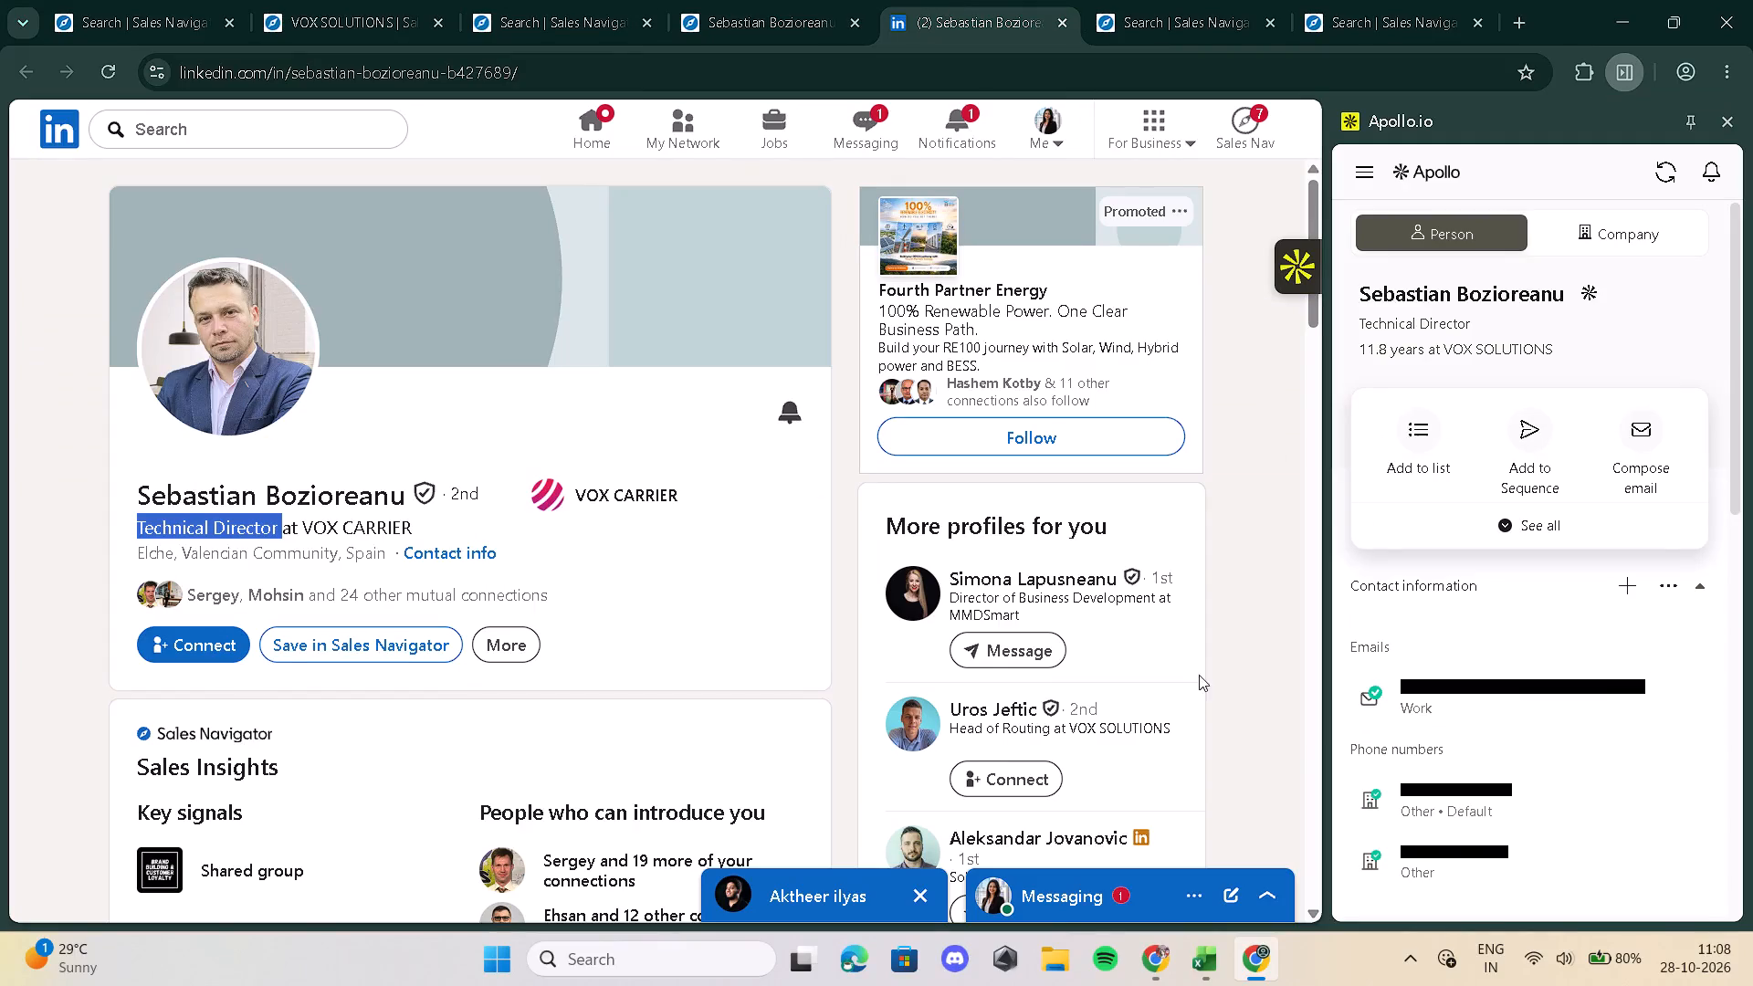
{"action": "left_click", "coordinate": [1203, 968]}
{"action": "left_click", "coordinate": [1202, 968]}
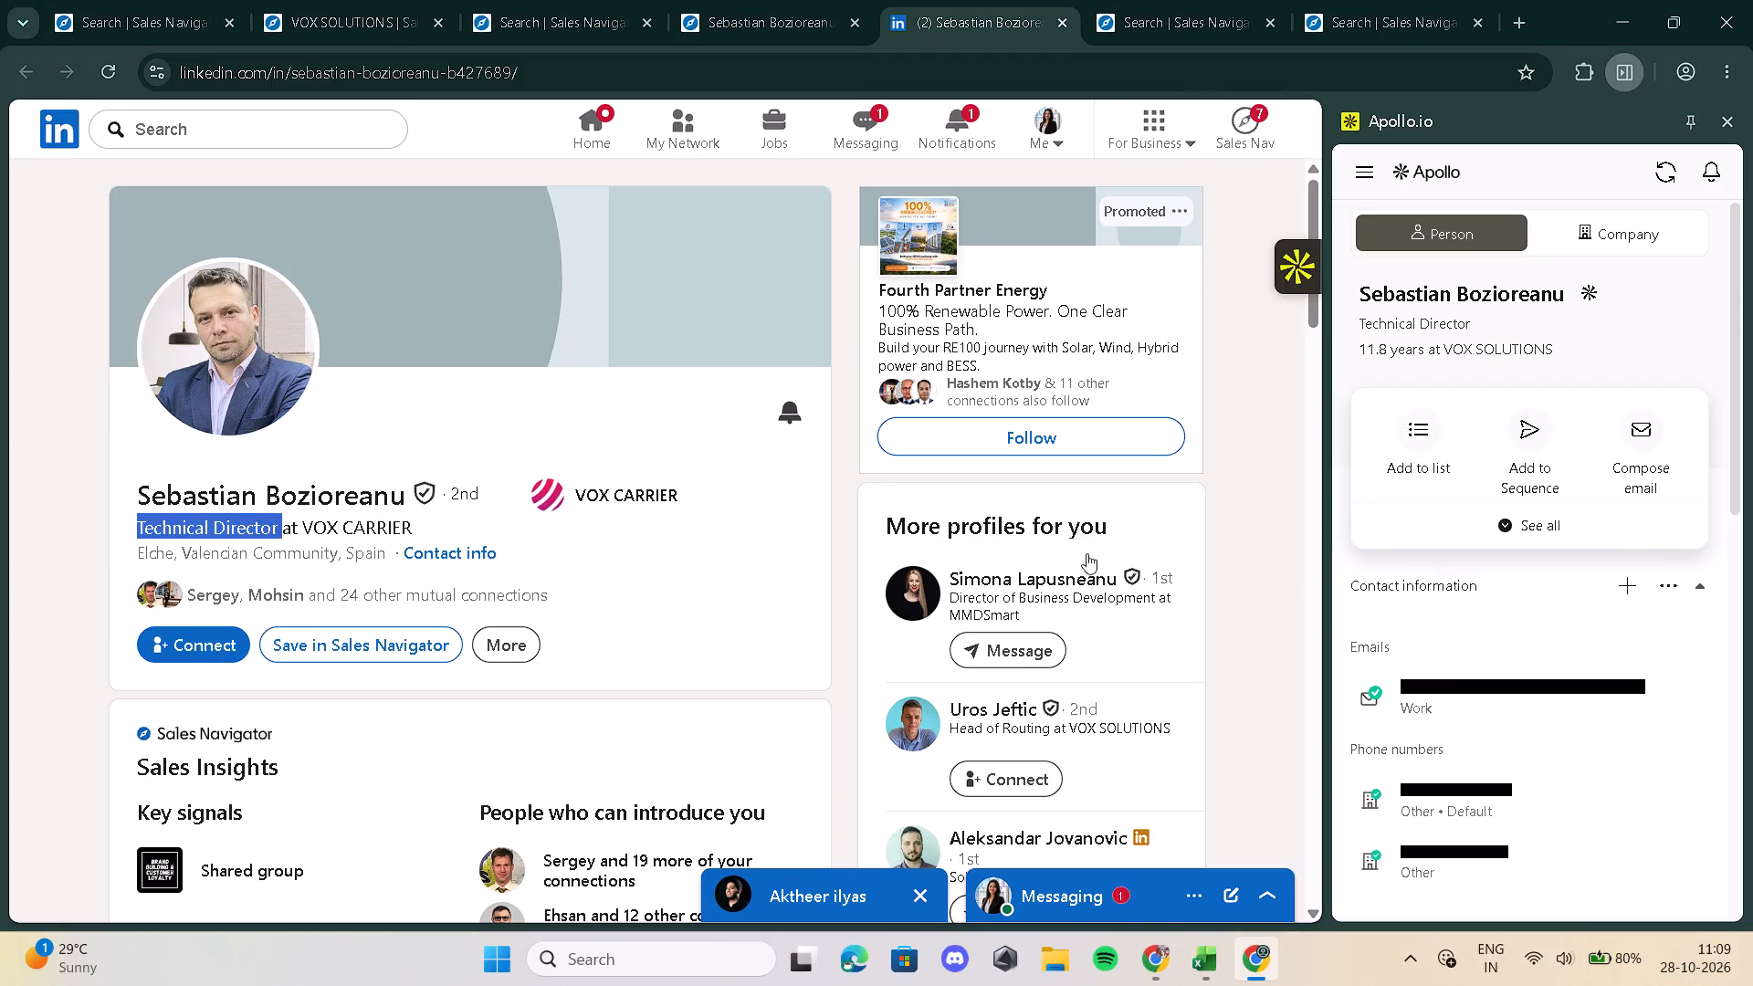
{"action": "left_click", "coordinate": [772, 0]}
{"action": "left_click", "coordinate": [370, 692]}
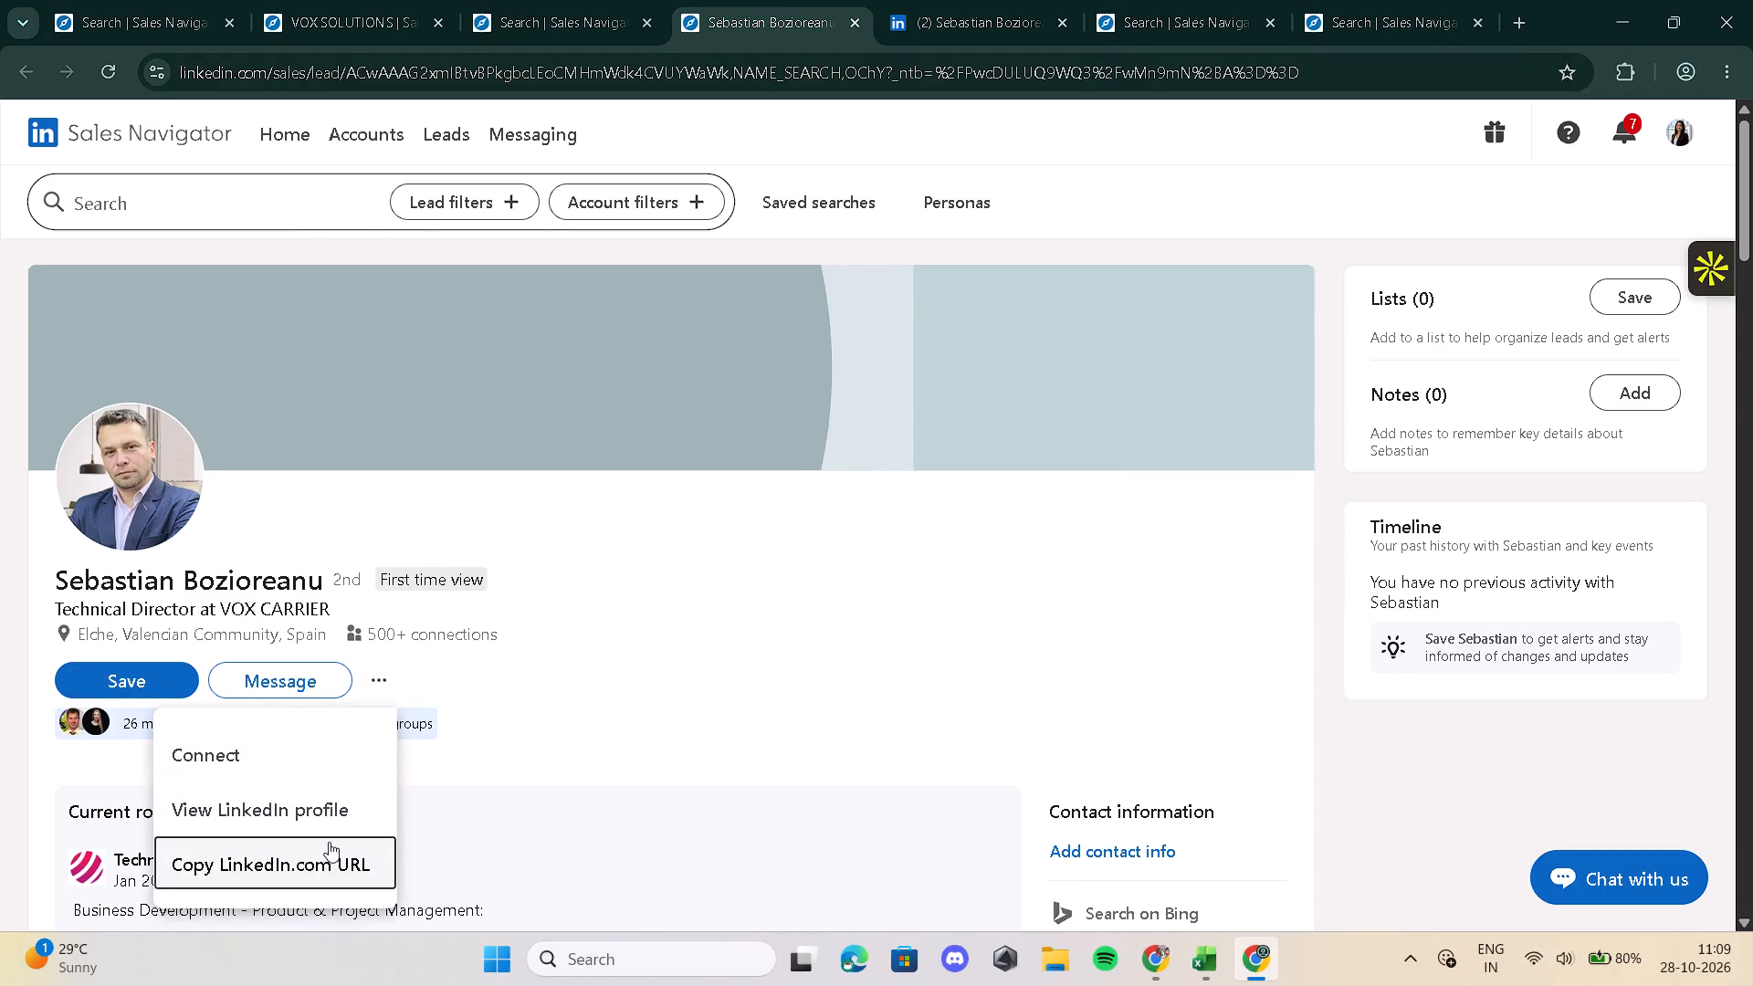
{"action": "left_click", "coordinate": [329, 842]}
{"action": "left_click", "coordinate": [1193, 977]}
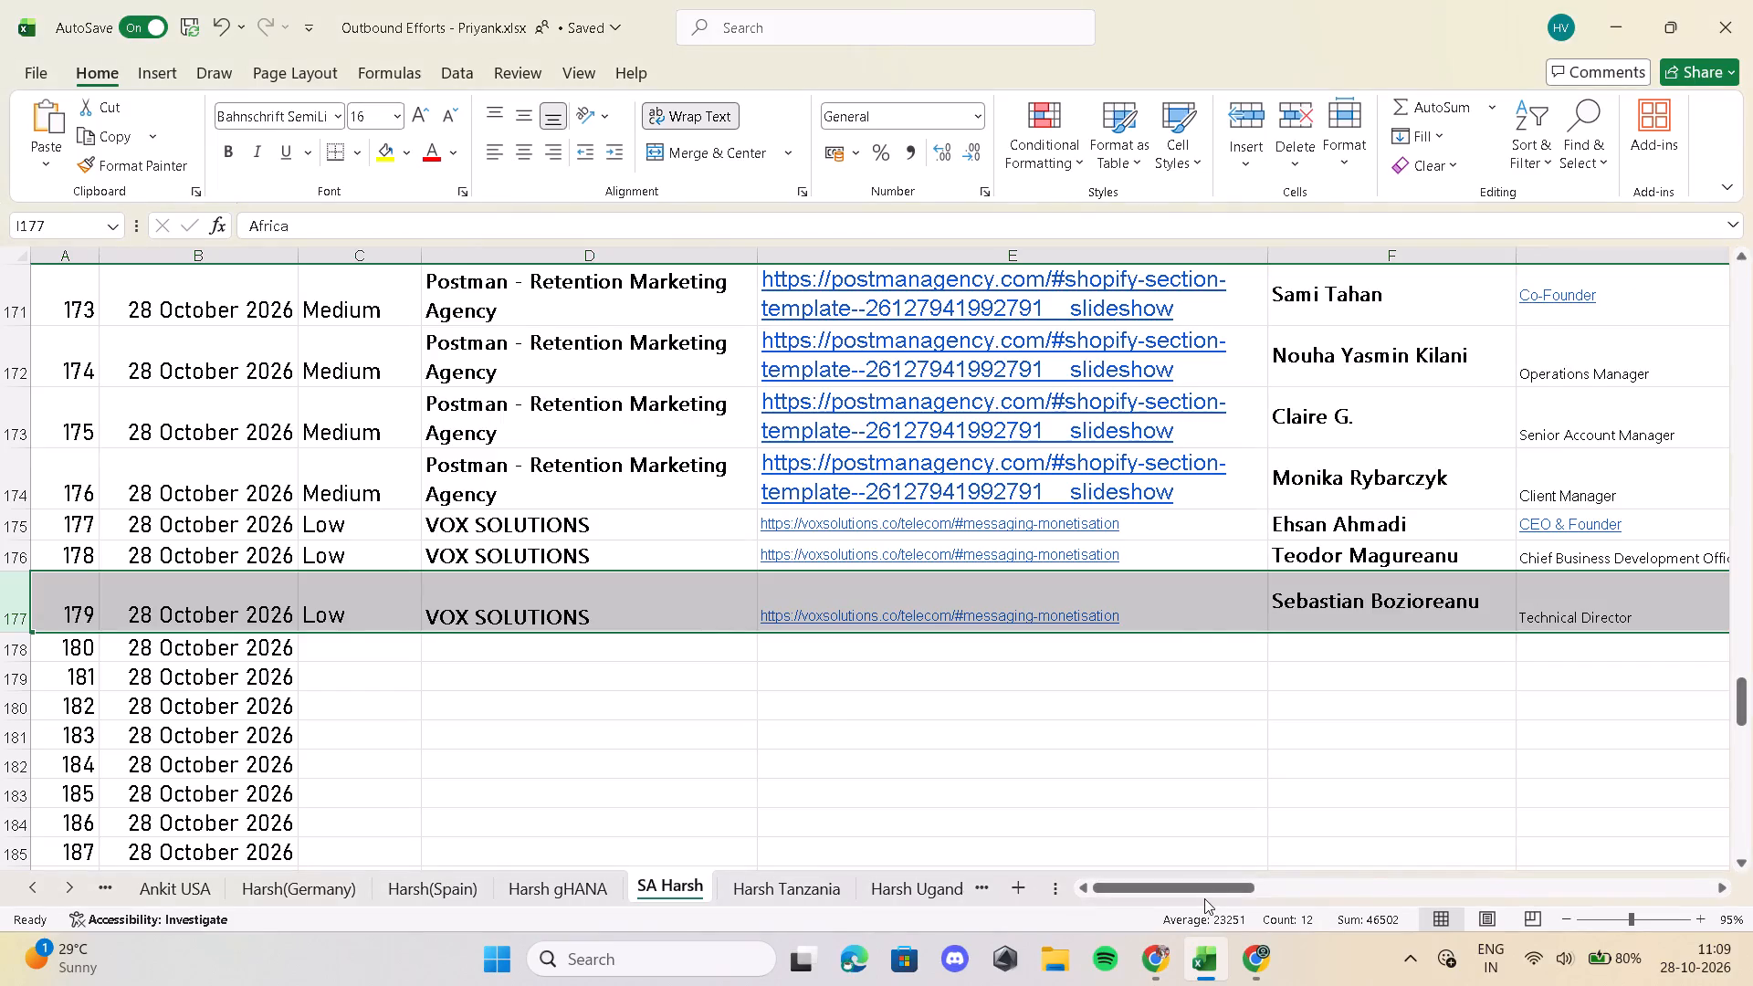
{"action": "left_click_drag", "start_coordinate": [1221, 891], "coordinate": [1343, 886]}
{"action": "left_click_drag", "start_coordinate": [1323, 889], "coordinate": [1461, 886]}
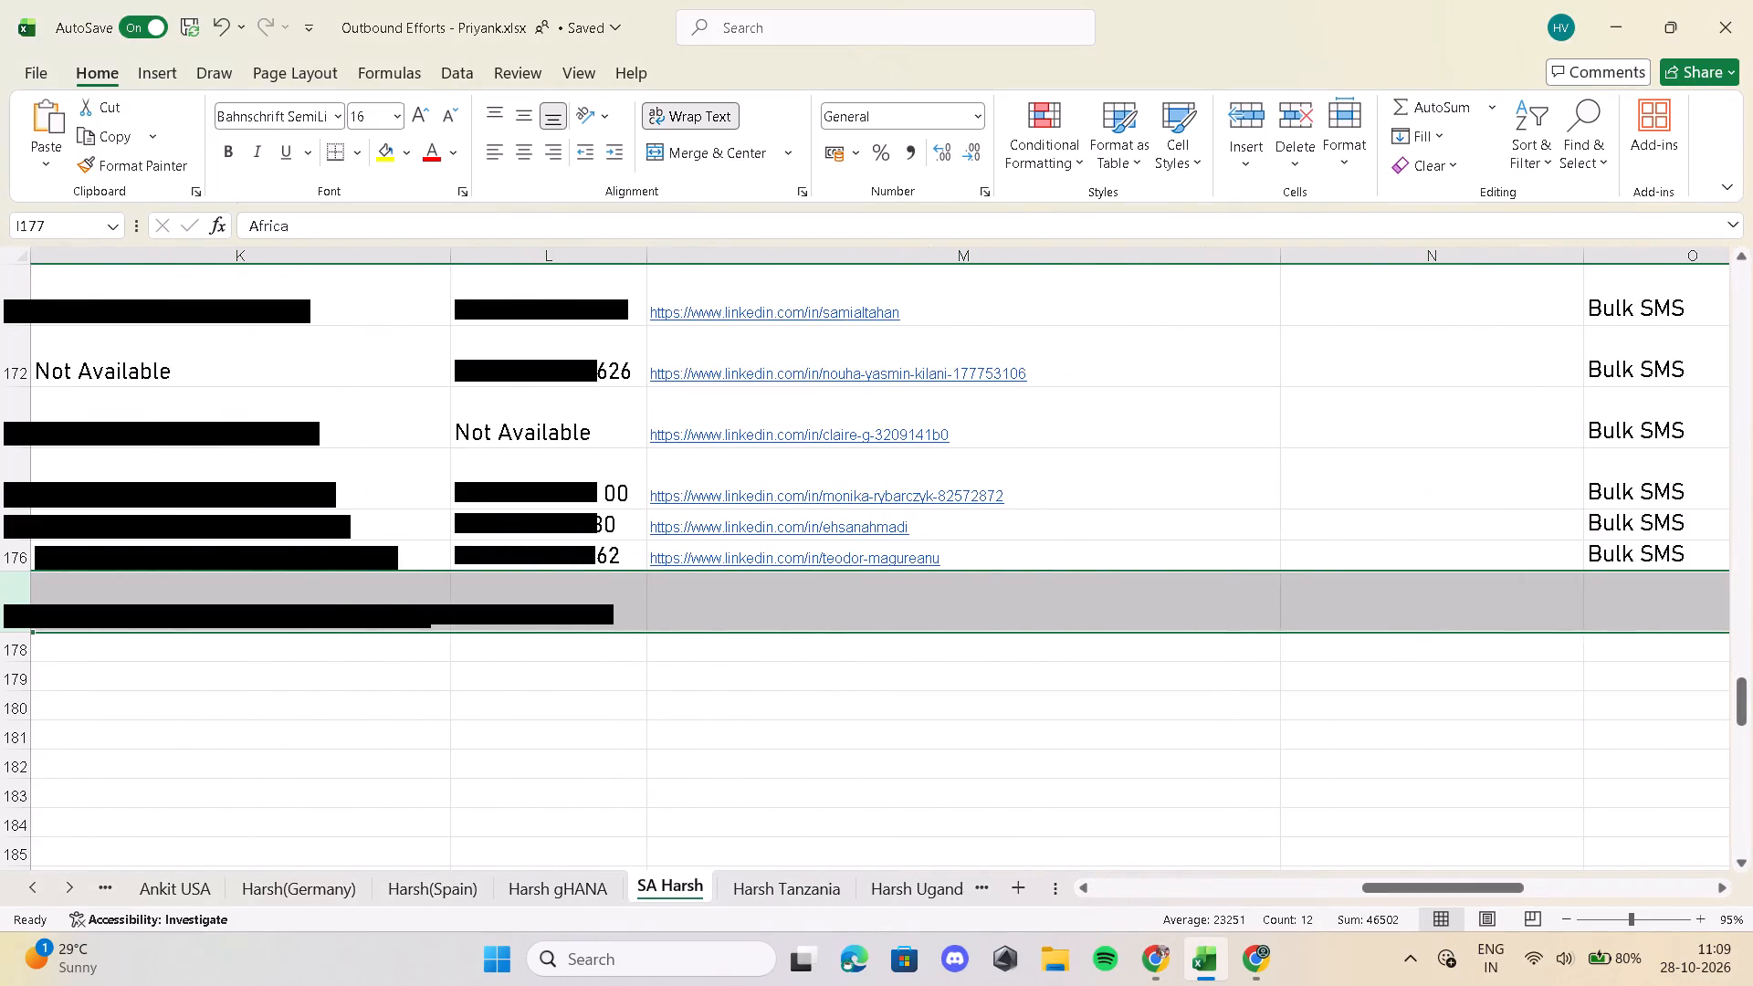
{"action": "left_click", "coordinate": [827, 608]}
{"action": "key", "text": "ctrl+v"}
{"action": "left_click", "coordinate": [1366, 624]}
{"action": "triple_click", "coordinate": [1268, 605]}
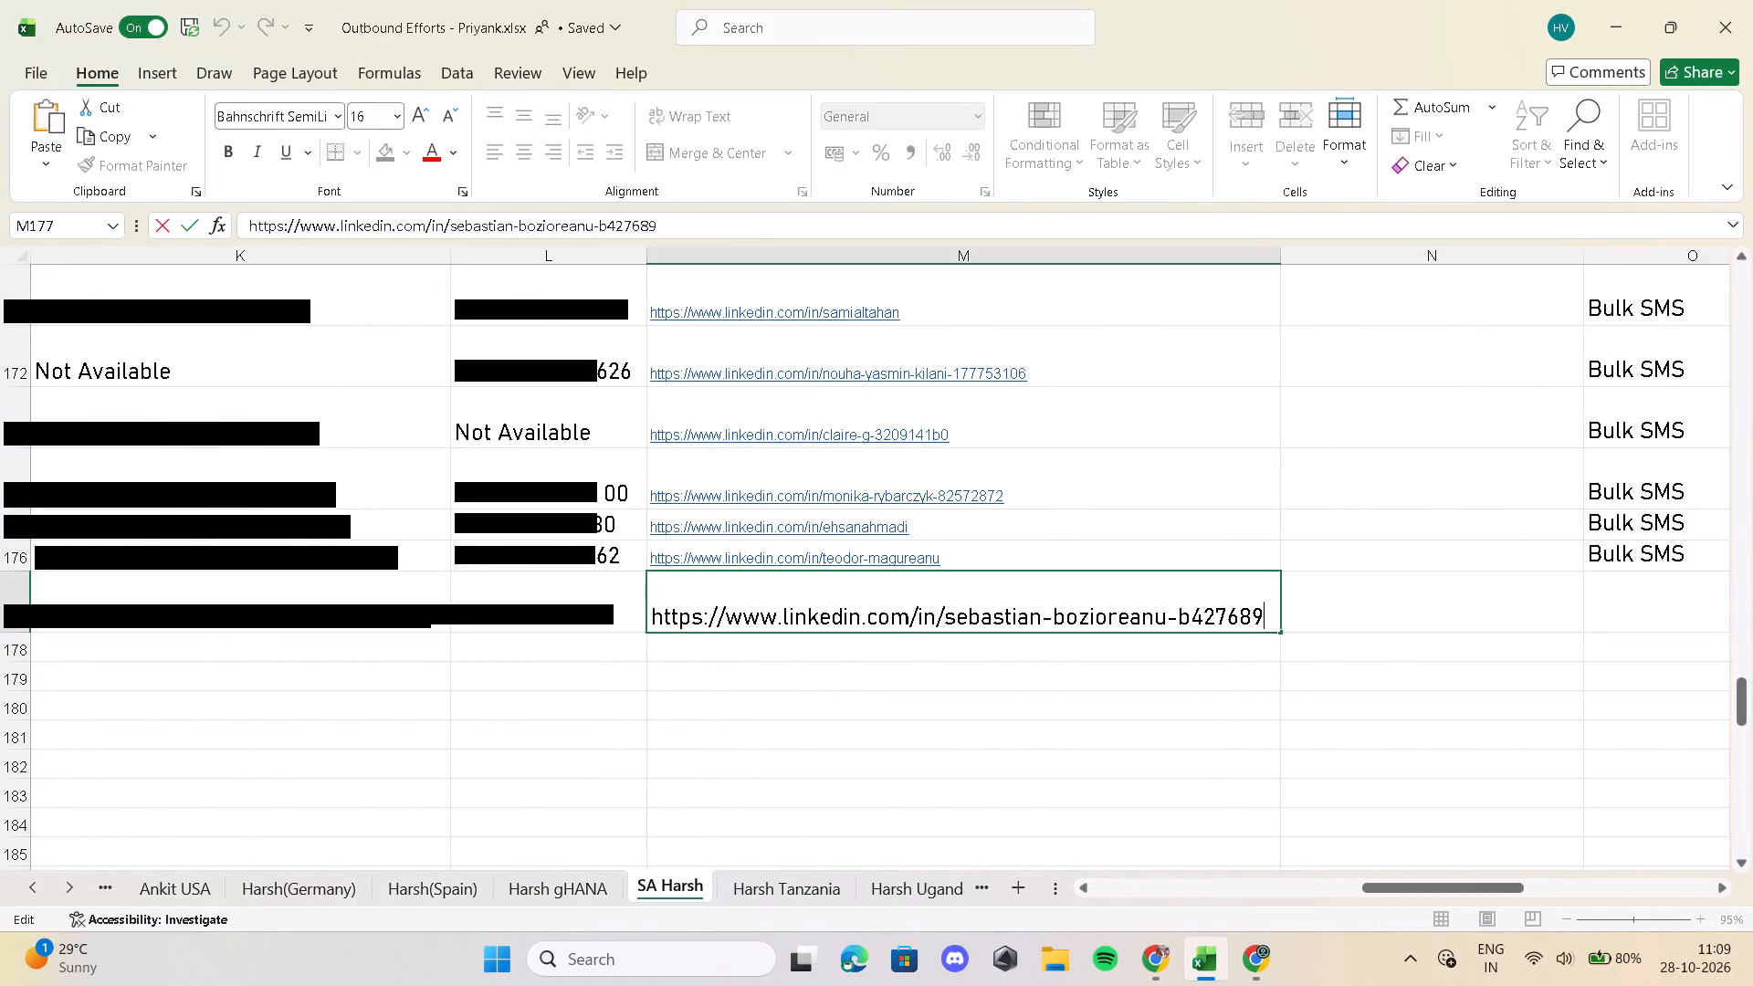
{"action": "left_click", "coordinate": [1389, 609]}
Fill column O of row 177 with Bulk SMS, copied from the row above.
{"action": "left_click", "coordinate": [1653, 548]}
{"action": "key", "text": "ctrl+c"}
{"action": "left_click", "coordinate": [1641, 593], "text": "ctrl"}
{"action": "key", "text": "ctrl+v"}
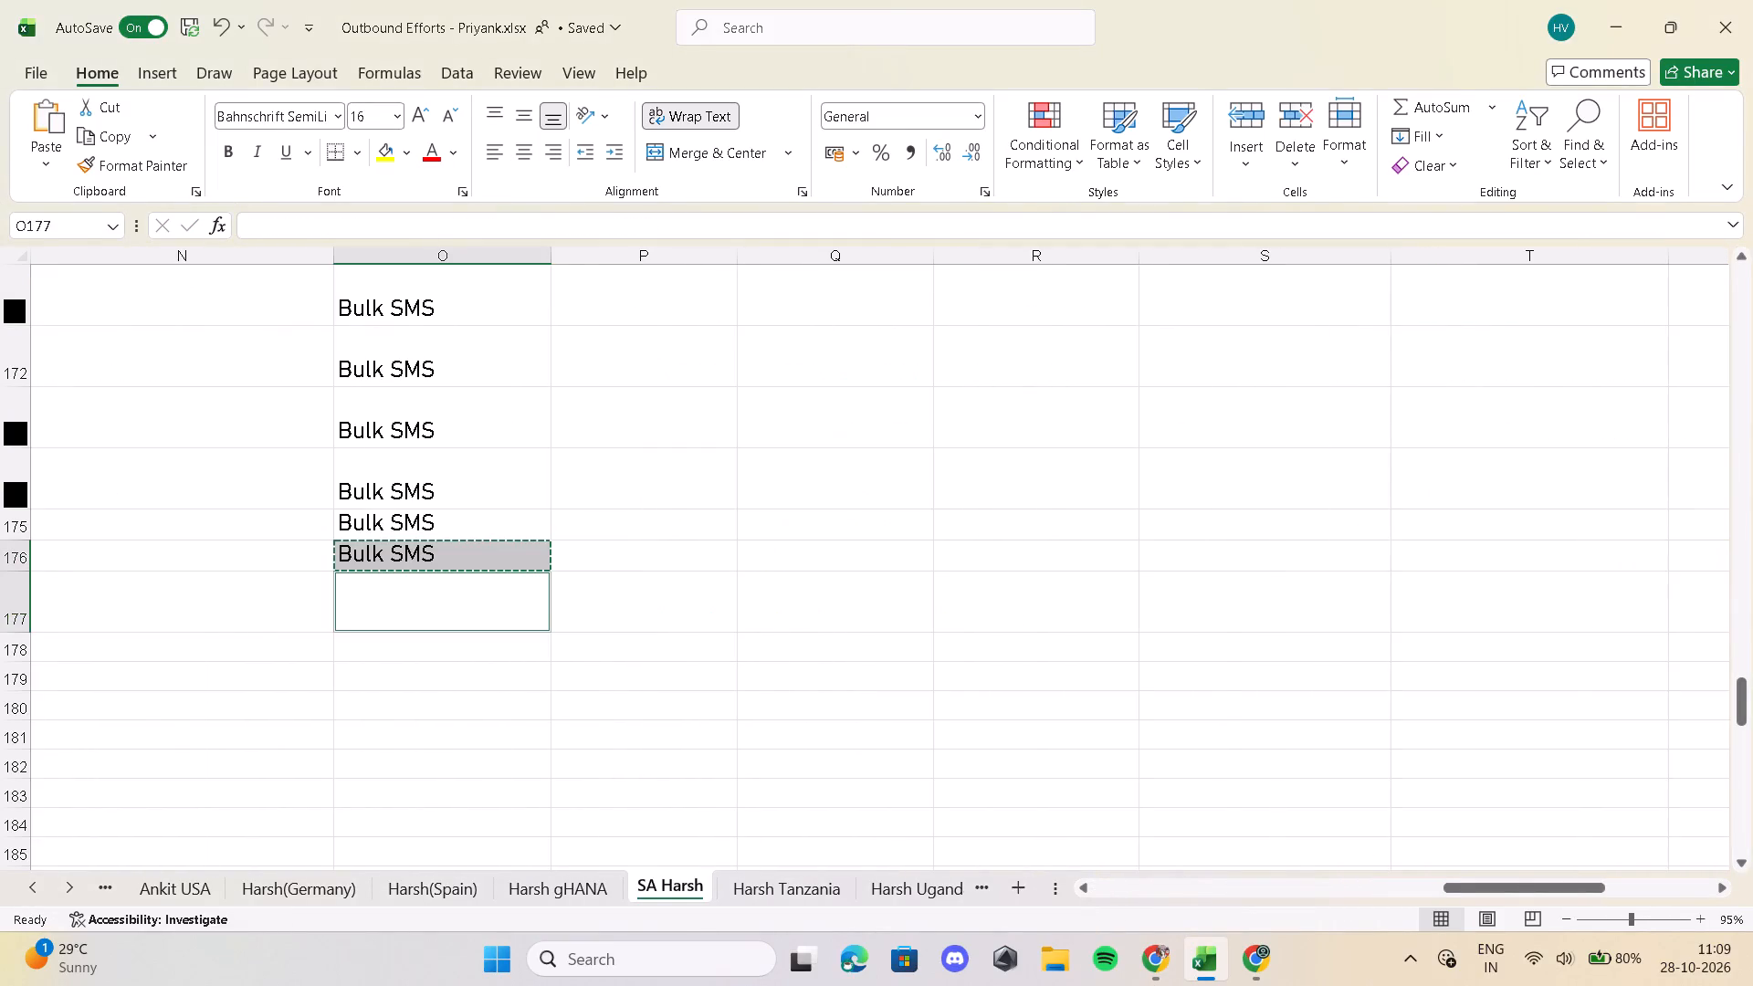
{"action": "left_click_drag", "start_coordinate": [1595, 876], "coordinate": [1259, 897]}
{"action": "left_click_drag", "start_coordinate": [1575, 895], "coordinate": [961, 861]}
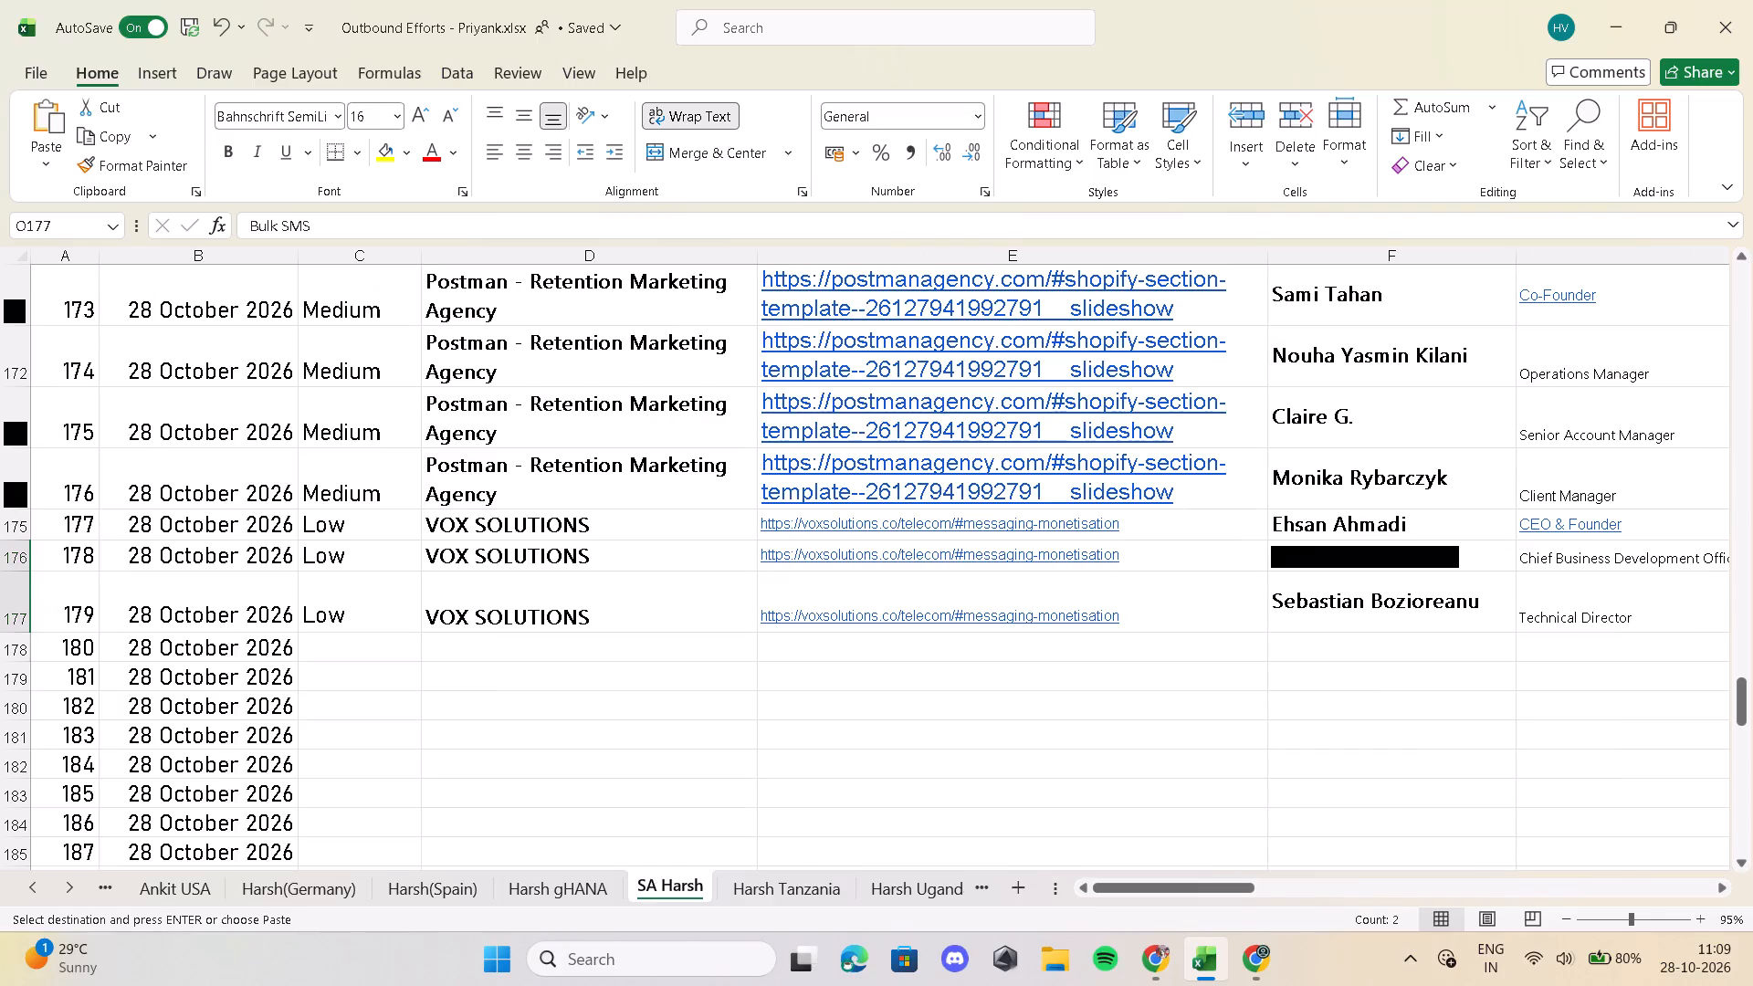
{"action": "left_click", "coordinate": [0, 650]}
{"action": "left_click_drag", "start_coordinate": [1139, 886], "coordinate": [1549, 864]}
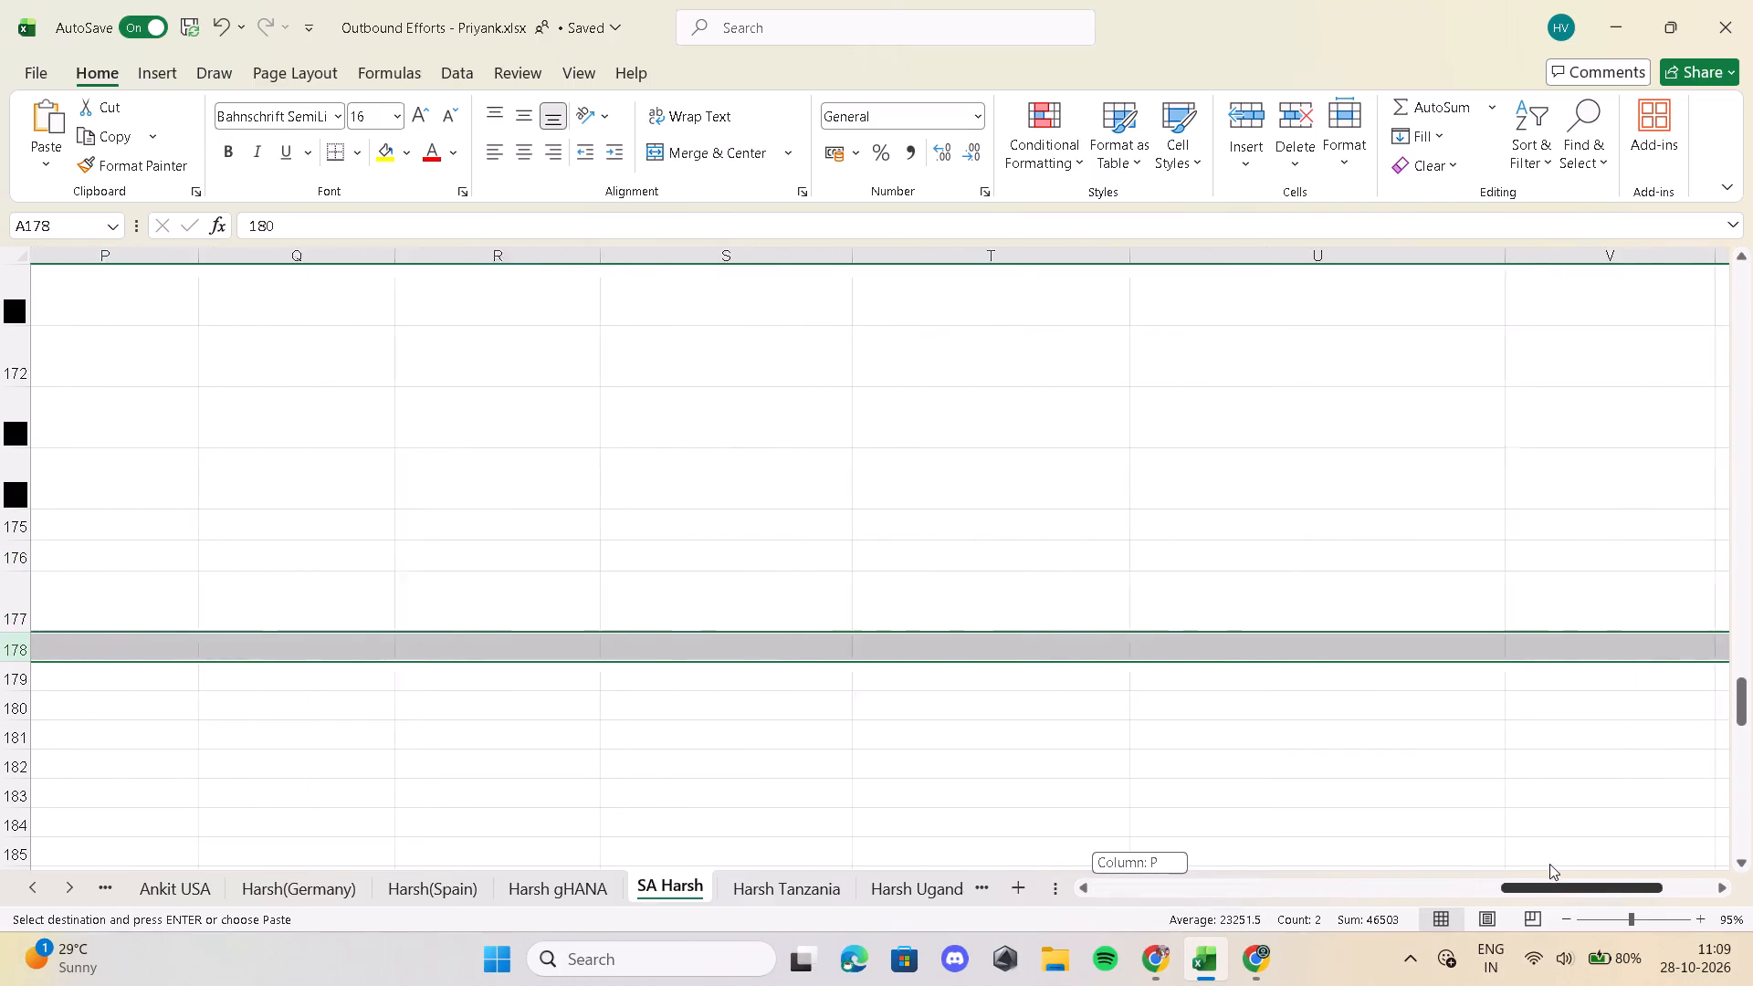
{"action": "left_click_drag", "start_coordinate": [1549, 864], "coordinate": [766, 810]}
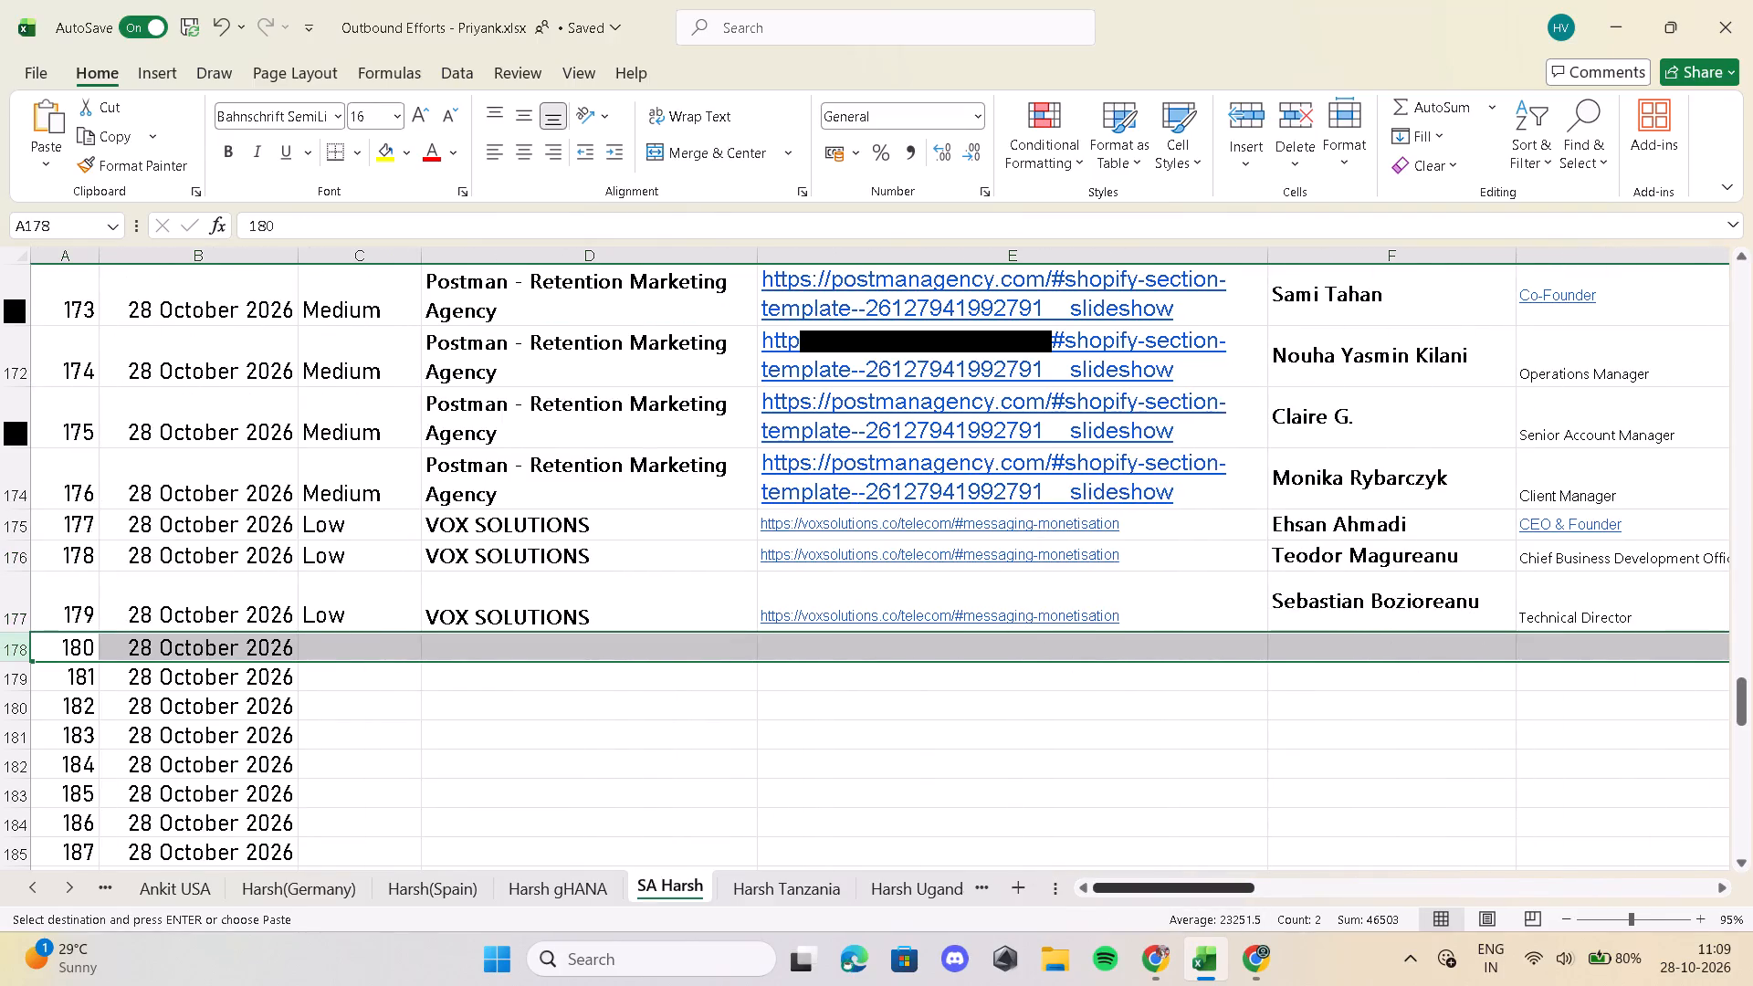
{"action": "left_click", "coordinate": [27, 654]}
Back in Chrome, look through the VOX SOLUTIONS lead search results in Sales Navigator for further decision makers, checking their job titles.
{"action": "left_click", "coordinate": [1271, 972]}
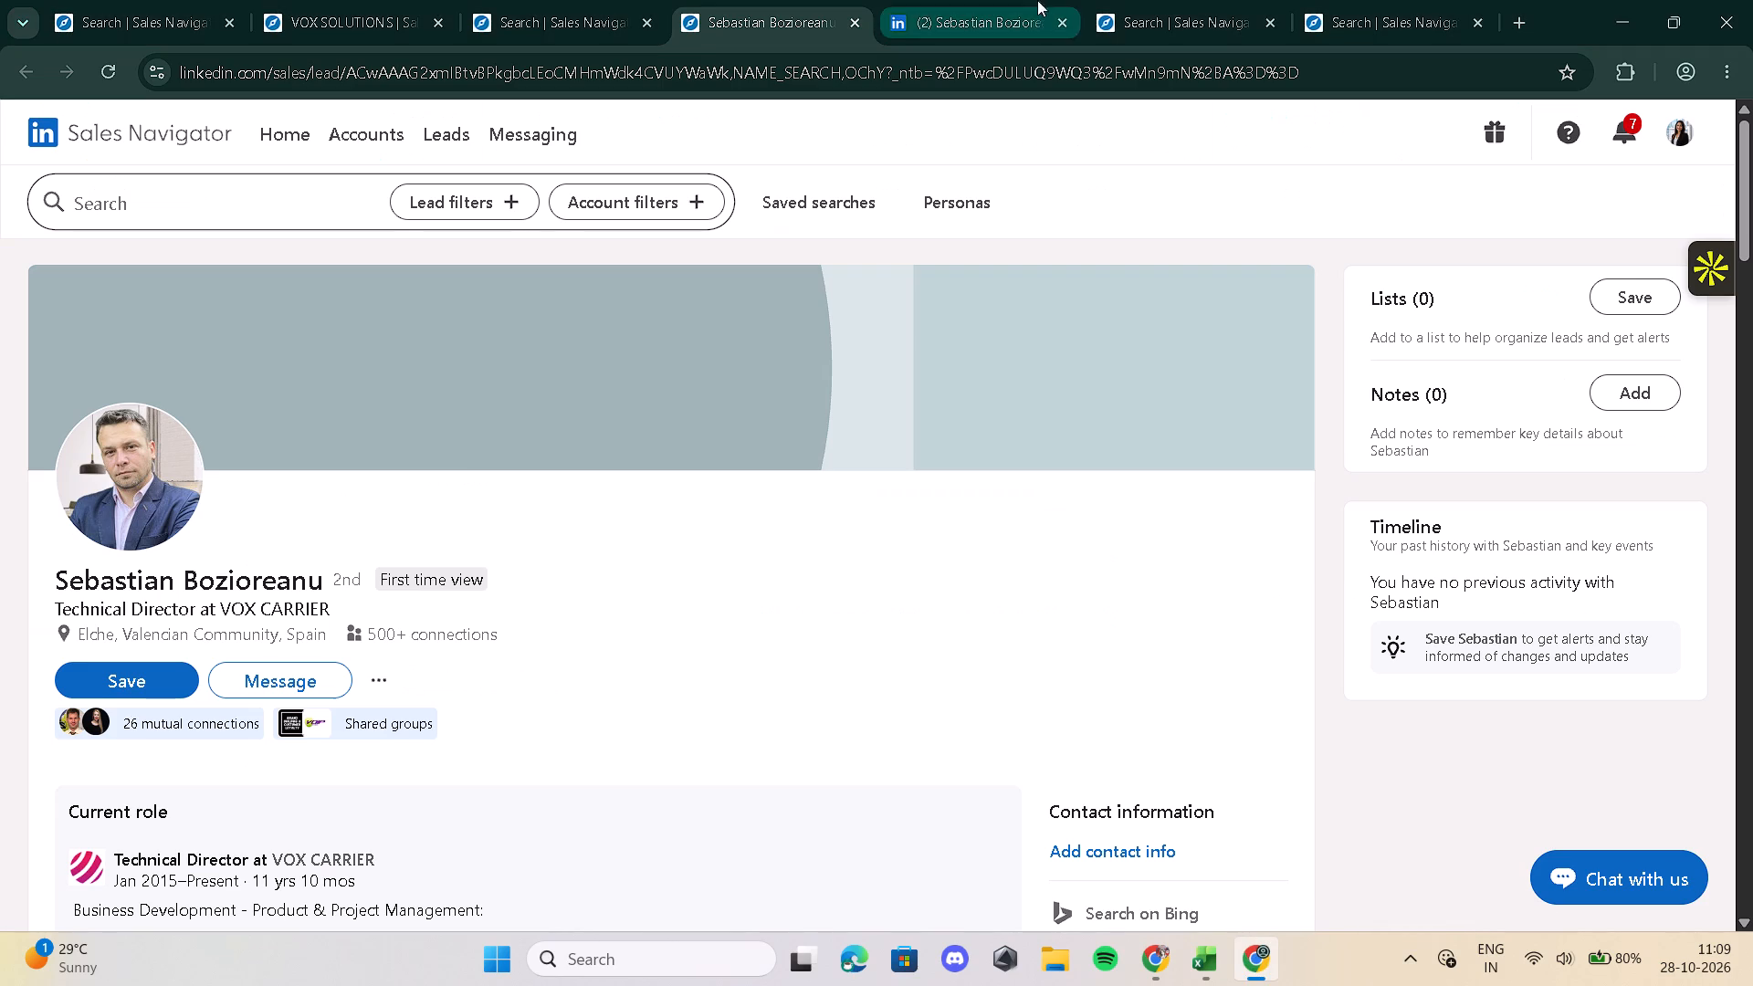
{"action": "left_click", "coordinate": [1392, 0]}
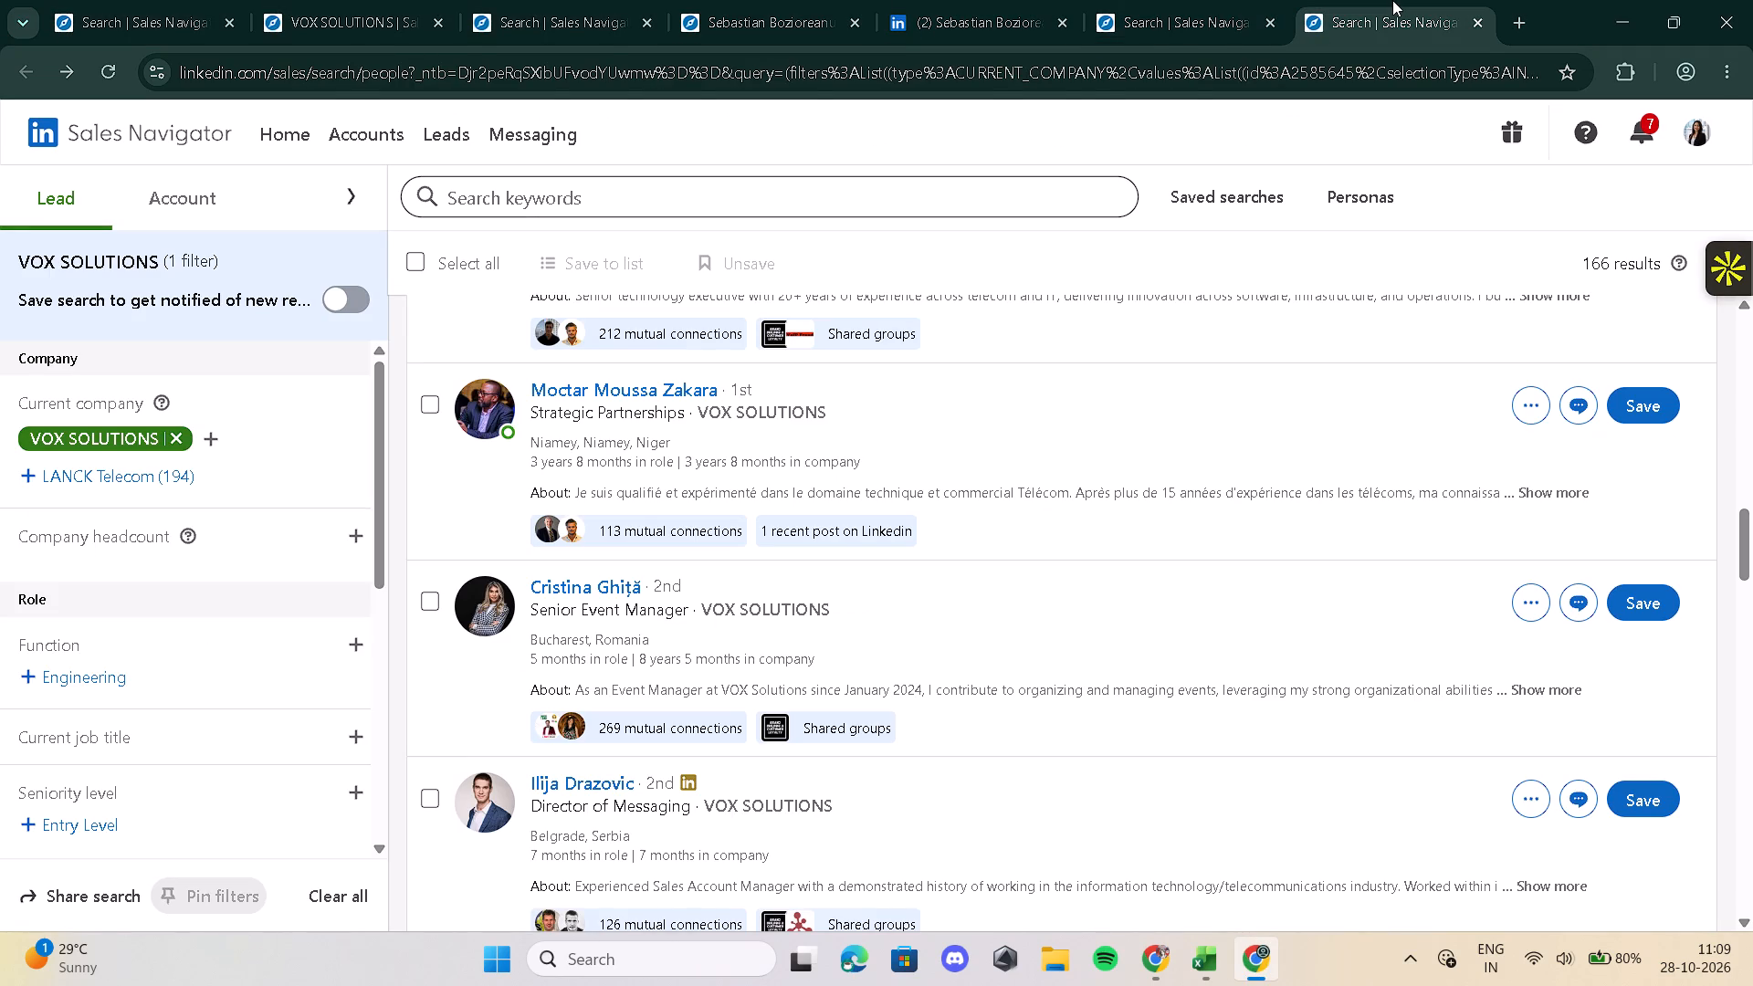
{"action": "scroll", "coordinate": [1128, 442], "scroll_direction": "down", "scroll_amount": 3}
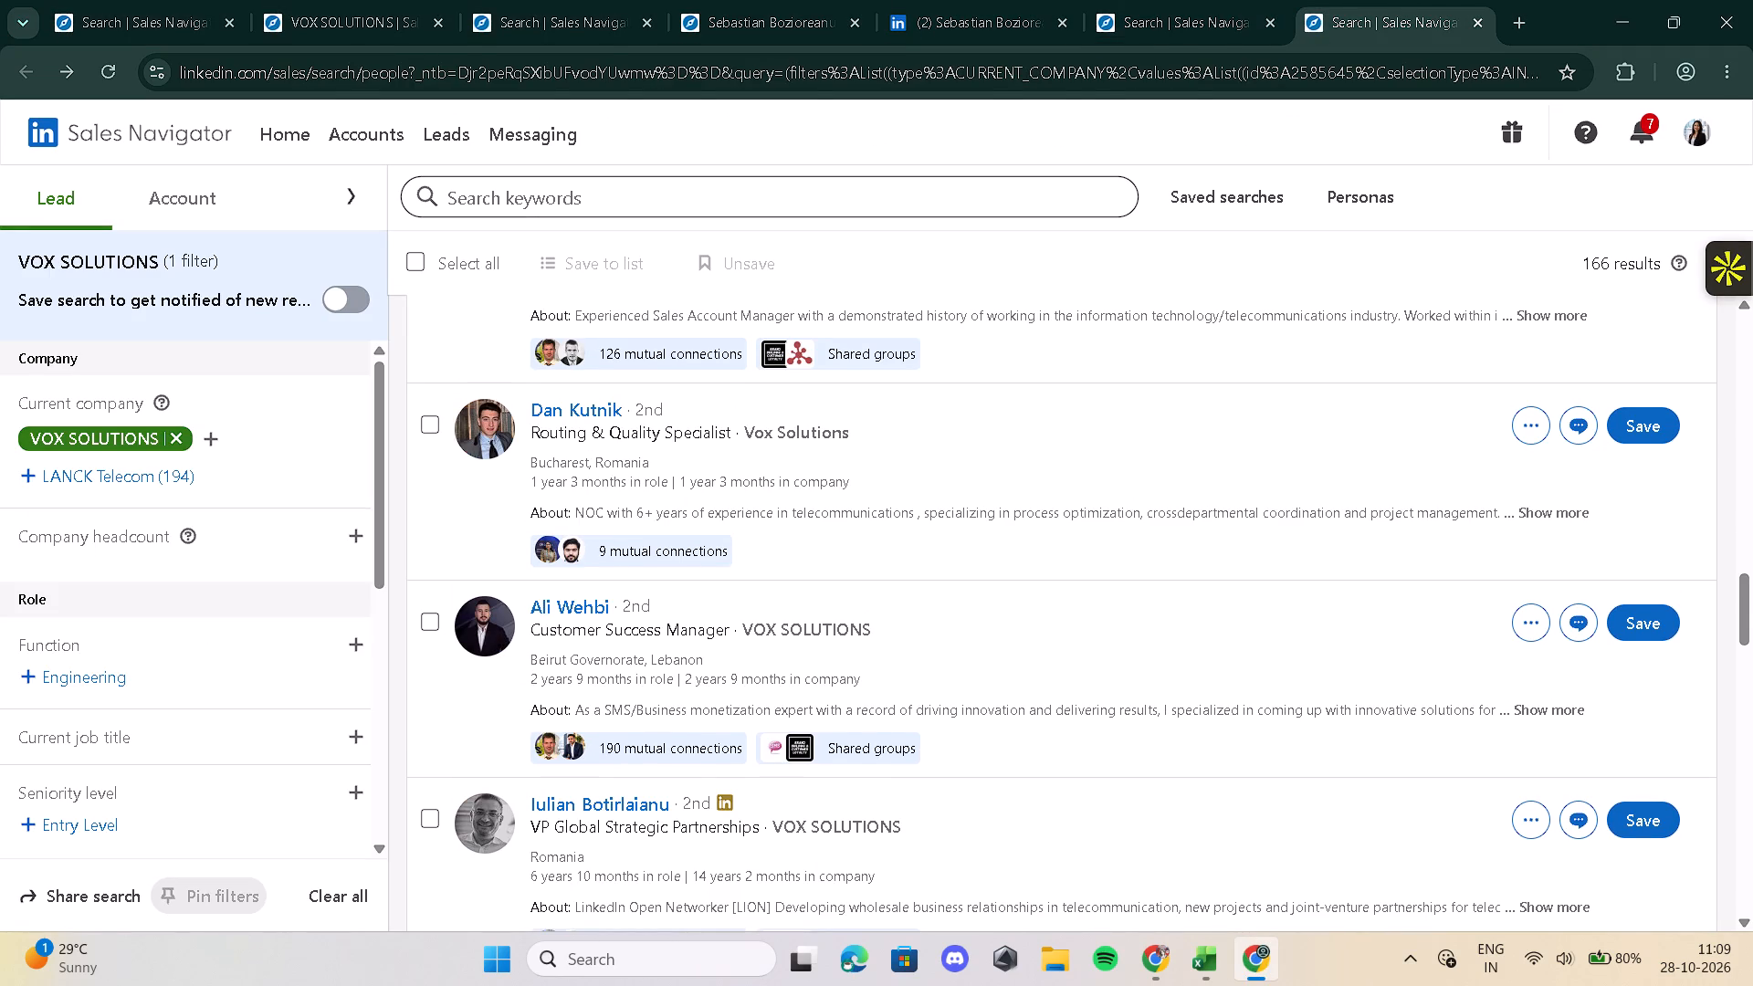
{"action": "scroll", "coordinate": [1110, 491], "scroll_direction": "down", "scroll_amount": 4}
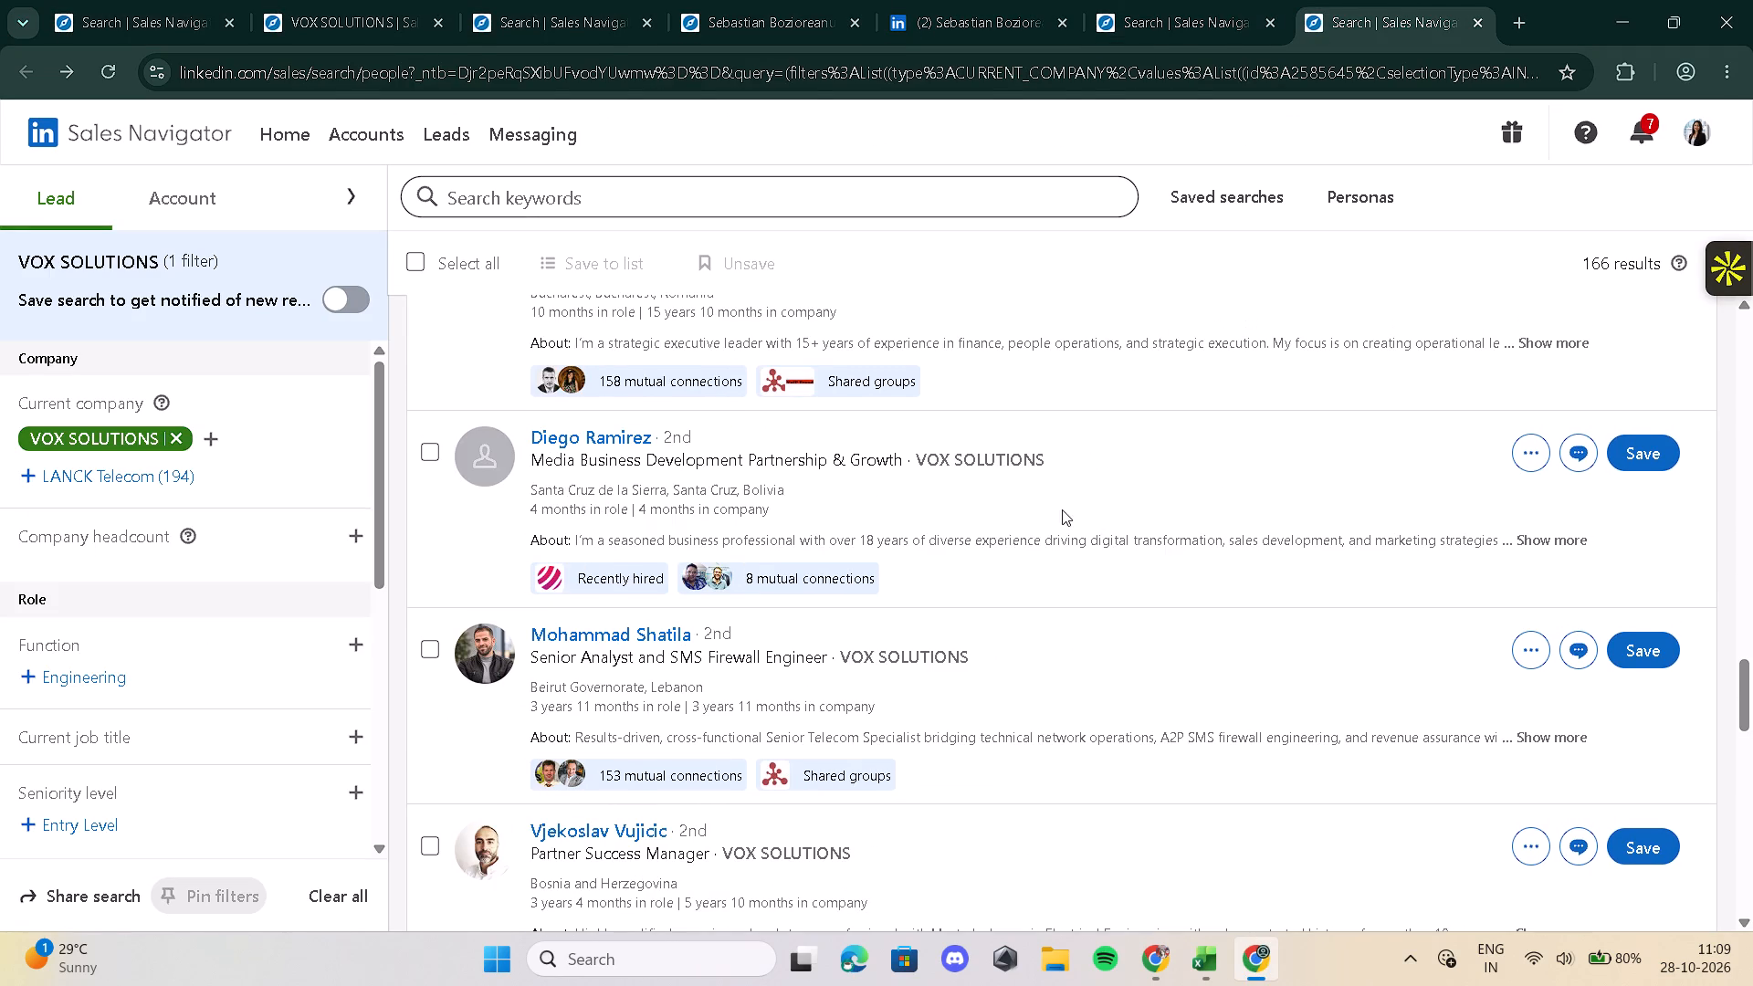
{"action": "scroll", "coordinate": [1041, 534], "scroll_direction": "down", "scroll_amount": 5}
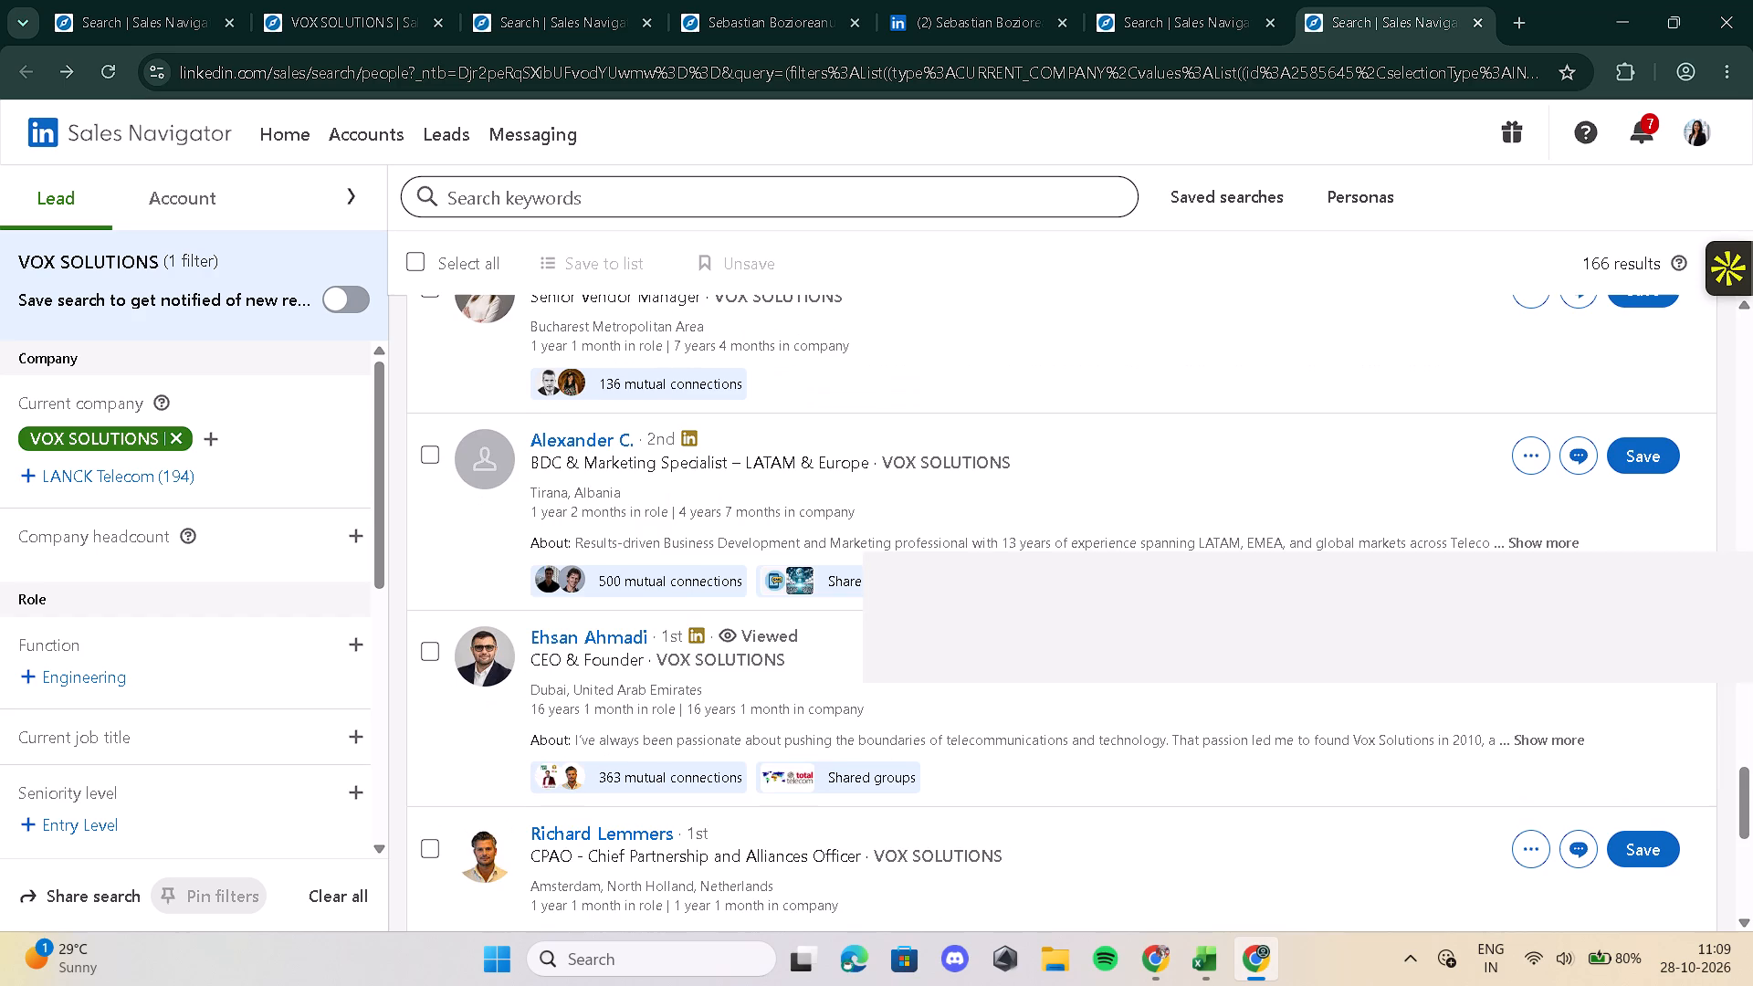
{"action": "scroll", "coordinate": [1060, 485], "scroll_direction": "down", "scroll_amount": 2}
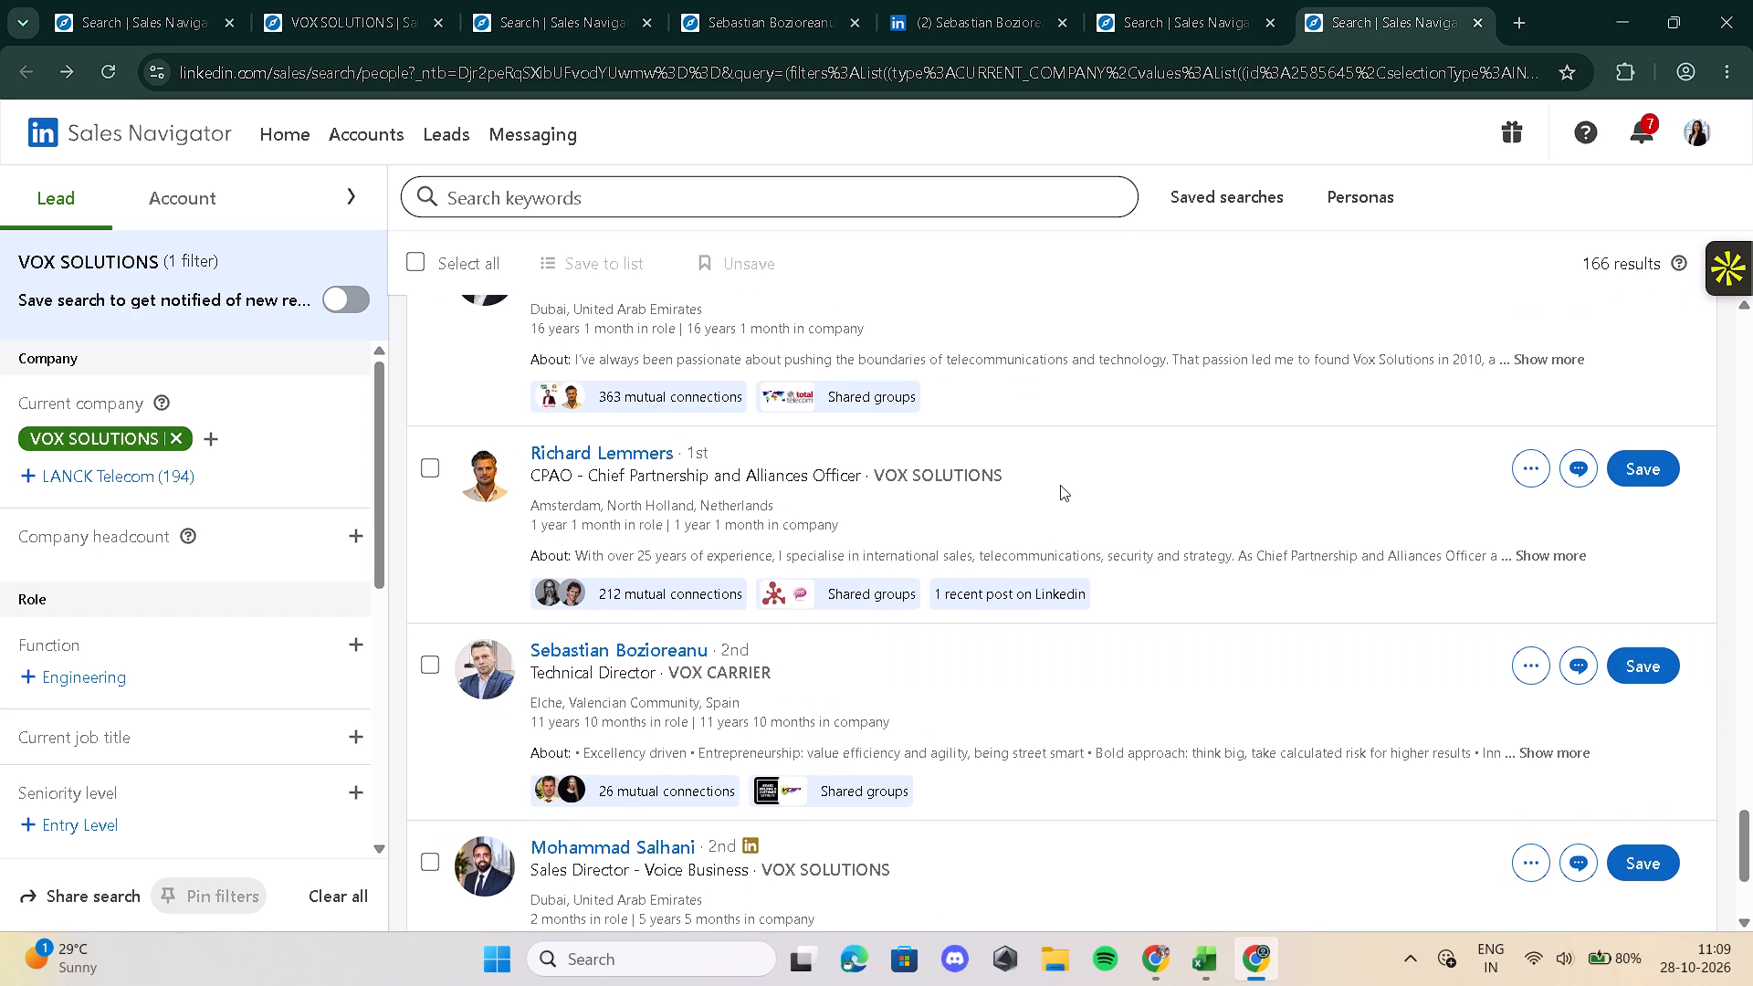
{"action": "scroll", "coordinate": [1060, 485], "scroll_direction": "down", "scroll_amount": 3}
{"action": "scroll", "coordinate": [928, 616], "scroll_direction": "up", "scroll_amount": 15}
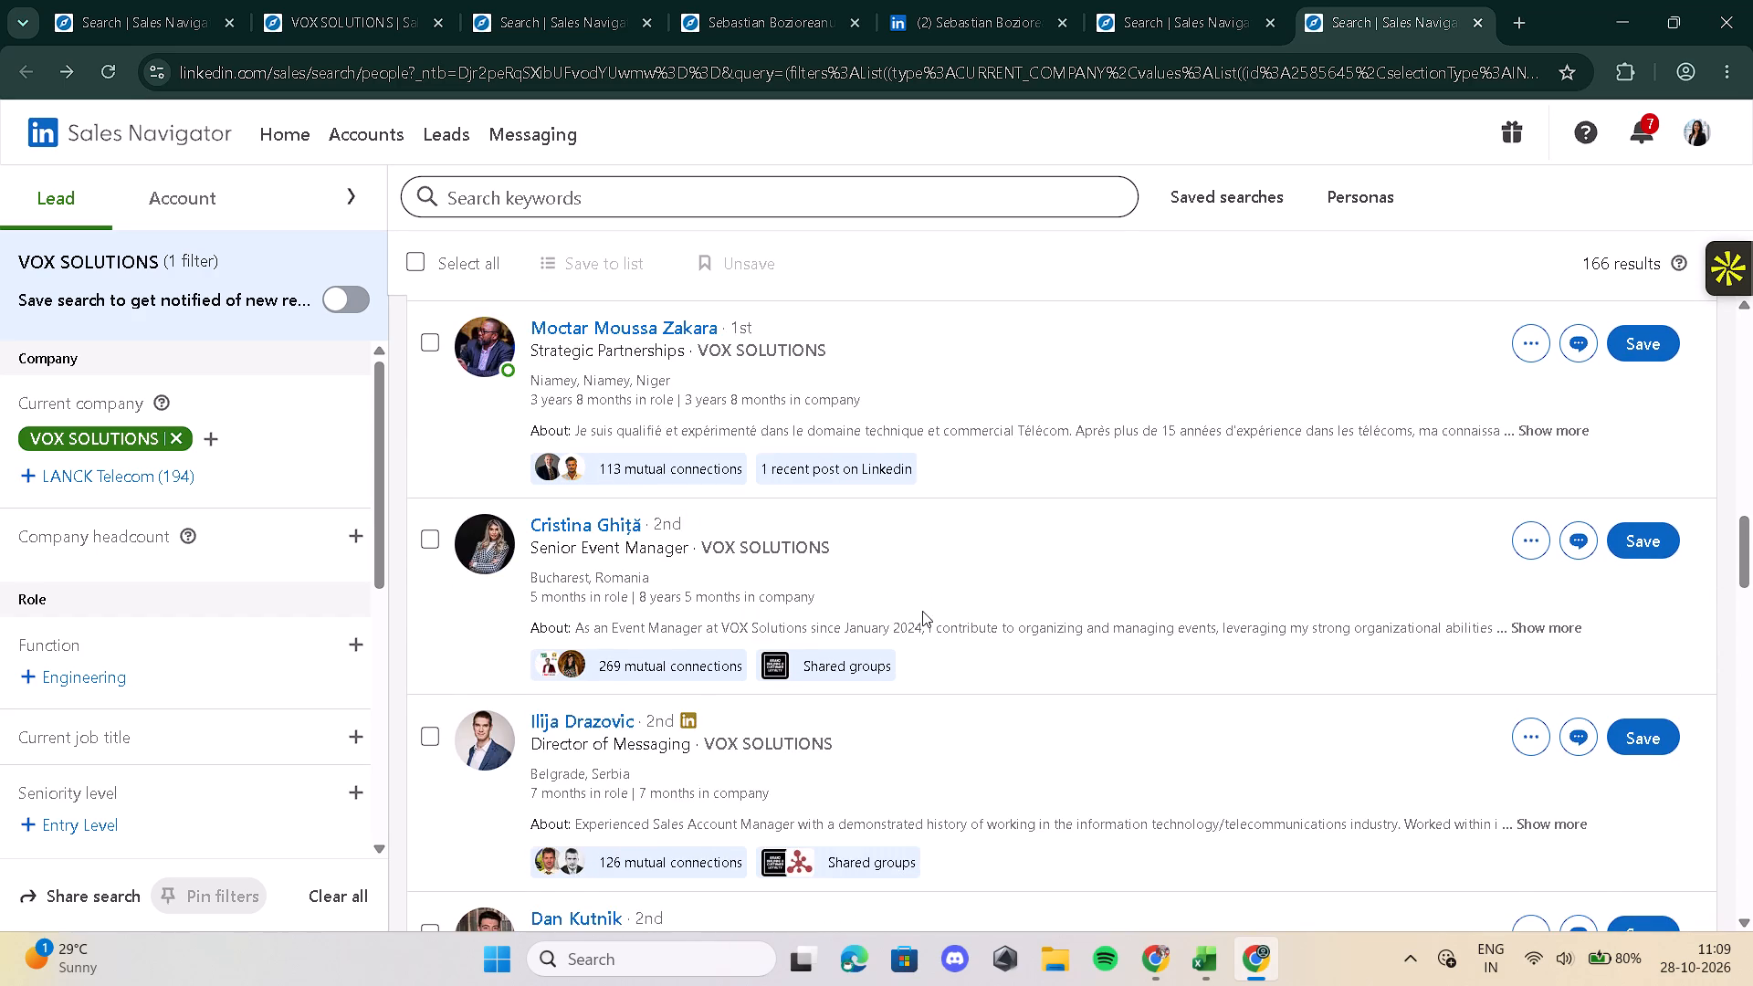
{"action": "scroll", "coordinate": [922, 607], "scroll_direction": "up", "scroll_amount": 8}
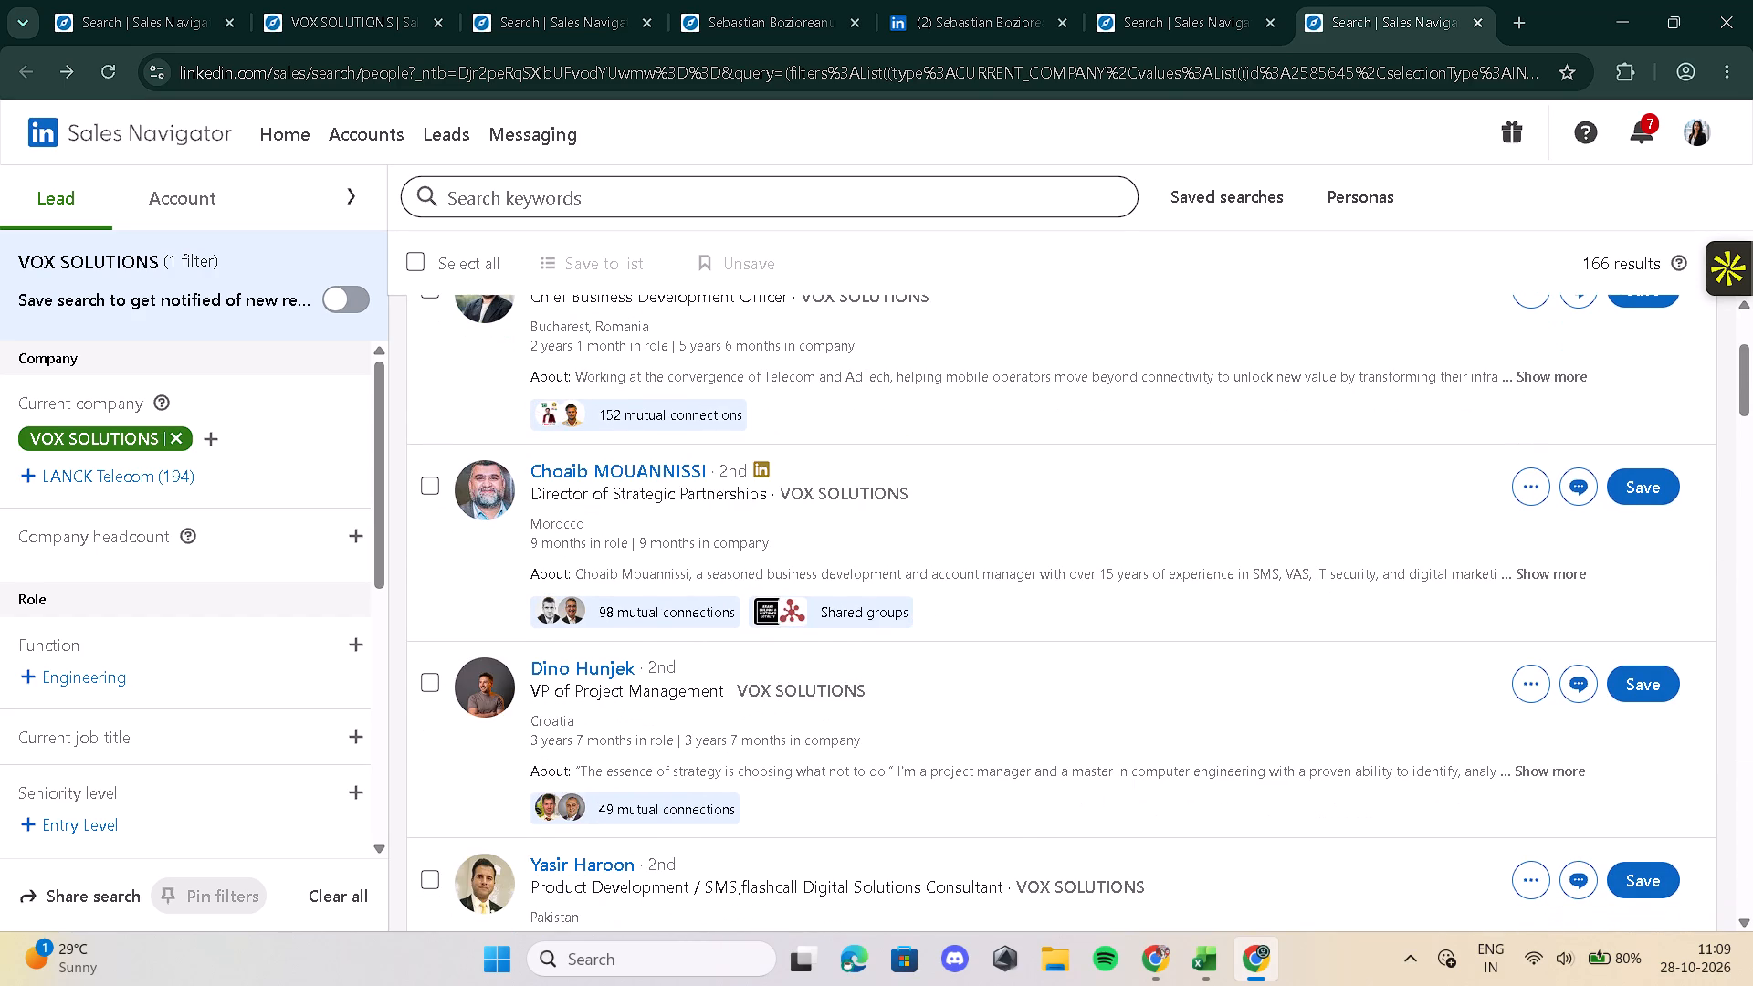
{"action": "scroll", "coordinate": [938, 576], "scroll_direction": "up", "scroll_amount": 2}
{"action": "scroll", "coordinate": [1010, 510], "scroll_direction": "down", "scroll_amount": 3}
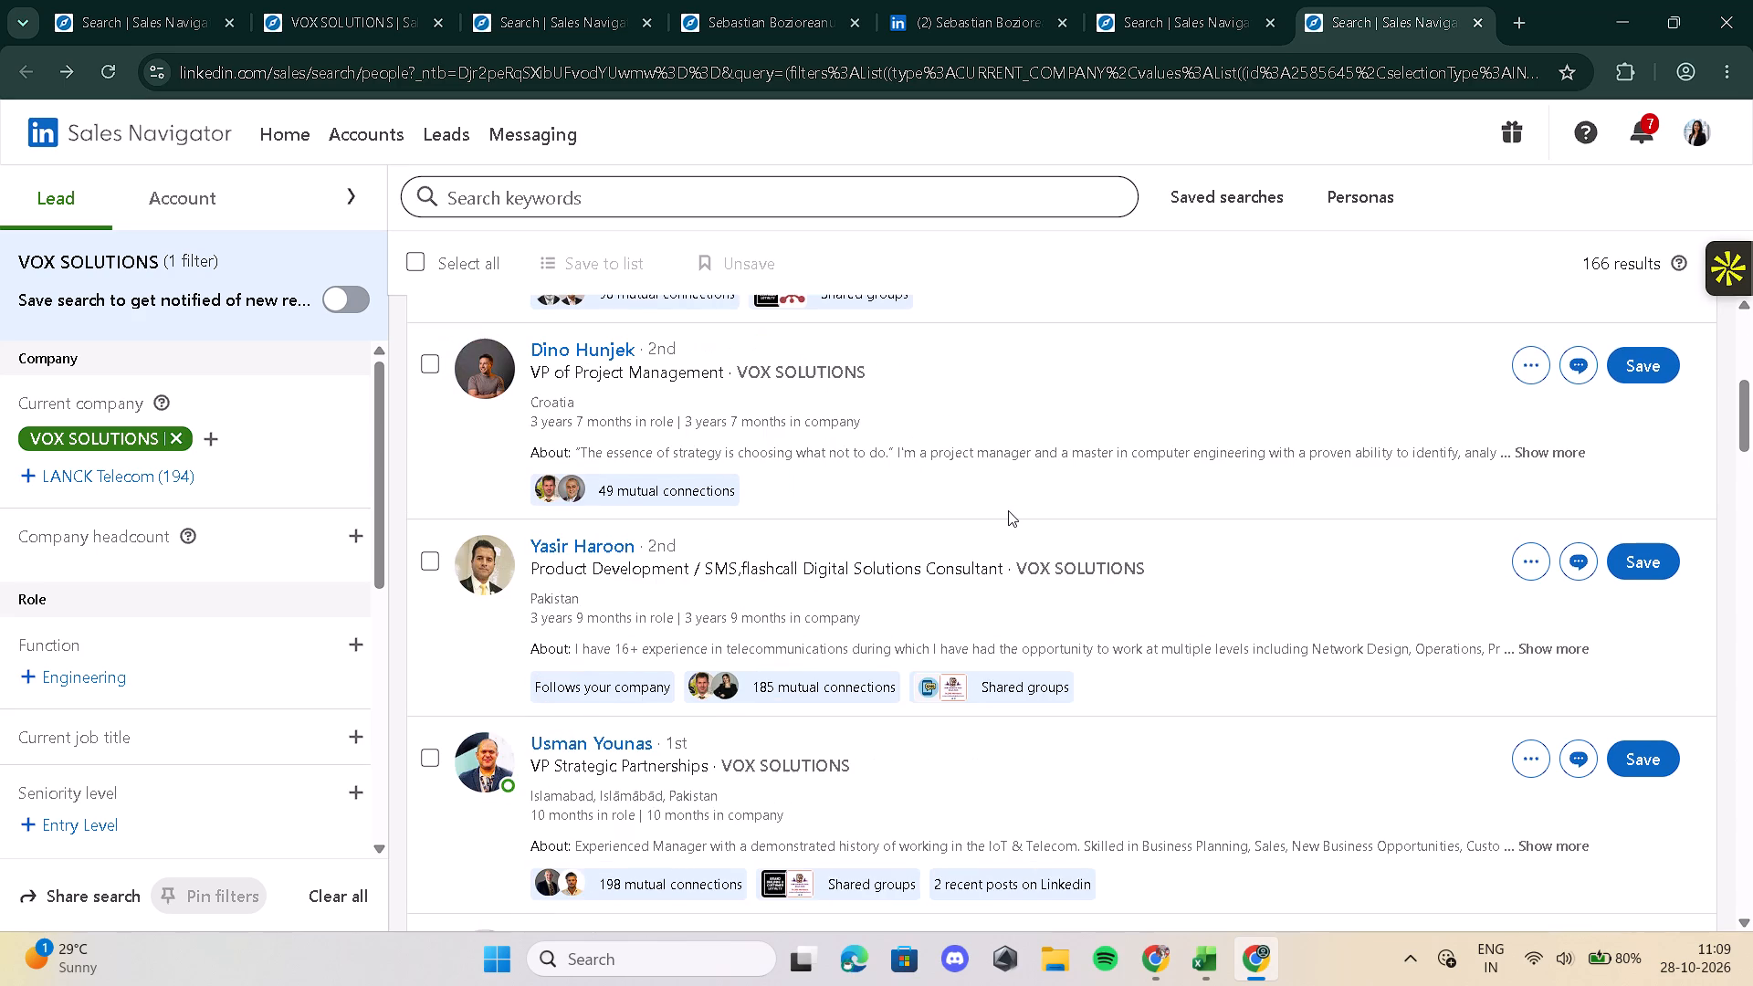
{"action": "scroll", "coordinate": [1008, 510], "scroll_direction": "down", "scroll_amount": 4}
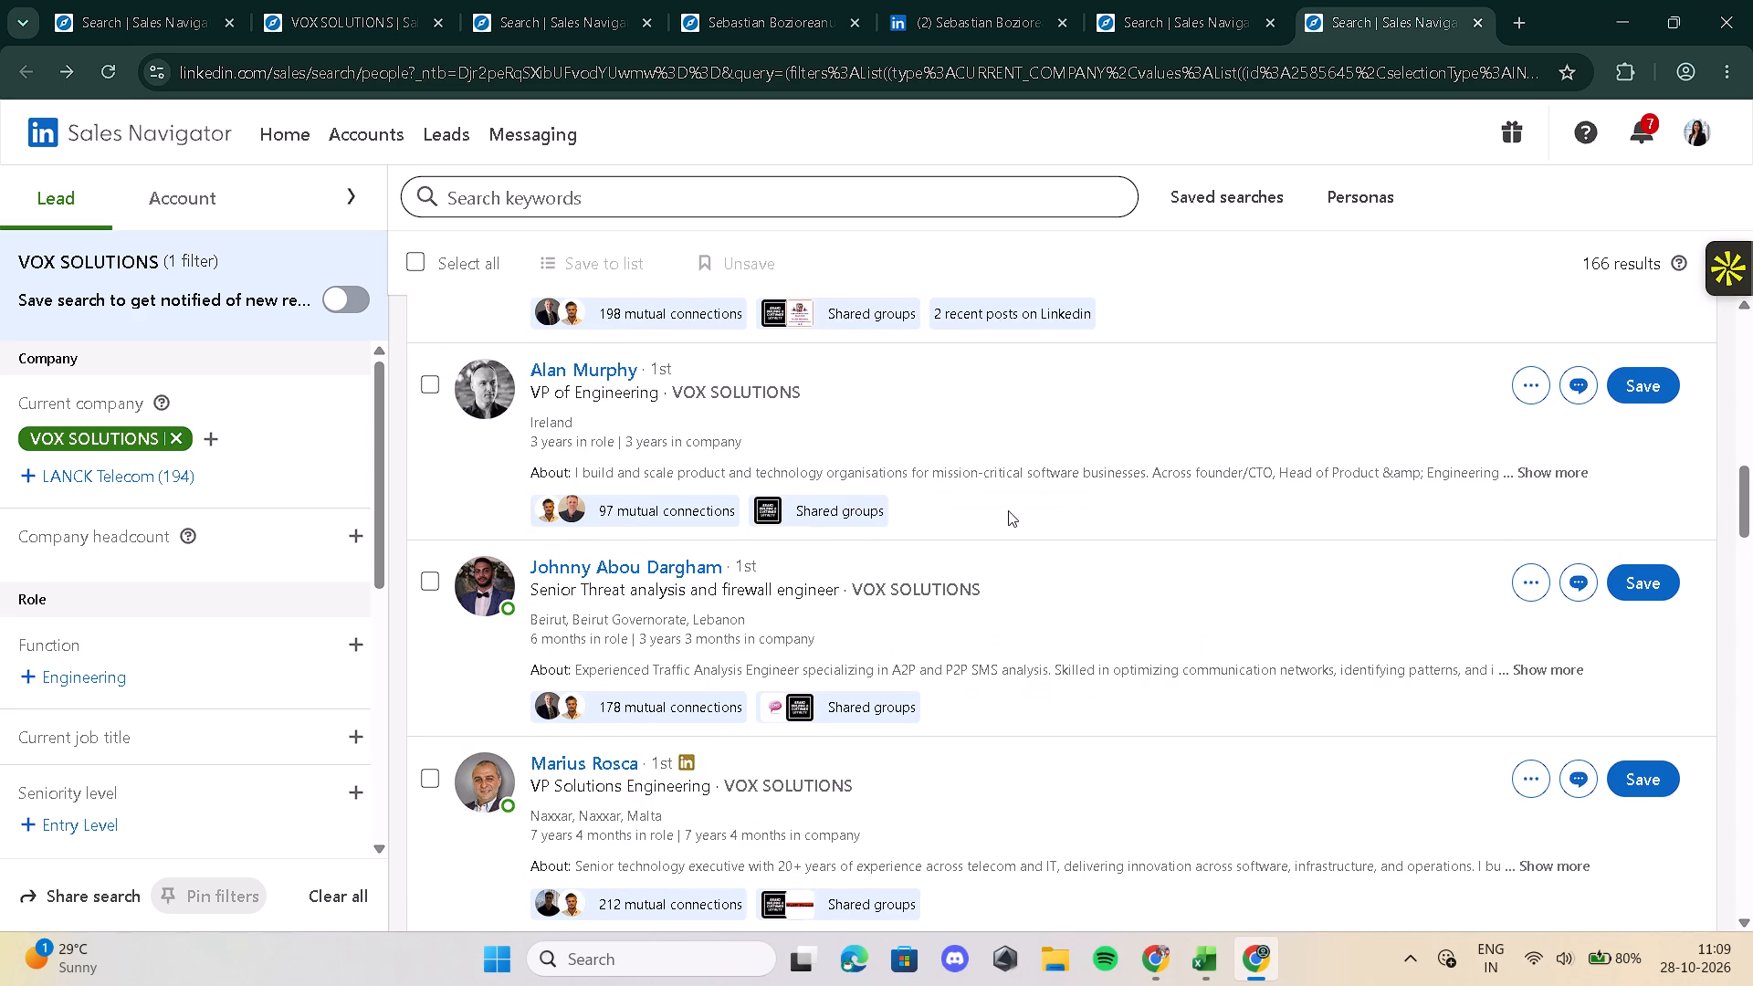
{"action": "scroll", "coordinate": [1008, 510], "scroll_direction": "down", "scroll_amount": 2}
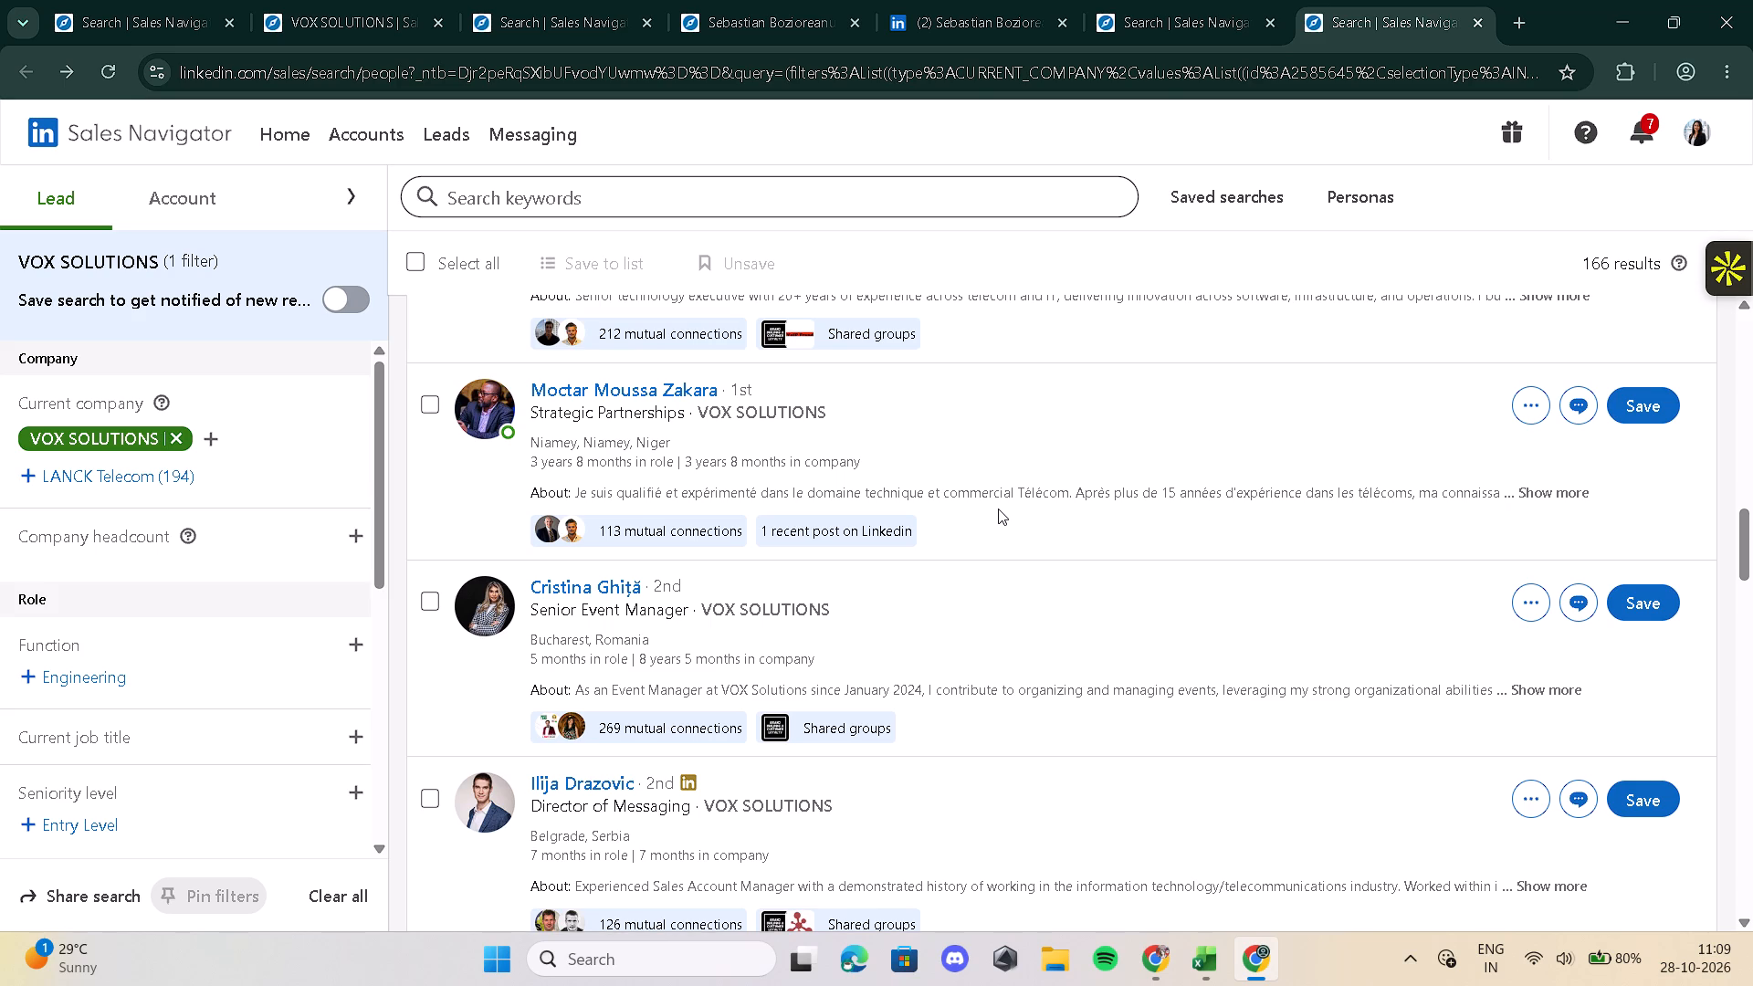
{"action": "scroll", "coordinate": [1004, 462], "scroll_direction": "up", "scroll_amount": 1}
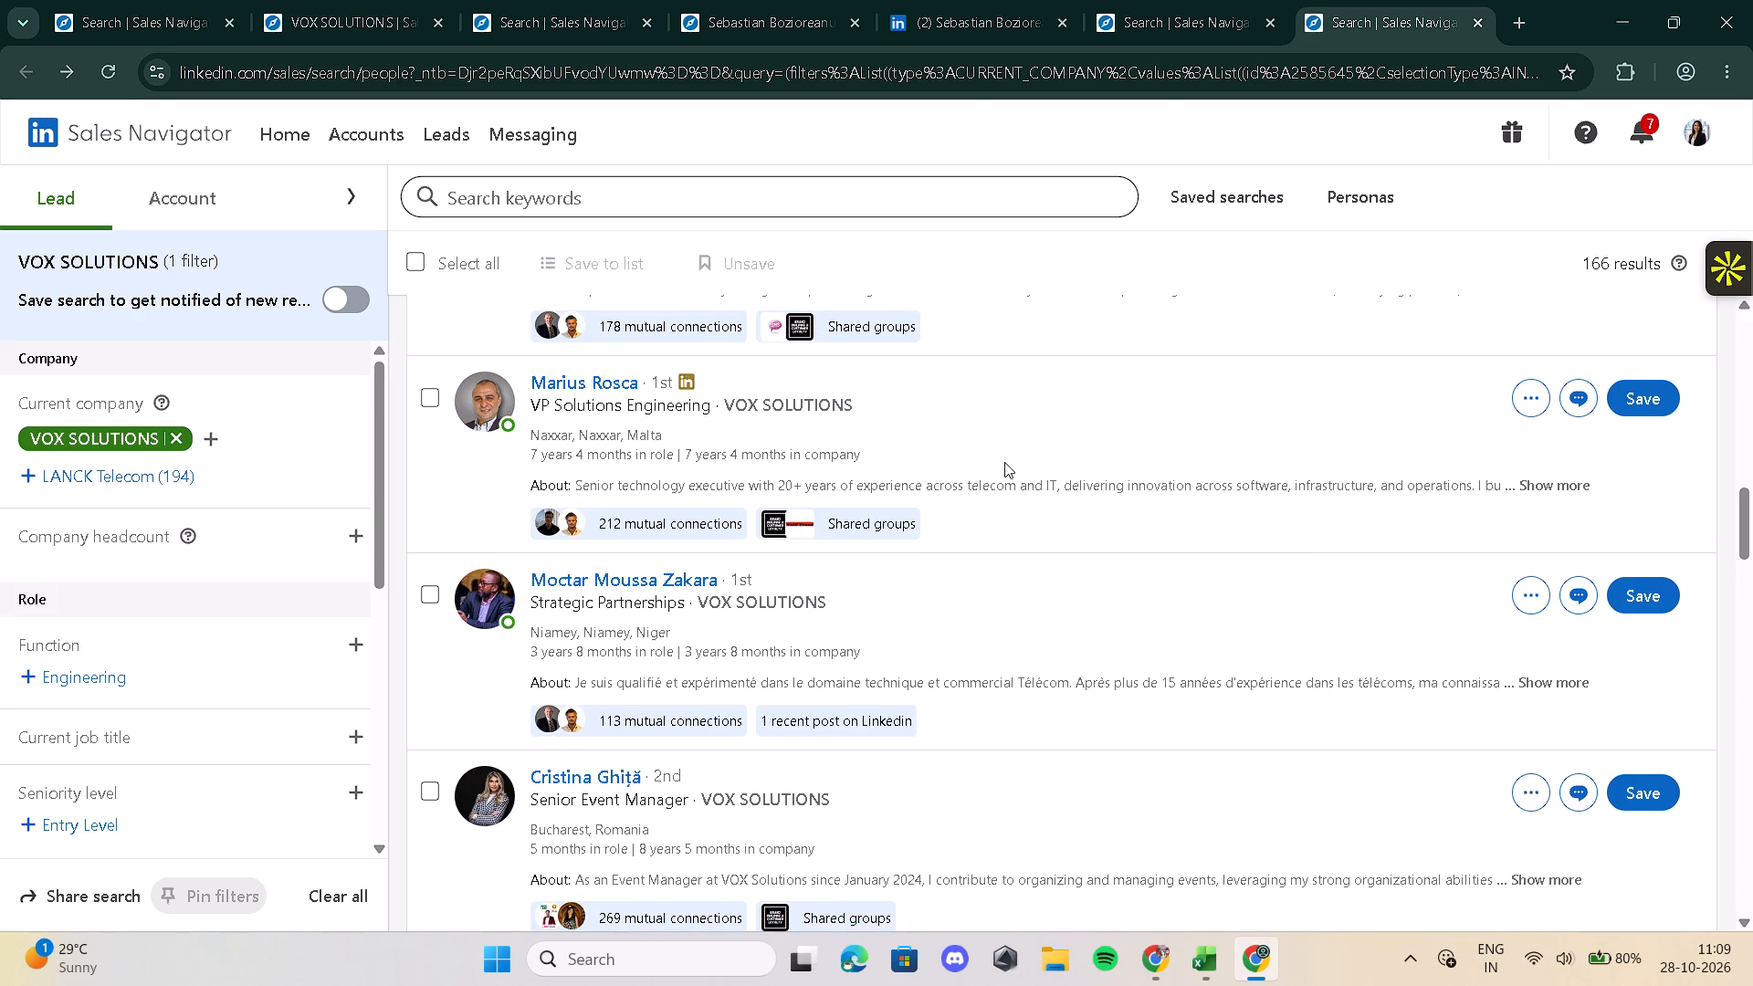
{"action": "scroll", "coordinate": [1004, 462], "scroll_direction": "up", "scroll_amount": 2}
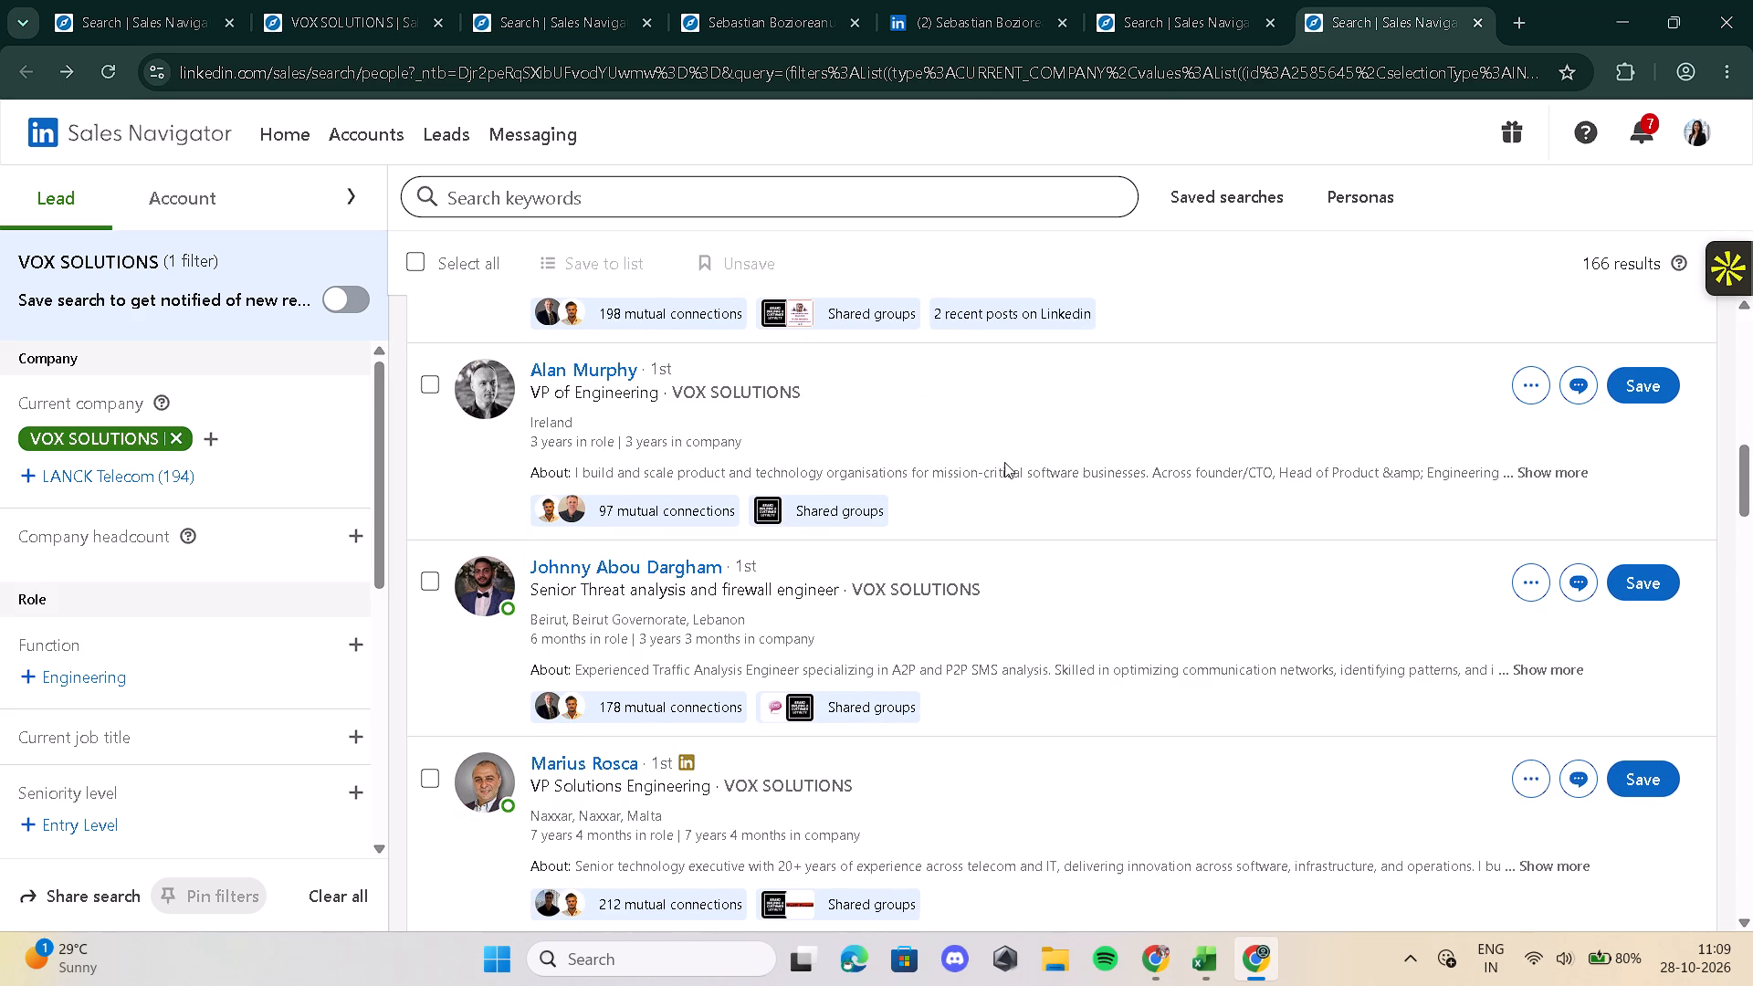
{"action": "scroll", "coordinate": [1004, 462], "scroll_direction": "up", "scroll_amount": 3}
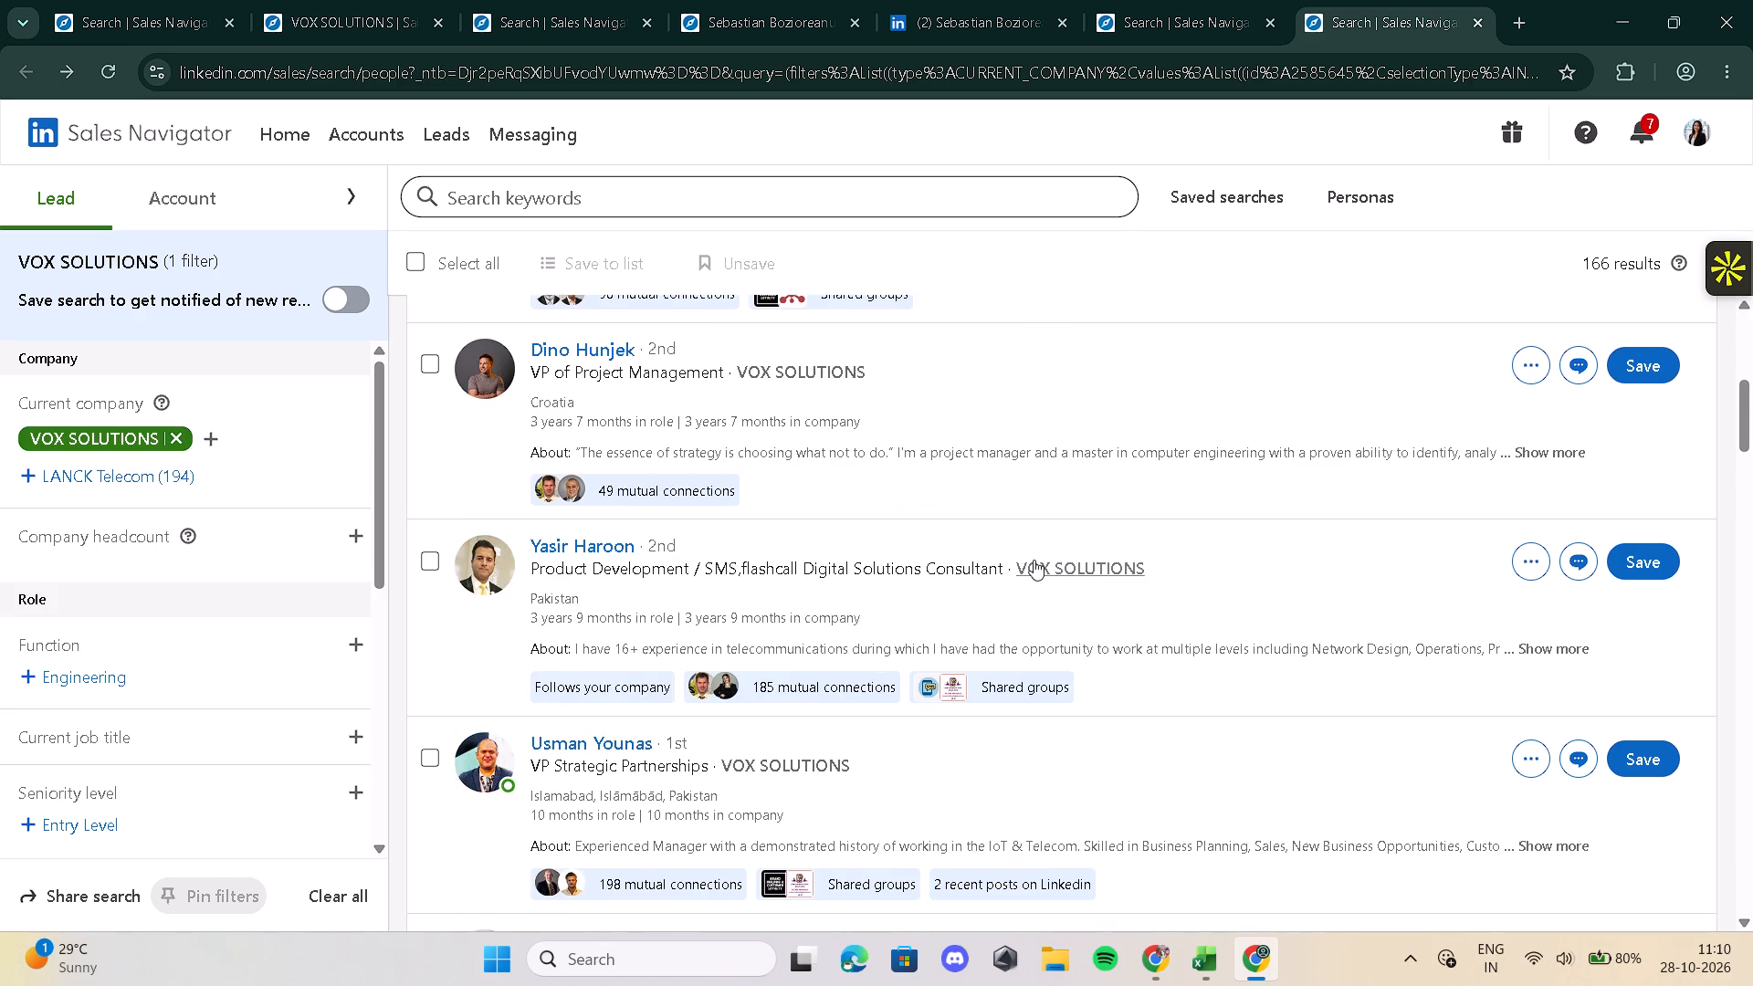
{"action": "scroll", "coordinate": [1049, 535], "scroll_direction": "up", "scroll_amount": 4}
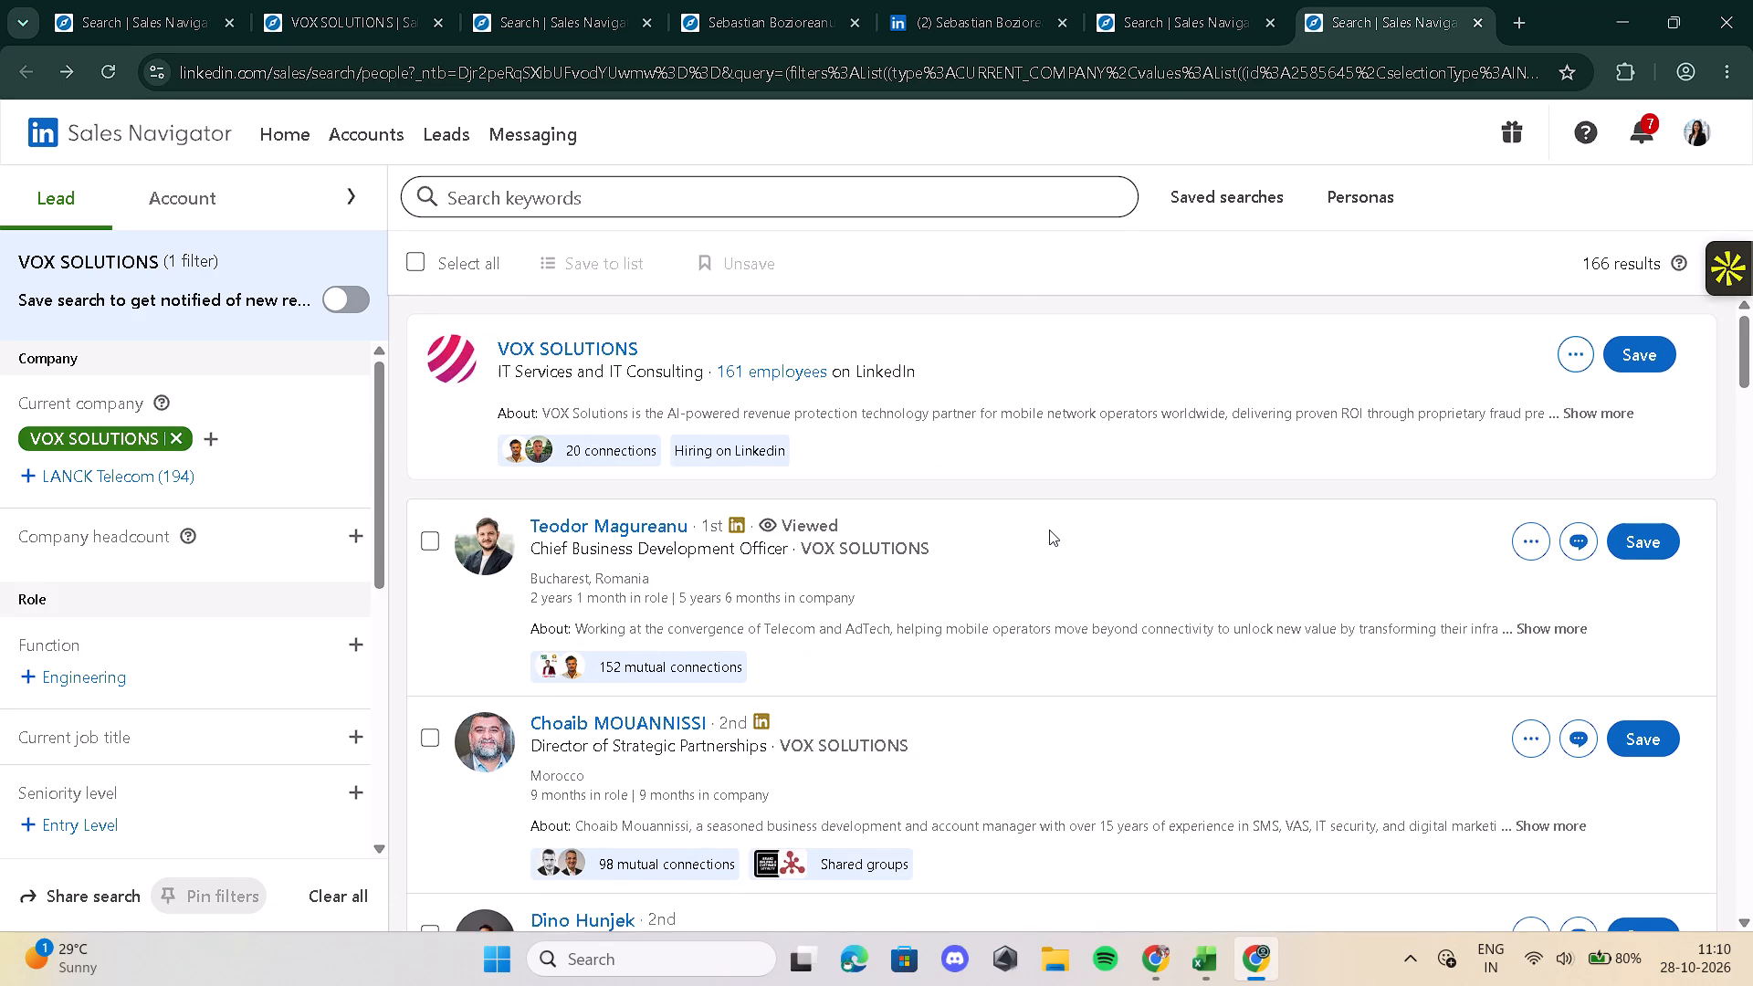
Look through the VOX SOLUTIONS lead results, checking job titles for another decision maker connected with messaging.
{"action": "scroll", "coordinate": [1049, 530], "scroll_direction": "down", "scroll_amount": 14}
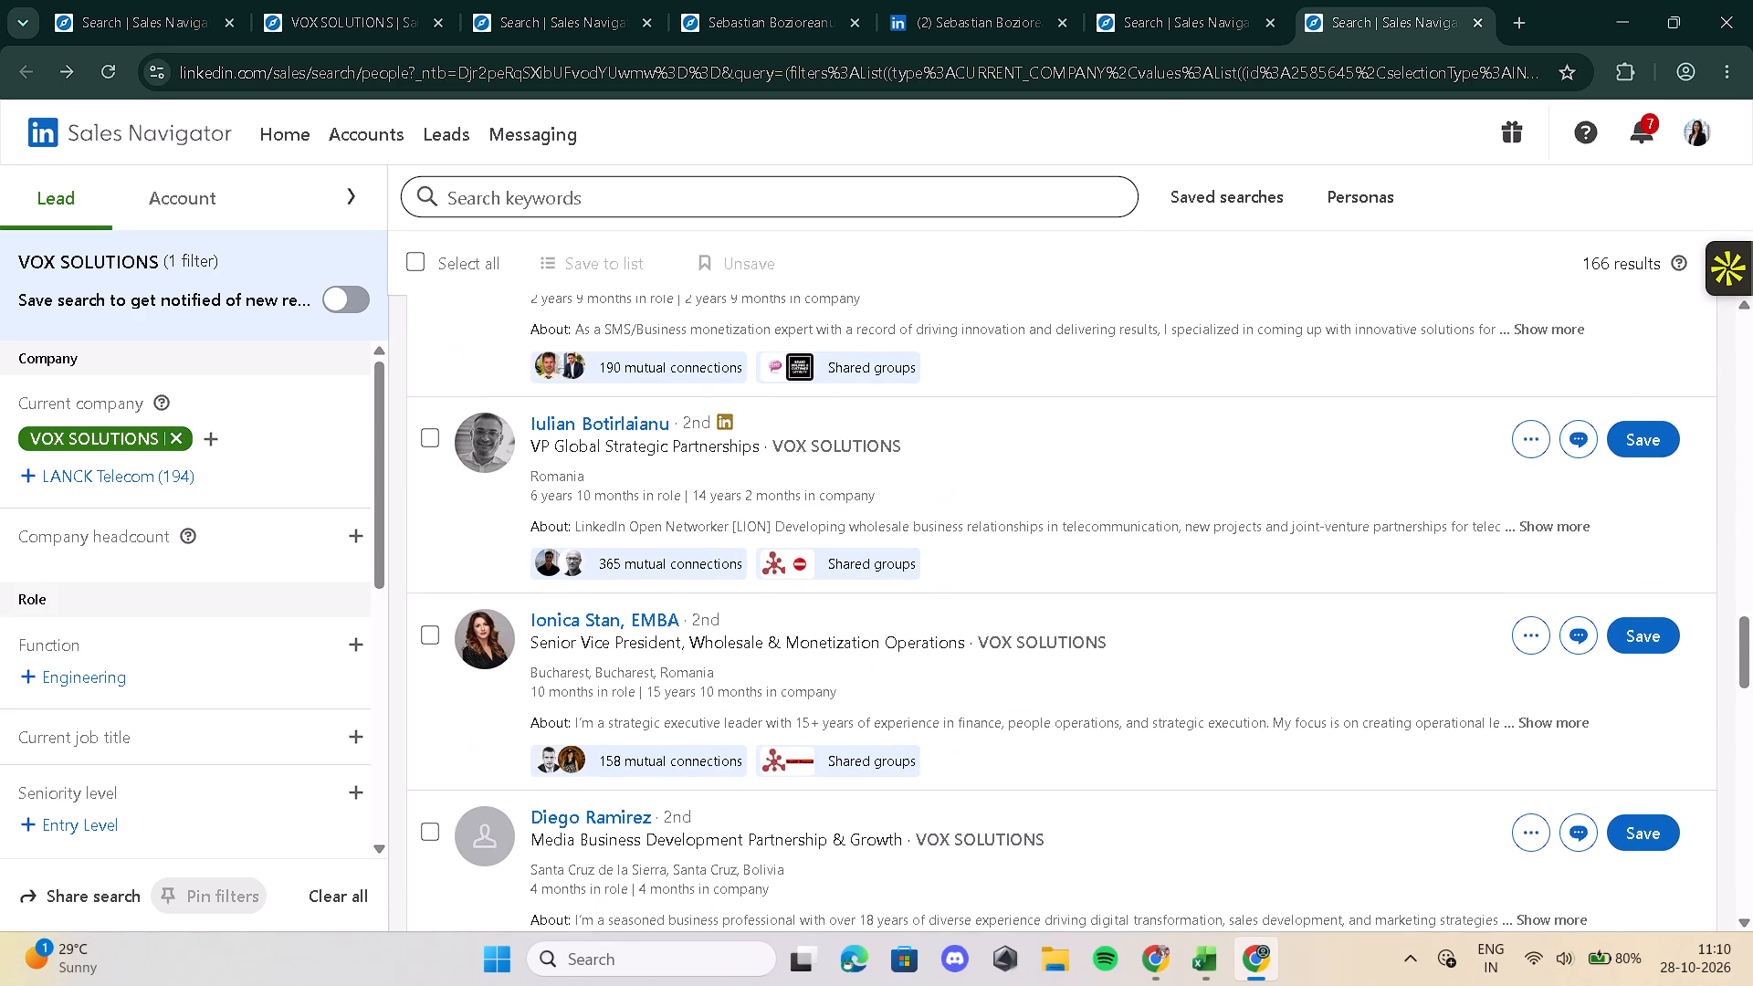
{"action": "scroll", "coordinate": [1049, 530], "scroll_direction": "down", "scroll_amount": 3}
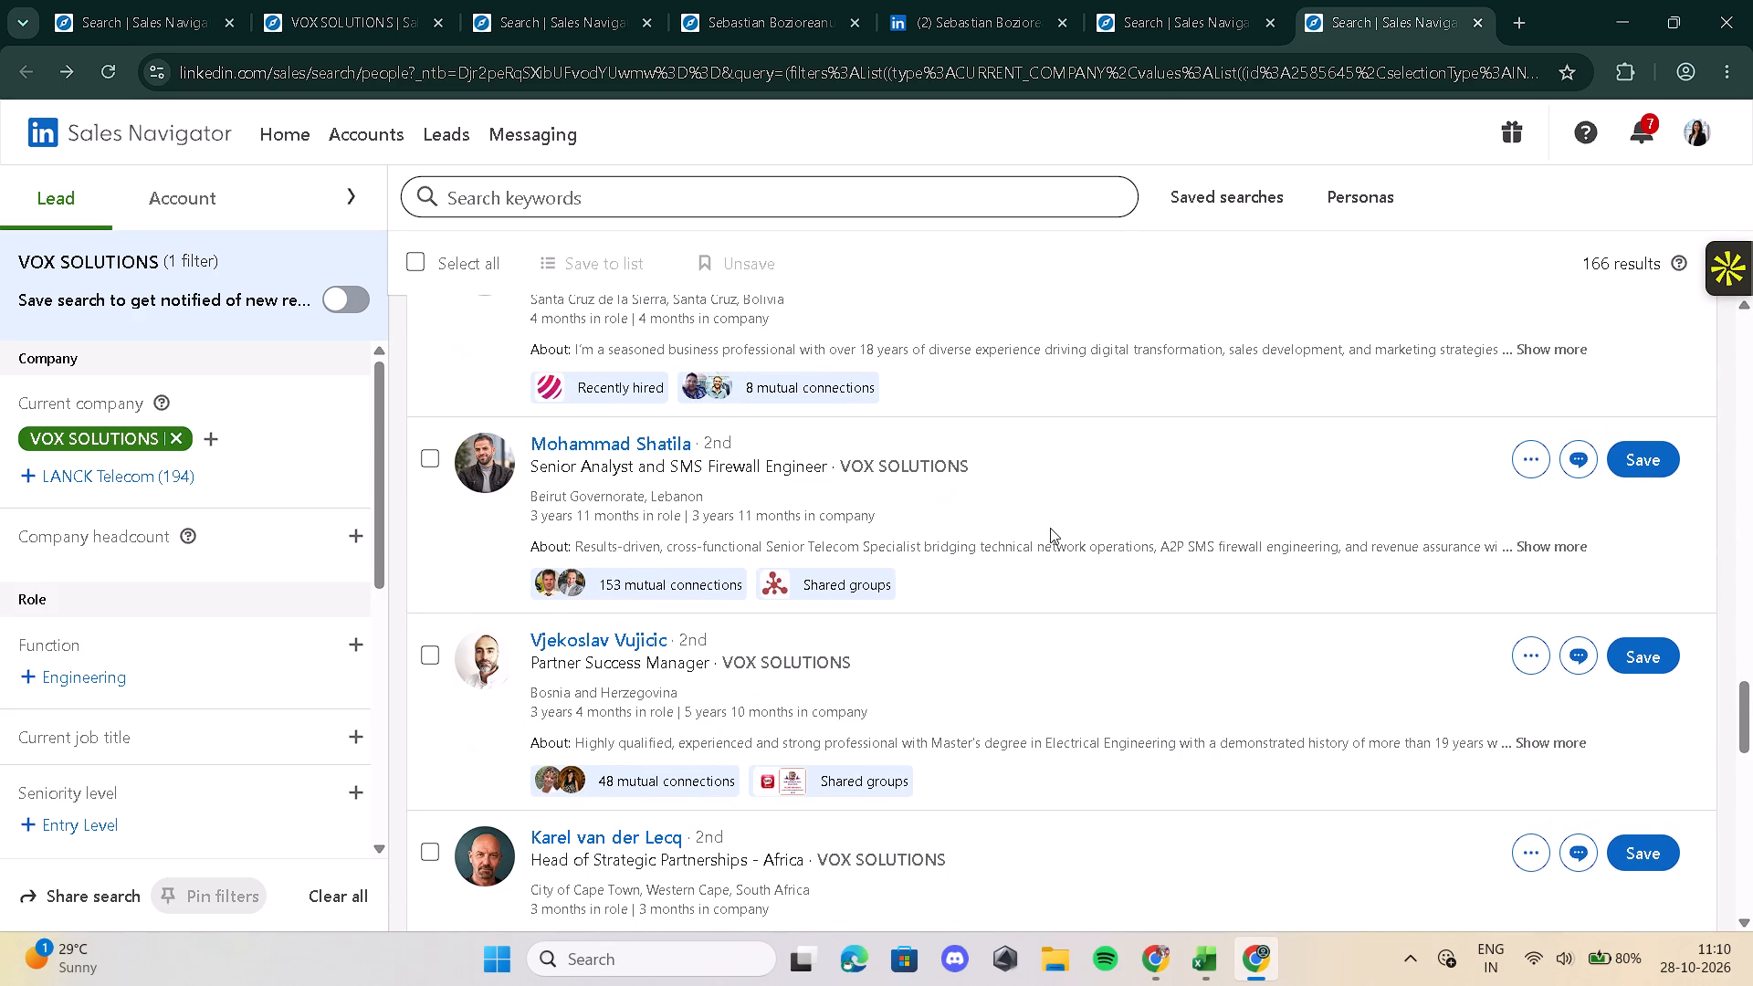
{"action": "scroll", "coordinate": [1050, 528], "scroll_direction": "down", "scroll_amount": 3}
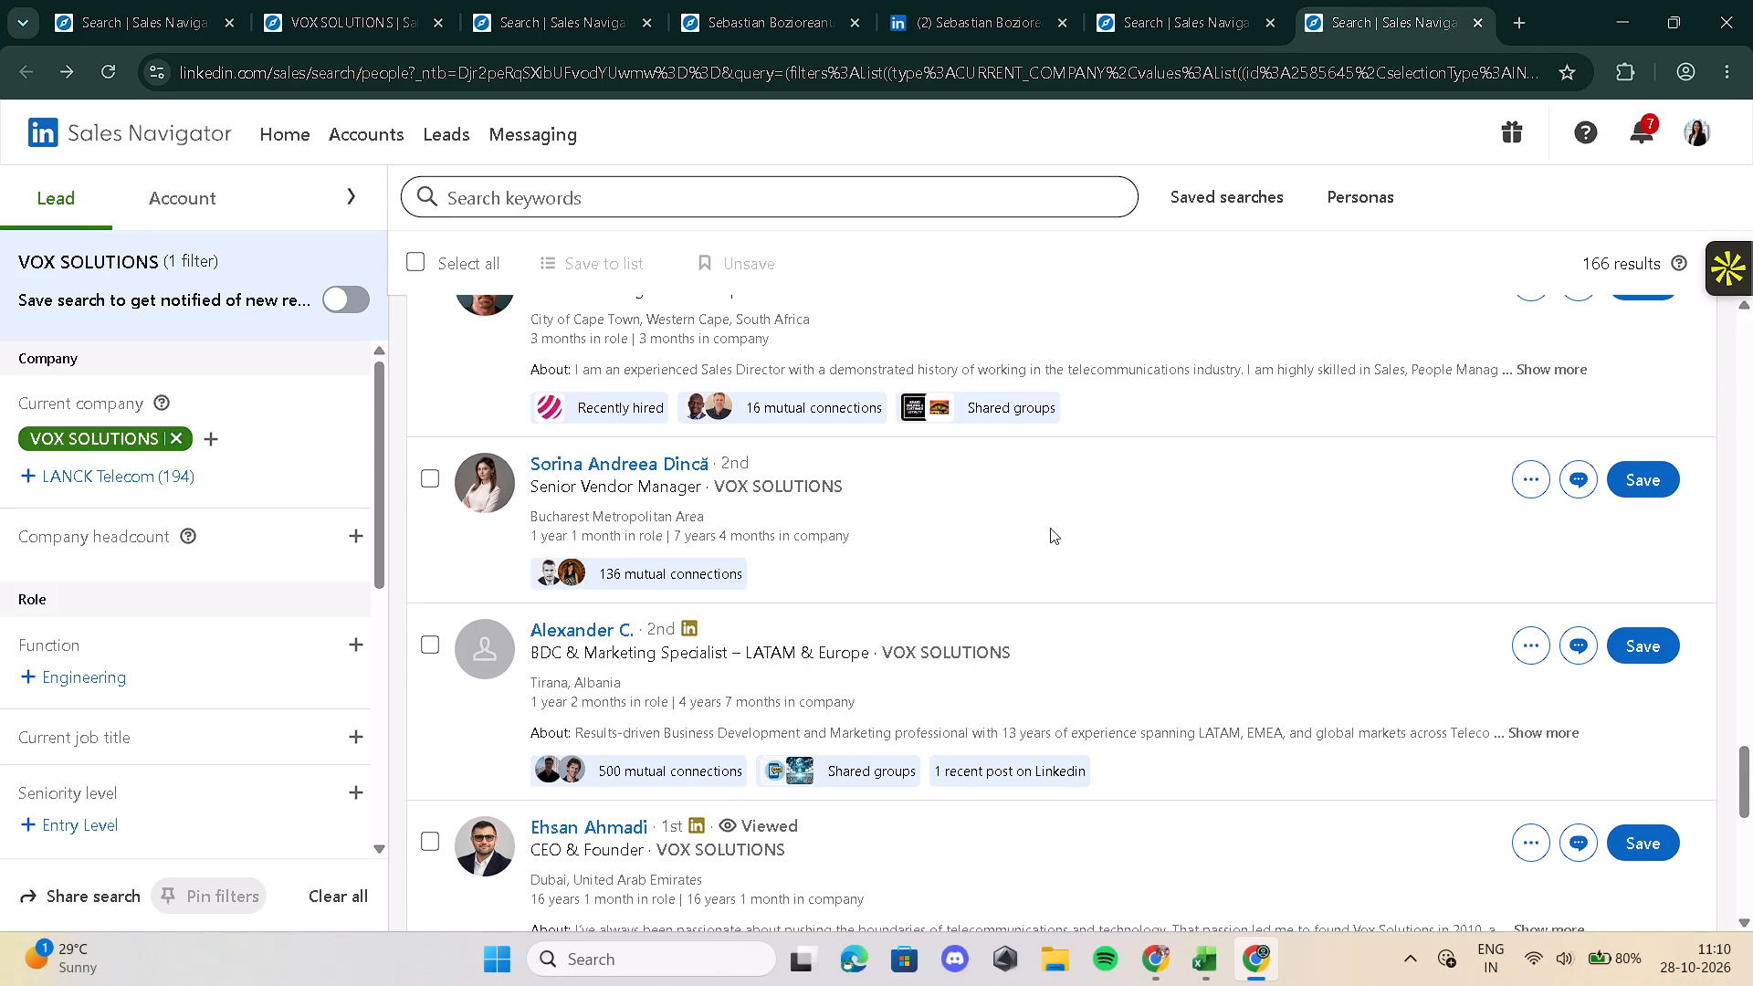
{"action": "scroll", "coordinate": [1050, 528], "scroll_direction": "down", "scroll_amount": 2}
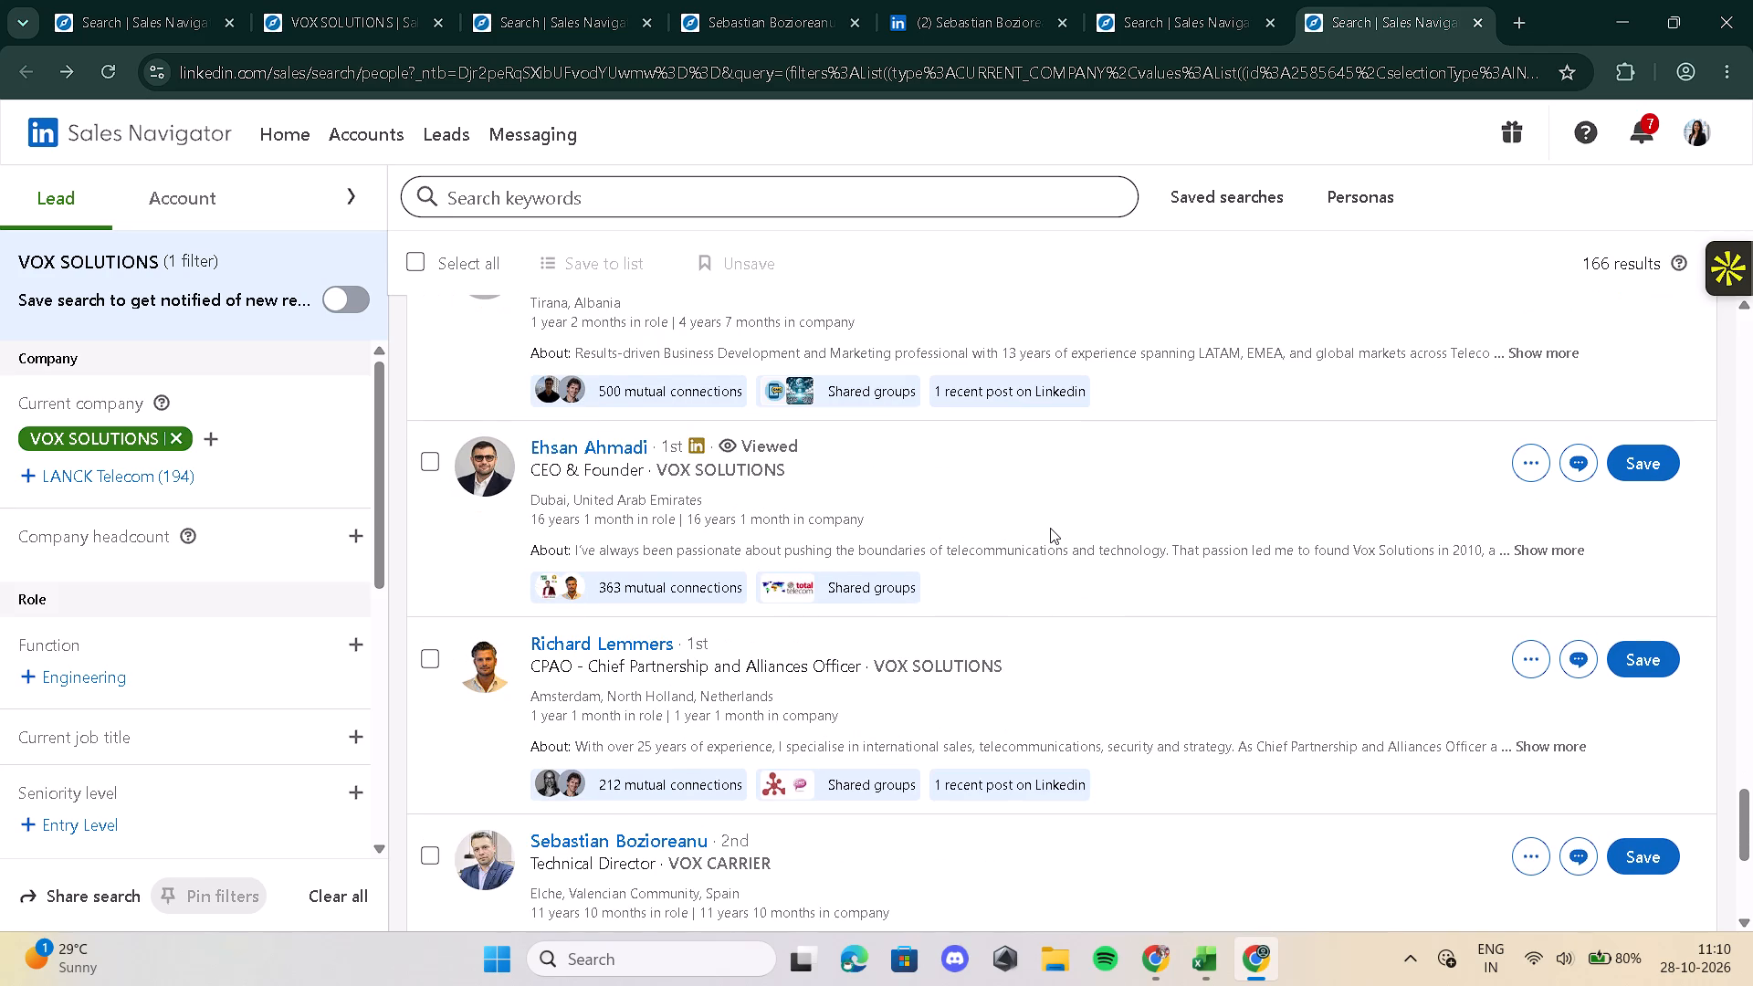
{"action": "scroll", "coordinate": [1050, 528], "scroll_direction": "down", "scroll_amount": 2}
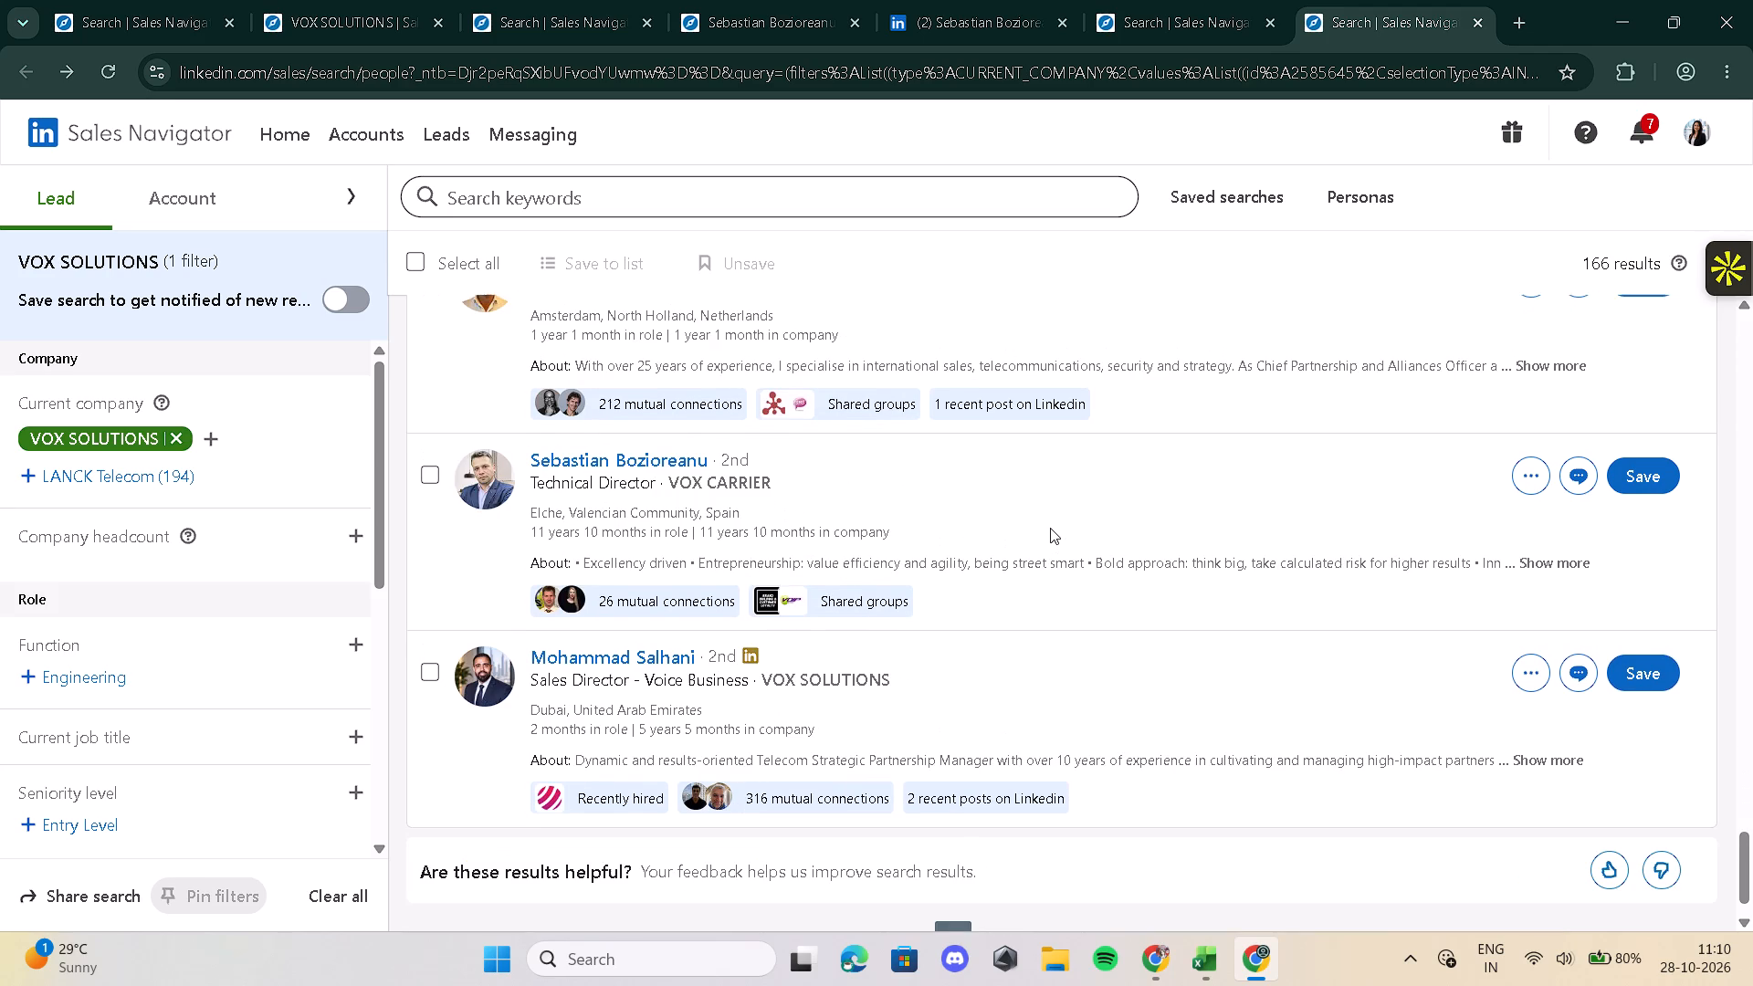
{"action": "scroll", "coordinate": [1050, 528], "scroll_direction": "down", "scroll_amount": 3}
{"action": "scroll", "coordinate": [1050, 528], "scroll_direction": "up", "scroll_amount": 11}
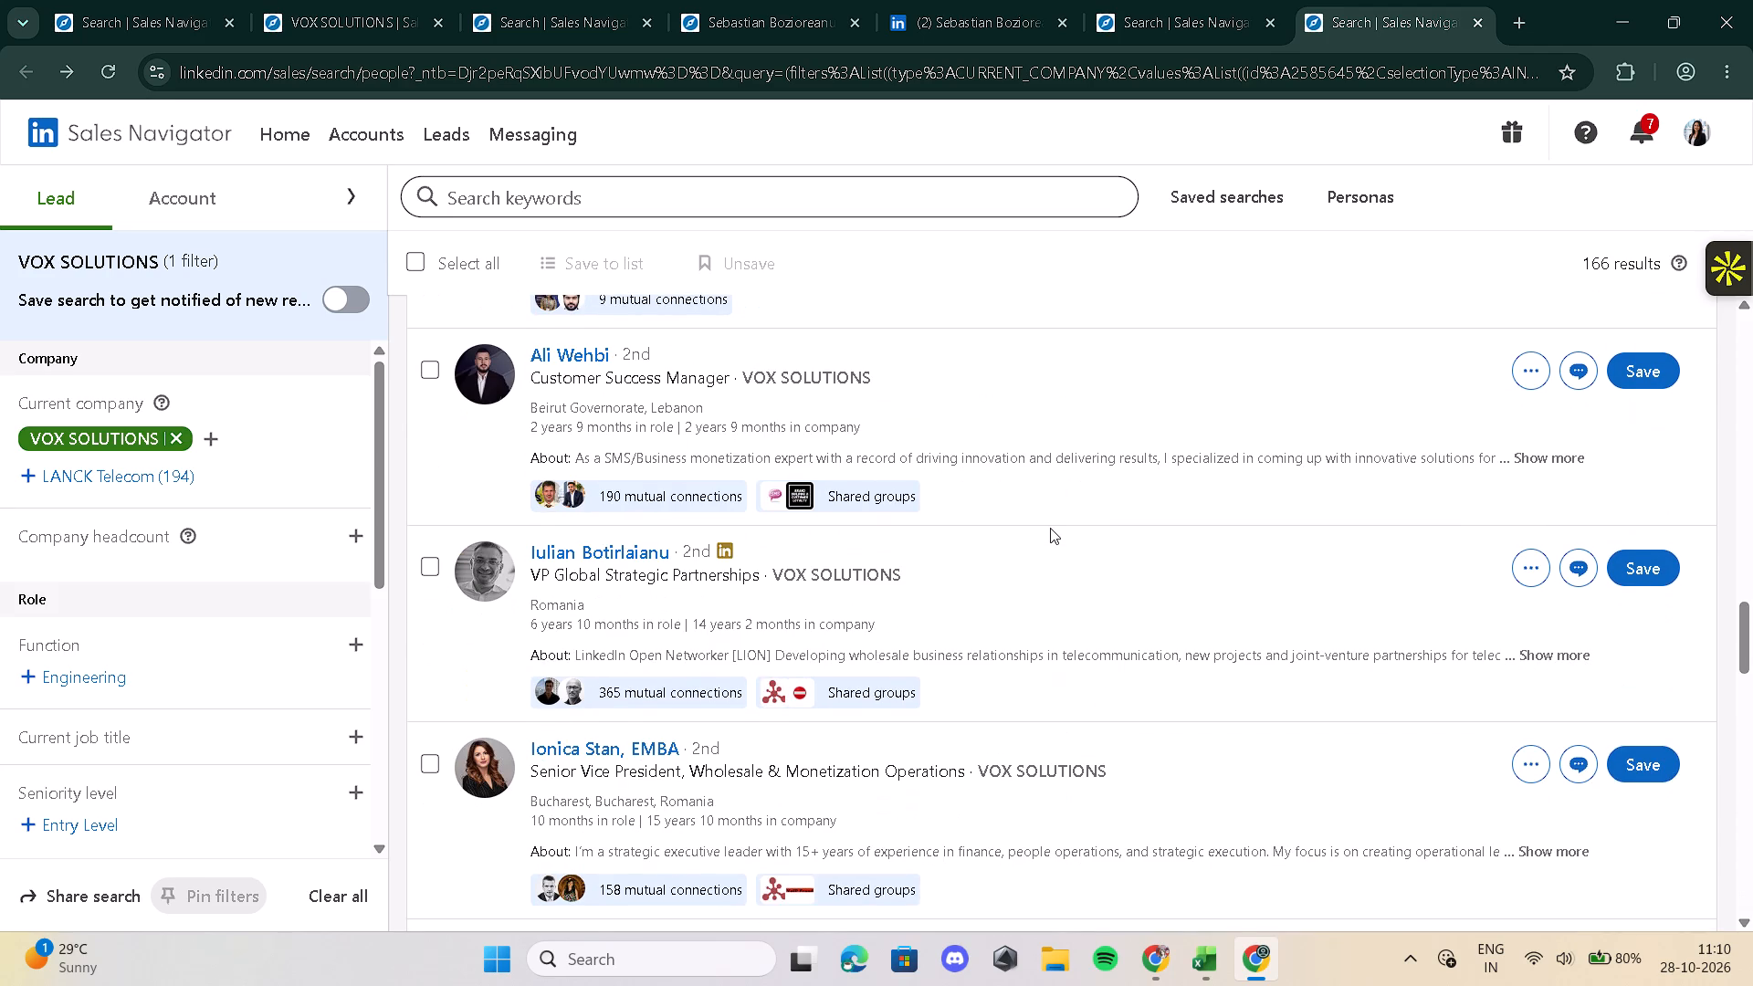
{"action": "scroll", "coordinate": [1050, 528], "scroll_direction": "up", "scroll_amount": 3}
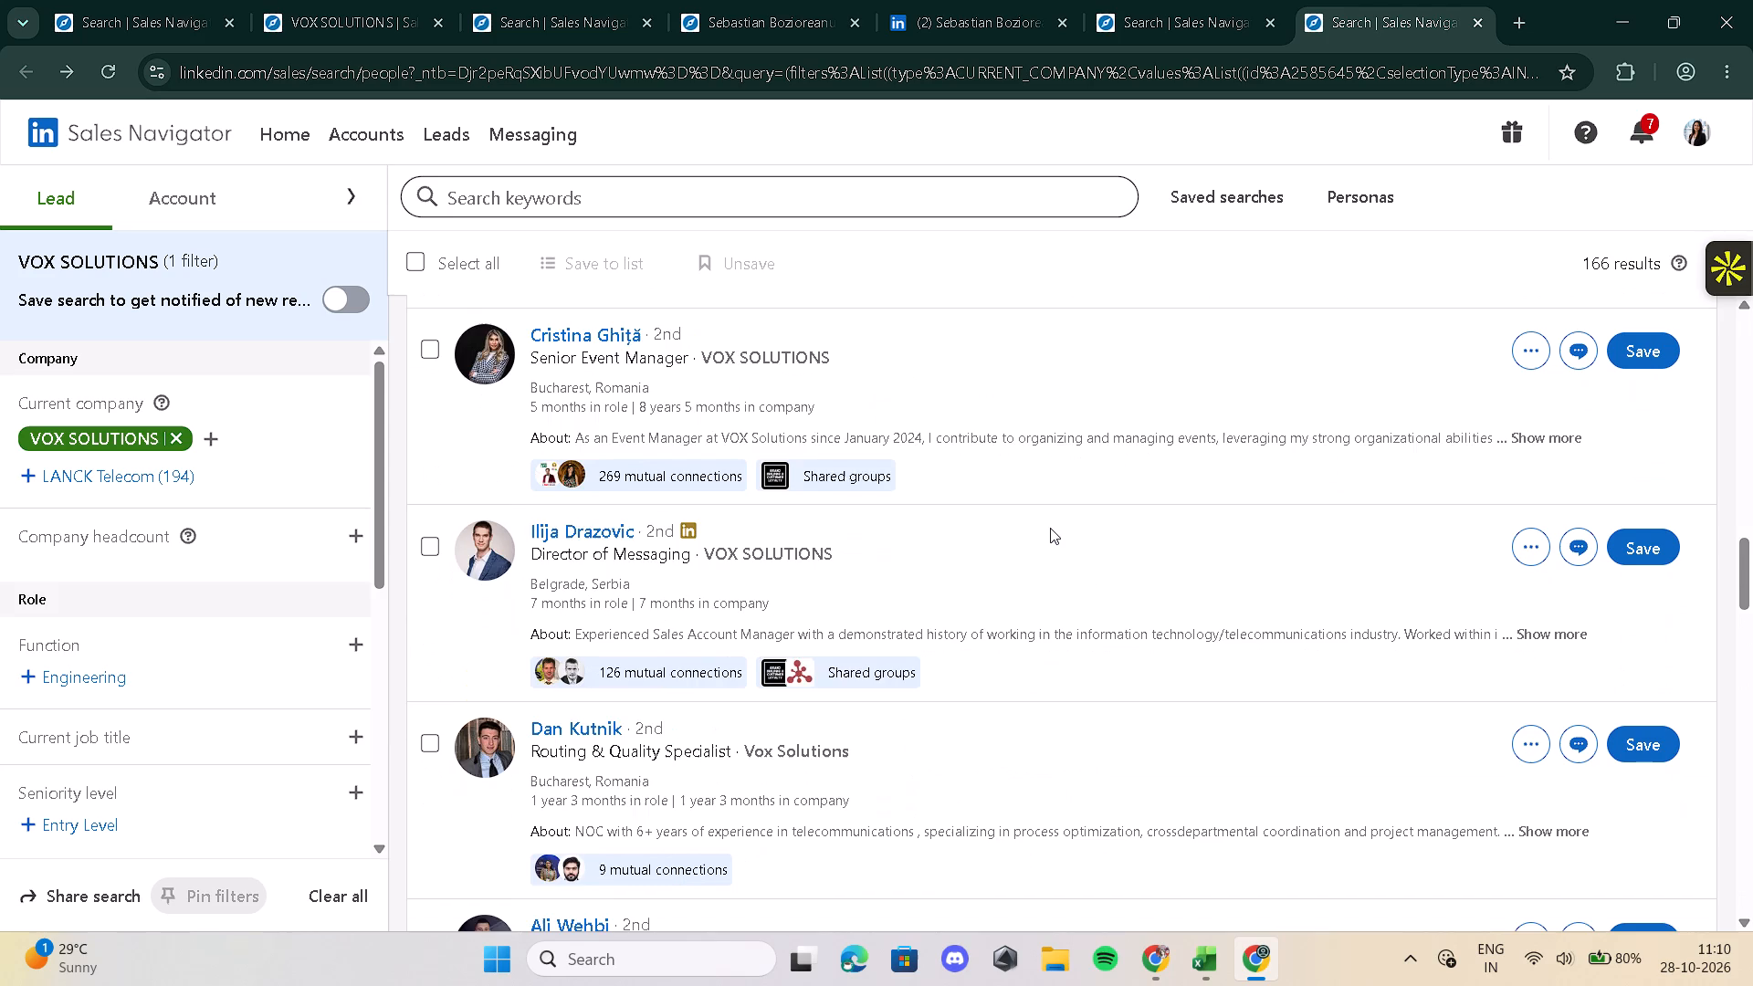
{"action": "scroll", "coordinate": [1050, 528], "scroll_direction": "up", "scroll_amount": 2}
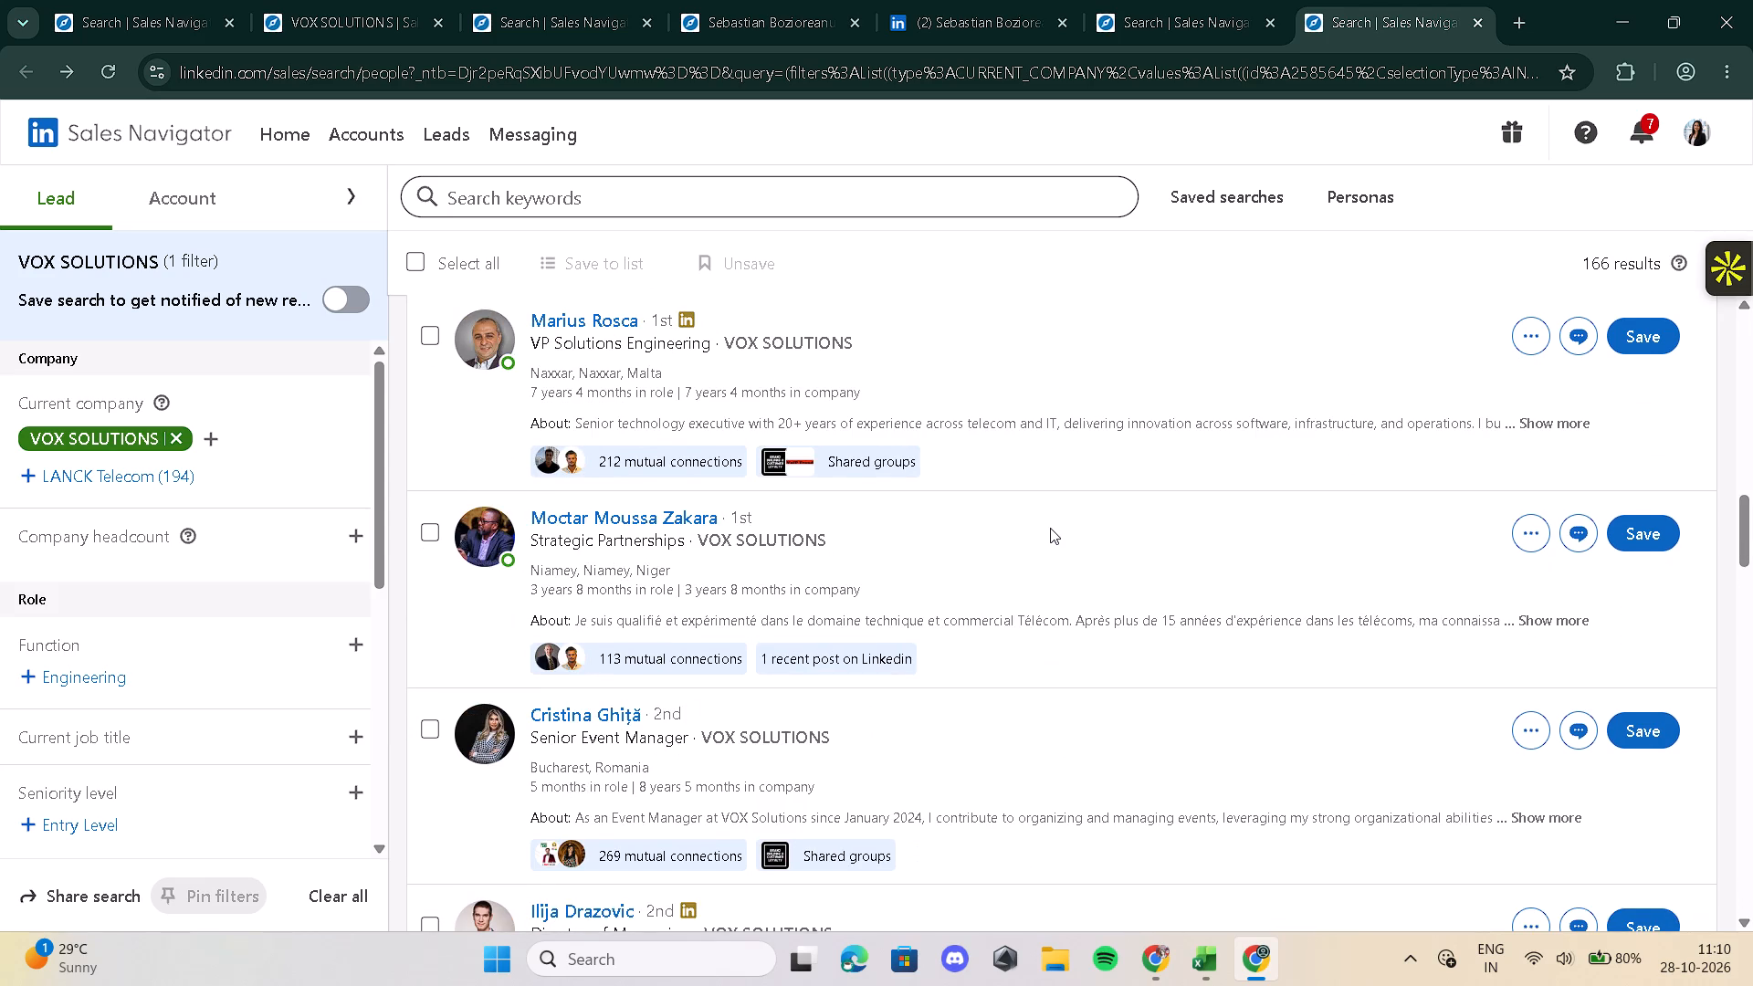
{"action": "scroll", "coordinate": [1050, 528], "scroll_direction": "up", "scroll_amount": 1}
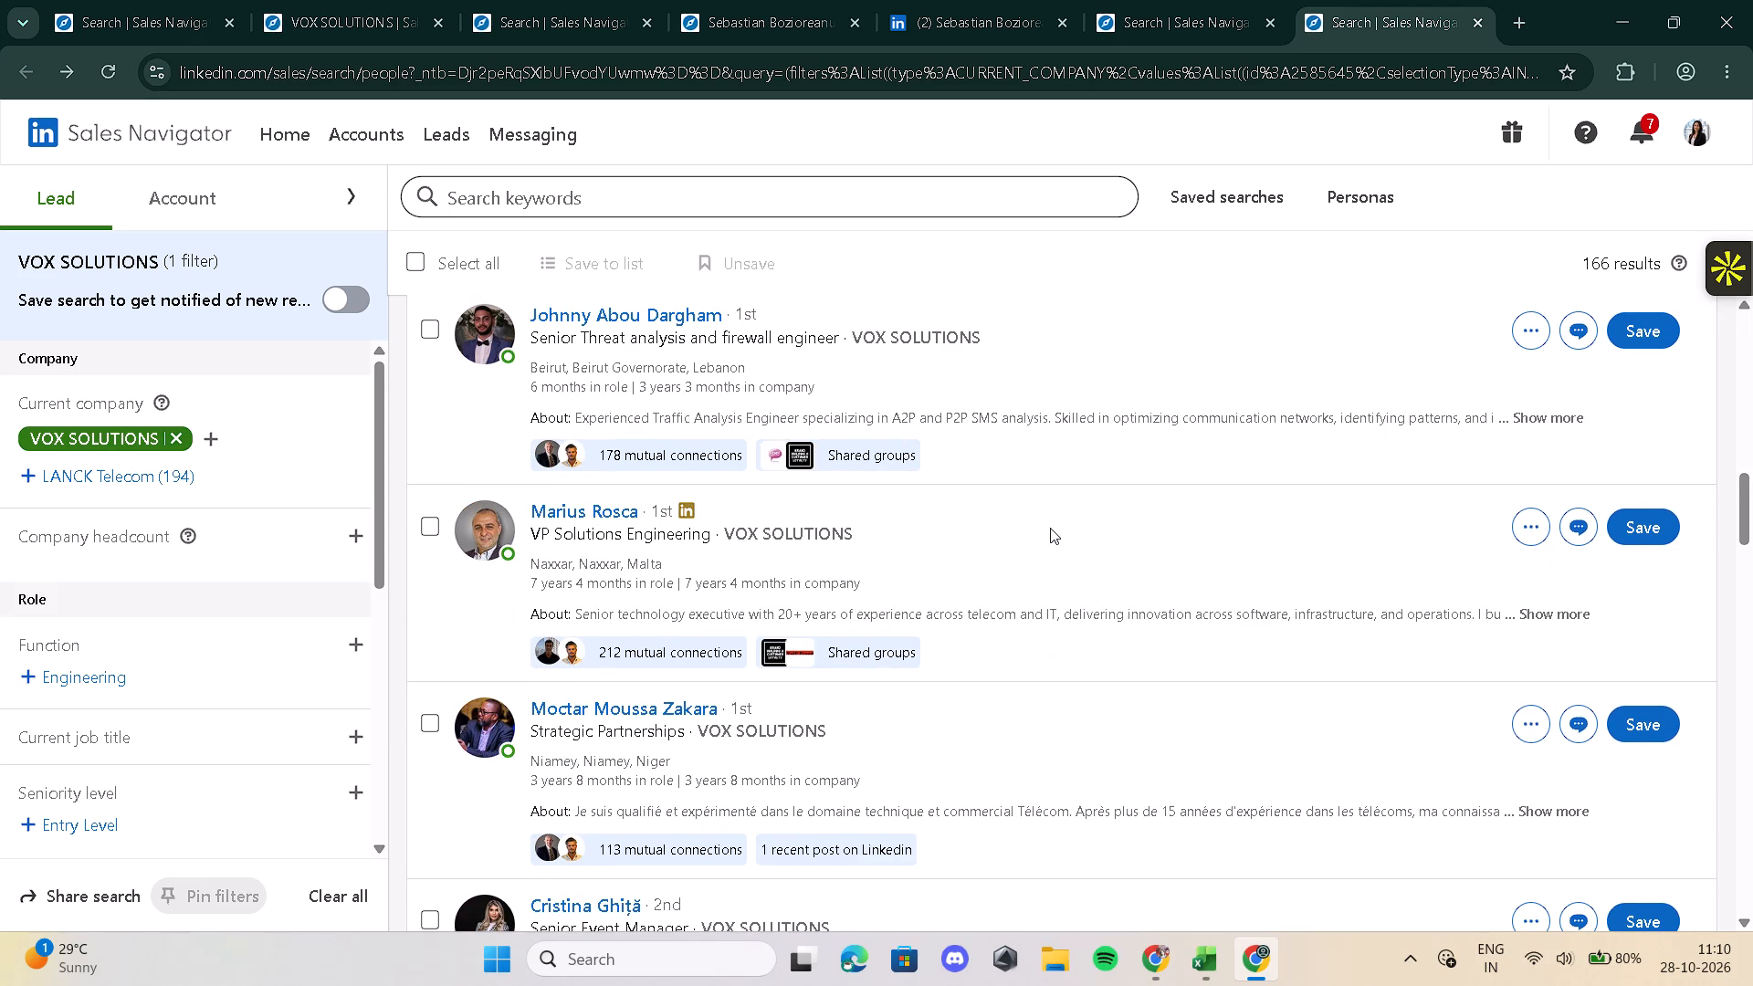
{"action": "scroll", "coordinate": [1050, 528], "scroll_direction": "up", "scroll_amount": 3}
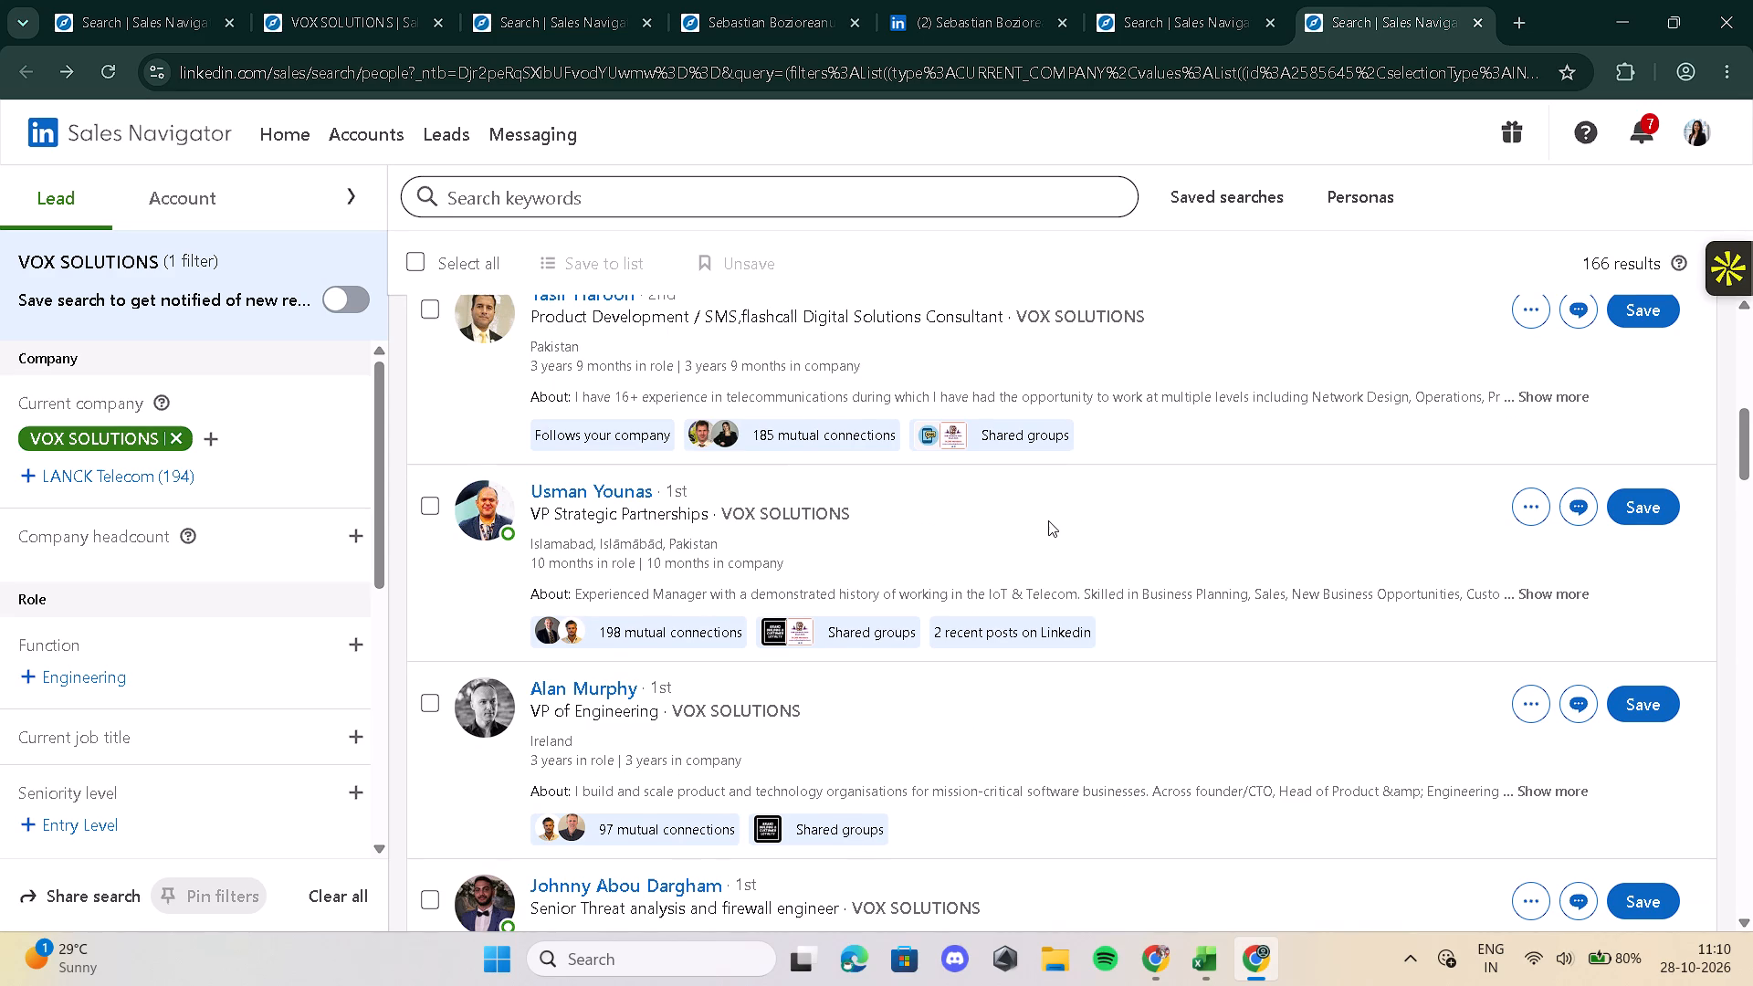
{"action": "scroll", "coordinate": [1048, 520], "scroll_direction": "down", "scroll_amount": 5}
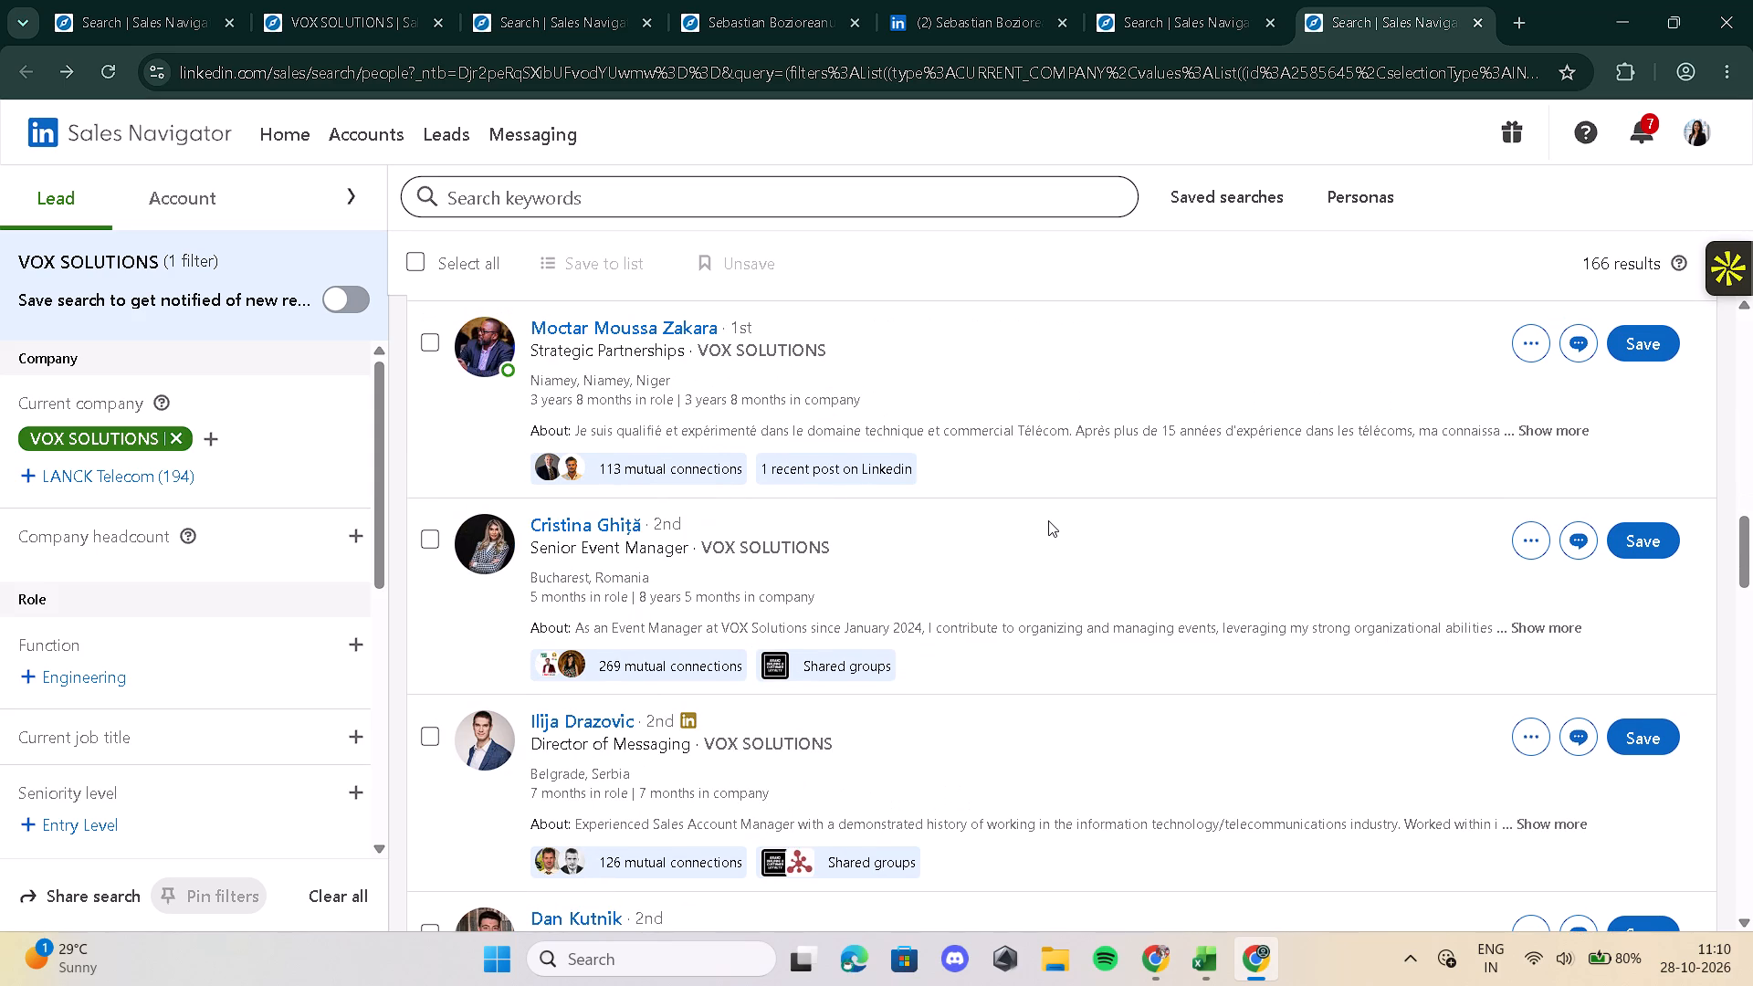
{"action": "scroll", "coordinate": [1048, 520], "scroll_direction": "down", "scroll_amount": 2}
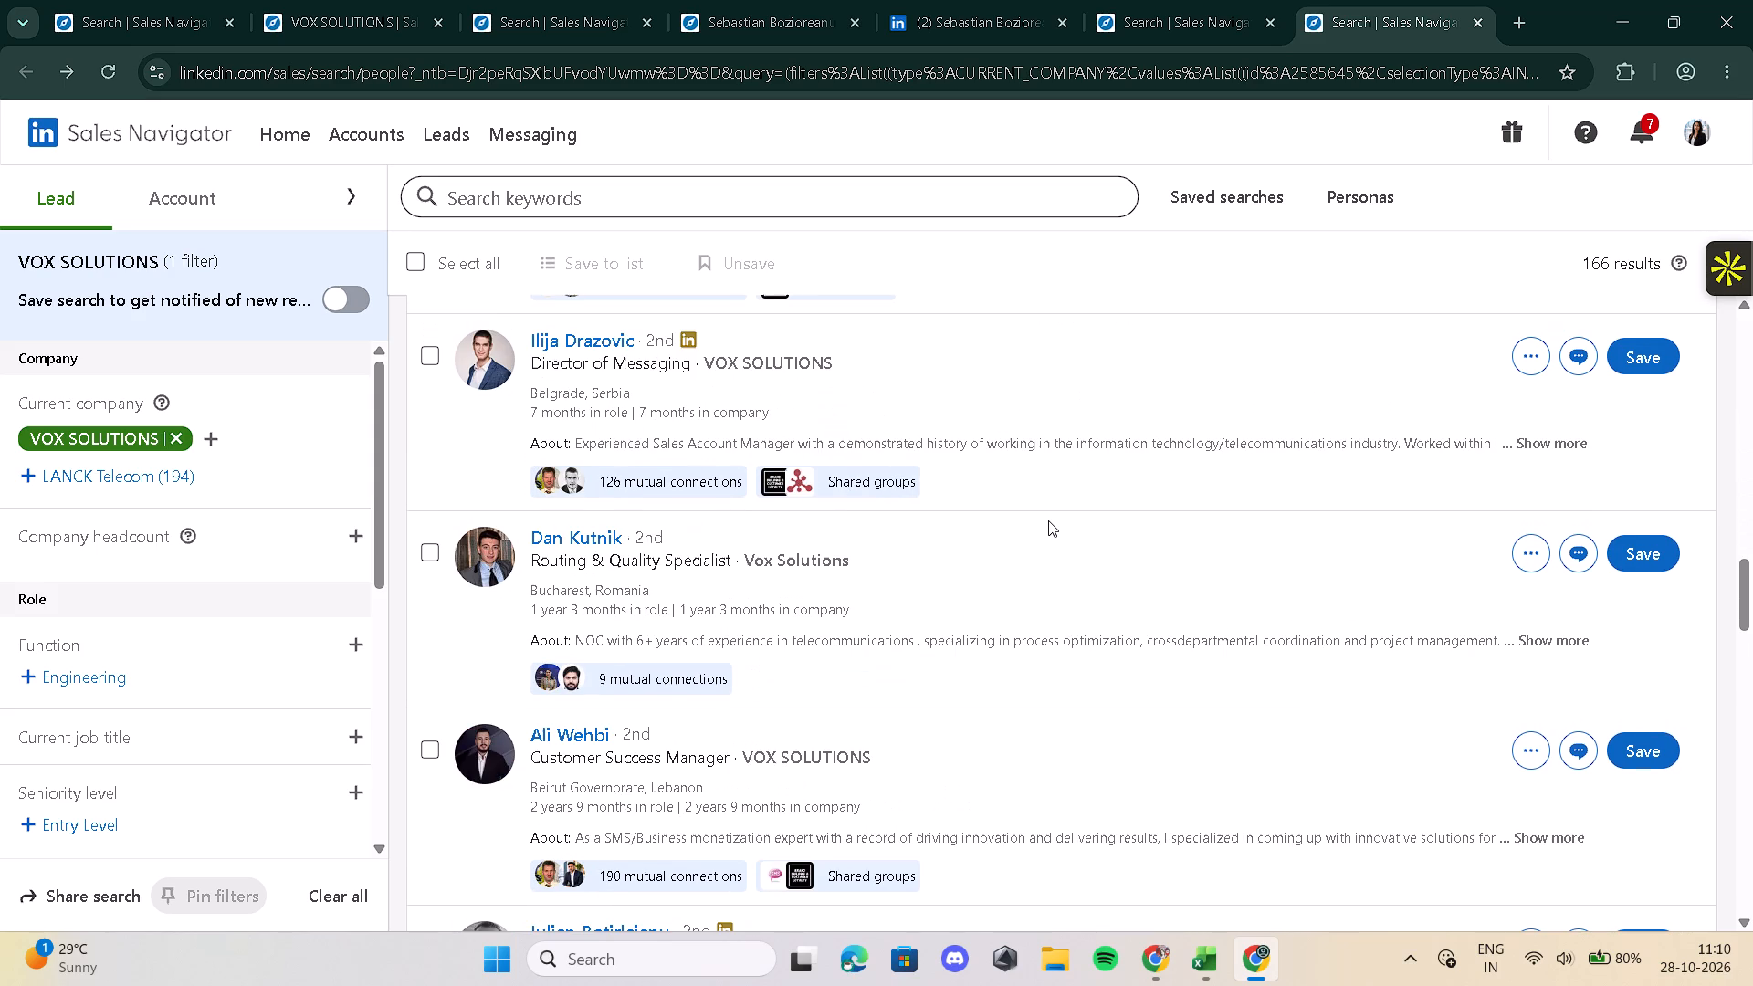
{"action": "scroll", "coordinate": [1048, 520], "scroll_direction": "down", "scroll_amount": 2}
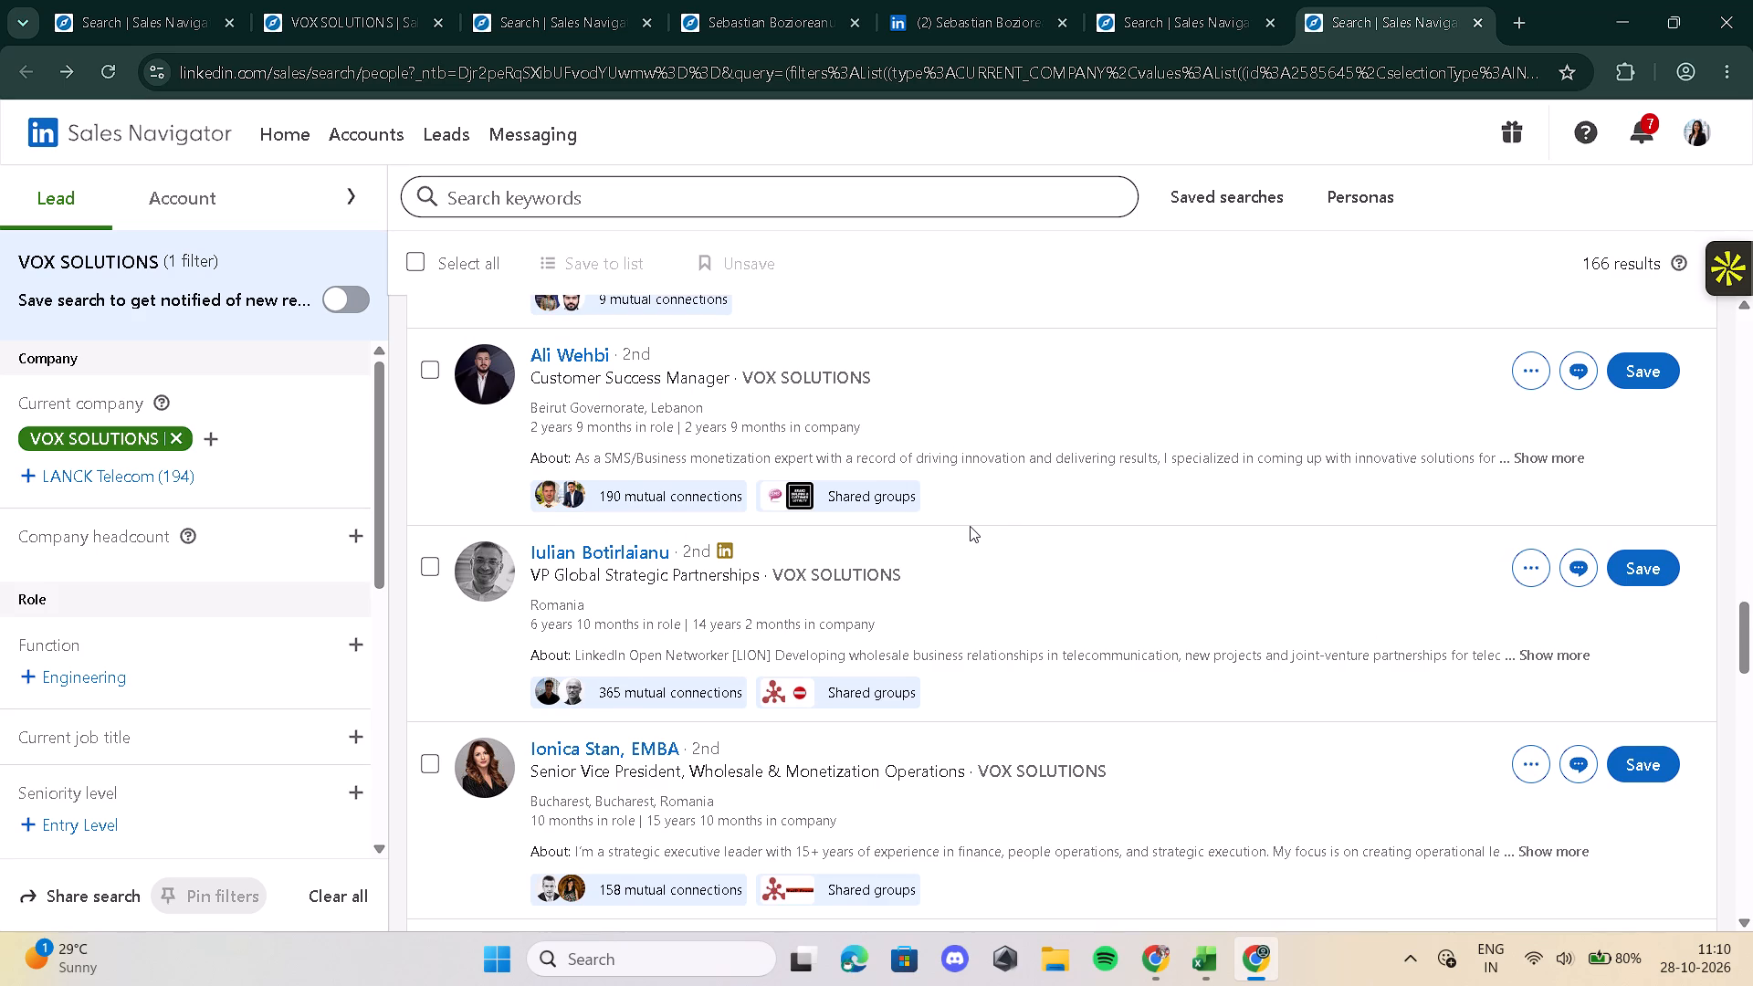
{"action": "scroll", "coordinate": [970, 526], "scroll_direction": "up", "scroll_amount": 2}
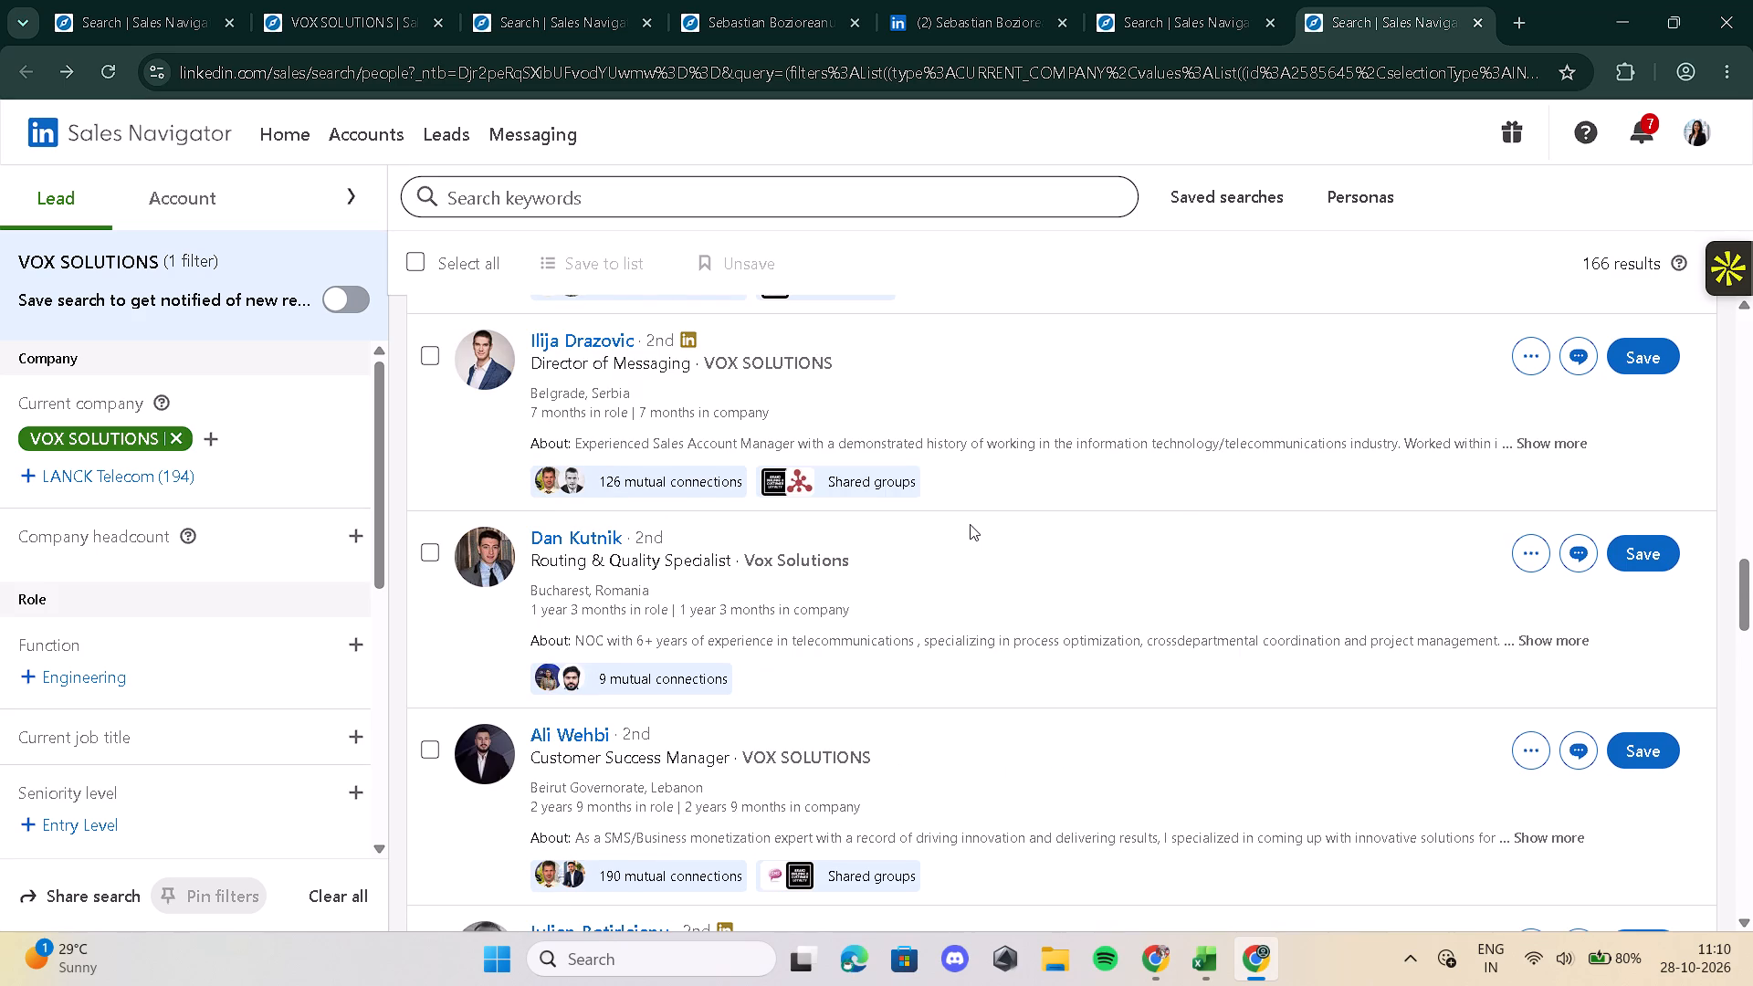
{"action": "scroll", "coordinate": [970, 524], "scroll_direction": "up", "scroll_amount": 1}
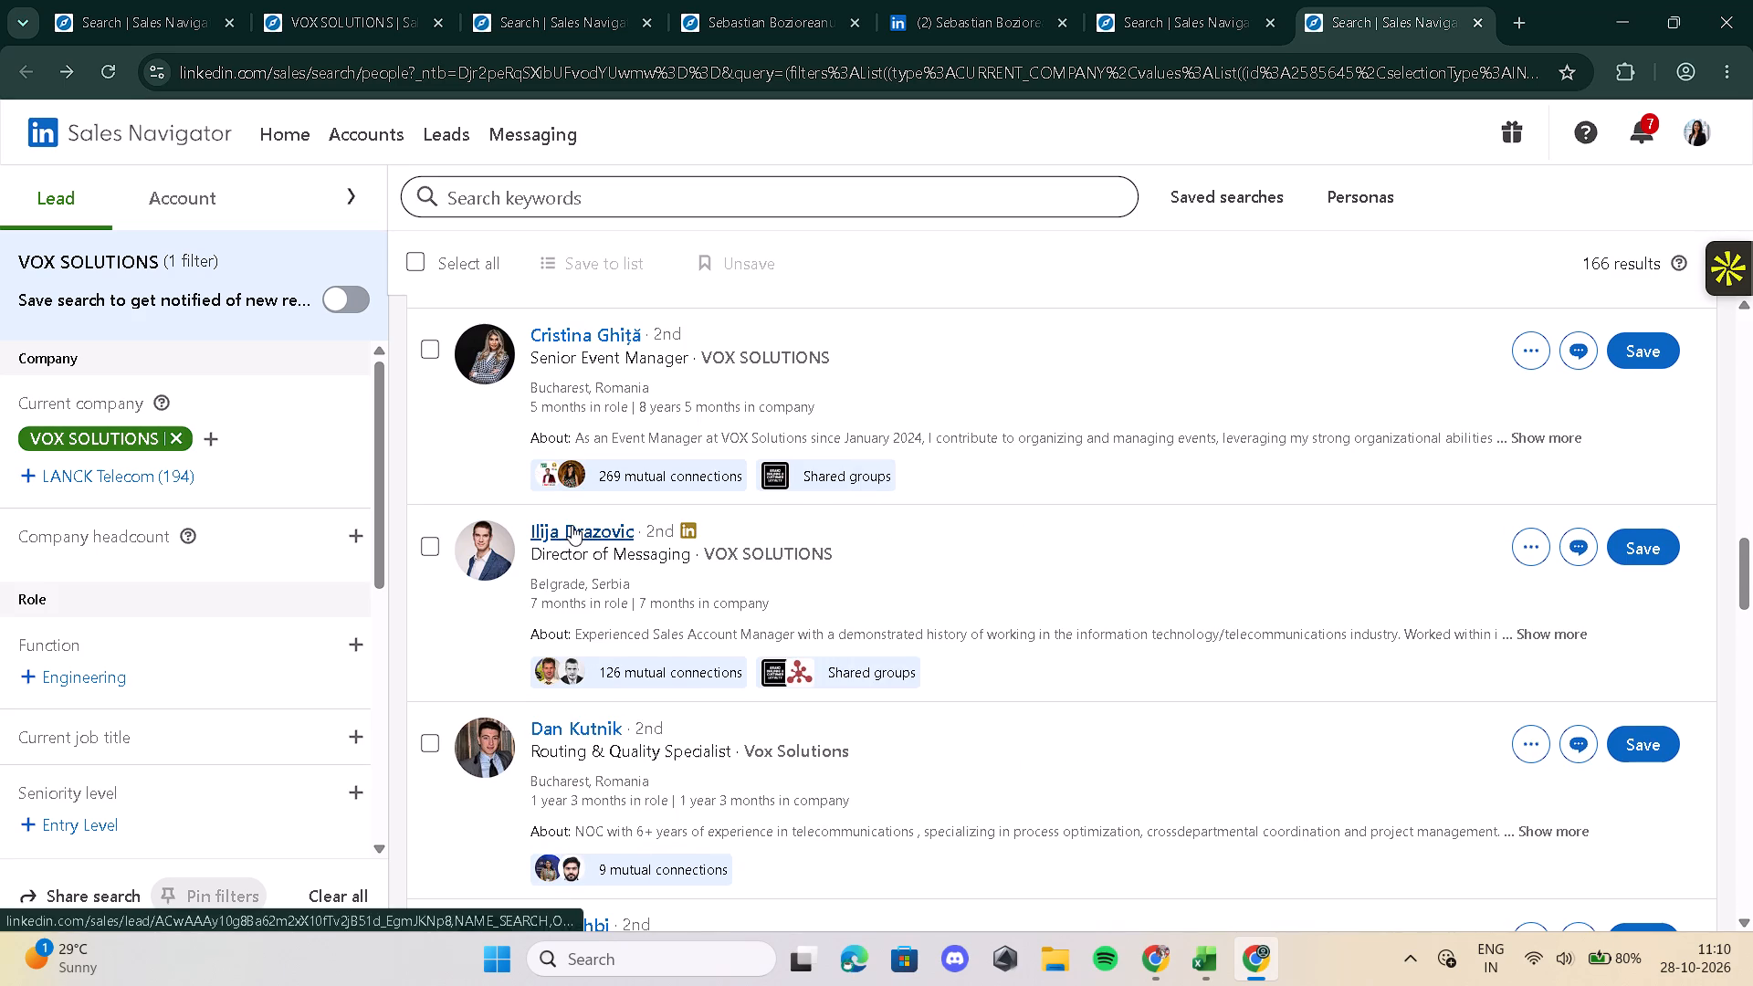
Open the Director of Messaging's lead page from the VOX SOLUTIONS results in a new tab and switch to it.
{"action": "right_click", "coordinate": [558, 532]}
{"action": "left_click", "coordinate": [673, 548]}
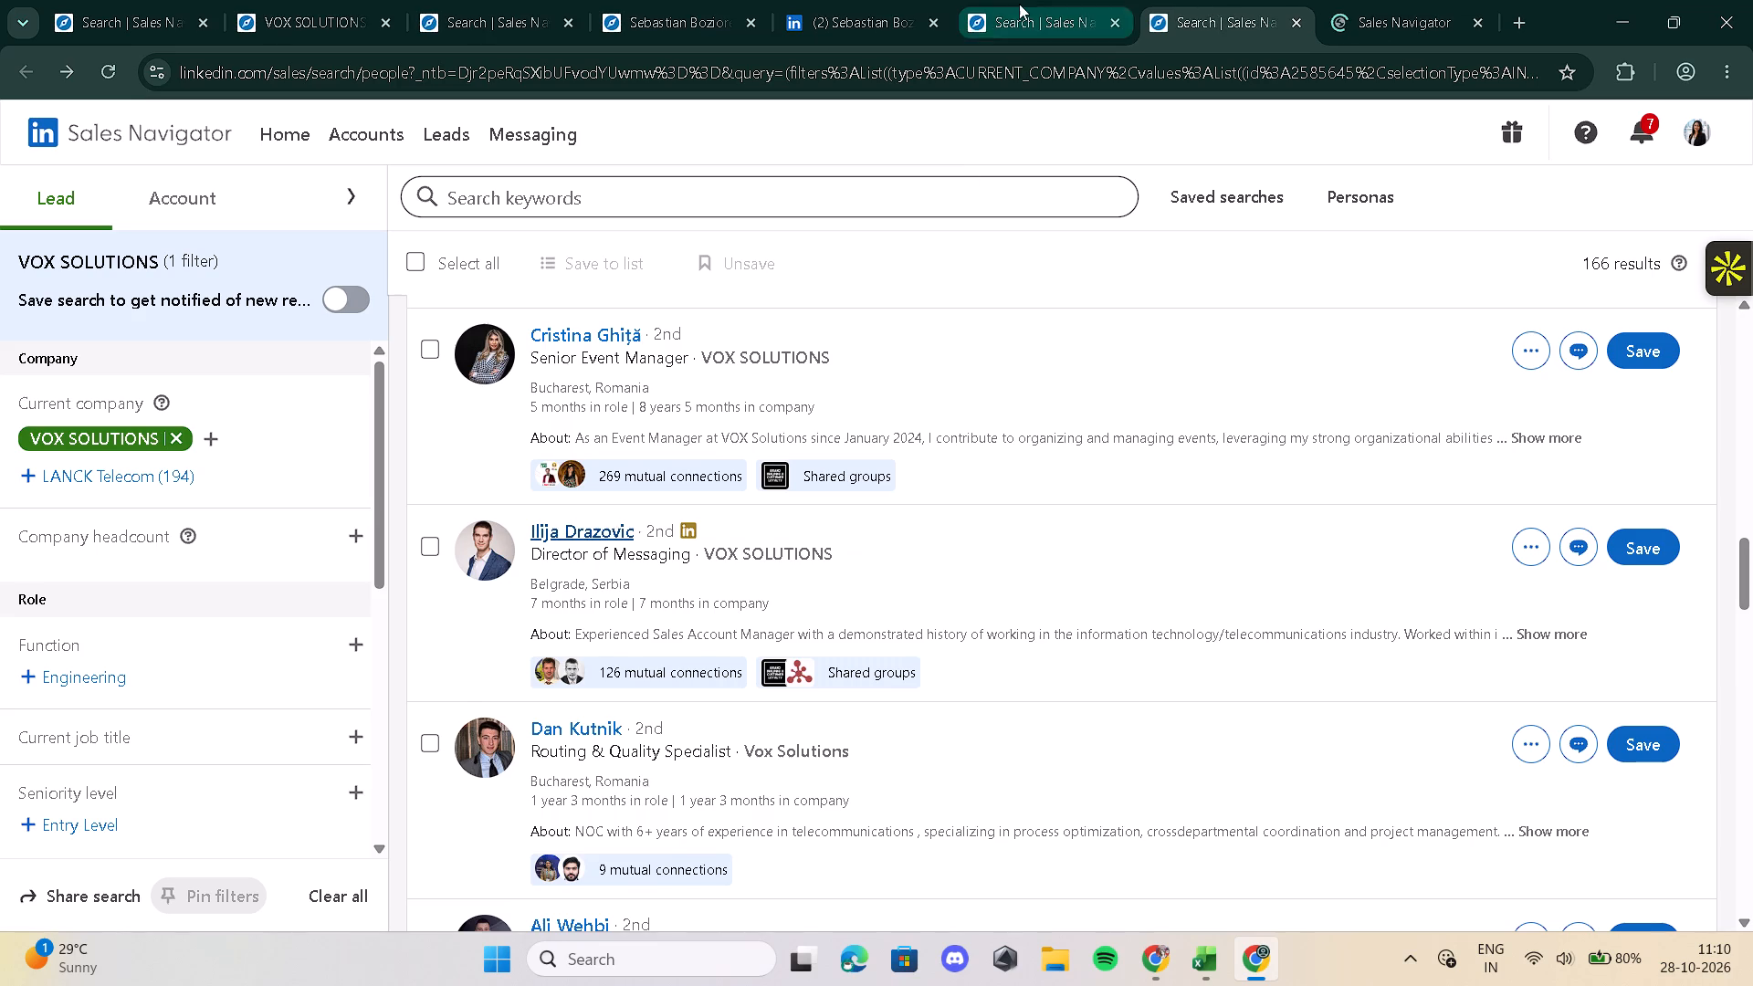
{"action": "left_click", "coordinate": [1019, 4]}
{"action": "left_click_drag", "start_coordinate": [1186, 0], "coordinate": [1194, 0]}
{"action": "left_click", "coordinate": [1412, 0]}
{"action": "left_click", "coordinate": [1202, 16]}
{"action": "left_click", "coordinate": [1399, 0]}
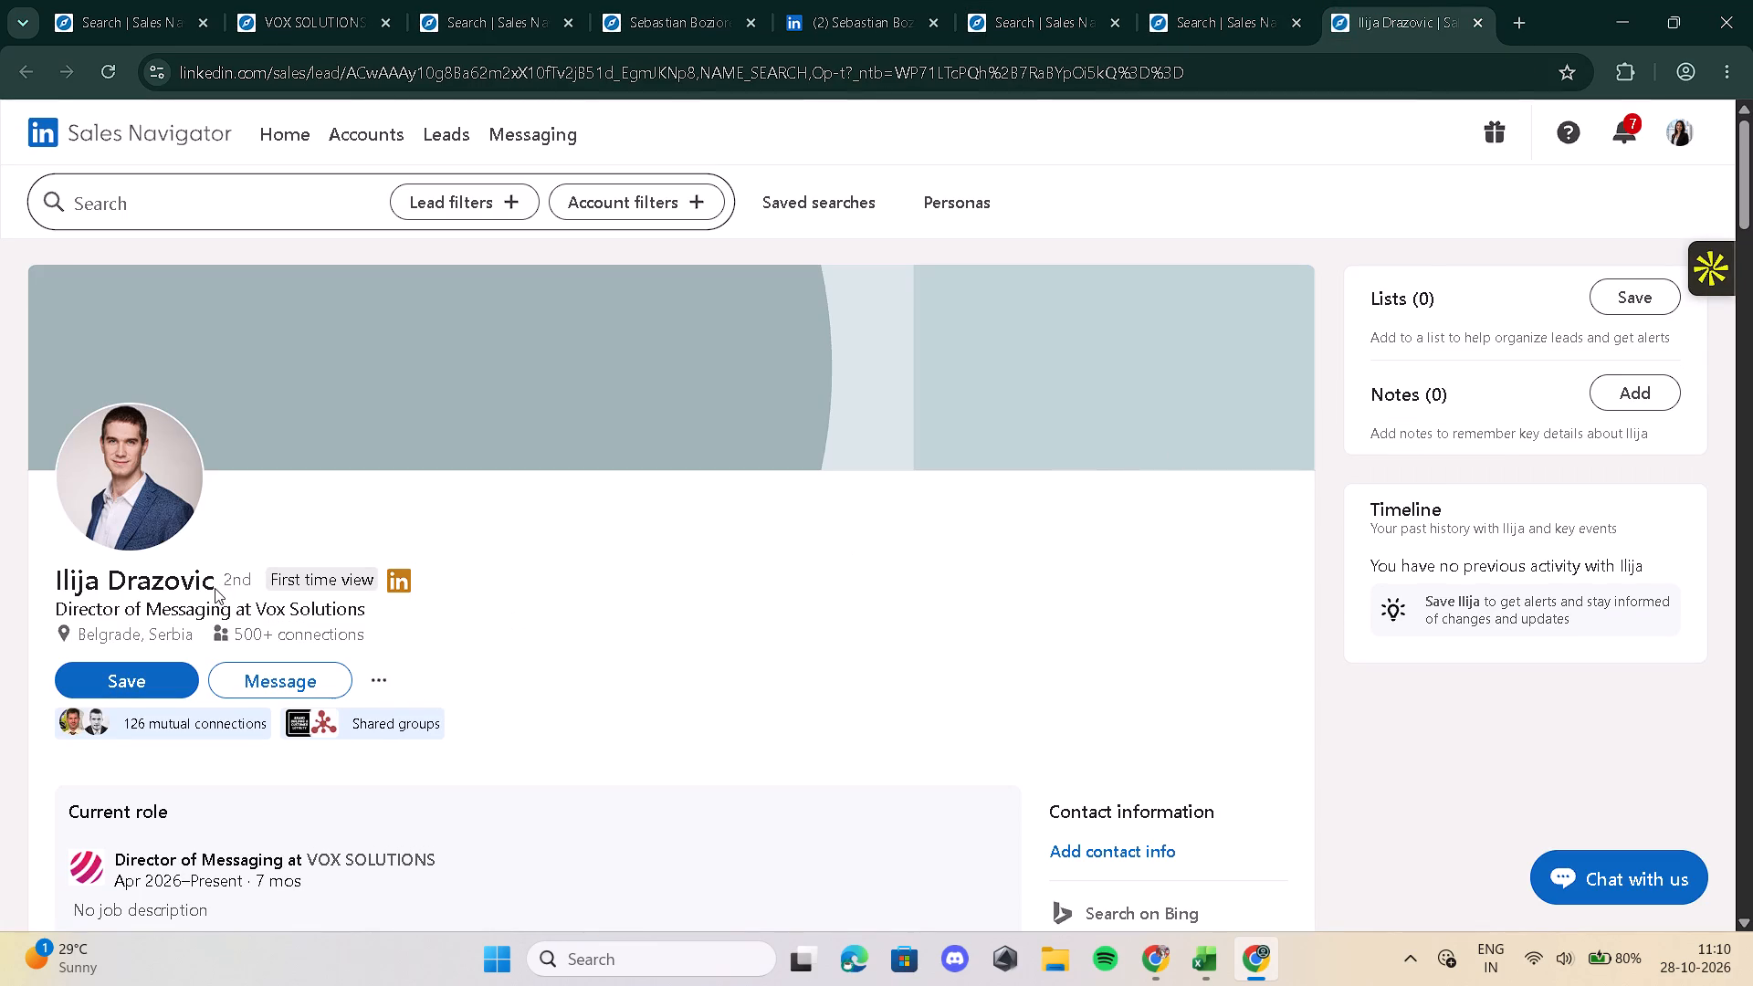
Copy the Director of Messaging's name from the lead page into column F of row 178 in Excel.
{"action": "left_click_drag", "start_coordinate": [215, 588], "coordinate": [52, 593]}
{"action": "right_click", "coordinate": [102, 578]}
{"action": "left_click", "coordinate": [154, 598]}
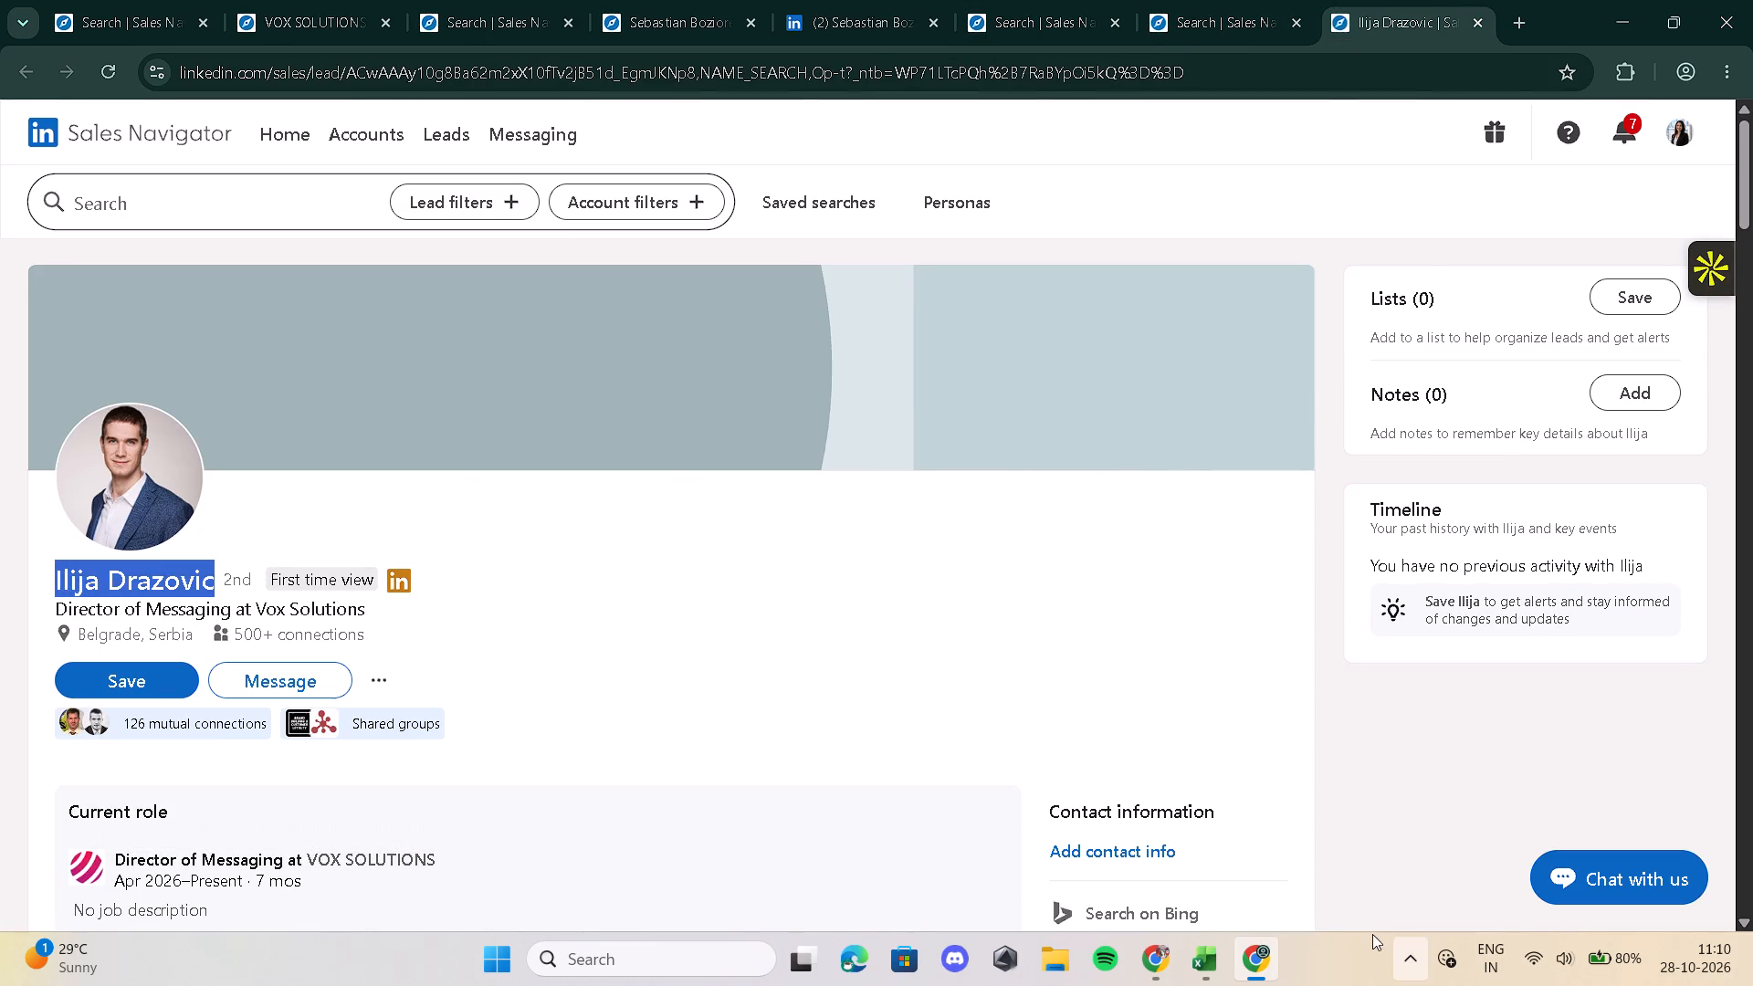
{"action": "left_click", "coordinate": [1212, 947]}
{"action": "left_click", "coordinate": [1338, 648]}
{"action": "key", "text": "ctrl+v"}
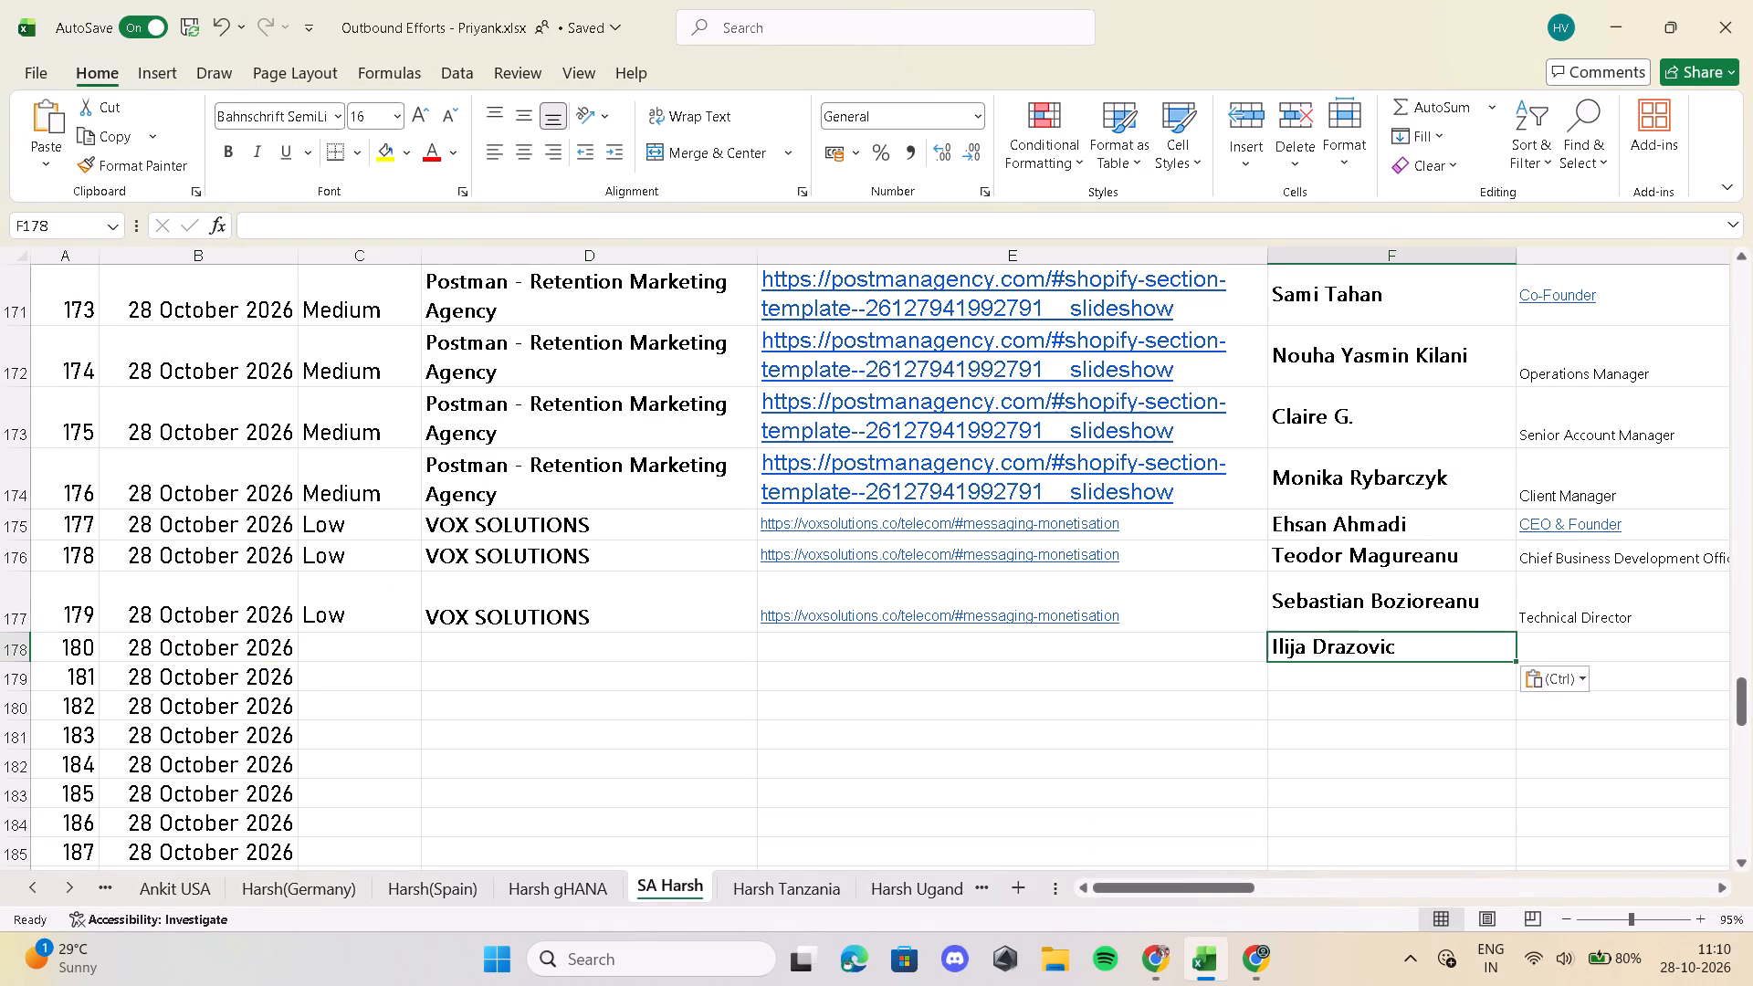
Fill row 178 with the voxsolutions.co messaging-monetisation link, VOX SOLUTIONS and Low in columns E, D and C, copied from the row above.
{"action": "right_click", "coordinate": [1178, 612]}
{"action": "left_click", "coordinate": [1107, 711]}
{"action": "key", "text": "ctrl+c"}
{"action": "left_click", "coordinate": [1080, 646]}
{"action": "key", "text": "ctrl+v"}
{"action": "right_click", "coordinate": [589, 625]}
{"action": "left_click", "coordinate": [557, 713]}
{"action": "key", "text": "ctrl+c"}
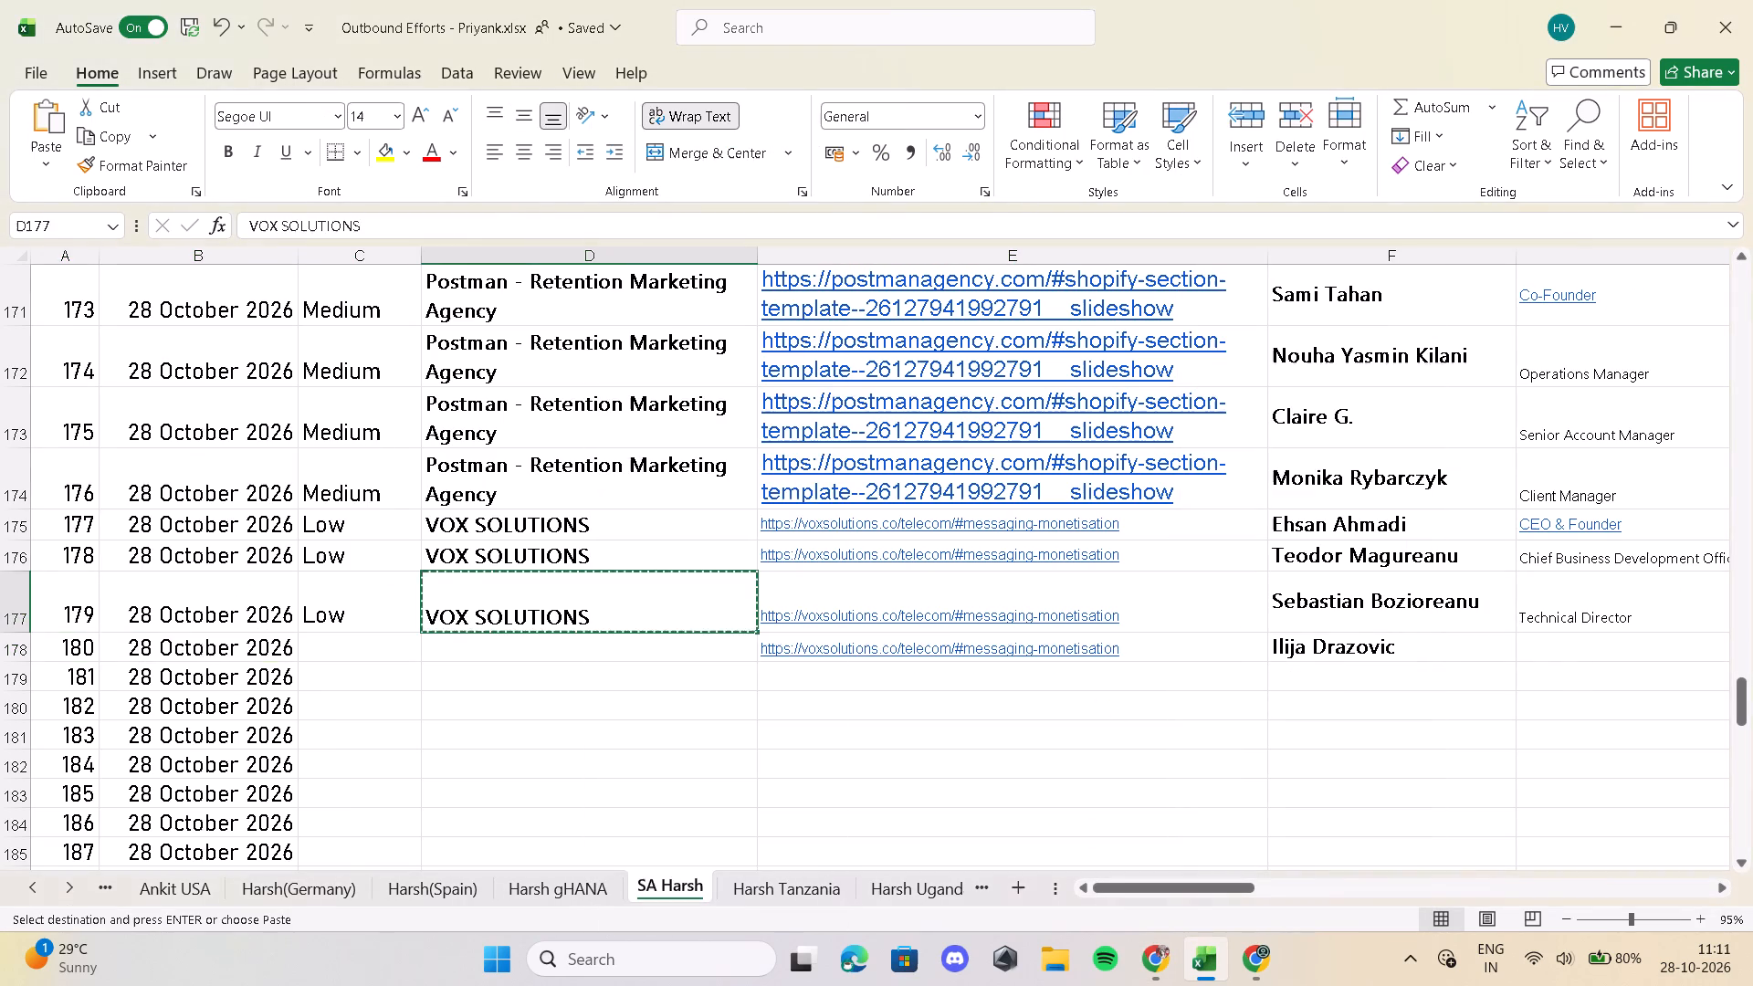
{"action": "left_click", "coordinate": [553, 656]}
{"action": "key", "text": "ctrl+v"}
{"action": "right_click", "coordinate": [318, 602]}
{"action": "left_click", "coordinate": [332, 684]}
{"action": "key", "text": "ctrl+c"}
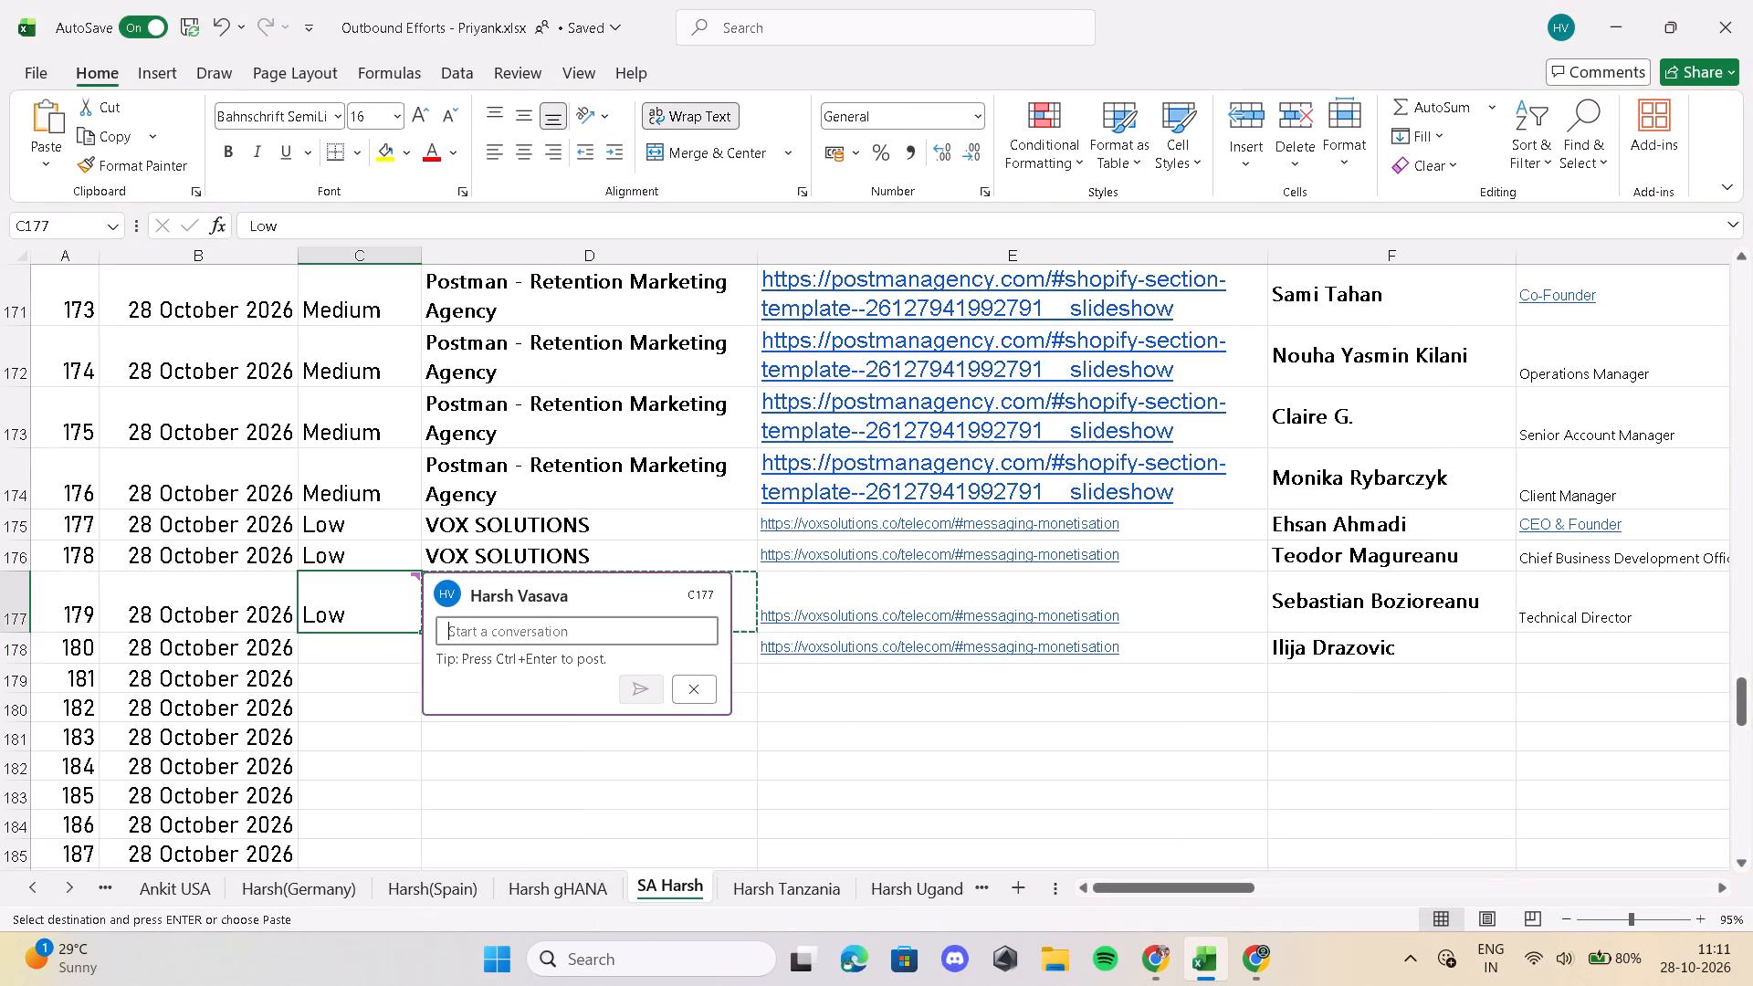
{"action": "left_click", "coordinate": [698, 691]}
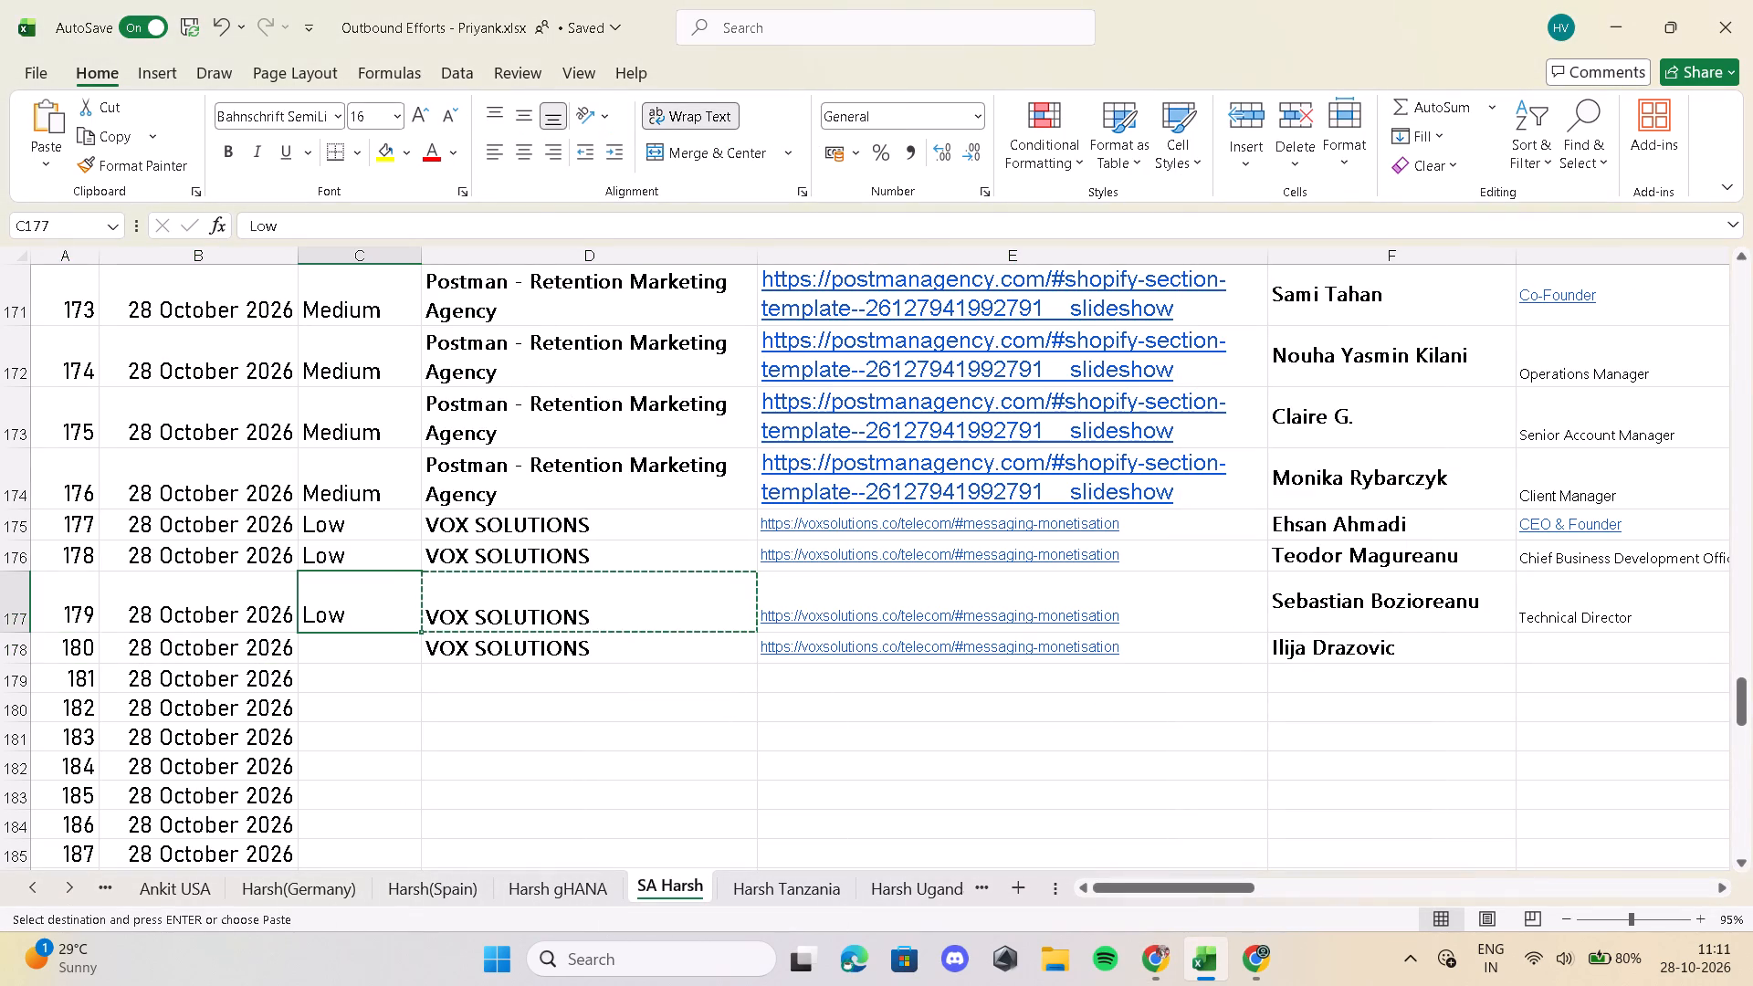
{"action": "key", "text": "ctrl+c"}
{"action": "left_click", "coordinate": [377, 644]}
{"action": "key", "text": "ctrl+v"}
{"action": "left_click", "coordinate": [6, 651]}
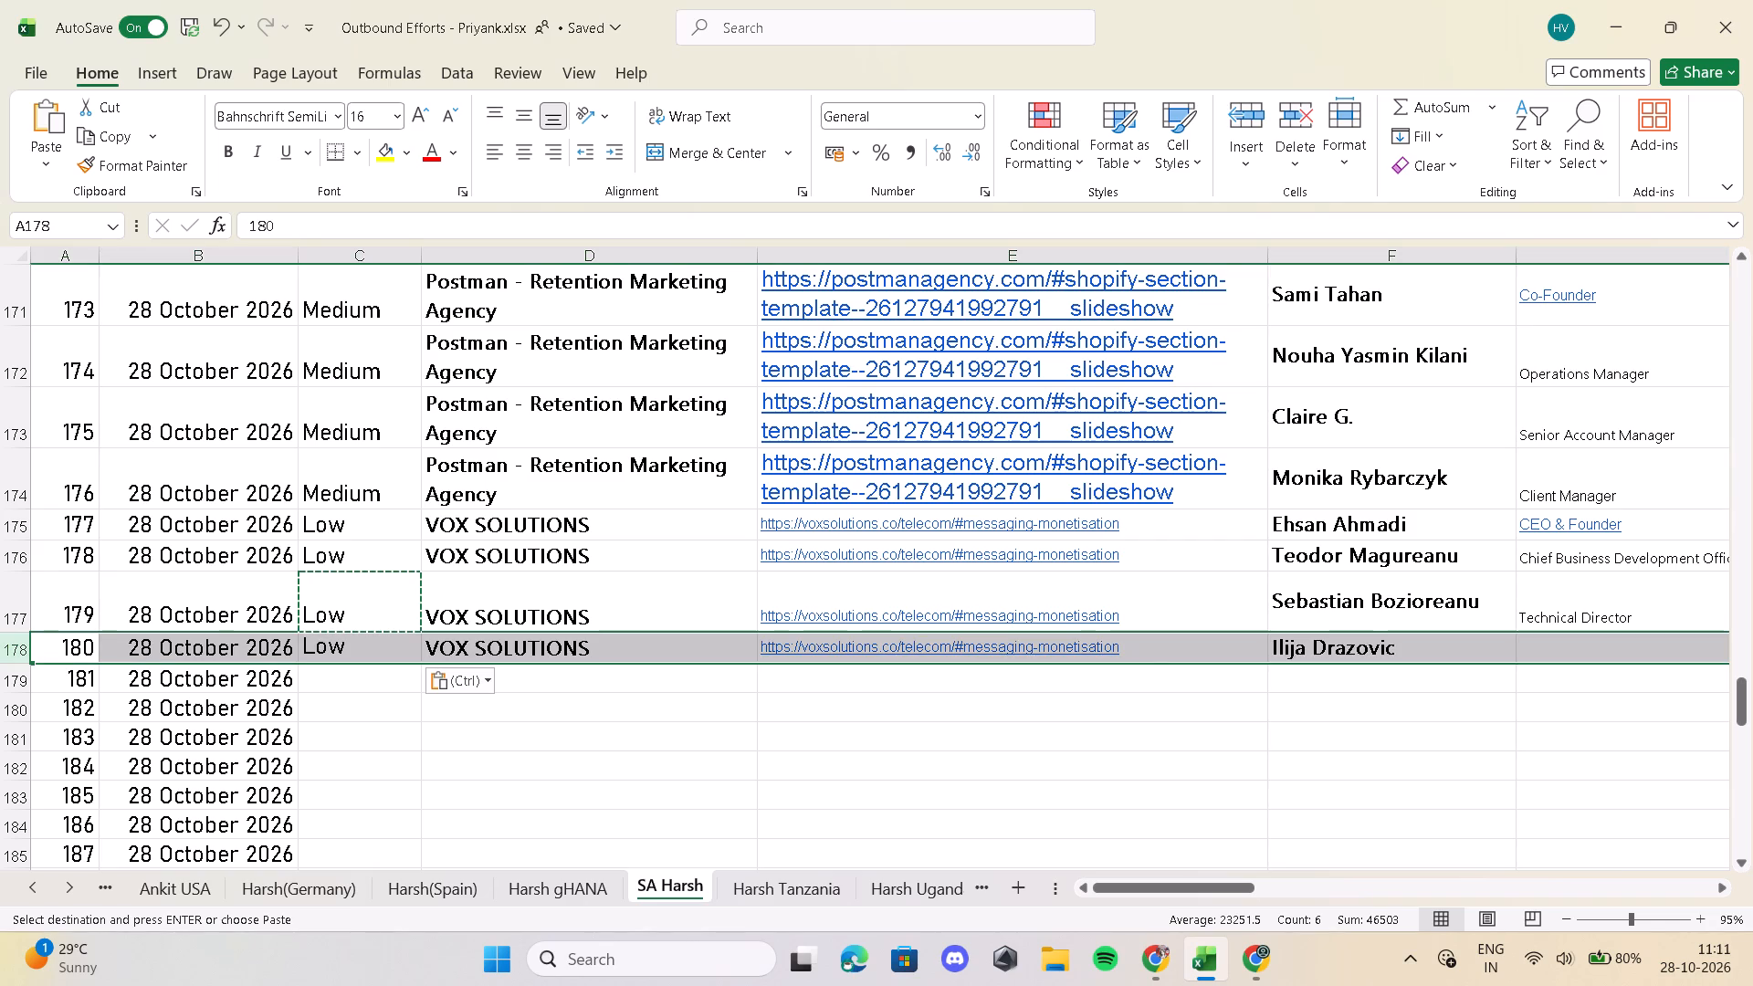
{"action": "left_click_drag", "start_coordinate": [1171, 889], "coordinate": [1262, 896]}
Back in Chrome, open the Director of Messaging's LinkedIn.com profile from the Sales Navigator lead page.
{"action": "left_click", "coordinate": [1259, 965]}
{"action": "left_click", "coordinate": [384, 681]}
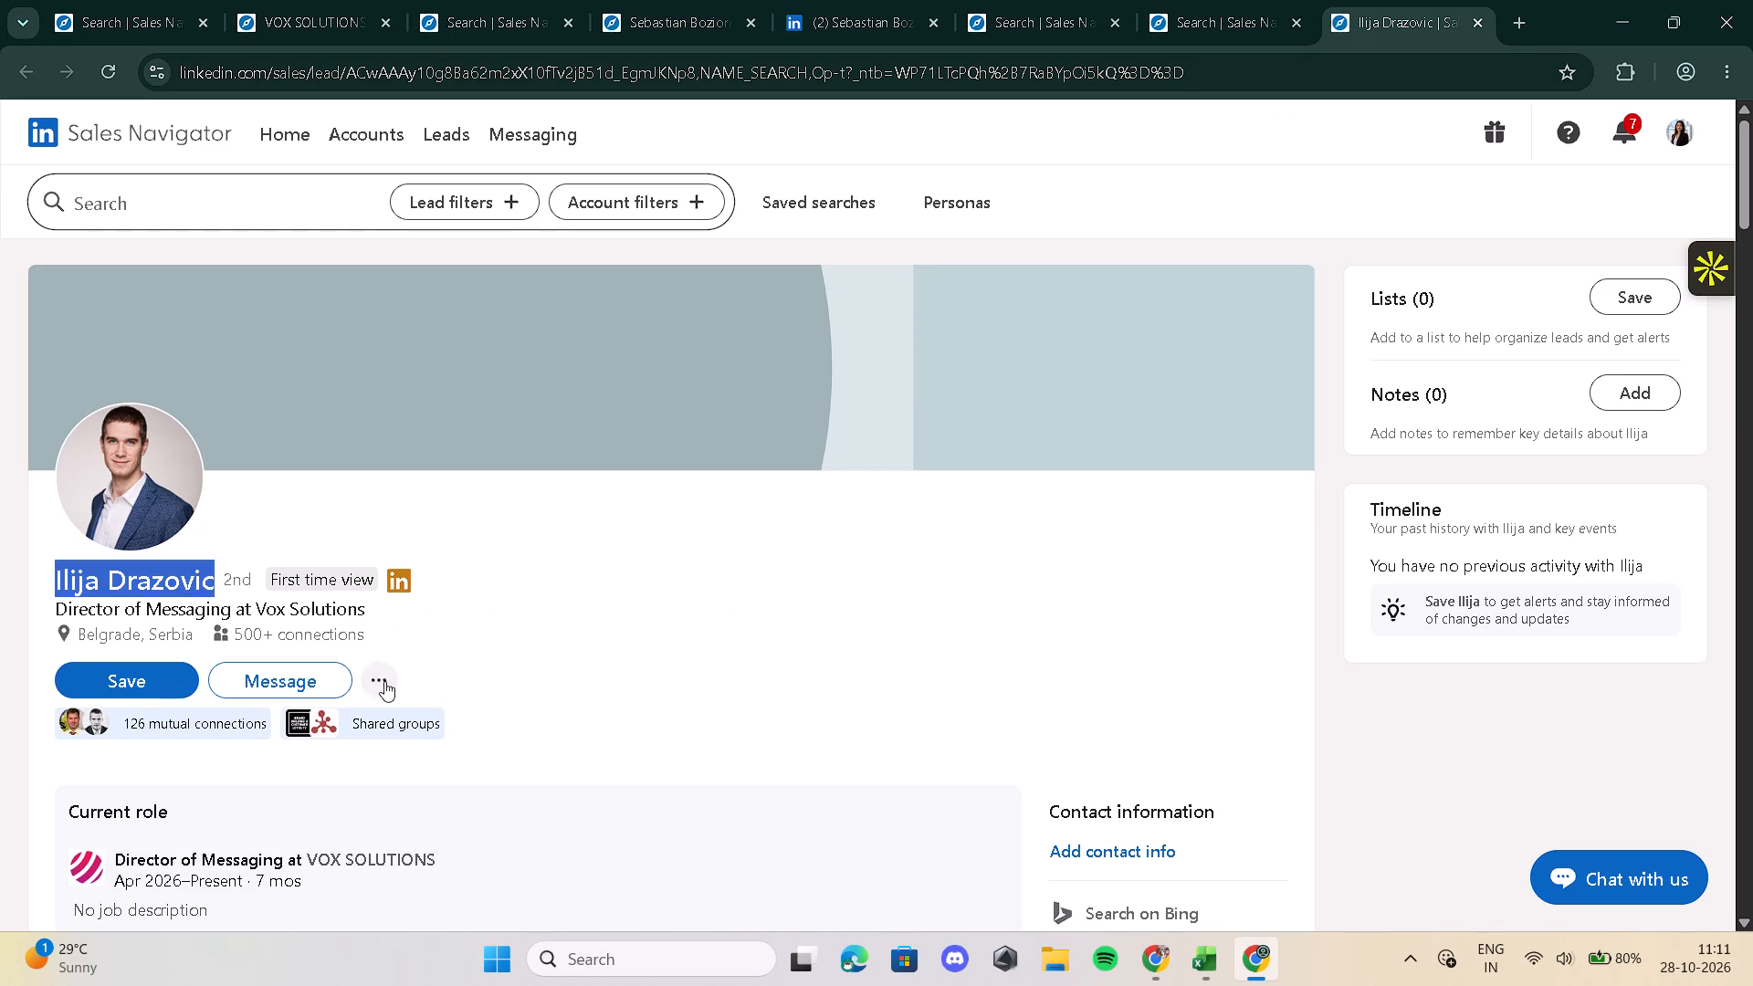
{"action": "left_click", "coordinate": [353, 789]}
{"action": "left_click_drag", "start_coordinate": [1280, 0], "coordinate": [1288, 0]}
{"action": "left_click_drag", "start_coordinate": [1353, 0], "coordinate": [1365, 0]}
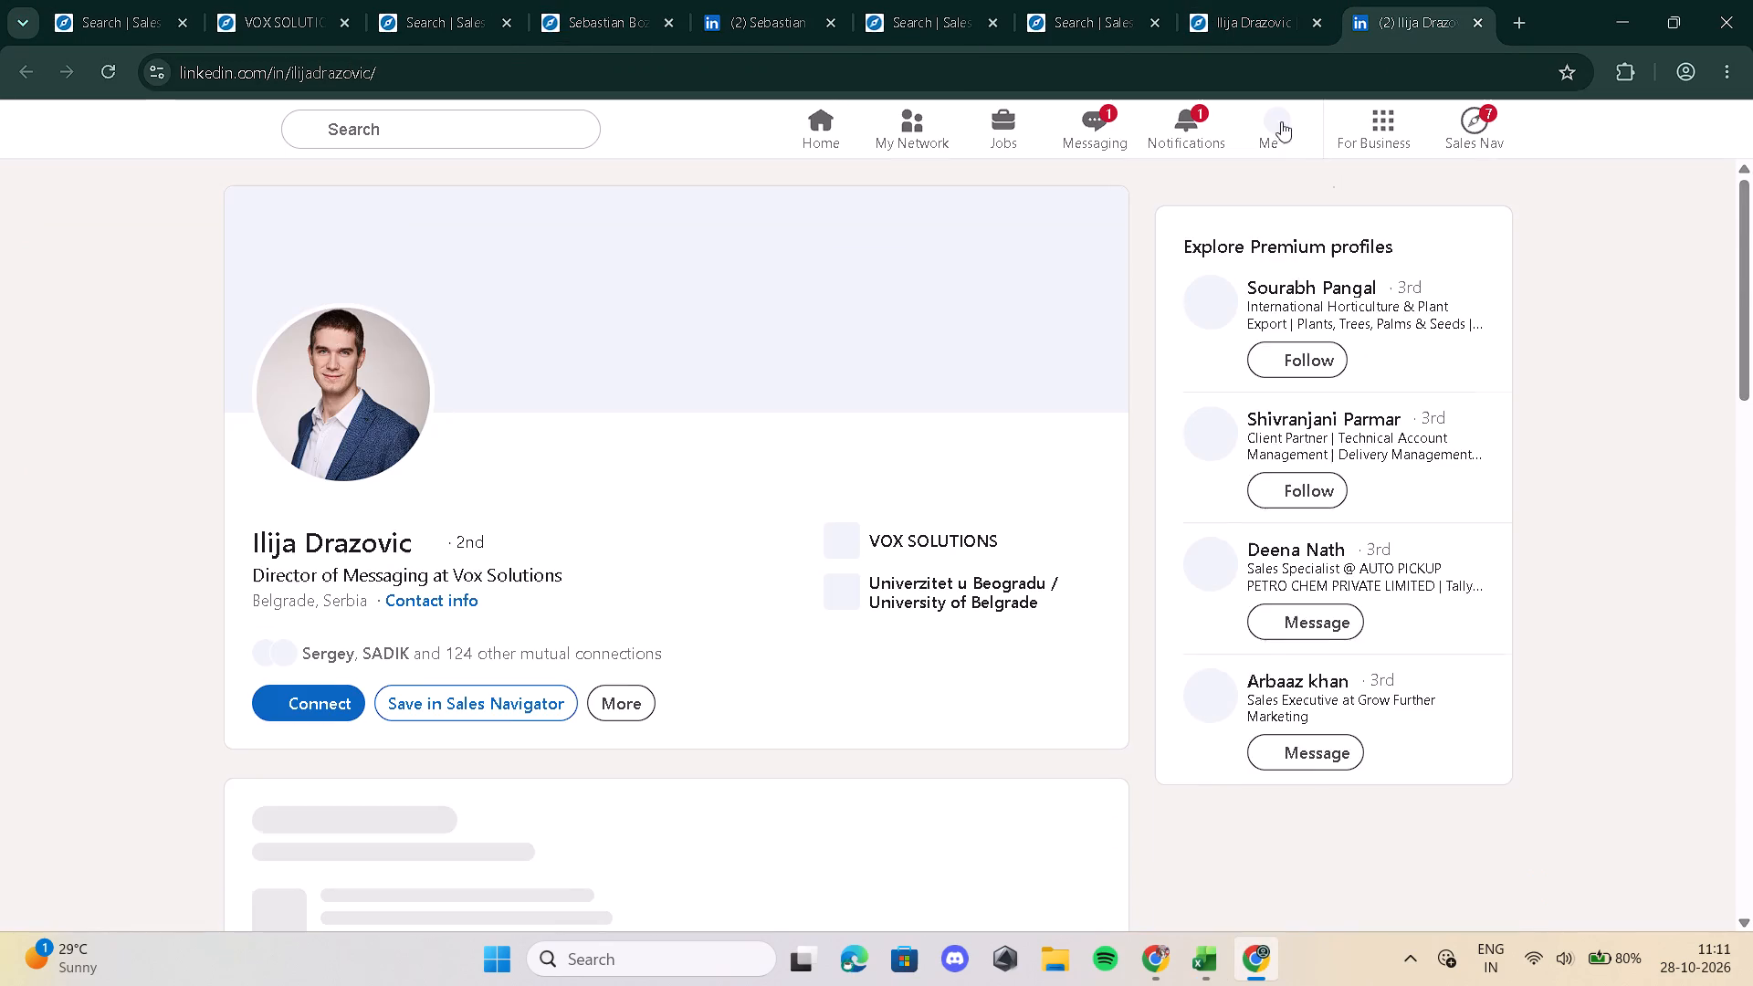
{"action": "left_click", "coordinate": [1080, 0]}
{"action": "left_click", "coordinate": [1265, 0]}
{"action": "left_click", "coordinate": [1484, 0]}
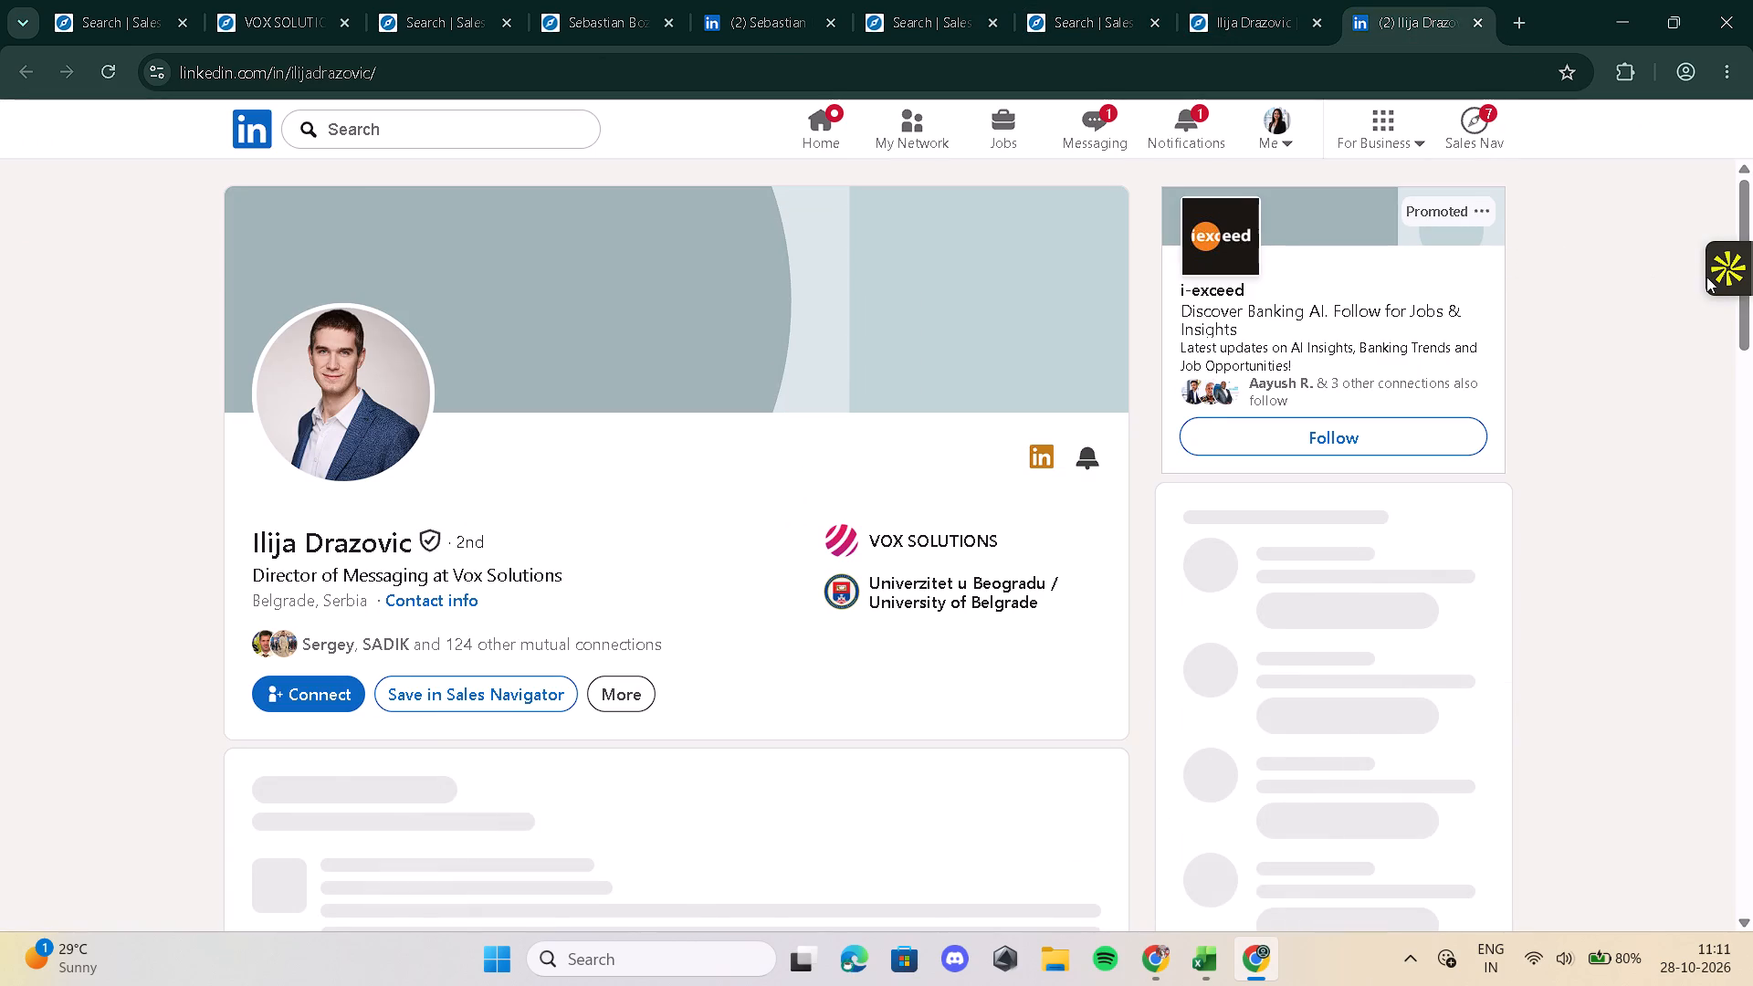
Open the Apollo contact details beside the Director of Messaging's LinkedIn profile.
{"action": "left_click", "coordinate": [1714, 275]}
{"action": "left_click", "coordinate": [1065, 0]}
{"action": "left_click", "coordinate": [1240, 2]}
{"action": "left_click", "coordinate": [1420, 0]}
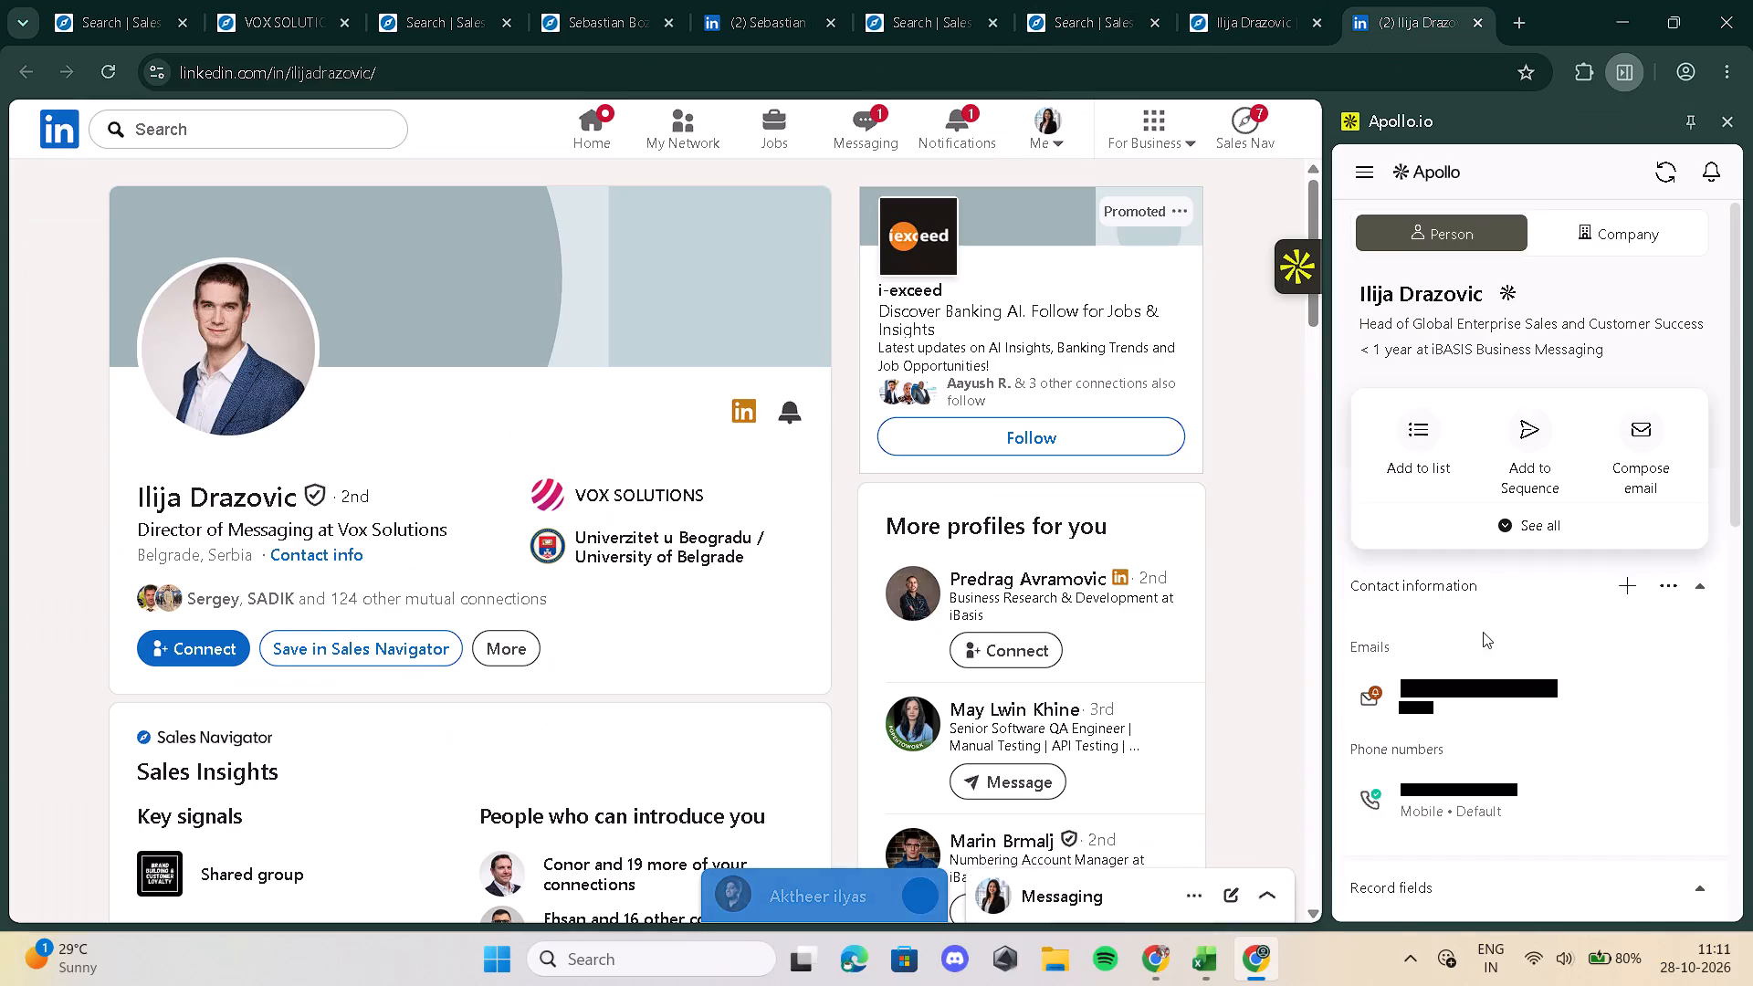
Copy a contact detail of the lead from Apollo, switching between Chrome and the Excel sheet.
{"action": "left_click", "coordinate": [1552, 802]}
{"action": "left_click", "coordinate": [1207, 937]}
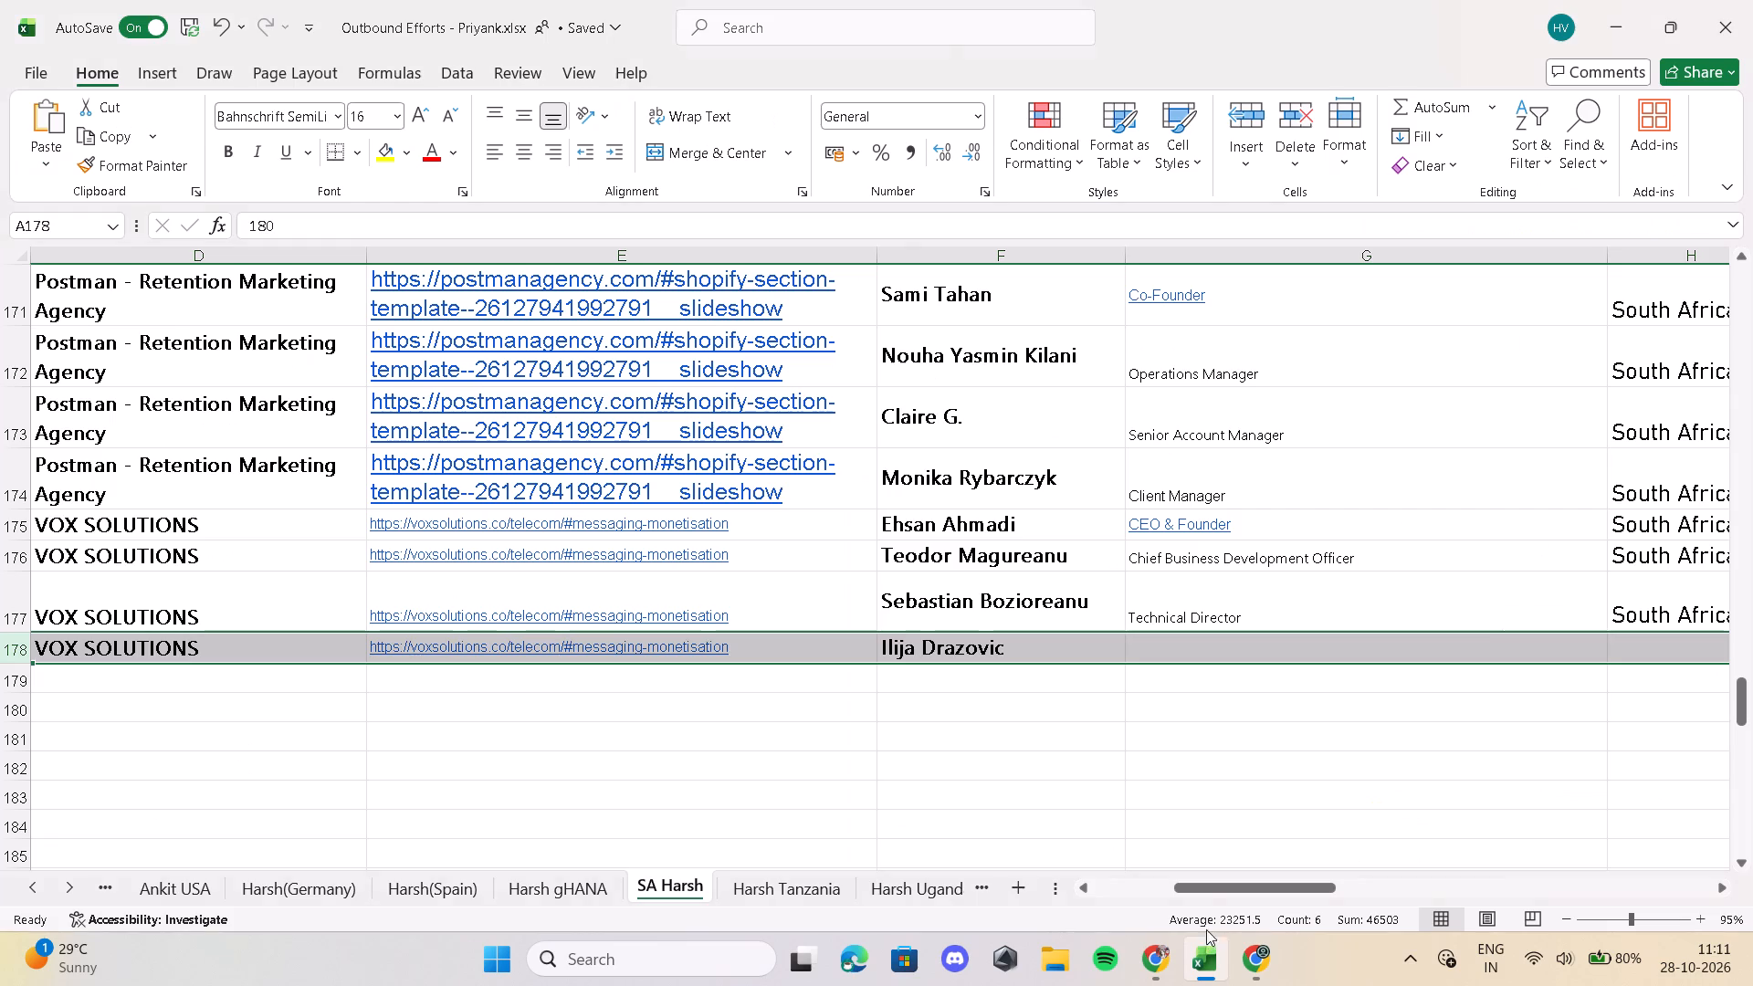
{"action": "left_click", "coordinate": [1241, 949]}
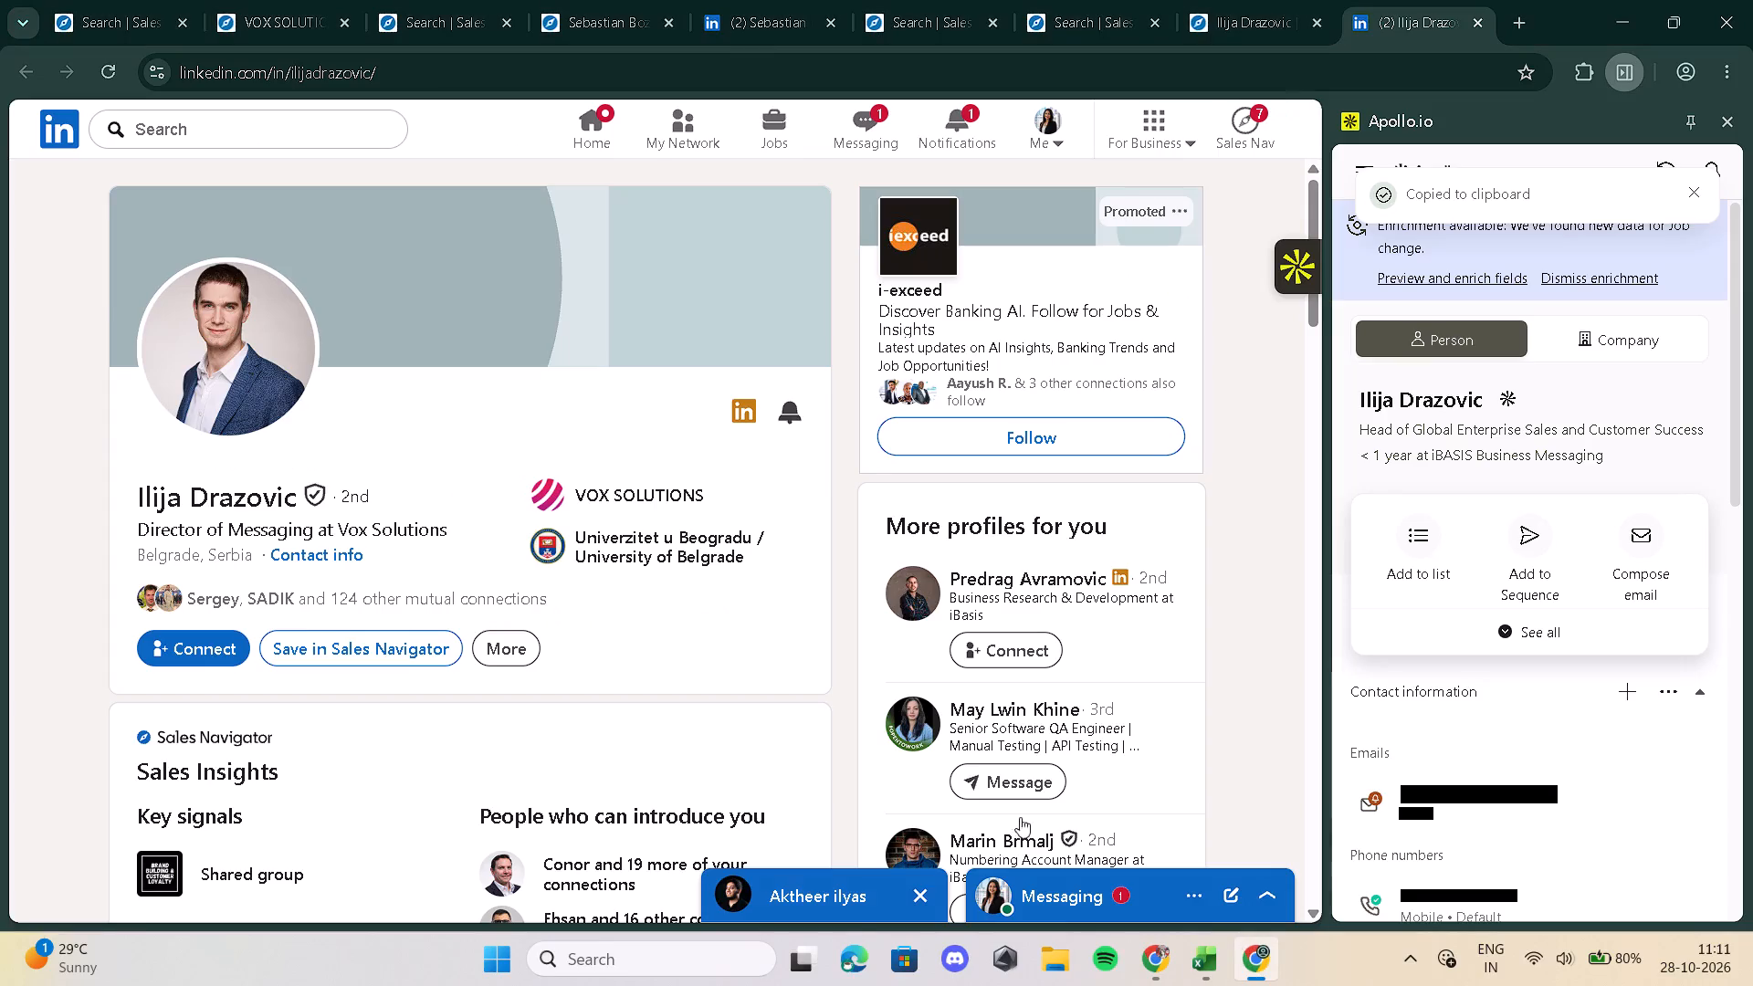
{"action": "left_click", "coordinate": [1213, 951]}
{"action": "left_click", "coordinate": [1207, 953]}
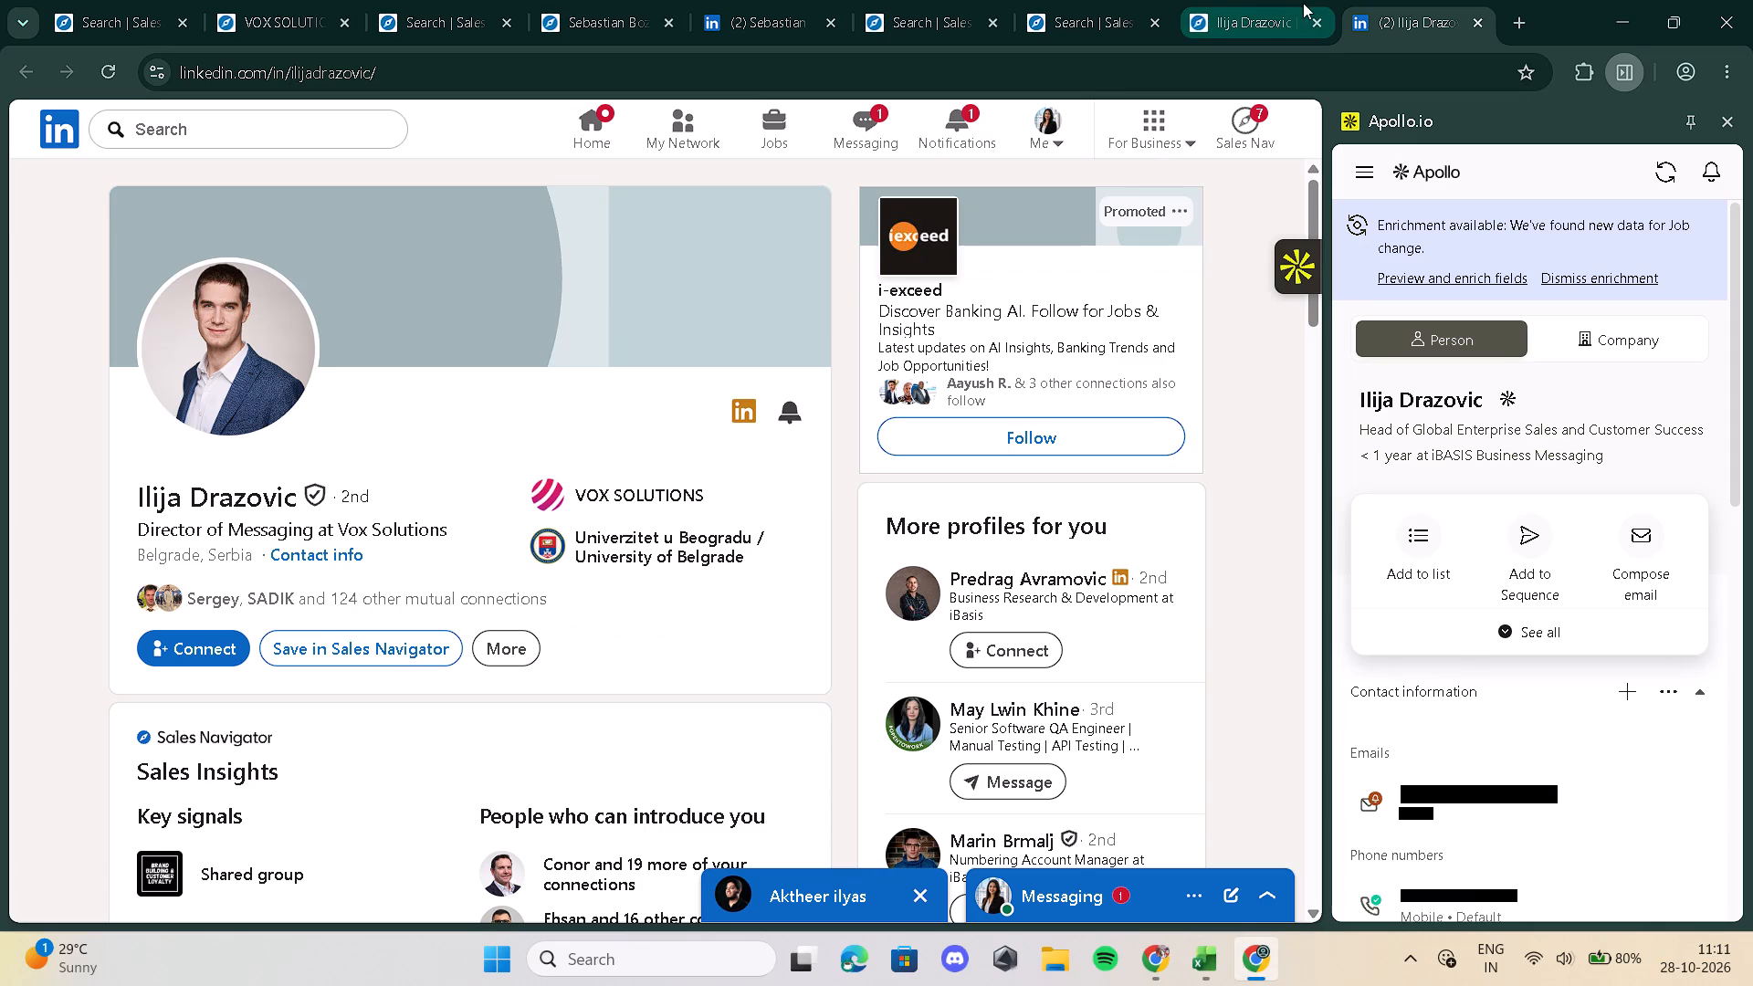
Copy the title Director of Messaging from the LinkedIn profile into column G of row 178 in Excel.
{"action": "left_click_drag", "start_coordinate": [317, 525], "coordinate": [131, 533]}
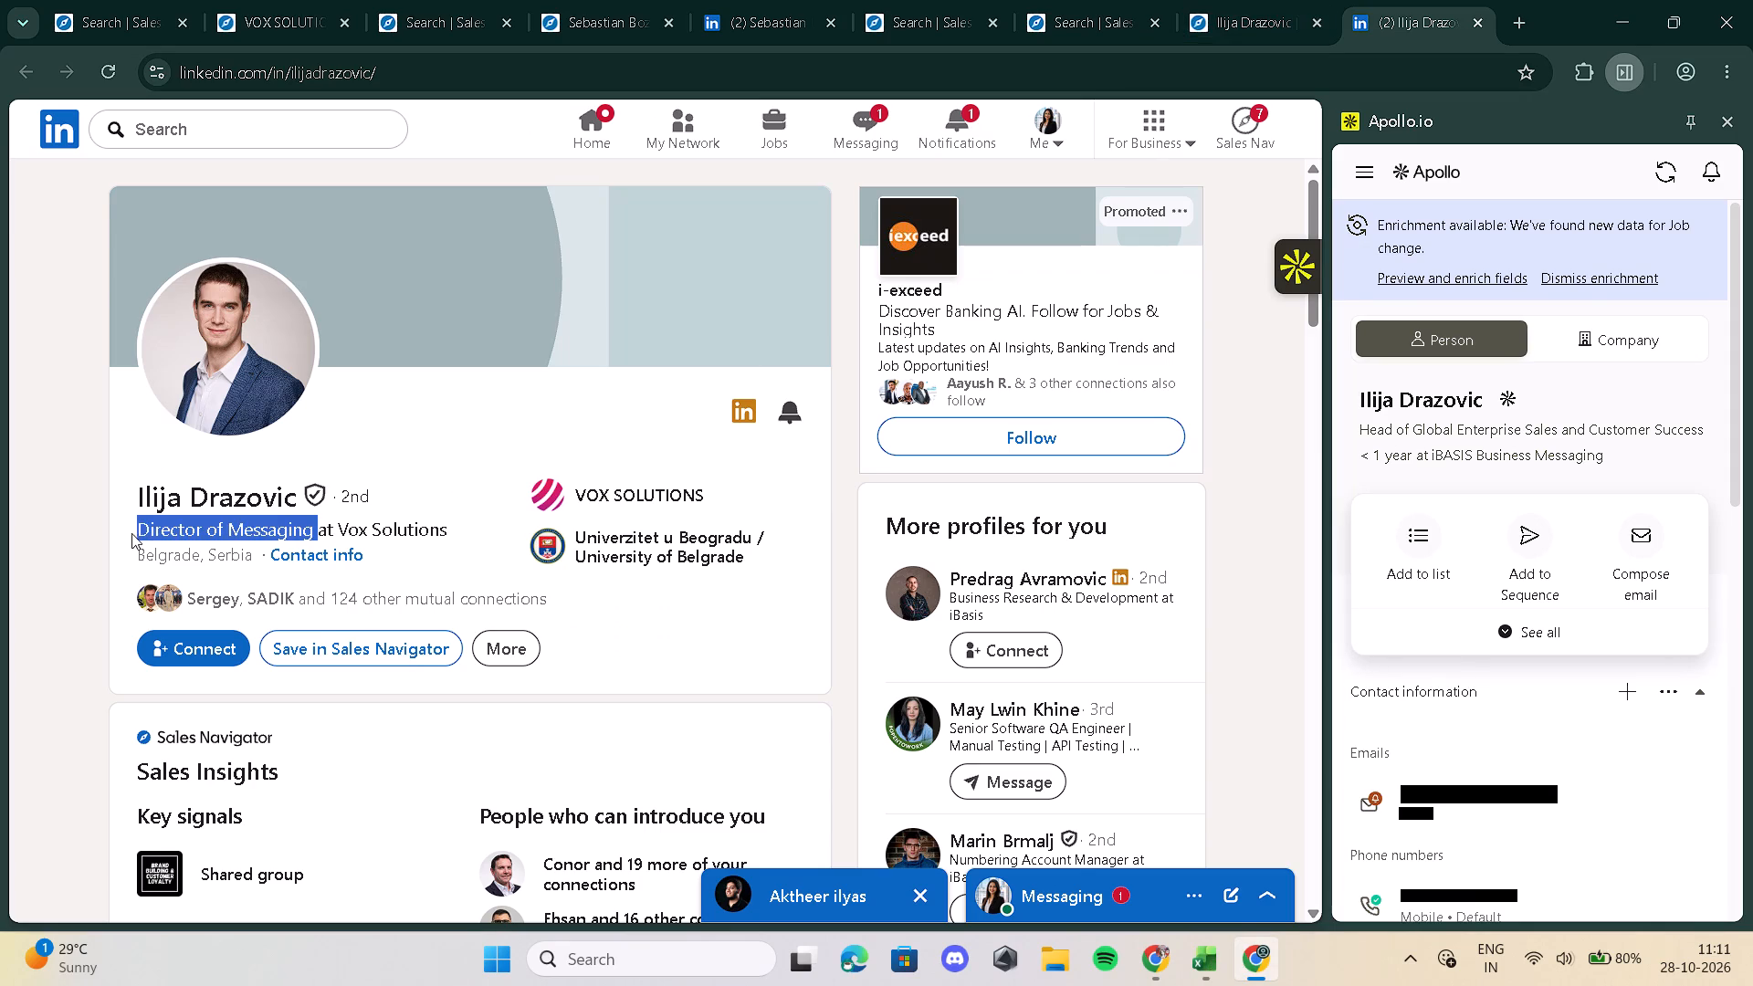
{"action": "left_click_drag", "start_coordinate": [131, 533], "coordinate": [131, 533]}
{"action": "key", "text": "ctrl+c"}
{"action": "left_click", "coordinate": [1205, 967]}
{"action": "left_click", "coordinate": [1283, 649]}
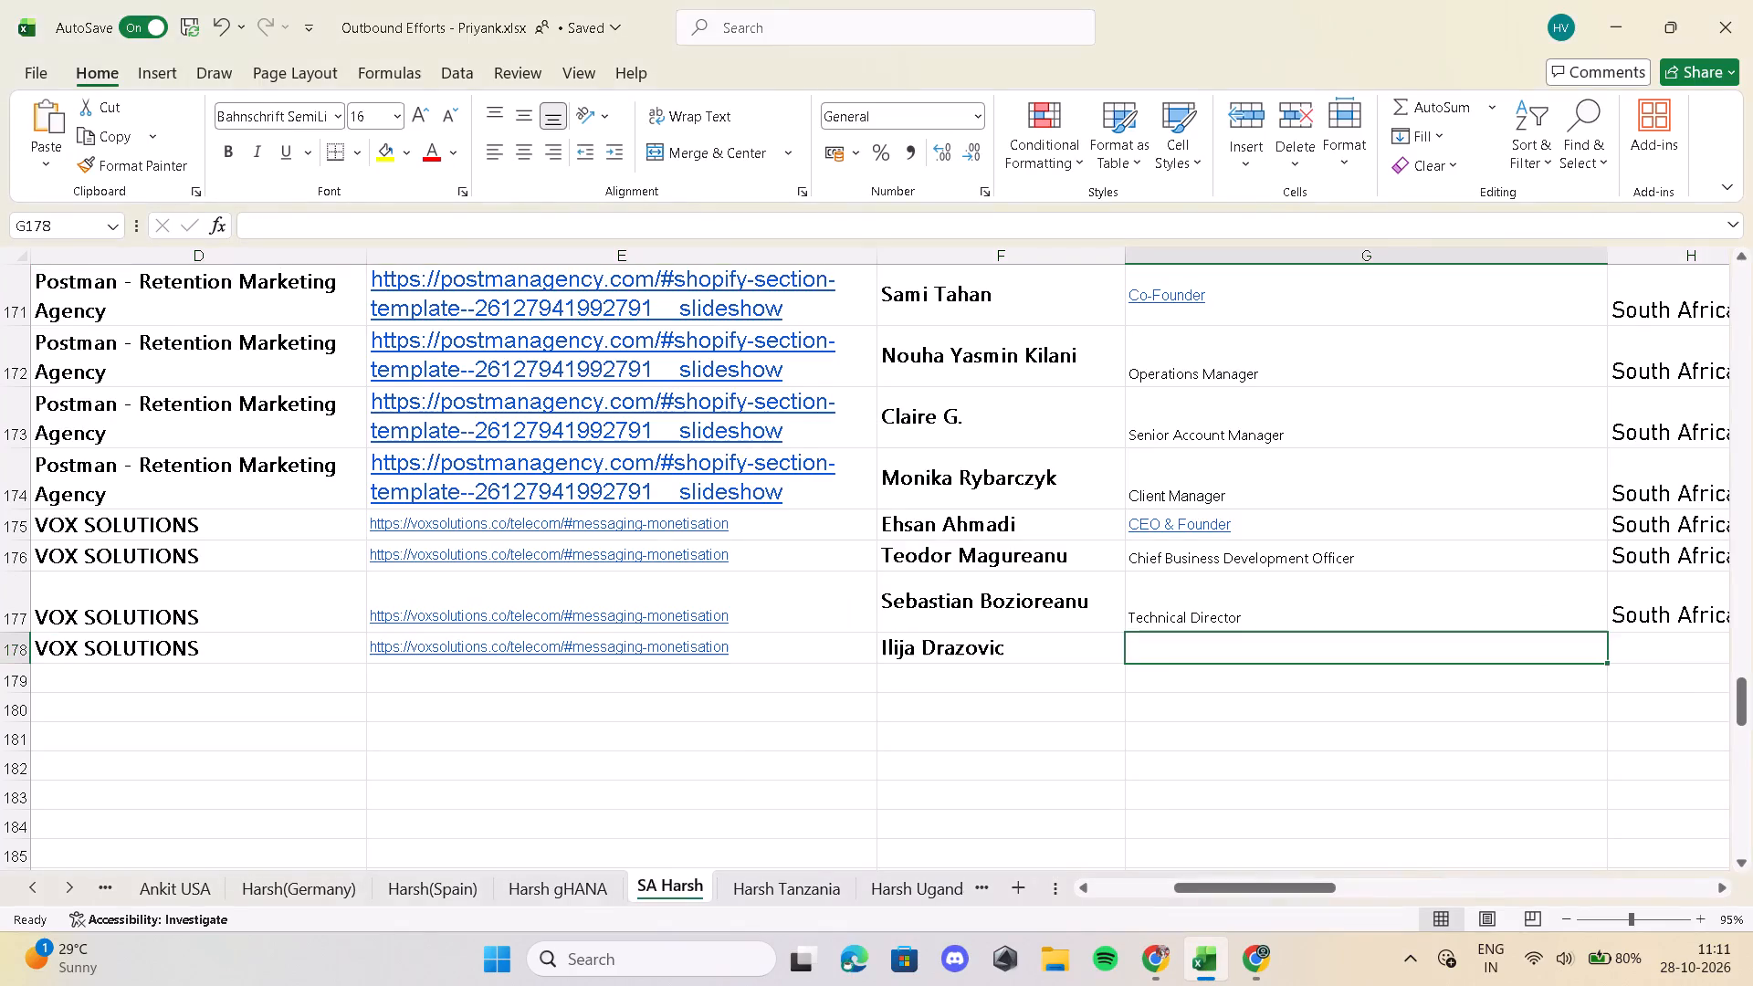
{"action": "key", "text": "ctrl+v"}
Fill columns H, I and J of row 178 with South Africa, Africa and Not Accepted, copied from the row above.
{"action": "left_click", "coordinate": [11, 652]}
{"action": "left_click_drag", "start_coordinate": [1202, 887], "coordinate": [1259, 882]}
{"action": "left_click", "coordinate": [847, 594]}
{"action": "key", "text": "ctrl+c"}
{"action": "left_click", "coordinate": [847, 647]}
{"action": "key", "text": "ctrl+v"}
{"action": "left_click", "coordinate": [993, 602]}
{"action": "key", "text": "ctrl+c"}
{"action": "left_click", "coordinate": [985, 652]}
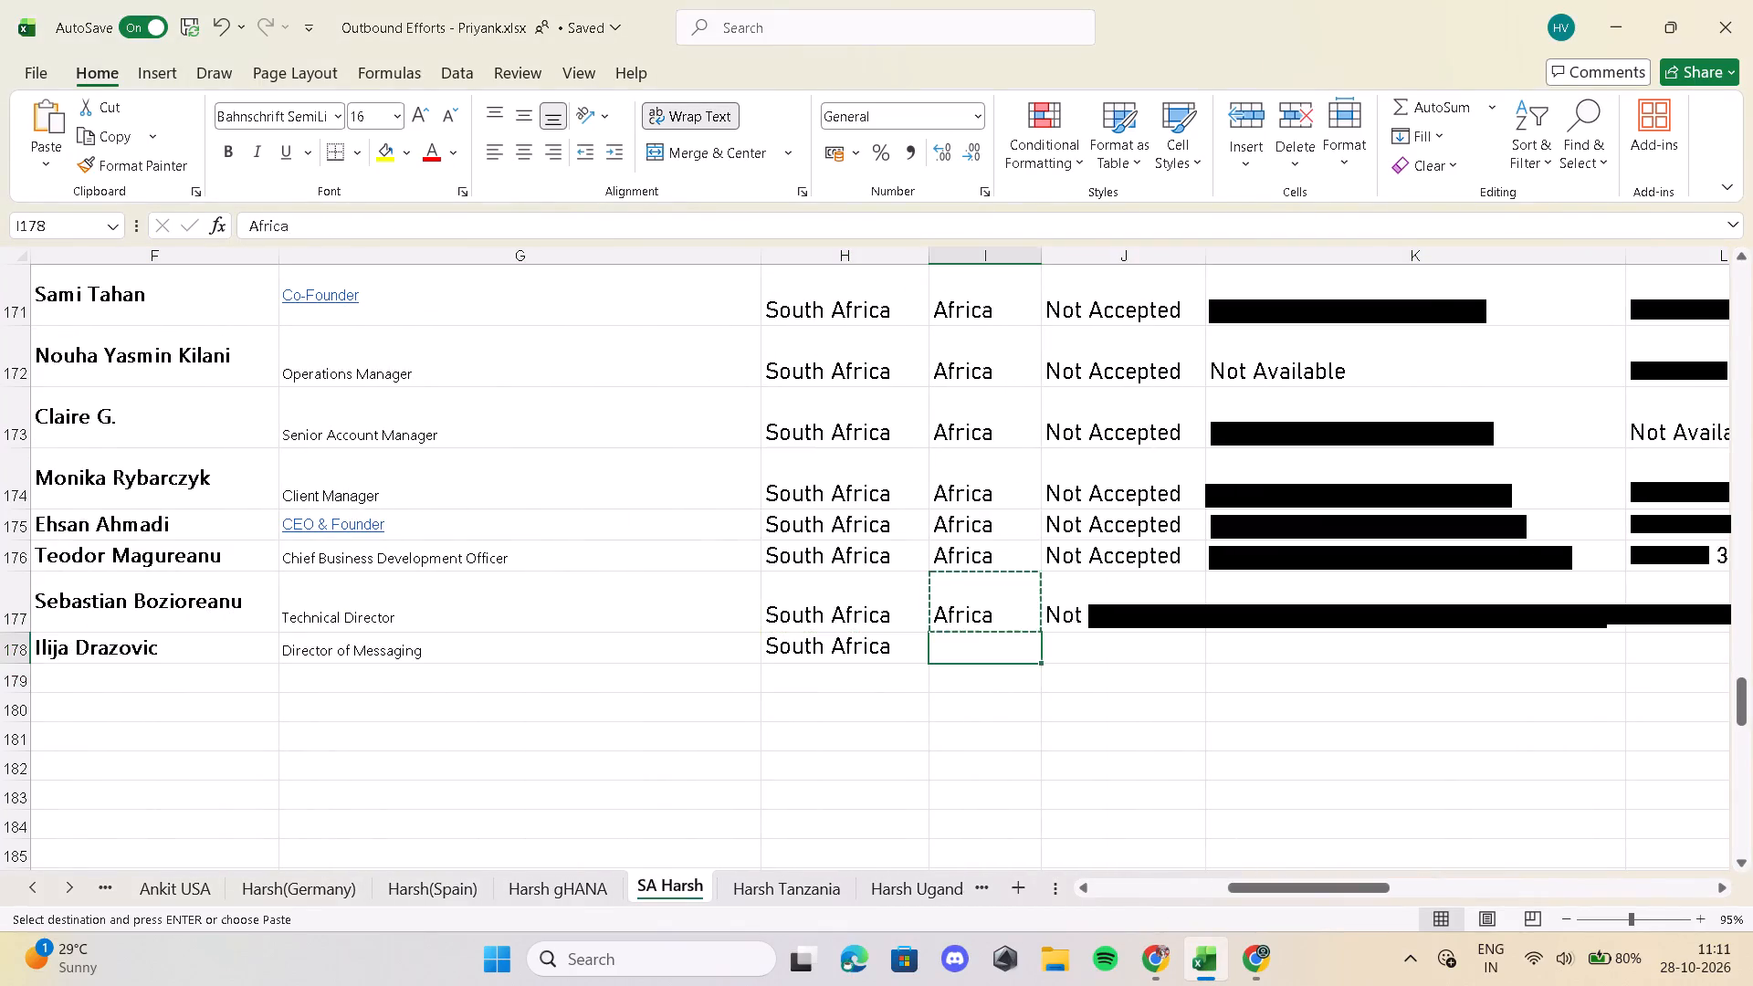
{"action": "key", "text": "ctrl+v"}
{"action": "left_click", "coordinate": [1130, 608]}
{"action": "key", "text": "ctrl+c"}
{"action": "left_click", "coordinate": [1128, 649]}
{"action": "key", "text": "ctrl+v"}
Copy the Director of Messaging's e-mail address from Apollo in Chrome into column K of row 178 in Excel.
{"action": "left_click", "coordinate": [1224, 985]}
{"action": "left_click", "coordinate": [1250, 985]}
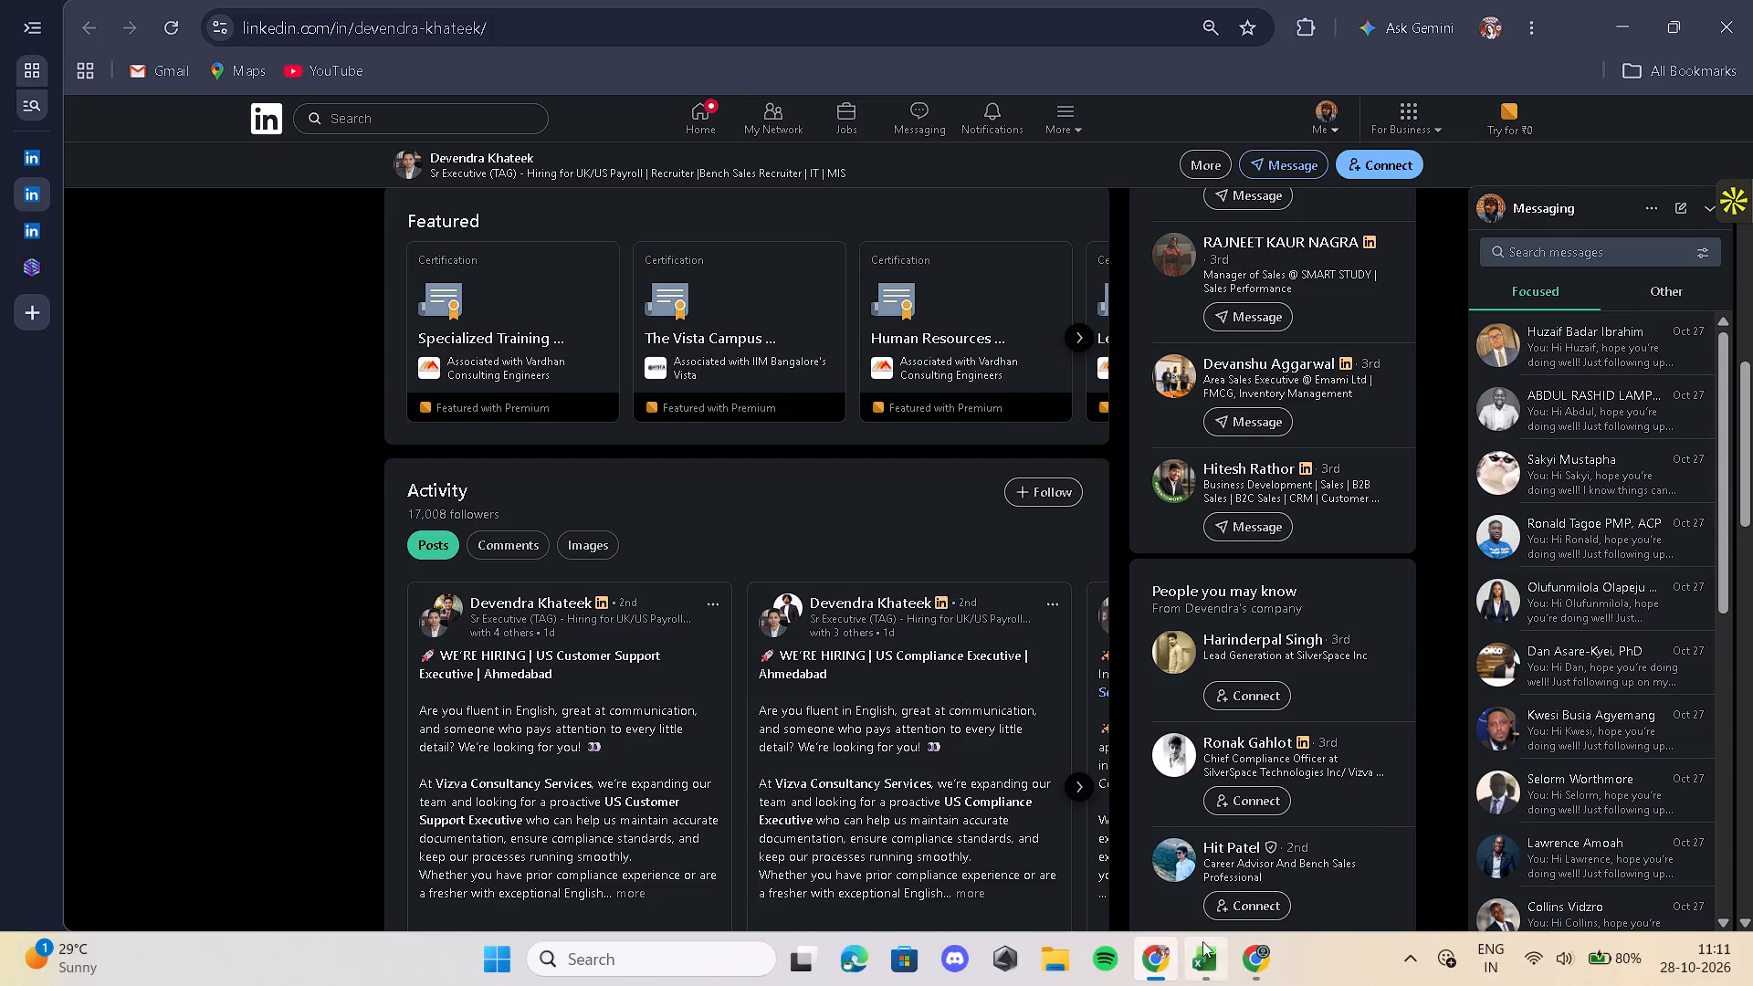
{"action": "left_click", "coordinate": [1195, 966]}
{"action": "left_click", "coordinate": [1172, 956]}
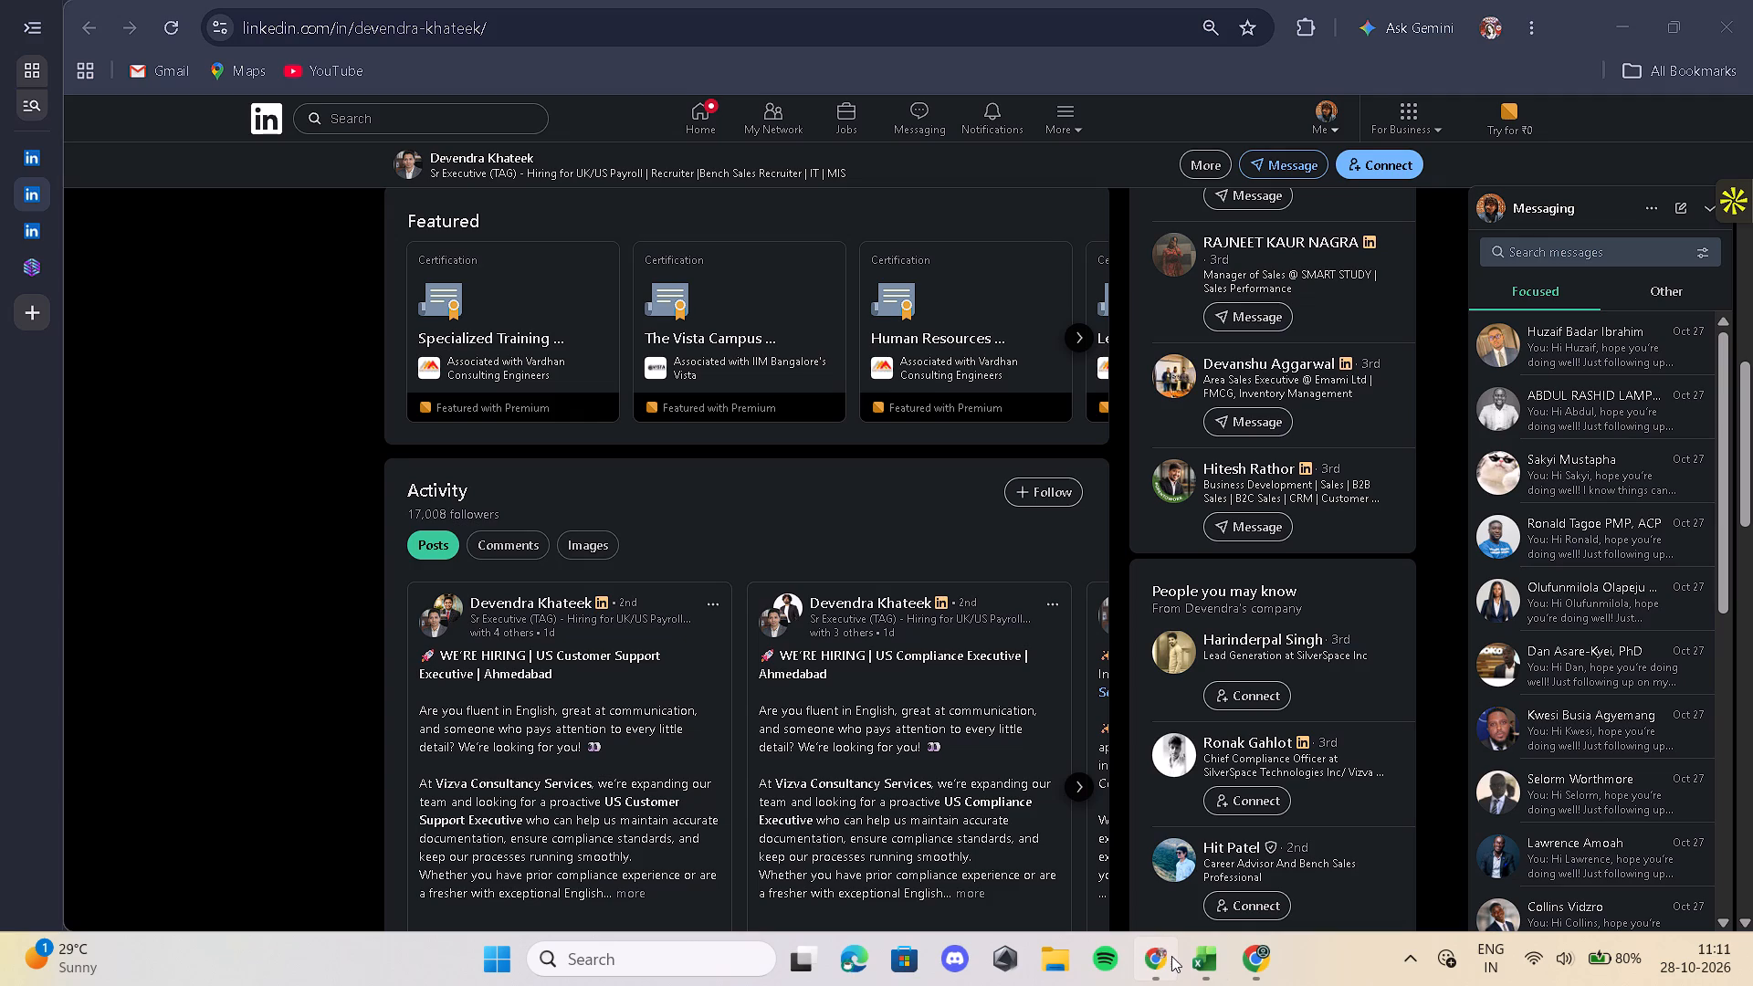
{"action": "left_click", "coordinate": [1250, 948]}
{"action": "left_click", "coordinate": [1246, 0]}
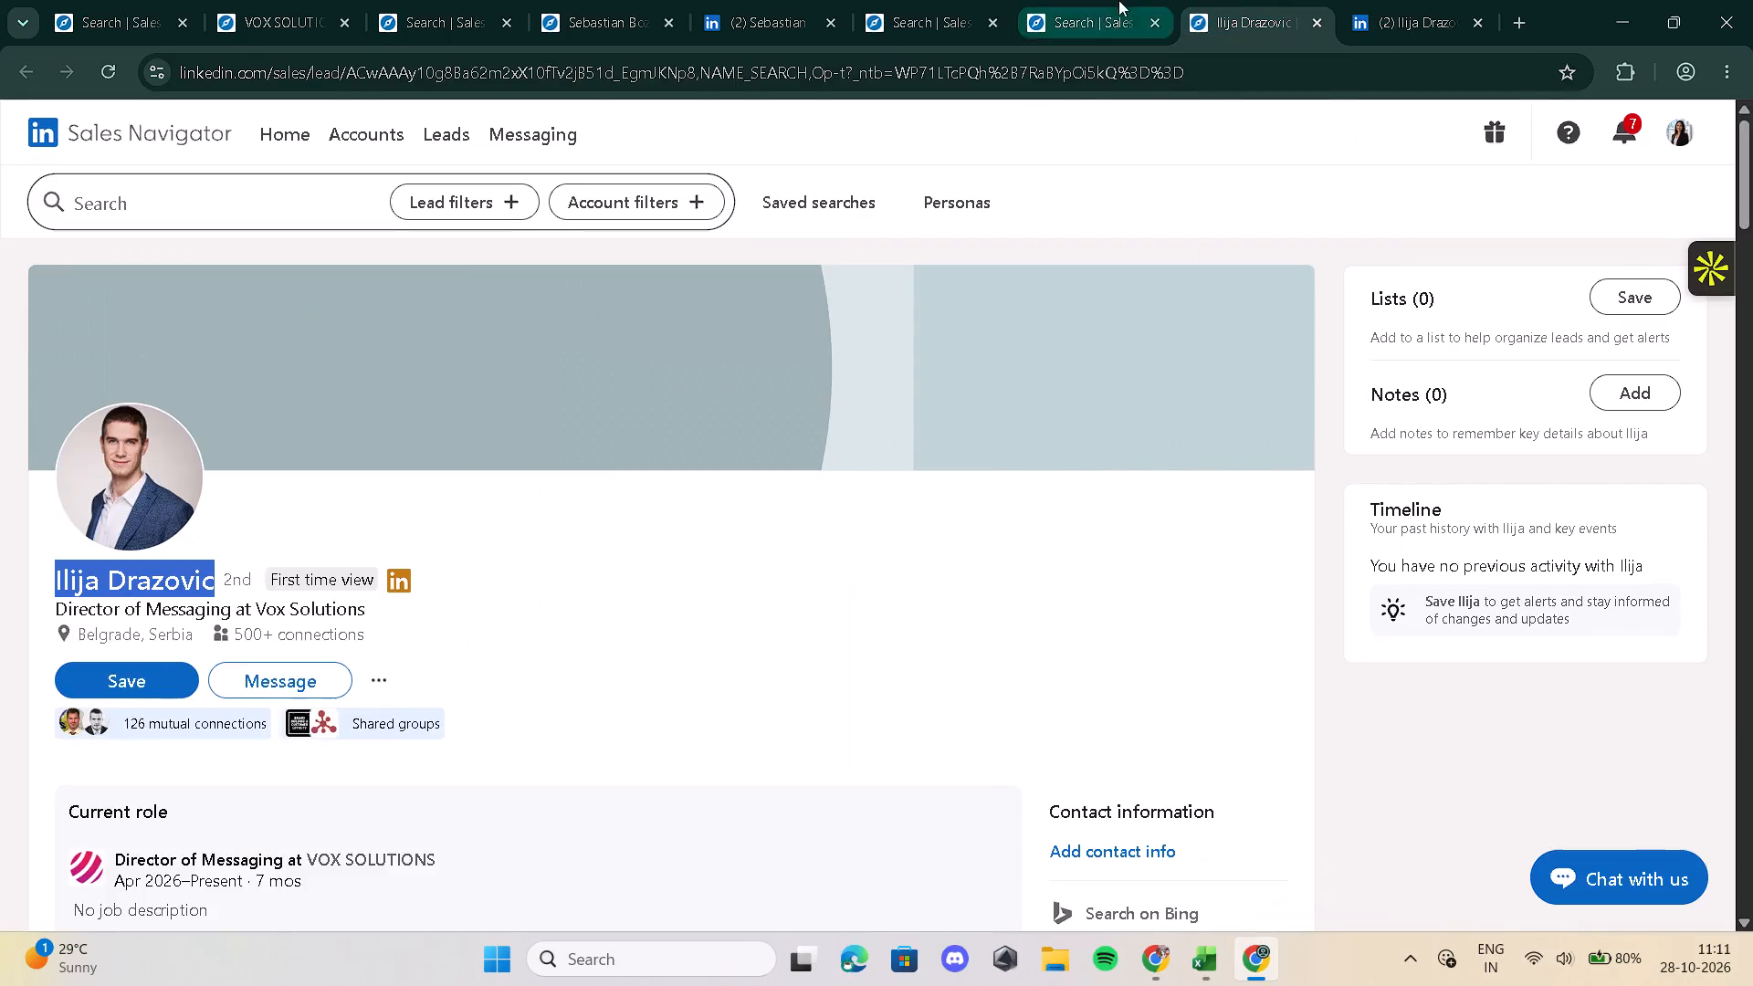
{"action": "left_click", "coordinate": [1118, 0]}
{"action": "left_click", "coordinate": [1245, 0]}
{"action": "left_click", "coordinate": [1343, 0]}
{"action": "left_click", "coordinate": [1551, 811]}
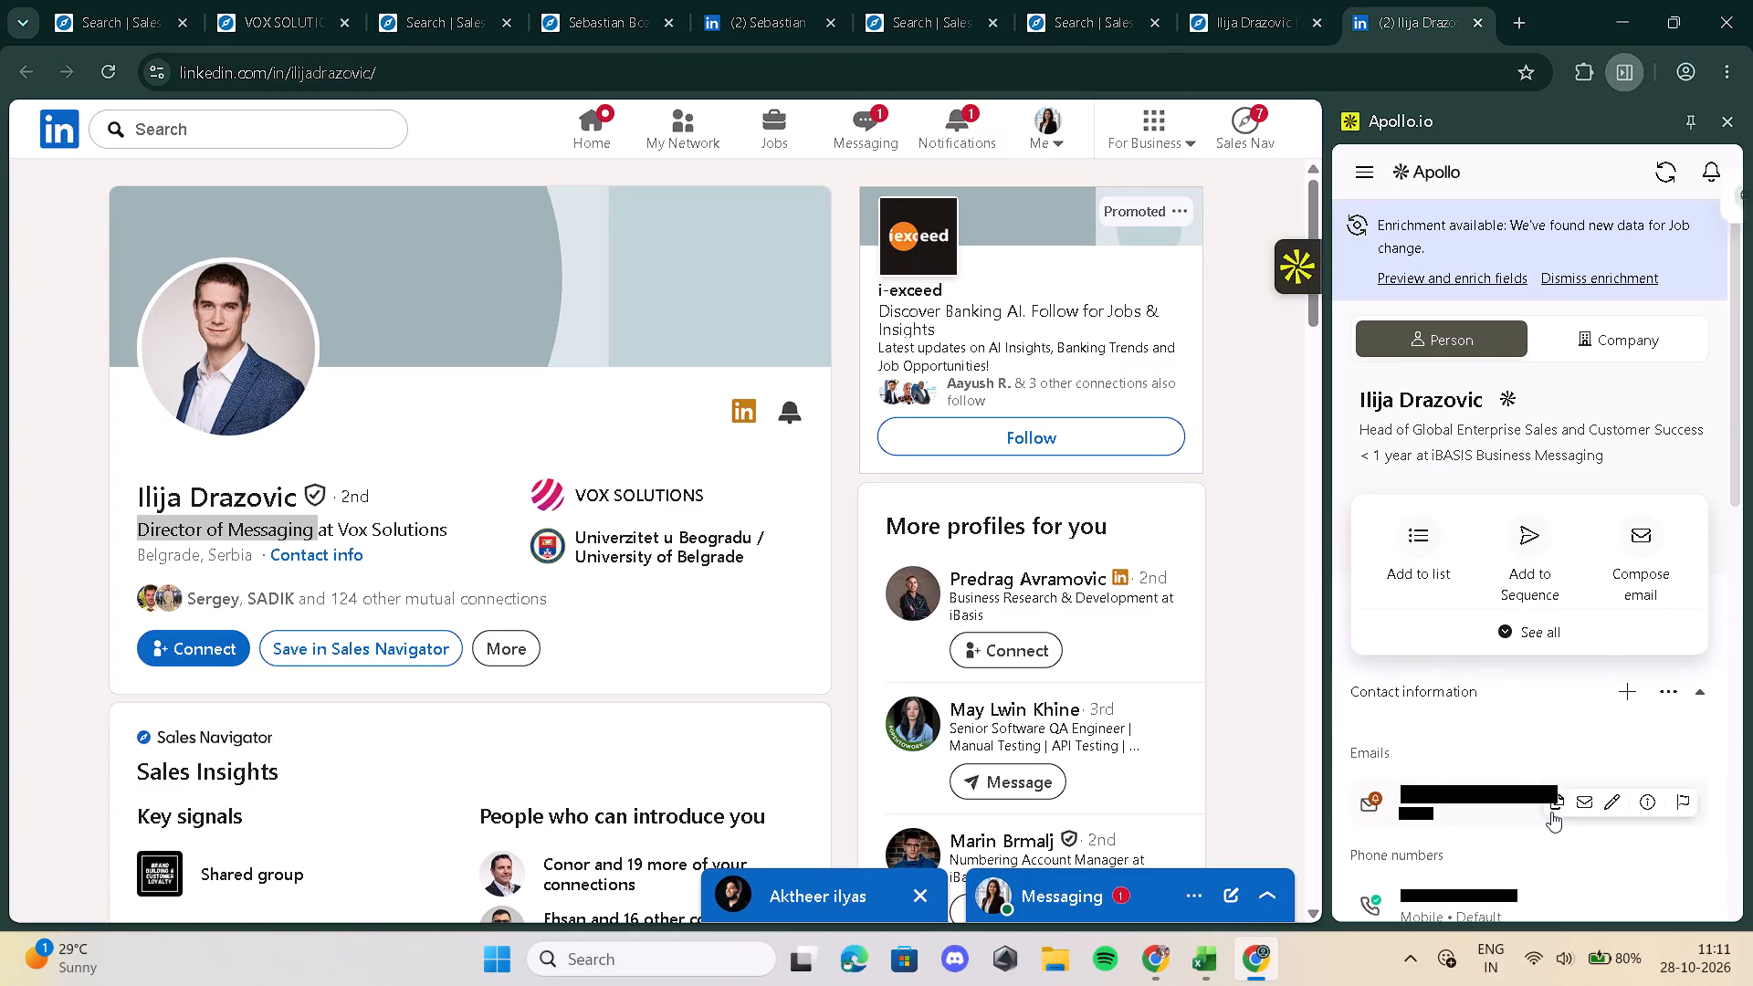
{"action": "left_click", "coordinate": [1213, 971]}
{"action": "left_click", "coordinate": [1317, 647]}
{"action": "key", "text": "ctrl+v"}
Copy the lead's mobile number from Apollo in Chrome into column L of row 178 in Excel.
{"action": "left_click", "coordinate": [1254, 970]}
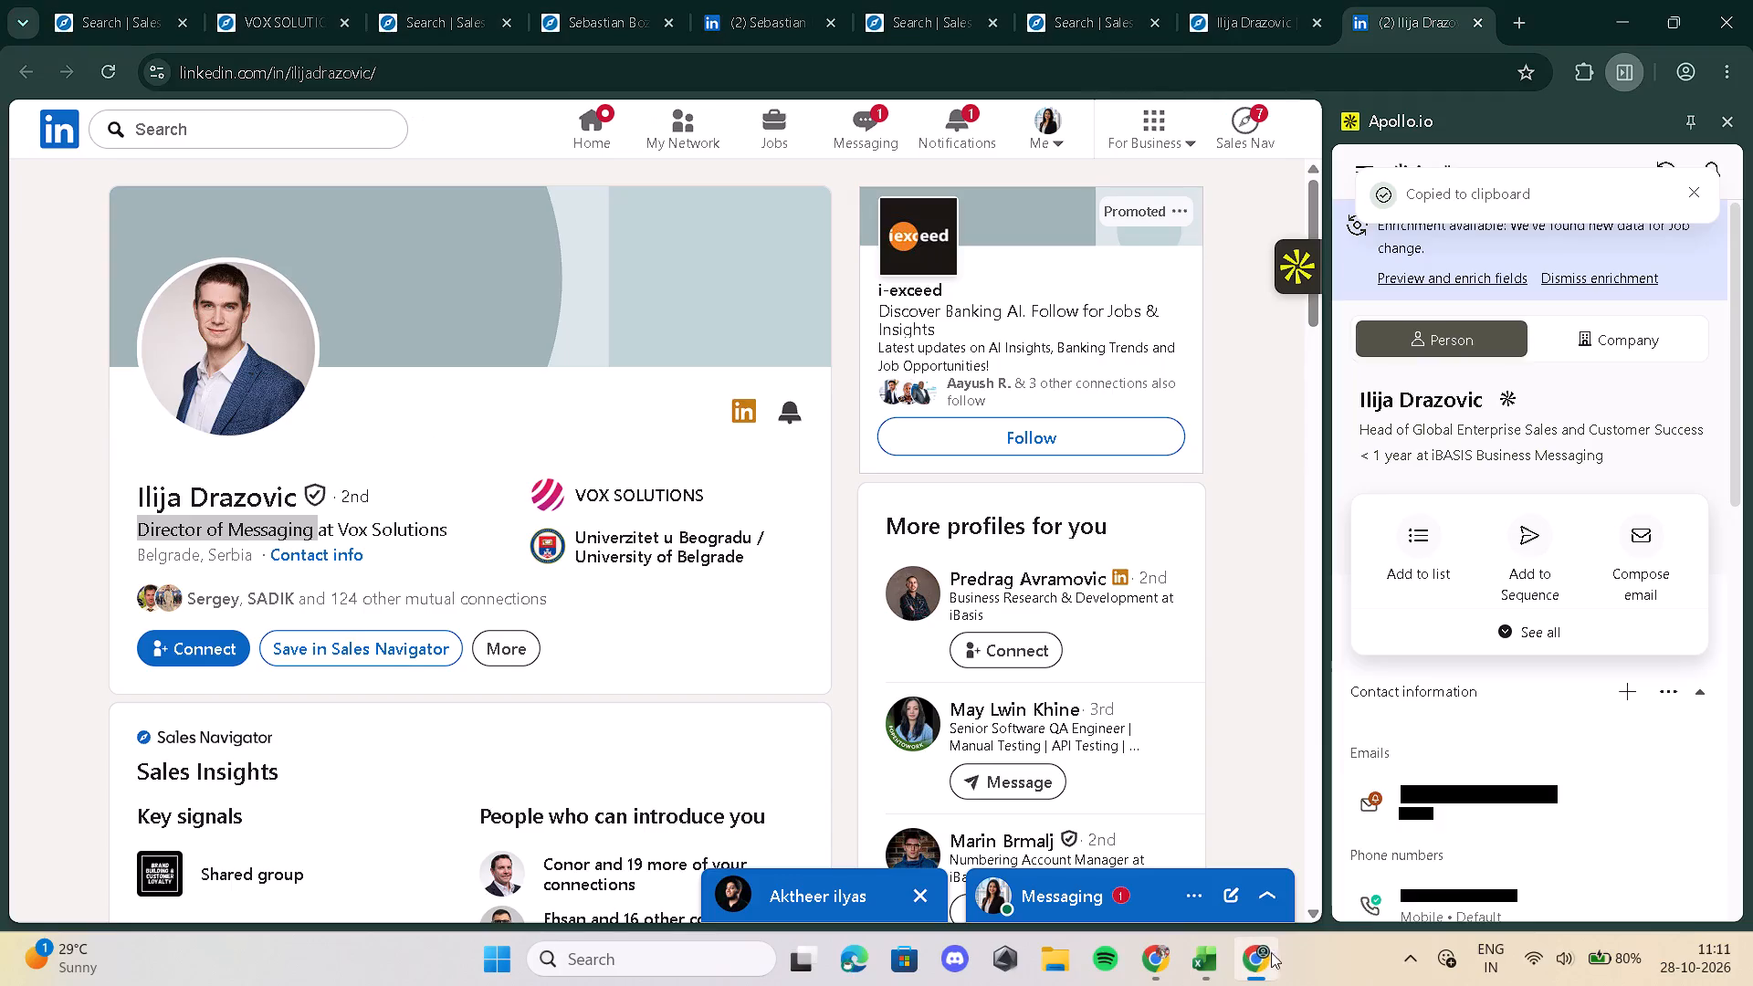
{"action": "scroll", "coordinate": [1527, 883], "scroll_direction": "down", "scroll_amount": 1}
{"action": "left_click", "coordinate": [1559, 719]}
{"action": "left_click", "coordinate": [1212, 950]}
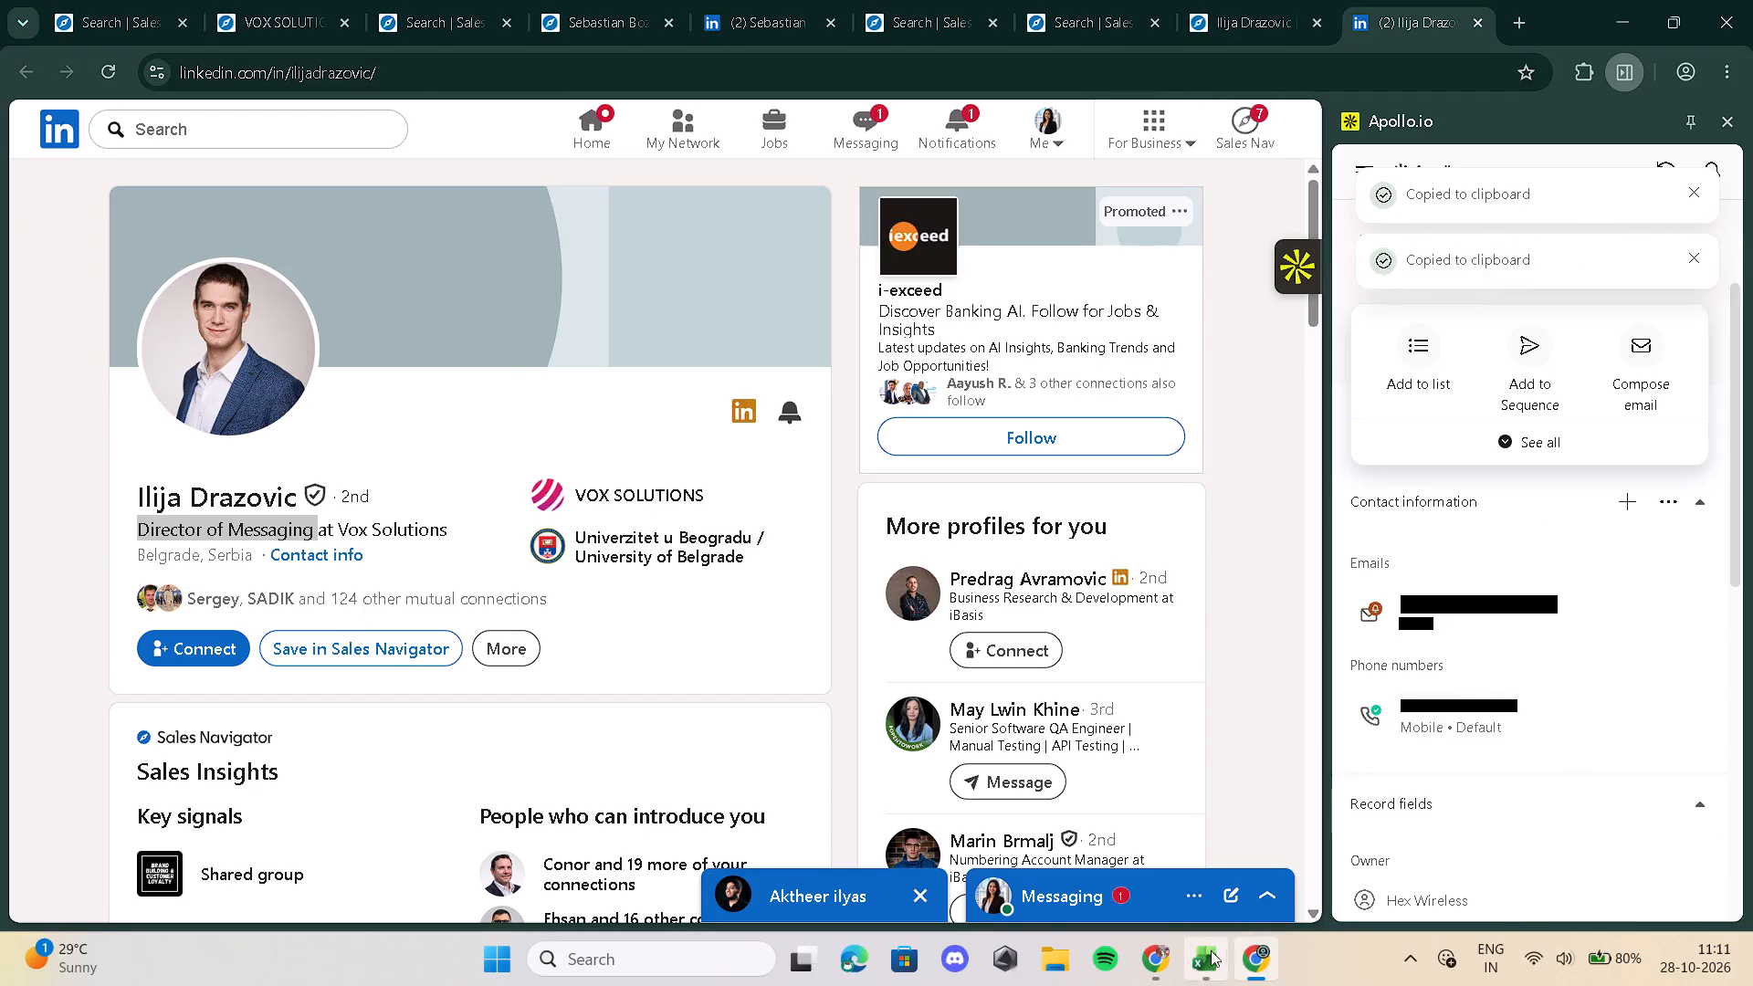
{"action": "left_click", "coordinate": [1668, 652]}
{"action": "key", "text": "ctrl+v"}
Copy the lead's LinkedIn profile URL from the Sales Navigator lead page into column M of row 178 in Excel.
{"action": "left_click", "coordinate": [1237, 945]}
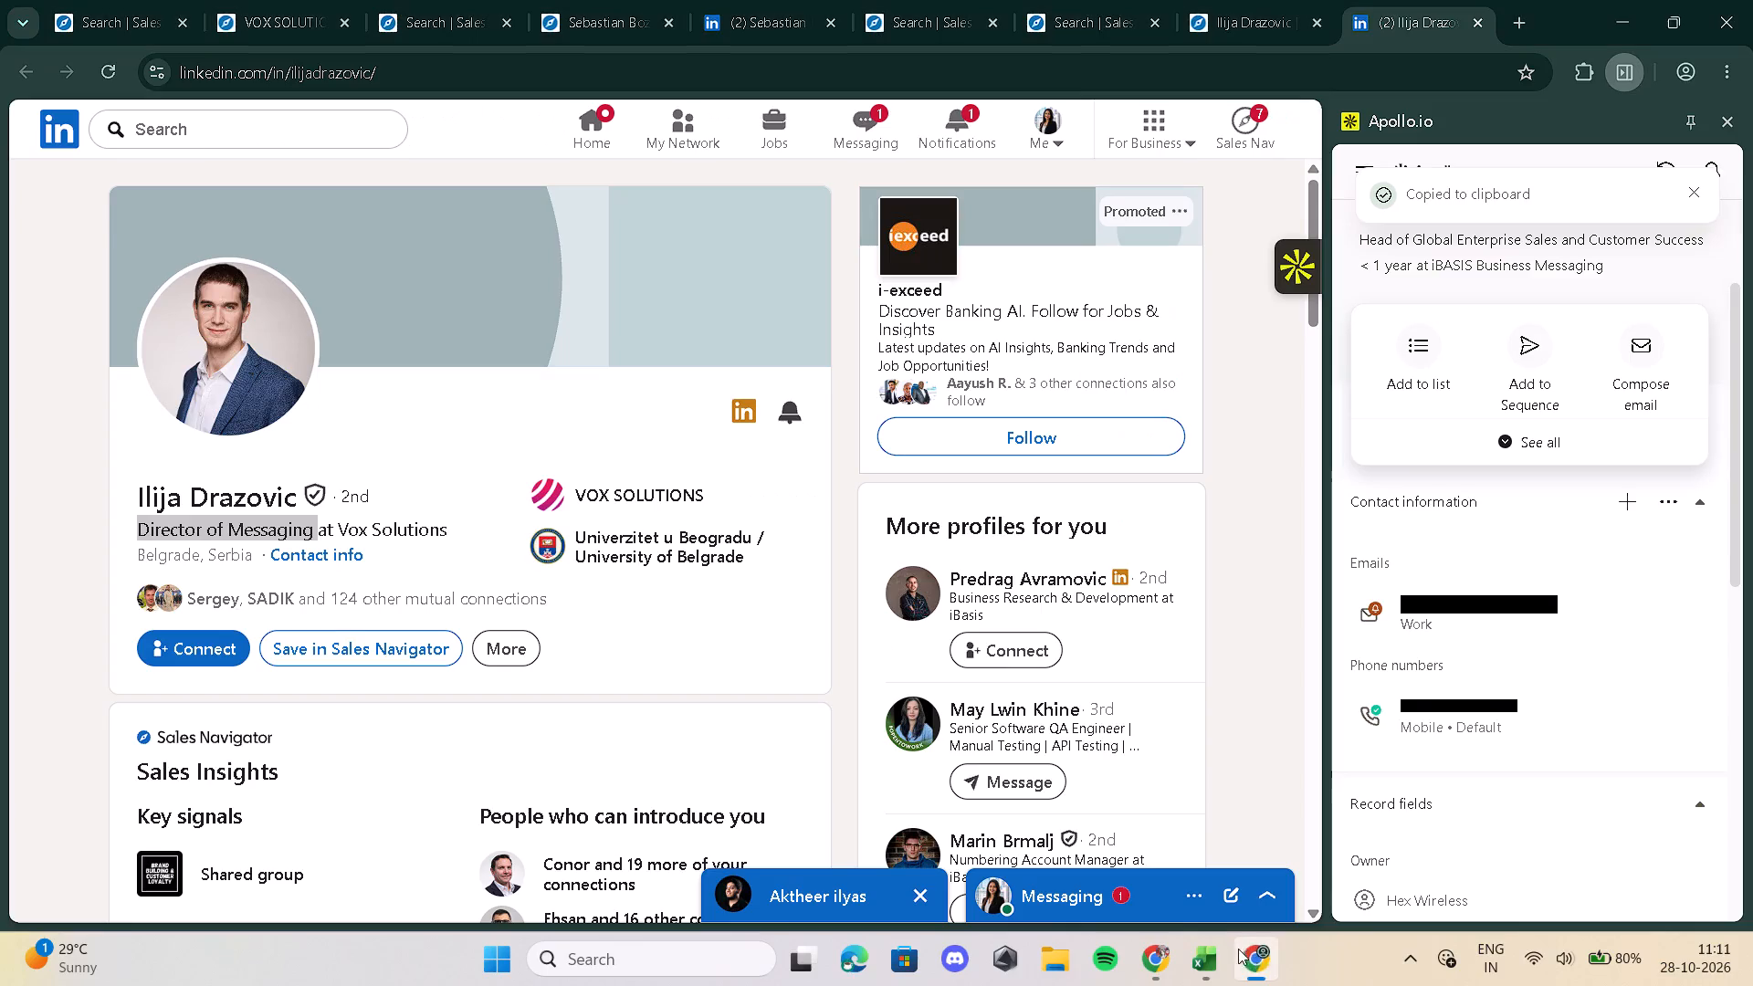
{"action": "left_click", "coordinate": [1191, 954]}
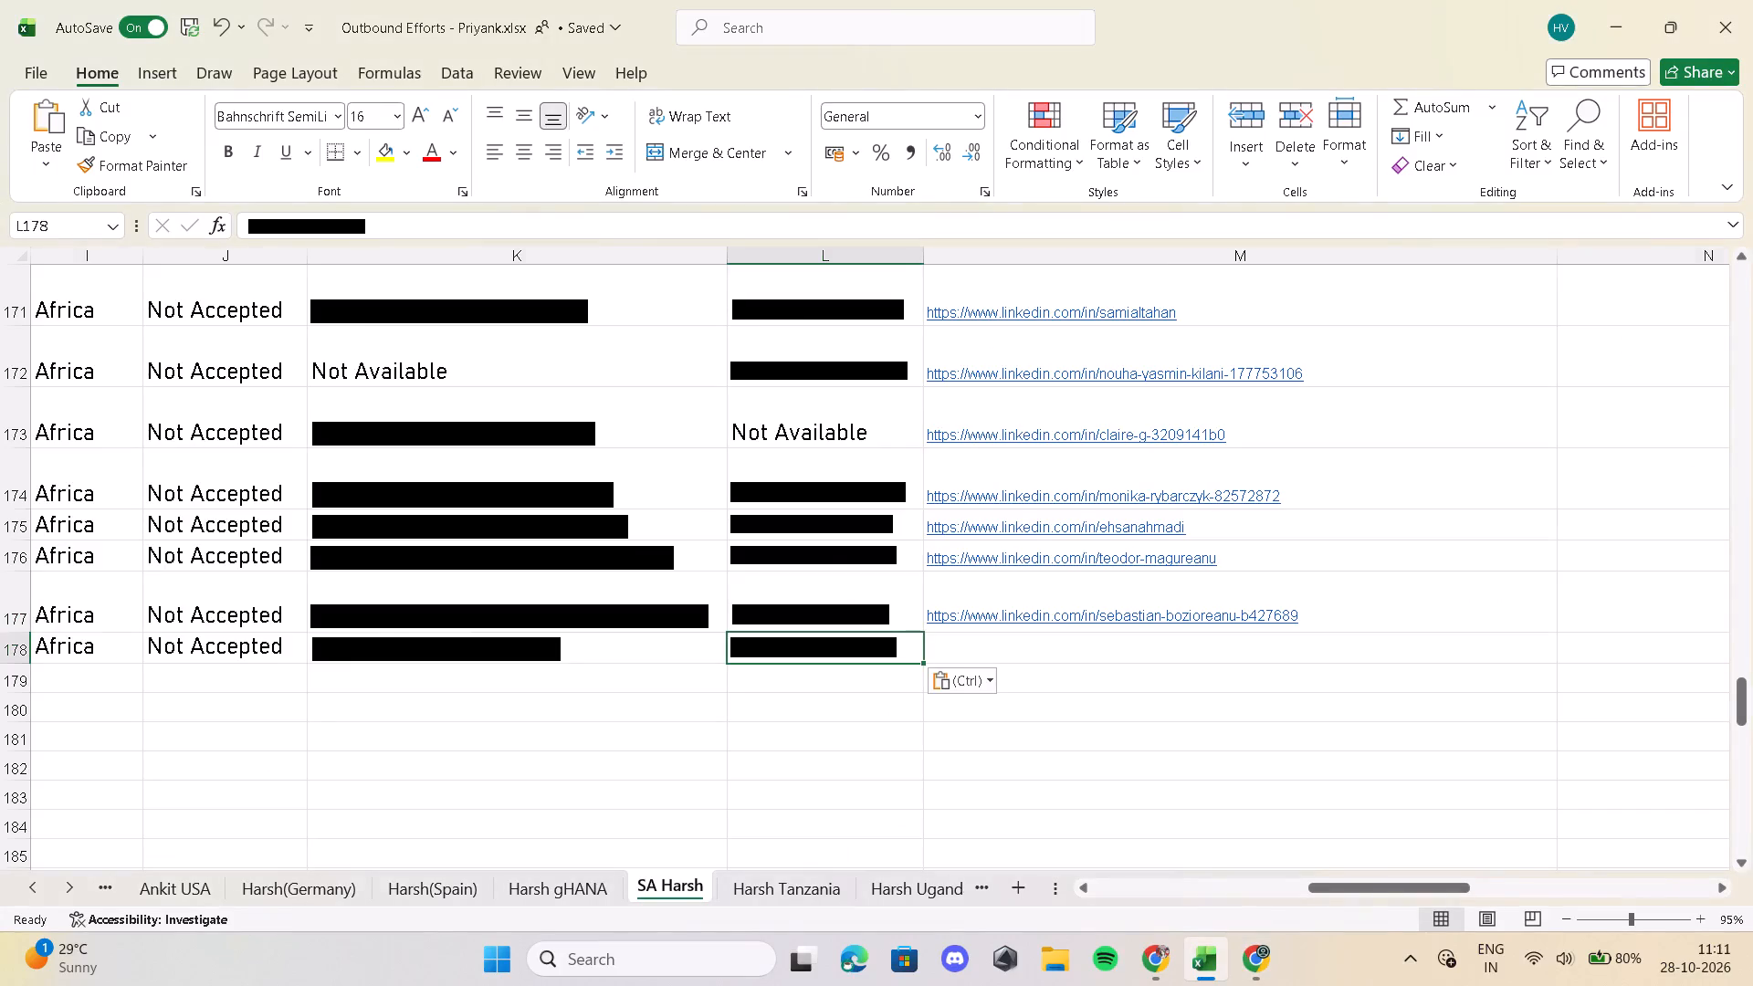
{"action": "left_click", "coordinate": [5, 656]}
{"action": "left_click", "coordinate": [1147, 962]}
{"action": "left_click", "coordinate": [1225, 964]}
{"action": "left_click", "coordinate": [1266, 967]}
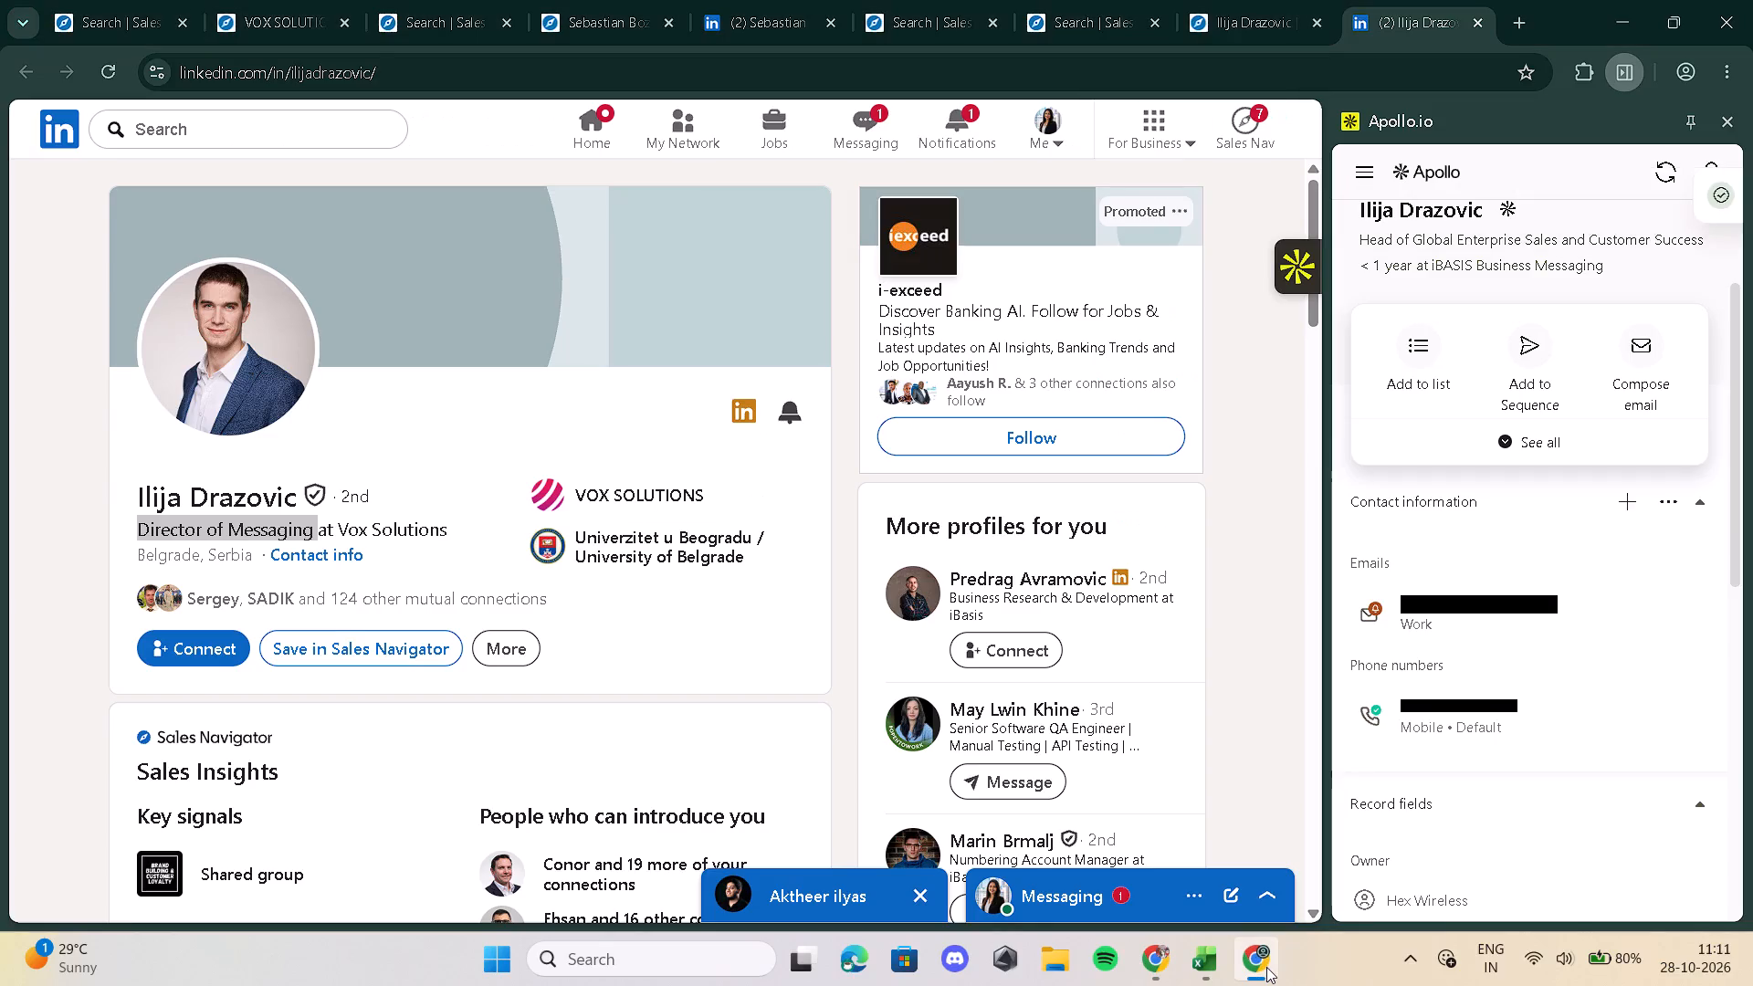
{"action": "left_click", "coordinate": [1233, 2]}
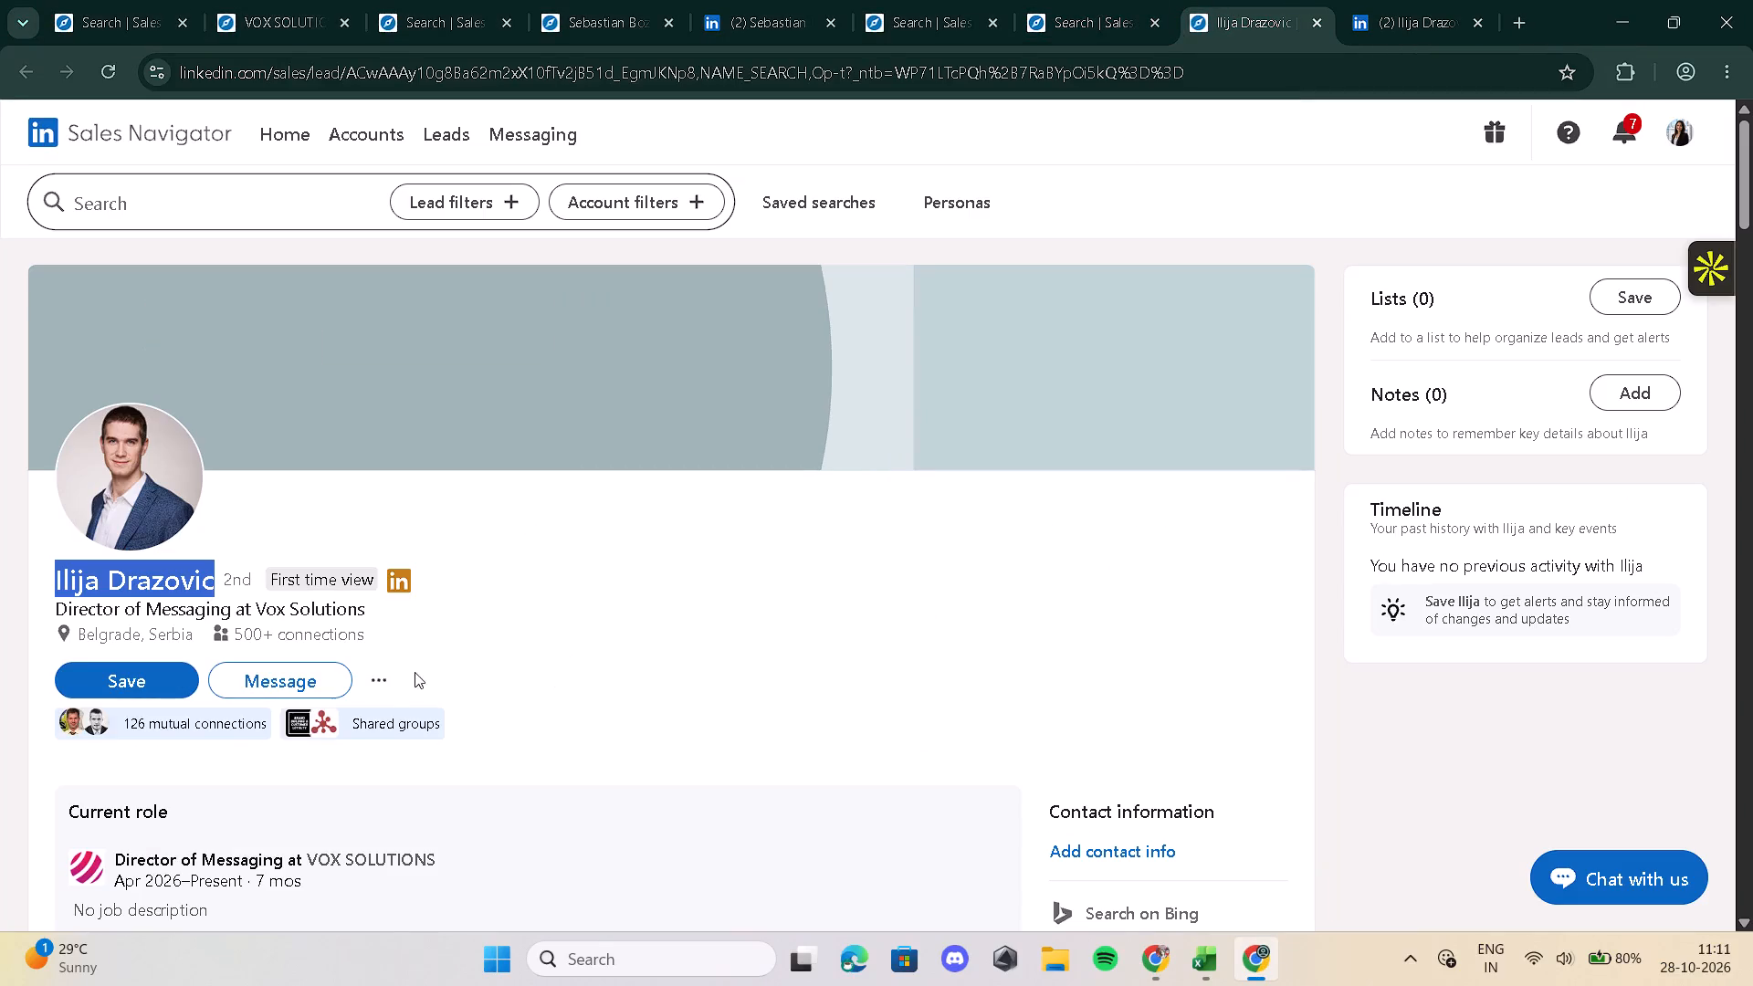
{"action": "left_click", "coordinate": [387, 680]}
{"action": "left_click", "coordinate": [315, 859]}
{"action": "left_click", "coordinate": [1193, 957]}
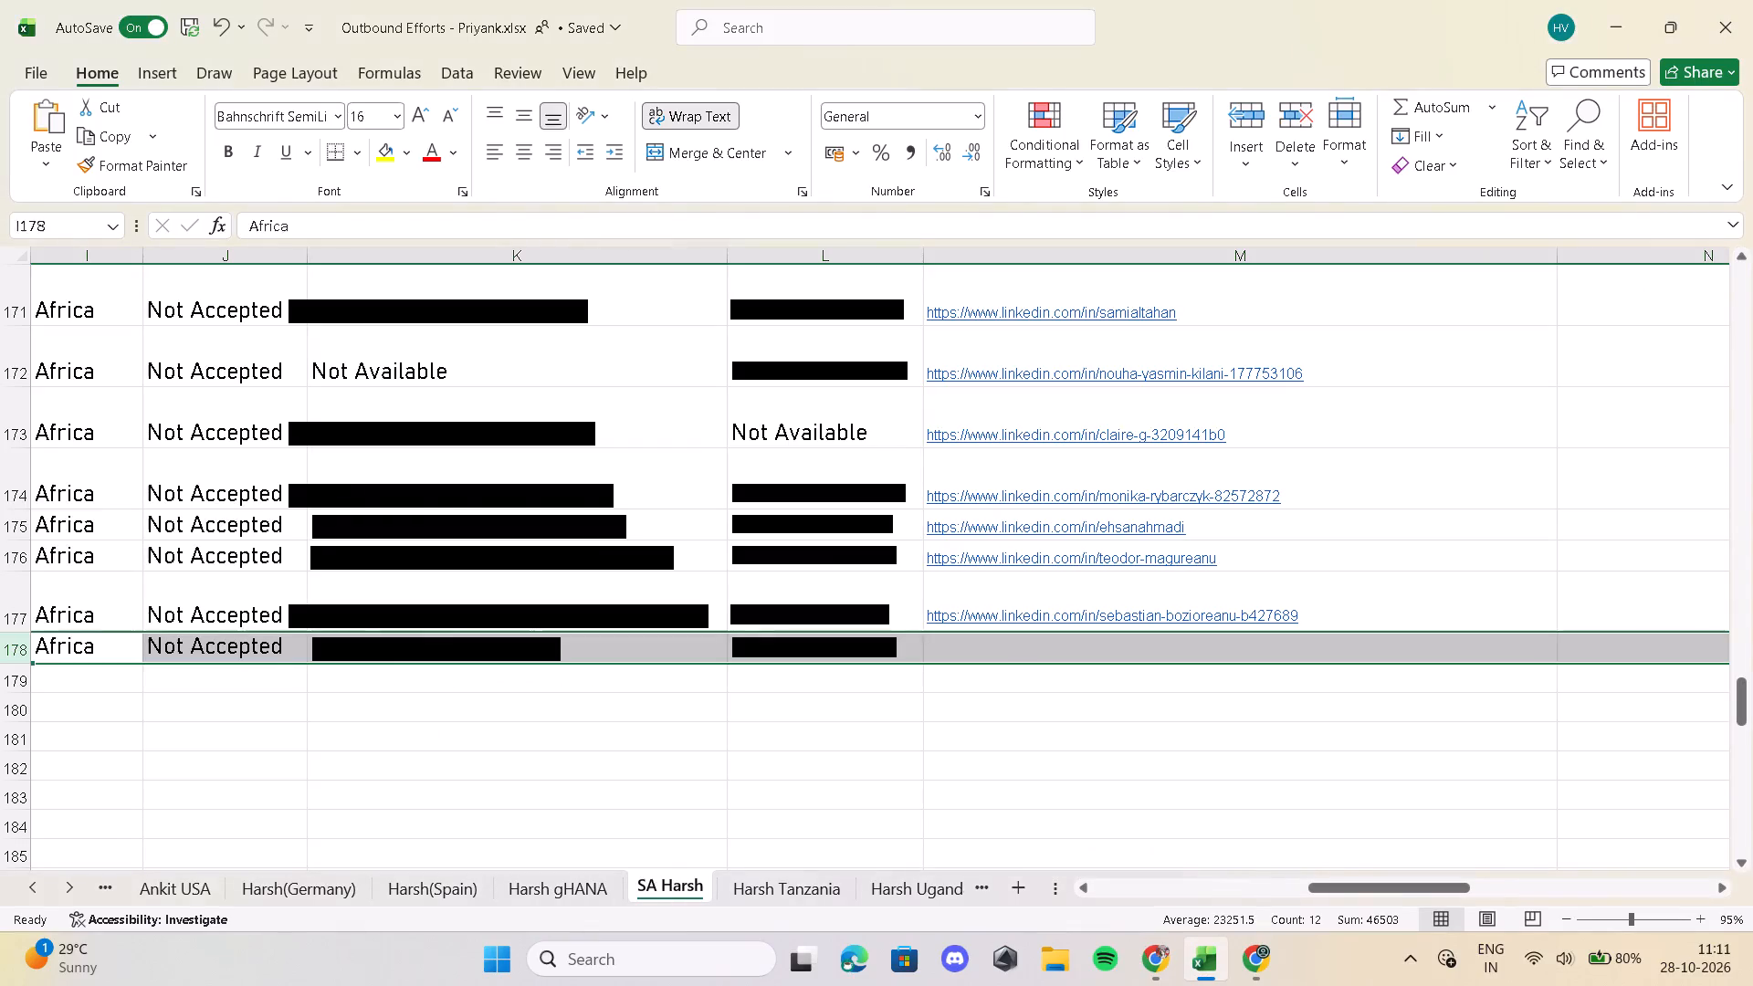
{"action": "left_click", "coordinate": [1251, 638]}
{"action": "key", "text": "ctrl+v"}
Copy Bulk SMS from column O of row 177 into row 178.
{"action": "left_click_drag", "start_coordinate": [1372, 892], "coordinate": [1427, 900]}
{"action": "left_click", "coordinate": [1672, 615]}
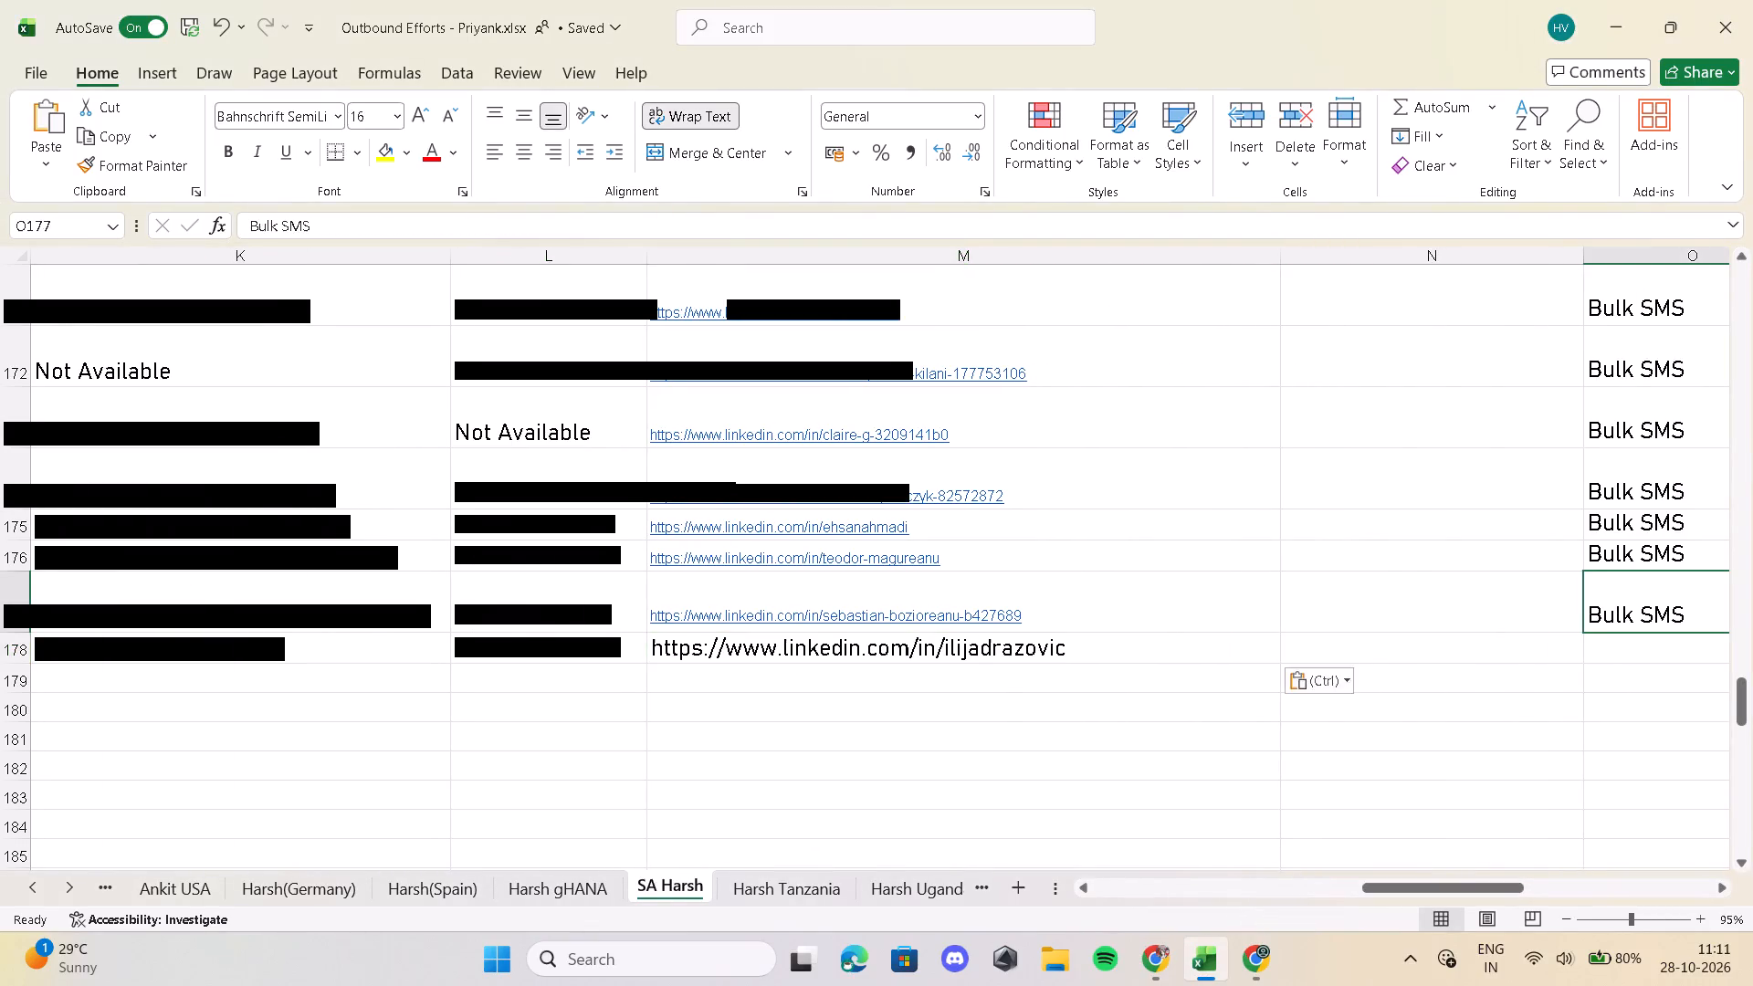
{"action": "key", "text": "ctrl+c"}
{"action": "left_click", "coordinate": [1675, 645]}
{"action": "key", "text": "ctrl+v"}
Convert the LinkedIn URL in column M of row 178 to a hyperlink, and select row 179.
{"action": "left_click_drag", "start_coordinate": [1574, 884], "coordinate": [1498, 885]}
{"action": "double_click", "coordinate": [1165, 655]}
{"action": "left_click", "coordinate": [1427, 666]}
{"action": "left_click", "coordinate": [1701, 646]}
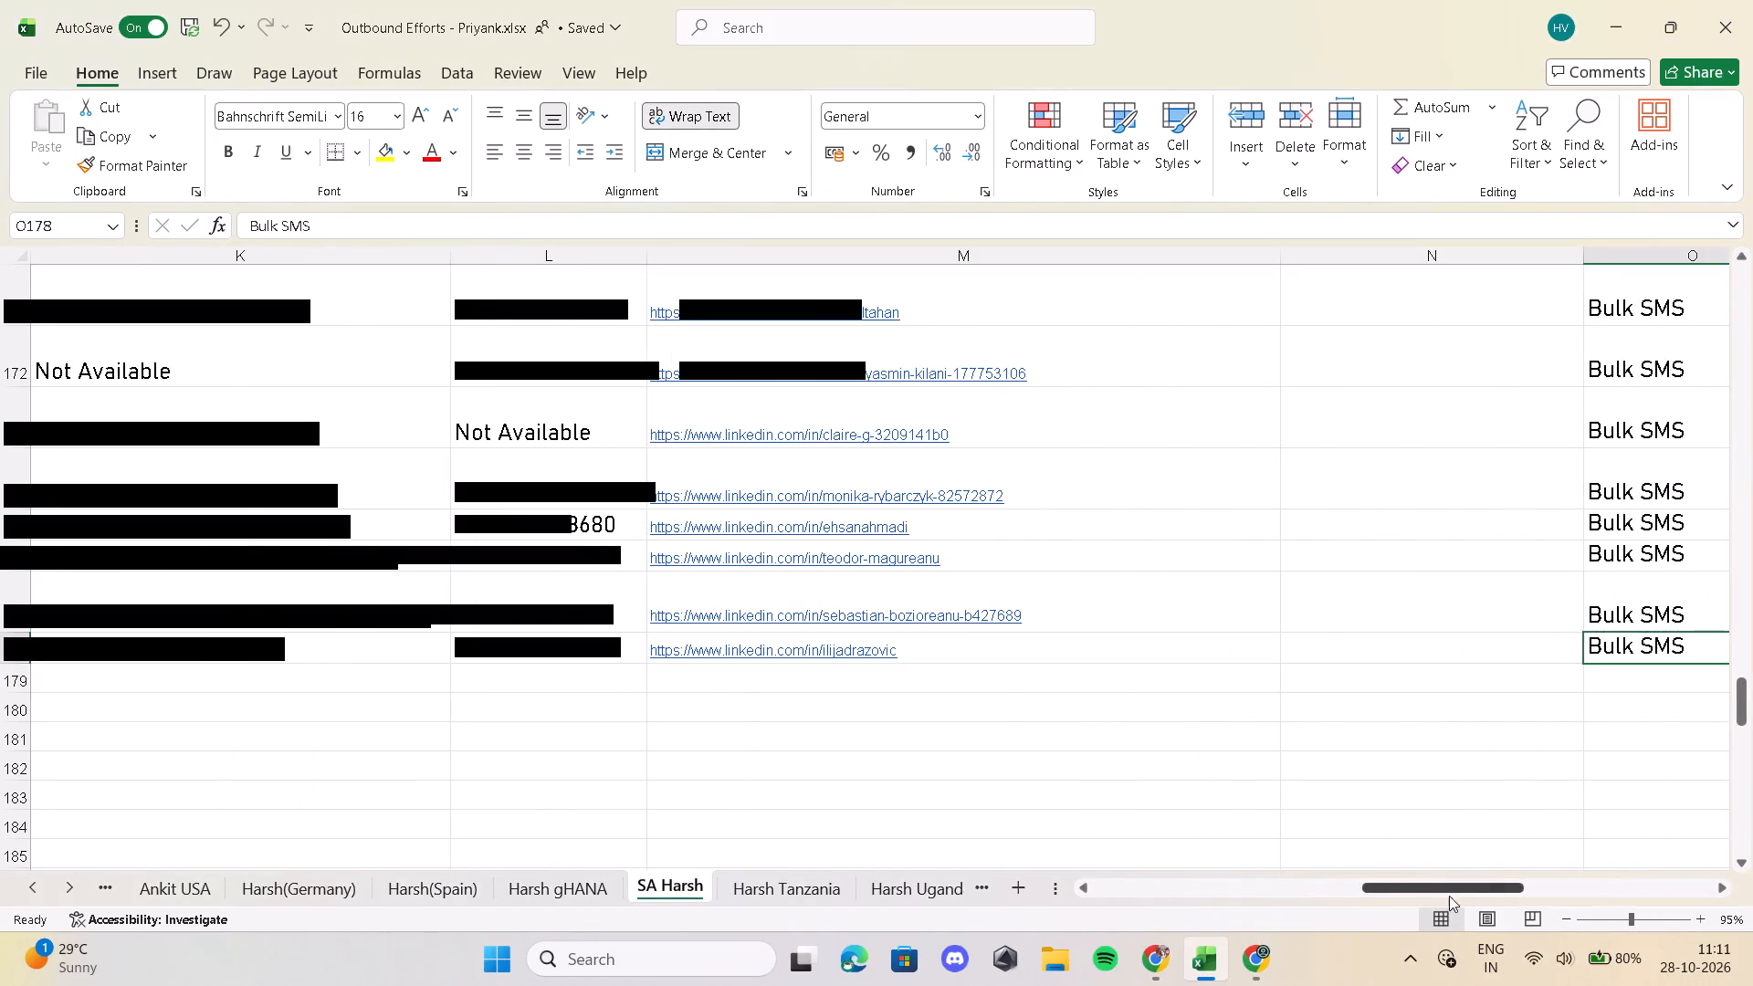
{"action": "left_click_drag", "start_coordinate": [1447, 896], "coordinate": [798, 877]}
{"action": "left_click", "coordinate": [6, 678]}
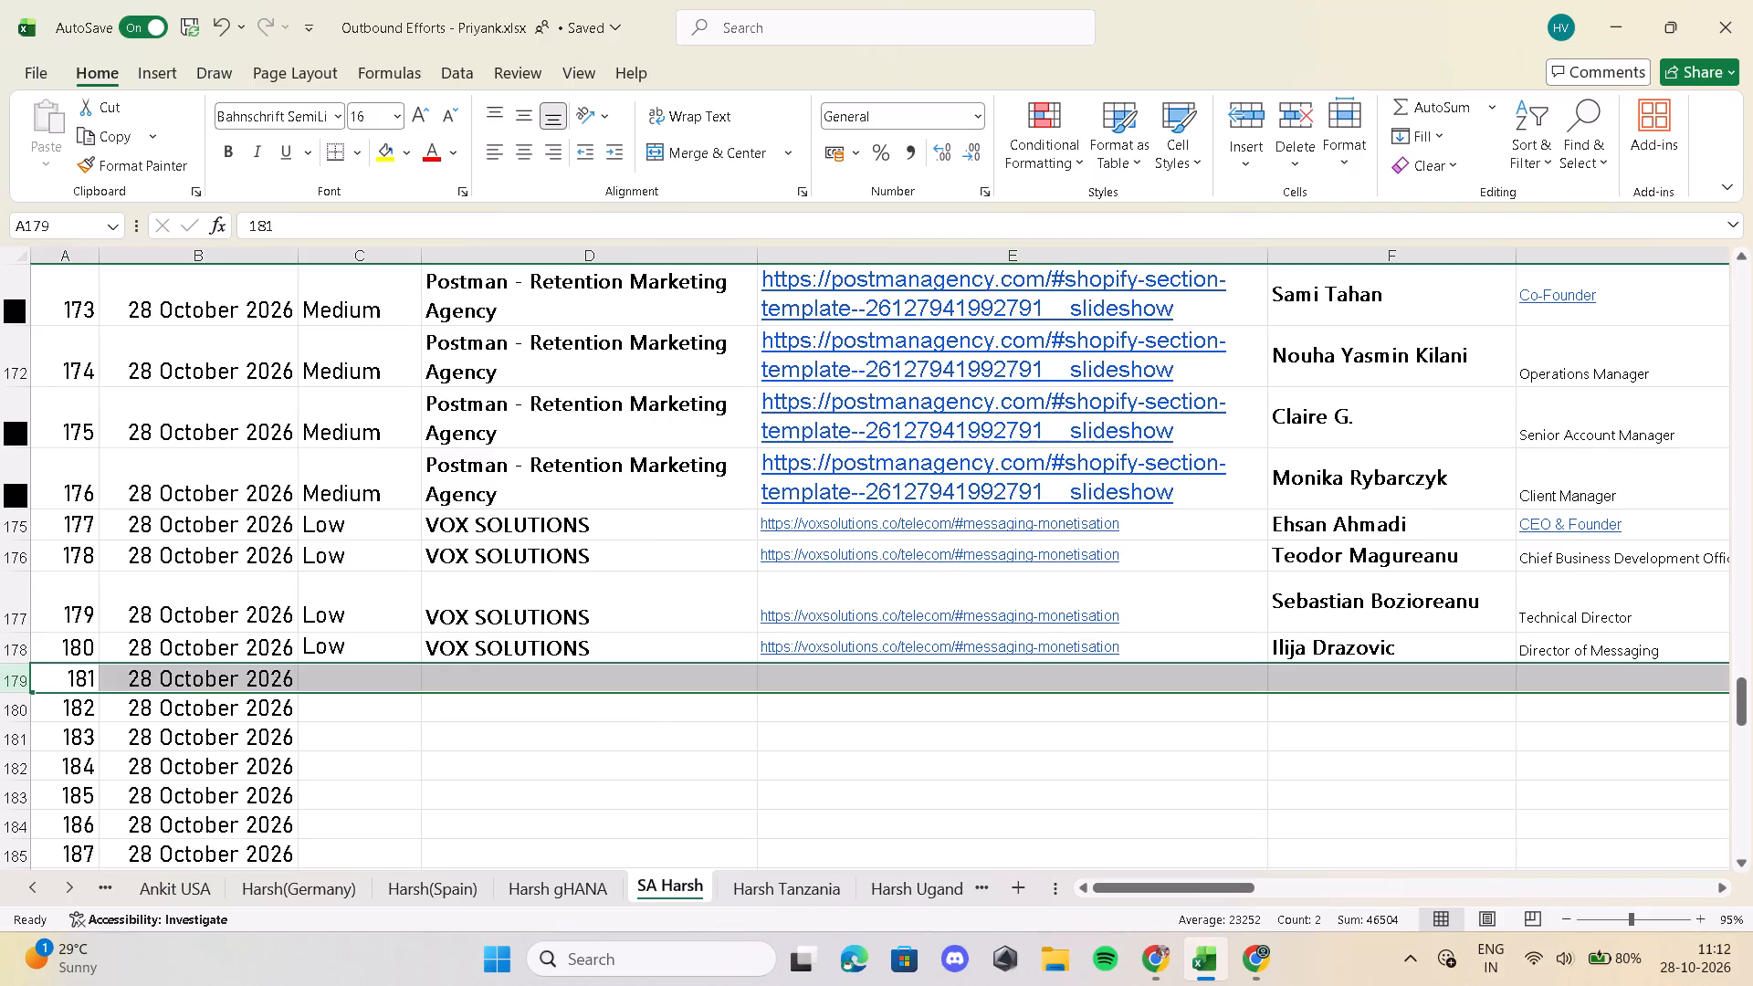
Switch to Chrome and close the VOX SOLUTIONS company, search and lead profile tabs, keeping only the sms lead search.
{"action": "left_click", "coordinate": [1269, 965]}
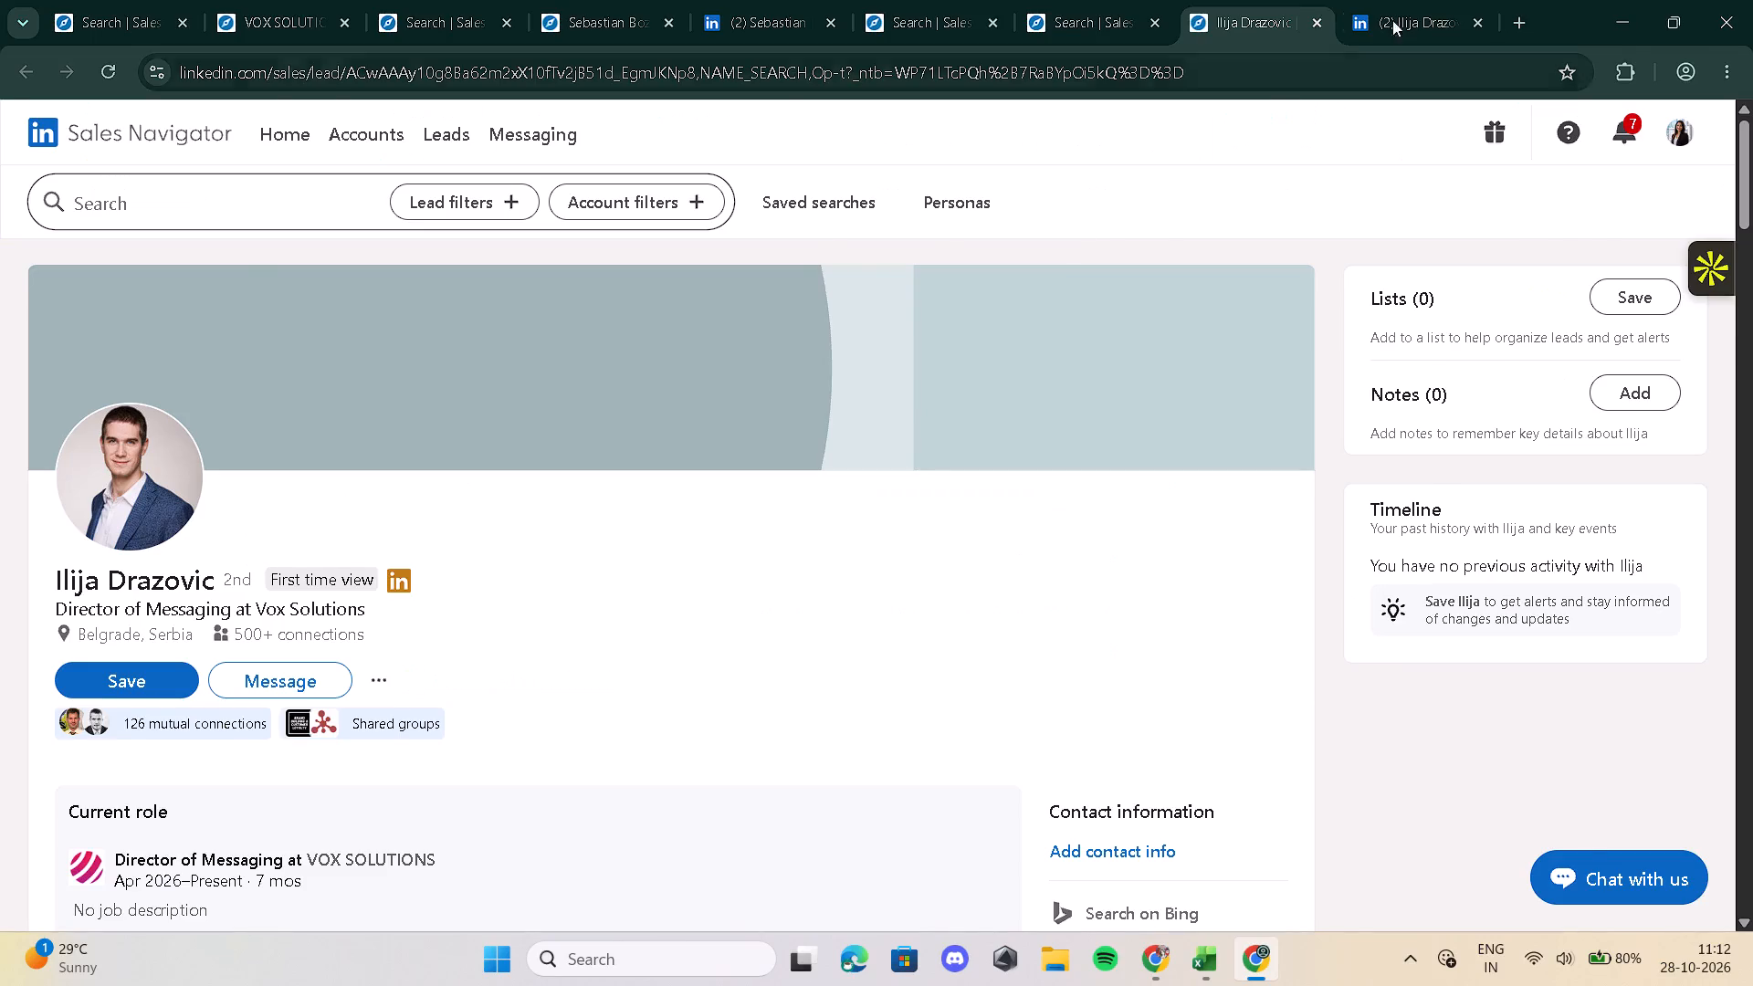
{"action": "left_click", "coordinate": [1426, 5]}
{"action": "left_click", "coordinate": [1485, 23]}
{"action": "left_click", "coordinate": [1480, 20]}
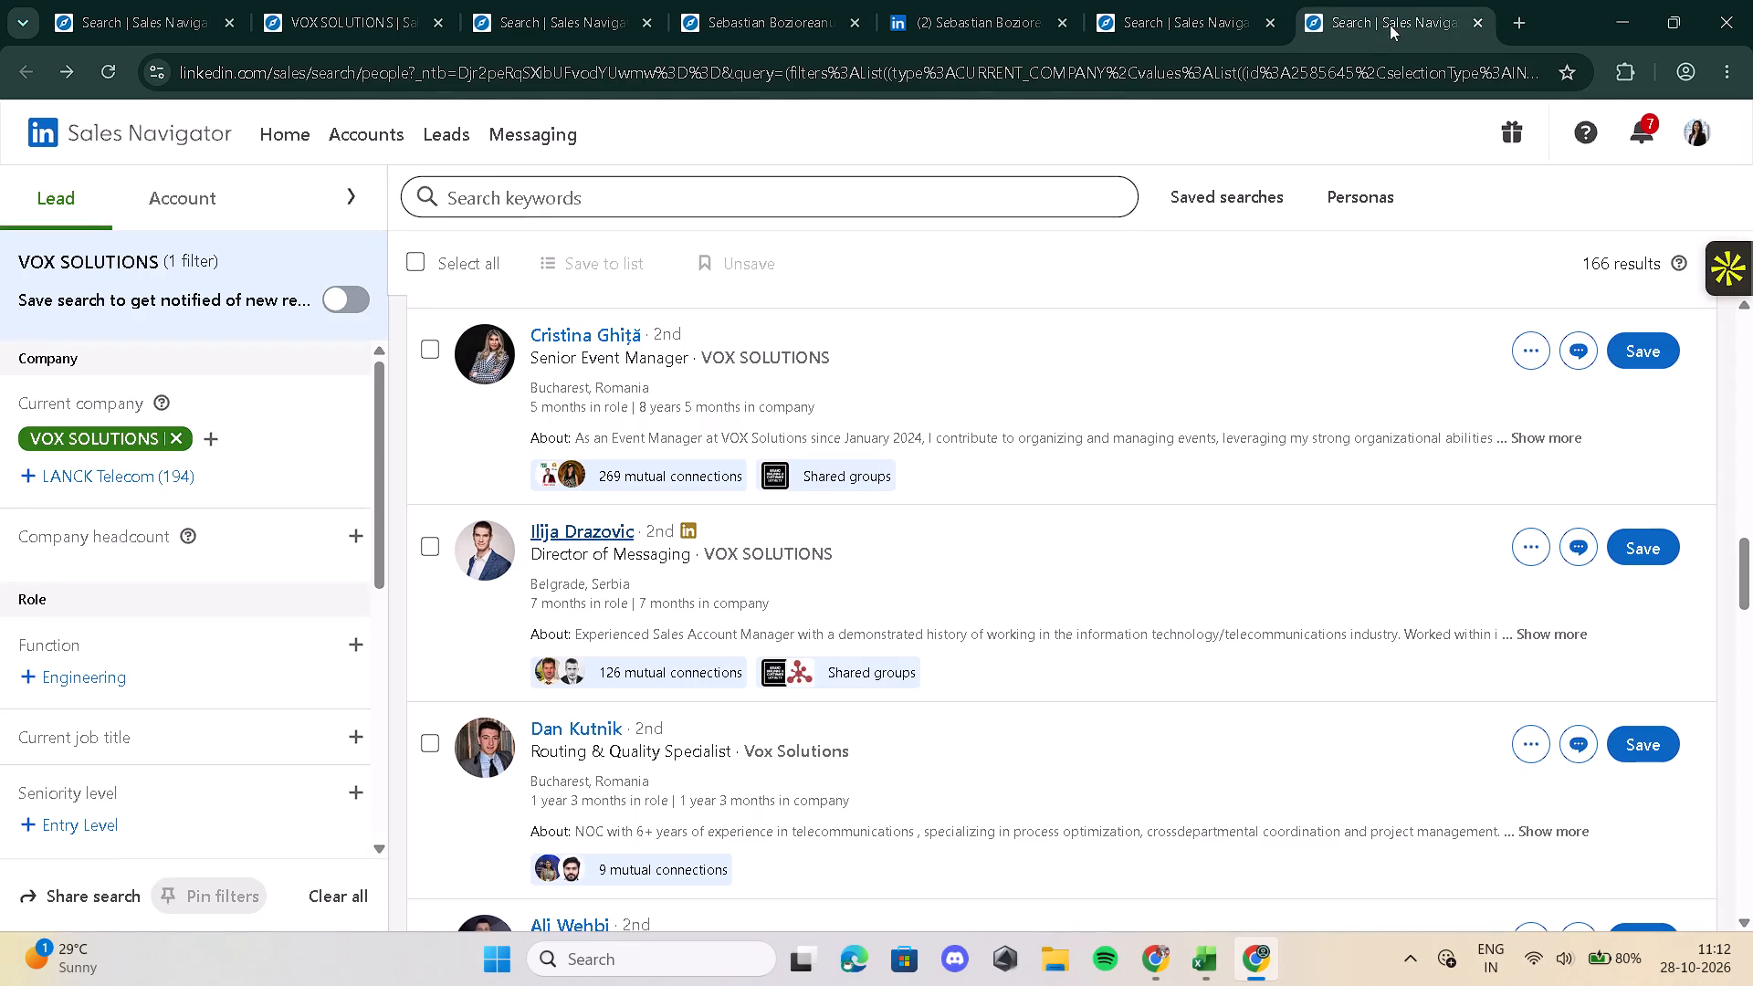
{"action": "left_click", "coordinate": [1475, 23]}
{"action": "left_click", "coordinate": [1475, 24]}
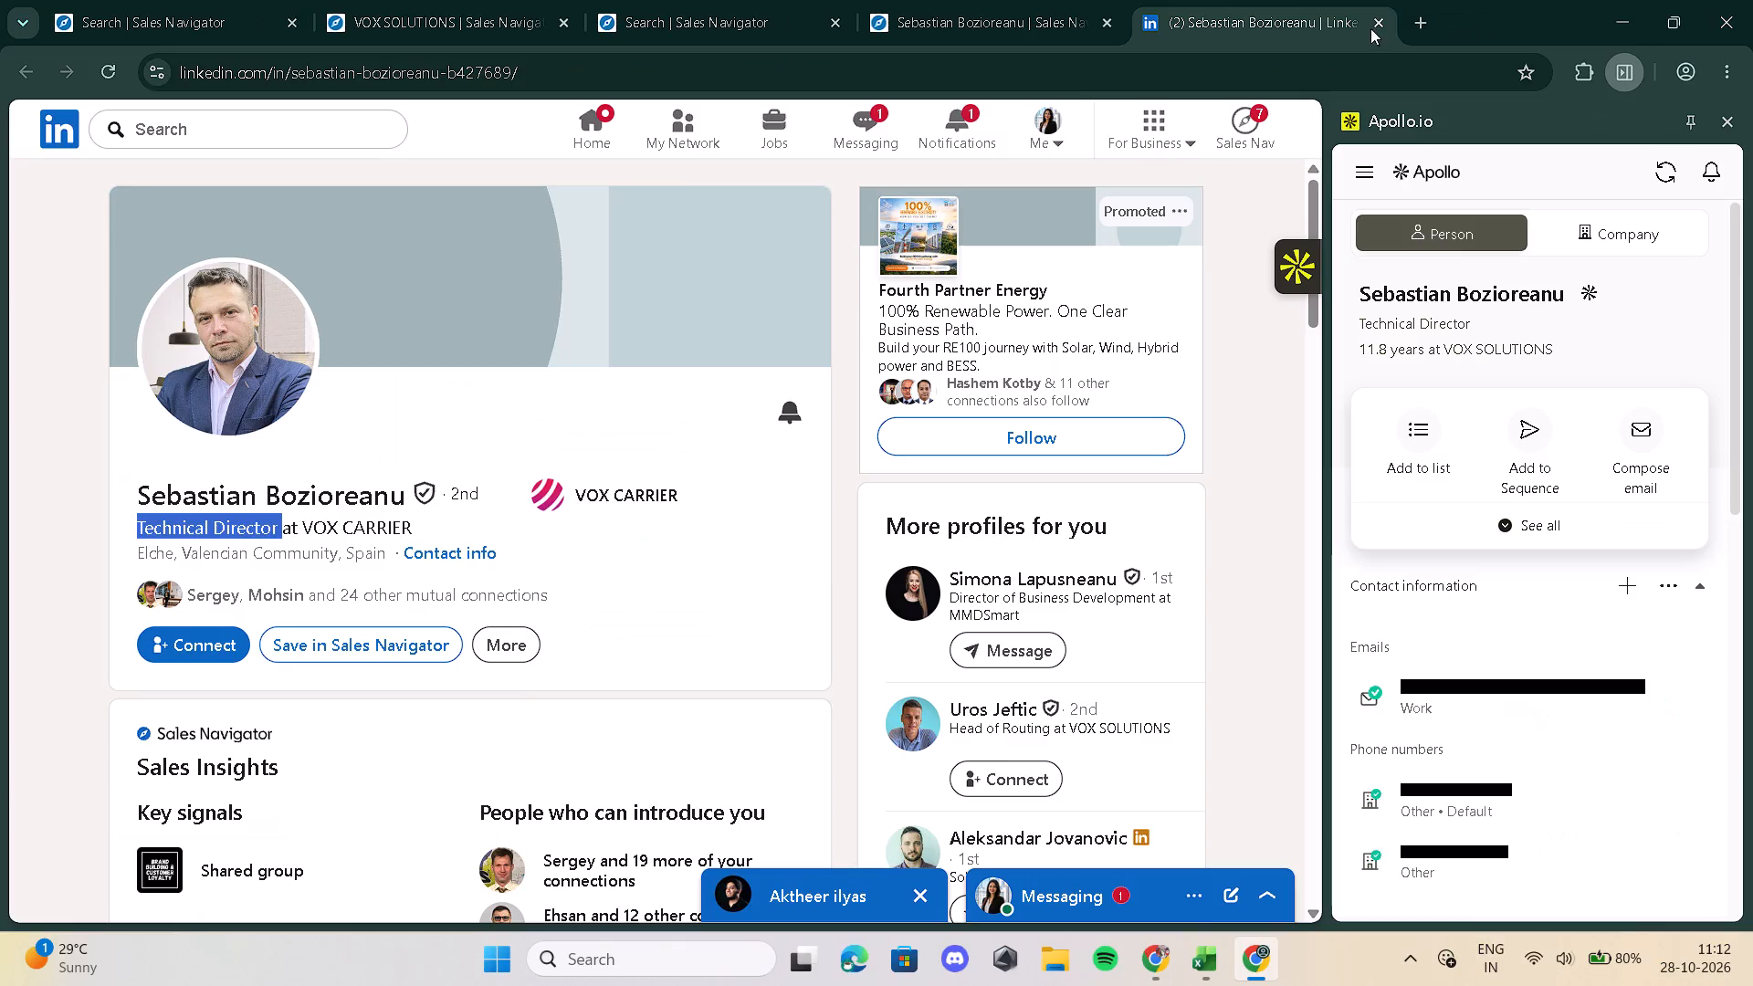
{"action": "left_click", "coordinate": [1382, 26]}
{"action": "left_click", "coordinate": [1104, 25]}
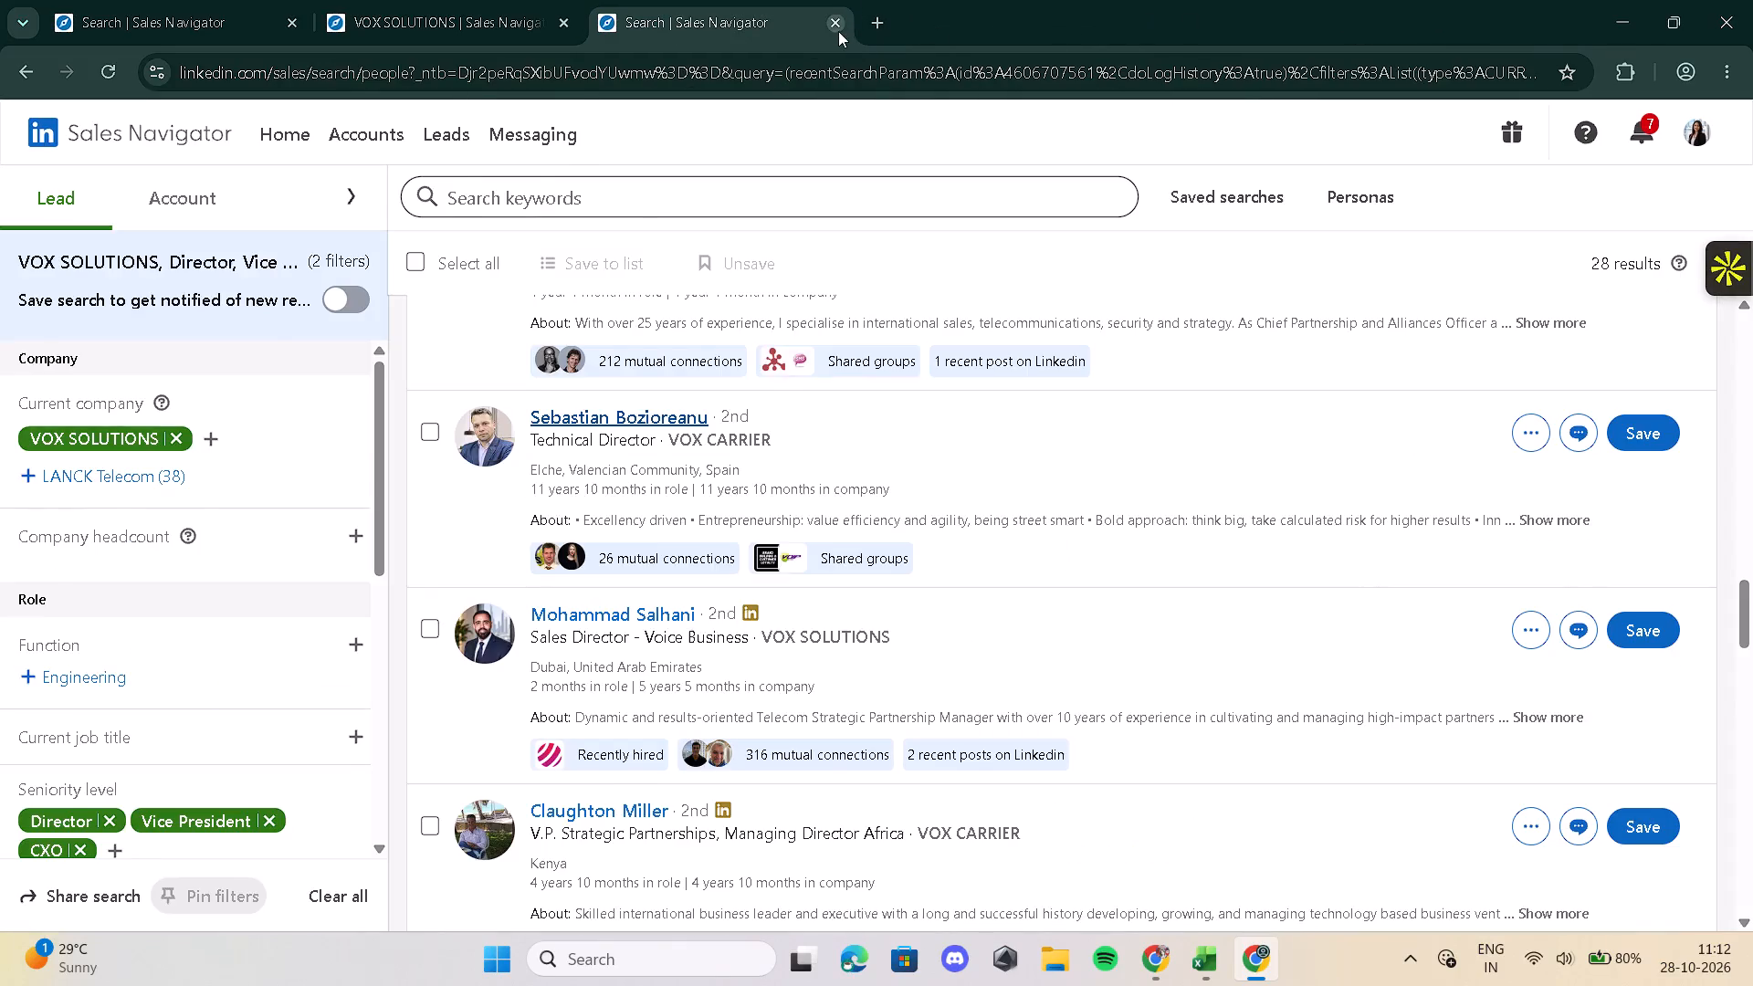
{"action": "left_click", "coordinate": [838, 31]}
{"action": "double_click", "coordinate": [550, 22]}
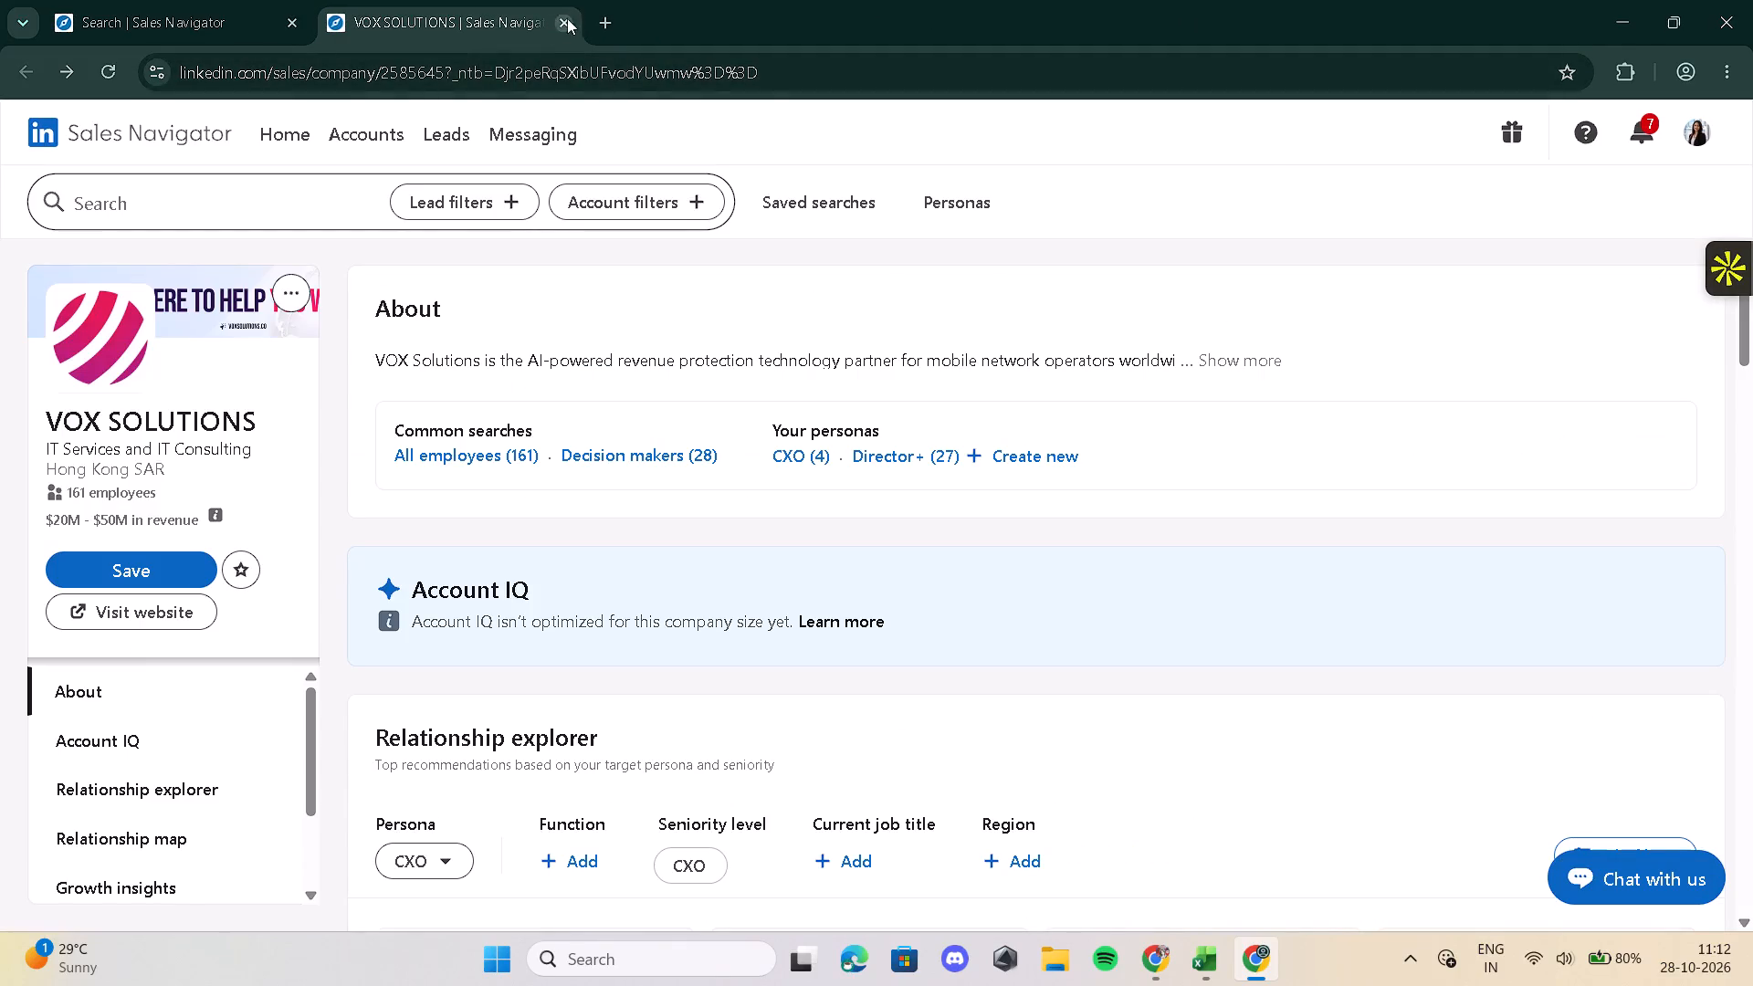
{"action": "left_click", "coordinate": [562, 24]}
Open The Lekker Network's company page in a new tab from the sms lead search results.
{"action": "left_click", "coordinate": [1148, 402]}
{"action": "scroll", "coordinate": [1119, 332], "scroll_direction": "down", "scroll_amount": 1}
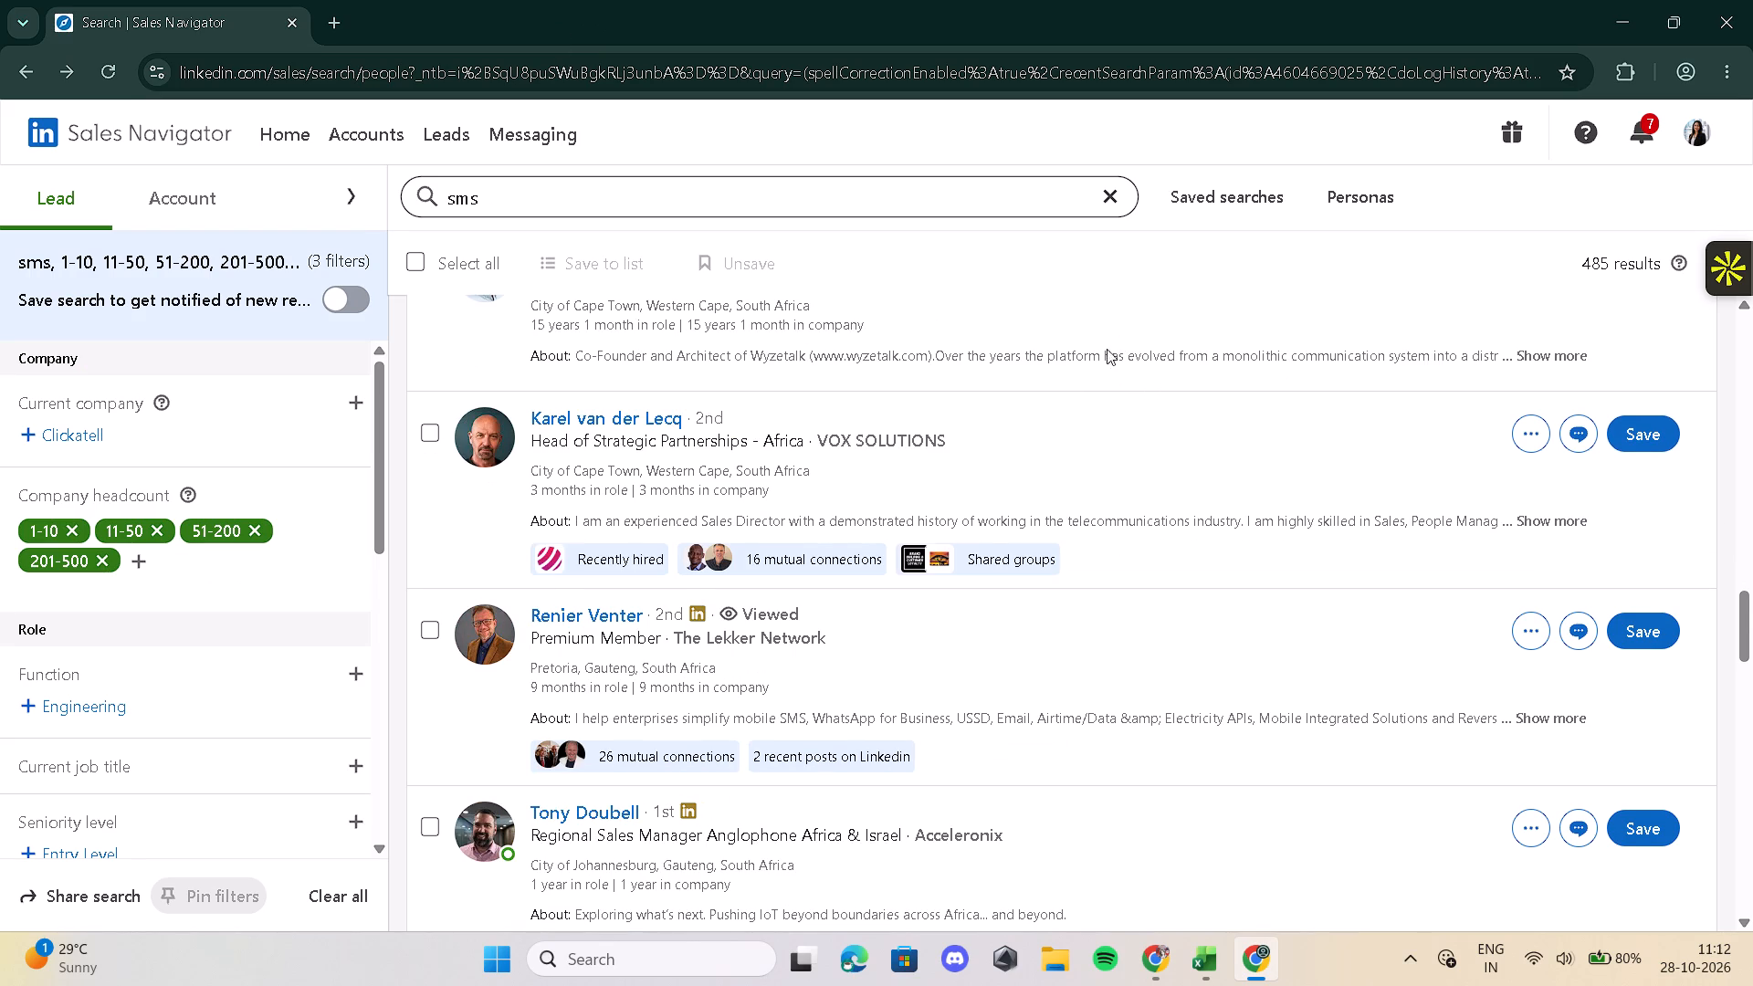
{"action": "scroll", "coordinate": [925, 451], "scroll_direction": "down", "scroll_amount": 1}
{"action": "right_click", "coordinate": [766, 454]}
{"action": "left_click", "coordinate": [862, 485]}
{"action": "left_click", "coordinate": [430, 31]}
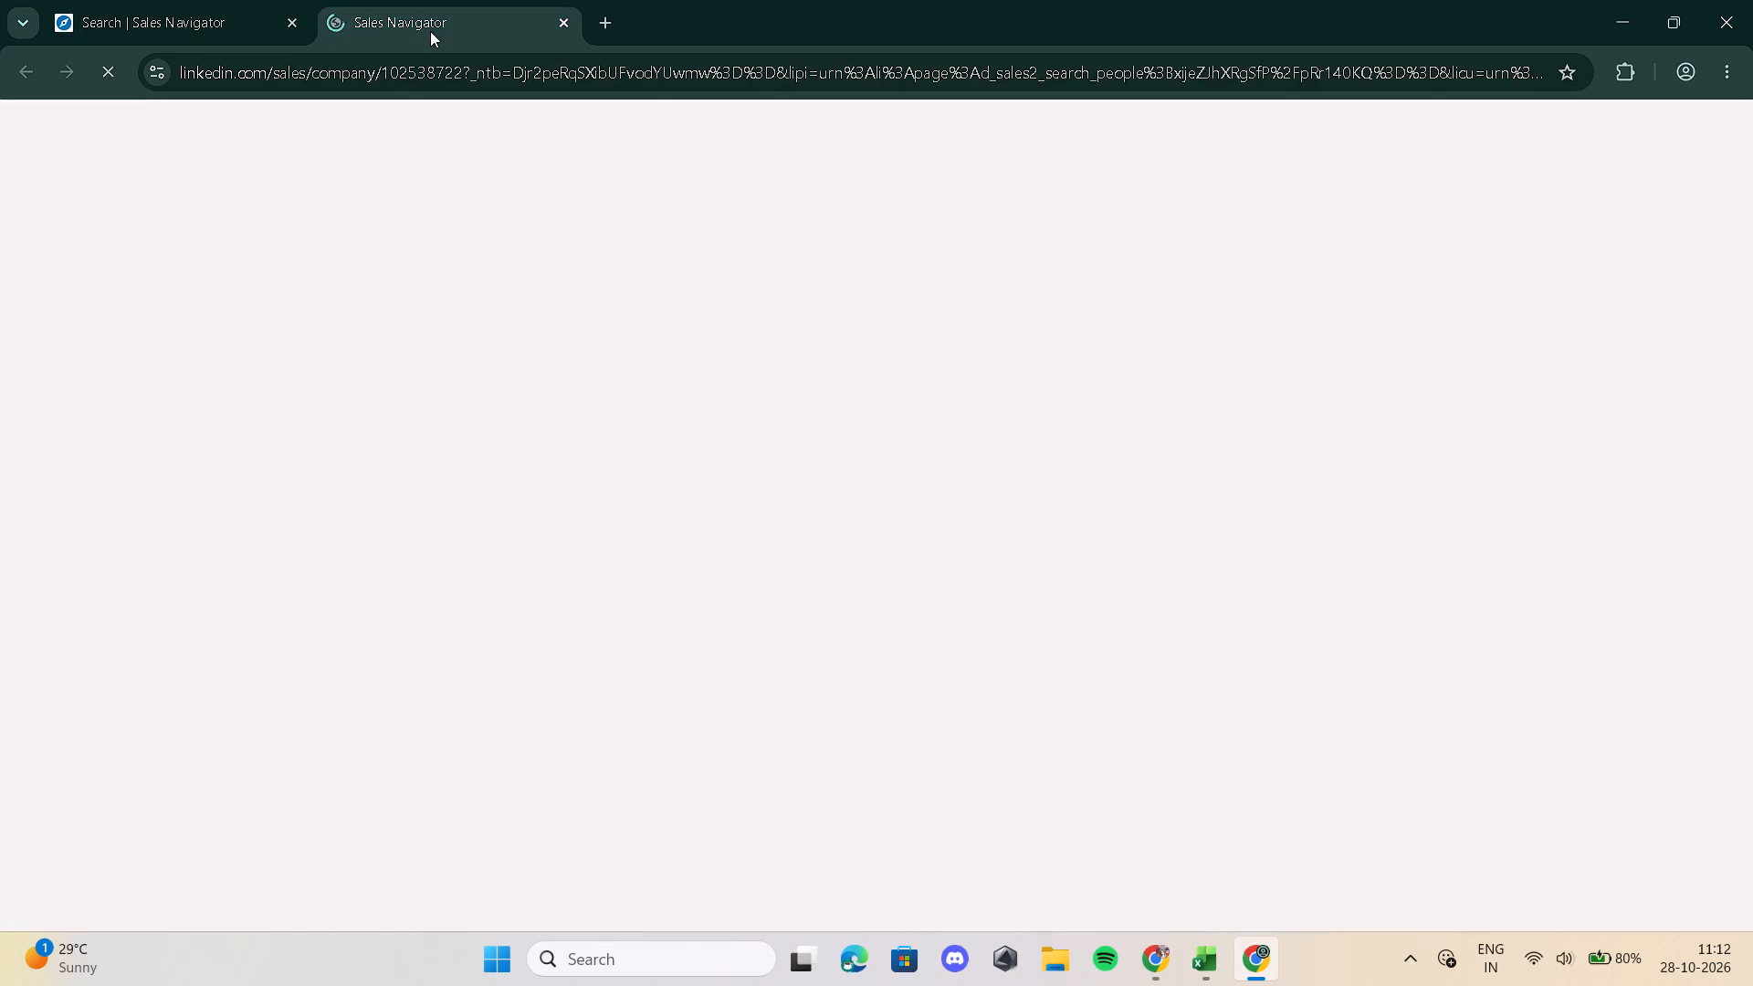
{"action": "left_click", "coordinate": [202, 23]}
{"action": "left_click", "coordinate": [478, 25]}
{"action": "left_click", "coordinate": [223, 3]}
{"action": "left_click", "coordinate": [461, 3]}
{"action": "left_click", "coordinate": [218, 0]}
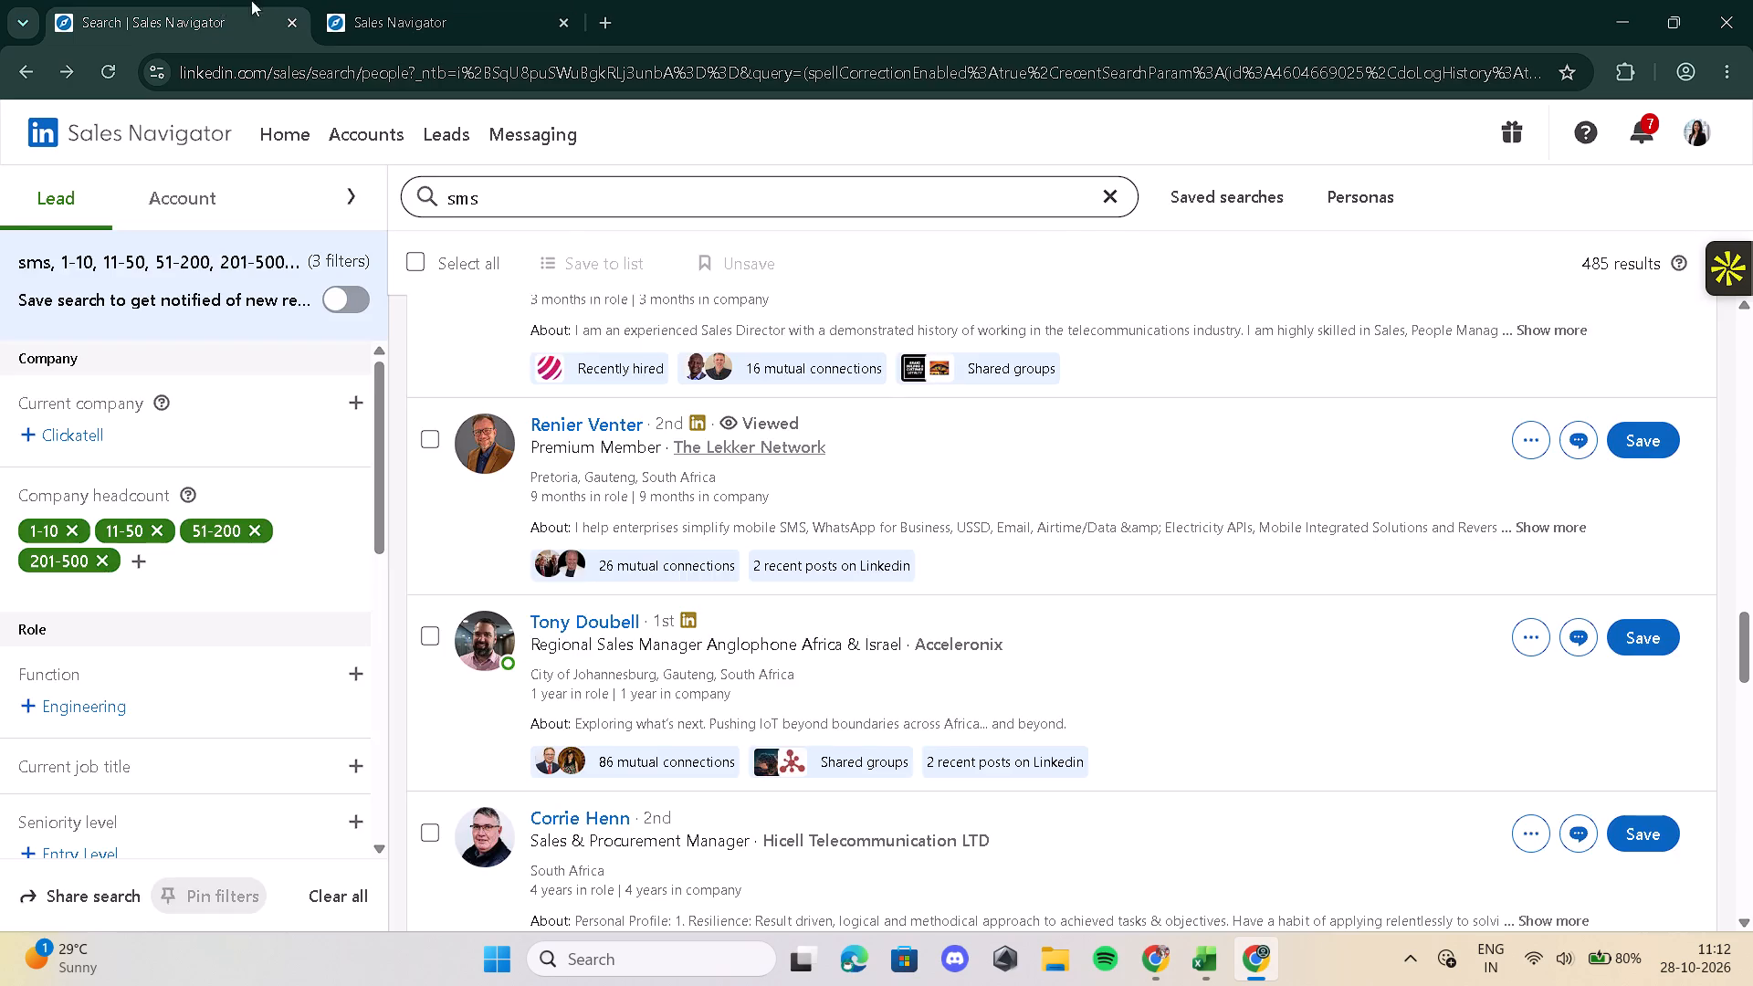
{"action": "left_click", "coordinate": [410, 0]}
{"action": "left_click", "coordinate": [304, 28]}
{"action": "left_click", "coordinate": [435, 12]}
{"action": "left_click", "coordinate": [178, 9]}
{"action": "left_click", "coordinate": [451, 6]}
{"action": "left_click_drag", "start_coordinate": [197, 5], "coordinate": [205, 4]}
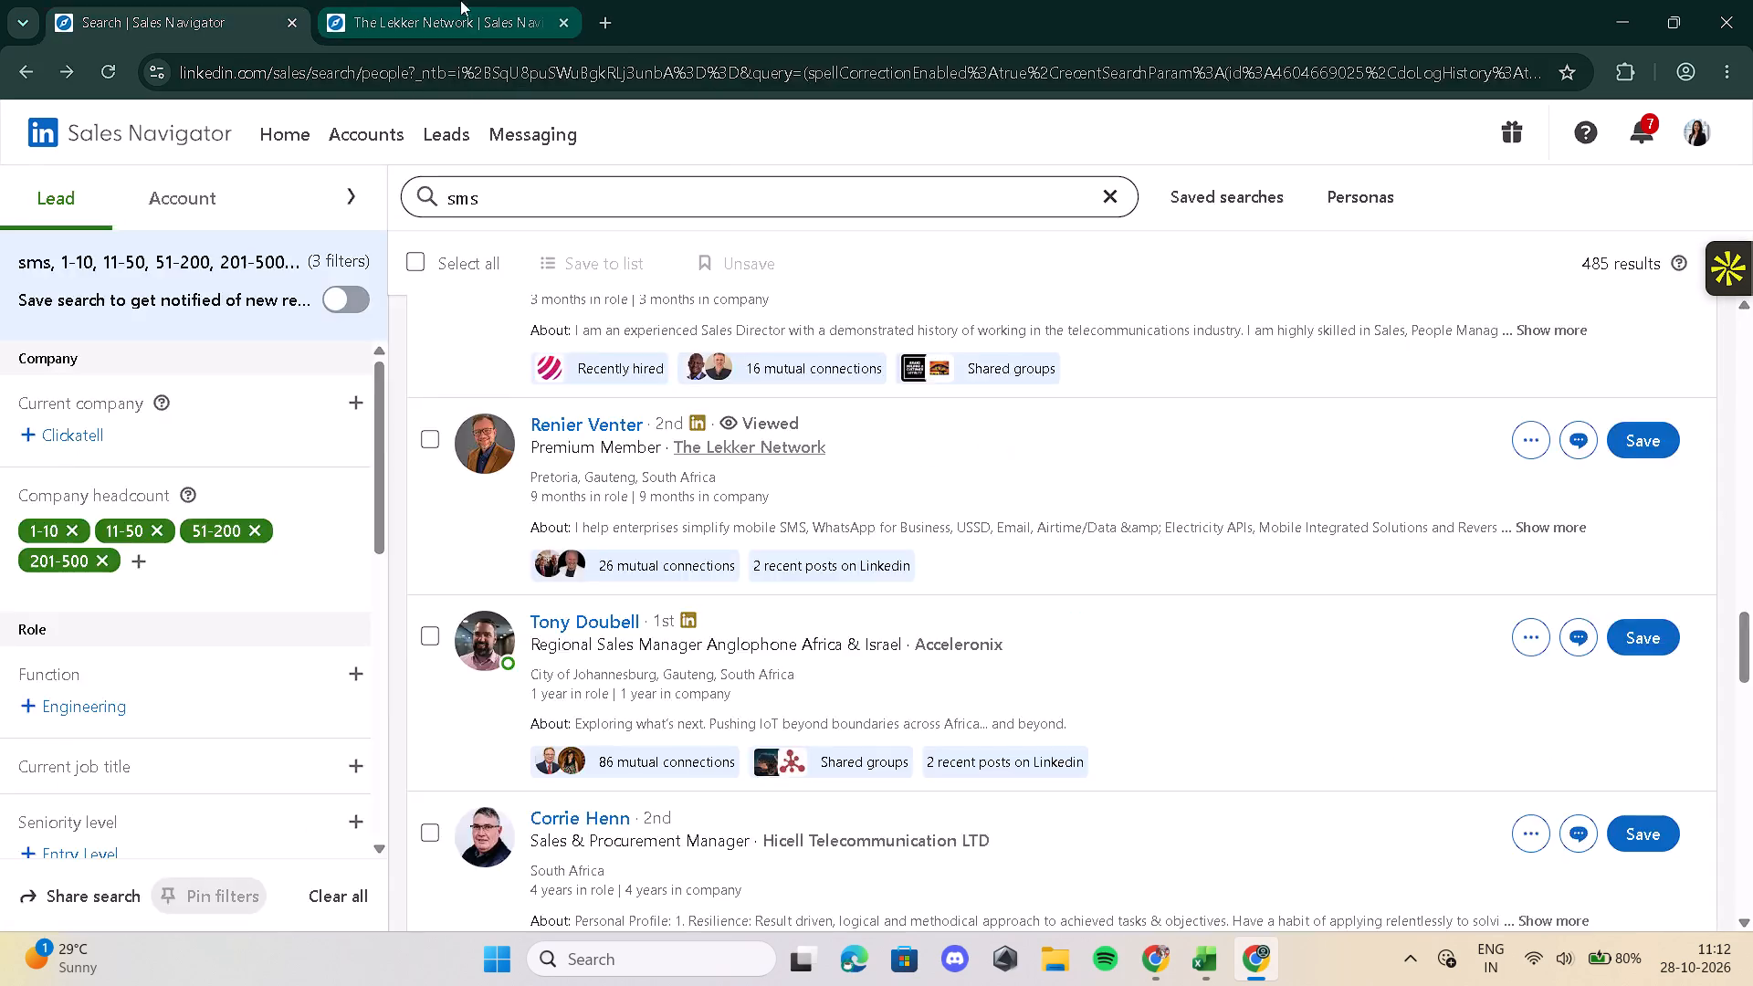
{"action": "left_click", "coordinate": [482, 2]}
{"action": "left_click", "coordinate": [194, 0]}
Open The Lekker Network's website in a new tab from its Sales Navigator company page.
{"action": "left_click", "coordinate": [438, 4]}
{"action": "right_click", "coordinate": [185, 551]}
{"action": "left_click", "coordinate": [322, 572]}
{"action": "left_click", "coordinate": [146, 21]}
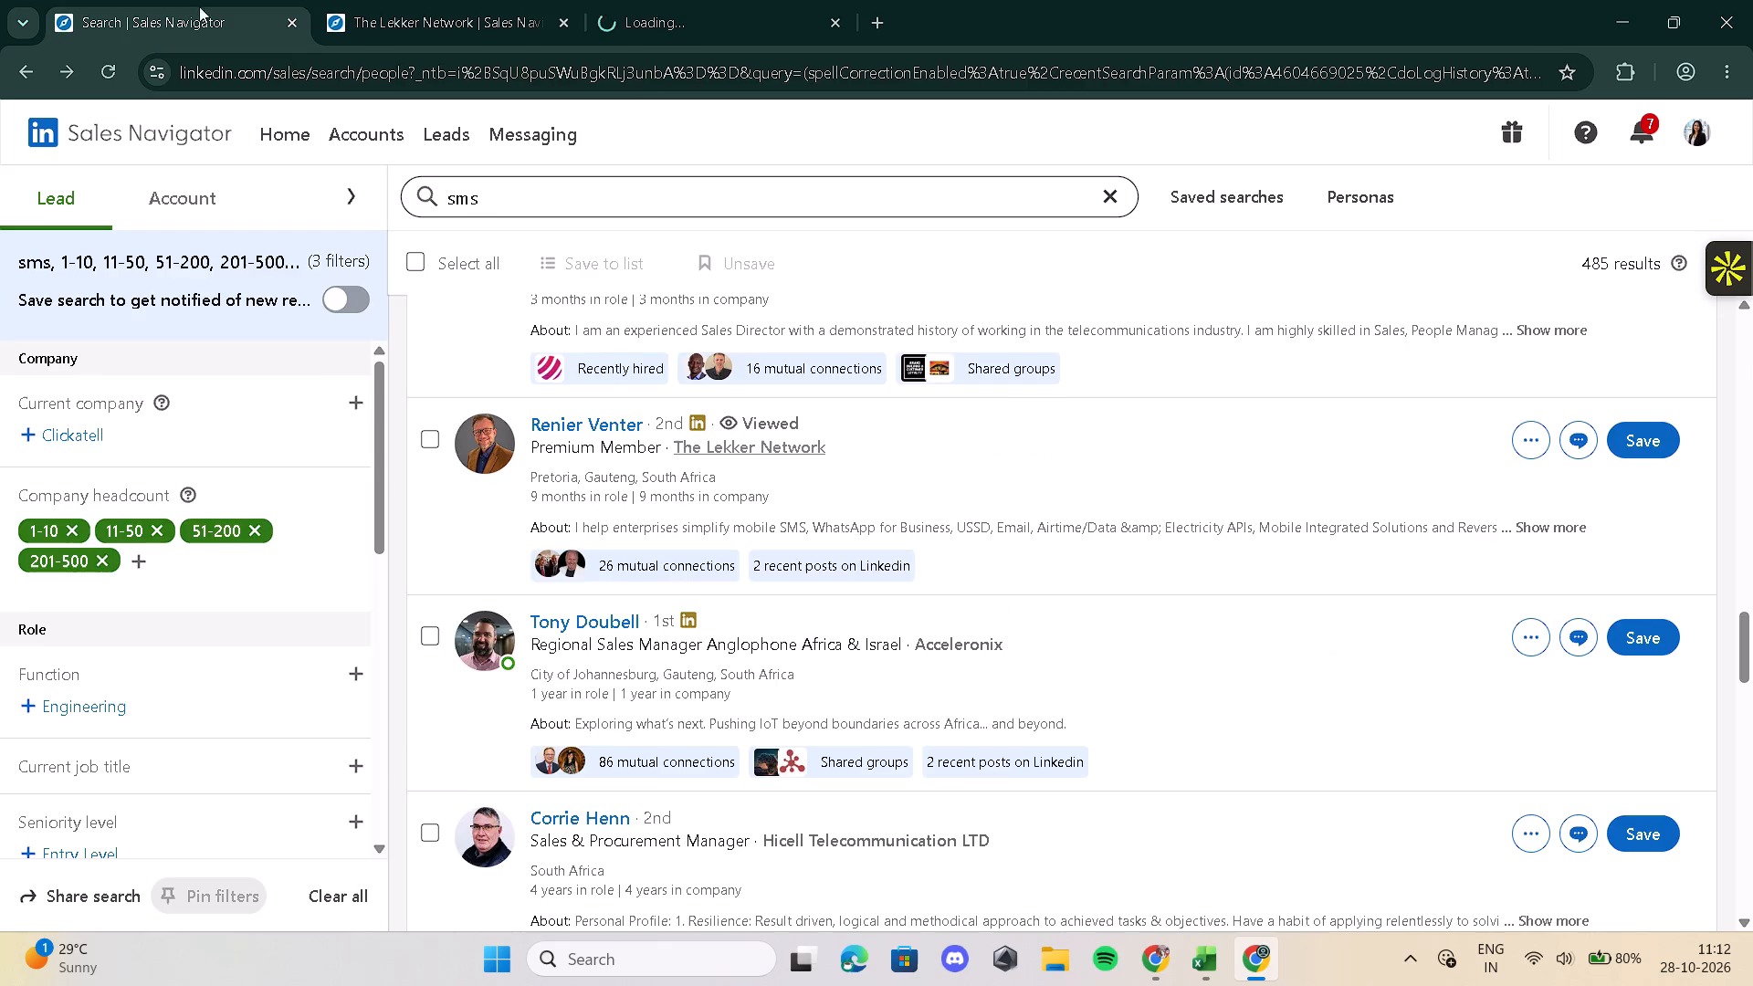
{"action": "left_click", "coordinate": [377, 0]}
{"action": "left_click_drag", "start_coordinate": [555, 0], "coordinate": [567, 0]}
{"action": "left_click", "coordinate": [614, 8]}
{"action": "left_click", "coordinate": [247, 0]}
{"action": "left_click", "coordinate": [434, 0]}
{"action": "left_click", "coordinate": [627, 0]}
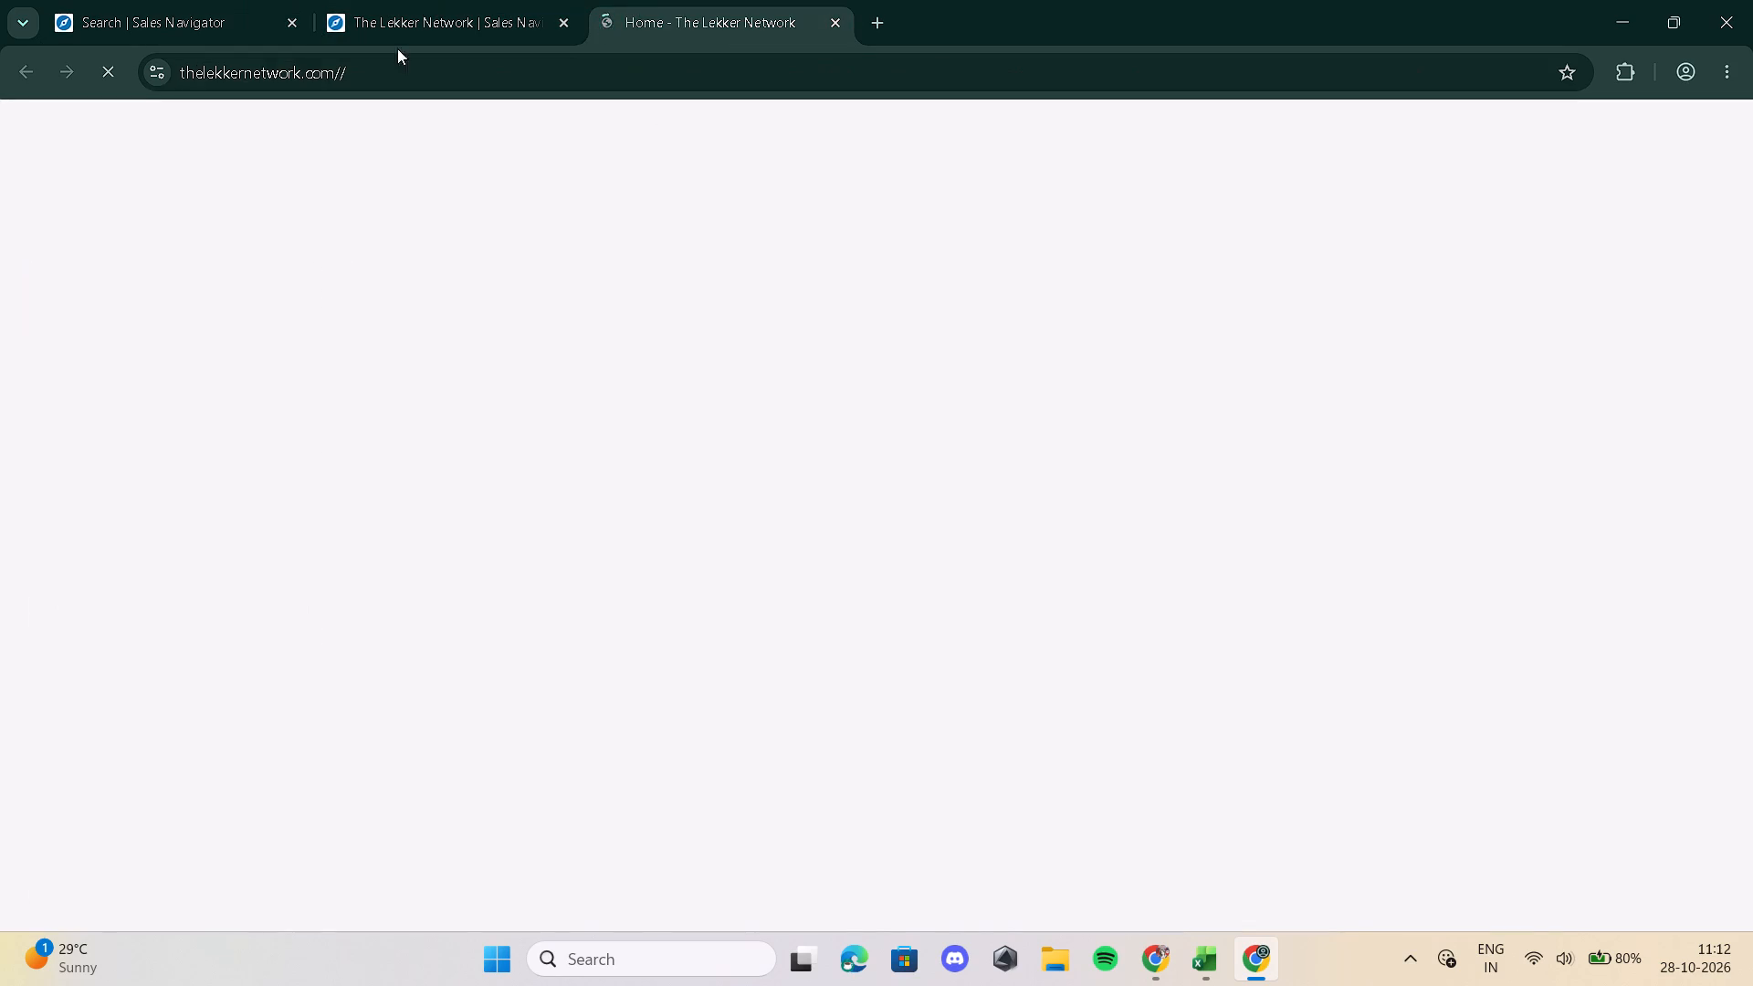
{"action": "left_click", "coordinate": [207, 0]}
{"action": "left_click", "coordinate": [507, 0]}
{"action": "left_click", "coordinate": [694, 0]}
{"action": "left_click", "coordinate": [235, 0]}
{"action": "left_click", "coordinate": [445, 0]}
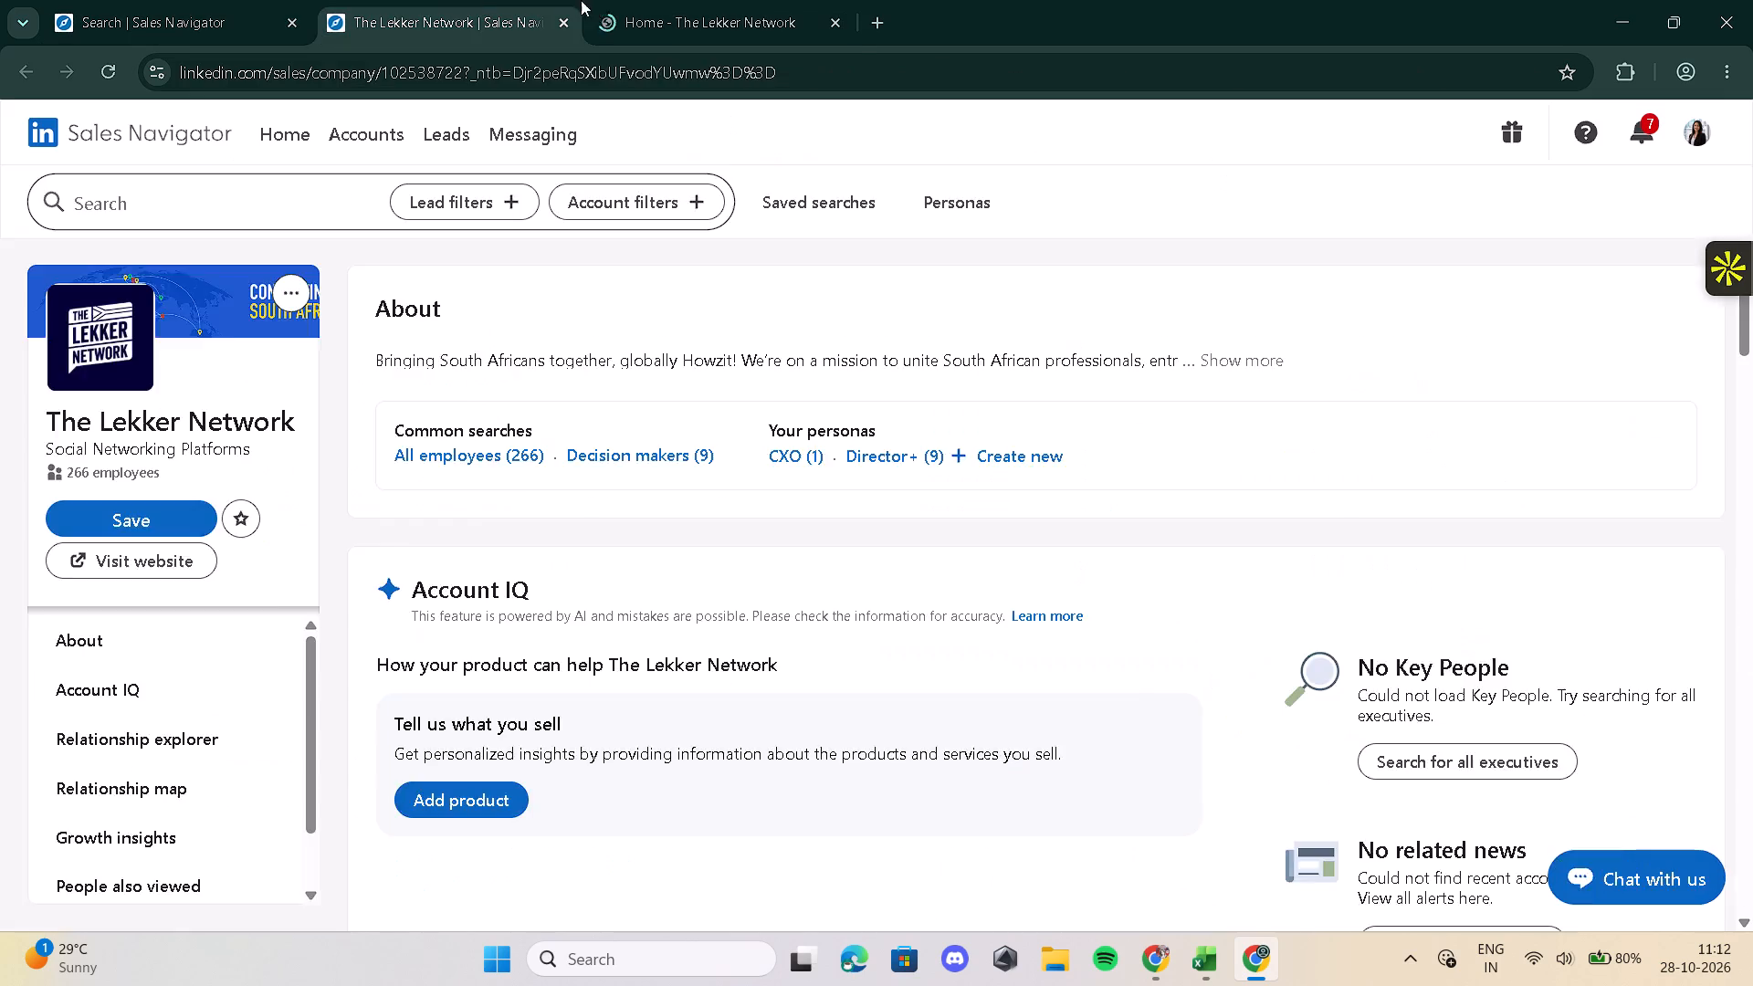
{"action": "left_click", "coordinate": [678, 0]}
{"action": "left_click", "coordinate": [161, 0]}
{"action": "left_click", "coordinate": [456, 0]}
Examine The Lekker Network's homepage to see what the company offers, and close the website.
{"action": "left_click", "coordinate": [725, 0]}
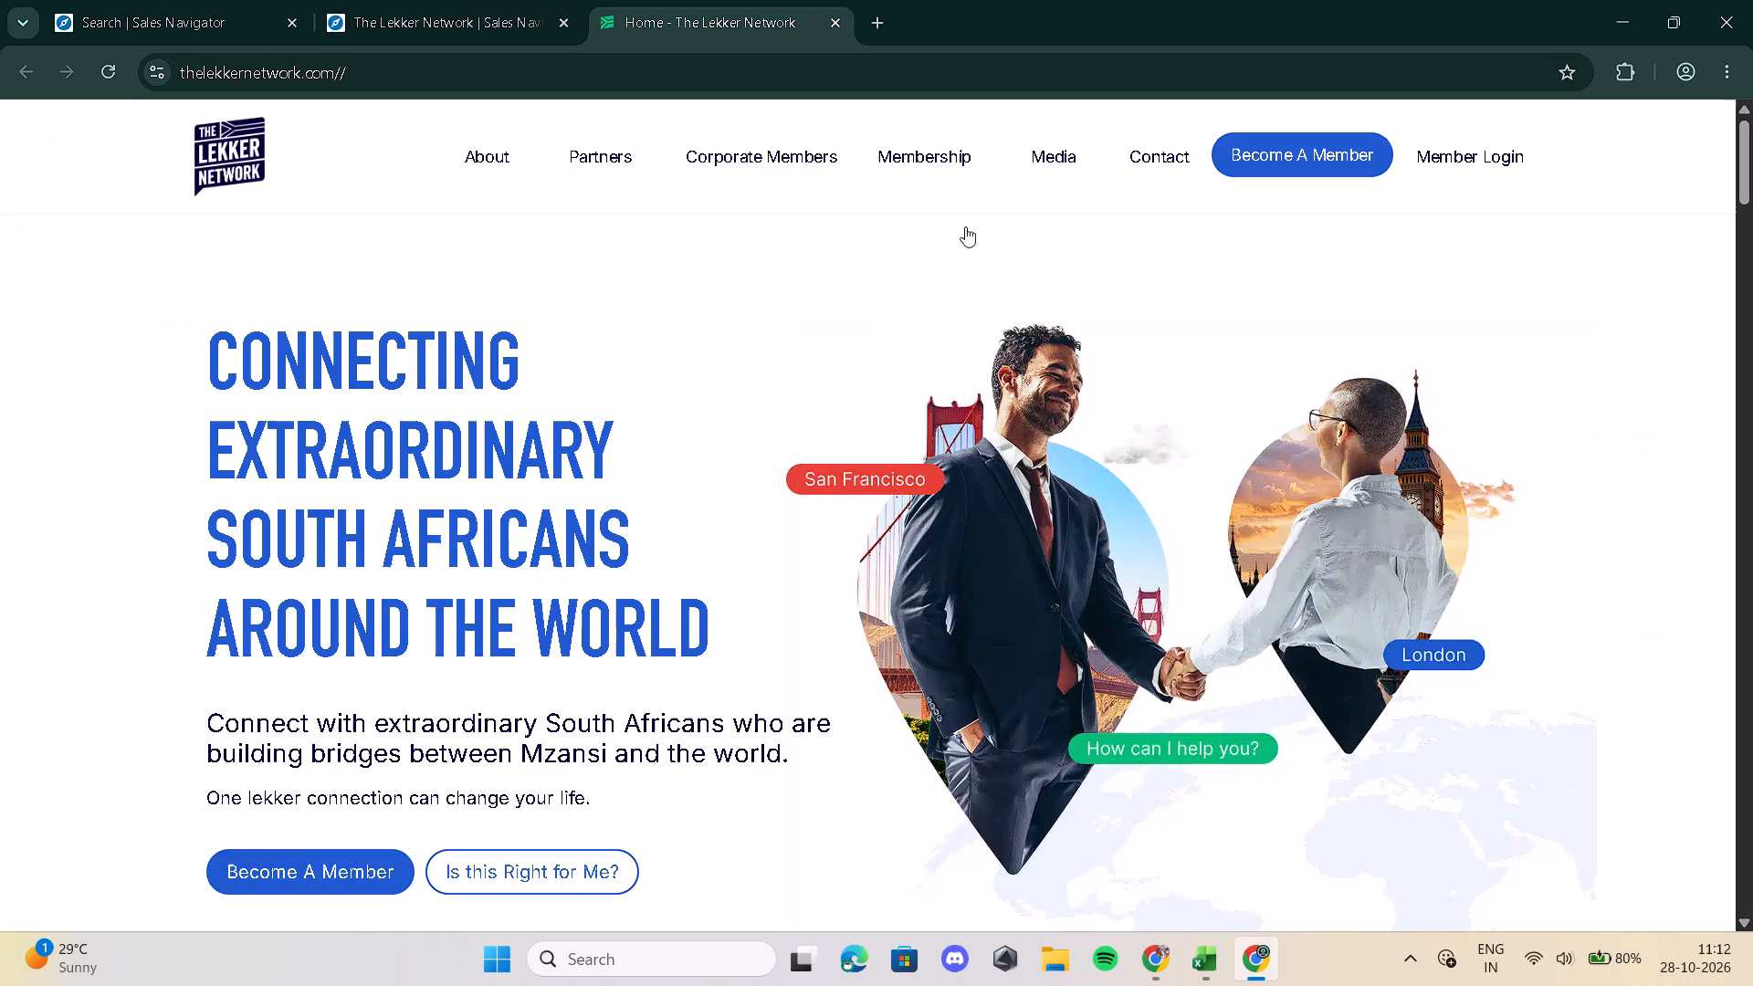
{"action": "left_click", "coordinate": [263, 0]}
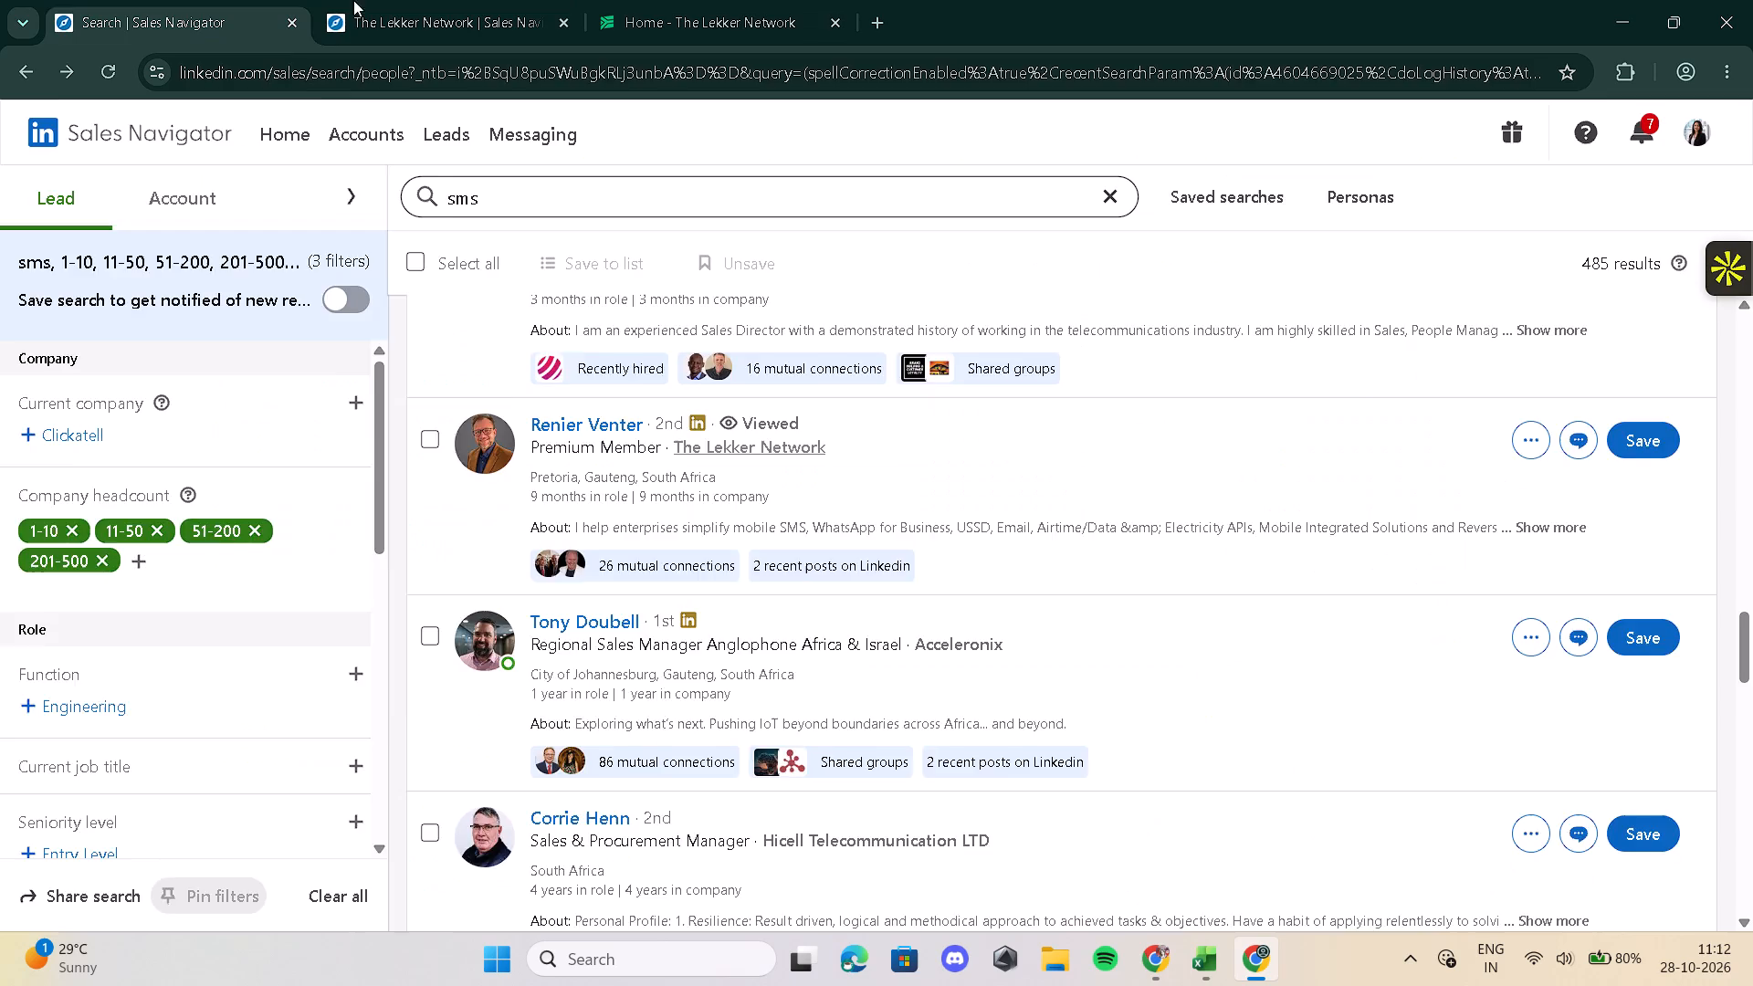
{"action": "left_click", "coordinate": [456, 0]}
{"action": "left_click", "coordinate": [731, 0]}
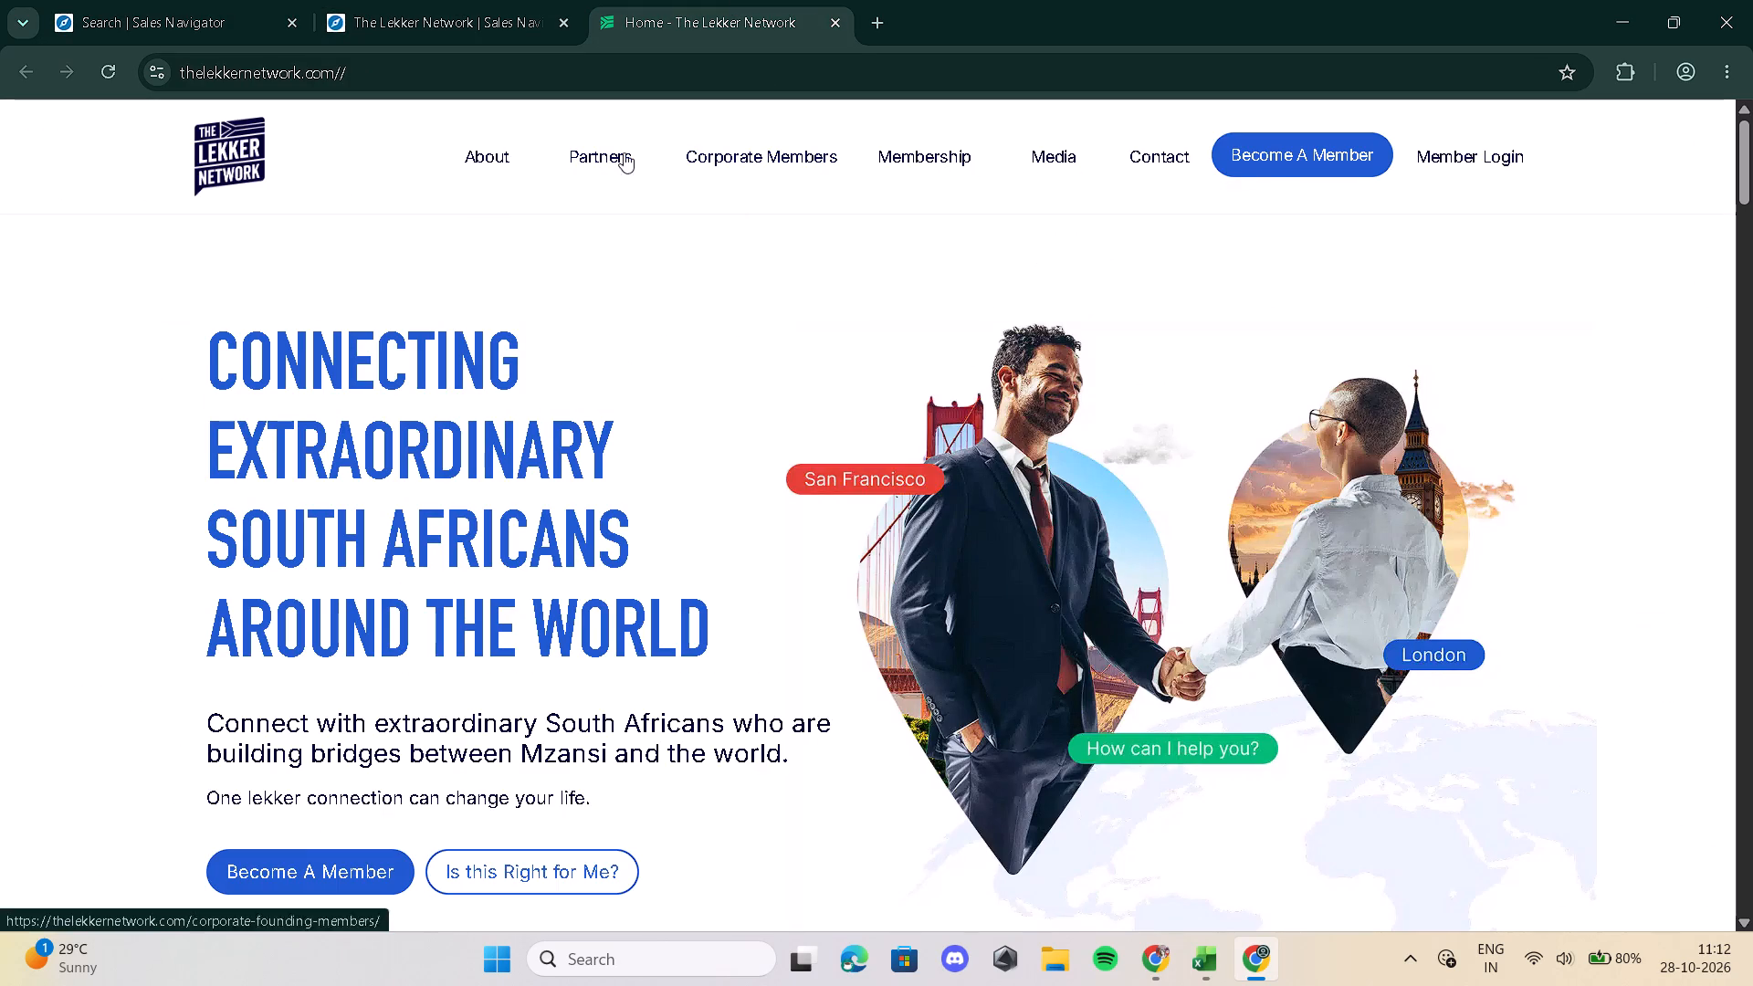
{"action": "left_click", "coordinate": [237, 0]}
{"action": "left_click_drag", "start_coordinate": [353, 0], "coordinate": [382, 0]}
{"action": "left_click", "coordinate": [683, 0]}
{"action": "scroll", "coordinate": [1026, 708], "scroll_direction": "down", "scroll_amount": 10}
{"action": "left_click", "coordinate": [838, 18]}
Read The Lekker Network's full About description in Sales Navigator and close its company page.
{"action": "left_click", "coordinate": [1234, 352]}
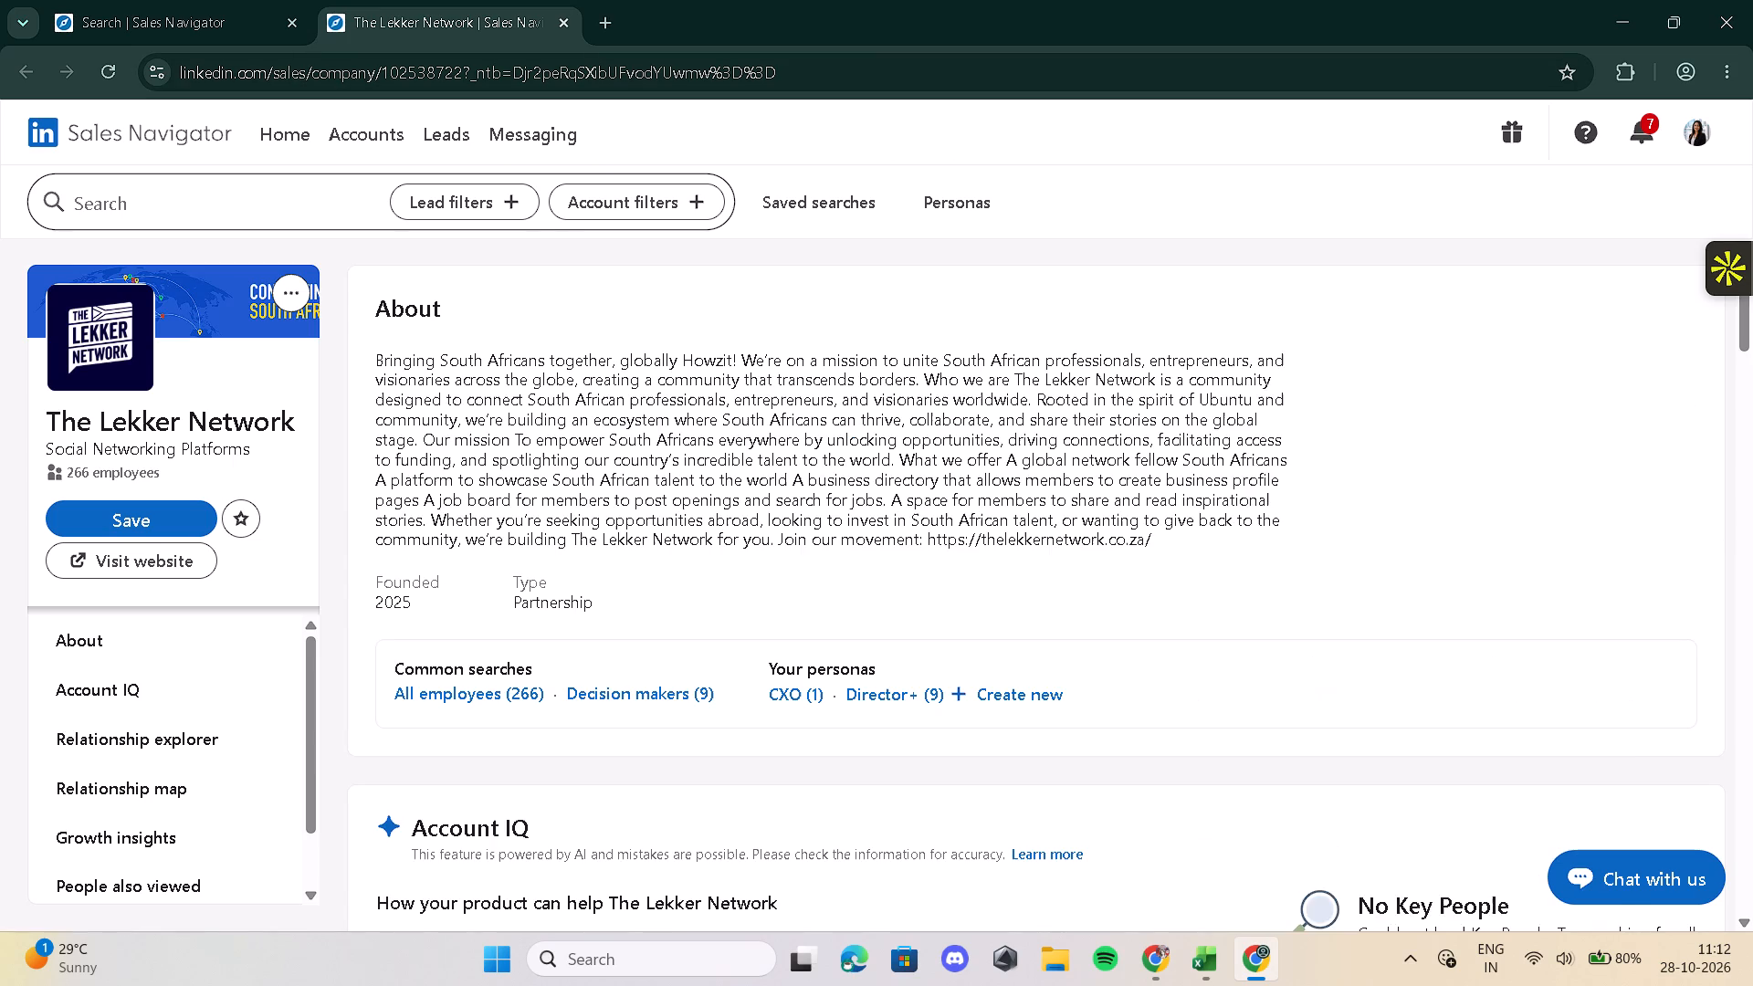
{"action": "right_click", "coordinate": [1234, 352]}
{"action": "left_click", "coordinate": [1402, 765]}
{"action": "left_click", "coordinate": [1565, 130]}
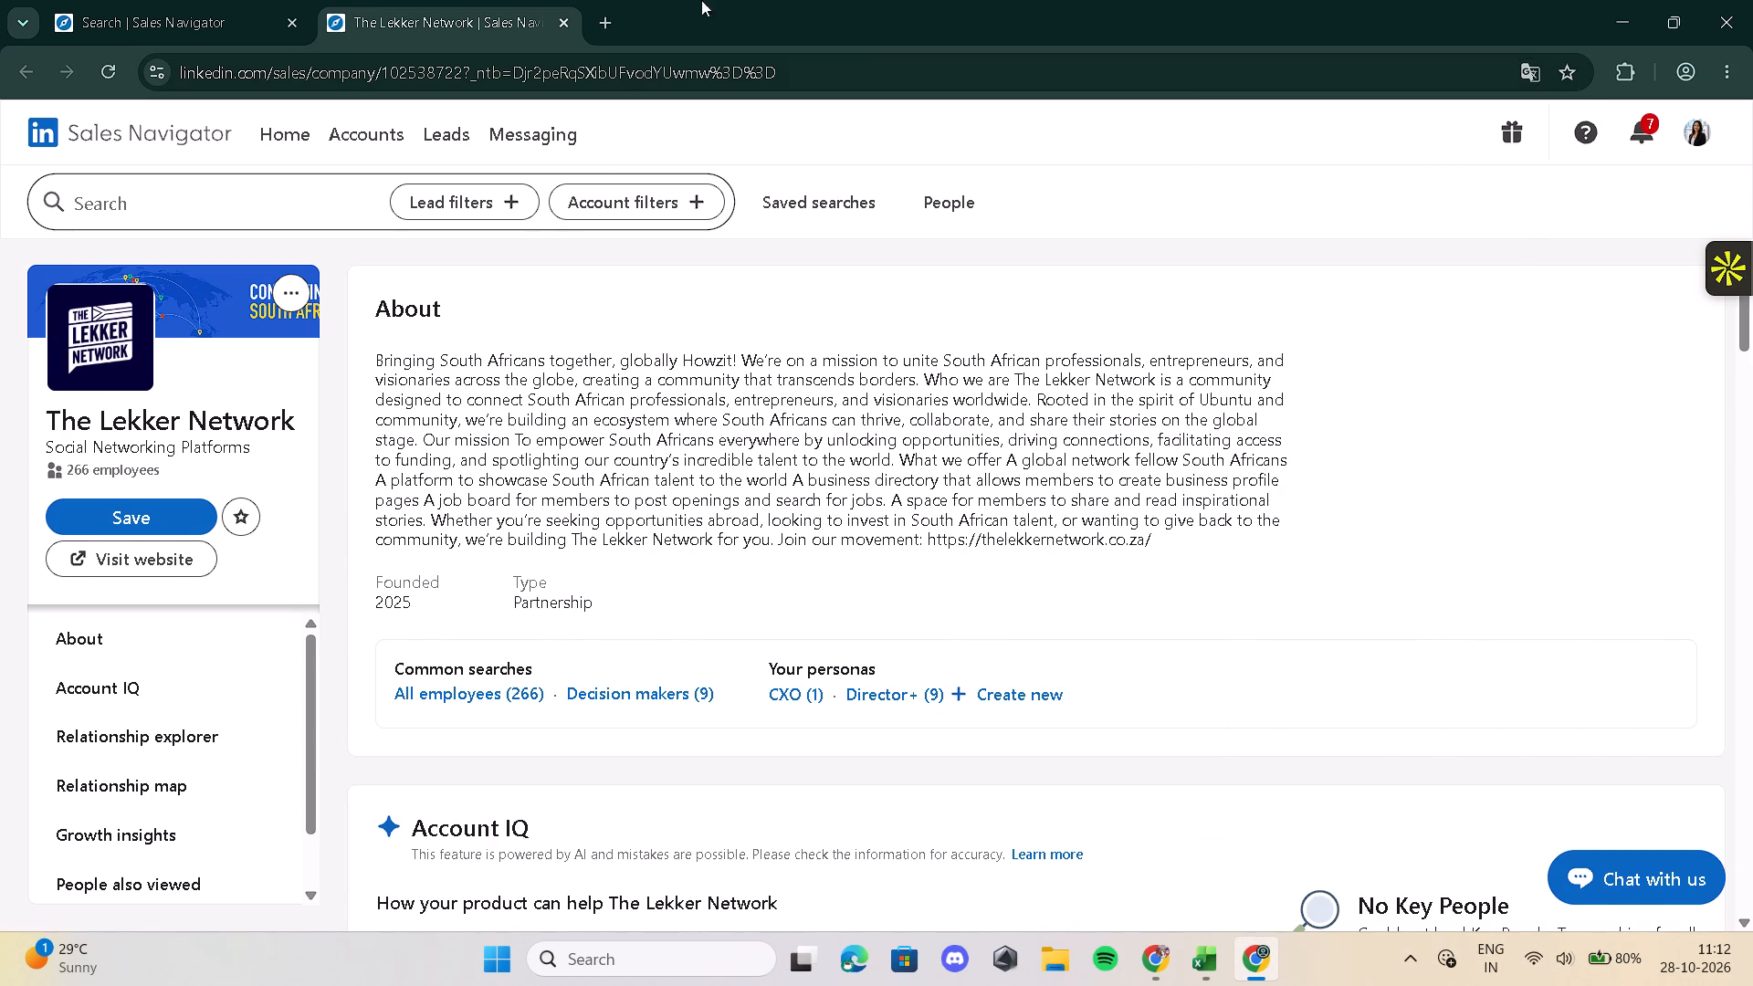
{"action": "left_click", "coordinate": [262, 2]}
{"action": "left_click_drag", "start_coordinate": [464, 1], "coordinate": [475, 3]}
{"action": "left_click", "coordinate": [251, 0]}
{"action": "left_click_drag", "start_coordinate": [538, 2], "coordinate": [552, 3]}
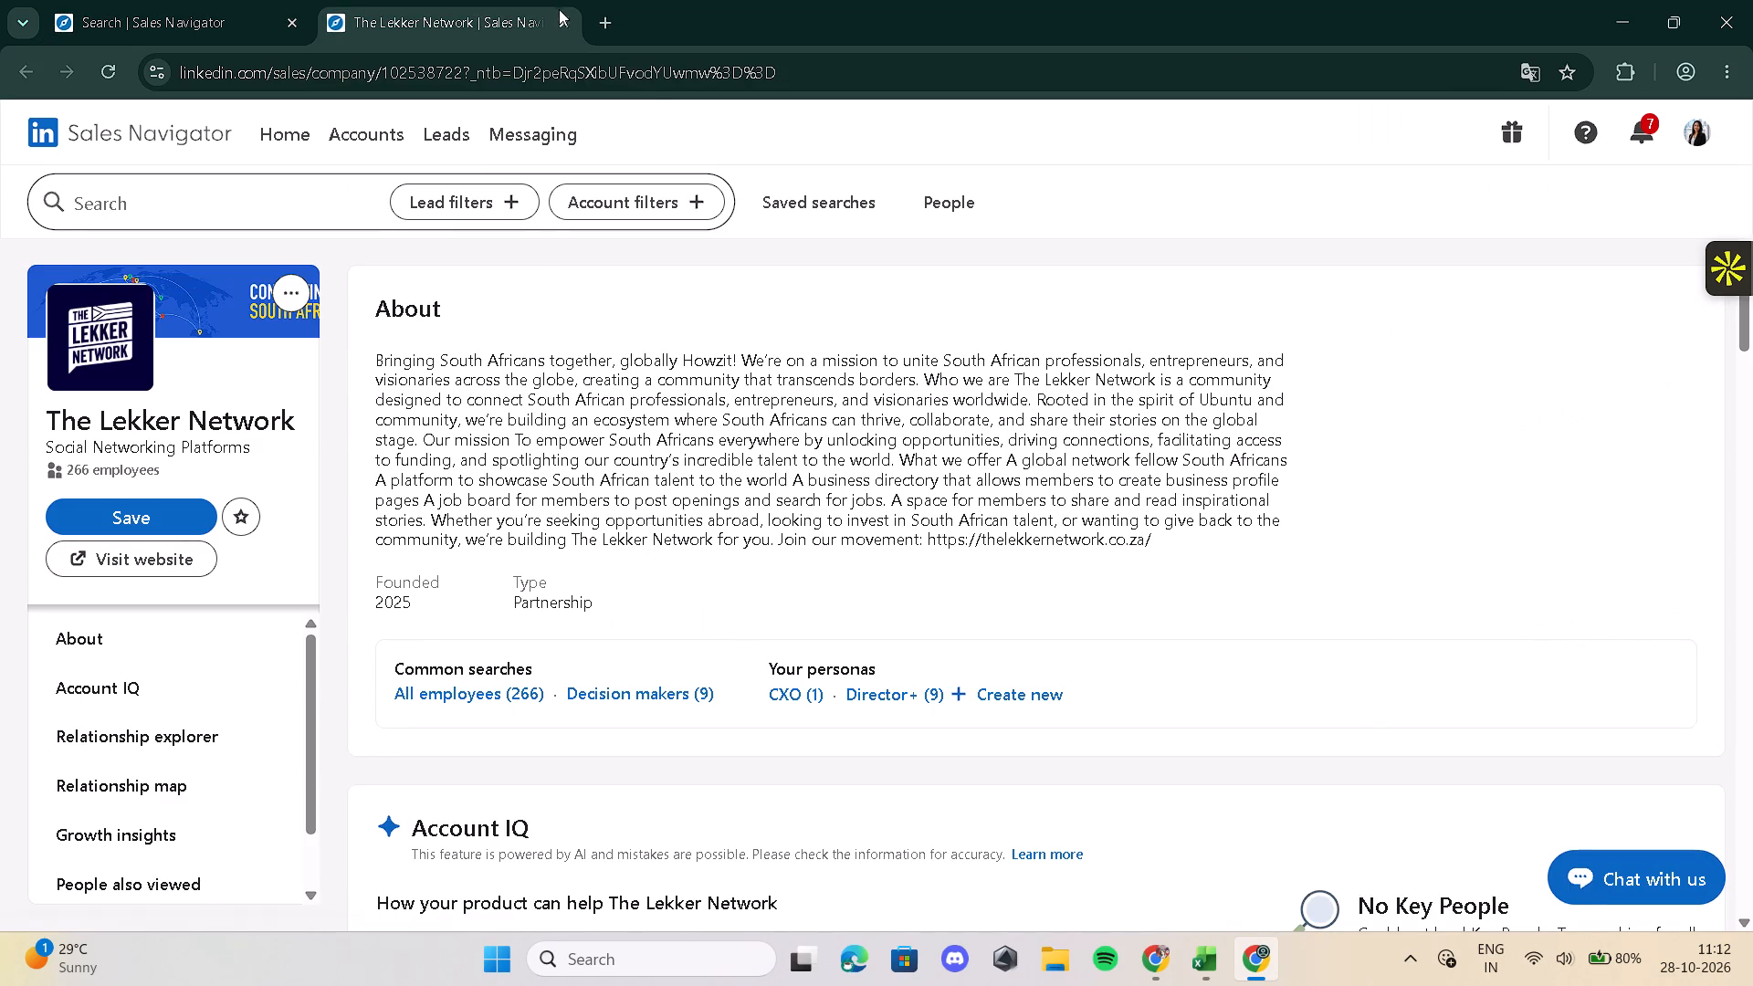
{"action": "left_click", "coordinate": [561, 17]}
Open Acceleronix's company page in a new tab from the sms lead search results.
{"action": "left_click", "coordinate": [1081, 459]}
{"action": "scroll", "coordinate": [1080, 446], "scroll_direction": "down", "scroll_amount": 1}
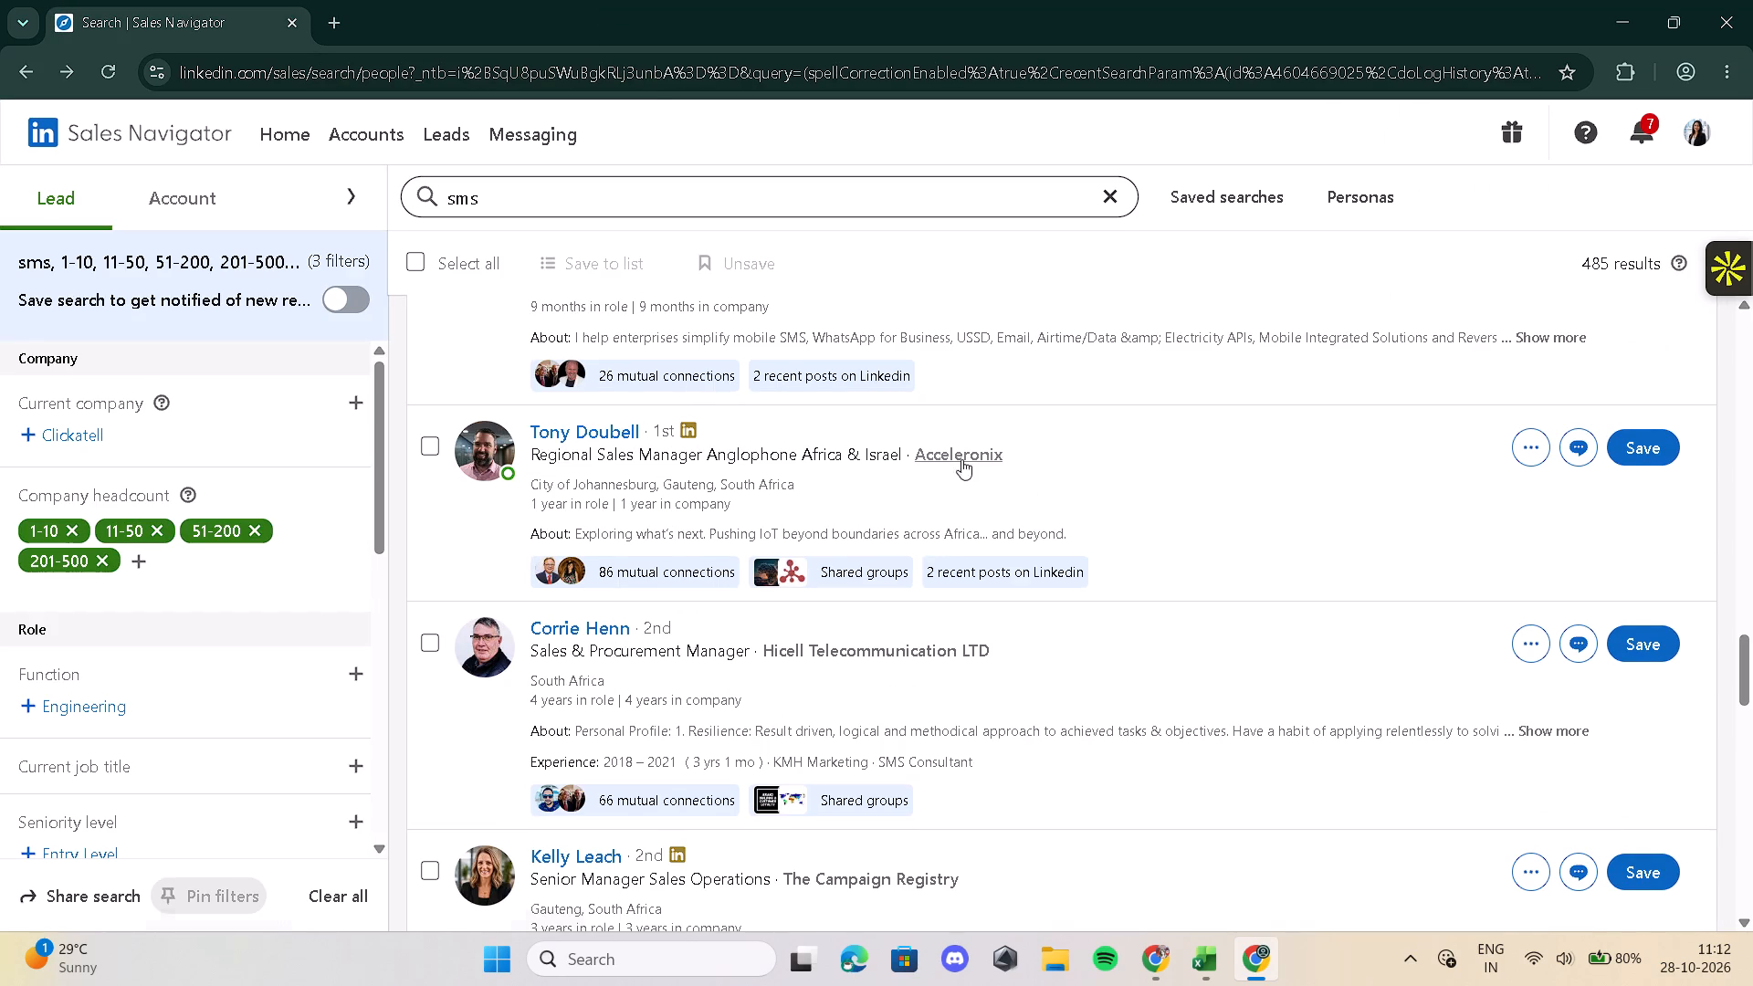
{"action": "right_click", "coordinate": [961, 459]}
{"action": "left_click", "coordinate": [1048, 492]}
{"action": "left_click", "coordinate": [306, 0]}
{"action": "left_click", "coordinate": [425, 0]}
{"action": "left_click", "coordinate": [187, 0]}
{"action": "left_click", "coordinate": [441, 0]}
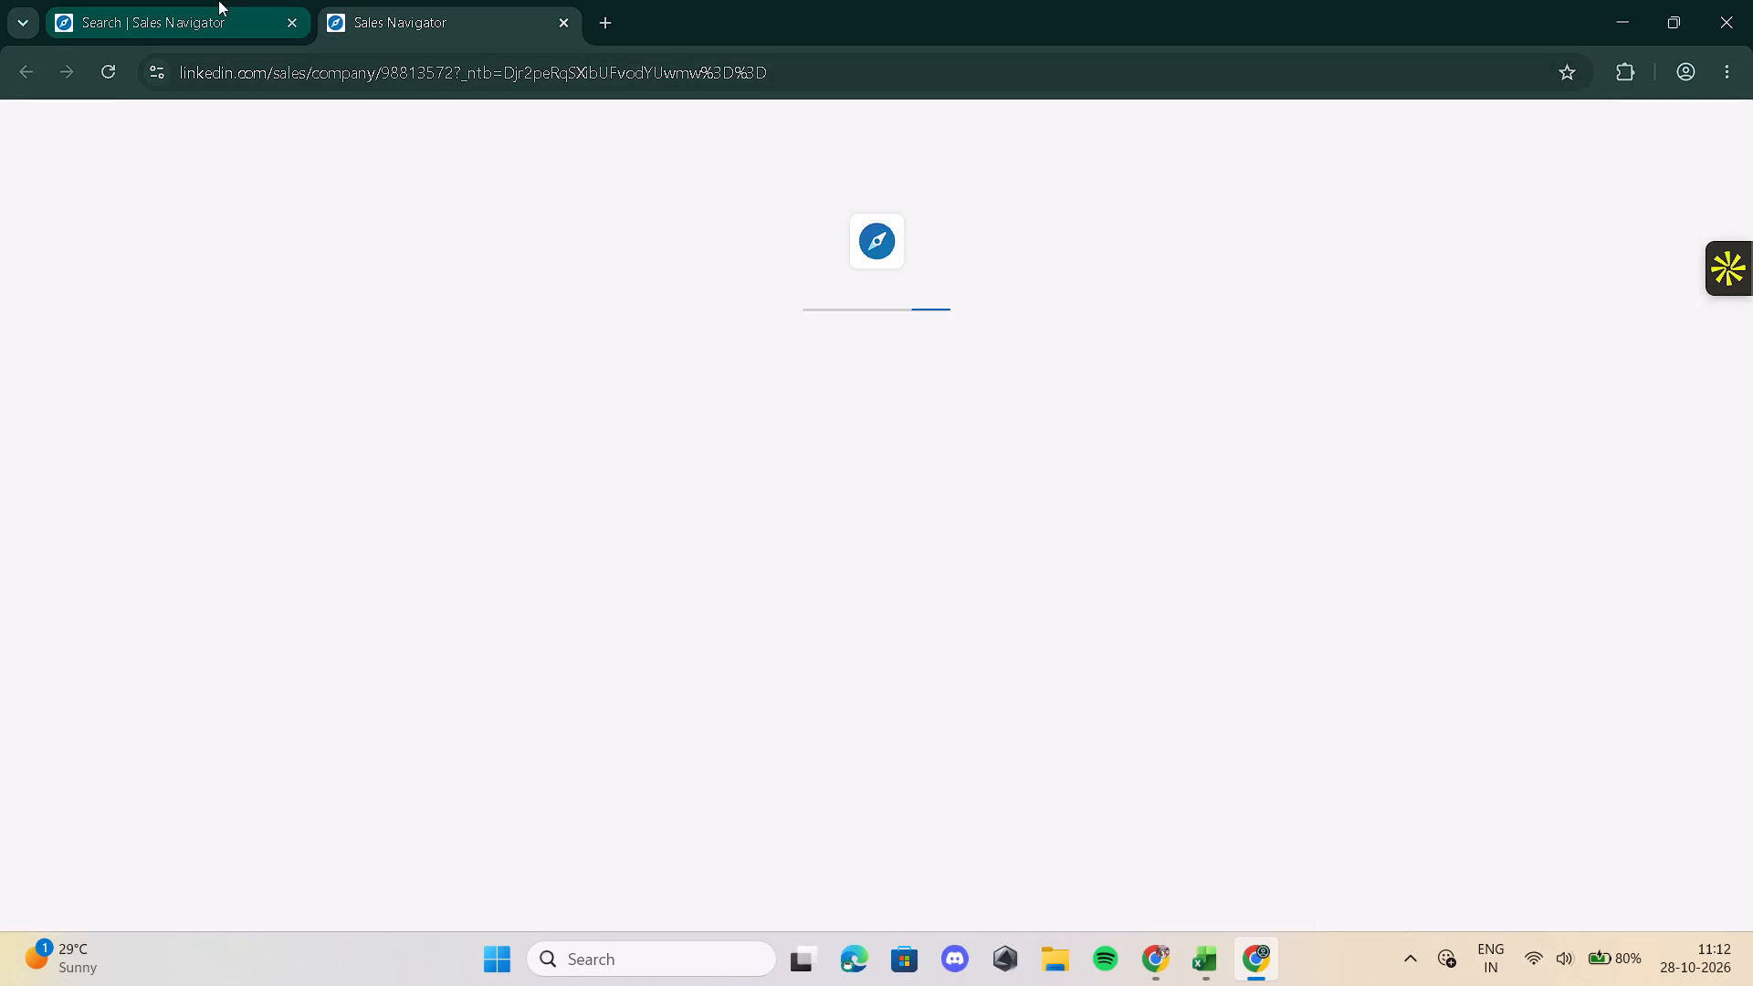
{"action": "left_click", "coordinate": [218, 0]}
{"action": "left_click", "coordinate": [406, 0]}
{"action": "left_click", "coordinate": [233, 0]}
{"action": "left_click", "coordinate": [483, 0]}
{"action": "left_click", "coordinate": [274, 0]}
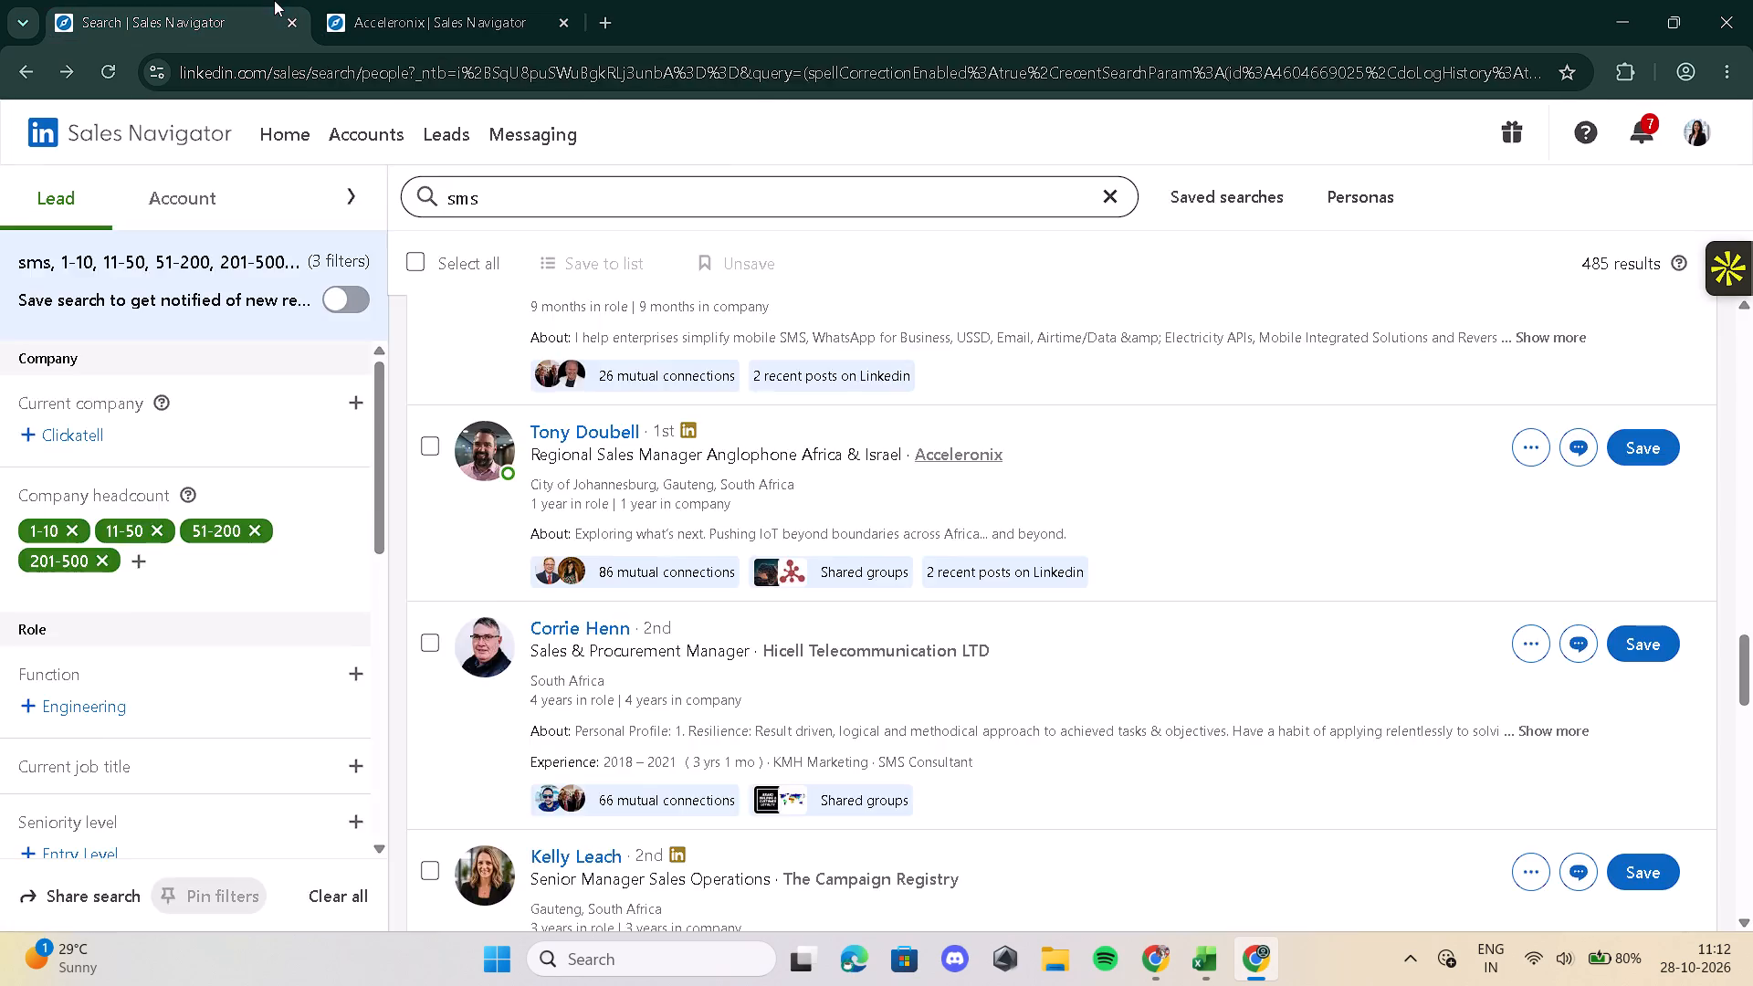
Open Acceleronix's website in a new tab from its Sales Navigator company page.
{"action": "left_click", "coordinate": [434, 0]}
{"action": "left_click", "coordinate": [251, 1]}
{"action": "left_click", "coordinate": [435, 0]}
{"action": "left_click", "coordinate": [257, 0]}
{"action": "left_click", "coordinate": [470, 0]}
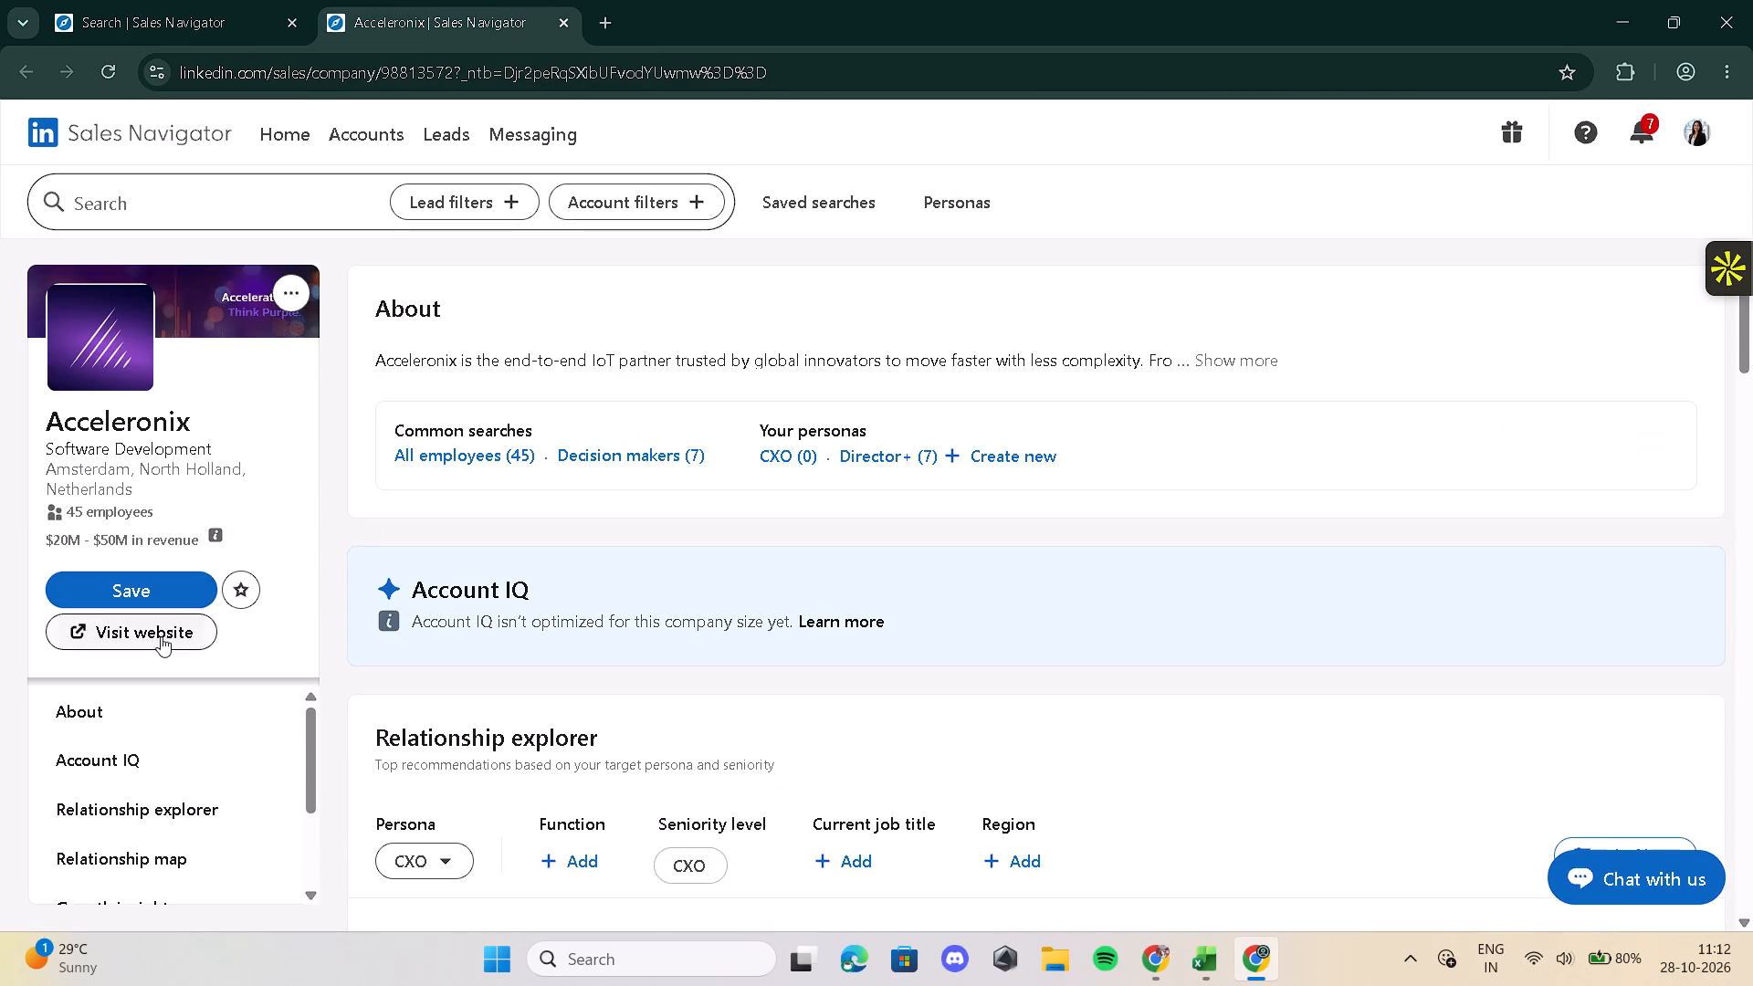
{"action": "right_click", "coordinate": [160, 637]}
{"action": "left_click", "coordinate": [368, 356]}
Examine the Managed services page on Acceleronix's website to see what the company offers.
{"action": "left_click", "coordinate": [290, 9]}
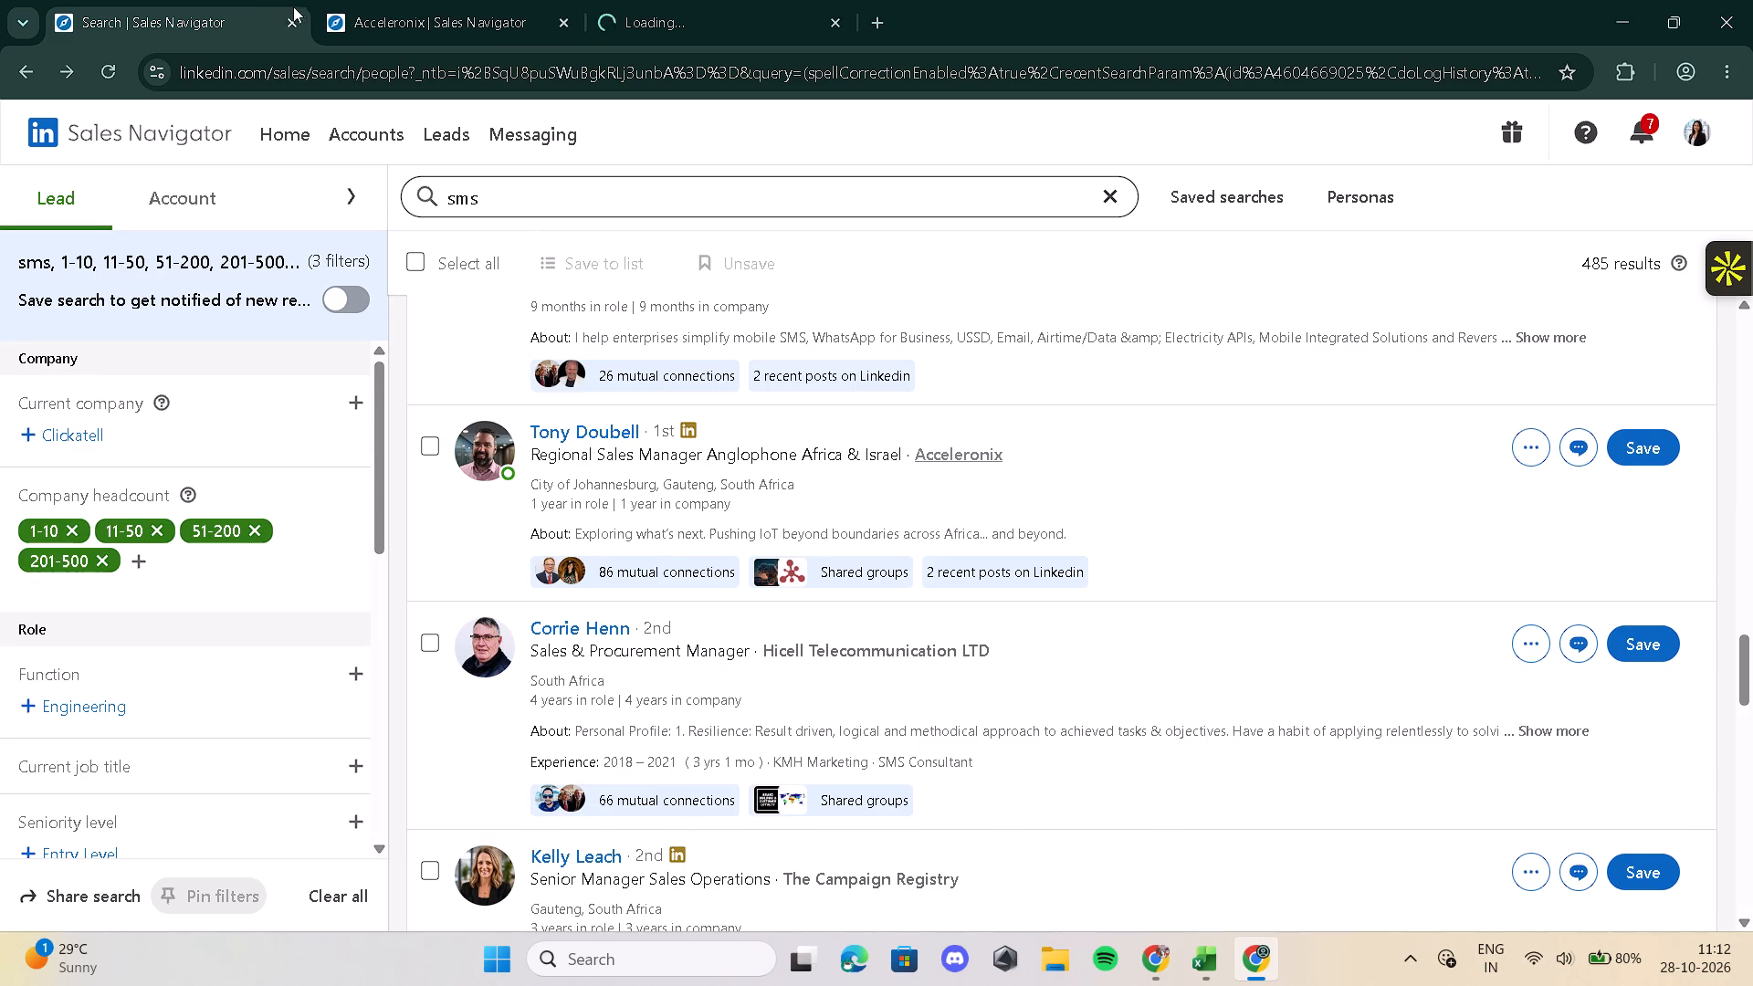
{"action": "left_click", "coordinate": [437, 0]}
{"action": "left_click", "coordinate": [678, 0]}
{"action": "left_click", "coordinate": [184, 0]}
{"action": "left_click", "coordinate": [370, 0]}
{"action": "left_click", "coordinate": [682, 0]}
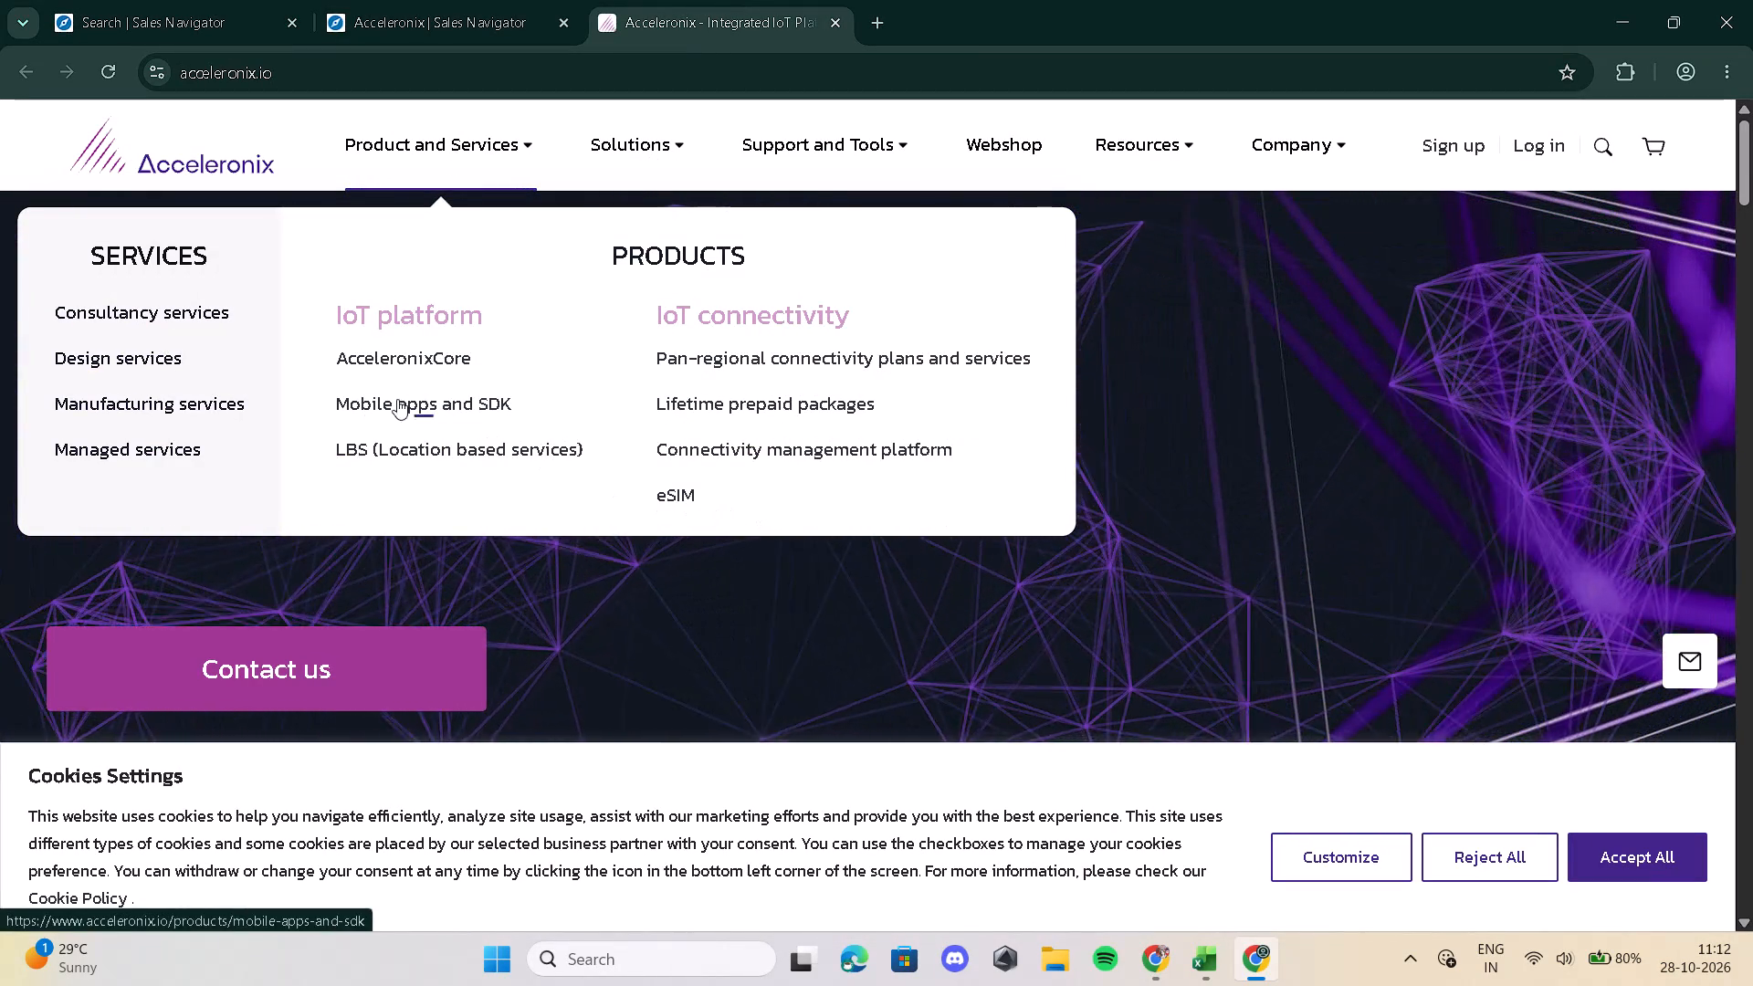
{"action": "left_click", "coordinate": [173, 447]}
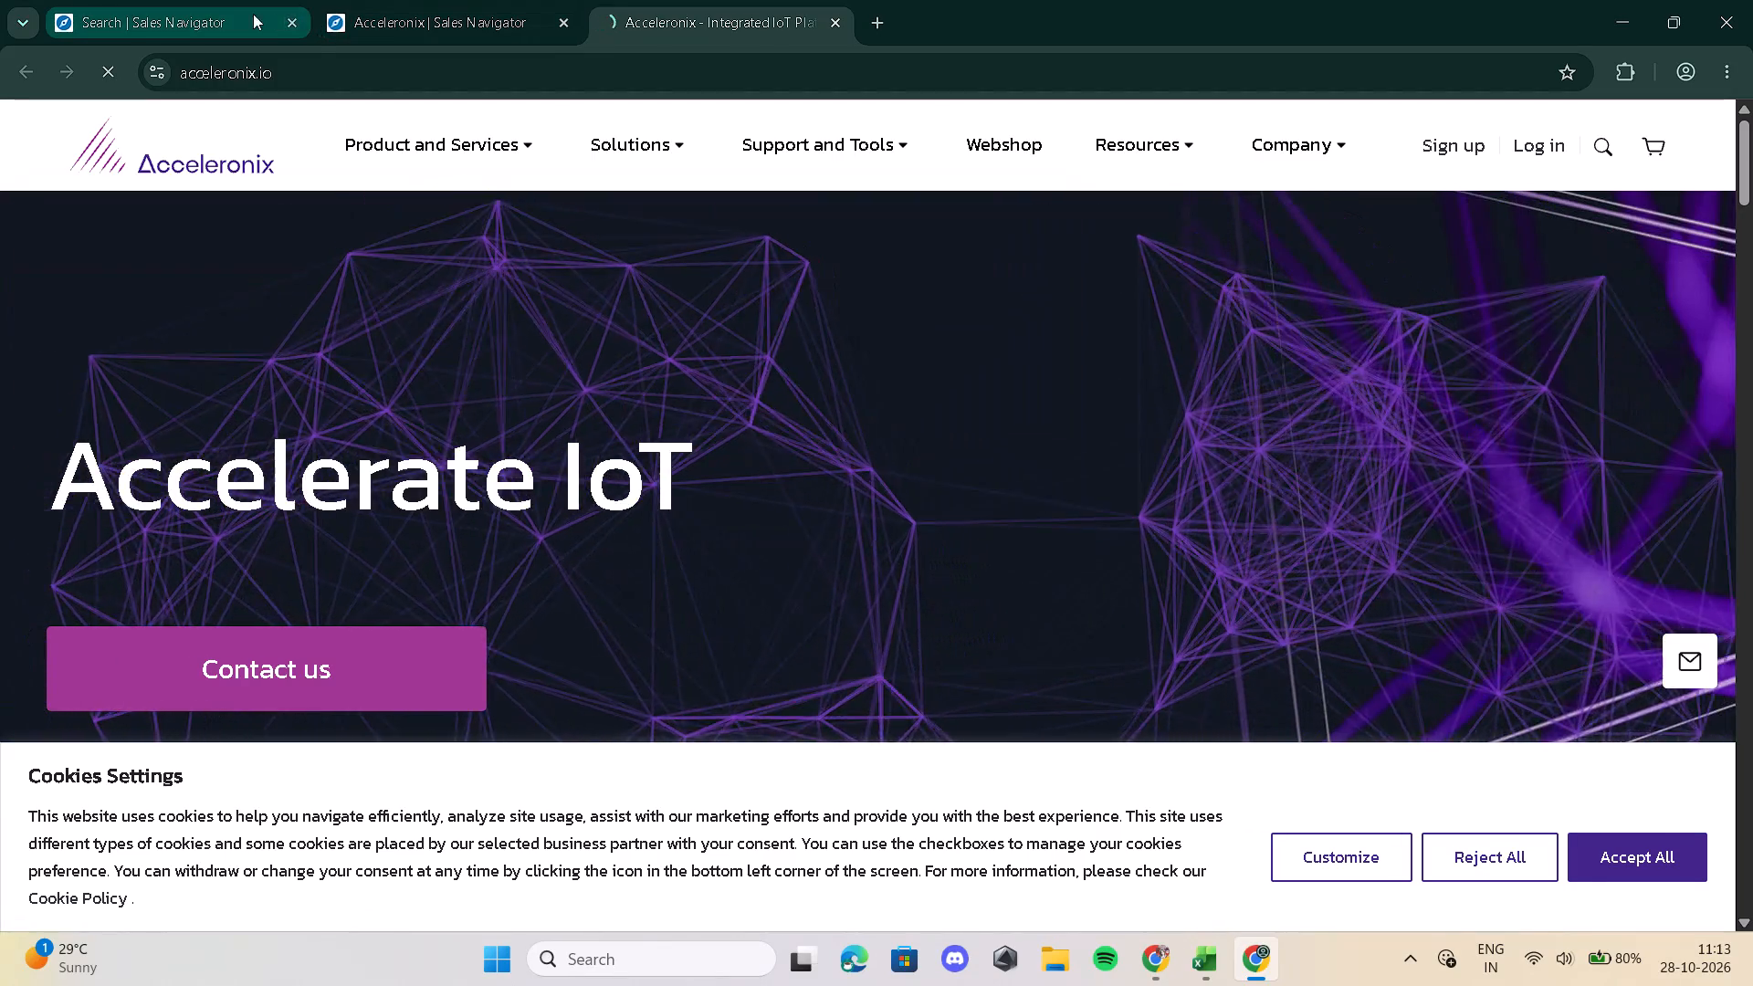
{"action": "left_click", "coordinate": [212, 8]}
{"action": "left_click_drag", "start_coordinate": [426, 0], "coordinate": [435, 0]}
{"action": "left_click", "coordinate": [699, 0]}
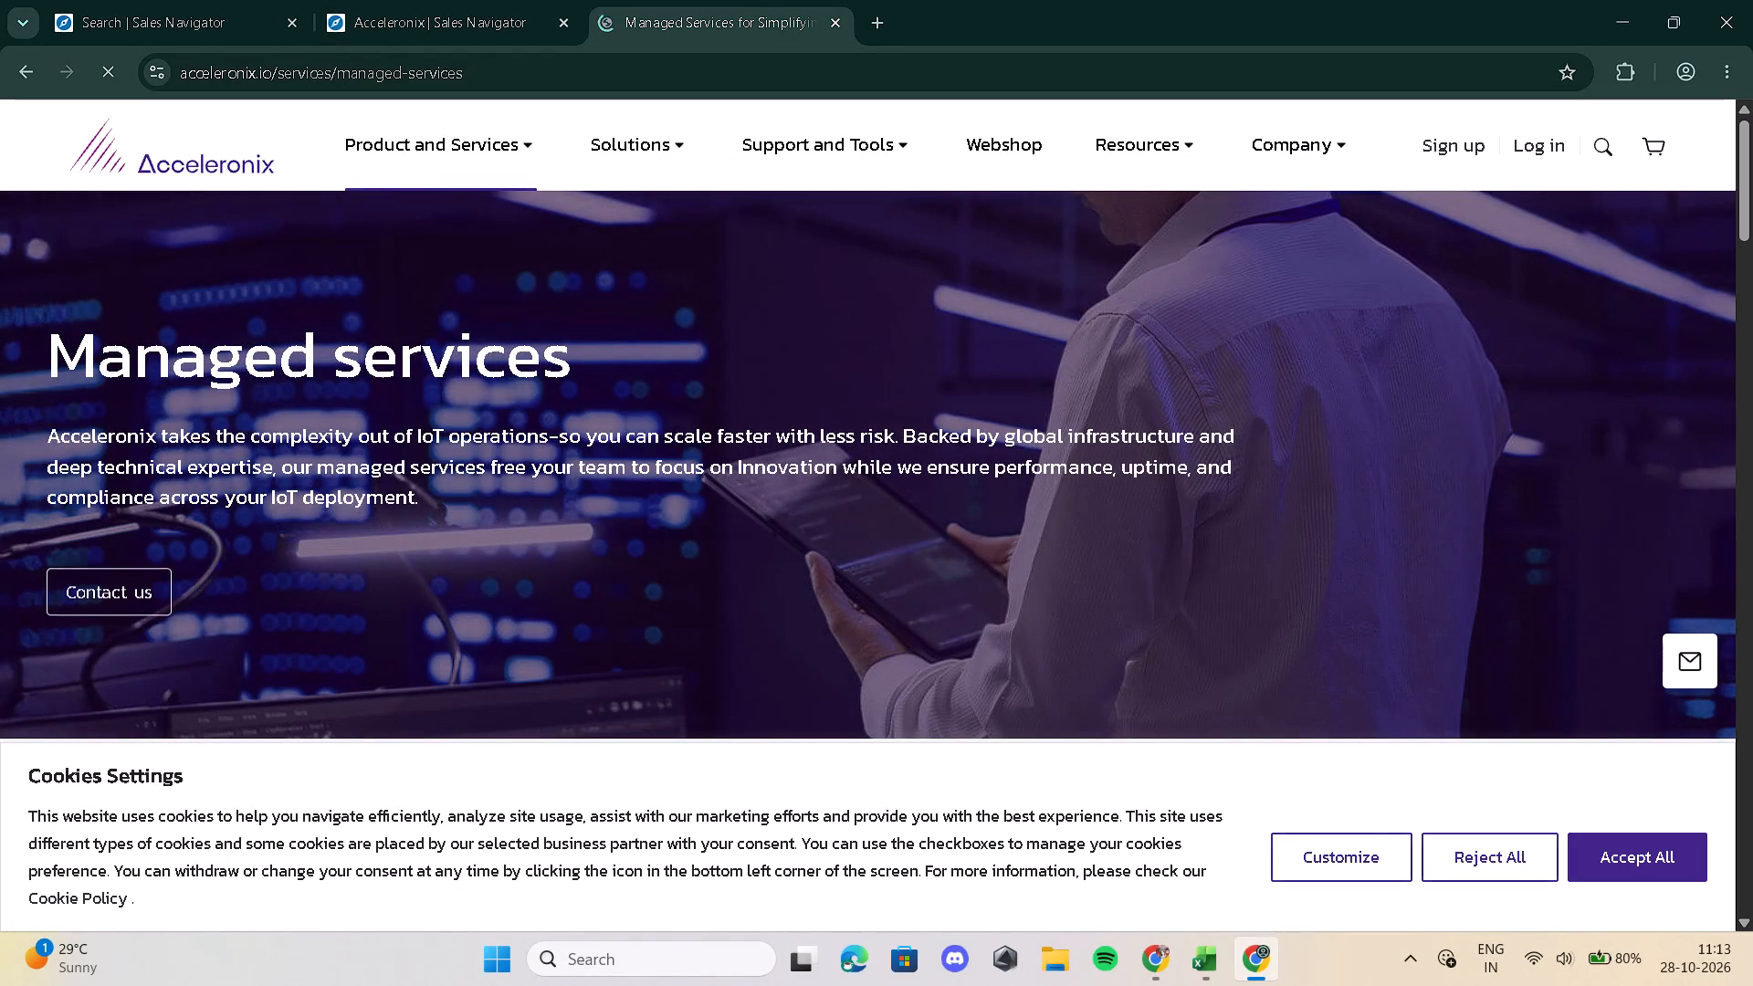
{"action": "left_click", "coordinate": [163, 0]}
{"action": "left_click_drag", "start_coordinate": [405, 0], "coordinate": [415, 0]}
{"action": "left_click", "coordinate": [698, 0]}
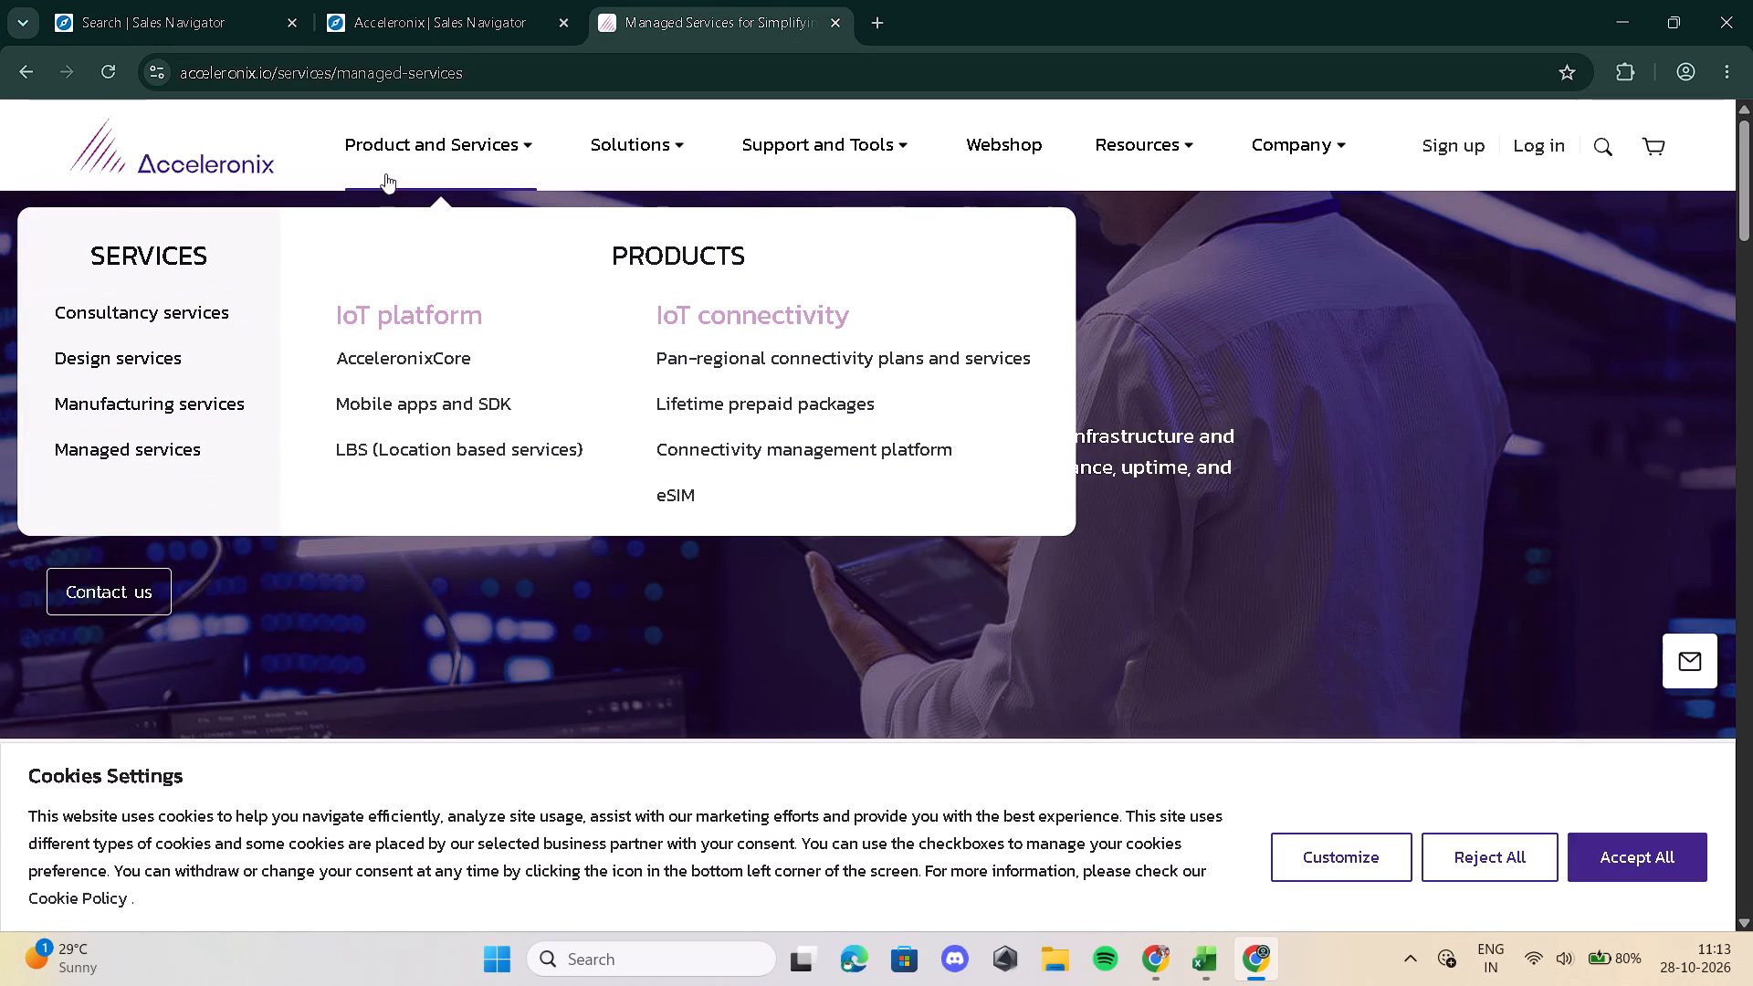
Examine Acceleronix's Consultancy services page, accepting all cookies, and close the website.
{"action": "left_click", "coordinate": [191, 319]}
{"action": "left_click", "coordinate": [186, 29]}
{"action": "left_click", "coordinate": [458, 0]}
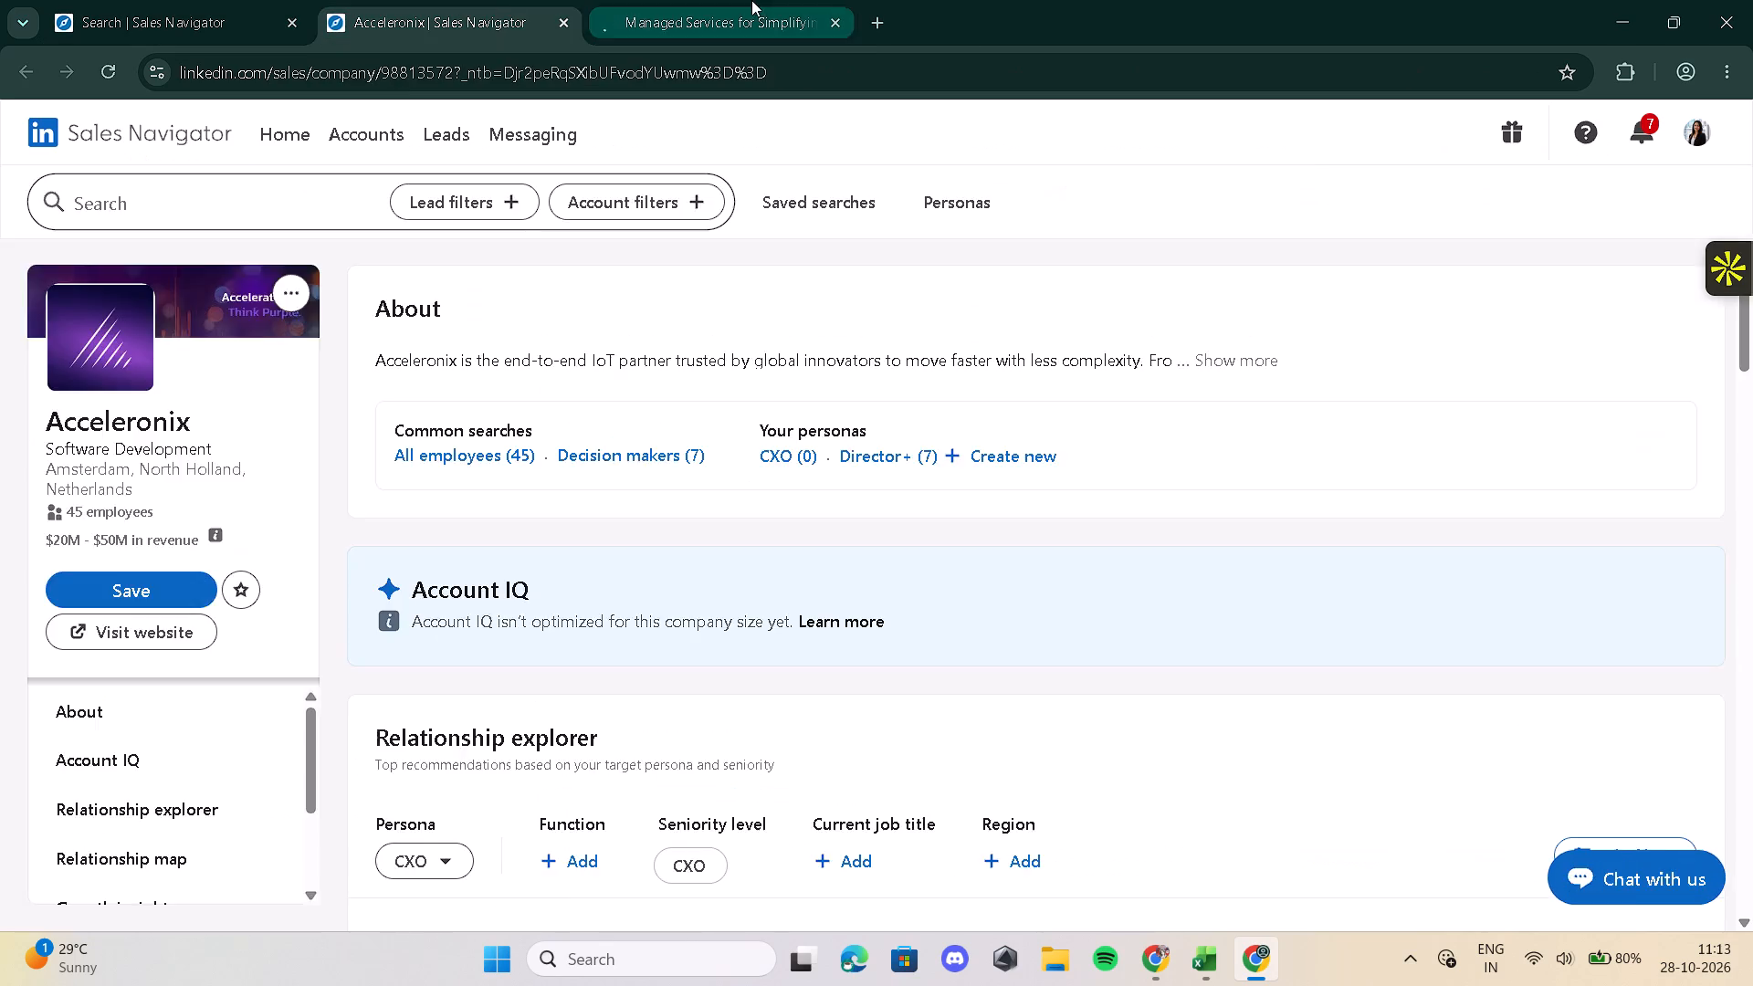
{"action": "left_click", "coordinate": [752, 0]}
{"action": "scroll", "coordinate": [909, 564], "scroll_direction": "down", "scroll_amount": 3}
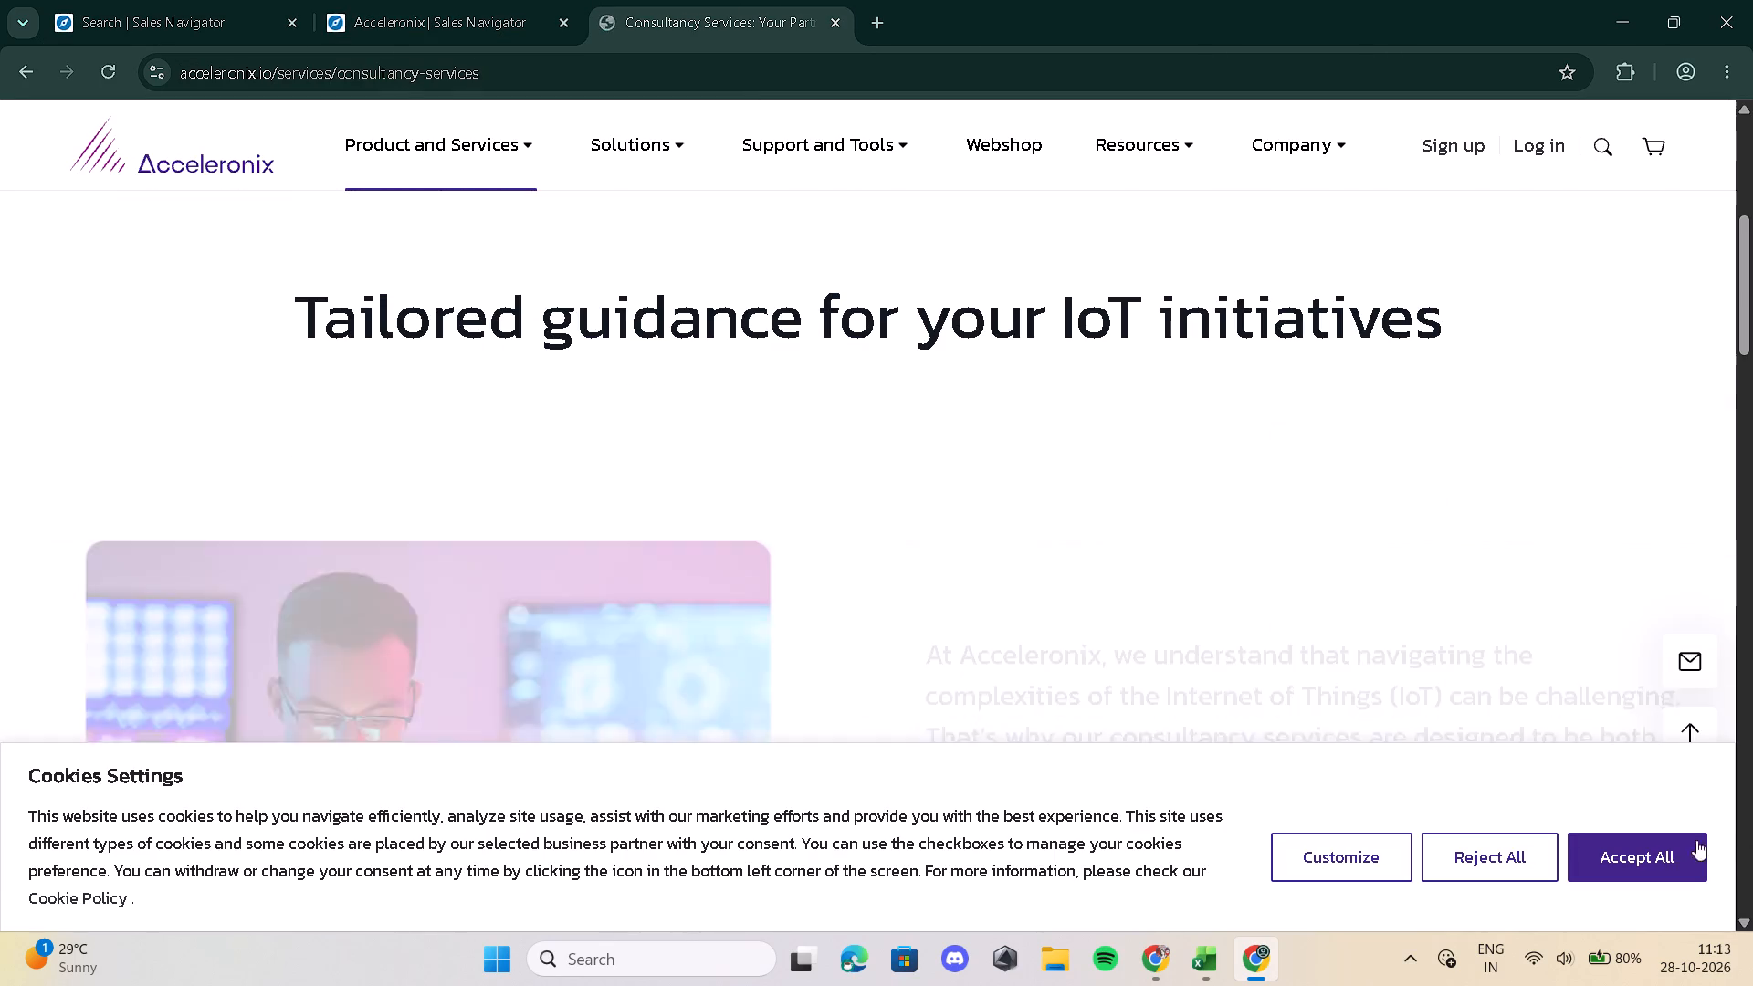
{"action": "left_click", "coordinate": [1664, 844]}
{"action": "scroll", "coordinate": [918, 574], "scroll_direction": "down", "scroll_amount": 2}
{"action": "scroll", "coordinate": [994, 614], "scroll_direction": "down", "scroll_amount": 4}
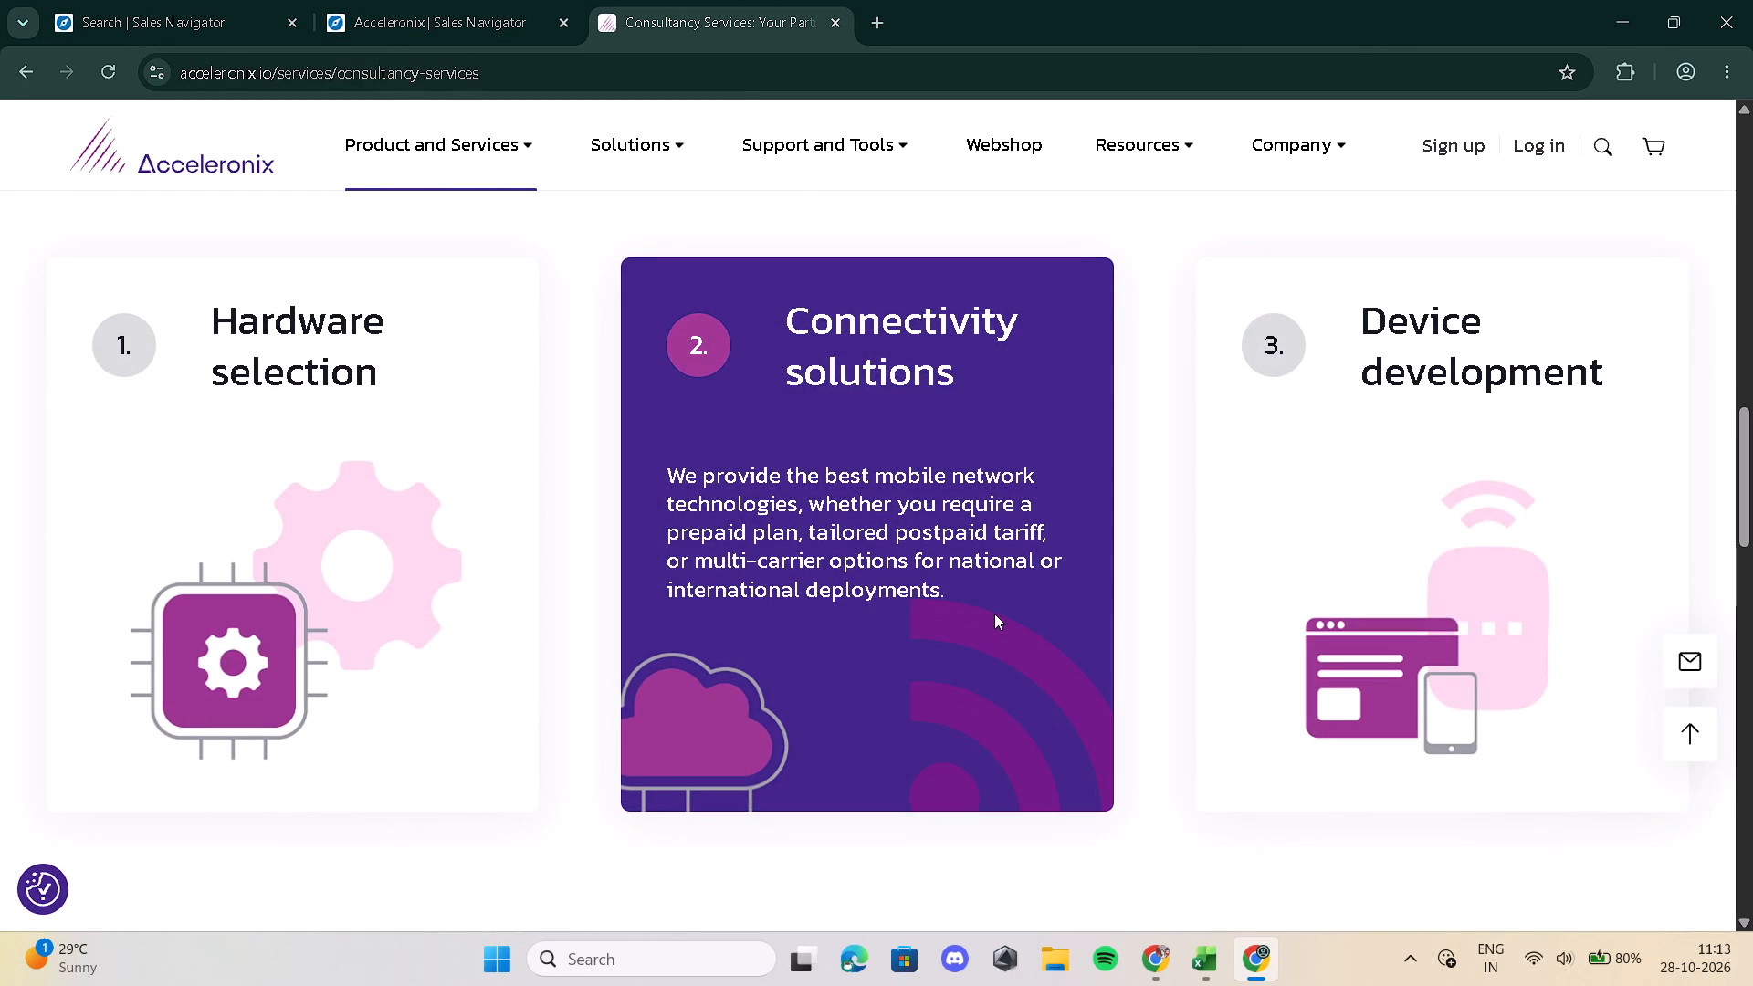
{"action": "left_click_drag", "start_coordinate": [183, 0], "coordinate": [191, 0]}
{"action": "left_click", "coordinate": [387, 0]}
{"action": "left_click_drag", "start_coordinate": [593, 0], "coordinate": [622, 0]}
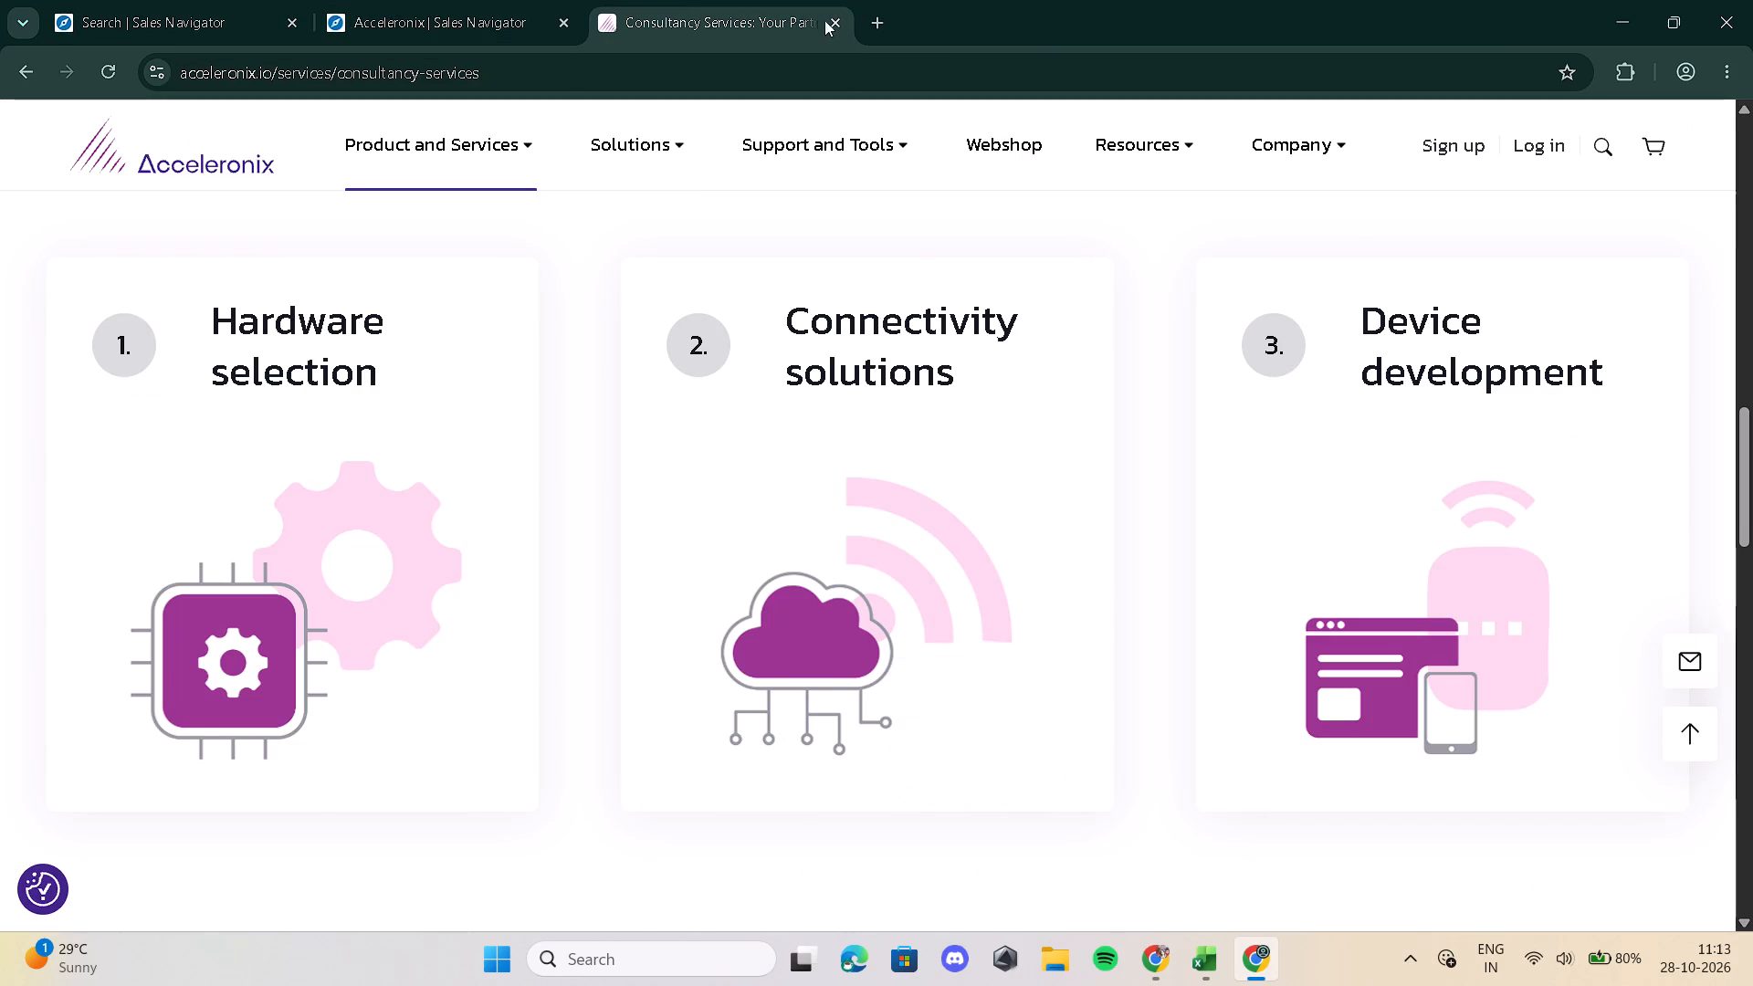
{"action": "left_click", "coordinate": [832, 20]}
Read Acceleronix's full About description in Sales Navigator and close its company page.
{"action": "left_click", "coordinate": [1205, 366]}
{"action": "right_click", "coordinate": [1207, 362]}
{"action": "left_click", "coordinate": [1389, 781]}
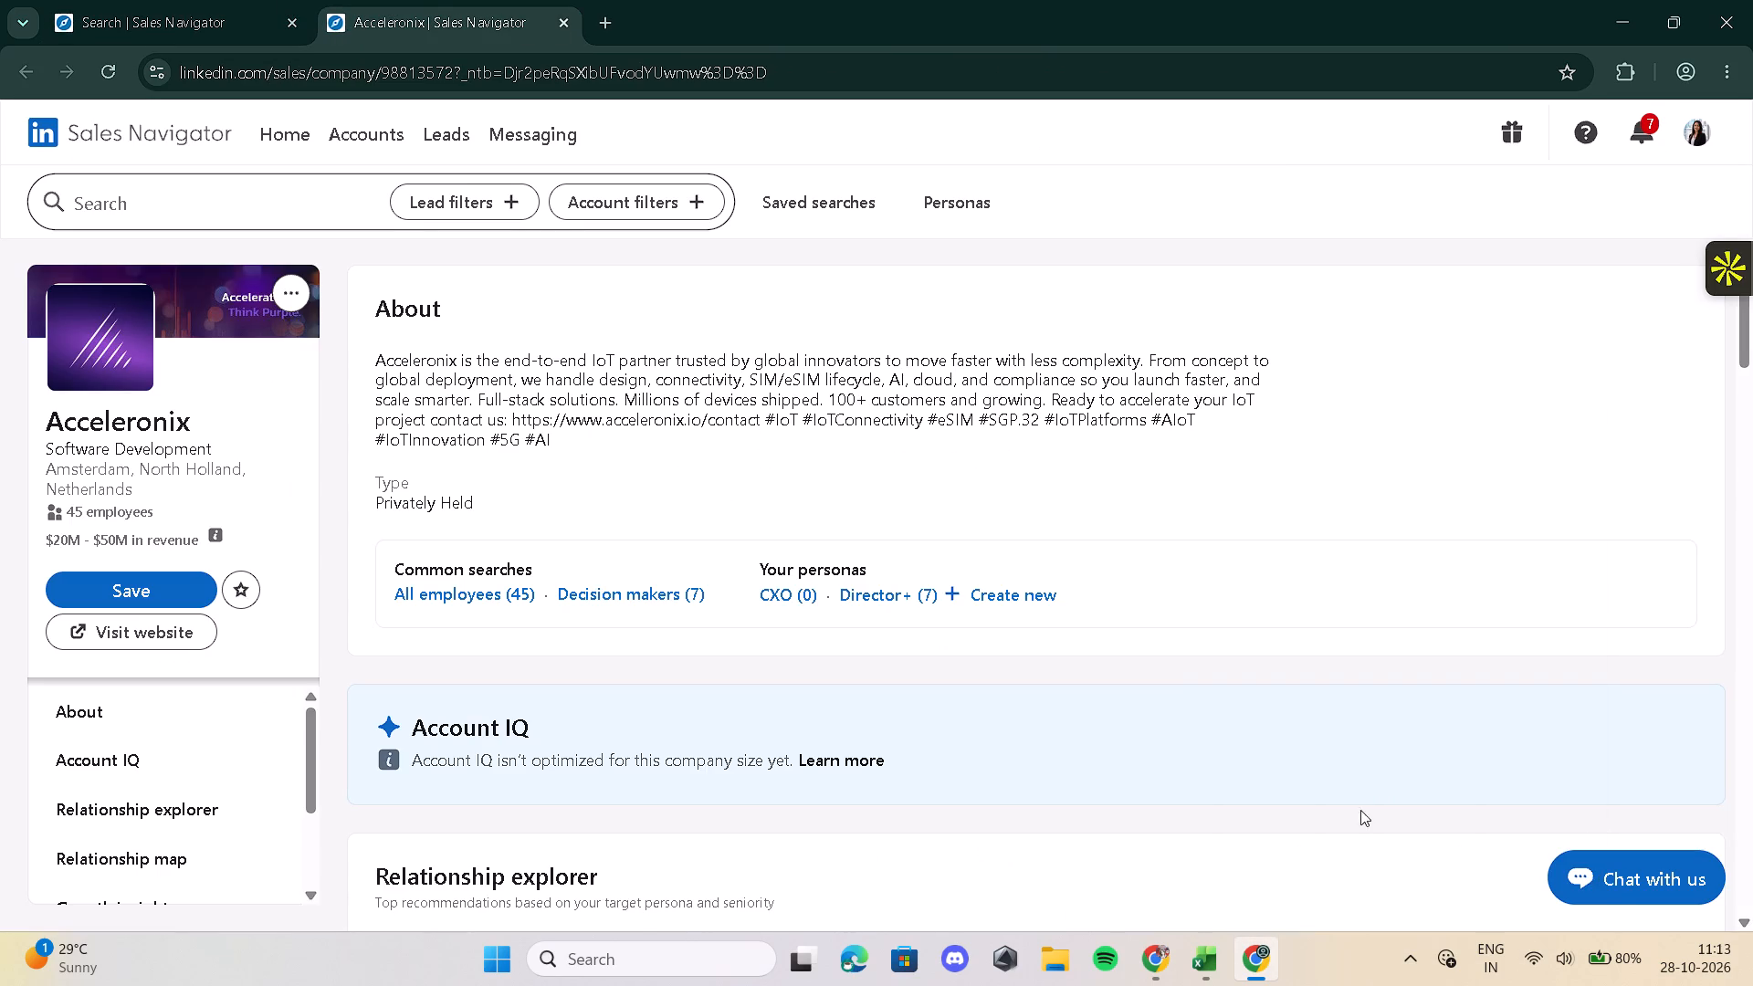
{"action": "left_click", "coordinate": [1556, 115]}
{"action": "left_click", "coordinate": [244, 0]}
{"action": "left_click", "coordinate": [447, 0]}
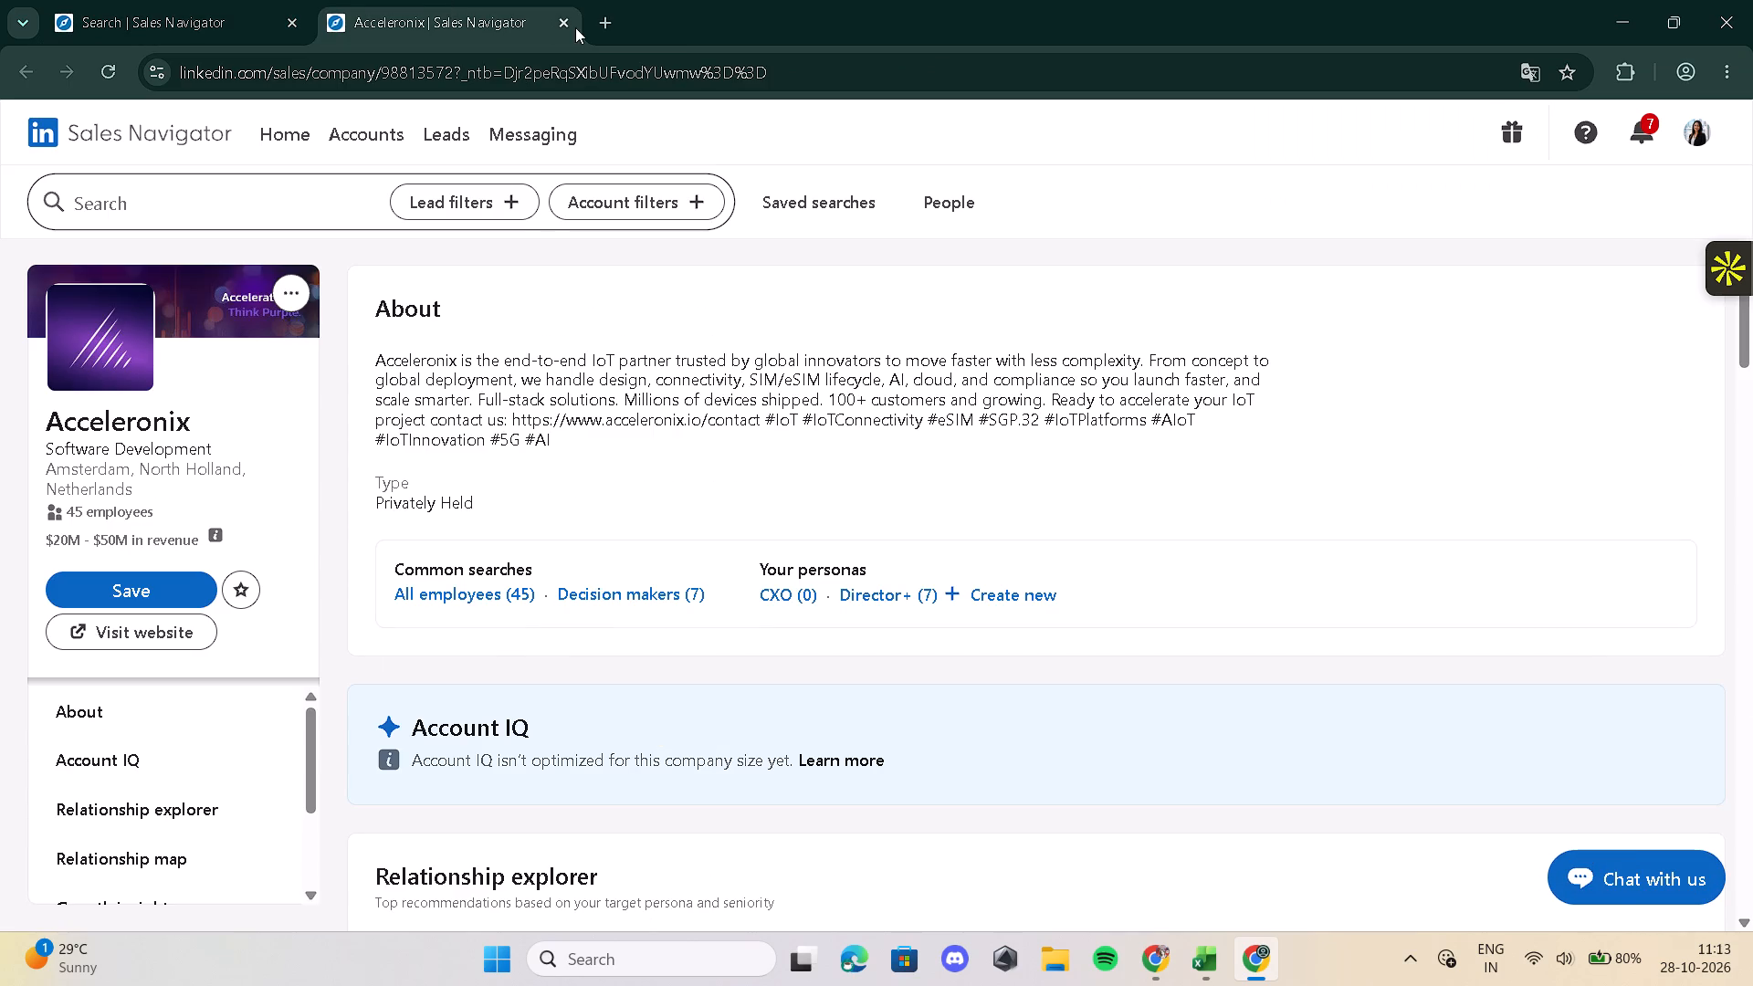
{"action": "left_click", "coordinate": [575, 27]}
{"action": "left_click", "coordinate": [567, 26]}
Open Hicell Telecommunication LTD's company page in a new tab from the sms lead search results.
{"action": "left_click", "coordinate": [1172, 528]}
{"action": "scroll", "coordinate": [1162, 531], "scroll_direction": "down", "scroll_amount": 1}
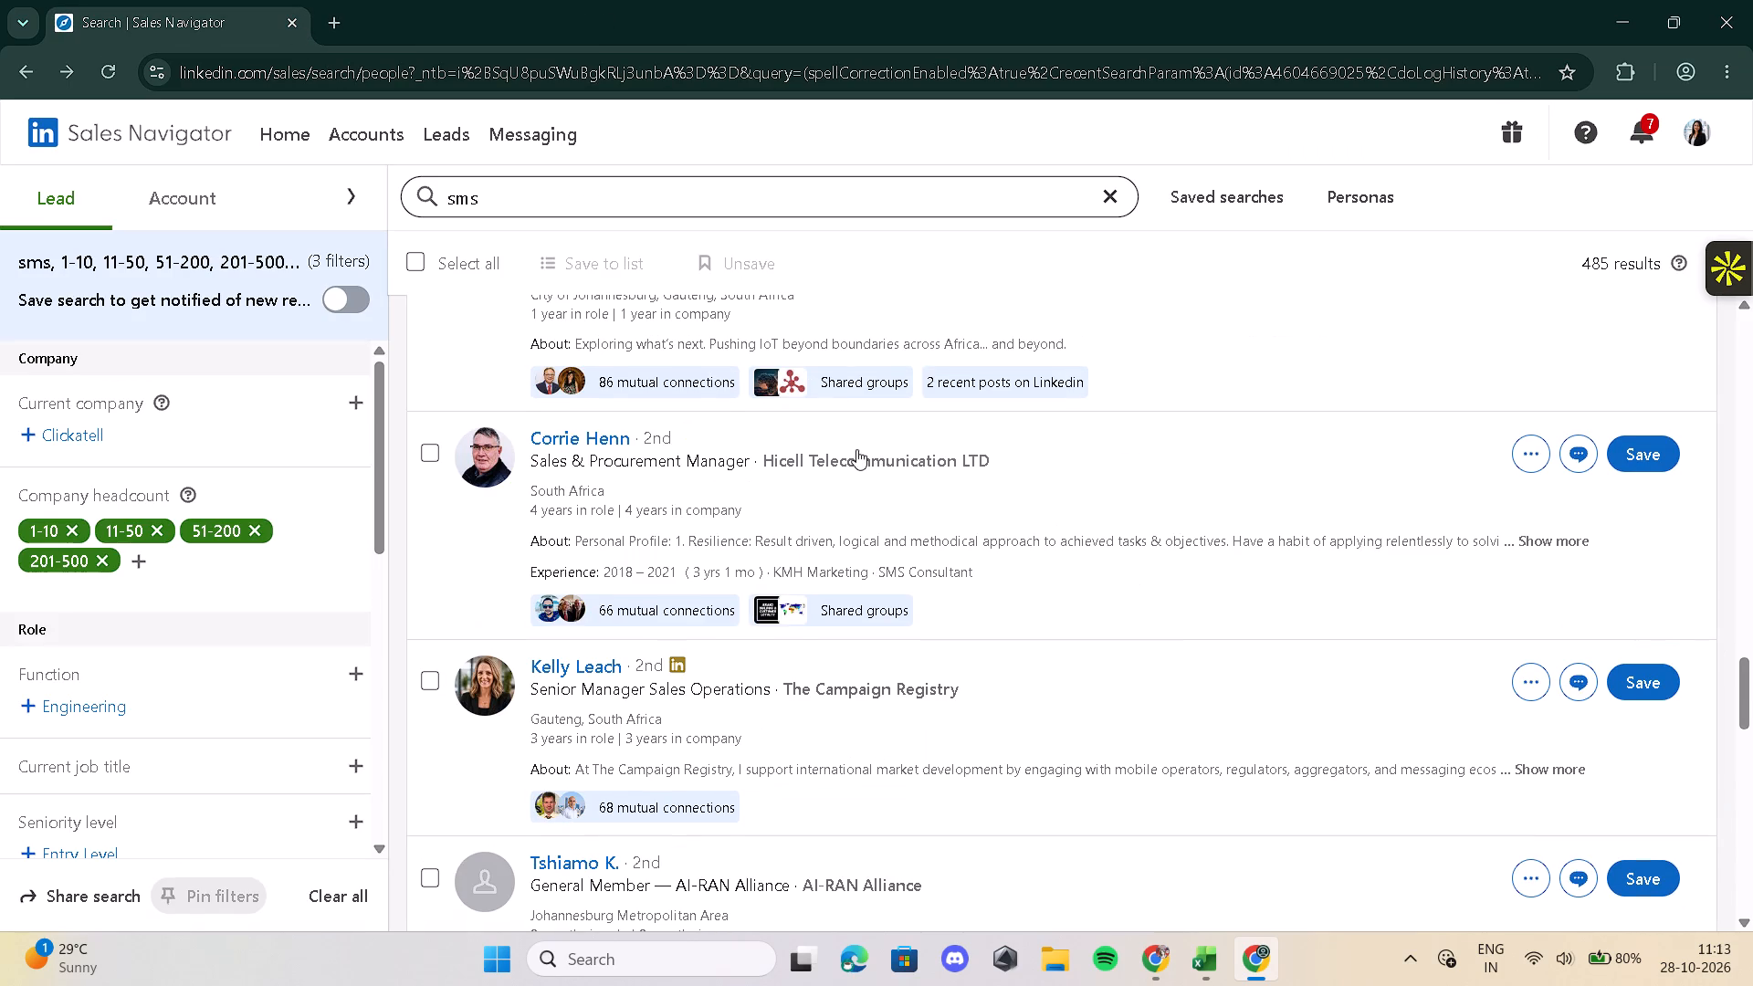
{"action": "right_click", "coordinate": [859, 460]}
{"action": "left_click", "coordinate": [1013, 495]}
{"action": "left_click", "coordinate": [481, 21]}
{"action": "left_click", "coordinate": [167, 7]}
{"action": "left_click", "coordinate": [423, 0]}
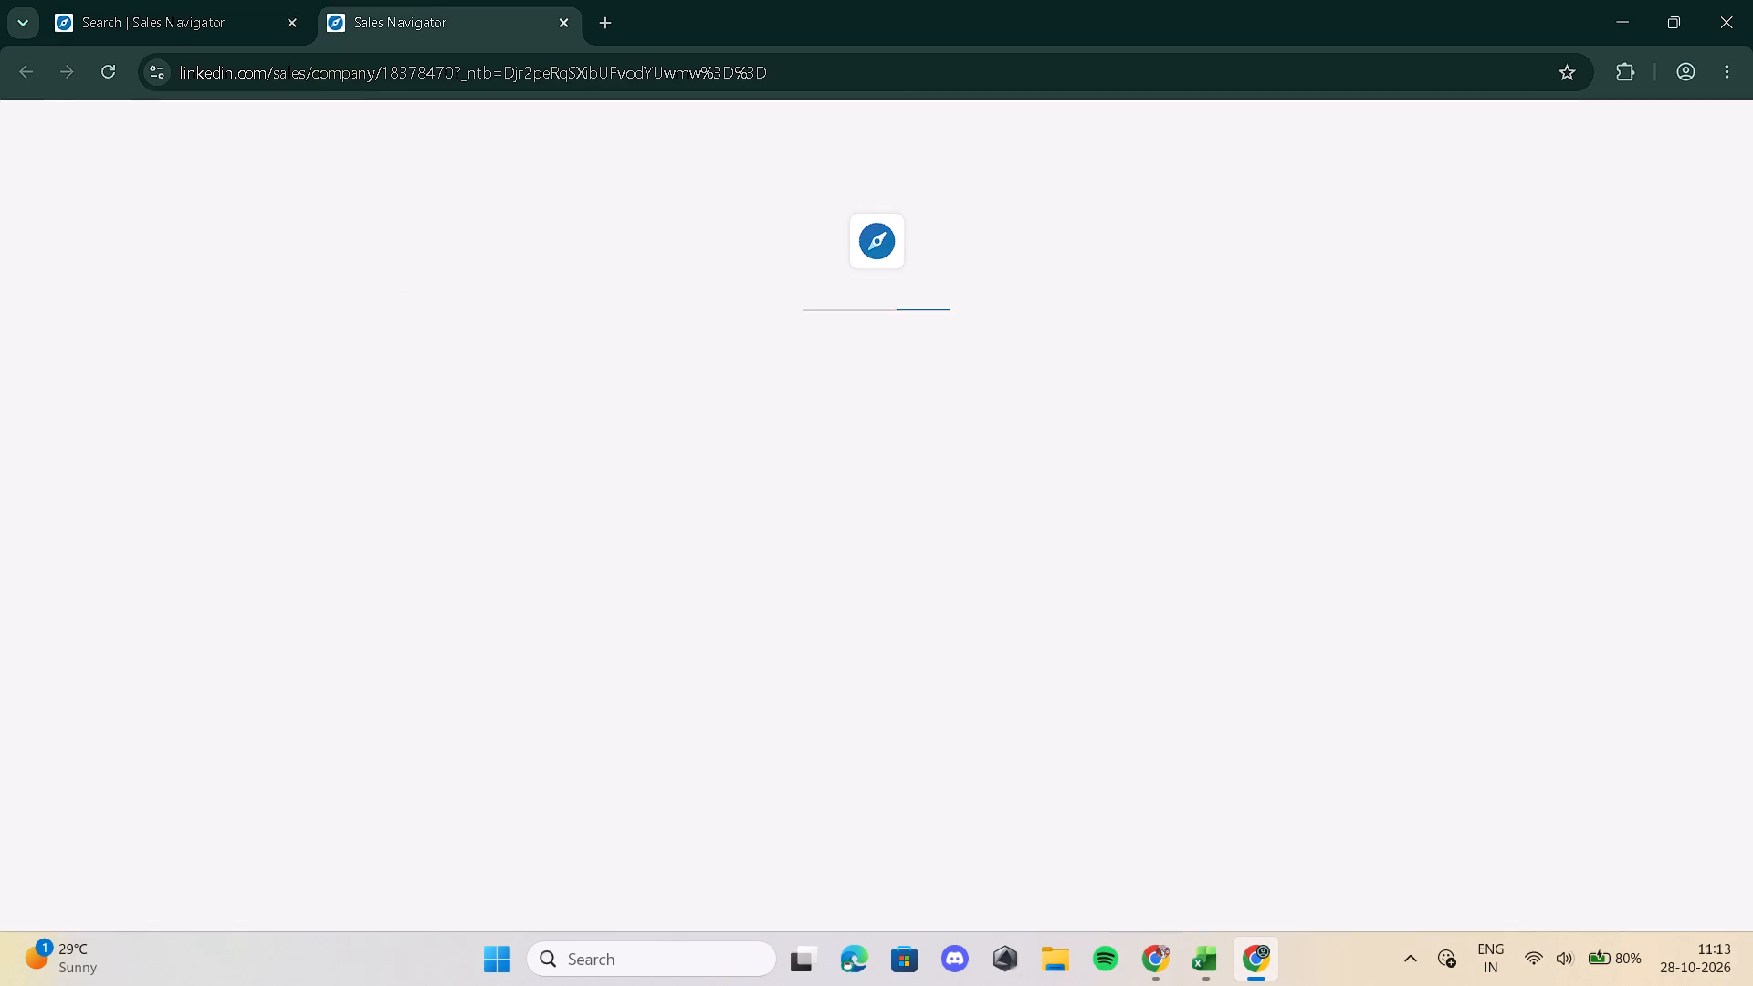
{"action": "left_click", "coordinate": [119, 0]}
{"action": "left_click", "coordinate": [420, 0]}
{"action": "left_click", "coordinate": [200, 0]}
{"action": "left_click", "coordinate": [399, 0]}
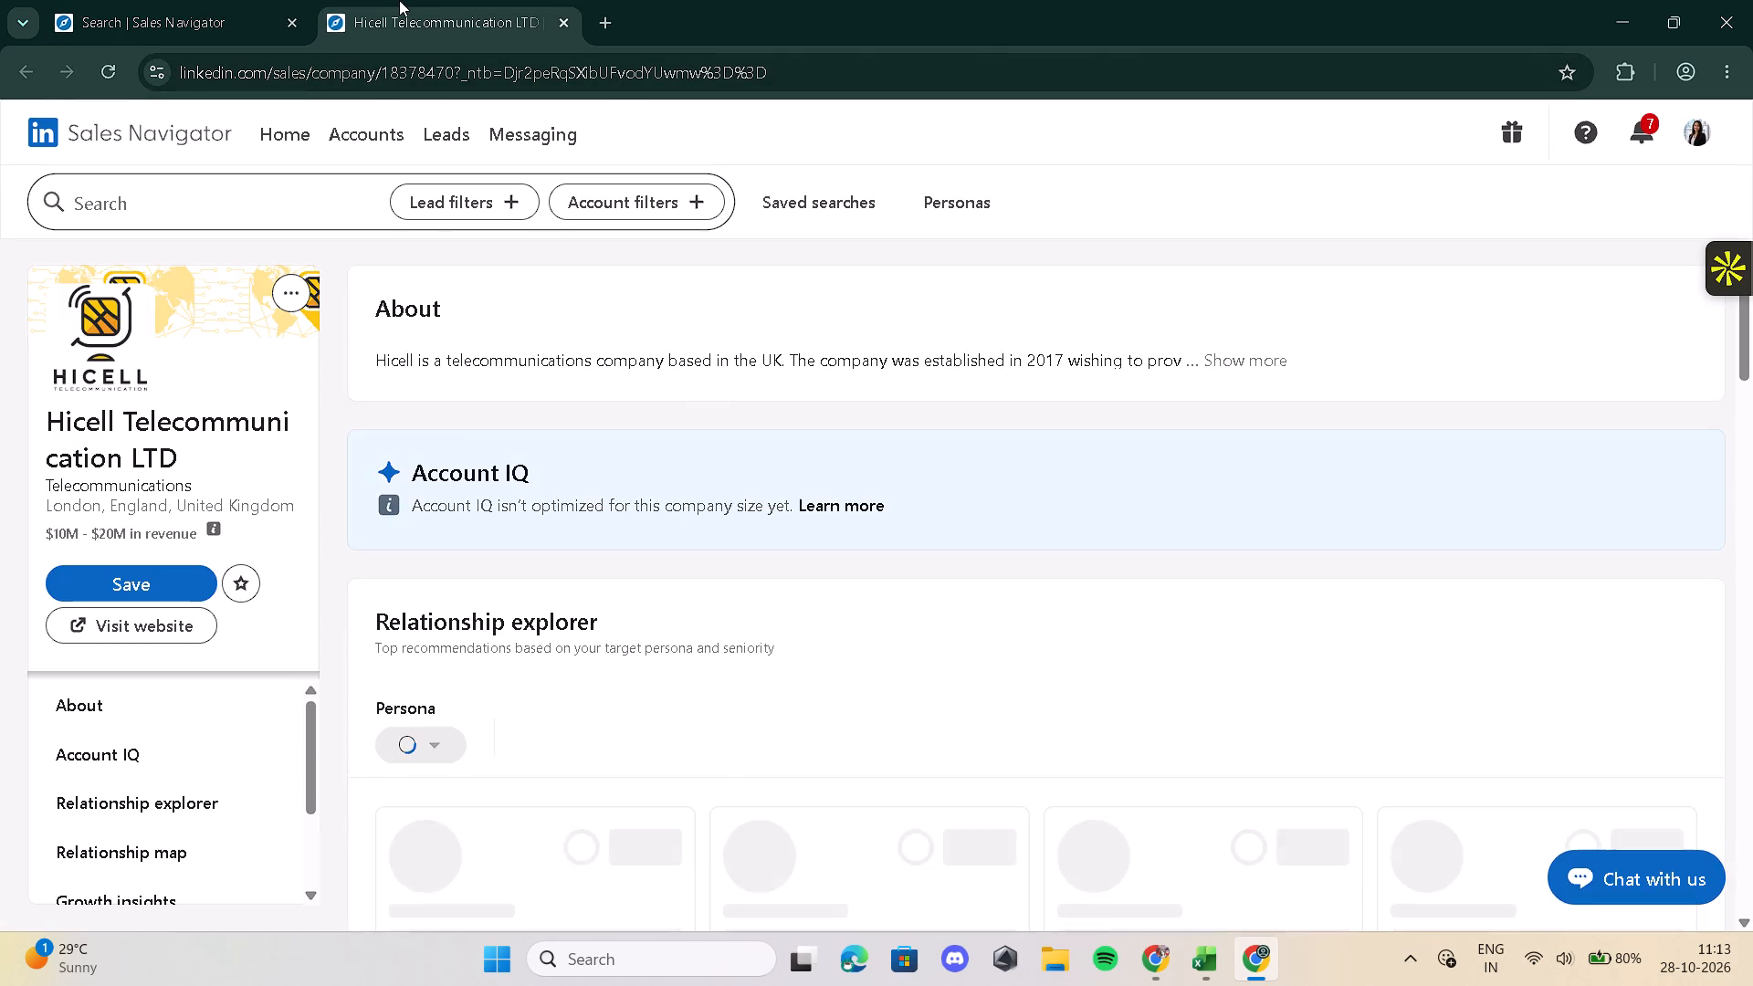
{"action": "left_click_drag", "start_coordinate": [215, 0], "coordinate": [224, 0]}
{"action": "left_click", "coordinate": [433, 0]}
Open Hicell Telecommunication LTD's website in a new tab from its Sales Navigator company page.
{"action": "right_click", "coordinate": [195, 635]}
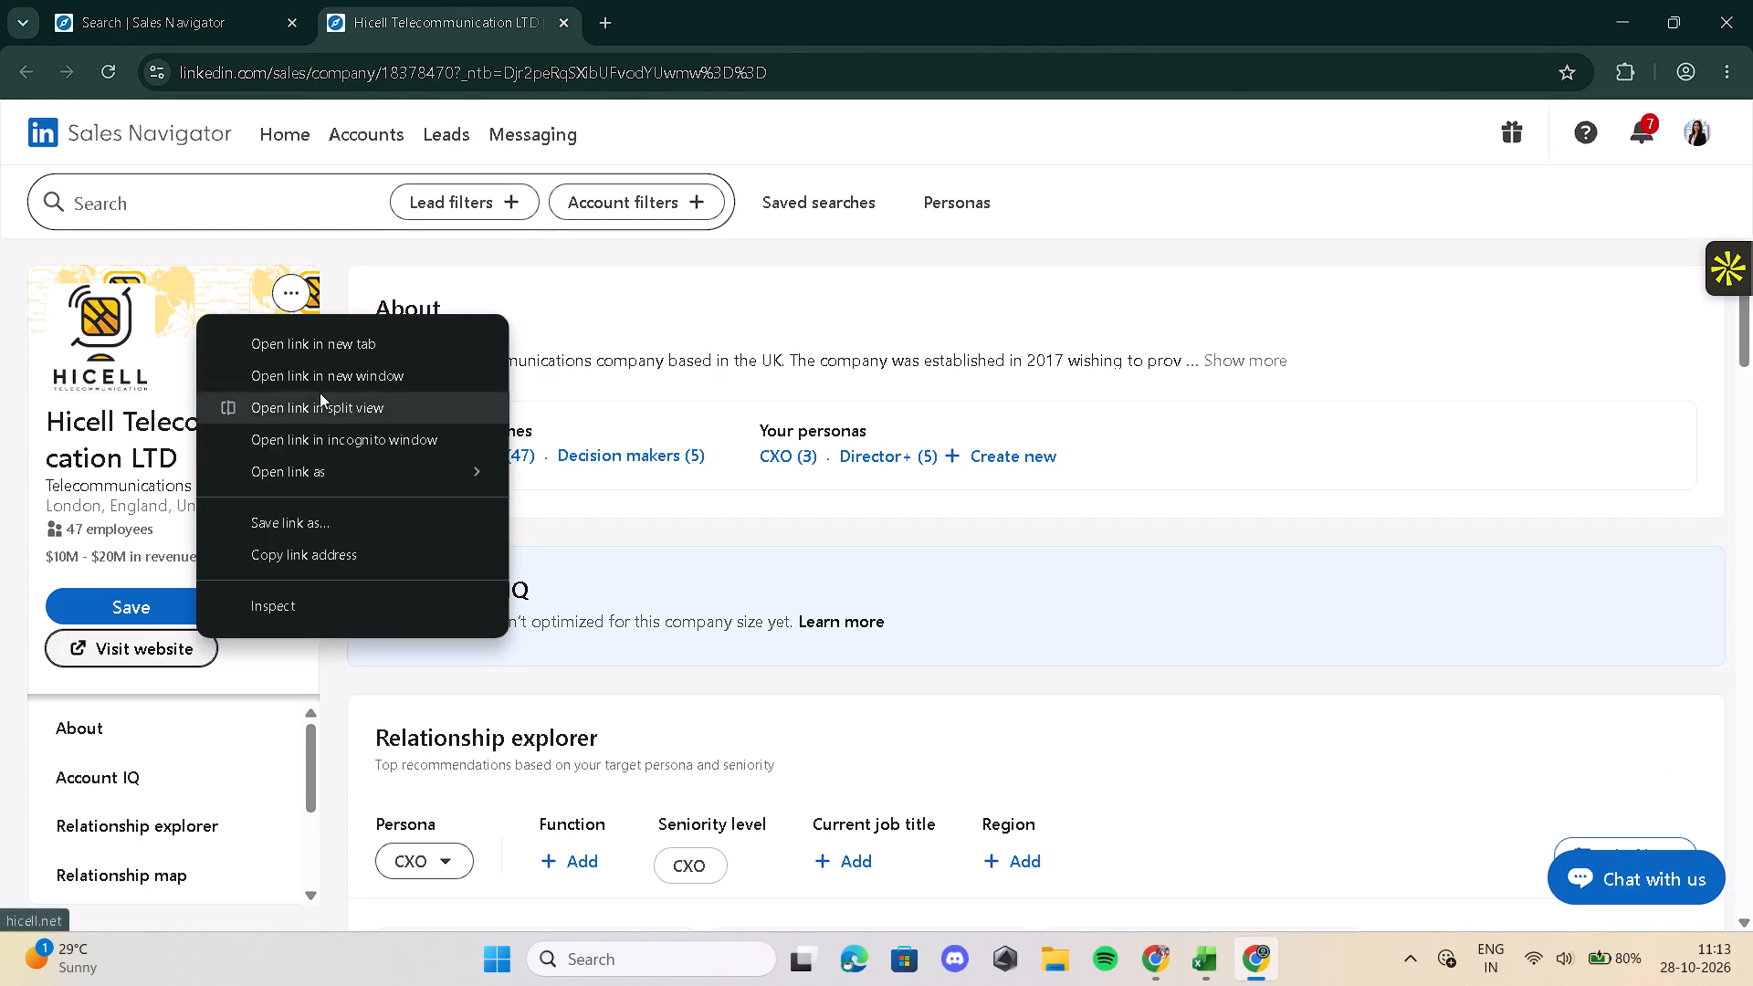
{"action": "left_click", "coordinate": [329, 351]}
{"action": "left_click", "coordinate": [165, 41]}
{"action": "left_click", "coordinate": [423, 0]}
{"action": "left_click", "coordinate": [733, 0]}
{"action": "left_click", "coordinate": [203, 0]}
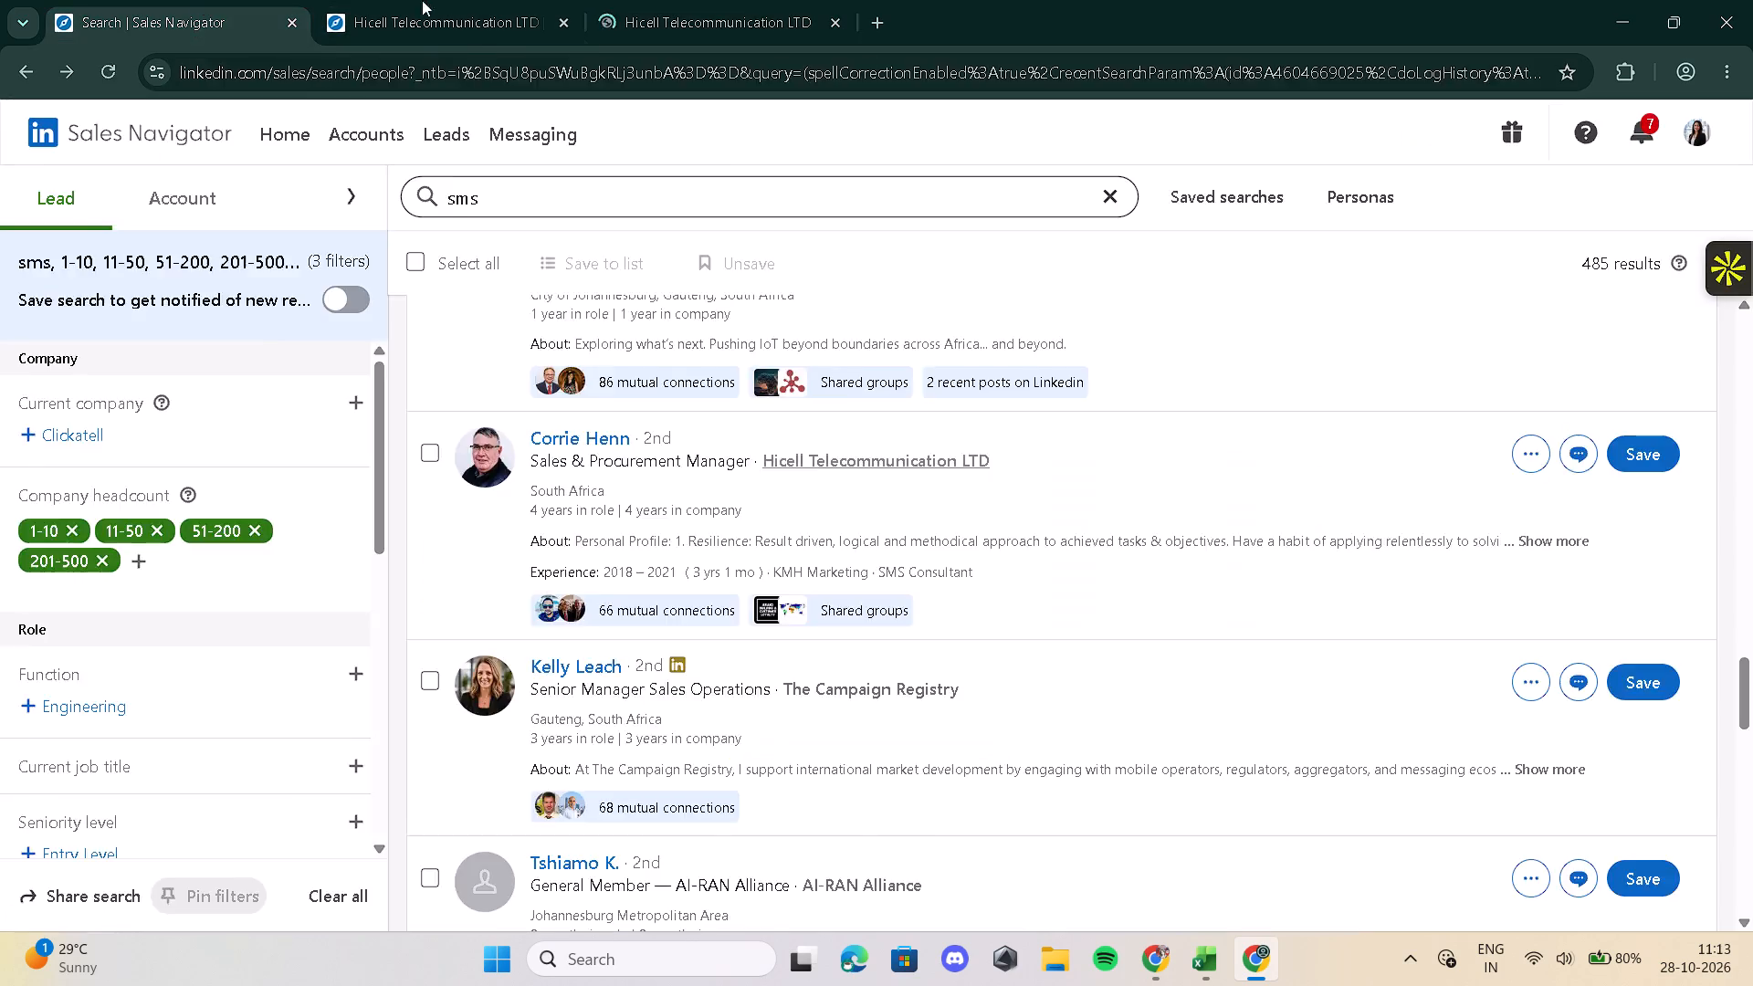
{"action": "left_click", "coordinate": [482, 0]}
{"action": "left_click", "coordinate": [741, 0]}
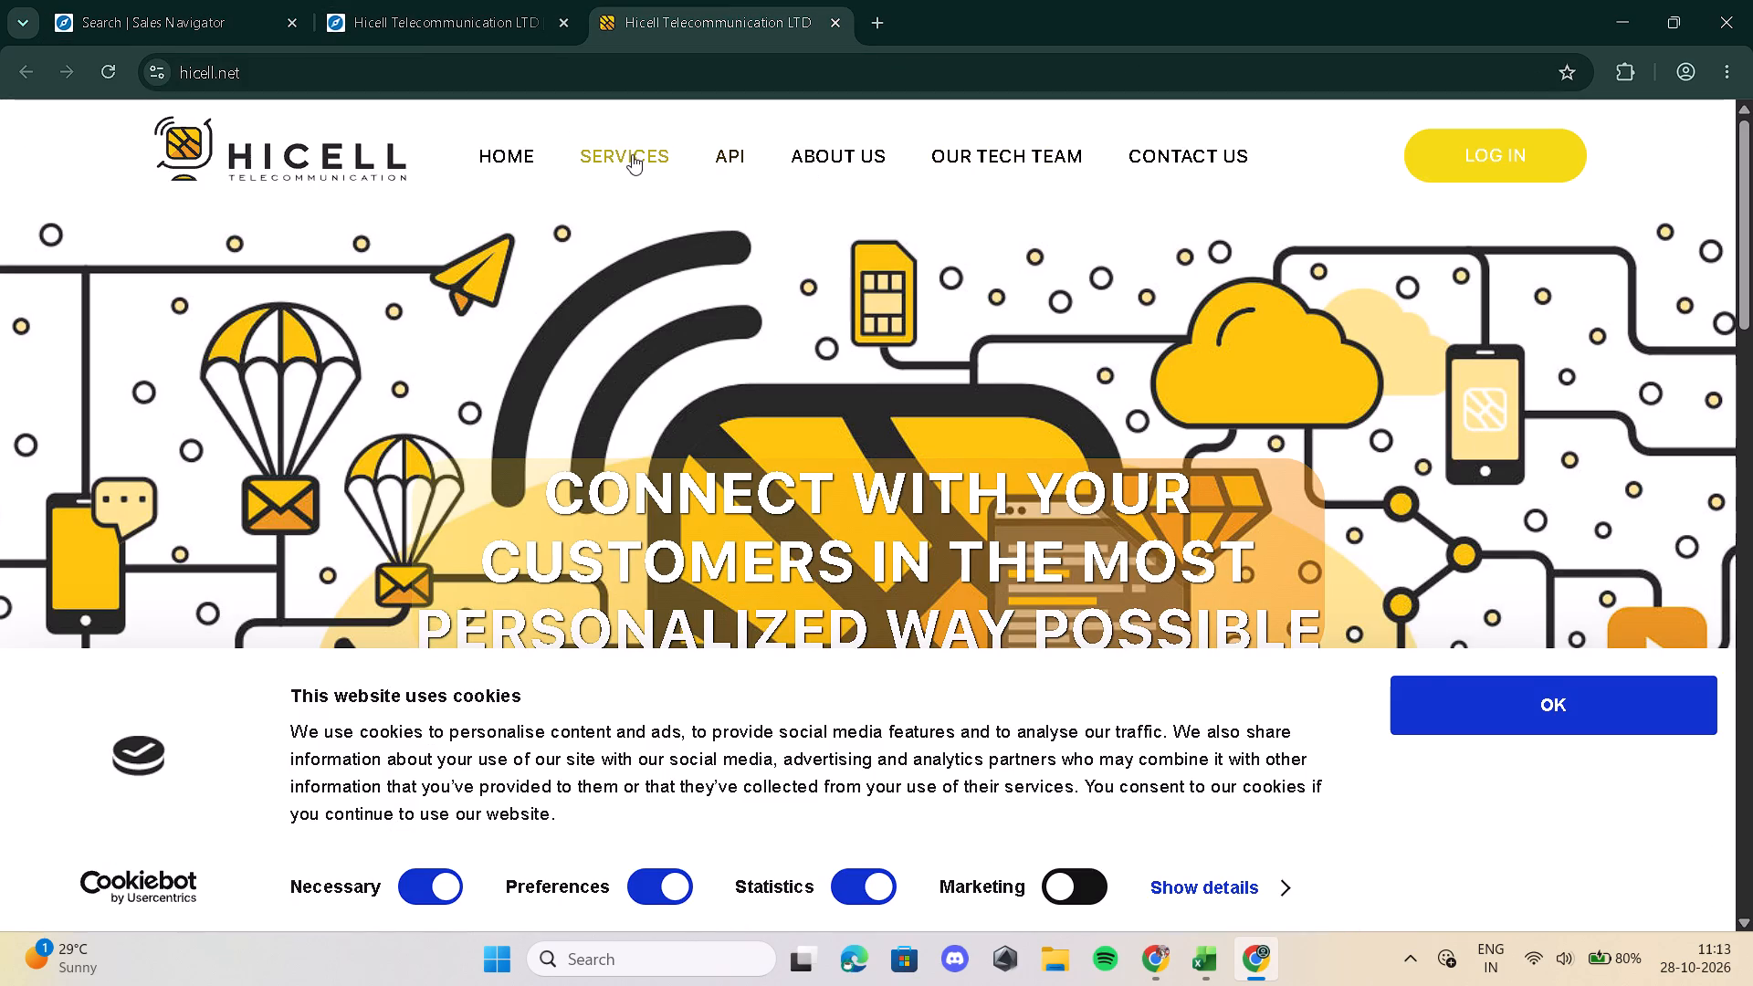
Open the Services page on Hicell's website and examine its messaging offerings.
{"action": "left_click", "coordinate": [632, 154]}
{"action": "scroll", "coordinate": [659, 267], "scroll_direction": "down", "scroll_amount": 6}
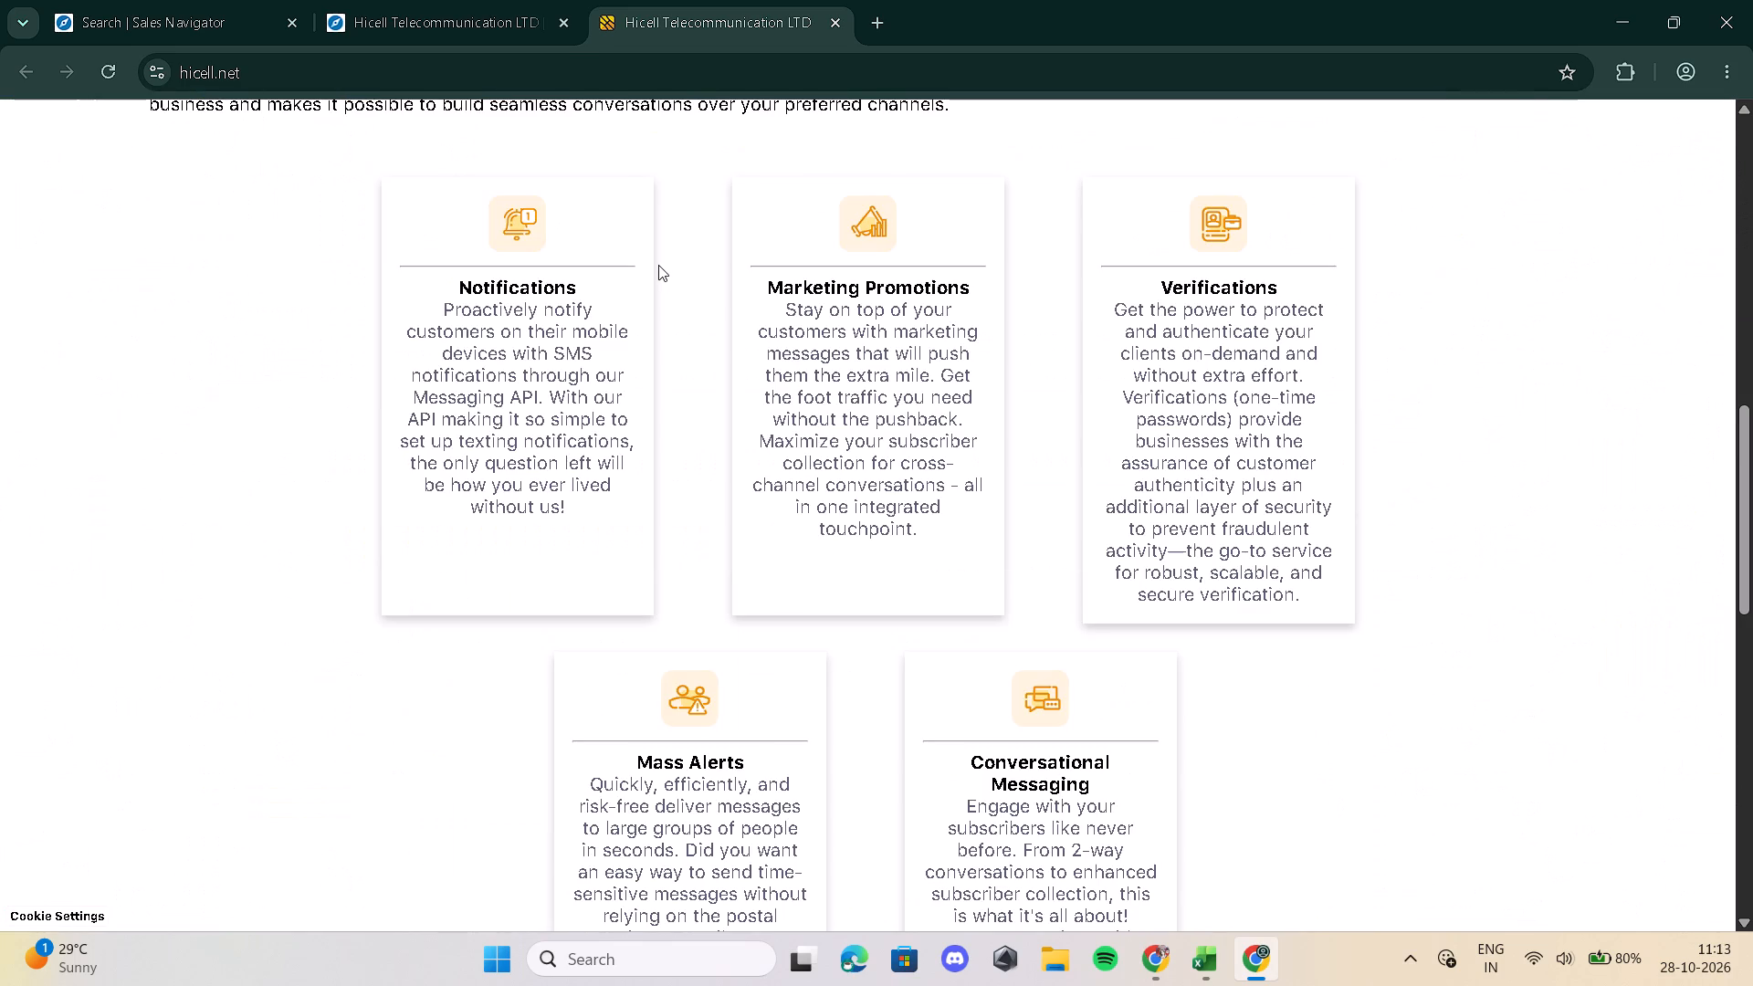
{"action": "scroll", "coordinate": [734, 328], "scroll_direction": "down", "scroll_amount": 1}
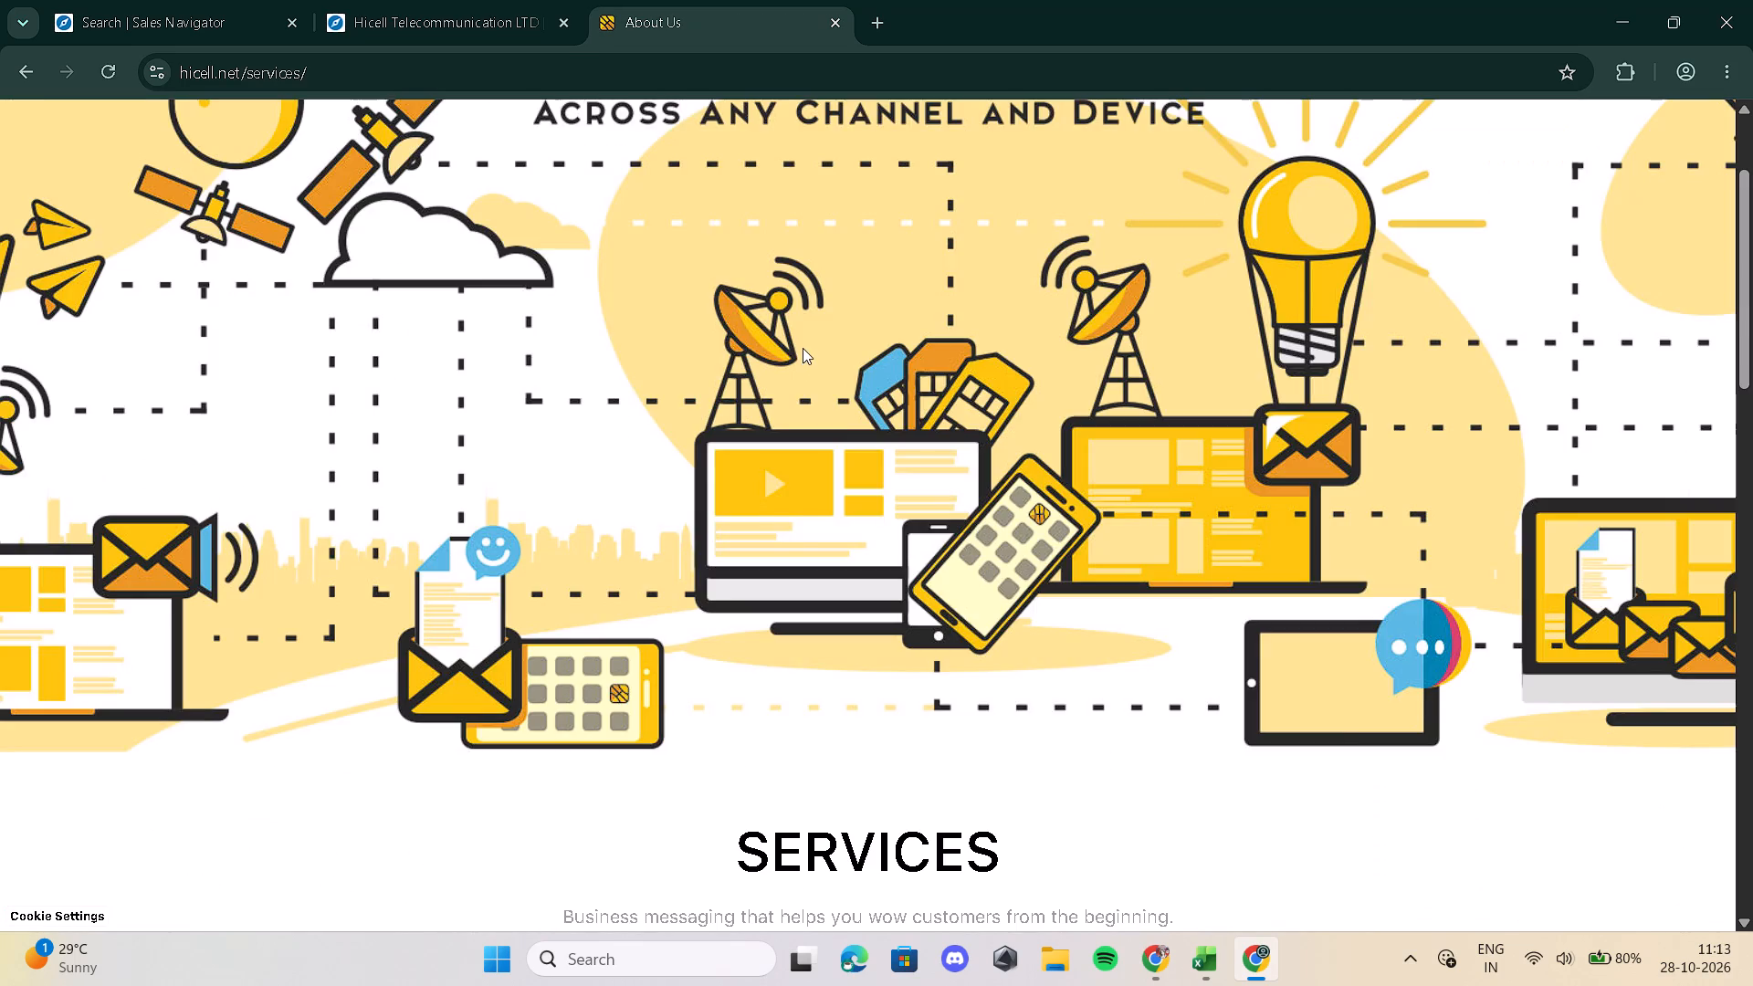
{"action": "scroll", "coordinate": [803, 348], "scroll_direction": "down", "scroll_amount": 3}
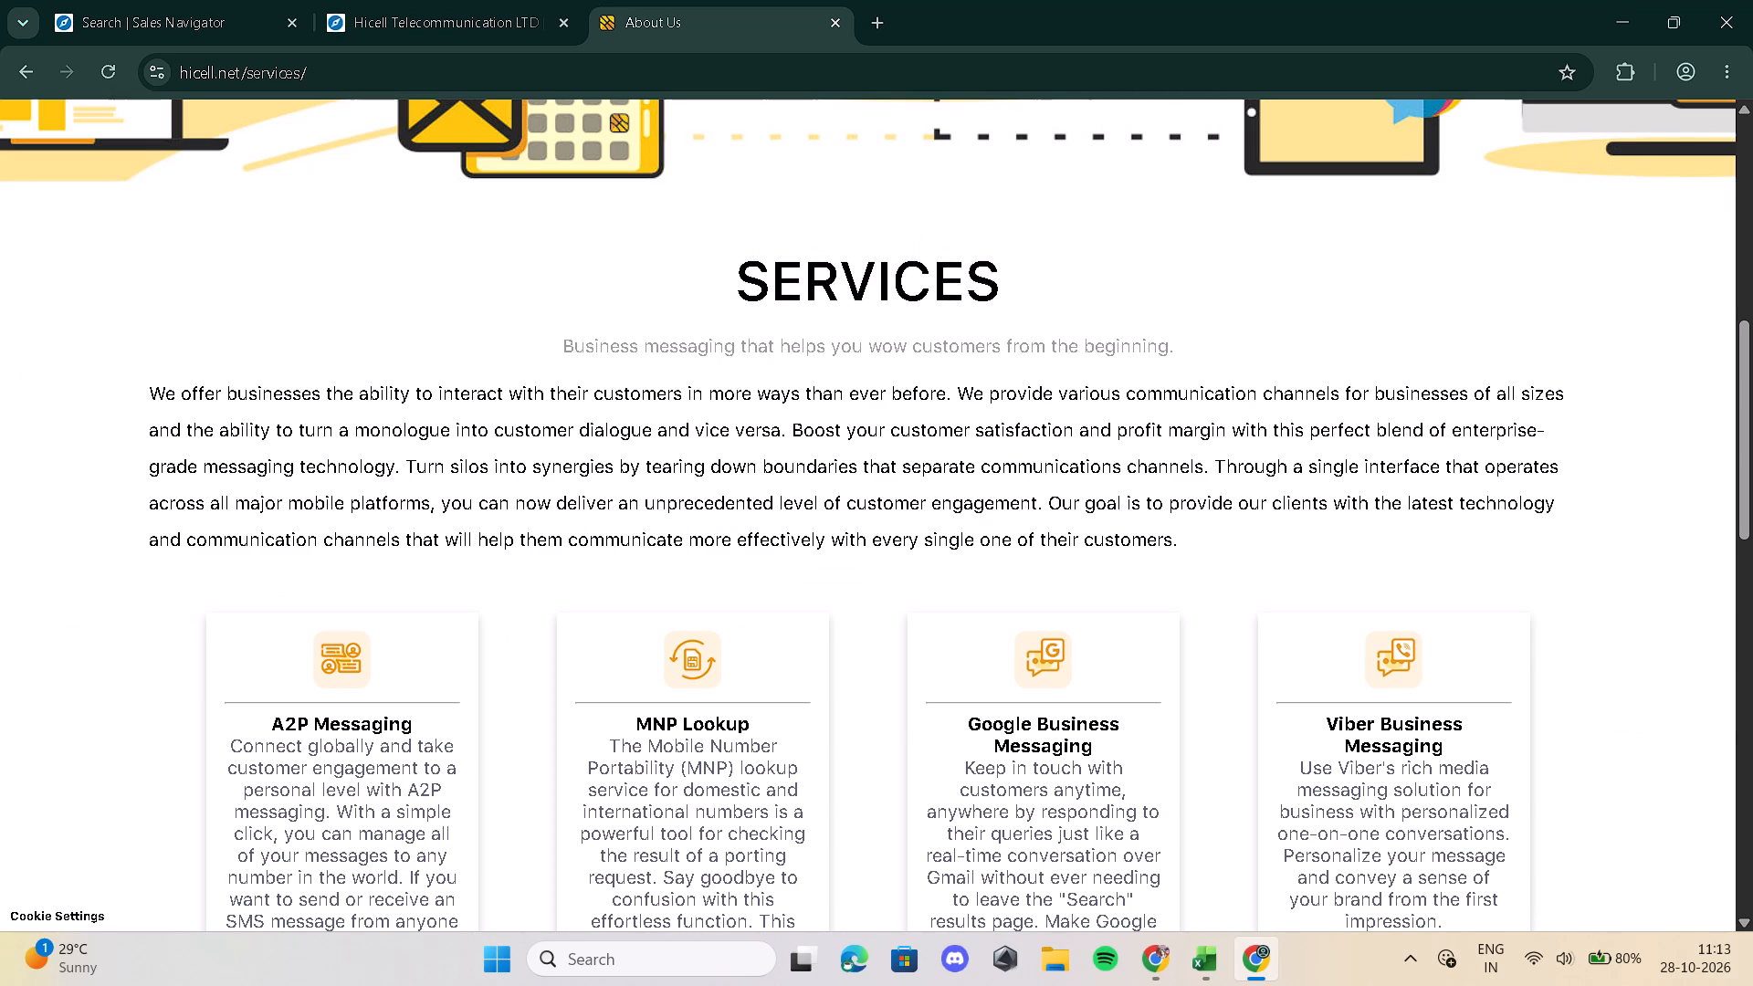
{"action": "scroll", "coordinate": [803, 347], "scroll_direction": "down", "scroll_amount": 2}
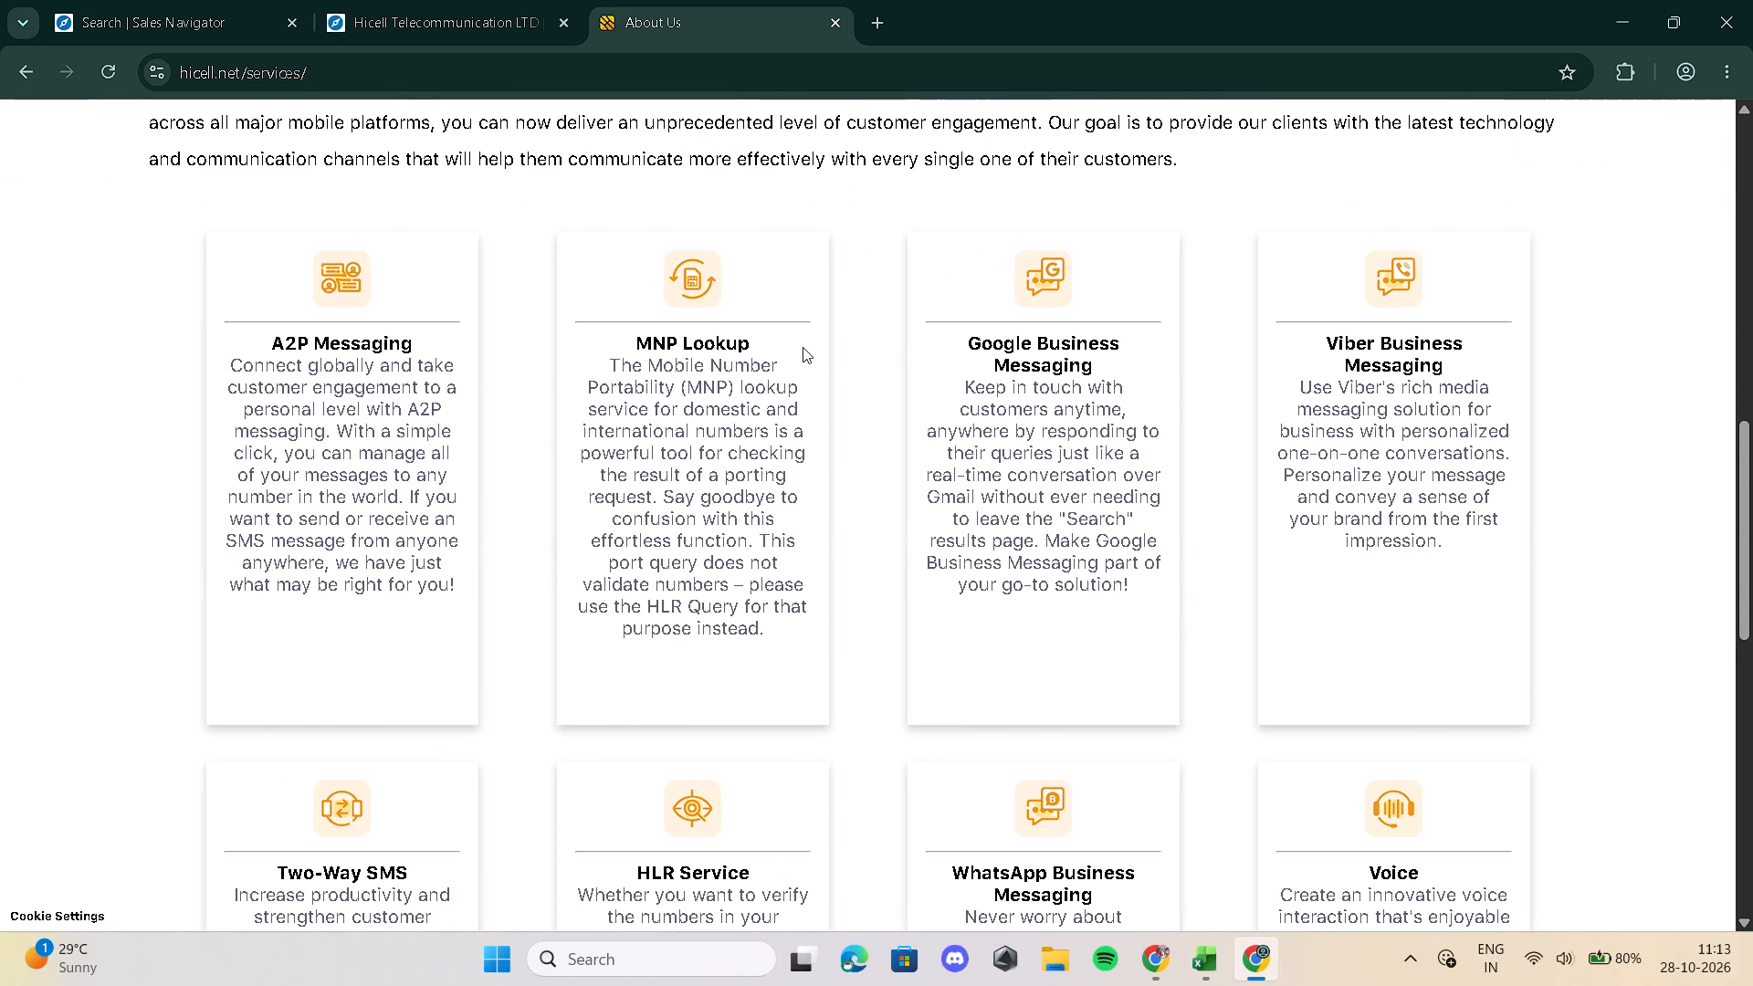
{"action": "scroll", "coordinate": [803, 347], "scroll_direction": "down", "scroll_amount": 2}
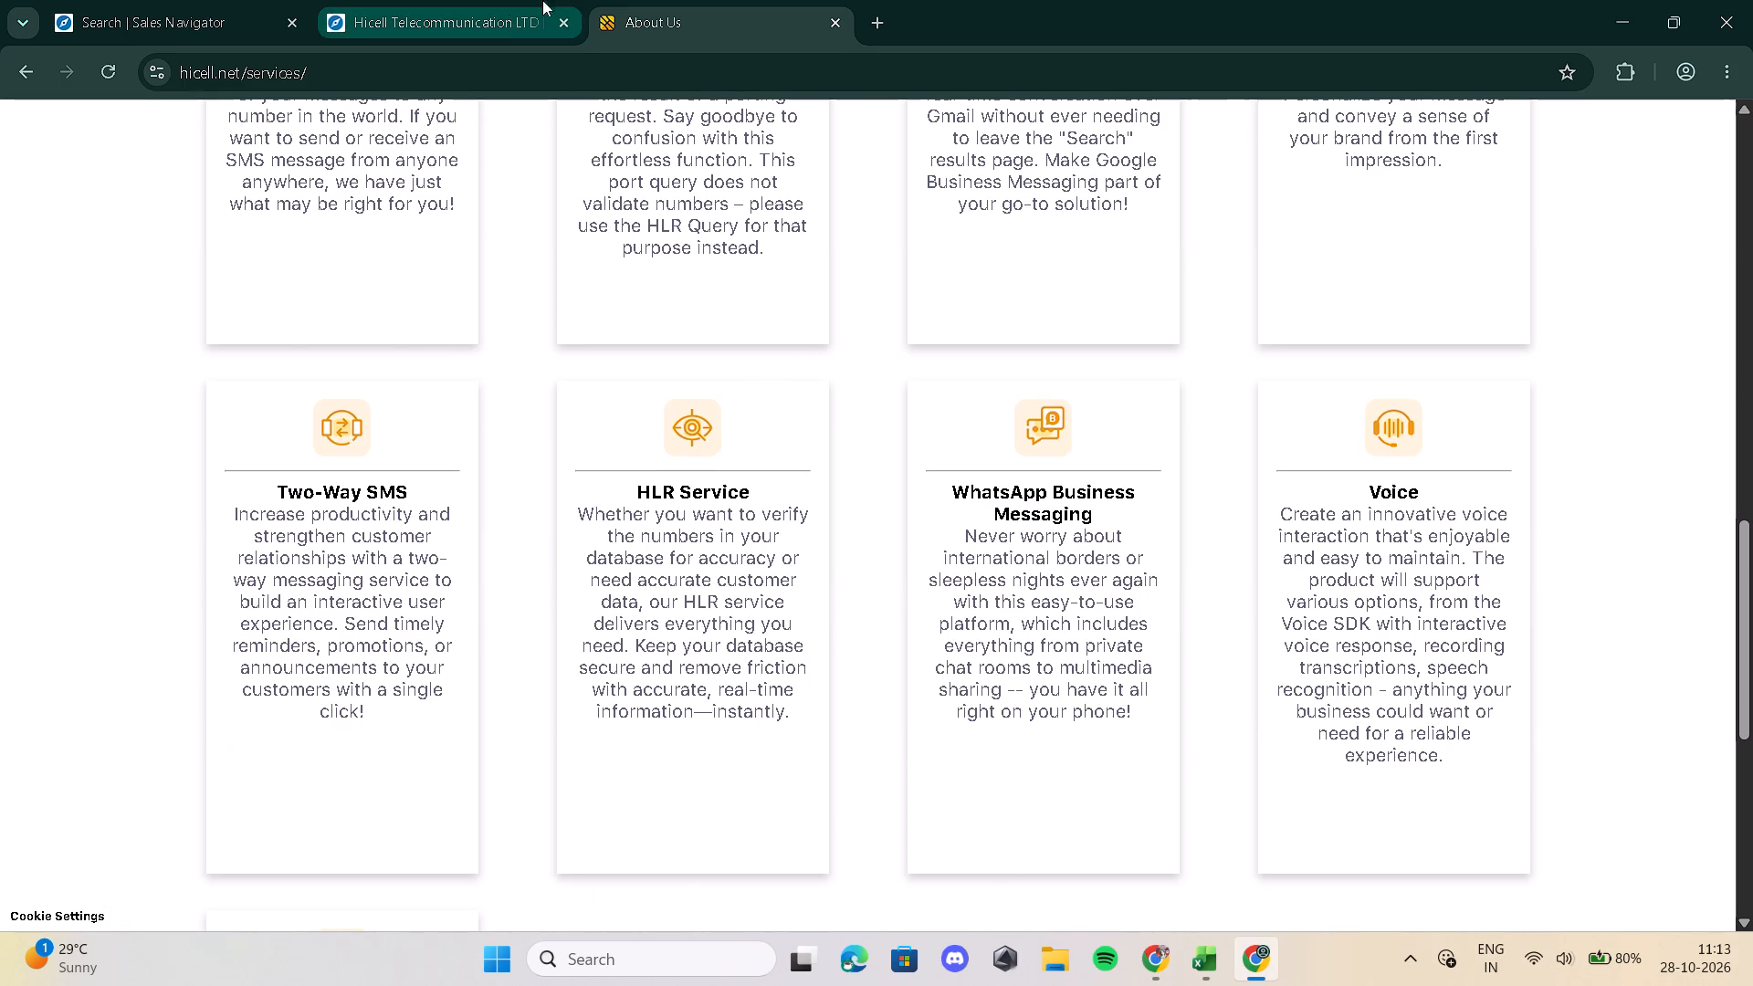
Copy the company name Hicell Telecommunication LTD from Sales Navigator into cell D179 of the SA Harsh sheet in Excel.
{"action": "left_click", "coordinate": [462, 0]}
{"action": "left_click_drag", "start_coordinate": [236, 451], "coordinate": [7, 399]}
{"action": "right_click", "coordinate": [145, 435]}
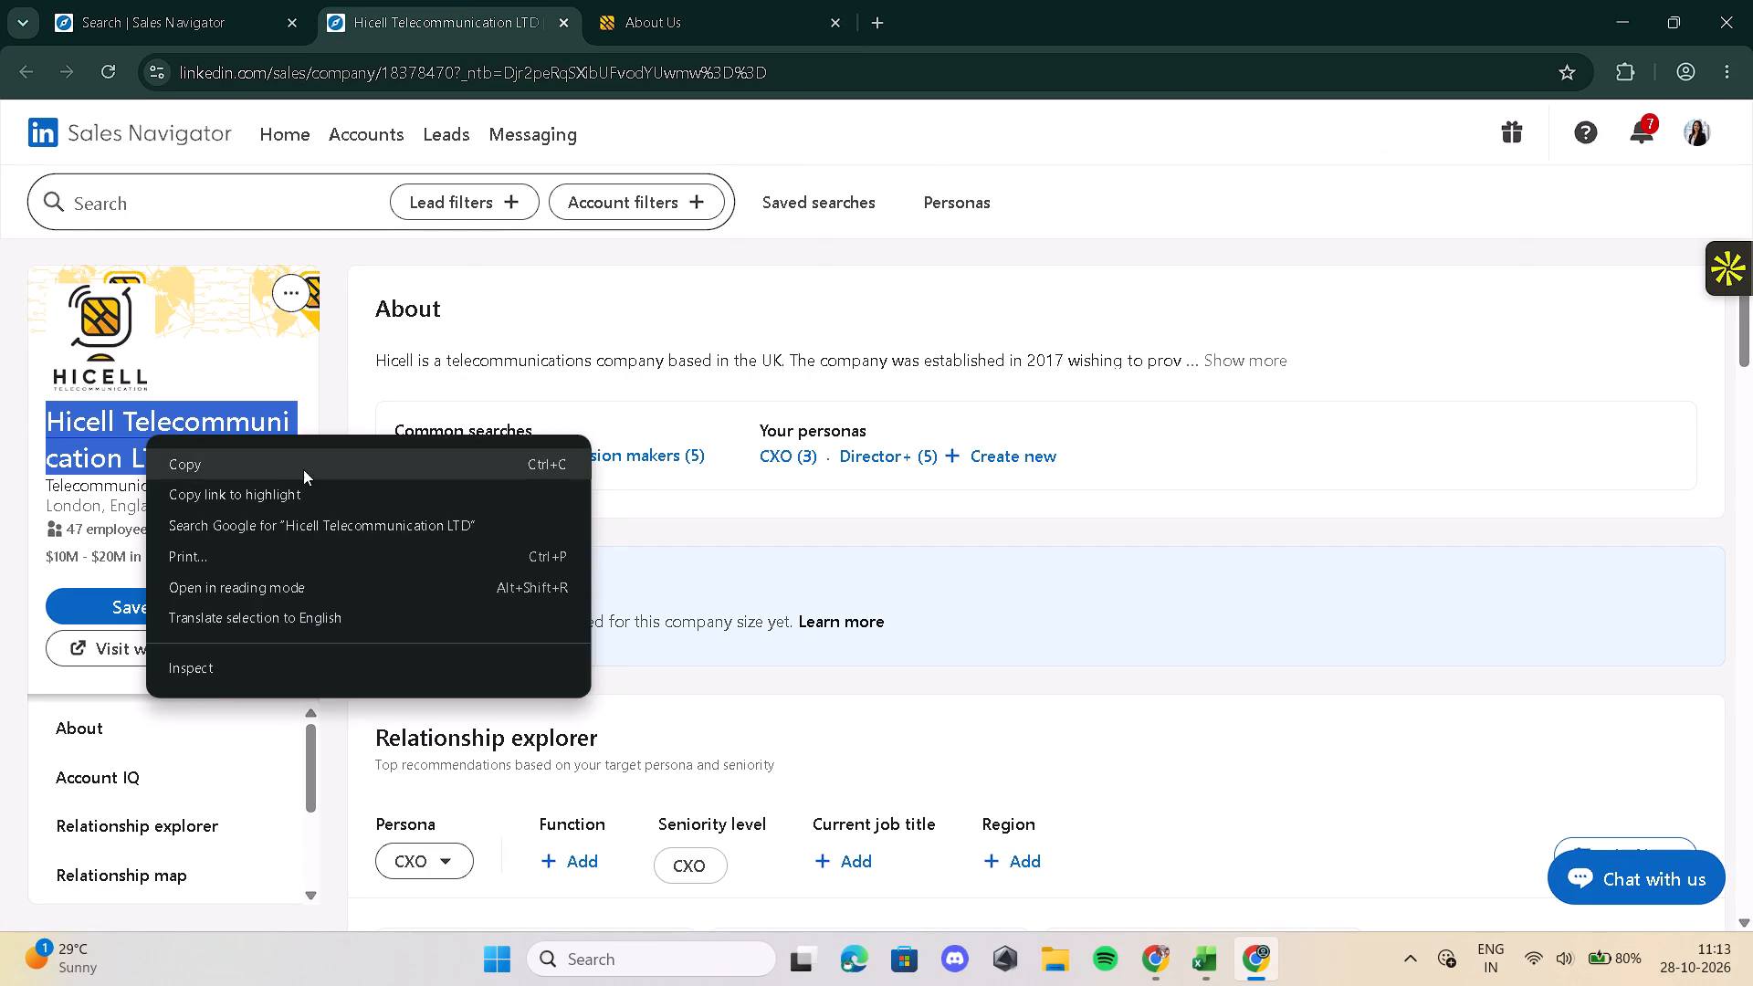
{"action": "left_click", "coordinate": [303, 469]}
{"action": "left_click", "coordinate": [1204, 933]}
{"action": "left_click", "coordinate": [654, 676]}
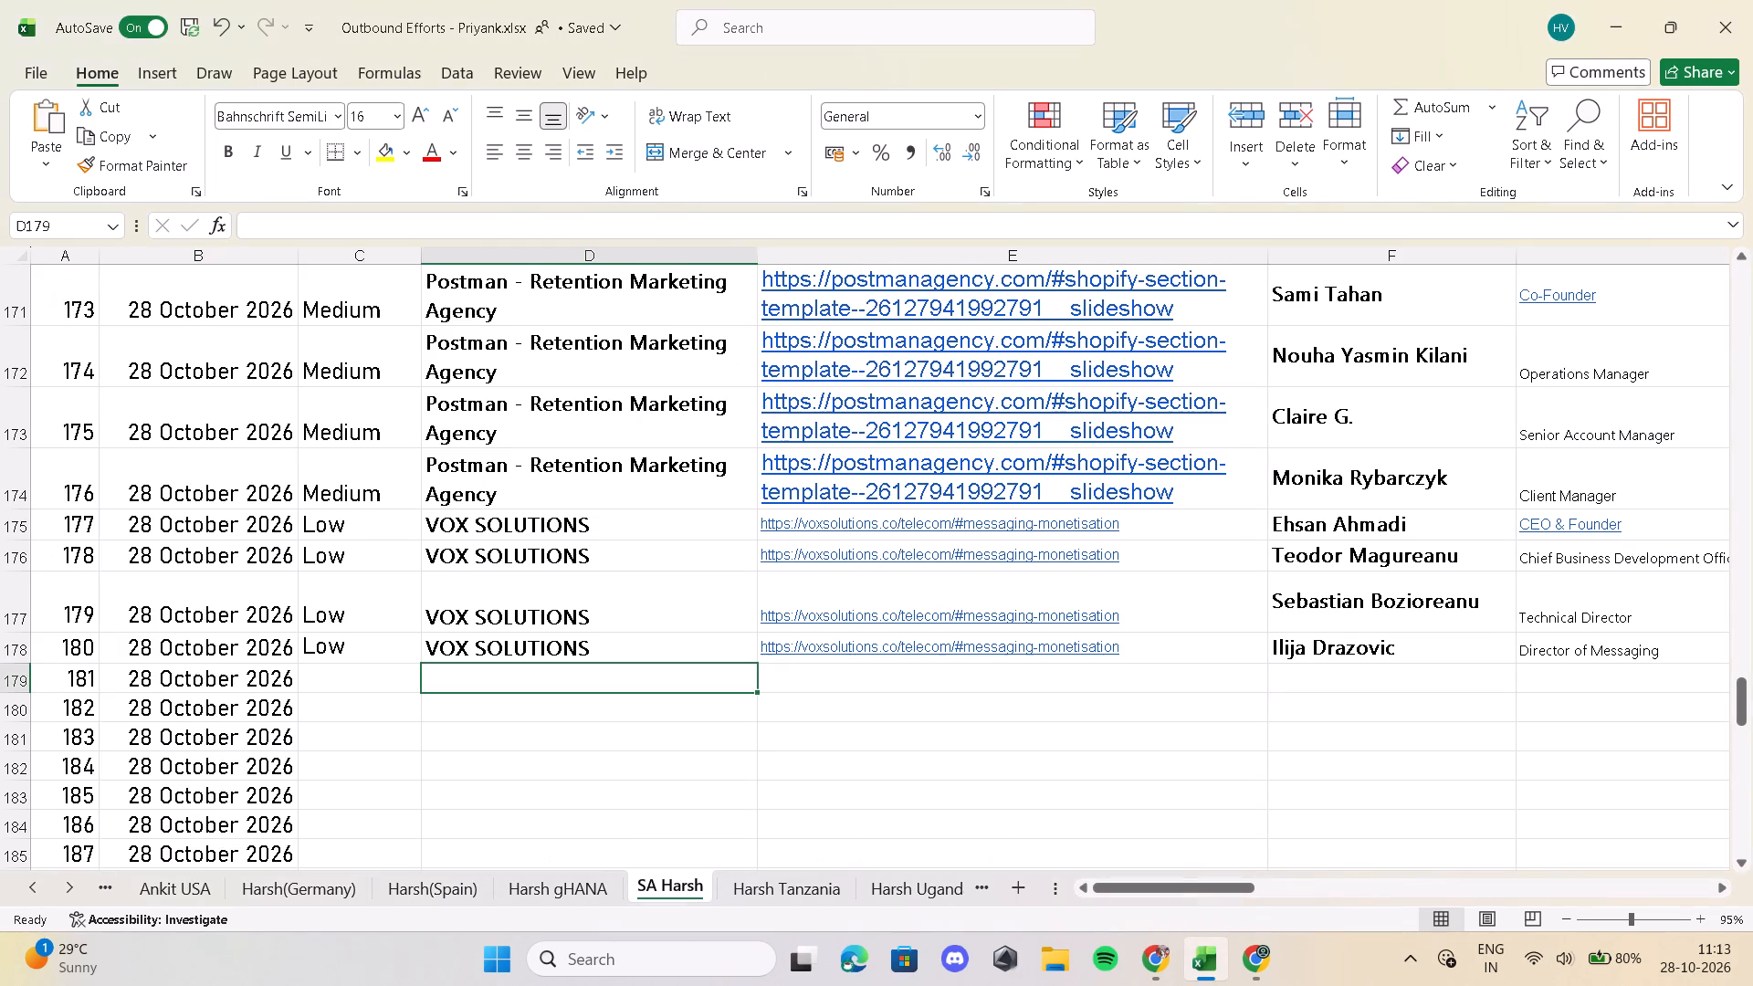
{"action": "key", "text": "ctrl+v"}
Set Hicell's column C entry in row 179 to Medium by copying an existing Medium cell.
{"action": "left_click", "coordinate": [356, 645]}
{"action": "key", "text": "ctrl+c"}
{"action": "left_click", "coordinate": [362, 671], "text": "ctrl"}
{"action": "left_click", "coordinate": [365, 683]}
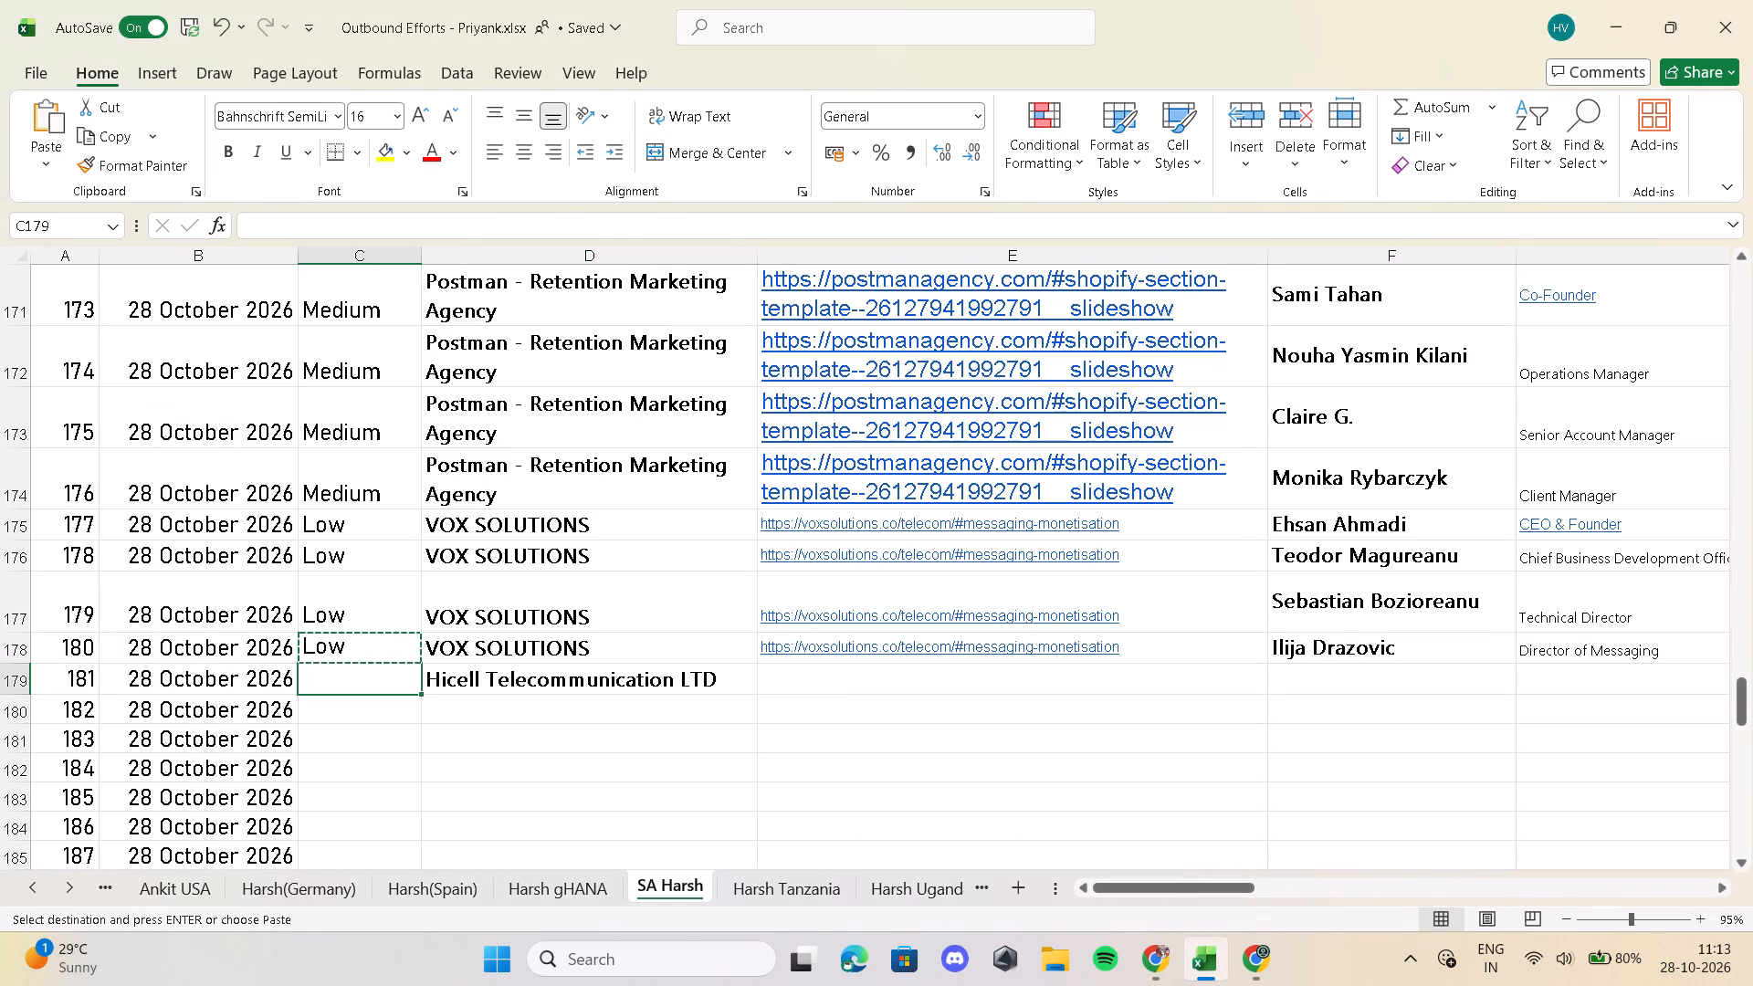
{"action": "left_click", "coordinate": [387, 686]}
{"action": "left_click", "coordinate": [365, 490]}
{"action": "key", "text": "ctrl+c"}
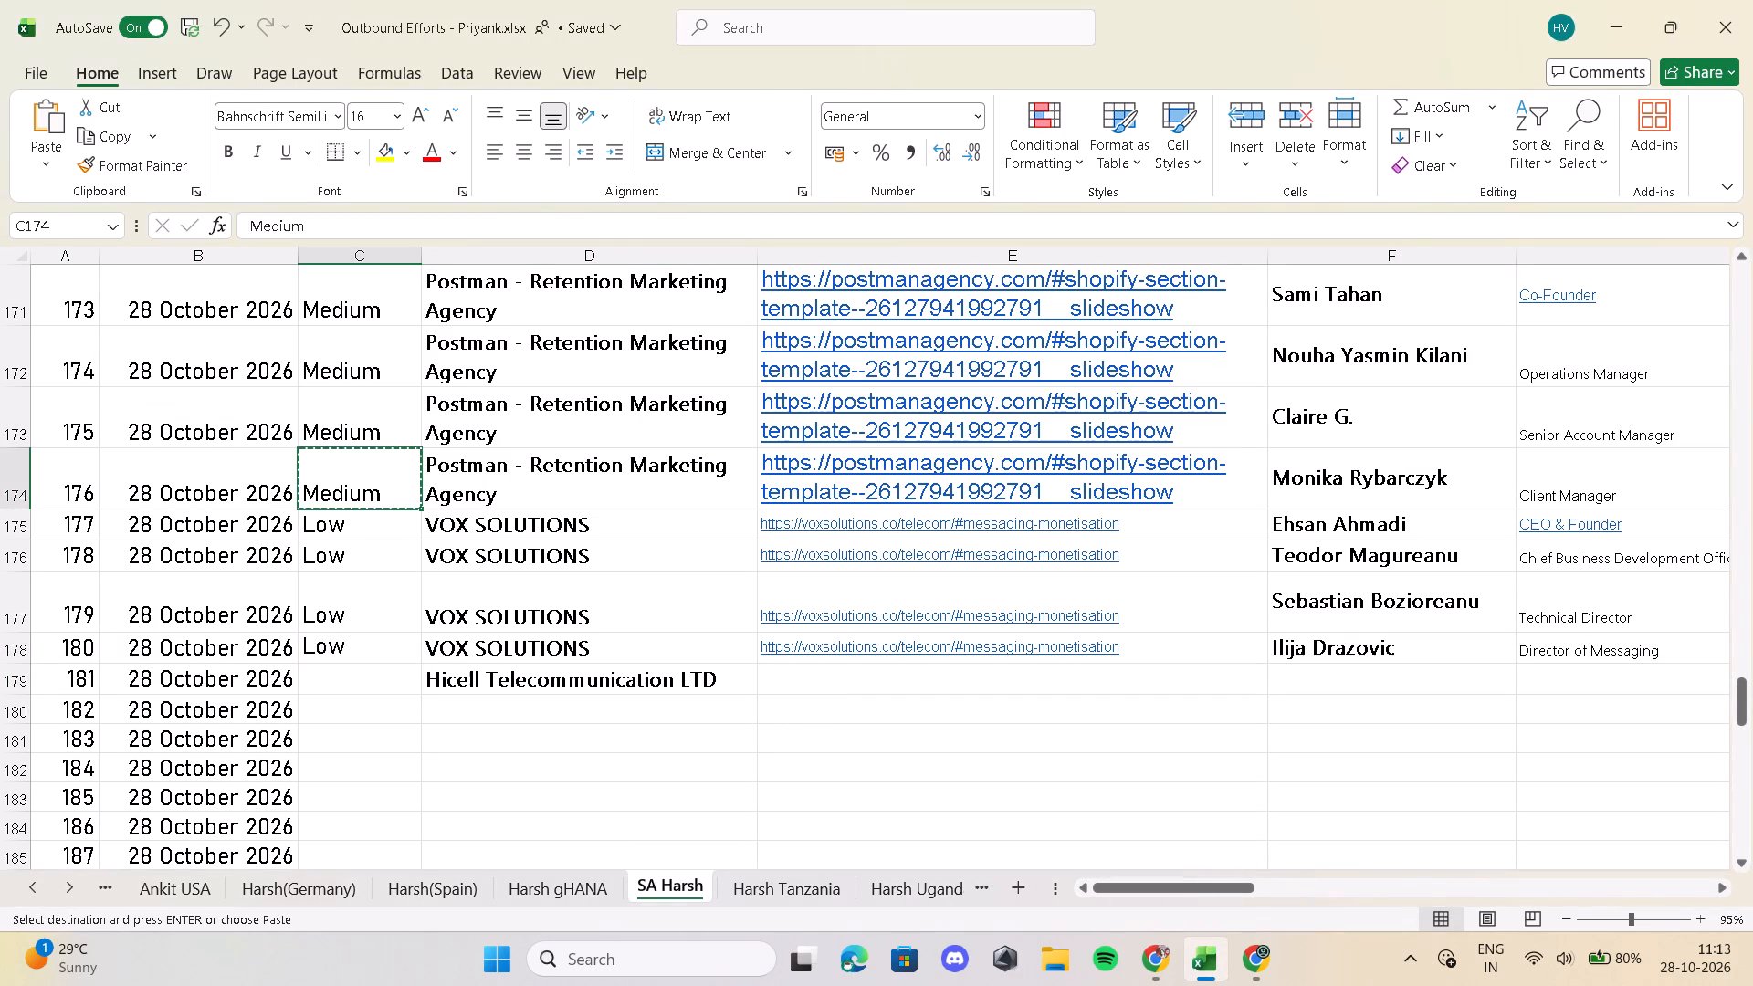
{"action": "left_click", "coordinate": [391, 677]}
{"action": "key", "text": "ctrl+v"}
{"action": "left_click", "coordinate": [18, 679]}
{"action": "left_click", "coordinate": [1234, 949]}
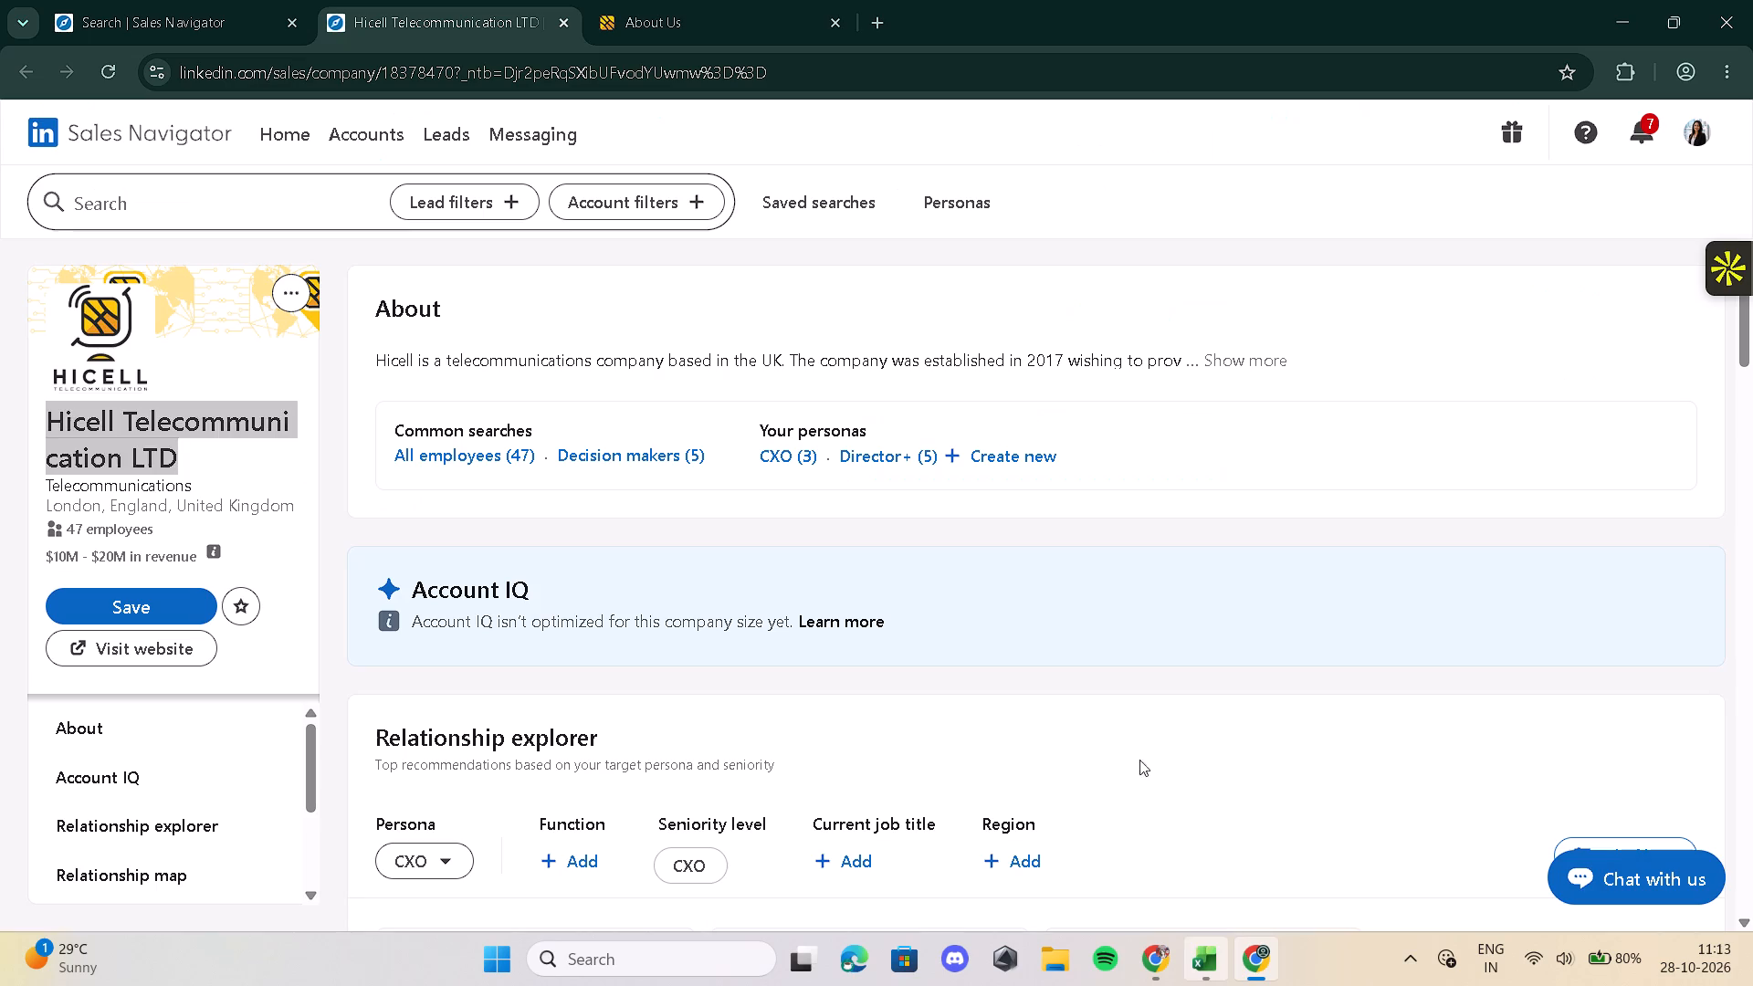
{"action": "left_click", "coordinate": [689, 0]}
{"action": "left_click", "coordinate": [598, 68]}
{"action": "key", "text": "ctrl+c"}
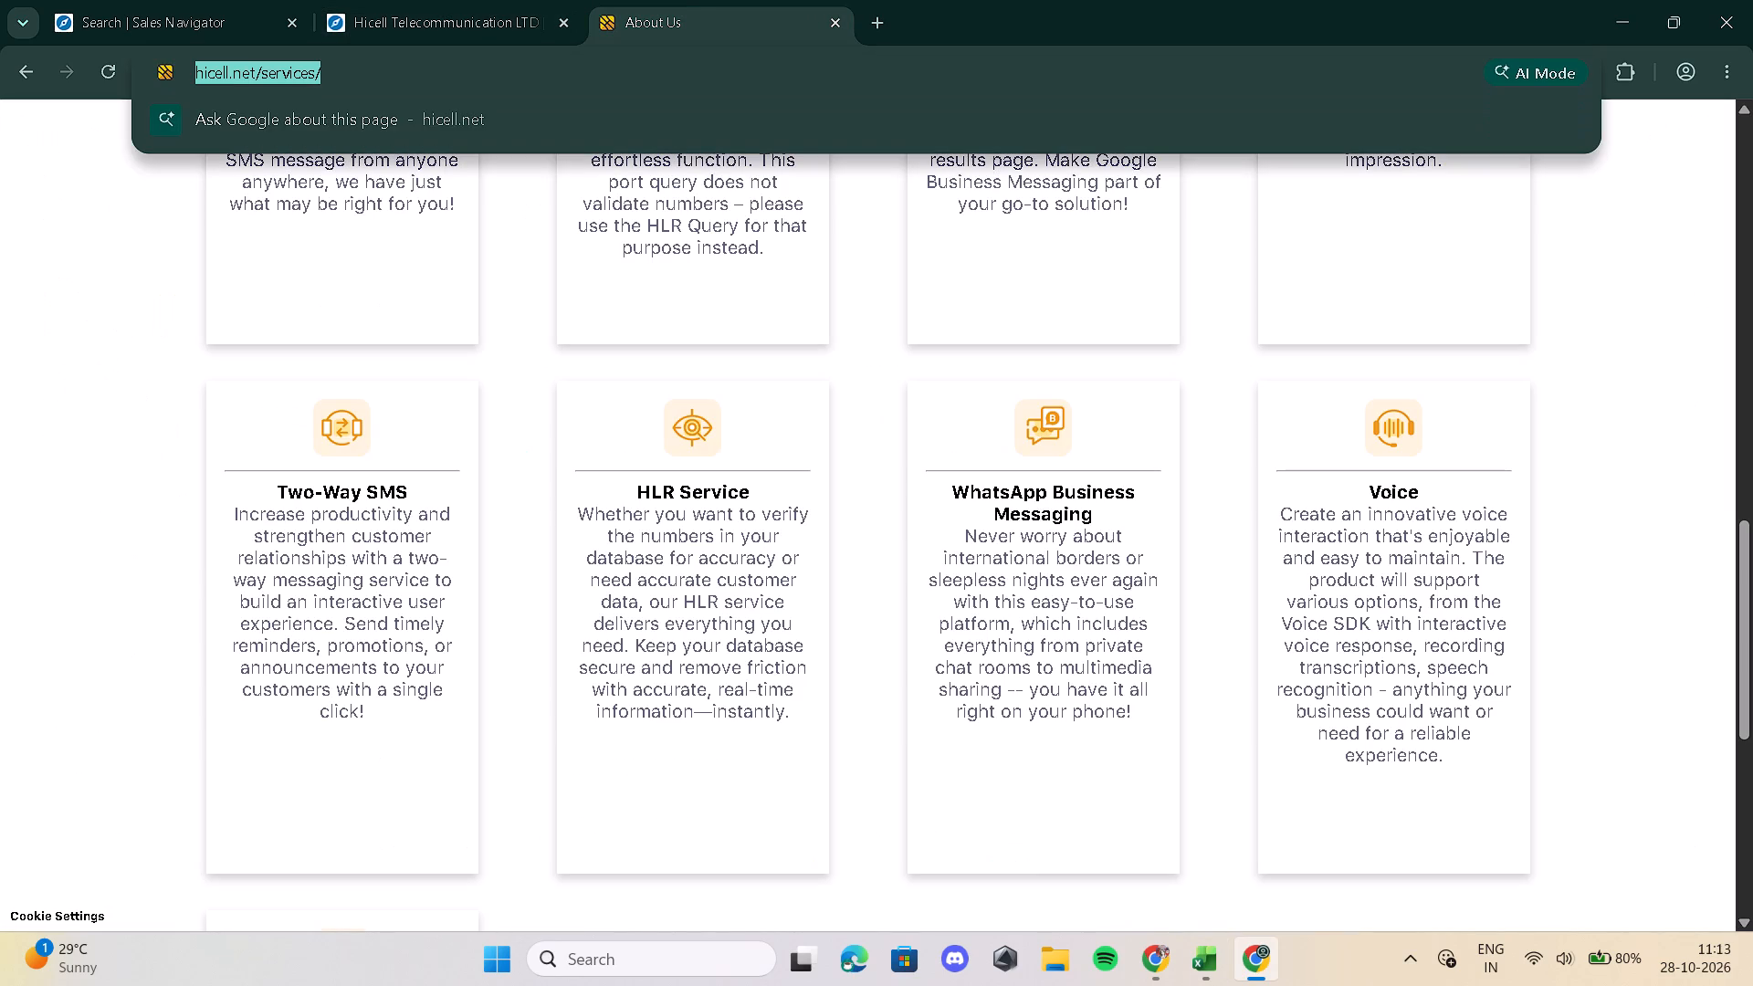
{"action": "left_click", "coordinate": [1223, 940]}
{"action": "left_click", "coordinate": [893, 663]}
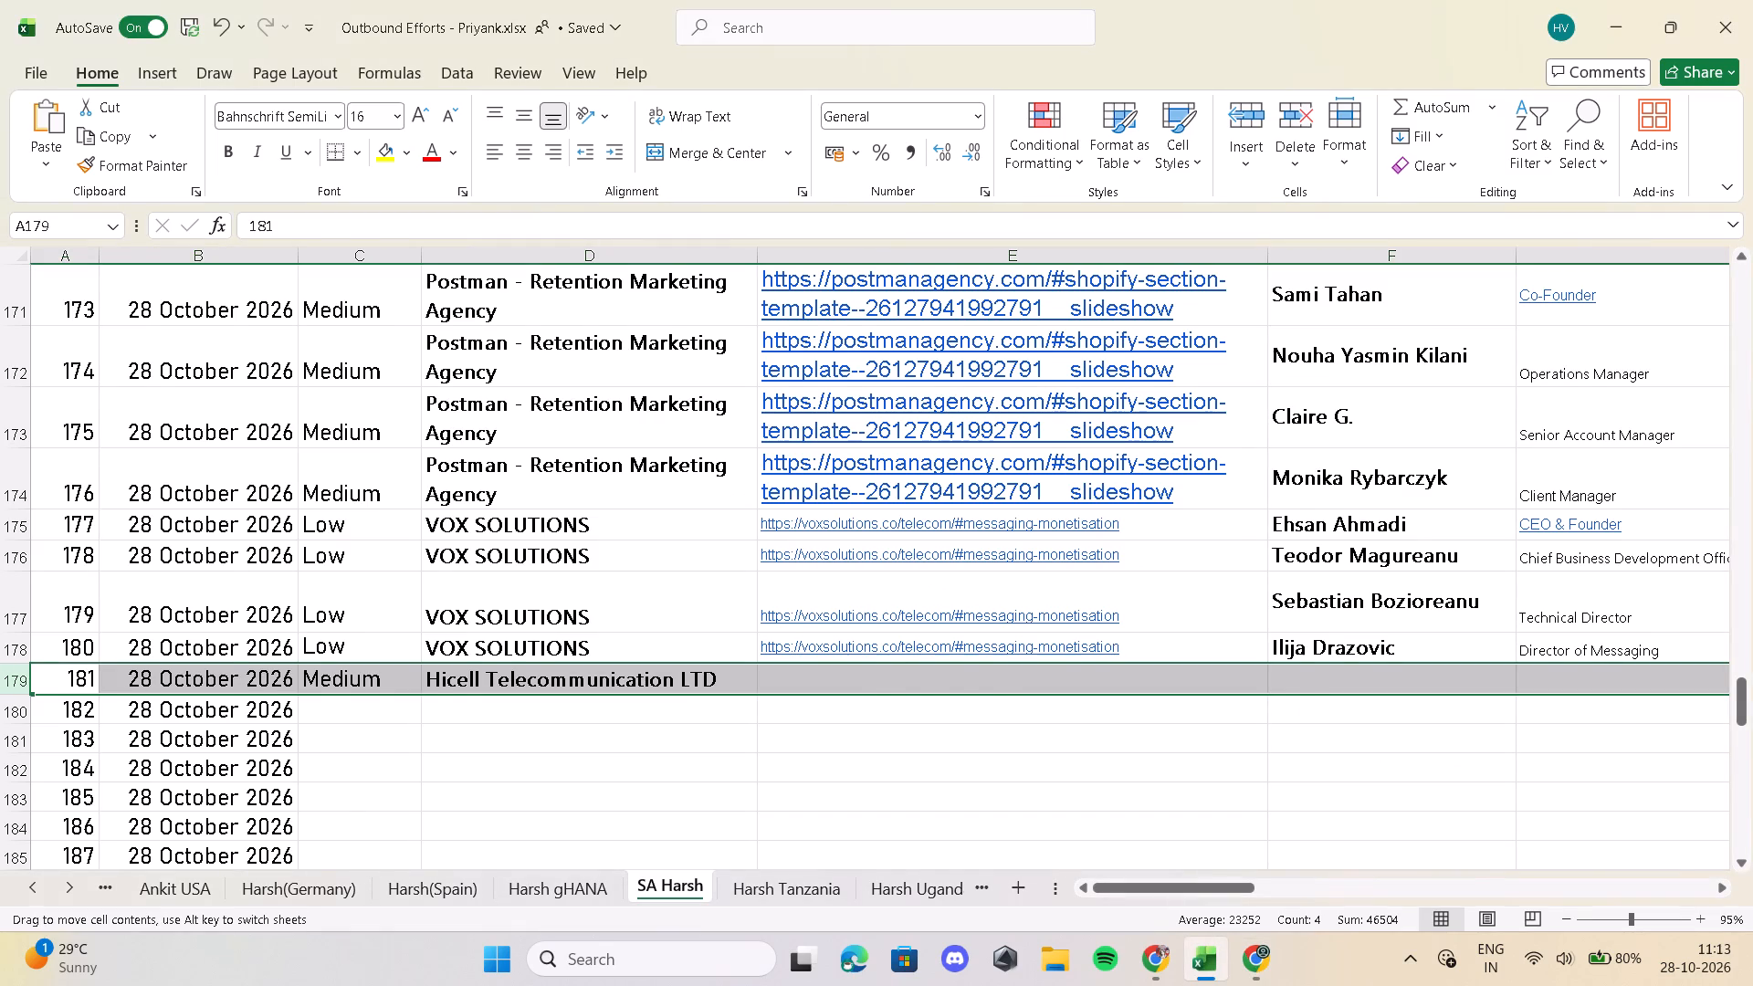
{"action": "left_click", "coordinate": [893, 663]}
{"action": "left_click", "coordinate": [897, 674]}
{"action": "scroll", "coordinate": [978, 568], "scroll_direction": "down", "scroll_amount": 15}
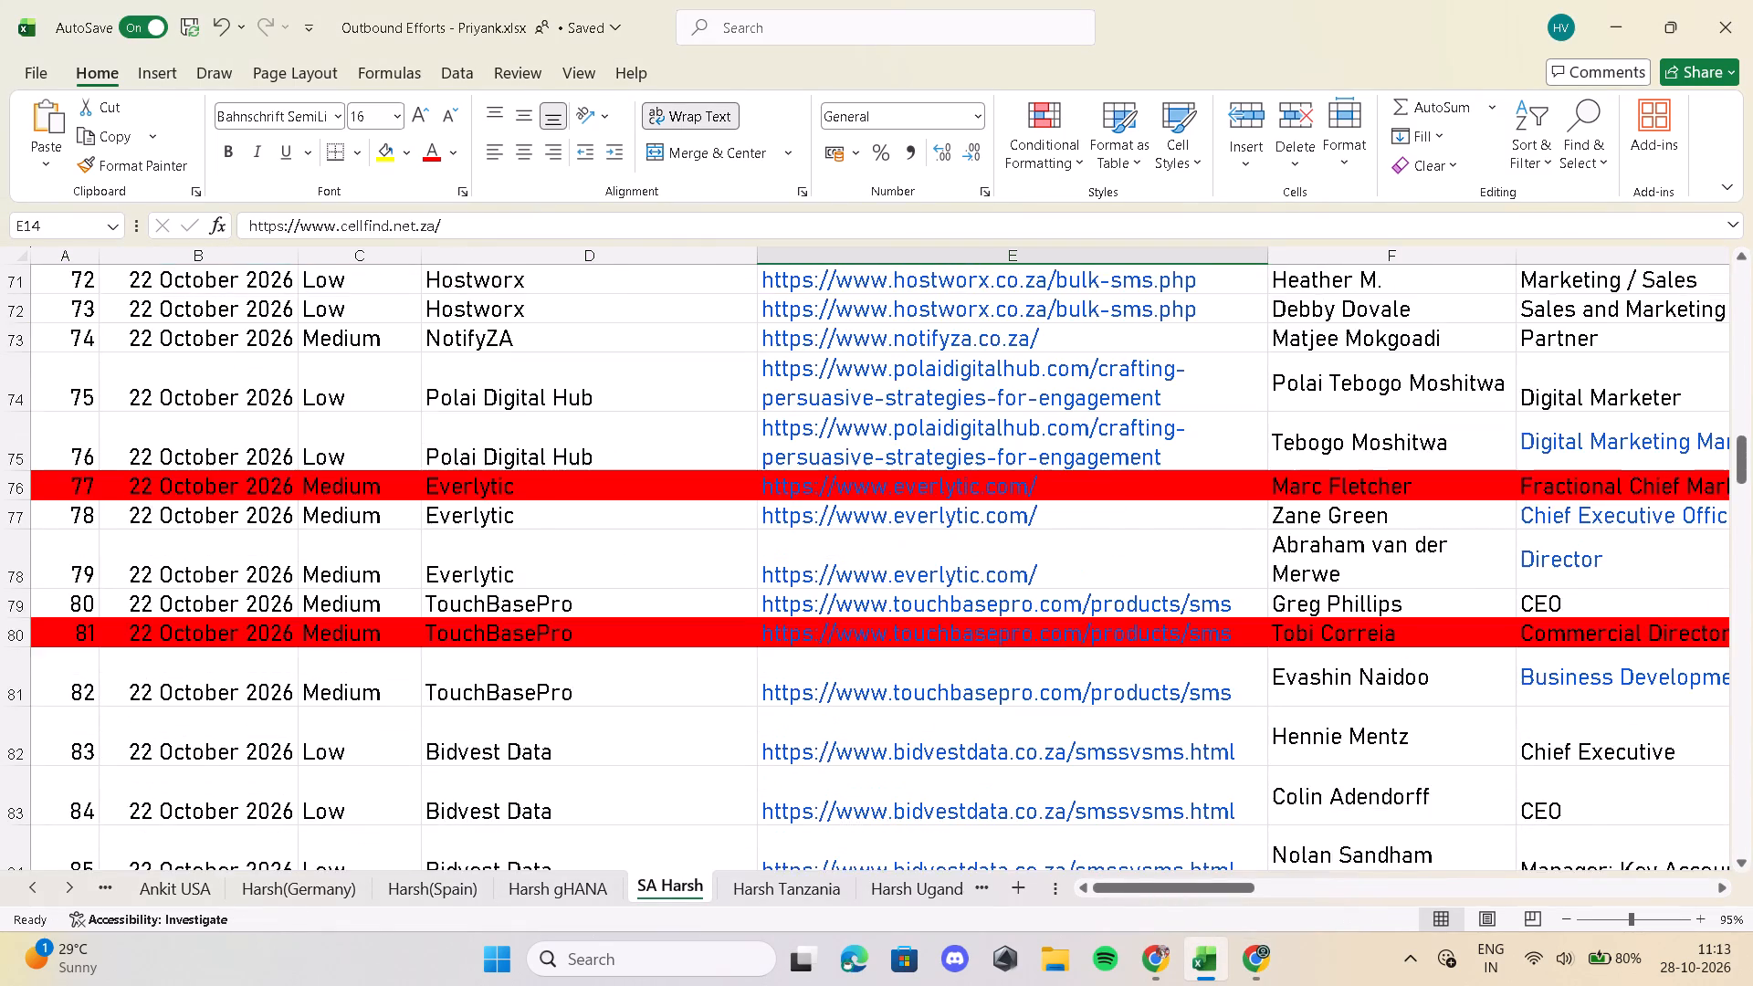
{"action": "scroll", "coordinate": [976, 626], "scroll_direction": "down", "scroll_amount": 20}
{"action": "scroll", "coordinate": [976, 626], "scroll_direction": "down", "scroll_amount": 4}
{"action": "scroll", "coordinate": [976, 628], "scroll_direction": "up", "scroll_amount": 4}
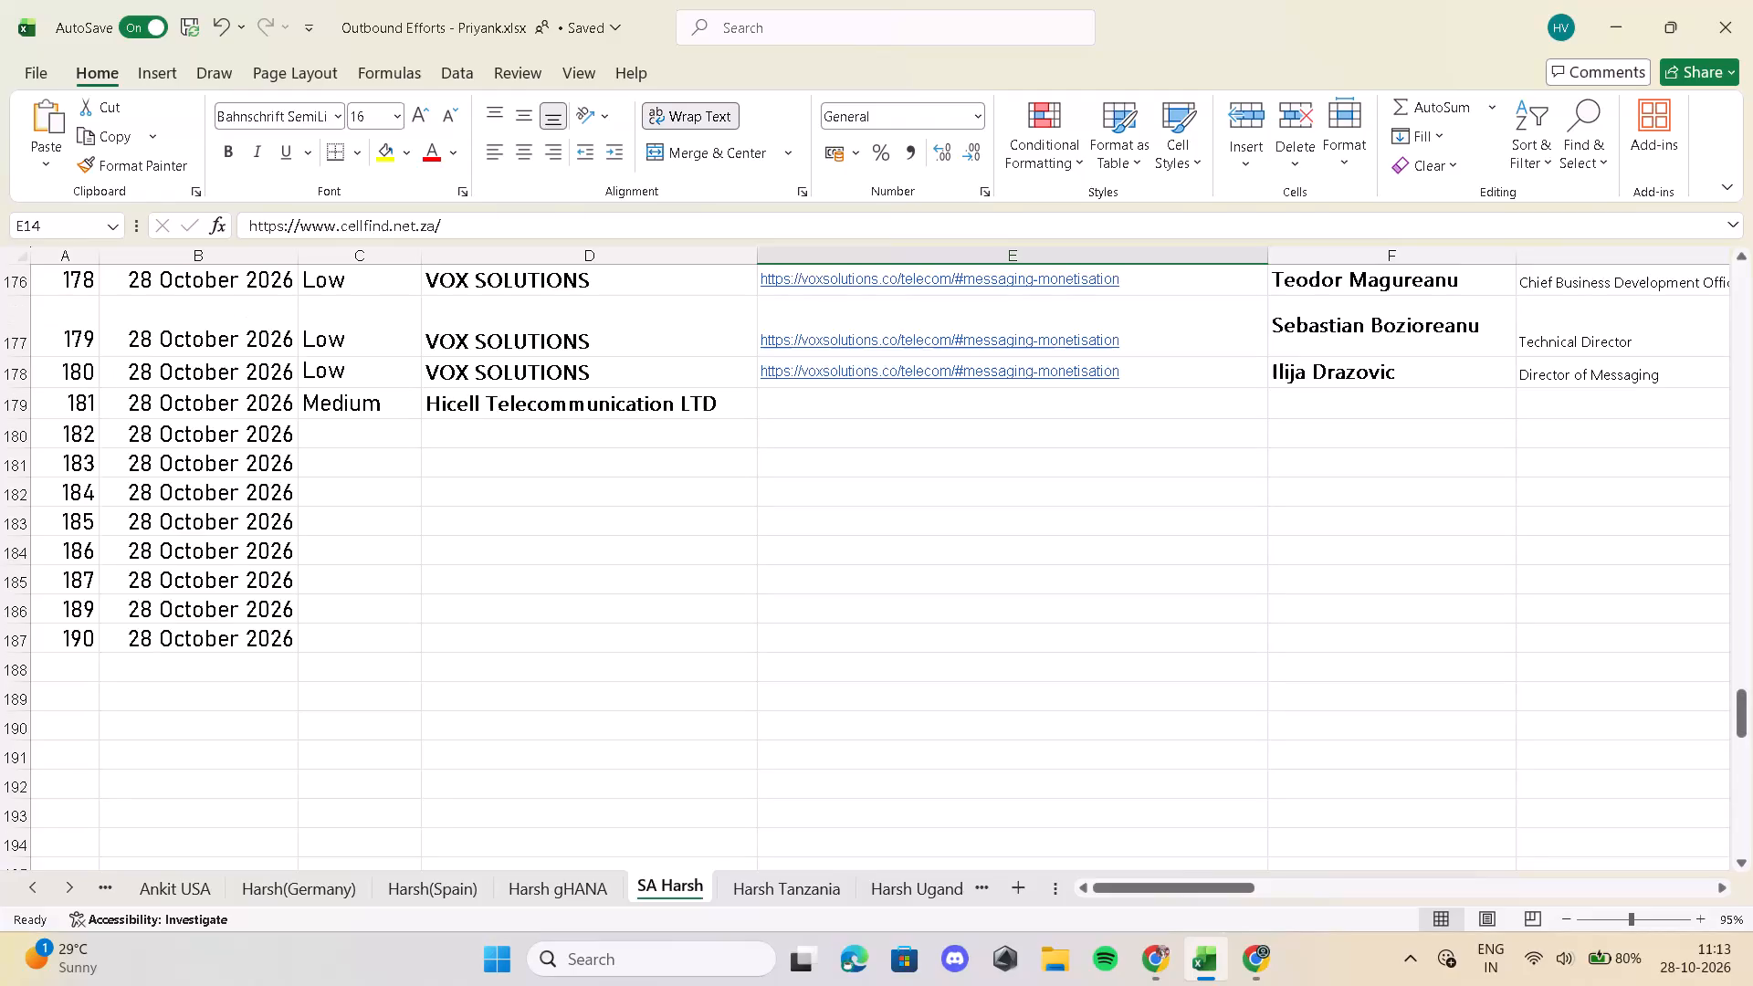
{"action": "left_click", "coordinate": [927, 404]}
{"action": "key", "text": "ctrl+v"}
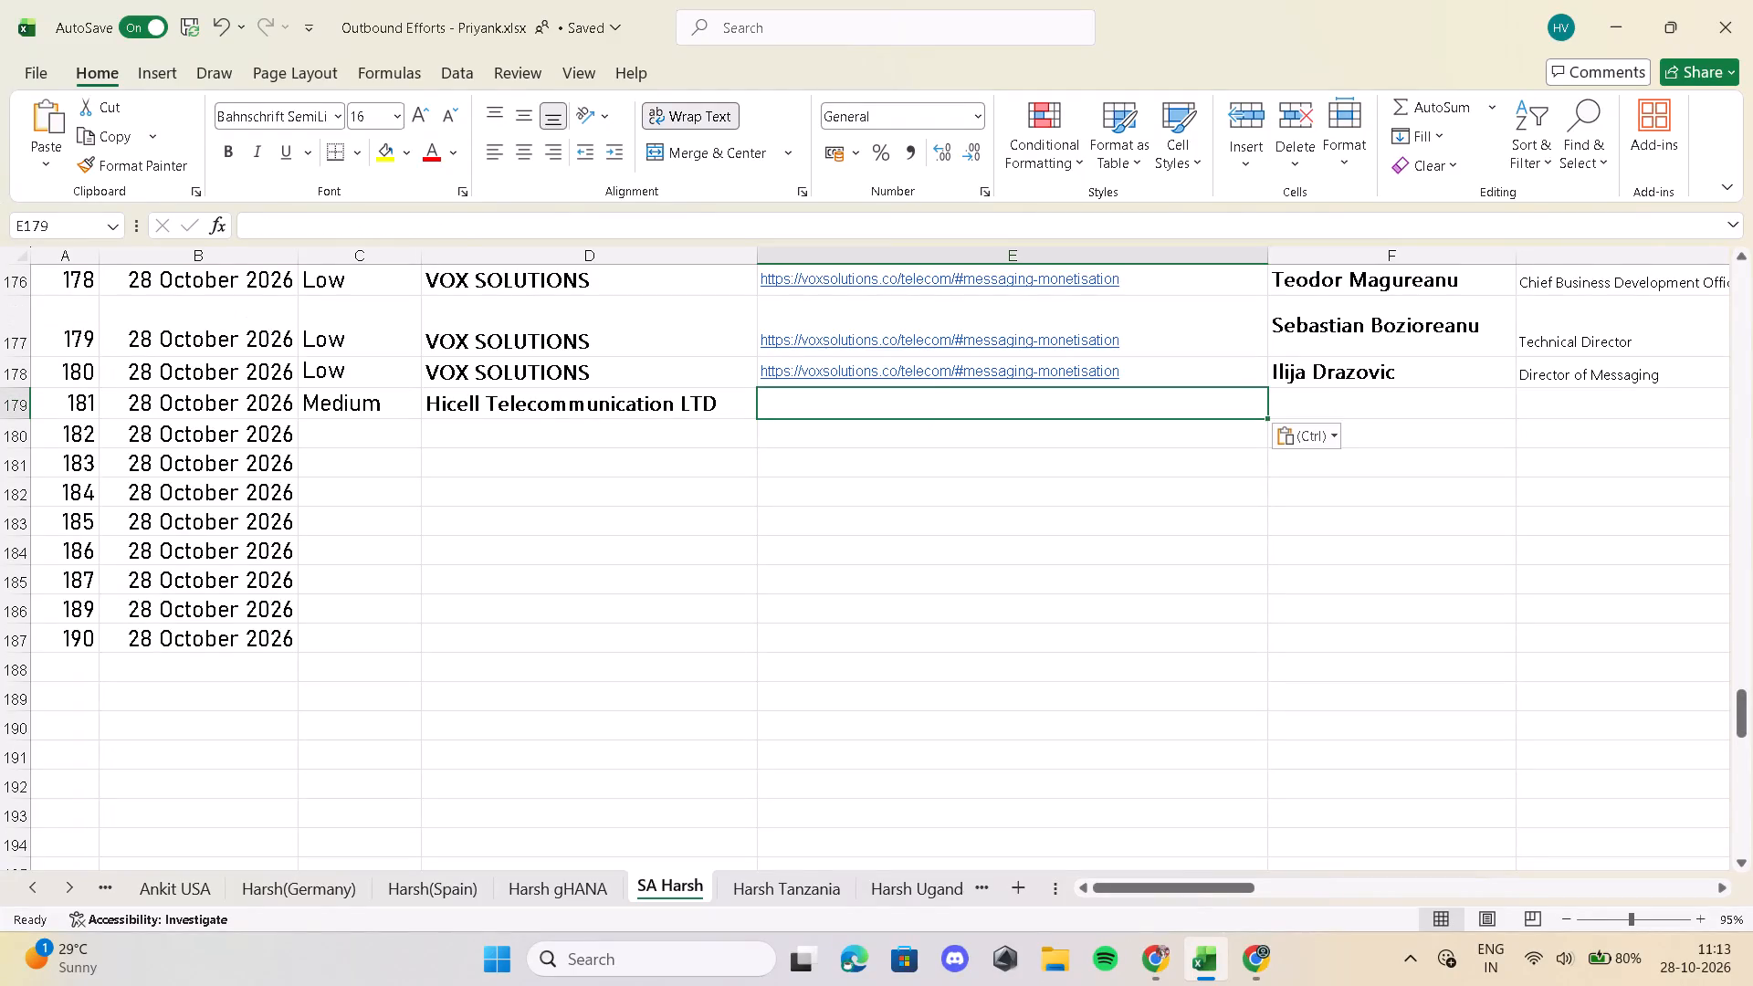
{"action": "left_click", "coordinate": [1413, 416]}
{"action": "double_click", "coordinate": [1165, 406]}
{"action": "left_click", "coordinate": [1378, 410]}
{"action": "left_click", "coordinate": [19, 408]}
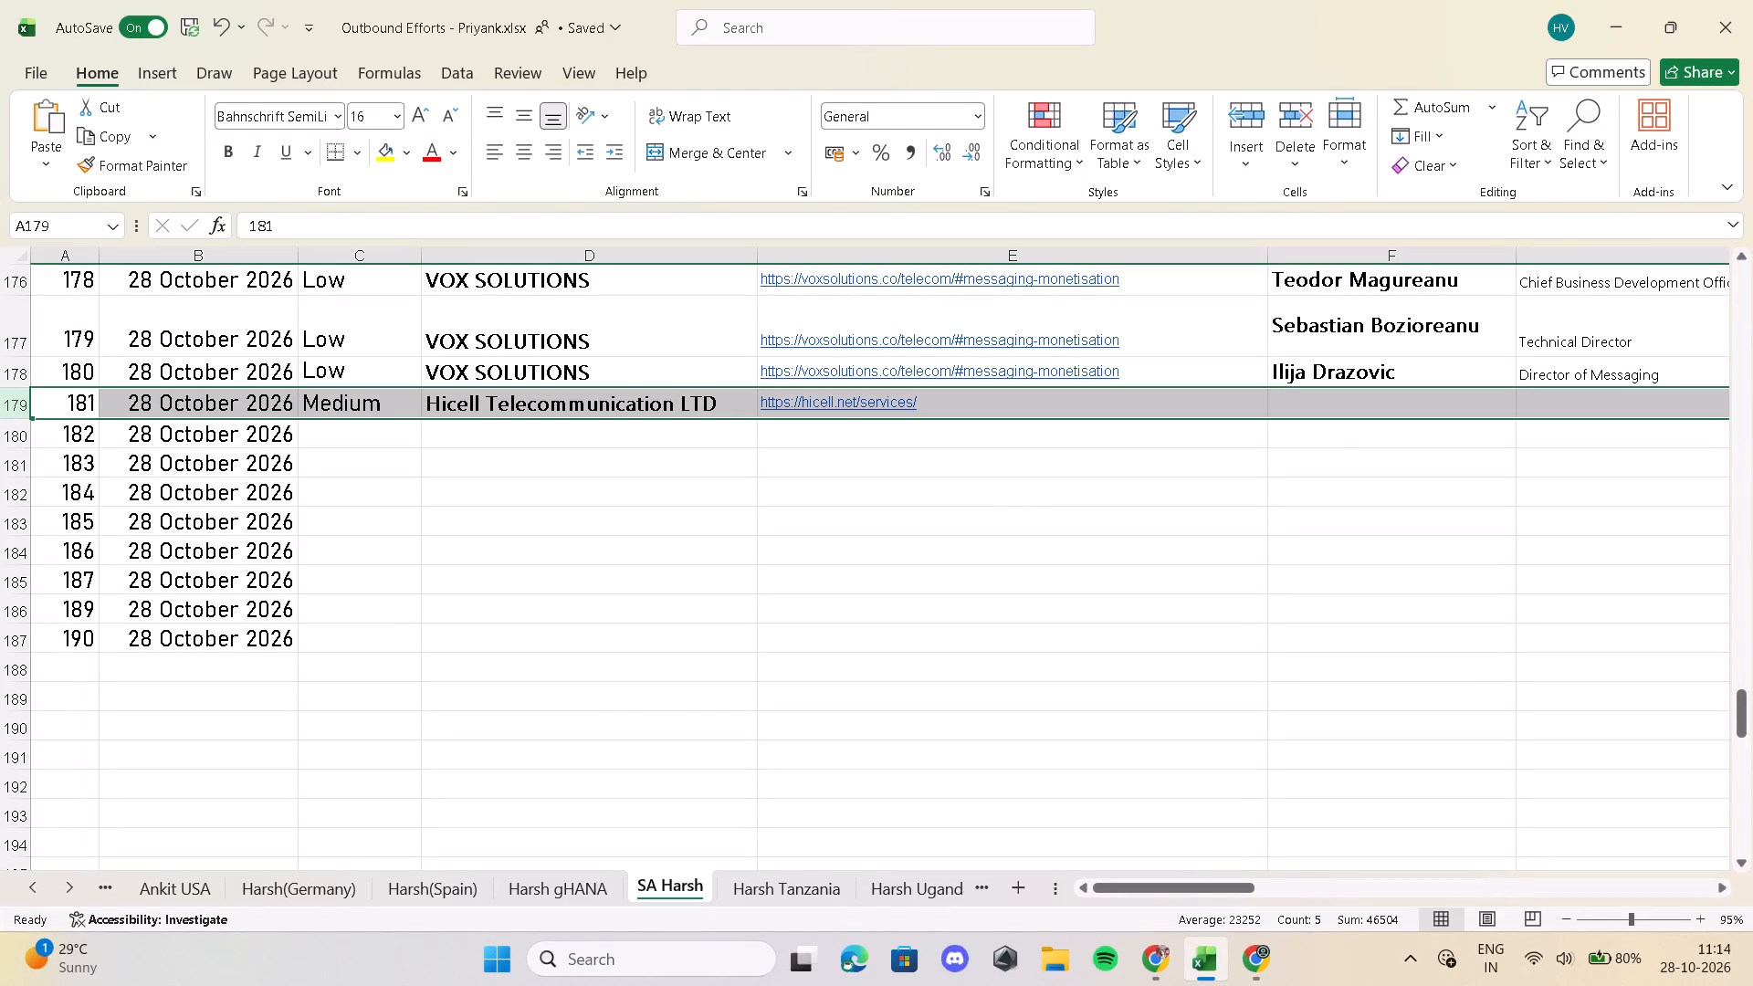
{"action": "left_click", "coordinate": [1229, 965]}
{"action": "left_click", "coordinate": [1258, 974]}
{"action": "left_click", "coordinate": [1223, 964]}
Switch to Chrome, open the Decision makers results for Hicell Telecommunication LTD in a separate tab, and look through the listed leads.
{"action": "left_click", "coordinate": [1170, 967]}
{"action": "left_click", "coordinate": [1259, 939]}
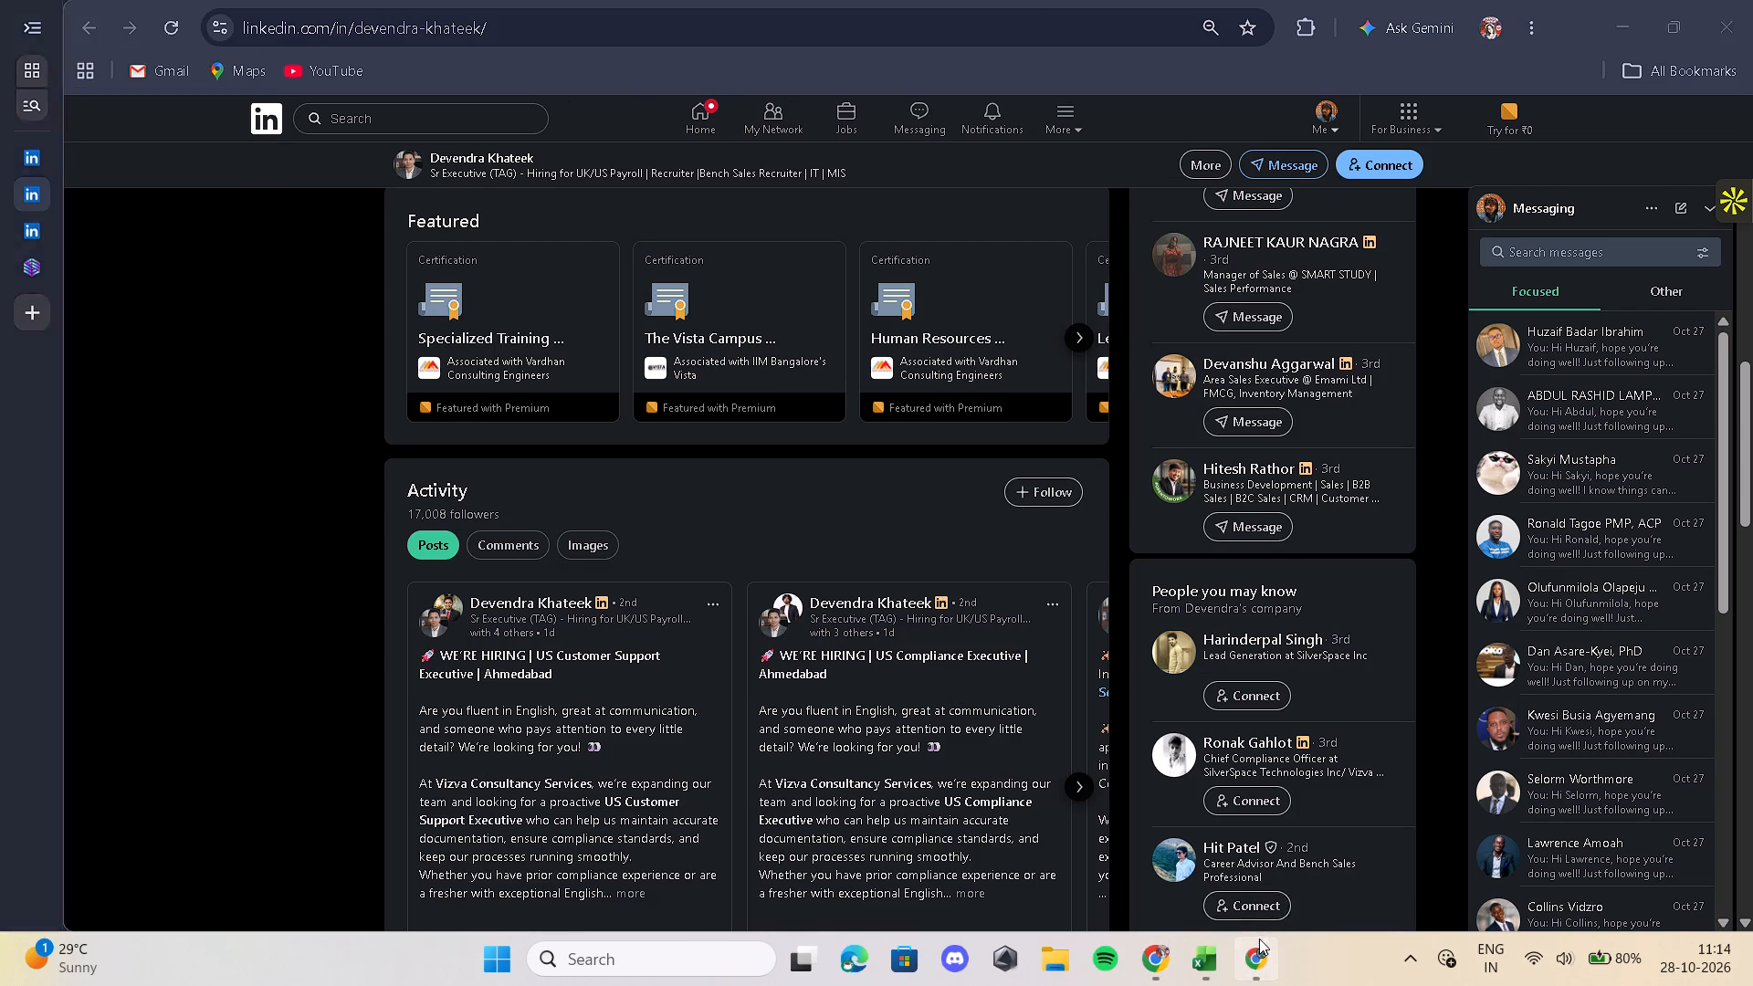
{"action": "left_click", "coordinate": [520, 0]}
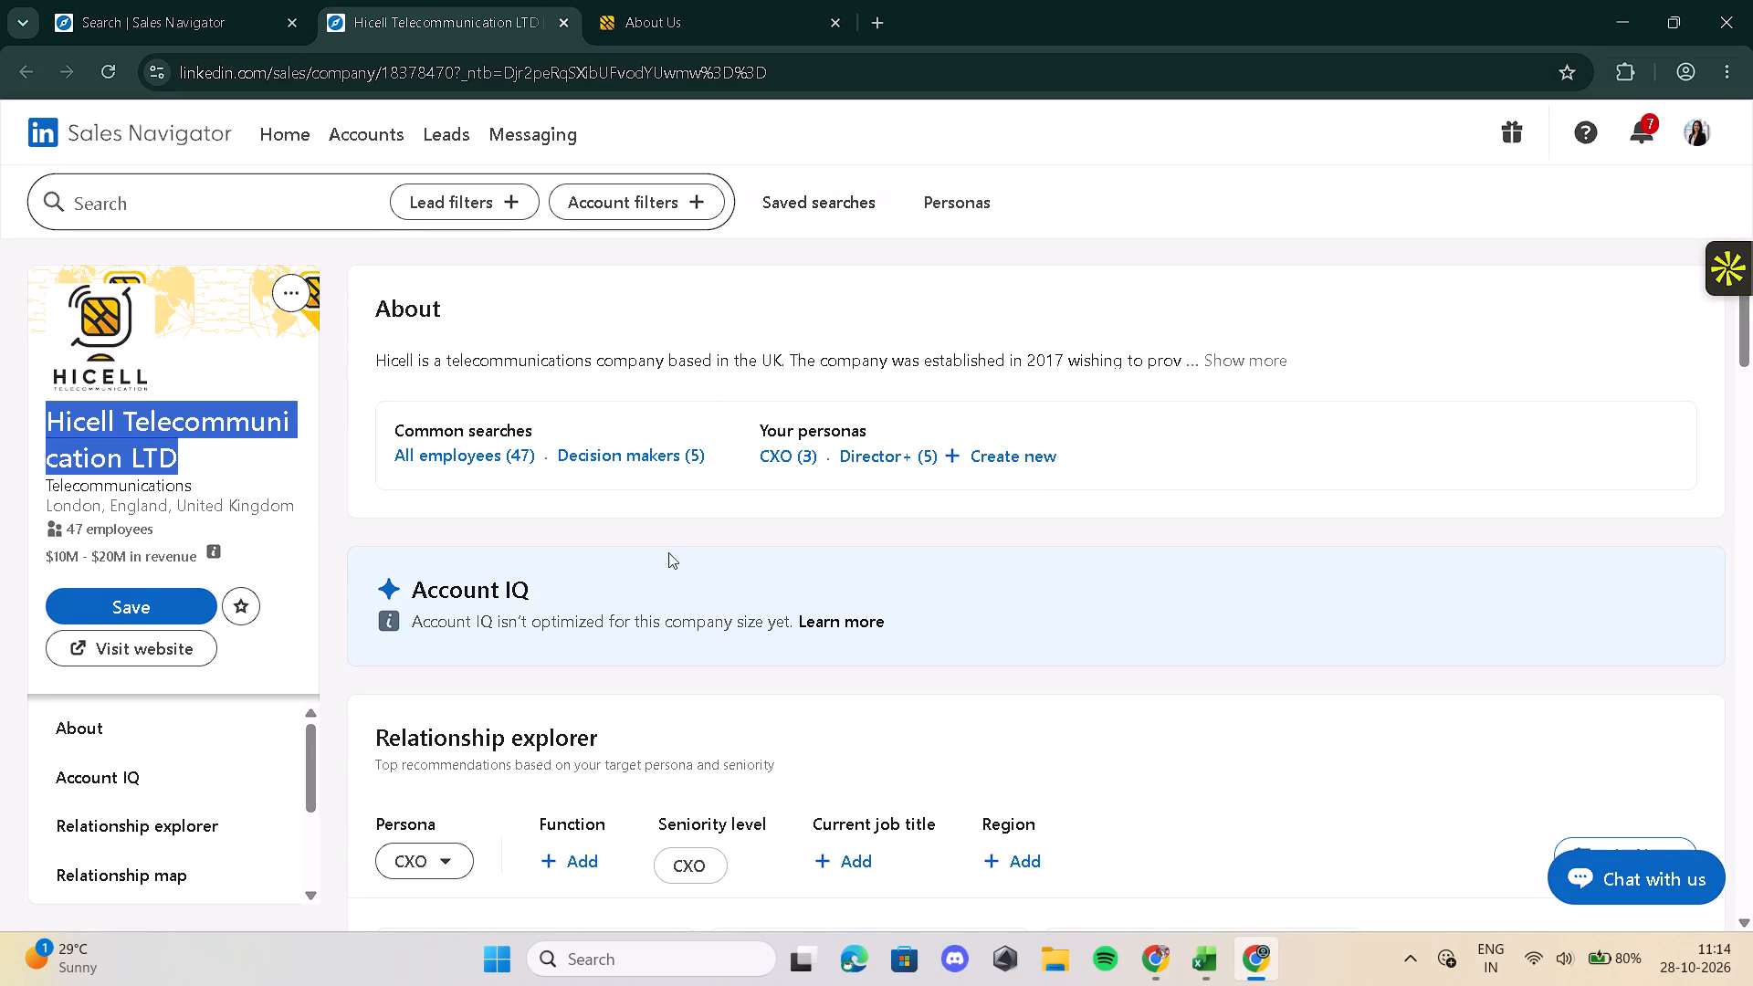
{"action": "left_click", "coordinate": [753, 1]}
{"action": "left_click", "coordinate": [456, 0]}
{"action": "right_click", "coordinate": [617, 463]}
{"action": "left_click", "coordinate": [716, 503]}
{"action": "left_click", "coordinate": [257, 0]}
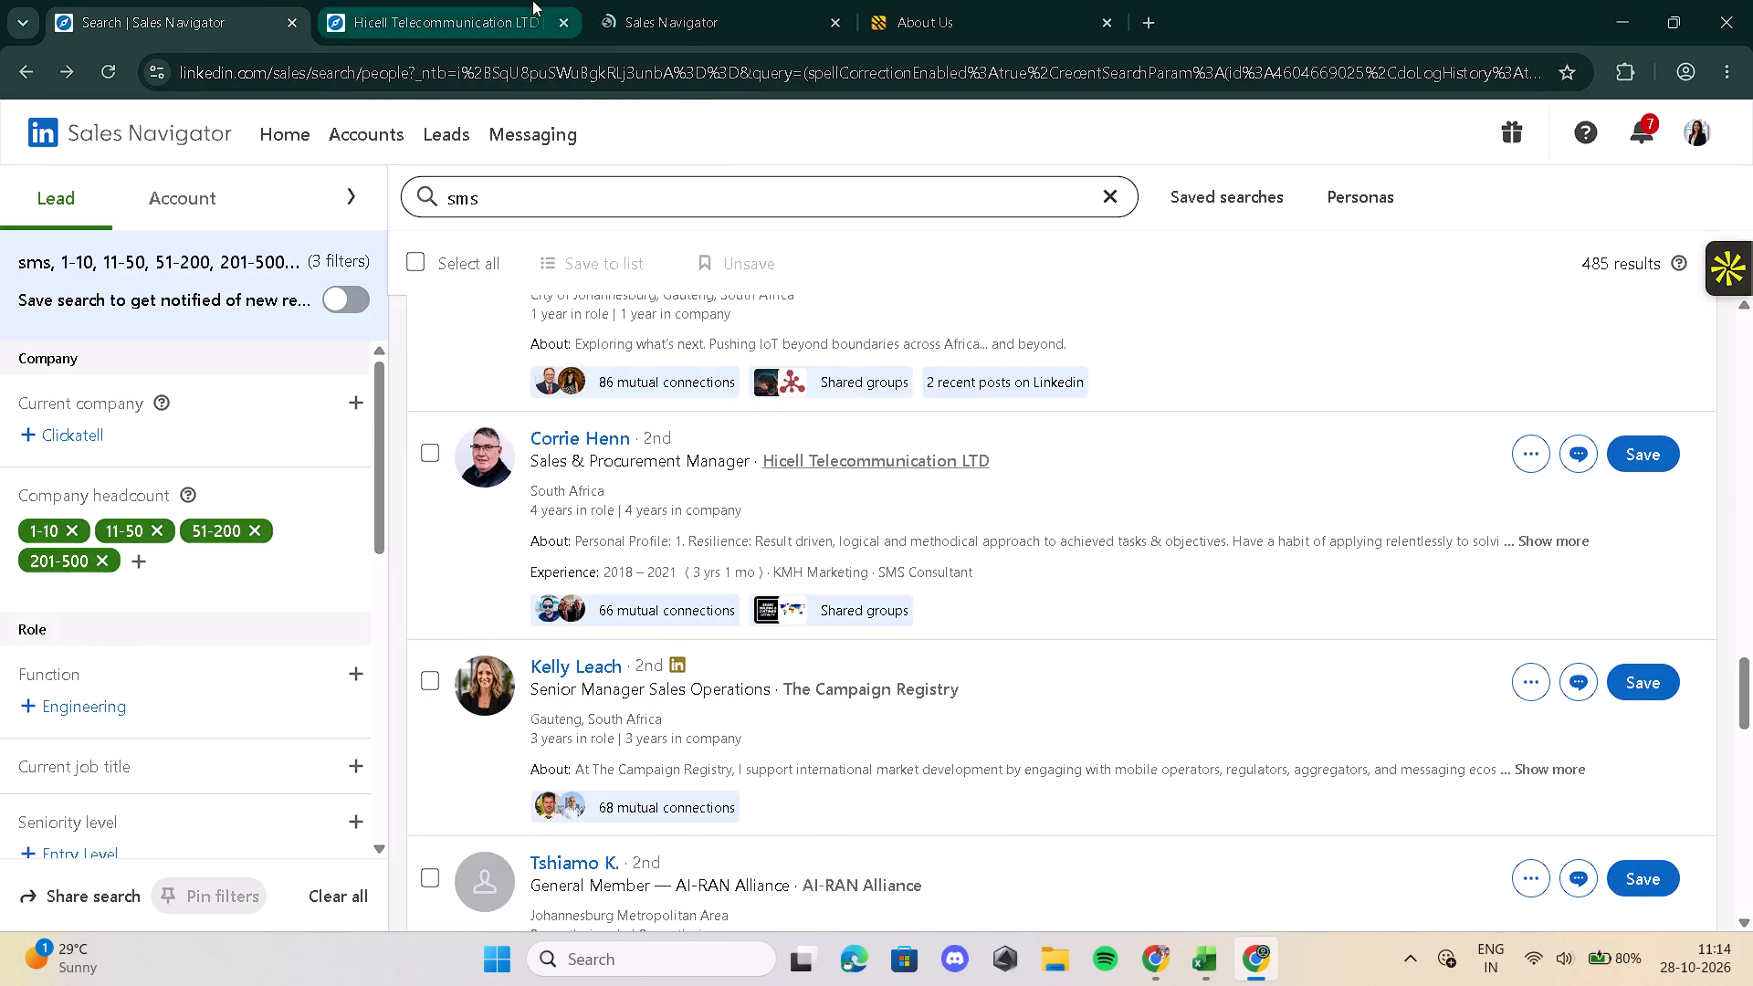
{"action": "left_click", "coordinate": [532, 0]}
{"action": "left_click", "coordinate": [716, 0]}
{"action": "left_click", "coordinate": [186, 6]}
{"action": "left_click", "coordinate": [473, 0]}
{"action": "left_click", "coordinate": [747, 21]}
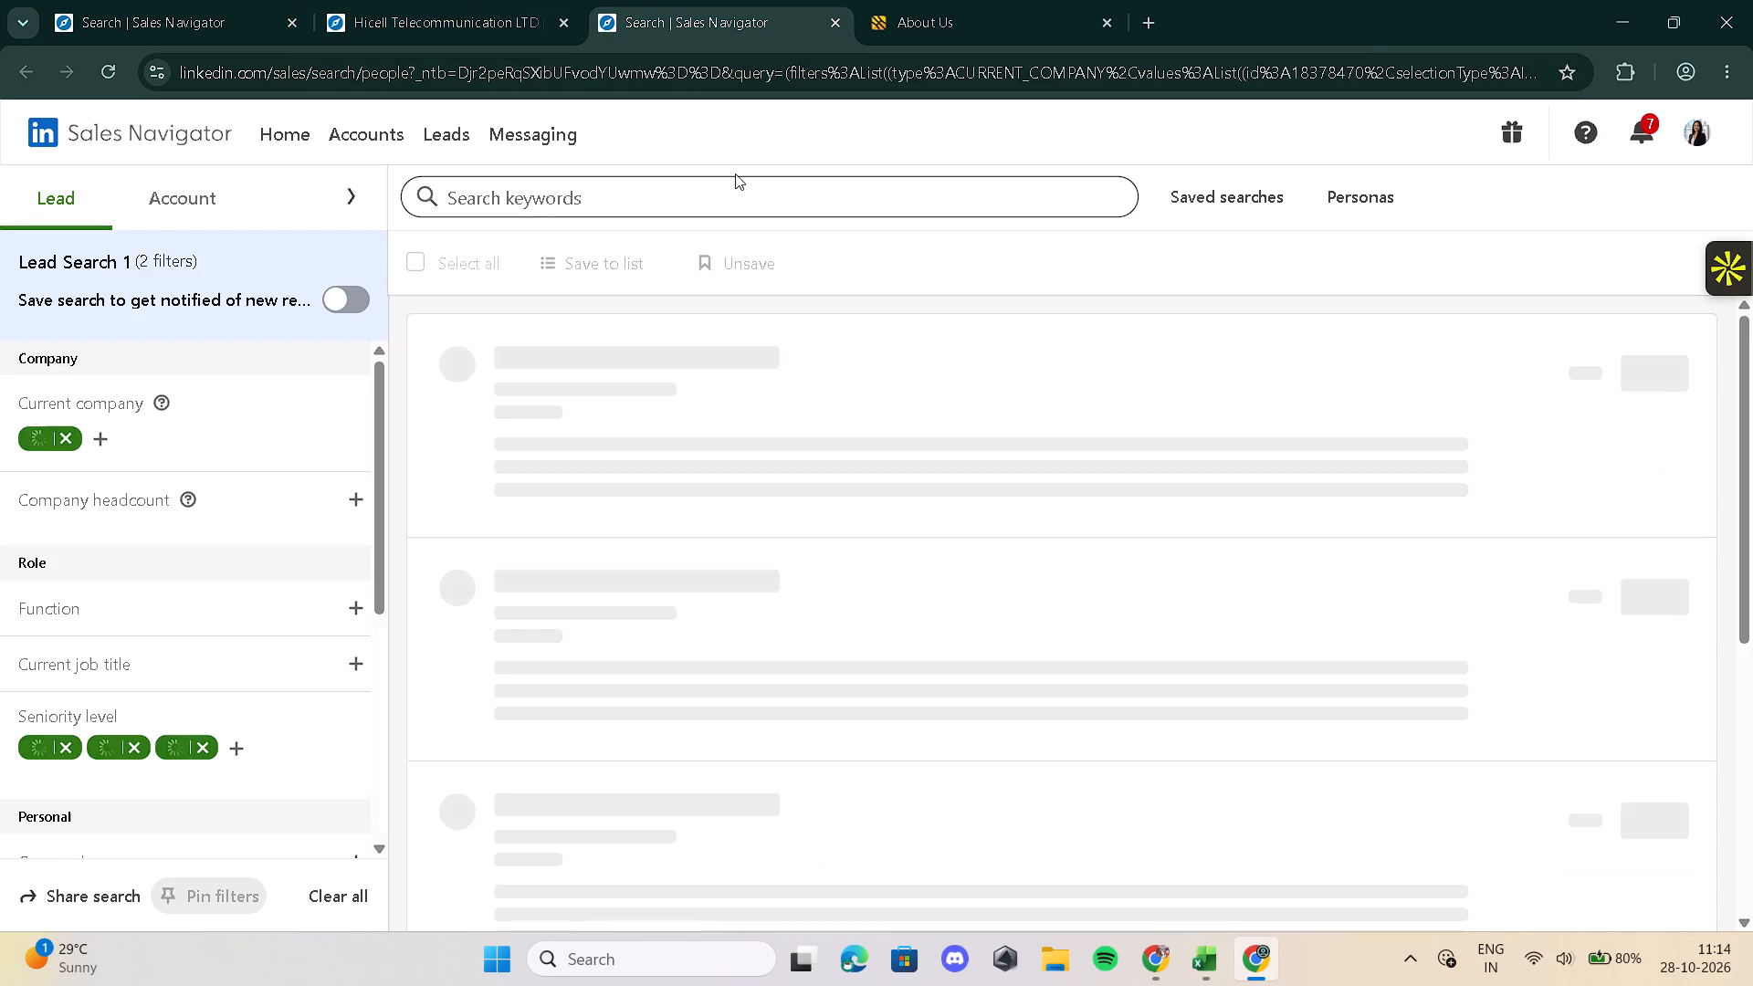
{"action": "left_click", "coordinate": [207, 0]}
{"action": "left_click", "coordinate": [478, 0]}
{"action": "left_click", "coordinate": [664, 0]}
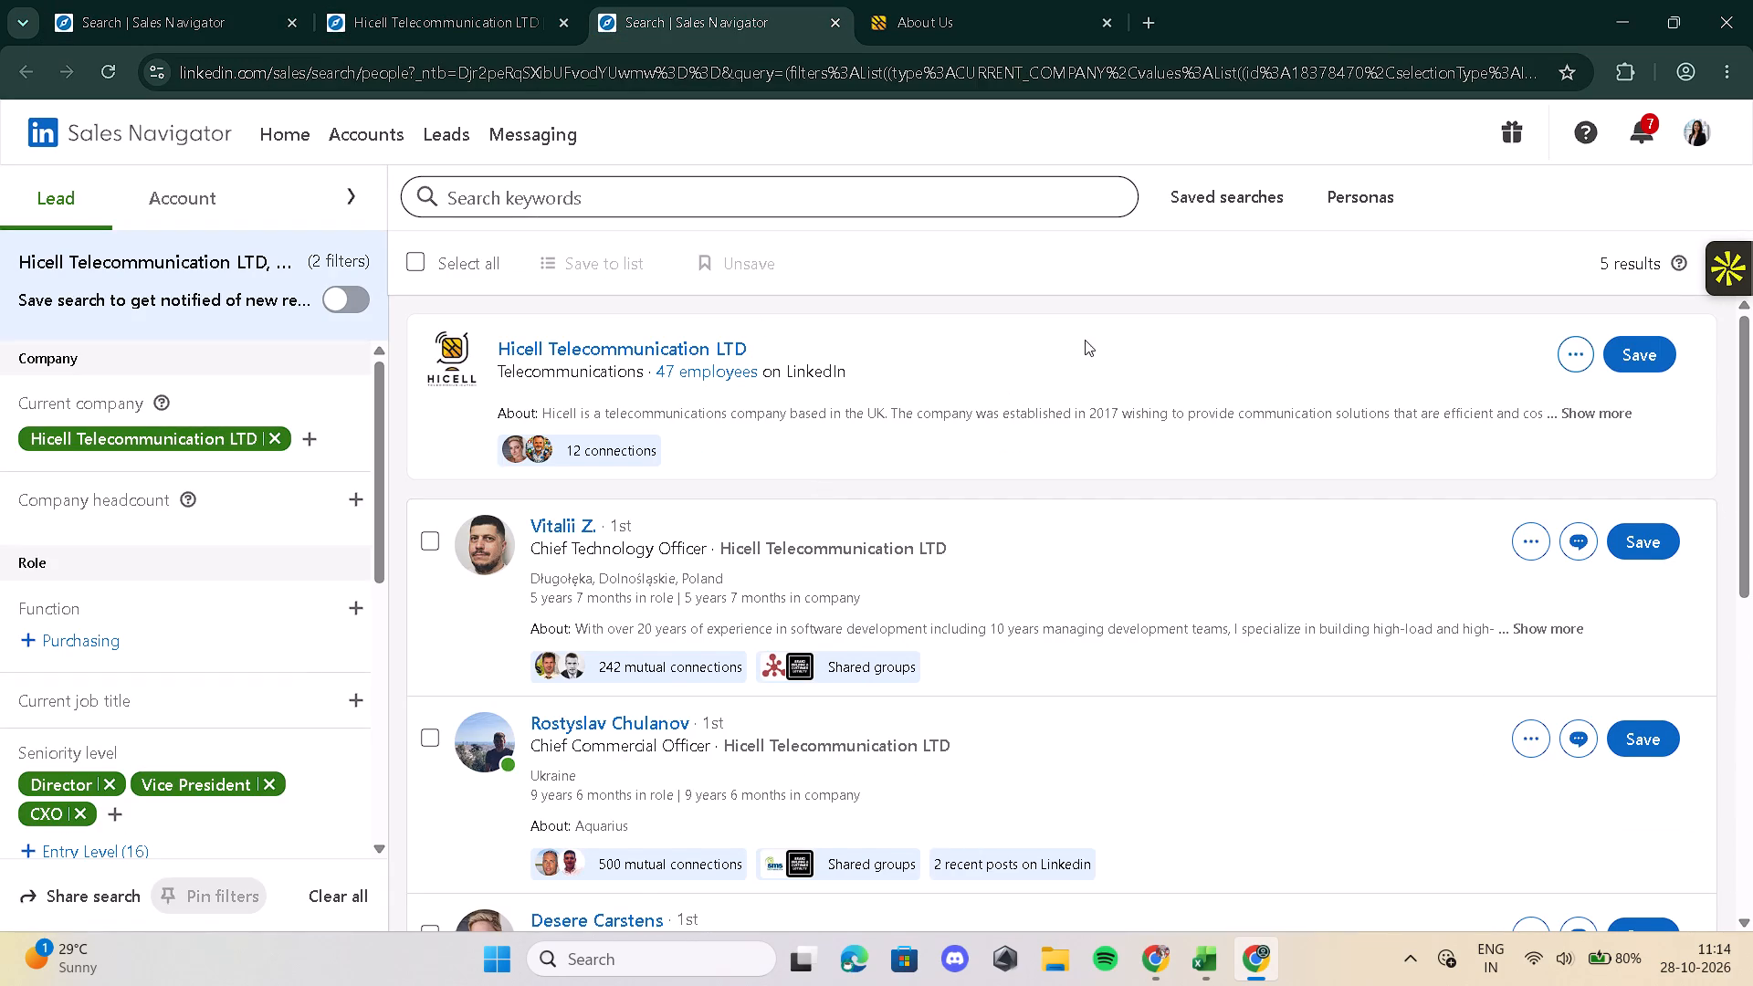
{"action": "scroll", "coordinate": [1087, 420], "scroll_direction": "down", "scroll_amount": 3}
{"action": "scroll", "coordinate": [1038, 439], "scroll_direction": "up", "scroll_amount": 3}
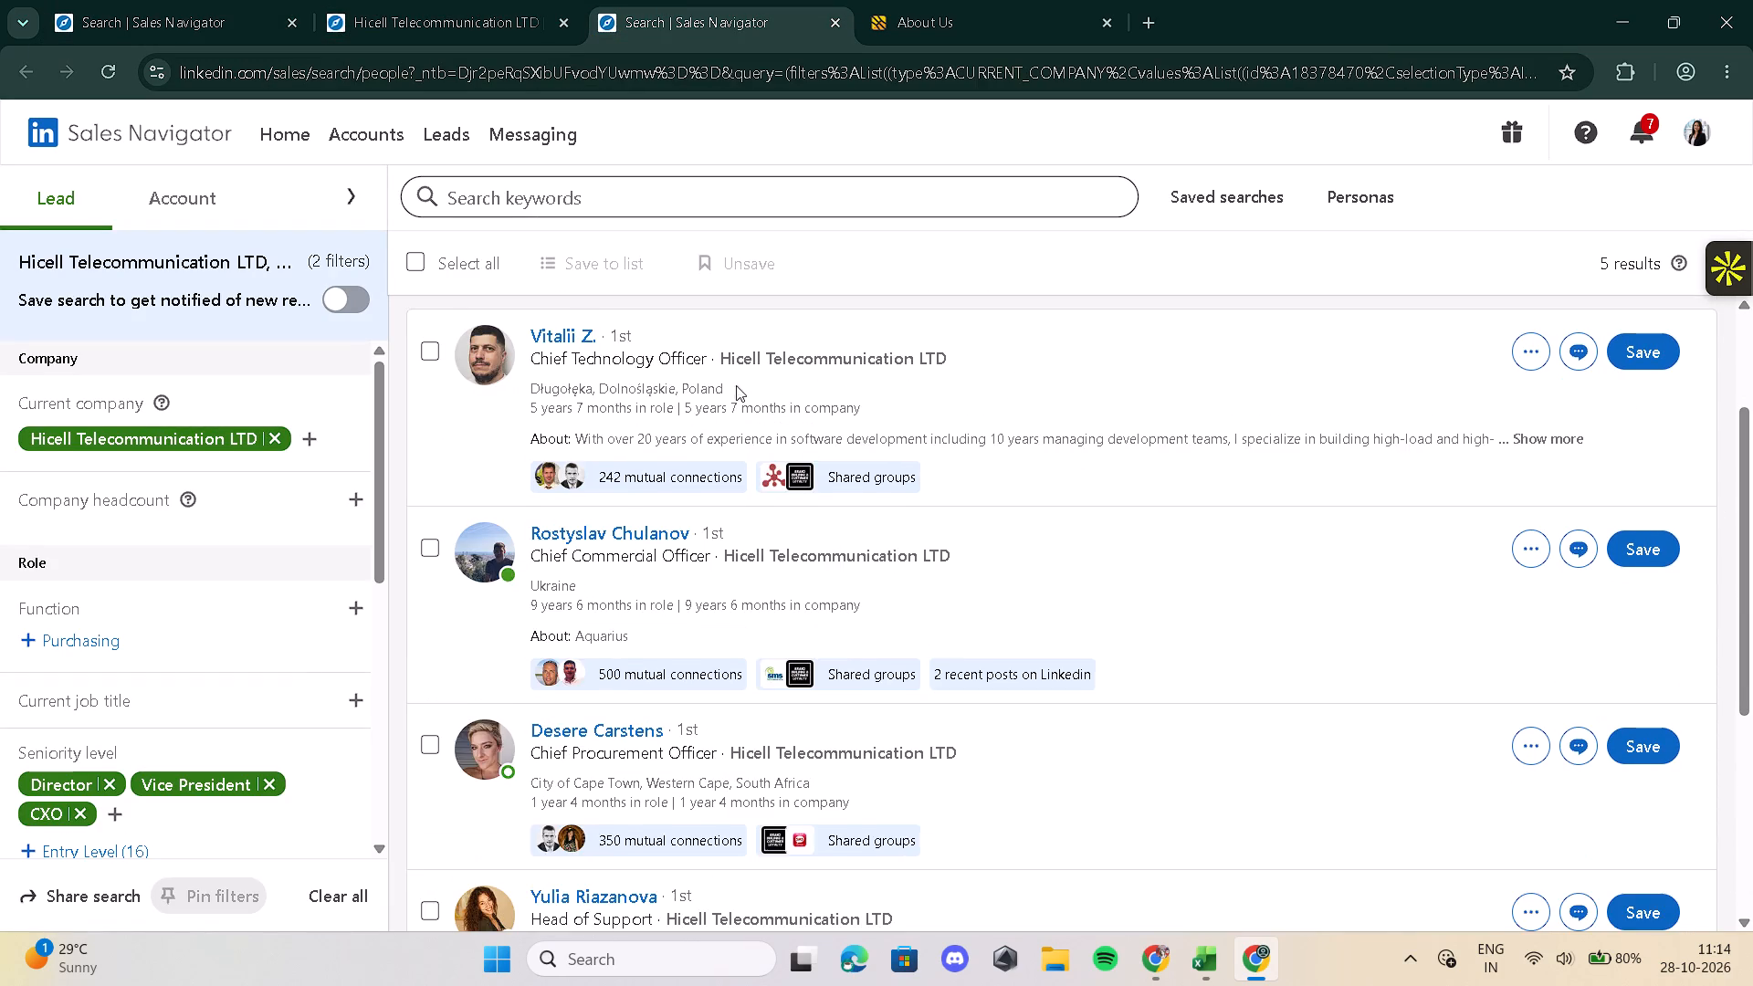
Open the lead results for all Hicell Telecommunication LTD employees in another separate tab.
{"action": "right_click", "coordinate": [697, 377]}
{"action": "left_click", "coordinate": [845, 408]}
{"action": "left_click", "coordinate": [252, 12]}
{"action": "left_click", "coordinate": [435, 0]}
{"action": "left_click", "coordinate": [646, 0]}
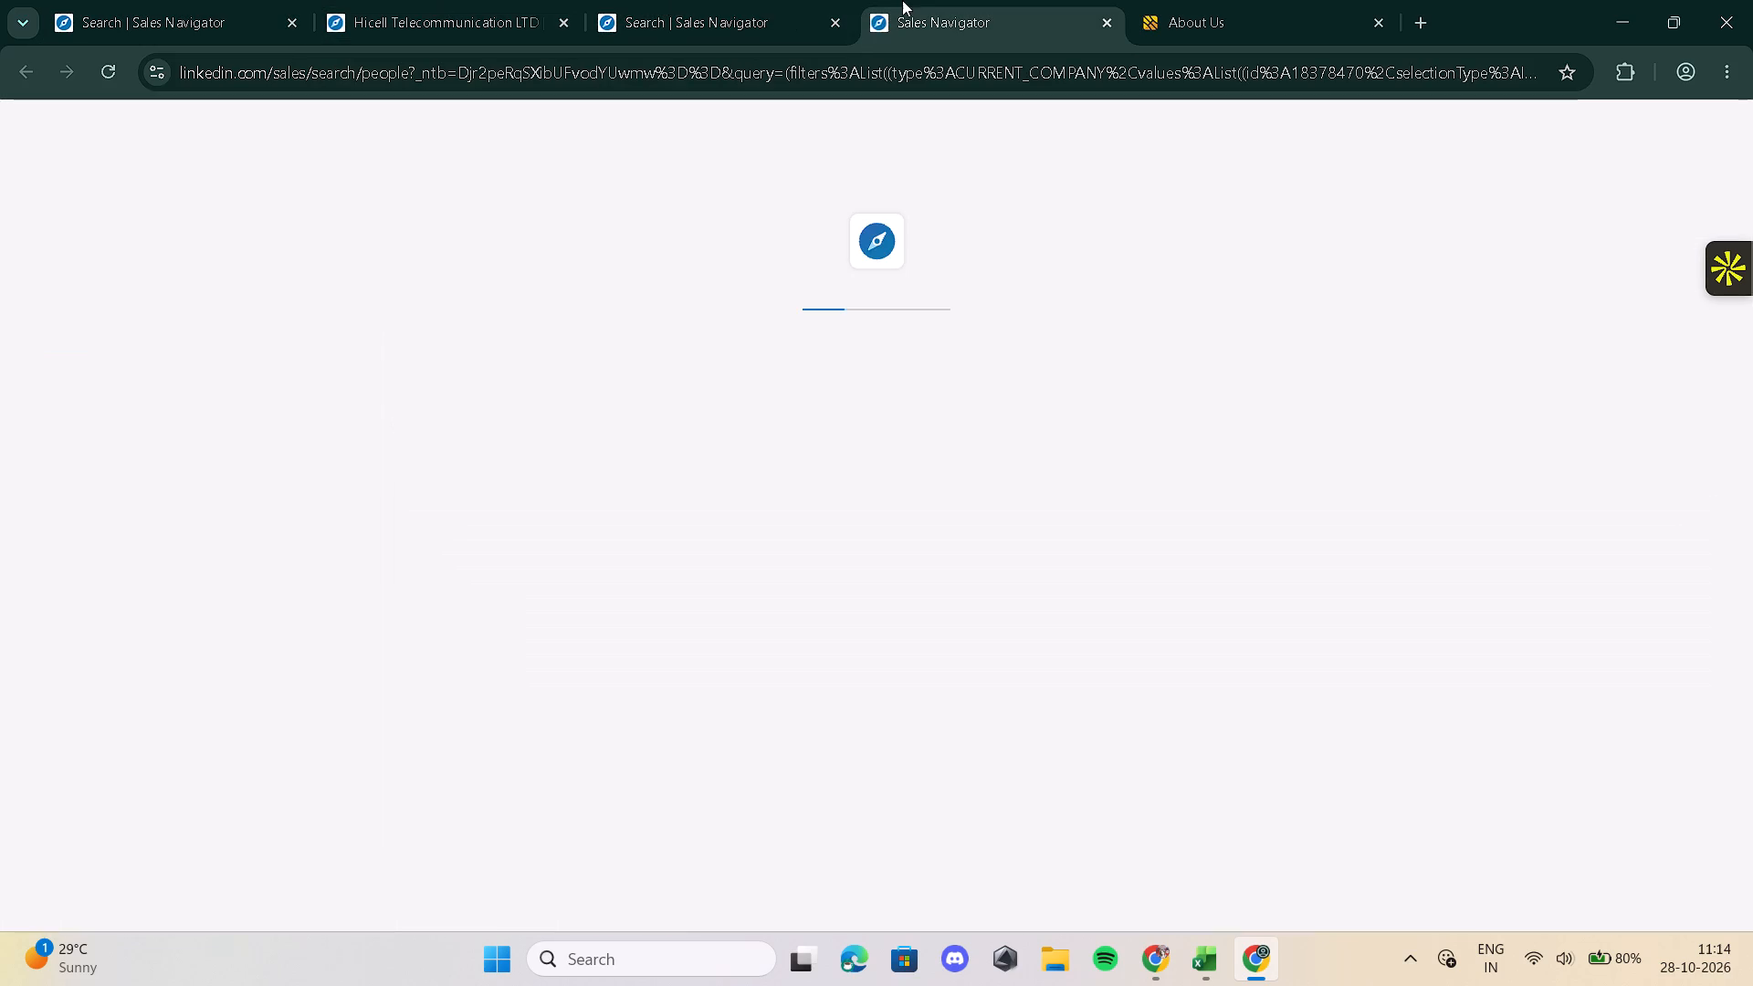
{"action": "left_click", "coordinate": [902, 0]}
{"action": "left_click", "coordinate": [237, 0]}
{"action": "left_click", "coordinate": [434, 0]}
{"action": "left_click_drag", "start_coordinate": [675, 0], "coordinate": [688, 0]}
{"action": "left_click", "coordinate": [1017, 0]}
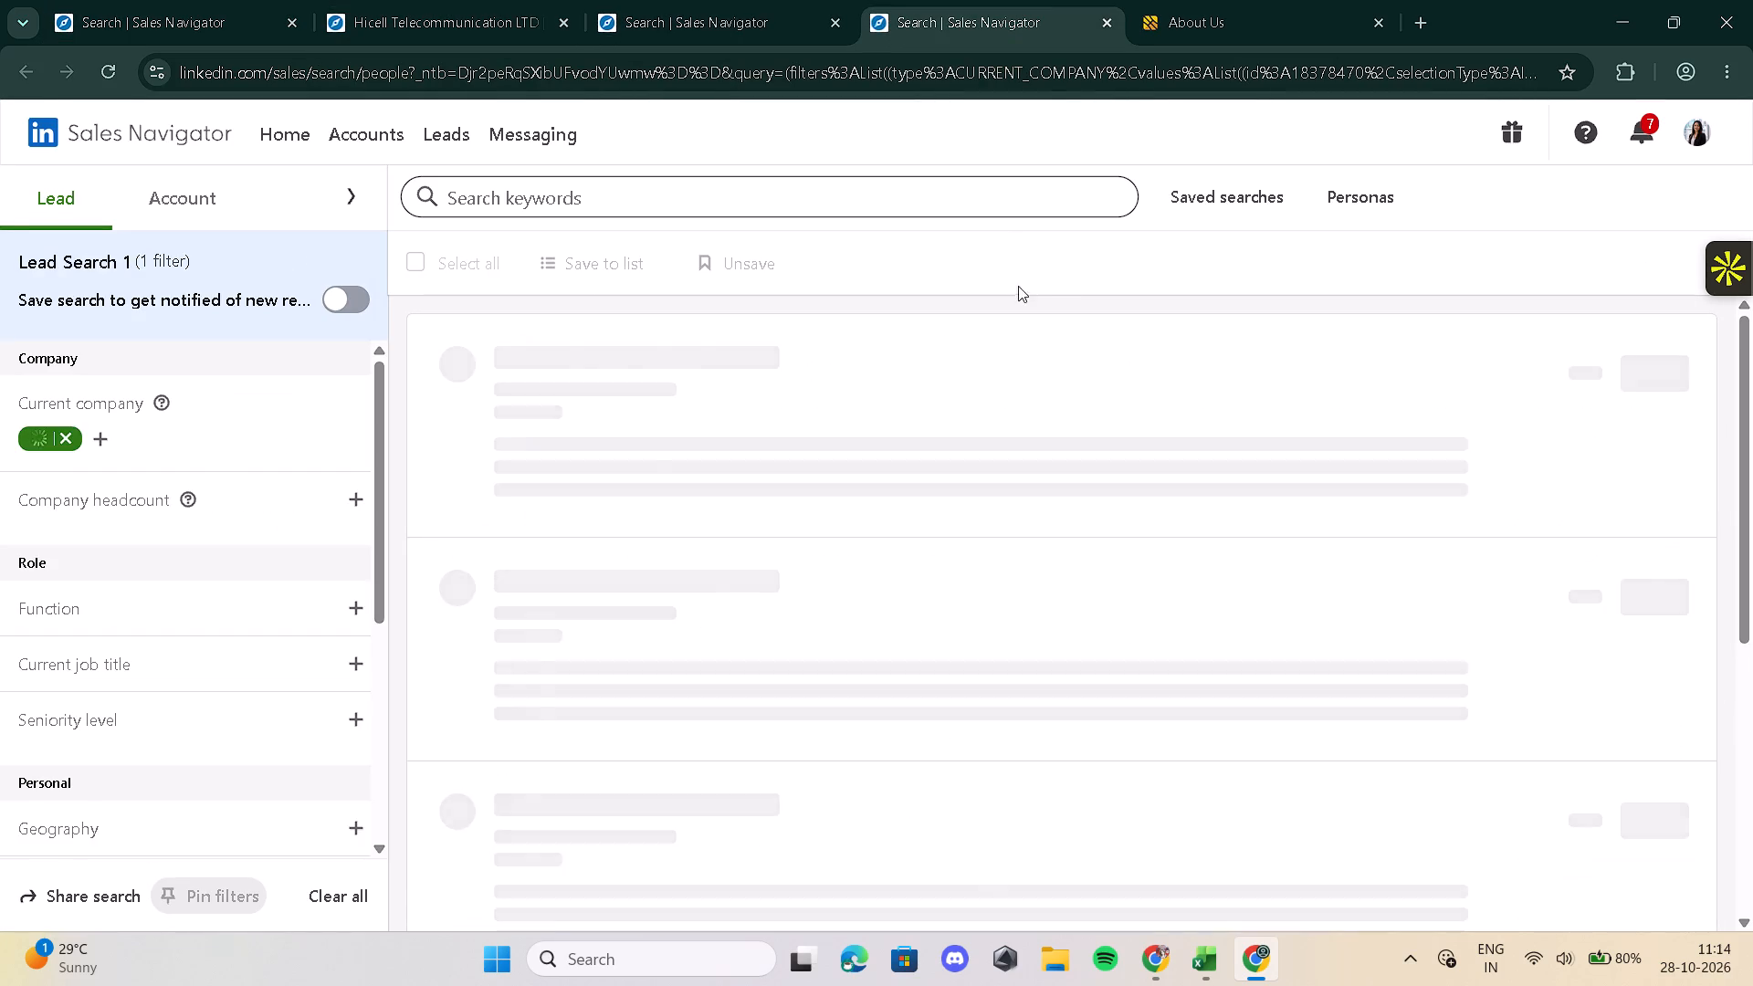
Examine the first page of Hicell employee results for roles relevant to SMS and decision making.
{"action": "scroll", "coordinate": [1066, 285], "scroll_direction": "down", "scroll_amount": 3}
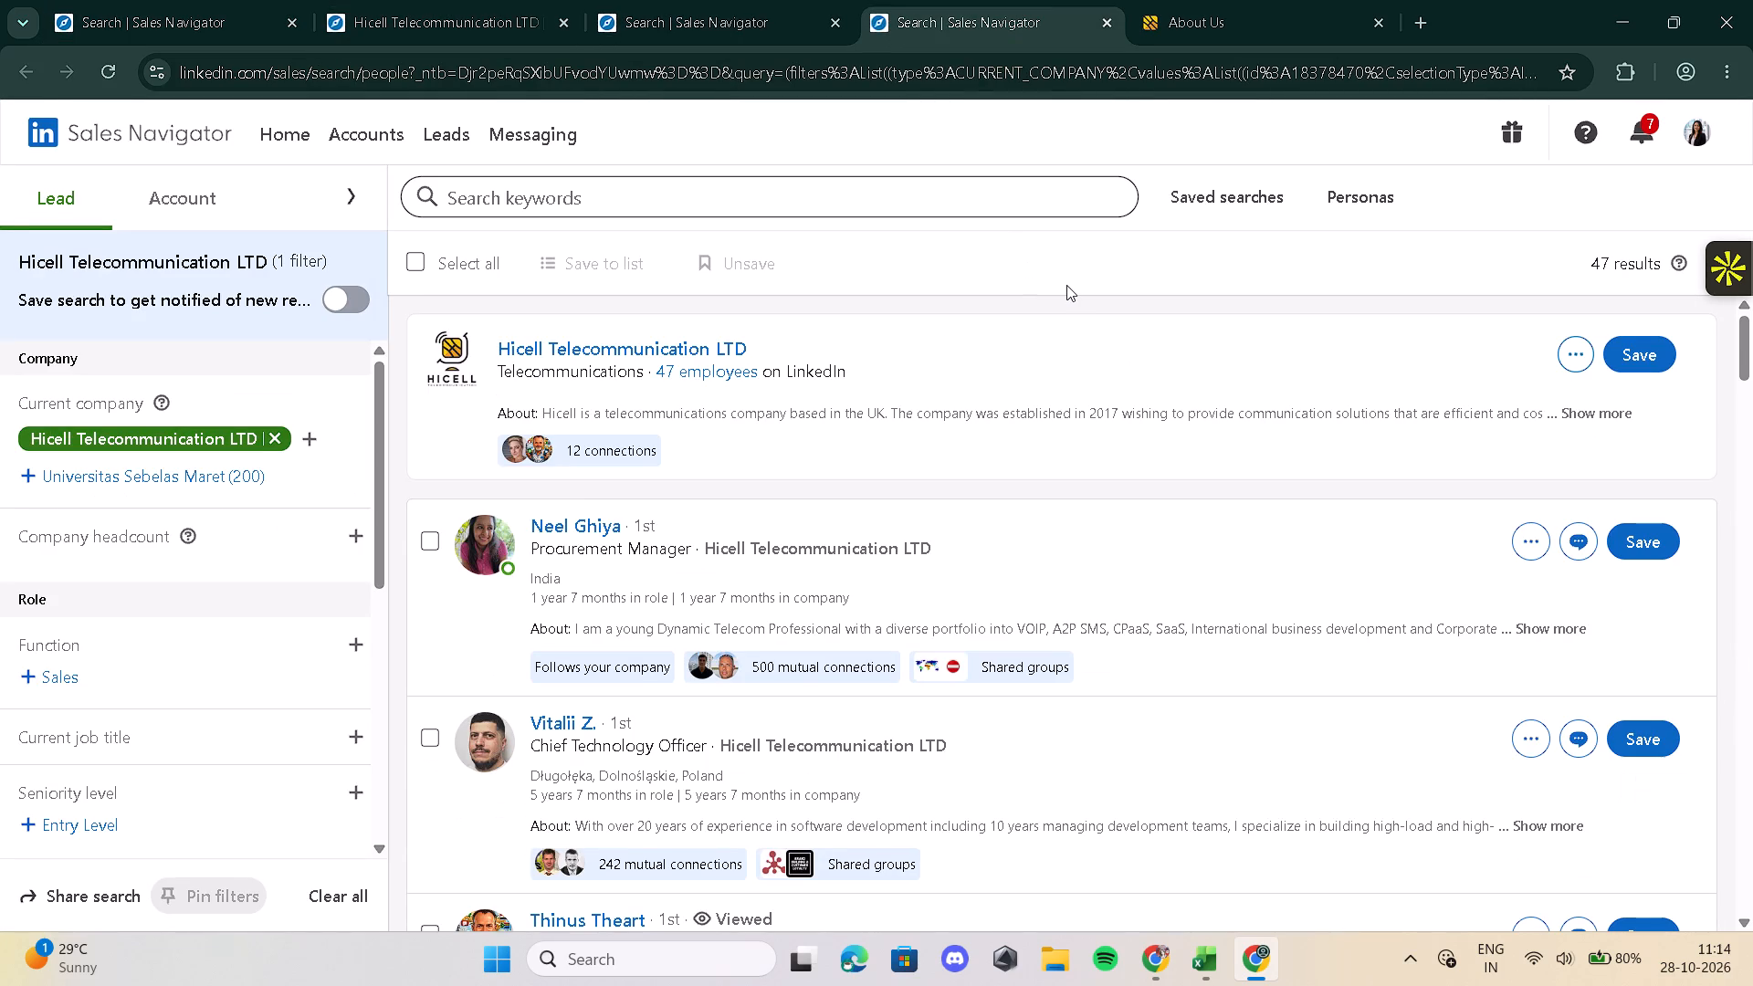
{"action": "scroll", "coordinate": [1066, 285], "scroll_direction": "down", "scroll_amount": 2}
{"action": "scroll", "coordinate": [1048, 401], "scroll_direction": "down", "scroll_amount": 1}
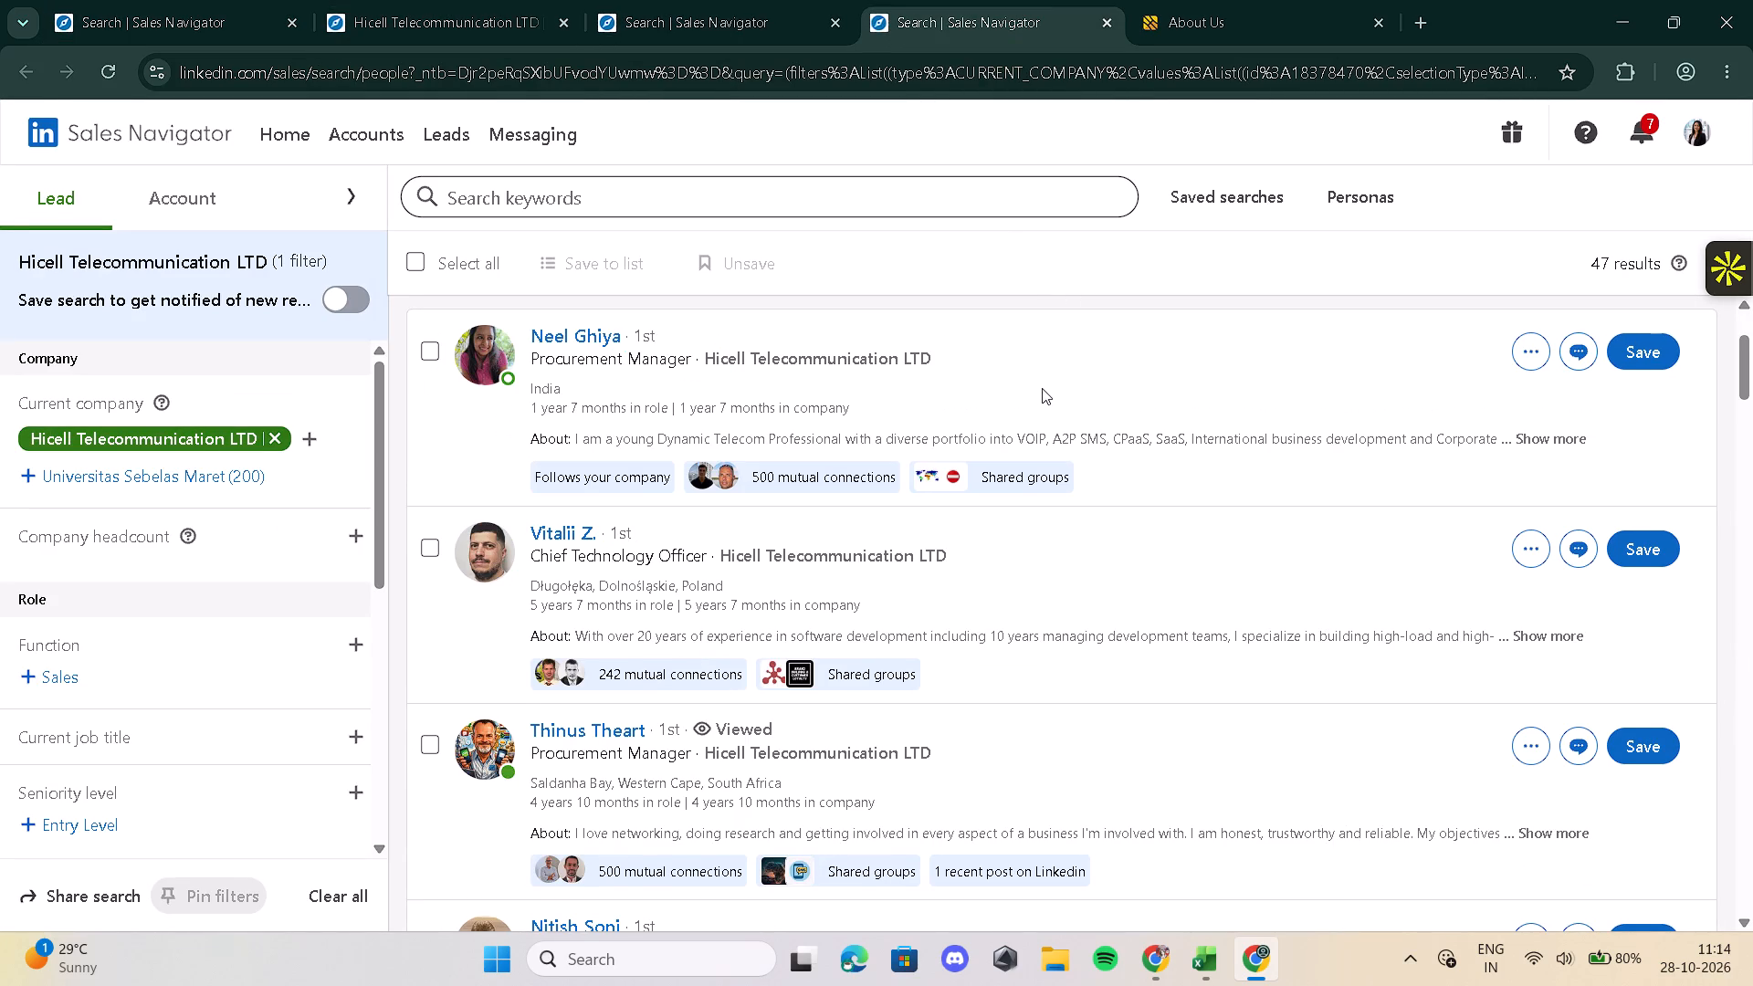
{"action": "scroll", "coordinate": [1042, 388], "scroll_direction": "down", "scroll_amount": 4}
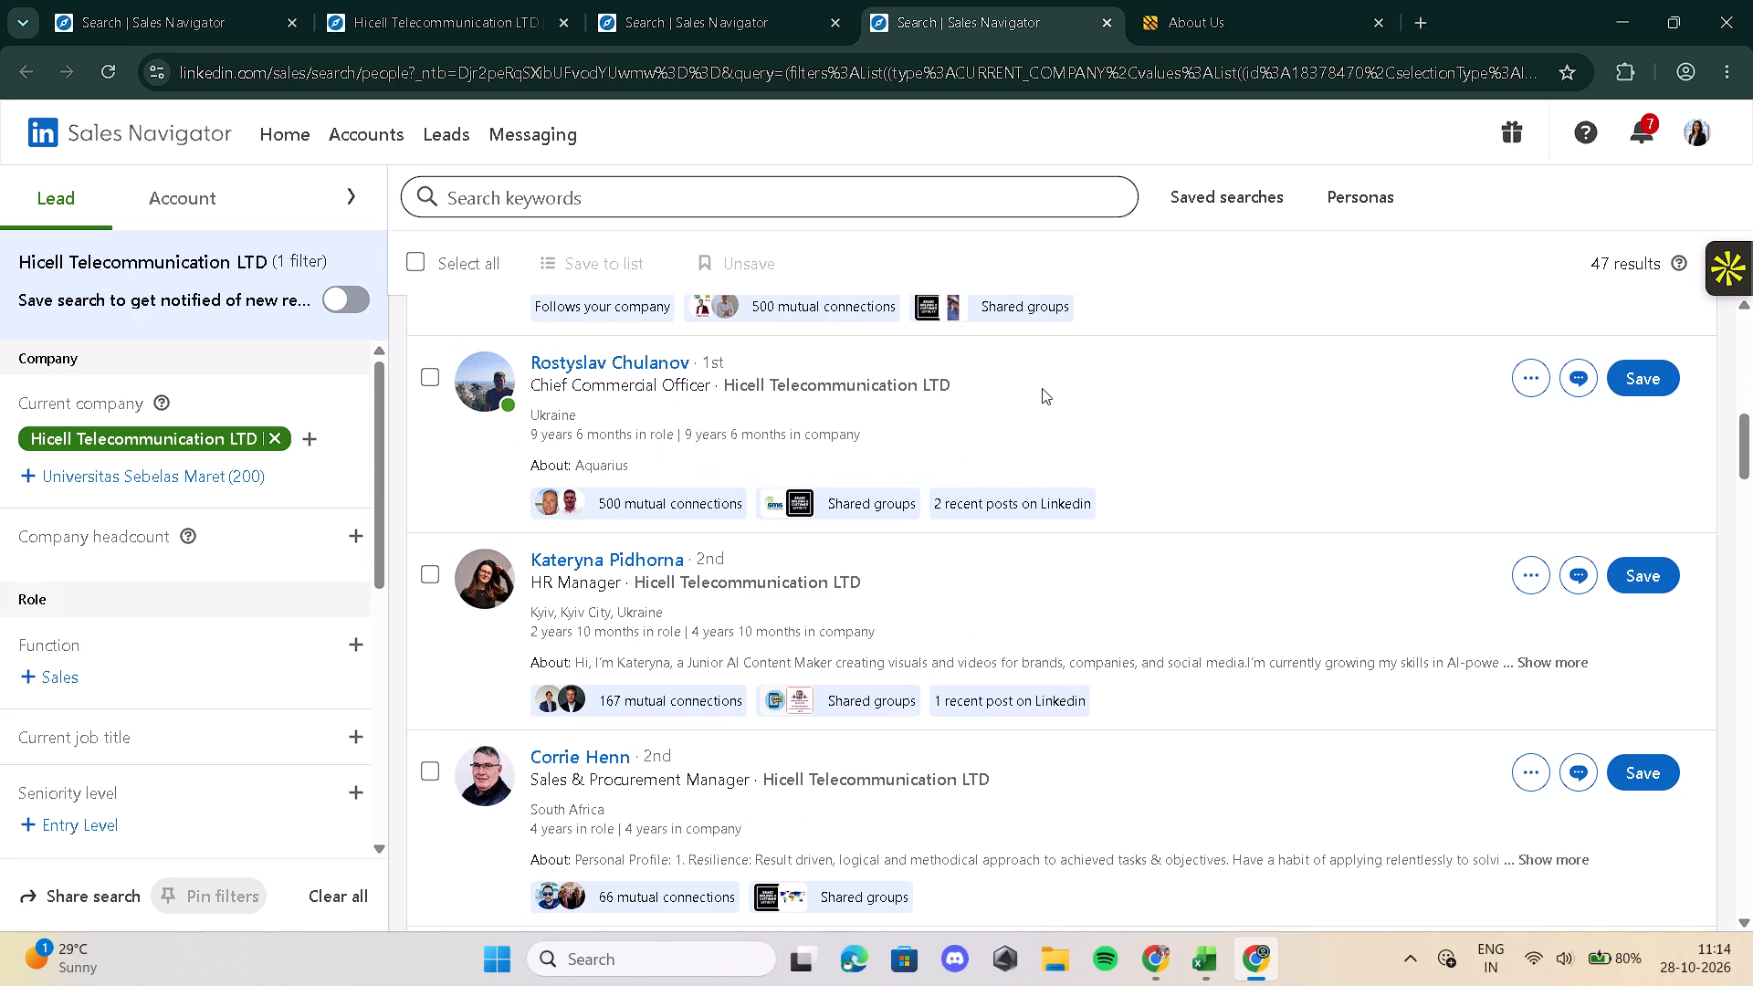
{"action": "scroll", "coordinate": [1042, 388], "scroll_direction": "down", "scroll_amount": 7}
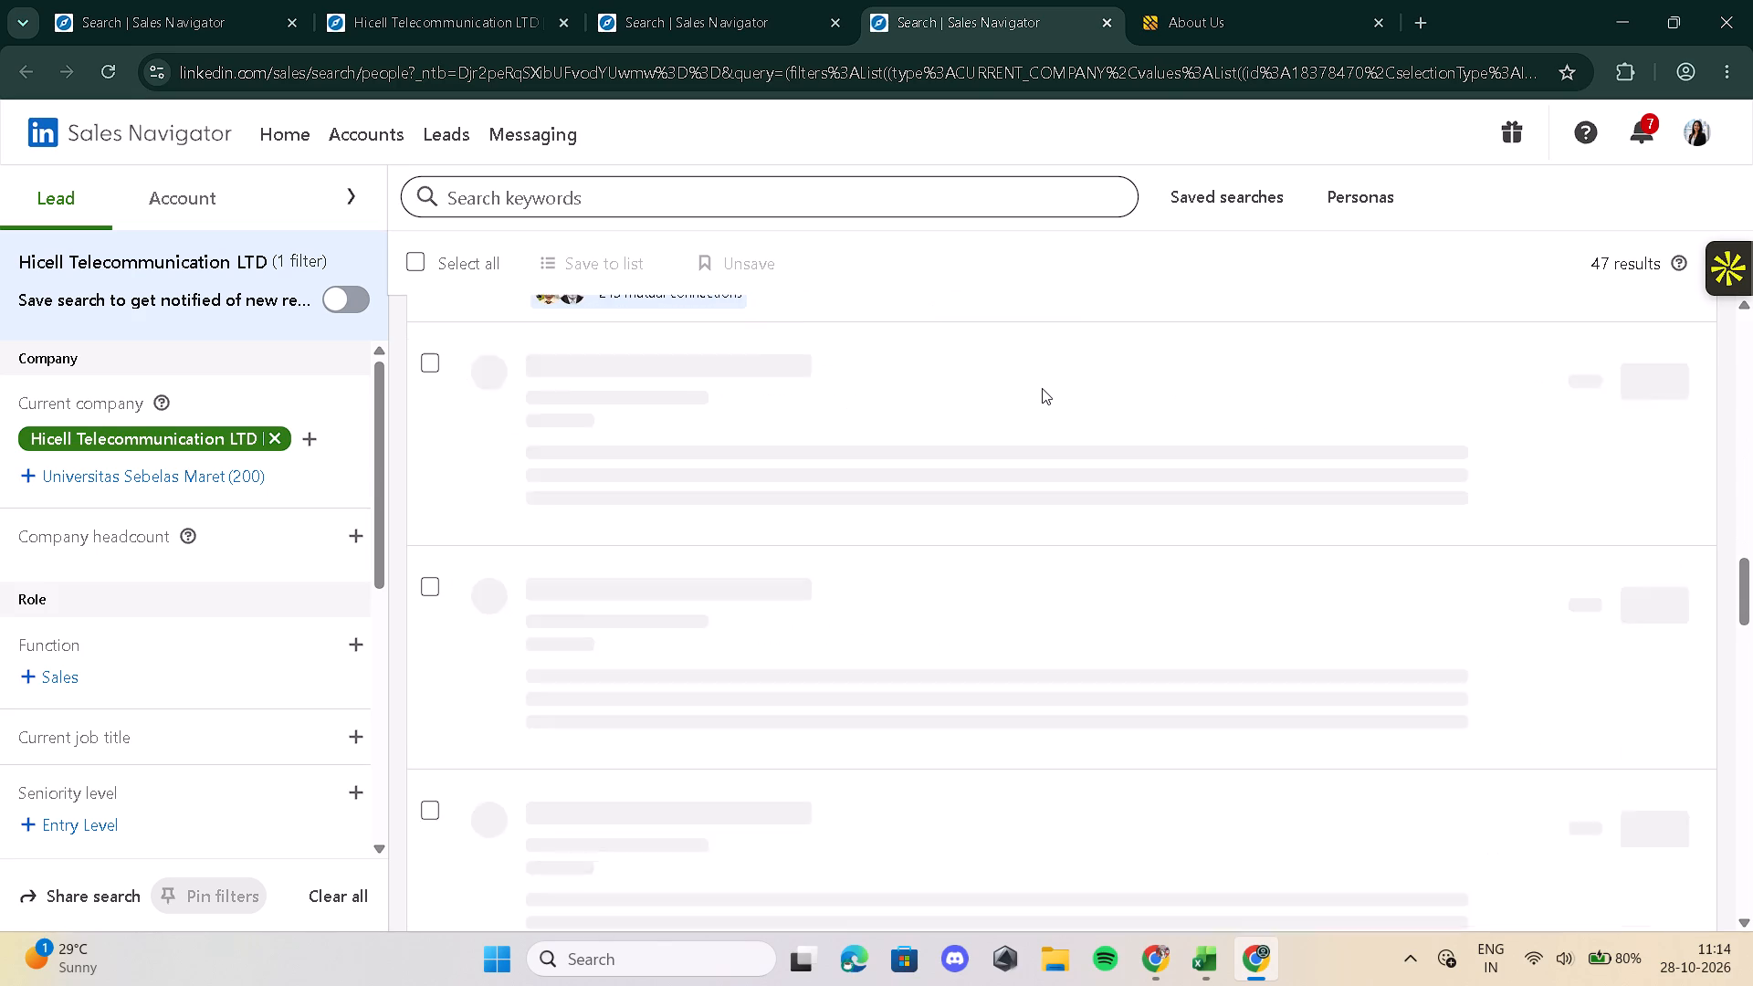
{"action": "scroll", "coordinate": [1042, 388], "scroll_direction": "down", "scroll_amount": 5}
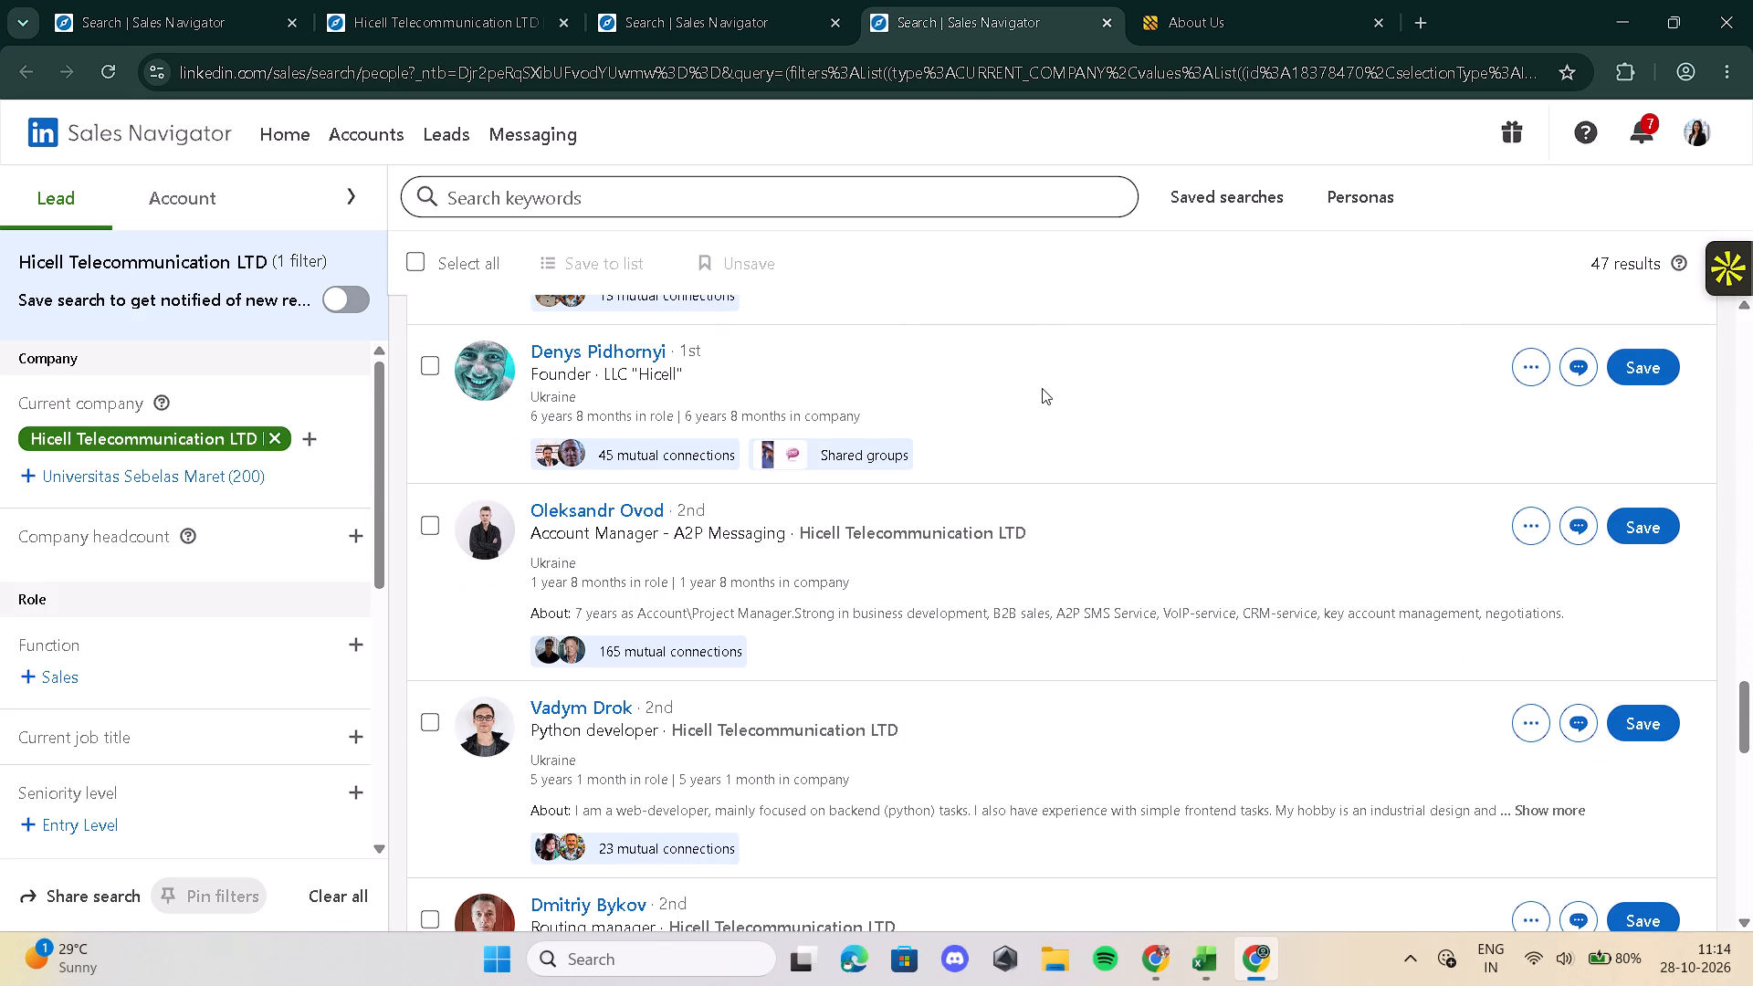
{"action": "scroll", "coordinate": [1042, 388], "scroll_direction": "down", "scroll_amount": 11}
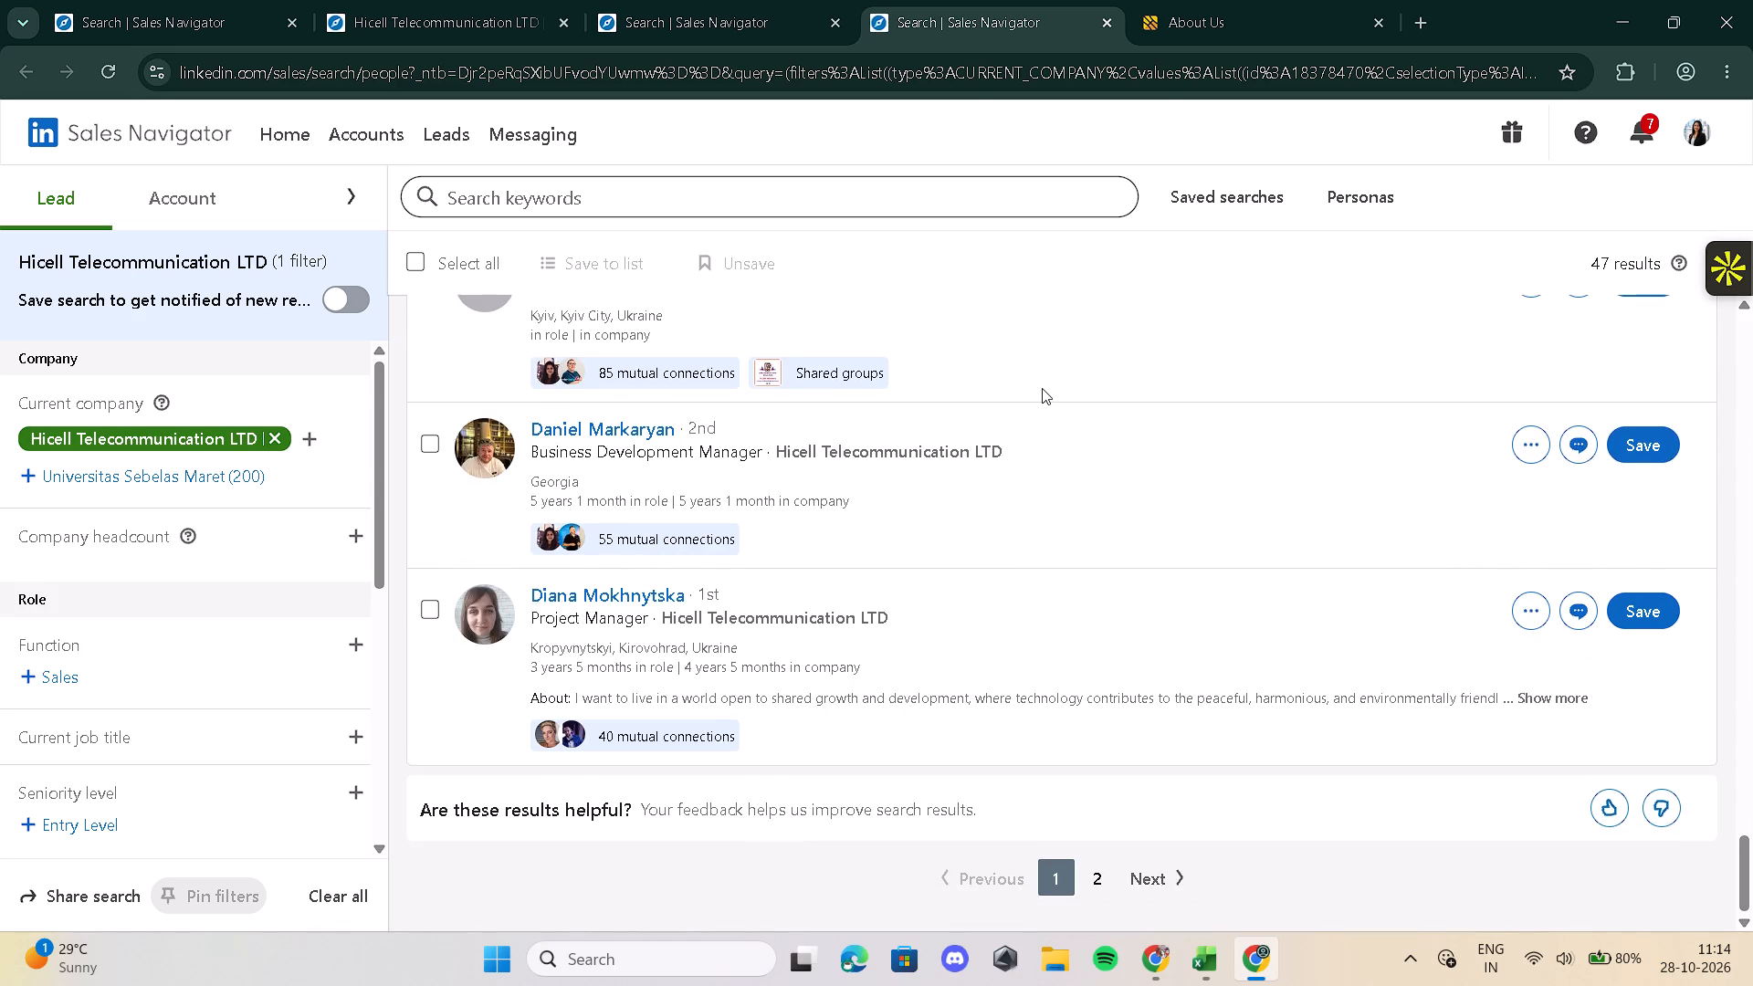
{"action": "scroll", "coordinate": [1042, 388], "scroll_direction": "up", "scroll_amount": 20}
{"action": "scroll", "coordinate": [1042, 388], "scroll_direction": "up", "scroll_amount": 7}
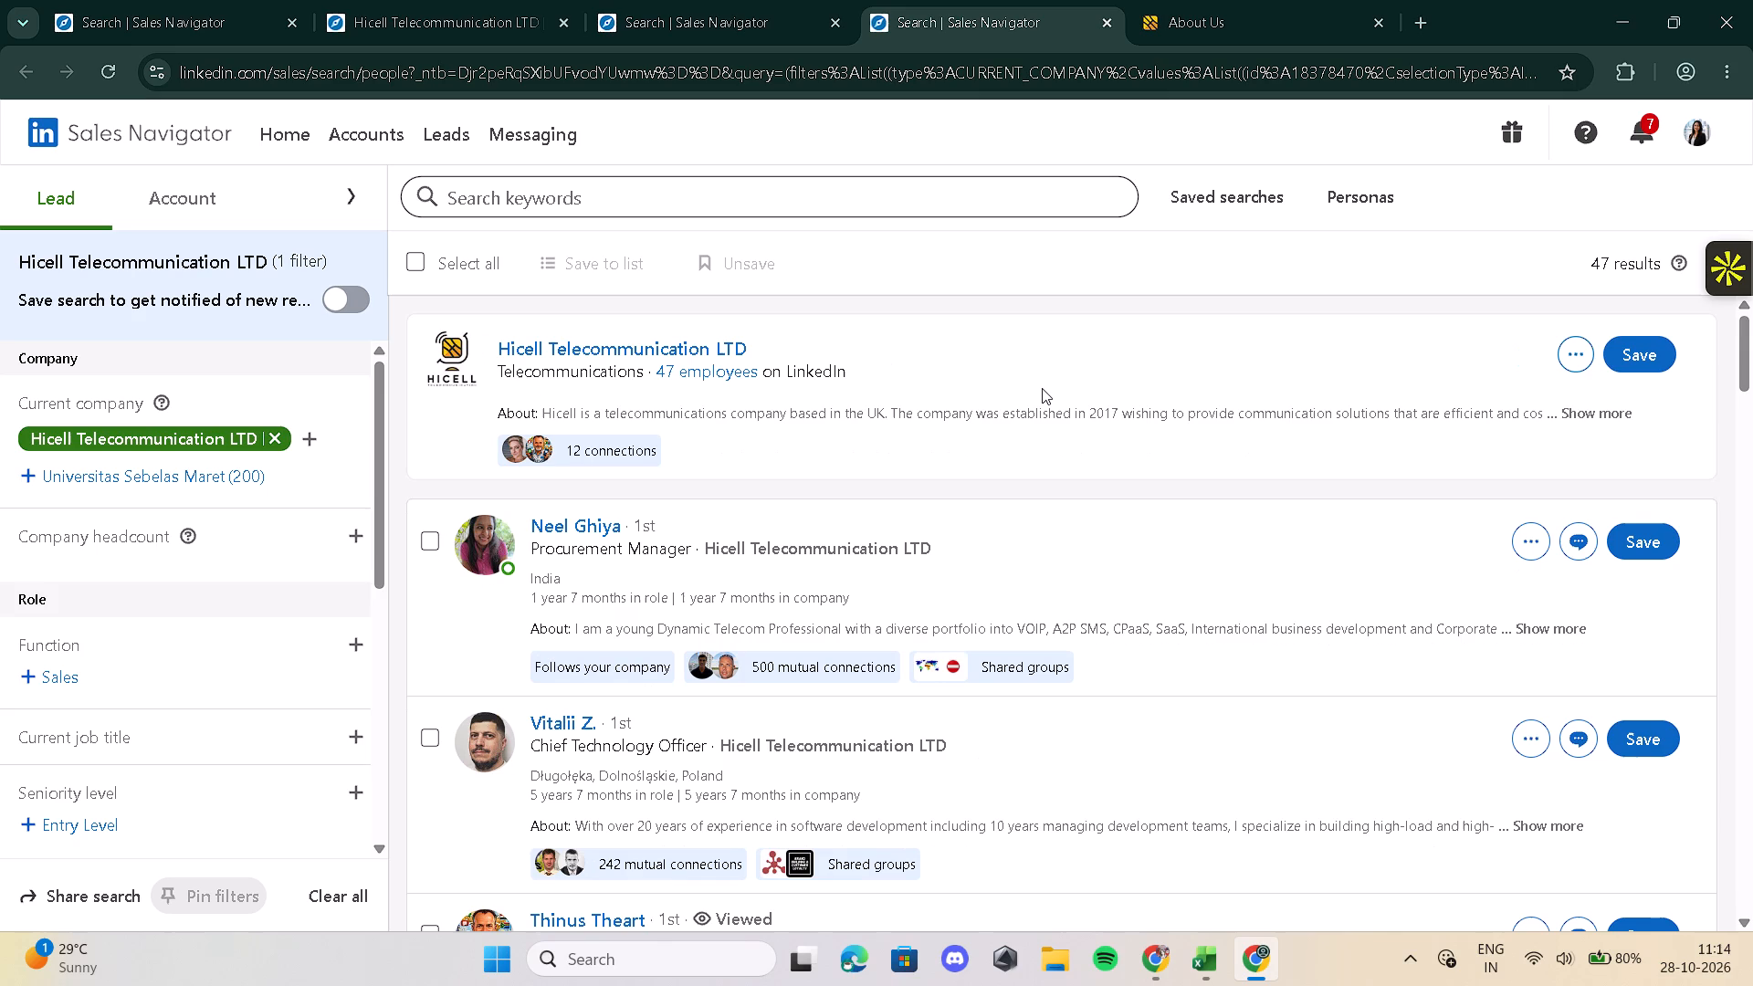
{"action": "scroll", "coordinate": [1042, 388], "scroll_direction": "up", "scroll_amount": 4}
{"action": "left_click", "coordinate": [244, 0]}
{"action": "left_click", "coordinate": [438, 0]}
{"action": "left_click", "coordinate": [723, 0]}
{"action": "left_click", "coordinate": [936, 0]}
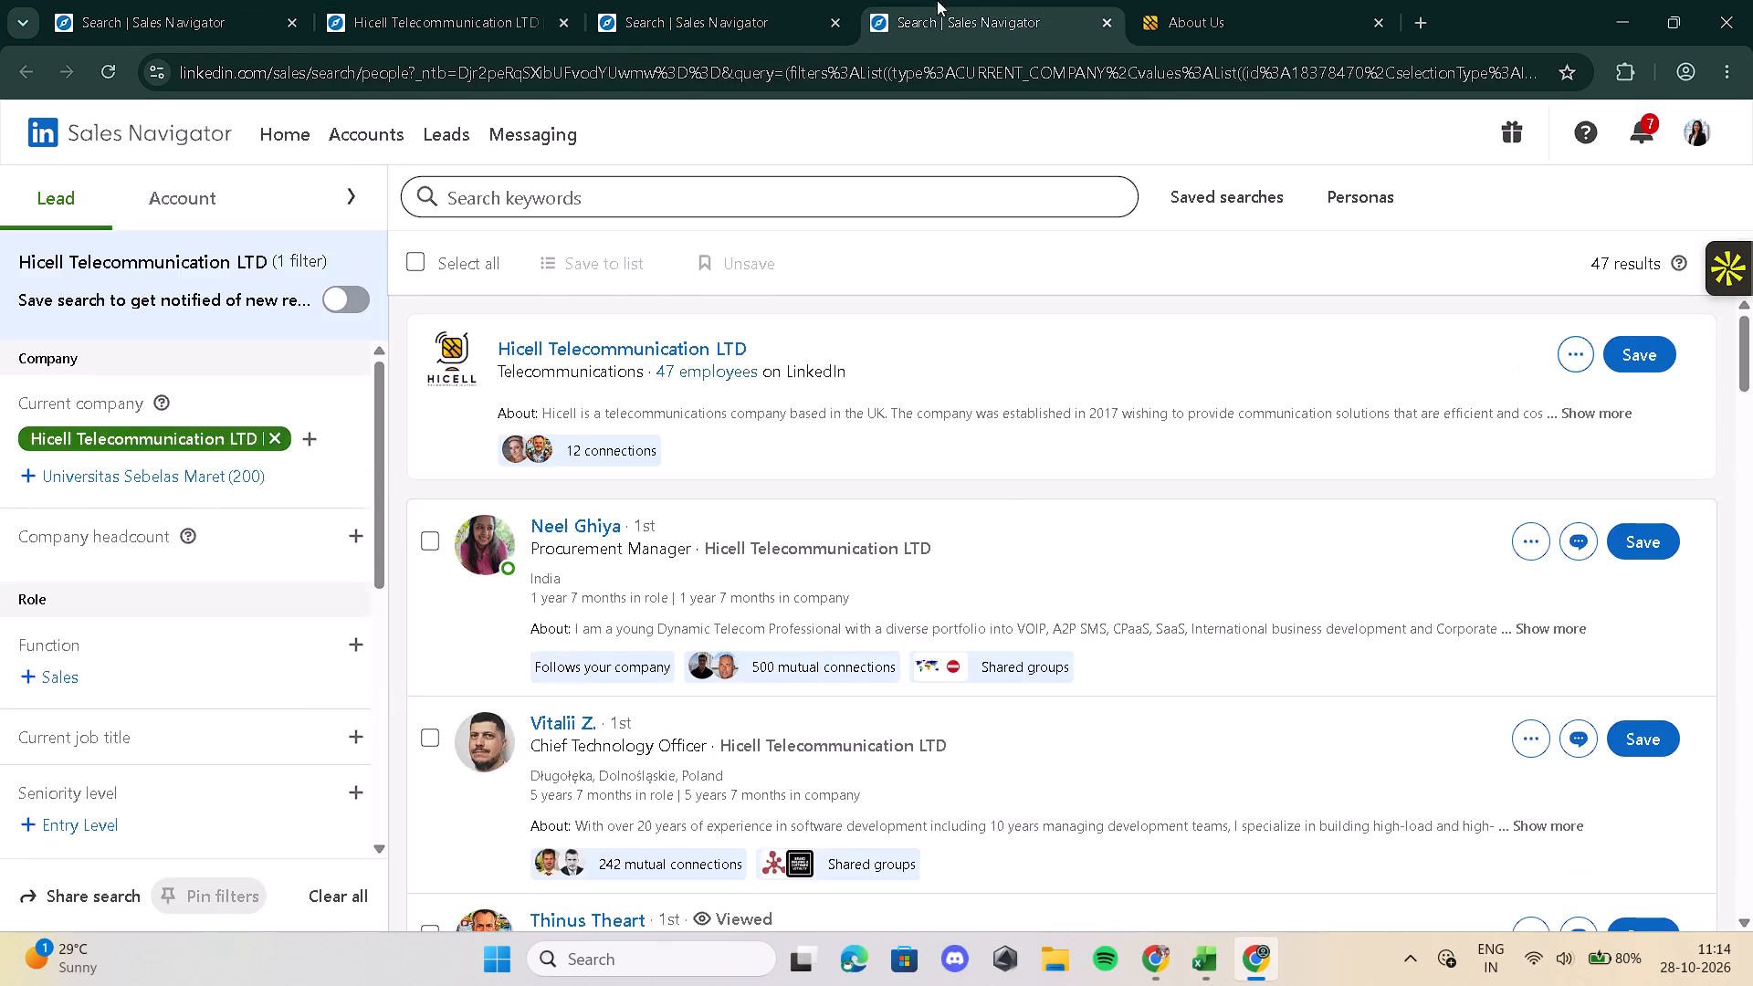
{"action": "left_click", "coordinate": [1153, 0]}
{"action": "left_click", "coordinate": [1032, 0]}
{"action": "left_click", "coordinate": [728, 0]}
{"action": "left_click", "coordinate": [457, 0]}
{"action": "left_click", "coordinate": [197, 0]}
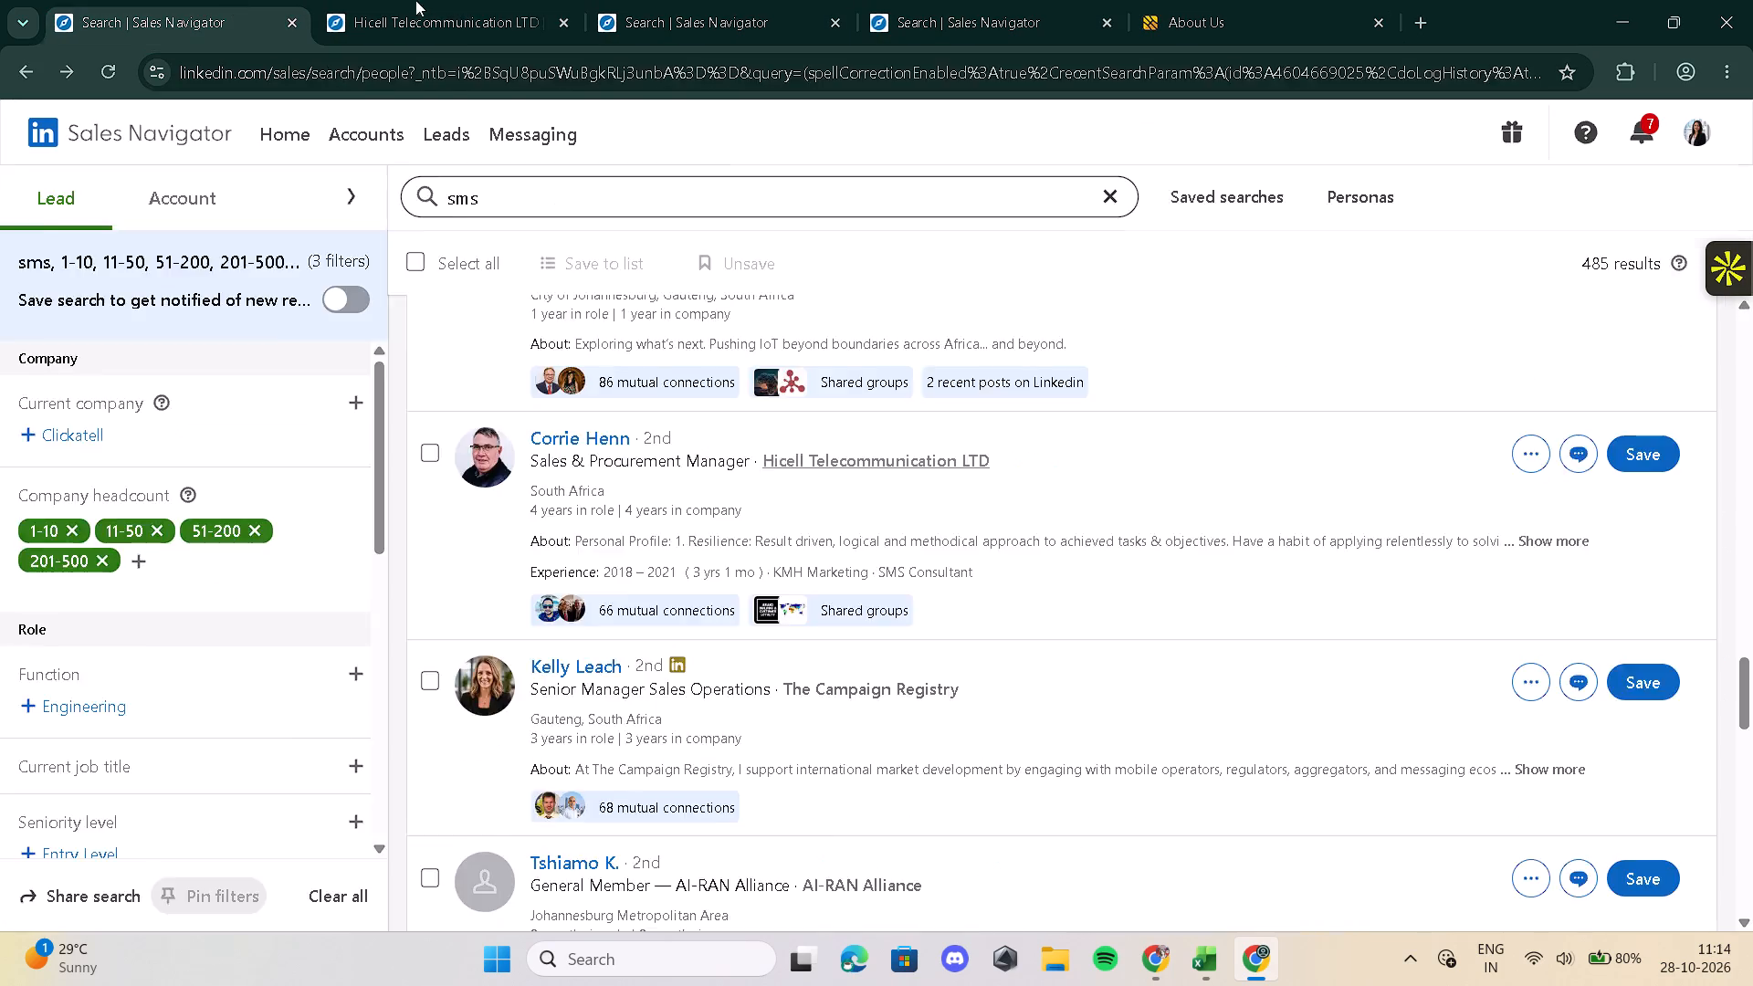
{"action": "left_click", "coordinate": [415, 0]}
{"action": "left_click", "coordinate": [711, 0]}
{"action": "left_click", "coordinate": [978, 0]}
Lower the computer's sound volume until it is muted.
{"action": "left_click", "coordinate": [1416, 981]}
{"action": "left_click", "coordinate": [1415, 981]}
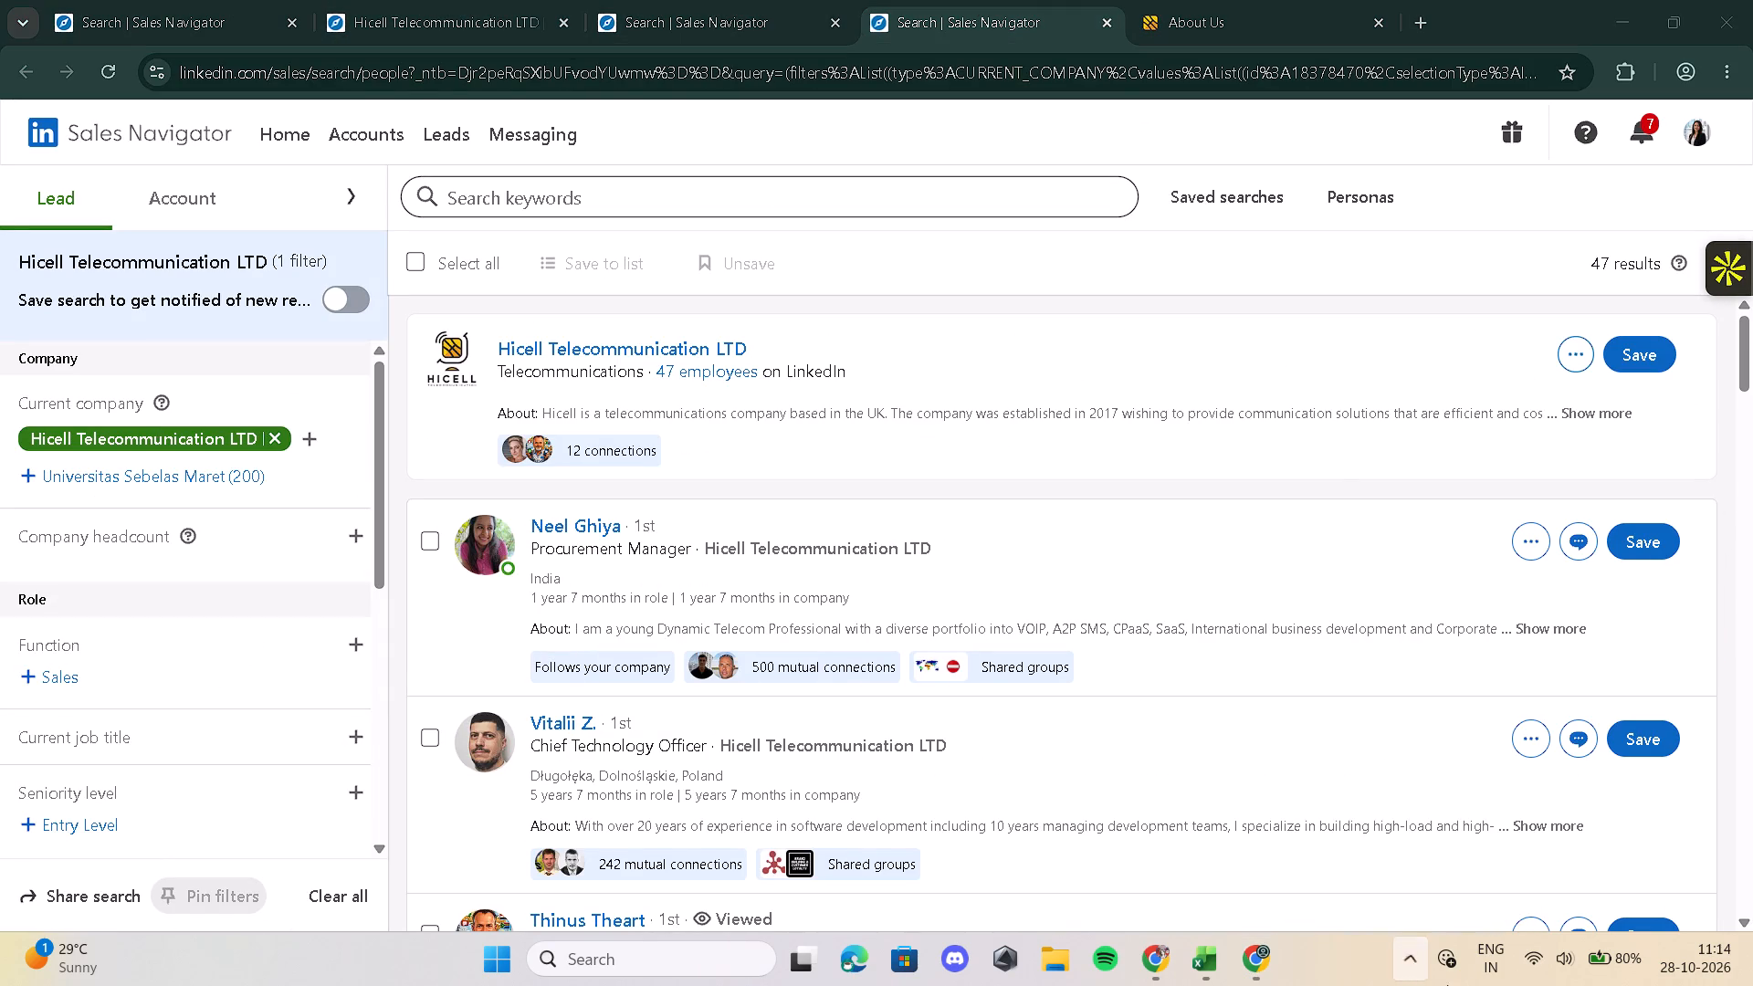
{"action": "left_click", "coordinate": [1597, 984]}
{"action": "left_click", "coordinate": [1329, 972]}
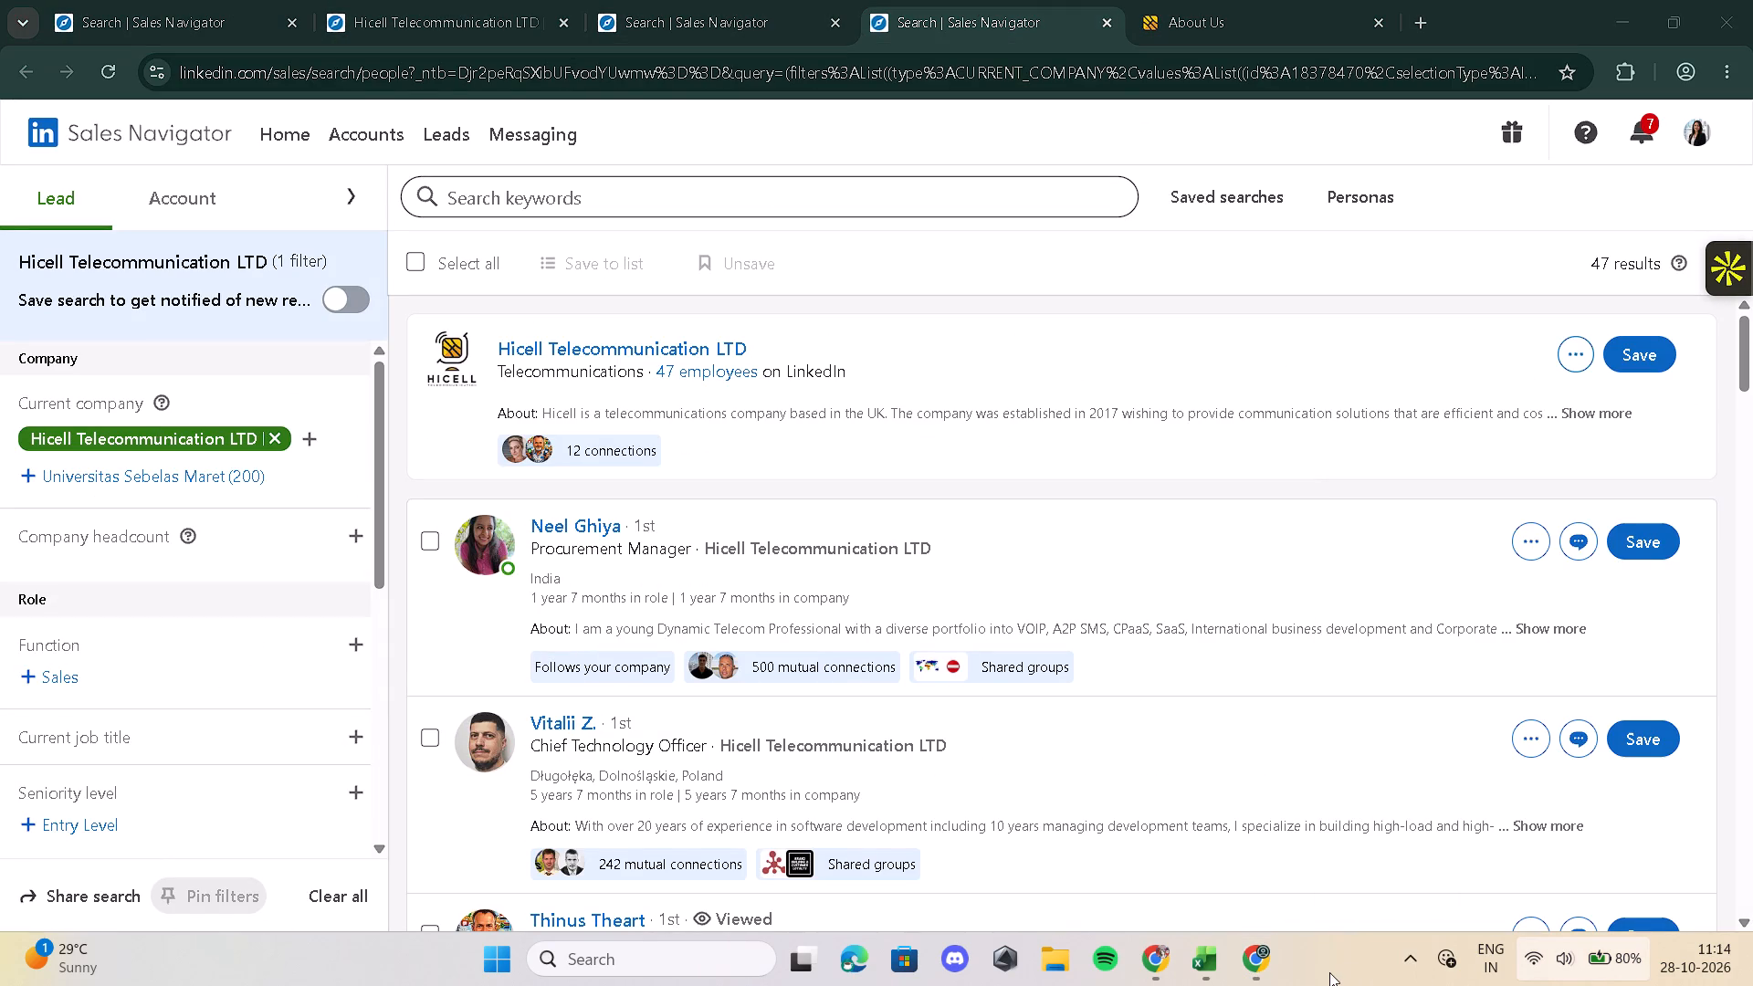
{"action": "left_click", "coordinate": [1561, 971]}
{"action": "left_click_drag", "start_coordinate": [1493, 834], "coordinate": [1358, 838]}
{"action": "left_click", "coordinate": [1331, 985]}
Return to the full Hicell employee results and review the job titles and locations for suitable contacts.
{"action": "left_click", "coordinate": [129, 0]}
{"action": "left_click", "coordinate": [379, 0]}
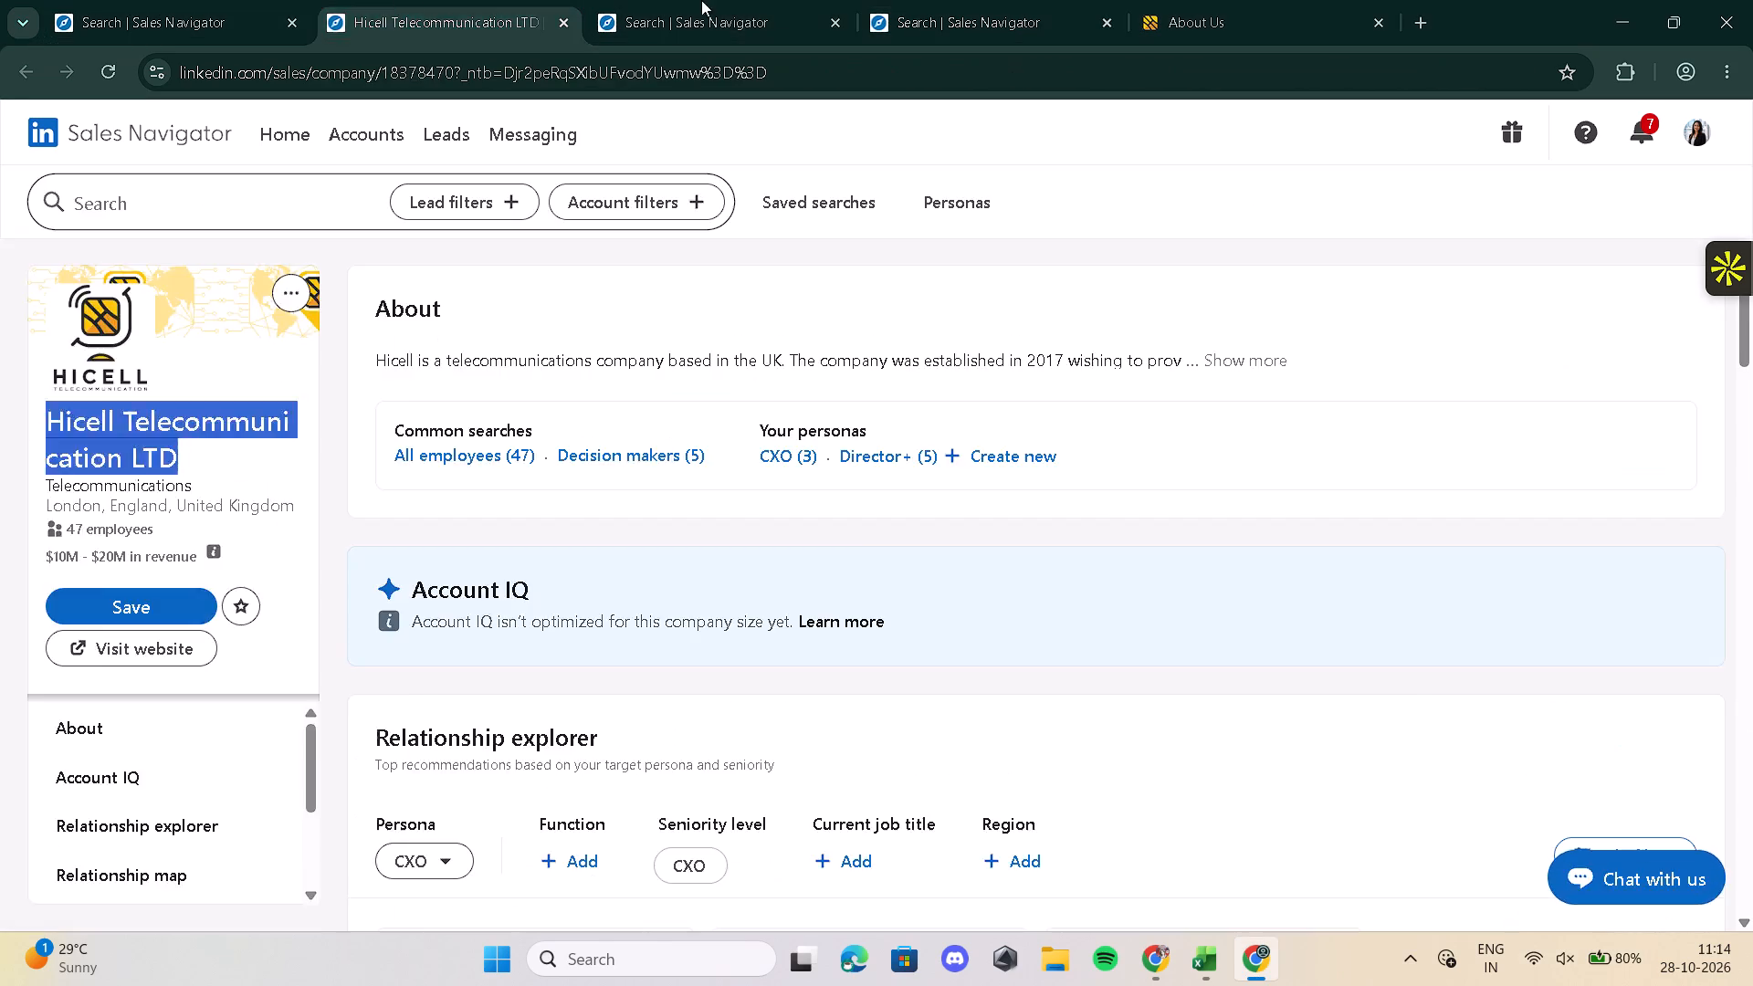
{"action": "left_click", "coordinate": [773, 0]}
{"action": "left_click", "coordinate": [1020, 0]}
{"action": "scroll", "coordinate": [991, 272], "scroll_direction": "down", "scroll_amount": 2}
{"action": "scroll", "coordinate": [1097, 409], "scroll_direction": "down", "scroll_amount": 2}
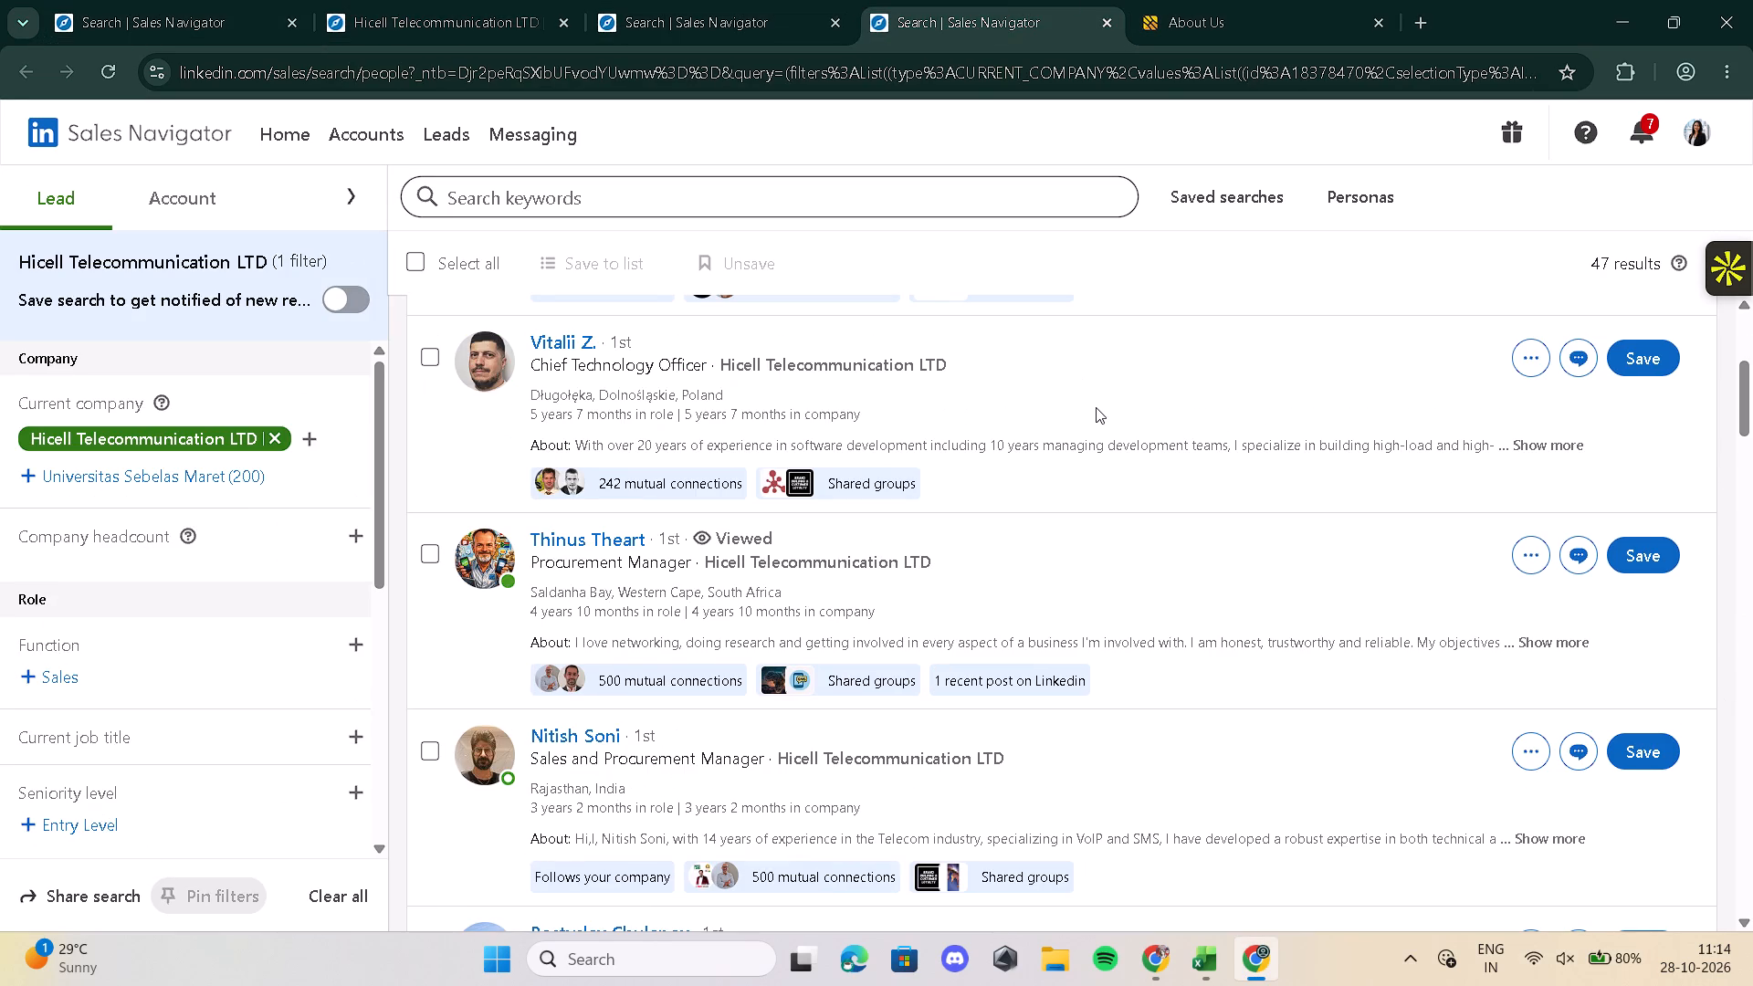
{"action": "scroll", "coordinate": [1096, 407], "scroll_direction": "down", "scroll_amount": 4}
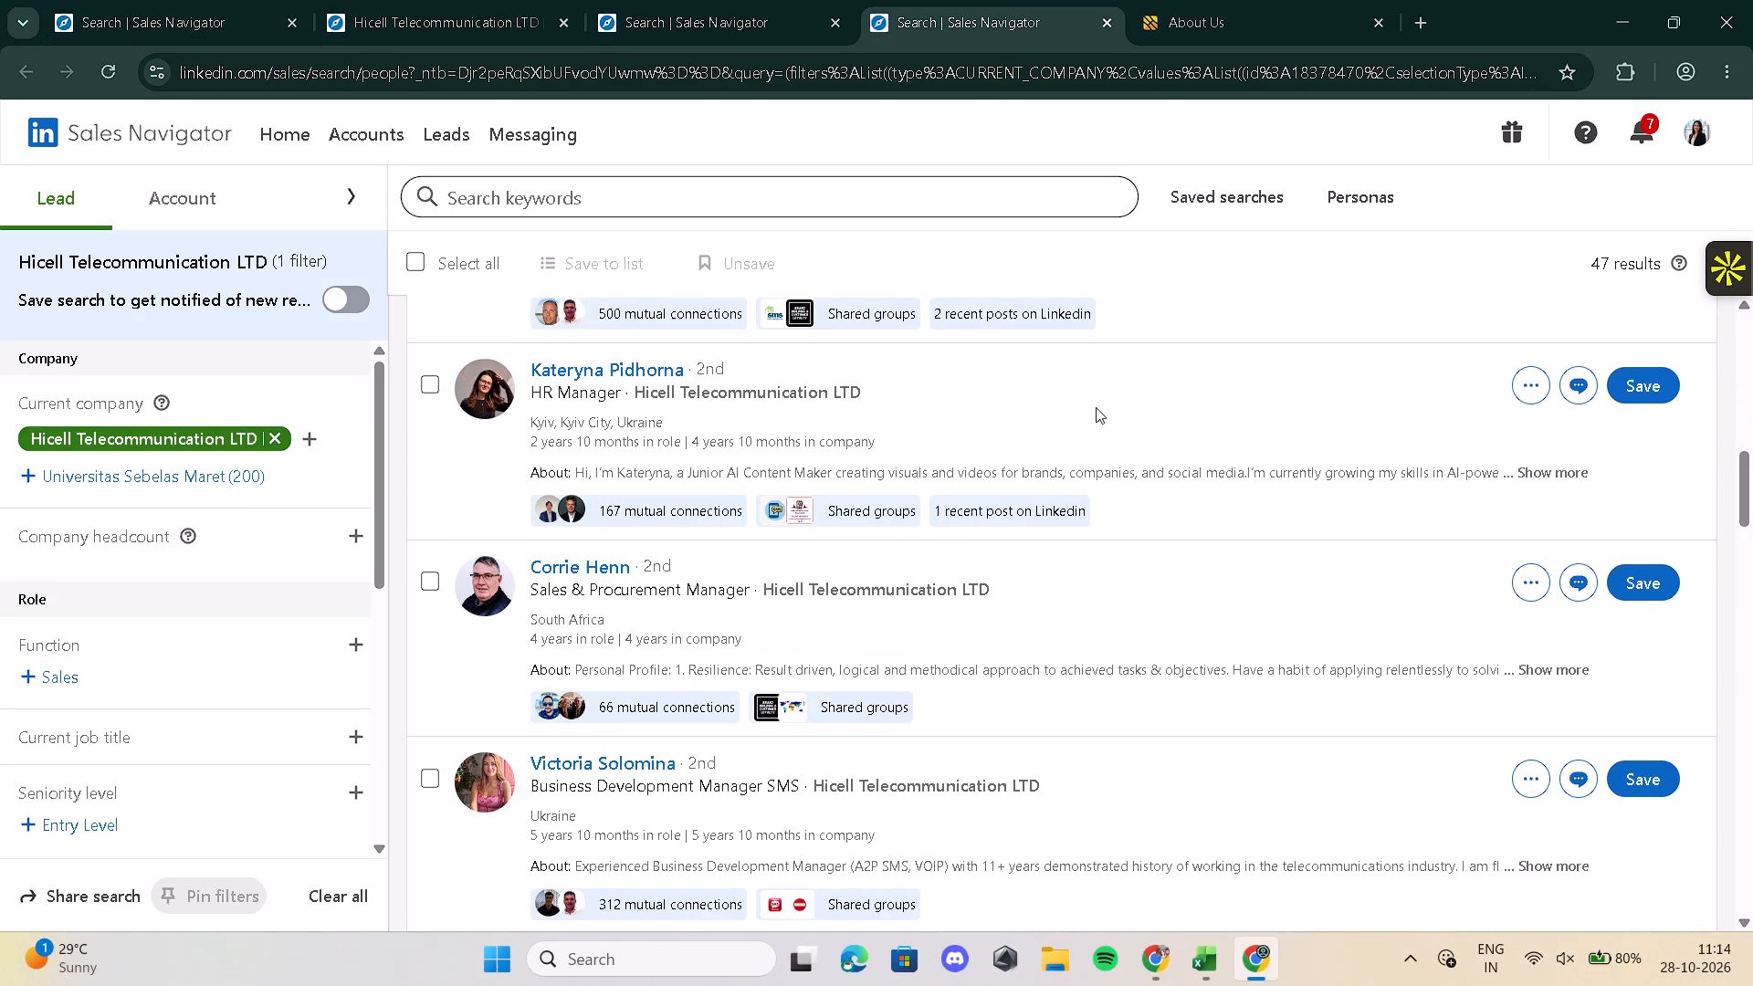
{"action": "scroll", "coordinate": [1087, 418], "scroll_direction": "down", "scroll_amount": 1}
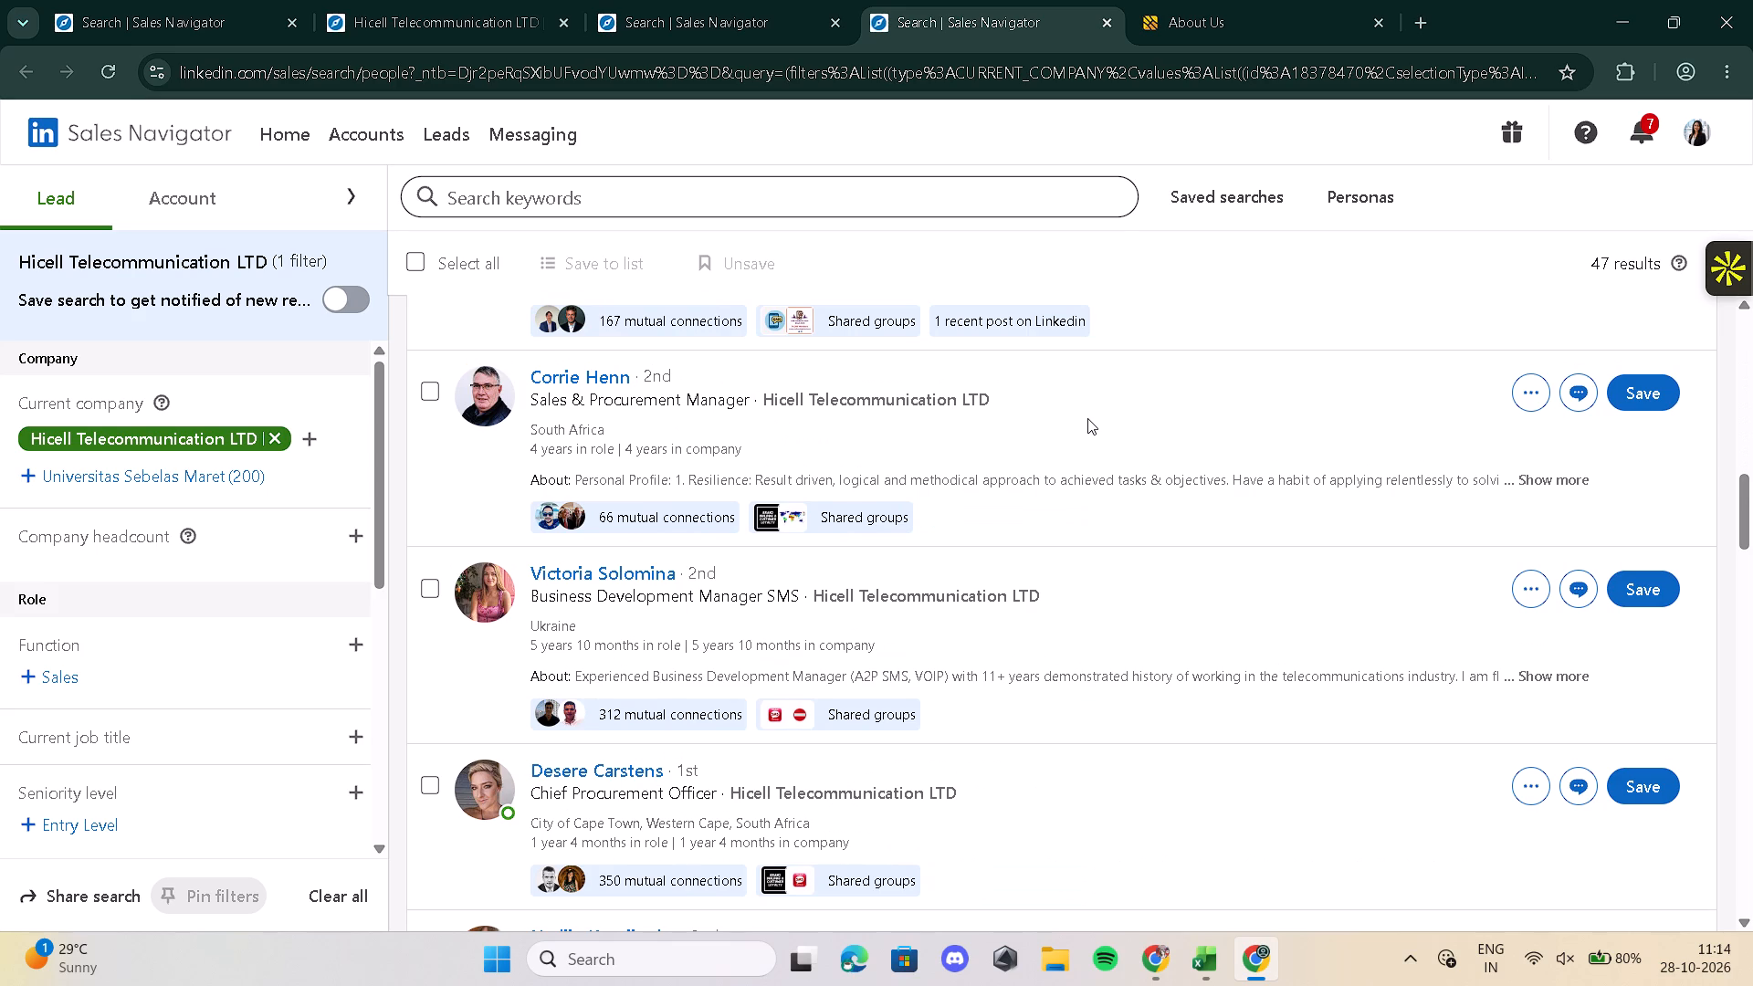
{"action": "scroll", "coordinate": [1087, 418], "scroll_direction": "down", "scroll_amount": 2}
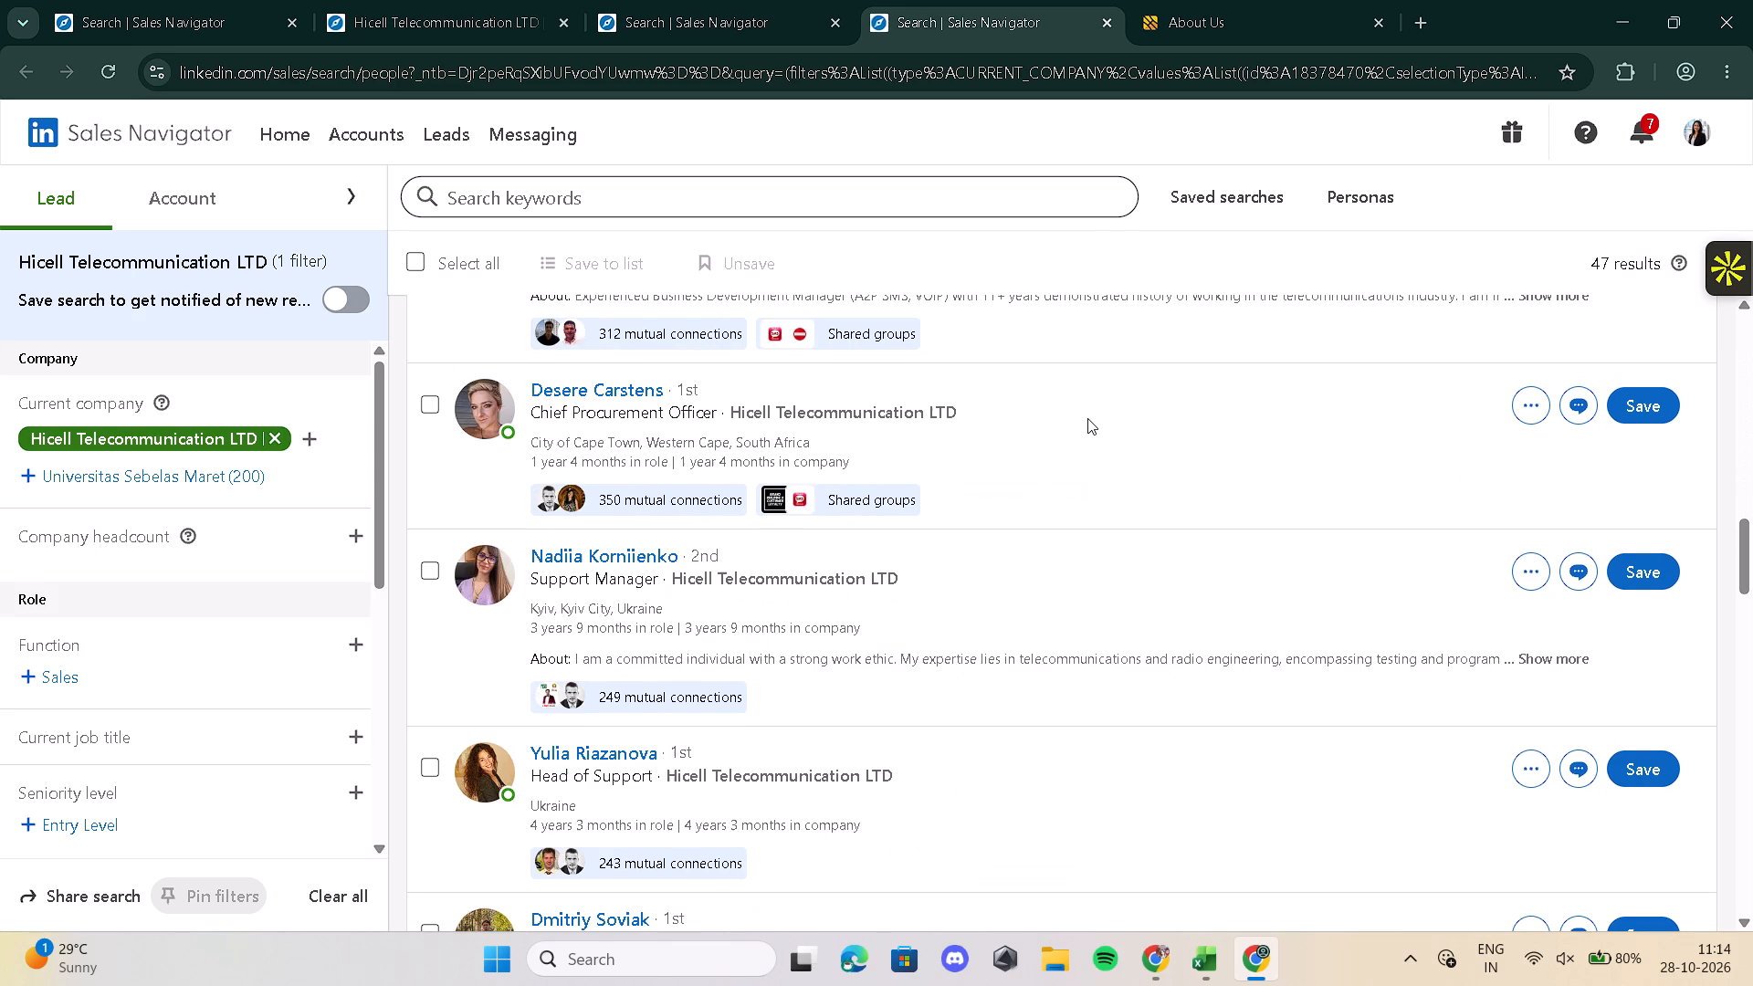
{"action": "scroll", "coordinate": [1087, 418], "scroll_direction": "down", "scroll_amount": 3}
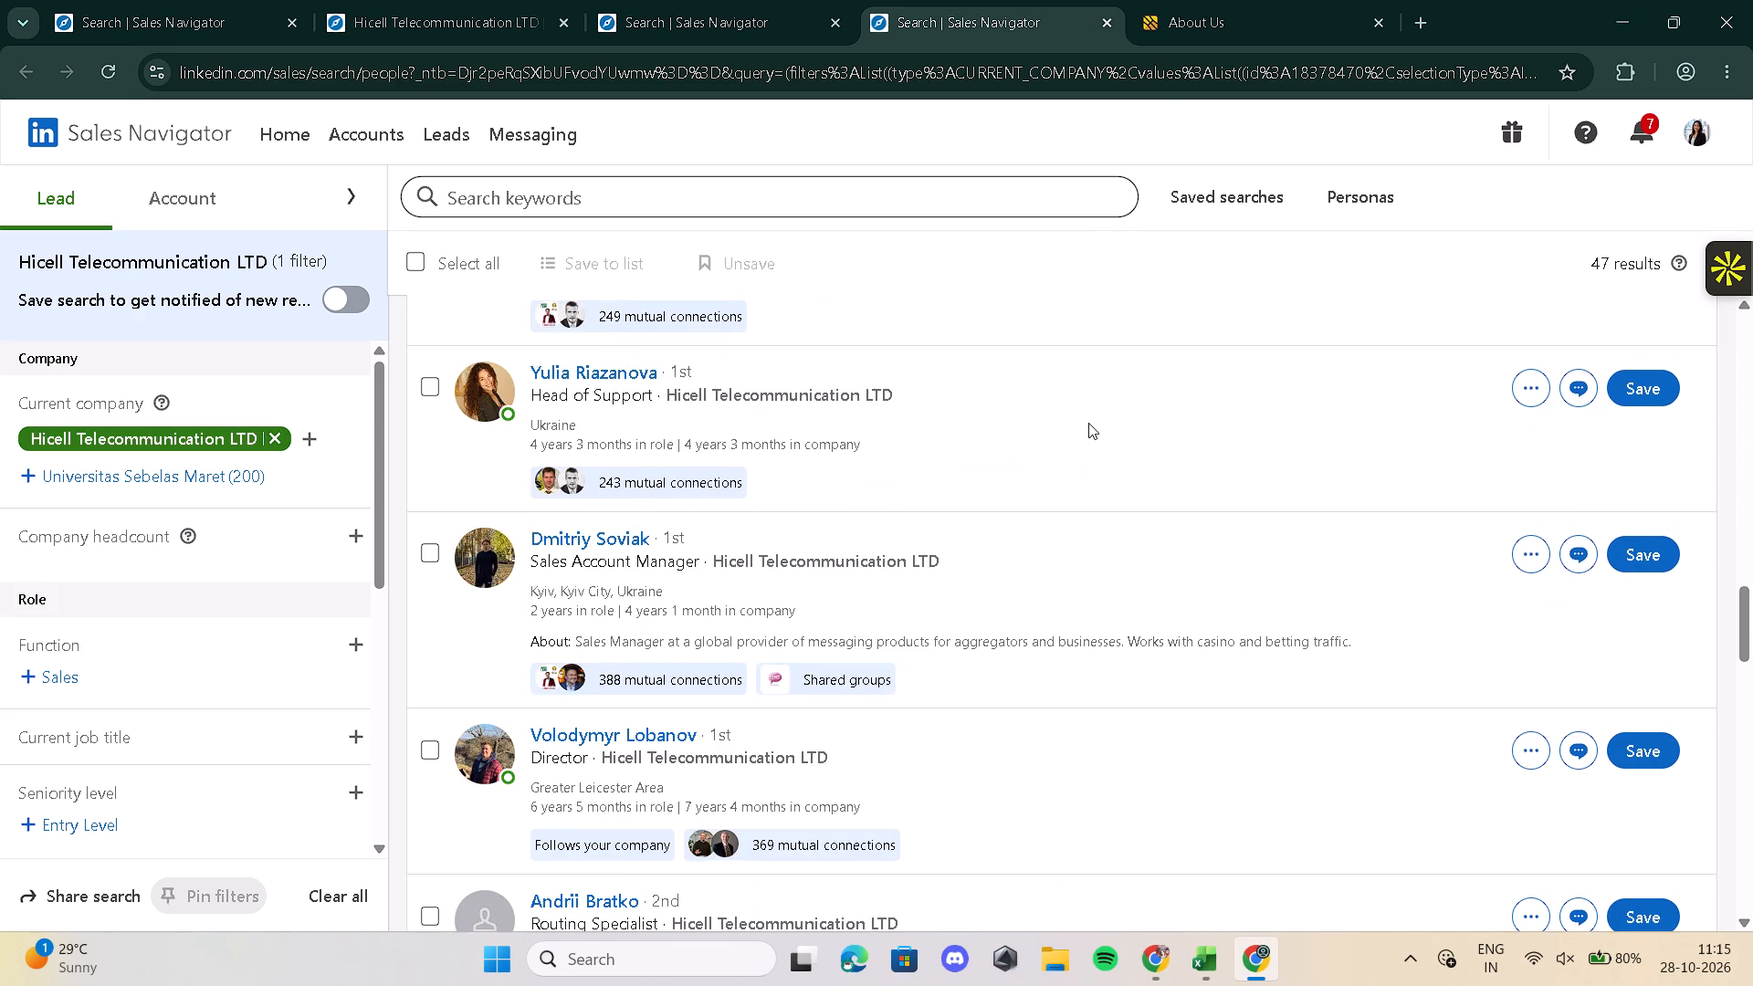
{"action": "scroll", "coordinate": [1088, 478], "scroll_direction": "down", "scroll_amount": 4}
{"action": "scroll", "coordinate": [1059, 586], "scroll_direction": "up", "scroll_amount": 8}
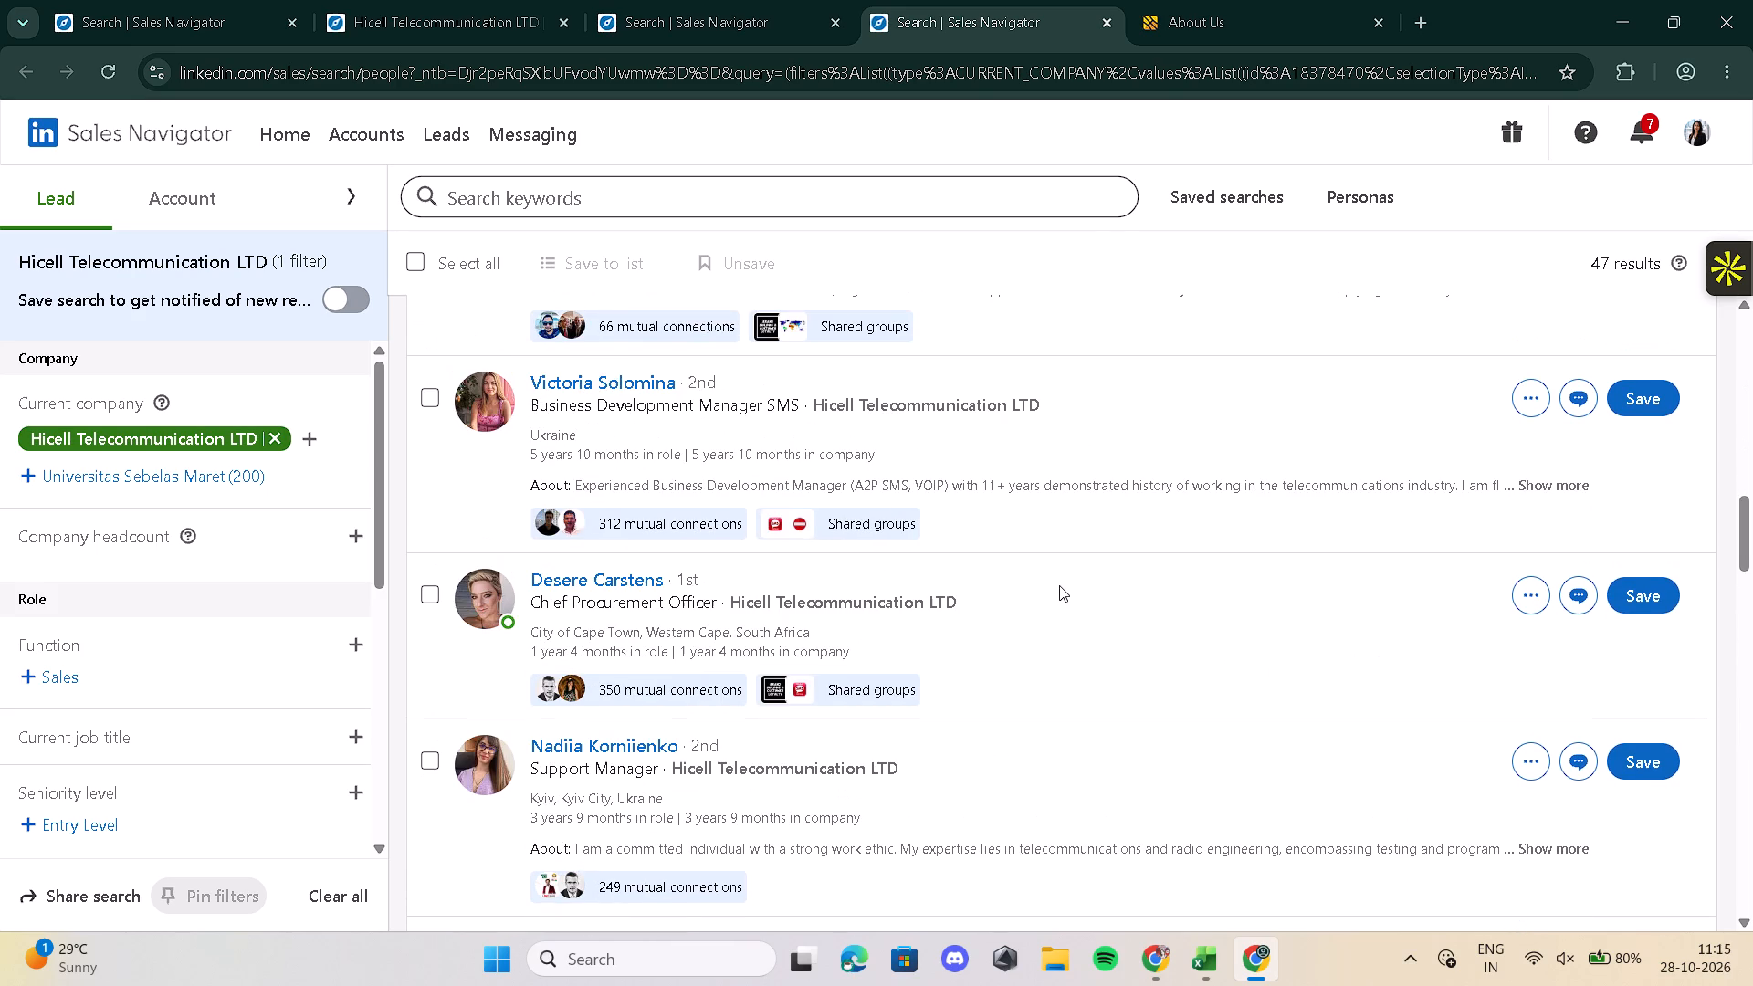
{"action": "scroll", "coordinate": [1059, 585], "scroll_direction": "up", "scroll_amount": 4}
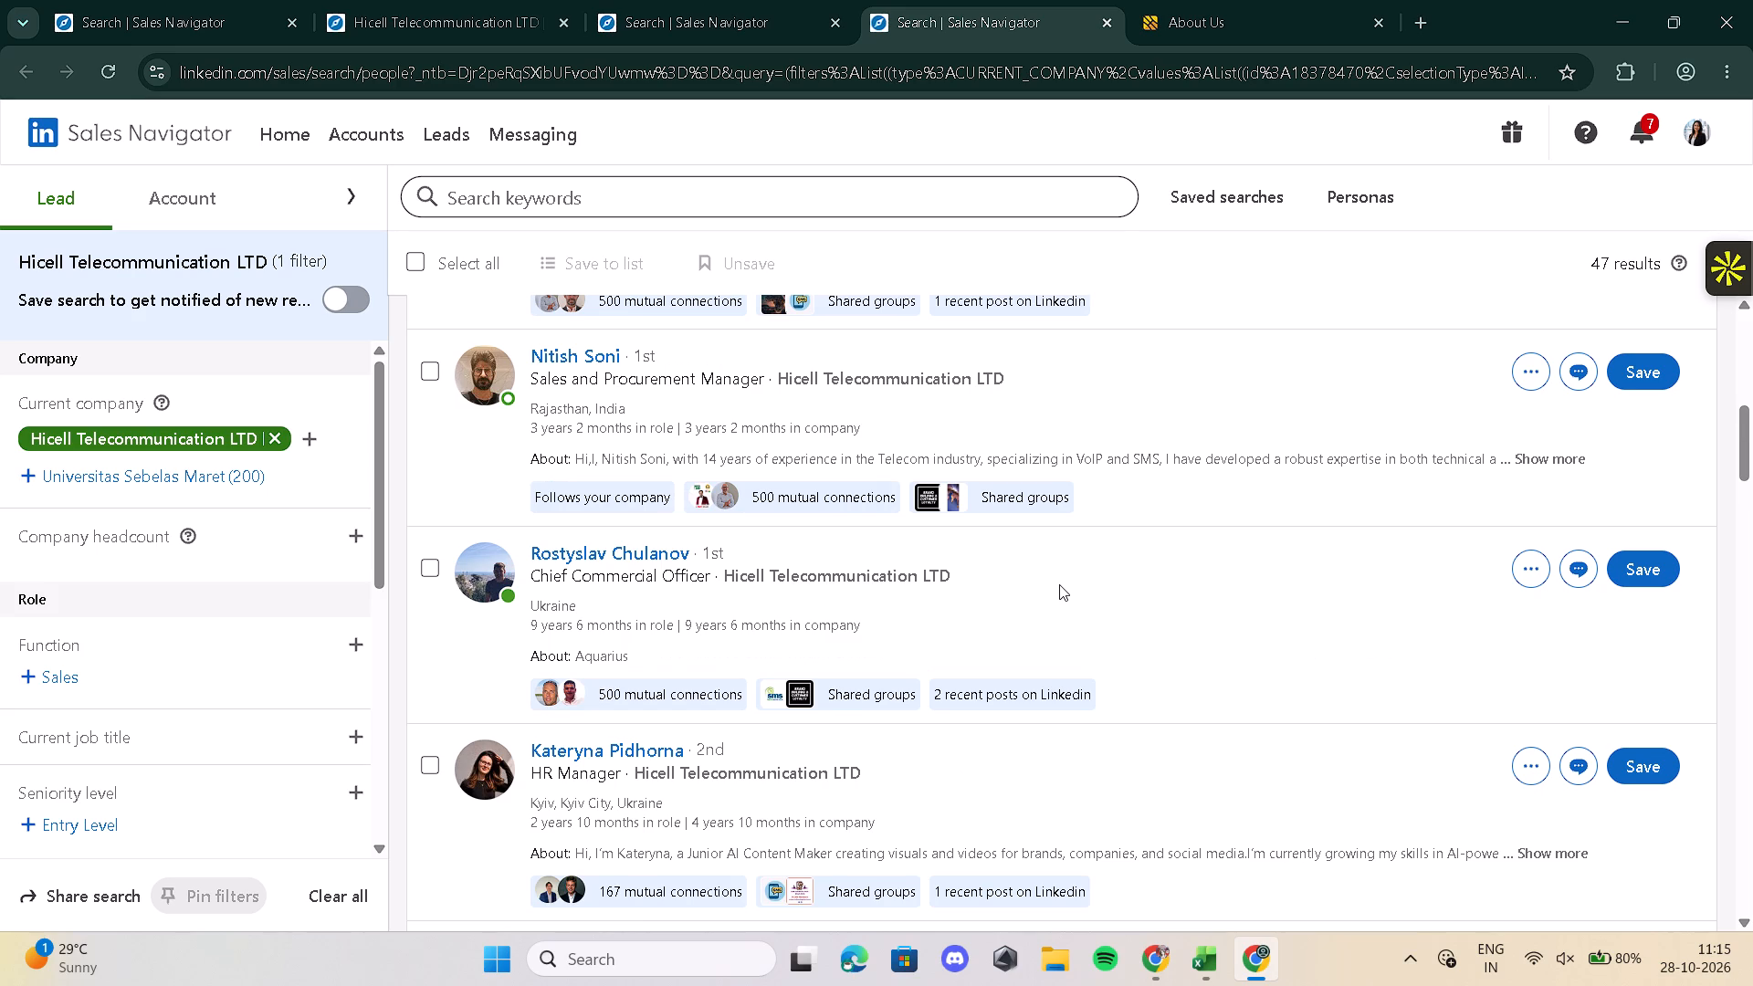
{"action": "scroll", "coordinate": [1059, 584], "scroll_direction": "up", "scroll_amount": 6}
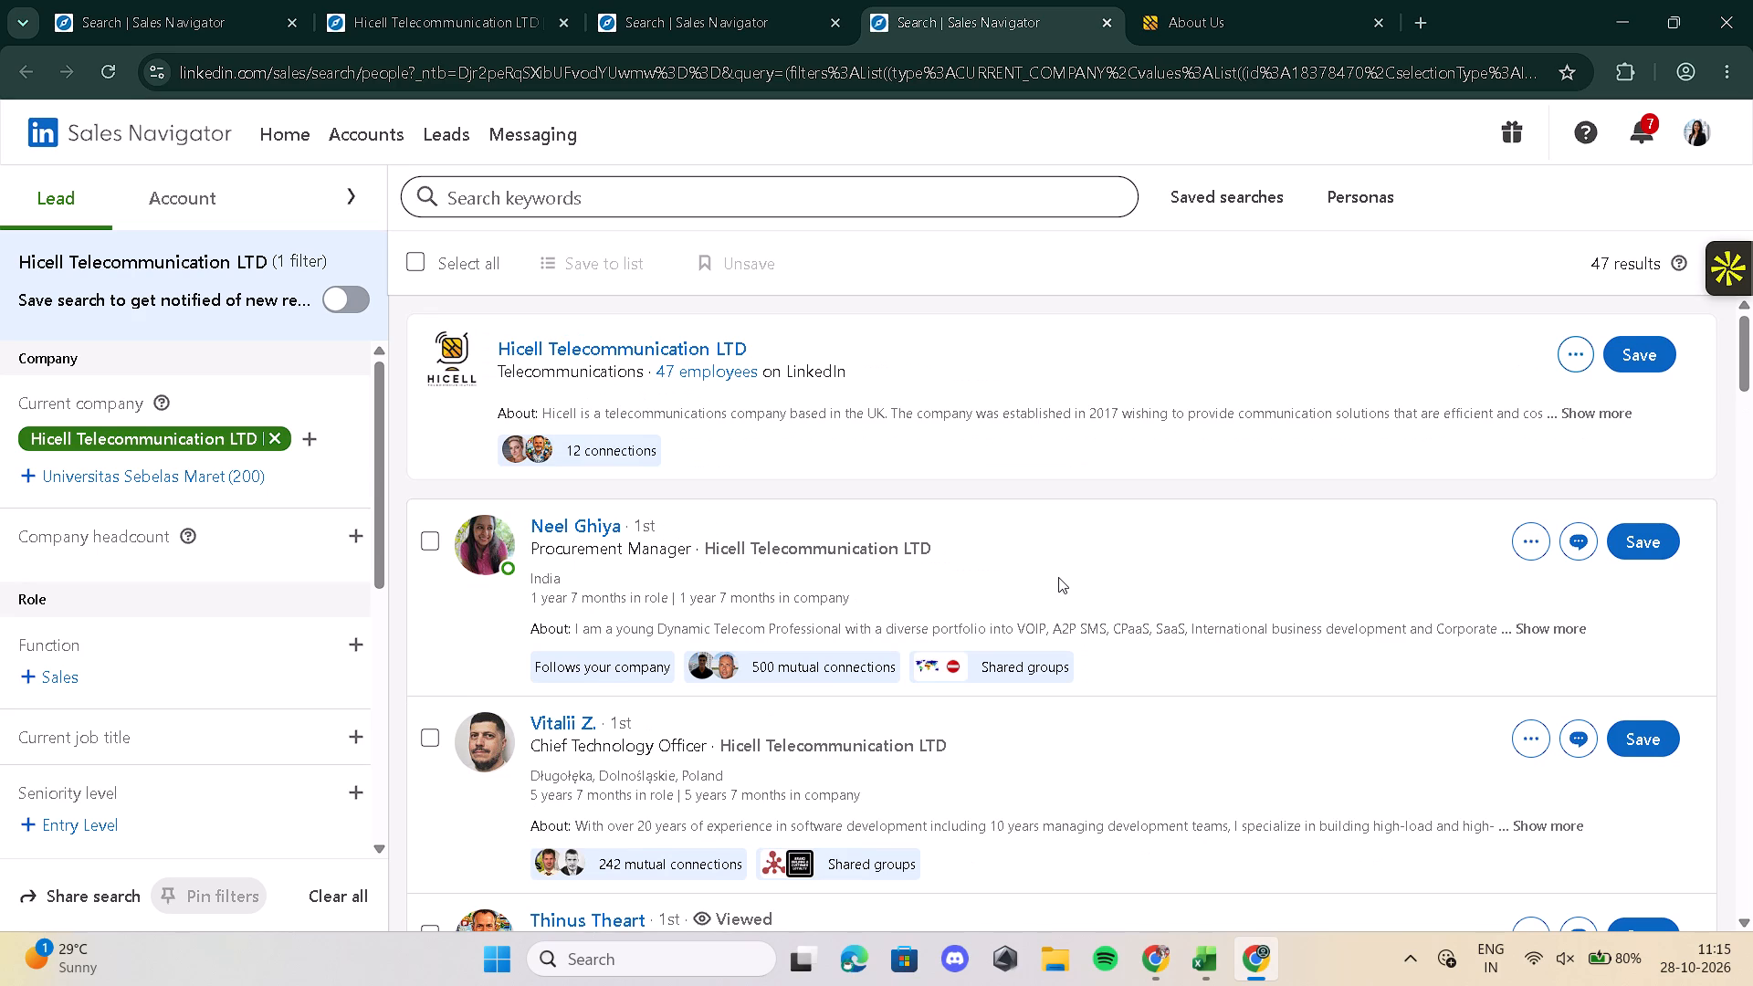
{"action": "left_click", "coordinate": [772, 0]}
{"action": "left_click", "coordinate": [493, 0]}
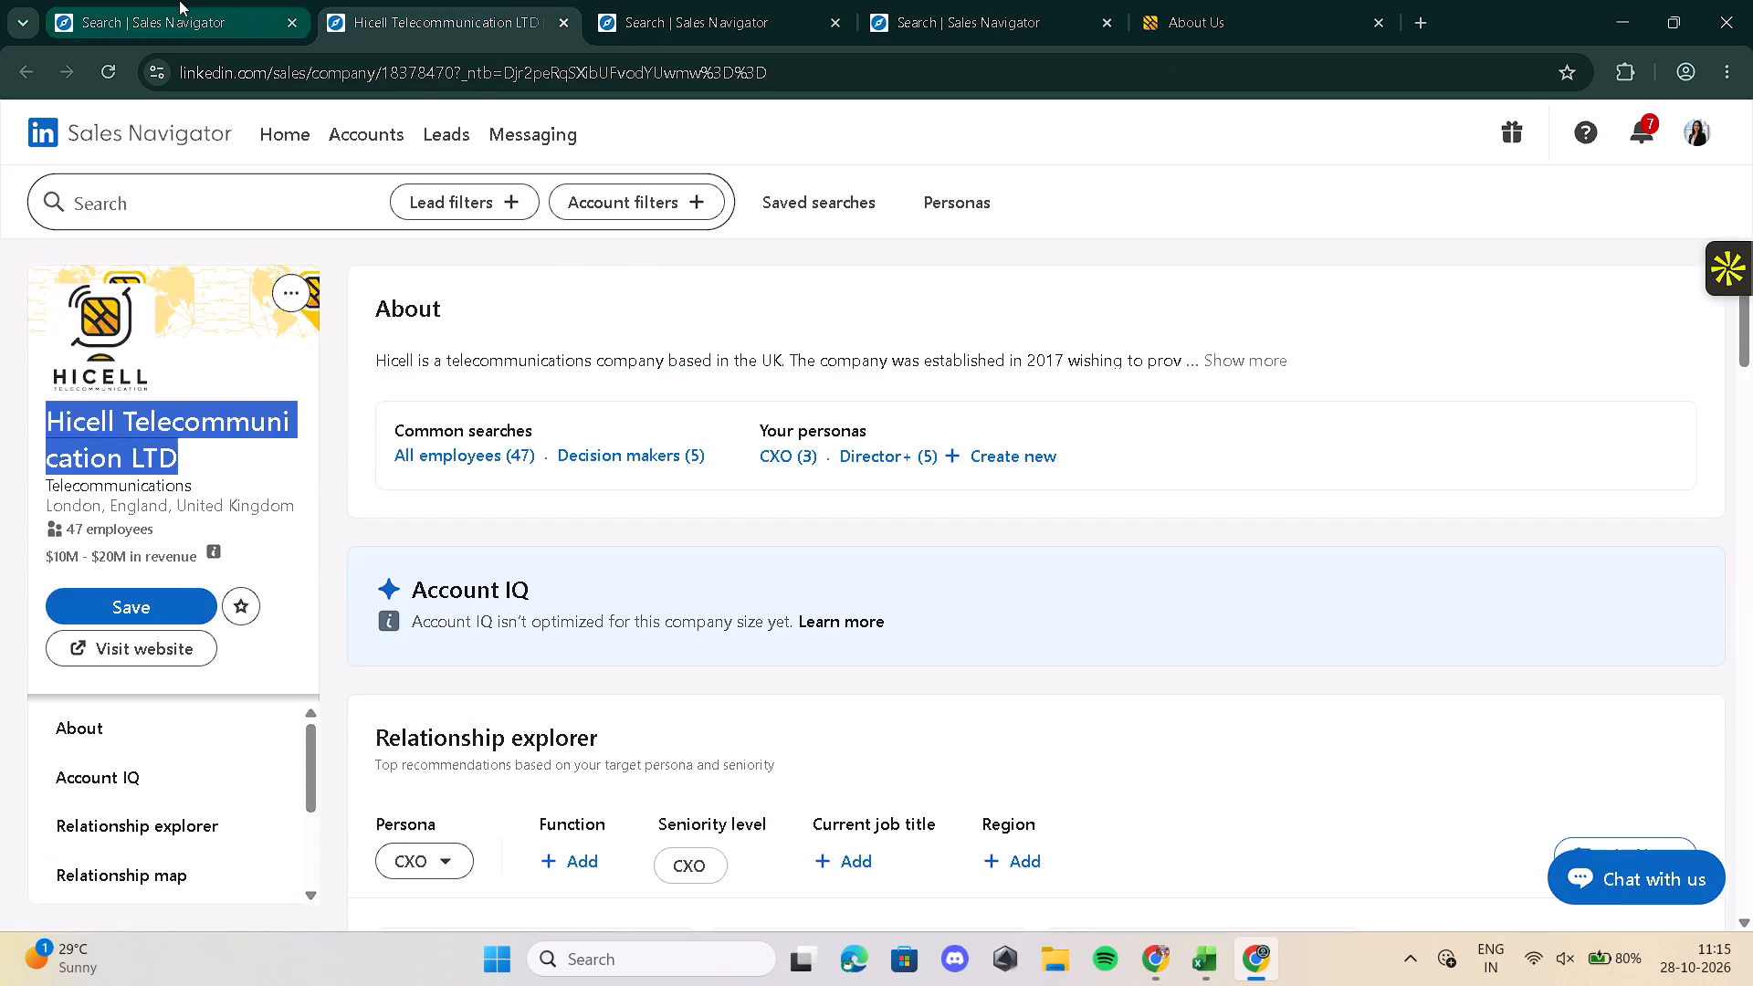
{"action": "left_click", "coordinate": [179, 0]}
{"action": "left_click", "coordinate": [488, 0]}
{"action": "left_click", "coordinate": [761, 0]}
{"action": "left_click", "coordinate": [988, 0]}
{"action": "scroll", "coordinate": [1133, 528], "scroll_direction": "down", "scroll_amount": 1}
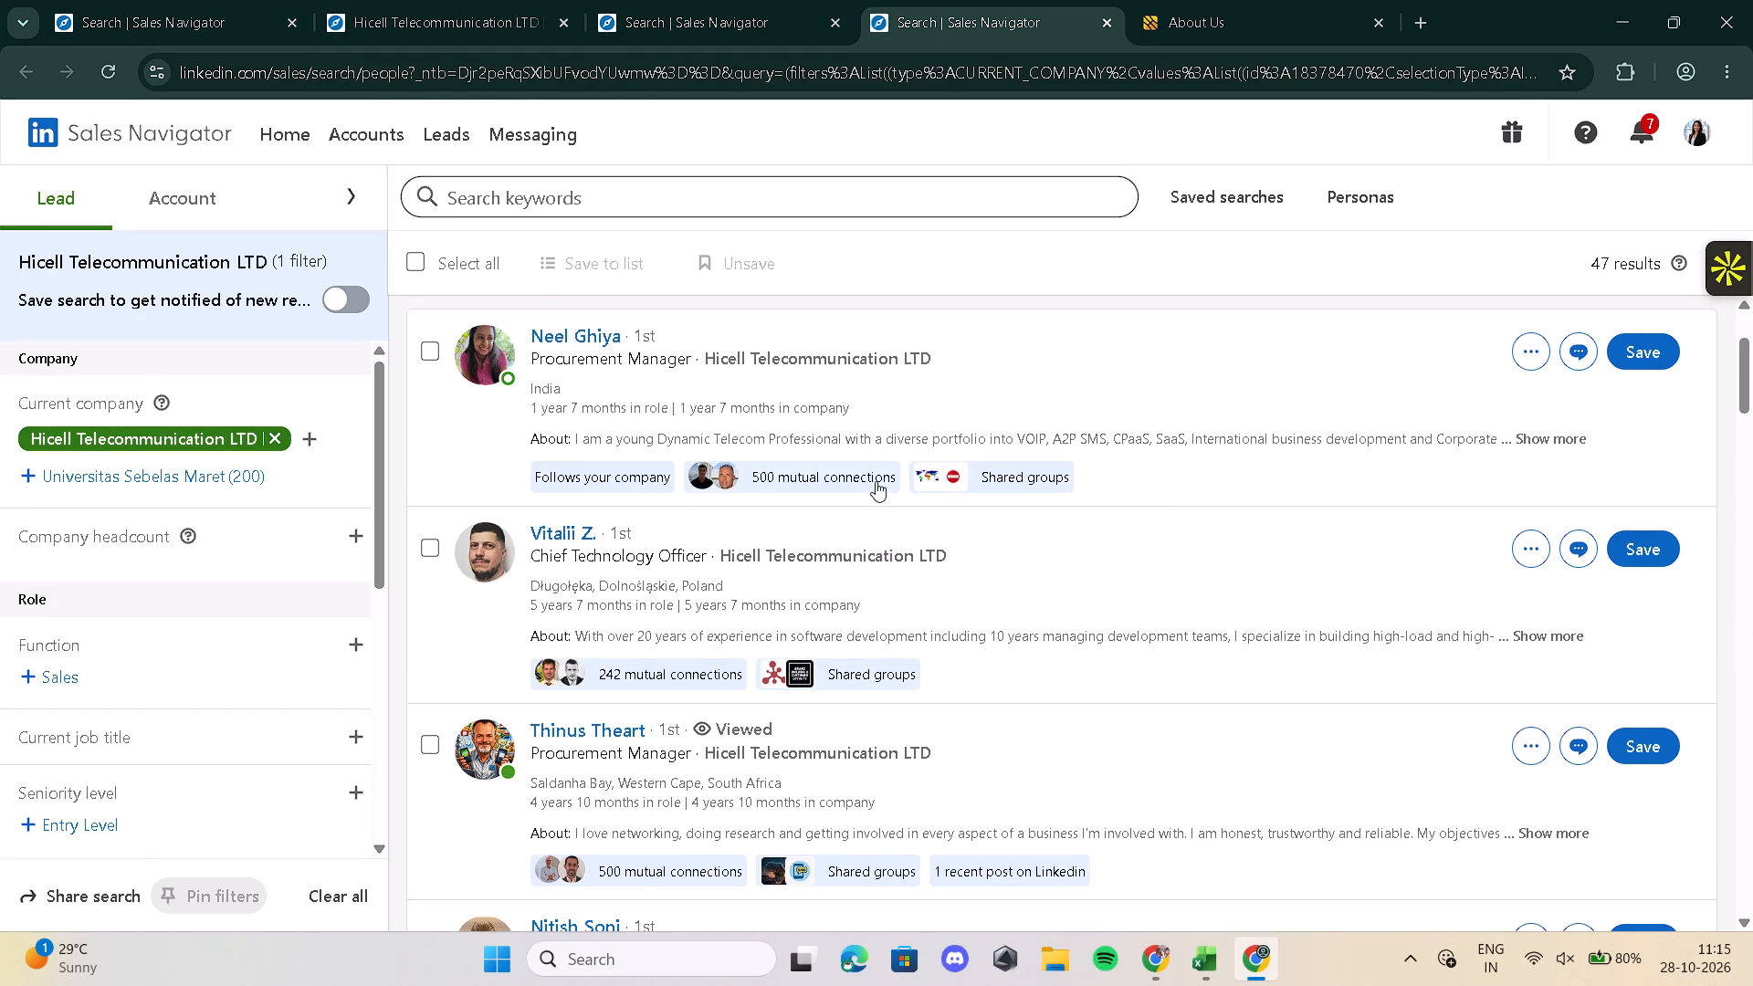
{"action": "right_click", "coordinate": [576, 533]}
{"action": "left_click", "coordinate": [682, 548]}
{"action": "left_click", "coordinate": [163, 0]}
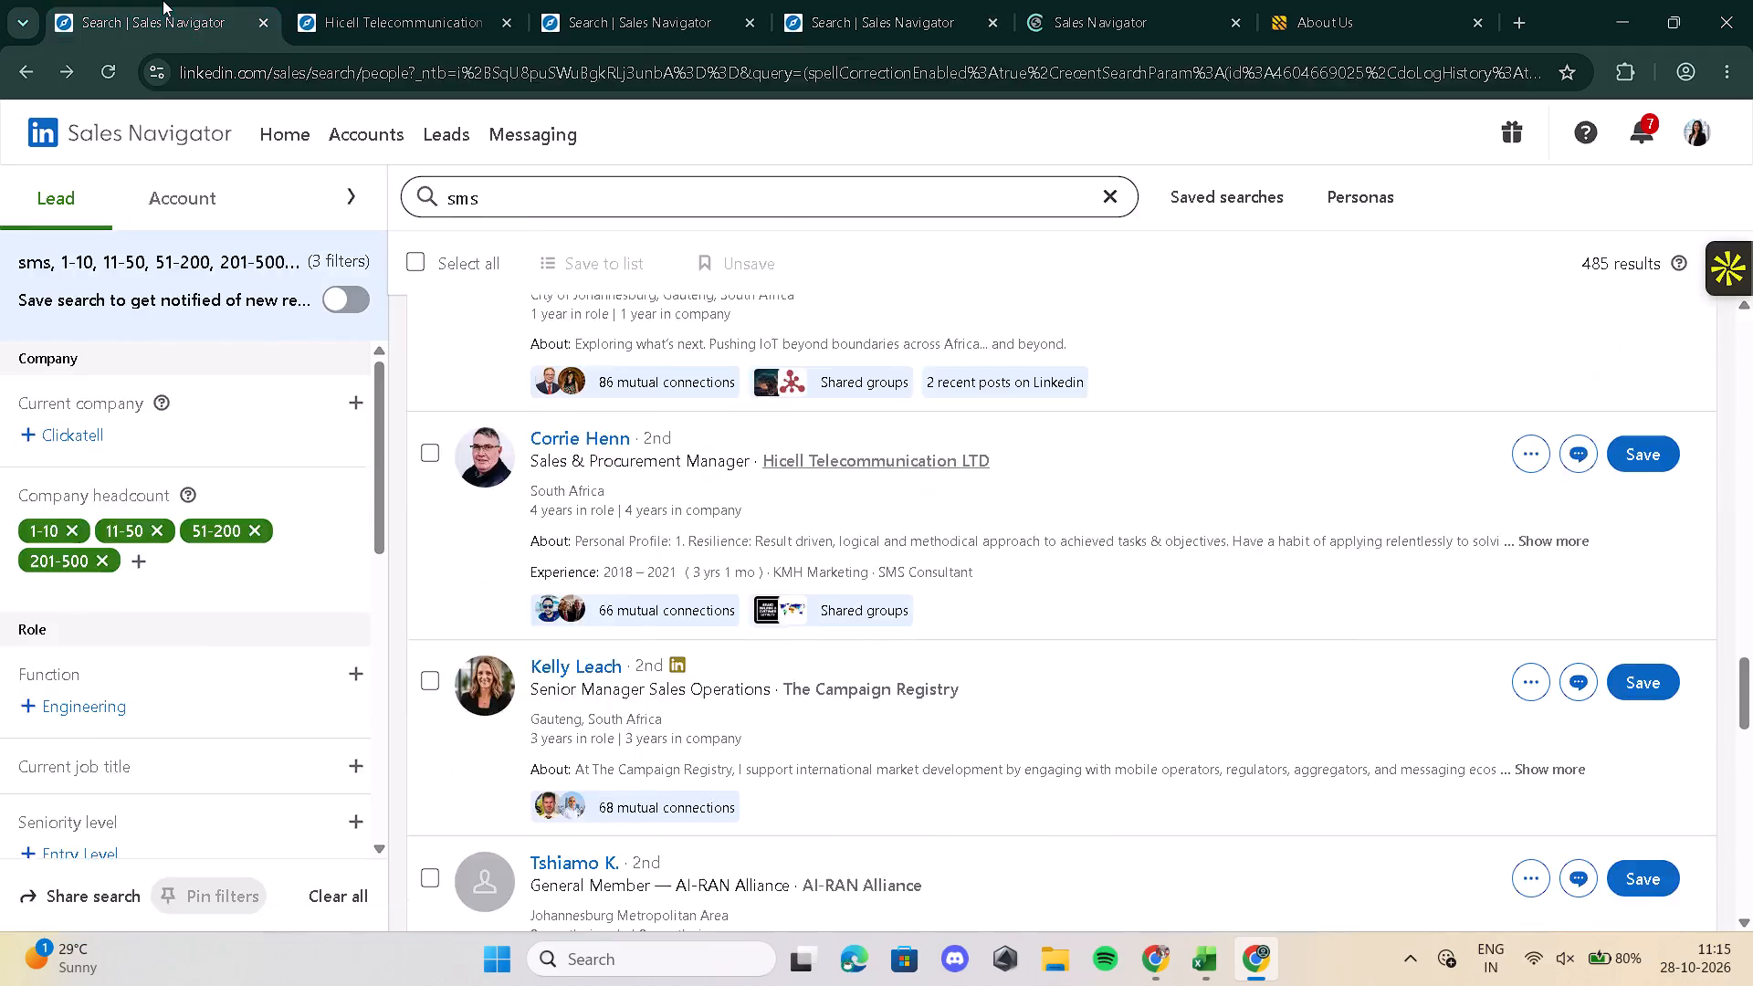
{"action": "left_click", "coordinate": [359, 0]}
{"action": "left_click", "coordinate": [656, 0]}
{"action": "left_click", "coordinate": [942, 0]}
{"action": "left_click", "coordinate": [1147, 0]}
{"action": "left_click", "coordinate": [918, 0]}
{"action": "left_click", "coordinate": [1149, 0]}
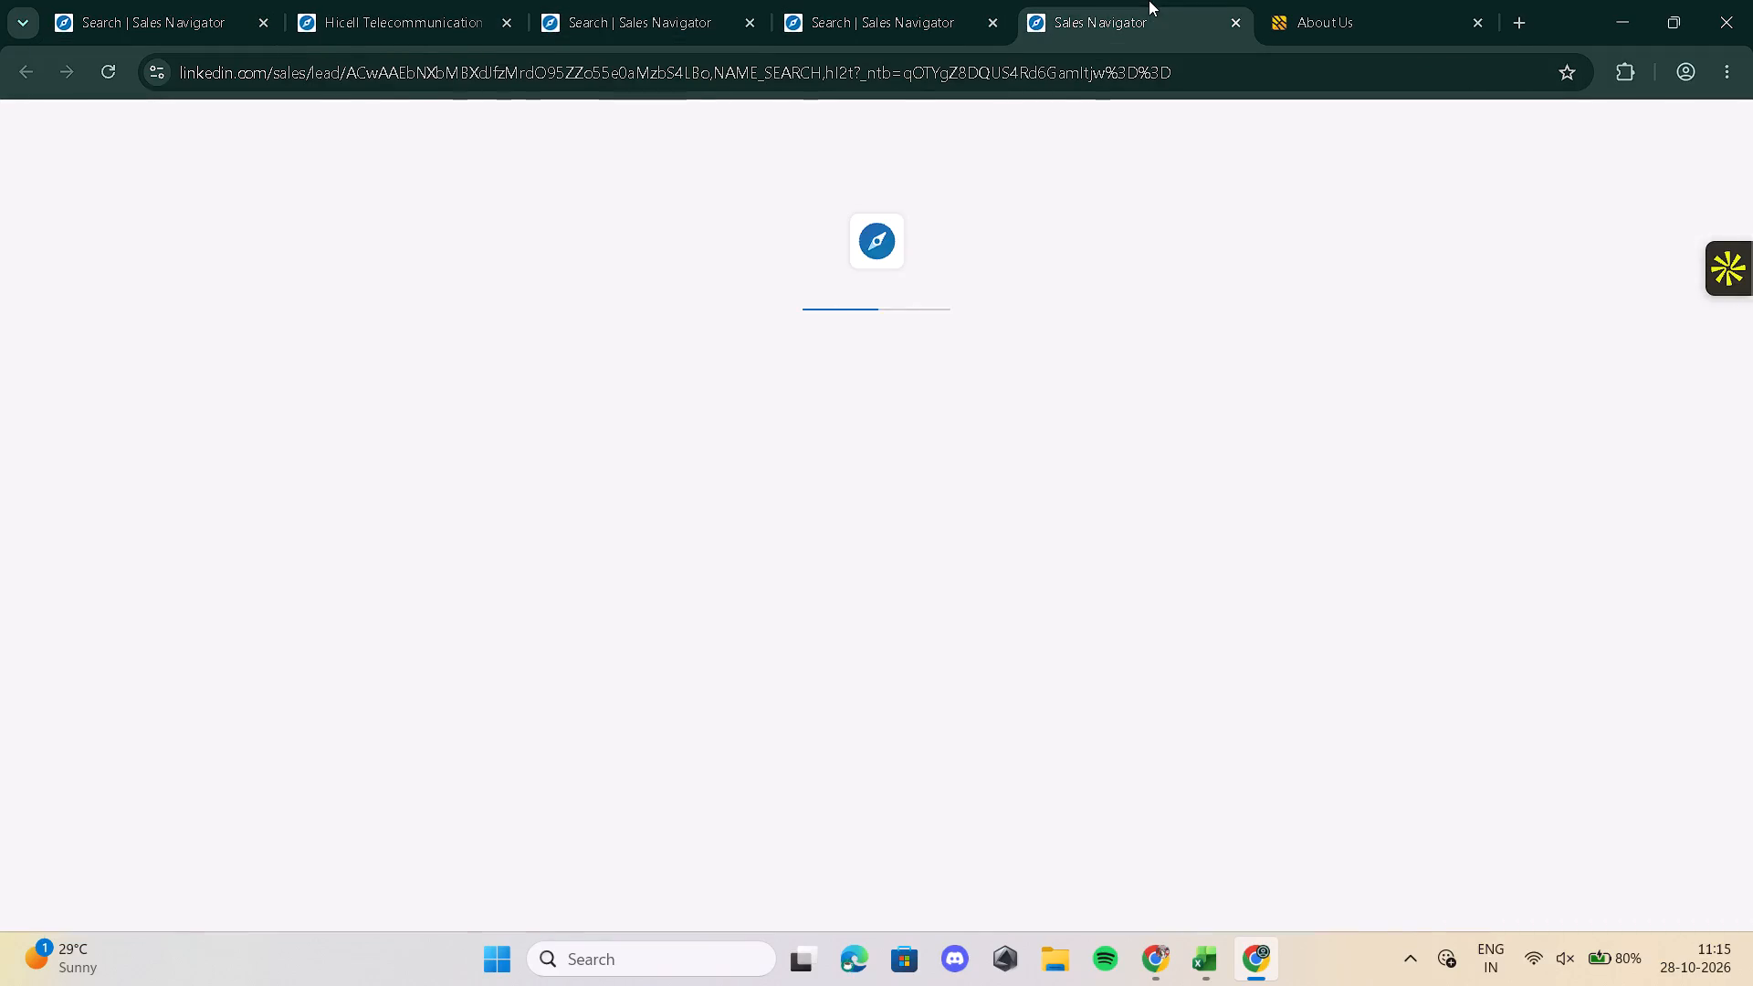
{"action": "left_click", "coordinate": [920, 0]}
{"action": "left_click", "coordinate": [1207, 0]}
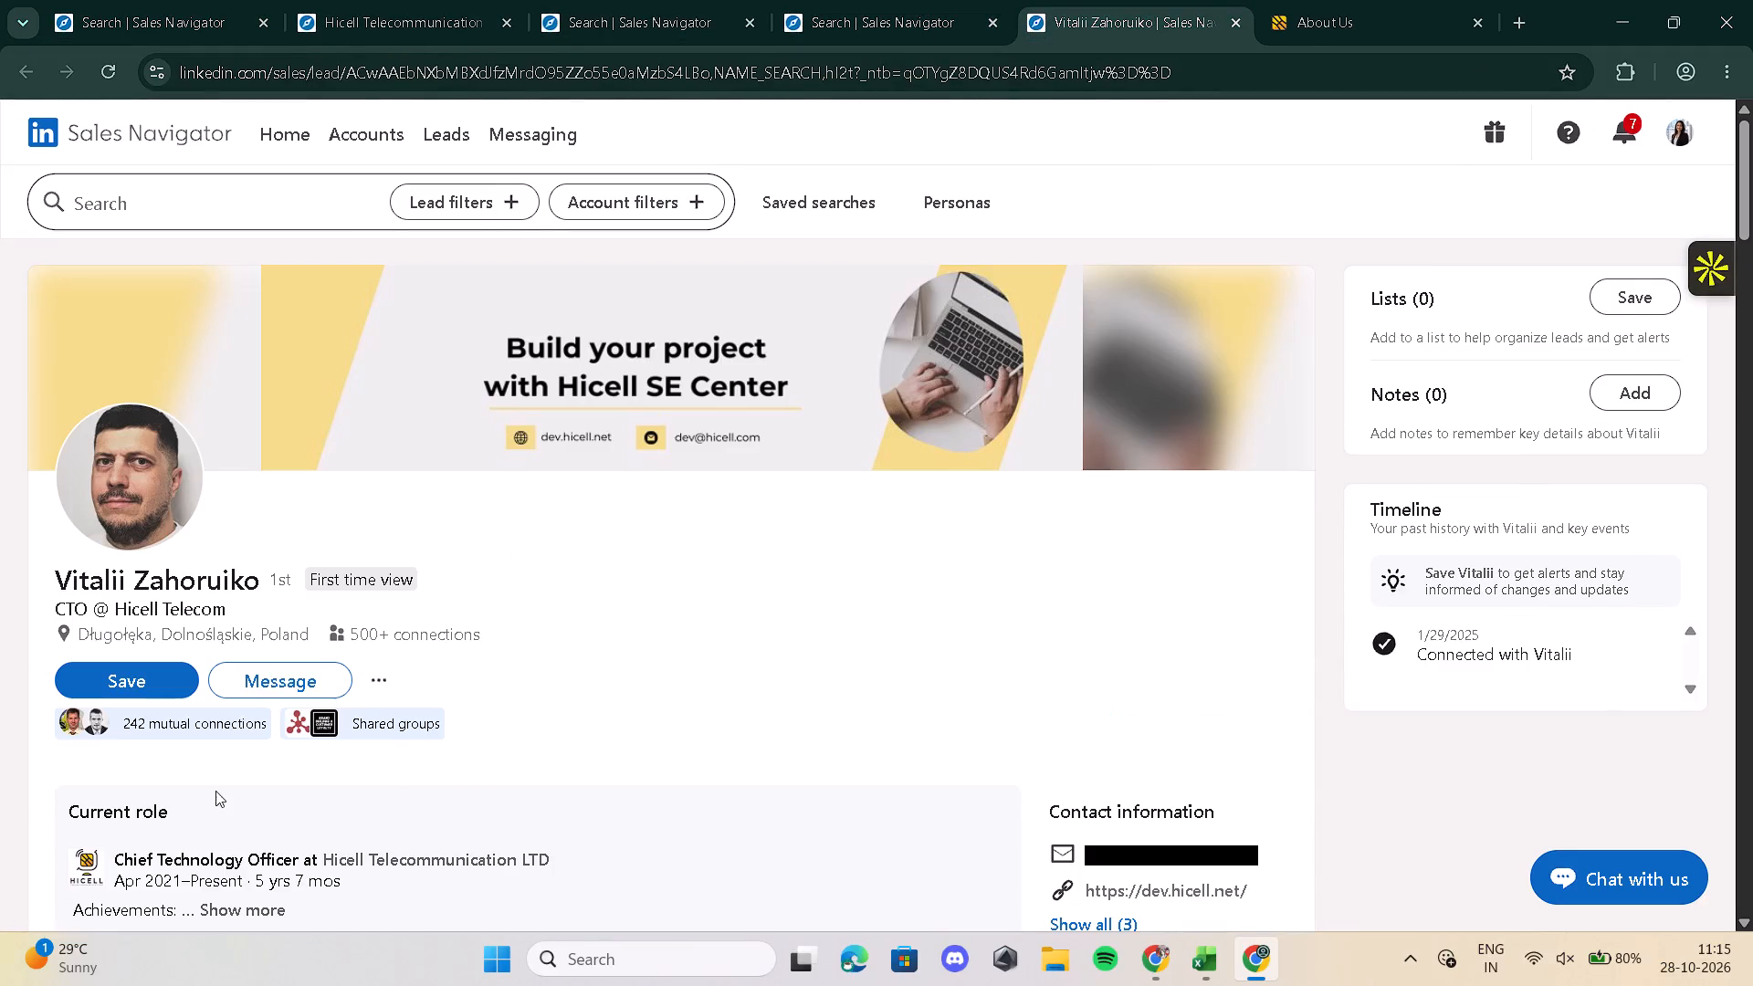
Copy the Chief Technology Officer's name from the Sales Navigator profile into cell F179 of the Hicell row in Excel.
{"action": "left_click_drag", "start_coordinate": [262, 587], "coordinate": [0, 572]}
{"action": "right_click", "coordinate": [135, 581]}
{"action": "left_click", "coordinate": [240, 602]}
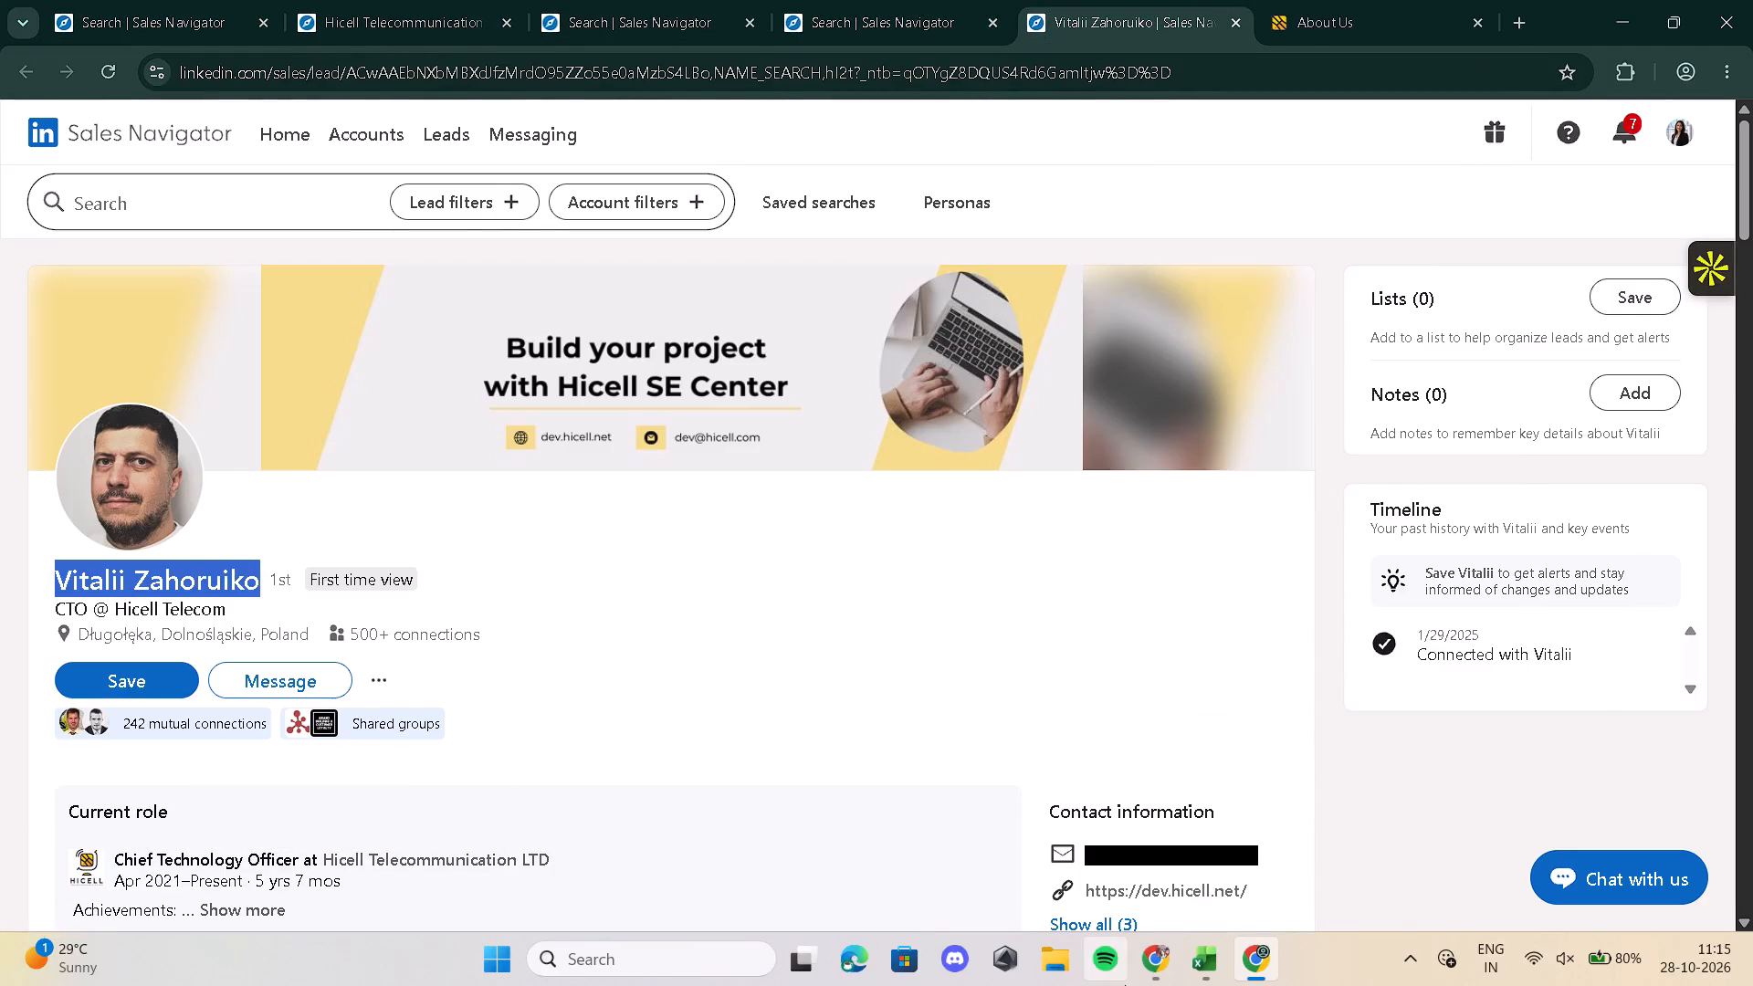
{"action": "left_click", "coordinate": [1196, 971]}
{"action": "left_click", "coordinate": [1375, 396]}
{"action": "key", "text": "ctrl+v"}
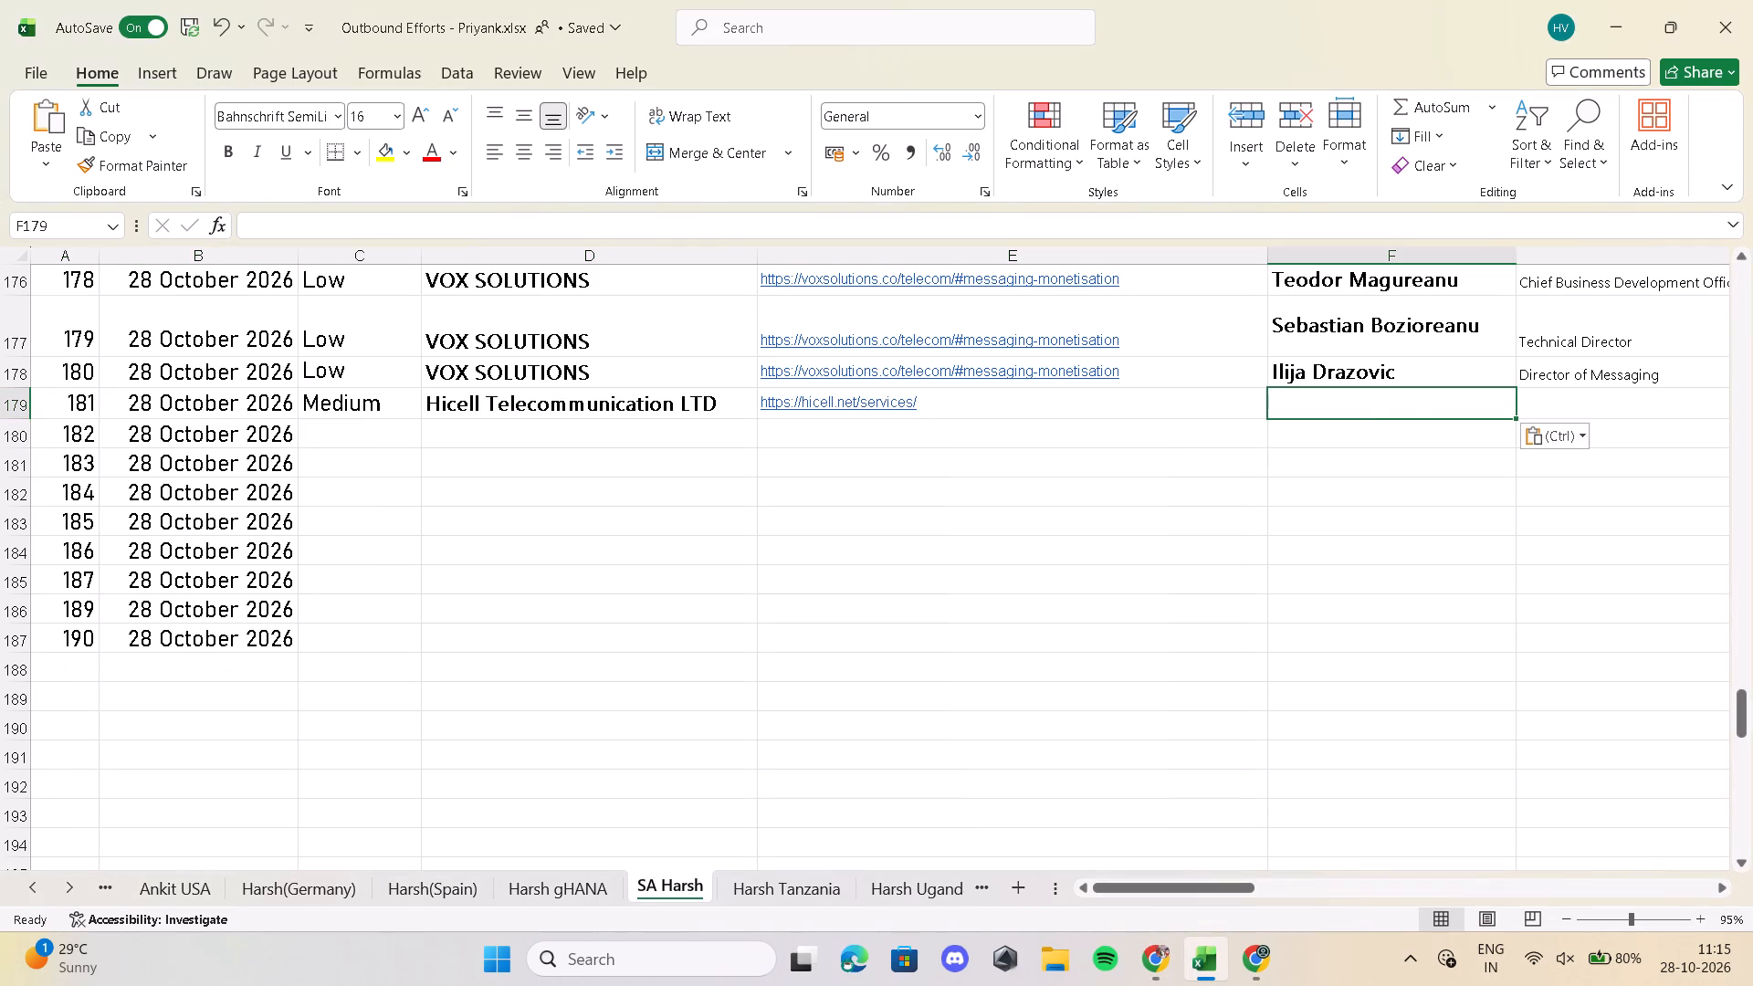
{"action": "left_click", "coordinate": [16, 408]}
{"action": "scroll", "coordinate": [1241, 936], "scroll_direction": "up", "scroll_amount": 1}
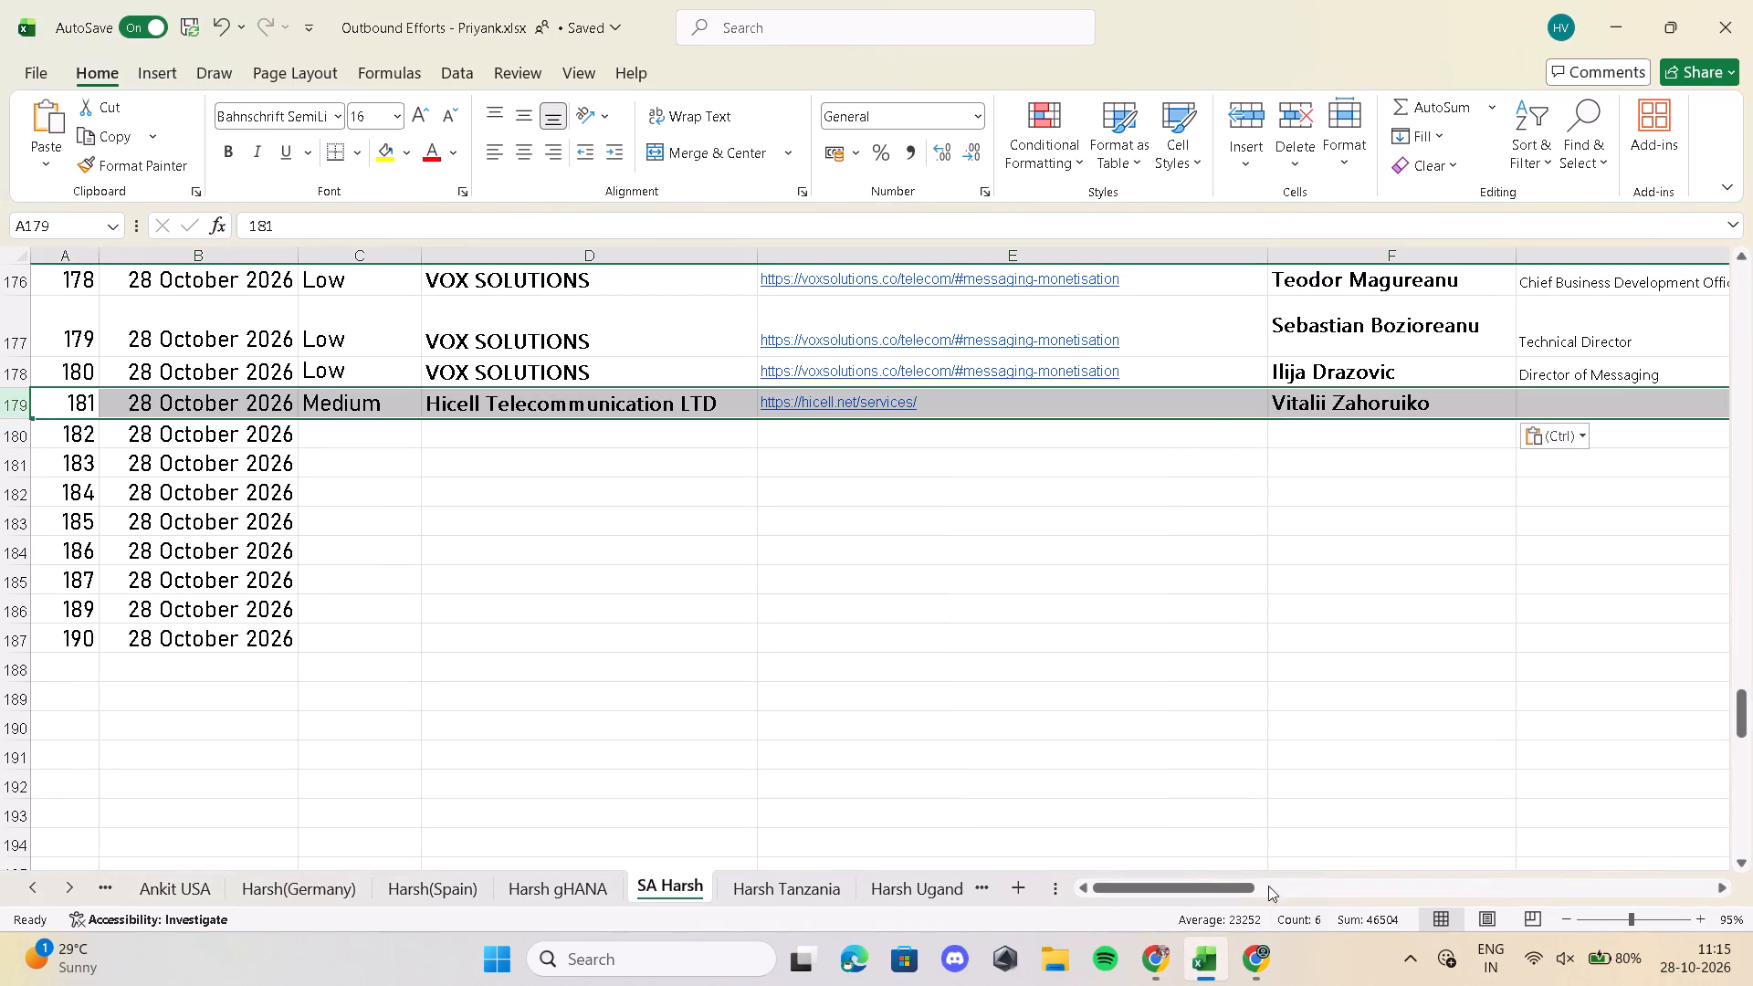
Switch to Chrome, open the Chief Technology Officer's public LinkedIn profile in a new tab and bring up the Apollo contact details.
{"action": "left_click", "coordinate": [1250, 962]}
{"action": "left_click", "coordinate": [358, 677]}
{"action": "left_click", "coordinate": [373, 689]}
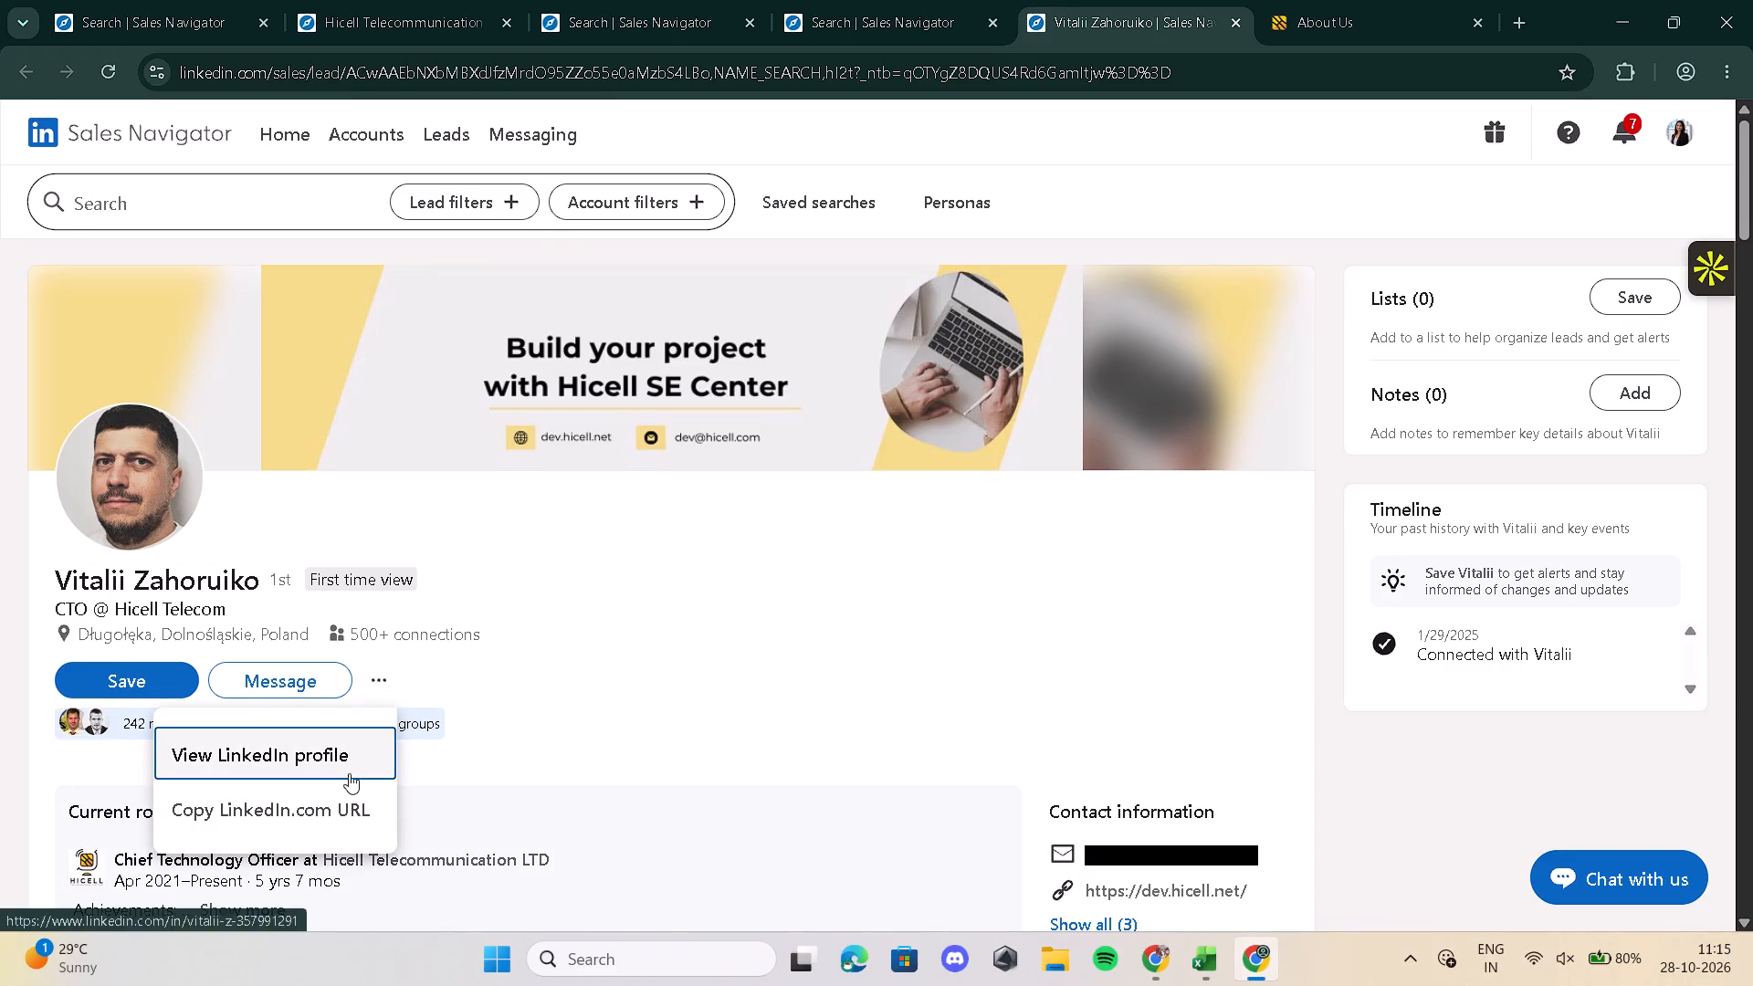
{"action": "left_click", "coordinate": [345, 754]}
{"action": "left_click", "coordinate": [592, 3]}
{"action": "left_click", "coordinate": [758, 5]}
{"action": "left_click", "coordinate": [1053, 0]}
{"action": "left_click", "coordinate": [1160, 0]}
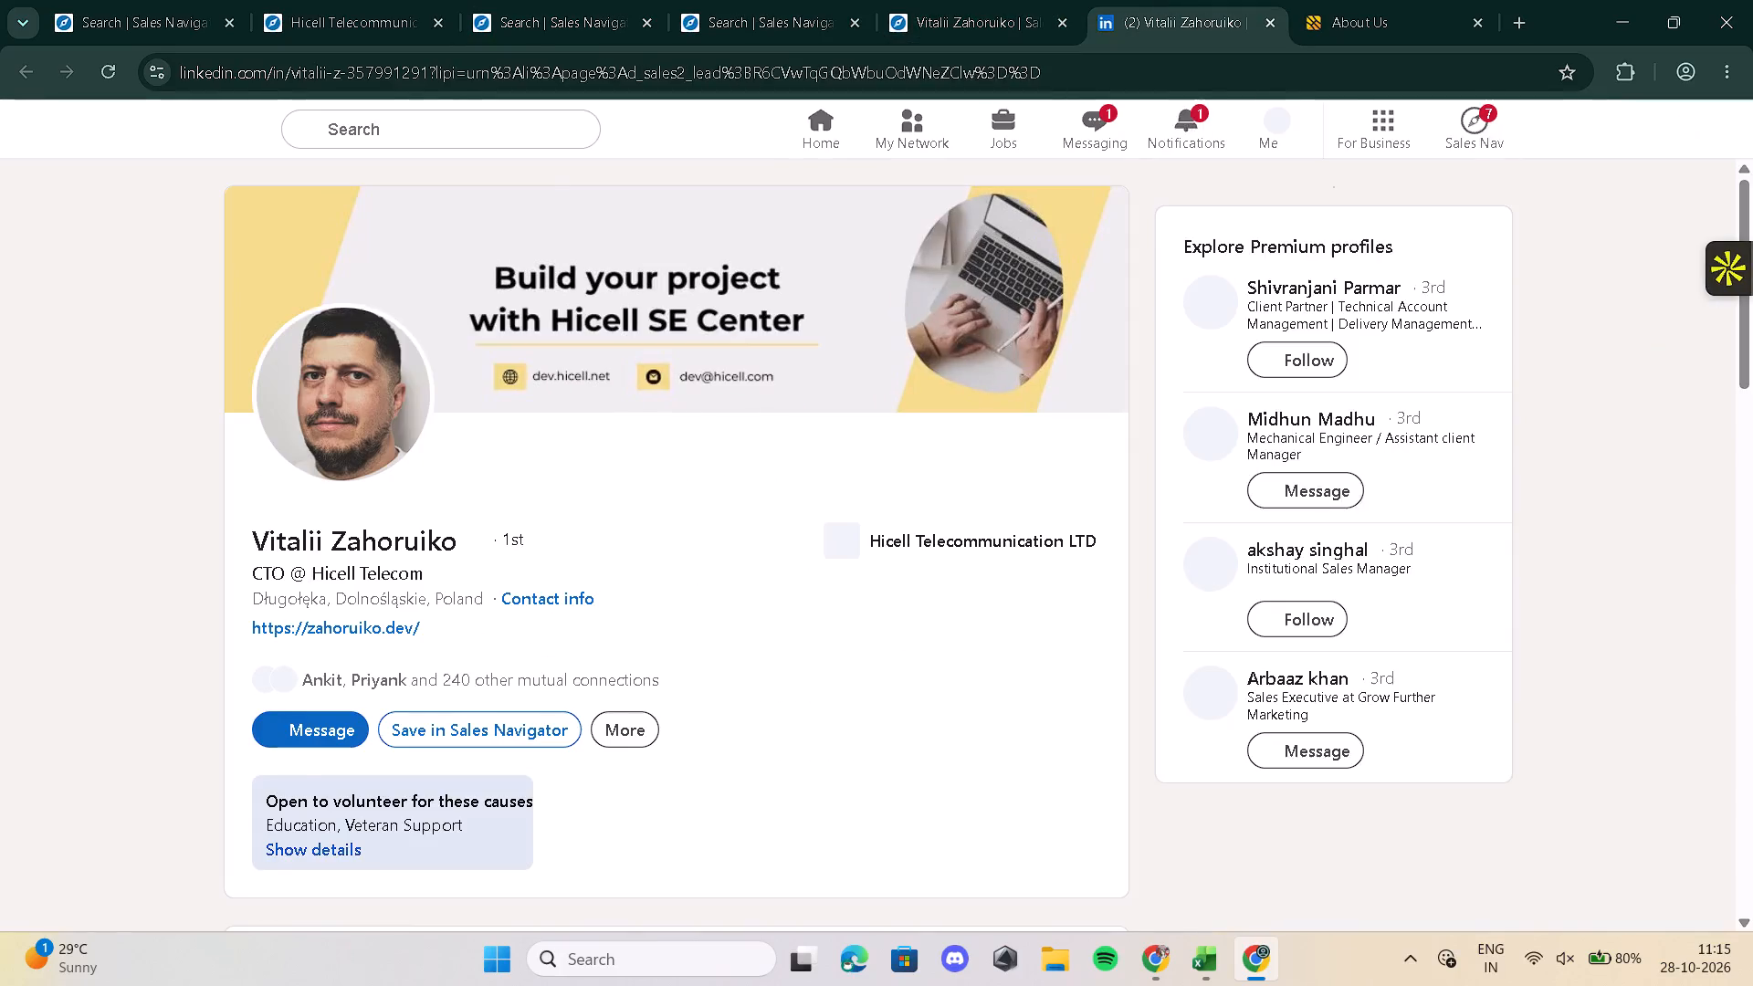
{"action": "left_click", "coordinate": [971, 6]}
{"action": "left_click", "coordinate": [1156, 0]}
{"action": "left_click", "coordinate": [1721, 261]}
{"action": "left_click", "coordinate": [818, 1]}
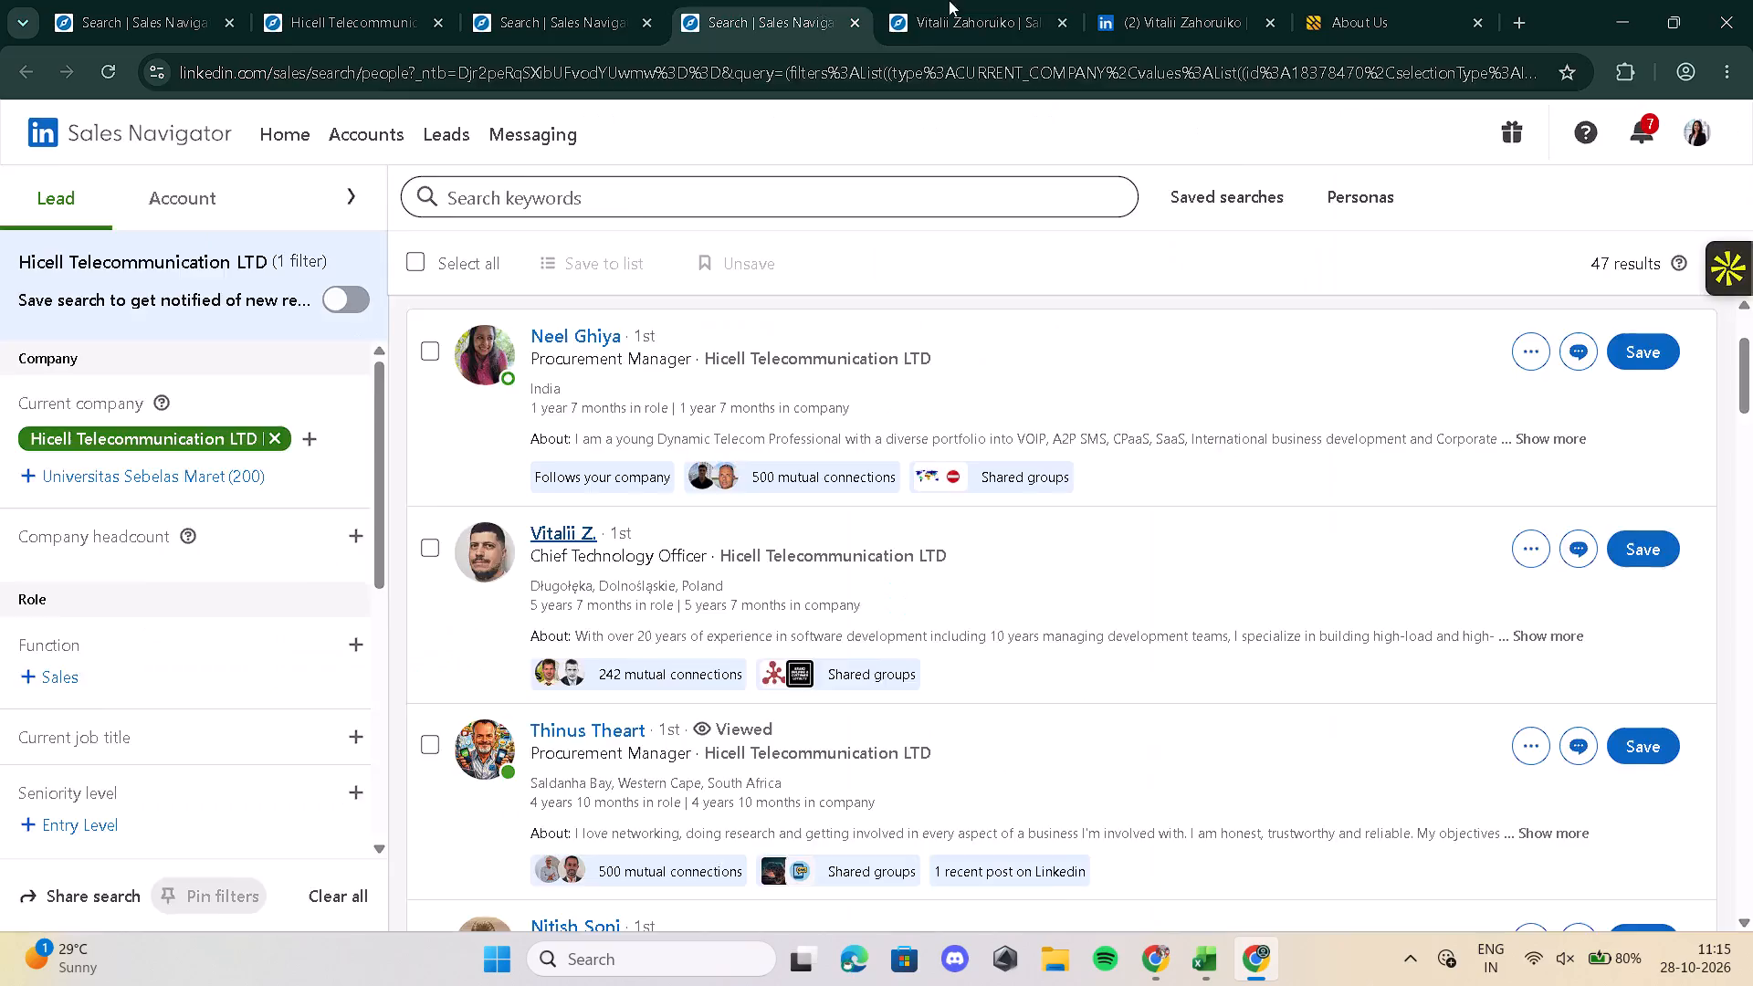
{"action": "left_click", "coordinate": [949, 0]}
{"action": "left_click", "coordinate": [1142, 0]}
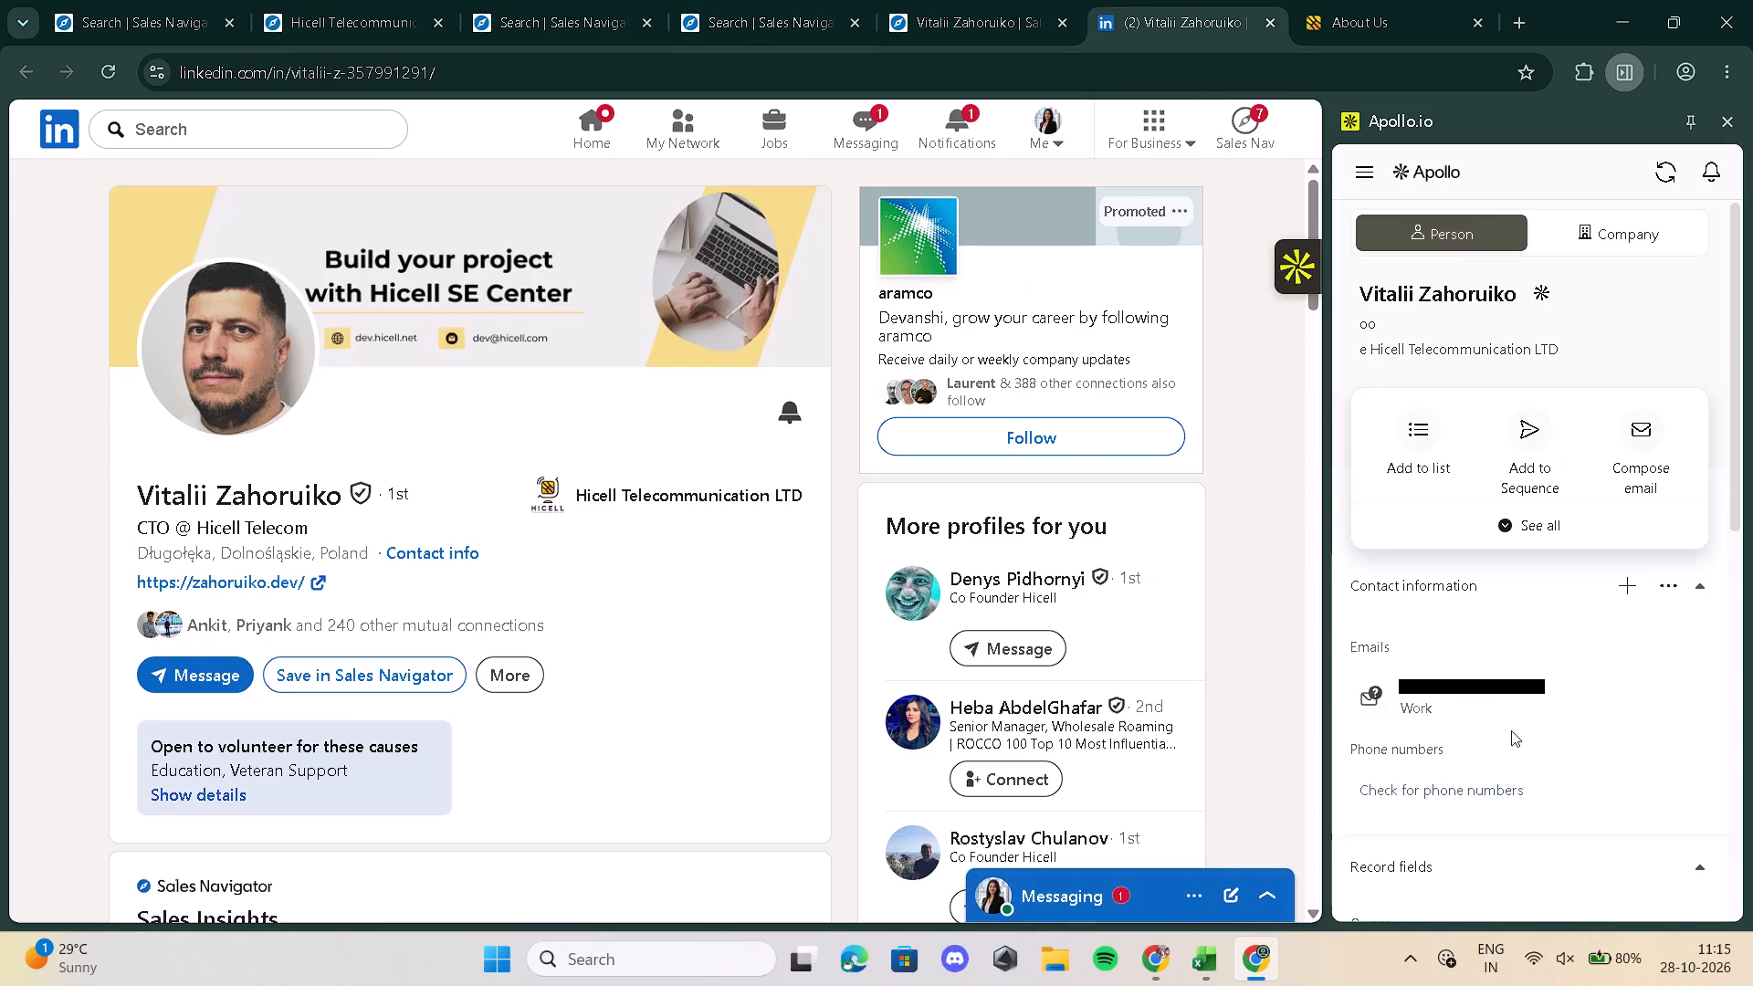
{"action": "left_click", "coordinate": [1511, 801]}
{"action": "left_click", "coordinate": [1506, 799]}
{"action": "left_click", "coordinate": [964, 0]}
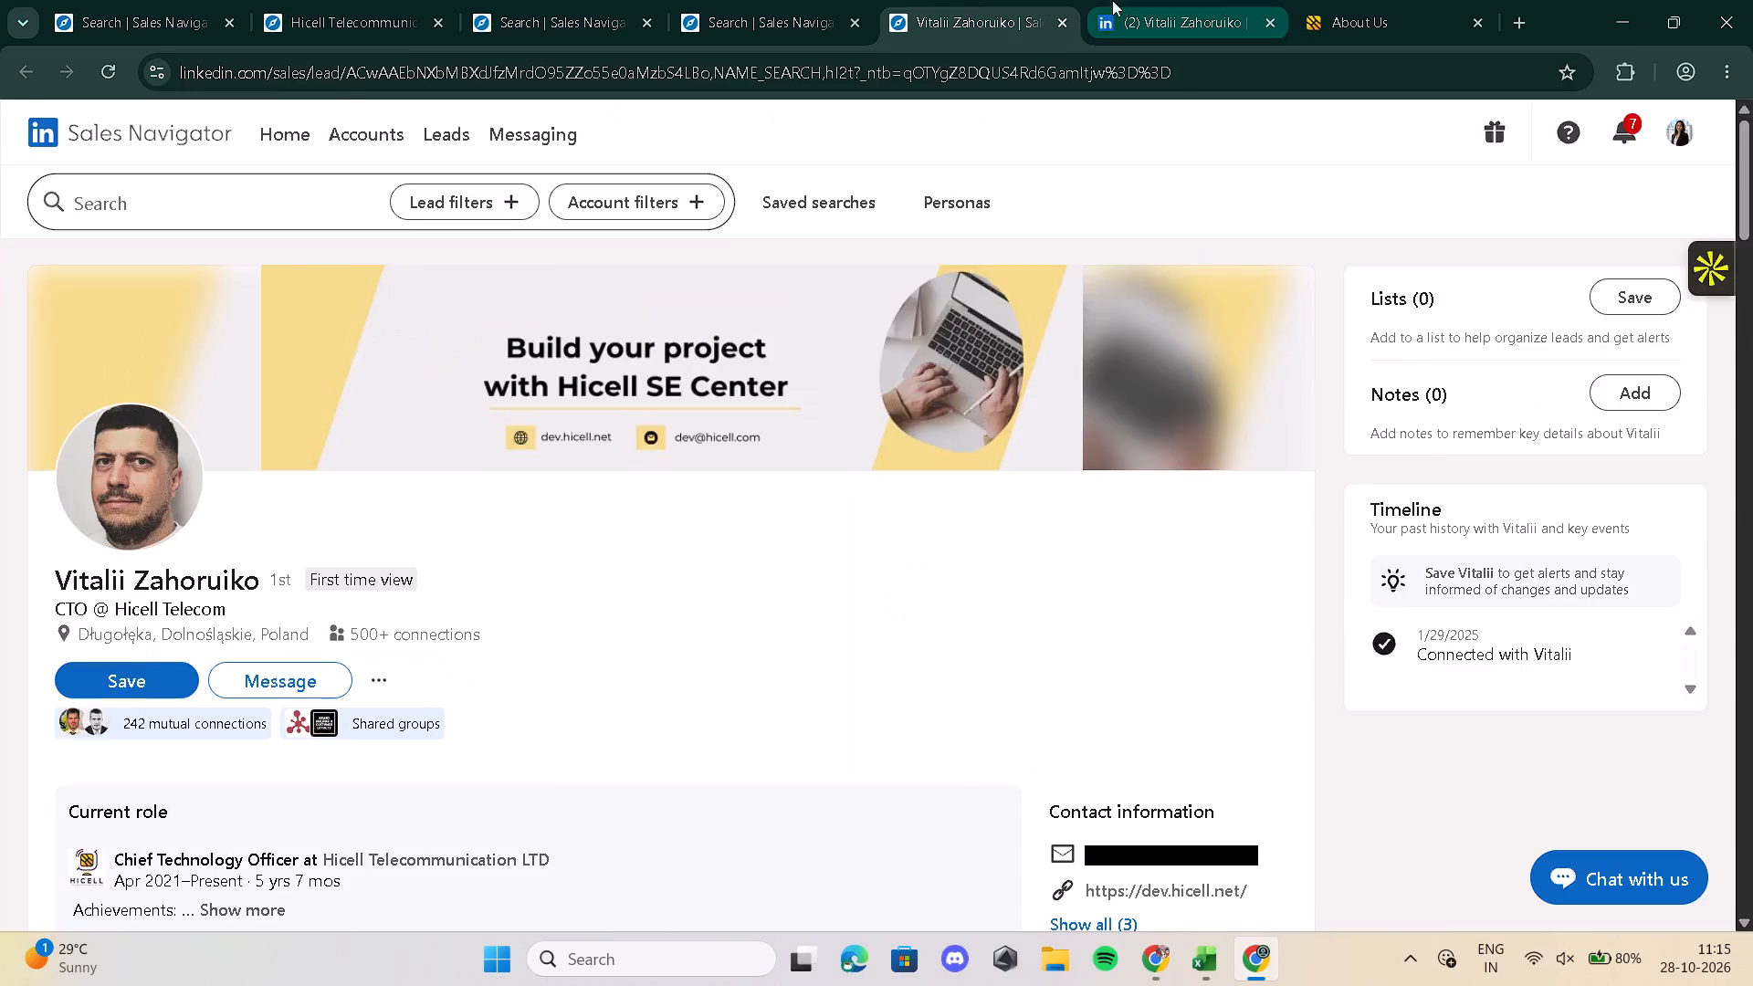
{"action": "left_click", "coordinate": [1119, 0]}
{"action": "left_click", "coordinate": [1677, 186]}
{"action": "left_click", "coordinate": [1687, 198]}
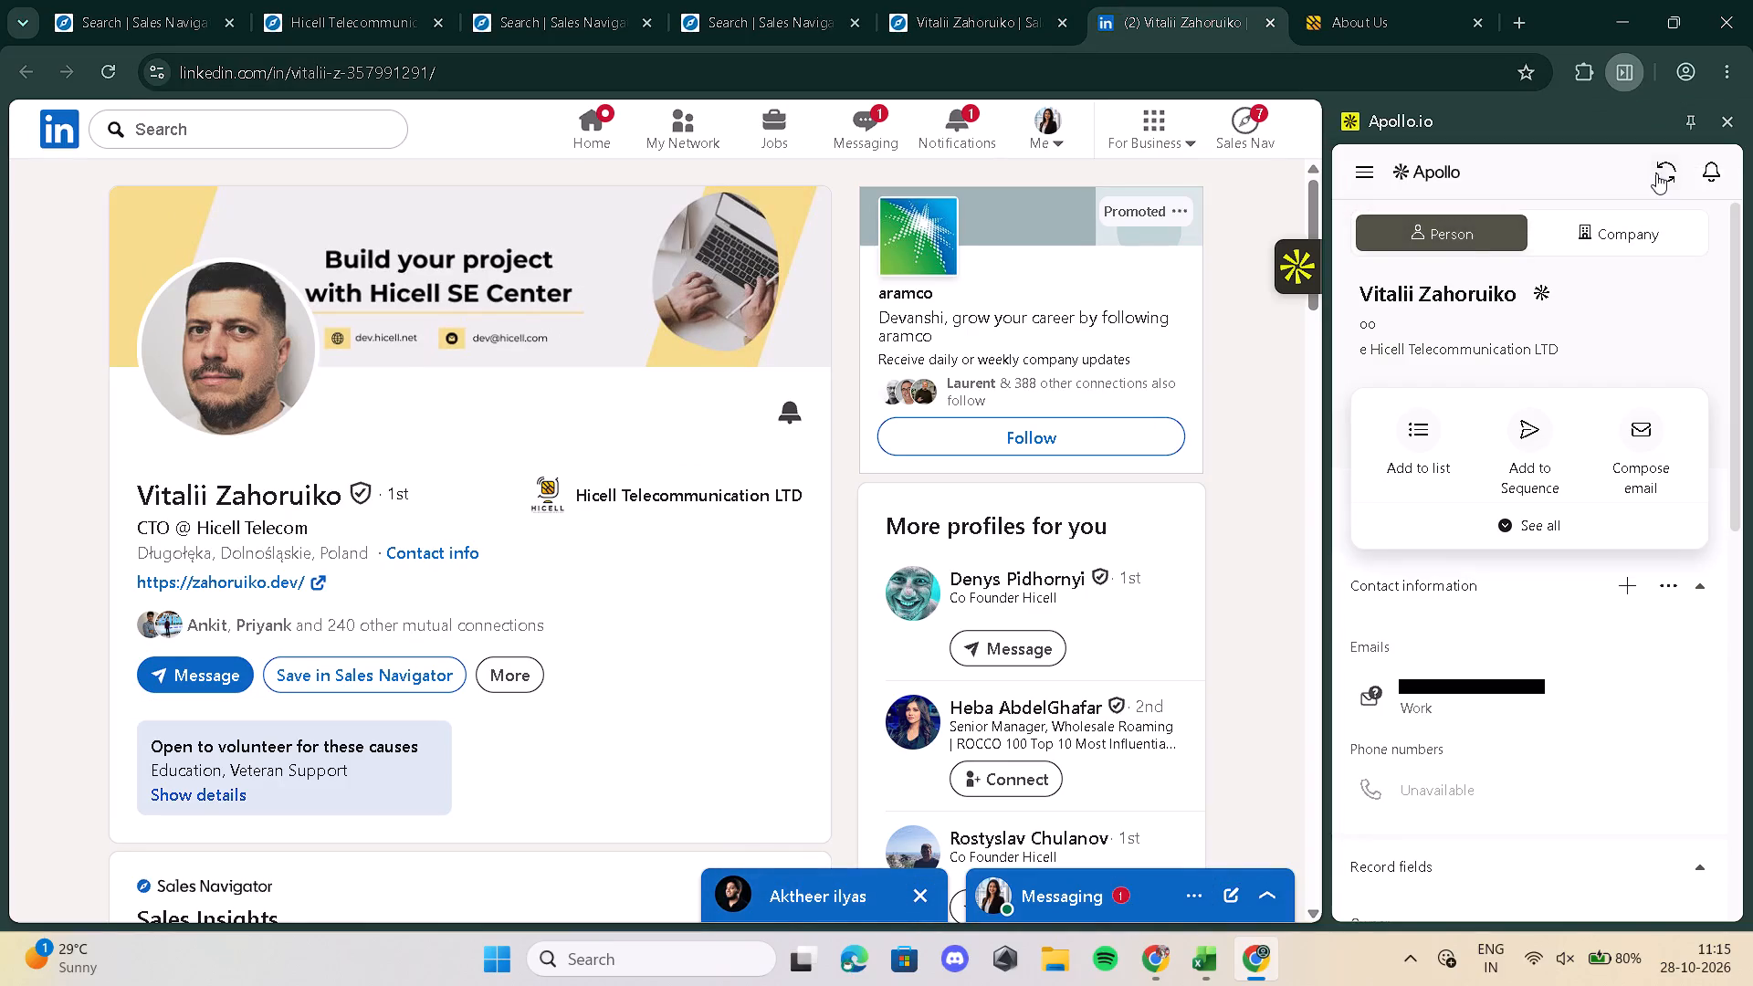
{"action": "left_click", "coordinate": [1656, 173]}
{"action": "left_click", "coordinate": [801, 0]}
{"action": "left_click", "coordinate": [968, 0]}
{"action": "left_click", "coordinate": [1201, 0]}
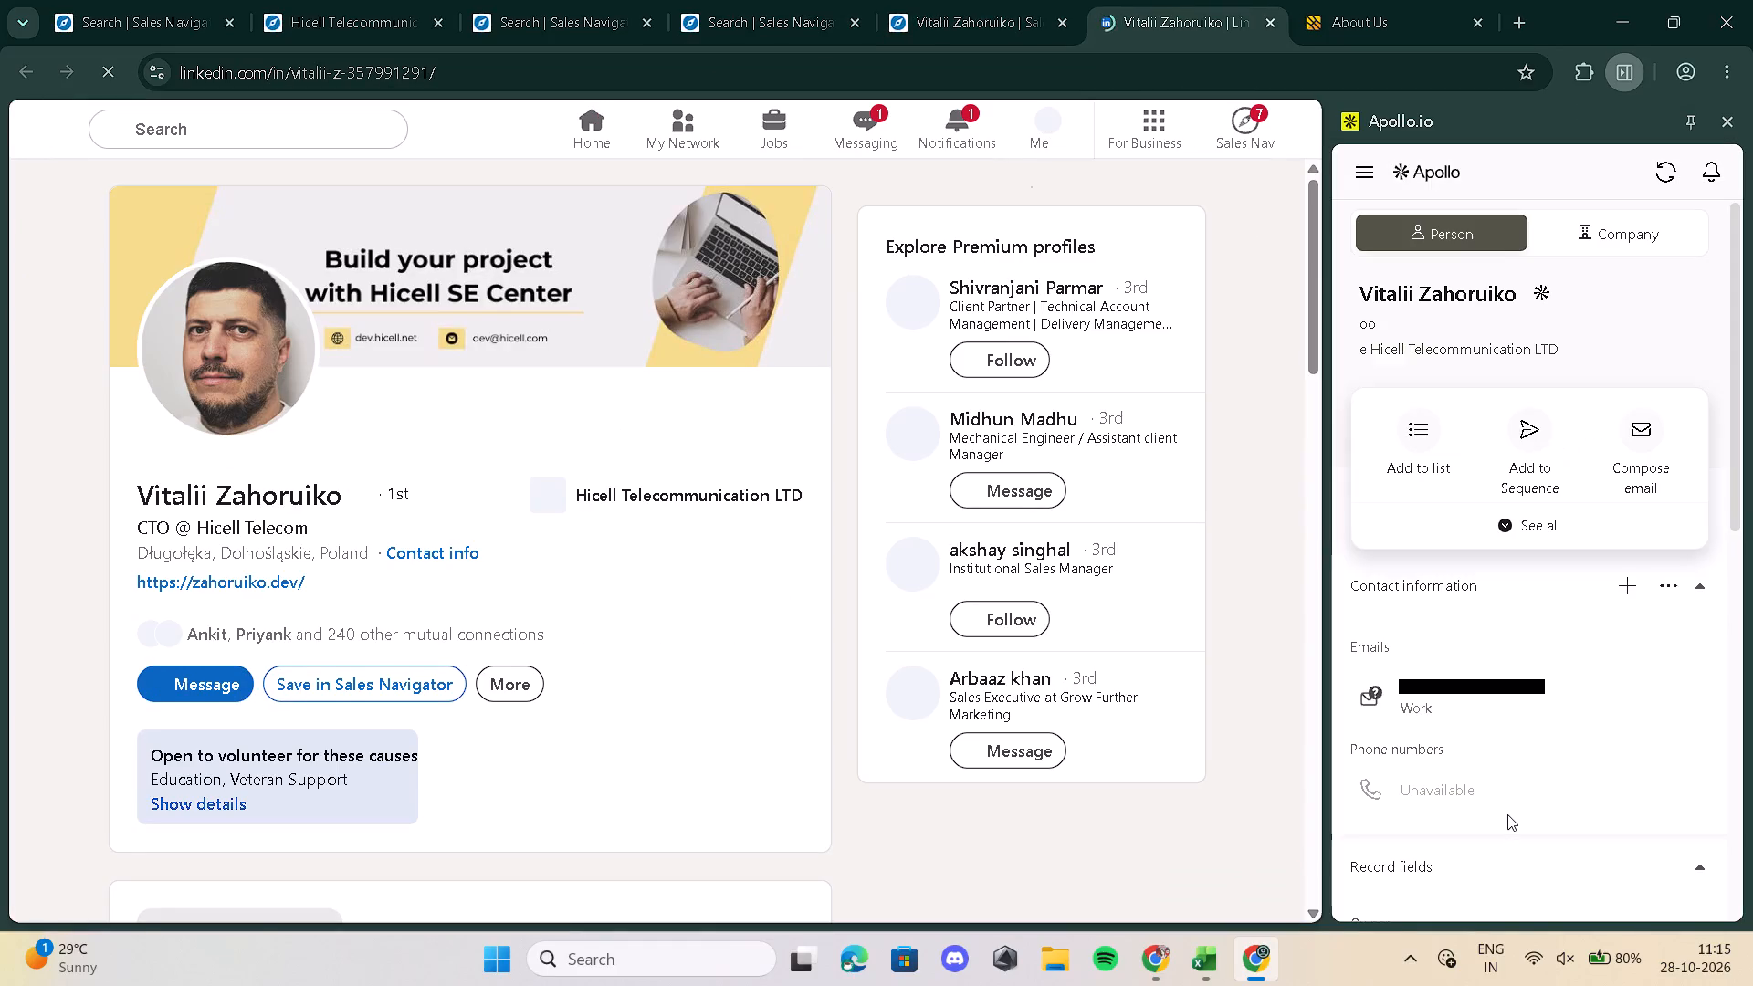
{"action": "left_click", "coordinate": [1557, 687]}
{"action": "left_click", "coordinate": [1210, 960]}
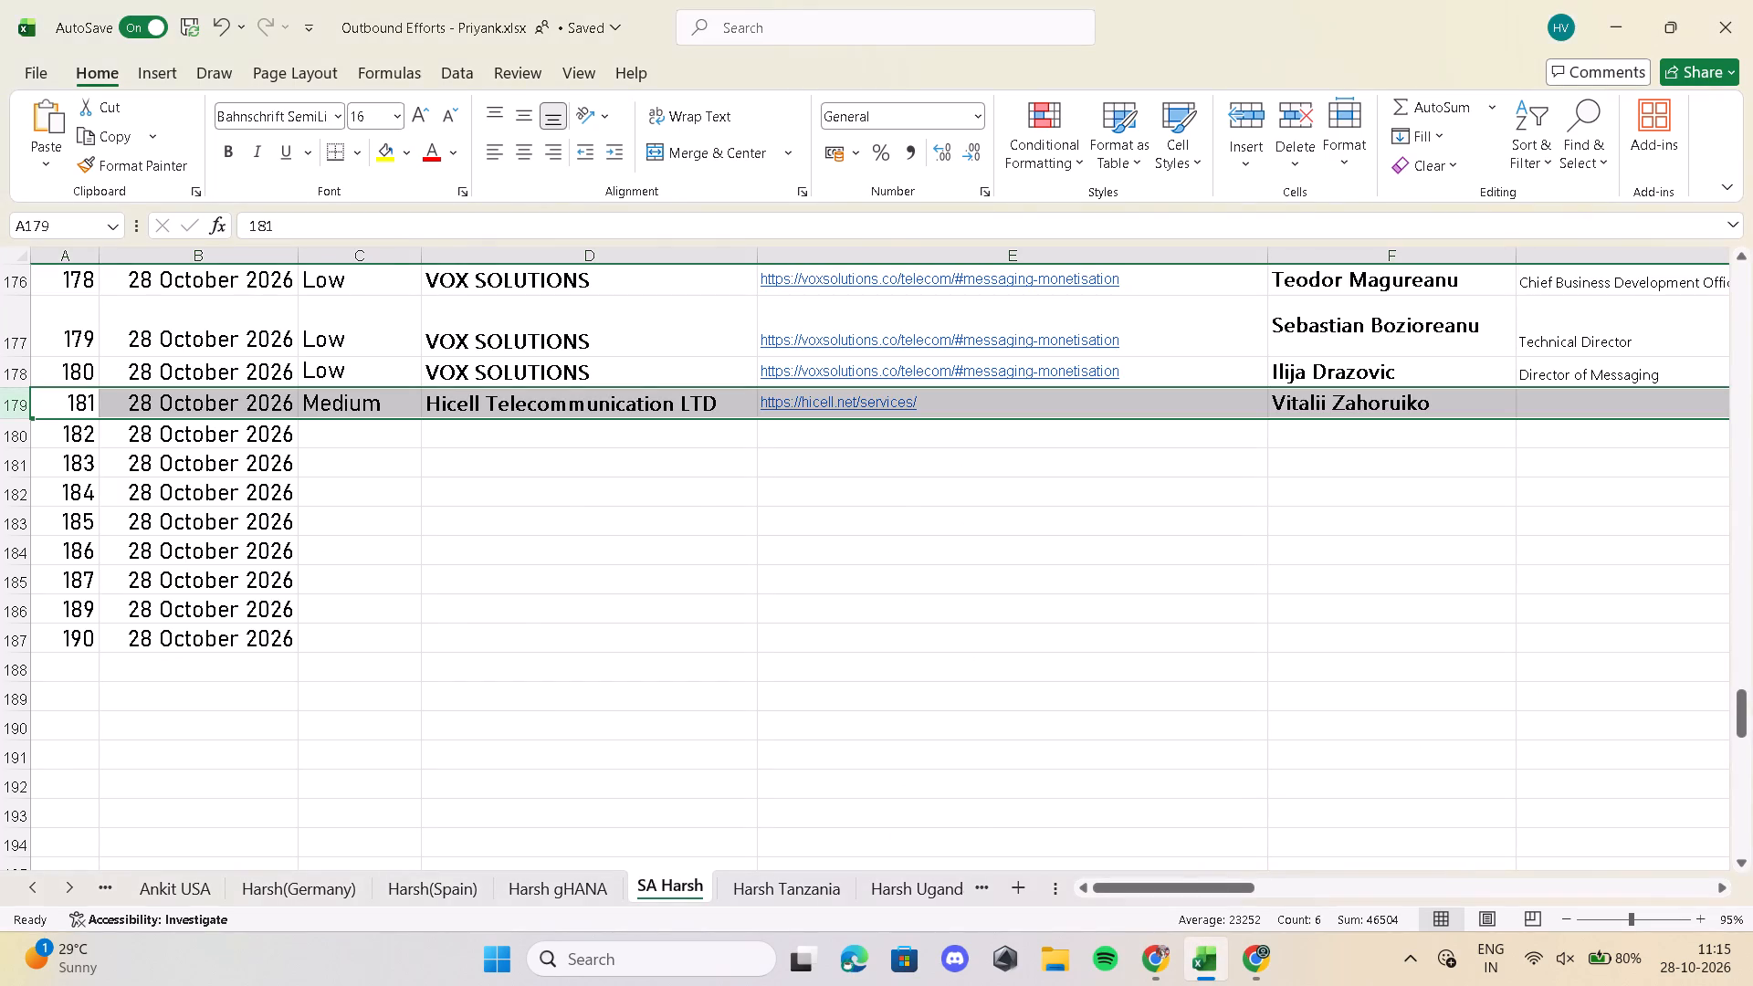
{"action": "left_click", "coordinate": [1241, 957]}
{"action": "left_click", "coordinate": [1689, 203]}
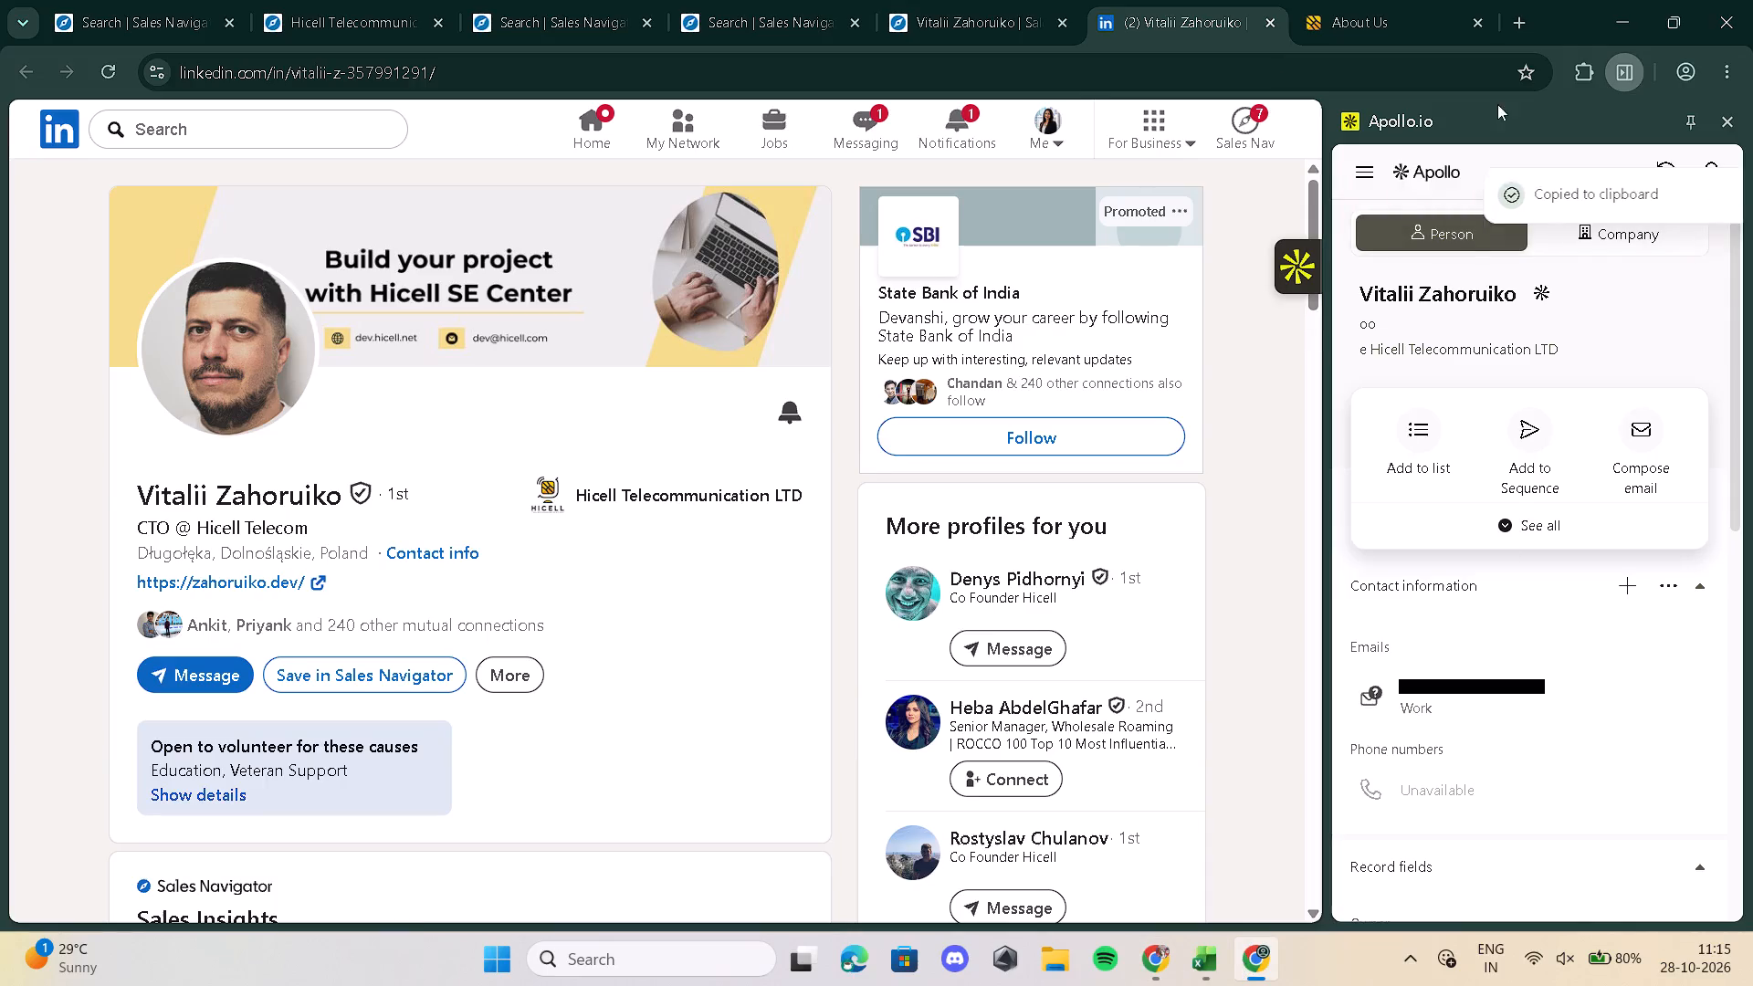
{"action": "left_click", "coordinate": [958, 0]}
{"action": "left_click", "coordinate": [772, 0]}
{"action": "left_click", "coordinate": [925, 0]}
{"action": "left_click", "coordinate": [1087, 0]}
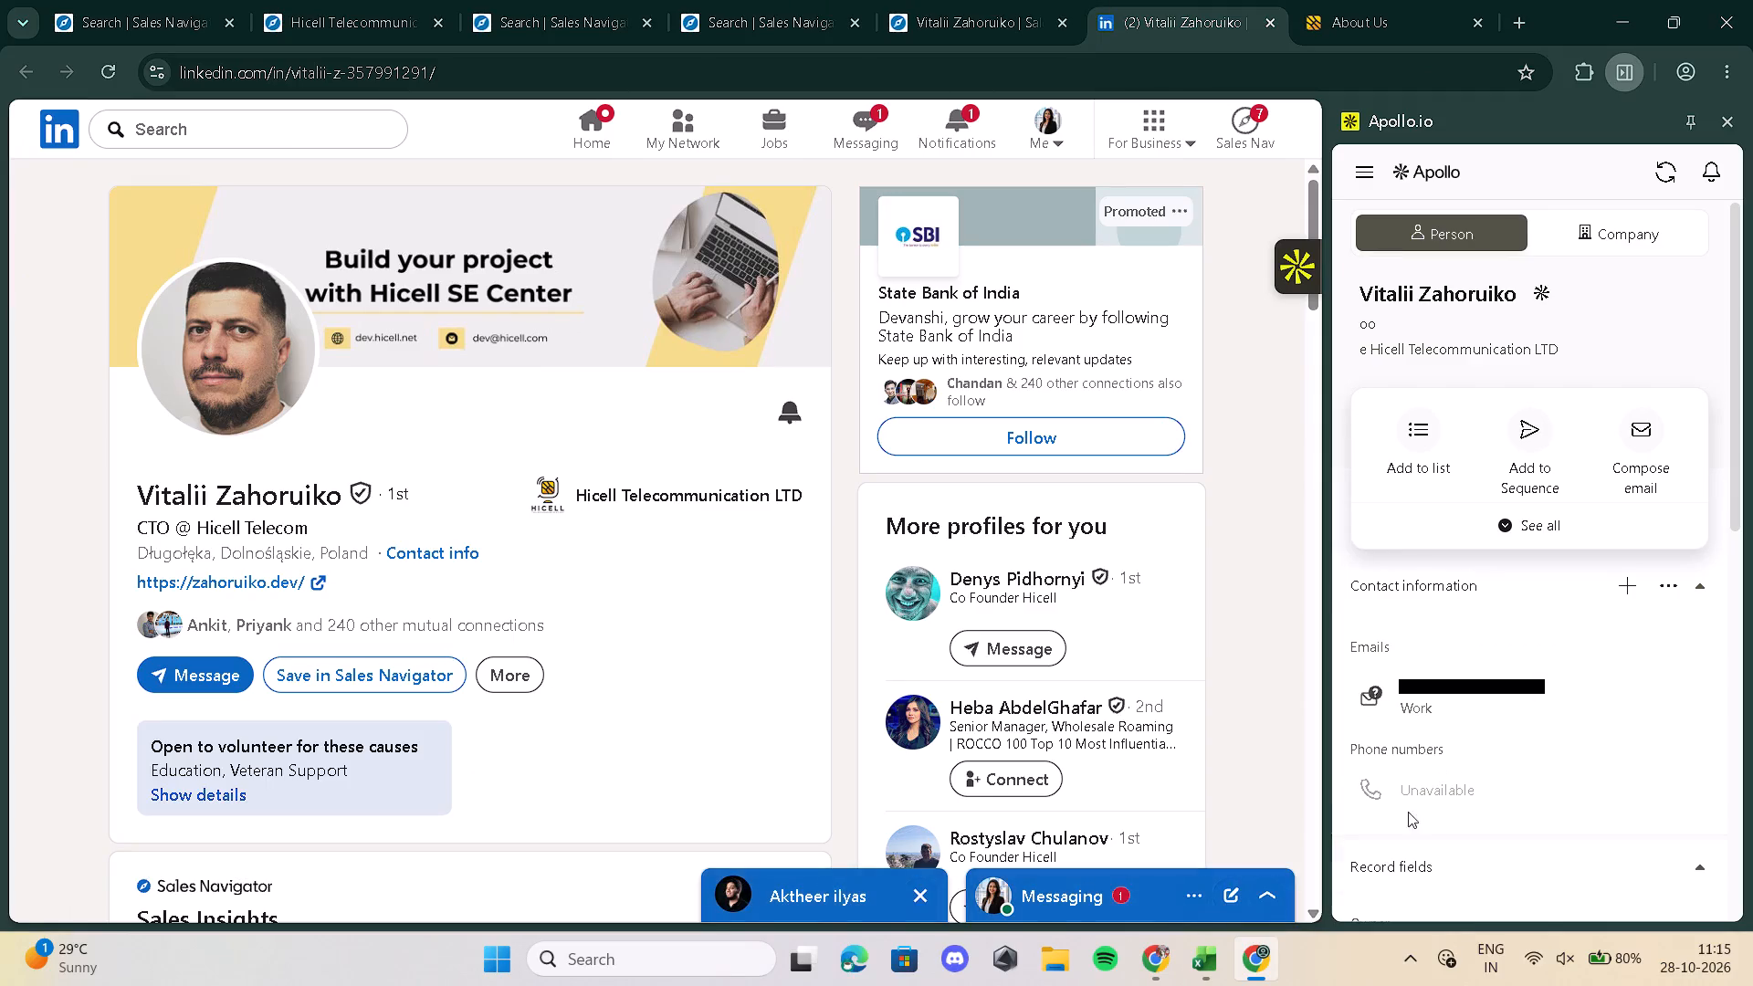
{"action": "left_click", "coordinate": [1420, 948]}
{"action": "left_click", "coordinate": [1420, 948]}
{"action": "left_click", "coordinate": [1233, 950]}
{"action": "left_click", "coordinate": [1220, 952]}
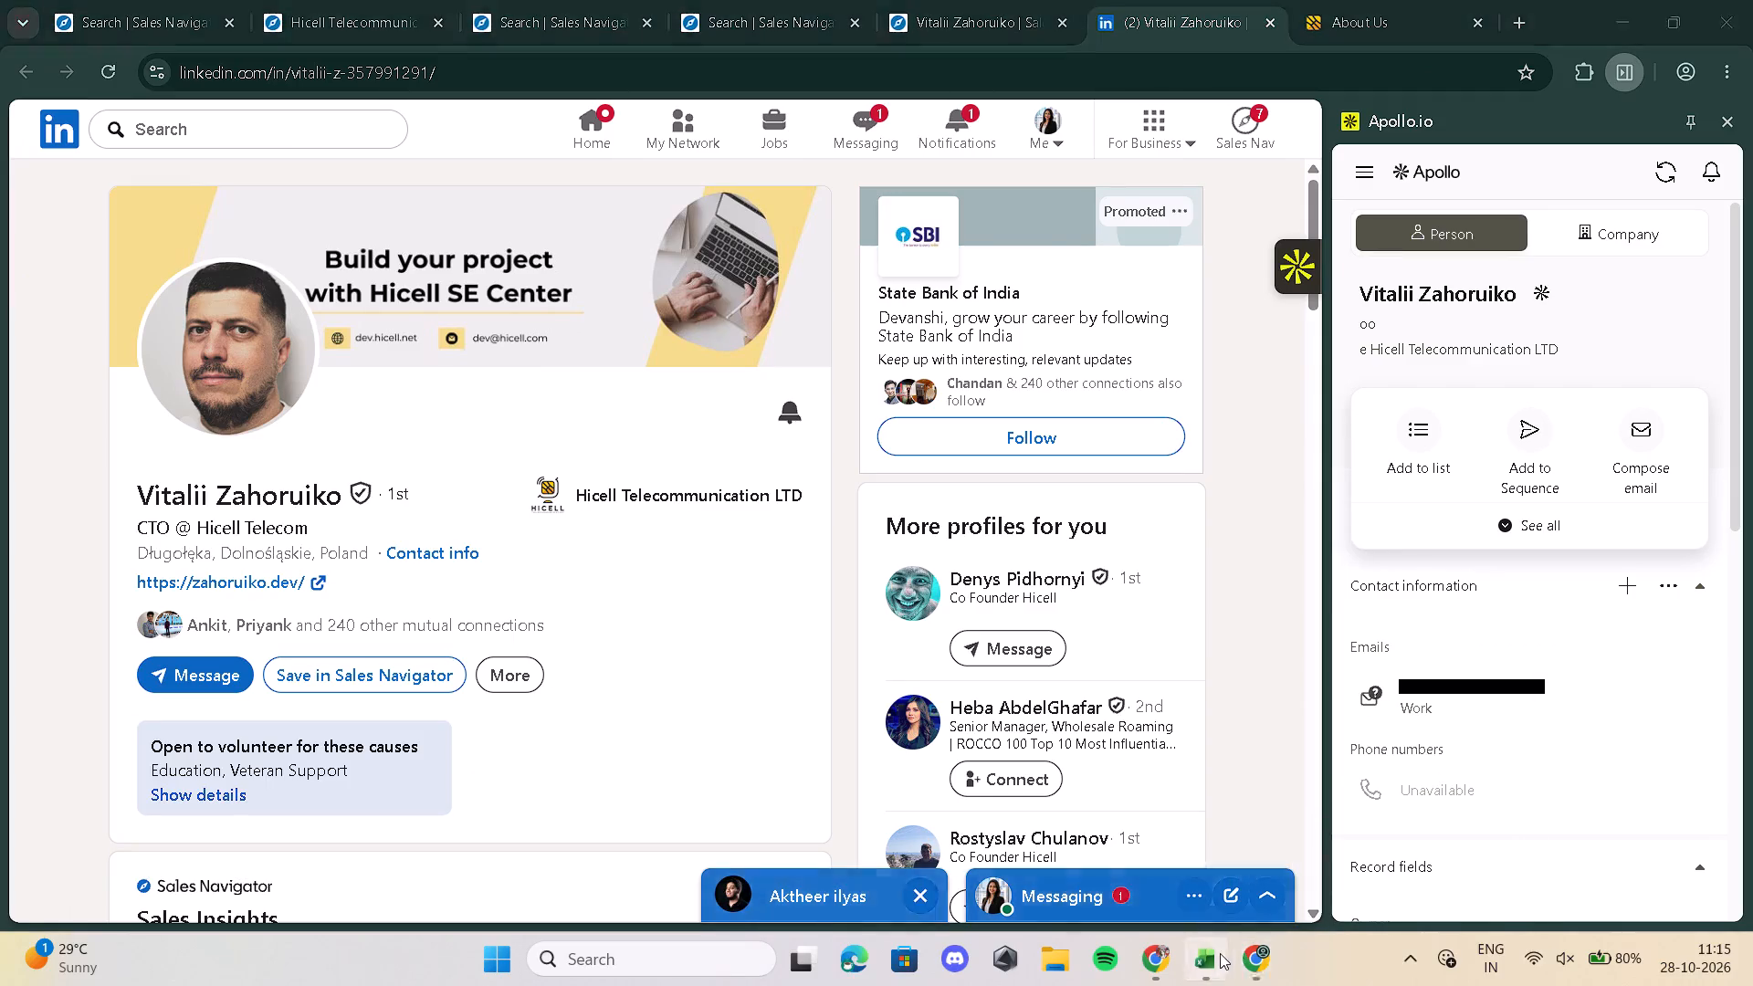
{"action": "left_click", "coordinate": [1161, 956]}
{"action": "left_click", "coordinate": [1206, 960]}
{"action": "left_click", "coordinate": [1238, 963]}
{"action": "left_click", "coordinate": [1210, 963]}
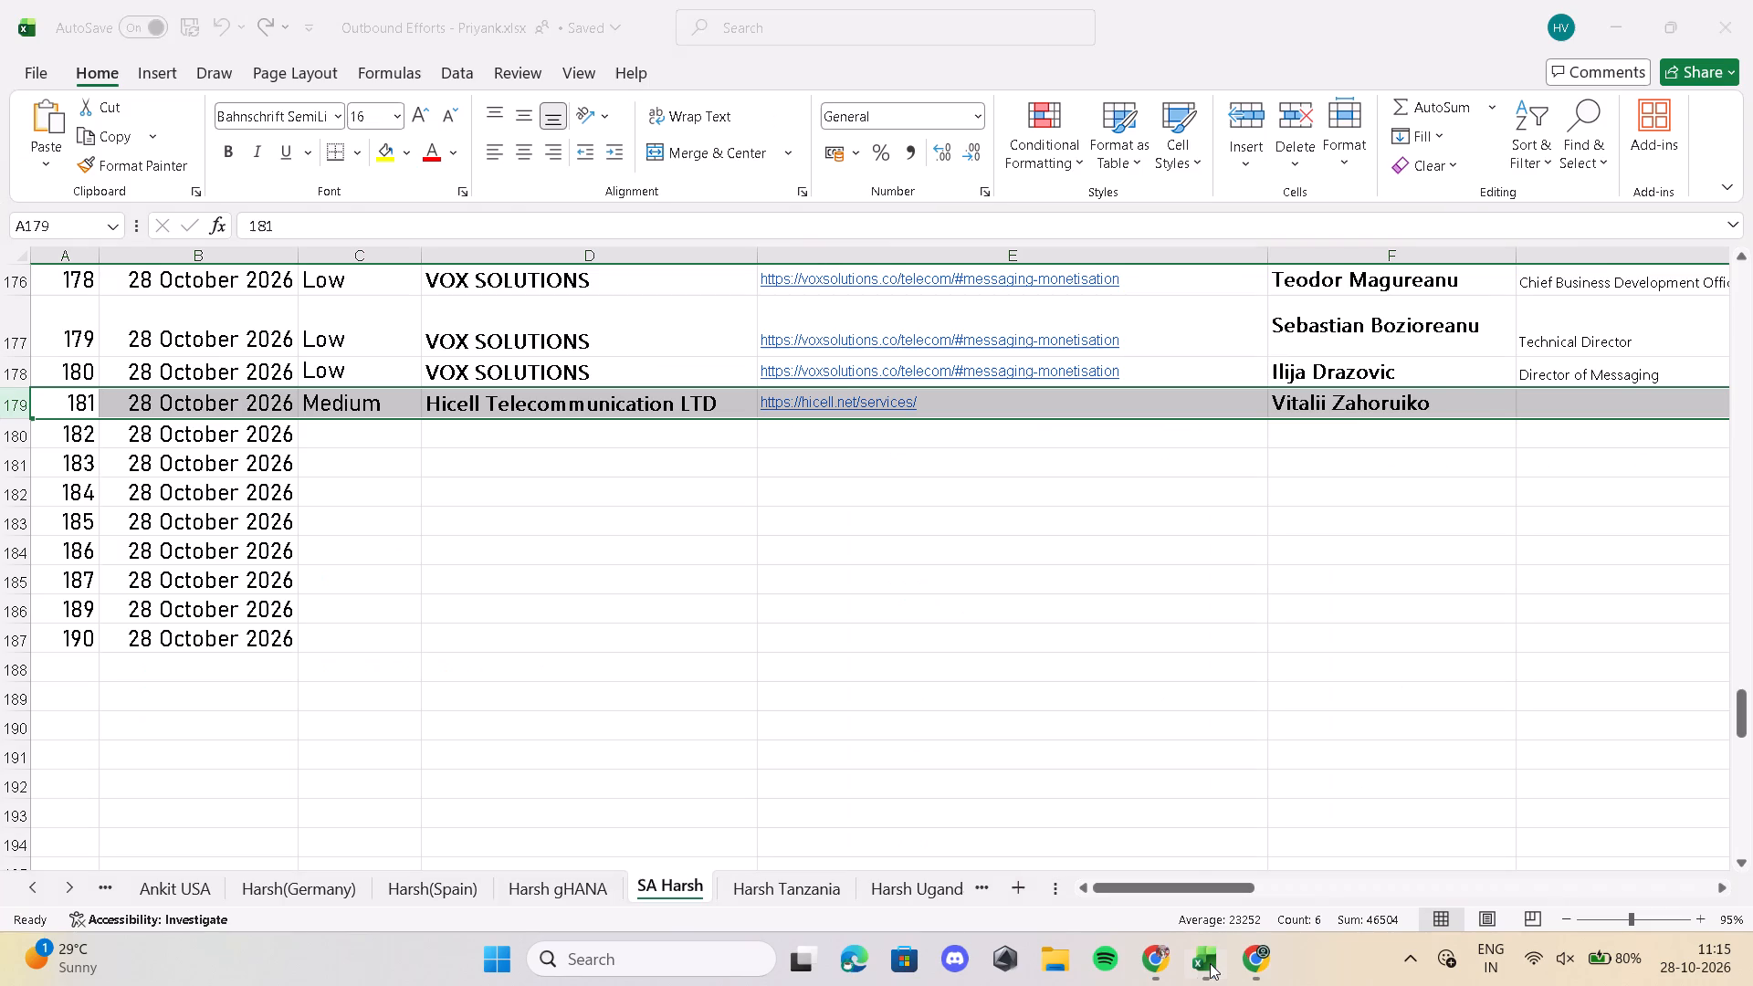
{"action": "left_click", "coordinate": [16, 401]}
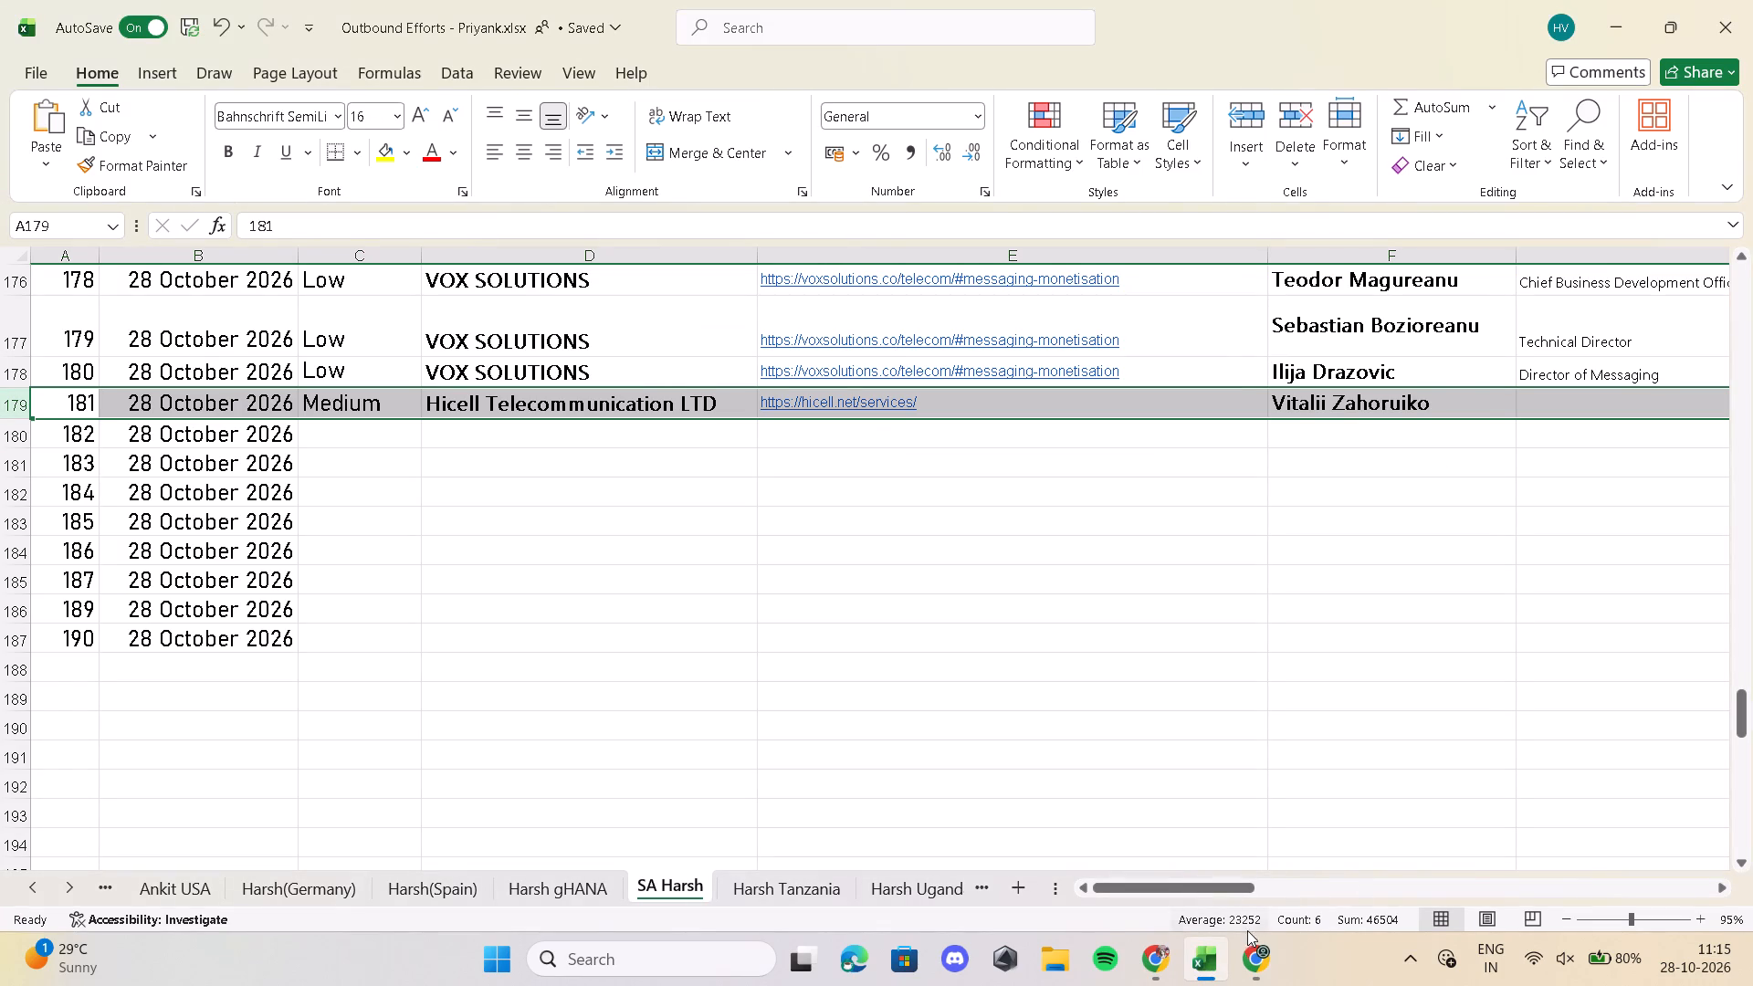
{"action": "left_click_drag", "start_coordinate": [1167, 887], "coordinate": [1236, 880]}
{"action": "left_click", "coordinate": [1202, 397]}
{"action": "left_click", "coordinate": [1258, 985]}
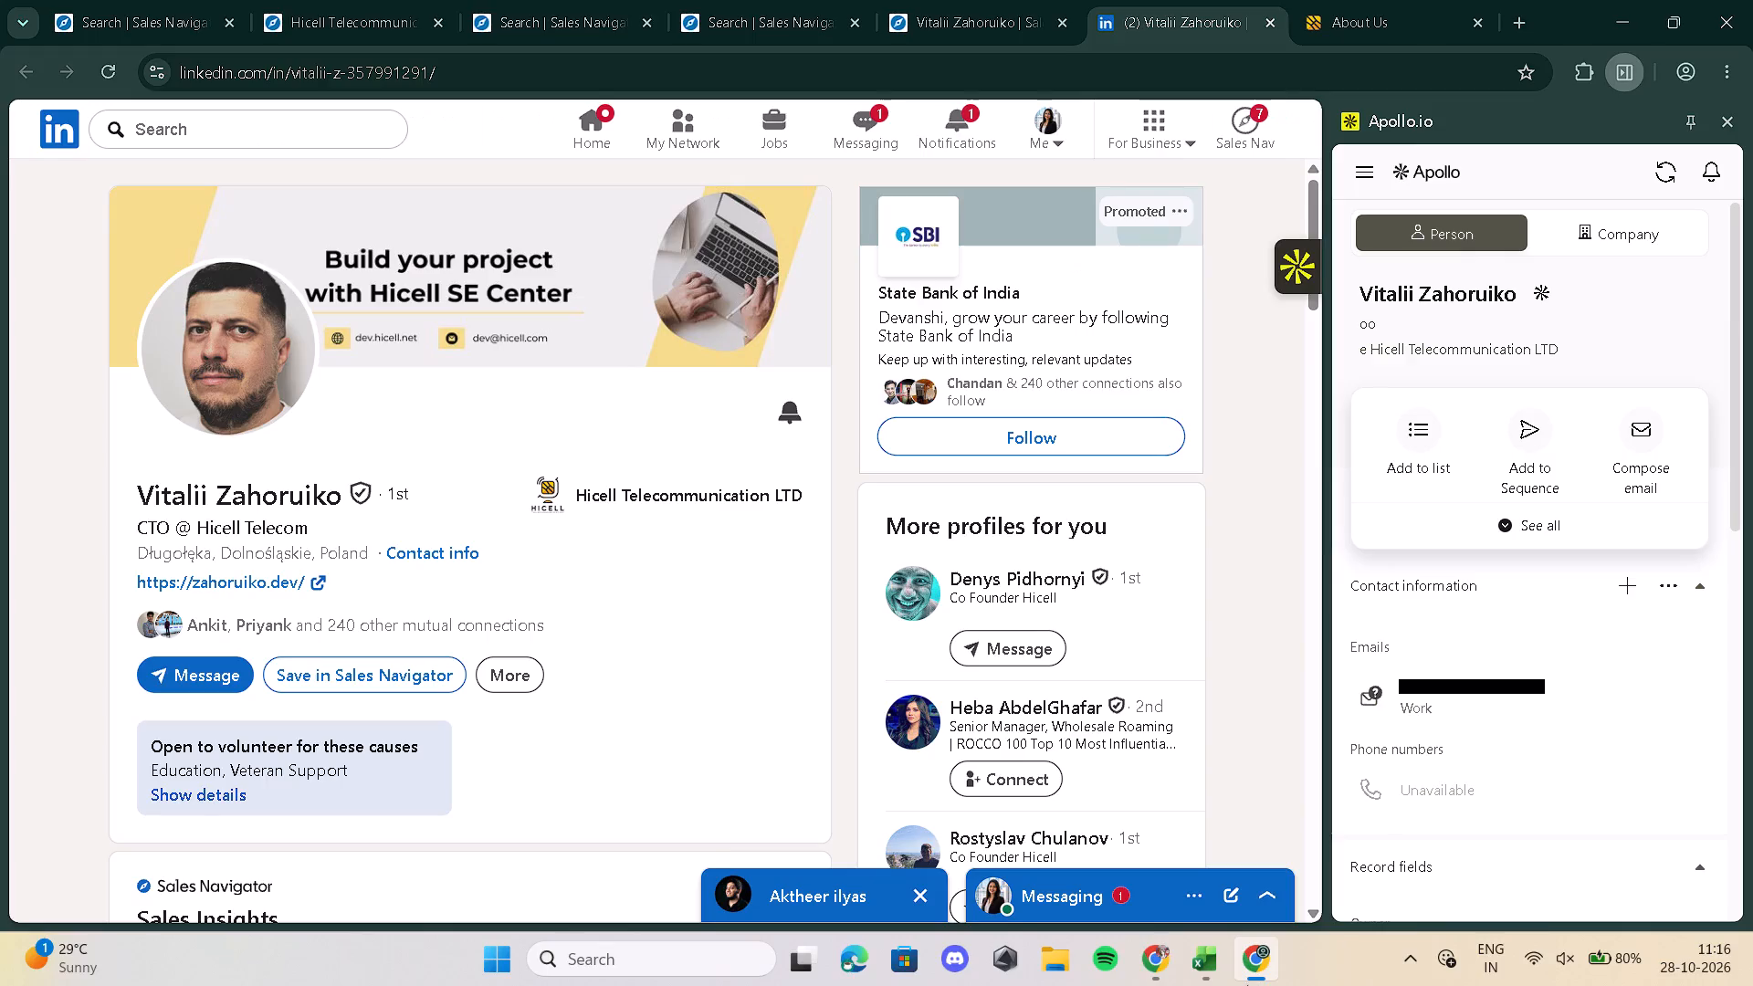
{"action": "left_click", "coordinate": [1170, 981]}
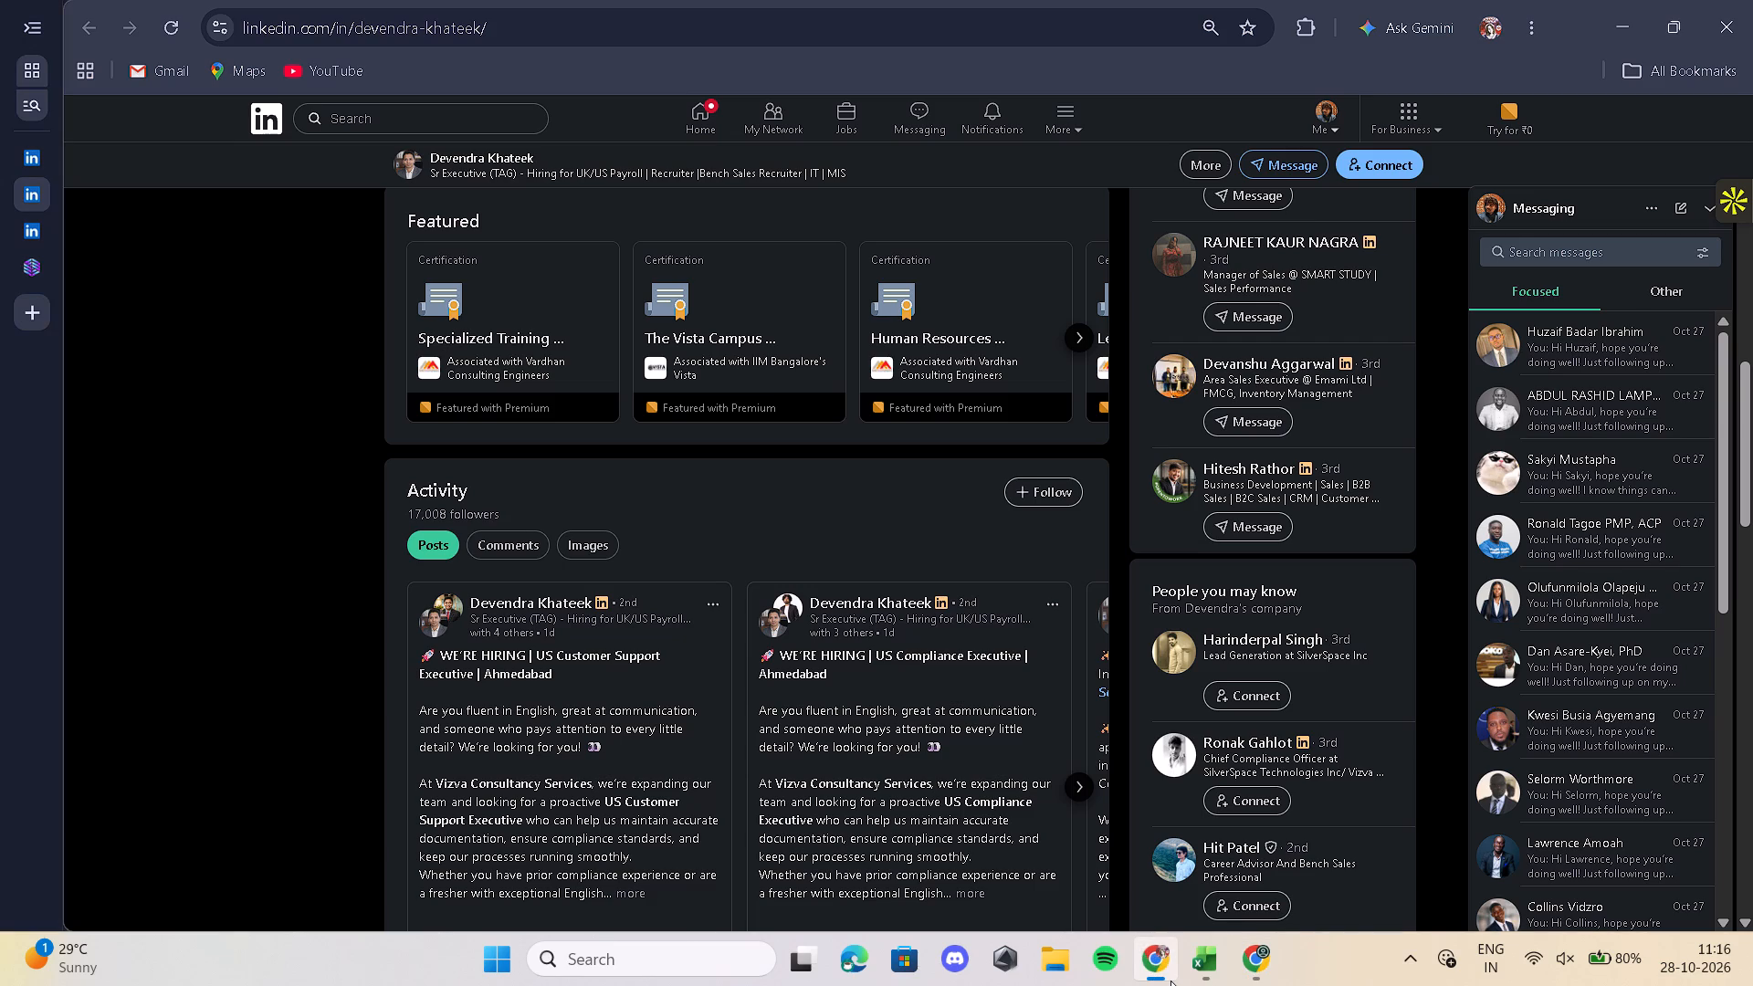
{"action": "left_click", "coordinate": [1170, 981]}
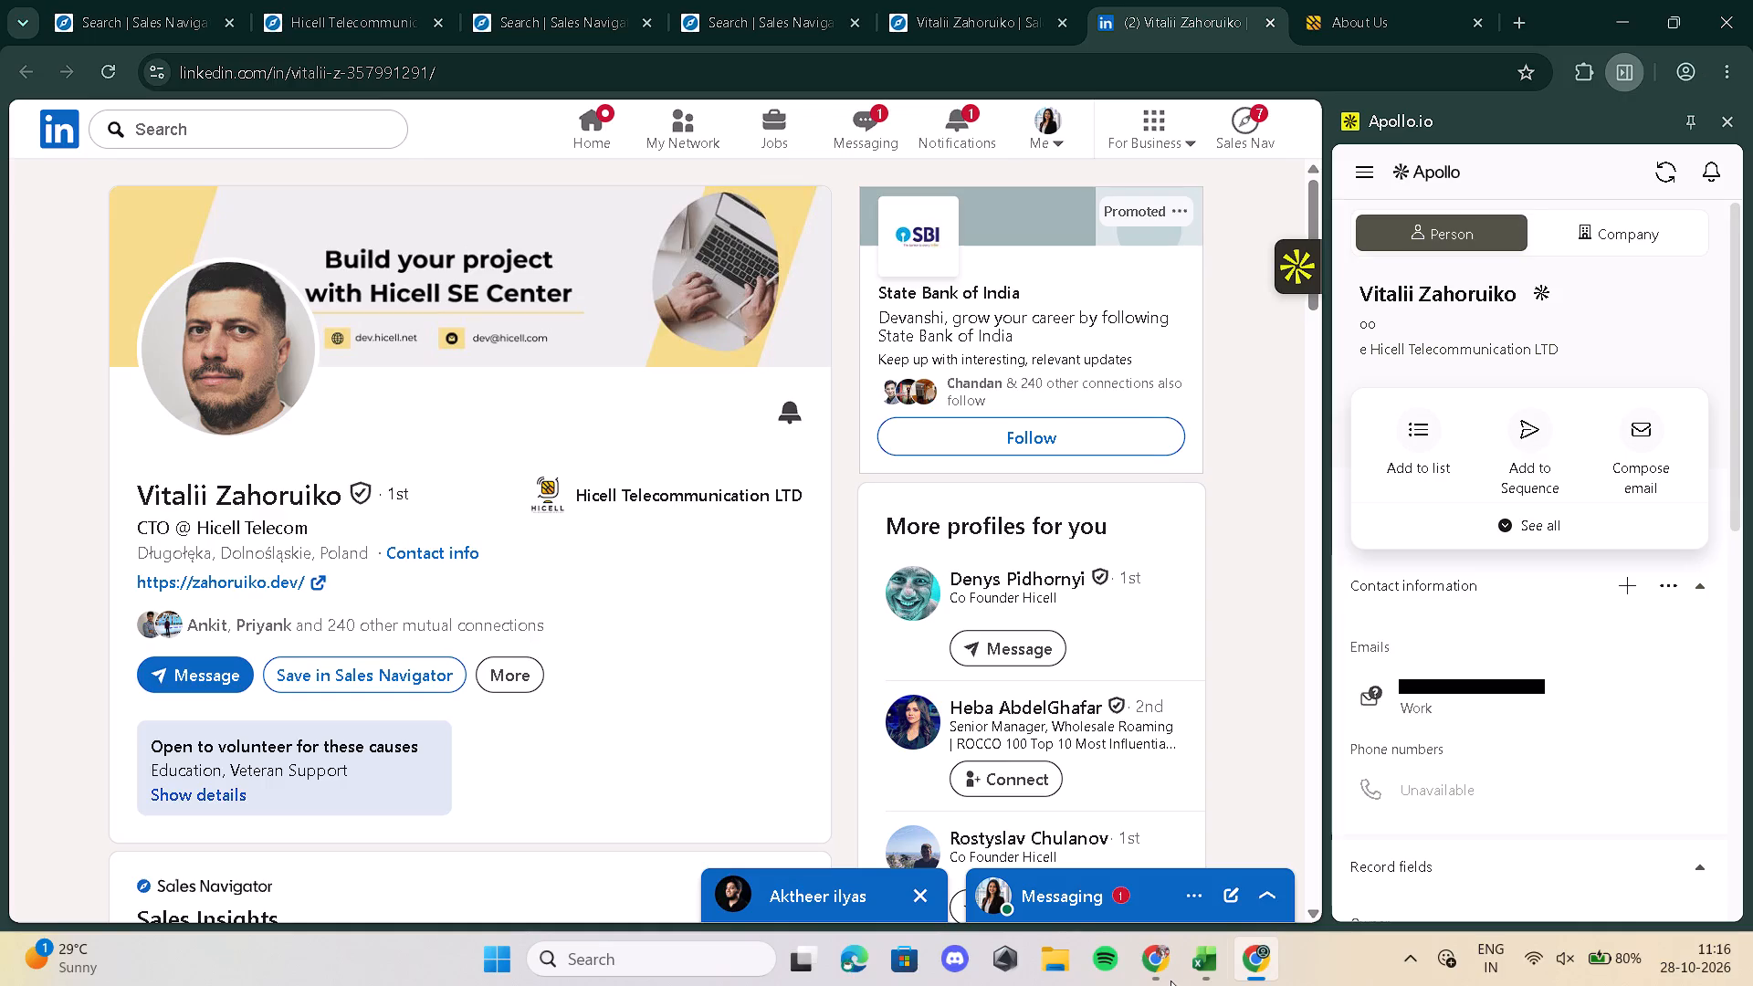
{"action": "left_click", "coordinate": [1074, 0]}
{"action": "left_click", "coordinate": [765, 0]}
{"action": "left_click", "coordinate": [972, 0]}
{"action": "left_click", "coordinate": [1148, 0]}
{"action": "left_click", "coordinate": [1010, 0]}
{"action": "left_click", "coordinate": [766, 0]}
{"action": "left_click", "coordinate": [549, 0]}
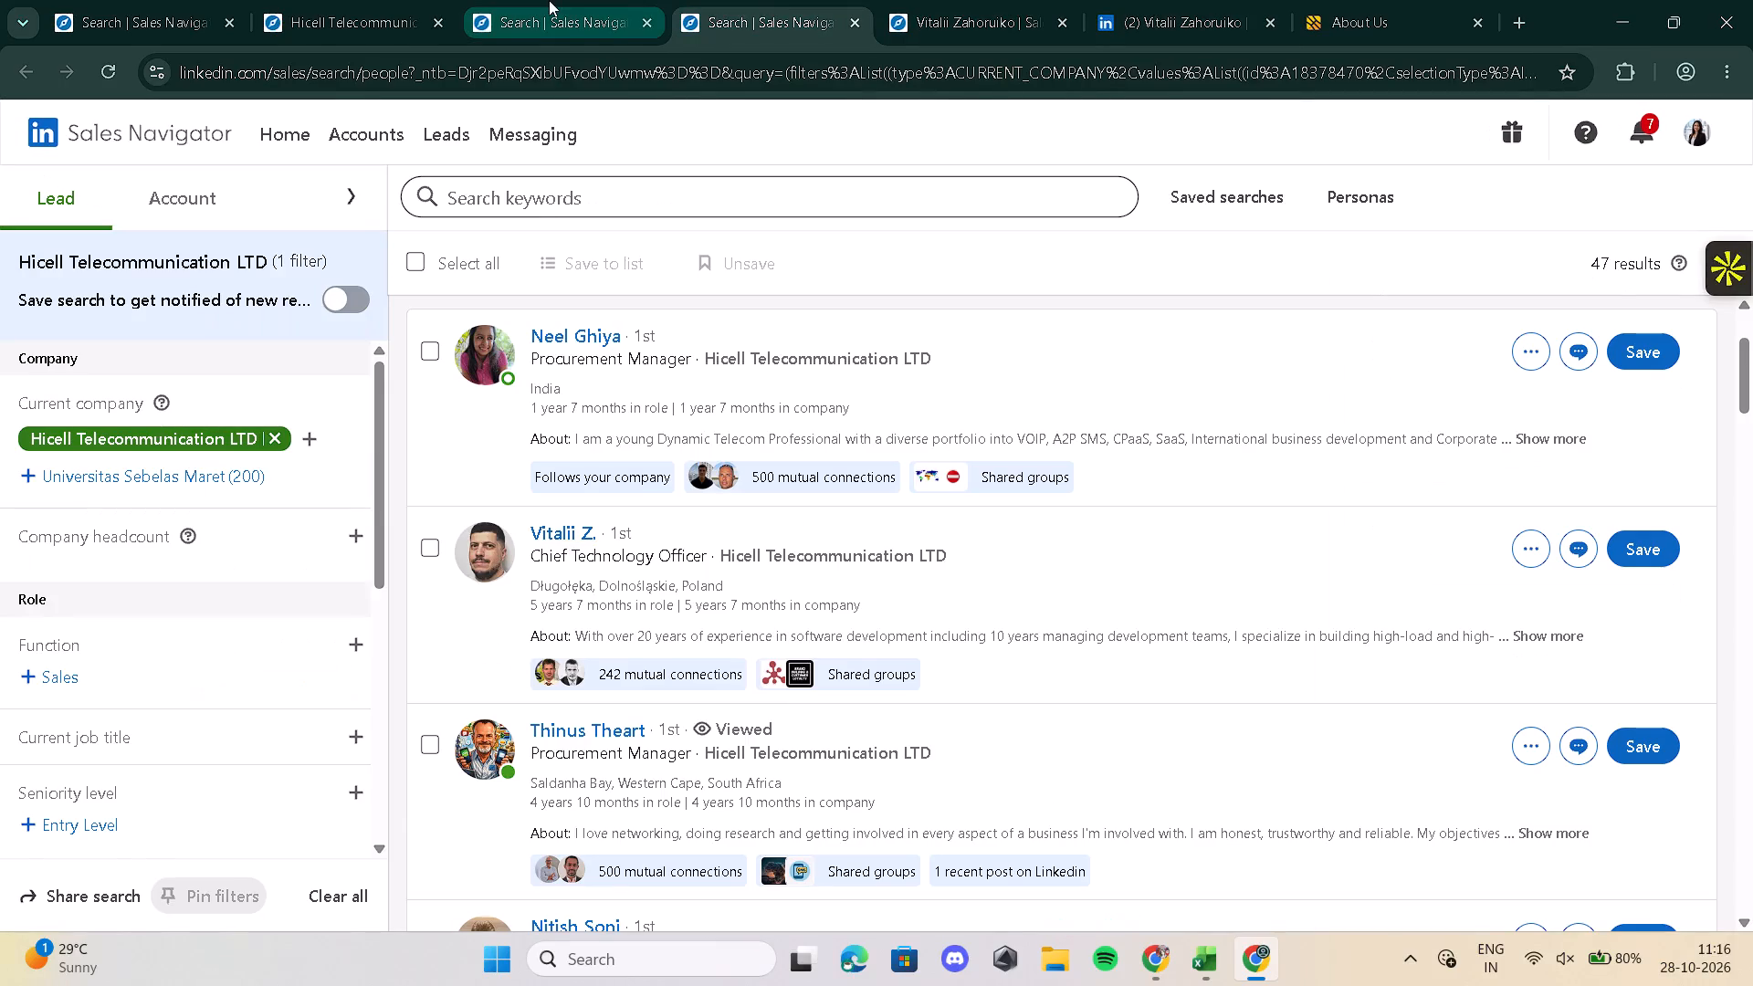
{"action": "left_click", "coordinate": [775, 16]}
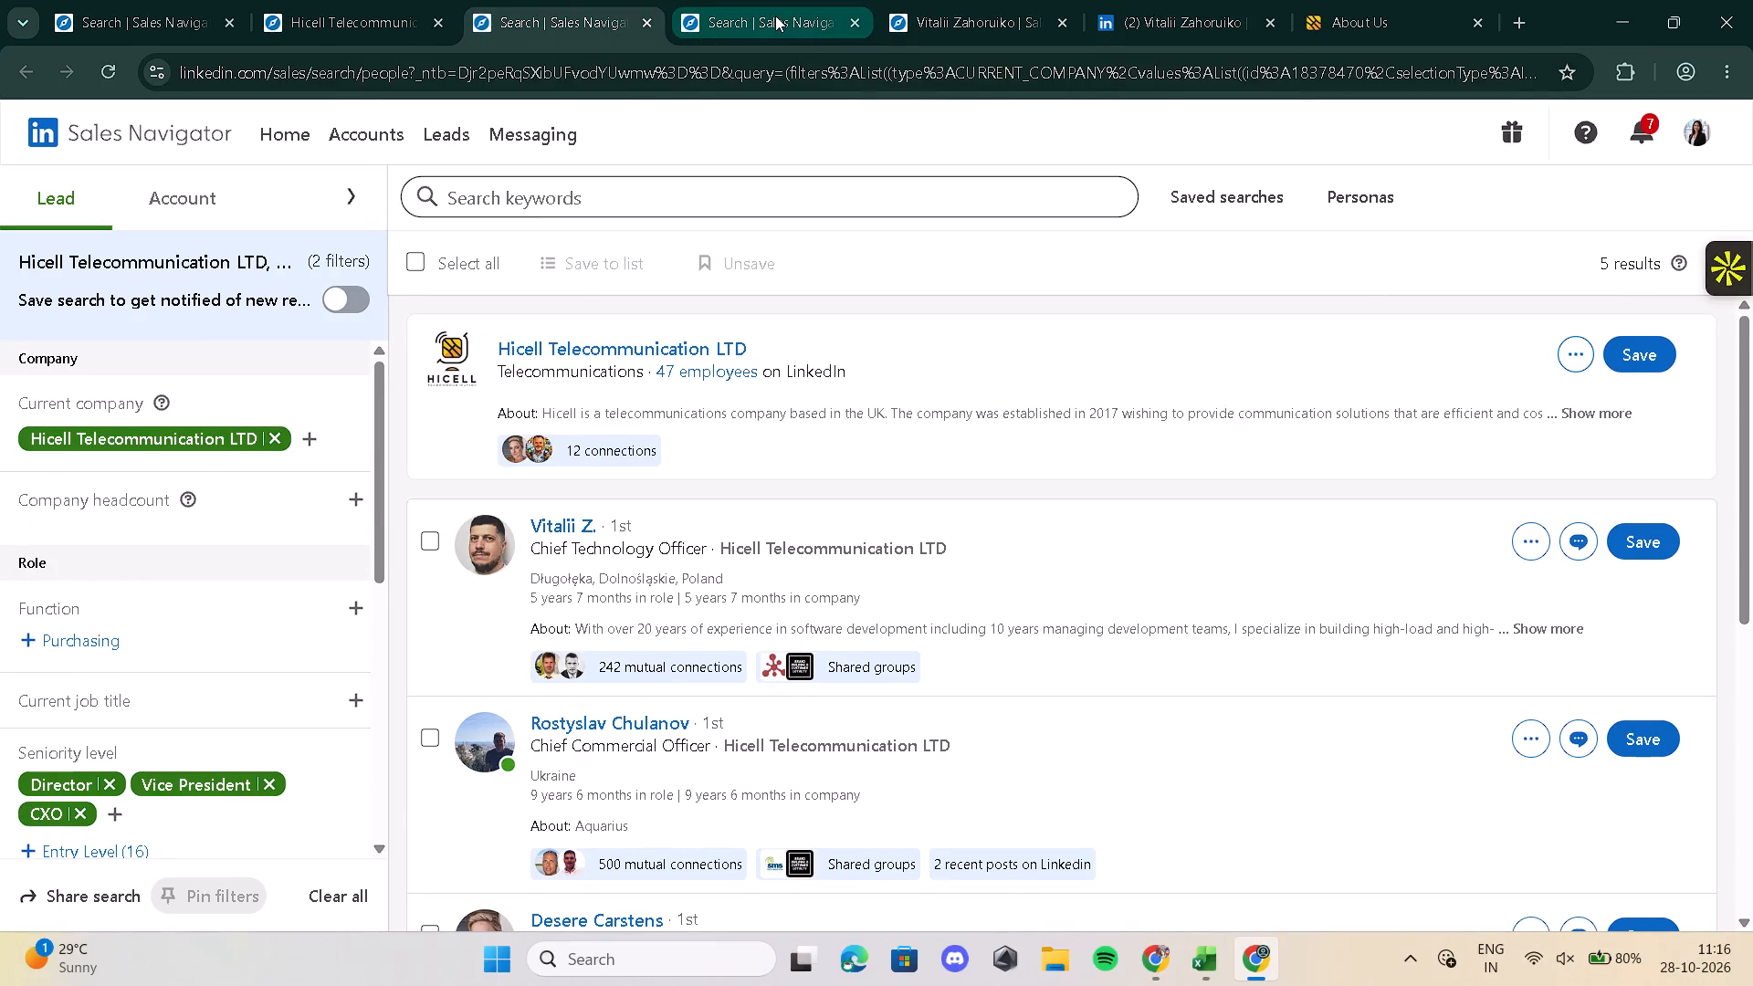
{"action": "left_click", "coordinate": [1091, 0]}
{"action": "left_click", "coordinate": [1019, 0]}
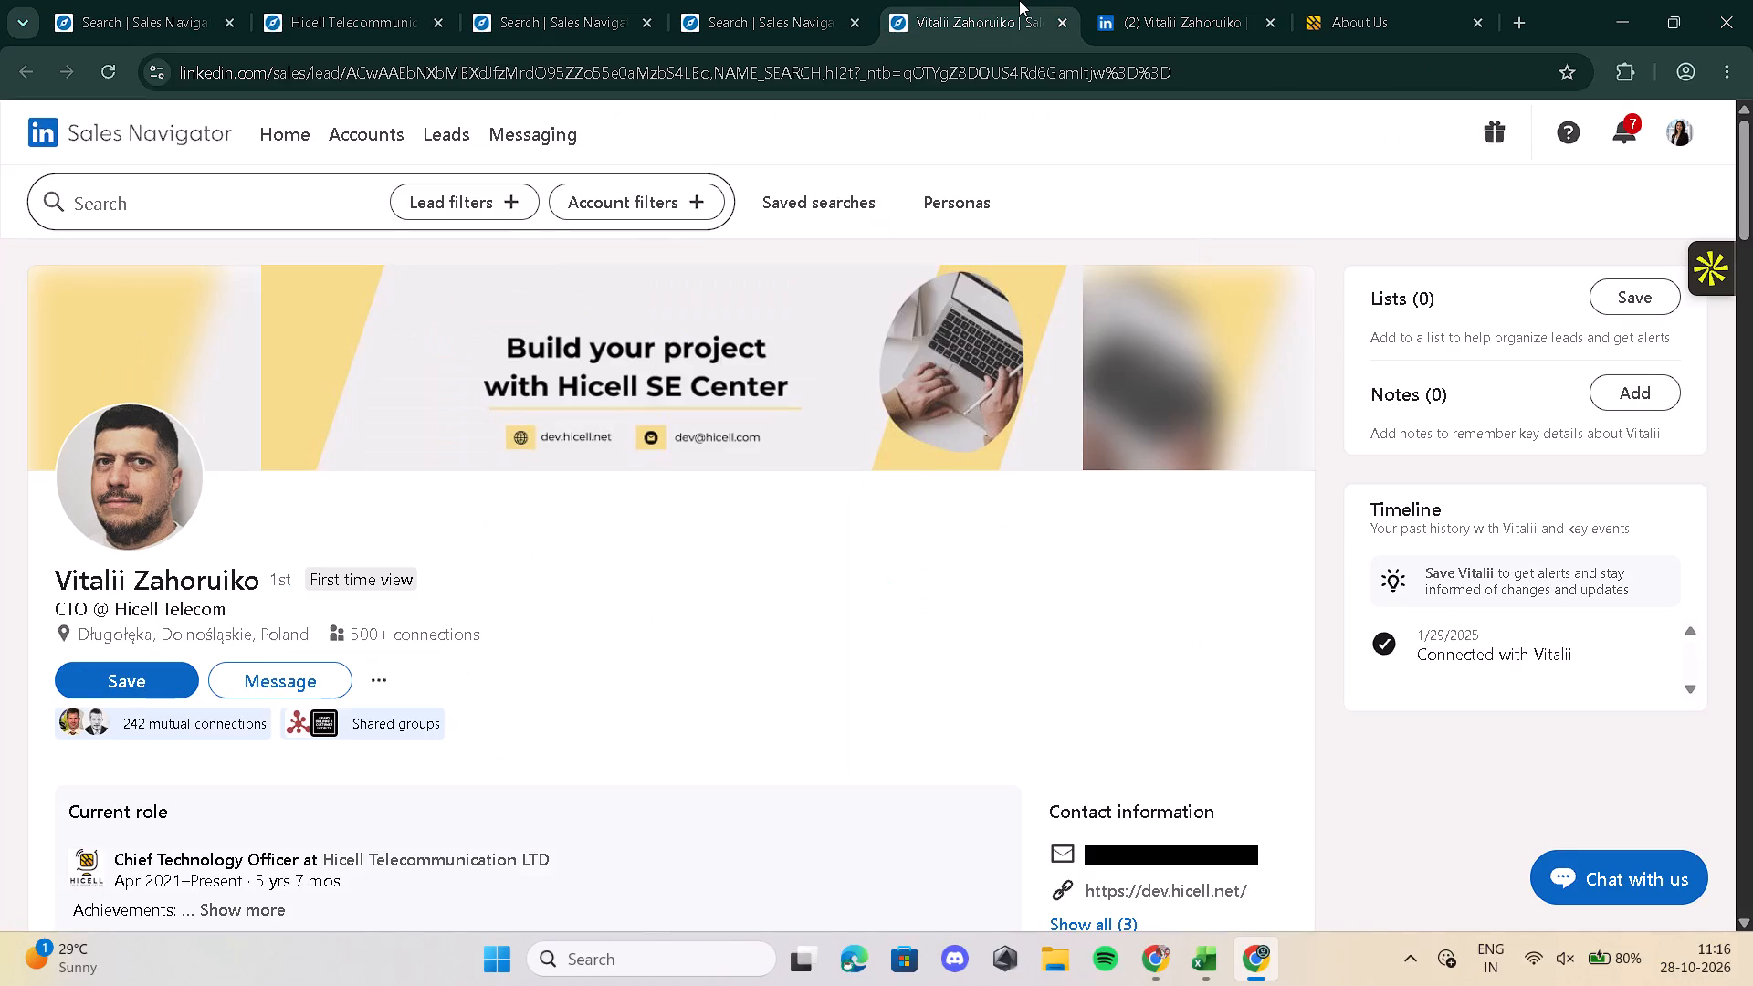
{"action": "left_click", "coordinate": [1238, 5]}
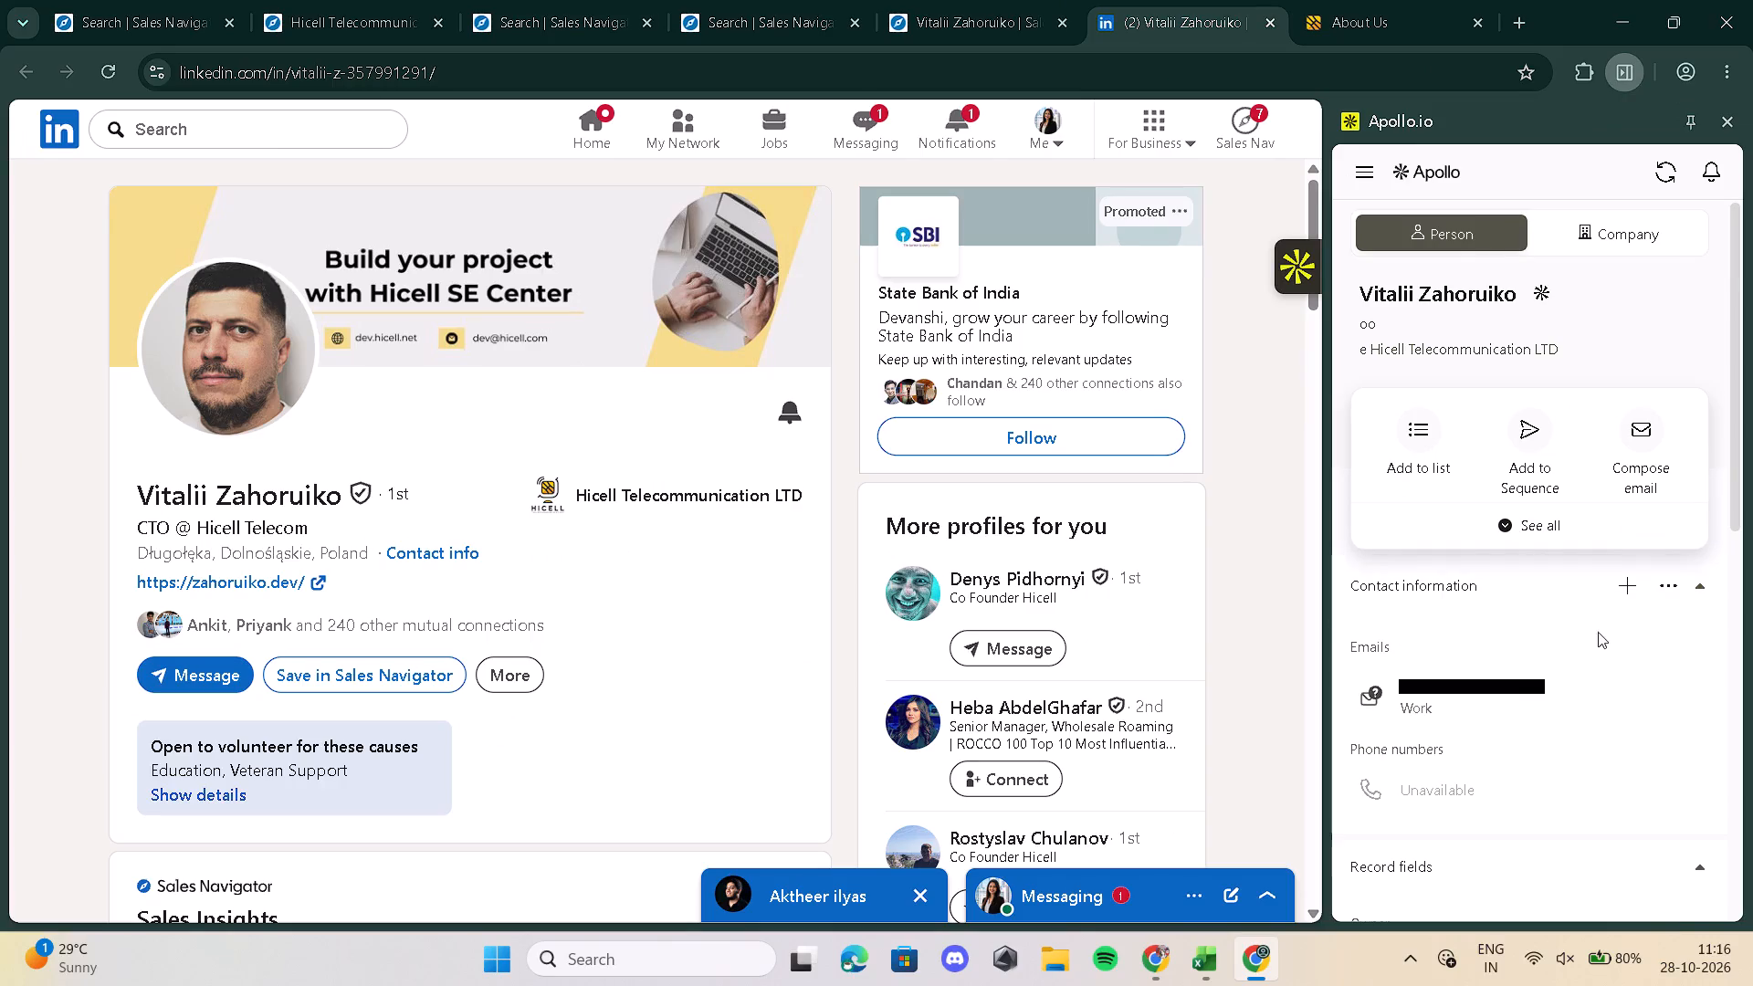
Copy the Chief Technology Officer's work email from Apollo into column K of the Hicell row in Excel.
{"action": "left_click", "coordinate": [1557, 697]}
{"action": "left_click", "coordinate": [1183, 985]}
{"action": "left_click_drag", "start_coordinate": [1276, 896], "coordinate": [1321, 886]}
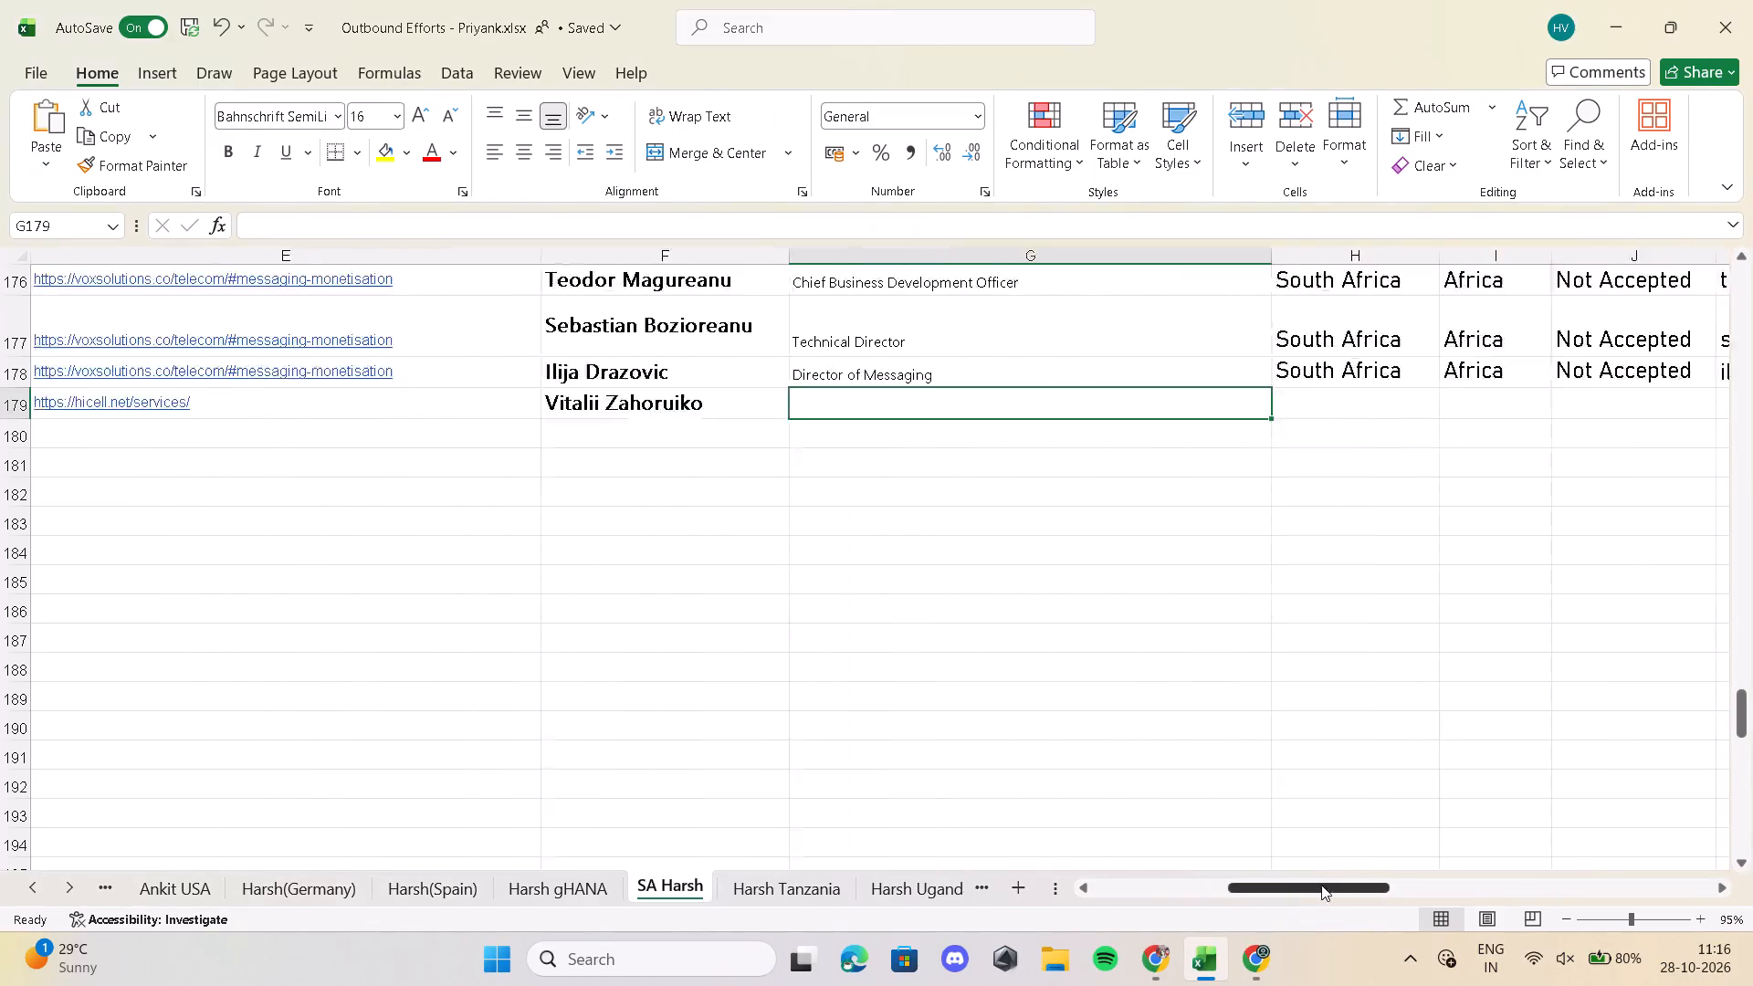
{"action": "left_click", "coordinate": [1365, 401]}
{"action": "key", "text": "ctrl+v"}
Fill the Hicell row with Not Accepted, Africa and South Africa by copying the entries from the VOX SOLUTIONS row above.
{"action": "left_click", "coordinate": [1057, 378]}
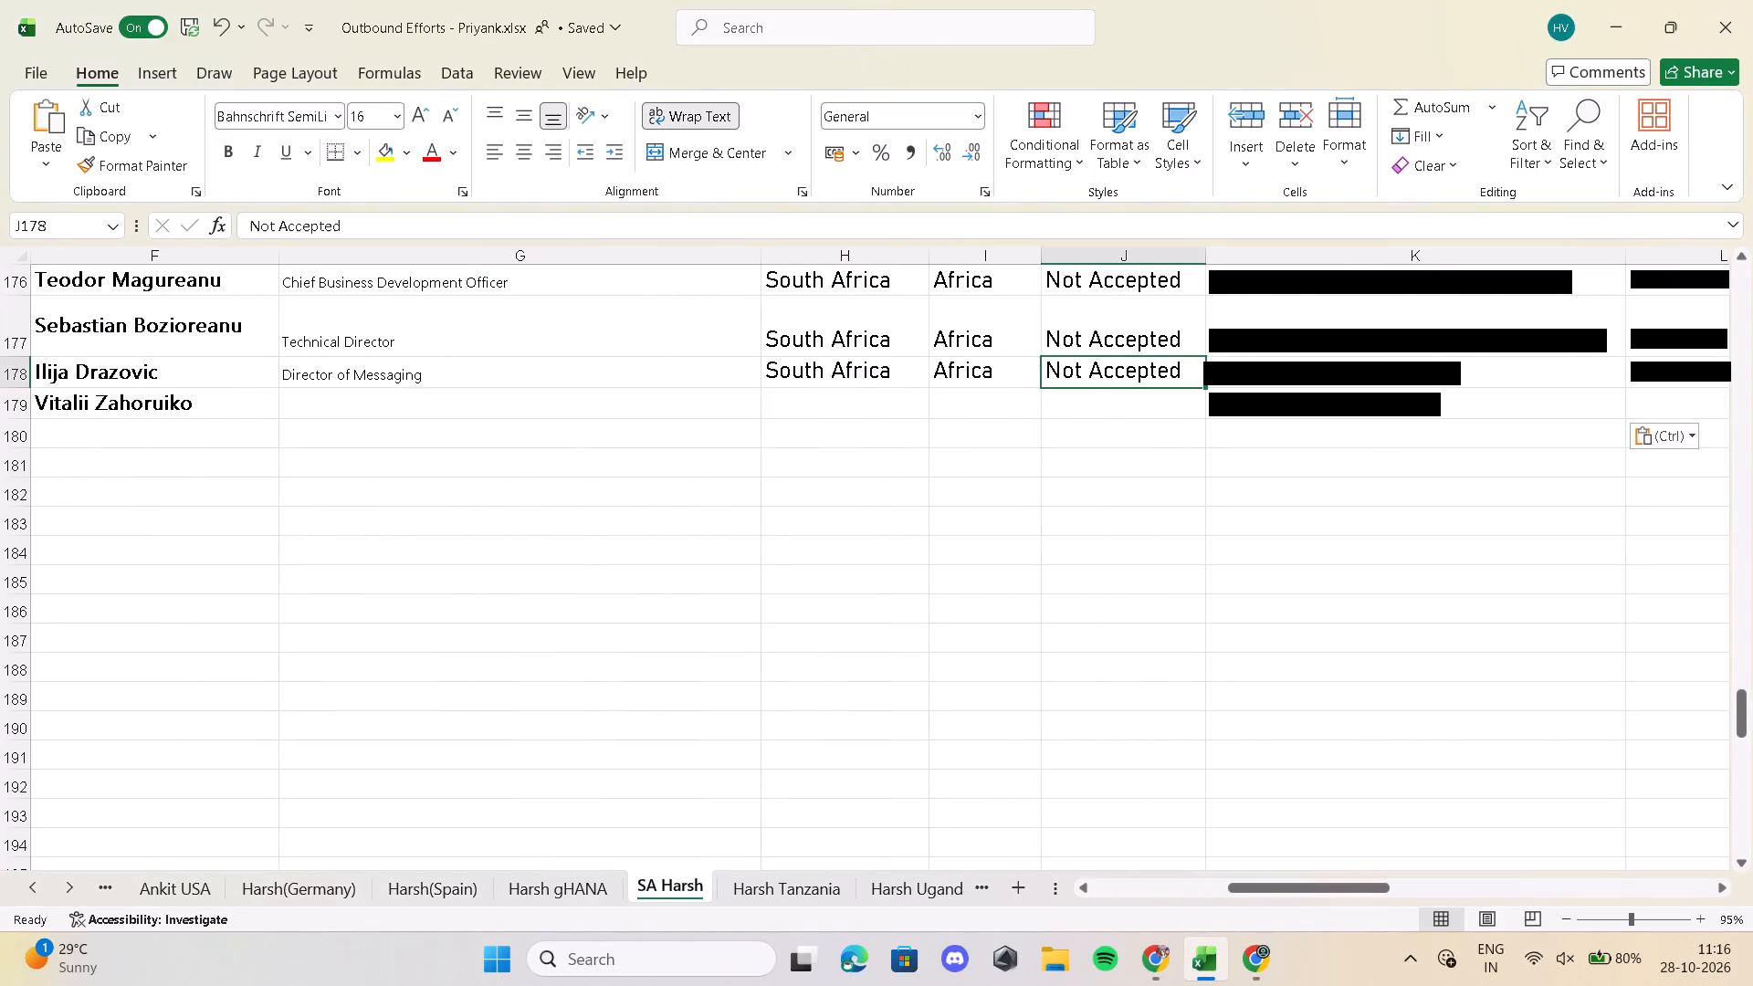
{"action": "key", "text": "ctrl+c"}
{"action": "left_click", "coordinate": [1086, 400]}
{"action": "key", "text": "ctrl+v"}
{"action": "left_click", "coordinate": [973, 380]}
{"action": "key", "text": "ctrl+c"}
{"action": "left_click", "coordinate": [978, 404], "text": "ctrl"}
{"action": "key", "text": "ctrl+v"}
{"action": "left_click", "coordinate": [864, 375], "text": "ctrl"}
{"action": "left_click", "coordinate": [860, 402]}
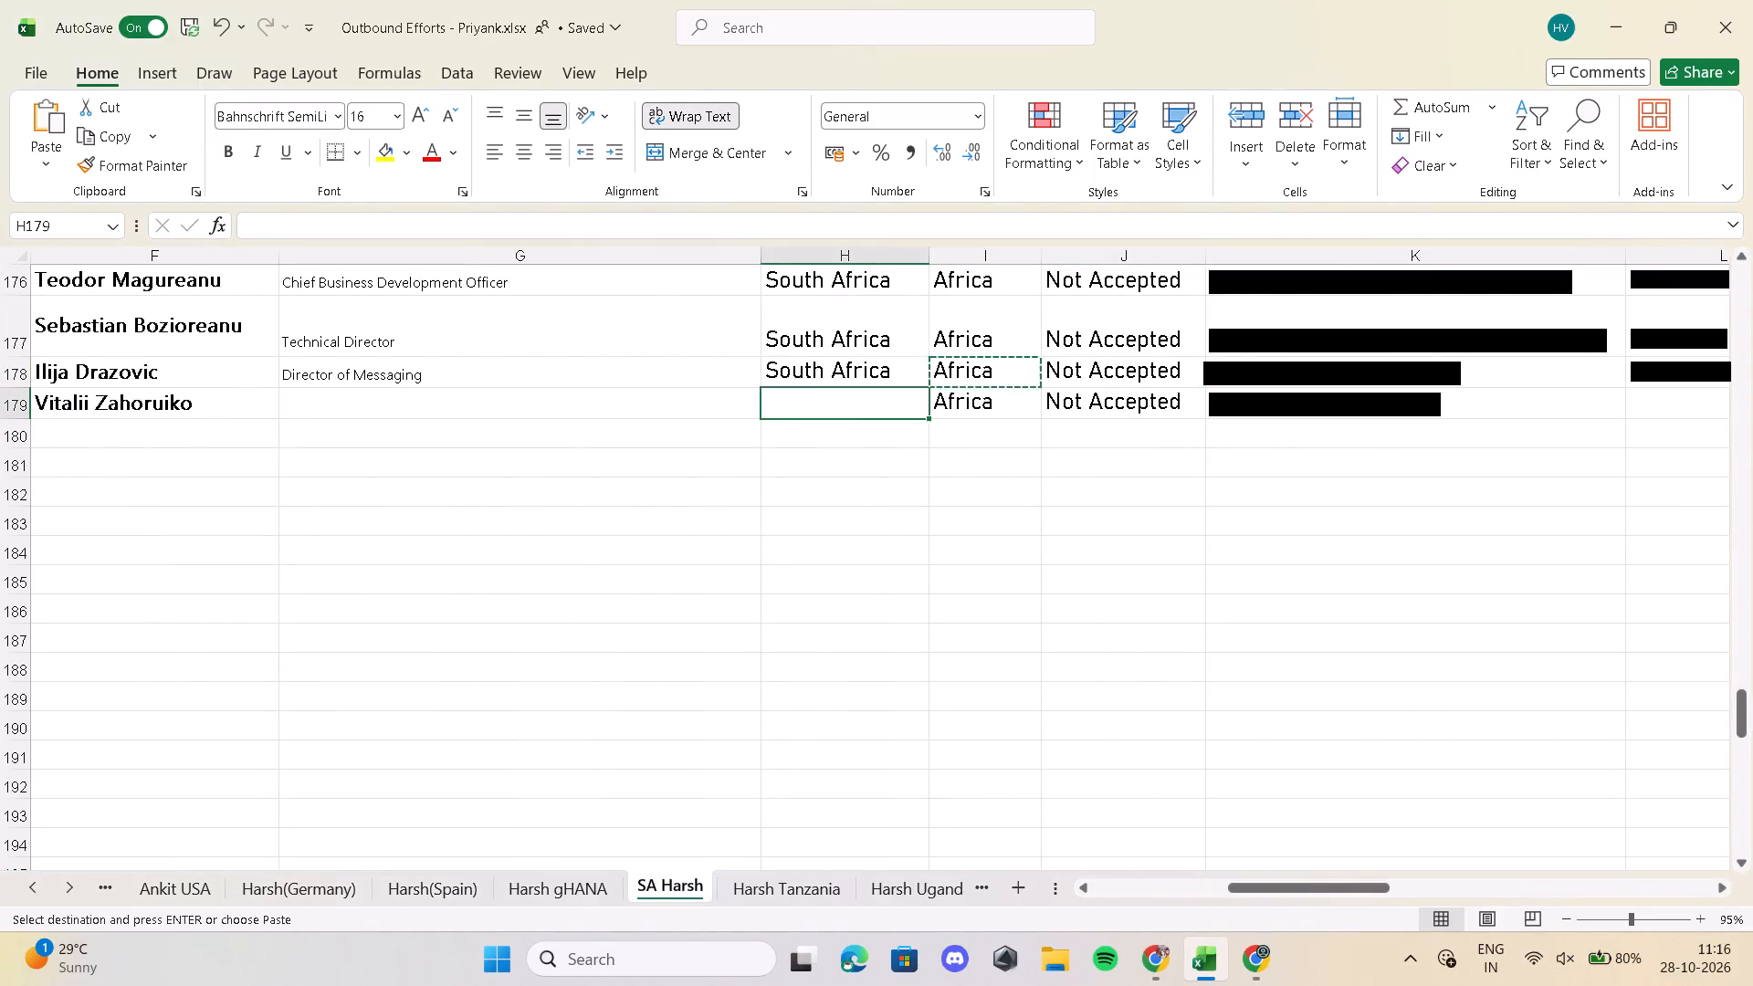
{"action": "key", "text": "ctrl+c"}
{"action": "left_click", "coordinate": [858, 372]}
{"action": "key", "text": "ctrl+c"}
{"action": "left_click", "coordinate": [856, 399], "text": "ctrl"}
{"action": "key", "text": "ctrl+v"}
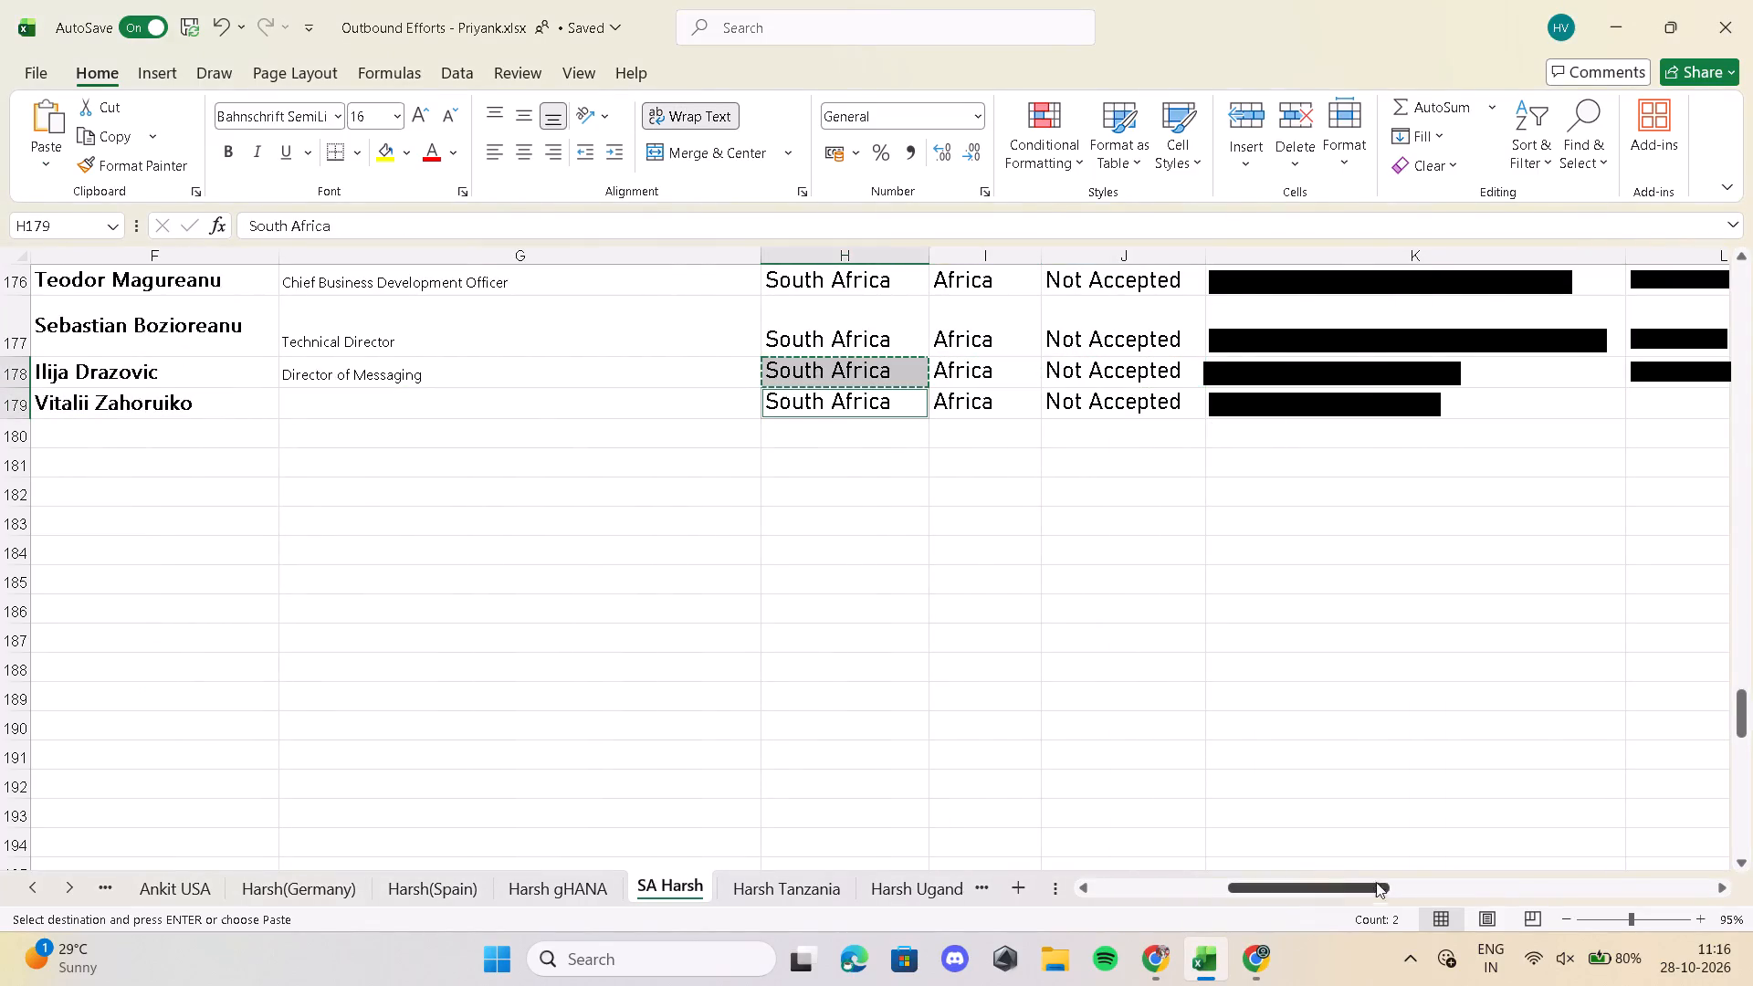
{"action": "left_click_drag", "start_coordinate": [1365, 886], "coordinate": [1320, 885]}
{"action": "left_click", "coordinate": [17, 405]}
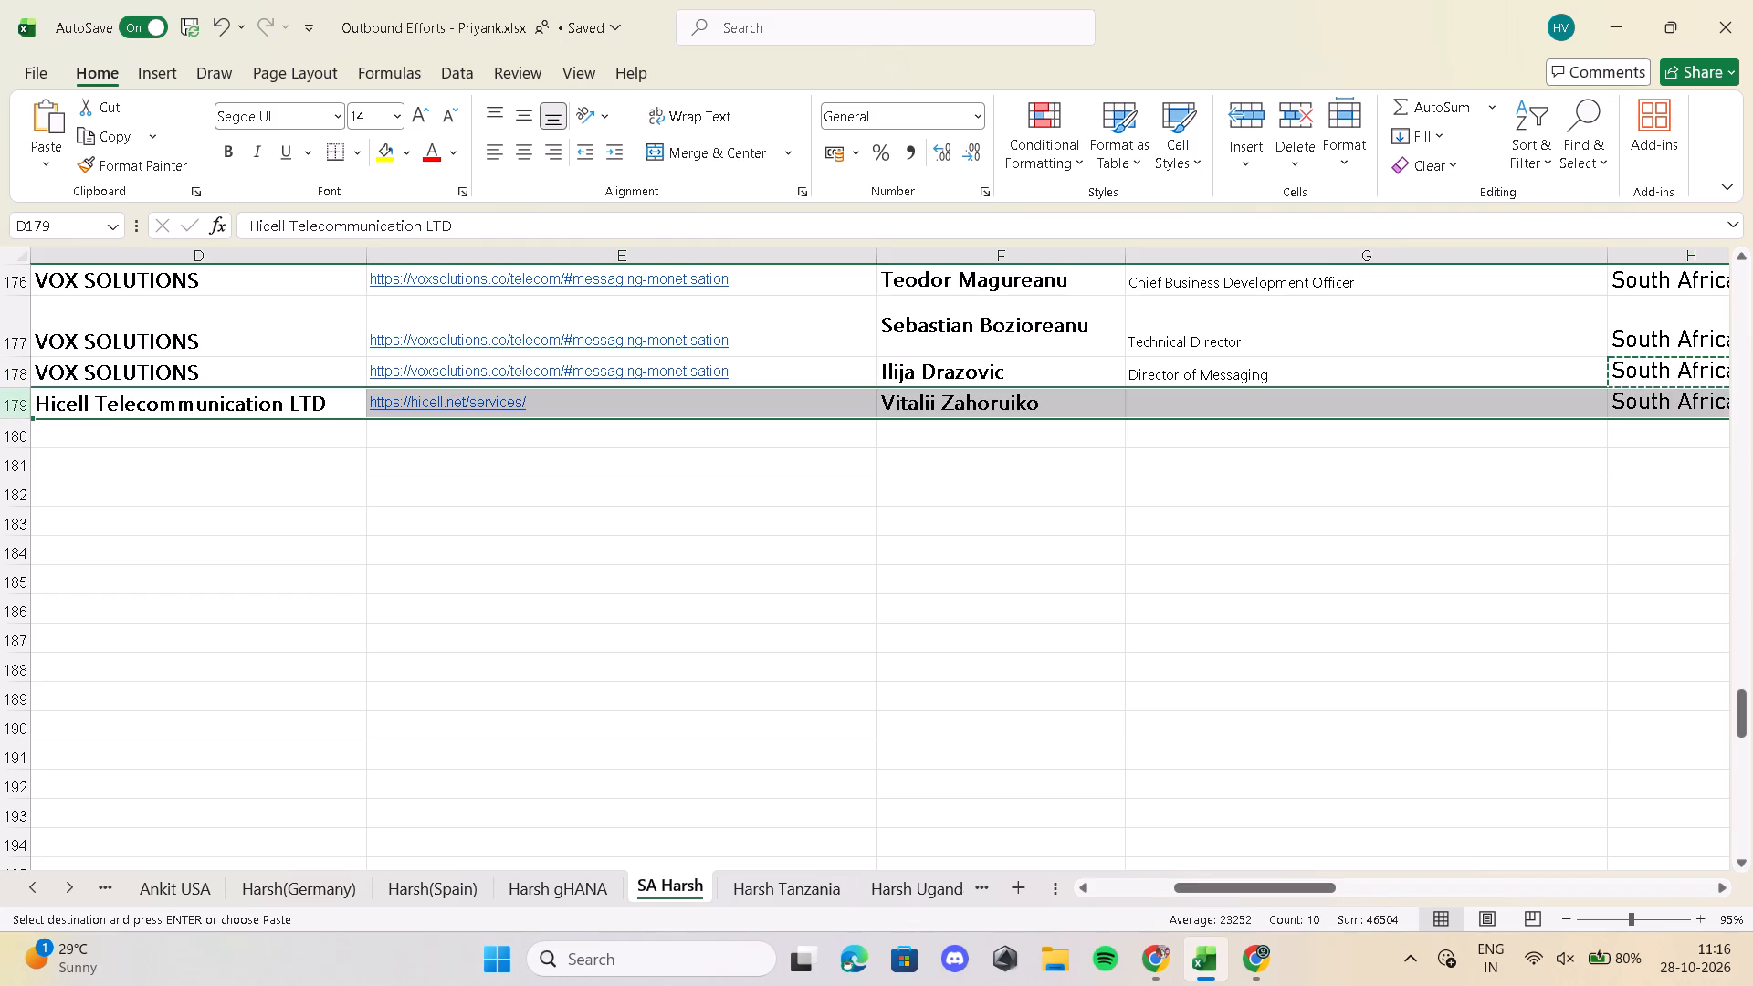
Copy the job title CTO from the Sales Navigator profile in Chrome into cell G179 of the Hicell row in Excel.
{"action": "left_click", "coordinate": [1261, 974]}
{"action": "left_click", "coordinate": [1196, 974]}
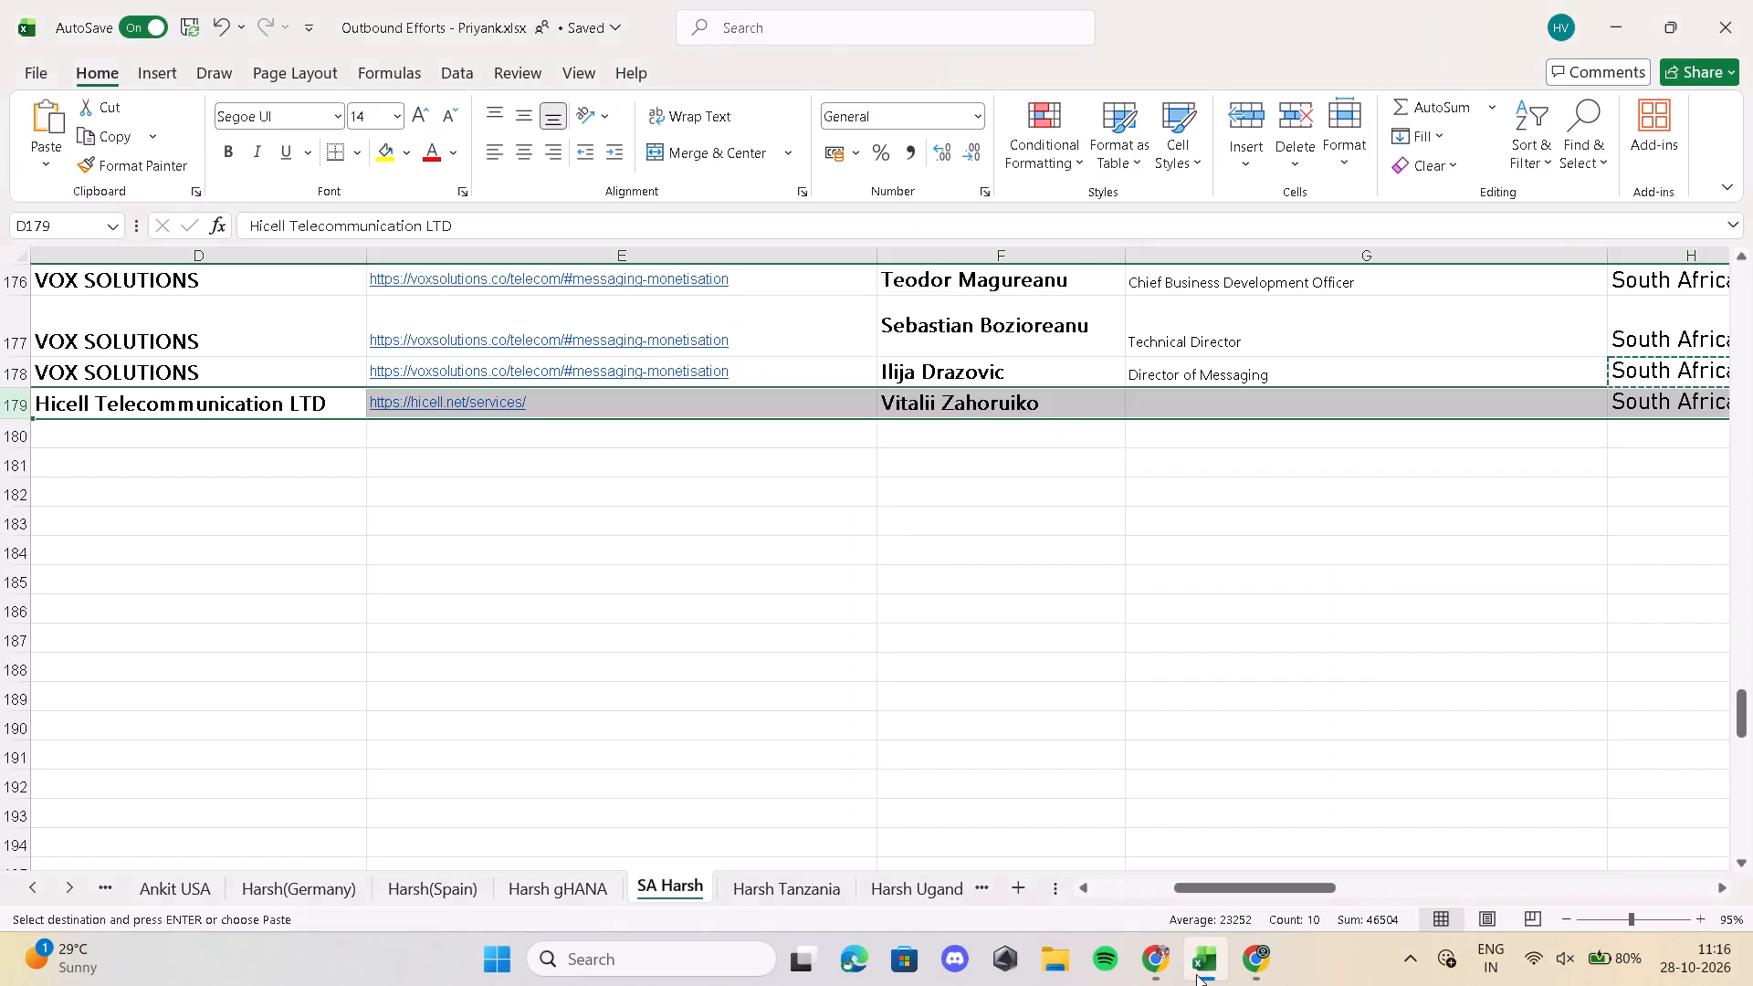
{"action": "left_click", "coordinate": [1196, 974]}
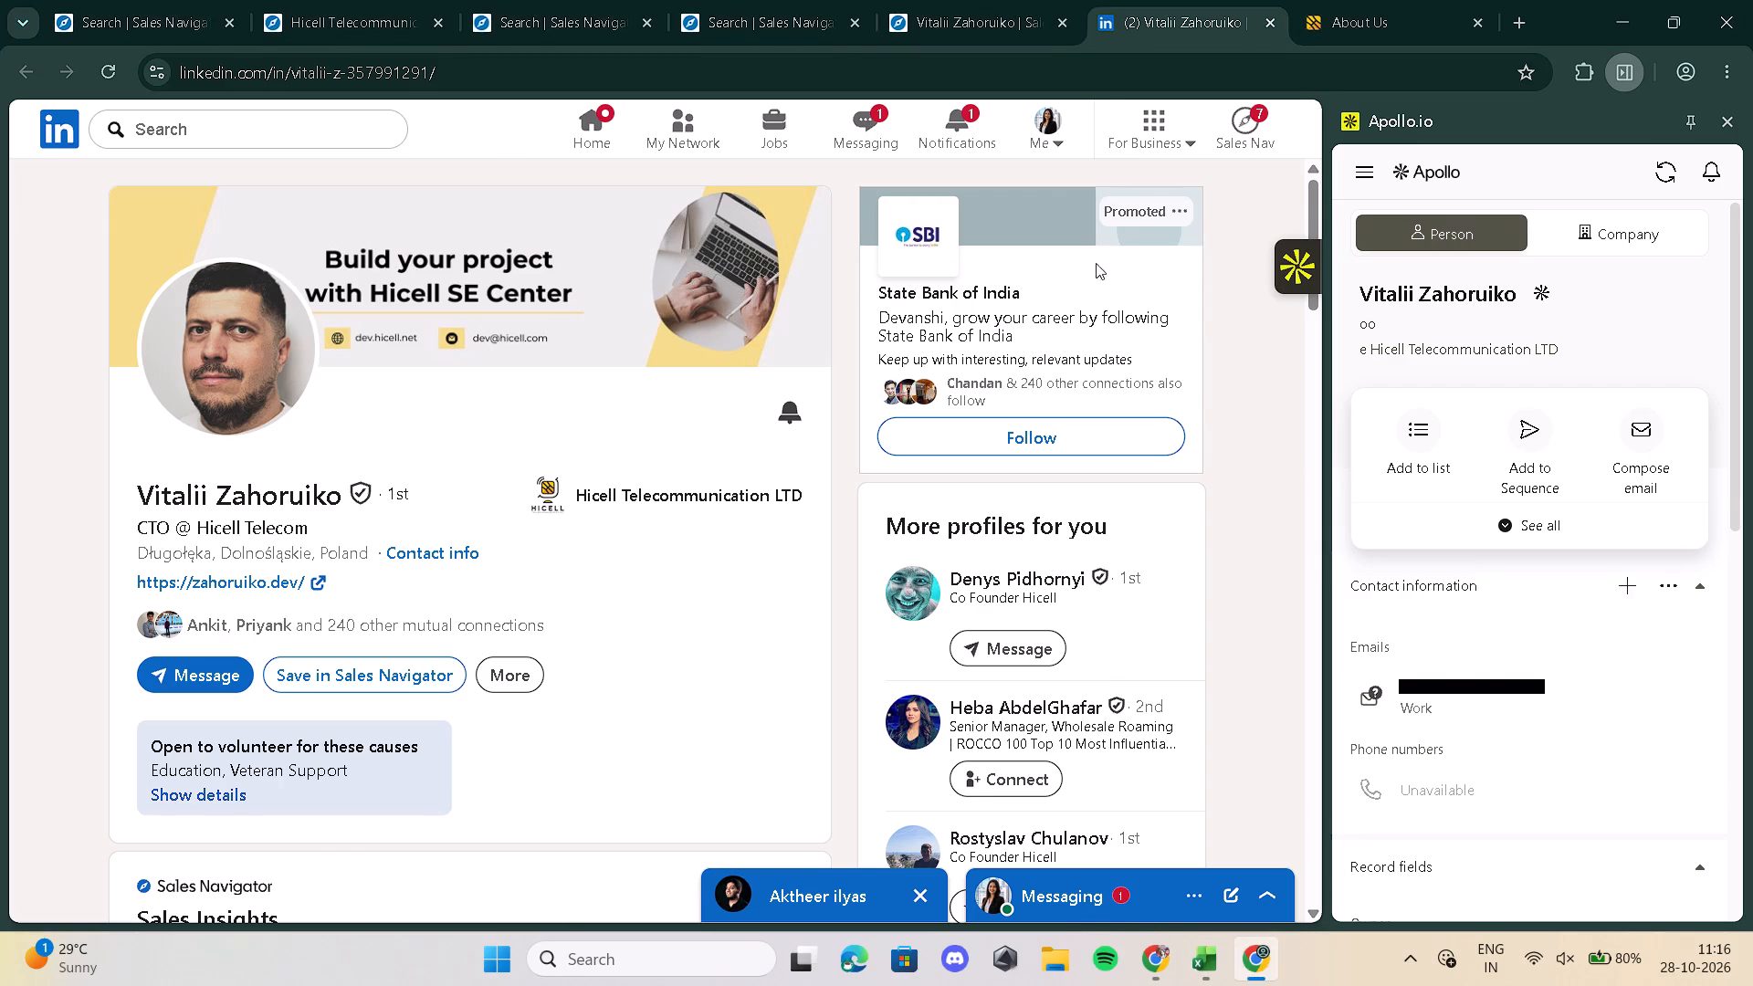
{"action": "left_click", "coordinate": [960, 0]}
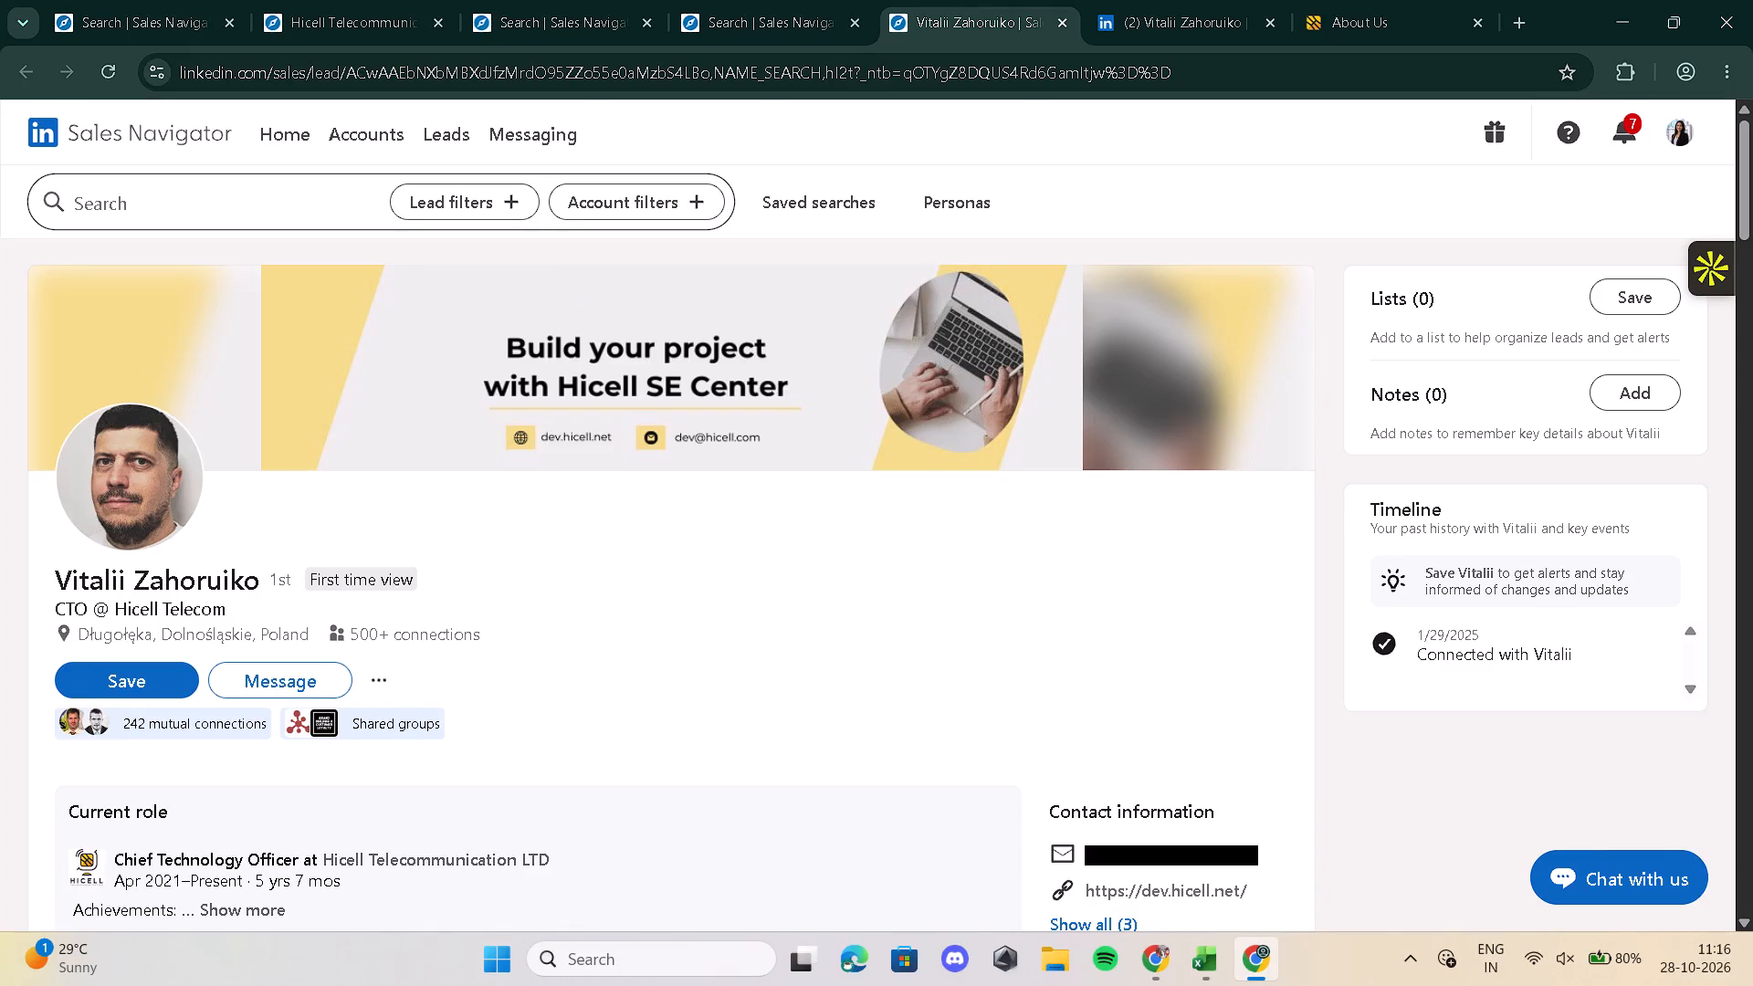
{"action": "left_click_drag", "start_coordinate": [89, 607], "coordinate": [17, 606]}
{"action": "key", "text": "ctrl+v"}
{"action": "key", "text": "ctrl+c"}
{"action": "left_click", "coordinate": [1176, 958]}
{"action": "left_click", "coordinate": [1189, 960]}
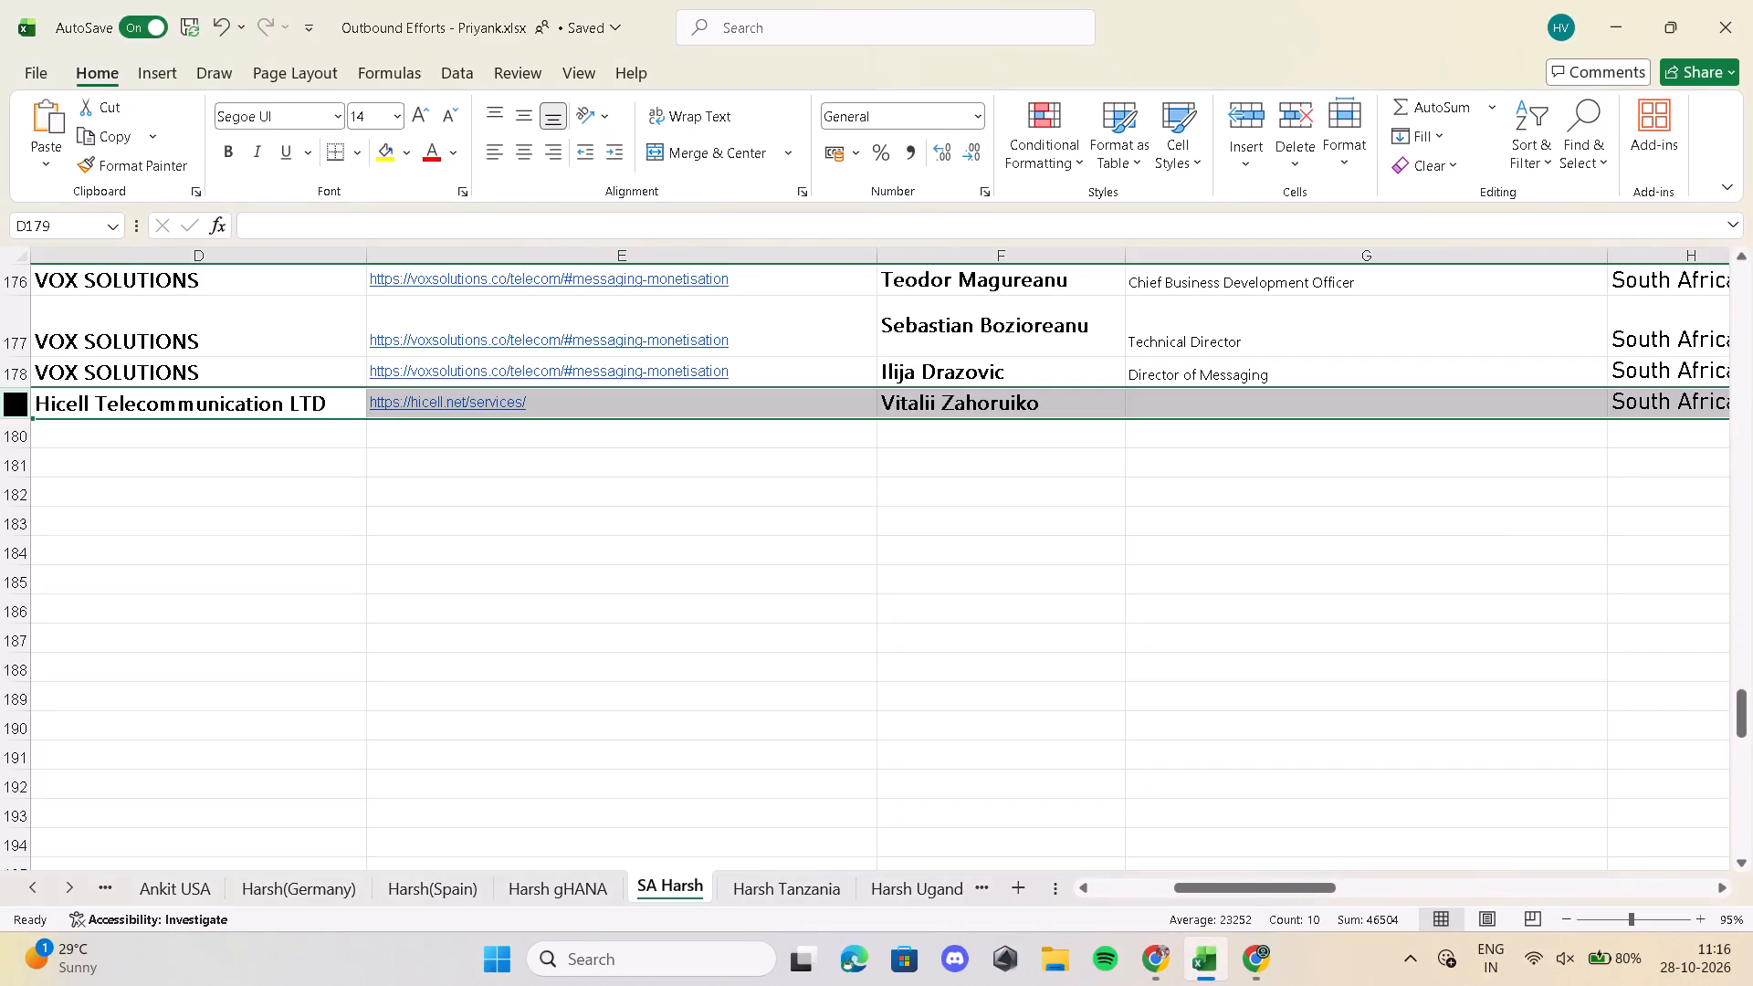
{"action": "left_click", "coordinate": [1264, 413]}
{"action": "key", "text": "ctrl+v"}
{"action": "left_click", "coordinate": [17, 392]}
{"action": "left_click", "coordinate": [4, 408]}
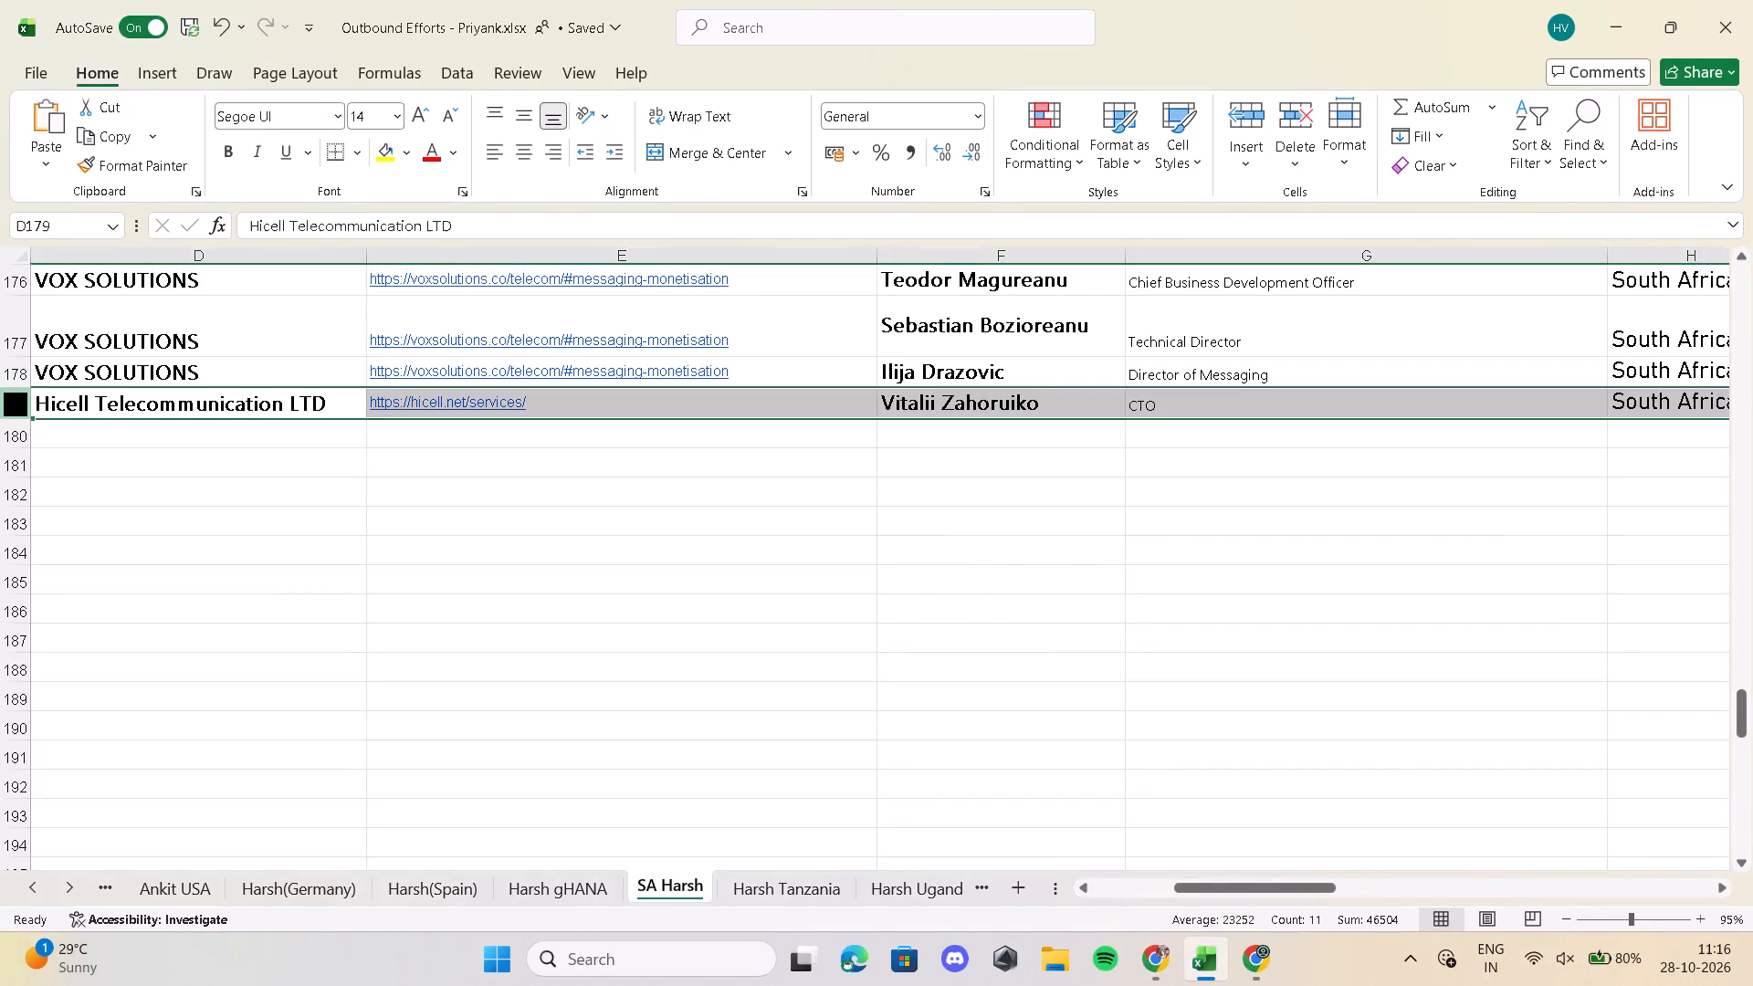
Refresh the Chief Technology Officer's Apollo contact details in Chrome and enter Not Available in phone cell L179 of the Hicell row in Excel.
{"action": "left_click_drag", "start_coordinate": [1266, 886], "coordinate": [1447, 870]}
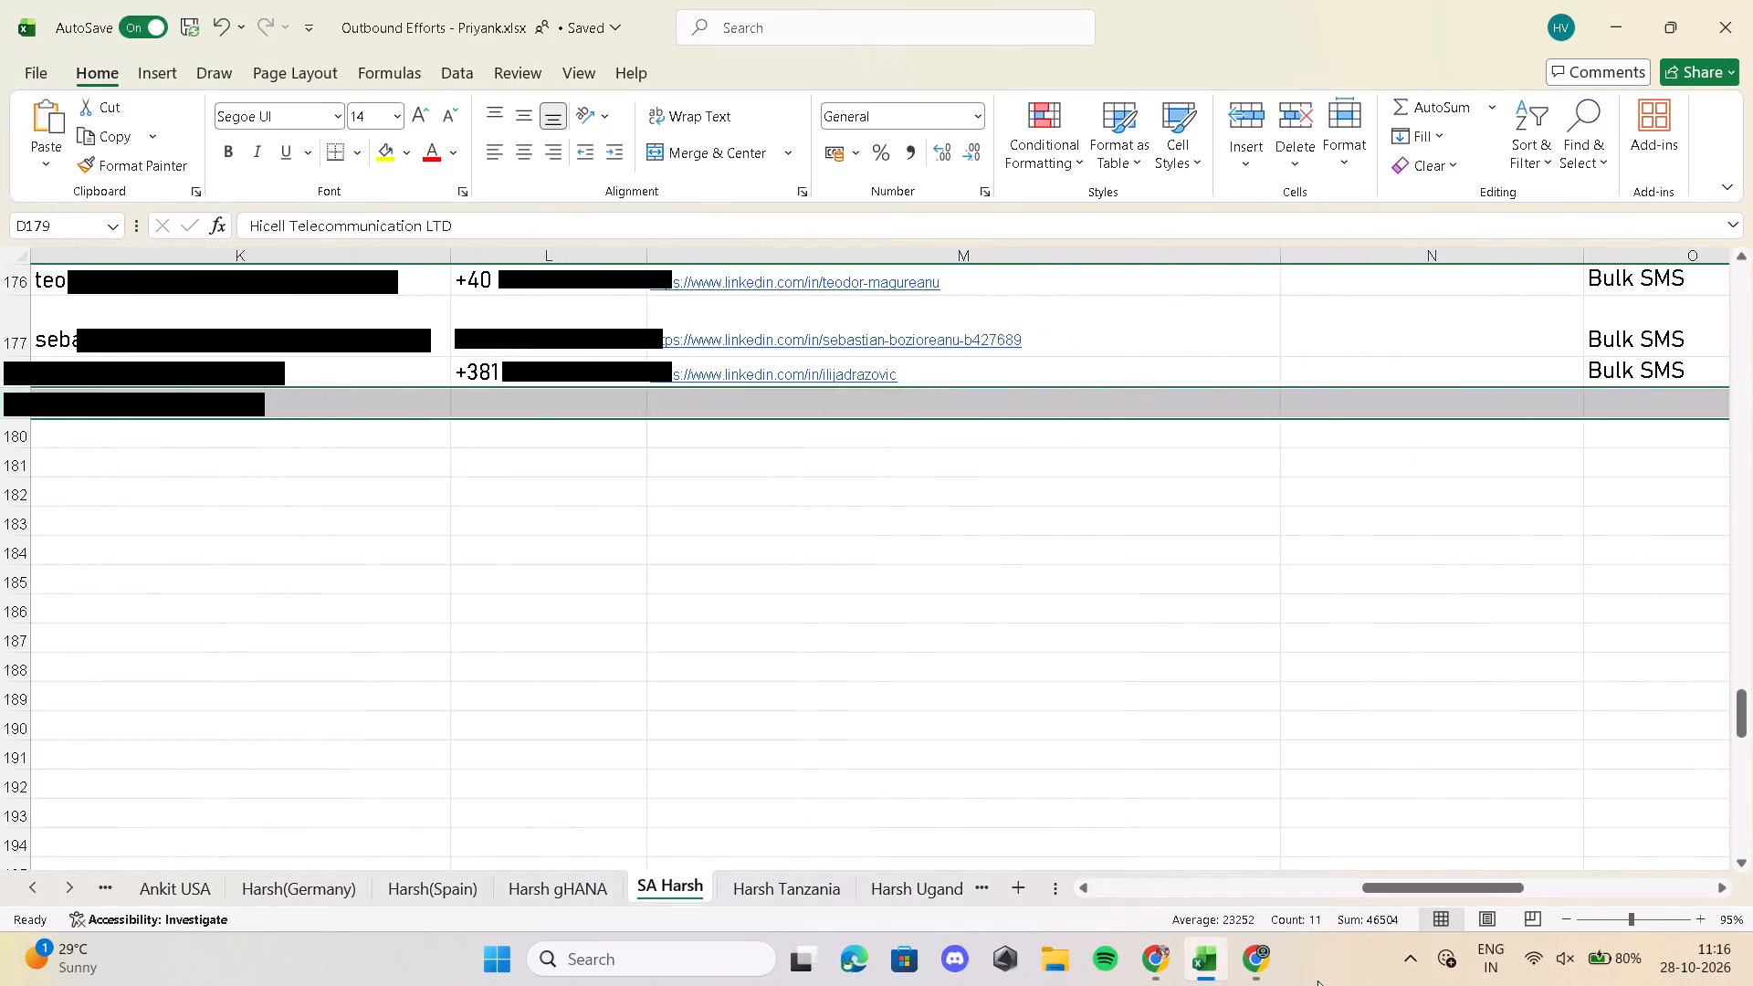
{"action": "left_click", "coordinate": [1317, 981]}
{"action": "left_click", "coordinate": [1258, 975]}
{"action": "left_click", "coordinate": [1118, 16]}
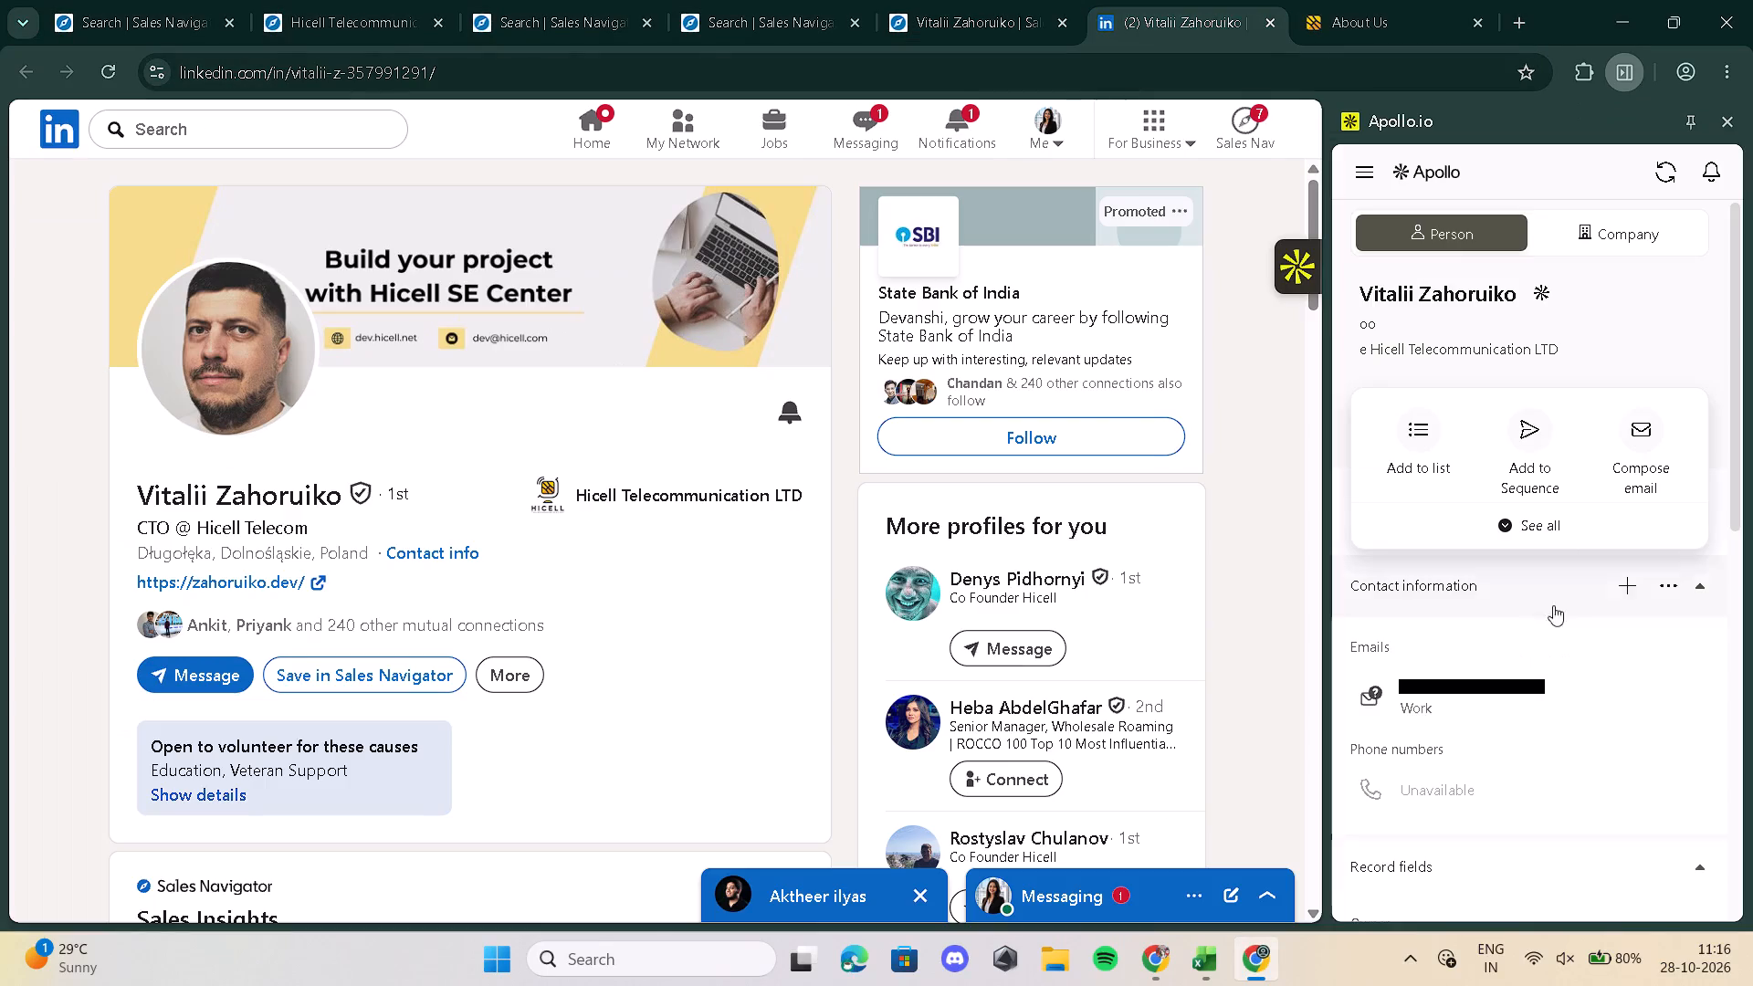
{"action": "left_click", "coordinate": [1661, 167]}
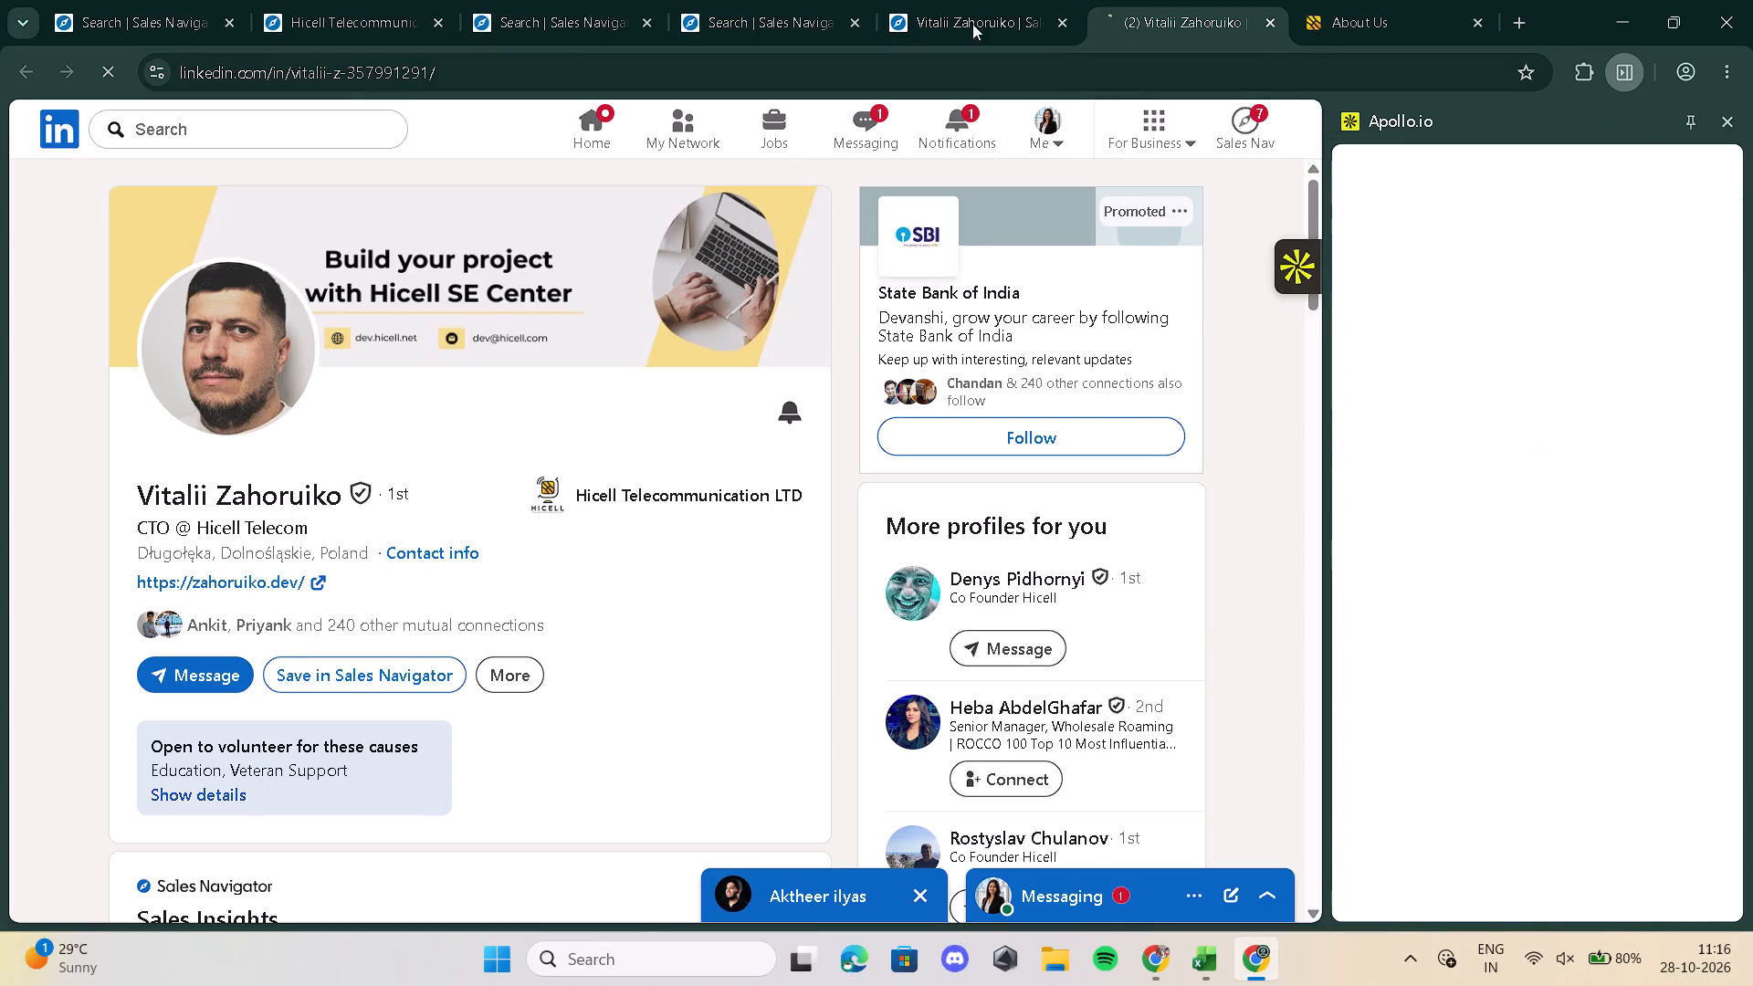
{"action": "left_click", "coordinate": [961, 6]}
{"action": "left_click", "coordinate": [1192, 8]}
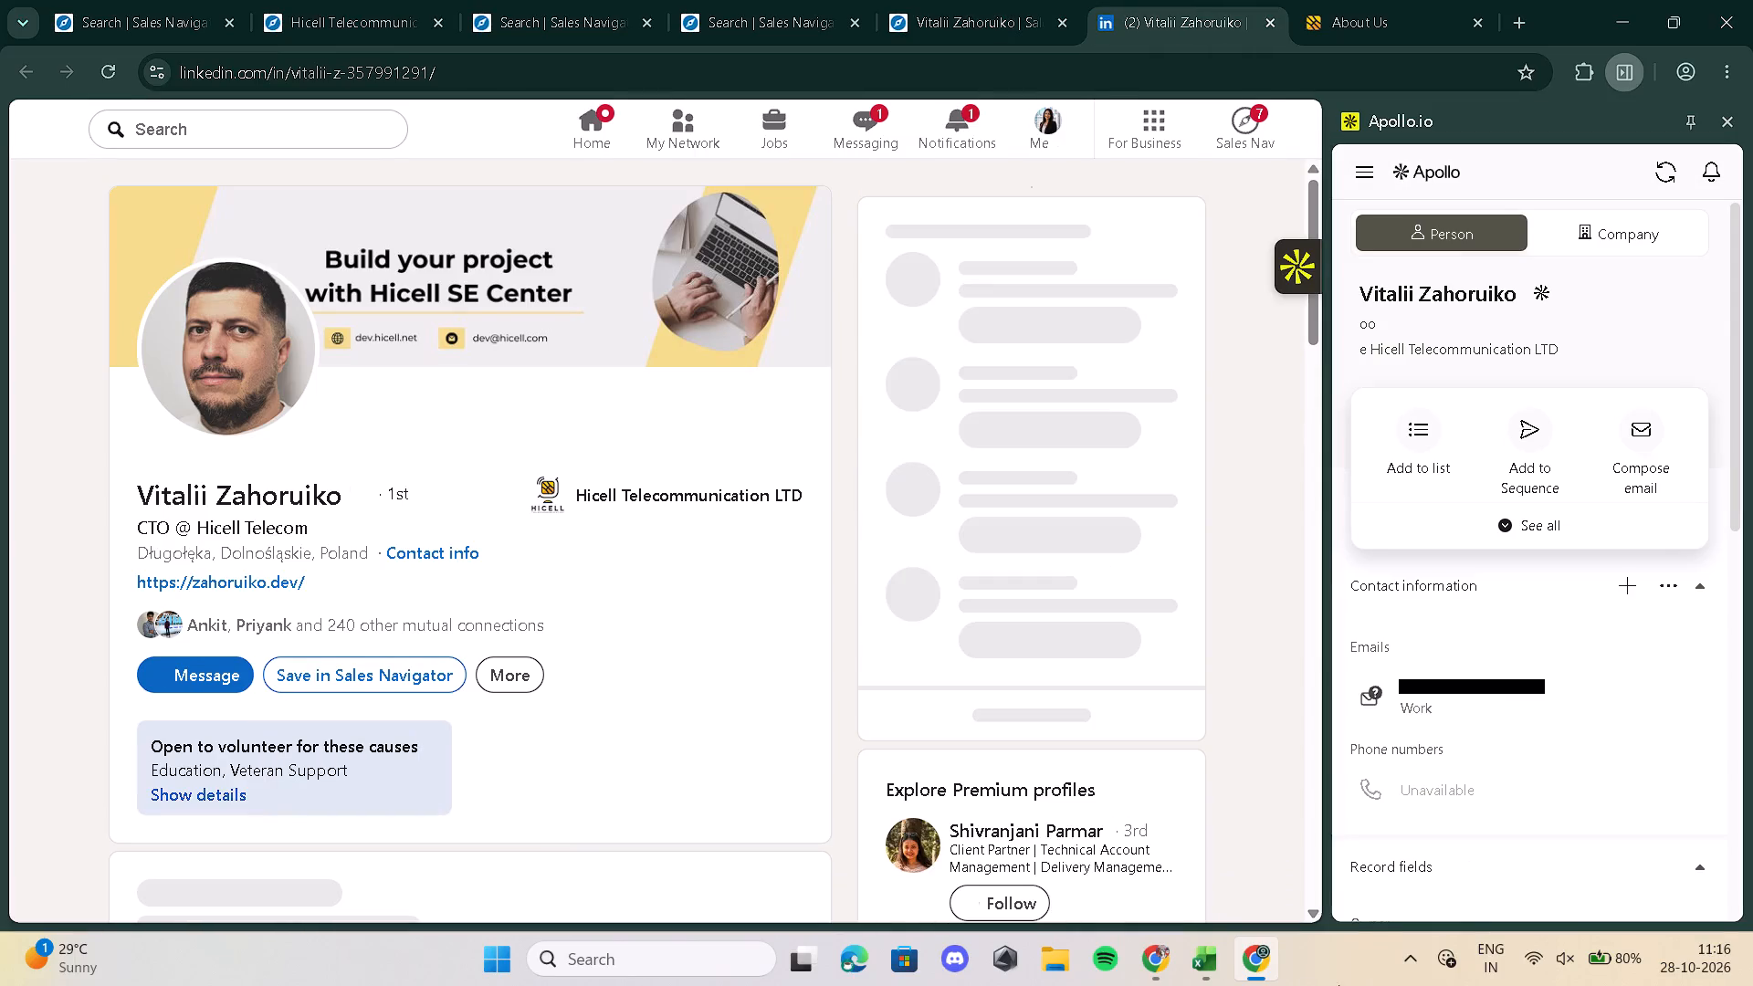
{"action": "left_click", "coordinate": [1211, 981]}
{"action": "left_click", "coordinate": [480, 385]}
{"action": "left_click", "coordinate": [493, 403]}
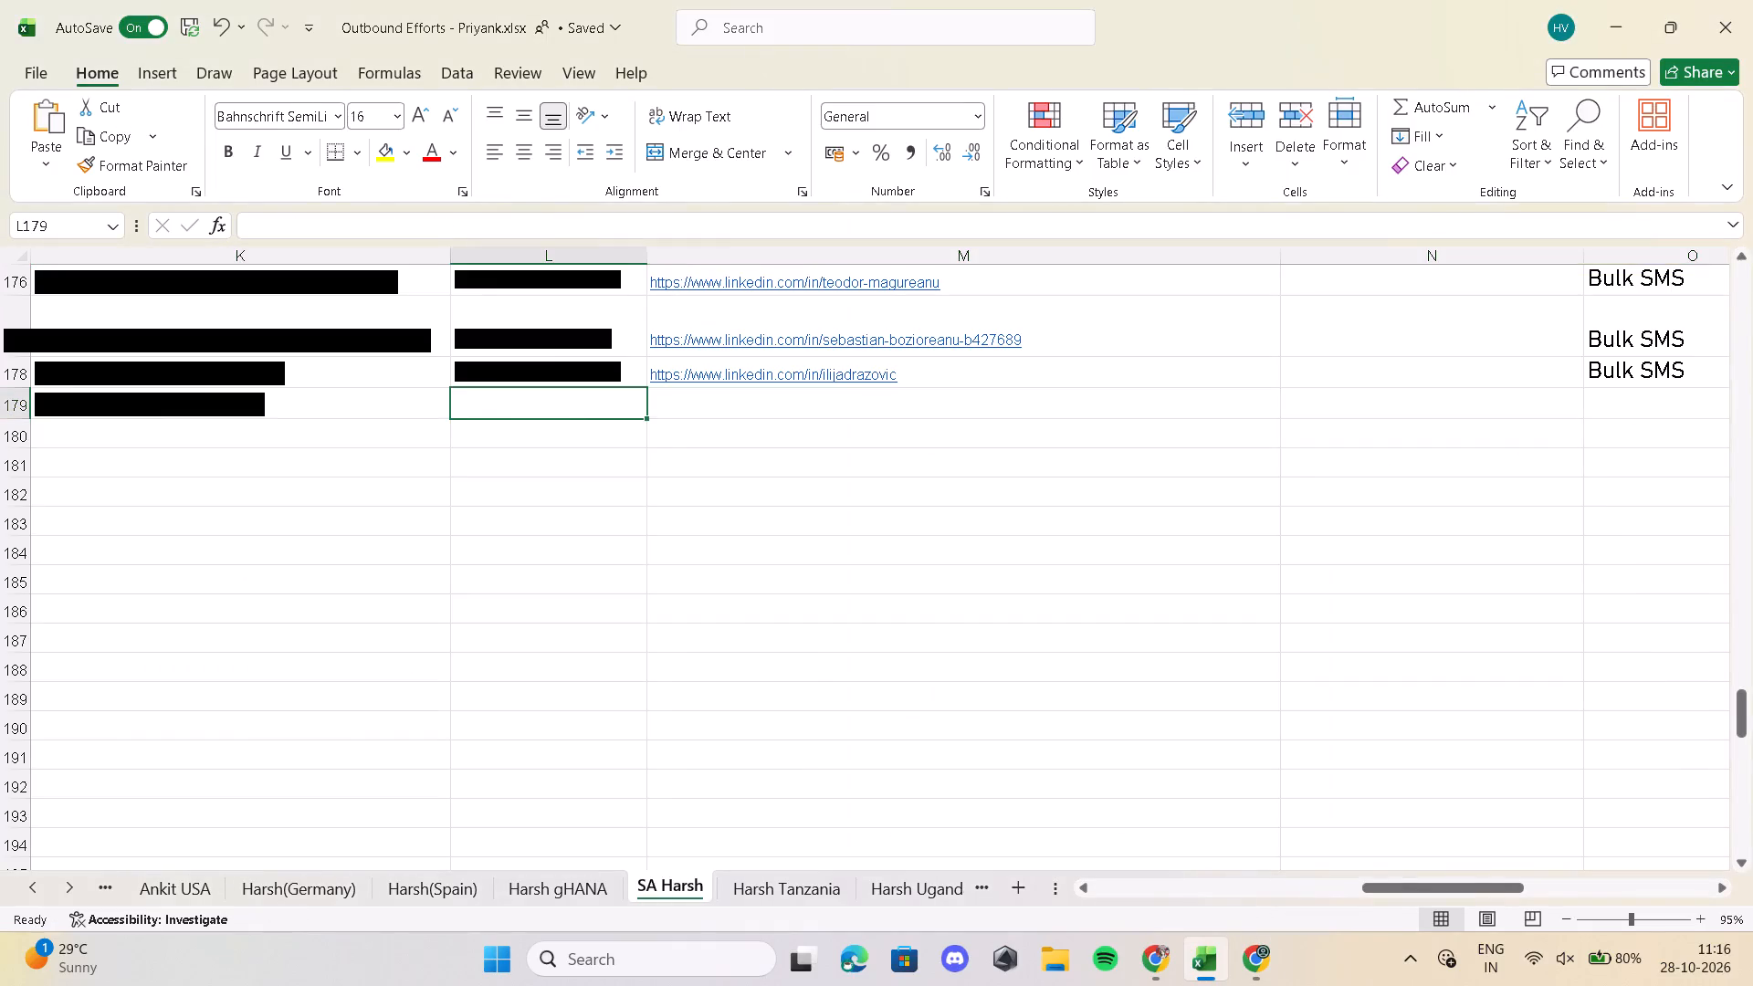
{"action": "key", "text": "n"}
{"action": "left_click", "coordinate": [740, 405]}
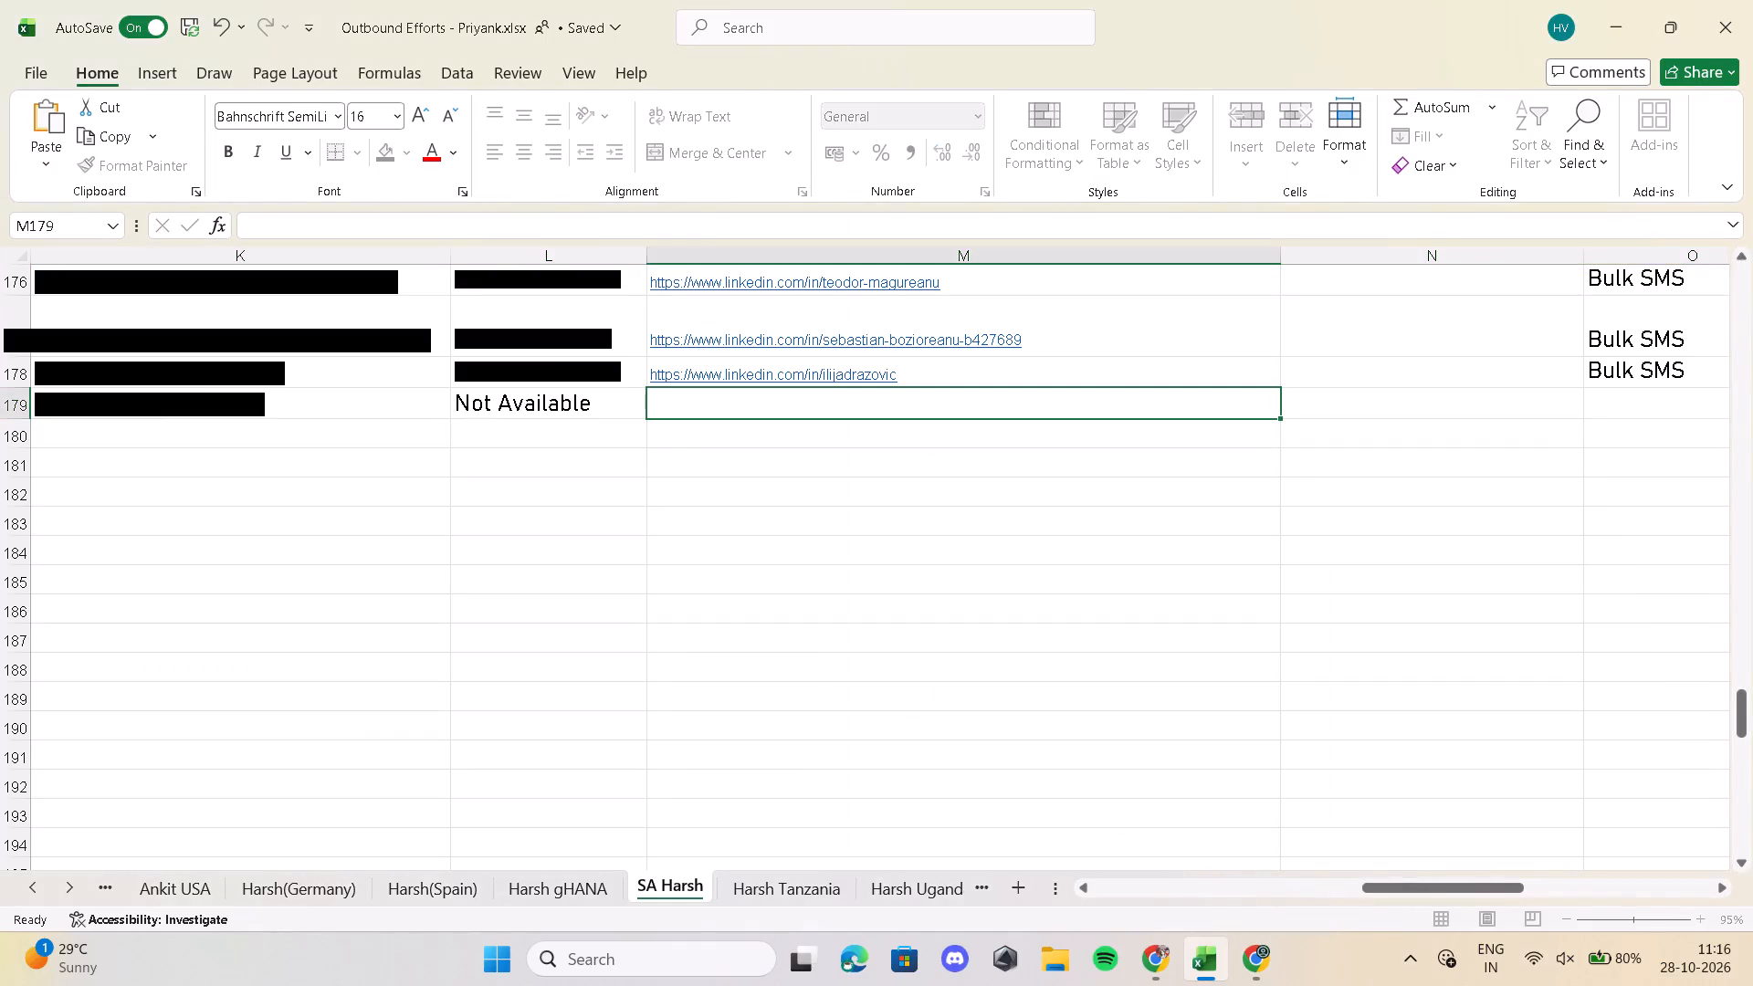
{"action": "left_click", "coordinate": [0, 404]}
Copy the Chief Technology Officer's LinkedIn.com URL from Sales Navigator in Chrome into cell M179 of the Hicell row in Excel.
{"action": "left_click", "coordinate": [1254, 974]}
{"action": "left_click", "coordinate": [943, 9]}
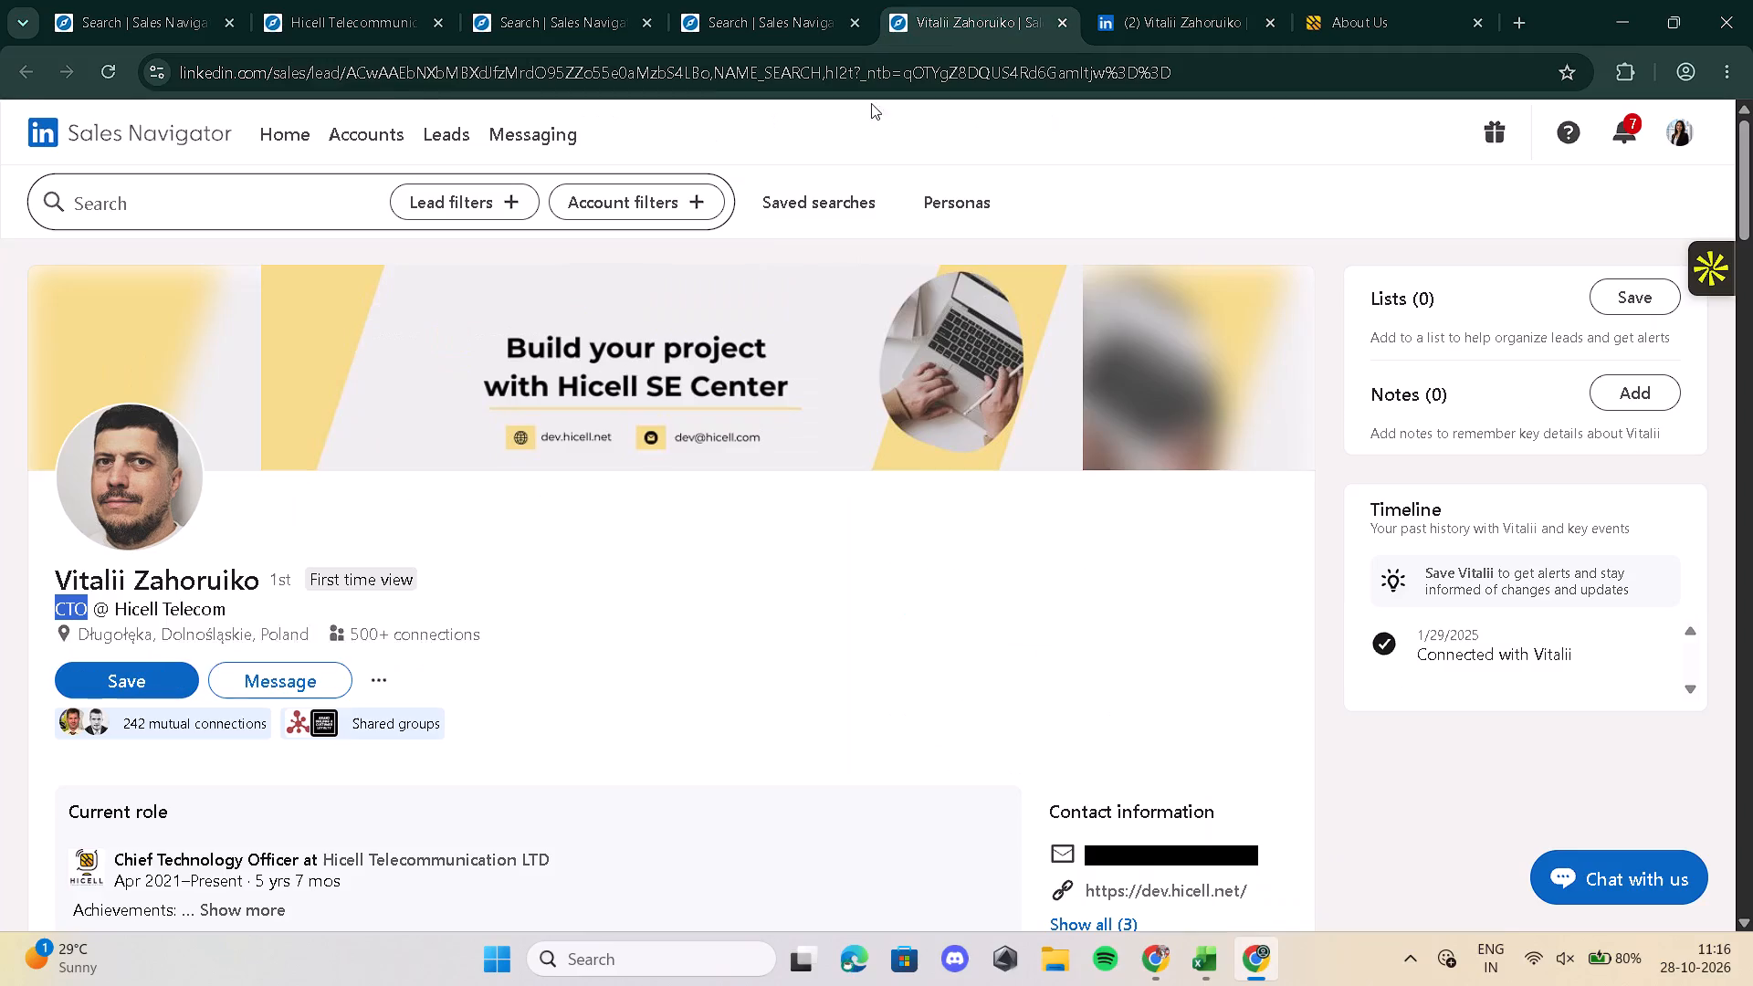
{"action": "left_click", "coordinate": [398, 680]}
{"action": "left_click", "coordinate": [393, 679]}
{"action": "left_click", "coordinate": [356, 813]}
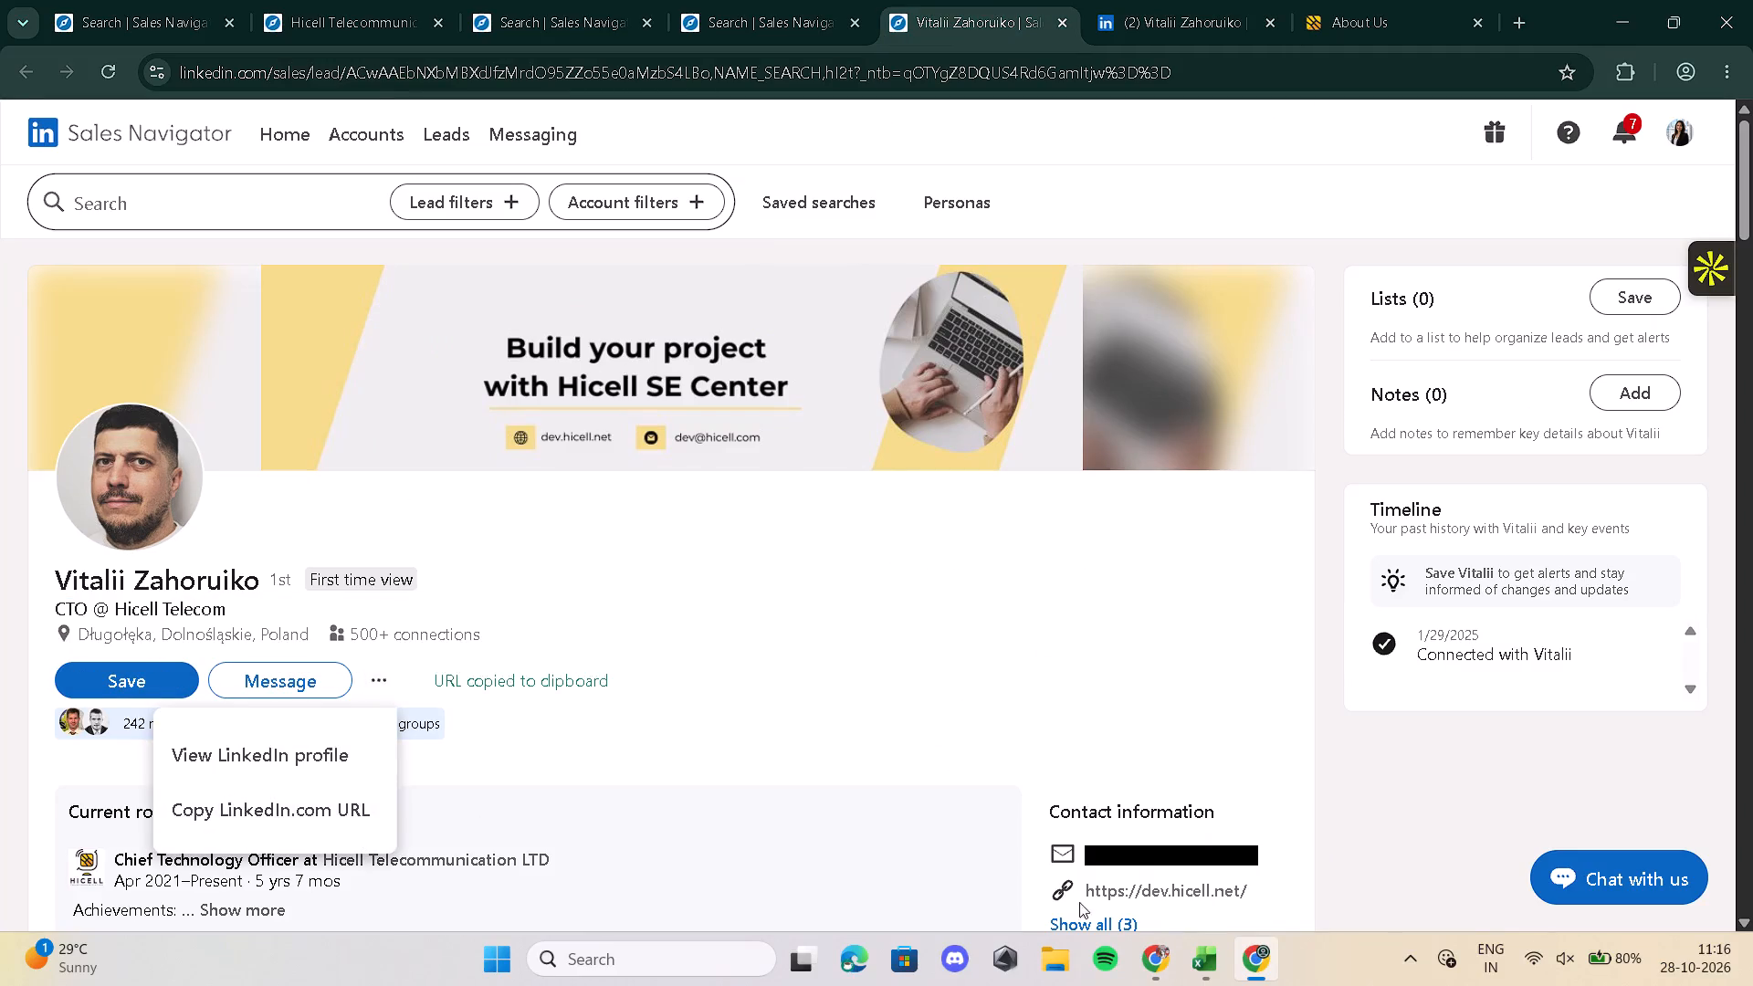
{"action": "left_click", "coordinate": [1213, 949]}
{"action": "left_click", "coordinate": [1001, 406]}
{"action": "key", "text": "ctrl+v"}
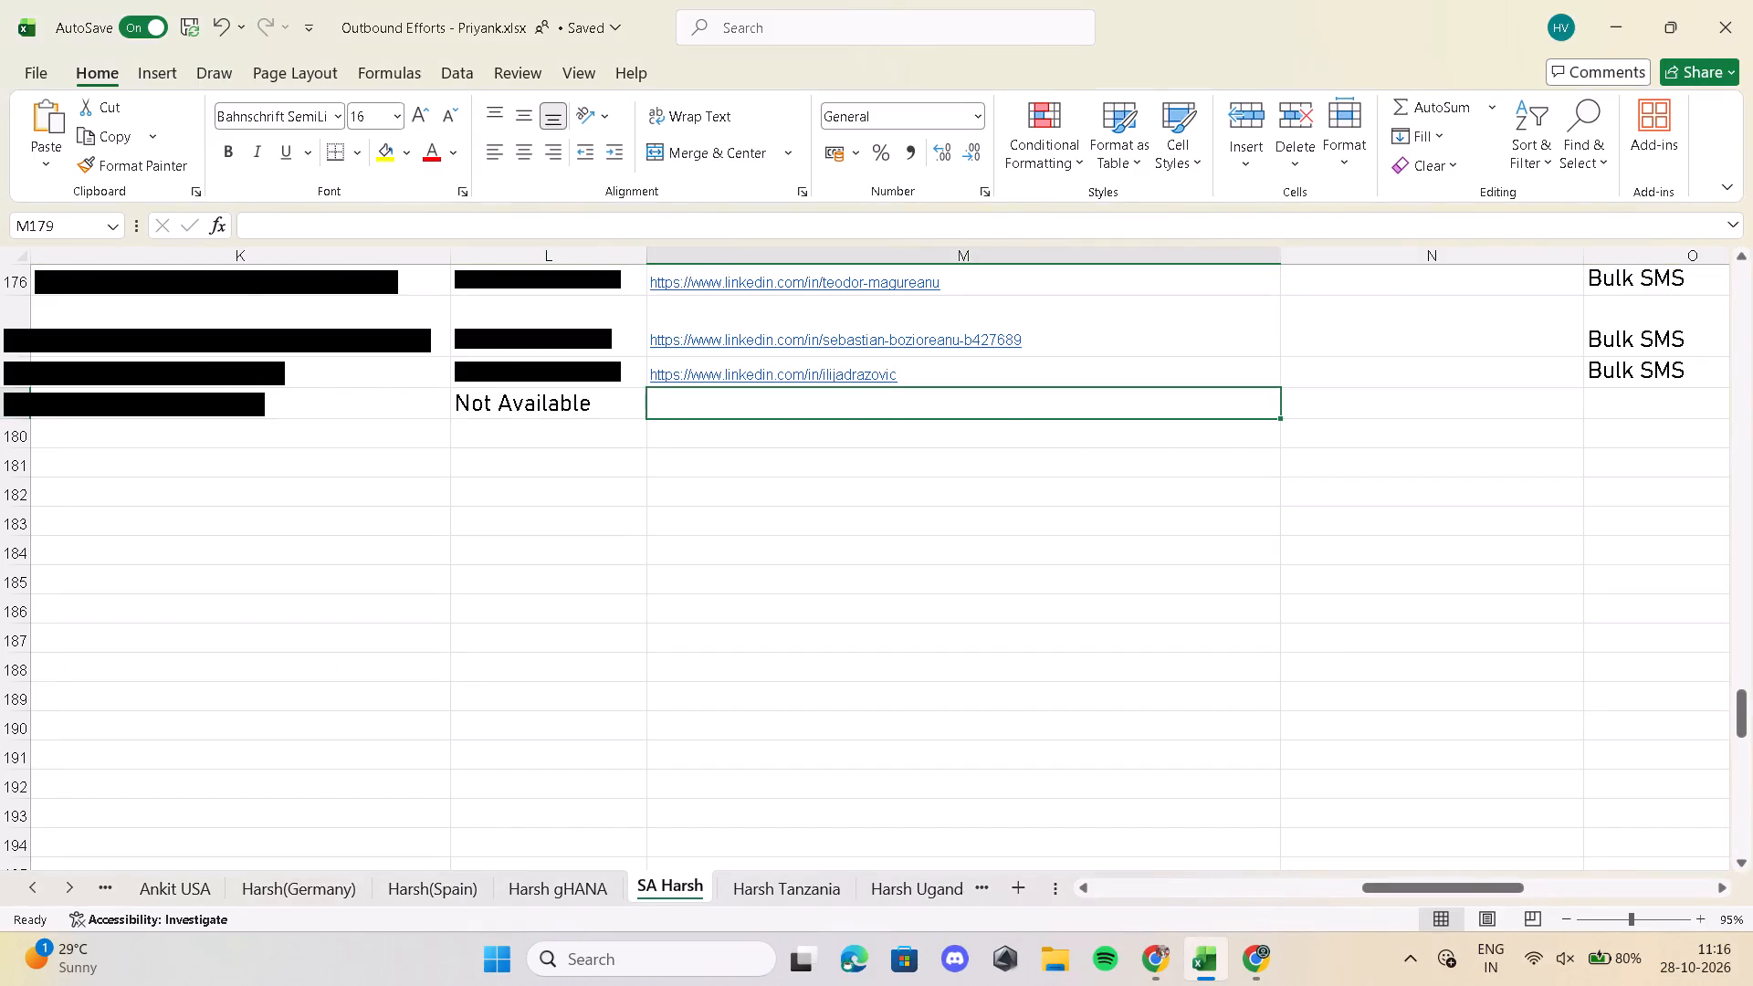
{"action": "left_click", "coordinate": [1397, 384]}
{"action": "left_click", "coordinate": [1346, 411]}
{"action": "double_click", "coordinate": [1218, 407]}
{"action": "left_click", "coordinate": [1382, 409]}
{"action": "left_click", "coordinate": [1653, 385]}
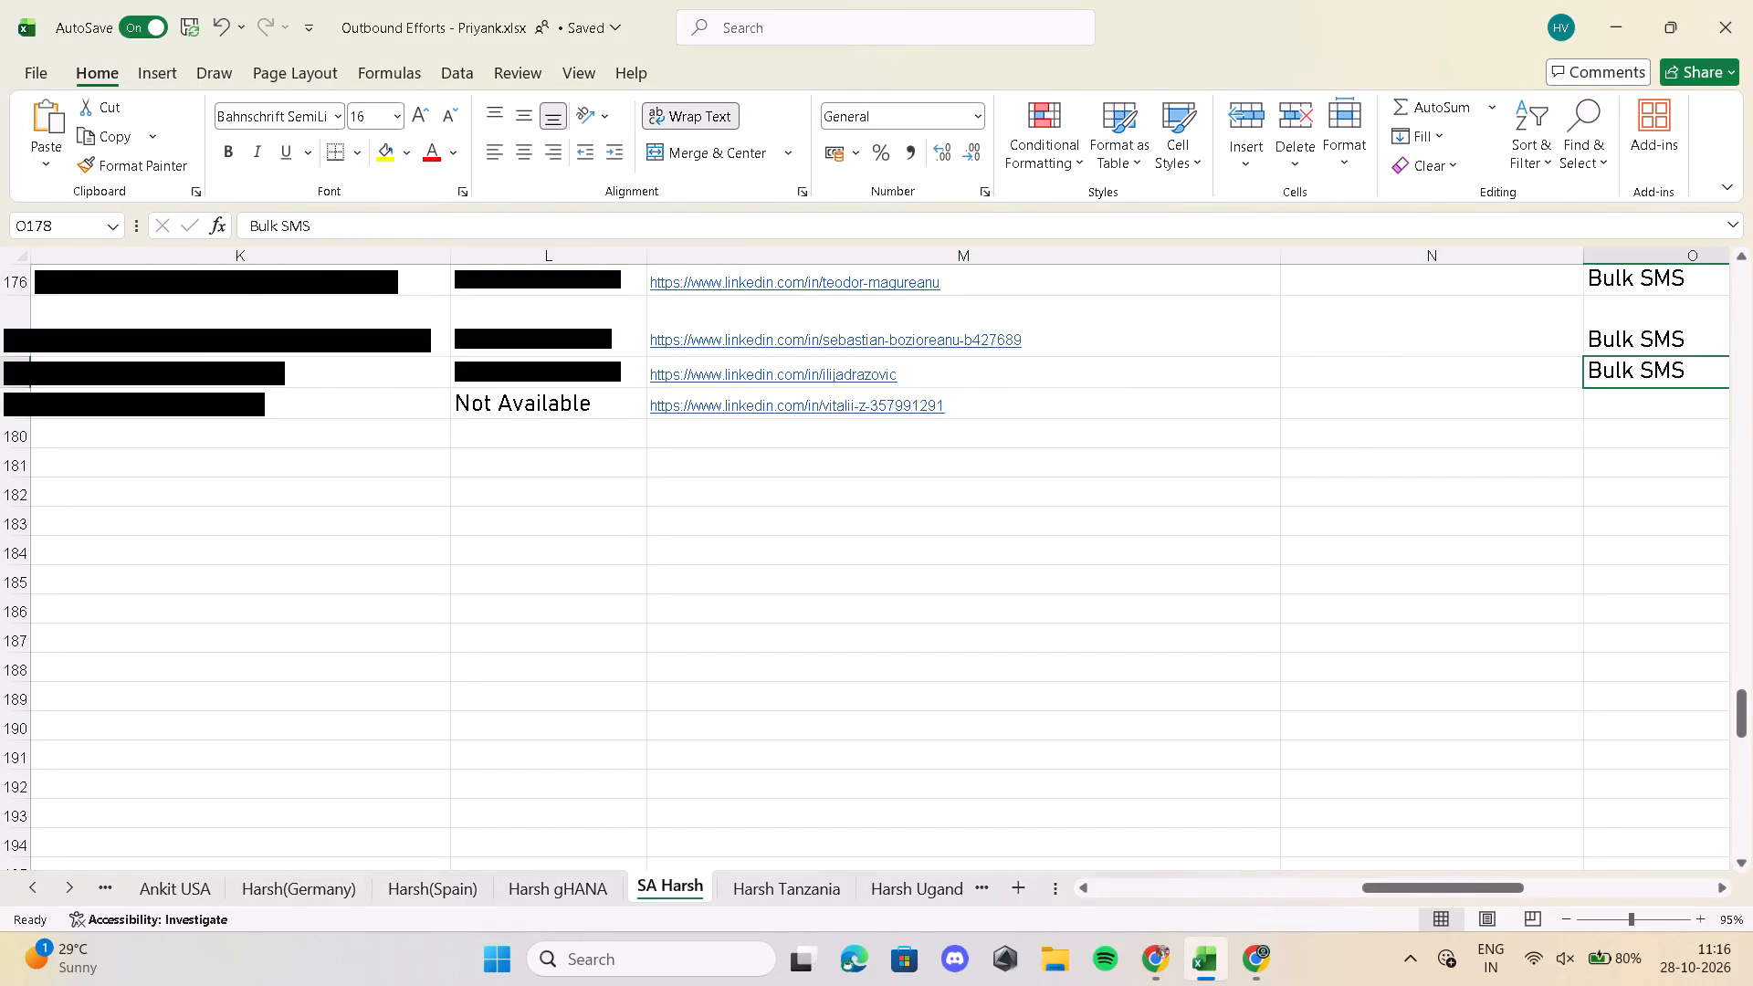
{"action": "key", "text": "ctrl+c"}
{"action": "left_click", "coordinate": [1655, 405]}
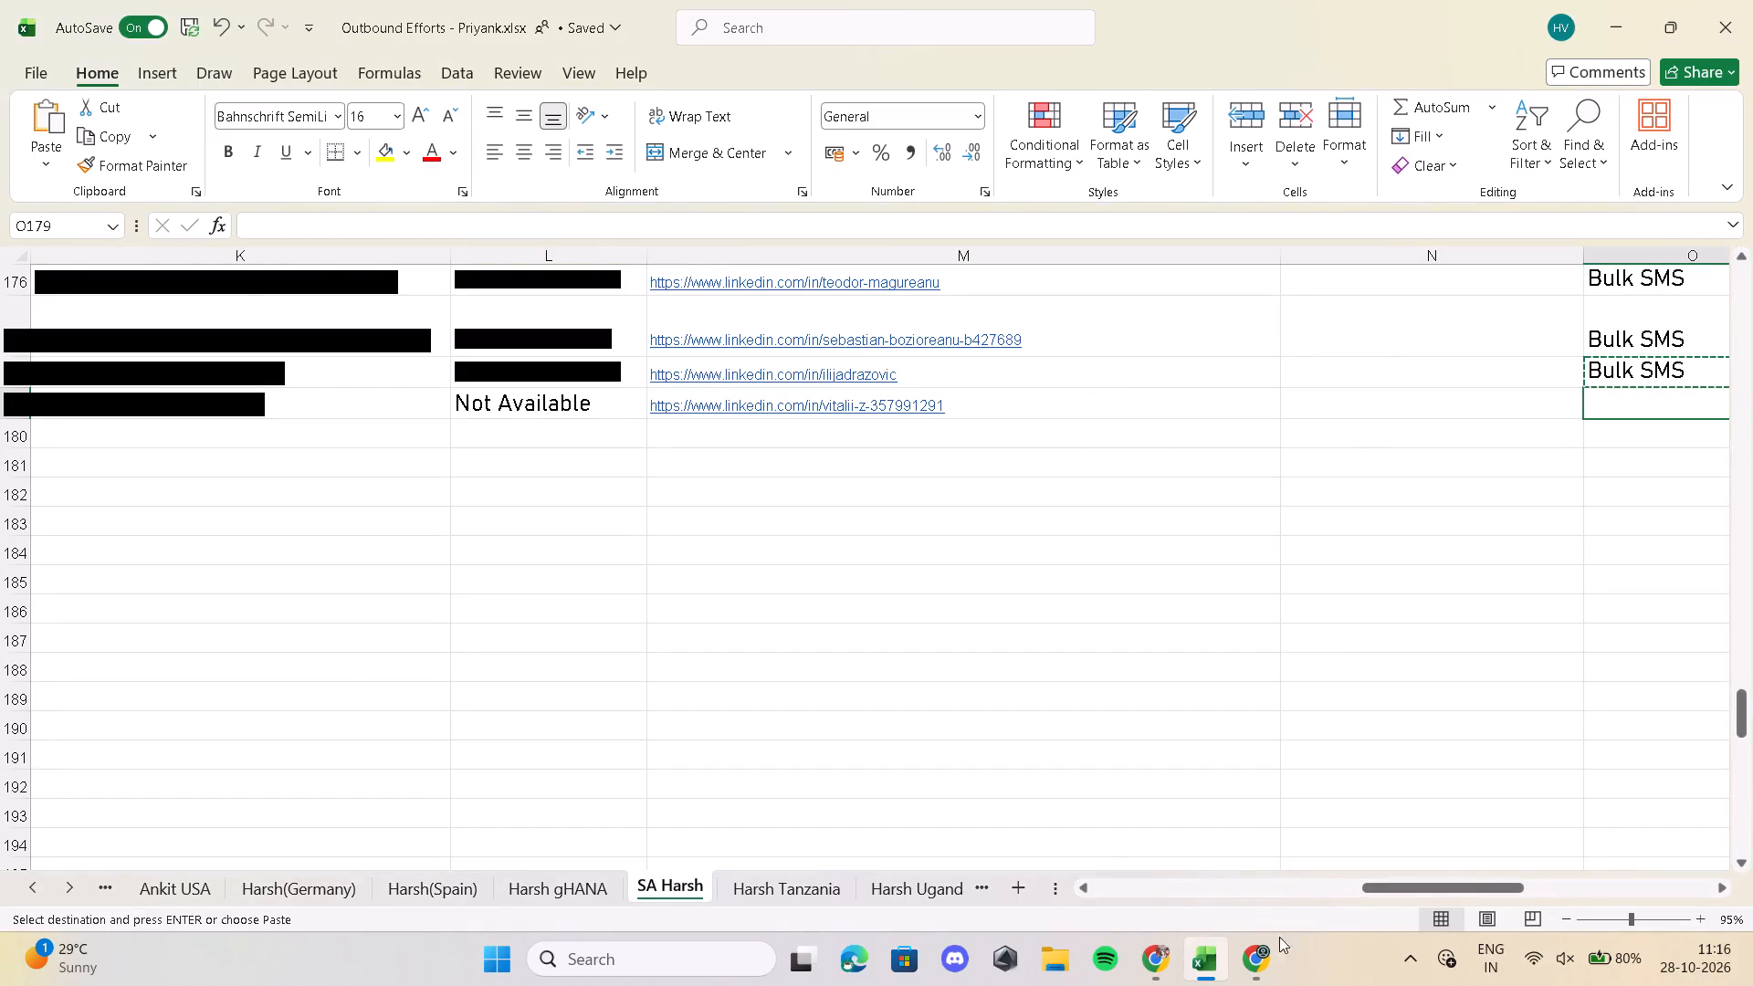
Review the messaging services offered on Hicell's services page in Chrome.
{"action": "left_click", "coordinate": [1267, 948]}
{"action": "left_click", "coordinate": [1393, 0]}
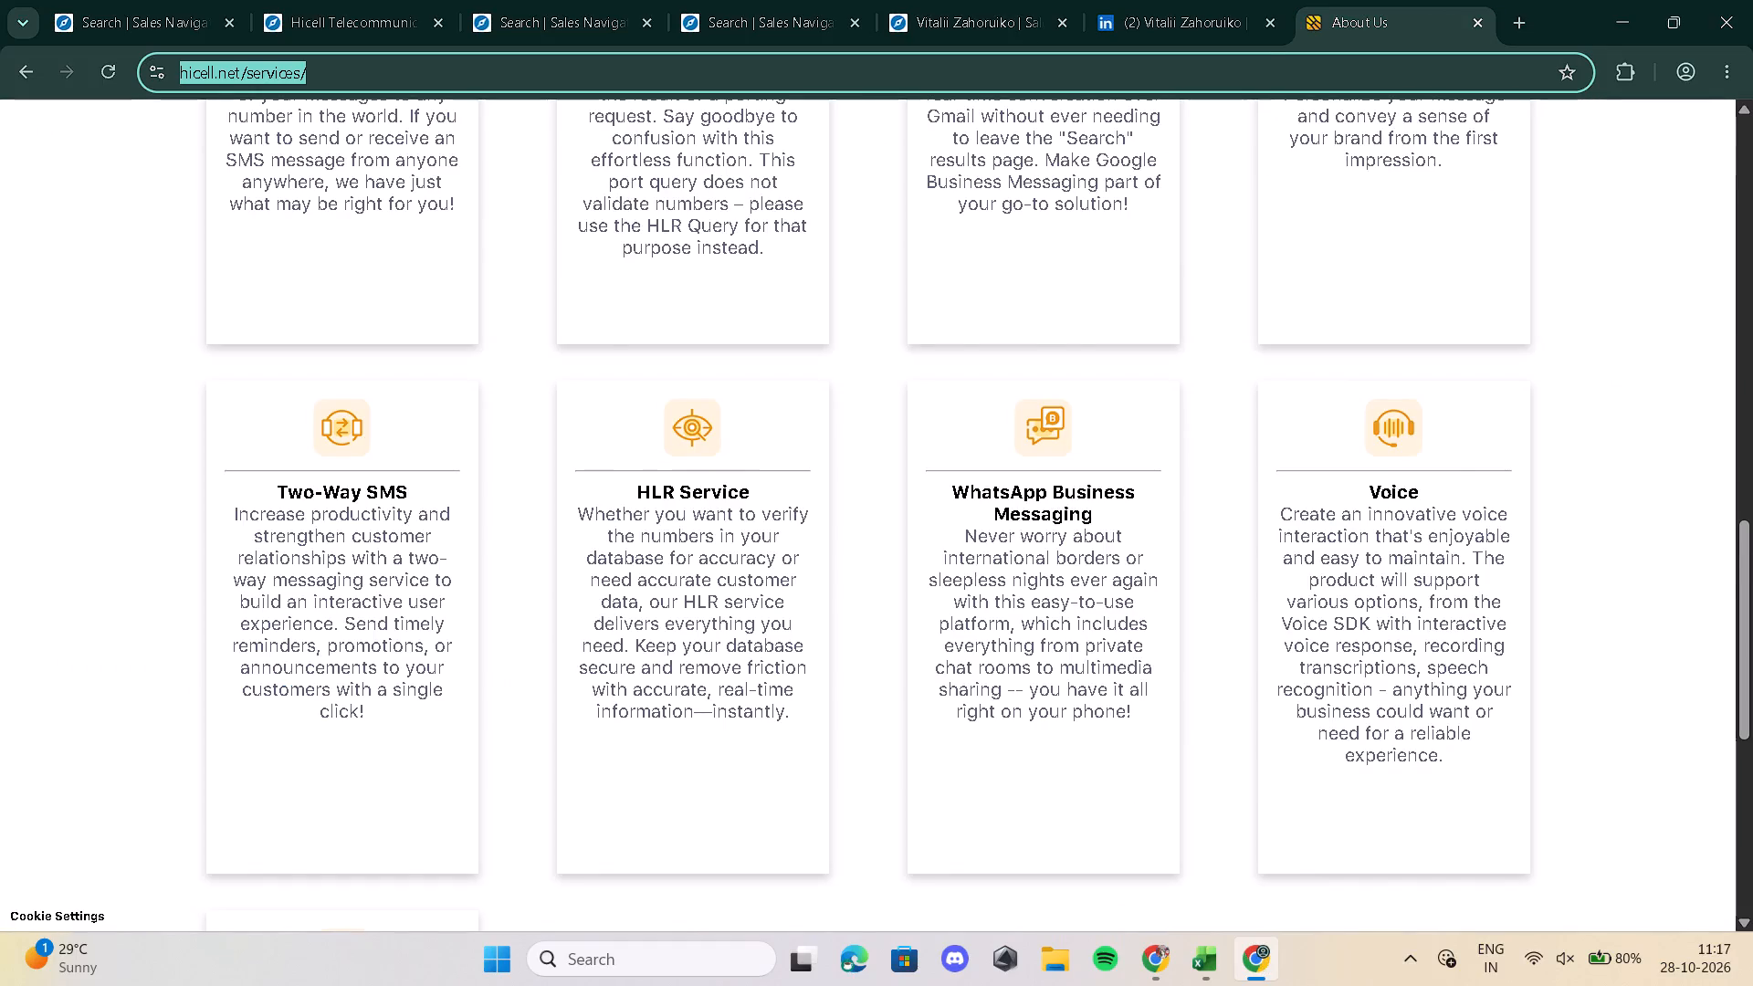
{"action": "scroll", "coordinate": [611, 660], "scroll_direction": "down", "scroll_amount": 2}
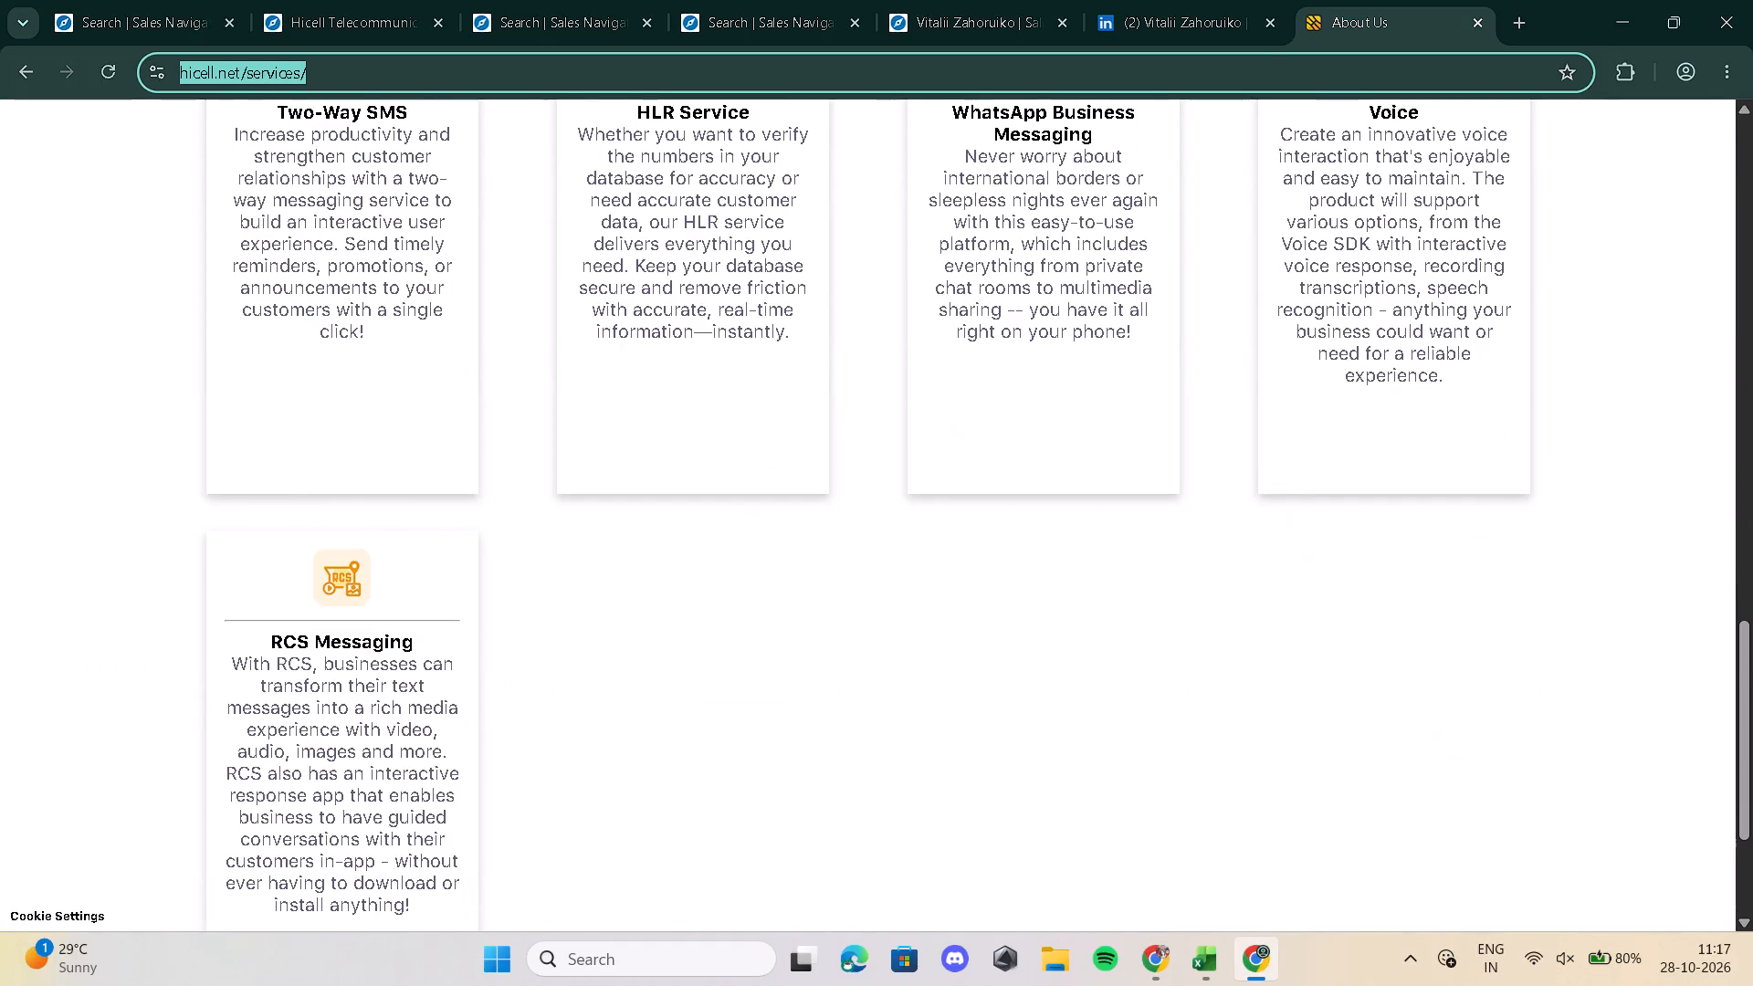
{"action": "scroll", "coordinate": [611, 660], "scroll_direction": "down", "scroll_amount": 3}
{"action": "scroll", "coordinate": [753, 735], "scroll_direction": "up", "scroll_amount": 9}
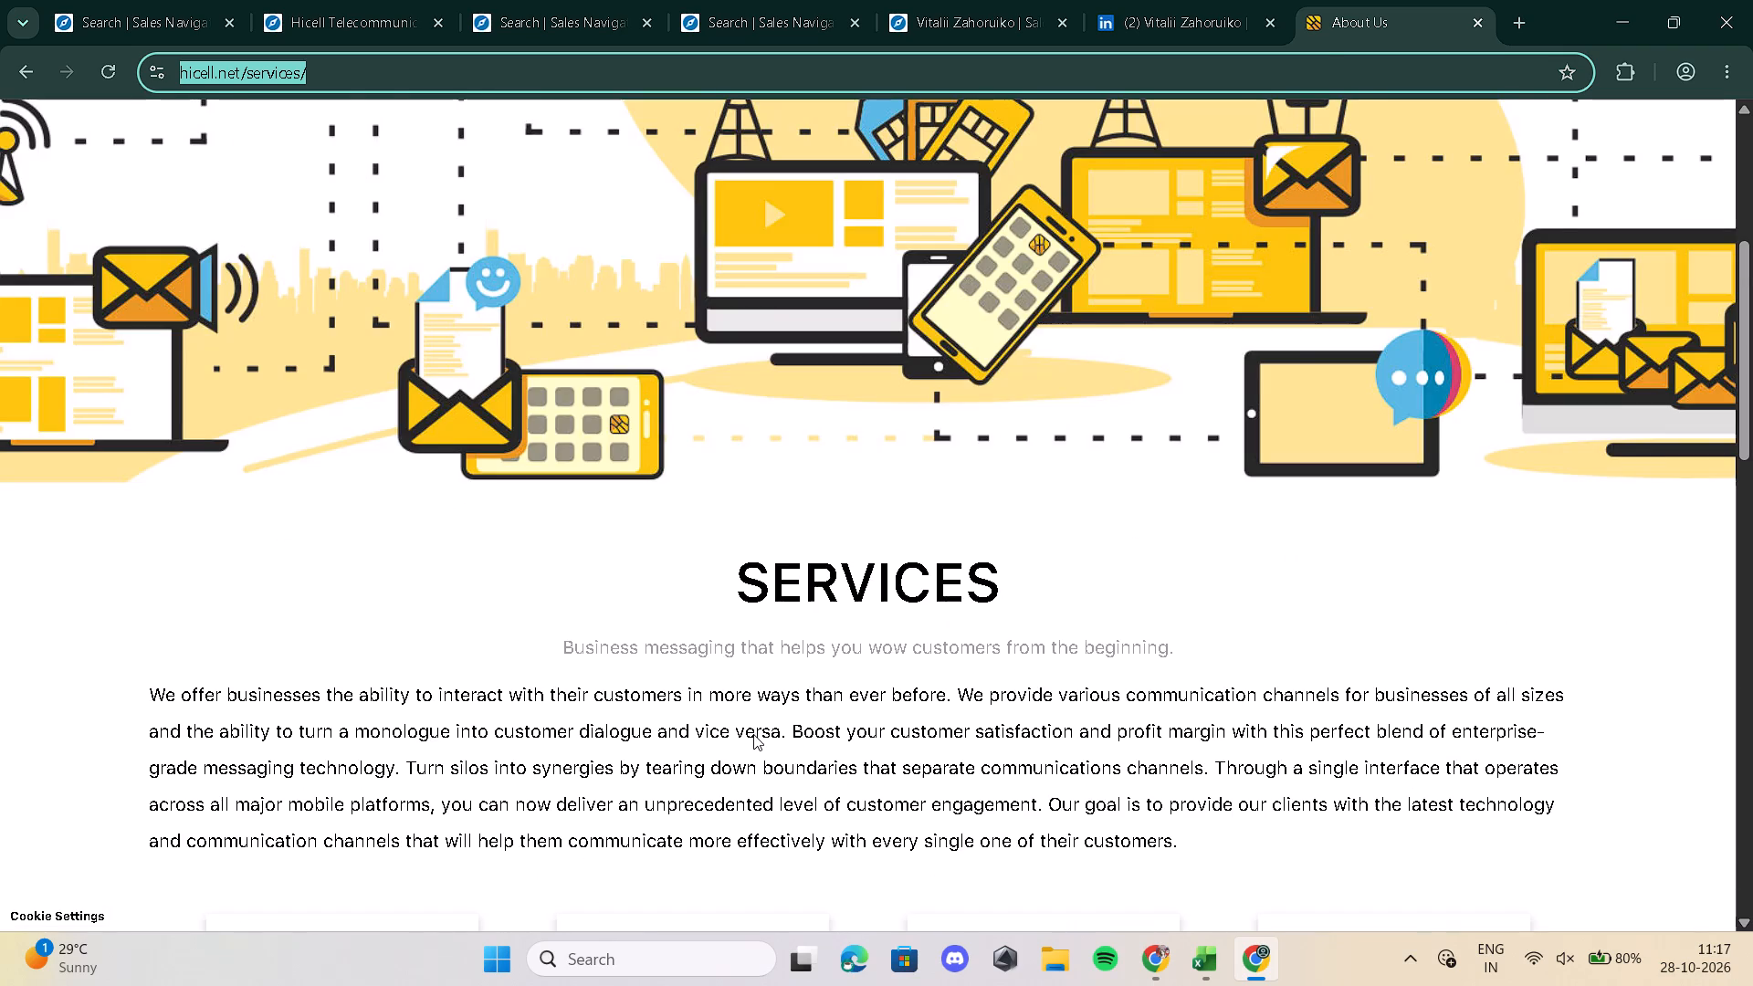
{"action": "scroll", "coordinate": [754, 736], "scroll_direction": "up", "scroll_amount": 1}
{"action": "scroll", "coordinate": [754, 736], "scroll_direction": "down", "scroll_amount": 1}
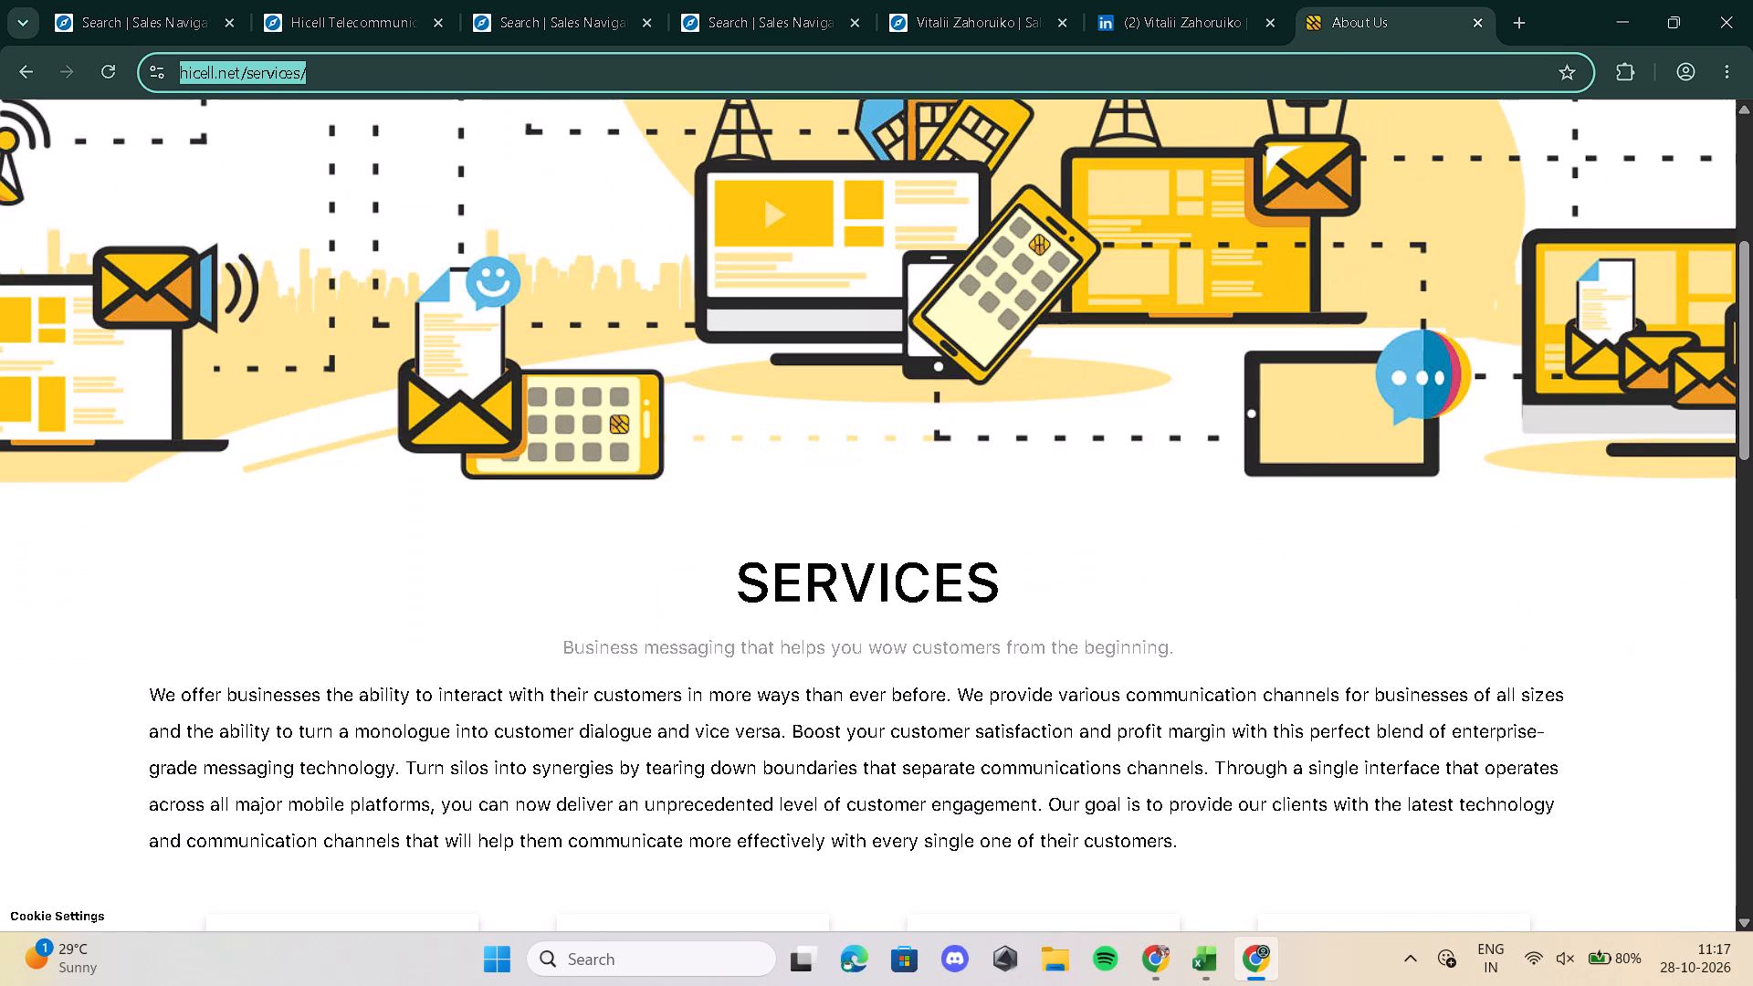
{"action": "scroll", "coordinate": [754, 736], "scroll_direction": "down", "scroll_amount": 2}
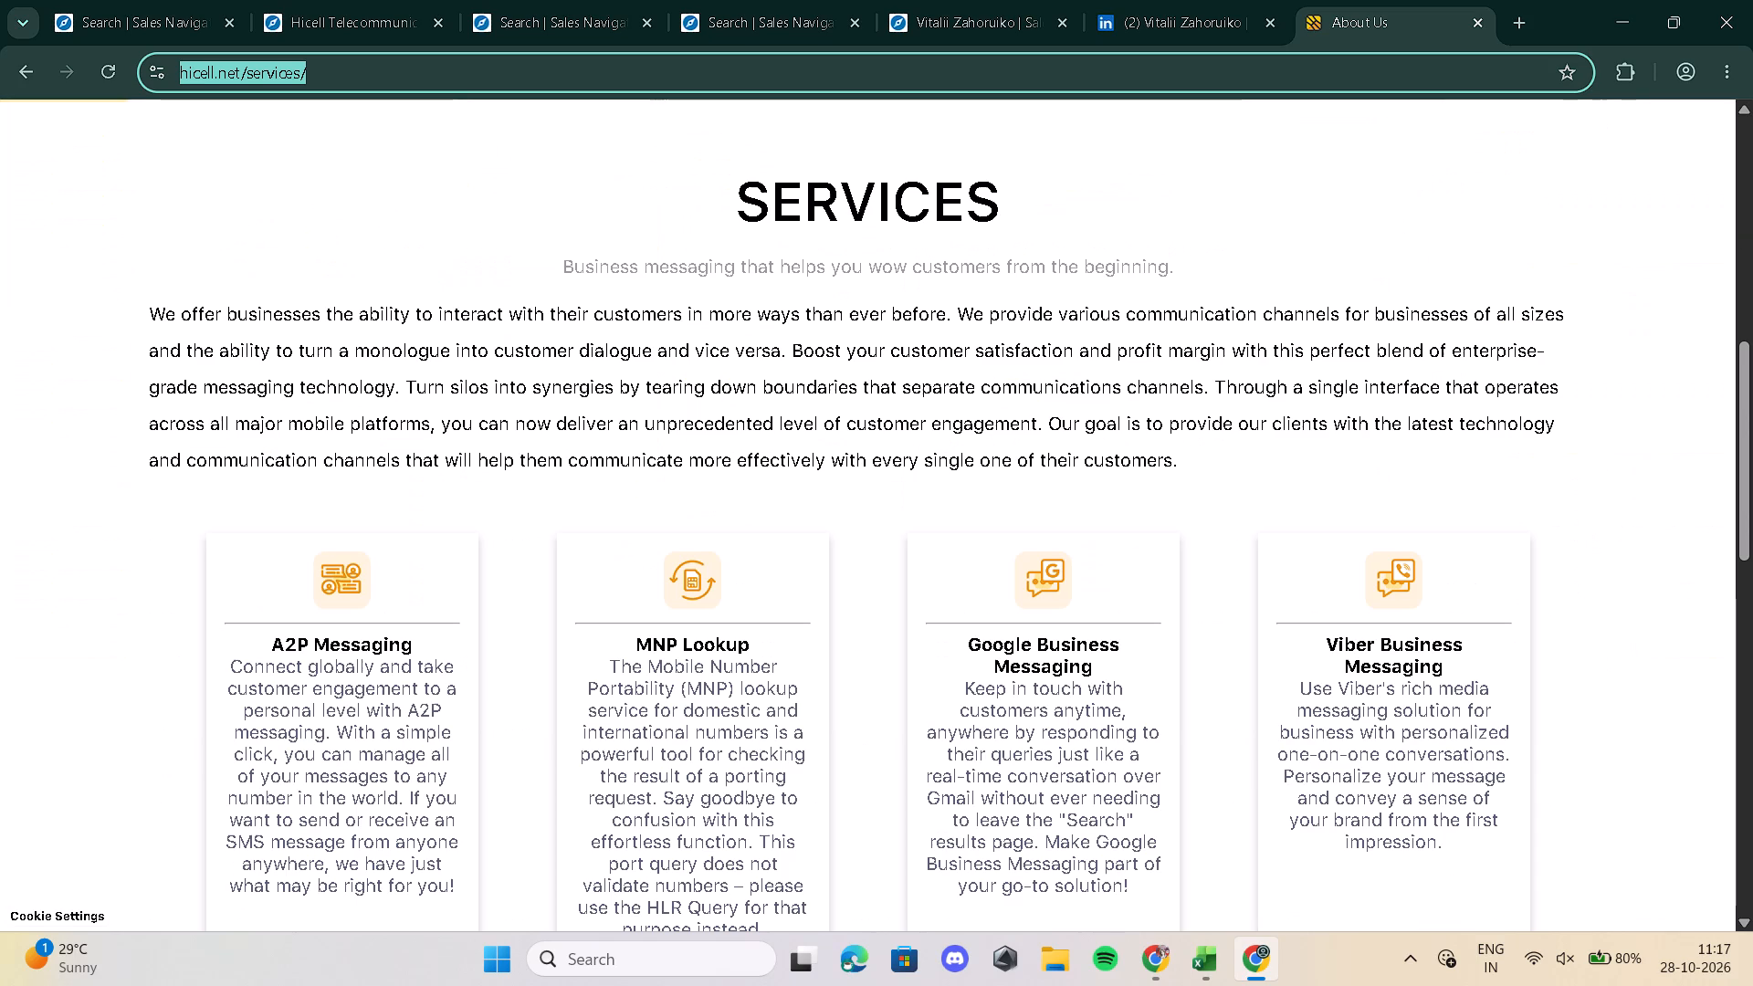
Enter SMS Services in cell O179 of the Hicell row in Excel, with both words capitalised.
{"action": "left_click", "coordinate": [1181, 944]}
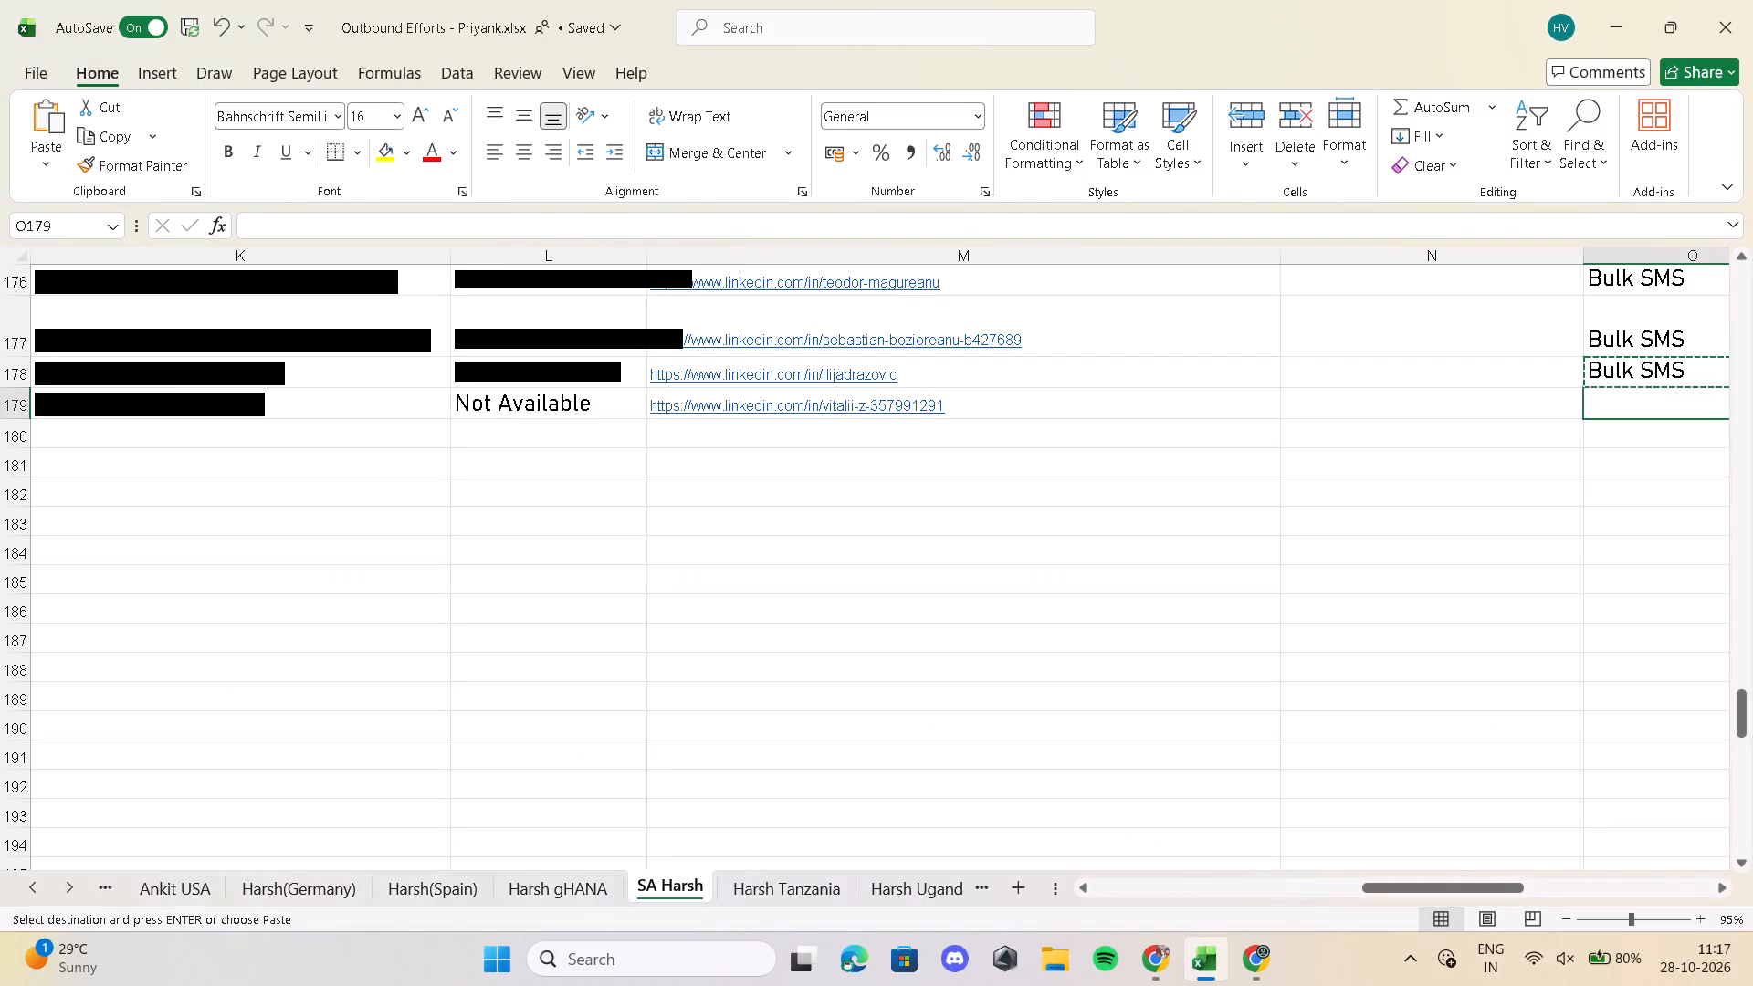
{"action": "left_click", "coordinate": [1668, 408]}
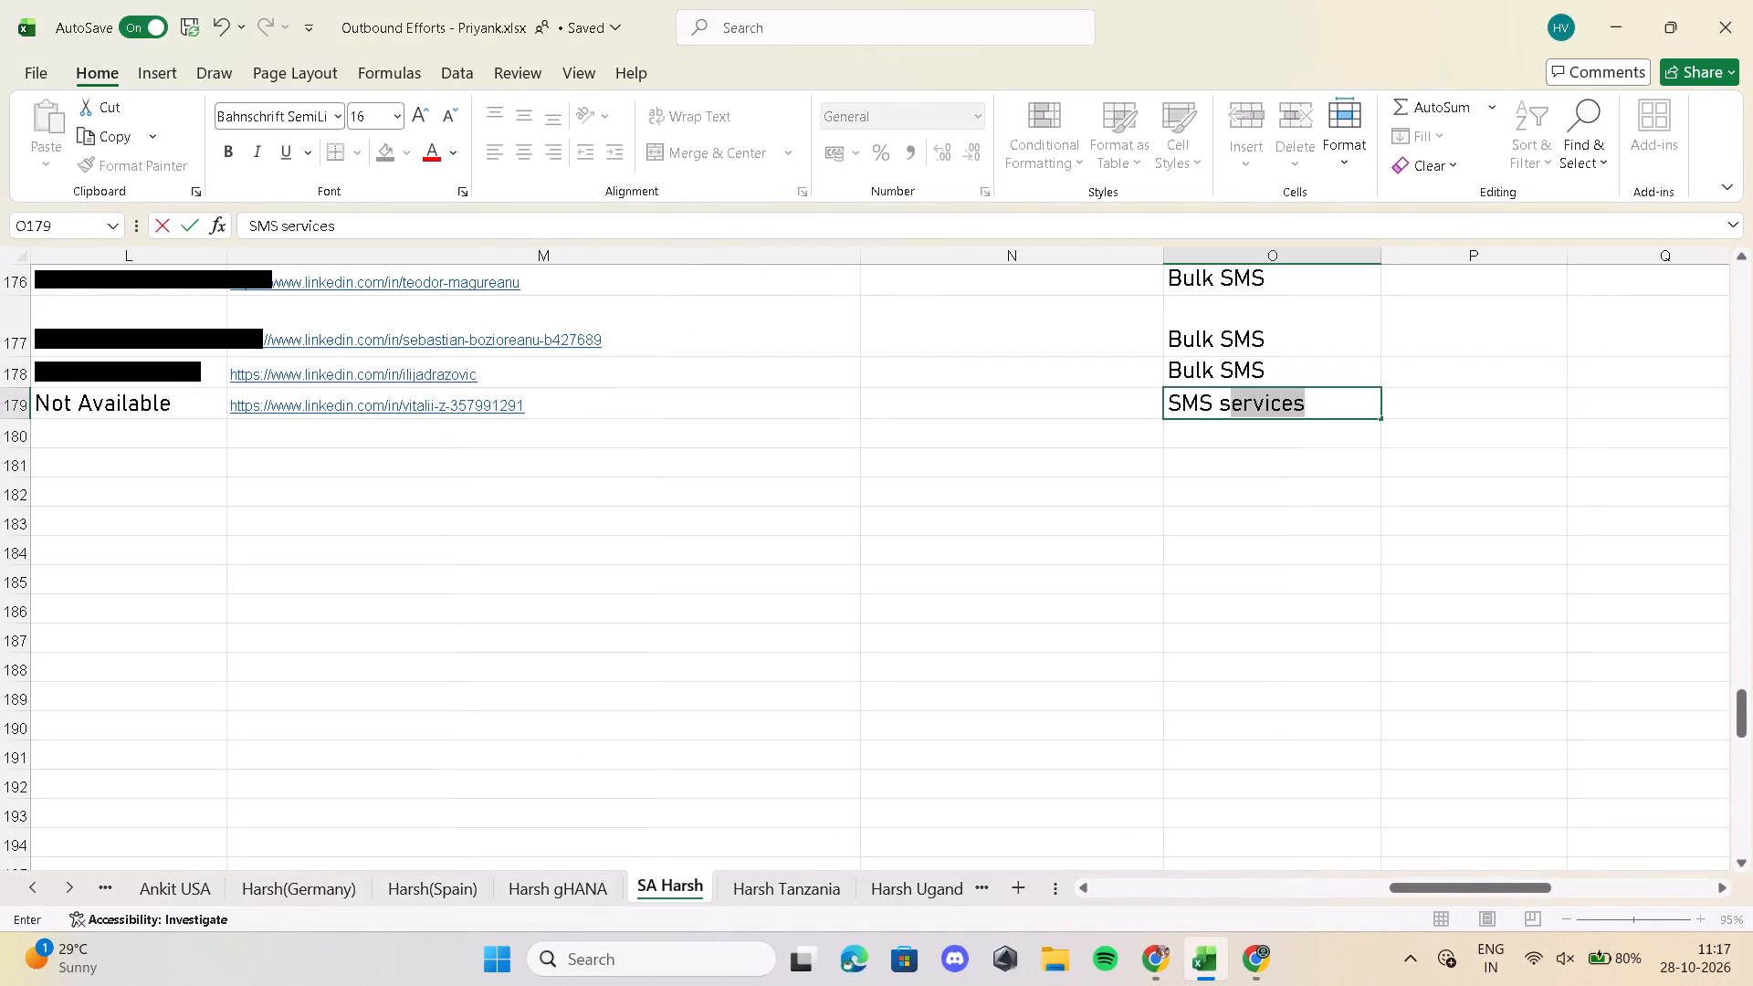
{"action": "key", "text": "Return"}
{"action": "double_click", "coordinate": [1233, 404]}
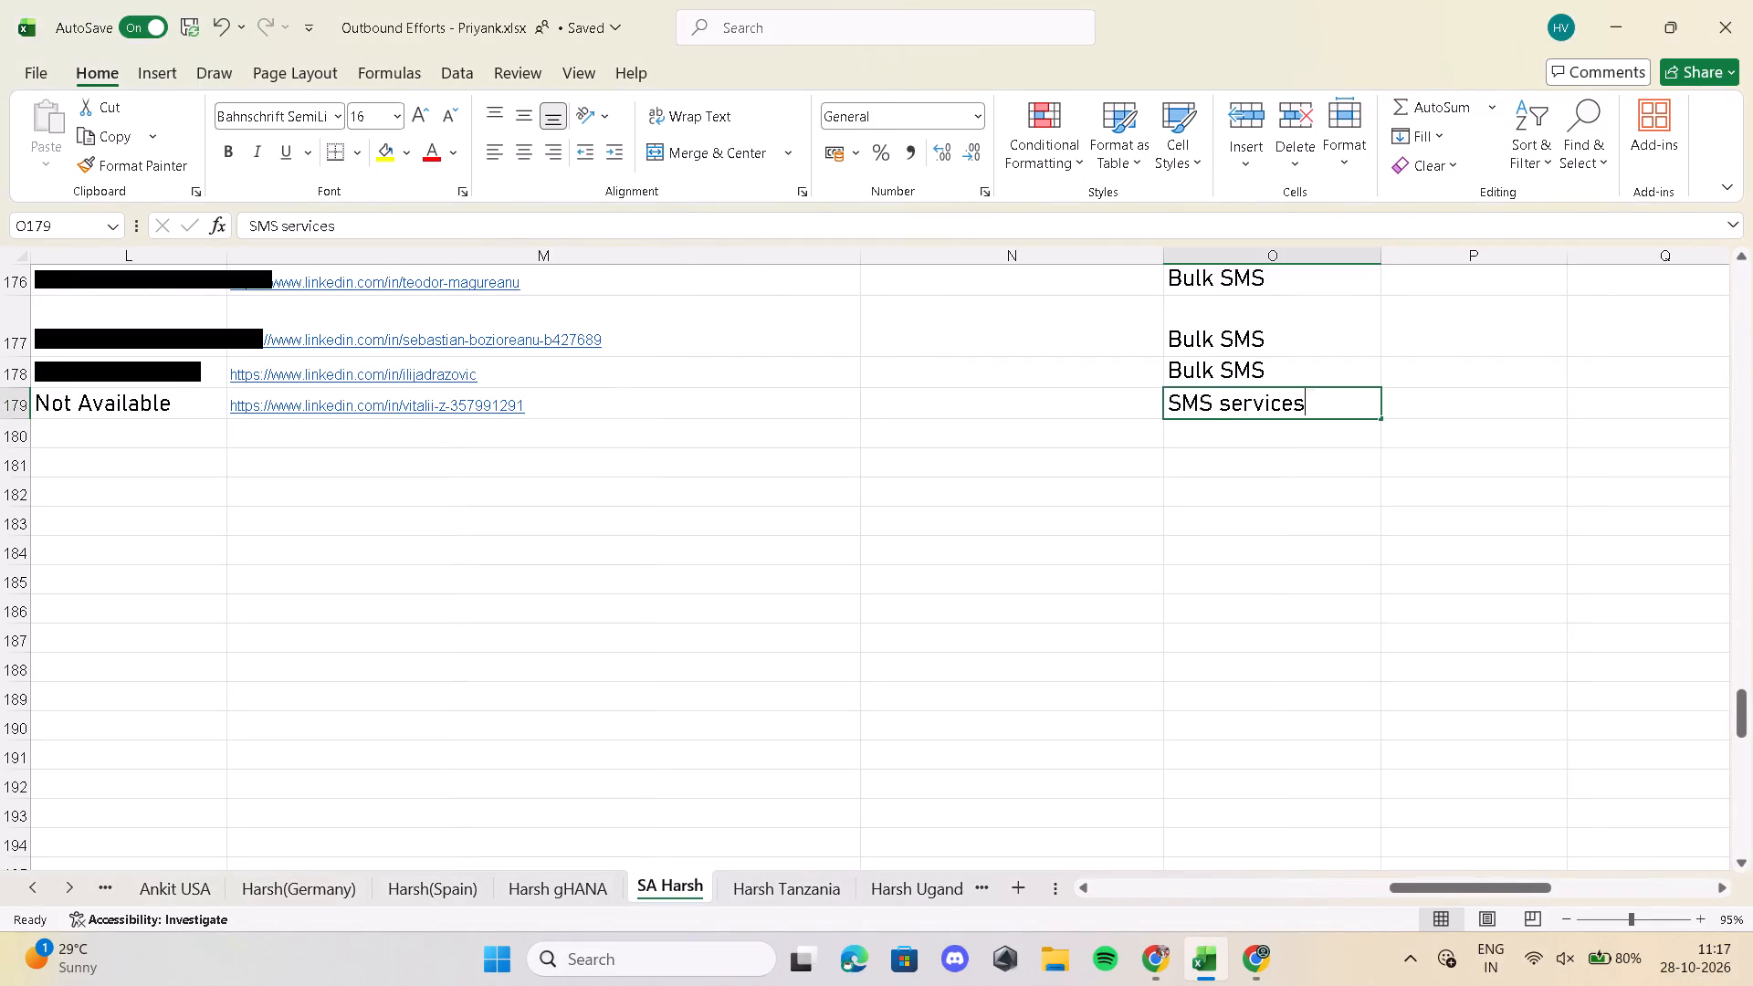
{"action": "key", "text": "BackSpace"}
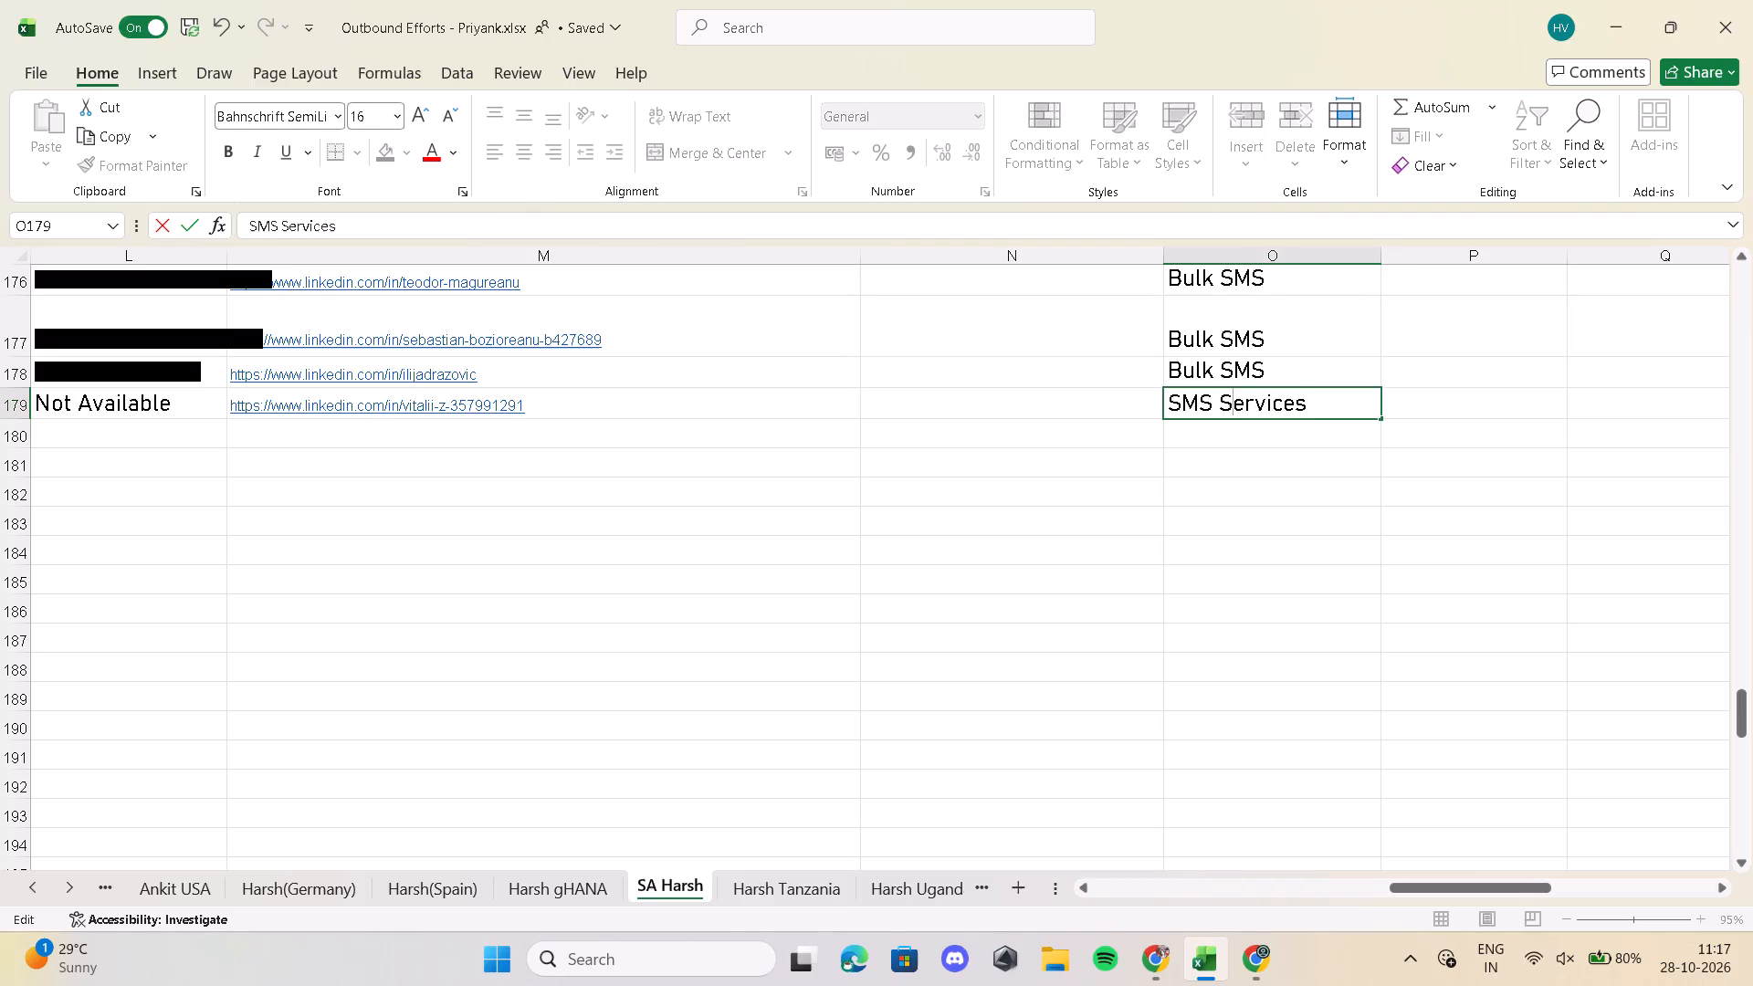
{"action": "left_click", "coordinate": [1401, 406]}
{"action": "left_click", "coordinate": [1259, 399]}
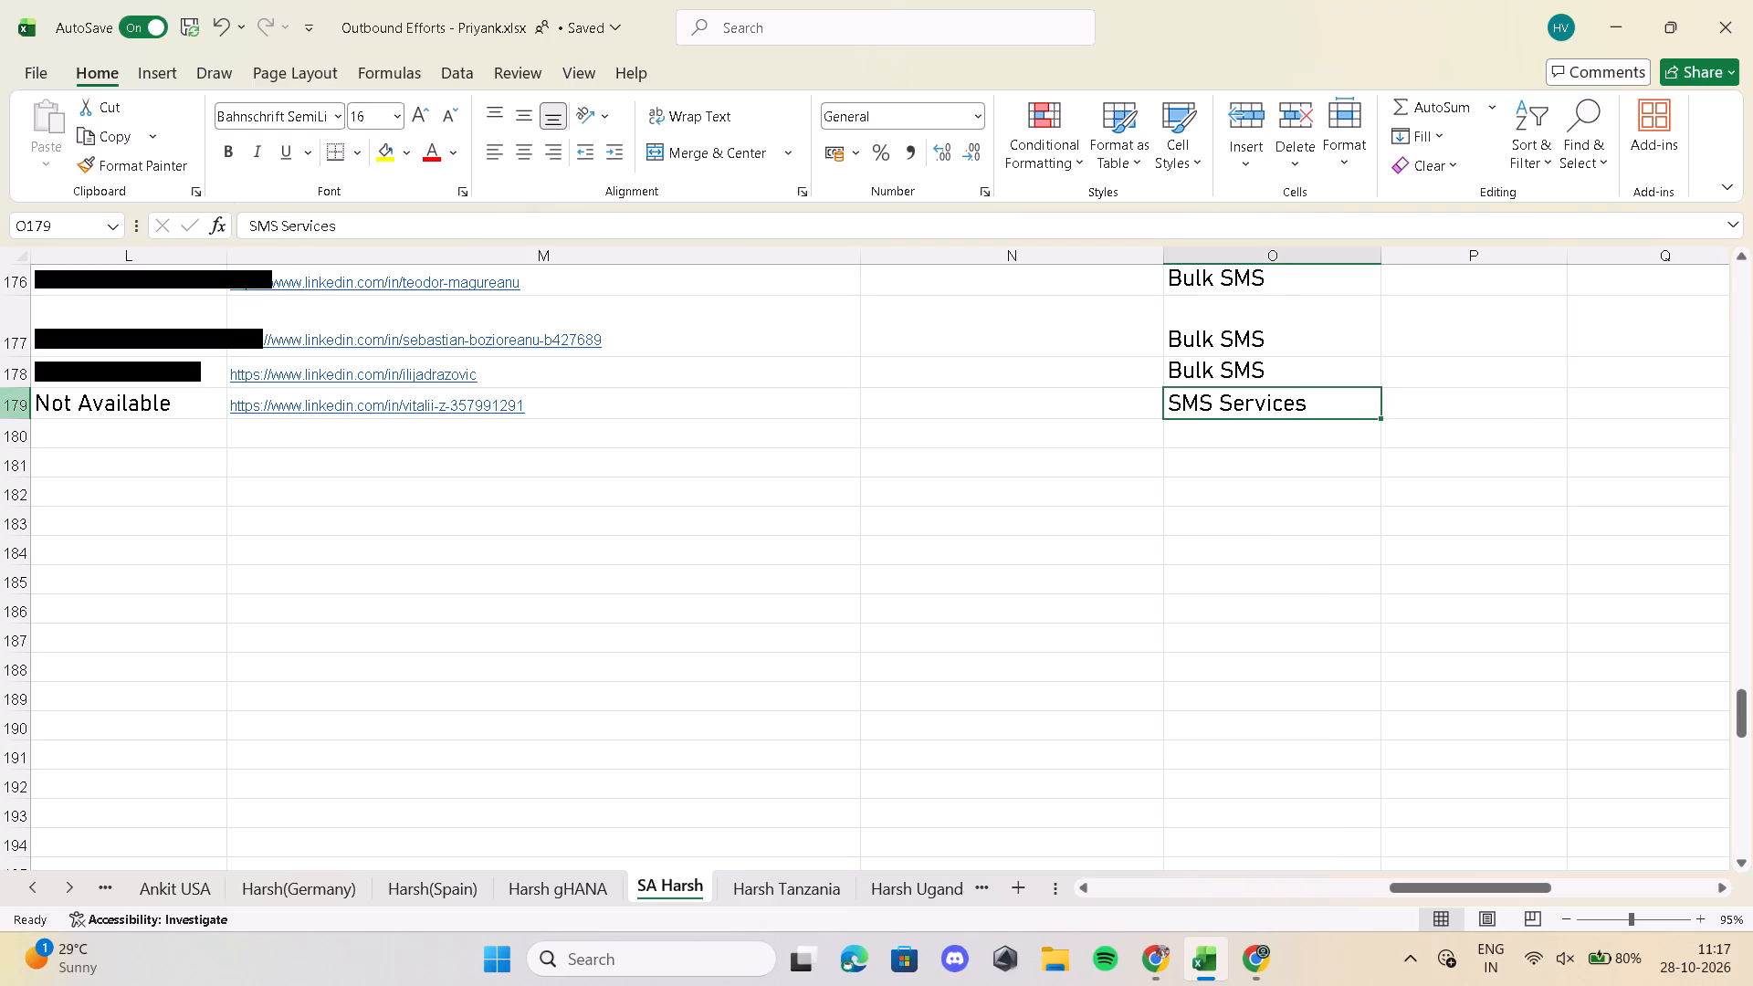
{"action": "left_click", "coordinate": [0, 401]}
Copy the company name Hicell Telecommunication LTD and the priority Medium from row 179 into row 180.
{"action": "left_click_drag", "start_coordinate": [1475, 898], "coordinate": [821, 847]}
{"action": "left_click_drag", "start_coordinate": [1508, 894], "coordinate": [769, 842]}
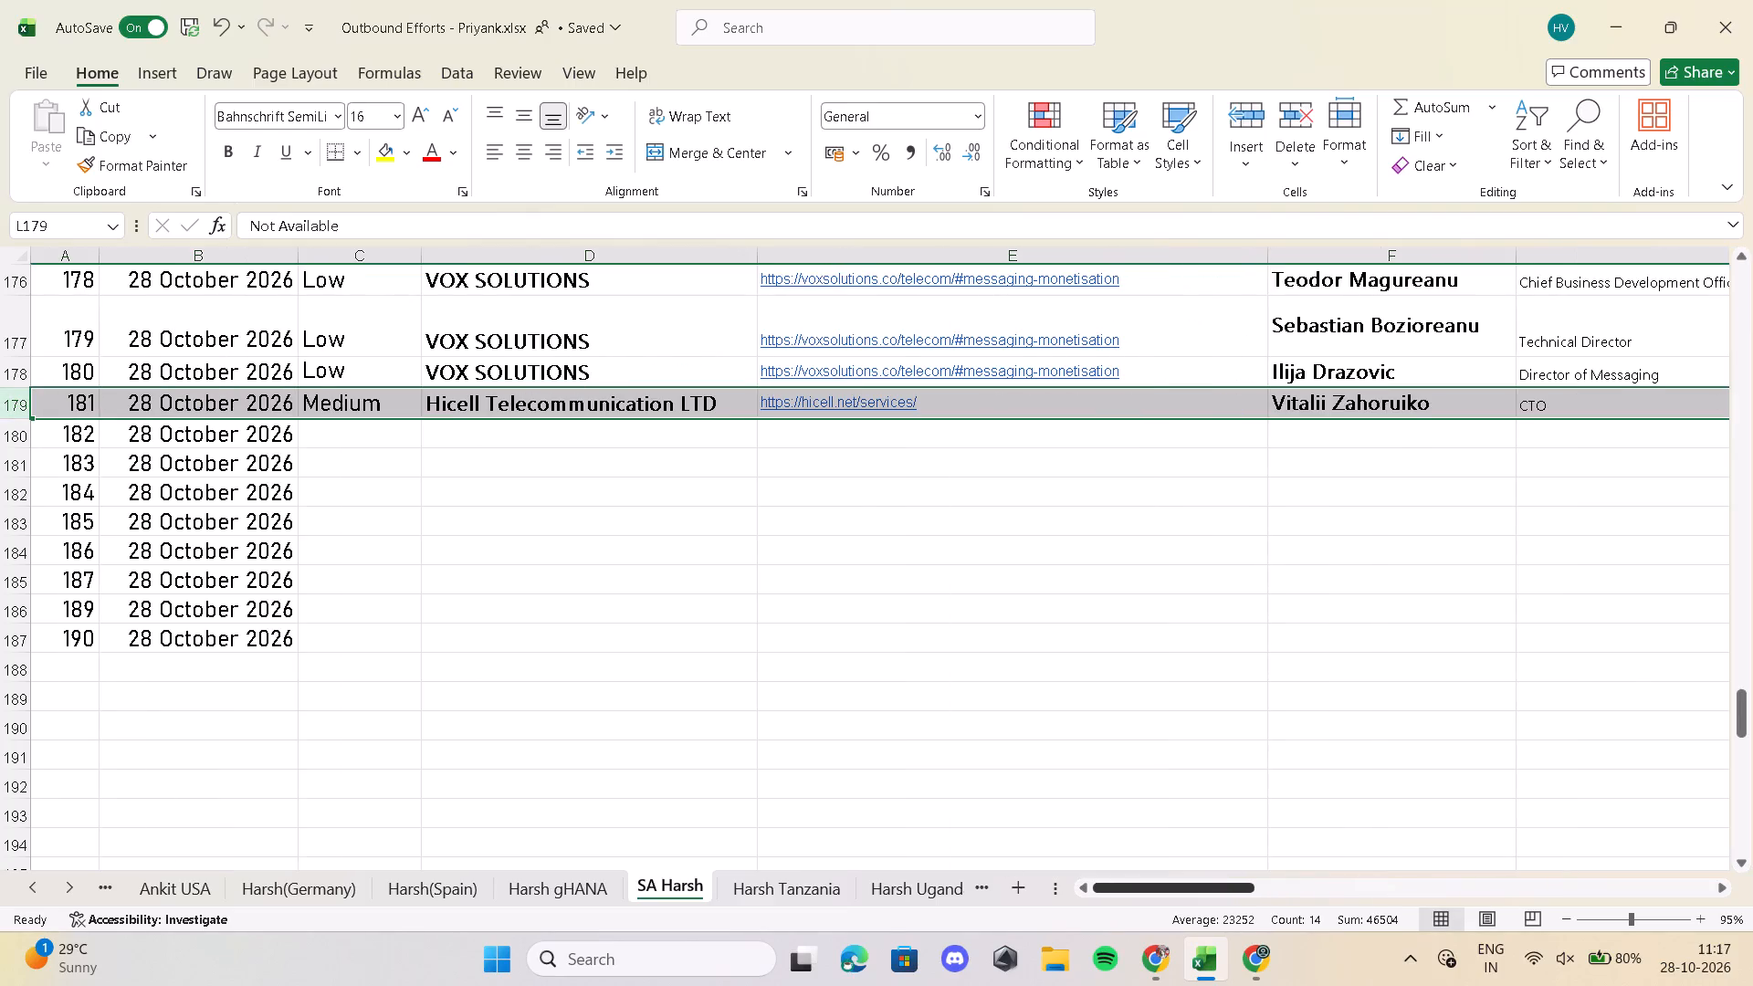
{"action": "left_click", "coordinate": [598, 407]}
{"action": "key", "text": "ctrl+c"}
{"action": "left_click", "coordinate": [604, 438]}
{"action": "key", "text": "ctrl+v"}
{"action": "left_click", "coordinate": [369, 404]}
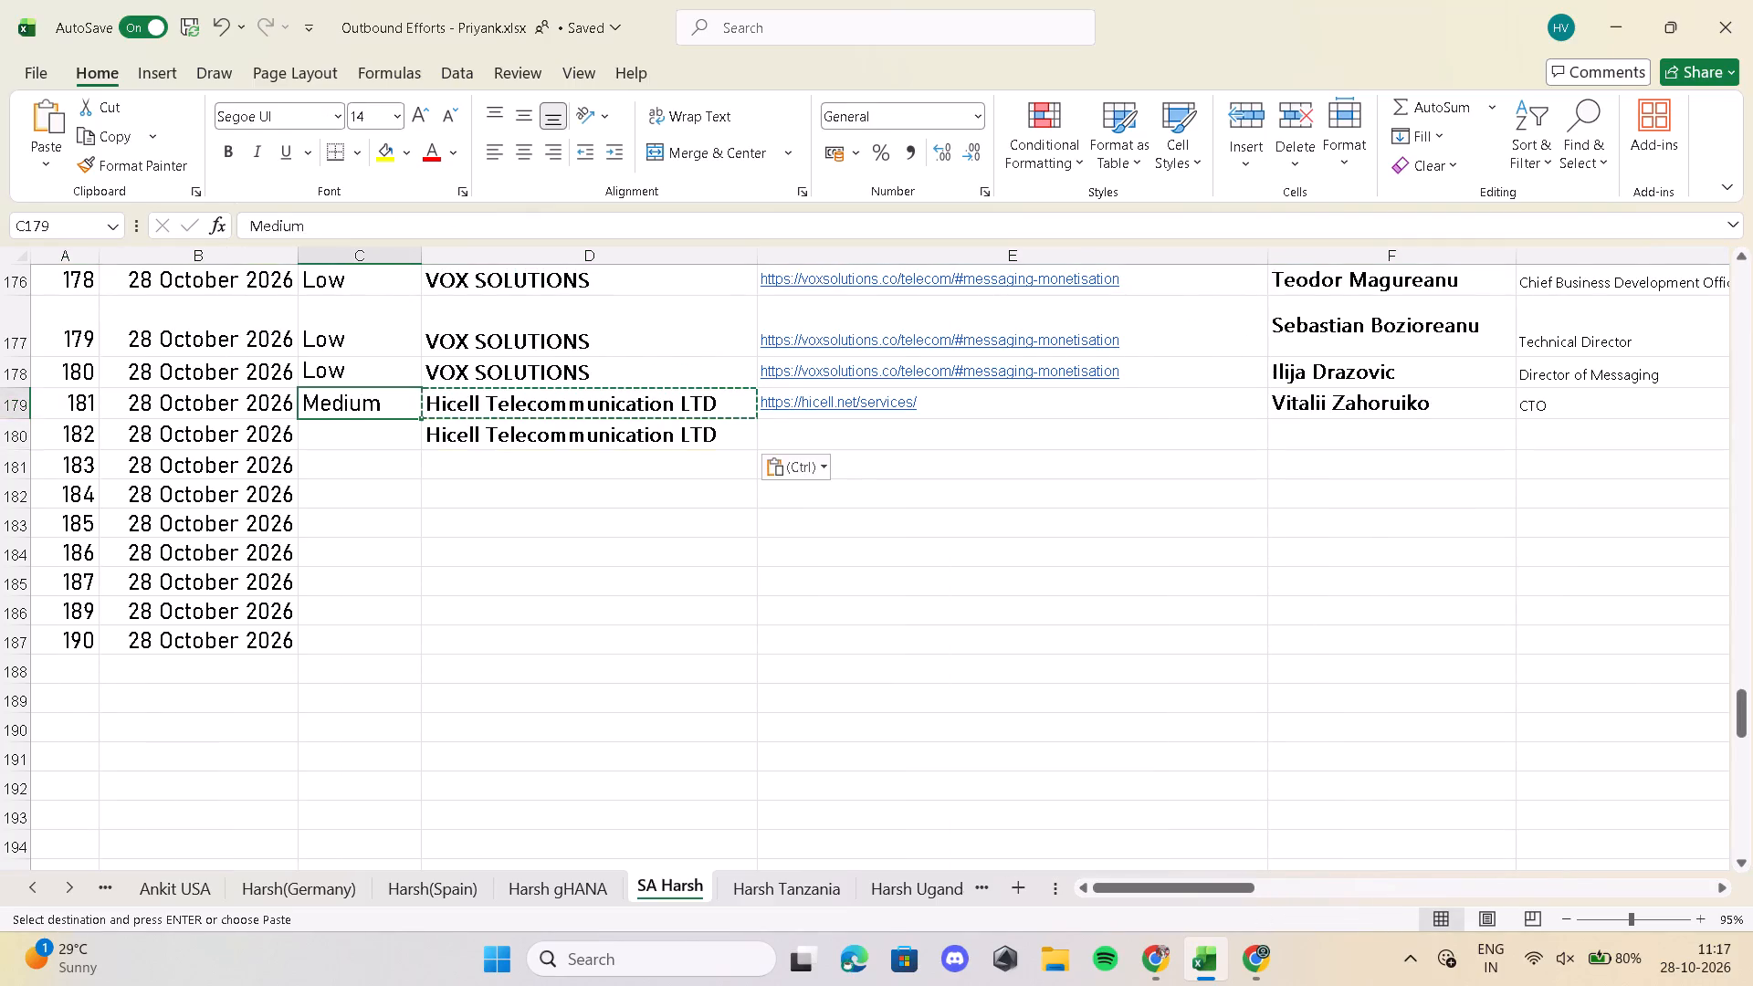
{"action": "key", "text": "ctrl+c"}
{"action": "left_click", "coordinate": [369, 435], "text": "ctrl"}
{"action": "key", "text": "ctrl+v"}
{"action": "left_click", "coordinate": [18, 428]}
Copy the hicell.net/services link from row 179 into cell E180.
{"action": "right_click", "coordinate": [1008, 407]}
{"action": "left_click", "coordinate": [821, 544]}
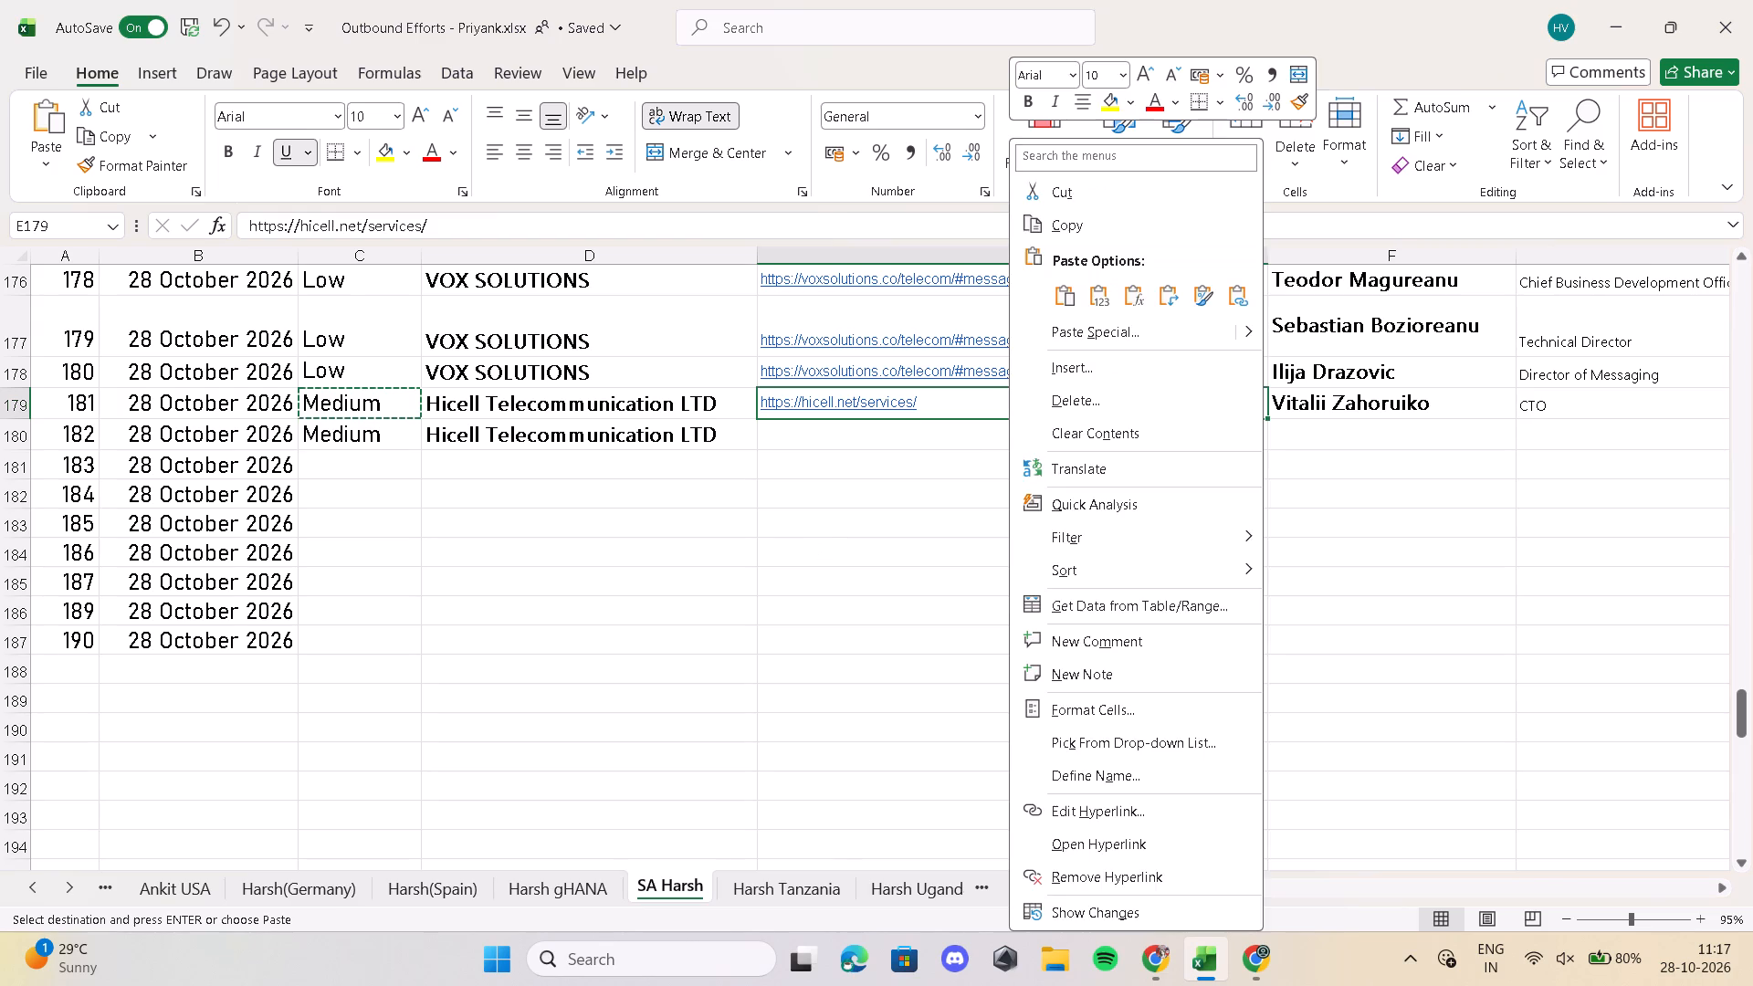
{"action": "key", "text": "ctrl+c"}
{"action": "left_click", "coordinate": [855, 446]}
{"action": "key", "text": "ctrl+v"}
{"action": "left_click", "coordinate": [15, 440]}
Close the Chief Technology Officer's LinkedIn and Sales Navigator profiles in Chrome and return to the Hicell lead search.
{"action": "left_click", "coordinate": [1275, 960]}
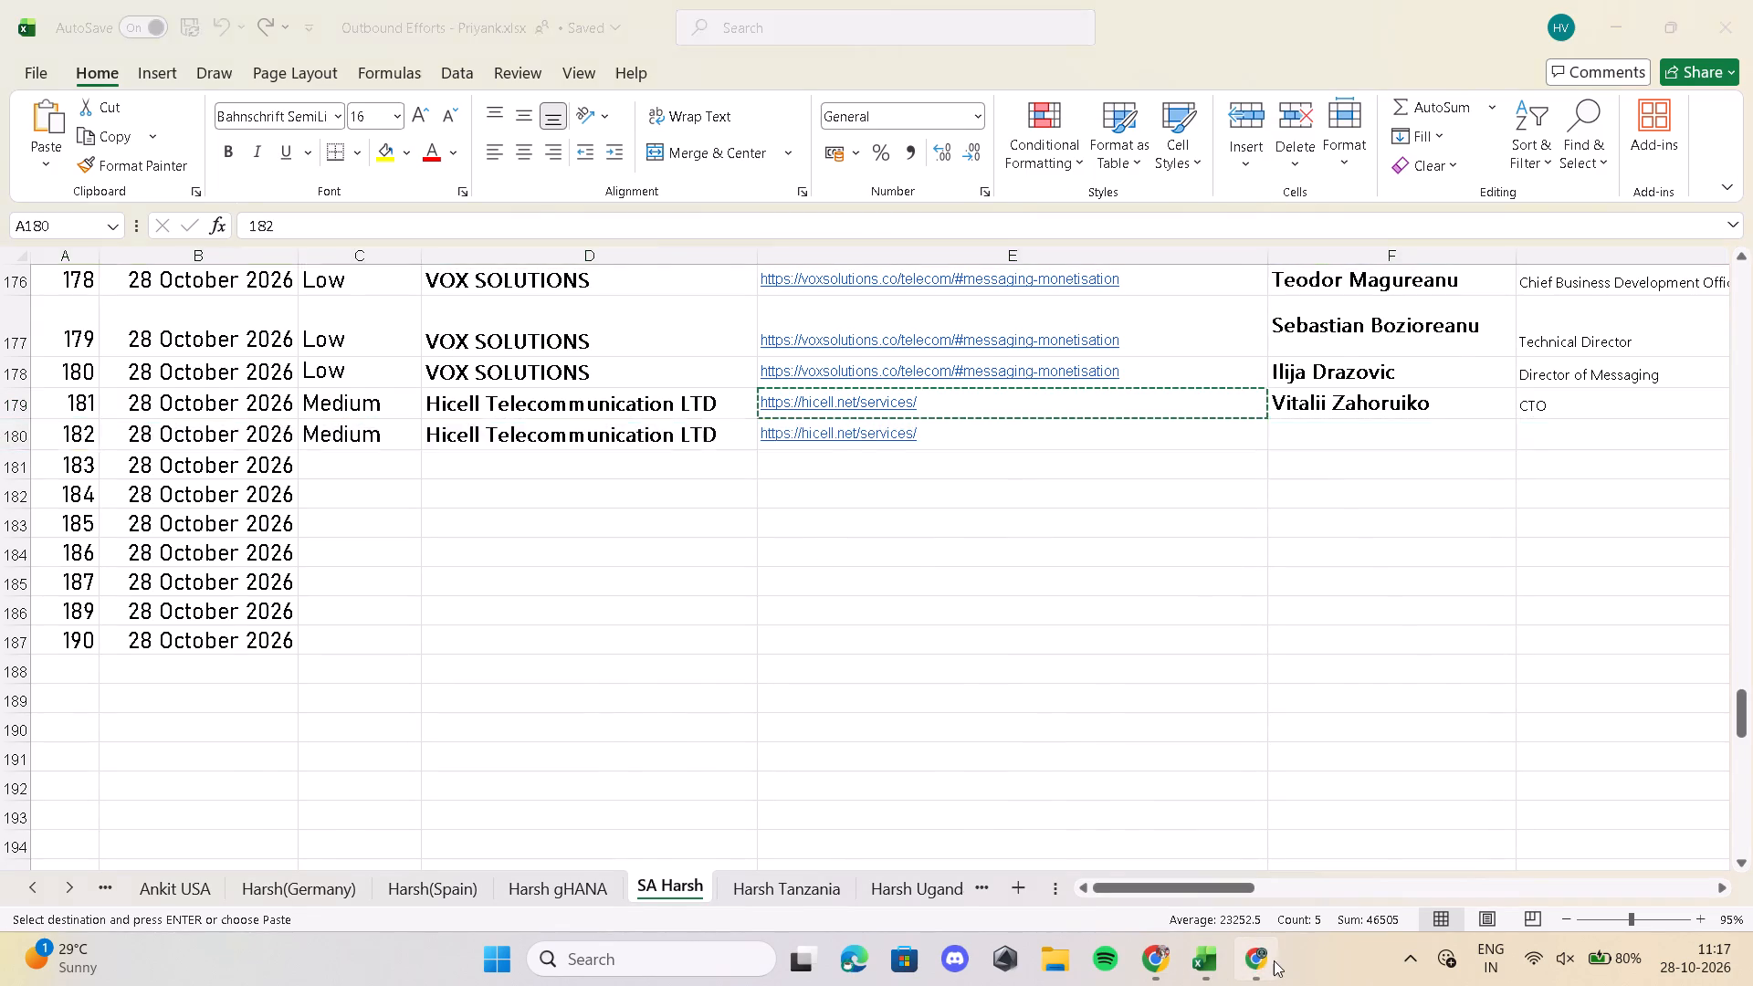
{"action": "left_click", "coordinate": [1177, 0]}
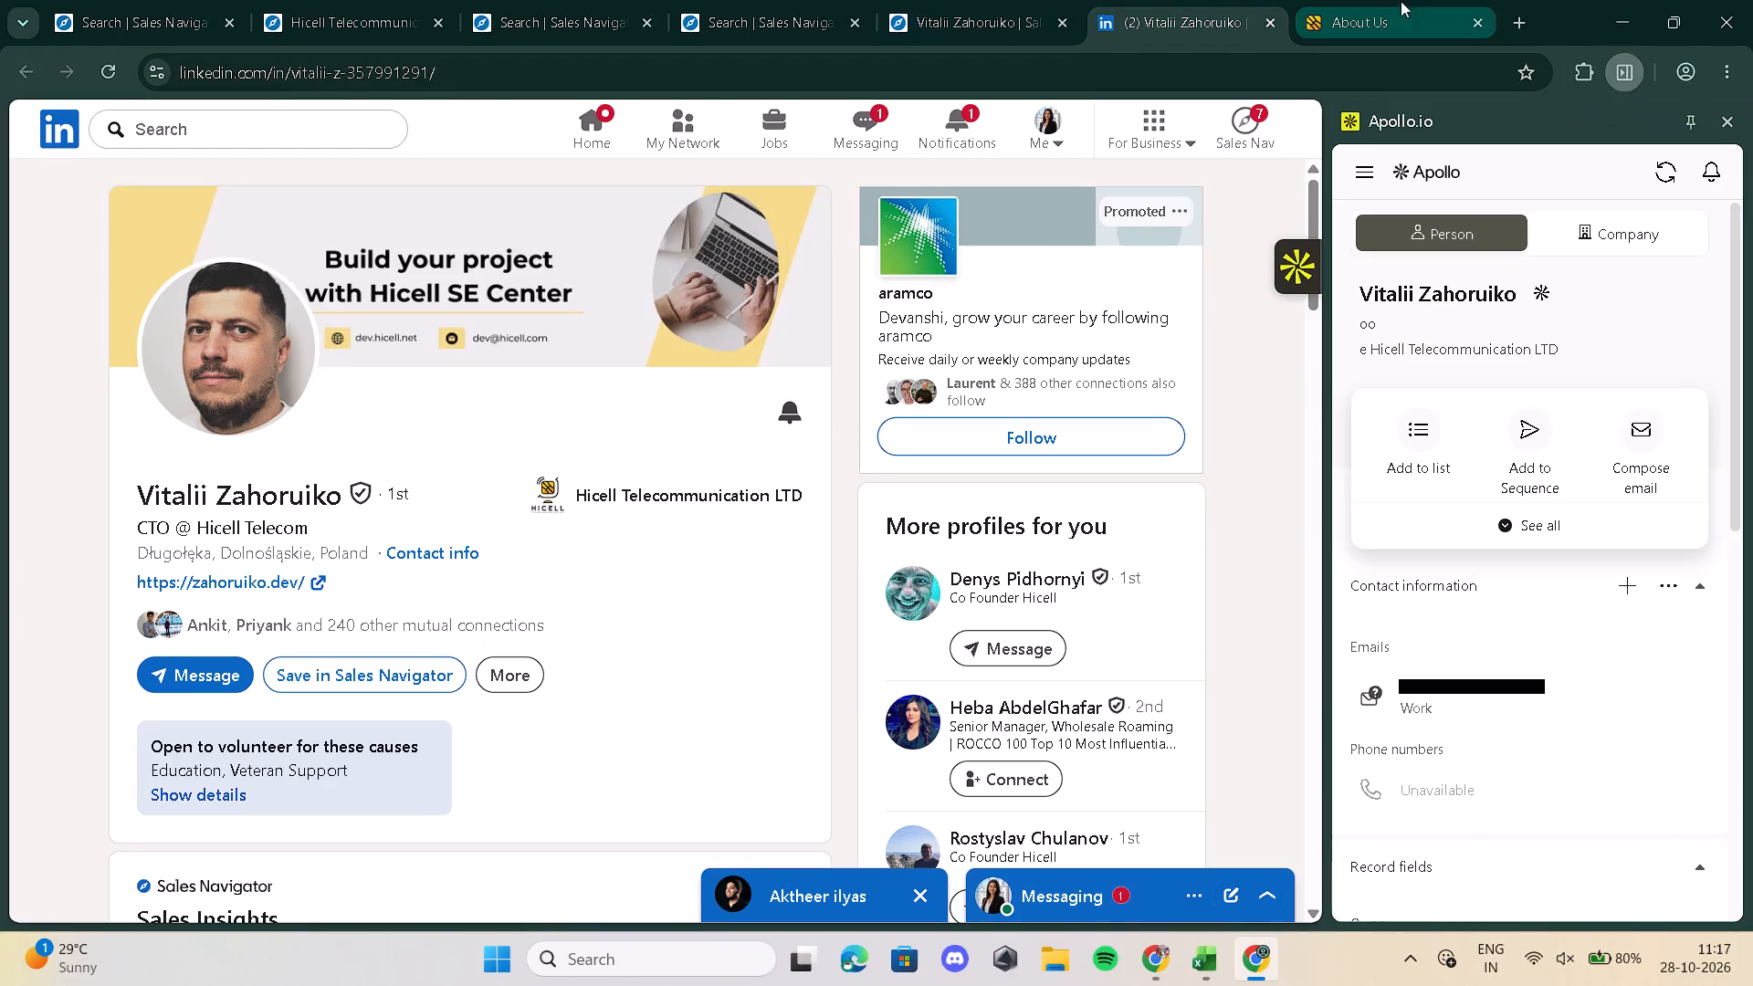
{"action": "left_click", "coordinate": [1269, 25]}
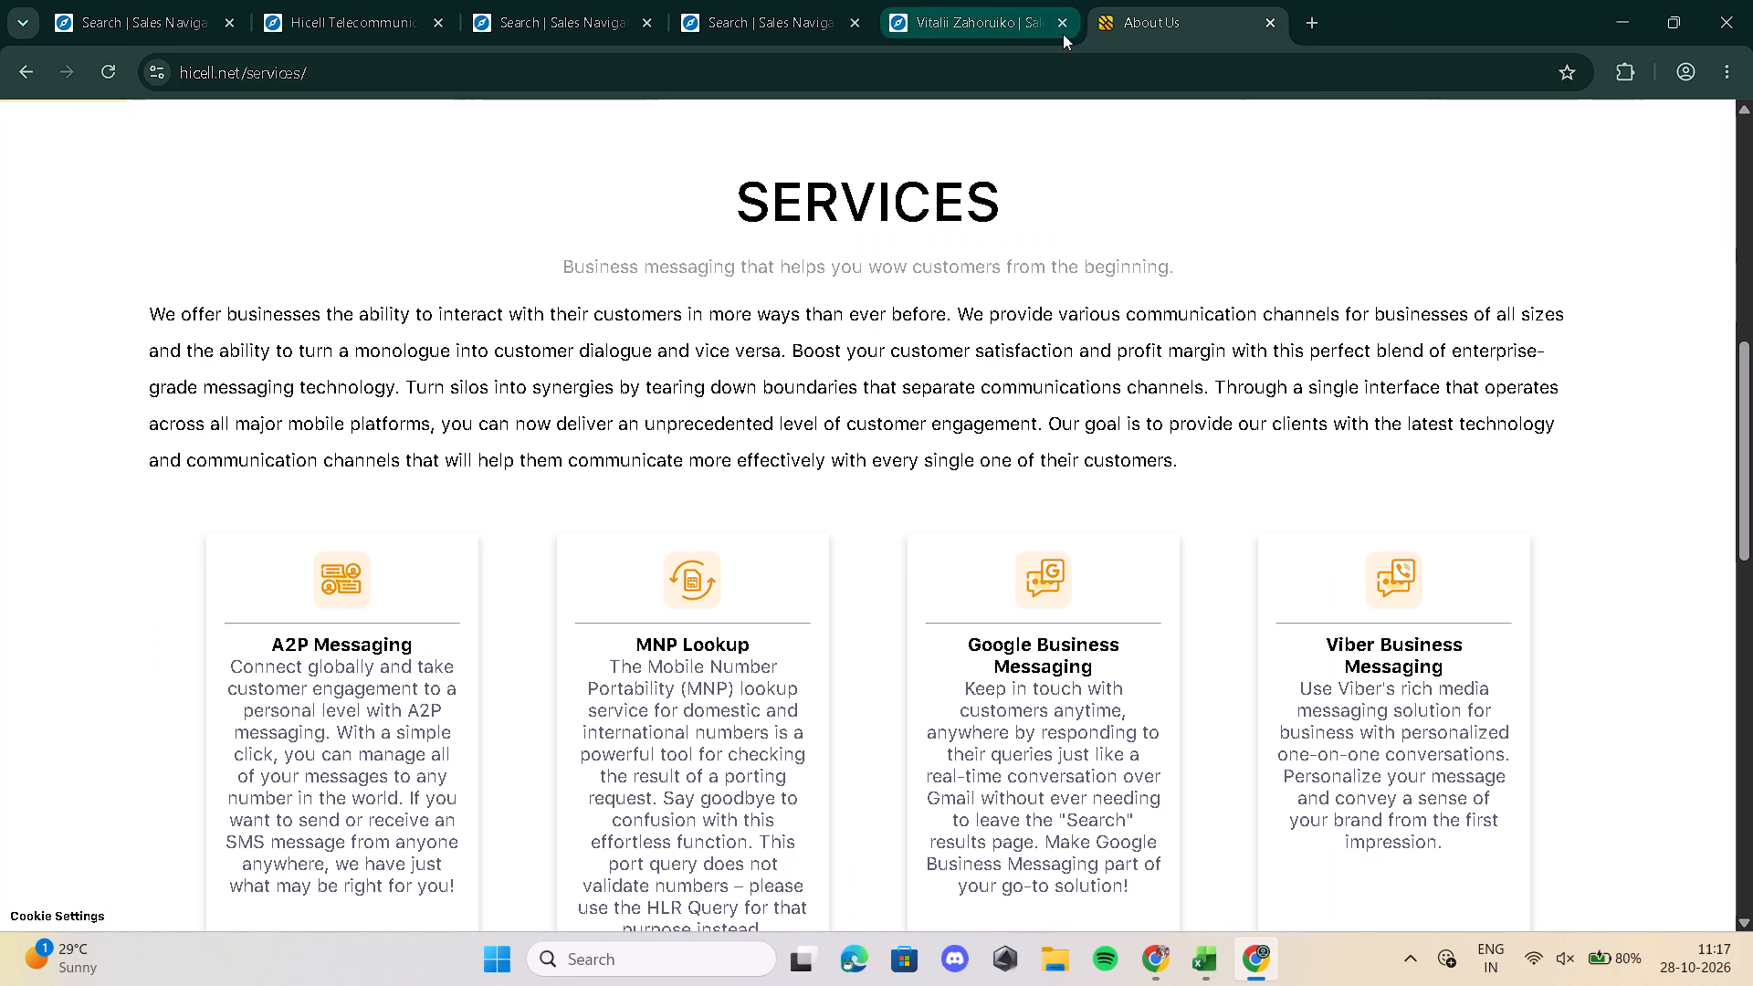
{"action": "left_click", "coordinate": [1063, 27]}
{"action": "left_click", "coordinate": [826, 13]}
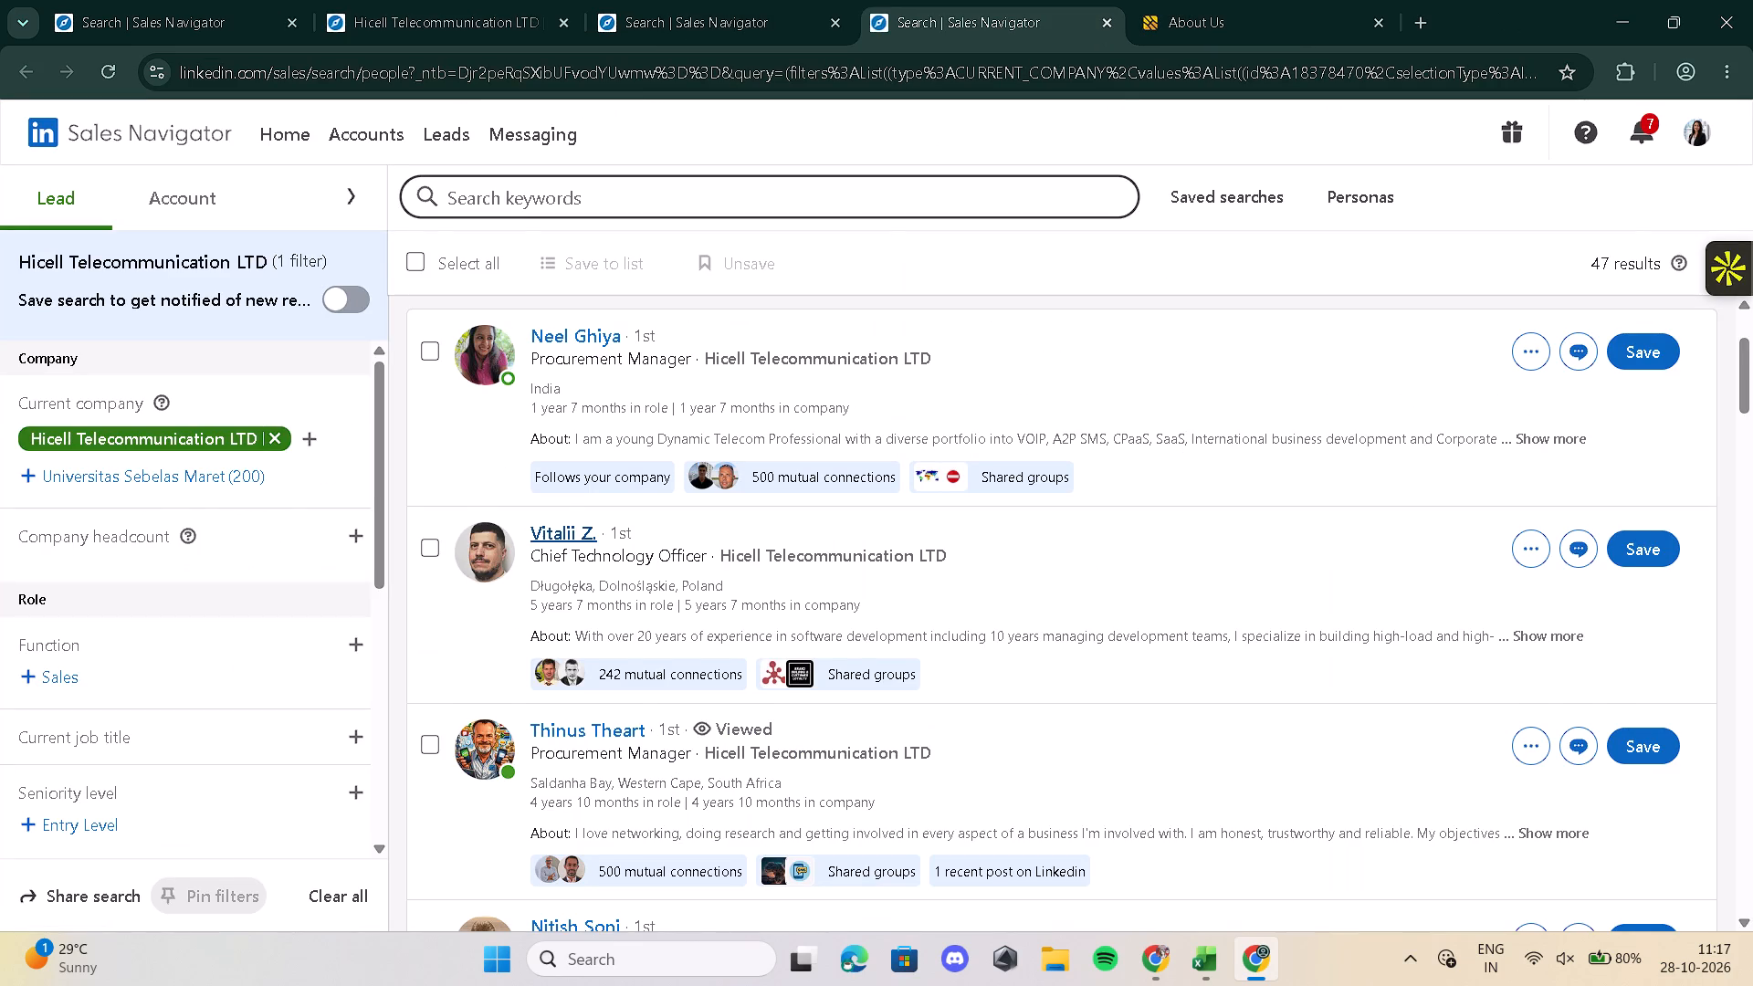
Examine the Hicell Telecommunication LTD lead results for another senior decision maker, comparing the listed job titles.
{"action": "left_click", "coordinate": [1279, 430]}
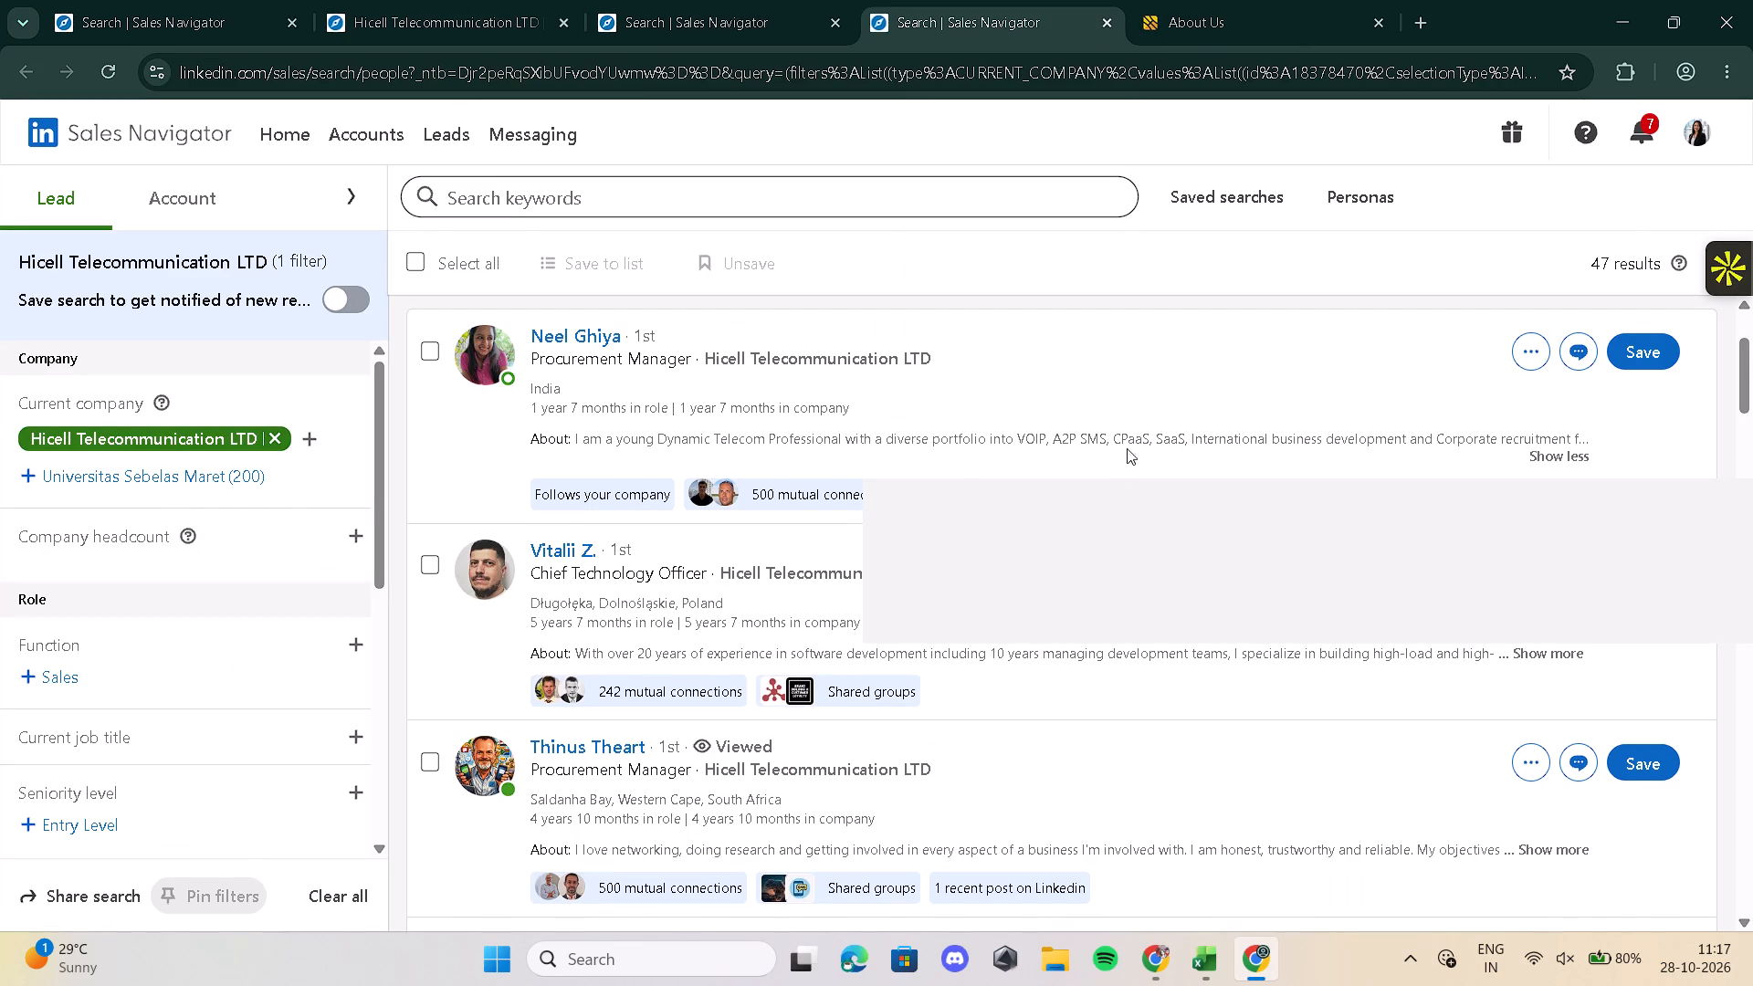
{"action": "scroll", "coordinate": [1172, 376], "scroll_direction": "down", "scroll_amount": 1}
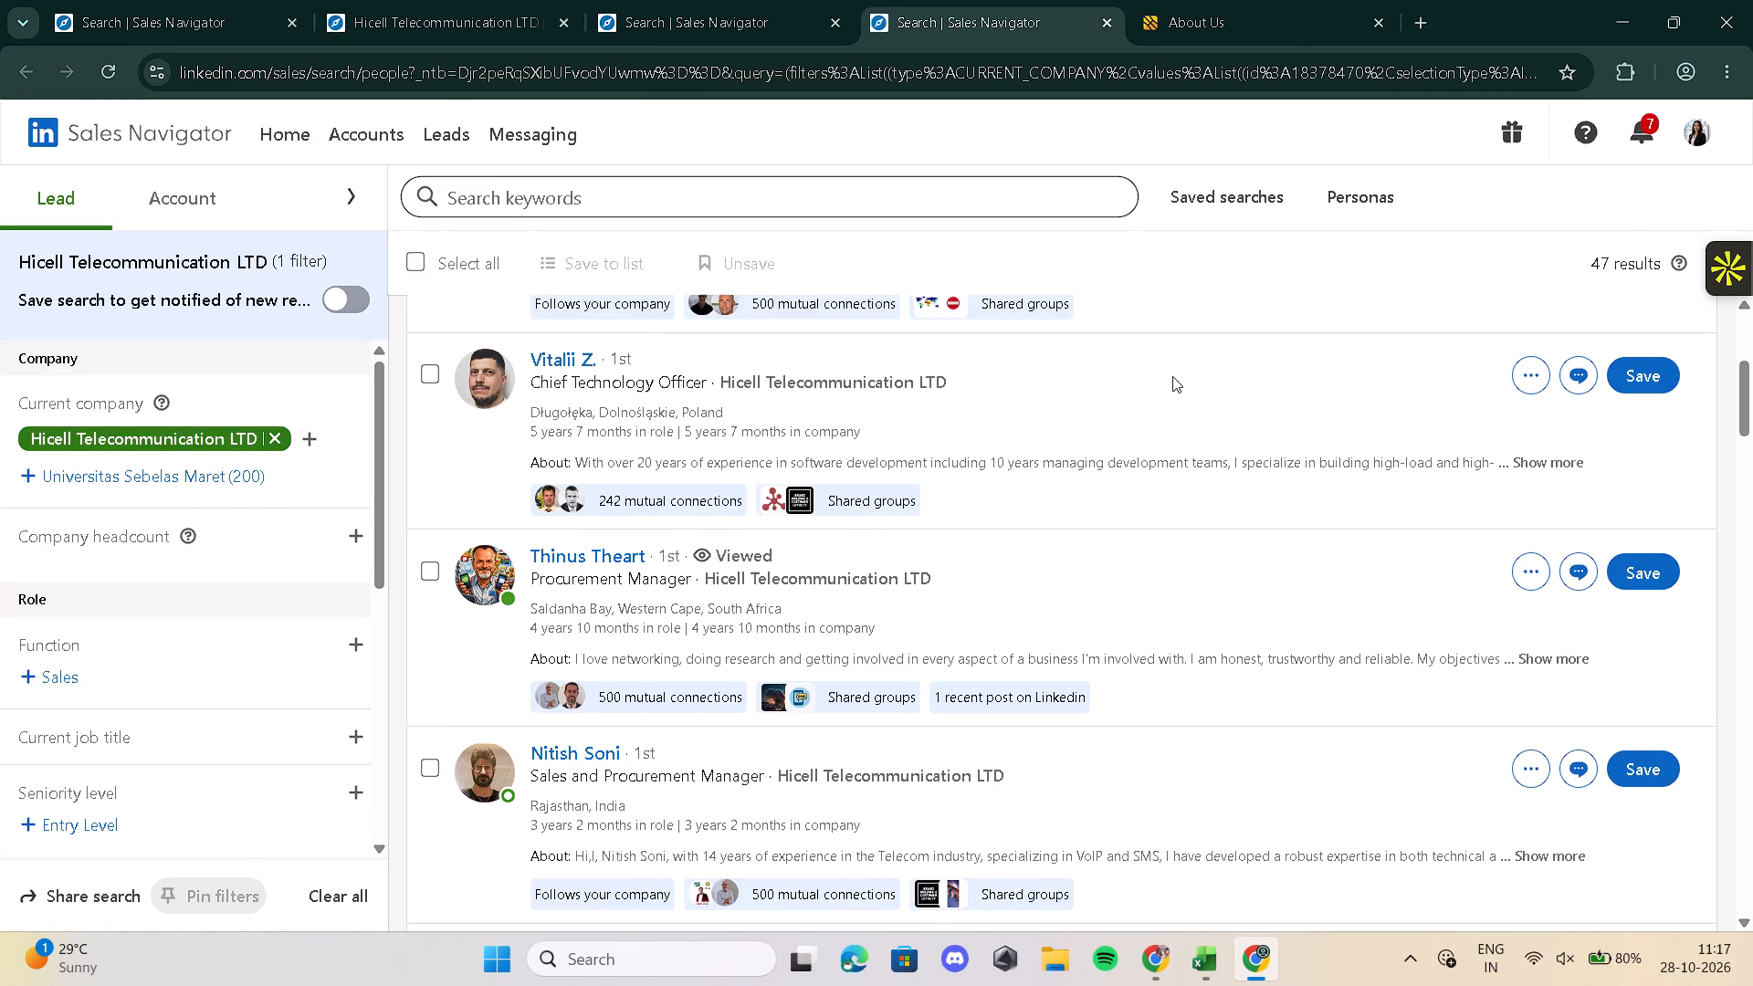
{"action": "scroll", "coordinate": [1172, 376], "scroll_direction": "down", "scroll_amount": 1}
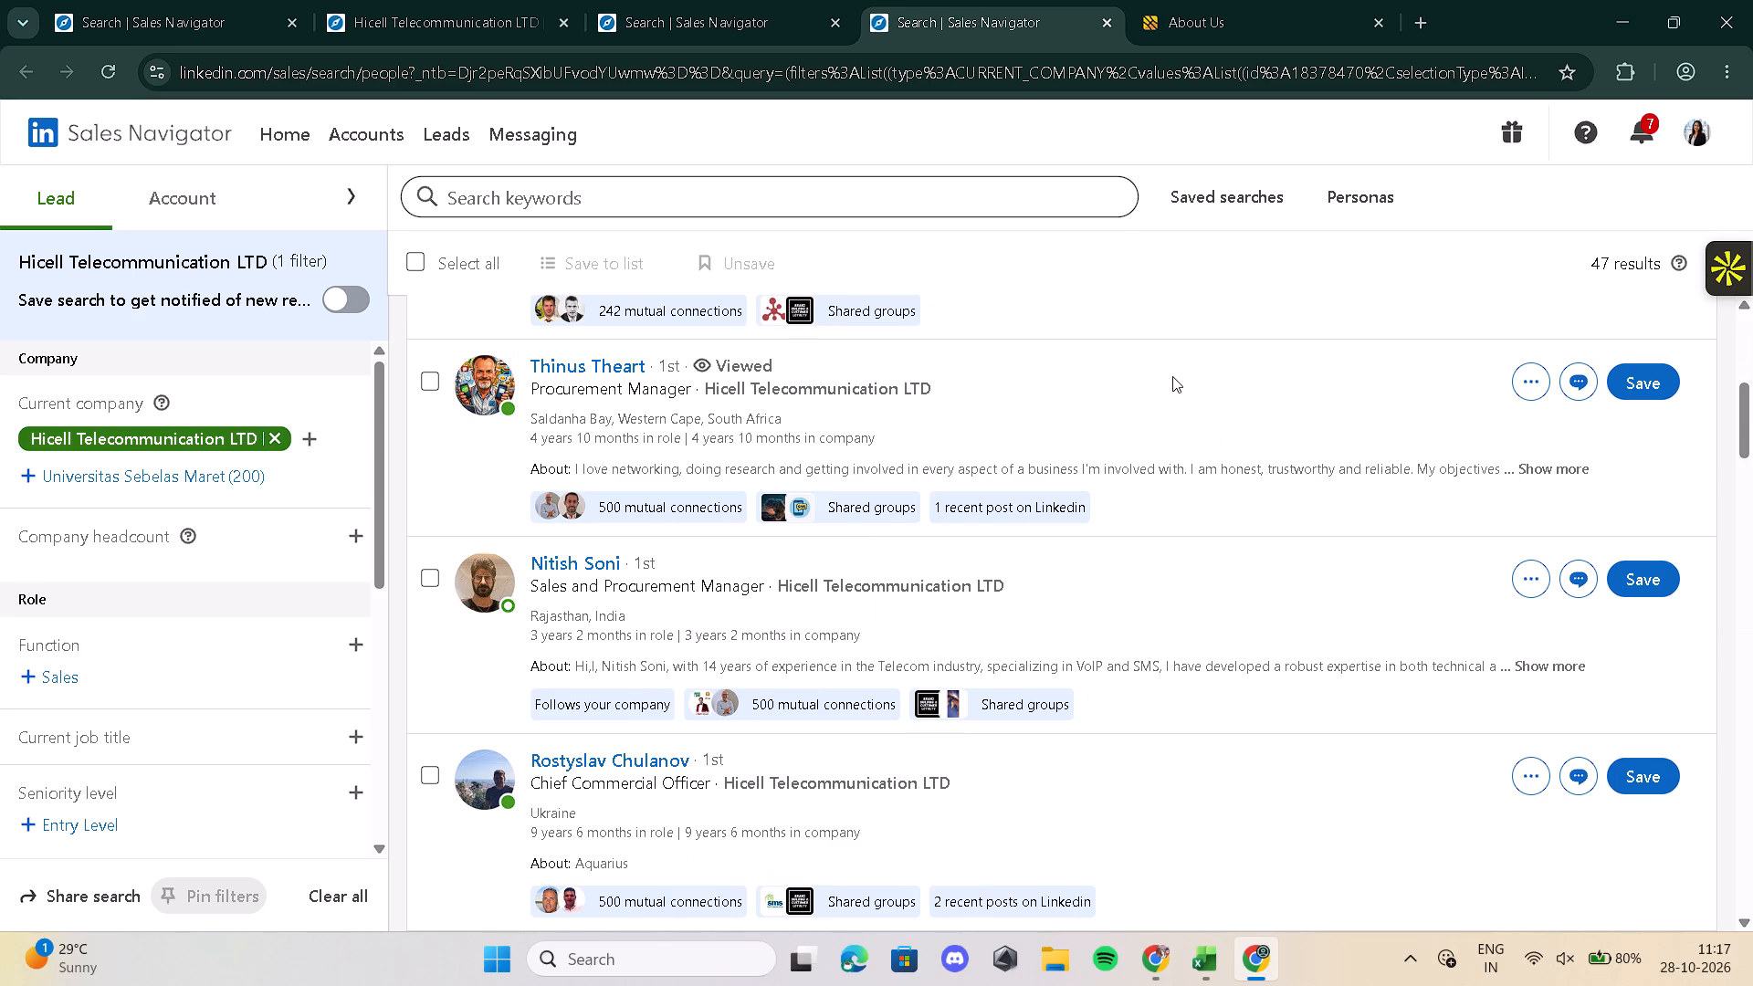
{"action": "left_click", "coordinate": [181, 0]}
{"action": "left_click", "coordinate": [458, 0]}
{"action": "left_click", "coordinate": [709, 0]}
{"action": "left_click", "coordinate": [957, 0]}
{"action": "scroll", "coordinate": [1131, 436], "scroll_direction": "down", "scroll_amount": 2}
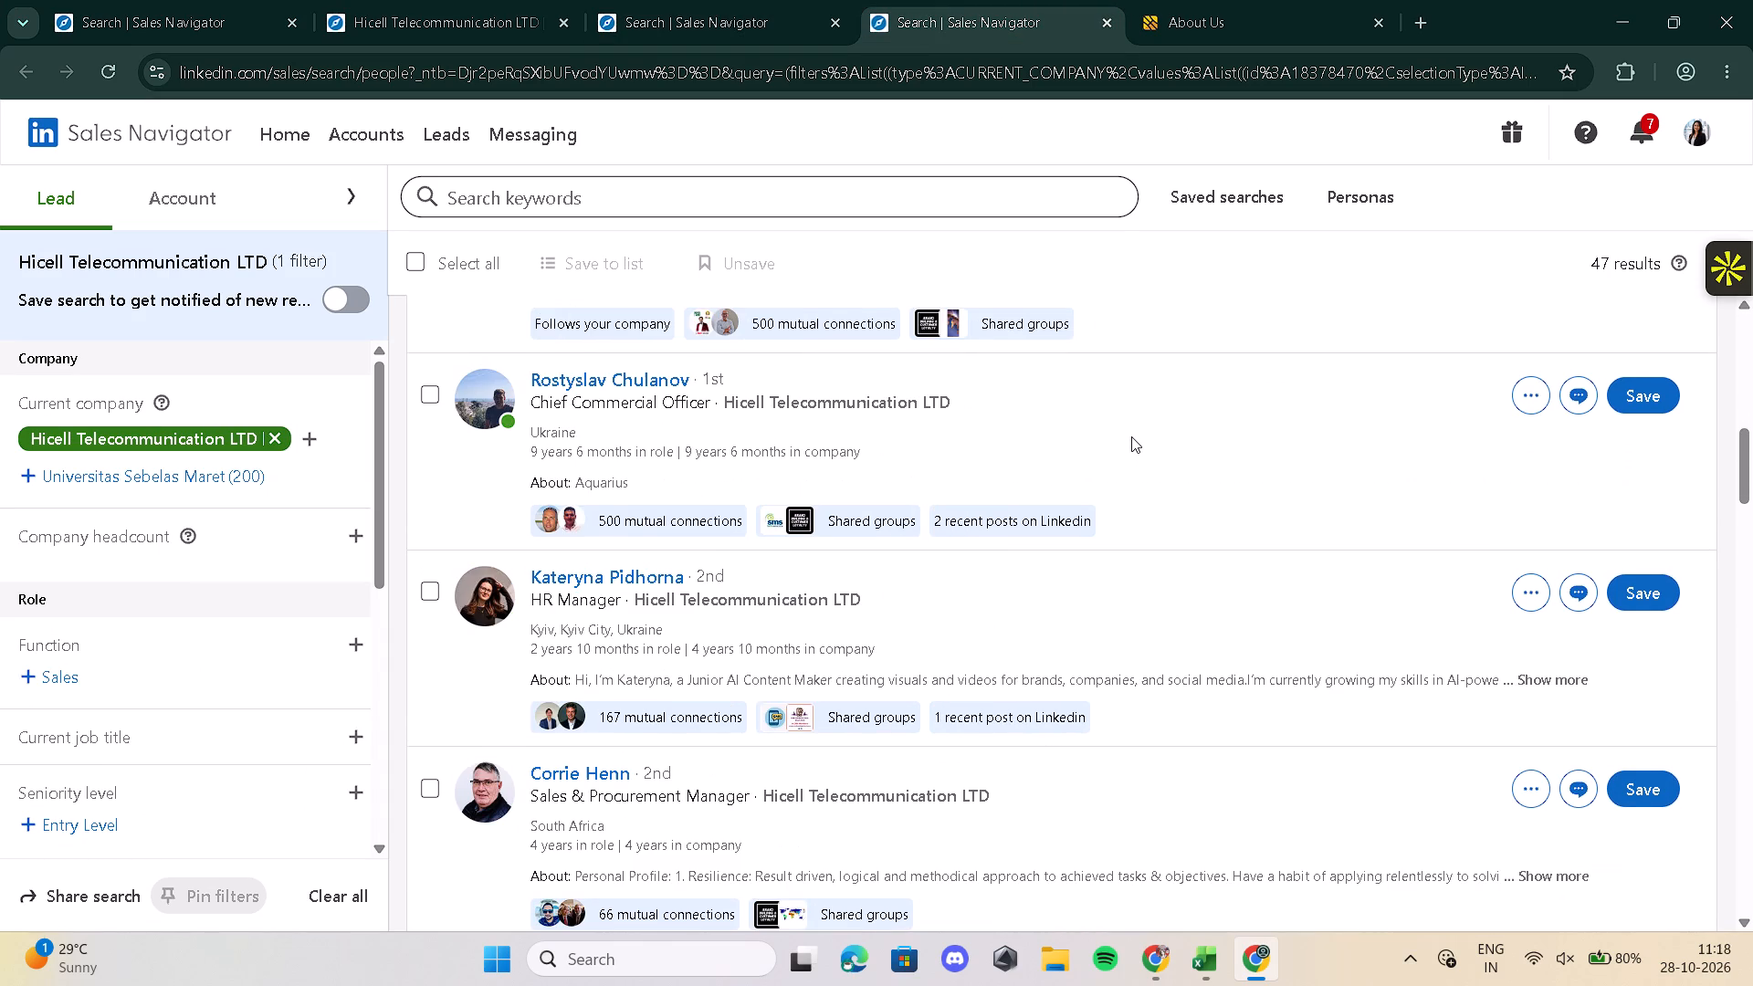
{"action": "scroll", "coordinate": [1131, 436], "scroll_direction": "down", "scroll_amount": 2}
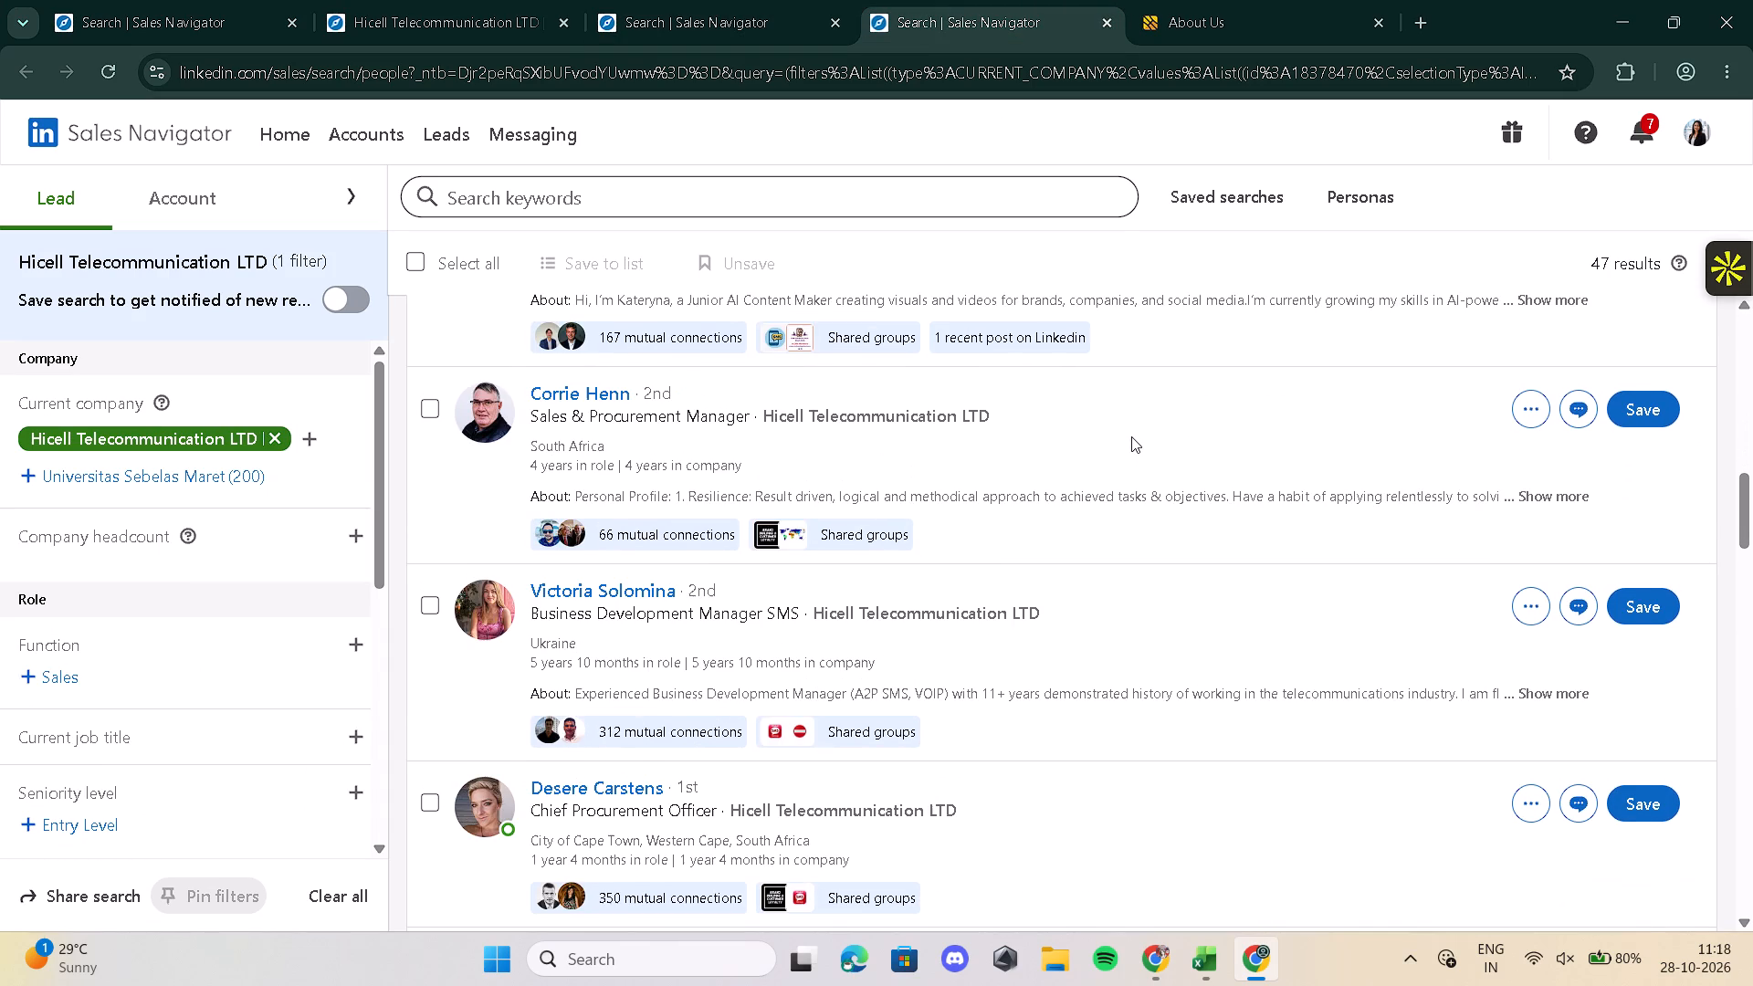
{"action": "scroll", "coordinate": [1138, 597], "scroll_direction": "up", "scroll_amount": 2}
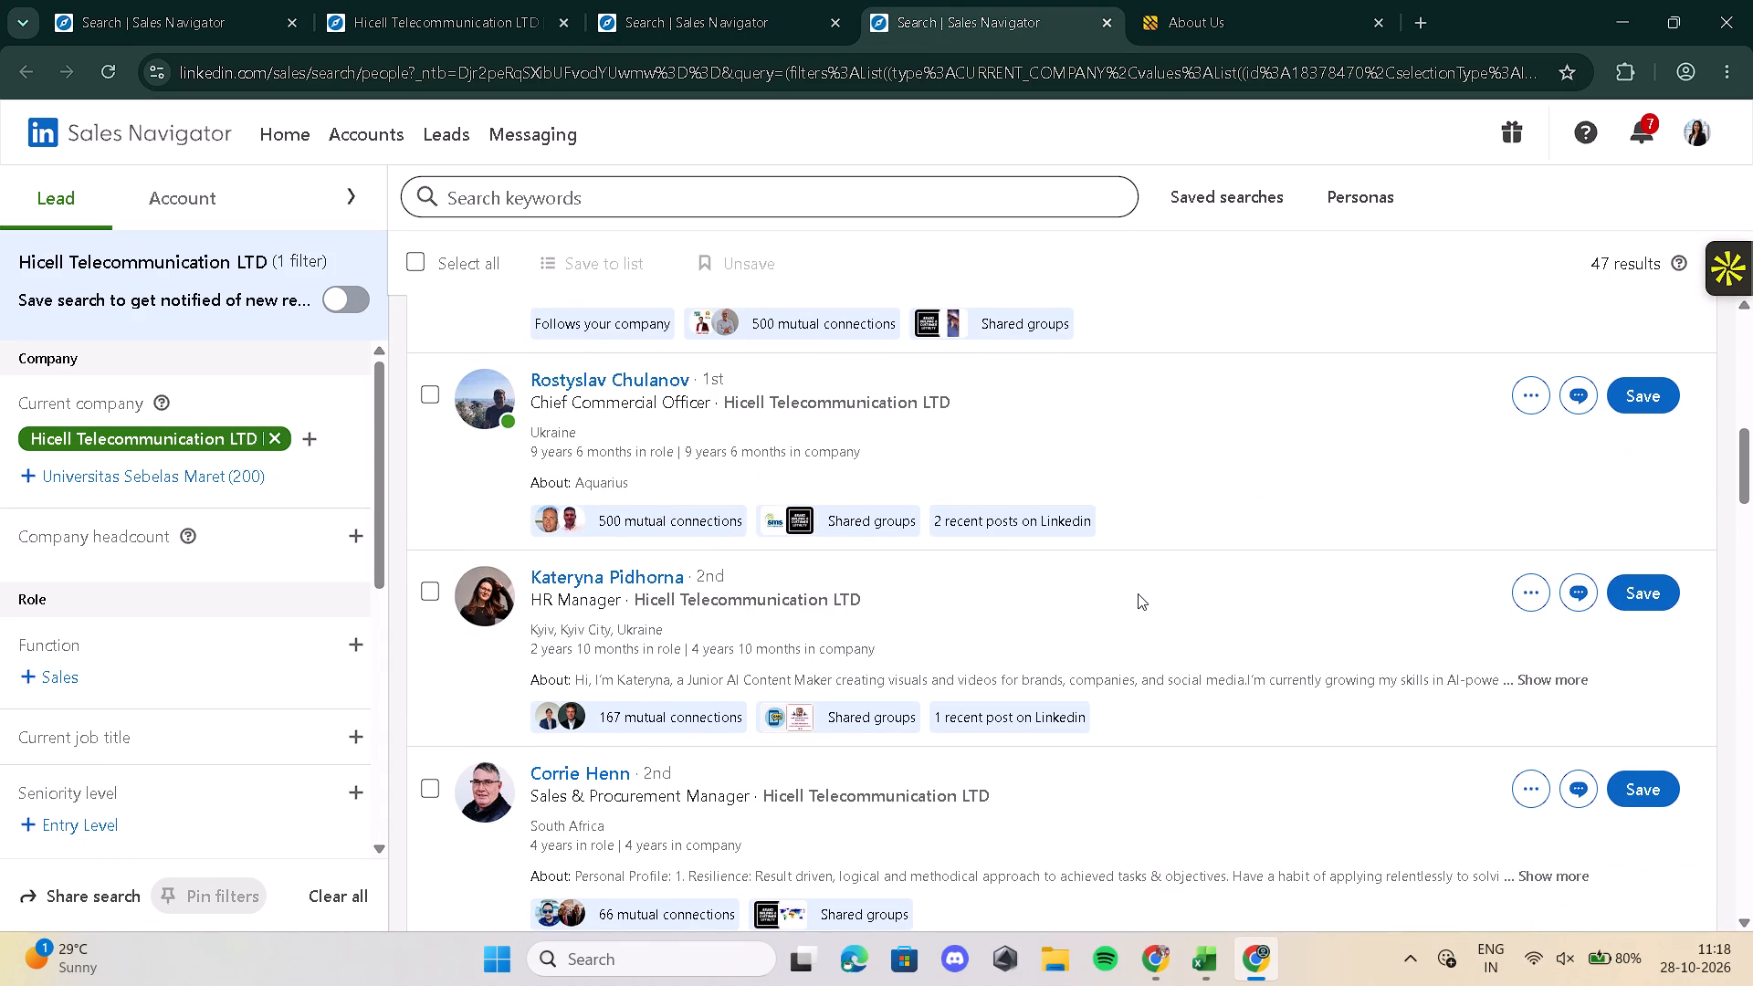
{"action": "scroll", "coordinate": [1138, 593], "scroll_direction": "up", "scroll_amount": 3}
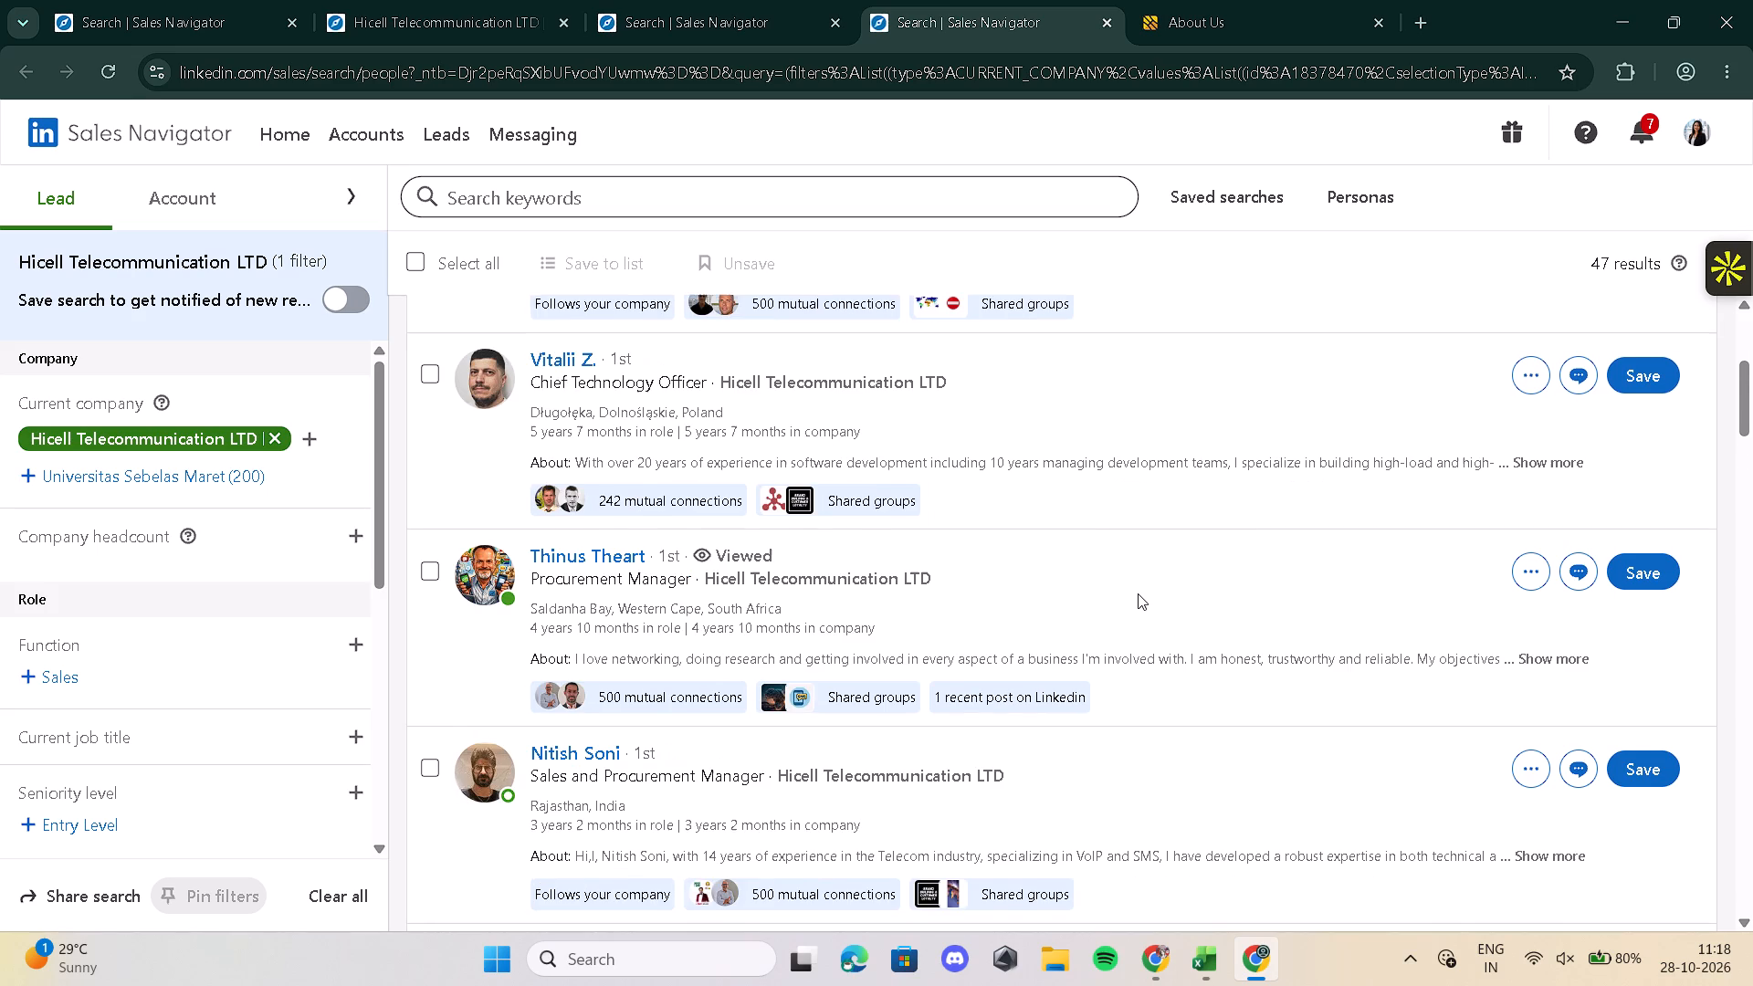
{"action": "scroll", "coordinate": [1138, 593], "scroll_direction": "up", "scroll_amount": 1}
{"action": "scroll", "coordinate": [1138, 593], "scroll_direction": "down", "scroll_amount": 1}
{"action": "scroll", "coordinate": [1138, 593], "scroll_direction": "up", "scroll_amount": 1}
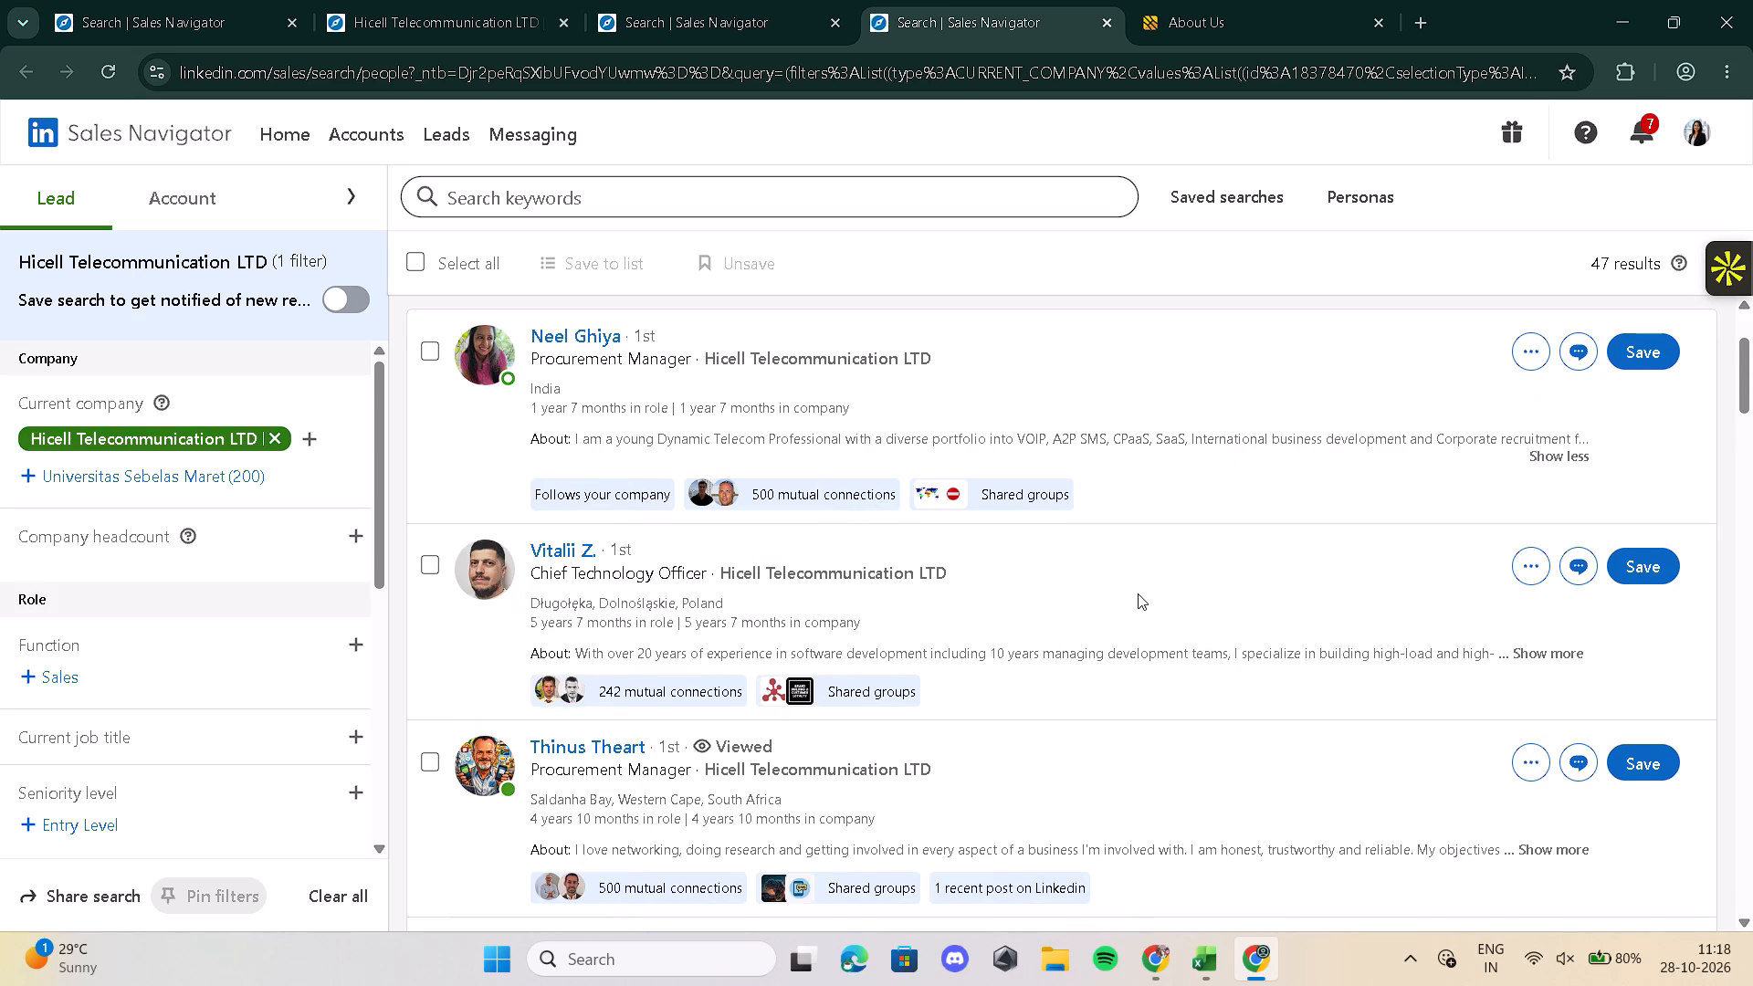
{"action": "scroll", "coordinate": [1138, 593], "scroll_direction": "down", "scroll_amount": 2}
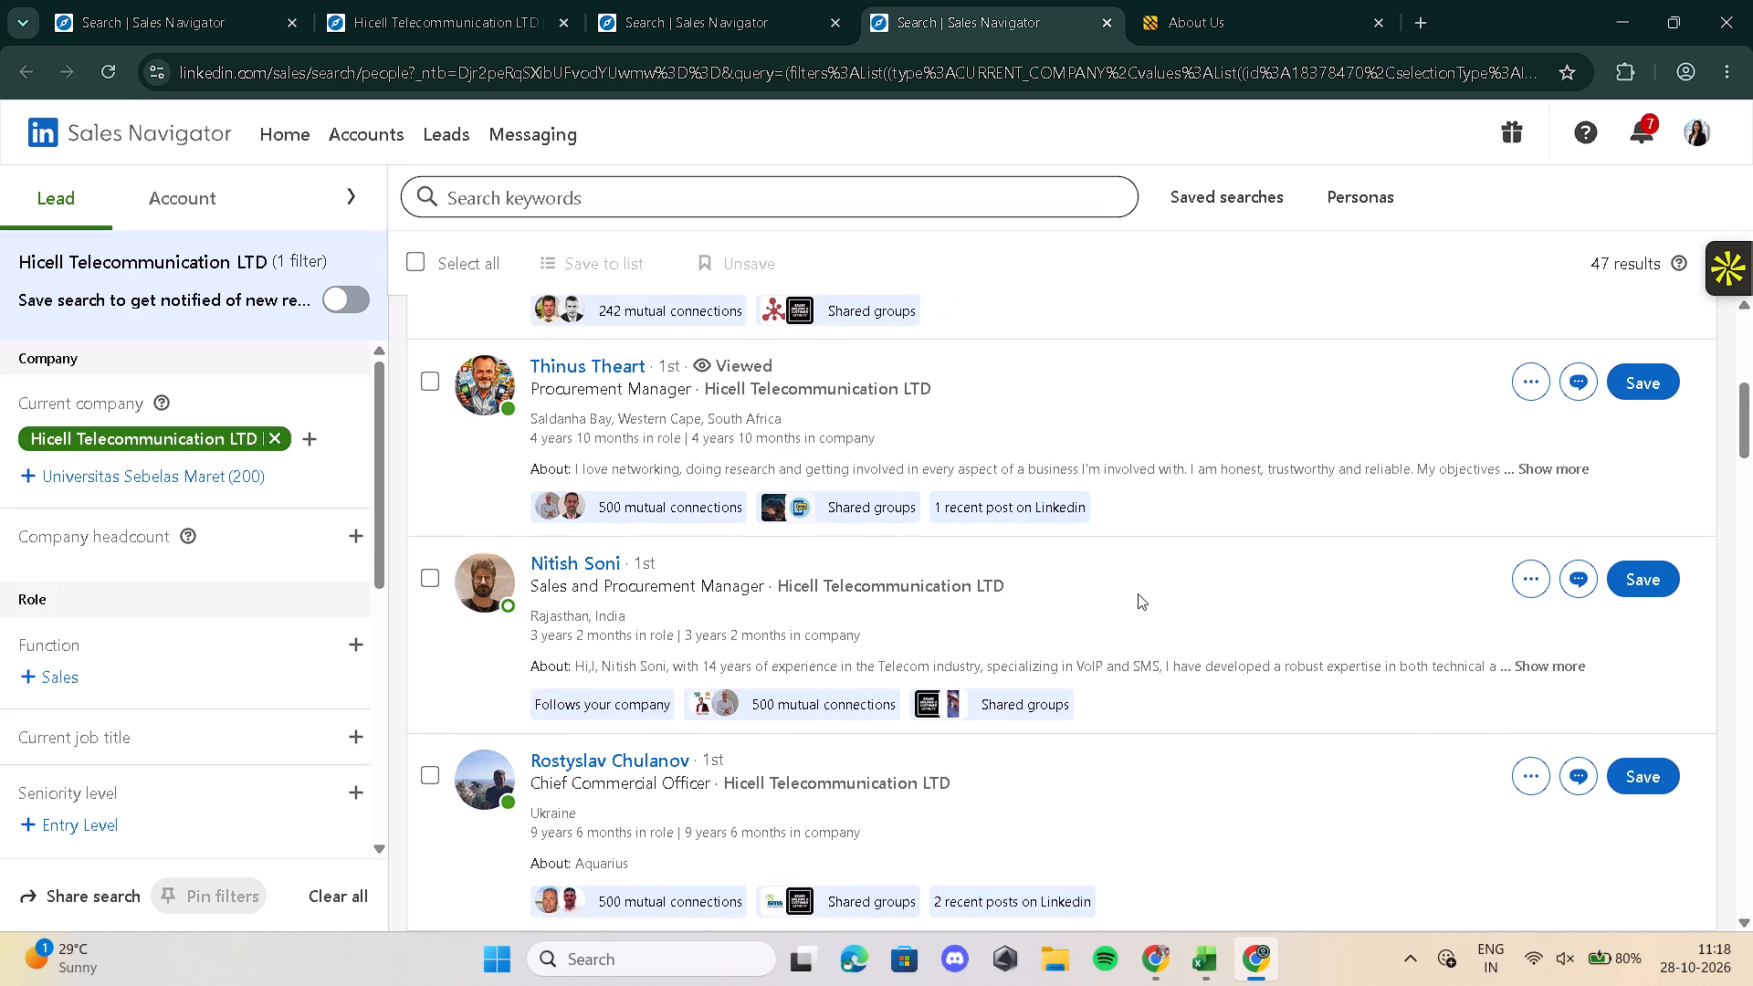
{"action": "scroll", "coordinate": [1138, 593], "scroll_direction": "down", "scroll_amount": 1}
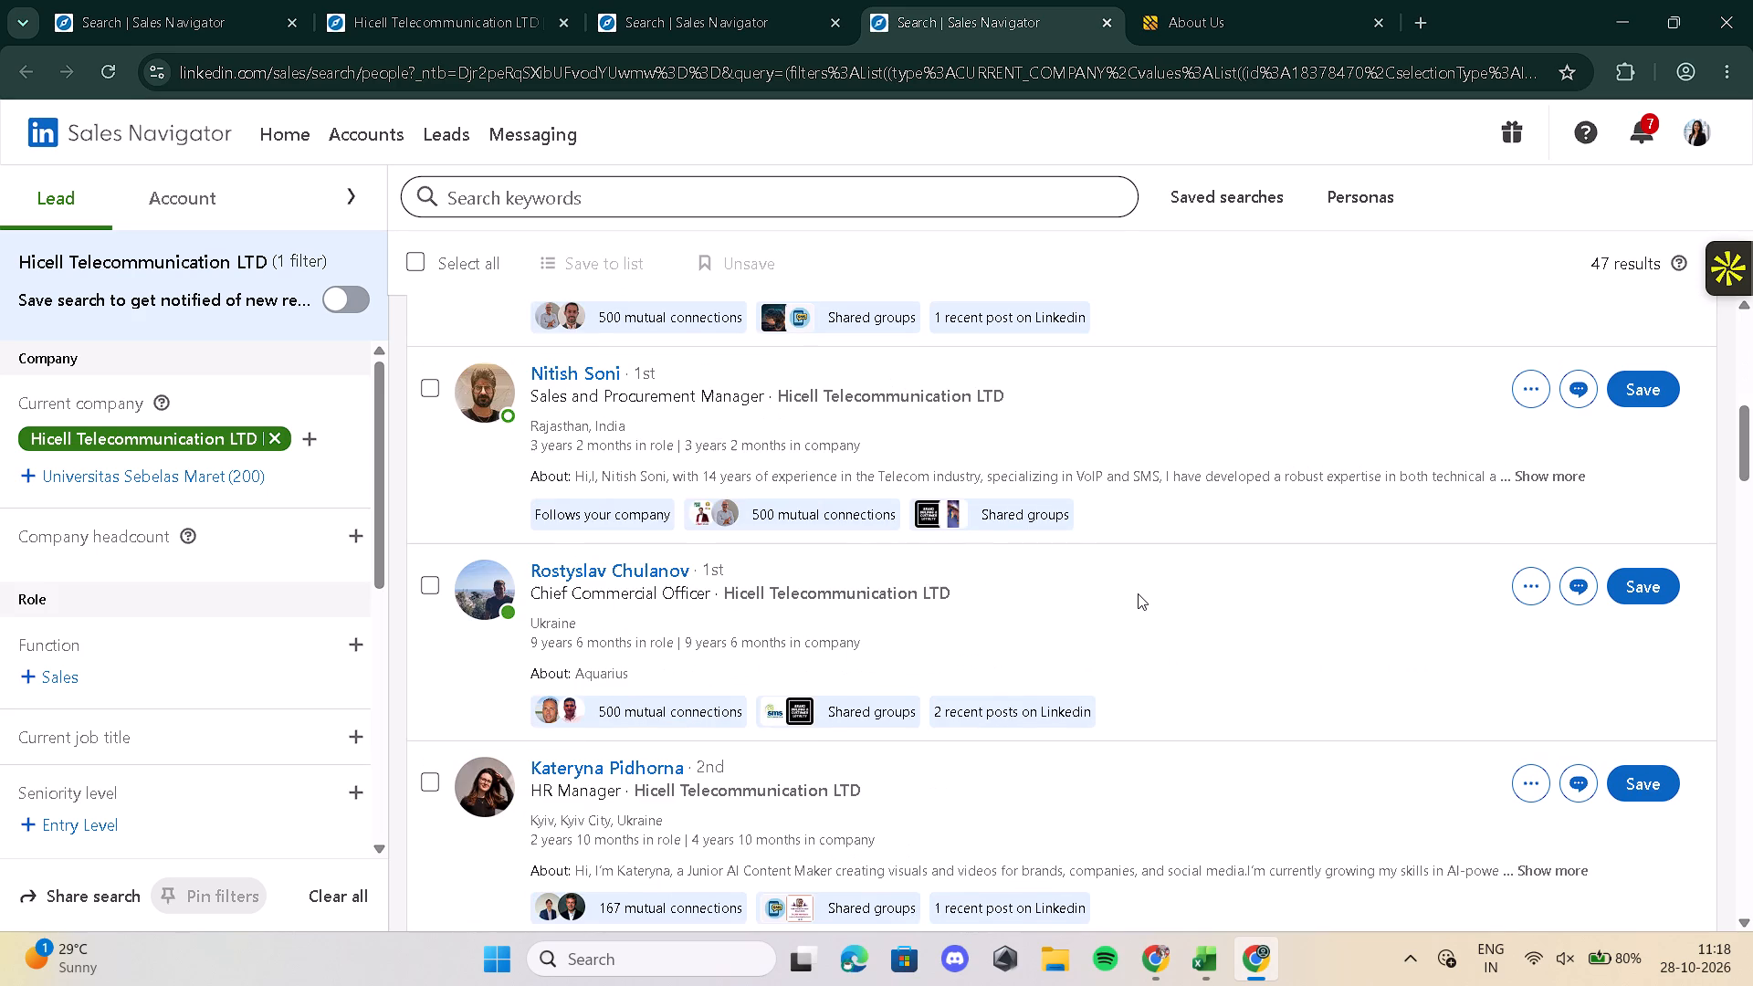
Open the Hicell Chief Commercial Officer's Sales Navigator profile from the lead results in a new tab and switch to it.
{"action": "right_click", "coordinate": [630, 567]}
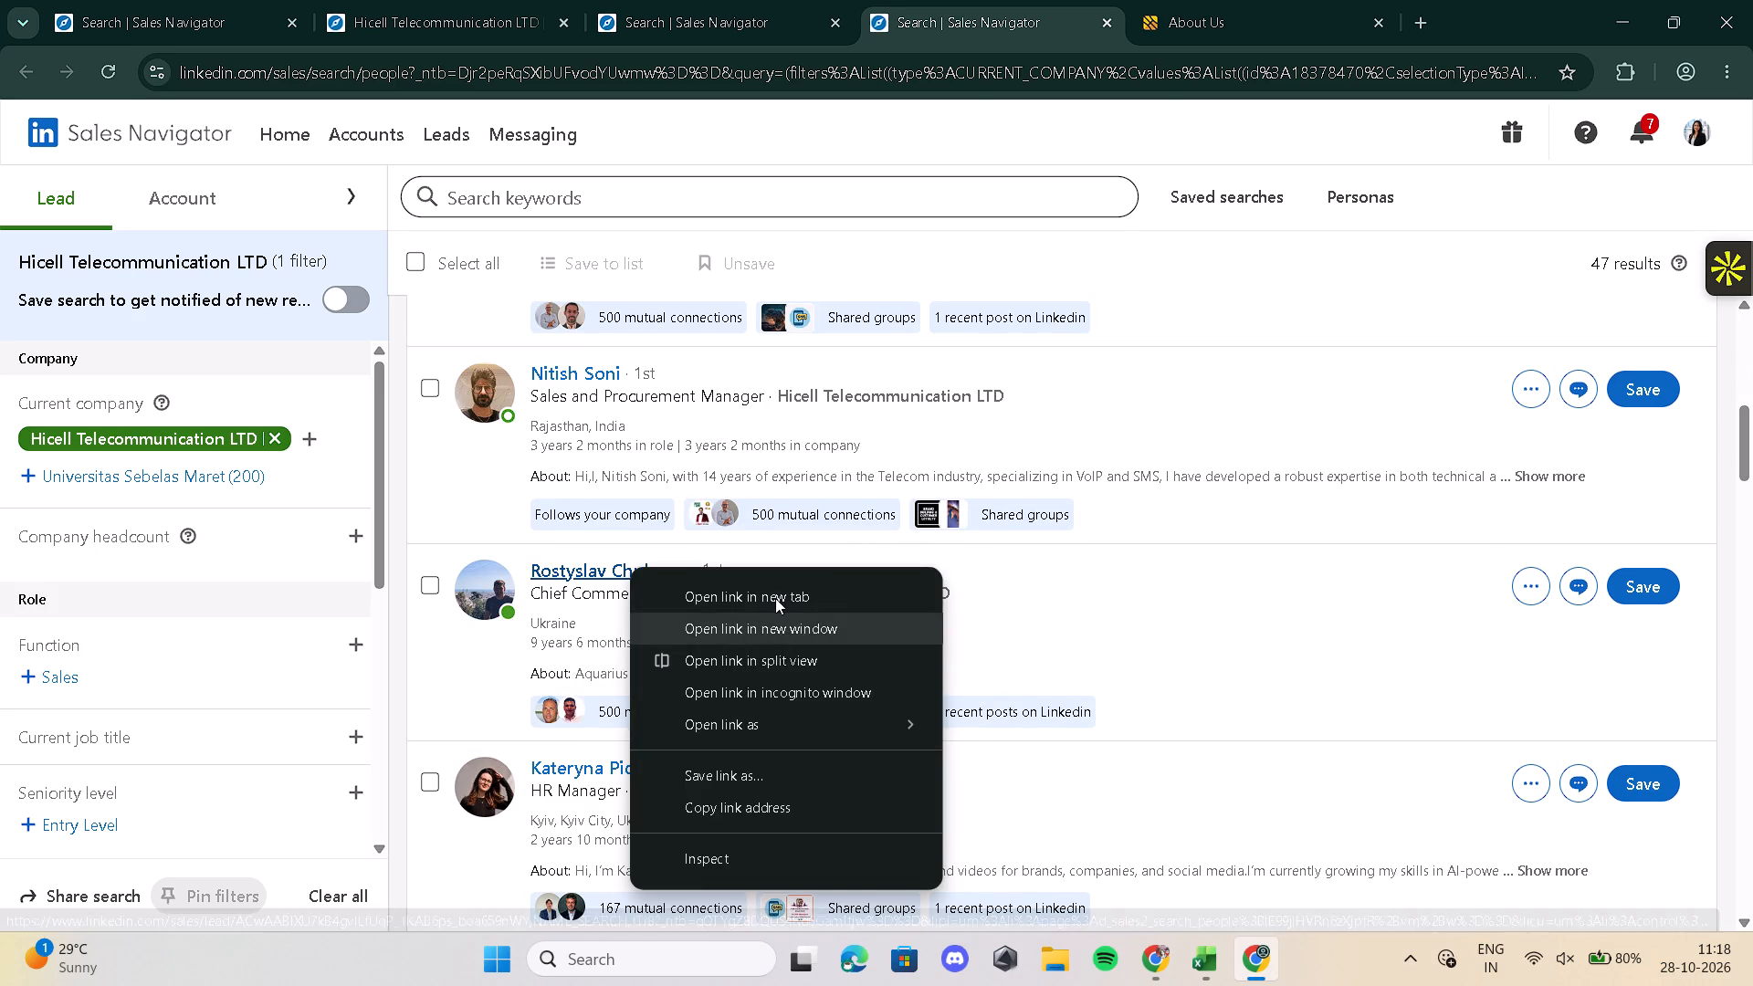
{"action": "left_click", "coordinate": [775, 598]}
{"action": "left_click", "coordinate": [602, 0]}
{"action": "left_click", "coordinate": [872, 0]}
{"action": "left_click", "coordinate": [1115, 0]}
{"action": "left_click", "coordinate": [658, 0]}
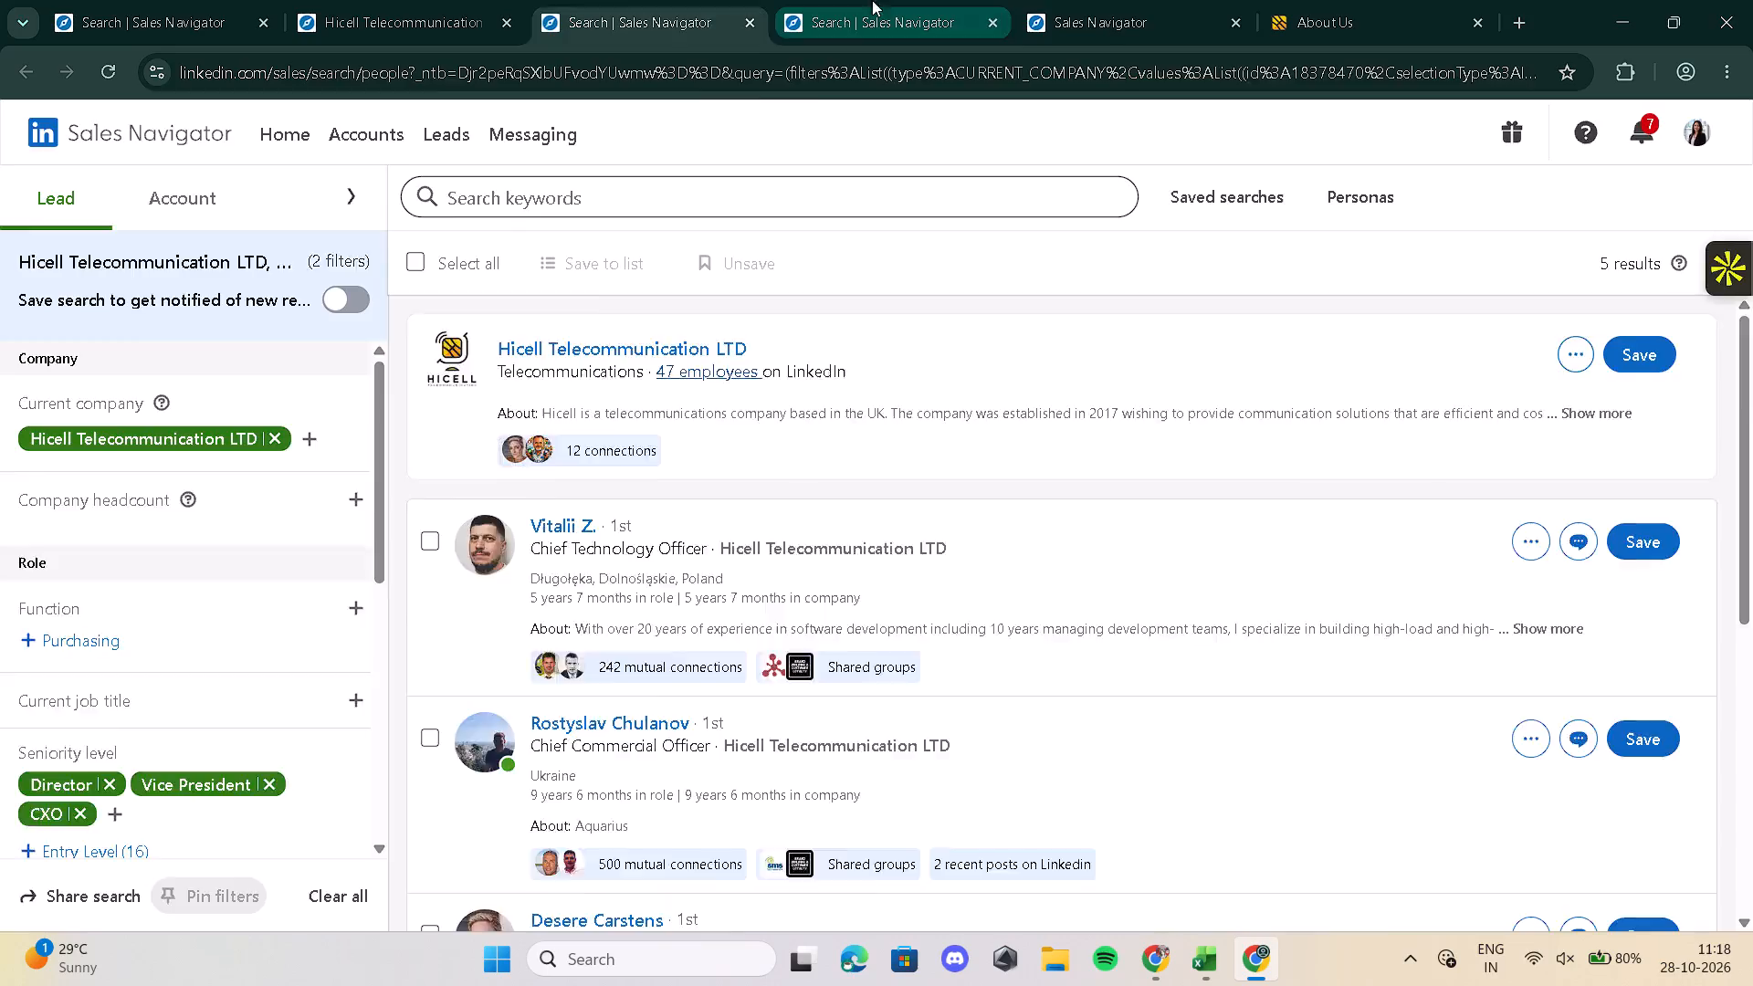
{"action": "left_click", "coordinate": [882, 0]}
{"action": "left_click", "coordinate": [1067, 0]}
{"action": "left_click", "coordinate": [706, 0]}
{"action": "left_click", "coordinate": [904, 0]}
{"action": "left_click", "coordinate": [1122, 0]}
{"action": "left_click", "coordinate": [558, 0]}
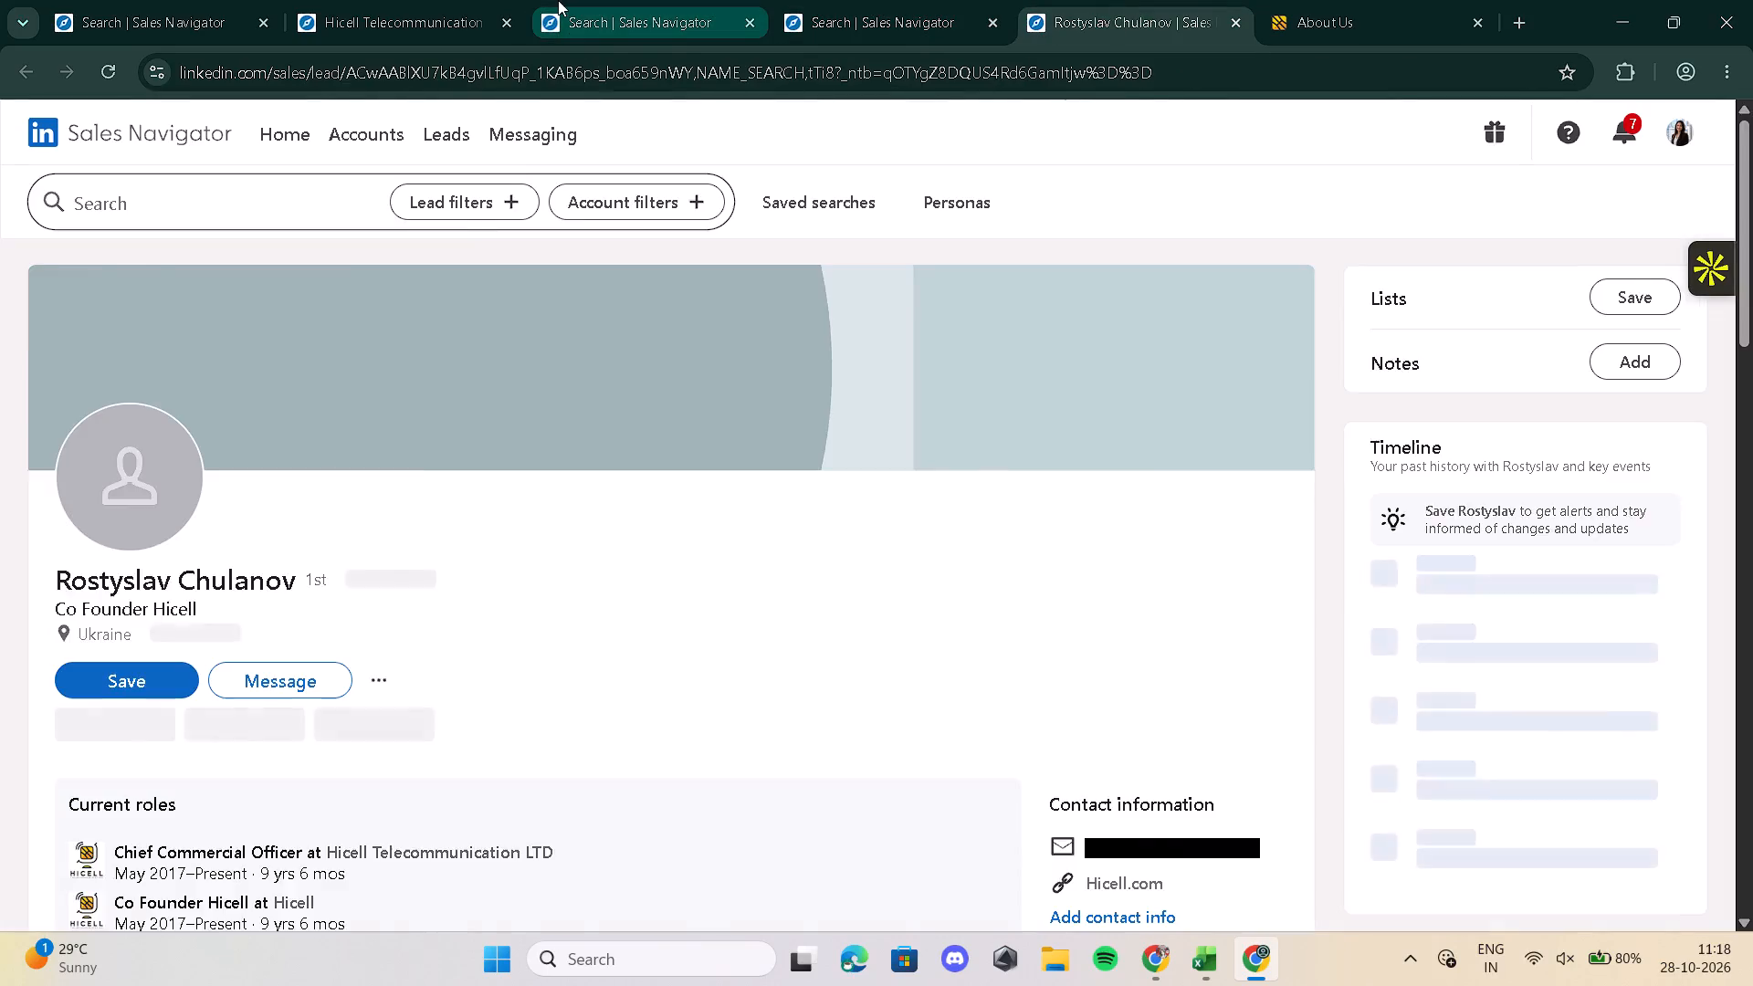
{"action": "left_click", "coordinate": [856, 0]}
{"action": "left_click", "coordinate": [1094, 0]}
Copy the Chief Commercial Officer's name from the profile into cell F180 of the SA Harsh sheet in Excel.
{"action": "left_click_drag", "start_coordinate": [299, 580], "coordinate": [2, 572]}
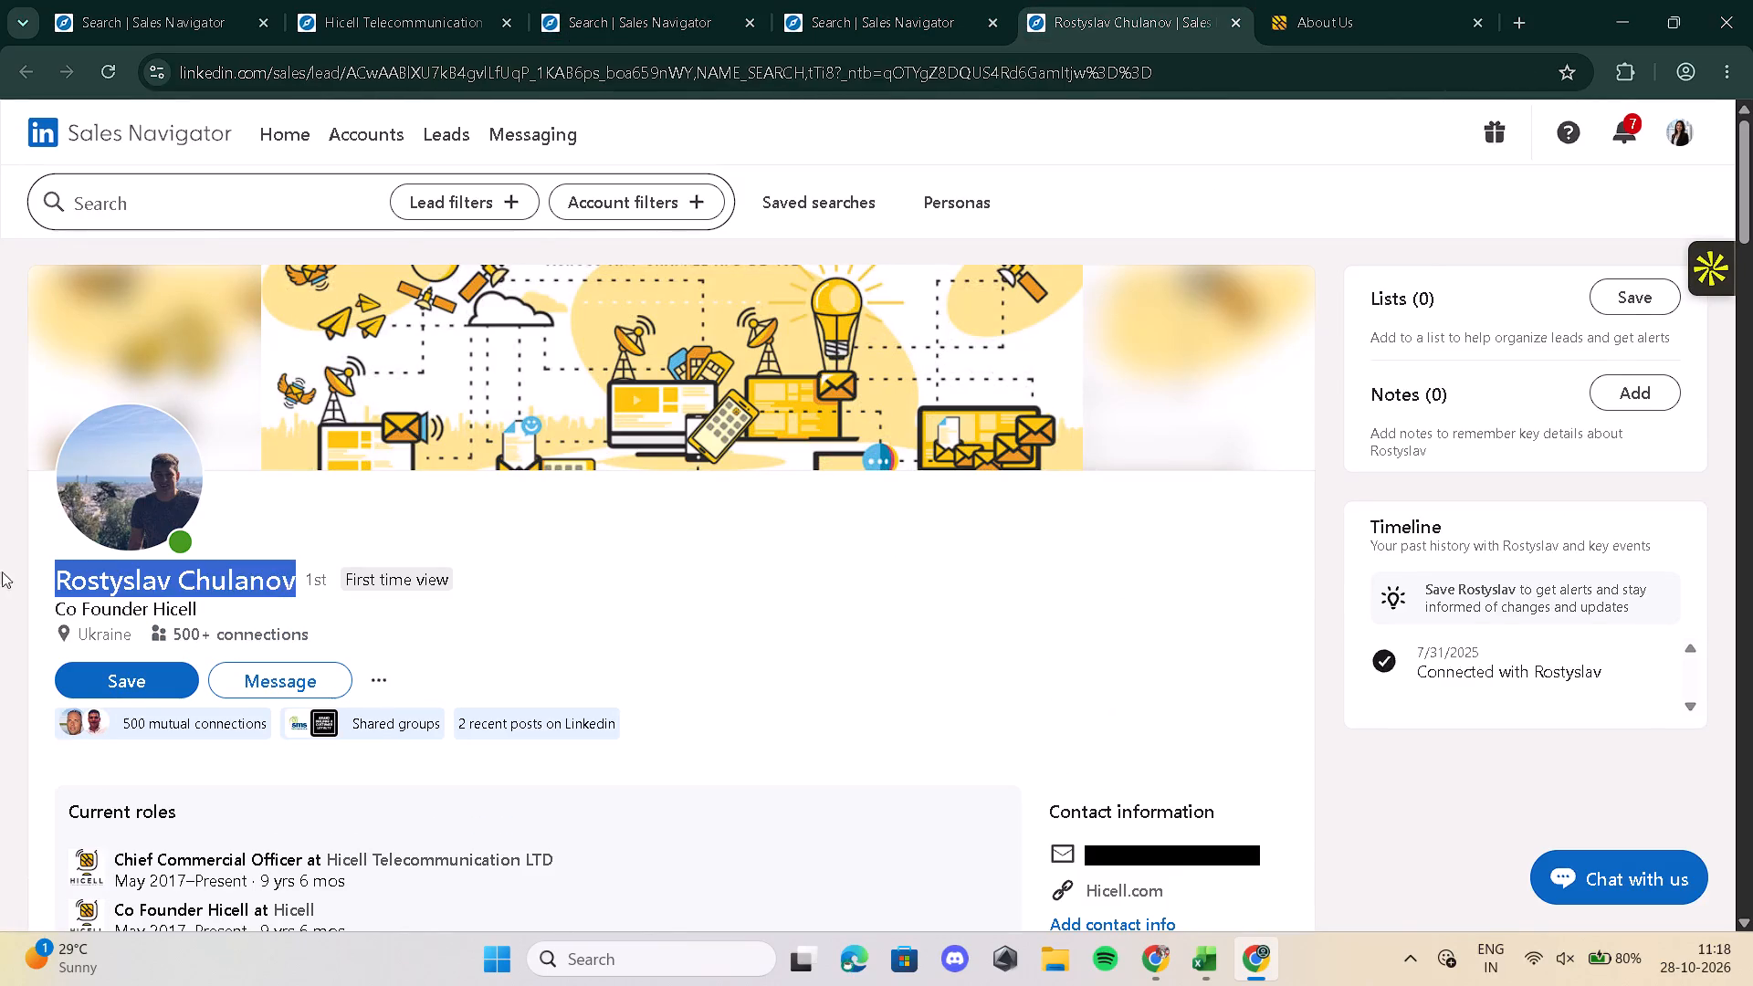
{"action": "left_click_drag", "start_coordinate": [2, 572], "coordinate": [0, 572]}
{"action": "right_click", "coordinate": [121, 572]}
{"action": "left_click", "coordinate": [227, 614]}
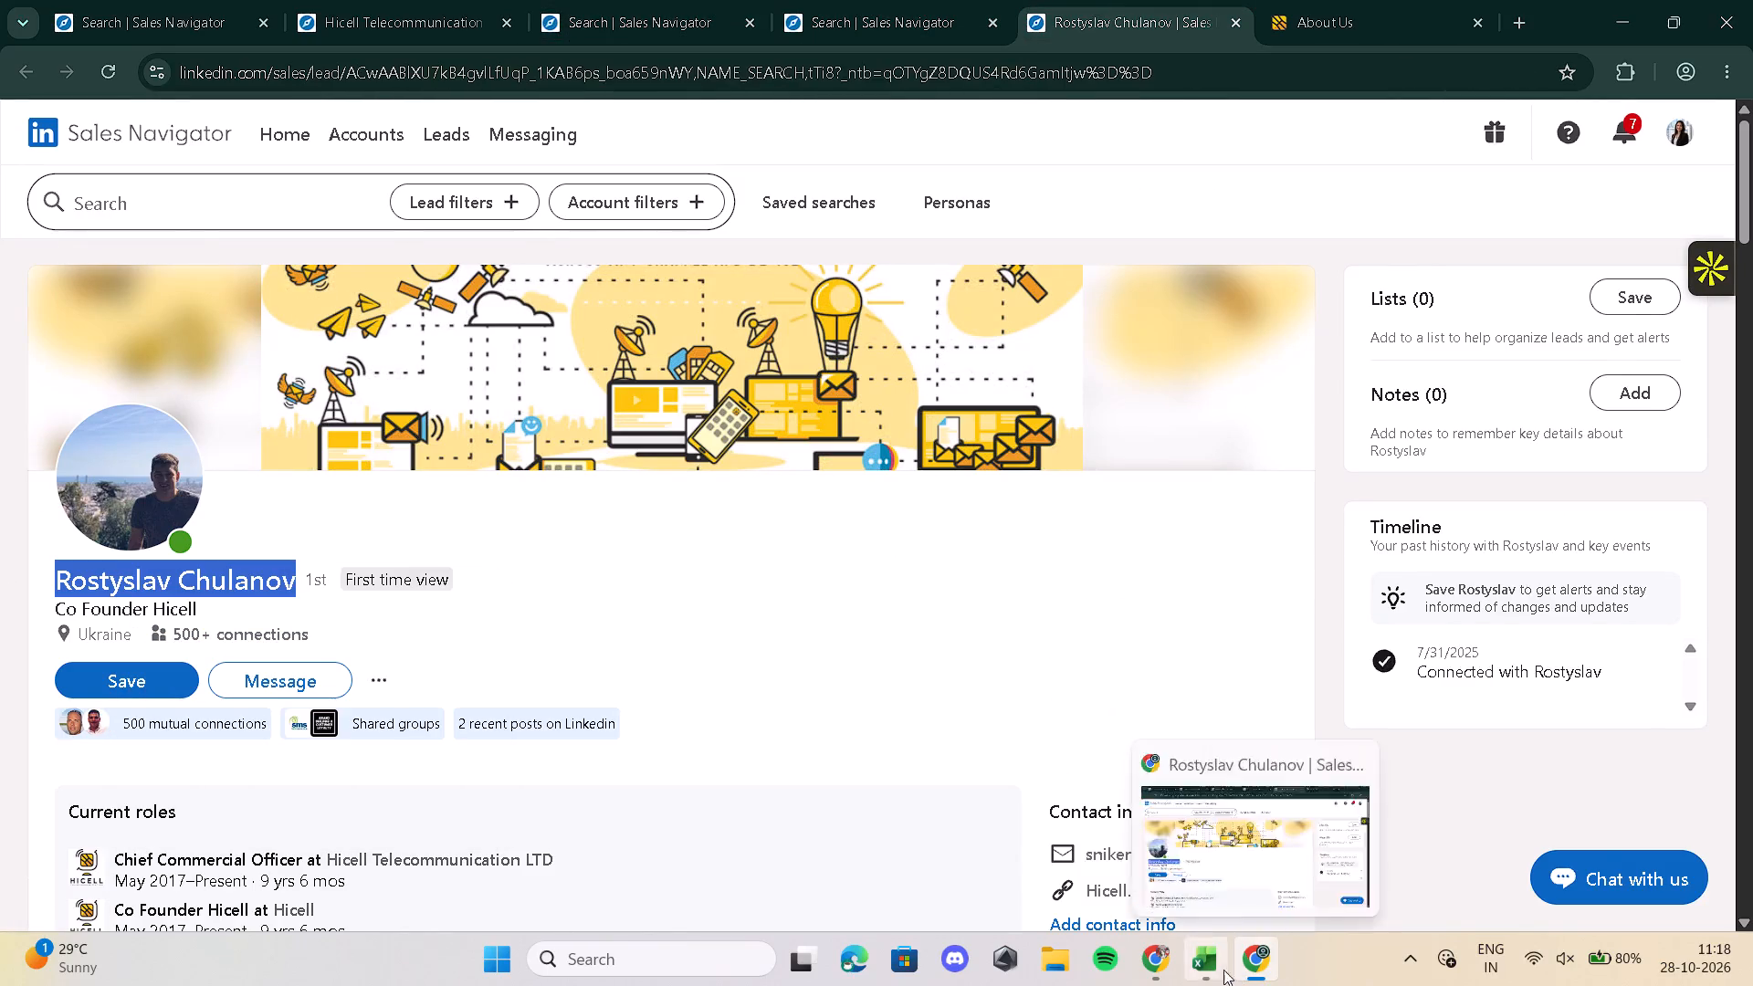
{"action": "left_click", "coordinate": [1215, 967]}
{"action": "left_click", "coordinate": [1404, 432]}
{"action": "key", "text": "ctrl+v"}
{"action": "left_click_drag", "start_coordinate": [1404, 432], "coordinate": [1578, 418], "text": "ctrl"}
{"action": "left_click", "coordinate": [1585, 416]}
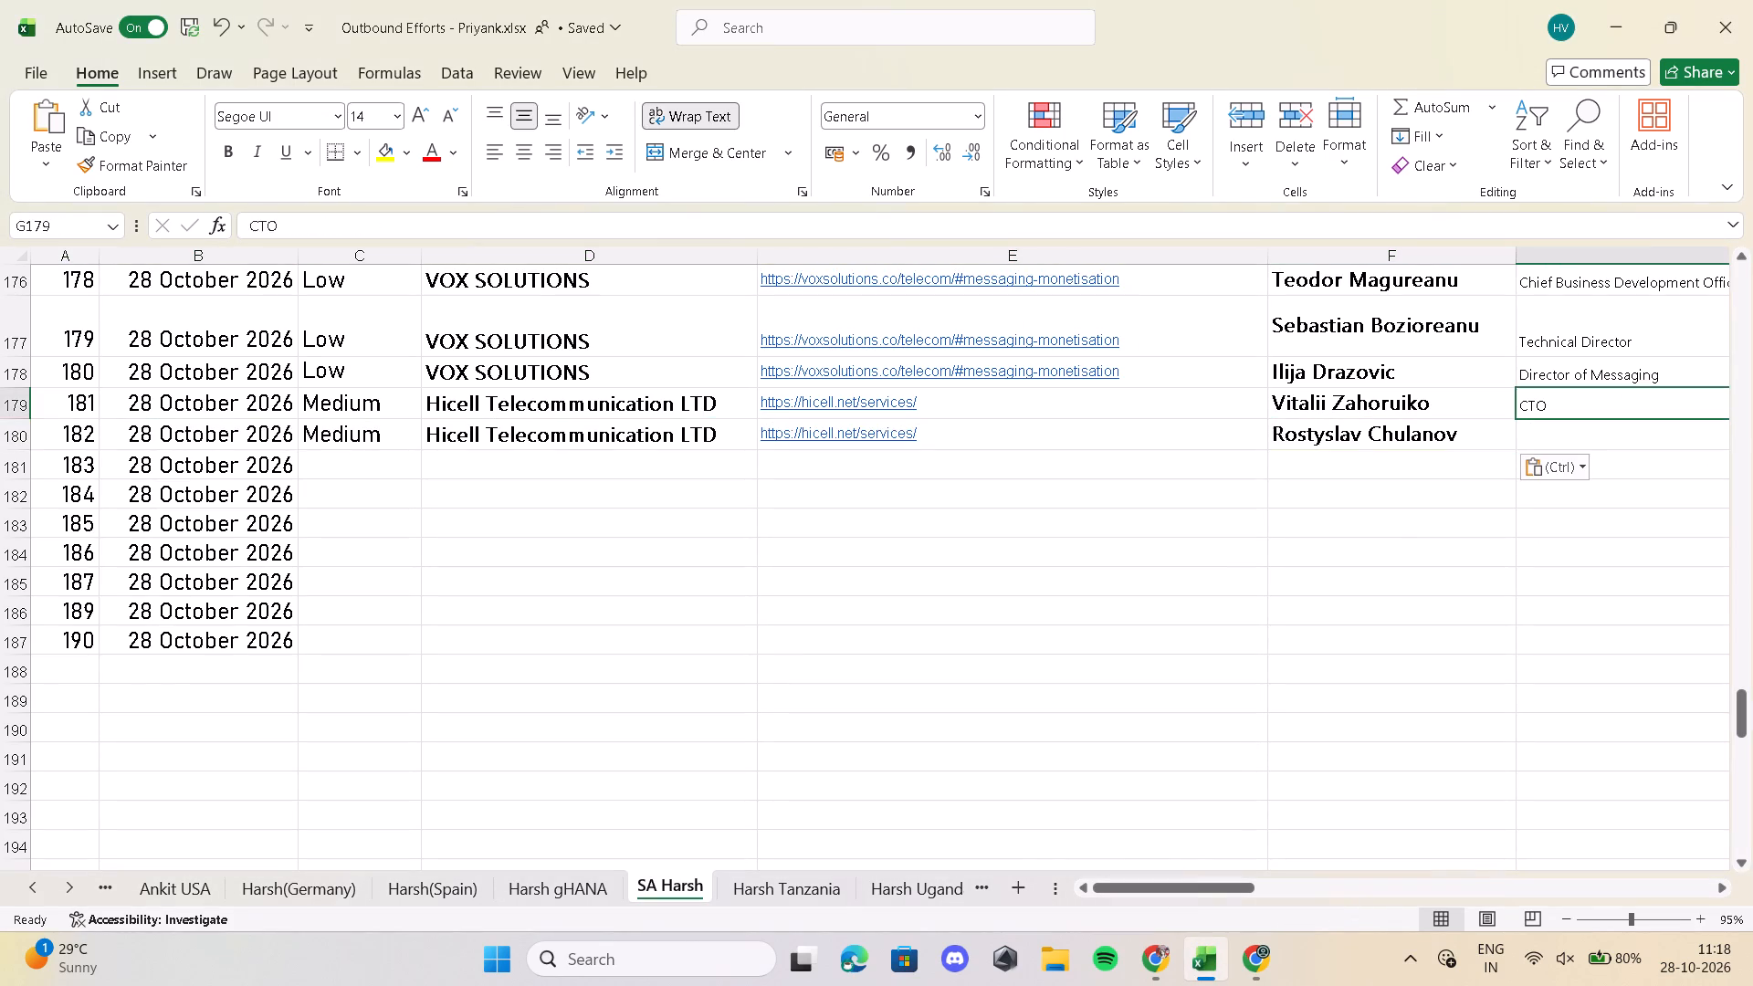
{"action": "left_click", "coordinate": [1590, 439]}
{"action": "left_click", "coordinate": [5, 436]}
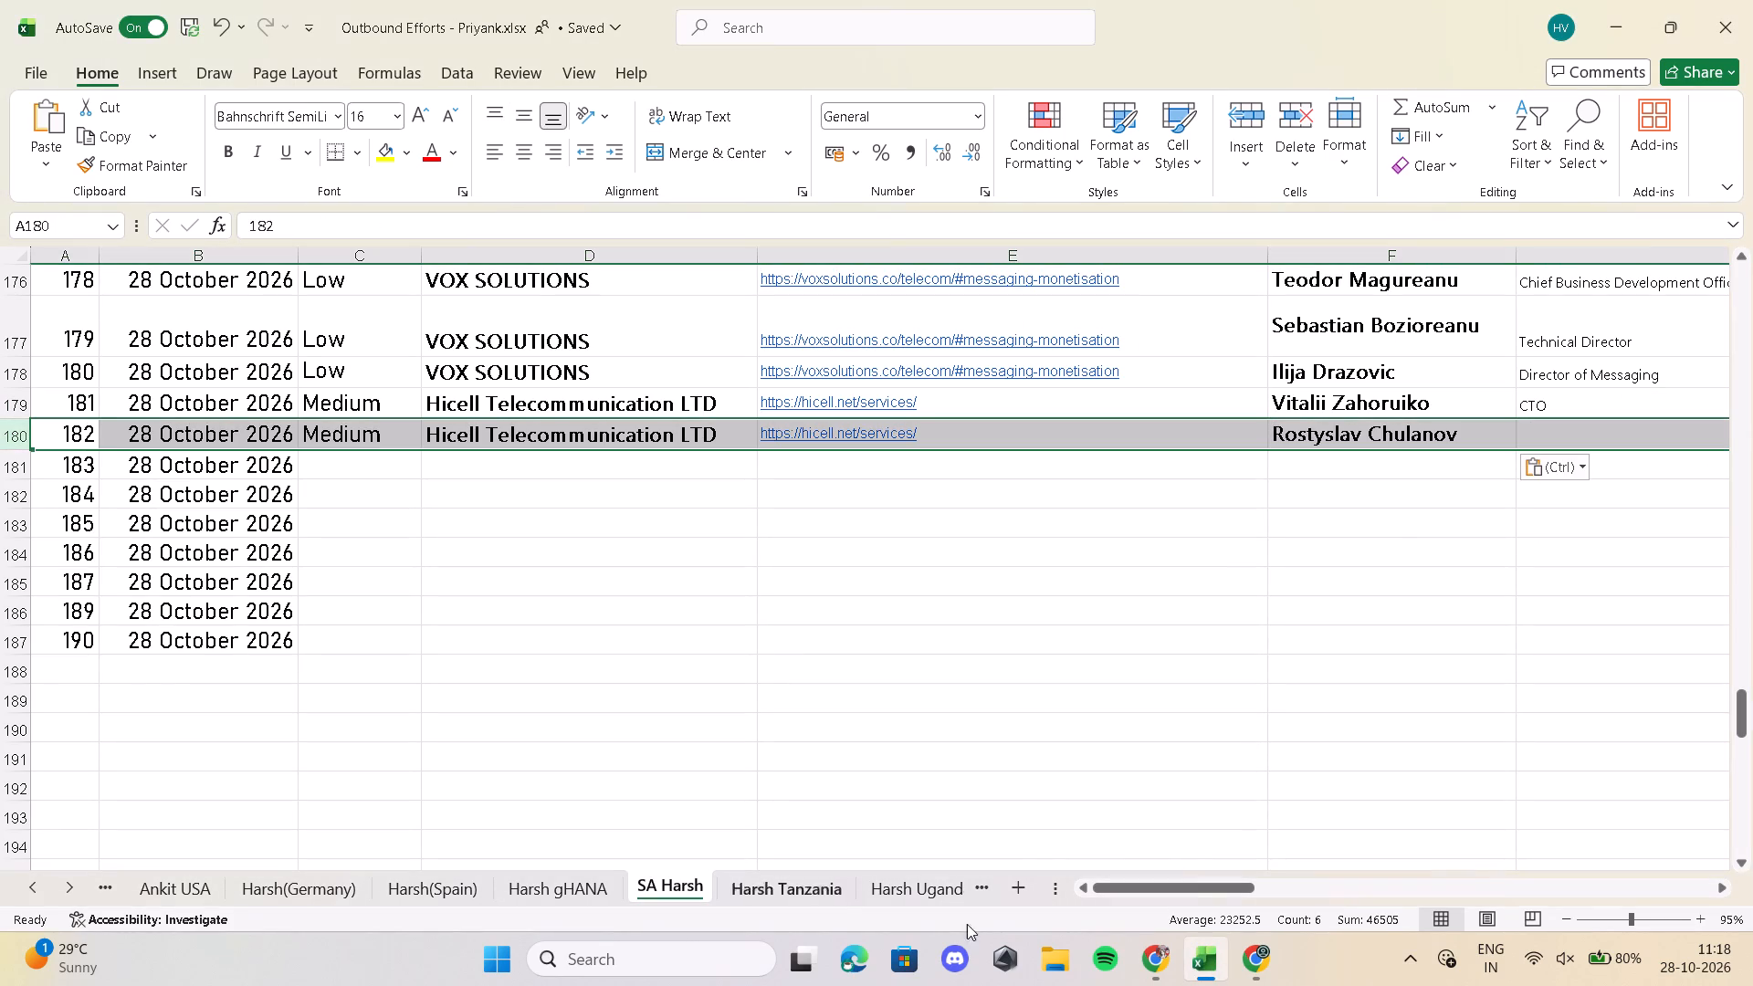
Return to Chrome and open the Chief Commercial Officer's LinkedIn profile from the Sales Navigator profile.
{"action": "left_click", "coordinate": [1269, 981]}
{"action": "left_click", "coordinate": [380, 678]}
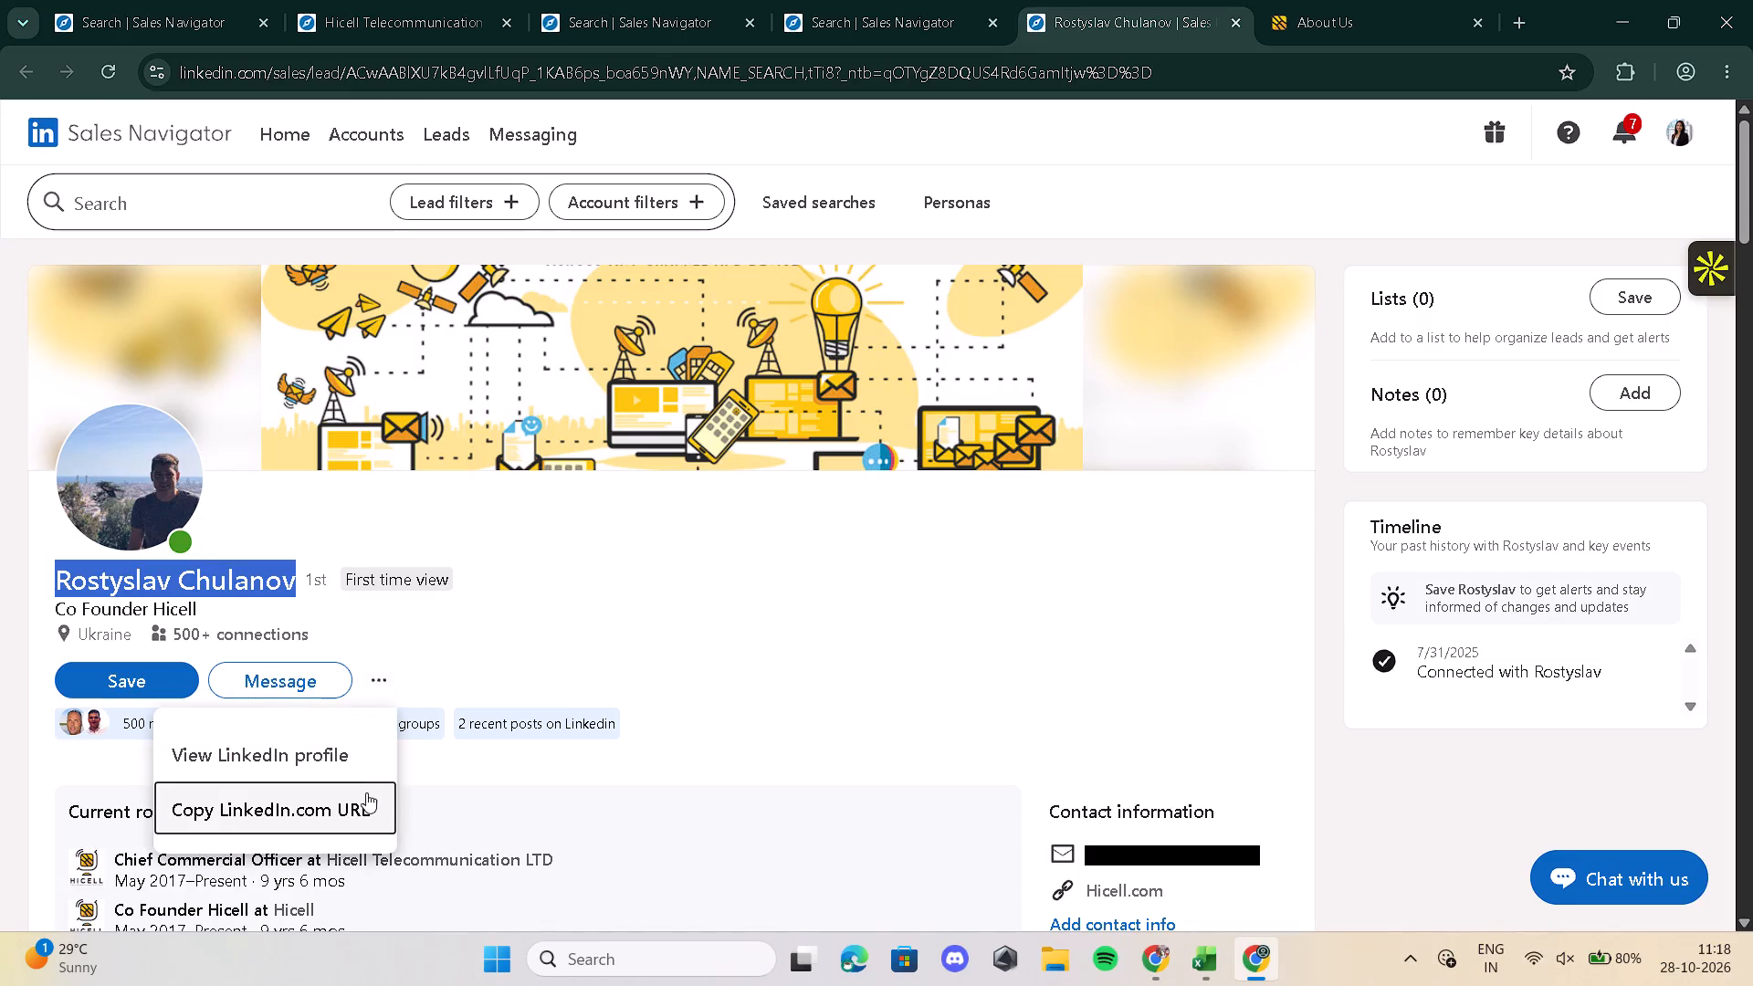
{"action": "left_click", "coordinate": [352, 752]}
{"action": "left_click", "coordinate": [725, 0]}
{"action": "left_click", "coordinate": [919, 0]}
{"action": "left_click", "coordinate": [1138, 0]}
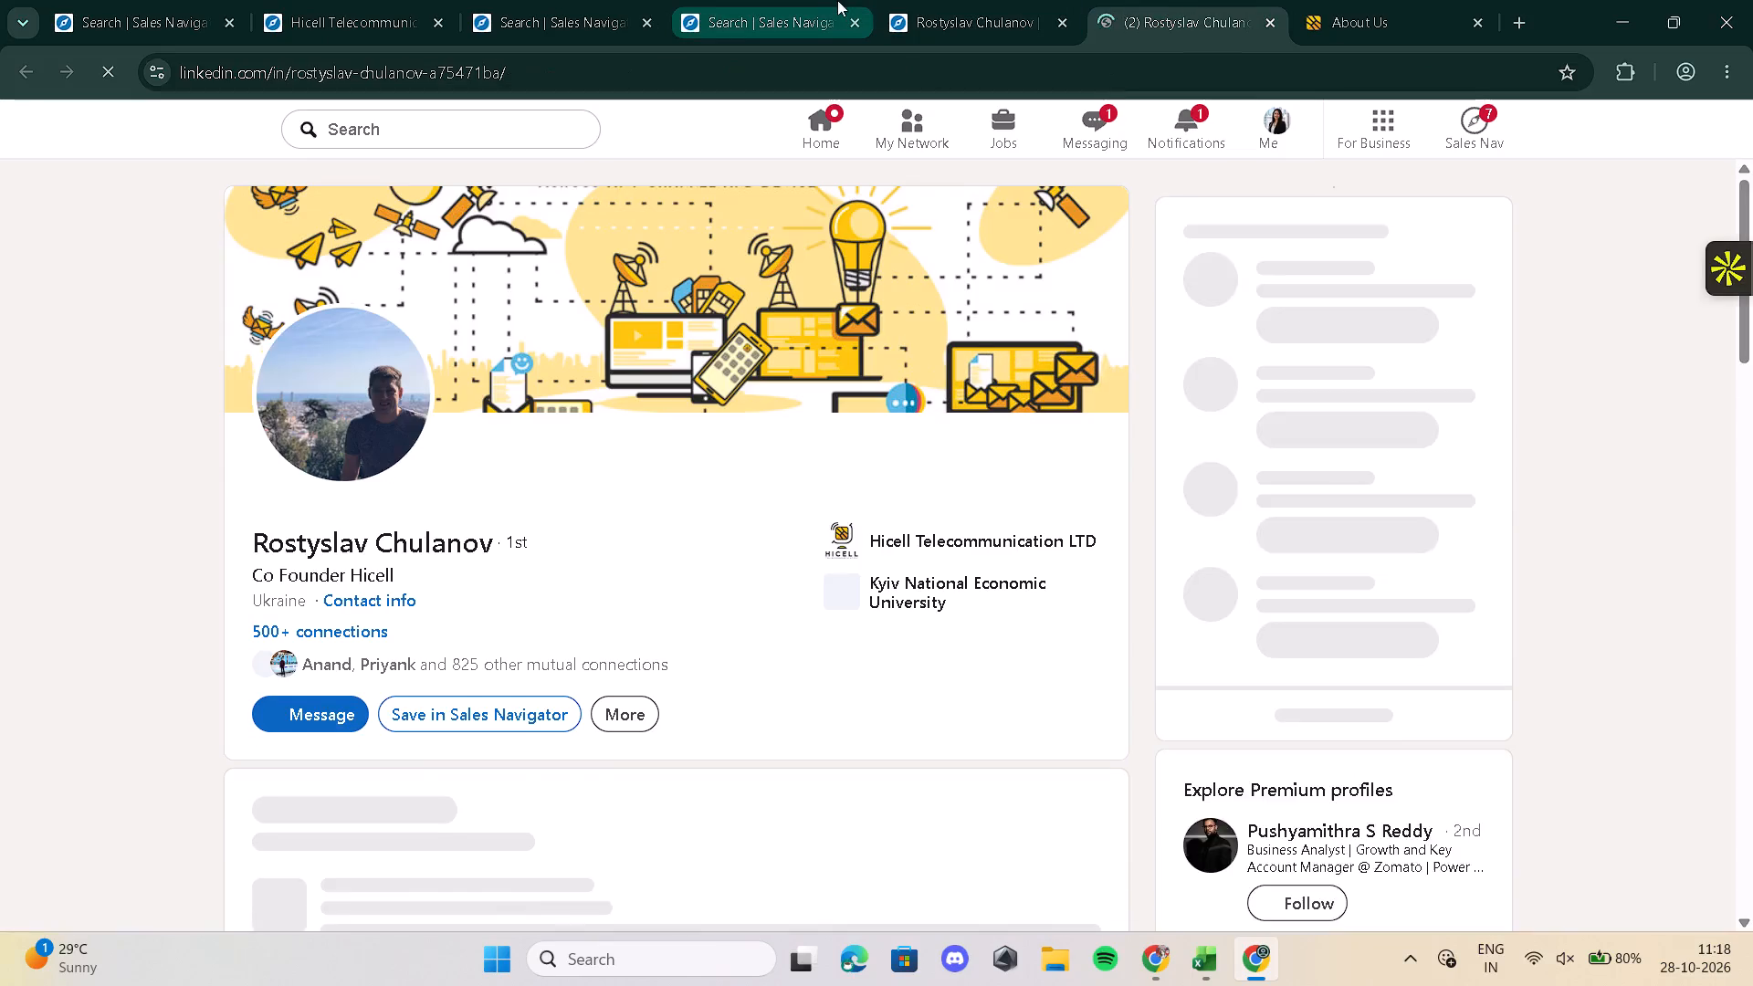
{"action": "left_click", "coordinate": [786, 0]}
{"action": "left_click", "coordinate": [992, 0]}
{"action": "left_click", "coordinate": [1095, 0]}
Look up the Chief Commercial Officer's work email with Apollo and paste it into cell K180 in Excel.
{"action": "left_click", "coordinate": [1718, 277]}
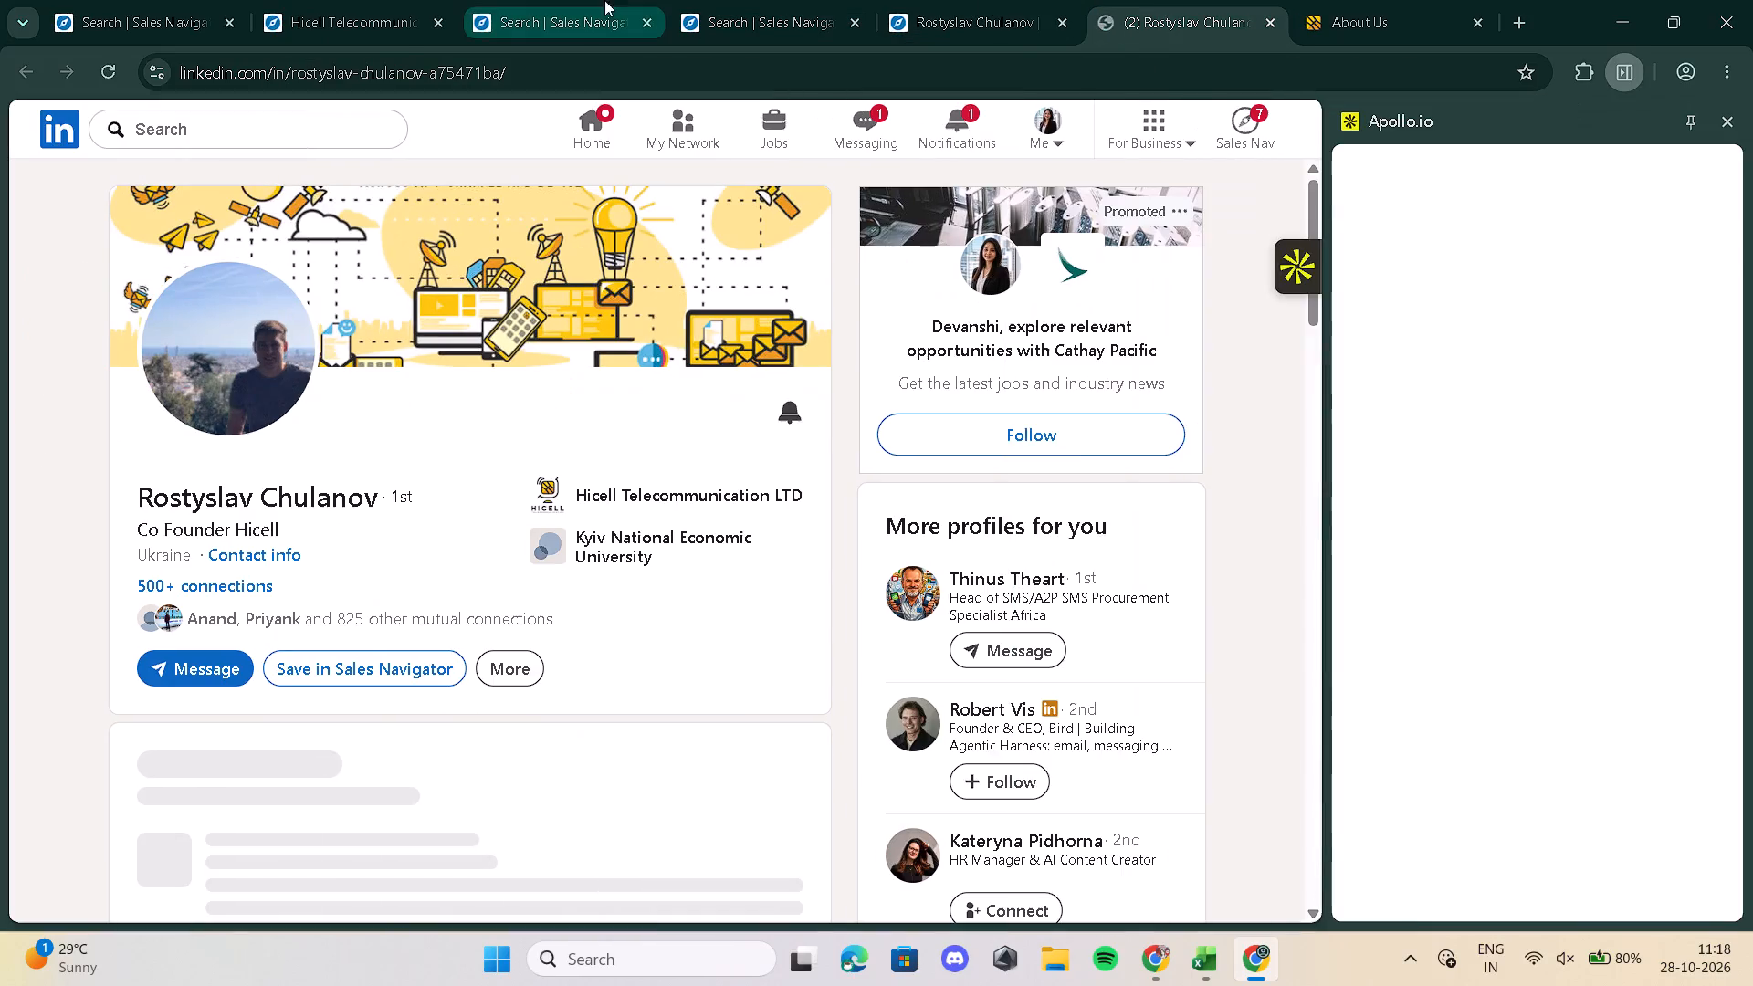
{"action": "left_click", "coordinate": [732, 0]}
{"action": "left_click", "coordinate": [952, 0]}
{"action": "left_click", "coordinate": [1128, 0]}
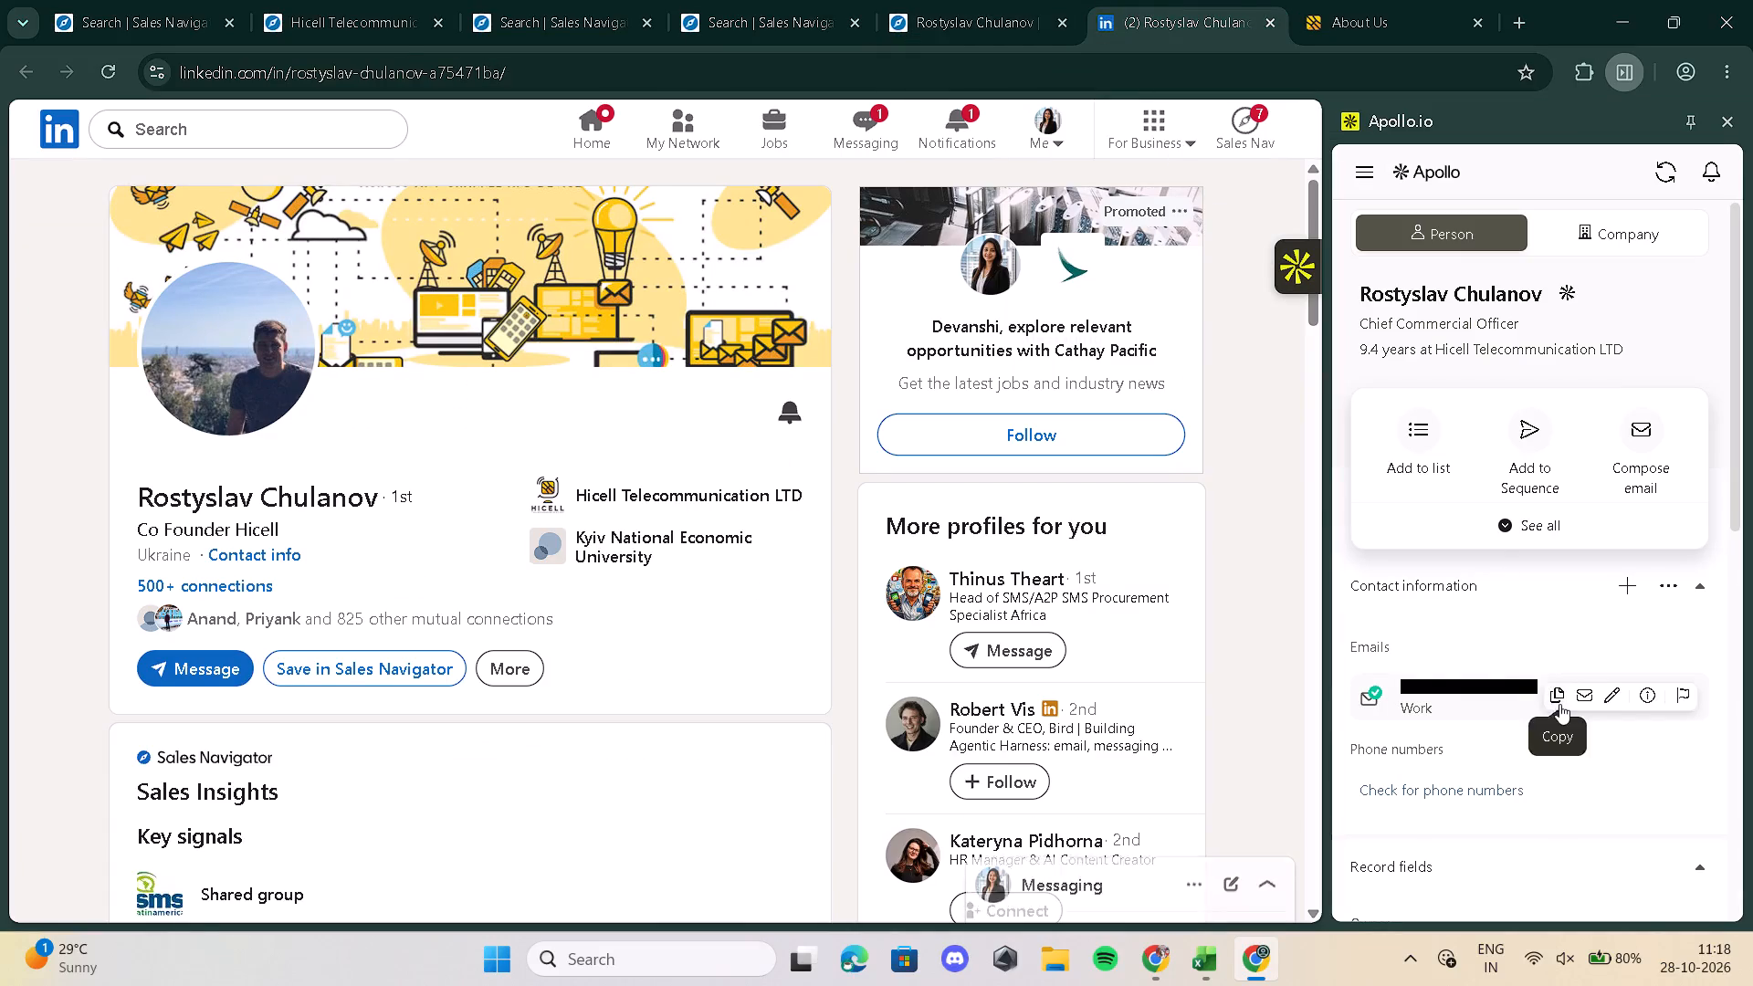
{"action": "left_click", "coordinate": [1559, 704]}
{"action": "left_click", "coordinate": [1207, 955]}
{"action": "left_click_drag", "start_coordinate": [1225, 884], "coordinate": [1387, 871]}
{"action": "left_click", "coordinate": [1158, 431]}
{"action": "key", "text": "ctrl+v"}
Copy the status Not Accepted, the region Africa and the country South Africa from row 179 into row 180.
{"action": "left_click_drag", "start_coordinate": [1158, 431], "coordinate": [922, 391], "text": "ctrl"}
{"action": "left_click", "coordinate": [918, 391]}
{"action": "key", "text": "ctrl+c"}
{"action": "left_click", "coordinate": [910, 431]}
{"action": "key", "text": "ctrl+v"}
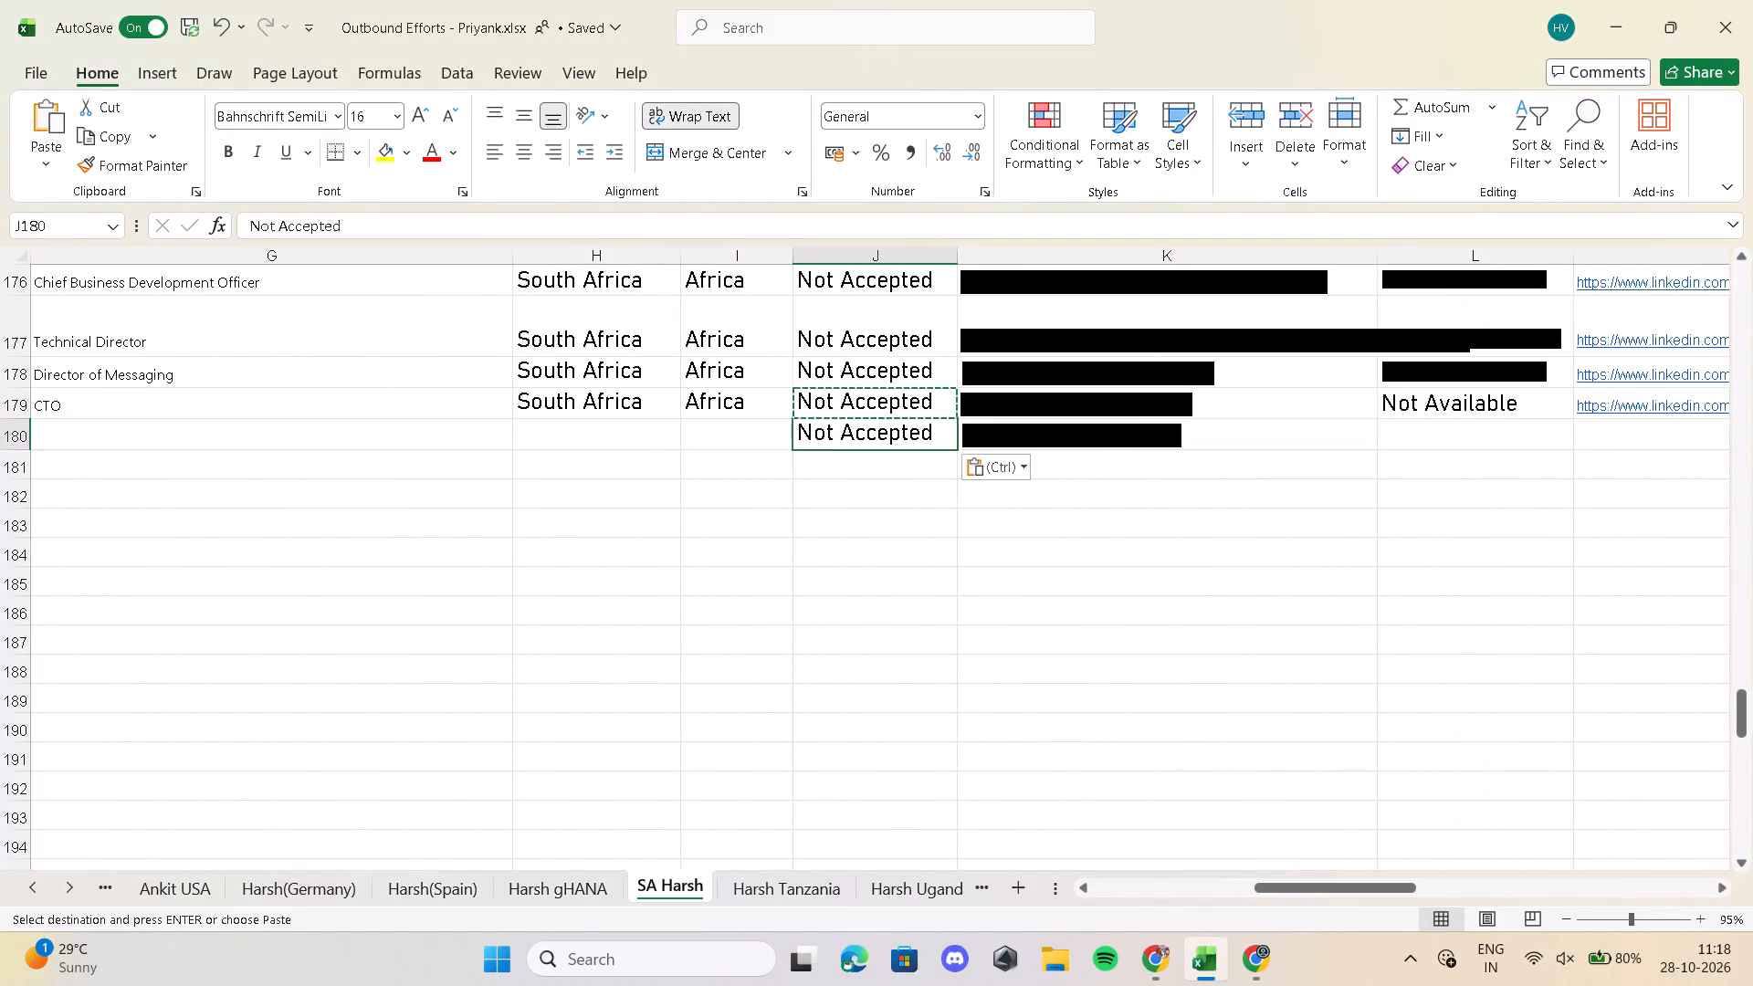
{"action": "left_click", "coordinate": [737, 396]}
{"action": "key", "text": "ctrl+c"}
{"action": "left_click", "coordinate": [740, 432]}
{"action": "key", "text": "ctrl+v"}
{"action": "left_click", "coordinate": [730, 432], "text": "ctrl"}
{"action": "left_click", "coordinate": [620, 409]}
{"action": "key", "text": "ctrl+c"}
{"action": "left_click", "coordinate": [619, 405]}
{"action": "key", "text": "ctrl+c"}
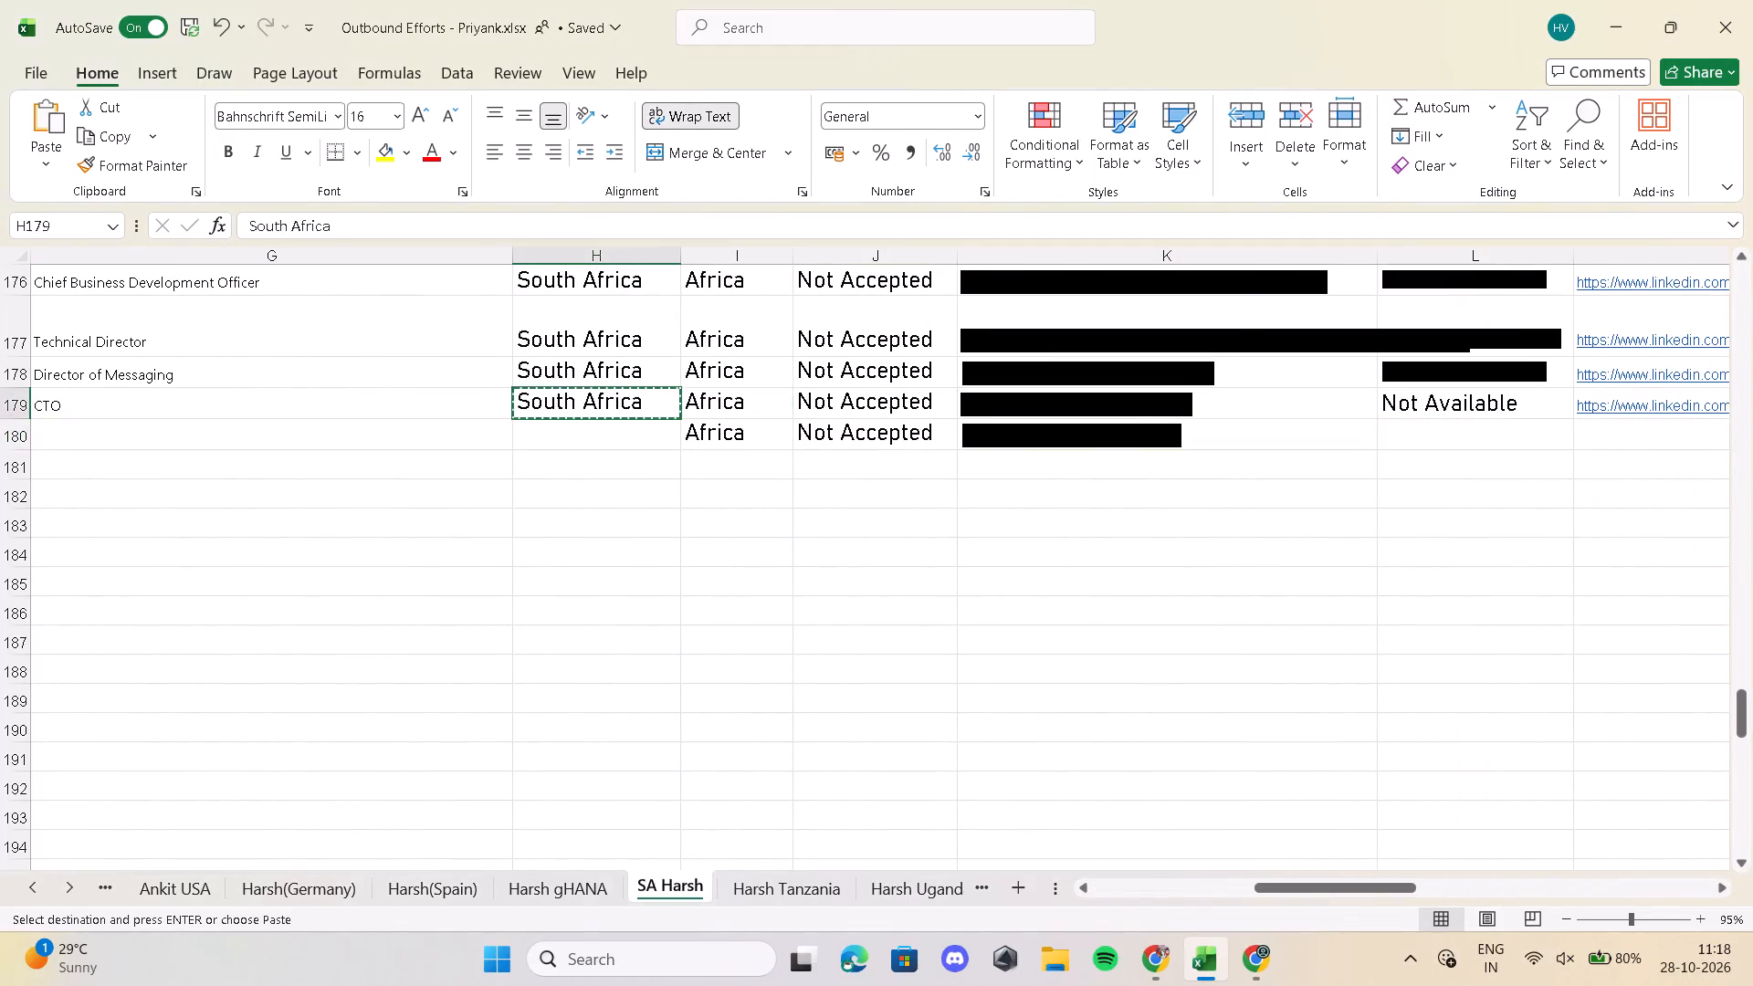
{"action": "left_click", "coordinate": [627, 440]}
{"action": "key", "text": "ctrl+v"}
{"action": "left_click_drag", "start_coordinate": [627, 440], "coordinate": [1274, 840], "text": "ctrl"}
Copy the title Co Founder from the lead's Sales Navigator profile in Chrome into cell G180 in Excel.
{"action": "left_click_drag", "start_coordinate": [1350, 886], "coordinate": [1324, 884]}
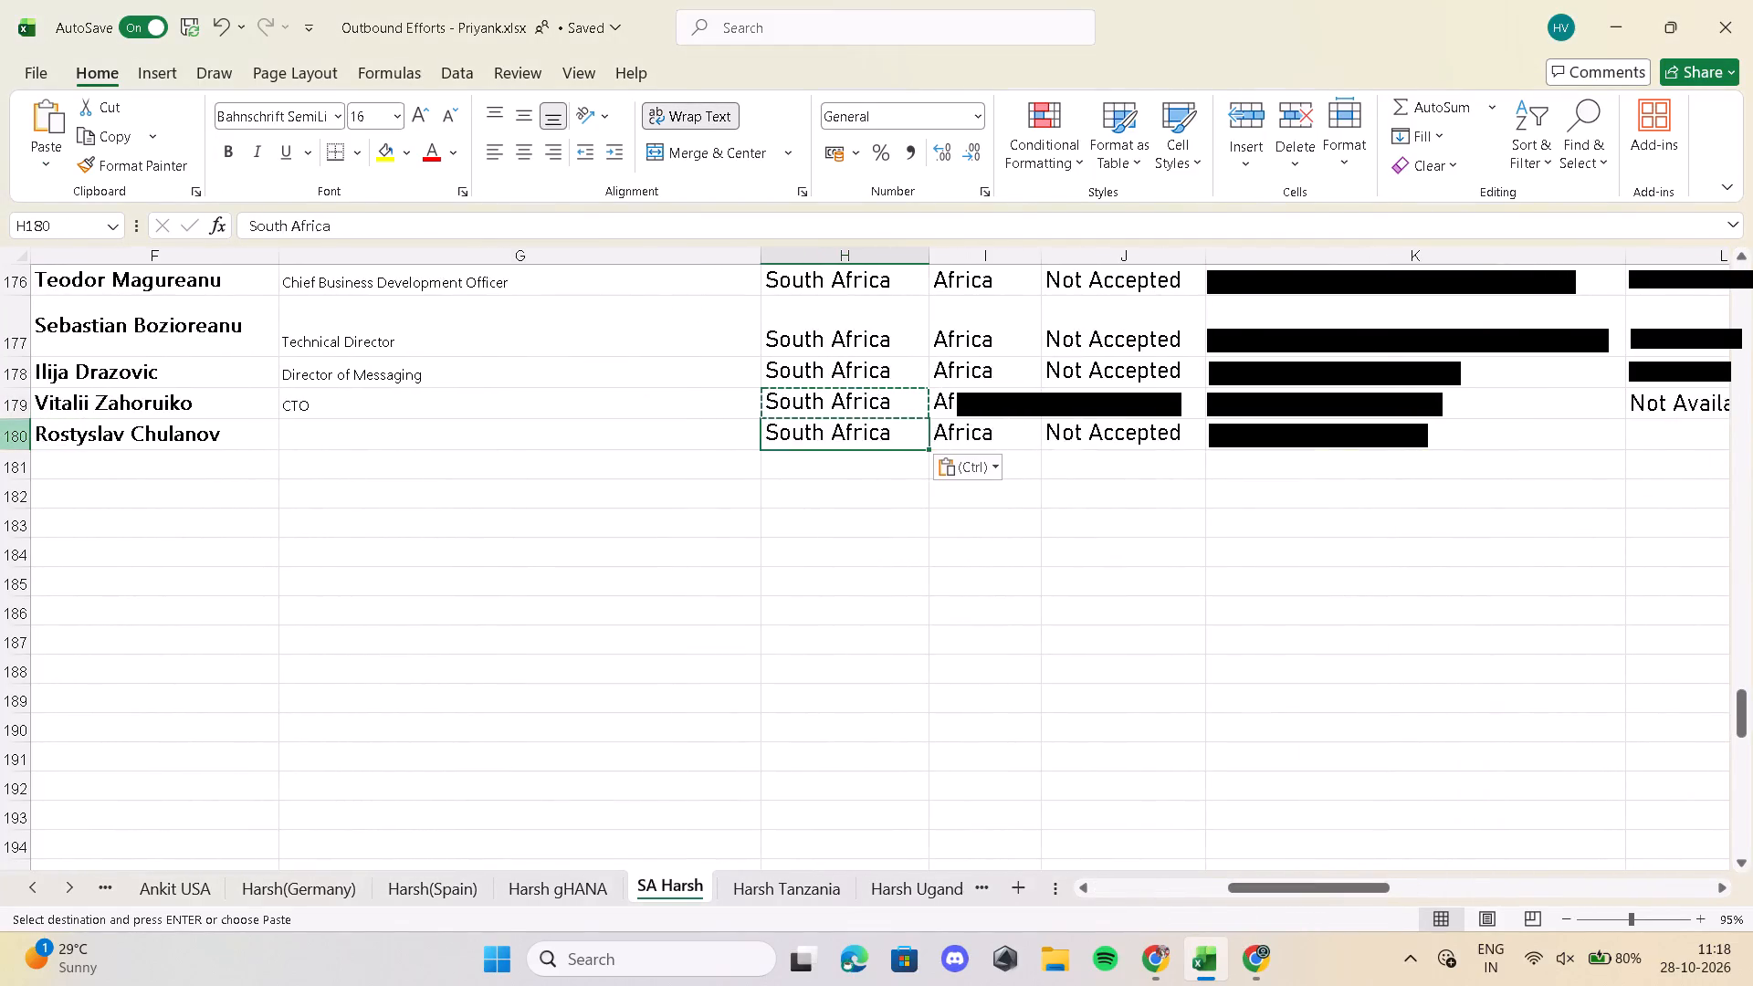
{"action": "left_click", "coordinate": [6, 437]}
{"action": "left_click", "coordinate": [1243, 959]}
{"action": "left_click", "coordinate": [990, 5]}
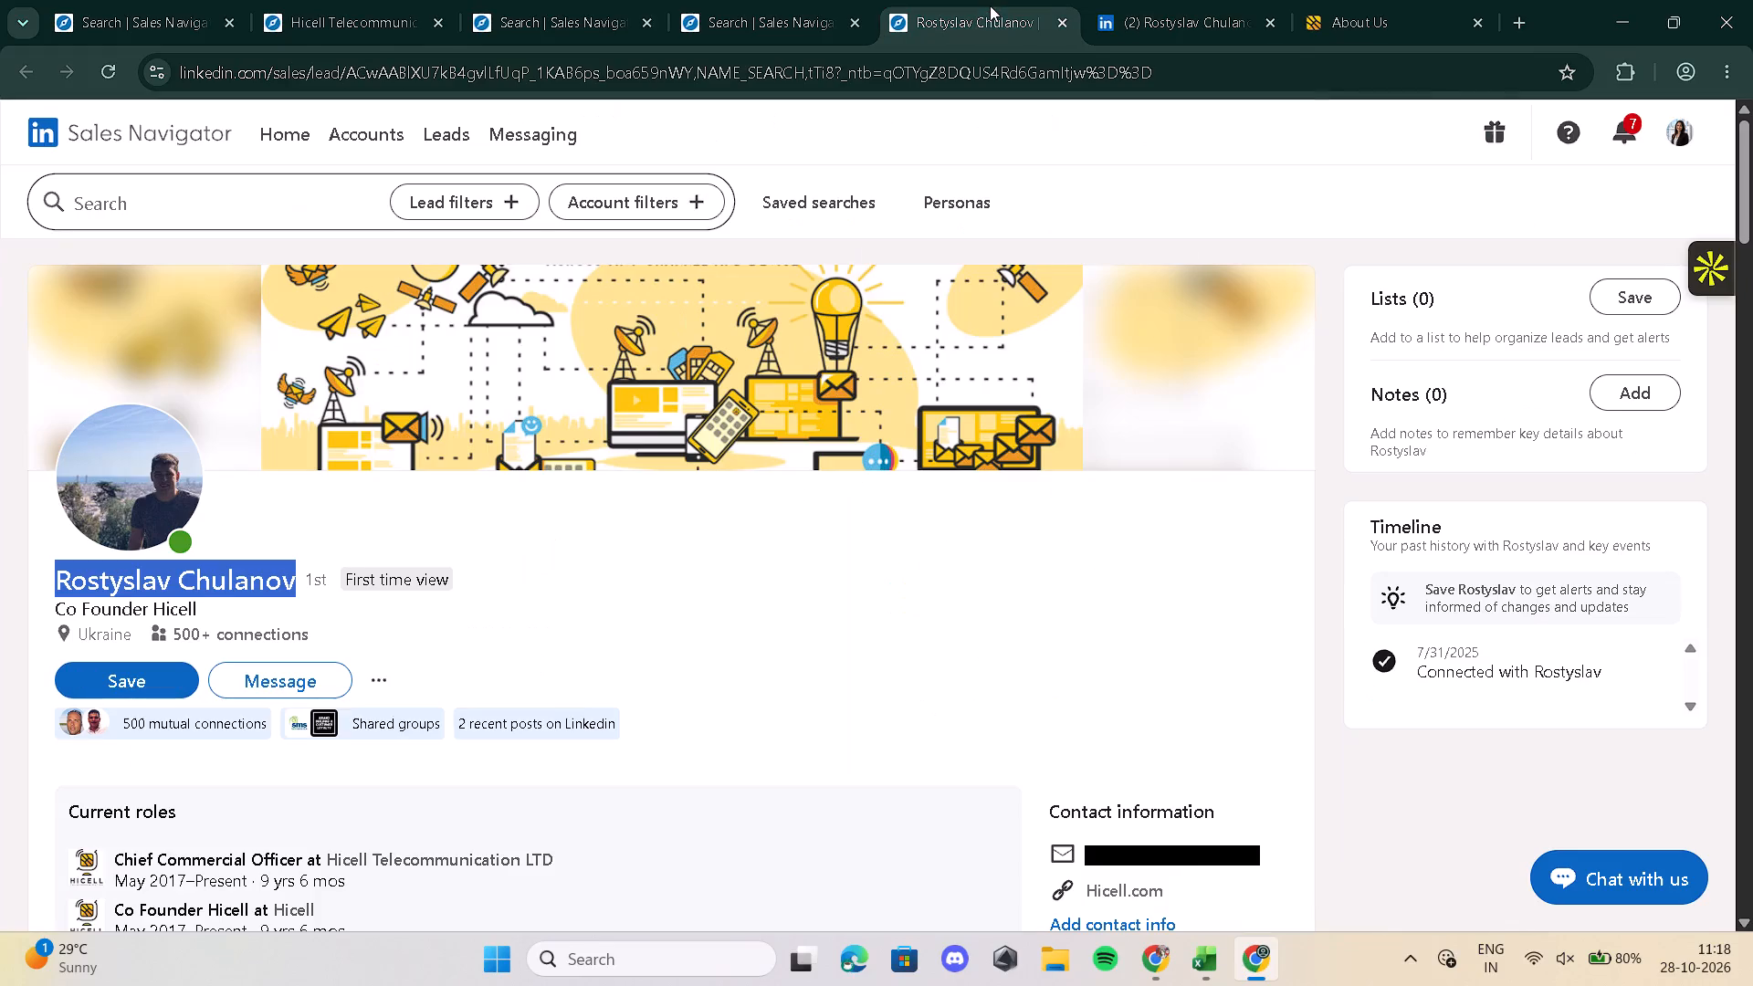
{"action": "left_click", "coordinate": [366, 687]}
{"action": "left_click", "coordinate": [366, 688]}
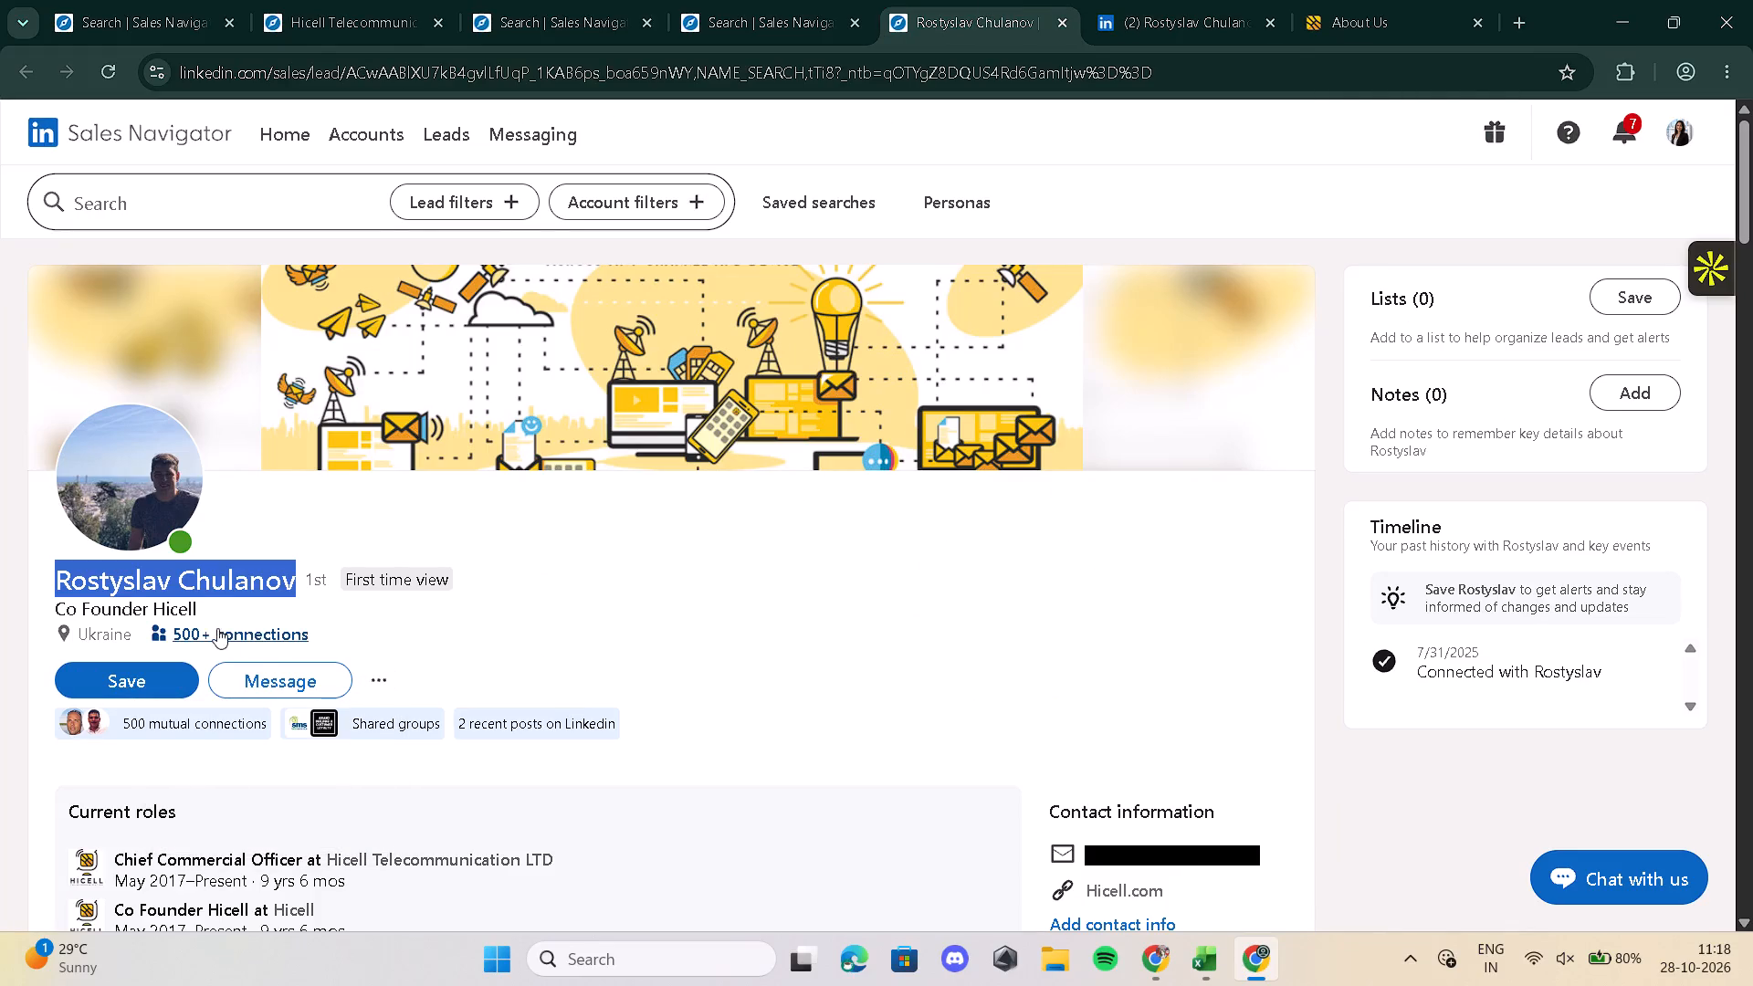
{"action": "left_click", "coordinate": [265, 605]}
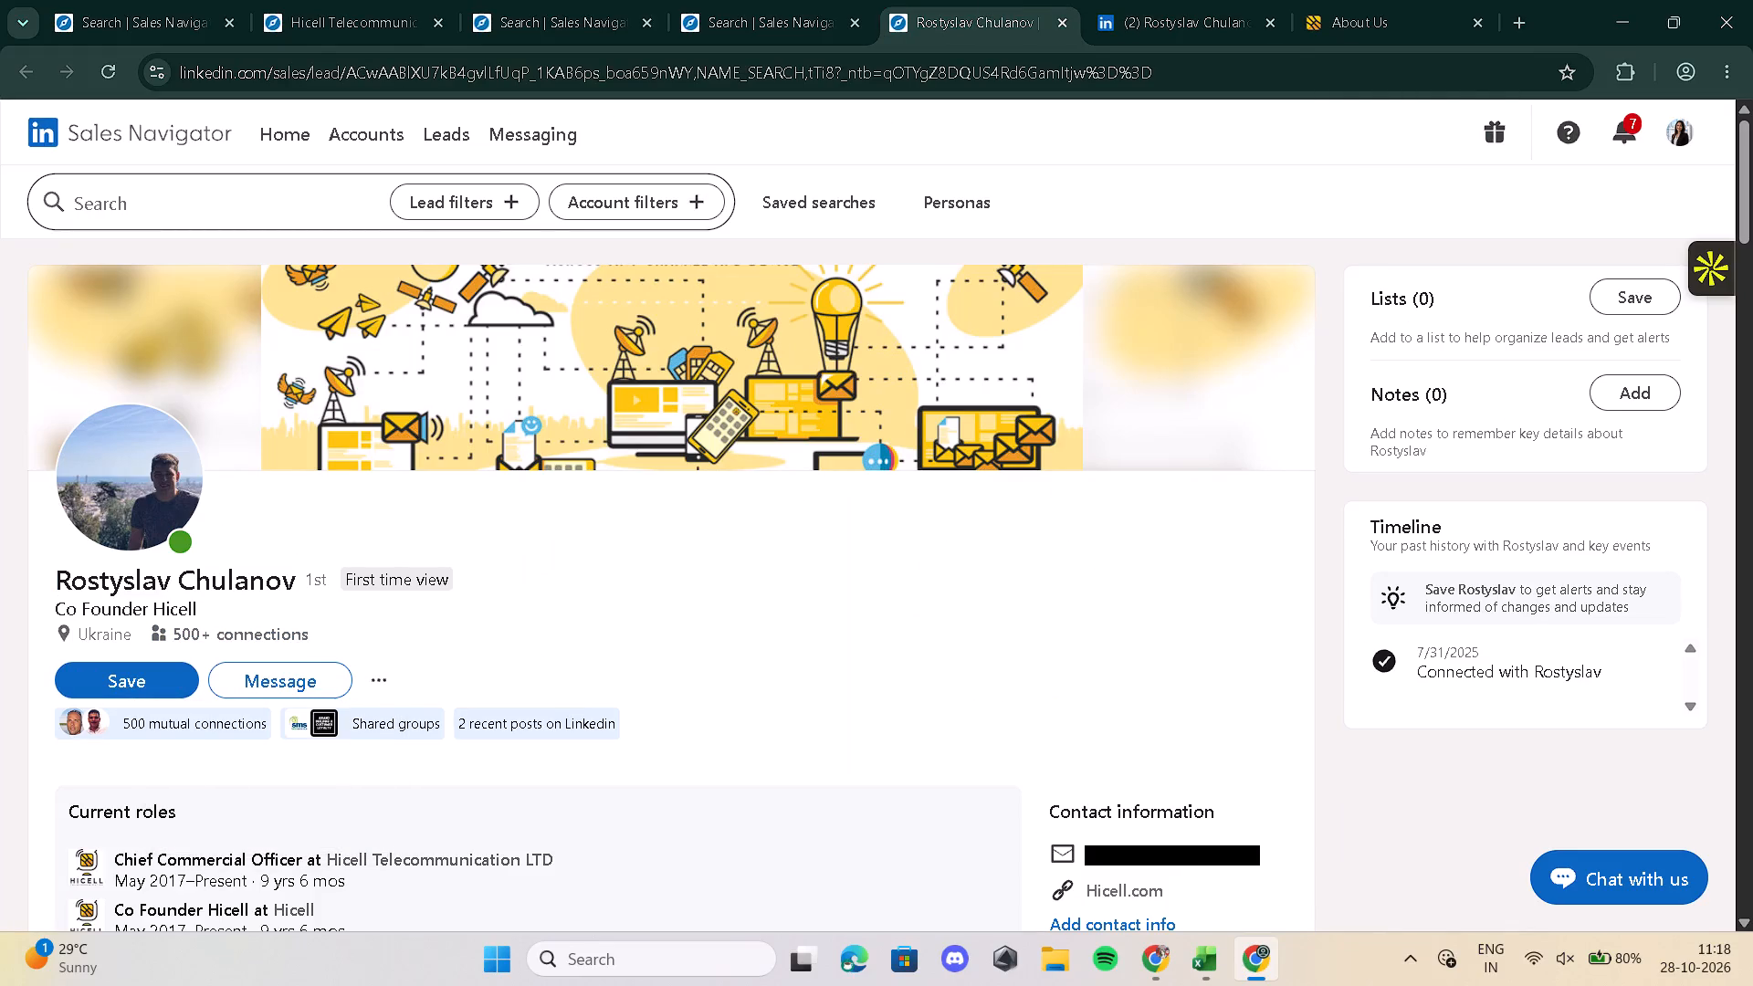
{"action": "left_click_drag", "start_coordinate": [150, 608], "coordinate": [46, 606]}
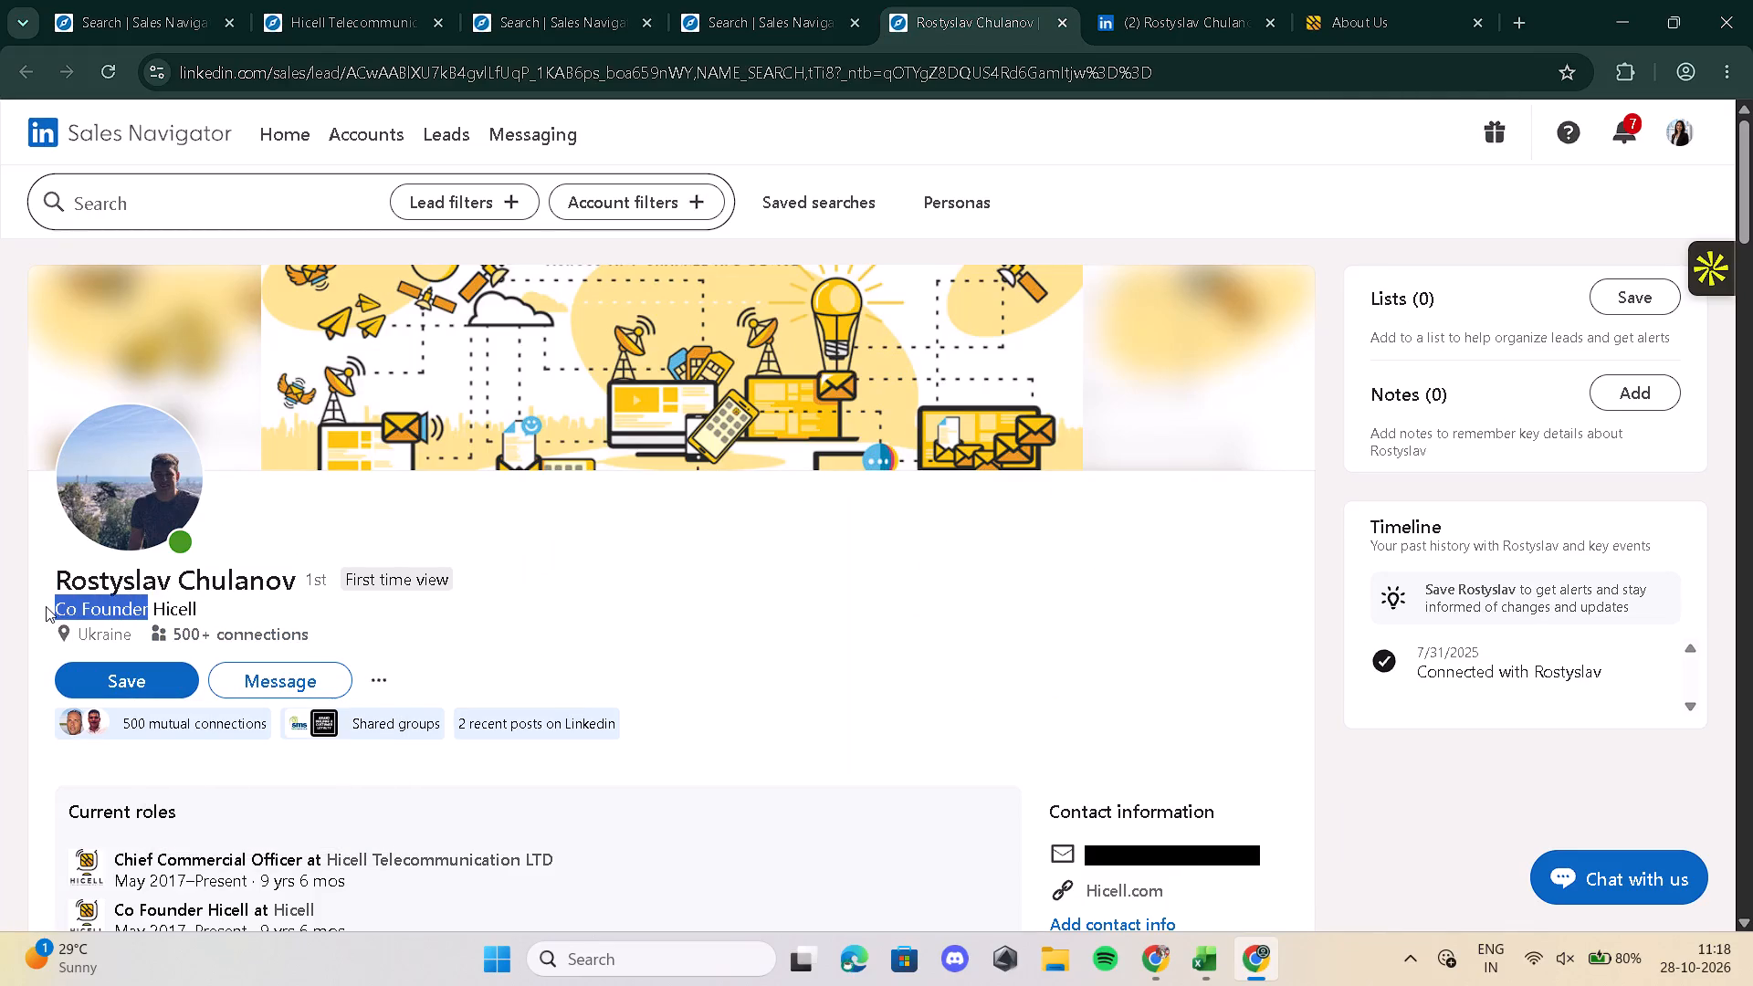
{"action": "key", "text": "ctrl+c"}
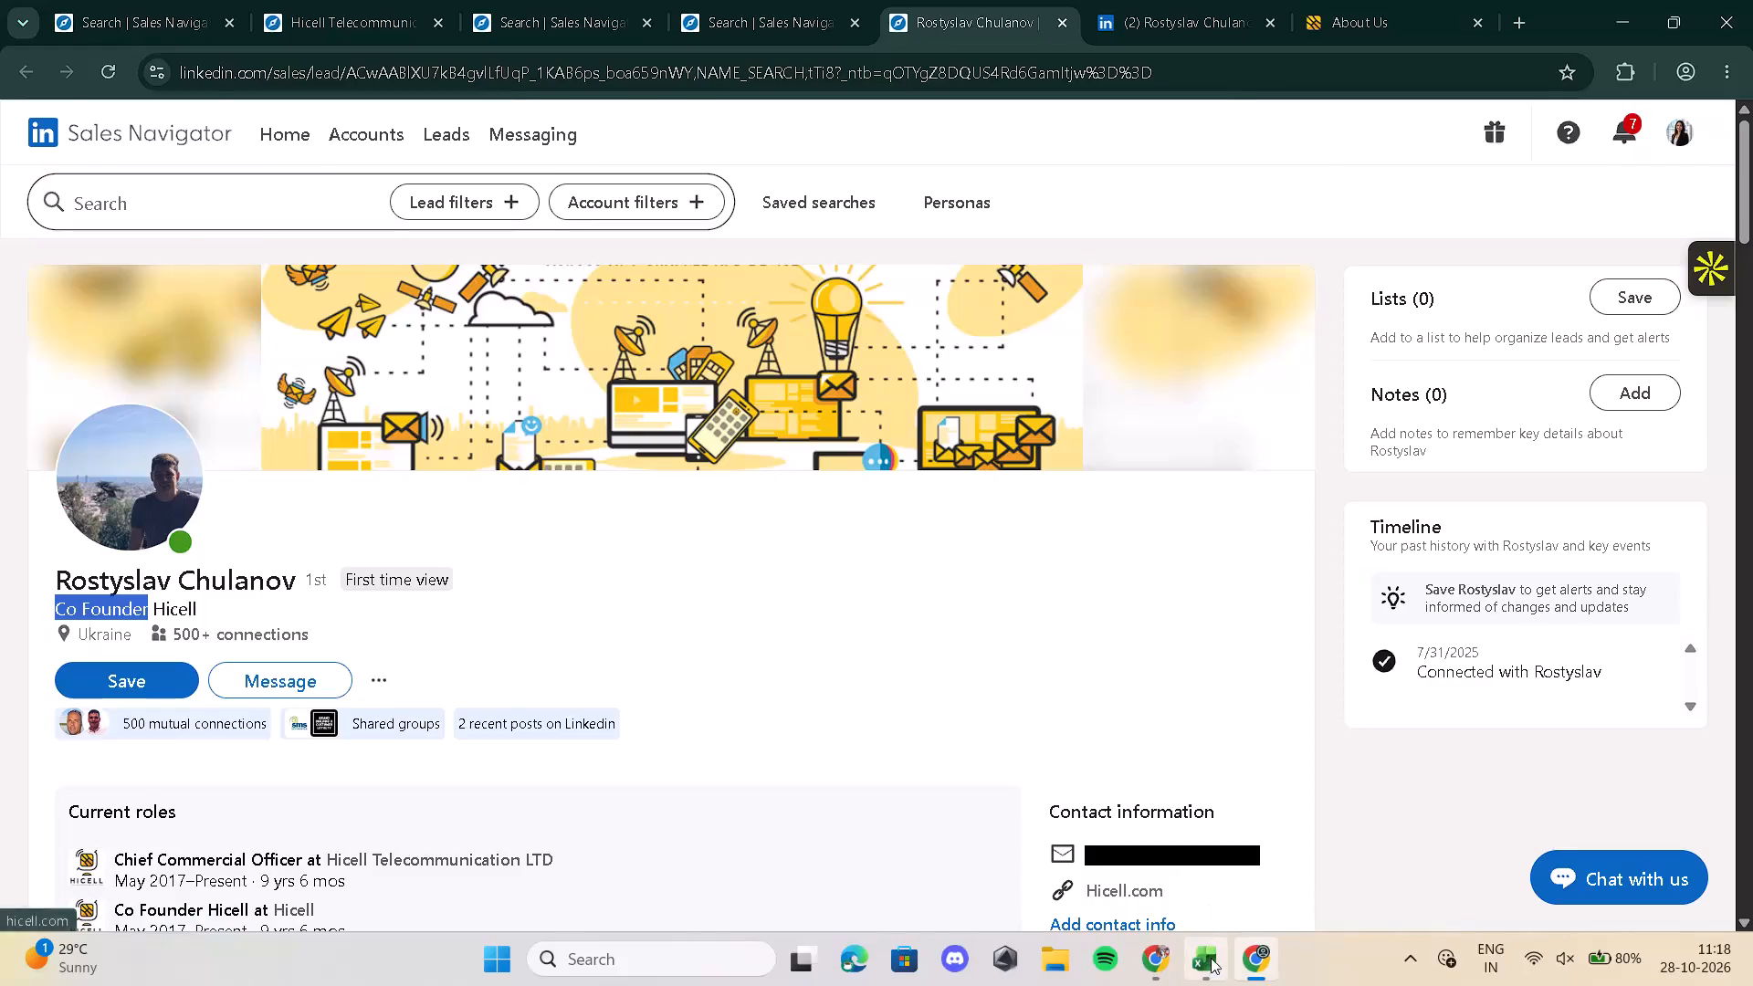
{"action": "left_click", "coordinate": [1211, 958]}
{"action": "left_click", "coordinate": [557, 430]}
{"action": "key", "text": "ctrl+v"}
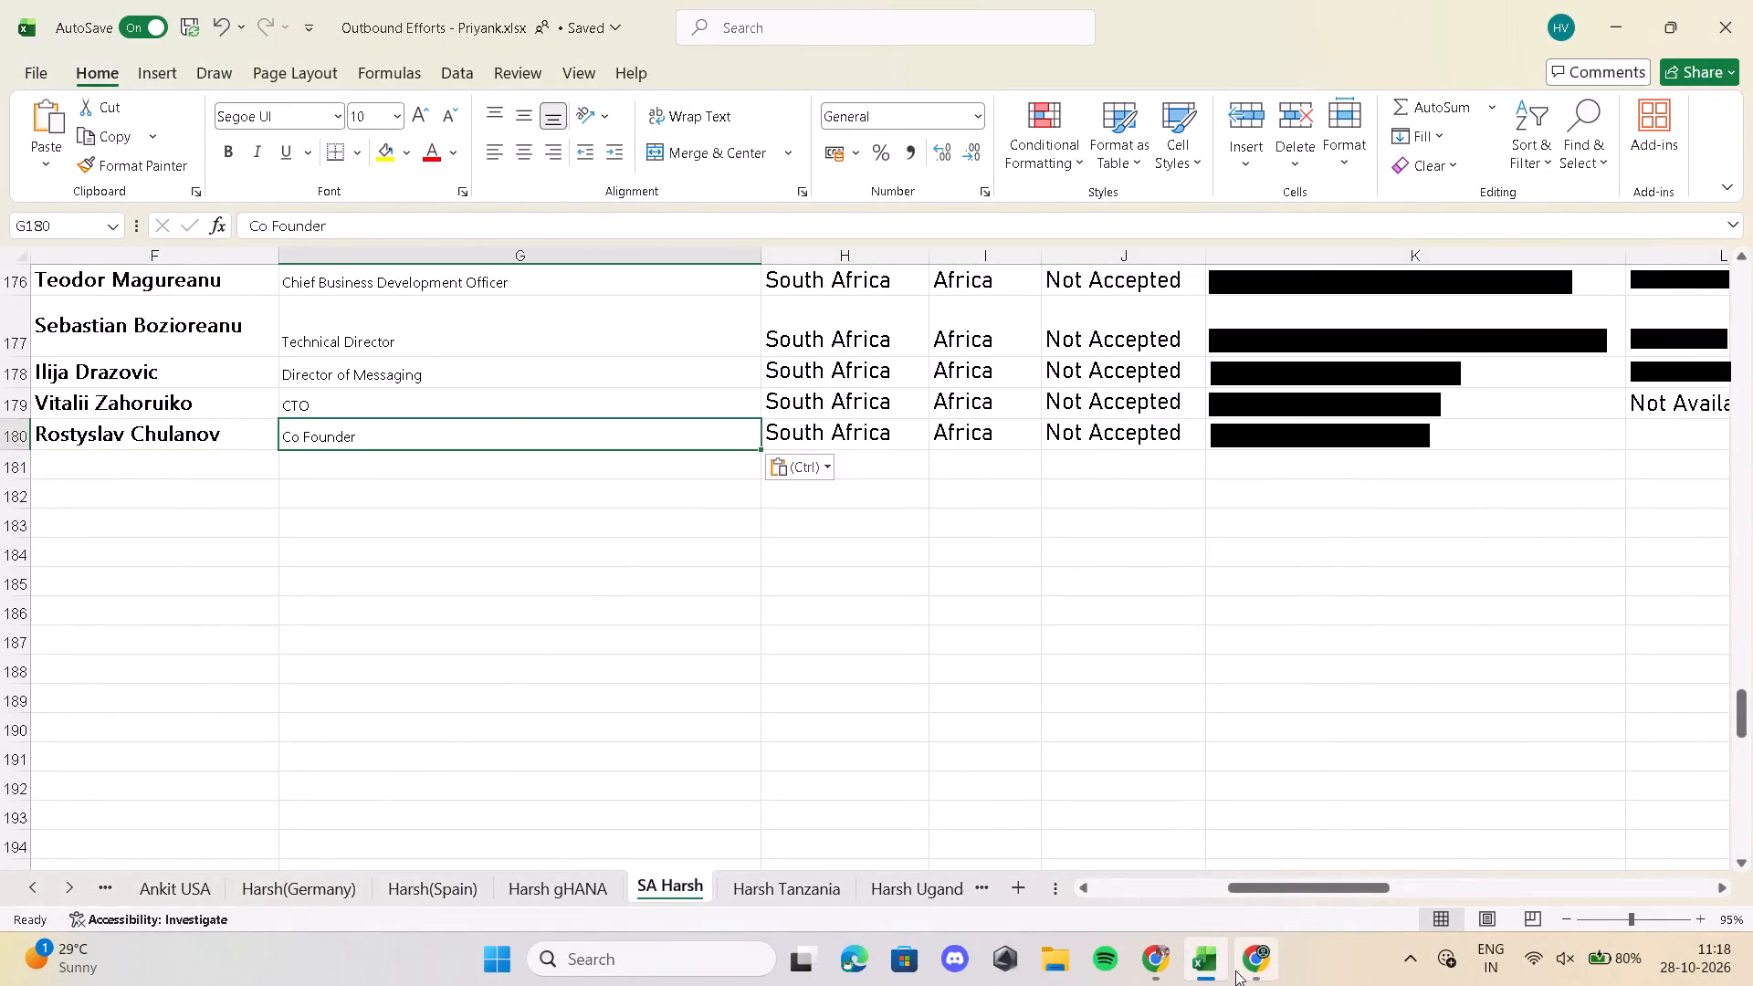
Return to the co-founder's LinkedIn profile in Chrome, request the phone number through Apollo and reload the profile.
{"action": "left_click", "coordinate": [1235, 970]}
{"action": "left_click", "coordinate": [1217, 8]}
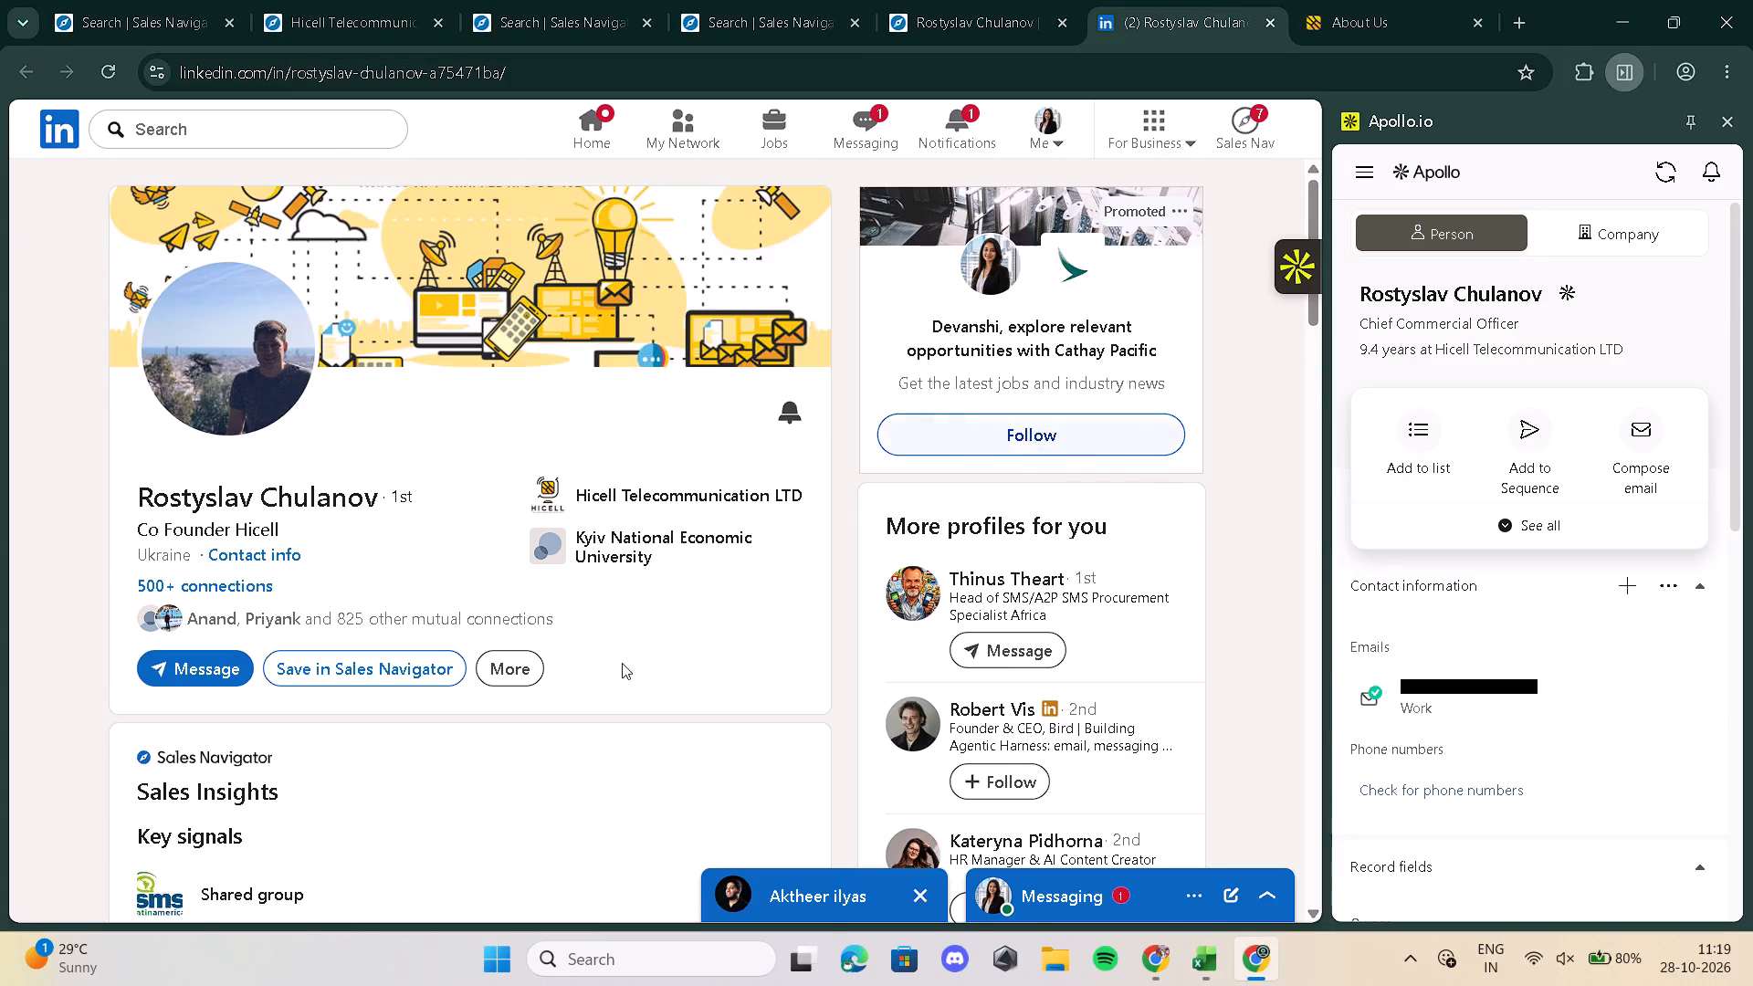
{"action": "scroll", "coordinate": [622, 663], "scroll_direction": "down", "scroll_amount": 9}
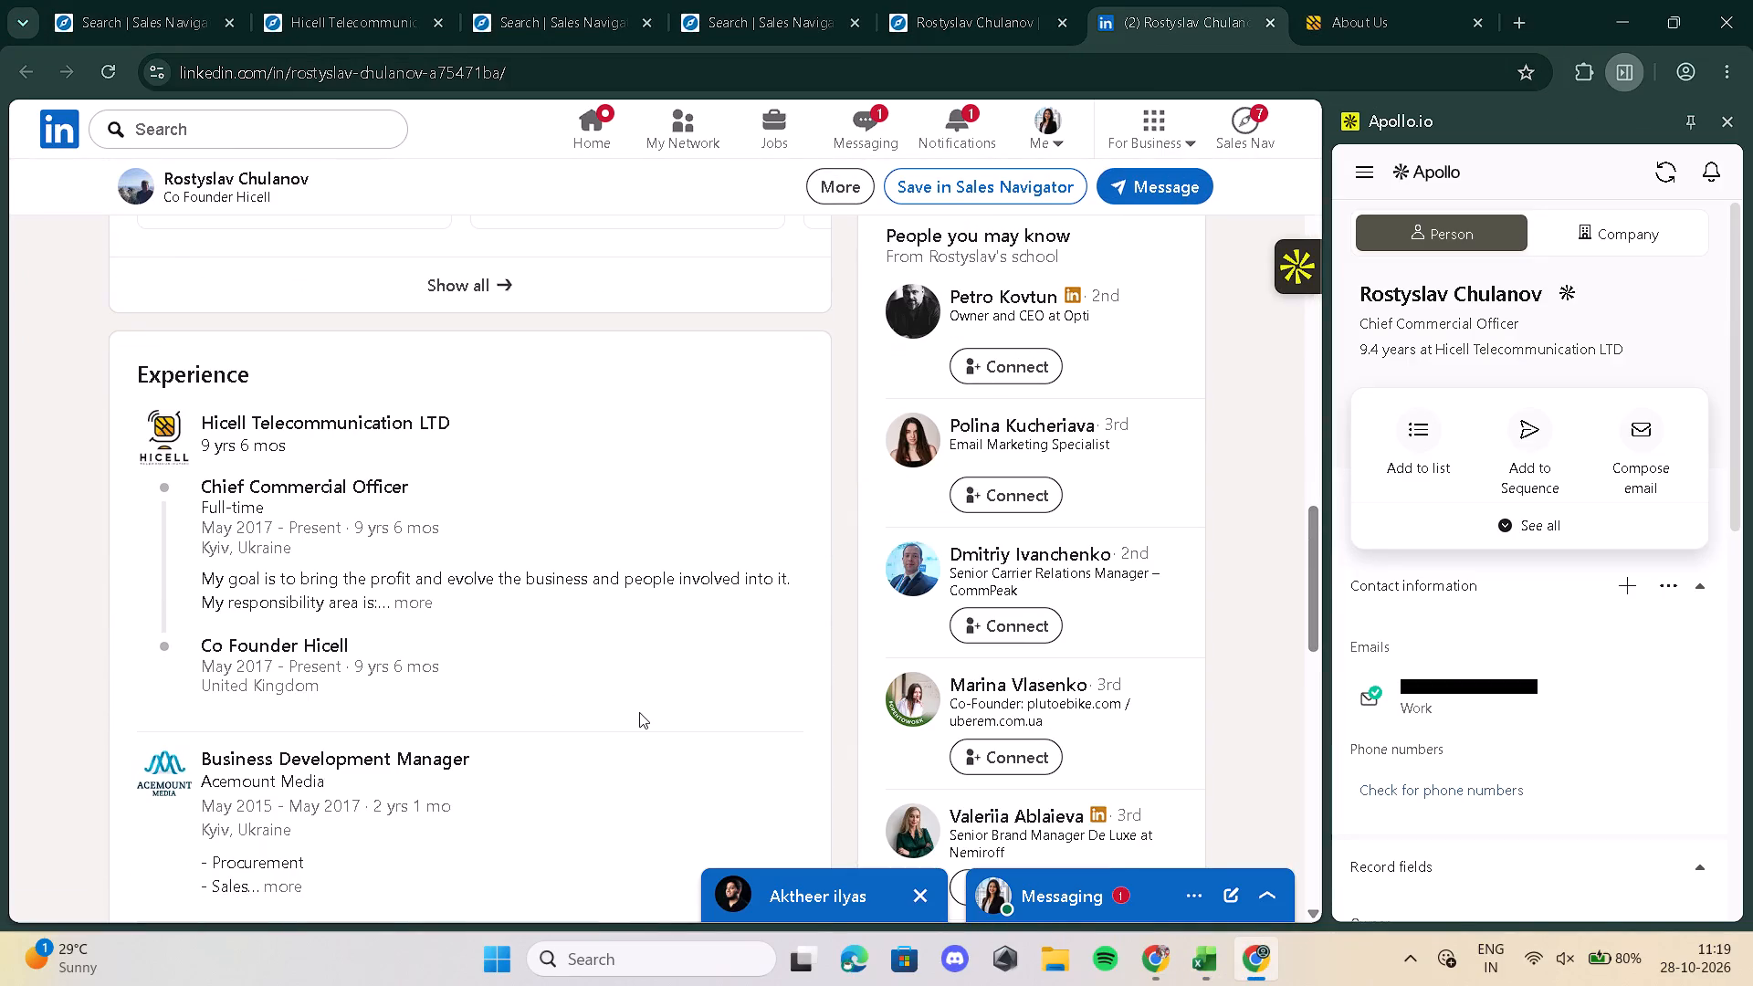
{"action": "left_click", "coordinate": [1198, 957]}
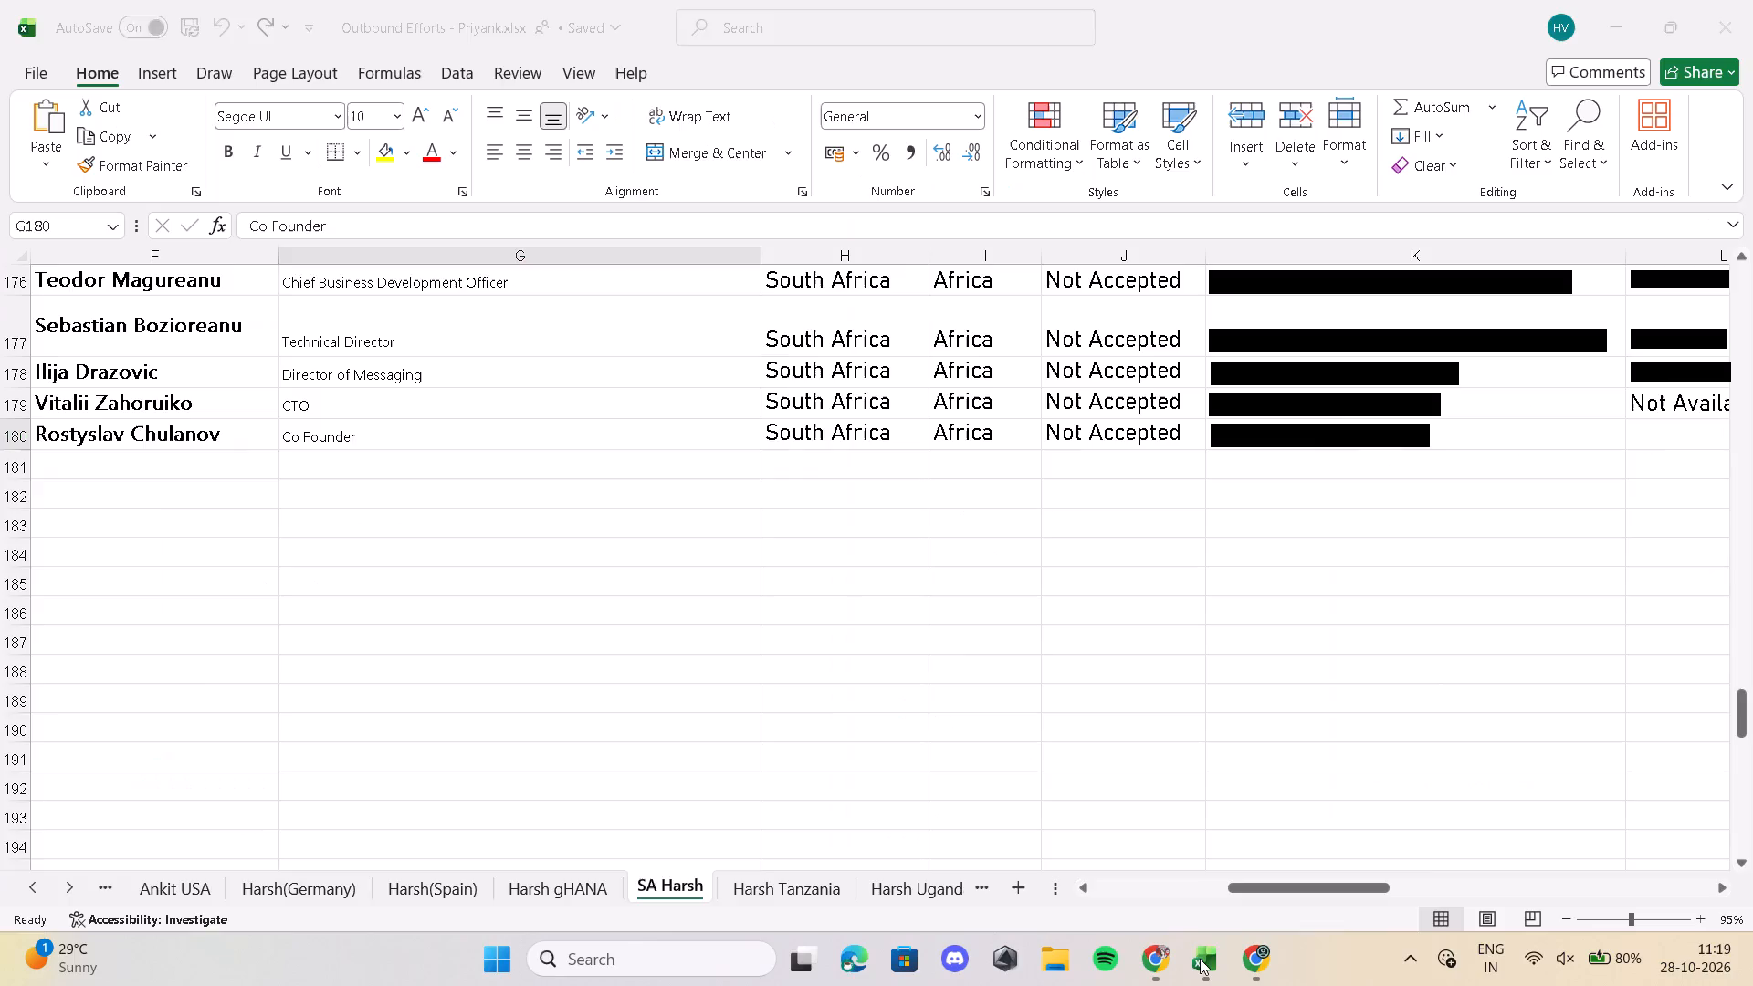
{"action": "left_click", "coordinate": [1238, 942]}
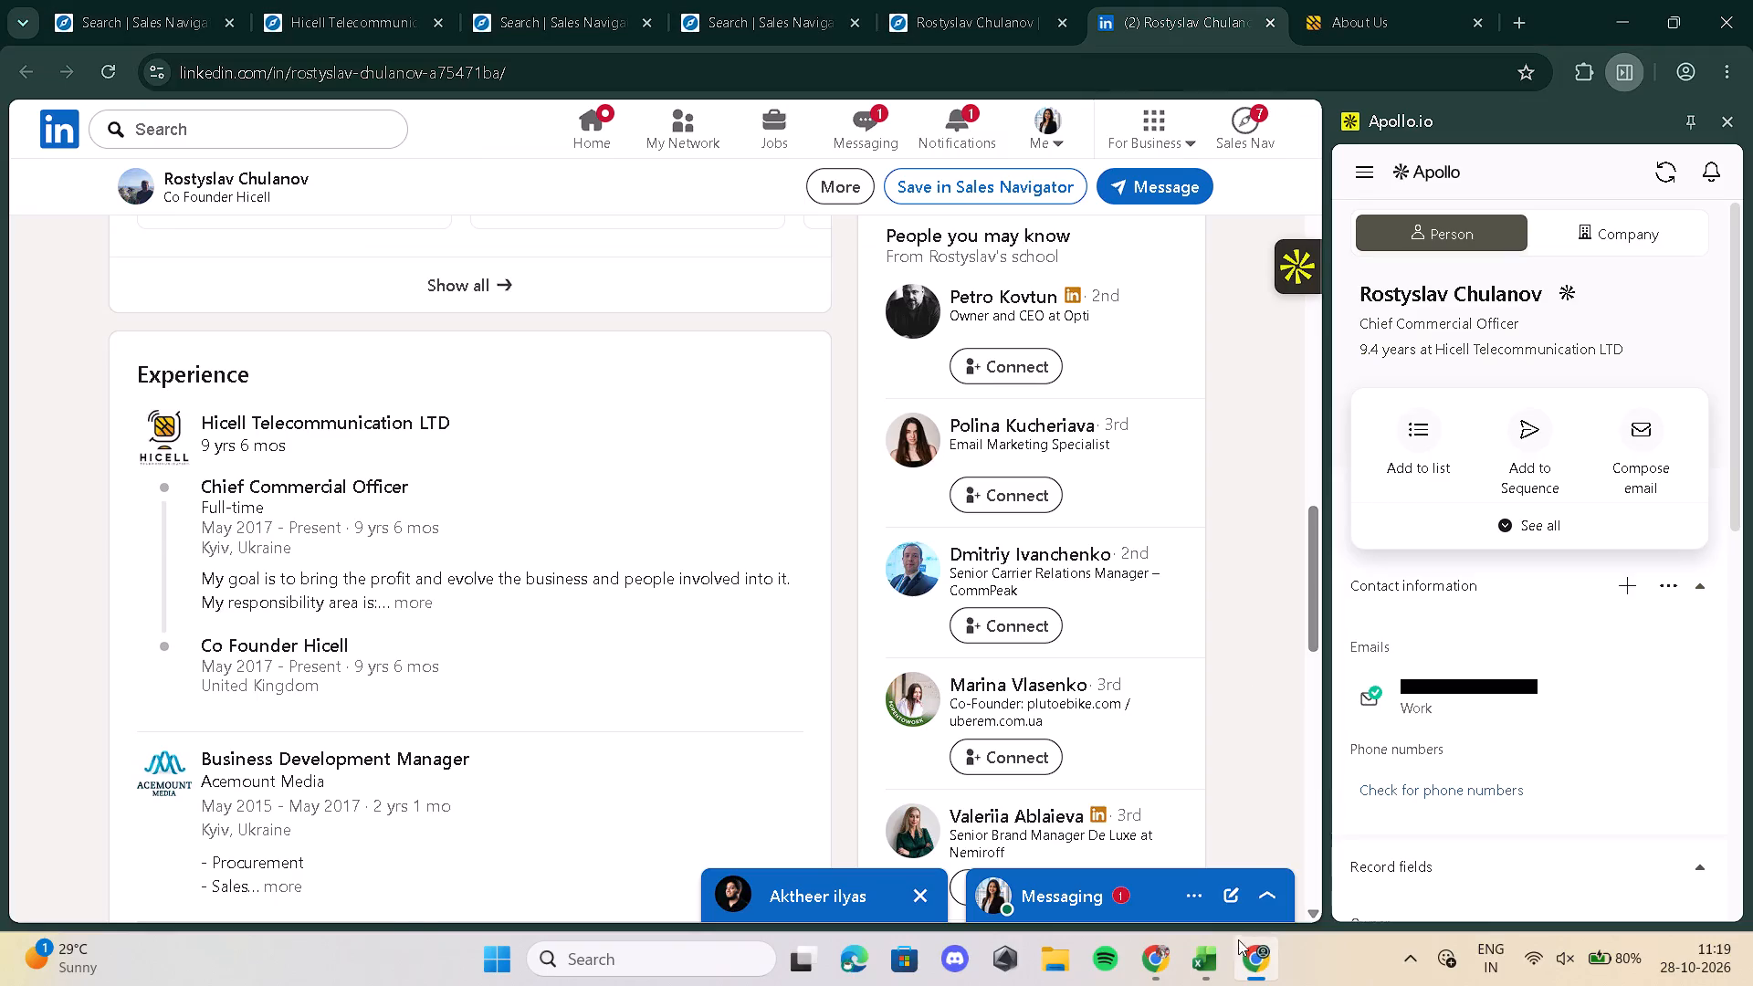
{"action": "left_click", "coordinate": [1487, 792]}
{"action": "left_click", "coordinate": [986, 0]}
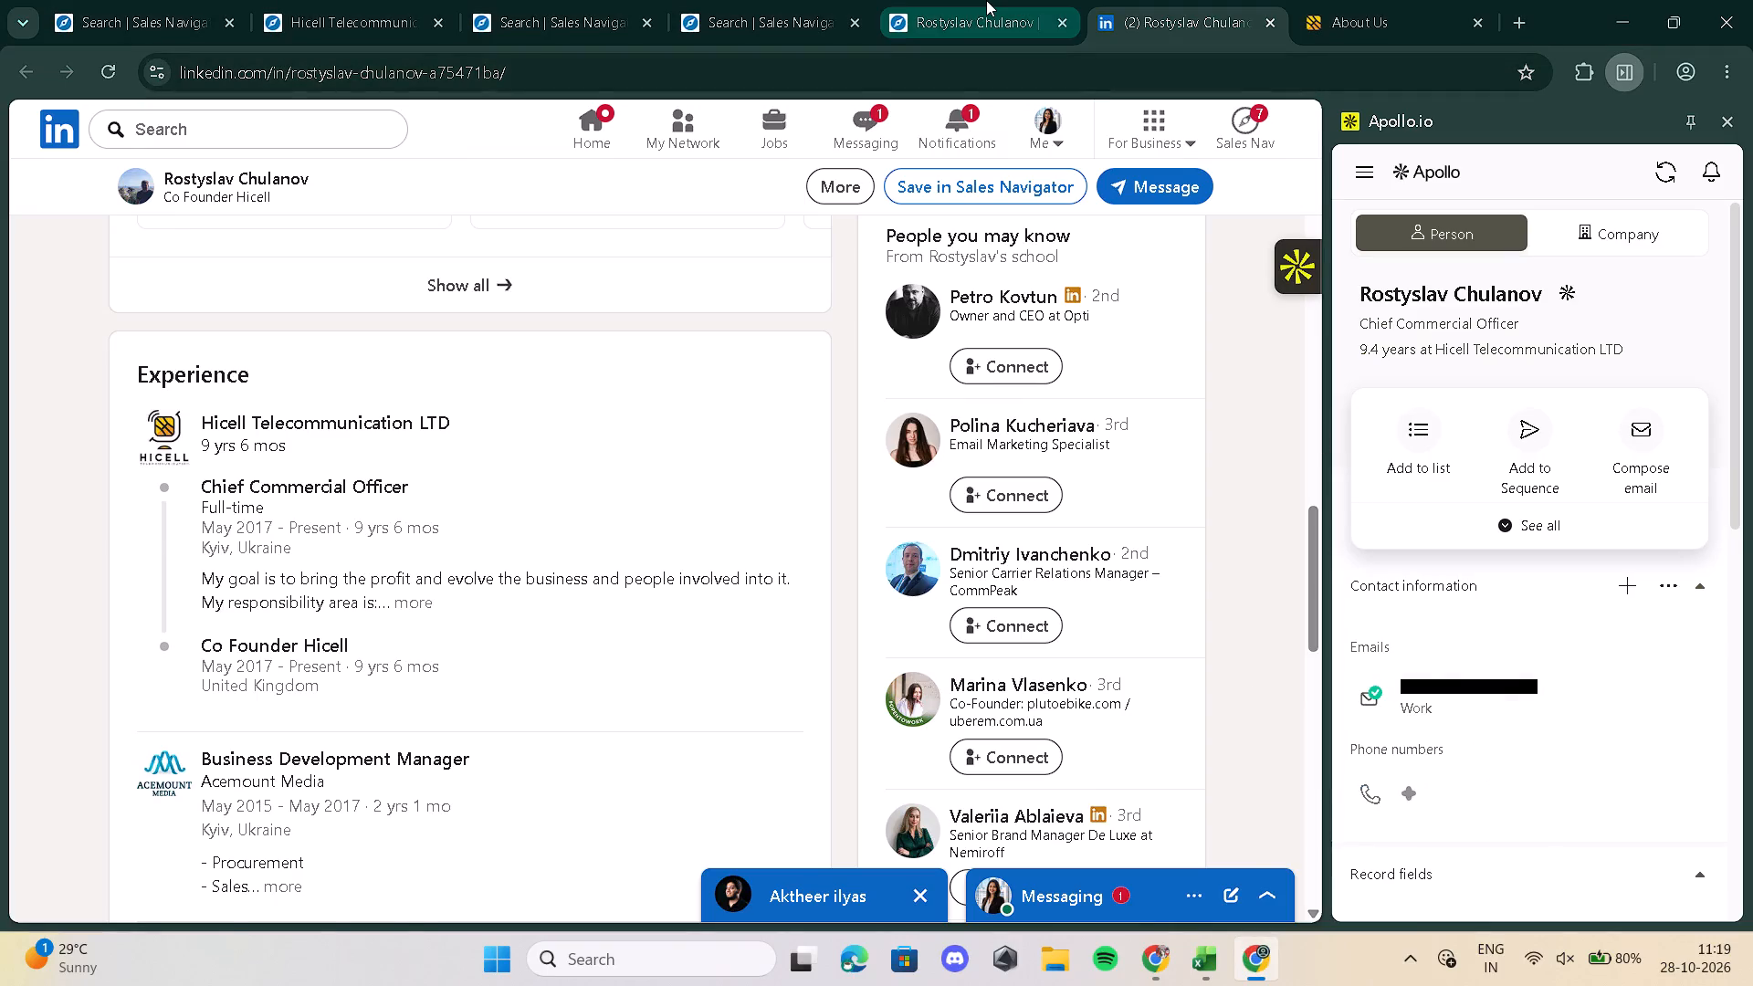
{"action": "left_click", "coordinate": [1164, 0]}
{"action": "left_click", "coordinate": [1689, 189]}
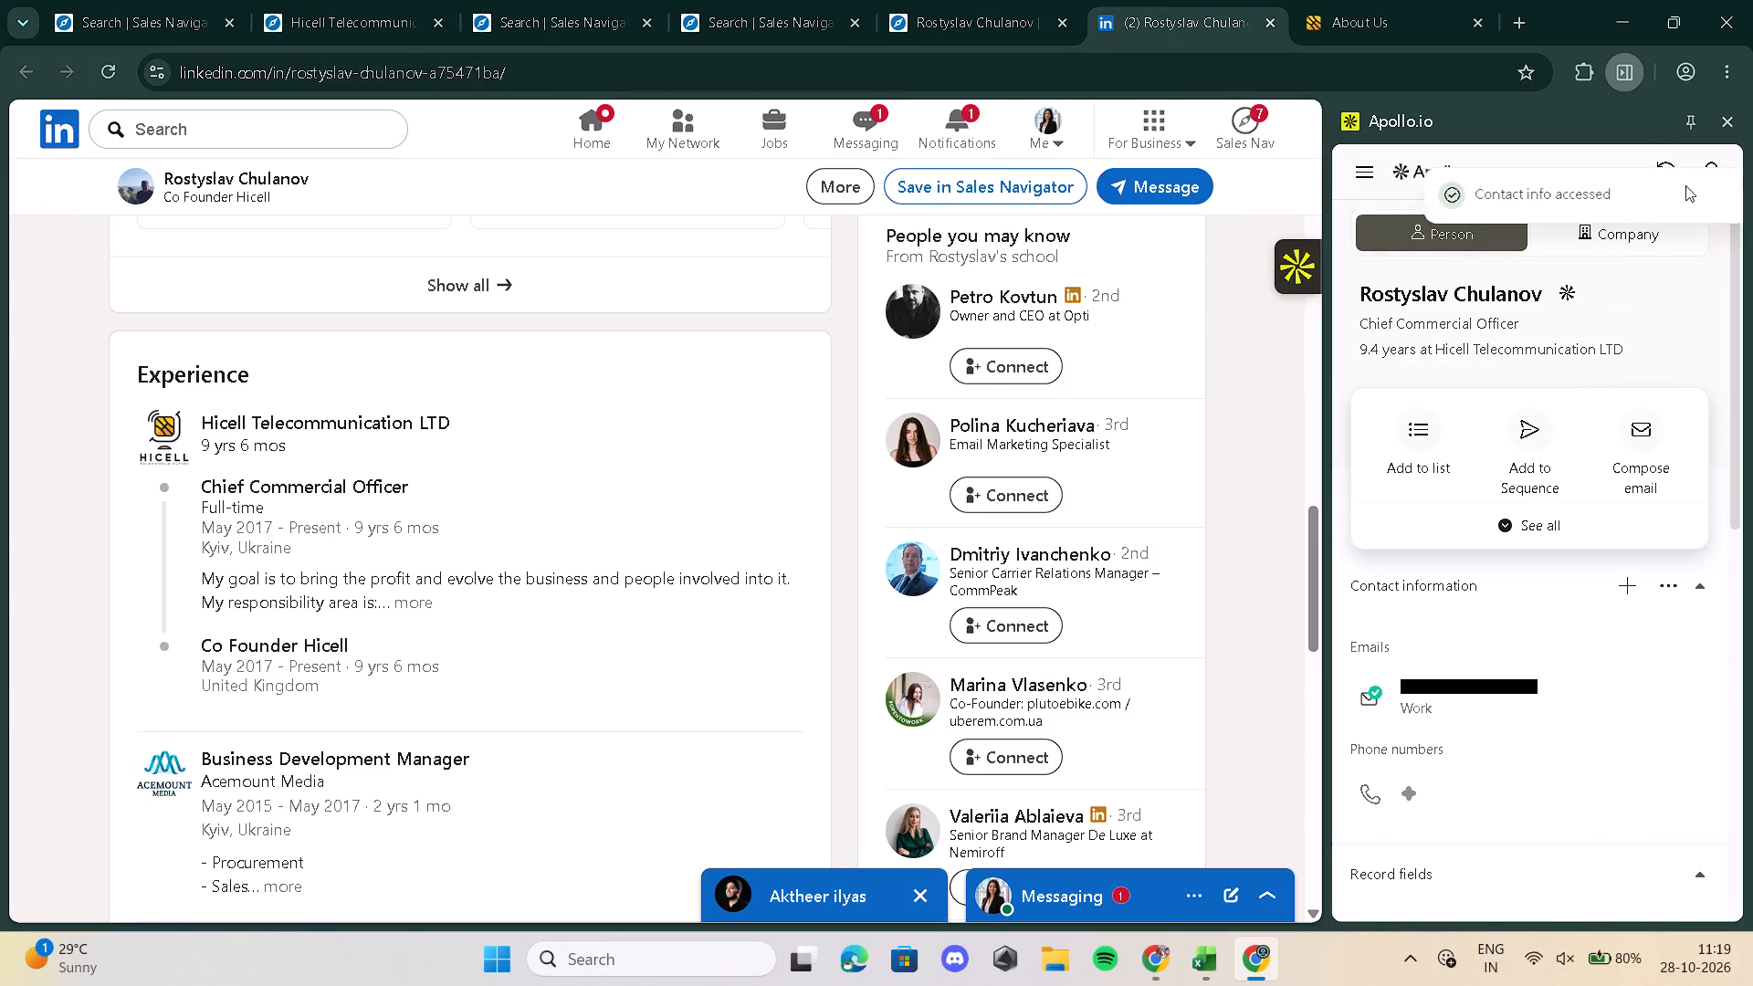
{"action": "left_click", "coordinate": [1676, 180]}
{"action": "left_click", "coordinate": [975, 0]}
{"action": "left_click", "coordinate": [1076, 0]}
{"action": "left_click", "coordinate": [1191, 21]}
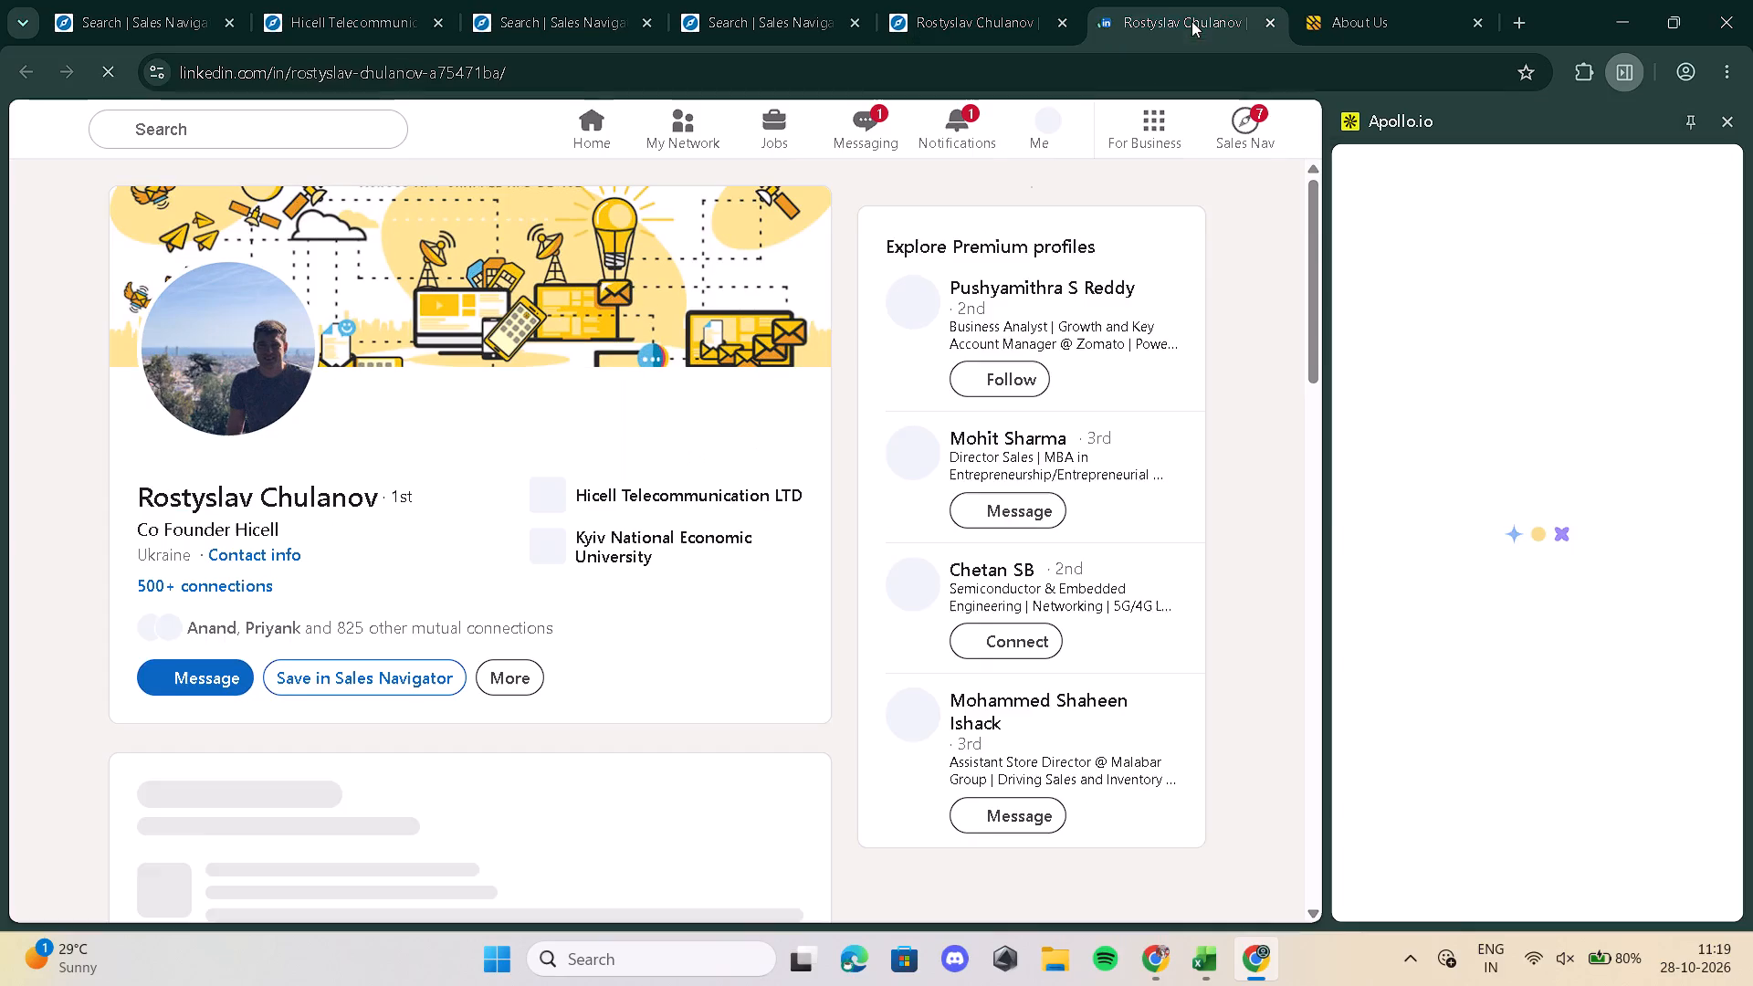
Copy the co-founder's mobile number from Apollo into cell L180 in Excel.
{"action": "left_click", "coordinate": [1552, 691]}
{"action": "left_click", "coordinate": [1221, 971]}
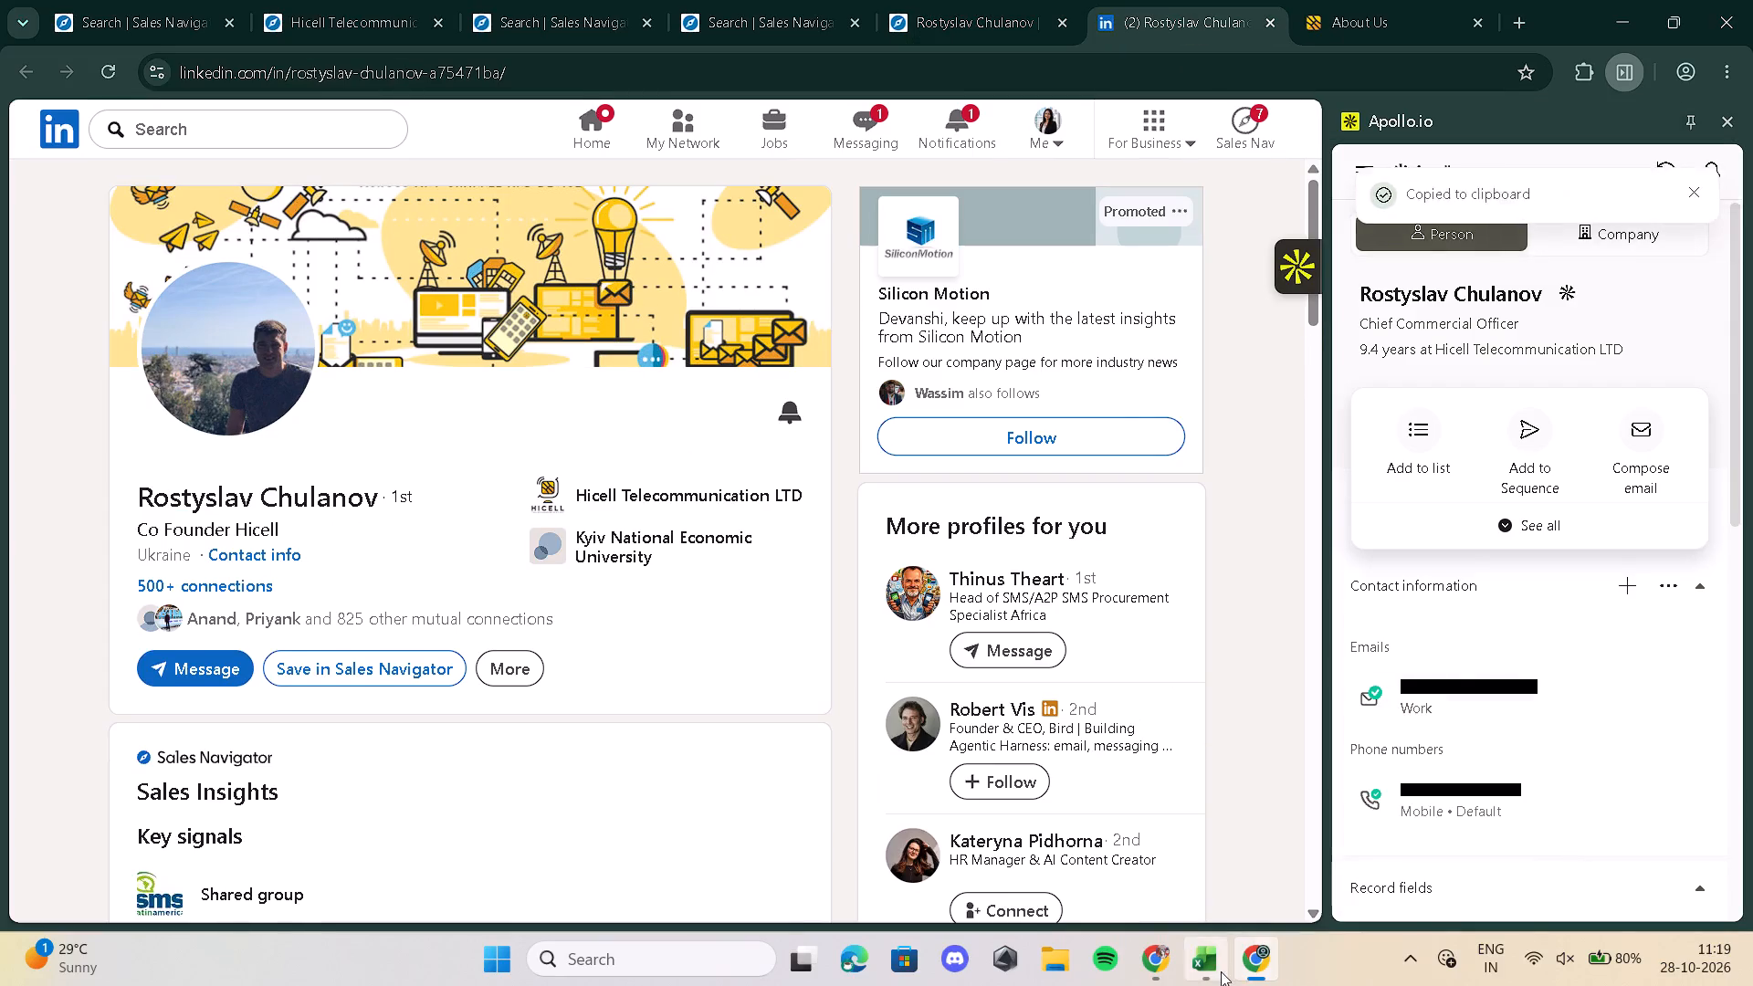
{"action": "left_click_drag", "start_coordinate": [1315, 895], "coordinate": [1334, 889]}
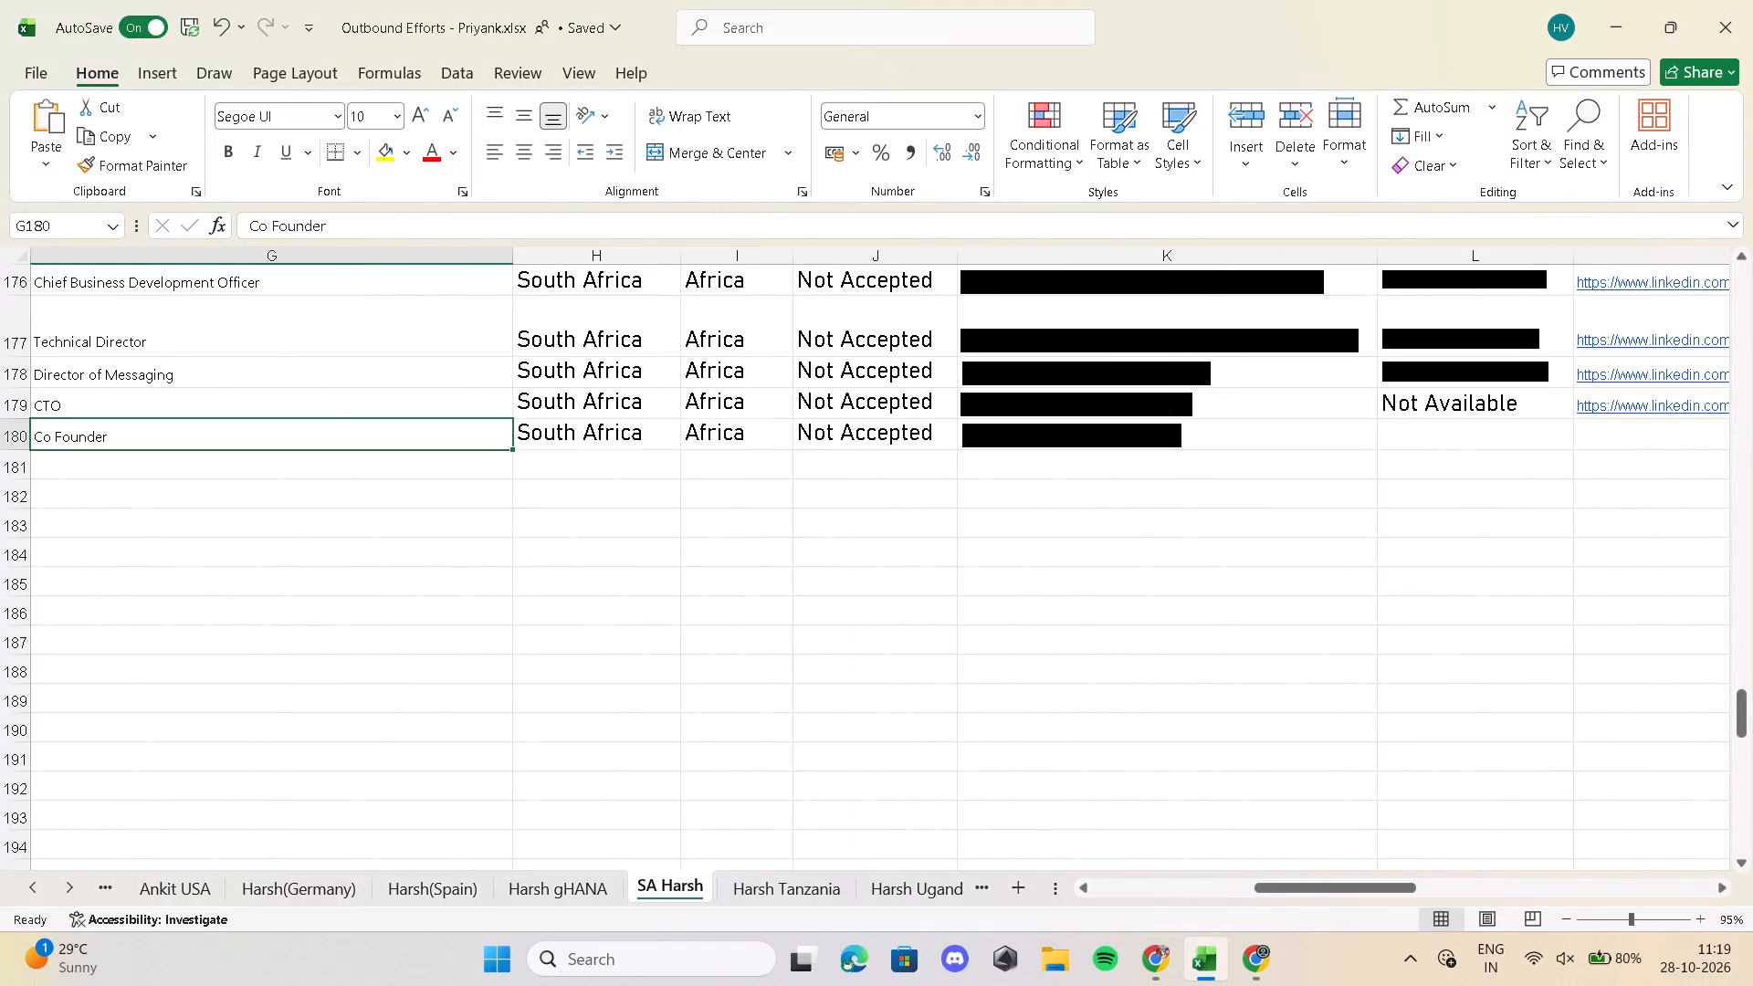
{"action": "left_click", "coordinate": [1246, 985]}
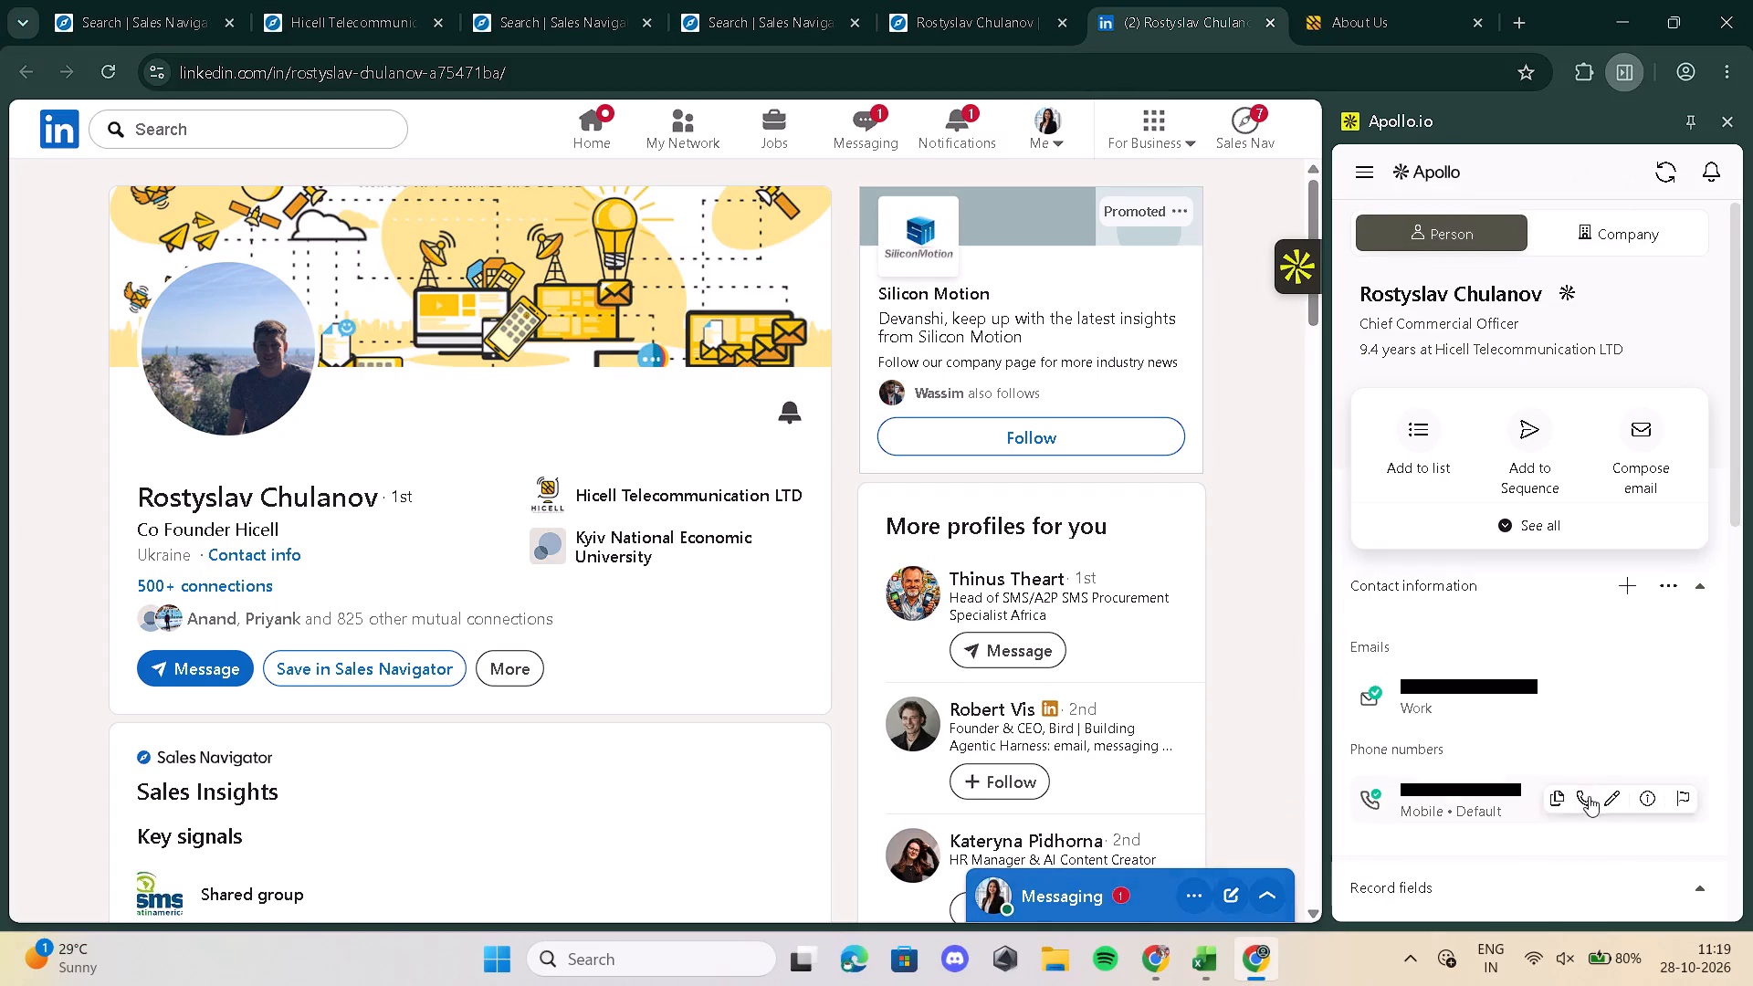
{"action": "left_click", "coordinate": [1561, 796]}
{"action": "left_click", "coordinate": [1203, 977]}
{"action": "left_click", "coordinate": [1416, 445]}
{"action": "key", "text": "ctrl+v"}
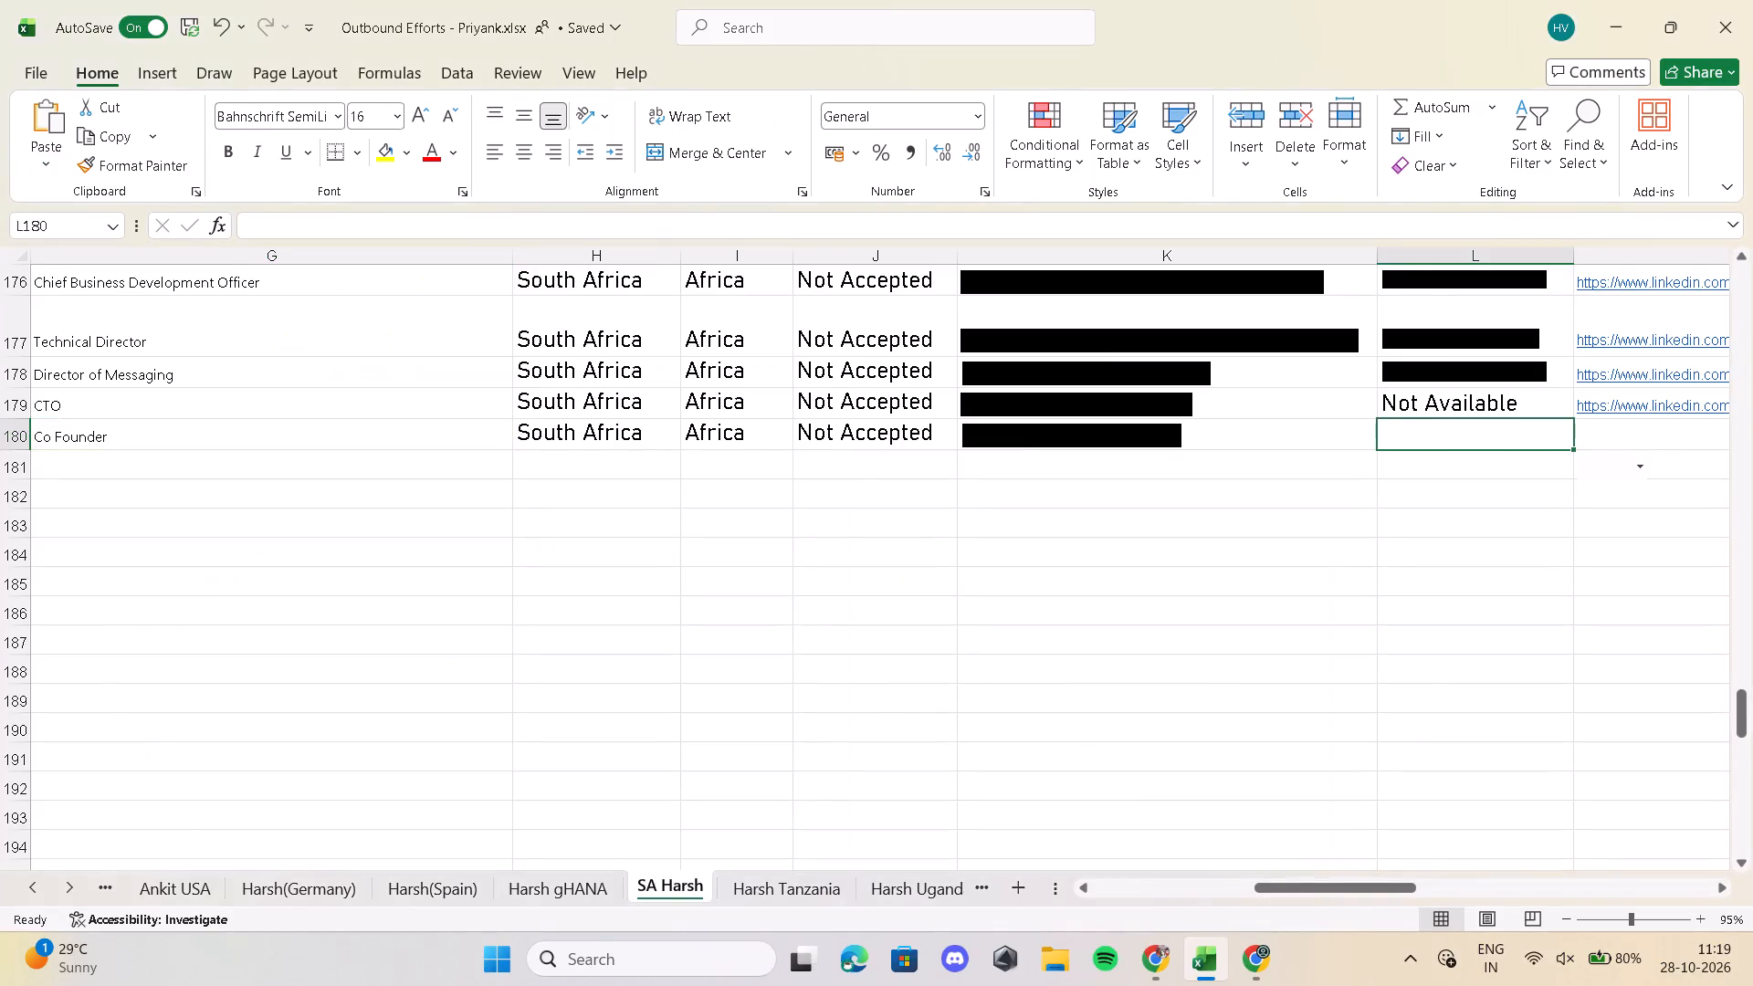
Copy the co-founder's LinkedIn profile URL from Sales Navigator in Chrome into cell M180 in Excel as a hyperlink.
{"action": "left_click", "coordinate": [1251, 985]}
{"action": "left_click", "coordinate": [1251, 985]}
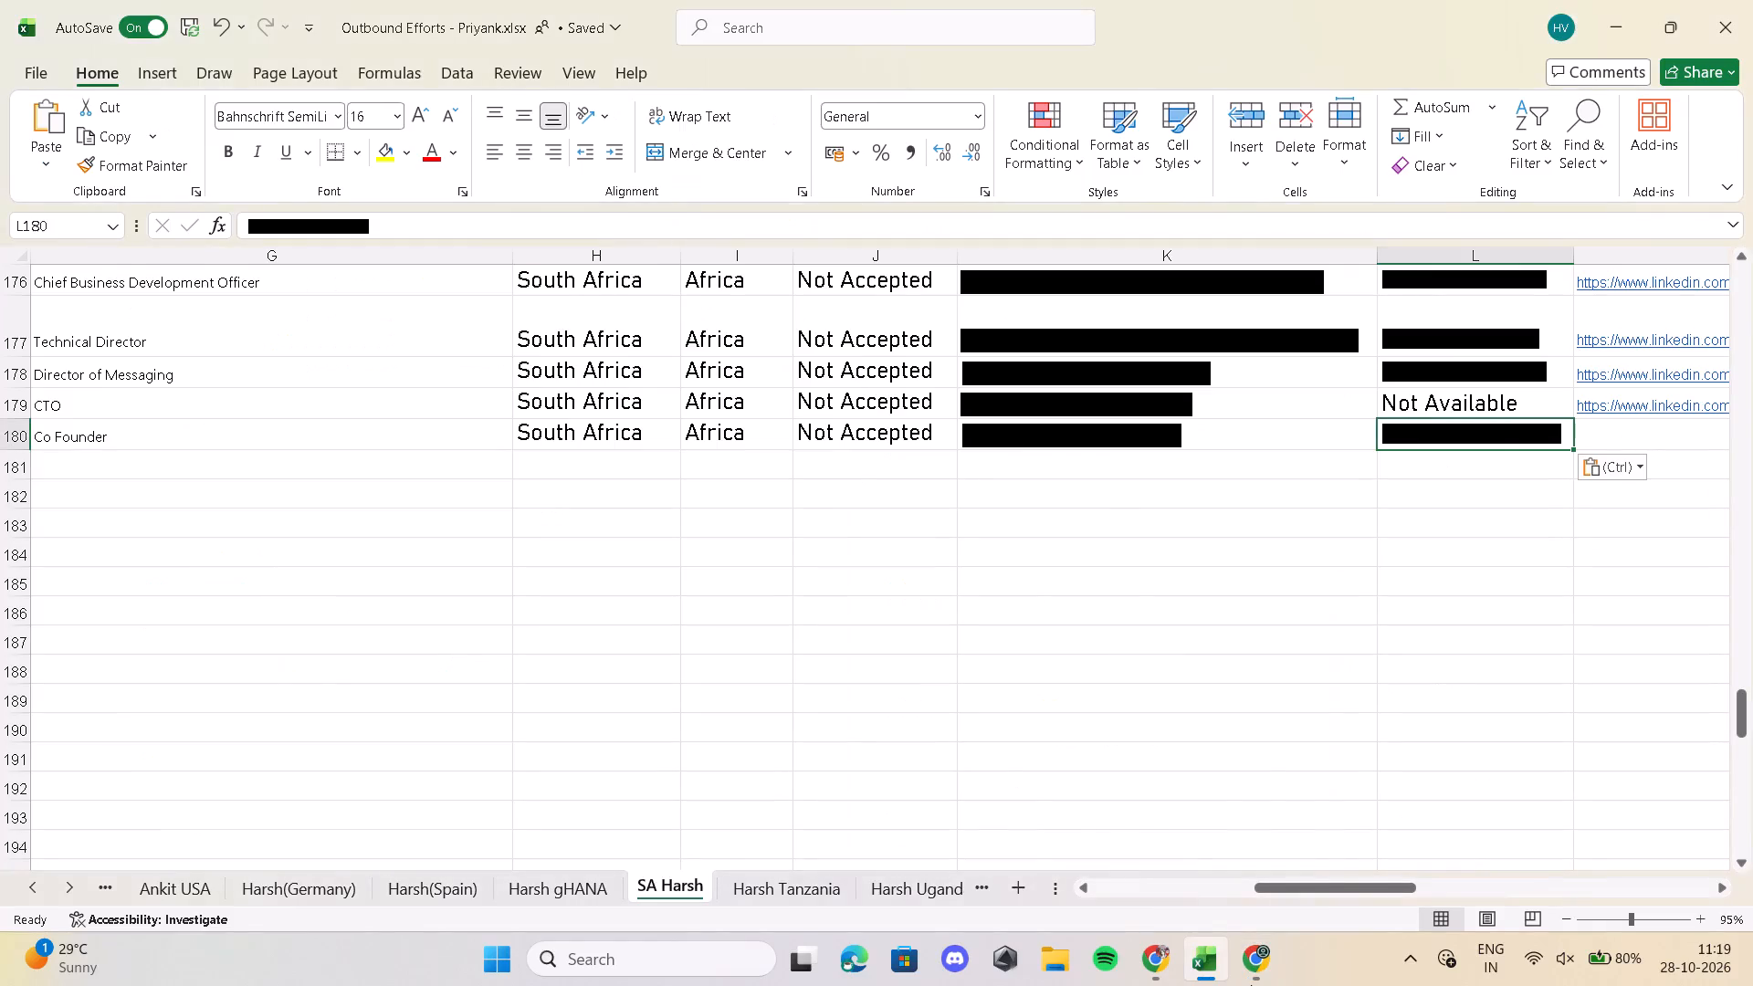
{"action": "left_click", "coordinate": [1251, 985]}
{"action": "left_click", "coordinate": [990, 0]}
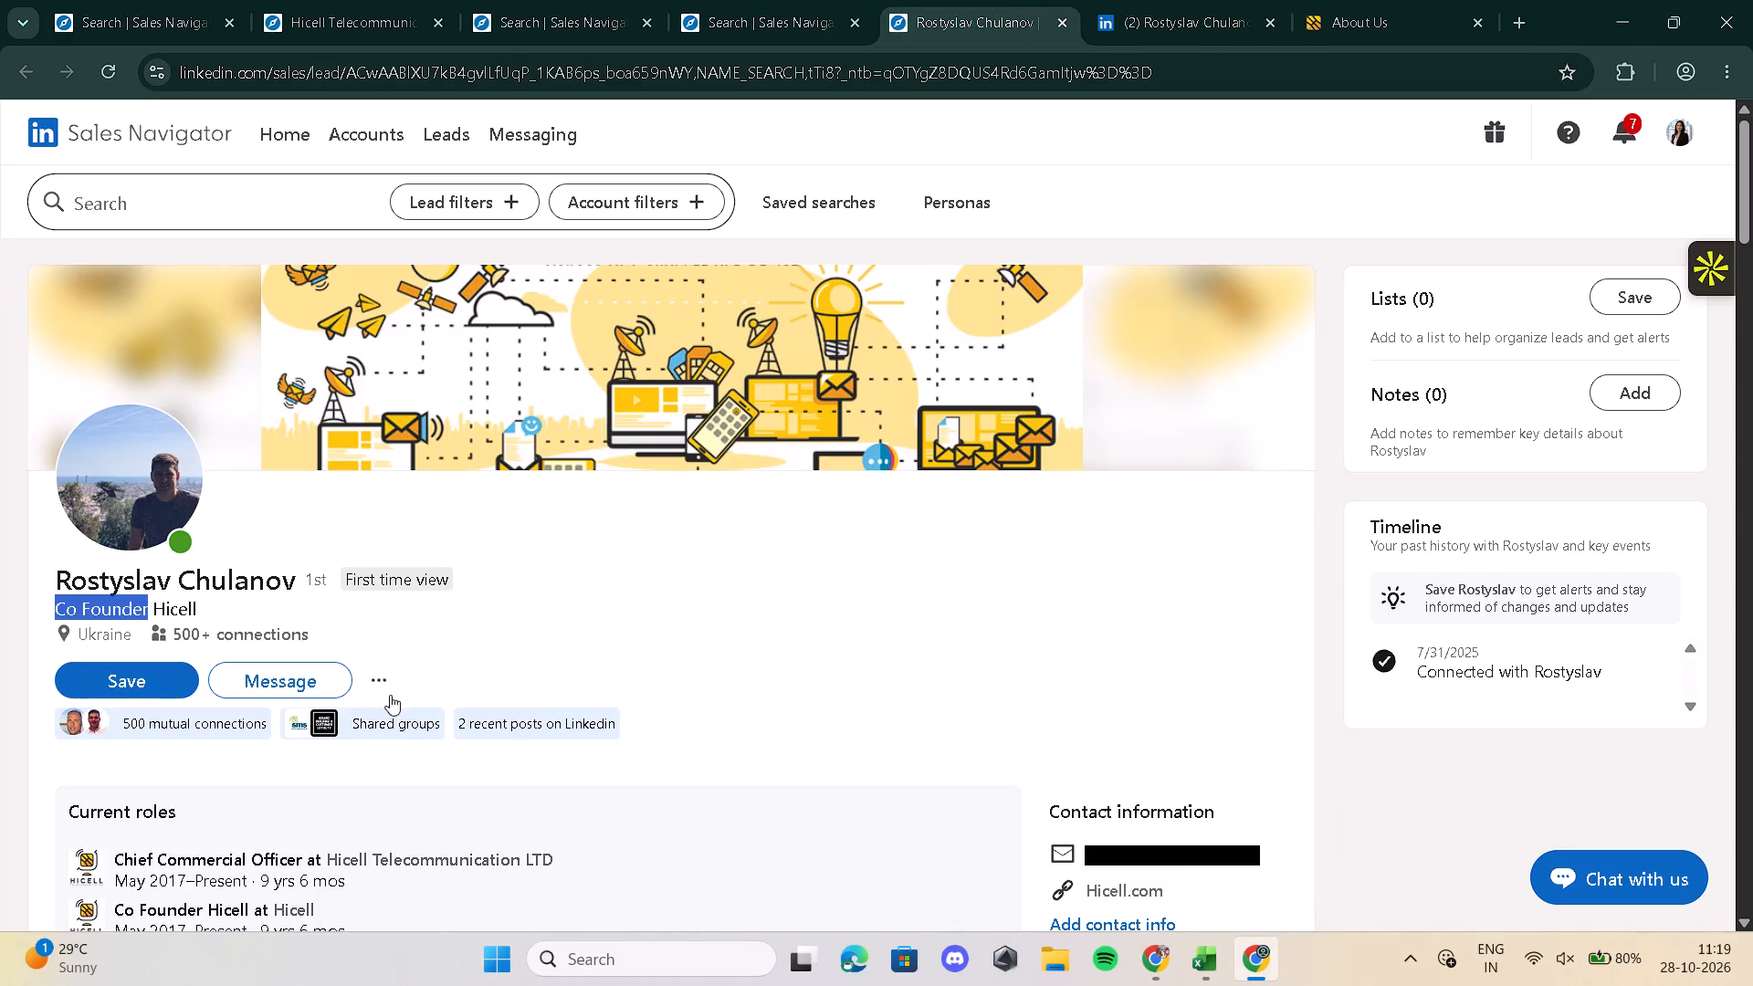
{"action": "left_click", "coordinate": [383, 688]}
{"action": "left_click", "coordinate": [336, 812]}
{"action": "left_click", "coordinate": [1209, 956]}
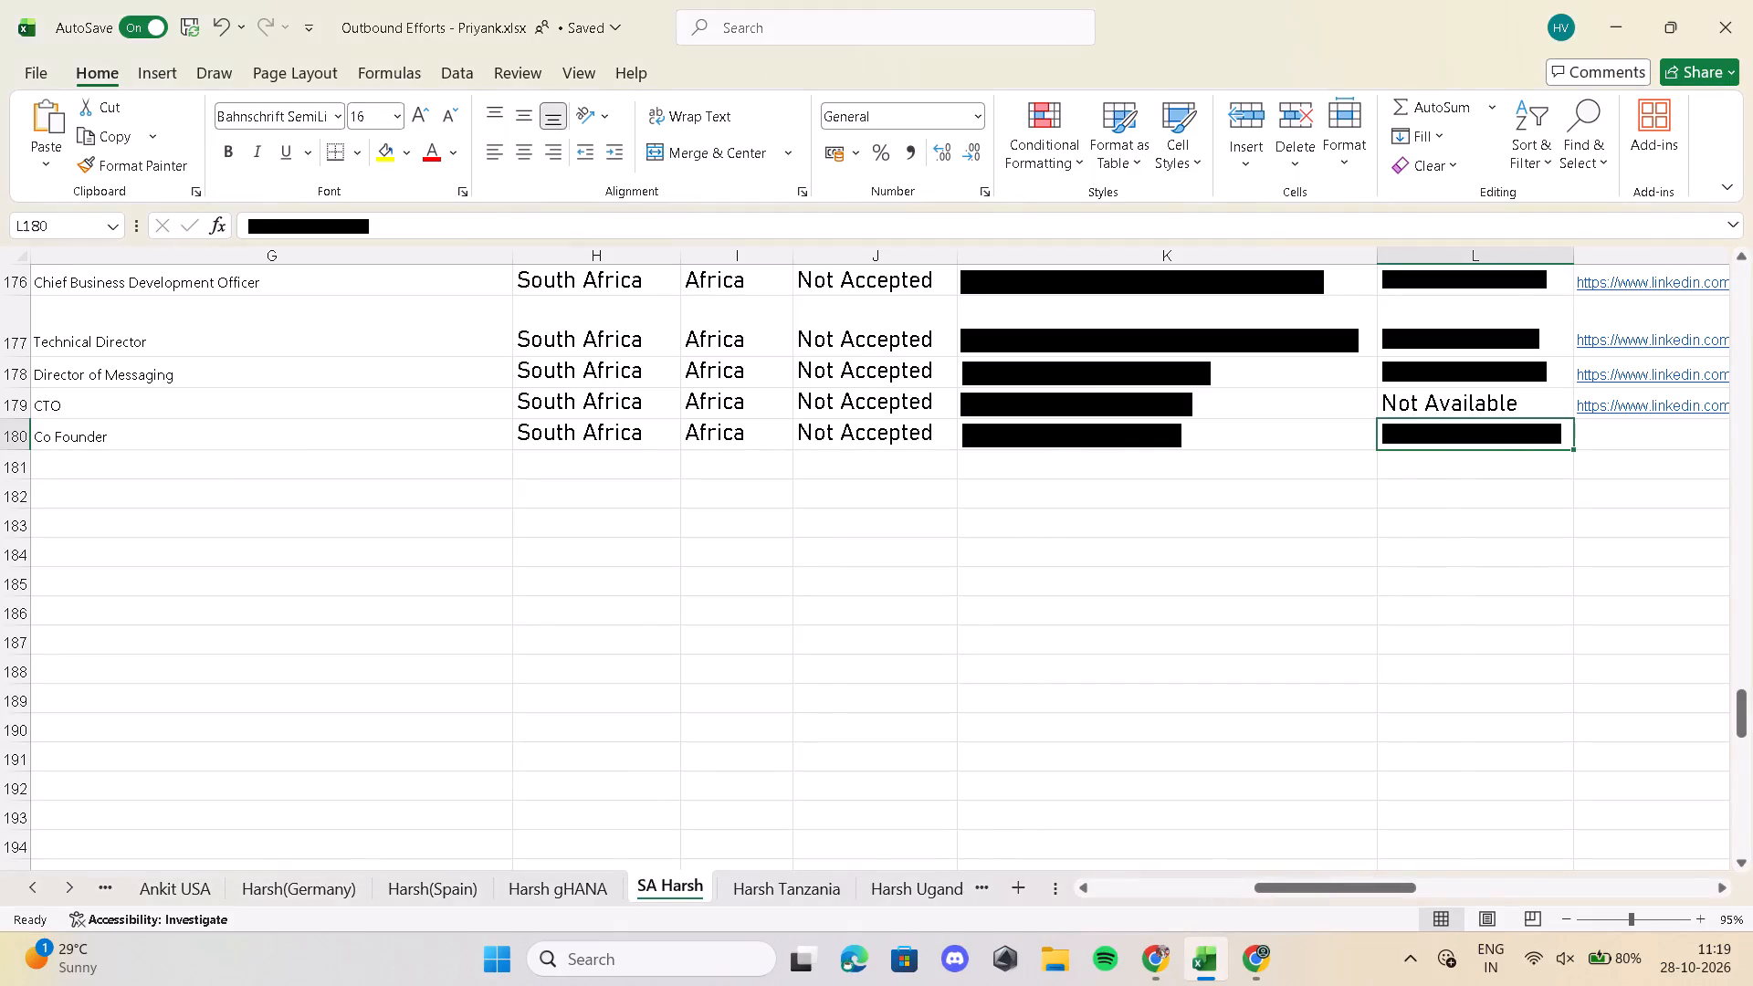
{"action": "left_click", "coordinate": [1643, 438]}
{"action": "key", "text": "ctrl+v"}
{"action": "left_click", "coordinate": [1586, 427]}
{"action": "double_click", "coordinate": [1441, 435]}
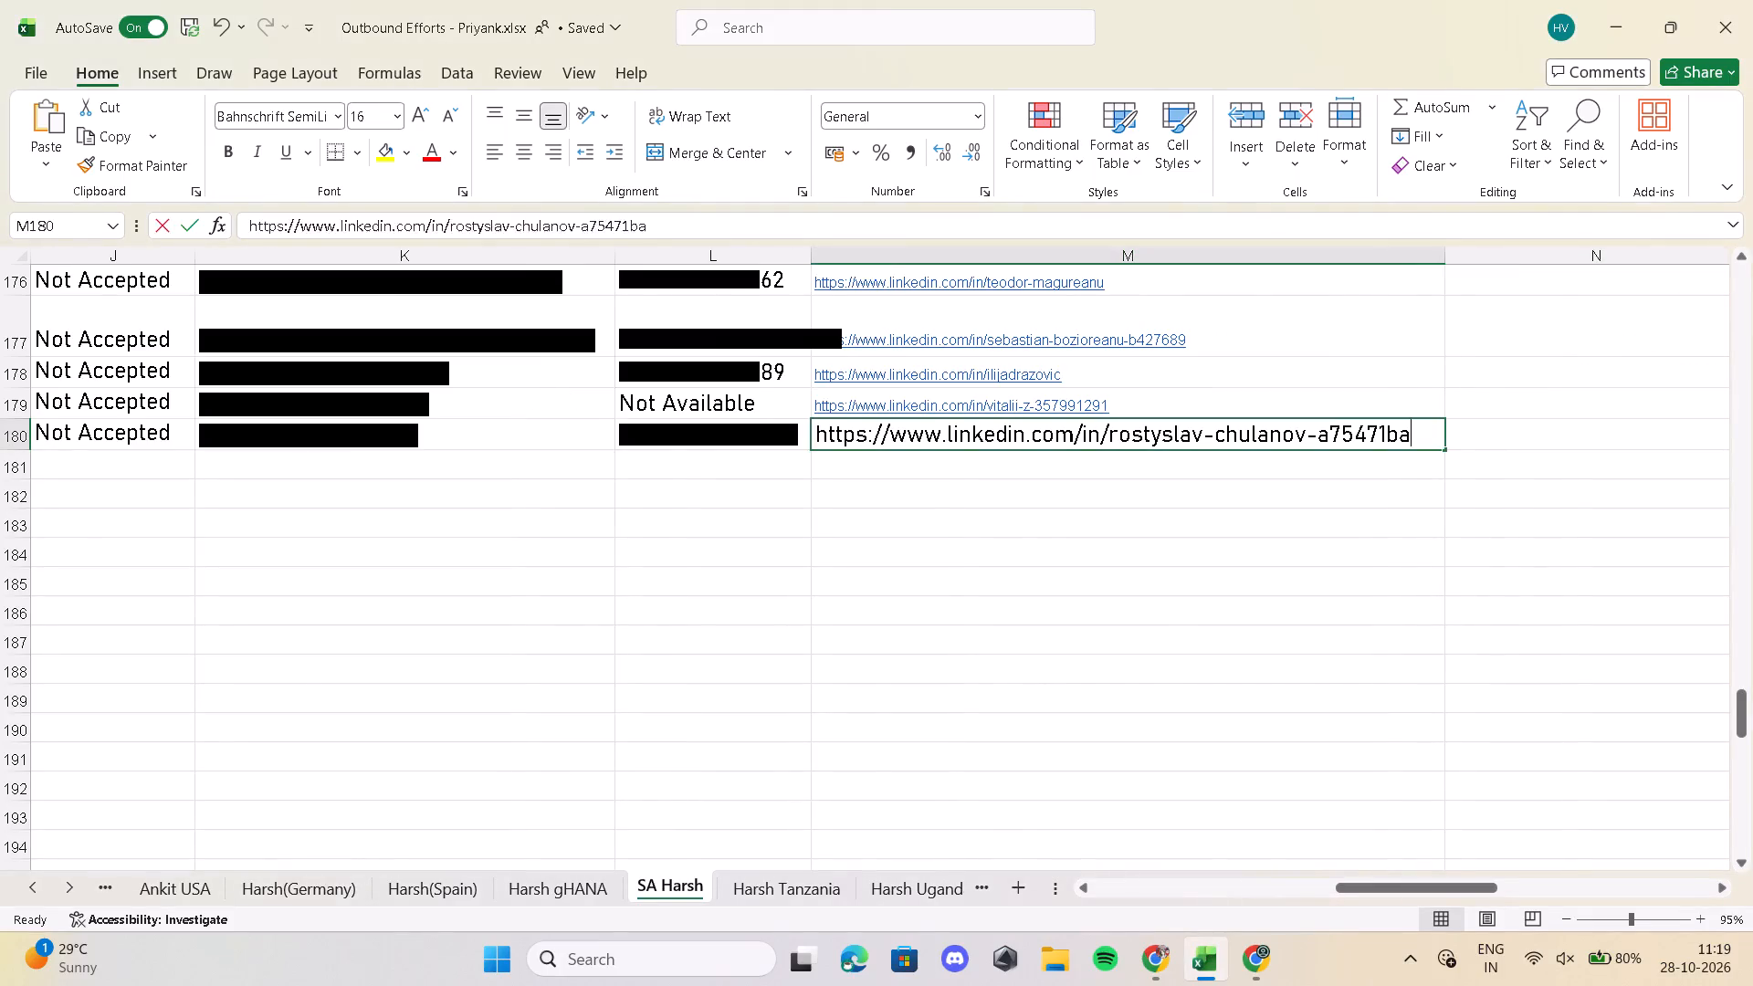
{"action": "left_click", "coordinate": [1530, 446]}
Copy the service SMS Services from cell O179 into cell O180.
{"action": "left_click_drag", "start_coordinate": [1464, 883], "coordinate": [1526, 894]}
{"action": "left_click", "coordinate": [1269, 404]}
{"action": "key", "text": "ctrl+c"}
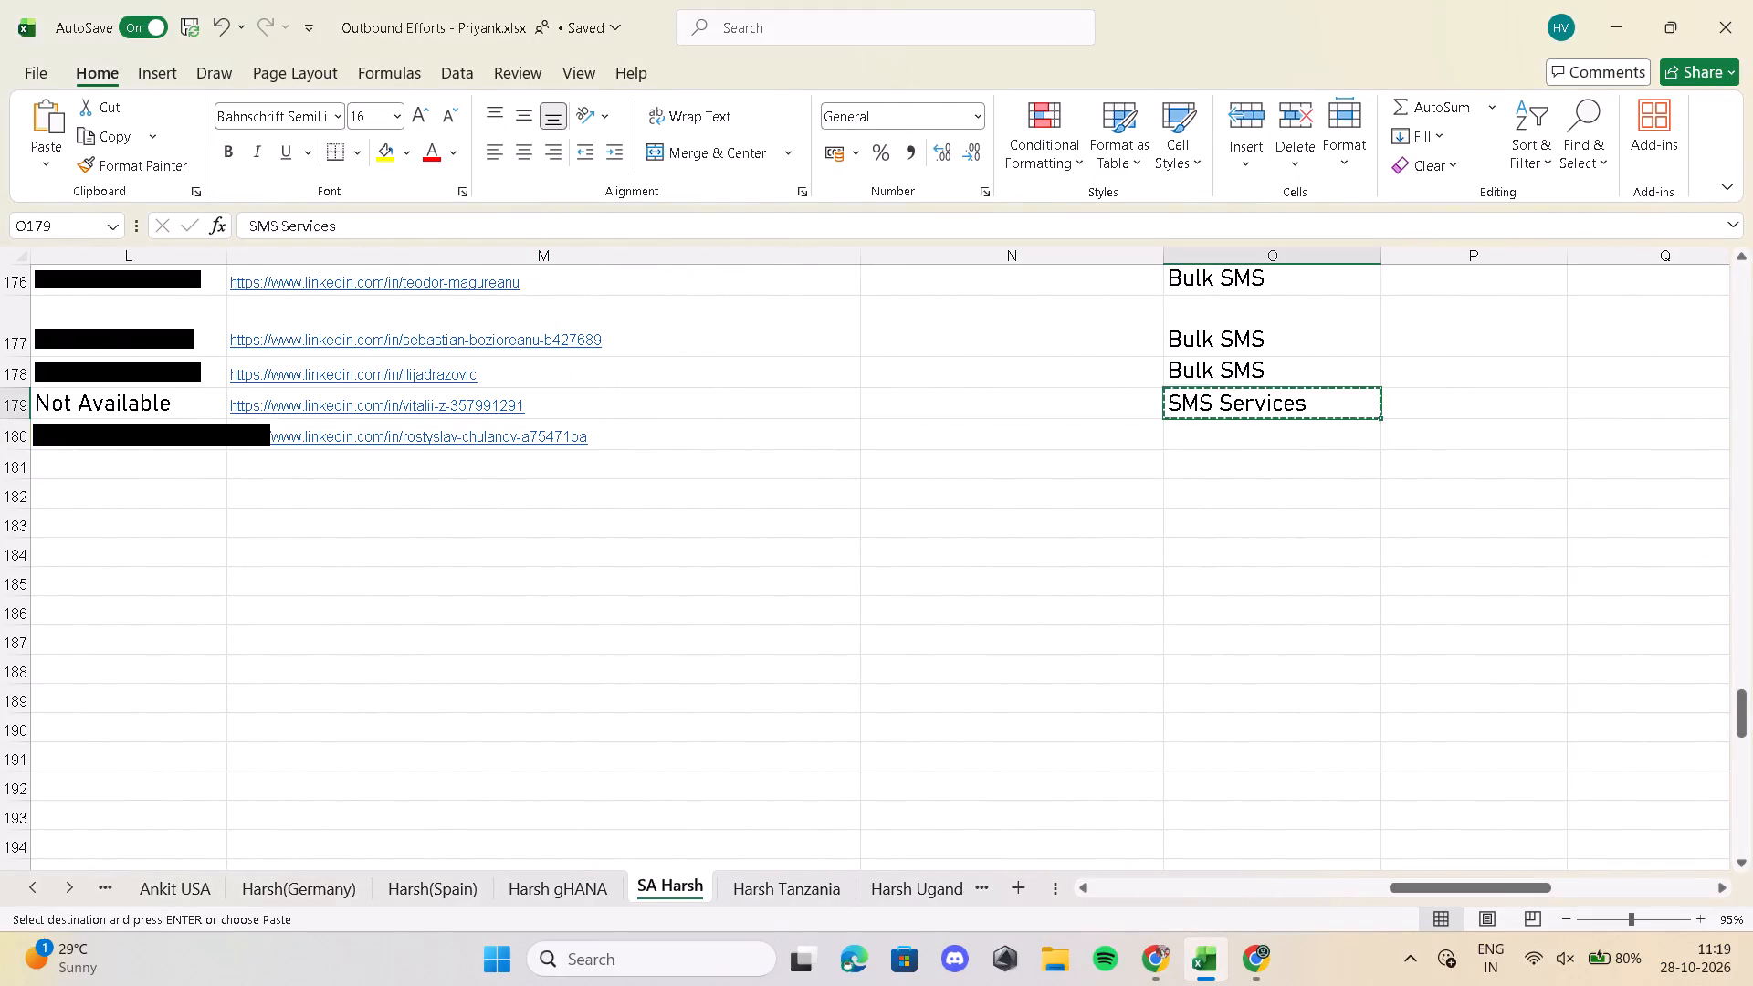
{"action": "left_click_drag", "start_coordinate": [1274, 428], "coordinate": [1275, 439]}
{"action": "key", "text": "ctrl+v"}
Copy the company Hicell Telecommunication LTD, the priority Medium and the hicell.net/services URL from row 180 into row 181.
{"action": "left_click_drag", "start_coordinate": [1493, 883], "coordinate": [279, 669]}
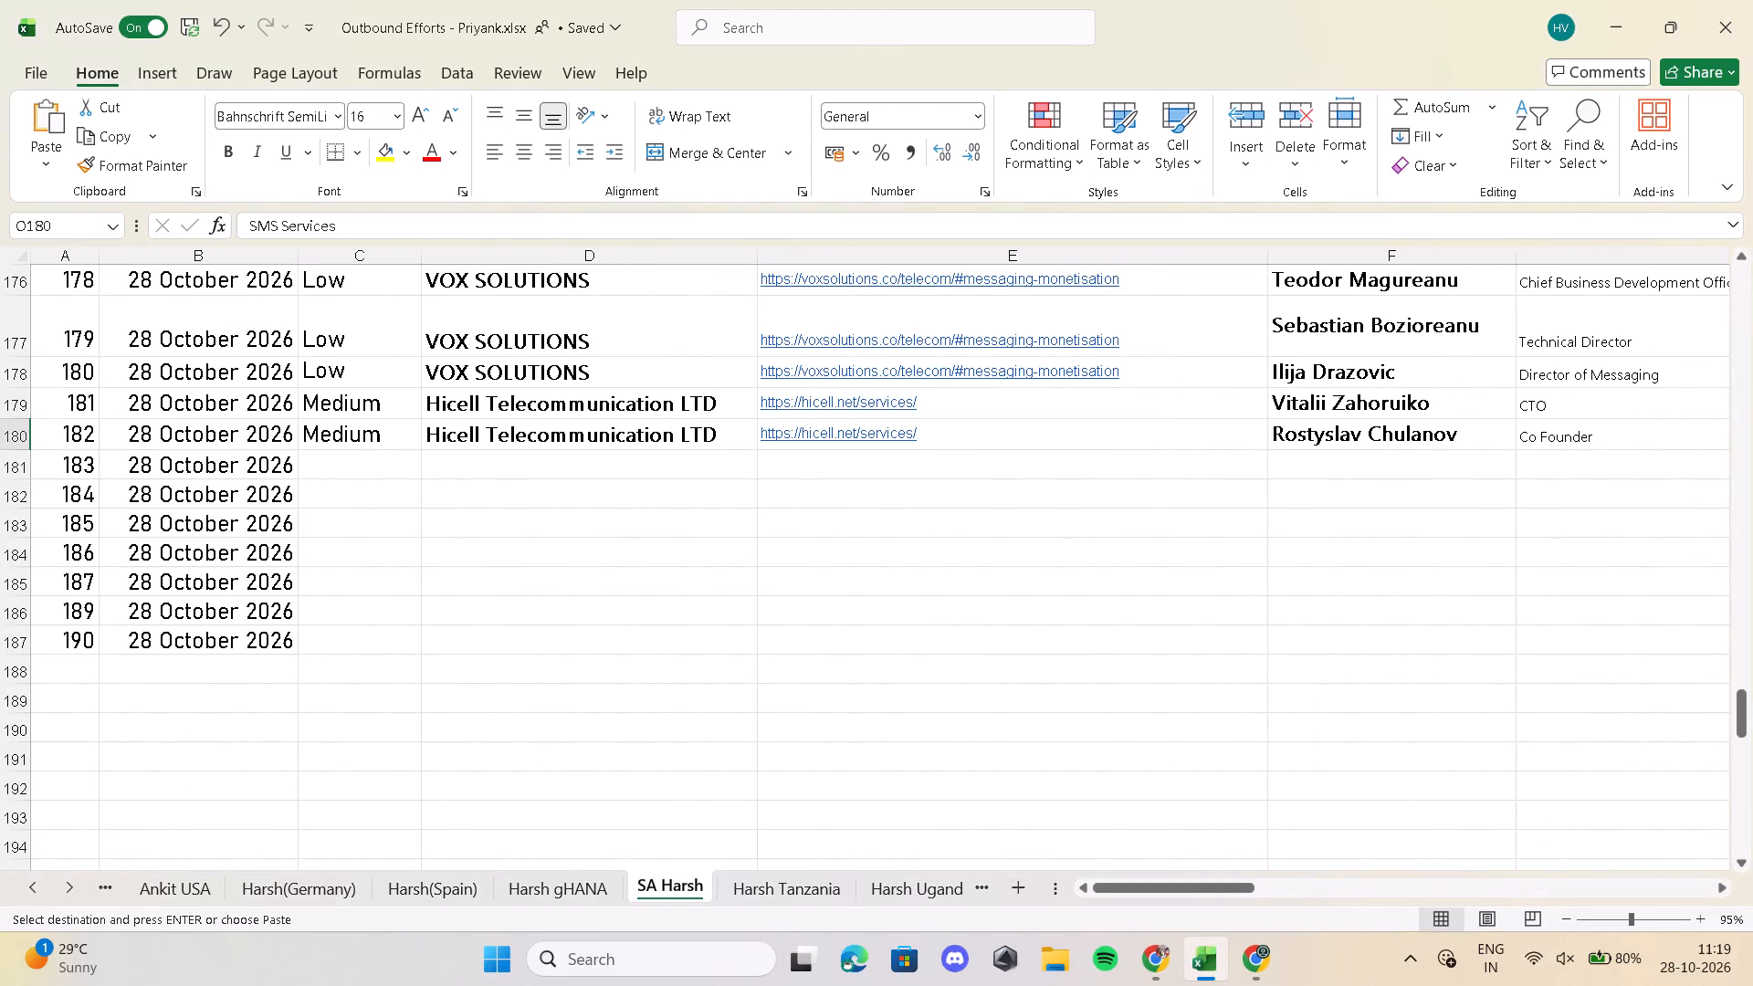
{"action": "left_click", "coordinate": [5, 460]}
{"action": "left_click", "coordinate": [520, 436]}
{"action": "key", "text": "ctrl+c"}
{"action": "left_click", "coordinate": [551, 474]}
{"action": "key", "text": "ctrl+v"}
{"action": "left_click", "coordinate": [387, 436]}
{"action": "key", "text": "ctrl+c"}
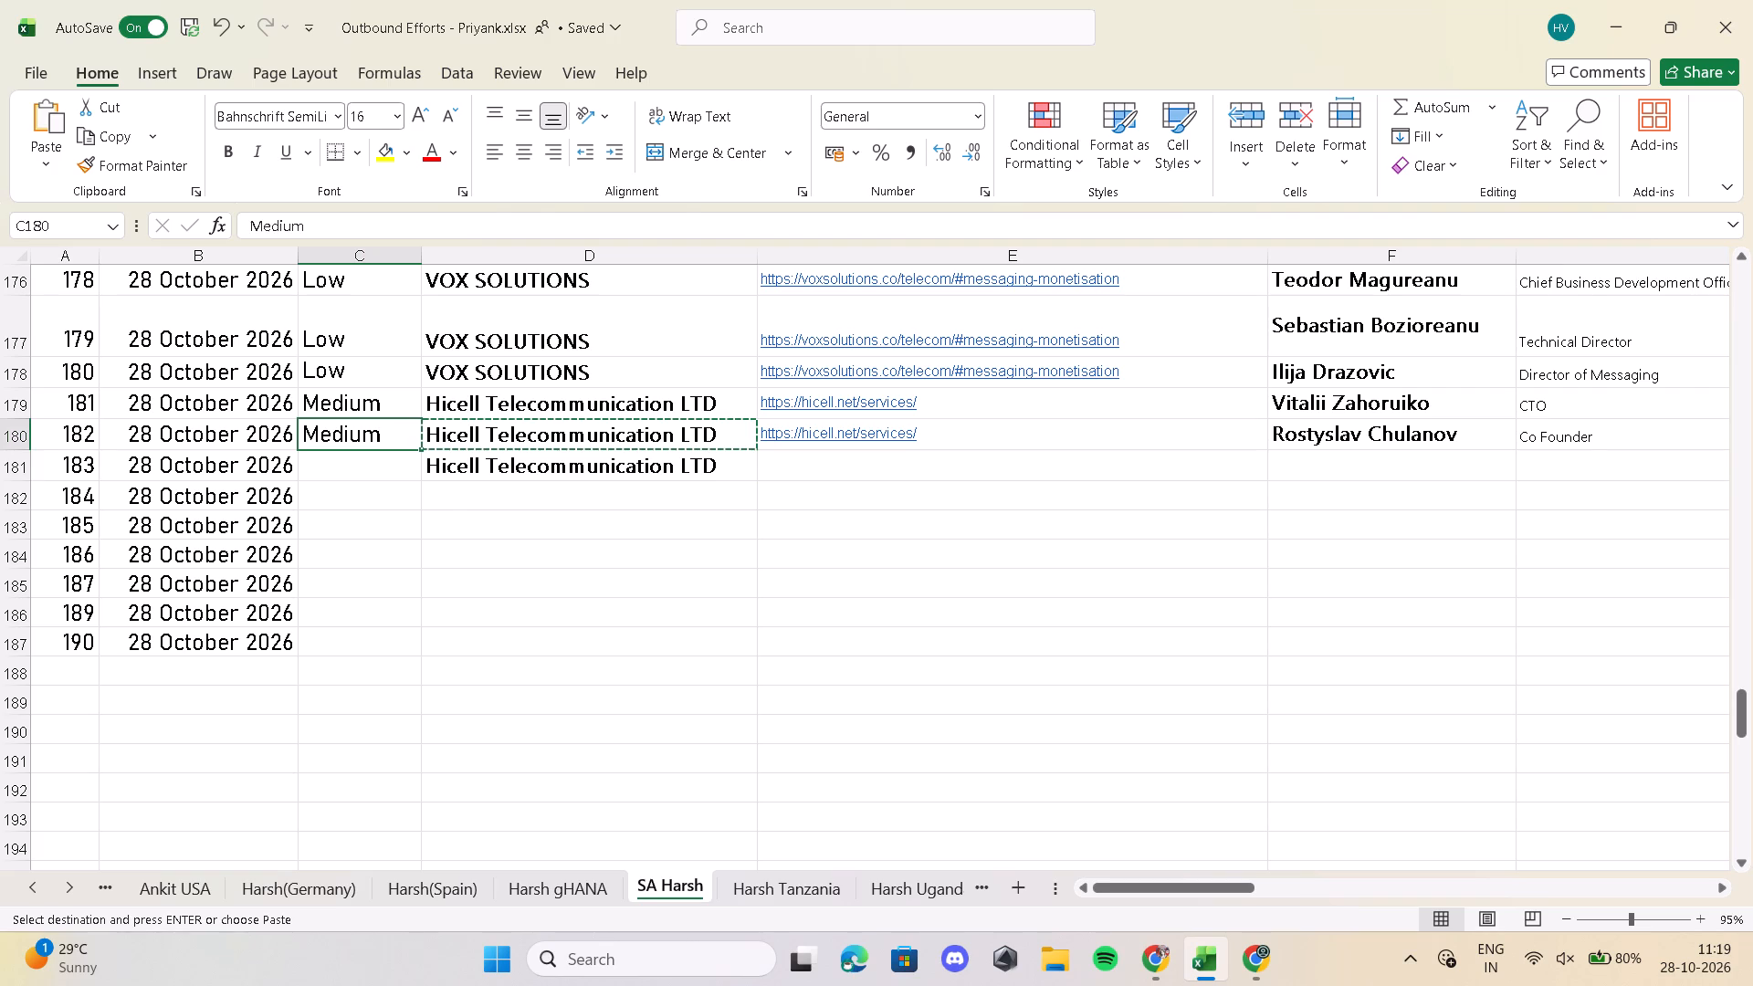
{"action": "left_click", "coordinate": [388, 462]}
{"action": "key", "text": "ctrl+v"}
{"action": "left_click", "coordinate": [3, 464]}
{"action": "right_click", "coordinate": [1121, 440]}
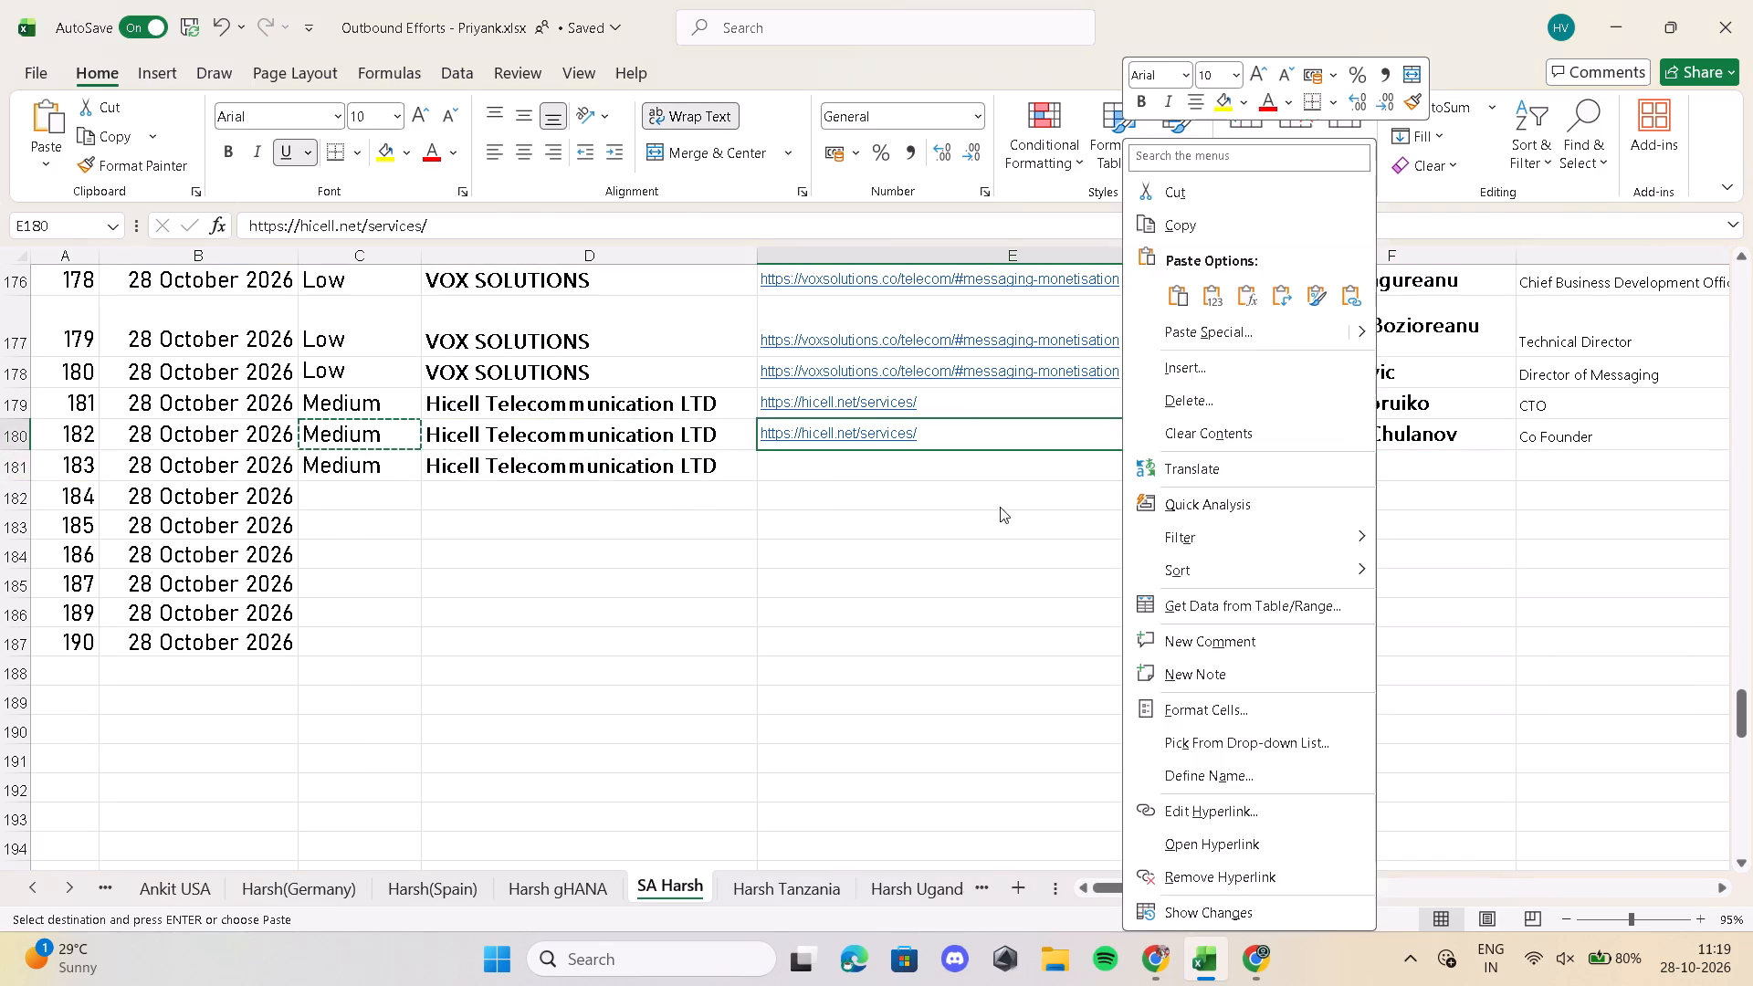
{"action": "left_click", "coordinate": [841, 587]}
{"action": "key", "text": "ctrl+c"}
{"action": "left_click", "coordinate": [916, 463]}
{"action": "key", "text": "ctrl+v"}
In Chrome, close the co-founder's LinkedIn and Sales Navigator profiles and the unfiltered Hicell employee search.
{"action": "left_click", "coordinate": [1258, 943]}
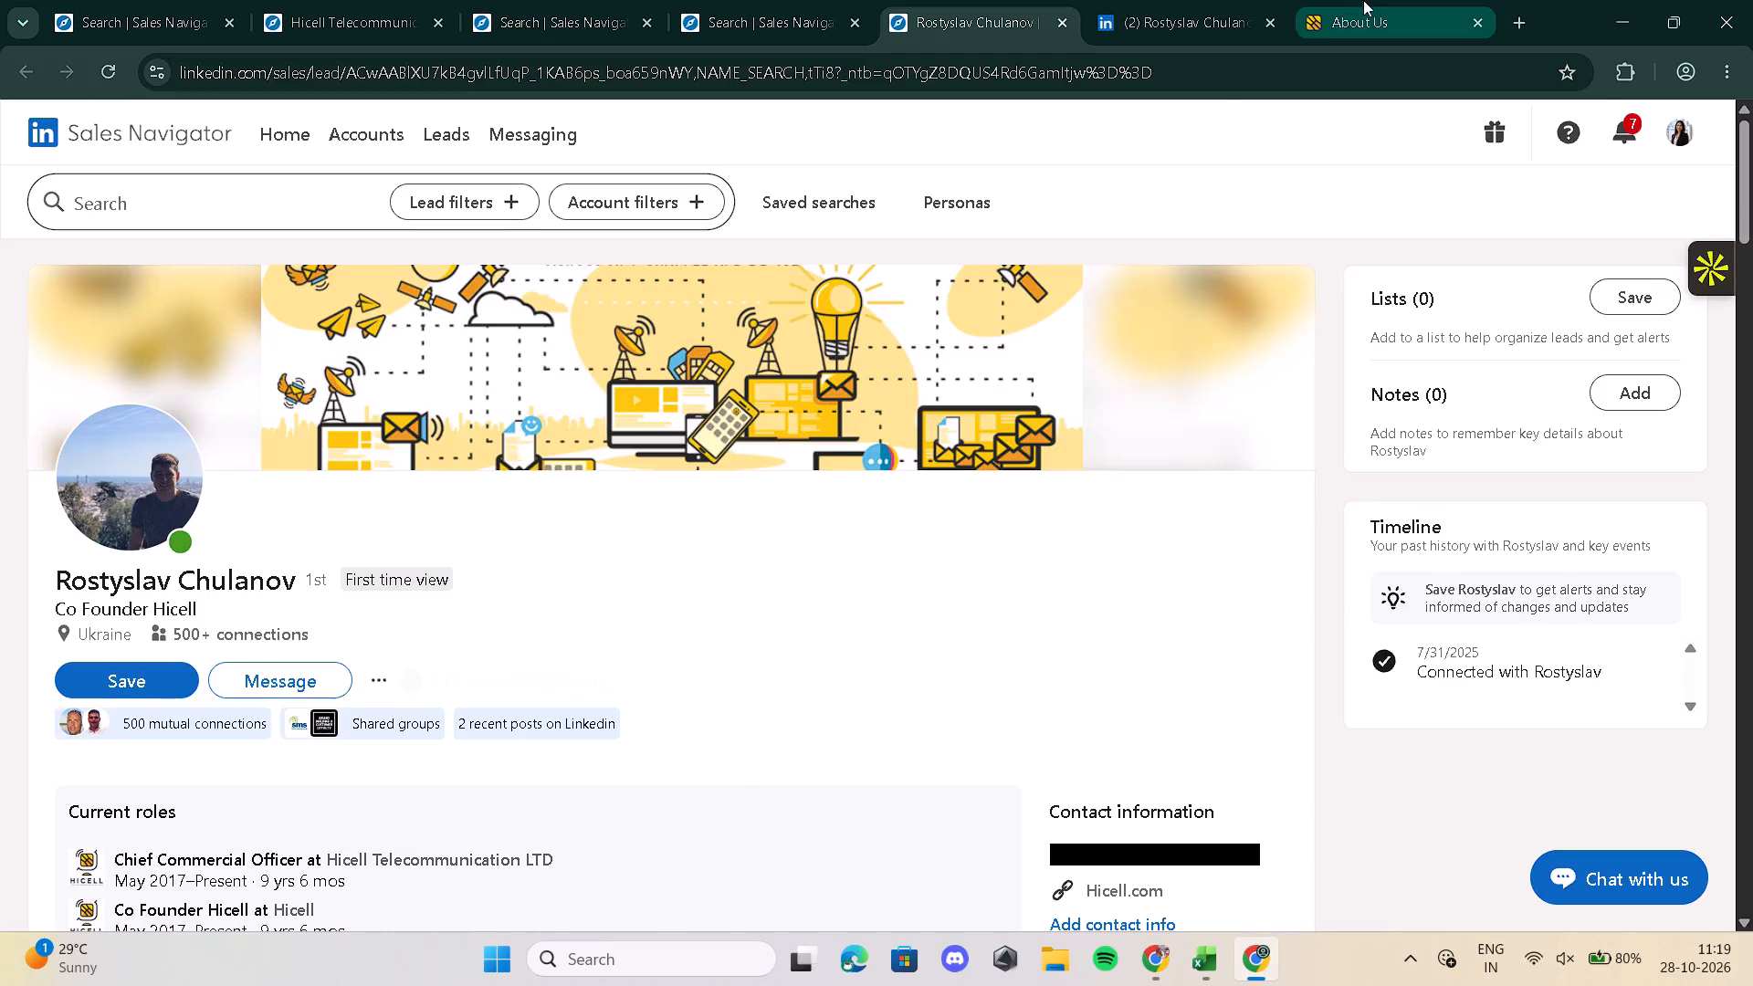
{"action": "left_click", "coordinate": [1341, 13]}
{"action": "left_click", "coordinate": [1225, 18]}
{"action": "left_click", "coordinate": [1275, 24]}
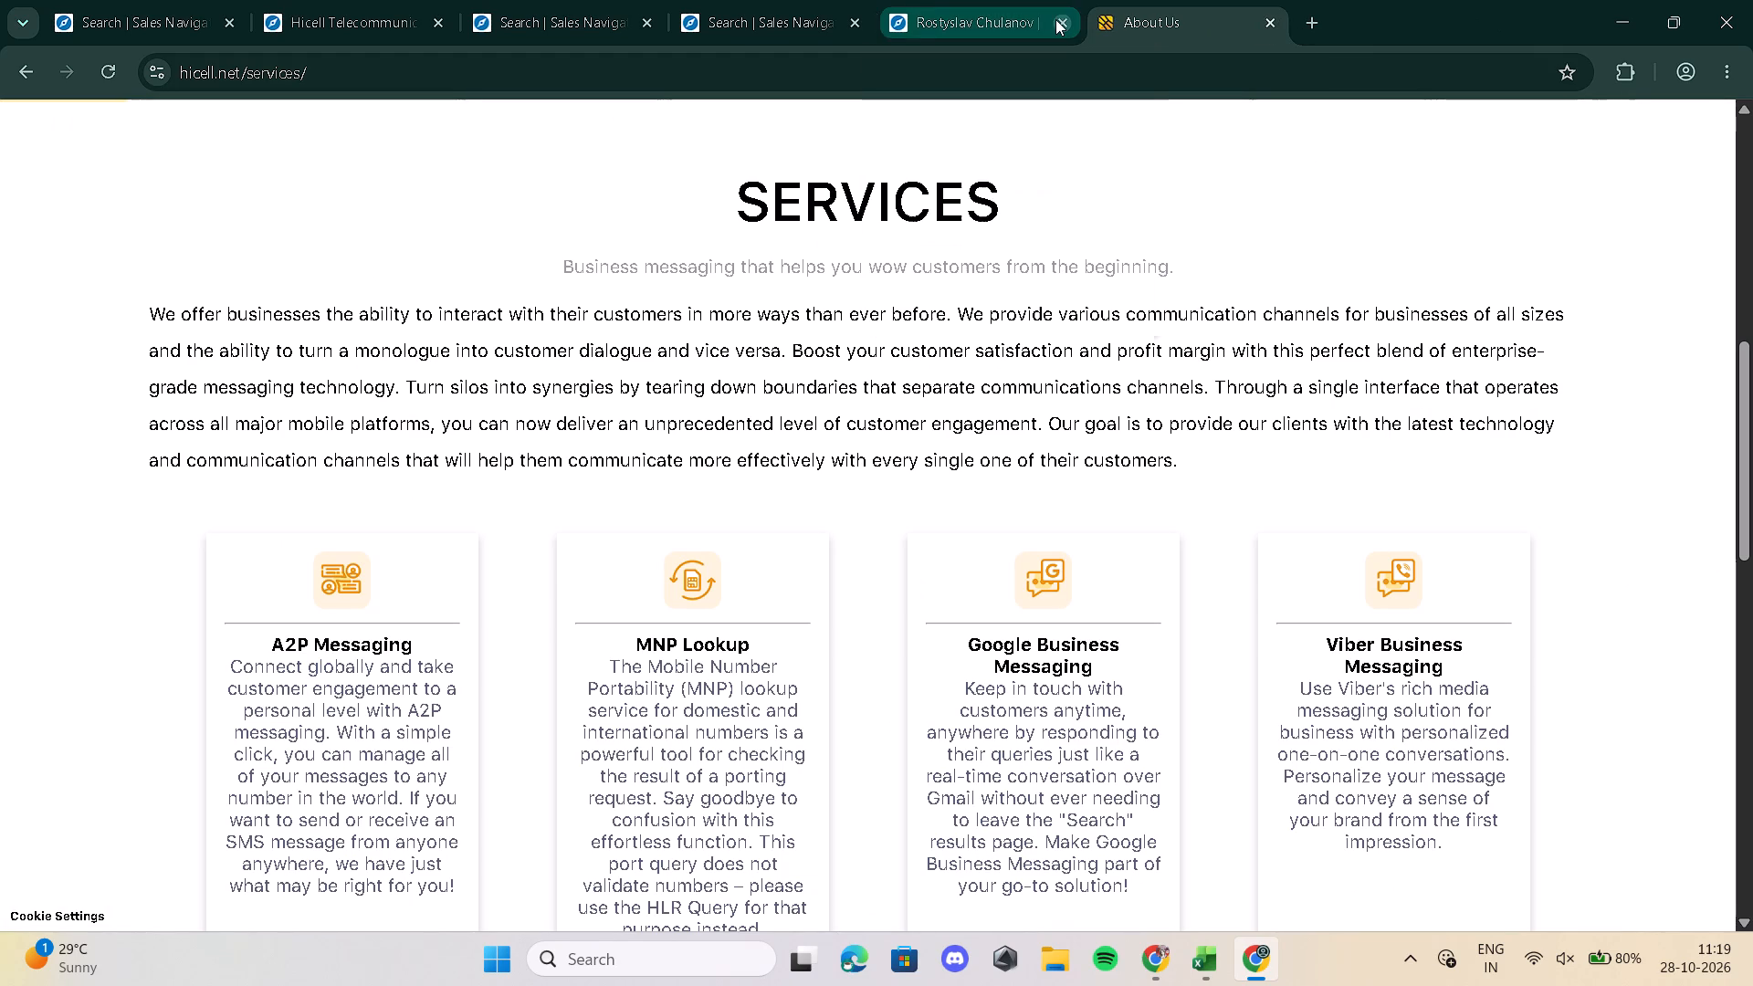
{"action": "left_click", "coordinate": [1055, 19]}
{"action": "left_click", "coordinate": [779, 18]}
{"action": "left_click", "coordinate": [604, 0]}
{"action": "left_click", "coordinate": [739, 0]}
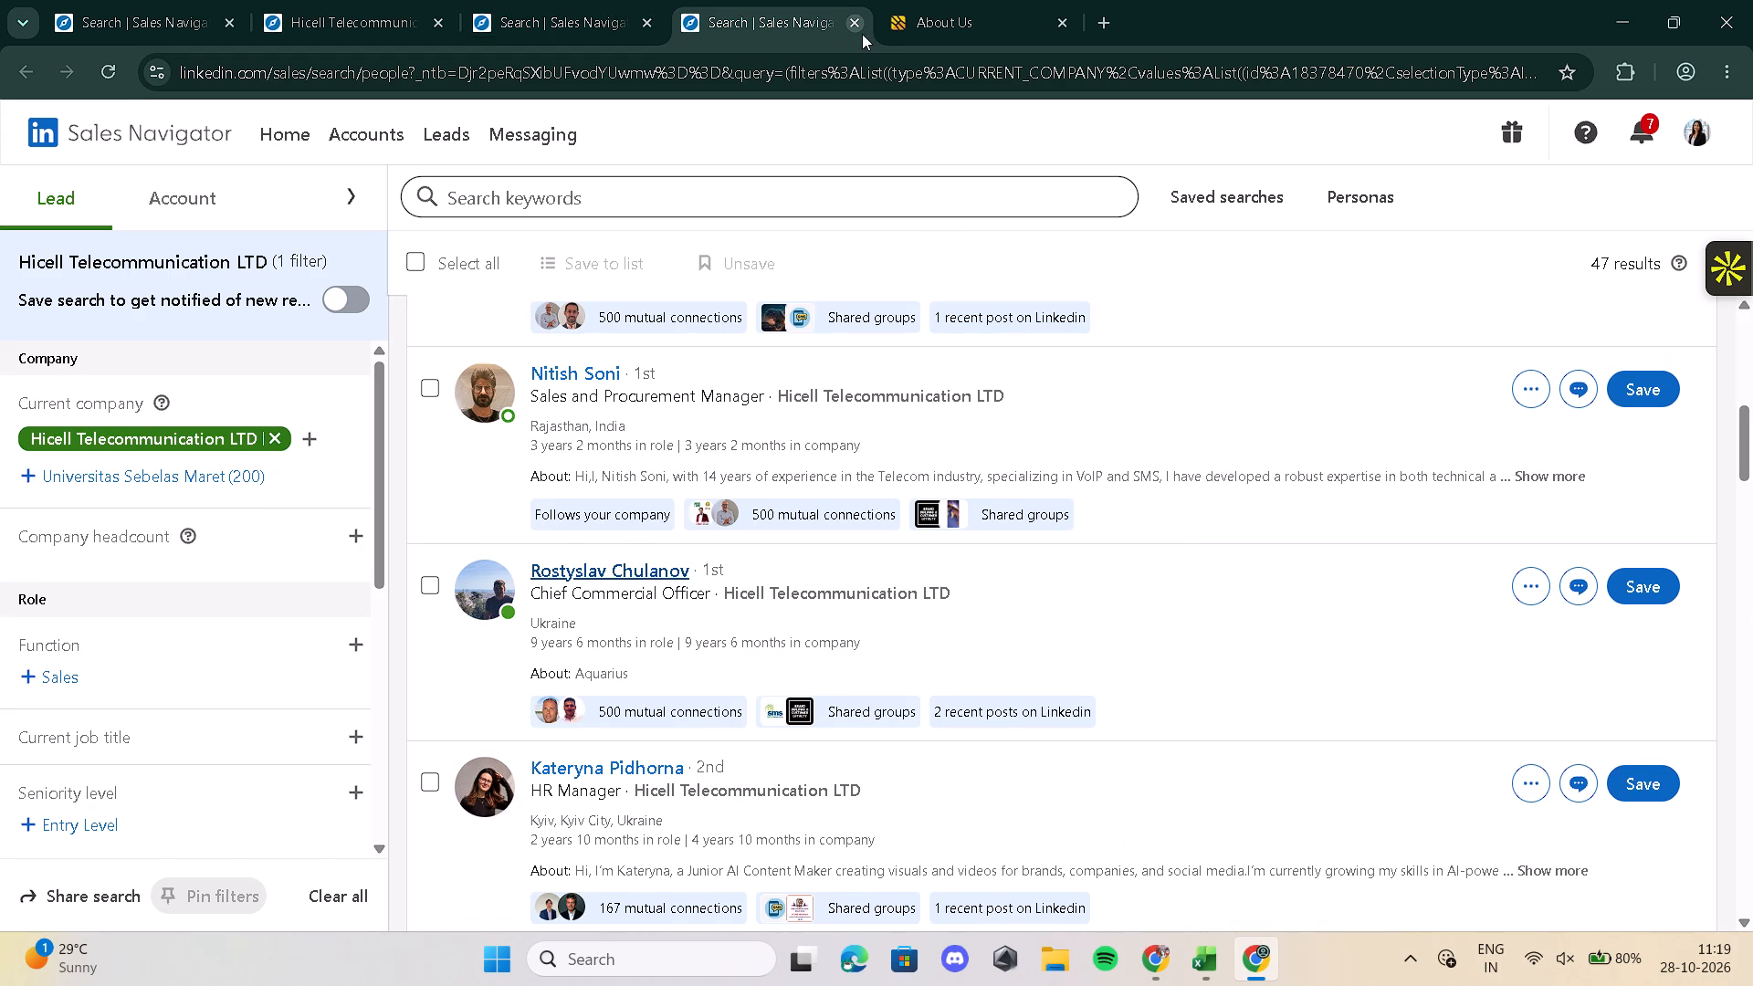
{"action": "left_click", "coordinate": [856, 26]}
Examine Hicell Telecommunication LTD's Director, Vice President and CXO search results for another suitable decision maker.
{"action": "left_click", "coordinate": [545, 0]}
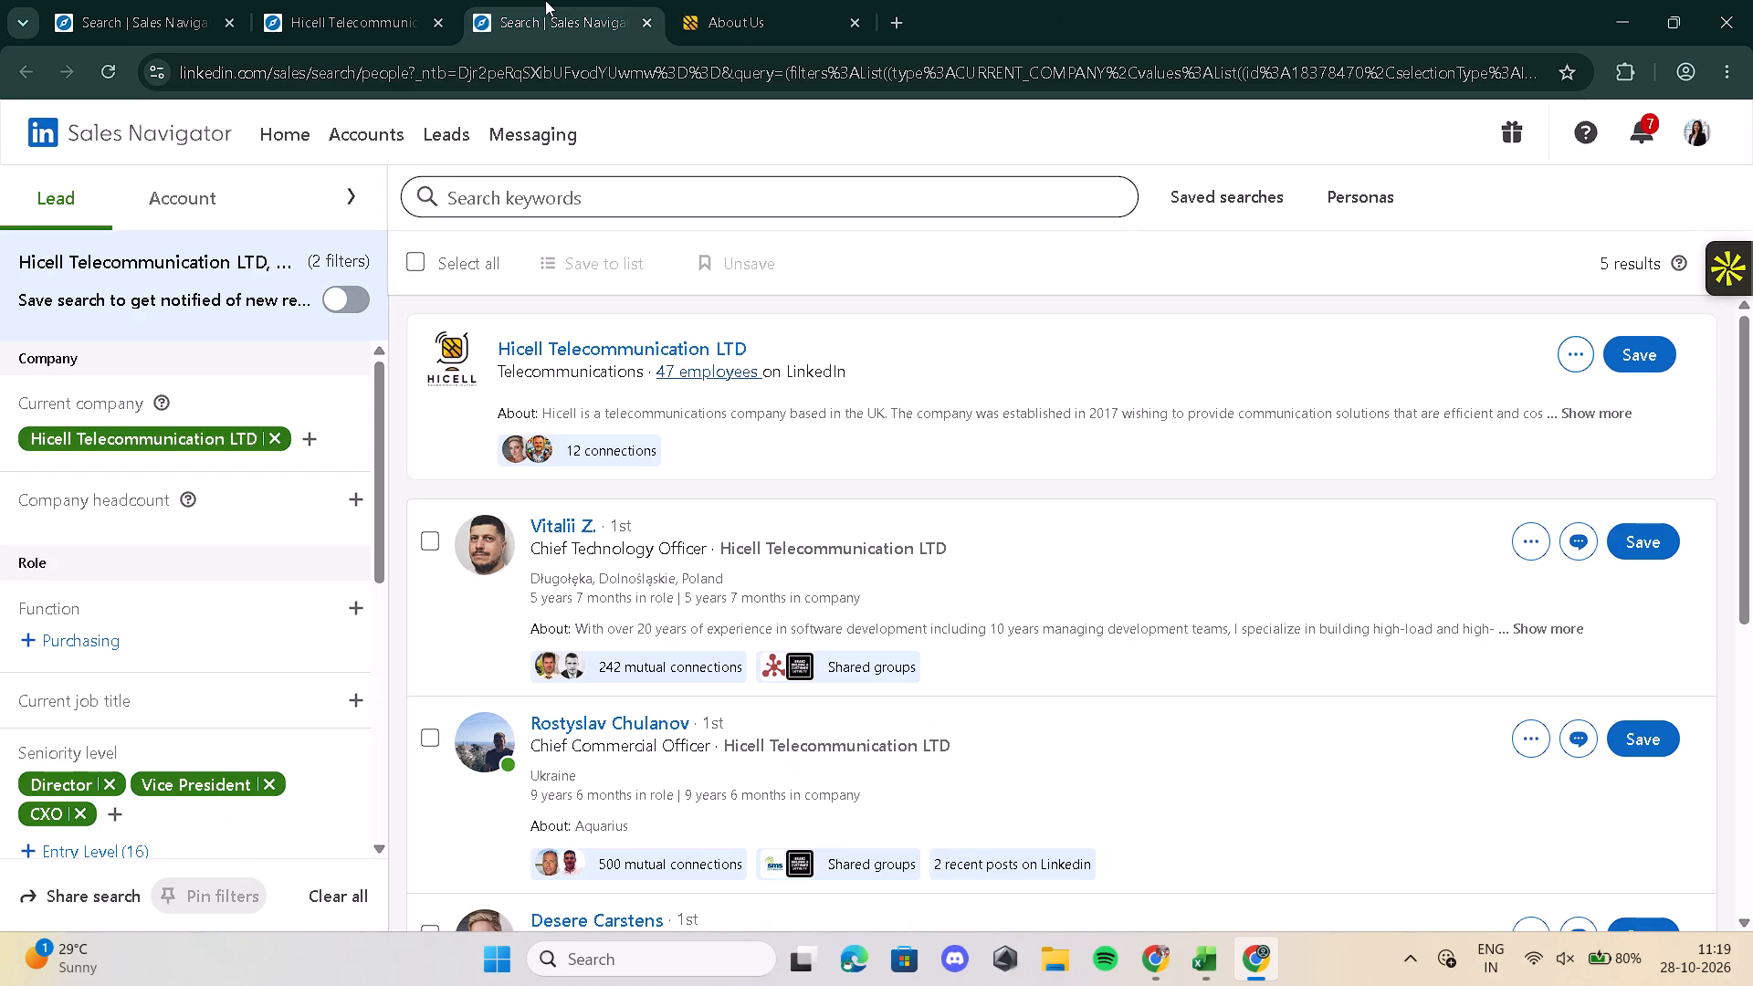
{"action": "left_click", "coordinate": [218, 0]}
{"action": "left_click", "coordinate": [358, 0]}
{"action": "left_click", "coordinate": [656, 0]}
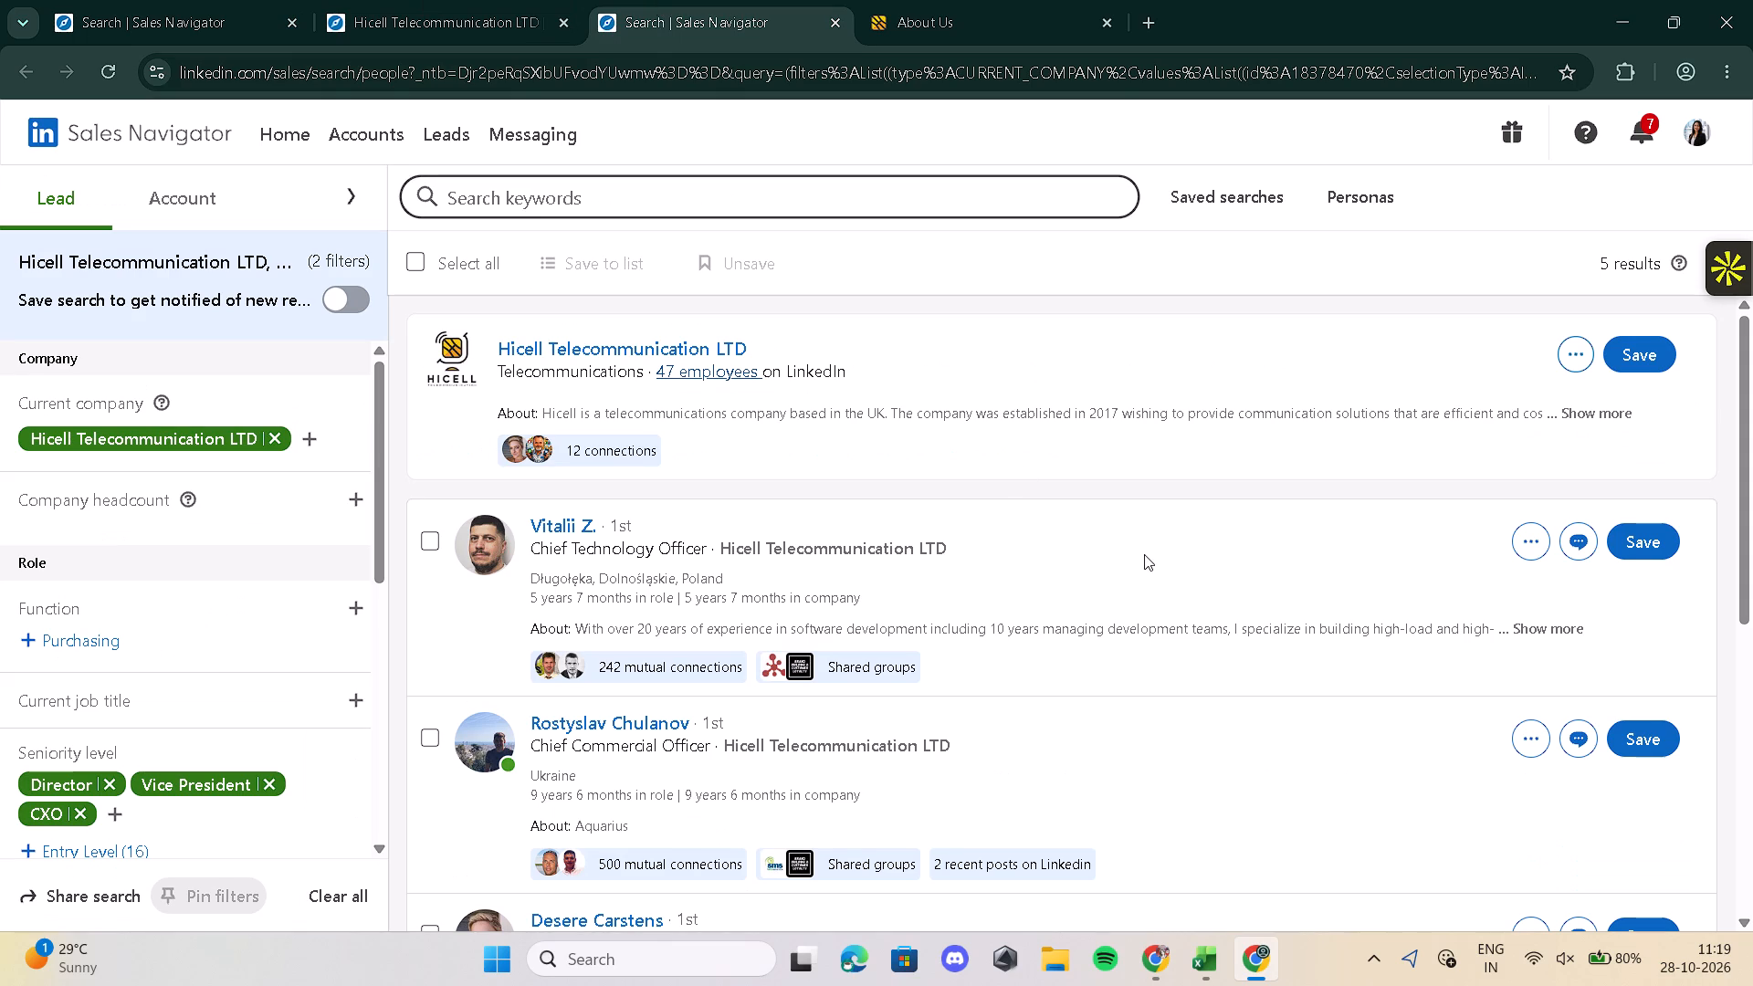
{"action": "left_click", "coordinate": [1144, 554]}
{"action": "scroll", "coordinate": [1137, 535], "scroll_direction": "down", "scroll_amount": 2}
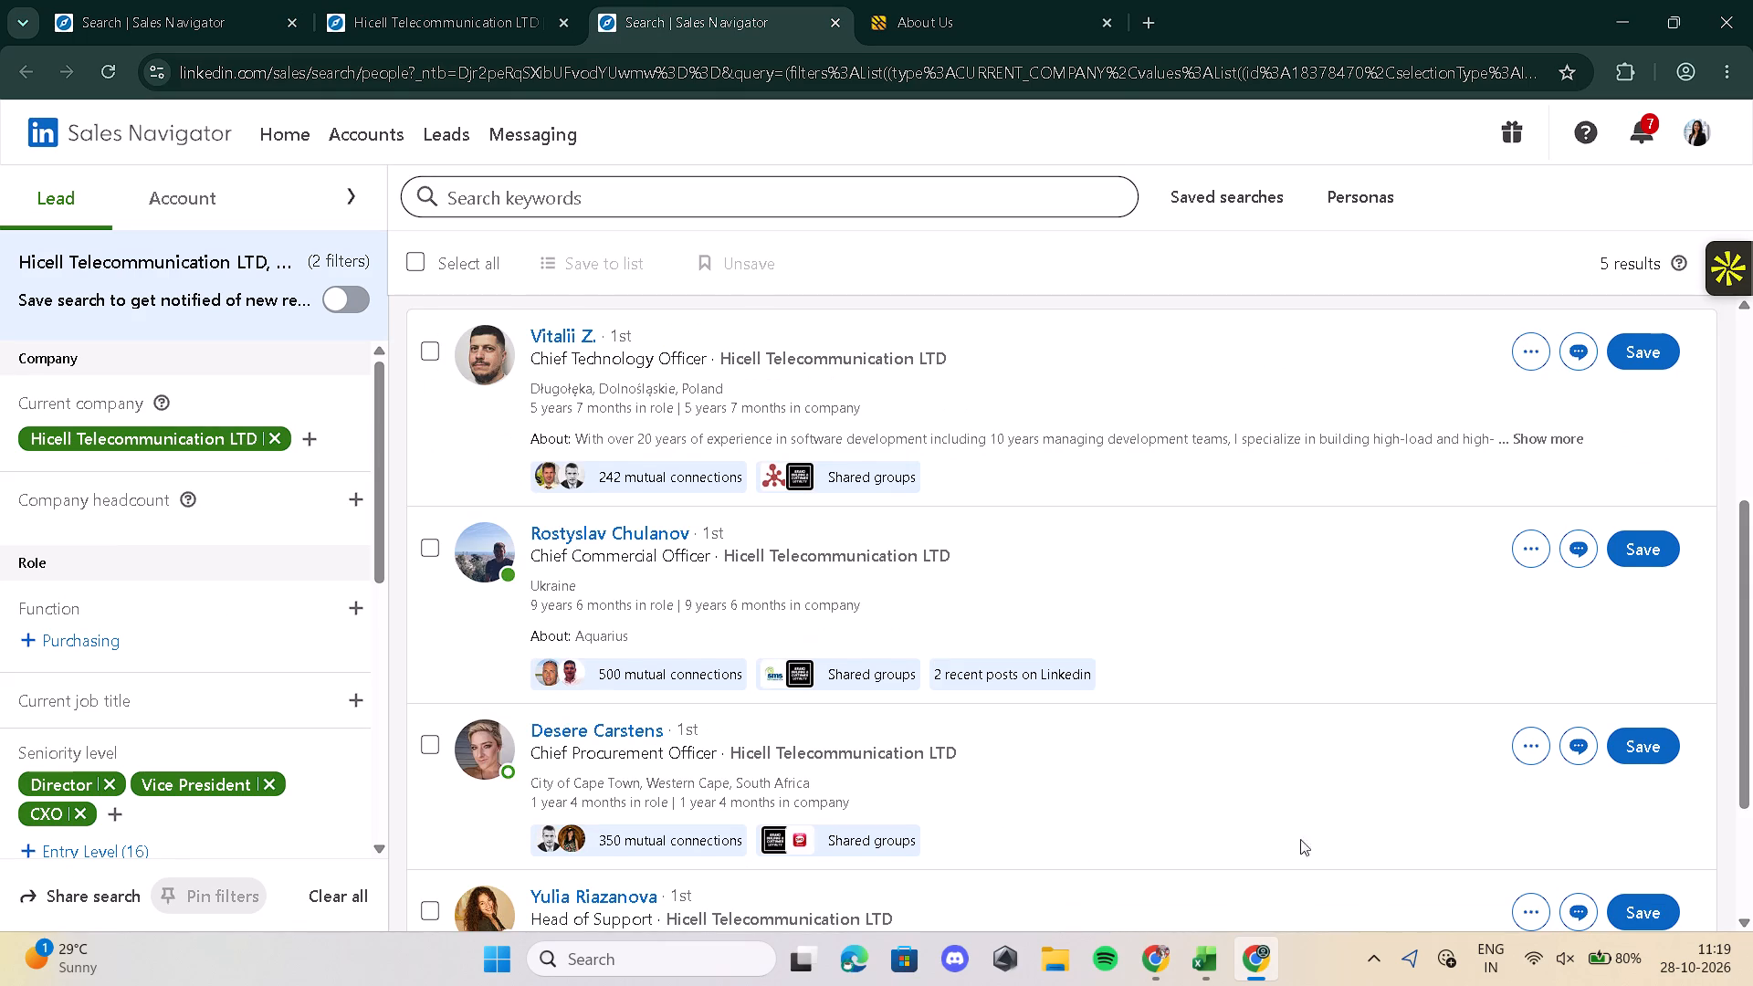
{"action": "left_click", "coordinate": [1201, 943]}
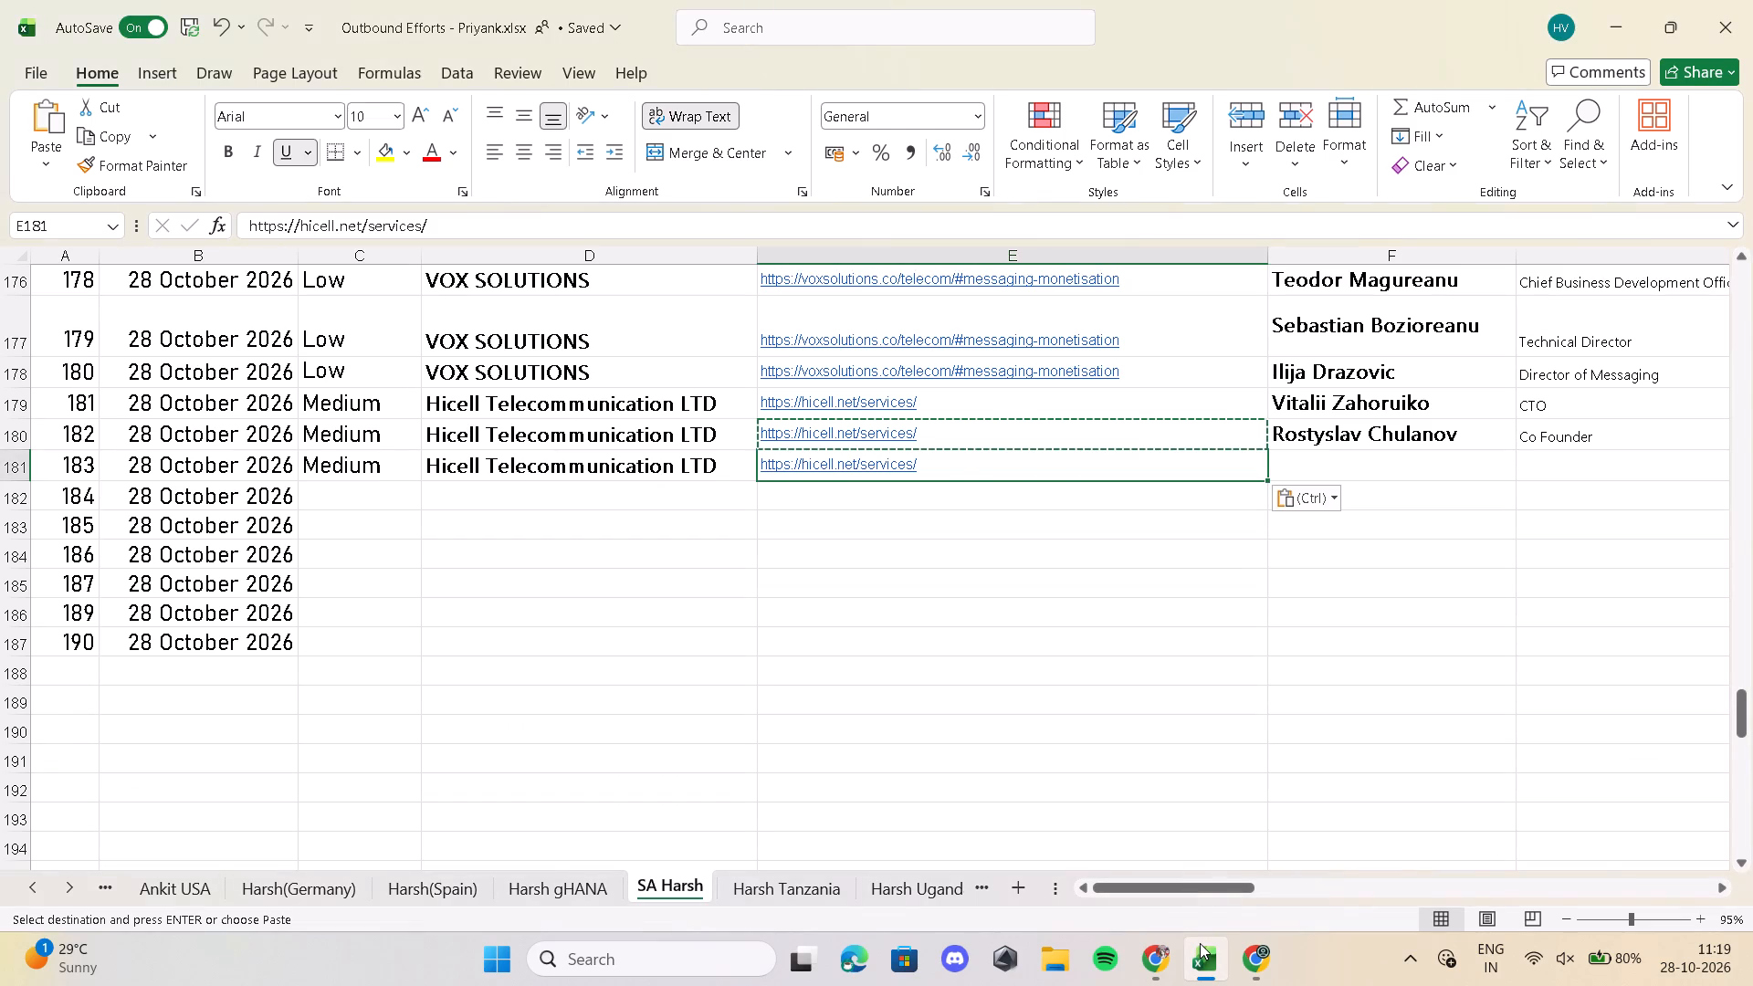
{"action": "left_click", "coordinate": [1200, 943]}
{"action": "scroll", "coordinate": [1244, 372], "scroll_direction": "down", "scroll_amount": 1}
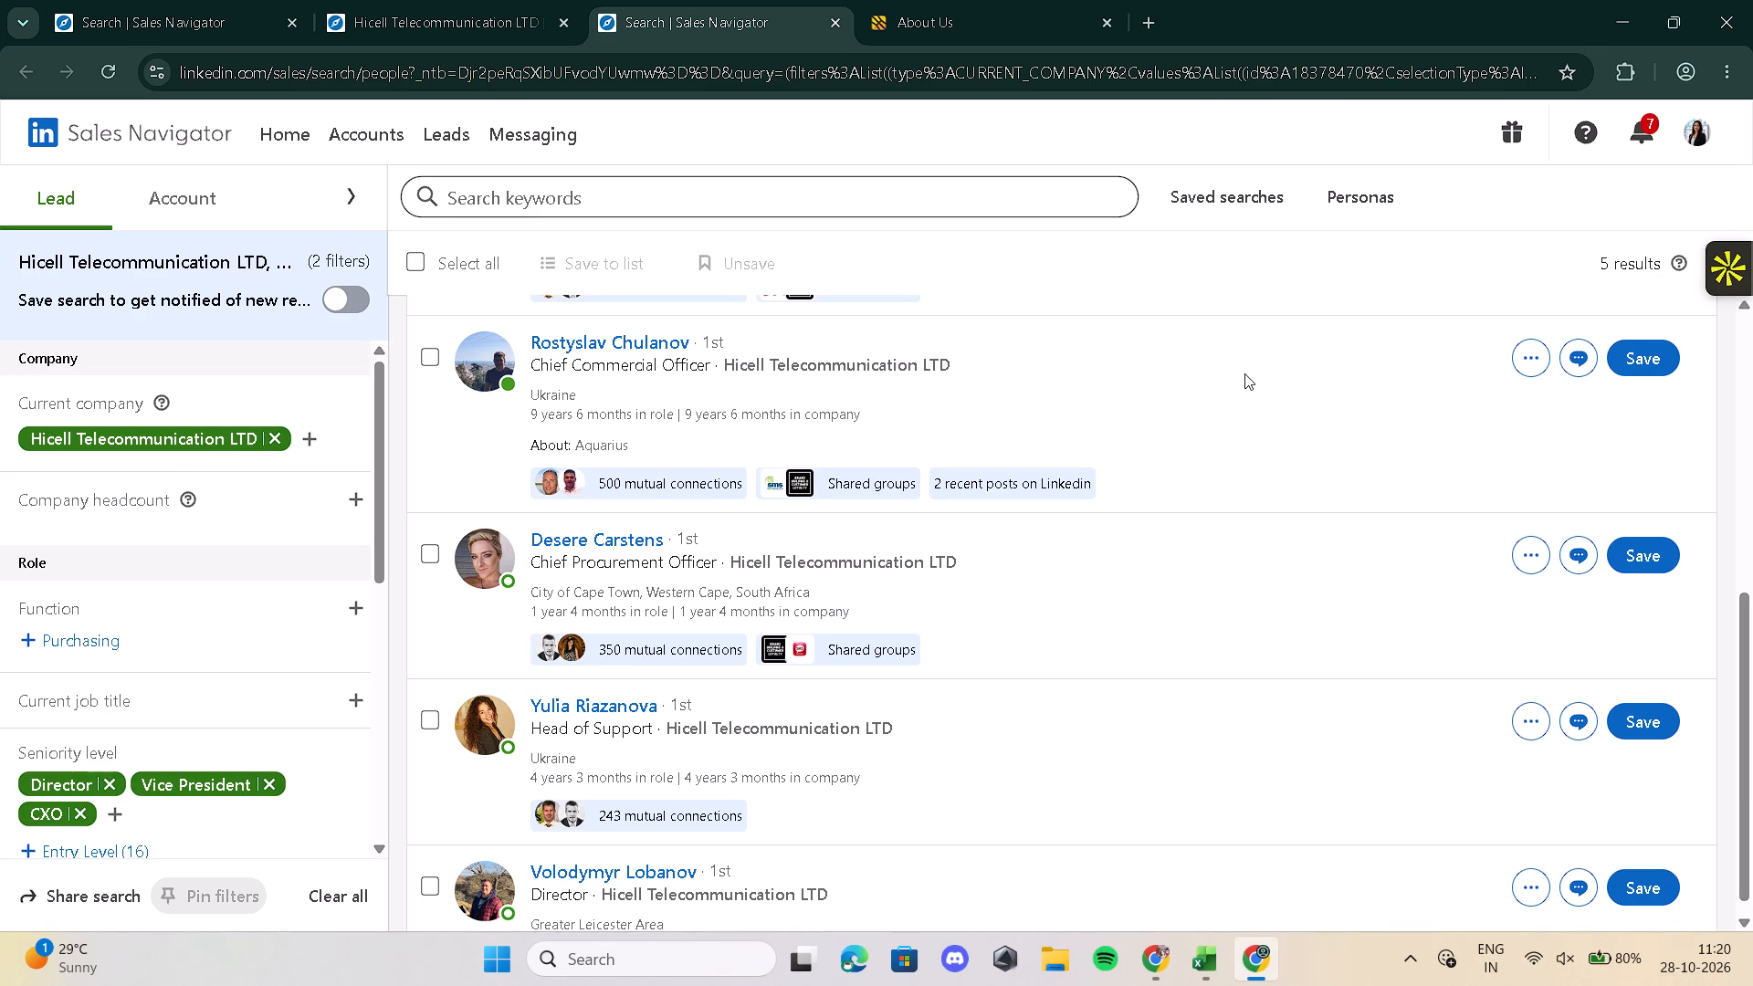
{"action": "scroll", "coordinate": [1202, 502], "scroll_direction": "up", "scroll_amount": 6}
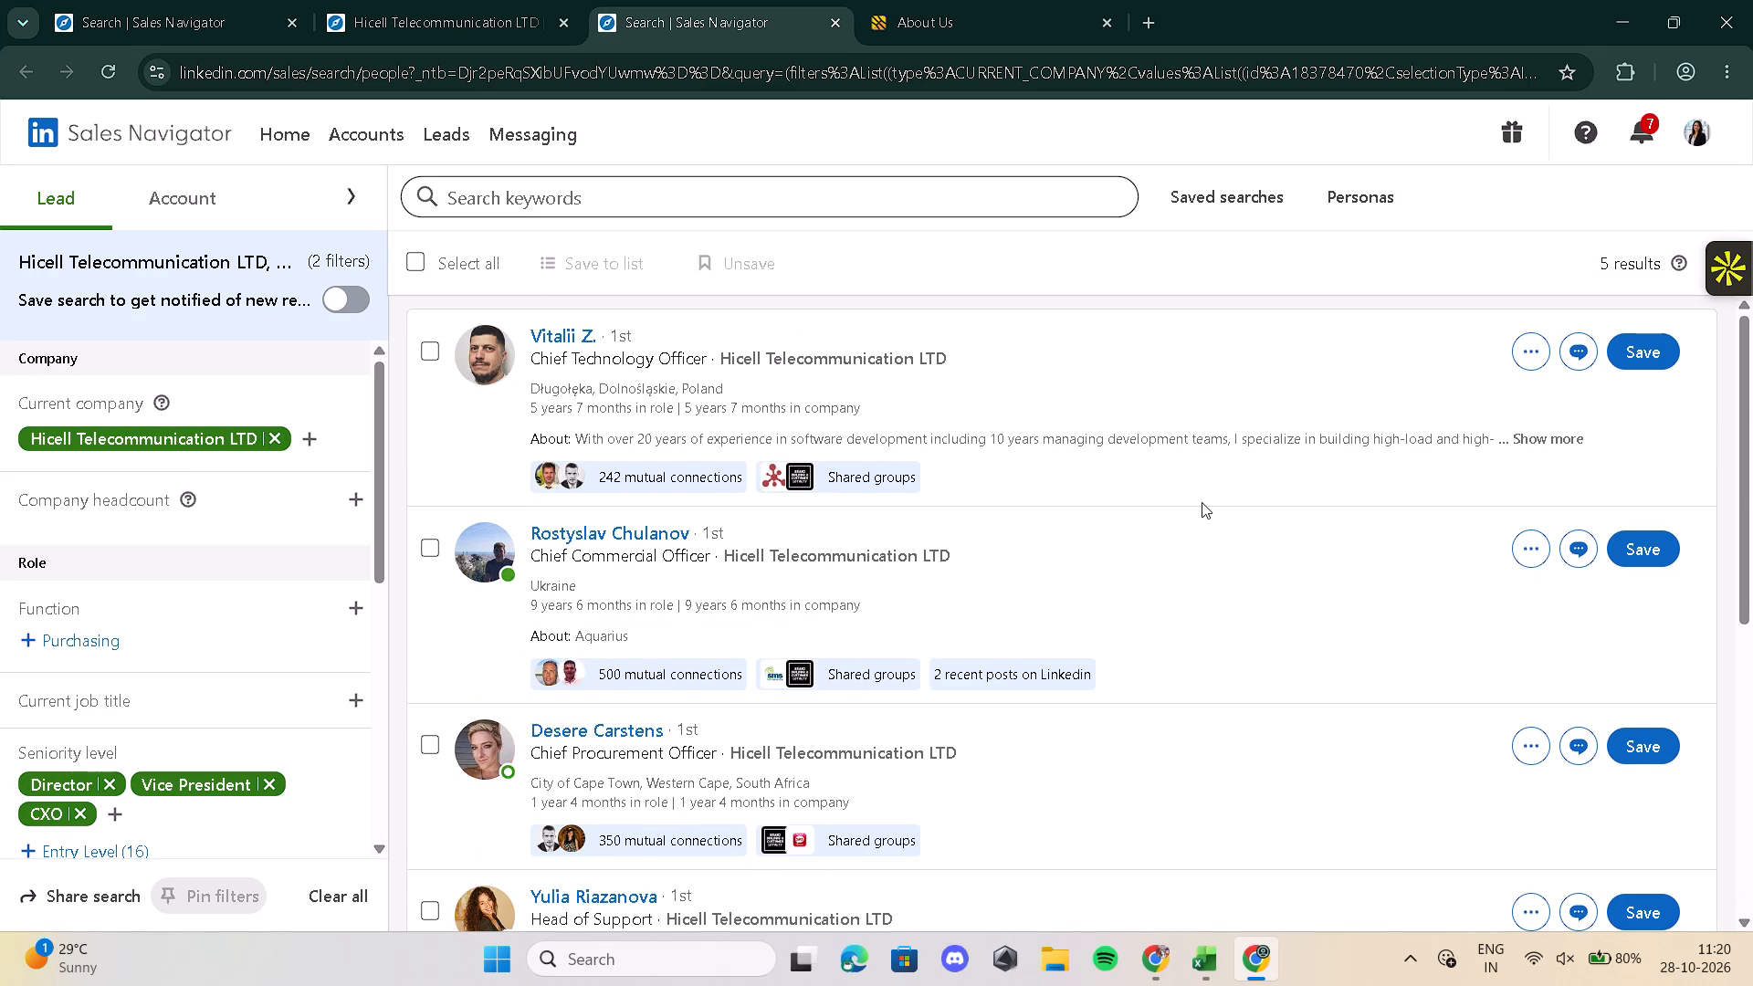
{"action": "scroll", "coordinate": [1202, 502], "scroll_direction": "down", "scroll_amount": 2}
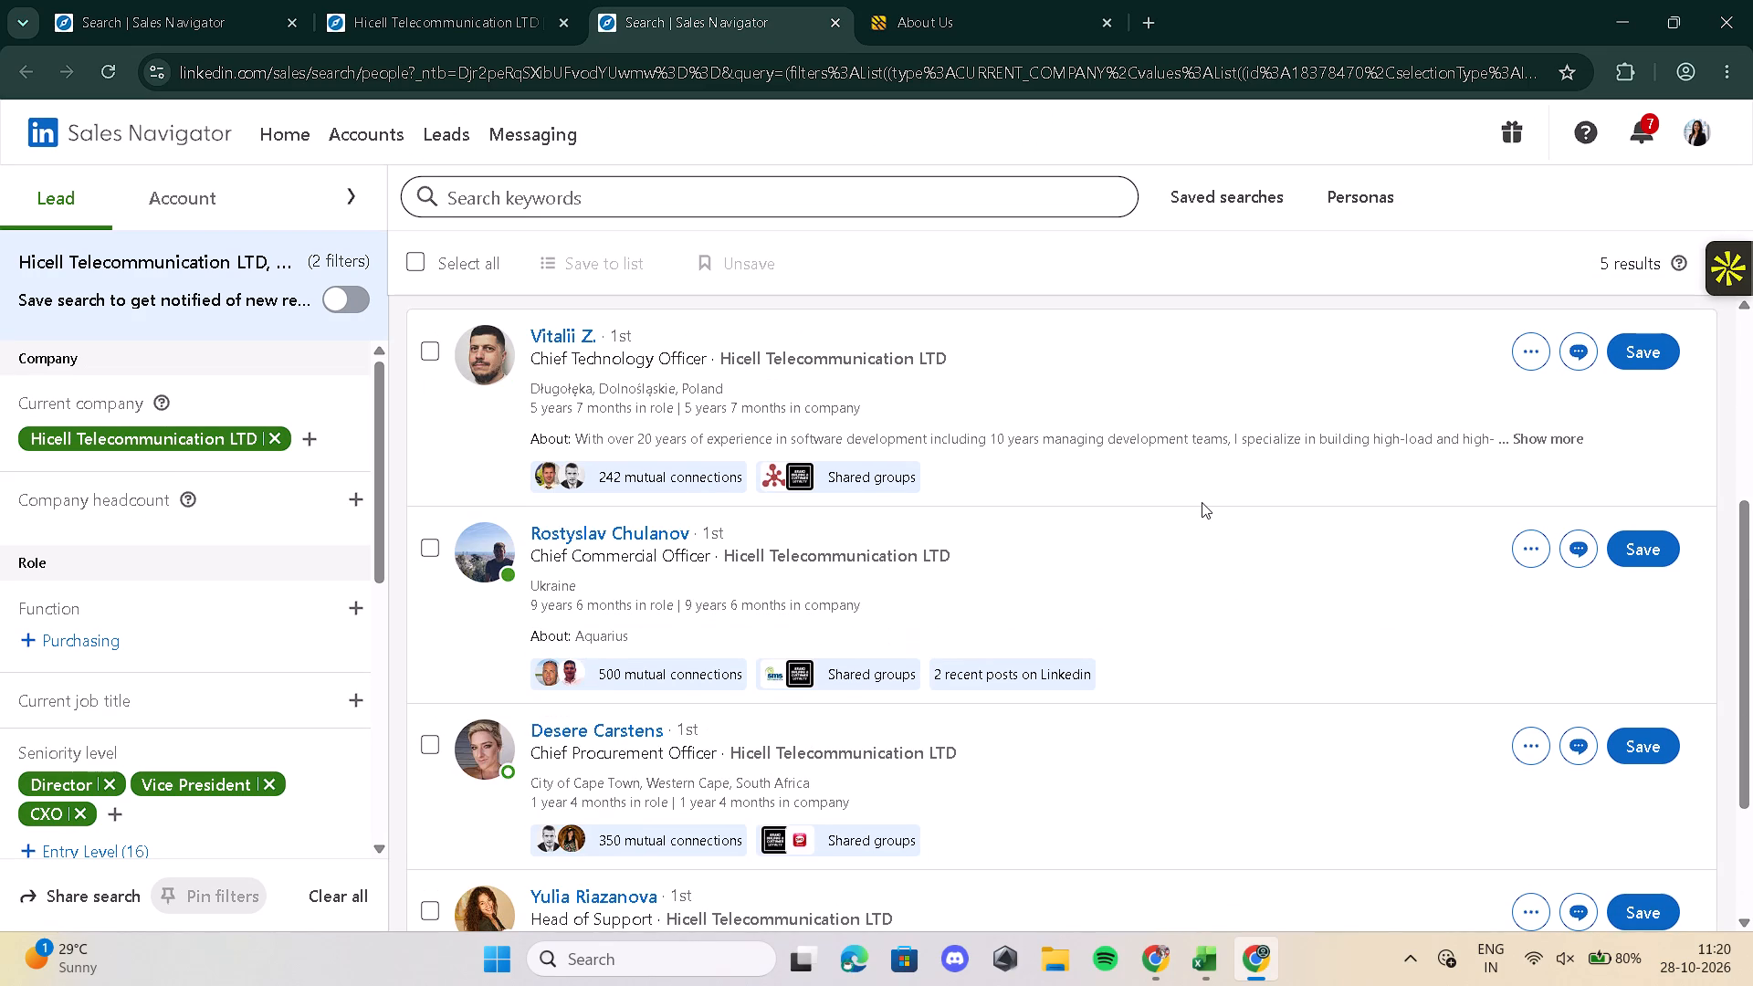
{"action": "scroll", "coordinate": [1202, 502], "scroll_direction": "down", "scroll_amount": 1}
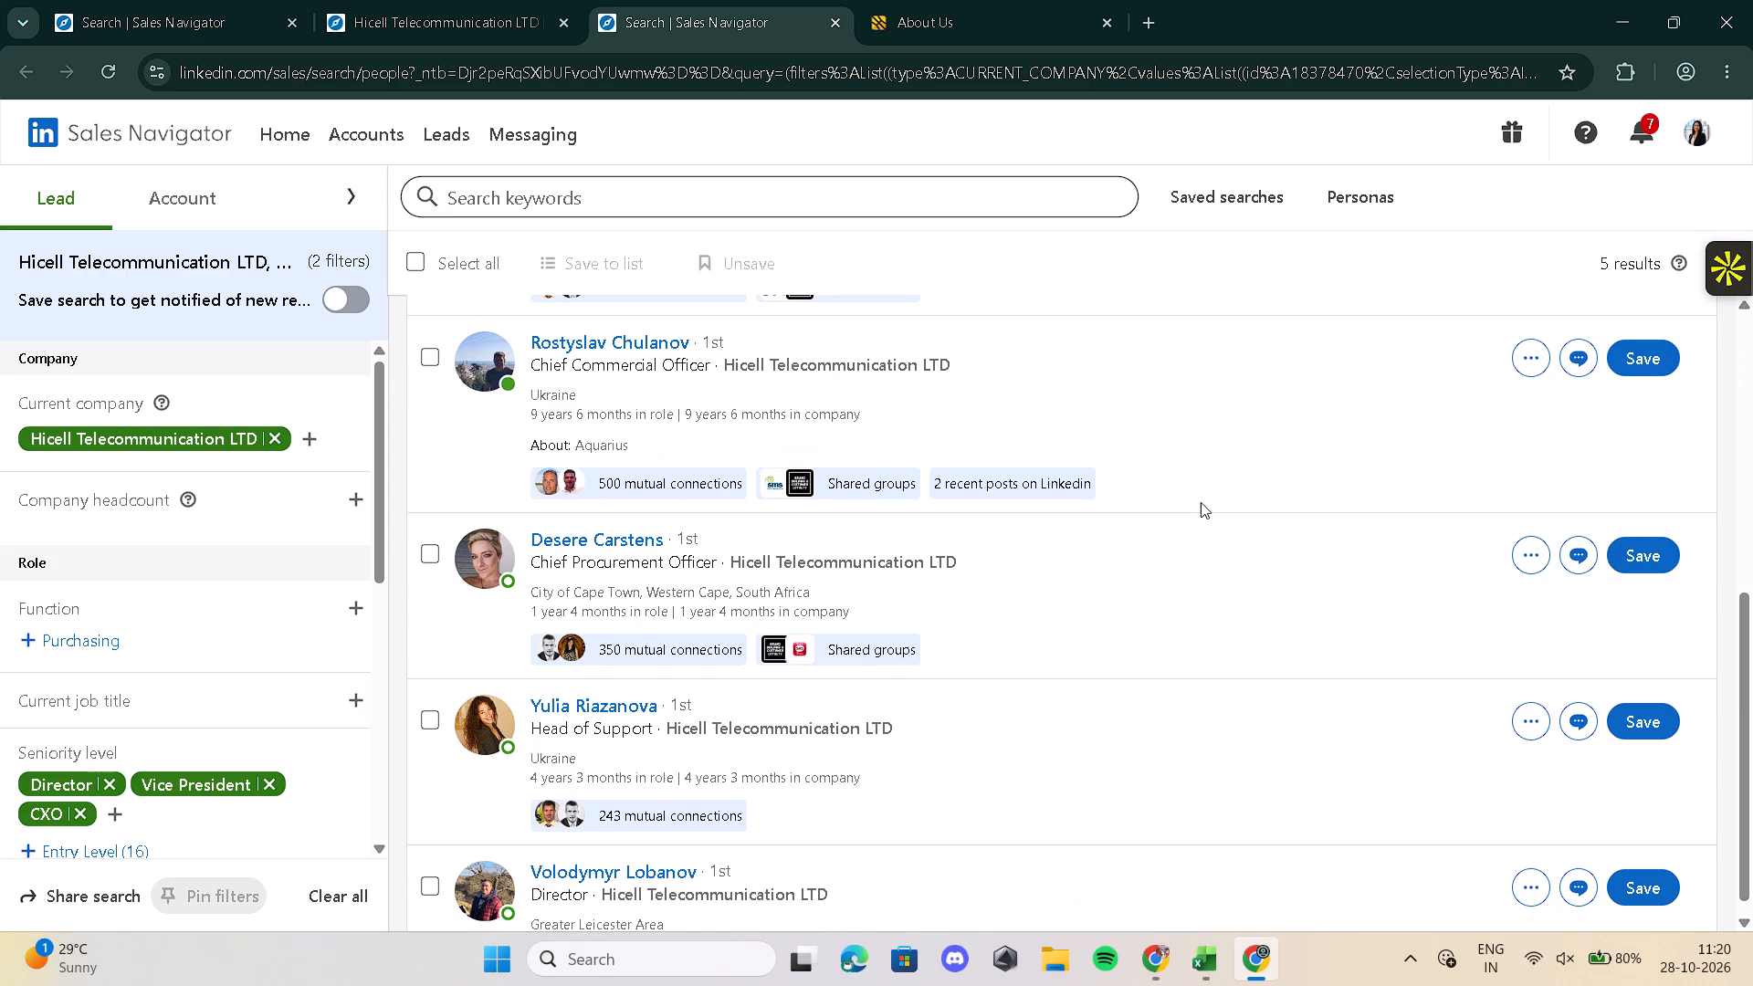
{"action": "scroll", "coordinate": [1200, 503], "scroll_direction": "up", "scroll_amount": 2}
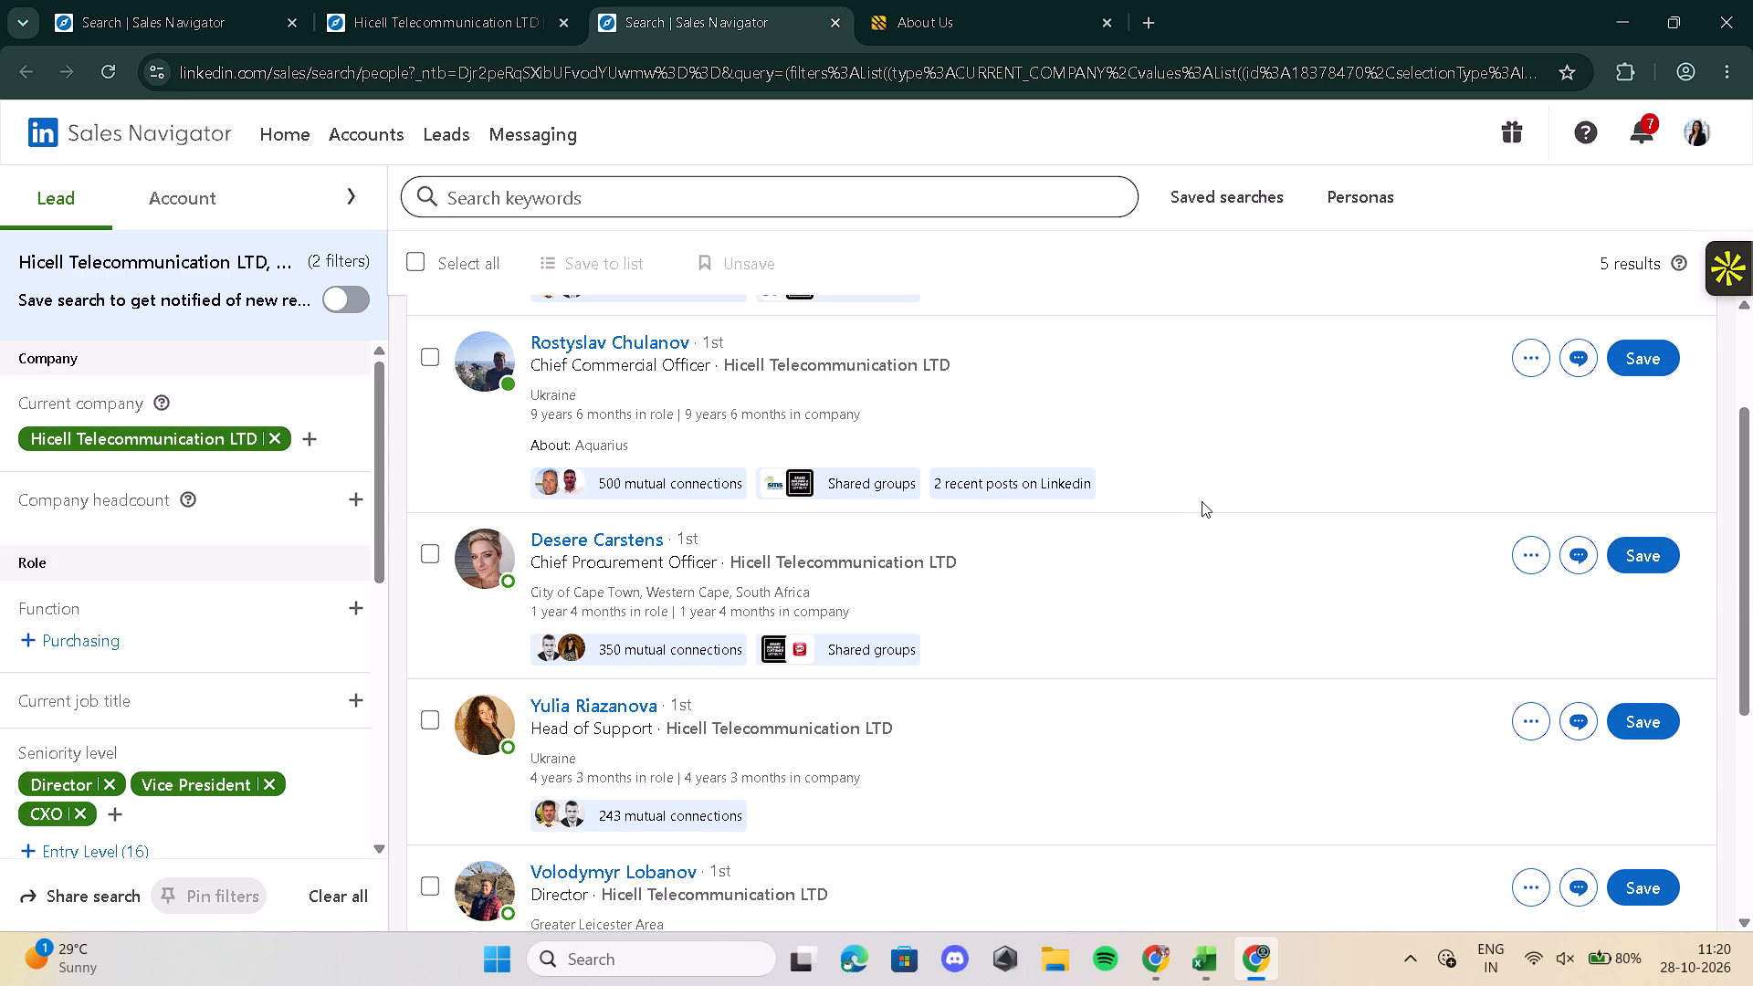
{"action": "scroll", "coordinate": [1203, 499], "scroll_direction": "down", "scroll_amount": 2}
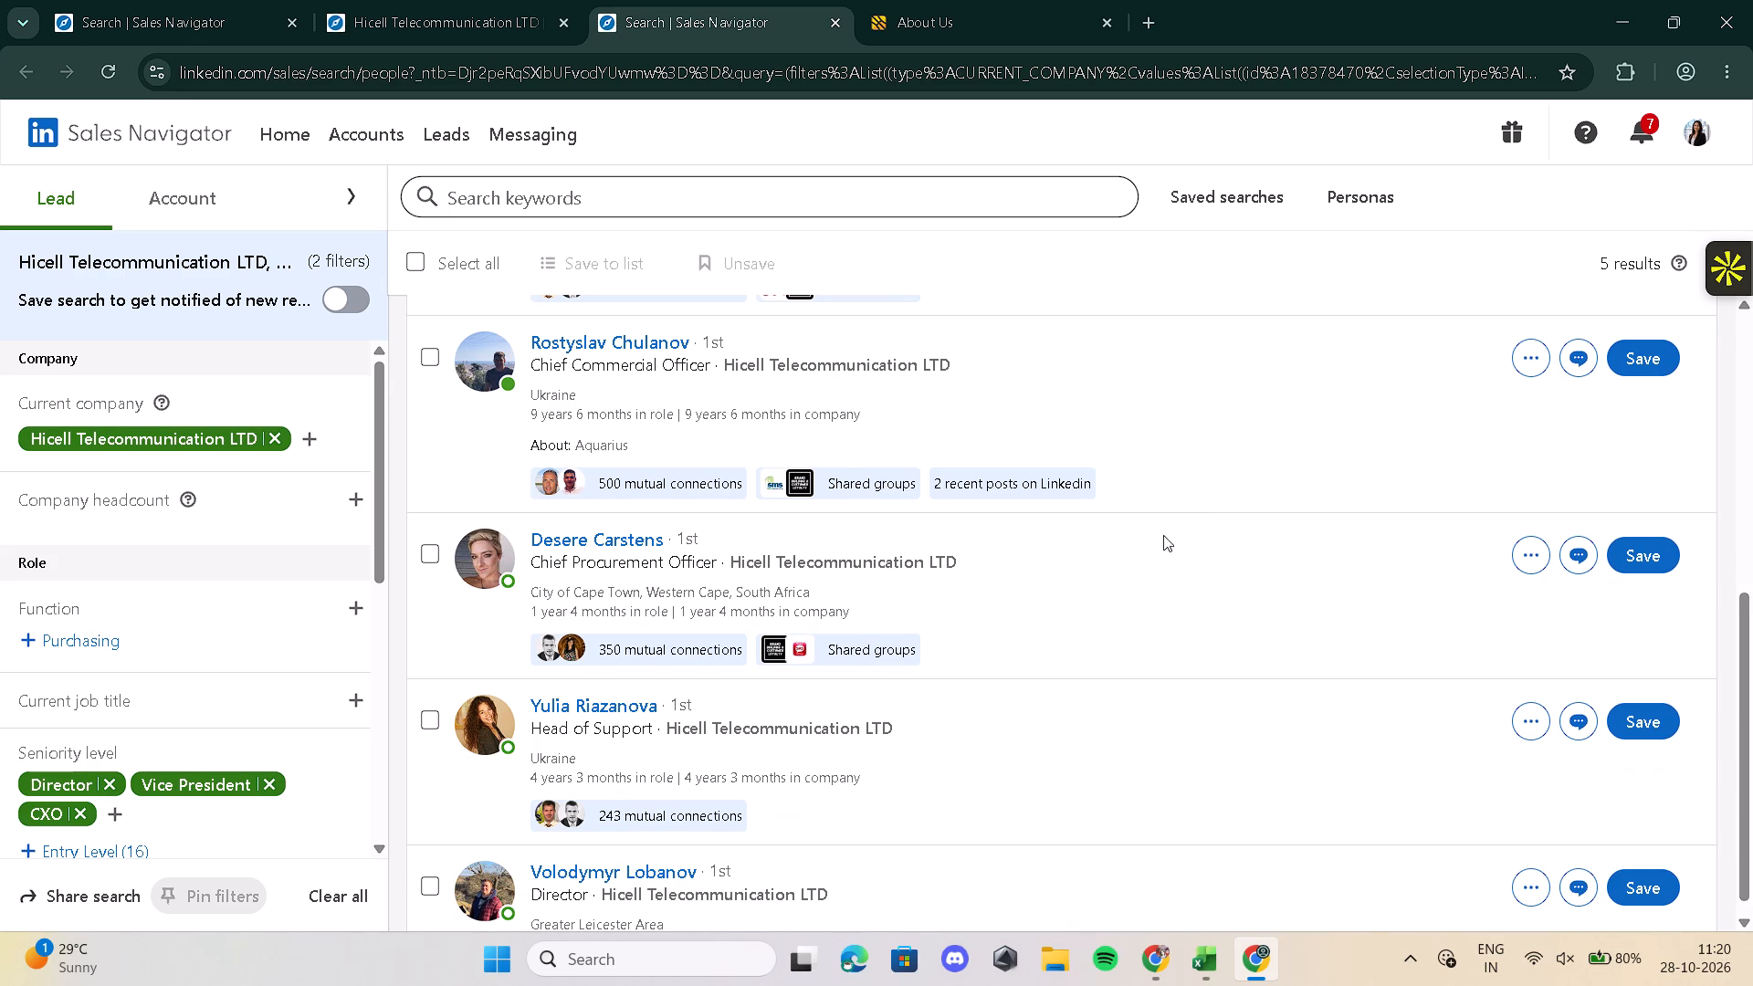
Open the Sales Navigator profile of Hicell Telecommunication LTD's Director in a new tab and bring it into view.
{"action": "right_click", "coordinate": [584, 674]}
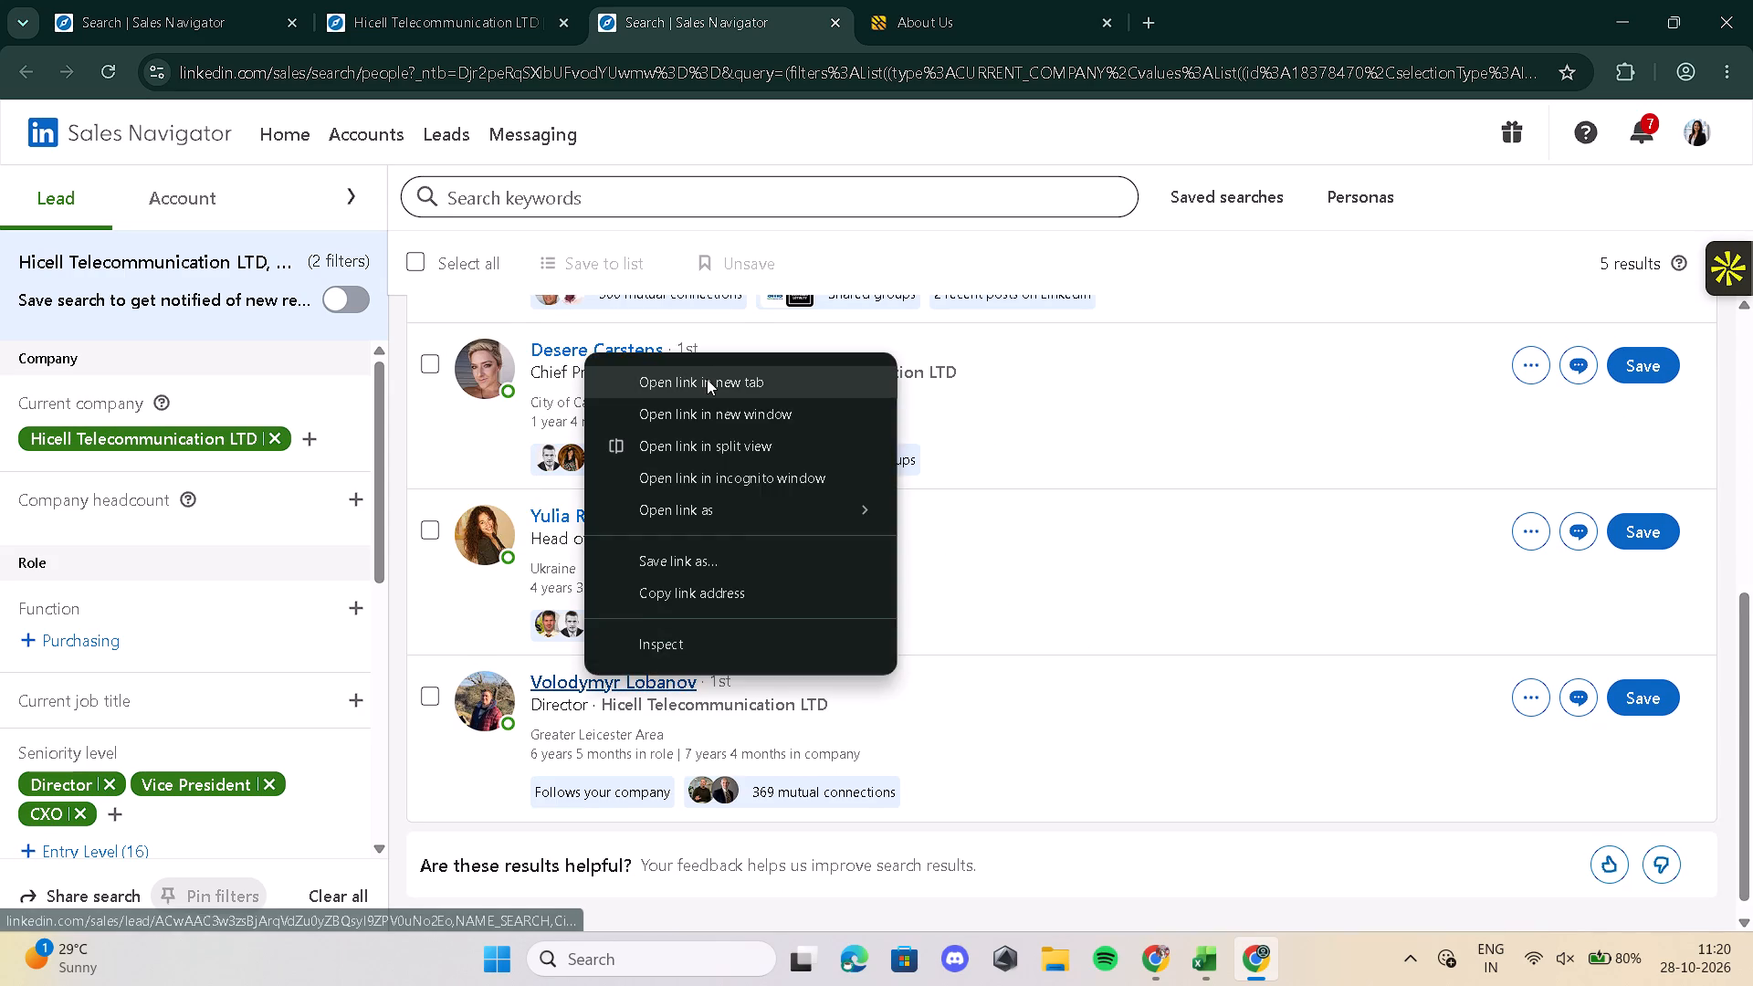
{"action": "left_click", "coordinate": [707, 379]}
{"action": "left_click", "coordinate": [227, 0]}
{"action": "left_click", "coordinate": [377, 0]}
{"action": "left_click", "coordinate": [625, 0]}
{"action": "left_click", "coordinate": [857, 0]}
{"action": "left_click_drag", "start_coordinate": [1064, 0], "coordinate": [1072, 0]}
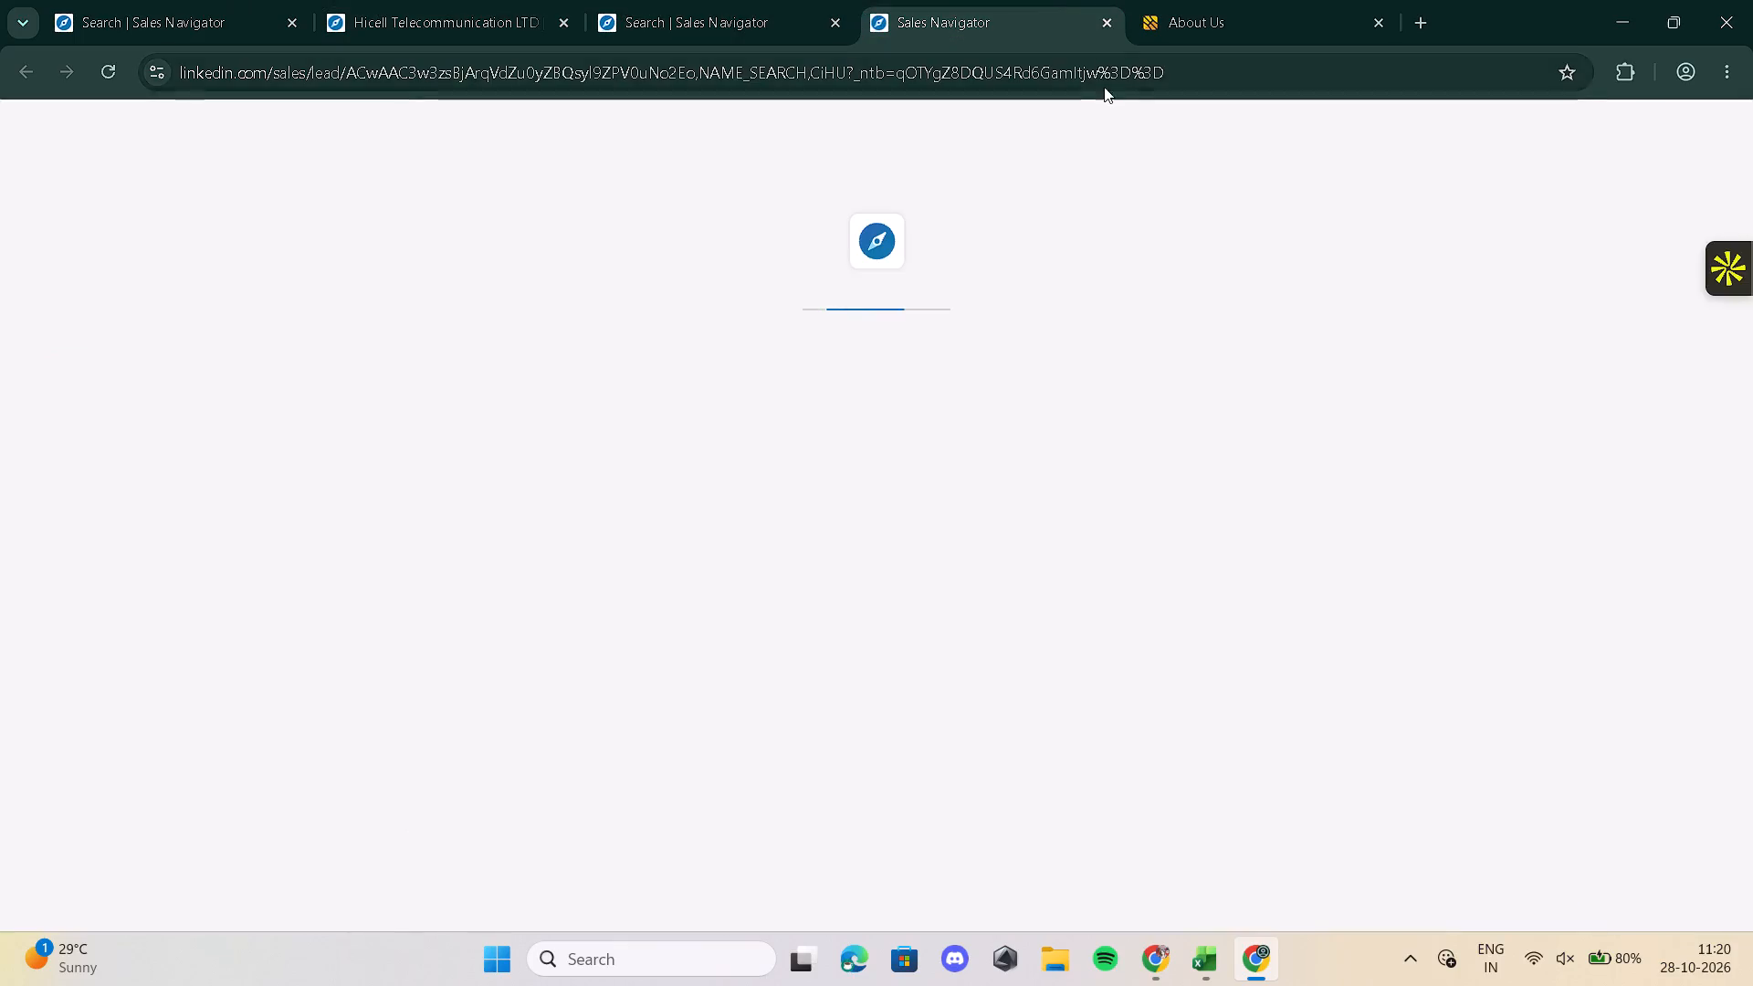
{"action": "left_click", "coordinate": [191, 0]}
{"action": "left_click", "coordinate": [430, 0]}
{"action": "left_click", "coordinate": [614, 0]}
{"action": "left_click", "coordinate": [887, 0]}
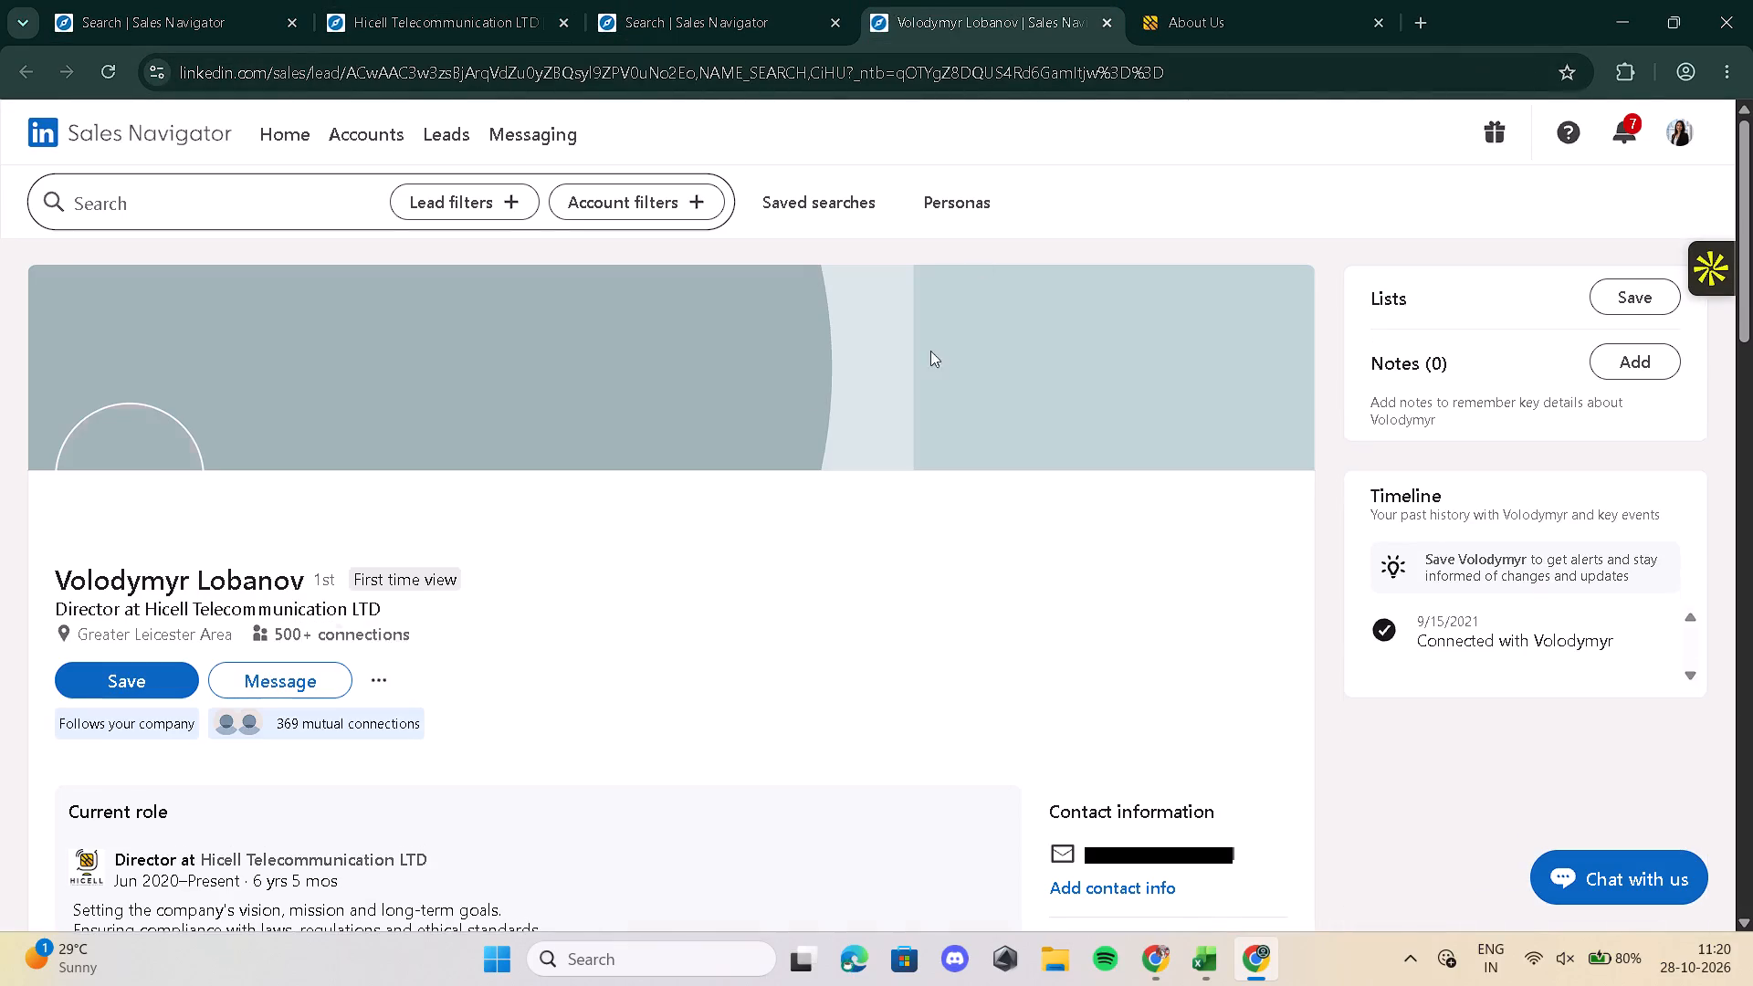
Copy the name of Hicell Telecommunication LTD's Director from the Sales Navigator profile into column F of row 181 in the SA Harsh sheet.
{"action": "left_click_drag", "start_coordinate": [309, 582], "coordinate": [45, 565]}
{"action": "key", "text": "ctrl+c"}
{"action": "left_click", "coordinate": [1205, 960]}
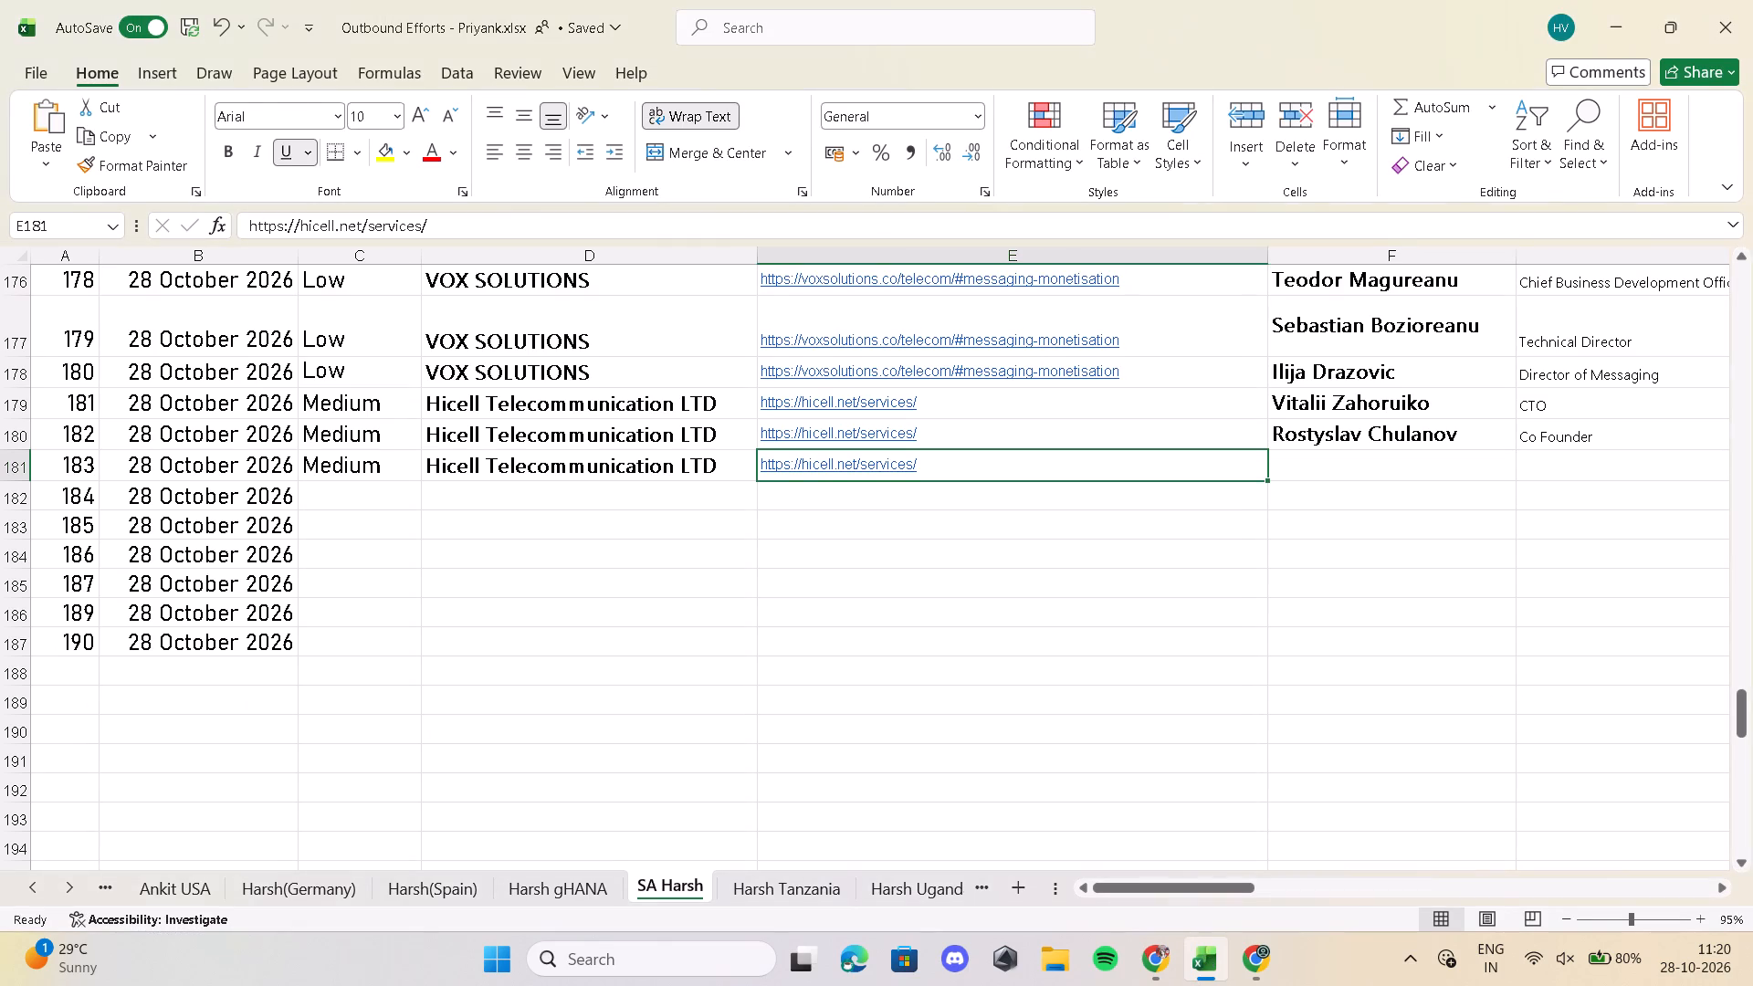
{"action": "left_click", "coordinate": [1387, 466]}
{"action": "key", "text": "ctrl+v"}
Copy the job title Director from the Sales Navigator profile into column G of row 181 in the Excel sheet.
{"action": "left_click", "coordinate": [1598, 466]}
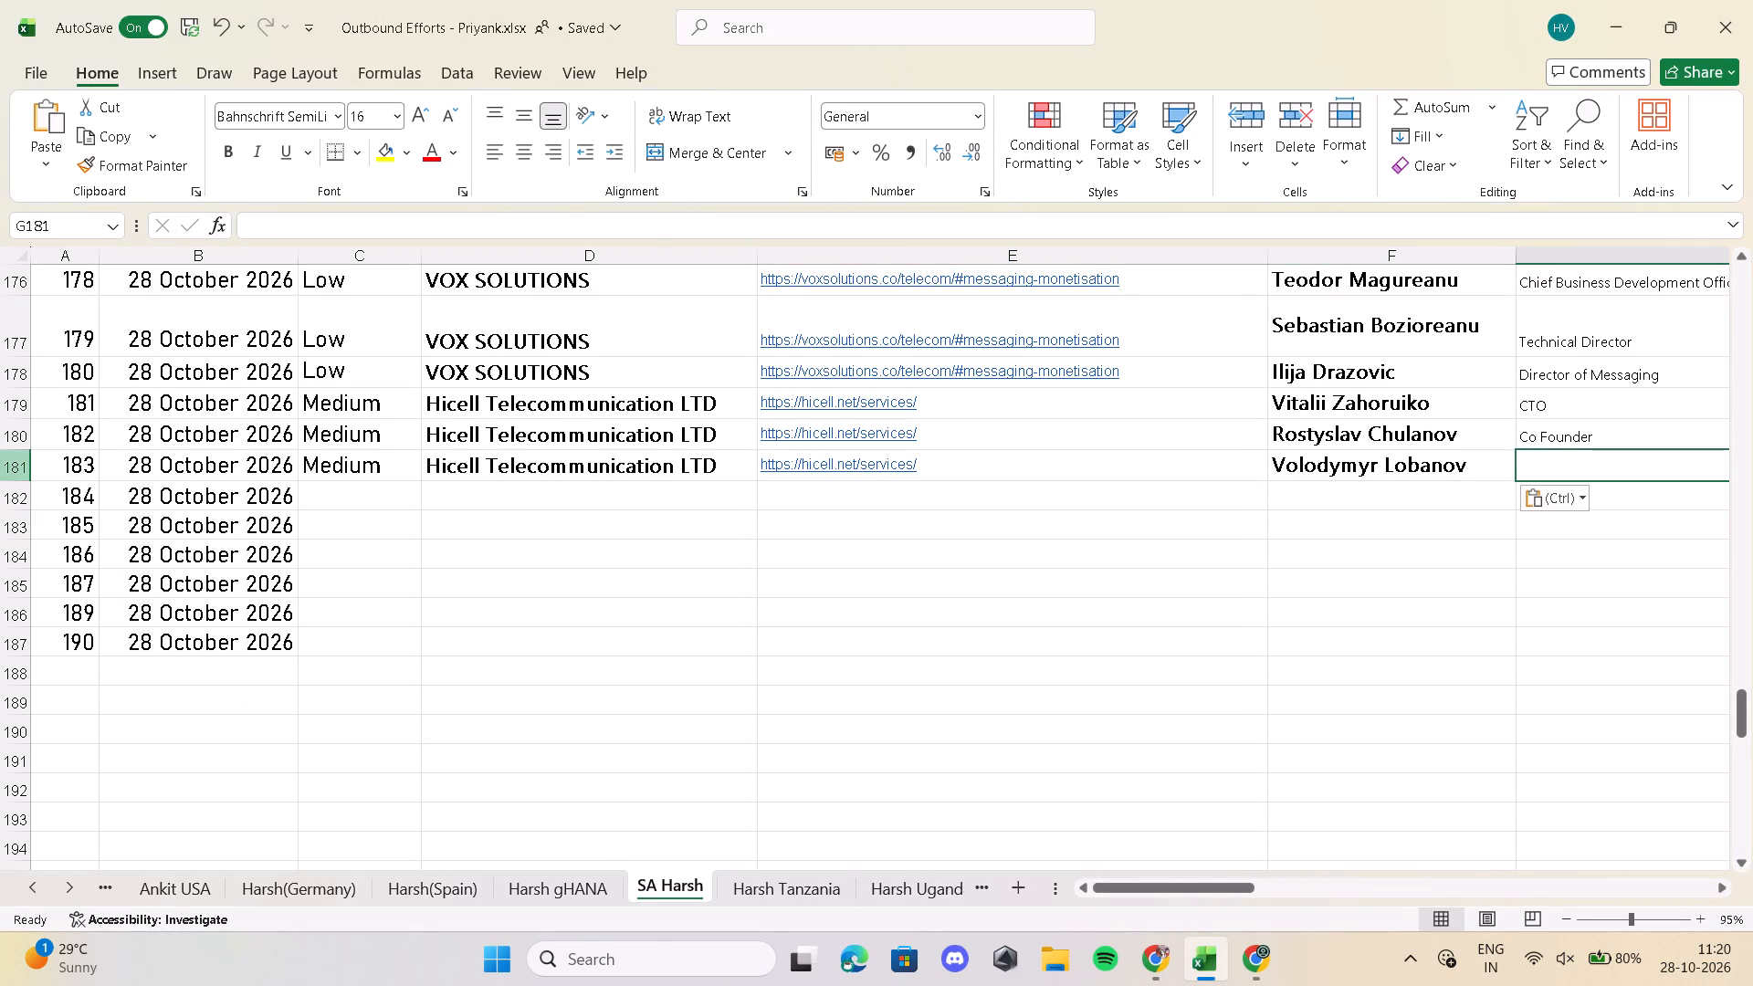
{"action": "left_click", "coordinate": [14, 465]}
{"action": "left_click", "coordinate": [1241, 955]}
{"action": "left_click", "coordinate": [549, 625]}
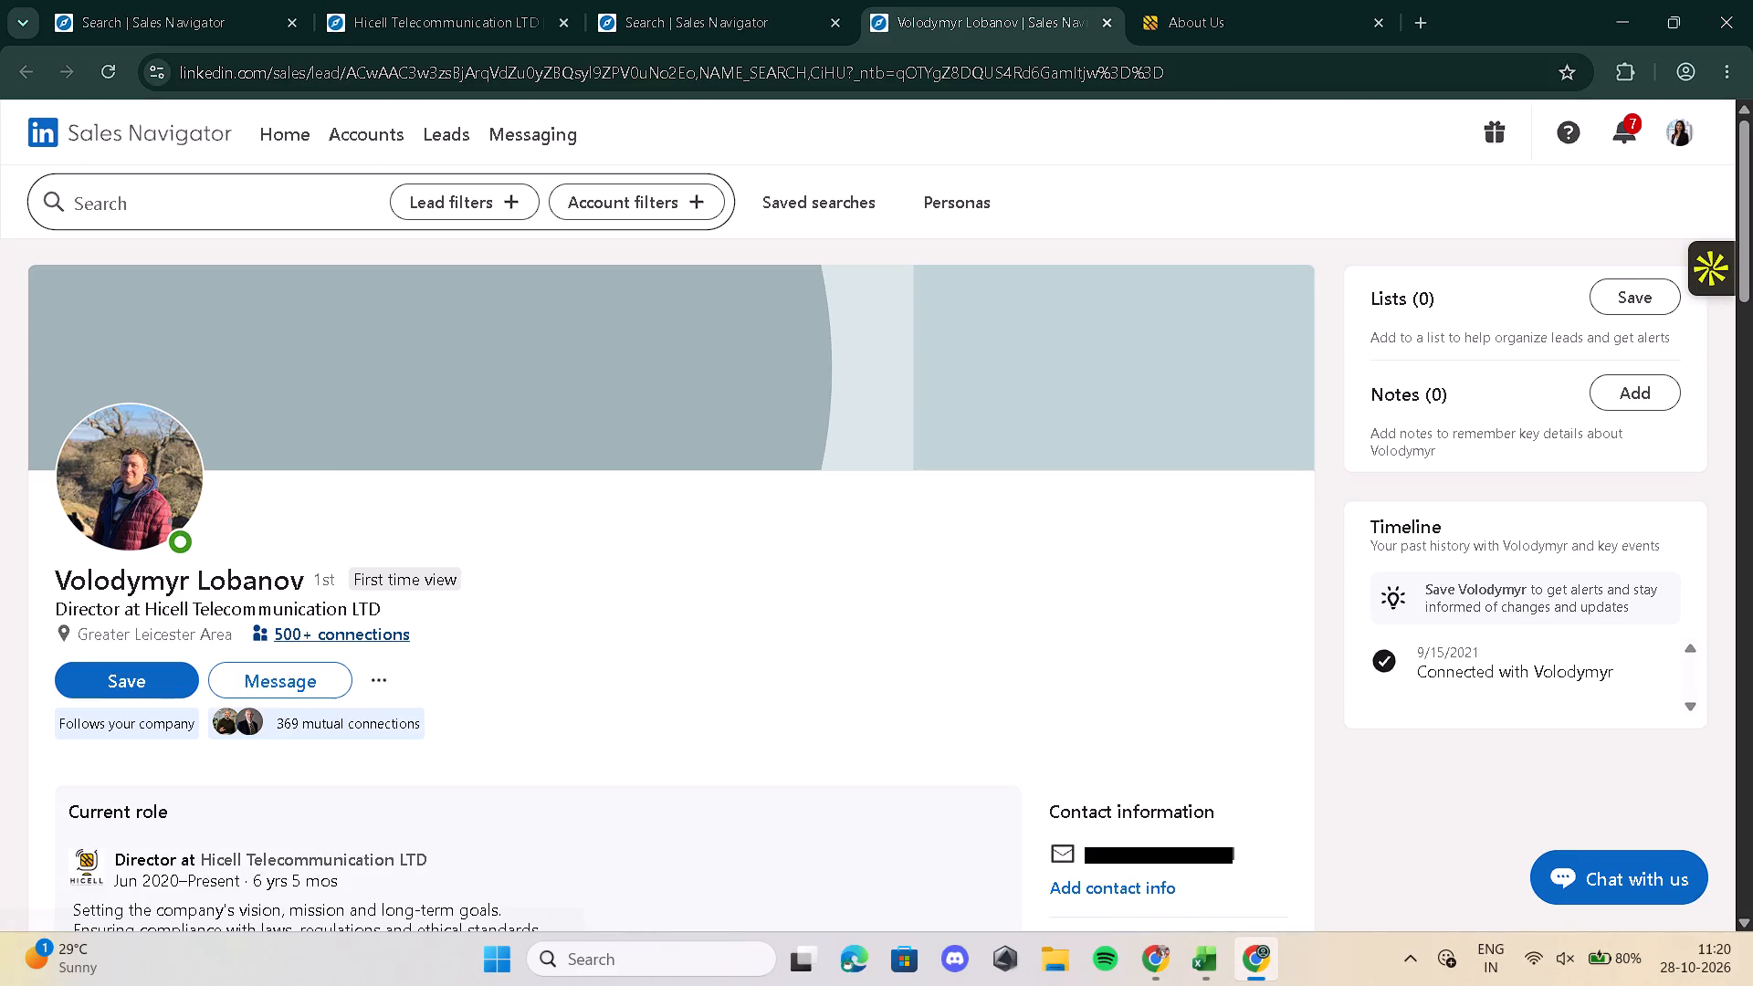
{"action": "left_click_drag", "start_coordinate": [121, 608], "coordinate": [0, 600]}
{"action": "key", "text": "ctrl+c"}
{"action": "left_click", "coordinate": [1191, 946]}
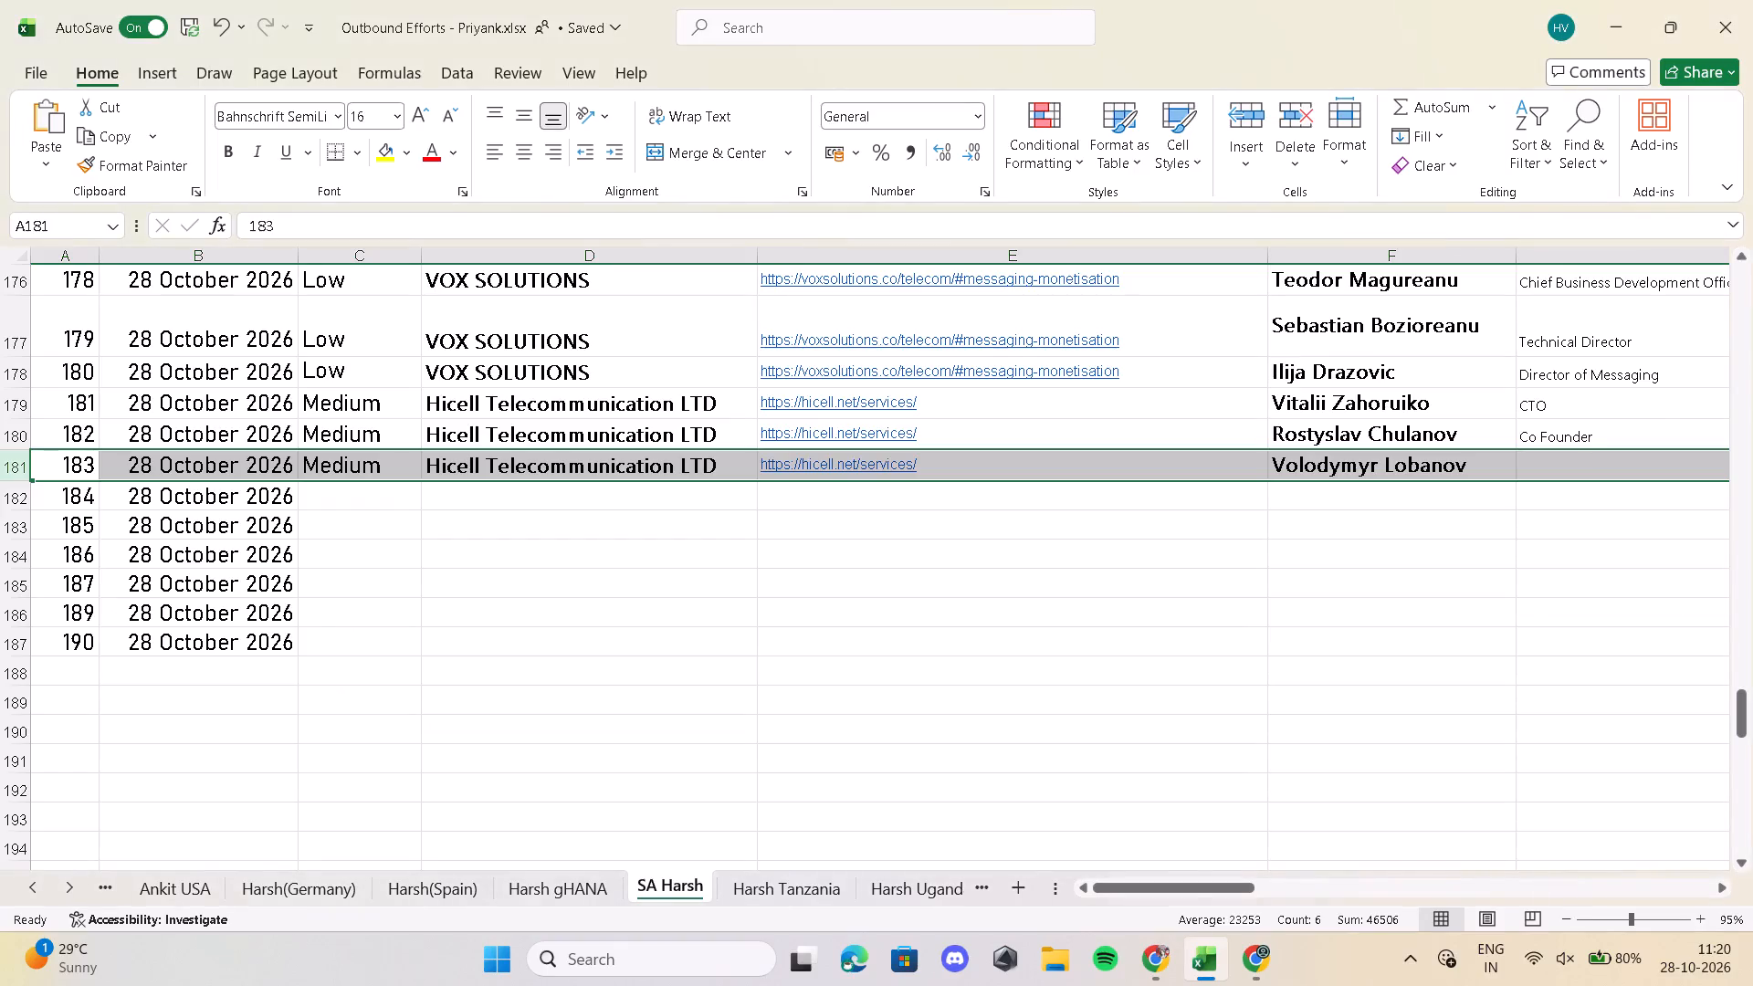
{"action": "left_click", "coordinate": [1573, 468]}
{"action": "key", "text": "ctrl+v"}
Fill row 181 with South Africa, Africa and Not Accepted in columns H to J by copying from the rows above.
{"action": "left_click", "coordinate": [1265, 424]}
{"action": "left_click", "coordinate": [1336, 432]}
{"action": "key", "text": "ctrl+c"}
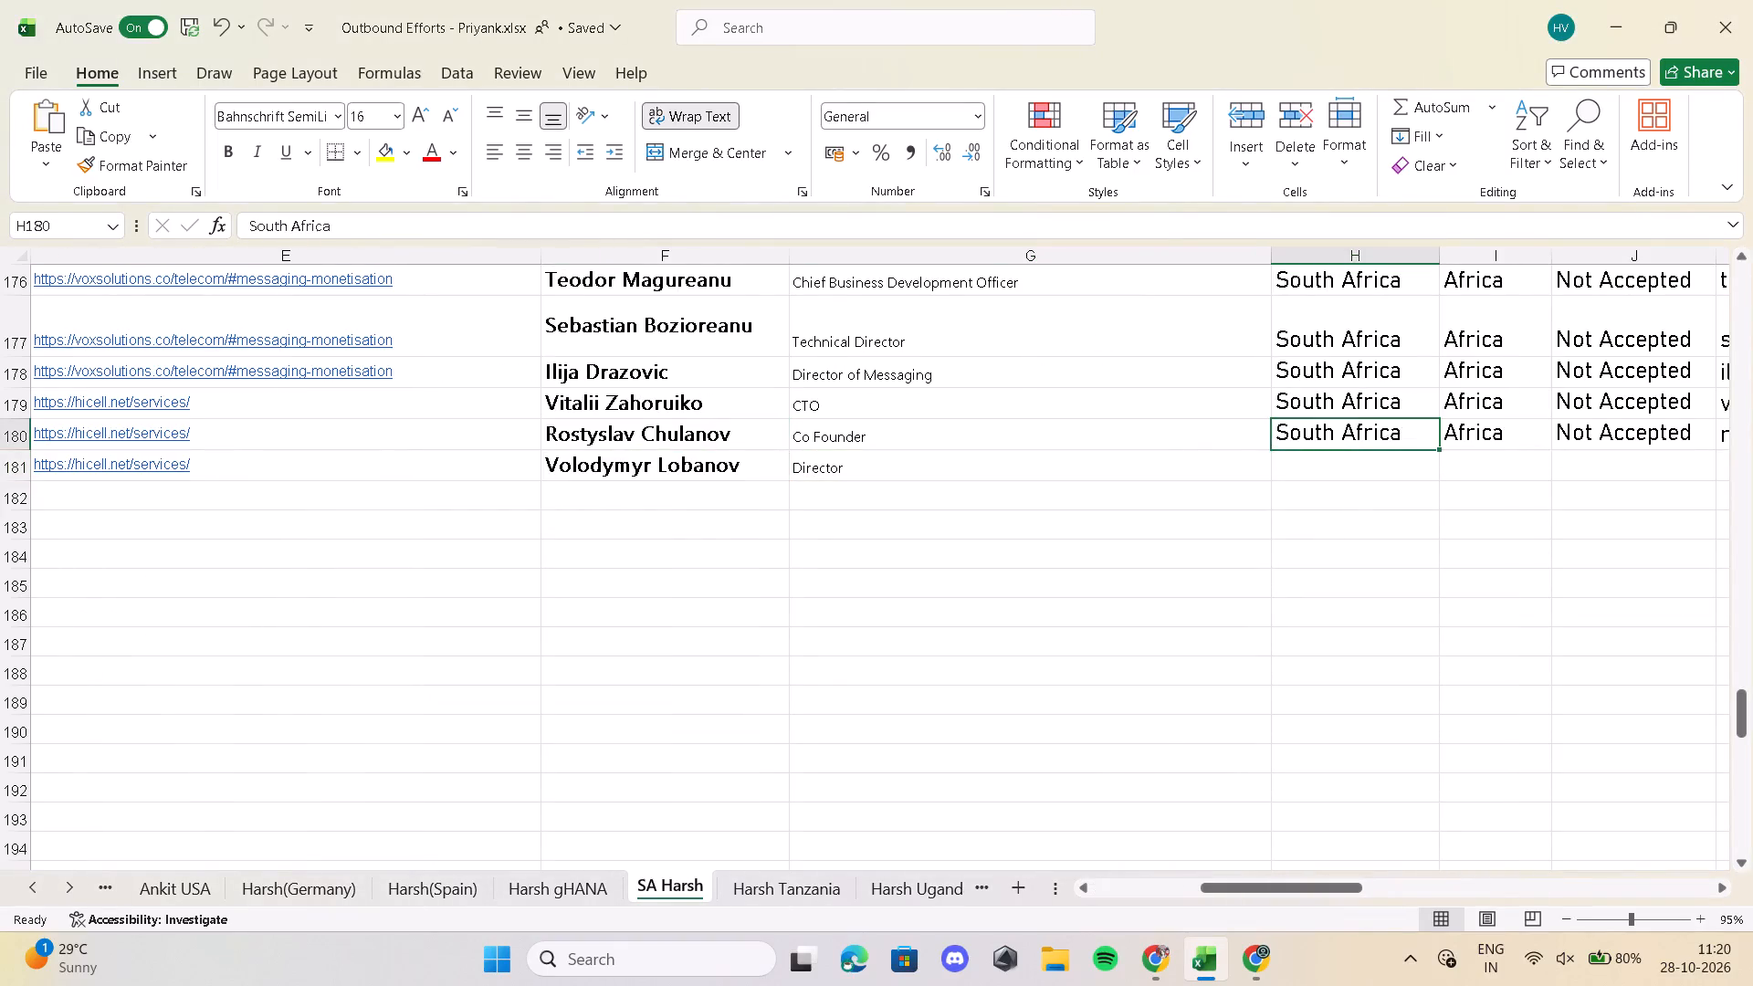
{"action": "left_click", "coordinate": [1347, 468]}
{"action": "key", "text": "ctrl+v"}
{"action": "left_click", "coordinate": [1491, 435]}
{"action": "key", "text": "ctrl+c"}
{"action": "left_click", "coordinate": [1488, 477]}
{"action": "key", "text": "ctrl+v"}
{"action": "left_click", "coordinate": [1644, 418]}
{"action": "key", "text": "ctrl+c"}
{"action": "left_click", "coordinate": [1623, 459], "text": "ctrl"}
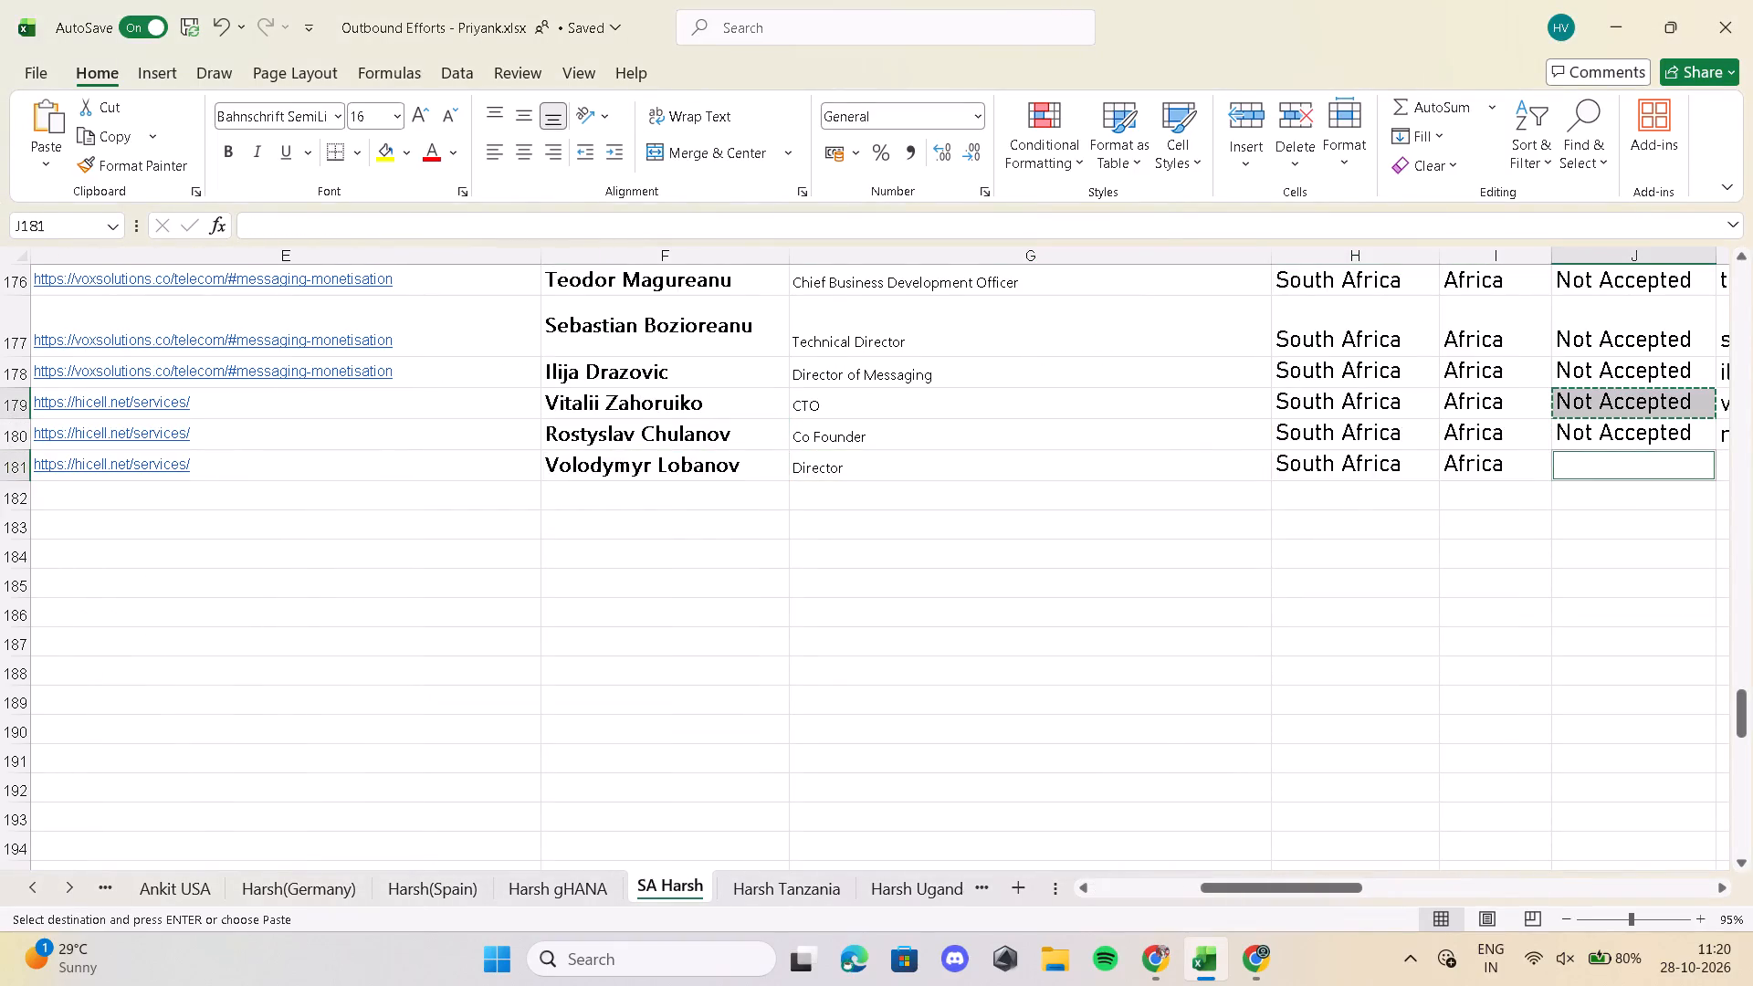
{"action": "key", "text": "ctrl+v"}
In Chrome, open the Director's LinkedIn profile from Sales Navigator and load their contact details in Apollo.
{"action": "left_click_drag", "start_coordinate": [1338, 884], "coordinate": [1385, 866]}
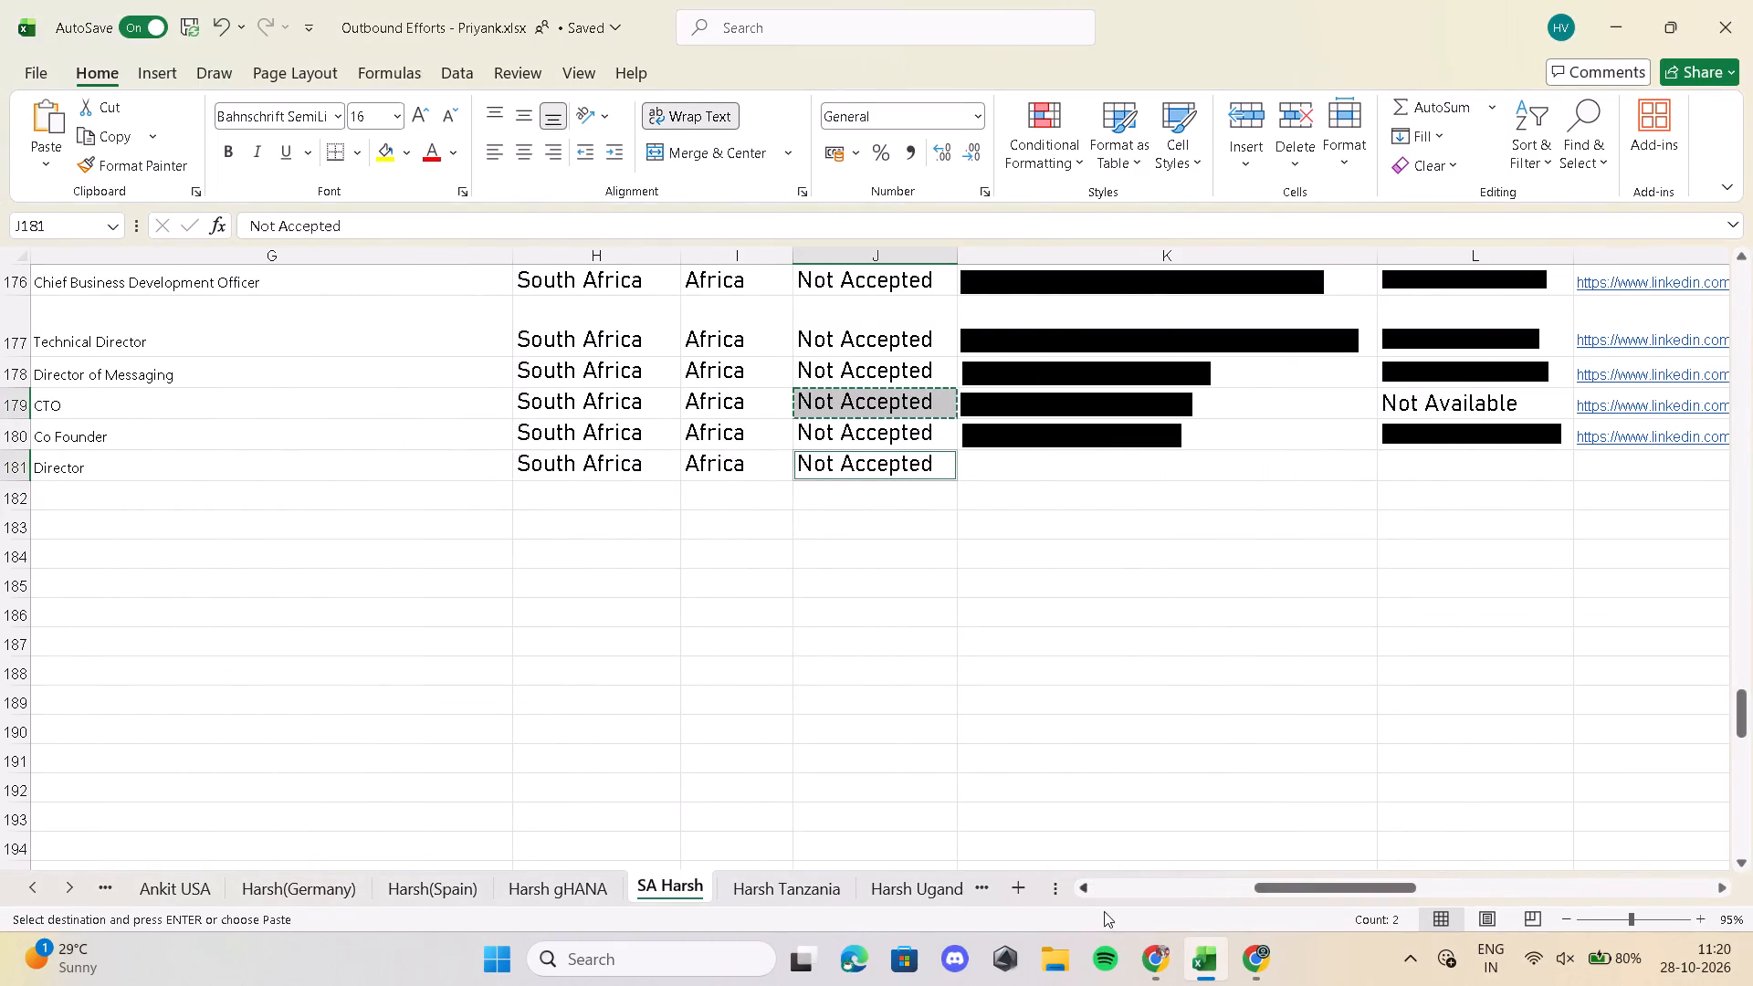
{"action": "left_click", "coordinate": [1143, 944]}
{"action": "left_click", "coordinate": [1250, 960]}
{"action": "left_click", "coordinate": [390, 666]}
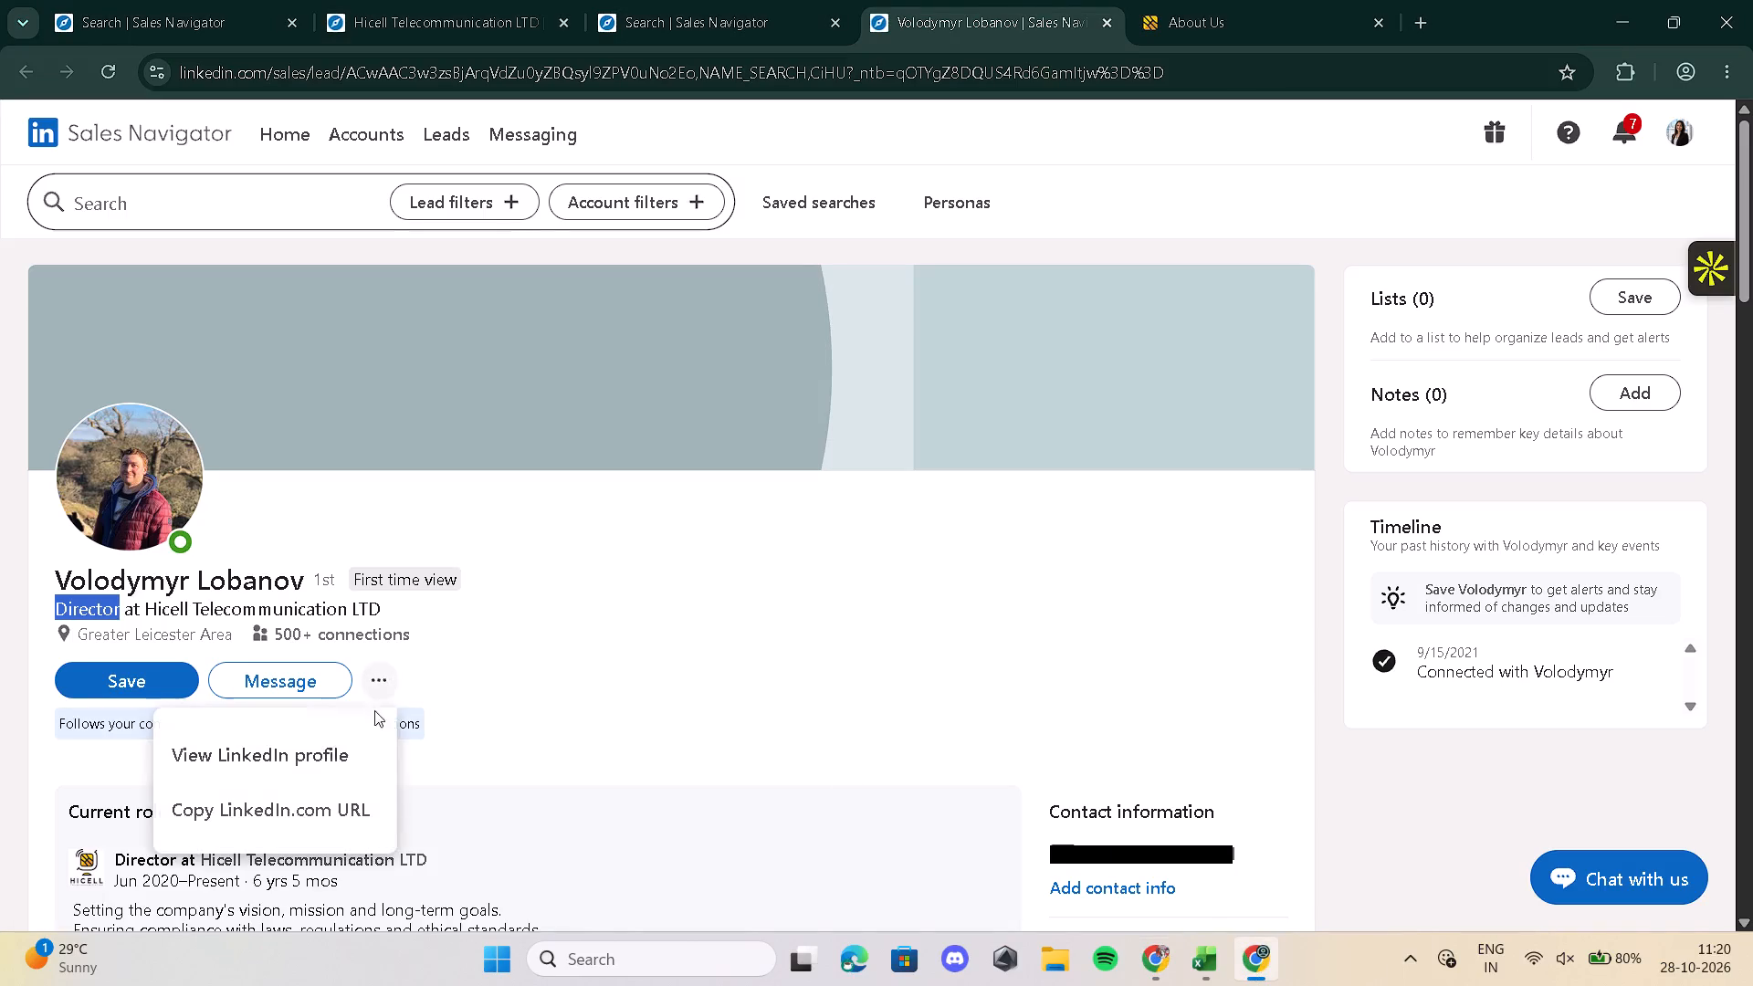
{"action": "left_click", "coordinate": [356, 753]}
{"action": "left_click", "coordinate": [663, 16]}
{"action": "left_click", "coordinate": [872, 9]}
{"action": "left_click", "coordinate": [1058, 0]}
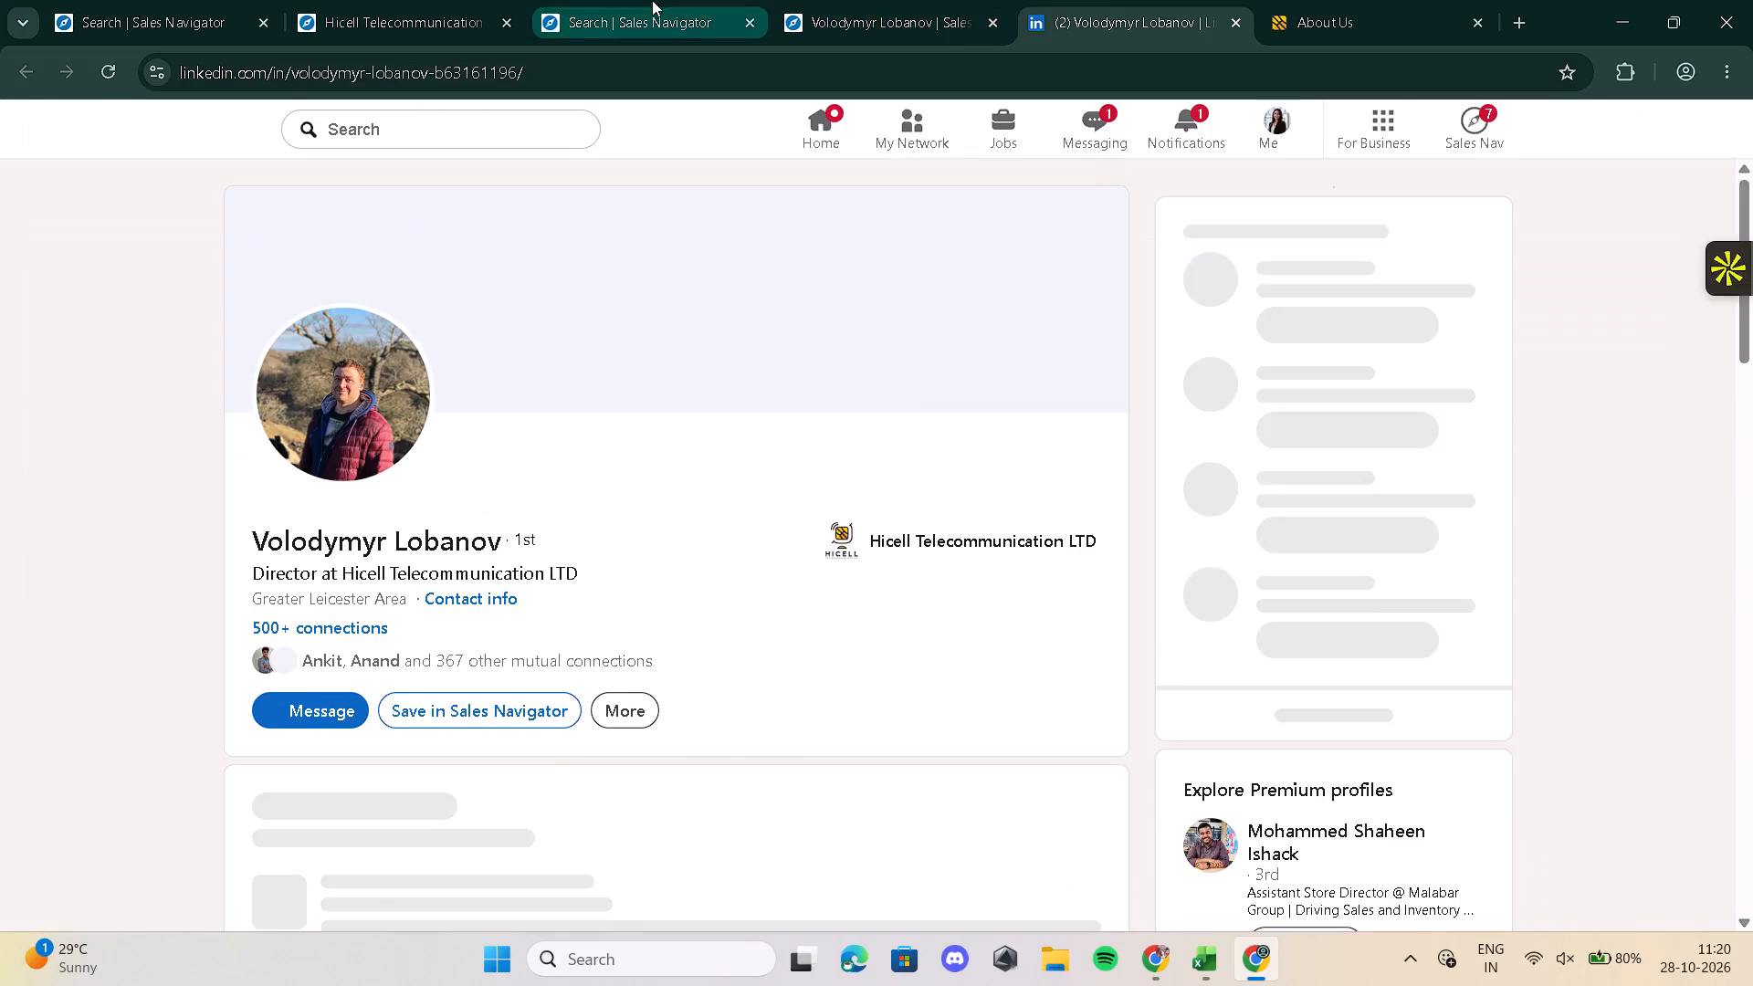
{"action": "left_click", "coordinate": [652, 0]}
{"action": "left_click", "coordinate": [928, 0]}
{"action": "left_click", "coordinate": [1119, 0]}
{"action": "left_click", "coordinate": [1705, 267]}
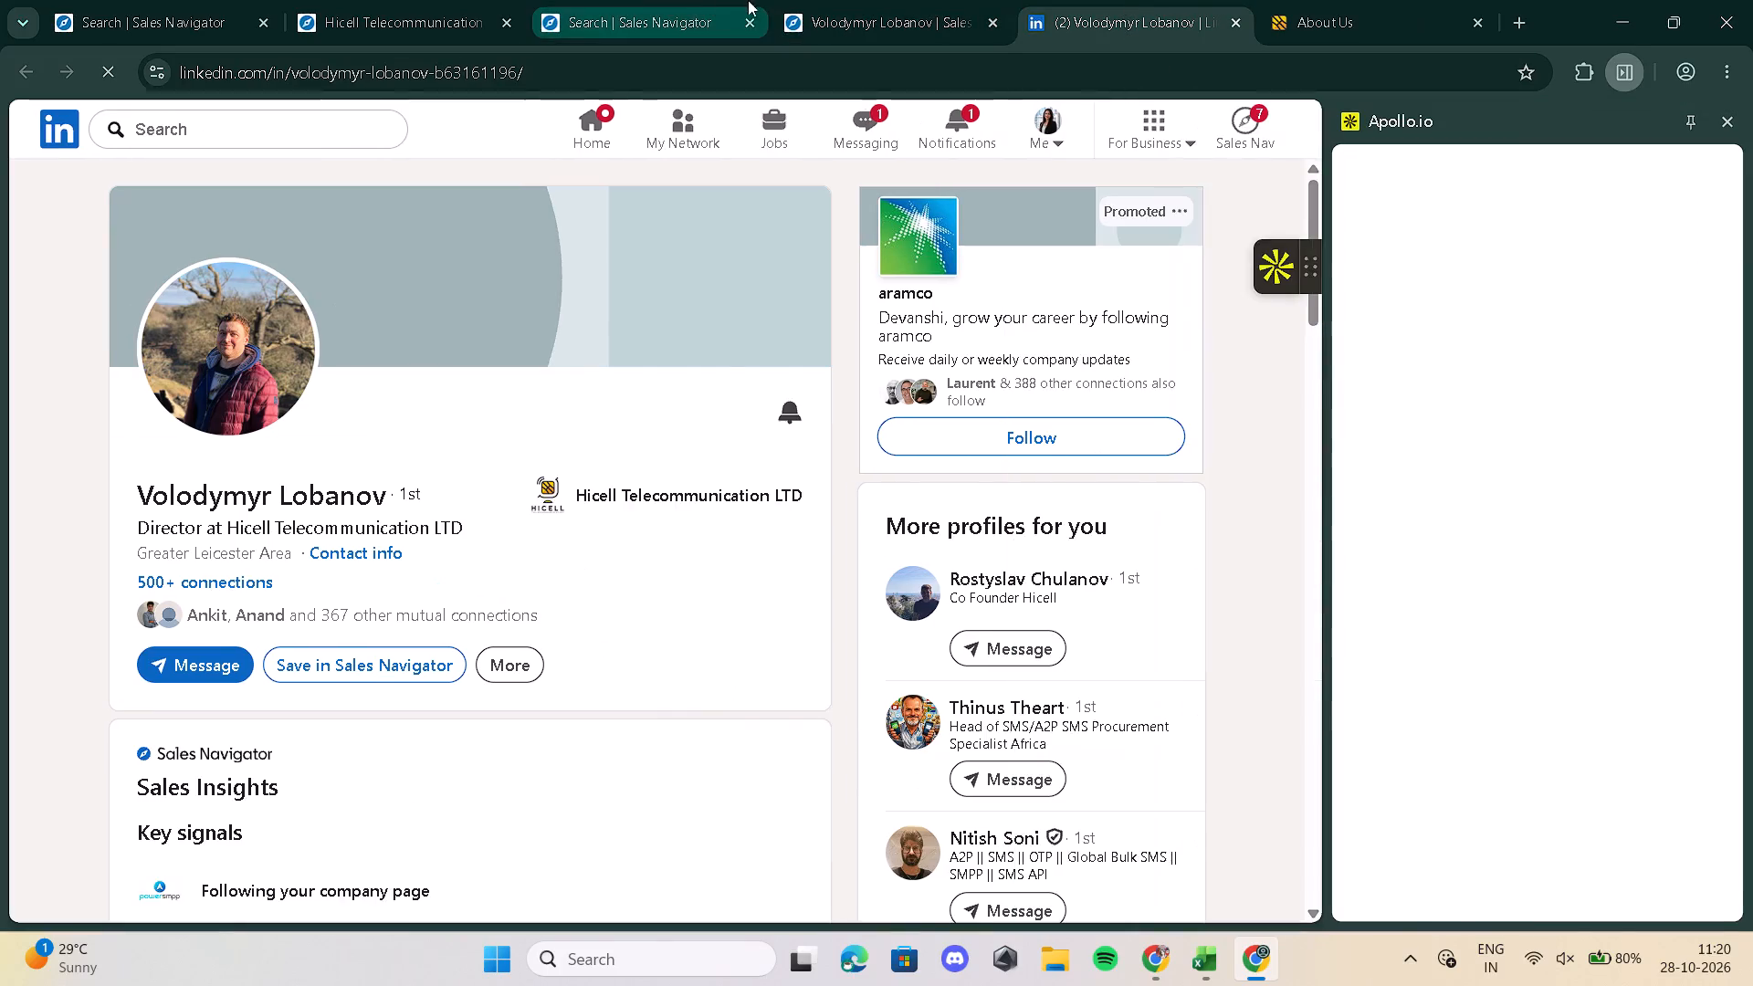
{"action": "left_click", "coordinate": [659, 0]}
{"action": "left_click", "coordinate": [863, 0]}
{"action": "left_click", "coordinate": [1067, 0]}
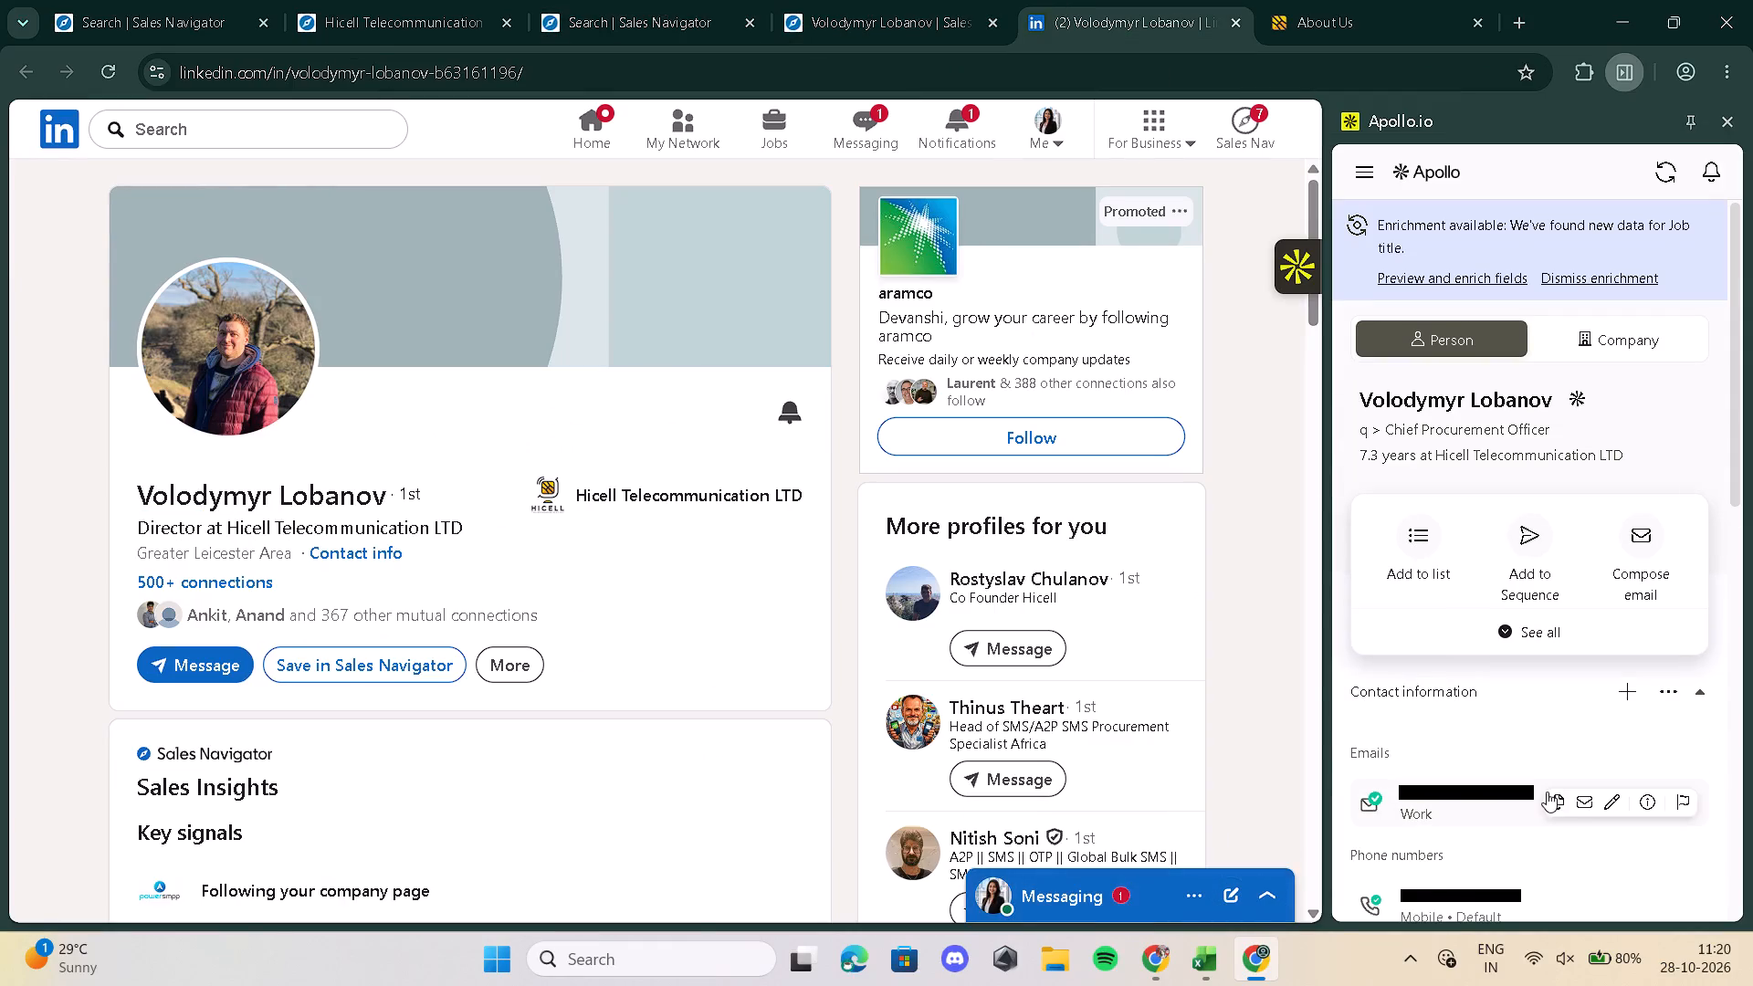
Copy the Director's work email from Apollo into column K of row 181 in the Excel sheet.
{"action": "left_click", "coordinate": [1557, 805]}
{"action": "left_click", "coordinate": [1200, 949]}
{"action": "left_click", "coordinate": [1207, 475]}
{"action": "key", "text": "ctrl+v"}
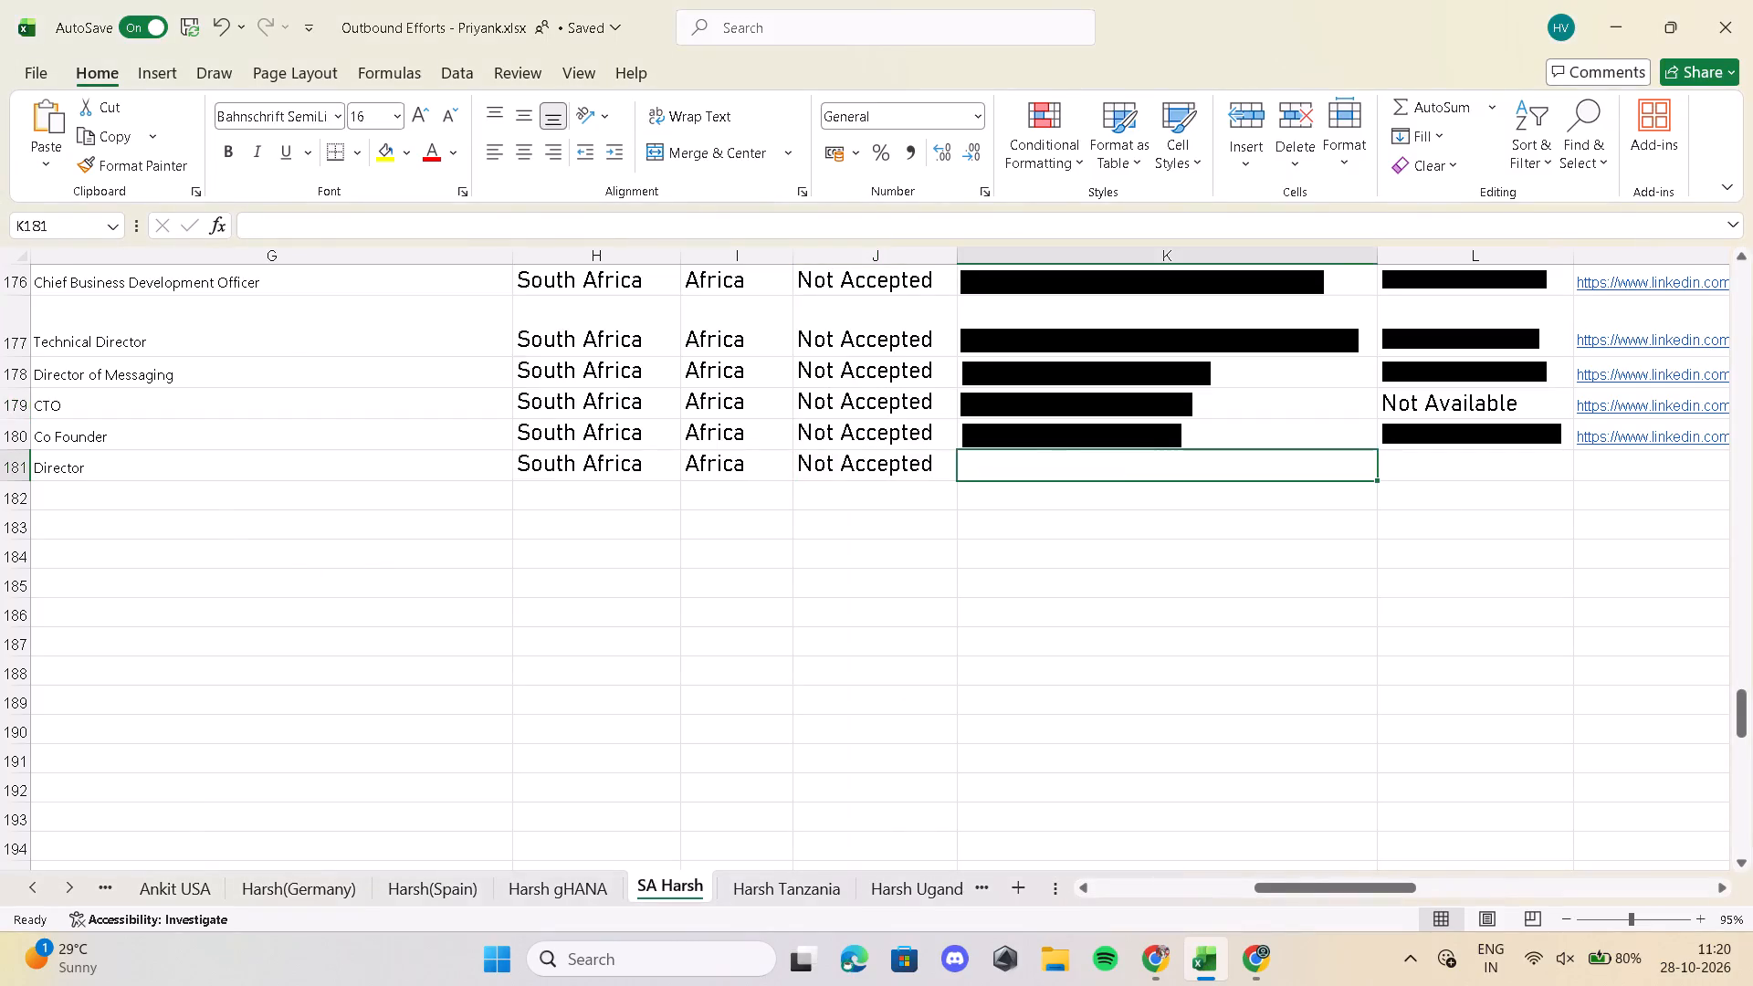
Copy the Director's mobile number from Apollo into column L of row 181 in the Excel sheet.
{"action": "left_click", "coordinate": [1247, 985]}
{"action": "scroll", "coordinate": [1561, 804], "scroll_direction": "down", "scroll_amount": 2}
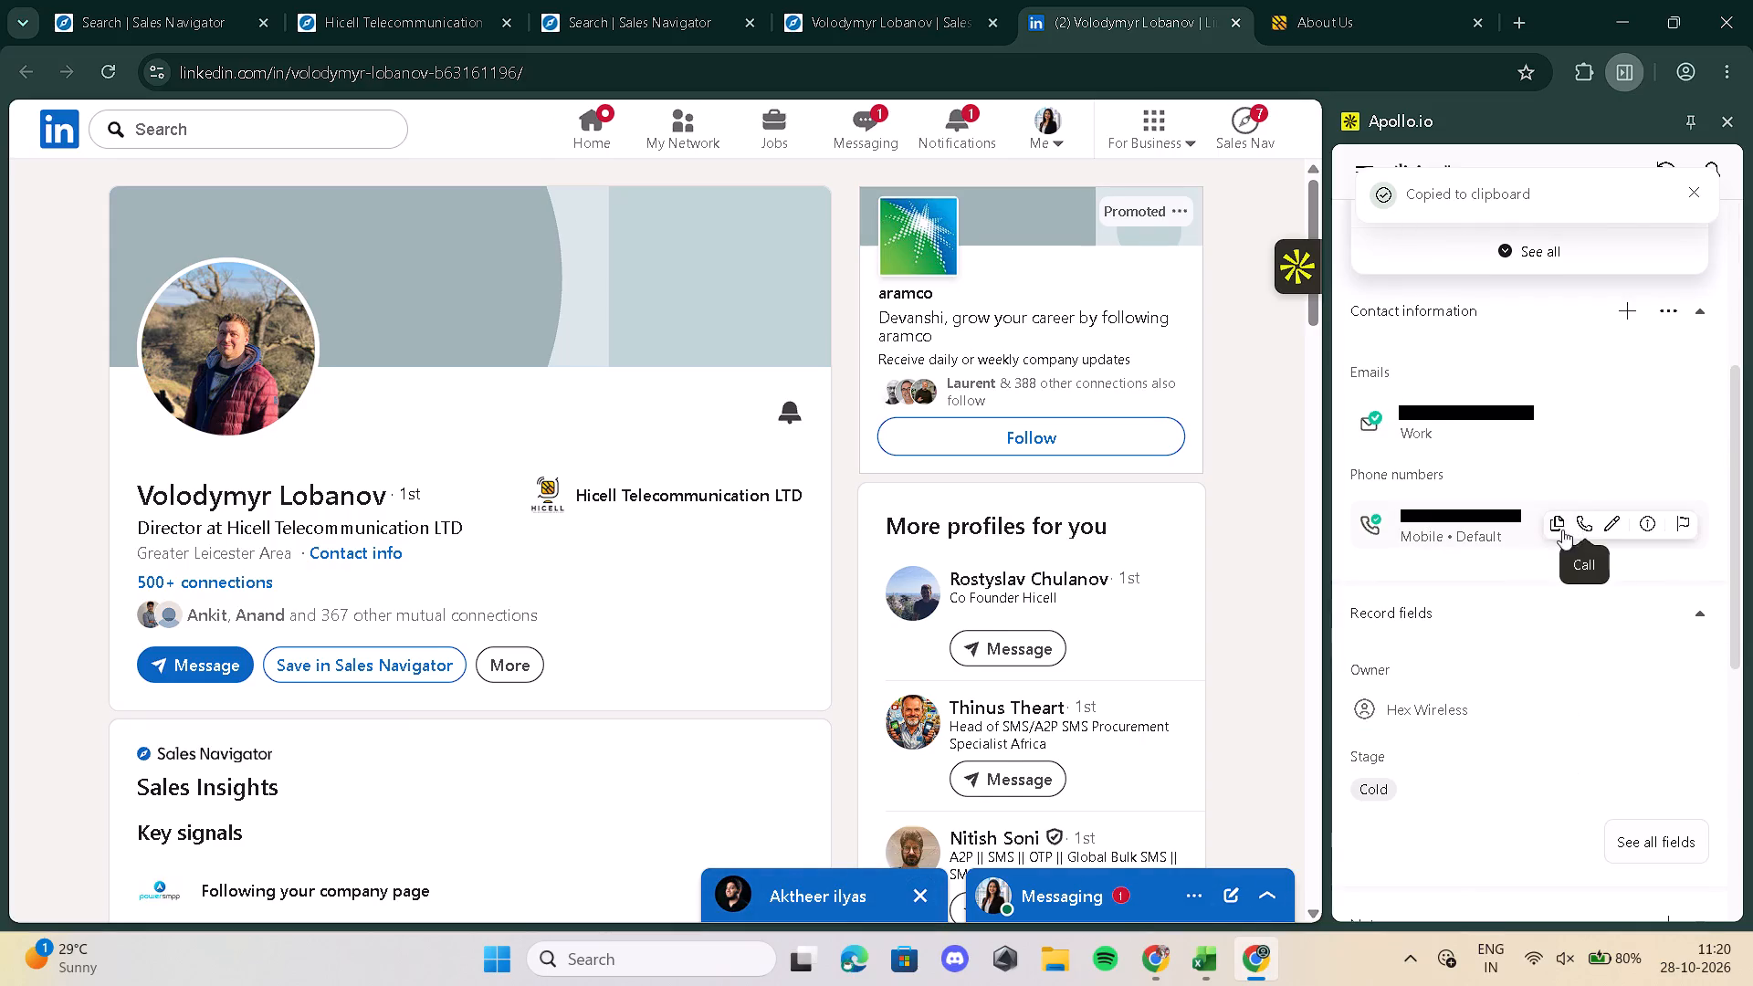
{"action": "left_click", "coordinate": [1558, 529]}
{"action": "left_click", "coordinate": [1202, 959]}
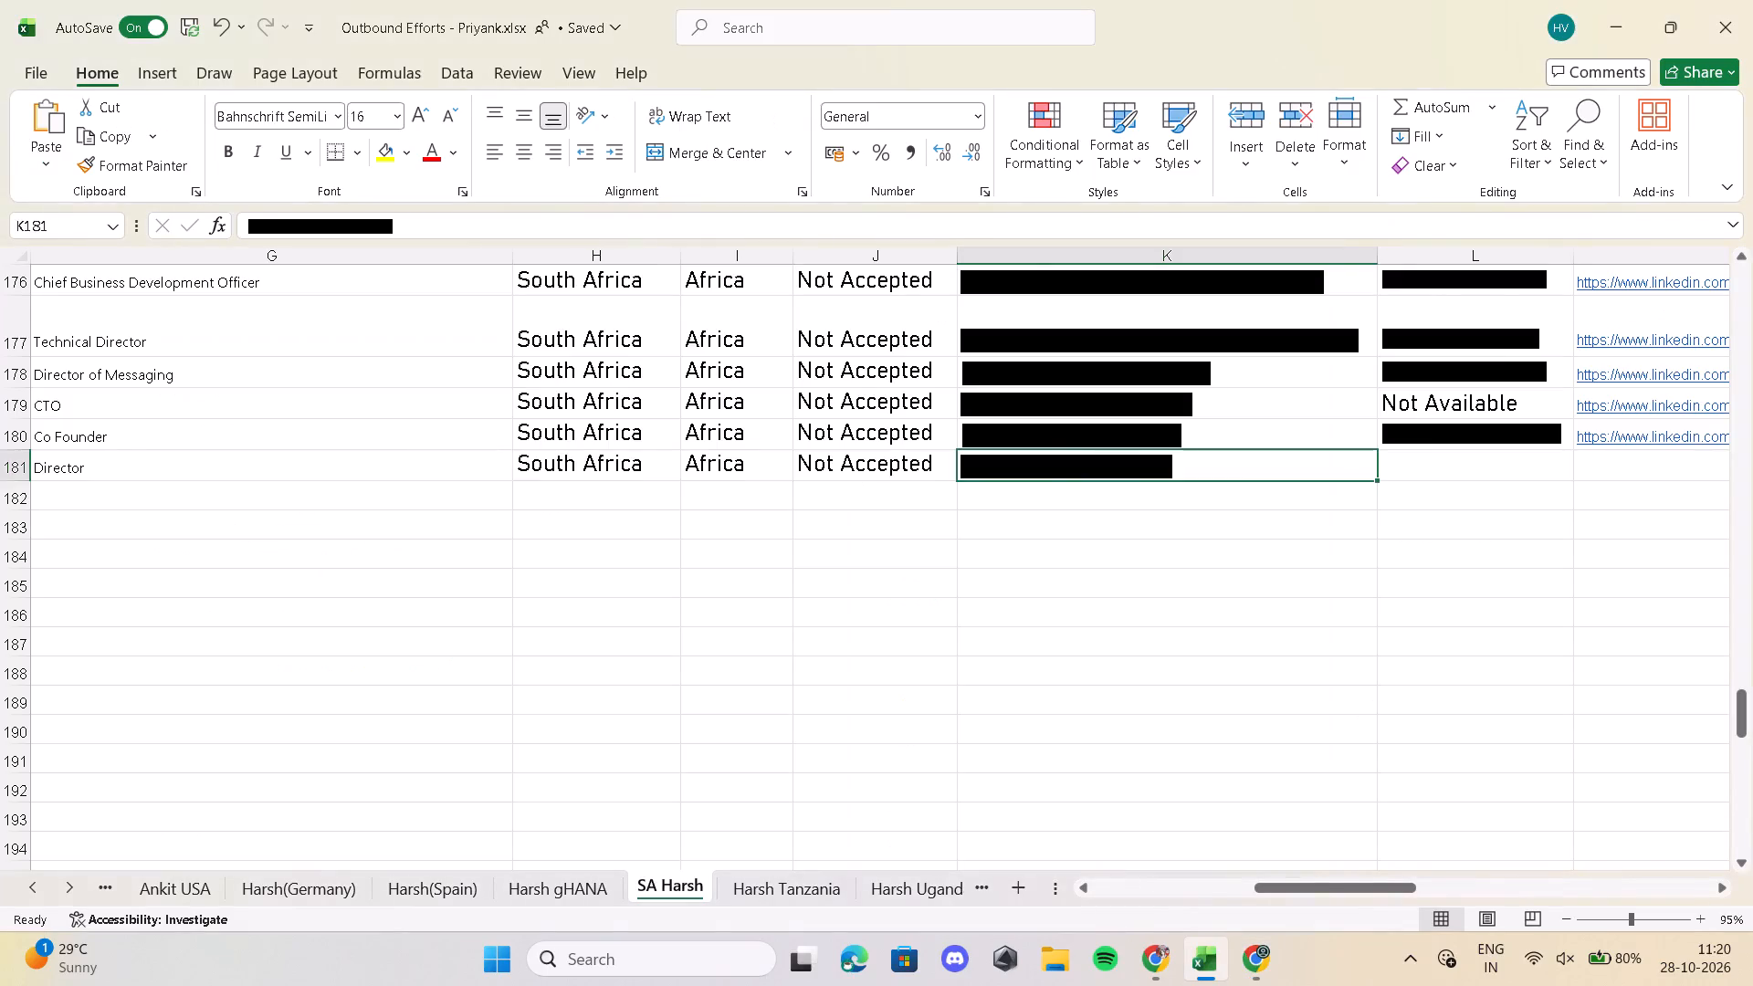
{"action": "left_click", "coordinate": [1485, 470]}
{"action": "key", "text": "ctrl+v"}
Copy the Director's LinkedIn.com URL from Sales Navigator and enter it as a hyperlink in column M of row 181.
{"action": "left_click", "coordinate": [1252, 985]}
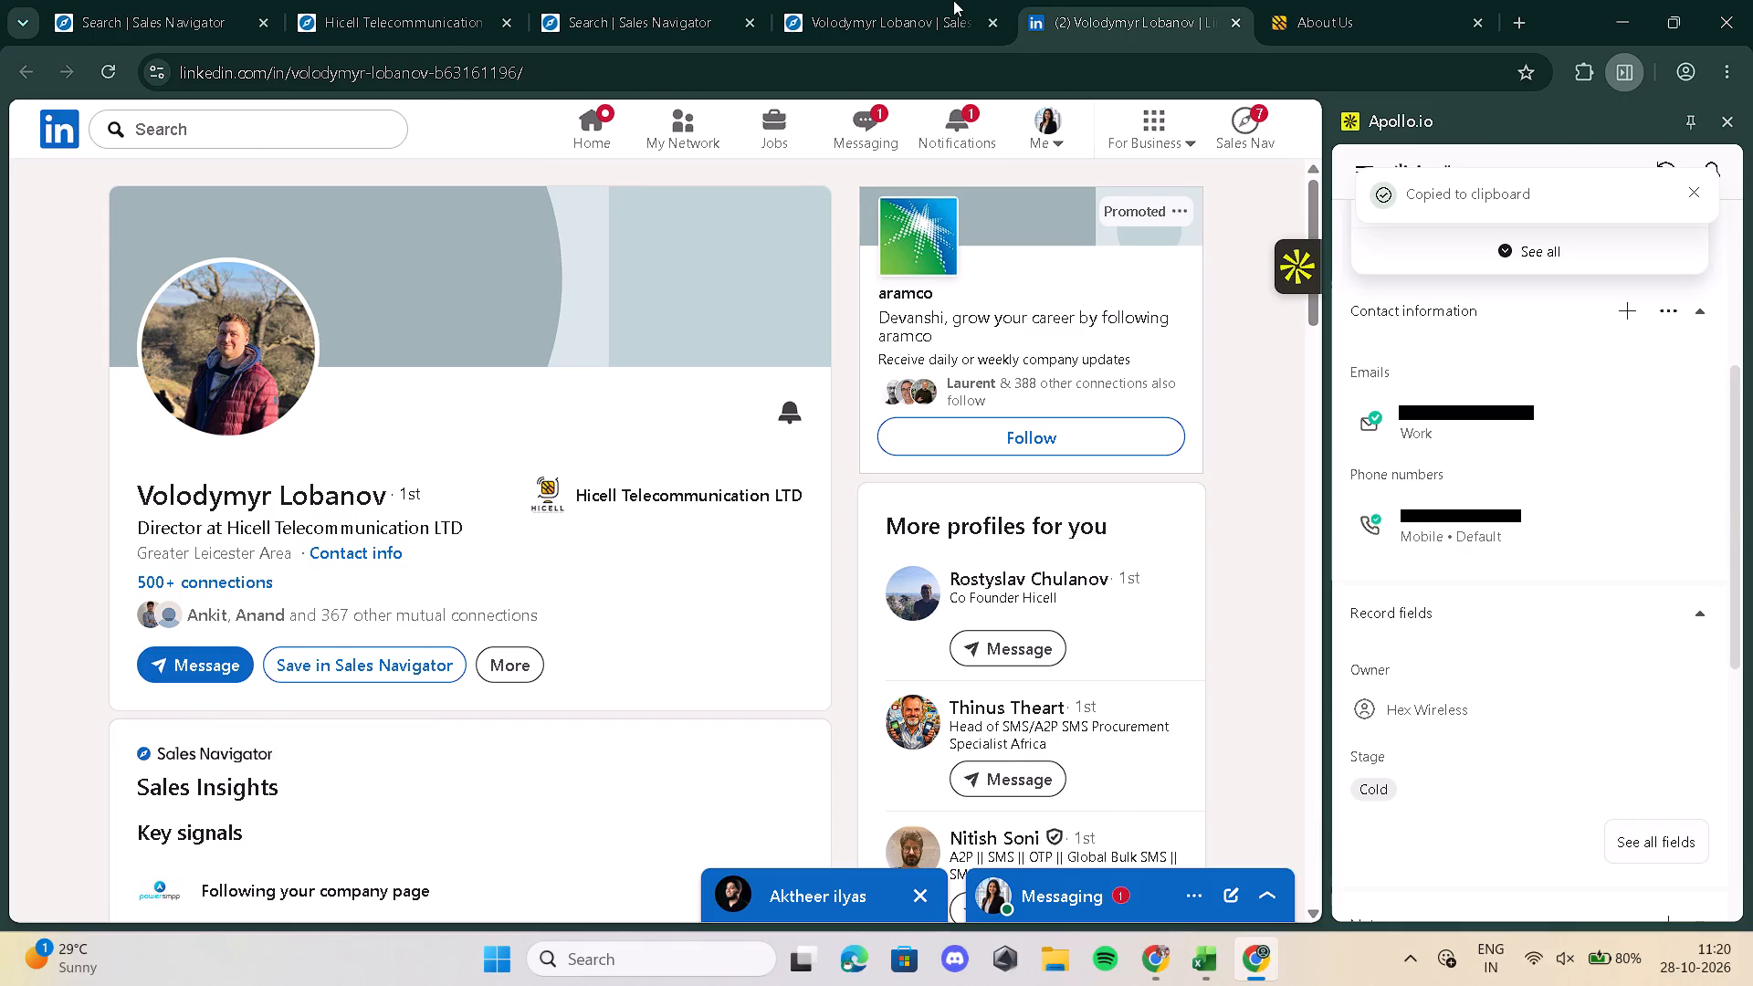
{"action": "left_click", "coordinate": [953, 0]}
{"action": "left_click", "coordinate": [366, 686]}
{"action": "left_click", "coordinate": [302, 818]}
{"action": "left_click", "coordinate": [1211, 983]}
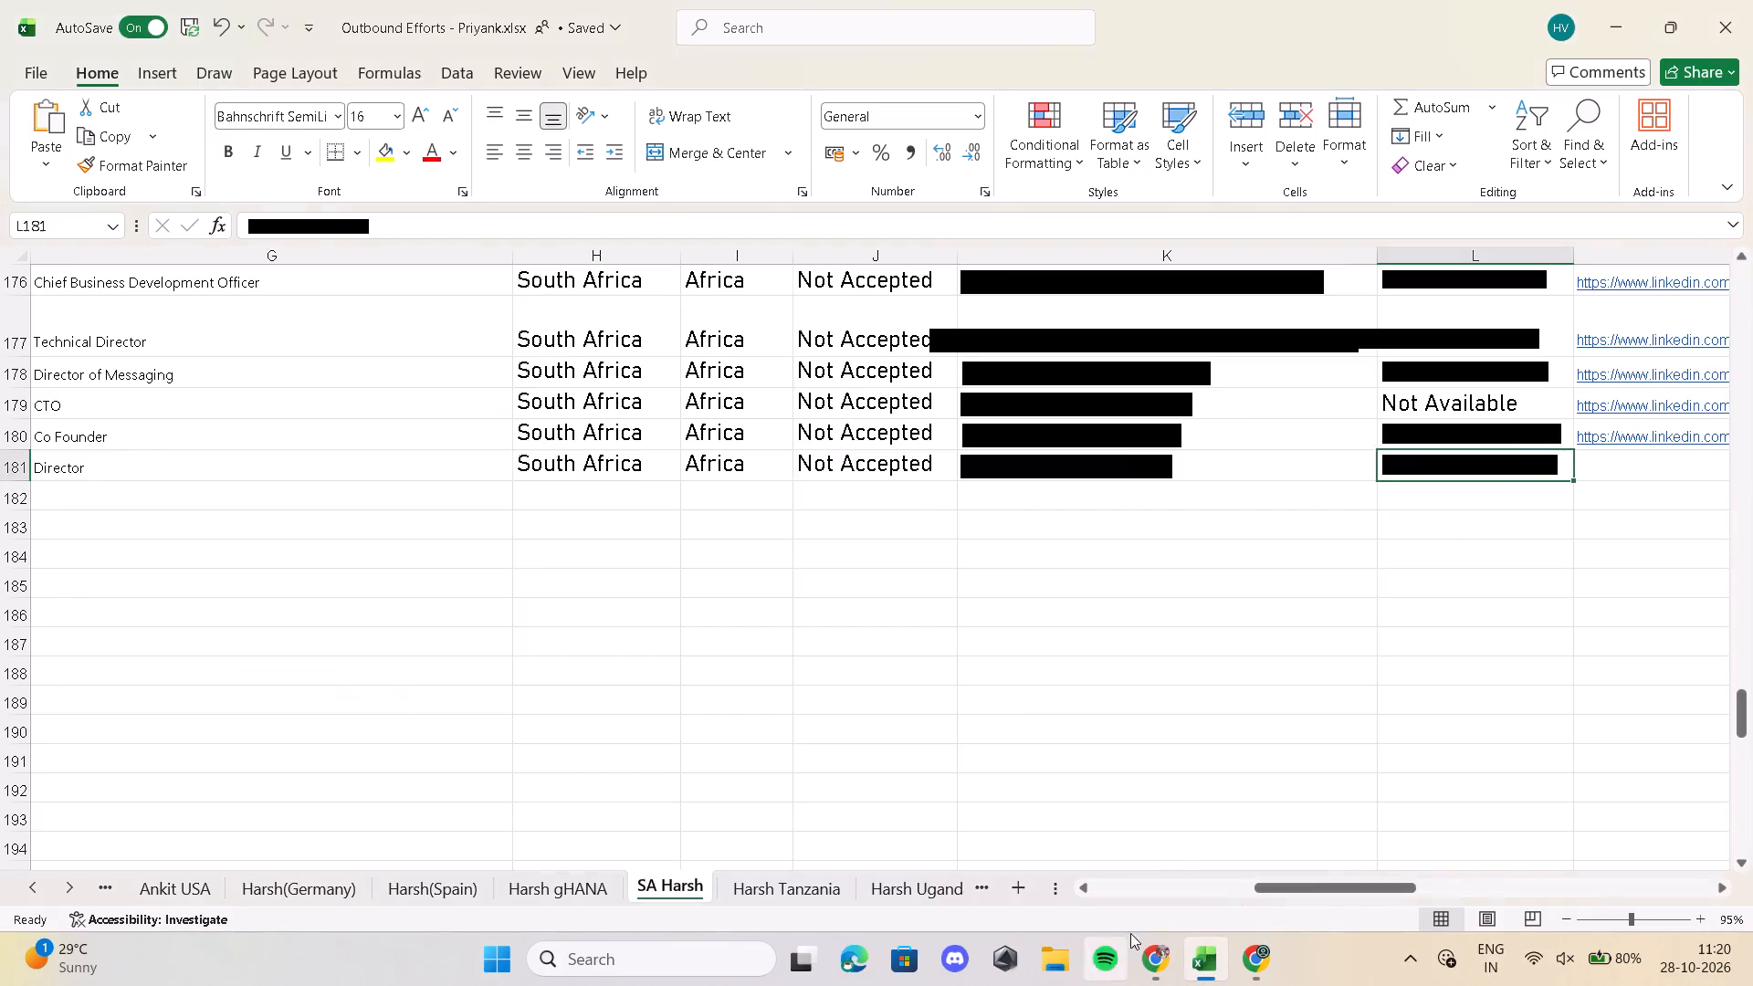
{"action": "left_click_drag", "start_coordinate": [1275, 891], "coordinate": [1319, 878]}
{"action": "left_click", "coordinate": [1089, 466]}
{"action": "key", "text": "ctrl+v"}
{"action": "left_click", "coordinate": [1600, 456]}
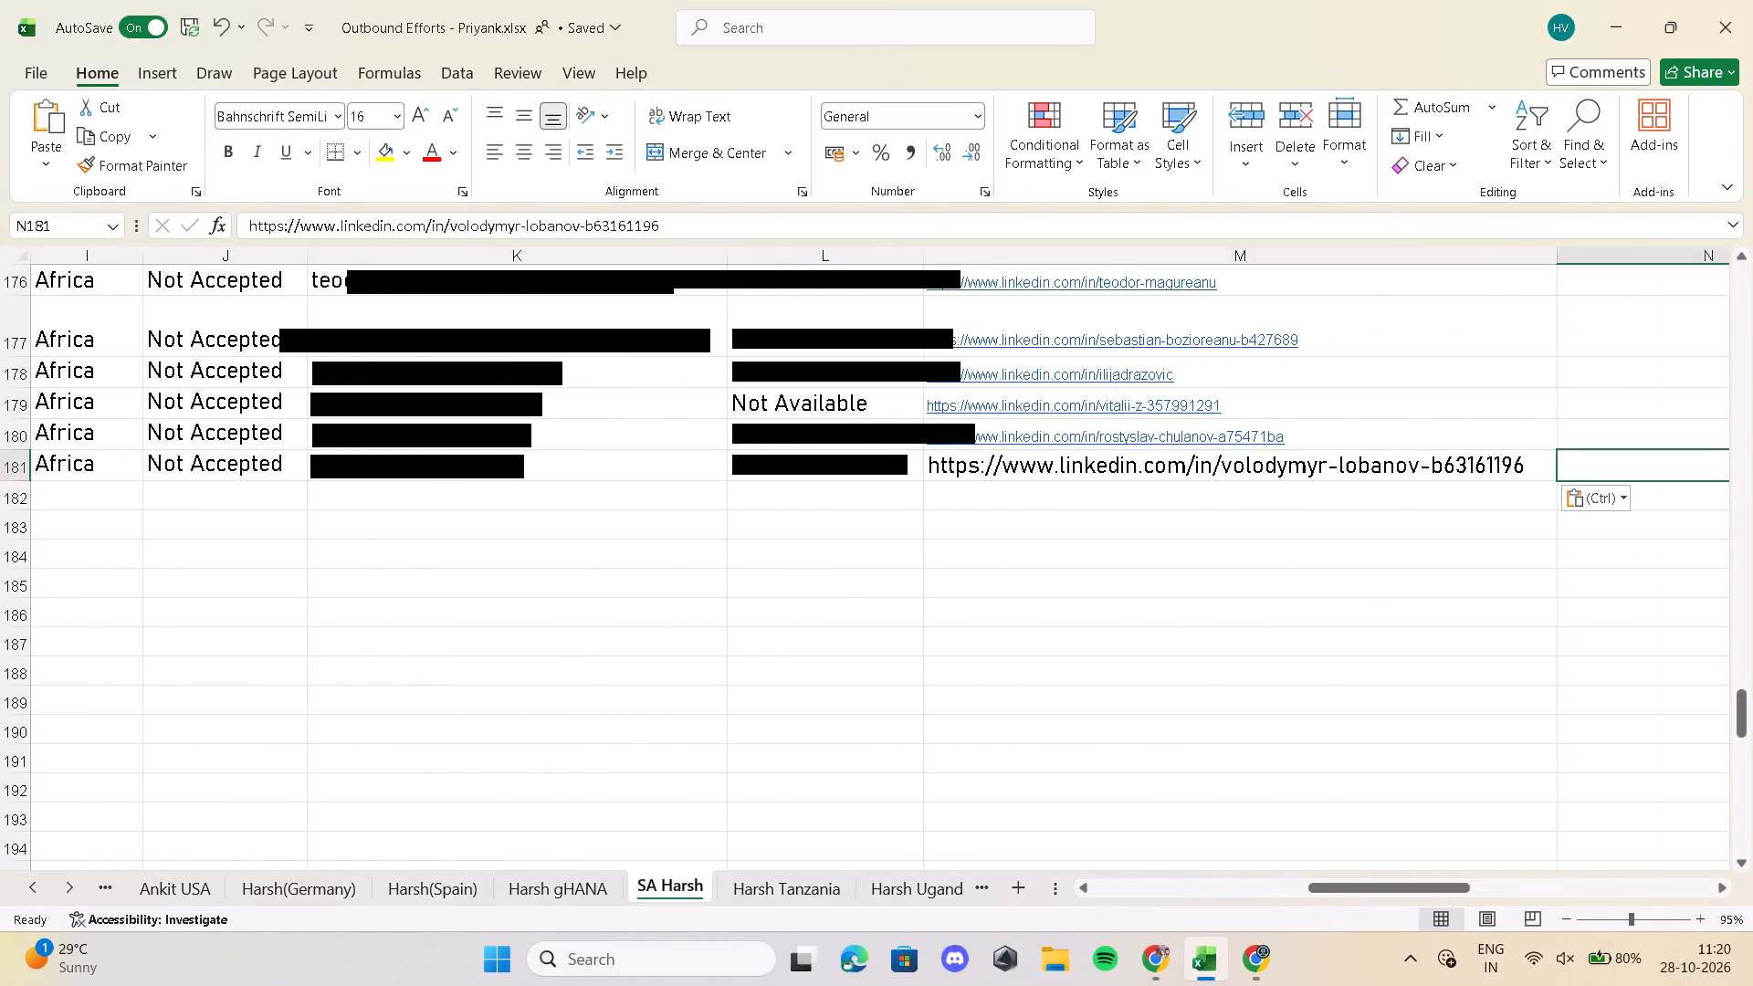
{"action": "double_click", "coordinate": [1533, 463]}
{"action": "left_click", "coordinate": [1605, 461]}
Copy the SMS Services entry from row 180 into column O of row 181.
{"action": "left_click_drag", "start_coordinate": [1413, 881], "coordinate": [1476, 871]}
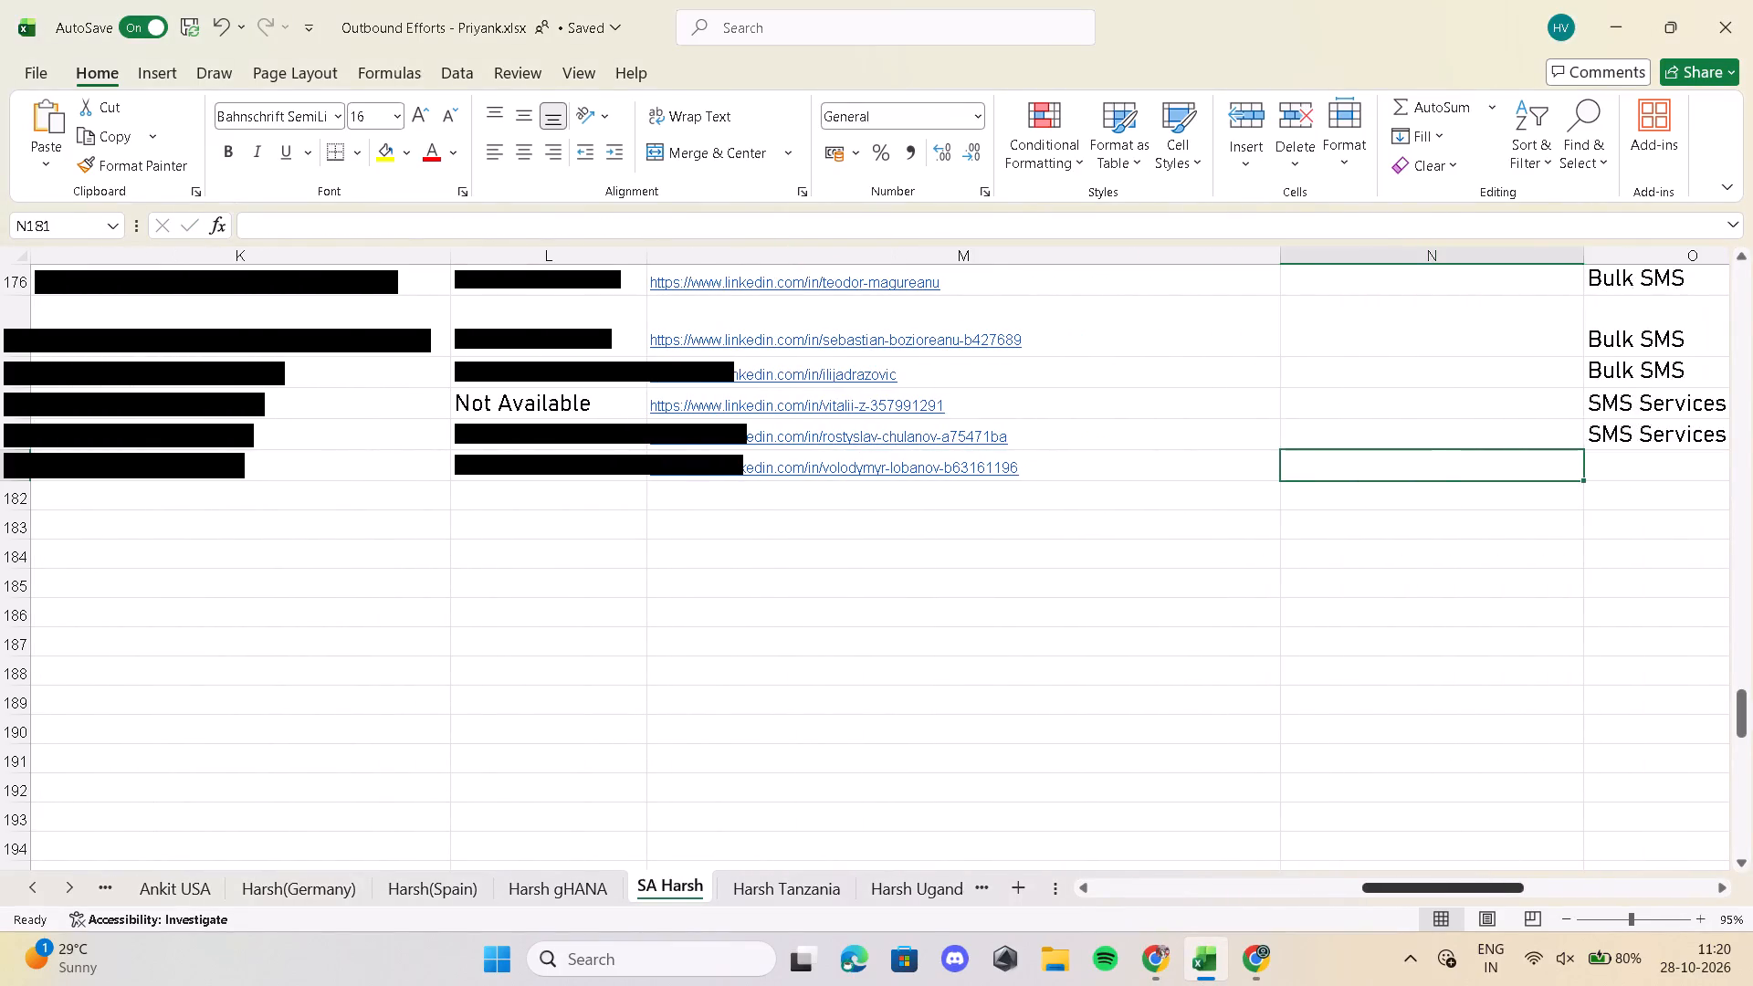
{"action": "left_click", "coordinate": [1597, 437]}
{"action": "key", "text": "ctrl+c"}
{"action": "left_click", "coordinate": [1613, 469]}
{"action": "key", "text": "ctrl+v"}
Copy the priority Medium, the company Hicell Telecommunication LTD and the hicell.net/services URL from row 181 into row 182.
{"action": "left_click_drag", "start_coordinate": [1558, 893], "coordinate": [837, 811]}
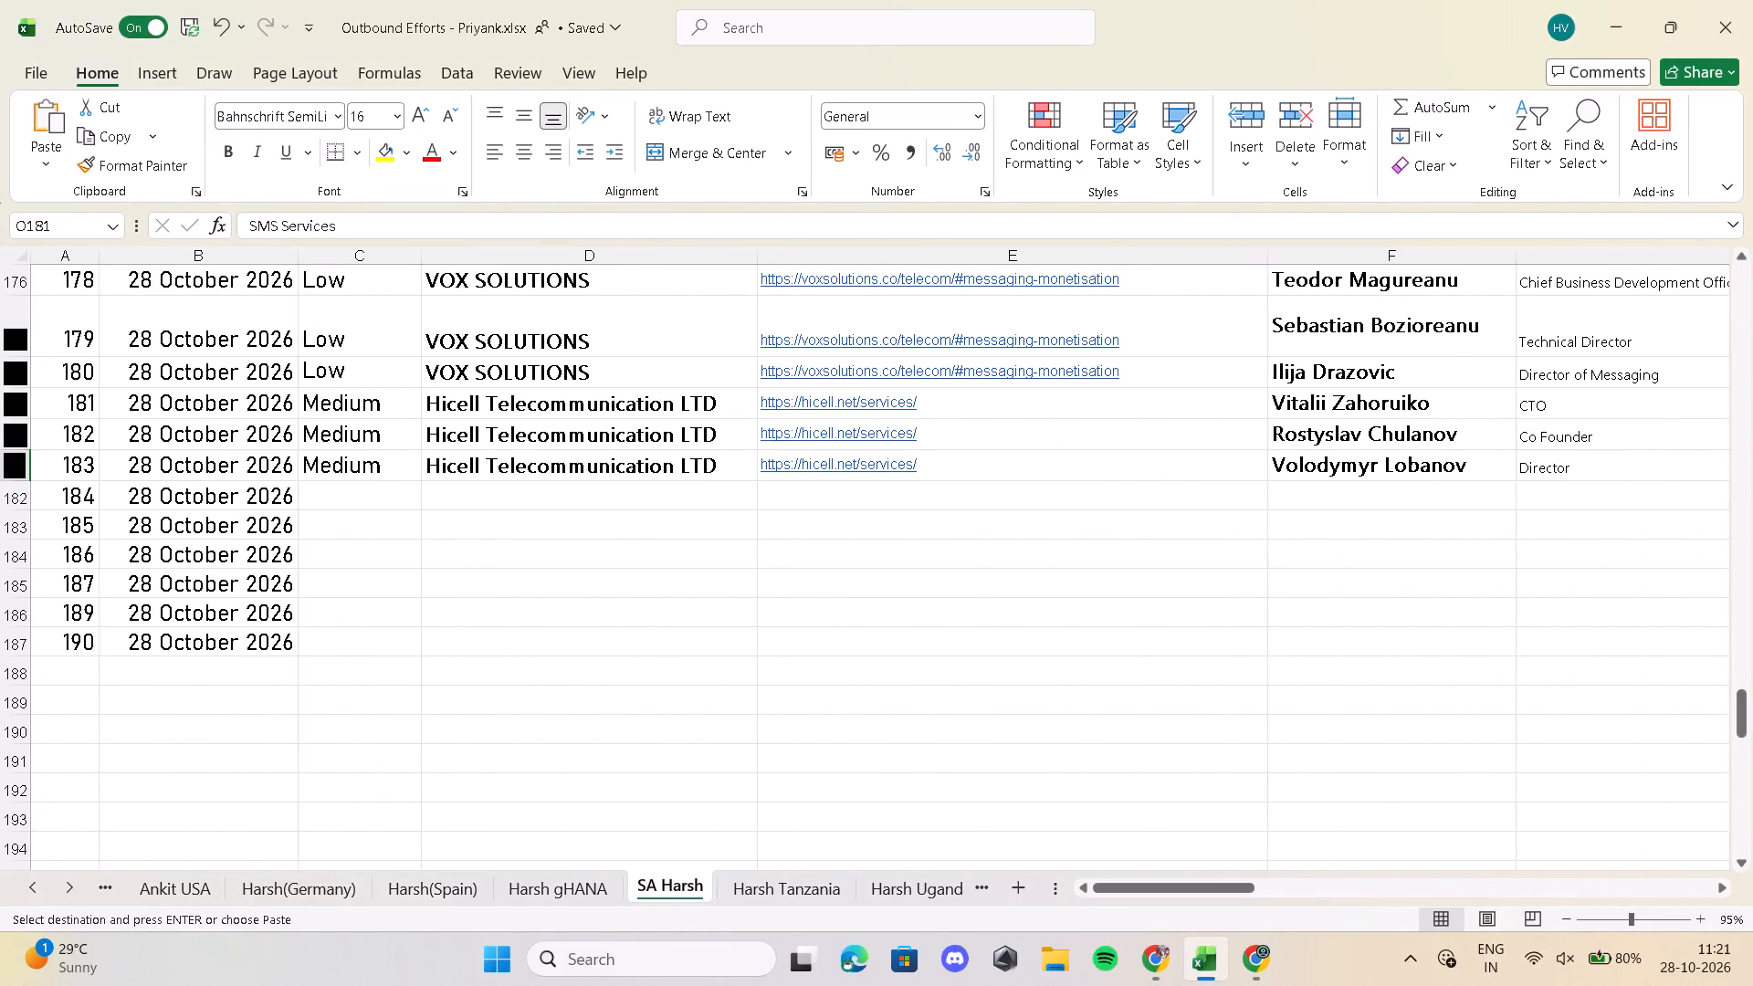
{"action": "left_click", "coordinate": [402, 465]}
{"action": "key", "text": "ctrl+c"}
{"action": "left_click", "coordinate": [398, 489]}
{"action": "key", "text": "ctrl+v"}
{"action": "left_click", "coordinate": [526, 472]}
{"action": "key", "text": "ctrl+c"}
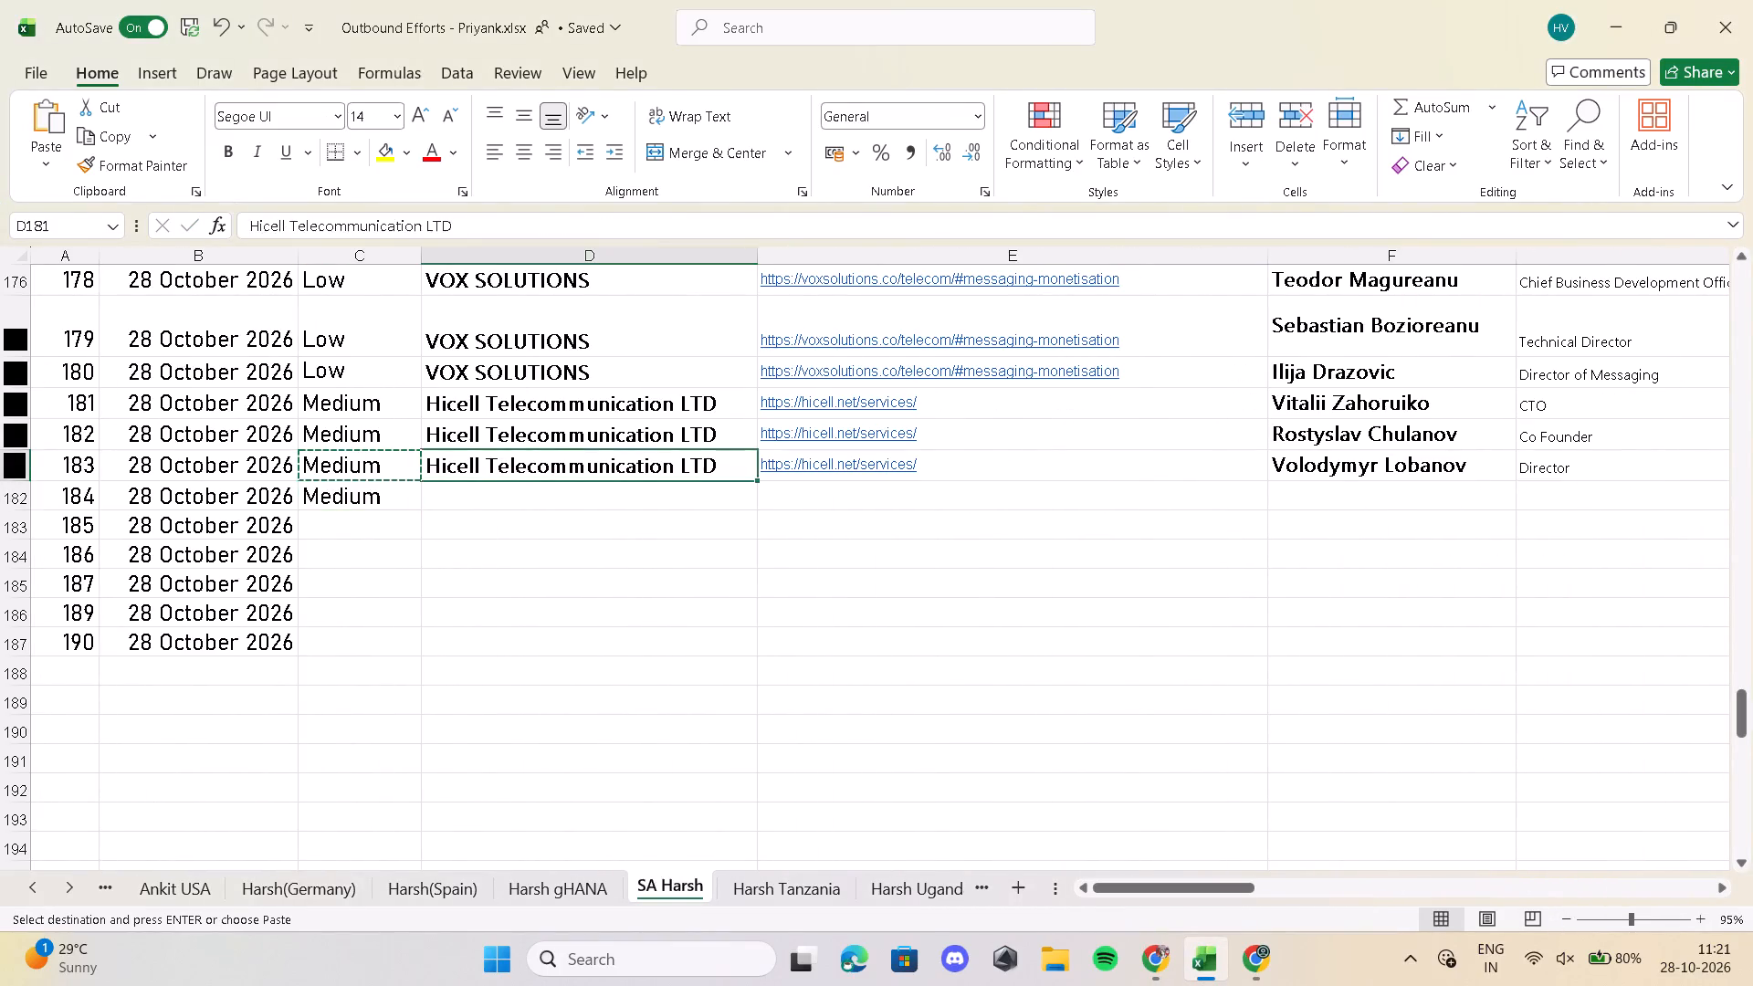
{"action": "left_click", "coordinate": [531, 495]}
{"action": "key", "text": "ctrl+v"}
{"action": "right_click", "coordinate": [981, 483]}
{"action": "right_click", "coordinate": [947, 465]}
{"action": "left_click", "coordinate": [871, 573]}
{"action": "key", "text": "ctrl+c"}
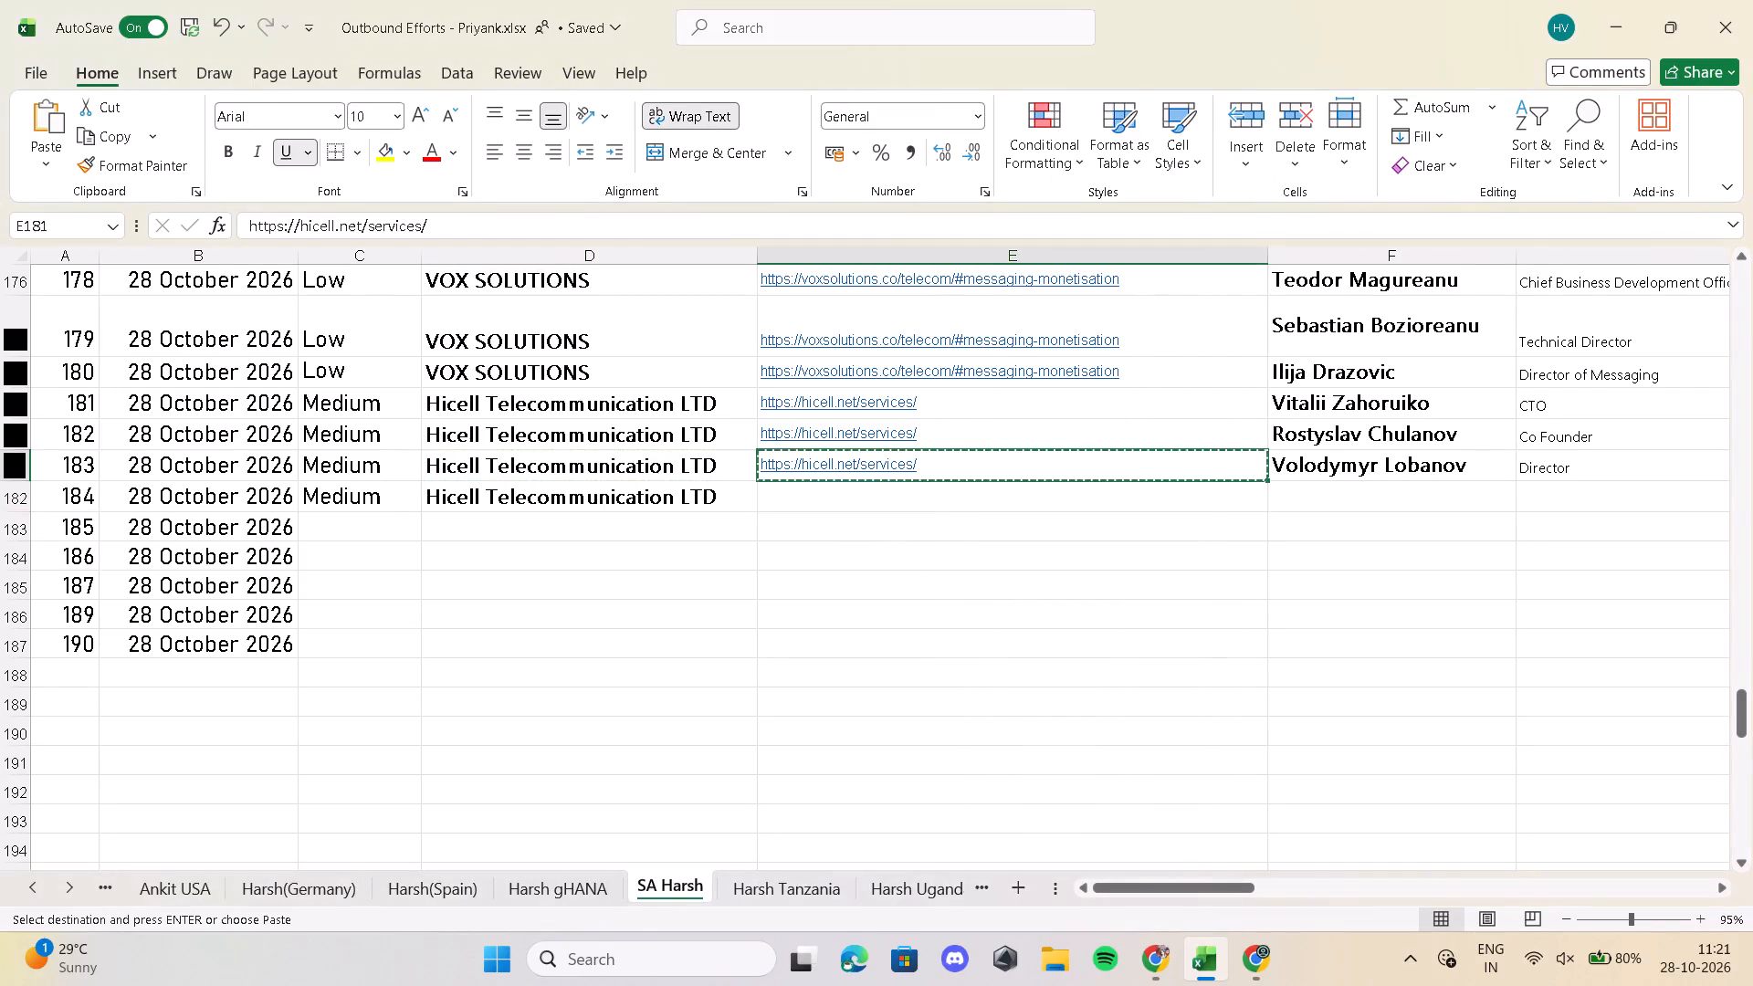
{"action": "left_click", "coordinate": [908, 504]}
{"action": "key", "text": "ctrl+v"}
In Chrome, close the Director's LinkedIn and Sales Navigator profiles.
{"action": "left_click", "coordinate": [1237, 963]}
{"action": "left_click", "coordinate": [1148, 0]}
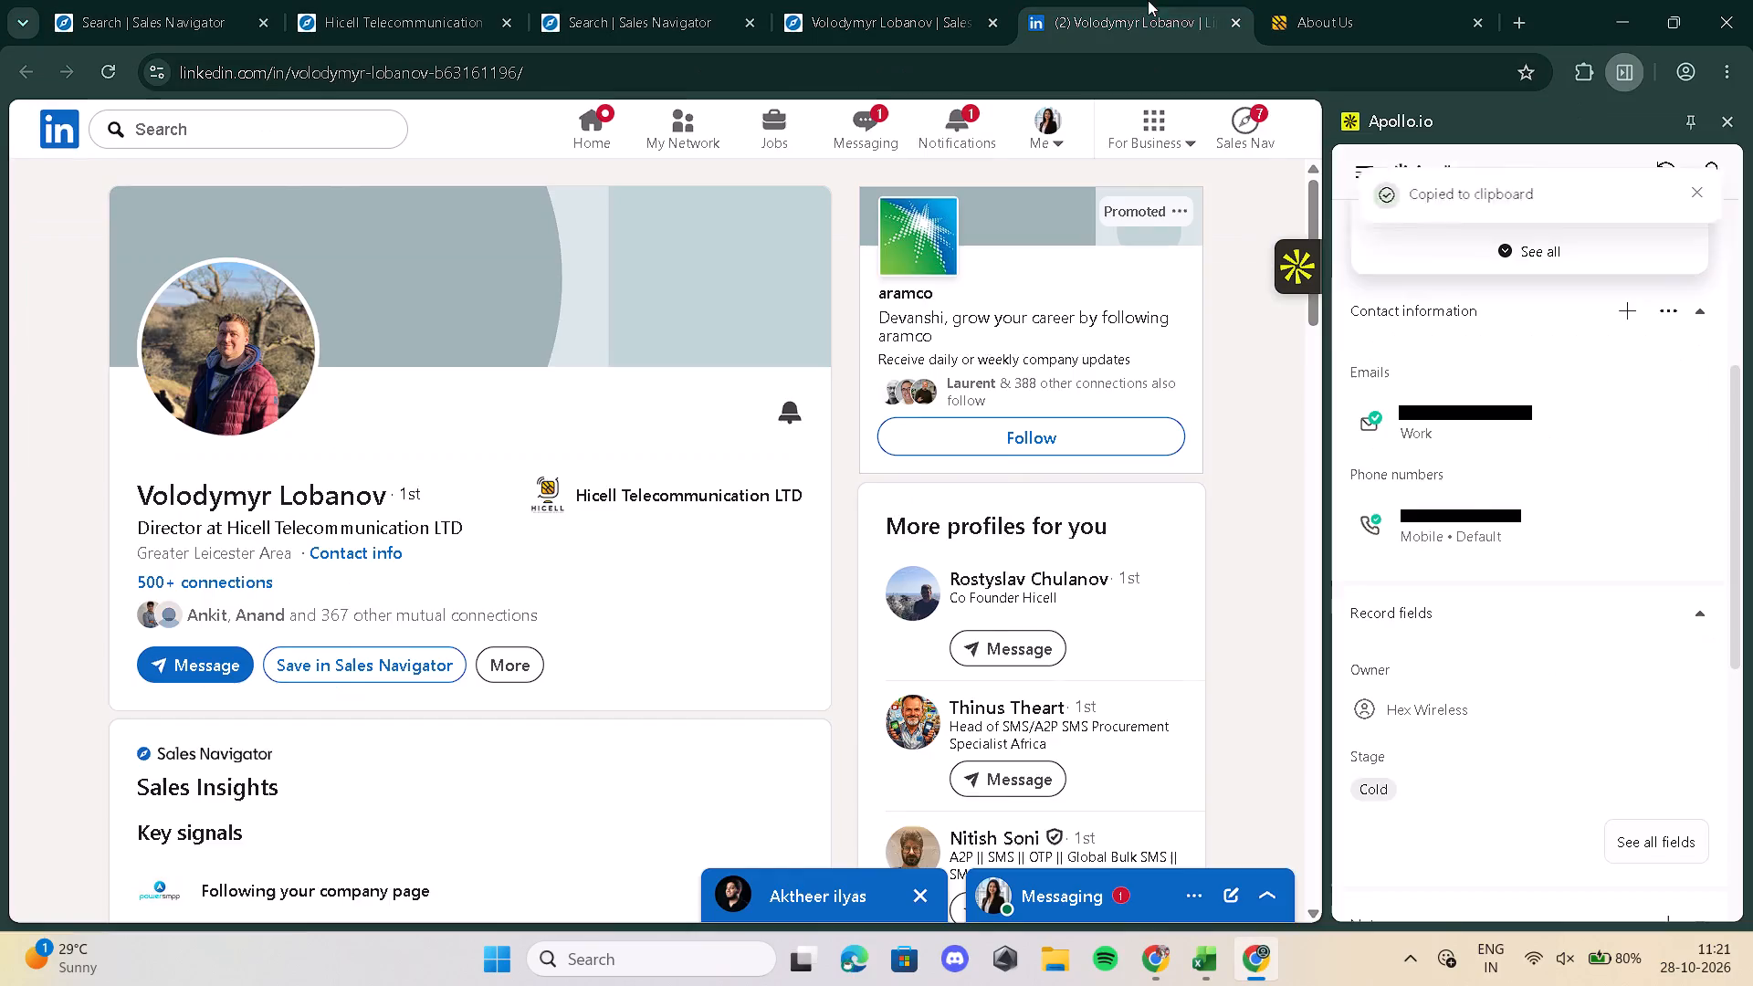
{"action": "left_click", "coordinate": [1229, 24]}
{"action": "left_click", "coordinate": [992, 23]}
From the filtered lead results, open Hicell Telecommunication LTD's full employee search in a new tab and bring it into view.
{"action": "left_click", "coordinate": [629, 0]}
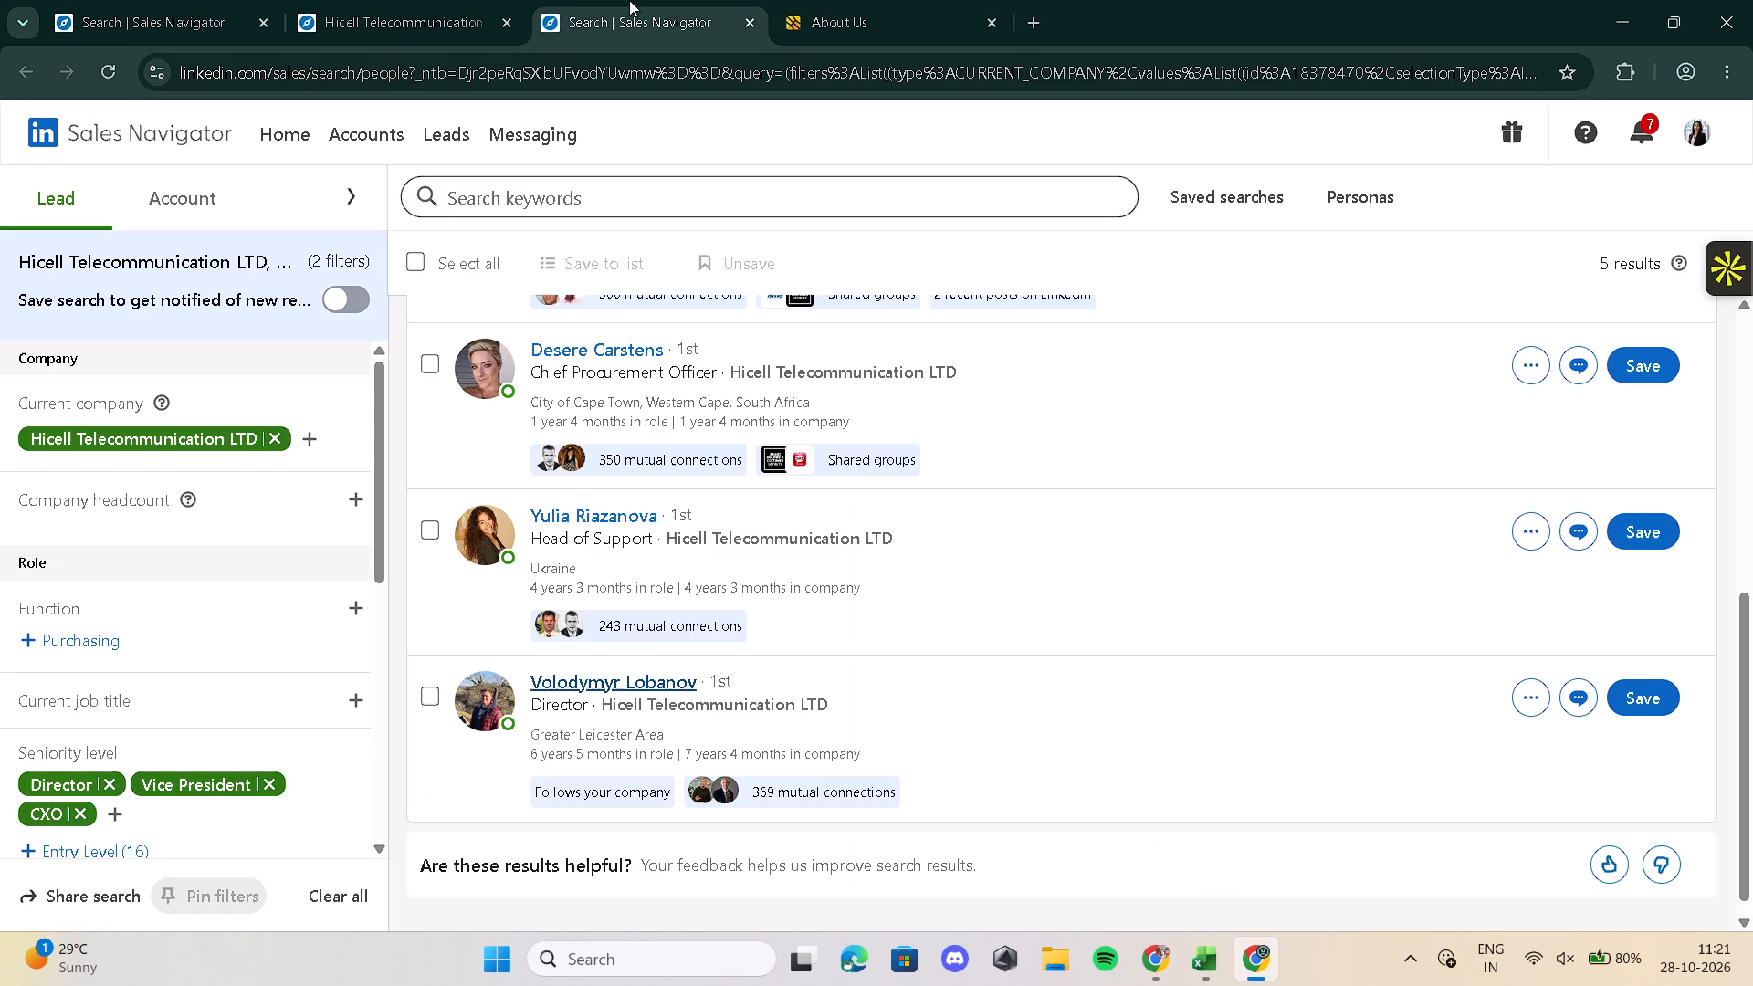
{"action": "left_click", "coordinate": [1045, 563]}
{"action": "scroll", "coordinate": [1044, 527], "scroll_direction": "up", "scroll_amount": 1}
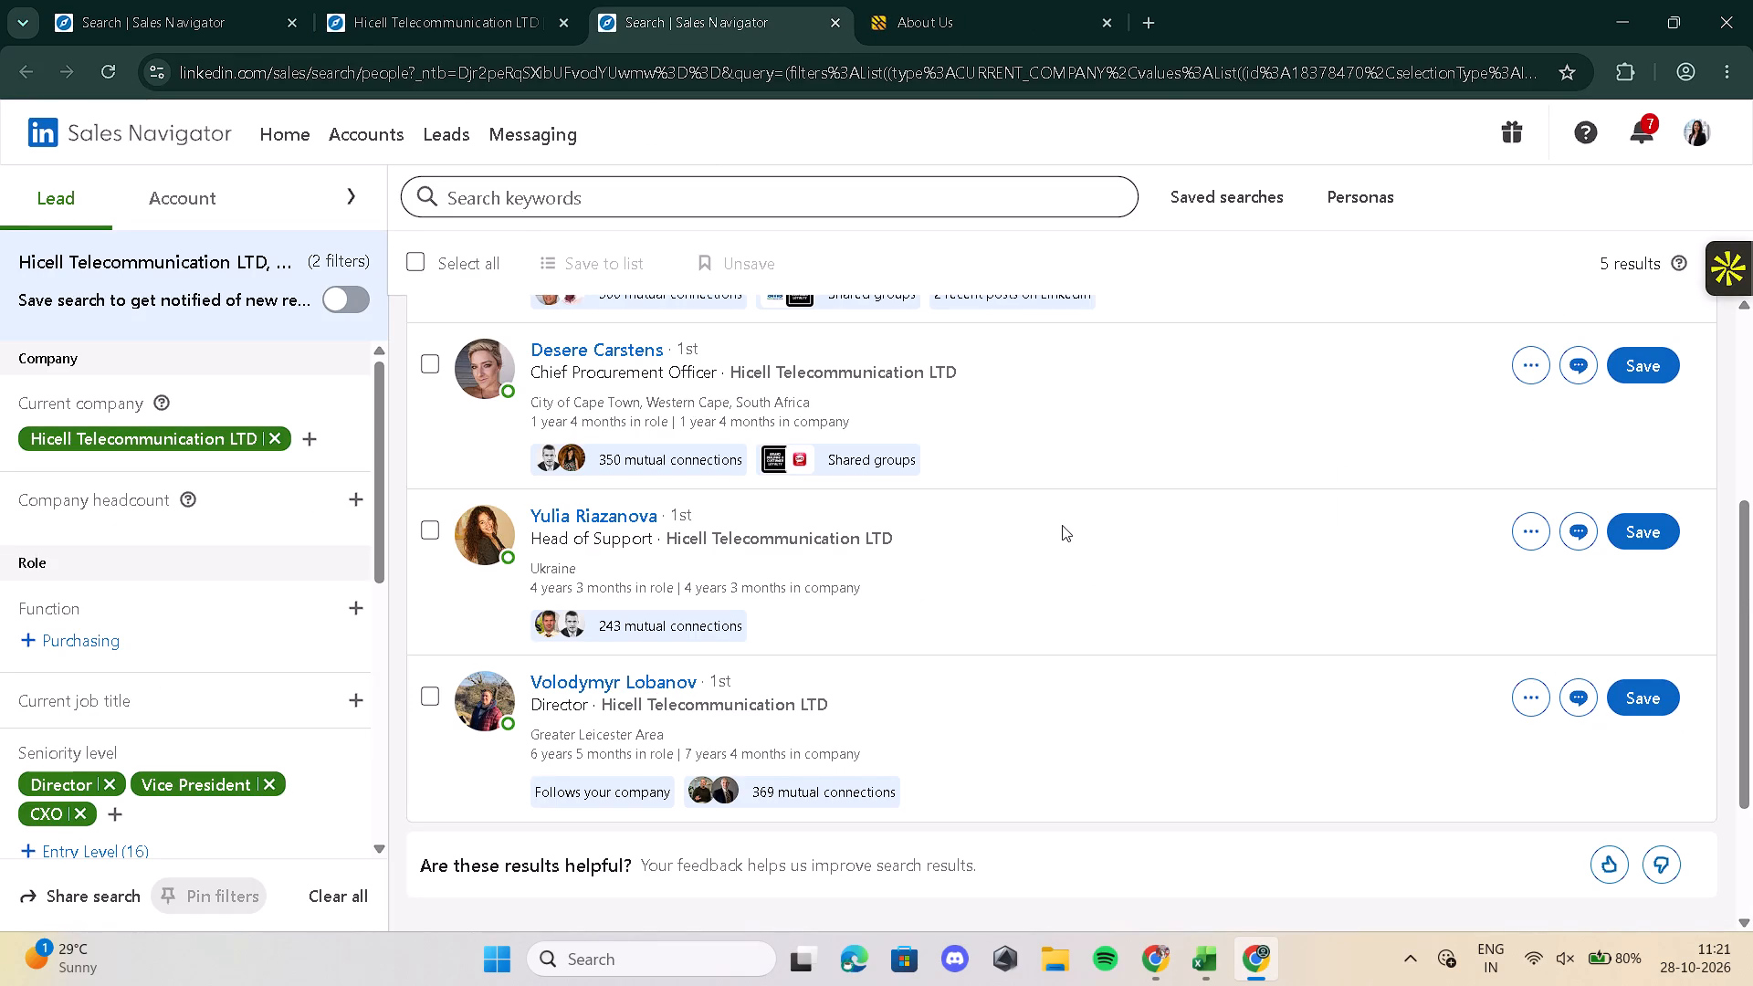
{"action": "scroll", "coordinate": [971, 515], "scroll_direction": "up", "scroll_amount": 3}
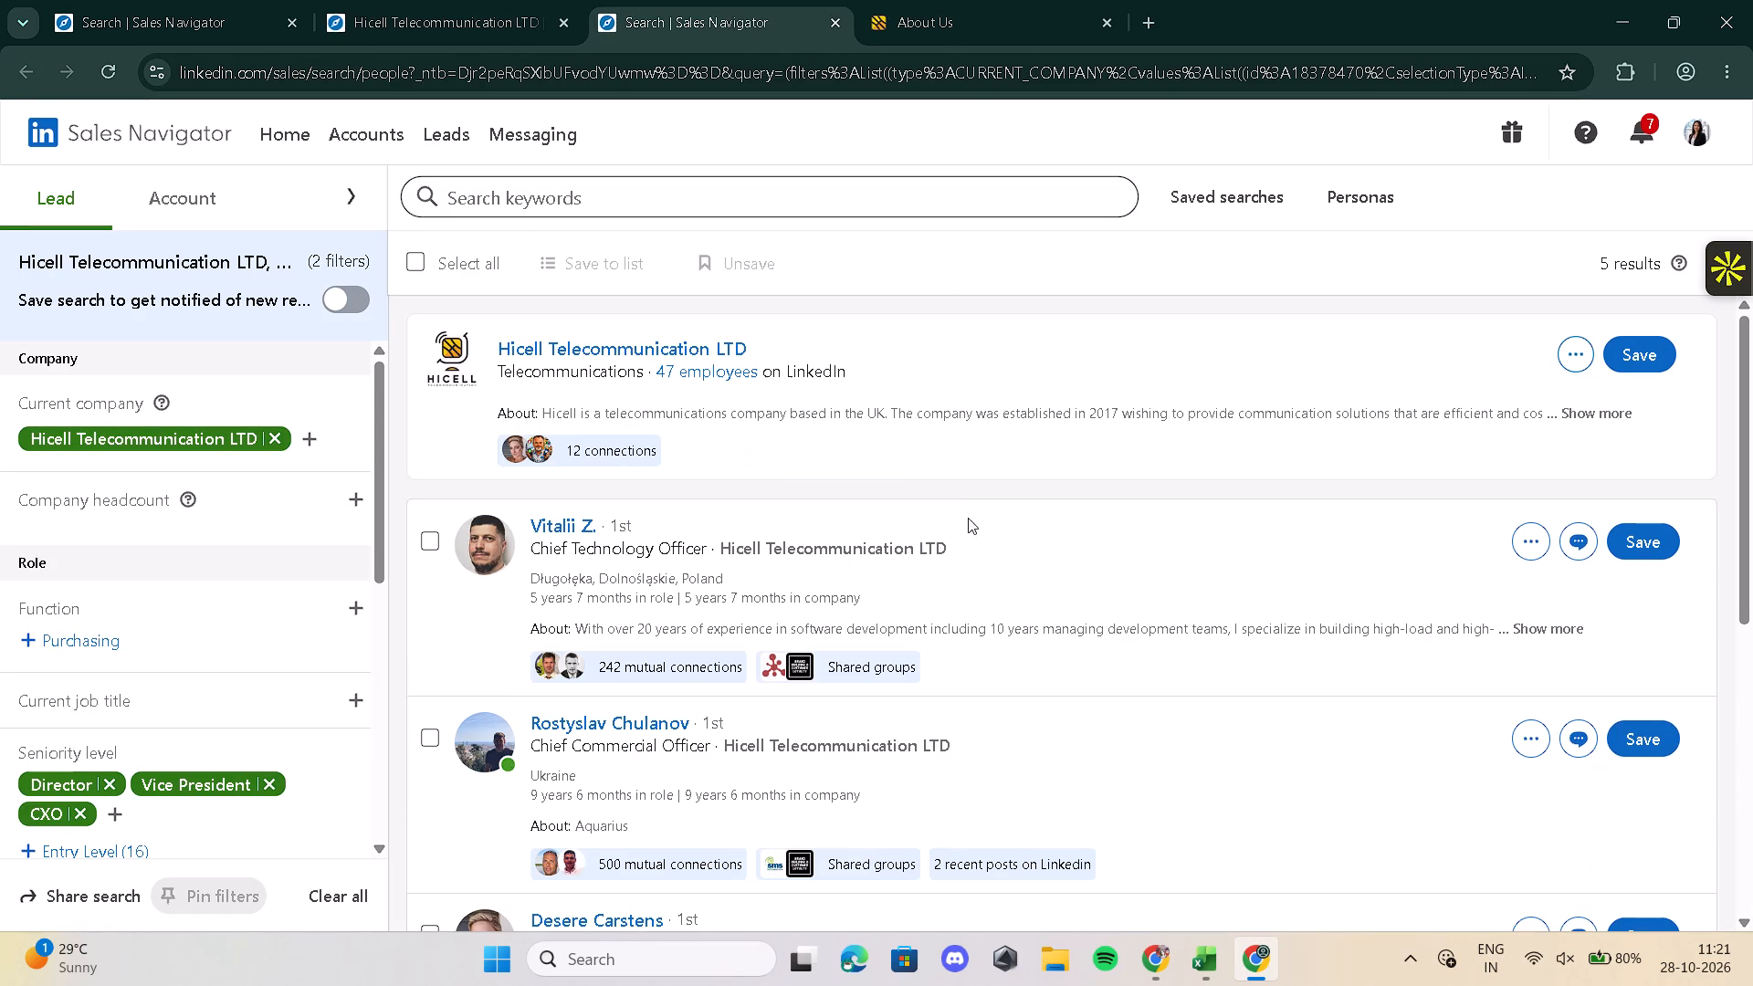
{"action": "right_click", "coordinate": [712, 371]}
{"action": "left_click", "coordinate": [788, 404]}
{"action": "left_click", "coordinate": [229, 0]}
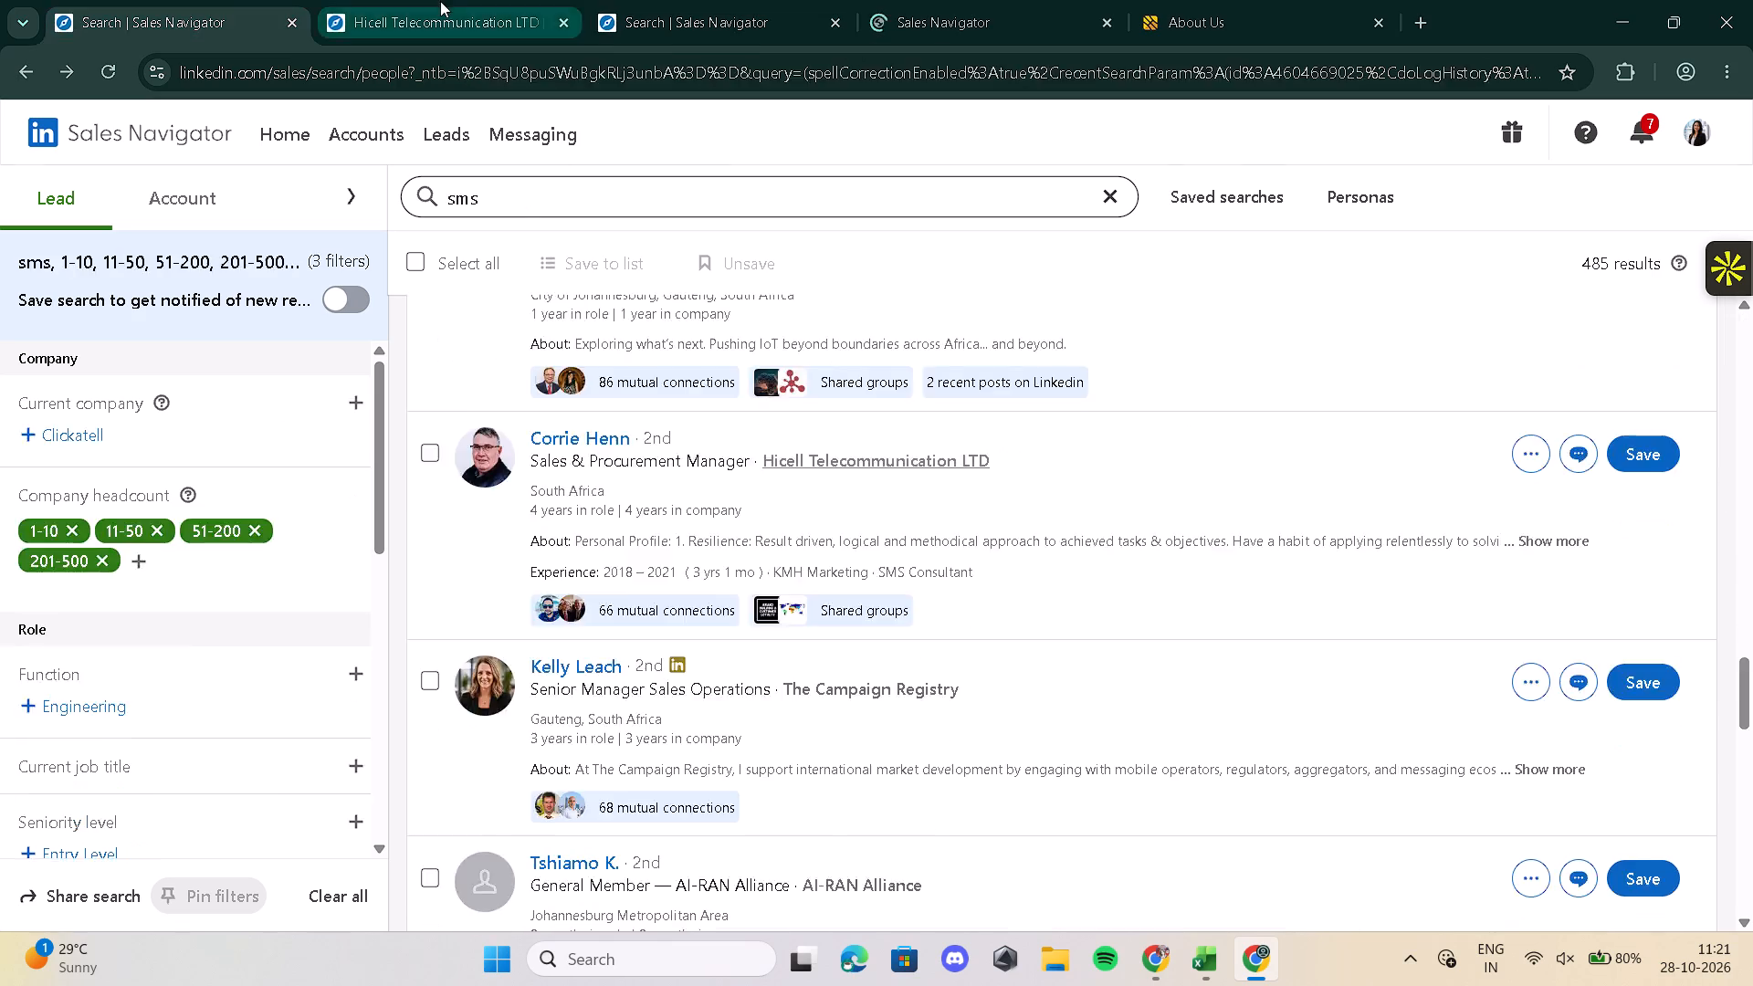
{"action": "left_click", "coordinate": [440, 1]}
{"action": "left_click", "coordinate": [712, 0]}
{"action": "left_click", "coordinate": [959, 0]}
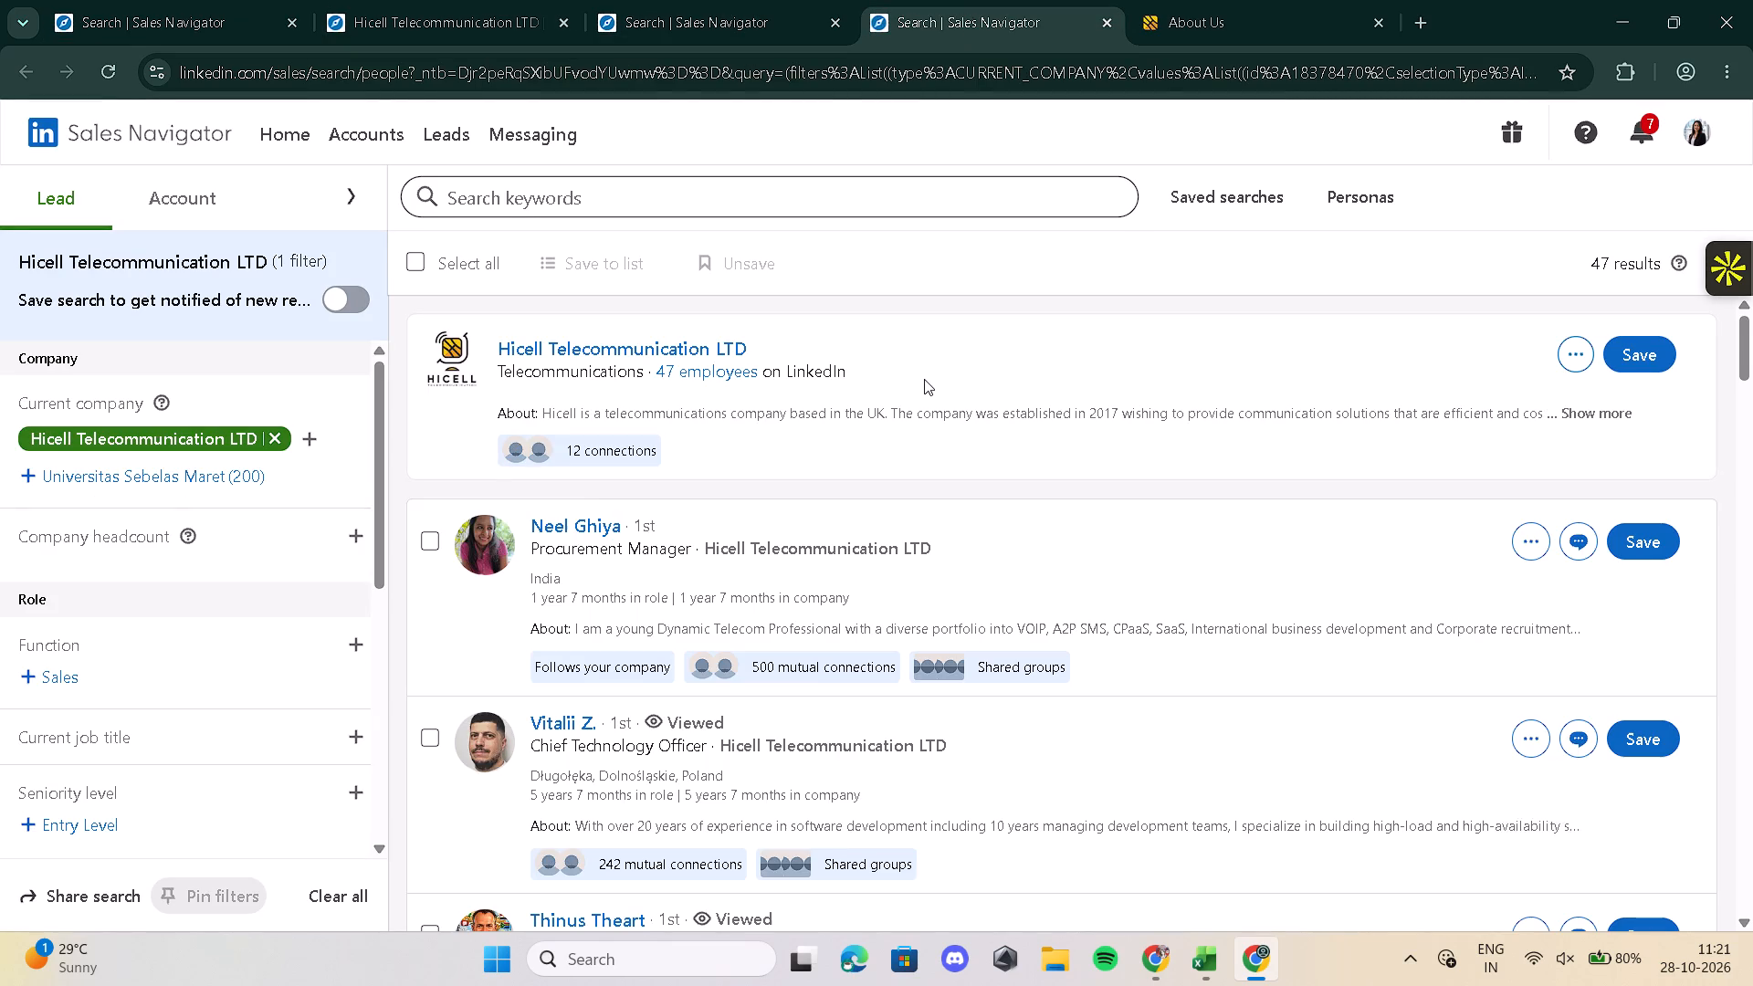
Open the Sales Navigator profile of Hicell Telecommunication LTD's Business Development Manager SMS in a new tab and bring it into view.
{"action": "scroll", "coordinate": [957, 356], "scroll_direction": "down", "scroll_amount": 3}
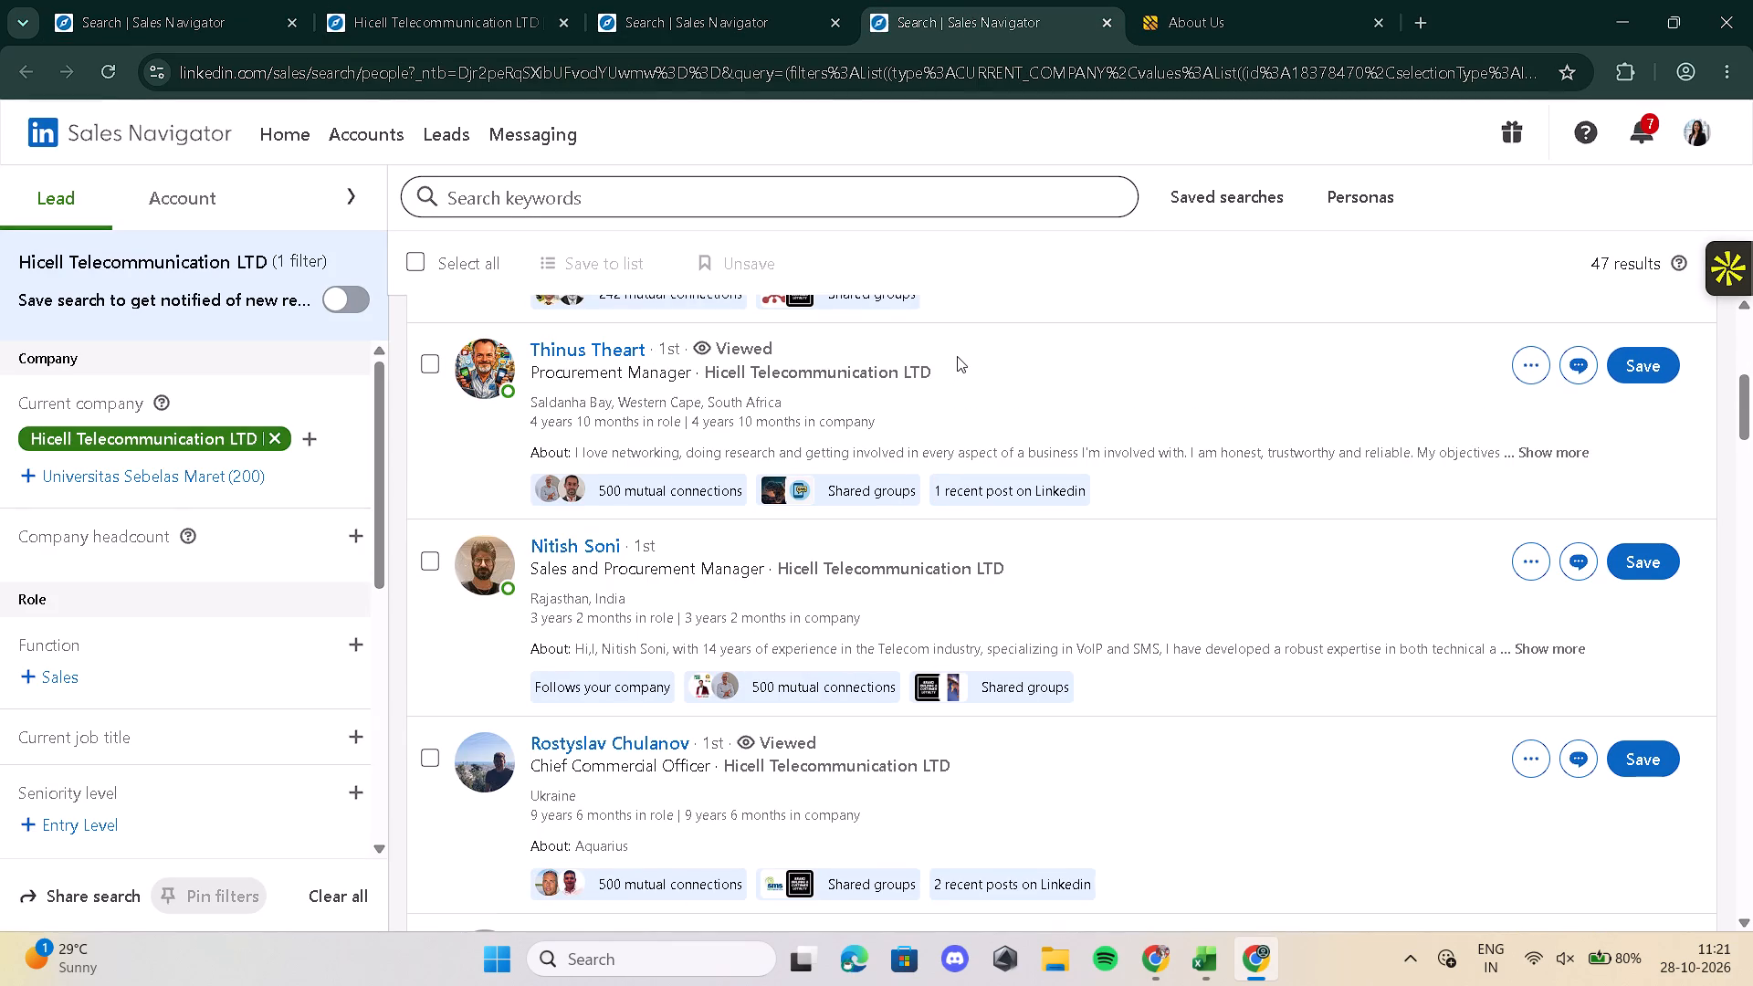
{"action": "scroll", "coordinate": [957, 356], "scroll_direction": "down", "scroll_amount": 2}
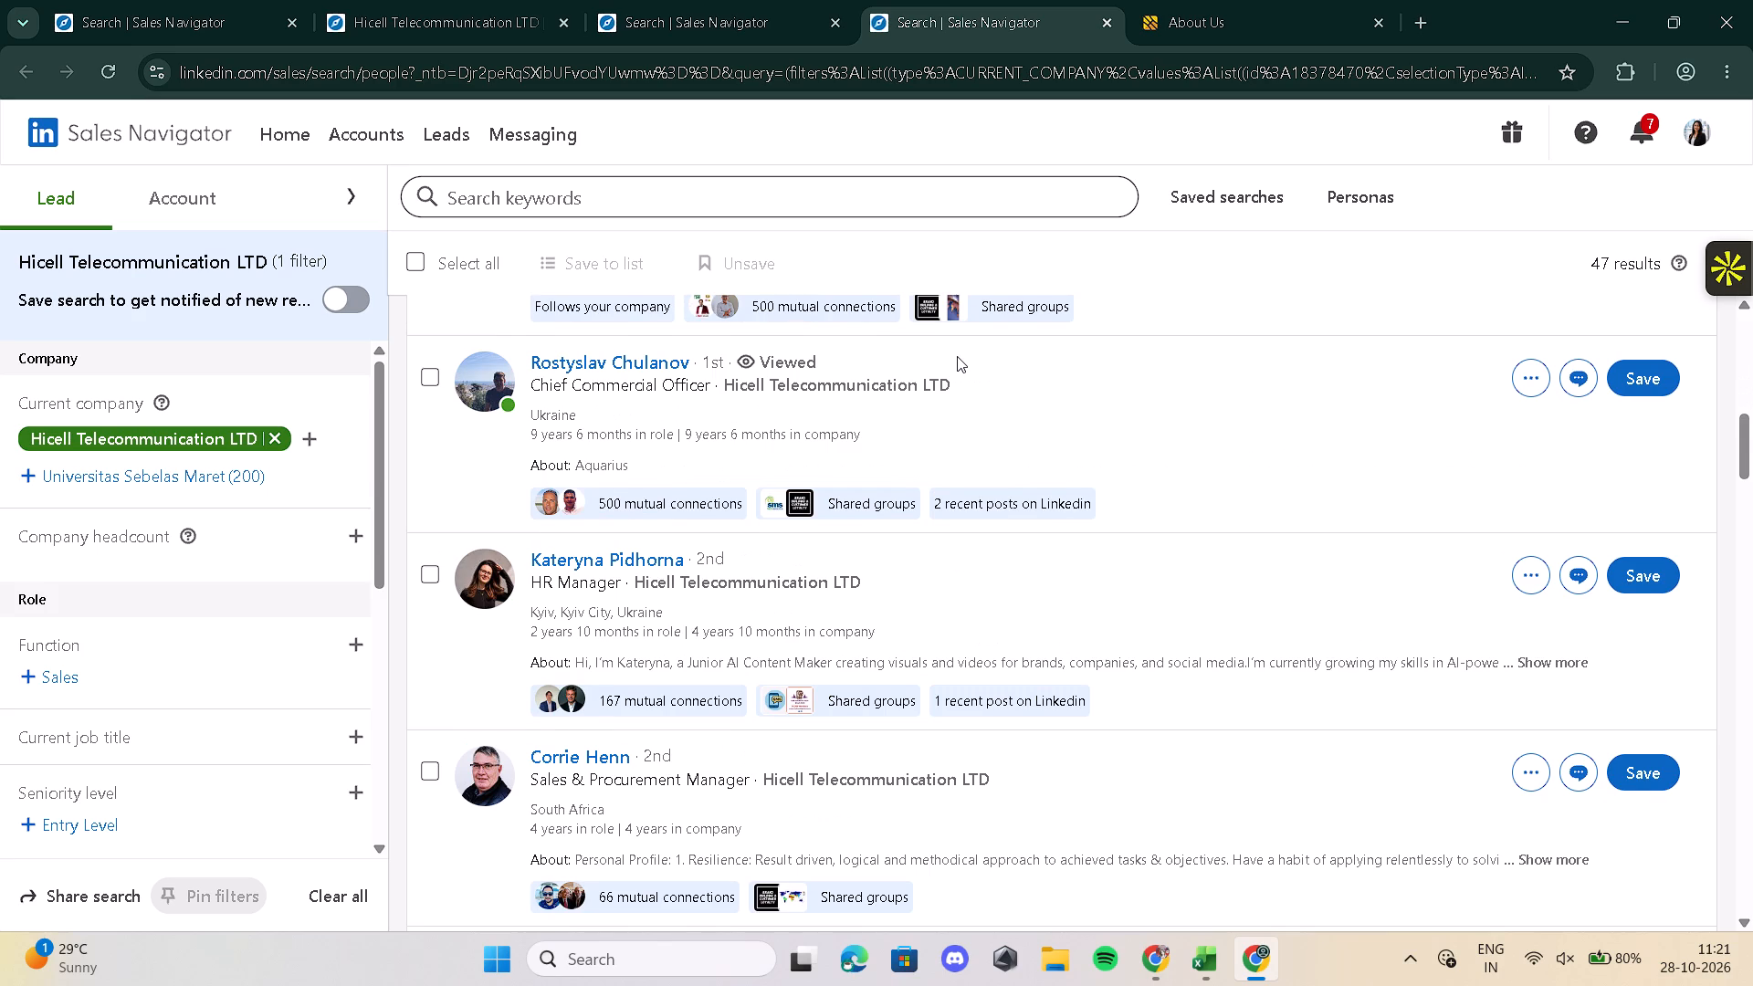
{"action": "scroll", "coordinate": [957, 356], "scroll_direction": "down", "scroll_amount": 2}
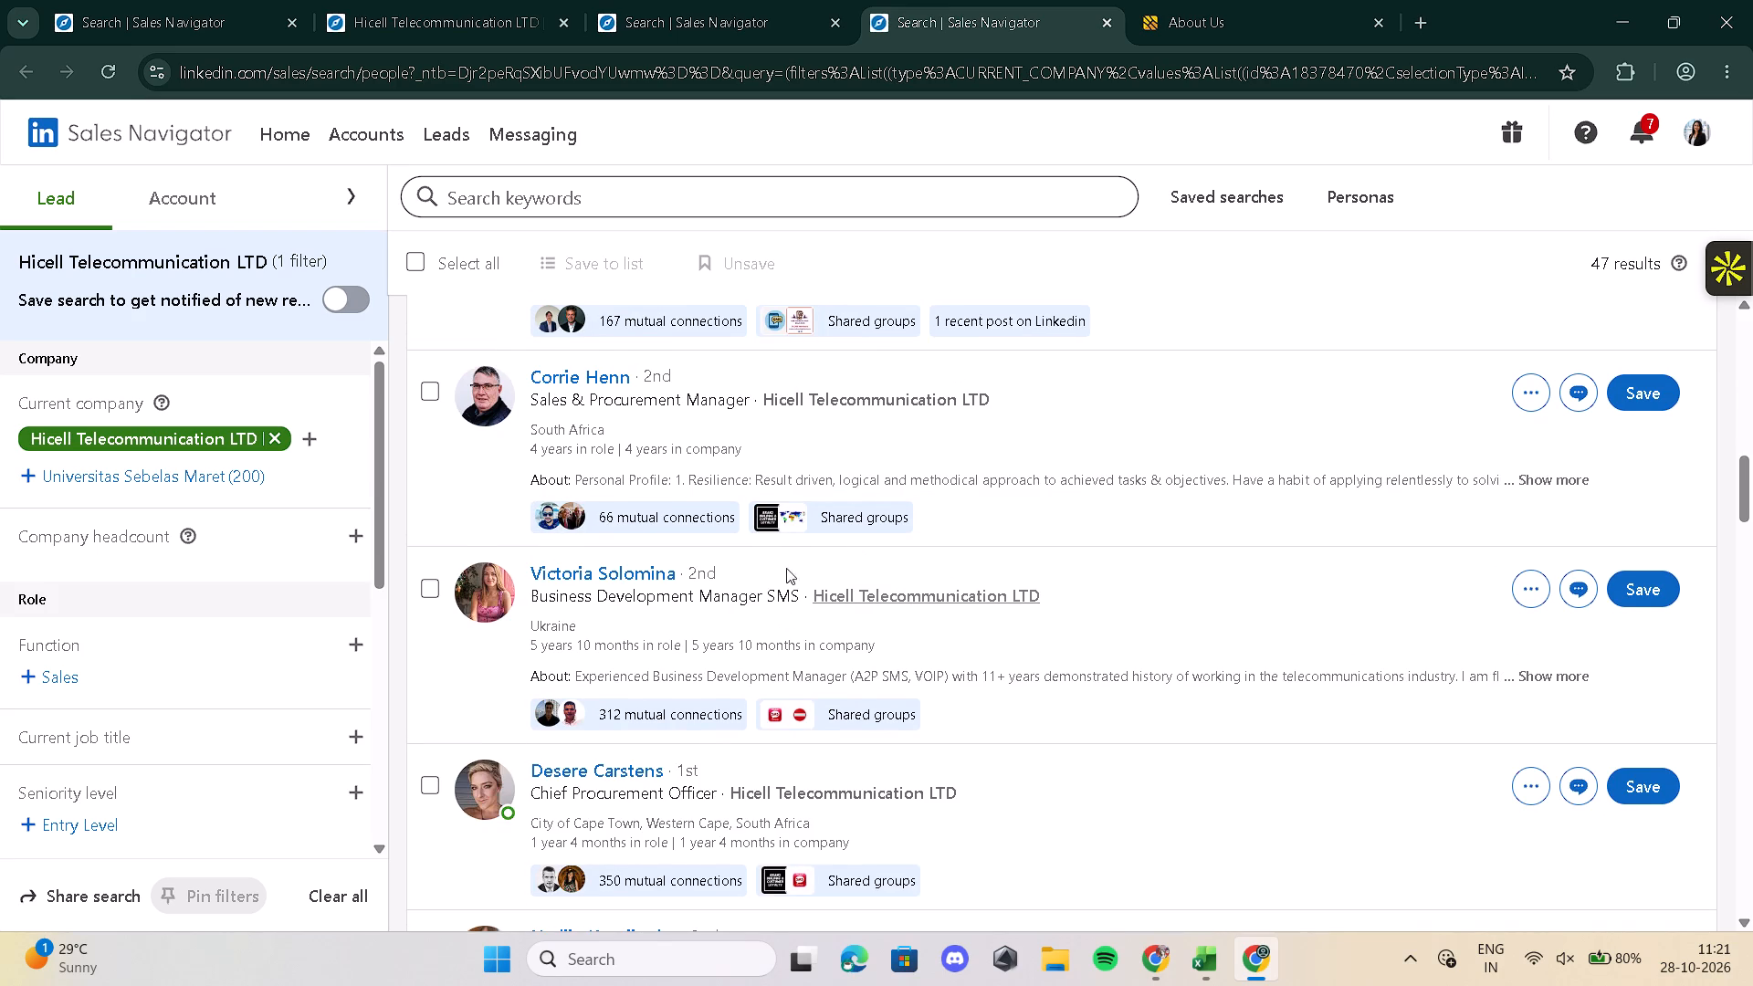
{"action": "scroll", "coordinate": [1046, 400], "scroll_direction": "down", "scroll_amount": 1}
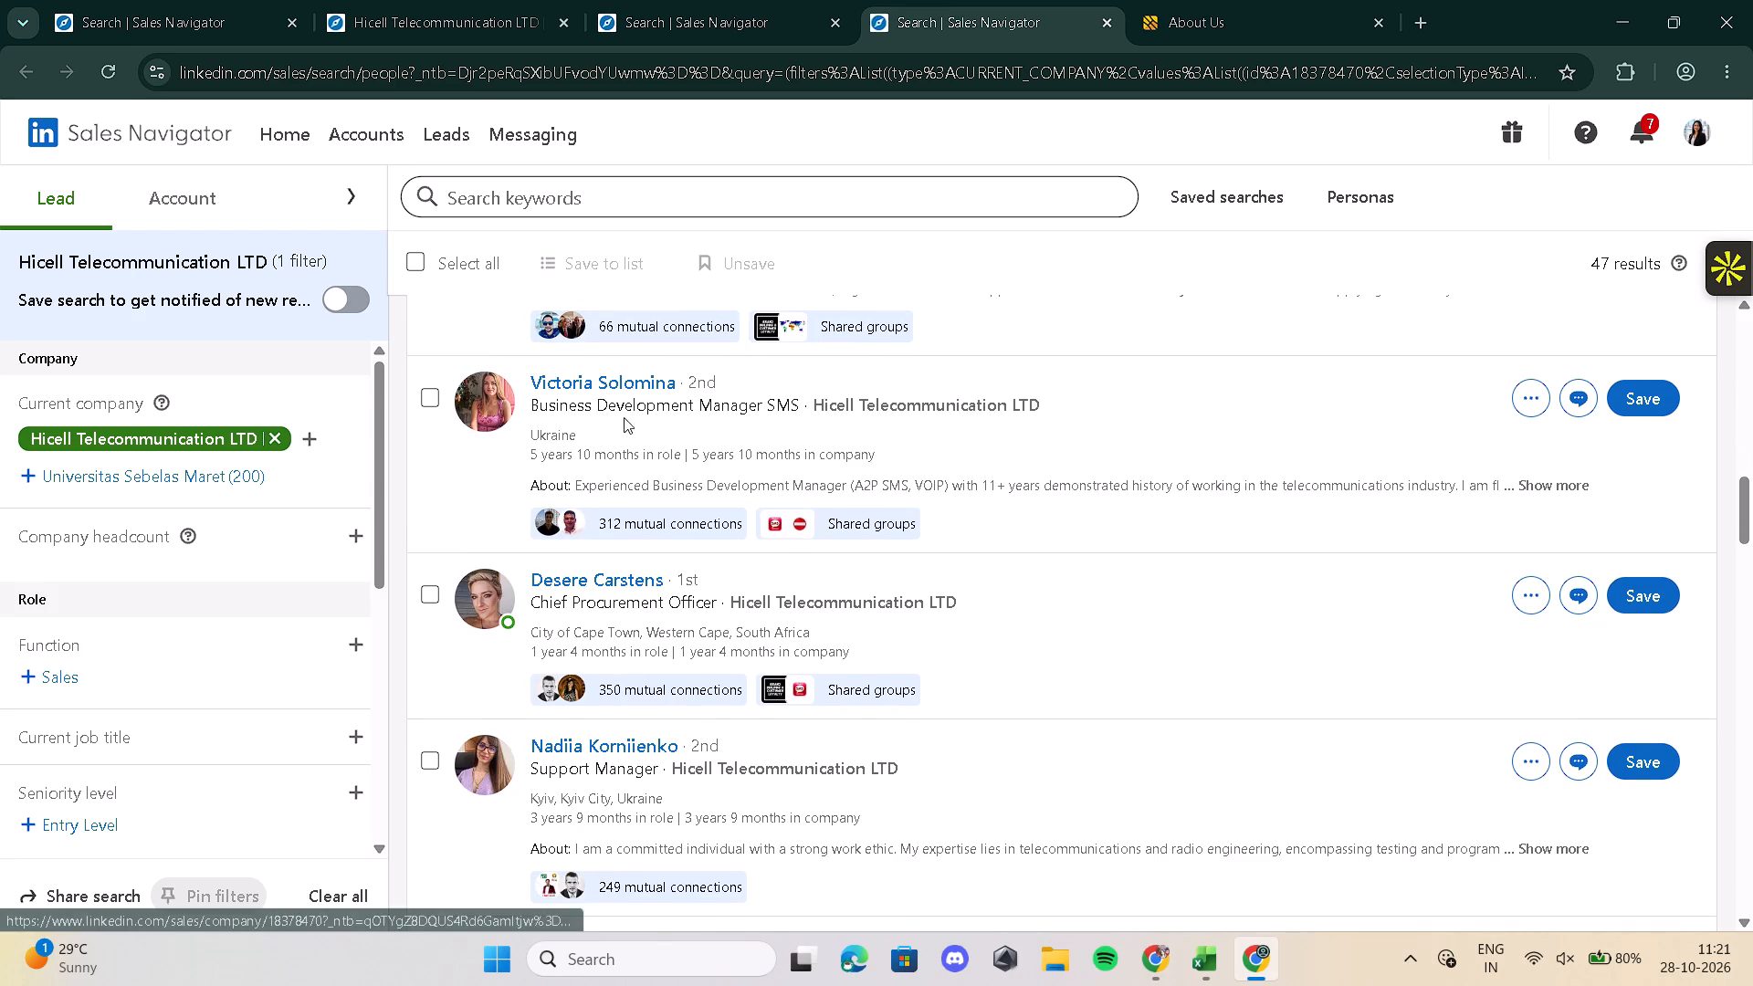
{"action": "right_click", "coordinate": [611, 381]}
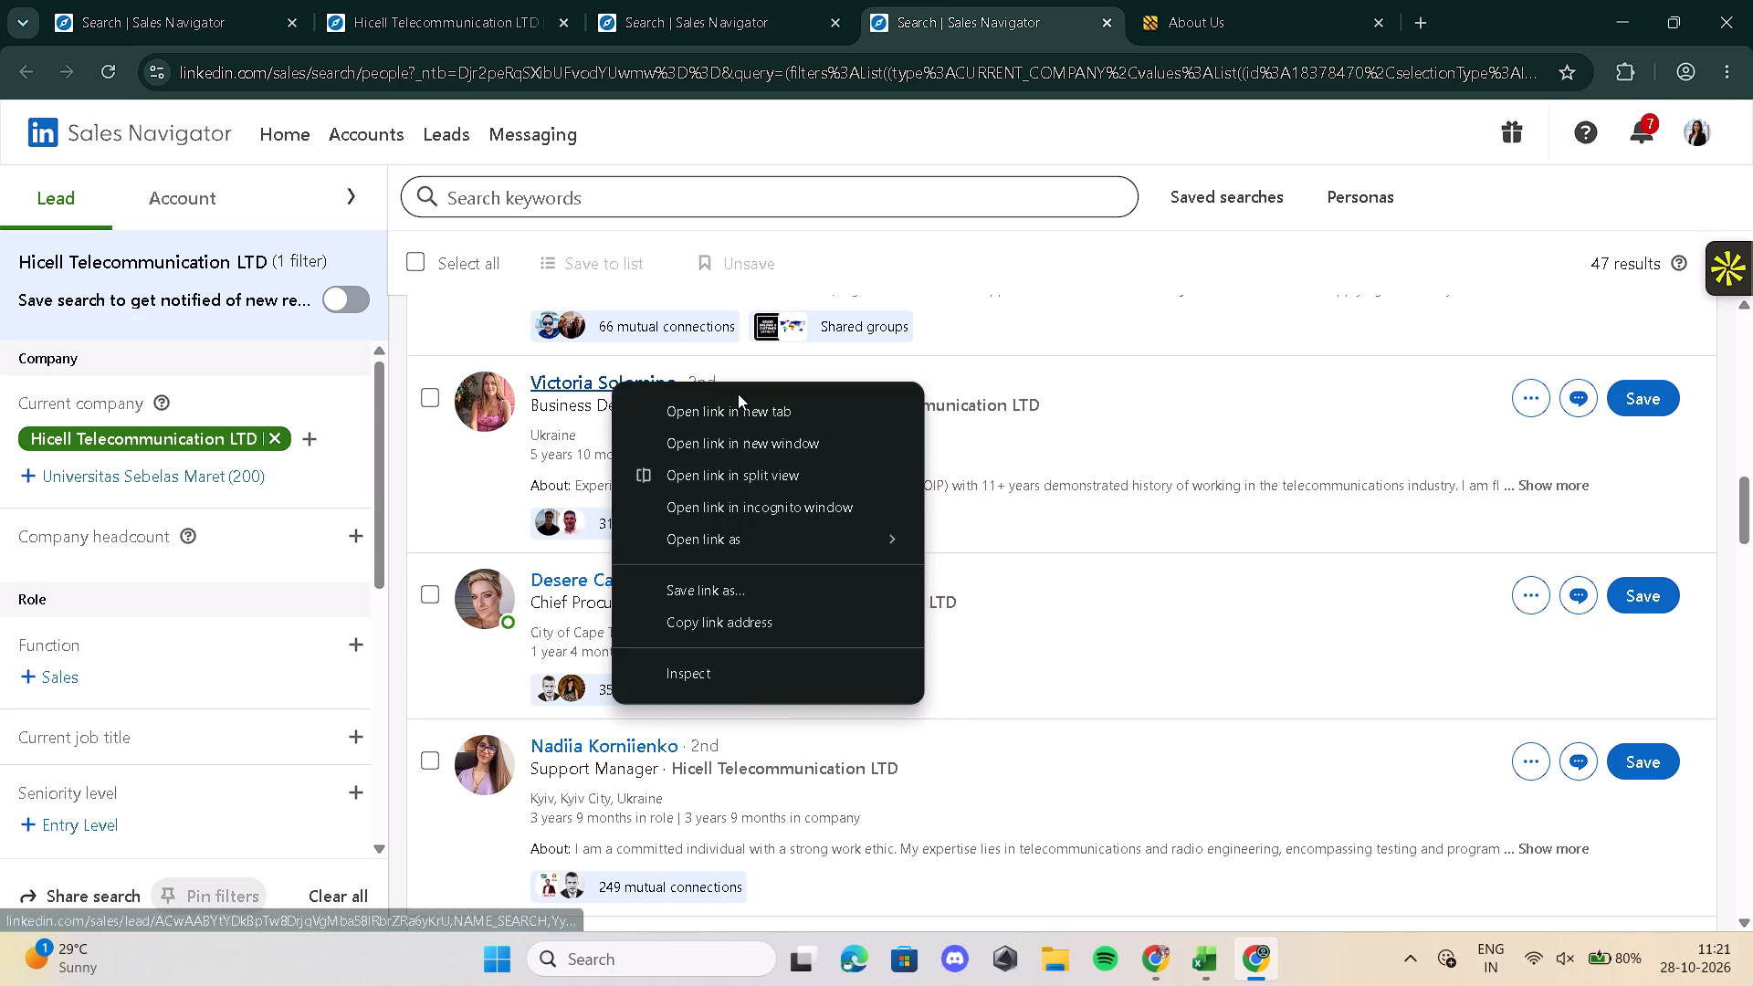
{"action": "left_click", "coordinate": [738, 393]}
{"action": "right_click", "coordinate": [632, 388]}
{"action": "left_click", "coordinate": [734, 415]}
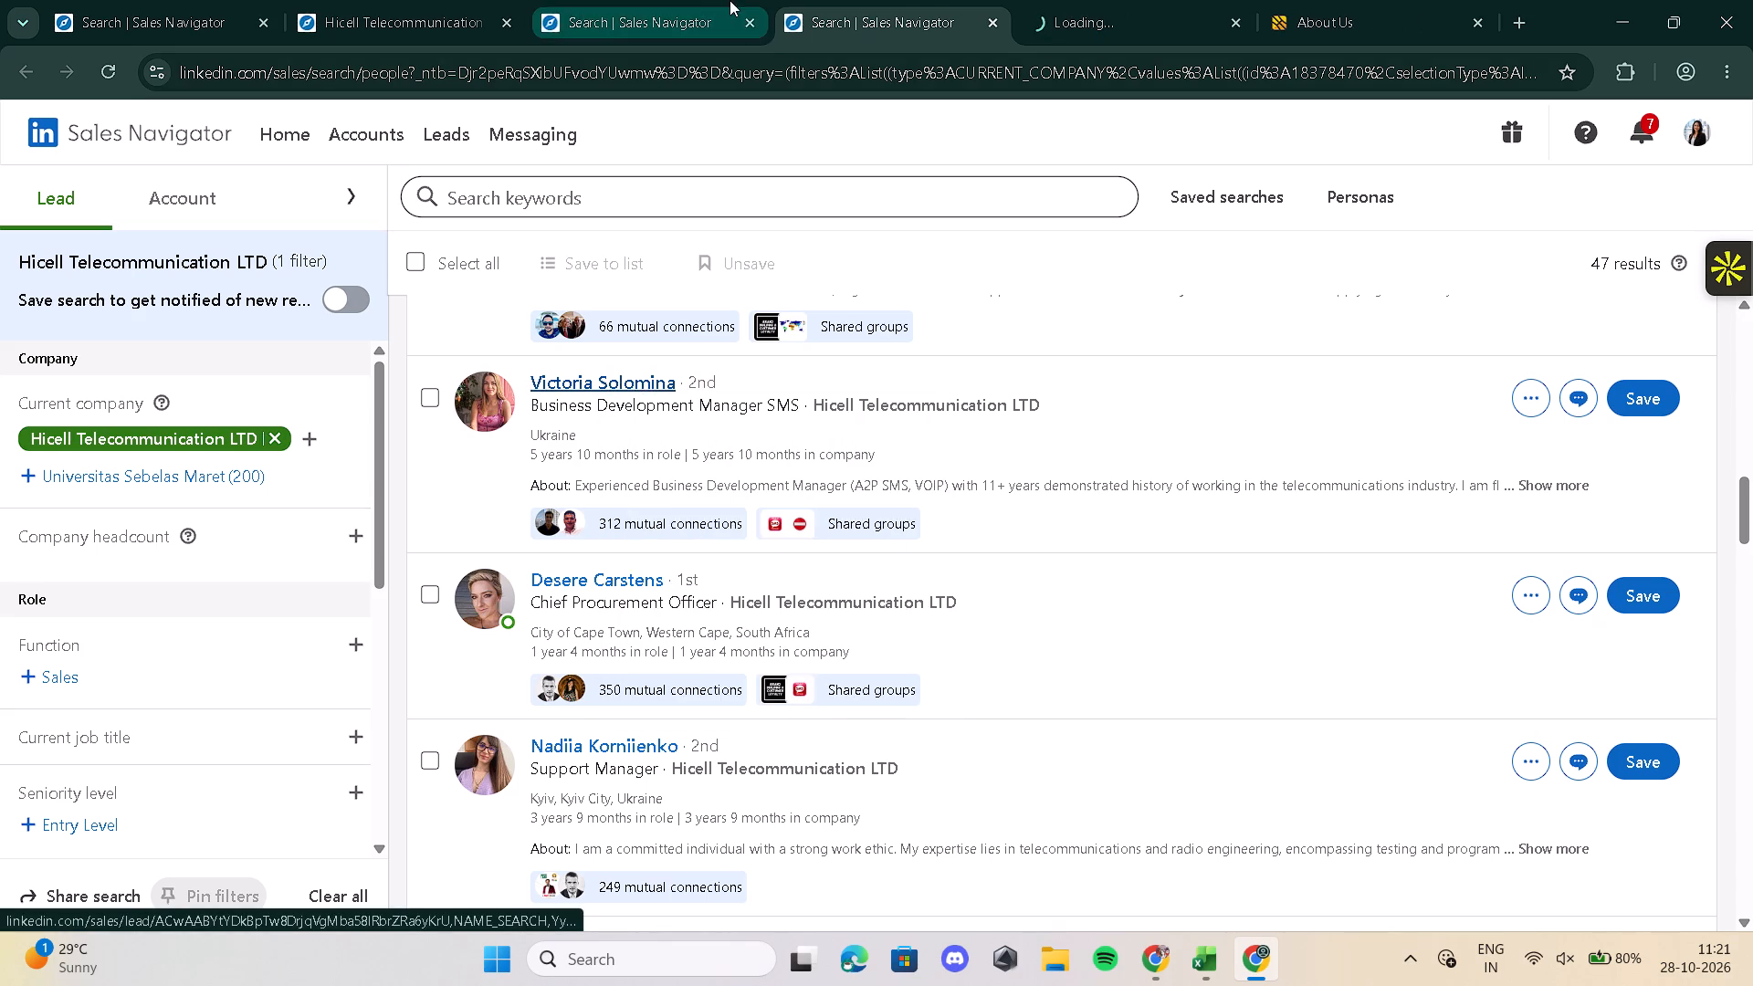
{"action": "left_click", "coordinate": [639, 0]}
{"action": "left_click", "coordinate": [839, 1]}
{"action": "left_click", "coordinate": [1111, 0]}
{"action": "left_click", "coordinate": [686, 0]}
{"action": "left_click", "coordinate": [845, 0]}
{"action": "left_click", "coordinate": [1160, 0]}
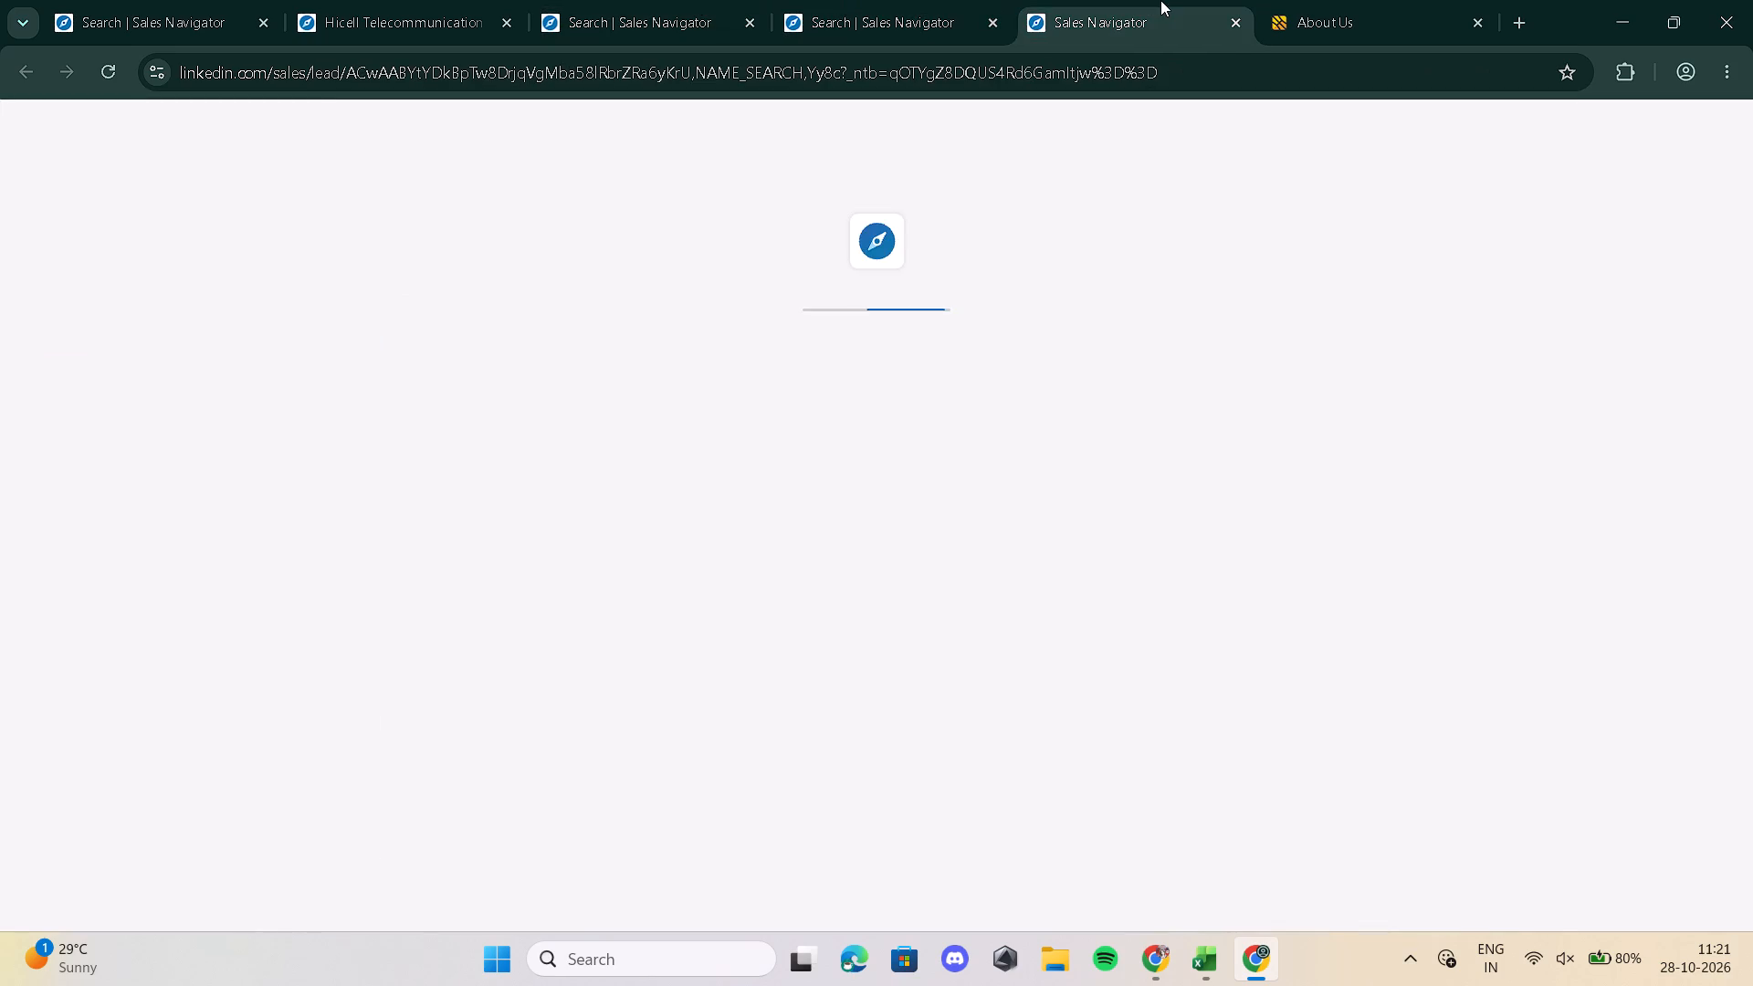
{"action": "left_click", "coordinate": [681, 3]}
{"action": "left_click", "coordinate": [925, 0]}
{"action": "left_click", "coordinate": [1177, 0]}
{"action": "left_click", "coordinate": [670, 0]}
{"action": "left_click", "coordinate": [933, 0]}
{"action": "left_click", "coordinate": [1123, 0]}
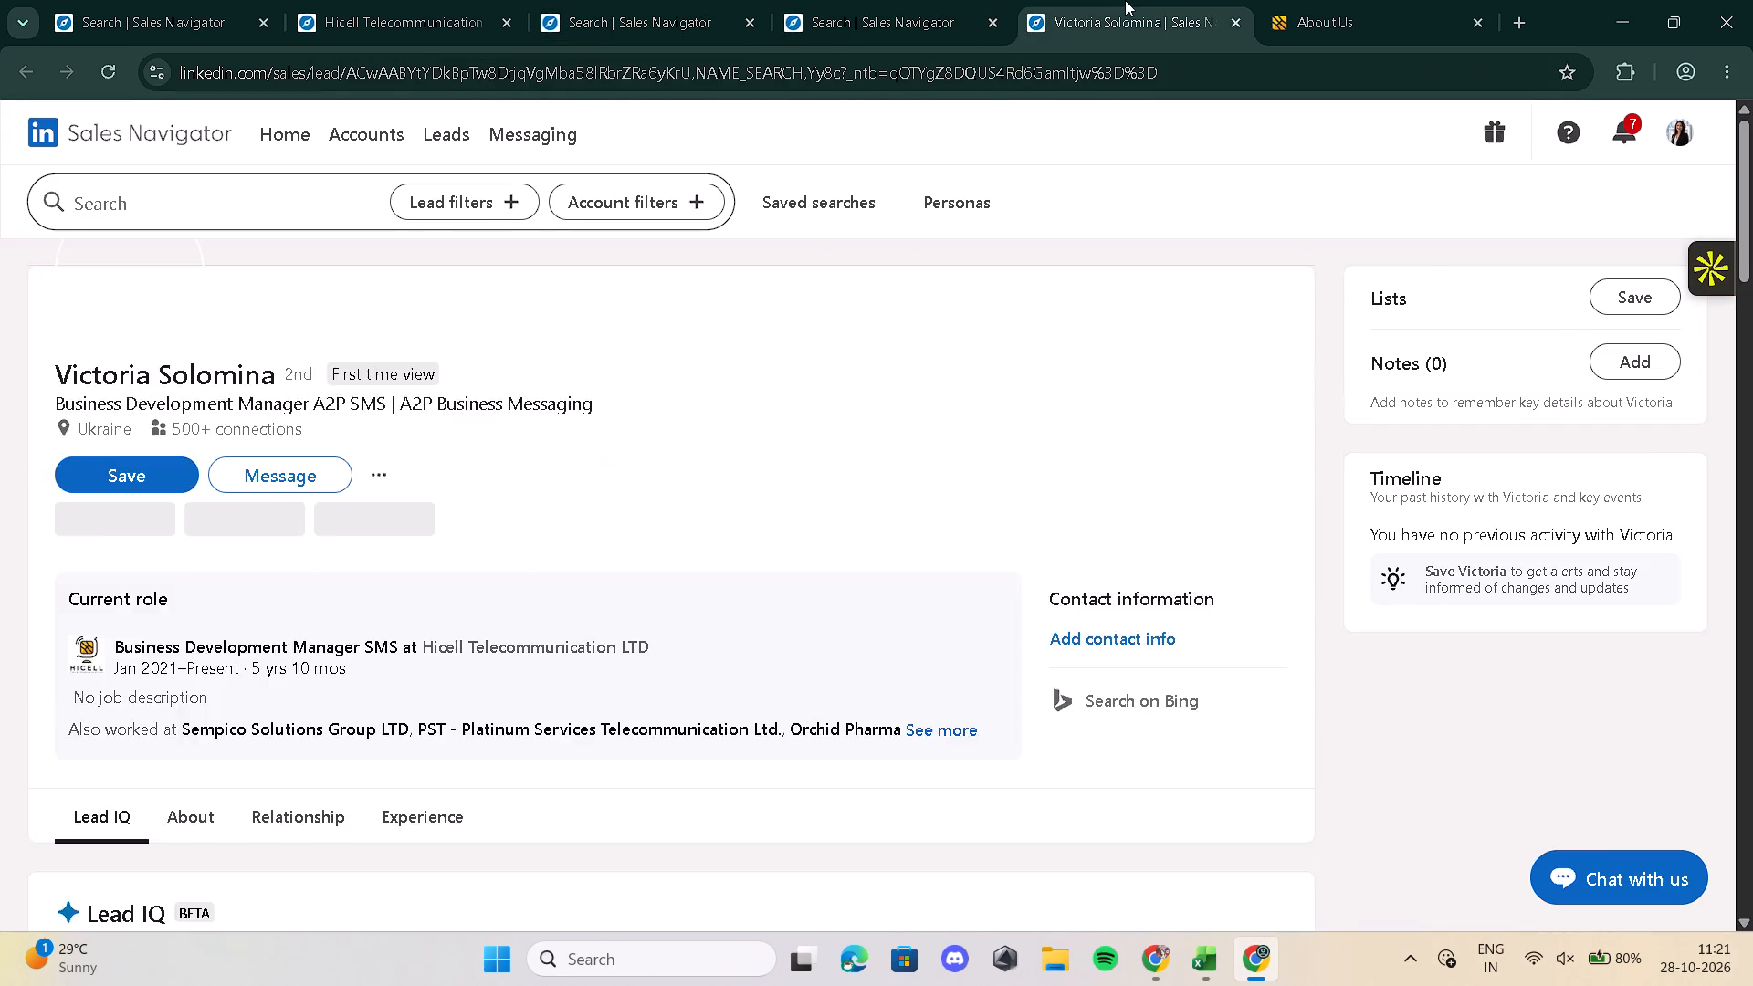
Copy the Business Development Manager's name from the Sales Navigator profile into F182 of the SA Harsh sheet in Excel.
{"action": "left_click_drag", "start_coordinate": [280, 583], "coordinate": [4, 585]}
{"action": "right_click", "coordinate": [116, 589]}
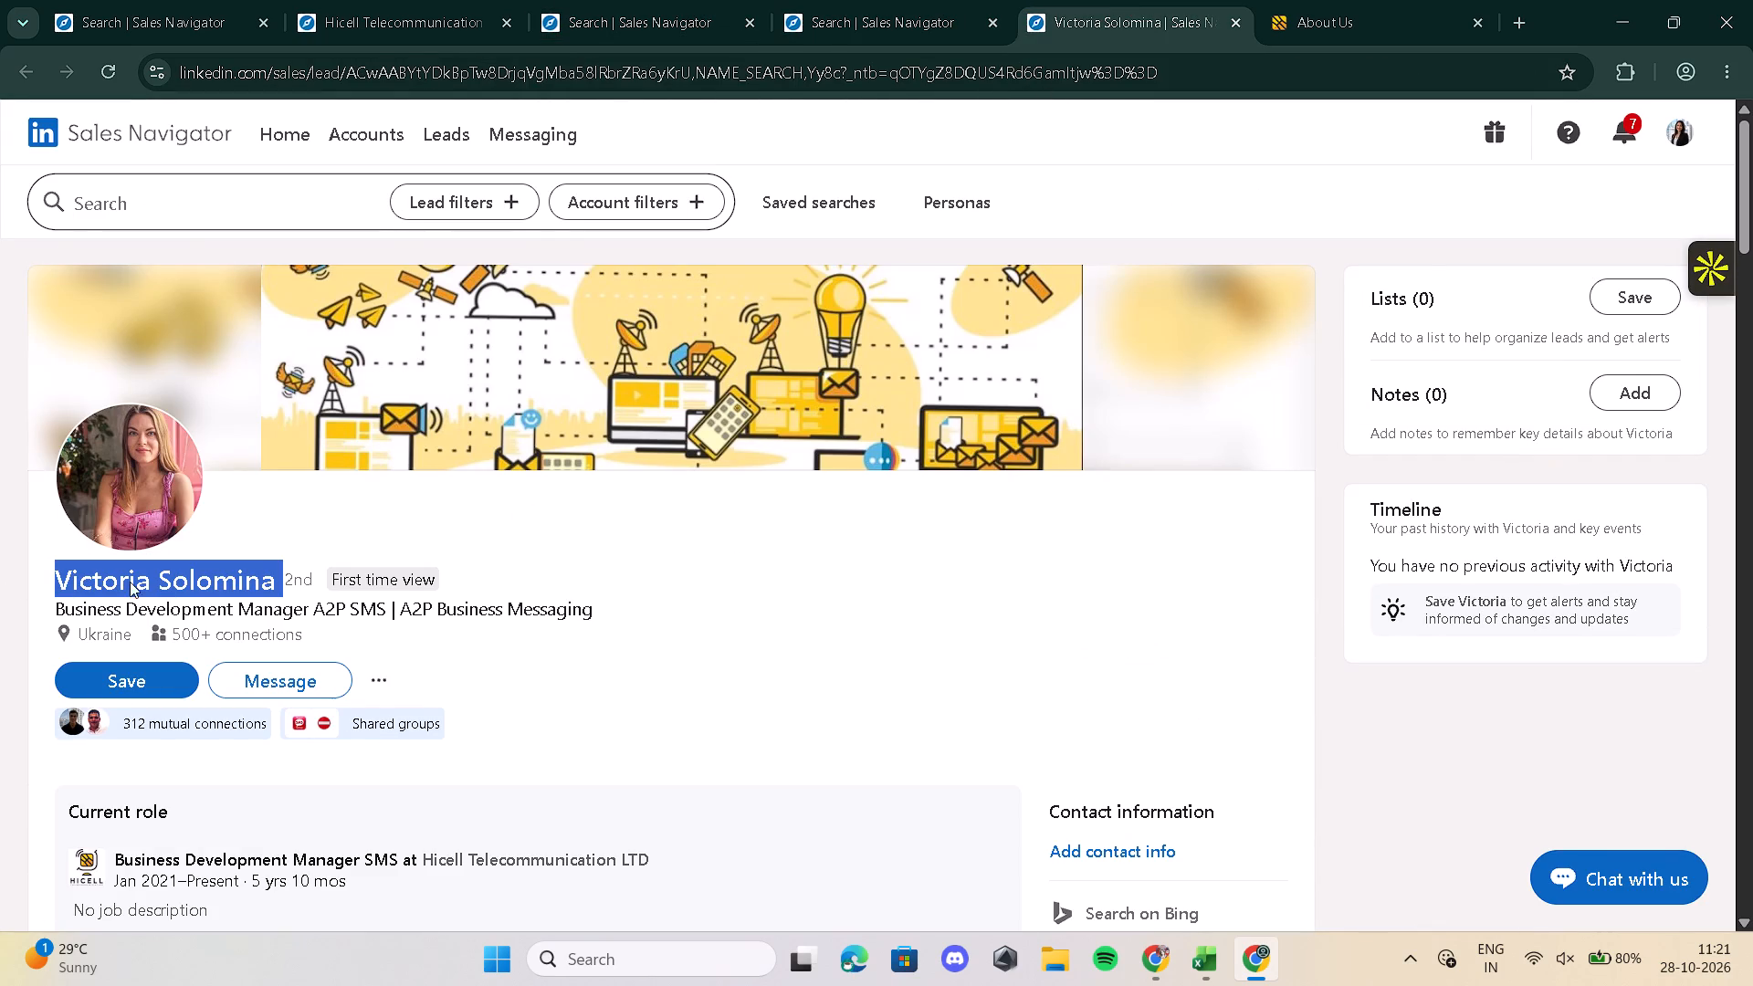
{"action": "left_click", "coordinate": [214, 607]}
{"action": "left_click", "coordinate": [1212, 963]}
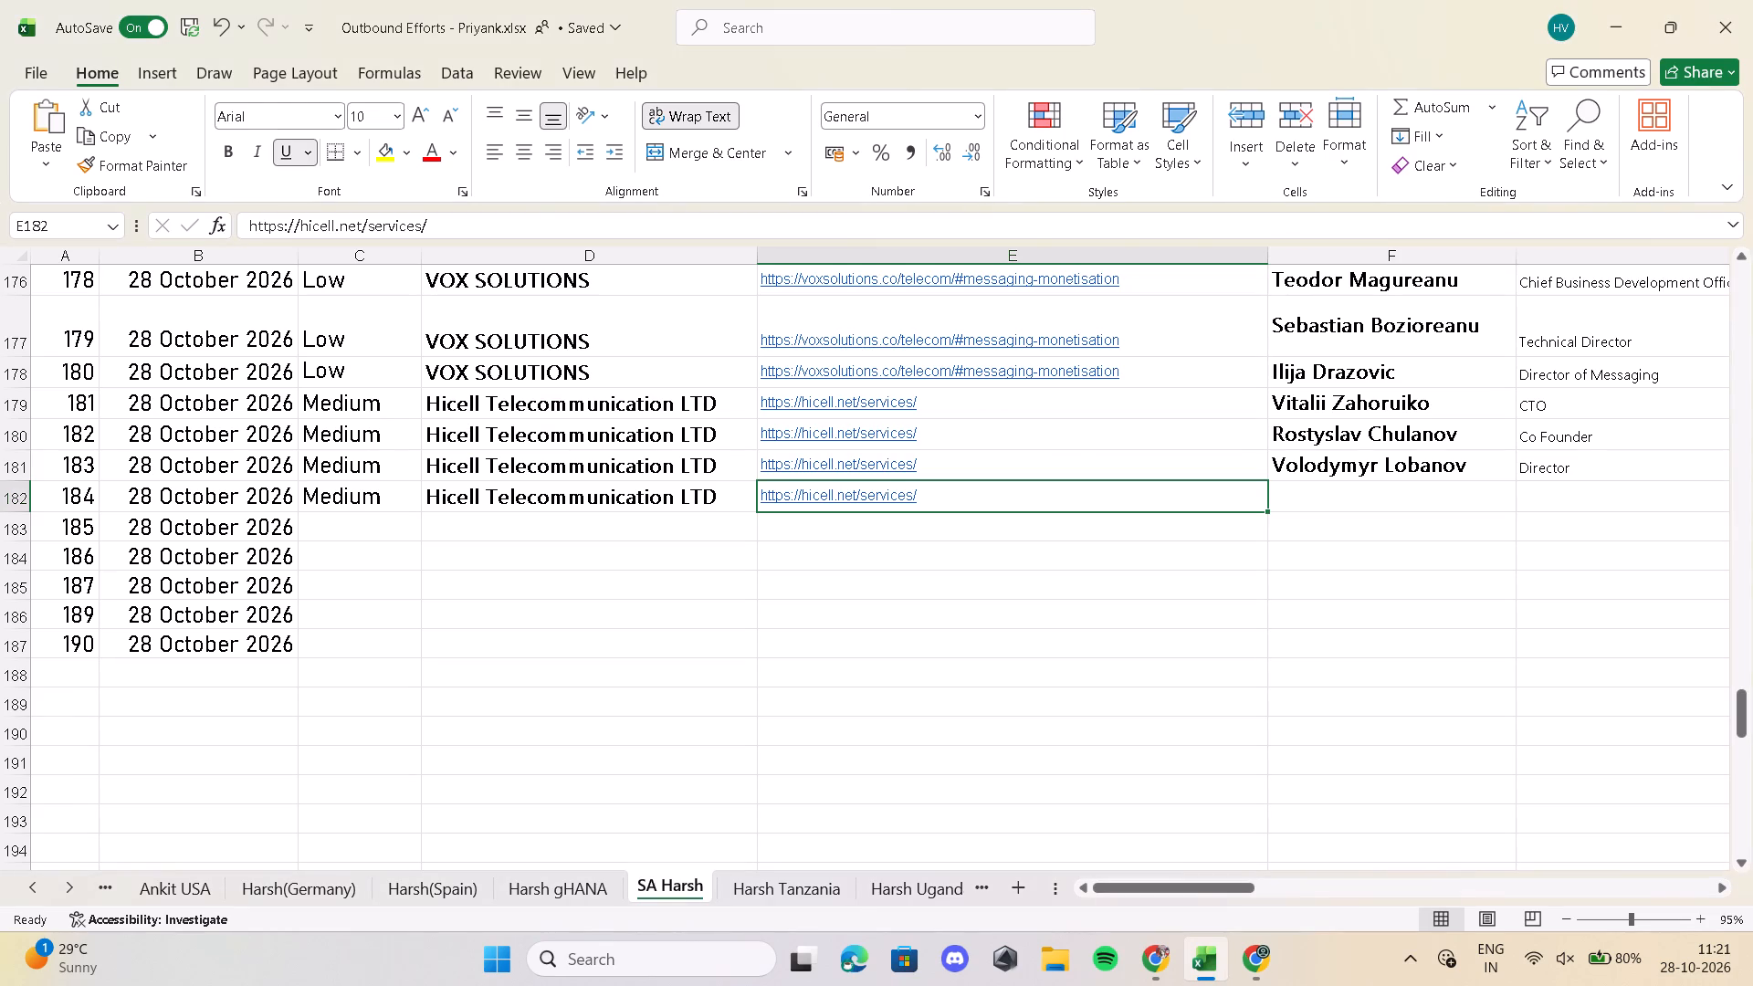
{"action": "left_click", "coordinate": [1358, 504]}
{"action": "key", "text": "ctrl+v"}
{"action": "left_click", "coordinate": [26, 506]}
{"action": "left_click", "coordinate": [22, 499]}
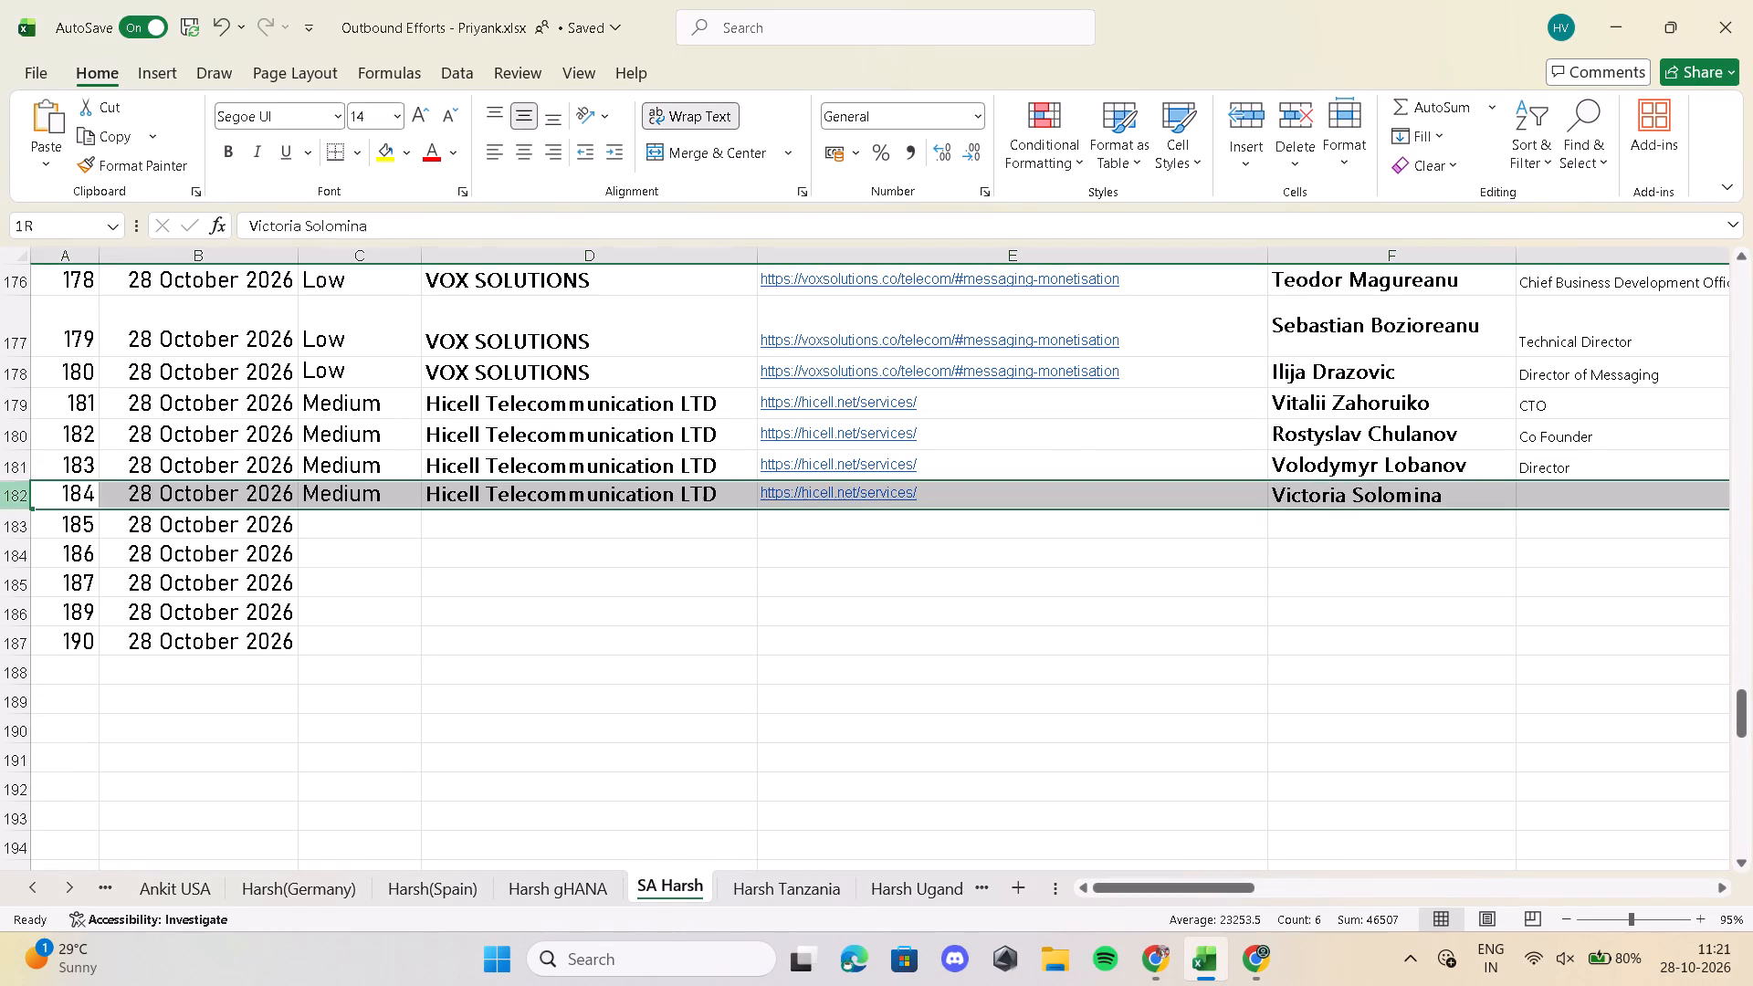
Copy the title Business Development Manager from the Sales Navigator profile headline in Chrome into G182 in Excel.
{"action": "left_click", "coordinate": [1169, 963]}
{"action": "left_click", "coordinate": [1259, 959]}
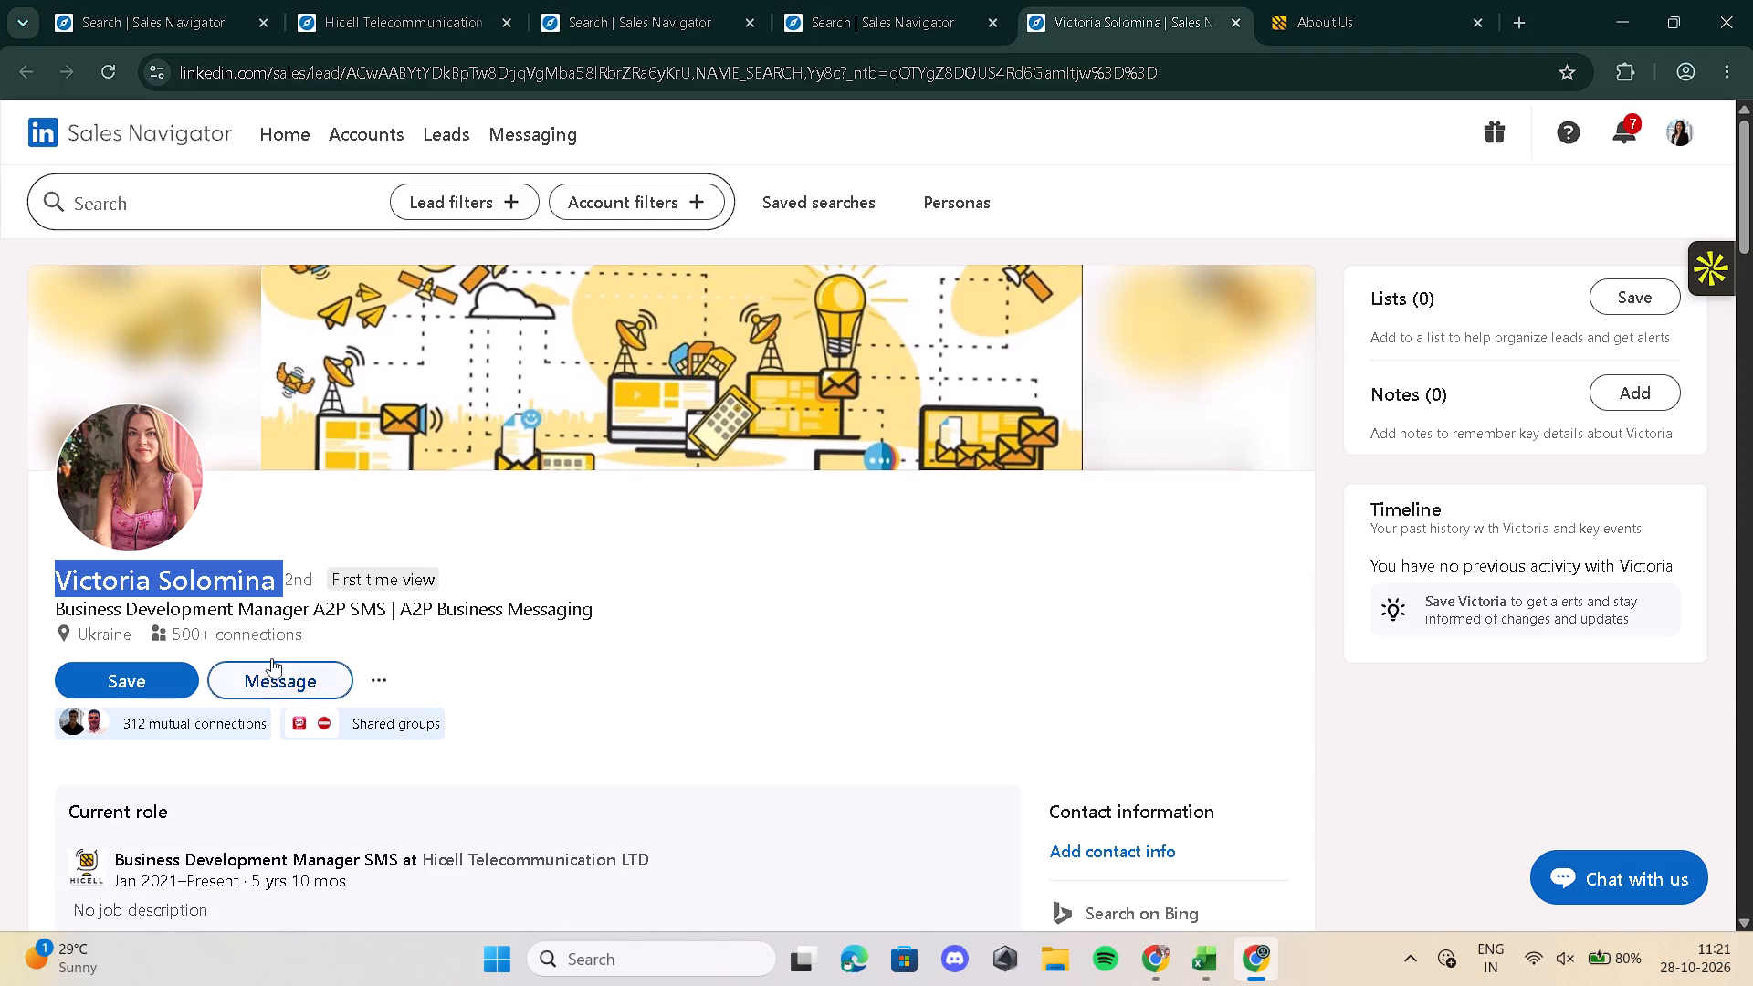
{"action": "left_click_drag", "start_coordinate": [309, 607], "coordinate": [0, 593]}
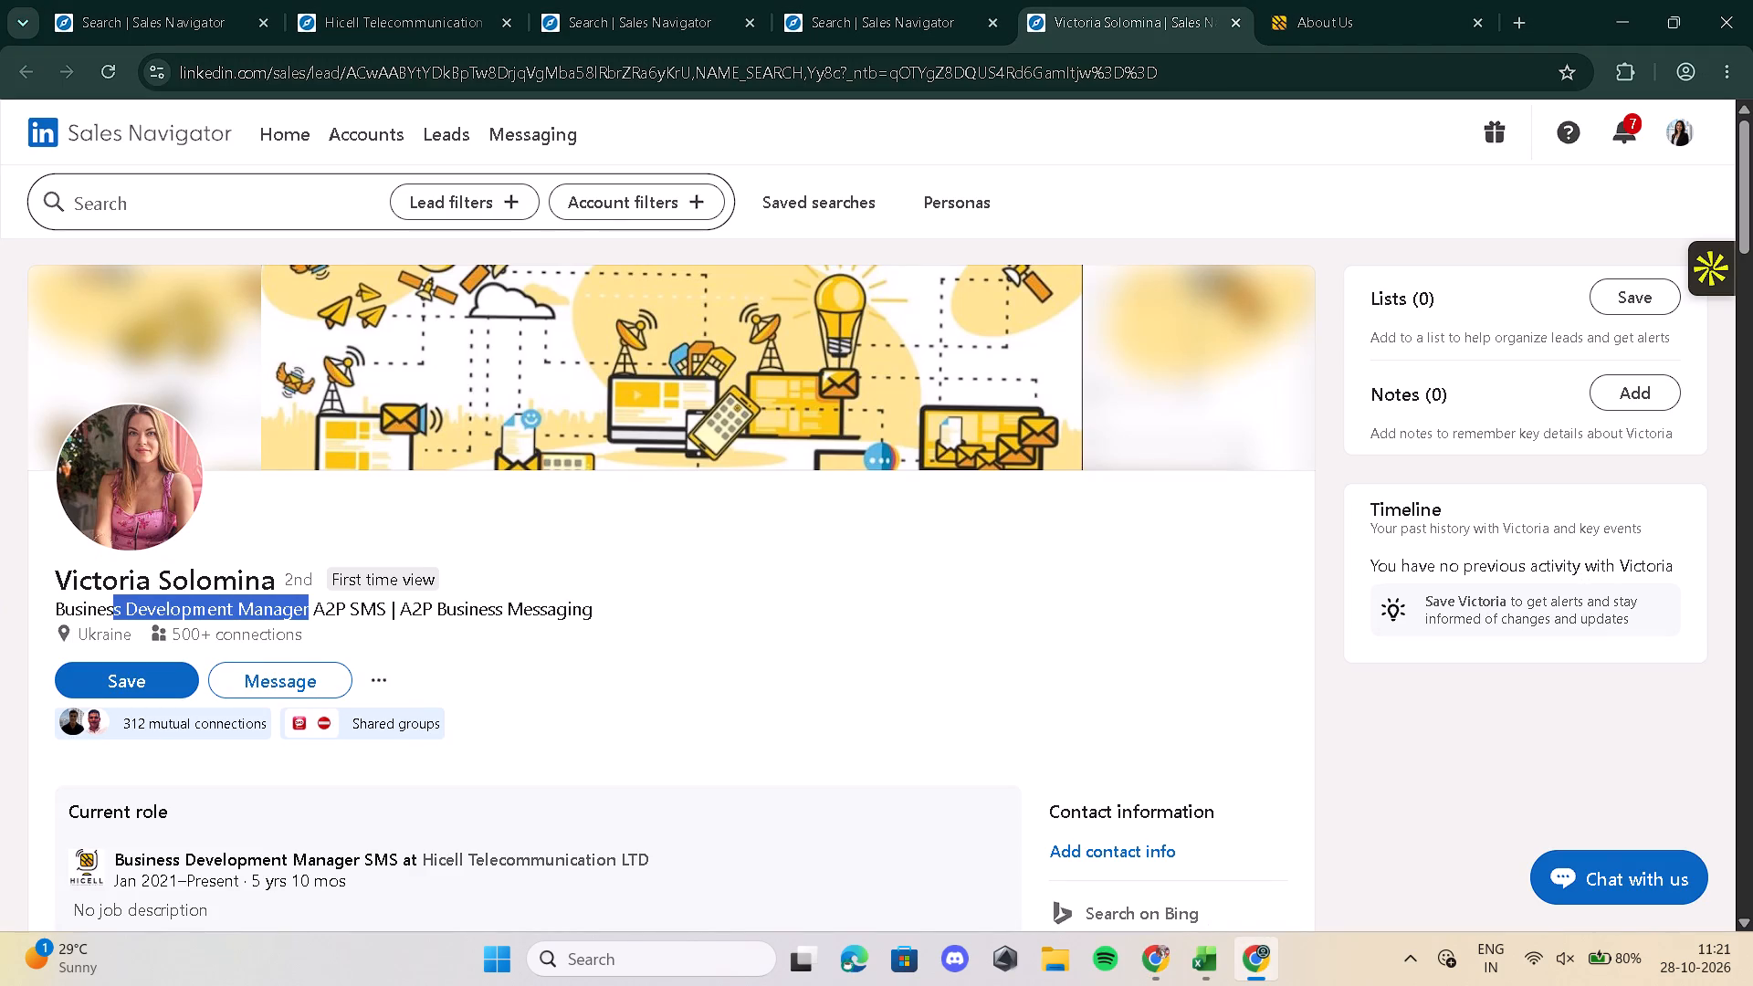
{"action": "left_click", "coordinate": [308, 603]}
{"action": "left_click_drag", "start_coordinate": [310, 612], "coordinate": [35, 598]}
{"action": "key", "text": "ctrl+c"}
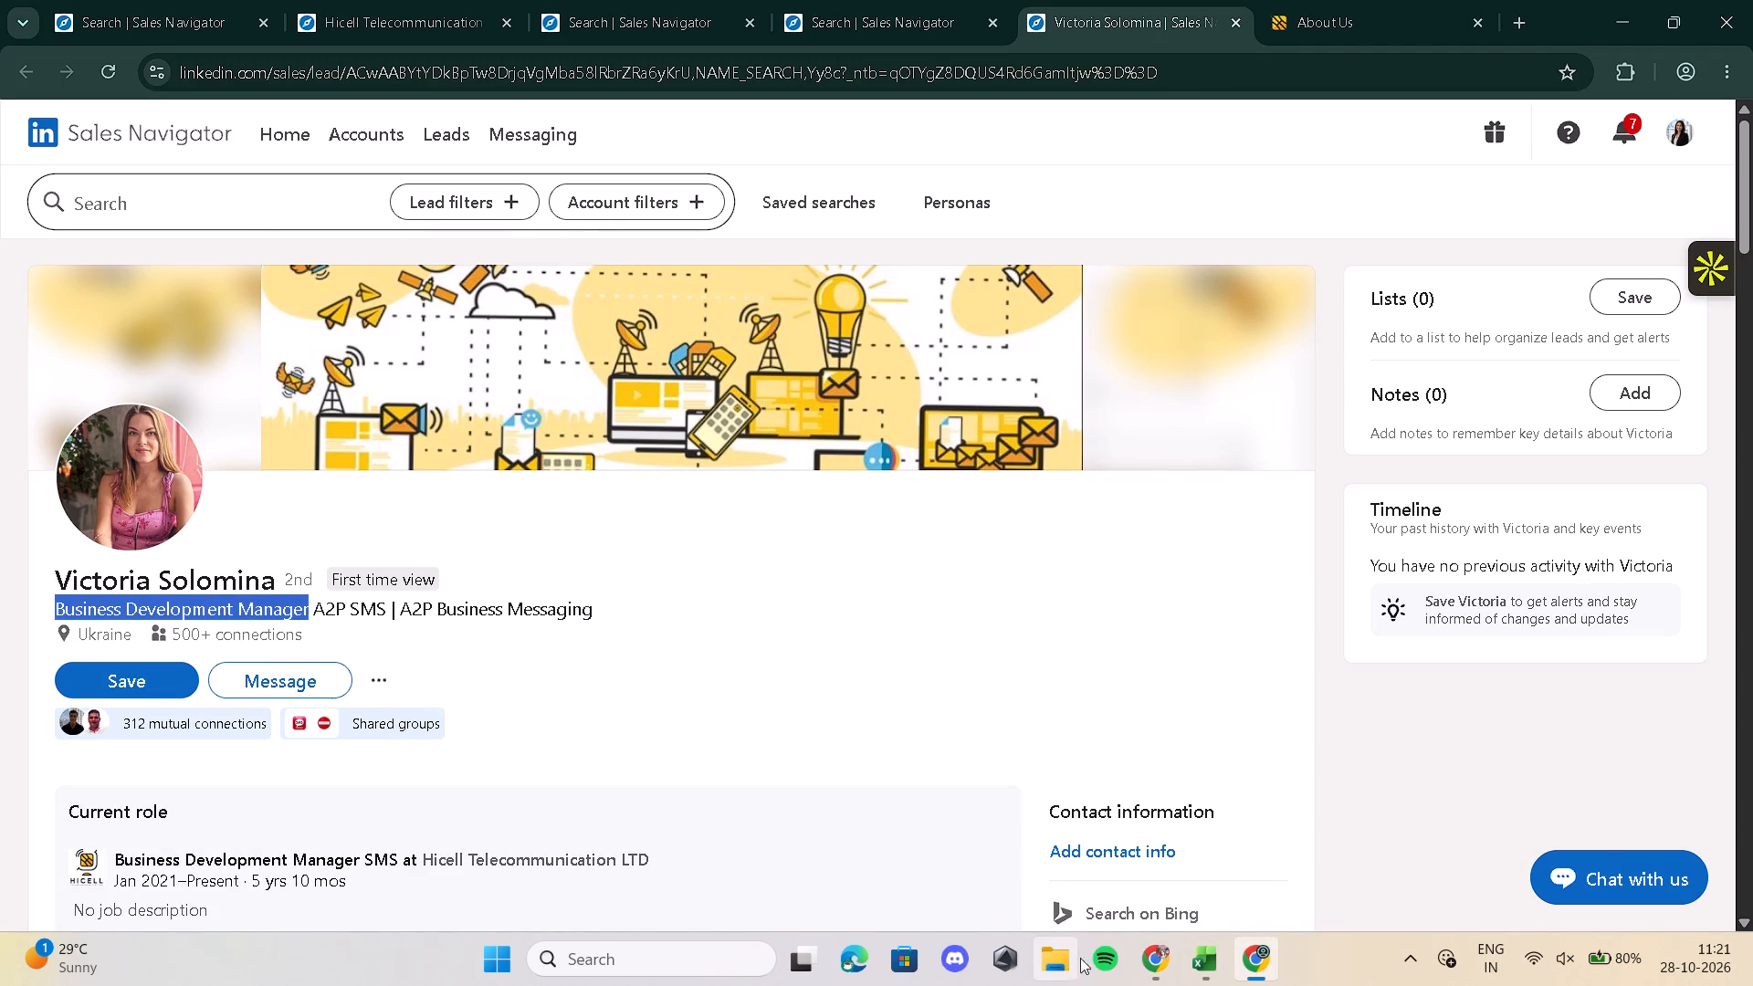
{"action": "left_click", "coordinate": [1199, 985]}
{"action": "left_click", "coordinate": [1581, 489]}
{"action": "key", "text": "ctrl+v"}
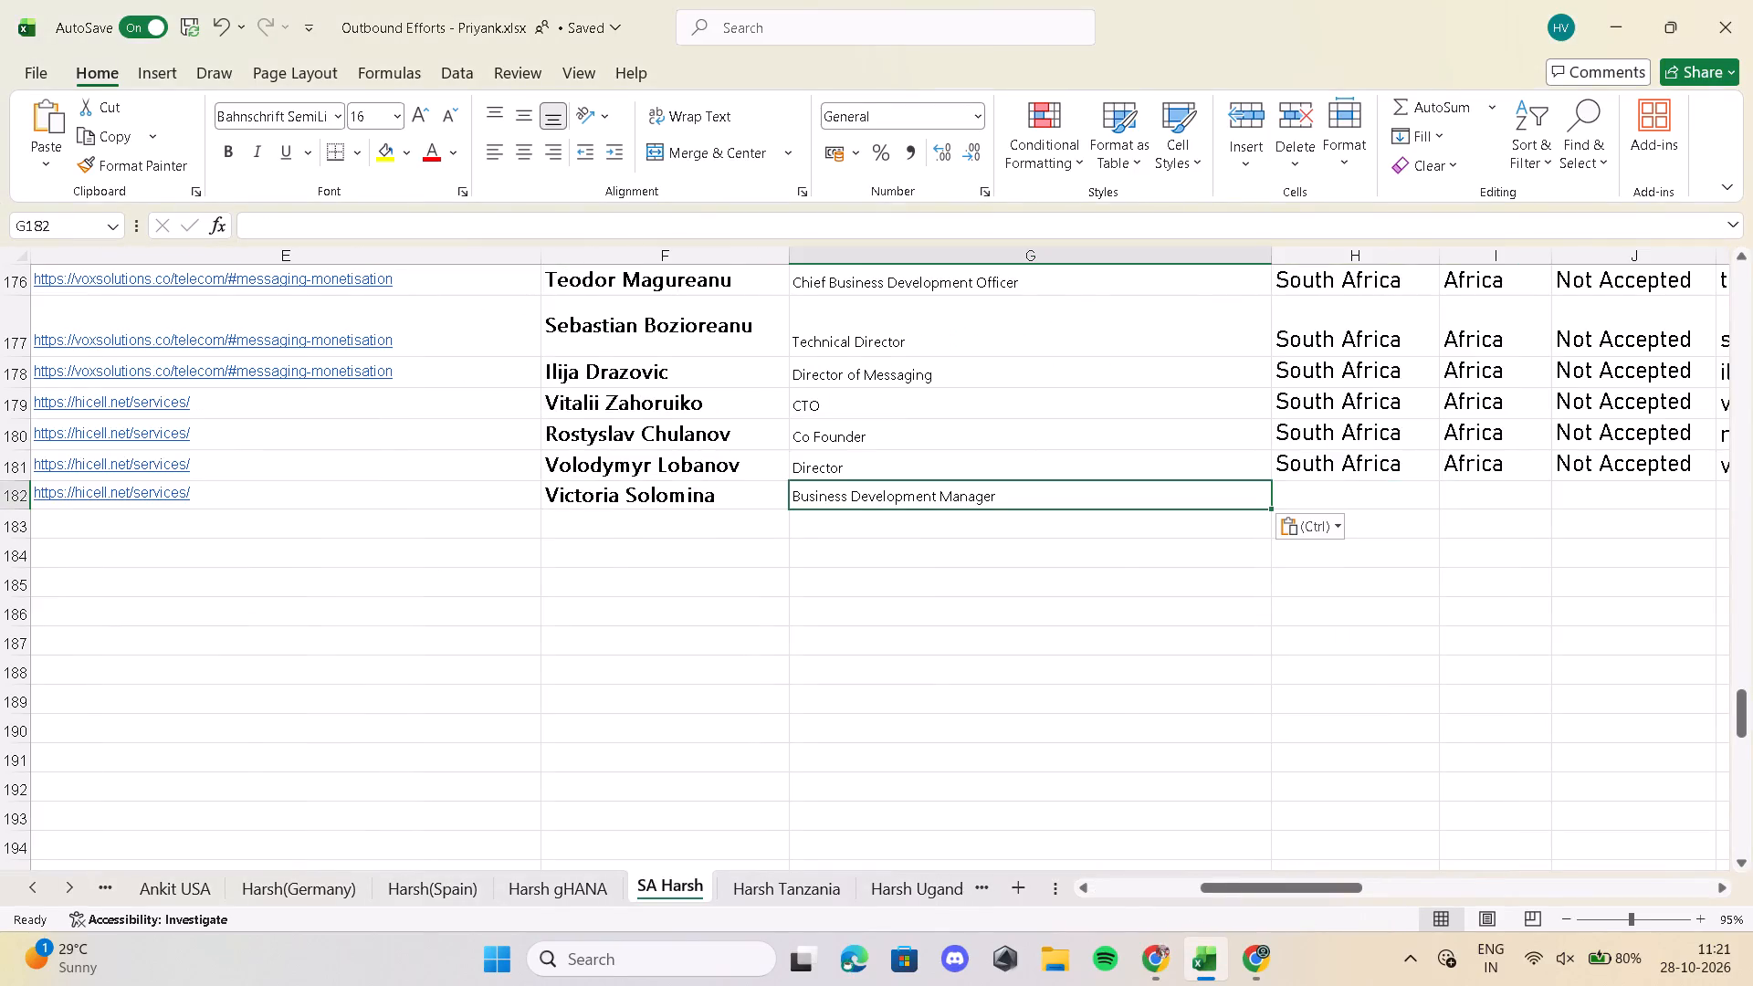
Copy South Africa, Africa and Not Accepted from row 181 into the matching cells of row 182.
{"action": "left_click", "coordinate": [1341, 459]}
{"action": "key", "text": "ctrl+c"}
{"action": "left_click", "coordinate": [1344, 509]}
{"action": "key", "text": "ctrl+v"}
{"action": "left_click_drag", "start_coordinate": [1344, 509], "coordinate": [1513, 475], "text": "ctrl"}
{"action": "left_click", "coordinate": [1513, 475]}
{"action": "key", "text": "ctrl+c"}
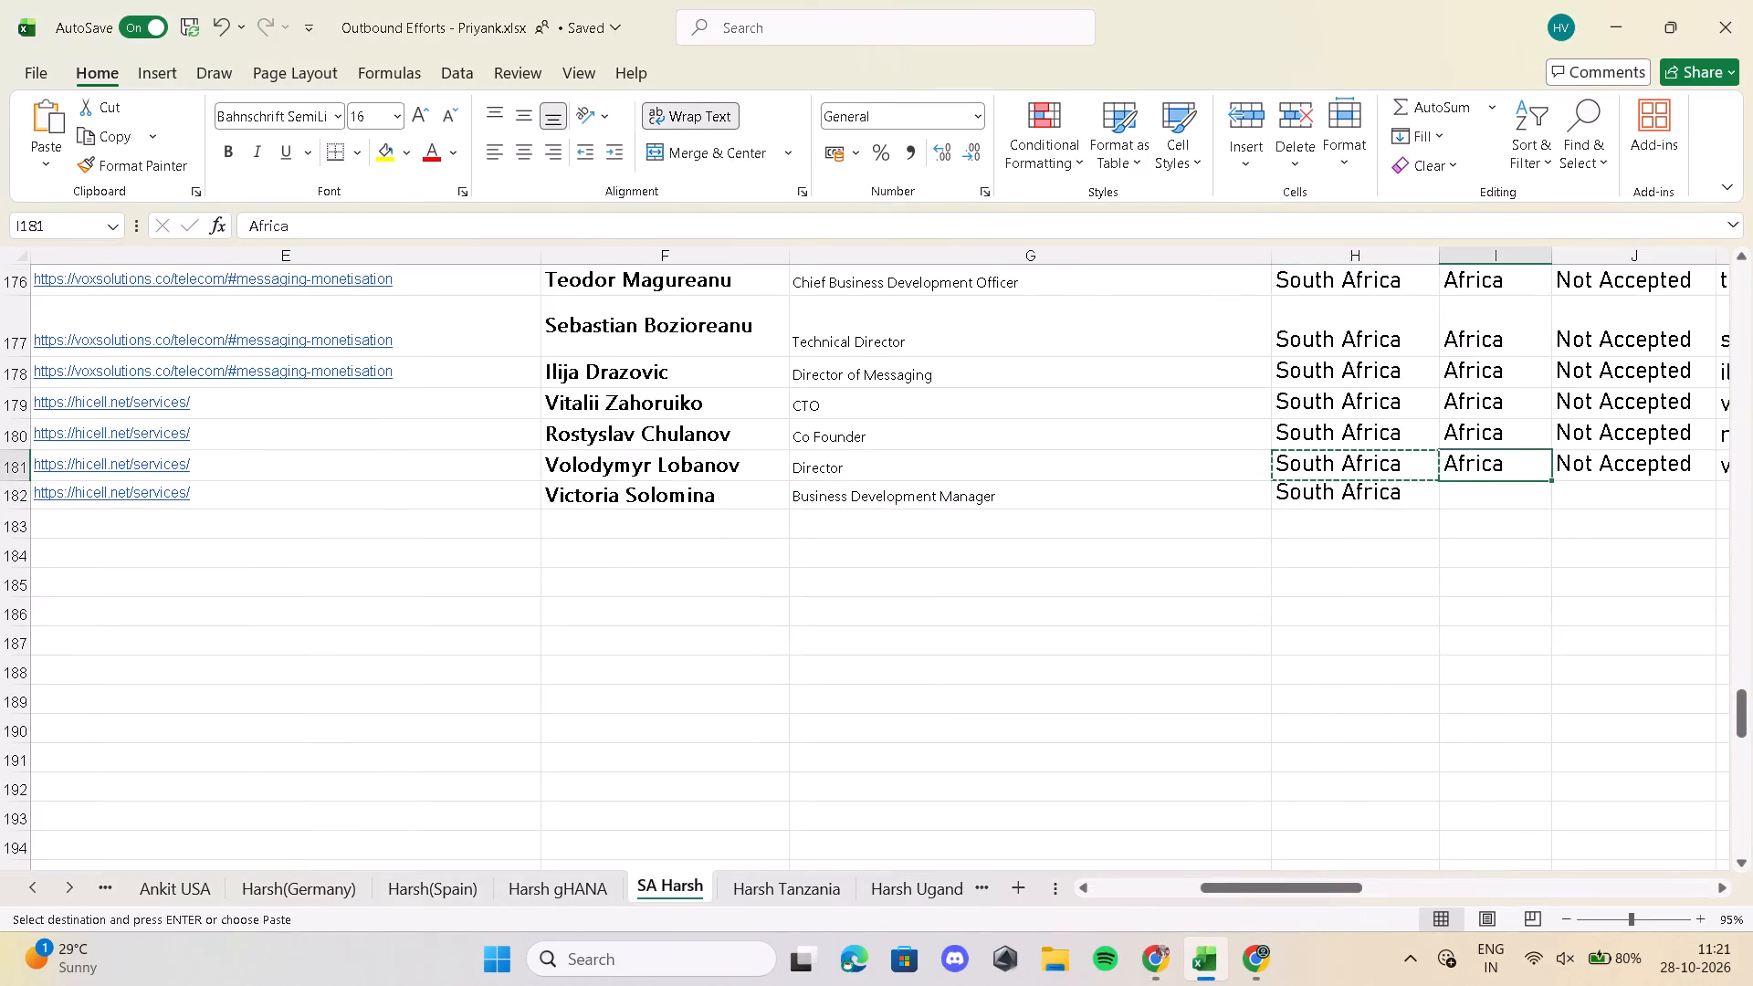
{"action": "left_click", "coordinate": [1499, 505]}
{"action": "key", "text": "ctrl+v"}
{"action": "left_click", "coordinate": [1607, 475]}
{"action": "key", "text": "ctrl+c"}
{"action": "left_click", "coordinate": [1611, 502], "text": "ctrl"}
{"action": "key", "text": "ctrl+v"}
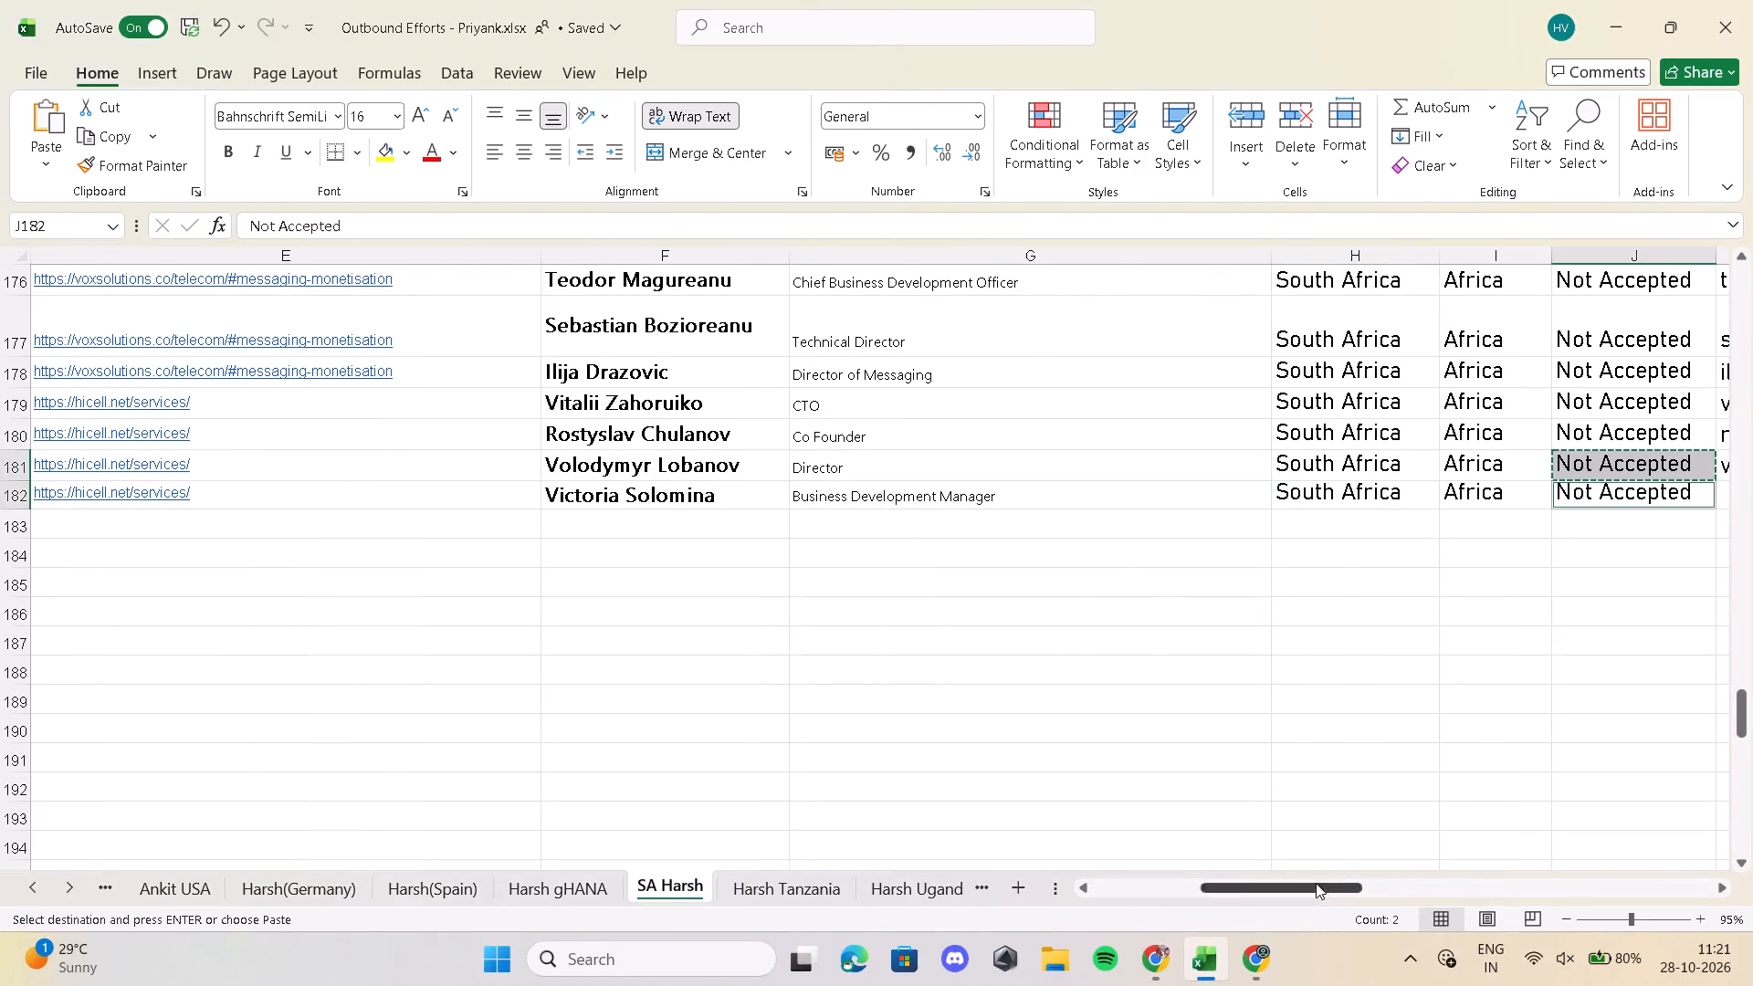
In Chrome, open the Business Development Manager's LinkedIn profile from Sales Navigator in a new tab and bring it into view.
{"action": "left_click_drag", "start_coordinate": [1318, 885], "coordinate": [1352, 886]}
{"action": "left_click", "coordinate": [1241, 970]}
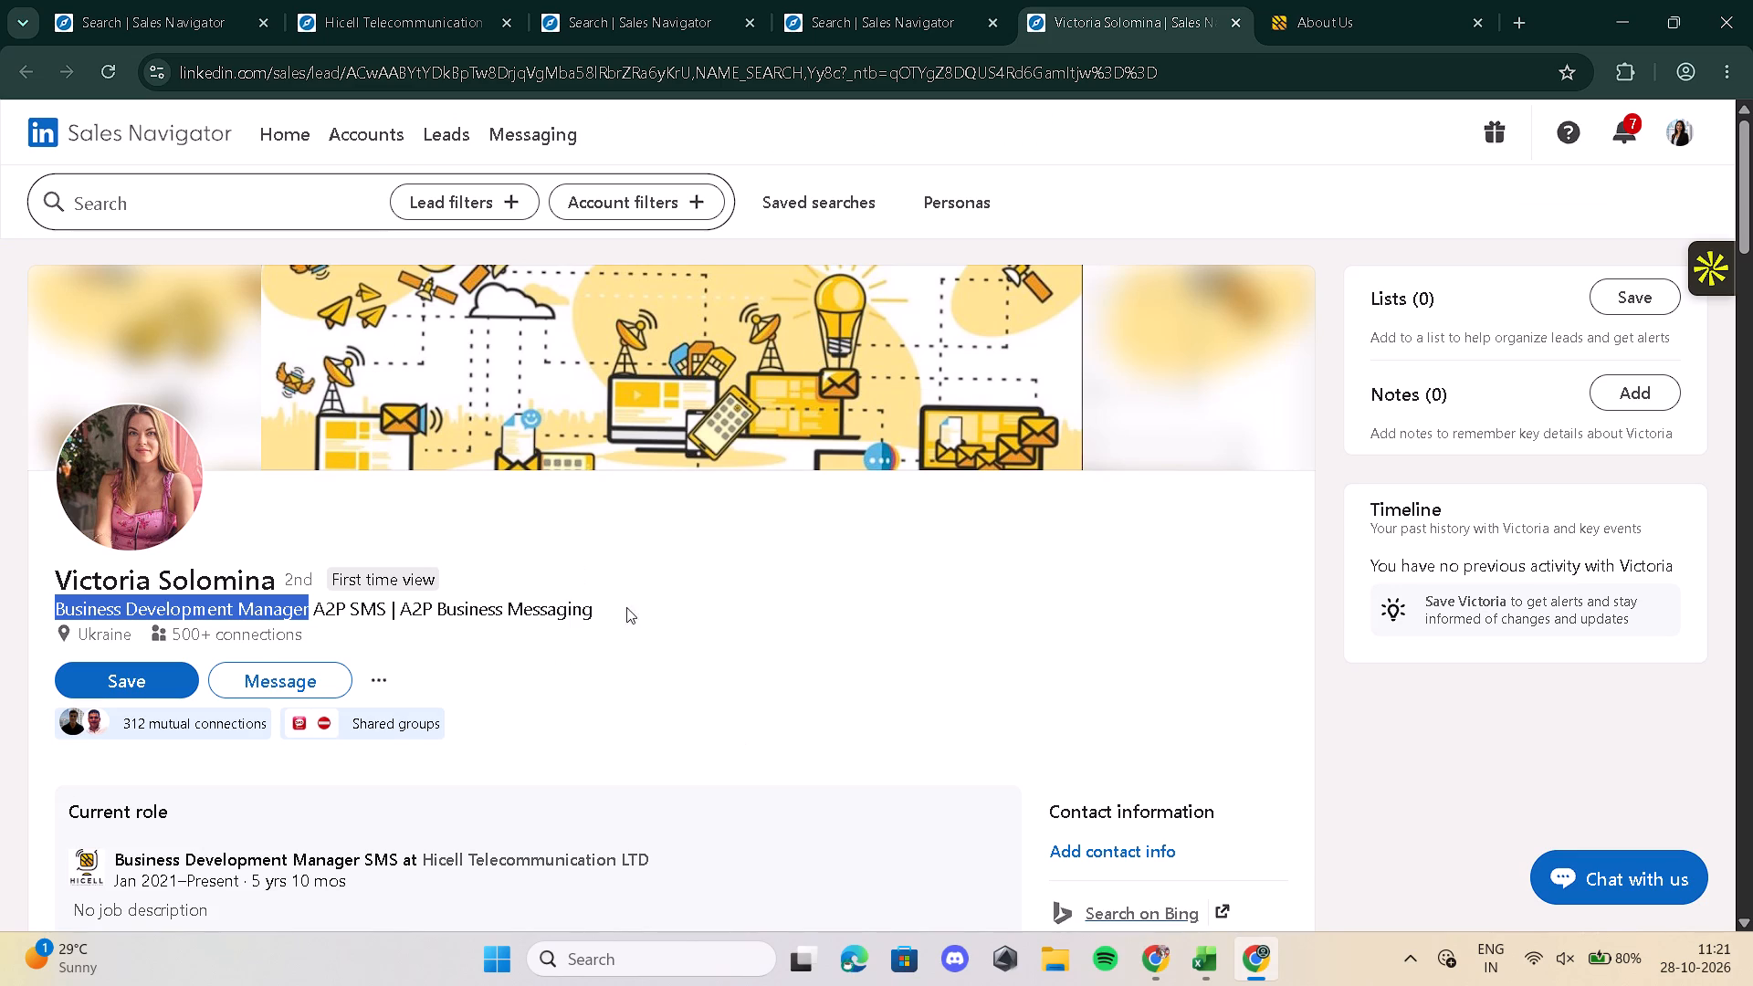
{"action": "left_click", "coordinate": [595, 638]}
{"action": "left_click", "coordinate": [383, 692]}
{"action": "left_click", "coordinate": [335, 799]}
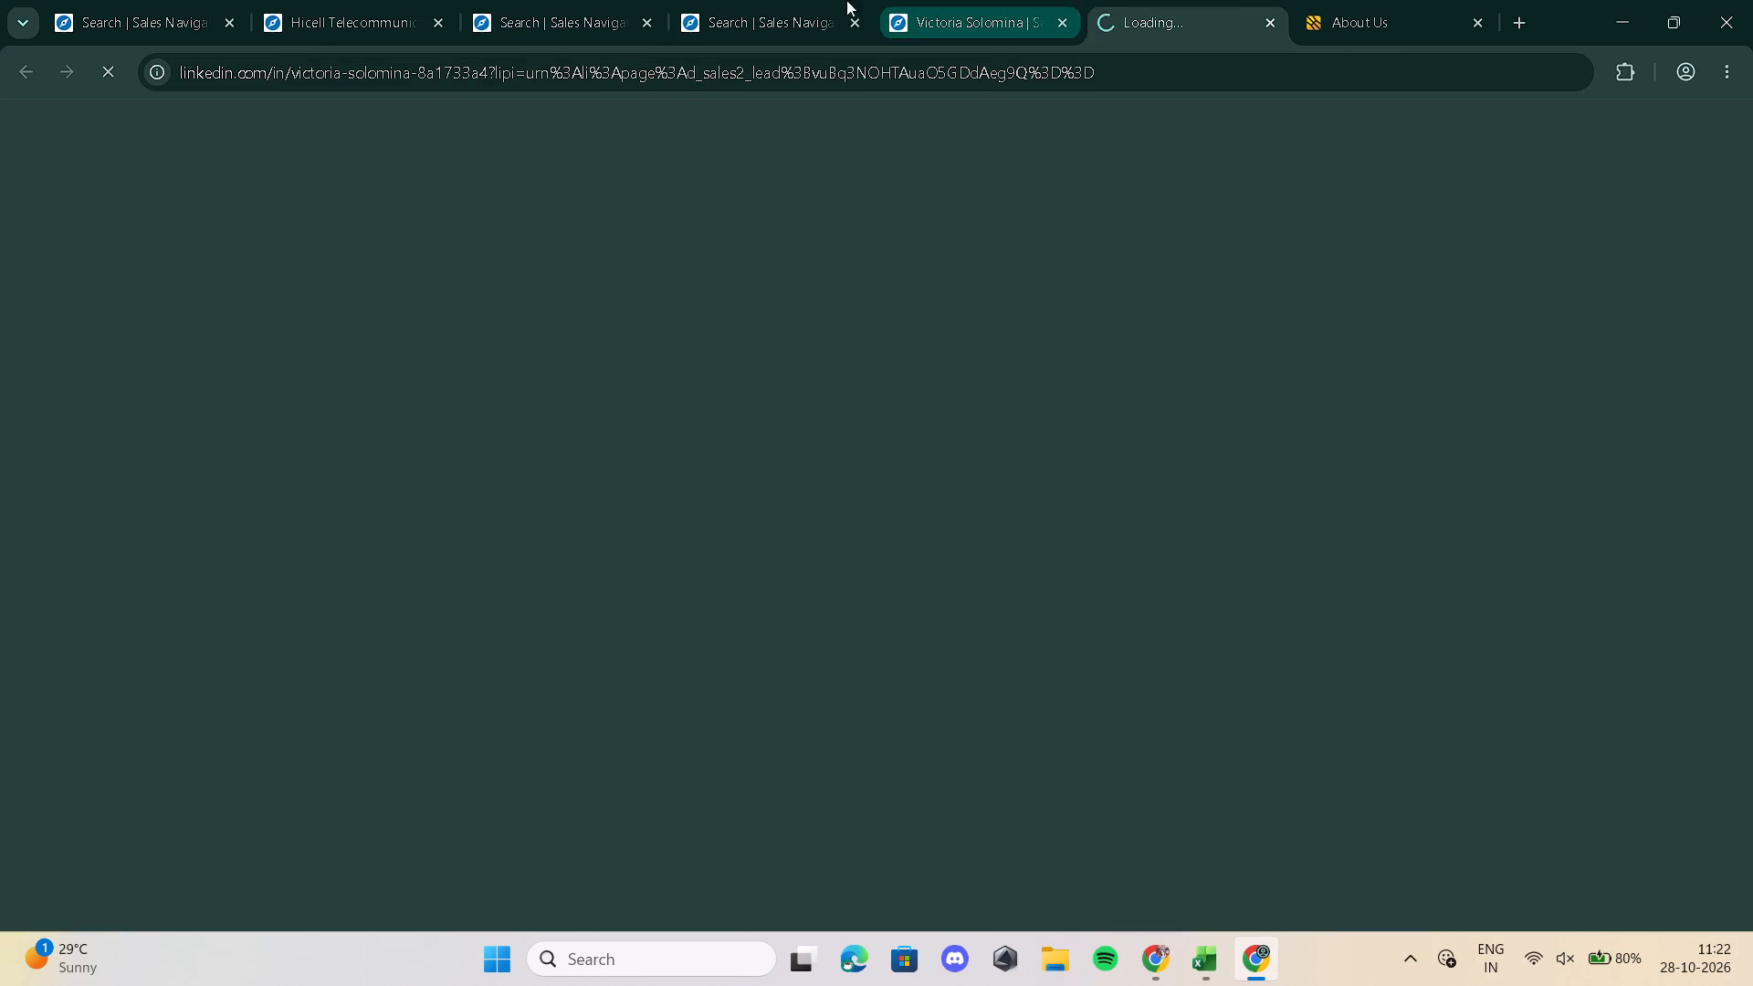
{"action": "left_click", "coordinate": [779, 0]}
{"action": "left_click", "coordinate": [1002, 2]}
{"action": "left_click", "coordinate": [1149, 0]}
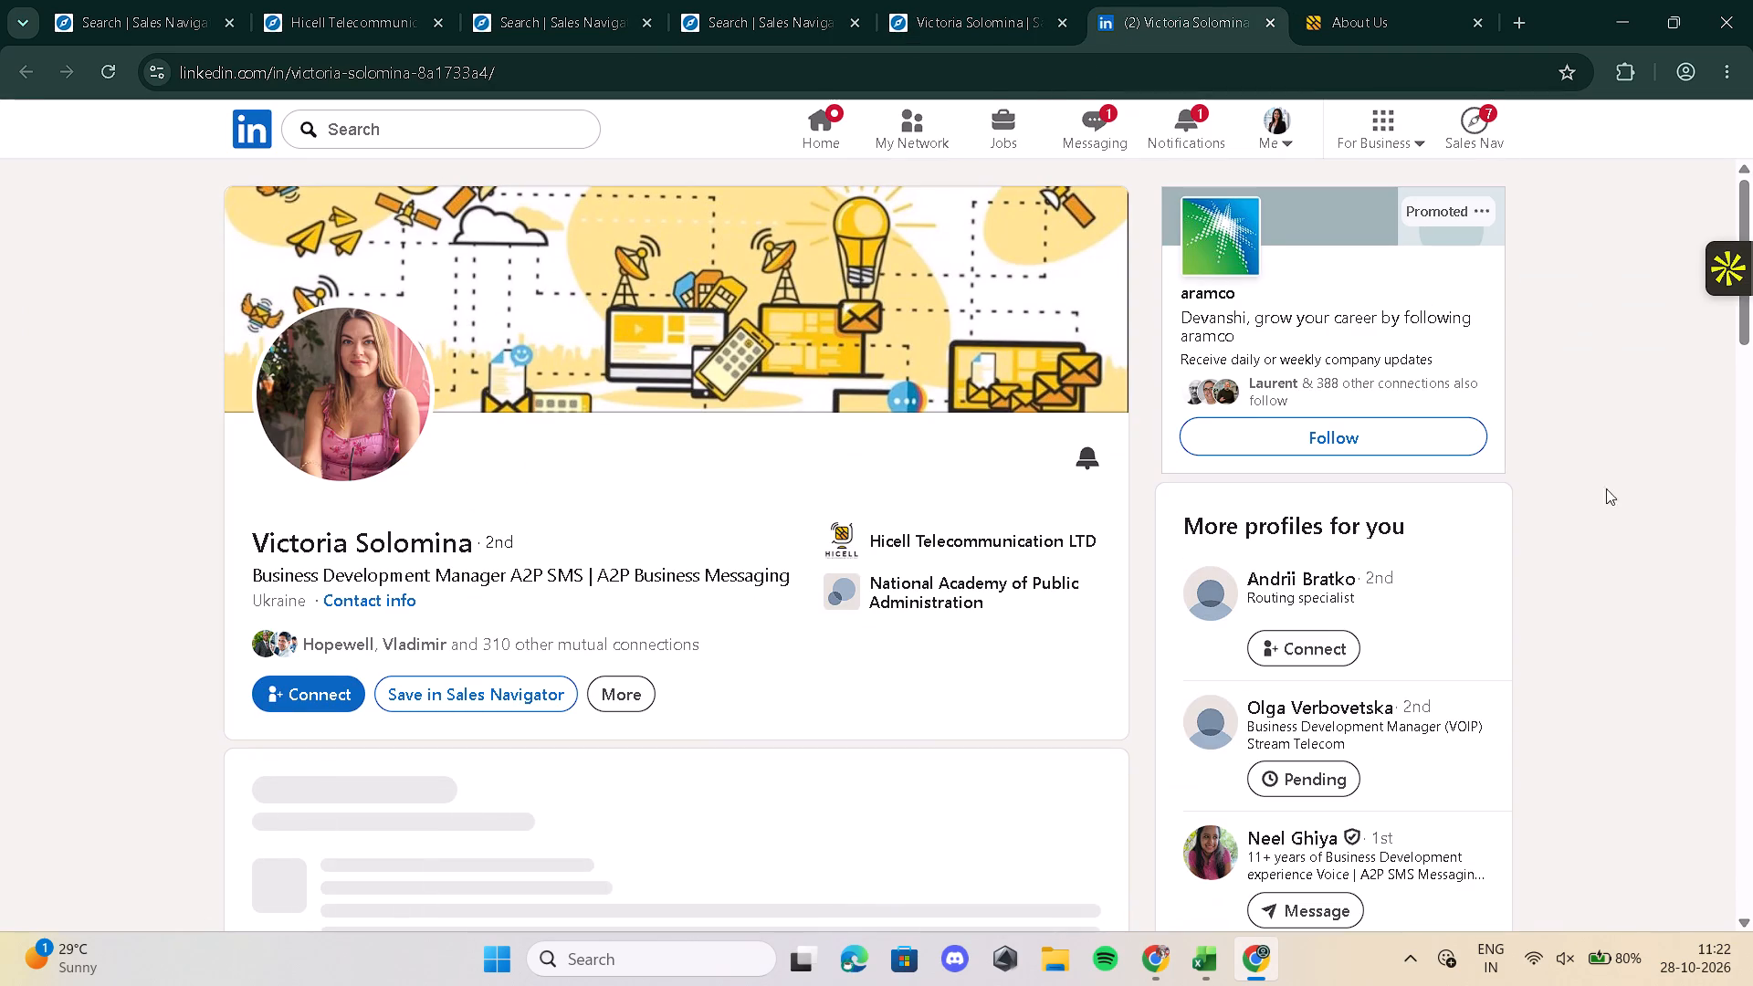
Open Apollo's contact details for the LinkedIn profile and copy the work email into K182 of the Excel sheet.
{"action": "left_click", "coordinate": [1705, 272]}
{"action": "left_click", "coordinate": [793, 0]}
{"action": "left_click", "coordinate": [990, 0]}
{"action": "left_click", "coordinate": [1147, 0]}
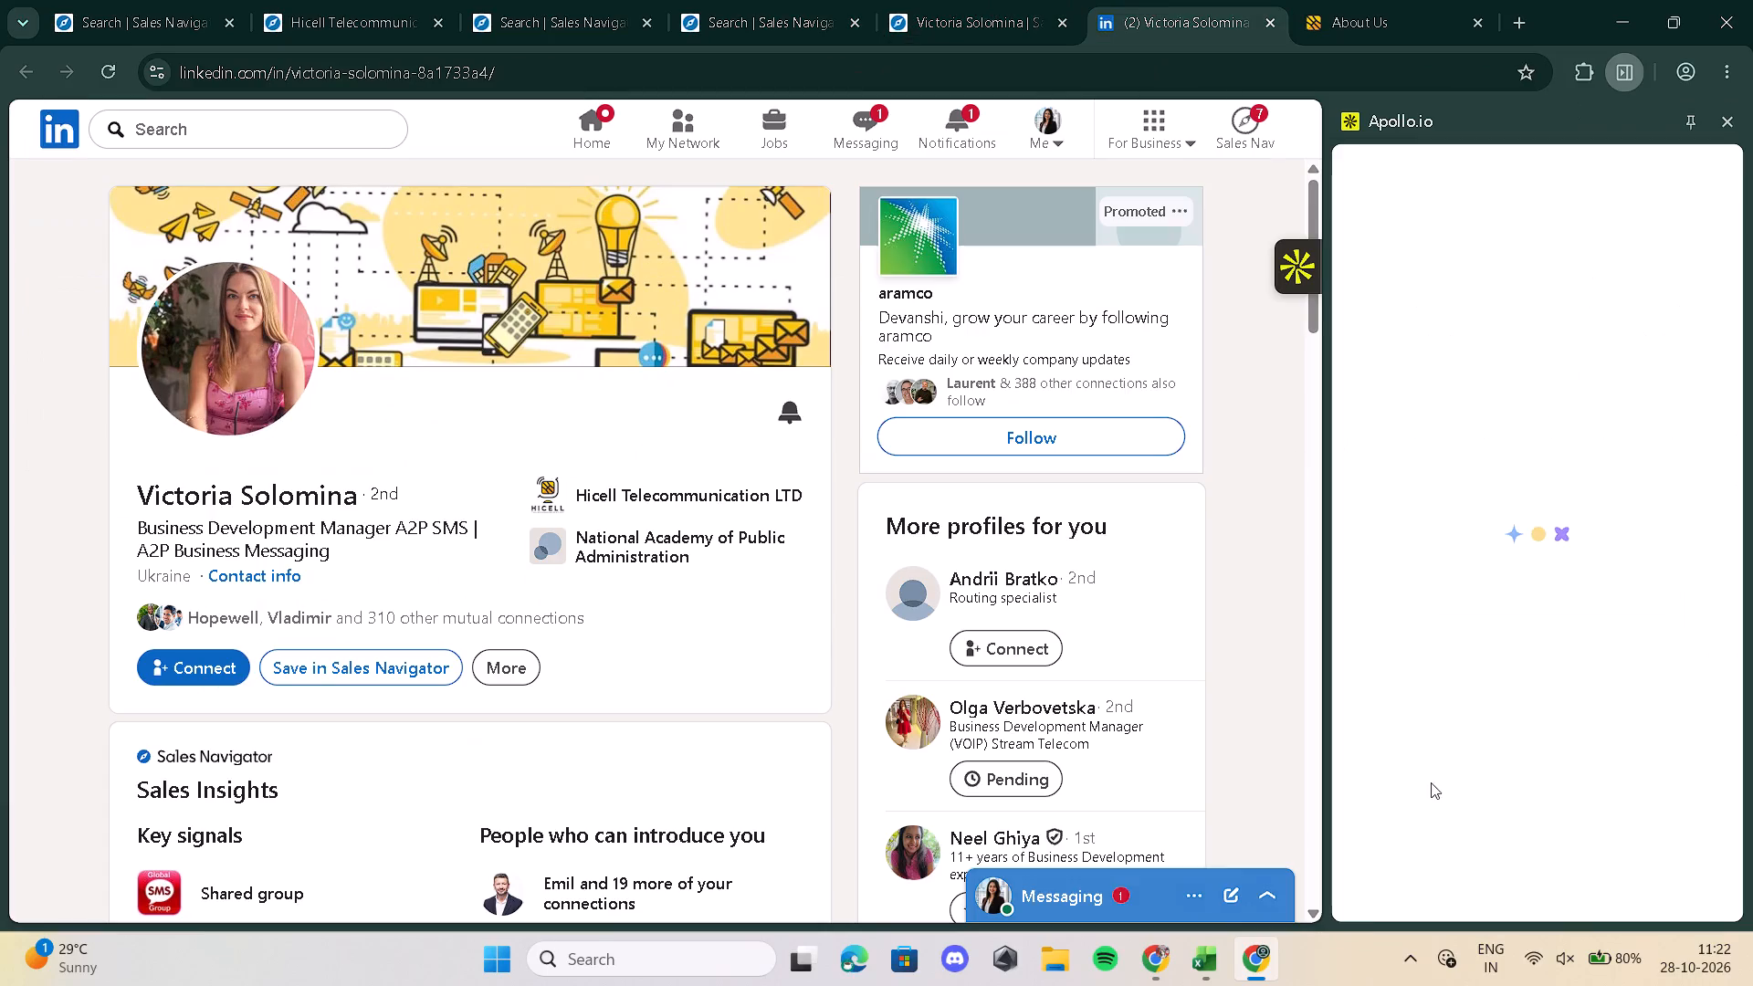
{"action": "left_click", "coordinate": [1551, 695]}
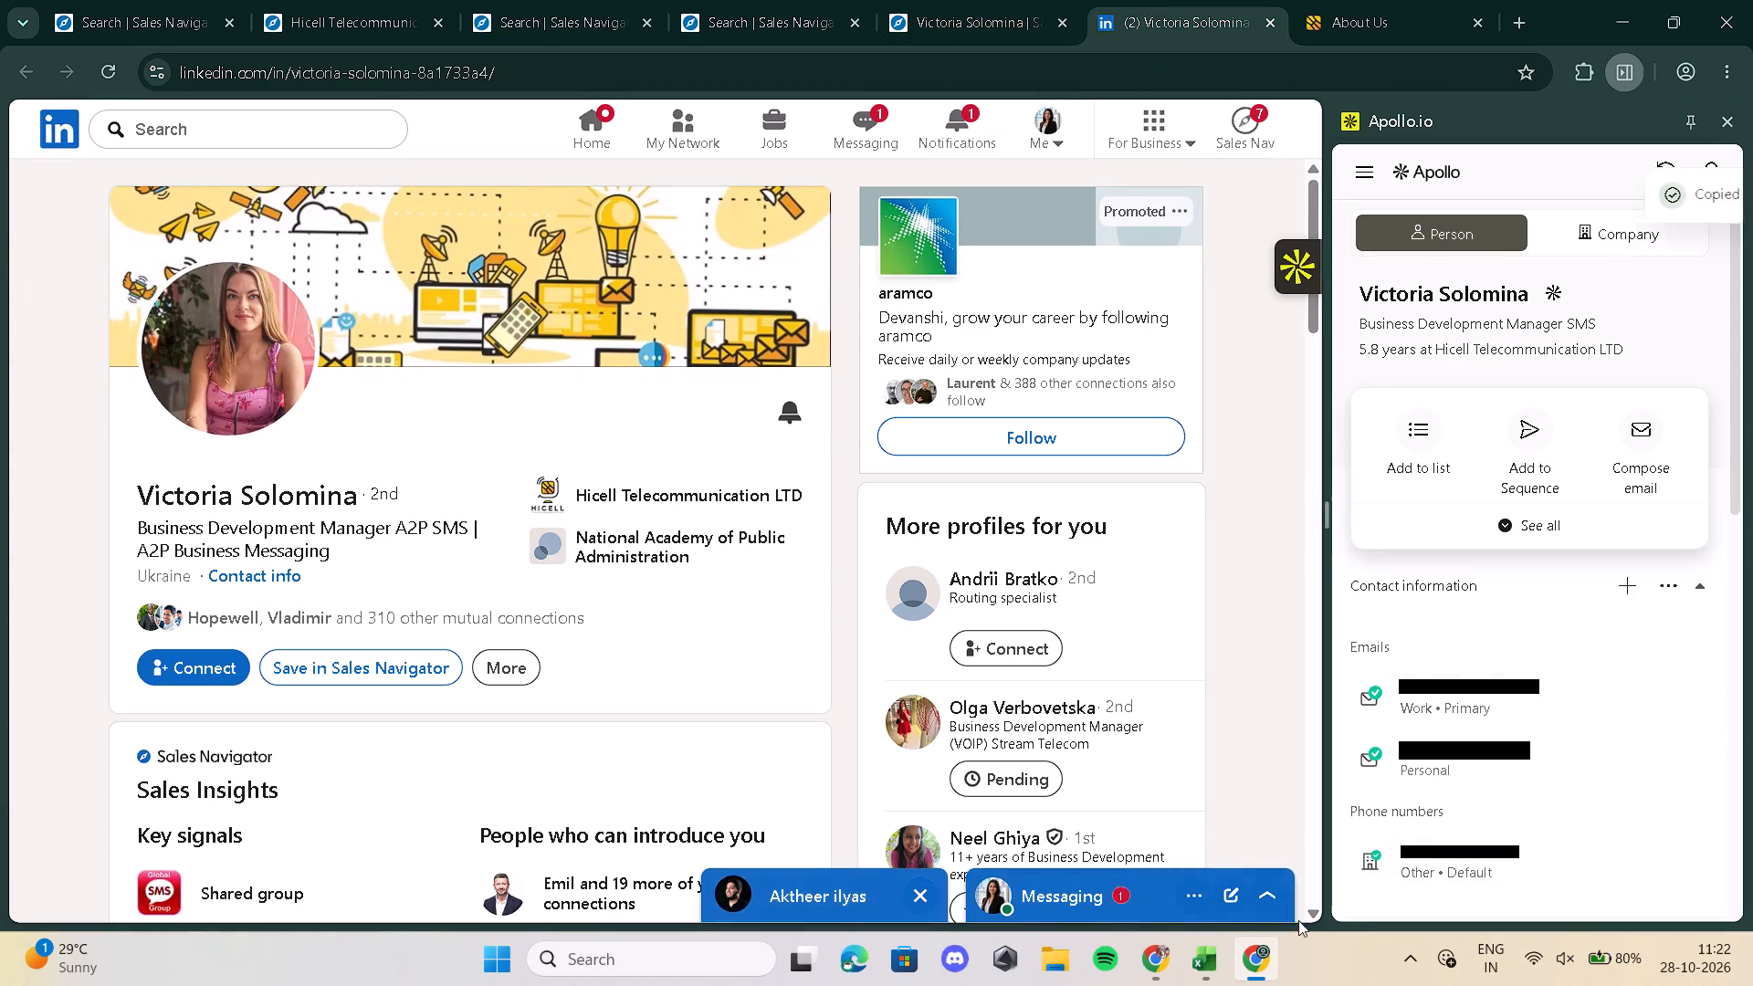
{"action": "left_click", "coordinate": [1181, 952]}
{"action": "left_click", "coordinate": [1431, 497]}
{"action": "key", "text": "ctrl+v"}
Copy the phone number from Apollo in Chrome into L182 of the Excel sheet.
{"action": "left_click", "coordinate": [1264, 971]}
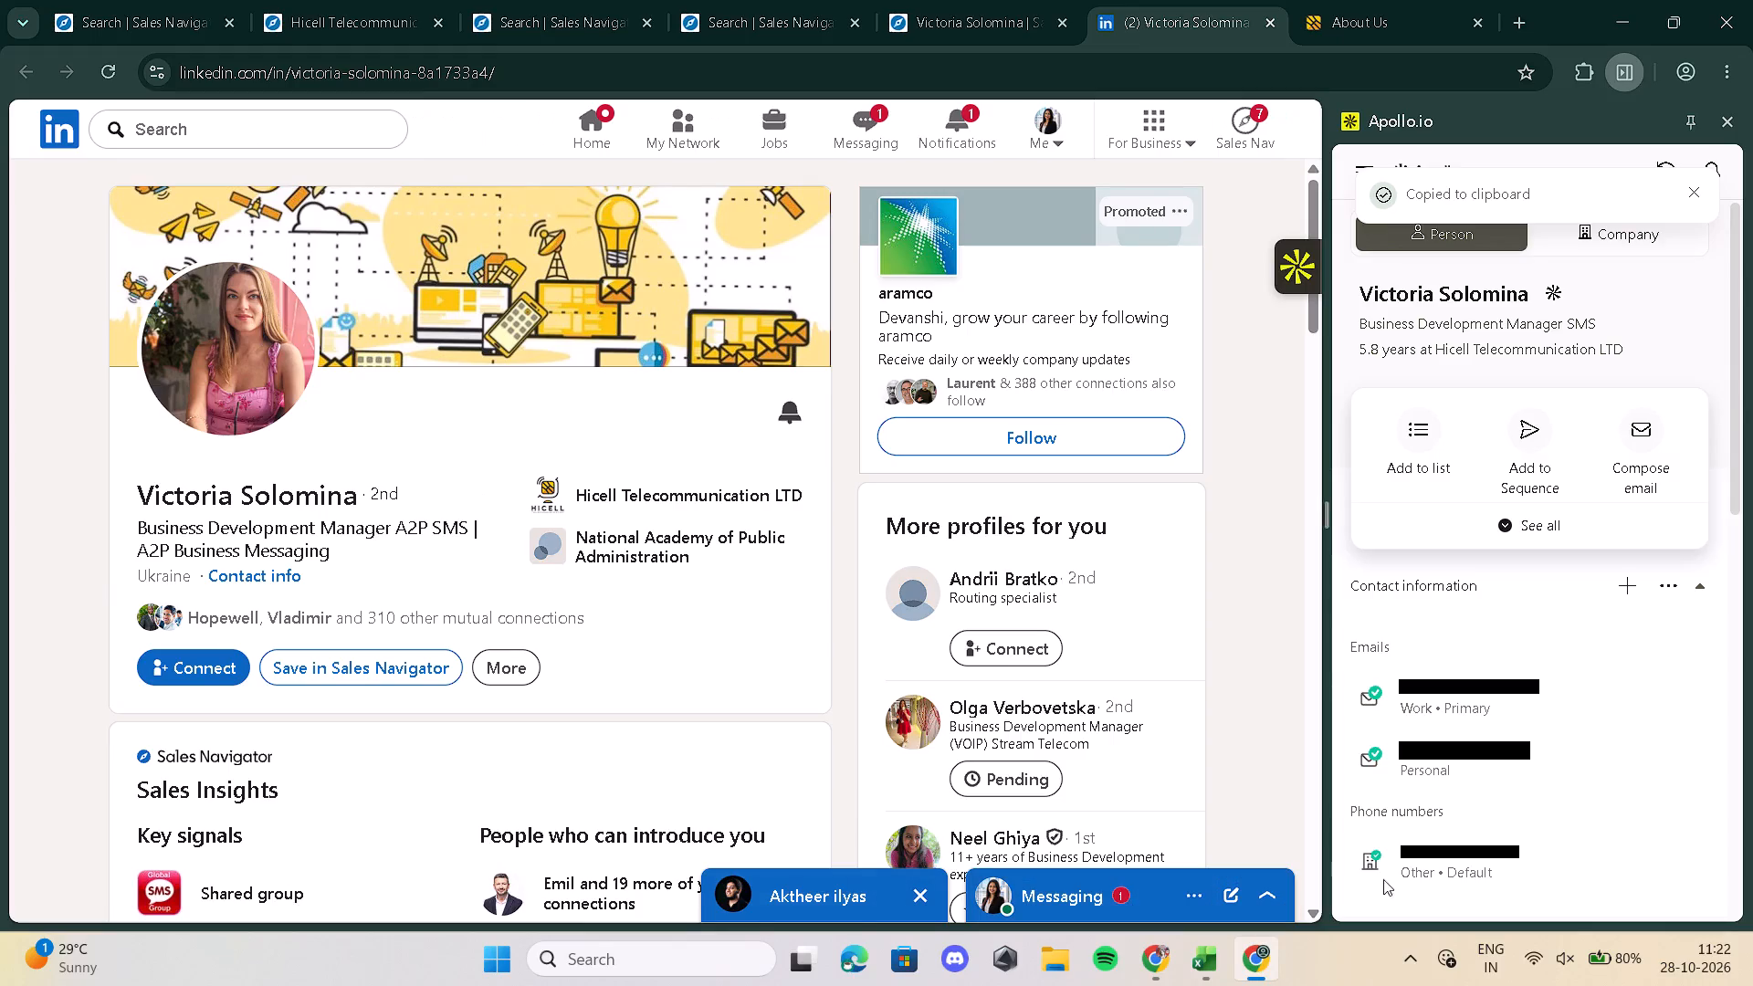
{"action": "left_click", "coordinate": [1548, 865]}
{"action": "left_click", "coordinate": [1191, 949]}
{"action": "left_click", "coordinate": [1672, 485]}
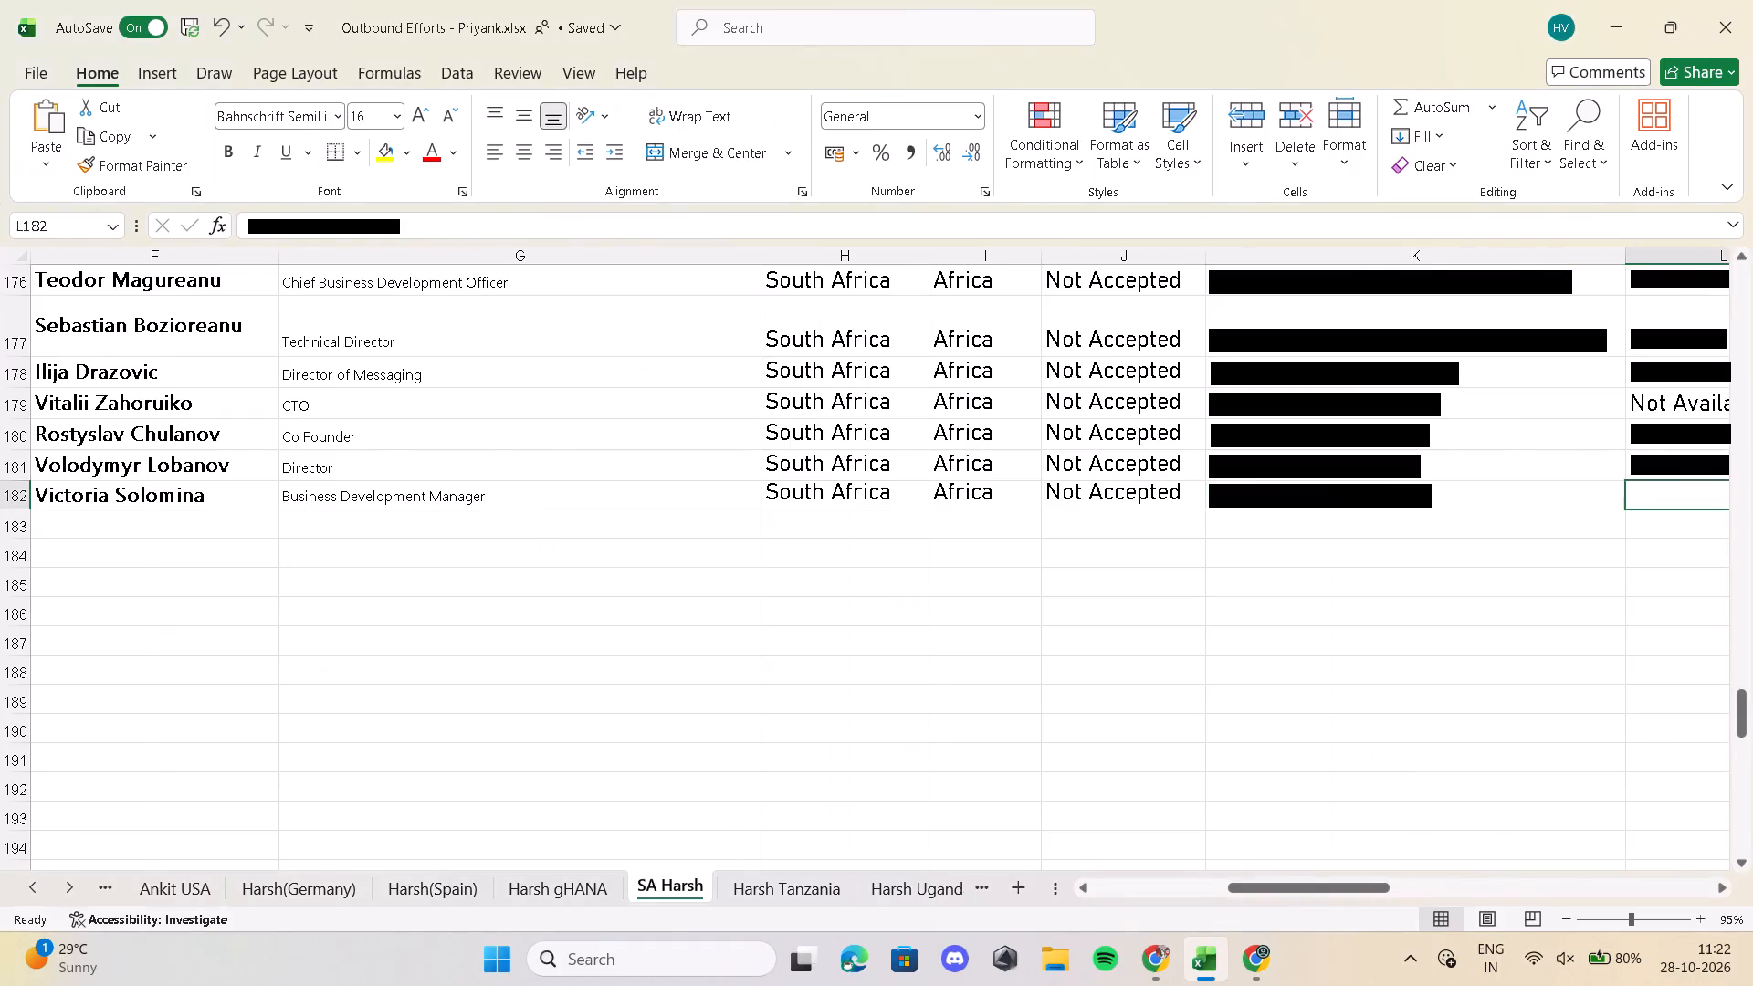
{"action": "key", "text": "ctrl+v"}
Copy the Business Development Manager's LinkedIn.com URL from Sales Navigator in Chrome into M182 in Excel.
{"action": "left_click", "coordinate": [1238, 961]}
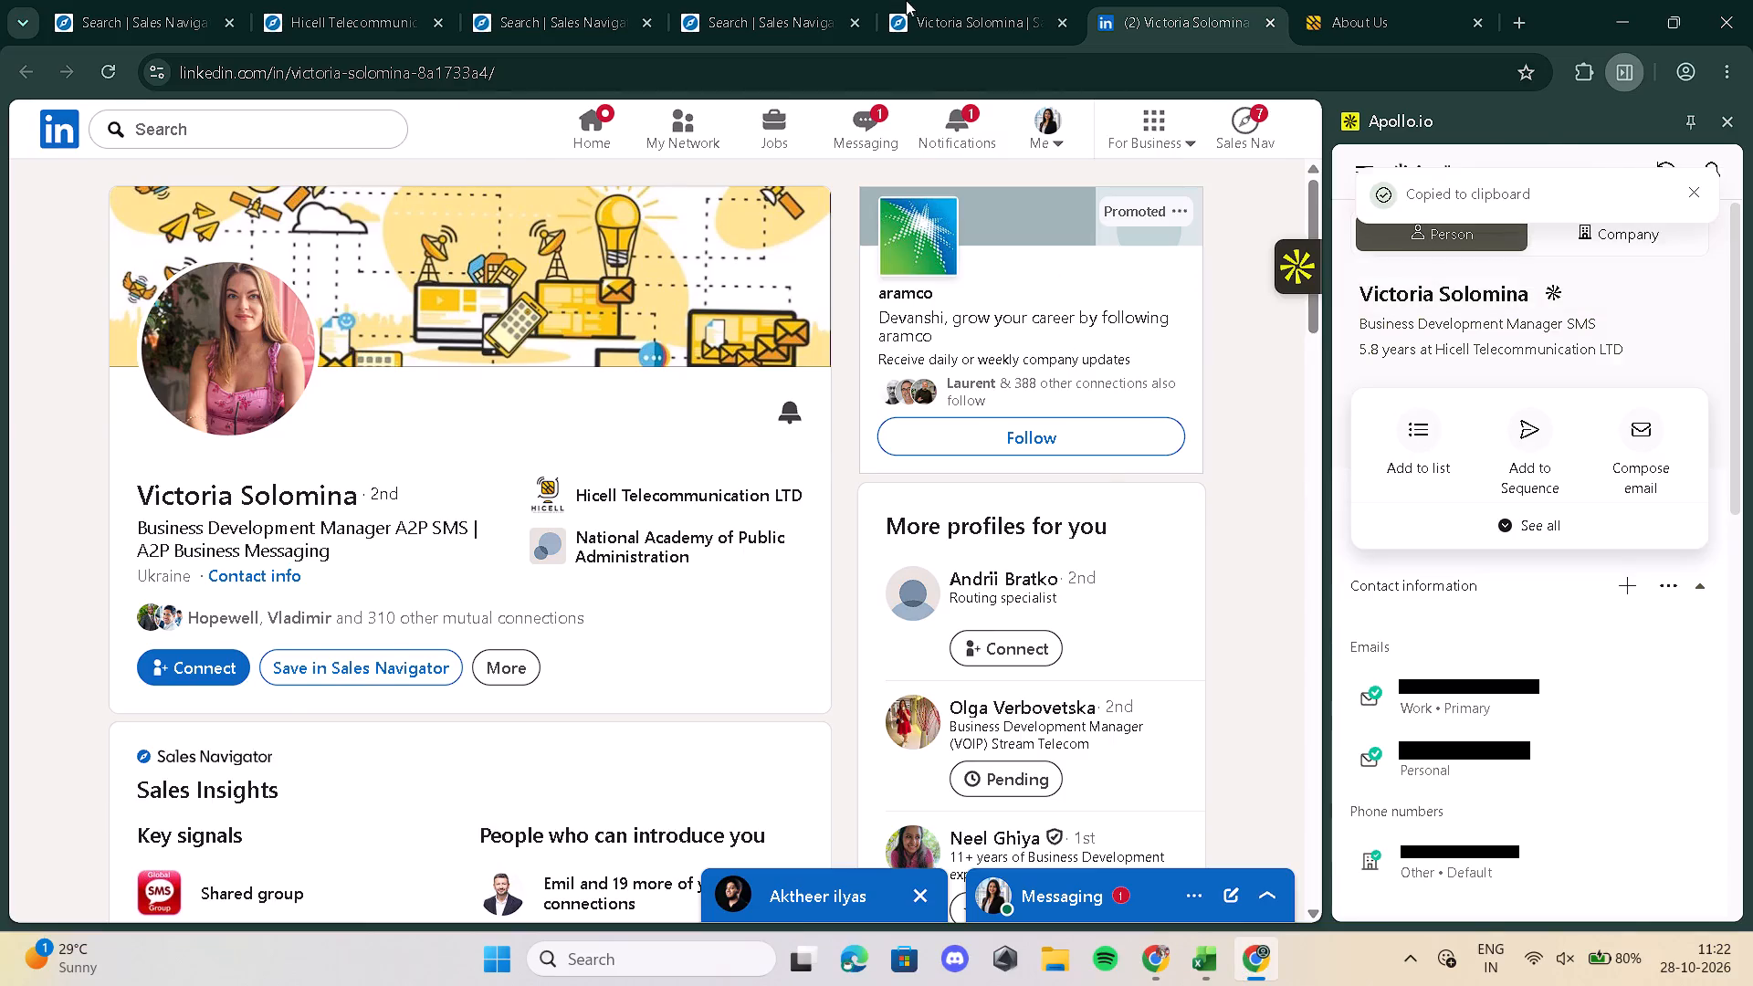
{"action": "left_click", "coordinate": [969, 0]}
{"action": "left_click", "coordinate": [393, 682]}
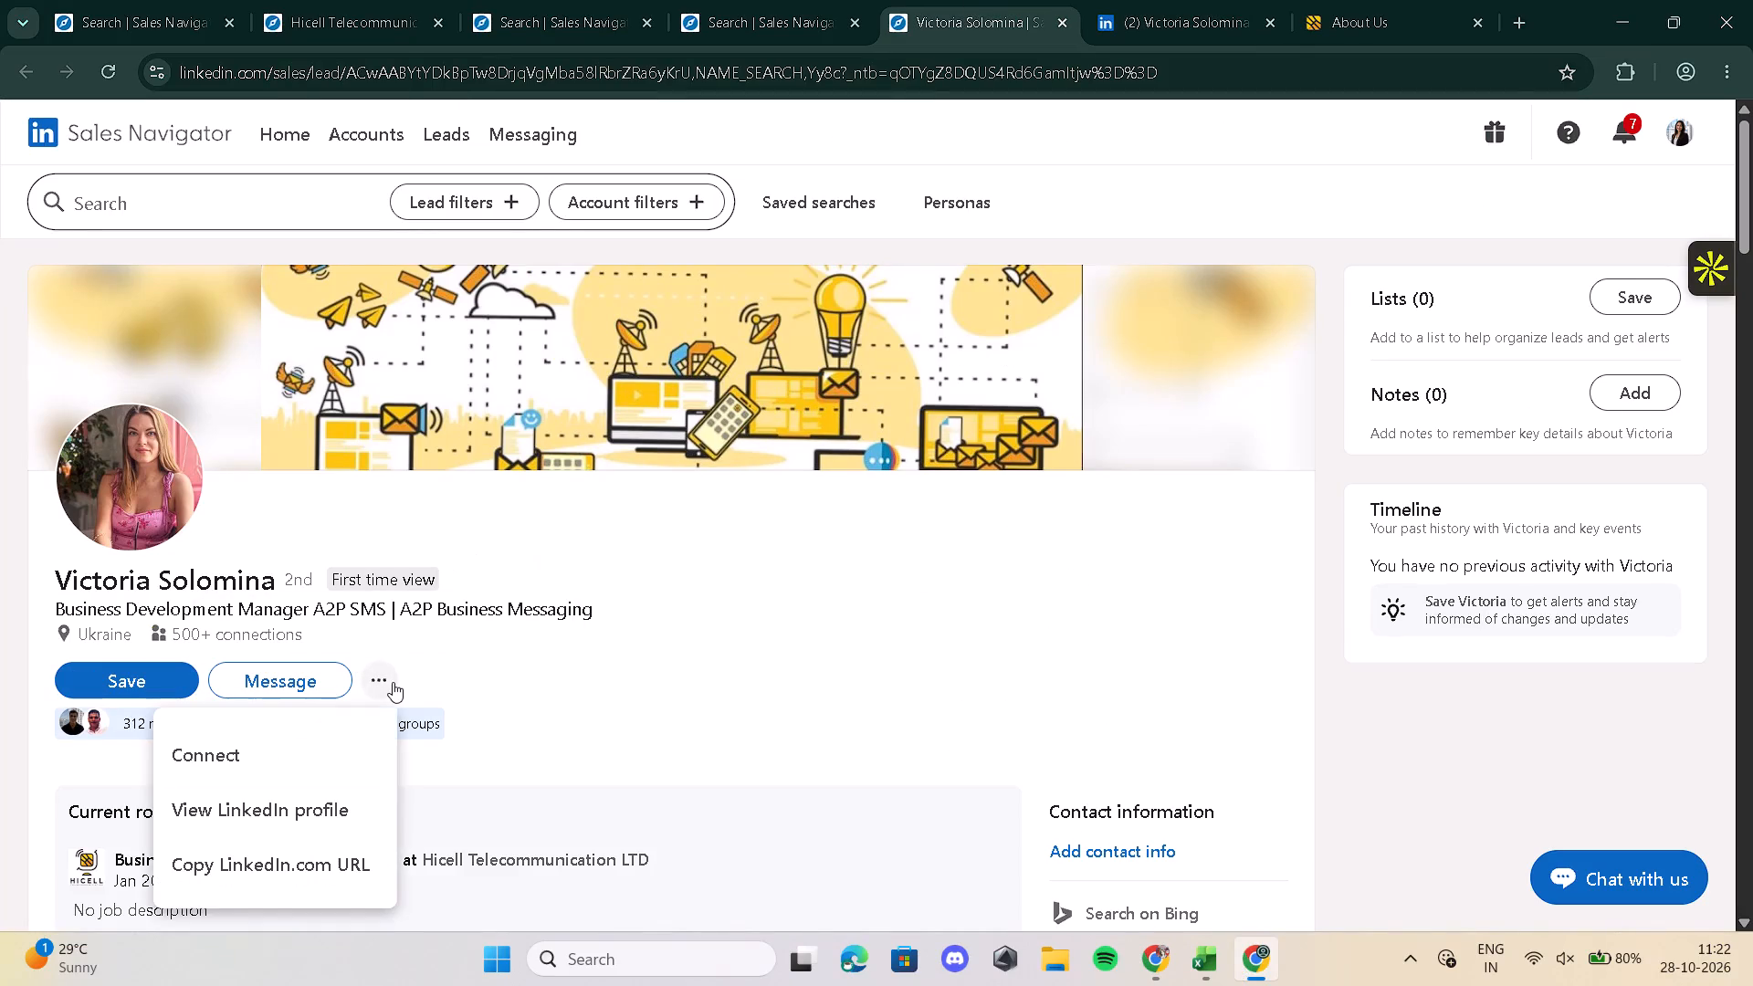
{"action": "left_click", "coordinate": [361, 851]}
{"action": "left_click", "coordinate": [1205, 958]}
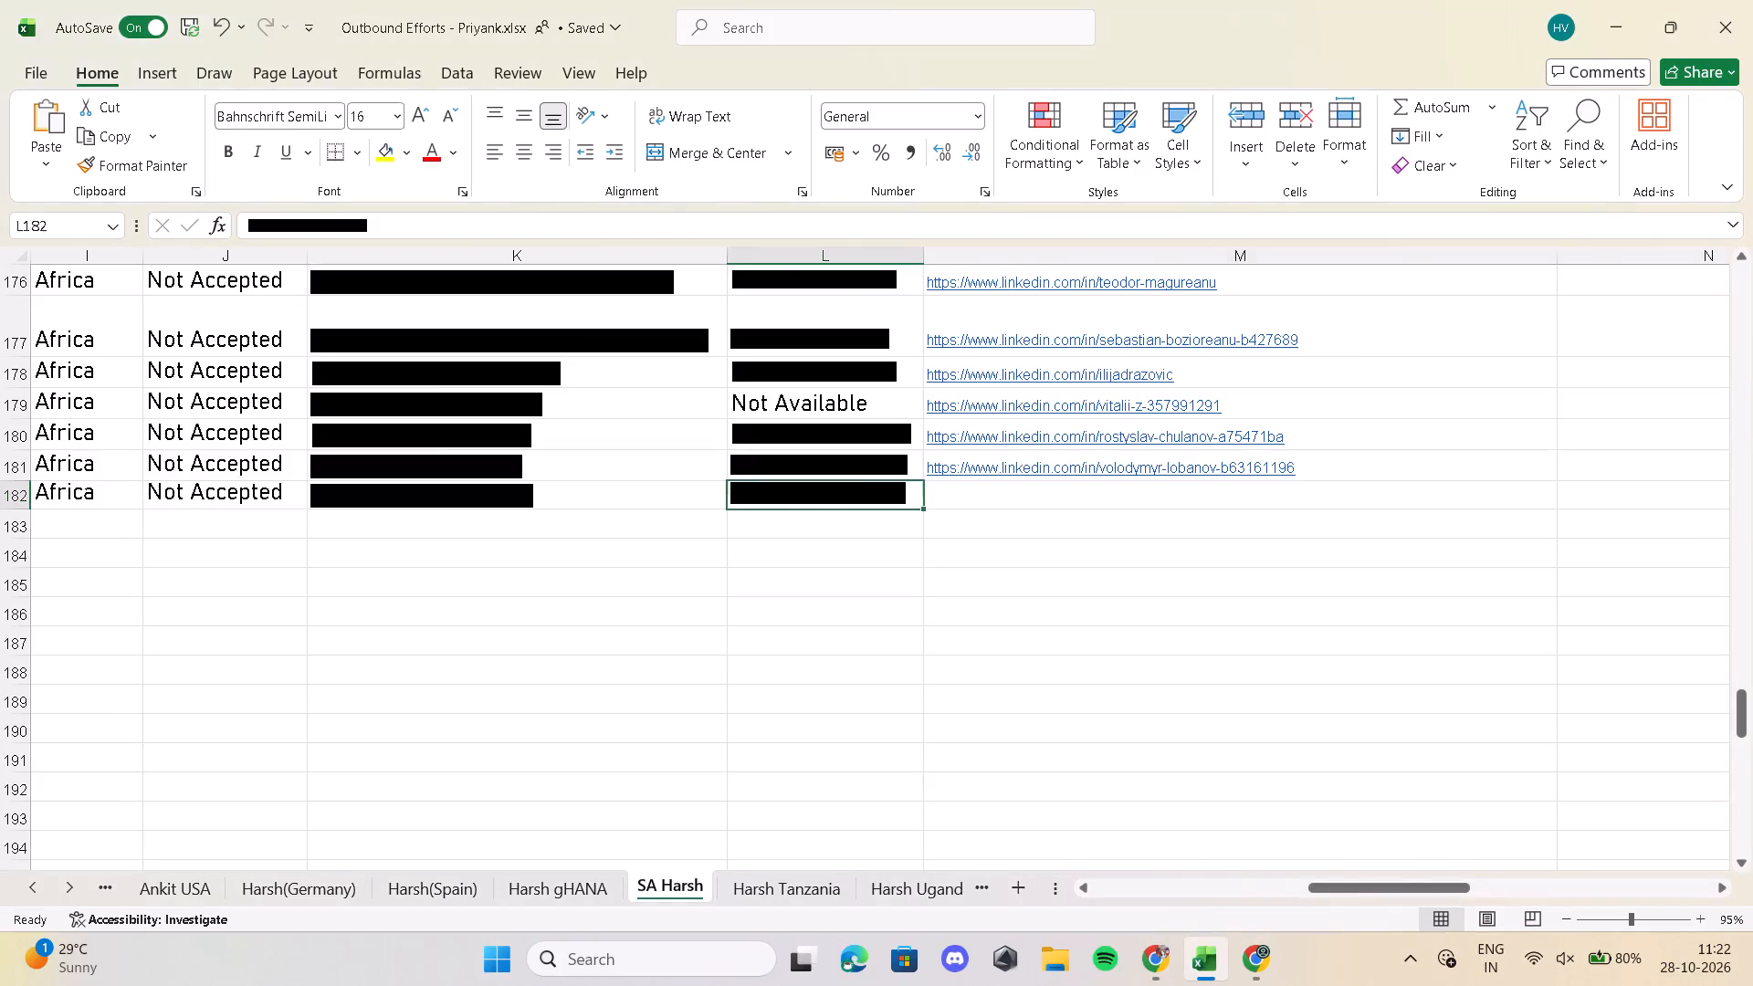
{"action": "left_click", "coordinate": [1179, 506]}
{"action": "key", "text": "ctrl+v"}
{"action": "left_click", "coordinate": [1658, 498]}
{"action": "double_click", "coordinate": [1522, 506]}
{"action": "left_click", "coordinate": [1630, 505]}
{"action": "double_click", "coordinate": [1543, 498]}
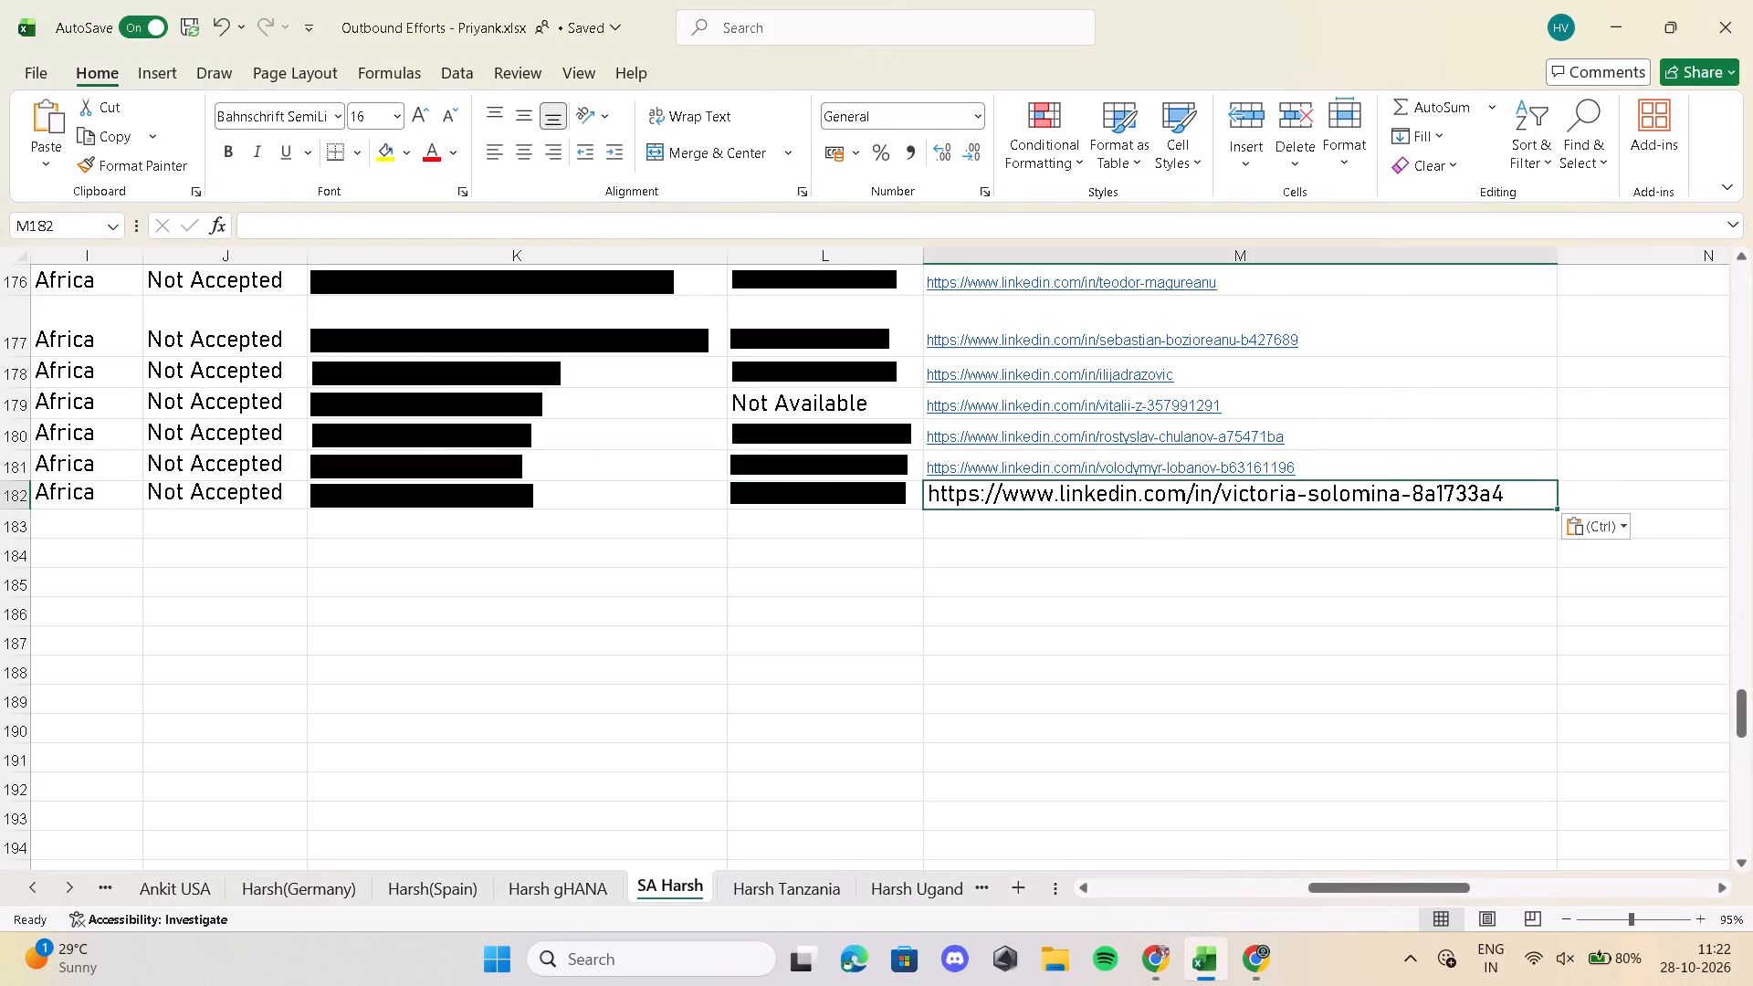
{"action": "left_click", "coordinate": [1647, 496]}
Copy SMS Services from O181 into O182, and select row 183 for the next lead.
{"action": "left_click_drag", "start_coordinate": [1427, 883], "coordinate": [1495, 874]}
{"action": "left_click", "coordinate": [1307, 464]}
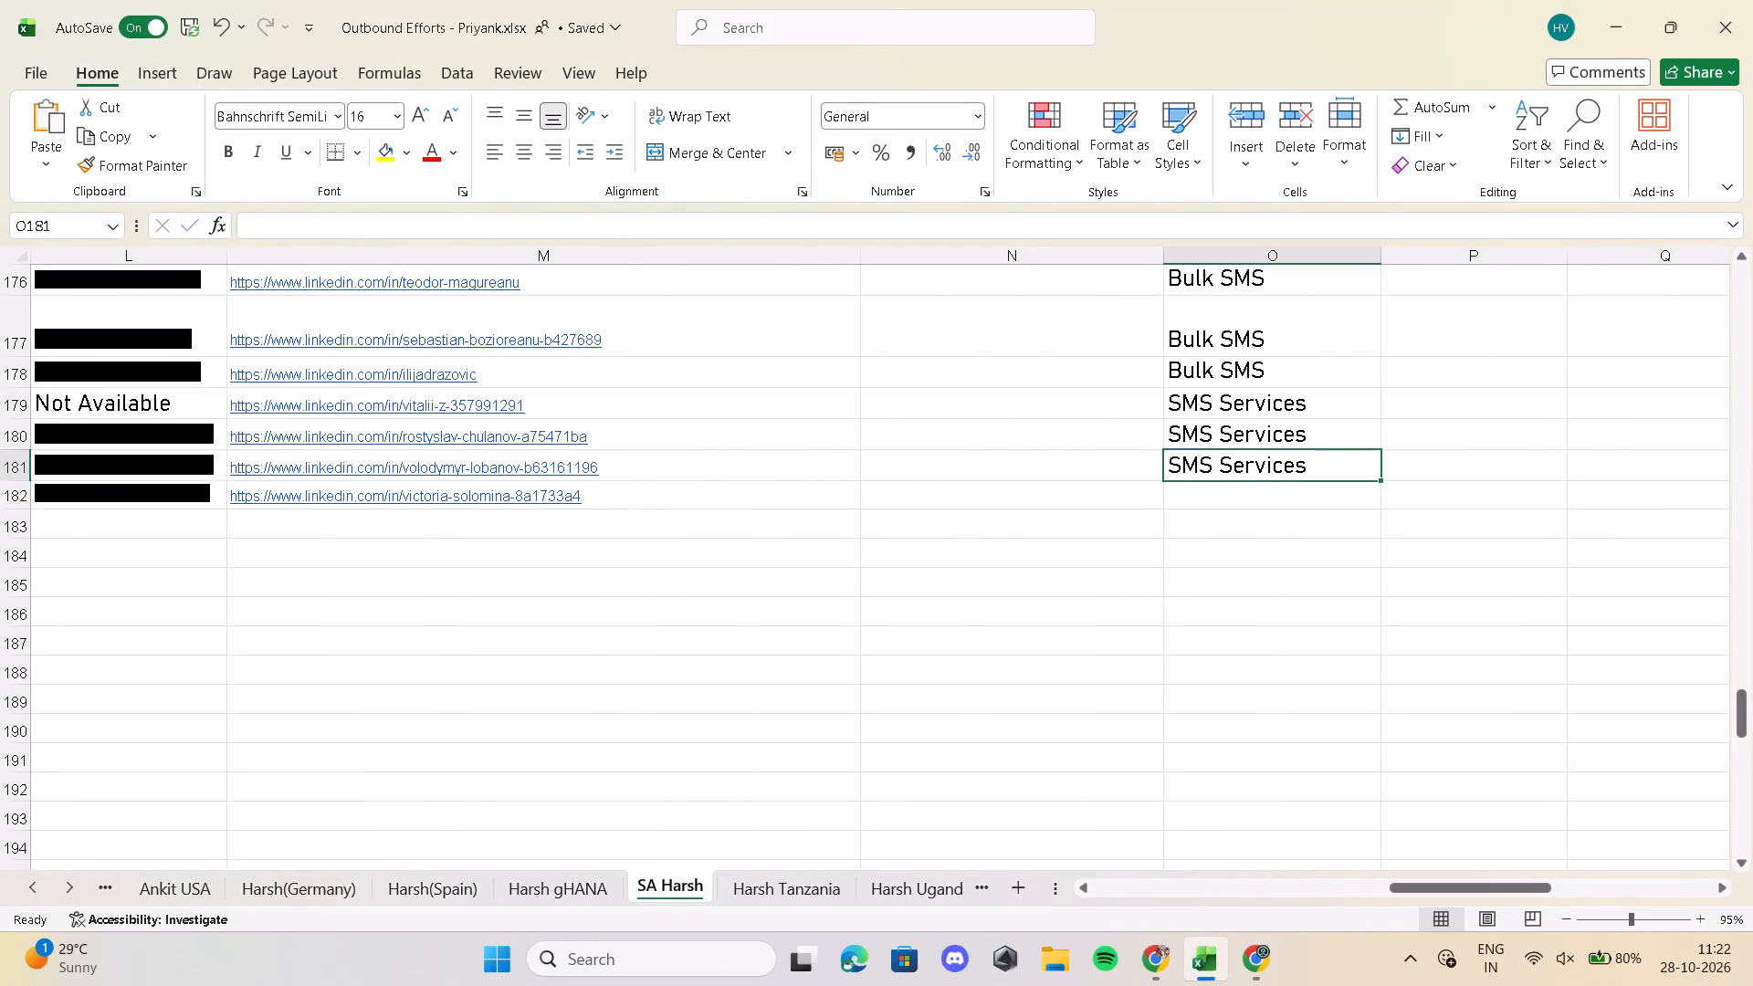
{"action": "key", "text": "ctrl+c"}
{"action": "left_click", "coordinate": [1302, 509]}
{"action": "key", "text": "ctrl+v"}
{"action": "key", "text": "ctrl+z"}
{"action": "left_click", "coordinate": [1291, 490]}
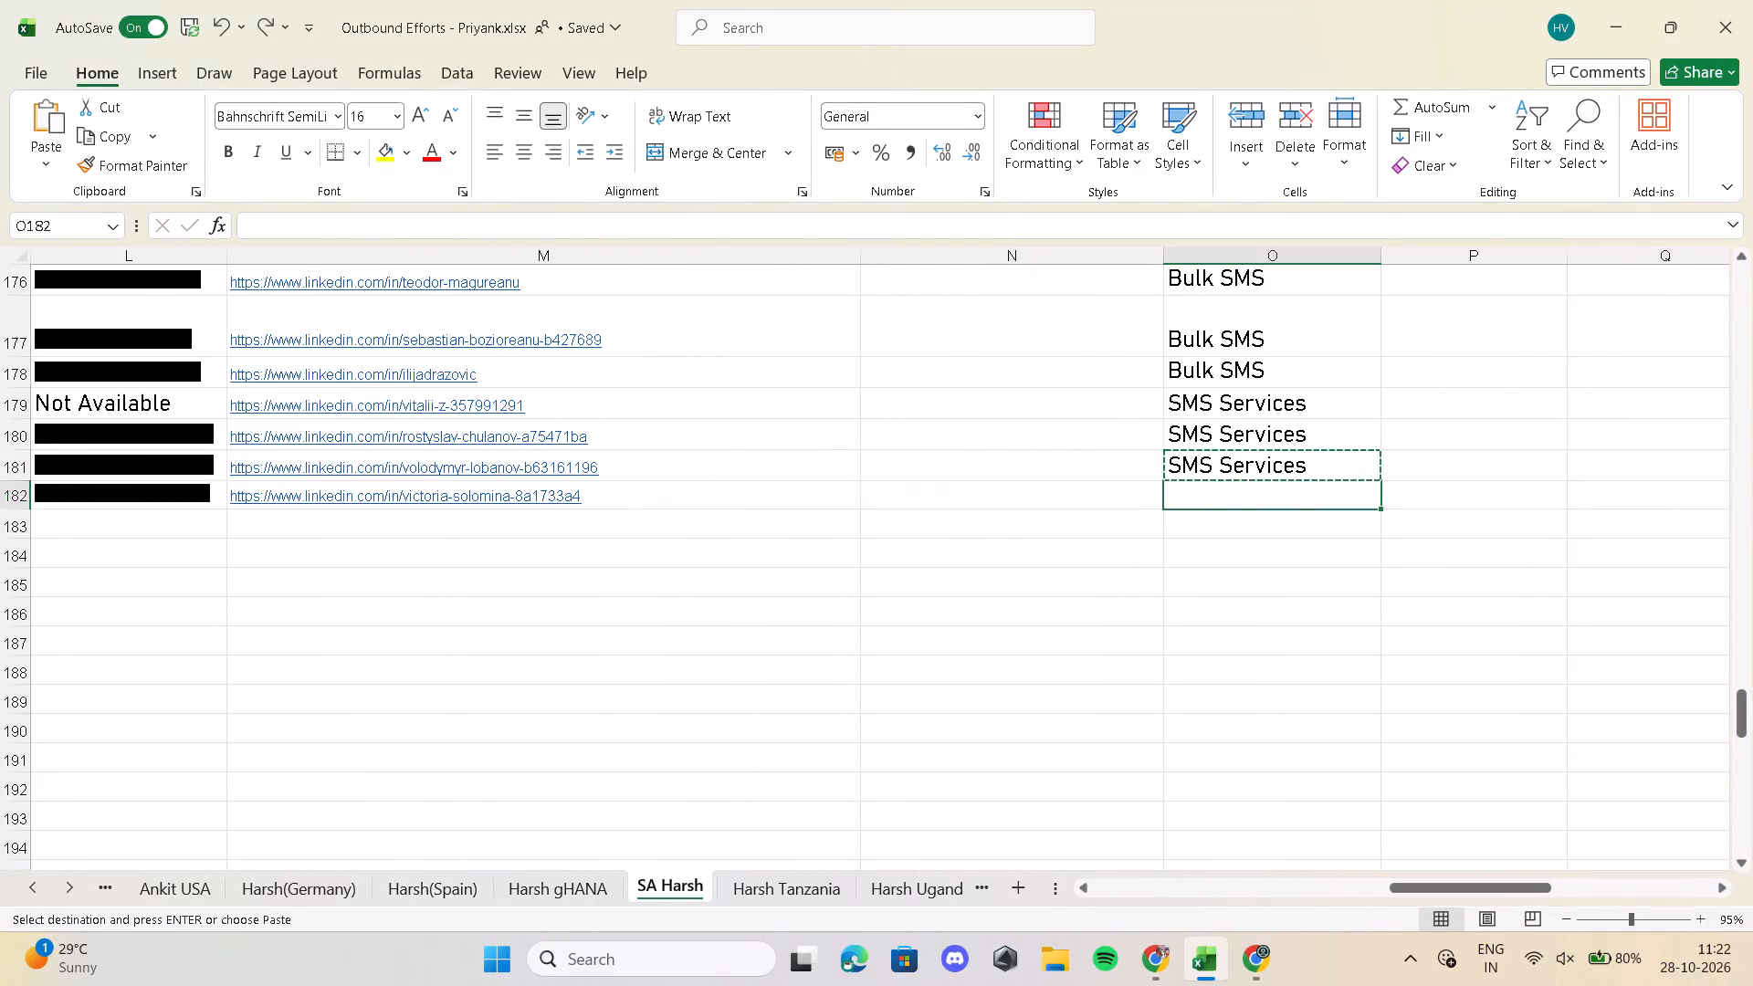
{"action": "key", "text": "ctrl+v"}
{"action": "left_click_drag", "start_coordinate": [1506, 891], "coordinate": [944, 886]}
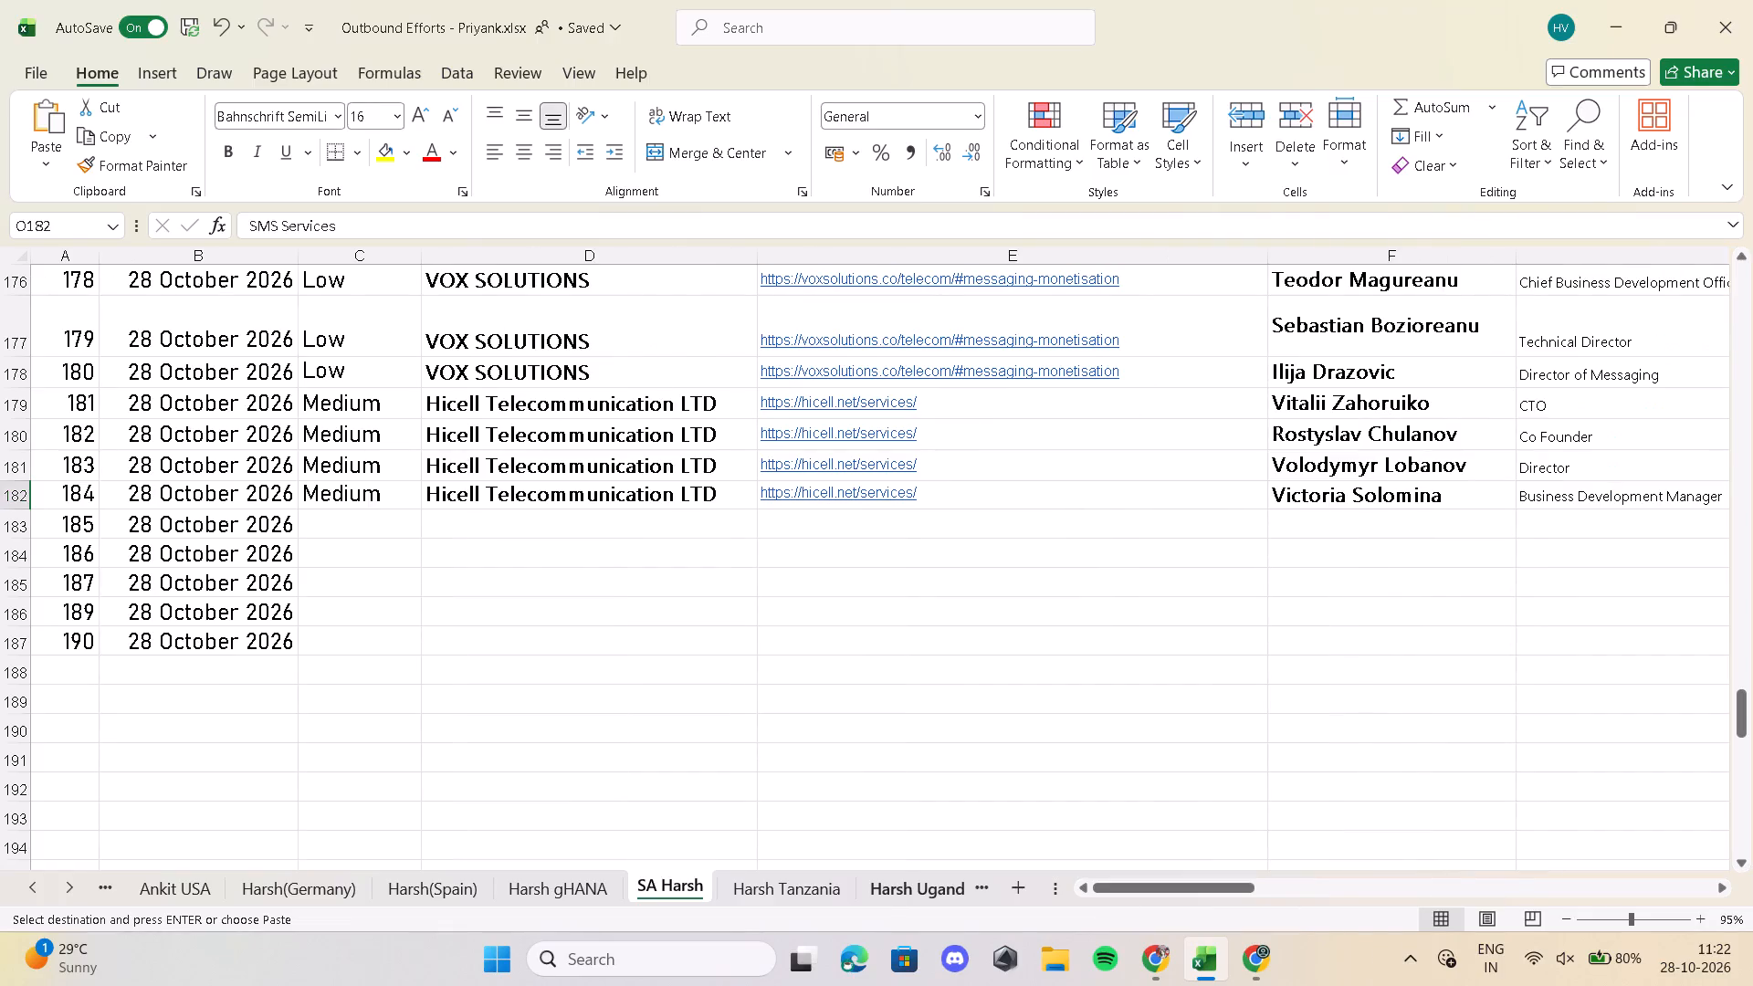
{"action": "left_click", "coordinate": [16, 533]}
{"action": "left_click", "coordinate": [11, 524]}
In Chrome, close the Business Development Manager's LinkedIn and Sales Navigator profiles.
{"action": "left_click", "coordinate": [1254, 957]}
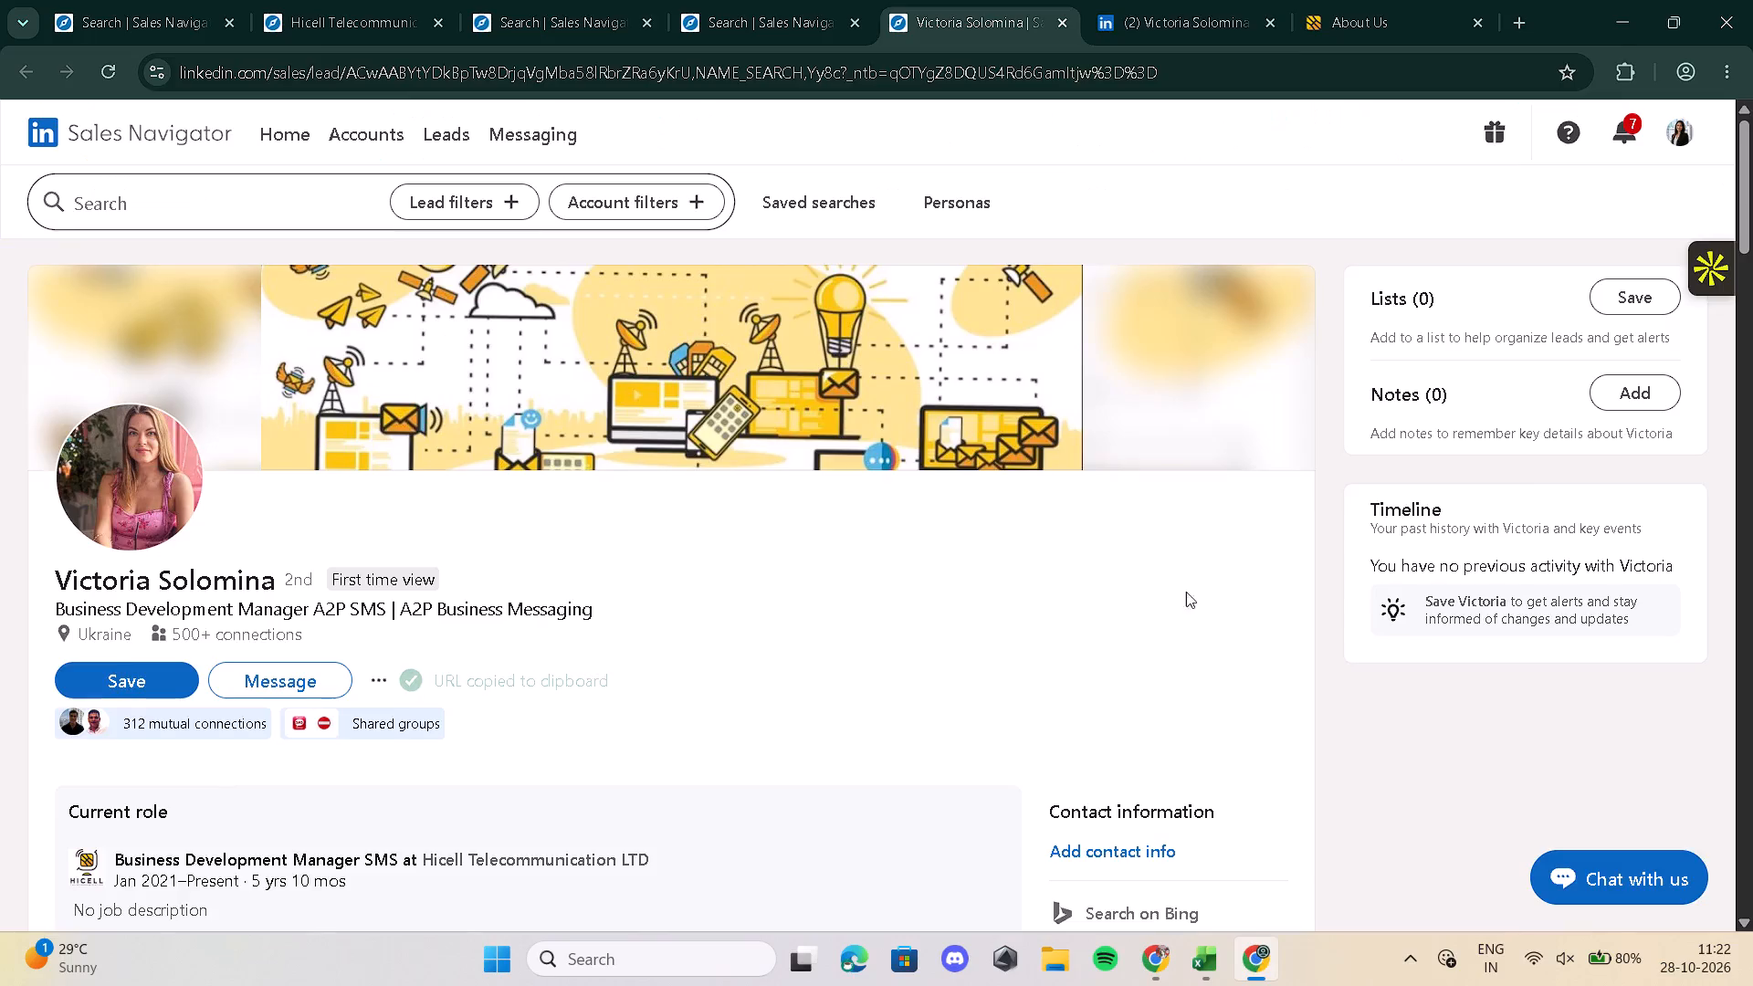
{"action": "left_click", "coordinate": [1184, 5]}
{"action": "left_click", "coordinate": [1266, 21]}
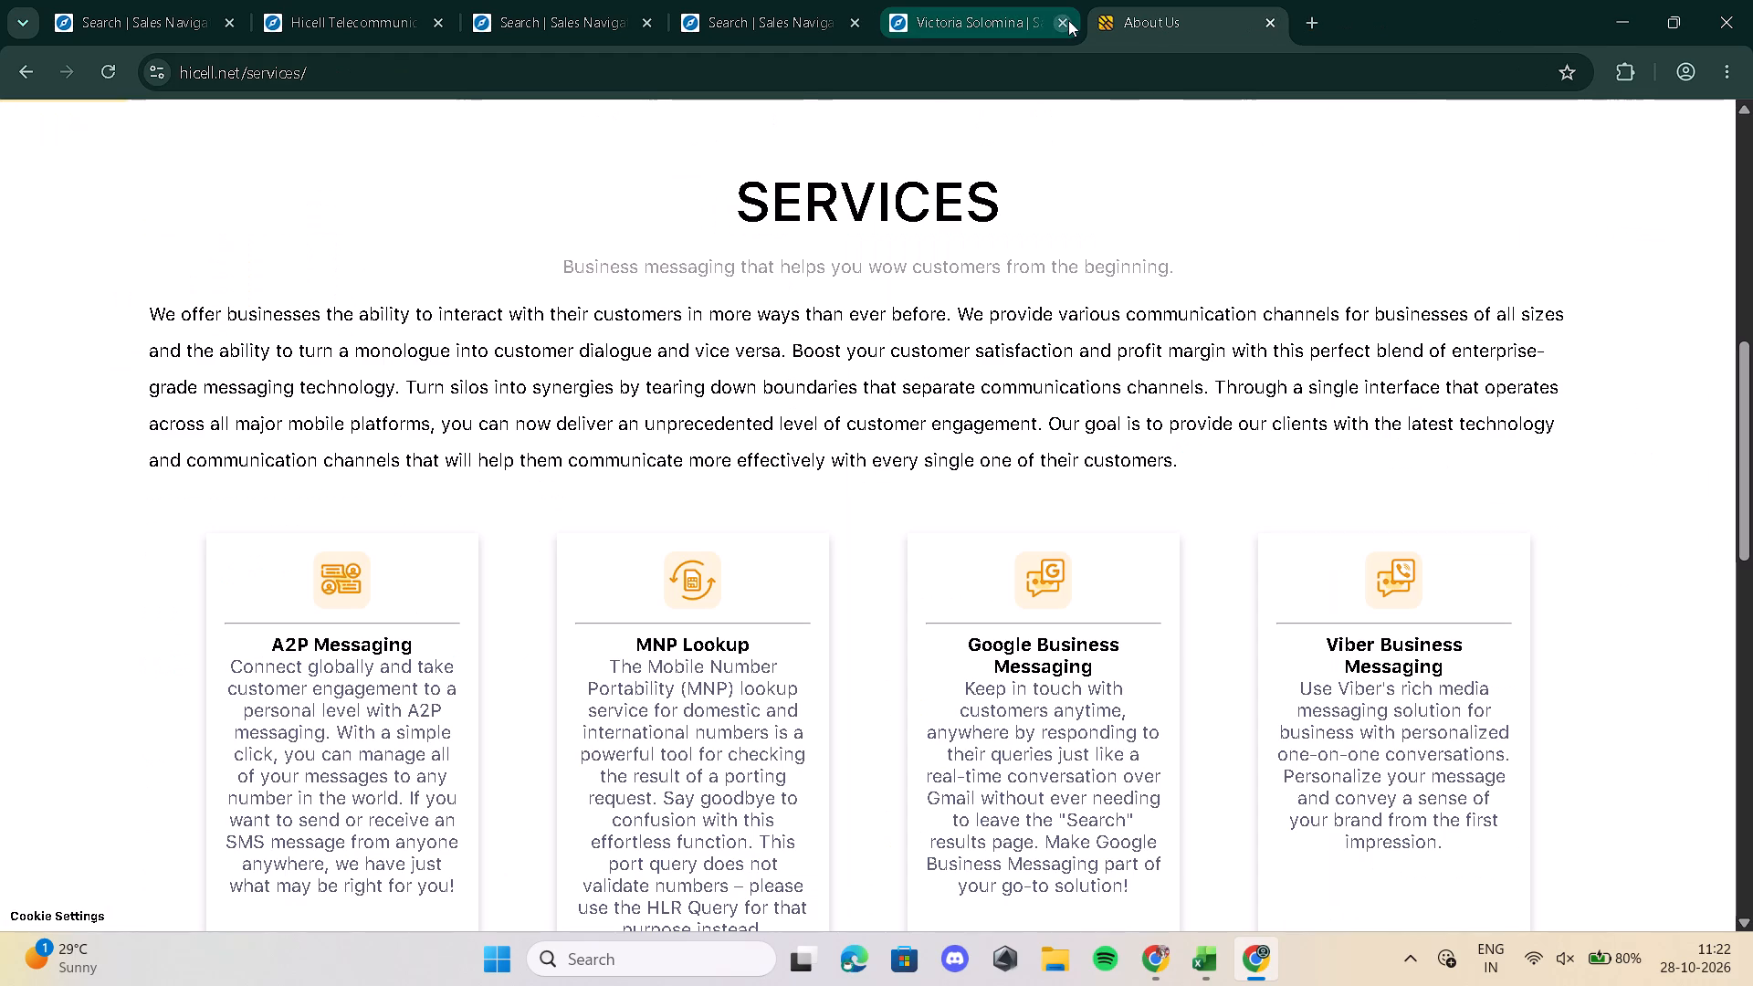
{"action": "left_click", "coordinate": [1068, 20]}
{"action": "left_click", "coordinate": [801, 0]}
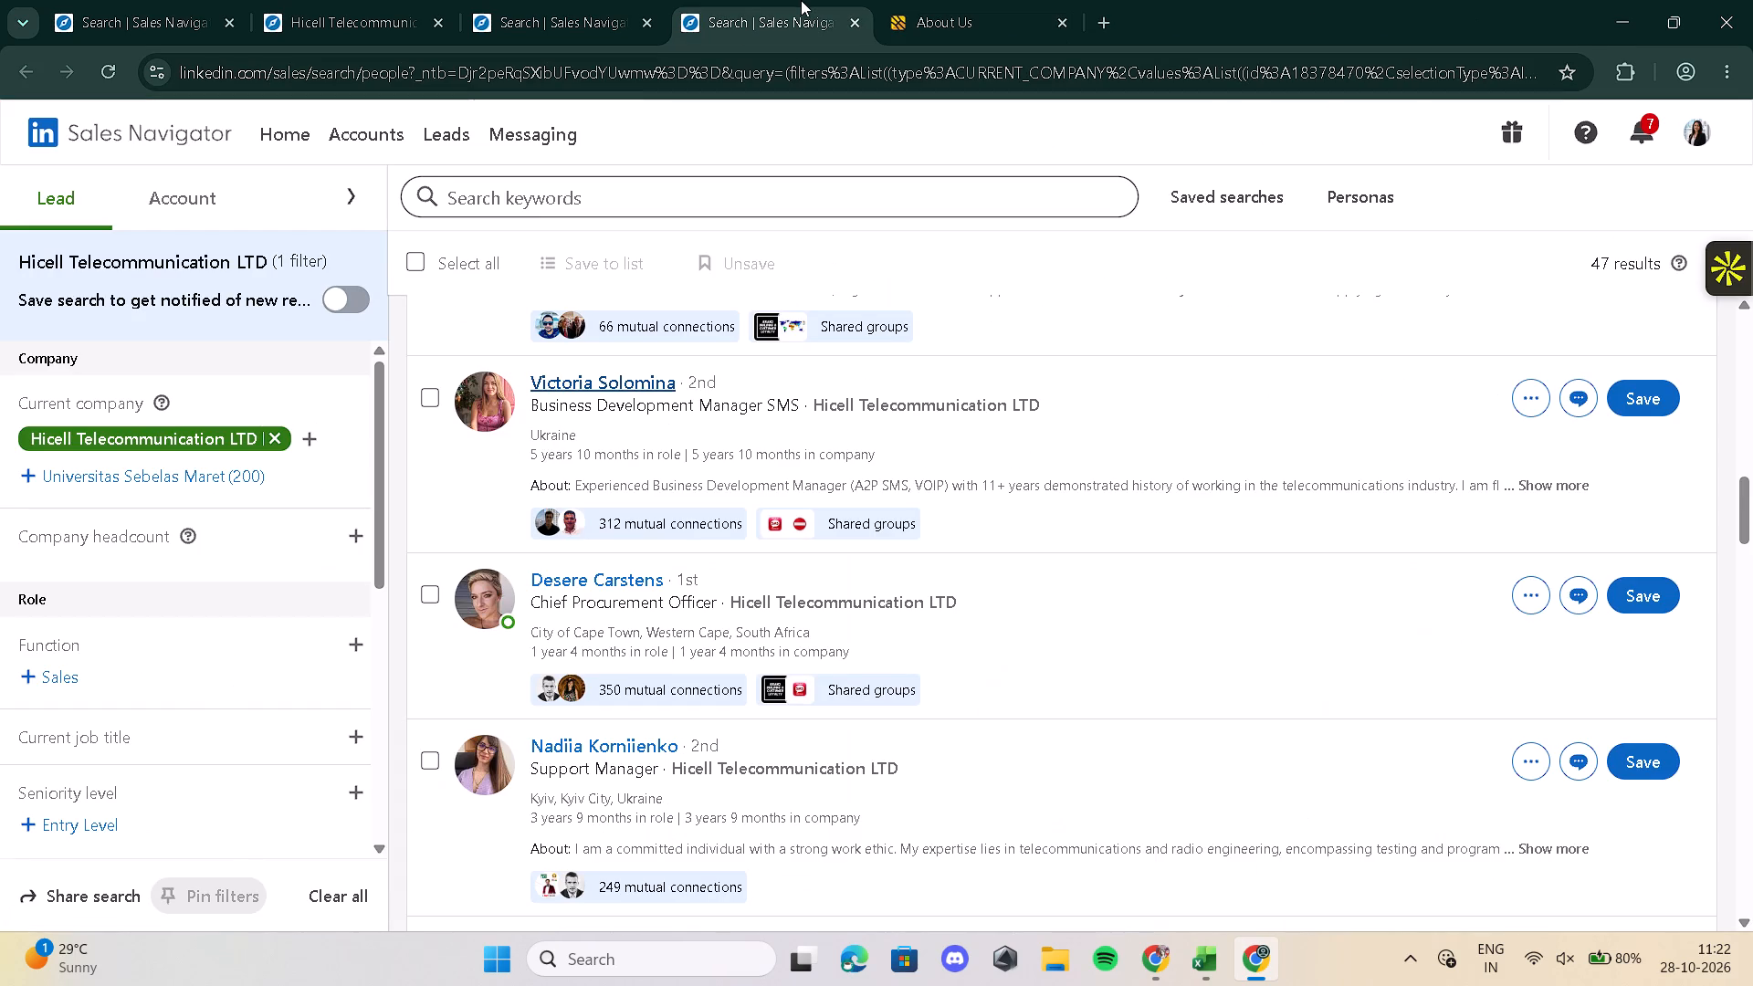
{"action": "scroll", "coordinate": [1053, 422], "scroll_direction": "down", "scroll_amount": 1}
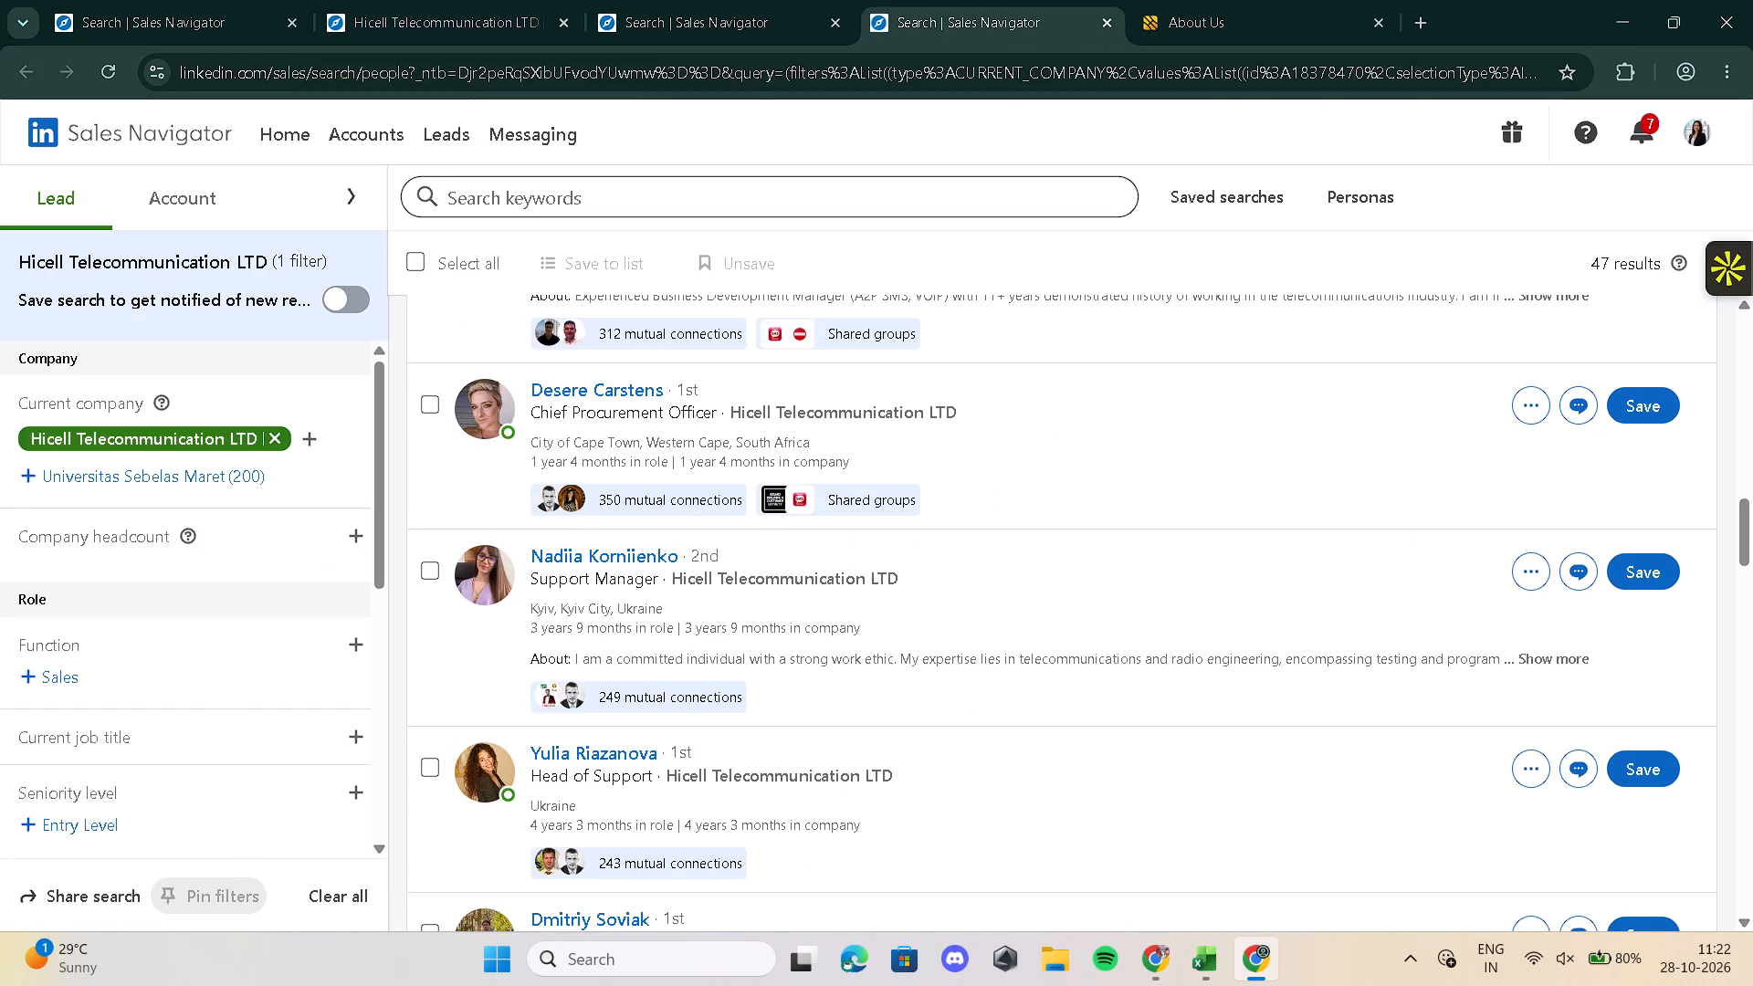
{"action": "right_click", "coordinate": [626, 562]}
{"action": "left_click", "coordinate": [789, 588]}
{"action": "left_click", "coordinate": [1102, 3]}
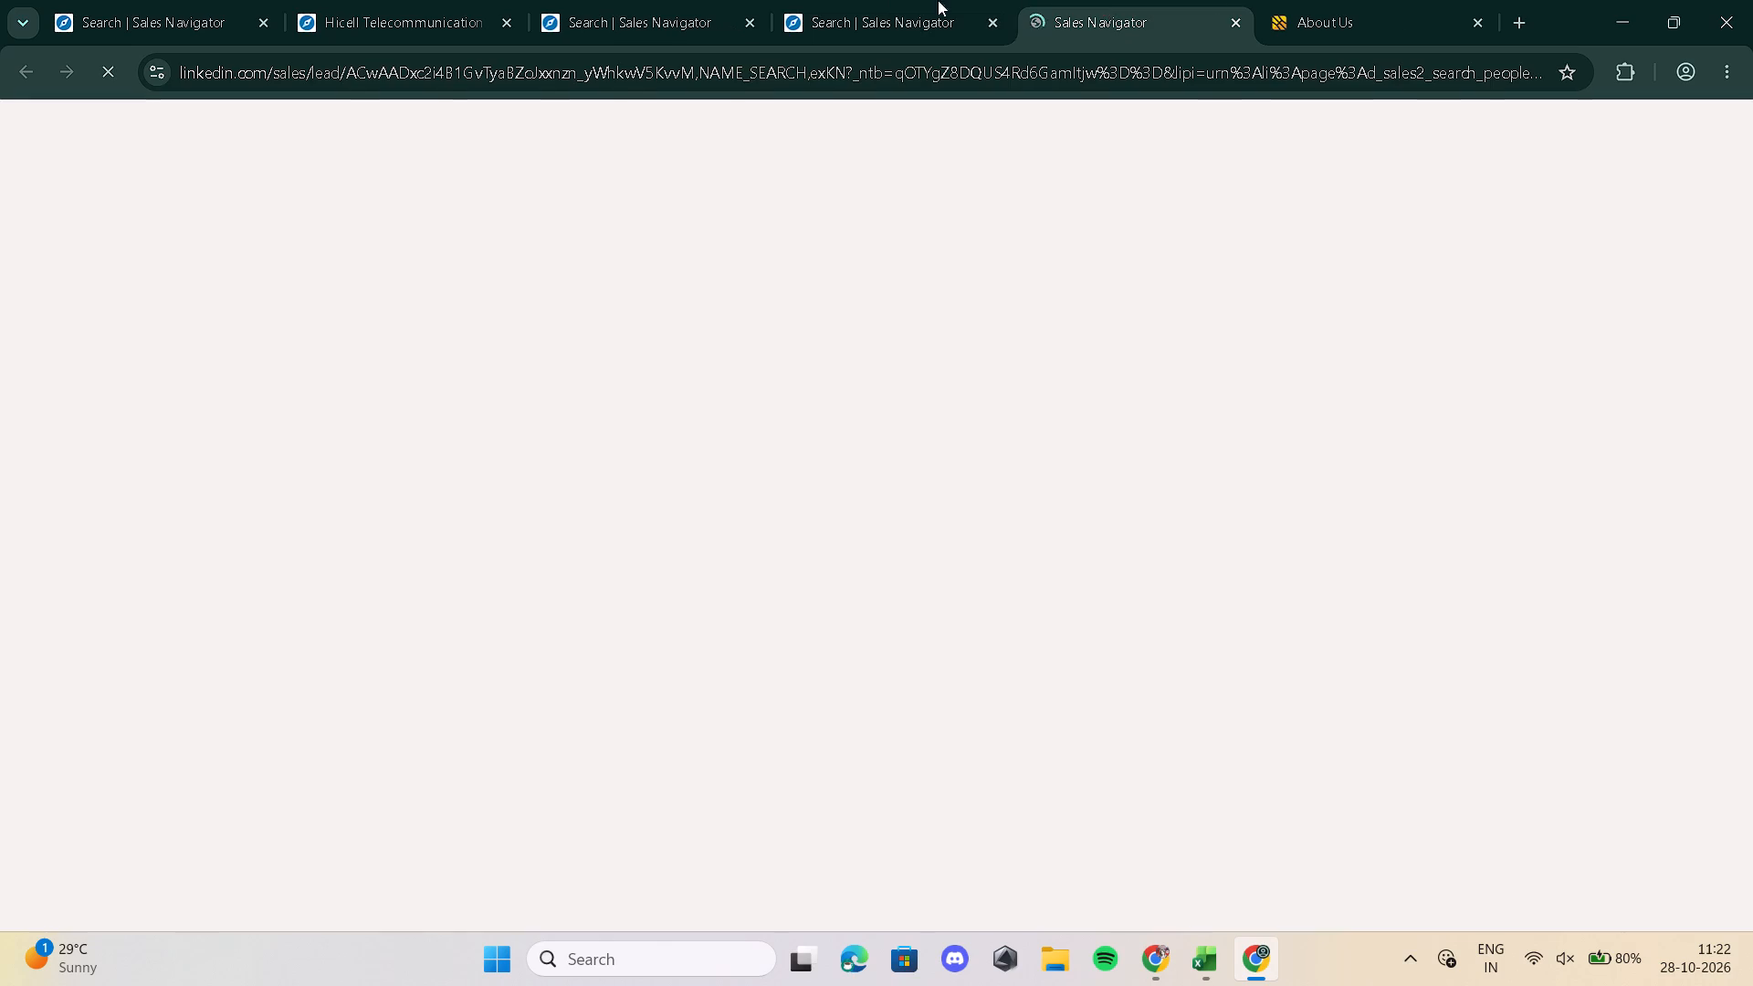
{"action": "left_click", "coordinate": [887, 0]}
{"action": "left_click", "coordinate": [1062, 0]}
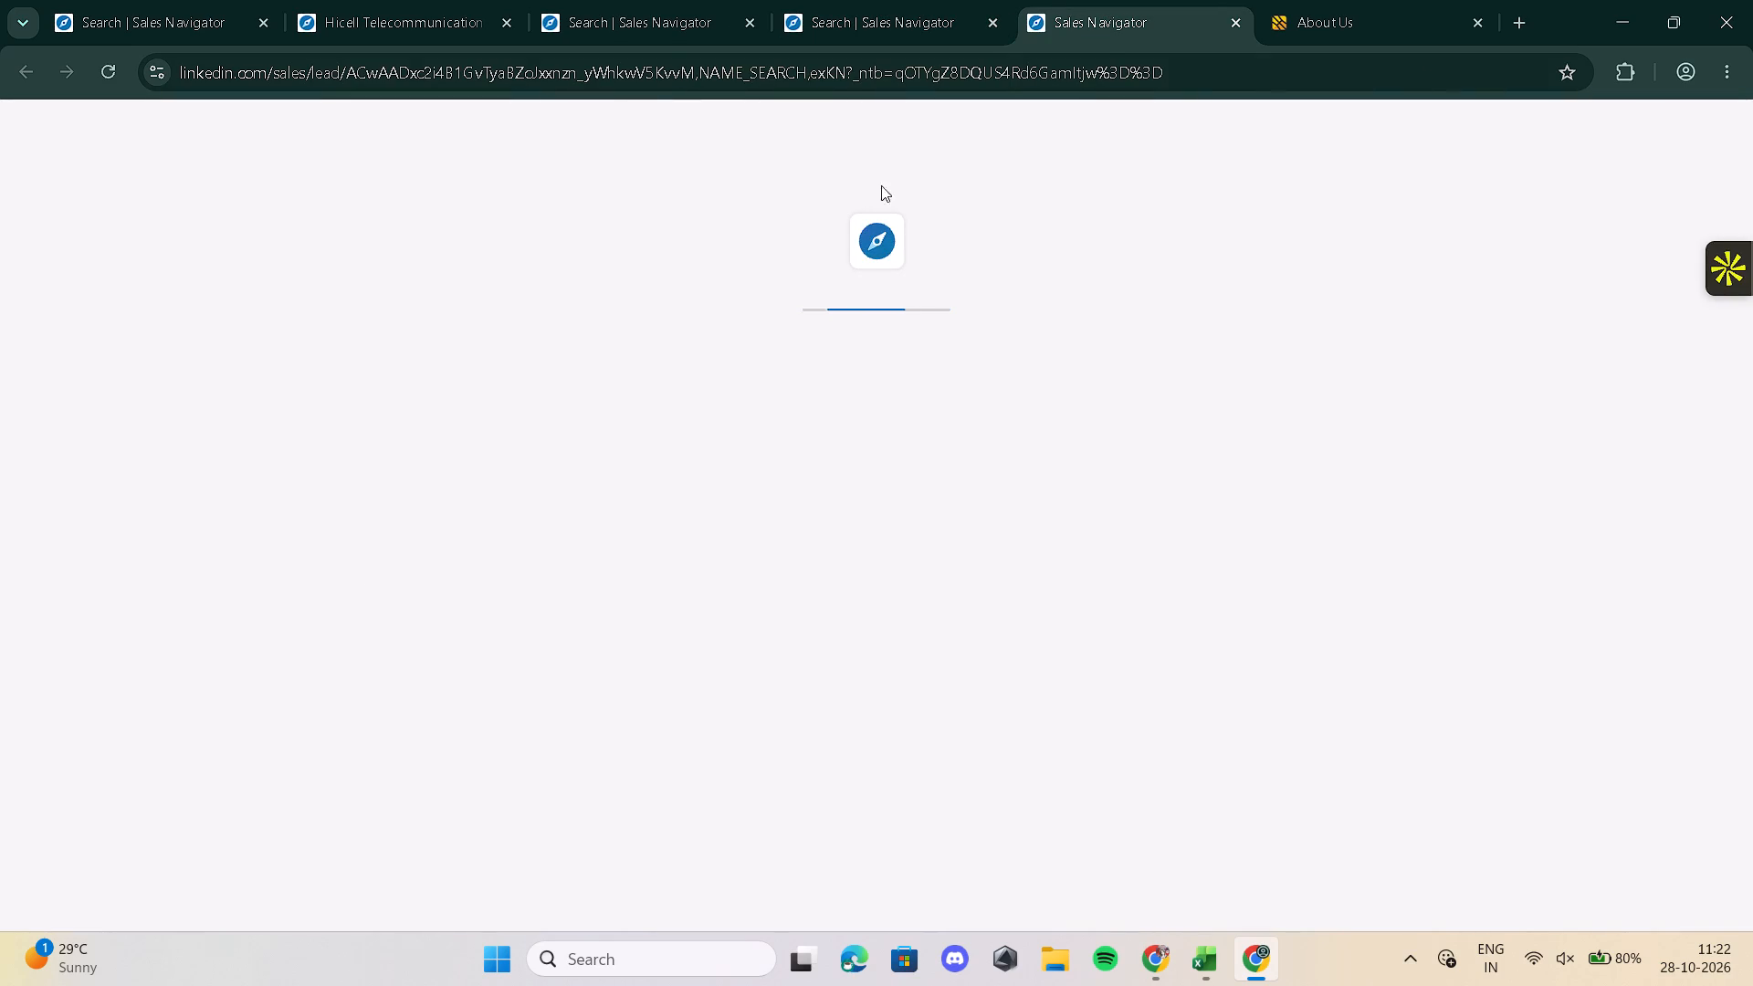
{"action": "left_click", "coordinate": [928, 0]}
{"action": "left_click", "coordinate": [1102, 0]}
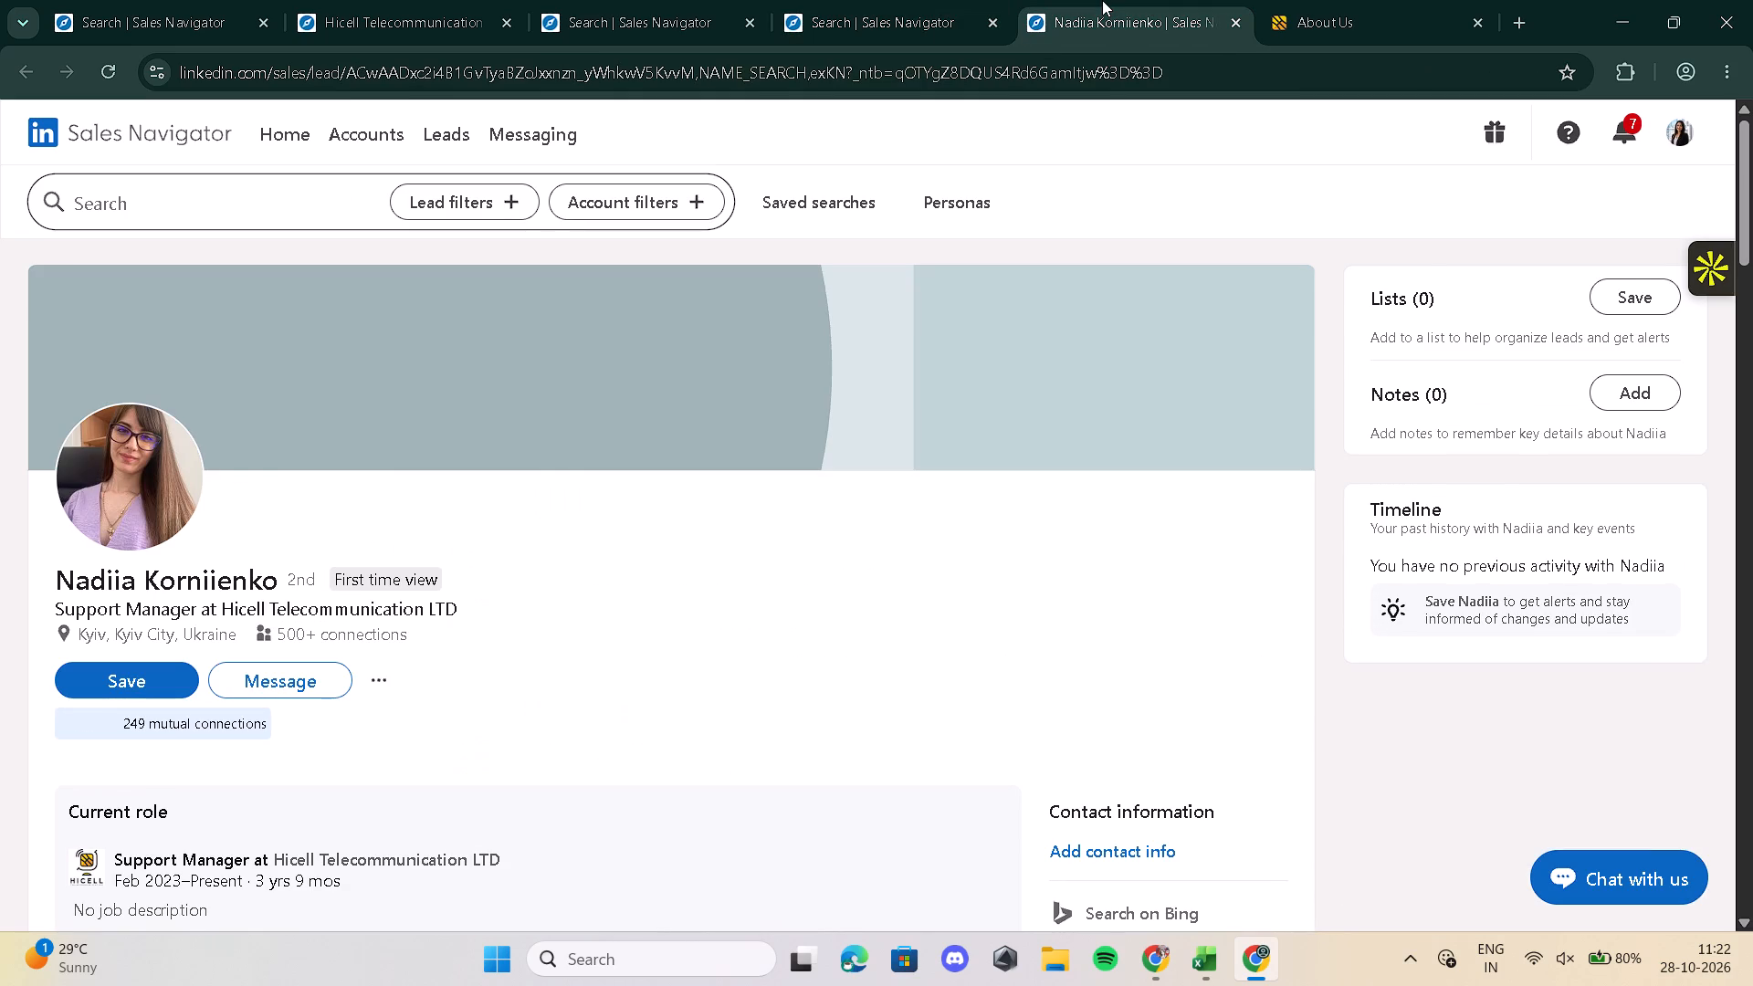
{"action": "left_click", "coordinate": [938, 0]}
{"action": "left_click", "coordinate": [1068, 0]}
{"action": "scroll", "coordinate": [570, 614], "scroll_direction": "down", "scroll_amount": 1}
{"action": "scroll", "coordinate": [570, 614], "scroll_direction": "up", "scroll_amount": 4}
{"action": "left_click", "coordinate": [1239, 21]}
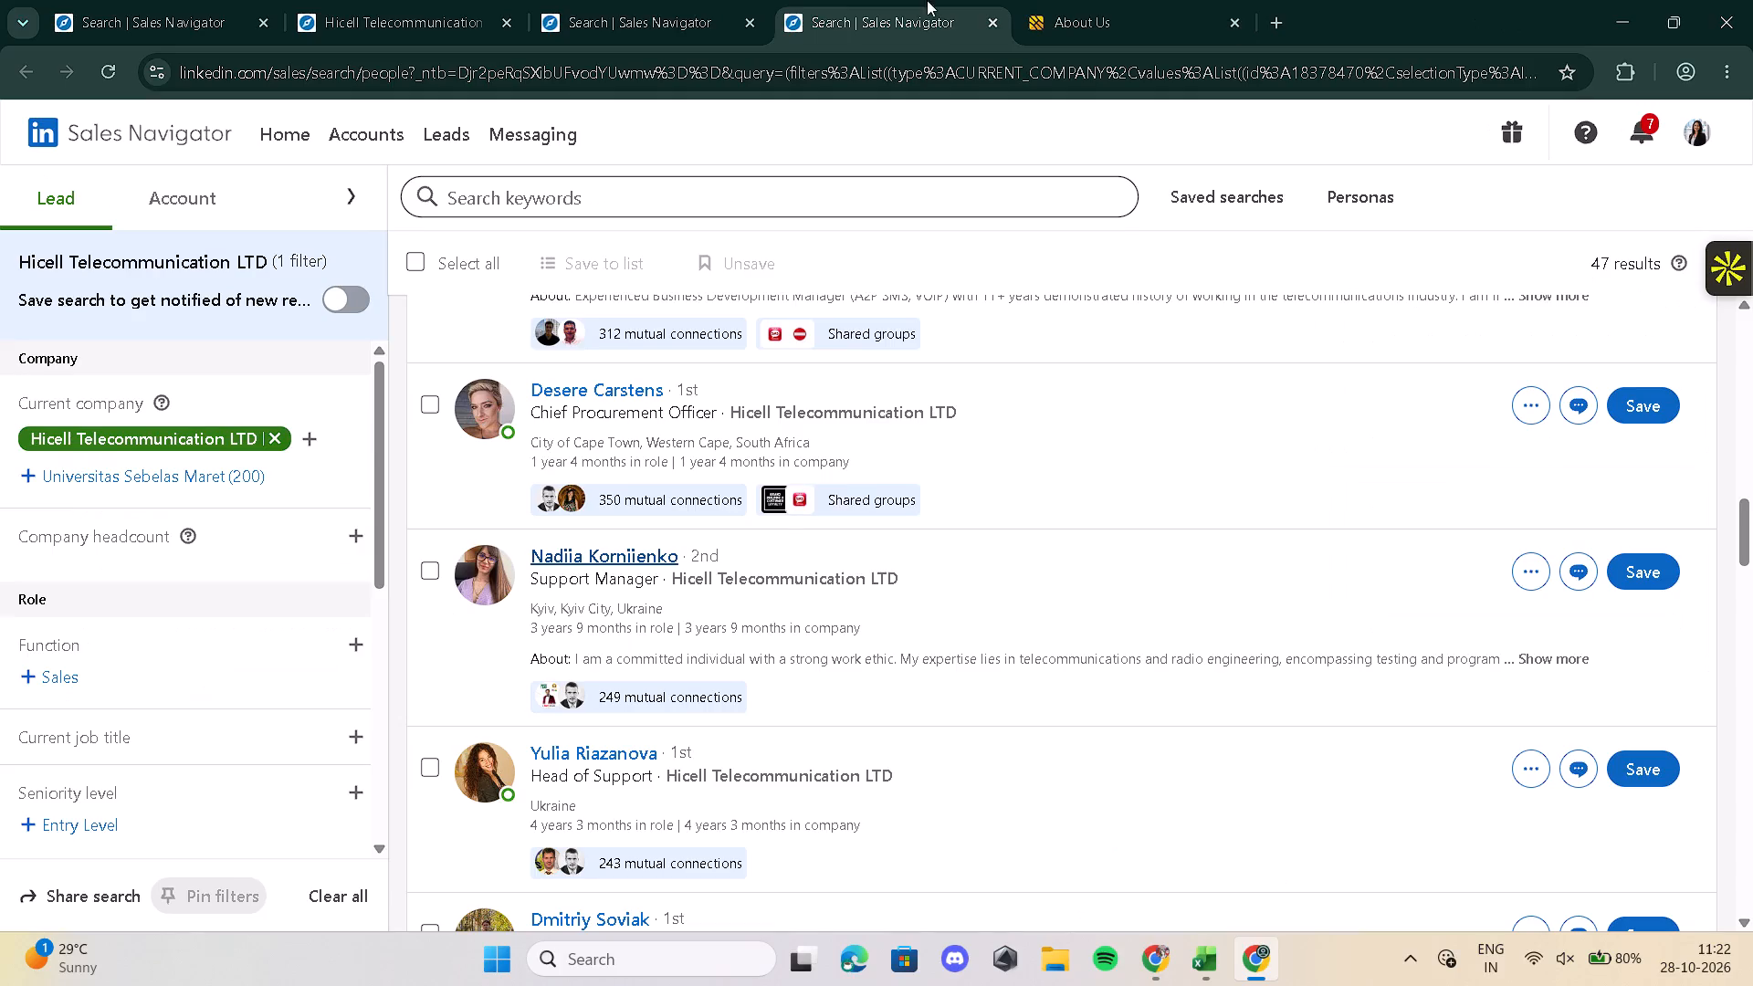
Open the Head of Support's Sales Navigator profile in a new tab, view it and return to the employee search results.
{"action": "scroll", "coordinate": [1165, 560], "scroll_direction": "down", "scroll_amount": 1}
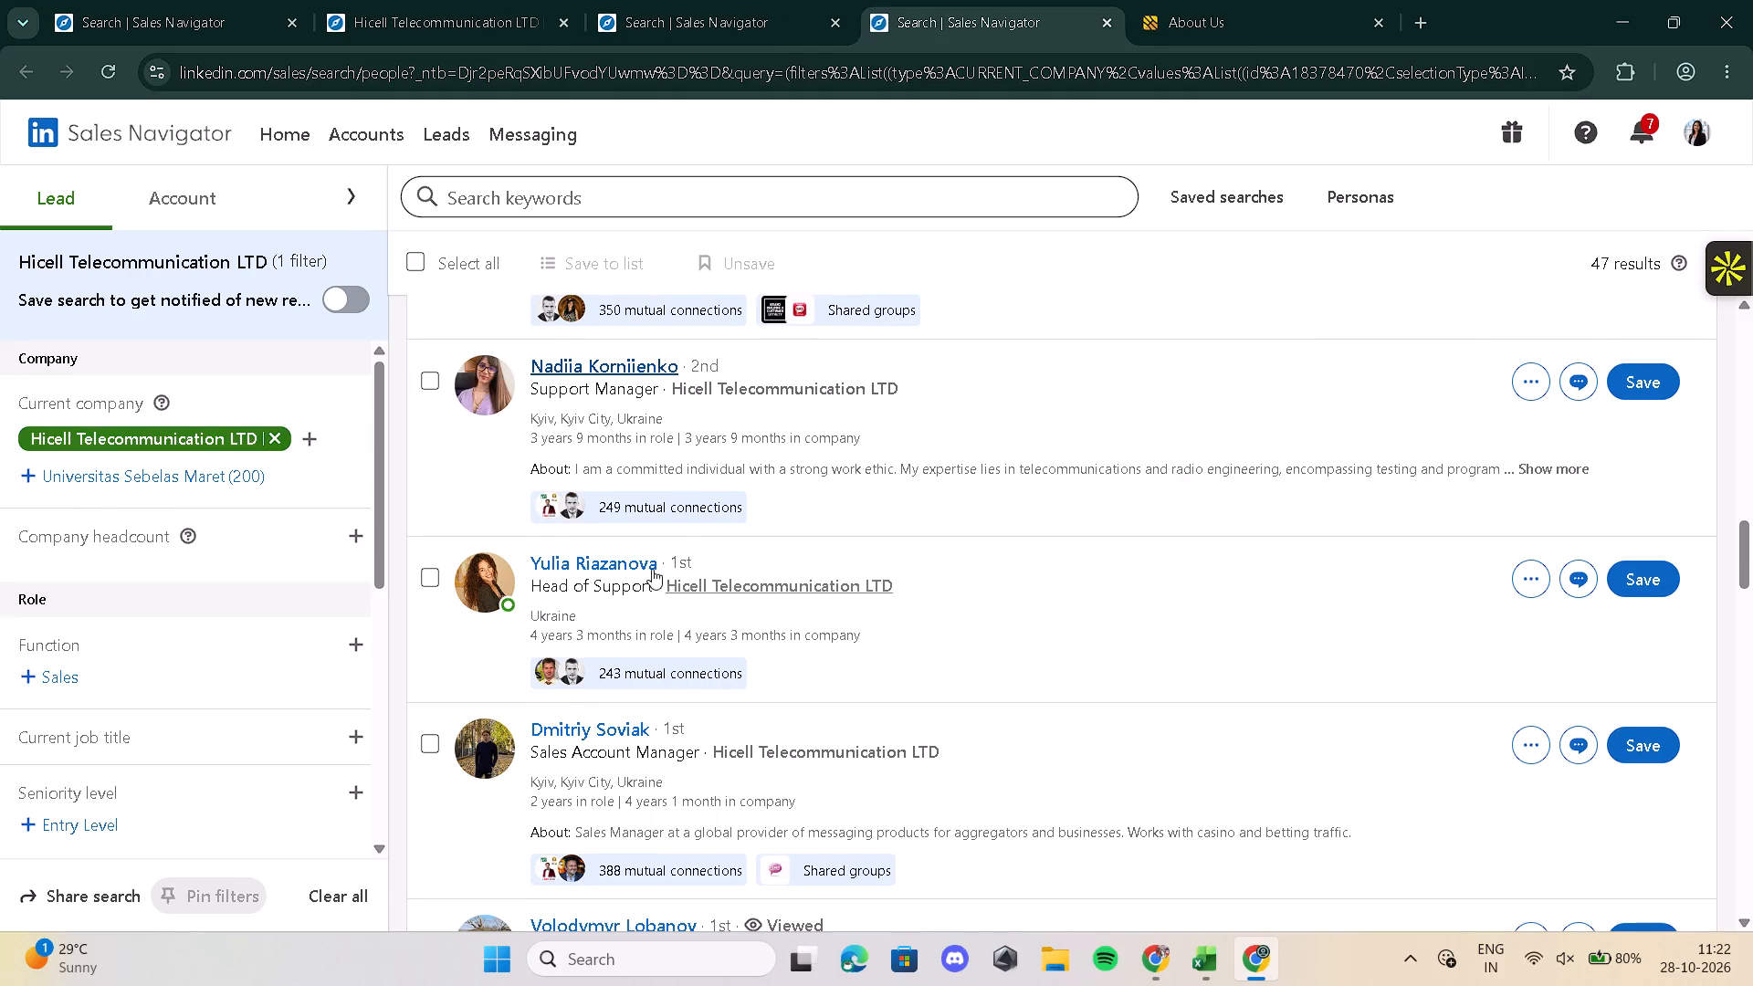
{"action": "right_click", "coordinate": [618, 565]}
{"action": "left_click", "coordinate": [740, 593]}
{"action": "left_click", "coordinate": [688, 0]}
{"action": "left_click", "coordinate": [802, 0]}
{"action": "left_click", "coordinate": [1093, 0]}
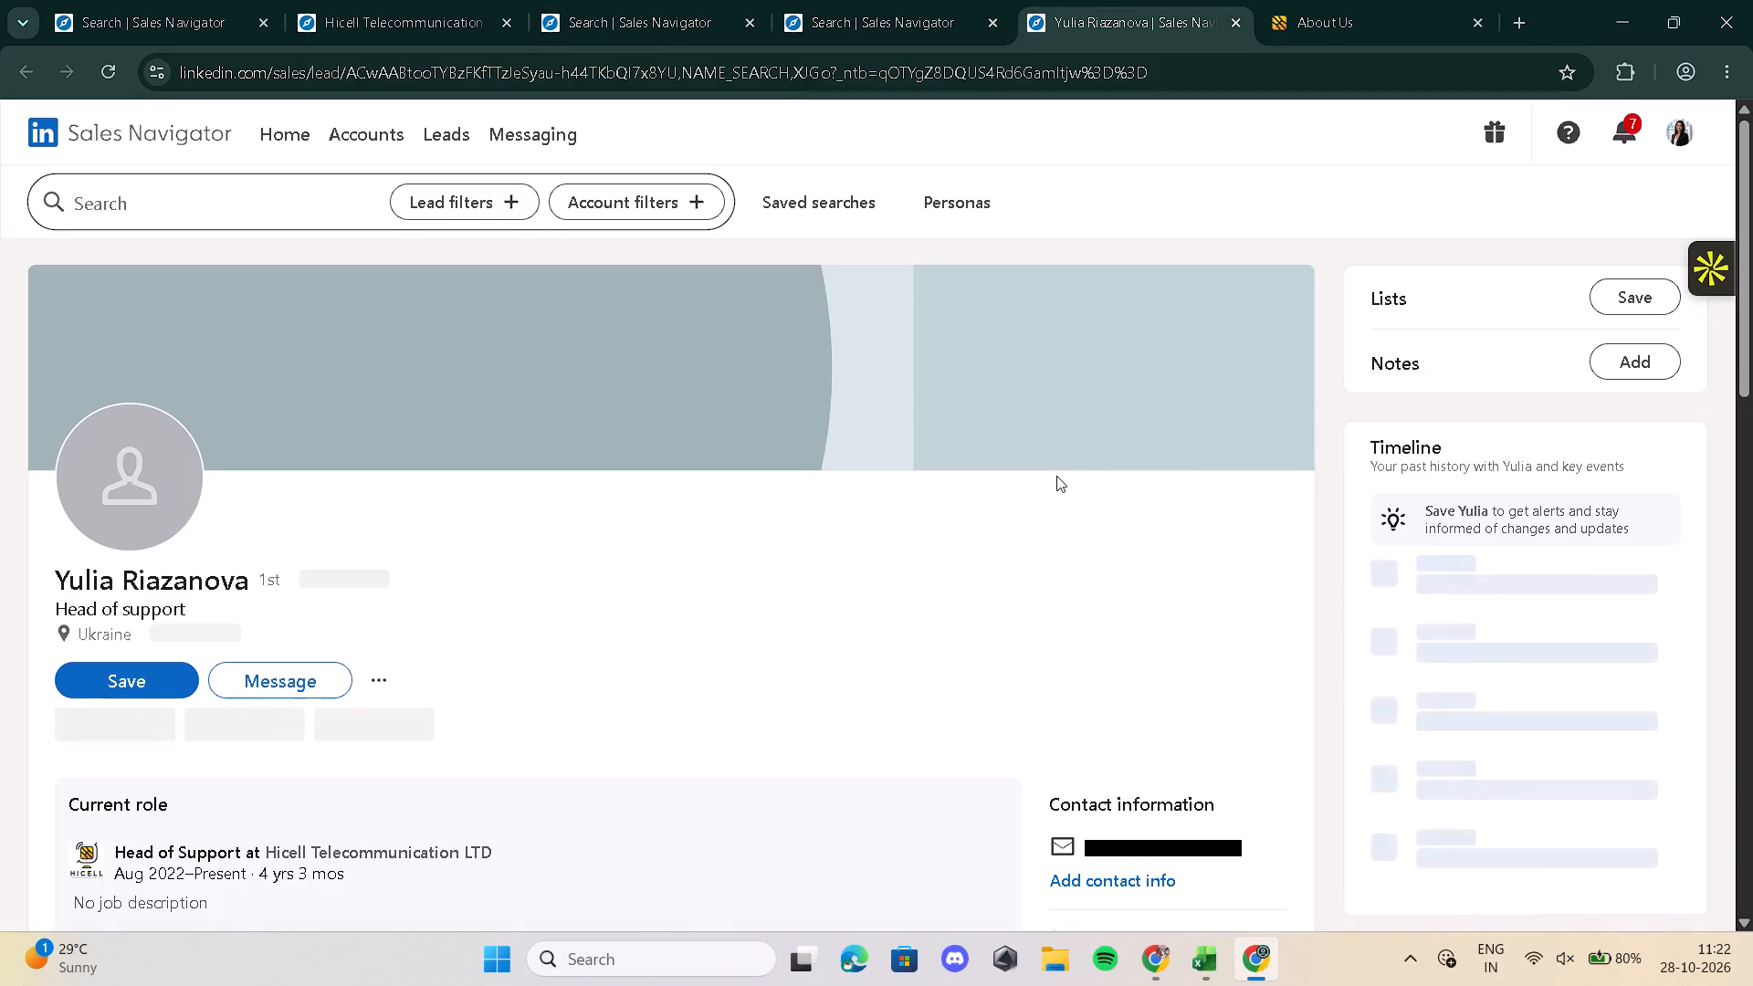
{"action": "left_click", "coordinate": [880, 0]}
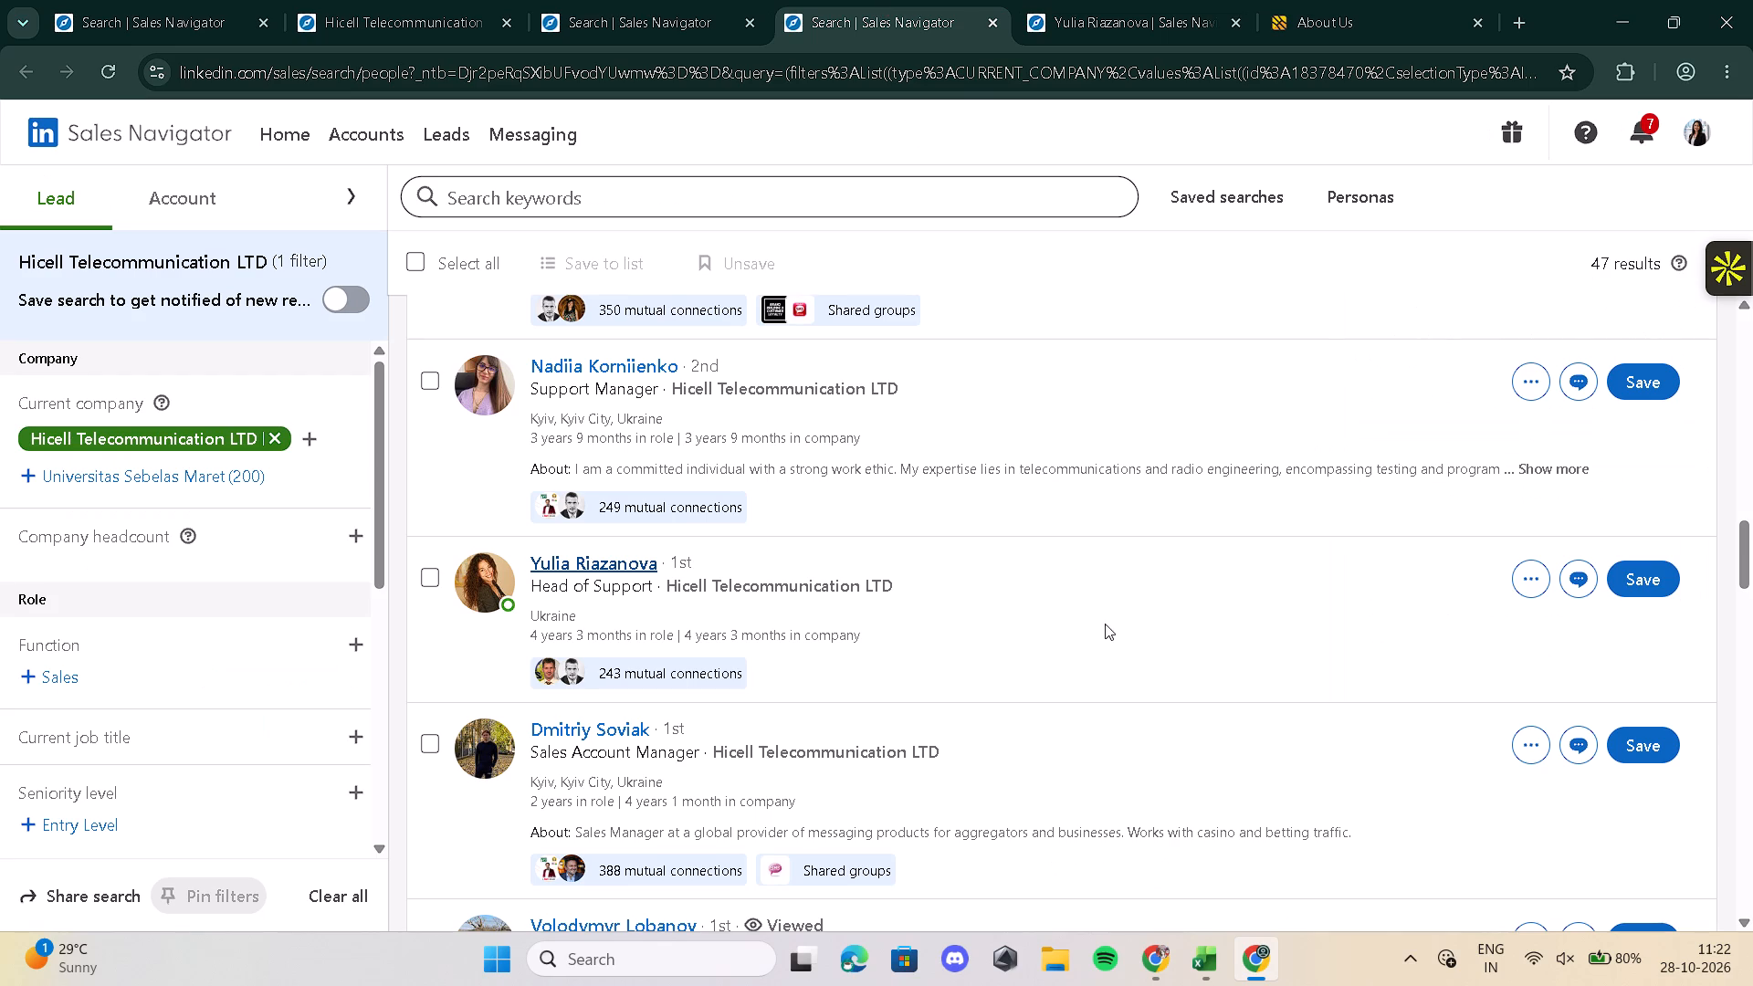
Examine the remaining people on the first page of Hicell Telecommunication LTD's employee results for suitable leads.
{"action": "scroll", "coordinate": [1094, 590], "scroll_direction": "down", "scroll_amount": 1}
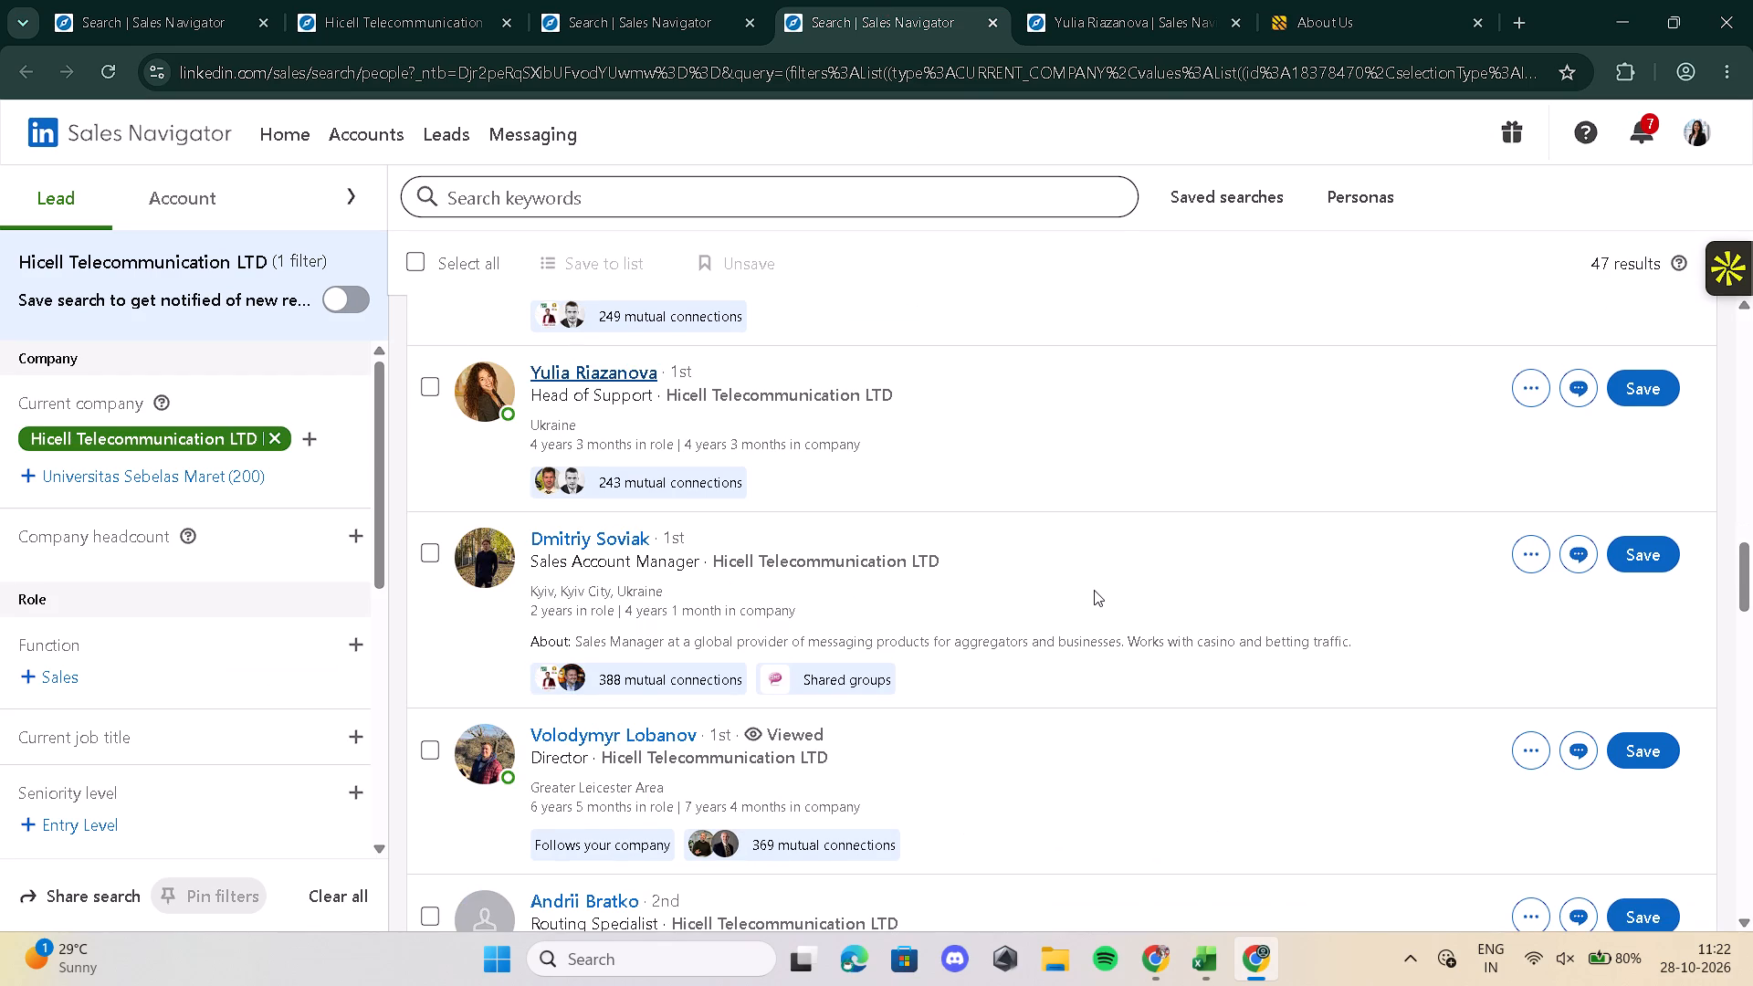
{"action": "scroll", "coordinate": [1094, 590], "scroll_direction": "down", "scroll_amount": 3}
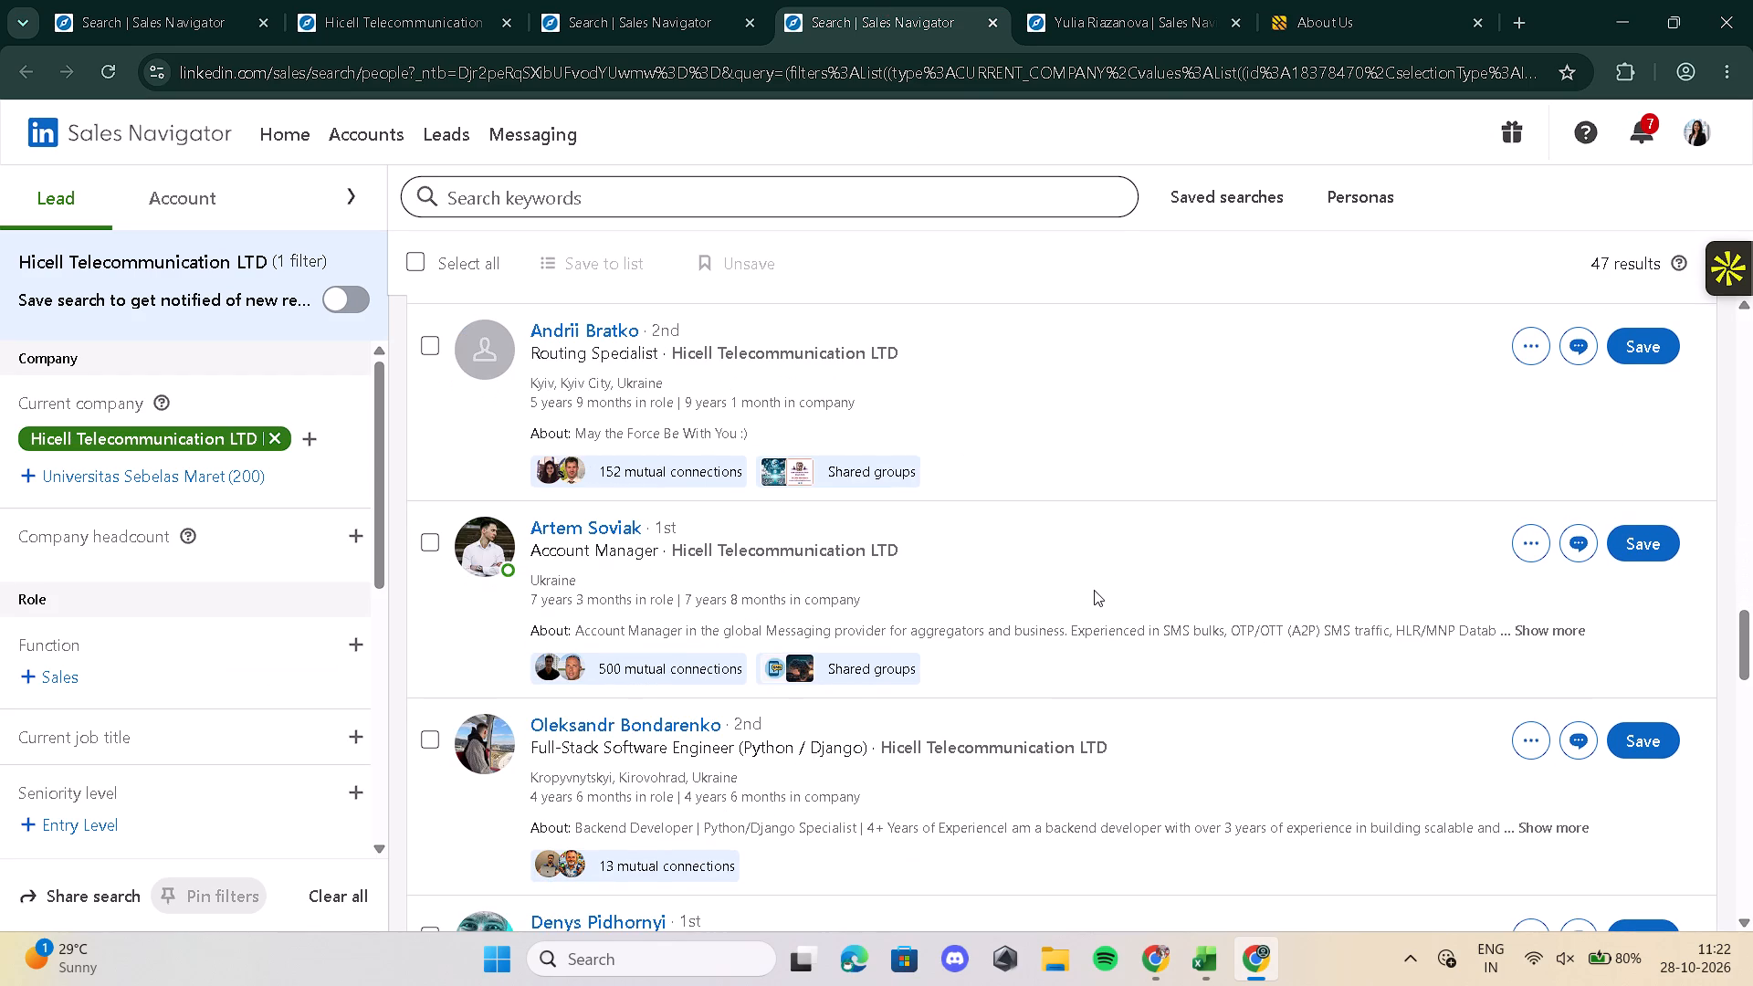
{"action": "scroll", "coordinate": [1094, 590], "scroll_direction": "up", "scroll_amount": 1}
{"action": "scroll", "coordinate": [1094, 590], "scroll_direction": "down", "scroll_amount": 2}
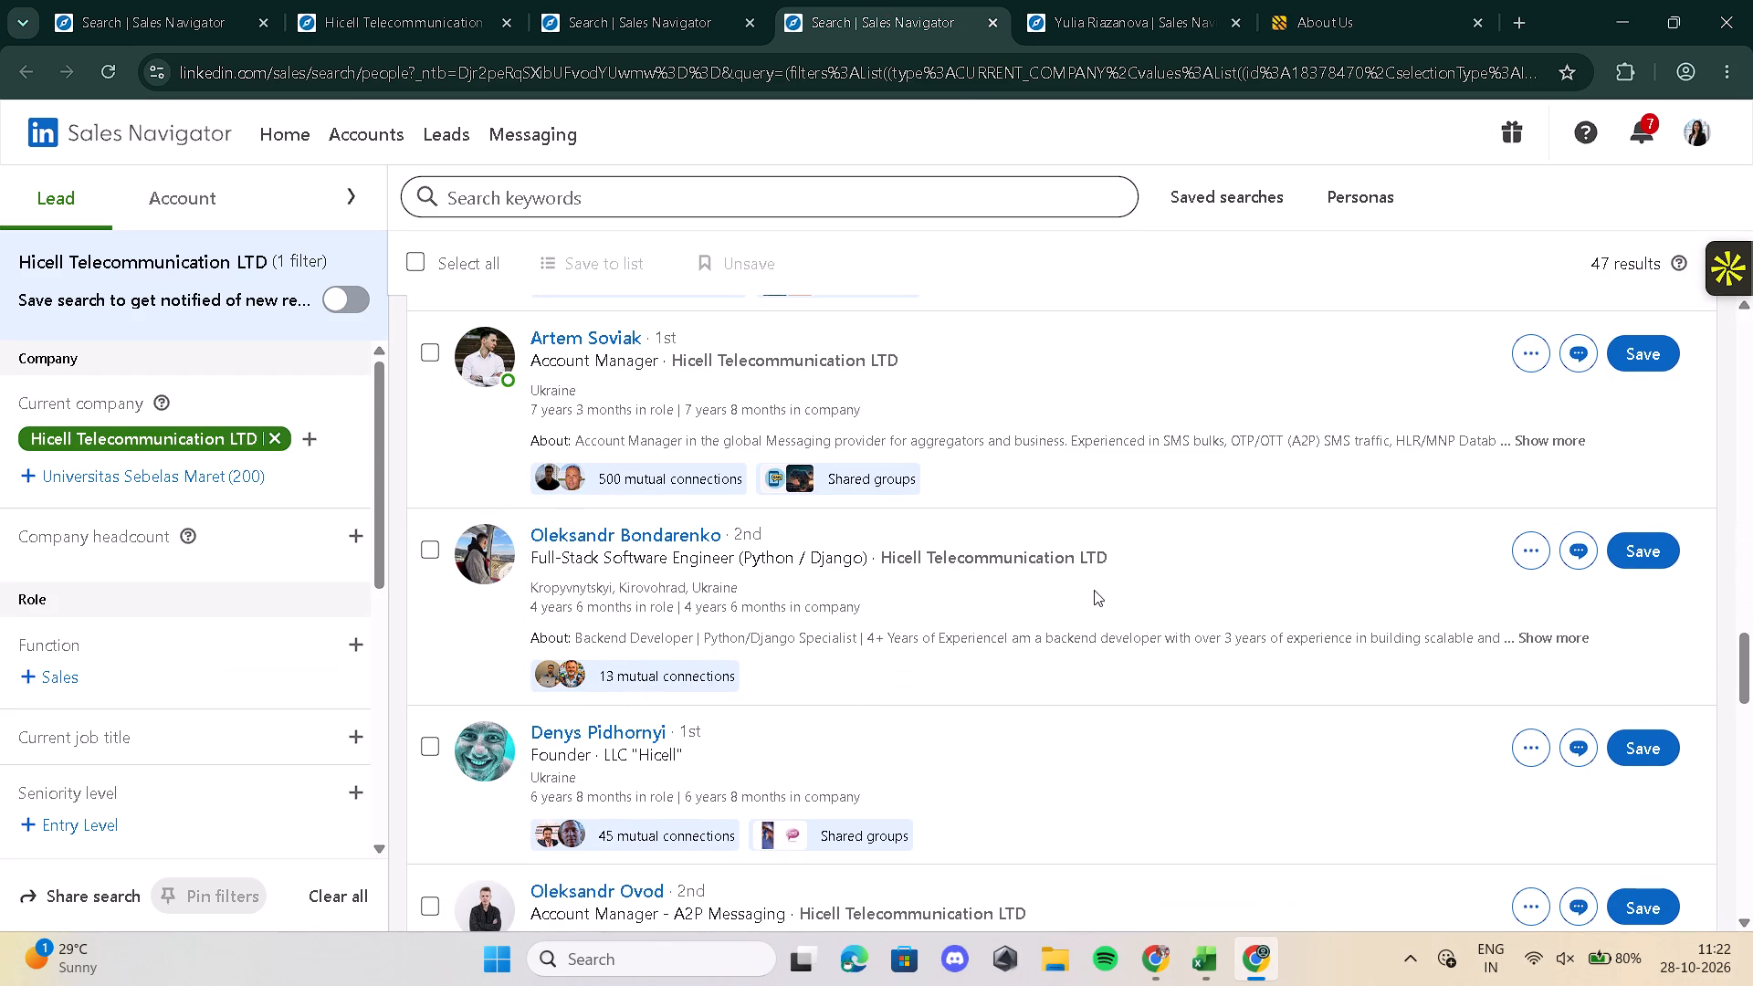
{"action": "scroll", "coordinate": [1094, 590], "scroll_direction": "down", "scroll_amount": 5}
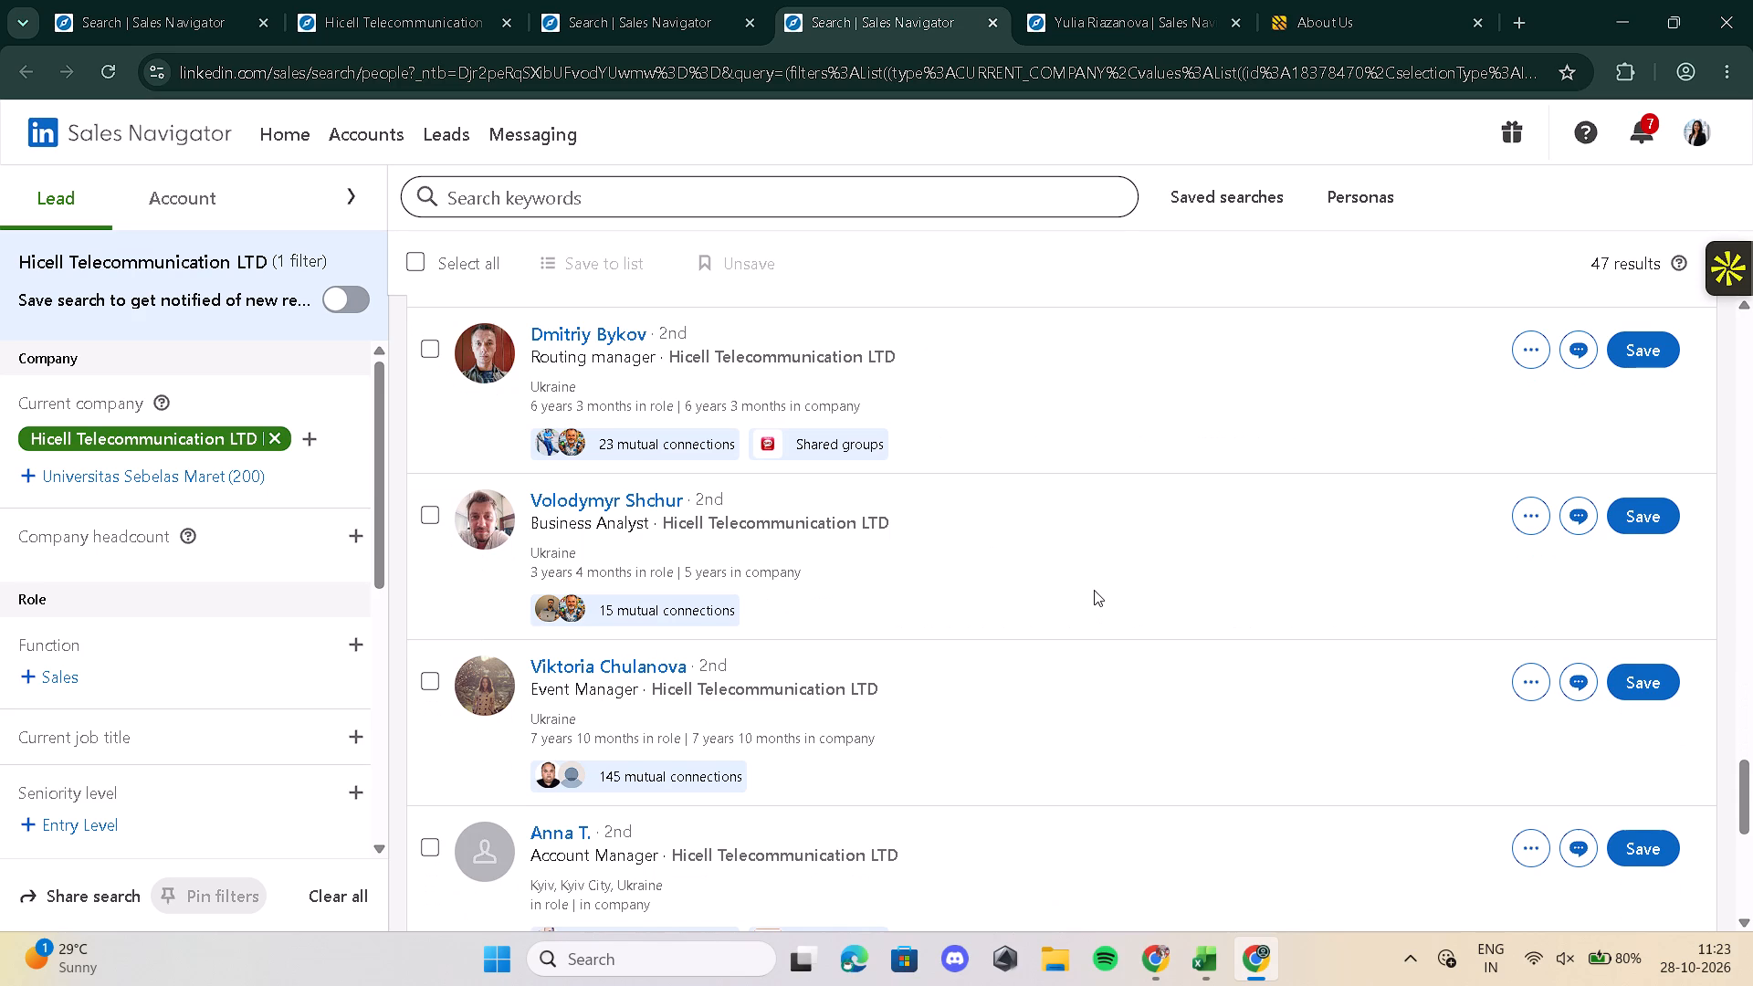
{"action": "scroll", "coordinate": [1094, 590], "scroll_direction": "down", "scroll_amount": 2}
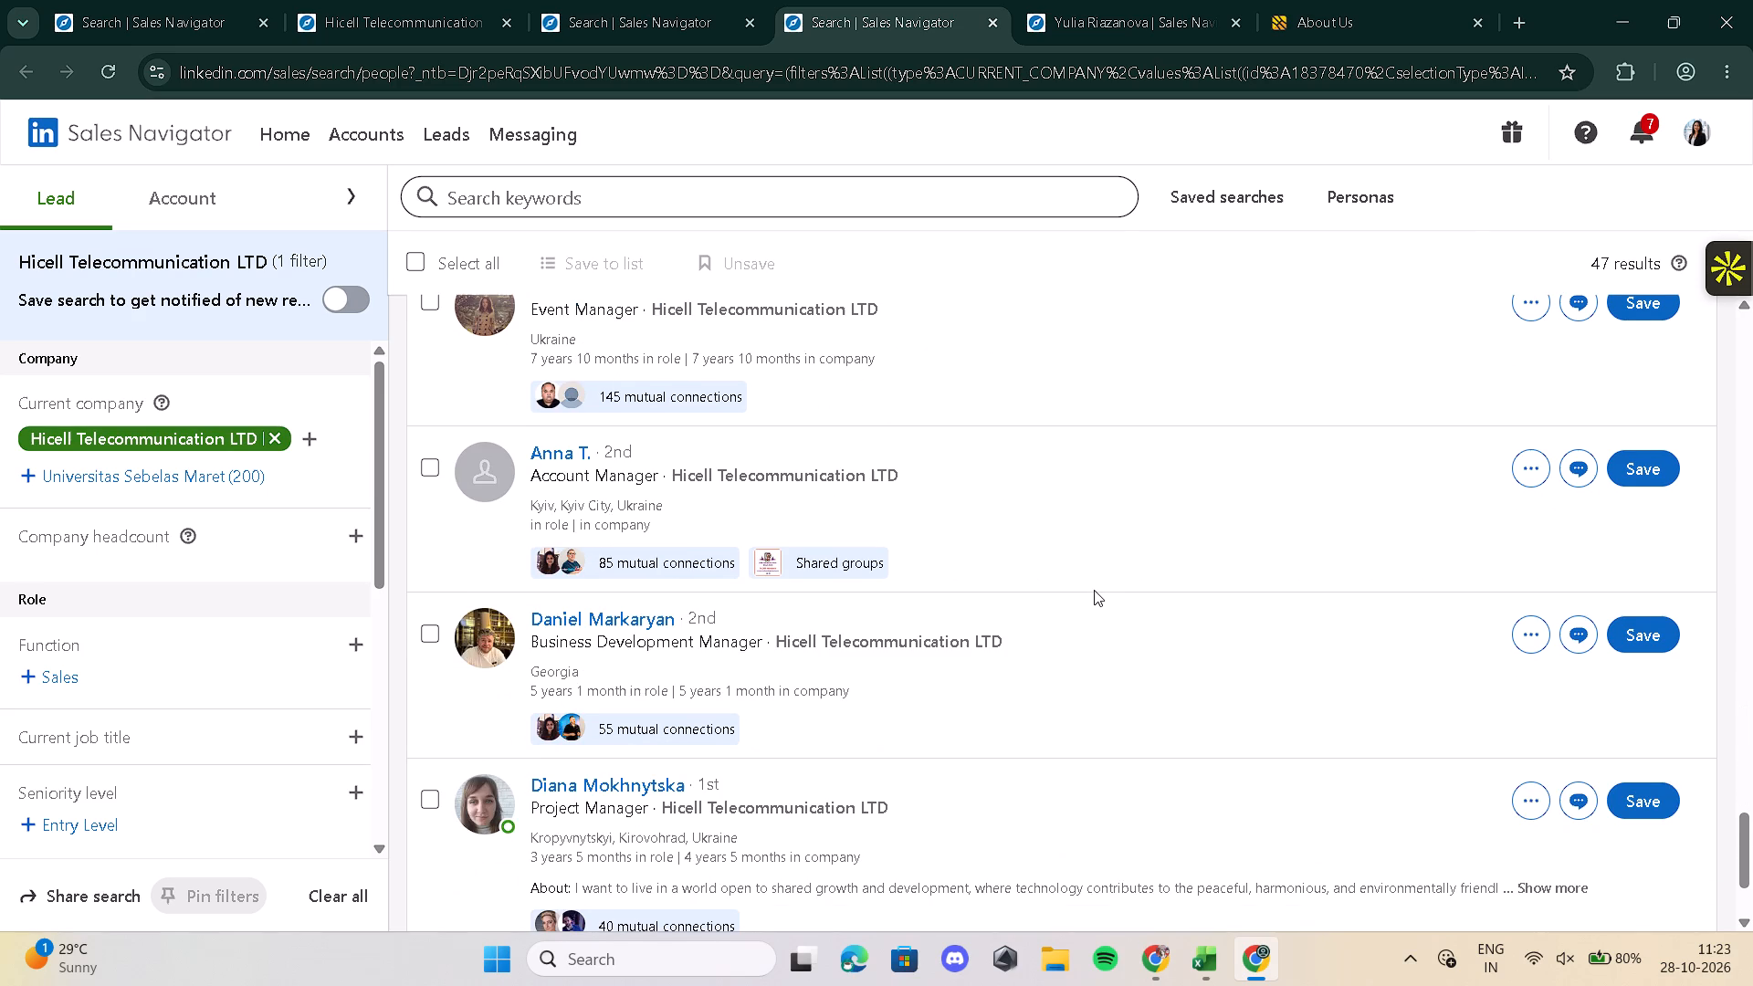
{"action": "scroll", "coordinate": [1093, 590], "scroll_direction": "down", "scroll_amount": 1}
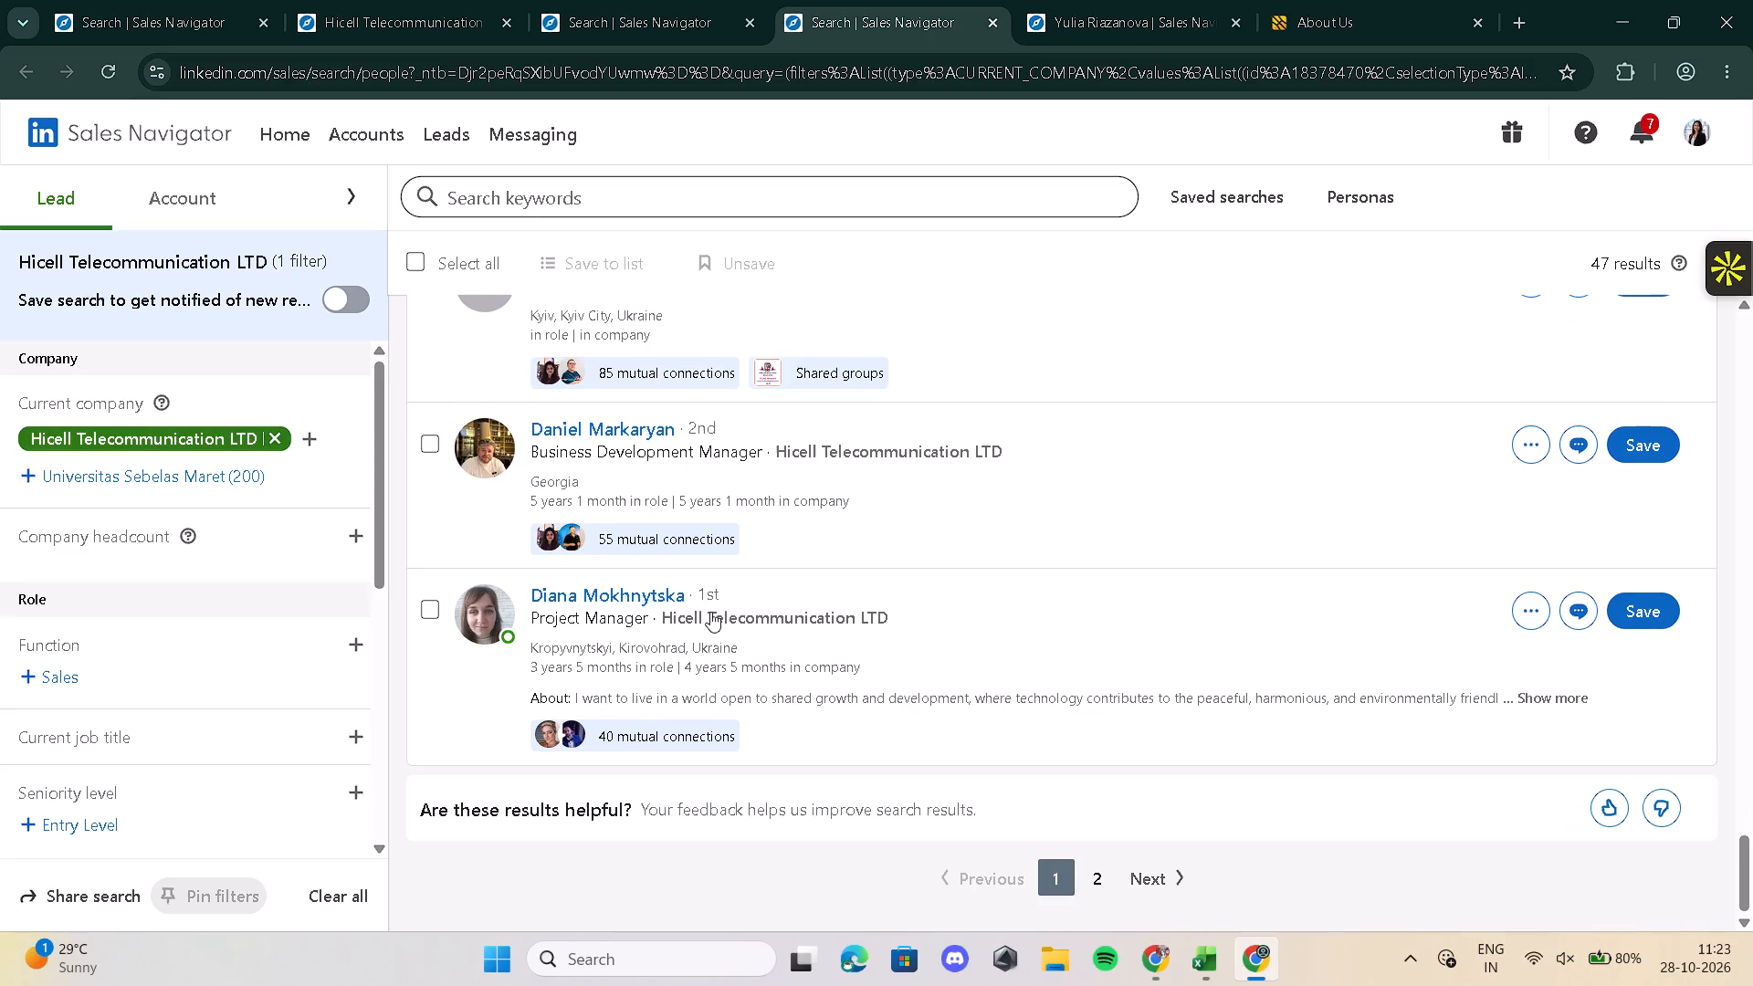
Open the Hicell Telecommunication LTD Project Manager's Sales Navigator profile in a new tab, view it and close it.
{"action": "right_click", "coordinate": [643, 593]}
{"action": "left_click", "coordinate": [750, 621]}
{"action": "left_click", "coordinate": [632, 0]}
{"action": "left_click", "coordinate": [847, 8]}
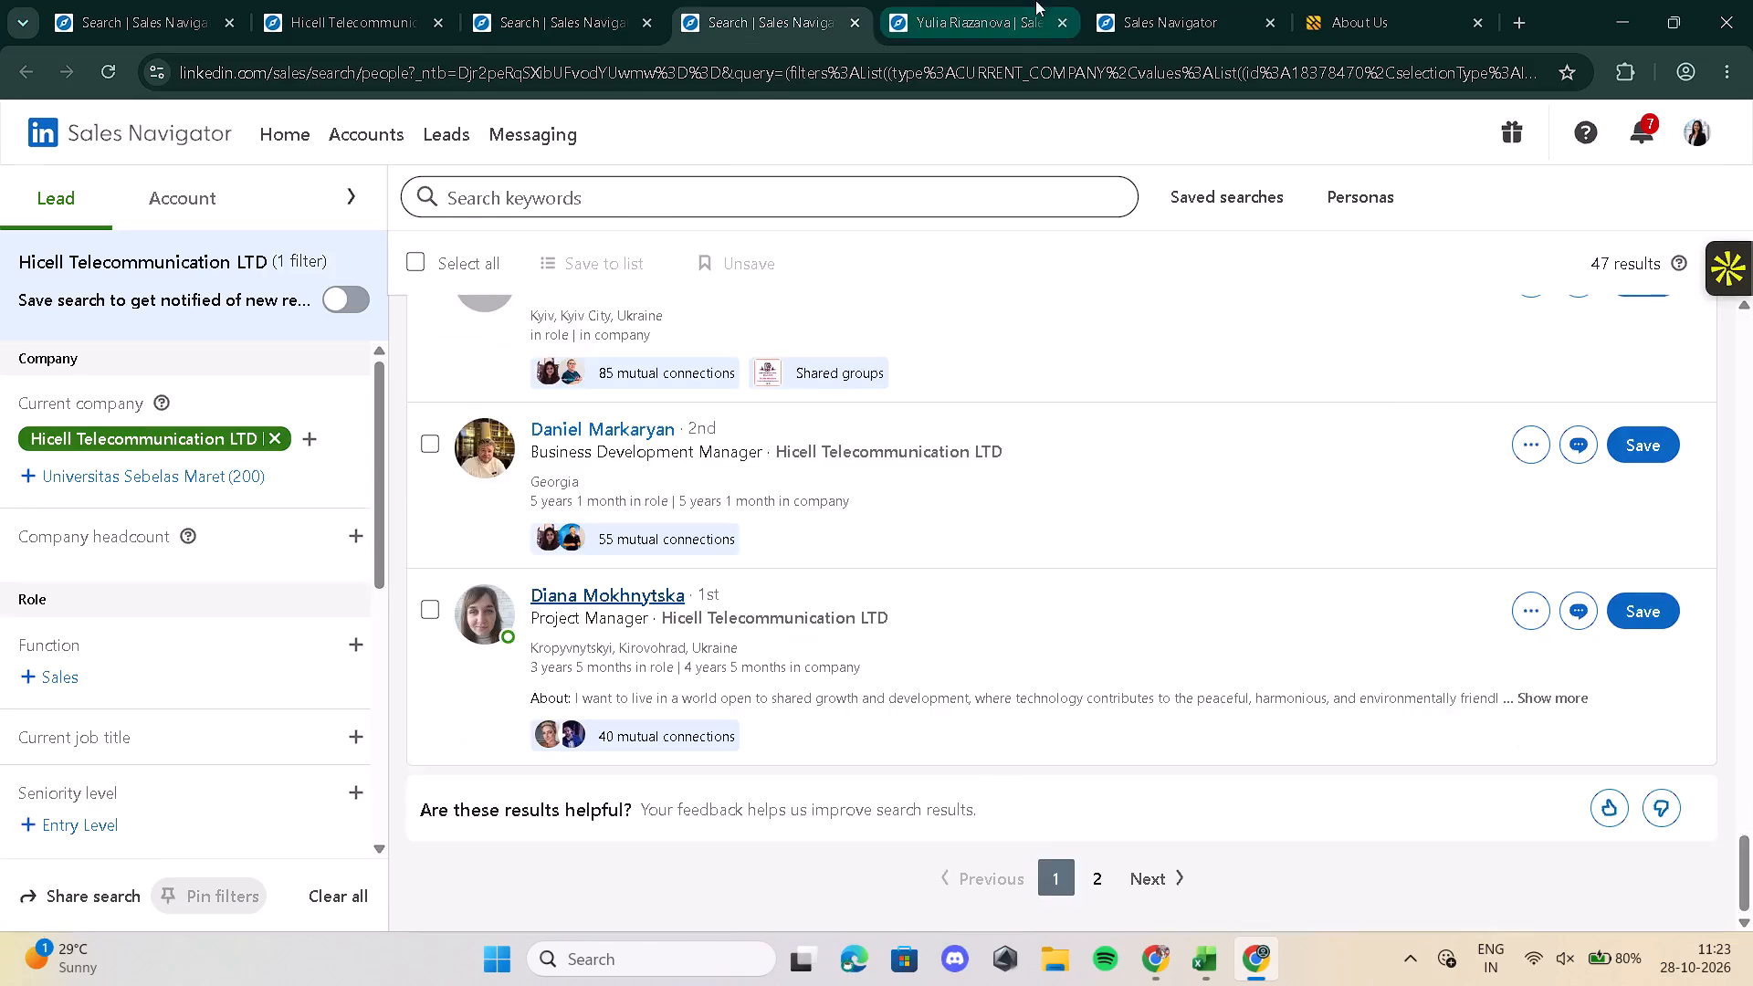
{"action": "left_click", "coordinate": [1035, 0]}
{"action": "left_click", "coordinate": [1164, 0]}
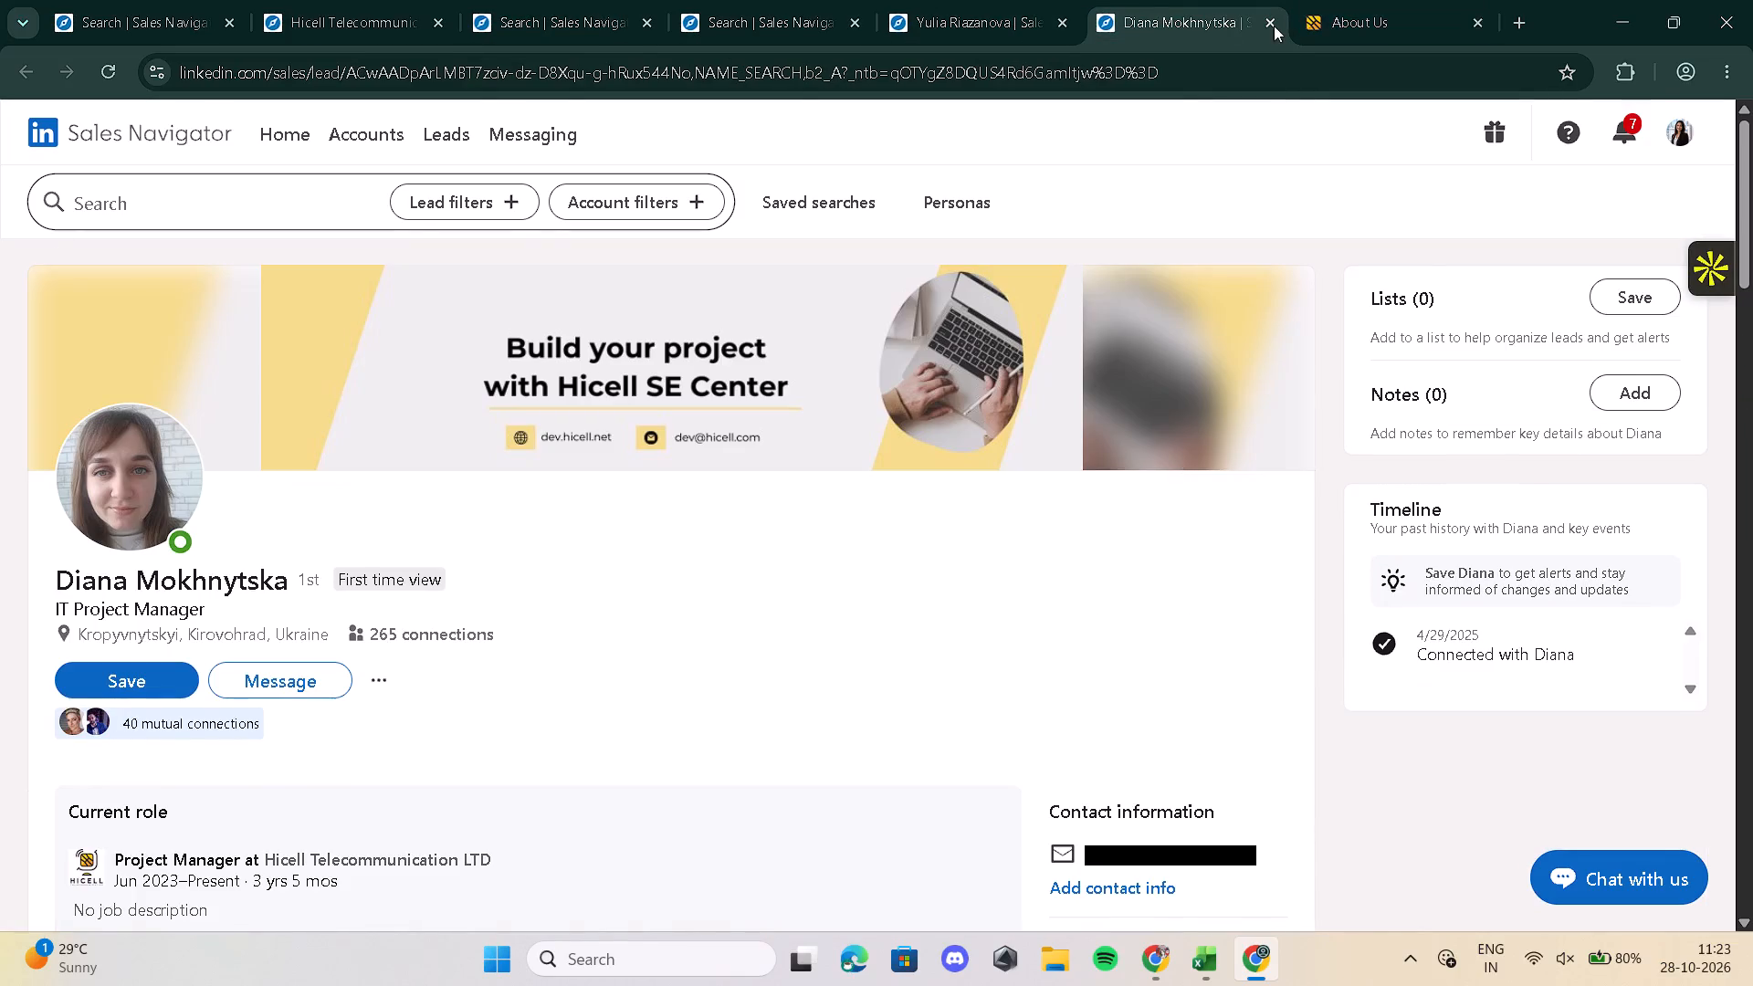
{"action": "left_click", "coordinate": [1274, 26]}
{"action": "left_click", "coordinate": [1057, 26]}
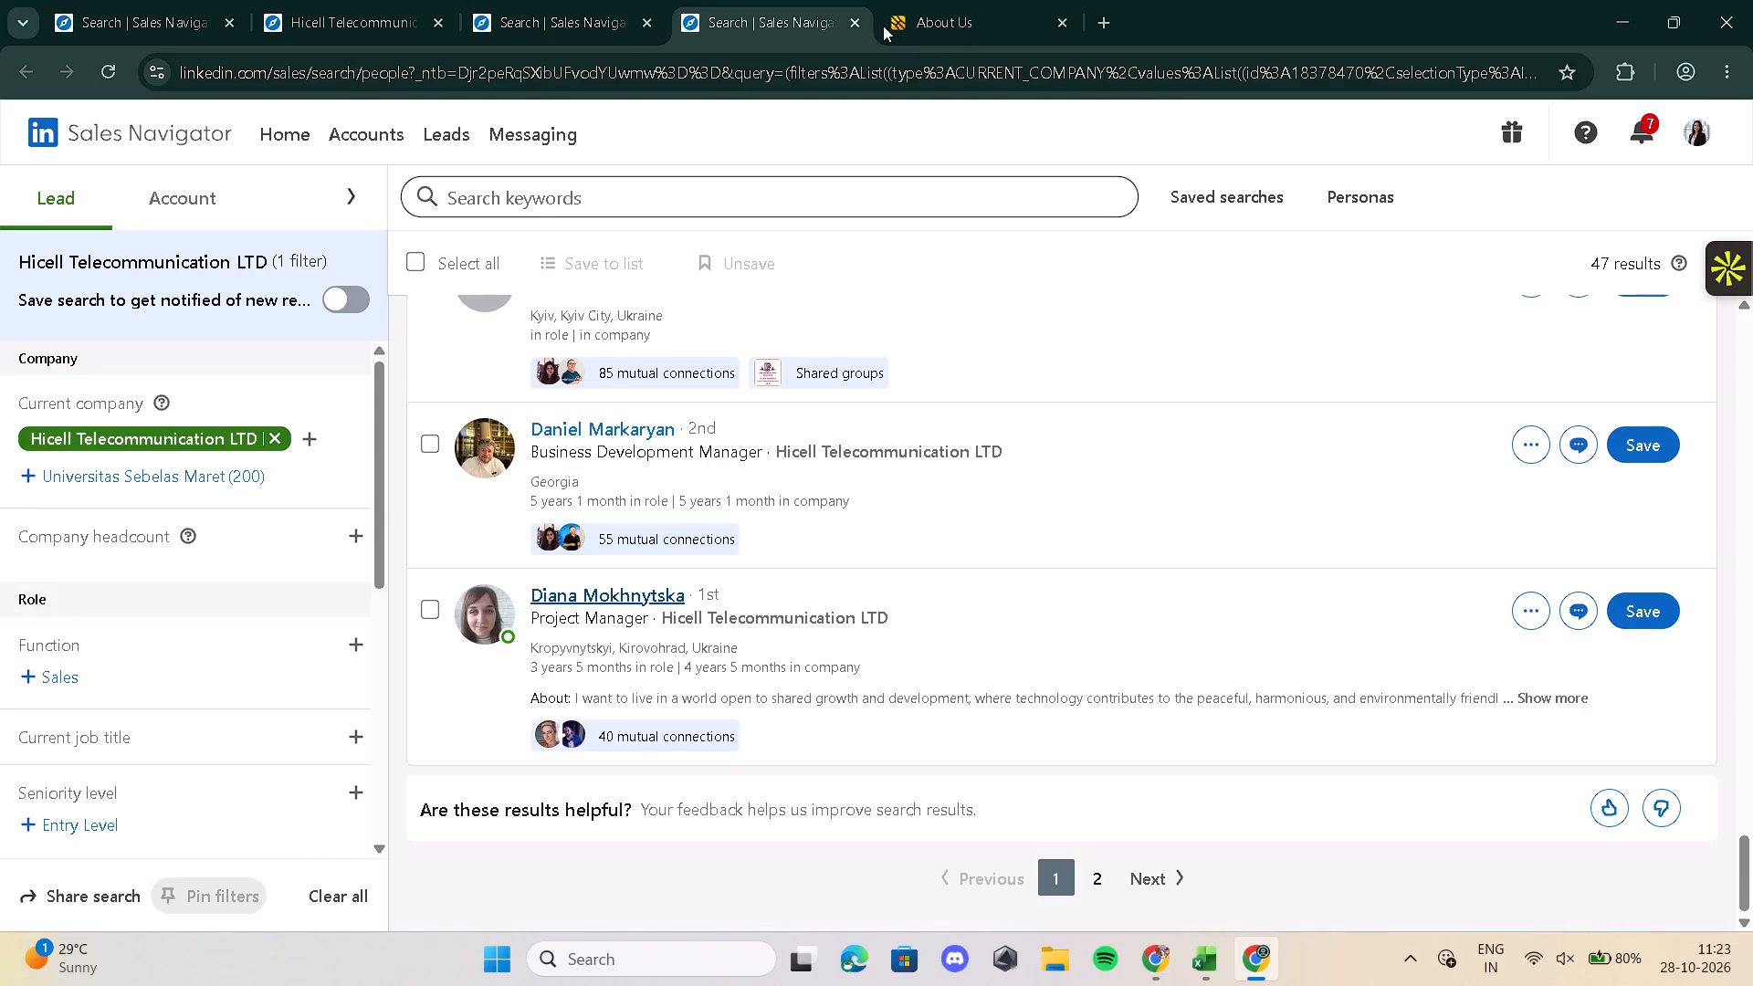
{"action": "left_click", "coordinate": [847, 25]}
{"action": "left_click", "coordinate": [600, 30]}
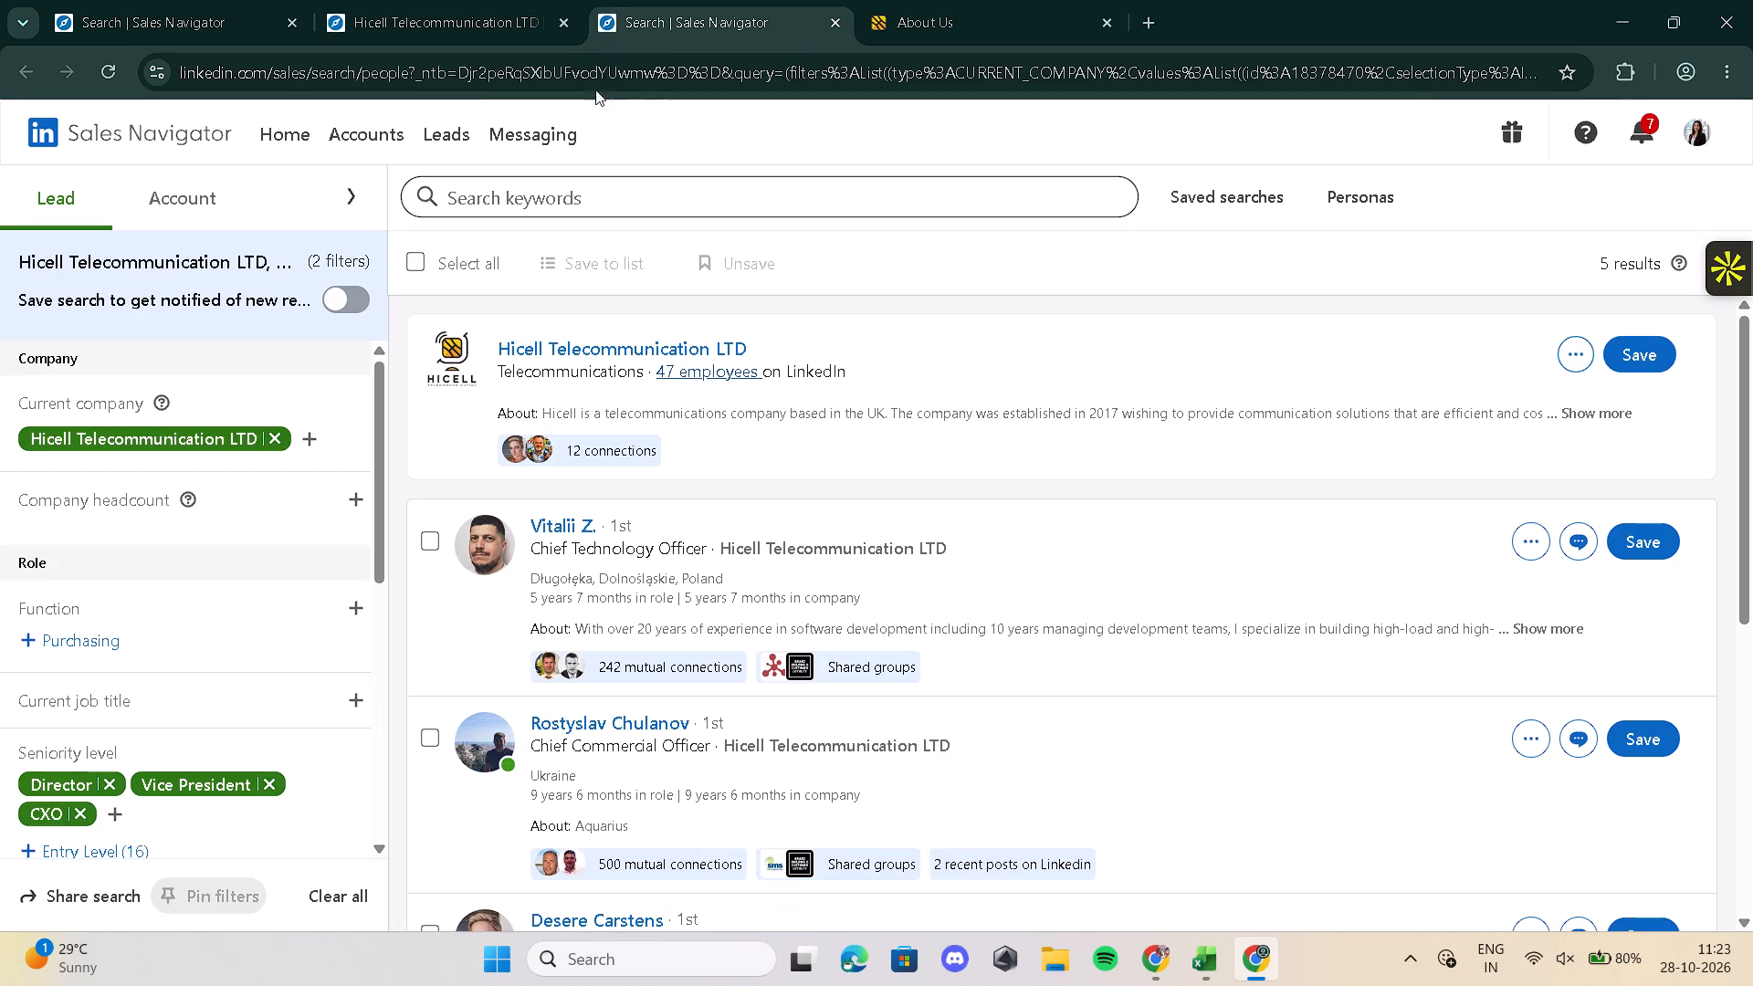
{"action": "left_click", "coordinate": [832, 26]}
{"action": "left_click", "coordinate": [454, 6]}
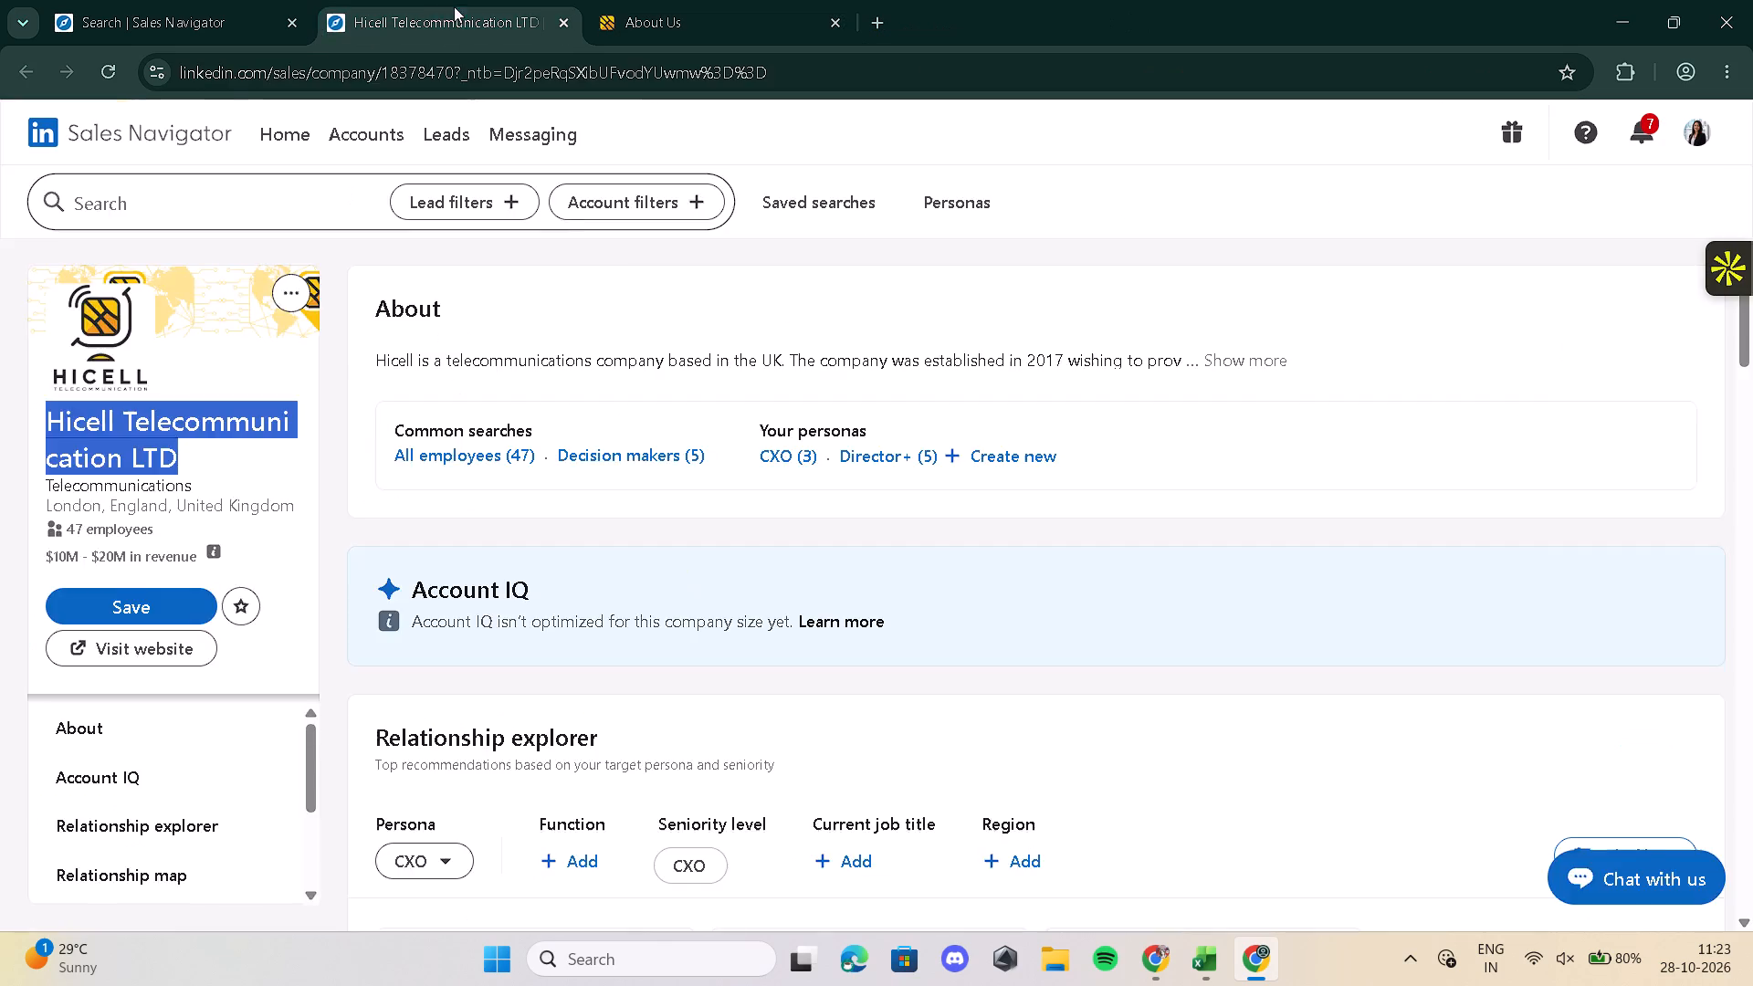
{"action": "left_click", "coordinate": [263, 0]}
{"action": "left_click", "coordinate": [448, 0]}
{"action": "left_click", "coordinate": [564, 21]}
{"action": "left_click", "coordinate": [560, 23]}
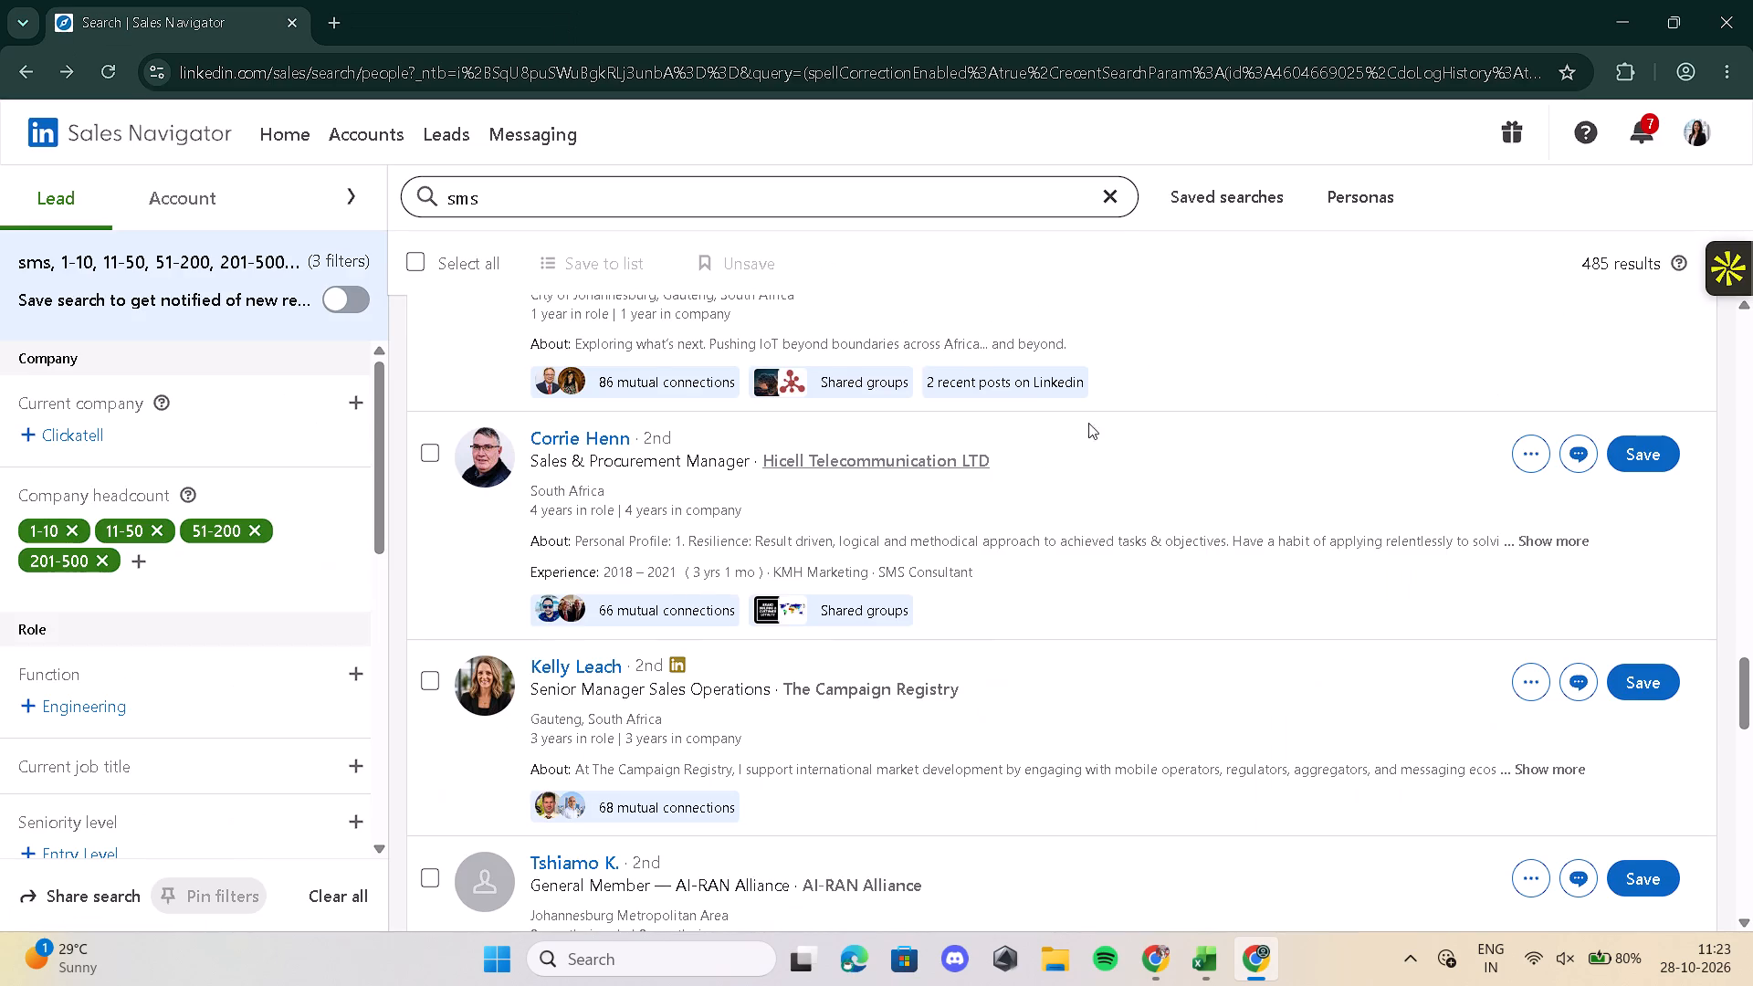
From the sms lead results, open The Campaign Registry's Sales Navigator company page in a new tab.
{"action": "left_click", "coordinate": [1251, 474]}
{"action": "scroll", "coordinate": [1233, 462], "scroll_direction": "down", "scroll_amount": 2}
{"action": "scroll", "coordinate": [1118, 458], "scroll_direction": "up", "scroll_amount": 1}
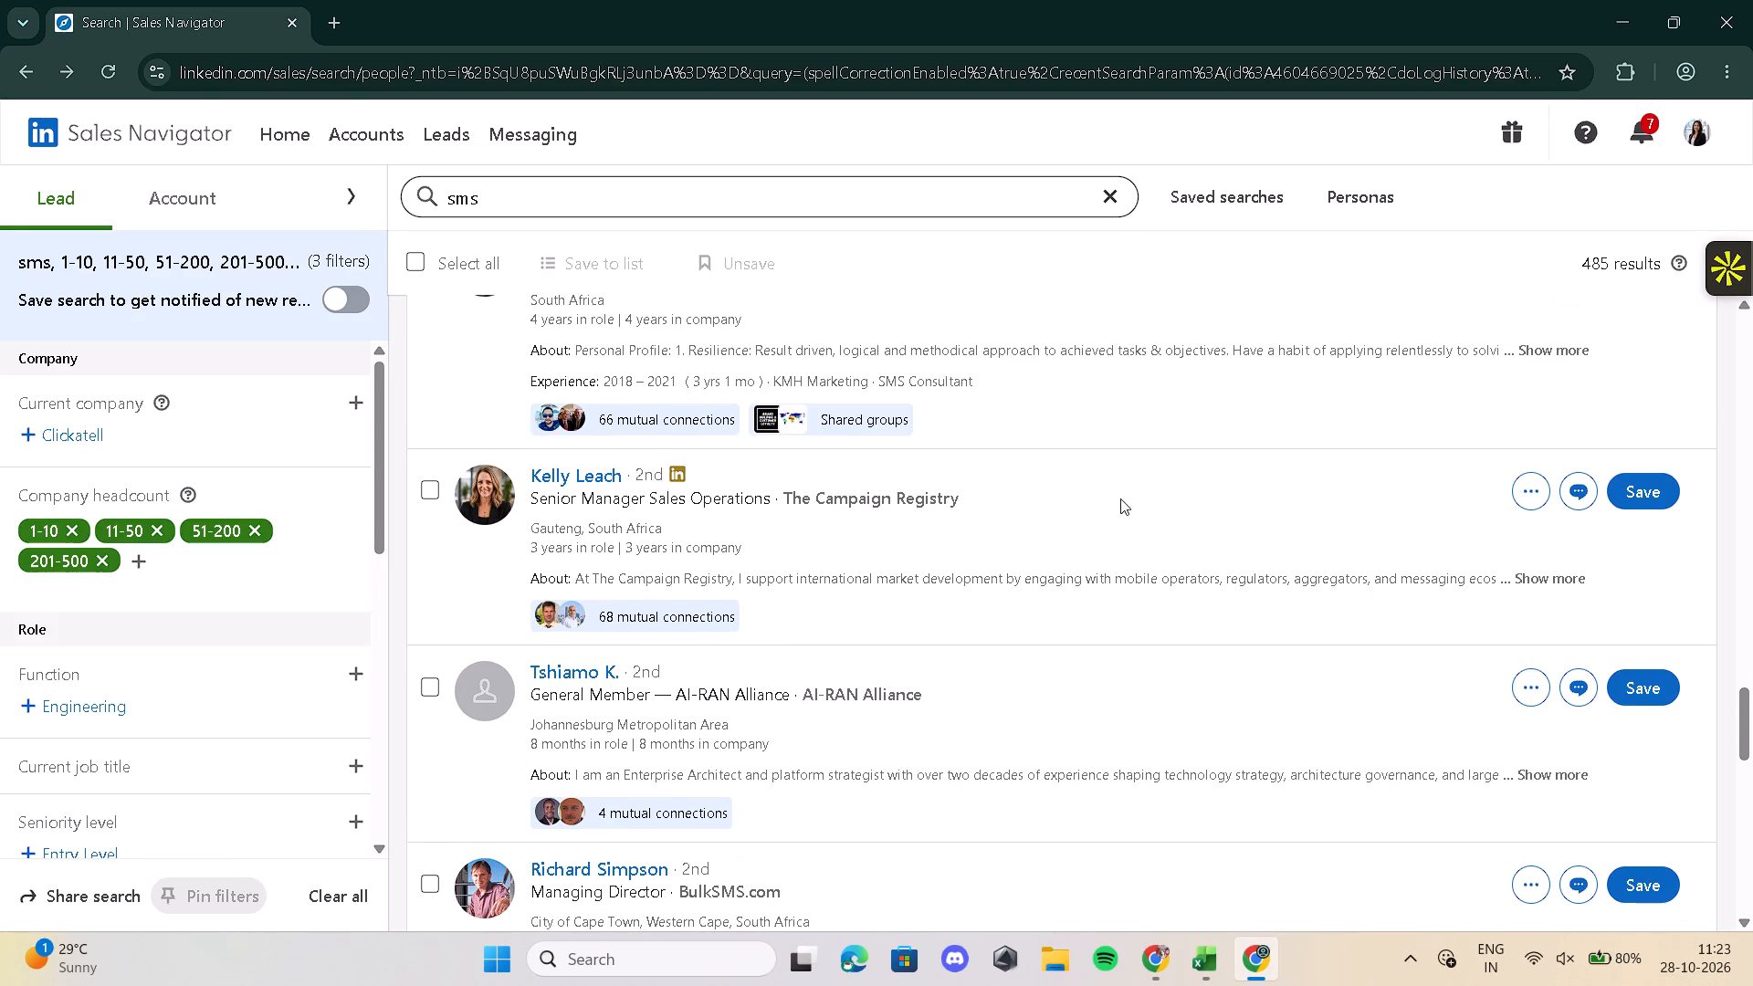
{"action": "scroll", "coordinate": [1134, 485], "scroll_direction": "up", "scroll_amount": 1}
{"action": "scroll", "coordinate": [1134, 485], "scroll_direction": "down", "scroll_amount": 1}
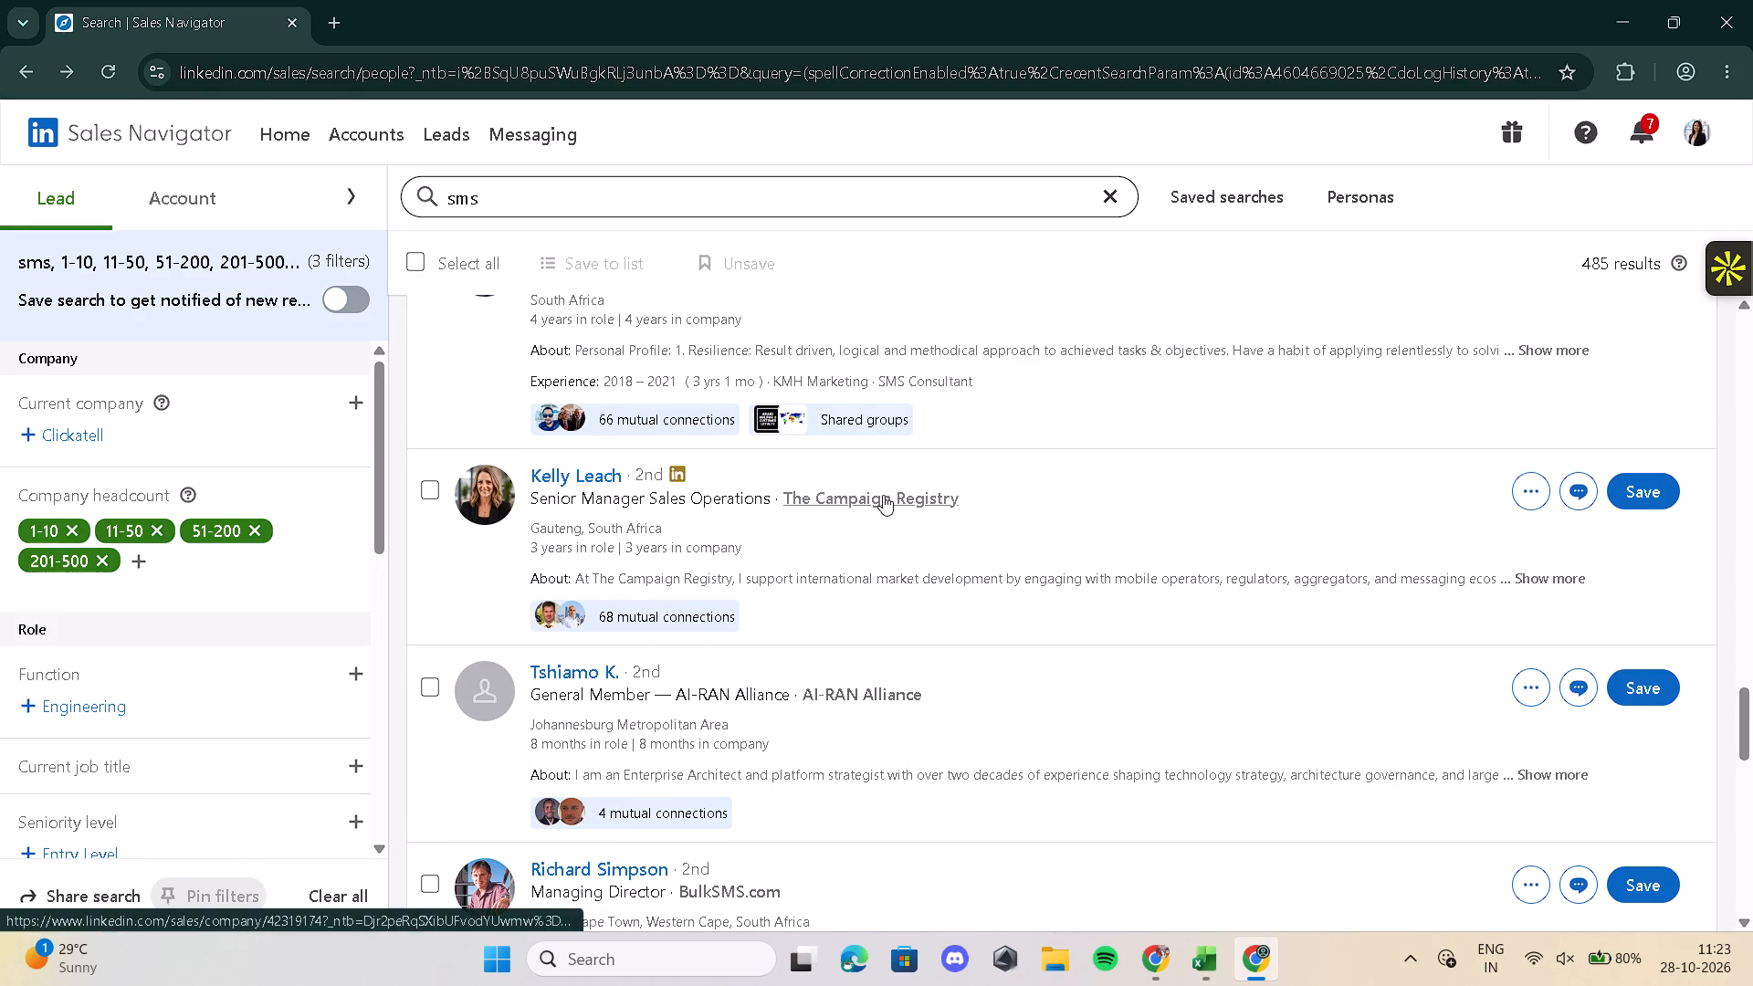
{"action": "right_click", "coordinate": [883, 495]}
{"action": "left_click", "coordinate": [989, 531]}
{"action": "left_click", "coordinate": [461, 38]}
{"action": "left_click", "coordinate": [201, 17]}
{"action": "left_click", "coordinate": [386, 2]}
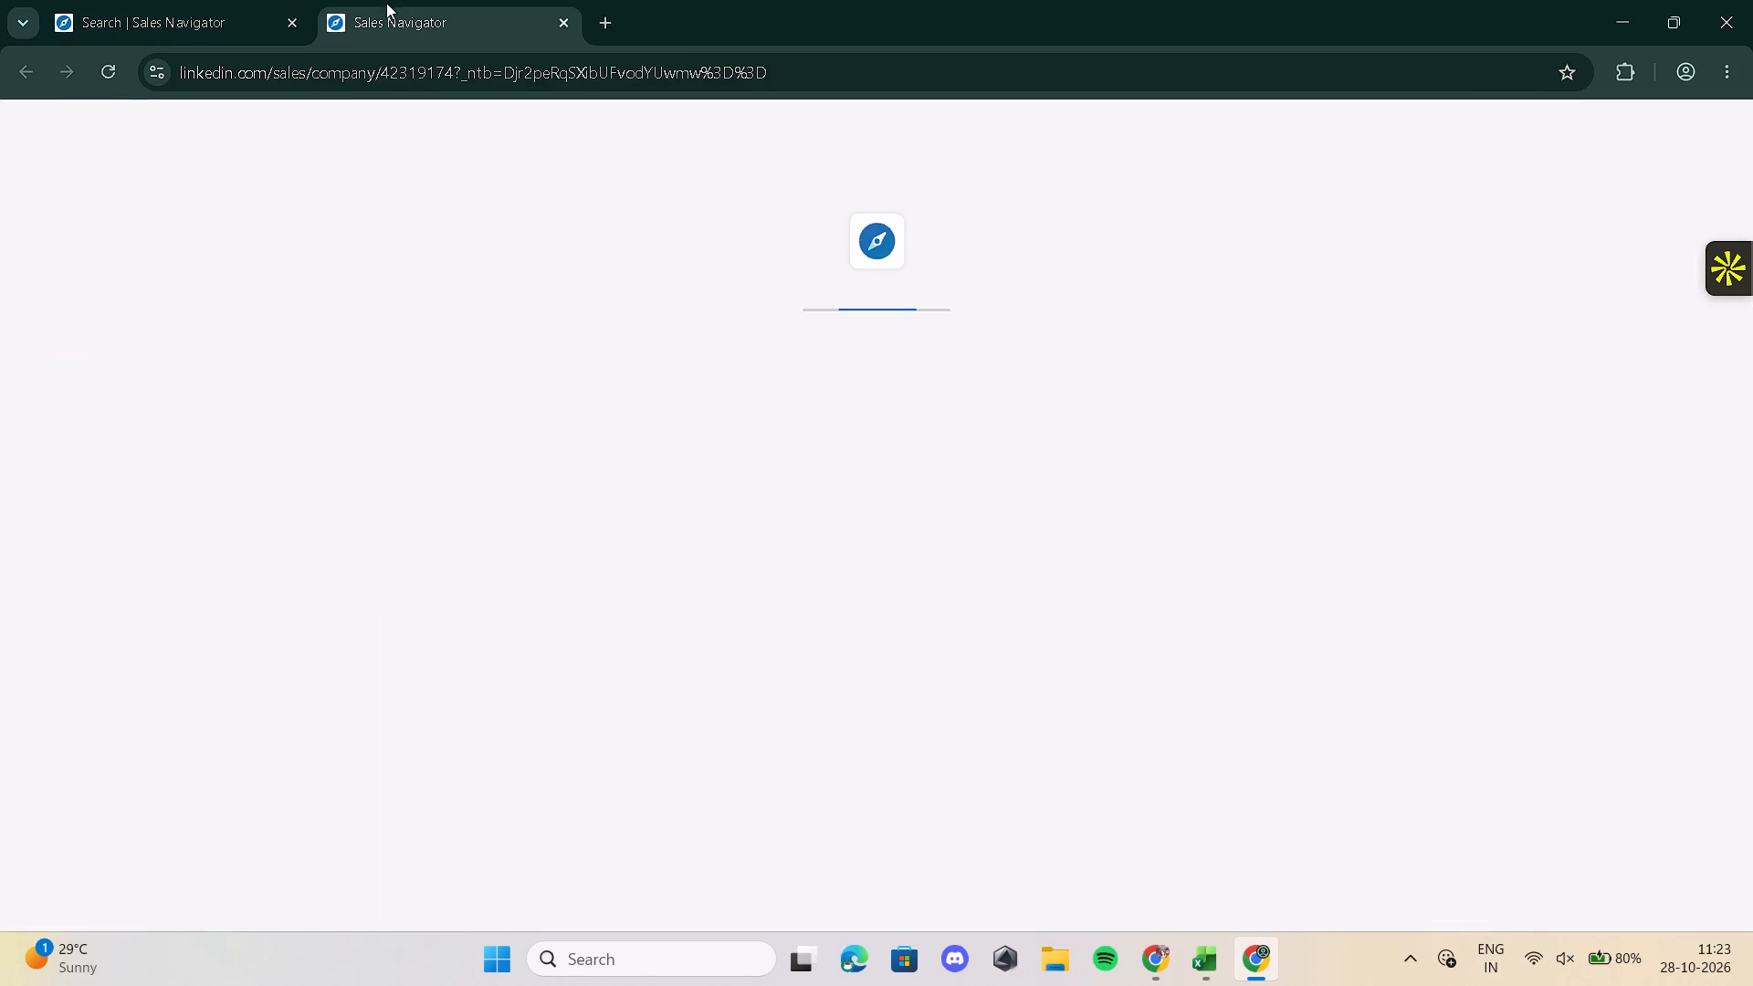
{"action": "left_click", "coordinate": [125, 10]}
{"action": "left_click", "coordinate": [444, 0]}
{"action": "left_click", "coordinate": [231, 0]}
{"action": "left_click", "coordinate": [502, 1]}
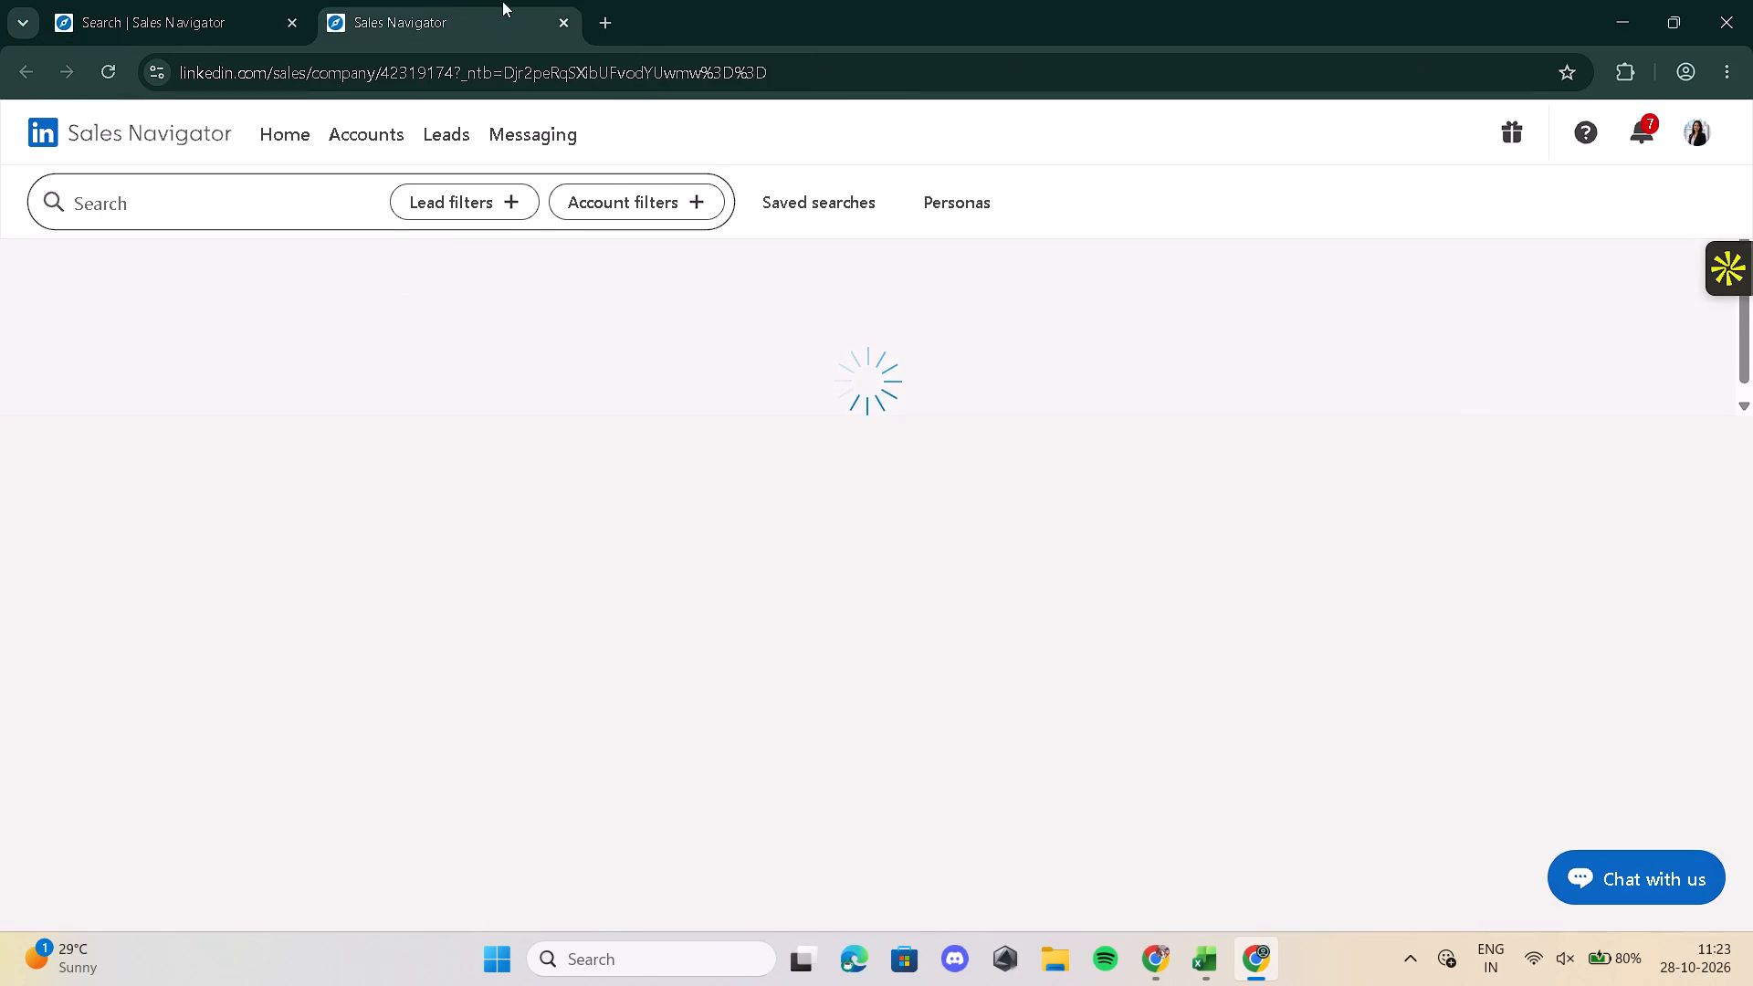
{"action": "left_click", "coordinate": [256, 0]}
{"action": "left_click", "coordinate": [460, 0]}
{"action": "left_click", "coordinate": [236, 0]}
{"action": "left_click", "coordinate": [495, 3]}
Open The Campaign Registry's website in a new tab from its company page and view the home page.
{"action": "right_click", "coordinate": [165, 646]}
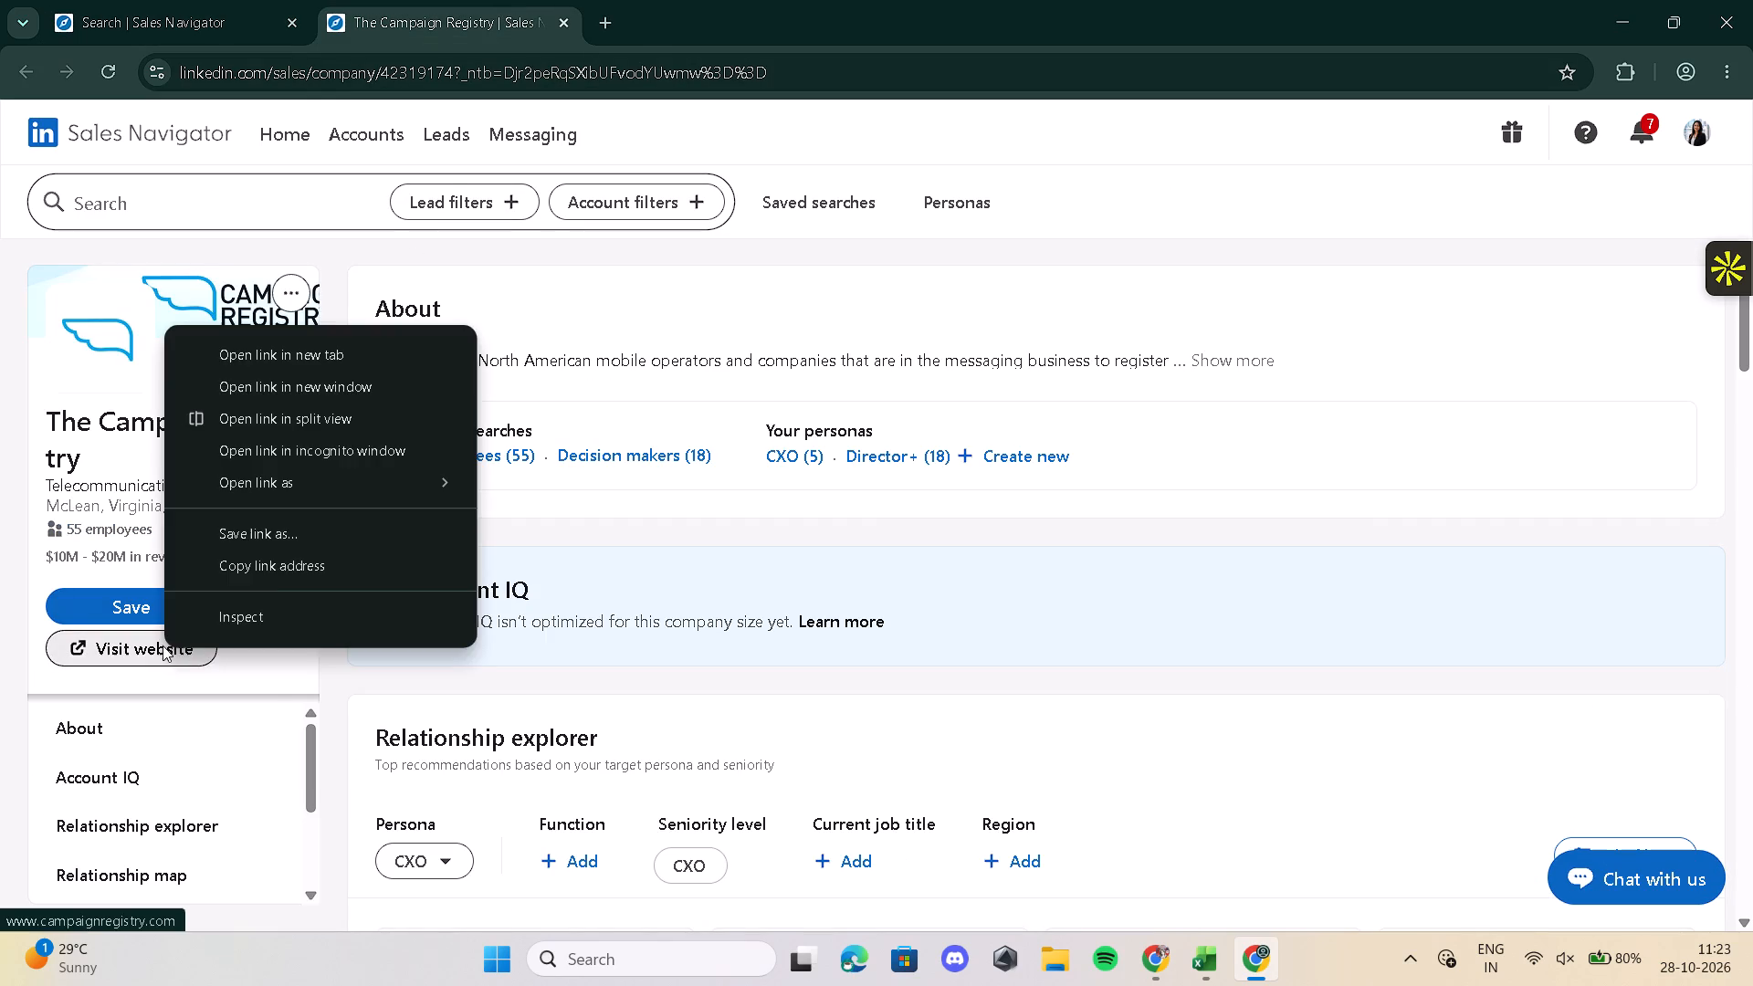
{"action": "left_click", "coordinate": [342, 361]}
{"action": "left_click", "coordinate": [199, 17]}
{"action": "left_click", "coordinate": [443, 1]}
{"action": "left_click", "coordinate": [675, 0]}
{"action": "left_click", "coordinate": [165, 0]}
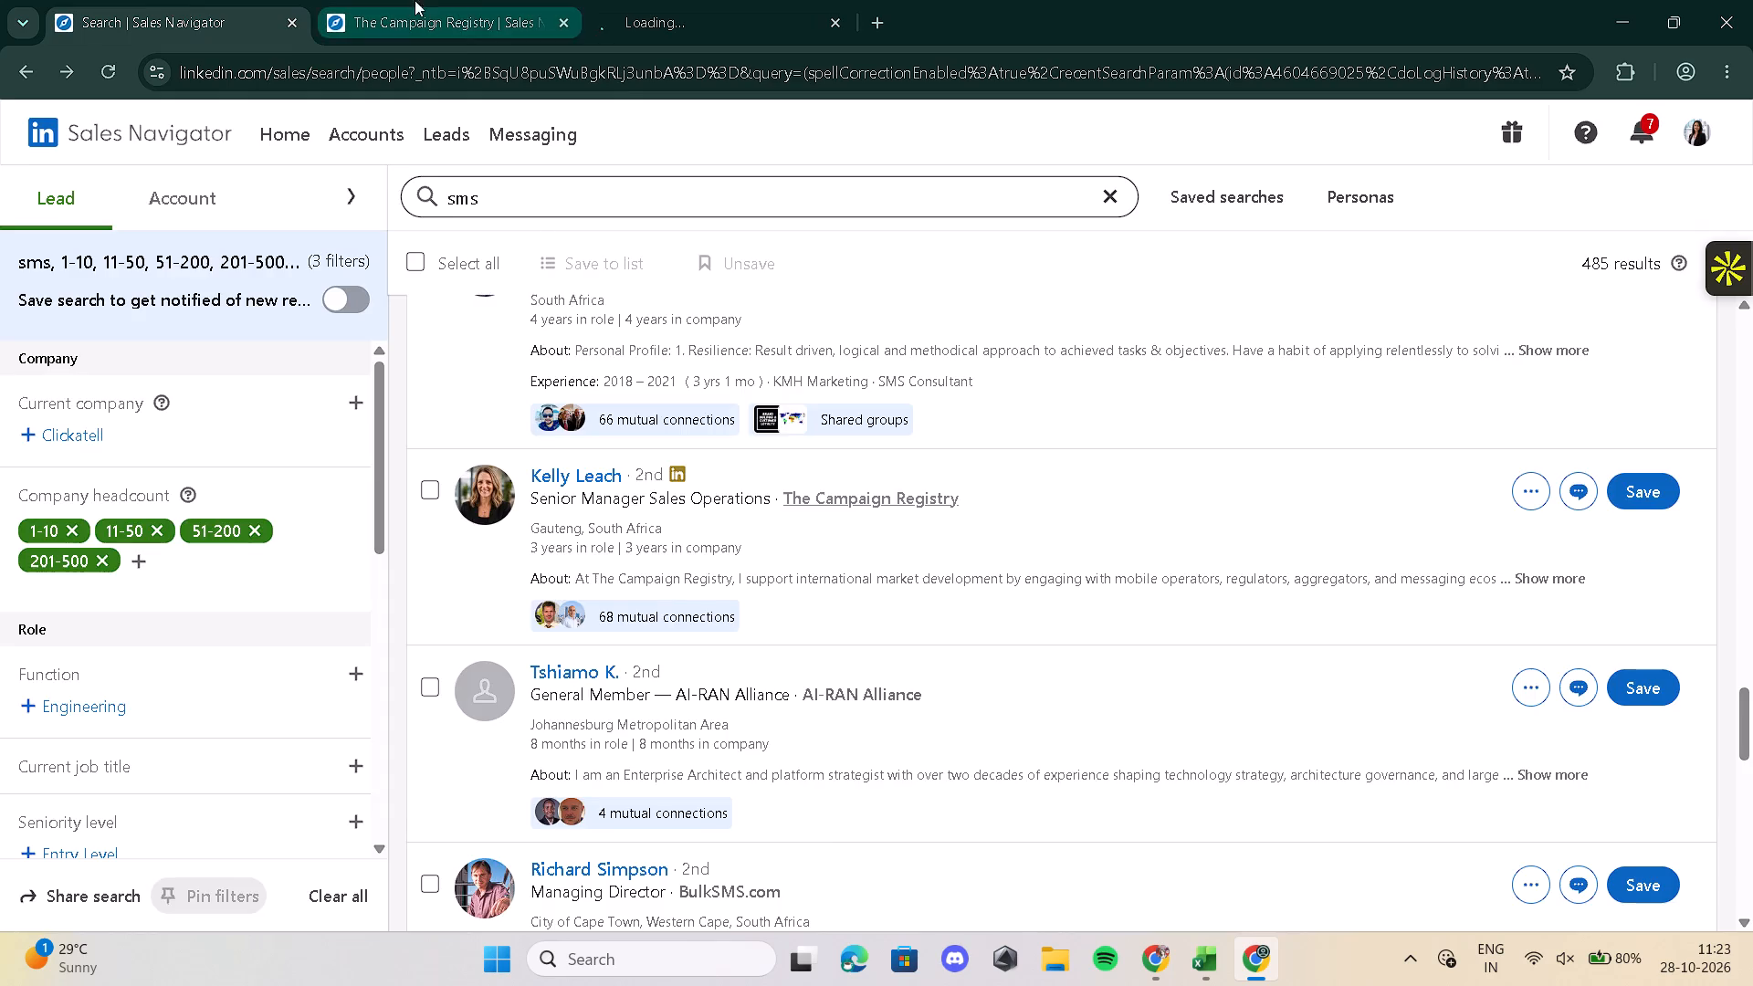
{"action": "left_click", "coordinate": [473, 0]}
{"action": "left_click", "coordinate": [669, 0]}
{"action": "left_click", "coordinate": [243, 0]}
{"action": "left_click", "coordinate": [483, 0]}
{"action": "left_click", "coordinate": [723, 0]}
{"action": "left_click", "coordinate": [218, 12]}
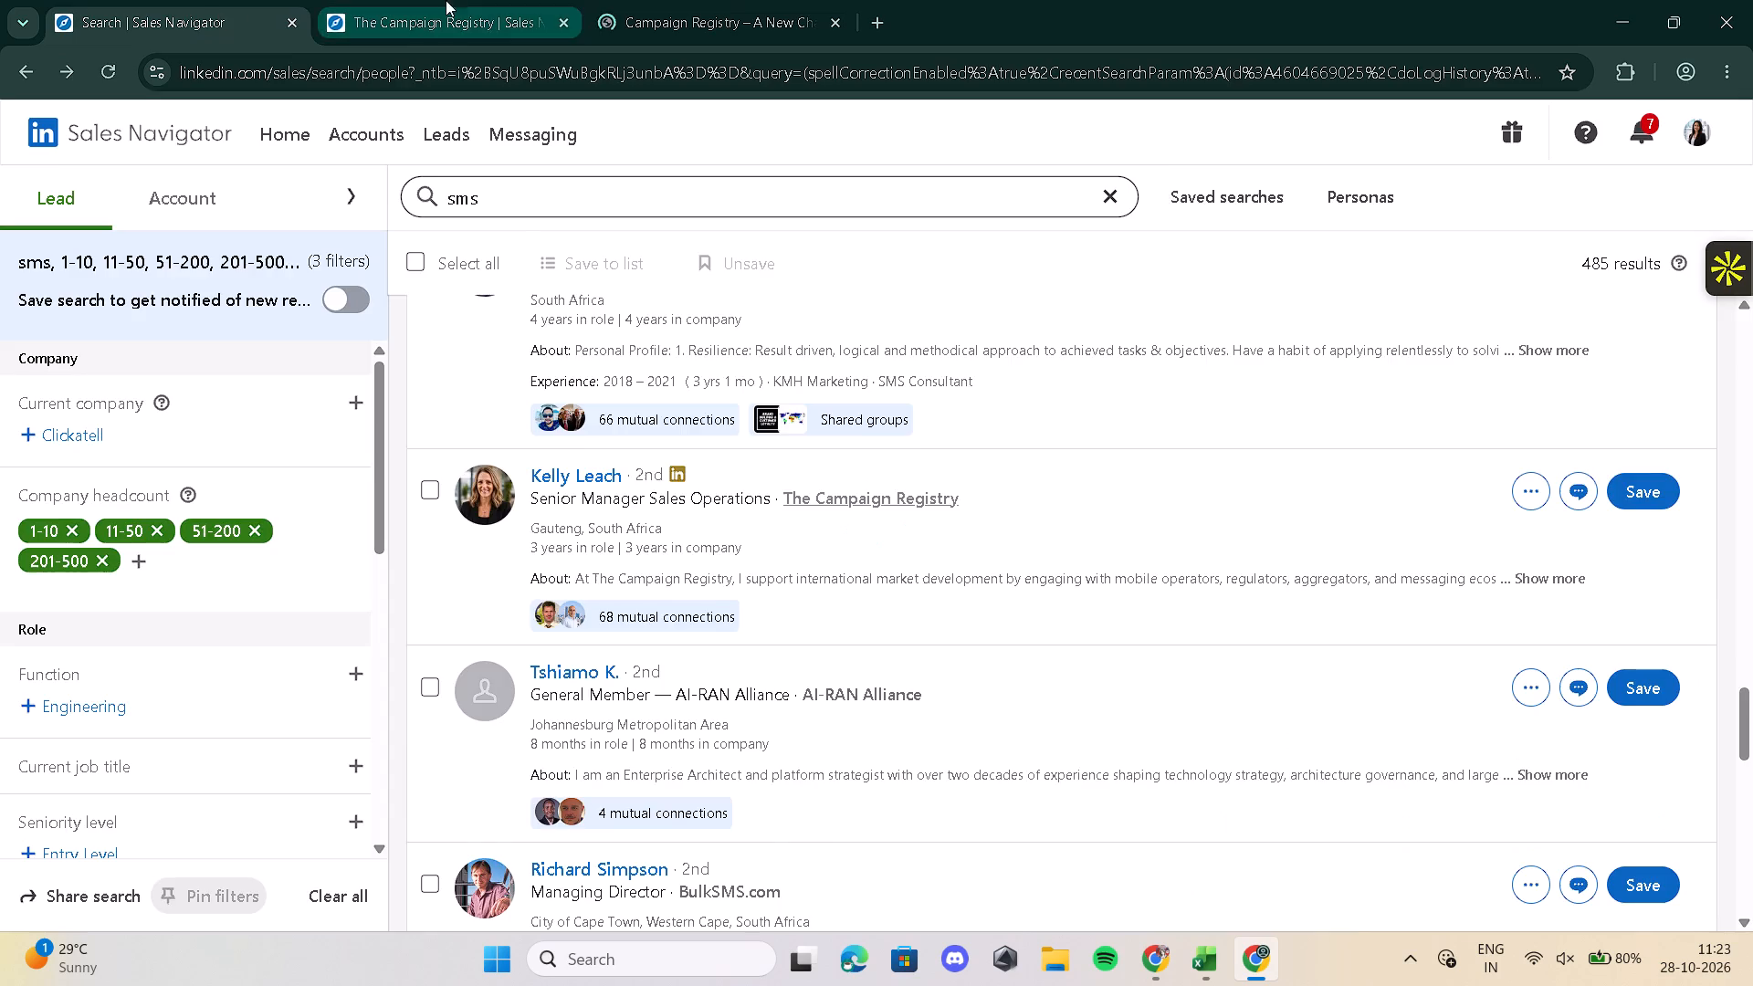
{"action": "left_click", "coordinate": [484, 0]}
{"action": "left_click", "coordinate": [672, 0]}
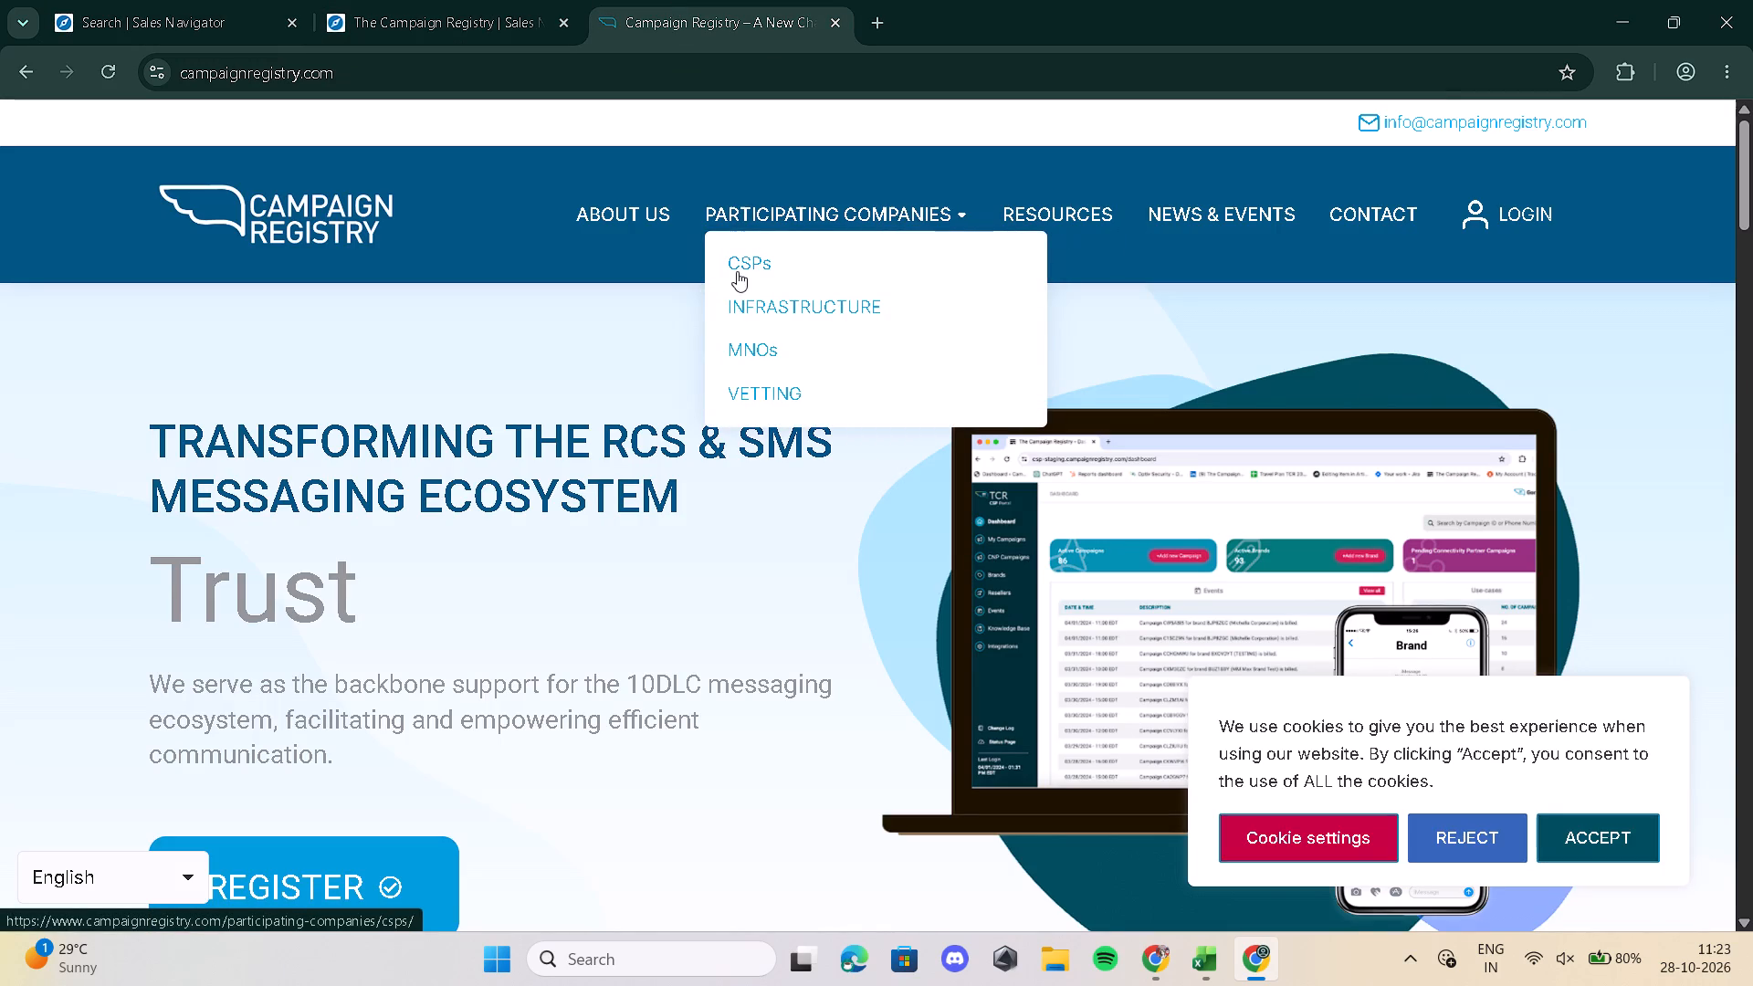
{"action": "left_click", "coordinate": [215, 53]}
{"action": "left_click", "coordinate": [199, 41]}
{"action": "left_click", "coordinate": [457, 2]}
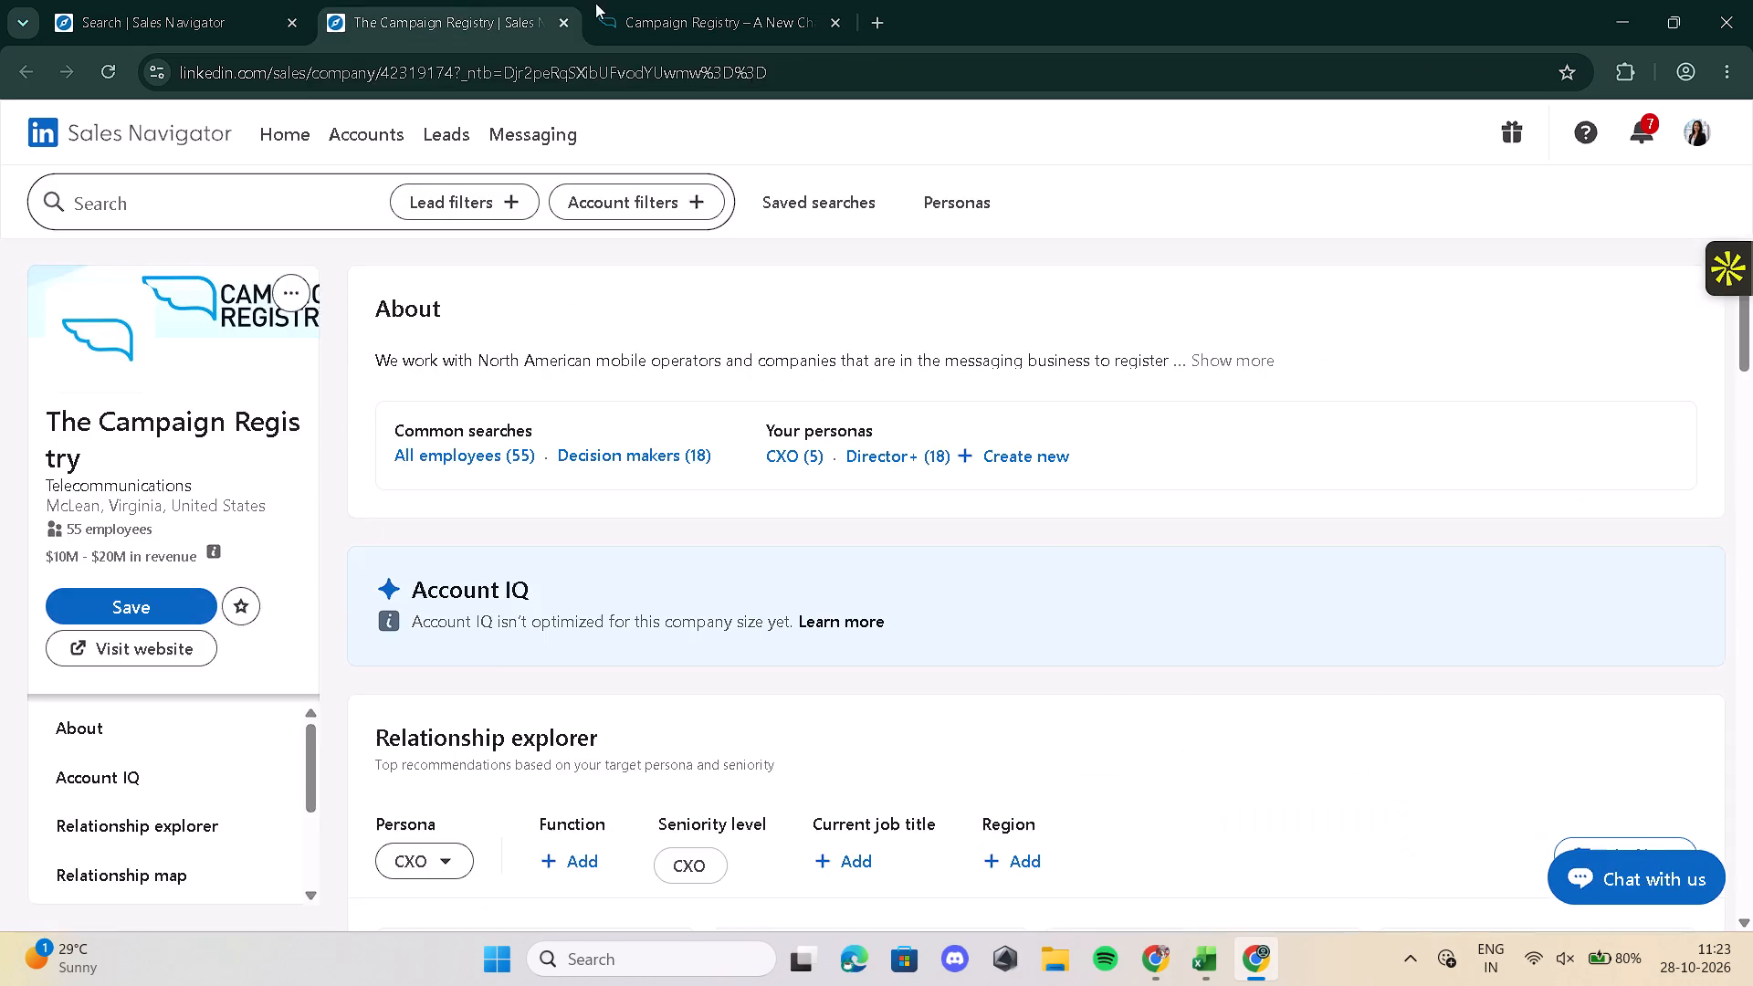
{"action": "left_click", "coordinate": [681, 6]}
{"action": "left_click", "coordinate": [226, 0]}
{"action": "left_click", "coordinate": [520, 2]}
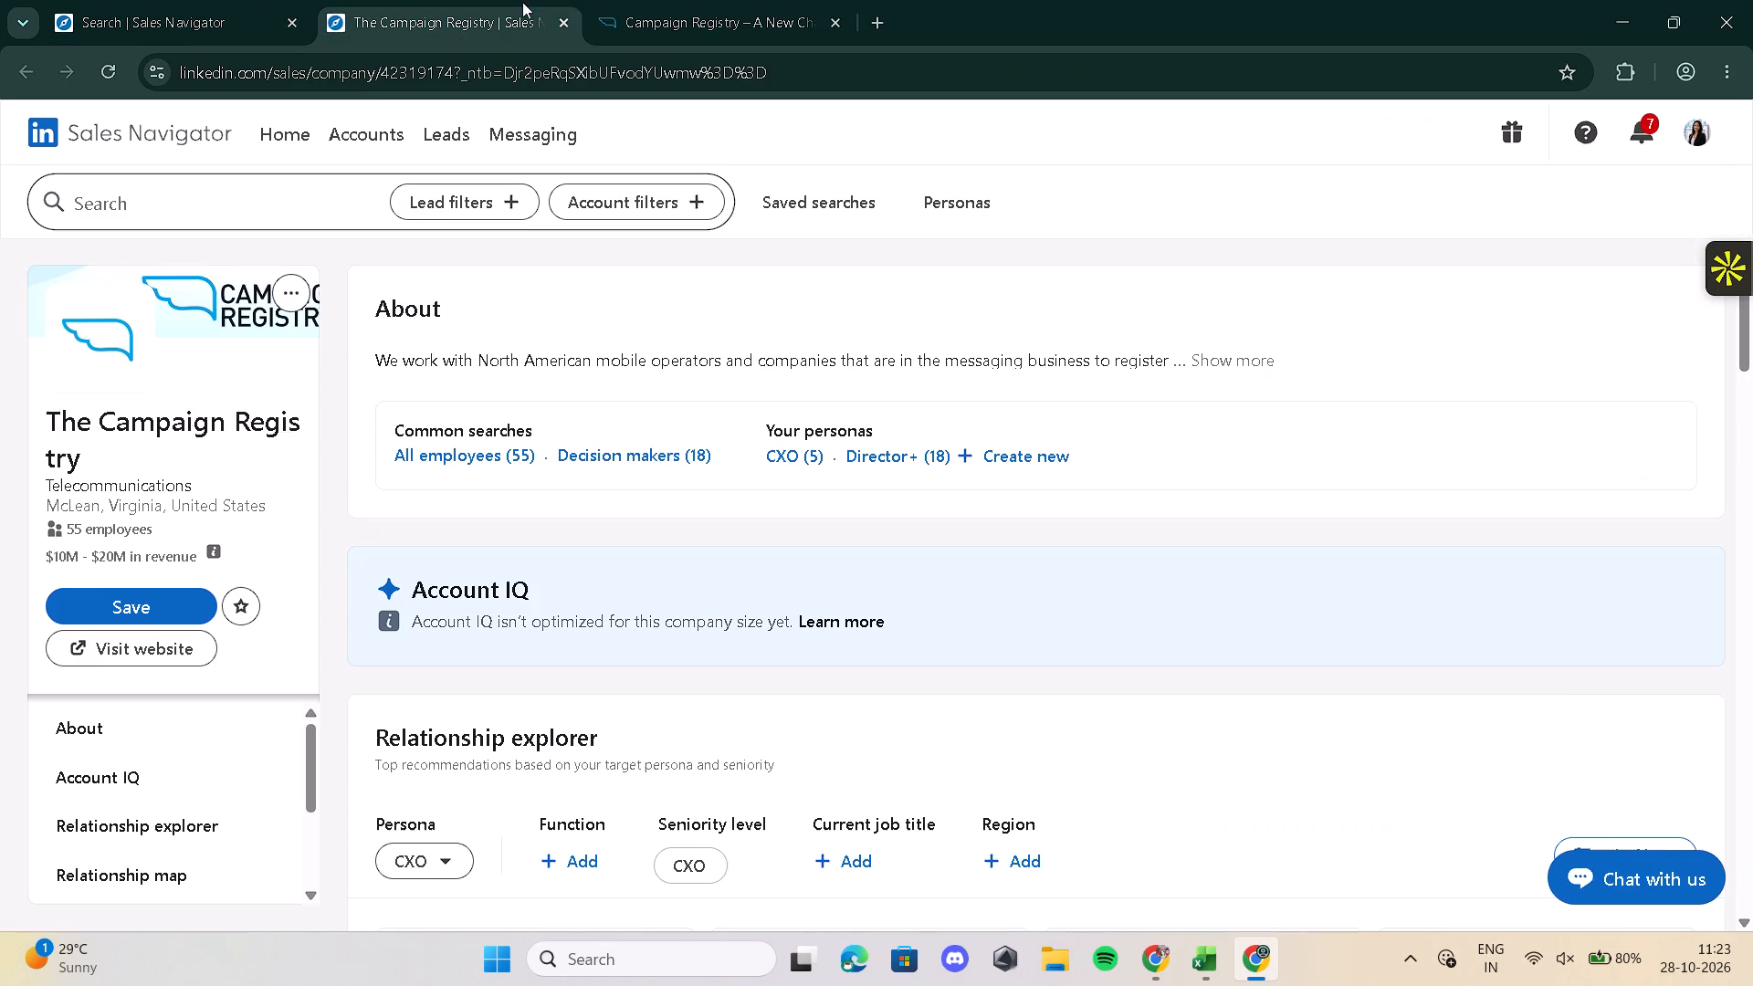
On The Campaign Registry's website, open the CSPs page of its participating companies.
{"action": "left_click", "coordinate": [593, 3]}
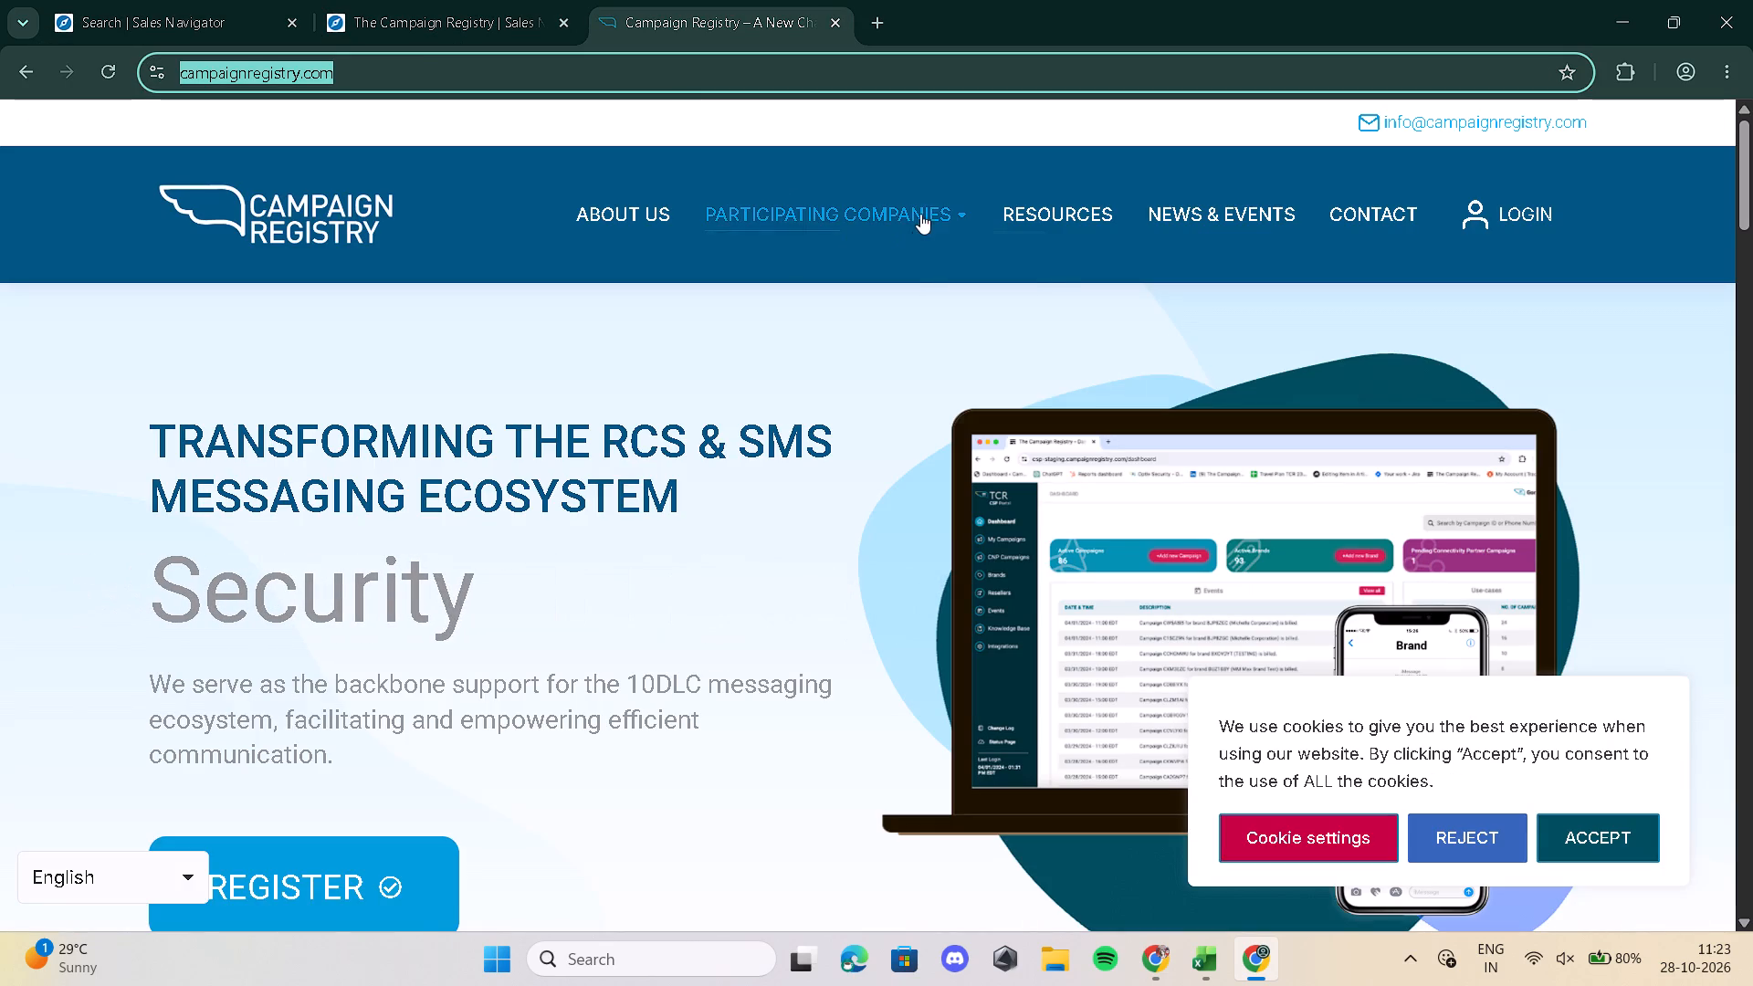
{"action": "left_click", "coordinate": [746, 262]}
{"action": "left_click", "coordinate": [152, 0]}
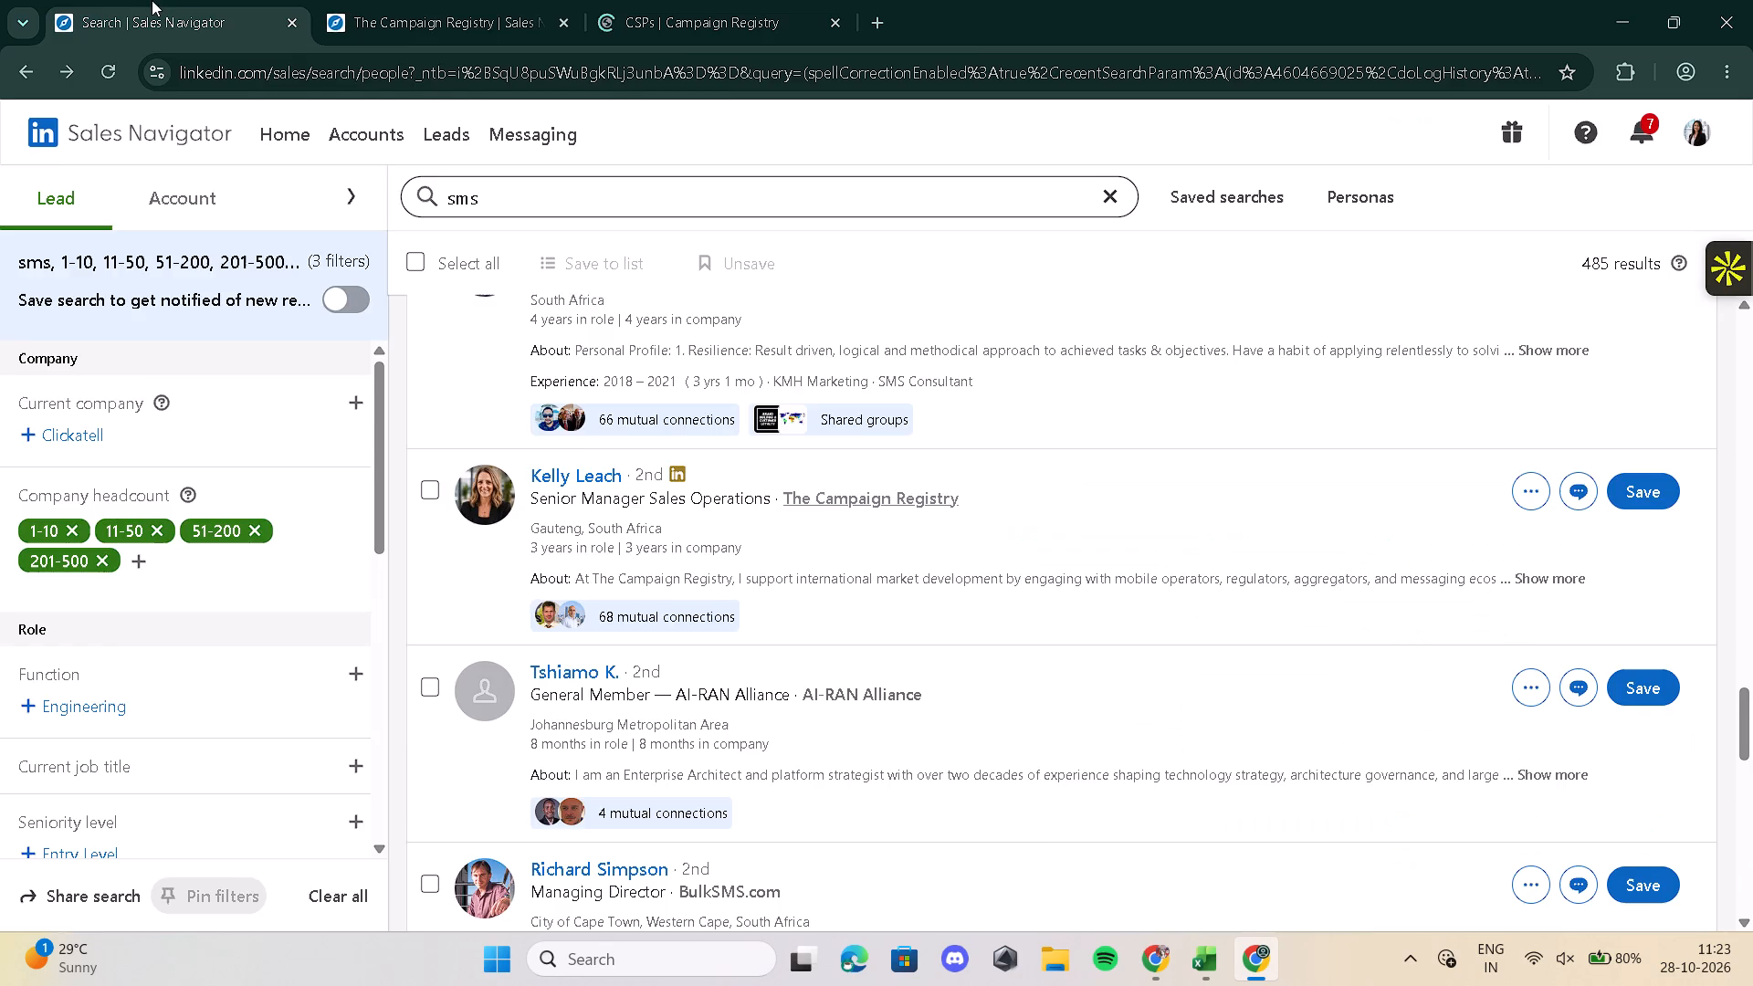
{"action": "left_click", "coordinate": [508, 0]}
{"action": "left_click", "coordinate": [687, 0]}
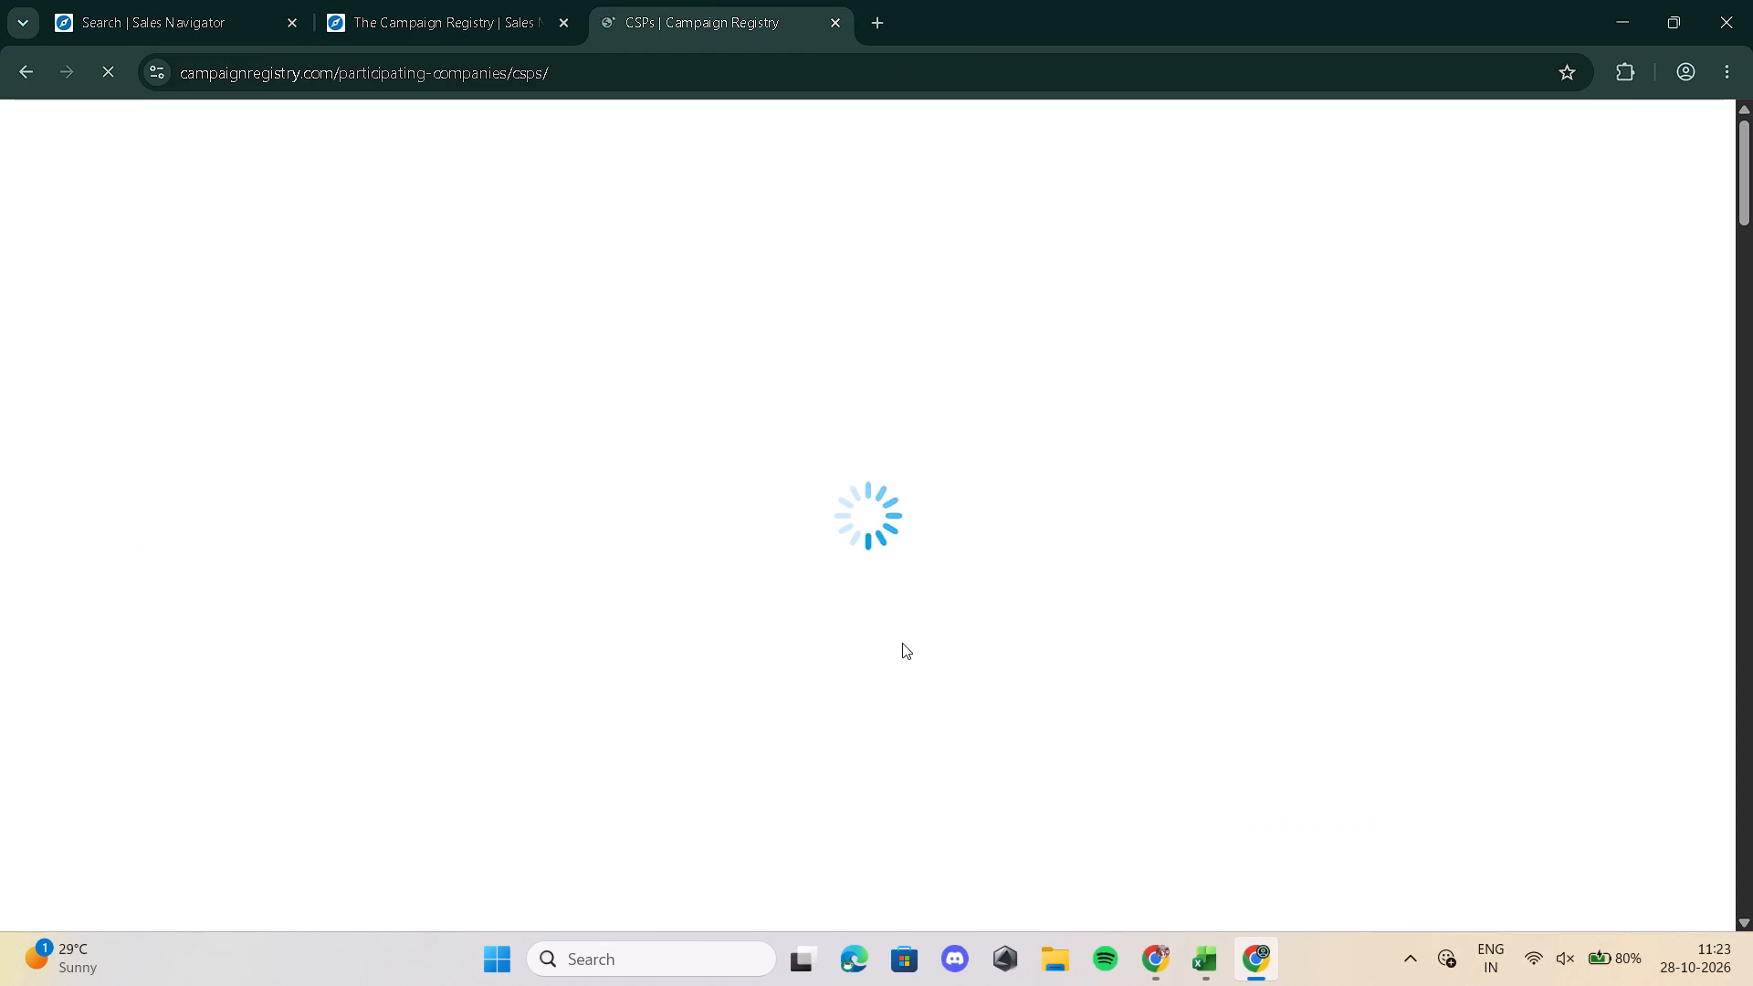
{"action": "left_click", "coordinate": [177, 26]}
{"action": "left_click", "coordinate": [534, 0]}
{"action": "left_click", "coordinate": [675, 0]}
{"action": "left_click", "coordinate": [1411, 972]}
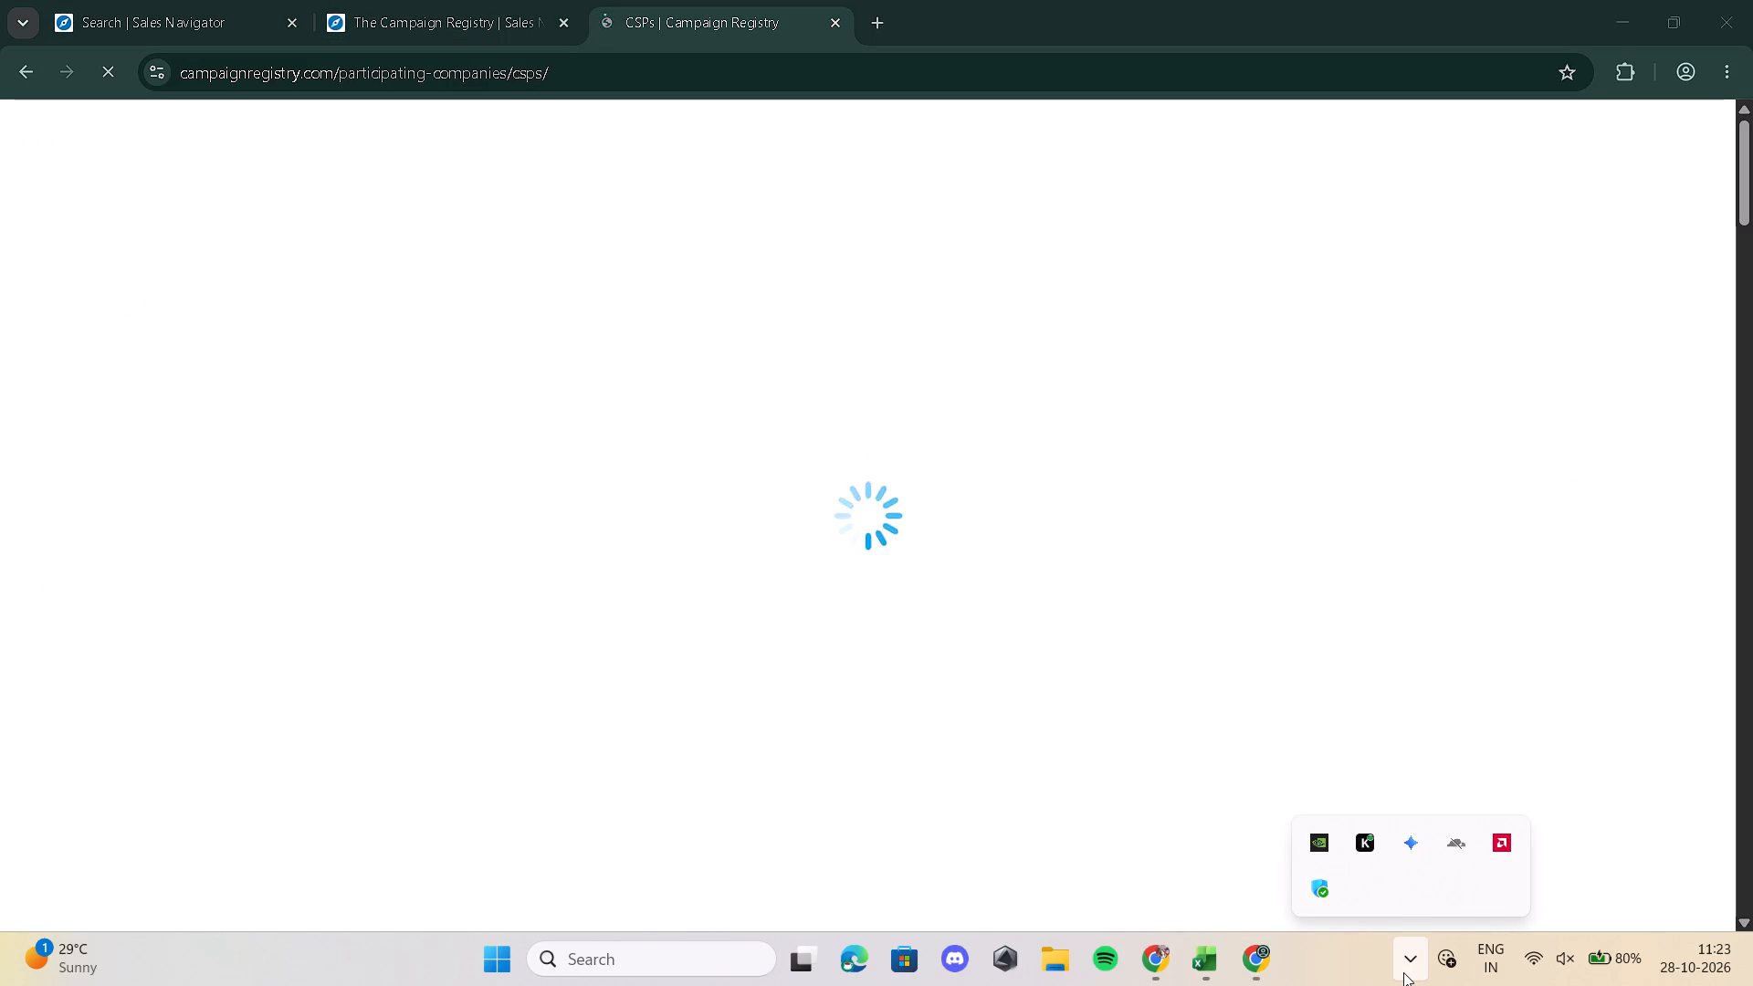
{"action": "left_click", "coordinate": [1403, 972]}
{"action": "left_click", "coordinate": [215, 0]}
{"action": "left_click_drag", "start_coordinate": [407, 0], "coordinate": [417, 0]}
{"action": "left_click", "coordinate": [682, 0]}
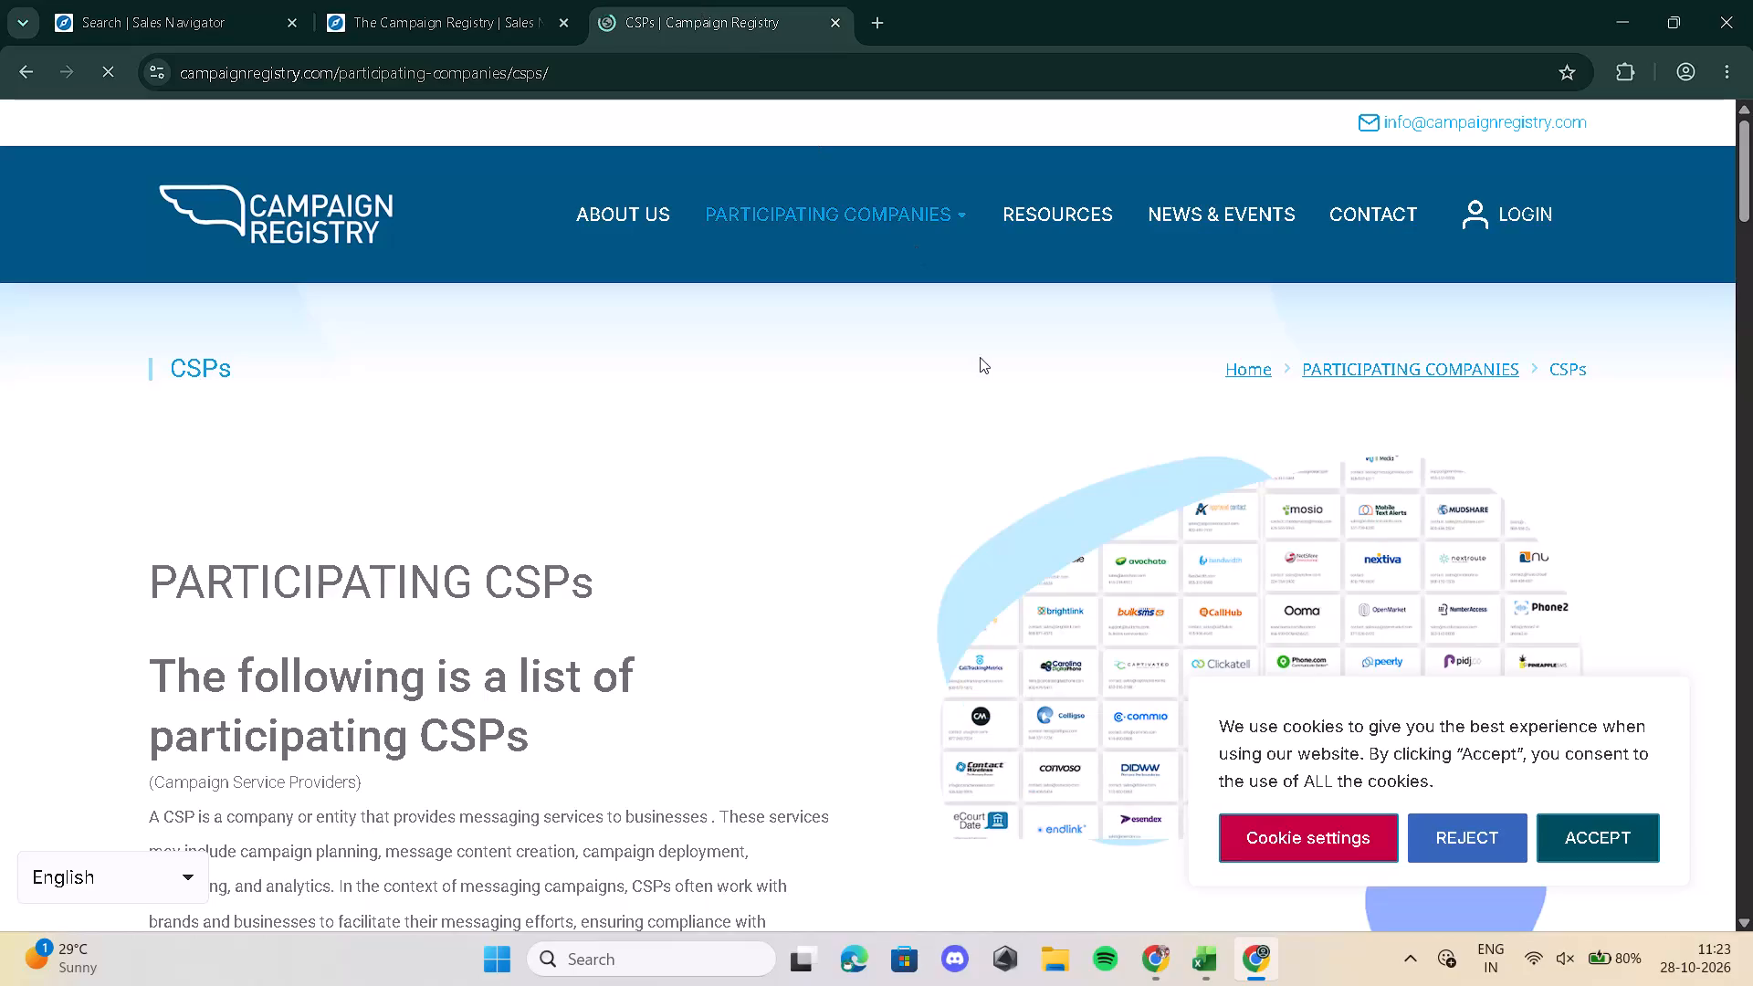
Examine the list of participating CSPs and close The Campaign Registry's website.
{"action": "scroll", "coordinate": [951, 346], "scroll_direction": "down", "scroll_amount": 9}
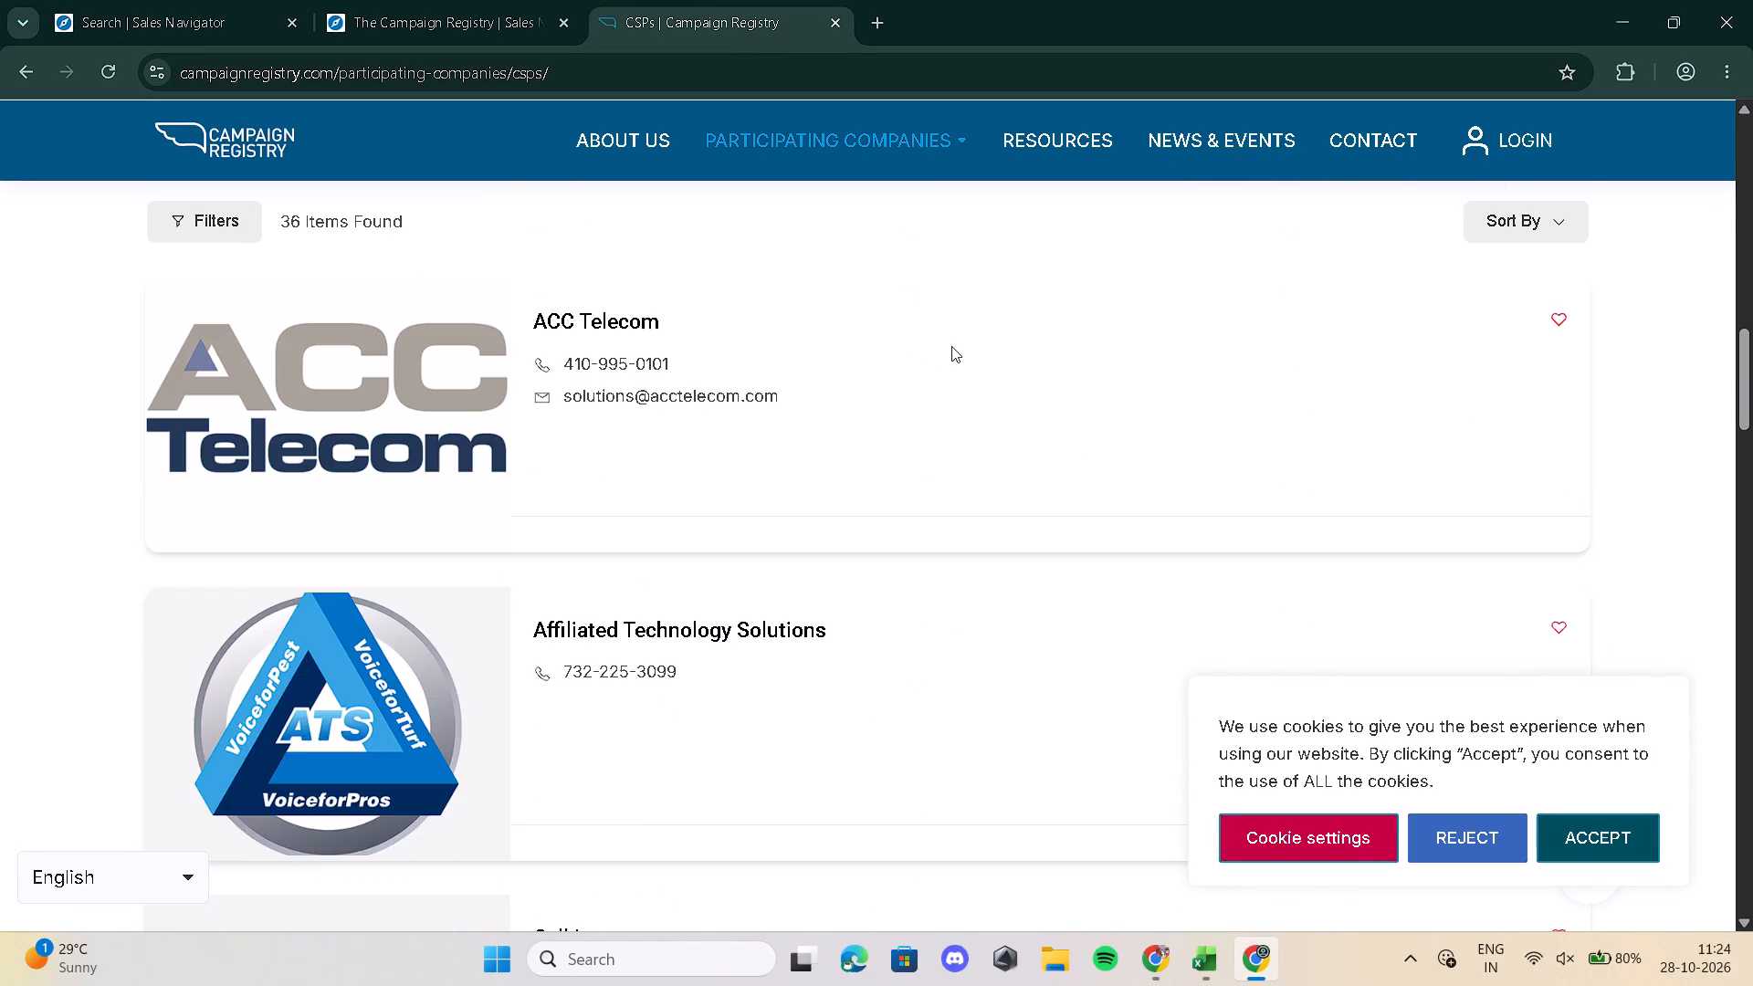
{"action": "scroll", "coordinate": [951, 346], "scroll_direction": "down", "scroll_amount": 8}
{"action": "left_click", "coordinate": [835, 22]}
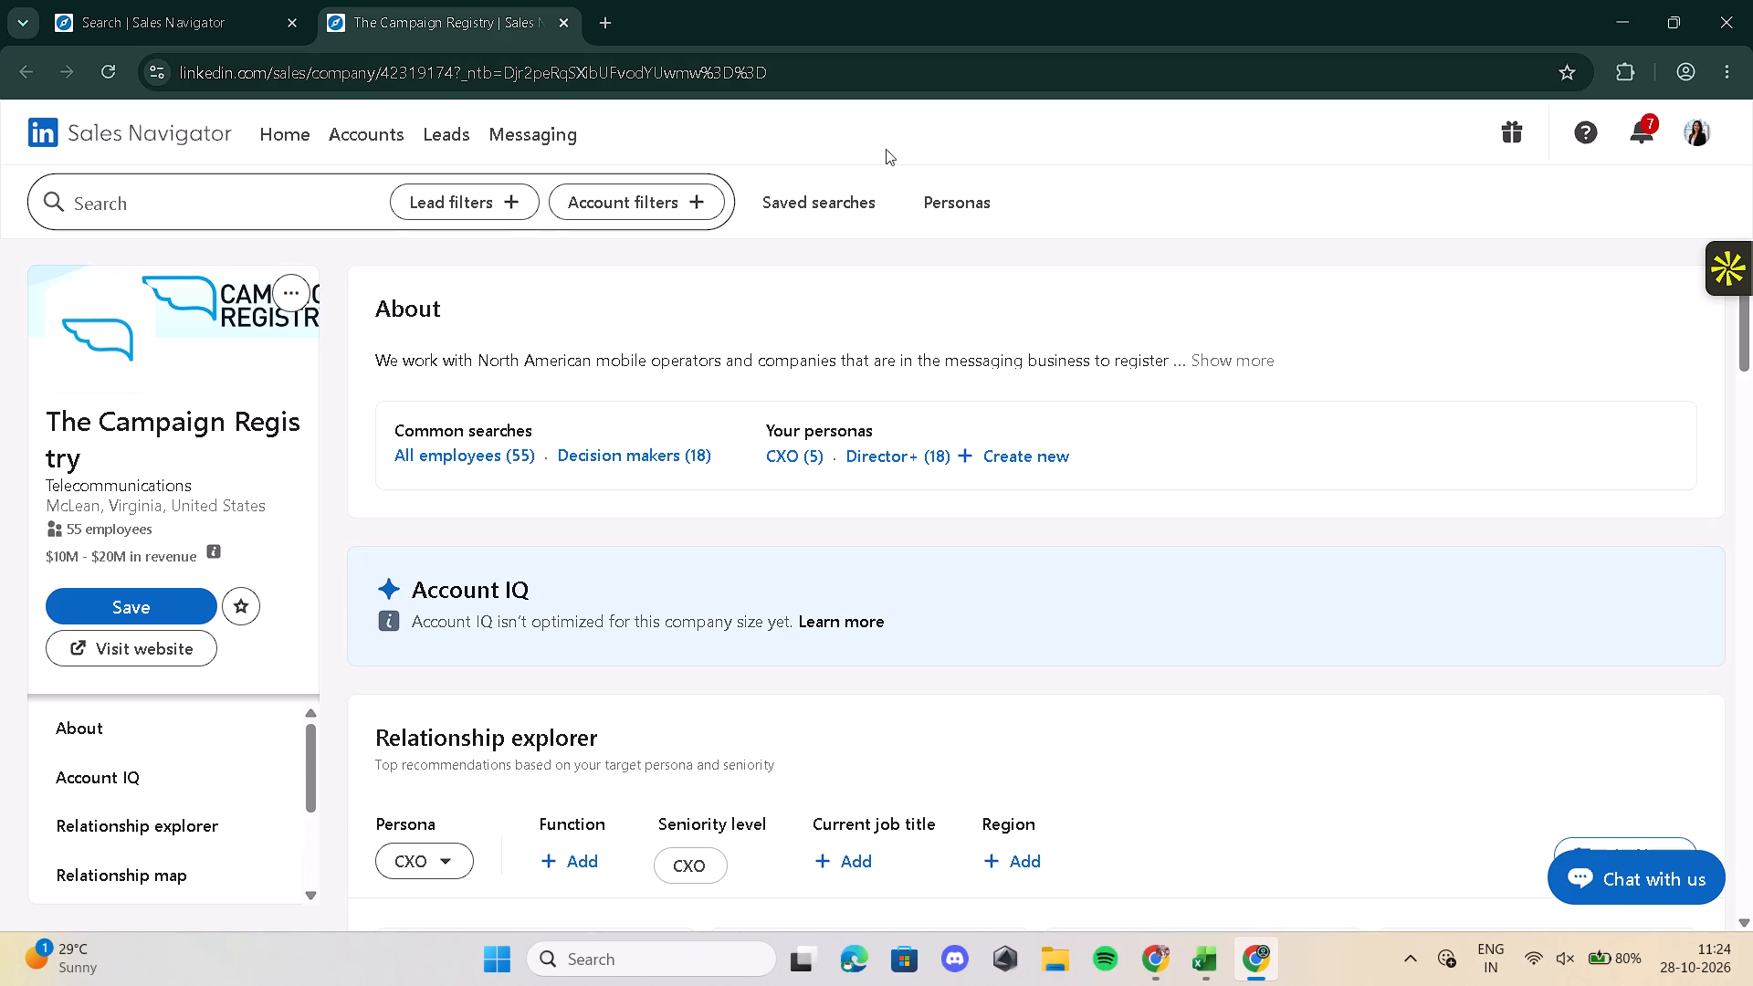
Expand The Campaign Registry's full About description in Sales Navigator, read it and close the company page.
{"action": "left_click", "coordinate": [1227, 365]}
{"action": "right_click", "coordinate": [1227, 365]}
{"action": "left_click", "coordinate": [1461, 751]}
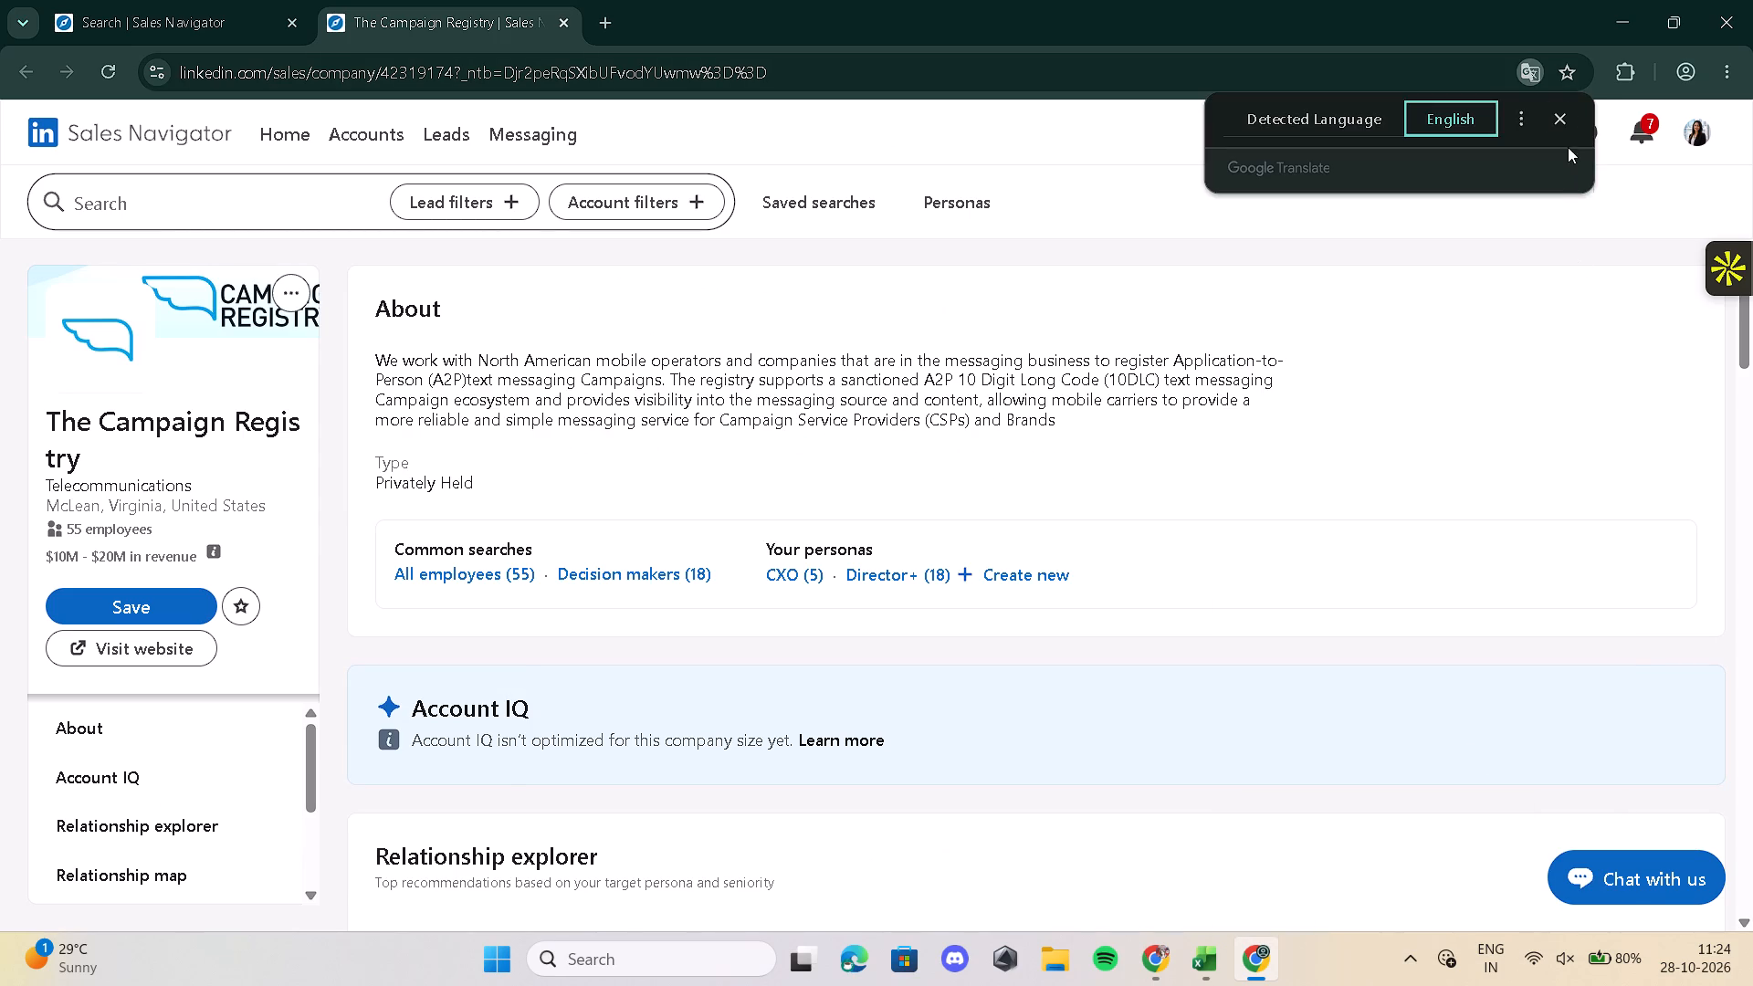
{"action": "left_click", "coordinate": [1559, 111]}
{"action": "left_click", "coordinate": [563, 24]}
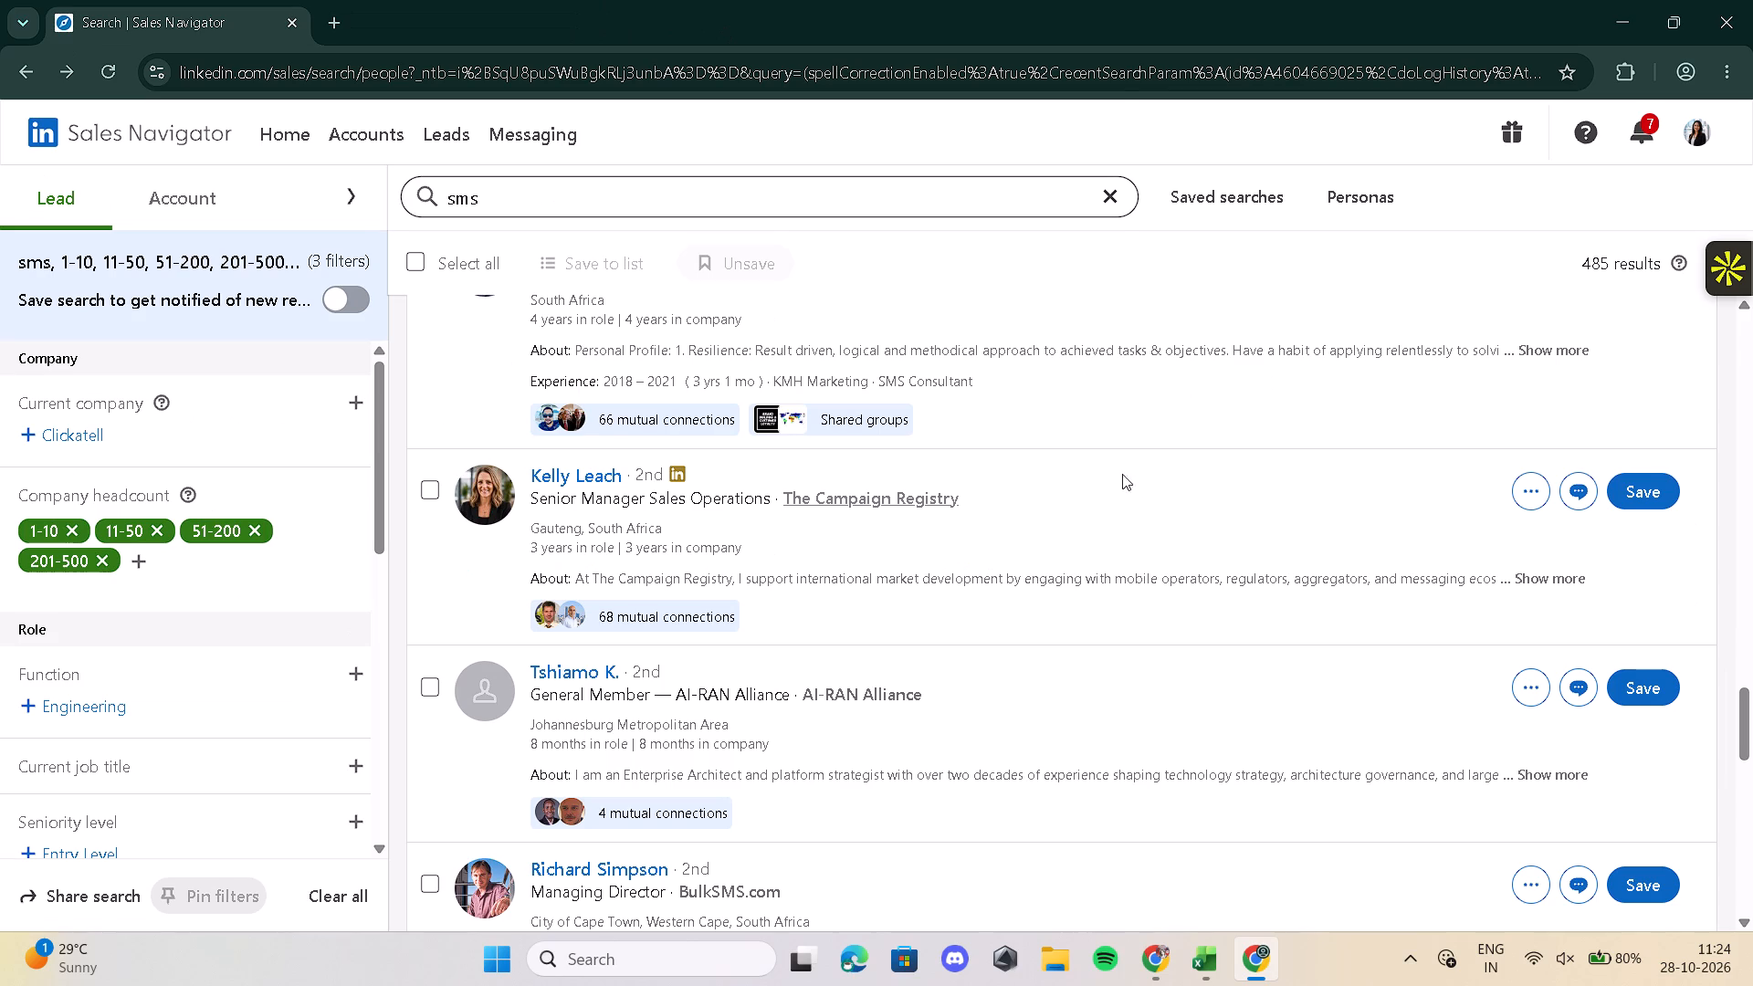
From the sms lead results, open AI-RAN Alliance's Sales Navigator company page in a new tab.
{"action": "left_click", "coordinate": [1133, 478]}
{"action": "scroll", "coordinate": [1132, 477], "scroll_direction": "down", "scroll_amount": 1}
{"action": "right_click", "coordinate": [892, 502]}
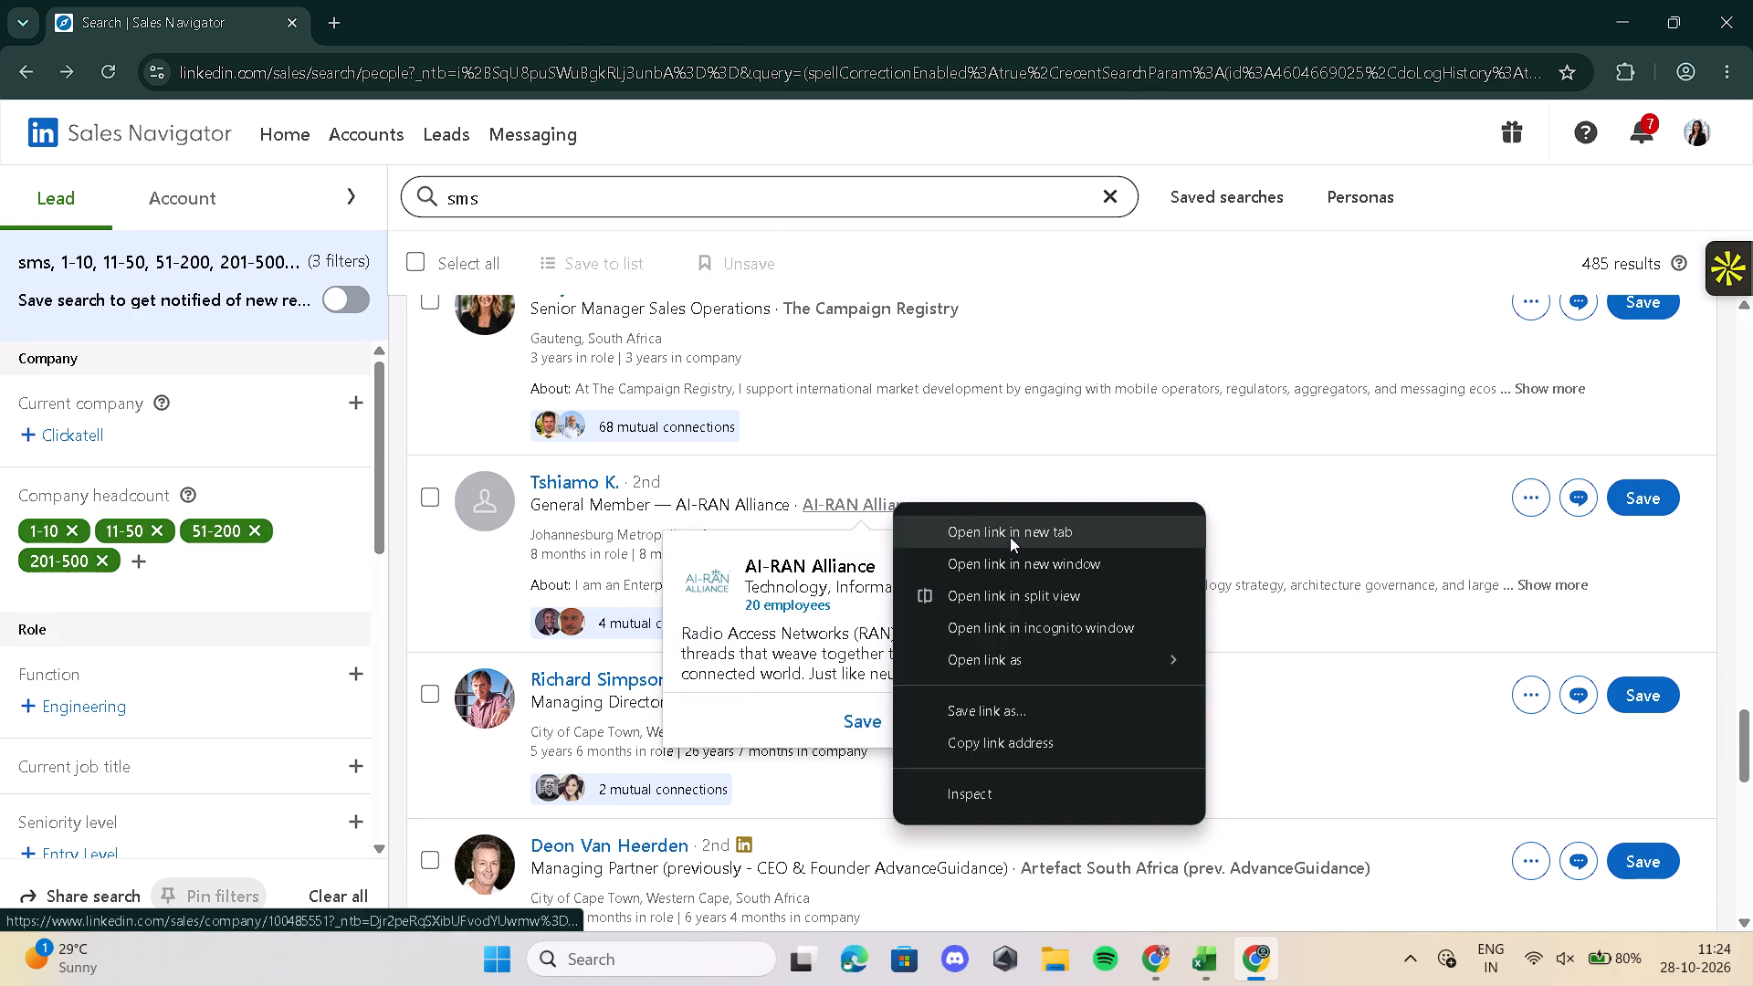
{"action": "left_click", "coordinate": [1010, 537]}
{"action": "left_click", "coordinate": [436, 14]}
{"action": "left_click", "coordinate": [251, 13]}
{"action": "left_click", "coordinate": [417, 16]}
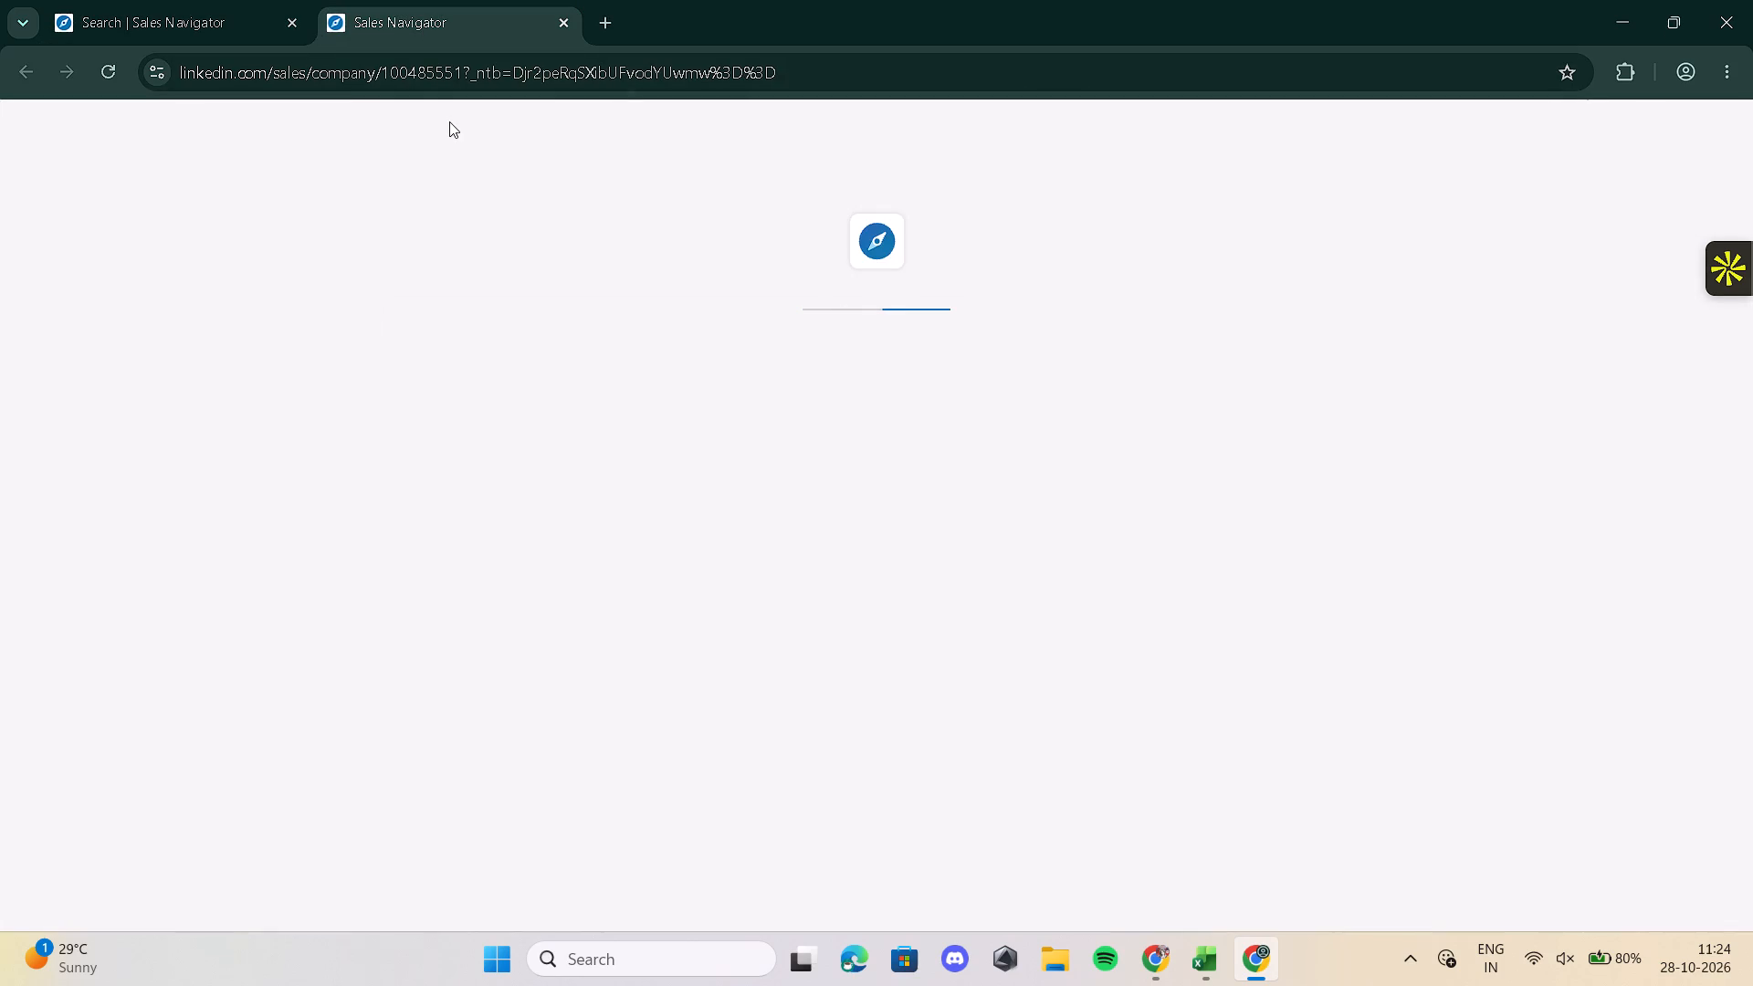
{"action": "left_click", "coordinate": [233, 35]}
{"action": "left_click", "coordinate": [447, 18]}
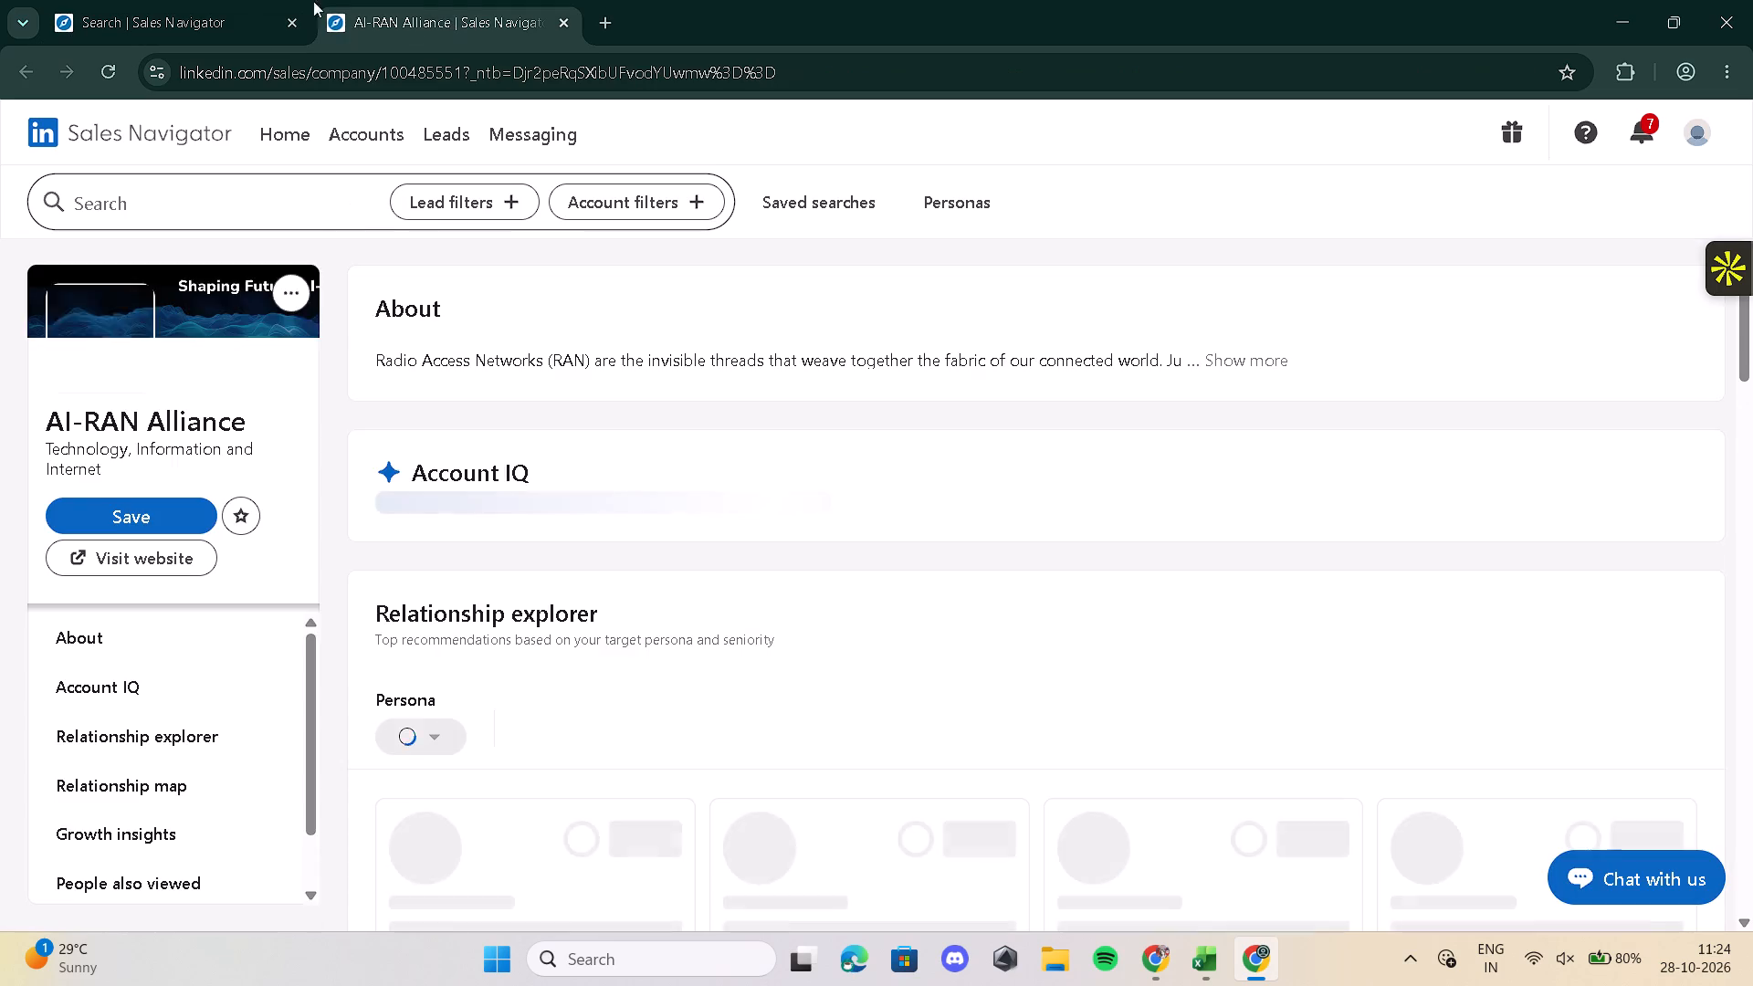
Open AI-RAN Alliance's website from its Sales Navigator company page, look over its homepage and close the website.
{"action": "left_click", "coordinate": [215, 0]}
{"action": "left_click", "coordinate": [378, 0]}
{"action": "left_click", "coordinate": [214, 0]}
{"action": "left_click", "coordinate": [454, 1]}
{"action": "right_click", "coordinate": [163, 582]}
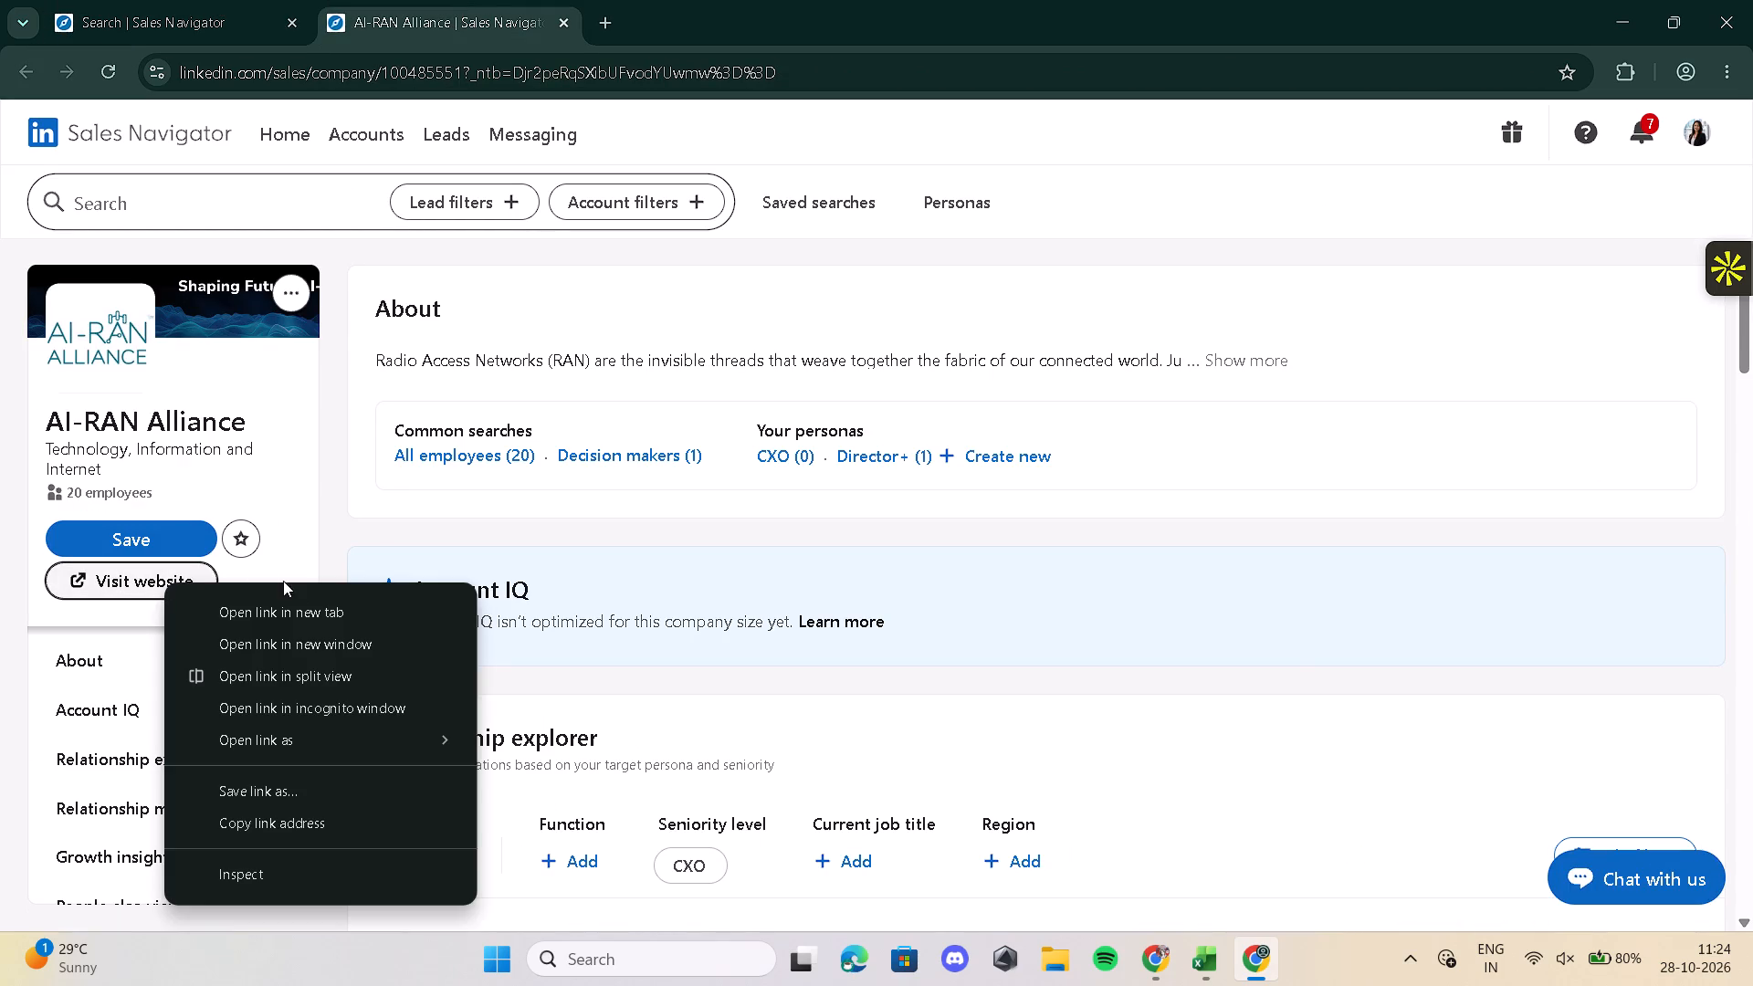
{"action": "left_click", "coordinate": [320, 598]}
{"action": "left_click", "coordinate": [249, 2]}
{"action": "left_click_drag", "start_coordinate": [433, 0], "coordinate": [448, 0]}
{"action": "left_click", "coordinate": [744, 0]}
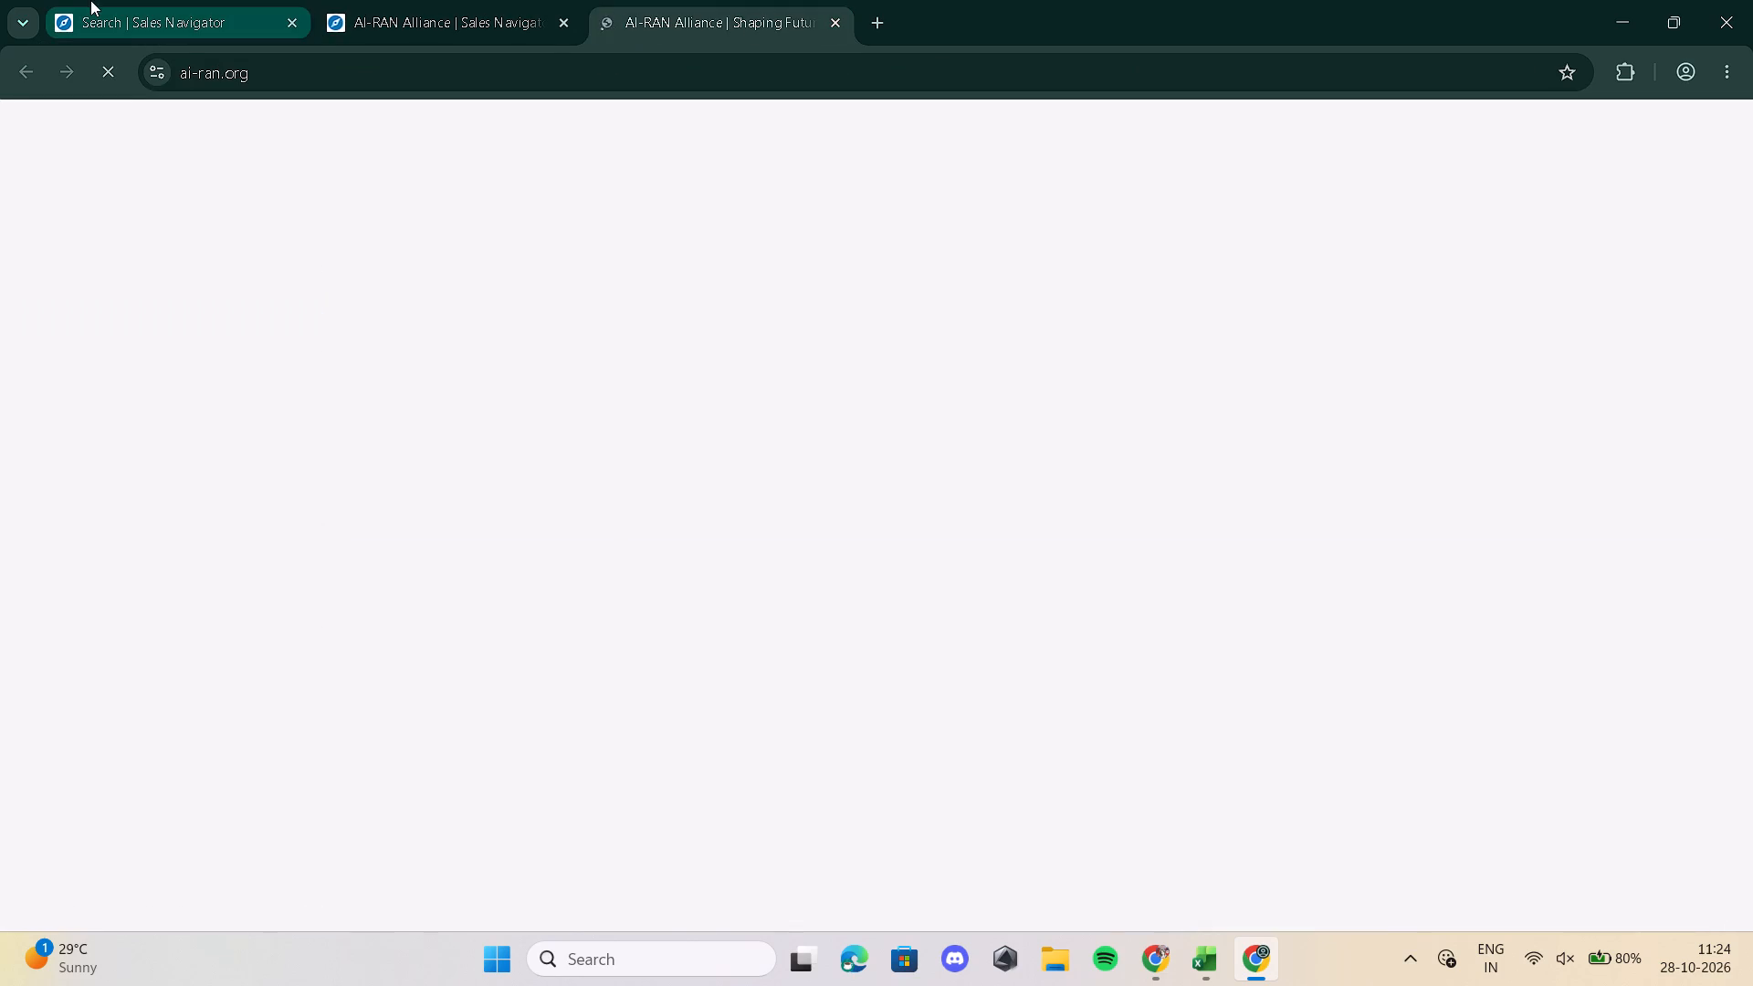
{"action": "left_click", "coordinate": [90, 0]}
{"action": "left_click", "coordinate": [480, 0]}
{"action": "left_click", "coordinate": [702, 0]}
{"action": "left_click", "coordinate": [204, 0]}
{"action": "left_click_drag", "start_coordinate": [430, 0], "coordinate": [448, 0]}
{"action": "left_click", "coordinate": [721, 0]}
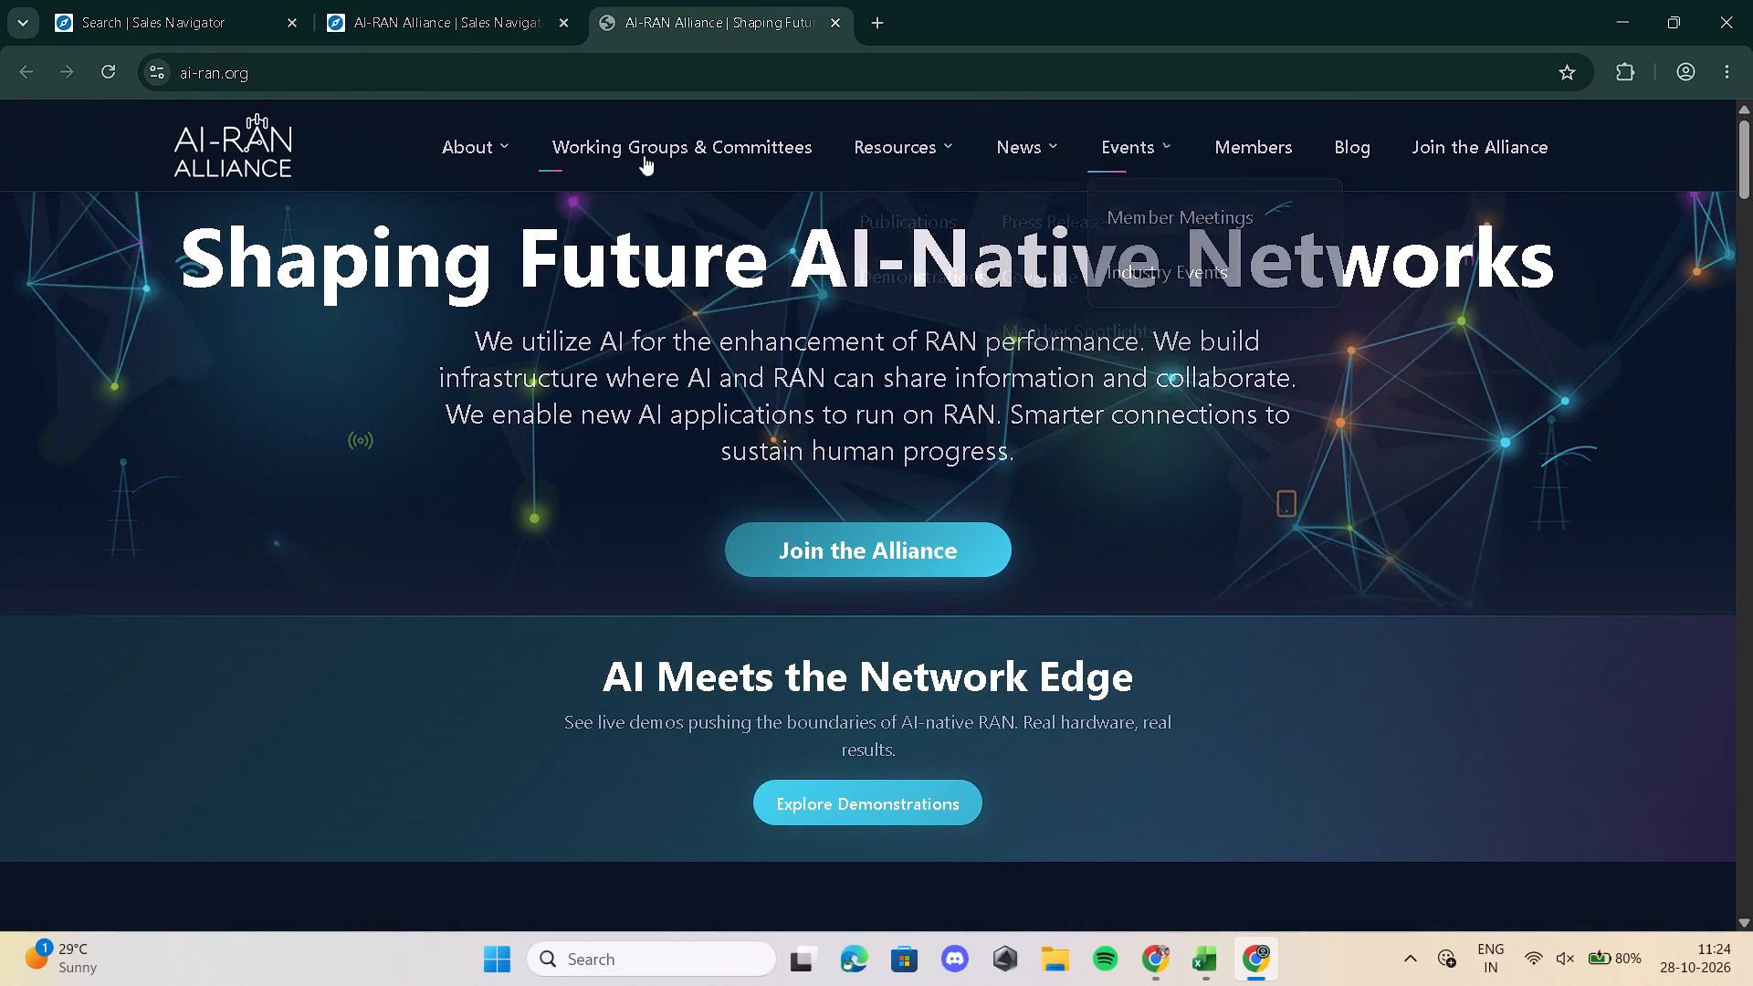
{"action": "left_click", "coordinate": [833, 27]}
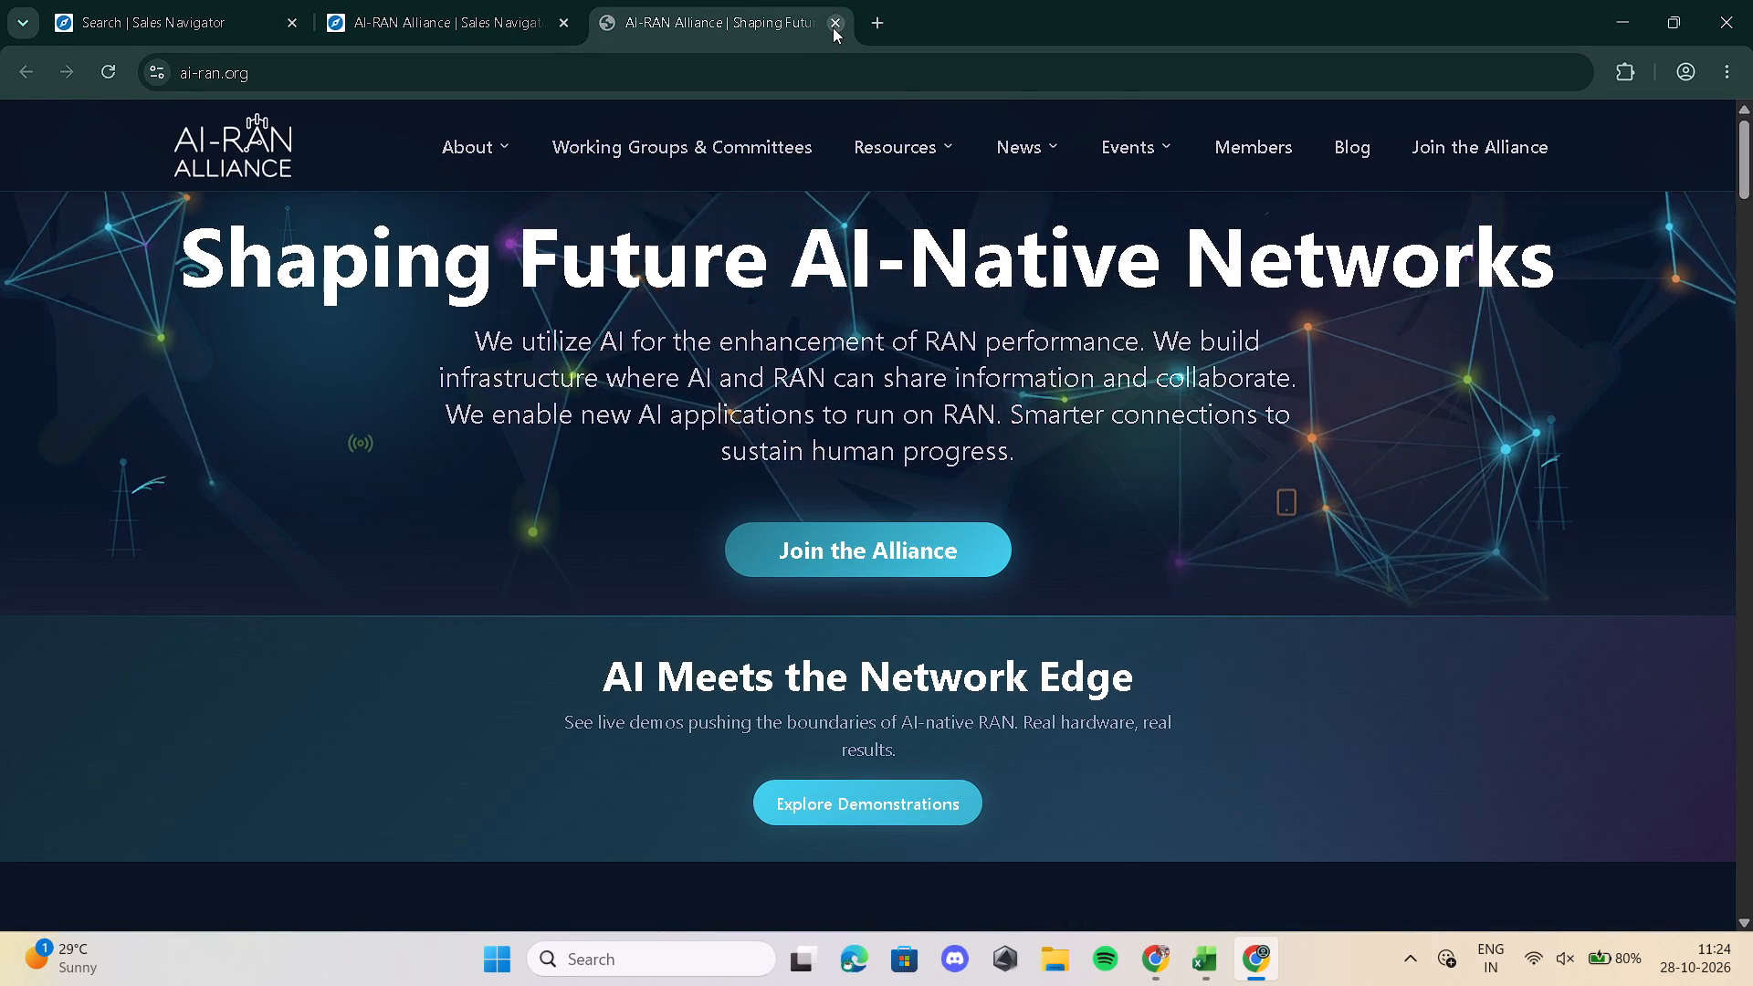
Expand AI-RAN Alliance's full About description in Sales Navigator, read it and close the company page.
{"action": "left_click", "coordinate": [1285, 351]}
{"action": "left_click", "coordinate": [566, 20]}
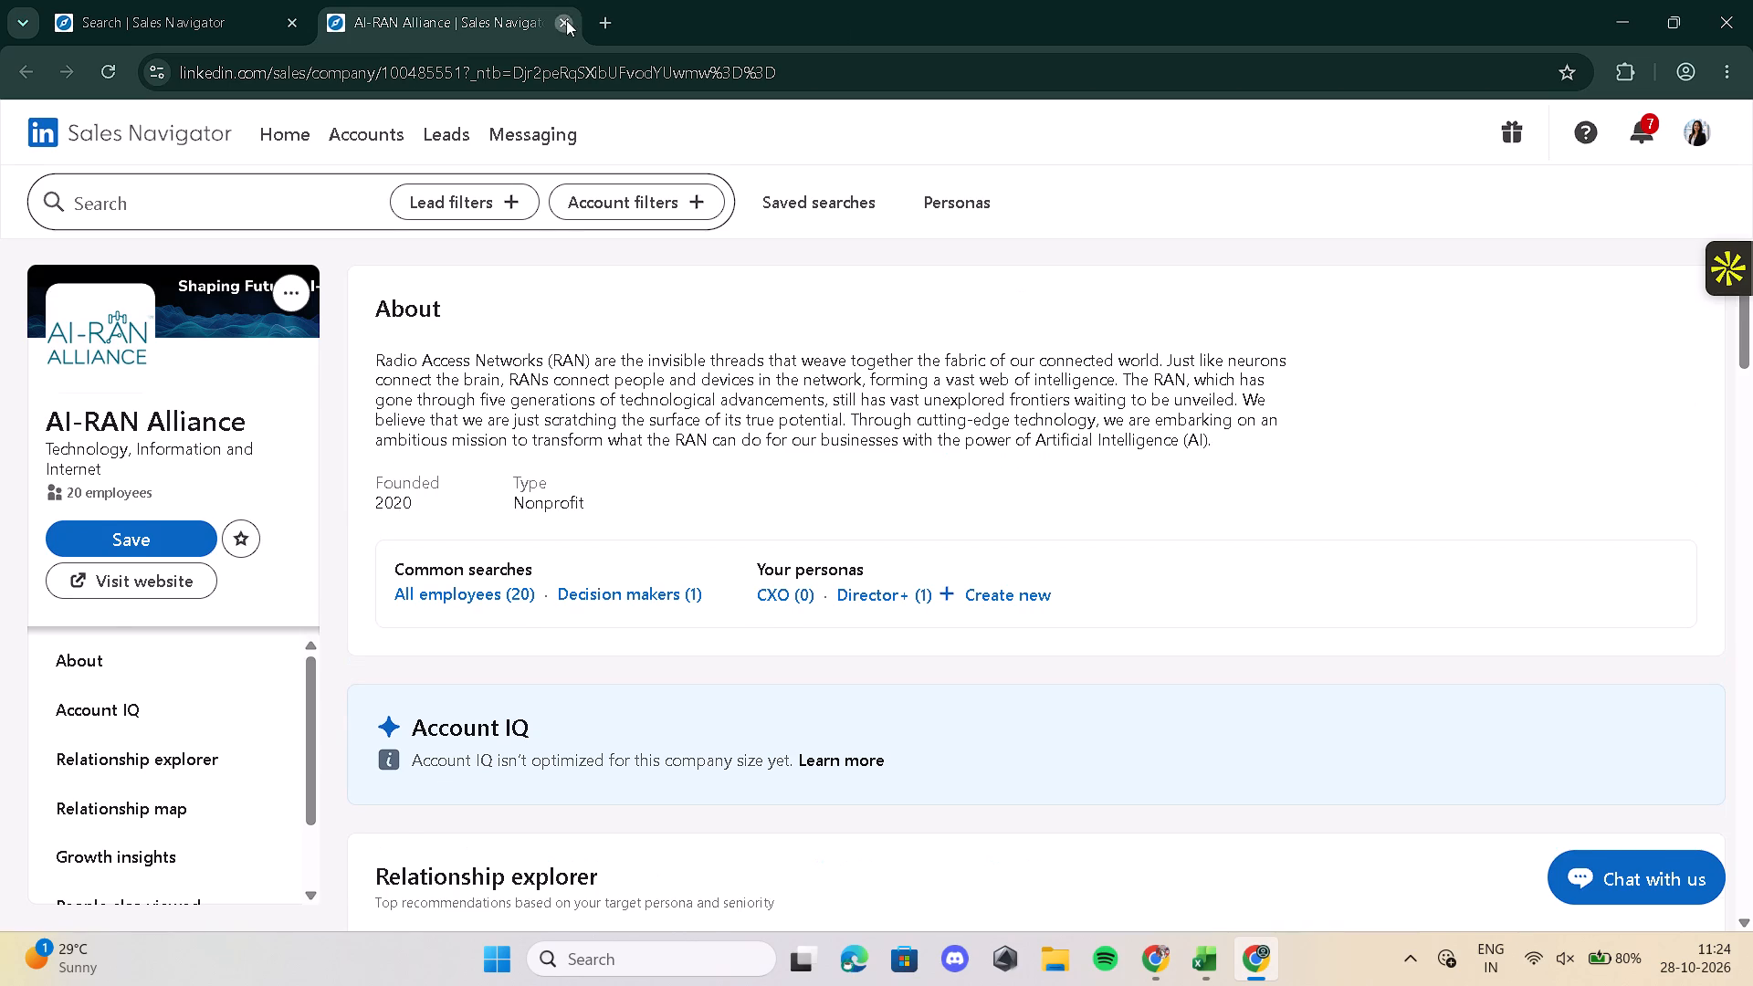
From the sms lead results, open BulkSMS.com's Sales Navigator company page in a new tab.
{"action": "left_click", "coordinate": [1102, 501]}
{"action": "scroll", "coordinate": [1100, 501], "scroll_direction": "down", "scroll_amount": 1}
{"action": "right_click", "coordinate": [726, 502]}
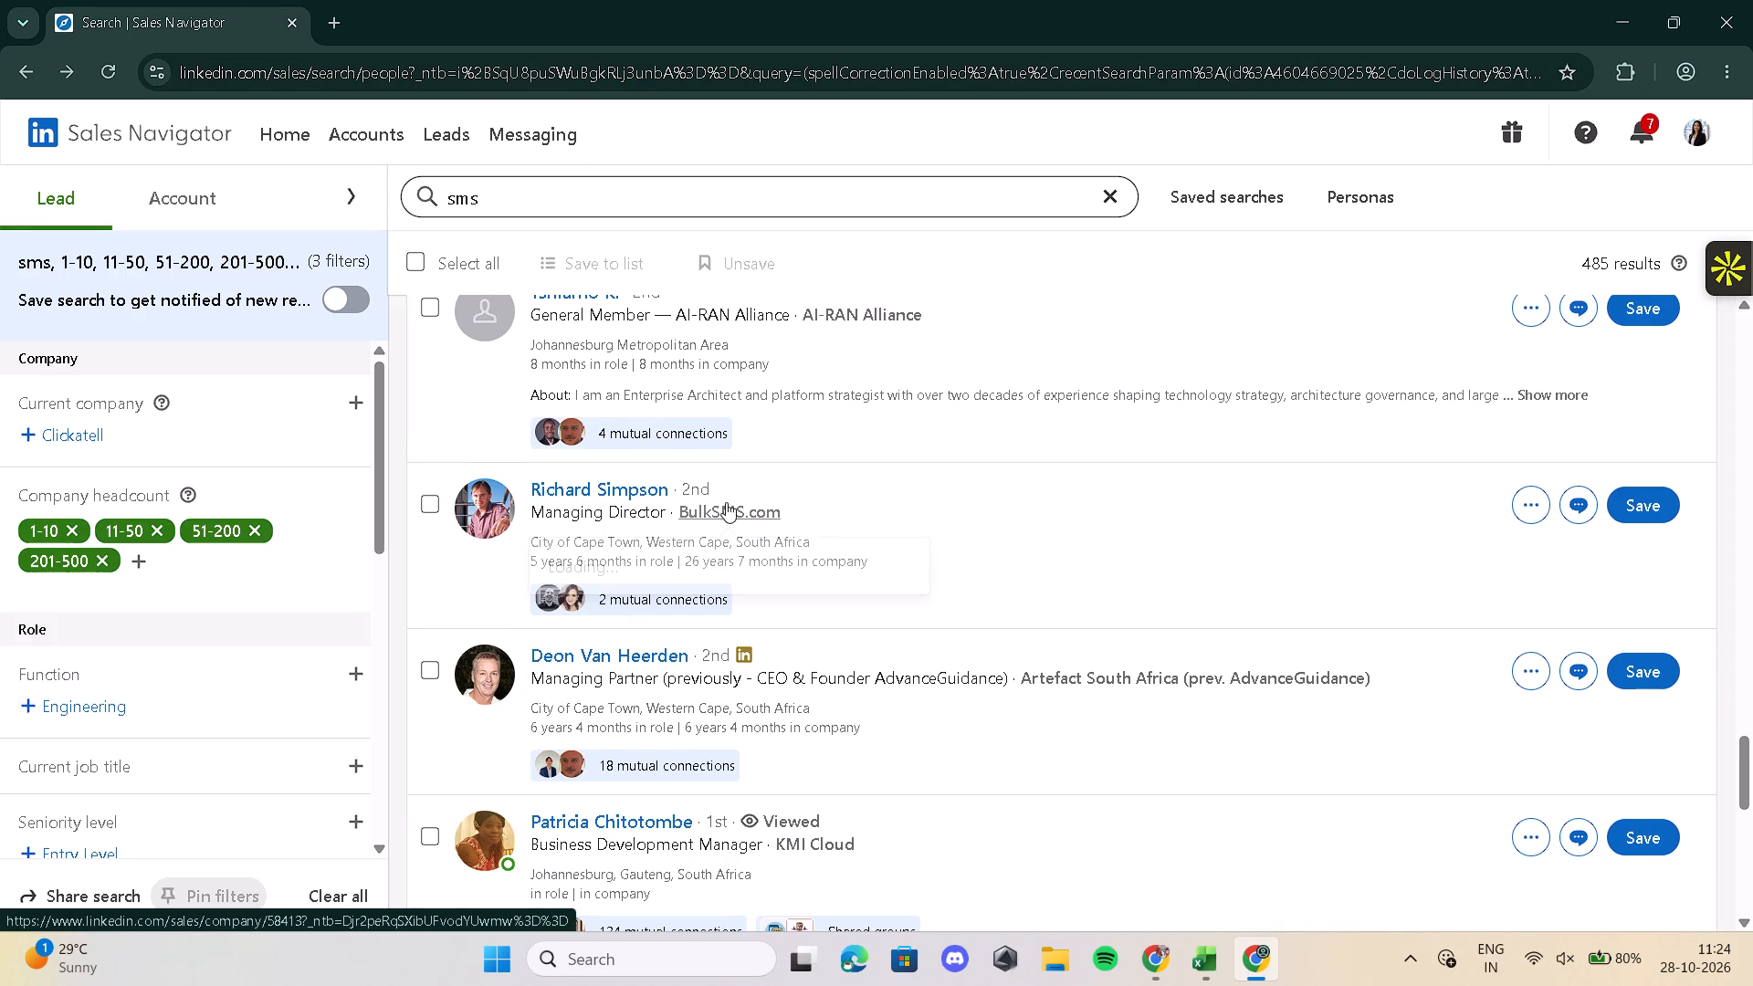
{"action": "left_click", "coordinate": [824, 536]}
{"action": "left_click", "coordinate": [467, 59]}
{"action": "left_click", "coordinate": [464, 47]}
{"action": "left_click", "coordinate": [174, 16]}
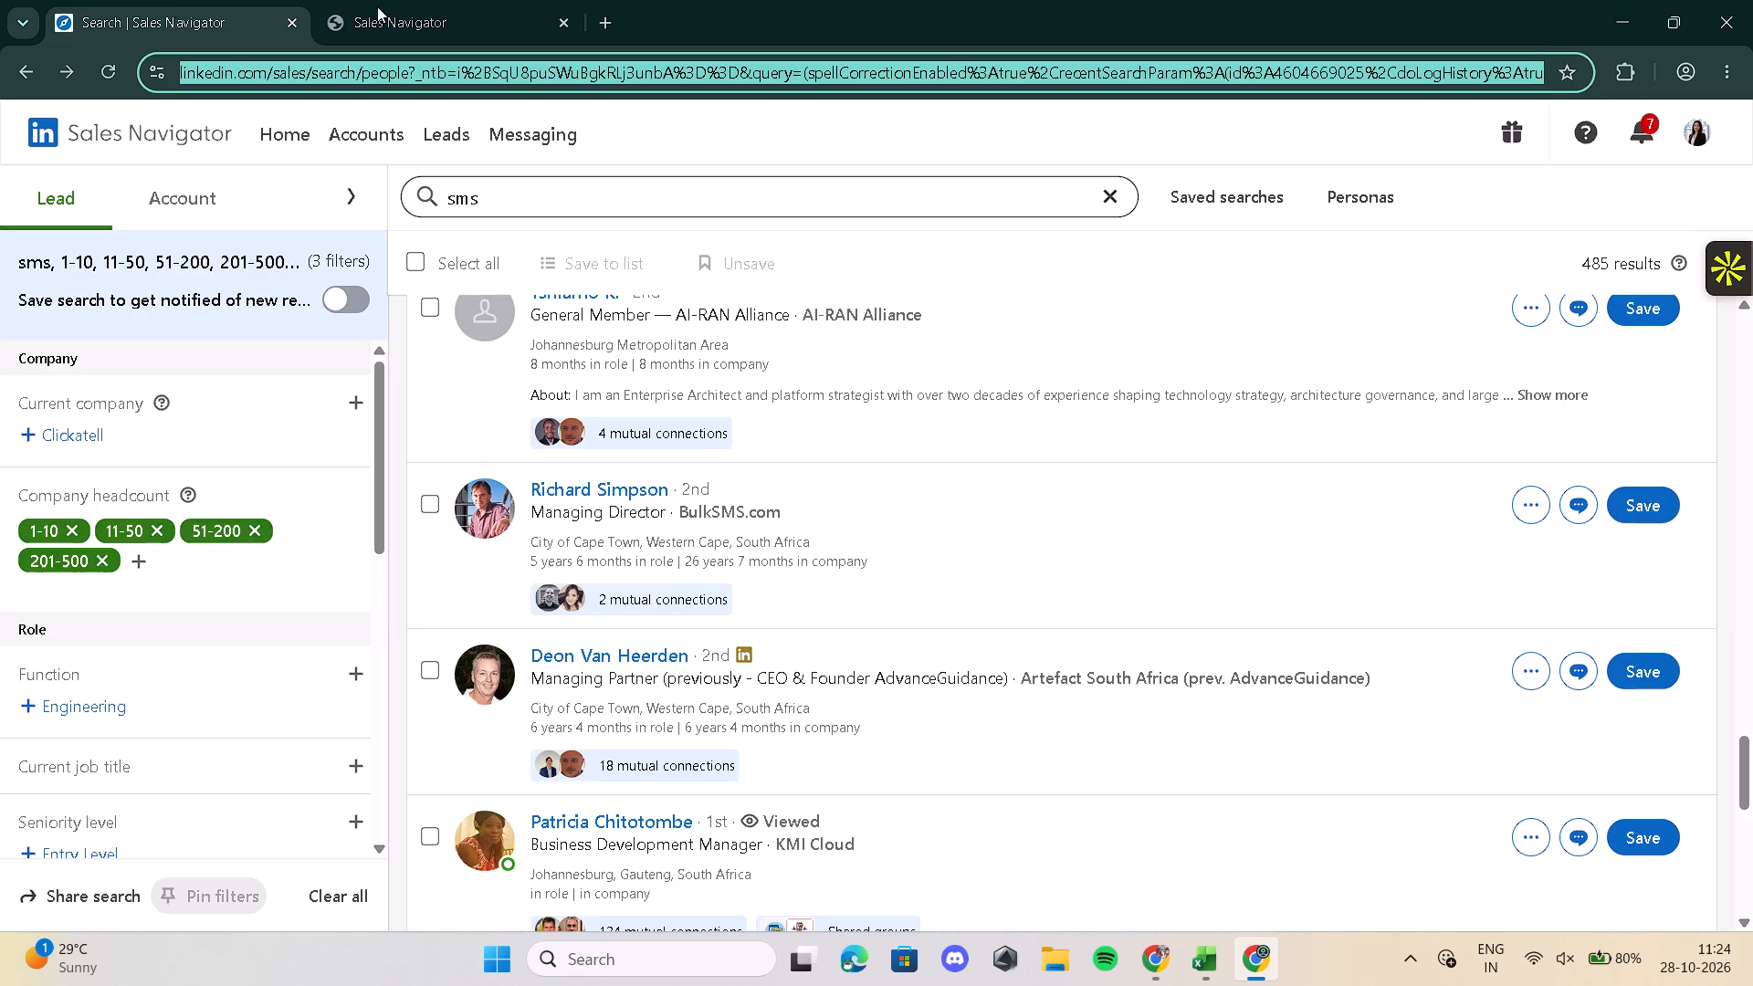
{"action": "left_click", "coordinate": [412, 7]}
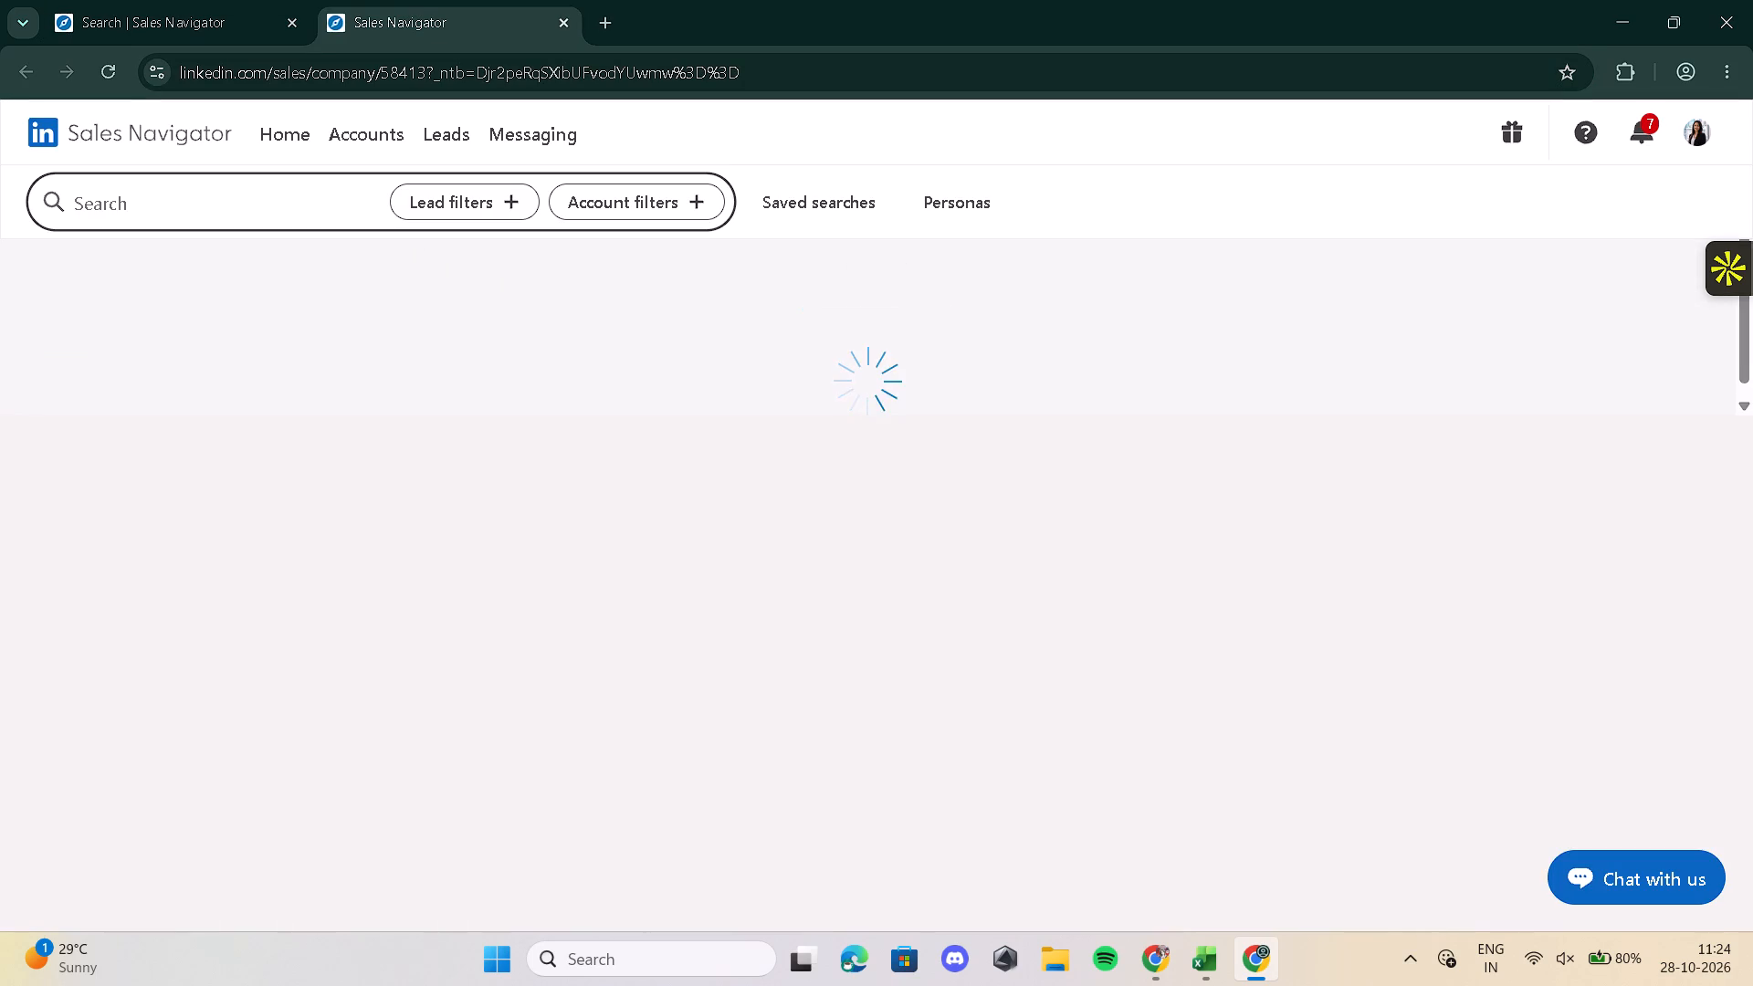
Open BulkSMS.com's website from its company page, look over the homepage, and close both the website and the company page.
{"action": "right_click", "coordinate": [161, 635]}
{"action": "left_click", "coordinate": [321, 341]}
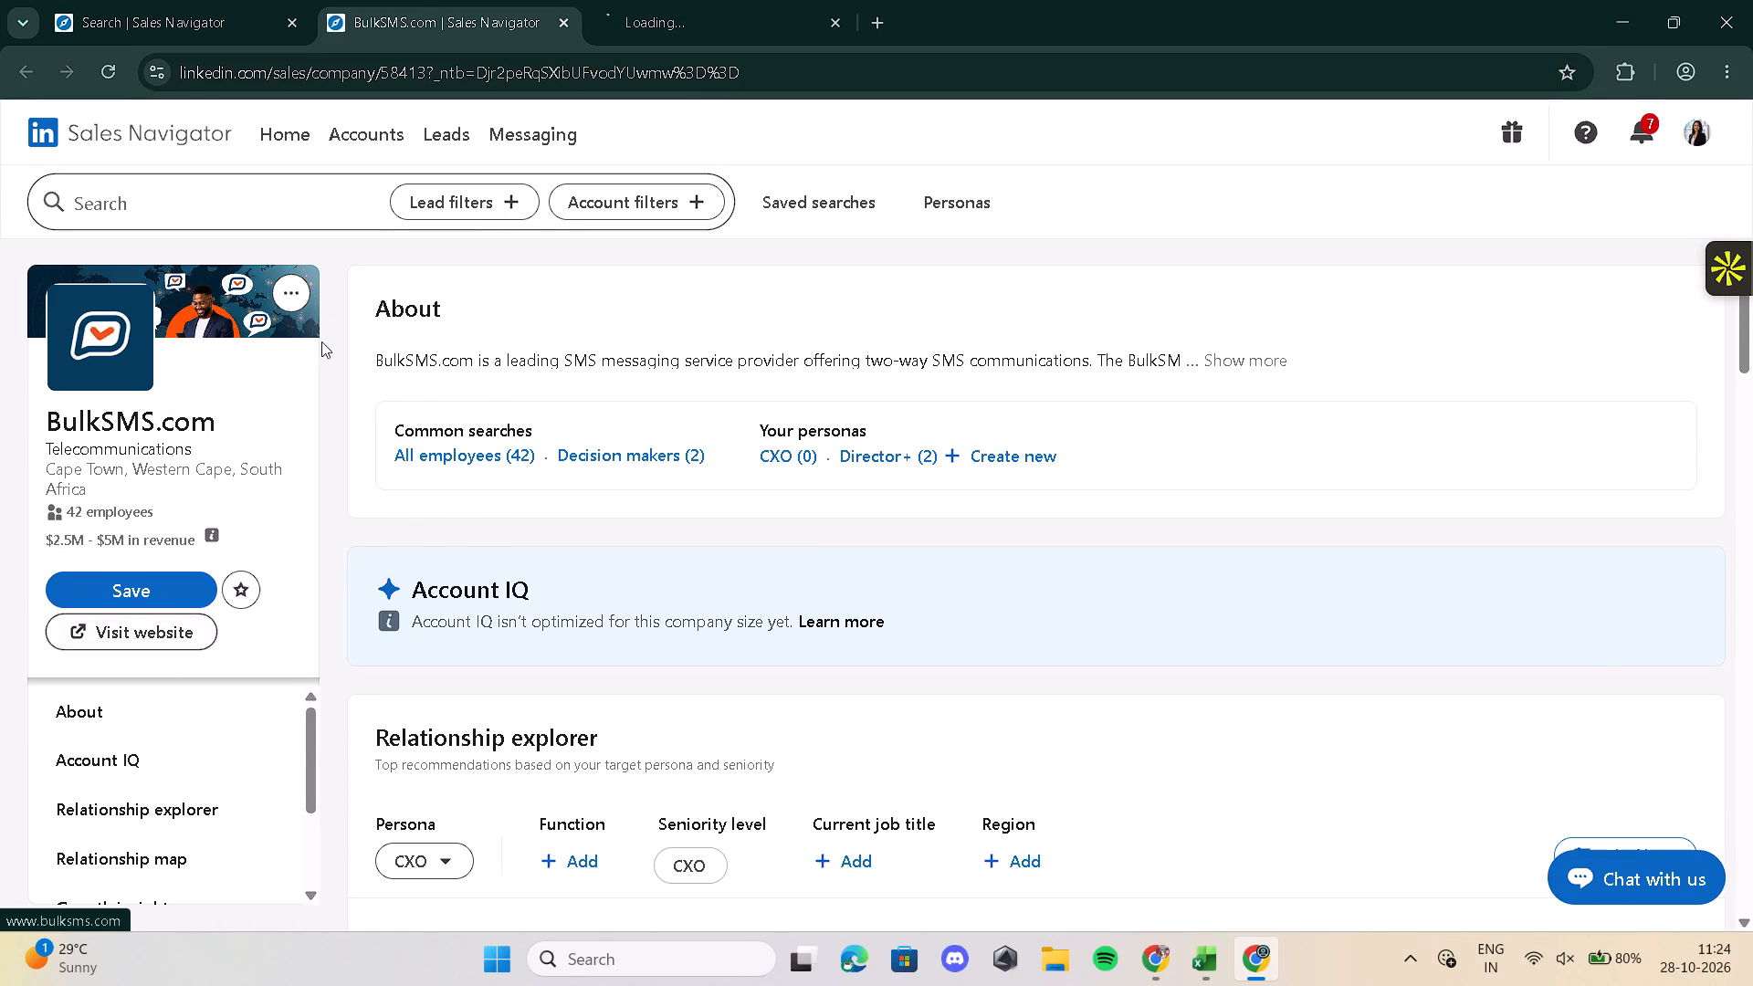
{"action": "left_click", "coordinate": [148, 0]}
{"action": "left_click", "coordinate": [441, 0]}
{"action": "left_click", "coordinate": [693, 0]}
{"action": "left_click", "coordinate": [195, 0]}
{"action": "left_click", "coordinate": [529, 0]}
{"action": "left_click", "coordinate": [771, 0]}
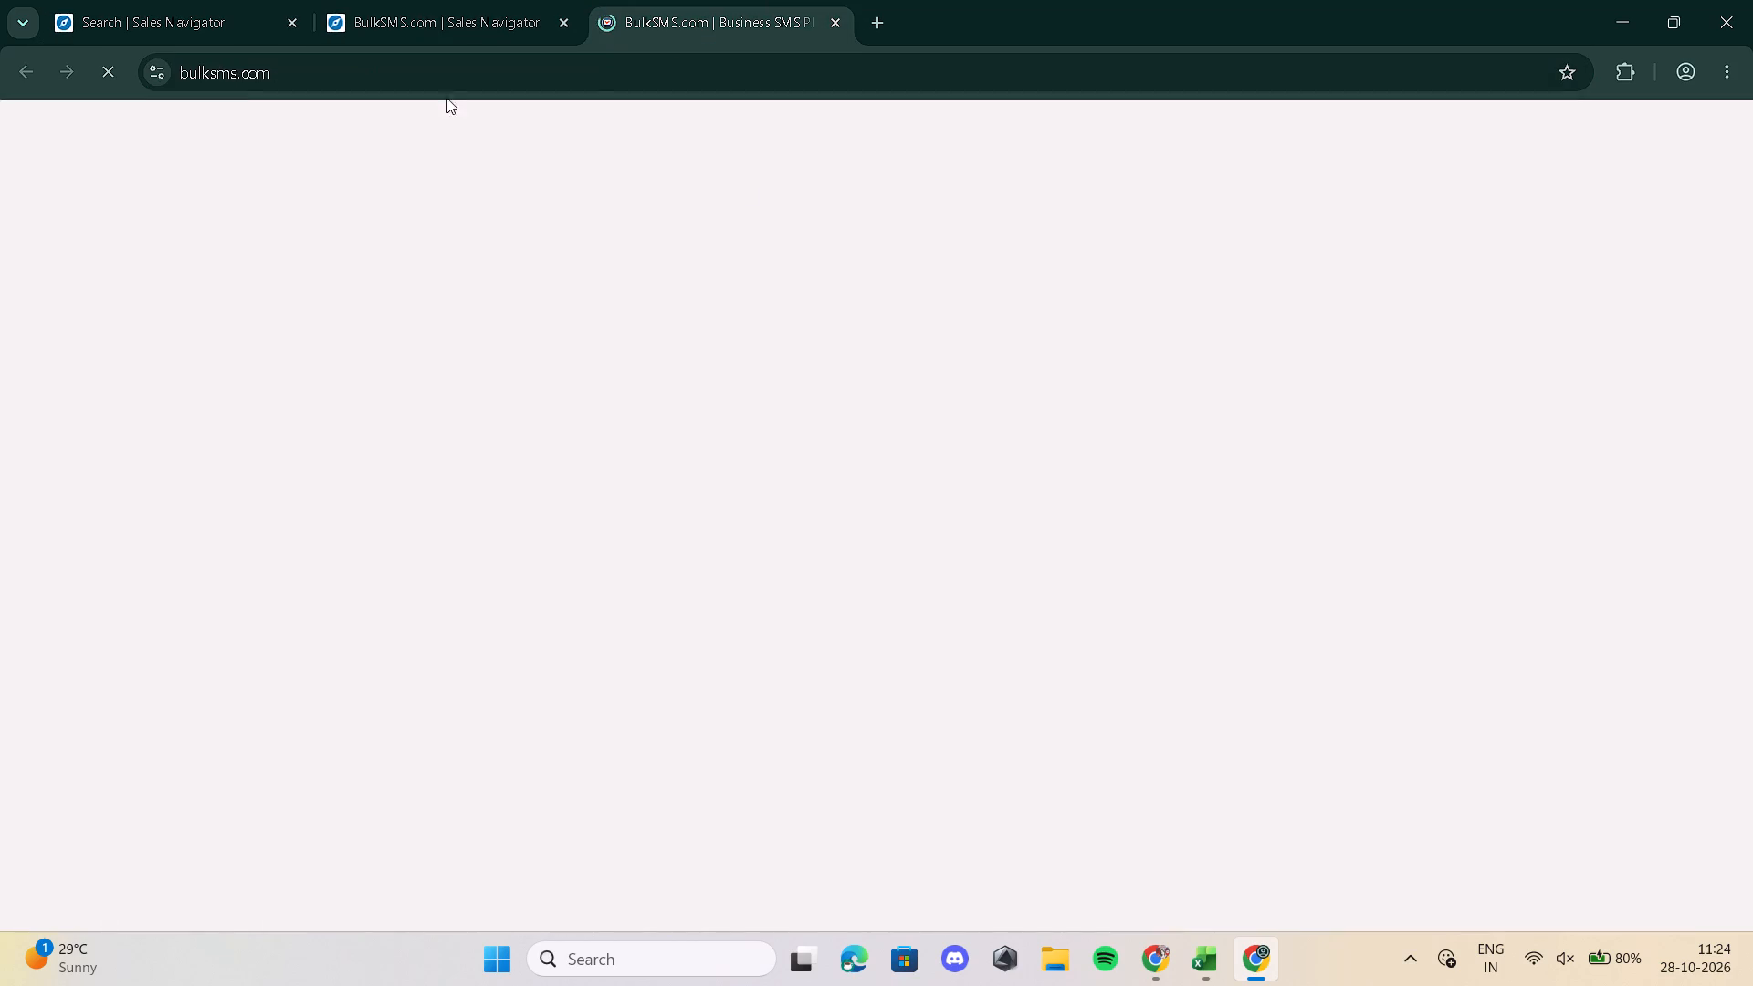
{"action": "left_click", "coordinate": [177, 0]}
{"action": "left_click", "coordinate": [544, 0]}
{"action": "left_click", "coordinate": [751, 0]}
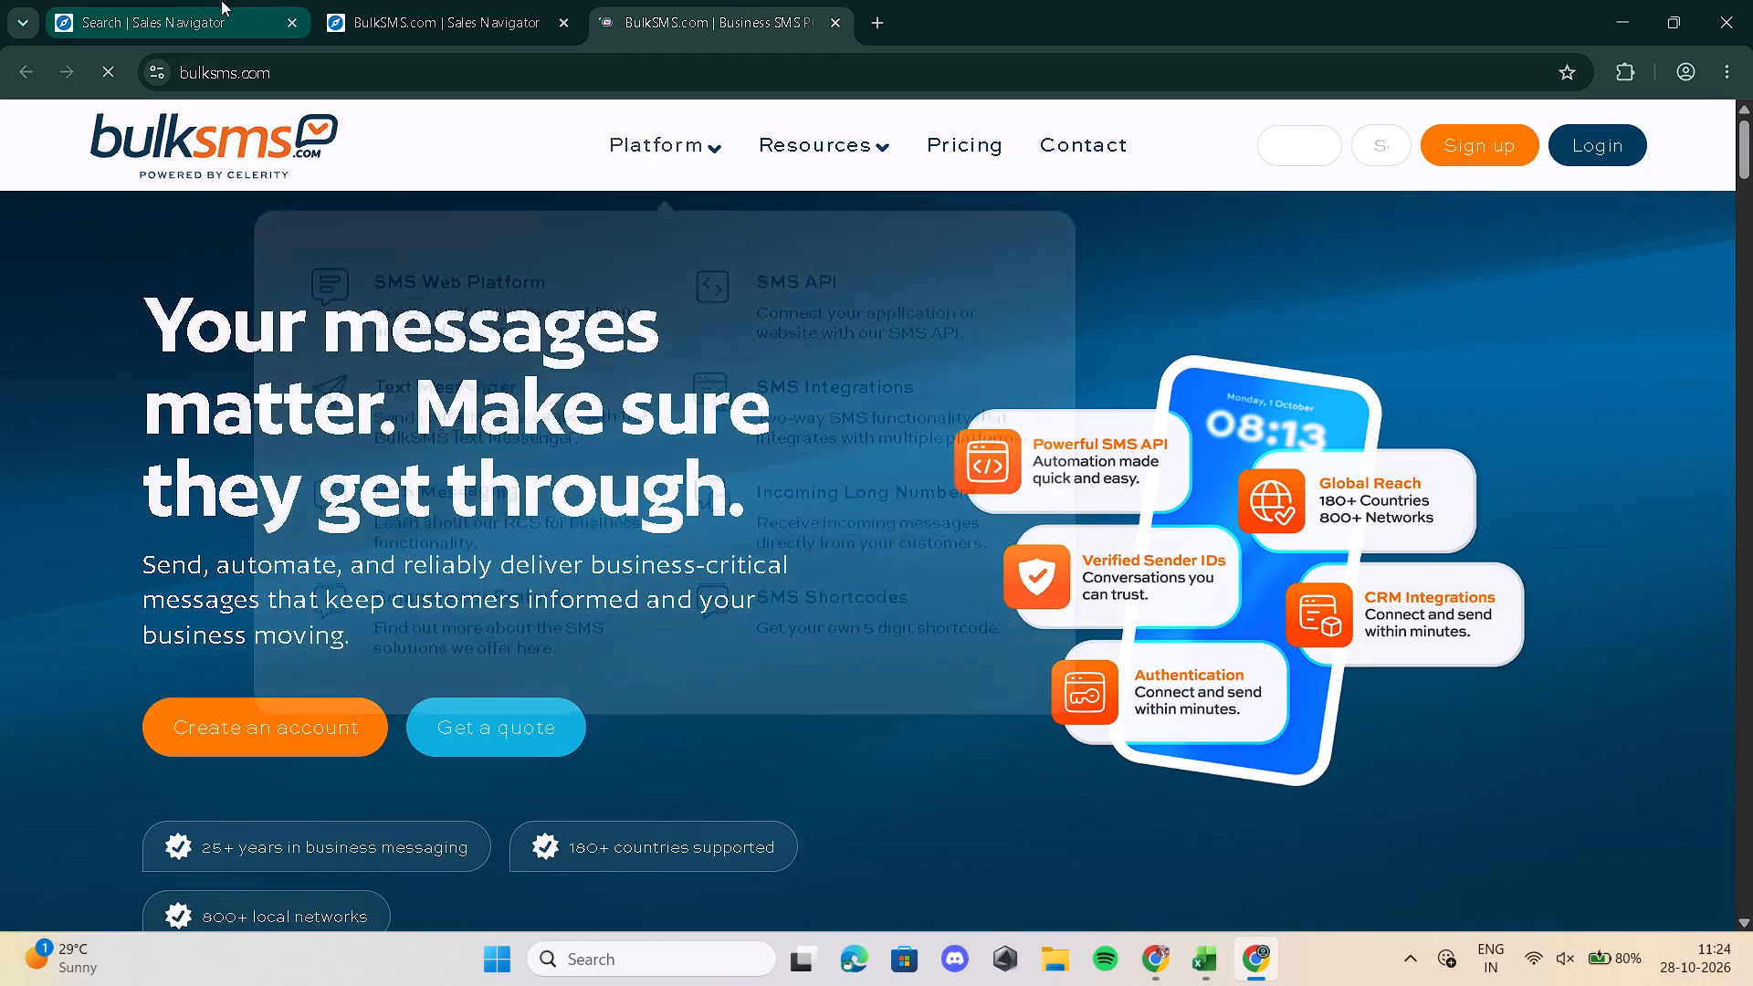
{"action": "left_click", "coordinate": [188, 0]}
{"action": "left_click_drag", "start_coordinate": [393, 0], "coordinate": [424, 0]}
{"action": "left_click", "coordinate": [732, 0]}
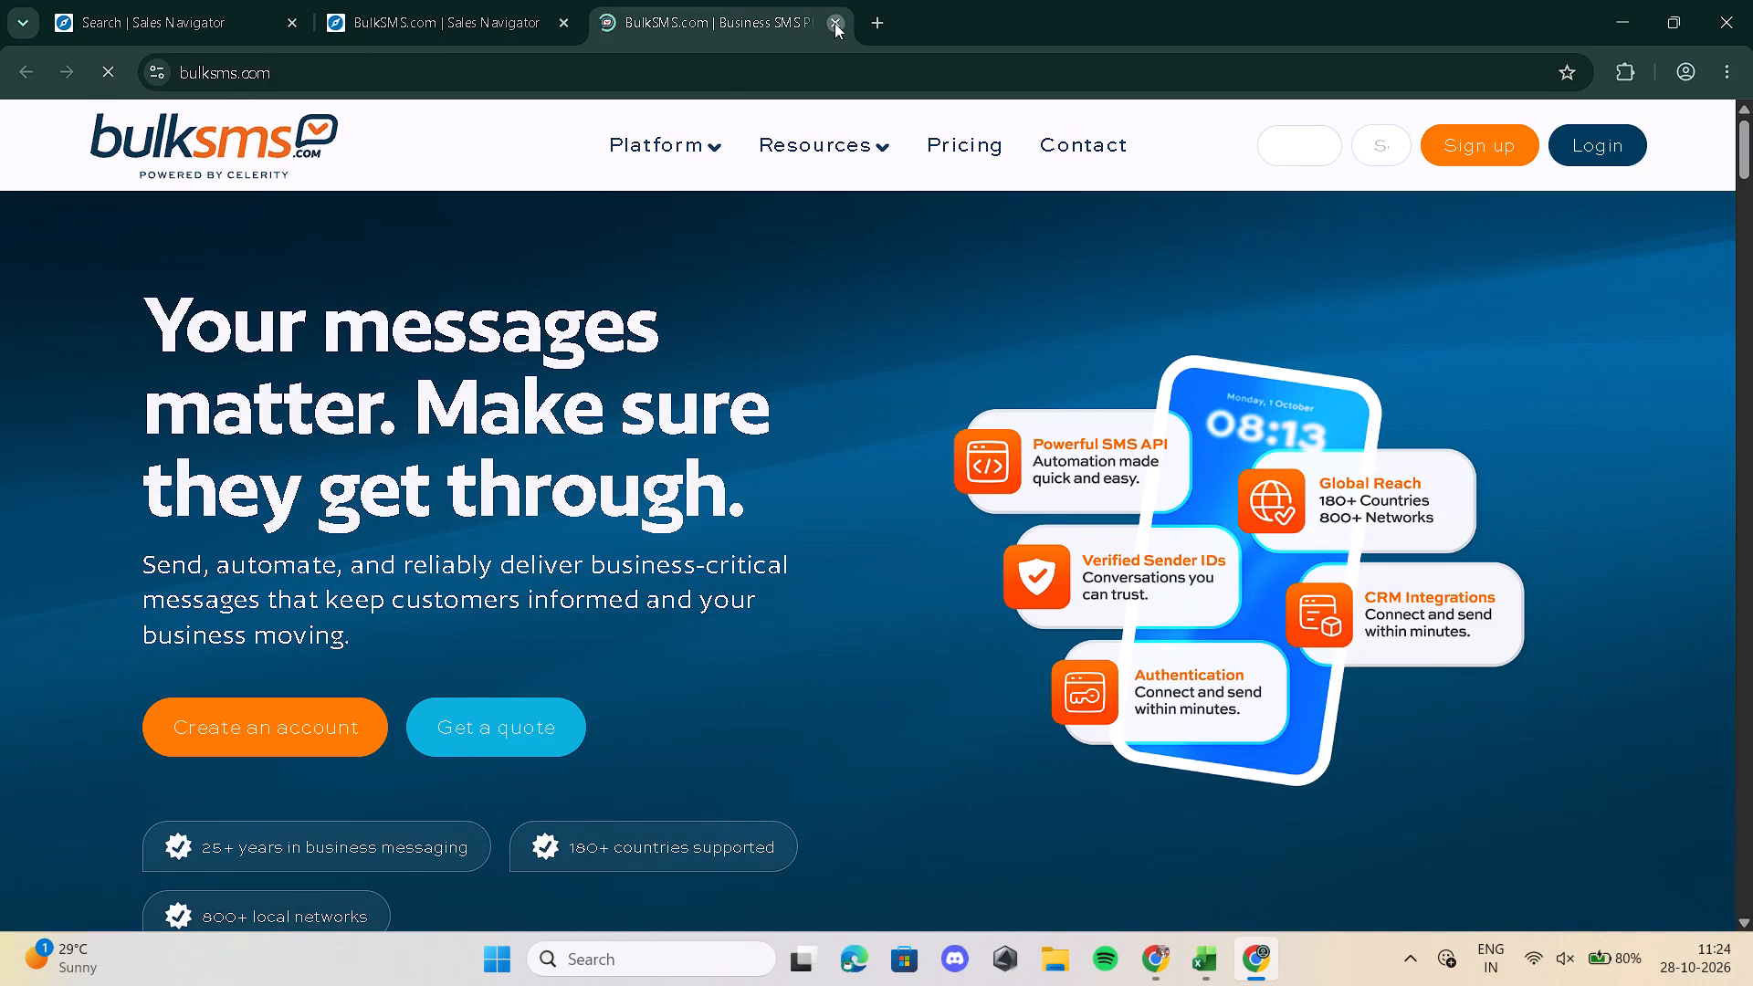
{"action": "left_click", "coordinate": [835, 23]}
{"action": "left_click", "coordinate": [565, 21]}
From the sms lead results, open the Sales Navigator company page of Artefact South Africa (prev. AdvanceGuidance) in a new tab.
{"action": "left_click", "coordinate": [1089, 513]}
{"action": "scroll", "coordinate": [1048, 485], "scroll_direction": "down", "scroll_amount": 1}
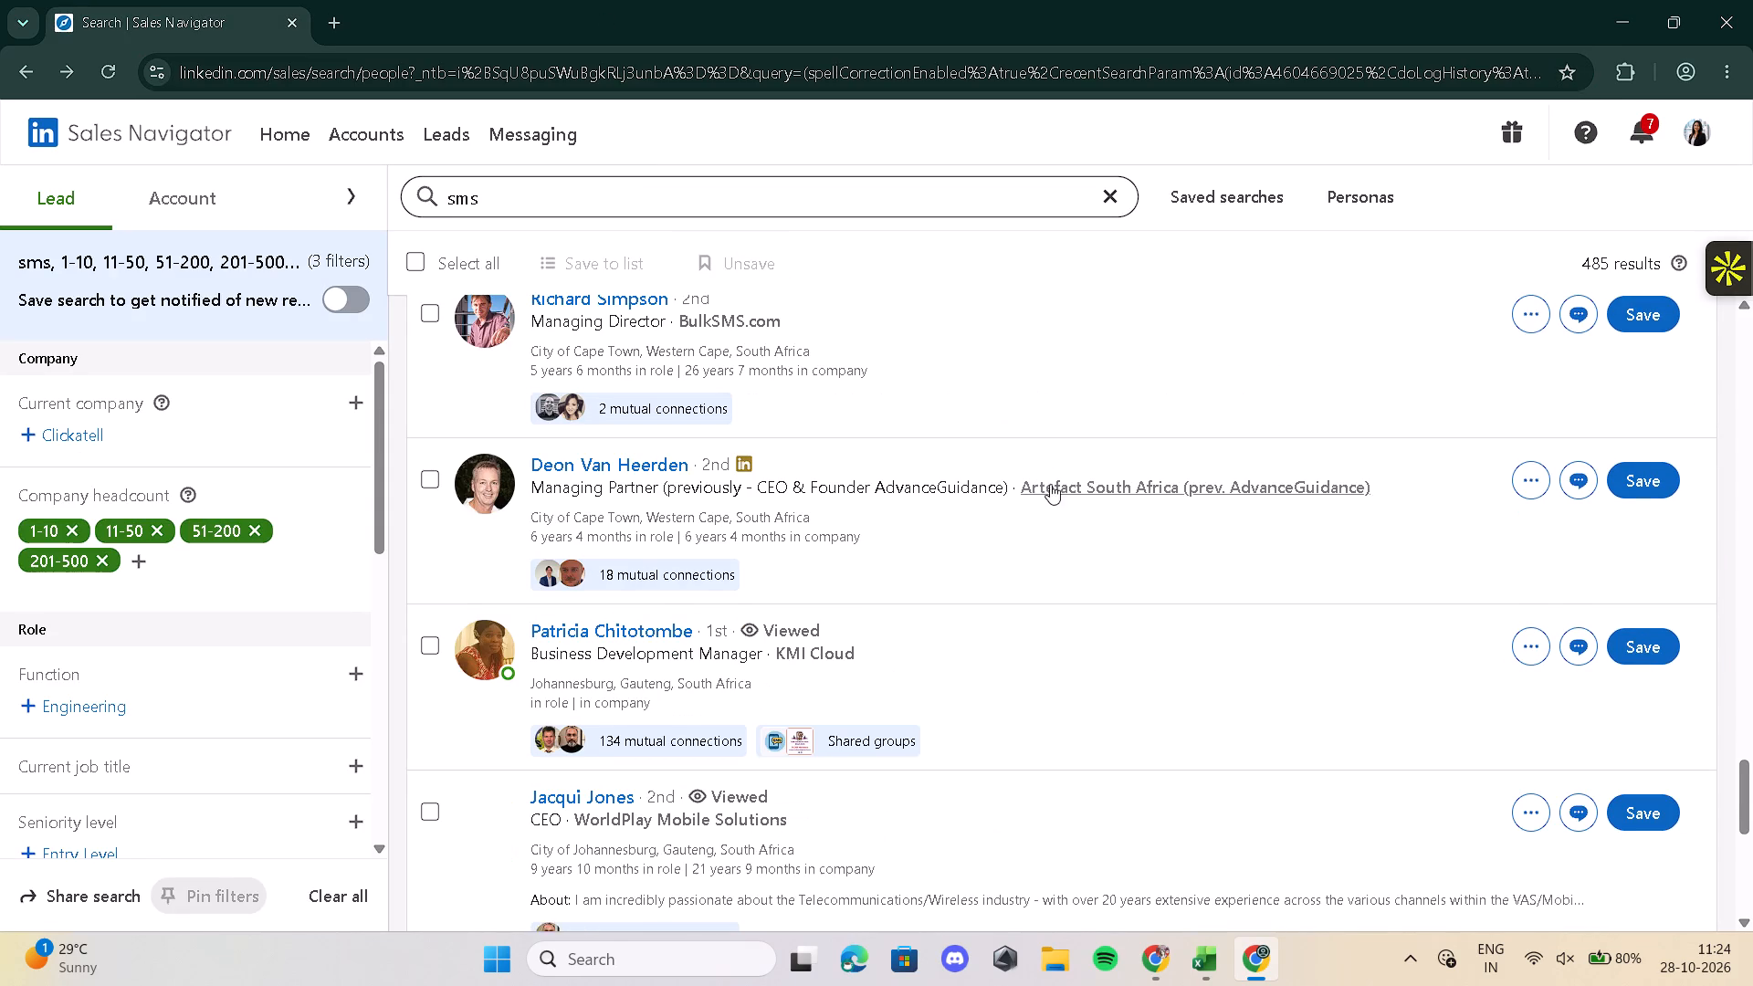
{"action": "right_click", "coordinate": [1085, 492]}
{"action": "left_click", "coordinate": [1171, 512]}
{"action": "left_click", "coordinate": [424, 0]}
{"action": "left_click", "coordinate": [228, 0]}
{"action": "left_click", "coordinate": [436, 0]}
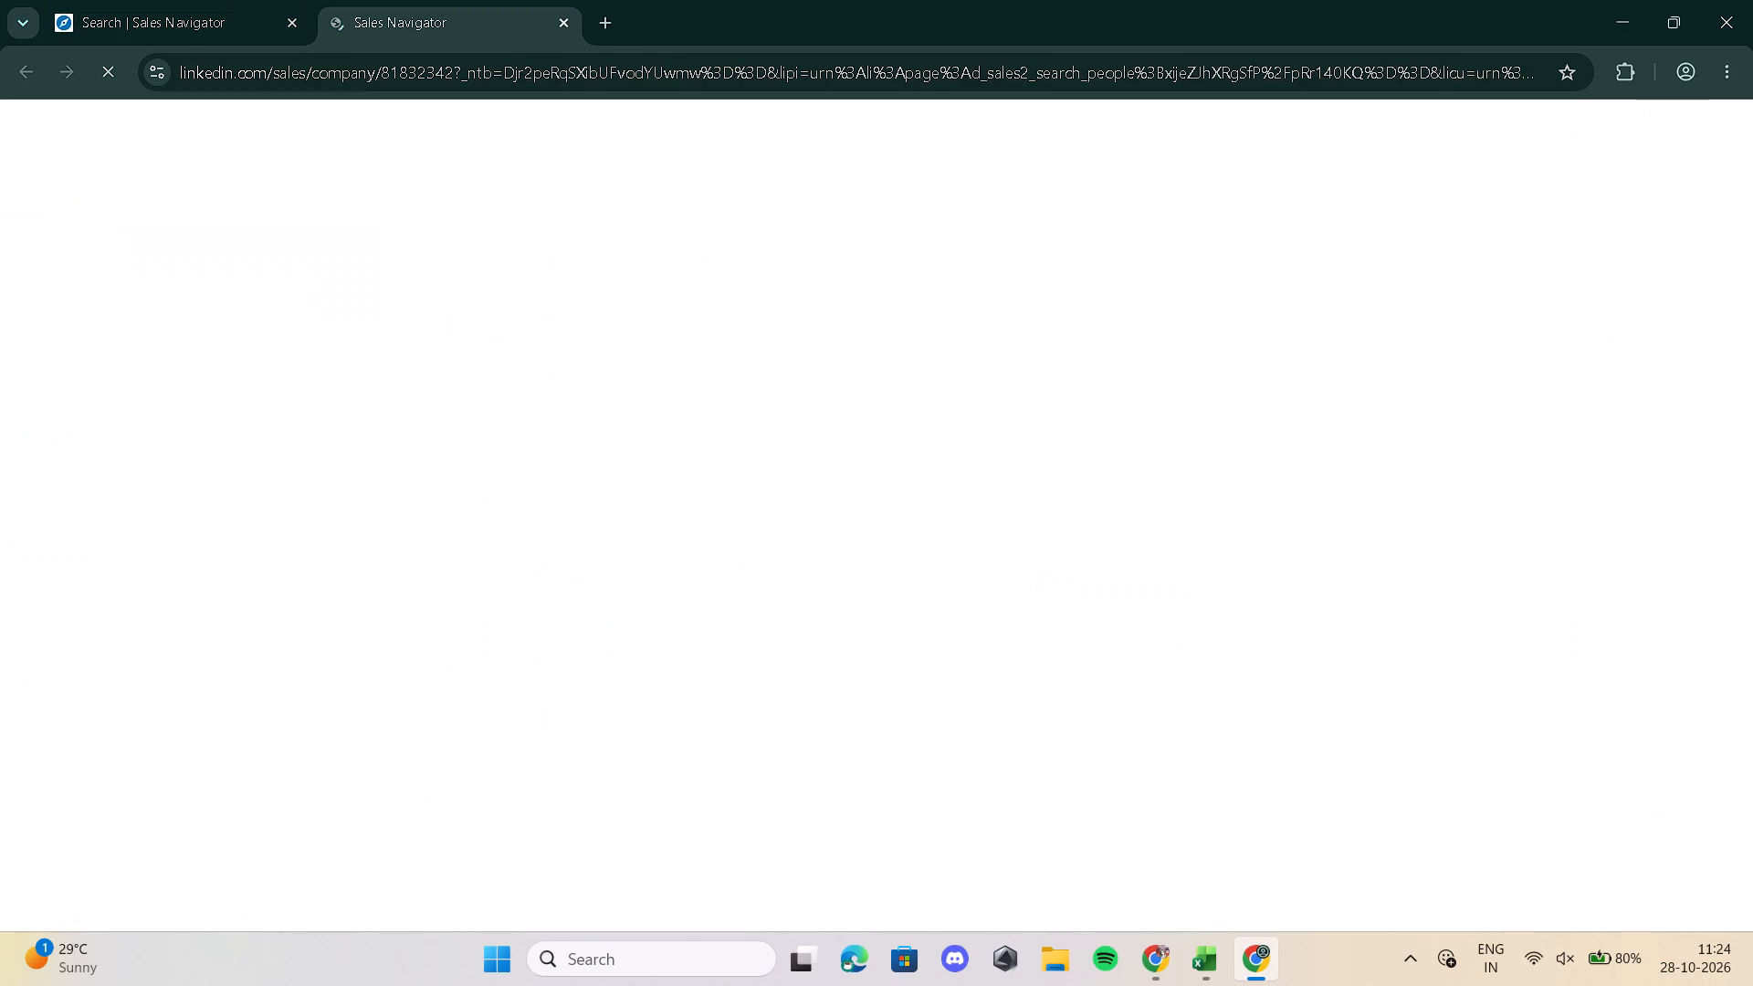
{"action": "left_click", "coordinate": [147, 0]}
{"action": "left_click", "coordinate": [394, 0]}
{"action": "left_click", "coordinate": [214, 0]}
{"action": "left_click", "coordinate": [471, 5]}
{"action": "left_click", "coordinate": [134, 0]}
{"action": "left_click", "coordinate": [427, 0]}
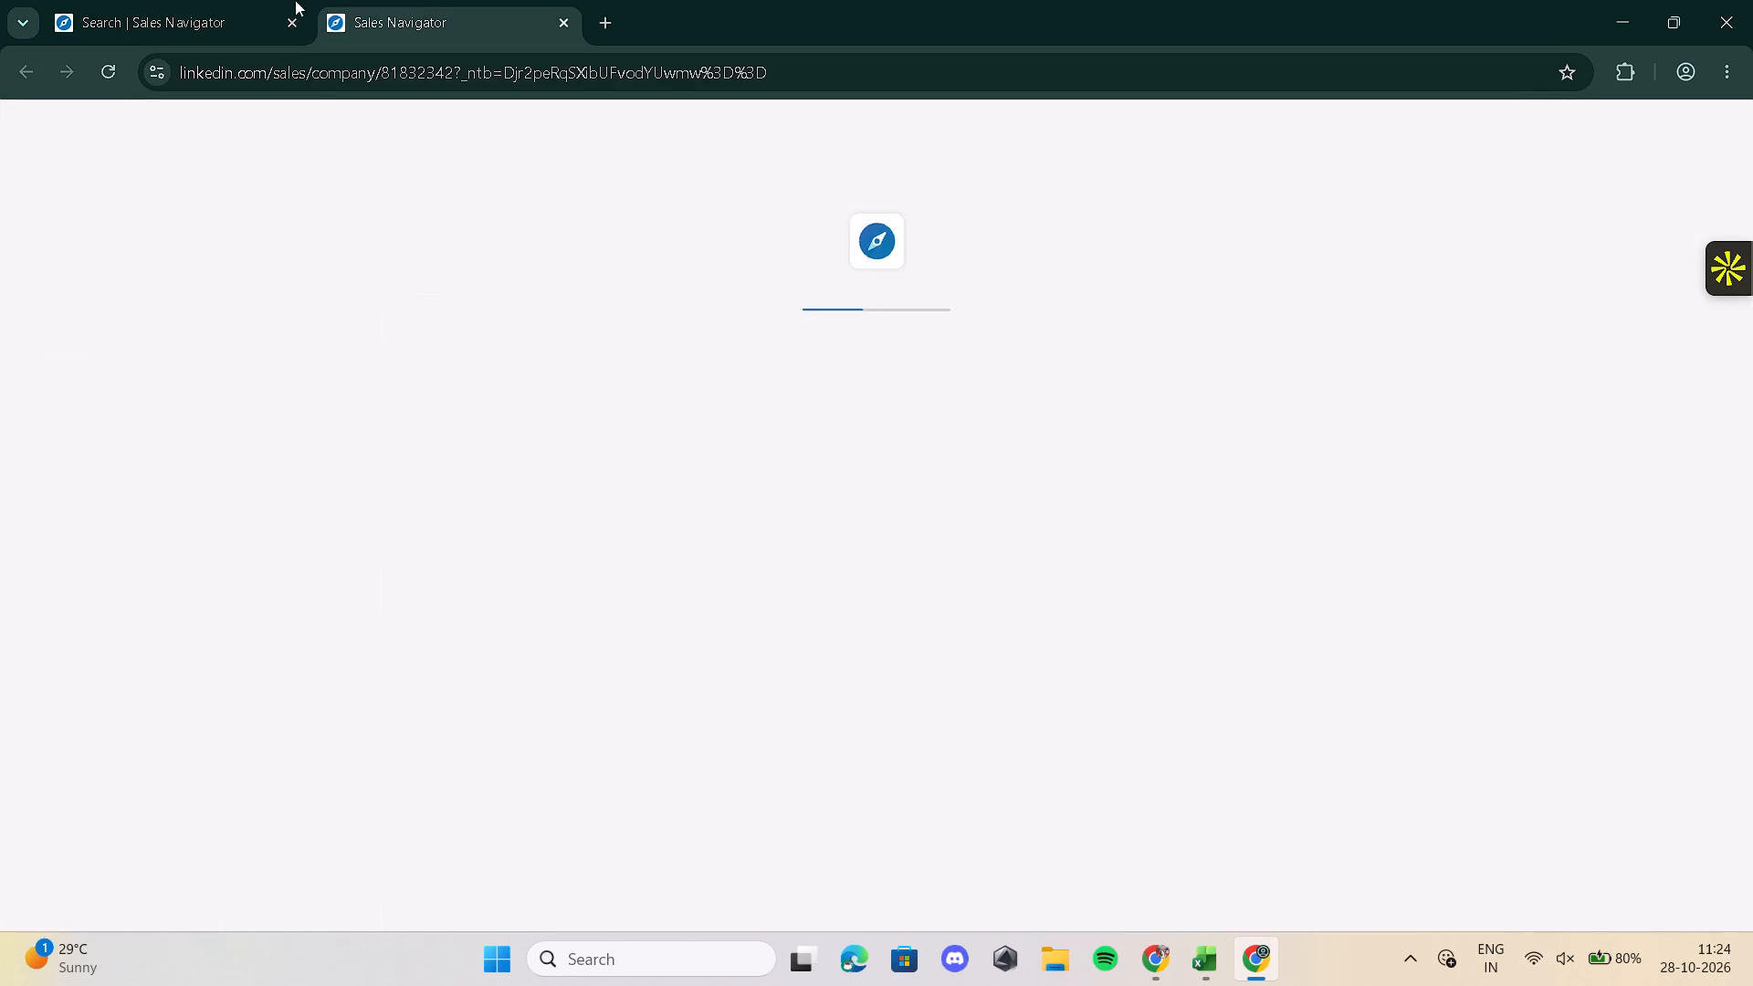
{"action": "left_click", "coordinate": [180, 0]}
{"action": "left_click", "coordinate": [419, 0]}
{"action": "left_click", "coordinate": [200, 0]}
{"action": "left_click", "coordinate": [431, 10]}
{"action": "left_click_drag", "start_coordinate": [208, 7], "coordinate": [200, 7]}
{"action": "left_click", "coordinate": [474, 10]}
Open Artefact's website in a new tab from the Artefact South Africa company page, check it and close it.
{"action": "right_click", "coordinate": [180, 690]}
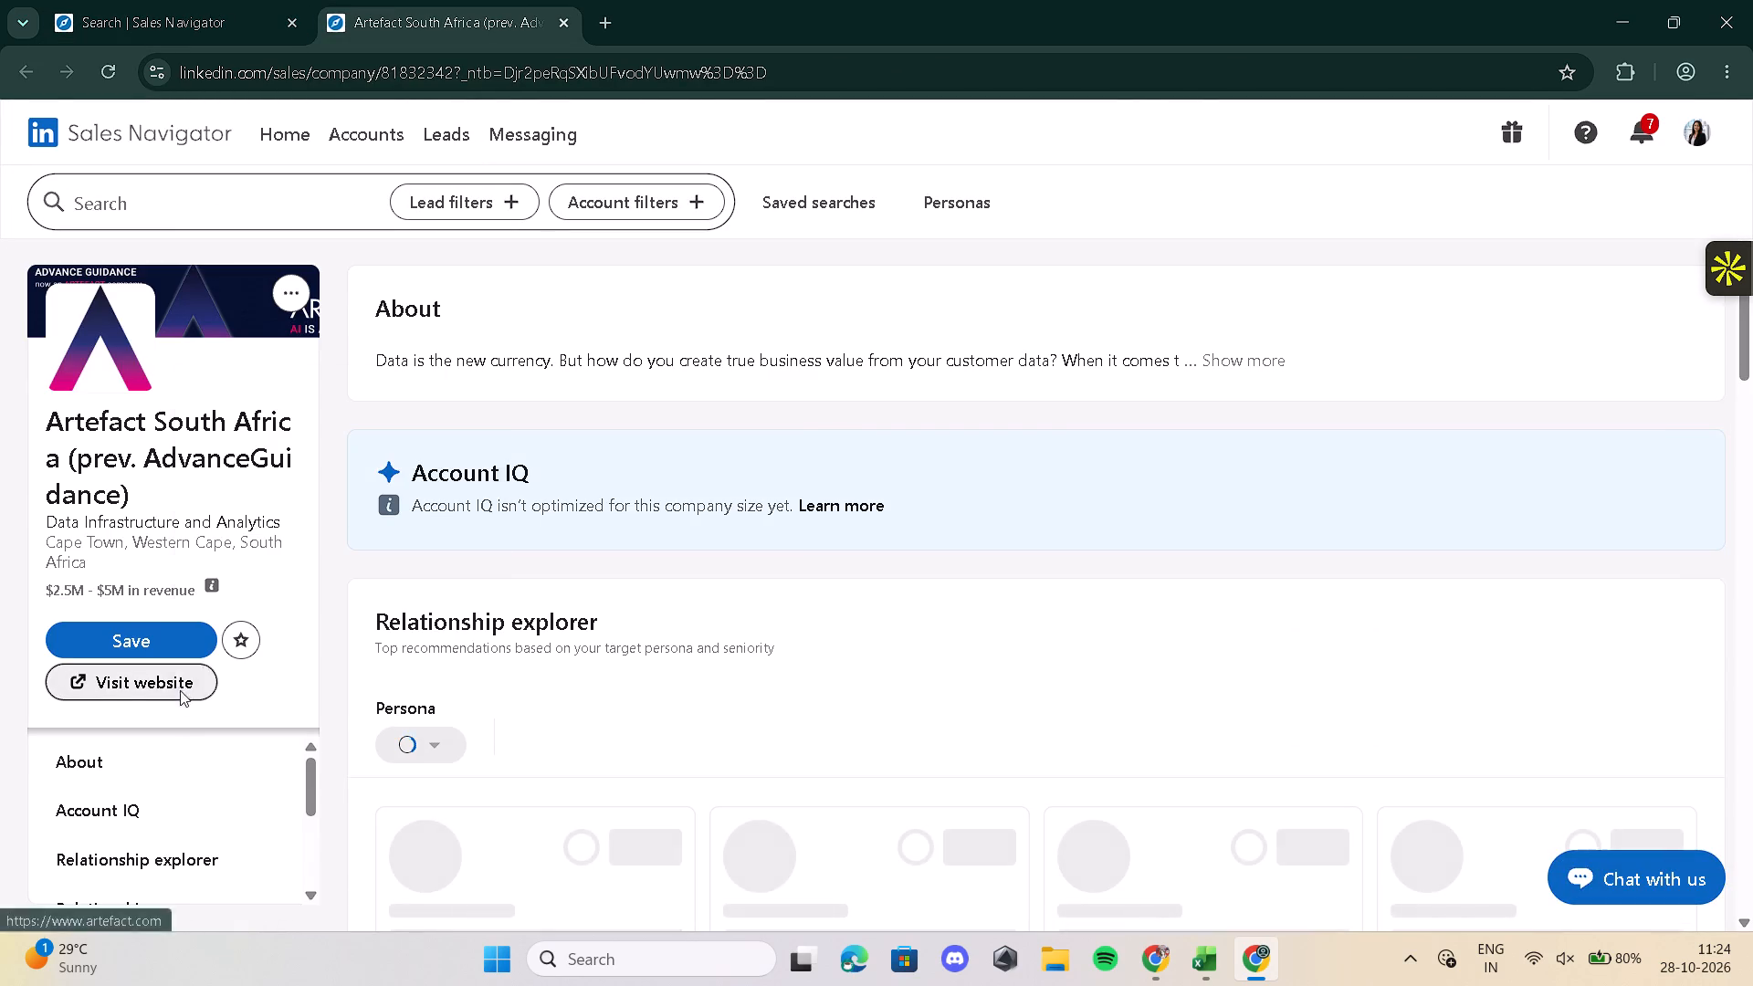
{"action": "left_click", "coordinate": [311, 413]}
{"action": "left_click", "coordinate": [103, 0]}
{"action": "left_click", "coordinate": [304, 0]}
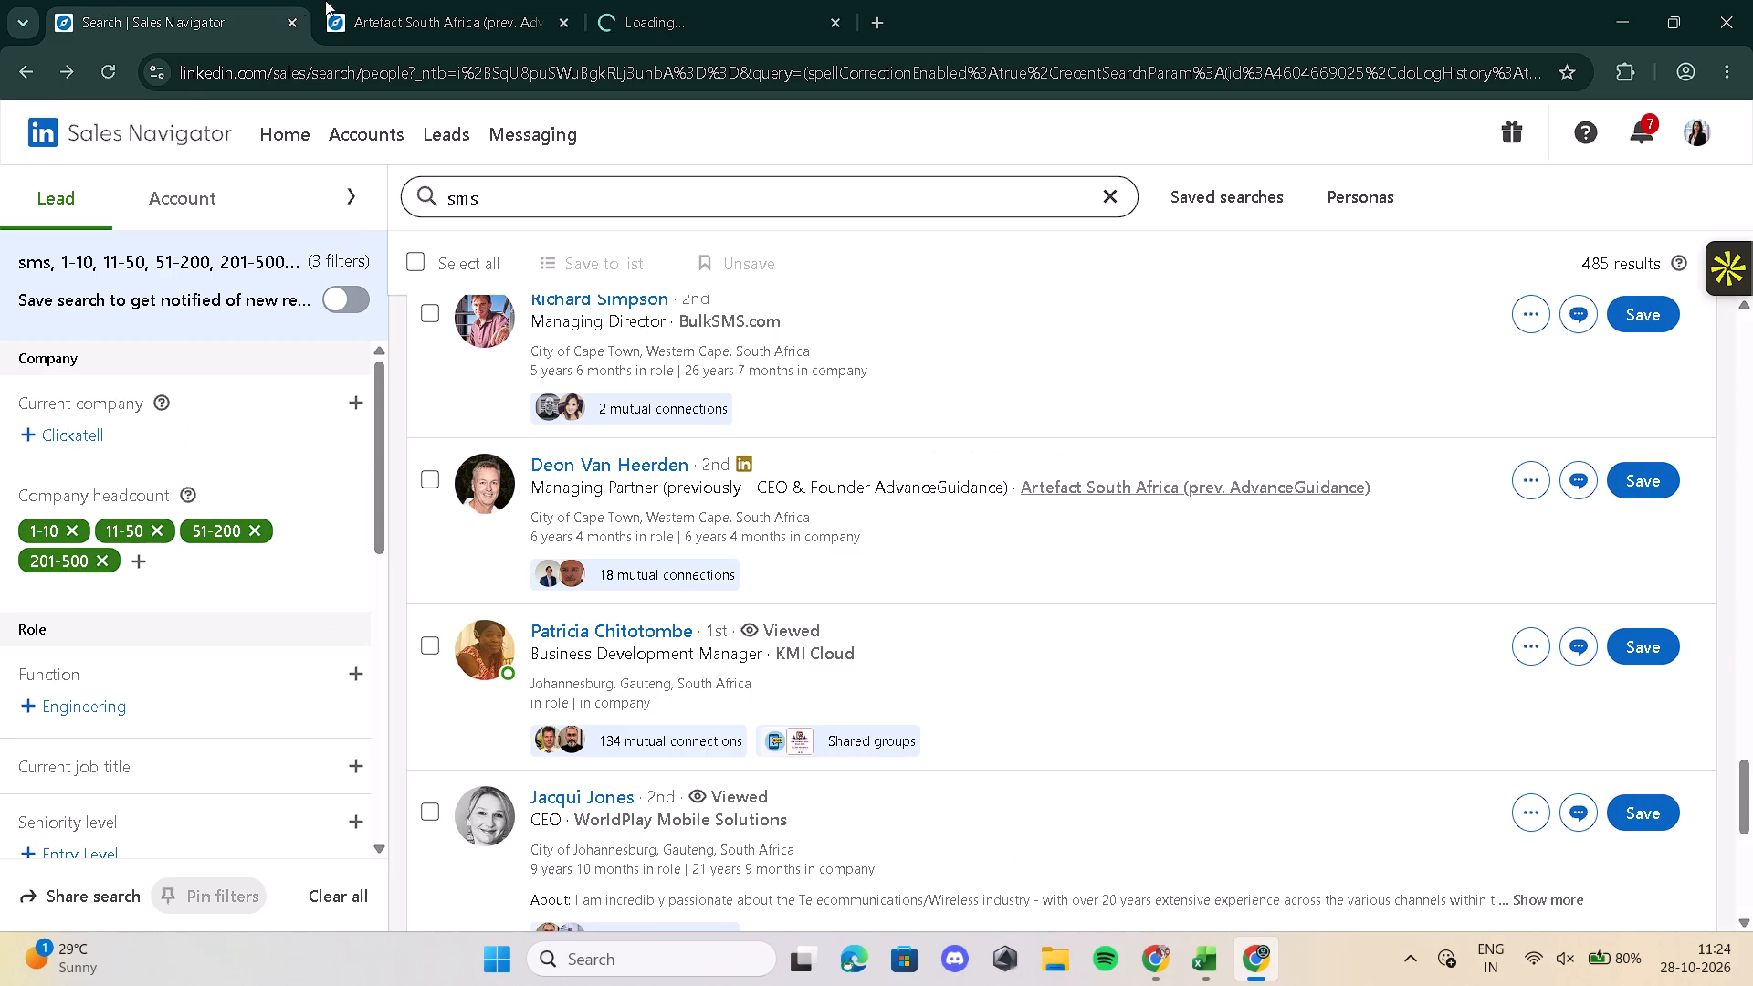
{"action": "left_click", "coordinate": [696, 0]}
{"action": "left_click", "coordinate": [191, 0]}
{"action": "left_click_drag", "start_coordinate": [400, 0], "coordinate": [419, 0]}
{"action": "left_click", "coordinate": [665, 0]}
{"action": "left_click", "coordinate": [210, 0]}
{"action": "left_click", "coordinate": [490, 0]}
{"action": "left_click", "coordinate": [769, 0]}
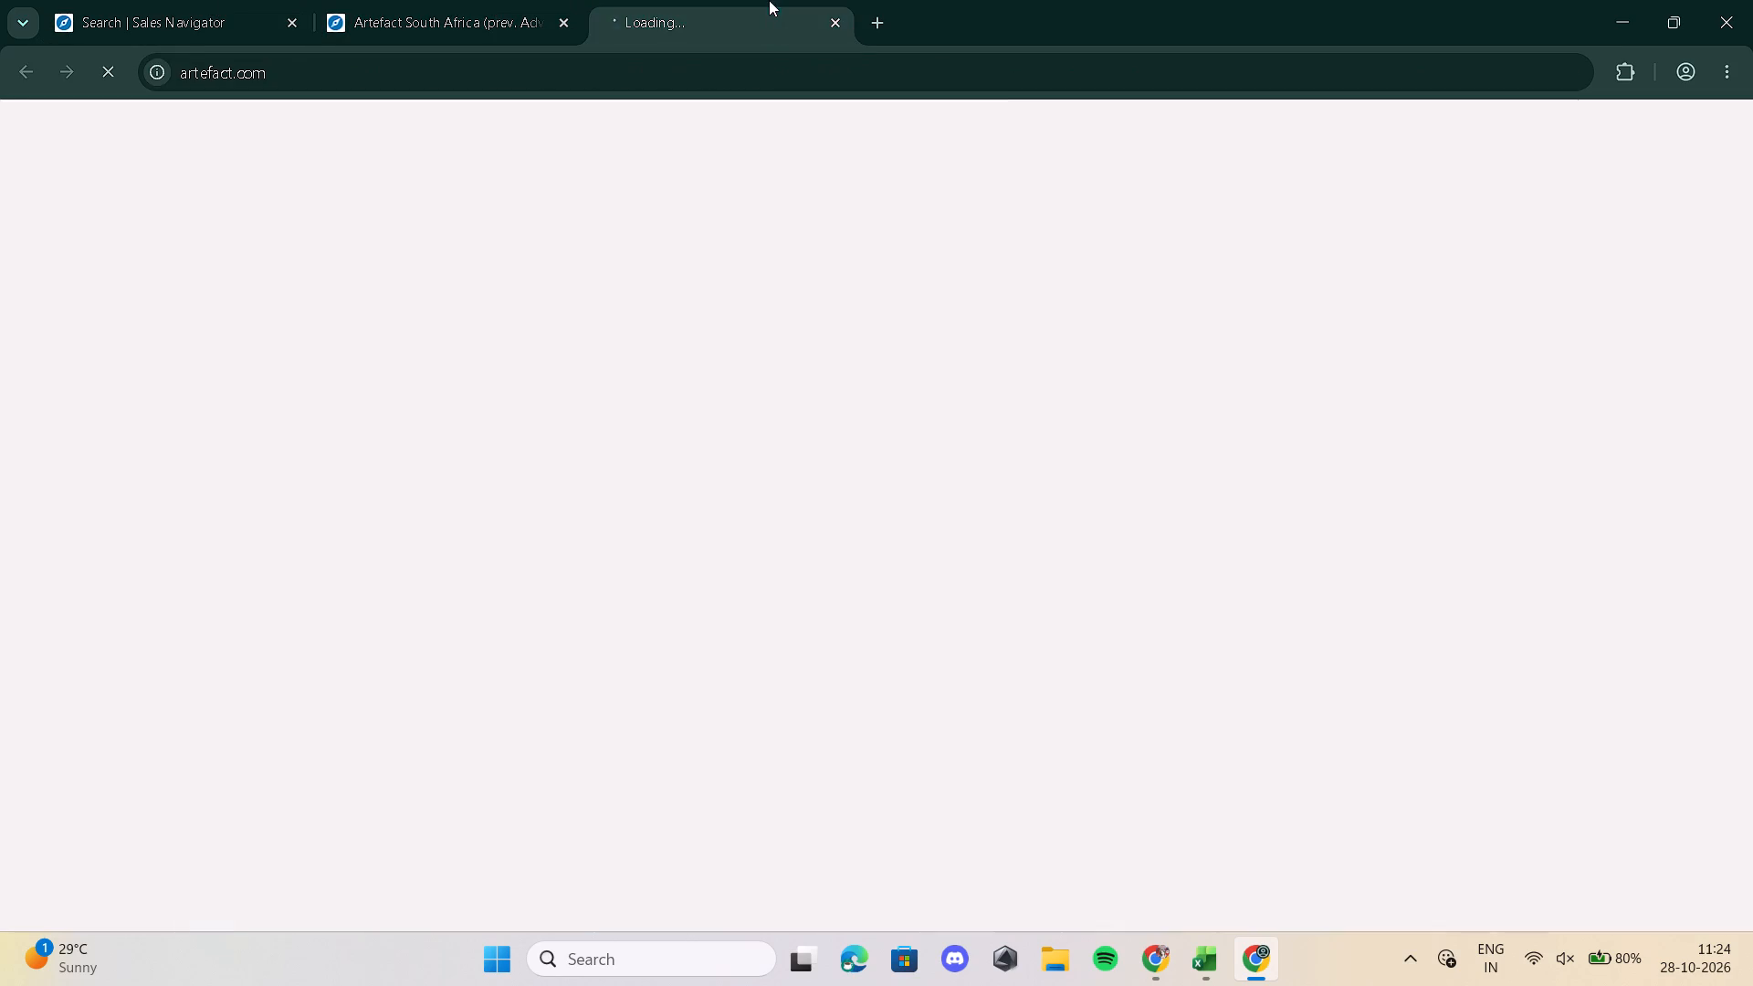
{"action": "left_click", "coordinate": [140, 0]}
{"action": "left_click", "coordinate": [473, 0]}
{"action": "left_click", "coordinate": [677, 0]}
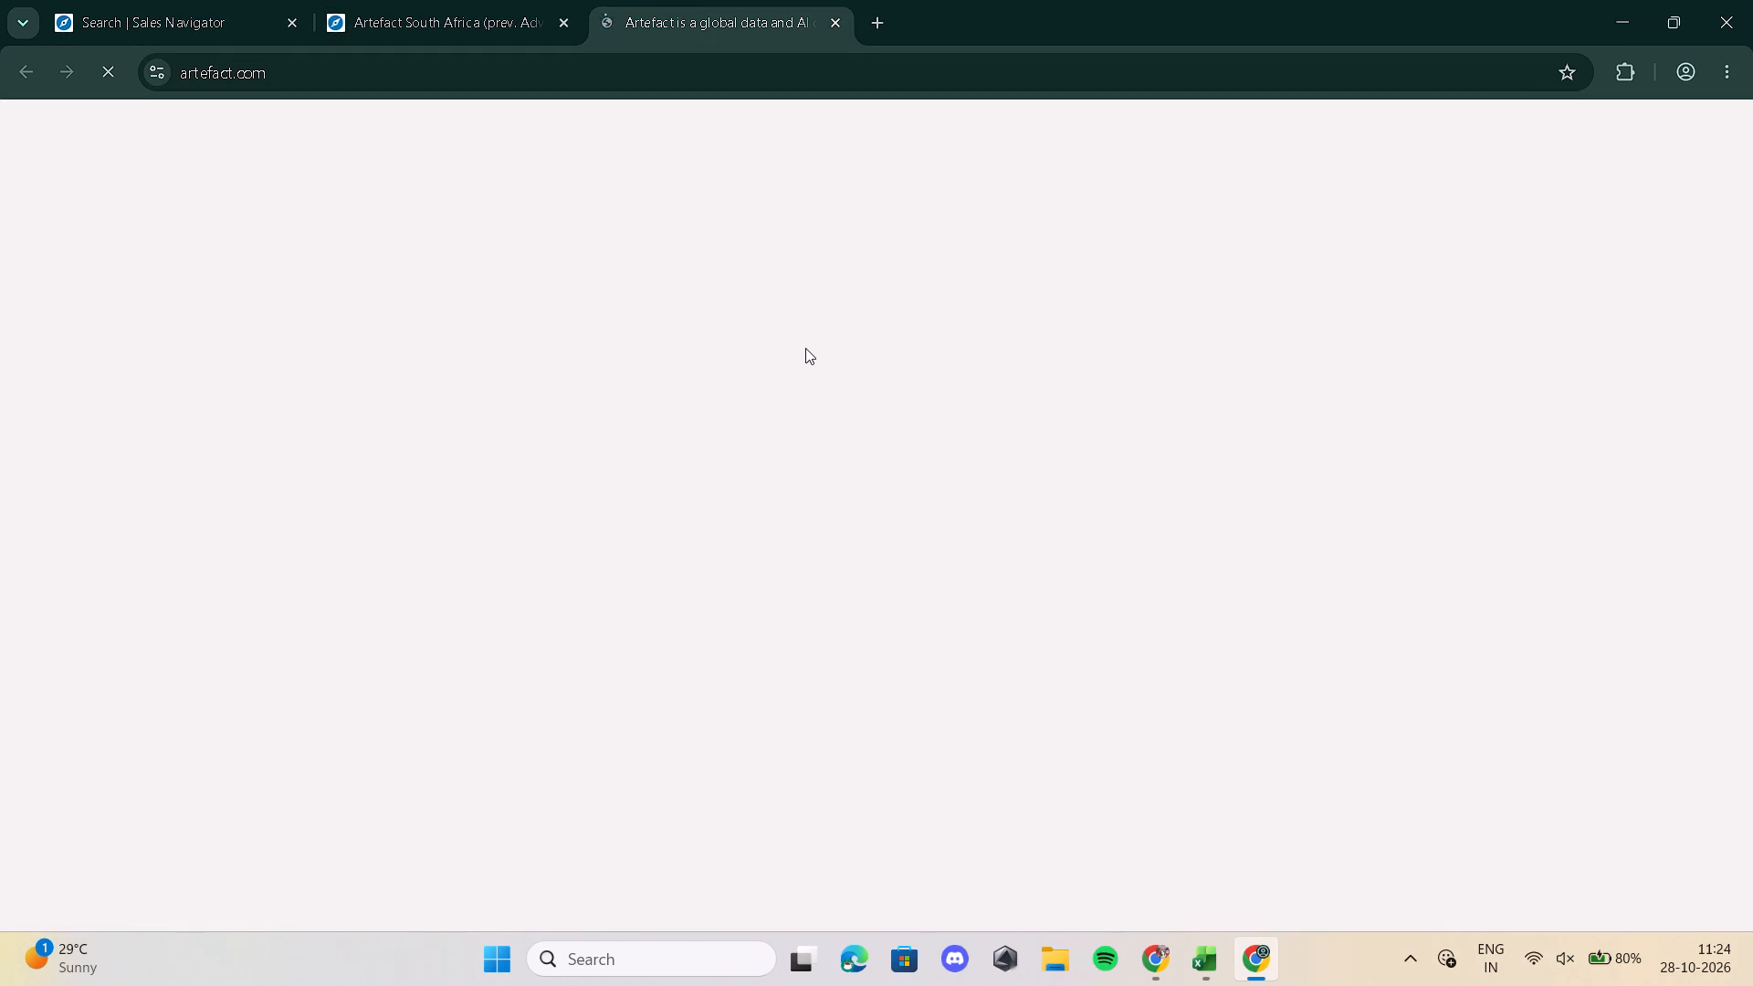
{"action": "left_click", "coordinate": [151, 0]}
{"action": "left_click_drag", "start_coordinate": [454, 0], "coordinate": [463, 0]}
{"action": "left_click", "coordinate": [692, 0]}
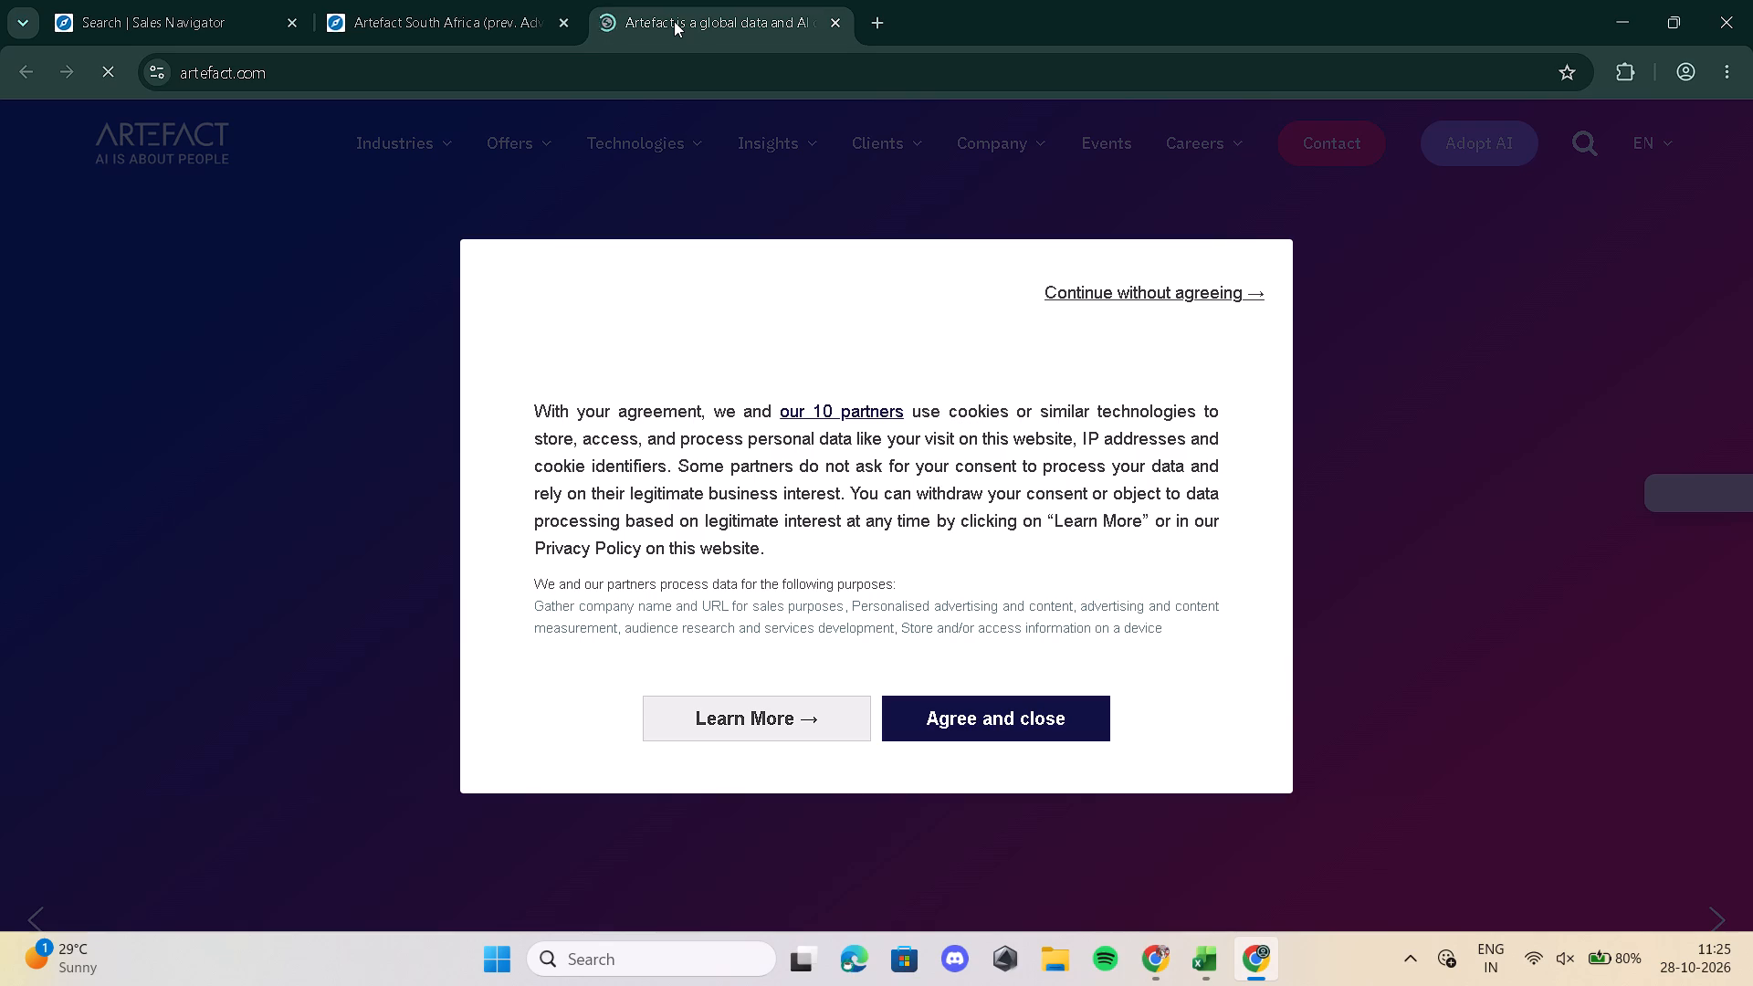
{"action": "left_click", "coordinate": [205, 0]}
{"action": "left_click", "coordinate": [517, 0]}
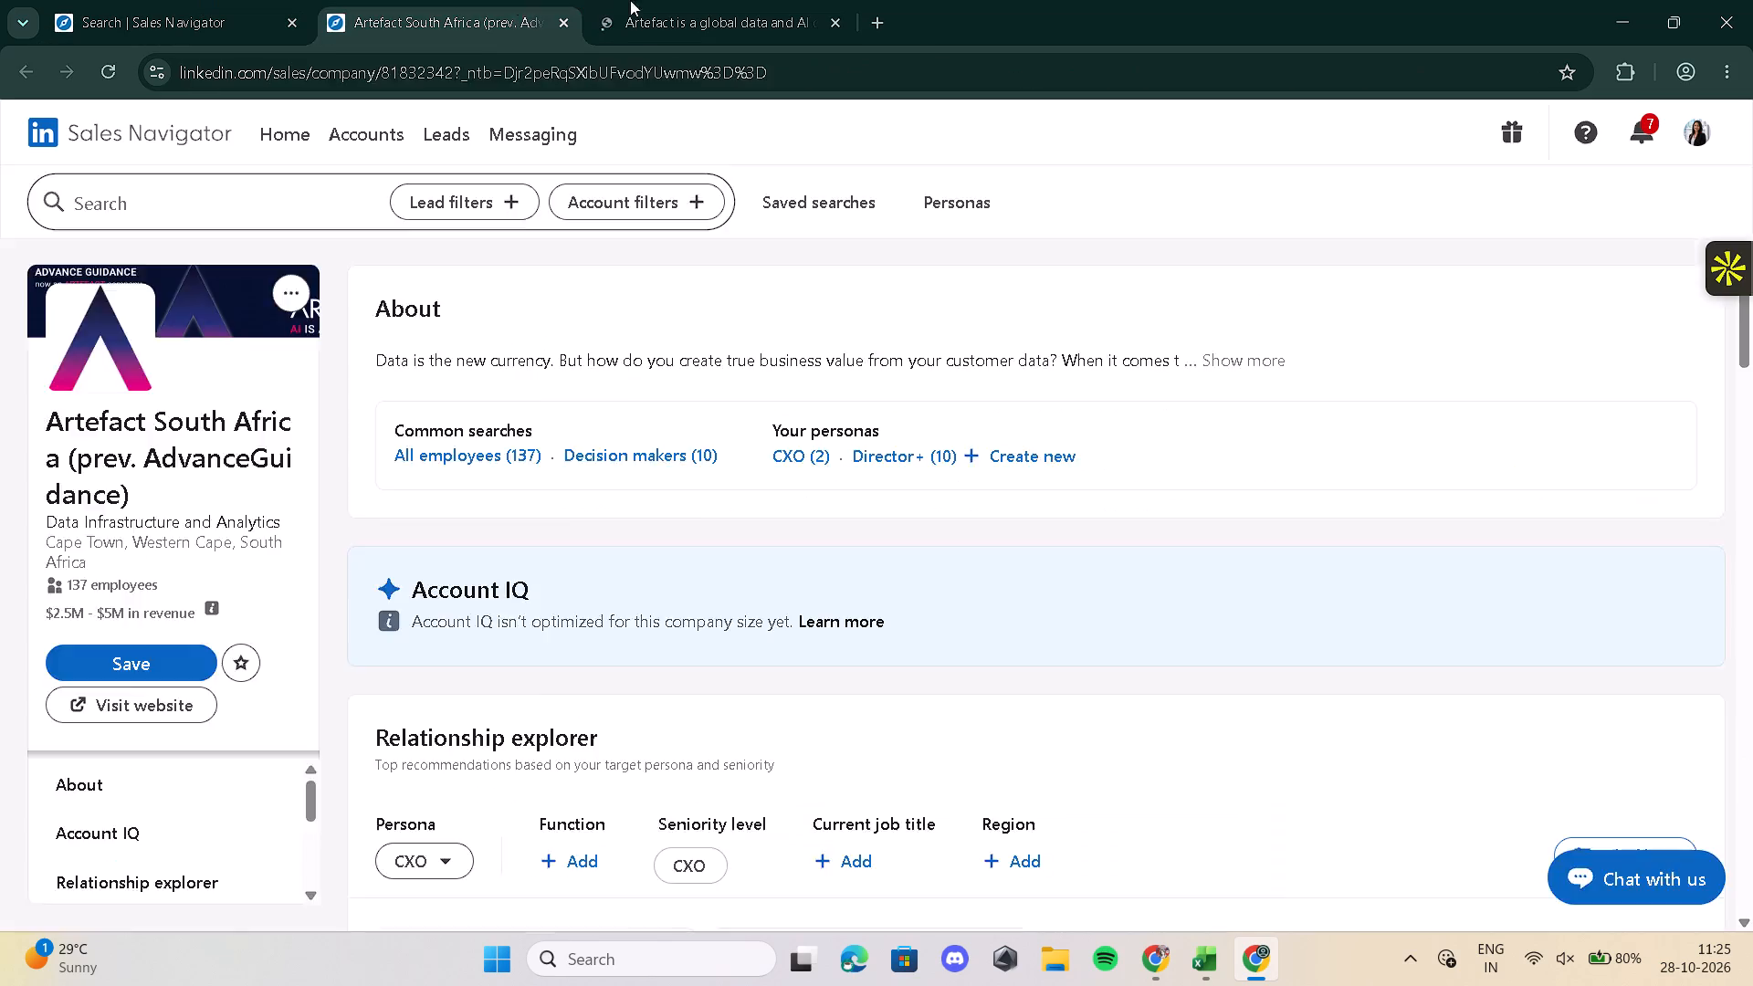
{"action": "left_click_drag", "start_coordinate": [687, 0], "coordinate": [728, 0]}
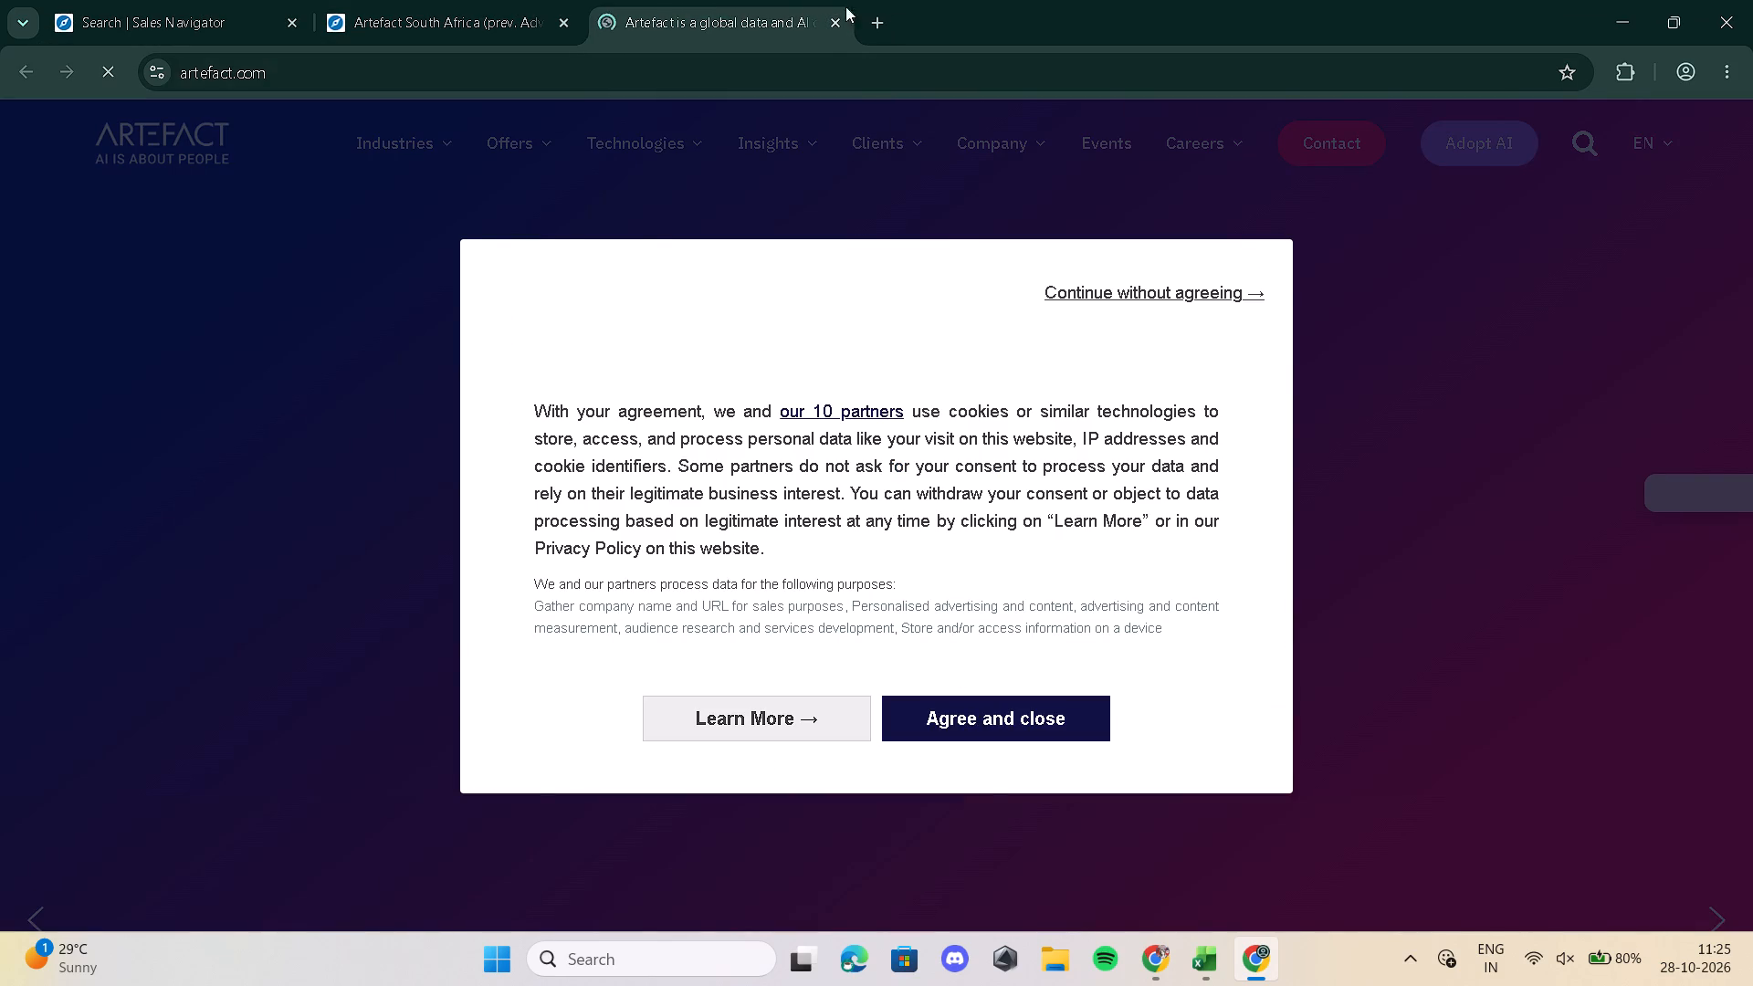
{"action": "left_click", "coordinate": [835, 24]}
Expand Artefact South Africa's full About description and translate the company page to English.
{"action": "left_click", "coordinate": [1240, 368]}
{"action": "right_click", "coordinate": [1240, 368]}
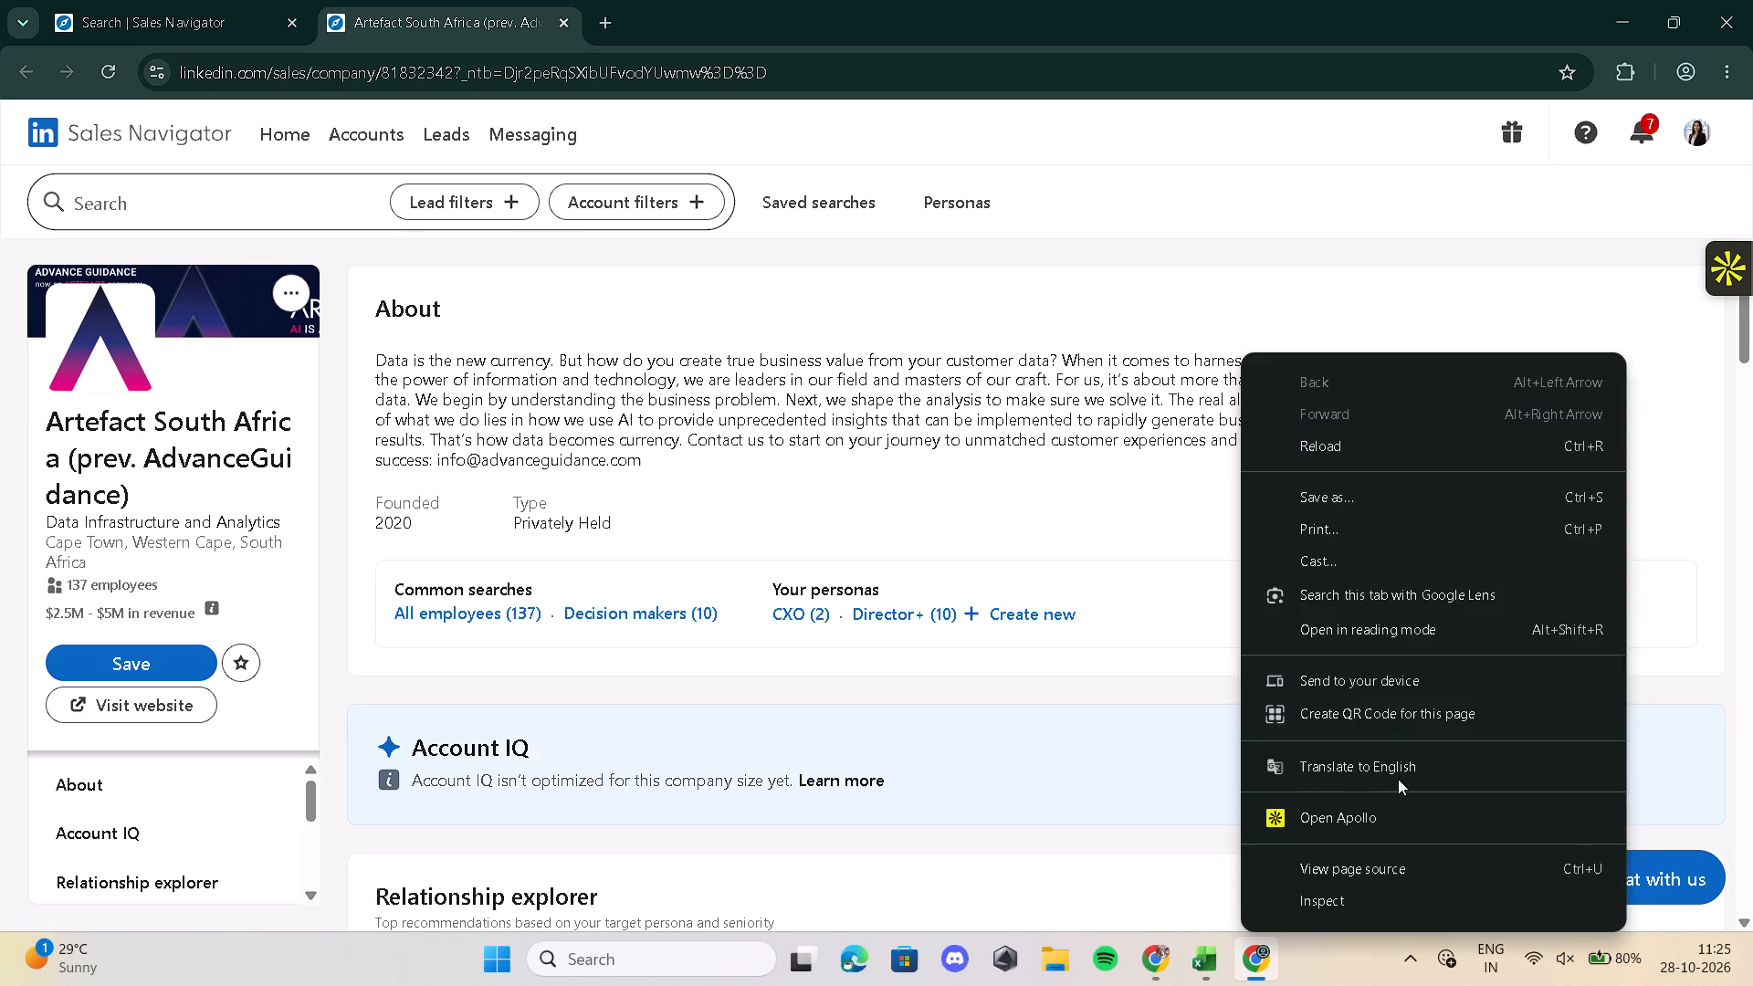
{"action": "left_click", "coordinate": [1398, 779]}
{"action": "left_click", "coordinate": [1546, 127]}
{"action": "left_click", "coordinate": [98, 0]}
{"action": "left_click", "coordinate": [402, 0]}
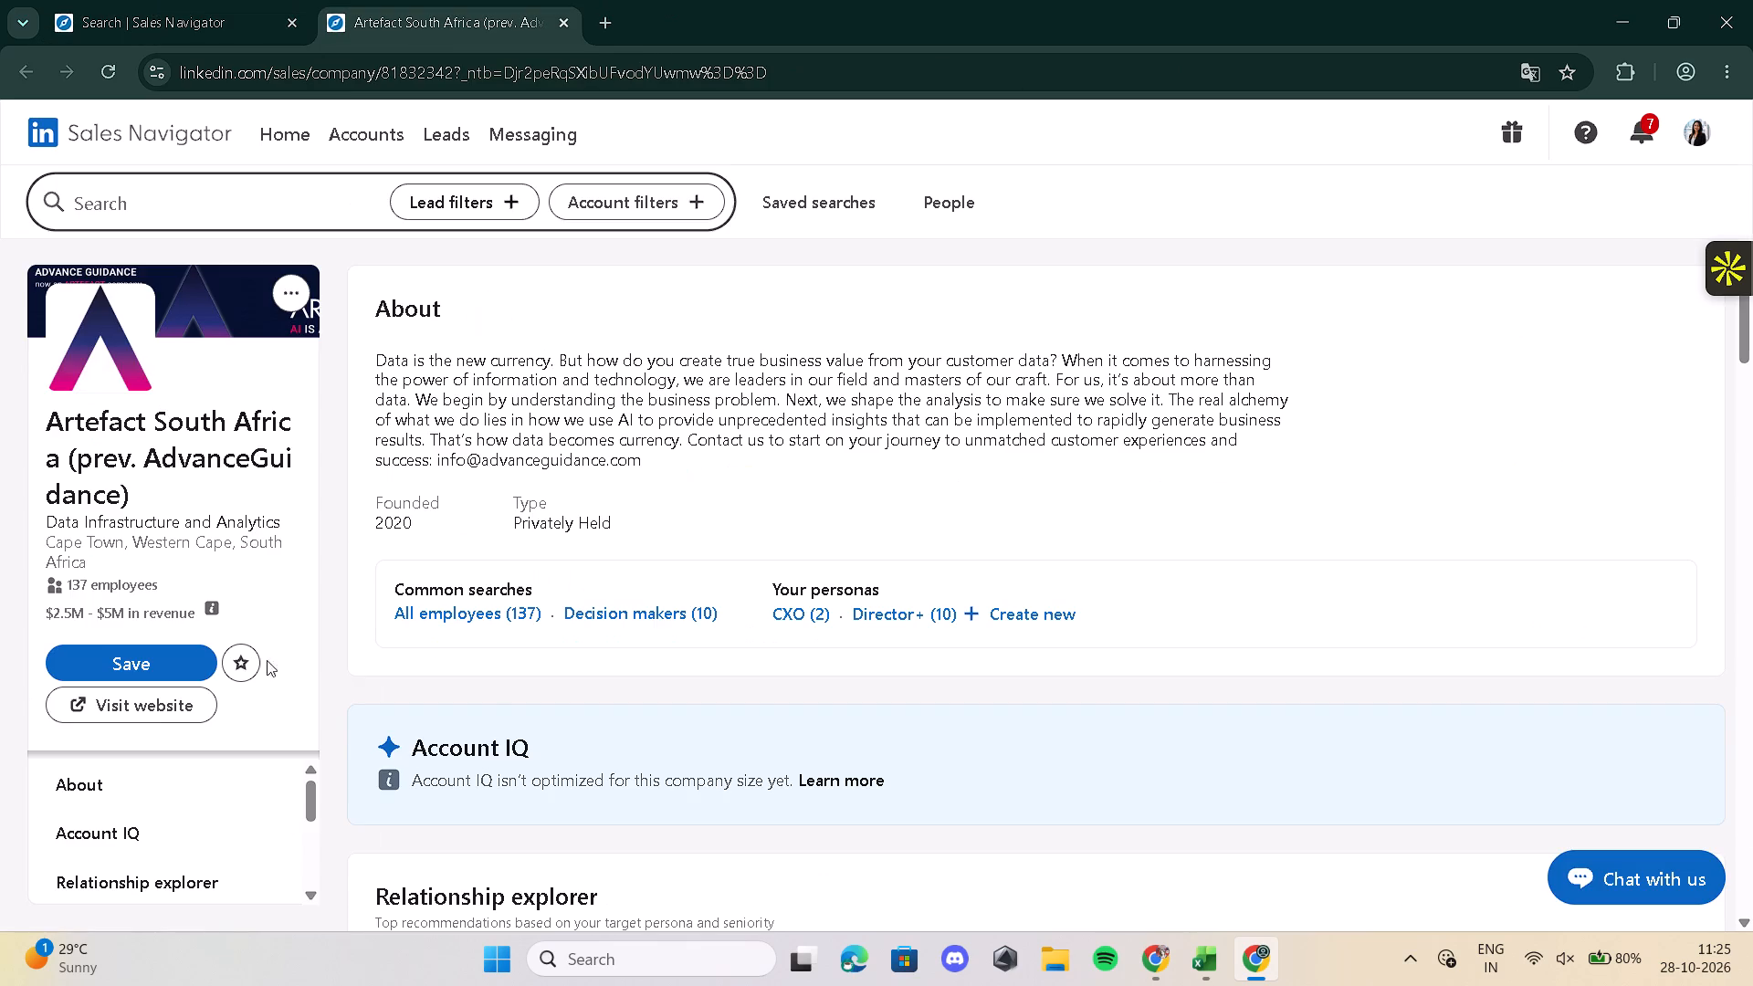
Reopen Artefact's website in a new tab from the company page and accept its cookie notice.
{"action": "right_click", "coordinate": [167, 718]}
{"action": "left_click", "coordinate": [322, 435]}
{"action": "left_click", "coordinate": [165, 26]}
{"action": "left_click", "coordinate": [379, 3]}
{"action": "left_click_drag", "start_coordinate": [628, 0], "coordinate": [647, 0]}
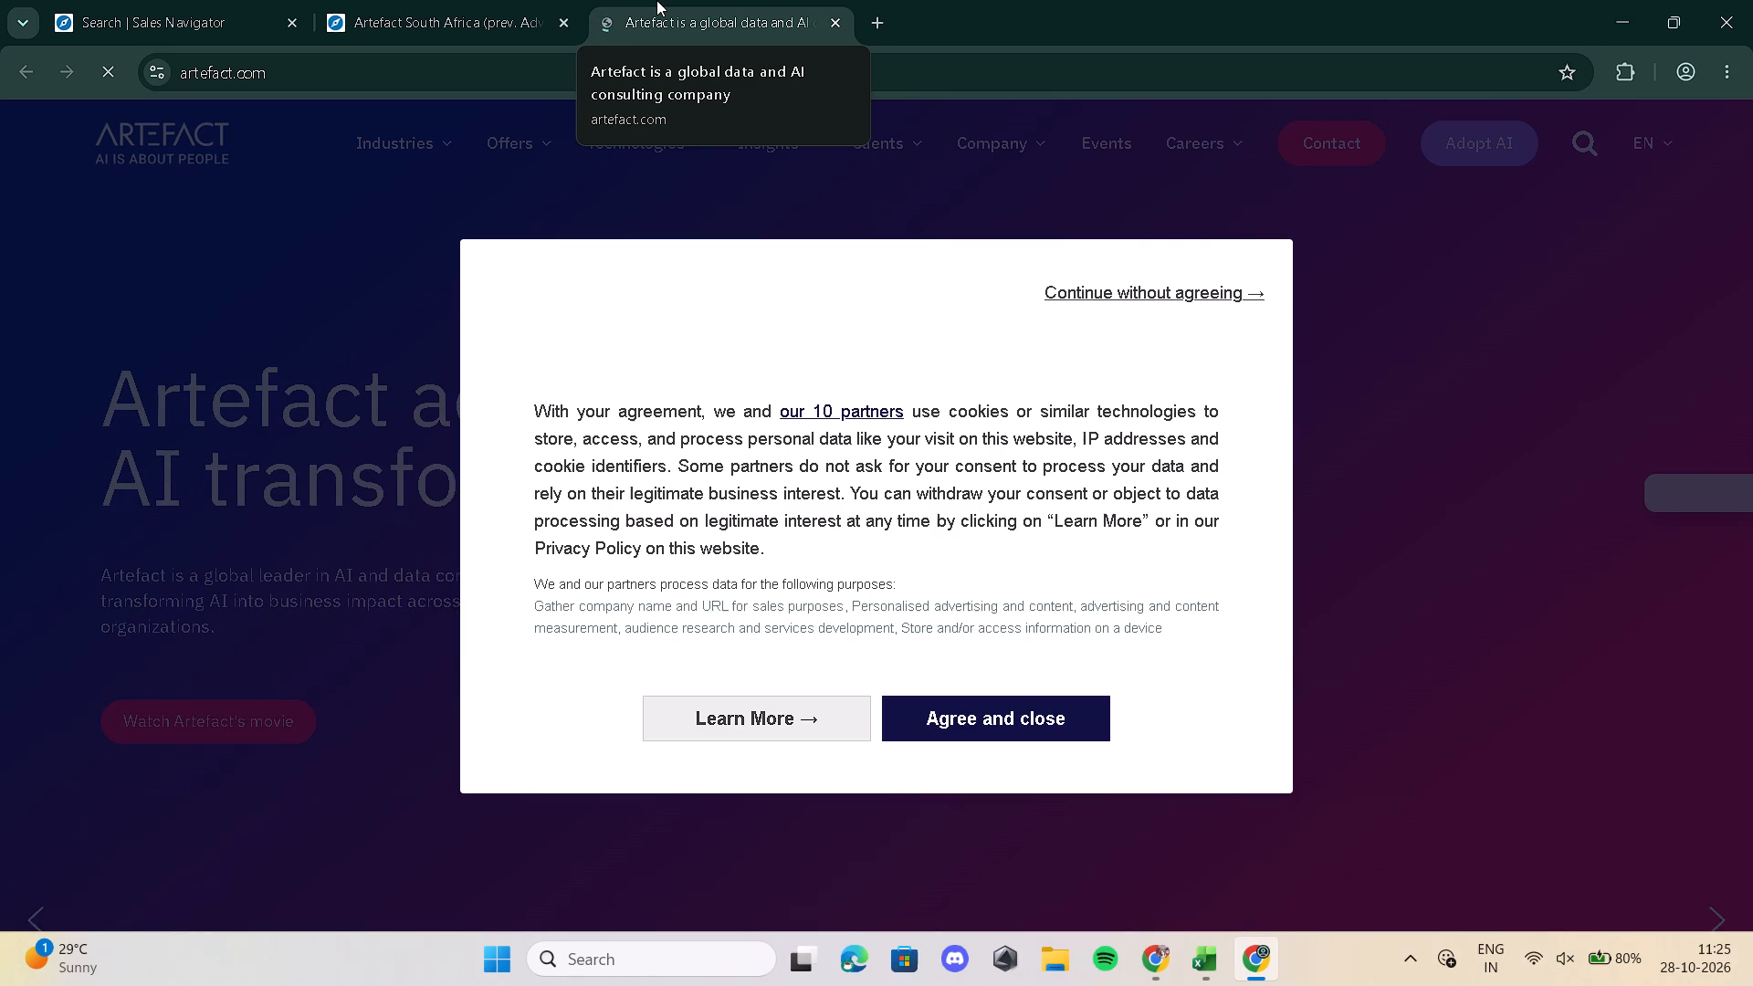
{"action": "left_click", "coordinate": [228, 0]}
{"action": "left_click", "coordinate": [426, 0]}
{"action": "left_click", "coordinate": [721, 0]}
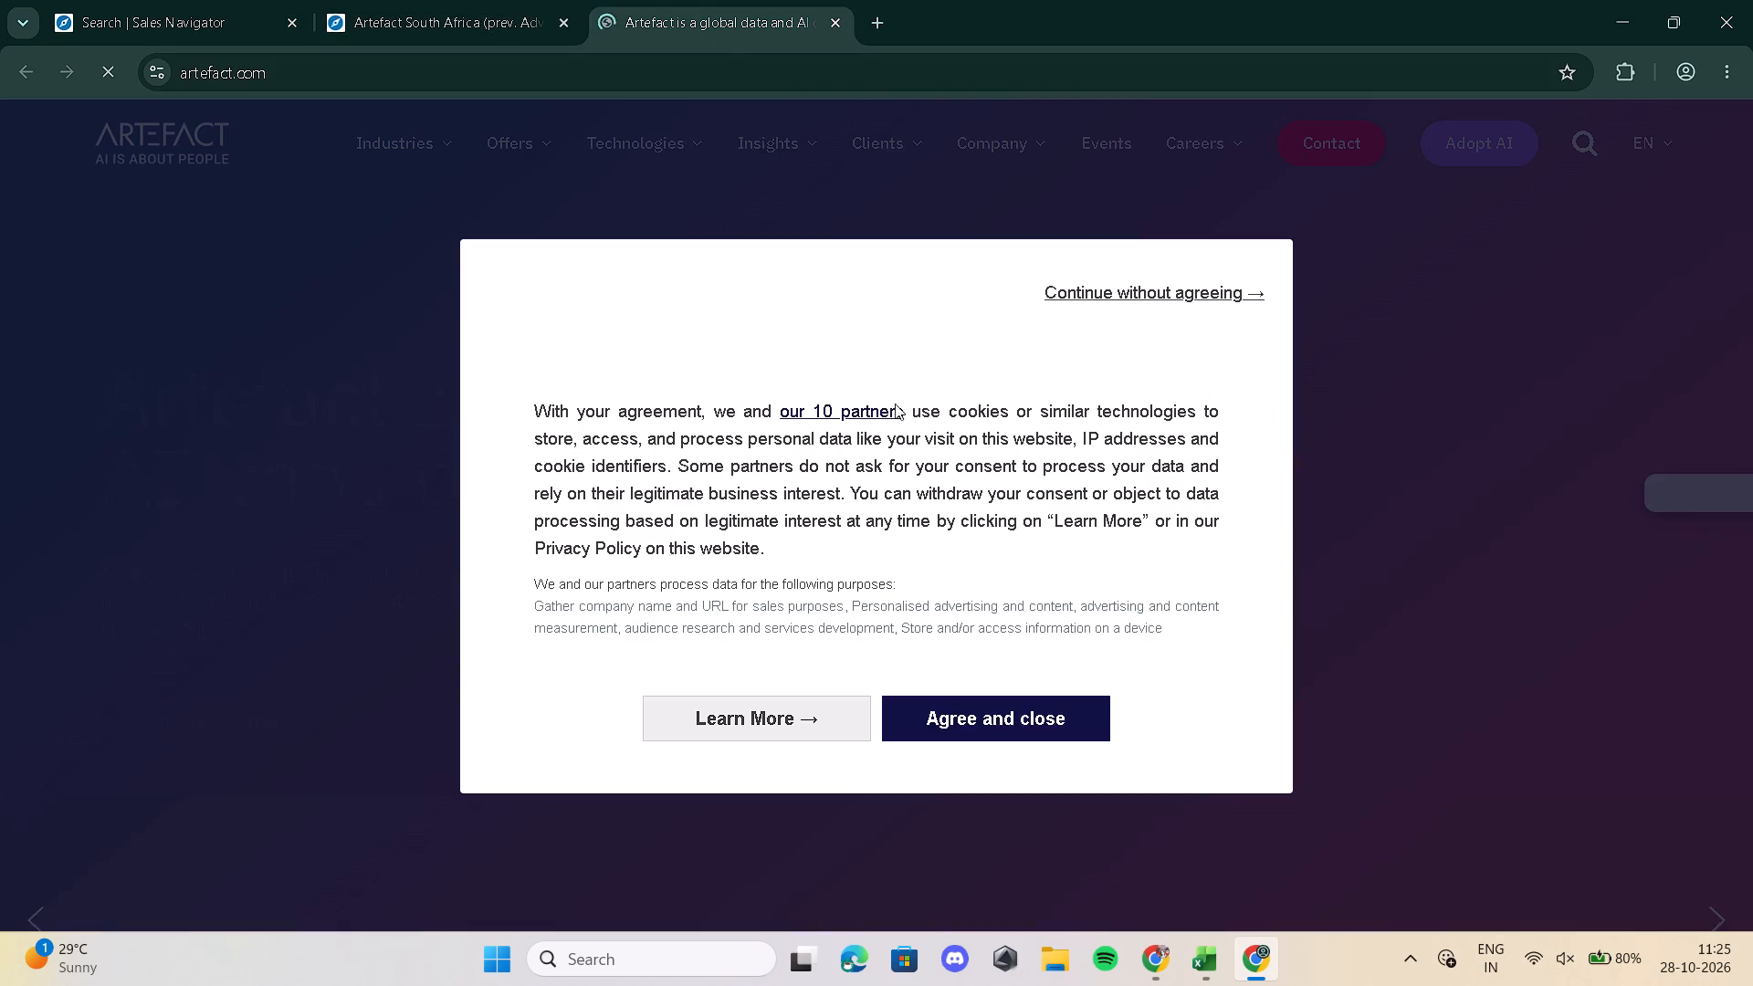
{"action": "left_click", "coordinate": [969, 712]}
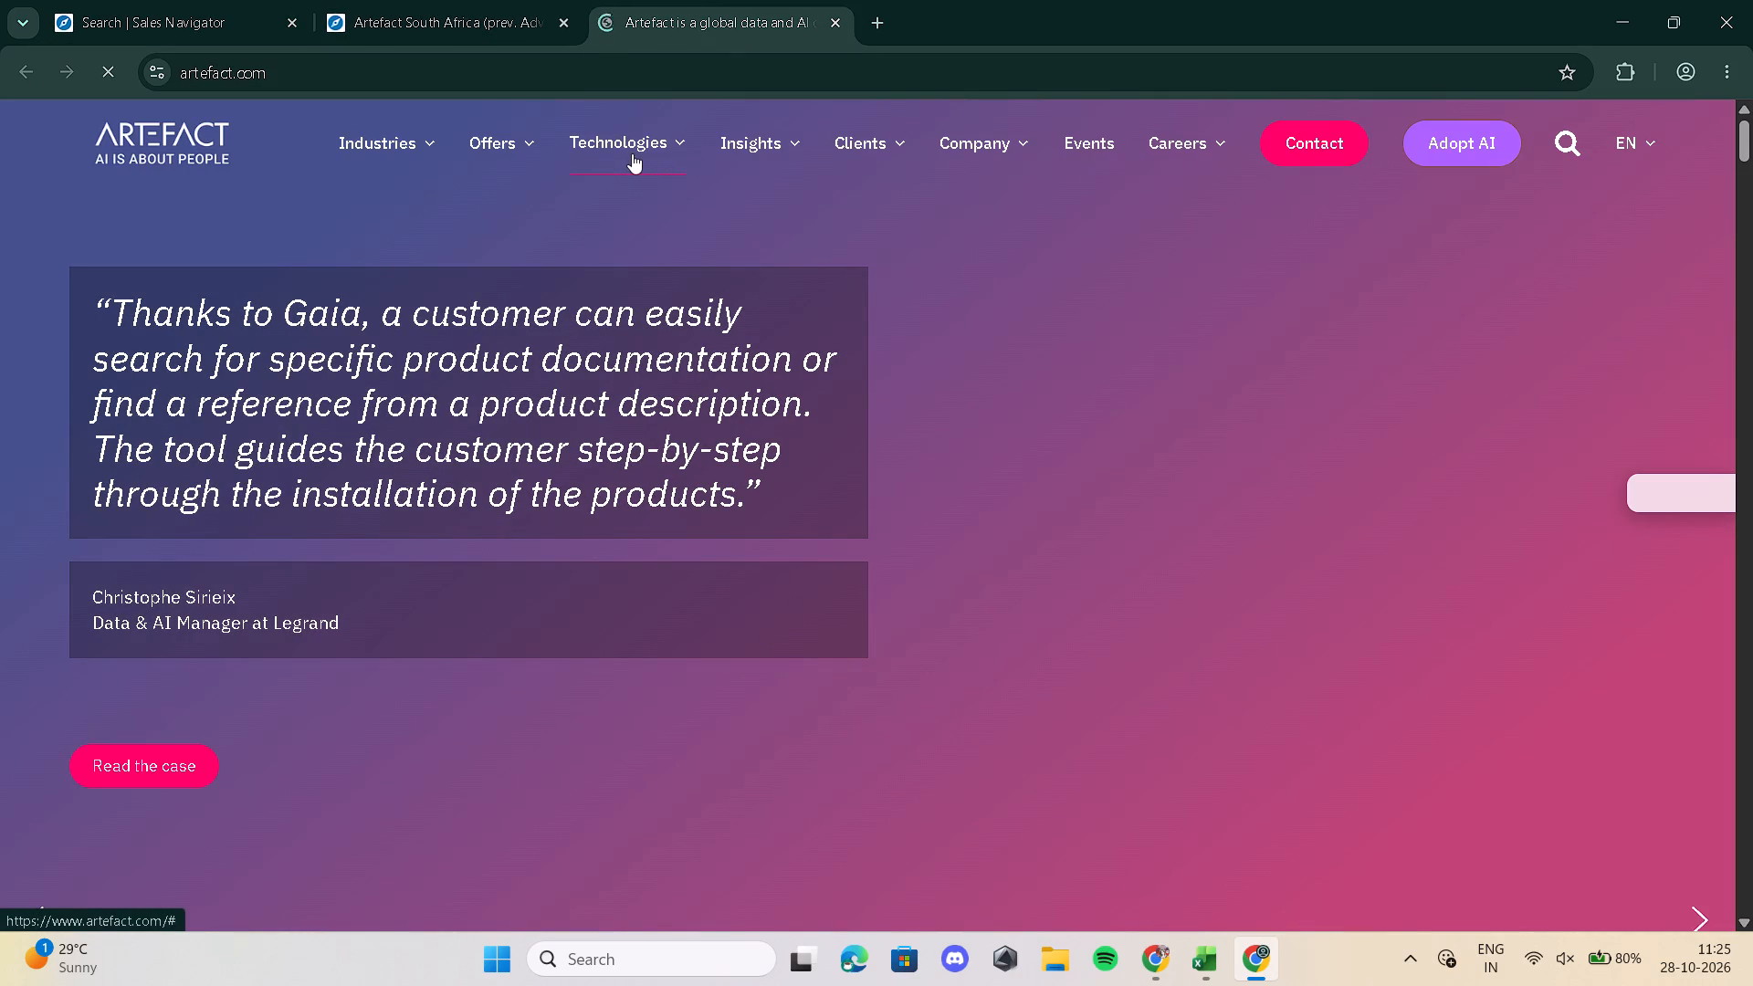
Examine the Artefact website's Industries, Offers, Technologies, Insights, Clients and Company sections for its business areas.
{"action": "left_click", "coordinate": [415, 148]}
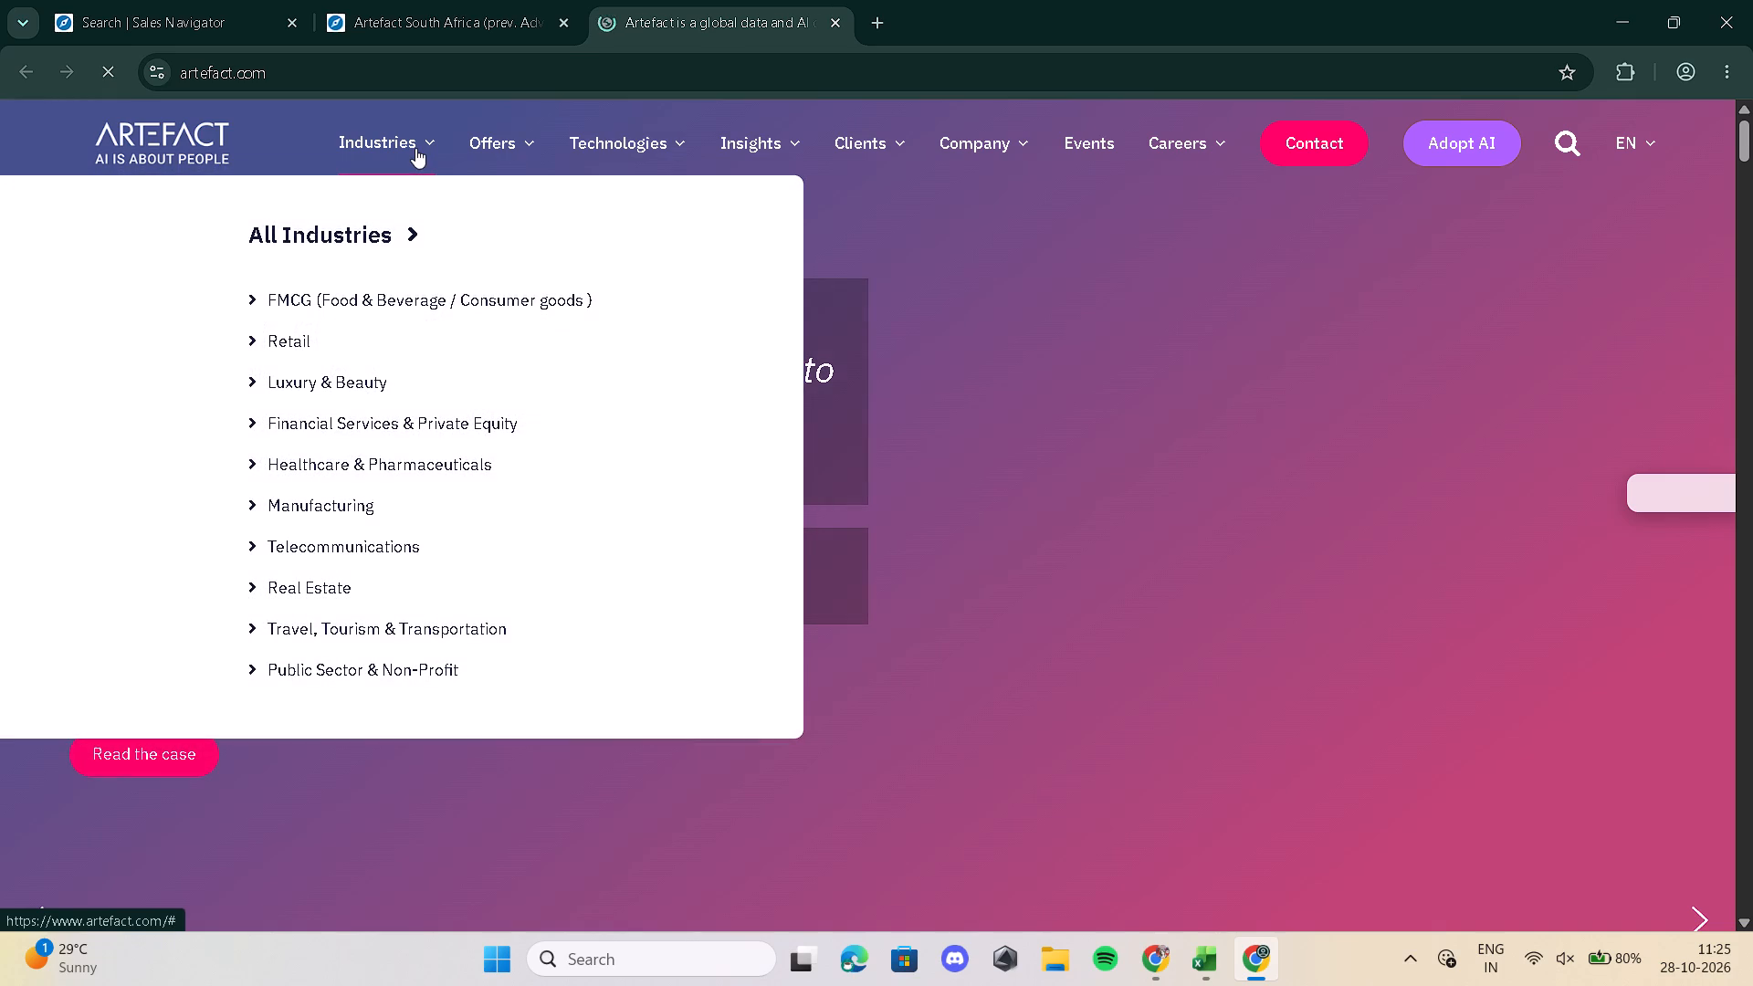
{"action": "left_click", "coordinate": [679, 140]}
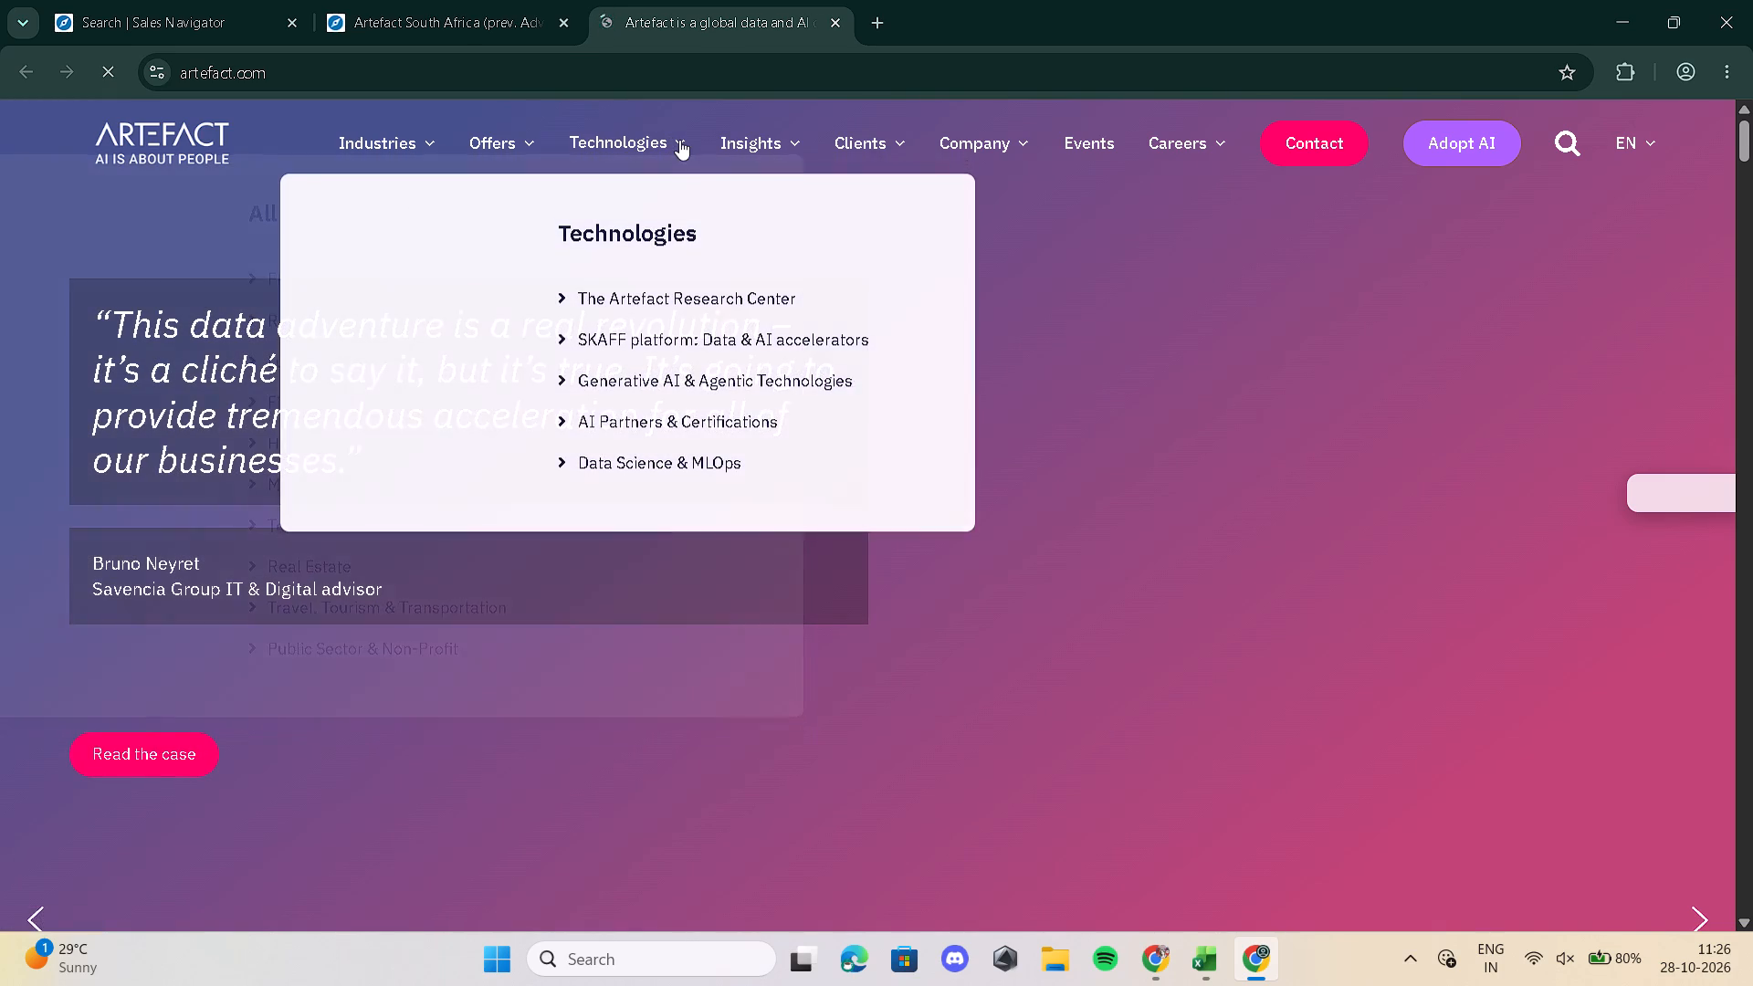
{"action": "left_click", "coordinate": [796, 147]}
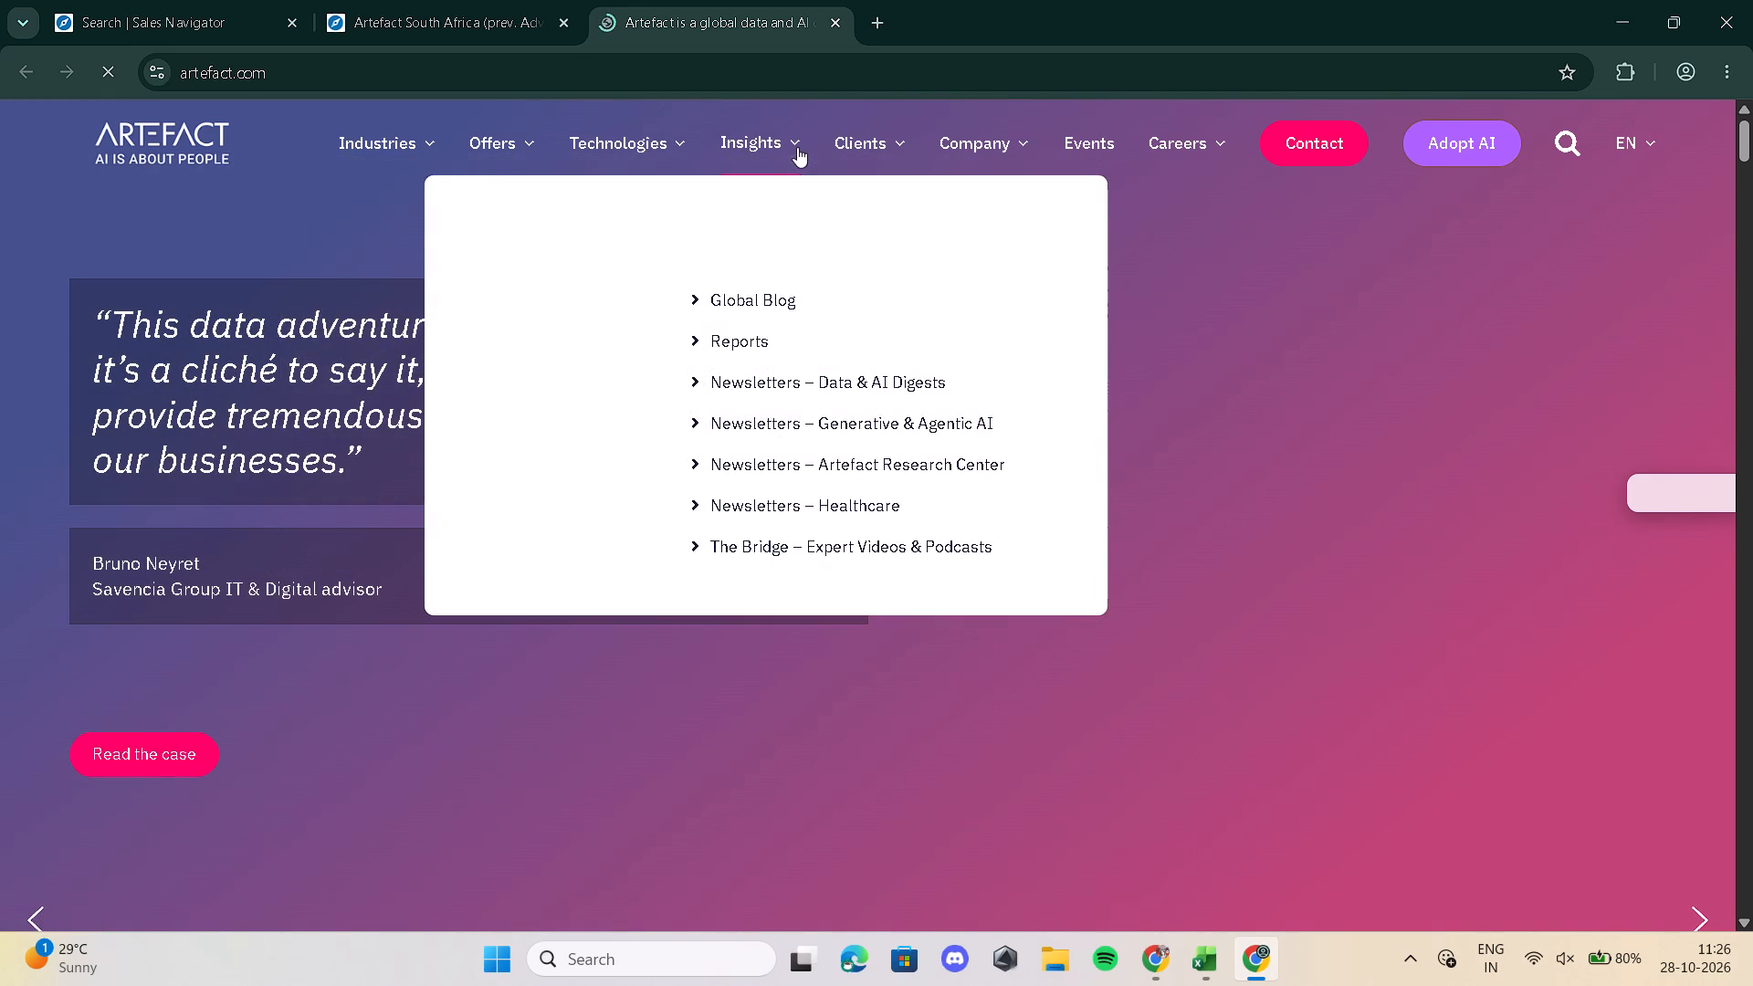
{"action": "left_click", "coordinate": [891, 152]}
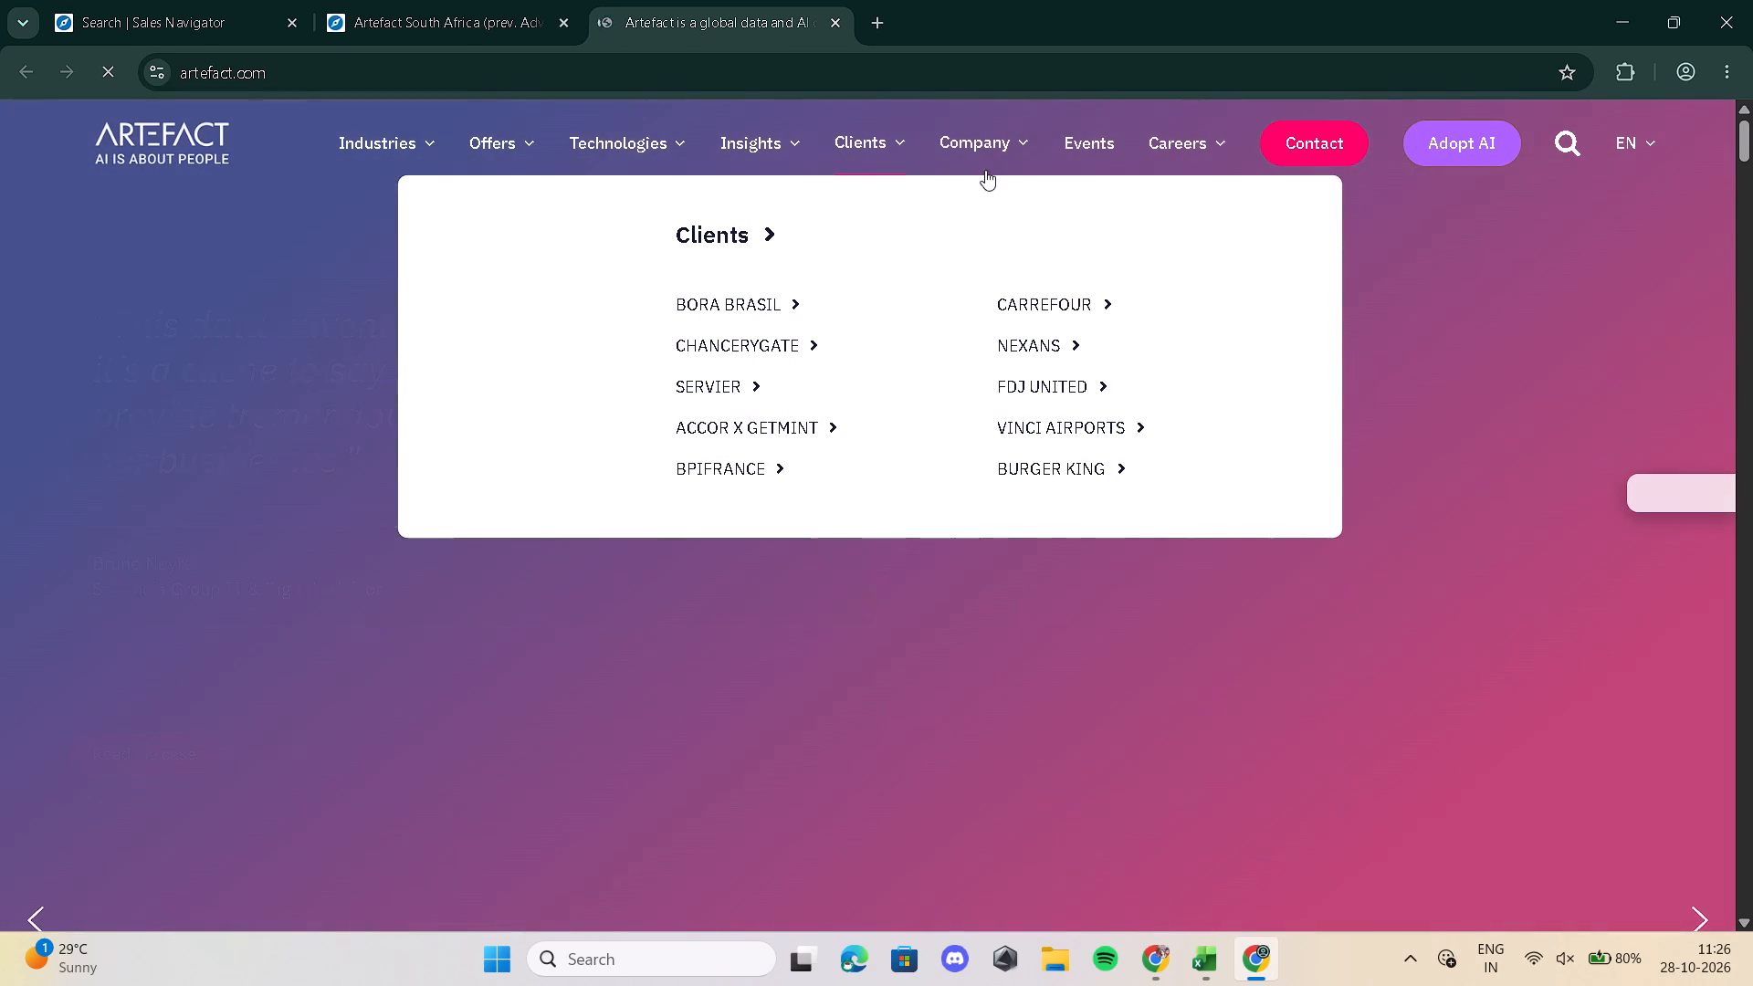
{"action": "left_click", "coordinate": [1022, 147]}
{"action": "left_click", "coordinate": [897, 141]}
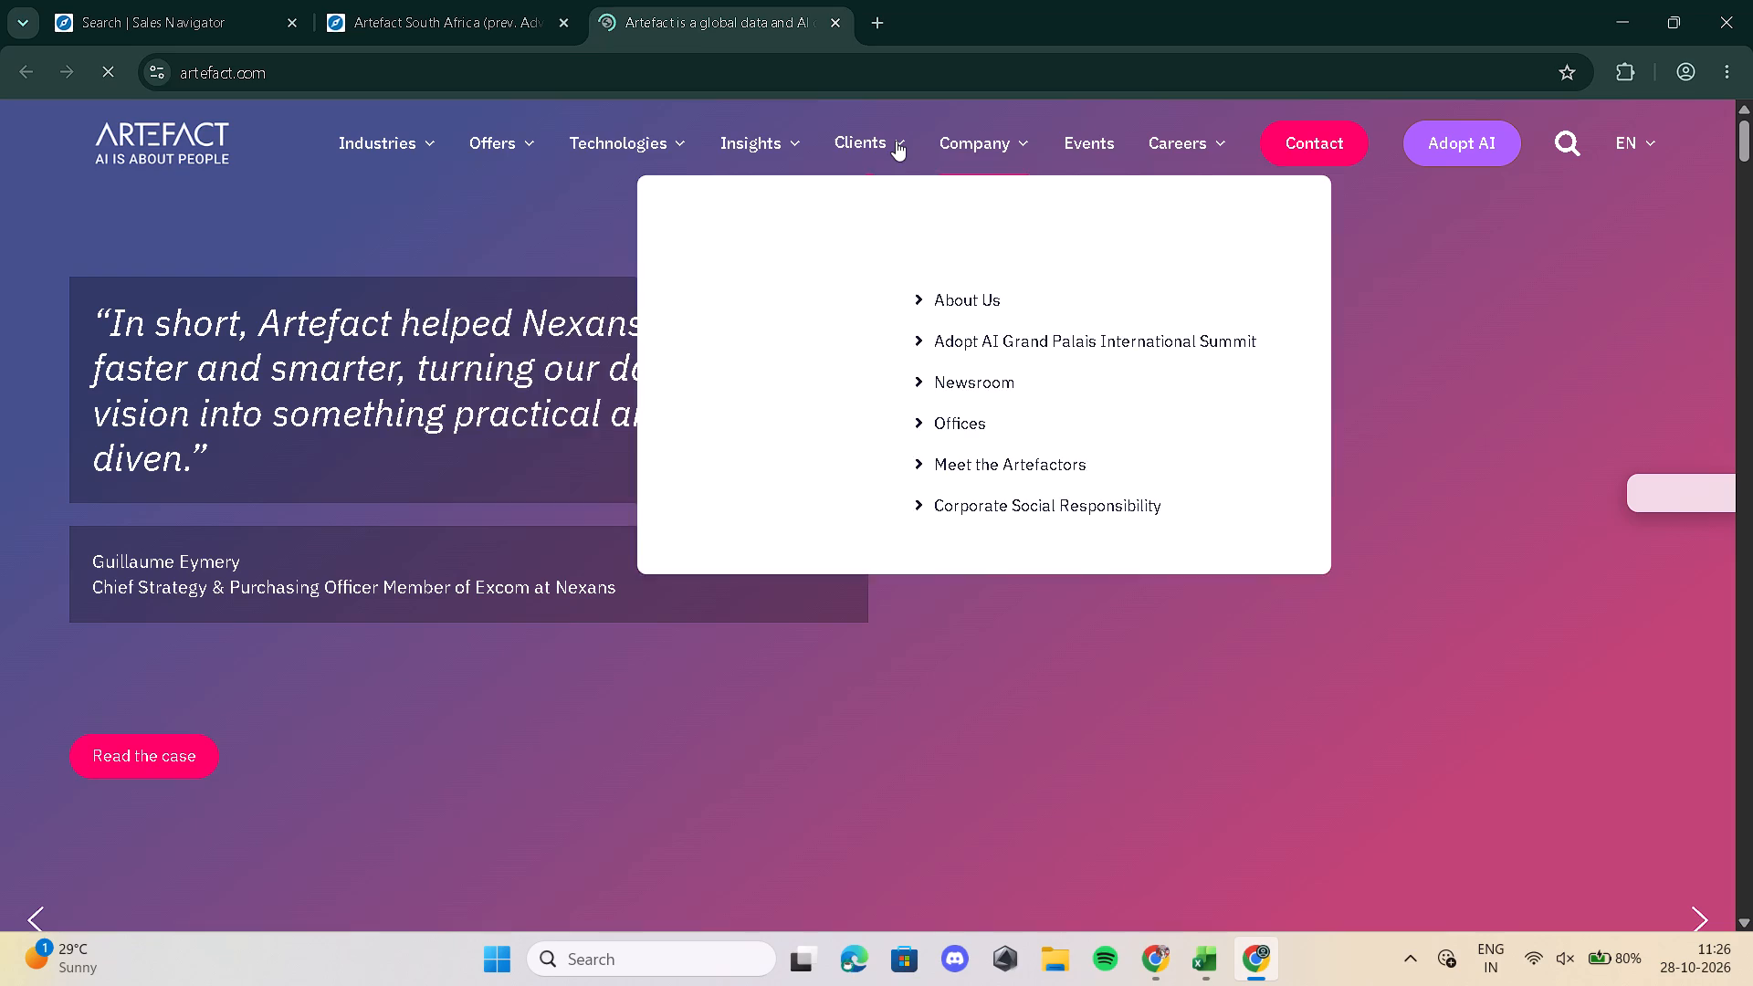
{"action": "left_click", "coordinate": [777, 151]}
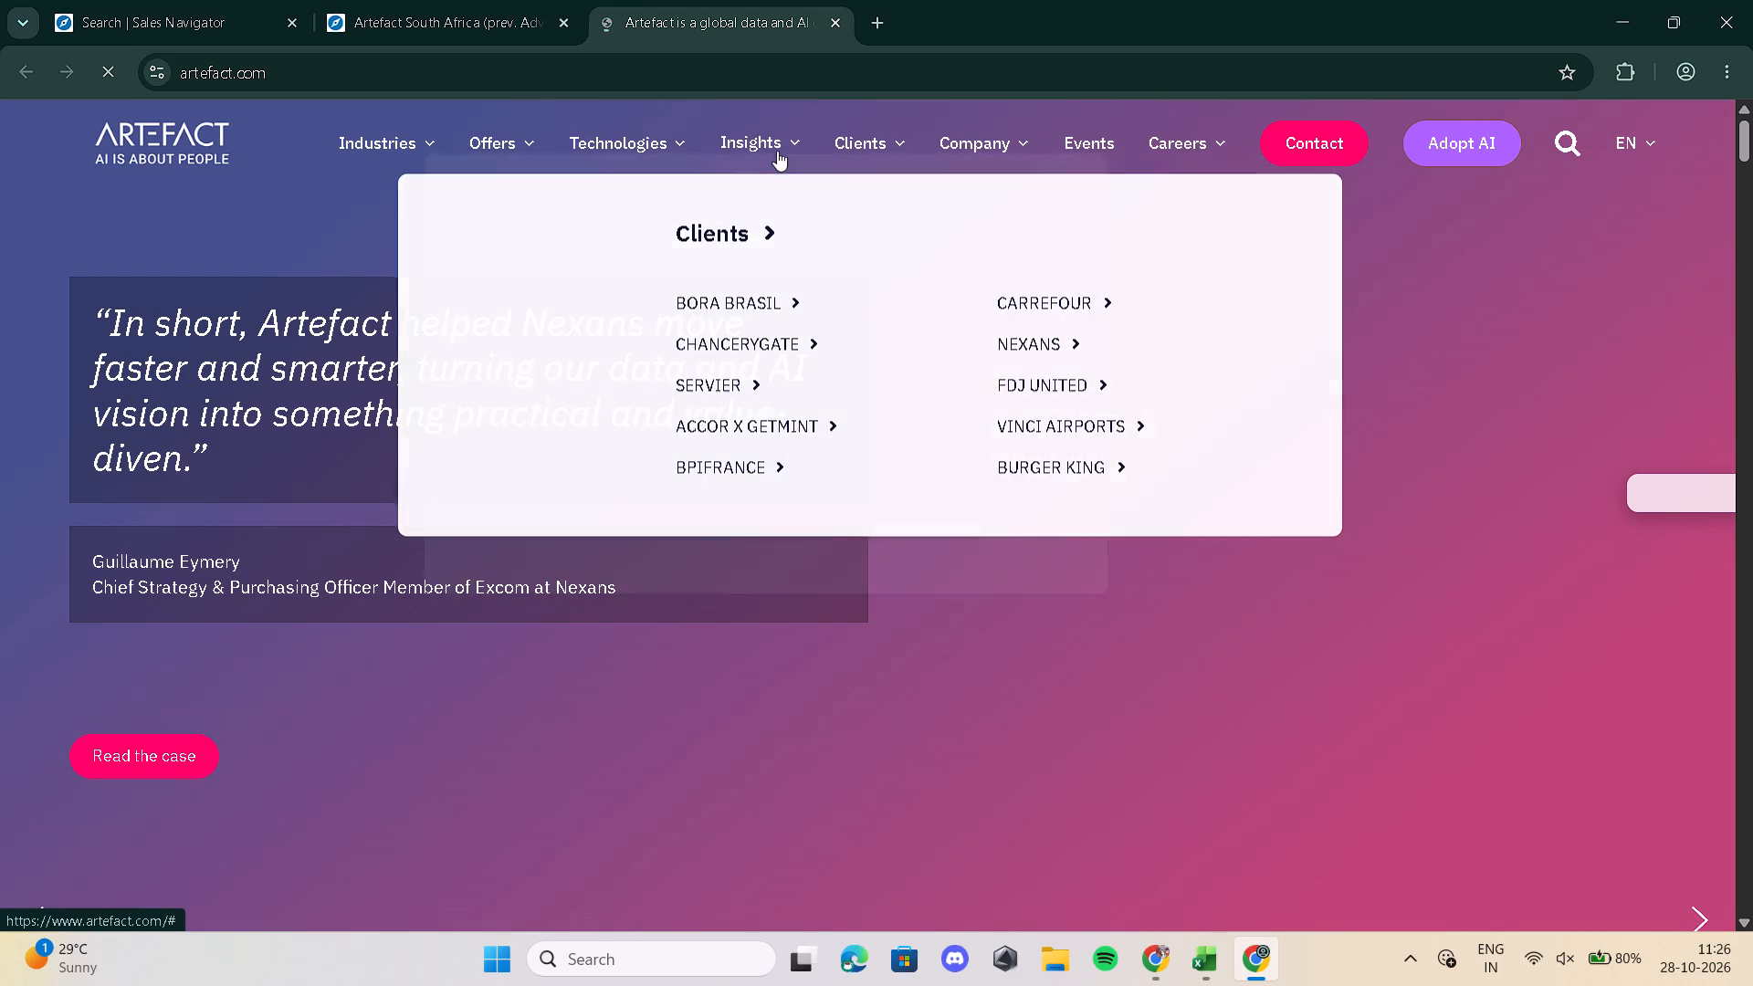
{"action": "left_click", "coordinate": [698, 138]}
{"action": "left_click", "coordinate": [682, 144]}
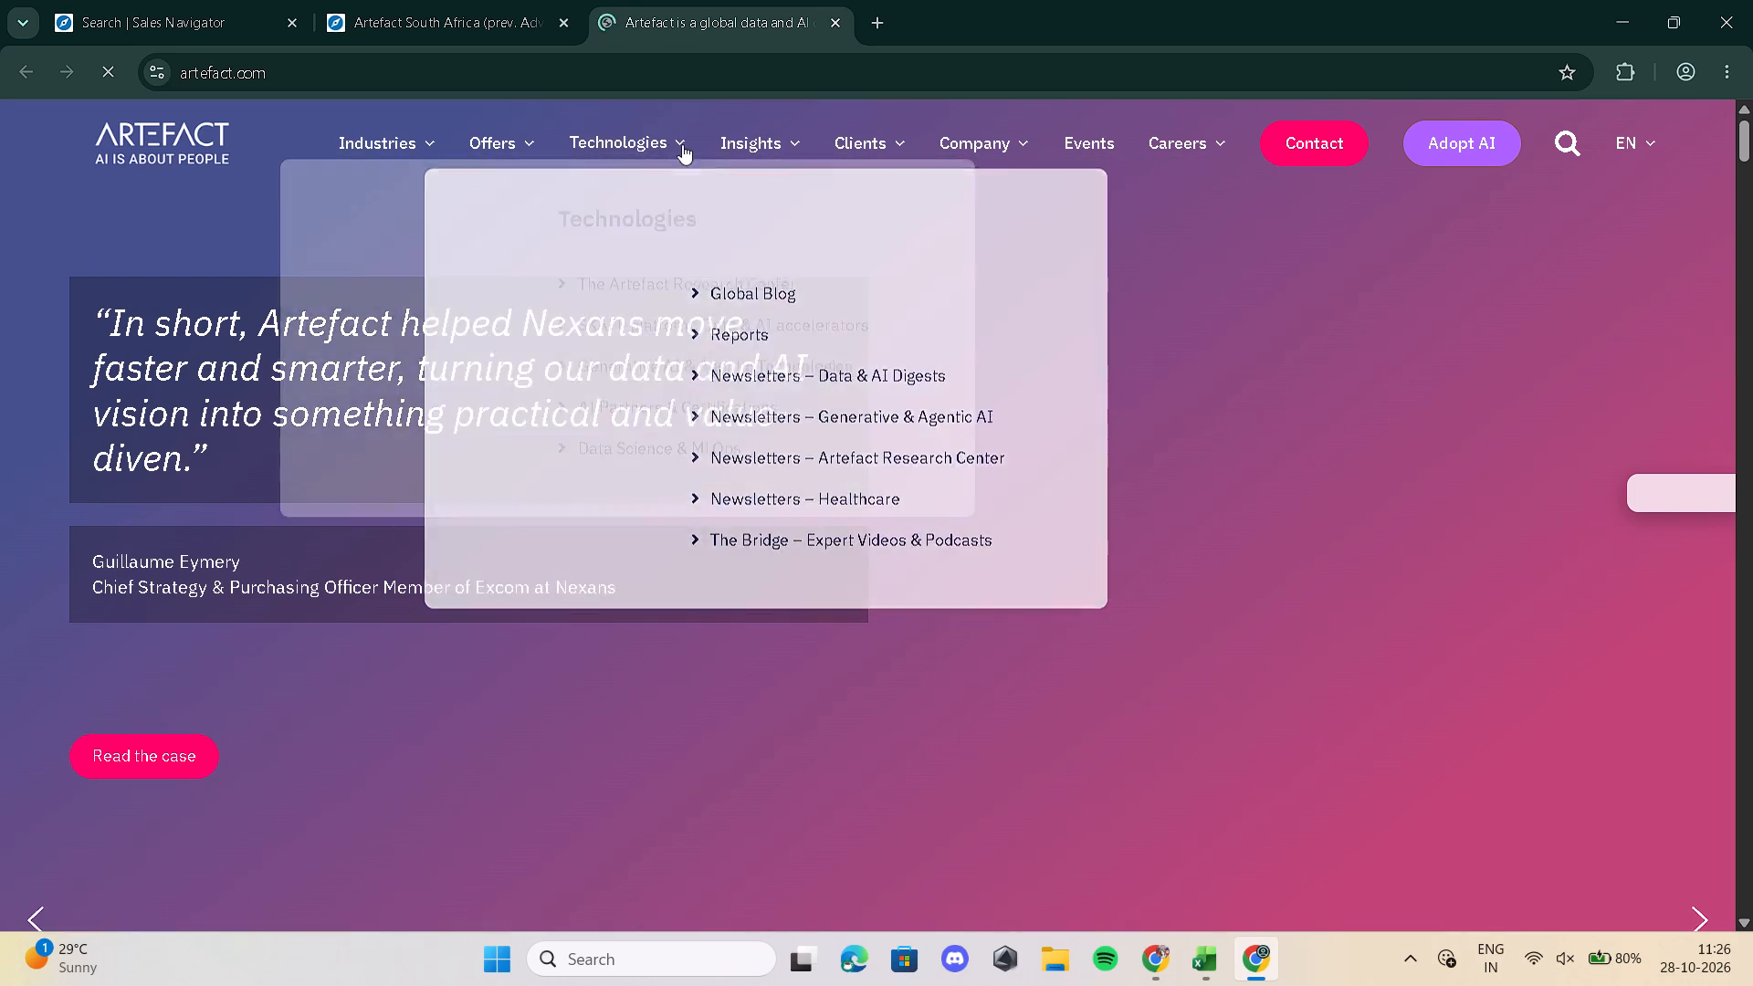
{"action": "left_click", "coordinate": [530, 143]}
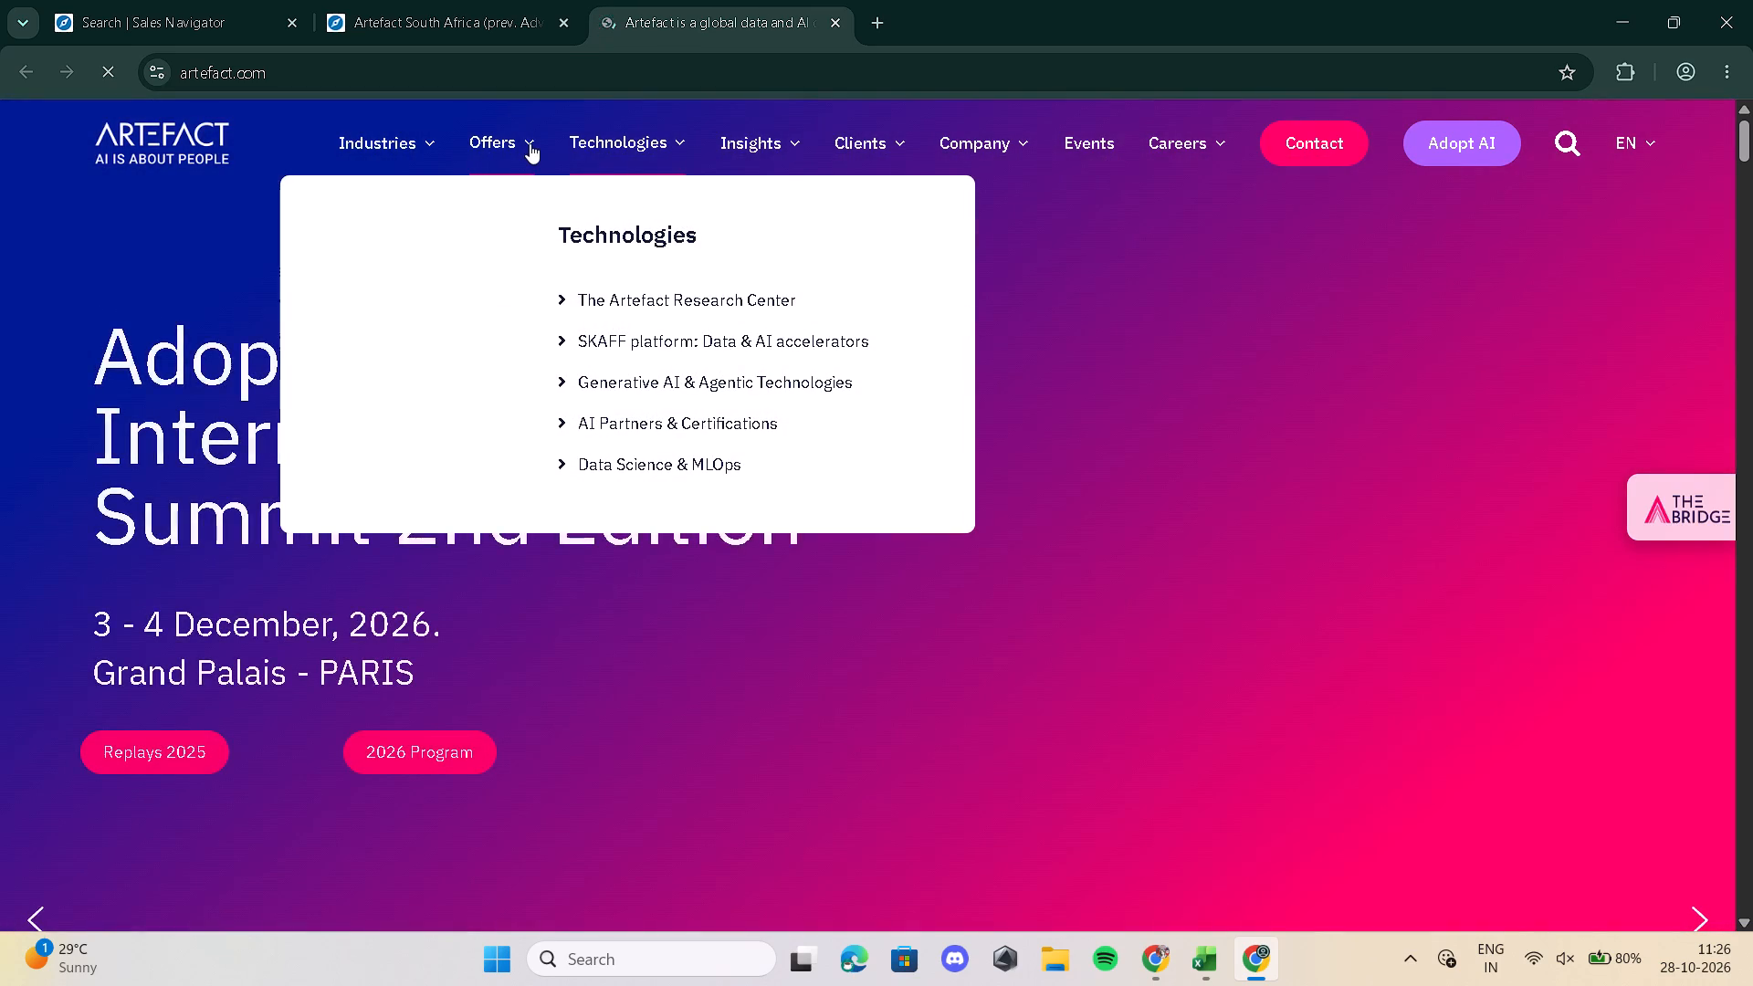
{"action": "left_click", "coordinate": [411, 150]}
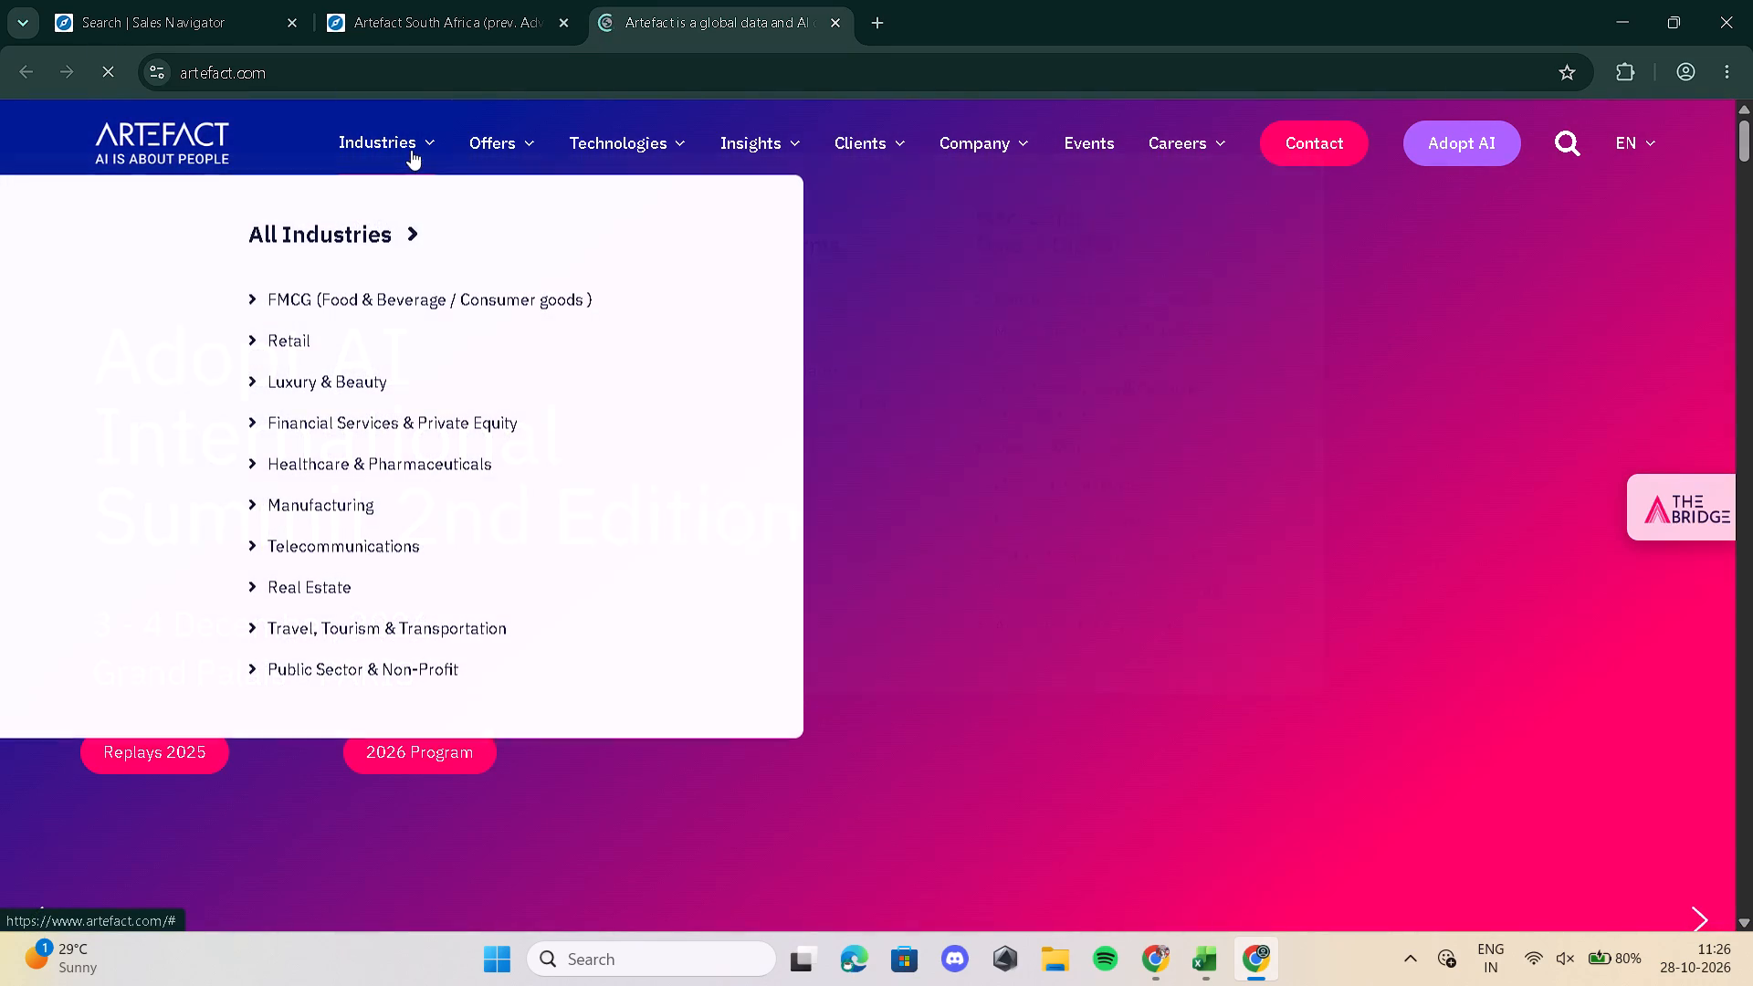
Close the Artefact website and the Artefact South Africa company page, returning to the sms lead results.
{"action": "left_click", "coordinate": [845, 26]}
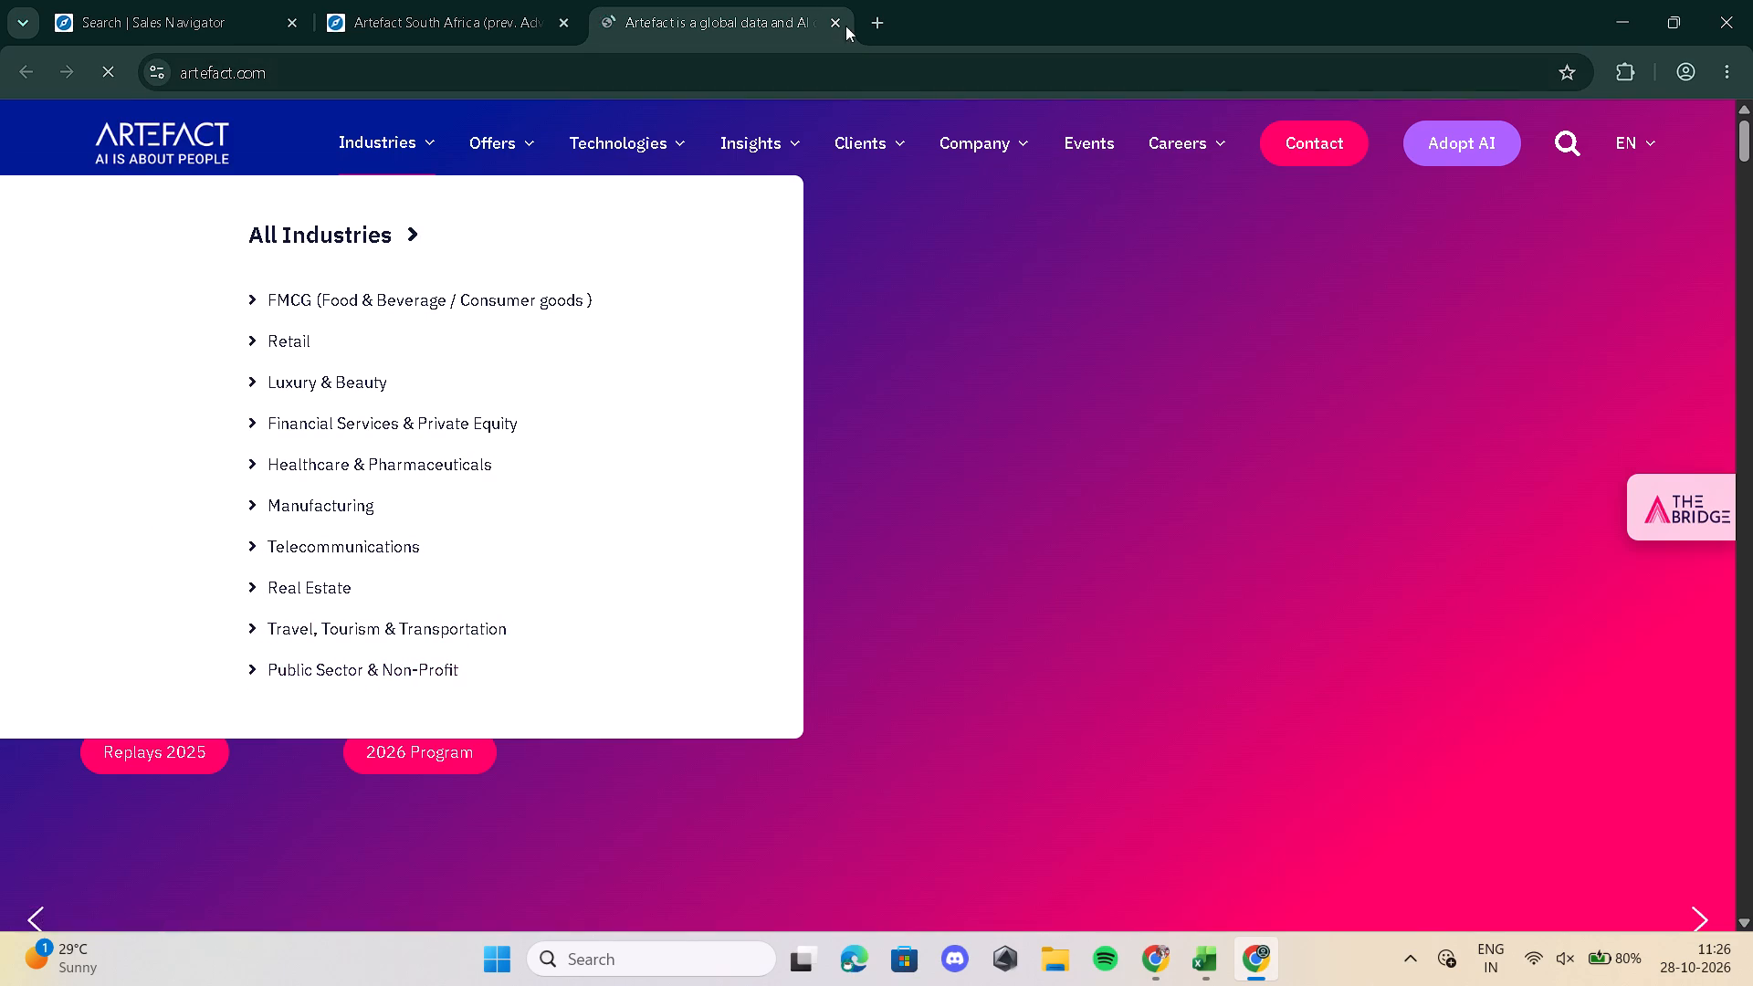
{"action": "left_click", "coordinate": [828, 28]}
{"action": "left_click", "coordinate": [571, 25]}
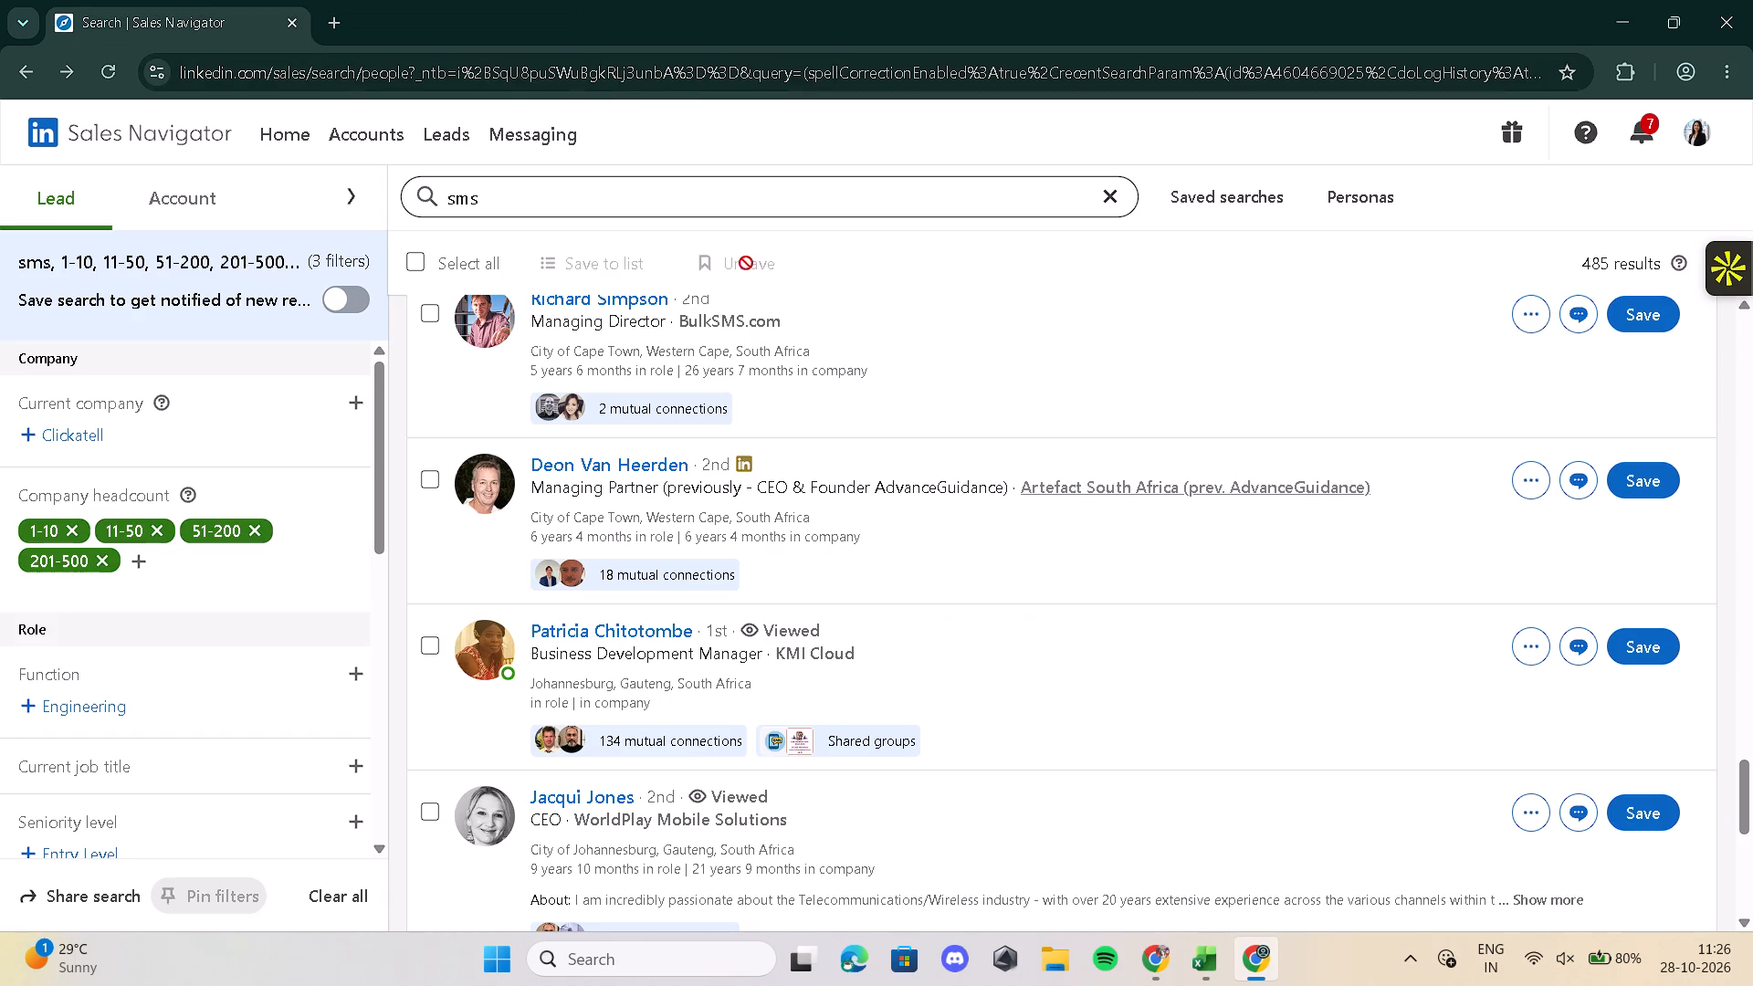
From the sms lead results, open the Sales Navigator company page of WorldPlay Mobile Solutions in a new tab.
{"action": "left_click", "coordinate": [1061, 379]}
{"action": "scroll", "coordinate": [1061, 379], "scroll_direction": "down", "scroll_amount": 1}
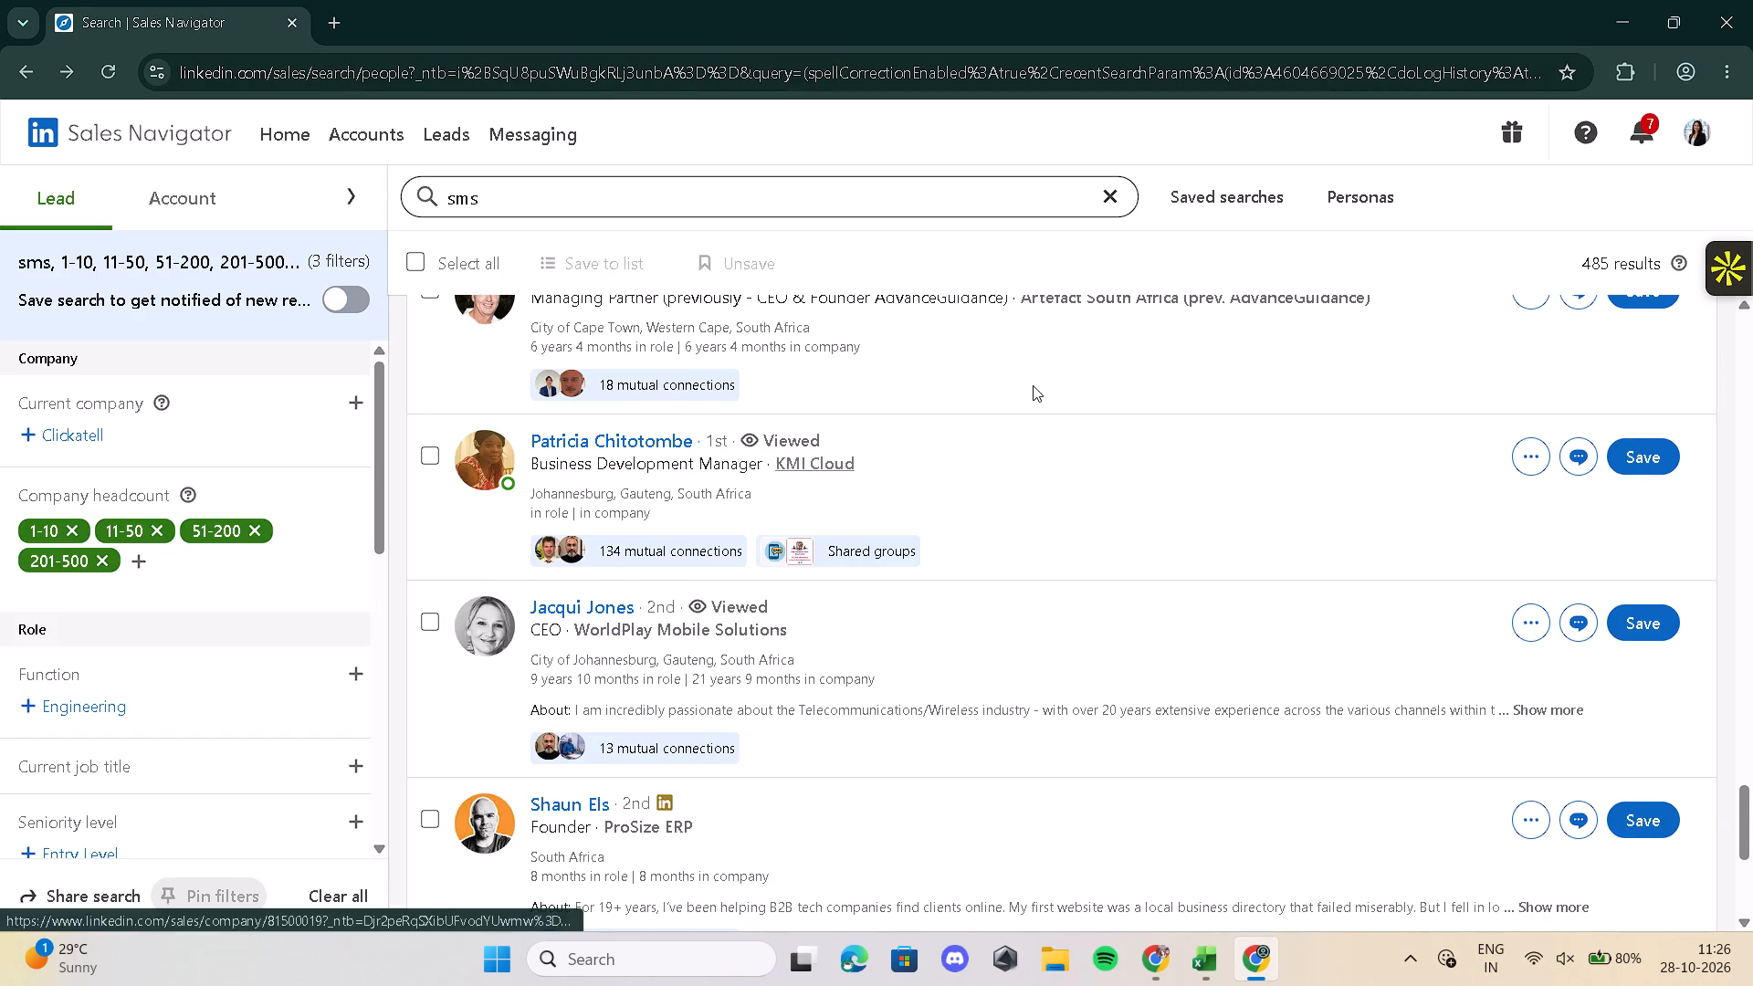
{"action": "scroll", "coordinate": [1033, 385], "scroll_direction": "down", "scroll_amount": 1}
{"action": "right_click", "coordinate": [715, 443]}
{"action": "left_click", "coordinate": [820, 464]}
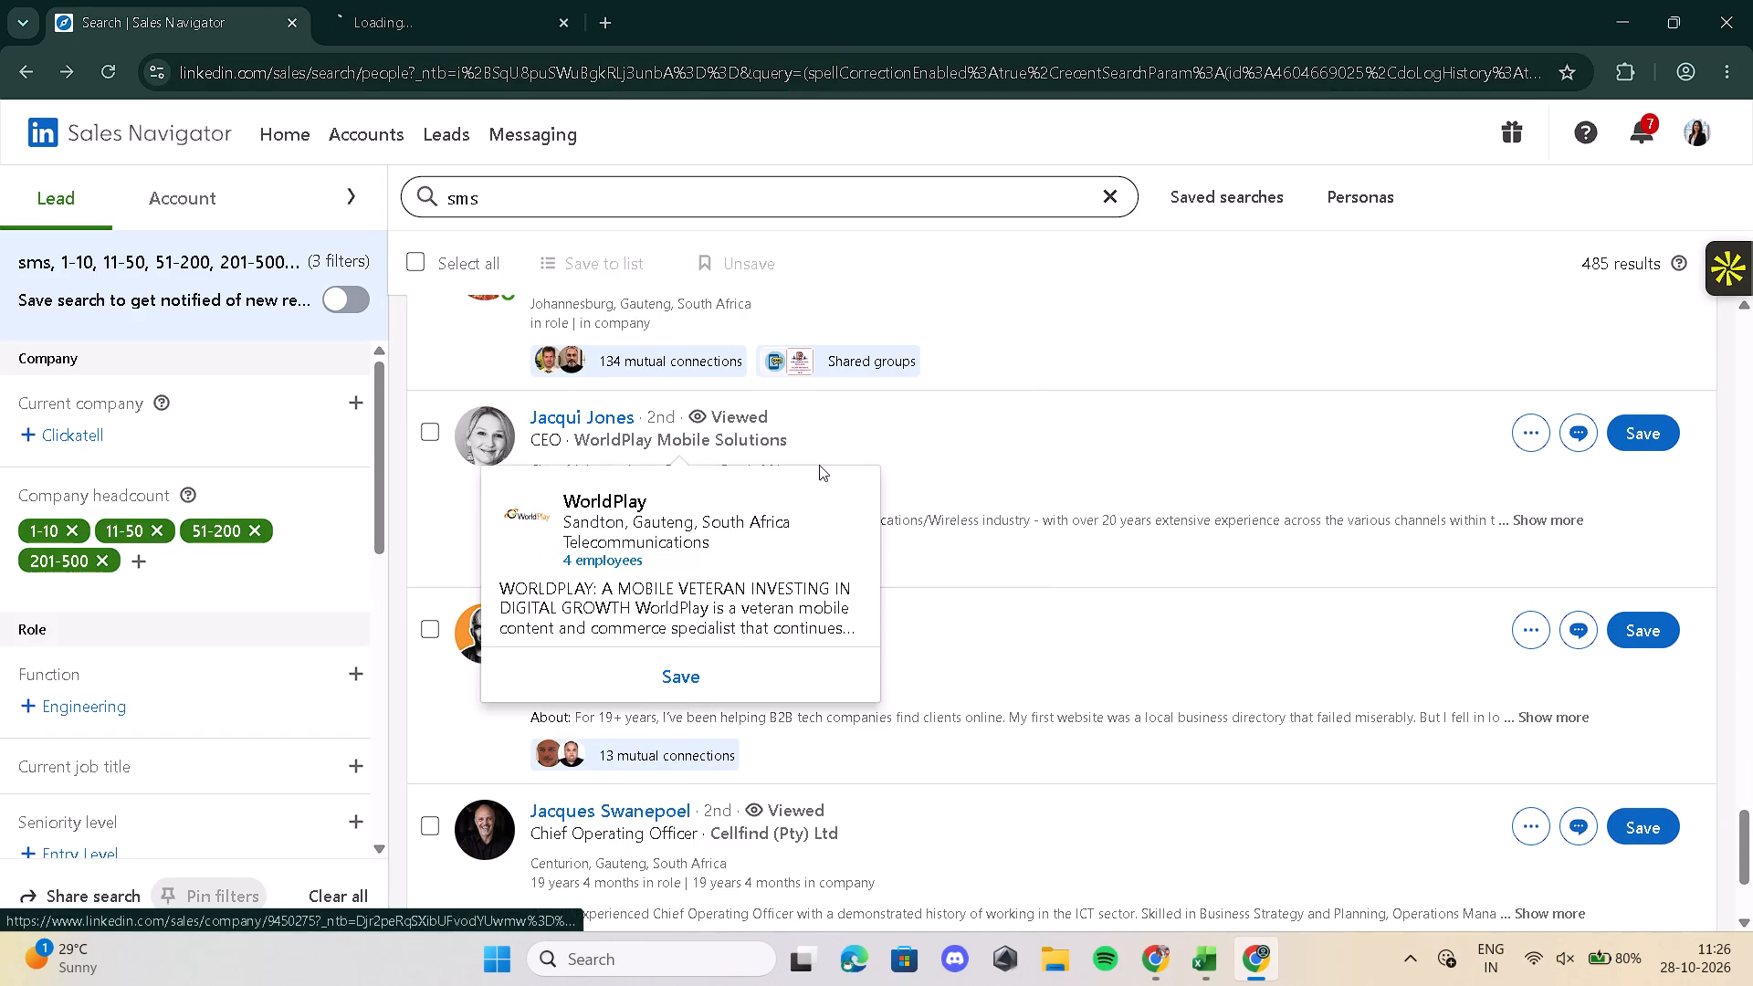
{"action": "left_click", "coordinate": [396, 0]}
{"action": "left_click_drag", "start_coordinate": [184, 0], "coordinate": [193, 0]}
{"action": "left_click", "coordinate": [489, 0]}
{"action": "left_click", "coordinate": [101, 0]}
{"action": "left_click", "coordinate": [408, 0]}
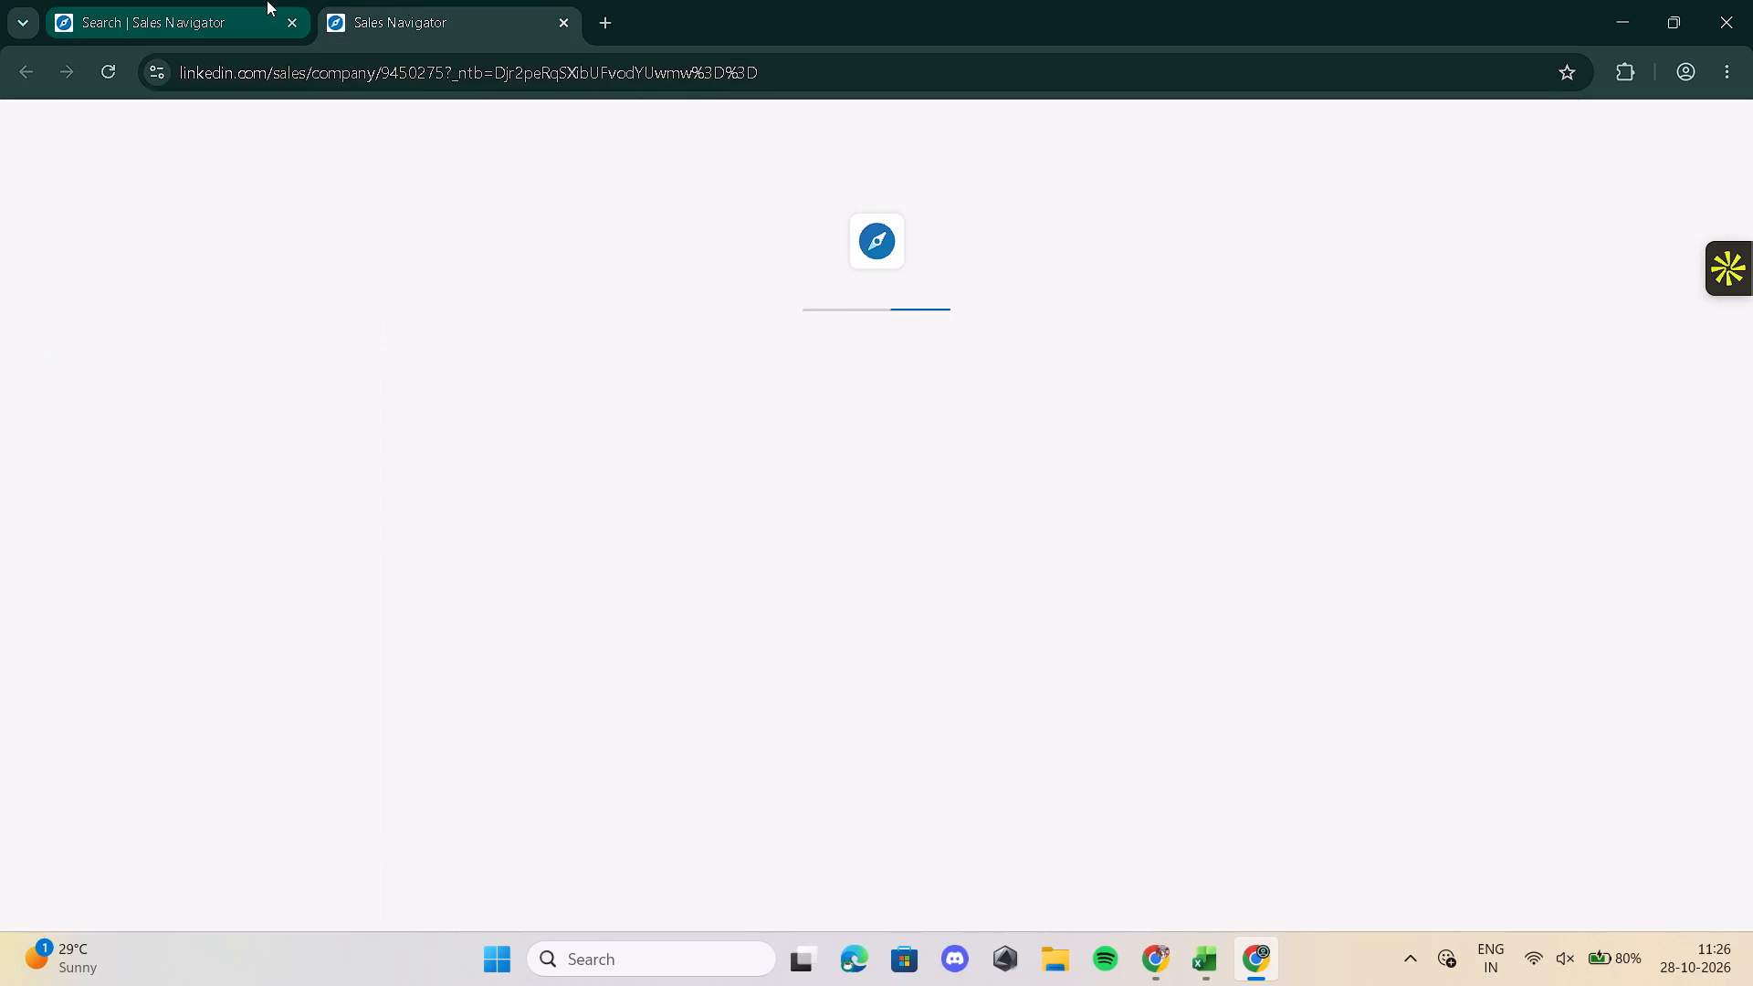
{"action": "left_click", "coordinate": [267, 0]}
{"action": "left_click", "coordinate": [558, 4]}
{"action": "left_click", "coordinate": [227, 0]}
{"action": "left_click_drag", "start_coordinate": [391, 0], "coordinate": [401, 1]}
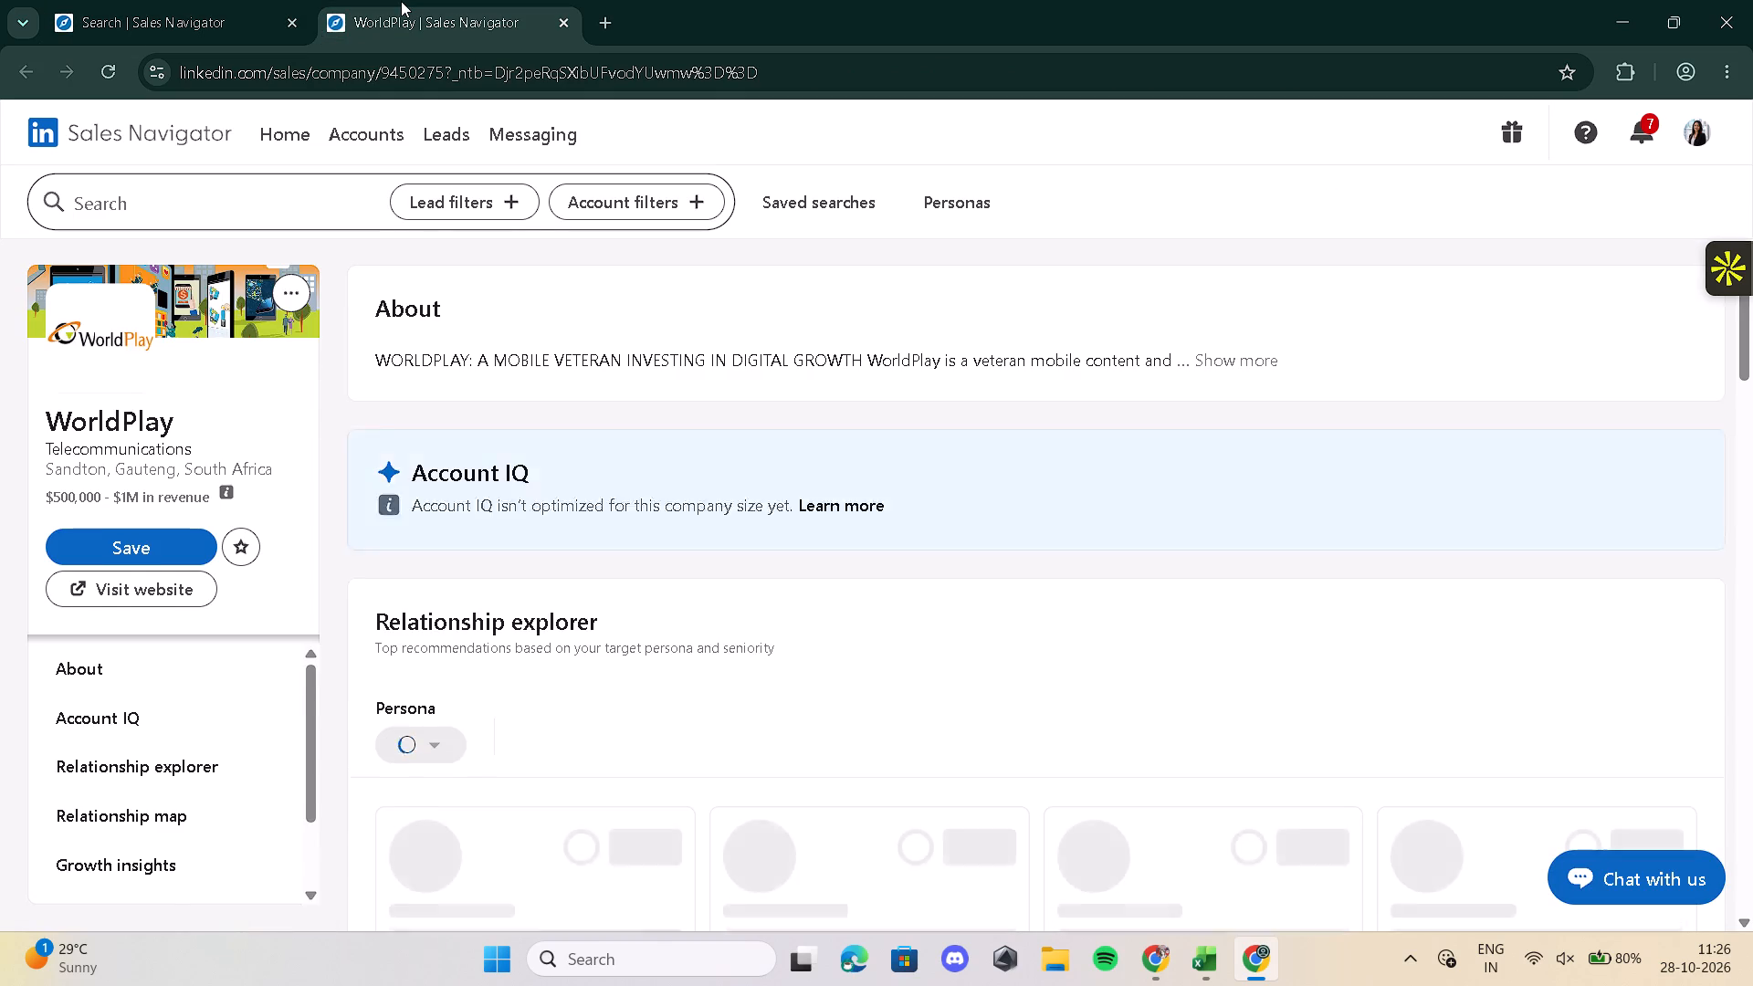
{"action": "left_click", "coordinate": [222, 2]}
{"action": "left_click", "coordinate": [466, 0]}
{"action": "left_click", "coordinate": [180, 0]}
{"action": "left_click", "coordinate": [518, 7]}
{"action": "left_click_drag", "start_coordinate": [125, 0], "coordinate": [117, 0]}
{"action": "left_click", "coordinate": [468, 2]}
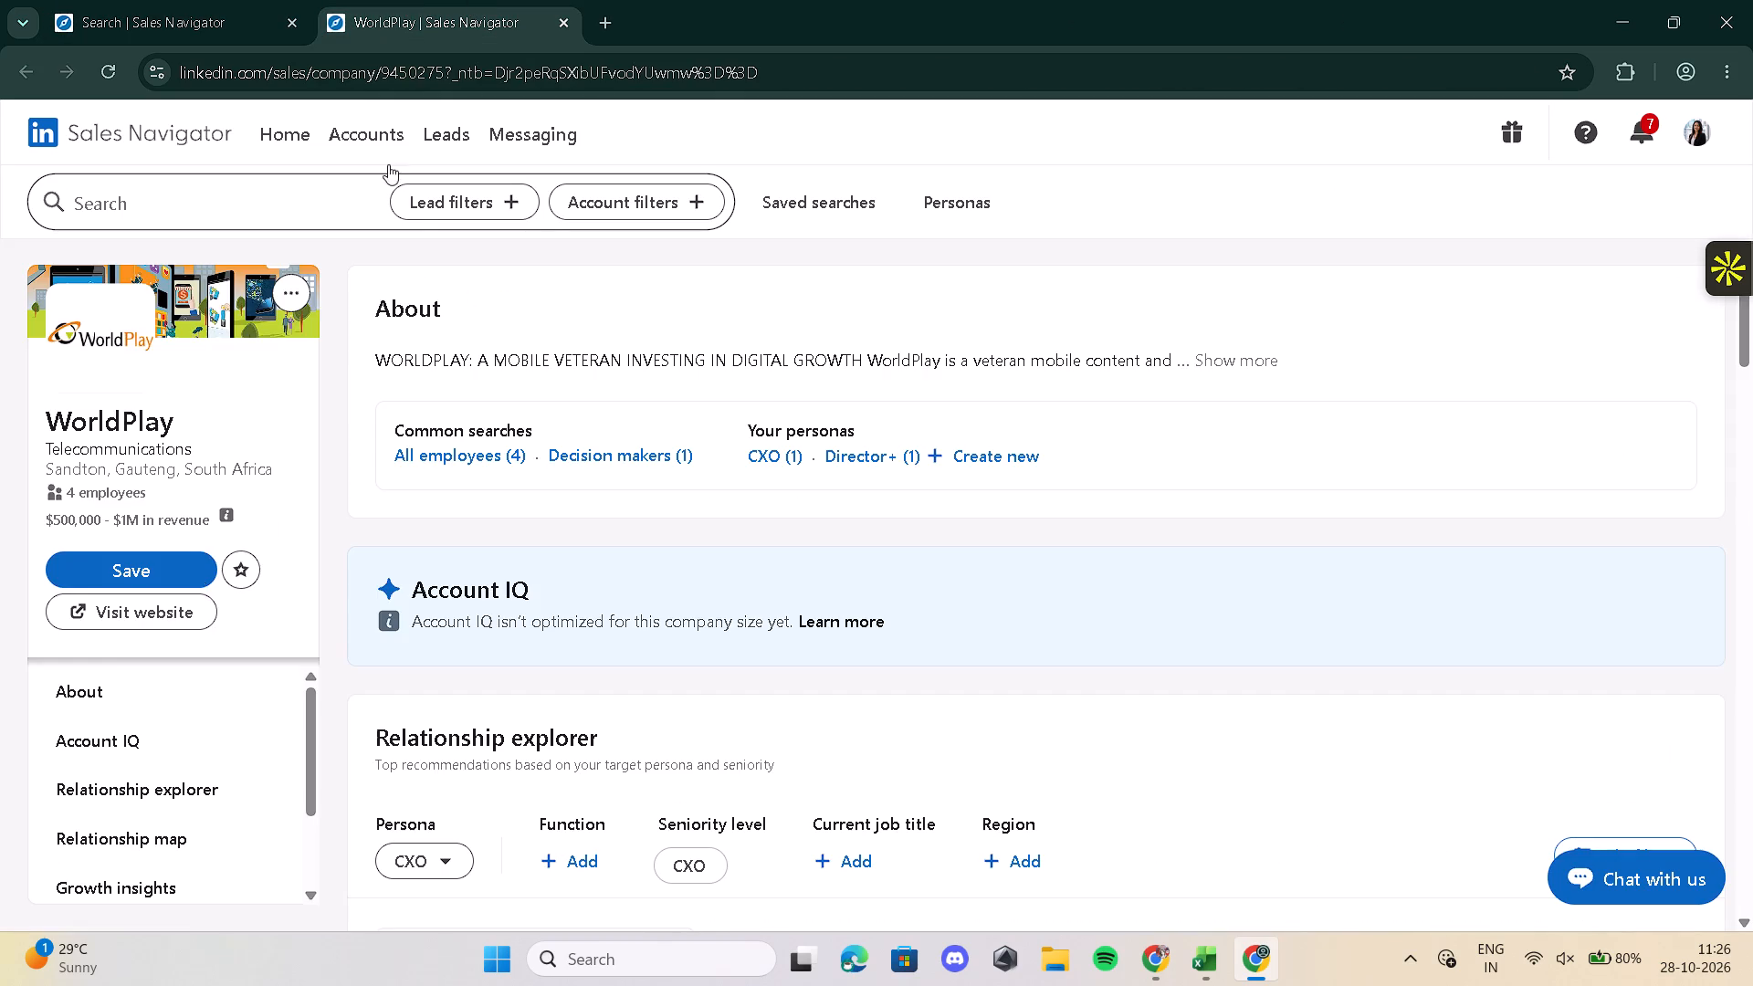
Open WorldPlay's website in a new tab from its company page and switch to it.
{"action": "right_click", "coordinate": [162, 610]}
{"action": "left_click", "coordinate": [311, 321]}
{"action": "left_click", "coordinate": [208, 0]}
{"action": "left_click", "coordinate": [431, 0]}
{"action": "left_click", "coordinate": [699, 0]}
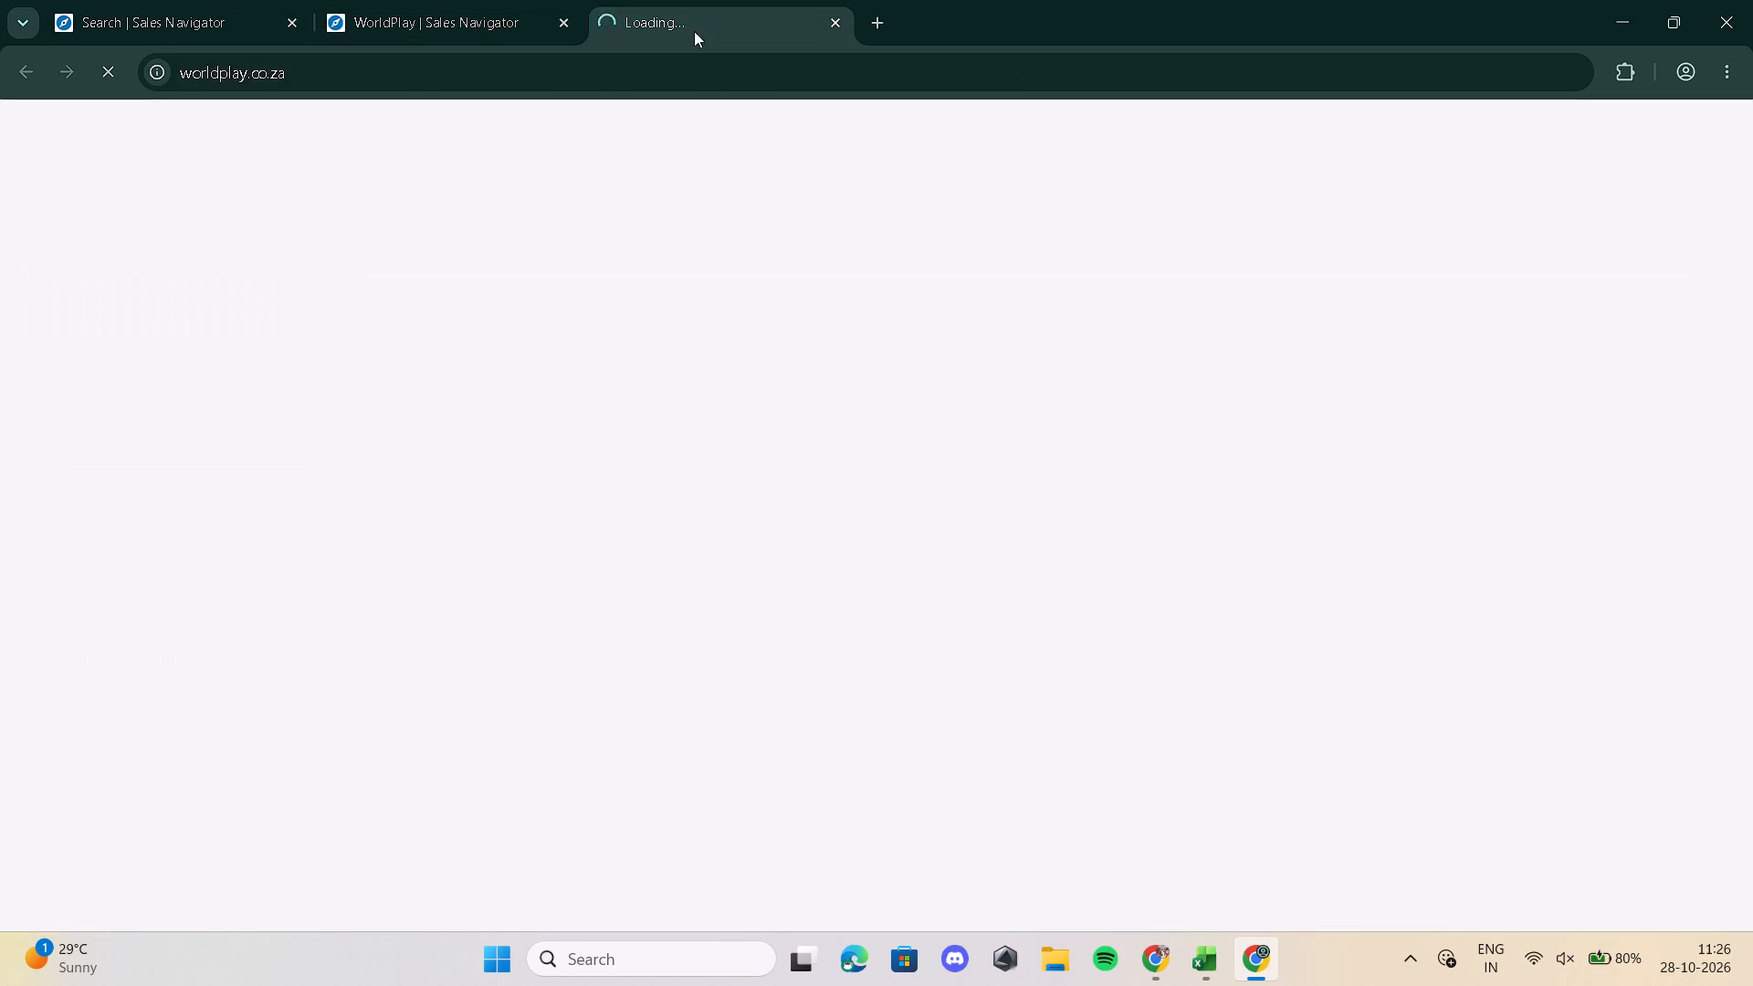
{"action": "left_click", "coordinate": [120, 0]}
{"action": "left_click", "coordinate": [400, 0]}
{"action": "left_click", "coordinate": [641, 0]}
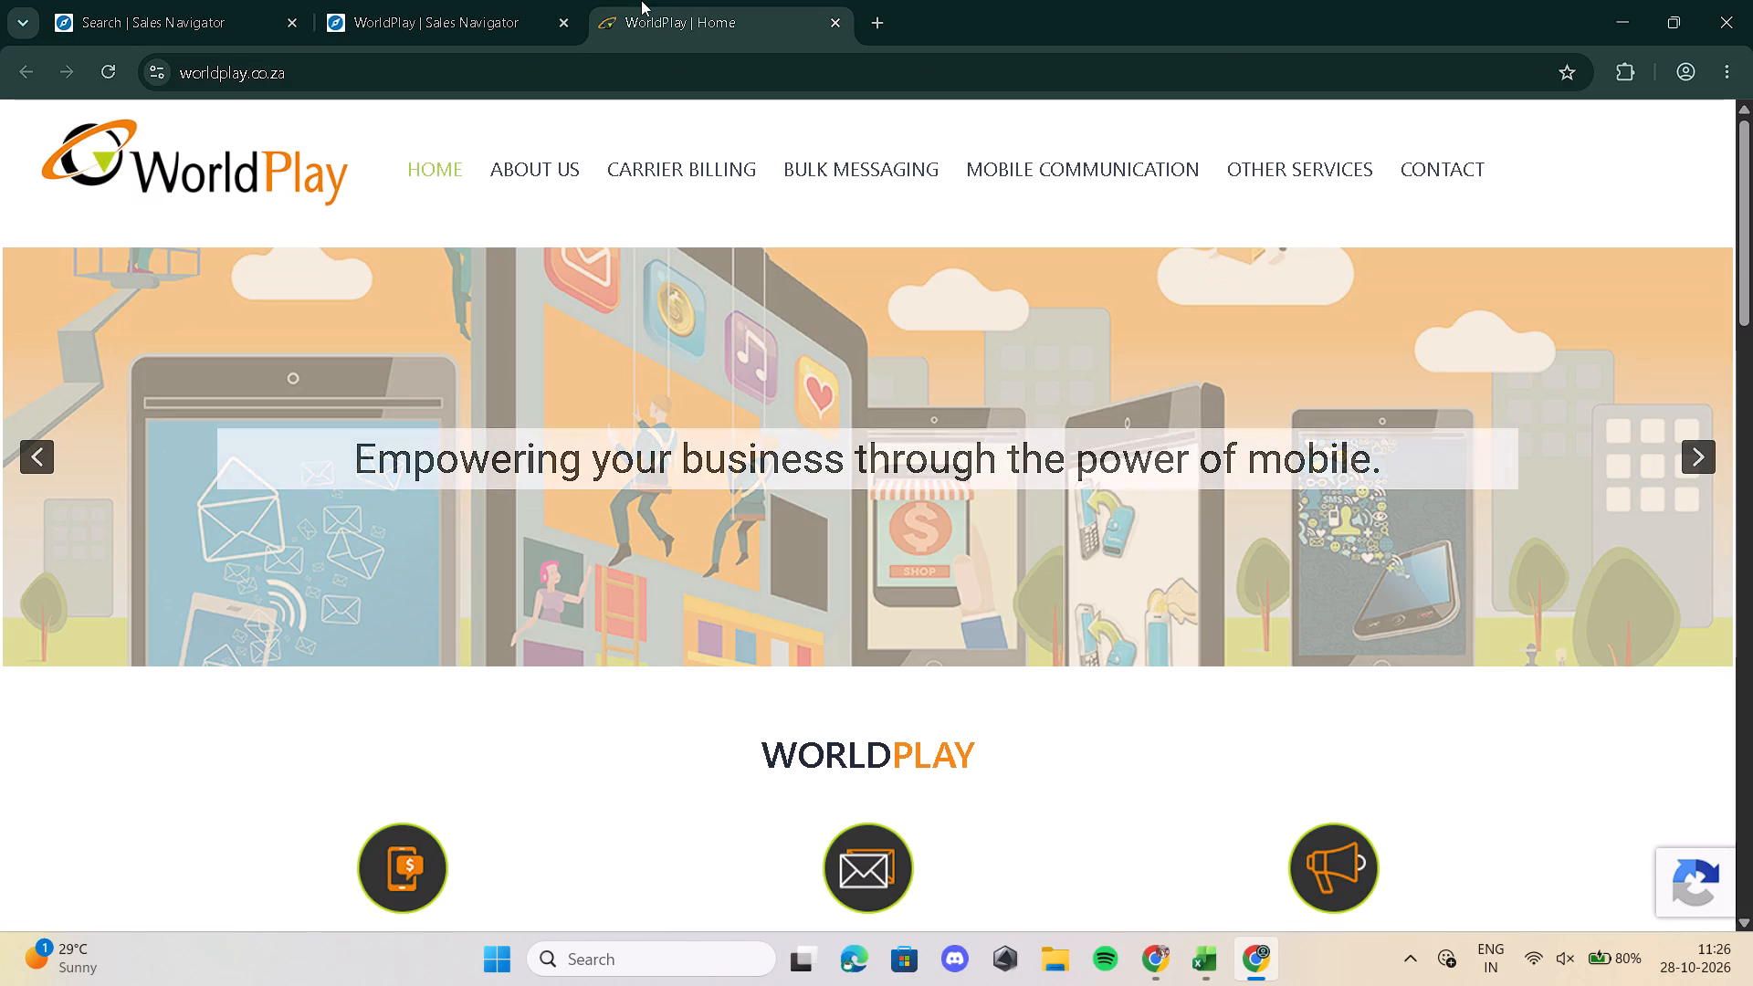
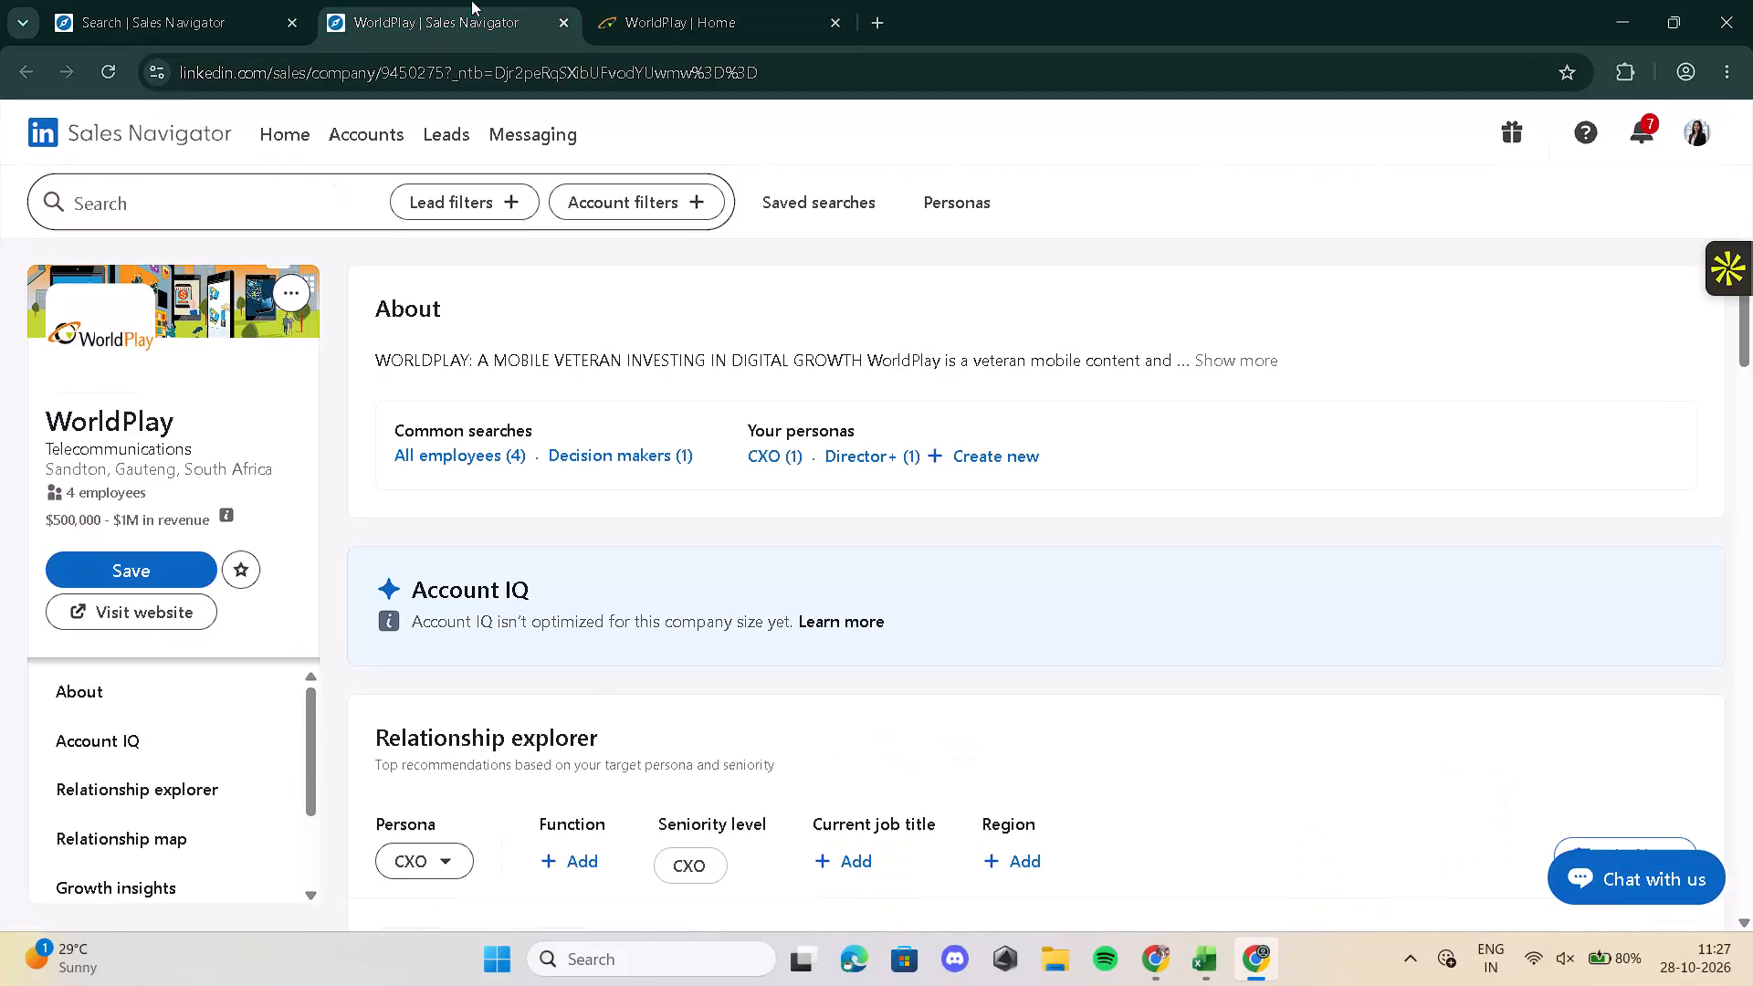
Examine the Bulk Messaging page of the WorldPlay website for the SMS services it describes.
{"action": "left_click", "coordinate": [144, 0]}
{"action": "left_click", "coordinate": [391, 0]}
{"action": "left_click", "coordinate": [664, 0]}
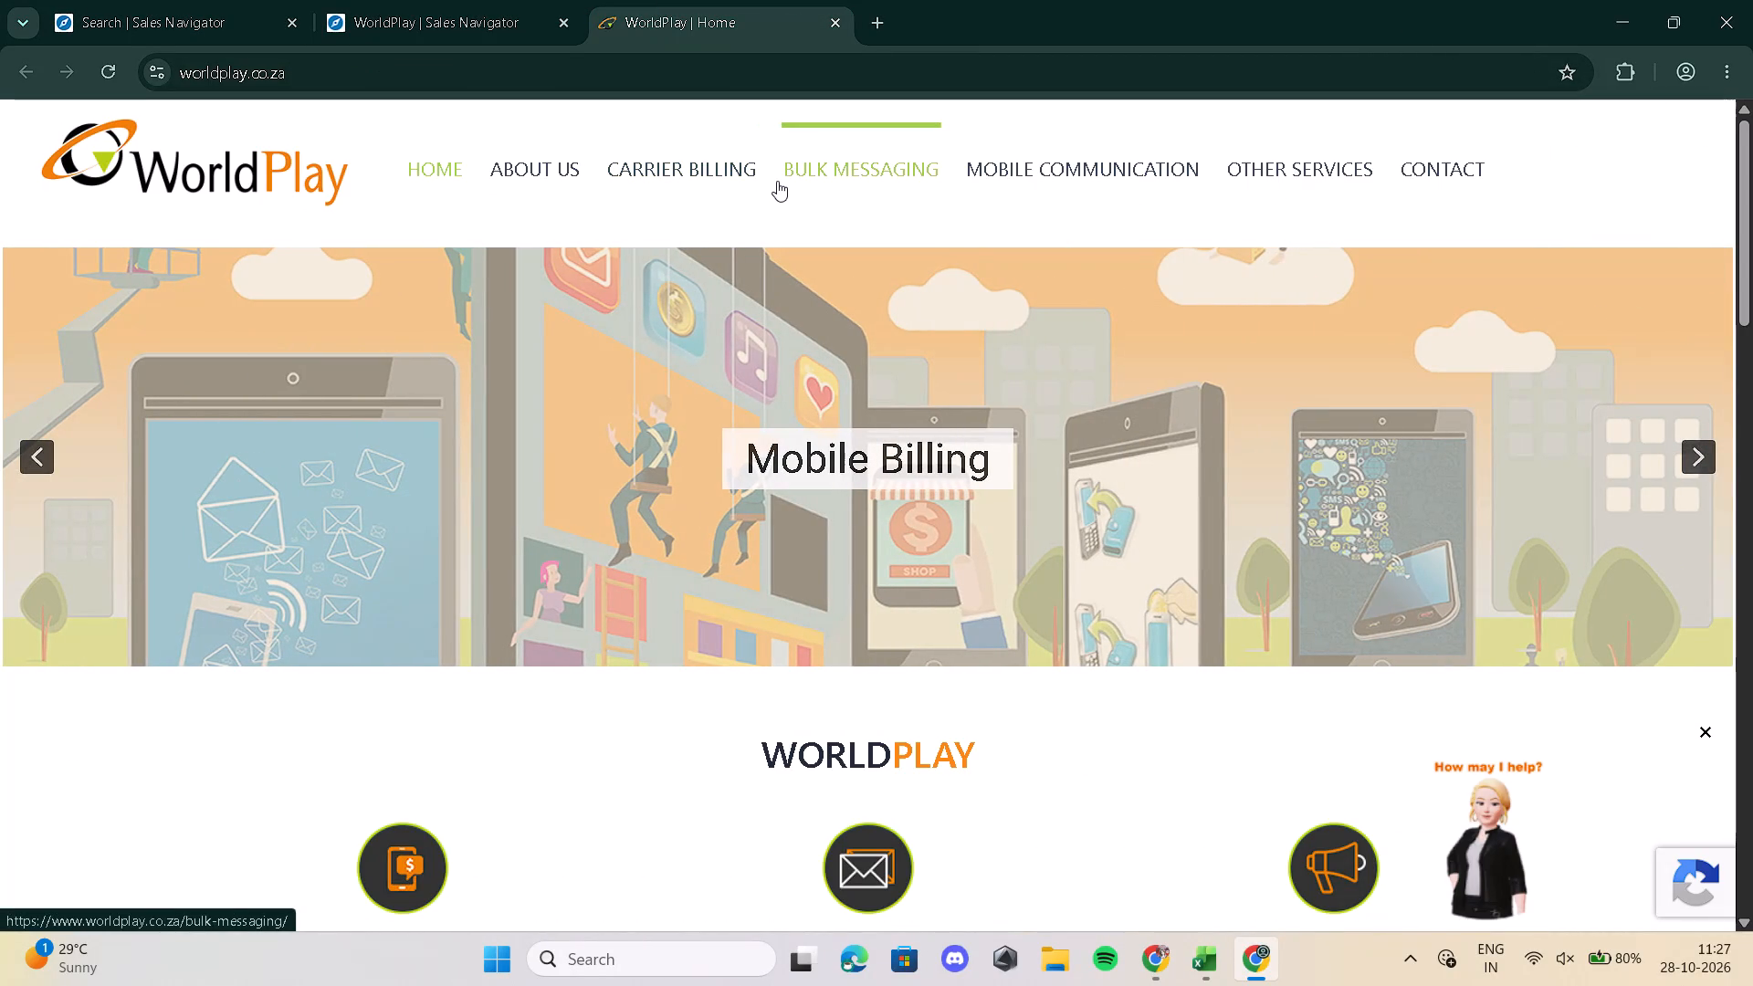
{"action": "left_click", "coordinate": [255, 0]}
{"action": "left_click", "coordinate": [448, 0]}
{"action": "left_click", "coordinate": [691, 0]}
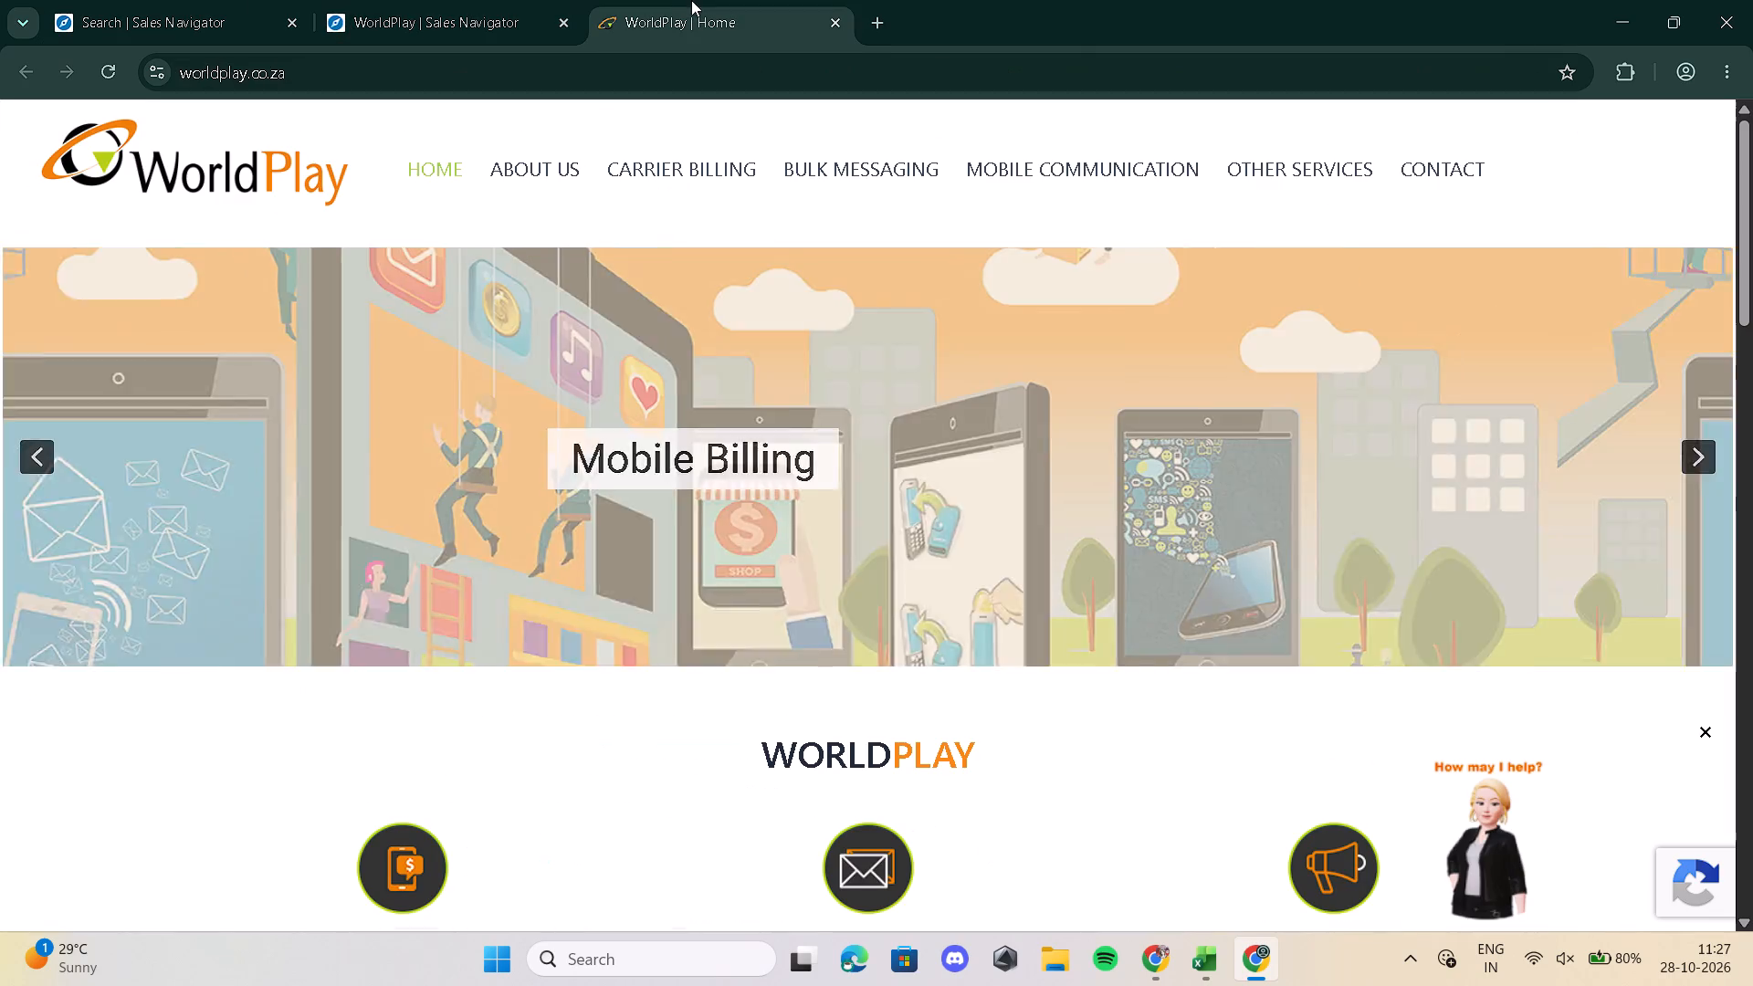
{"action": "left_click", "coordinate": [895, 178]}
{"action": "left_click", "coordinate": [235, 0]}
{"action": "left_click", "coordinate": [451, 0]}
{"action": "left_click", "coordinate": [672, 0]}
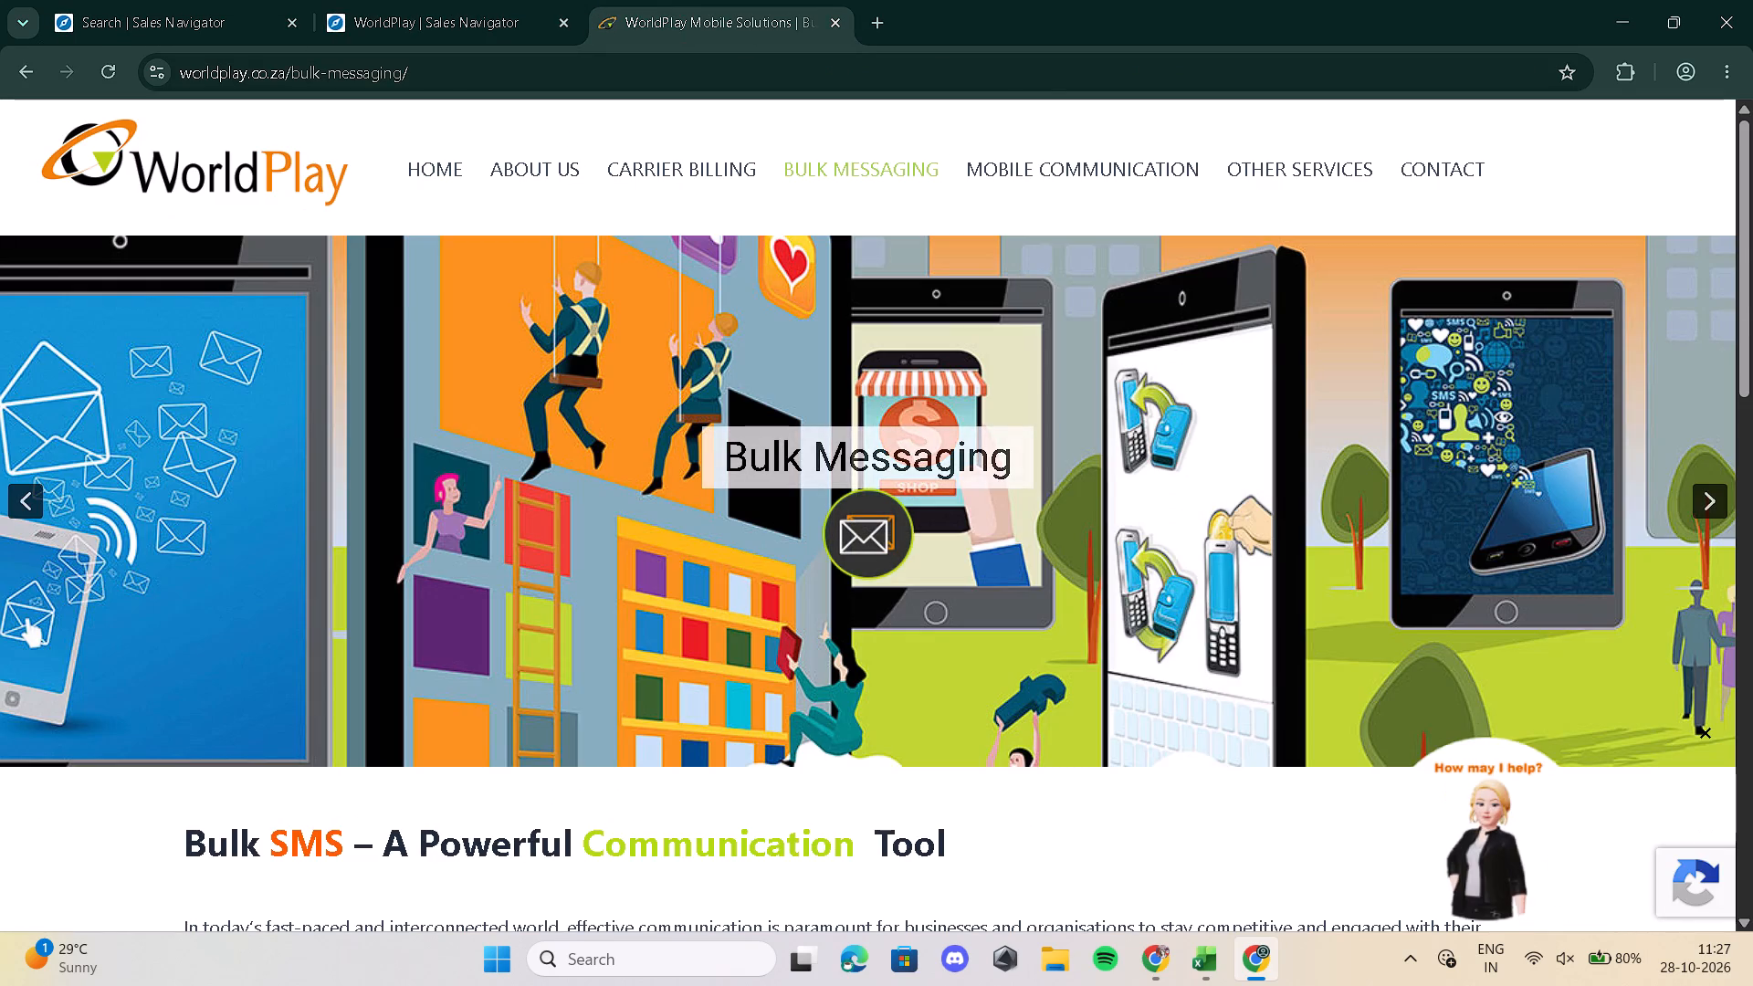
{"action": "scroll", "coordinate": [992, 535], "scroll_direction": "down", "scroll_amount": 3}
Switch to the Outbound Efforts workbook in Excel and look back through the SA Harsh sheet's company and website entries for WorldPlay.
{"action": "left_click", "coordinate": [502, 0]}
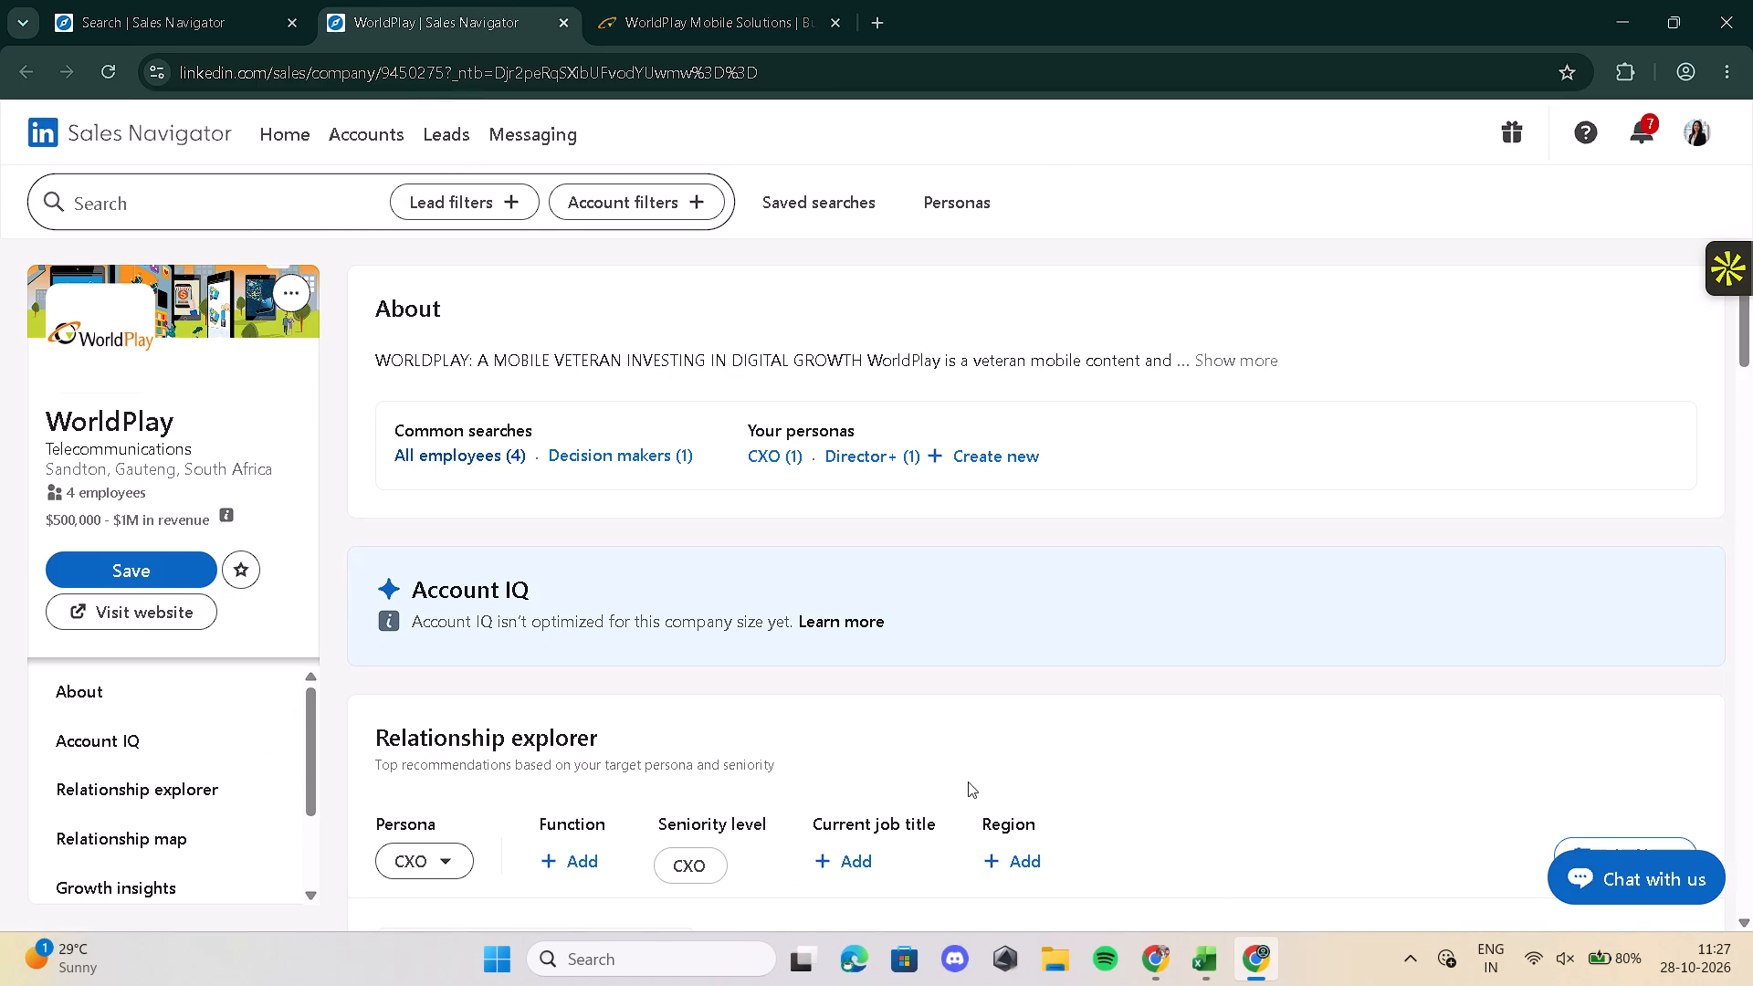
{"action": "left_click", "coordinate": [1195, 960]}
{"action": "scroll", "coordinate": [661, 750], "scroll_direction": "up", "scroll_amount": 3}
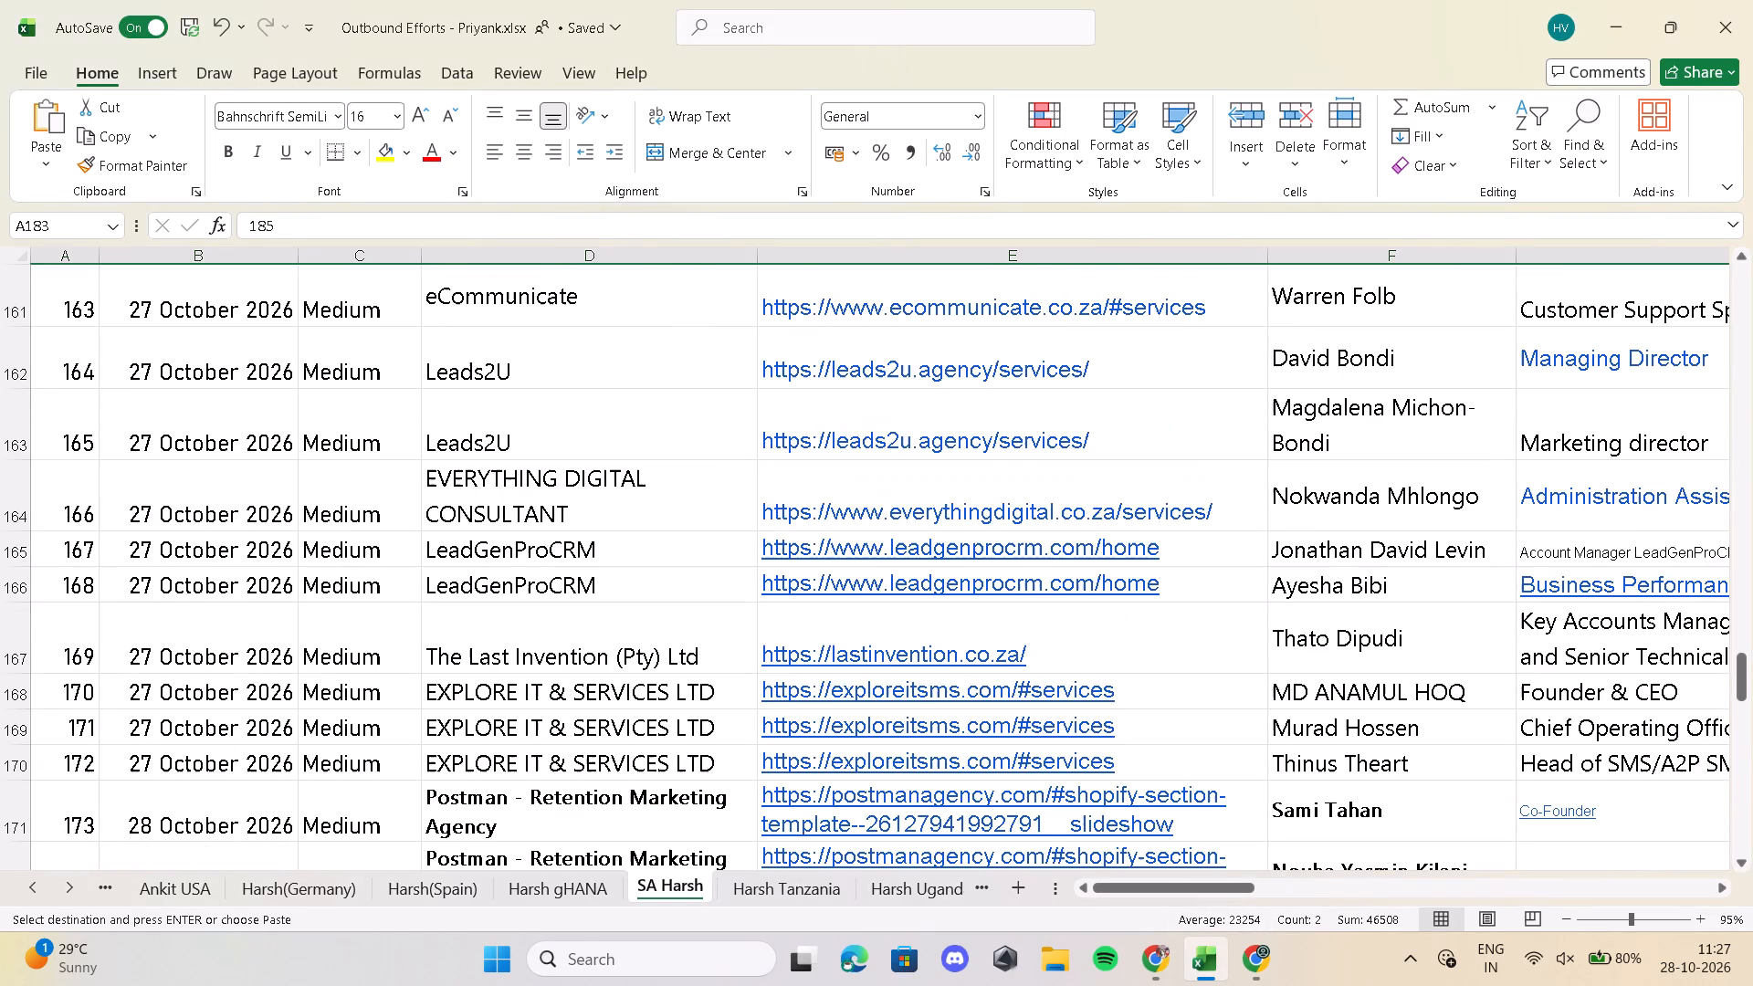
{"action": "scroll", "coordinate": [661, 750], "scroll_direction": "up", "scroll_amount": 4}
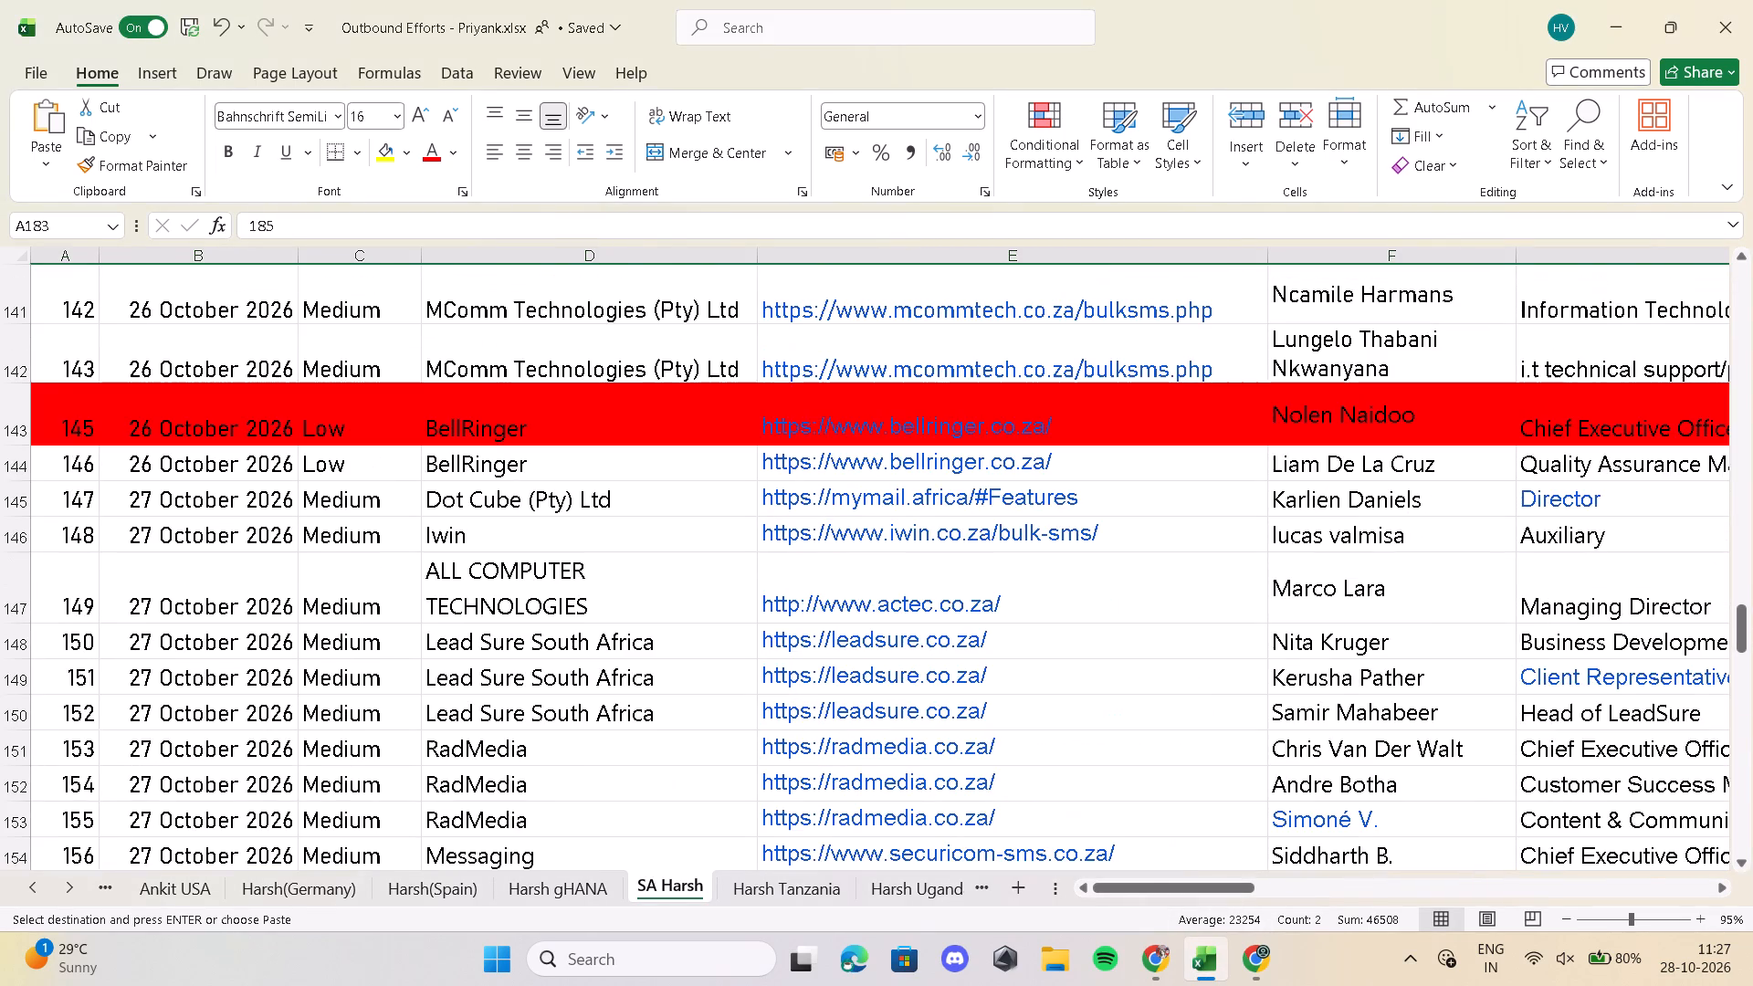
{"action": "scroll", "coordinate": [673, 738], "scroll_direction": "up", "scroll_amount": 6}
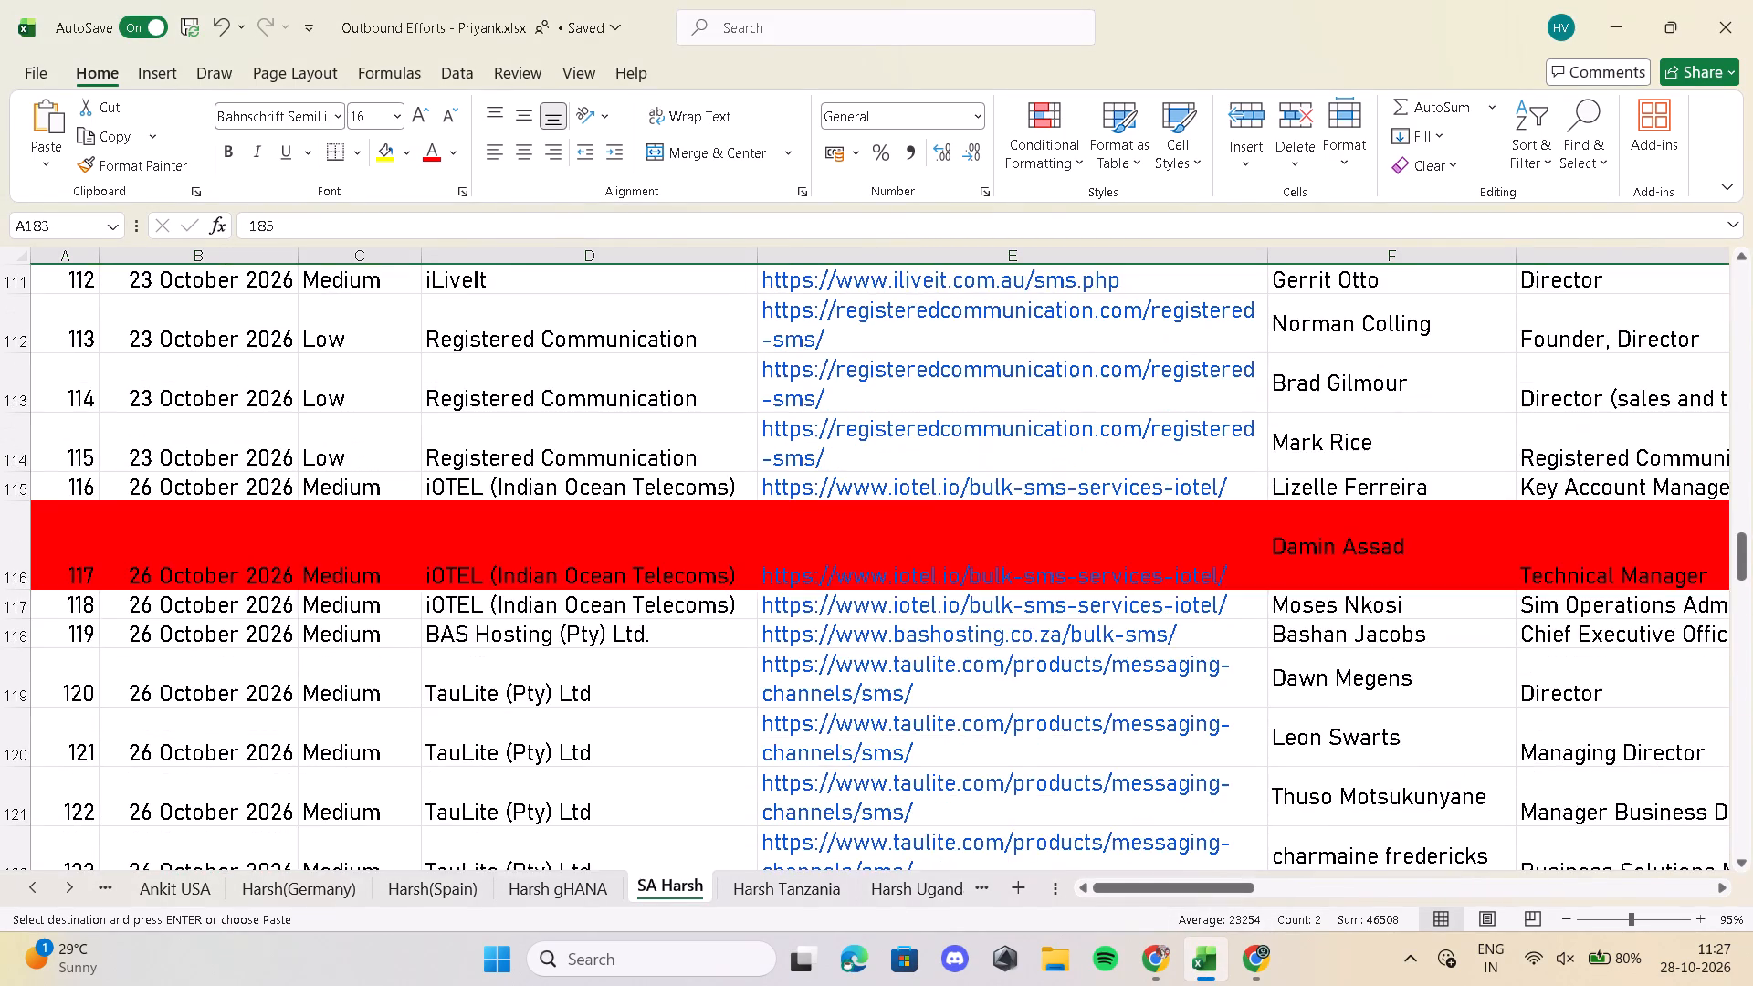
{"action": "scroll", "coordinate": [676, 743], "scroll_direction": "up", "scroll_amount": 6}
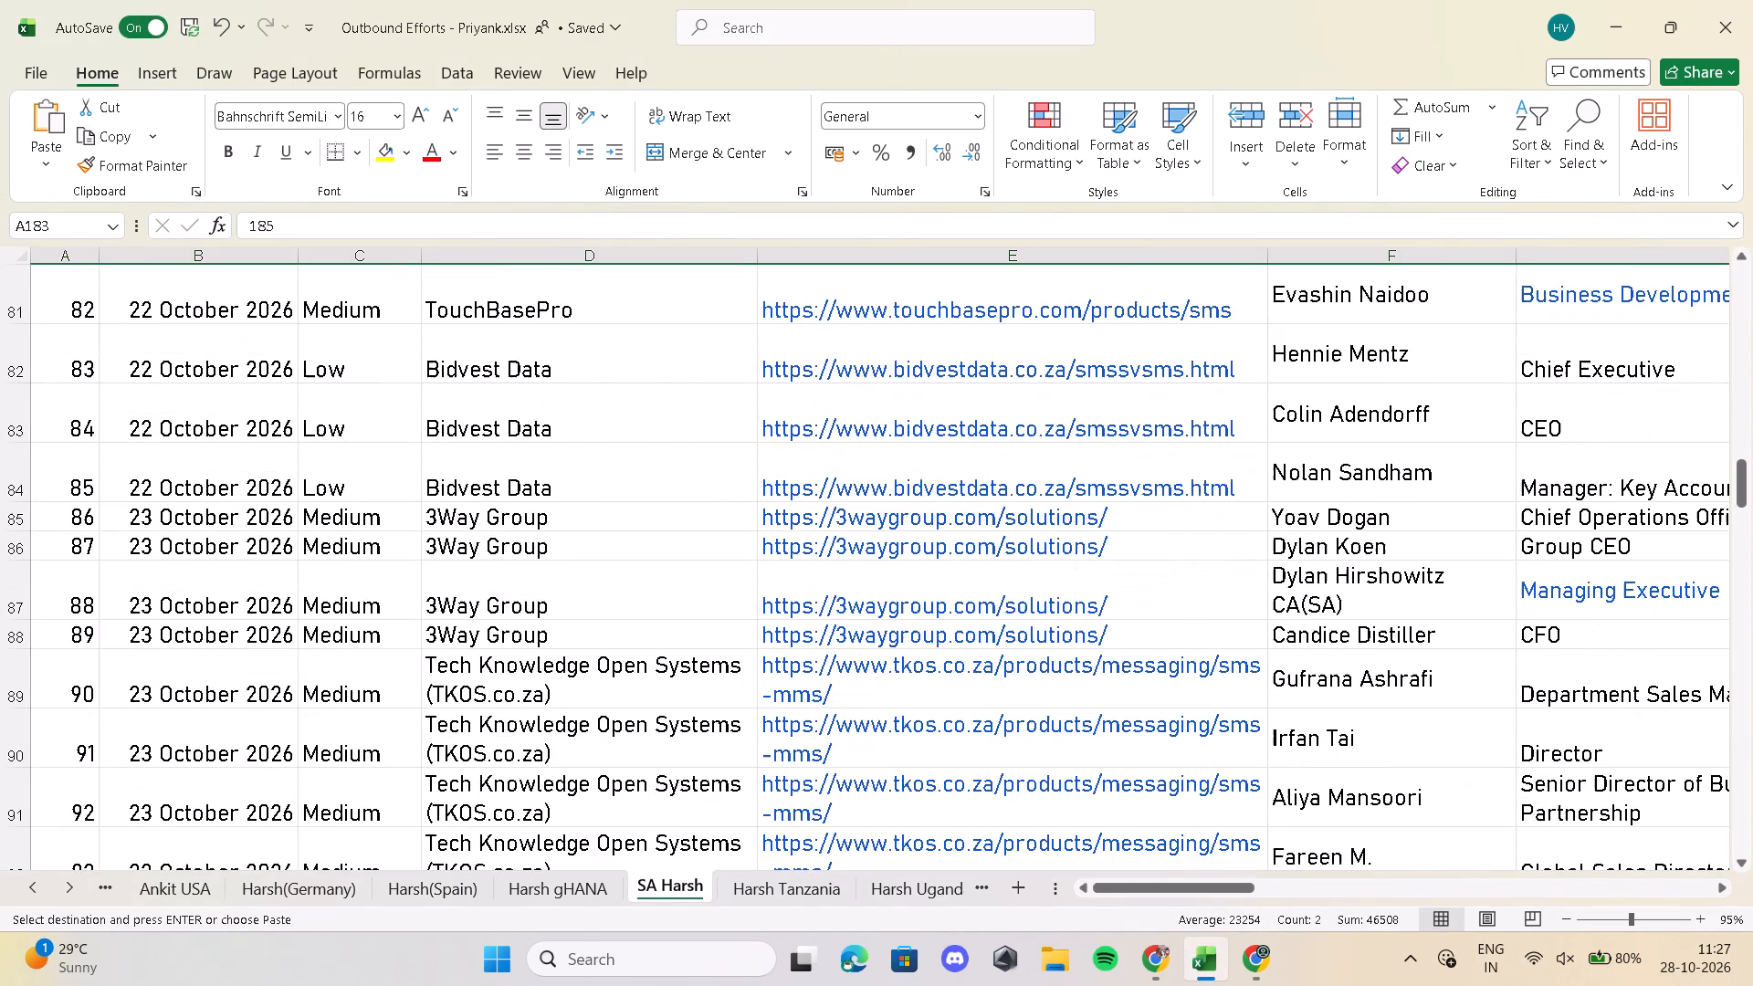
{"action": "scroll", "coordinate": [676, 743], "scroll_direction": "up", "scroll_amount": 3}
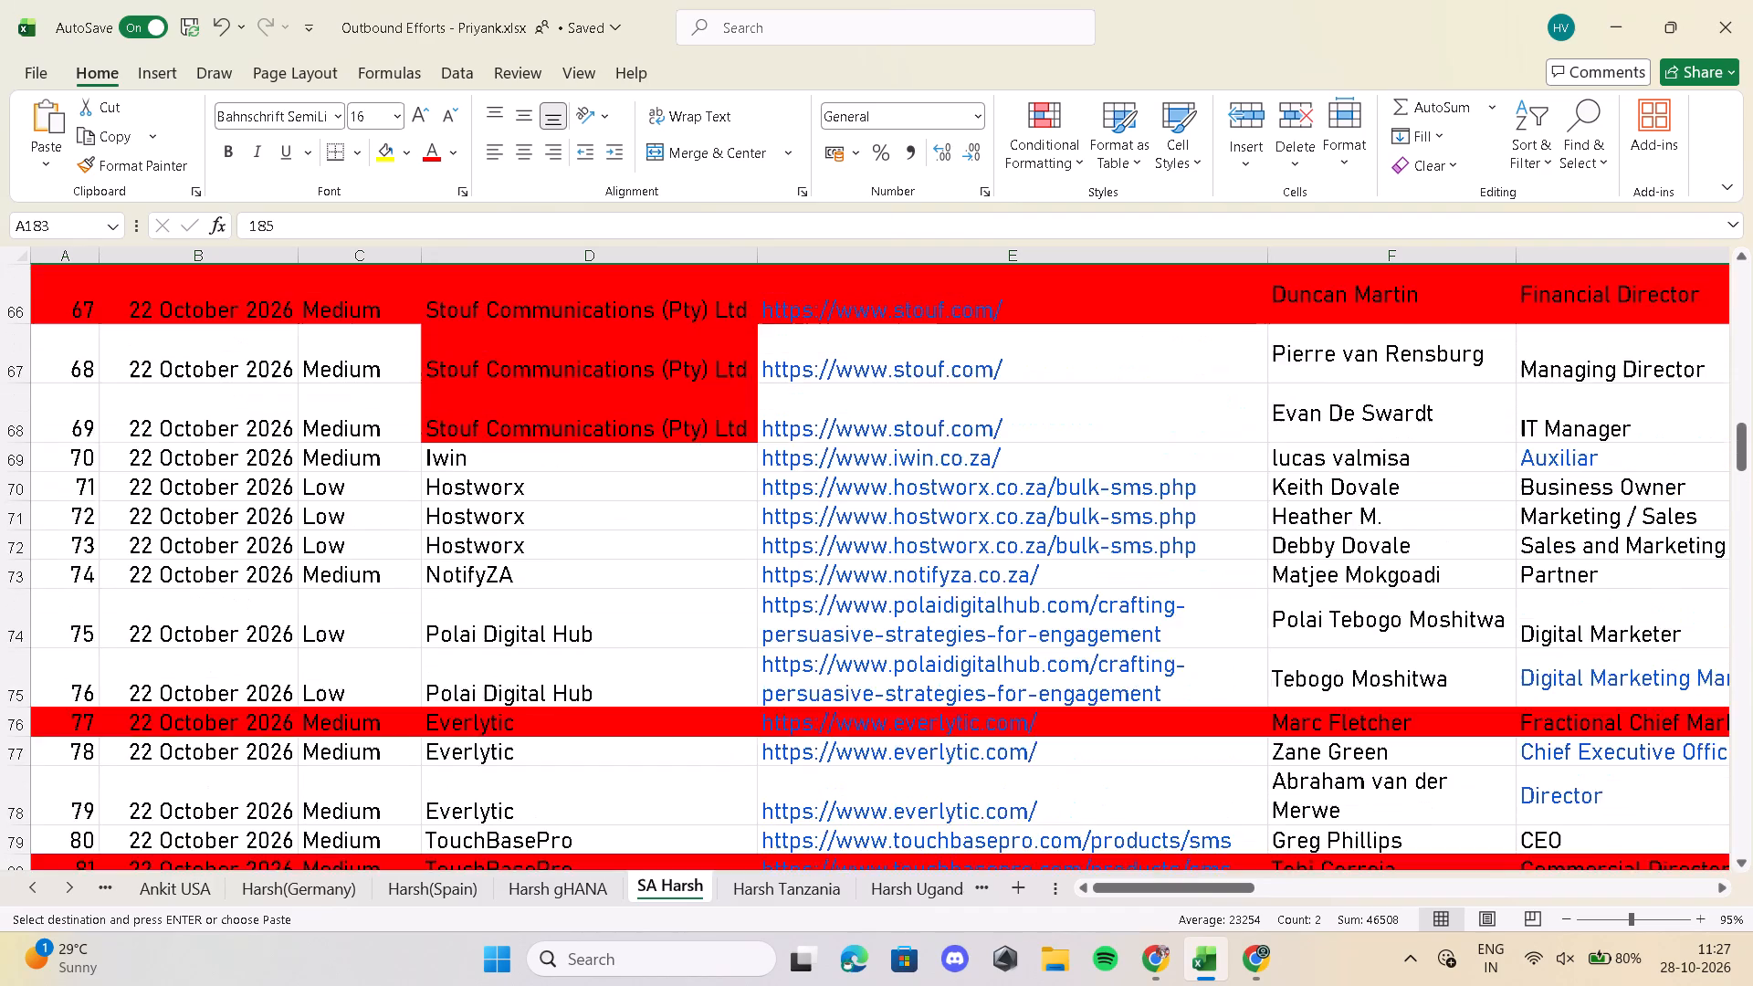
{"action": "scroll", "coordinate": [676, 743], "scroll_direction": "up", "scroll_amount": 6}
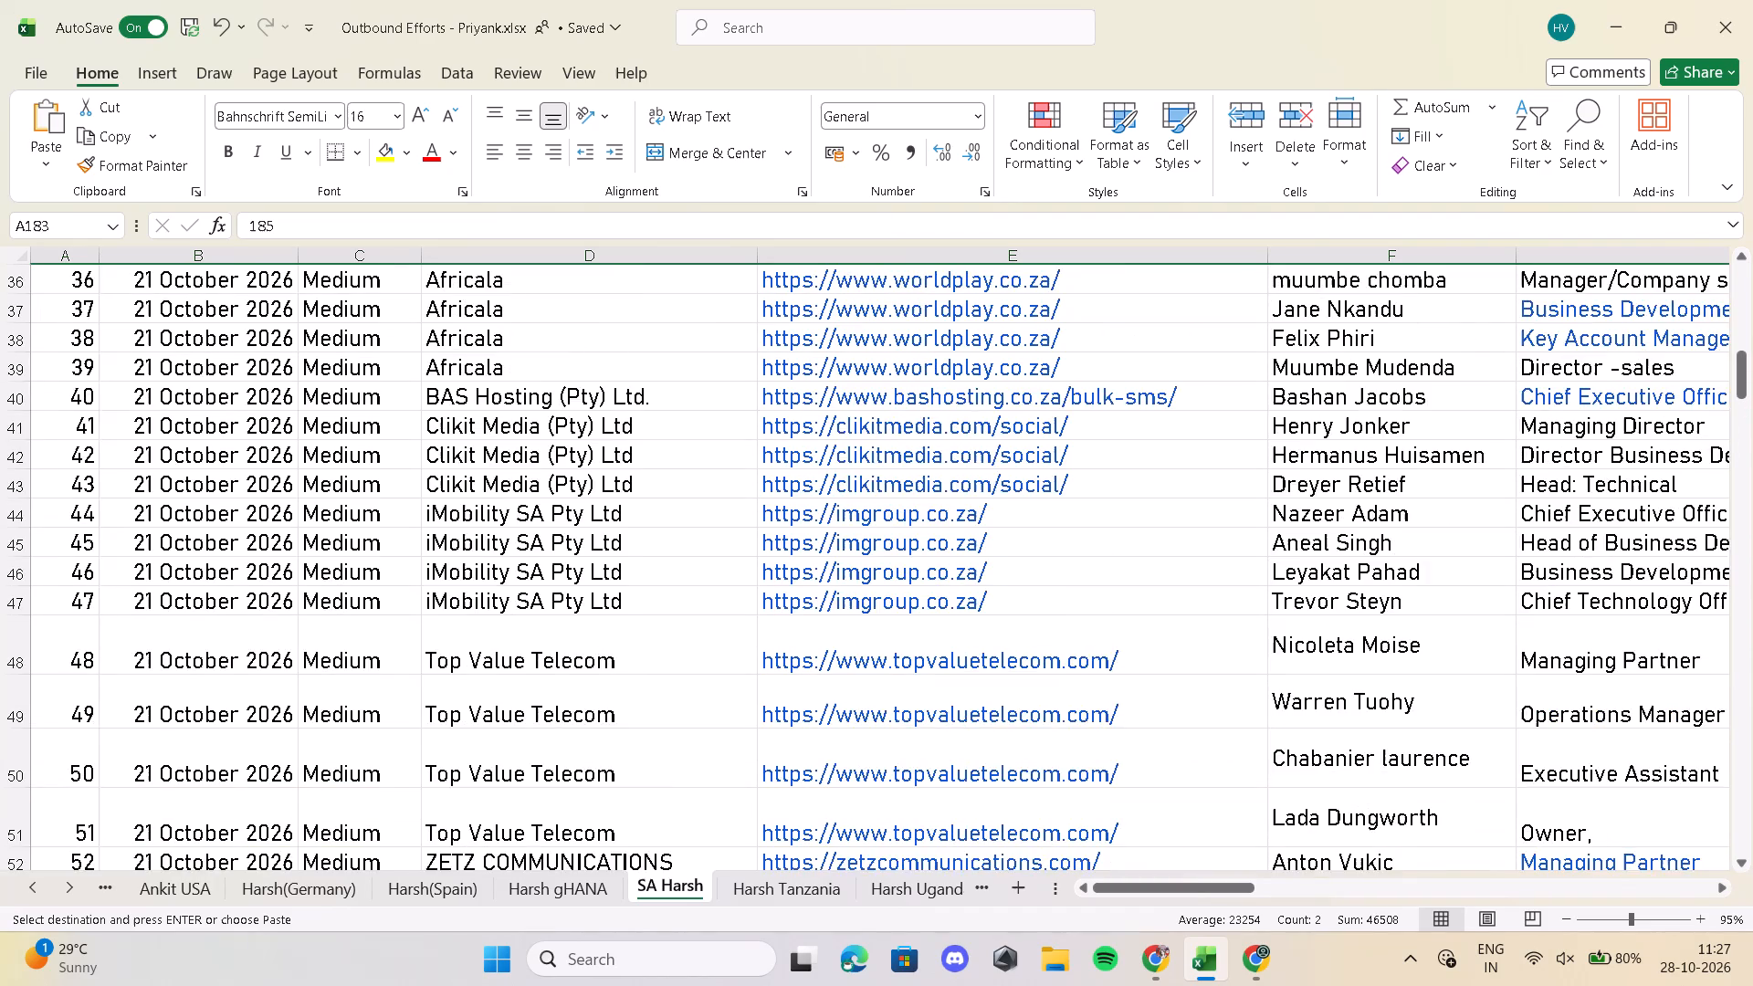
{"action": "scroll", "coordinate": [676, 743], "scroll_direction": "up", "scroll_amount": 1}
Return to Chrome and close the WorldPlay website and account pages, going back to the sms lead search results.
{"action": "left_click", "coordinate": [1265, 978]}
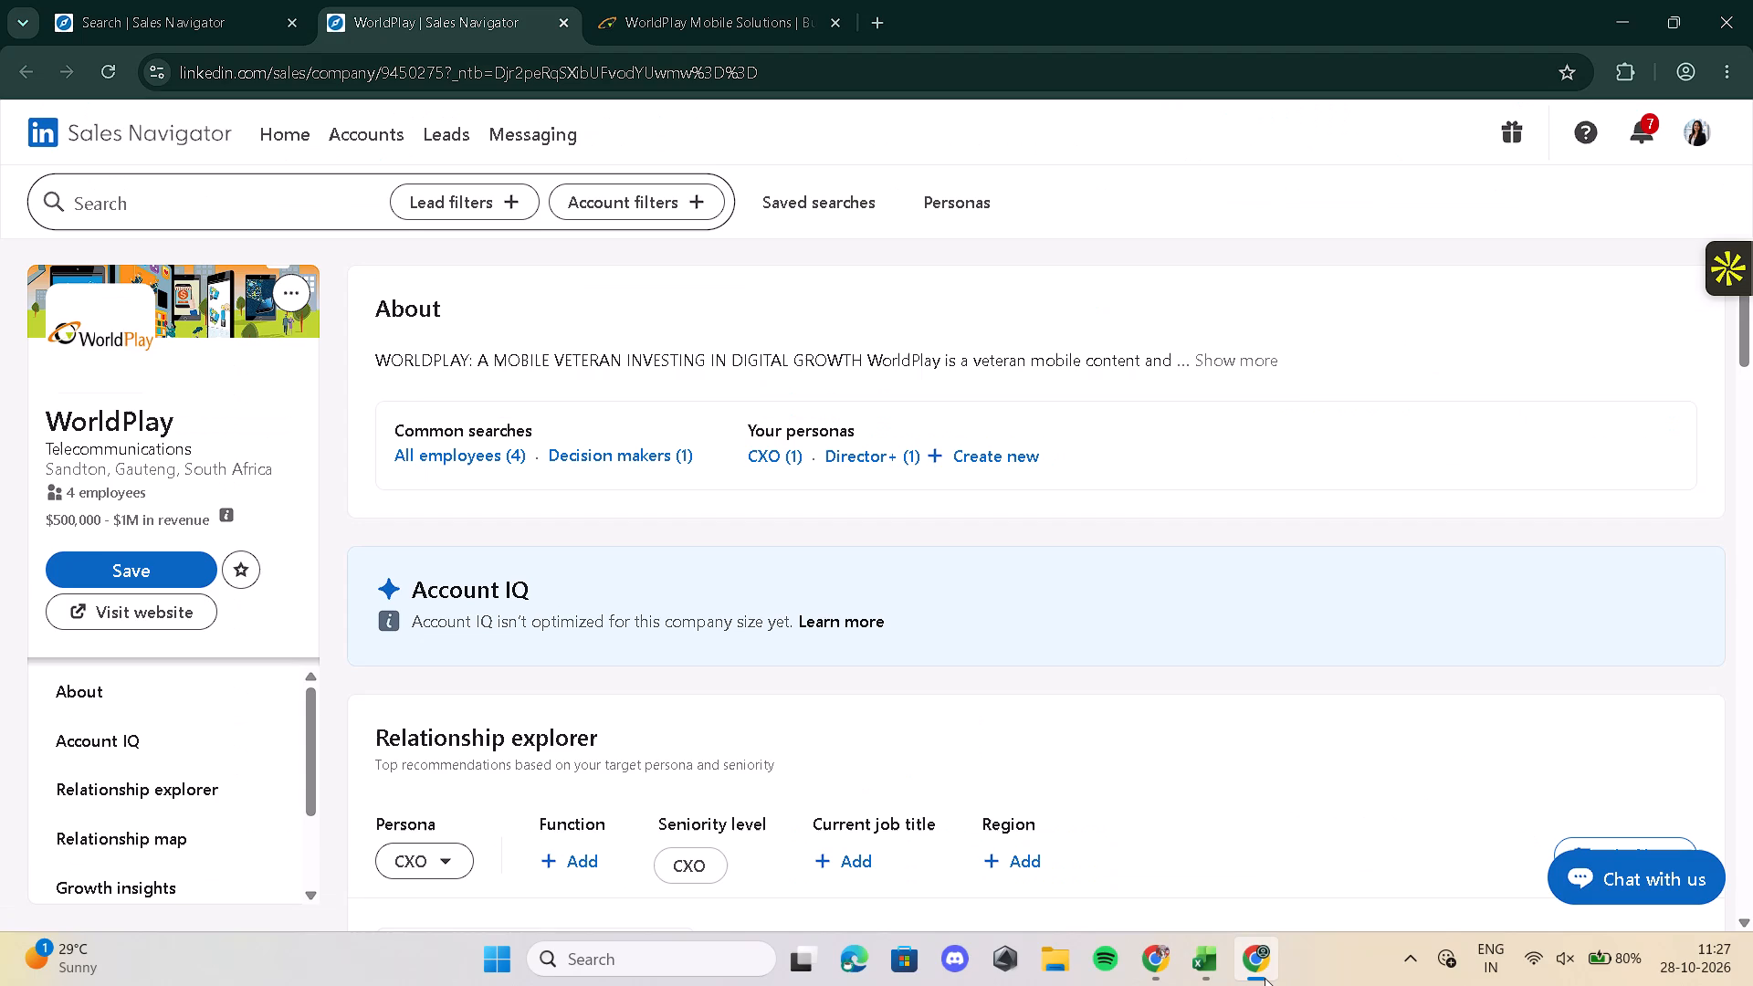
{"action": "left_click", "coordinate": [839, 23]}
{"action": "left_click", "coordinate": [565, 23]}
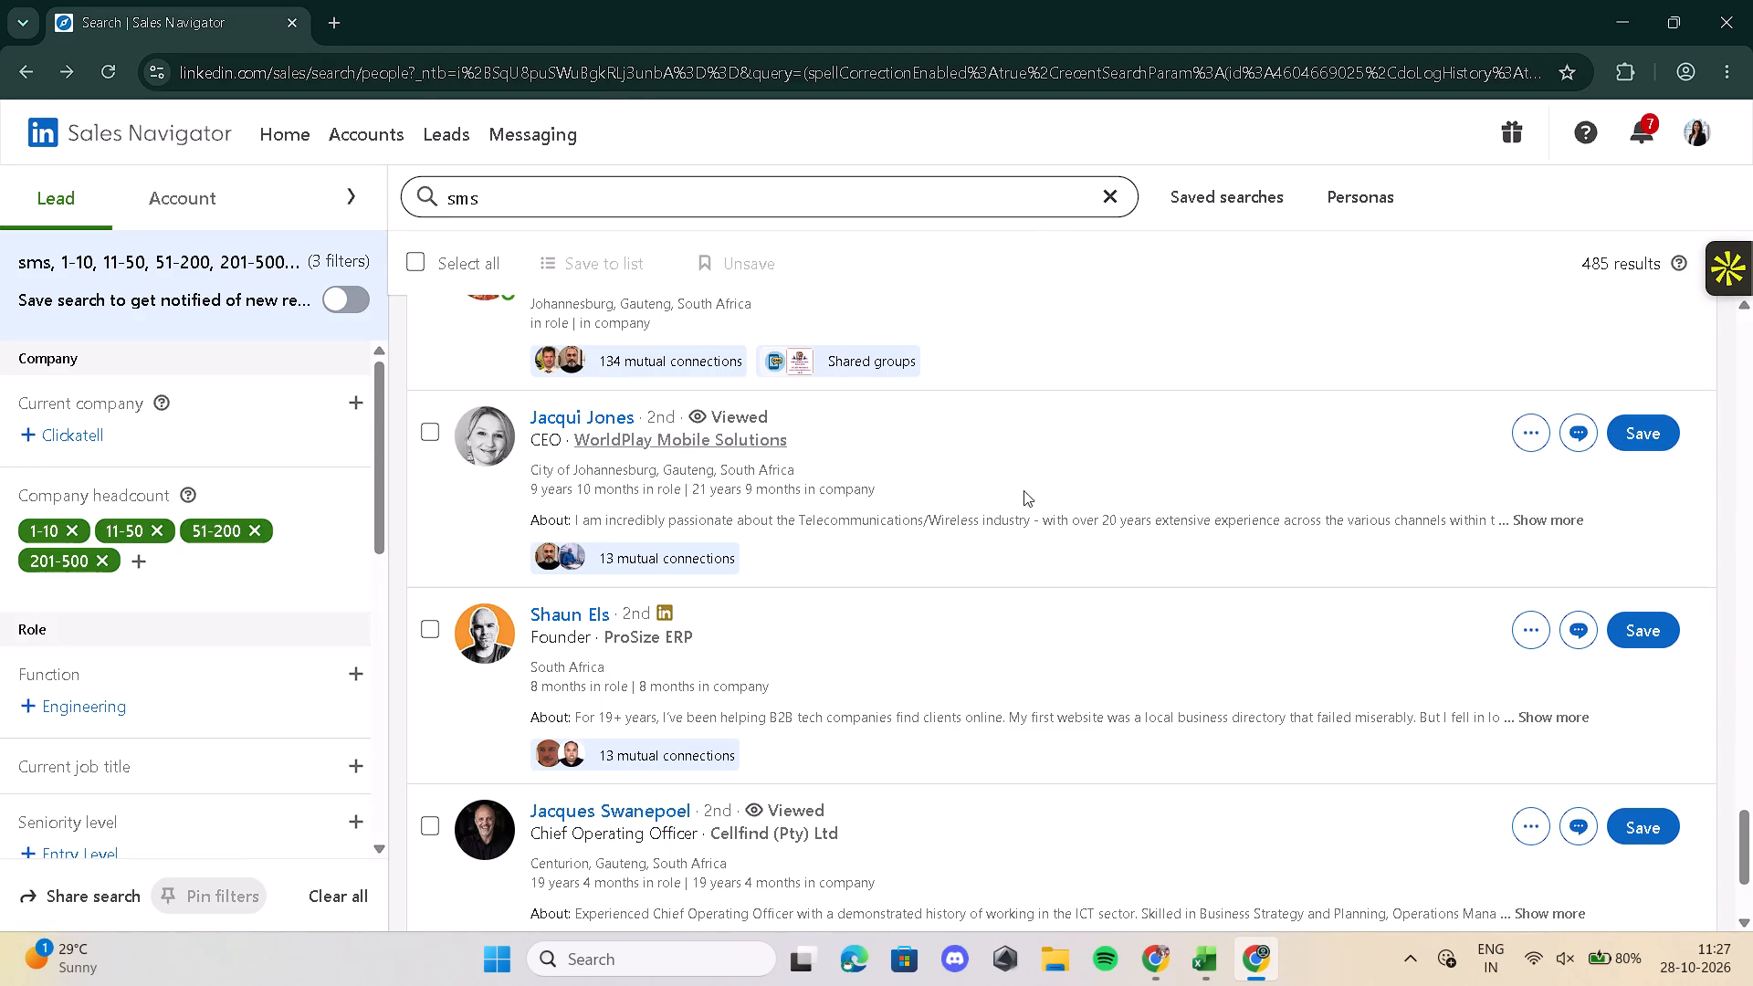
{"action": "left_click", "coordinate": [1035, 440]}
Open the ProSize ERP account page from the lead search results in a new tab and view it.
{"action": "scroll", "coordinate": [1035, 440], "scroll_direction": "down", "scroll_amount": 1}
{"action": "right_click", "coordinate": [660, 446]}
{"action": "left_click", "coordinate": [748, 476]}
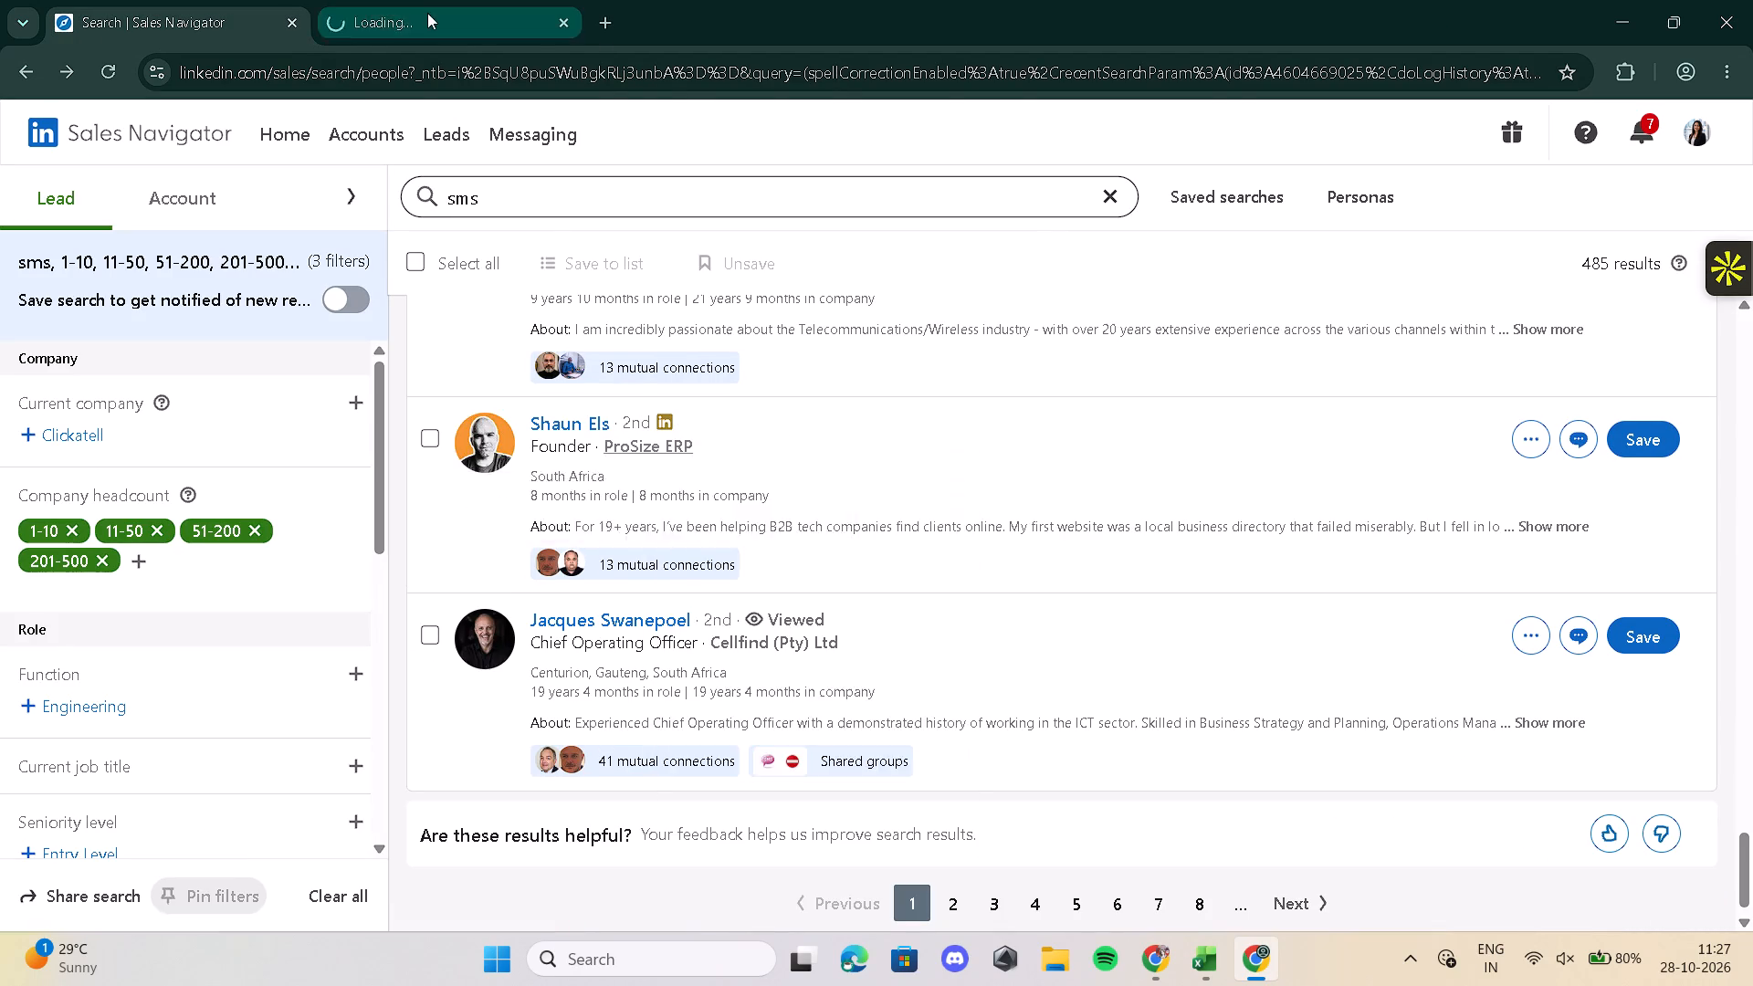
{"action": "left_click", "coordinate": [427, 13]}
{"action": "left_click", "coordinate": [354, 0]}
{"action": "left_click", "coordinate": [227, 5]}
{"action": "left_click", "coordinate": [472, 0]}
{"action": "left_click", "coordinate": [194, 0]}
{"action": "left_click", "coordinate": [457, 0]}
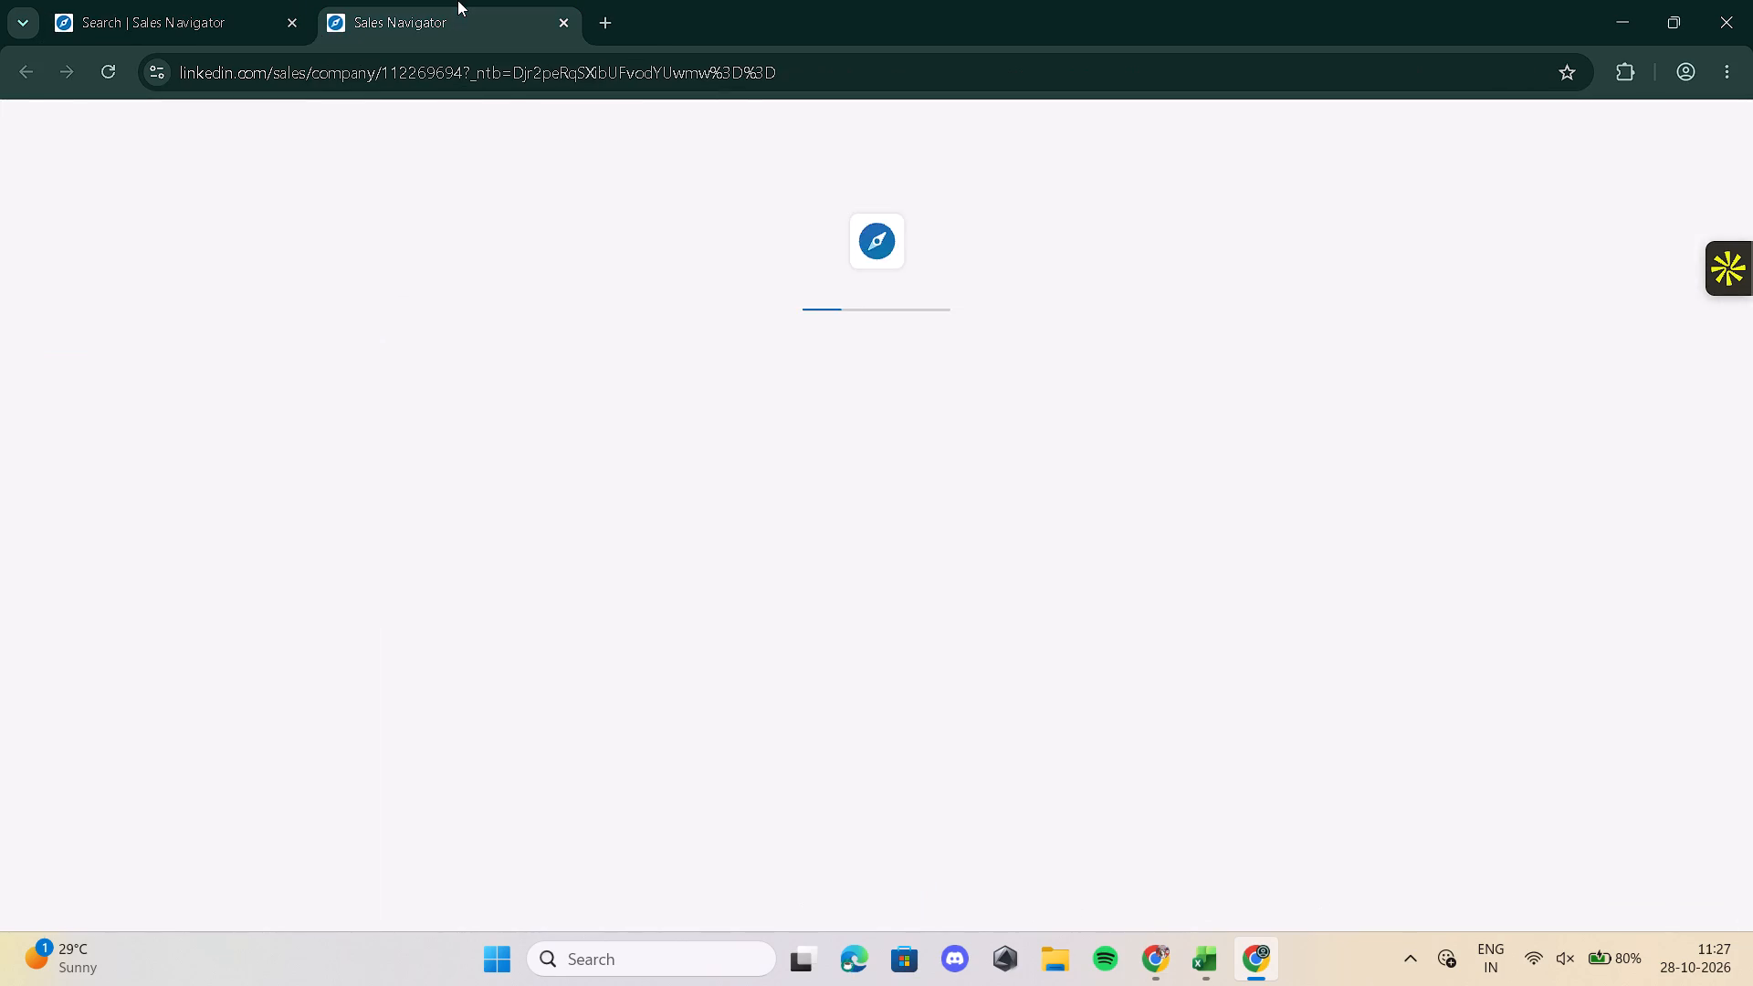
{"action": "left_click", "coordinate": [191, 0]}
{"action": "left_click", "coordinate": [461, 0]}
{"action": "left_click", "coordinate": [232, 0]}
{"action": "left_click", "coordinate": [530, 0]}
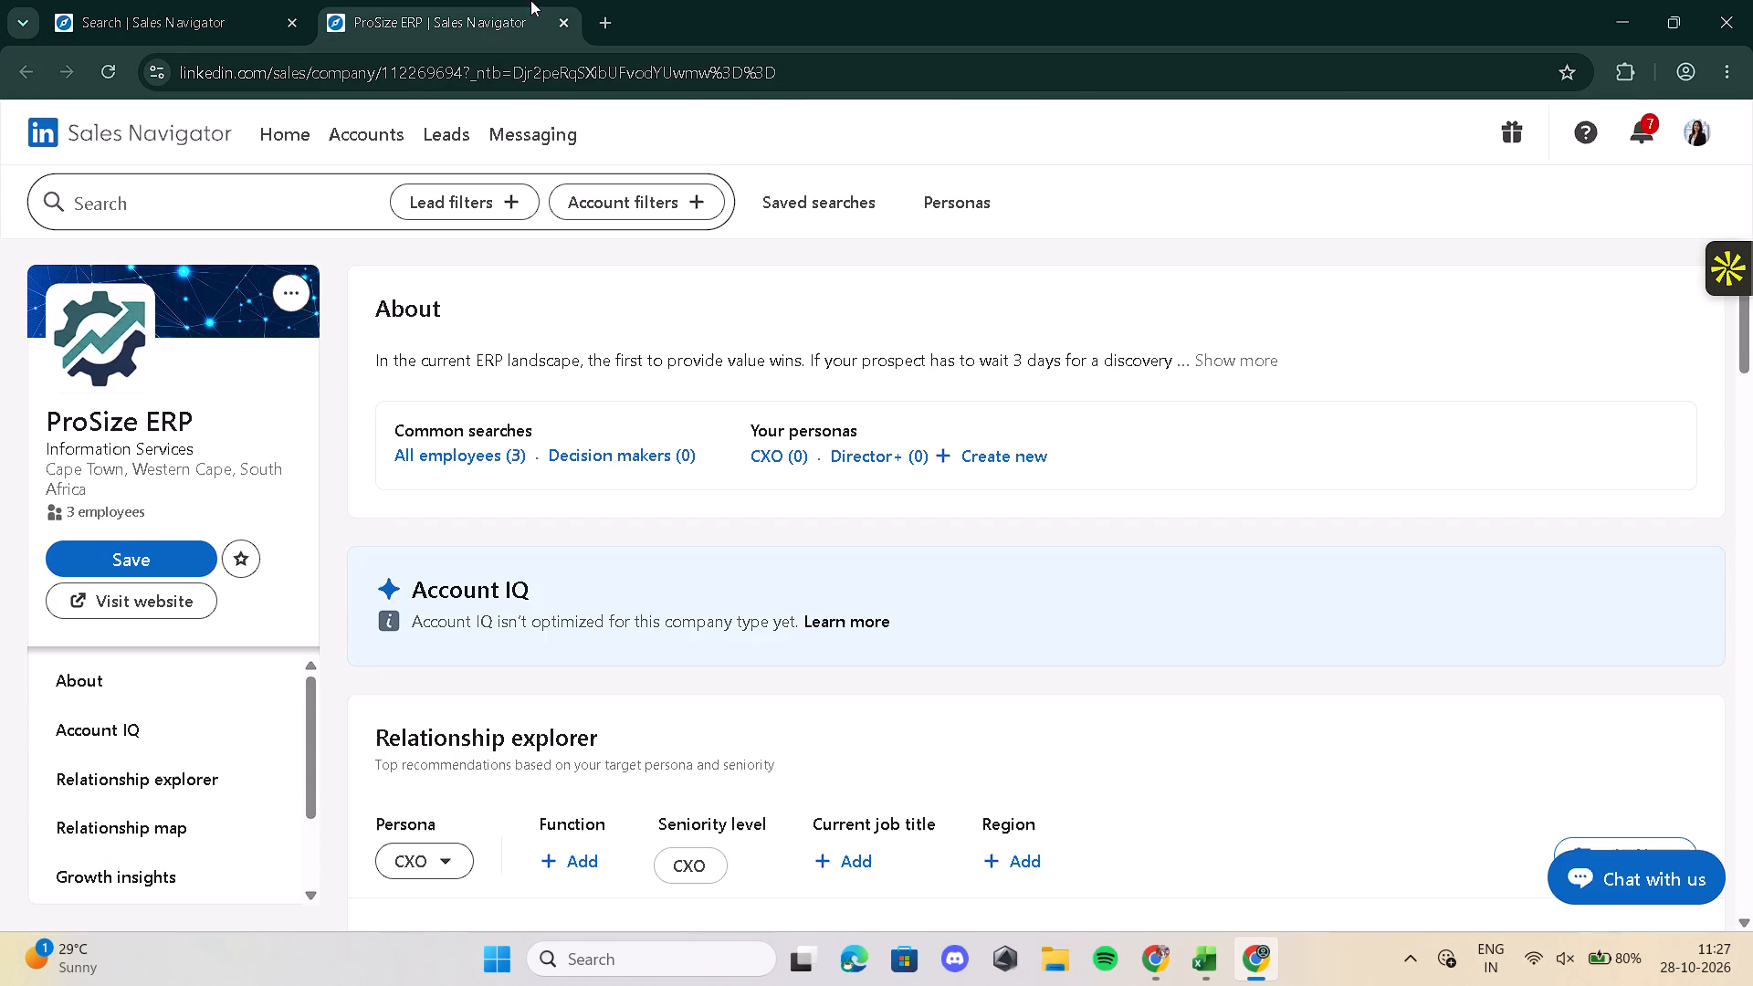
Open ProSize ERP's website from its account page in a new tab and switch to it.
{"action": "right_click", "coordinate": [192, 604]}
{"action": "left_click", "coordinate": [338, 648]}
{"action": "left_click", "coordinate": [78, 0]}
{"action": "left_click", "coordinate": [471, 0]}
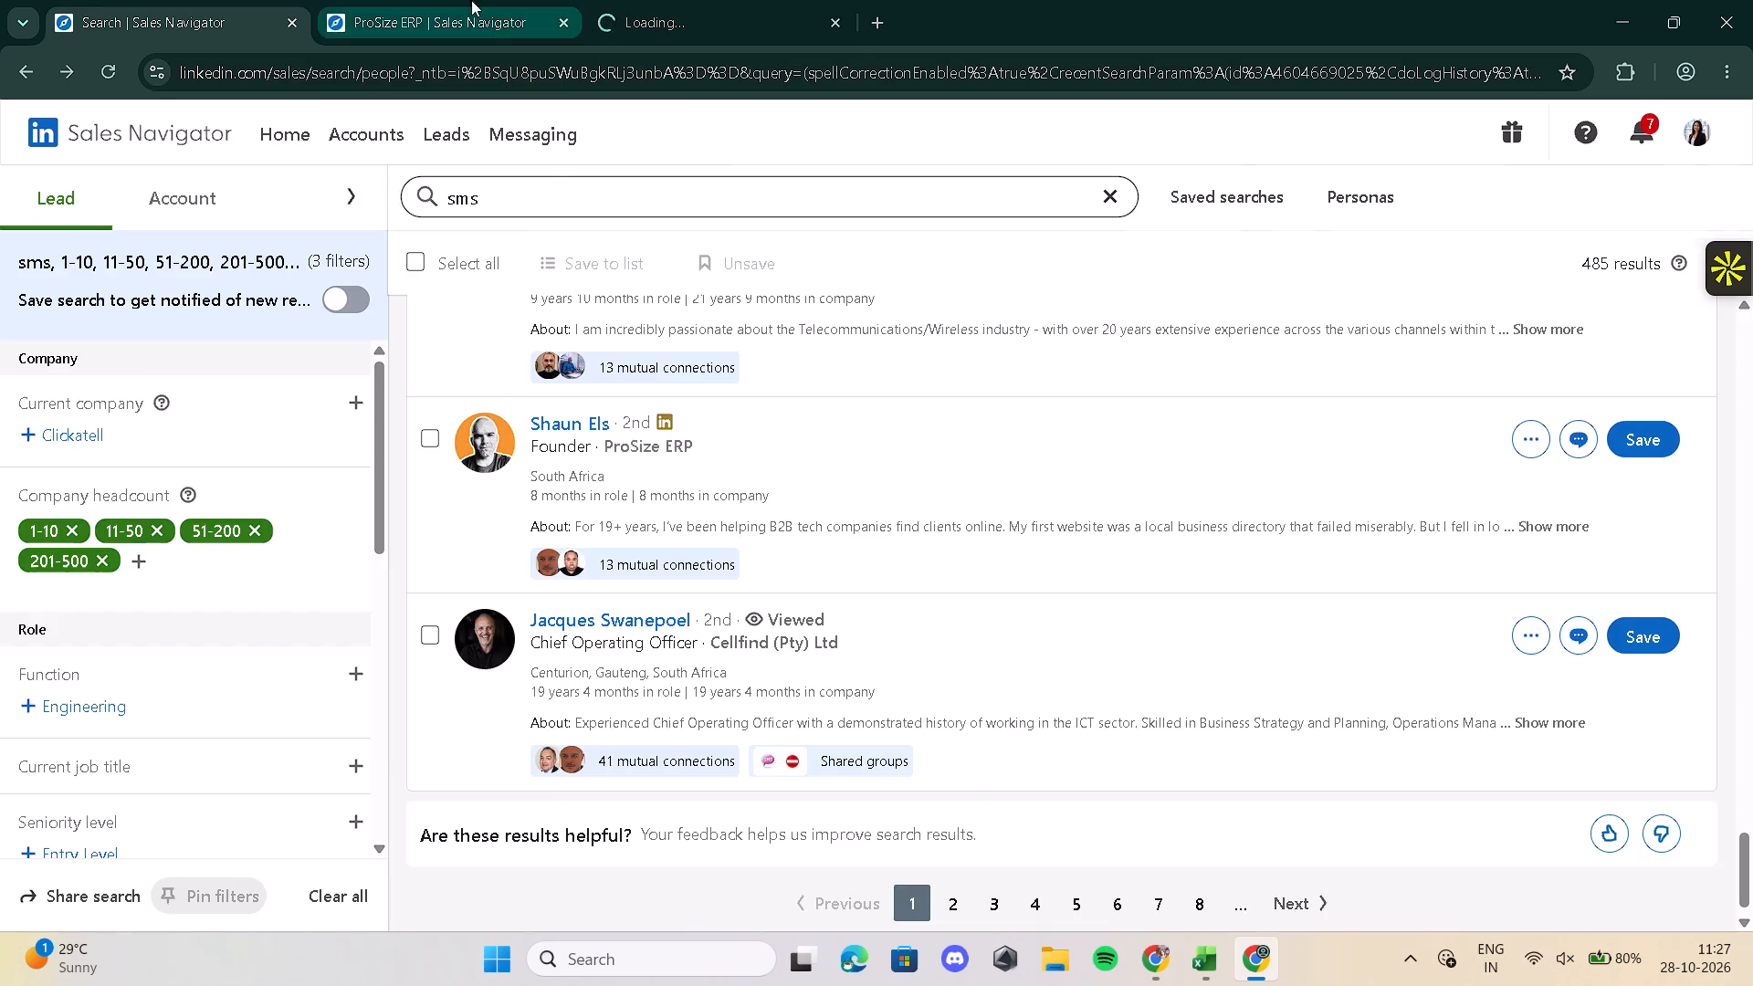
{"action": "left_click", "coordinate": [698, 0]}
{"action": "left_click", "coordinate": [145, 0]}
{"action": "left_click", "coordinate": [478, 0]}
{"action": "left_click", "coordinate": [695, 0]}
{"action": "left_click", "coordinate": [159, 0]}
{"action": "left_click", "coordinate": [542, 0]}
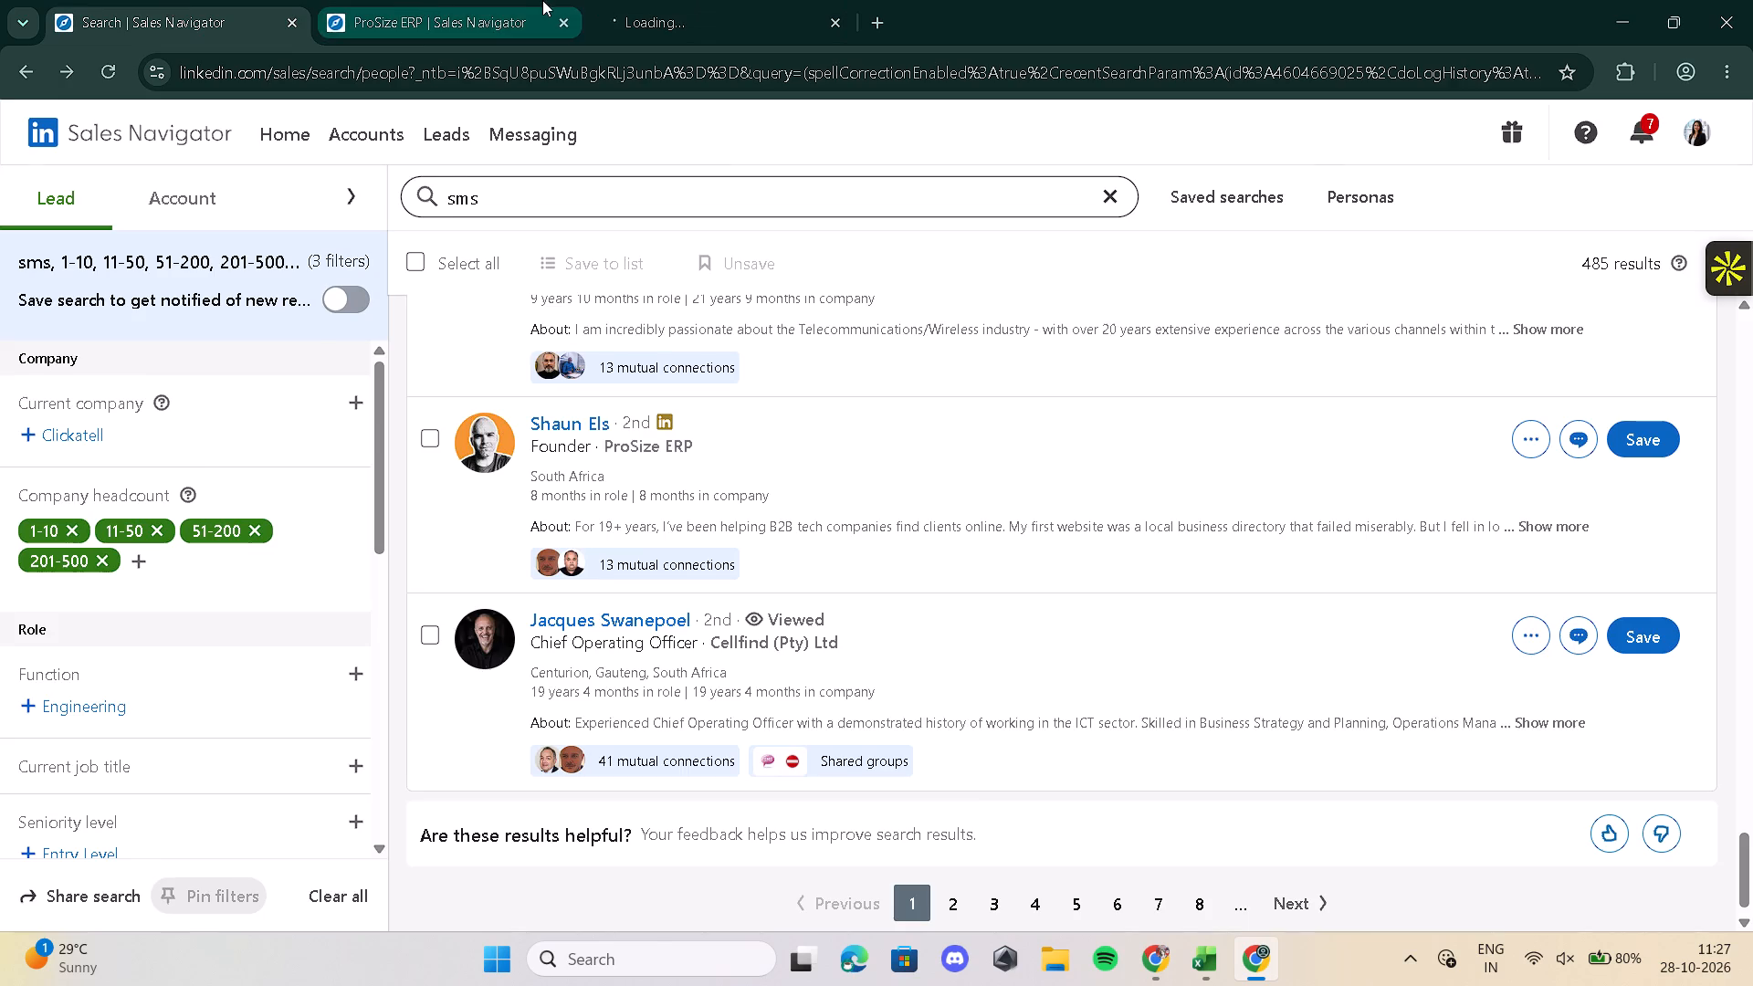
{"action": "left_click_drag", "start_coordinate": [774, 0], "coordinate": [766, 0]}
{"action": "left_click", "coordinate": [161, 0]}
{"action": "left_click", "coordinate": [457, 0]}
{"action": "left_click", "coordinate": [695, 0]}
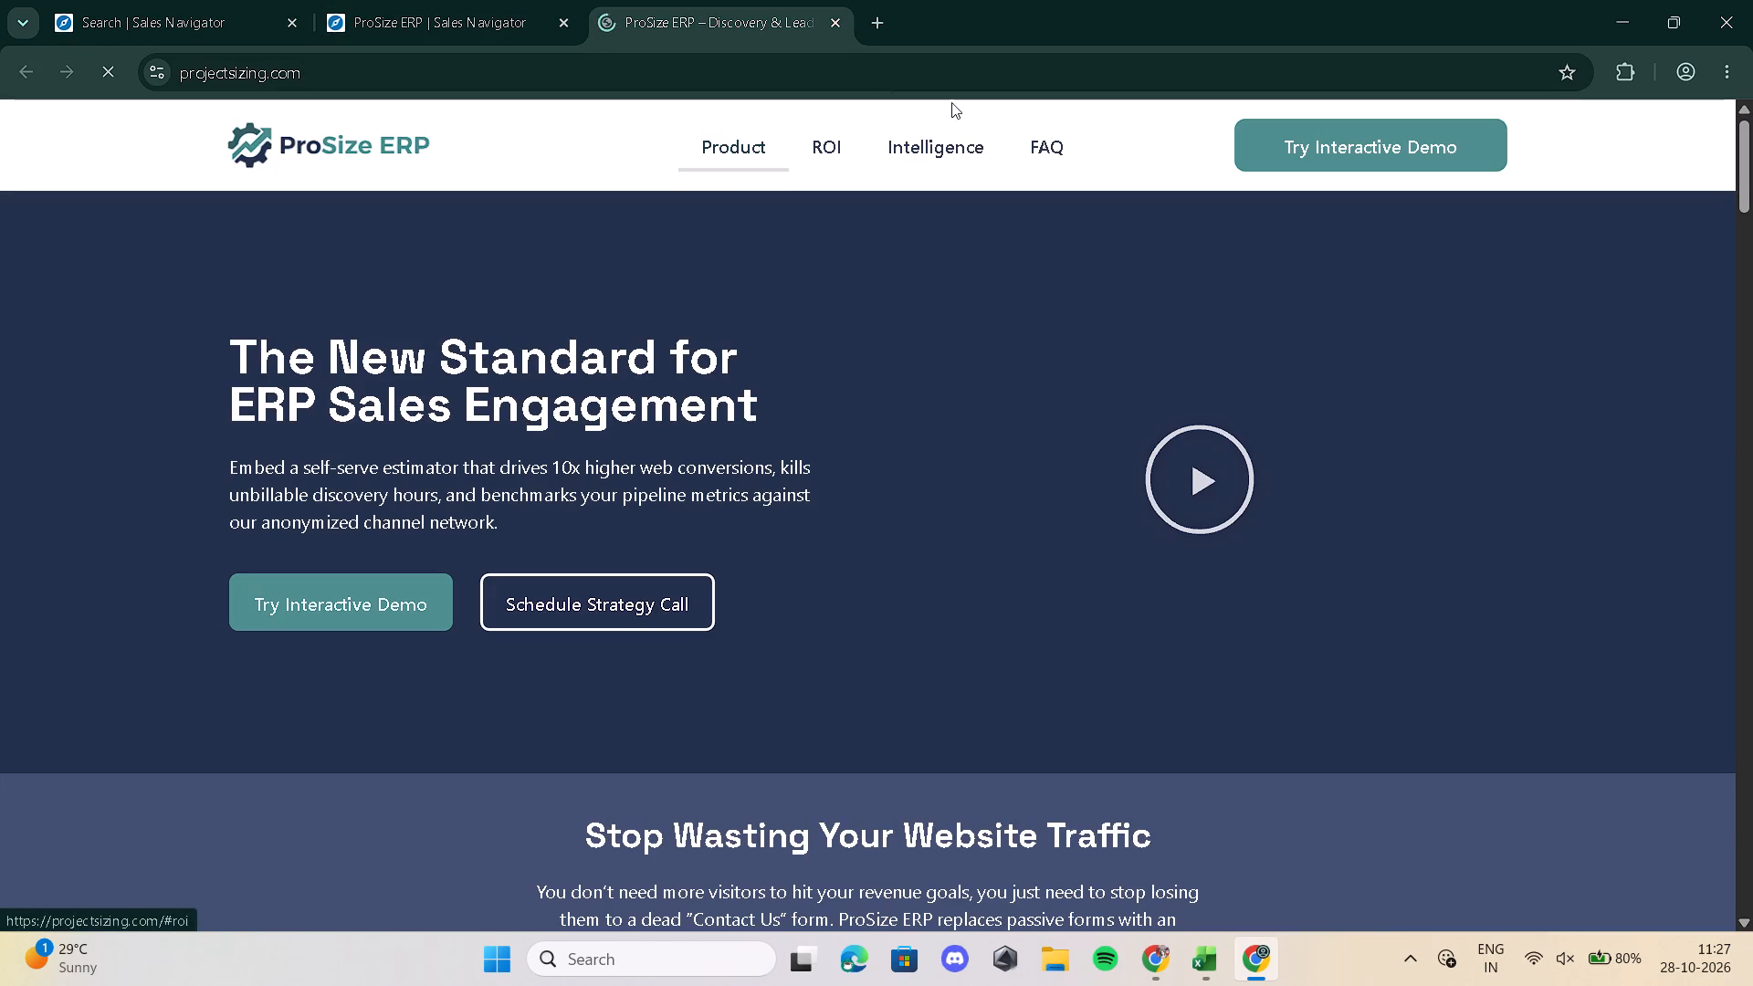
Examine the ProSize ERP website from its Product section onward to see what the company offers.
{"action": "left_click", "coordinate": [740, 150]}
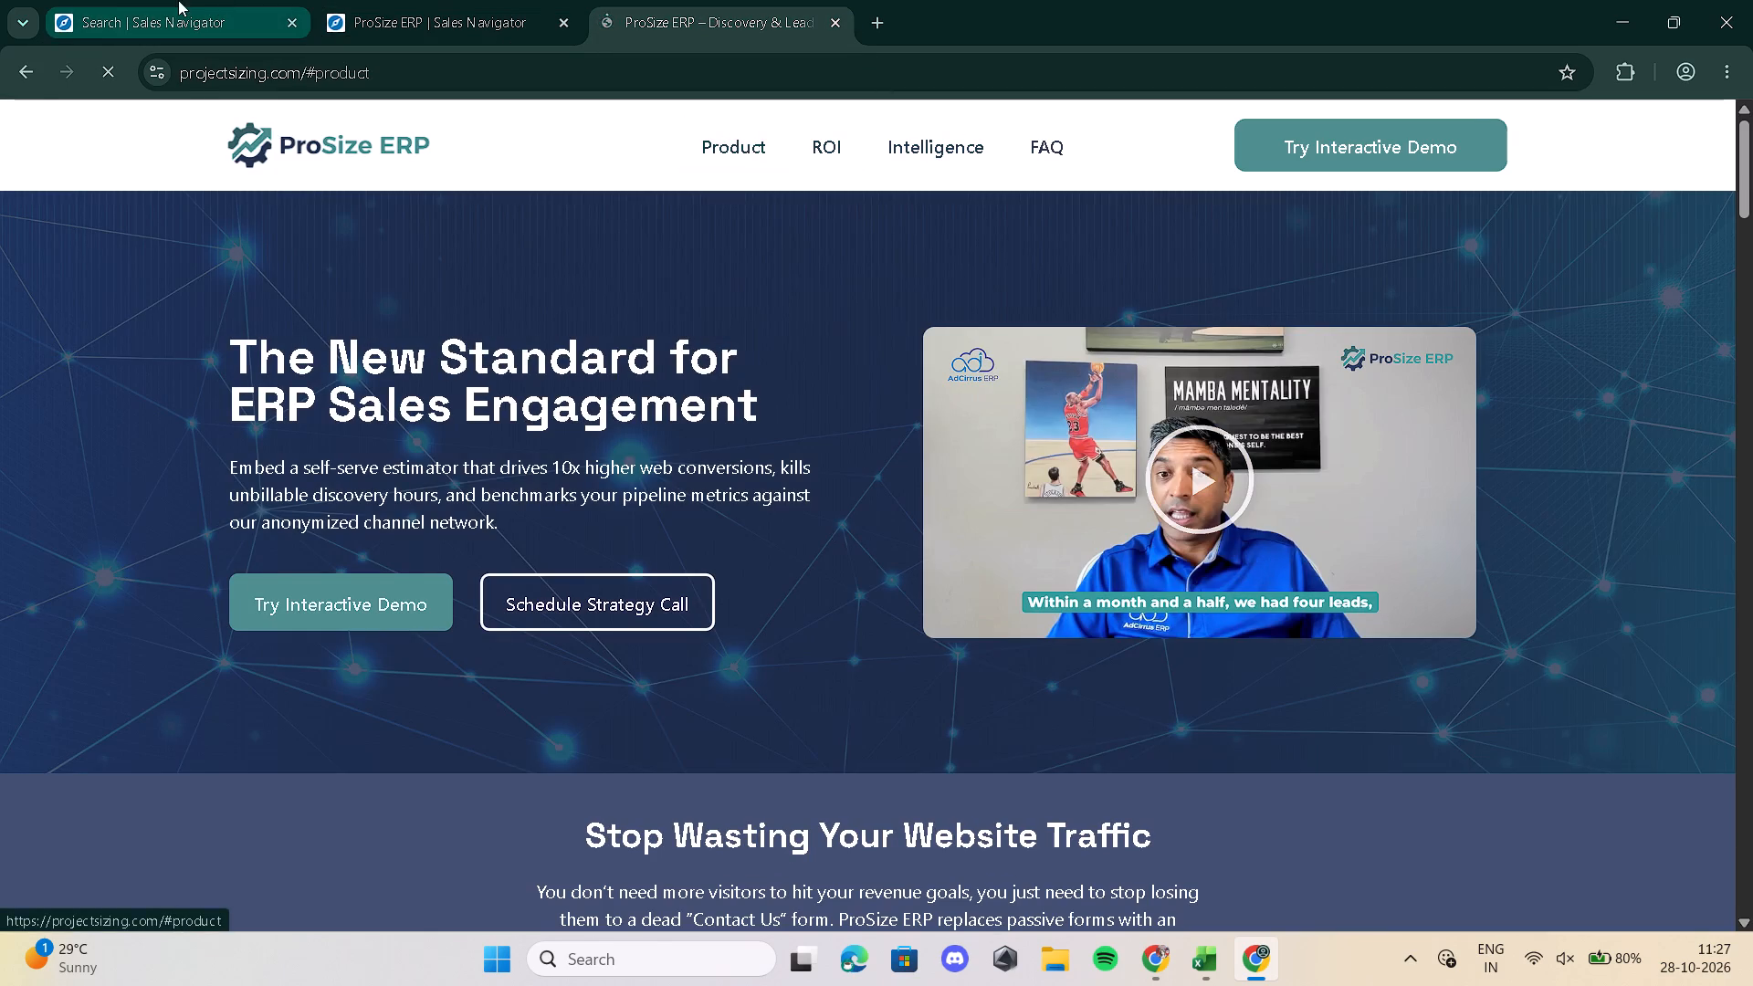
{"action": "left_click", "coordinate": [178, 0]}
{"action": "left_click", "coordinate": [337, 0]}
{"action": "left_click", "coordinate": [671, 0]}
{"action": "scroll", "coordinate": [813, 519], "scroll_direction": "down", "scroll_amount": 5}
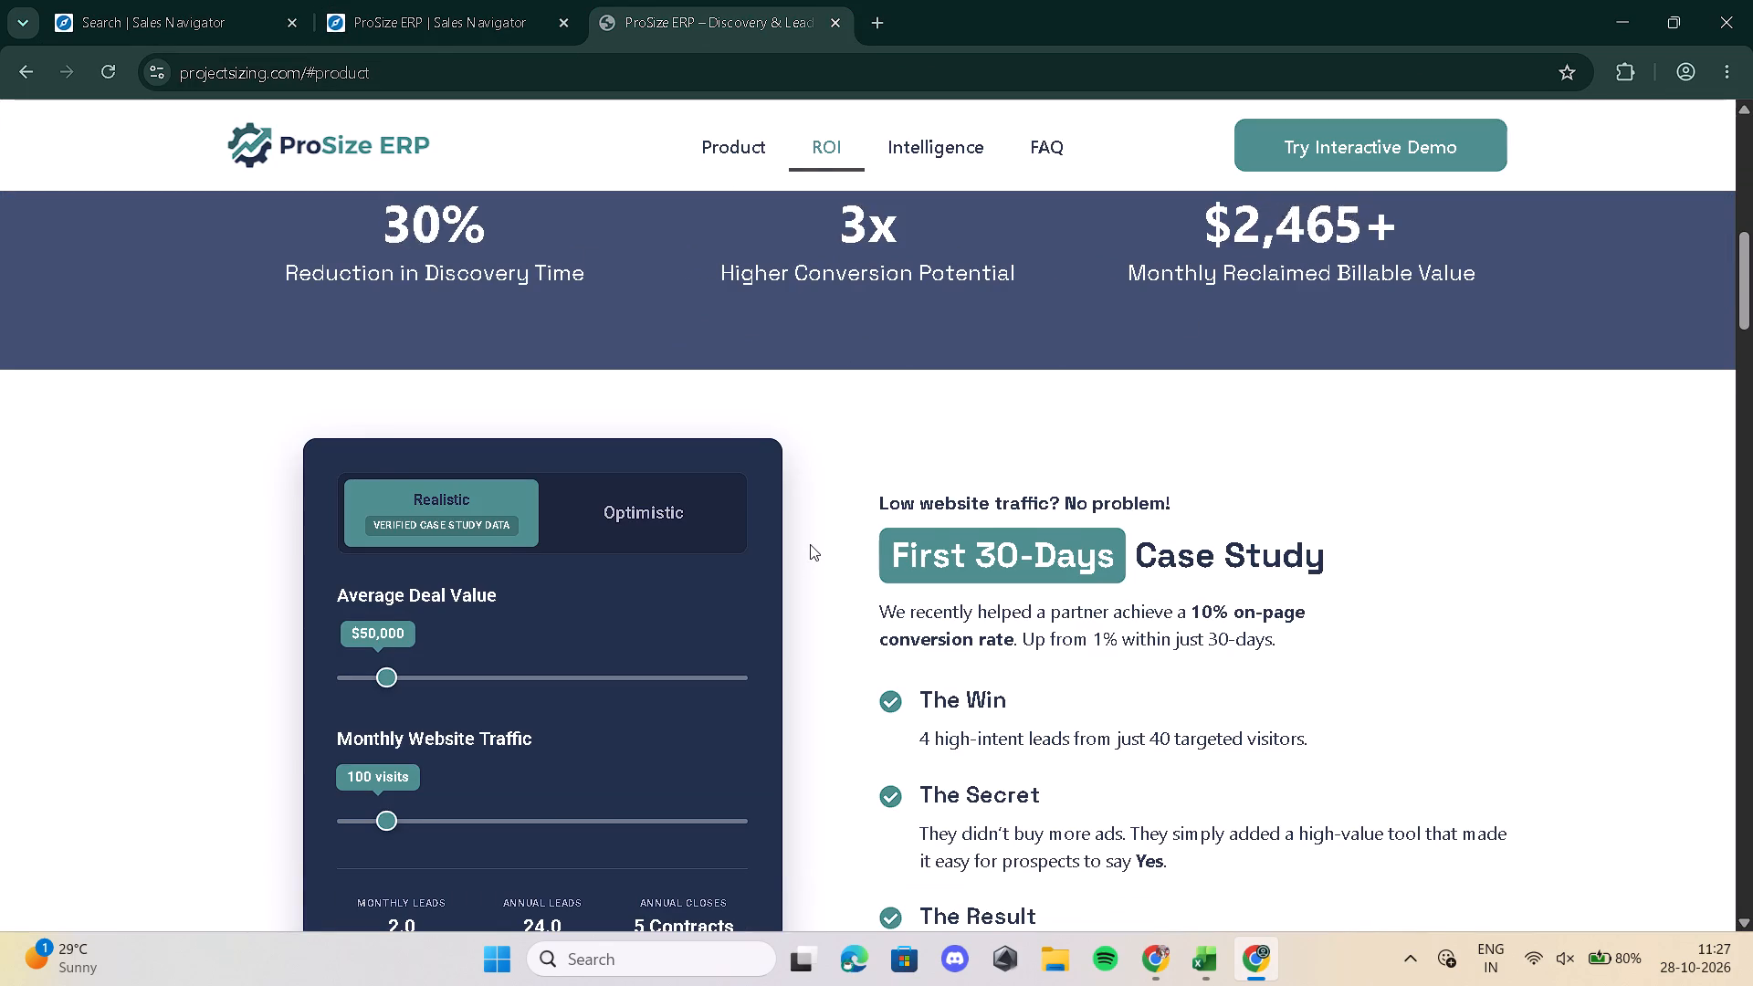
{"action": "scroll", "coordinate": [810, 544], "scroll_direction": "down", "scroll_amount": 3}
{"action": "left_click", "coordinate": [221, 0]}
{"action": "left_click", "coordinate": [476, 0]}
{"action": "left_click", "coordinate": [689, 0]}
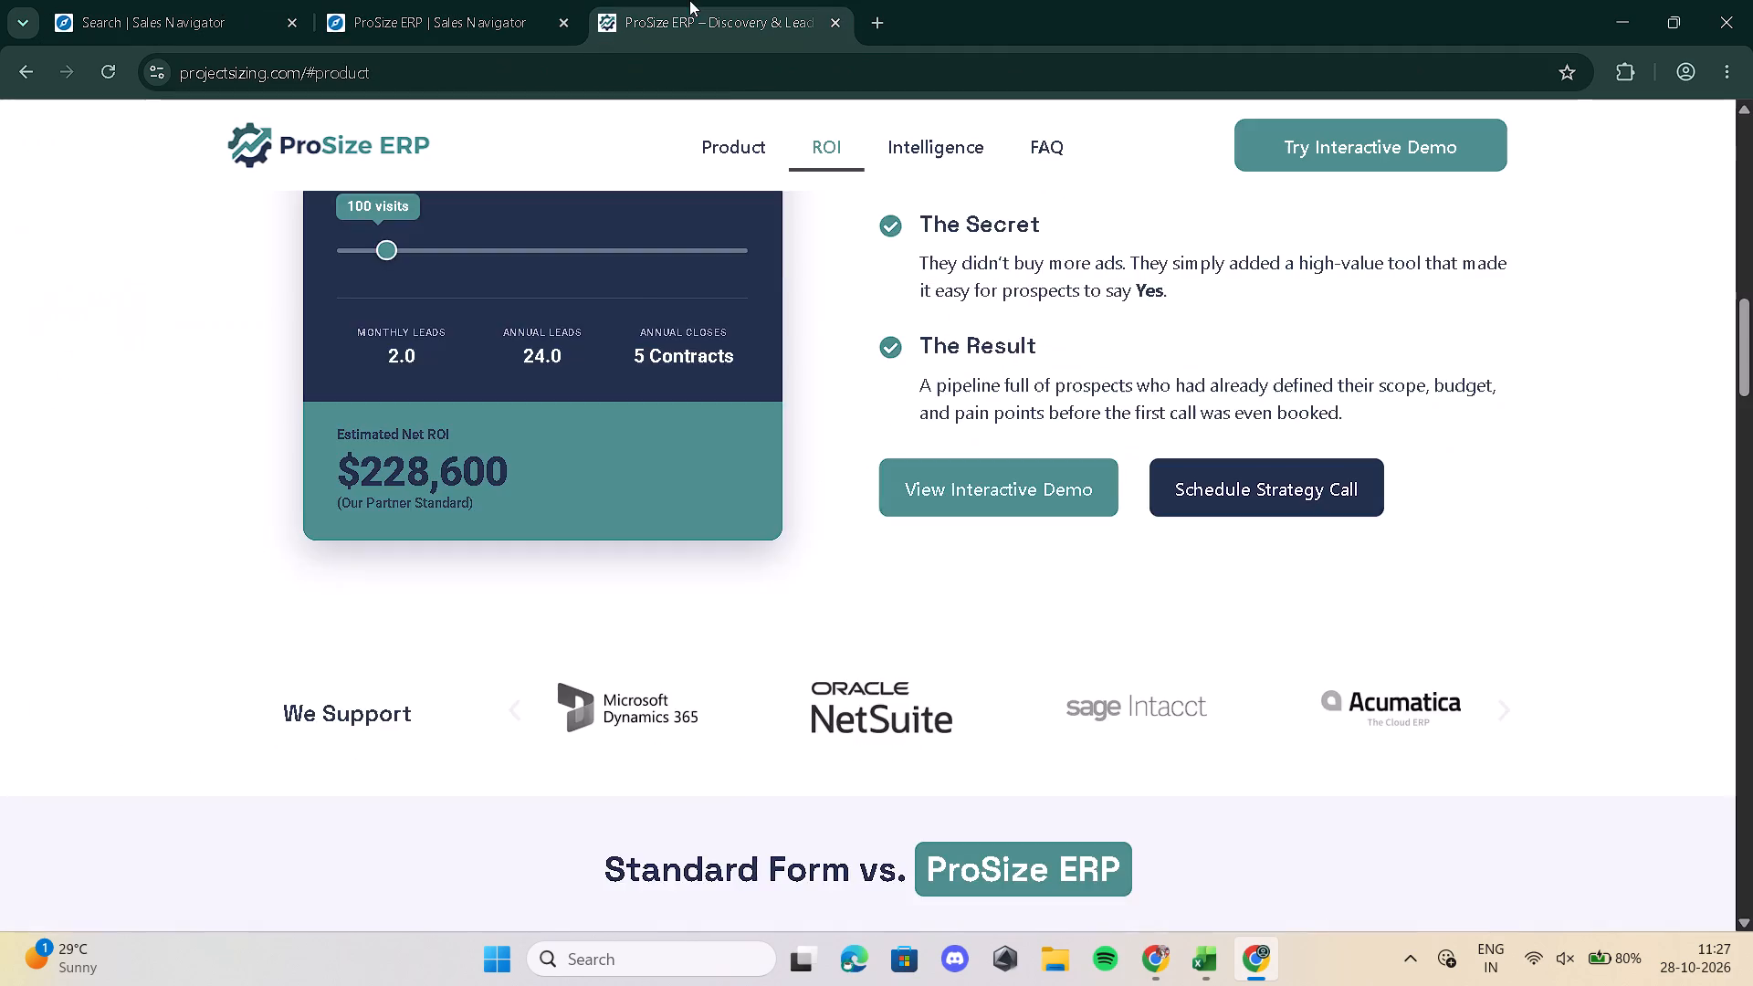
{"action": "scroll", "coordinate": [901, 656], "scroll_direction": "down", "scroll_amount": 3}
{"action": "scroll", "coordinate": [912, 739], "scroll_direction": "down", "scroll_amount": 8}
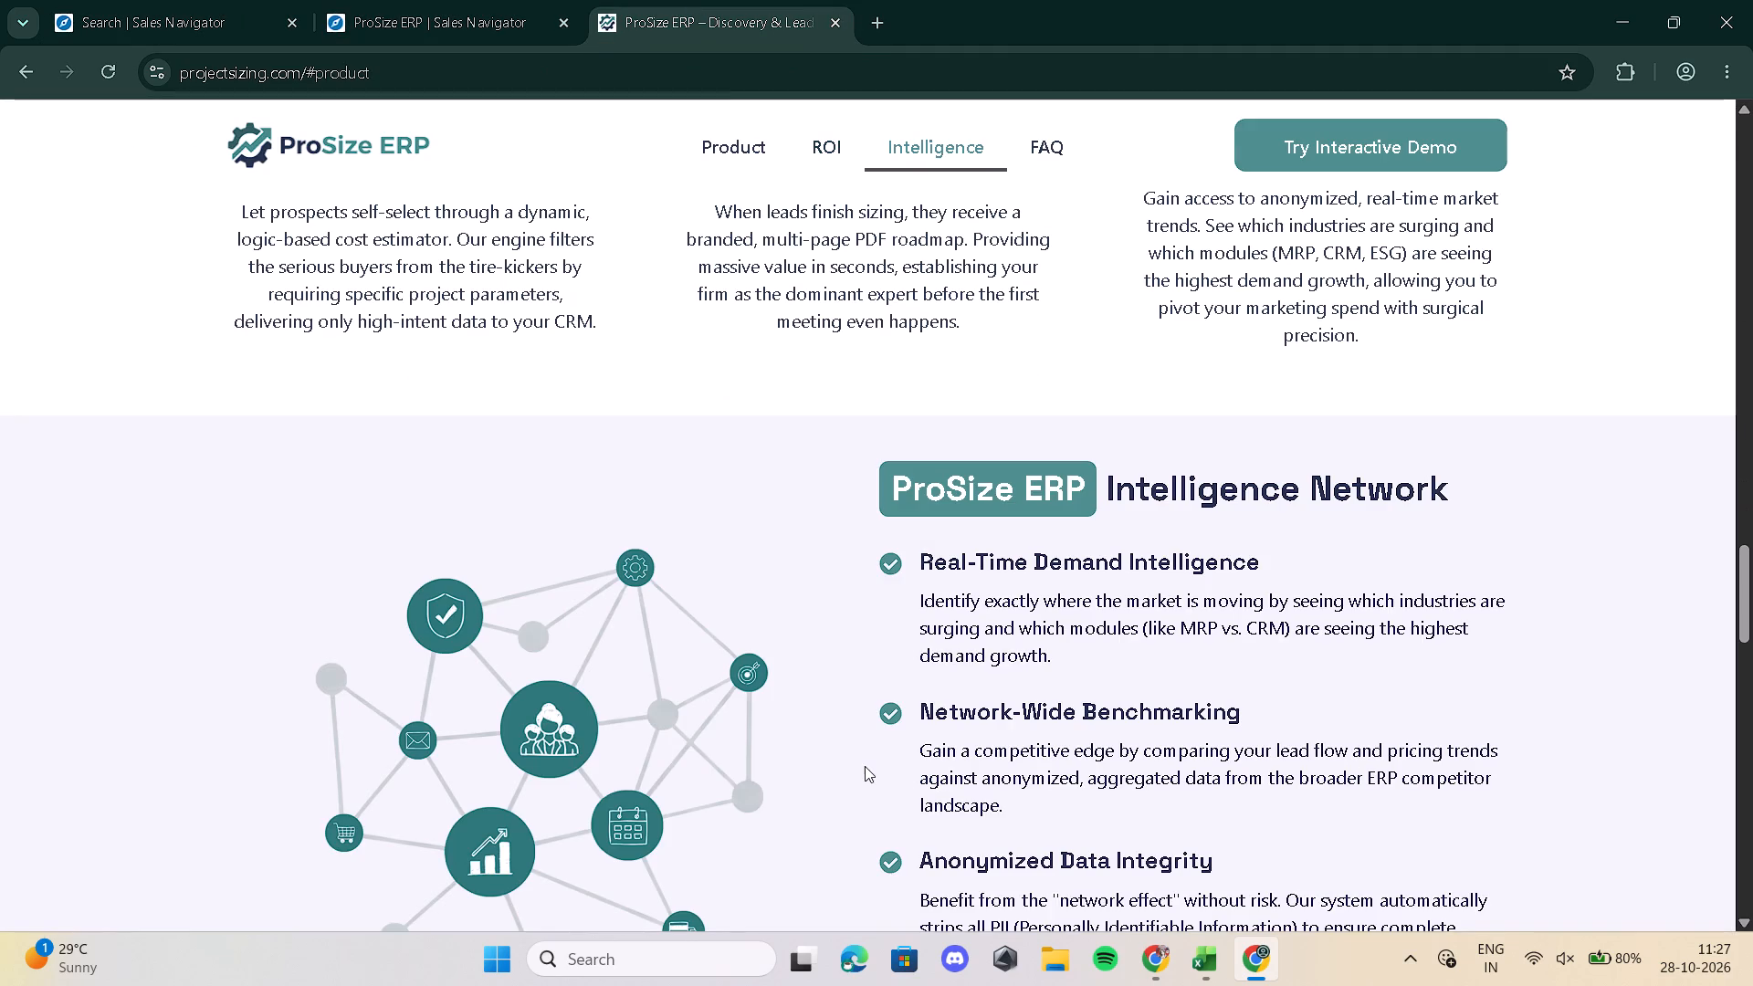
{"action": "scroll", "coordinate": [865, 766], "scroll_direction": "down", "scroll_amount": 4}
{"action": "scroll", "coordinate": [865, 766], "scroll_direction": "up", "scroll_amount": 19}
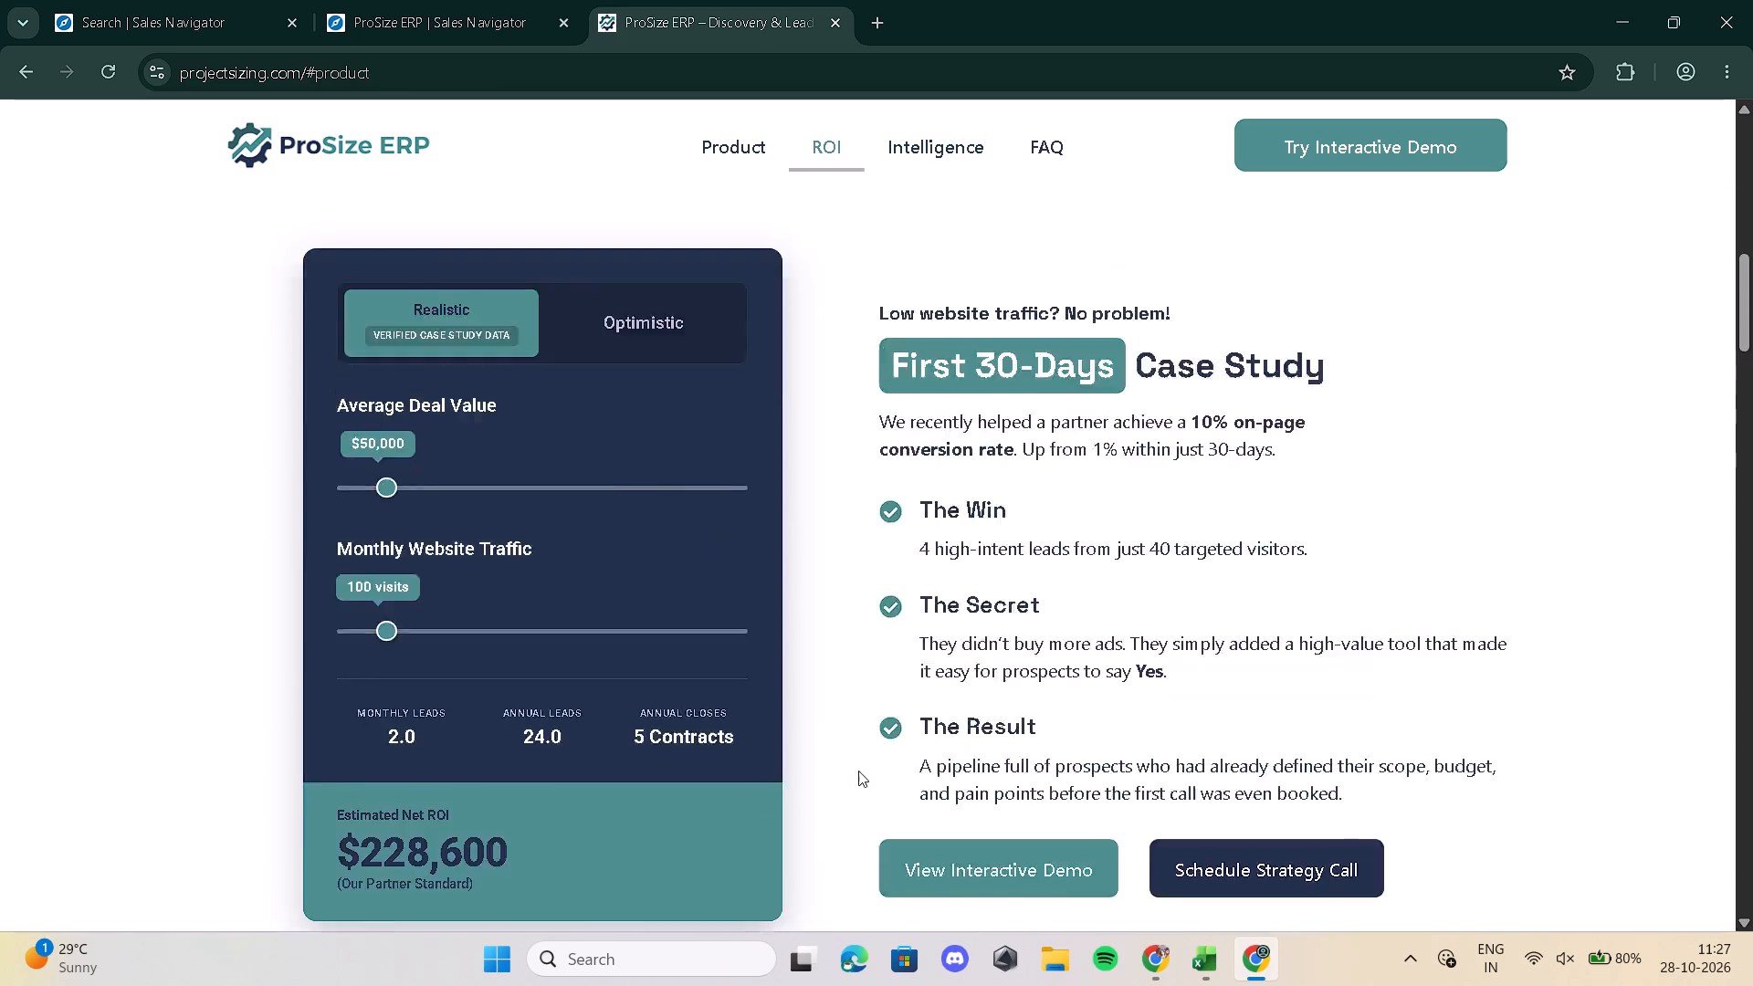
{"action": "scroll", "coordinate": [858, 771], "scroll_direction": "up", "scroll_amount": 12}
Review the ROI and Product sections of the ProSize ERP website once more and close the website.
{"action": "left_click", "coordinate": [202, 0]}
{"action": "left_click_drag", "start_coordinate": [401, 0], "coordinate": [421, 0]}
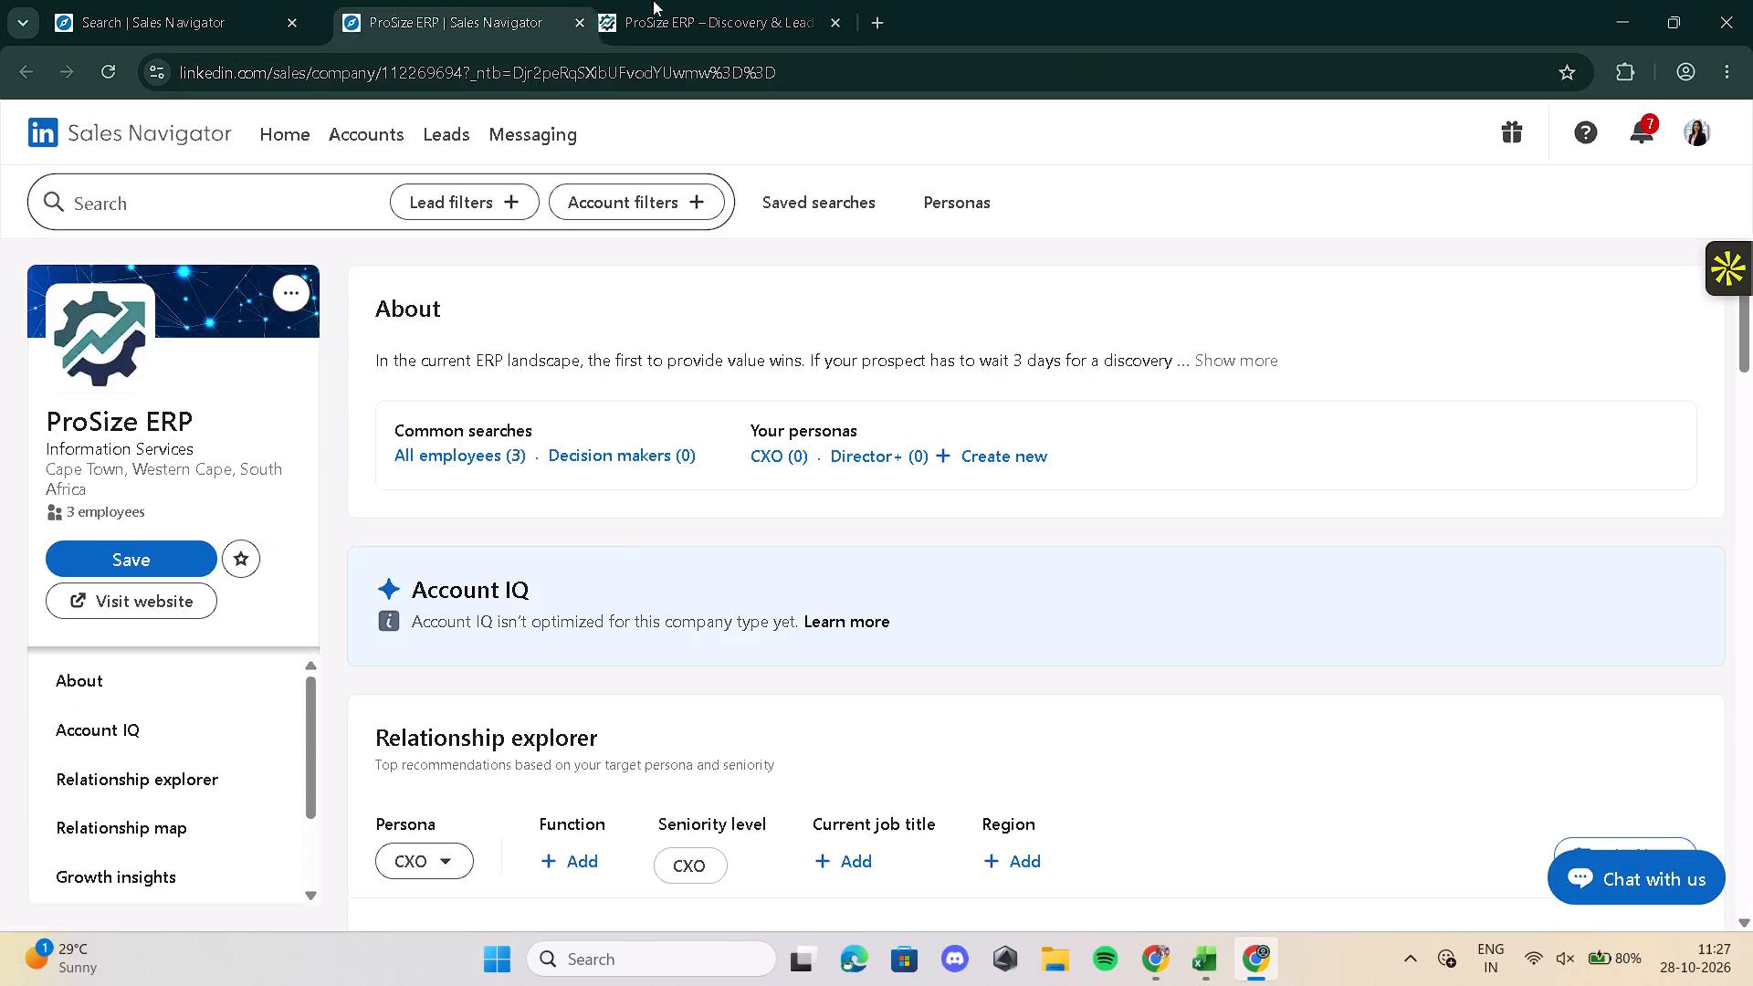
{"action": "left_click", "coordinate": [724, 0]}
{"action": "left_click", "coordinate": [826, 139]}
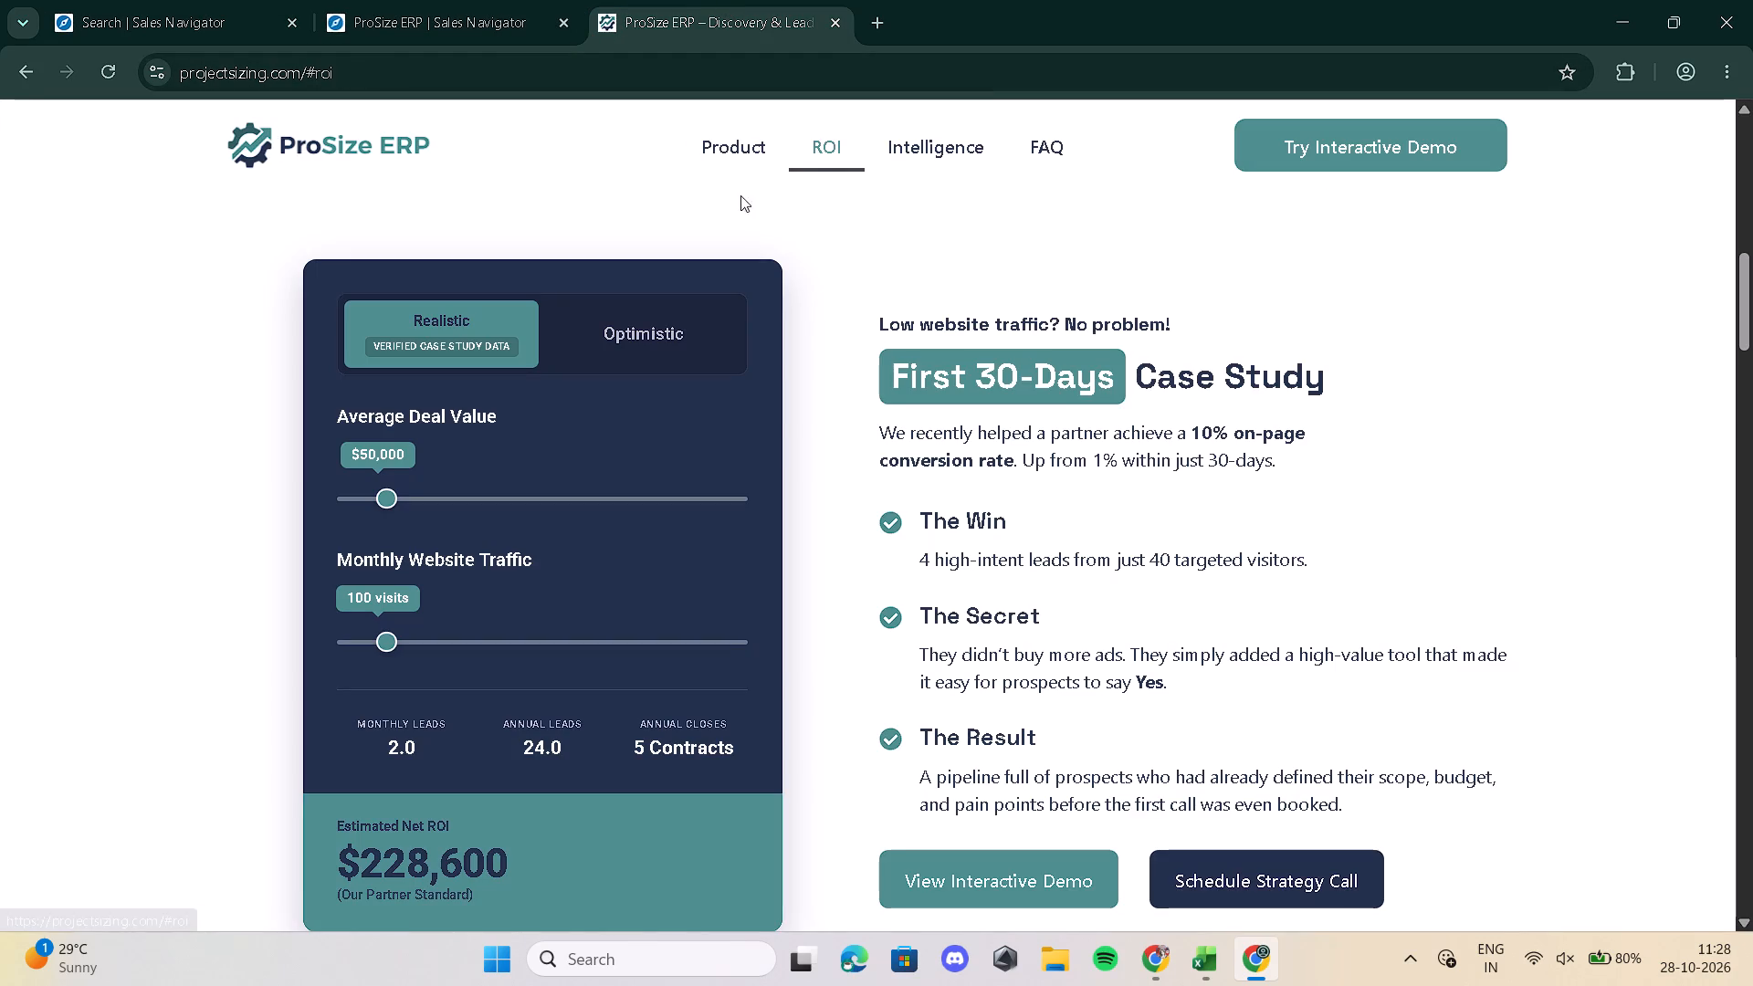
{"action": "left_click", "coordinate": [726, 110]}
{"action": "left_click", "coordinate": [738, 142]}
{"action": "left_click", "coordinate": [839, 24]}
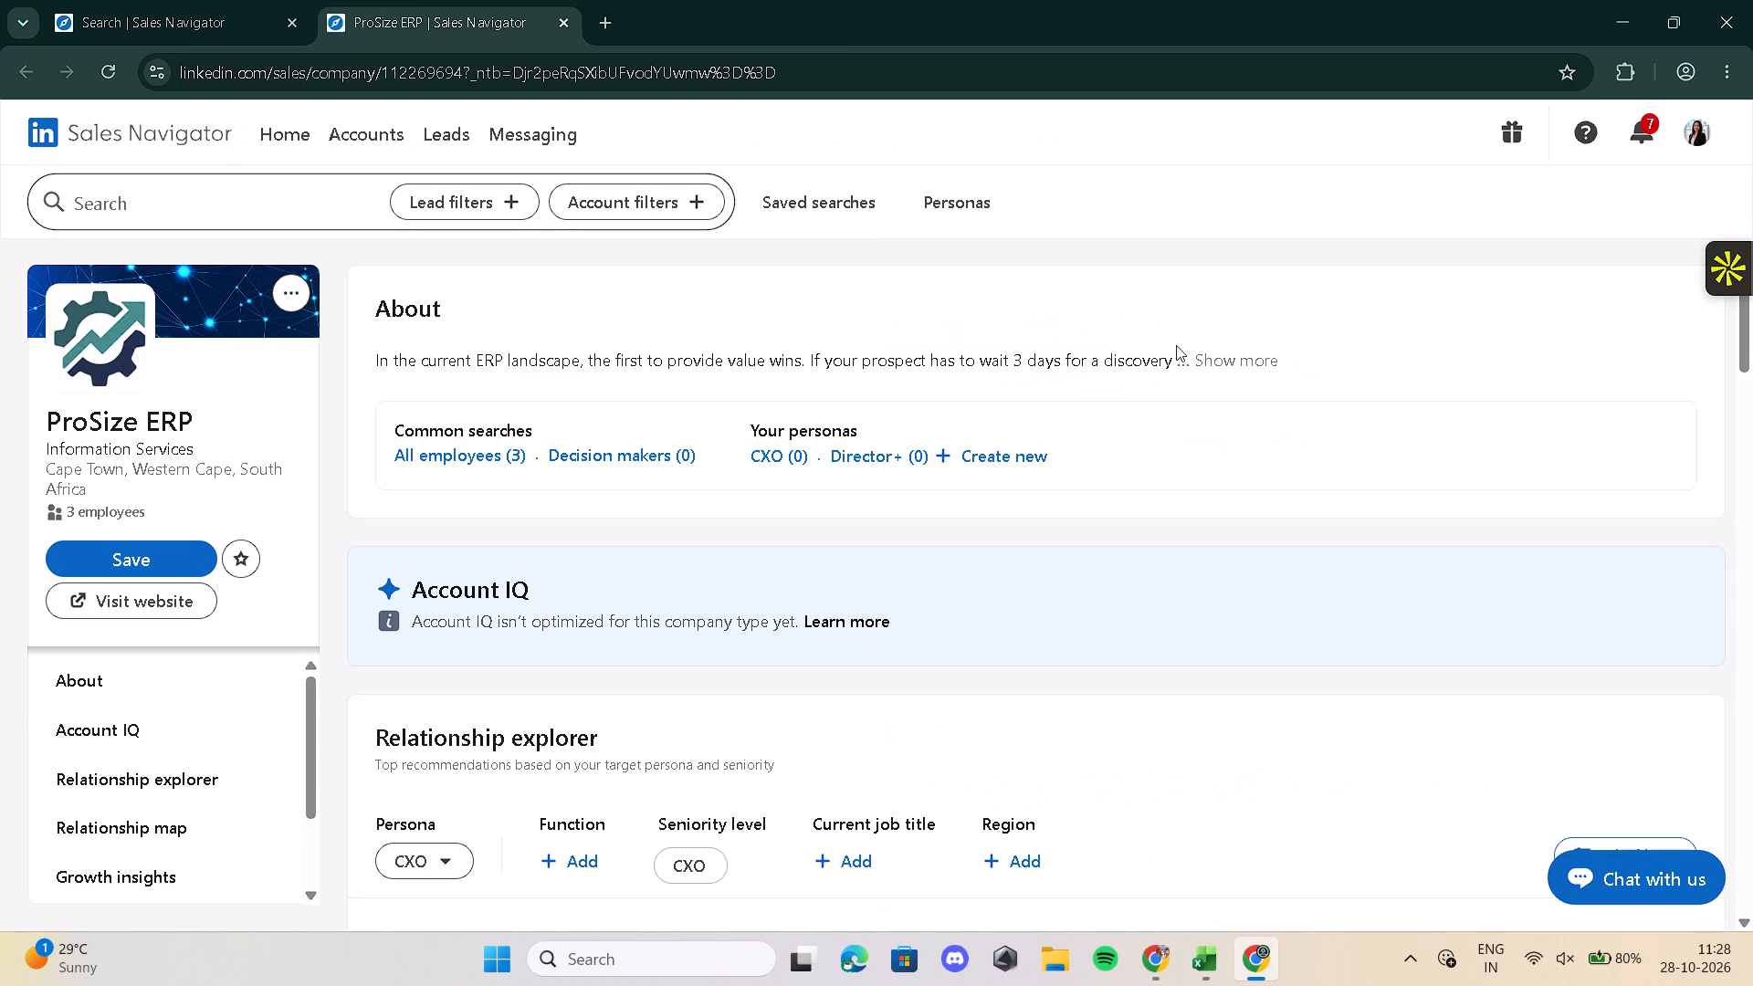
Expand the full About description on the ProSize ERP account page.
{"action": "left_click", "coordinate": [1191, 365]}
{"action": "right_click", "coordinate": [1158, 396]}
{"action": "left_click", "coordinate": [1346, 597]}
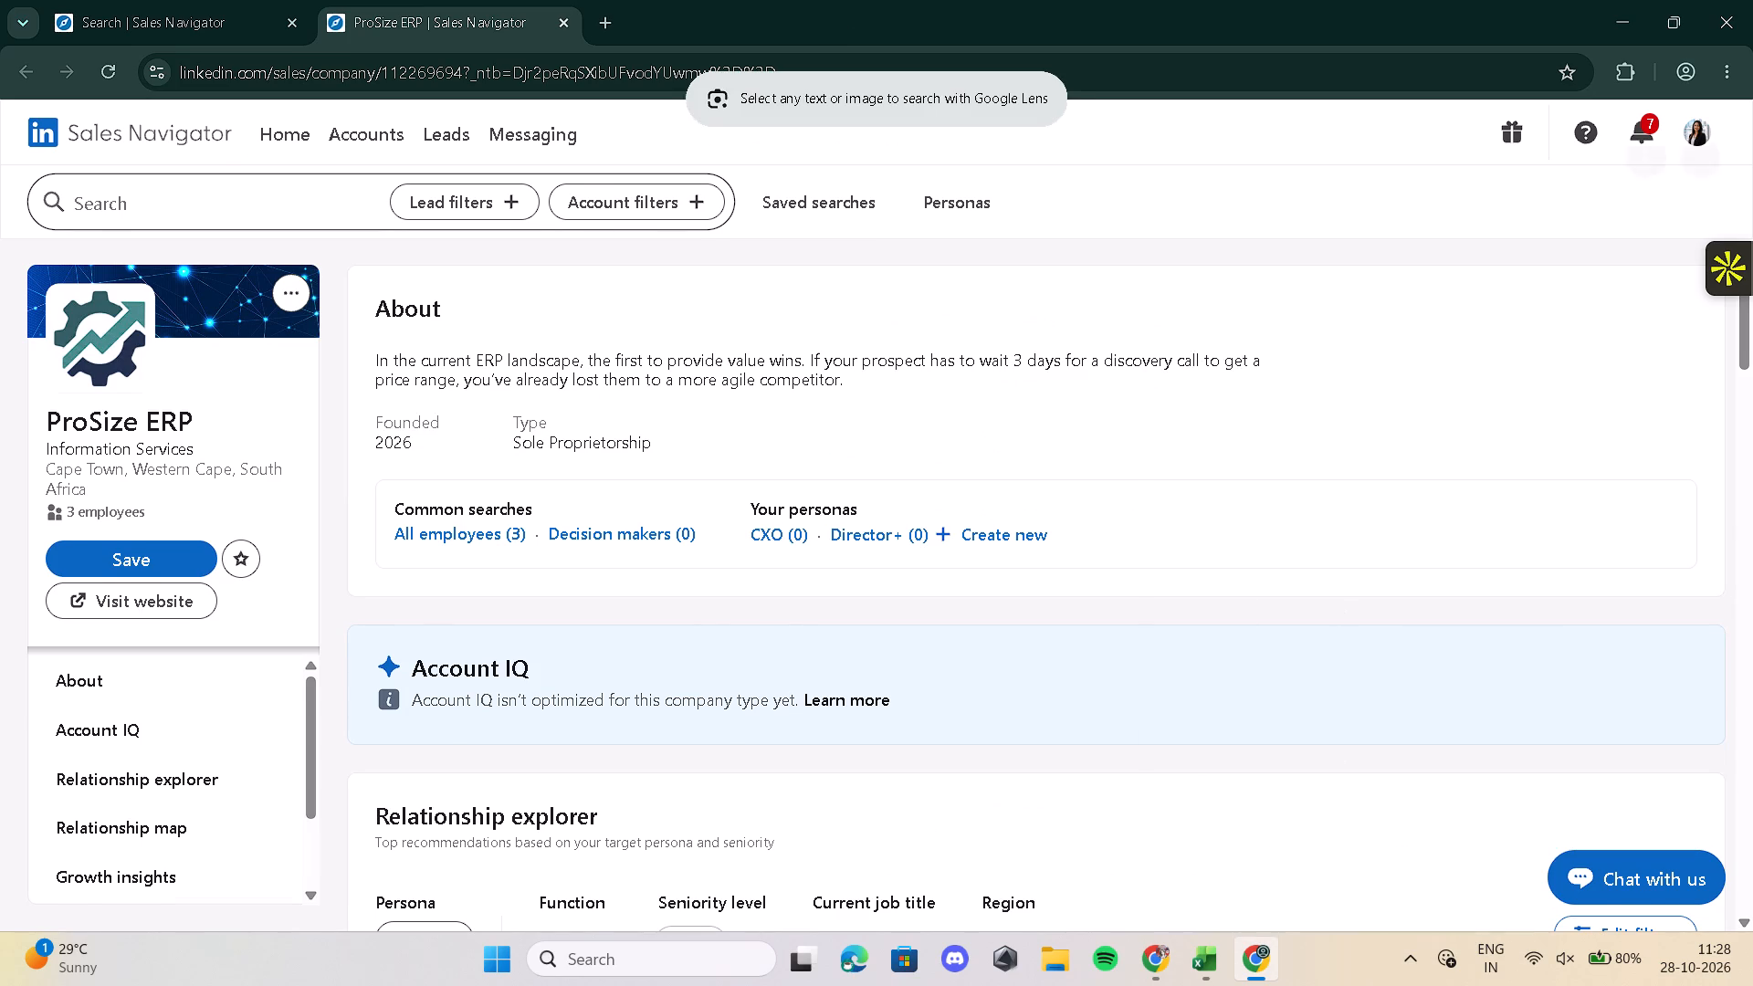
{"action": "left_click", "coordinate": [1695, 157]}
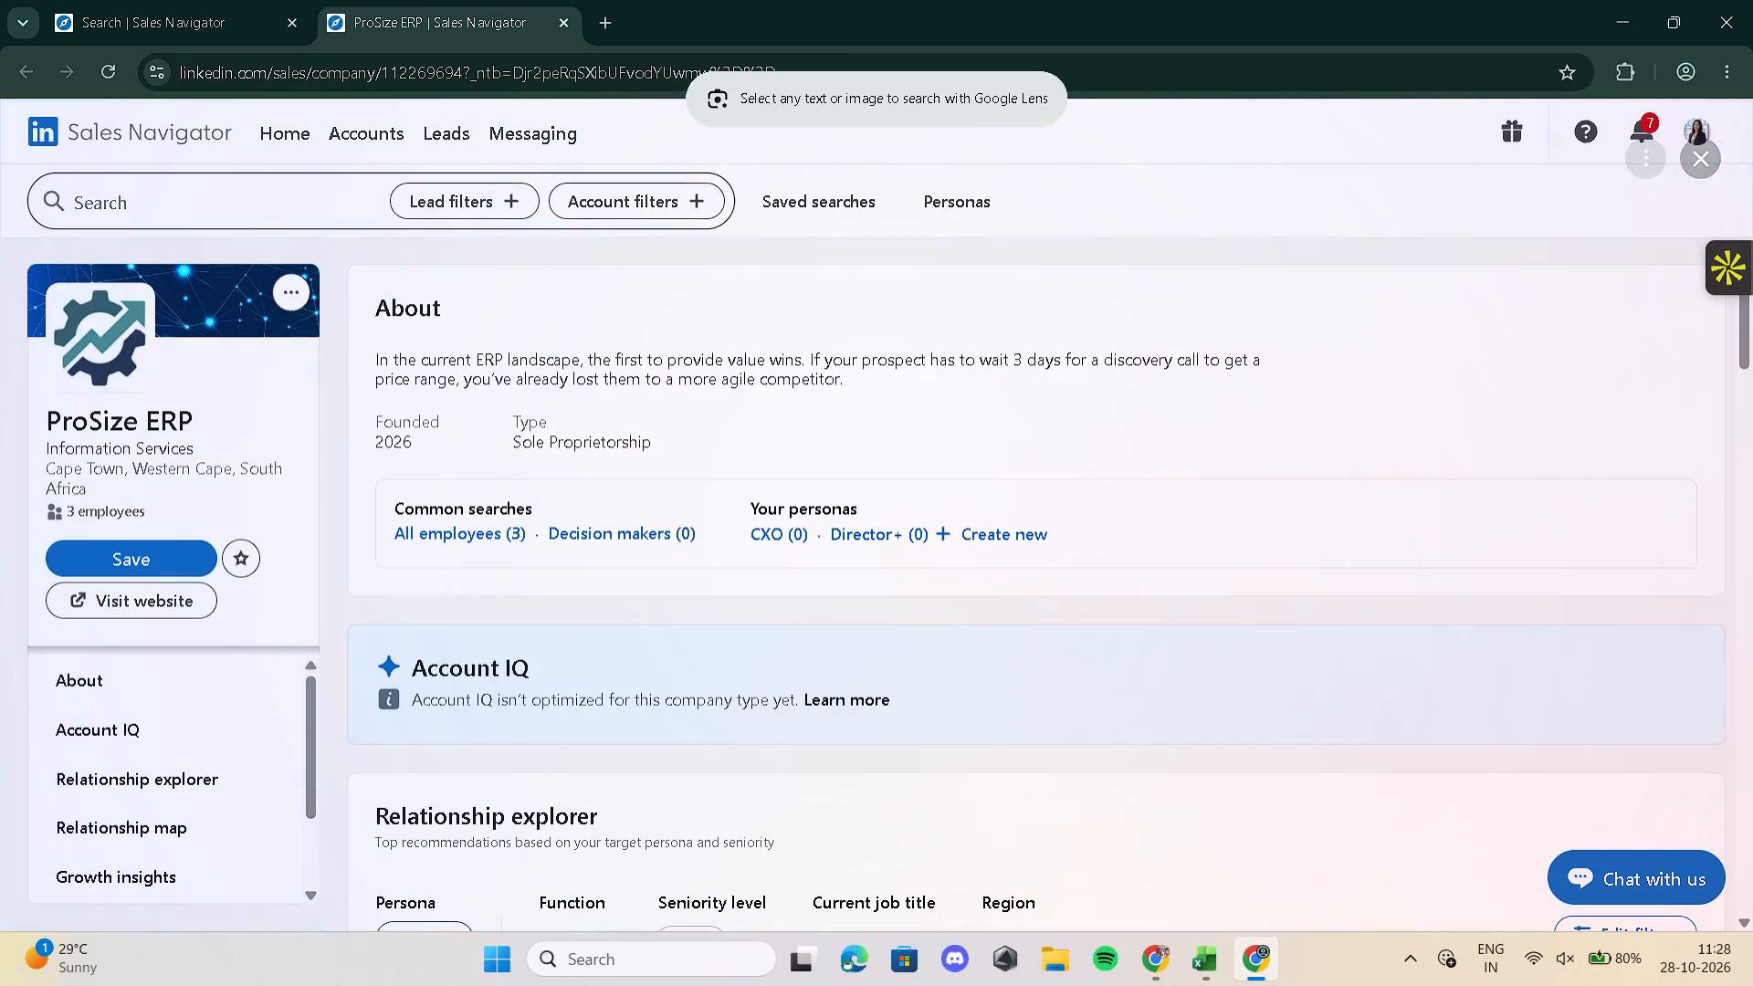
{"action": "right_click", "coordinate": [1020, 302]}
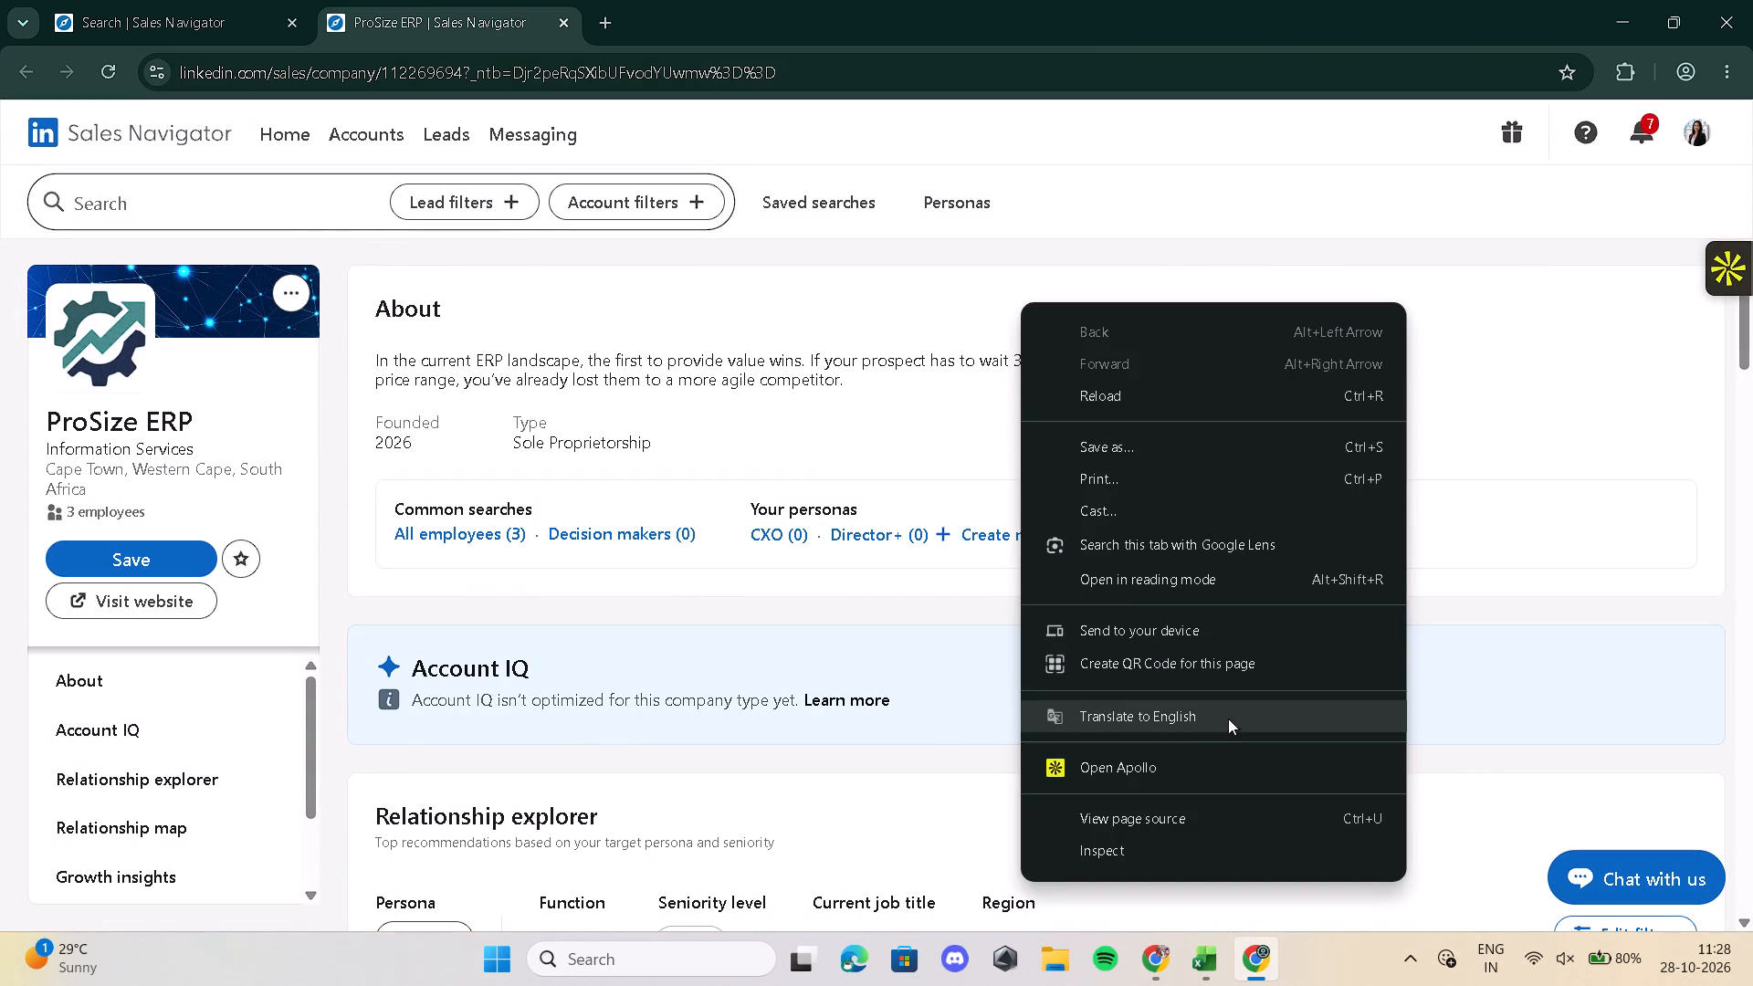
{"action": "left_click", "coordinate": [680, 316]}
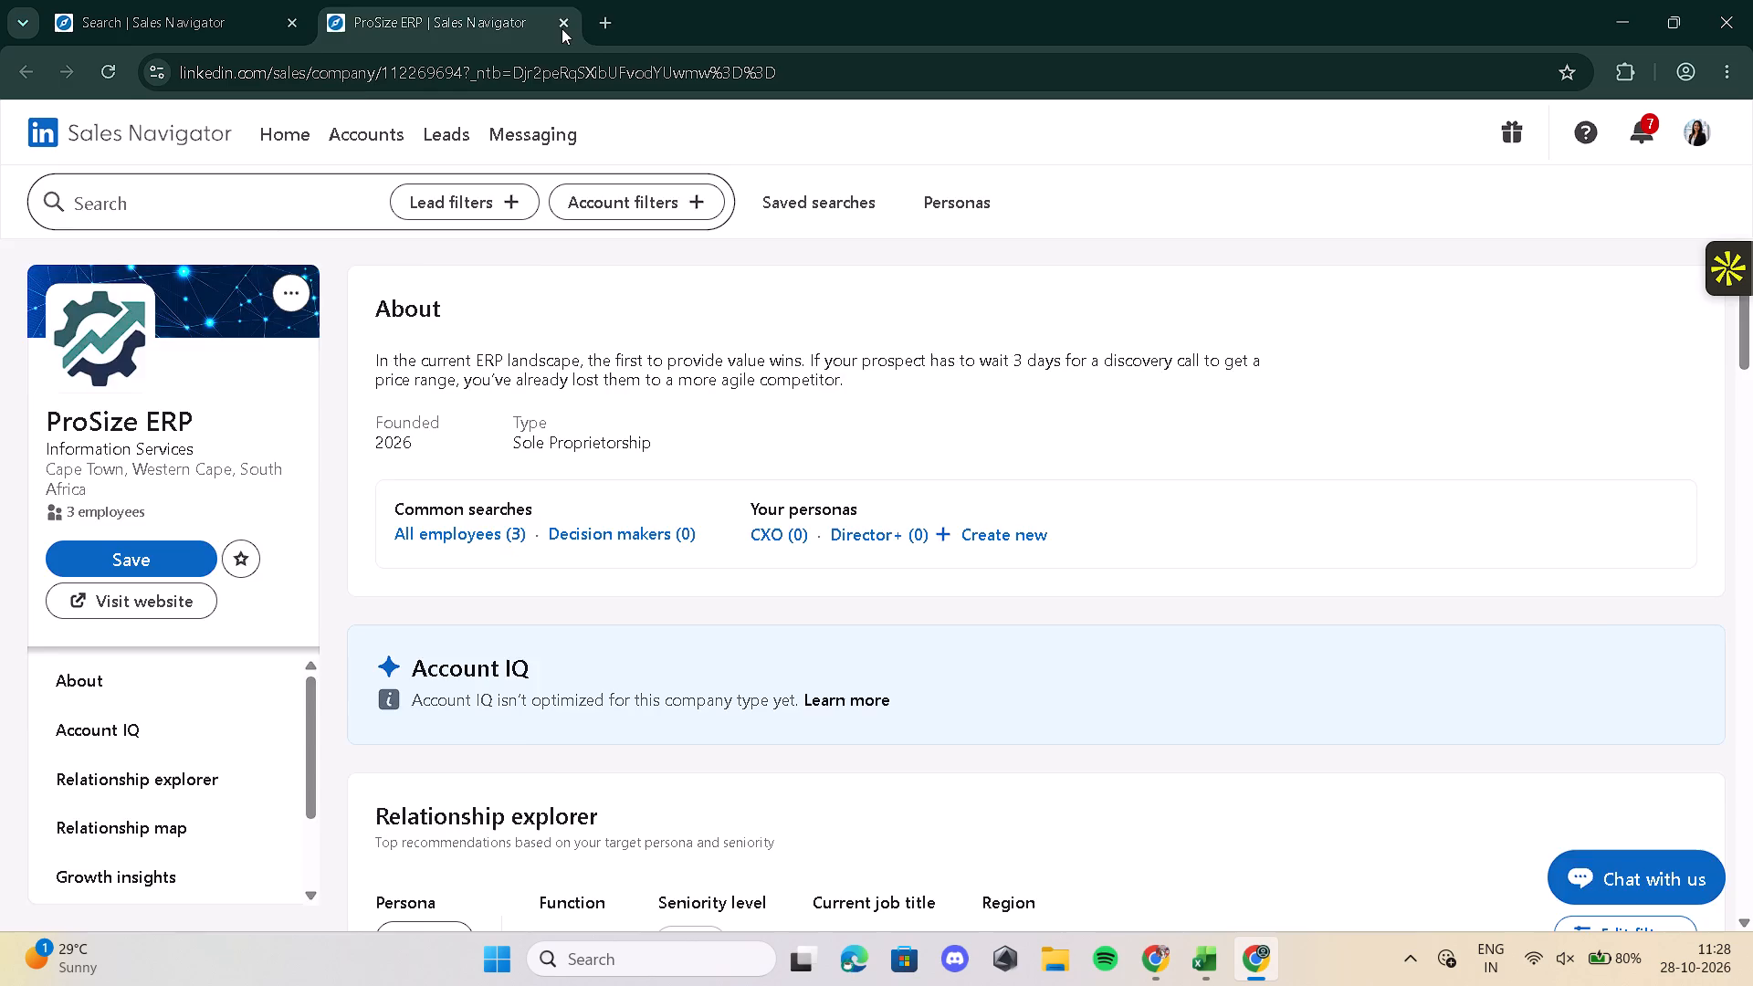
Close the ProSize ERP account page and go to page 2 of the sms lead search results.
{"action": "left_click", "coordinate": [562, 28]}
{"action": "scroll", "coordinate": [1036, 425], "scroll_direction": "down", "scroll_amount": 1}
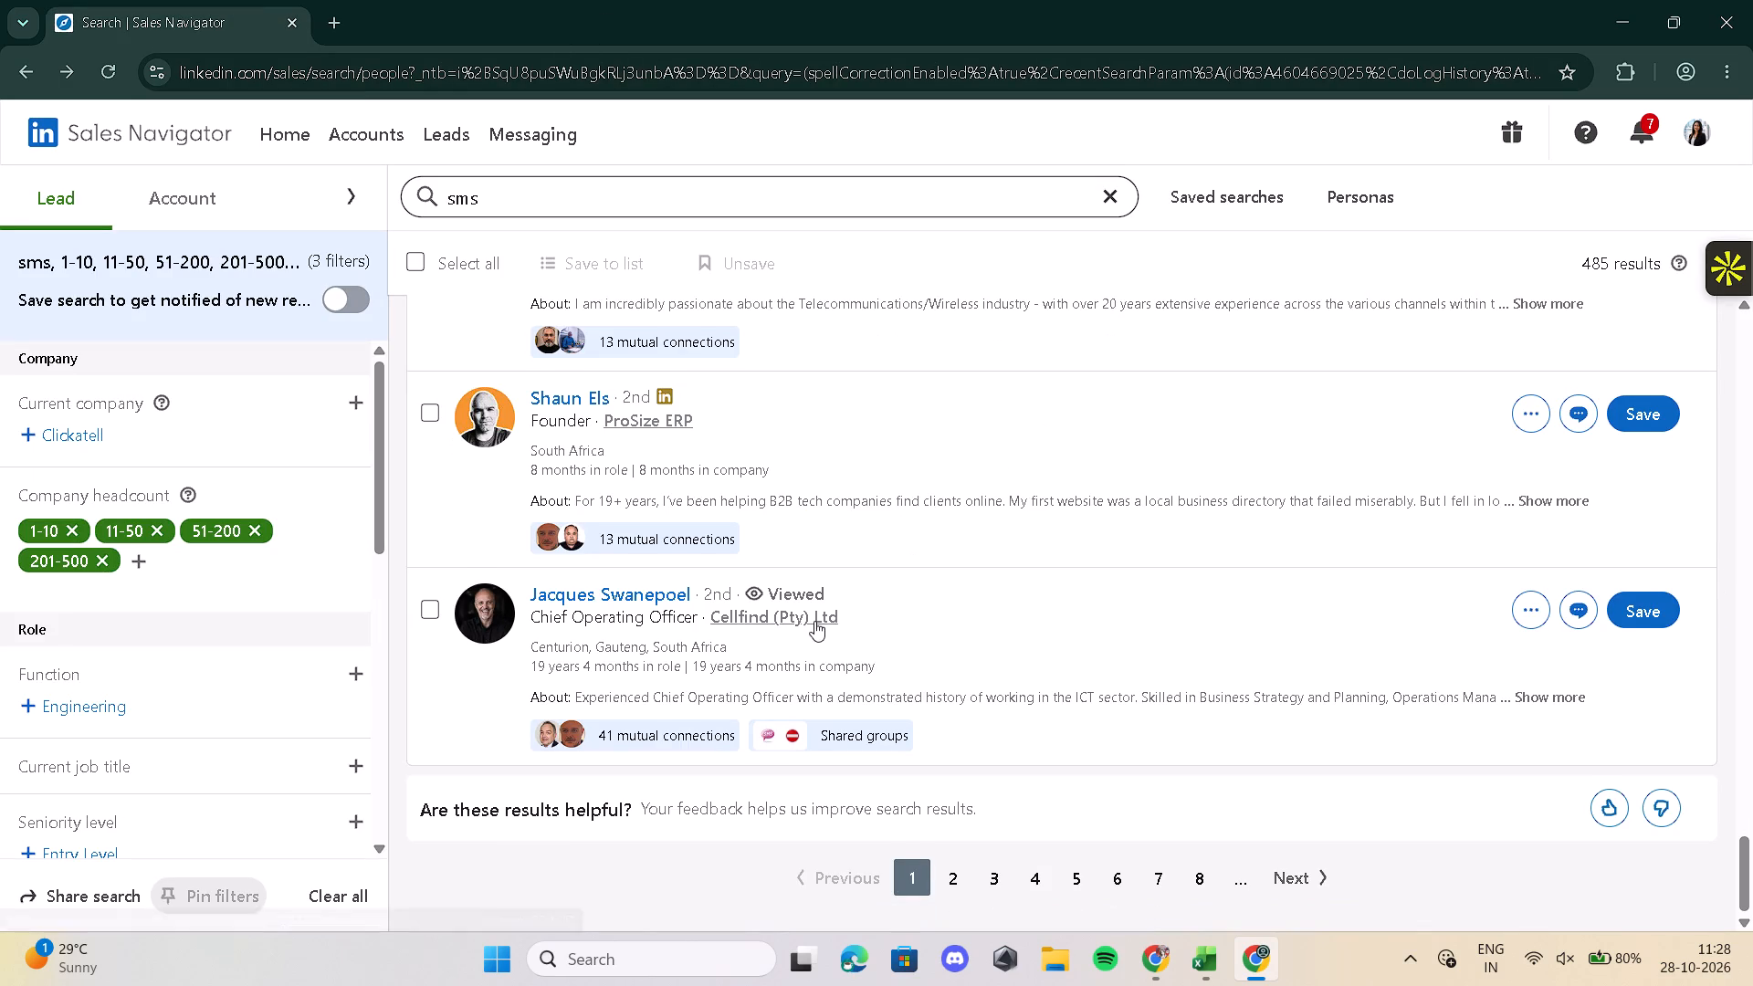
{"action": "left_click", "coordinate": [945, 886]}
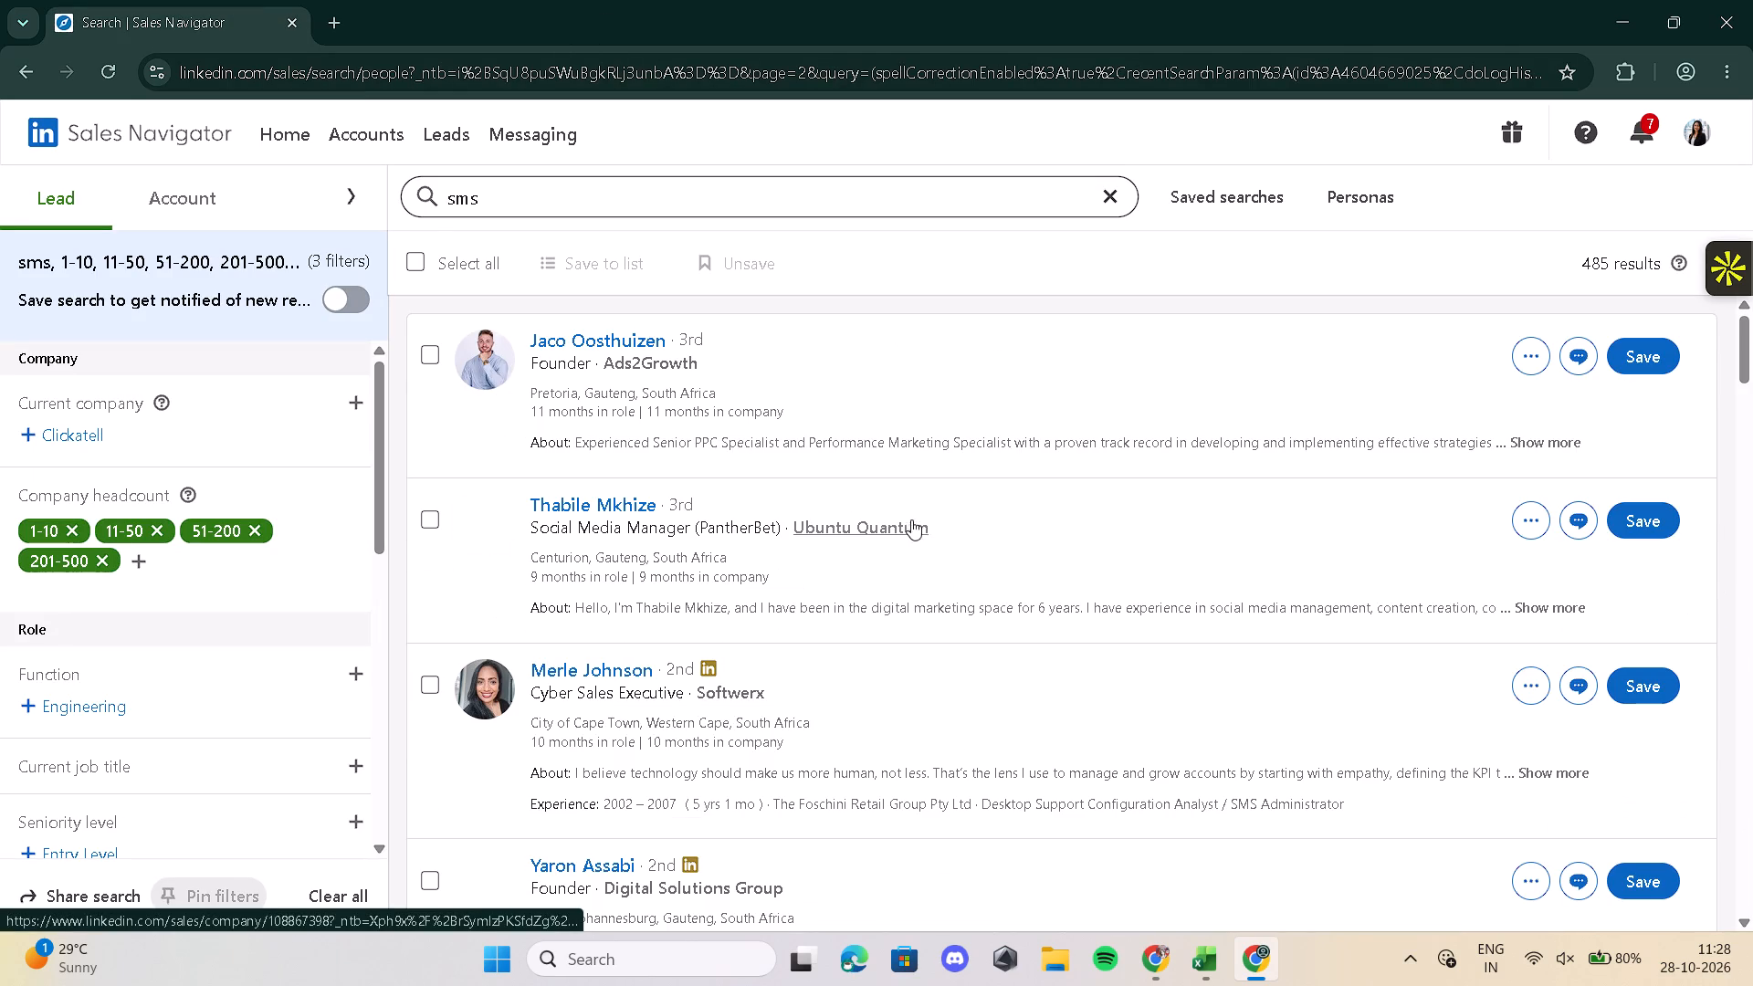
Open the Ads2Growth account page from the lead search results in a new tab and switch to it.
{"action": "right_click", "coordinate": [663, 361]}
{"action": "left_click", "coordinate": [788, 383]}
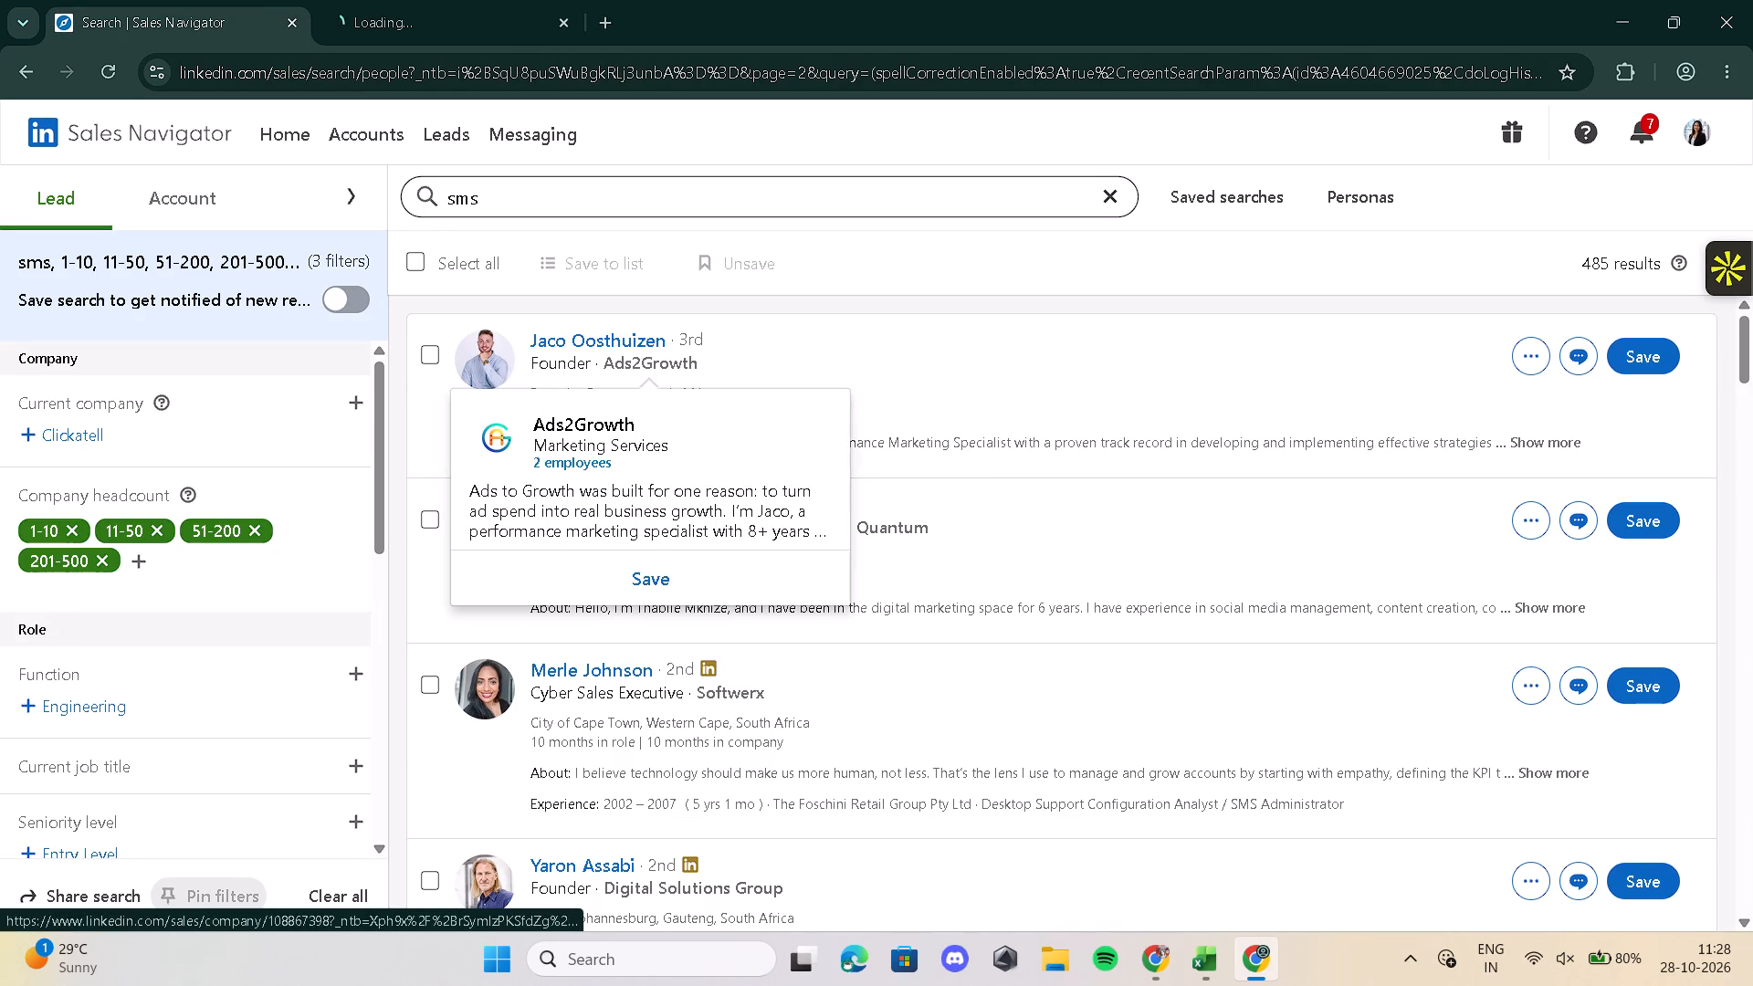
{"action": "left_click", "coordinate": [504, 37]}
{"action": "left_click", "coordinate": [241, 20]}
{"action": "left_click", "coordinate": [411, 12]}
{"action": "left_click", "coordinate": [212, 31]}
{"action": "left_click", "coordinate": [454, 3]}
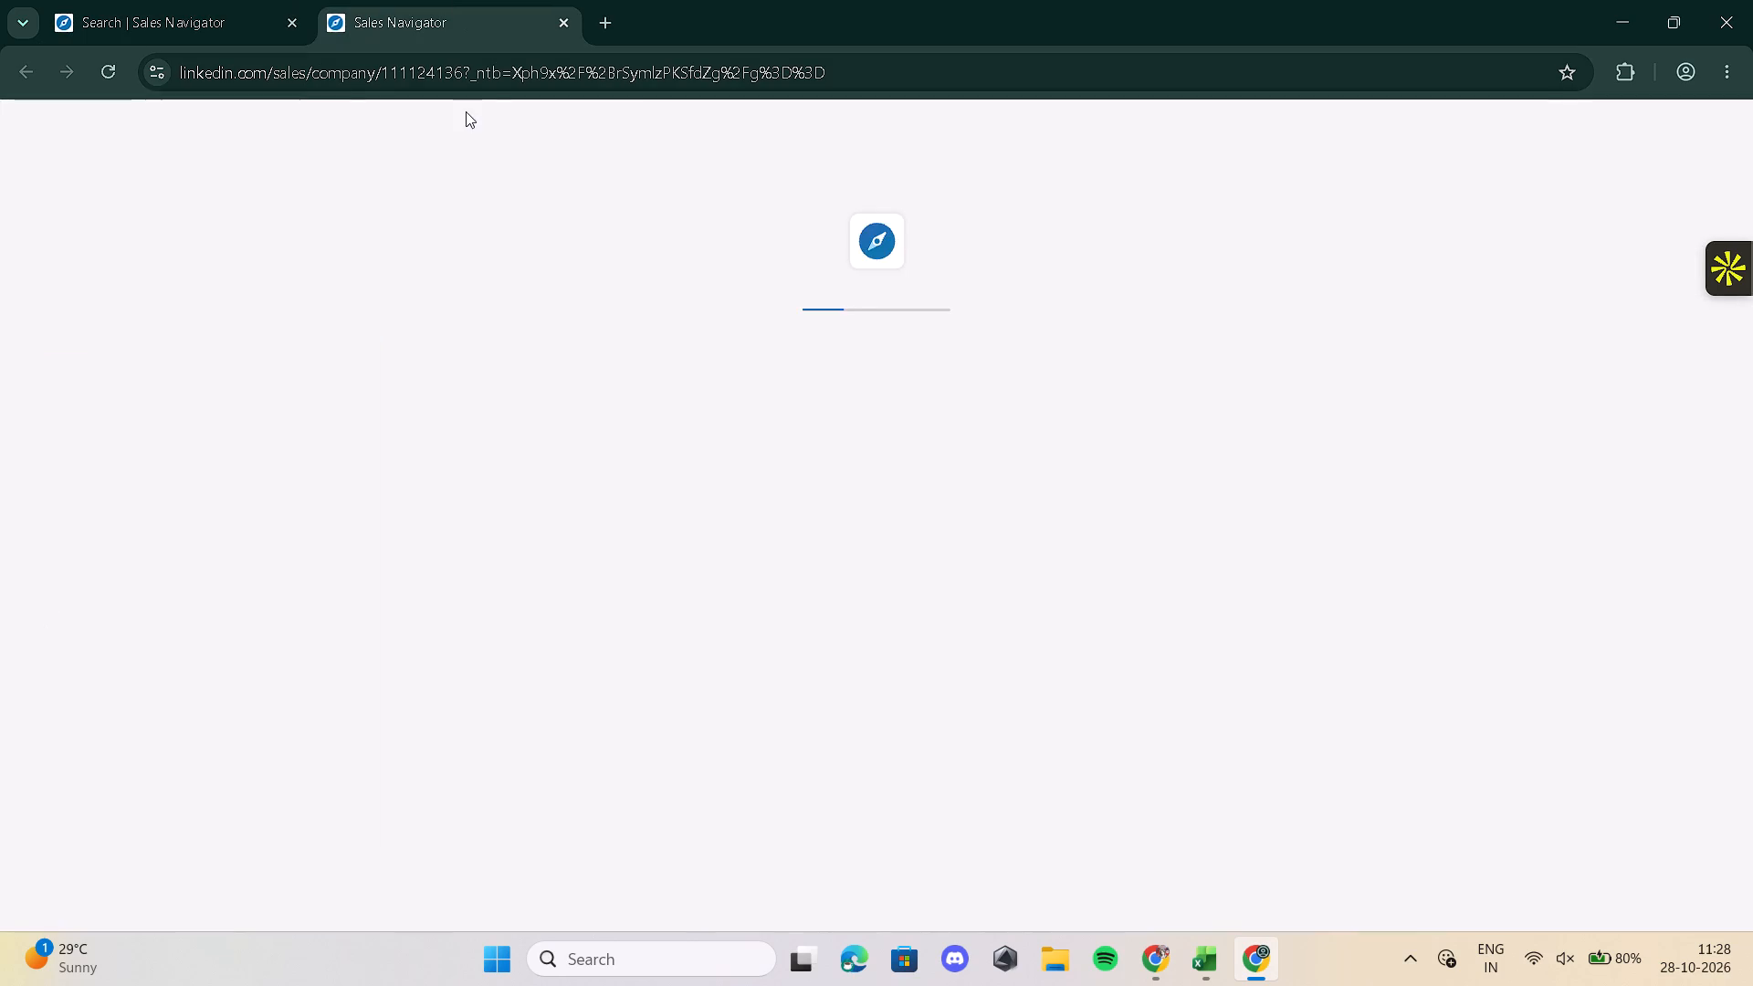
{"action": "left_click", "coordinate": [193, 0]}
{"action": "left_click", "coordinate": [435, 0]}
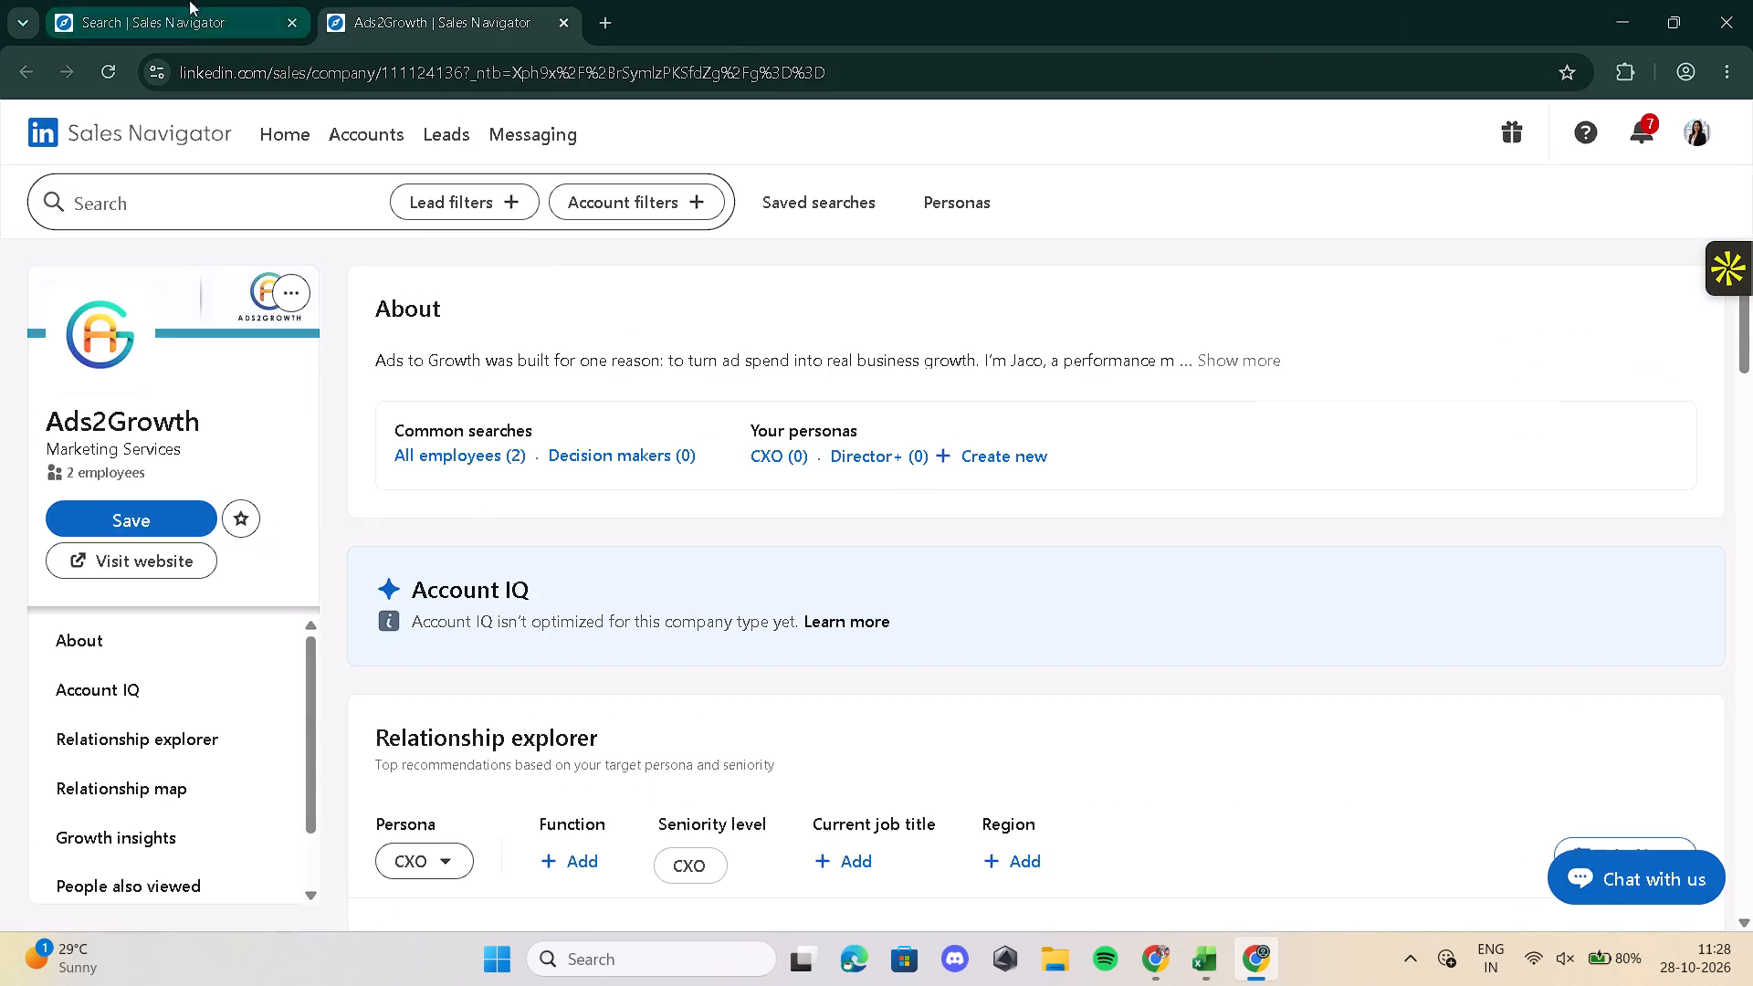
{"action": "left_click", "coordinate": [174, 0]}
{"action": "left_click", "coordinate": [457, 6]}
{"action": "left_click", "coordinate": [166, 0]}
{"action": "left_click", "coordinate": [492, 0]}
Open the Ads2Growth company website from its account page in a new tab.
{"action": "right_click", "coordinate": [192, 558]}
{"action": "left_click", "coordinate": [373, 588]}
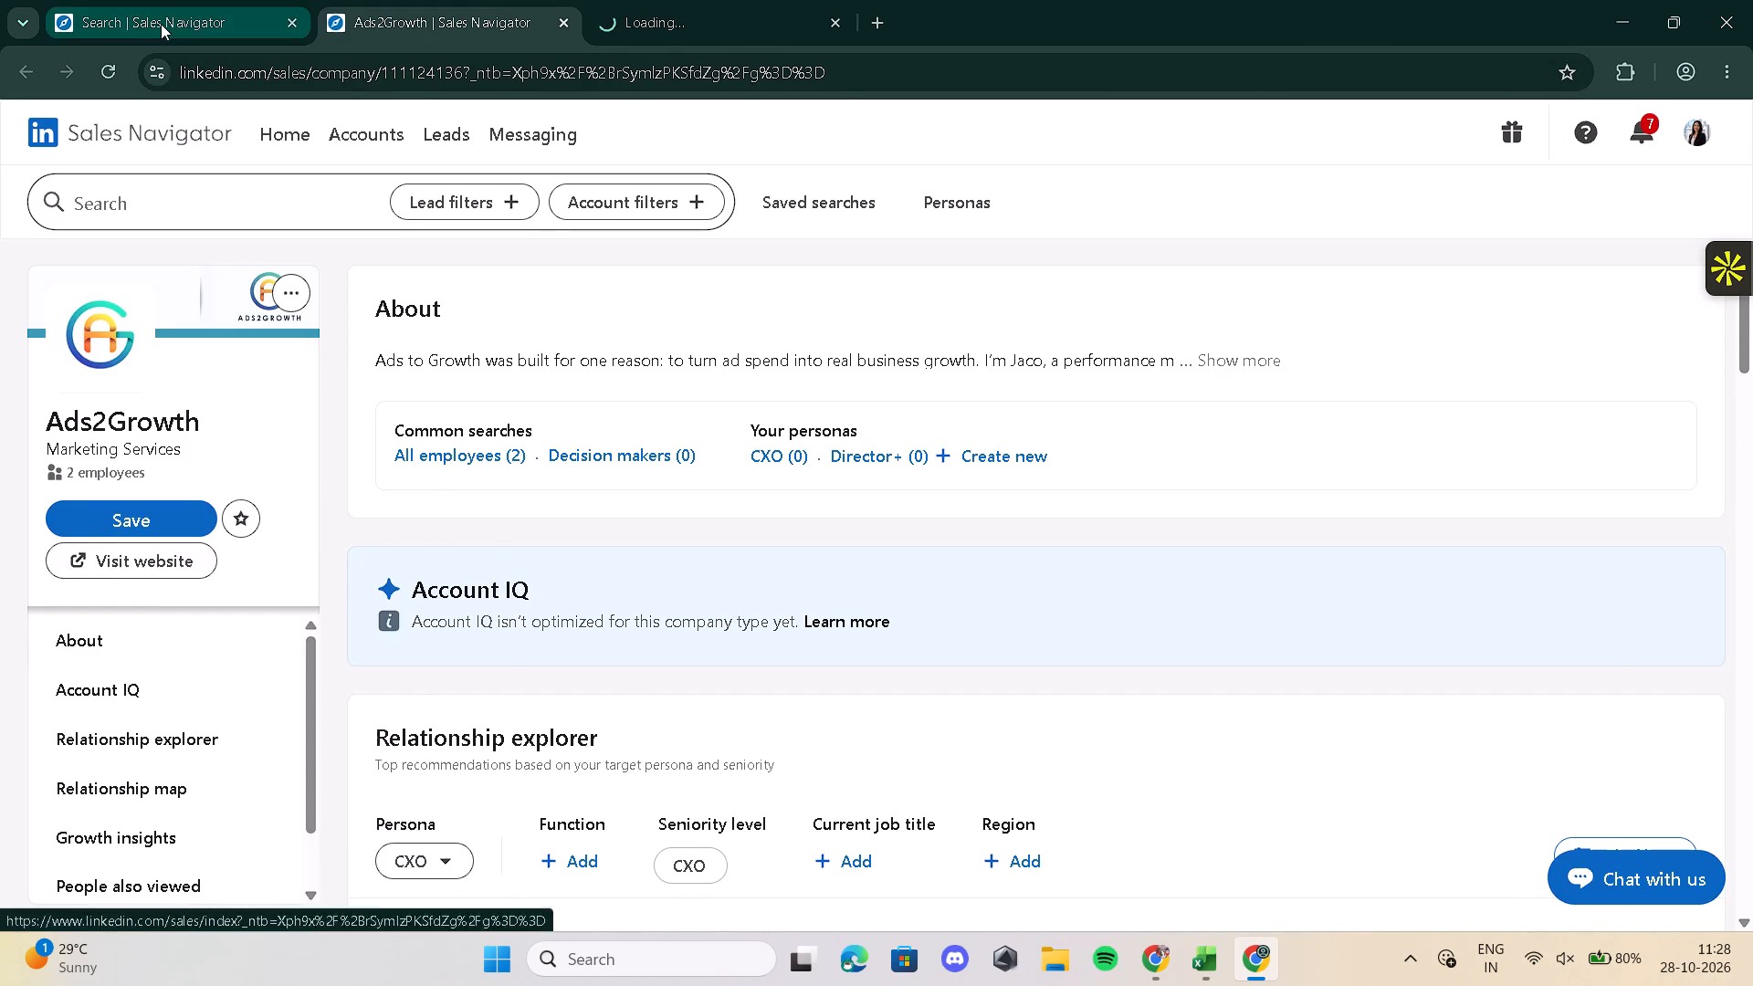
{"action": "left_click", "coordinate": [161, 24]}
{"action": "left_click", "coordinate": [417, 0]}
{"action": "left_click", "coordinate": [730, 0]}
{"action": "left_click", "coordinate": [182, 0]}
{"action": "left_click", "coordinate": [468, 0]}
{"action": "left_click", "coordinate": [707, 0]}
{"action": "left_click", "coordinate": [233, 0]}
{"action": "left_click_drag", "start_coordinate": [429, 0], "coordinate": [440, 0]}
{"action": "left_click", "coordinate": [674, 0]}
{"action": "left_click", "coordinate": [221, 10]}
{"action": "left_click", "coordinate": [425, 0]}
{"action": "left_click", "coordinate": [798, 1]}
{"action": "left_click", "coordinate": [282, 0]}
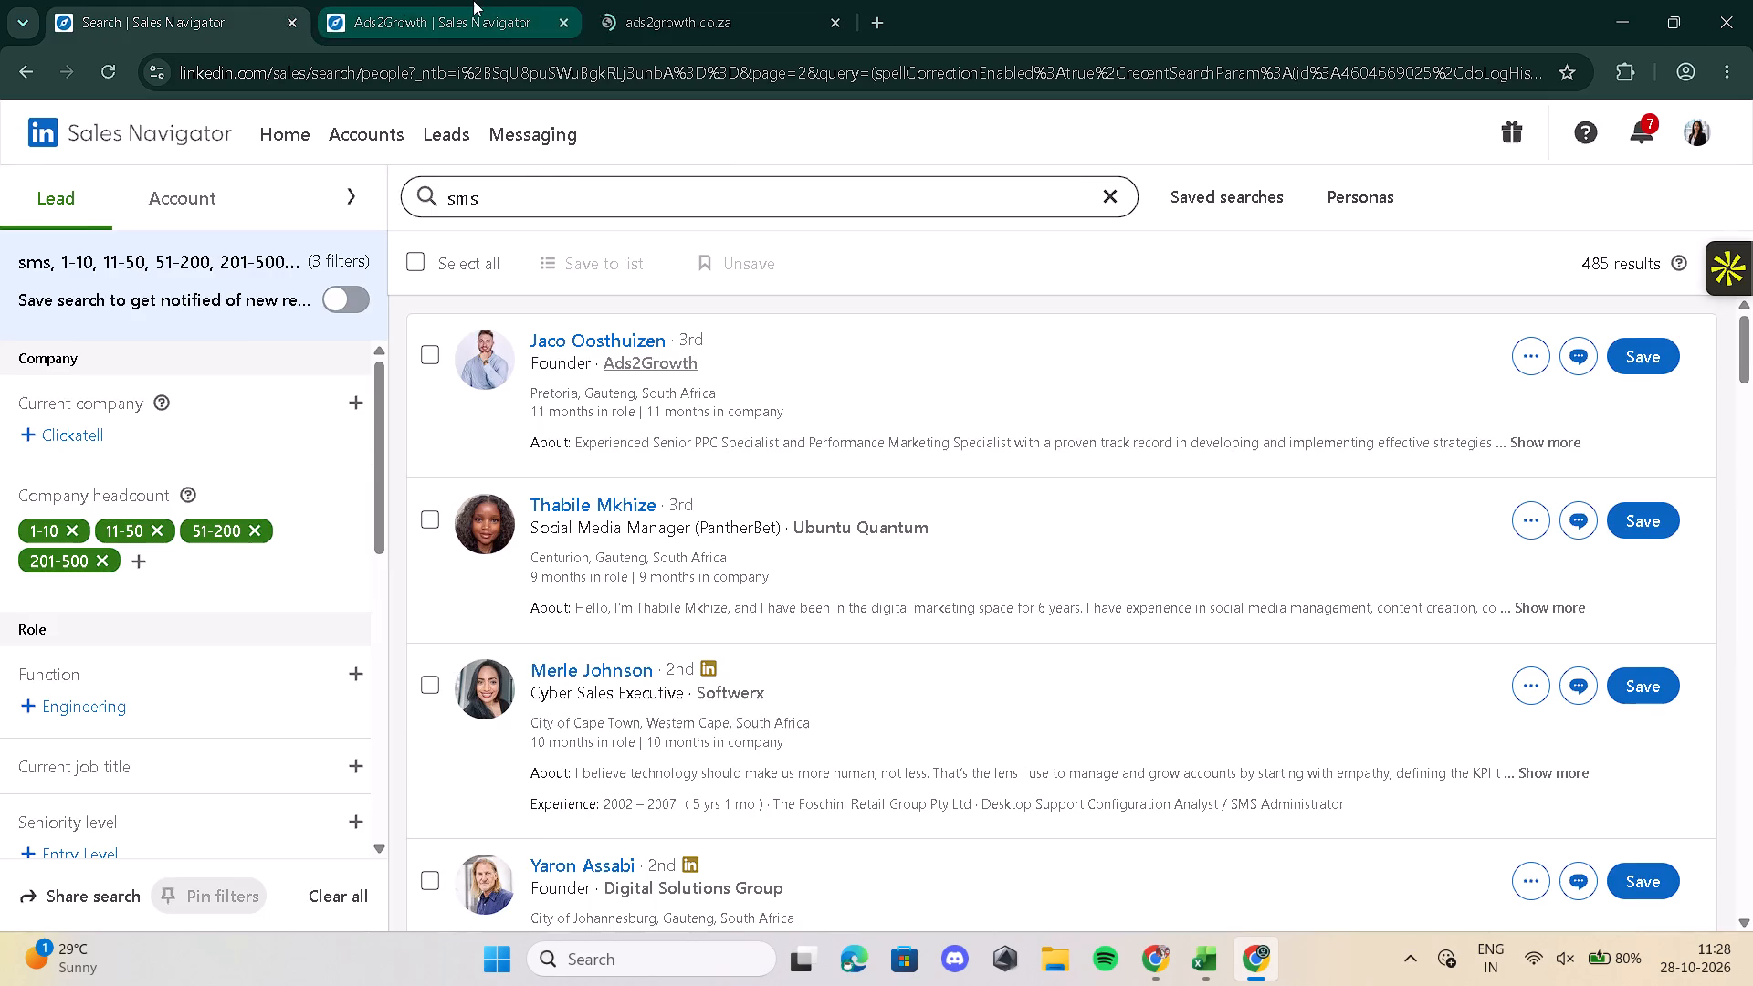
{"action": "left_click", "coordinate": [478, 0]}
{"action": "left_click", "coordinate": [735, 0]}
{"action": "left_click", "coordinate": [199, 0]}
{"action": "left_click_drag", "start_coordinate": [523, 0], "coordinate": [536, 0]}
Review the Home, Packages and Testimonials pages of the Ads2Growth website and close the website.
{"action": "left_click", "coordinate": [733, 8]}
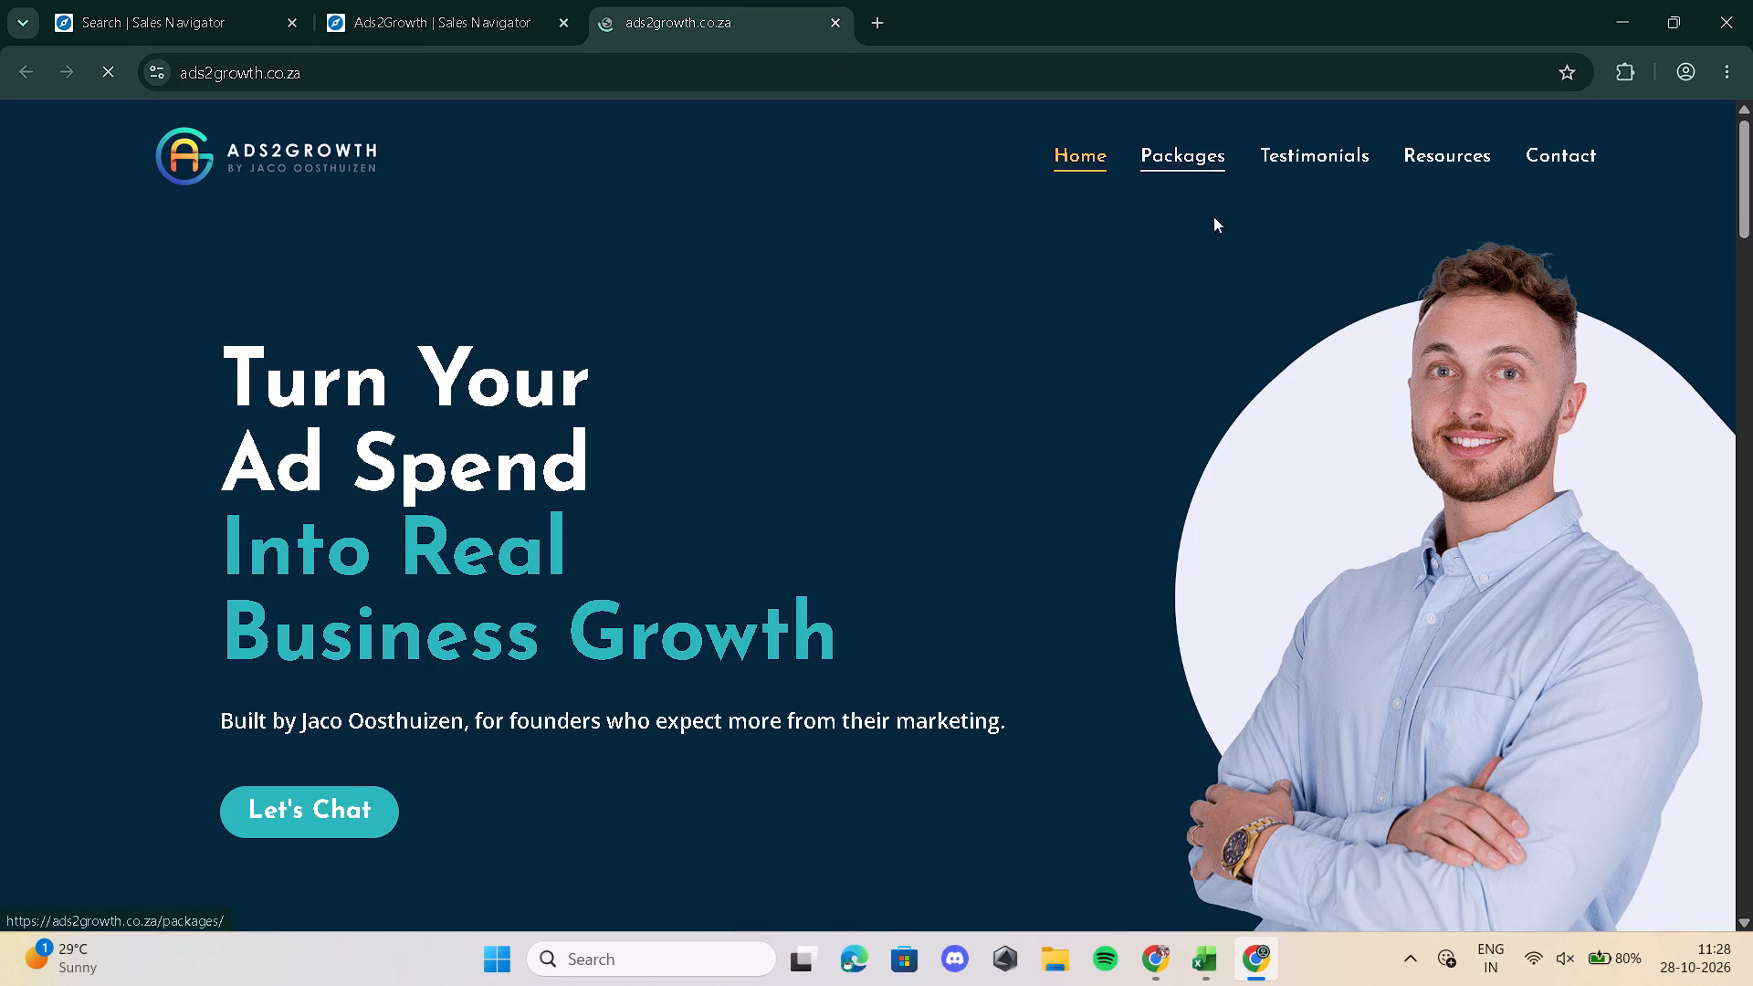
{"action": "left_click", "coordinate": [47, 0]}
{"action": "left_click", "coordinate": [371, 0]}
{"action": "left_click", "coordinate": [668, 0]}
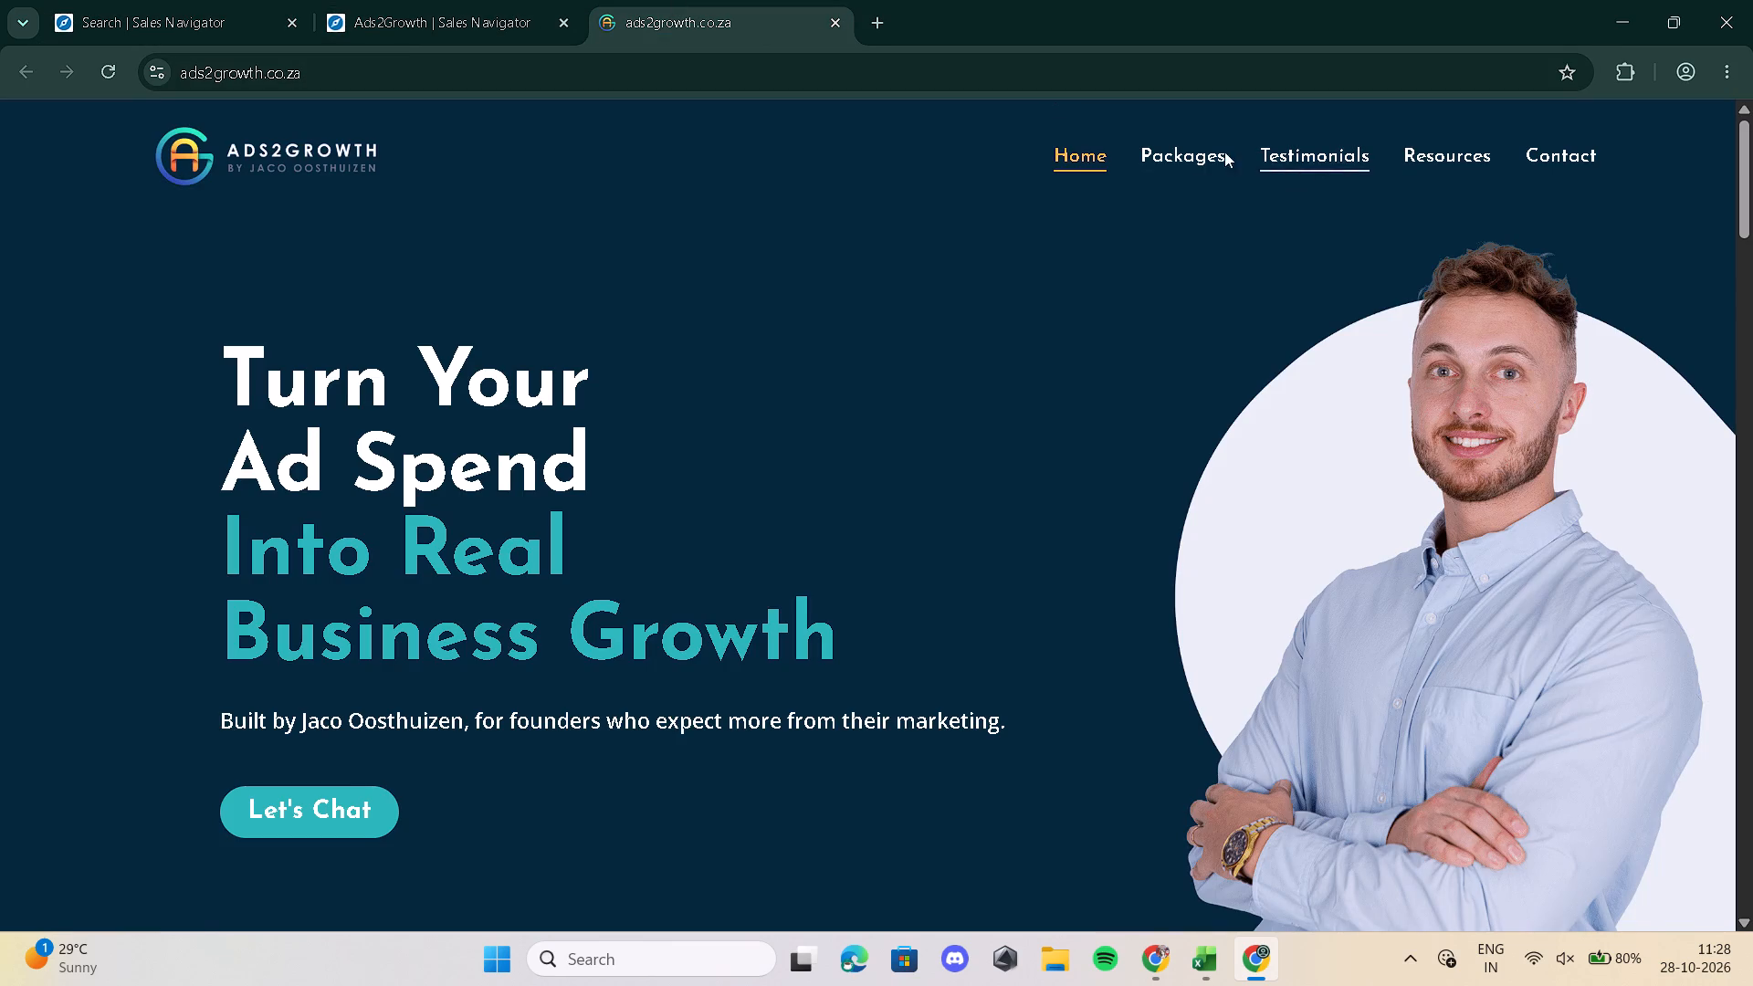
{"action": "left_click", "coordinate": [1200, 150]}
{"action": "left_click", "coordinate": [167, 0]}
{"action": "left_click", "coordinate": [404, 0]}
{"action": "left_click", "coordinate": [710, 0]}
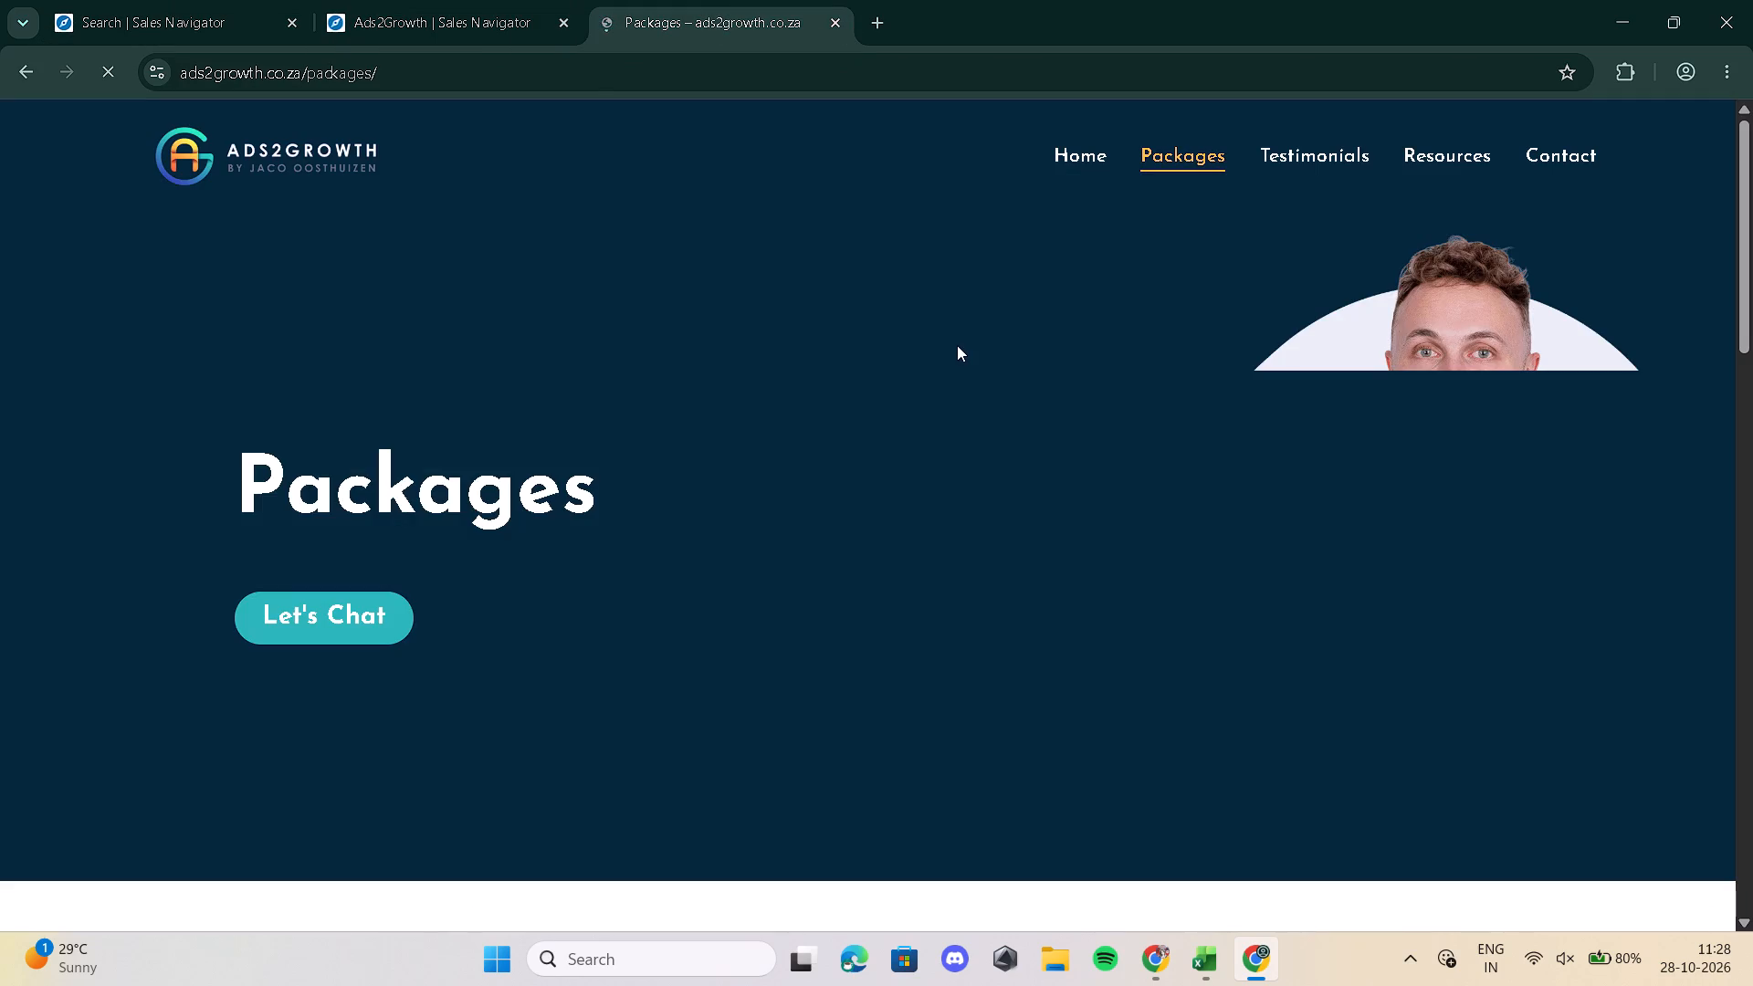
{"action": "scroll", "coordinate": [1174, 447], "scroll_direction": "down", "scroll_amount": 8}
{"action": "scroll", "coordinate": [1274, 485], "scroll_direction": "up", "scroll_amount": 9}
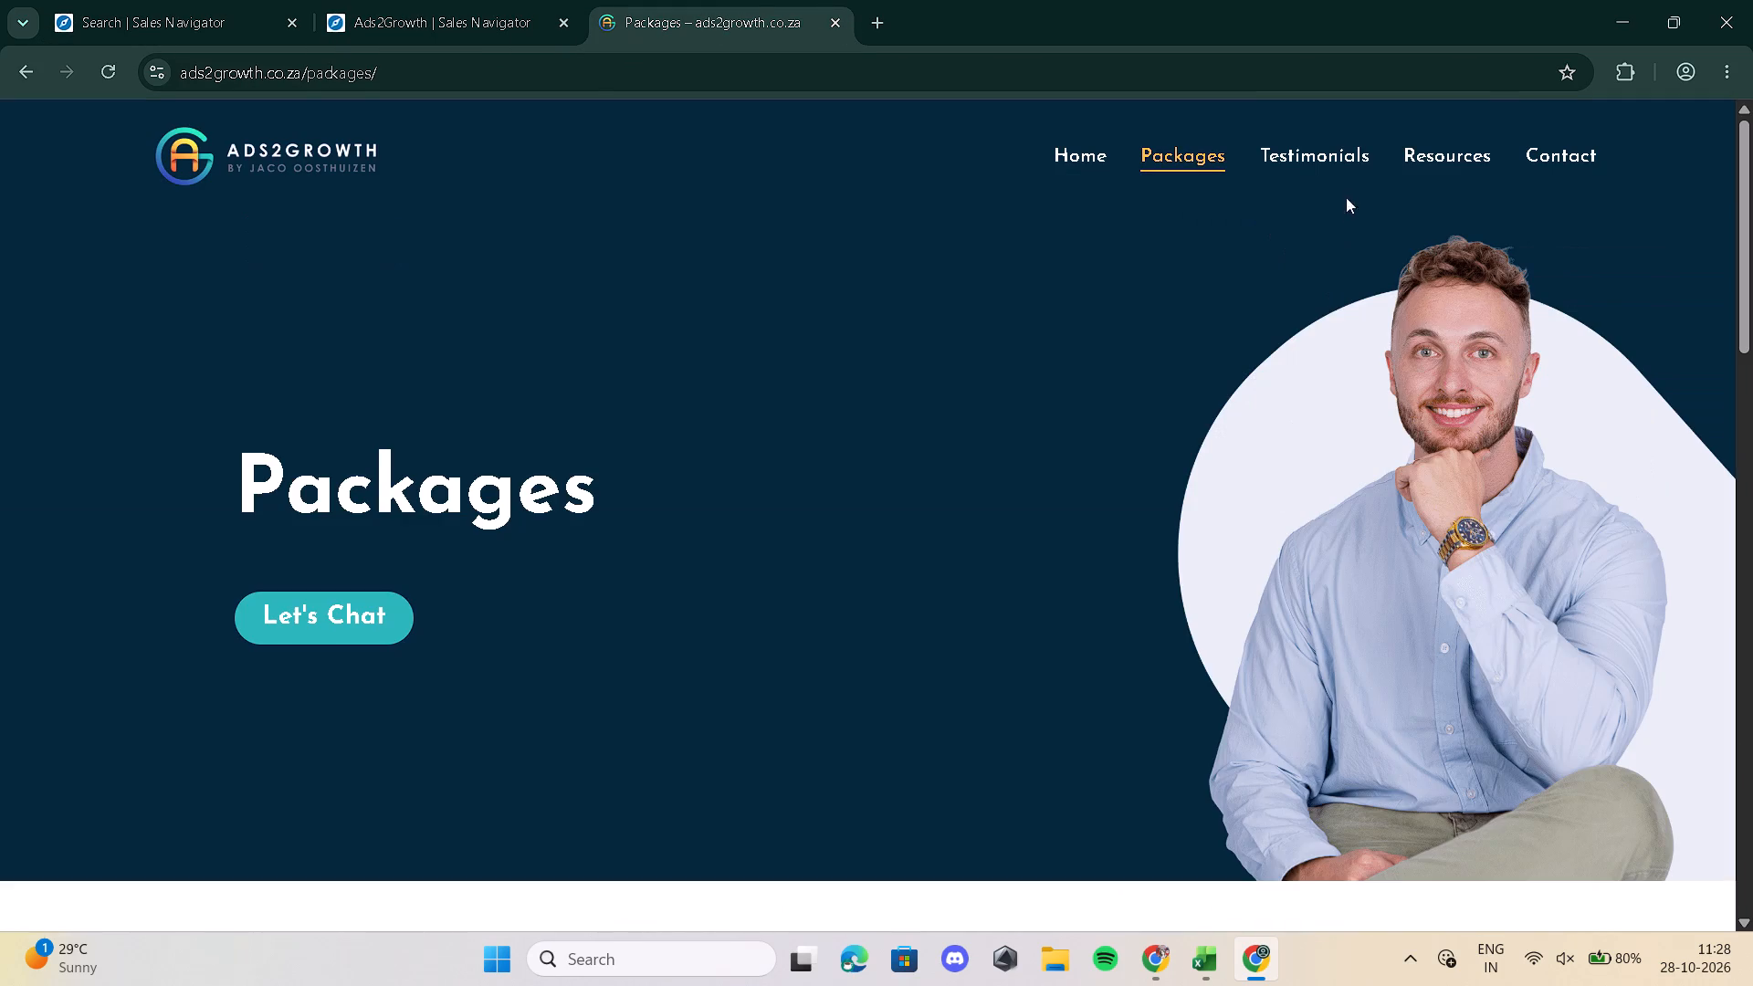
{"action": "left_click", "coordinate": [1339, 158]}
{"action": "scroll", "coordinate": [1109, 533], "scroll_direction": "down", "scroll_amount": 4}
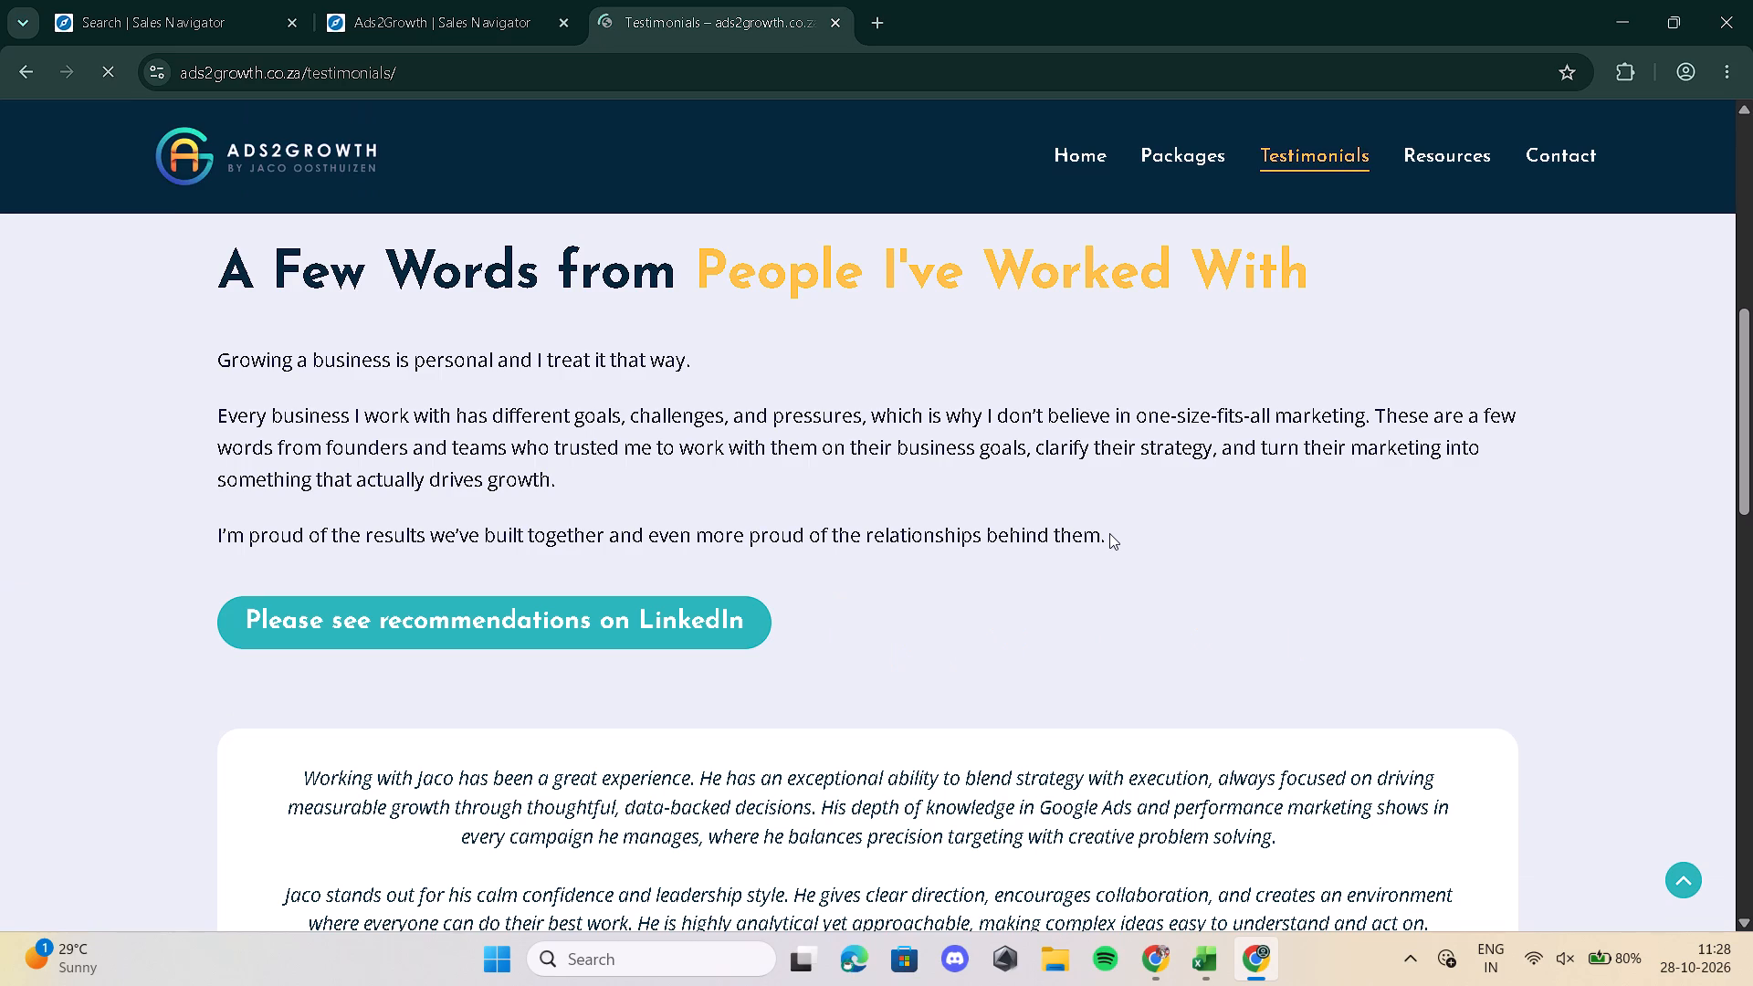
{"action": "left_click", "coordinate": [201, 0]}
{"action": "left_click", "coordinate": [508, 5]}
{"action": "left_click", "coordinate": [647, 0]}
{"action": "left_click", "coordinate": [838, 26]}
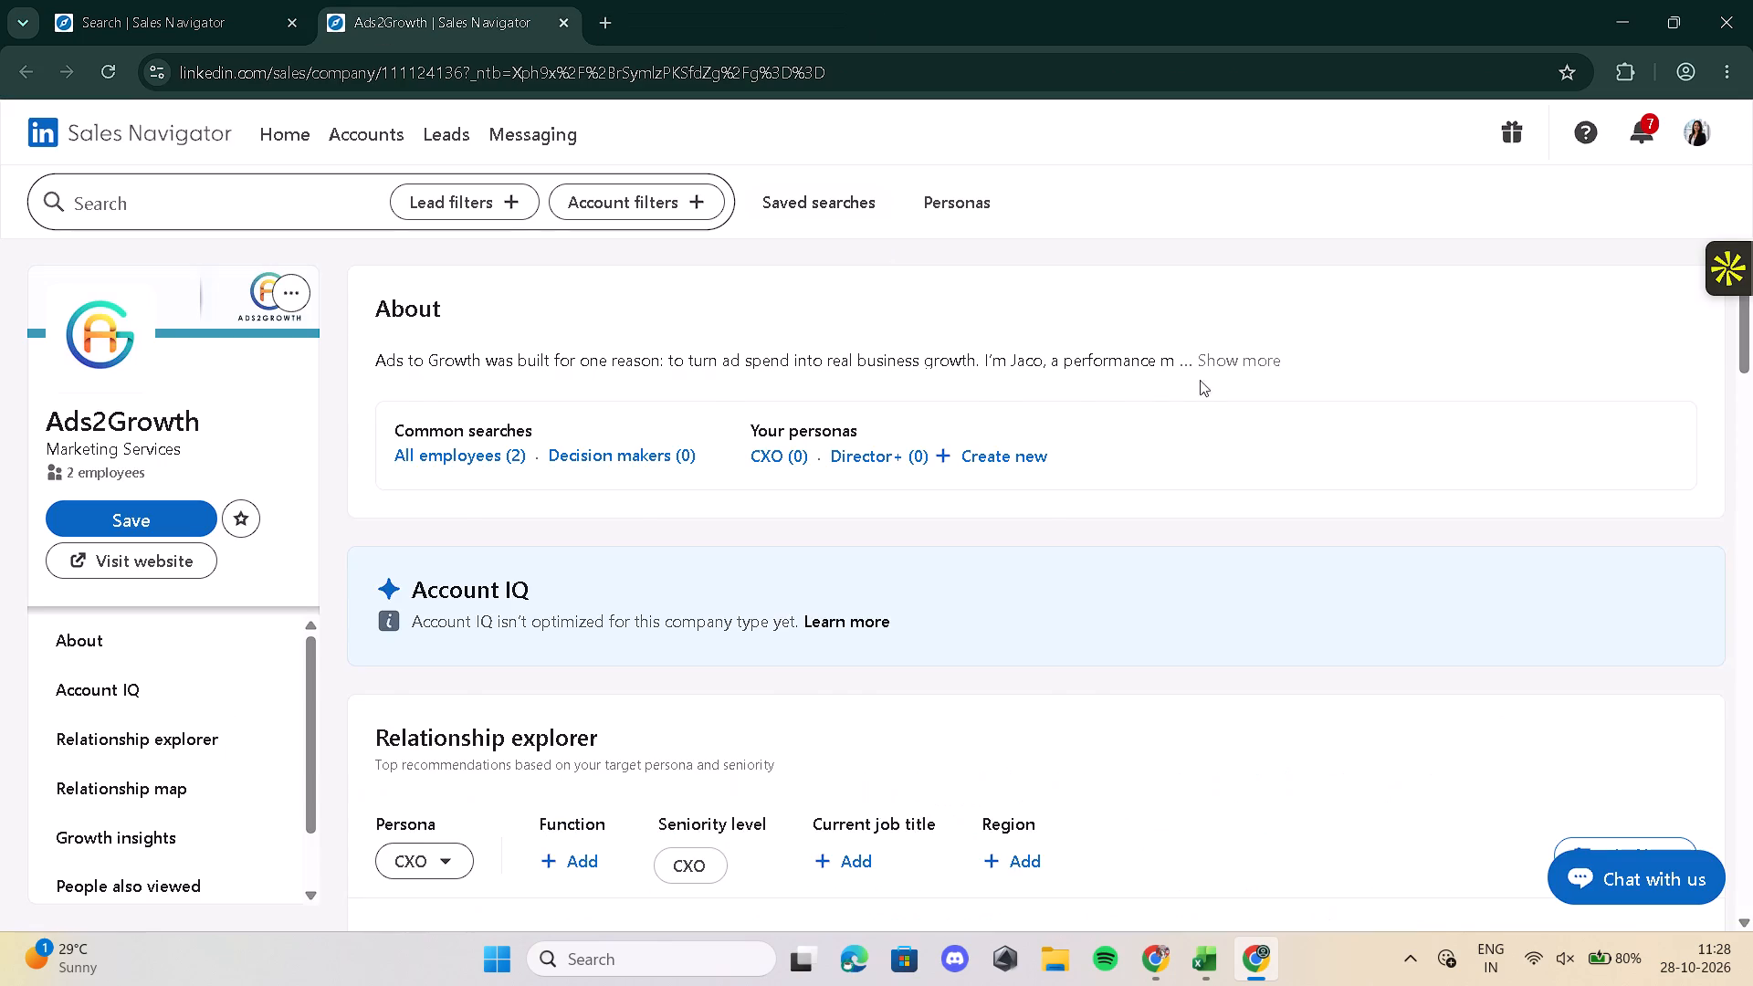
Expand the full About description on the Ads2Growth account page and close the page.
{"action": "left_click", "coordinate": [1208, 368]}
{"action": "right_click", "coordinate": [1209, 368]}
{"action": "left_click", "coordinate": [1359, 754]}
{"action": "left_click", "coordinate": [1559, 110]}
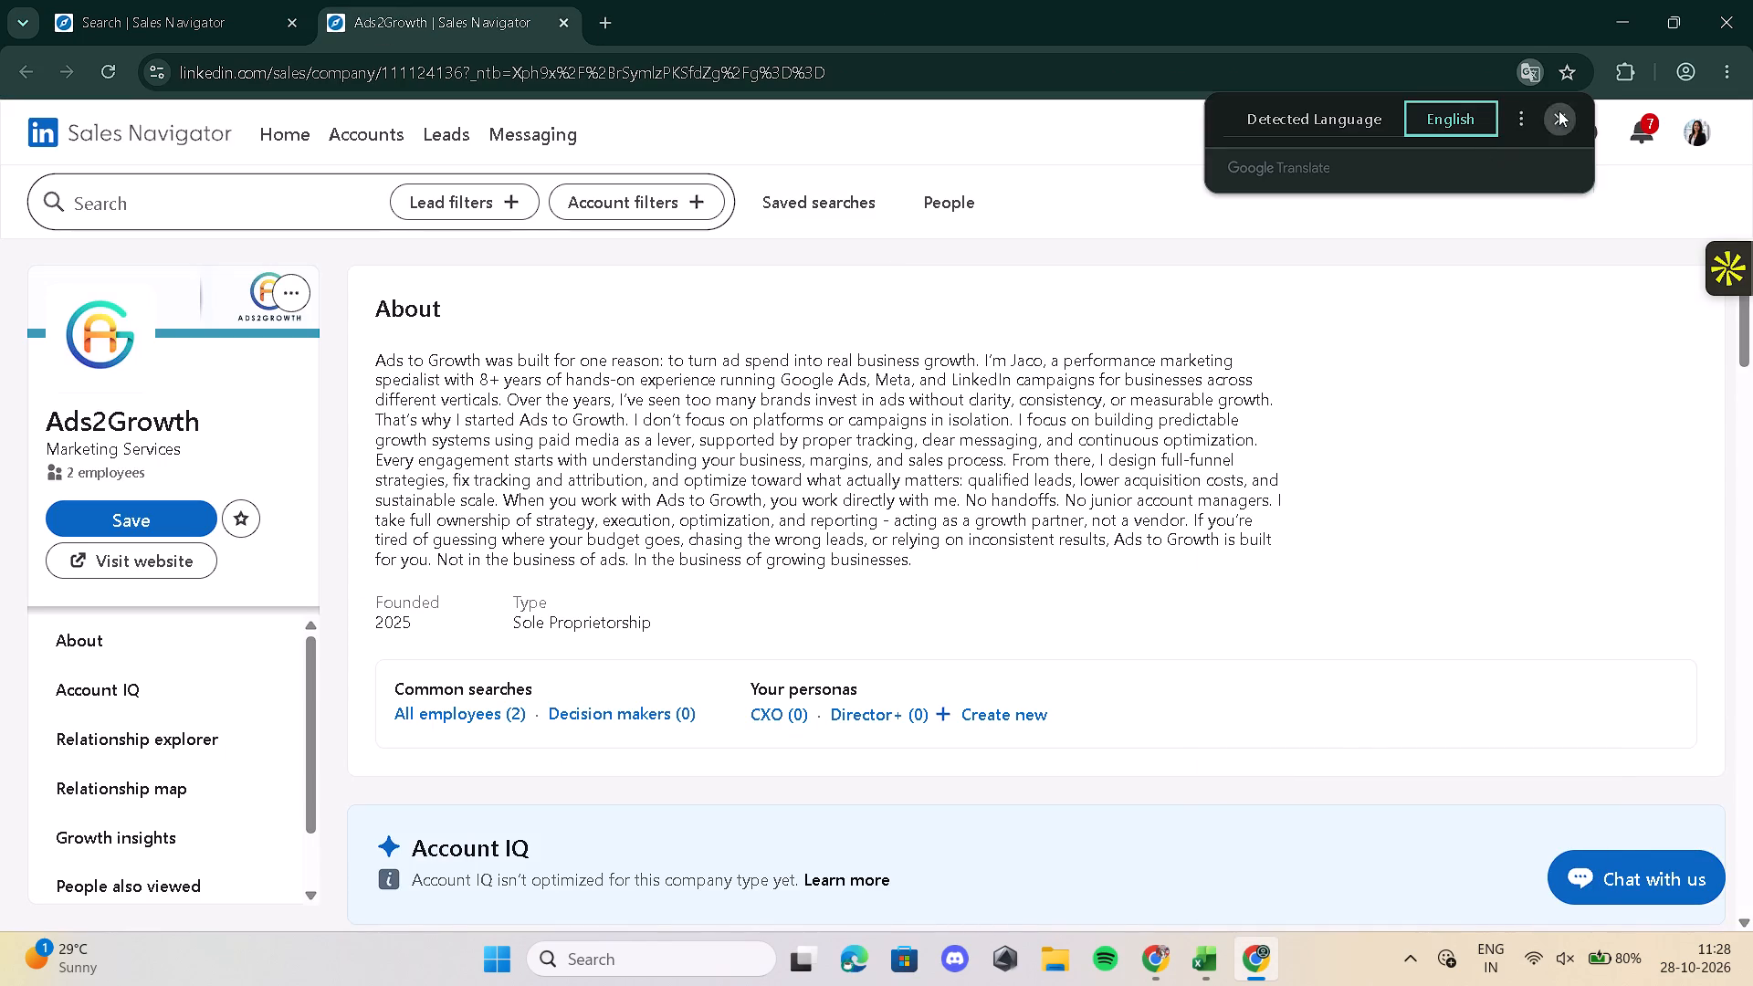
{"action": "left_click", "coordinate": [197, 0]}
{"action": "left_click", "coordinate": [434, 0]}
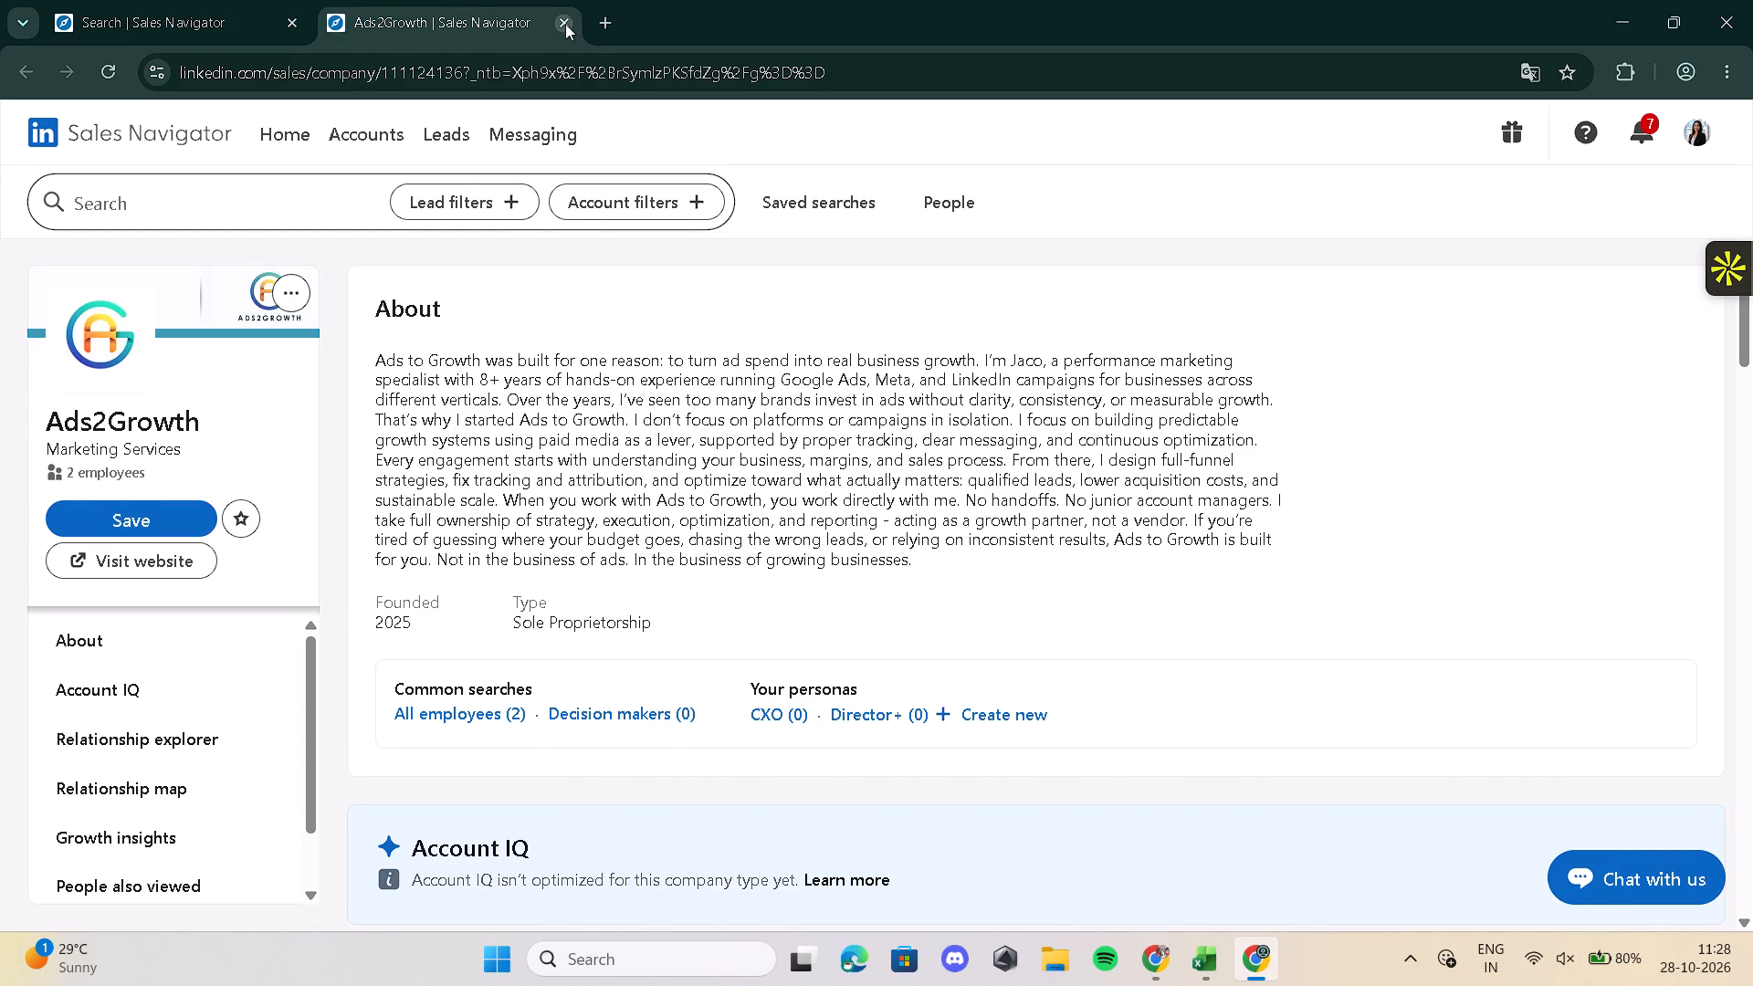
{"action": "left_click", "coordinate": [565, 24]}
Open the Ubuntu Quantum account page from the sms lead search results in a new tab and switch to it.
{"action": "left_click", "coordinate": [1098, 500]}
{"action": "scroll", "coordinate": [1098, 500], "scroll_direction": "down", "scroll_amount": 1}
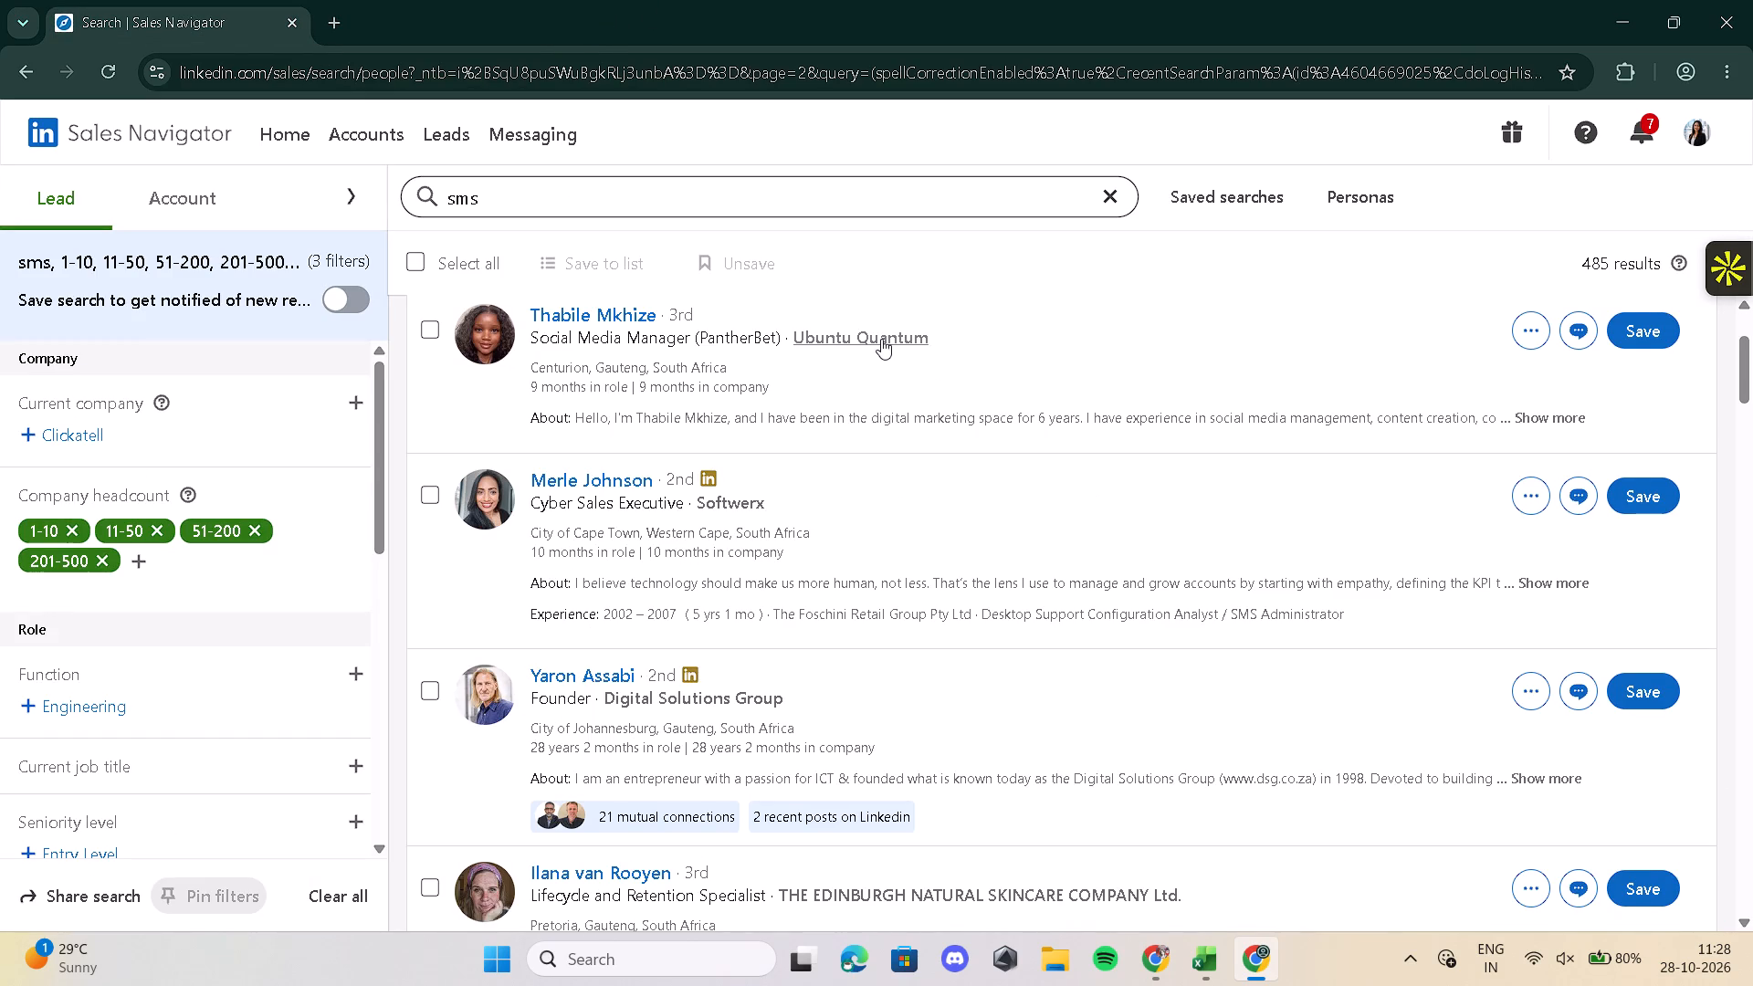
{"action": "right_click", "coordinate": [881, 339]}
{"action": "left_click", "coordinate": [1009, 375]}
{"action": "left_click", "coordinate": [423, 19]}
{"action": "left_click_drag", "start_coordinate": [202, 5], "coordinate": [210, 4]}
{"action": "left_click", "coordinate": [433, 7]}
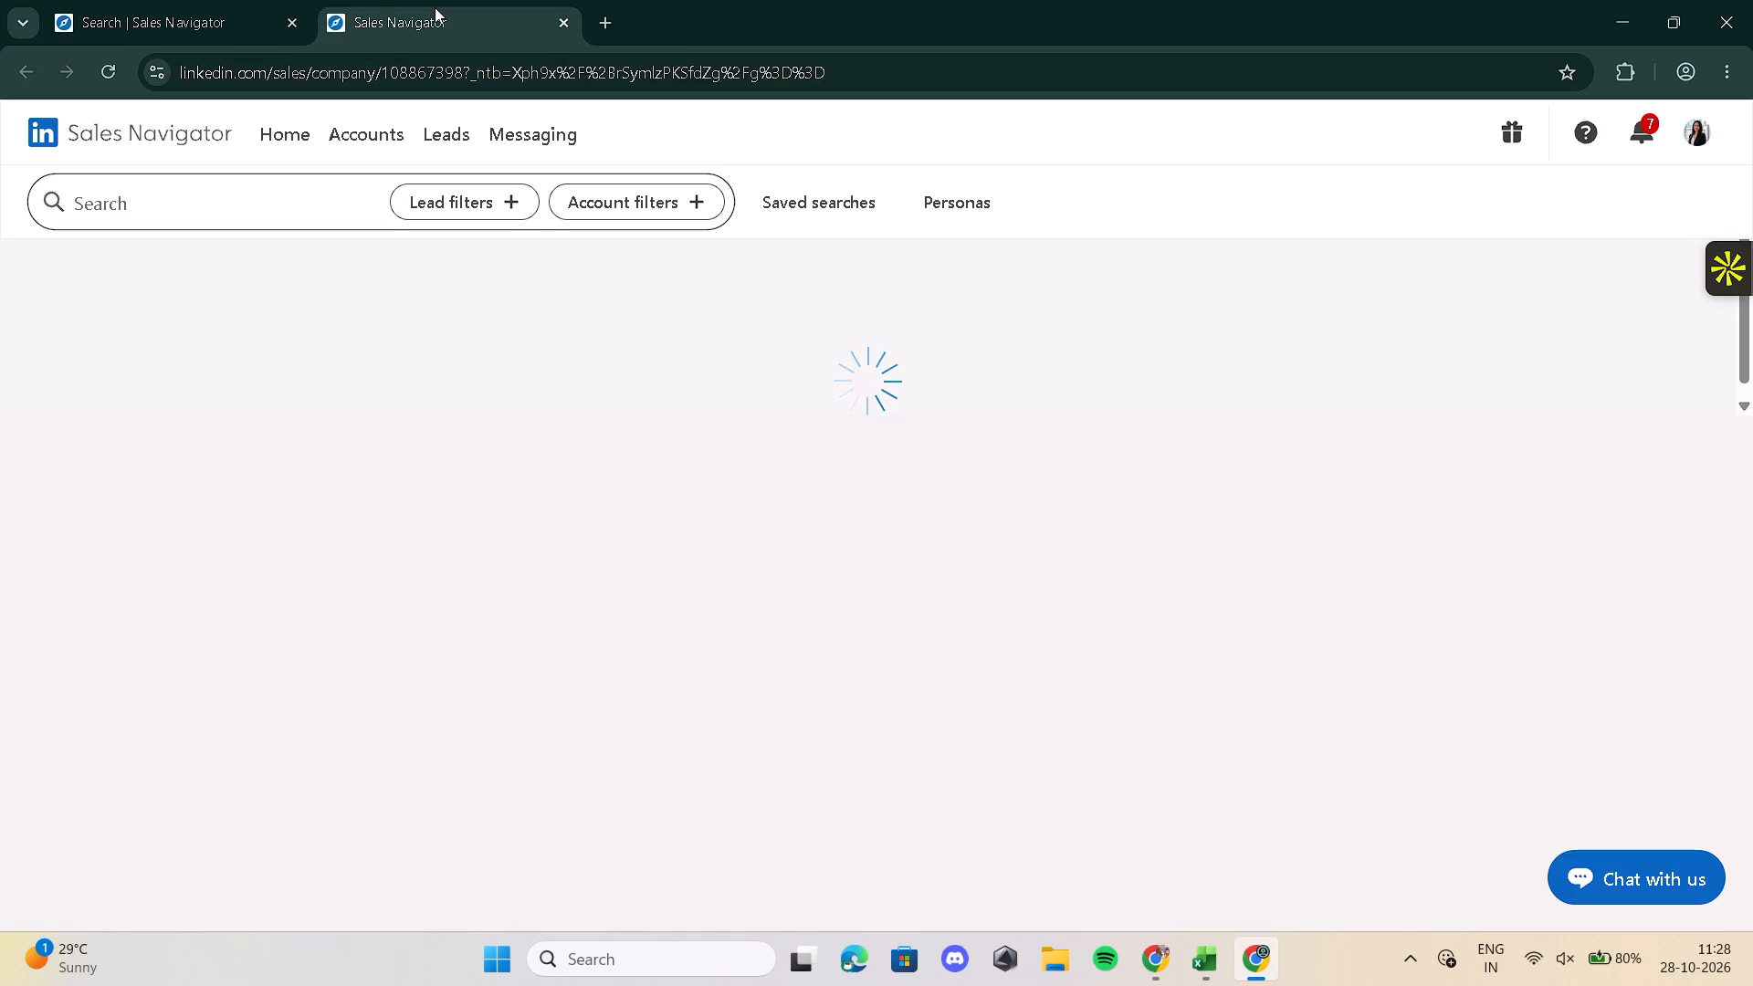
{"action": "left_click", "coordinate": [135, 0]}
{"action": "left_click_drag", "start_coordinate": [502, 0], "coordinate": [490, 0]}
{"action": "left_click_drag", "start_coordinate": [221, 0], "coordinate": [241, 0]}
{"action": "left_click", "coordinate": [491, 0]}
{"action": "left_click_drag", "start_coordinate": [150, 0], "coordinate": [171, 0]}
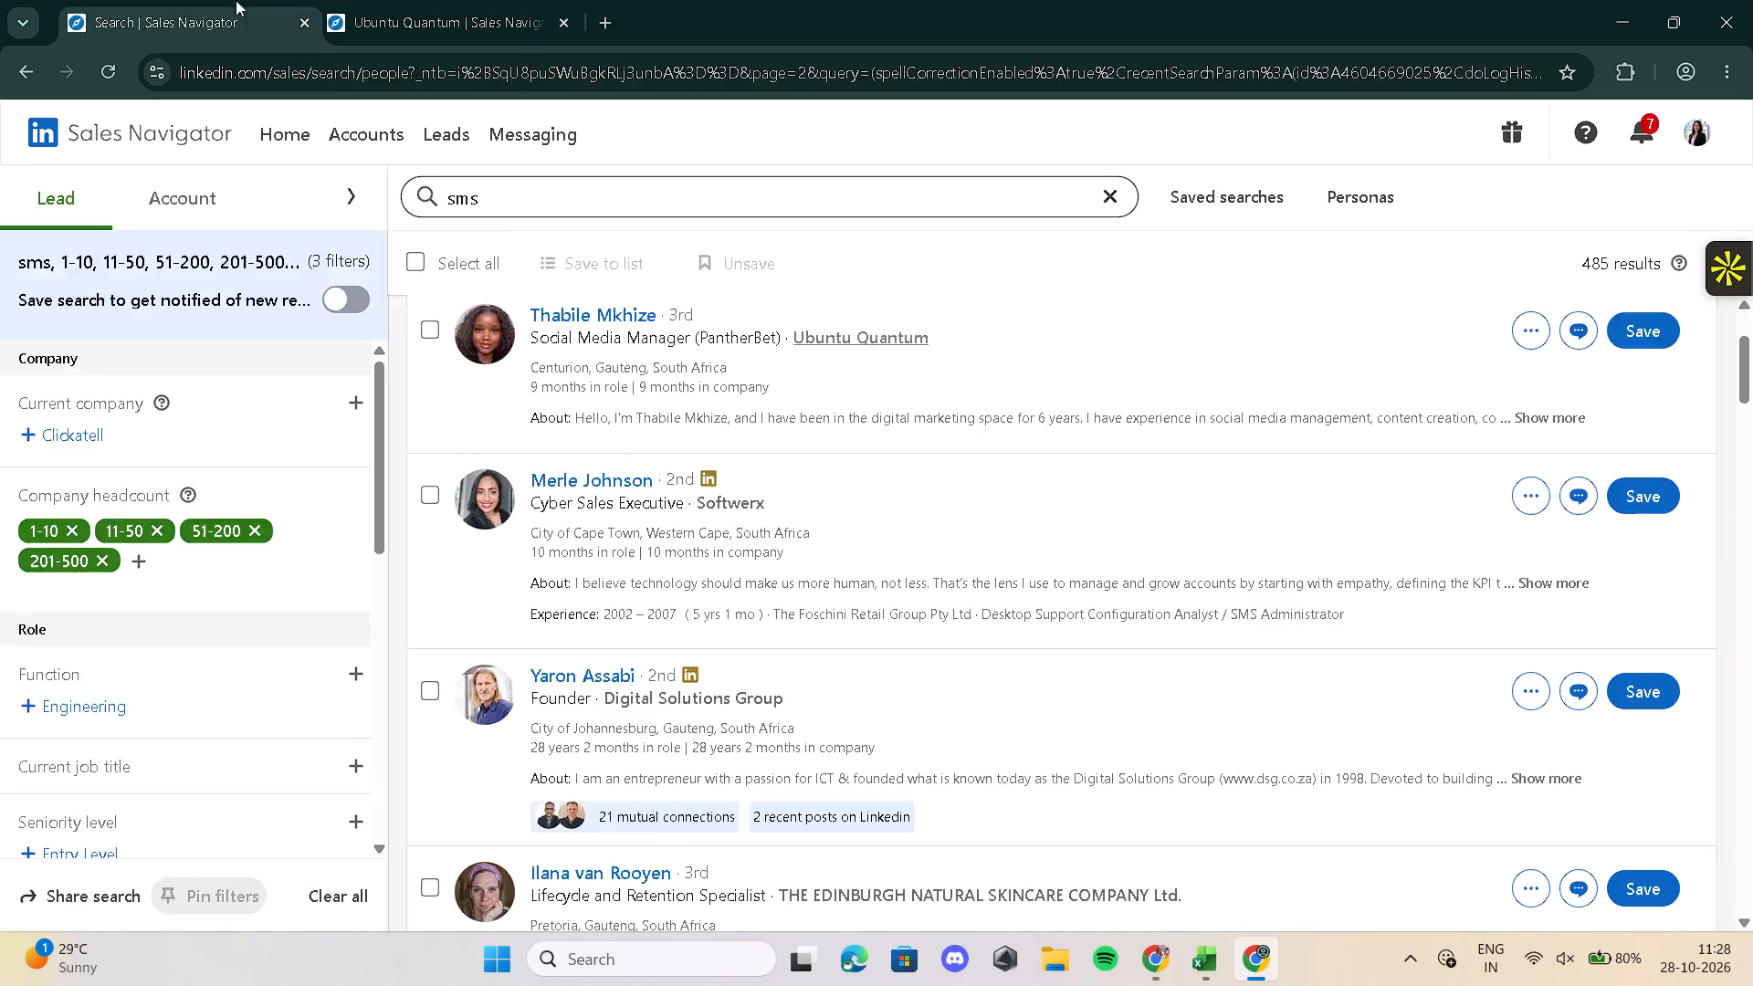
Open Ubuntu Quantum's LinkedIn company page from its Sales Navigator account page.
{"action": "left_click", "coordinate": [508, 0]}
{"action": "left_click", "coordinate": [295, 295]}
{"action": "left_click", "coordinate": [314, 379]}
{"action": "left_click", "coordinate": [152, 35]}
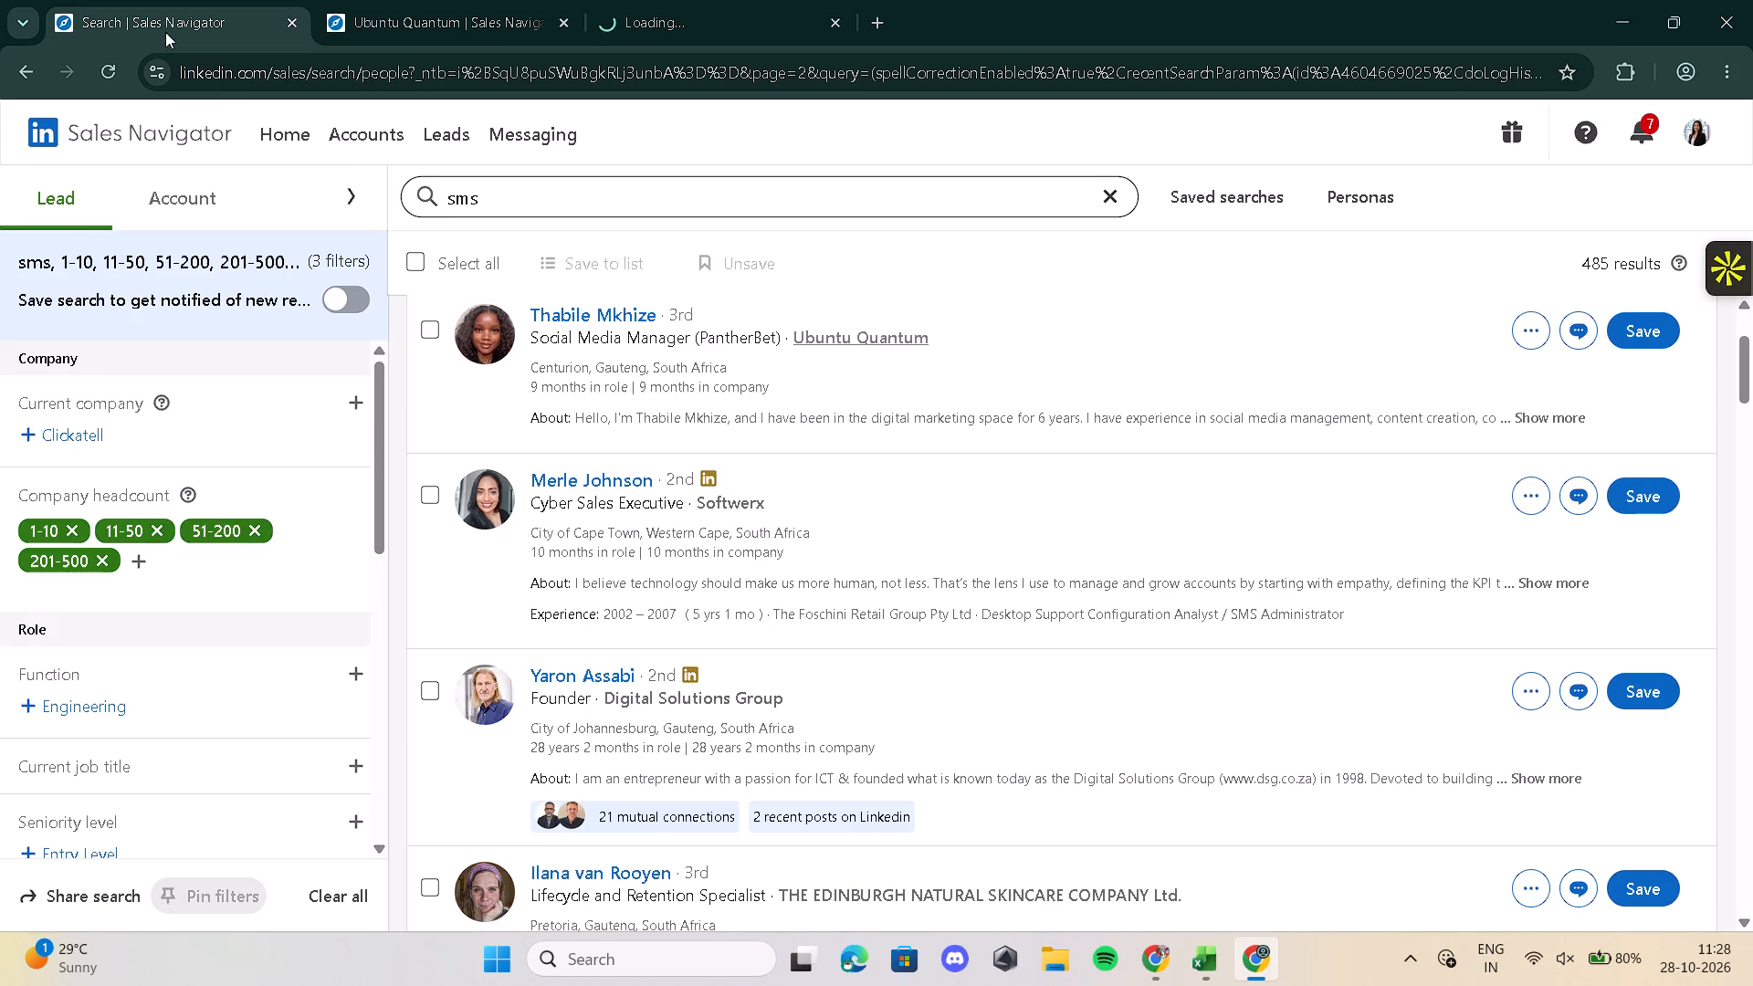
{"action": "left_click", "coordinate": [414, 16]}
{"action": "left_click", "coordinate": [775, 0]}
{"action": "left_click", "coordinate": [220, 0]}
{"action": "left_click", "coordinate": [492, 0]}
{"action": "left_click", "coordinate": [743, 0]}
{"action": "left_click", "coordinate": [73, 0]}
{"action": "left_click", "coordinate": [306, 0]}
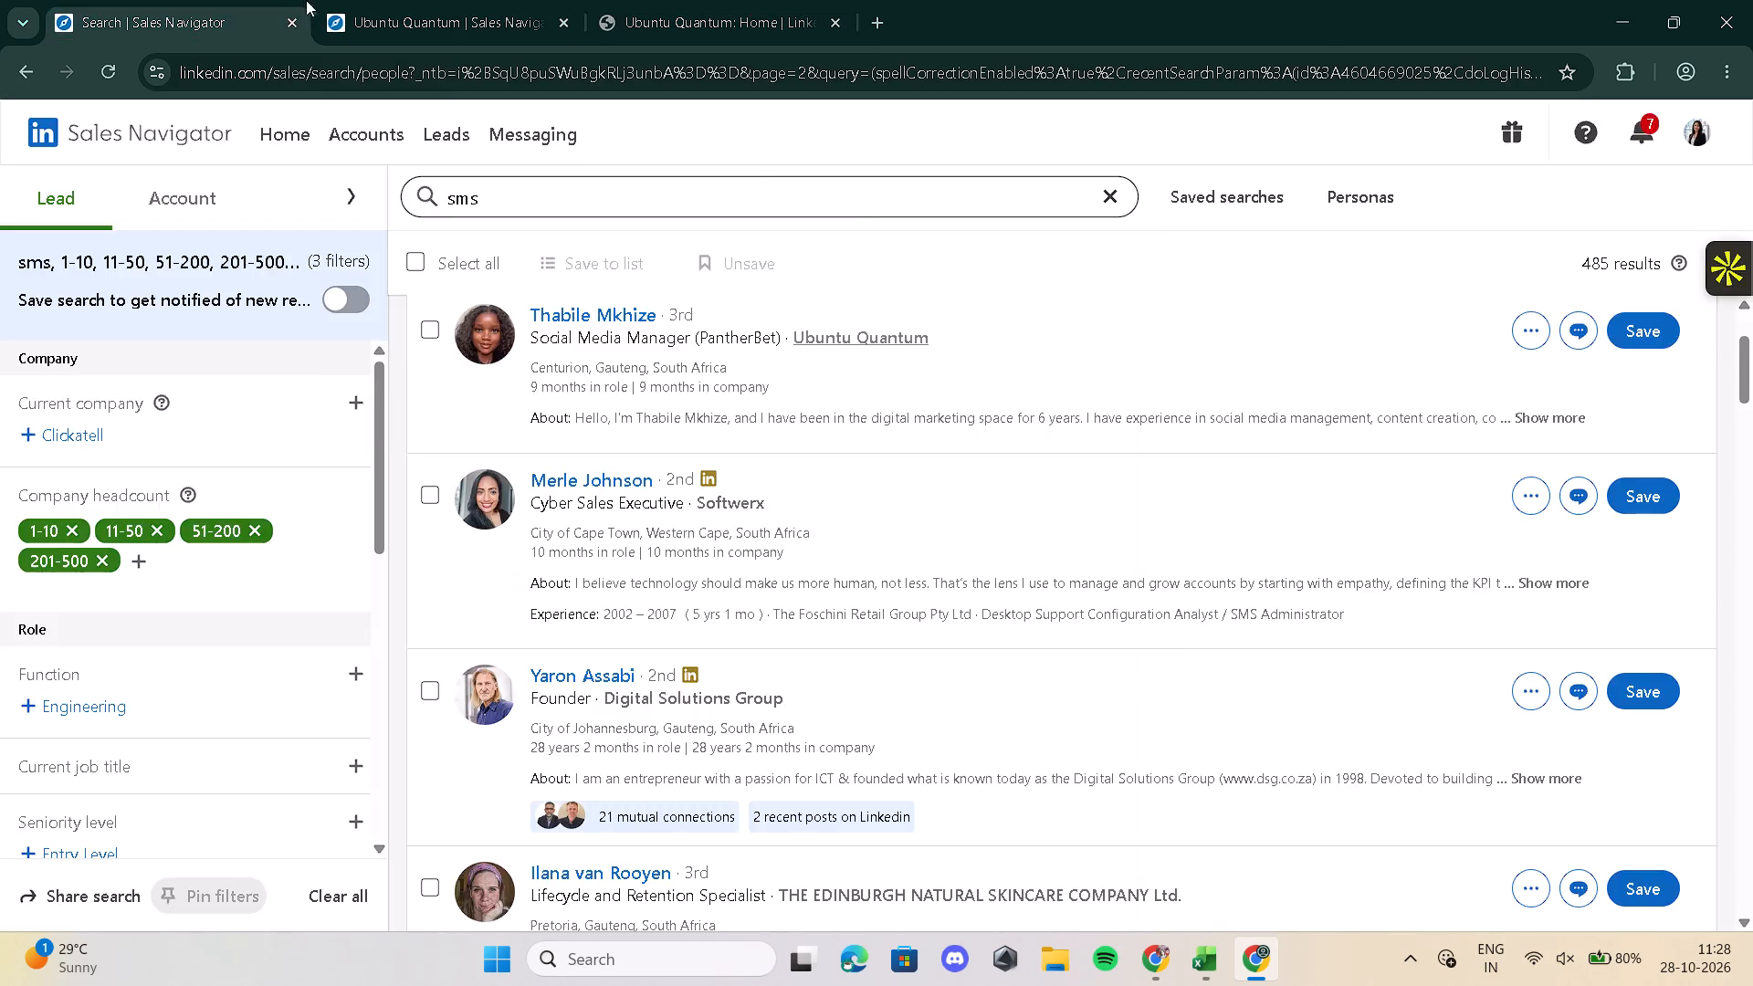
Read the About section of Ubuntu Quantum's LinkedIn company page, closing it and the account page when done.
{"action": "left_click", "coordinate": [650, 0]}
{"action": "scroll", "coordinate": [408, 625], "scroll_direction": "down", "scroll_amount": 2}
{"action": "left_click", "coordinate": [357, 666]}
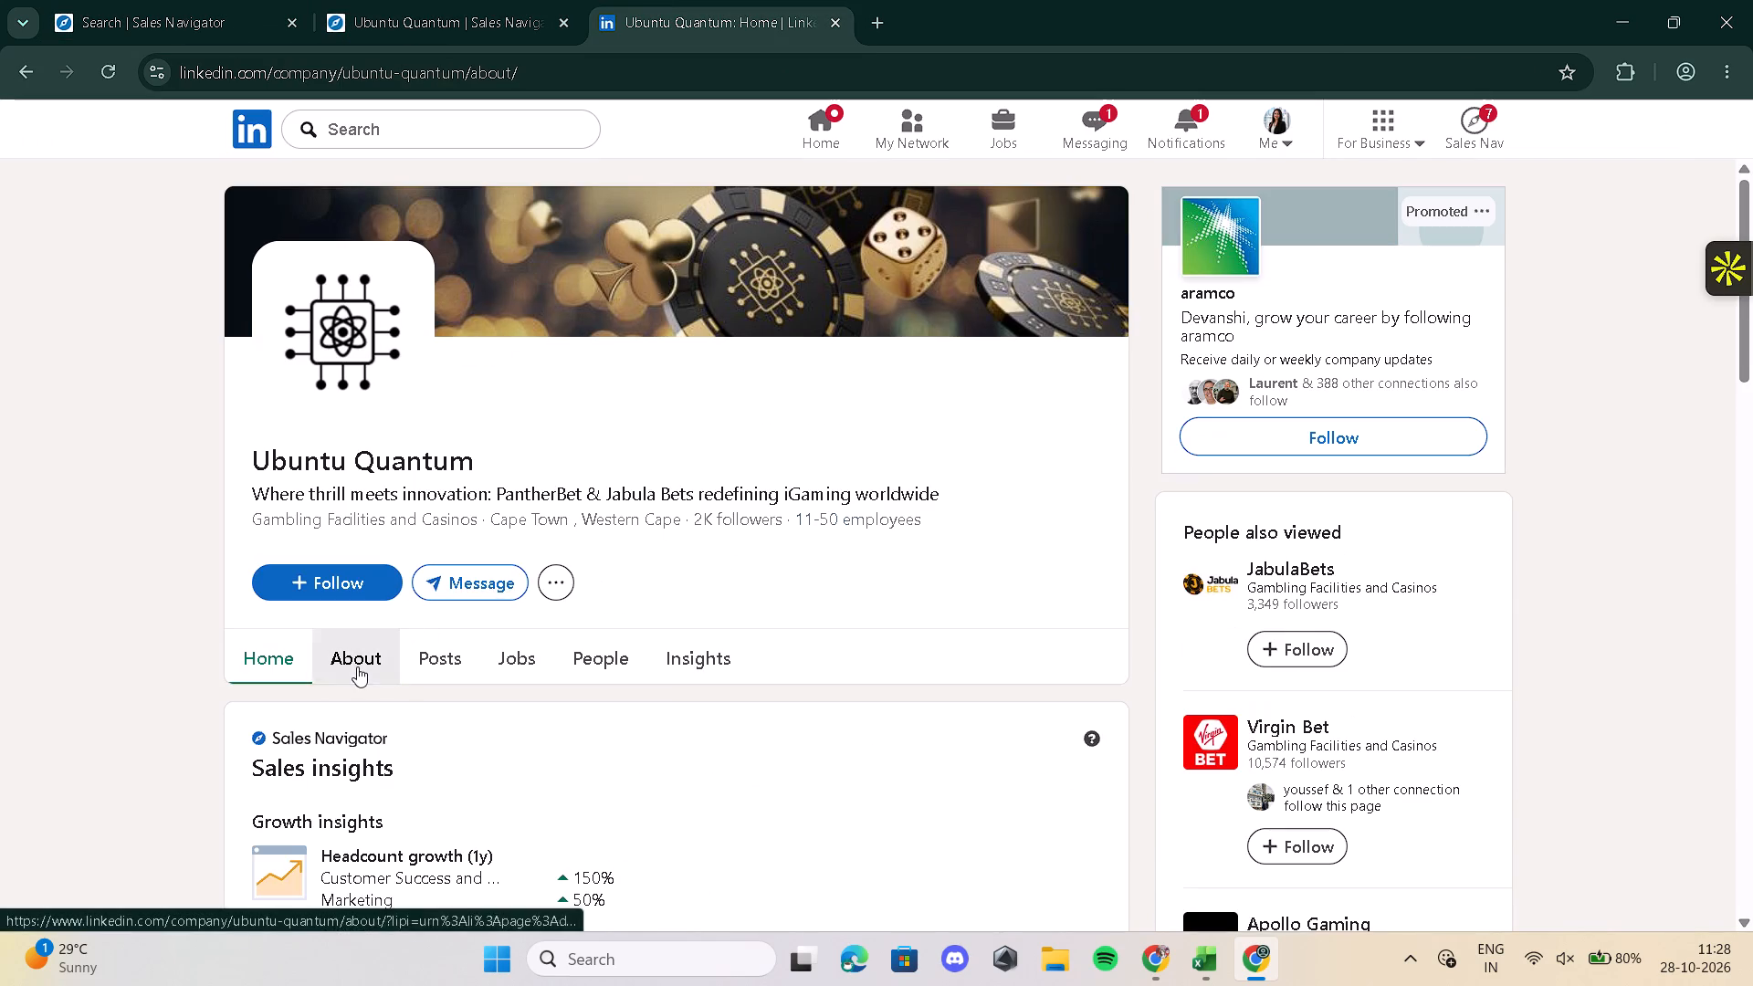
{"action": "scroll", "coordinate": [510, 668], "scroll_direction": "down", "scroll_amount": 3}
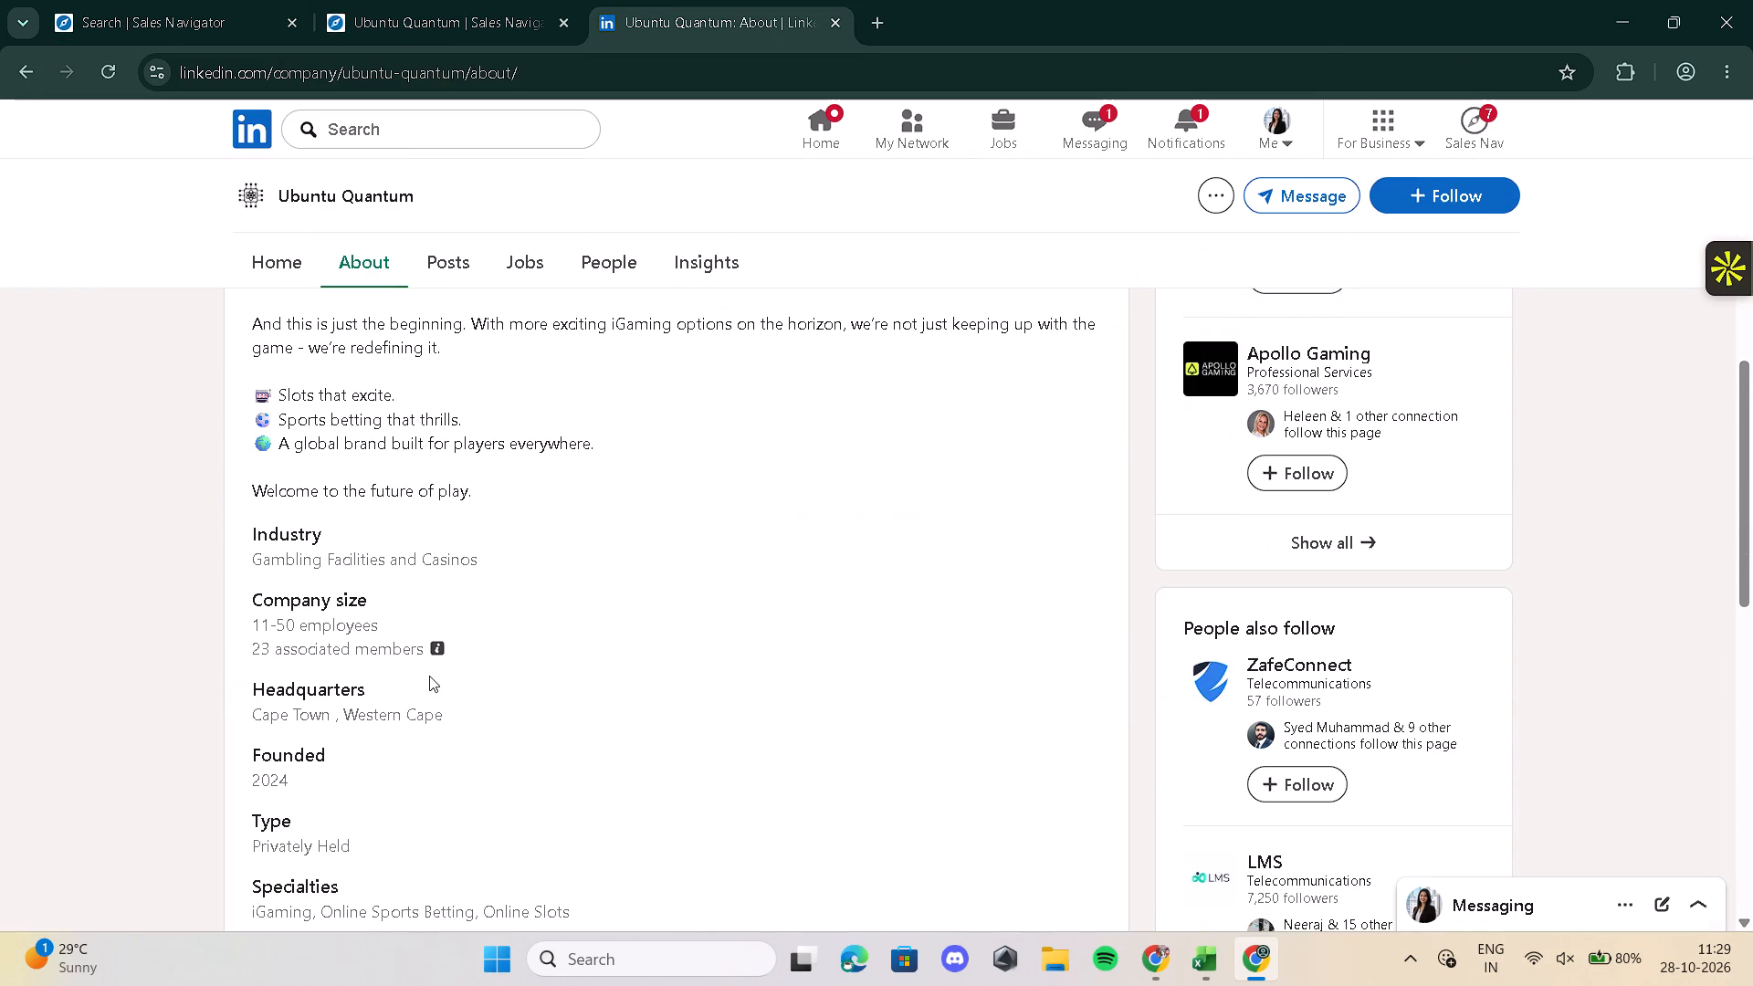
{"action": "double_click", "coordinate": [846, 30]}
{"action": "left_click", "coordinate": [837, 26]}
{"action": "left_click", "coordinate": [567, 28]}
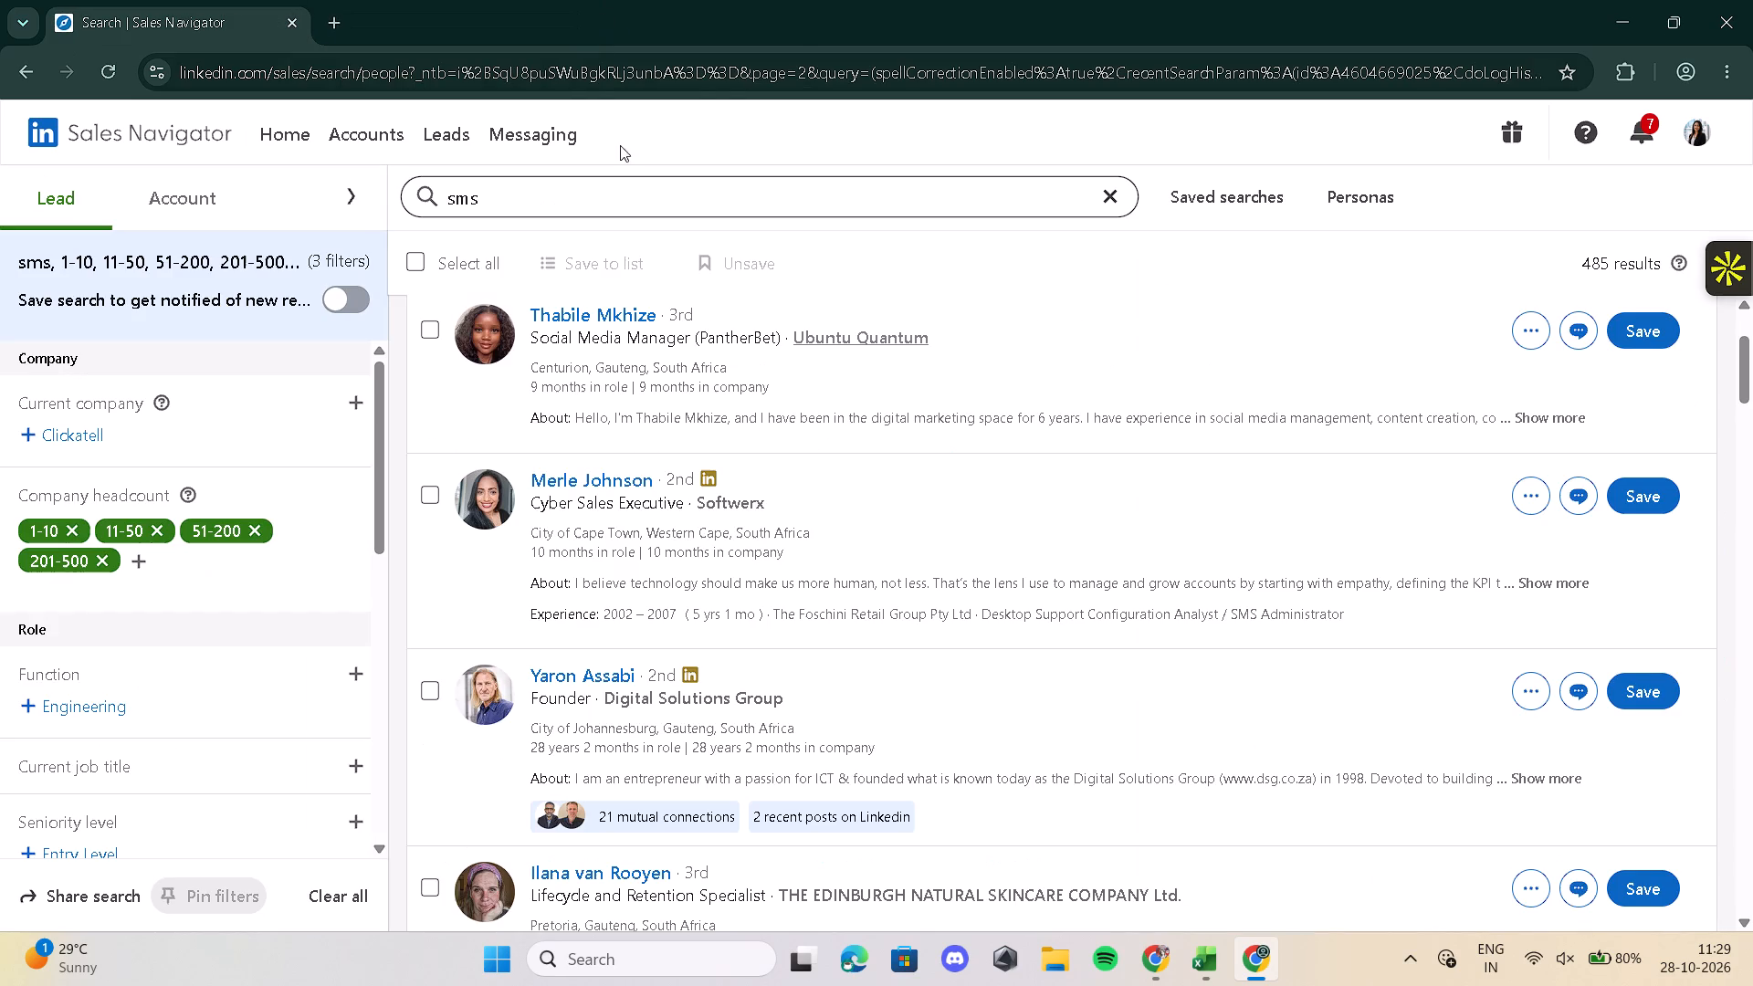
Open the Softwerx account page from the sms lead search results in a new tab and switch to it.
{"action": "left_click", "coordinate": [1057, 368]}
{"action": "scroll", "coordinate": [1057, 368], "scroll_direction": "down", "scroll_amount": 1}
{"action": "right_click", "coordinate": [741, 319]}
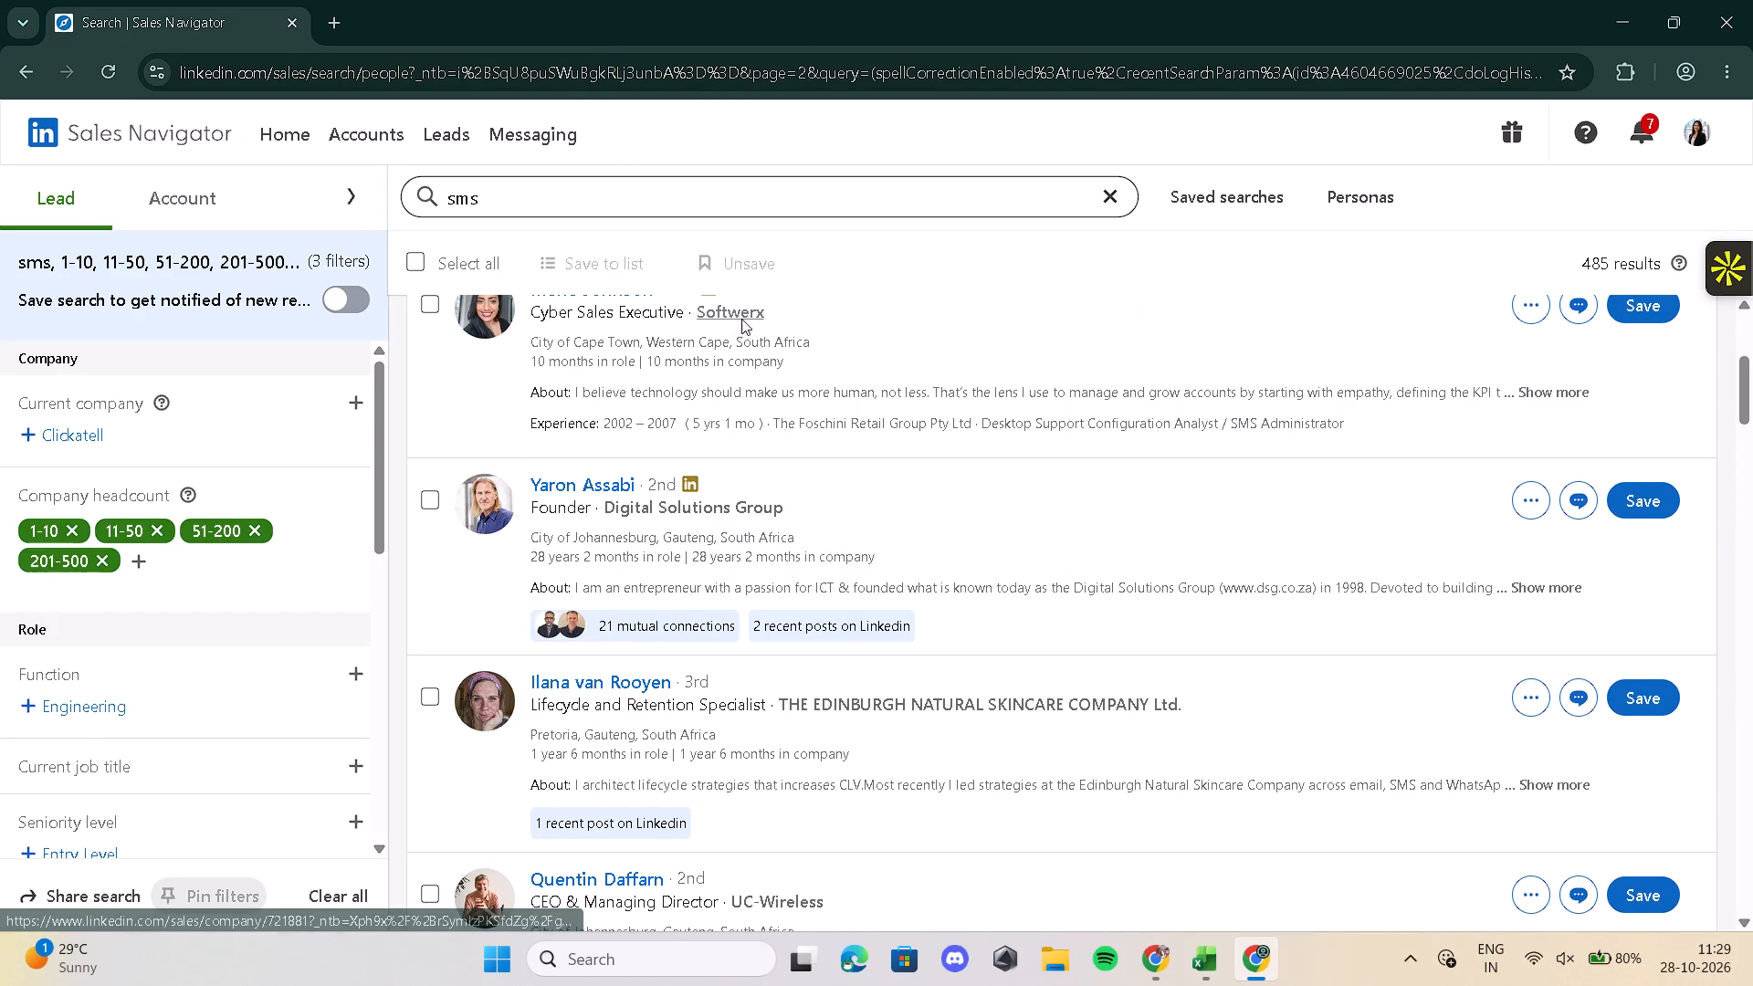
{"action": "left_click", "coordinate": [877, 349]}
{"action": "left_click", "coordinate": [477, 25]}
{"action": "left_click", "coordinate": [173, 0]}
{"action": "left_click", "coordinate": [389, 1]}
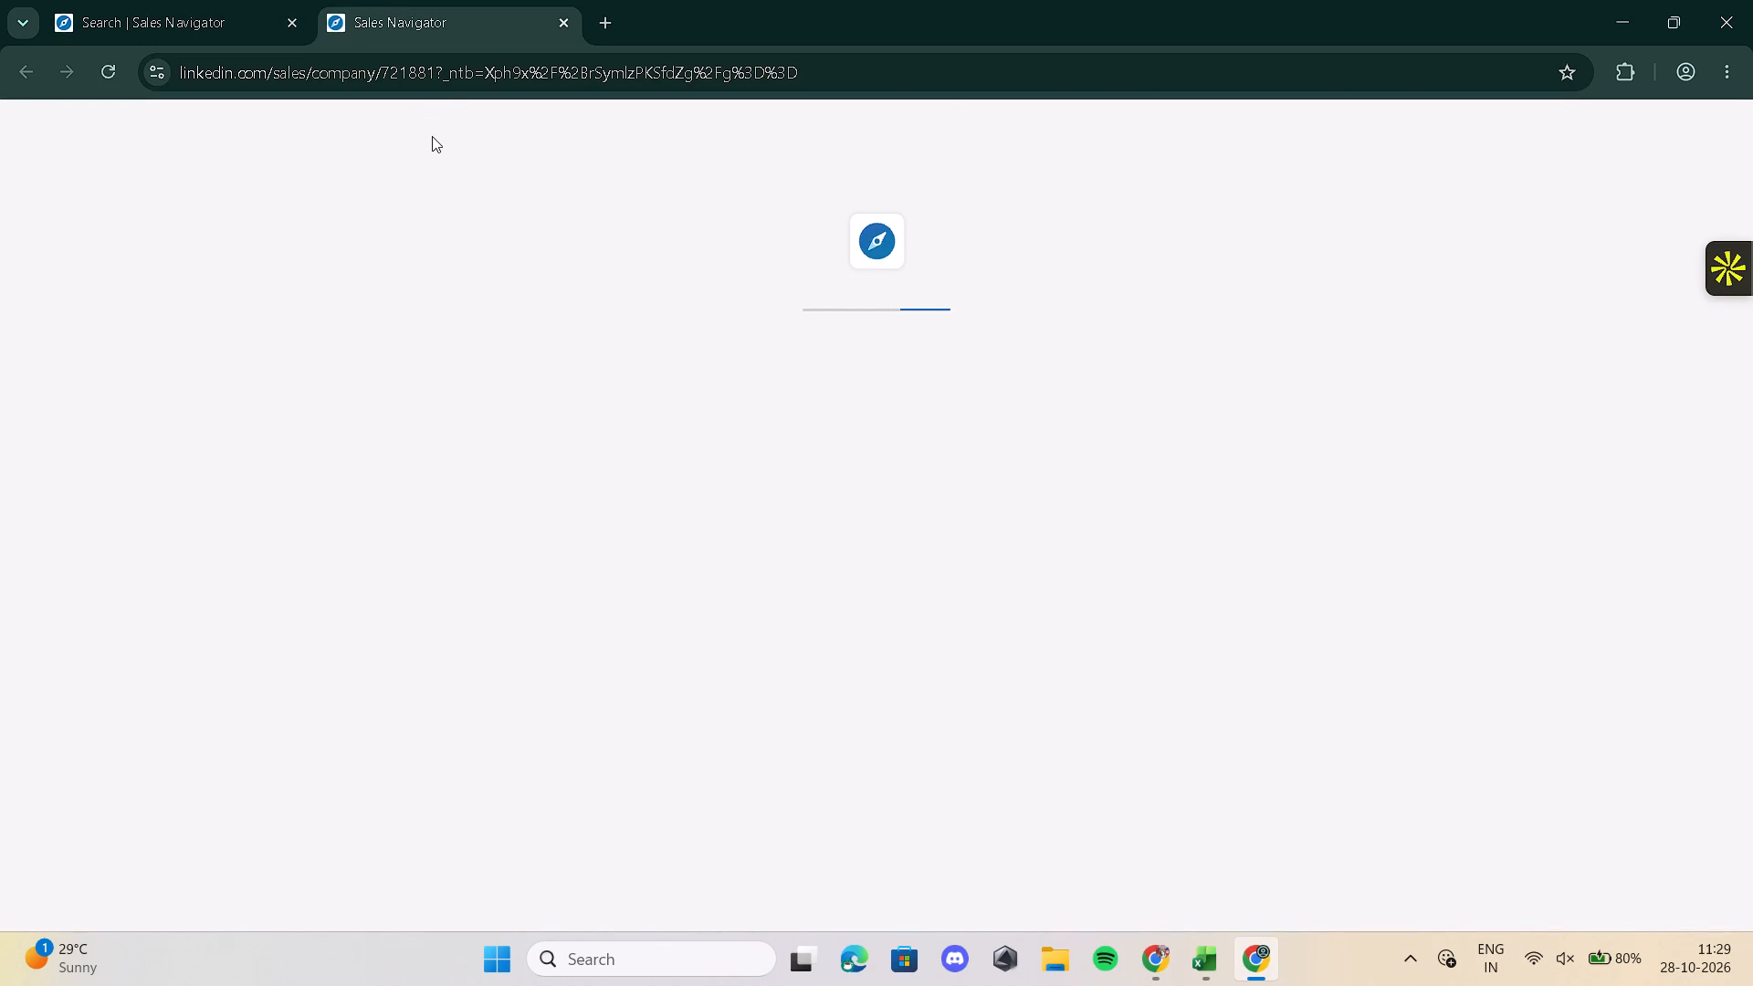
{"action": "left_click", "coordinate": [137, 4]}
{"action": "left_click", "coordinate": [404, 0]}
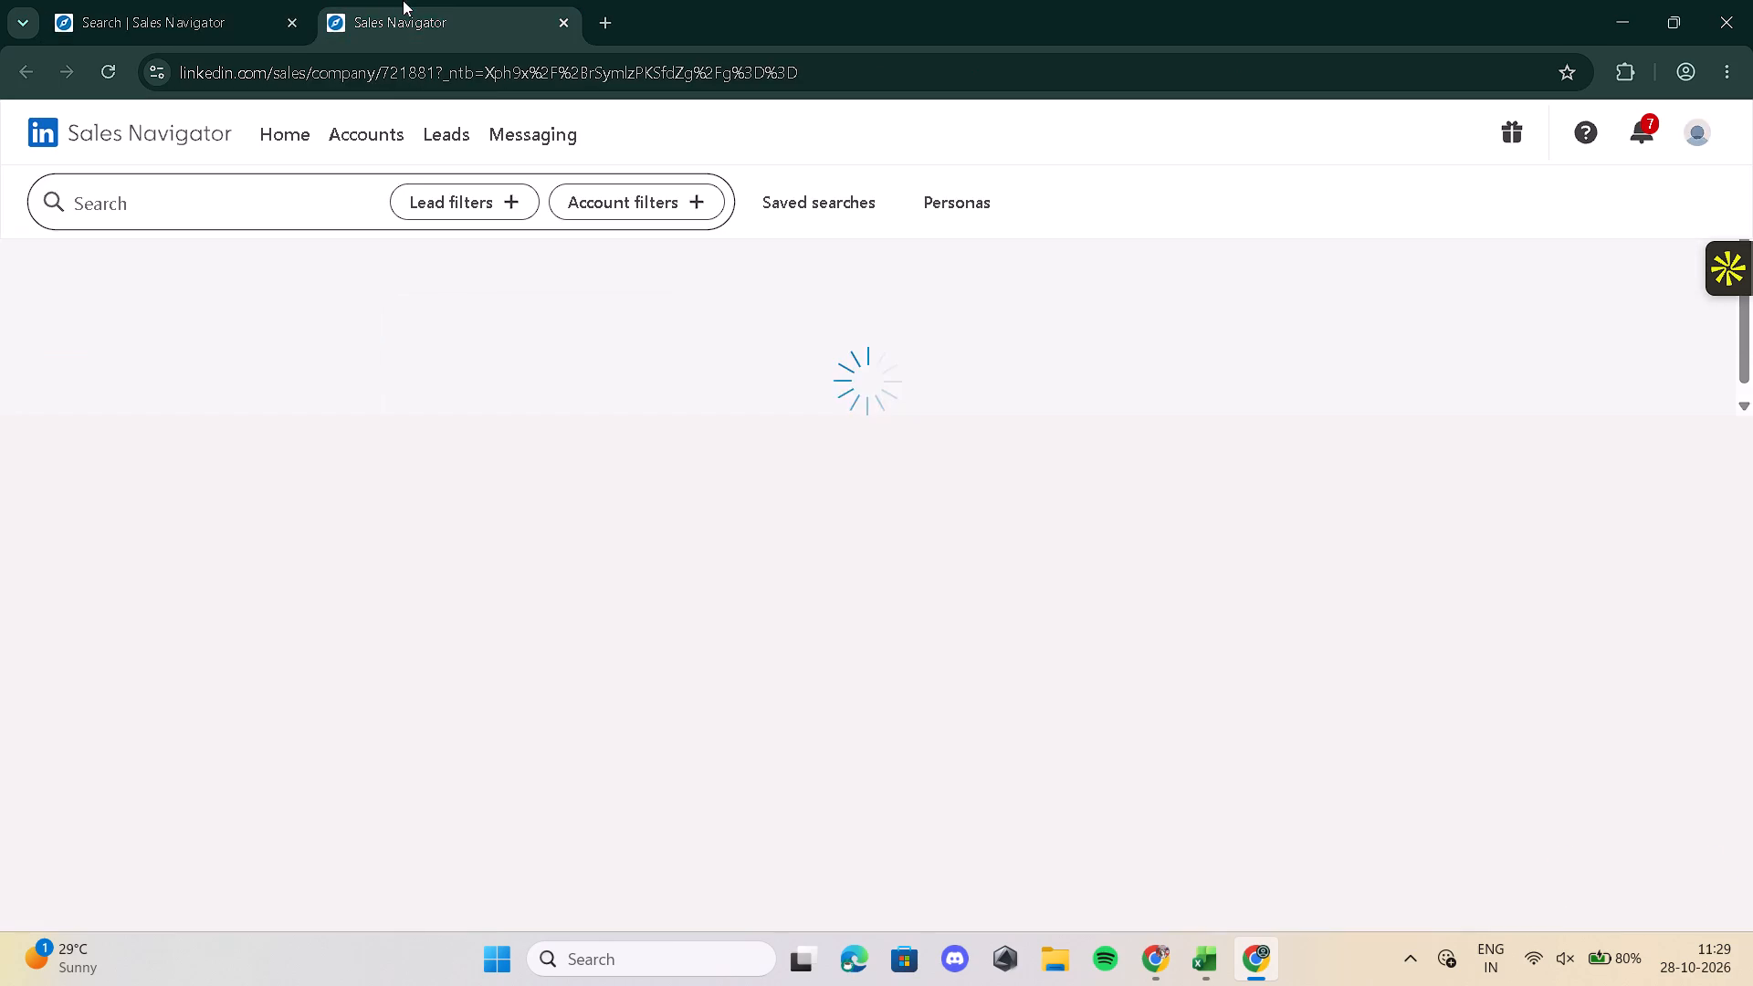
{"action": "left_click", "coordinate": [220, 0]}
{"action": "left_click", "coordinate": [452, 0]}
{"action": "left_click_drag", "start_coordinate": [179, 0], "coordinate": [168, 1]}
Open the Softwerx company website from its account page in a new tab.
{"action": "left_click", "coordinate": [480, 1]}
{"action": "right_click", "coordinate": [189, 620]}
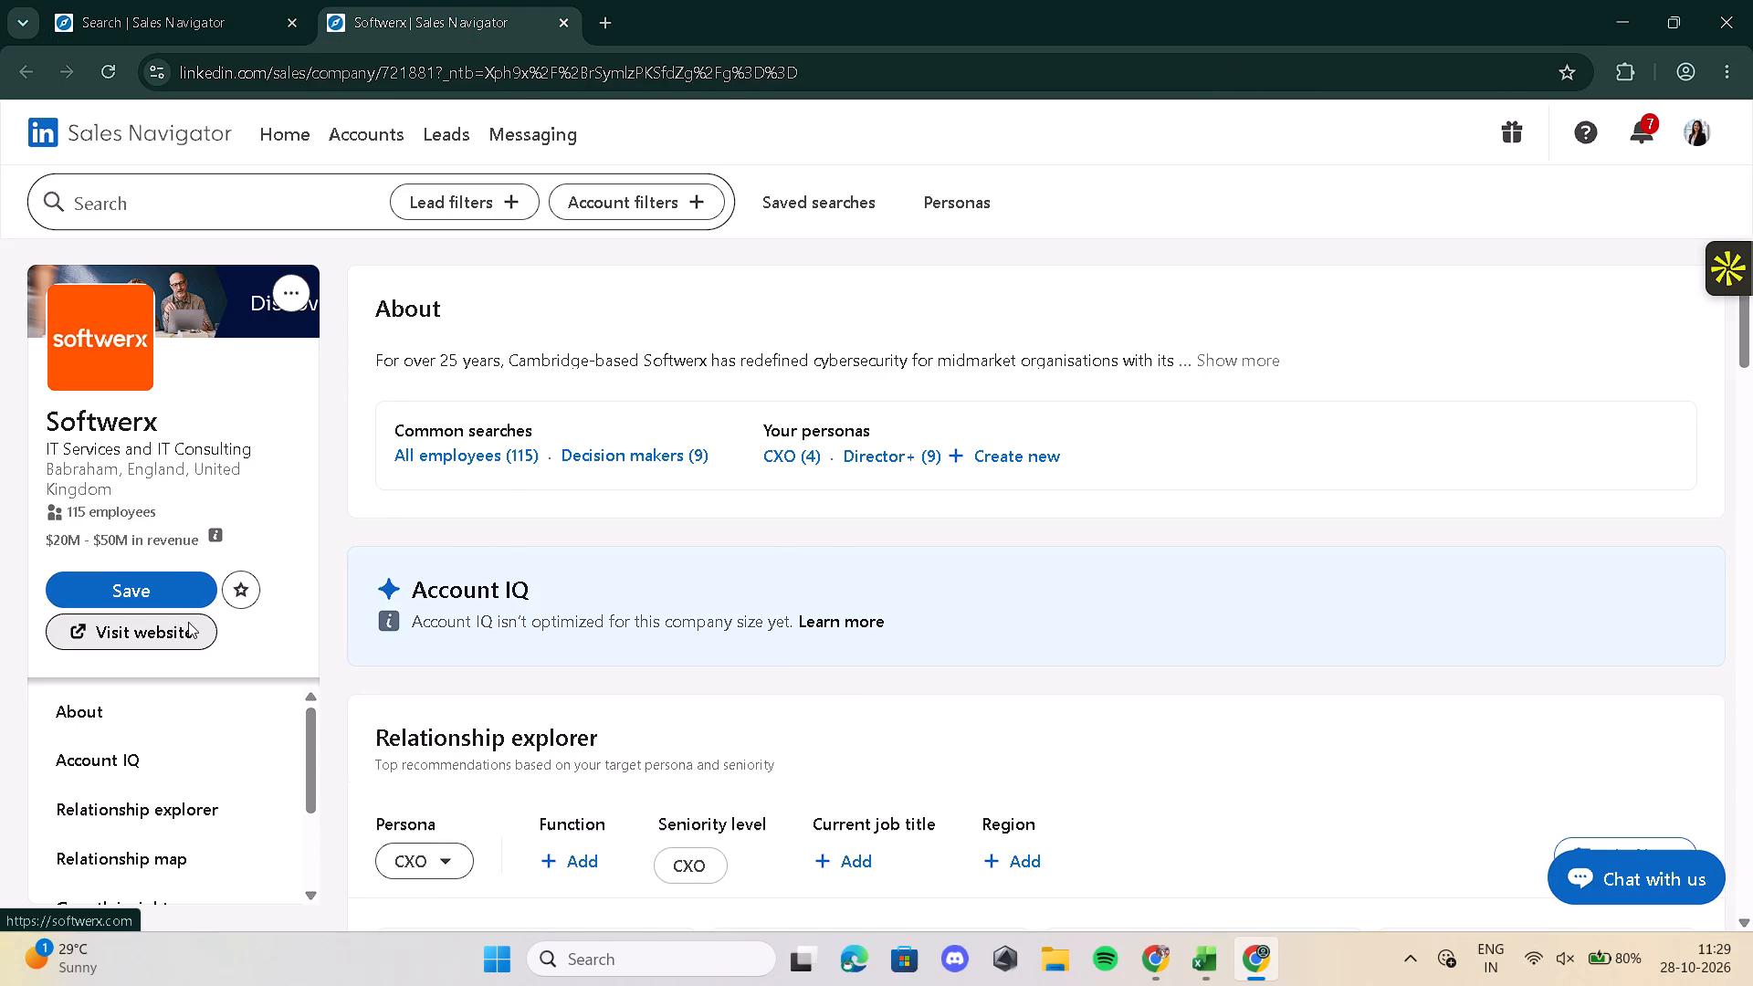
{"action": "left_click", "coordinate": [328, 330]}
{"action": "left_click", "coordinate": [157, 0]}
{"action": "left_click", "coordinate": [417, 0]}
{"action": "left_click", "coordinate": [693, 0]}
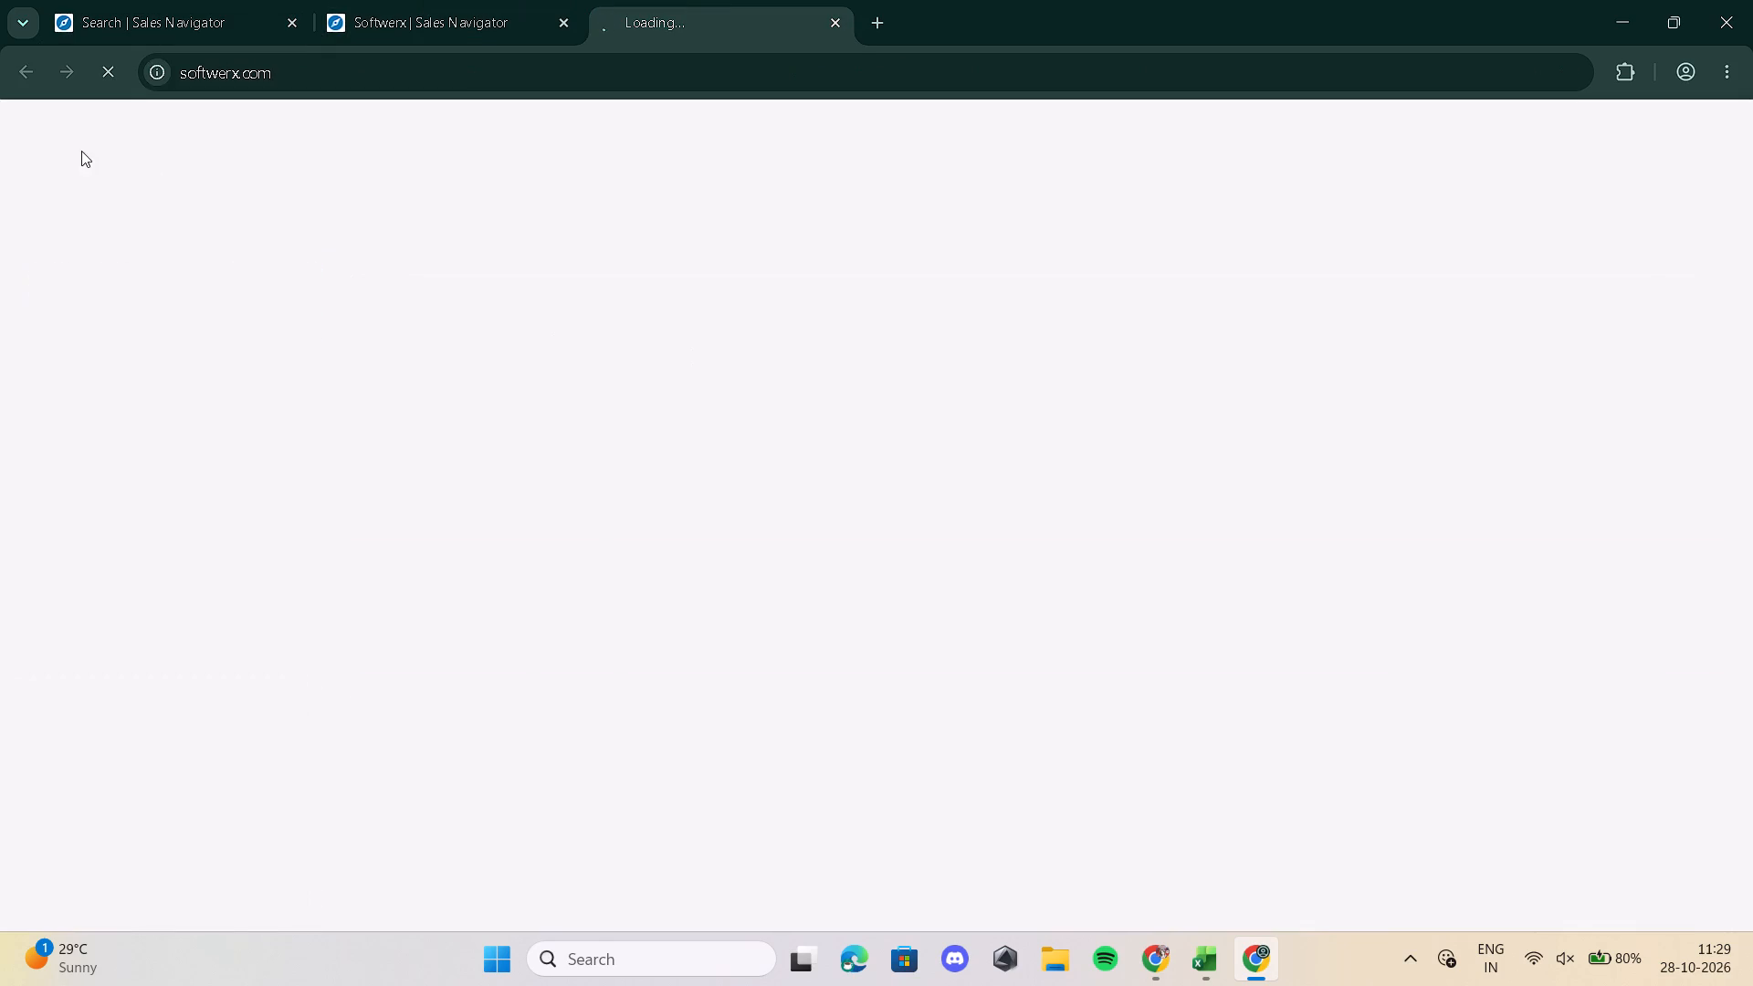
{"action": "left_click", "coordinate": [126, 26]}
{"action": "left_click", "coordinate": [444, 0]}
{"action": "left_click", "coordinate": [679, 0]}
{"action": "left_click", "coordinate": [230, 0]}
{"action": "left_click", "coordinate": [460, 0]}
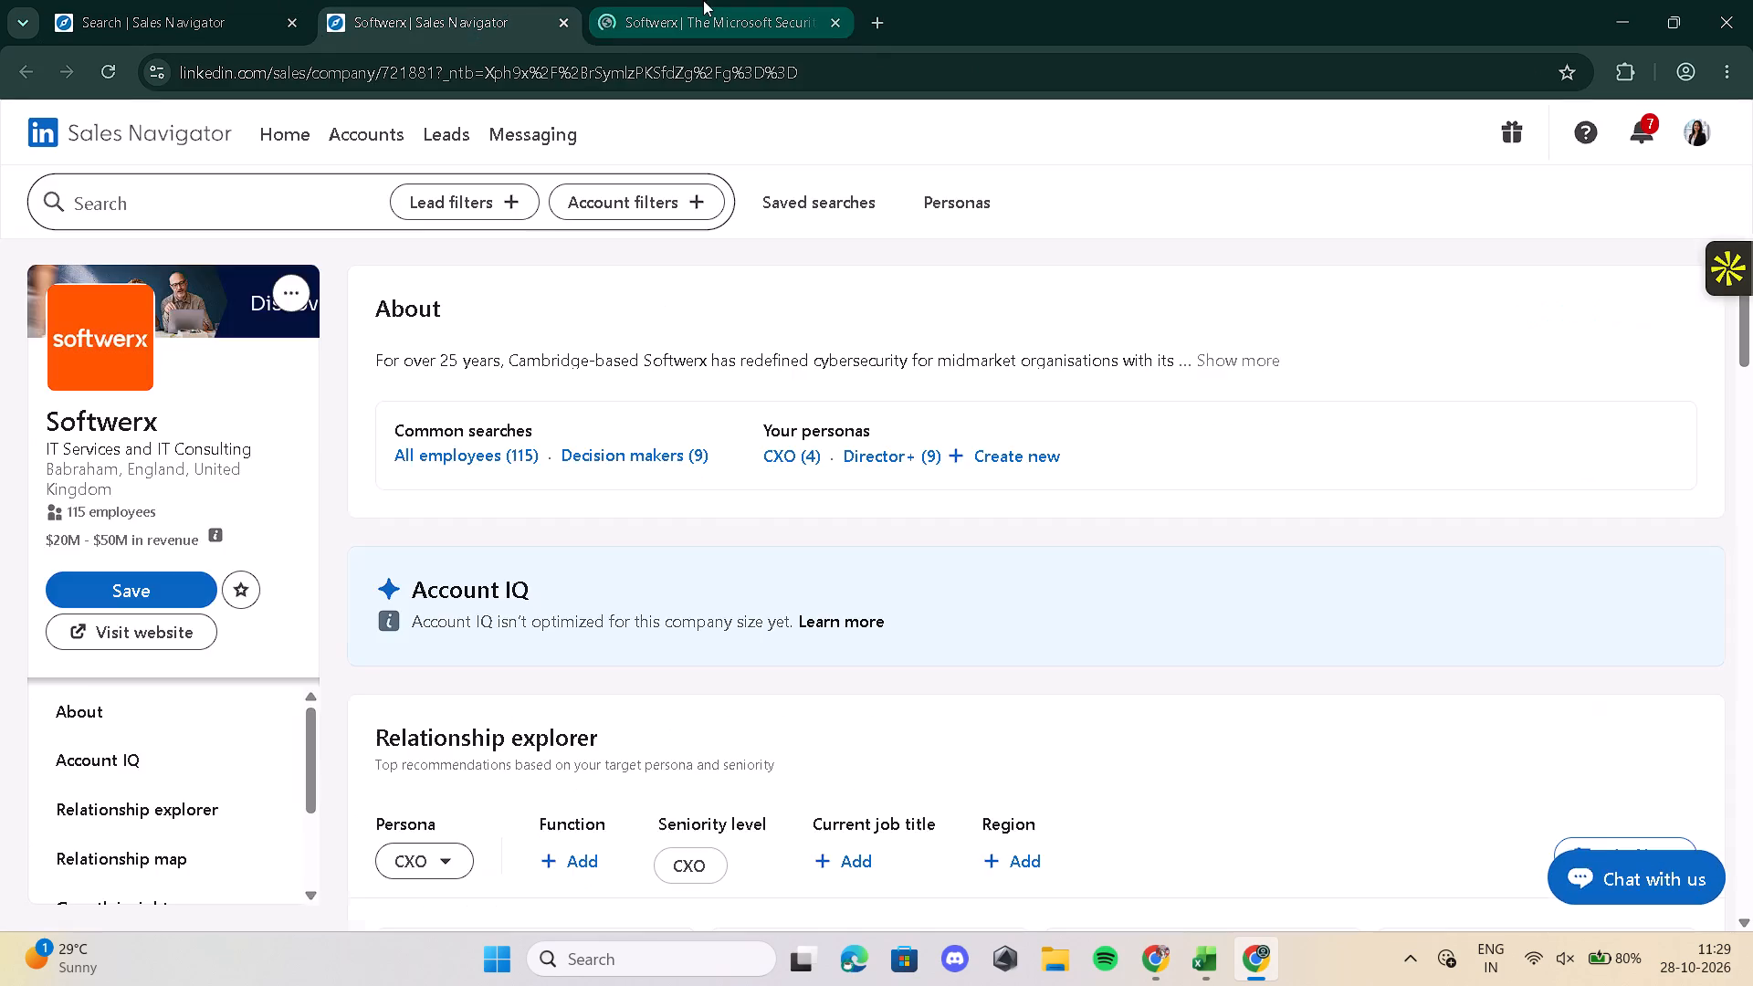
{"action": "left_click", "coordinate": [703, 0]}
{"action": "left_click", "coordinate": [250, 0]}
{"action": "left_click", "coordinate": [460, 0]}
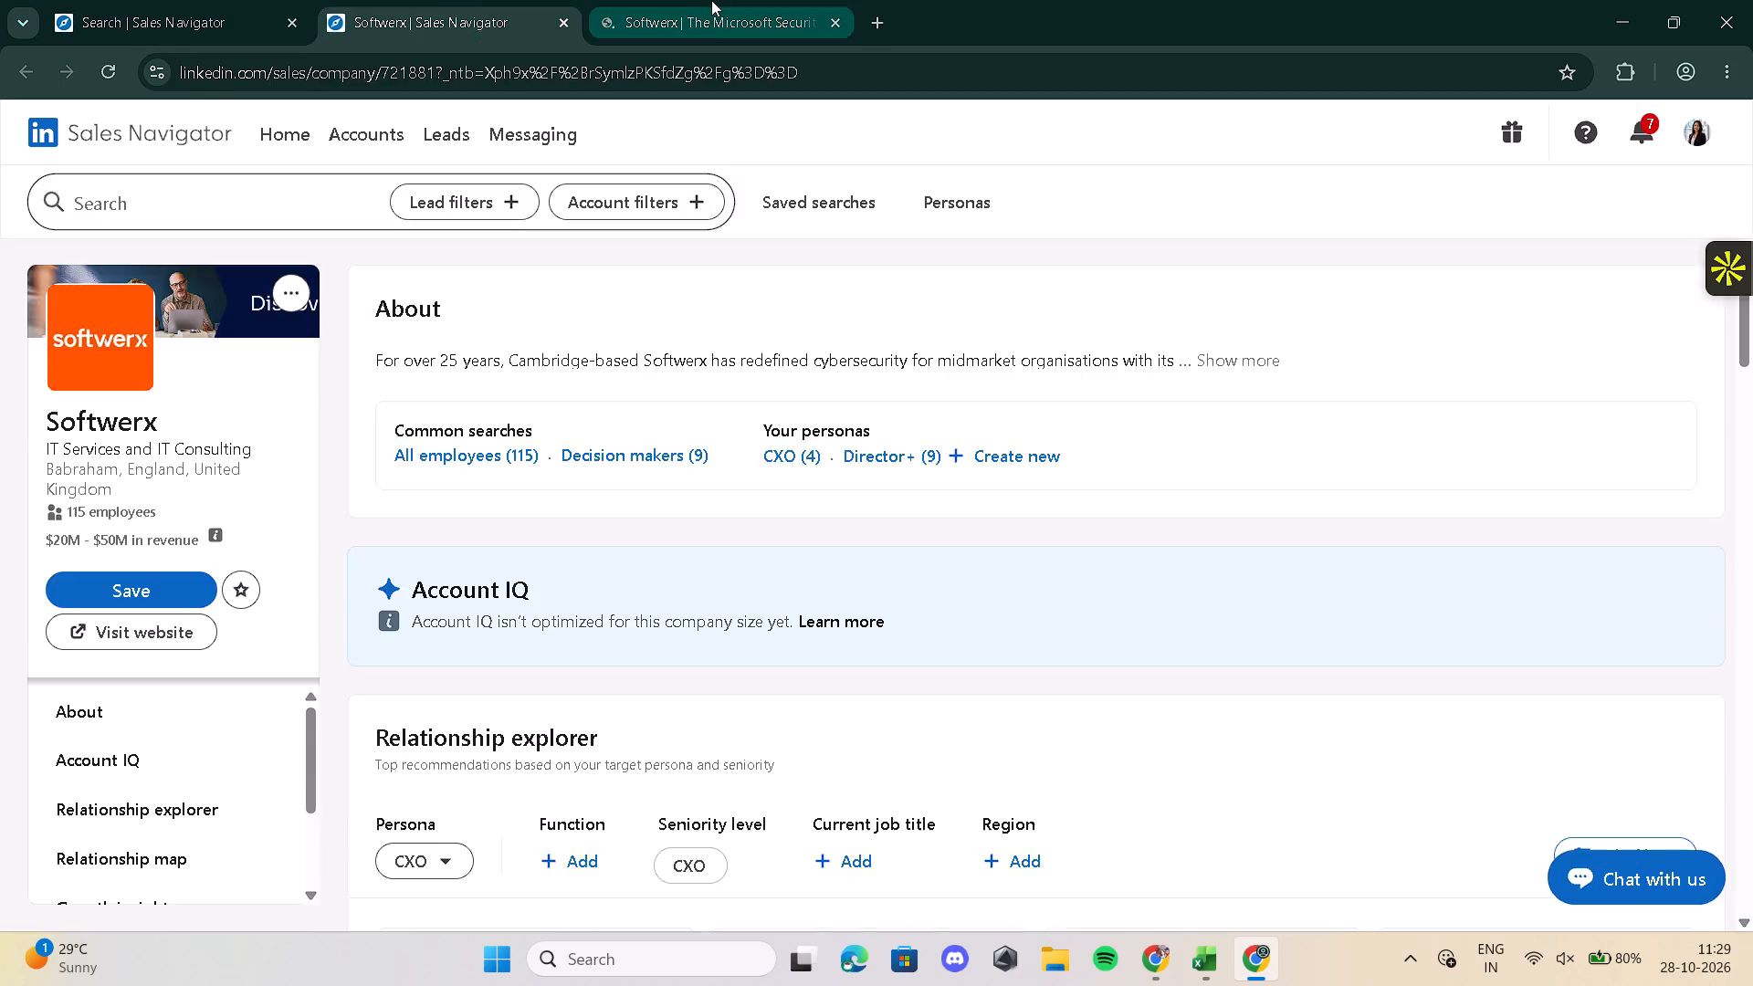
Review the core and partner services listed on the Softwerx website and close the website.
{"action": "left_click", "coordinate": [711, 0]}
{"action": "left_click", "coordinate": [925, 419]}
{"action": "left_click", "coordinate": [1550, 805]}
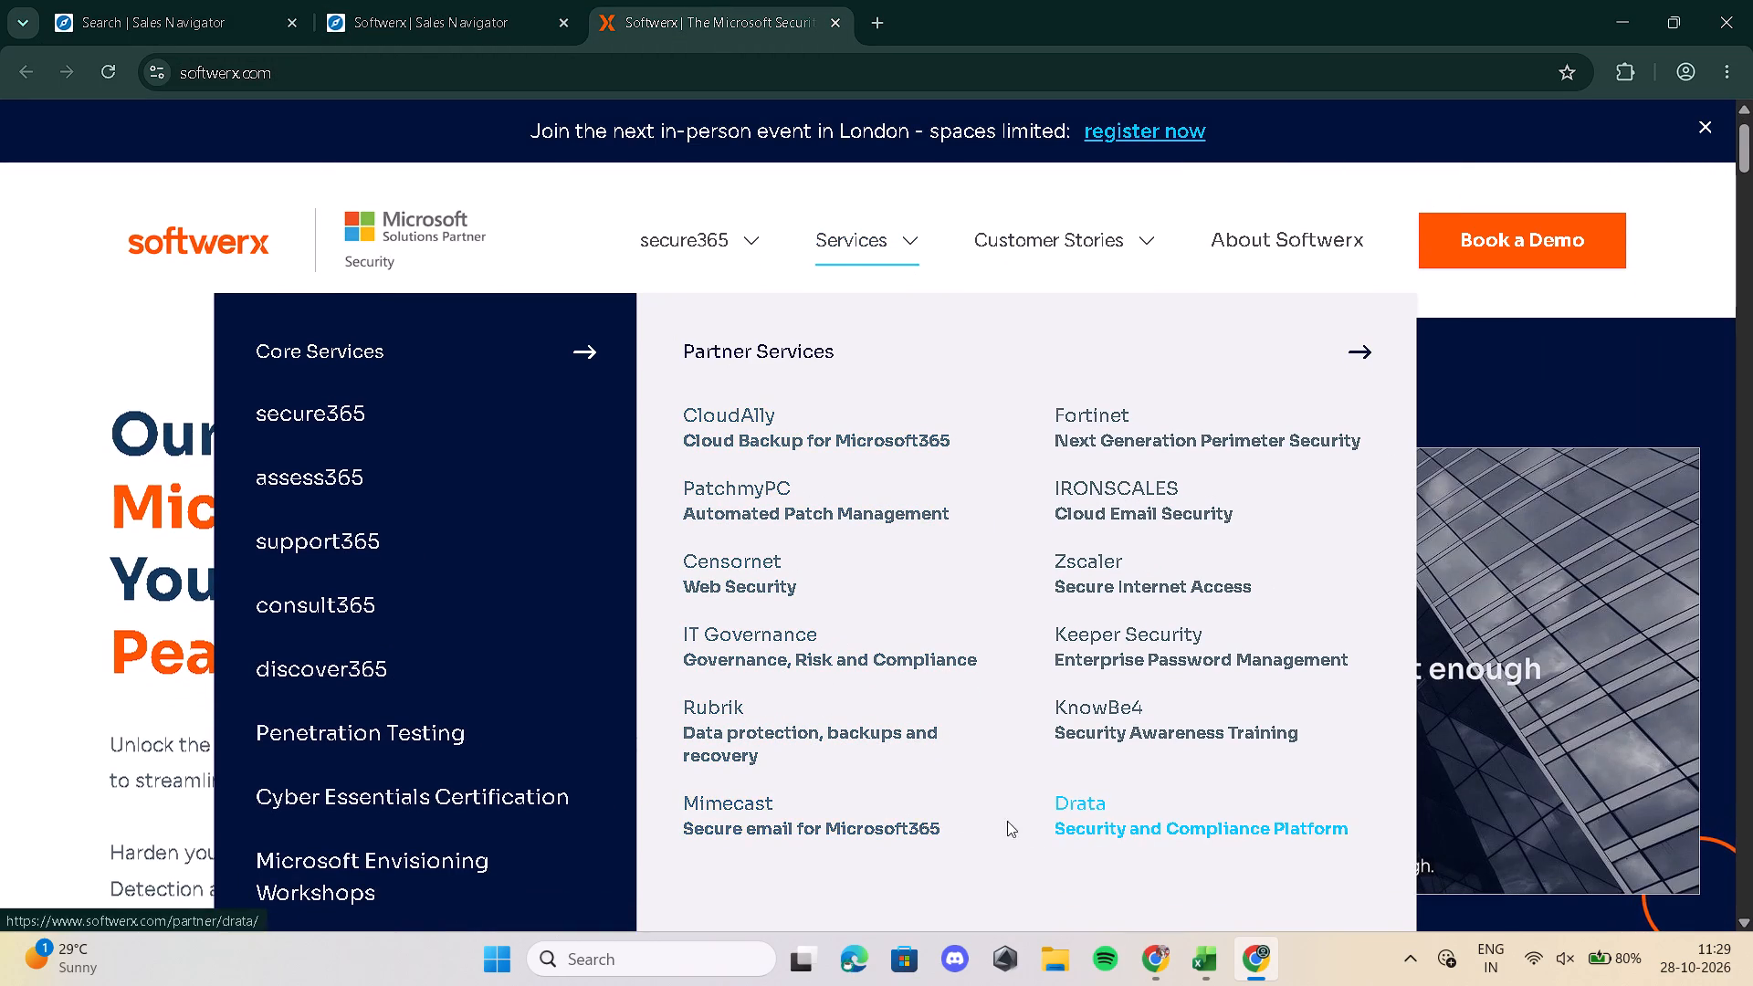
{"action": "left_click", "coordinate": [834, 30]}
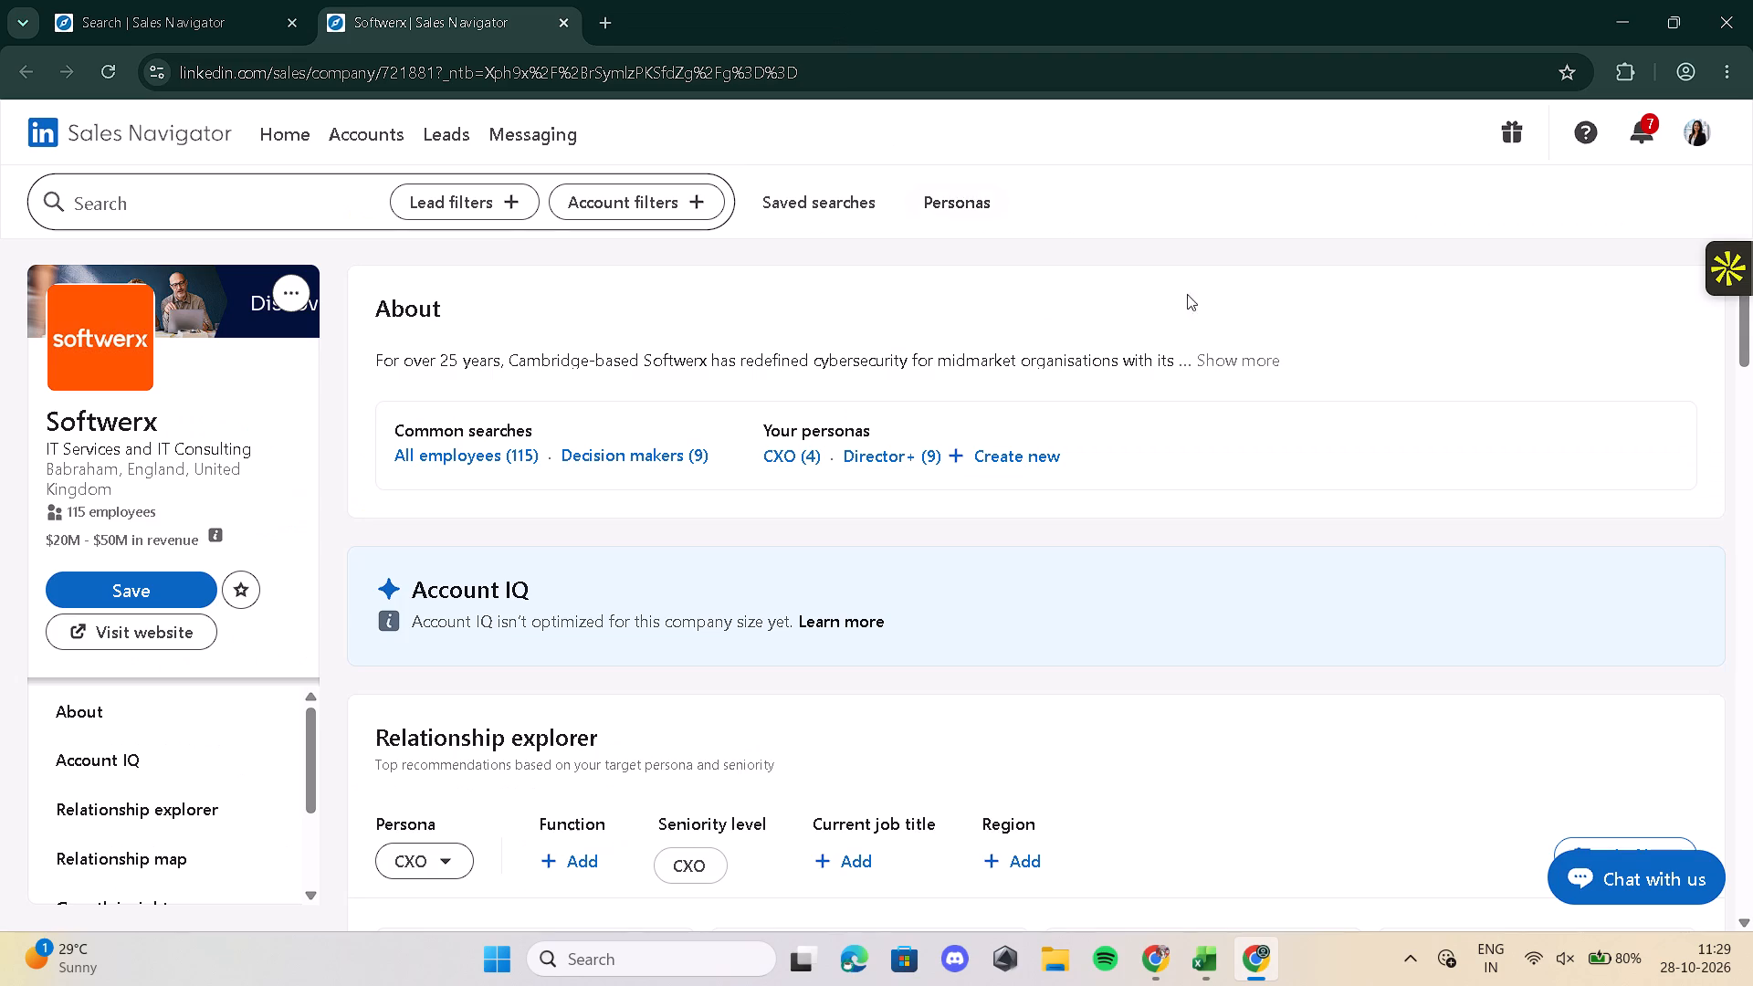
Expand the About description on the Softwerx account page and close the page.
{"action": "left_click", "coordinate": [1287, 358]}
{"action": "left_click", "coordinate": [568, 24]}
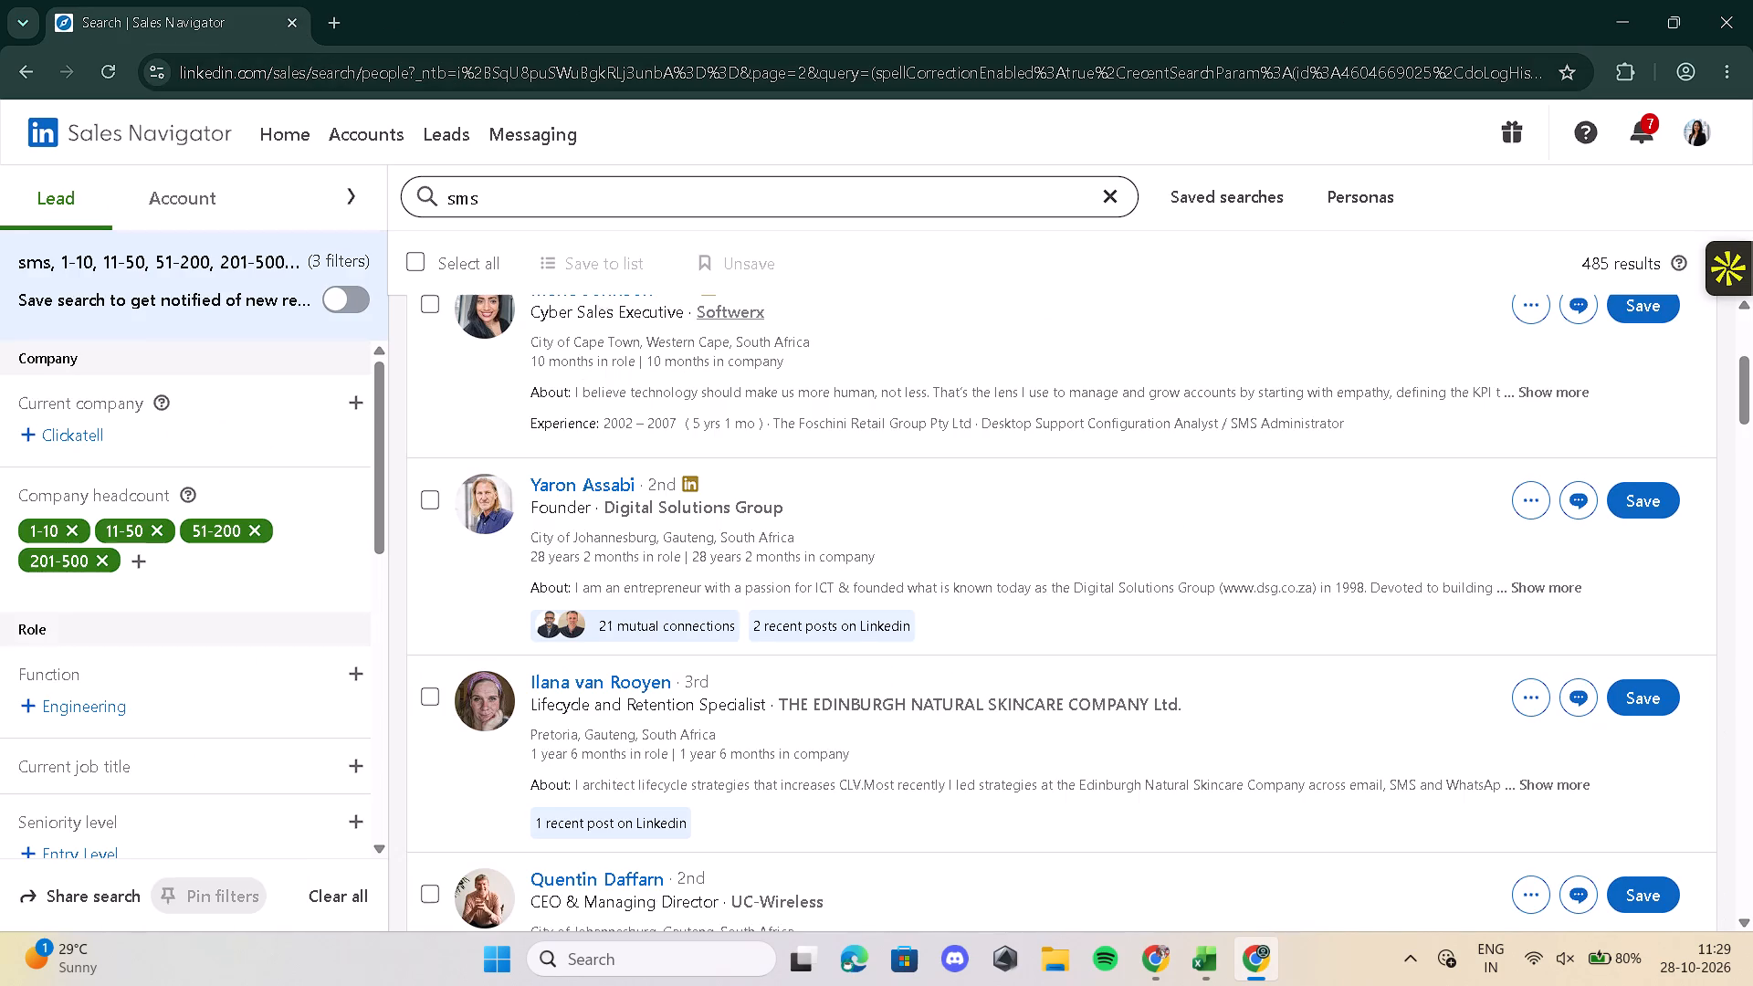
Open the Digital Solutions Group account page from the sms lead search results in a new tab and switch to it.
{"action": "left_click", "coordinate": [1048, 353]}
{"action": "scroll", "coordinate": [1047, 354], "scroll_direction": "down", "scroll_amount": 1}
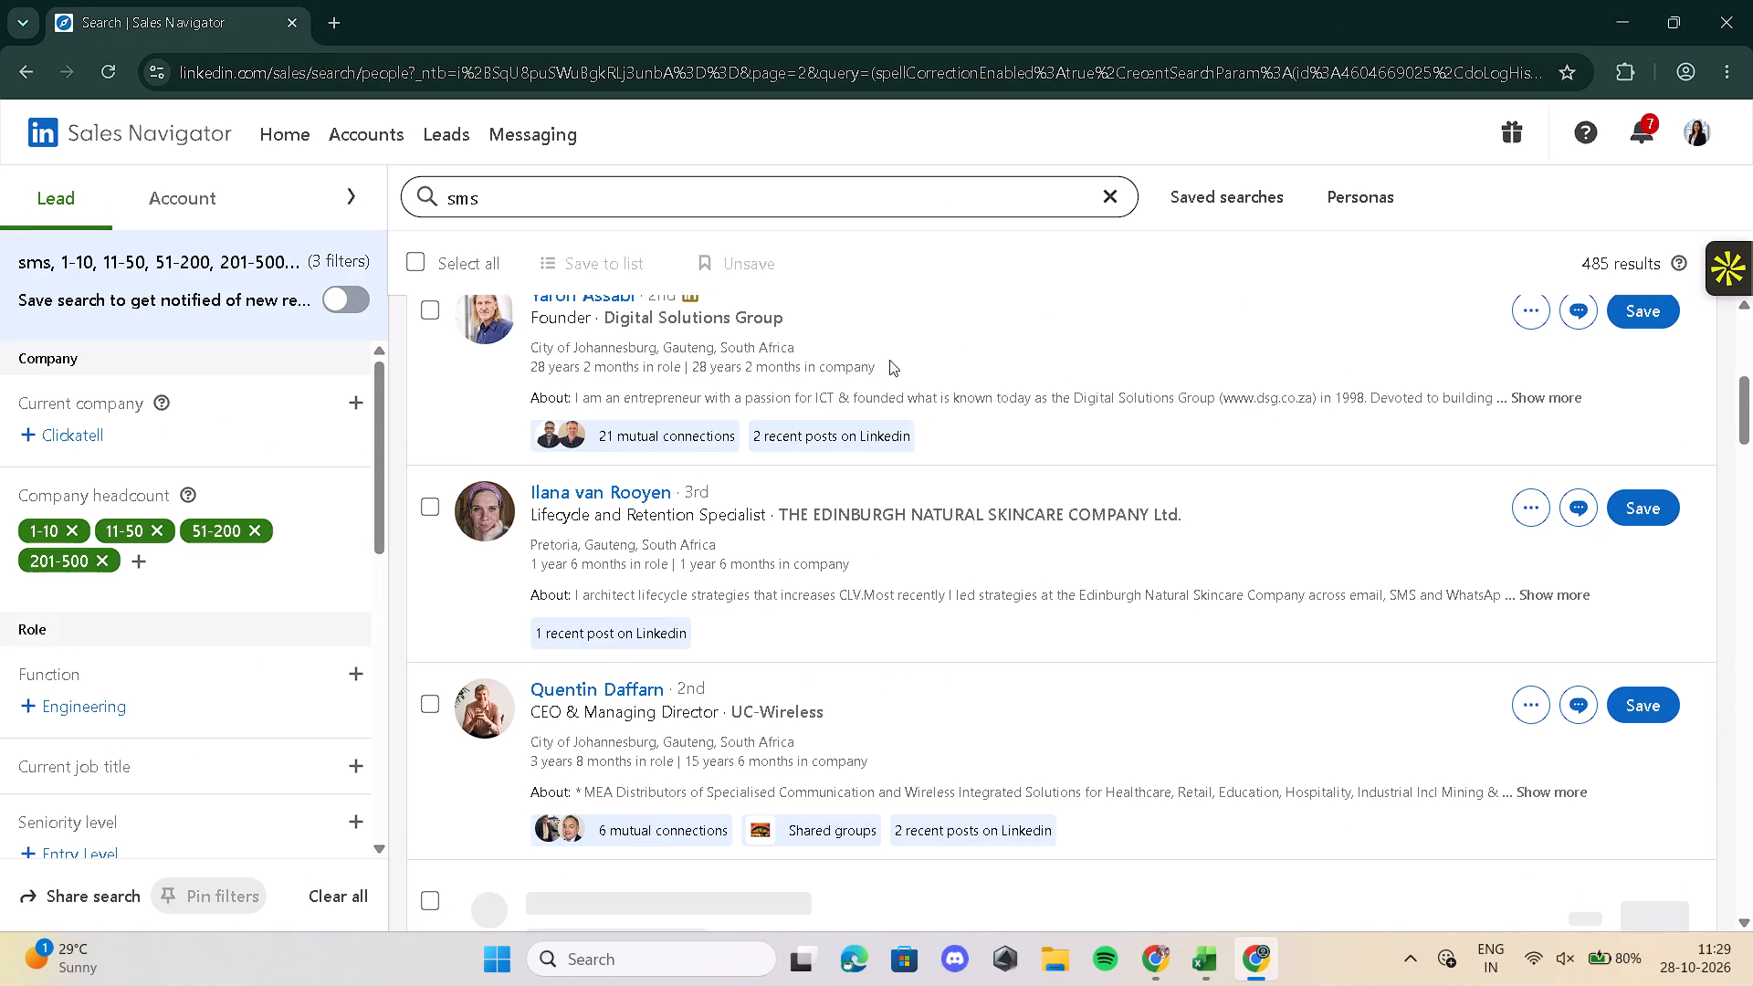
{"action": "right_click", "coordinate": [727, 319]}
{"action": "left_click", "coordinate": [894, 372]}
{"action": "left_click", "coordinate": [292, 20]}
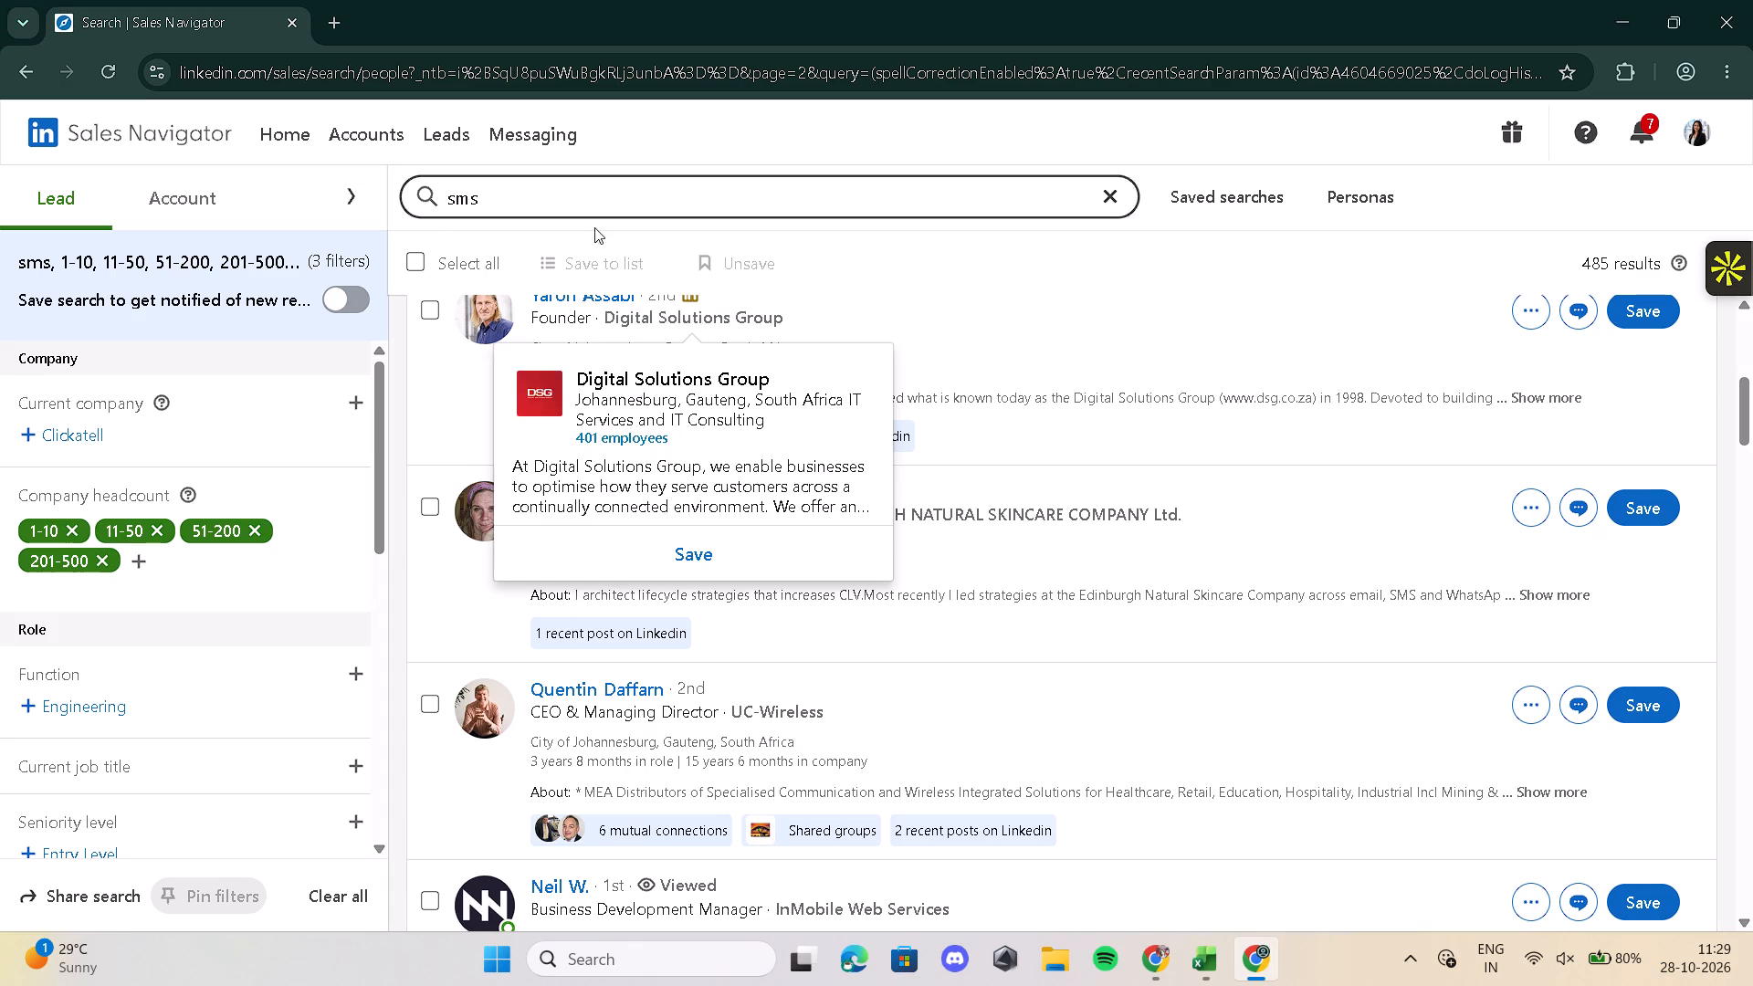
{"action": "right_click", "coordinate": [700, 316]}
{"action": "left_click", "coordinate": [832, 345]}
{"action": "left_click", "coordinate": [394, 0]}
{"action": "left_click", "coordinate": [215, 0]}
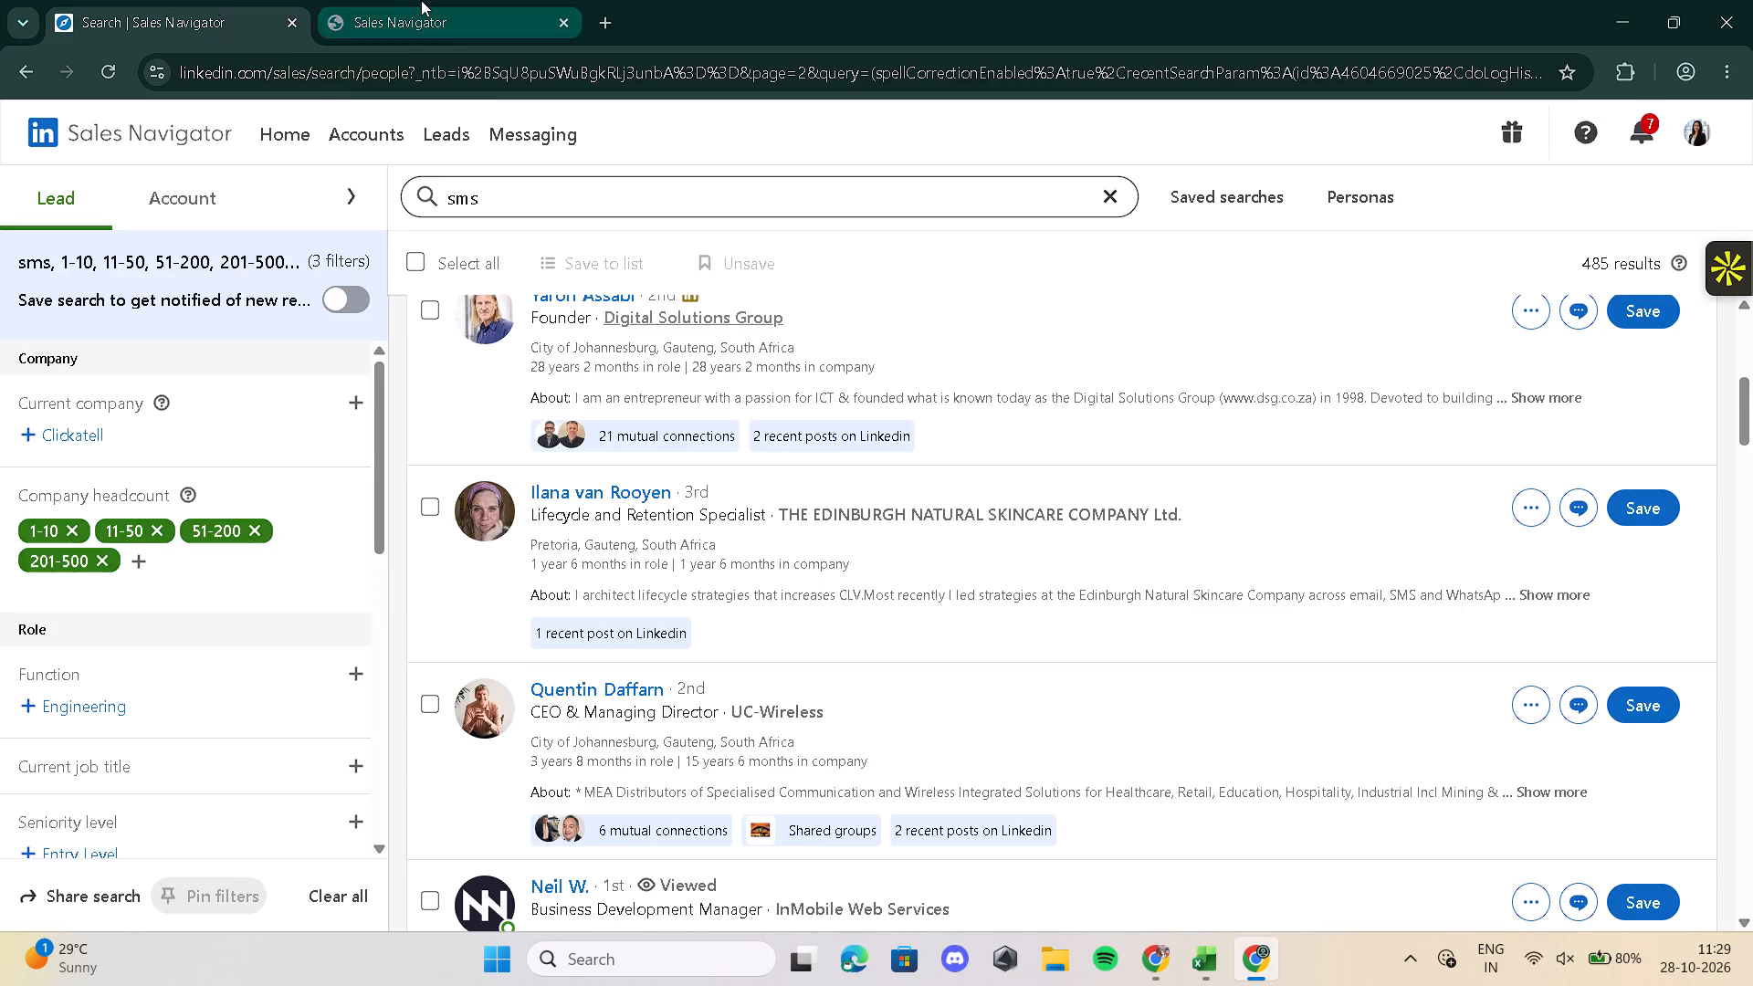
{"action": "left_click", "coordinate": [423, 0]}
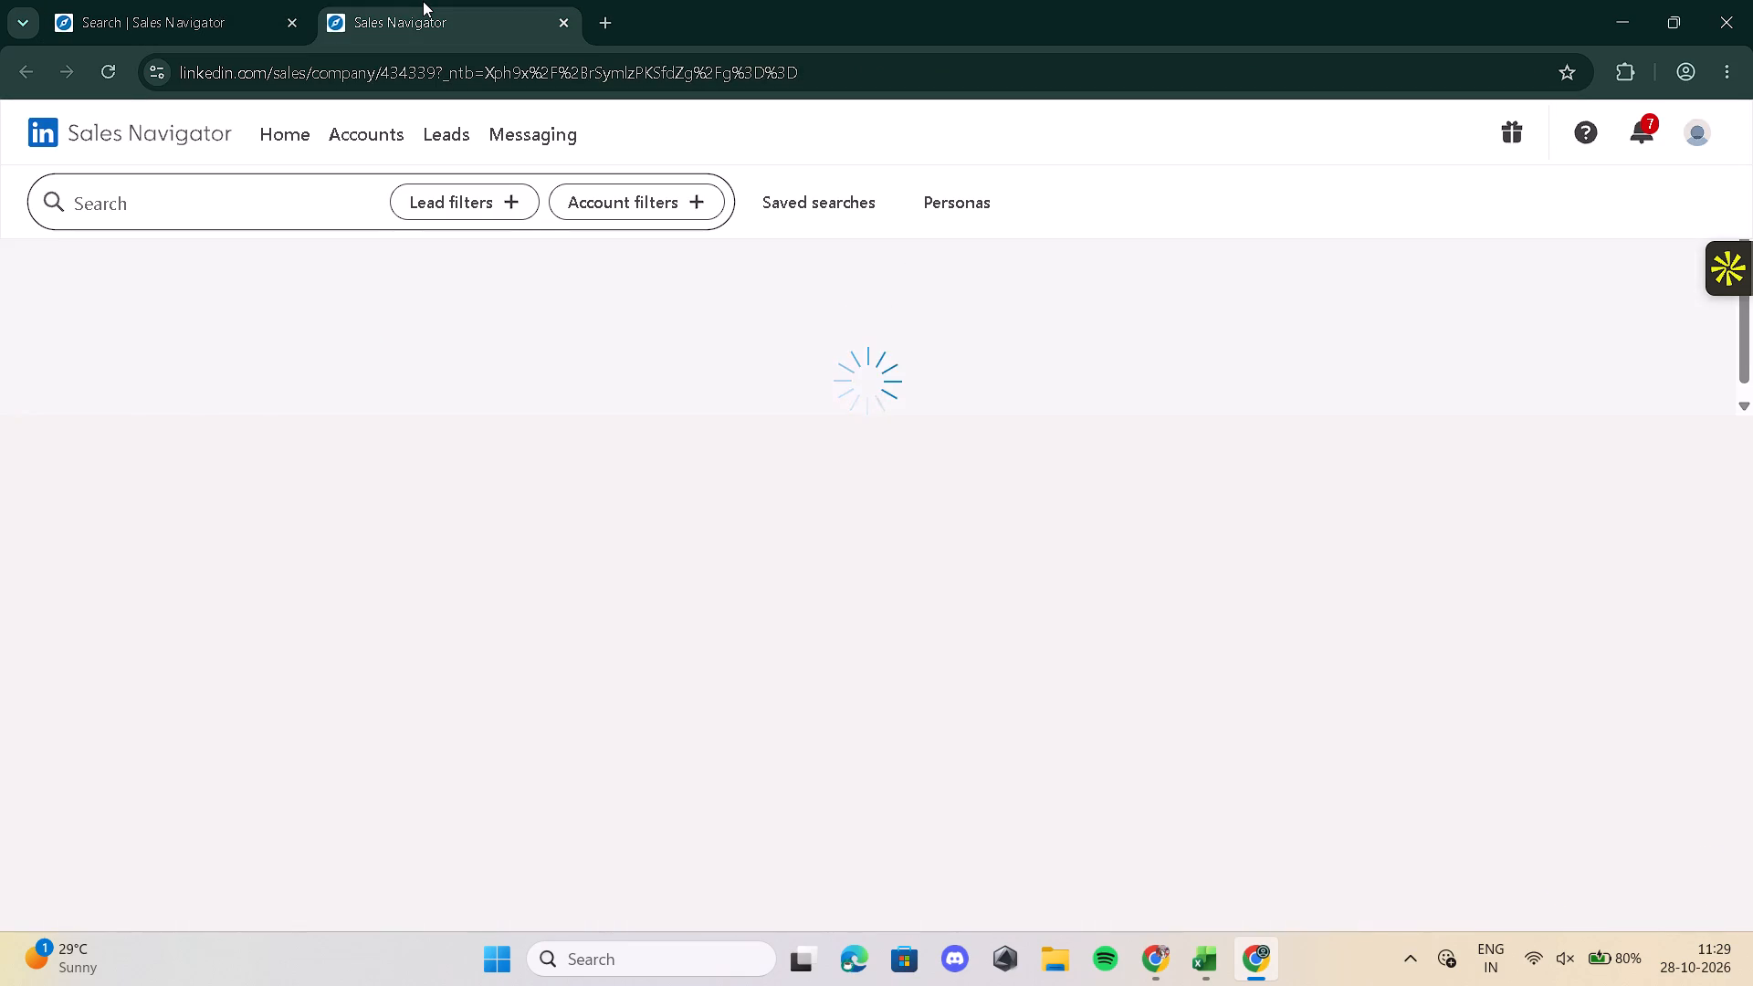
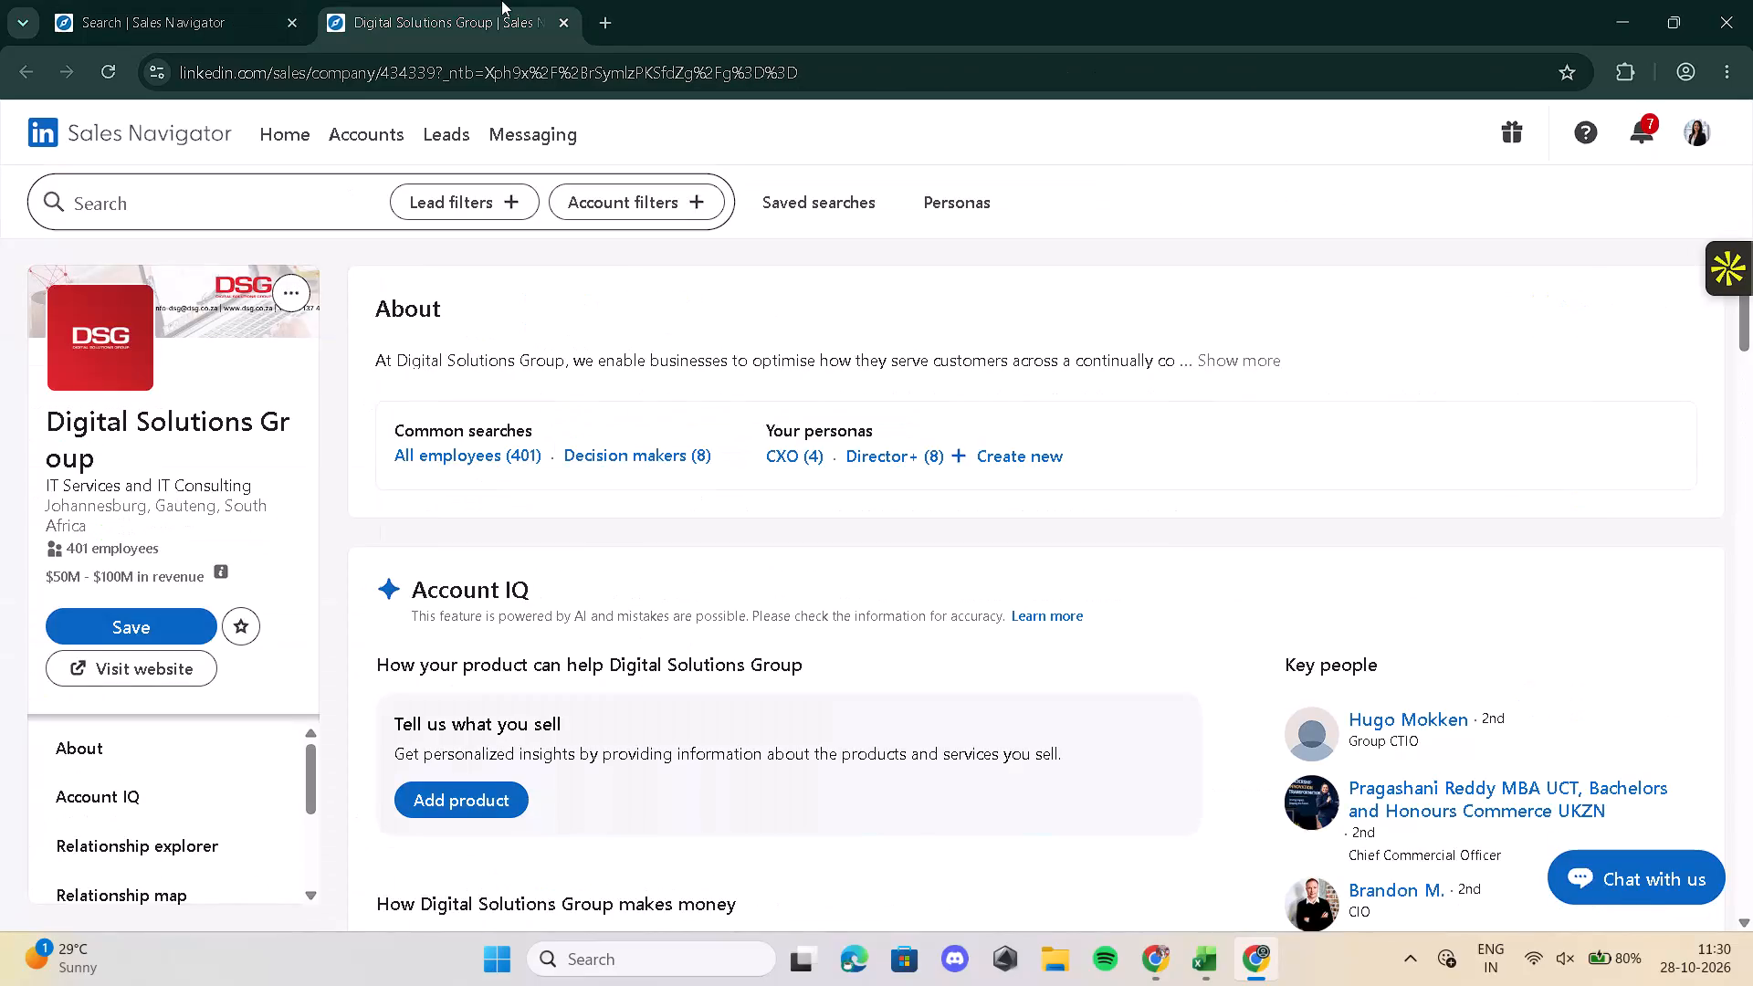
Open the Digital Solutions Group website from its account page in a new tab and switch to it.
{"action": "left_click", "coordinate": [144, 0]}
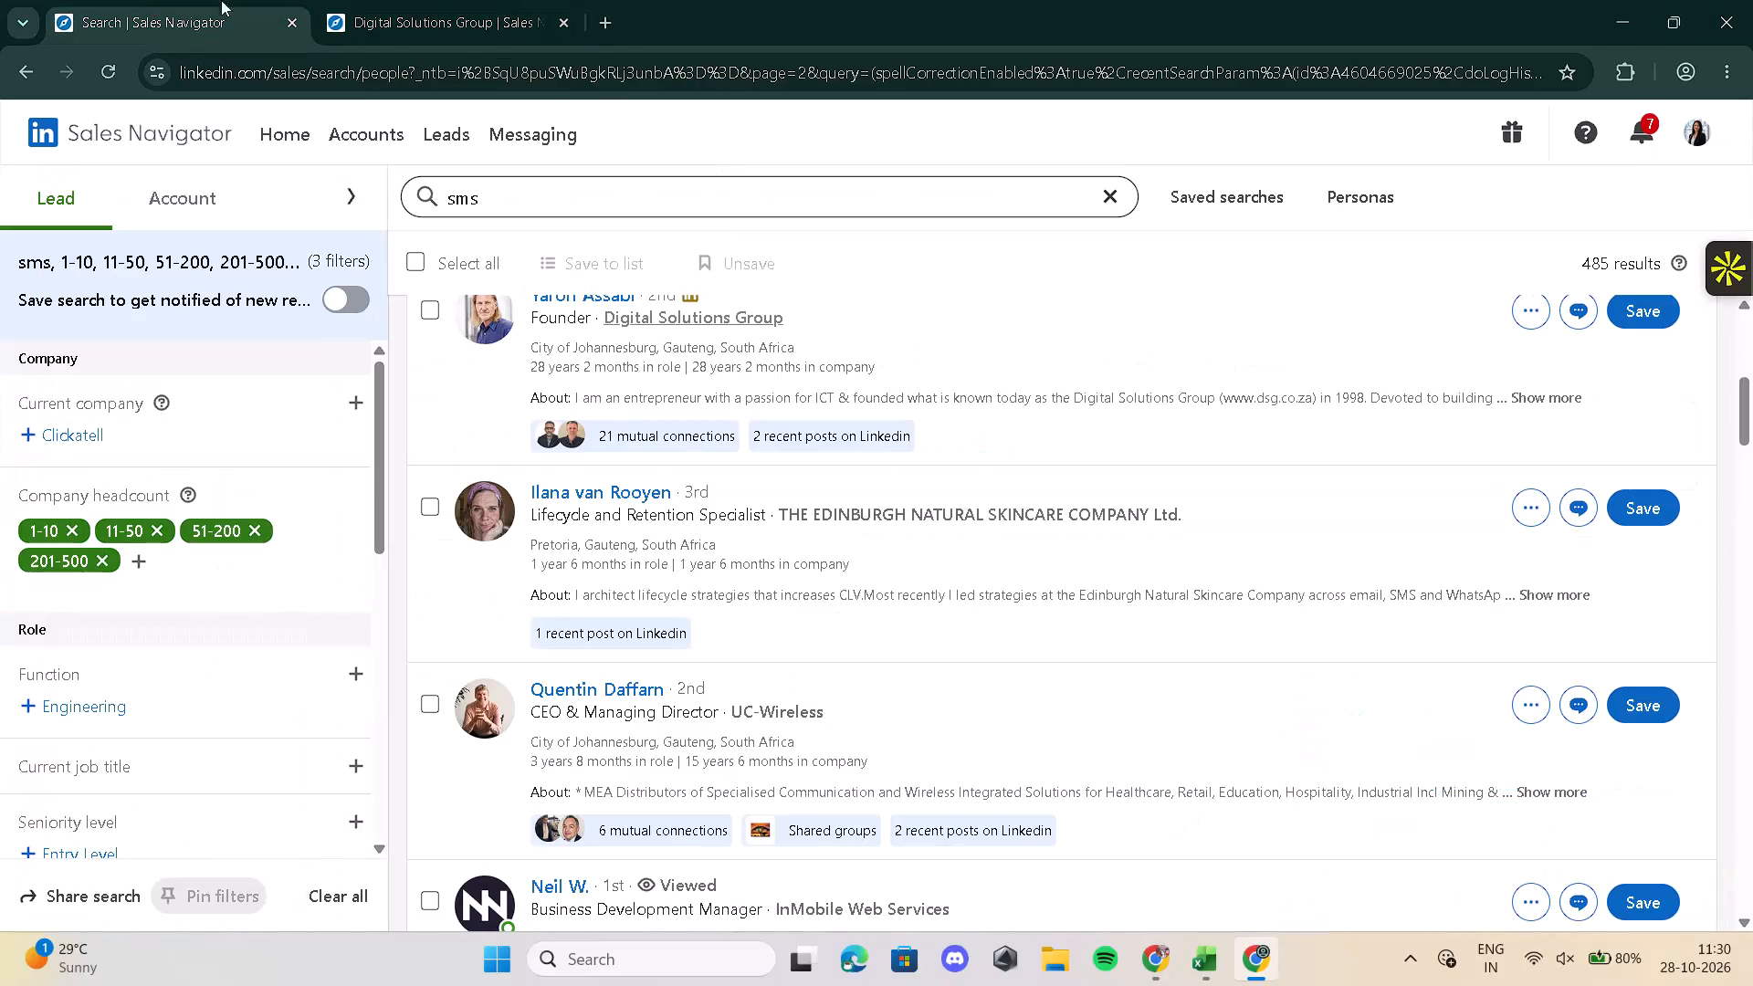
{"action": "left_click", "coordinate": [448, 0]}
{"action": "right_click", "coordinate": [105, 674]}
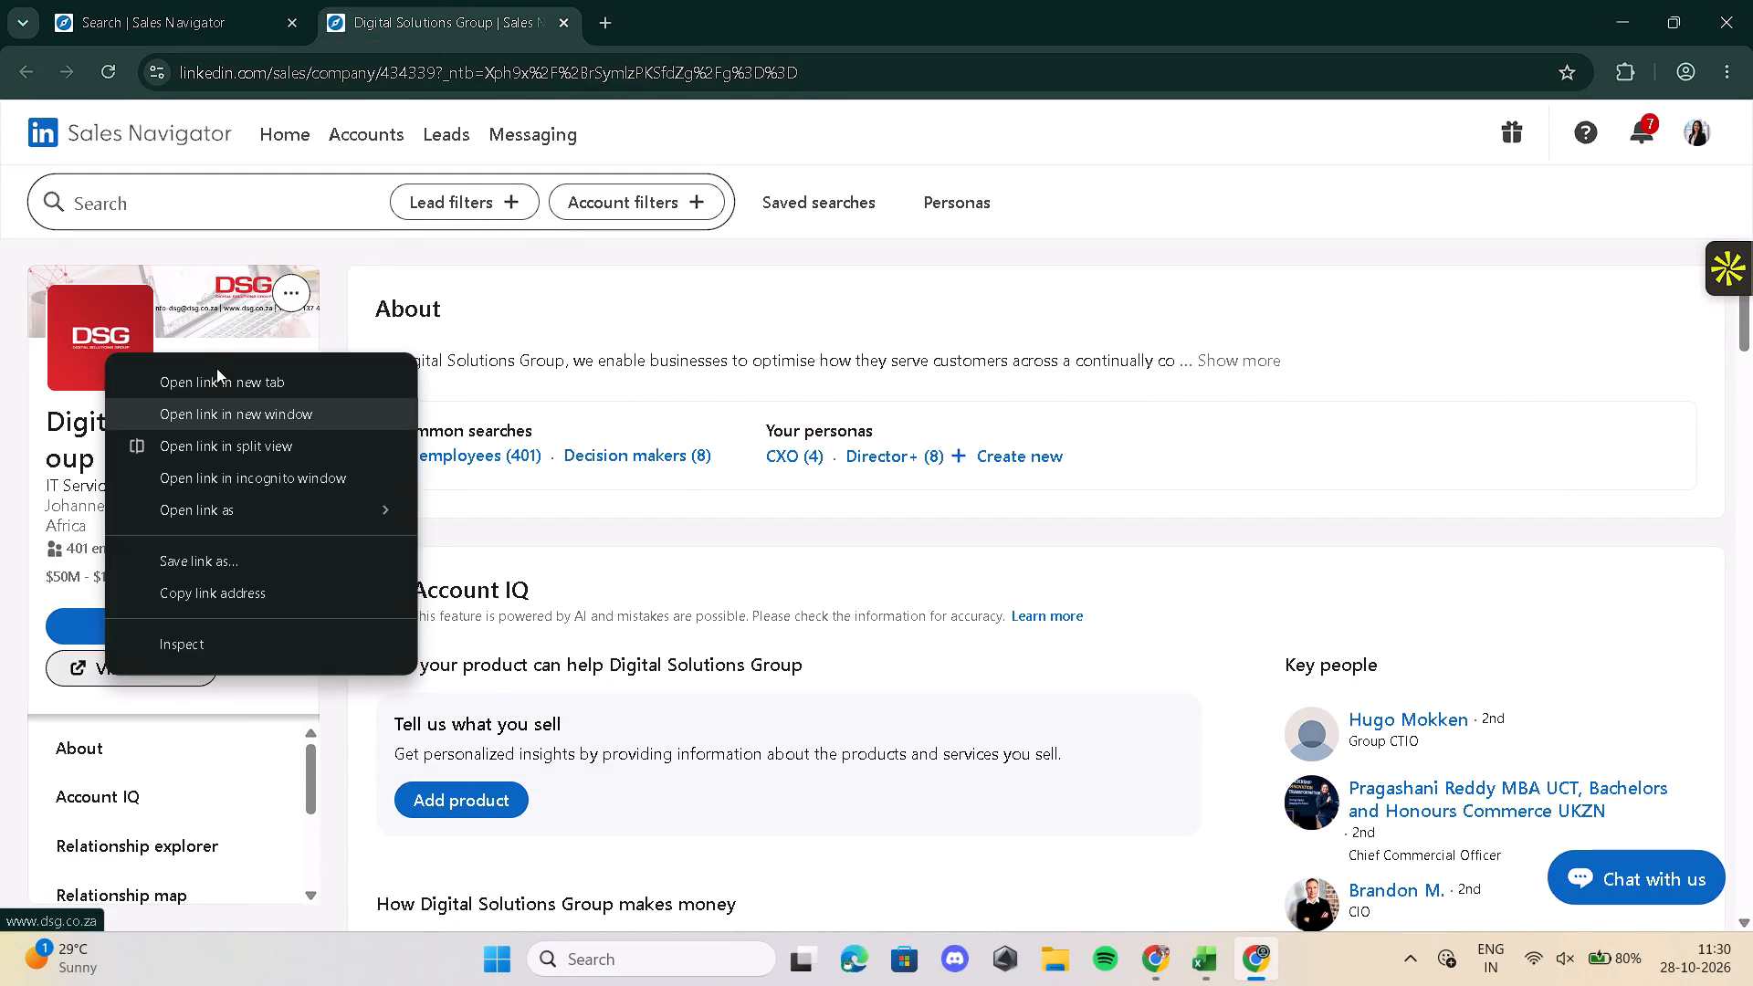
{"action": "left_click", "coordinate": [216, 368]}
{"action": "left_click", "coordinate": [115, 21]}
{"action": "left_click", "coordinate": [382, 0]}
{"action": "left_click", "coordinate": [694, 0]}
{"action": "left_click", "coordinate": [195, 0]}
{"action": "left_click", "coordinate": [396, 0]}
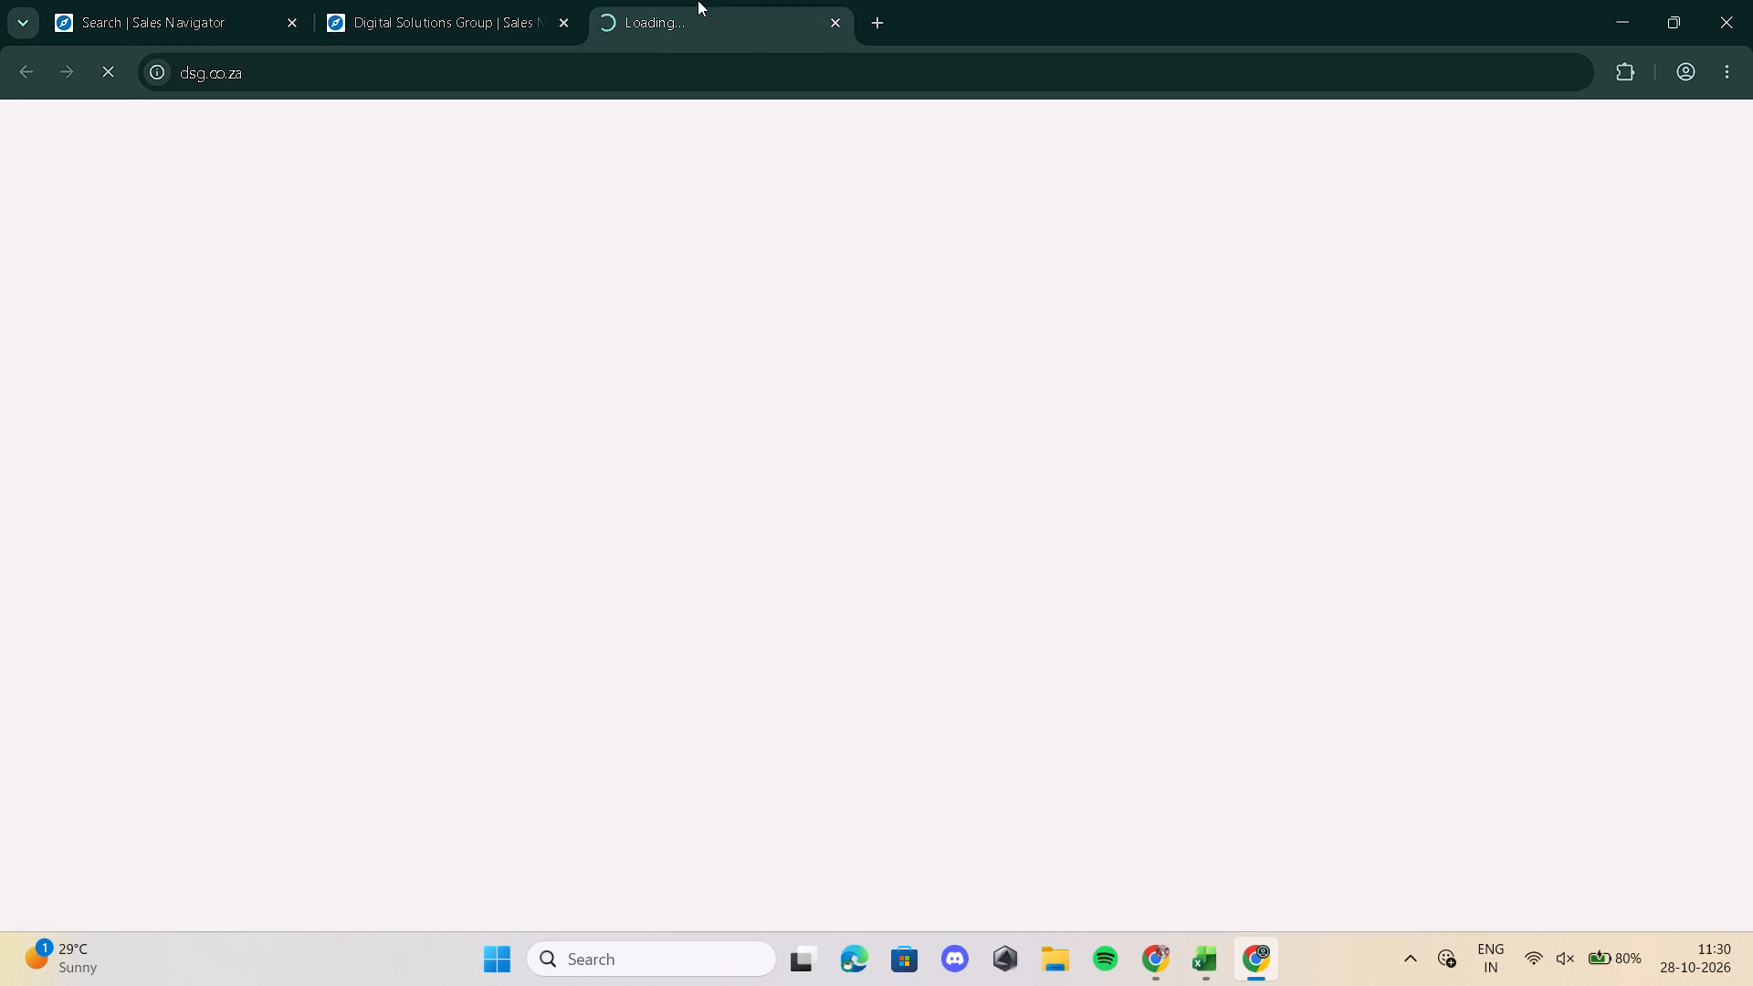
{"action": "left_click", "coordinate": [698, 0]}
Review the capabilities listed under Solutions on the Digital Solutions Group website and close the website.
{"action": "left_click", "coordinate": [204, 0]}
{"action": "left_click_drag", "start_coordinate": [502, 0], "coordinate": [510, 0]}
{"action": "left_click", "coordinate": [719, 0]}
{"action": "left_click", "coordinate": [193, 0]}
{"action": "left_click", "coordinate": [462, 0]}
{"action": "left_click", "coordinate": [705, 0]}
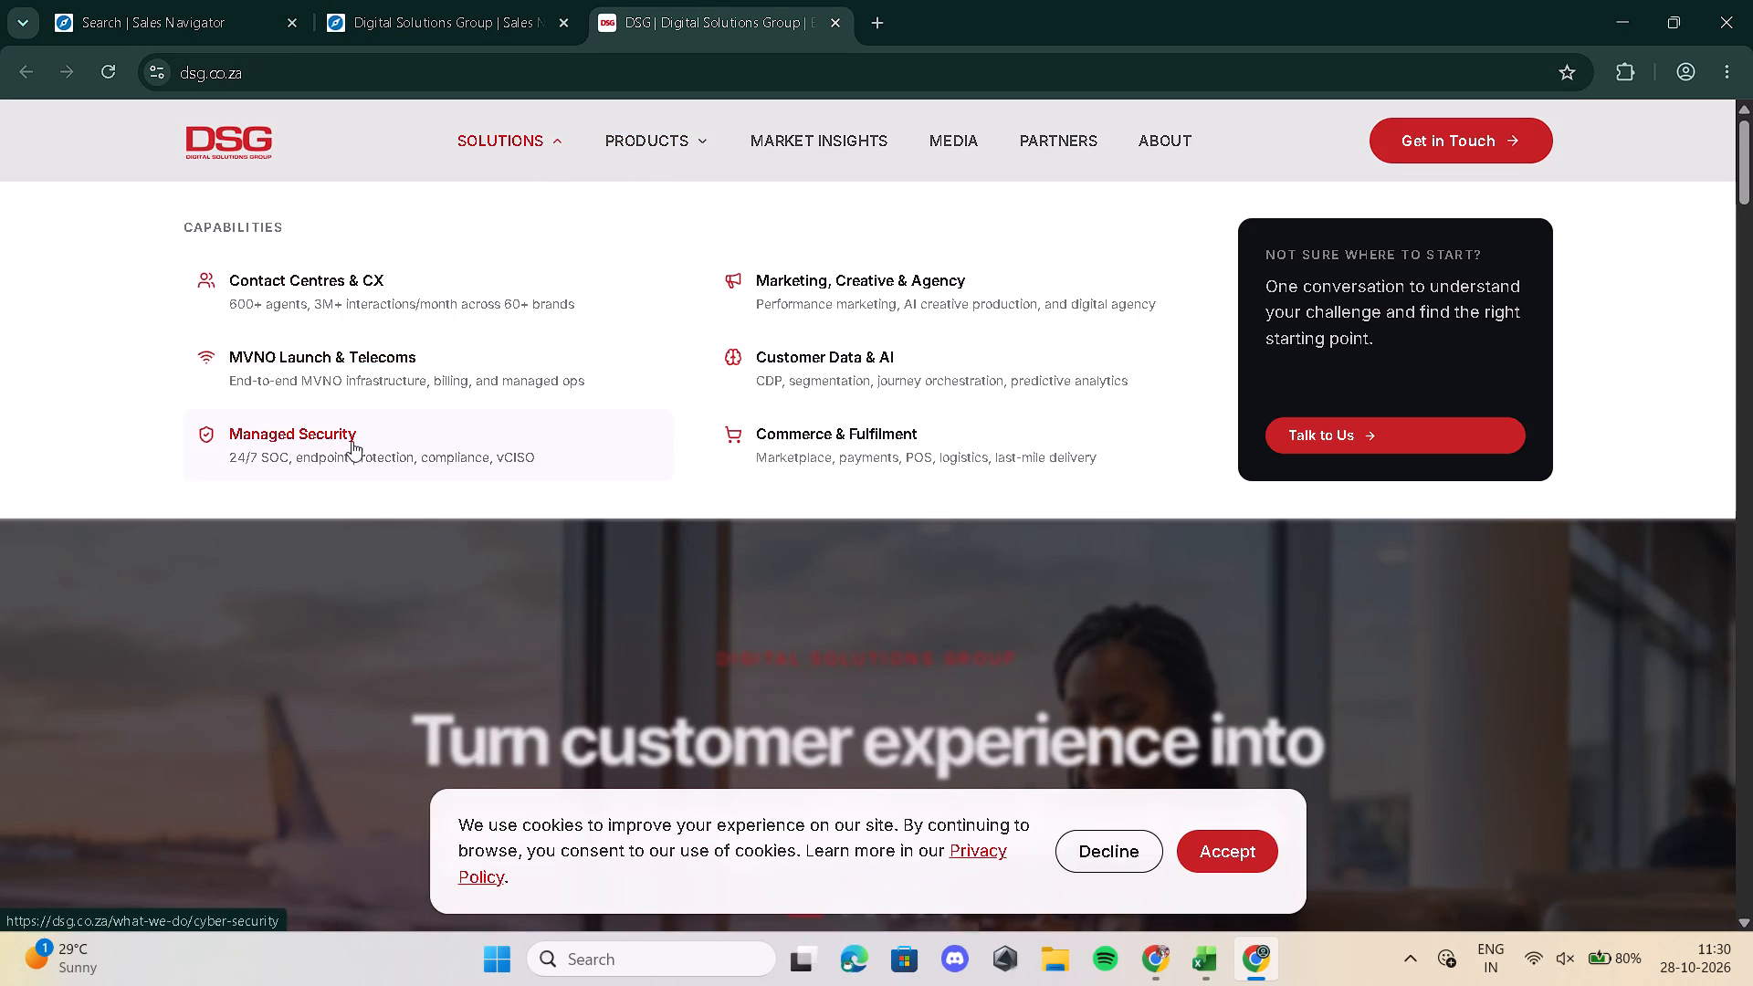
{"action": "left_click", "coordinate": [834, 29]}
Expand the About description on the Digital Solutions Group account page and close the page.
{"action": "left_click", "coordinate": [1227, 361]}
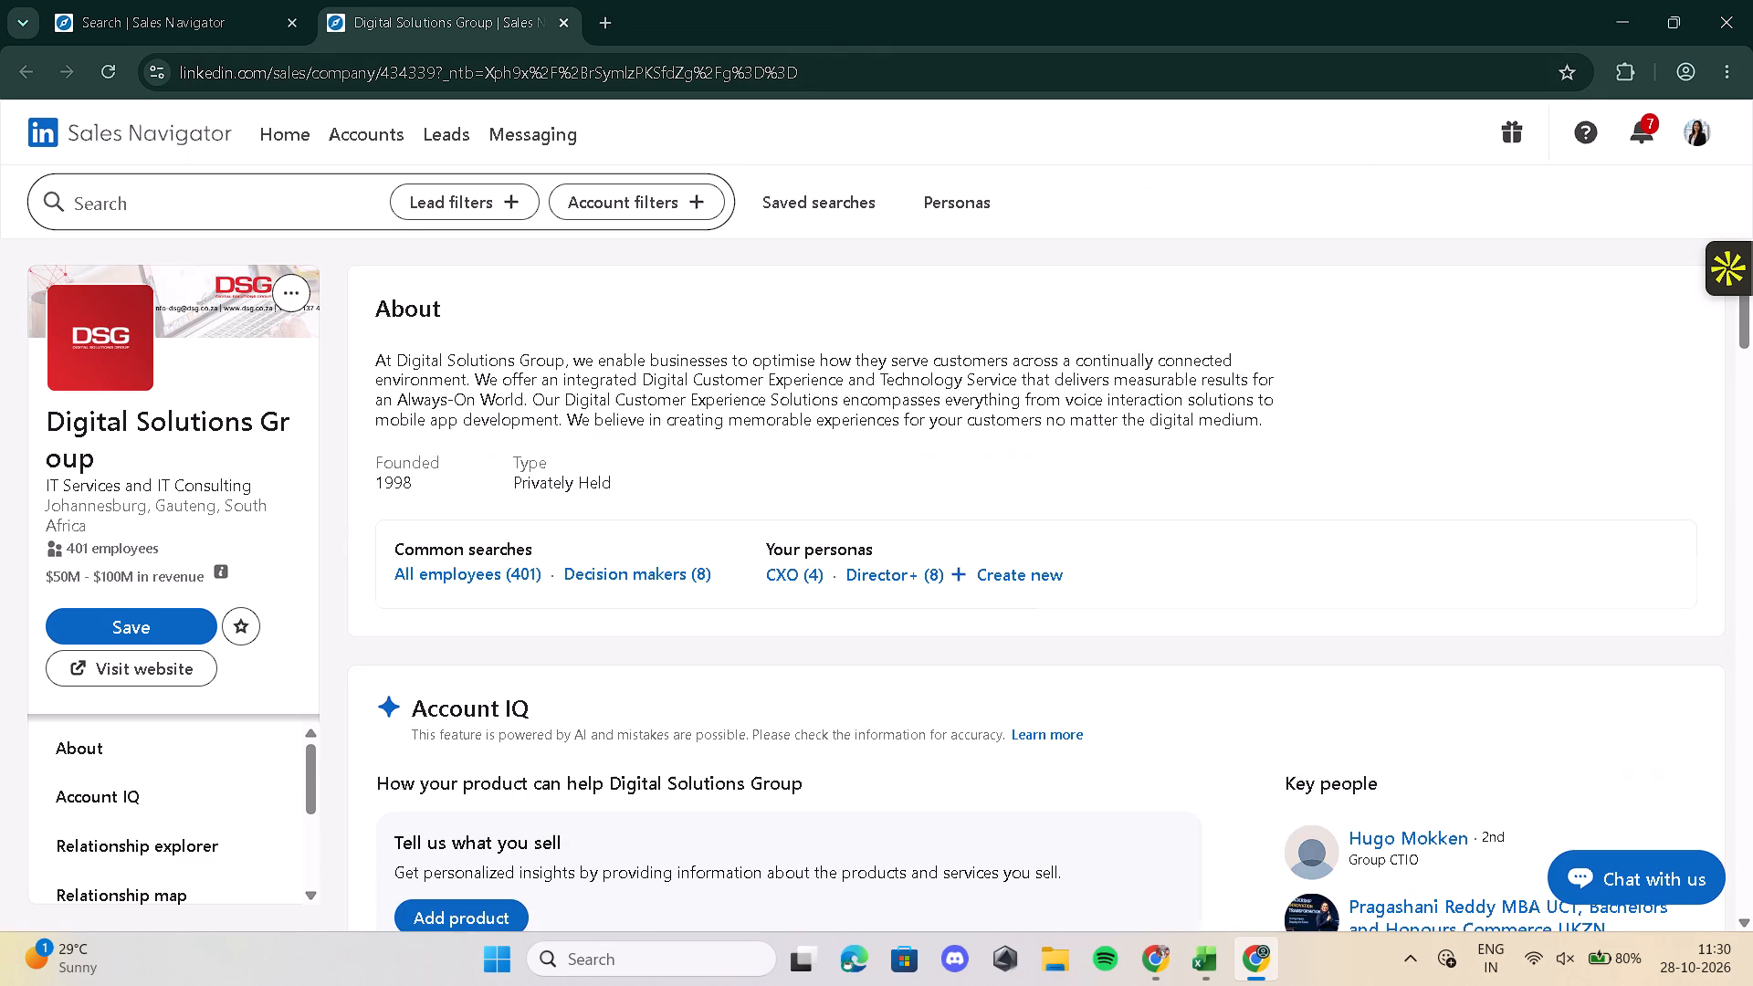
{"action": "left_click", "coordinate": [570, 26]}
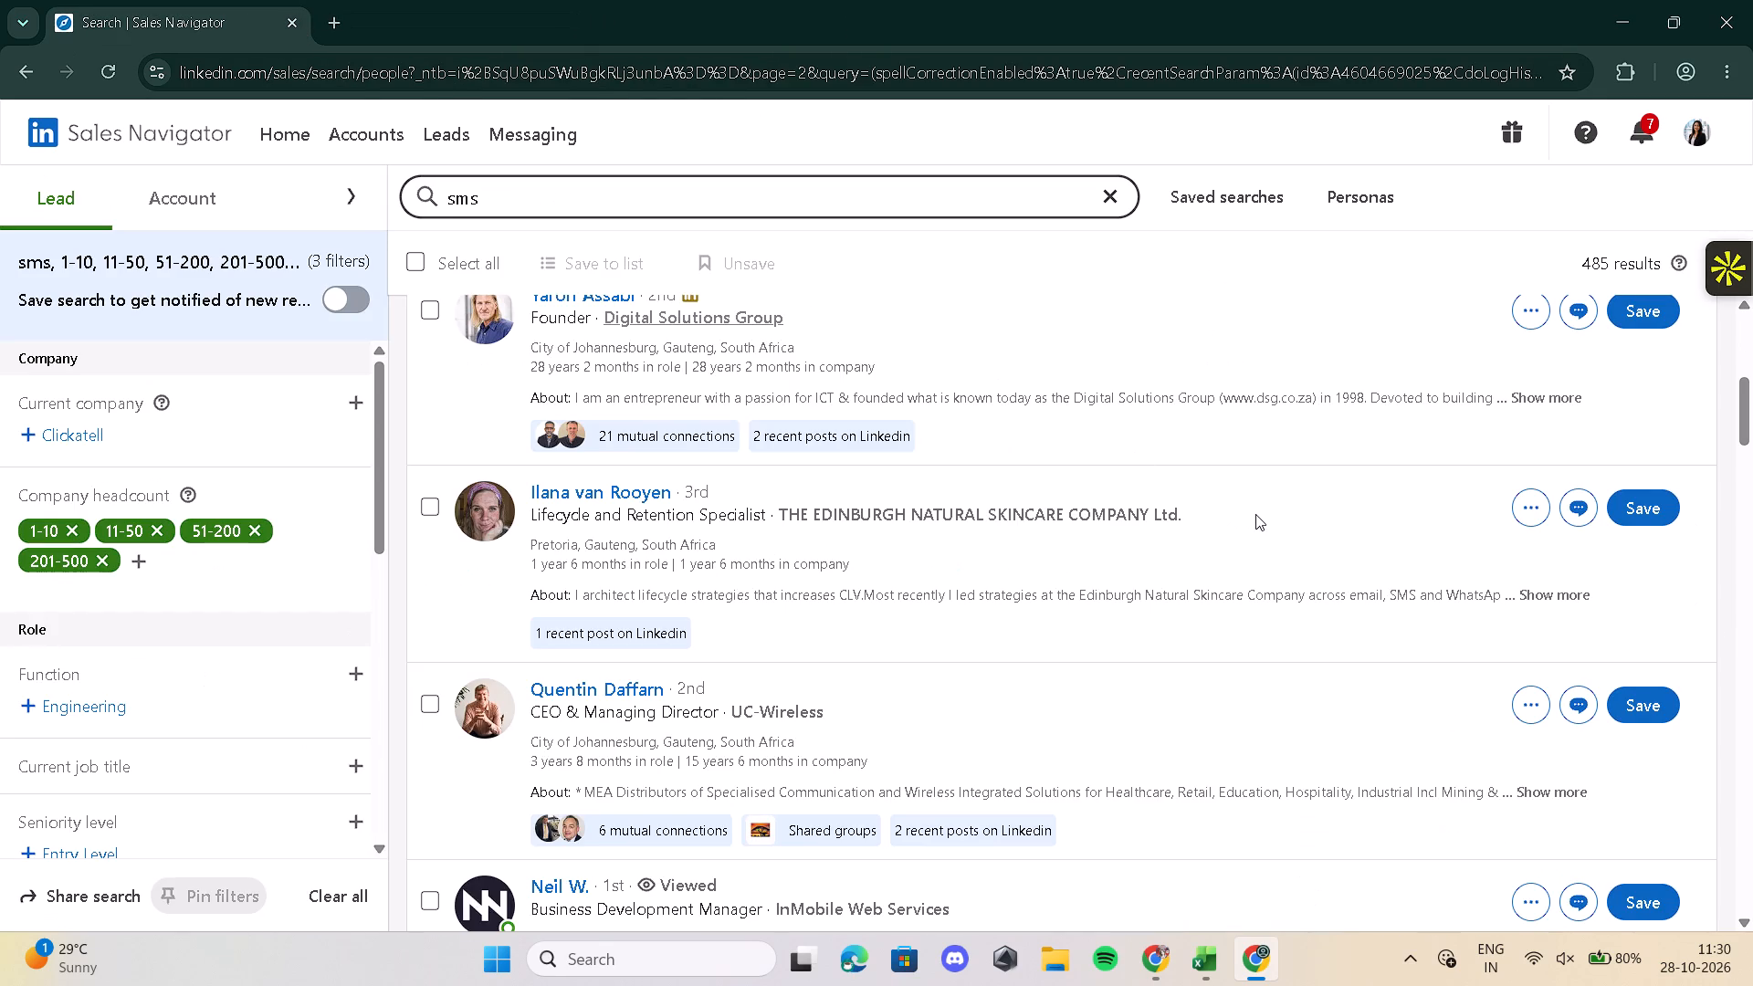
Open THE EDINBURGH NATURAL SKINCARE COMPANY Ltd. account page from the sms lead results in a new tab and review it.
{"action": "scroll", "coordinate": [1177, 439], "scroll_direction": "down", "scroll_amount": 1}
{"action": "right_click", "coordinate": [957, 330]}
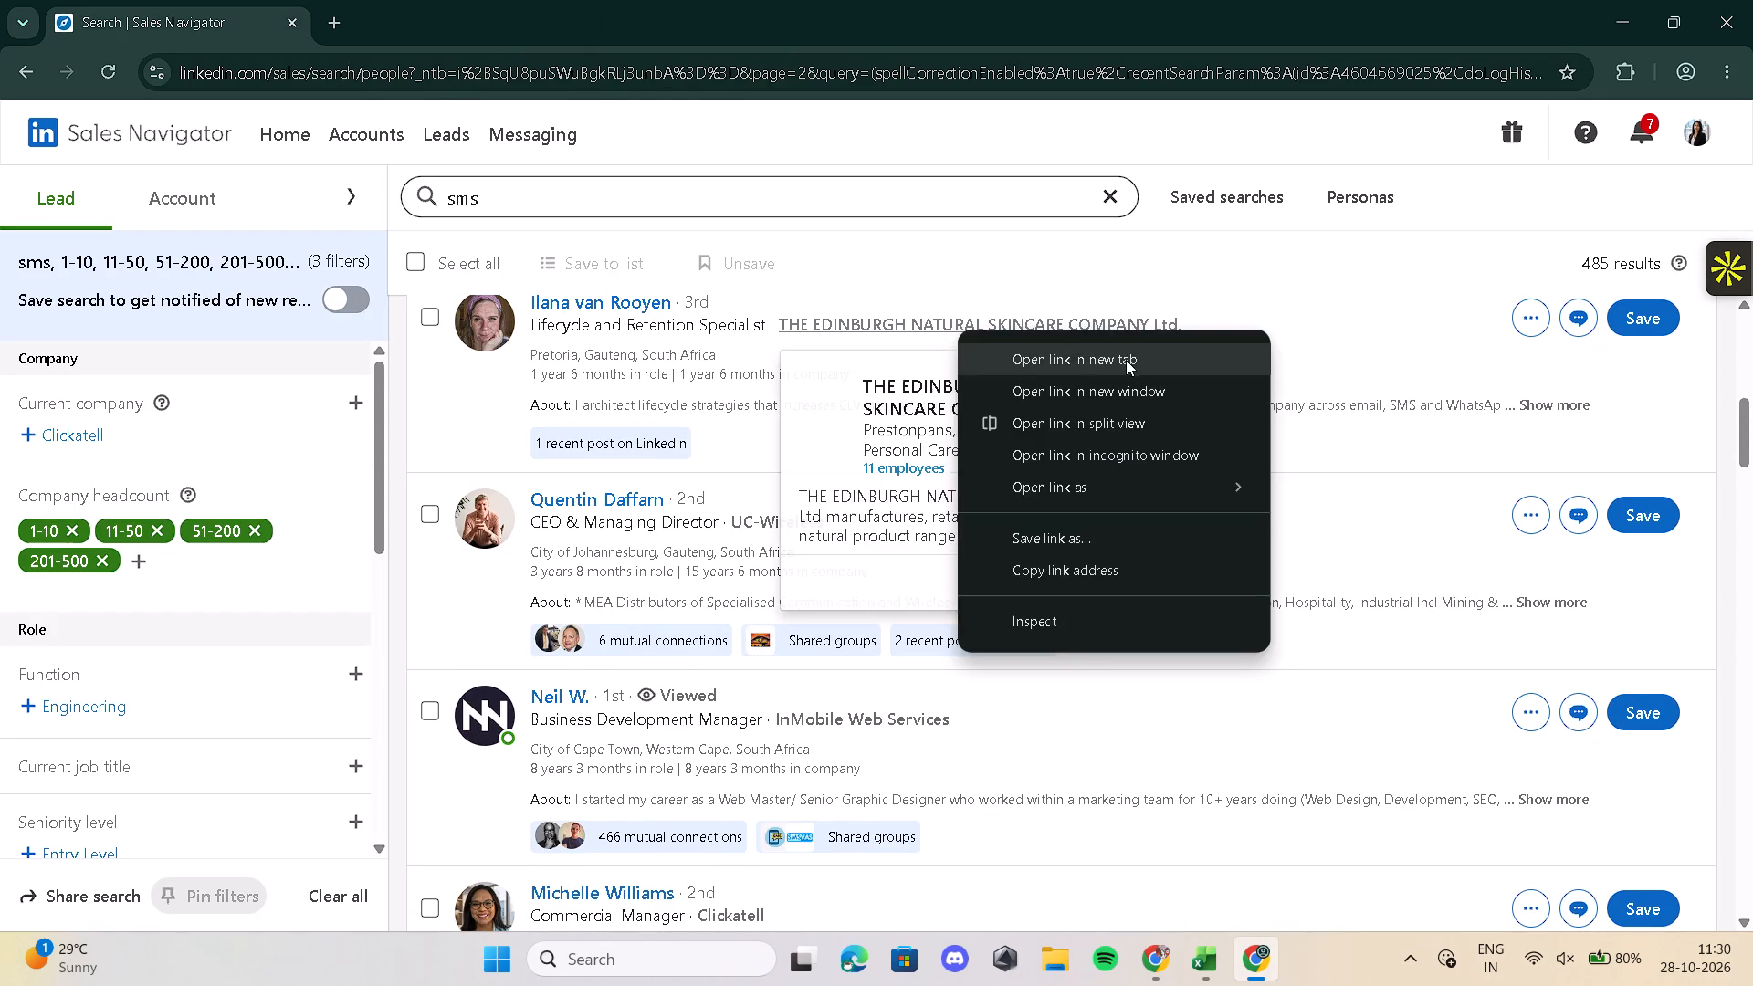
{"action": "left_click", "coordinate": [1126, 360]}
{"action": "left_click", "coordinate": [443, 0]}
{"action": "left_click_drag", "start_coordinate": [194, 0], "coordinate": [204, 0]}
{"action": "left_click", "coordinate": [434, 0]}
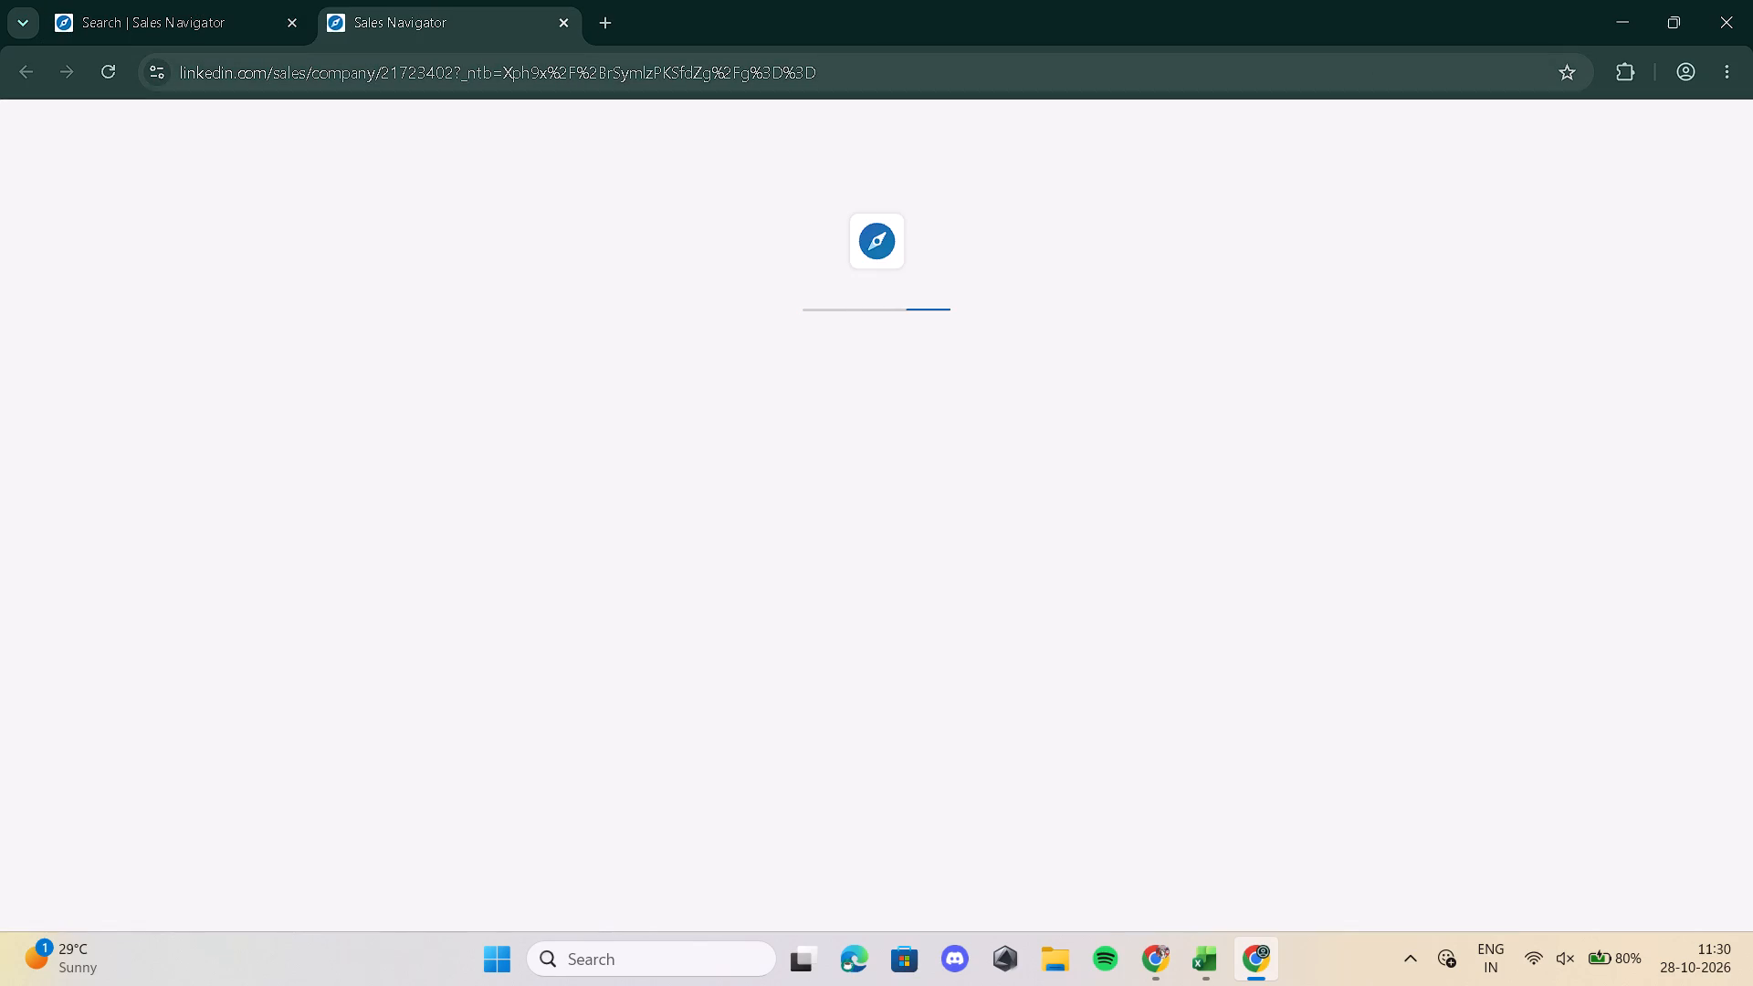
{"action": "left_click", "coordinate": [77, 0]}
{"action": "left_click", "coordinate": [384, 0]}
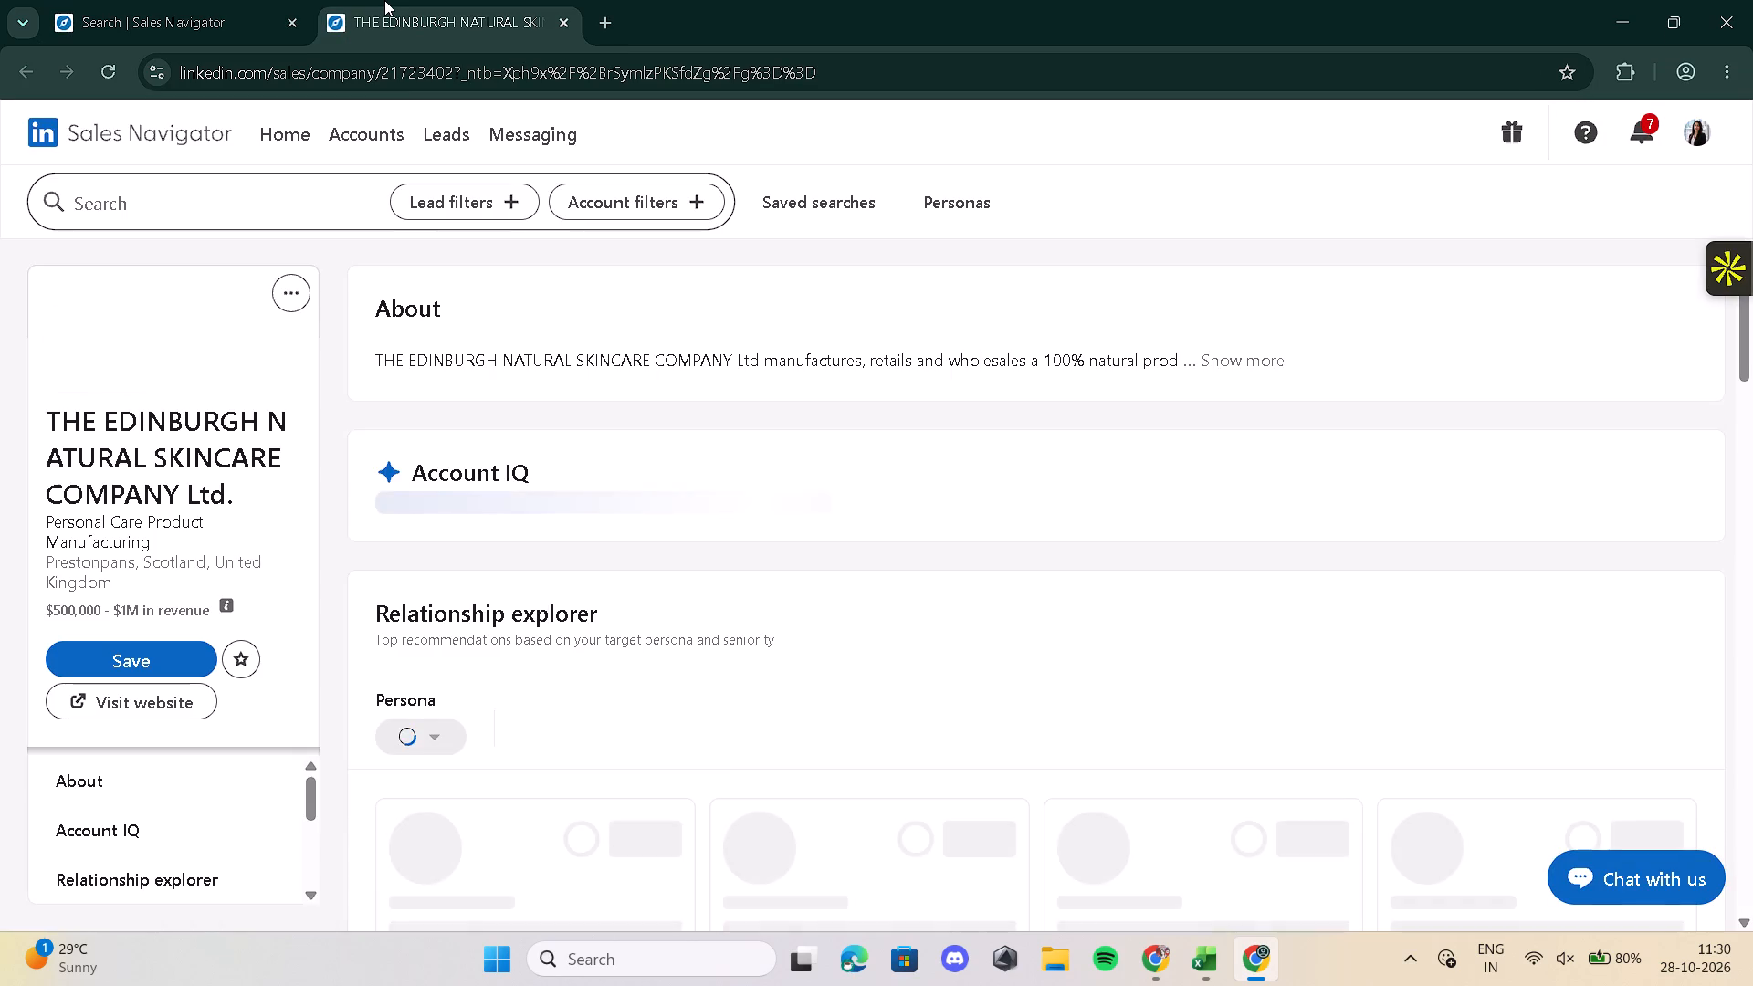
{"action": "left_click", "coordinate": [202, 0]}
{"action": "left_click", "coordinate": [482, 0]}
{"action": "left_click", "coordinate": [157, 0]}
{"action": "left_click", "coordinate": [525, 0]}
{"action": "left_click", "coordinate": [131, 0]}
{"action": "left_click", "coordinate": [545, 0]}
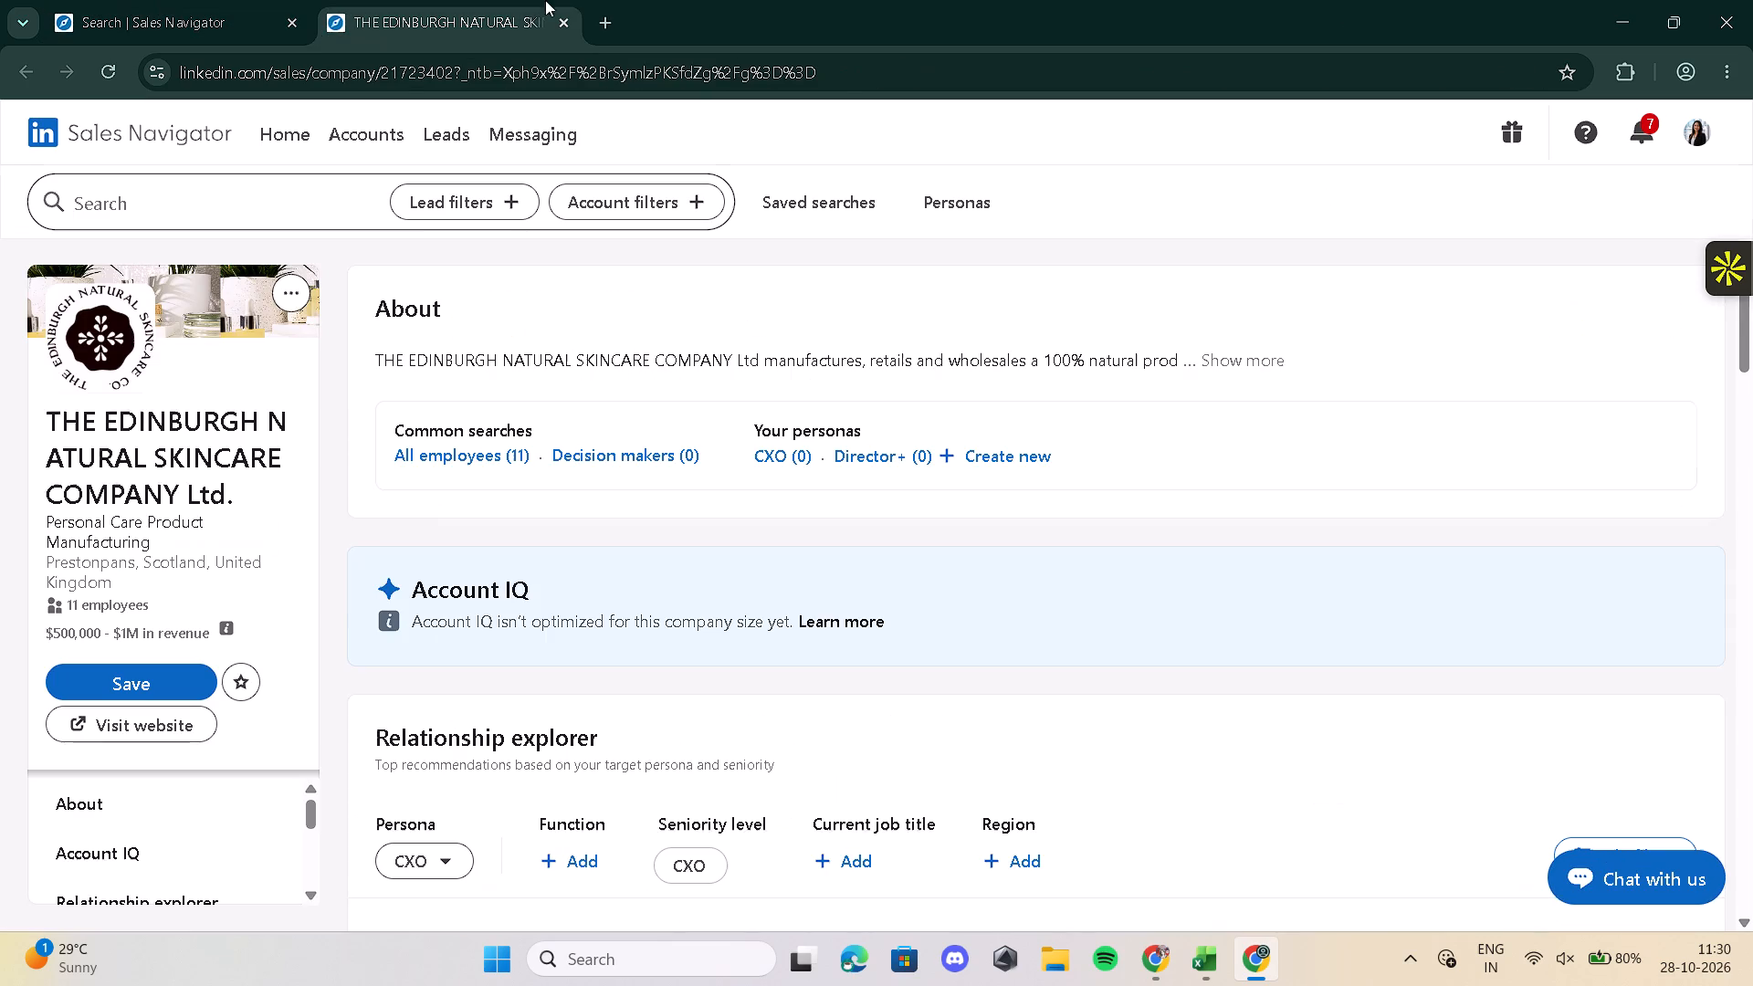
Open the Edinburgh Natural Skincare website from its account page in a new tab and review its home page.
{"action": "right_click", "coordinate": [184, 735]}
{"action": "left_click", "coordinate": [302, 441]}
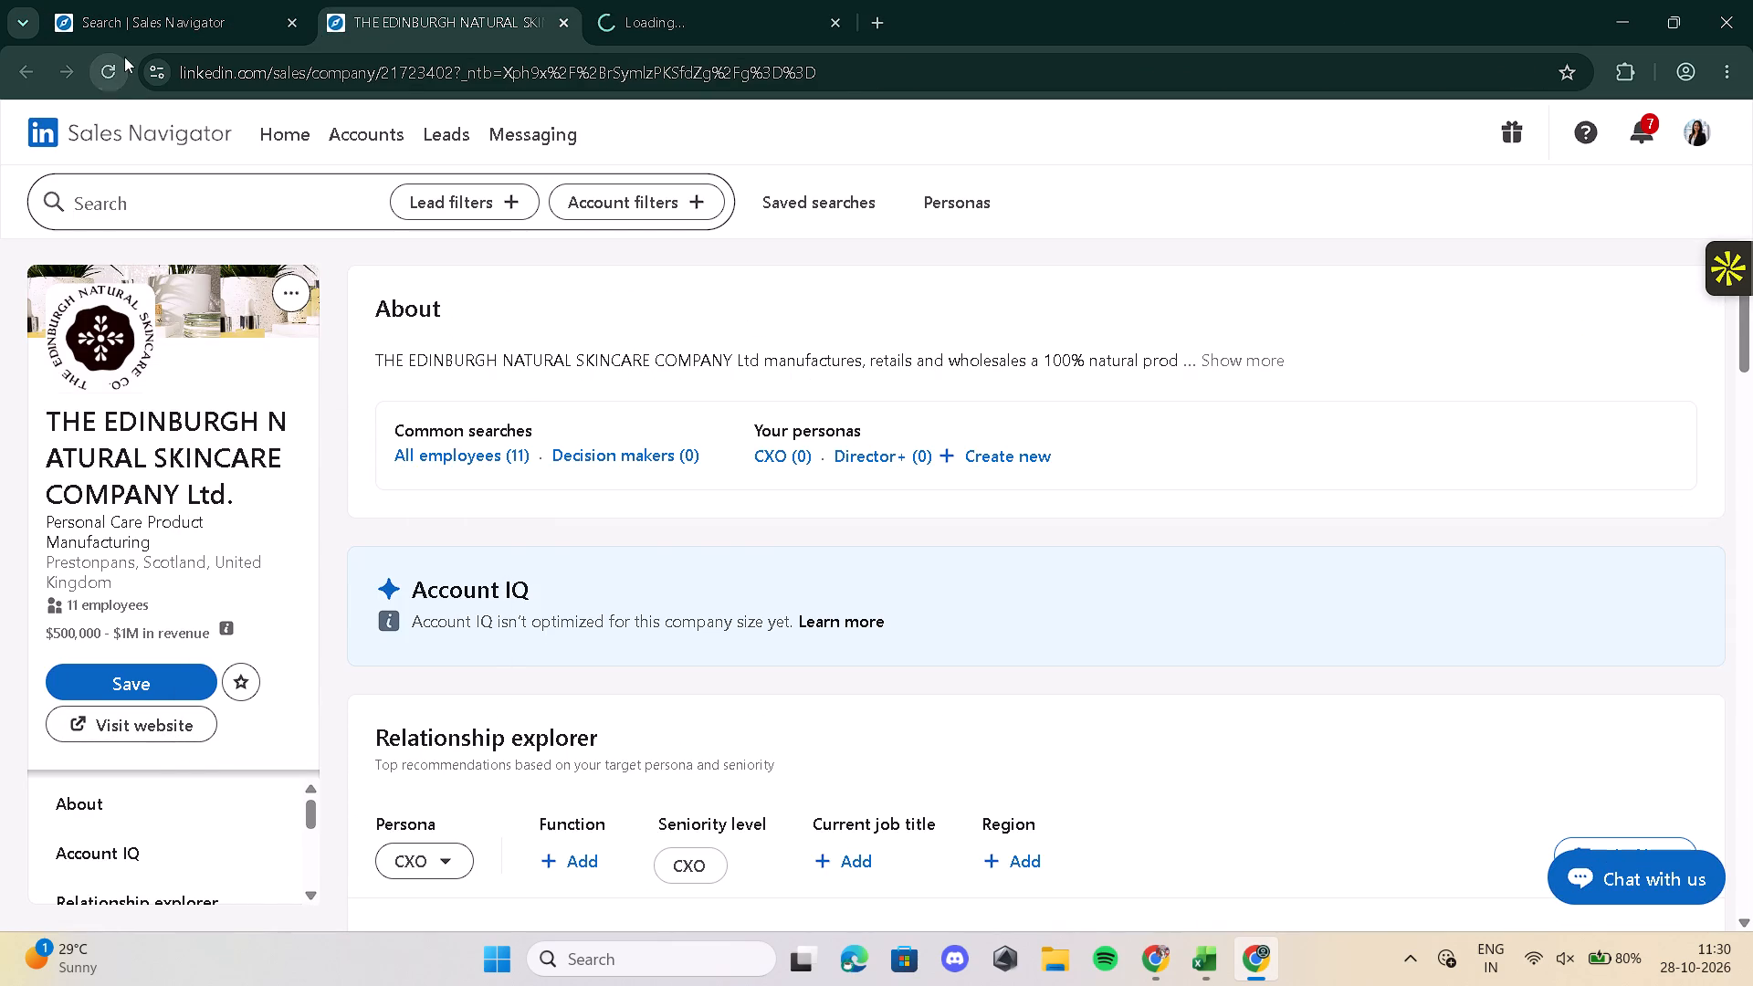
{"action": "left_click", "coordinate": [124, 57]}
{"action": "left_click", "coordinate": [138, 35]}
{"action": "left_click", "coordinate": [431, 0]}
{"action": "left_click", "coordinate": [659, 0]}
{"action": "left_click", "coordinate": [163, 0]}
{"action": "left_click", "coordinate": [513, 0]}
{"action": "left_click", "coordinate": [763, 0]}
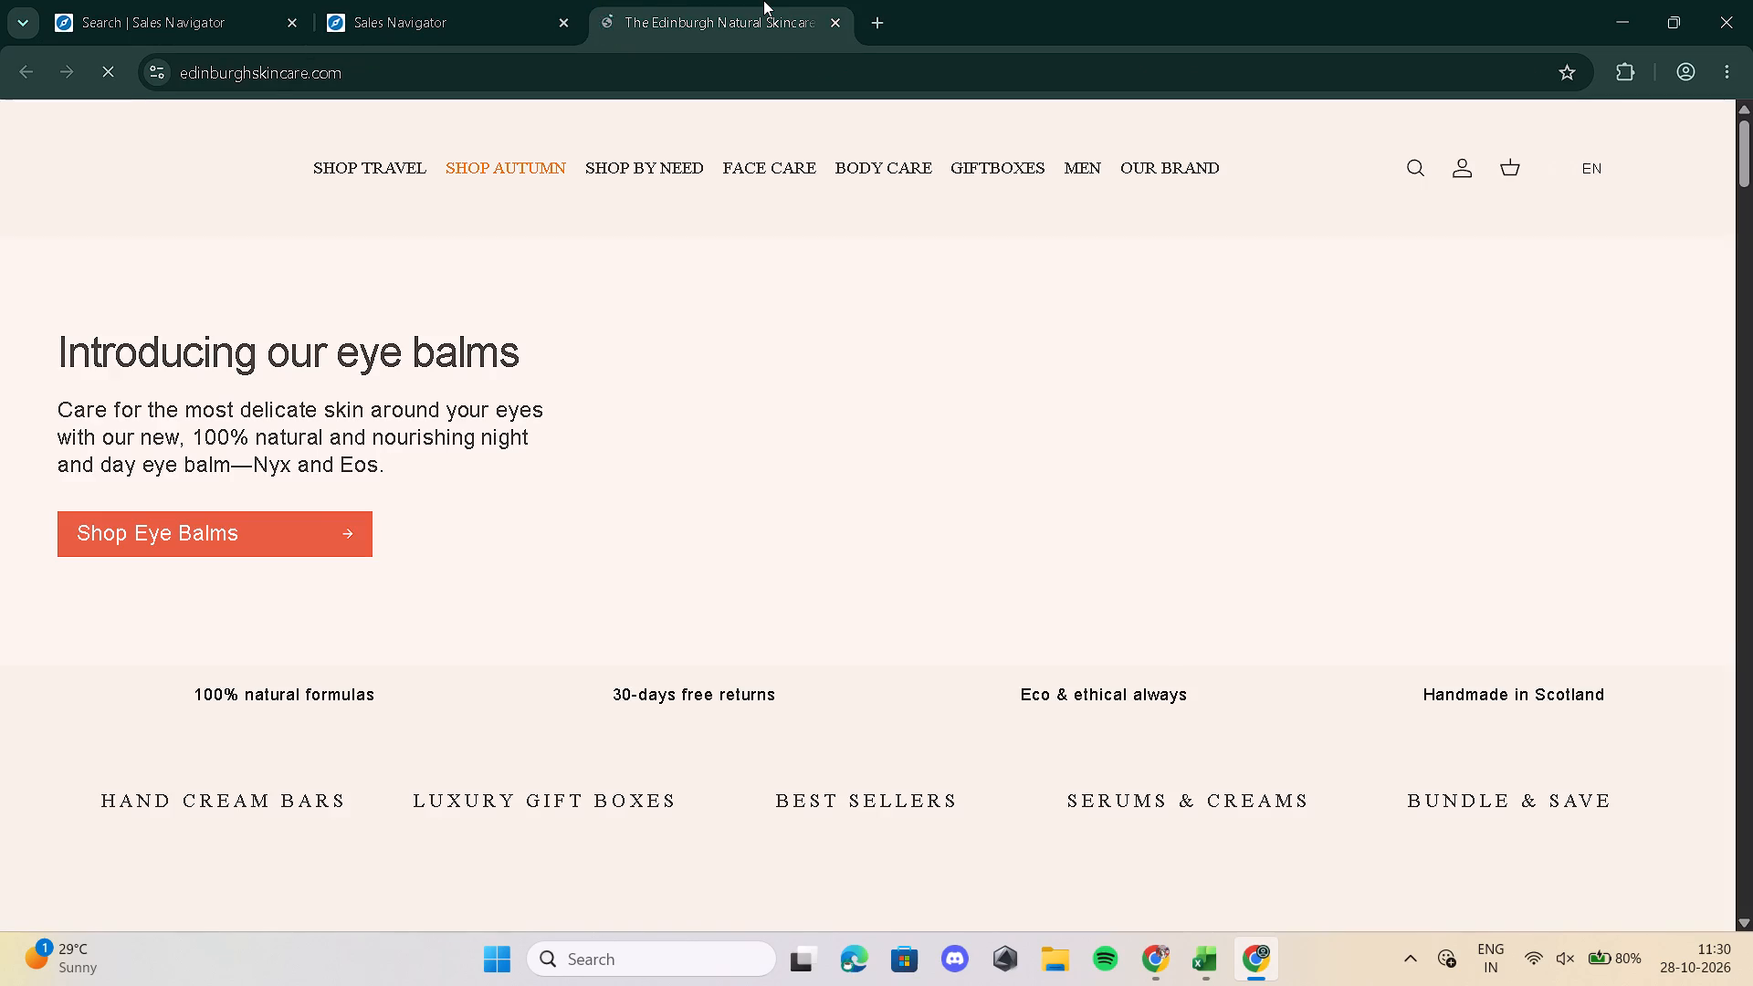
{"action": "left_click", "coordinate": [197, 1]}
{"action": "left_click_drag", "start_coordinate": [327, 0], "coordinate": [343, 0]}
{"action": "left_click", "coordinate": [689, 0]}
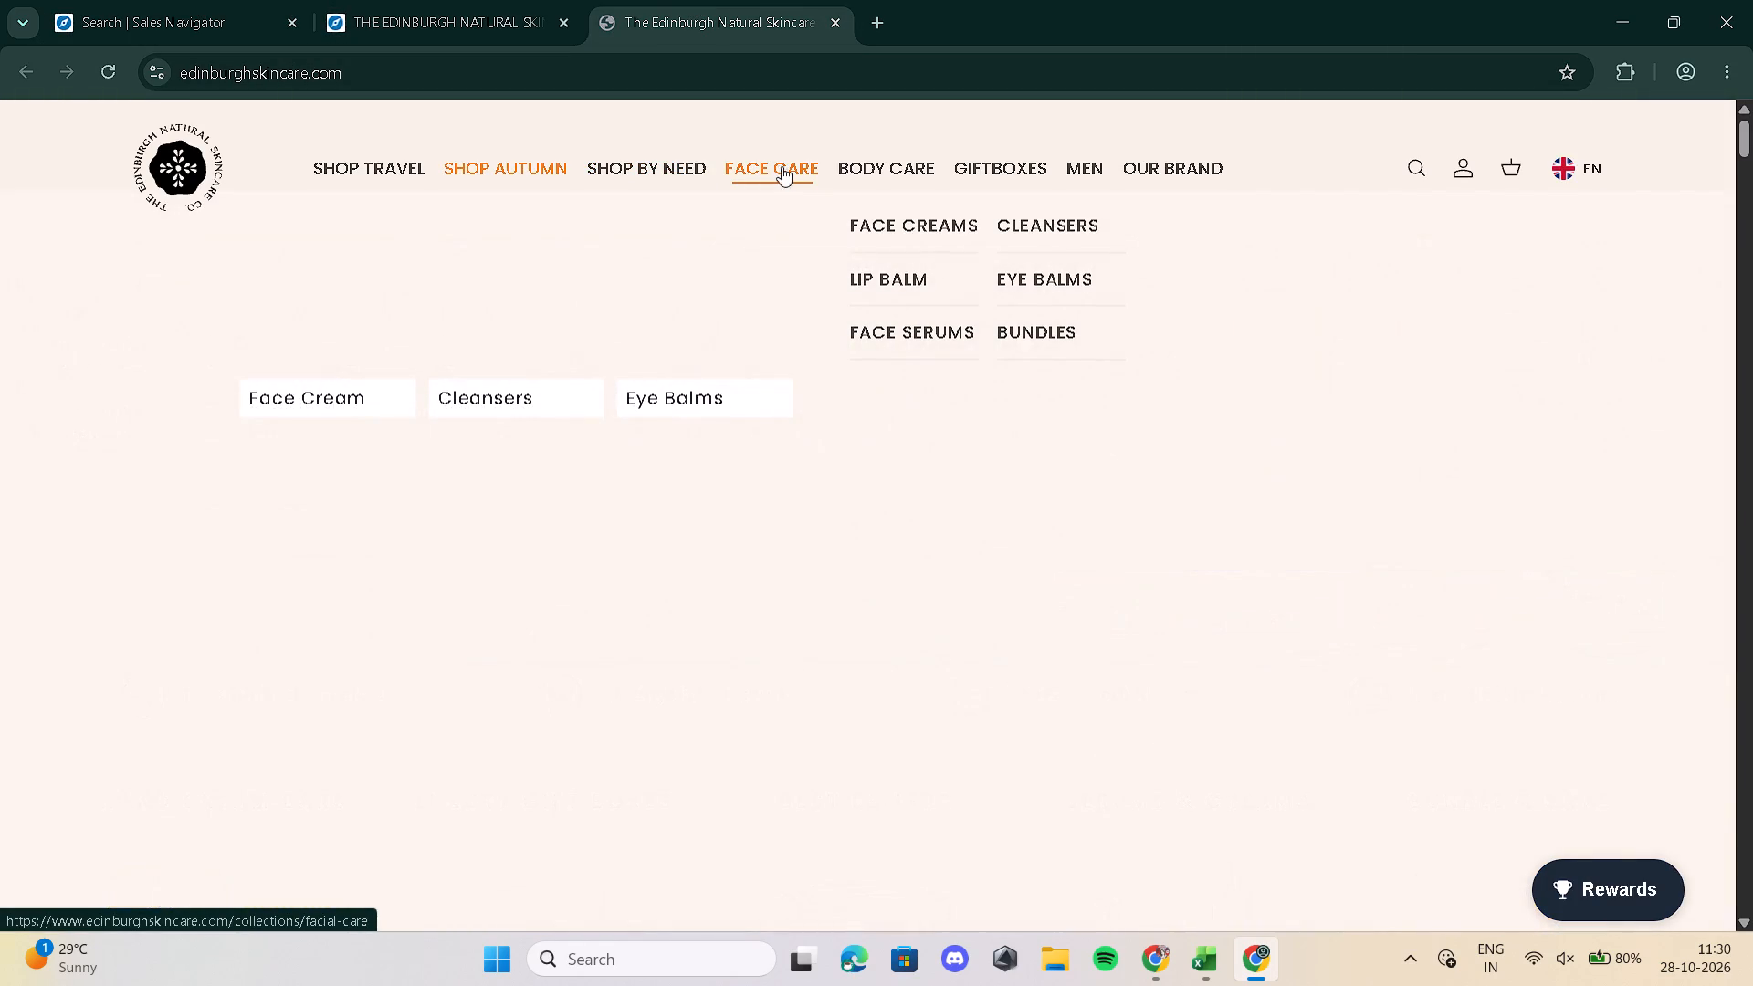
Close the Edinburgh Natural Skincare website and the company's account page, returning to the sms lead results.
{"action": "left_click", "coordinate": [259, 0]}
{"action": "left_click_drag", "start_coordinate": [439, 0], "coordinate": [458, 1]}
{"action": "left_click", "coordinate": [670, 0]}
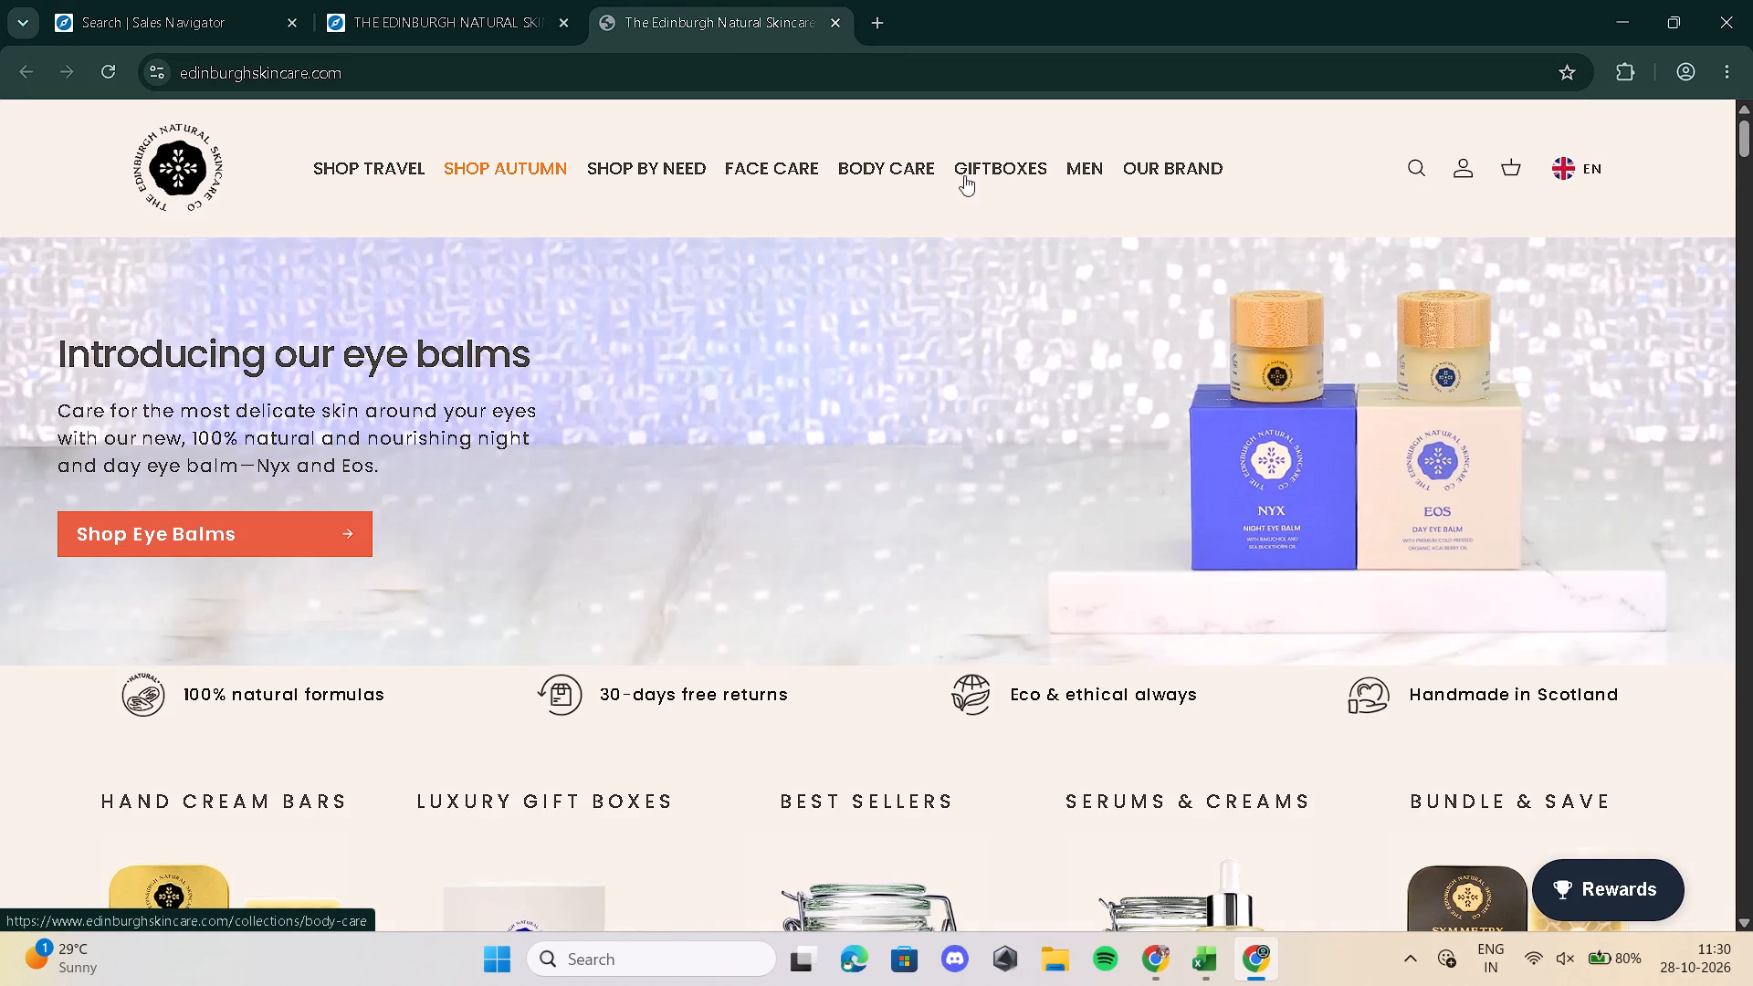
{"action": "left_click", "coordinate": [847, 22]}
{"action": "left_click", "coordinate": [839, 22]}
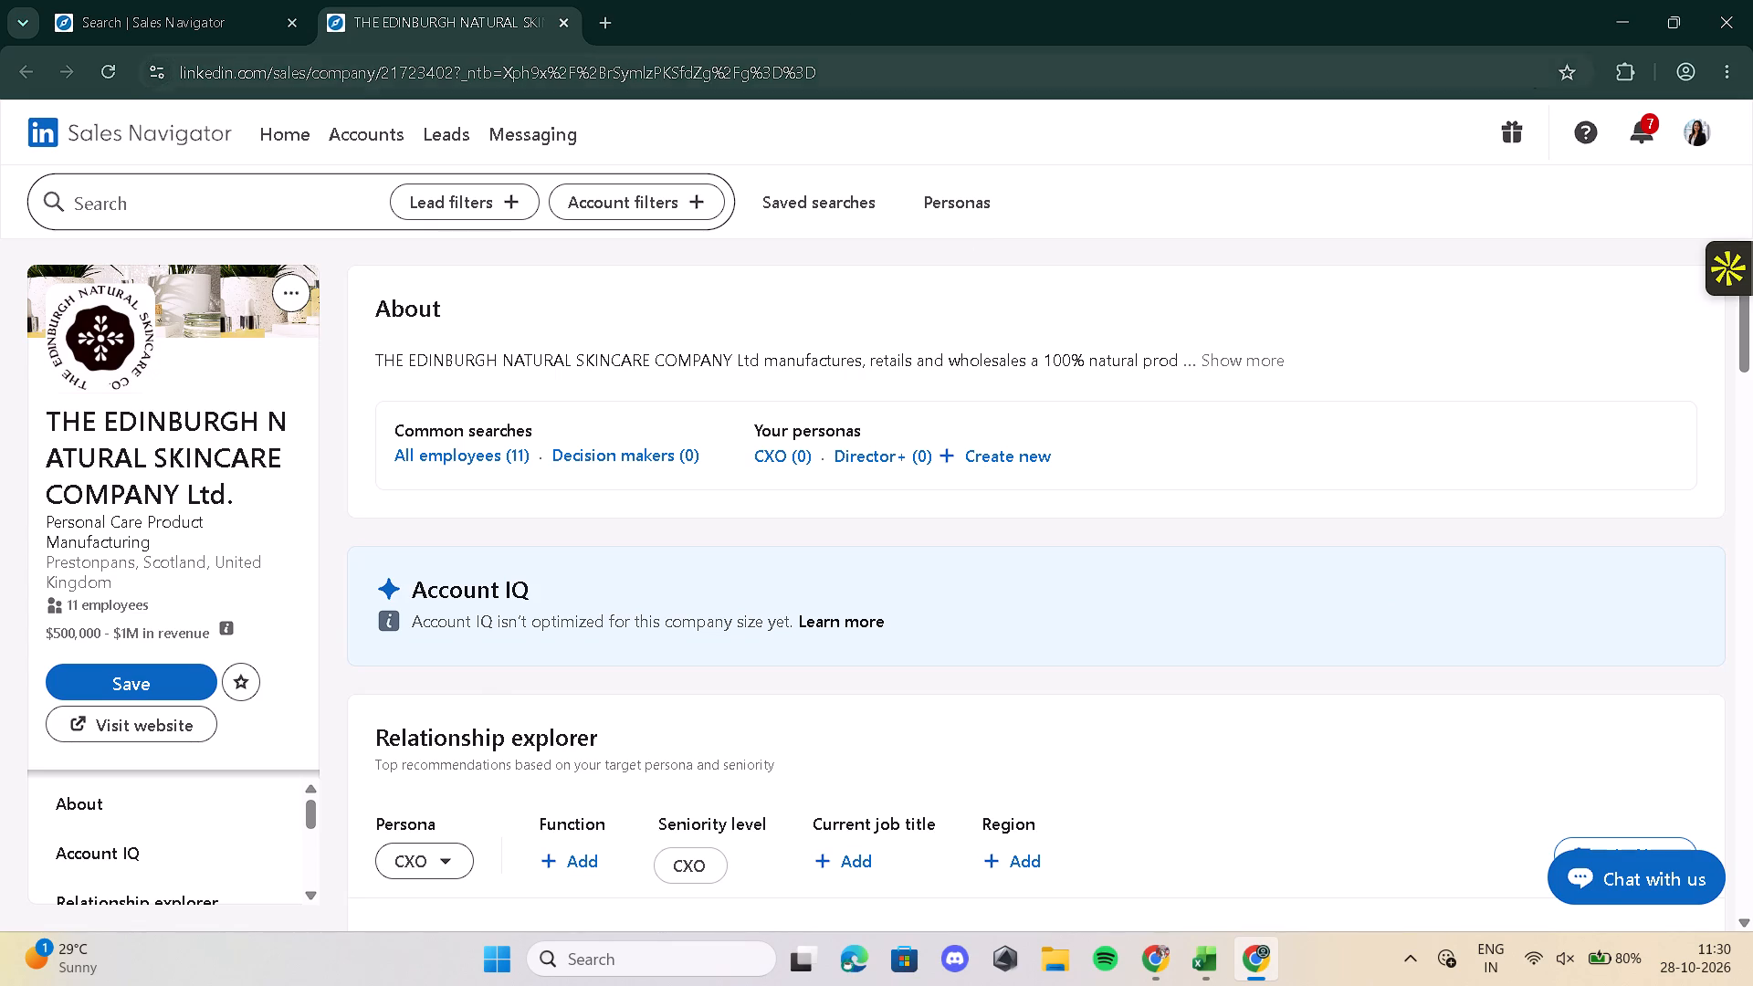
{"action": "left_click", "coordinate": [560, 32]}
Open the UC-Wireless account page from the sms lead results in a new tab and review it.
{"action": "left_click", "coordinate": [1097, 460]}
{"action": "scroll", "coordinate": [1097, 458], "scroll_direction": "down", "scroll_amount": 1}
{"action": "right_click", "coordinate": [793, 323]}
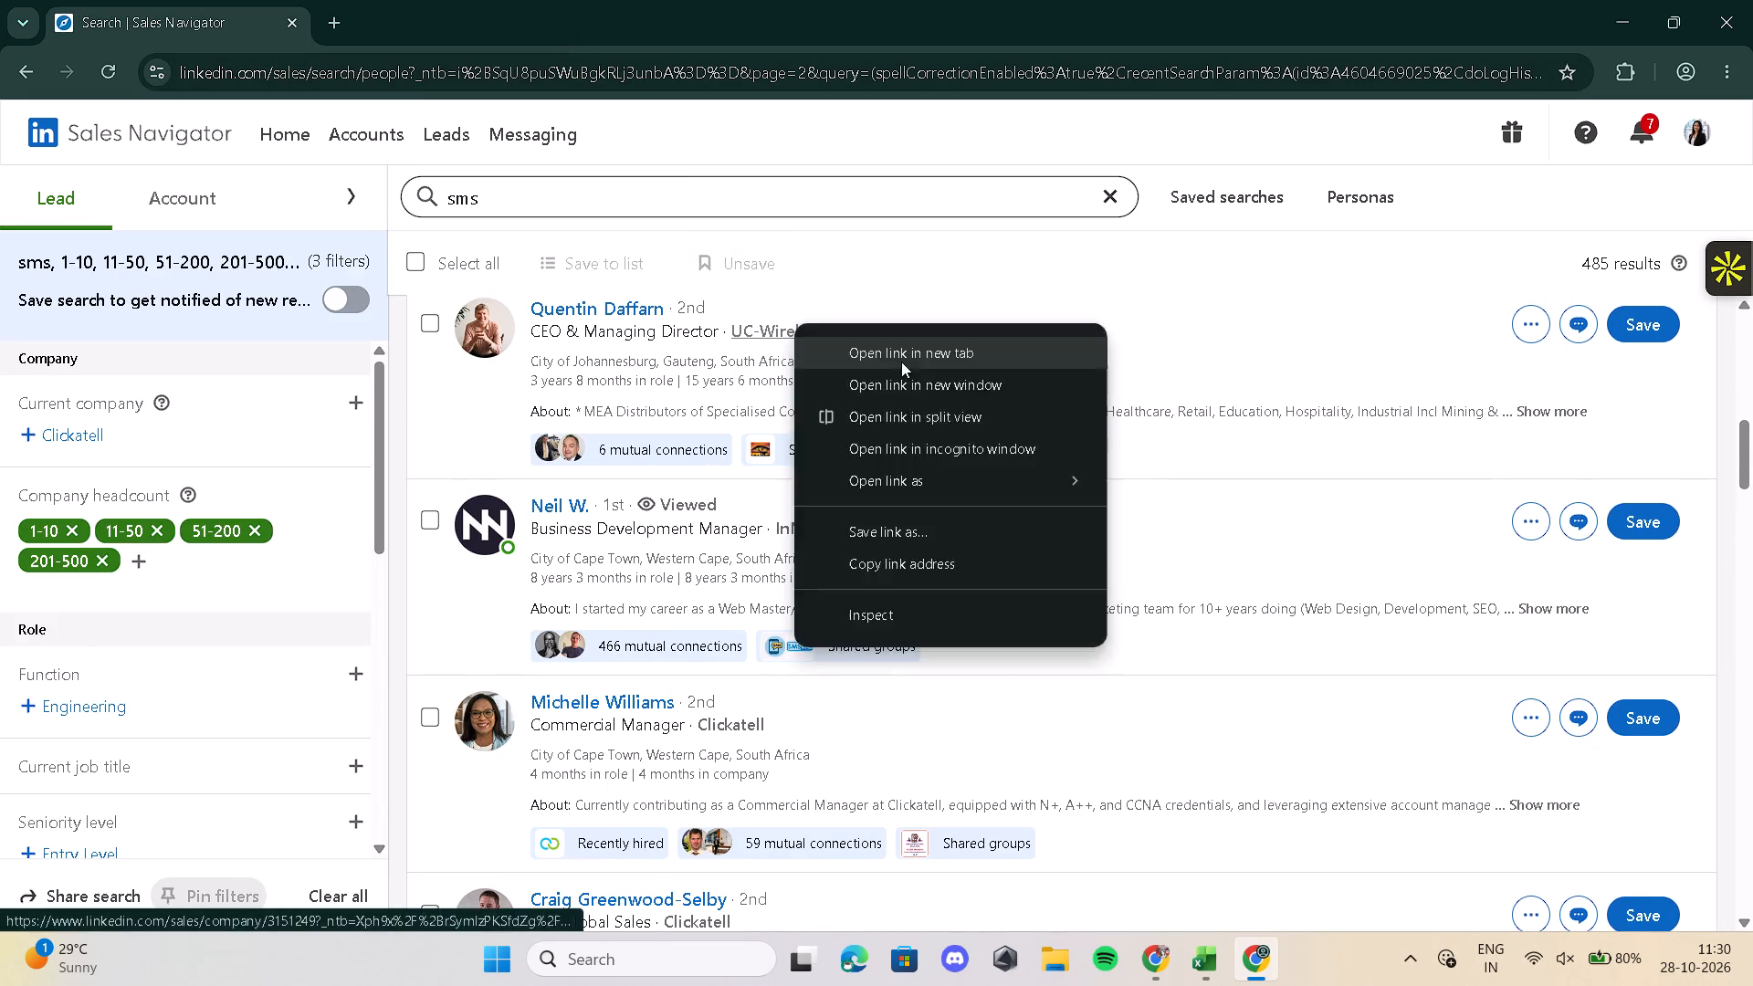
{"action": "left_click", "coordinate": [901, 362]}
{"action": "left_click", "coordinate": [357, 0]}
{"action": "left_click", "coordinate": [219, 0]}
{"action": "left_click", "coordinate": [418, 1]}
{"action": "left_click", "coordinate": [166, 20]}
{"action": "left_click", "coordinate": [497, 0]}
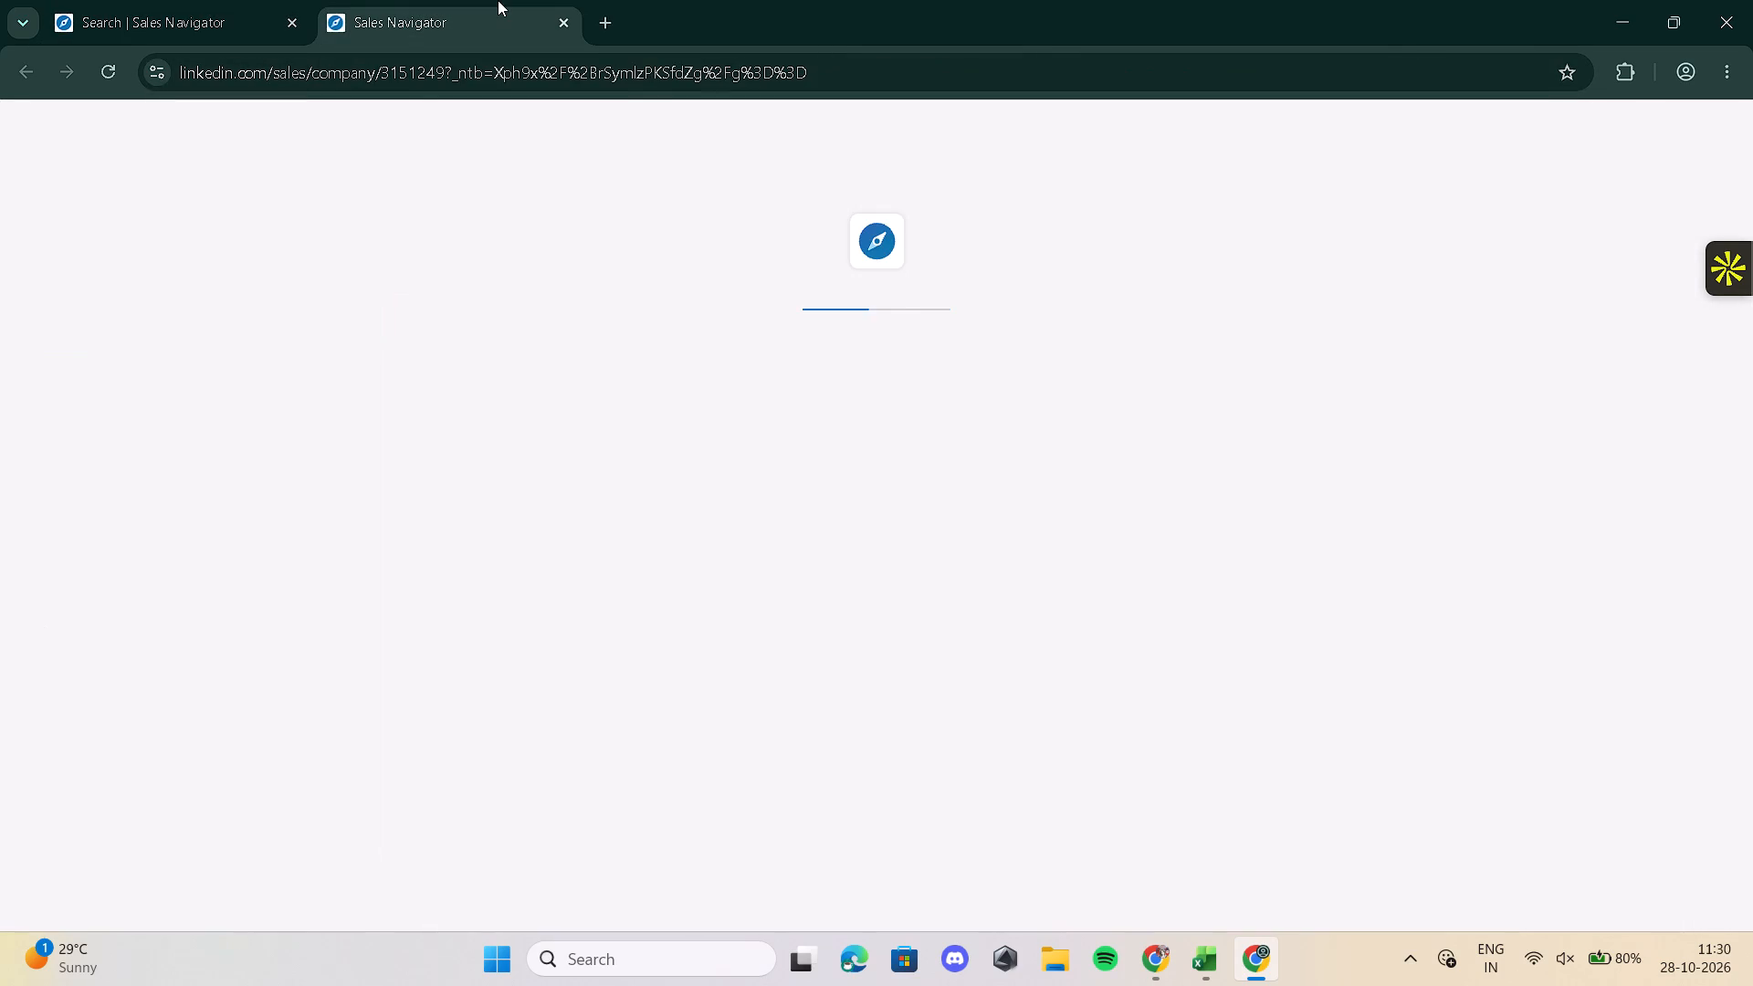
{"action": "left_click", "coordinate": [187, 0]}
{"action": "left_click", "coordinate": [405, 0]}
{"action": "left_click", "coordinate": [149, 0]}
{"action": "left_click", "coordinate": [407, 0]}
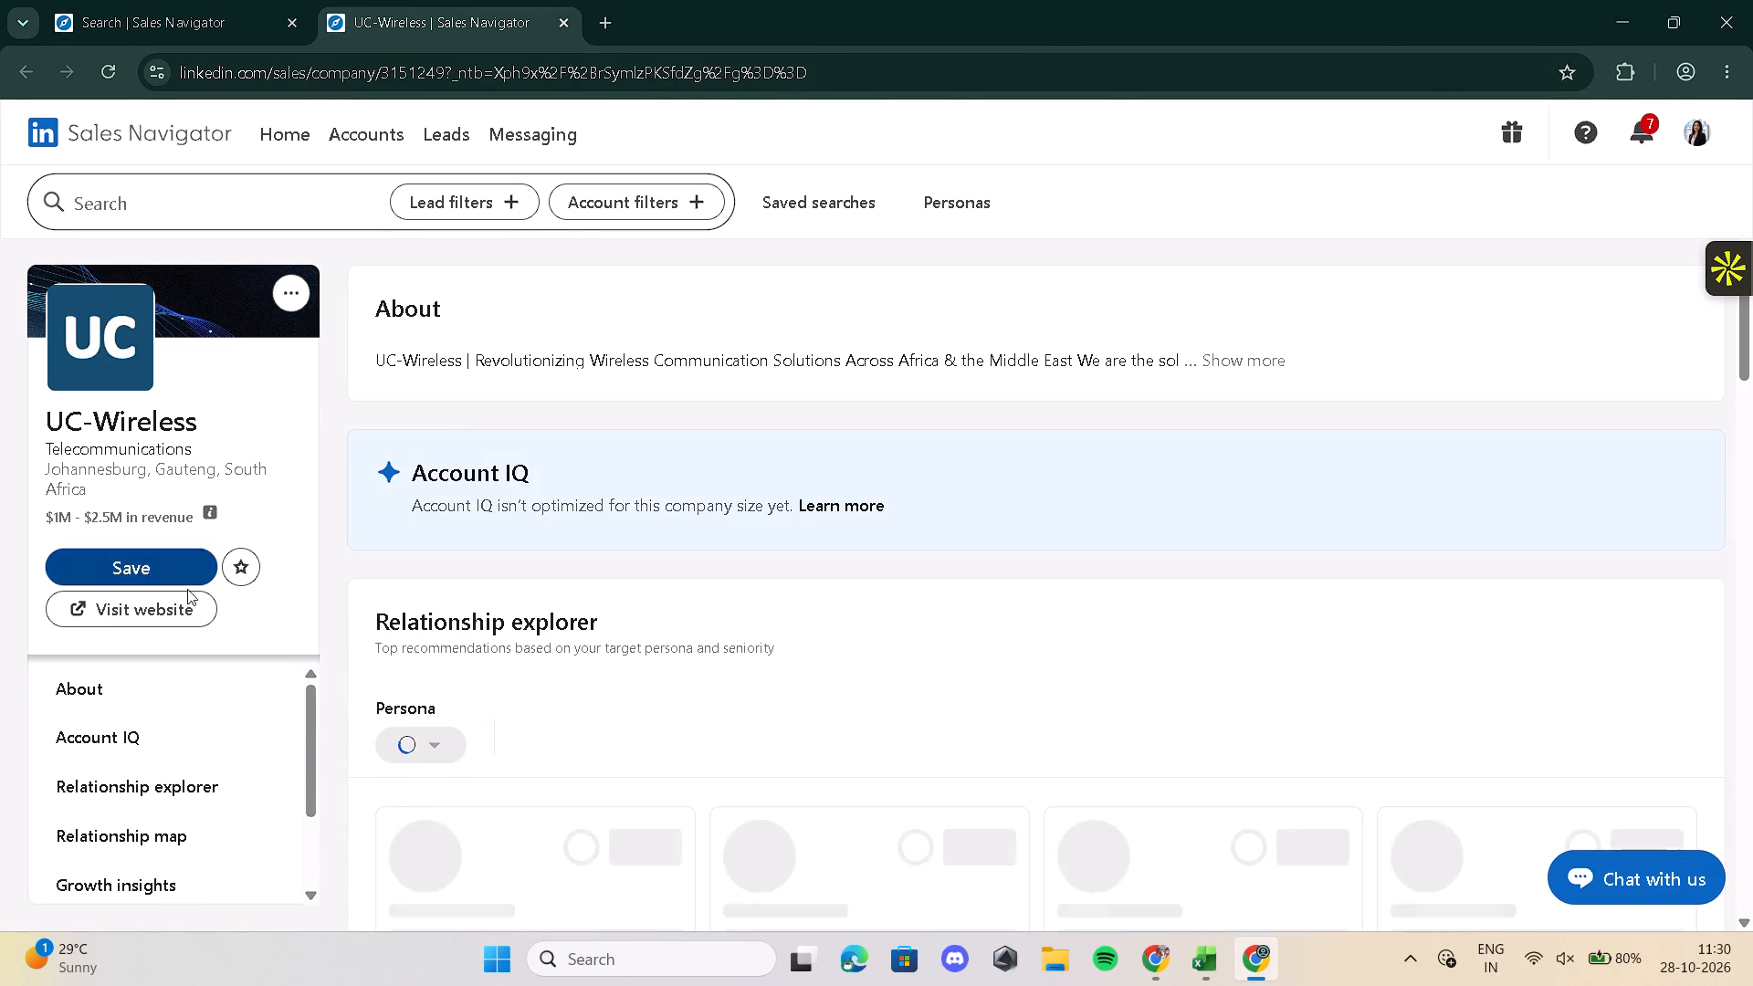
Open the UC-Wireless website from its account page in a new tab.
{"action": "right_click", "coordinate": [185, 607]}
{"action": "left_click", "coordinate": [769, 238]}
{"action": "right_click", "coordinate": [205, 632]}
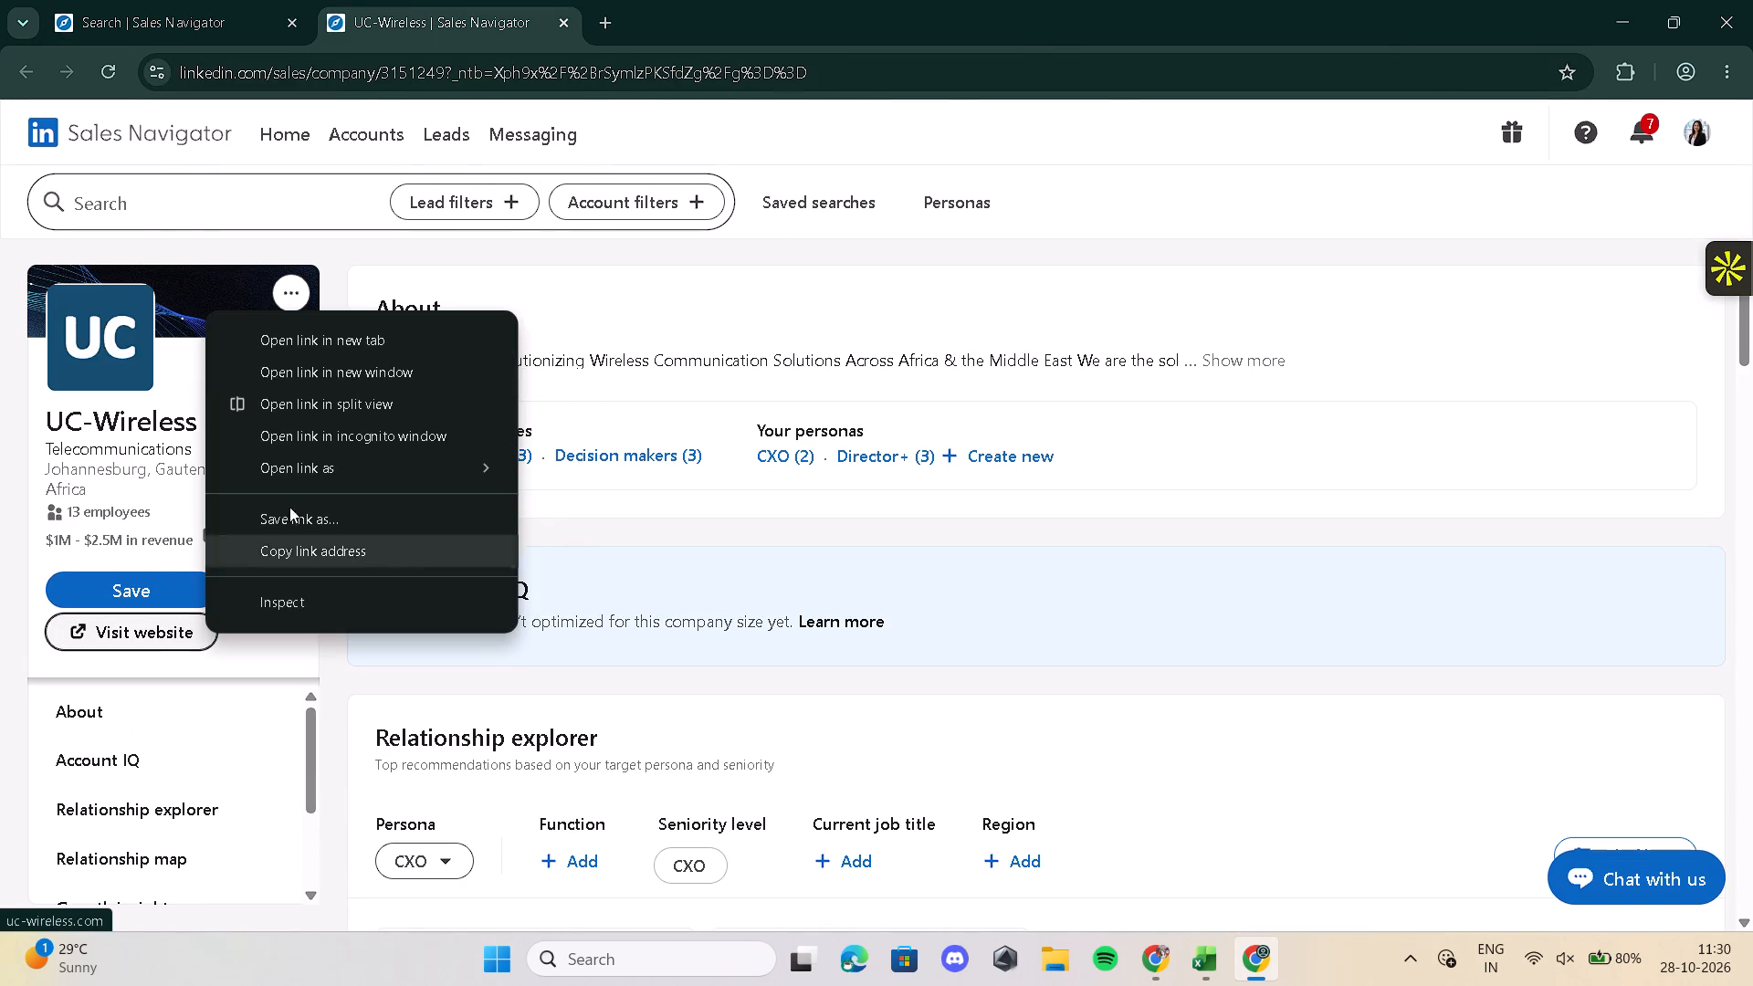
{"action": "left_click", "coordinate": [355, 354]}
{"action": "left_click", "coordinate": [169, 38]}
{"action": "left_click", "coordinate": [396, 3]}
{"action": "left_click", "coordinate": [646, 0]}
{"action": "left_click", "coordinate": [198, 0]}
{"action": "left_click_drag", "start_coordinate": [462, 0], "coordinate": [478, 0]}
{"action": "left_click", "coordinate": [733, 0]}
{"action": "left_click", "coordinate": [205, 8]}
{"action": "left_click", "coordinate": [582, 0]}
{"action": "left_click", "coordinate": [798, 0]}
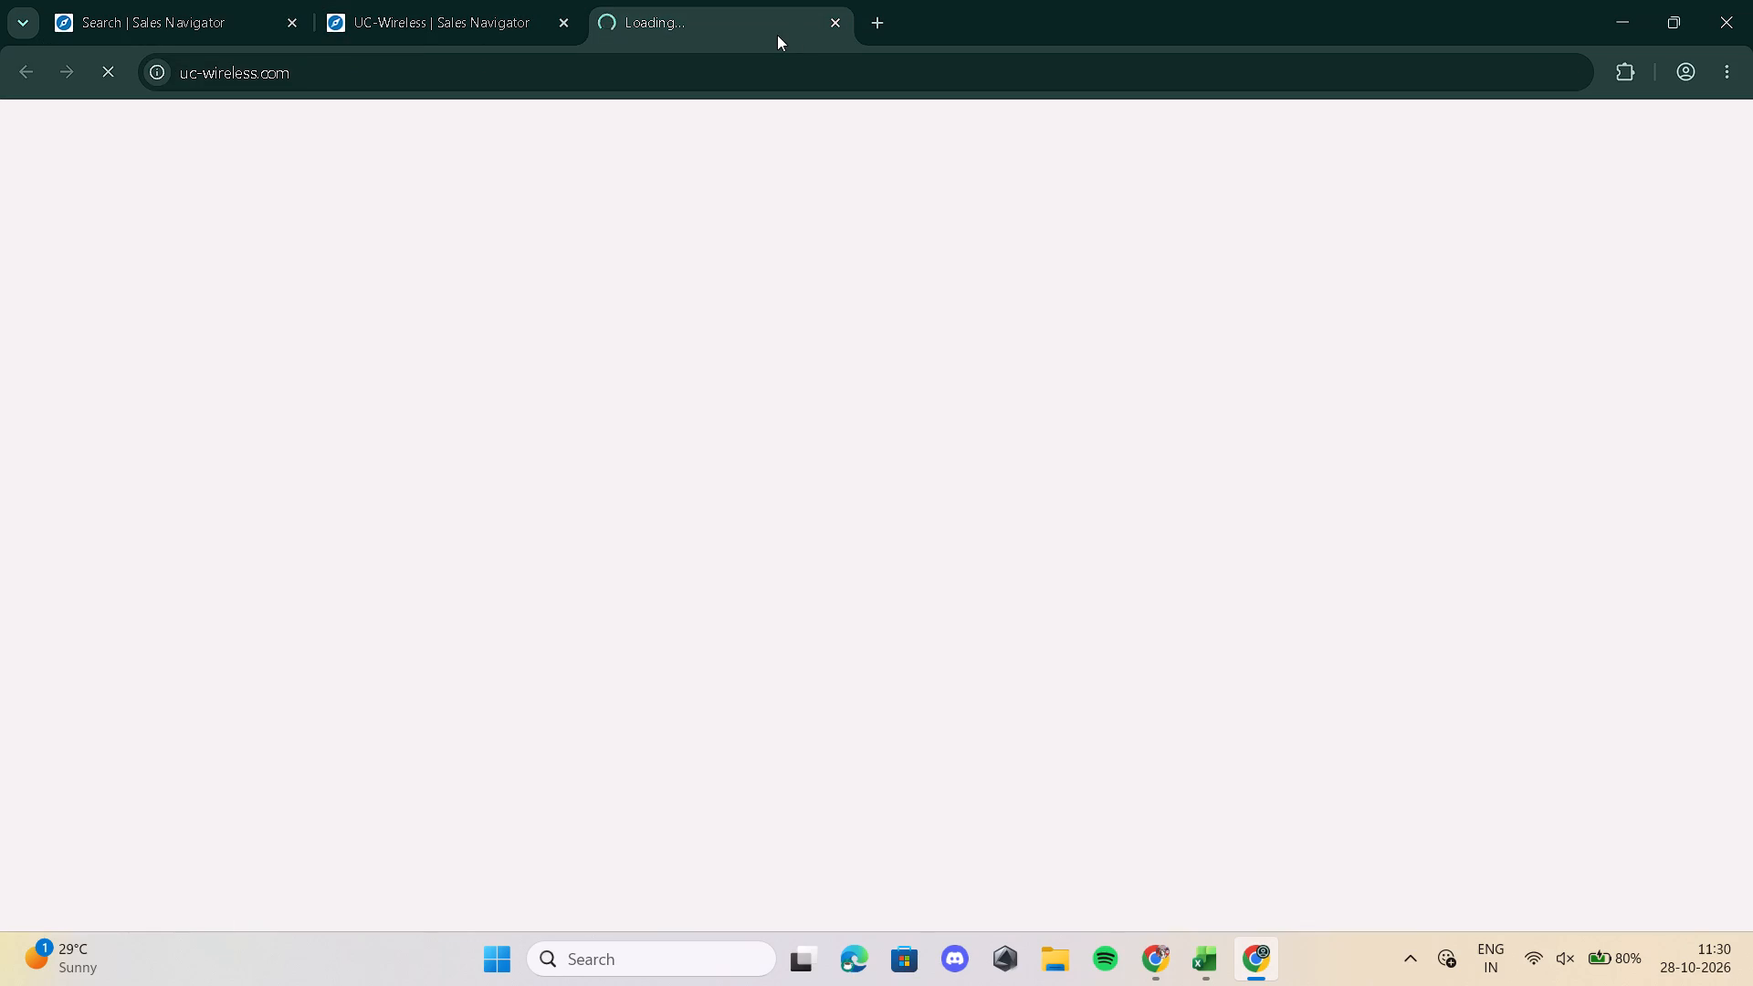
{"action": "left_click", "coordinate": [136, 0]}
{"action": "left_click", "coordinate": [383, 0]}
{"action": "left_click", "coordinate": [670, 0]}
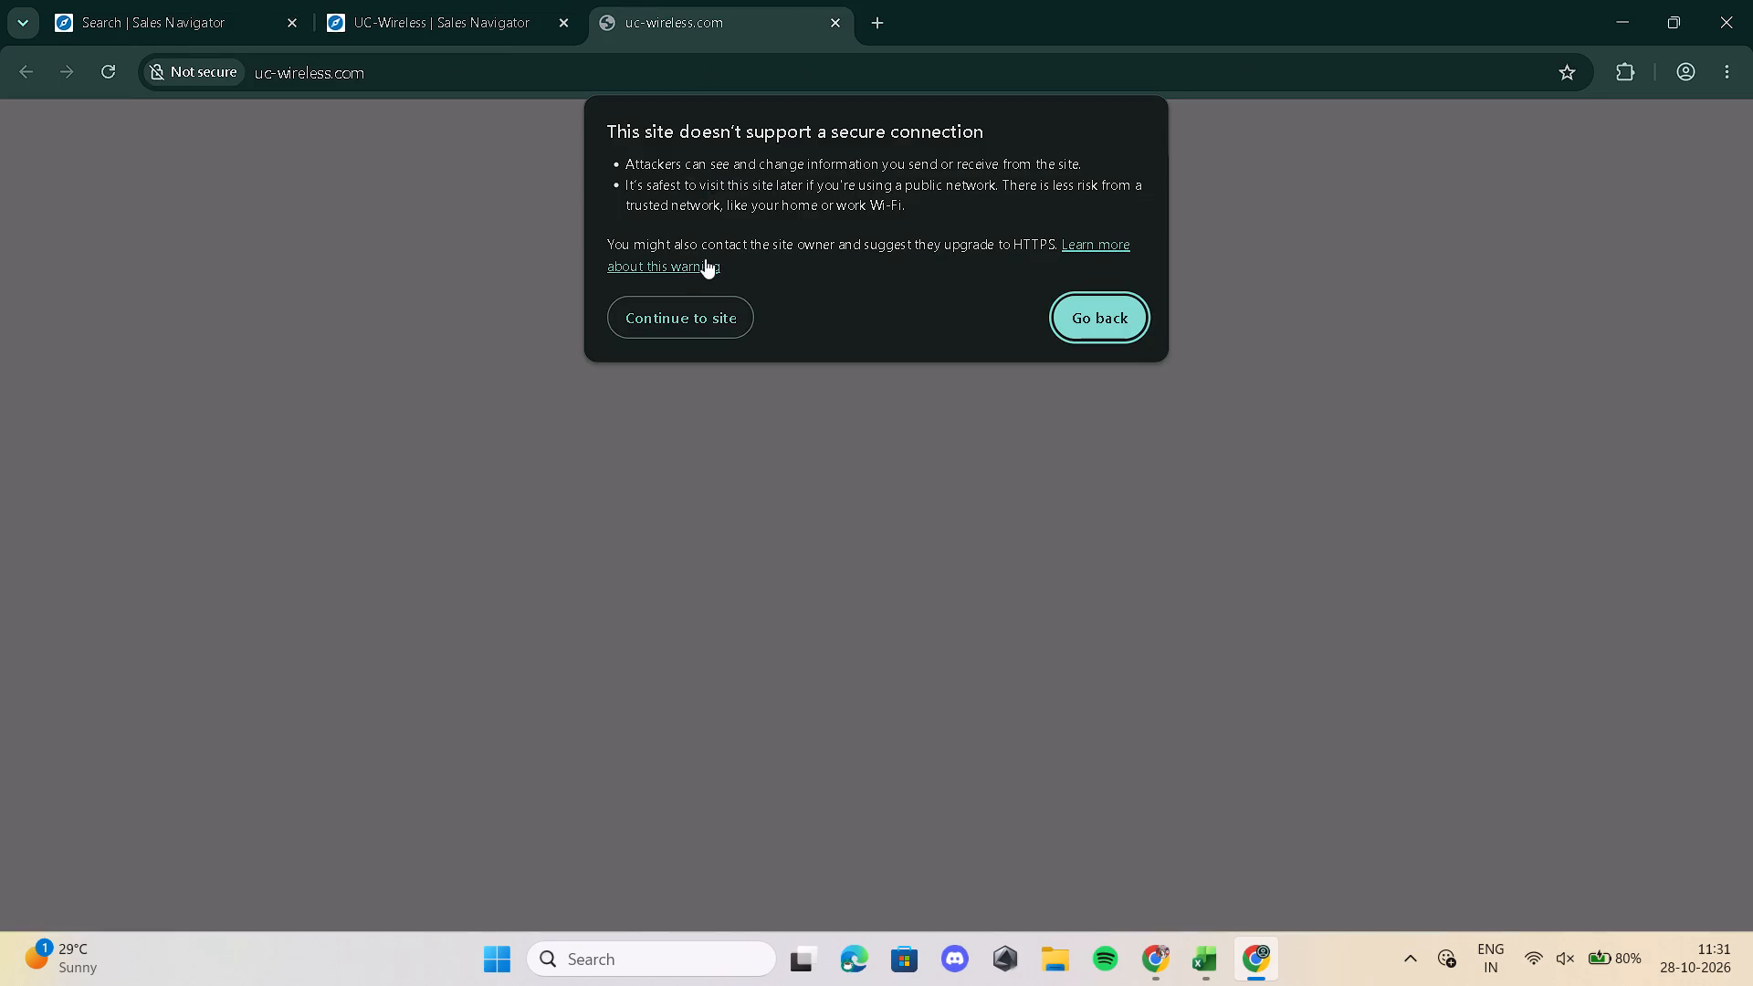
Continue to the UC-Wireless site without a secure connection and dismiss its request for location access.
{"action": "left_click", "coordinate": [685, 326]}
{"action": "left_click", "coordinate": [233, 0]}
{"action": "left_click", "coordinate": [507, 0]}
{"action": "left_click", "coordinate": [779, 0]}
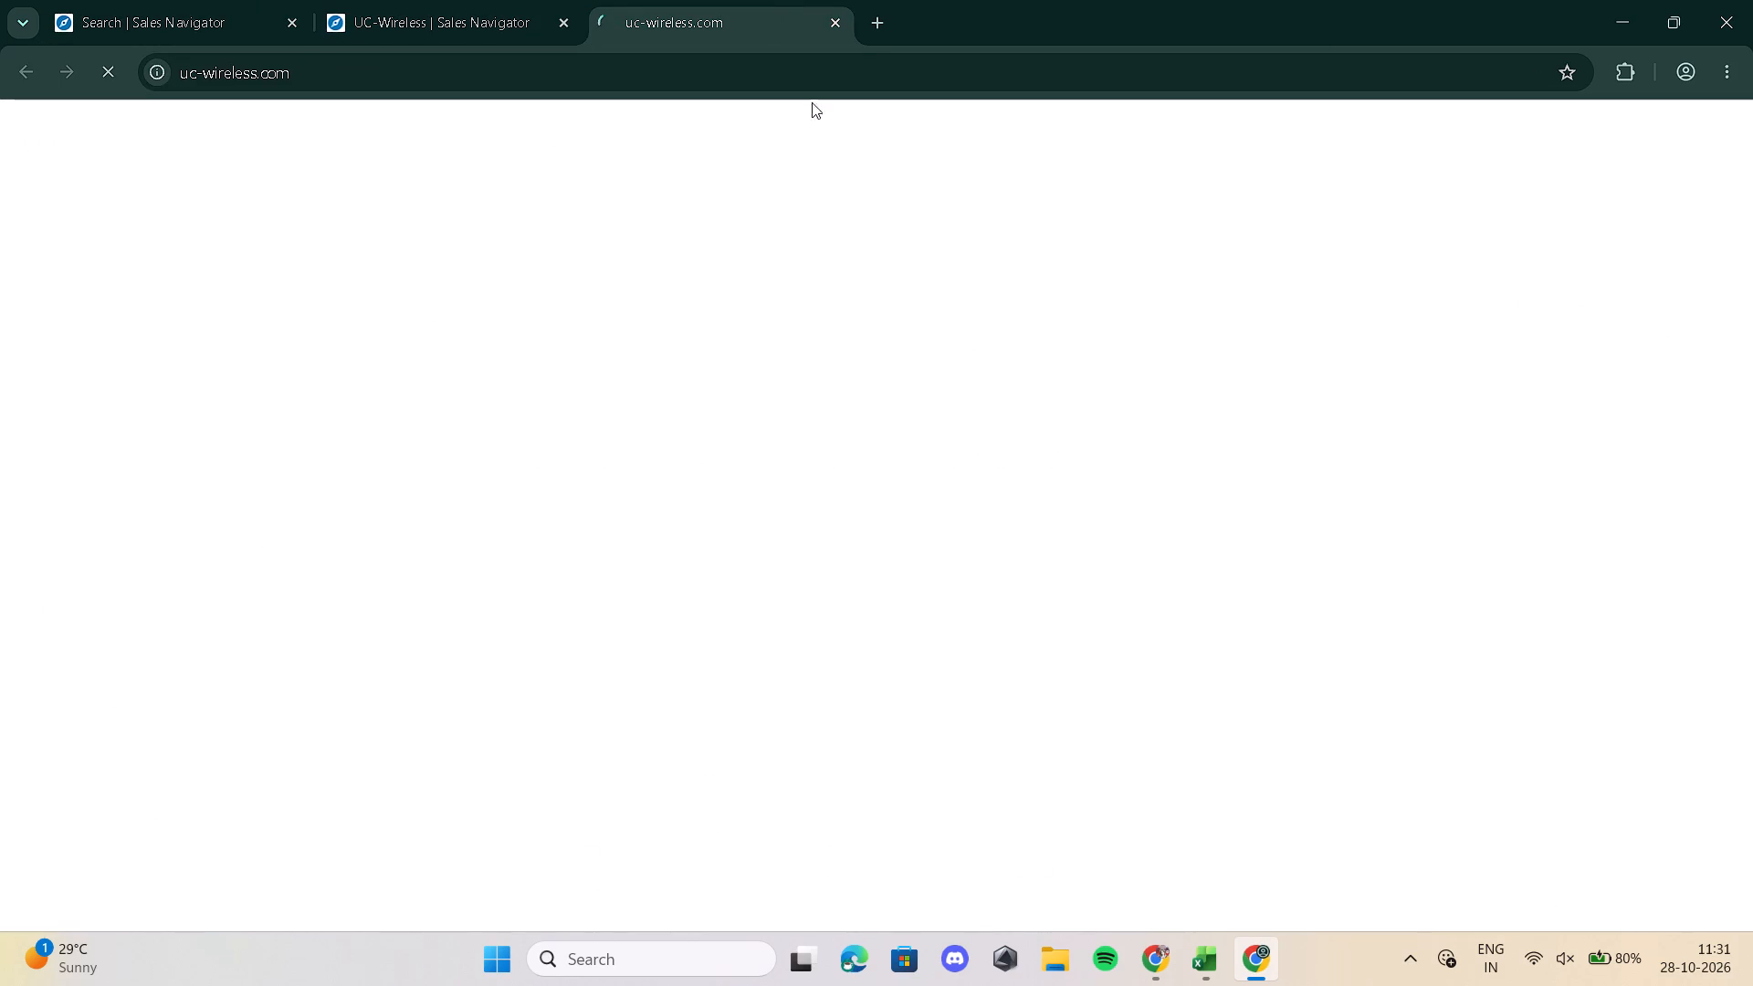
{"action": "double_click", "coordinate": [1417, 985]}
{"action": "left_click", "coordinate": [290, 0]}
{"action": "left_click", "coordinate": [496, 0]}
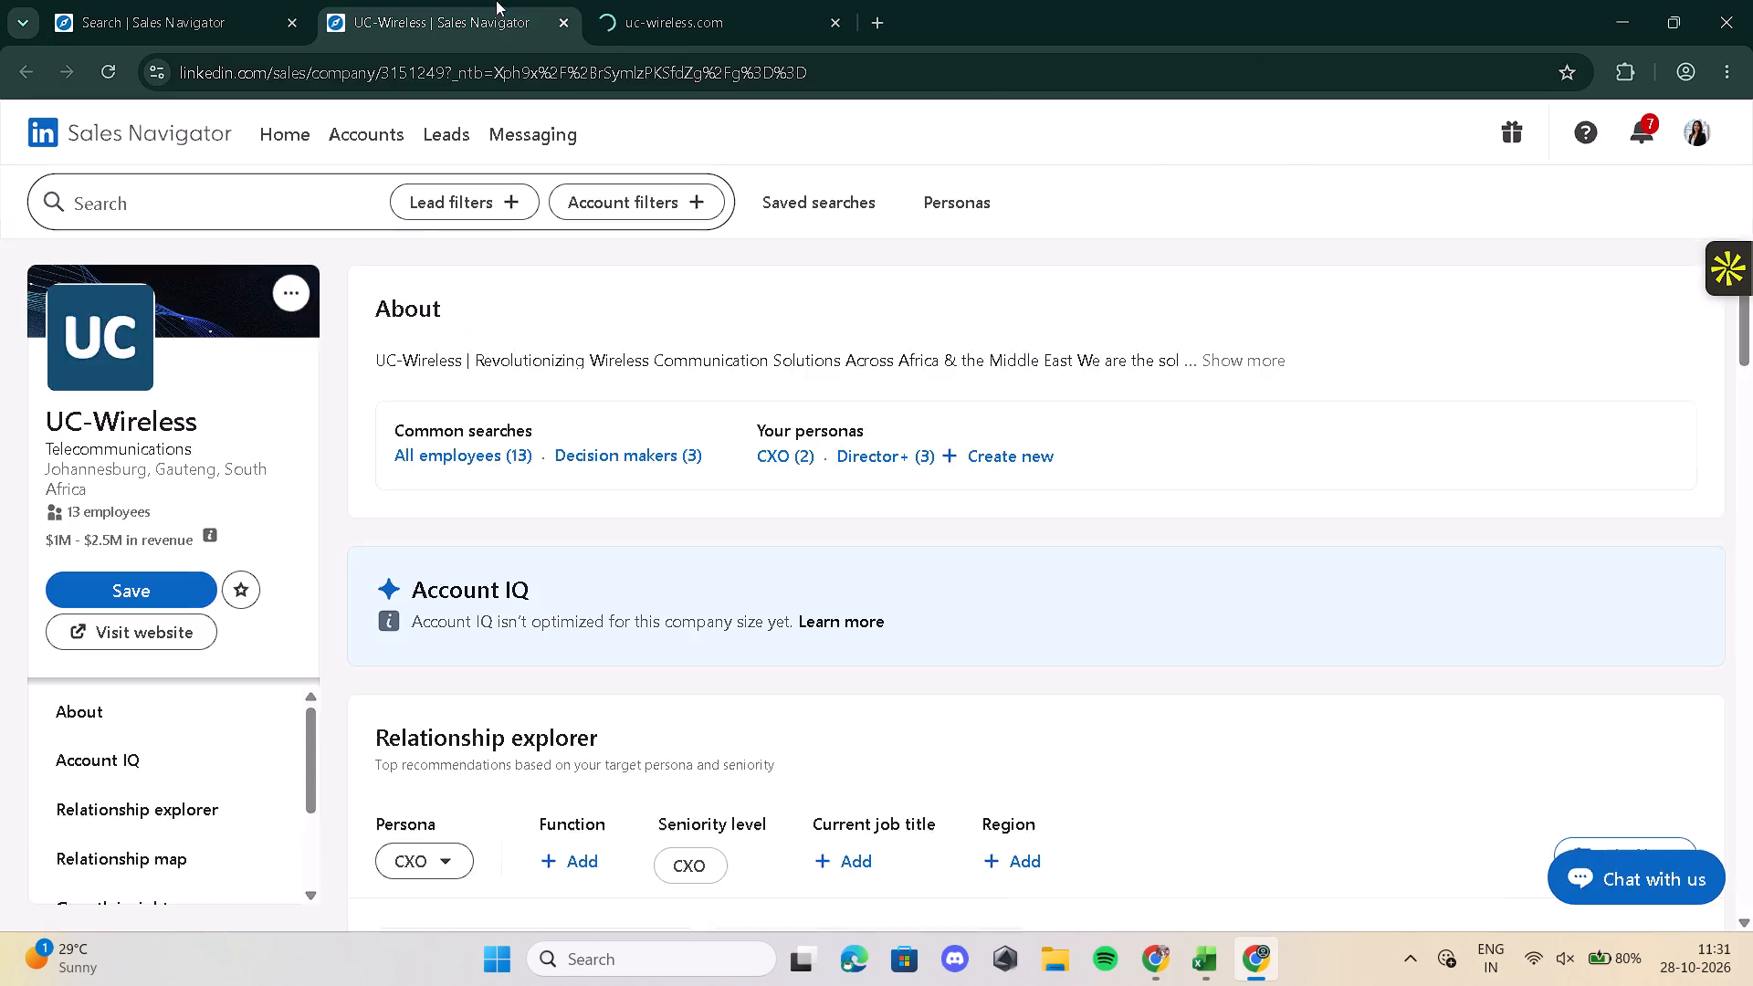
{"action": "left_click", "coordinate": [693, 0]}
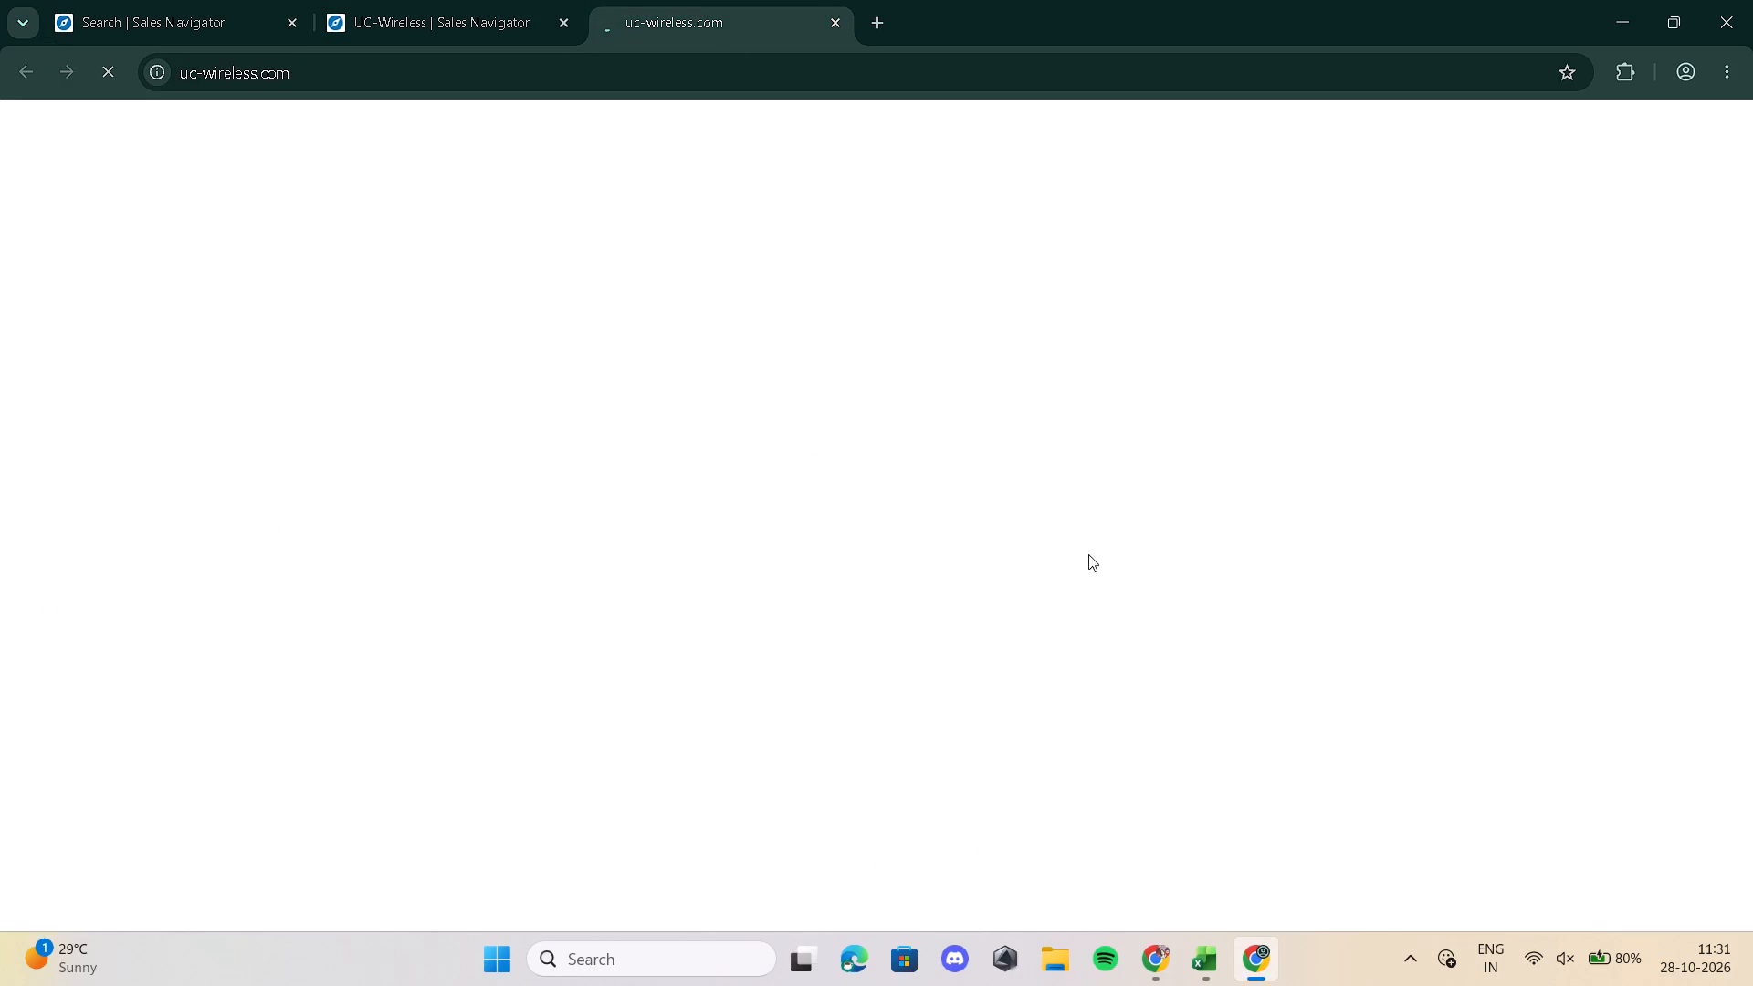
{"action": "double_click", "coordinate": [1409, 975]}
{"action": "left_click", "coordinate": [195, 0]}
{"action": "left_click", "coordinate": [395, 0]}
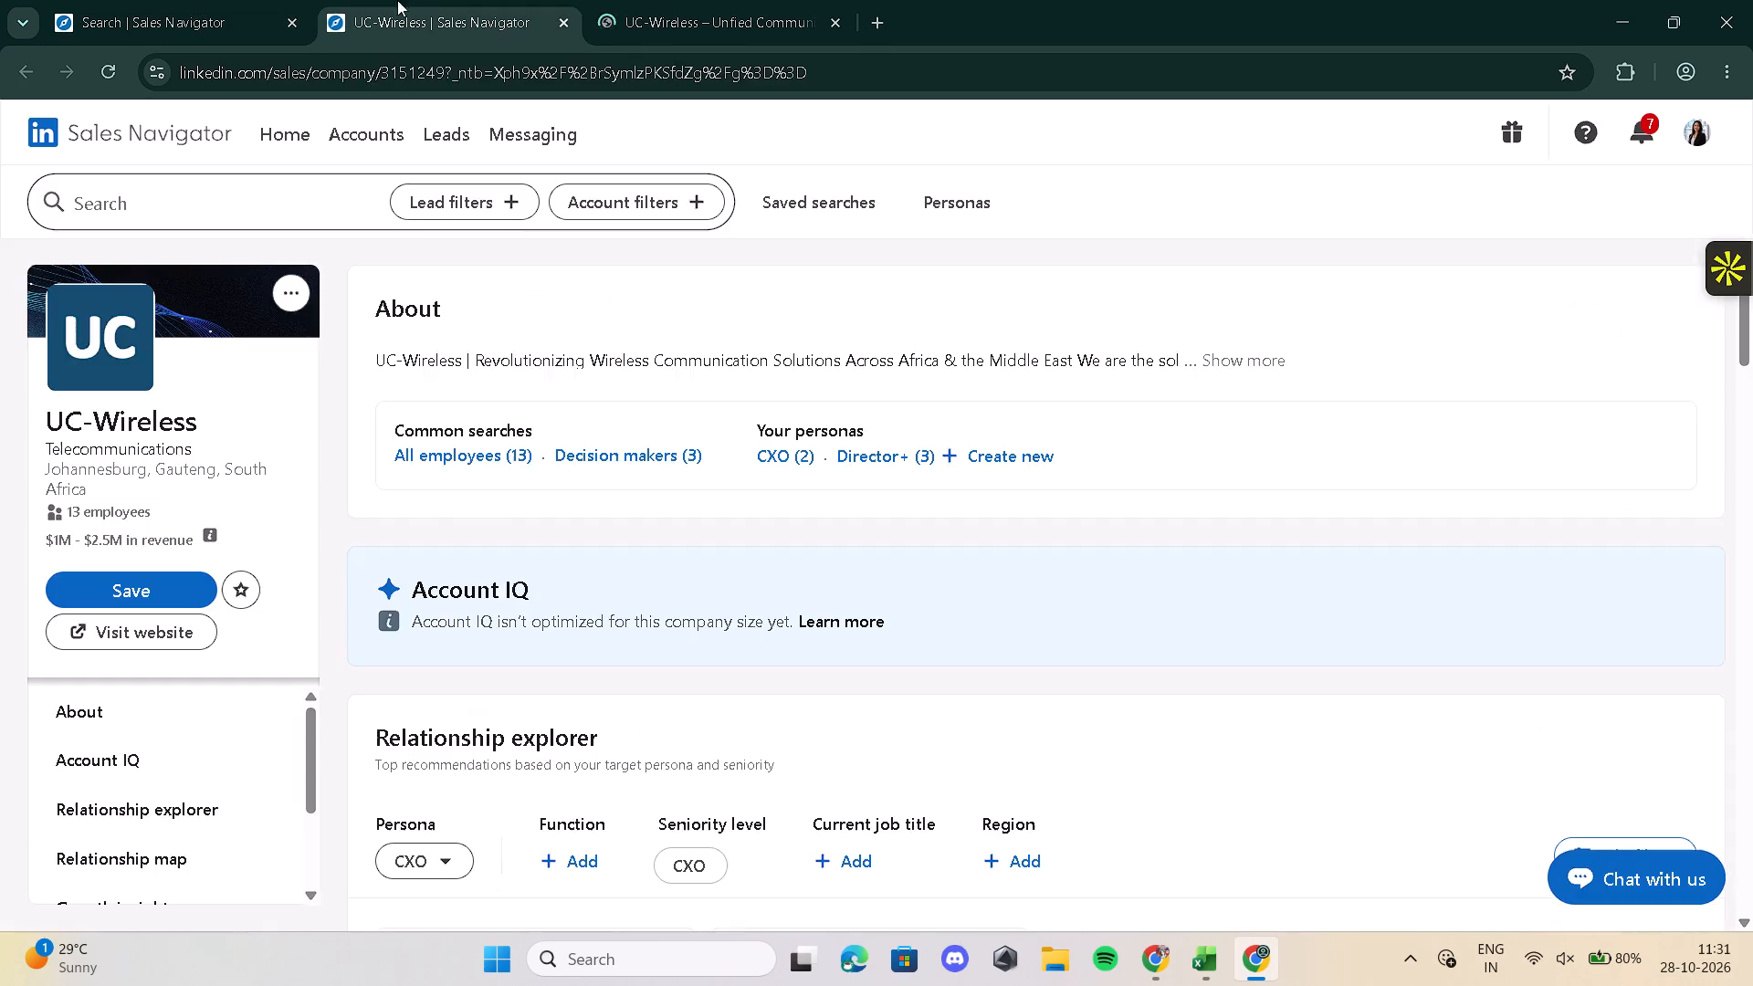
{"action": "left_click", "coordinate": [670, 0]}
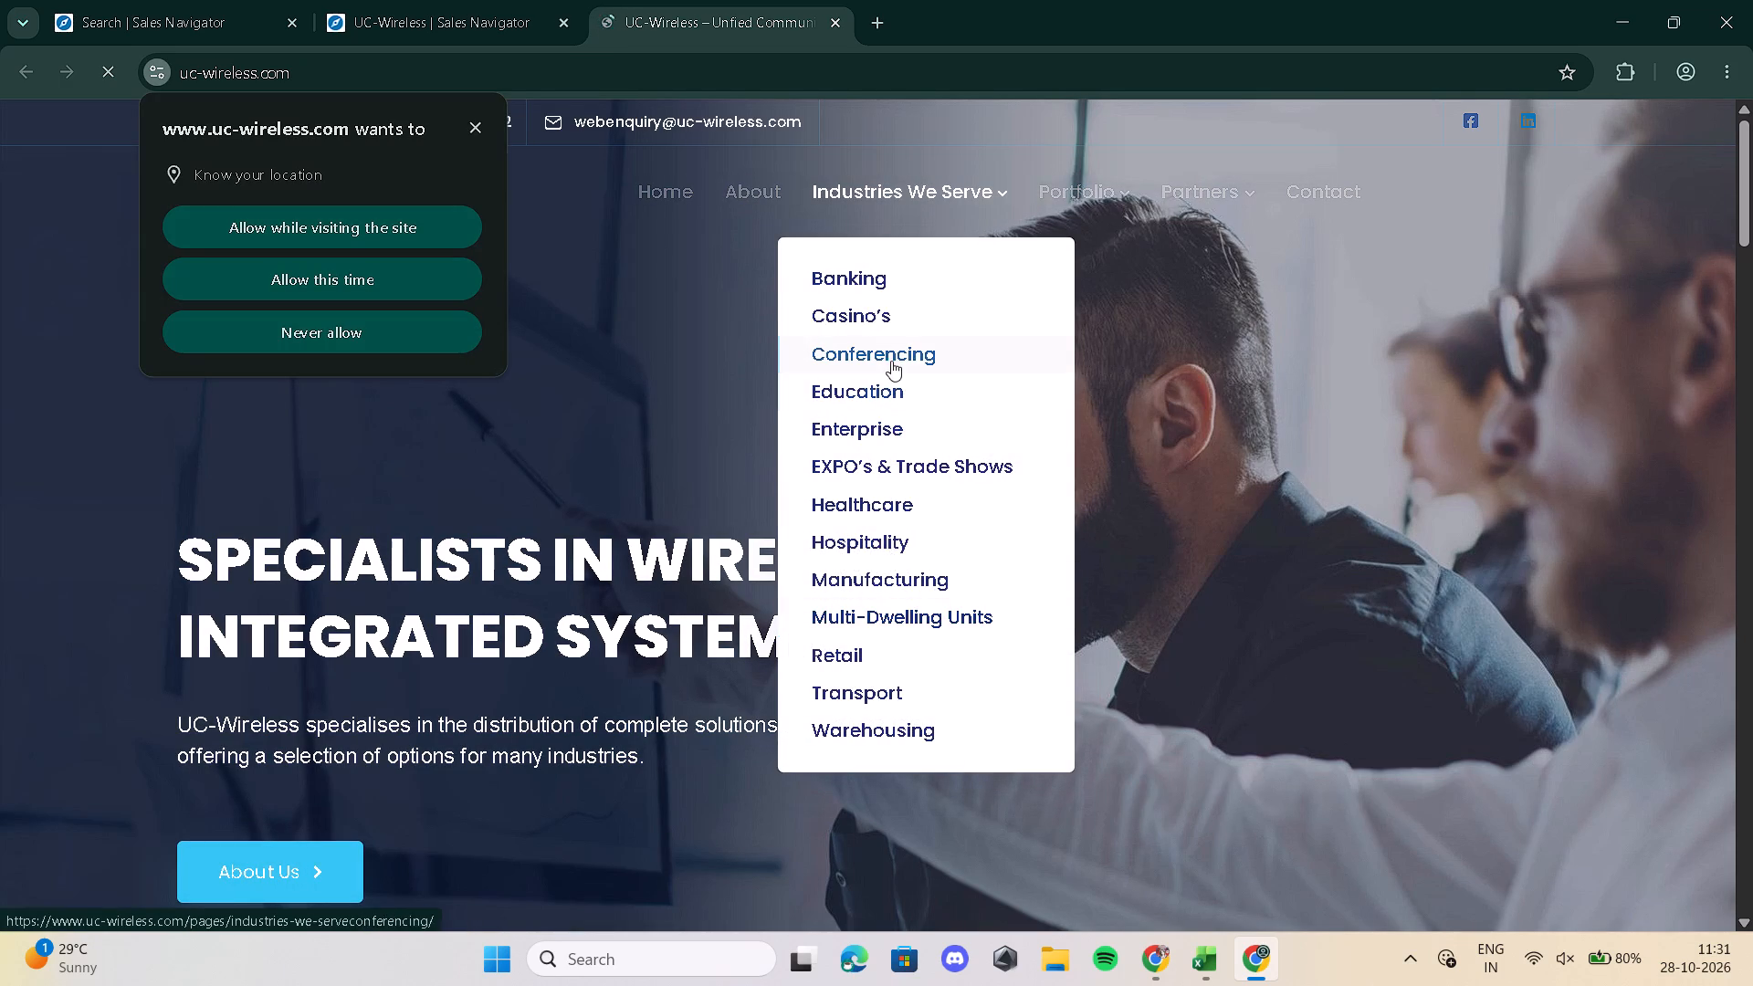
{"action": "left_click", "coordinate": [481, 140]}
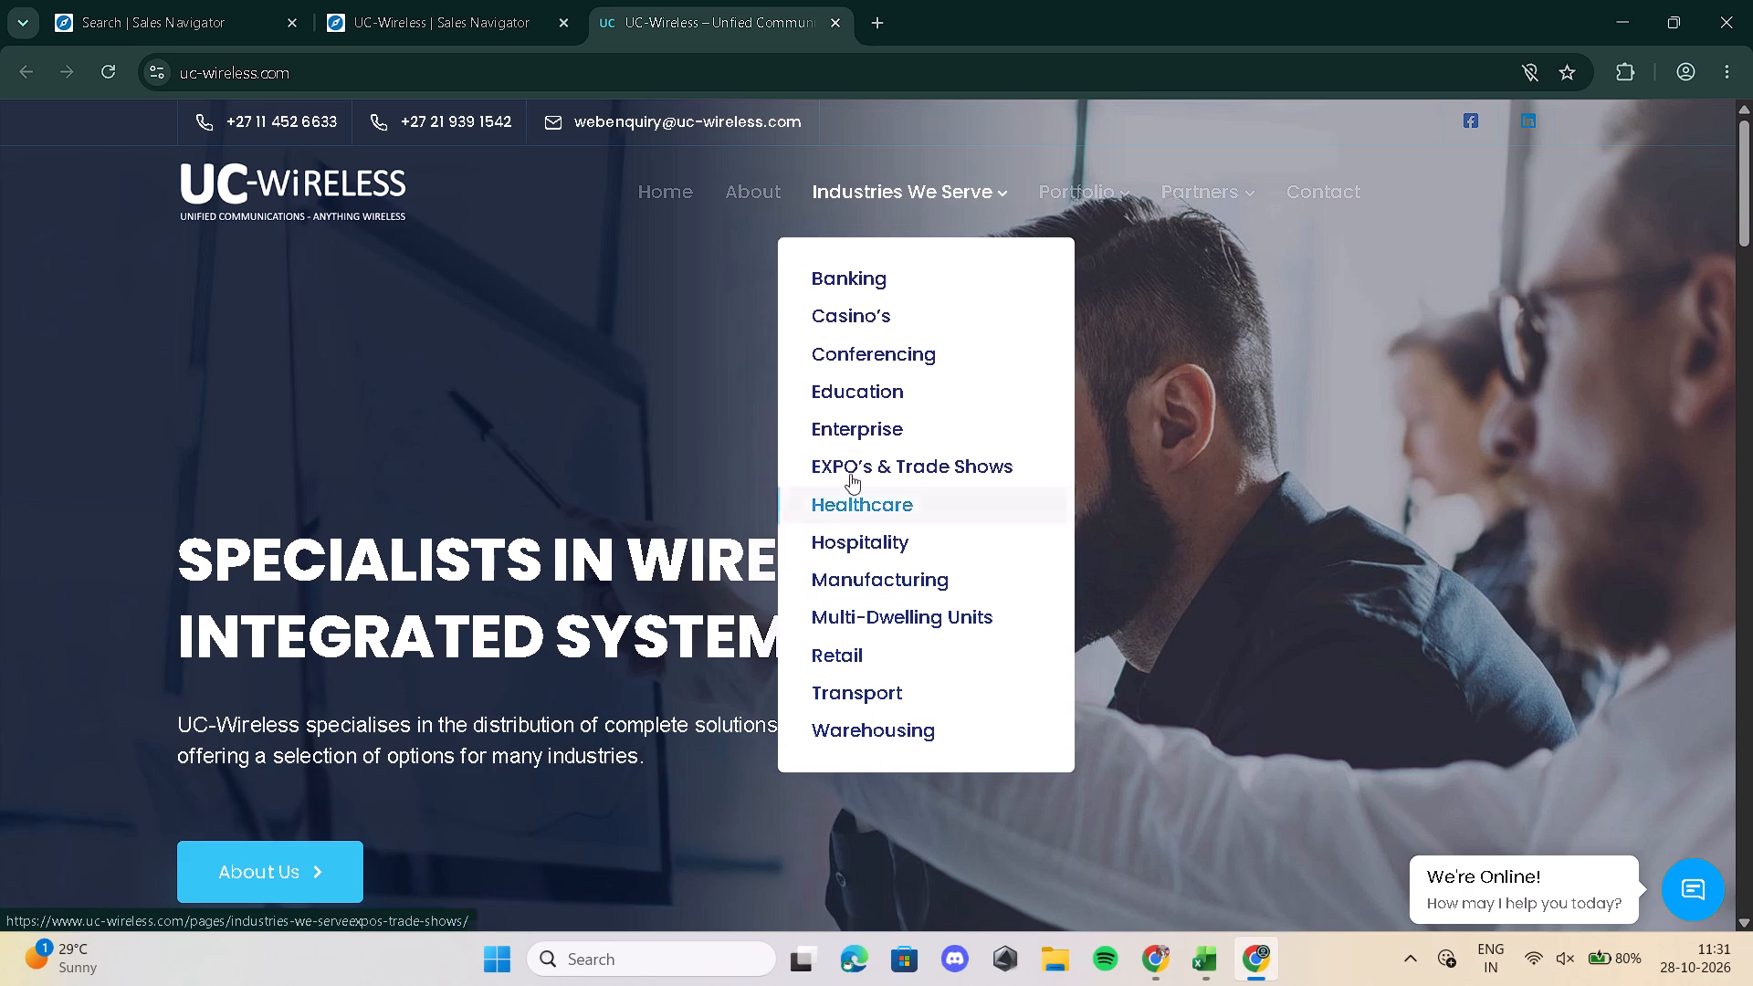
Open the Enterprise page under Industries We Serve on the UC-Wireless website and review the offerings listed there.
{"action": "left_click", "coordinate": [851, 425]}
{"action": "left_click", "coordinate": [143, 18]}
{"action": "left_click_drag", "start_coordinate": [412, 0], "coordinate": [423, 0]}
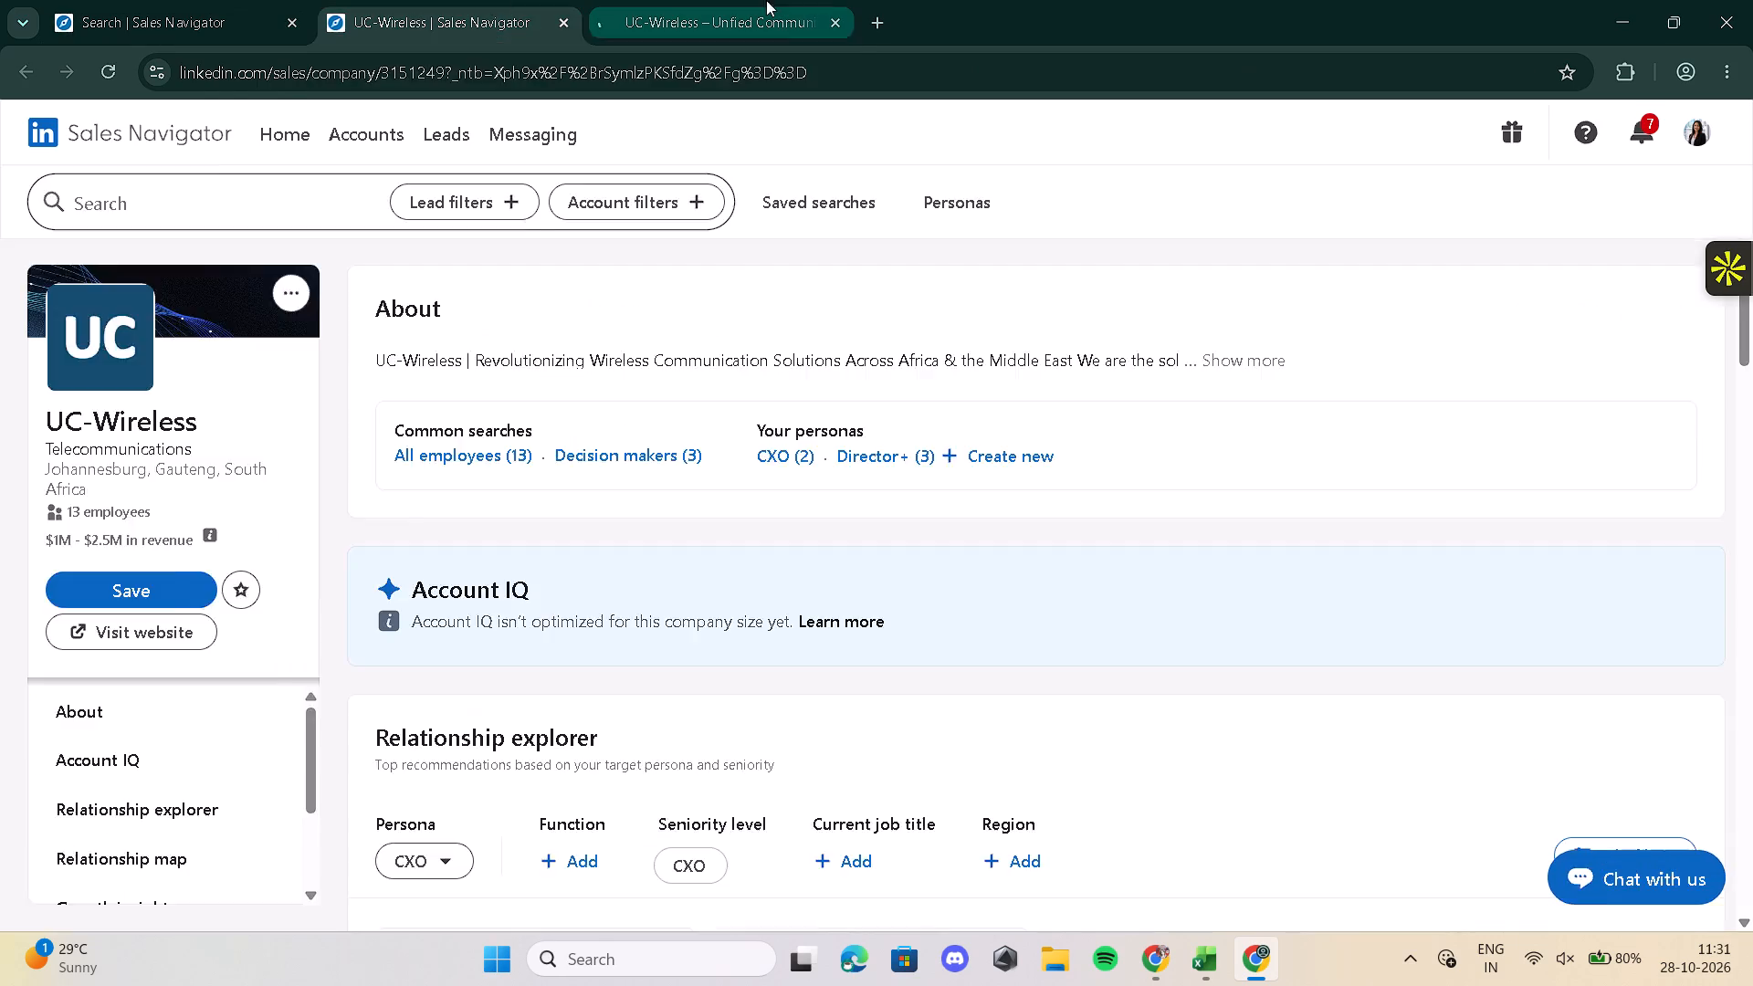
{"action": "left_click", "coordinate": [766, 0]}
{"action": "scroll", "coordinate": [775, 236], "scroll_direction": "down", "scroll_amount": 2}
{"action": "scroll", "coordinate": [844, 372], "scroll_direction": "down", "scroll_amount": 4}
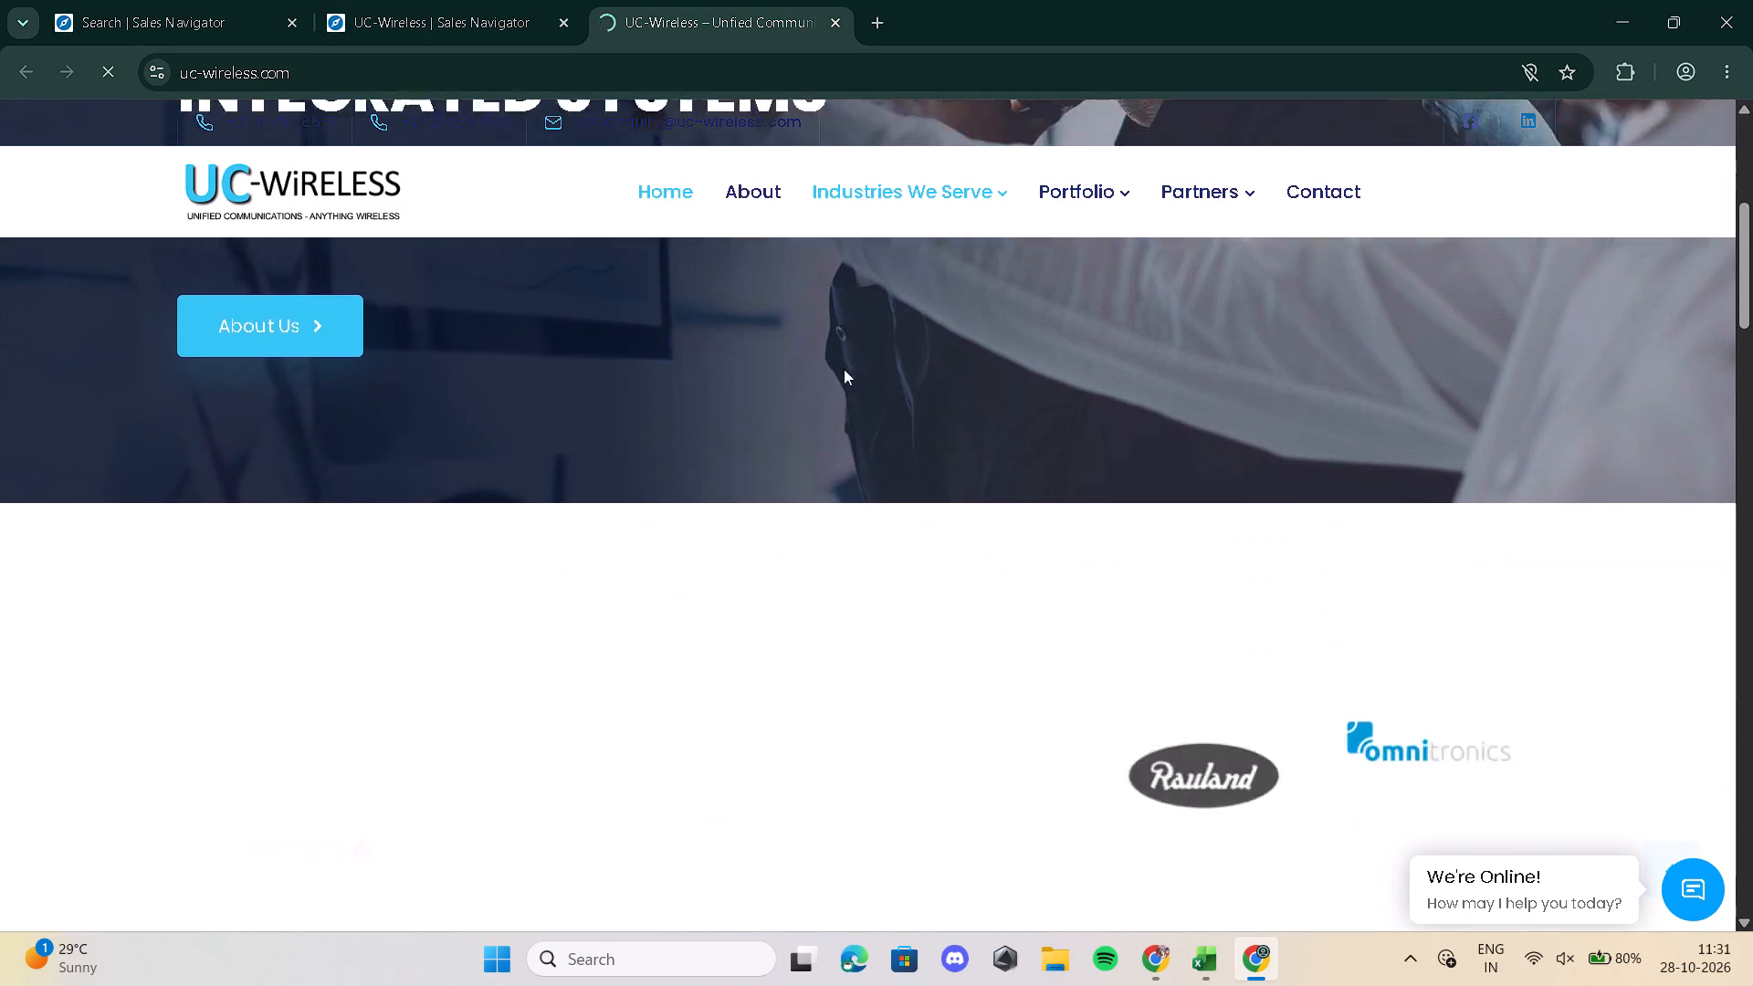
{"action": "scroll", "coordinate": [844, 369], "scroll_direction": "down", "scroll_amount": 5}
{"action": "left_click", "coordinate": [209, 0]}
{"action": "left_click_drag", "start_coordinate": [383, 0], "coordinate": [391, 0]}
{"action": "left_click", "coordinate": [630, 0]}
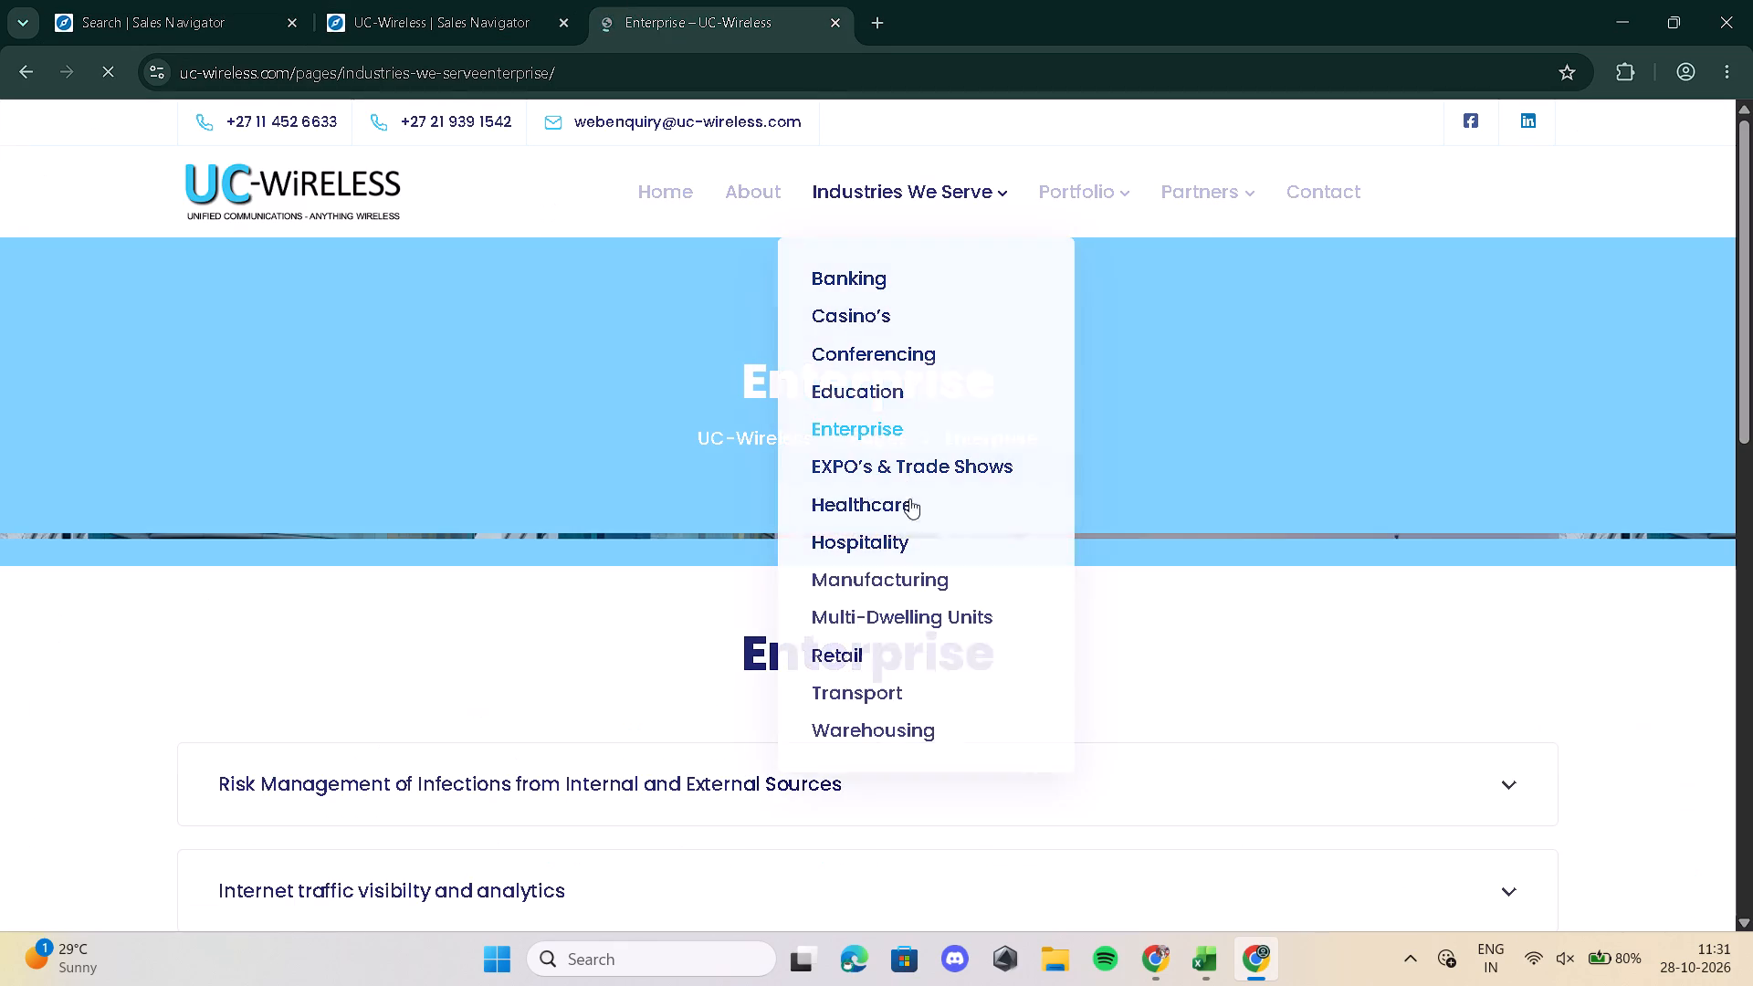
{"action": "scroll", "coordinate": [1006, 519], "scroll_direction": "down", "scroll_amount": 3}
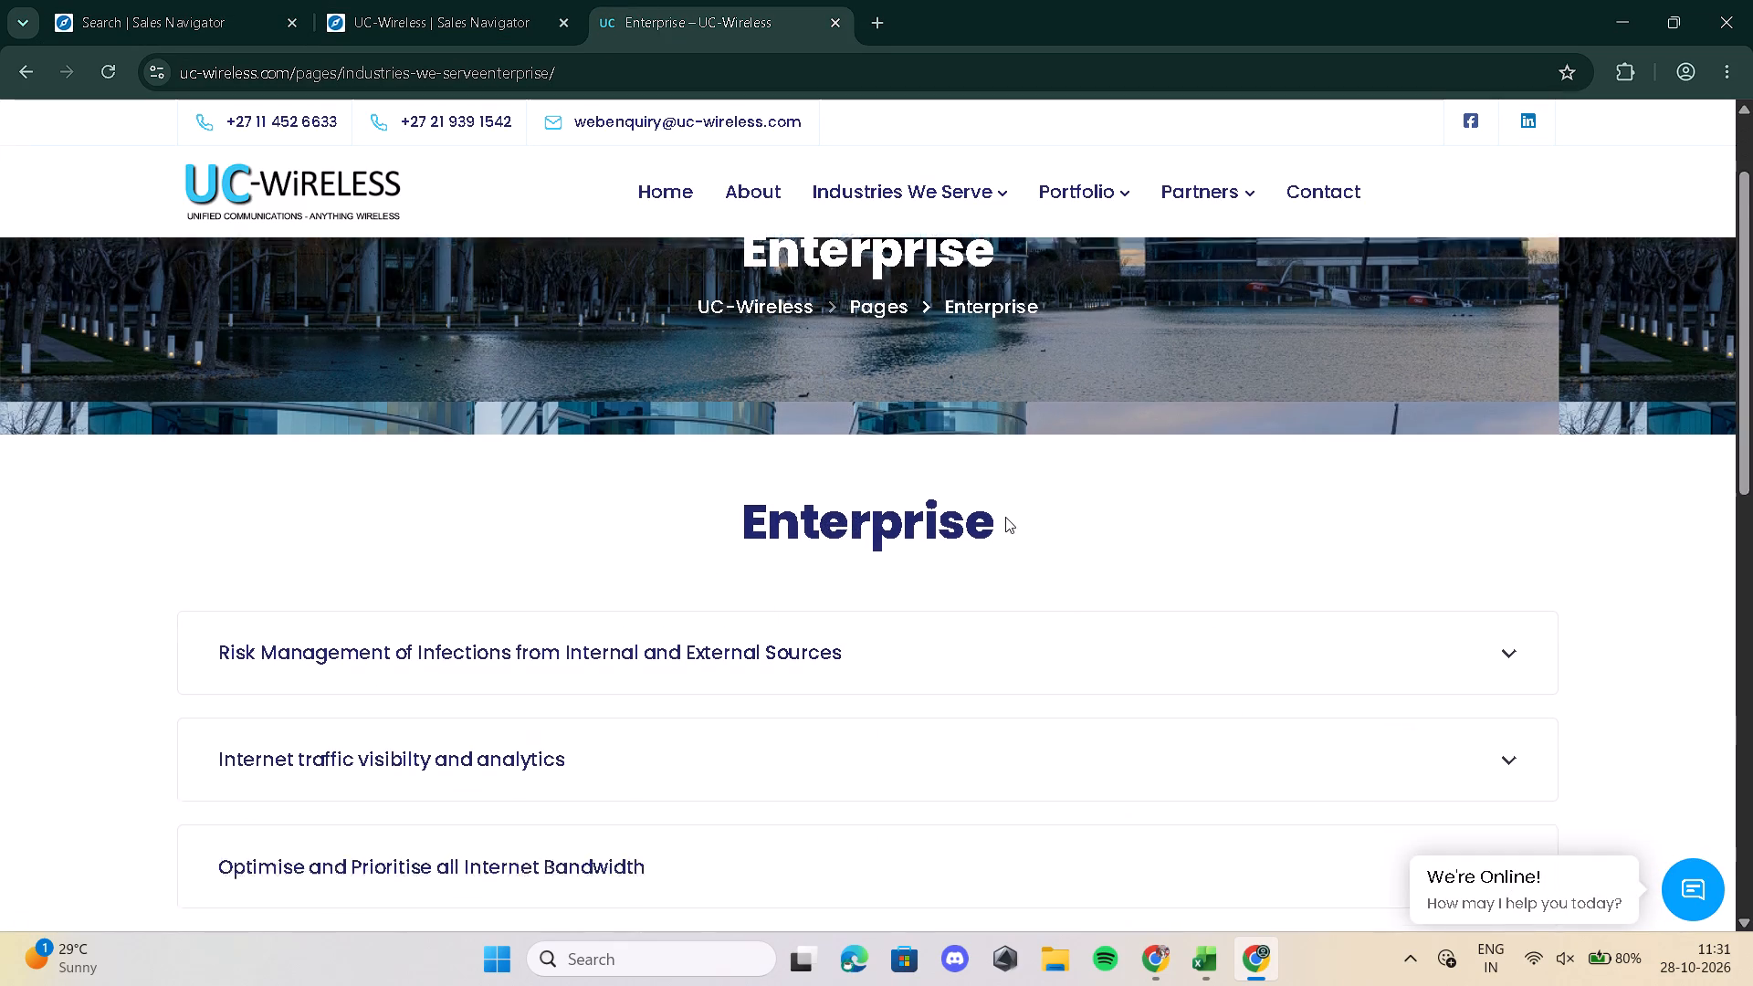
{"action": "scroll", "coordinate": [1005, 517], "scroll_direction": "down", "scroll_amount": 2}
{"action": "scroll", "coordinate": [1005, 514], "scroll_direction": "up", "scroll_amount": 14}
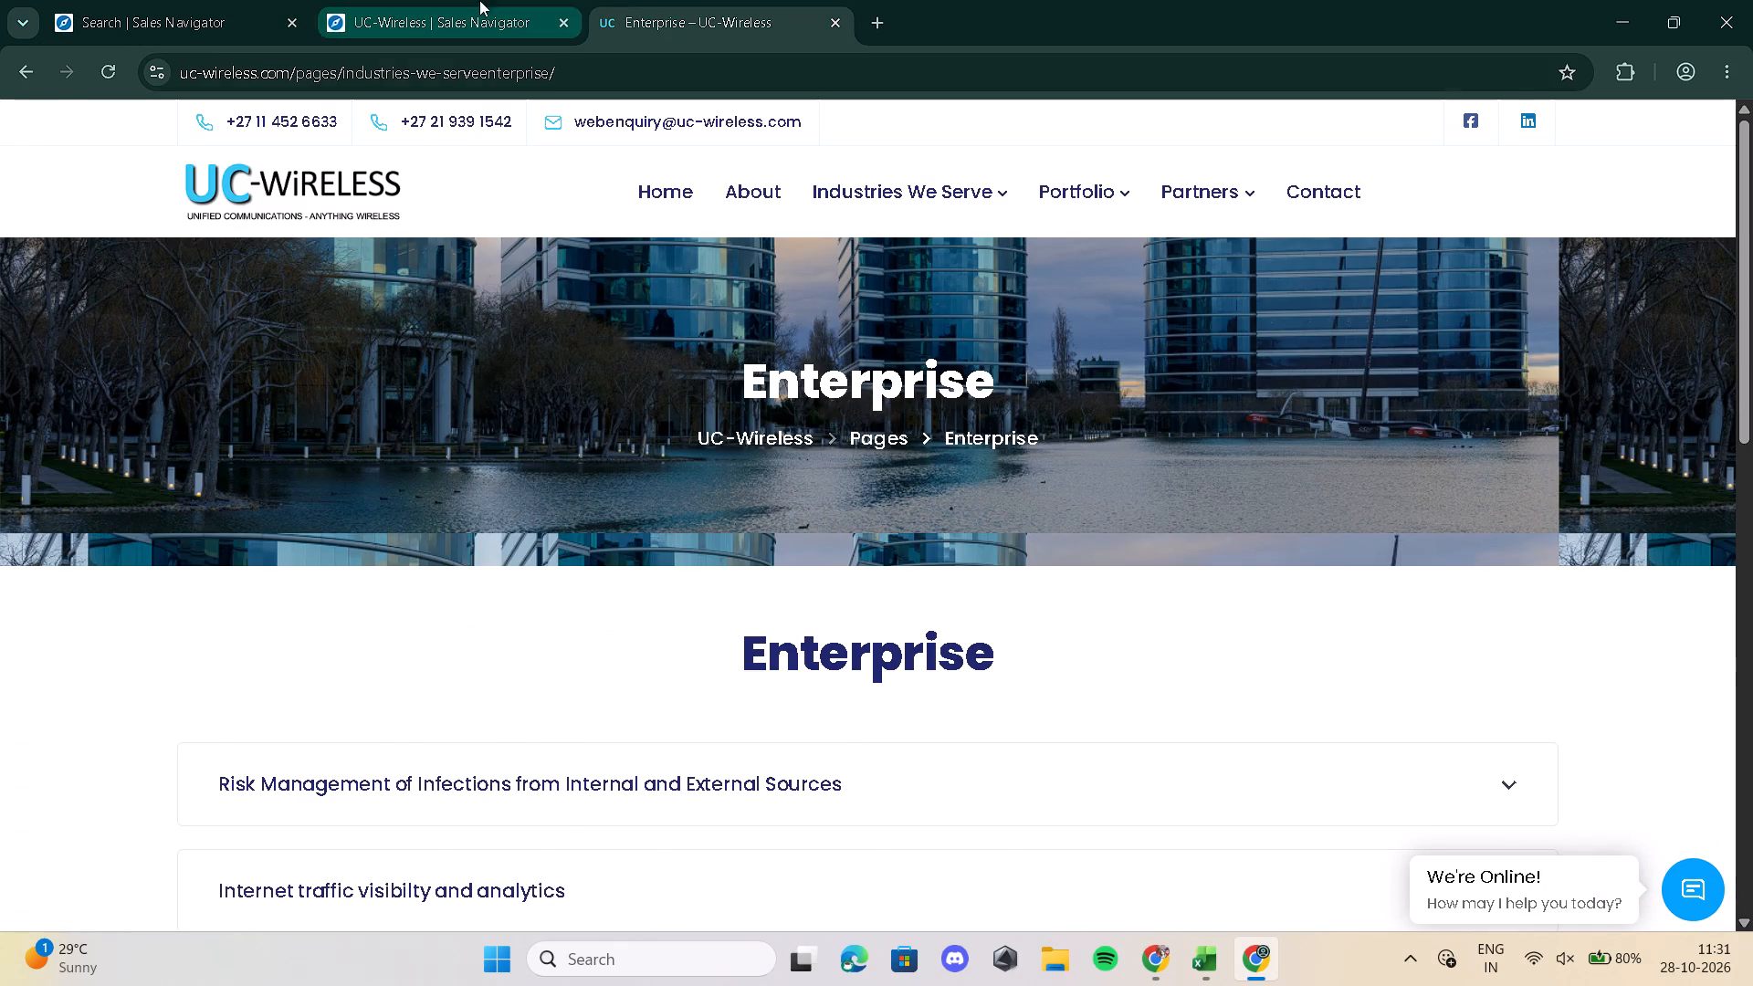
Close the UC-Wireless website and return to the company's account page.
{"action": "left_click", "coordinate": [451, 0]}
{"action": "left_click", "coordinate": [224, 0]}
{"action": "left_click_drag", "start_coordinate": [476, 0], "coordinate": [484, 0]}
{"action": "left_click", "coordinate": [709, 0]}
{"action": "left_click", "coordinate": [186, 22]}
{"action": "left_click", "coordinate": [394, 9]}
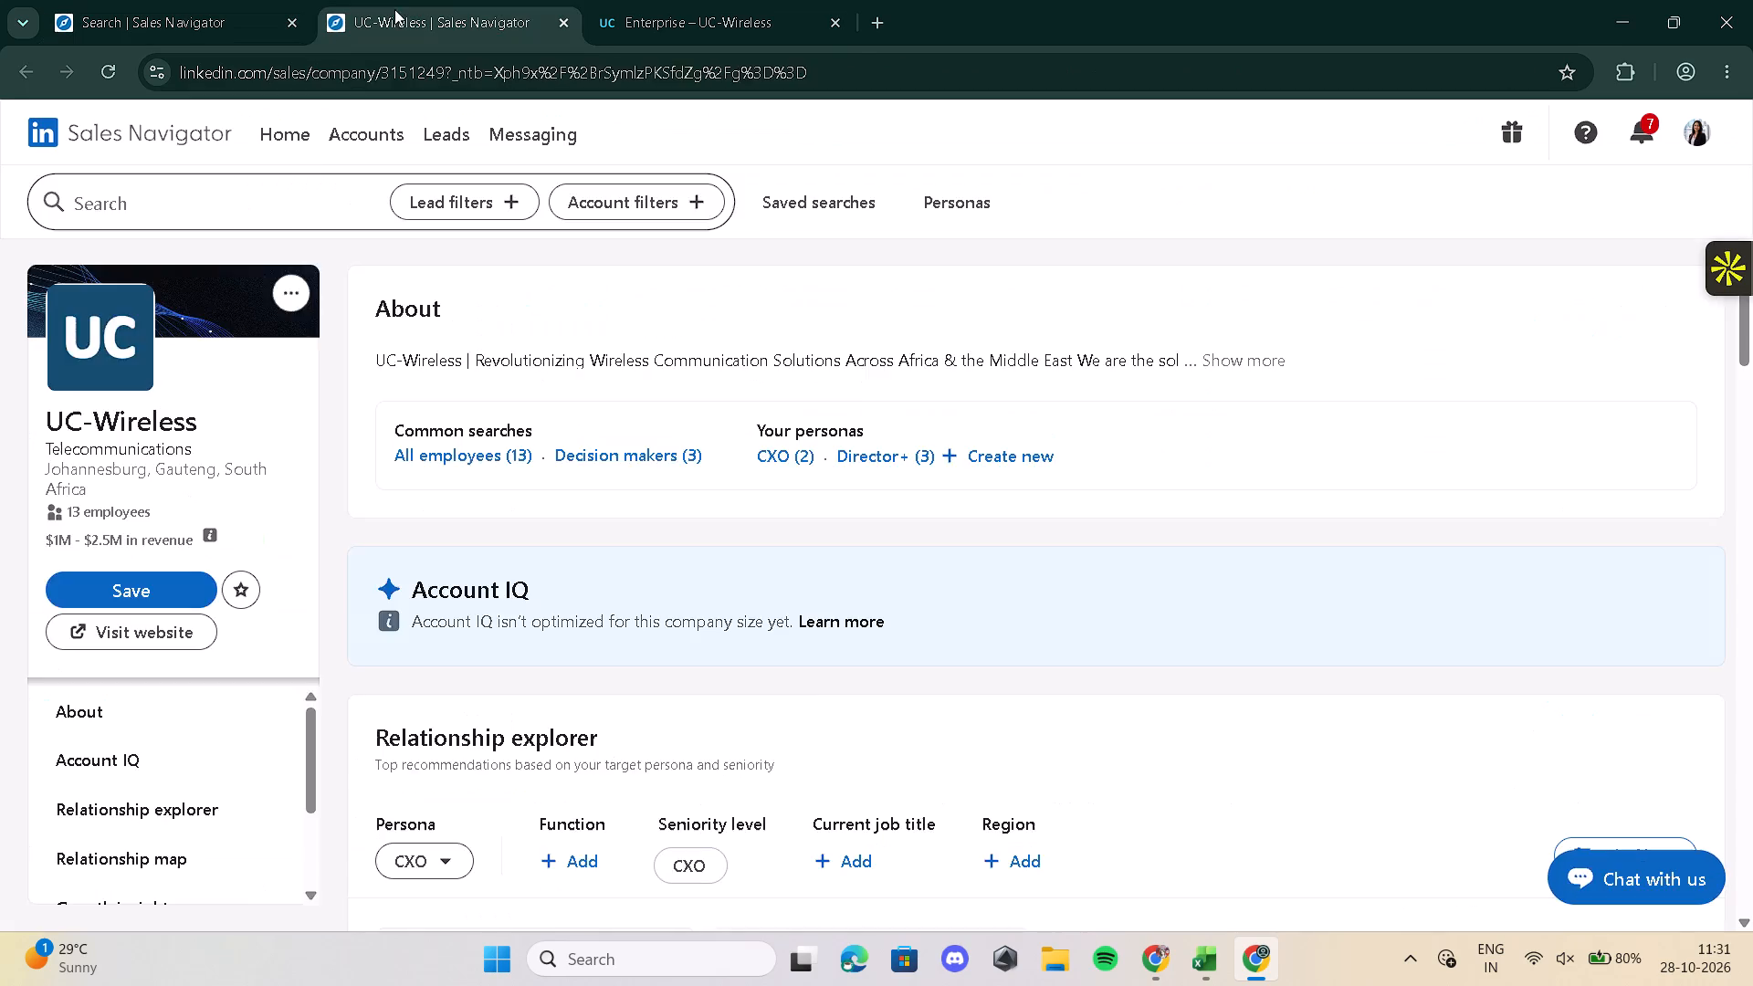
{"action": "left_click", "coordinate": [714, 0]}
{"action": "left_click", "coordinate": [837, 26]}
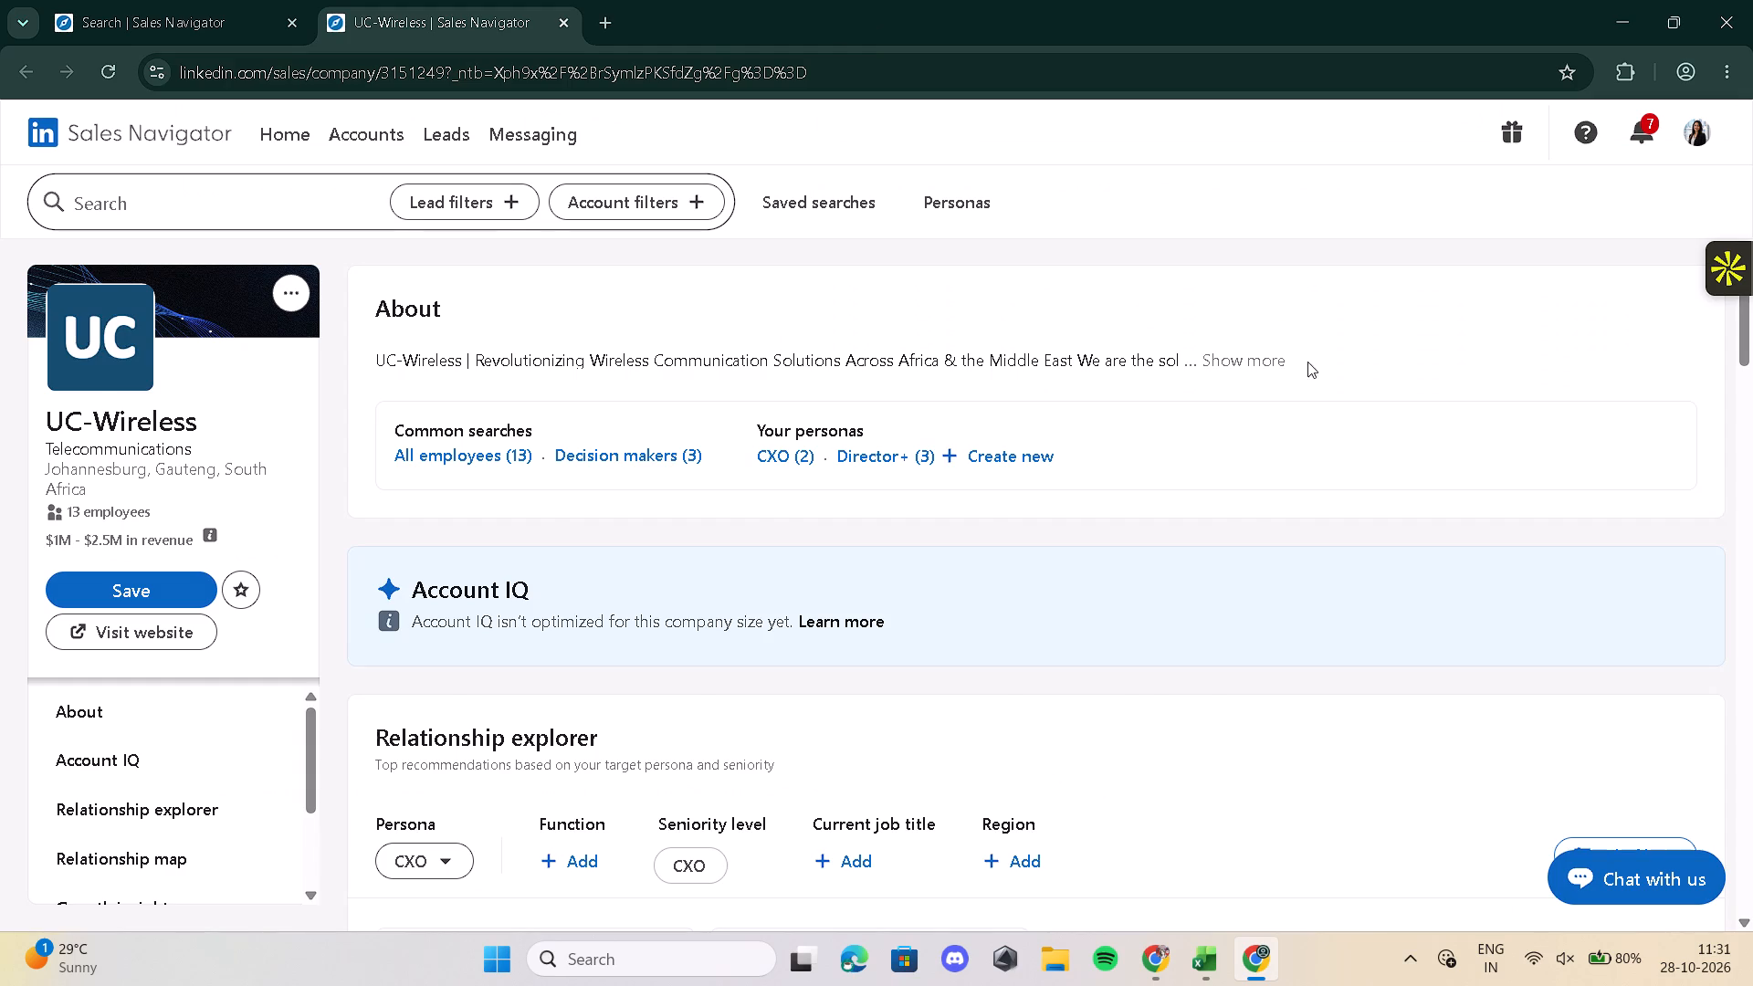
Expand the About description on the UC-Wireless account page and close the page.
{"action": "left_click", "coordinate": [1253, 366]}
{"action": "left_click", "coordinate": [562, 27]}
{"action": "left_click", "coordinate": [1170, 509]}
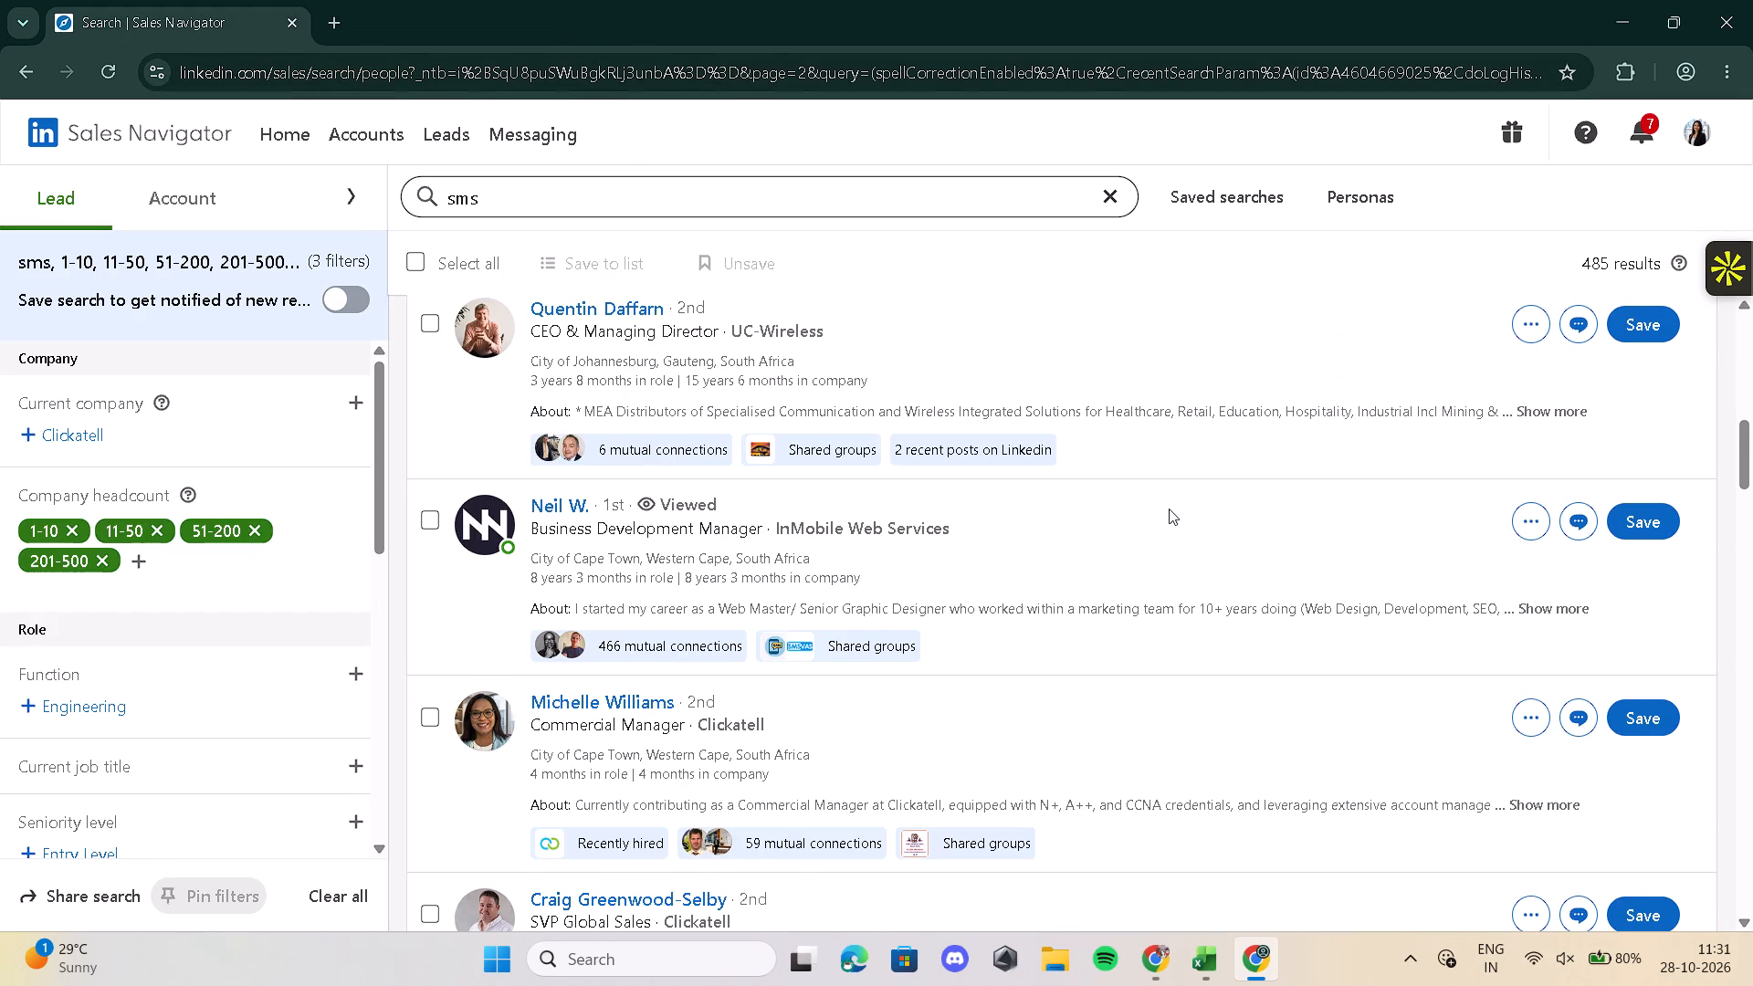
Open the InMobile Web Services account page from the sms lead results in a new tab and review it.
{"action": "scroll", "coordinate": [1168, 509], "scroll_direction": "down", "scroll_amount": 1}
{"action": "right_click", "coordinate": [839, 345]}
{"action": "left_click", "coordinate": [977, 374]}
{"action": "left_click", "coordinate": [438, 19]}
{"action": "left_click", "coordinate": [200, 0]}
{"action": "left_click", "coordinate": [405, 0]}
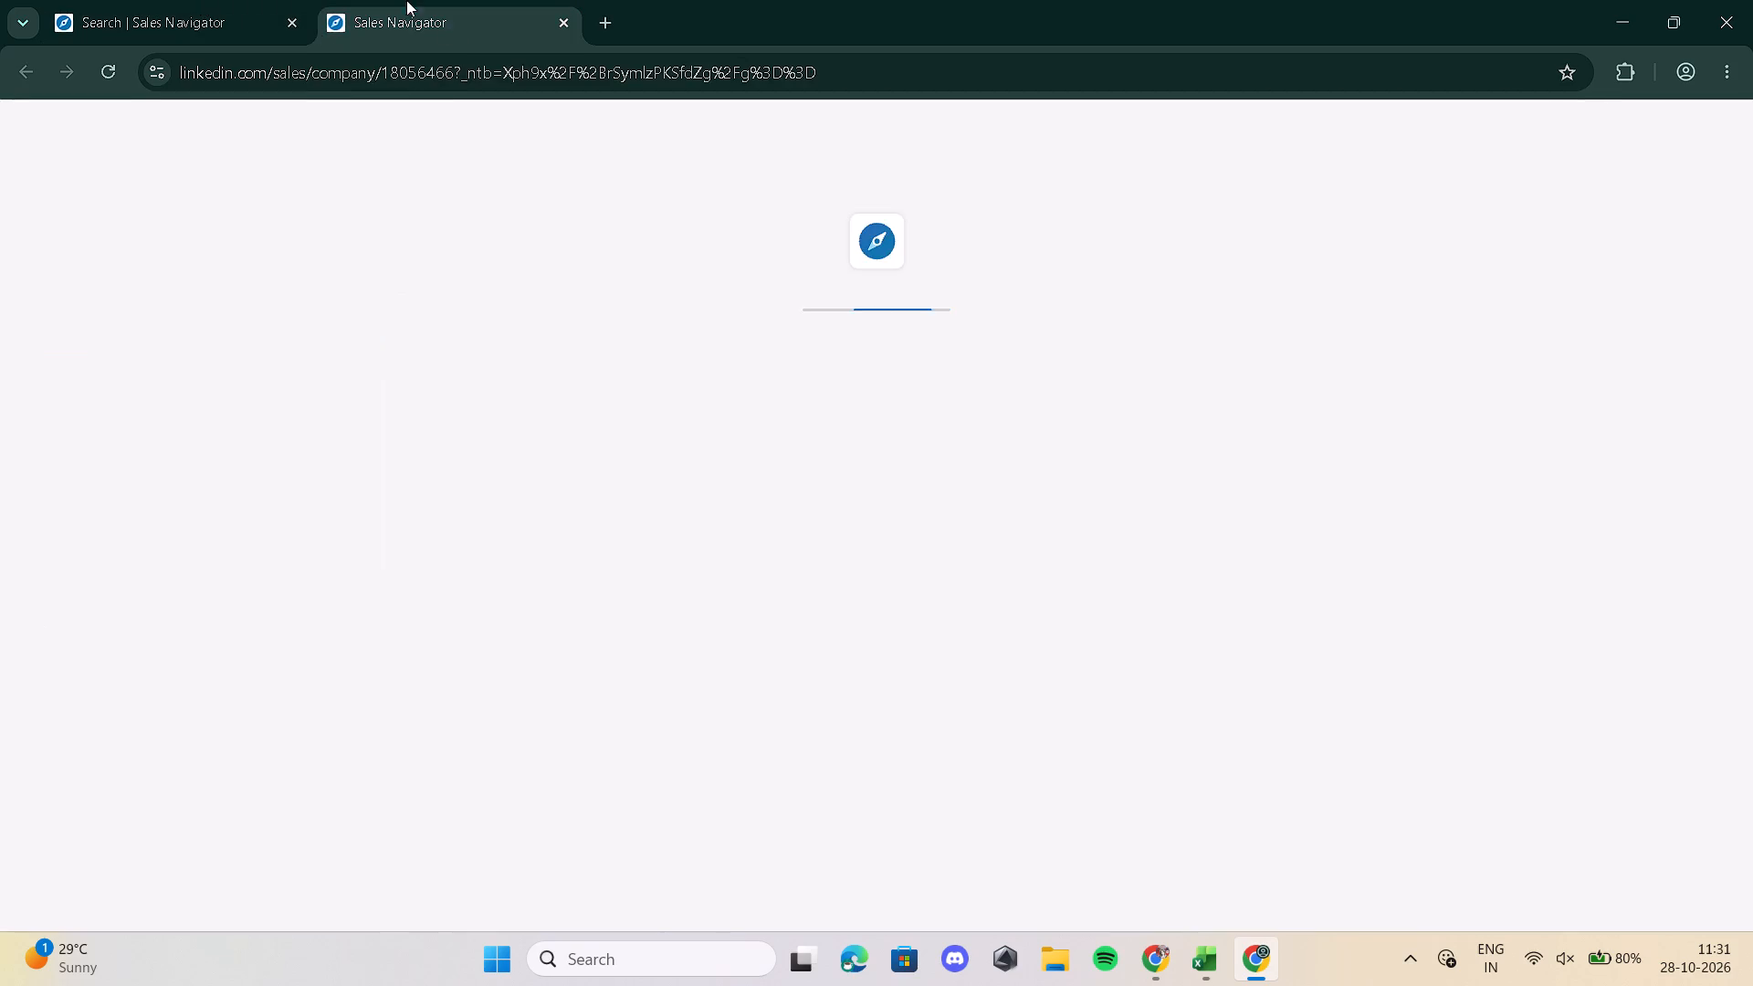
{"action": "left_click", "coordinate": [148, 11]}
{"action": "left_click", "coordinate": [511, 8]}
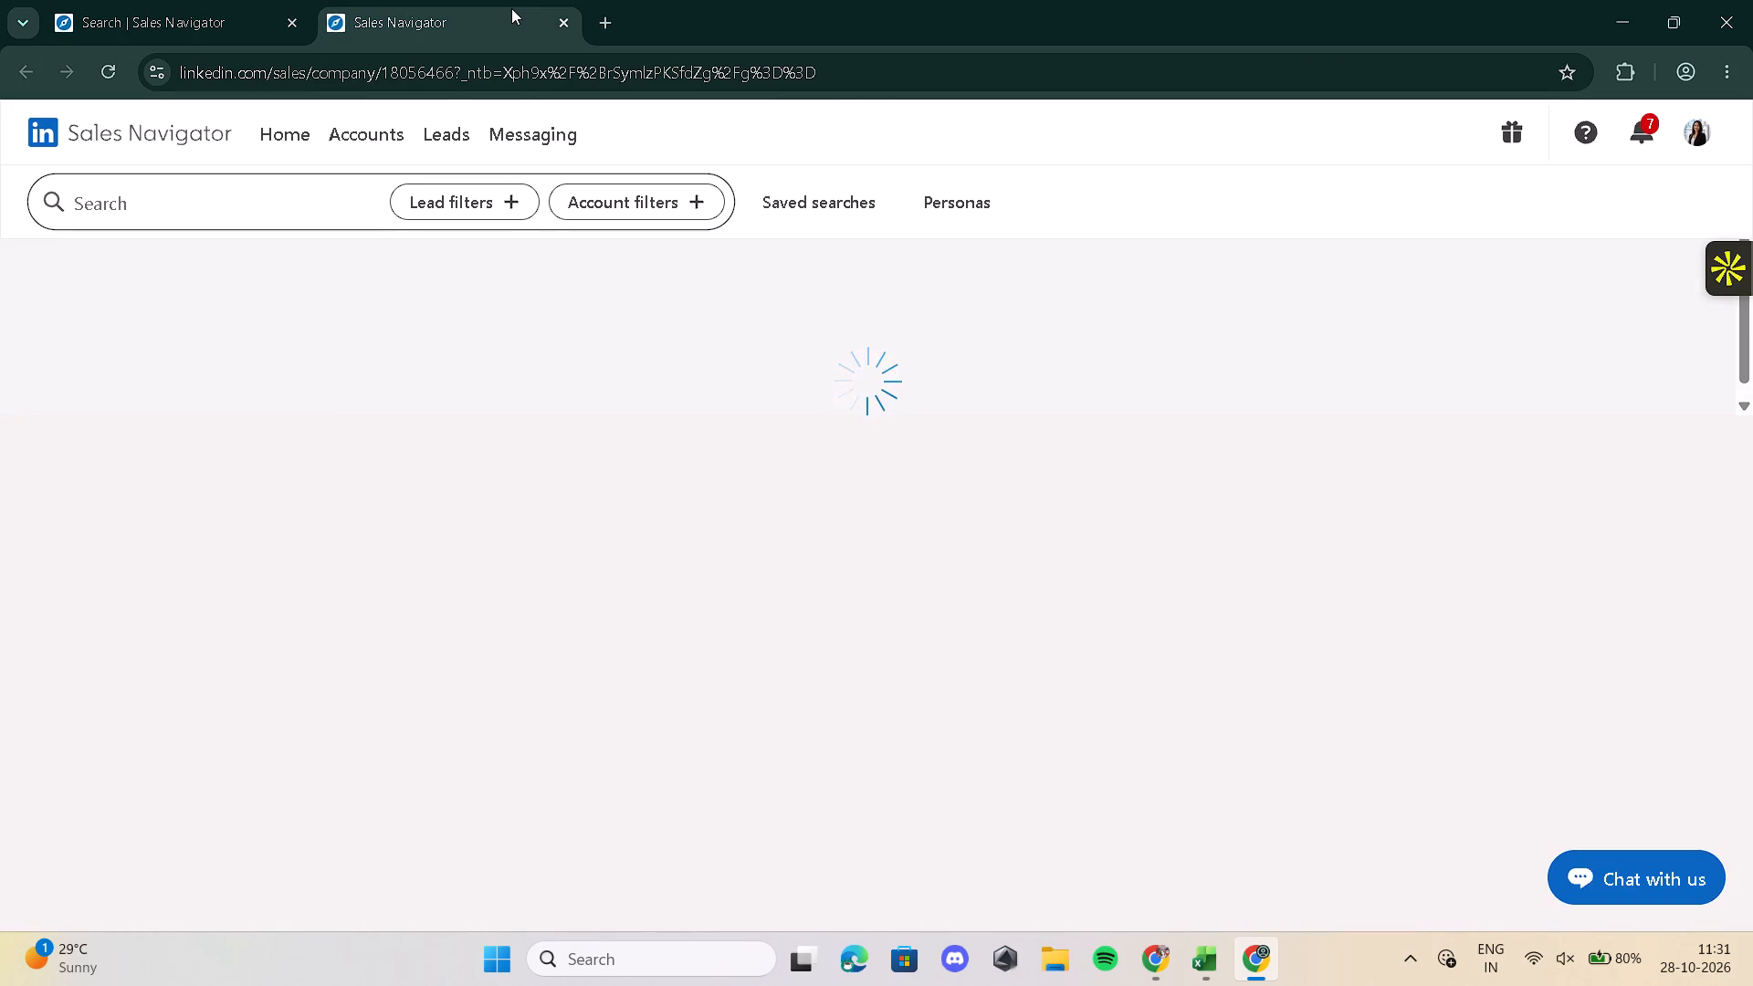
{"action": "left_click", "coordinate": [151, 0]}
{"action": "left_click", "coordinate": [471, 0]}
{"action": "left_click", "coordinate": [158, 0]}
{"action": "left_click", "coordinate": [488, 0]}
{"action": "left_click", "coordinate": [179, 0]}
{"action": "left_click", "coordinate": [524, 0]}
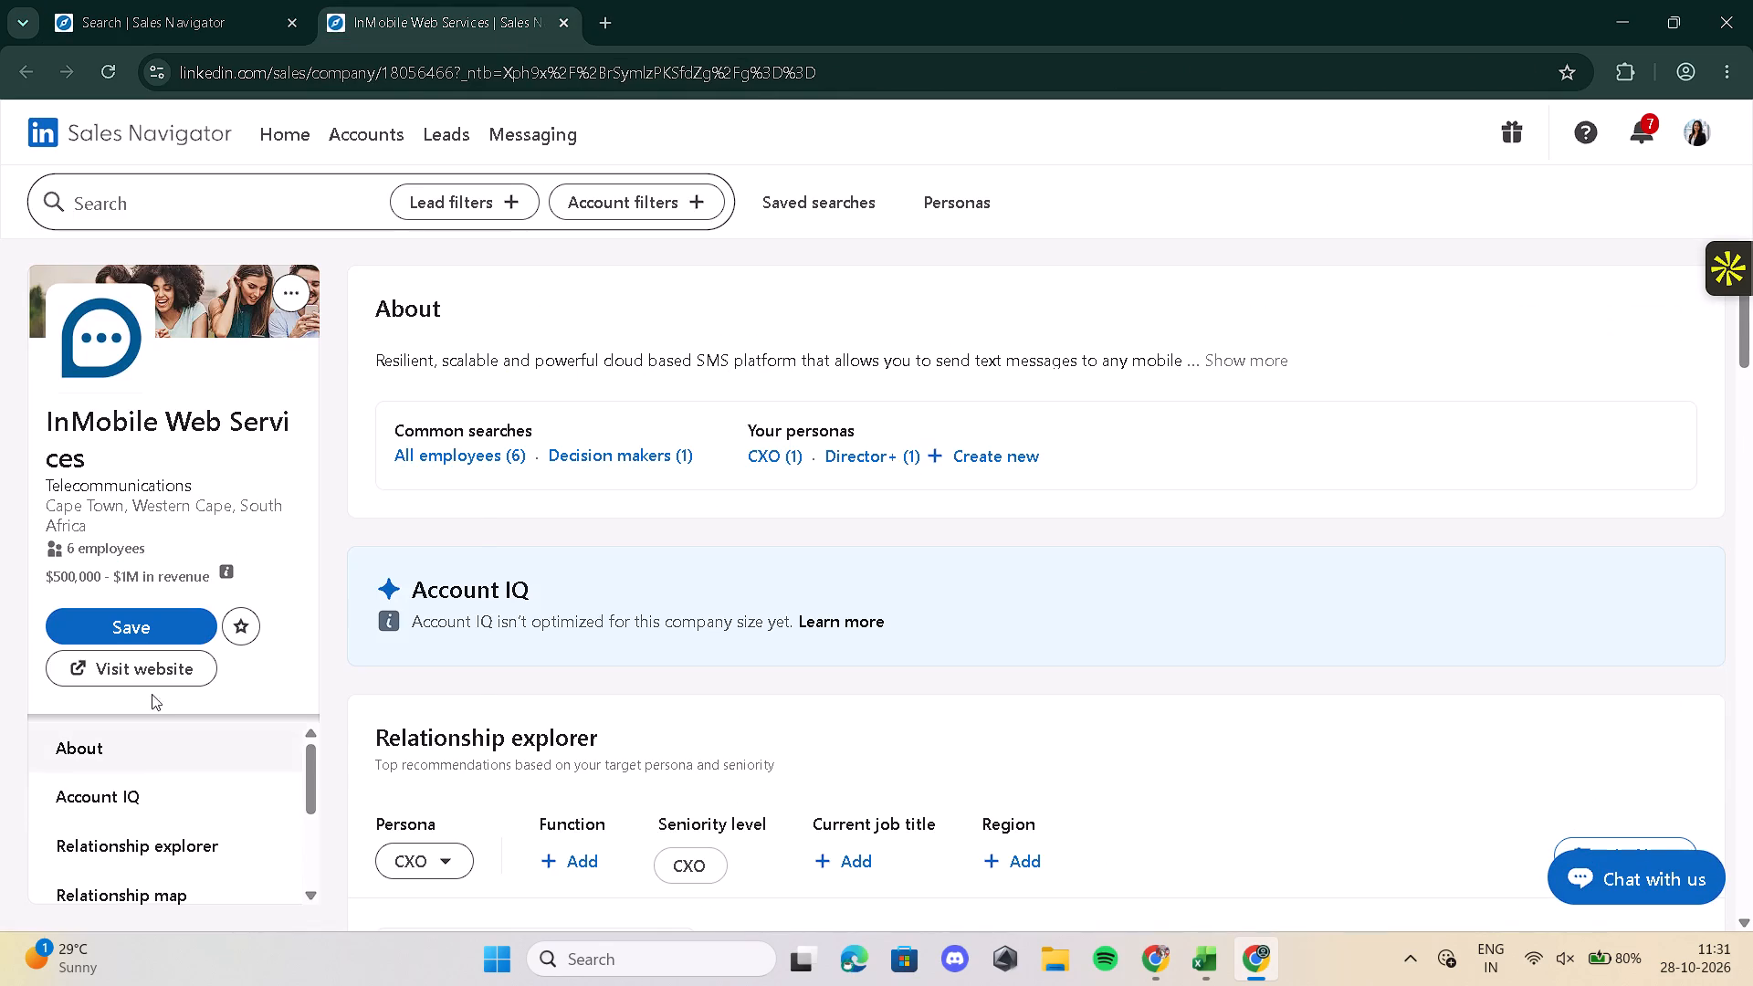
Open the InMobile Web Services website from its account page in a new tab.
{"action": "right_click", "coordinate": [160, 677]}
{"action": "left_click", "coordinate": [265, 399]}
{"action": "left_click", "coordinate": [146, 19]}
{"action": "left_click", "coordinate": [411, 0]}
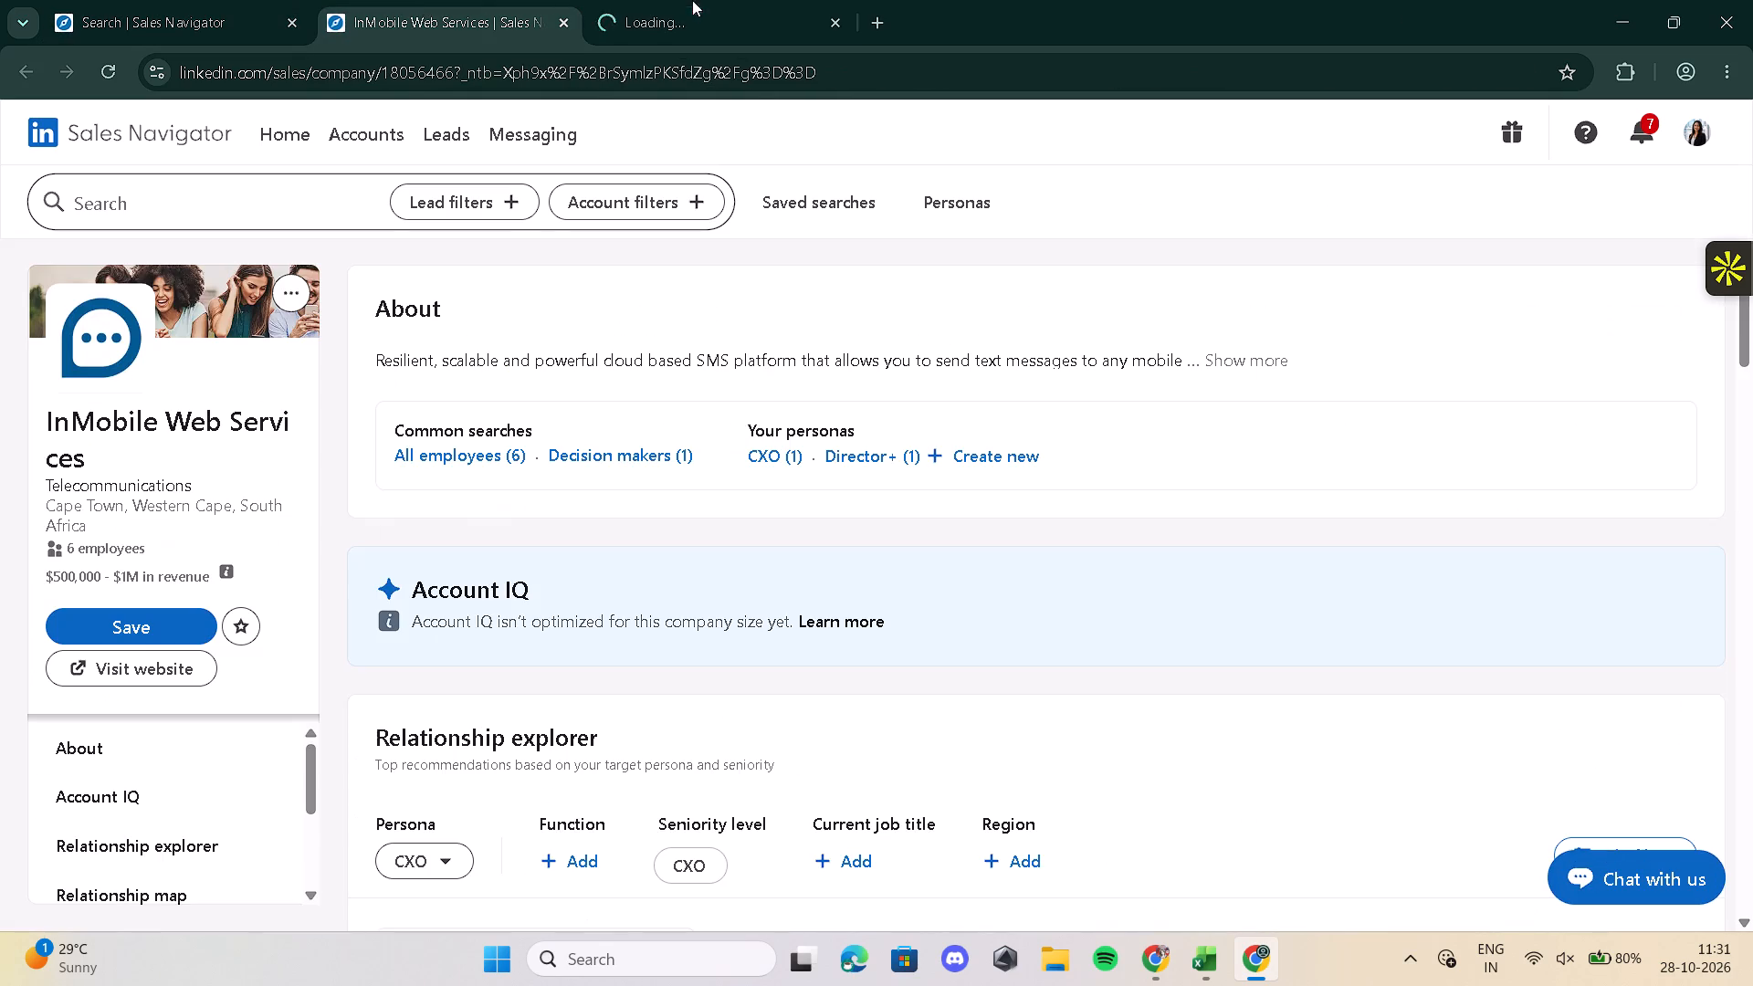
{"action": "left_click", "coordinate": [735, 0]}
Switch to the SA Harsh sheet of the Outbound Efforts workbook in Excel.
{"action": "left_click", "coordinate": [1203, 943]}
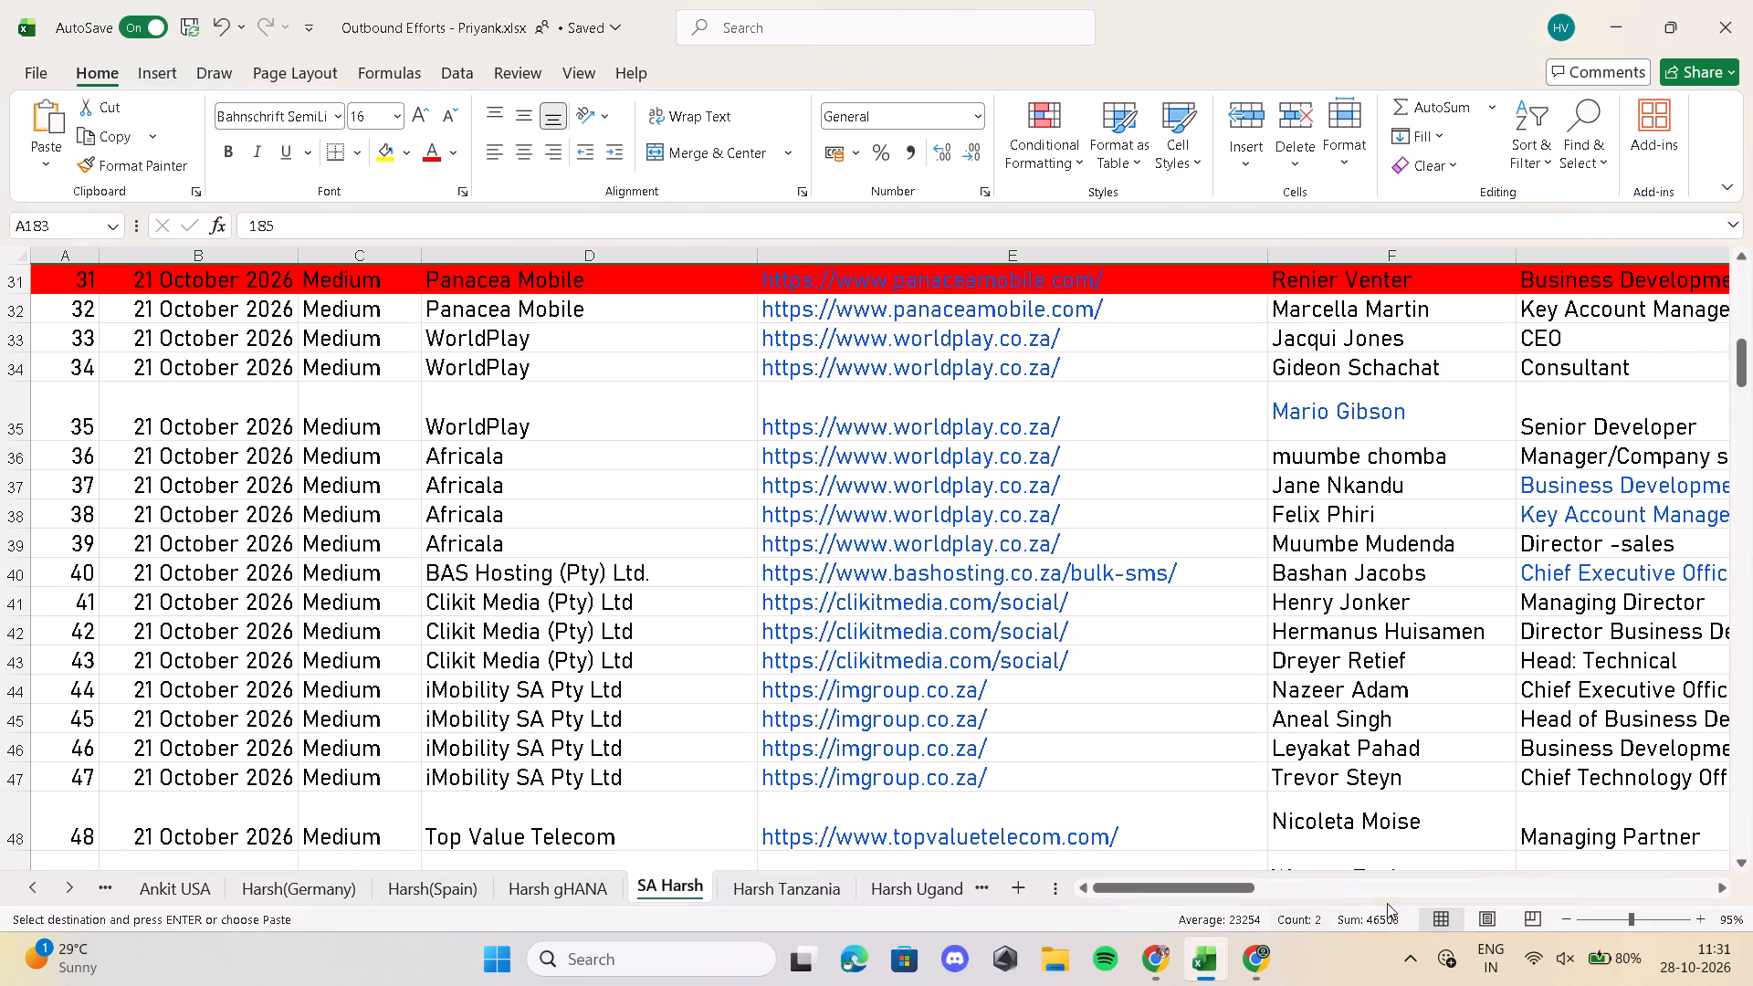
In the SA Harsh sheet, look down the company name column from Panacea Mobile through the recorded entries.
{"action": "left_click_drag", "start_coordinate": [1235, 886], "coordinate": [1004, 874]}
{"action": "left_click_drag", "start_coordinate": [599, 292], "coordinate": [633, 858]}
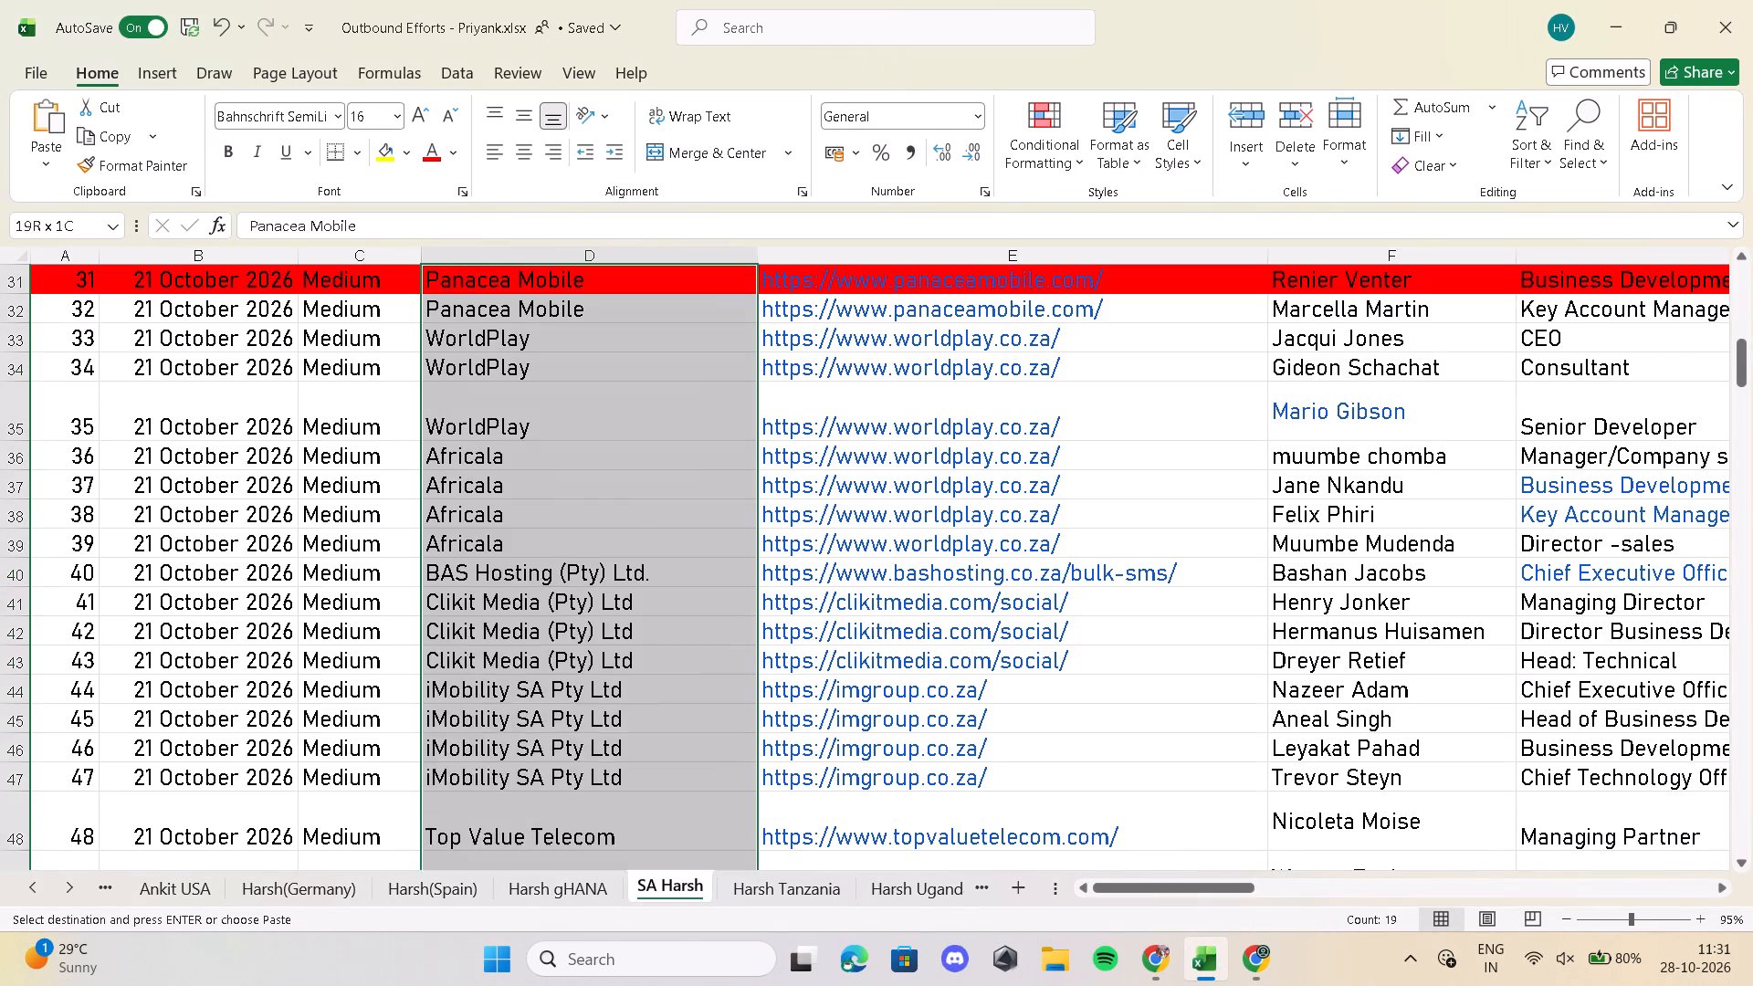
{"action": "left_click_drag", "start_coordinate": [633, 858], "coordinate": [605, 772]}
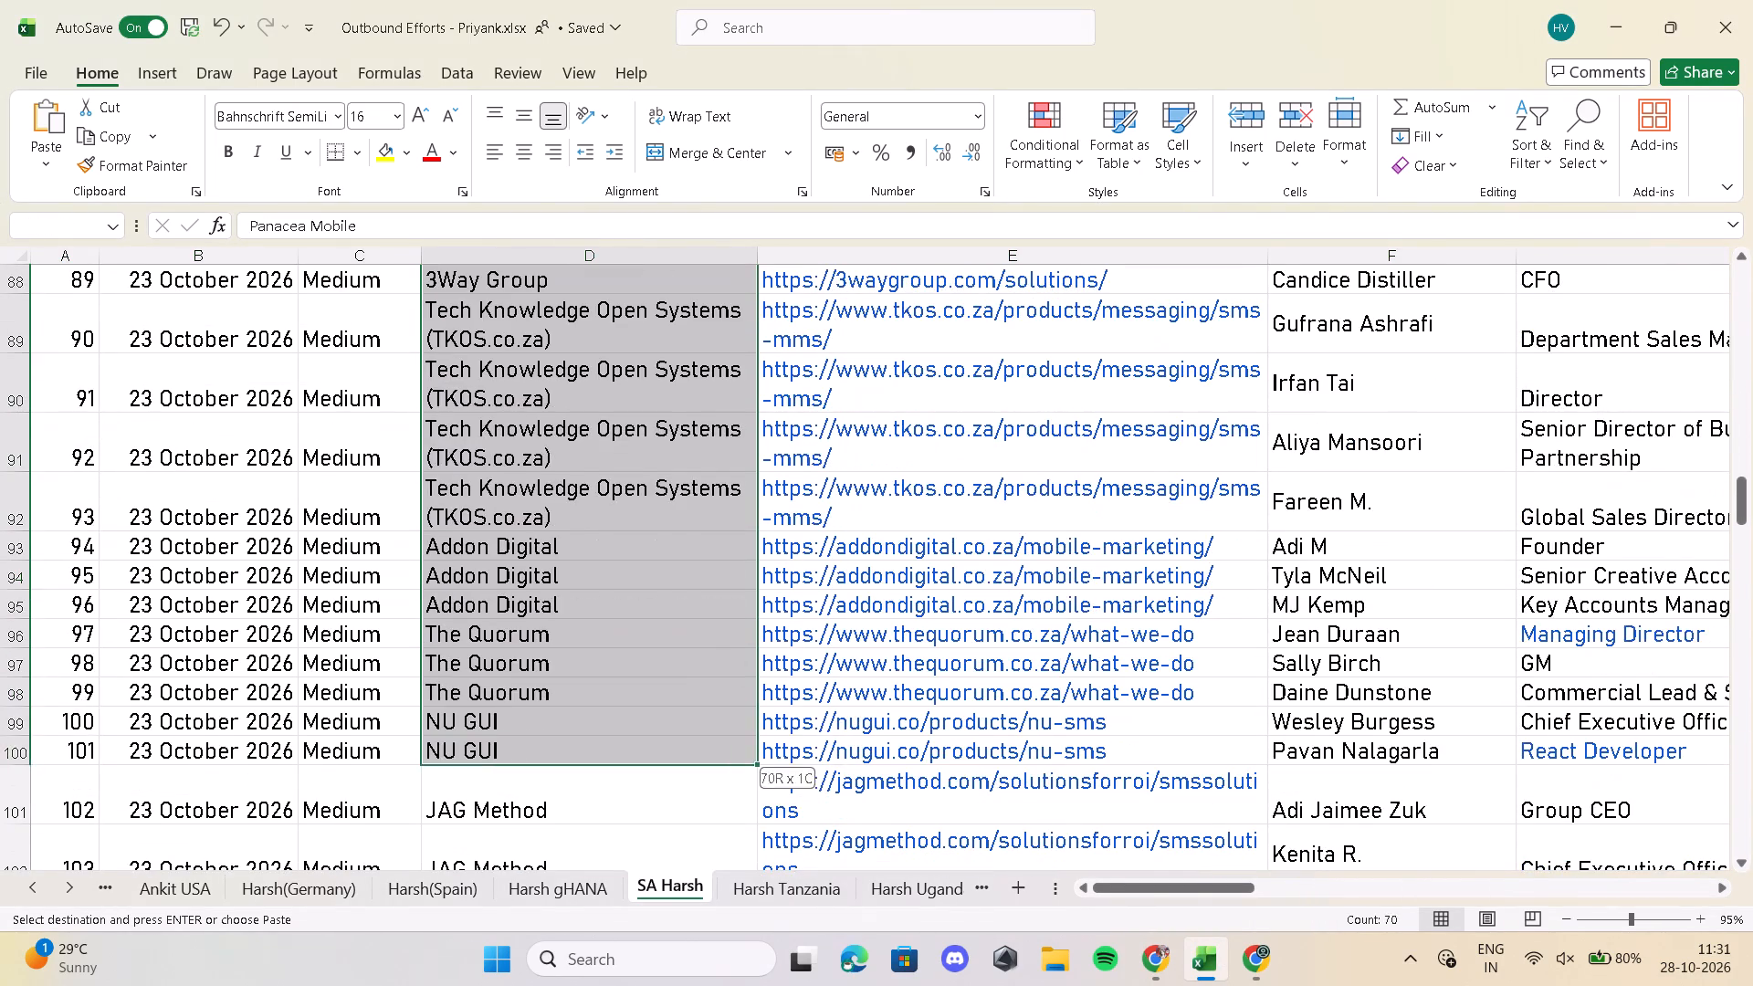
{"action": "left_click_drag", "start_coordinate": [605, 772], "coordinate": [566, 938]}
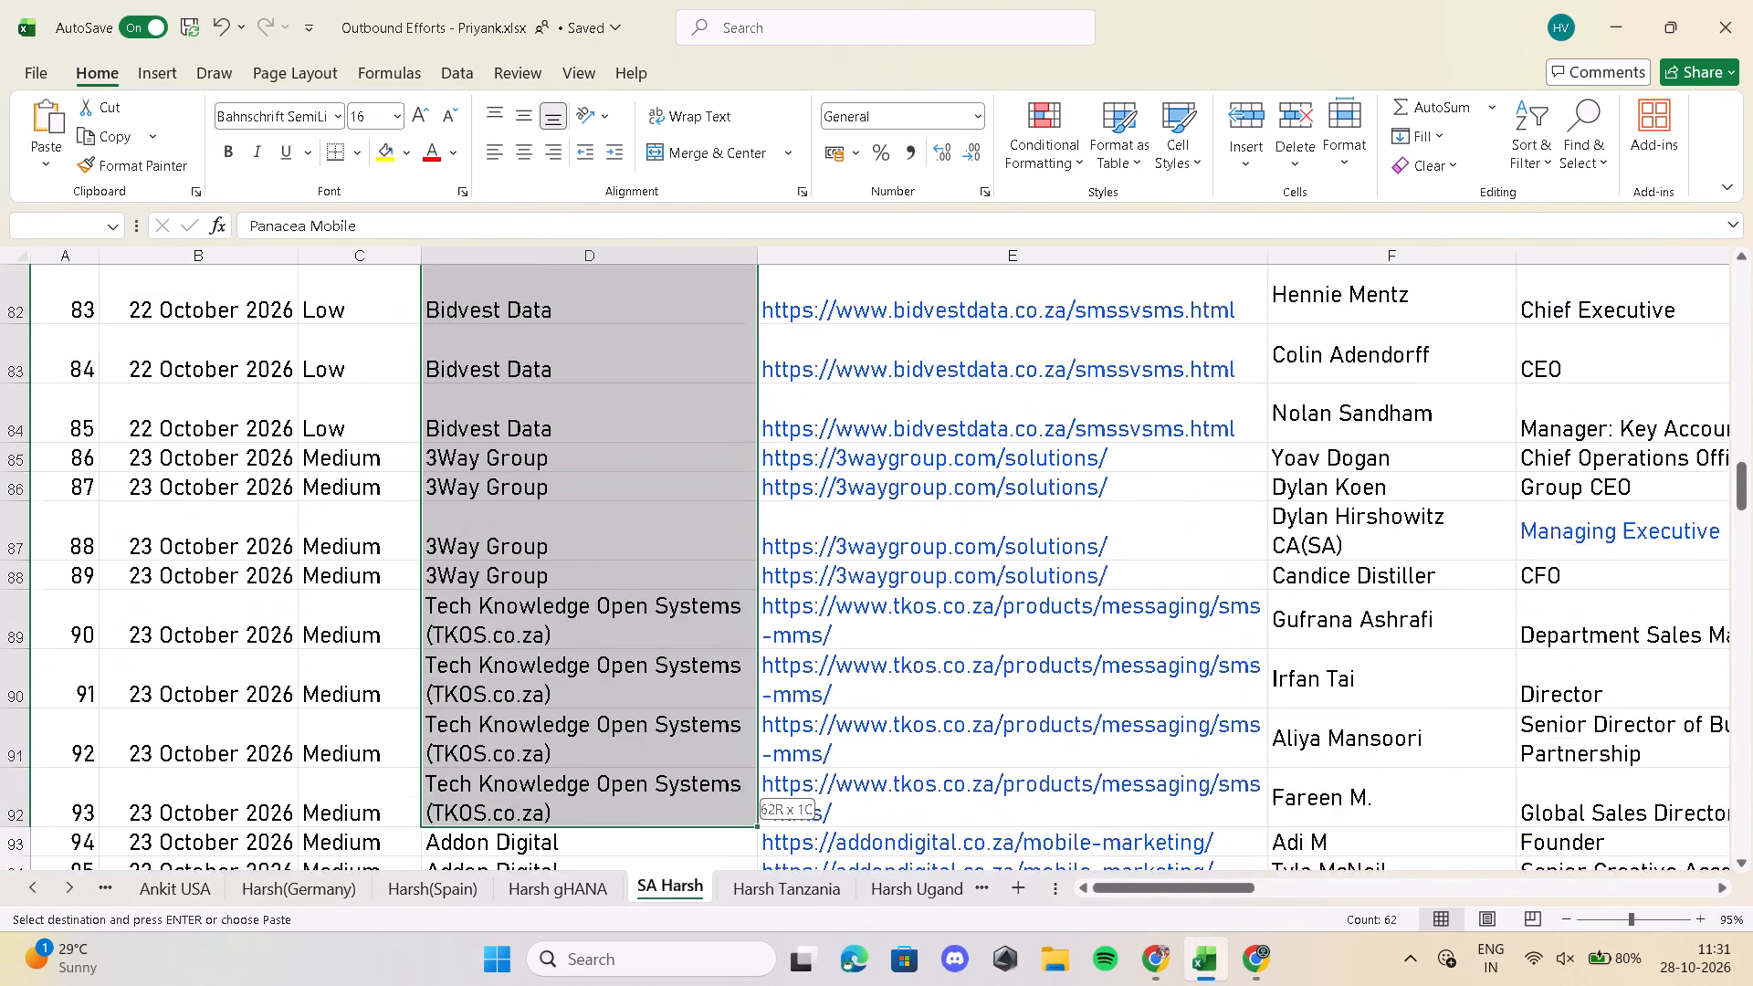
{"action": "left_click_drag", "start_coordinate": [566, 938], "coordinate": [623, 237]}
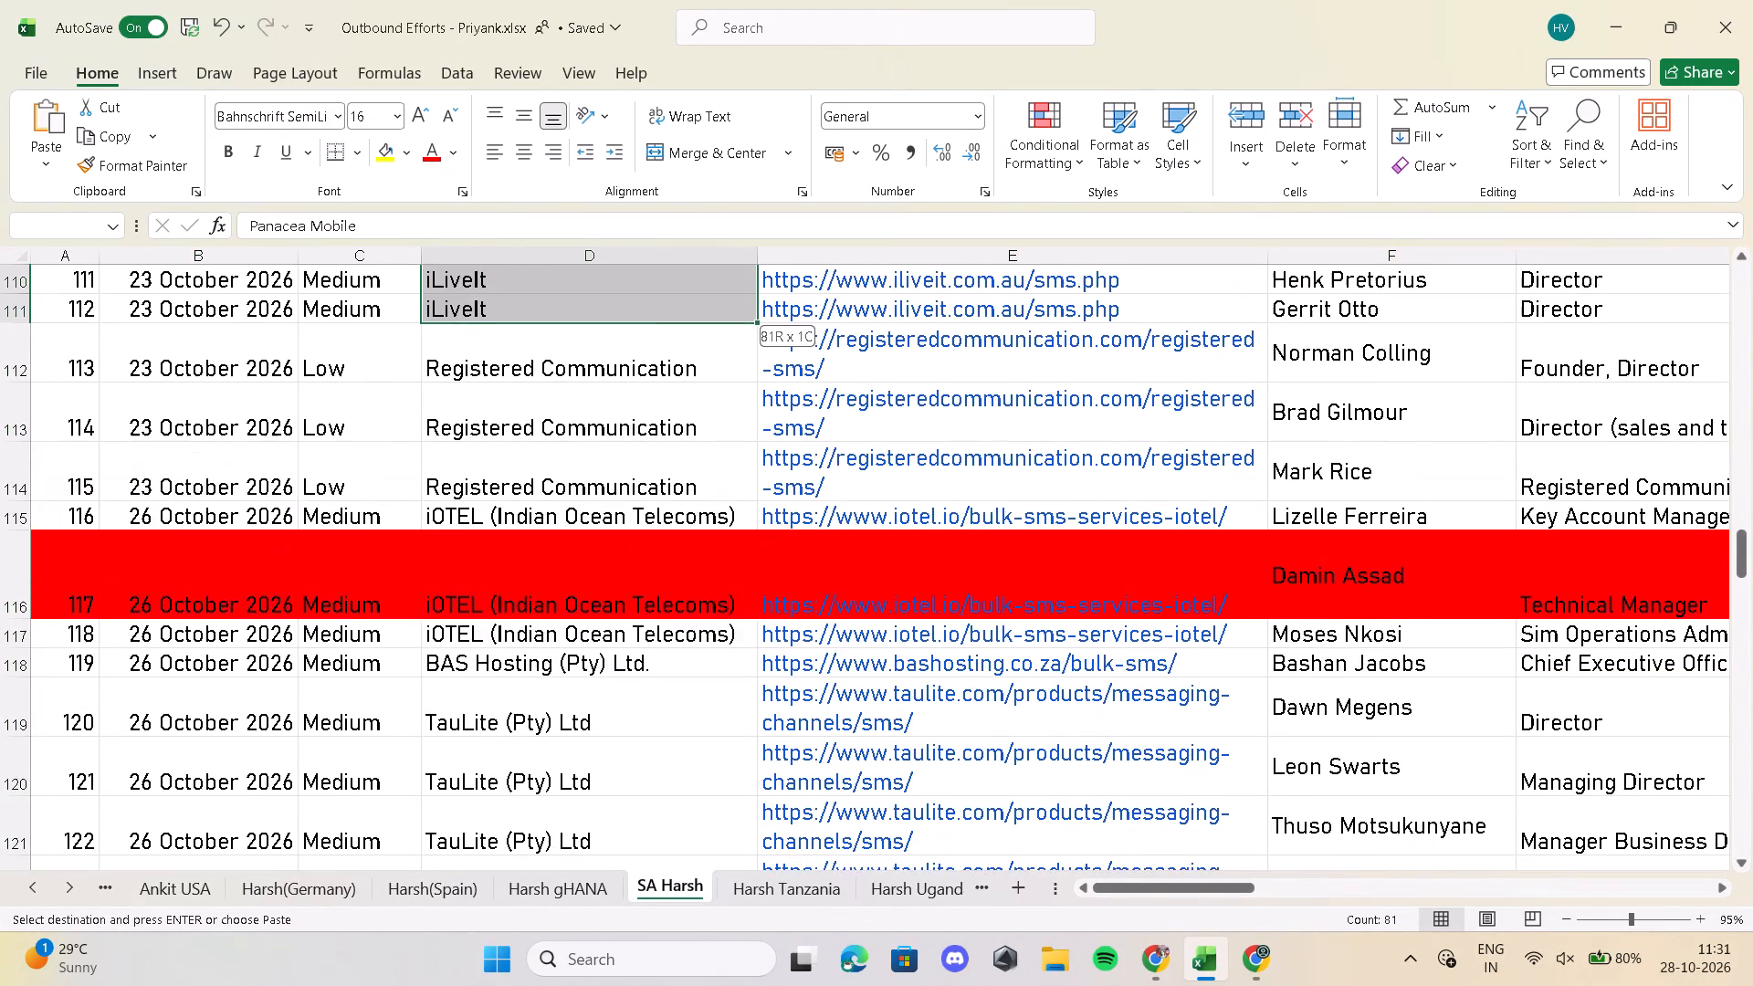
{"action": "left_click_drag", "start_coordinate": [623, 237], "coordinate": [585, 894]}
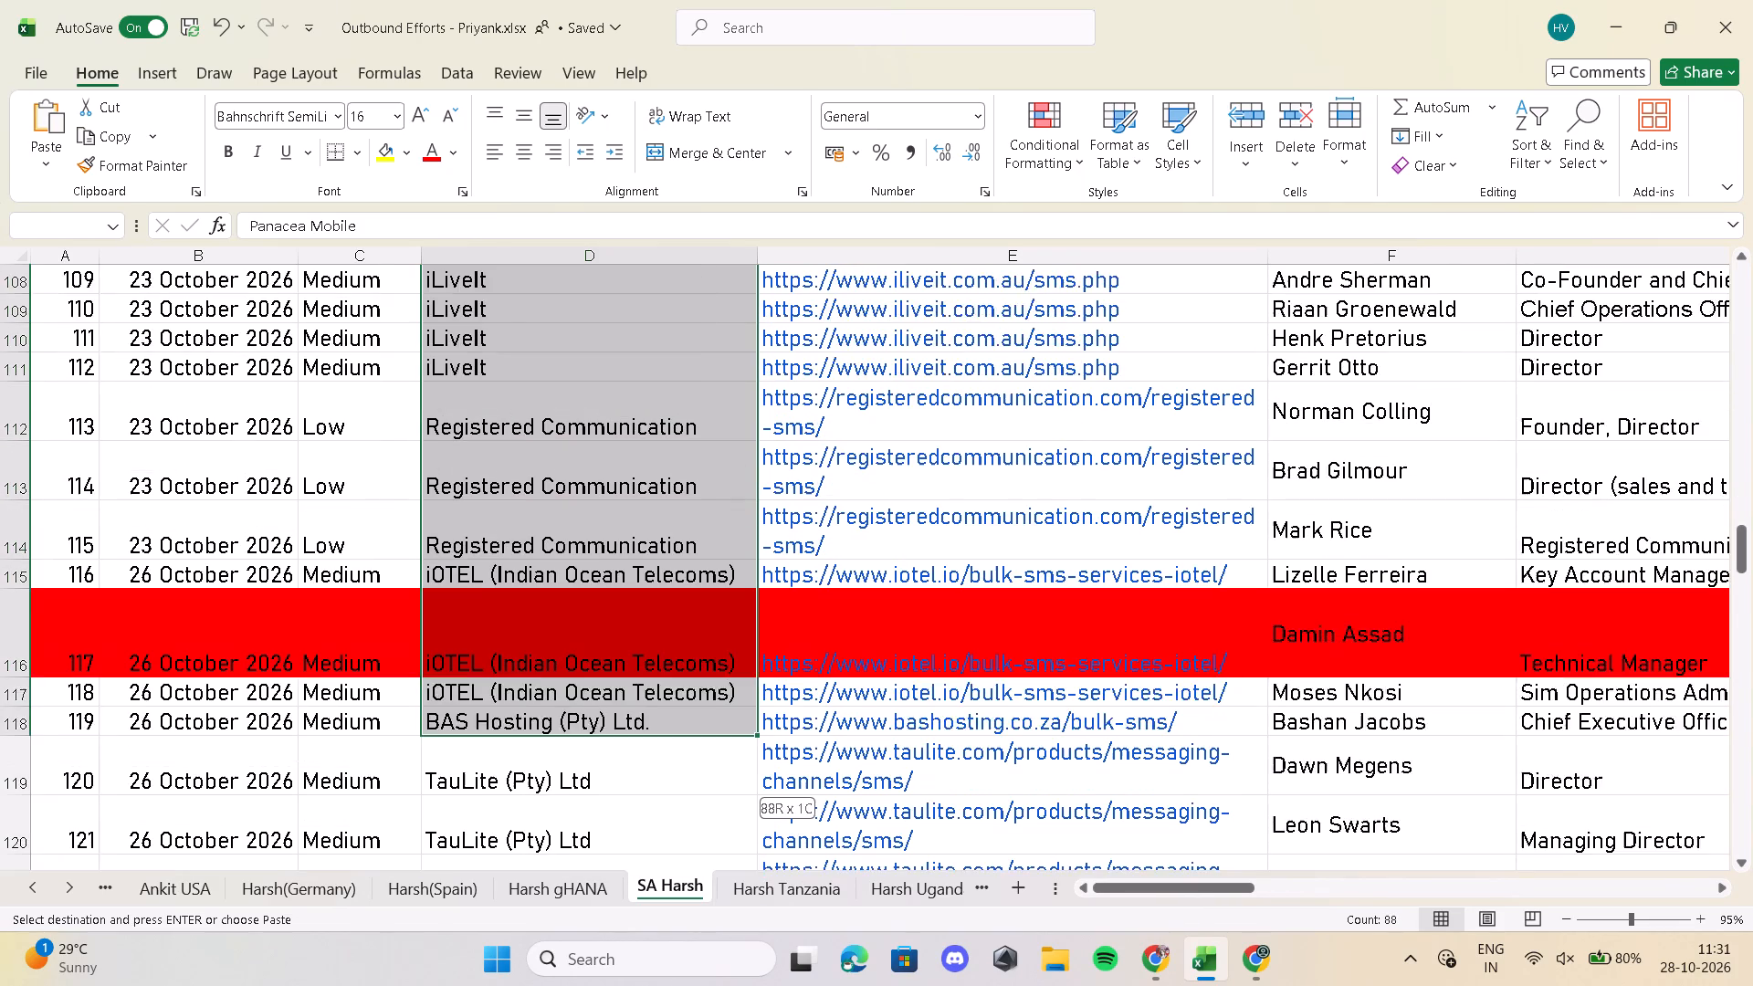
{"action": "left_click_drag", "start_coordinate": [585, 894], "coordinate": [569, 850]}
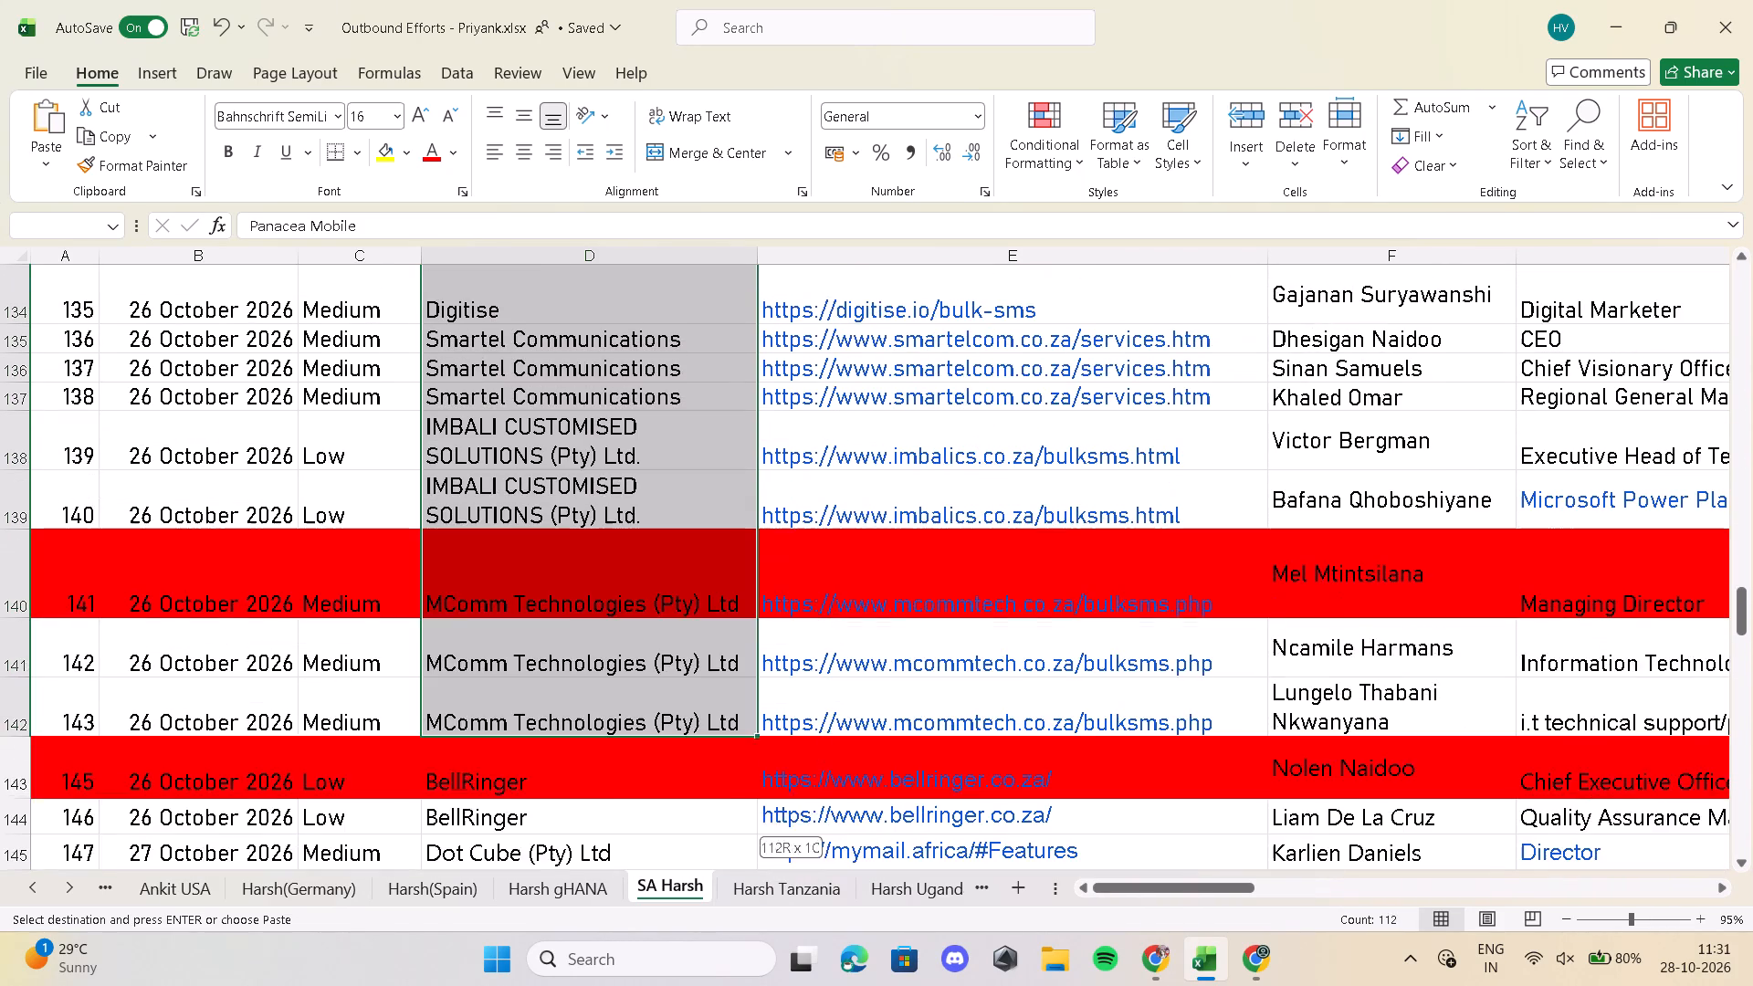
{"action": "left_click_drag", "start_coordinate": [569, 850], "coordinate": [587, 561]}
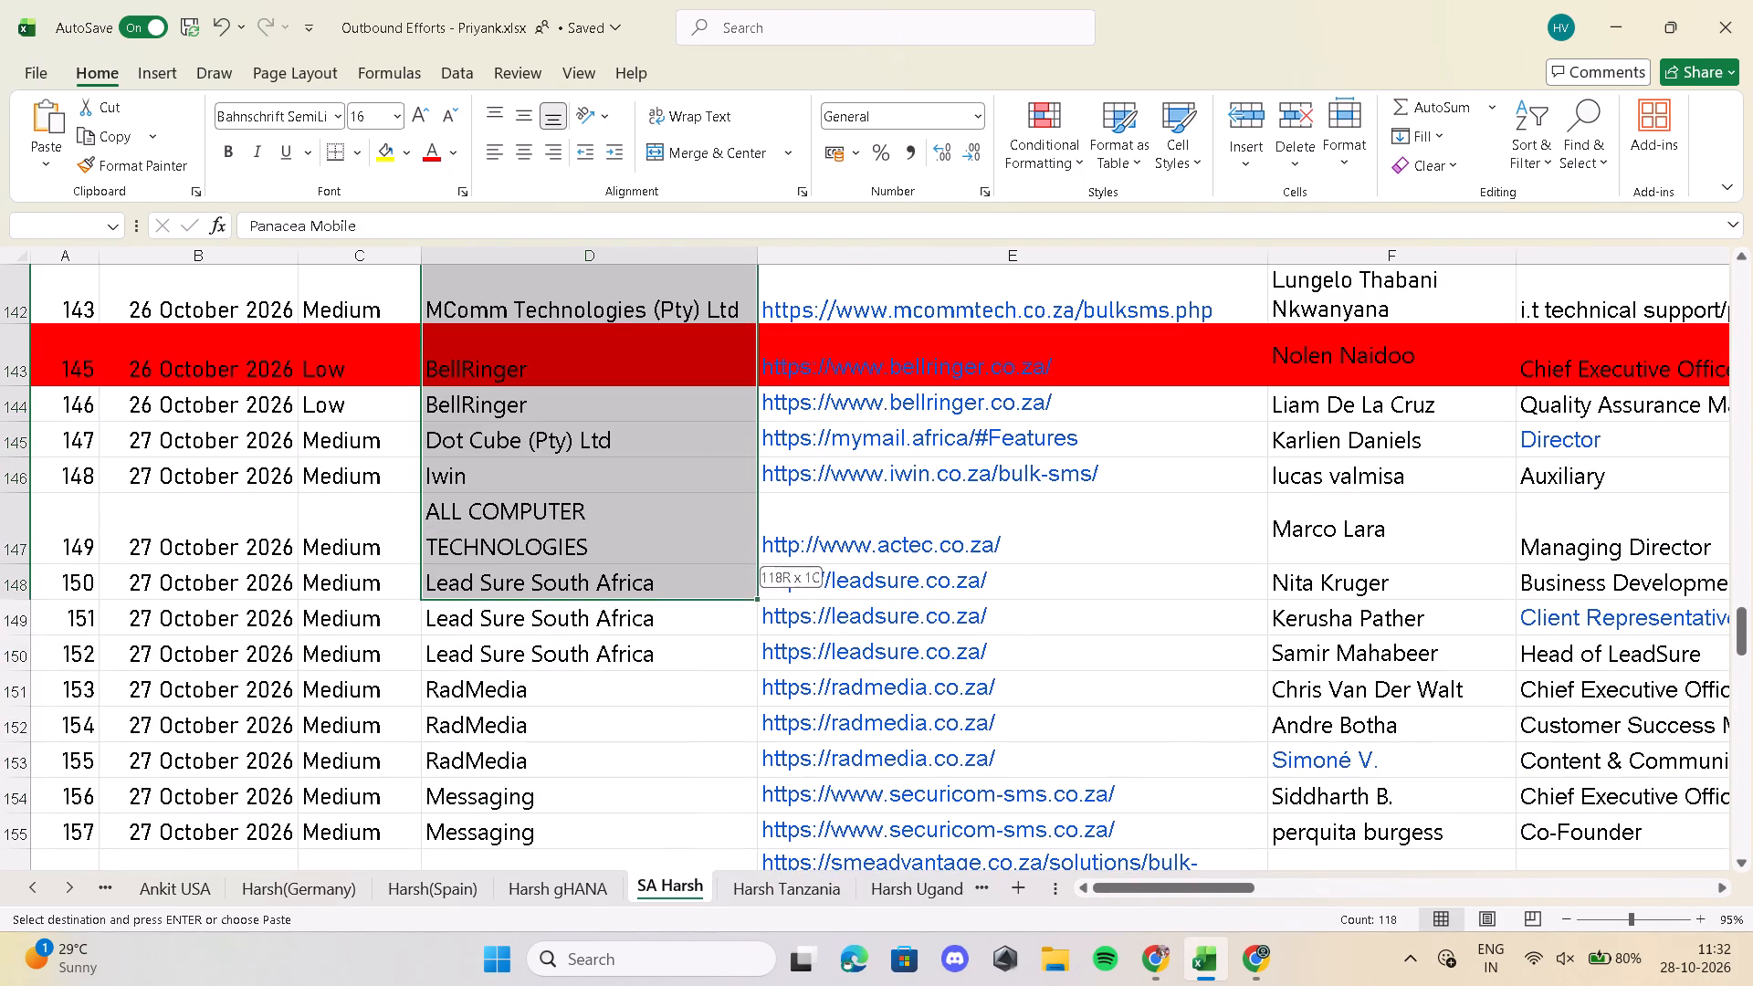
{"action": "left_click_drag", "start_coordinate": [587, 561], "coordinate": [564, 870]}
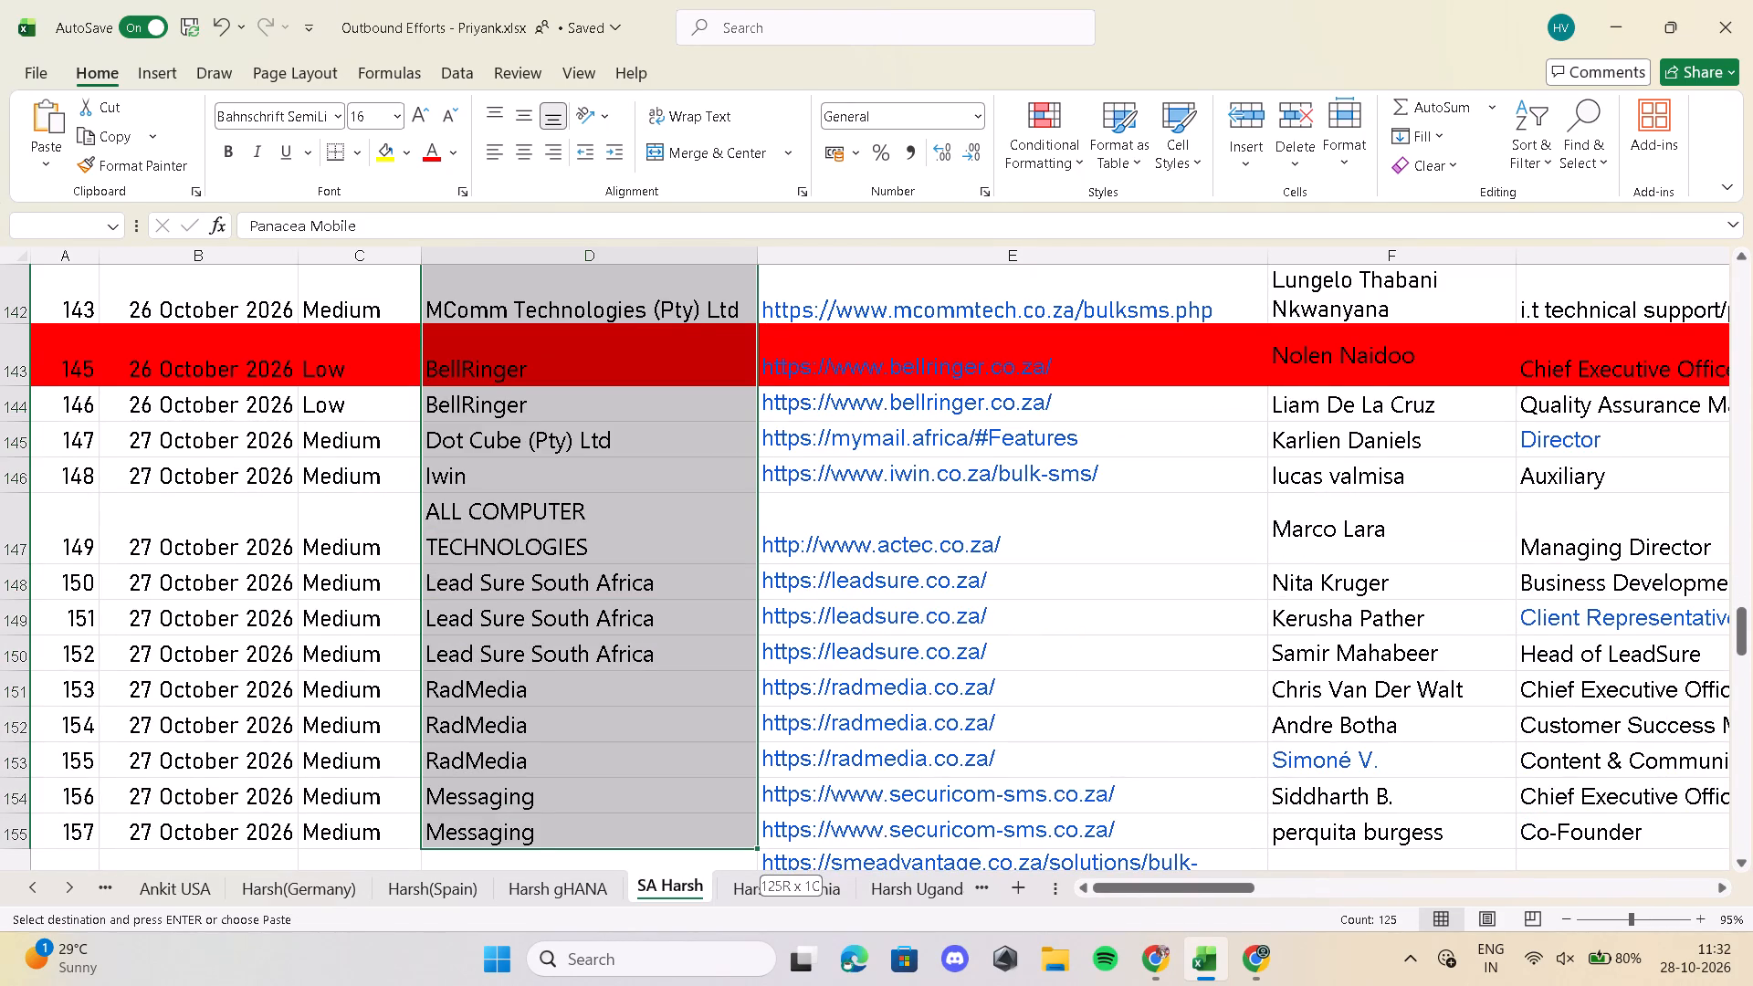
{"action": "left_click_drag", "start_coordinate": [564, 870], "coordinate": [563, 886]}
Switch to the browser and examine the InMobile Web Services account page and the Products offered on its website.
{"action": "left_click", "coordinate": [1265, 984]}
{"action": "left_click", "coordinate": [436, 0]}
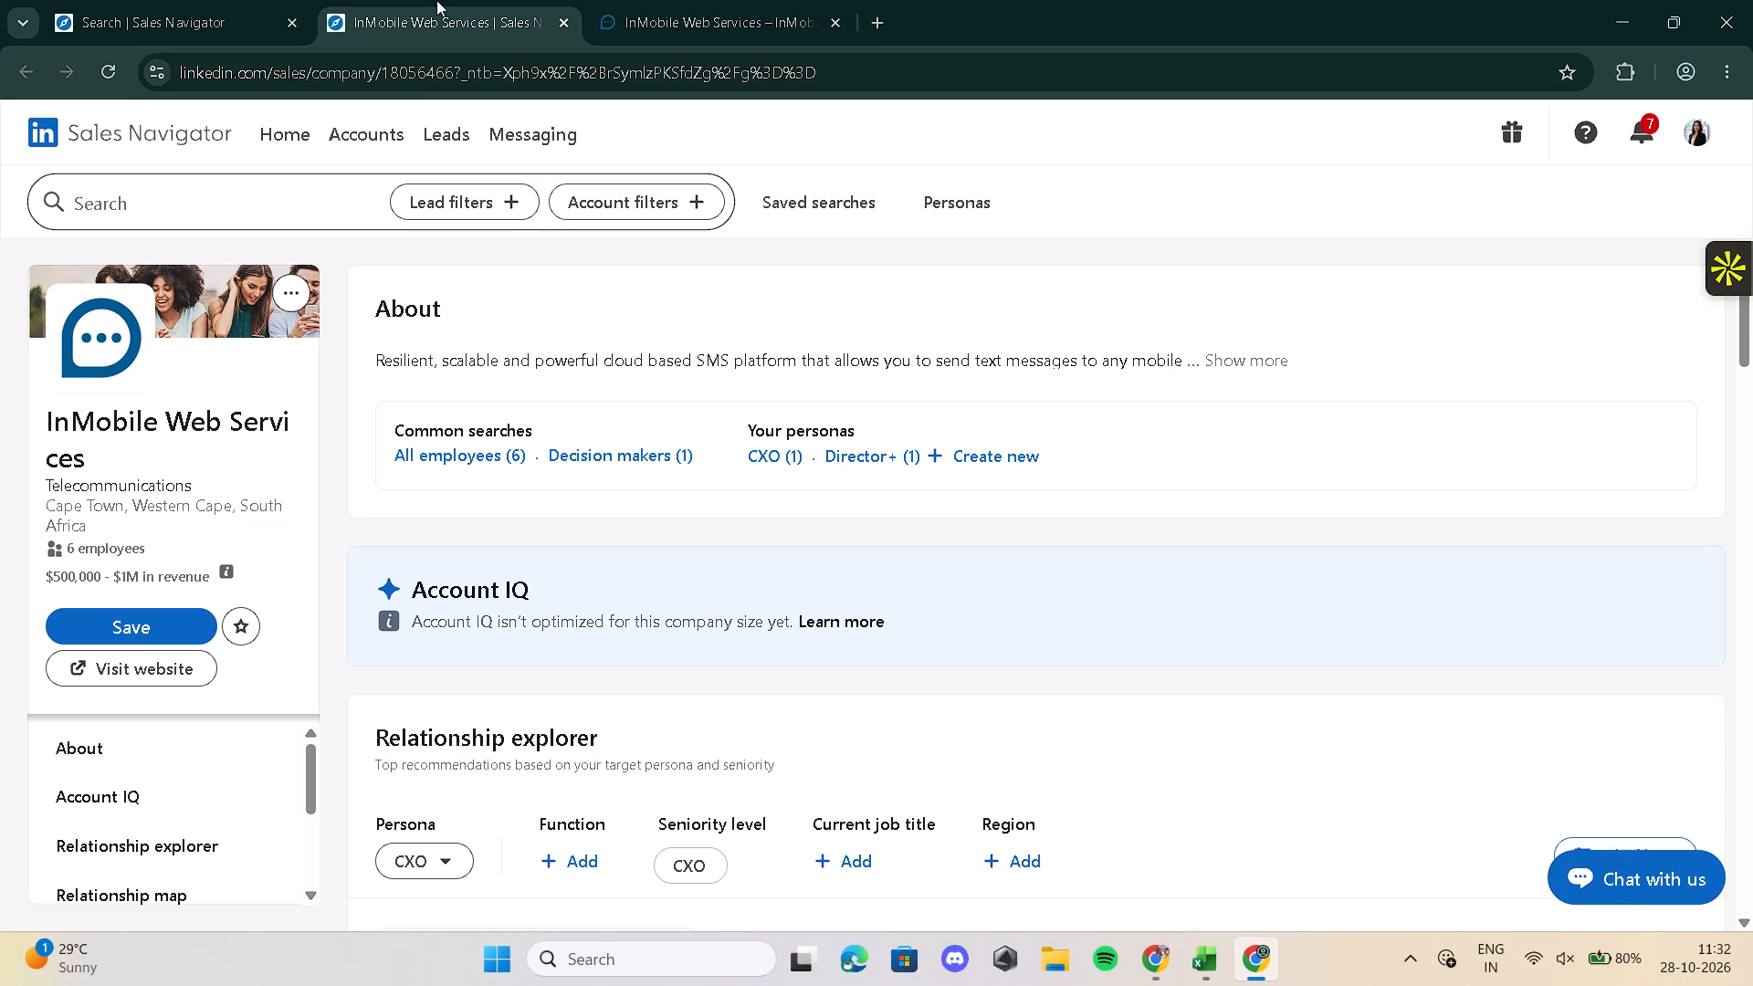
{"action": "left_click", "coordinate": [180, 0]}
{"action": "left_click", "coordinate": [443, 0]}
{"action": "left_click", "coordinate": [709, 0]}
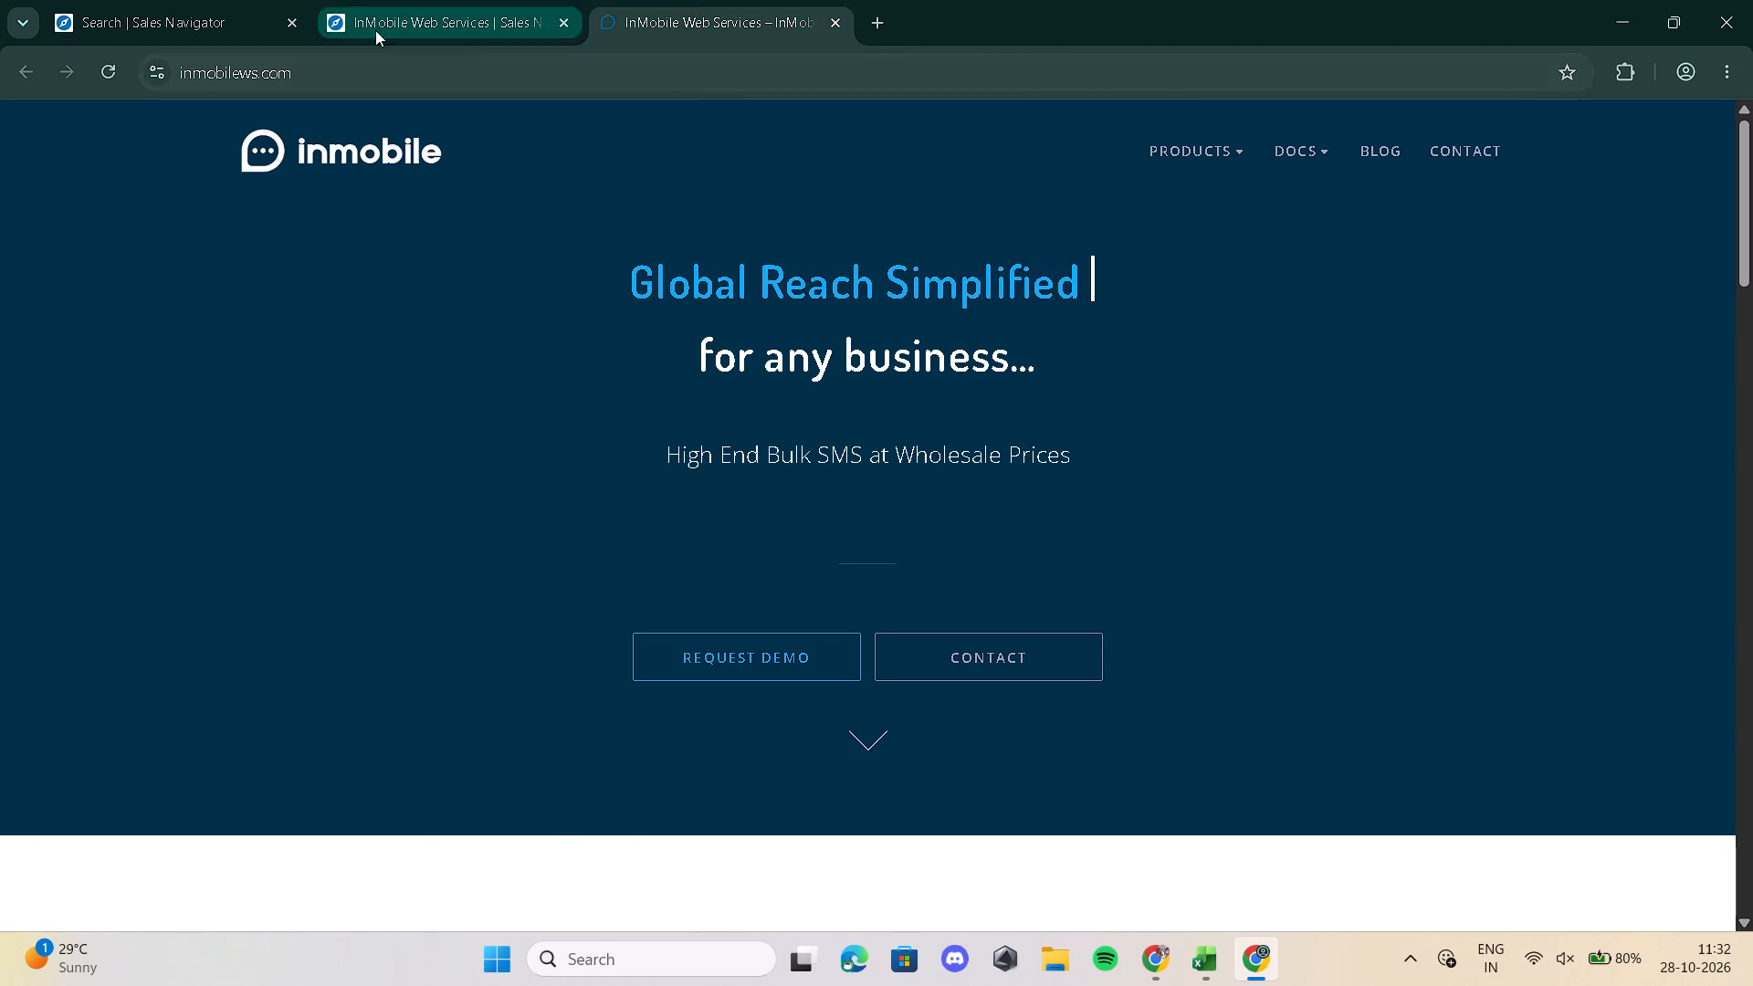
{"action": "left_click", "coordinate": [202, 0]}
{"action": "left_click", "coordinate": [459, 0]}
{"action": "left_click", "coordinate": [709, 0]}
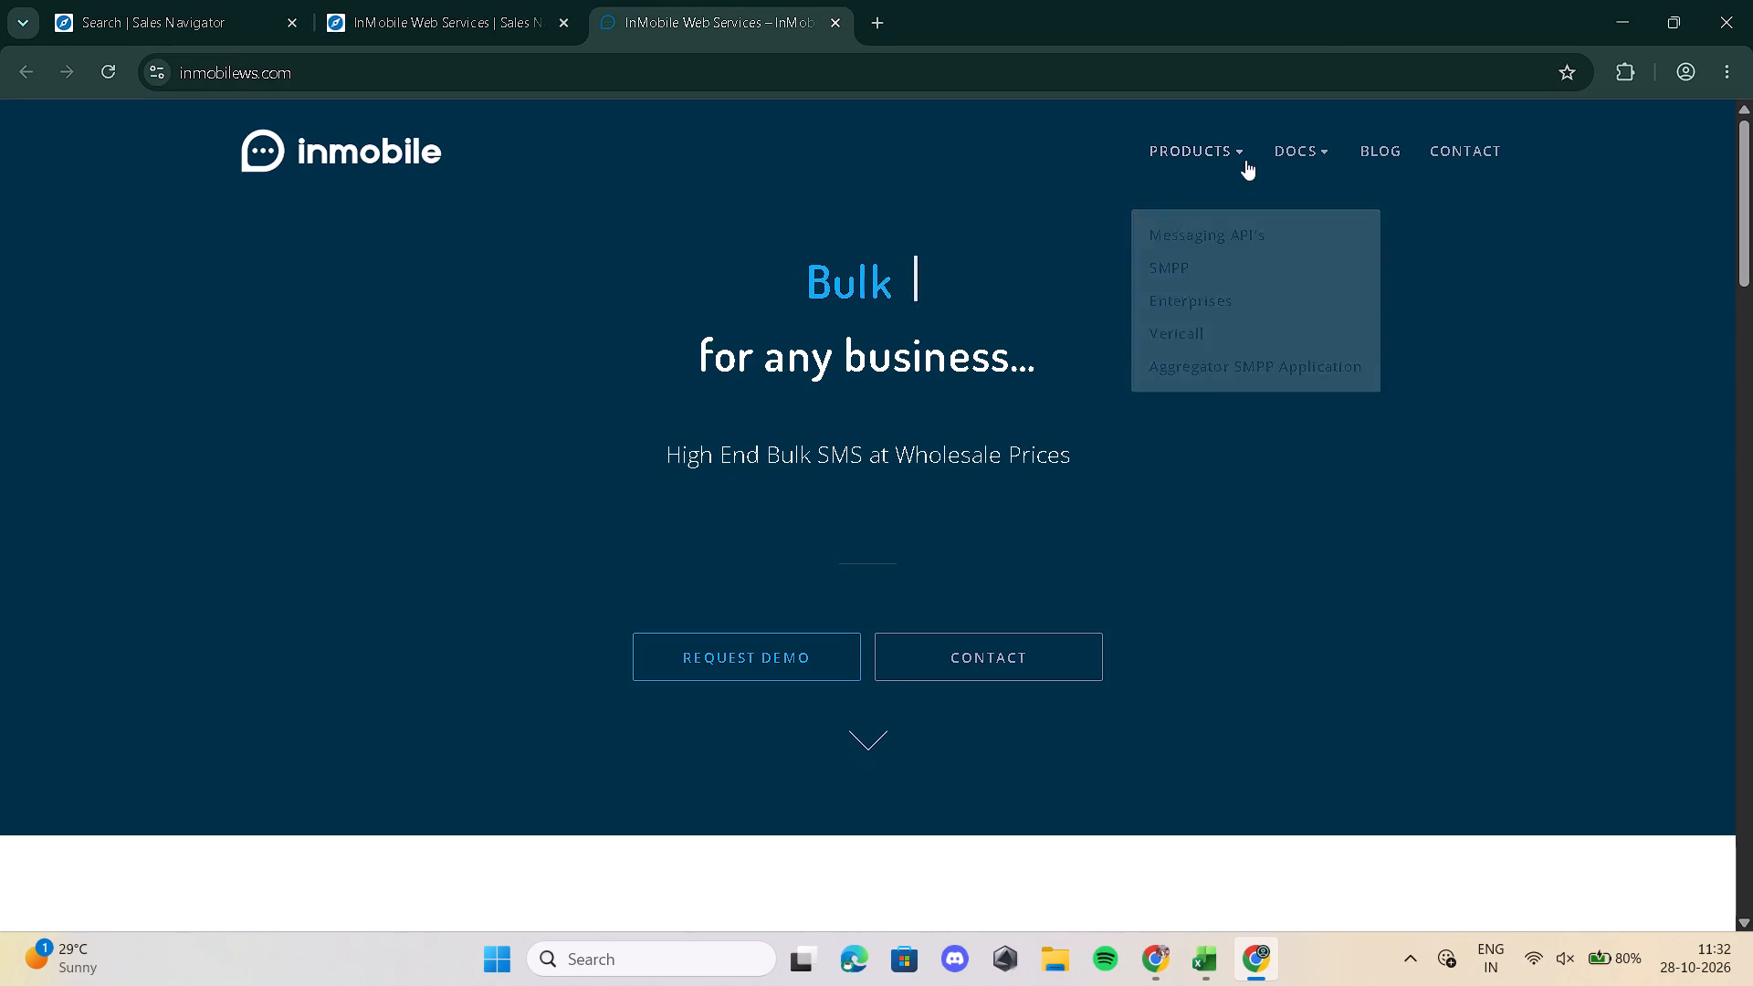
{"action": "left_click", "coordinate": [12, 0]}
{"action": "left_click", "coordinate": [126, 0]}
{"action": "left_click", "coordinate": [406, 0]}
{"action": "left_click", "coordinate": [628, 0]}
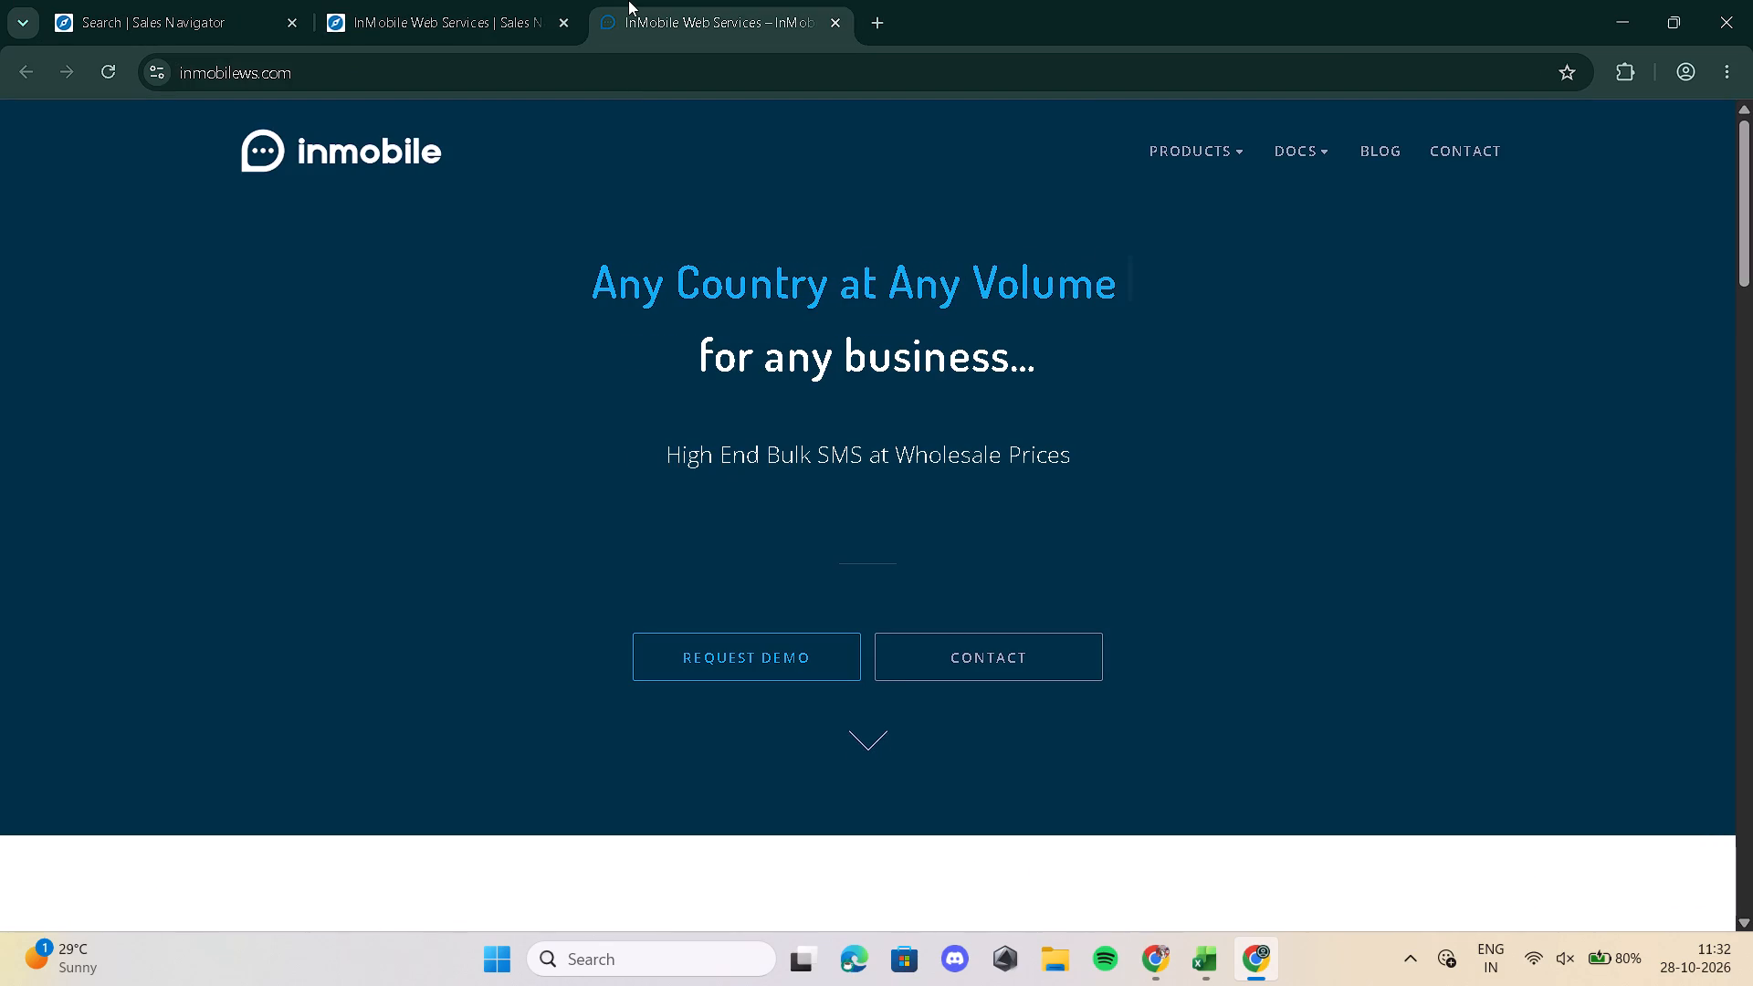
{"action": "left_click", "coordinate": [422, 0]}
{"action": "left_click", "coordinate": [163, 0]}
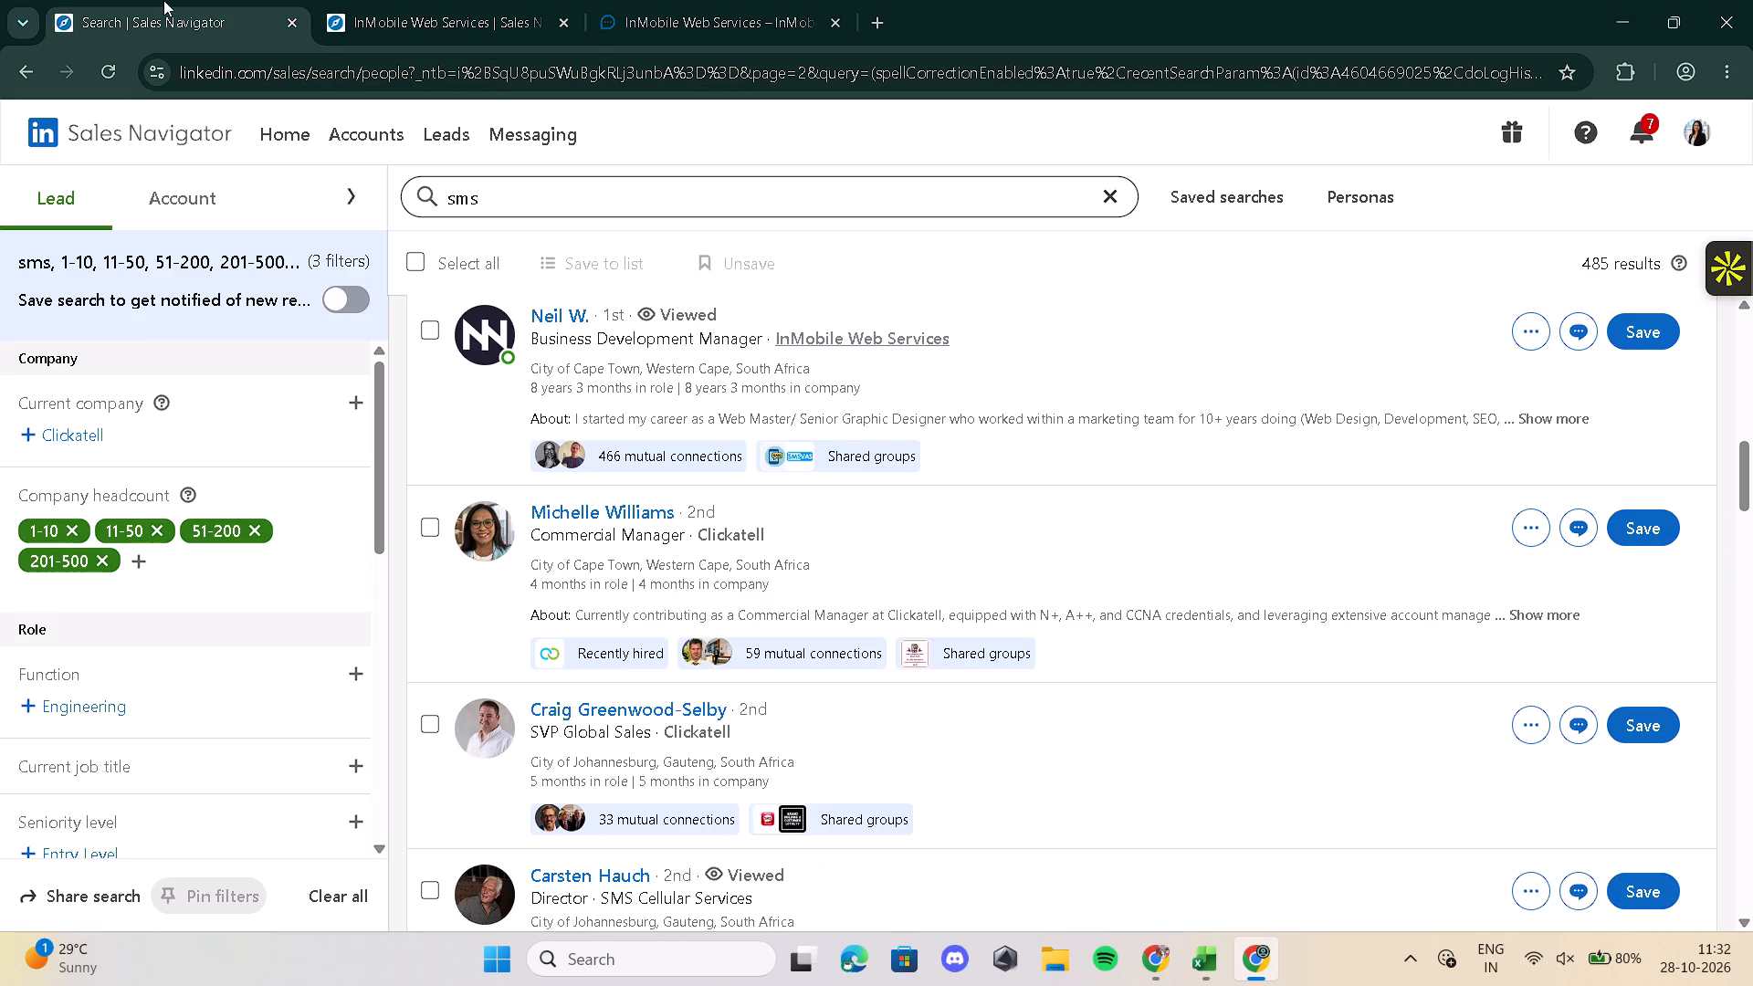
{"action": "left_click", "coordinate": [770, 4]}
Briefly check the latest company entries in the SA Harsh sheet and return to the InMobile website.
{"action": "left_click", "coordinate": [1183, 956]}
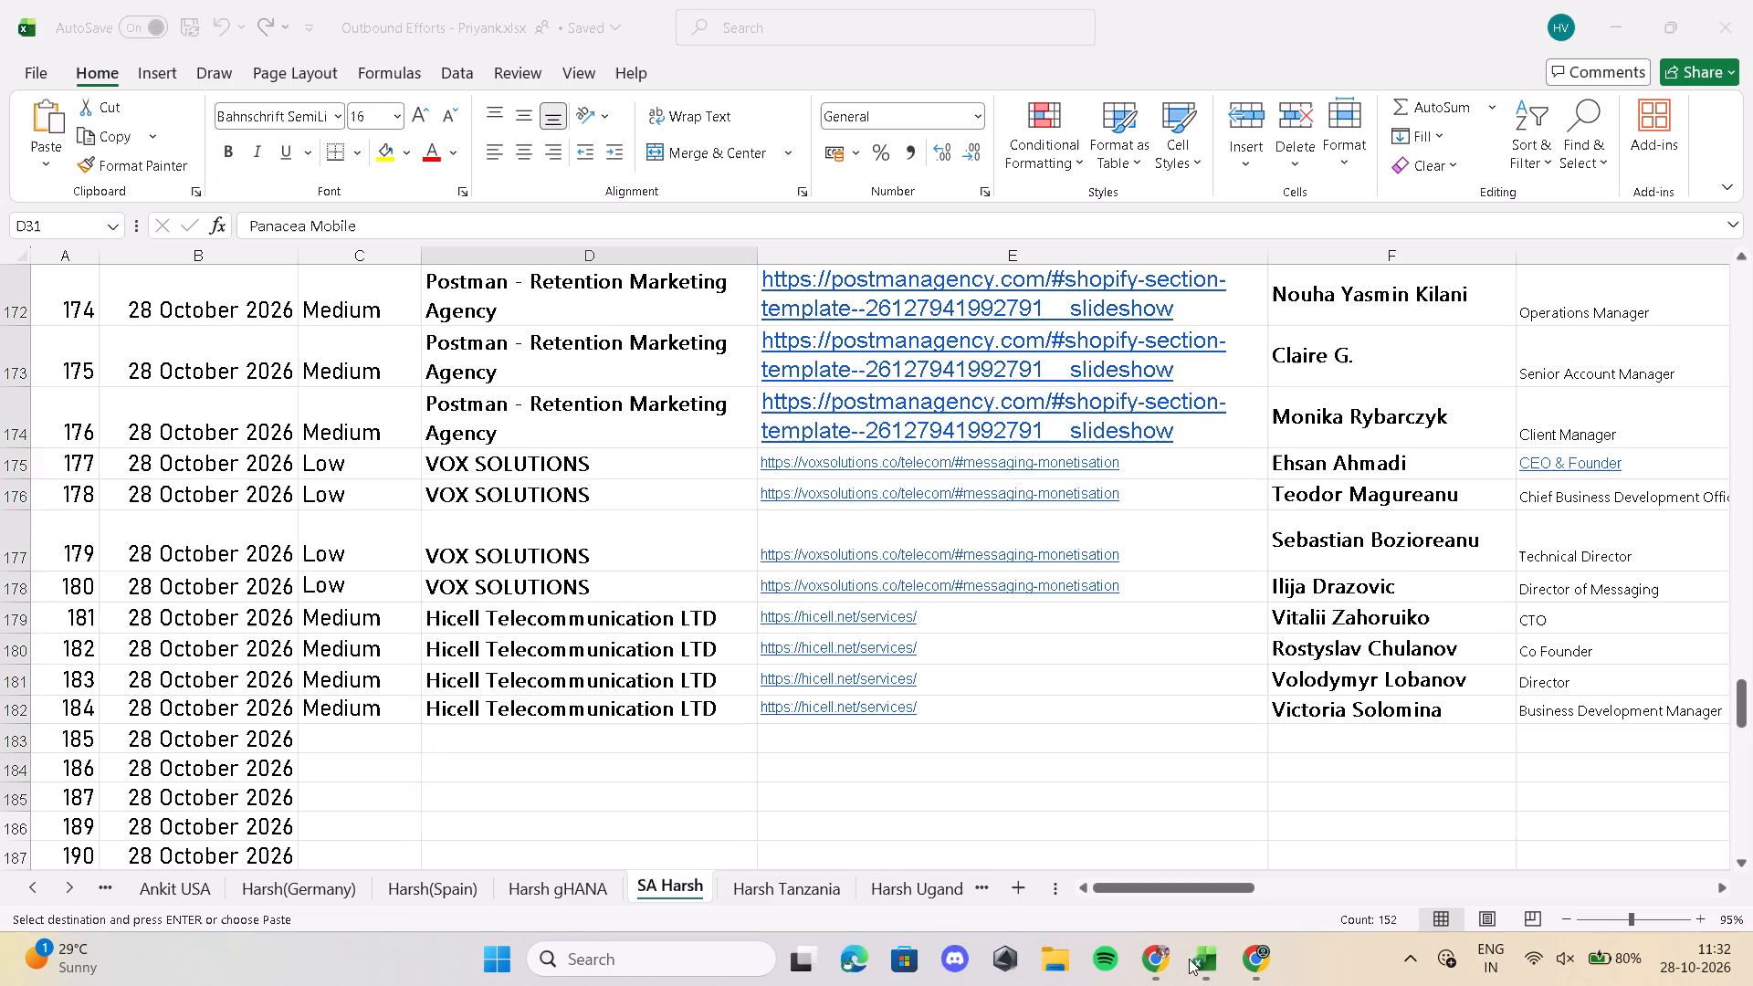
{"action": "scroll", "coordinate": [665, 737], "scroll_direction": "up", "scroll_amount": 1}
{"action": "left_click", "coordinate": [1257, 961]}
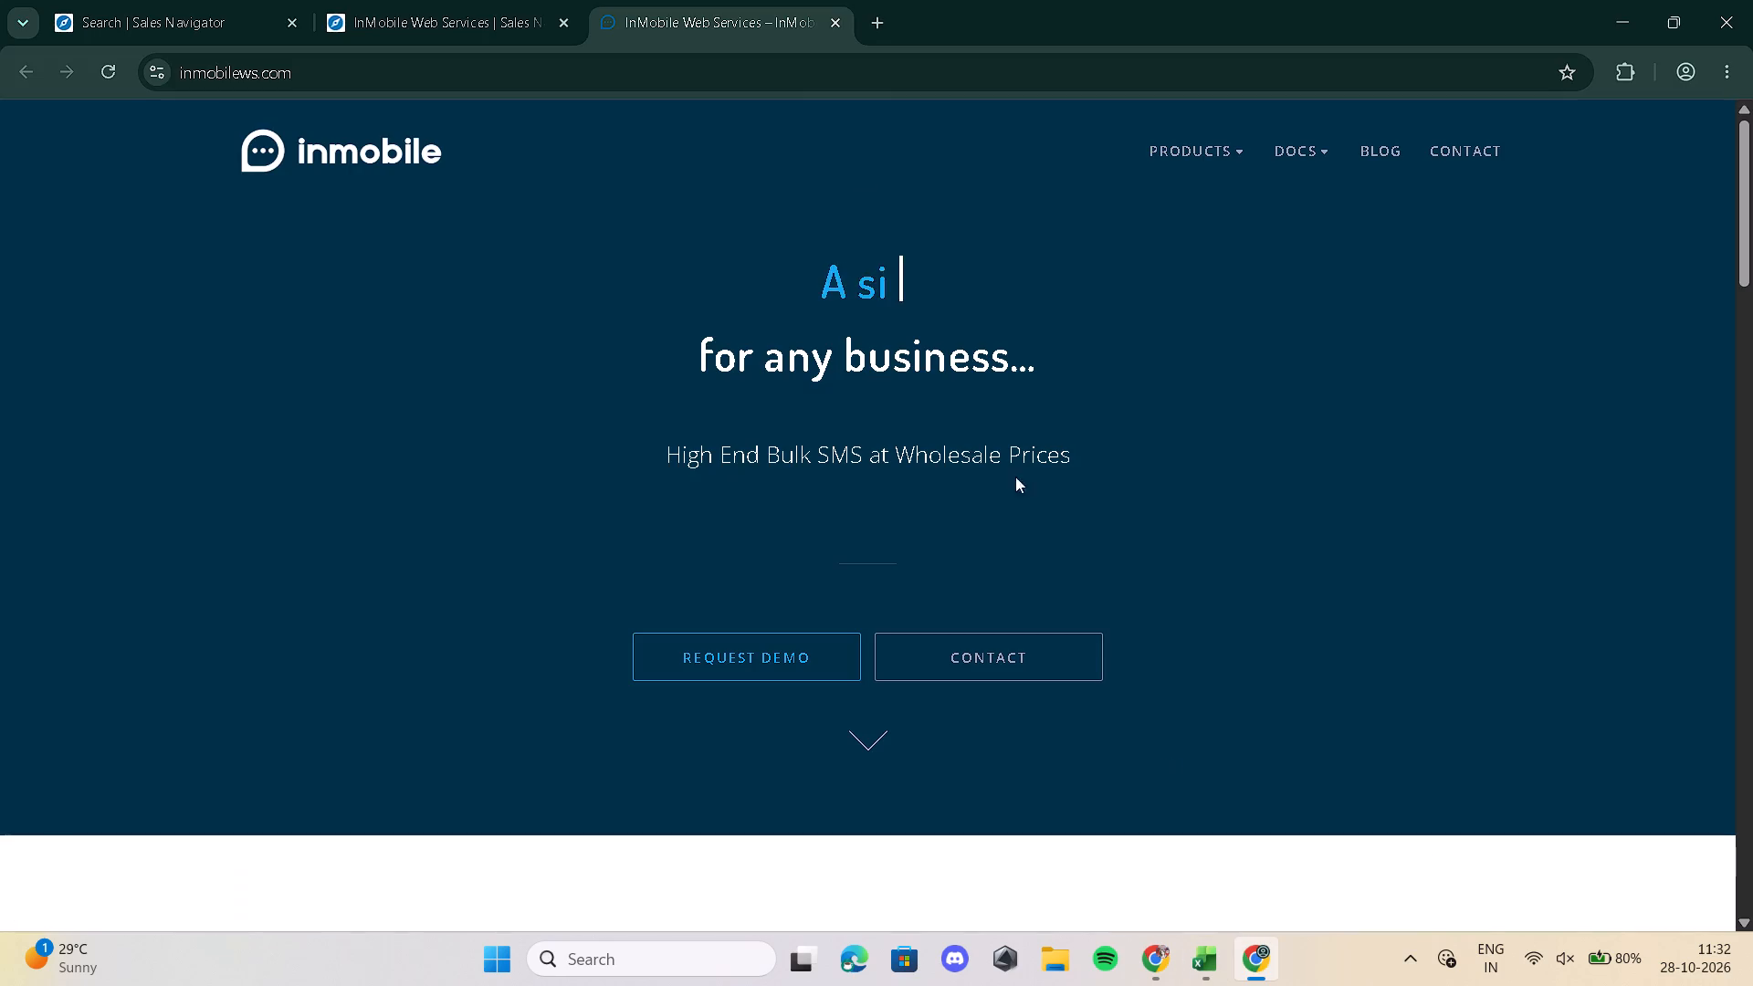
Expand the About description on the InMobile Web Services account page and return to its website.
{"action": "left_click", "coordinate": [530, 3]}
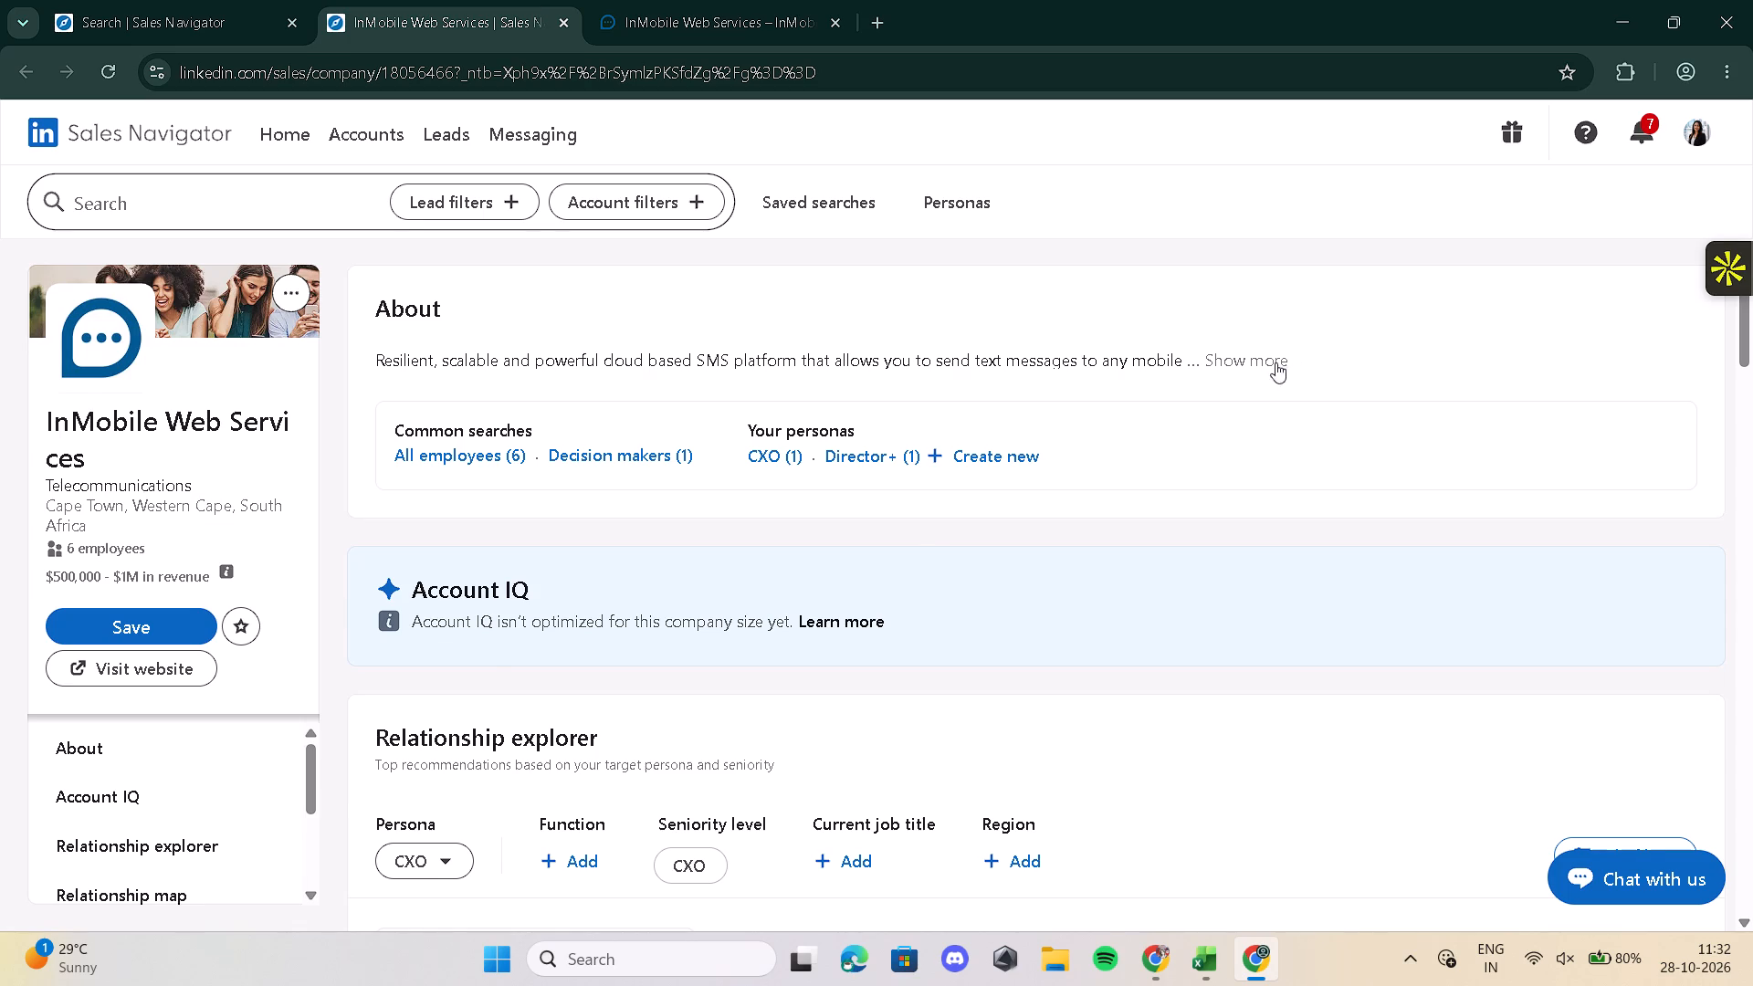
{"action": "left_click", "coordinate": [1275, 362]}
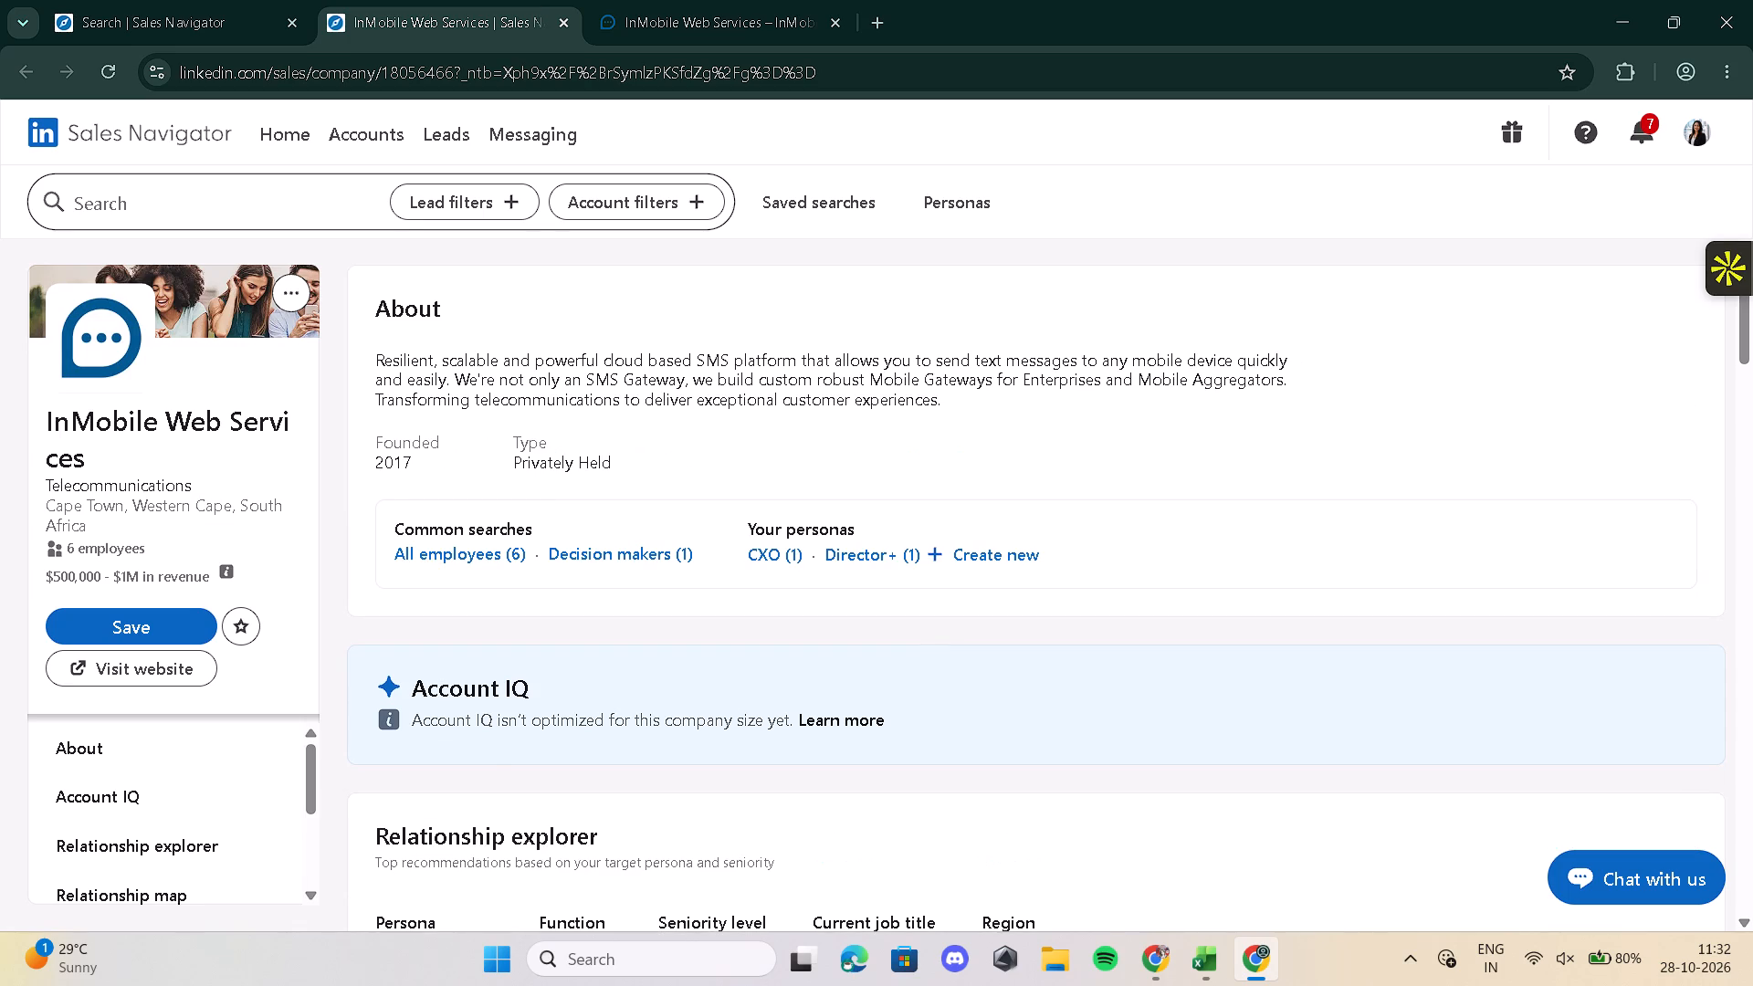
{"action": "left_click", "coordinate": [234, 0]}
{"action": "left_click", "coordinate": [468, 0]}
{"action": "left_click", "coordinate": [625, 0]}
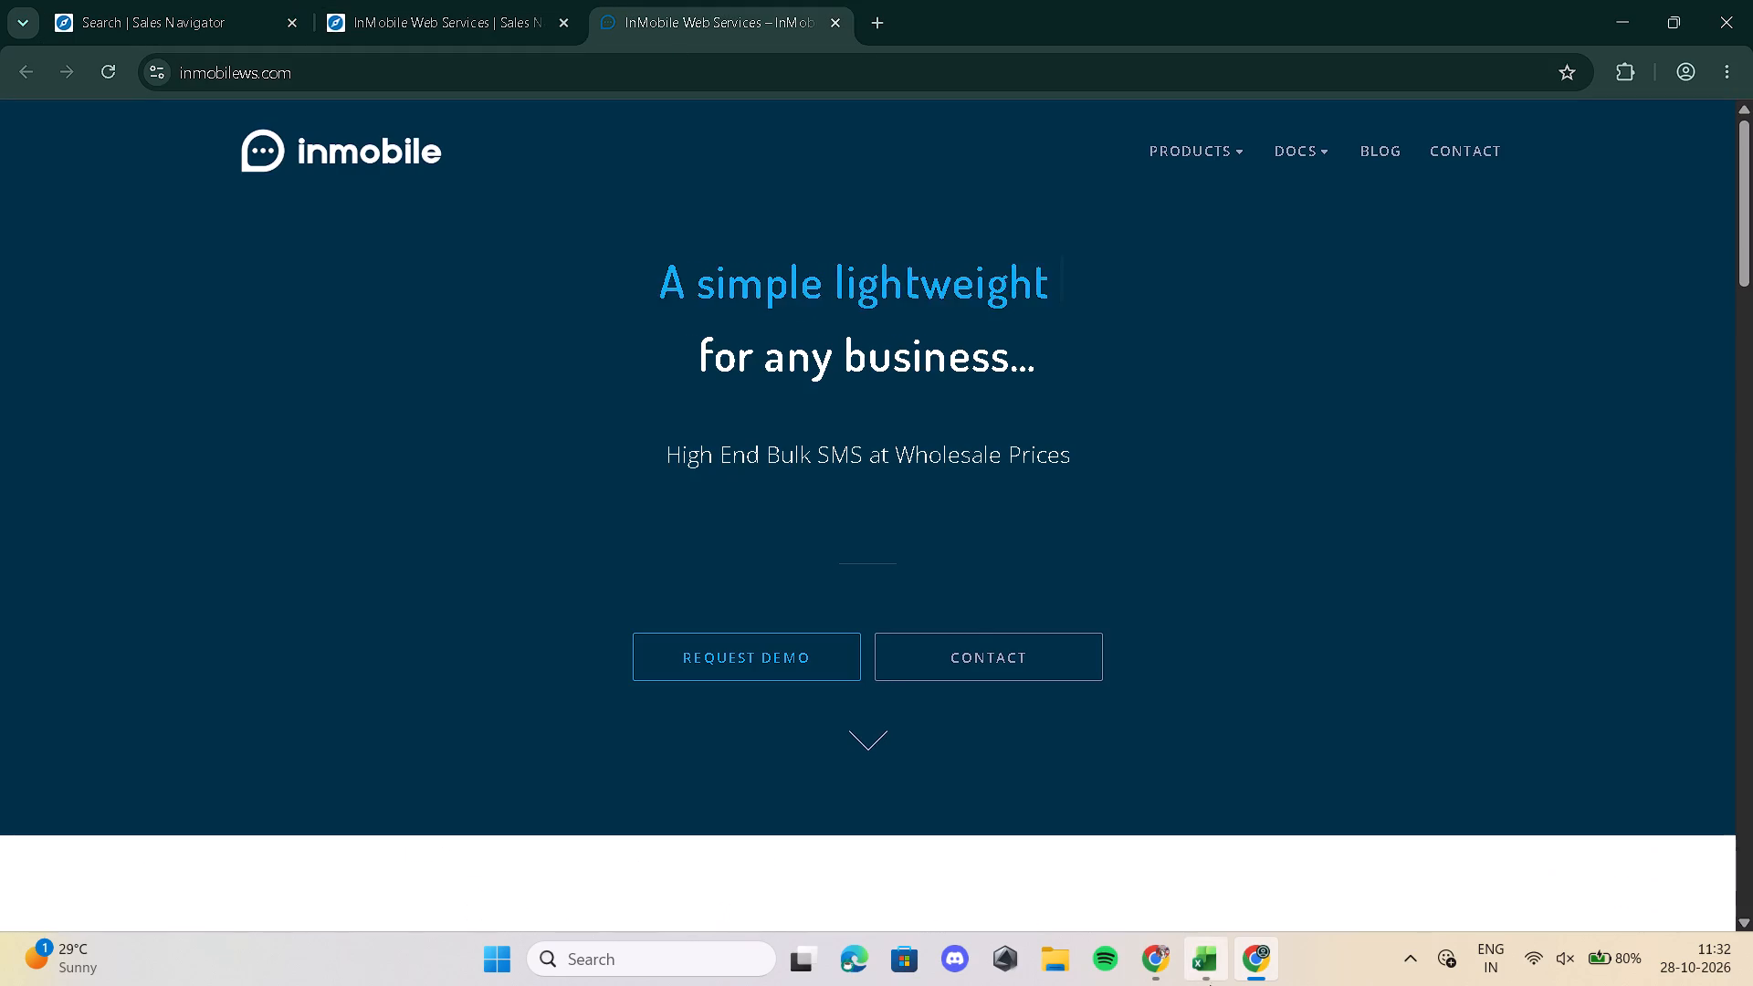
In the SA Harsh sheet, look back up the company name column to the Channel Mobile entries, and return to the InMobile website.
{"action": "left_click", "coordinate": [1200, 979]}
{"action": "scroll", "coordinate": [651, 610], "scroll_direction": "up", "scroll_amount": 6}
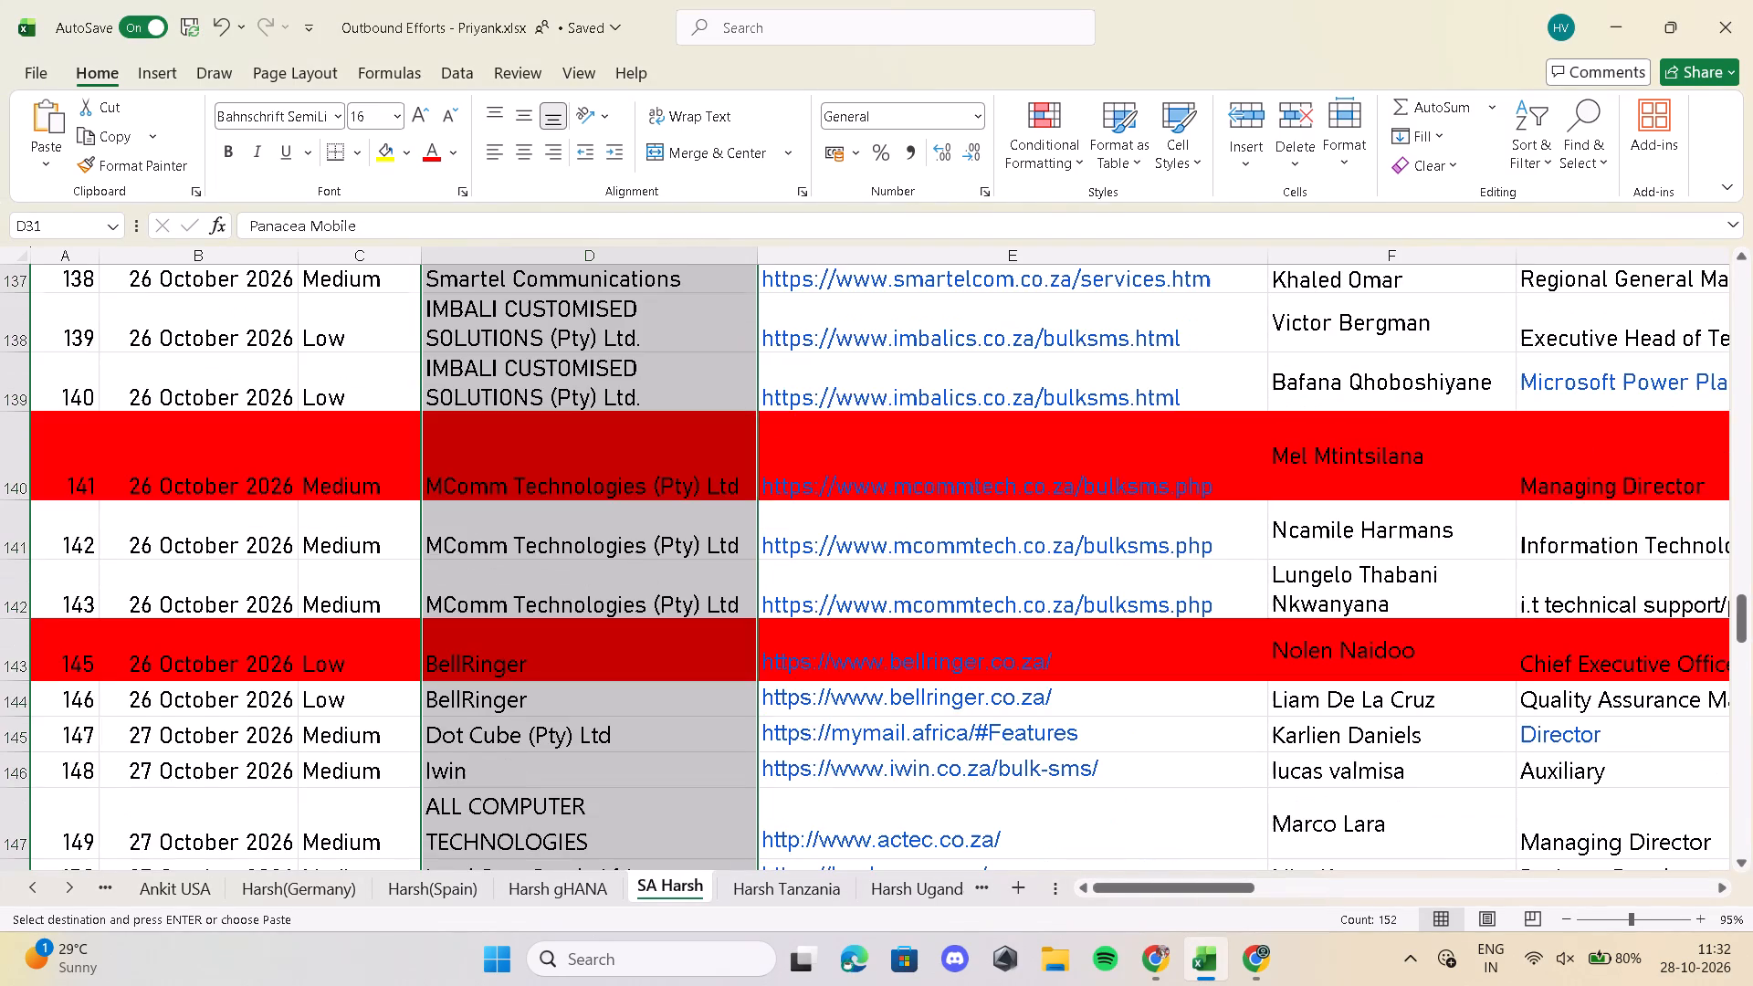
{"action": "scroll", "coordinate": [645, 630], "scroll_direction": "up", "scroll_amount": 5}
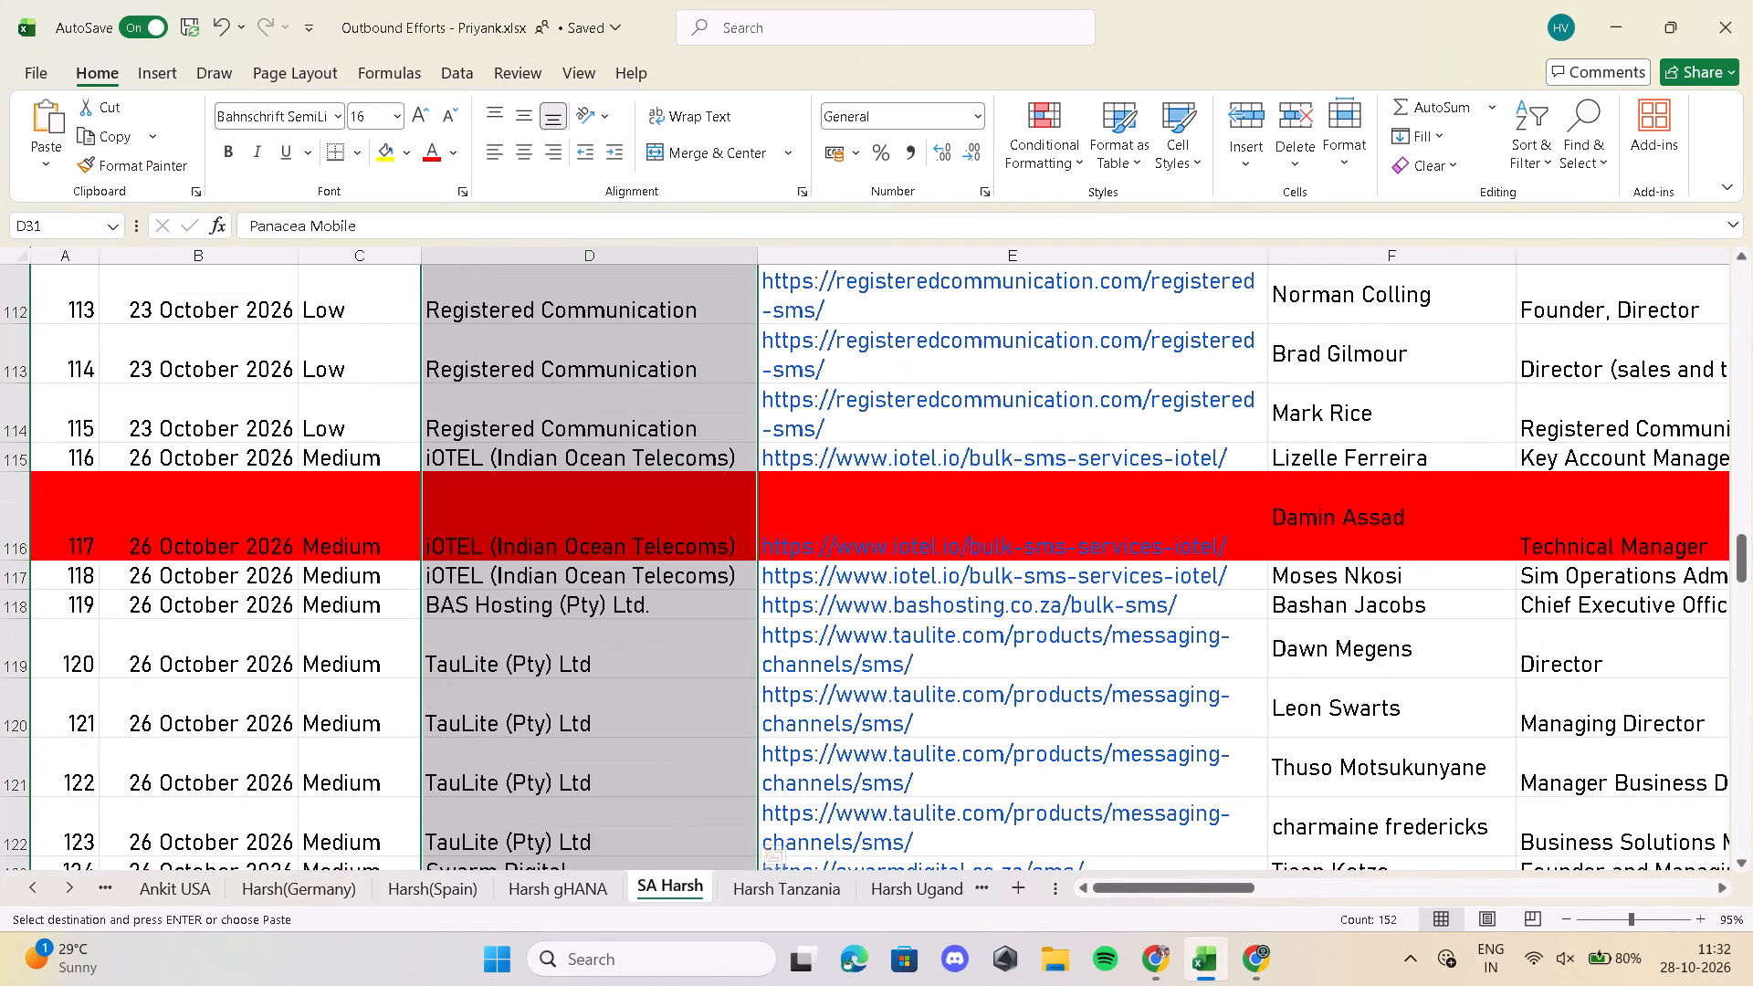
{"action": "scroll", "coordinate": [641, 652], "scroll_direction": "up", "scroll_amount": 9}
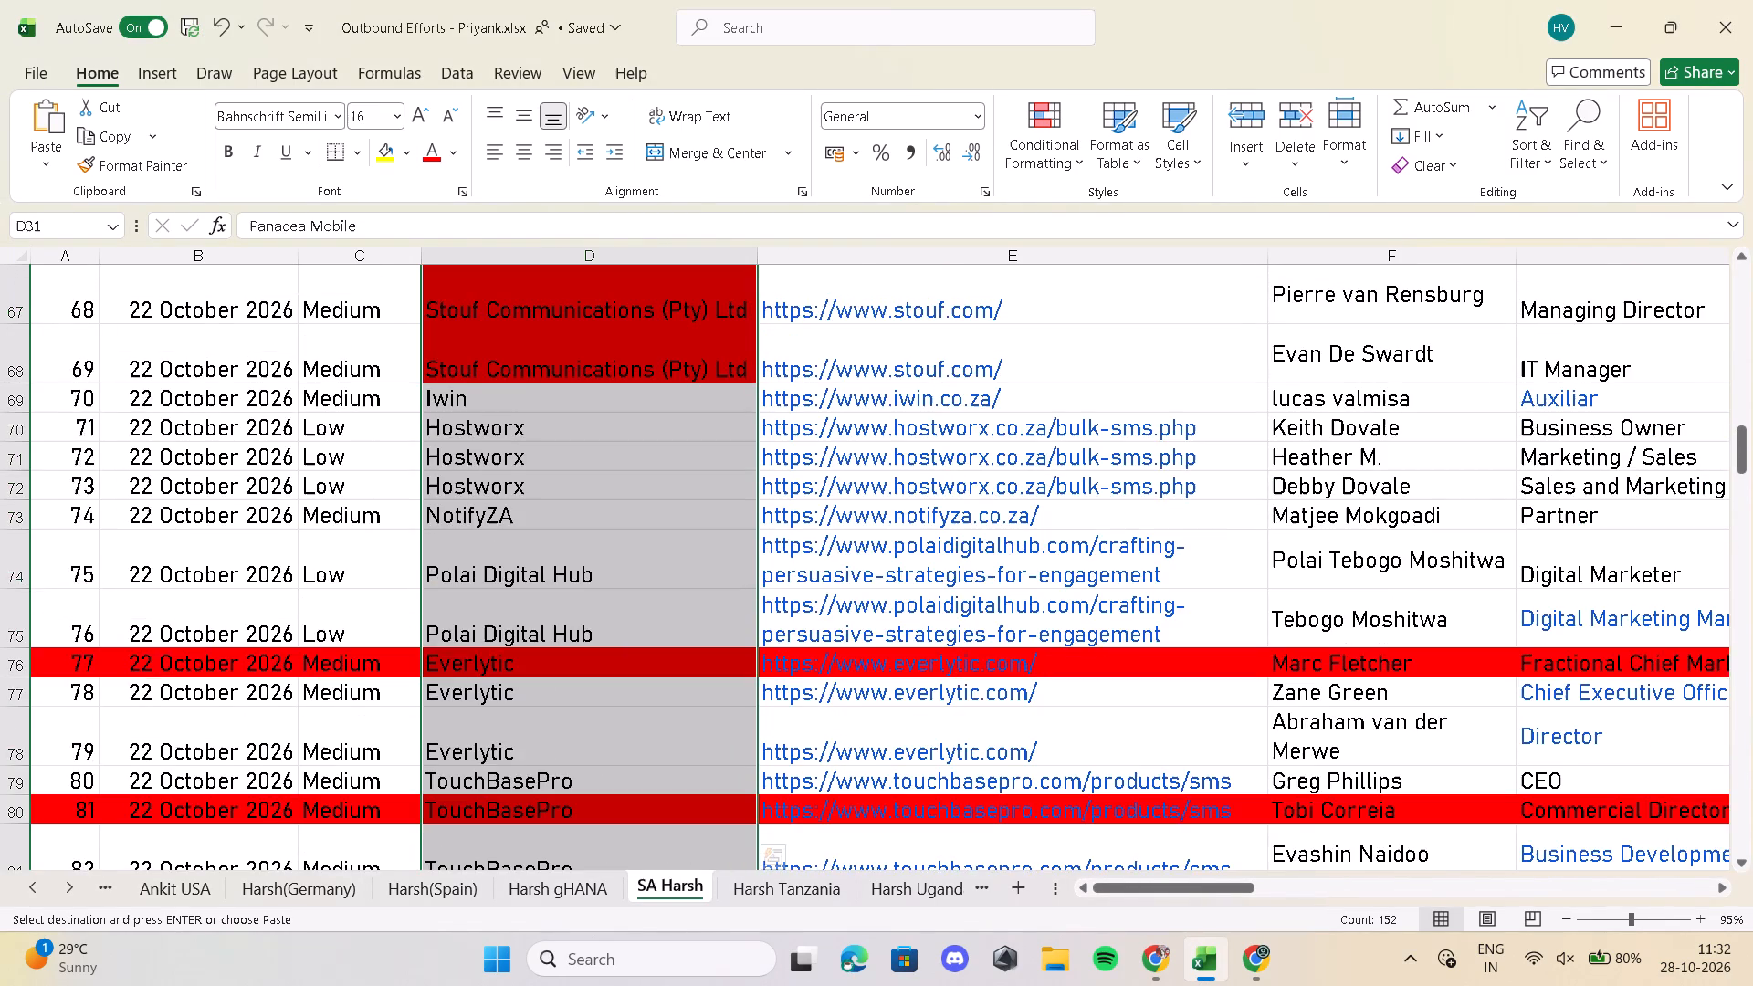
{"action": "scroll", "coordinate": [641, 652], "scroll_direction": "up", "scroll_amount": 4}
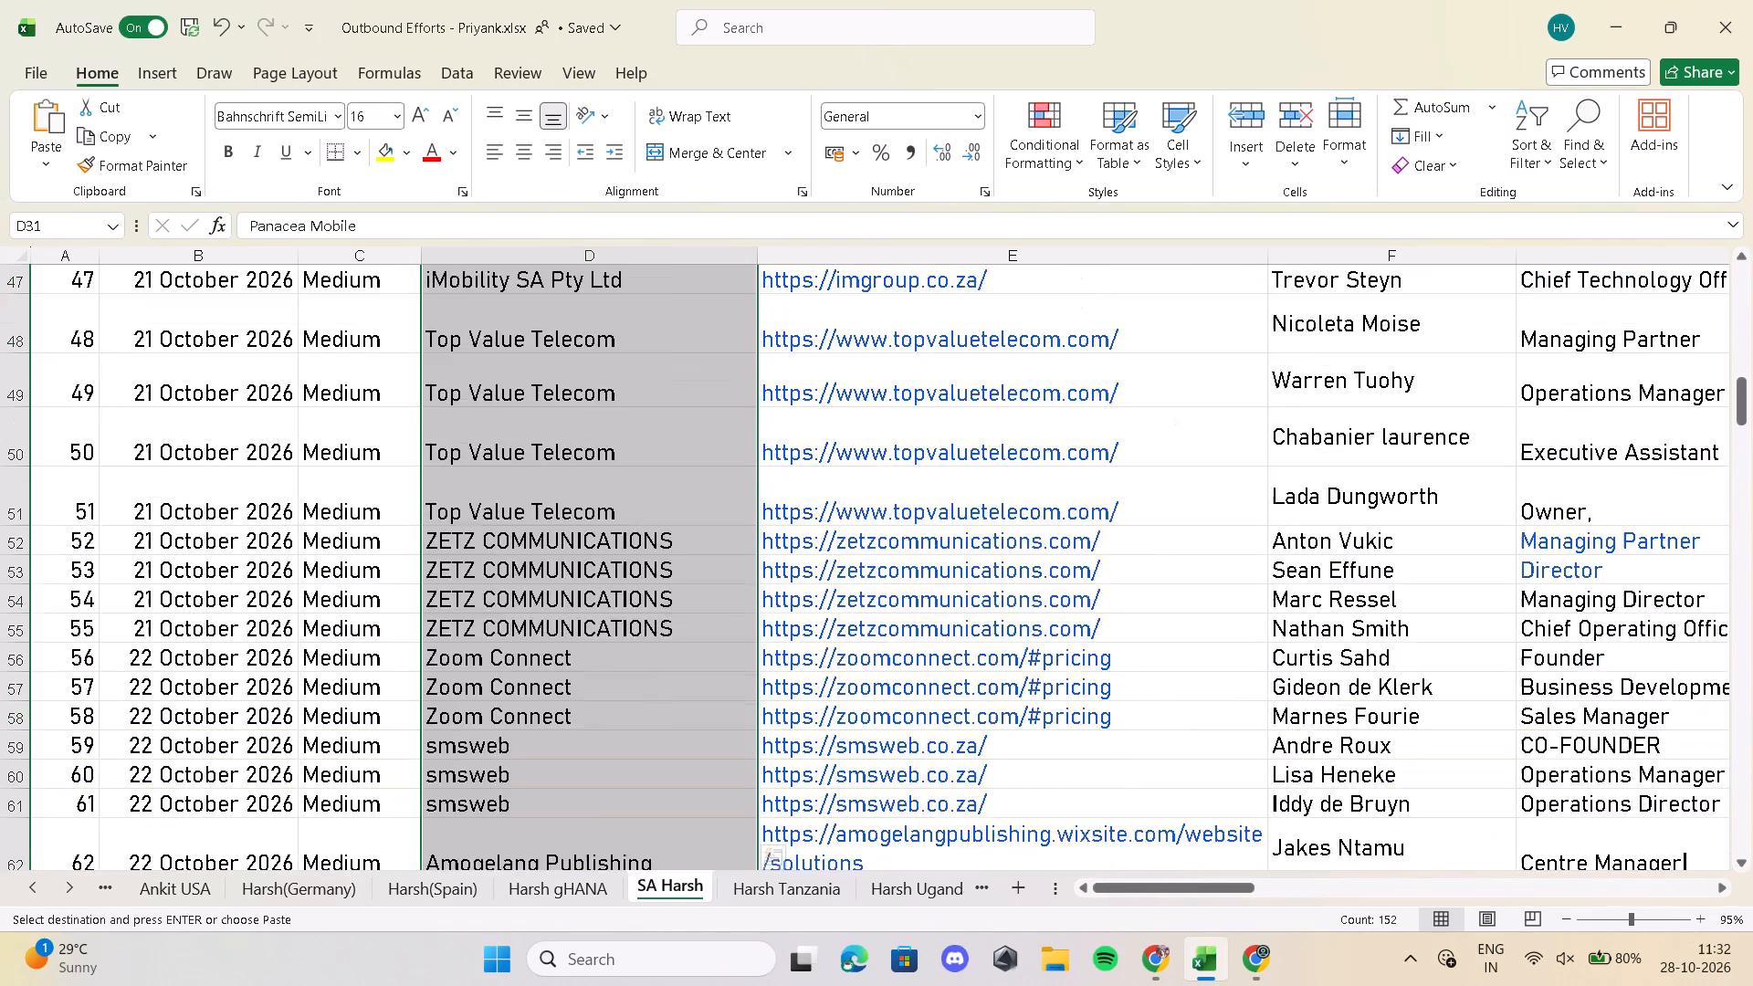
{"action": "scroll", "coordinate": [641, 652], "scroll_direction": "up", "scroll_amount": 4}
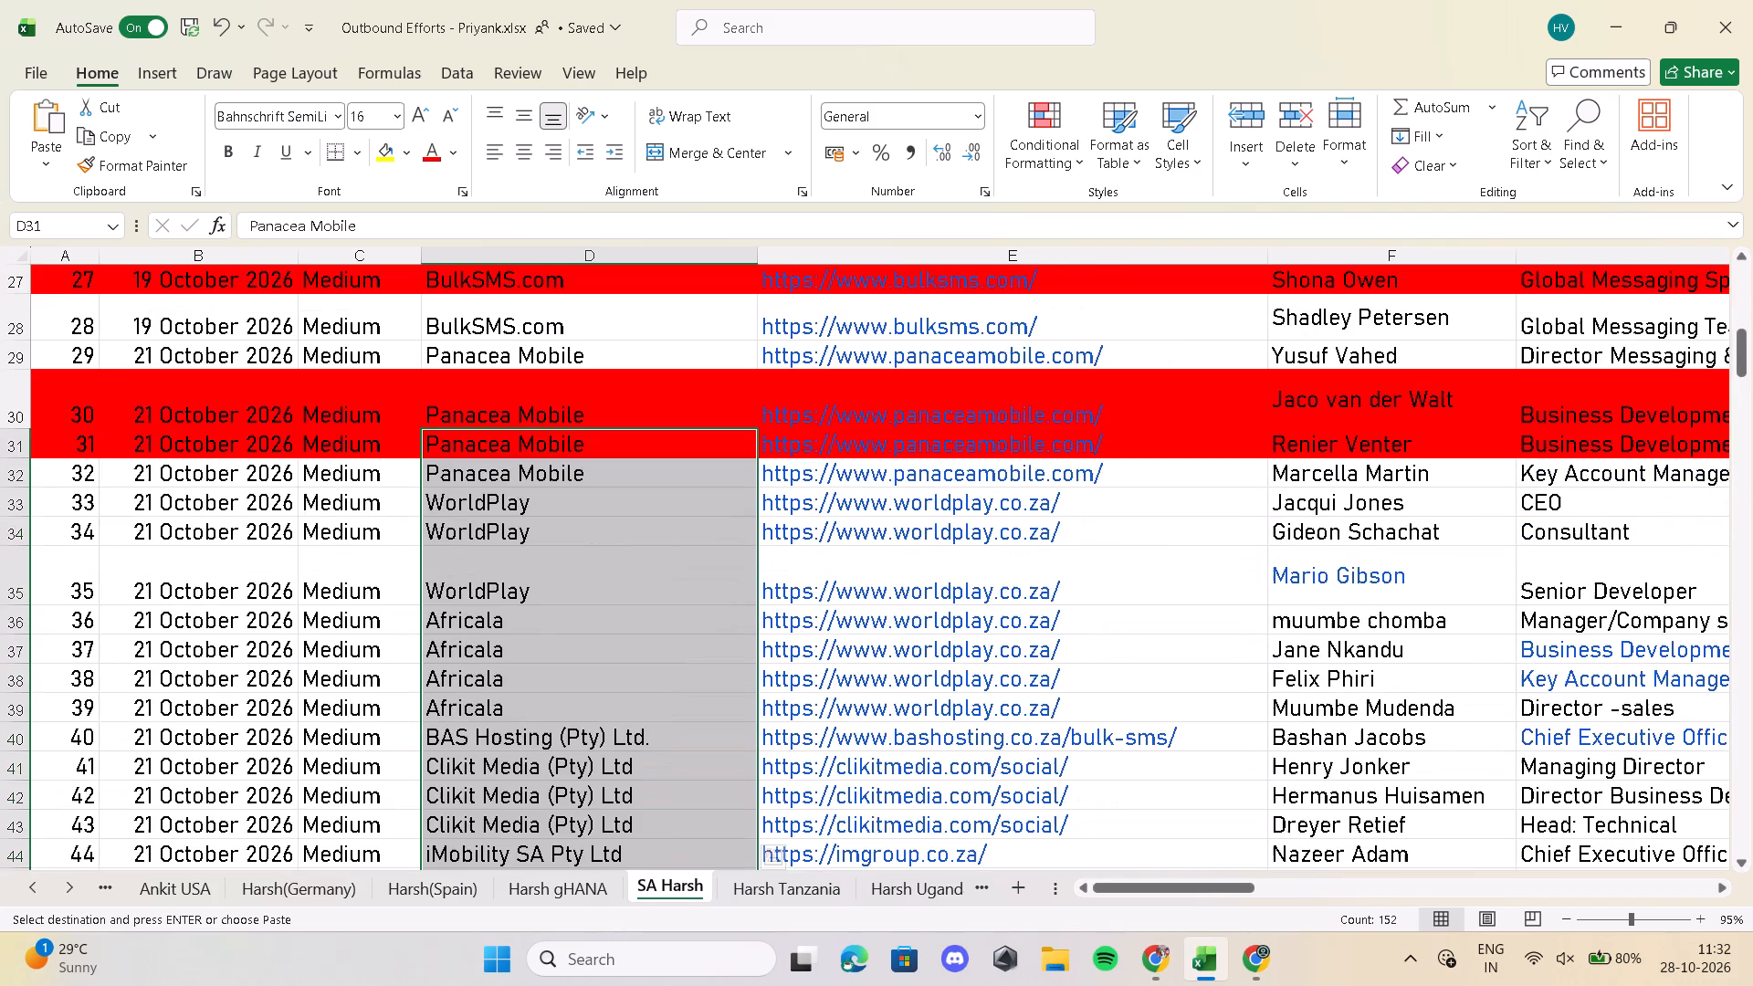
{"action": "scroll", "coordinate": [641, 652], "scroll_direction": "up", "scroll_amount": 1}
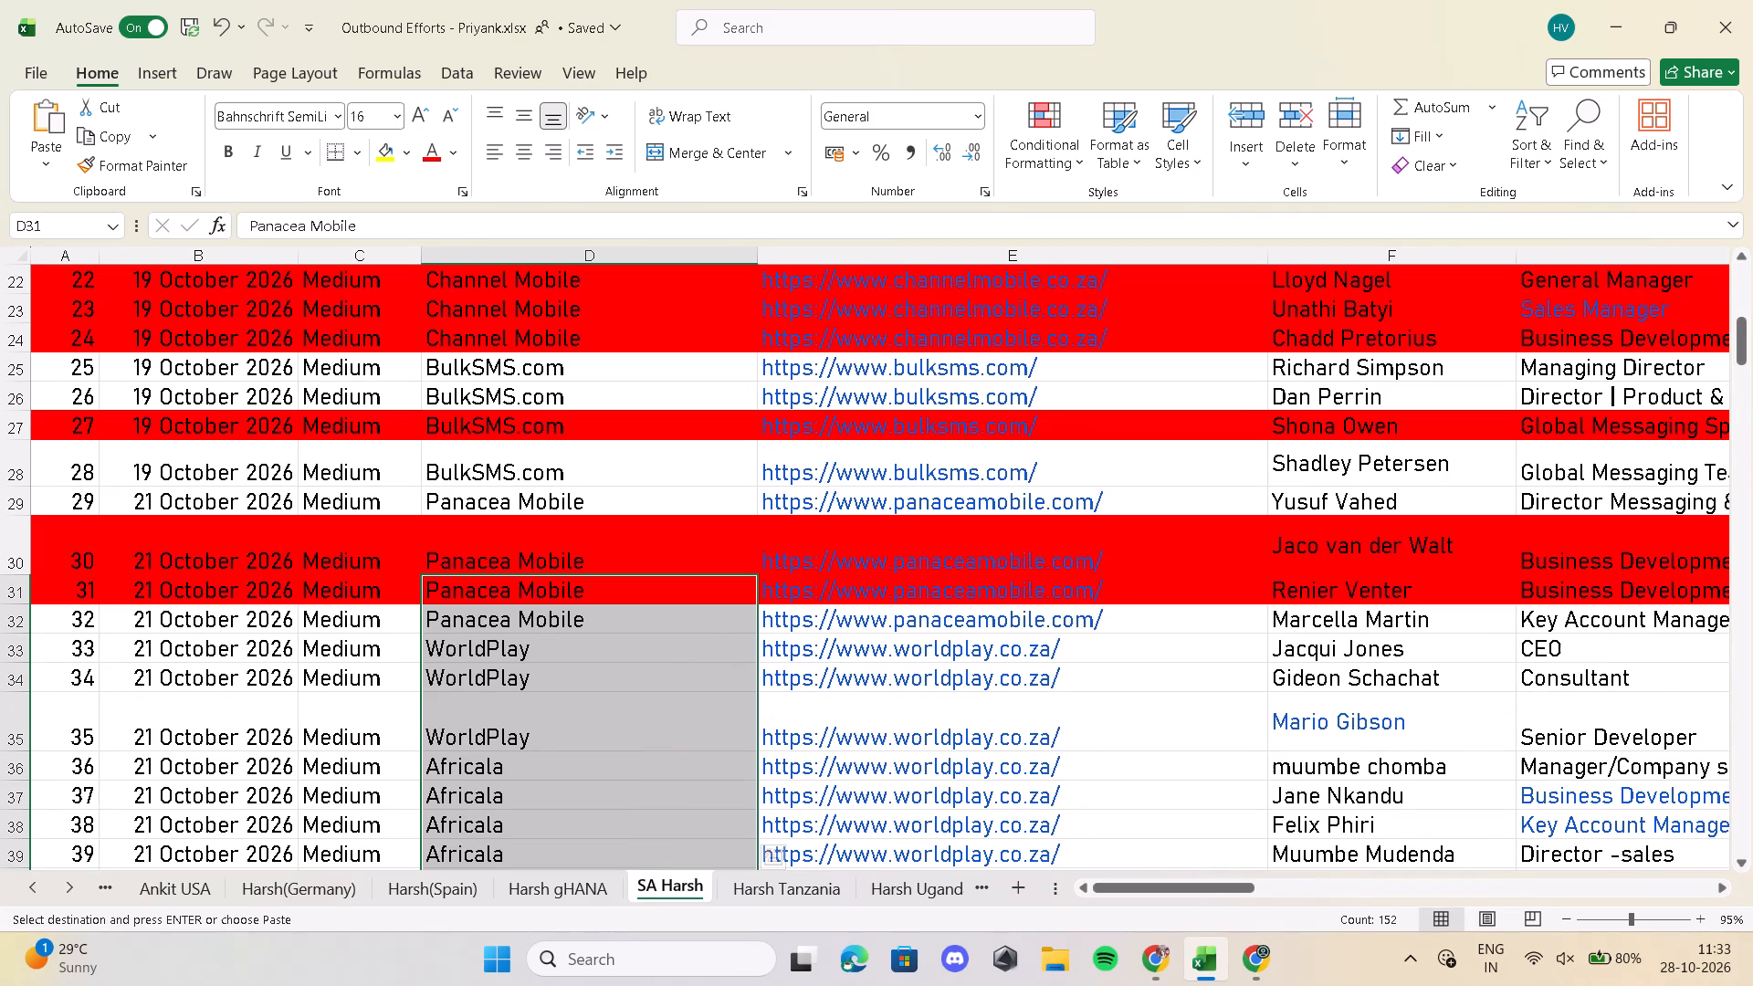
{"action": "left_click", "coordinate": [1266, 969]}
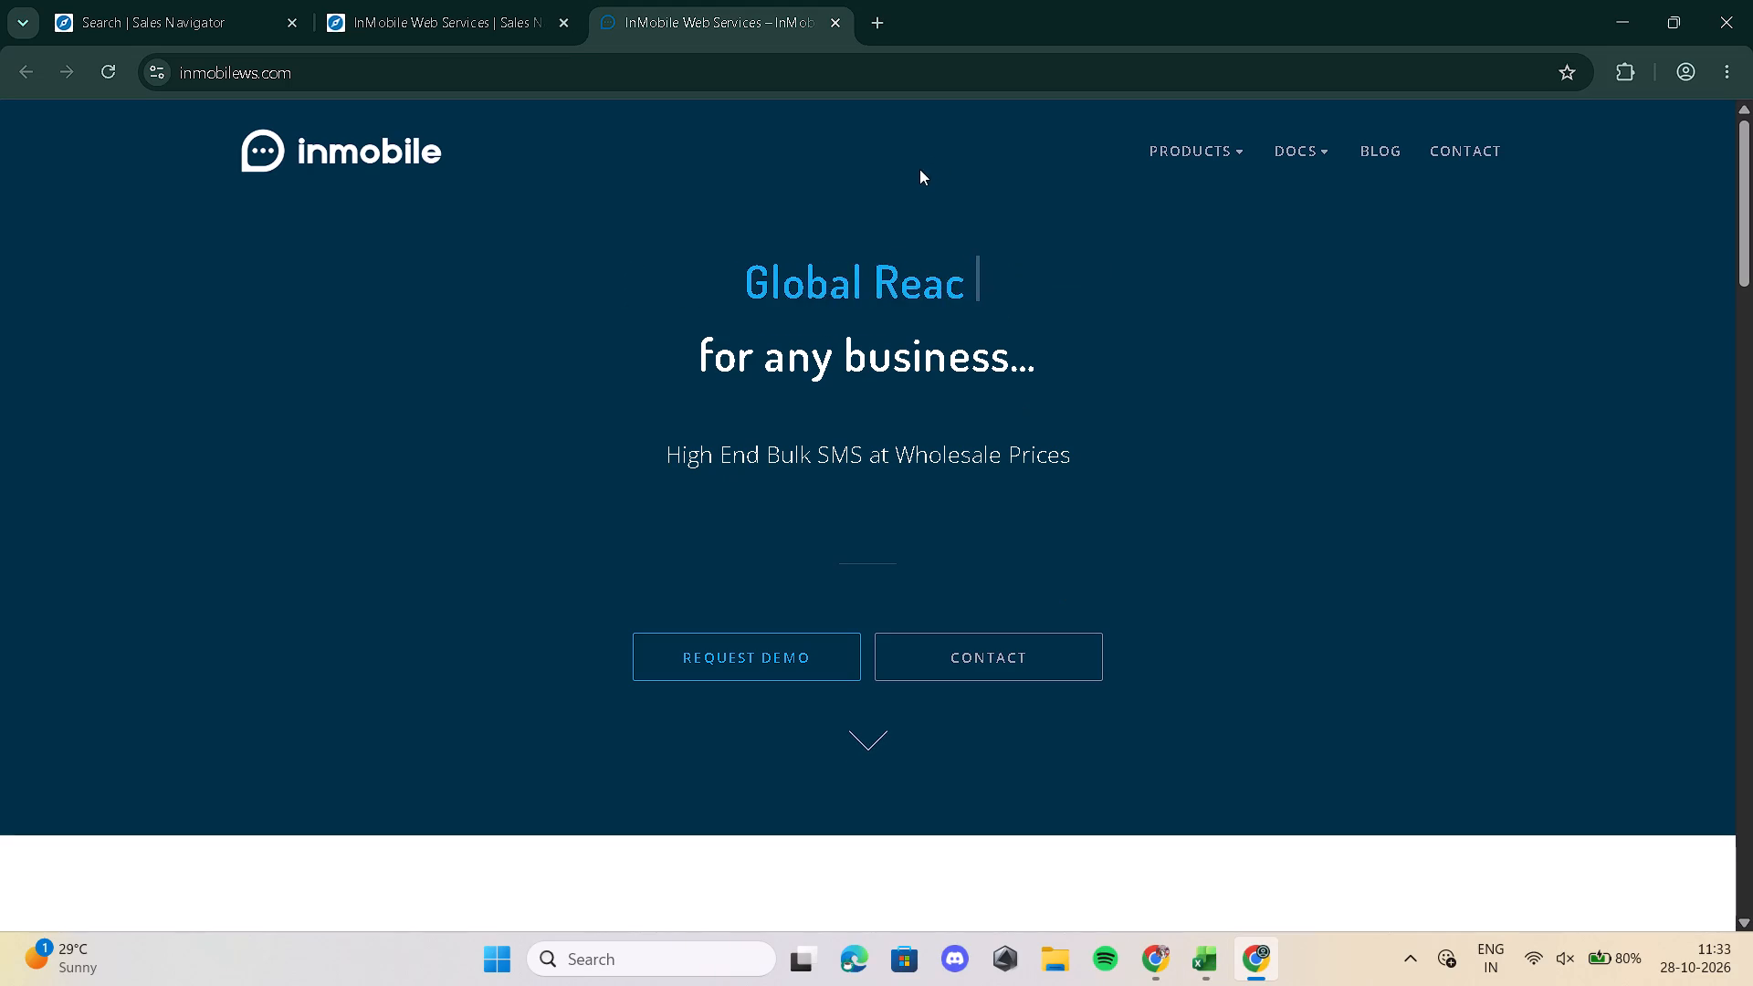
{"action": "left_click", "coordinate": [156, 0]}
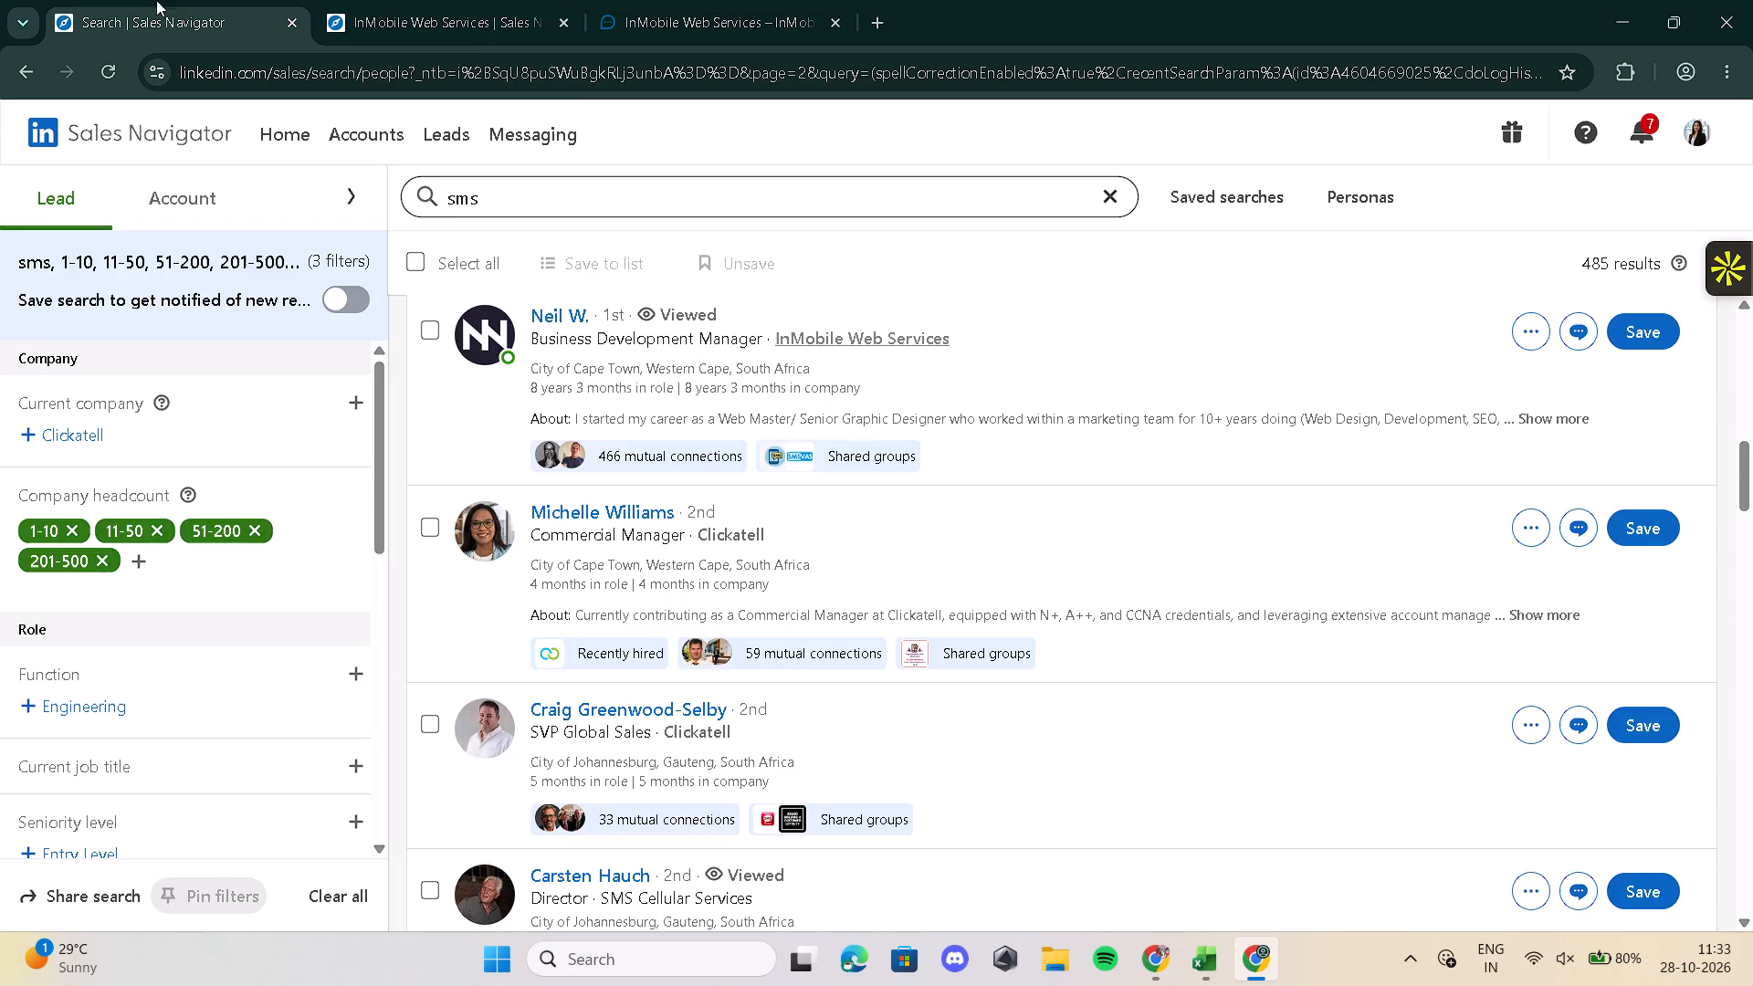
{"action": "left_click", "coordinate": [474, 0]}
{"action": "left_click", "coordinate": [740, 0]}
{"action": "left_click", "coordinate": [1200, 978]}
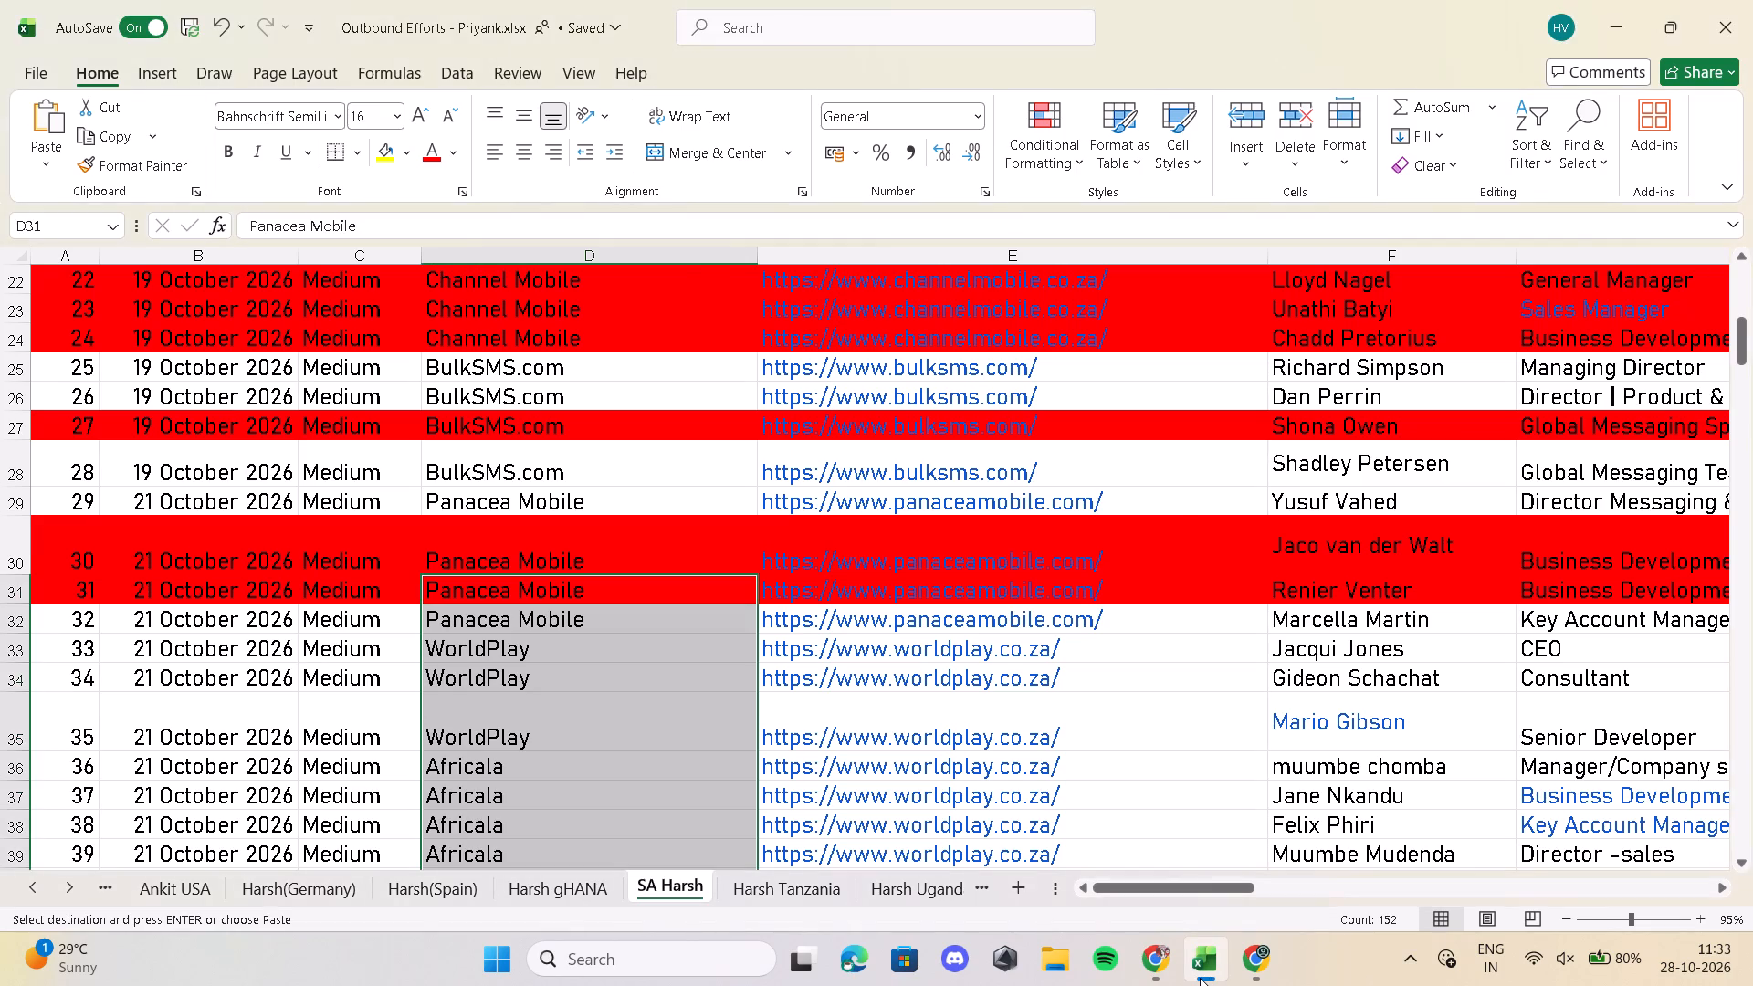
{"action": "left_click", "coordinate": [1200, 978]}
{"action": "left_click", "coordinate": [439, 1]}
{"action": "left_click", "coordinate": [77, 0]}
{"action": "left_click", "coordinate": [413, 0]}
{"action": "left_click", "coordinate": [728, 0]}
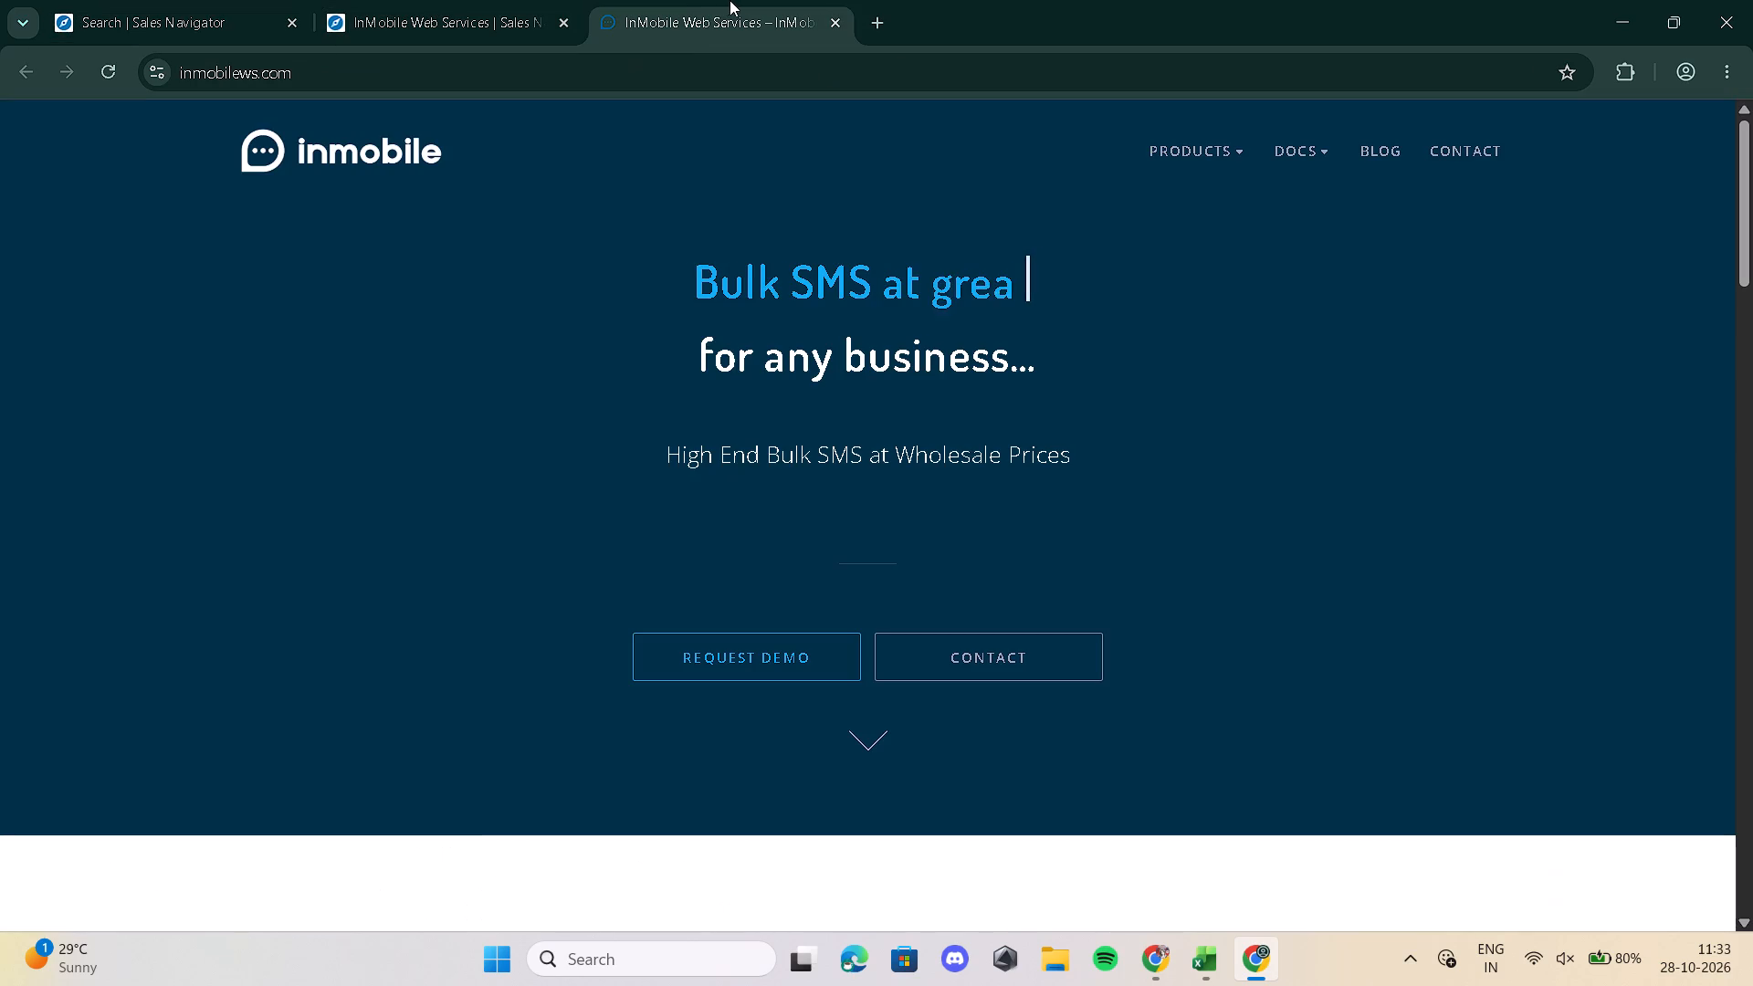
Close the InMobile website and return to the Sales Navigator lead search for sms.
{"action": "left_click", "coordinate": [832, 25]}
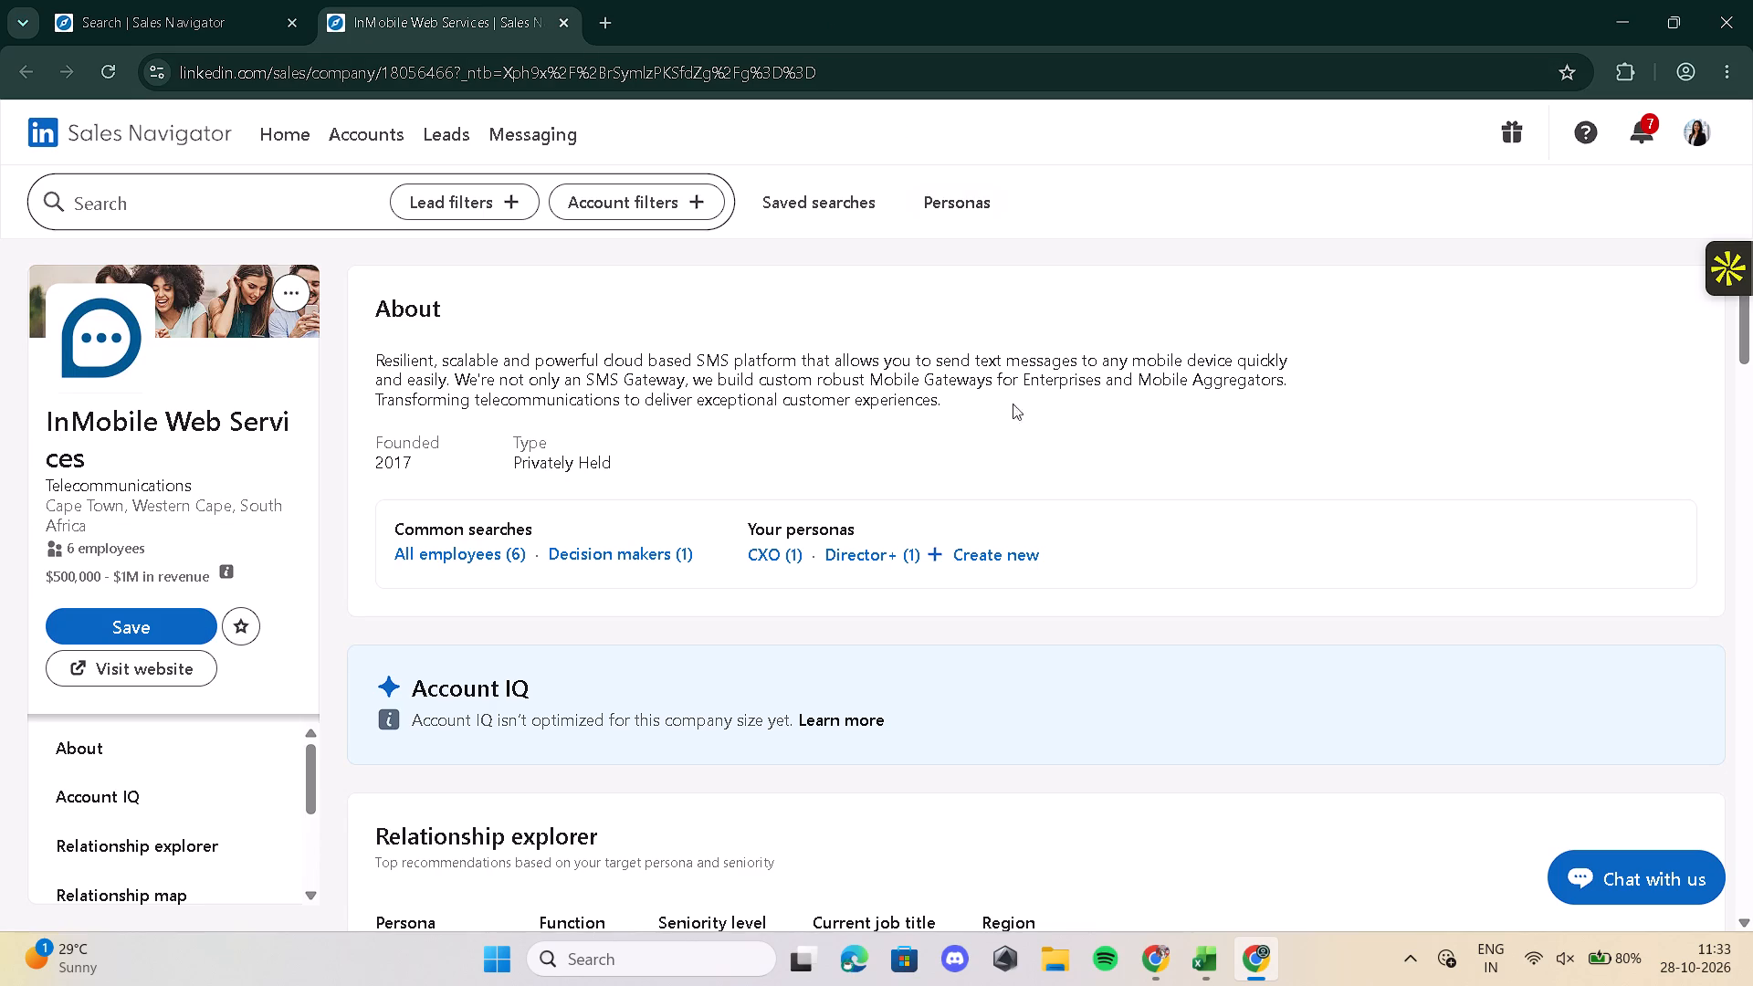
{"action": "left_click", "coordinate": [80, 0]}
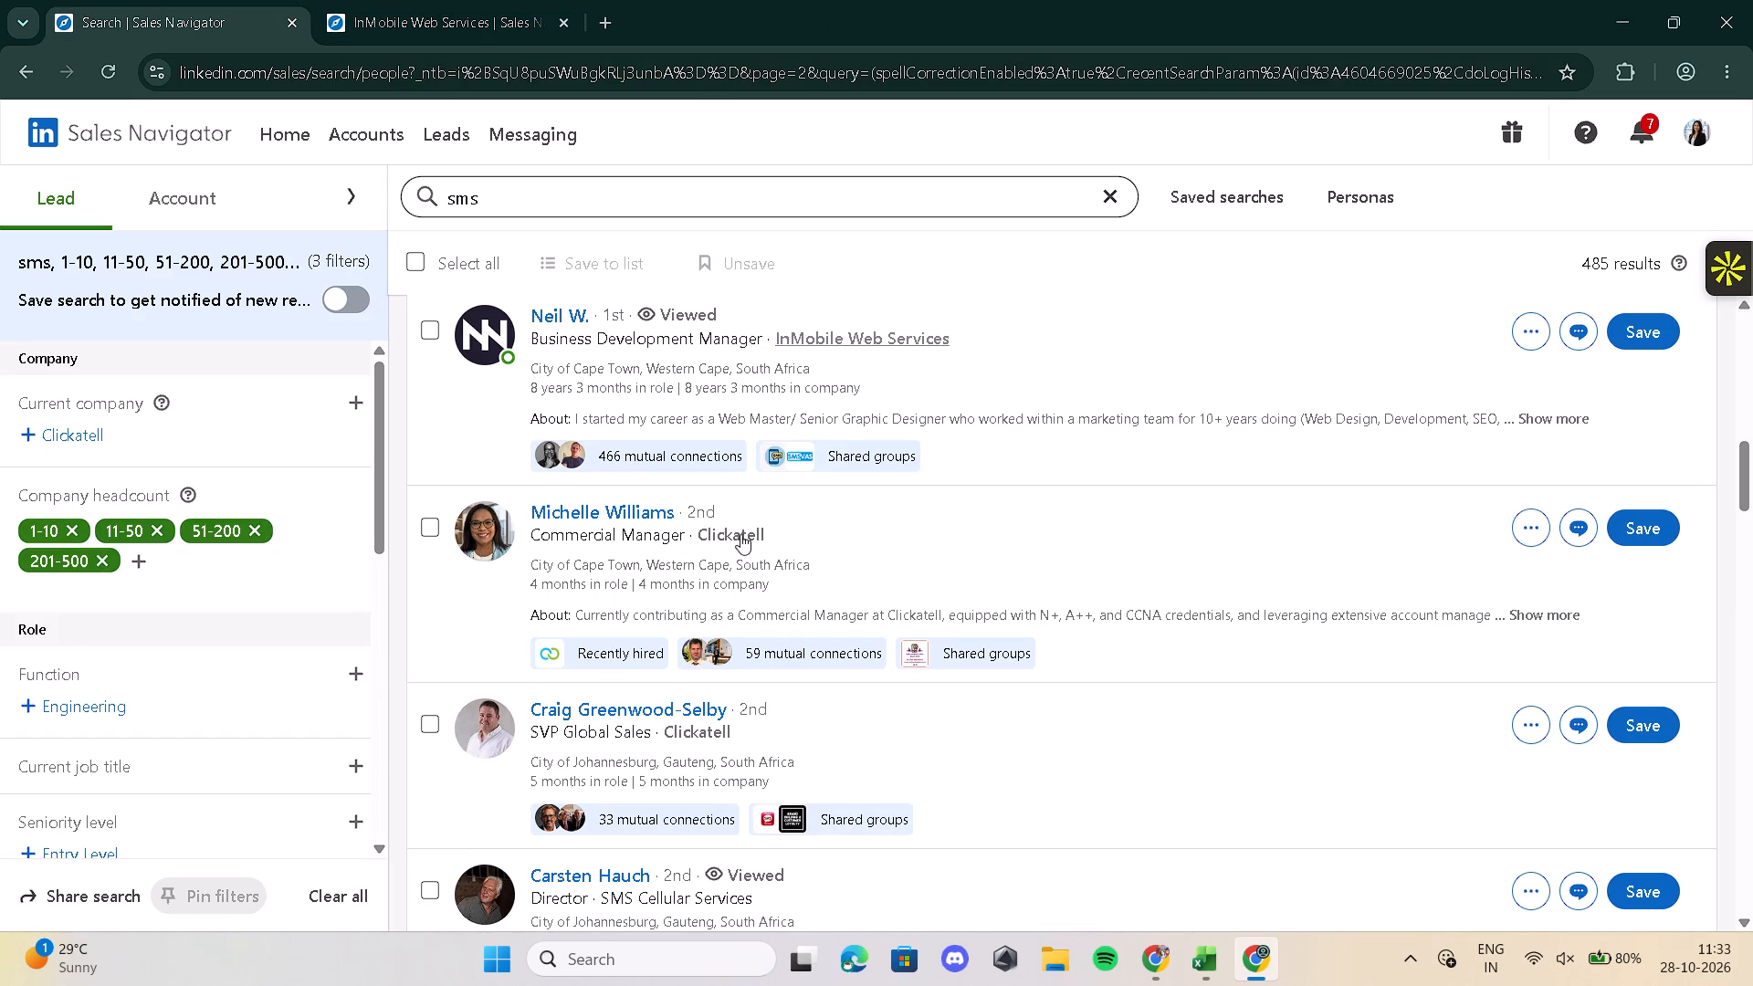
Open the Clickatell account page separately from the Commercial Manager's lead result, keeping the search results open.
{"action": "right_click", "coordinate": [725, 538]}
{"action": "left_click", "coordinate": [837, 571]}
{"action": "left_click", "coordinate": [371, 10]}
{"action": "left_click", "coordinate": [212, 2]}
{"action": "left_click", "coordinate": [433, 0]}
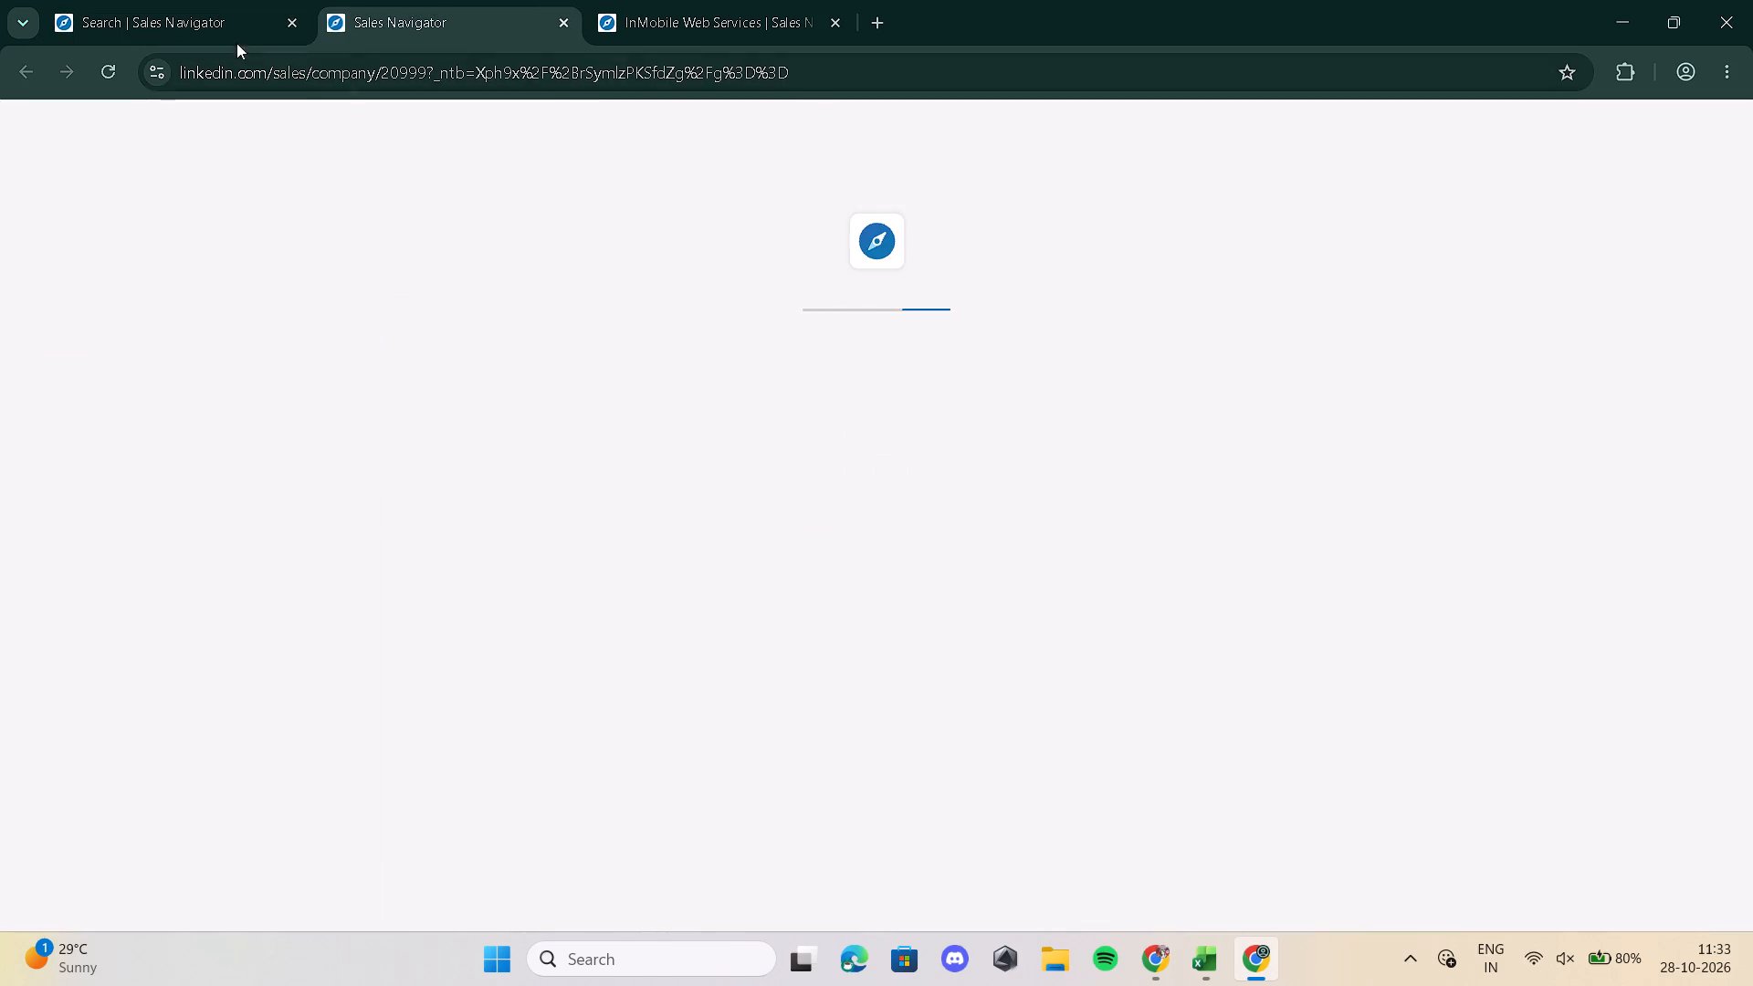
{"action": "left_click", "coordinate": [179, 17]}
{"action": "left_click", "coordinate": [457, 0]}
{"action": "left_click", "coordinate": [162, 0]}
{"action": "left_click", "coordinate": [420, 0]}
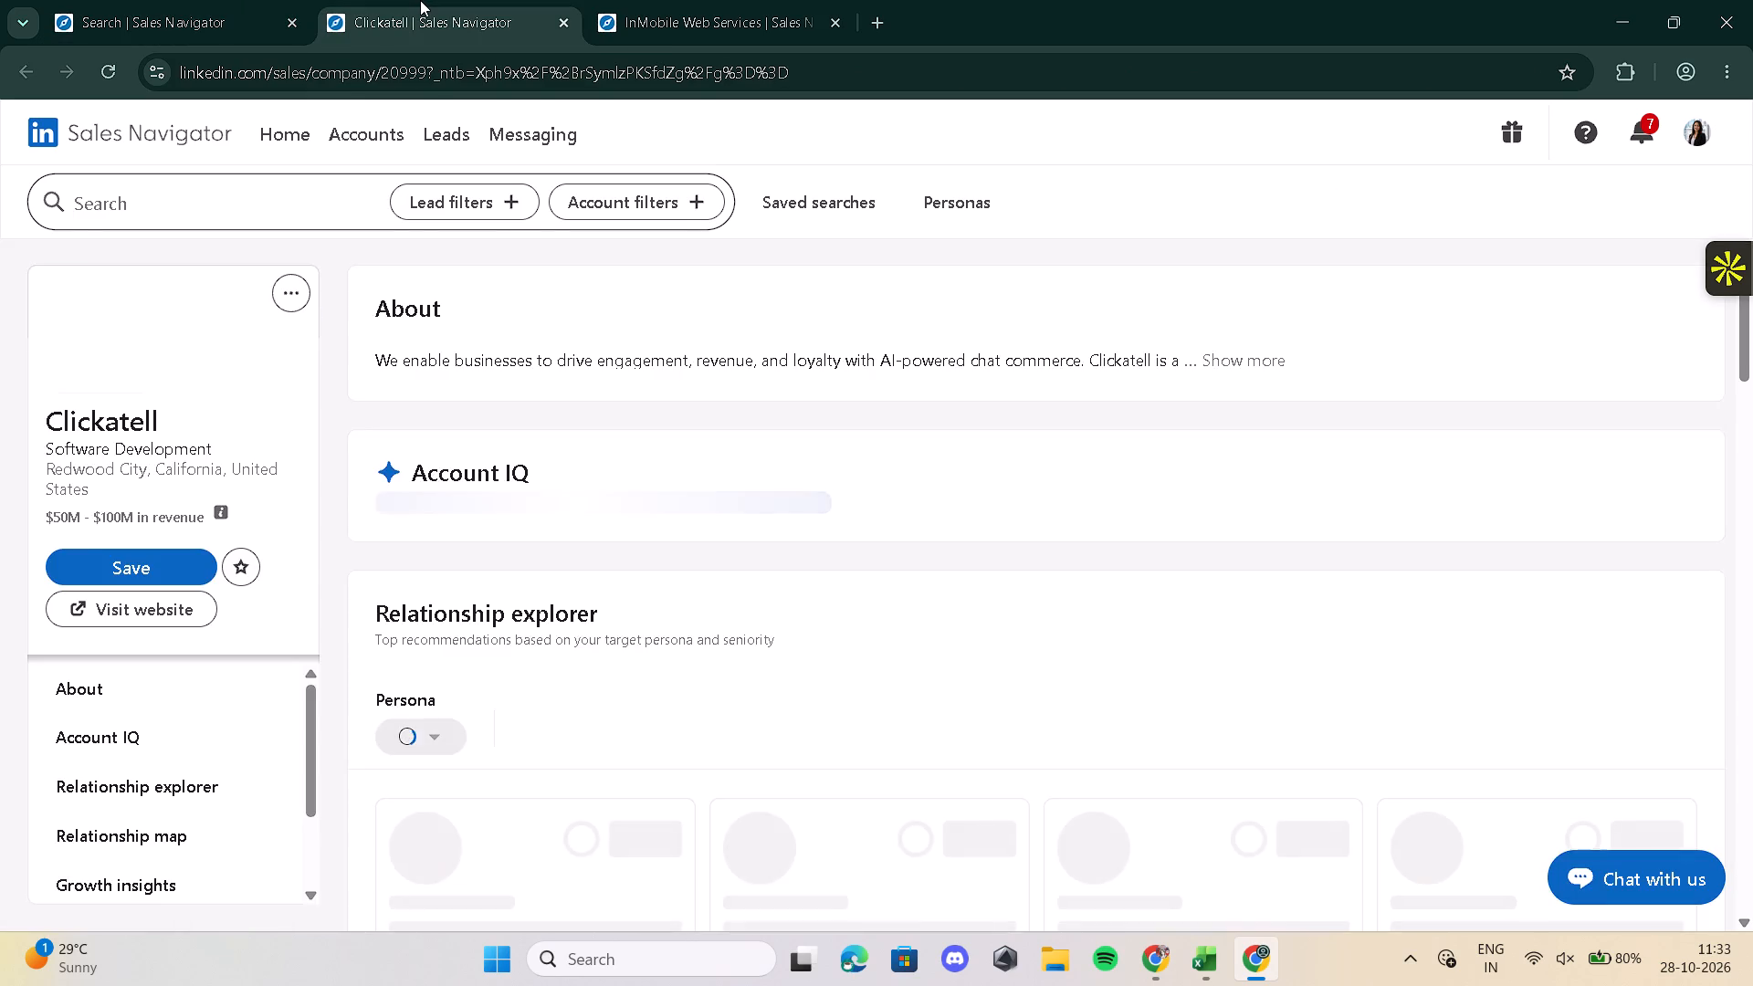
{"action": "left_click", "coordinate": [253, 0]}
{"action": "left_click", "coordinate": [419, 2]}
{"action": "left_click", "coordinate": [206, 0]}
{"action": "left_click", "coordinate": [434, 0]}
Open Clickatell's website in a new browser tab from its account page and bring it into view.
{"action": "right_click", "coordinate": [180, 632]}
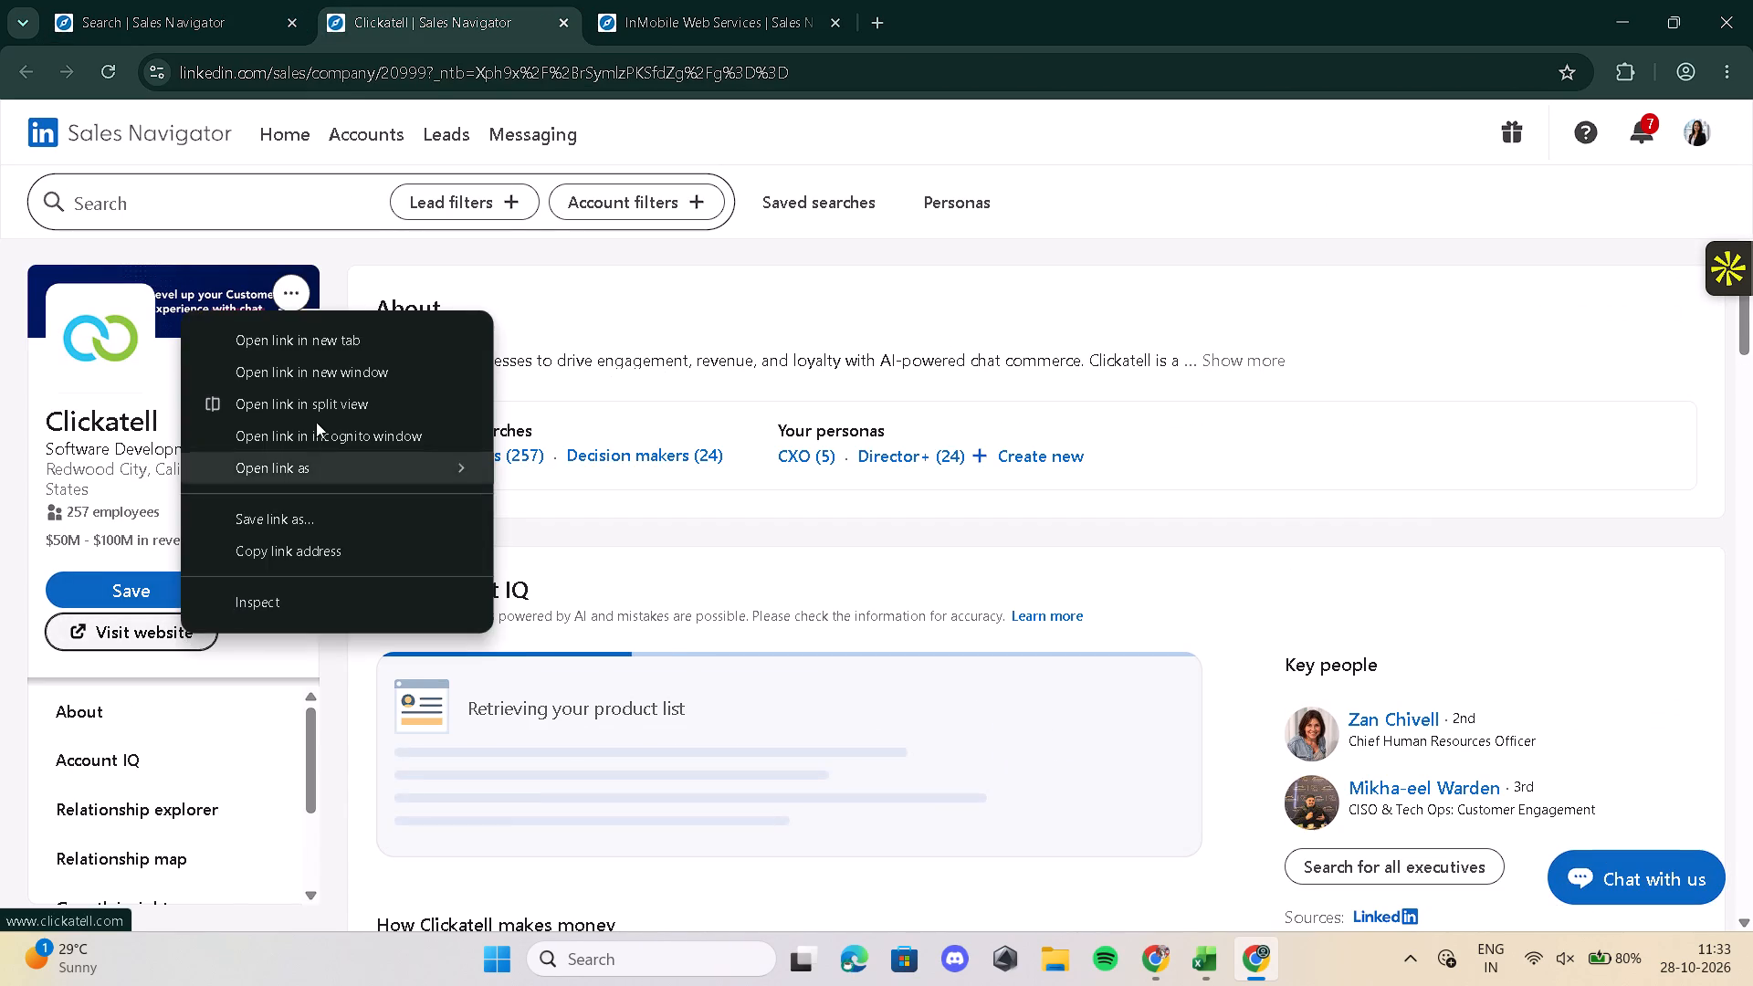
{"action": "left_click", "coordinate": [314, 352]}
{"action": "left_click", "coordinate": [149, 1]}
{"action": "left_click", "coordinate": [372, 0]}
{"action": "left_click", "coordinate": [693, 0]}
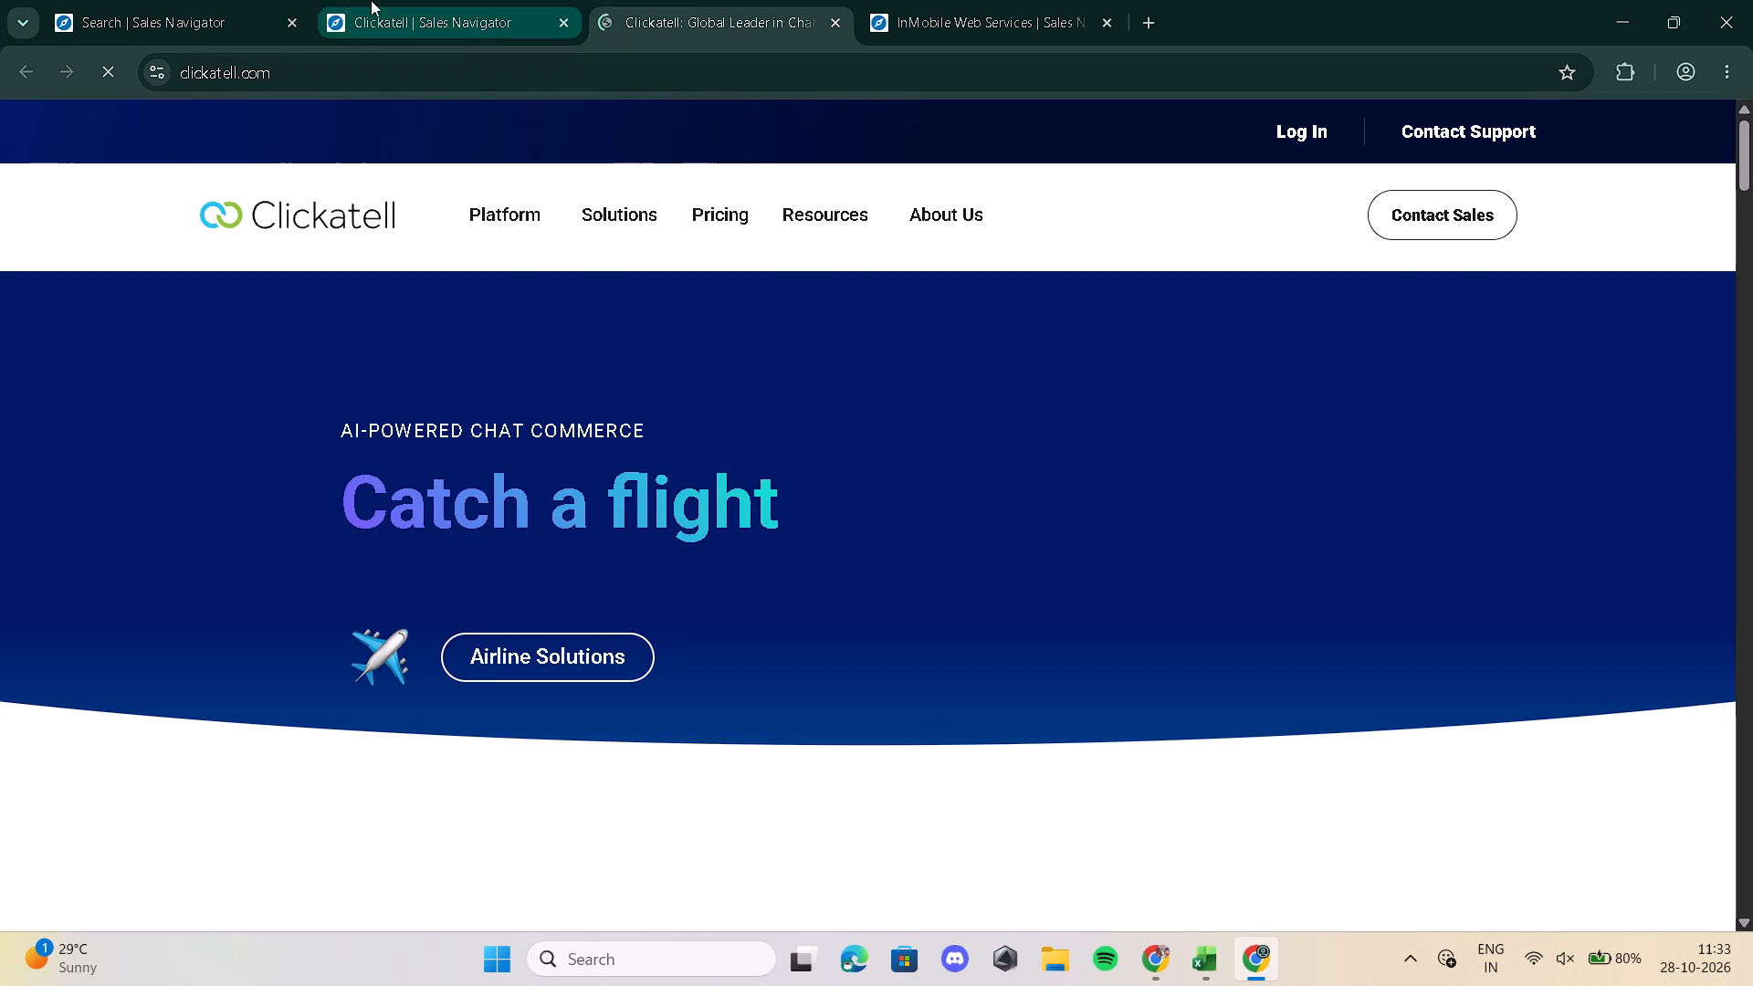
Examine the Clickatell website's homepage, from the banner to the platform overview, alongside its Sales Navigator account page.
{"action": "left_click", "coordinate": [230, 0]}
{"action": "left_click", "coordinate": [488, 0]}
{"action": "left_click", "coordinate": [760, 0]}
{"action": "left_click", "coordinate": [1143, 373]}
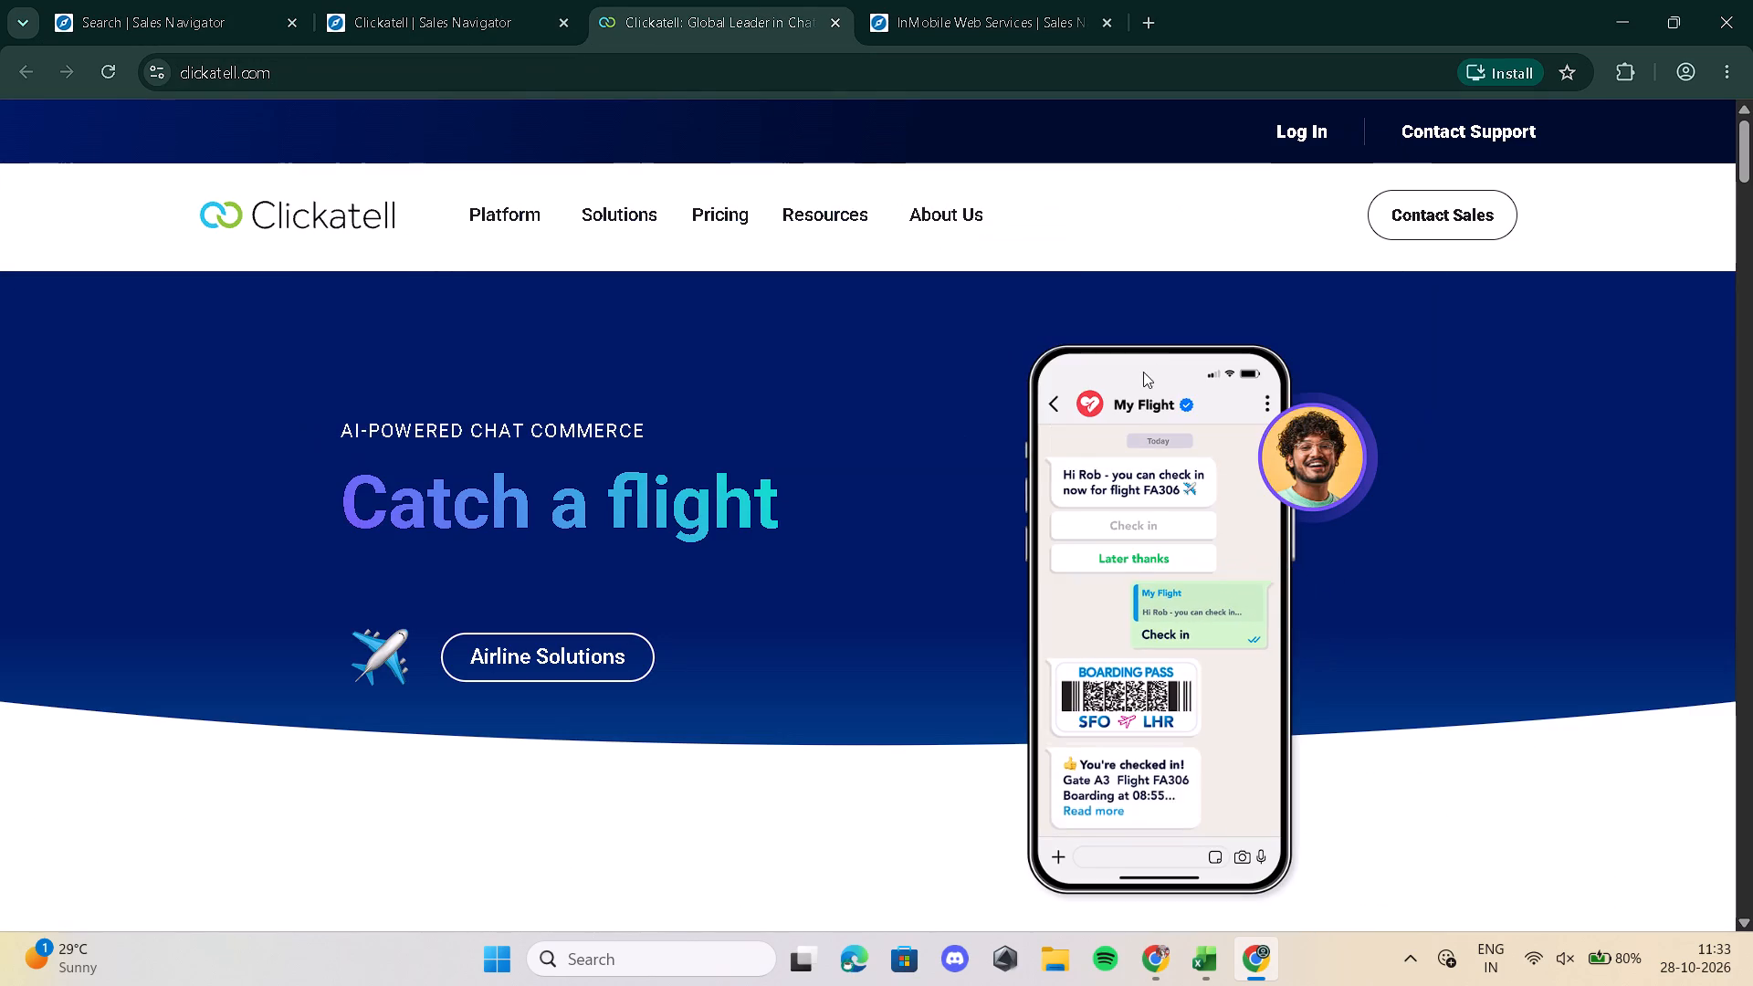
{"action": "left_click", "coordinate": [226, 0]}
{"action": "left_click", "coordinate": [394, 0]}
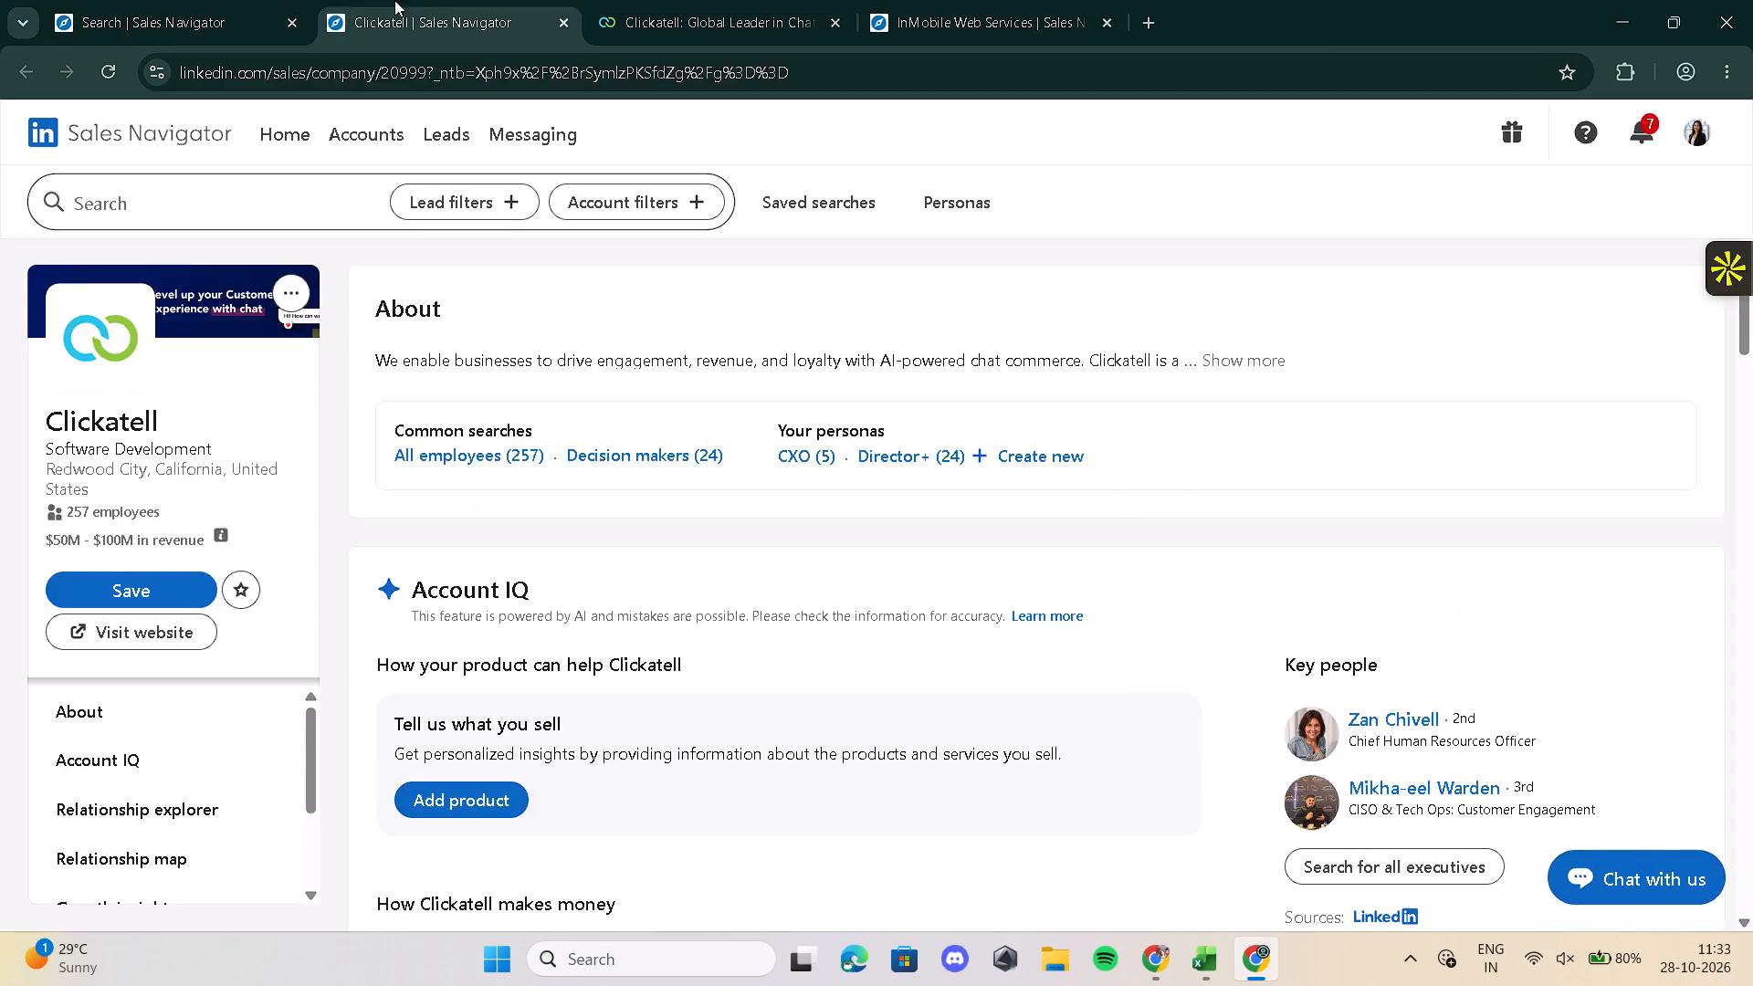
{"action": "left_click", "coordinate": [707, 0]}
{"action": "left_click", "coordinate": [500, 226]}
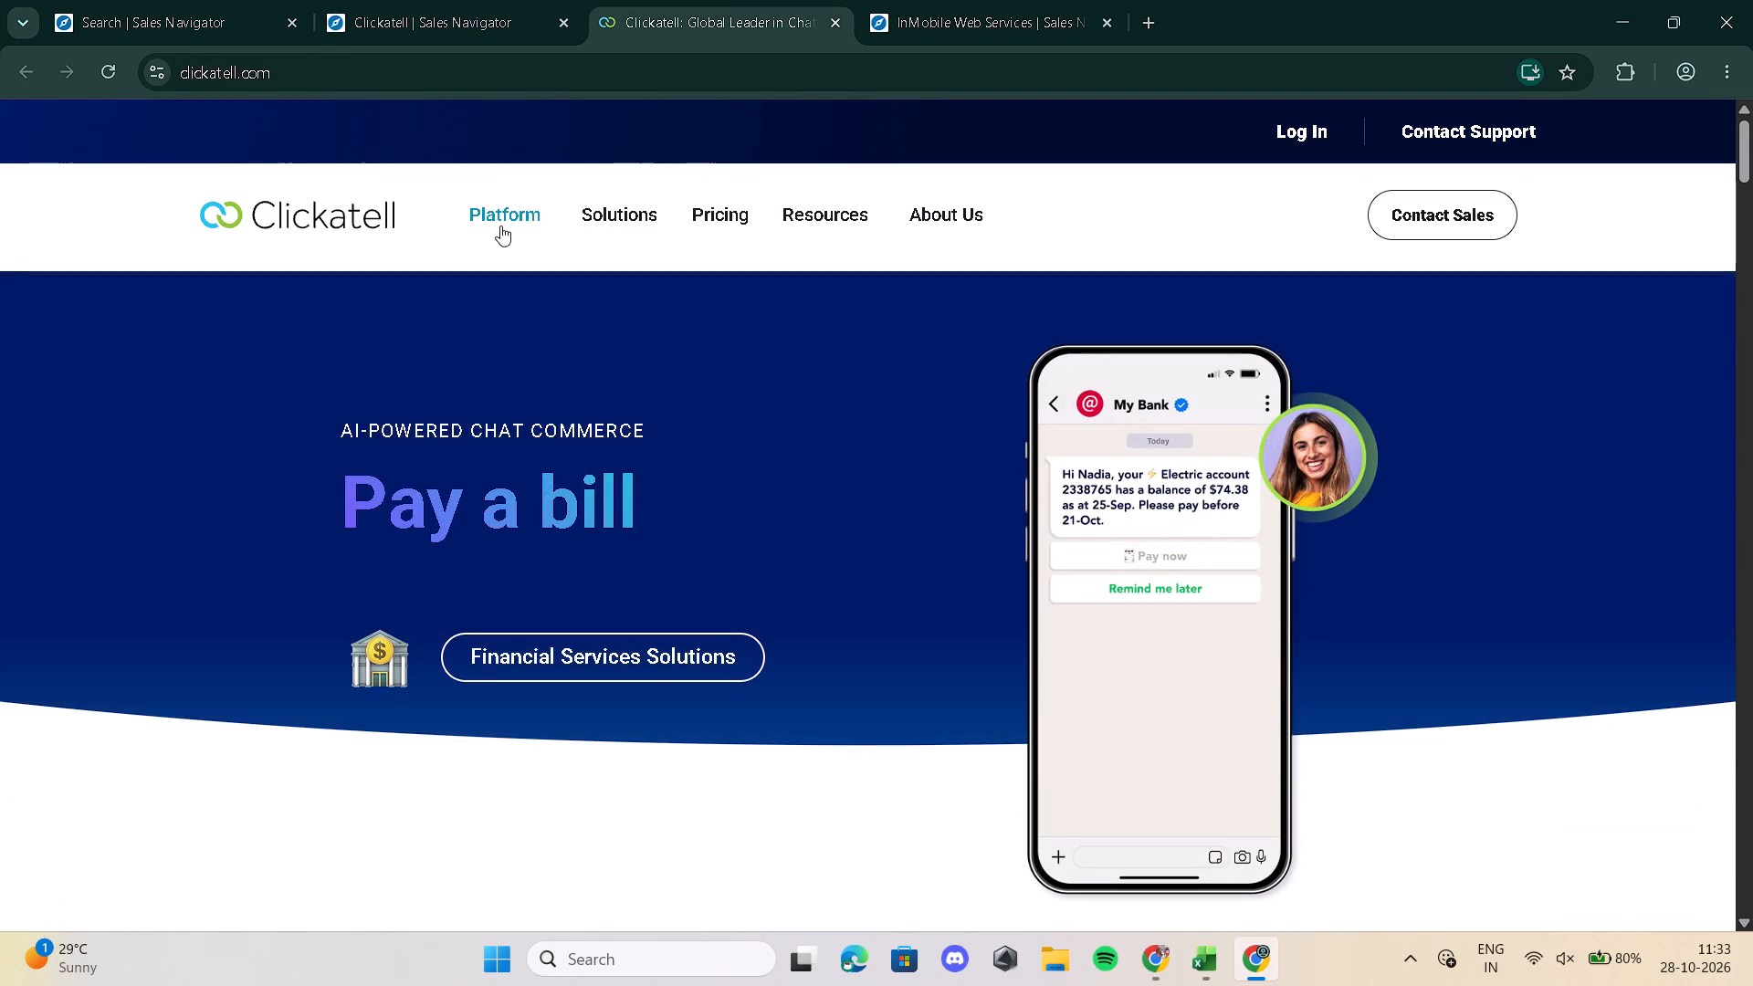
{"action": "left_click", "coordinate": [61, 3]}
{"action": "left_click", "coordinate": [375, 0]}
{"action": "left_click", "coordinate": [709, 0]}
{"action": "scroll", "coordinate": [745, 672], "scroll_direction": "down", "scroll_amount": 4}
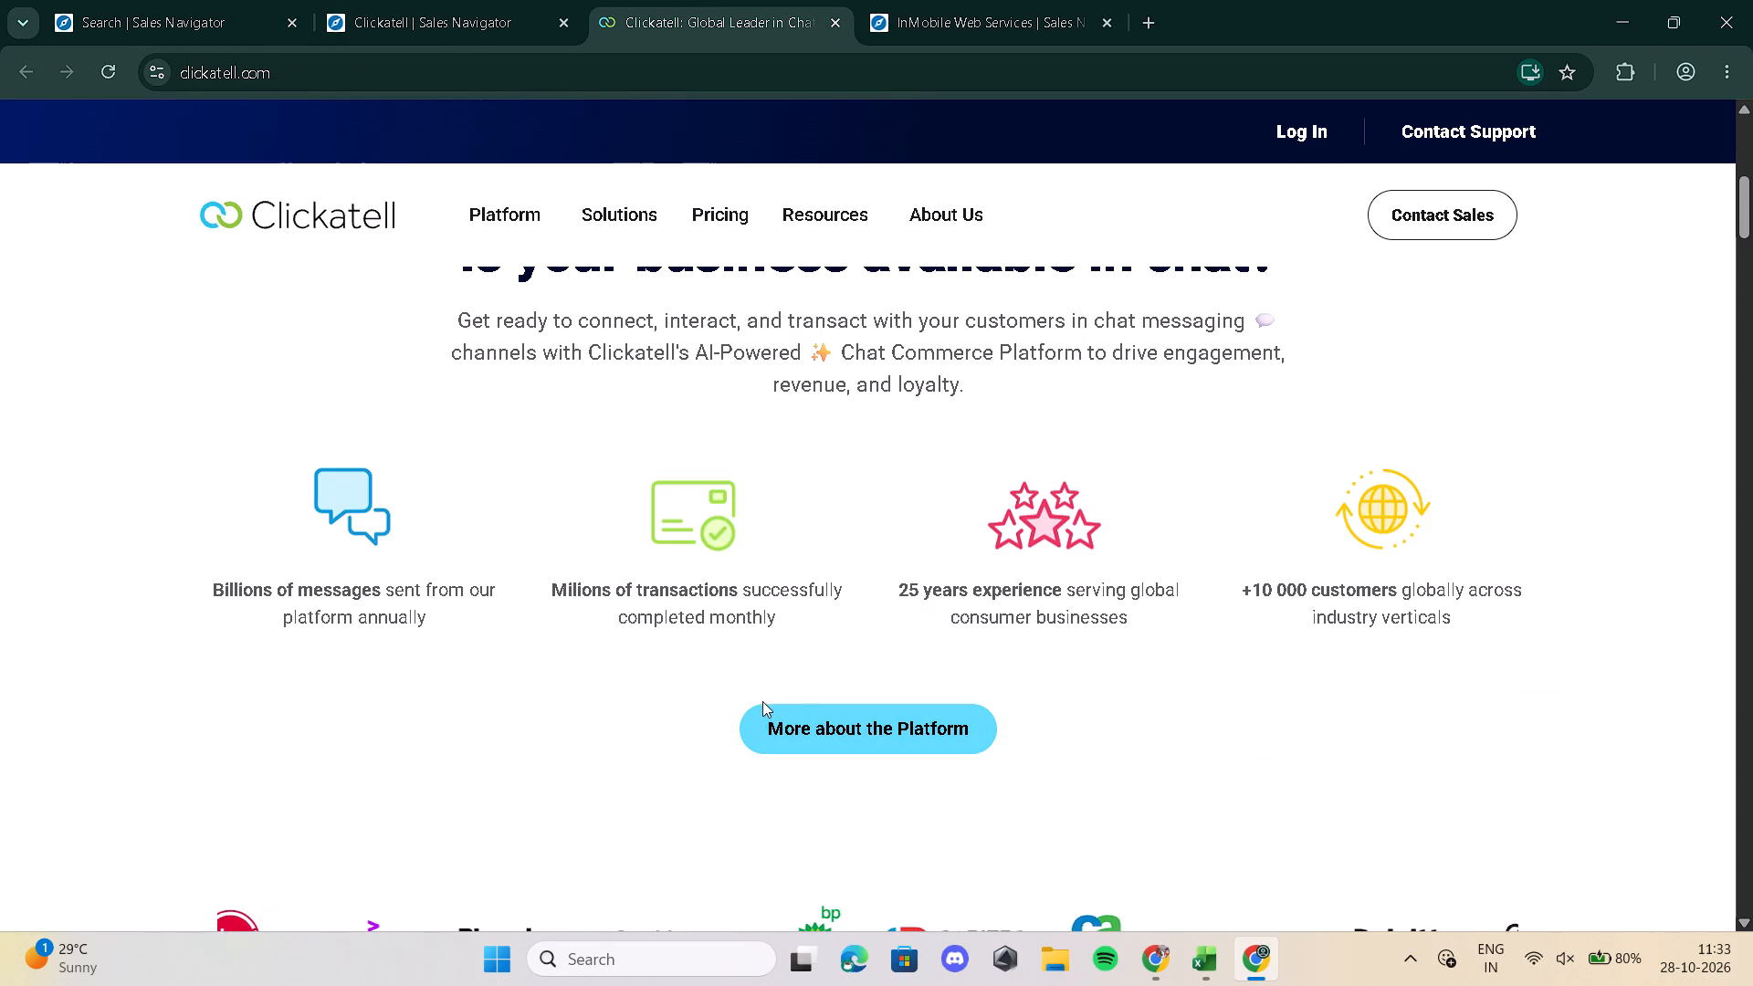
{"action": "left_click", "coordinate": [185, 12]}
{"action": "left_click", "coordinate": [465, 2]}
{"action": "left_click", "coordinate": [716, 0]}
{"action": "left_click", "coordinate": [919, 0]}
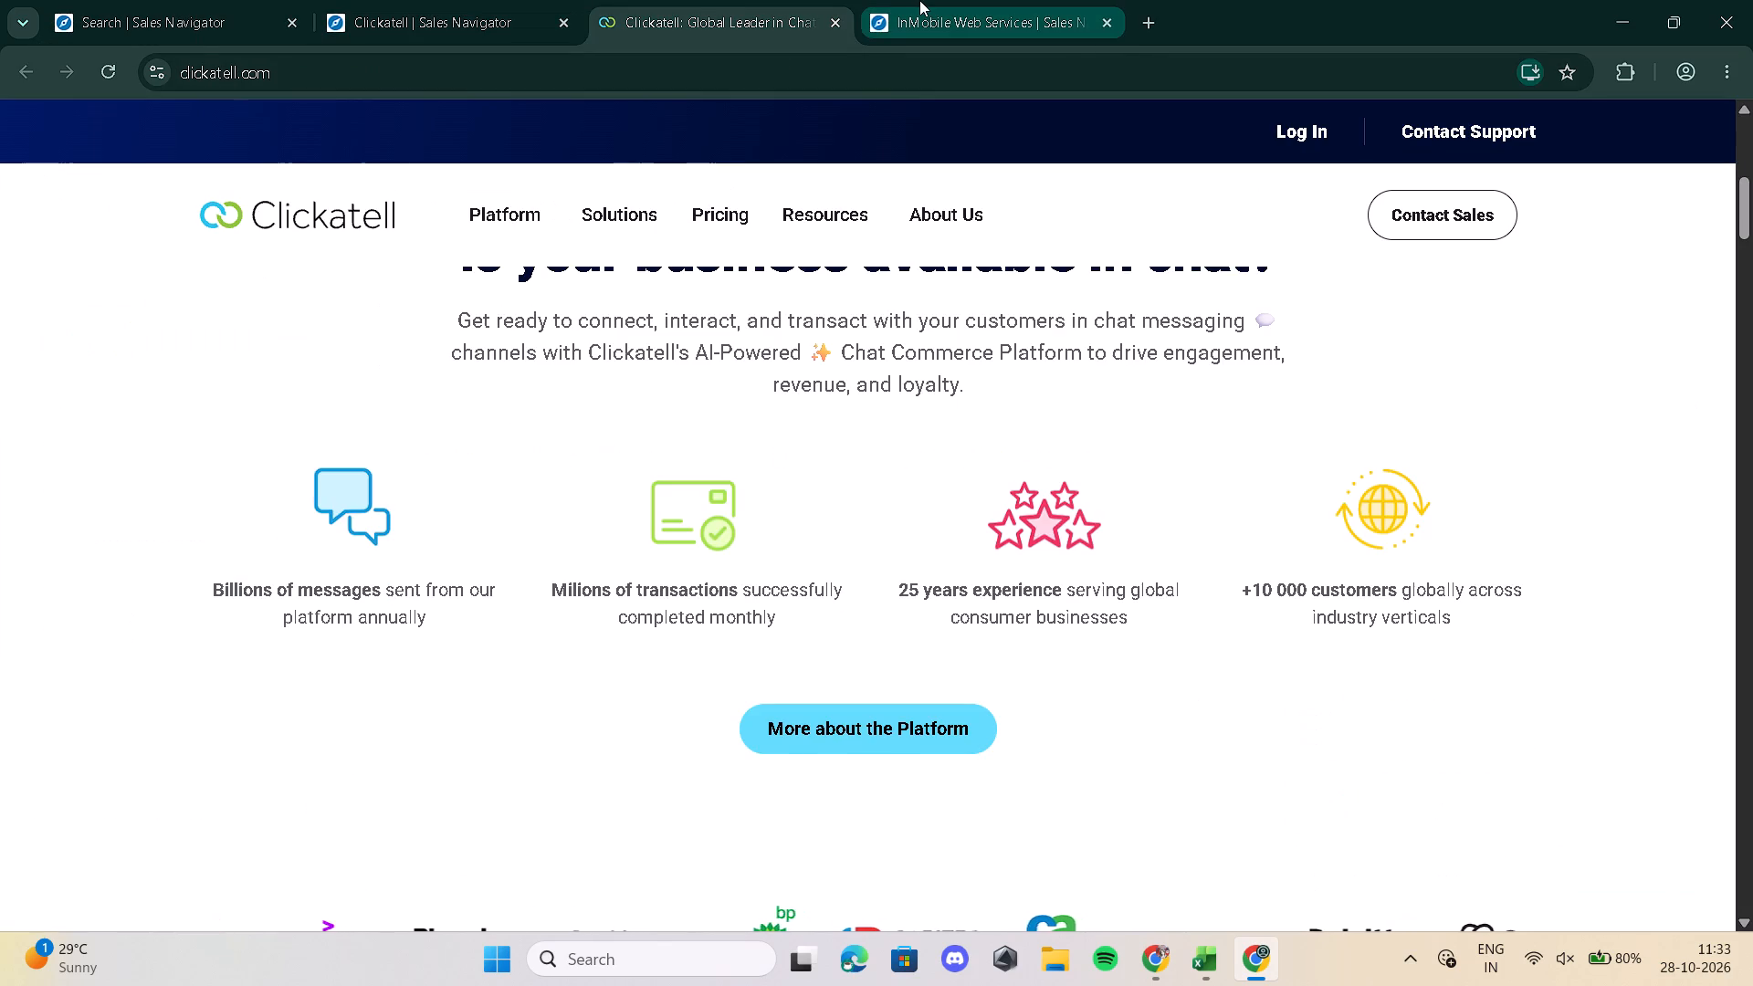
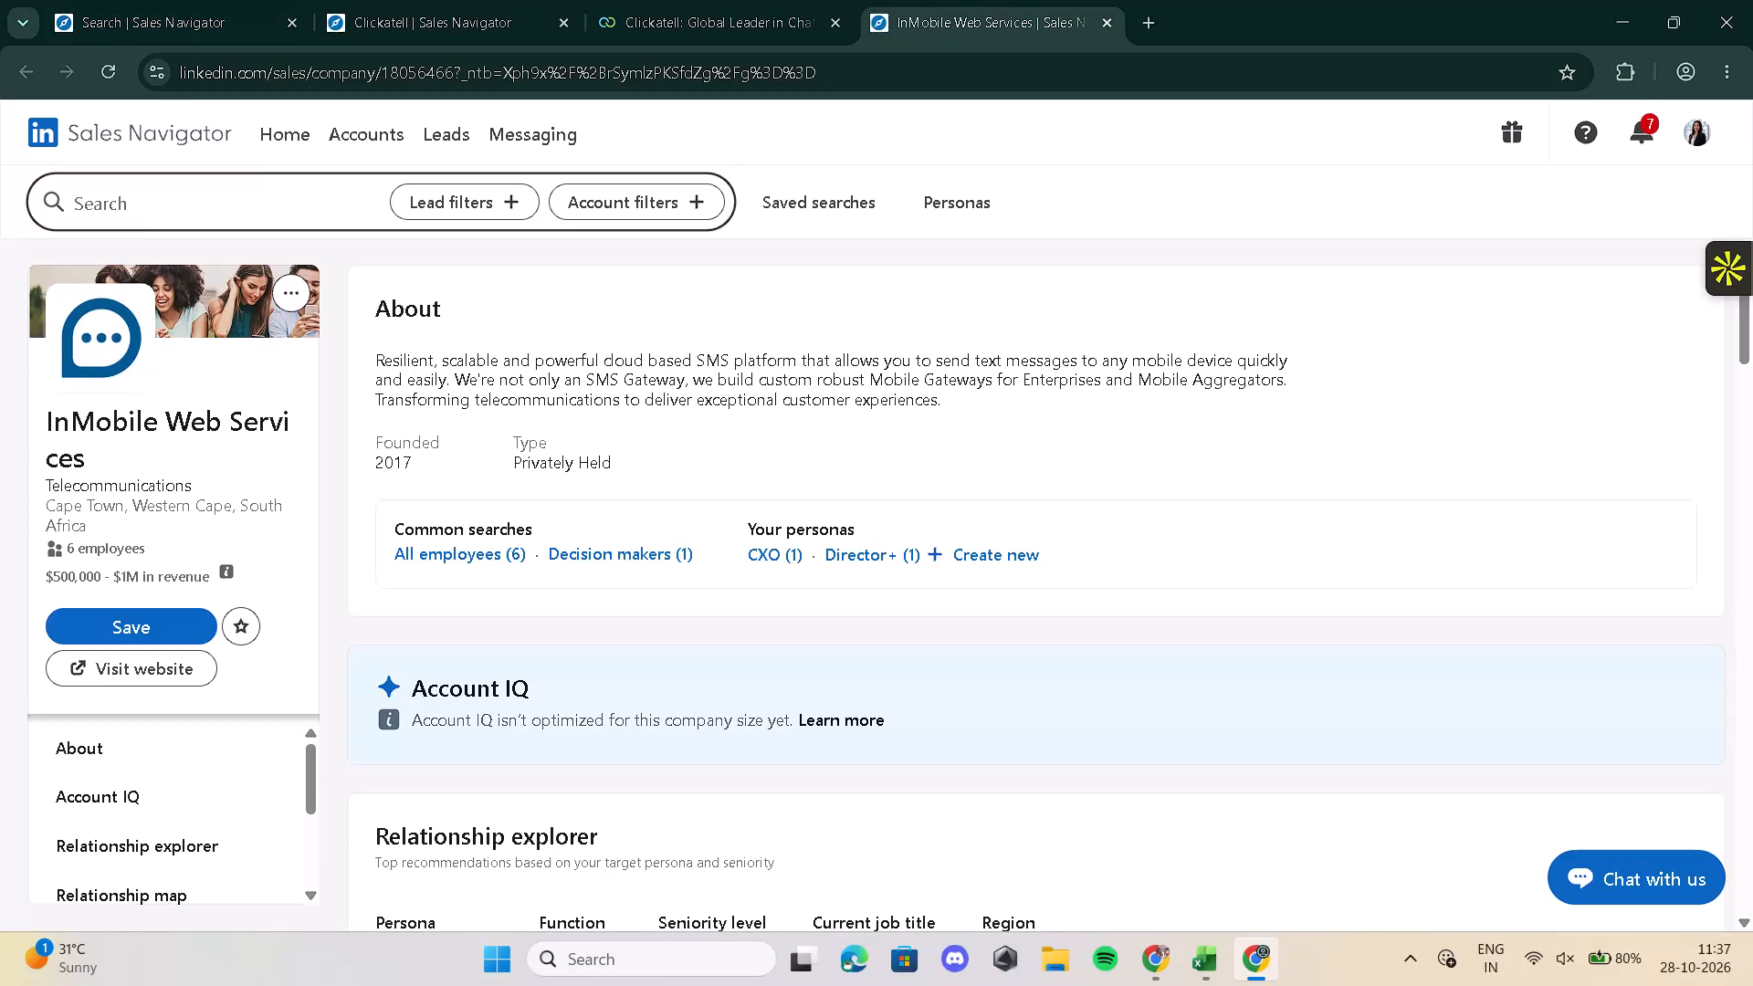
Look through the open search, Clickatell and InMobile tabs, ending on the InMobile Web Services account page.
{"action": "left_click", "coordinate": [677, 0]}
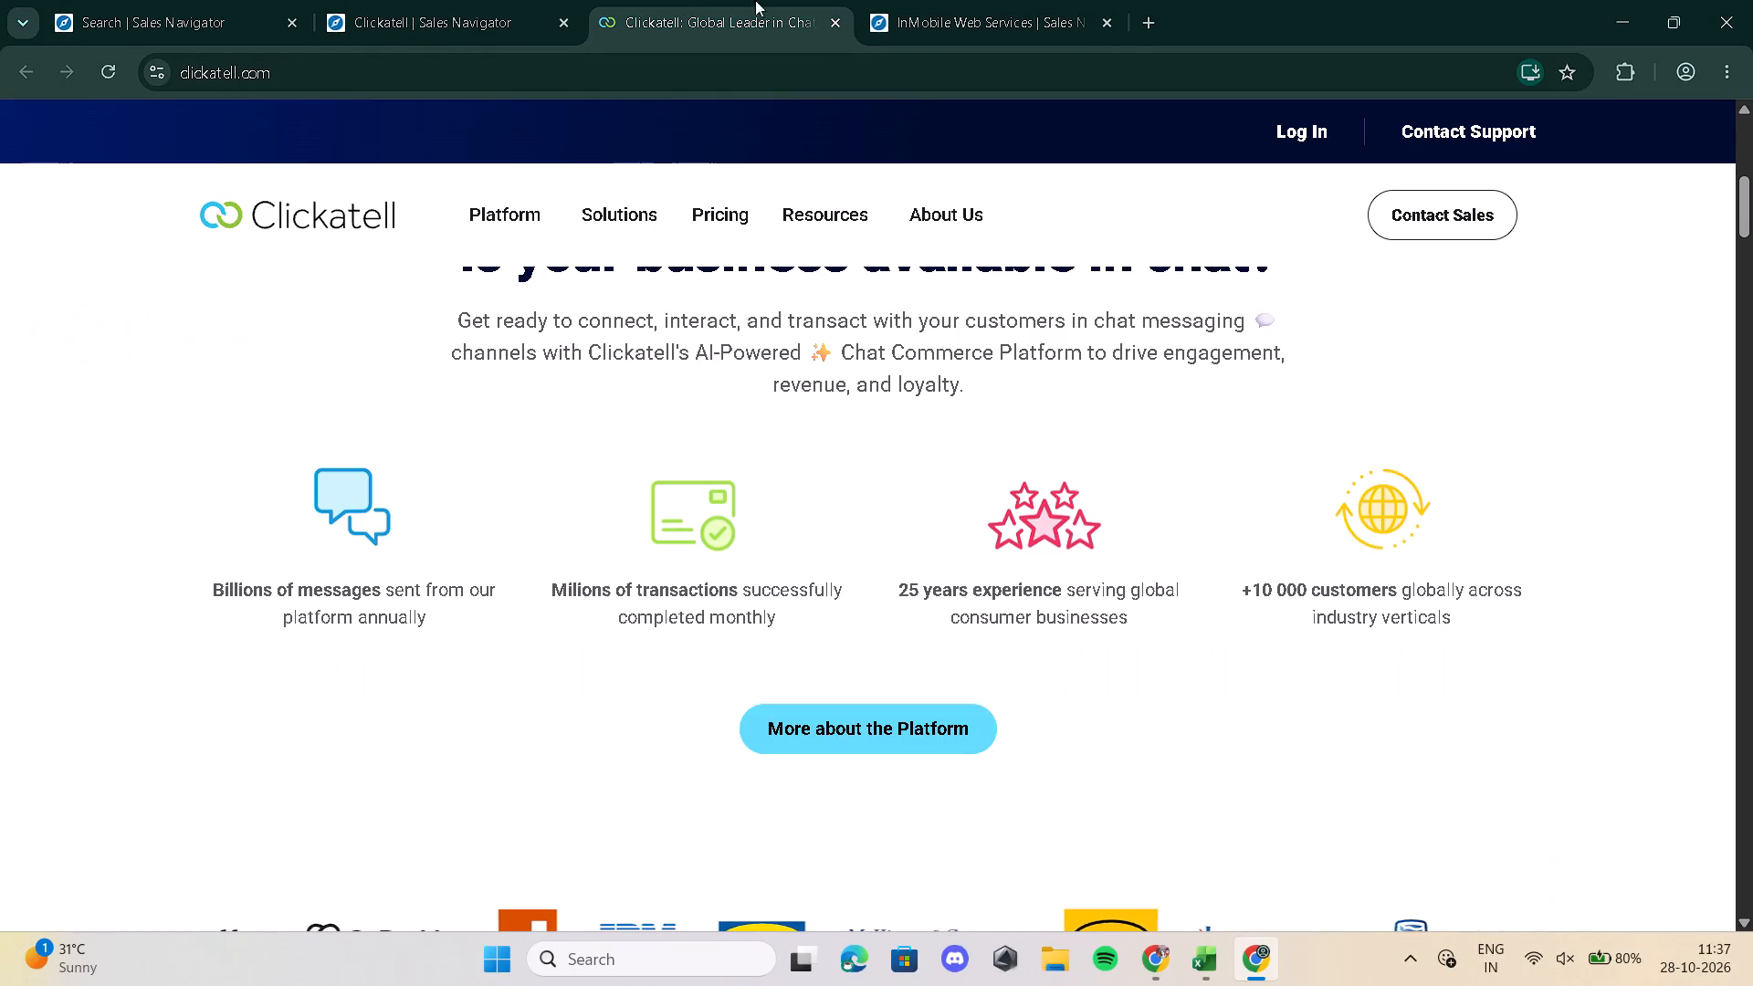
{"action": "left_click", "coordinate": [951, 0]}
{"action": "left_click", "coordinate": [723, 0]}
{"action": "left_click", "coordinate": [482, 0]}
{"action": "left_click", "coordinate": [182, 0]}
{"action": "left_click", "coordinate": [383, 0]}
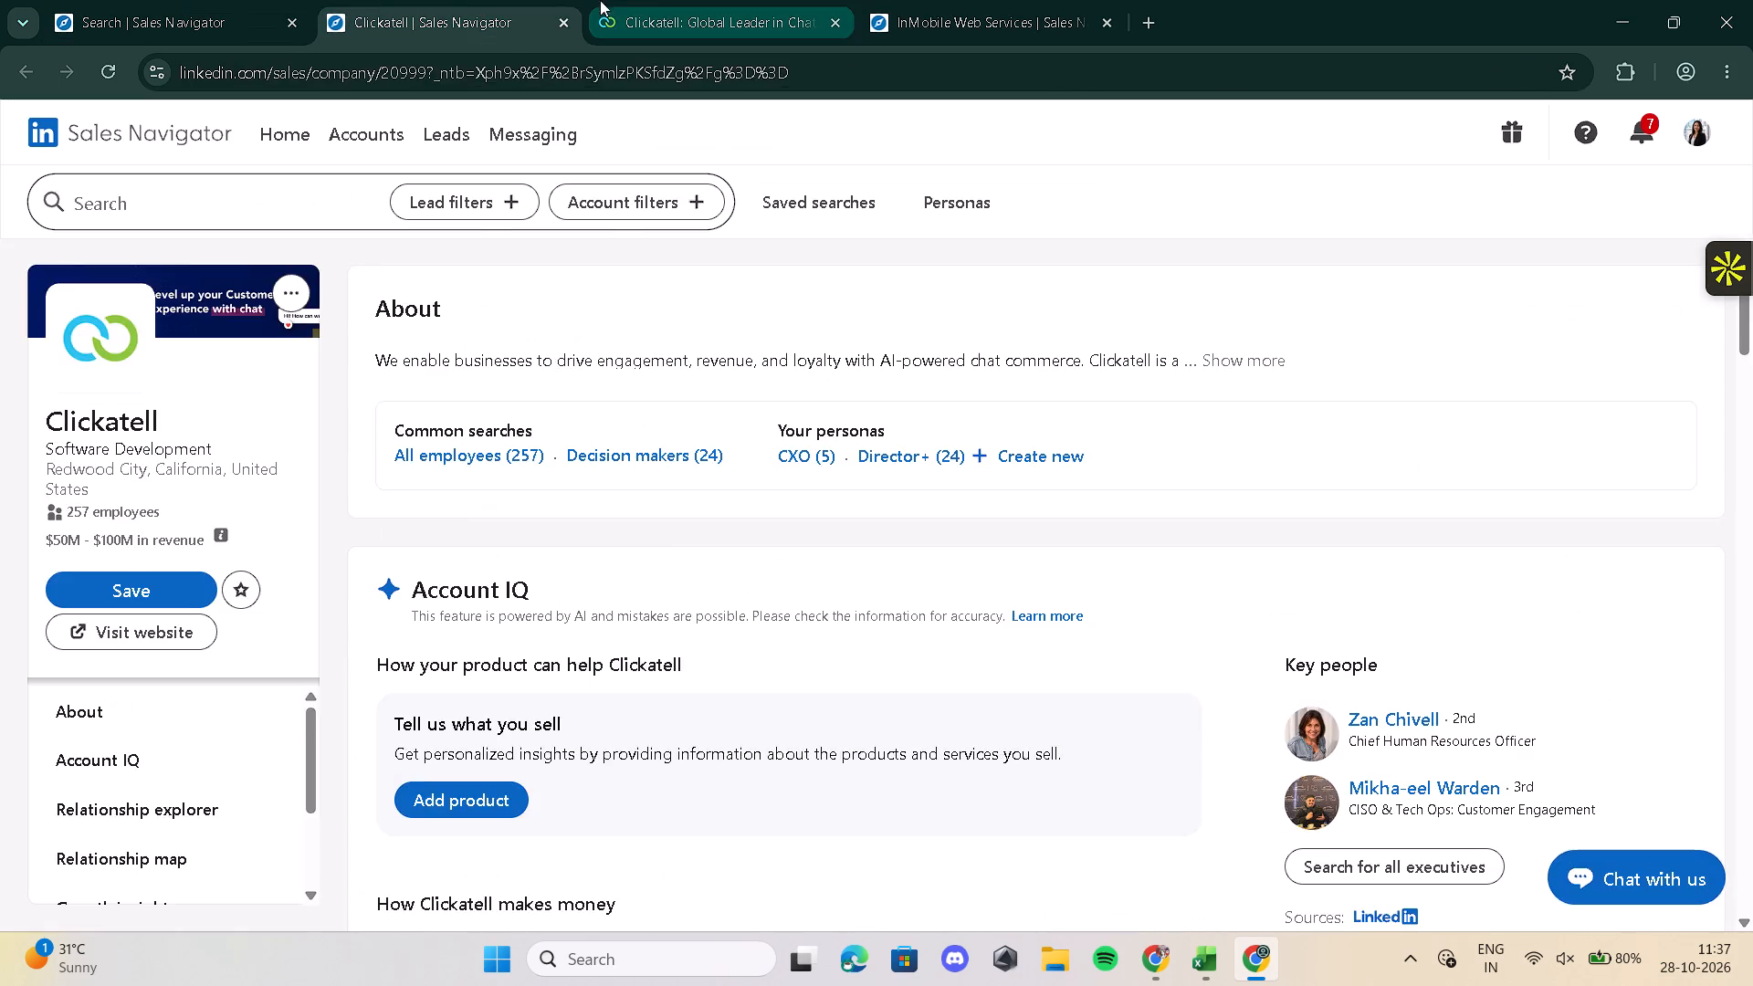
{"action": "left_click", "coordinate": [651, 0]}
{"action": "left_click", "coordinate": [957, 0]}
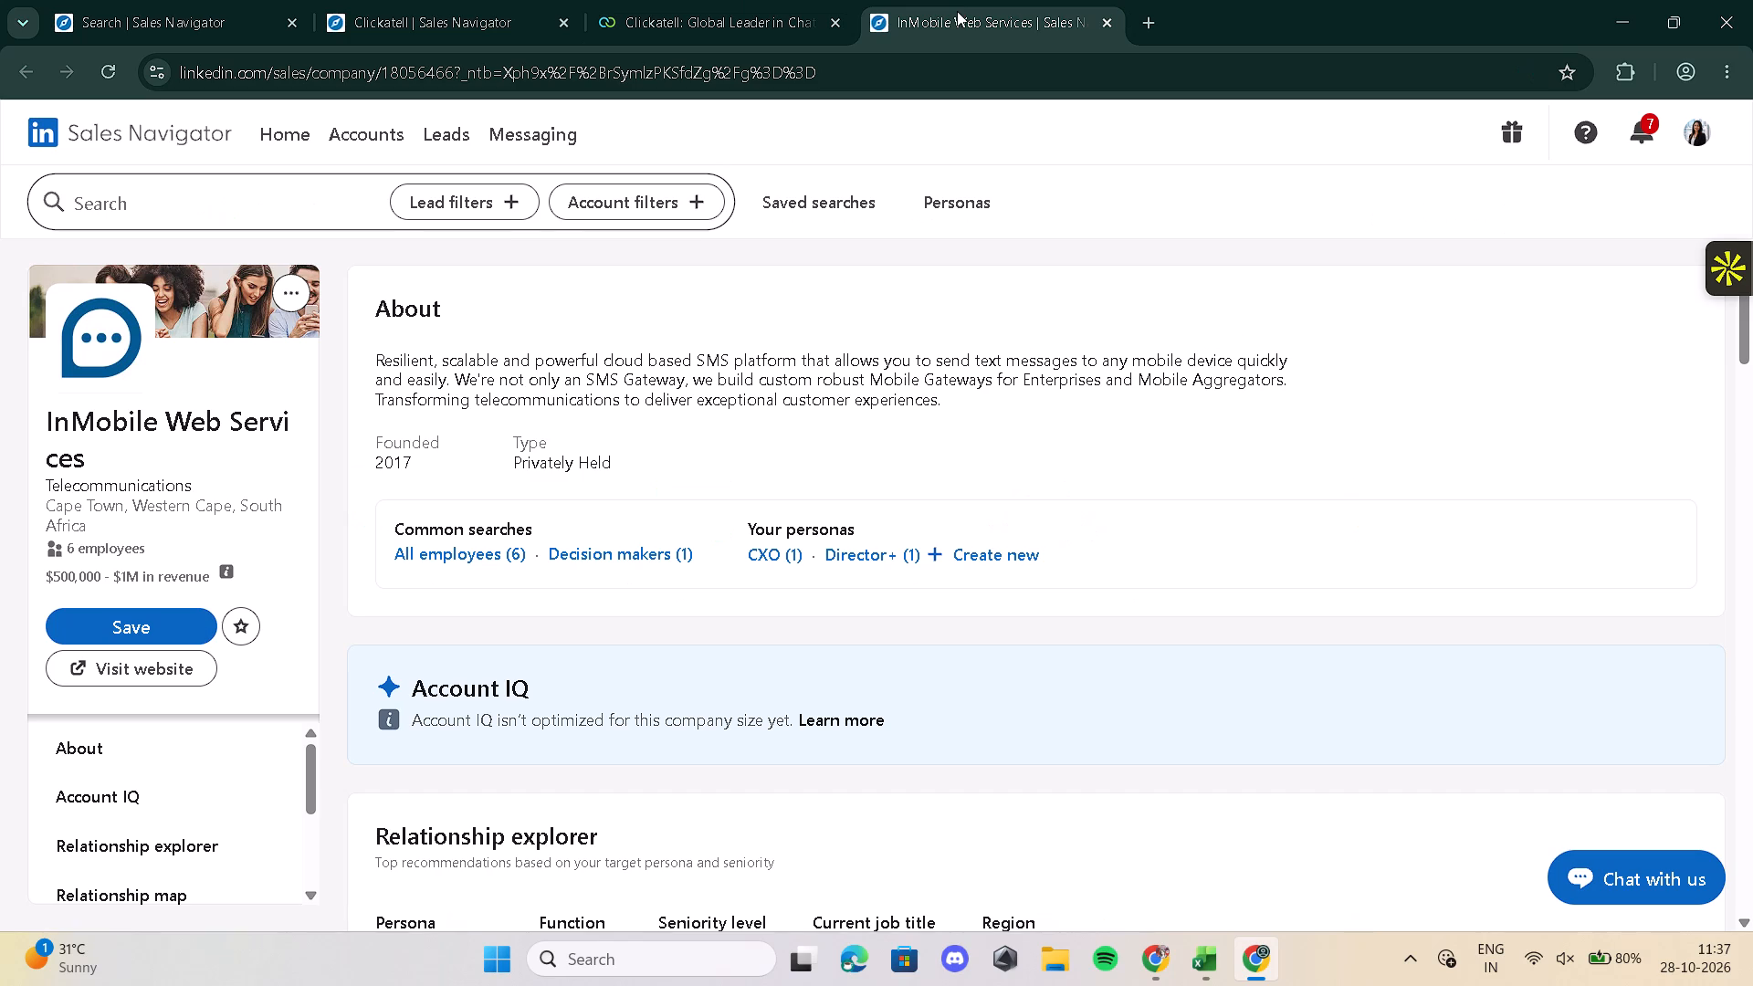
Copy the company name InMobile Web Services from its account page into the first empty company cell of Excel's SA Harsh sheet.
{"action": "left_click_drag", "start_coordinate": [226, 440], "coordinate": [0, 415]}
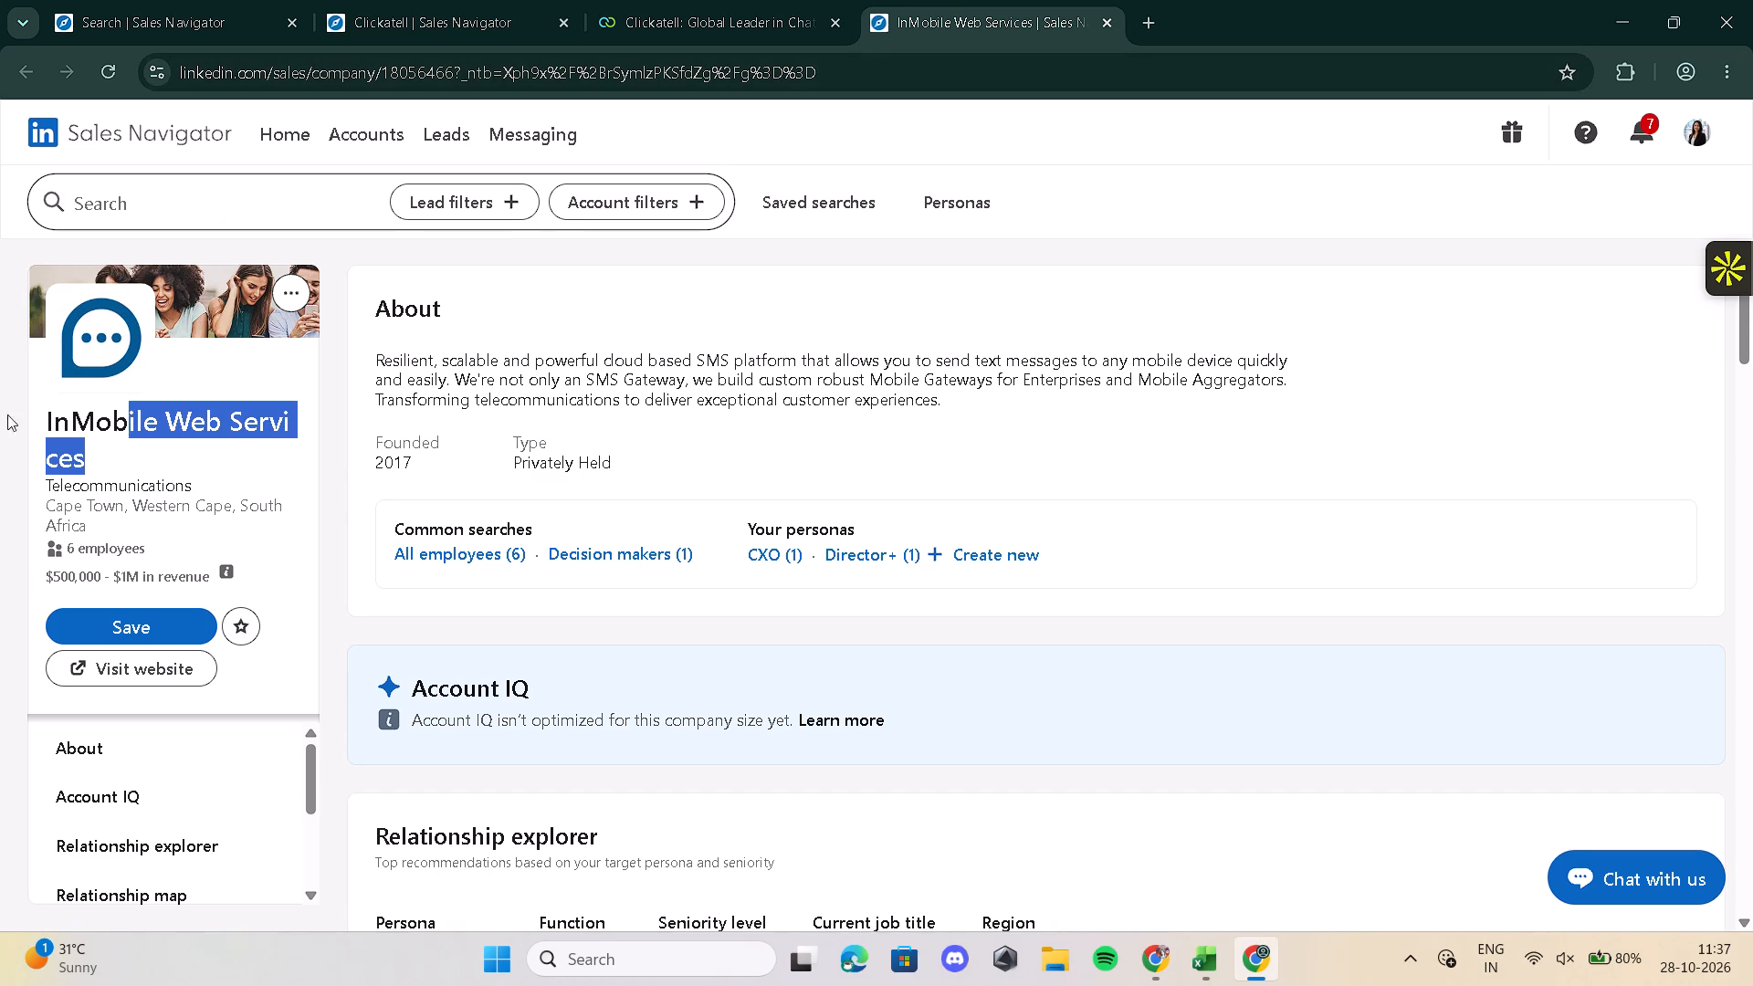
{"action": "right_click", "coordinate": [137, 405]}
{"action": "left_click", "coordinate": [198, 418]}
{"action": "right_click", "coordinate": [164, 452]}
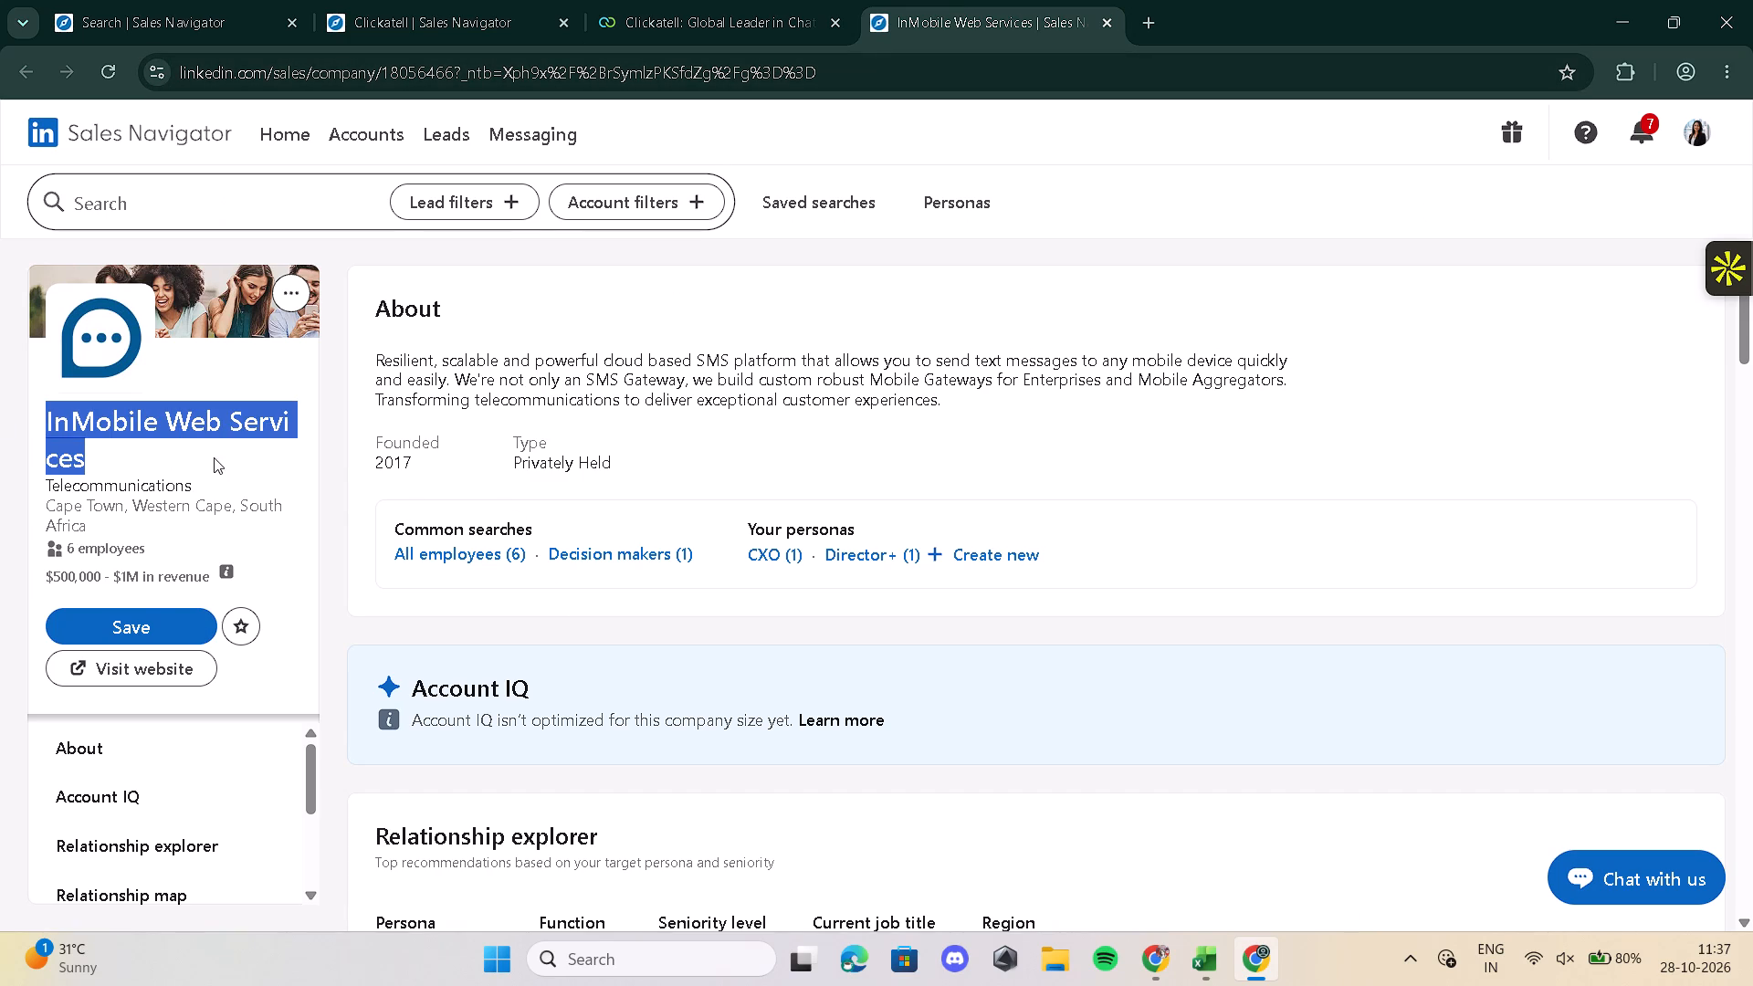
{"action": "left_click", "coordinate": [252, 489]}
{"action": "left_click", "coordinate": [1186, 960]}
{"action": "scroll", "coordinate": [680, 634], "scroll_direction": "down", "scroll_amount": 7}
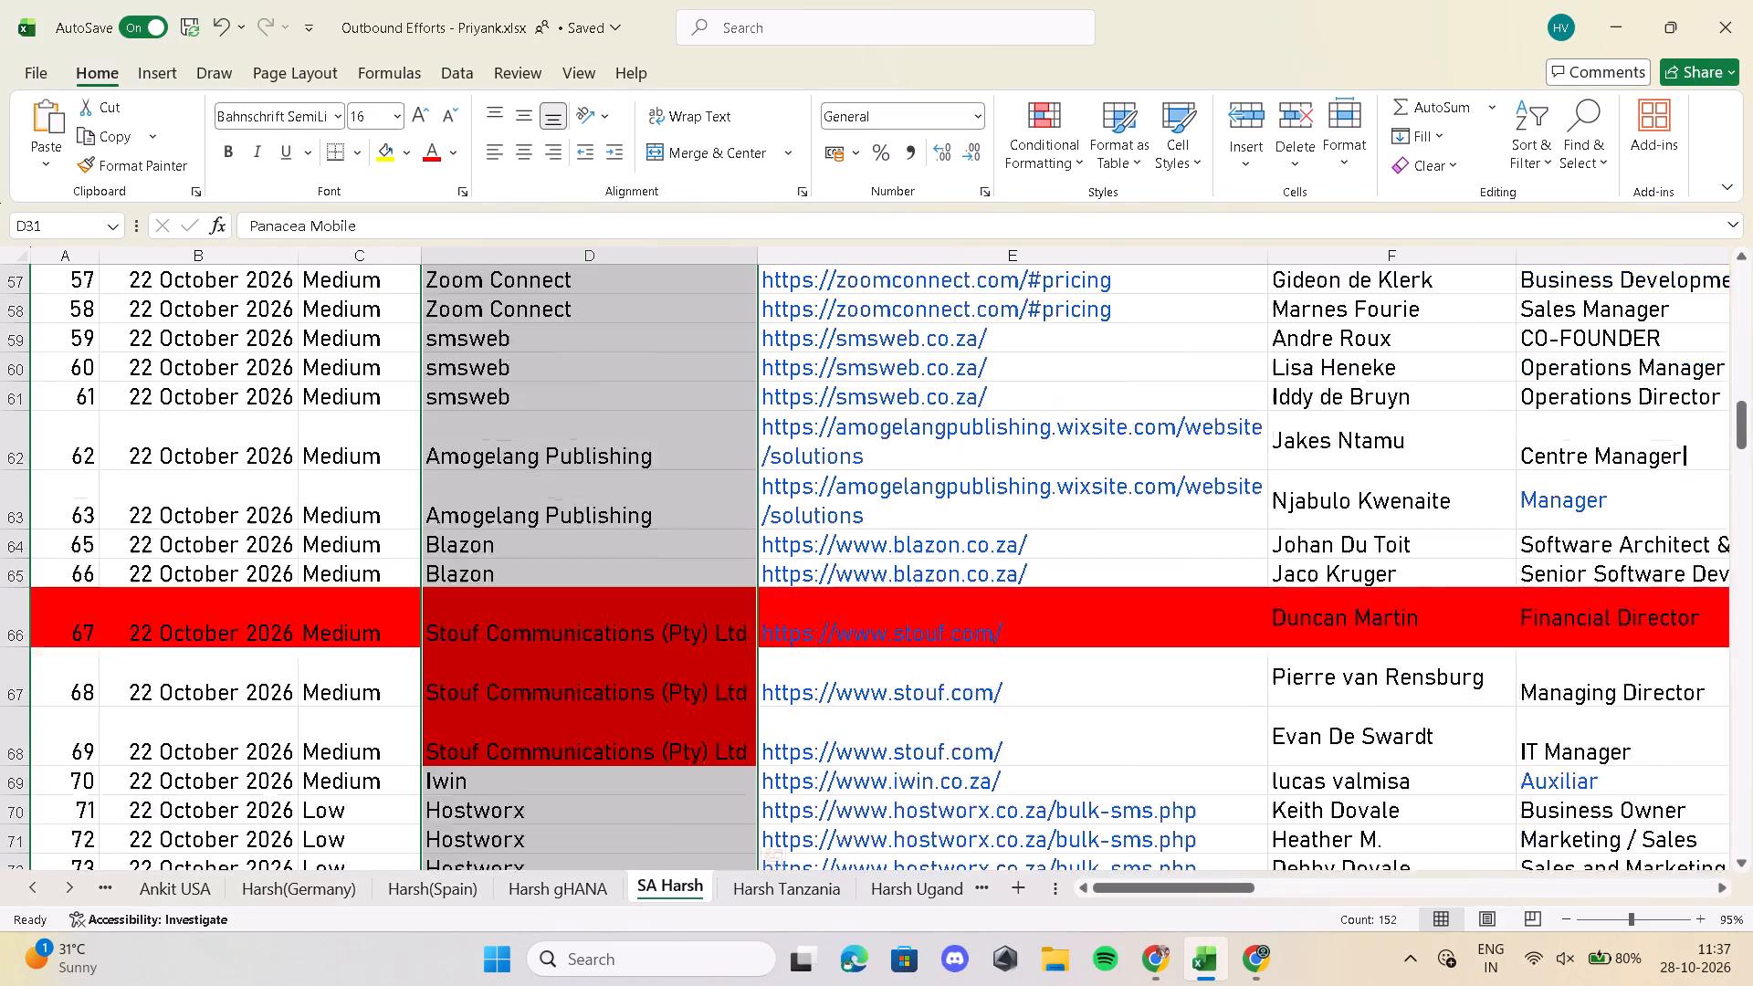
{"action": "scroll", "coordinate": [676, 644], "scroll_direction": "down", "scroll_amount": 12}
{"action": "scroll", "coordinate": [670, 654], "scroll_direction": "down", "scroll_amount": 11}
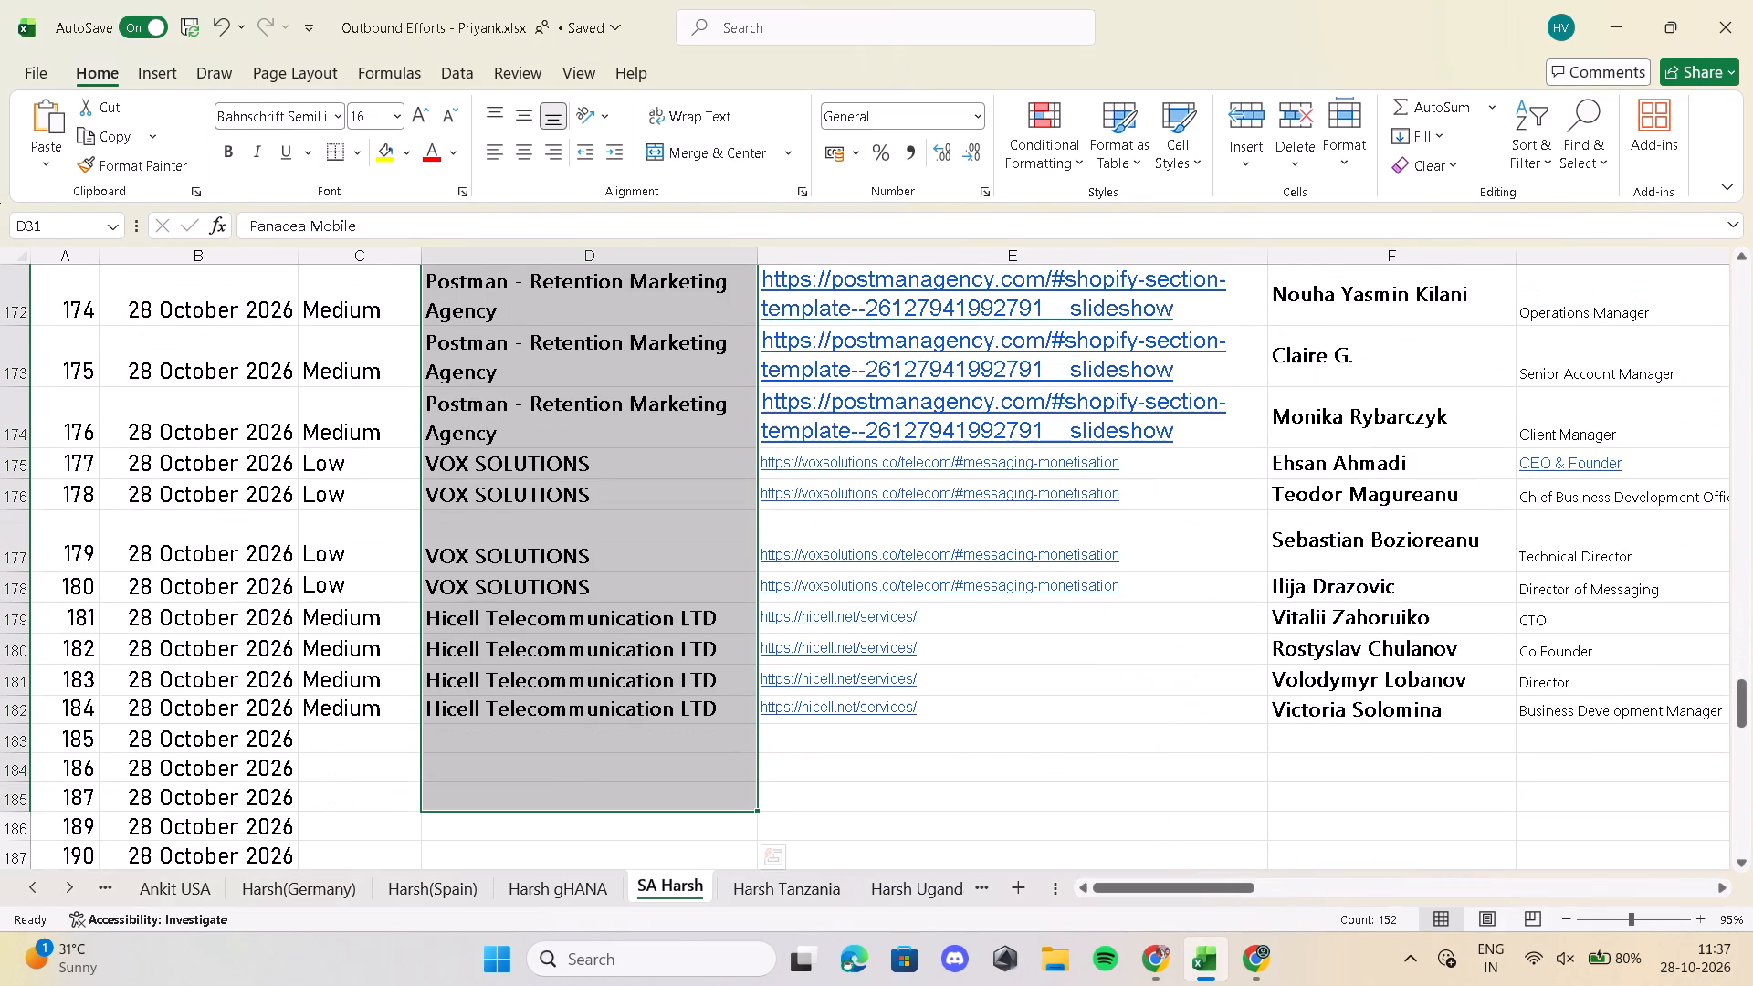
{"action": "left_click", "coordinate": [571, 739]}
{"action": "key", "text": "ctrl+v"}
Copy the Medium rating from a Hicell Telecommunication row into the InMobile Web Services row and select that row.
{"action": "left_click", "coordinate": [352, 693]}
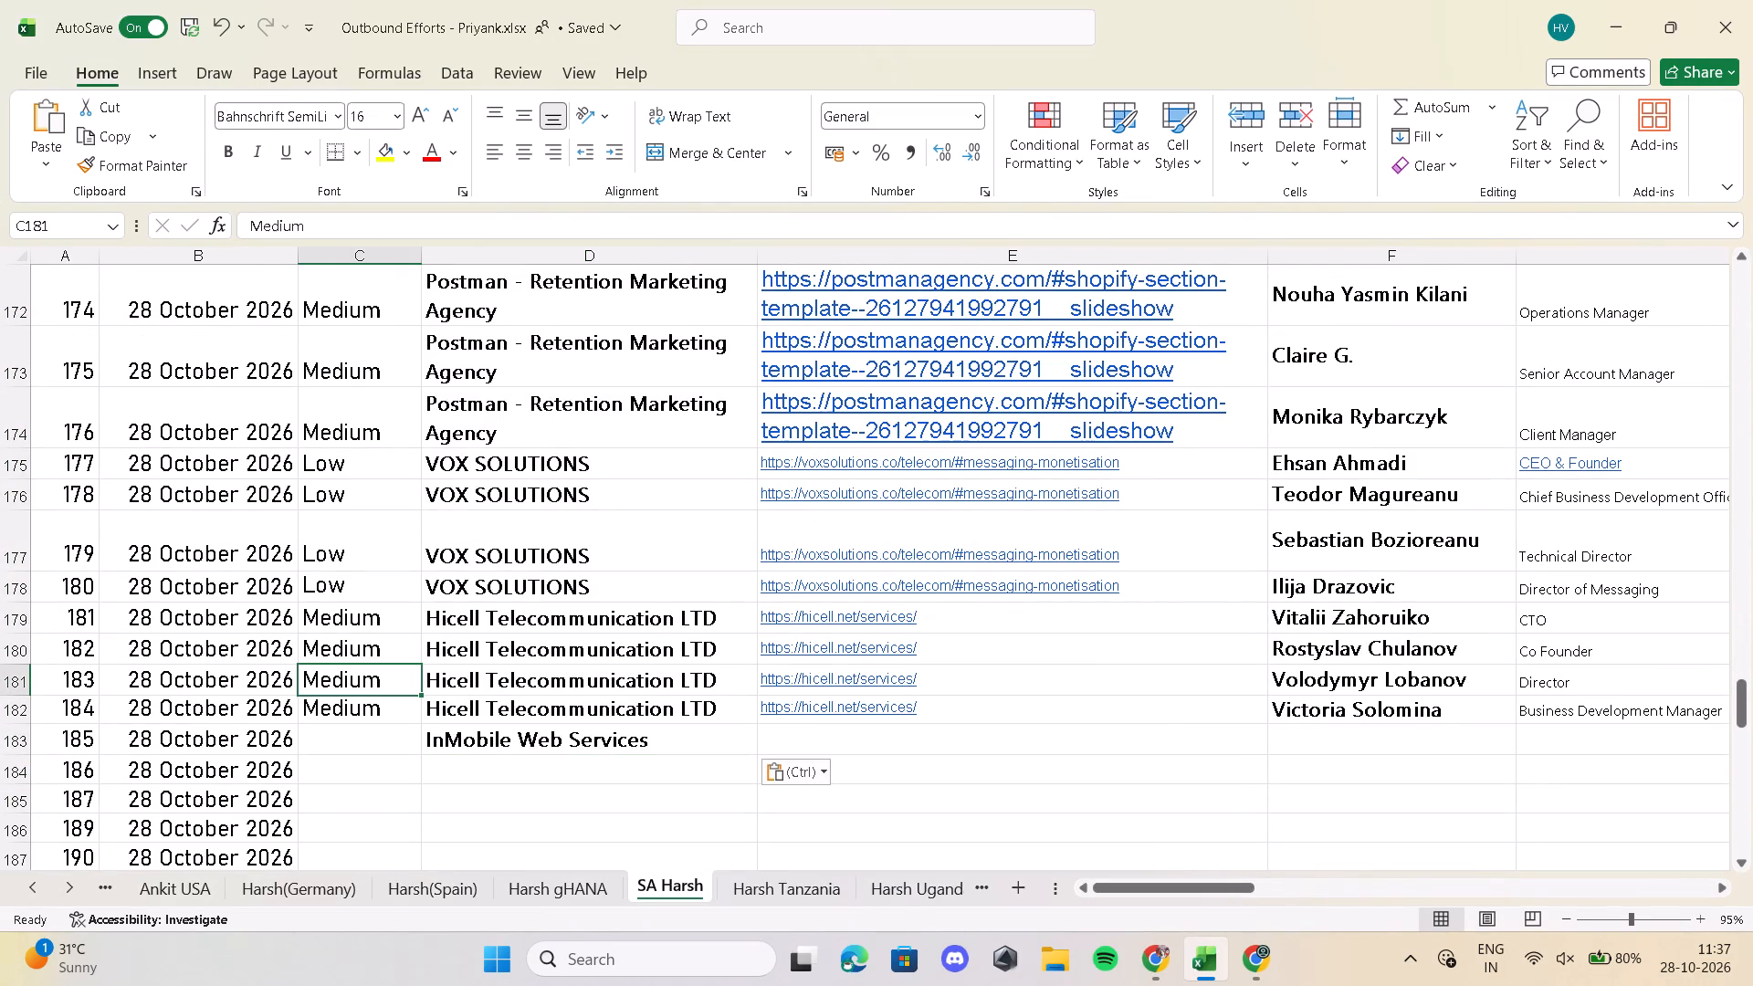
{"action": "key", "text": "ctrl+c"}
{"action": "left_click", "coordinate": [370, 743]}
{"action": "key", "text": "ctrl+v"}
{"action": "left_click", "coordinate": [0, 743]}
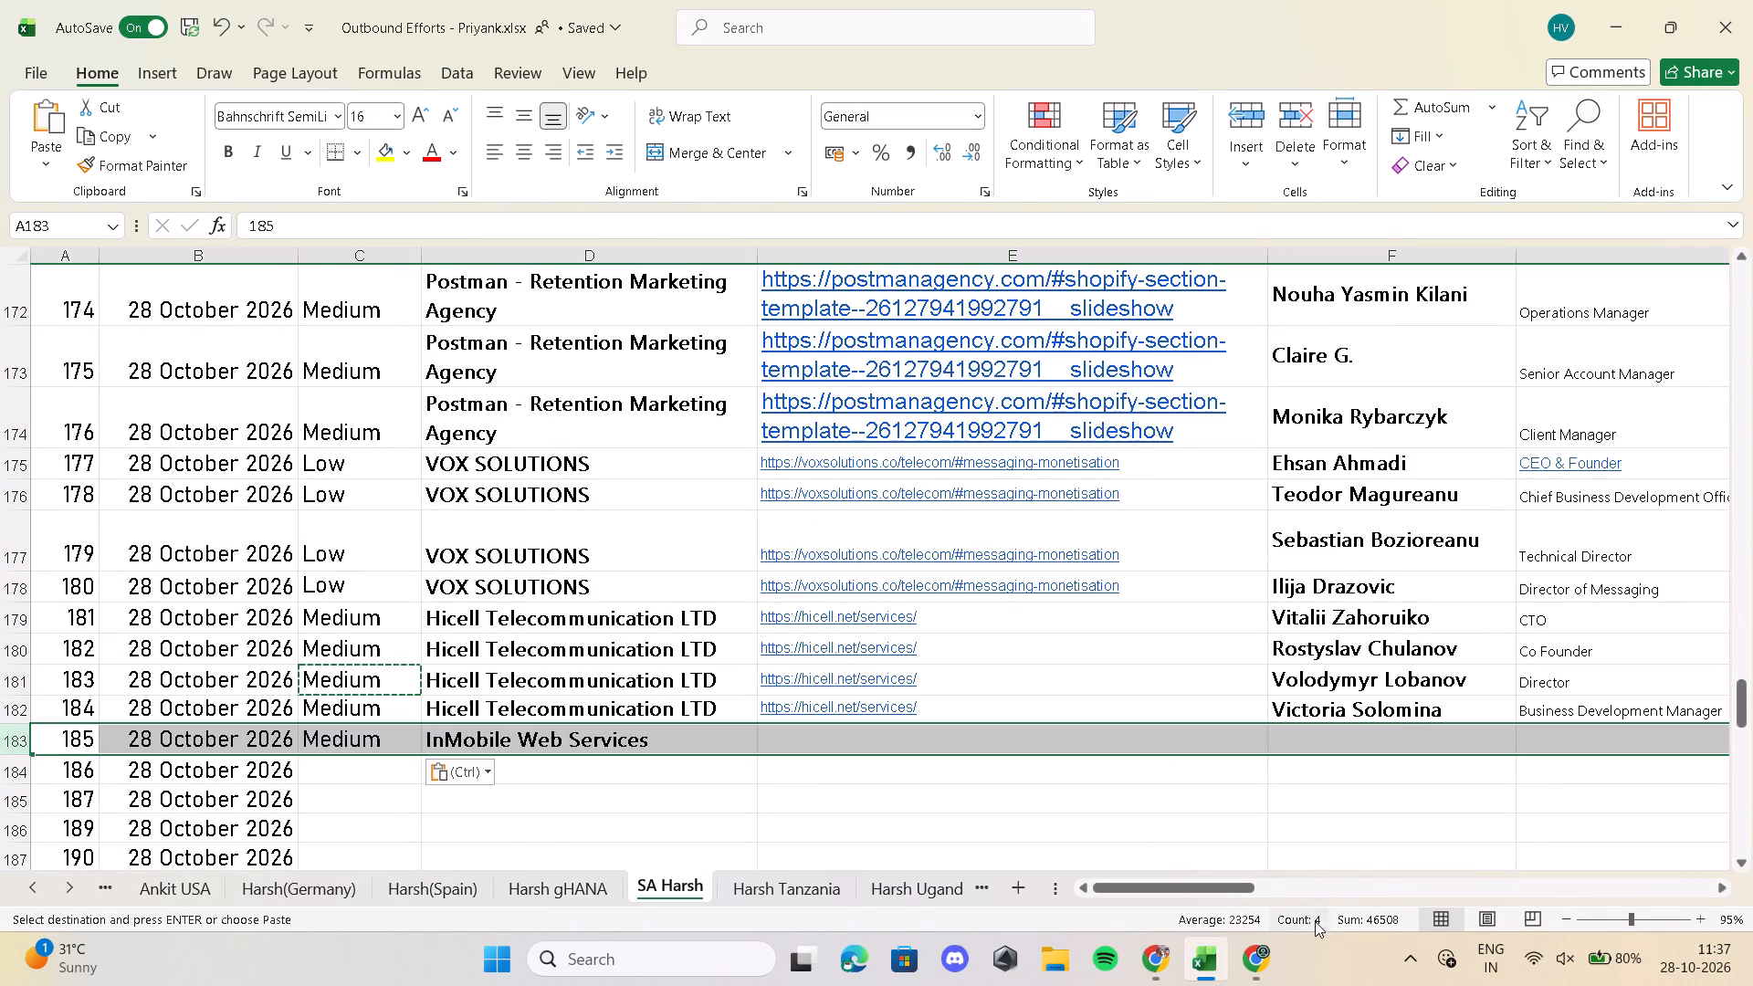
Switch back to Chrome, open InMobile's website in a new tab from its Sales Navigator account page and bring it into view.
{"action": "left_click", "coordinate": [1261, 957]}
{"action": "left_click", "coordinate": [708, 0]}
{"action": "left_click", "coordinate": [945, 0]}
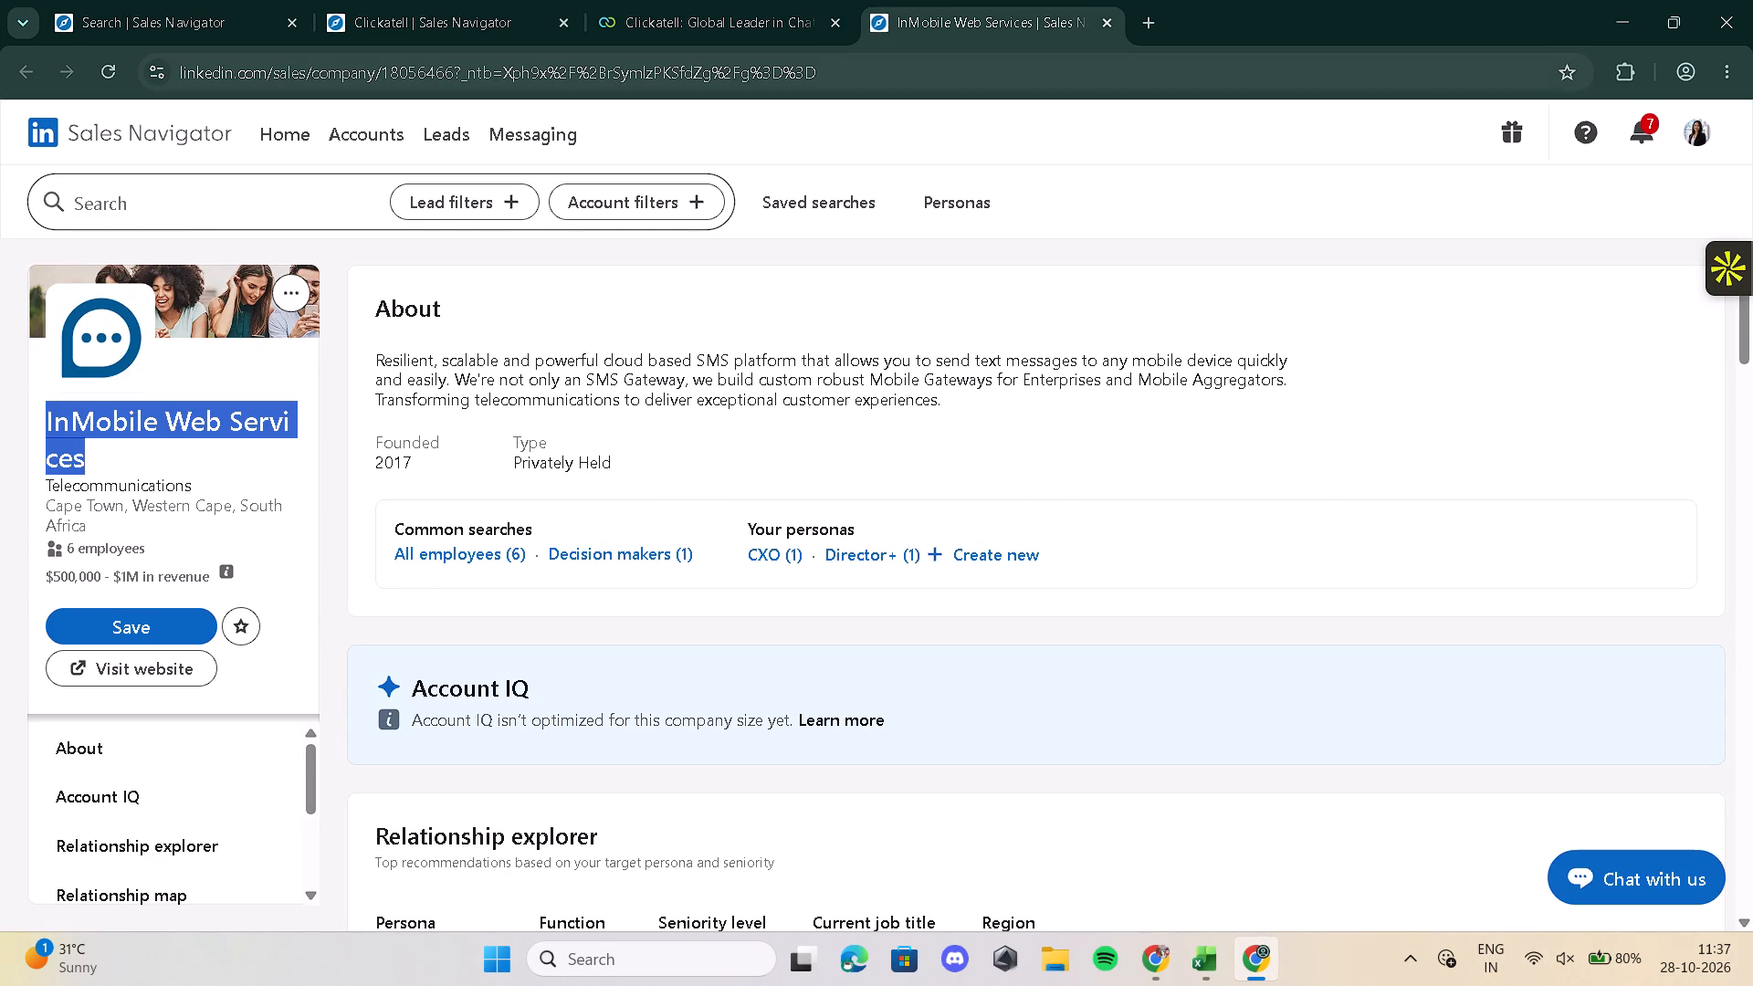
{"action": "left_click", "coordinate": [700, 15]}
{"action": "left_click", "coordinate": [1003, 0]}
{"action": "right_click", "coordinate": [148, 681]}
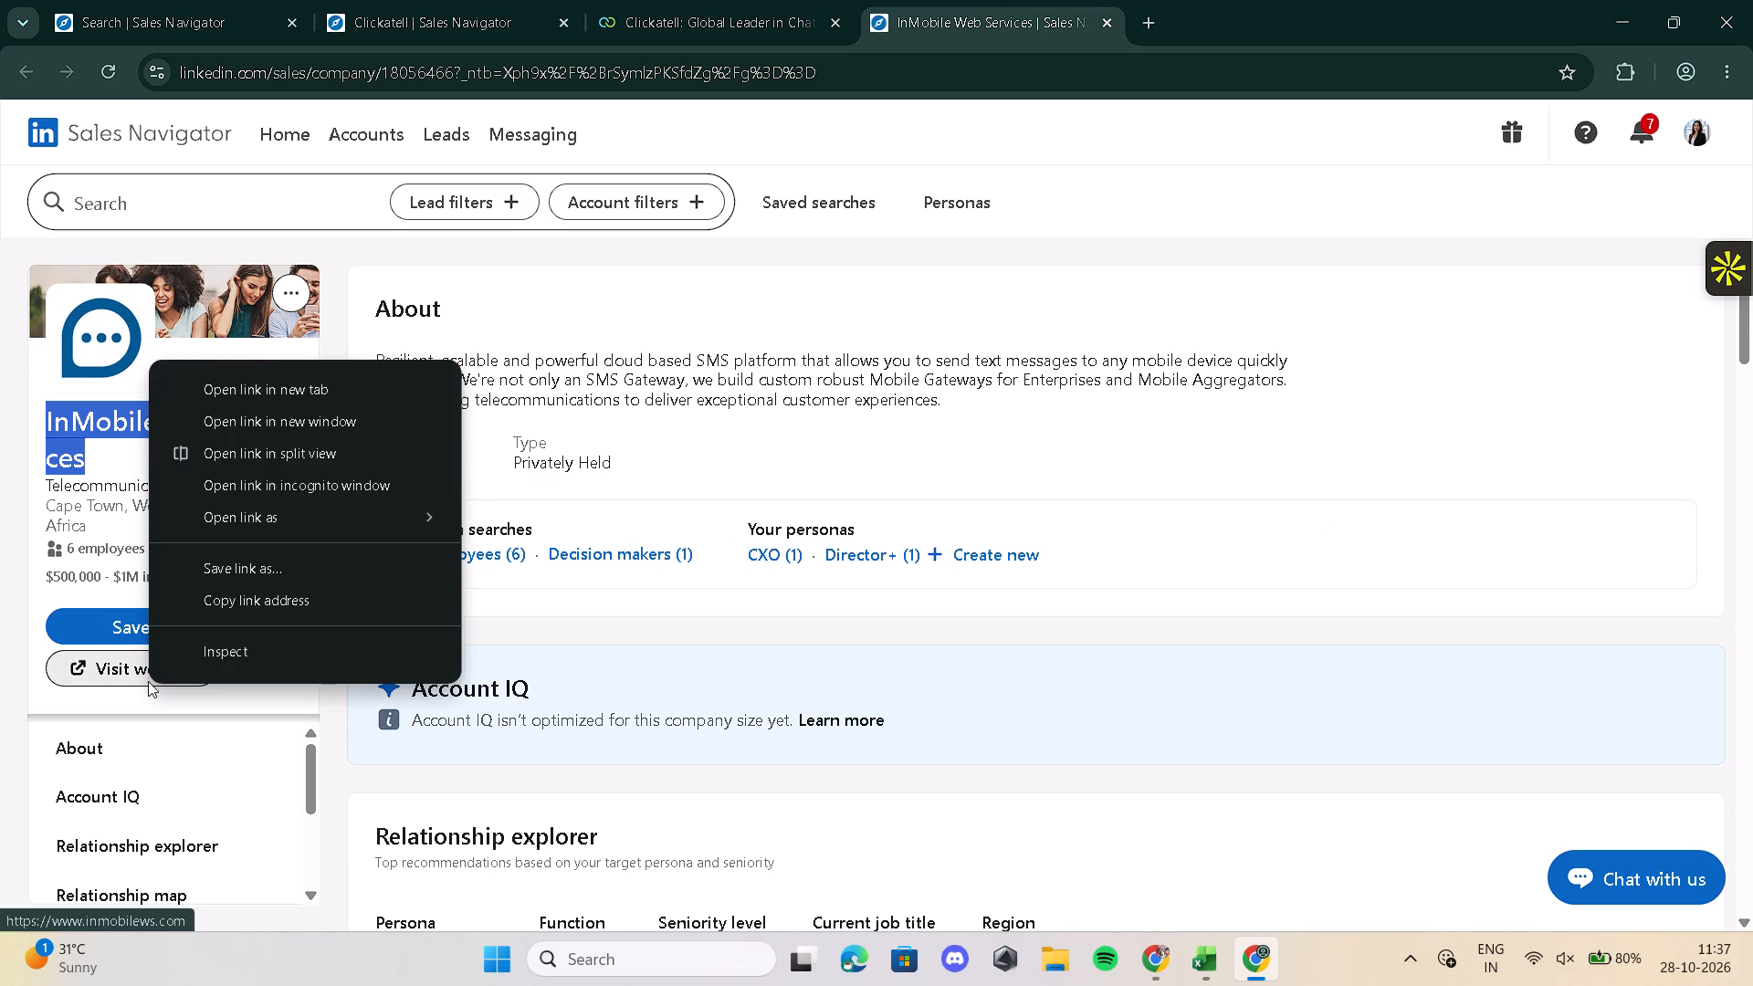
{"action": "left_click", "coordinate": [283, 390]}
{"action": "left_click", "coordinate": [174, 38]}
{"action": "left_click", "coordinate": [366, 0]}
{"action": "left_click", "coordinate": [705, 0]}
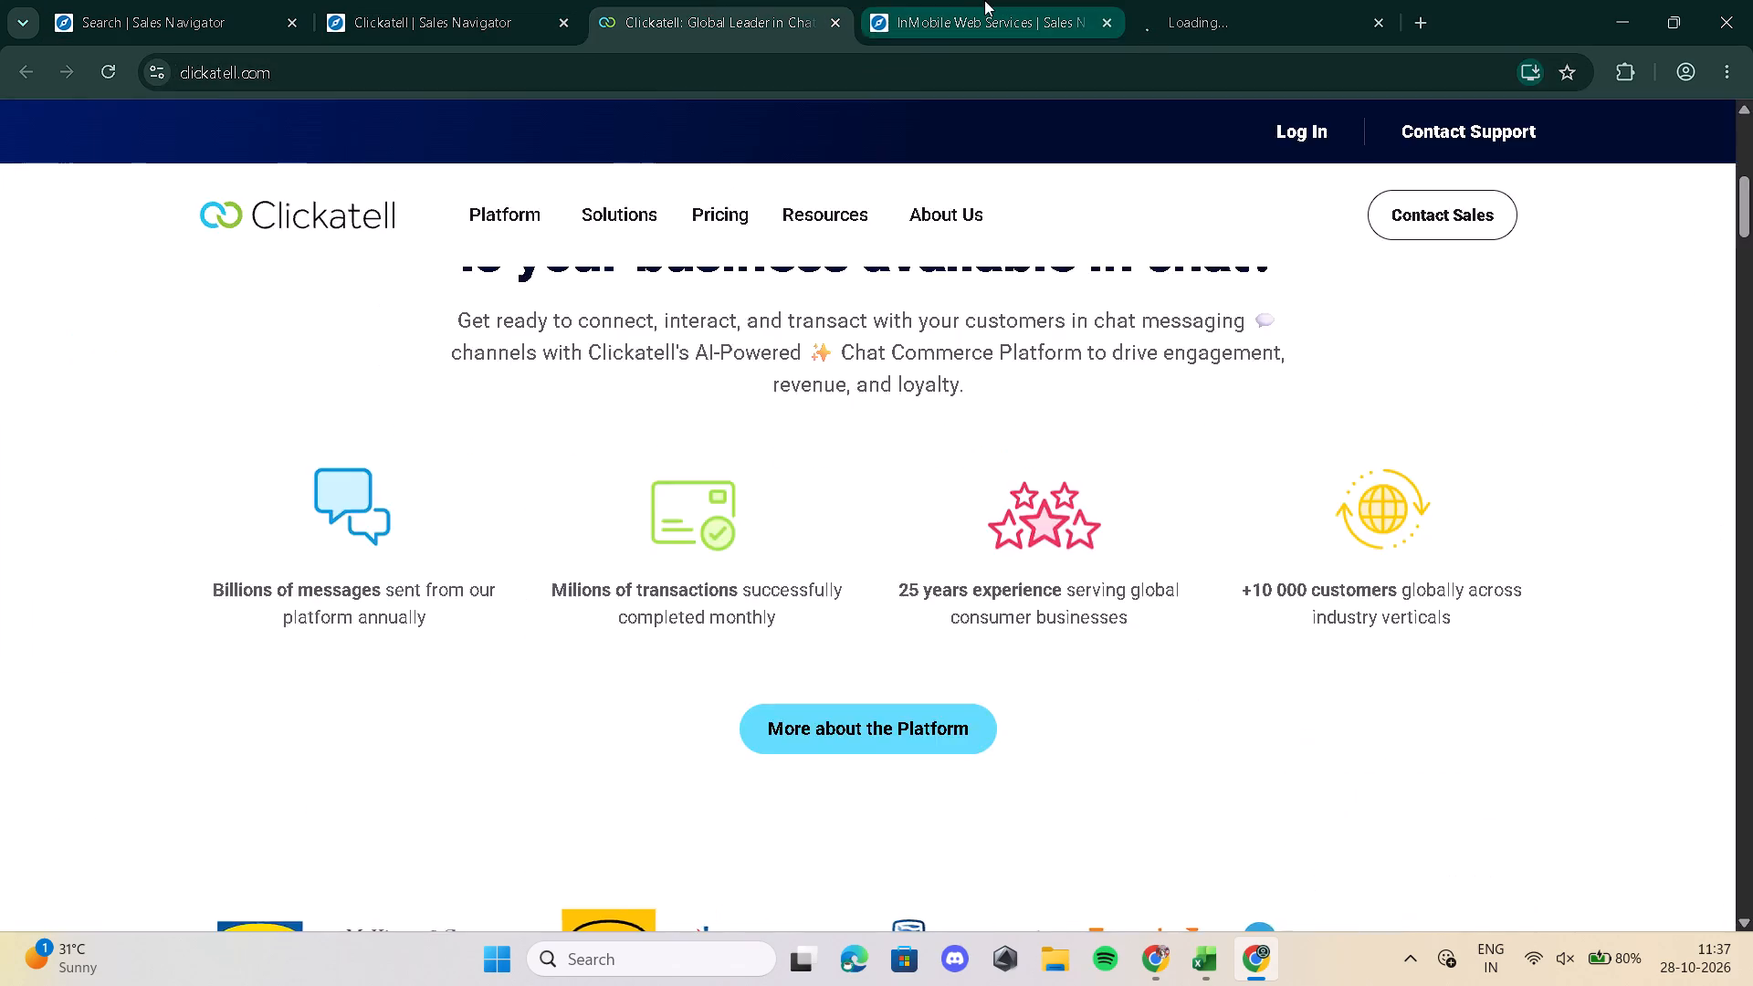
{"action": "left_click", "coordinate": [984, 0]}
{"action": "left_click", "coordinate": [1131, 0]}
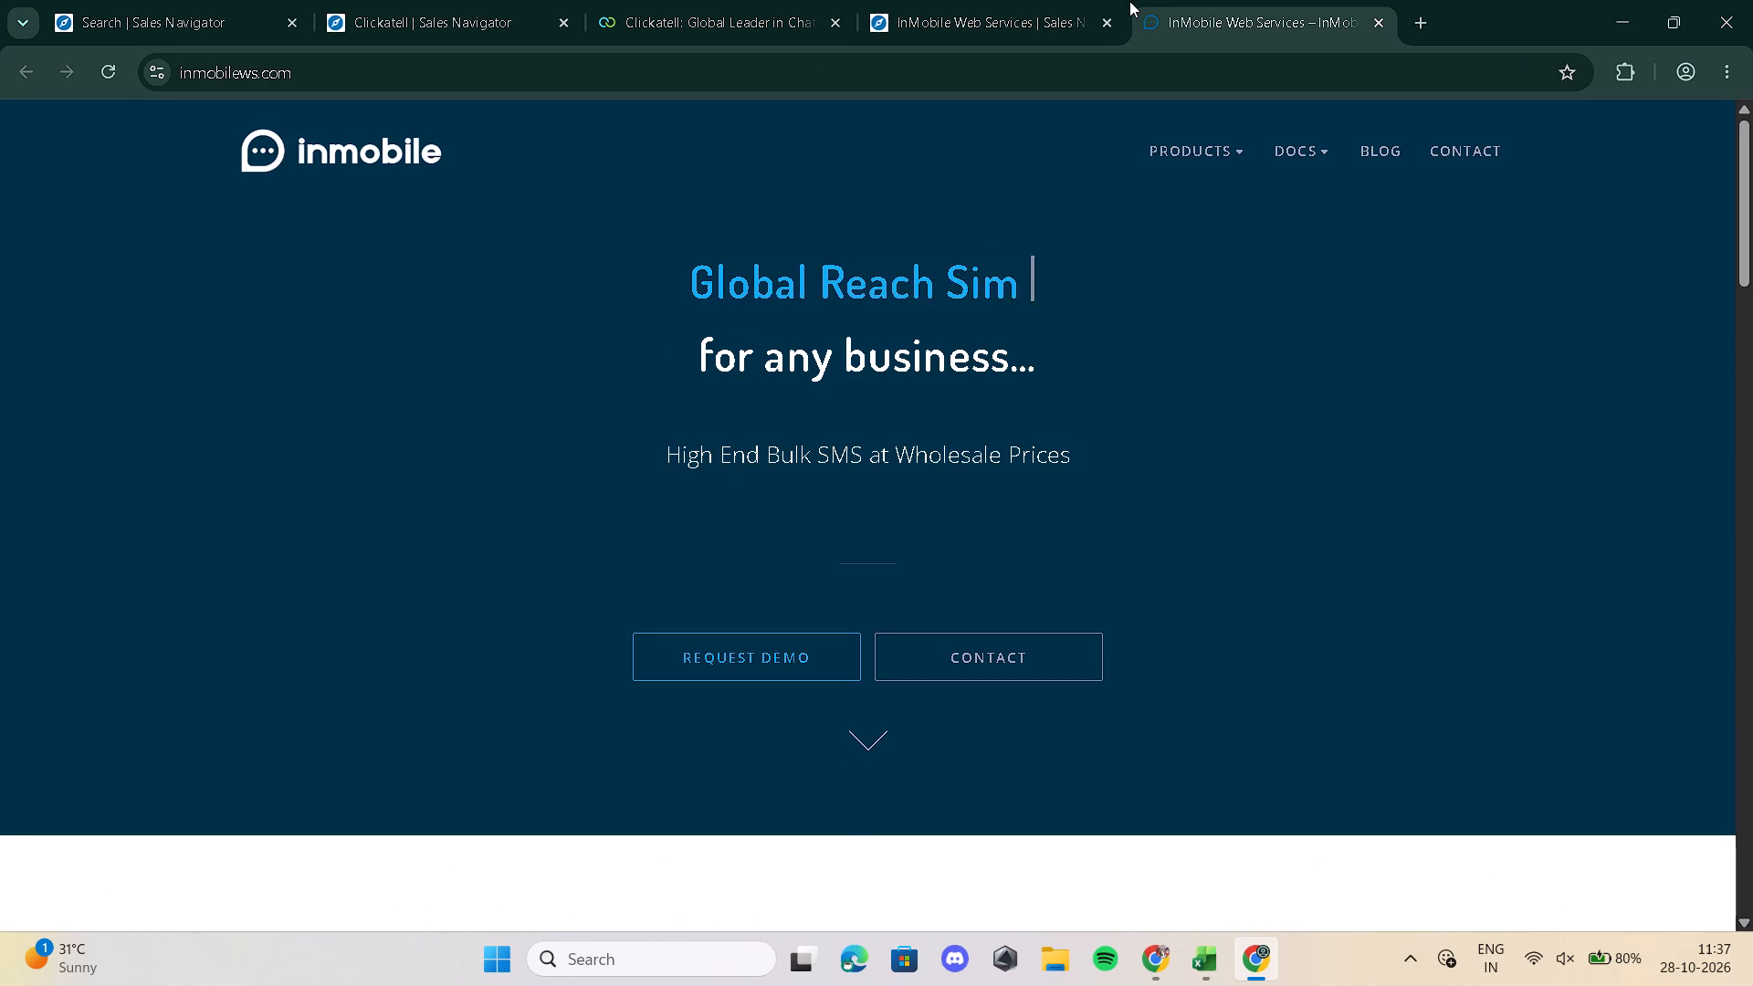
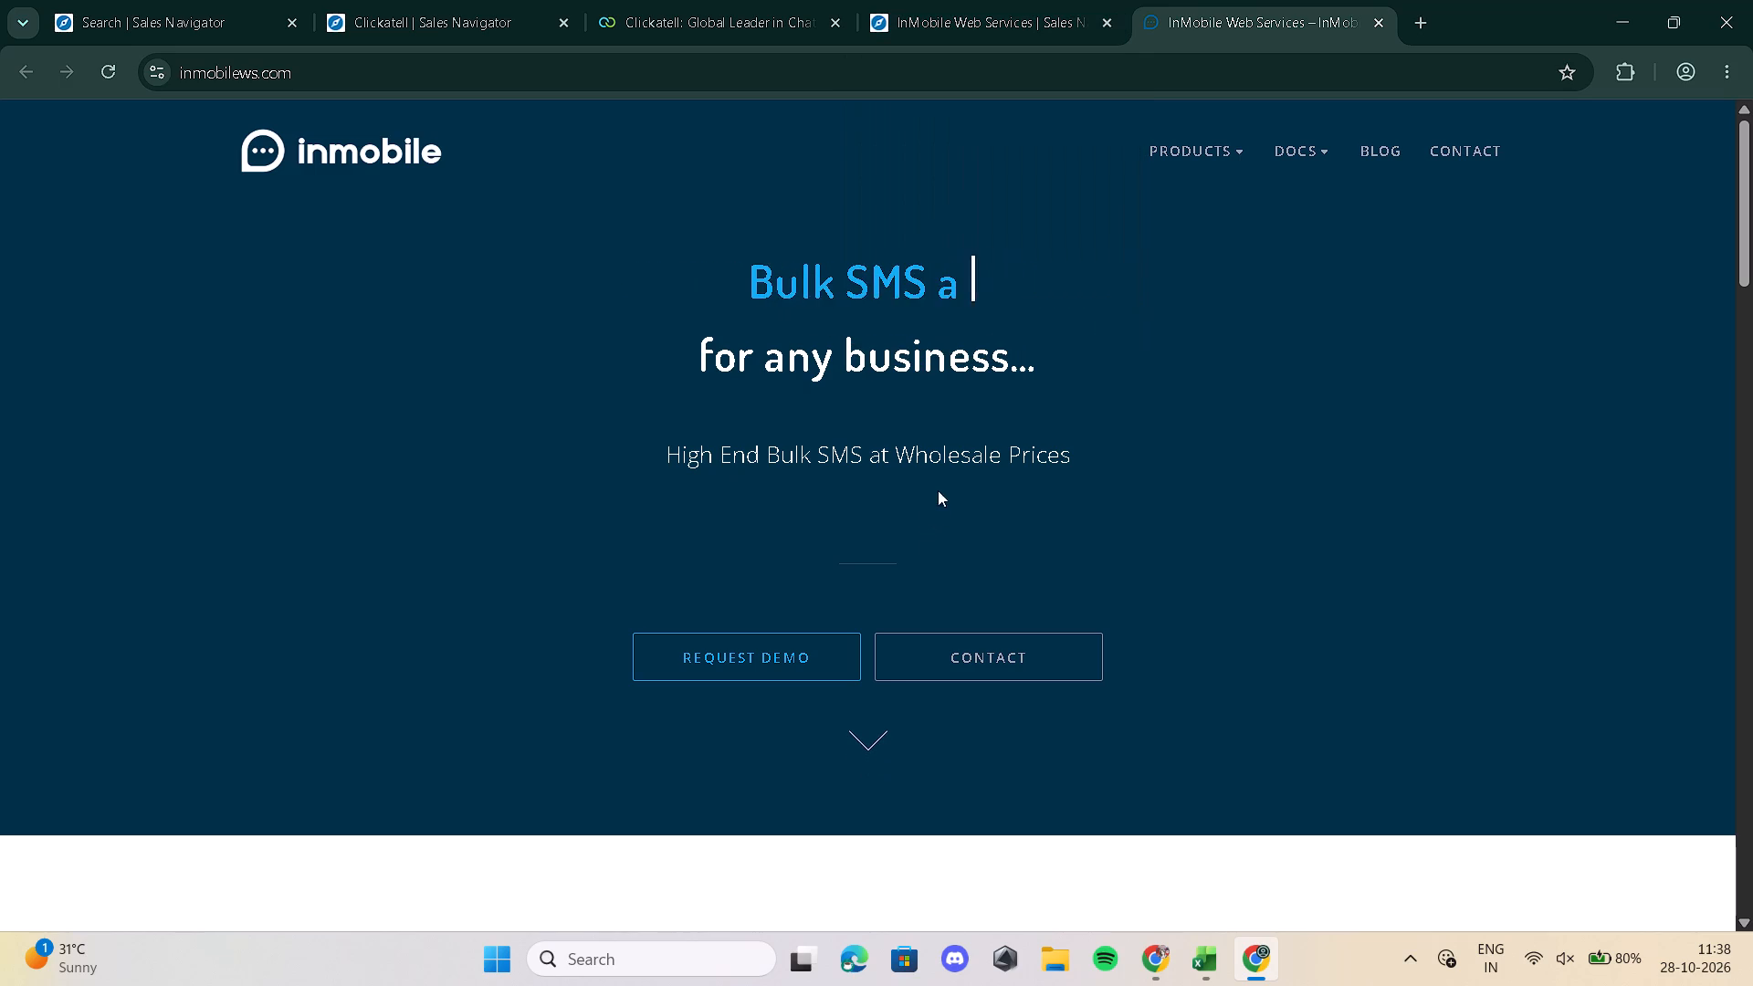
Open the messaging APIs product page on InMobile's website and look through its SMS offering.
{"action": "left_click", "coordinate": [1194, 209]}
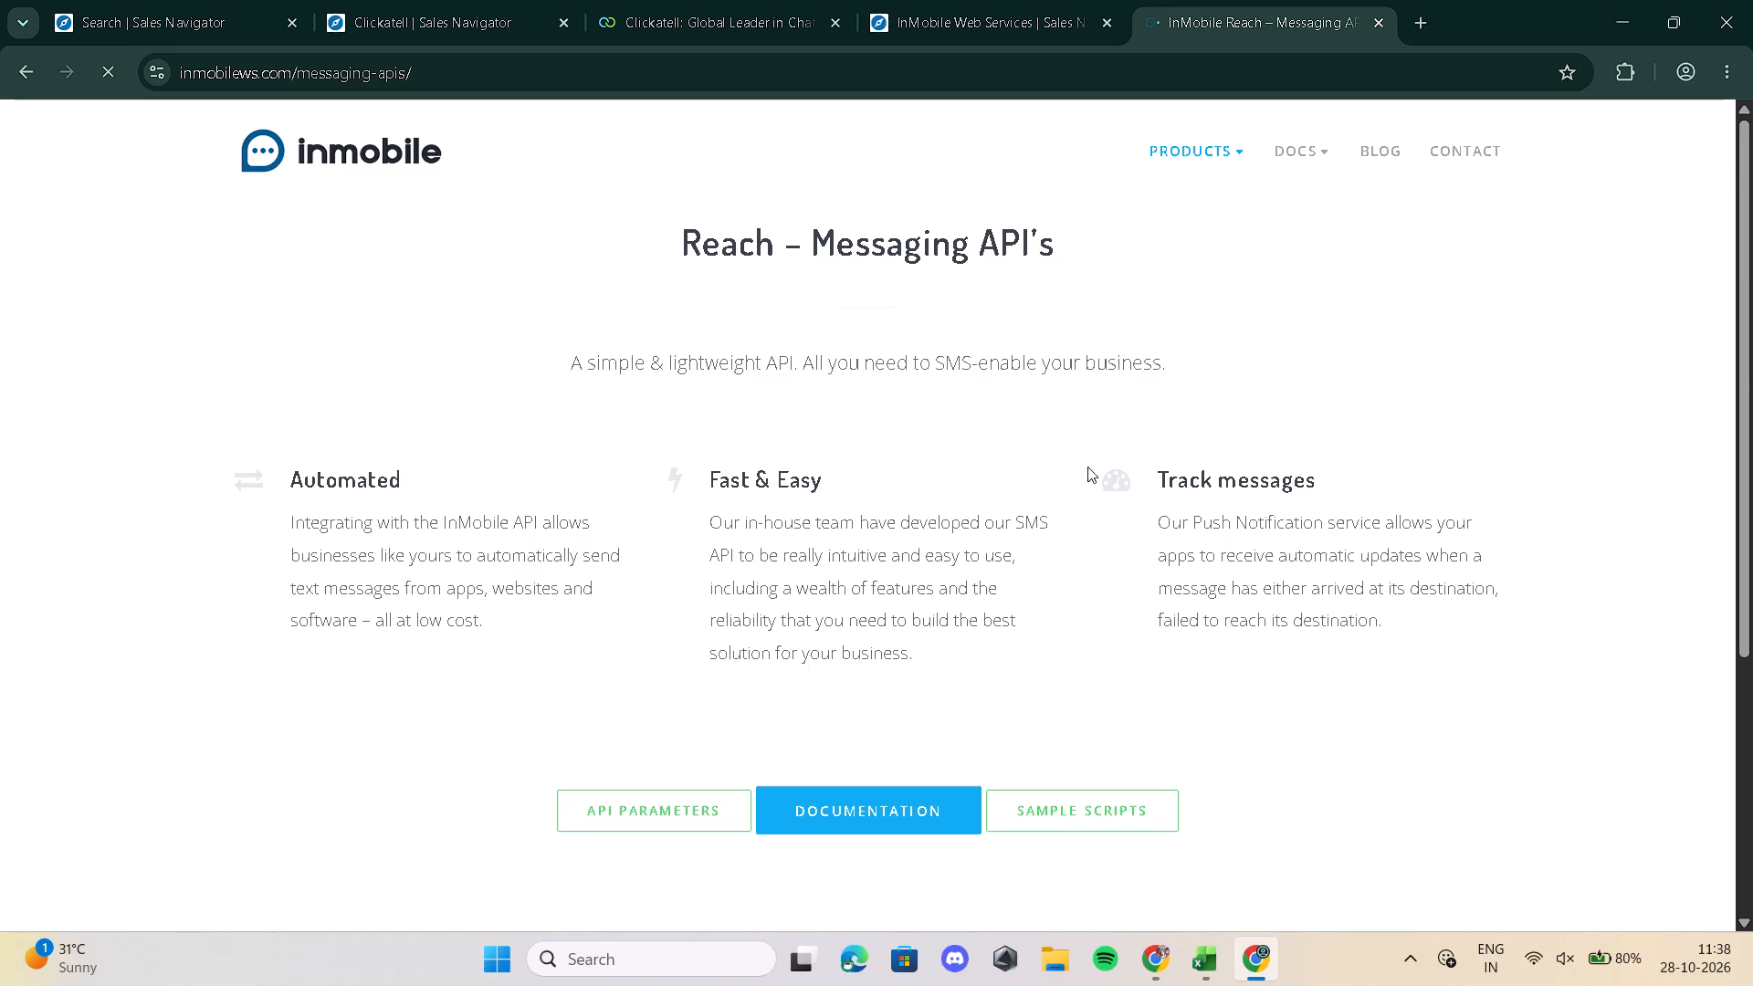
{"action": "scroll", "coordinate": [1082, 477], "scroll_direction": "down", "scroll_amount": 4}
{"action": "scroll", "coordinate": [1082, 480], "scroll_direction": "up", "scroll_amount": 4}
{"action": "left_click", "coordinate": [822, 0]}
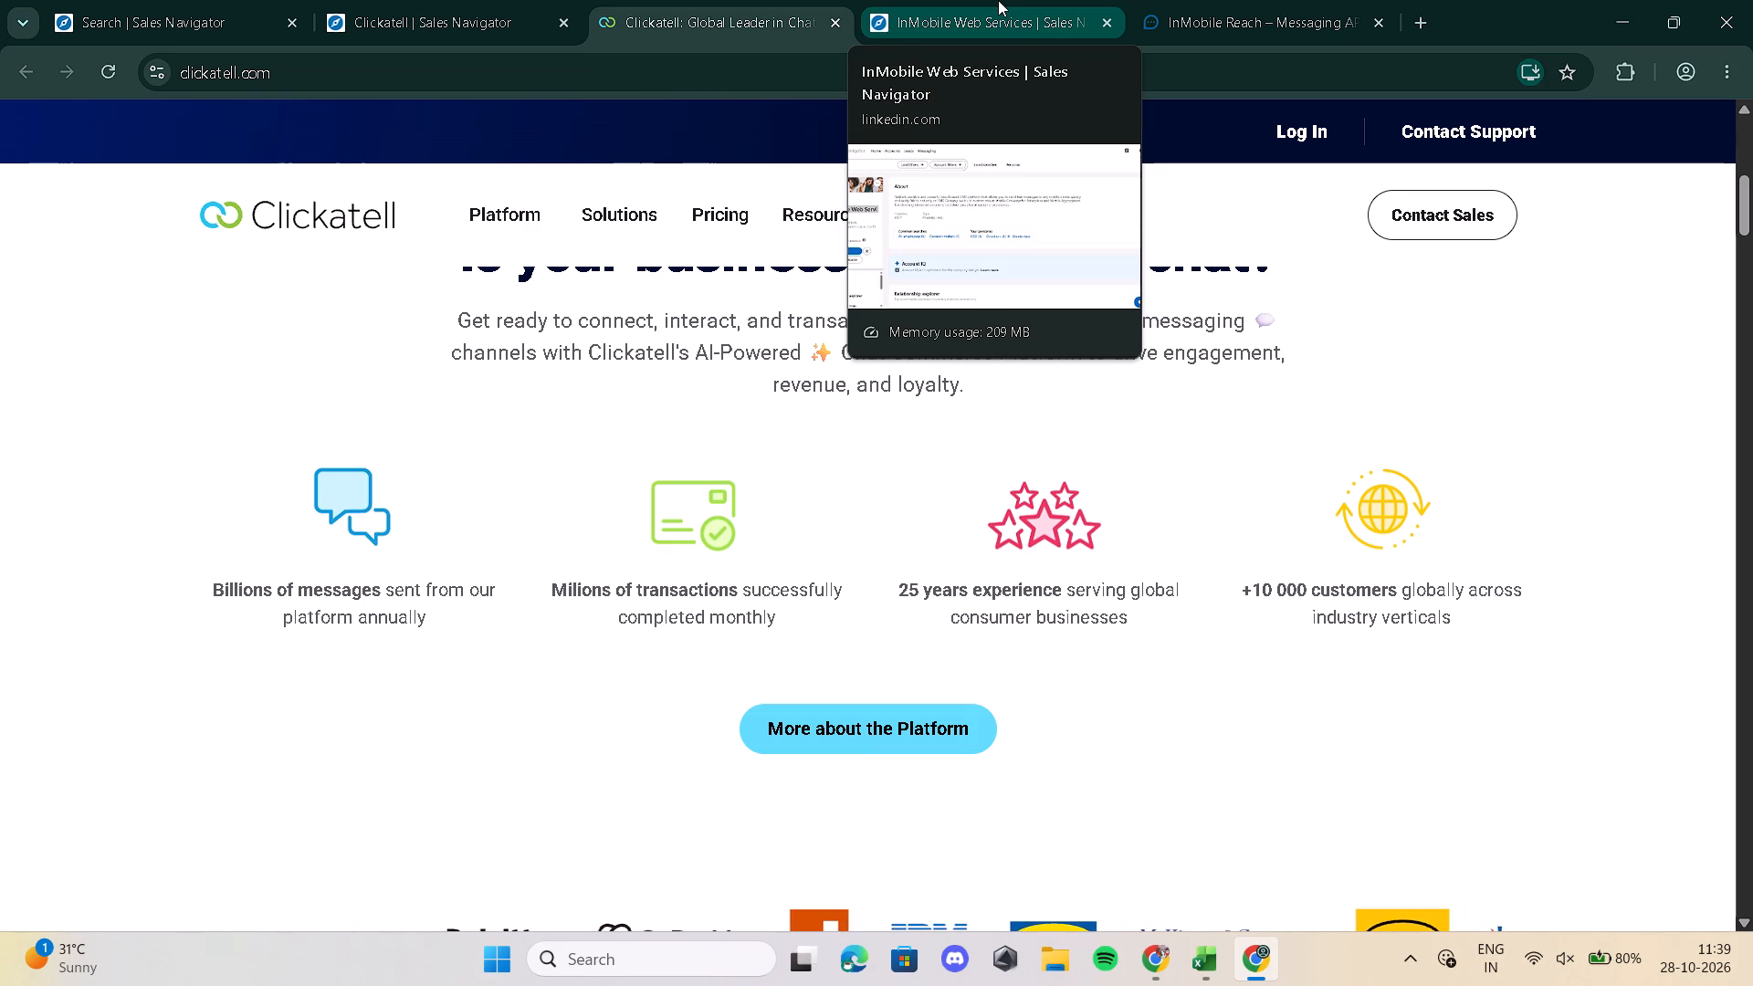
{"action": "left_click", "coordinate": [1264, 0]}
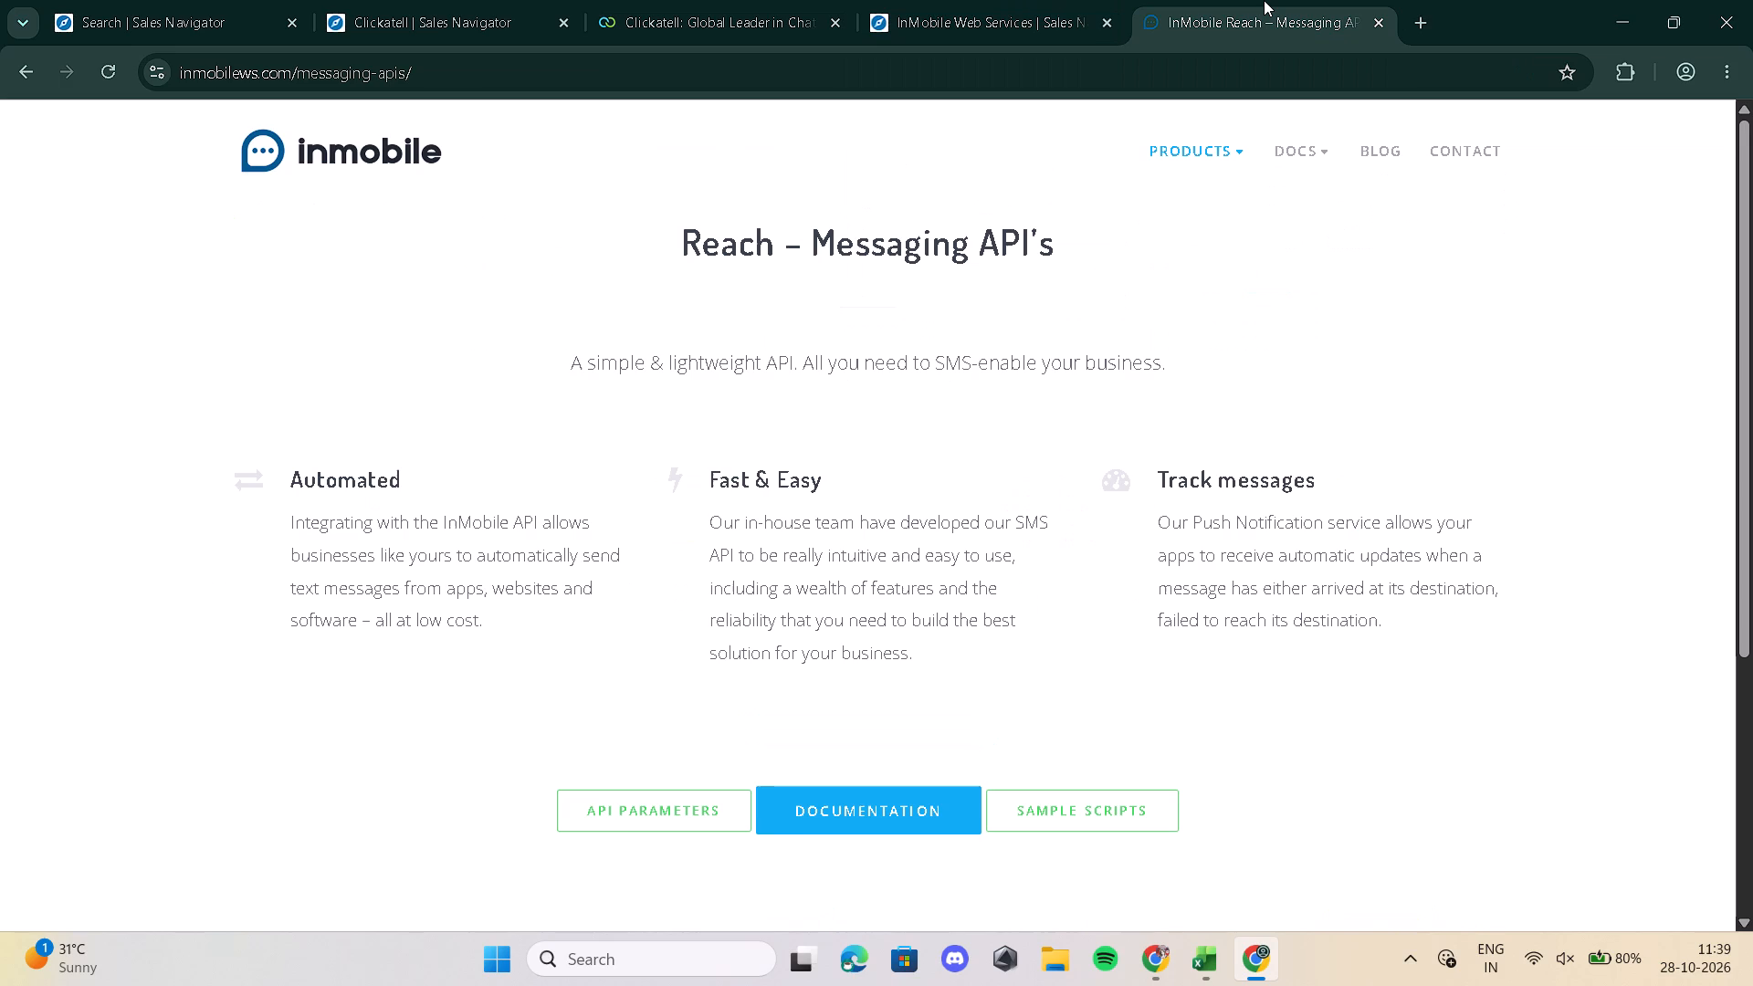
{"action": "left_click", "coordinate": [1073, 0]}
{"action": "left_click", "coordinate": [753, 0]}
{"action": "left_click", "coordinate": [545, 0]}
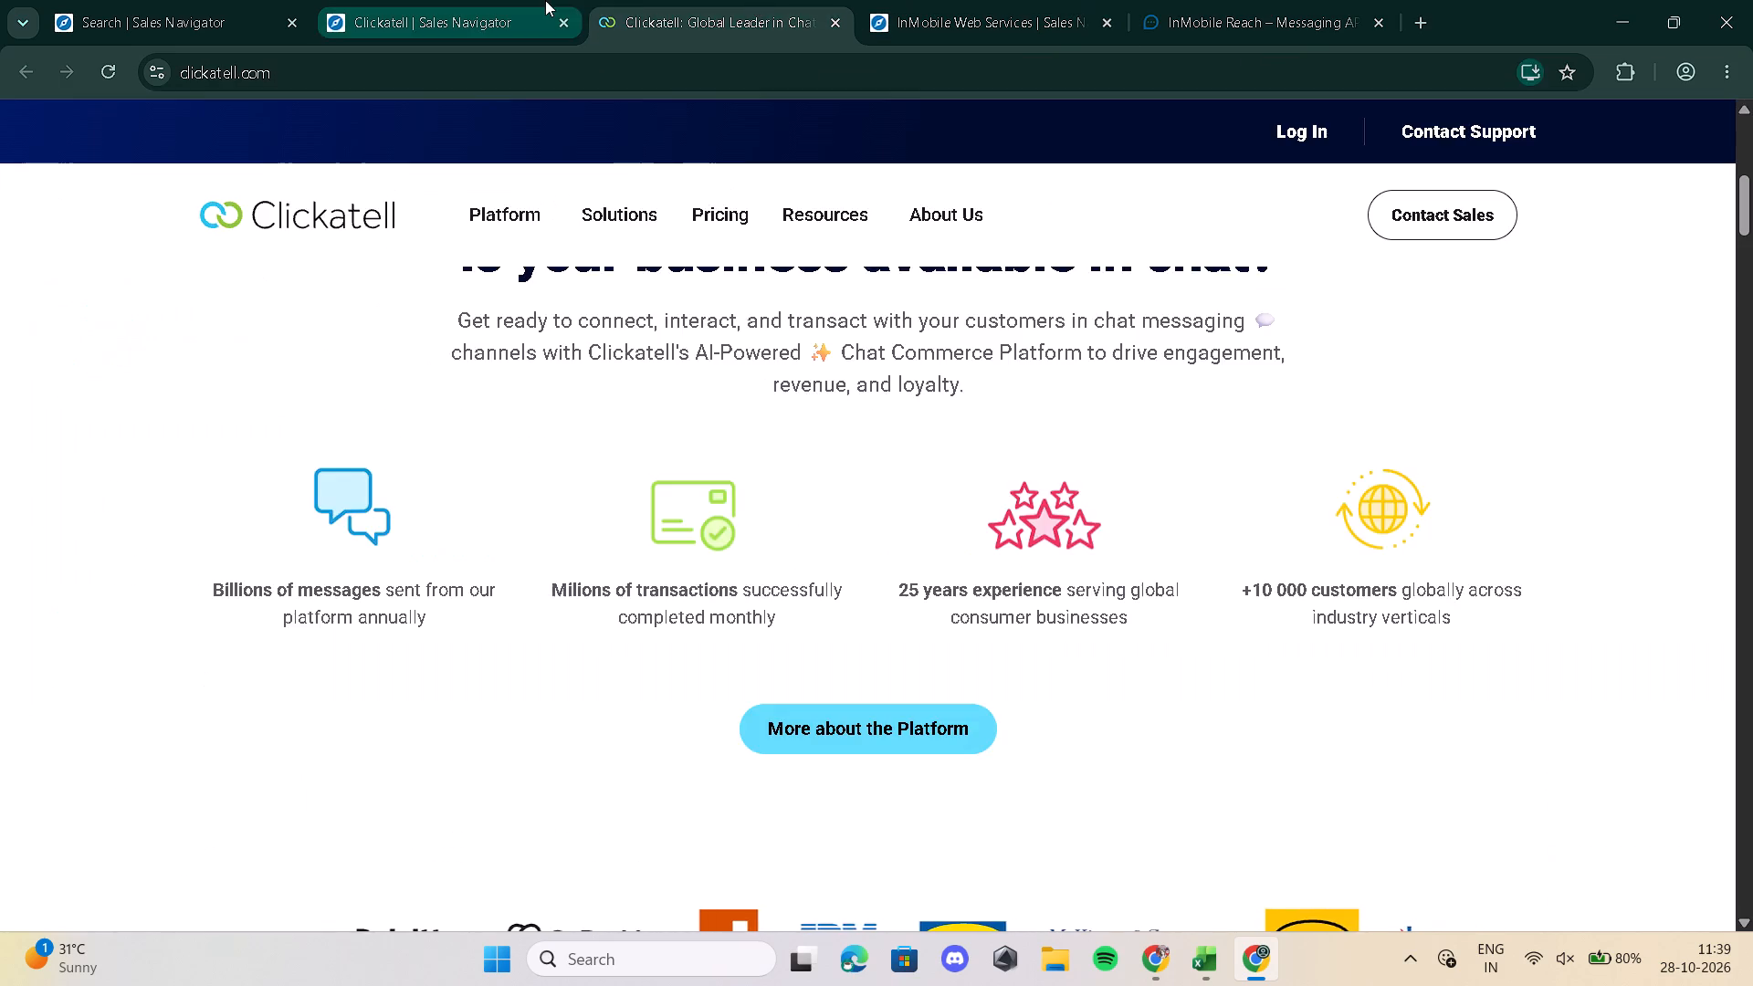
Switch to Excel and look through the prospects logged in the SA Harsh sheet, moving on to the Harsh gHANA sheet.
{"action": "left_click", "coordinate": [1211, 979]}
{"action": "scroll", "coordinate": [609, 681], "scroll_direction": "up", "scroll_amount": 5}
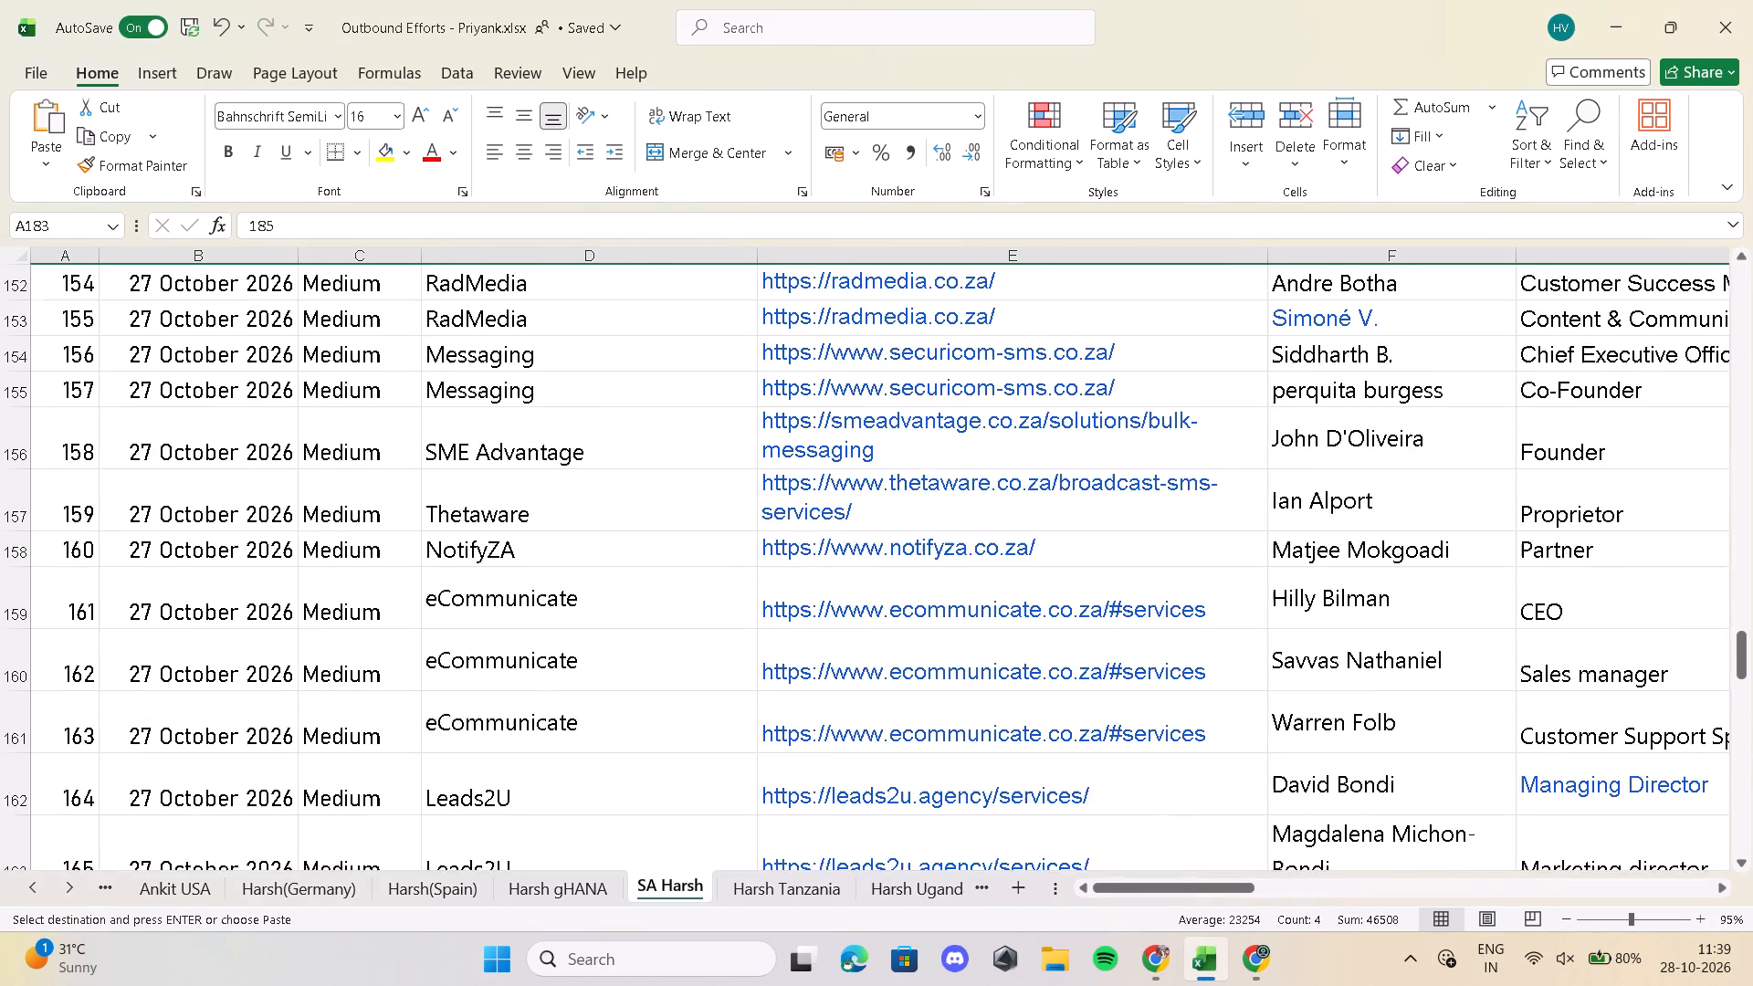
{"action": "scroll", "coordinate": [609, 682], "scroll_direction": "up", "scroll_amount": 19}
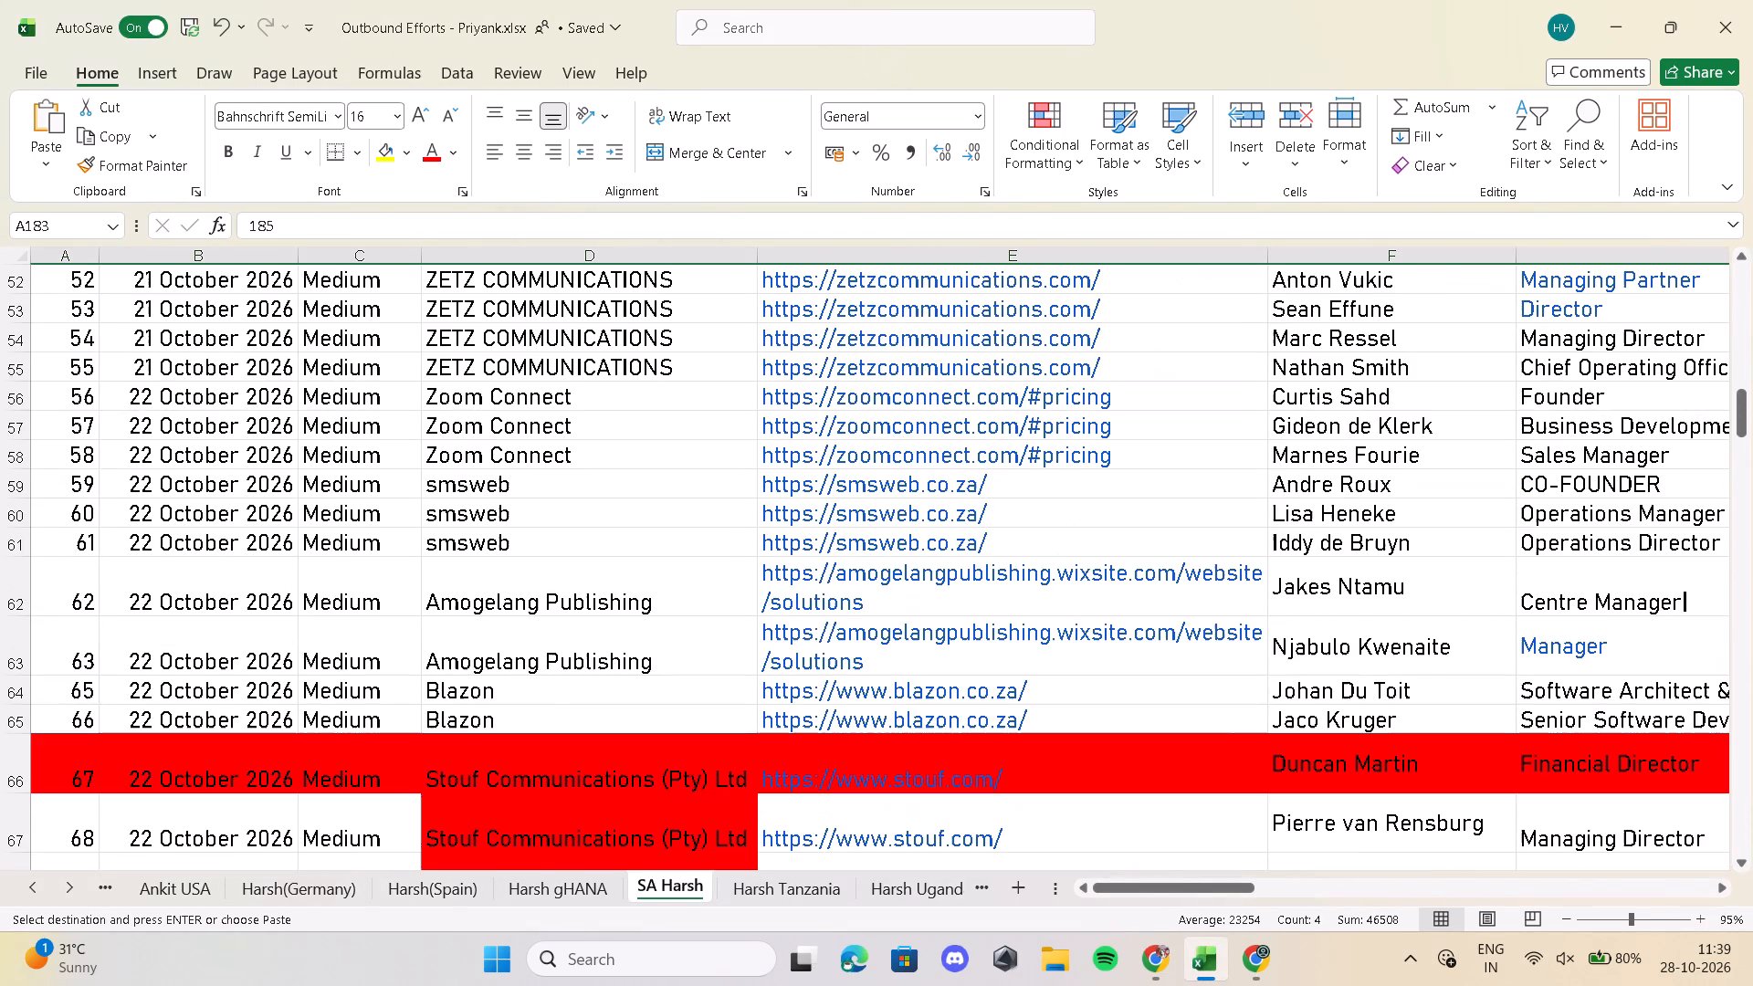
{"action": "scroll", "coordinate": [610, 681], "scroll_direction": "up", "scroll_amount": 3}
{"action": "scroll", "coordinate": [610, 681], "scroll_direction": "down", "scroll_amount": 20}
{"action": "scroll", "coordinate": [610, 681], "scroll_direction": "down", "scroll_amount": 1}
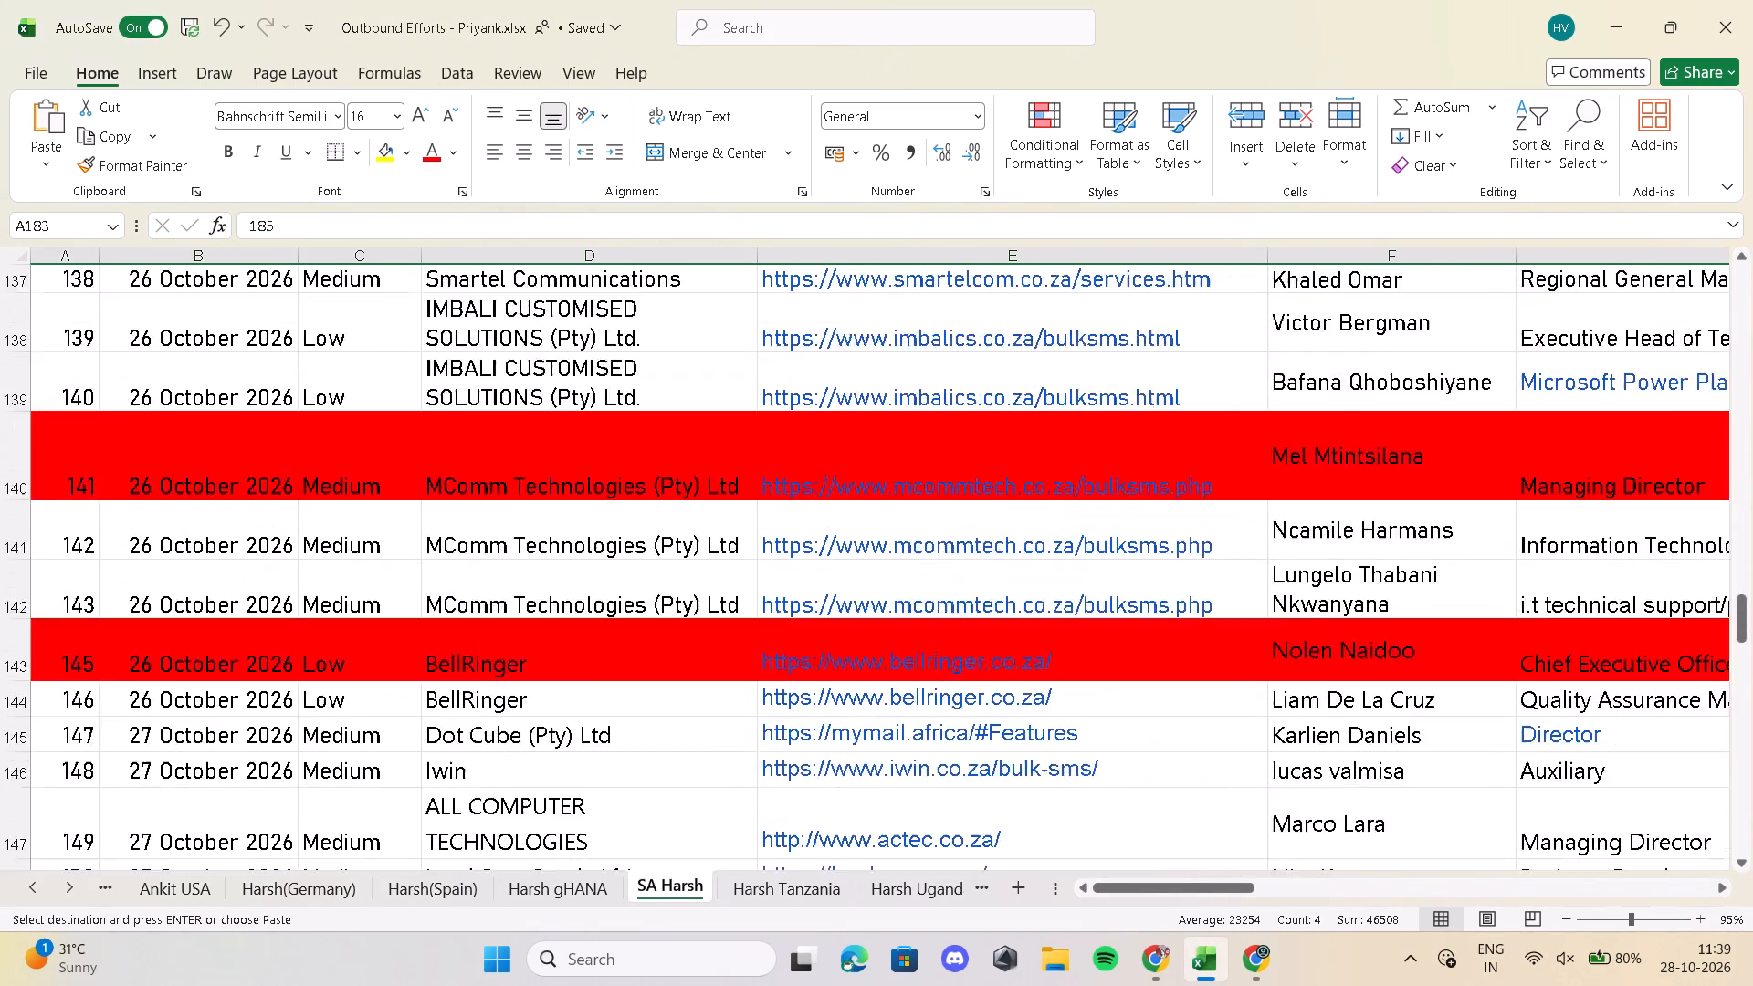
{"action": "scroll", "coordinate": [610, 680], "scroll_direction": "down", "scroll_amount": 17}
{"action": "scroll", "coordinate": [612, 678], "scroll_direction": "up", "scroll_amount": 12}
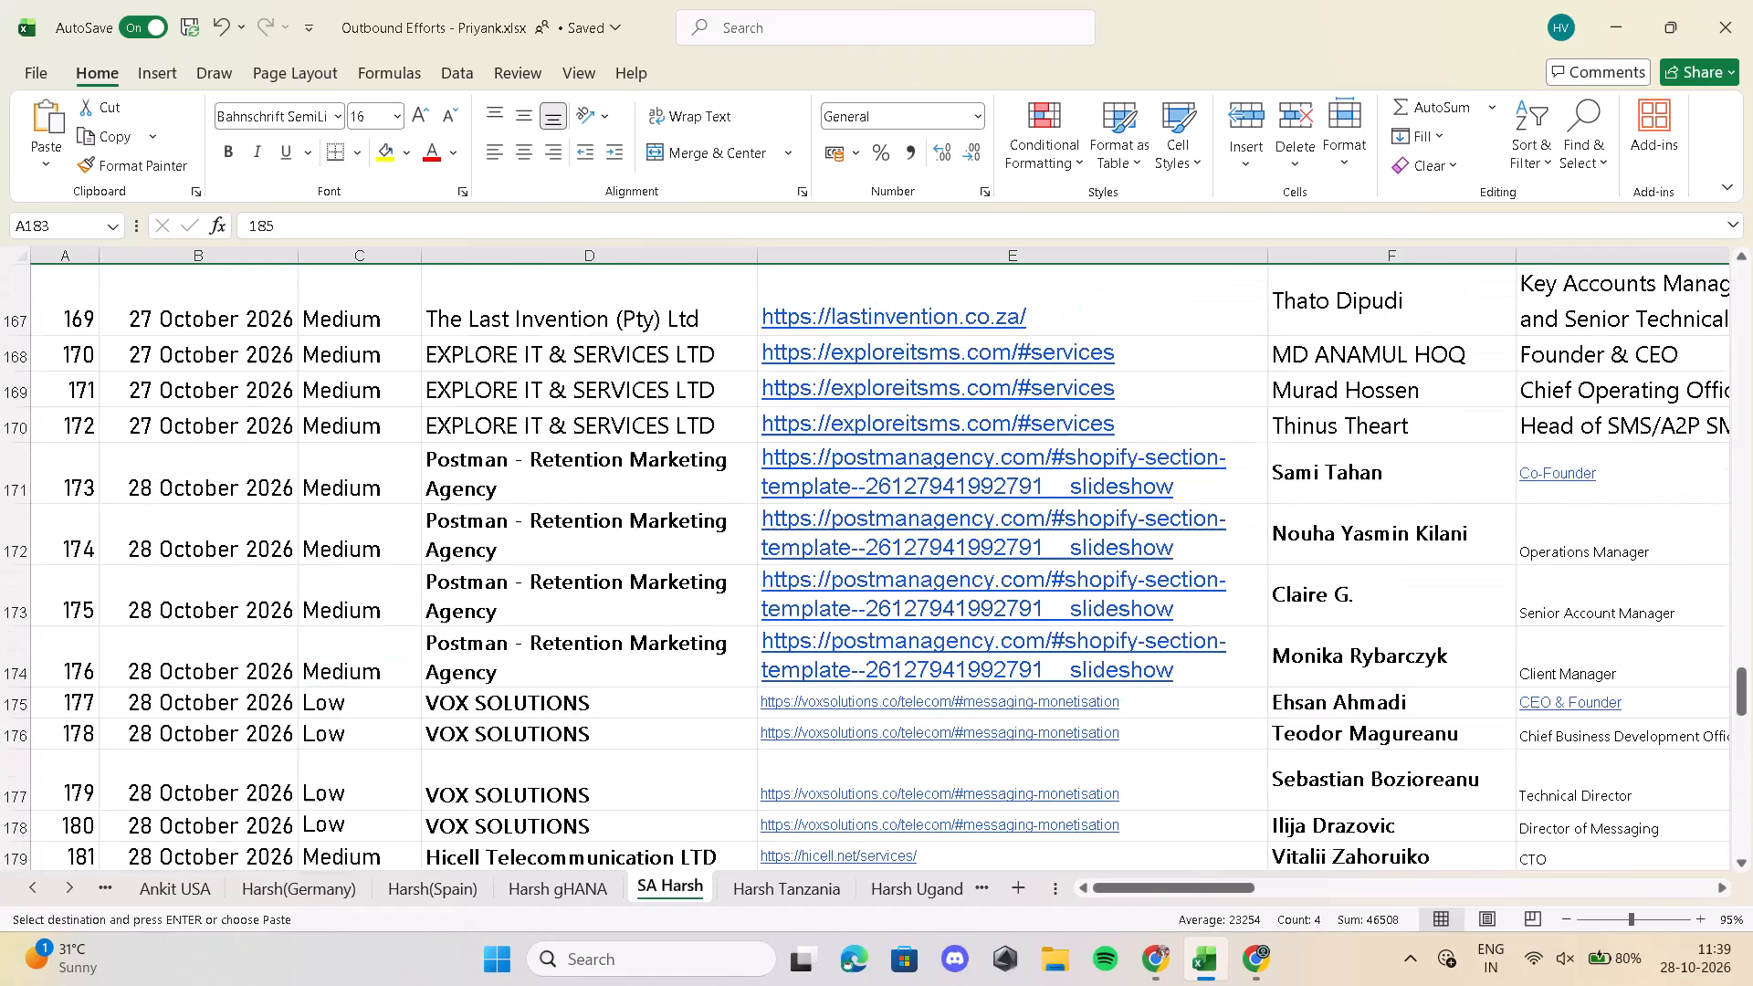
{"action": "scroll", "coordinate": [613, 672], "scroll_direction": "up", "scroll_amount": 2}
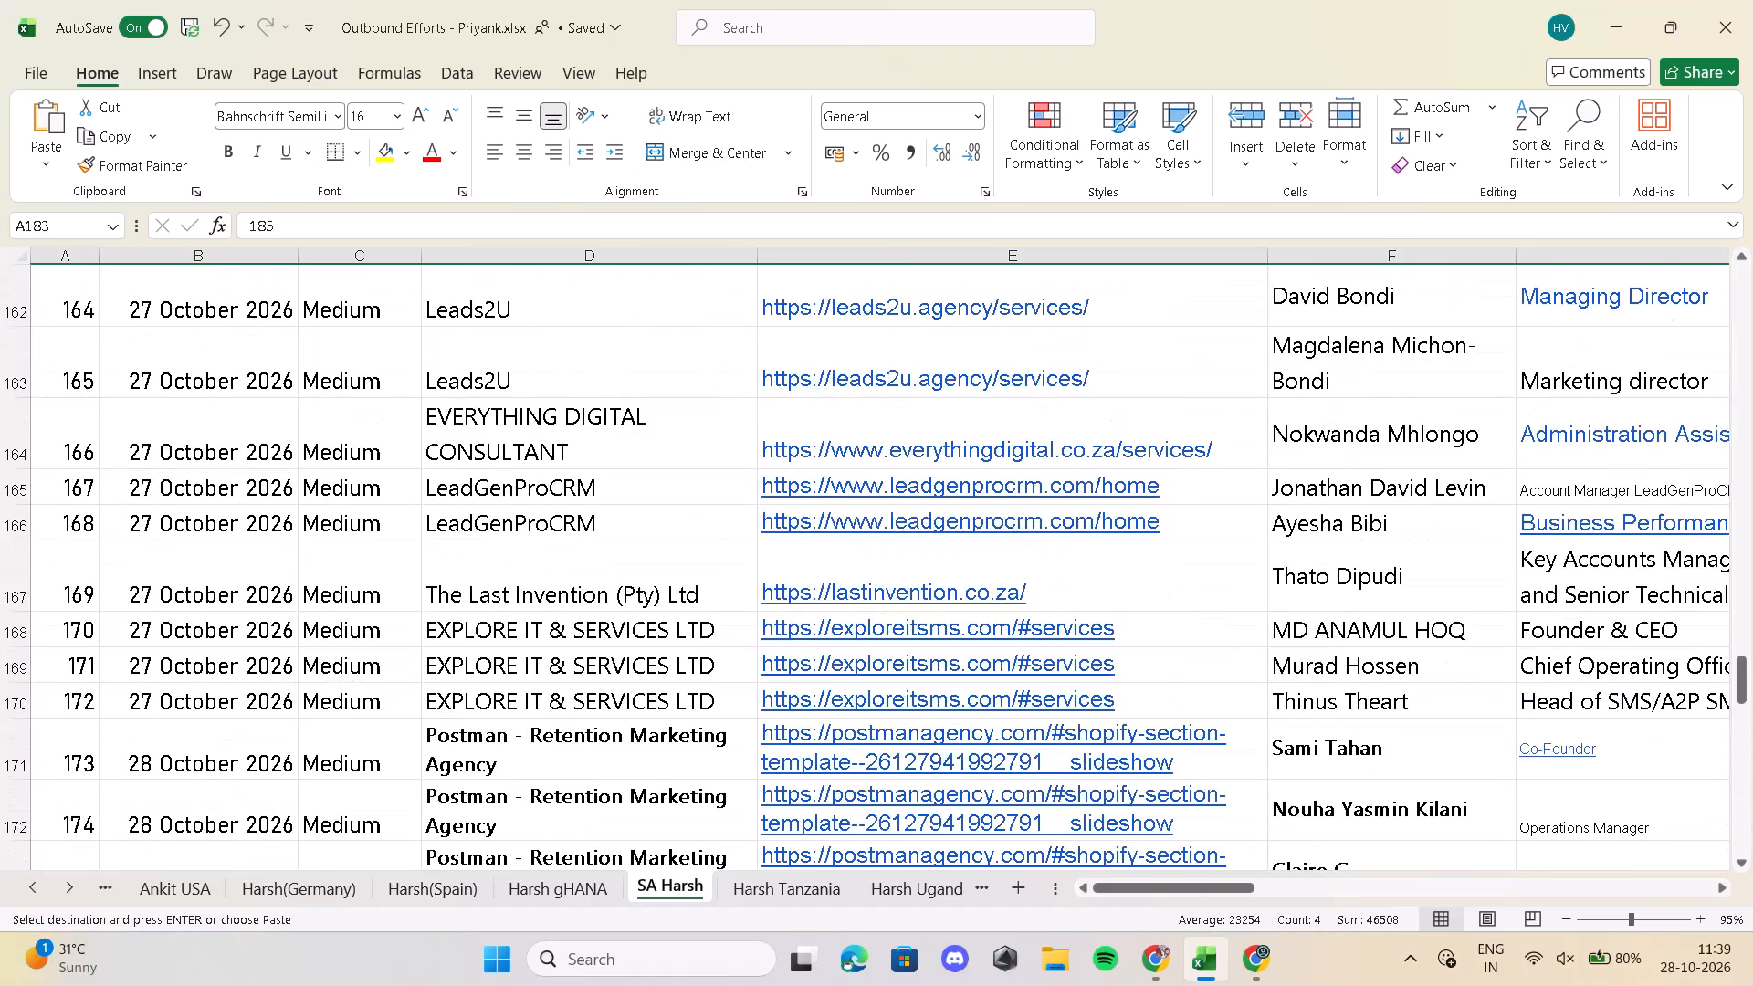
{"action": "left_click", "coordinate": [591, 874]}
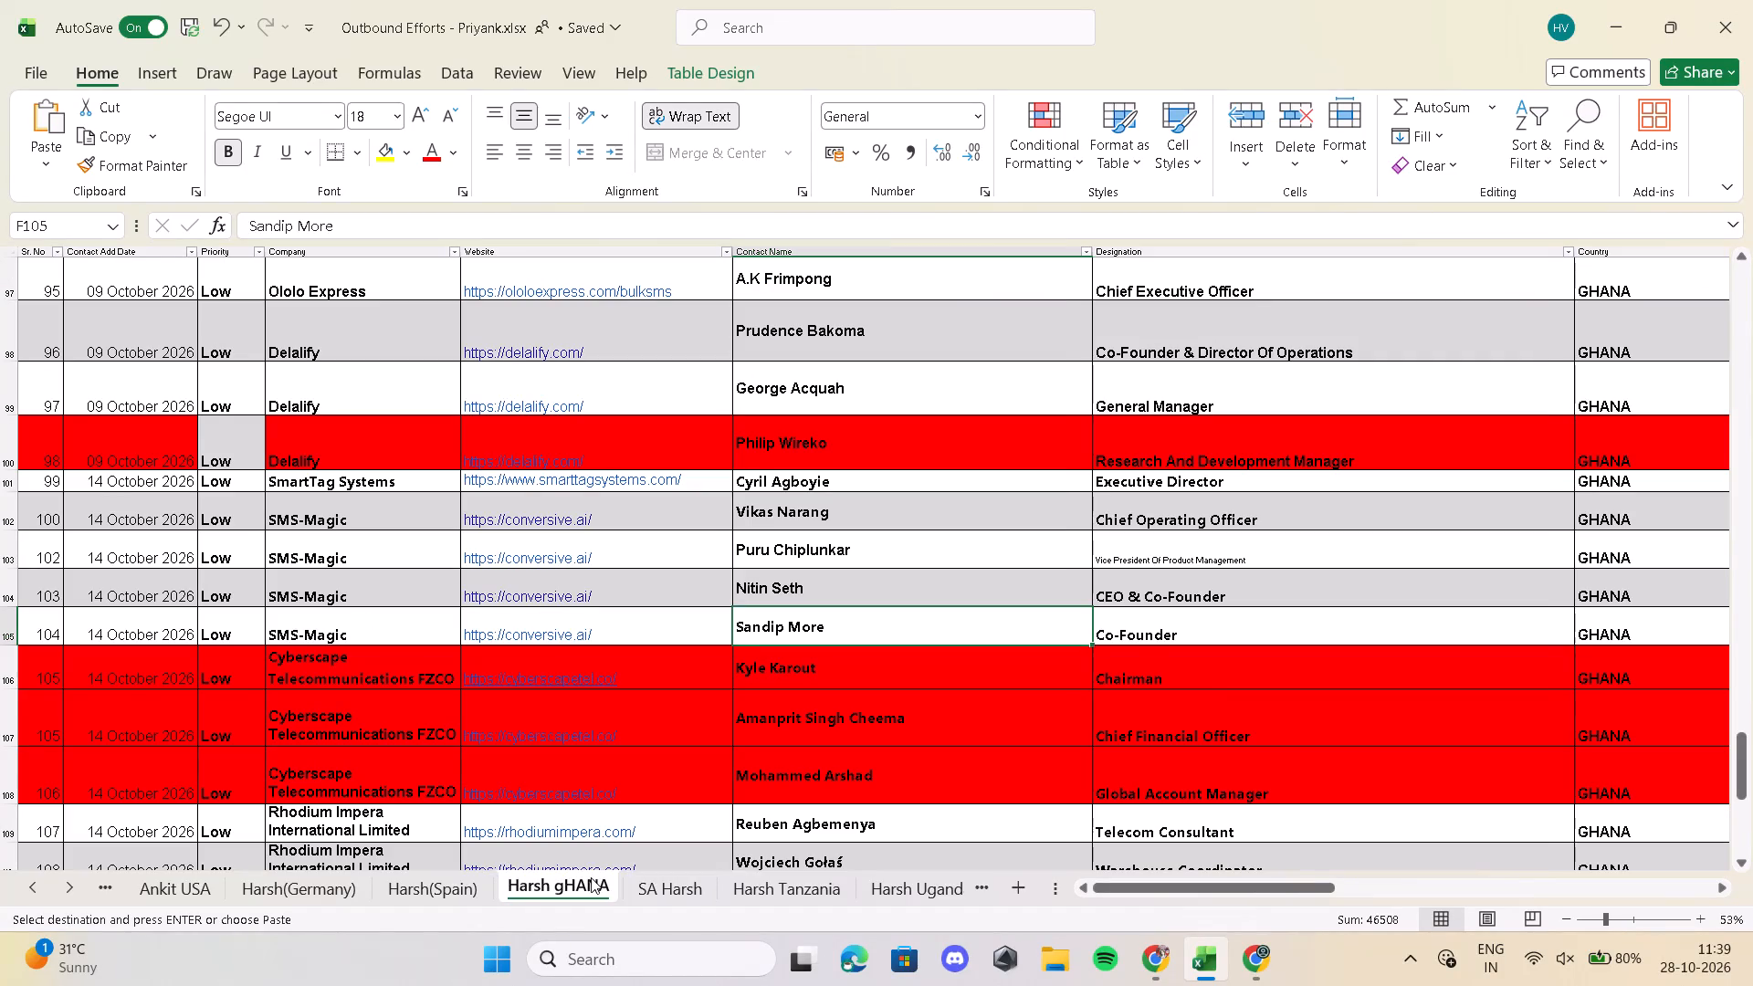
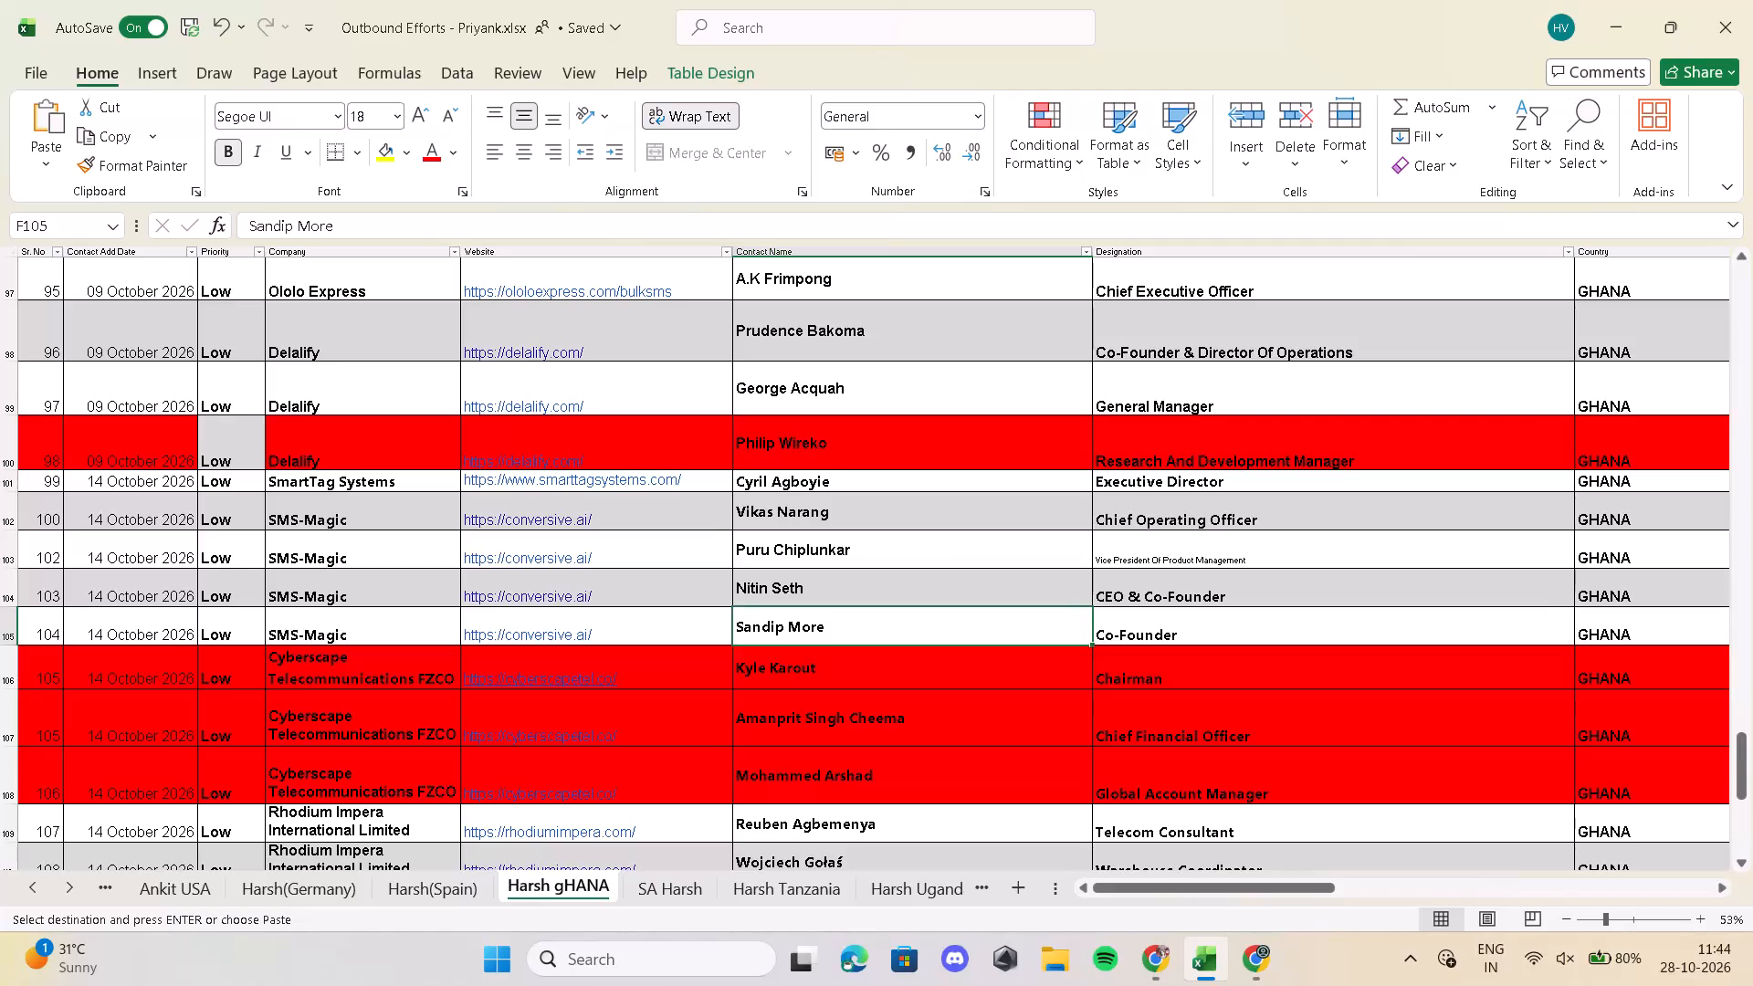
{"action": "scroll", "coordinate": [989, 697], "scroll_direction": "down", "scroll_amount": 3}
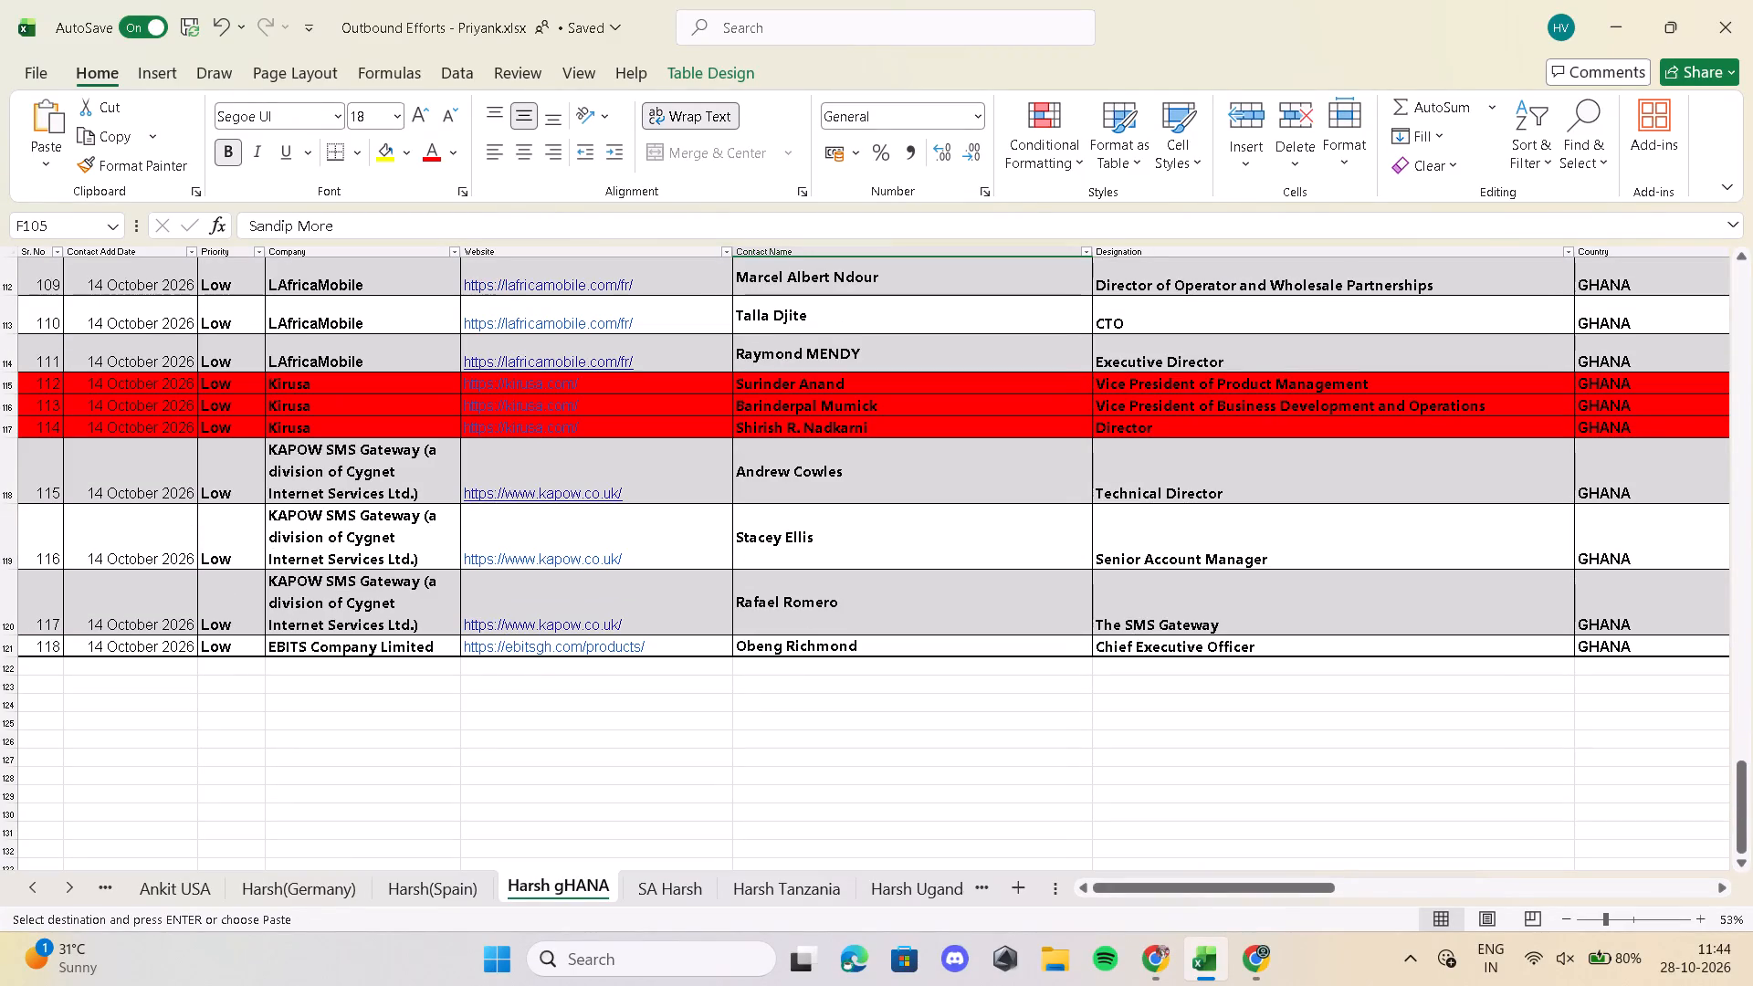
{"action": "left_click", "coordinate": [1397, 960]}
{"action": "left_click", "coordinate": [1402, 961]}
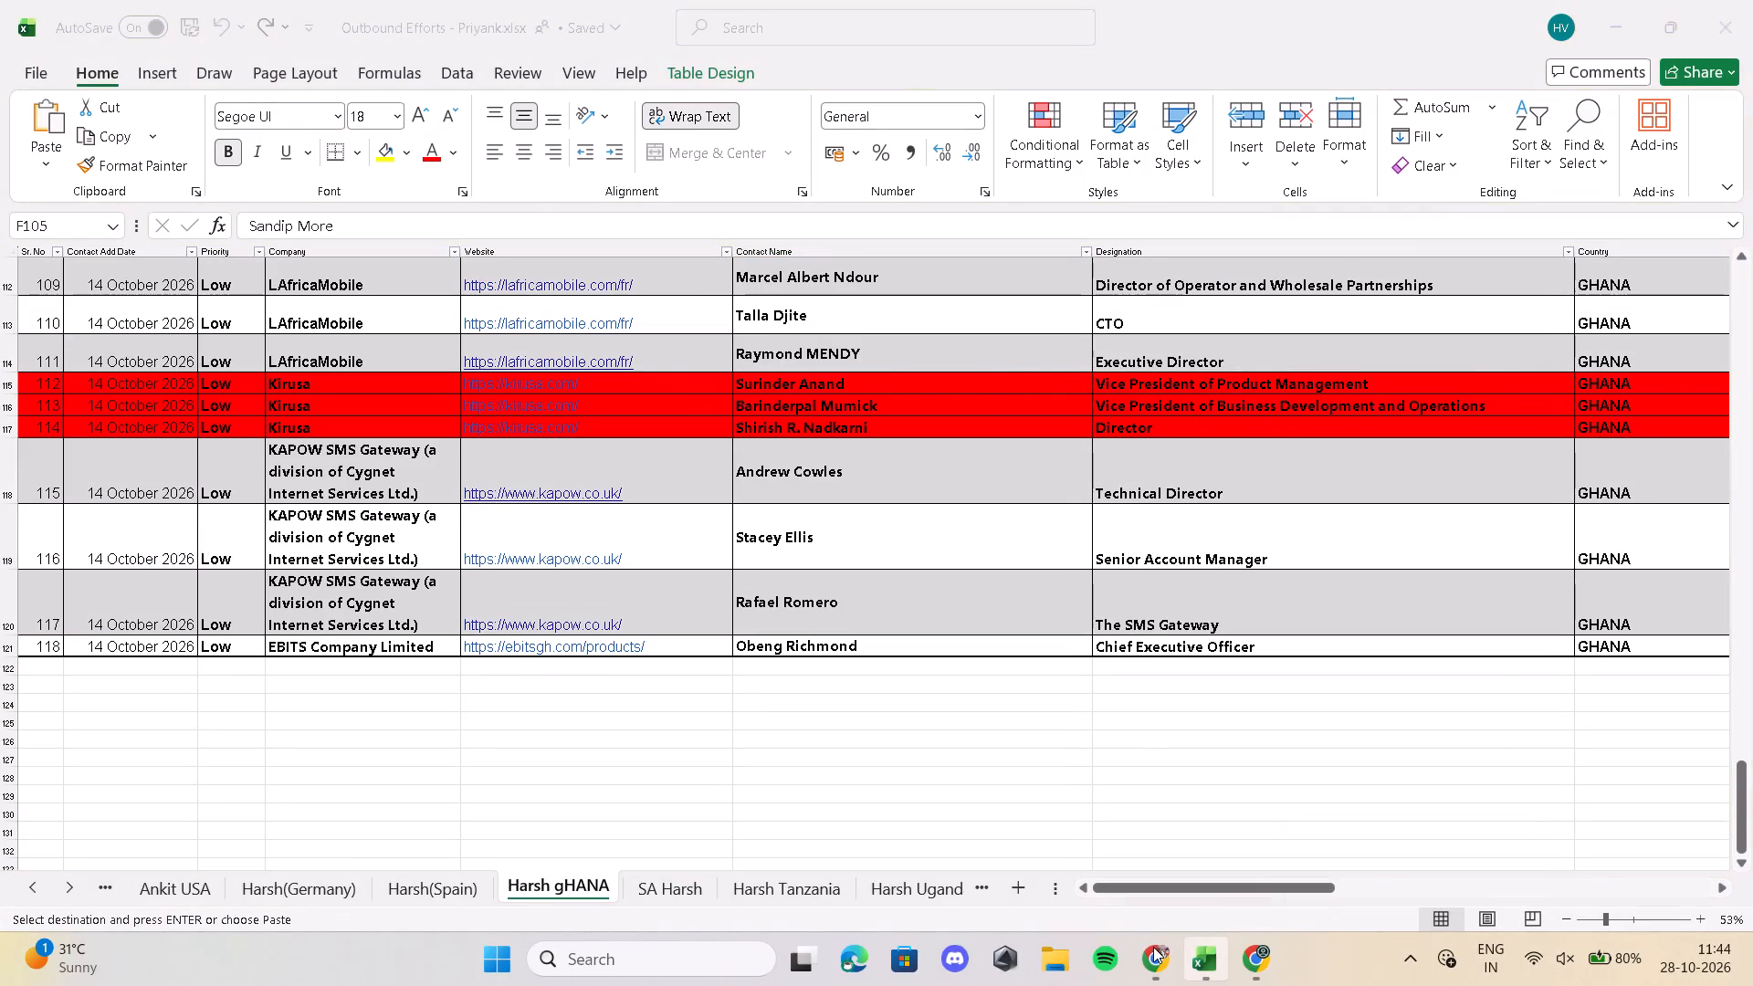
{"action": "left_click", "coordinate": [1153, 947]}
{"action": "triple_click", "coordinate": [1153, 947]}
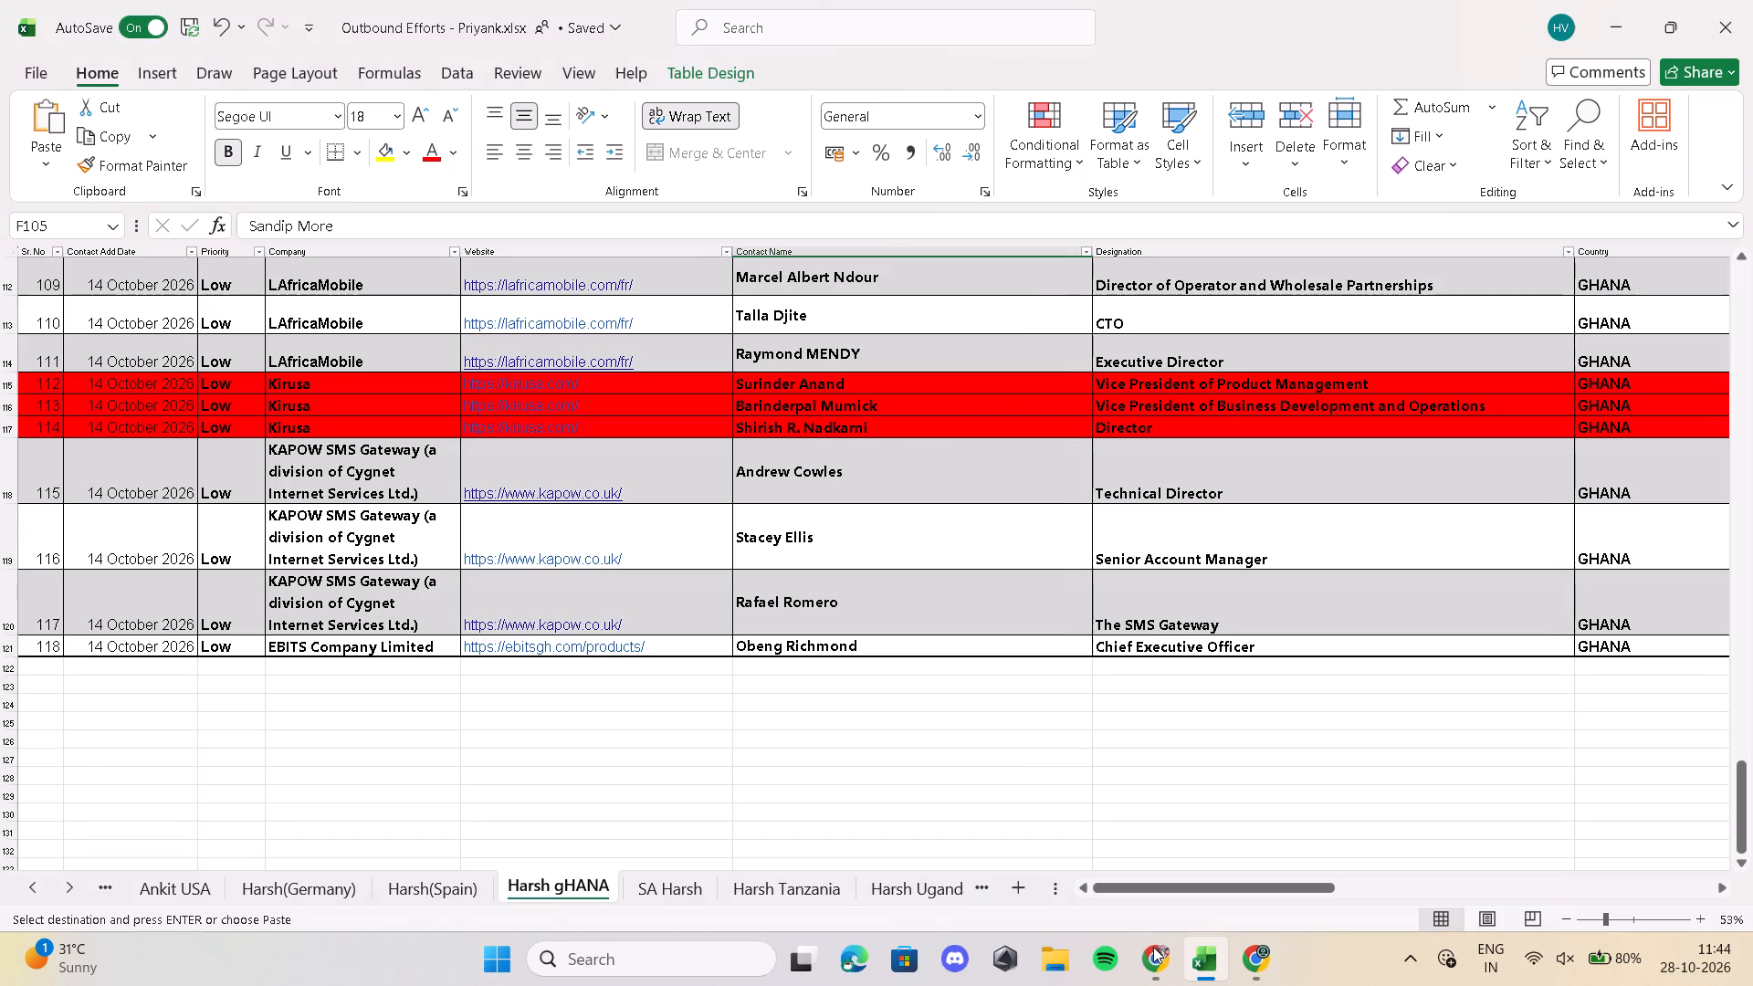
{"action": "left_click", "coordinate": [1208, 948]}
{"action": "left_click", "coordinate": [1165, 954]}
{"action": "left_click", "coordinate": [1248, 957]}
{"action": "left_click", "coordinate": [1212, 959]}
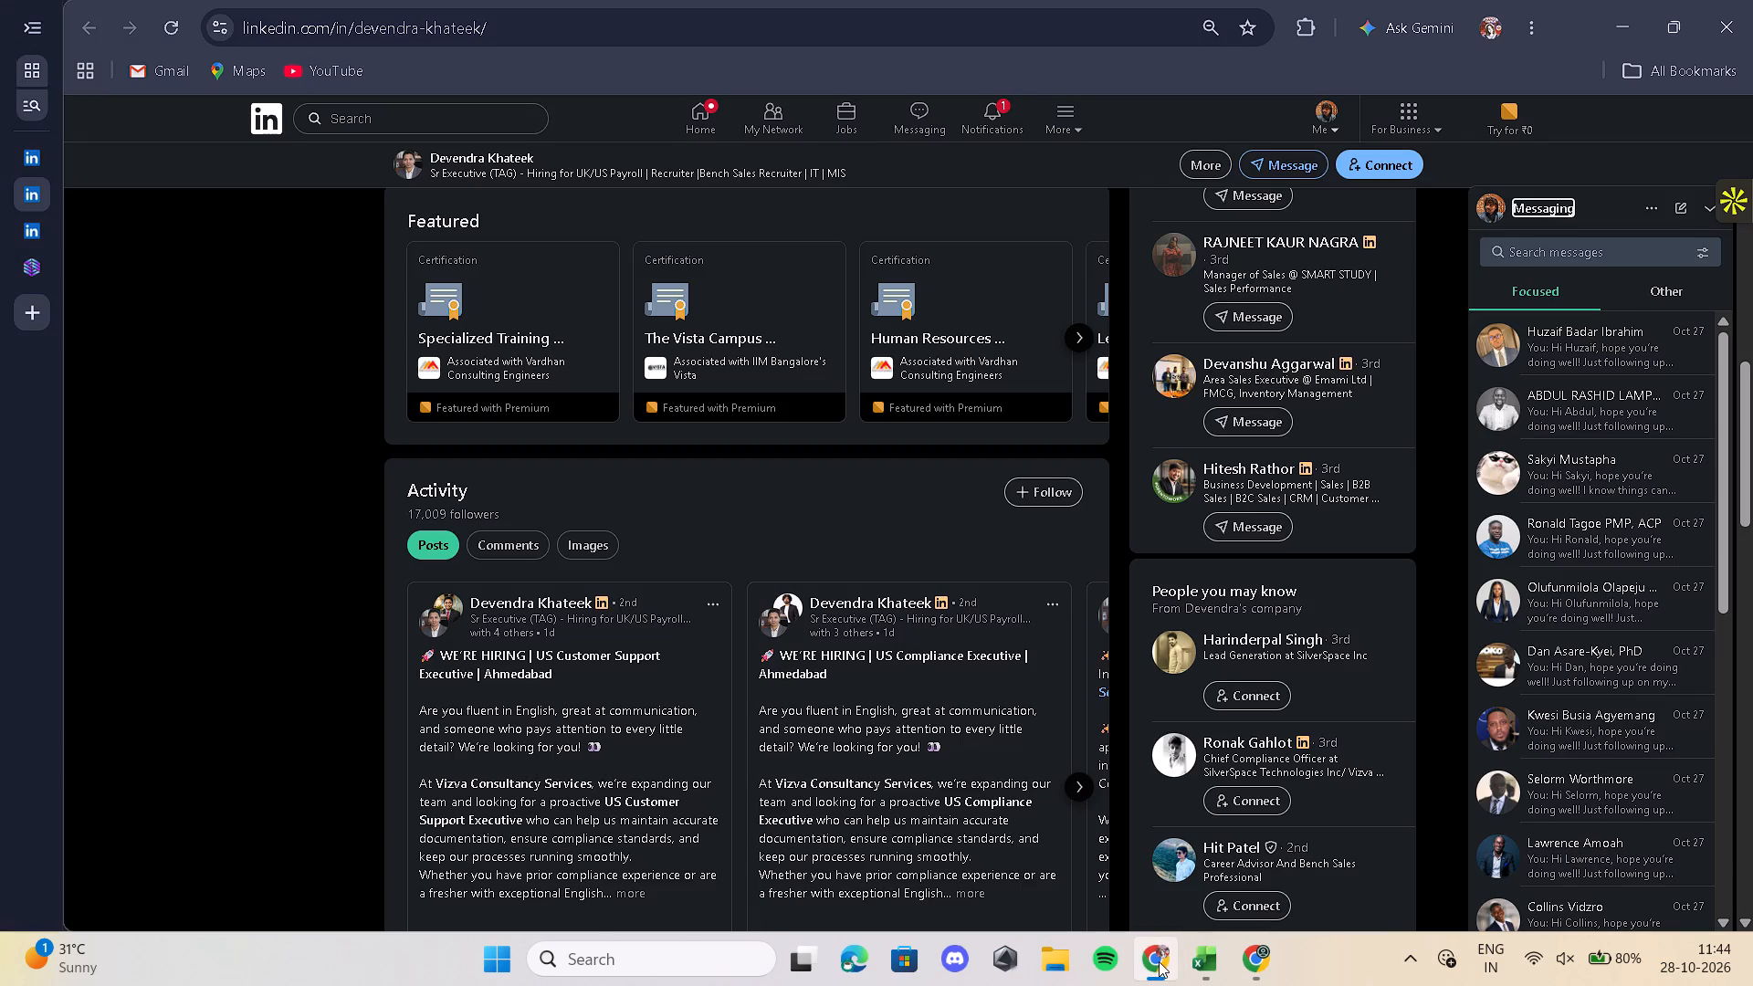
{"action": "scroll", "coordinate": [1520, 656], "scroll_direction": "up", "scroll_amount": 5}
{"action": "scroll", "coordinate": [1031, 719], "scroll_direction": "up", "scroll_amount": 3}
Return to Excel's SA Harsh sheet and locate the InMobile Web Services row.
{"action": "left_click", "coordinate": [1227, 968]}
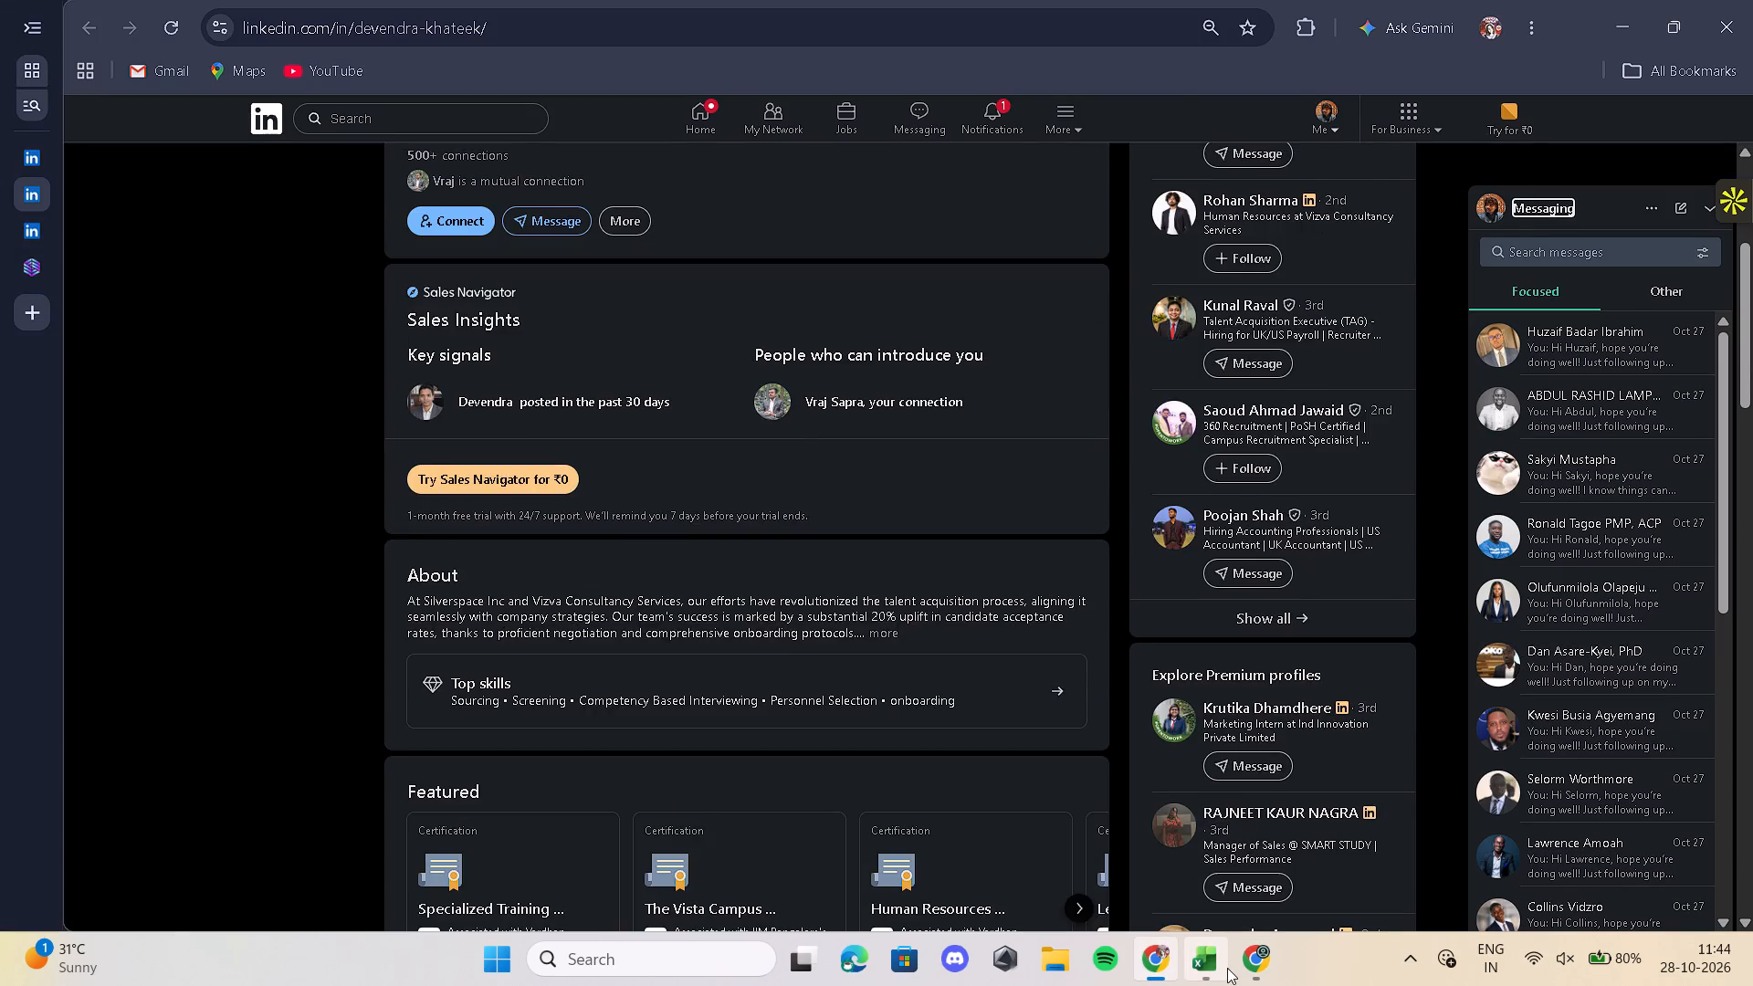
{"action": "left_click", "coordinate": [710, 883]}
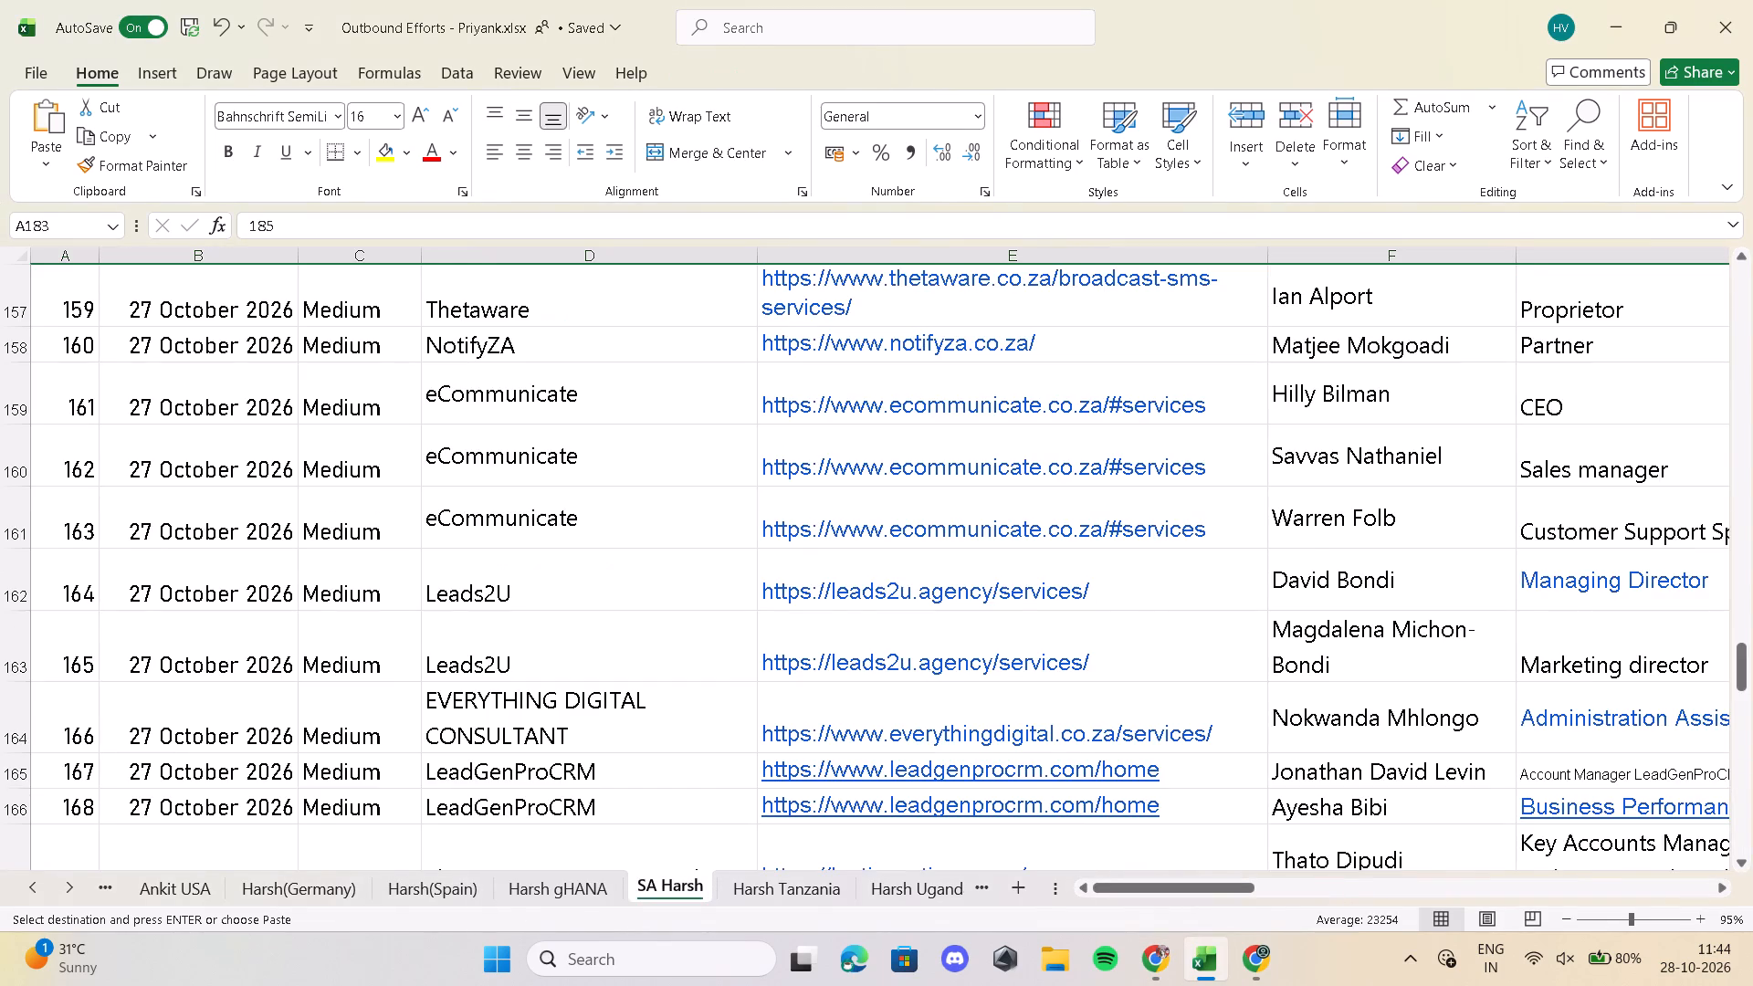
{"action": "scroll", "coordinate": [699, 768], "scroll_direction": "up", "scroll_amount": 1}
{"action": "scroll", "coordinate": [699, 768], "scroll_direction": "down", "scroll_amount": 8}
{"action": "scroll", "coordinate": [699, 767], "scroll_direction": "up", "scroll_amount": 3}
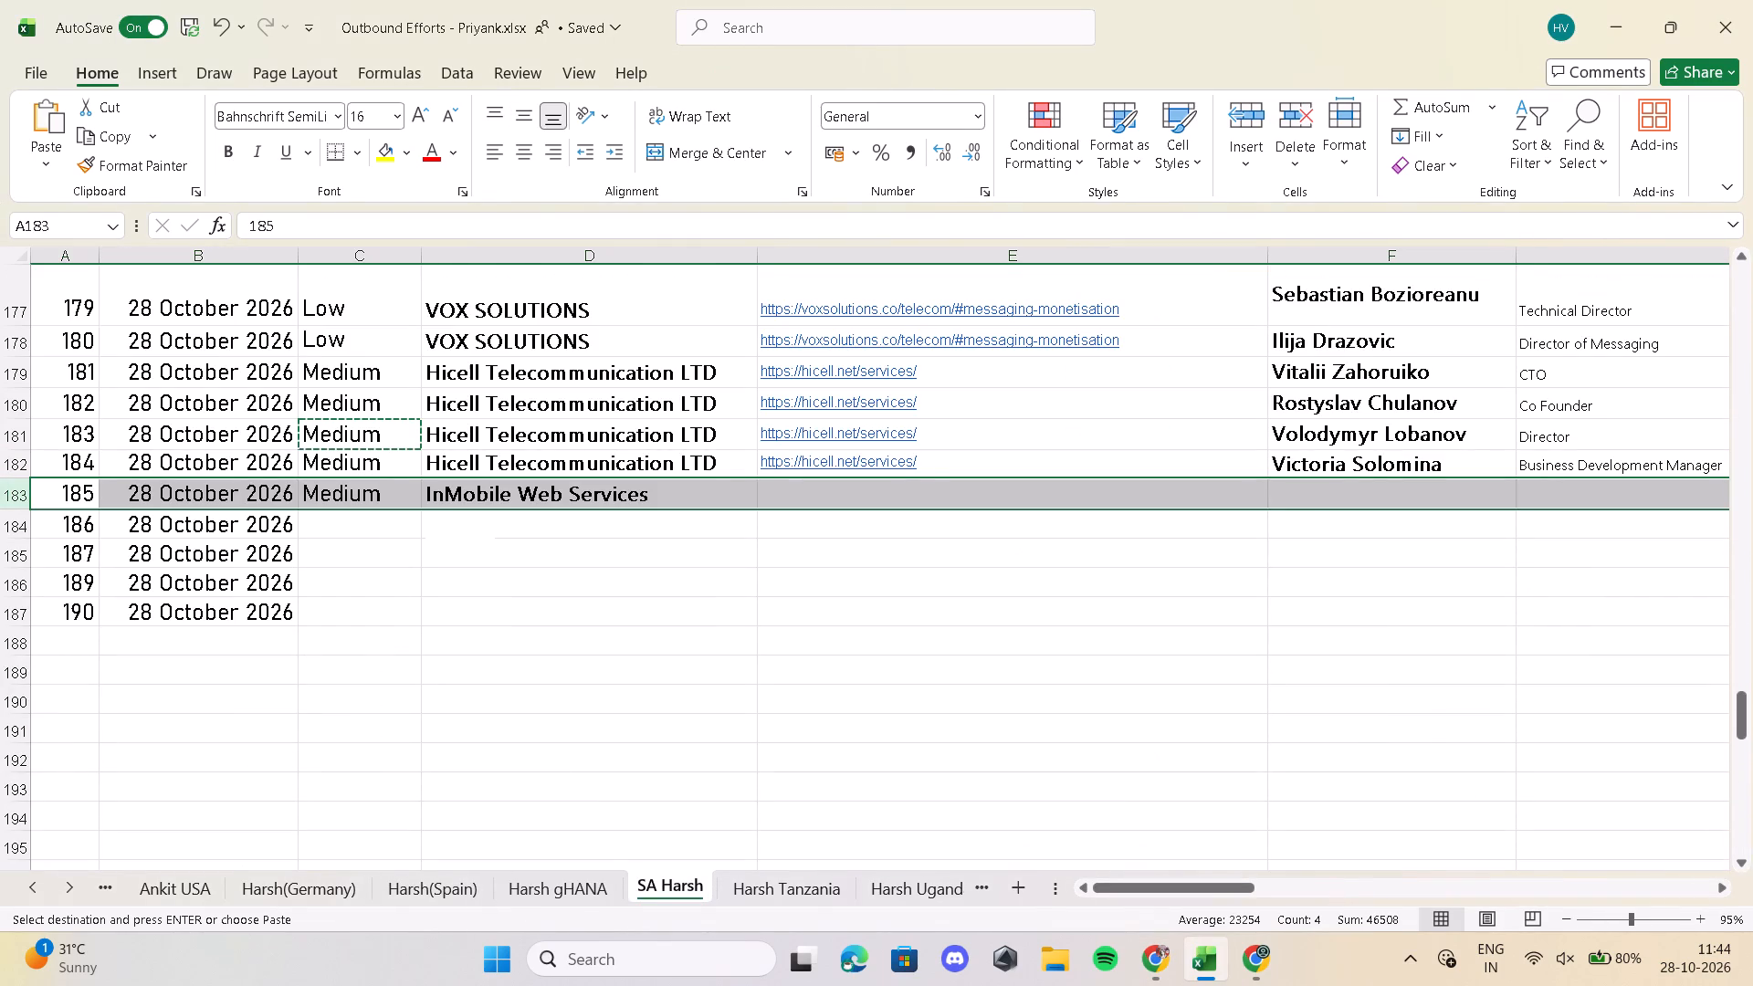
{"action": "left_click", "coordinate": [14, 493]}
{"action": "left_click", "coordinate": [1266, 976]}
{"action": "left_click", "coordinate": [1296, 0]}
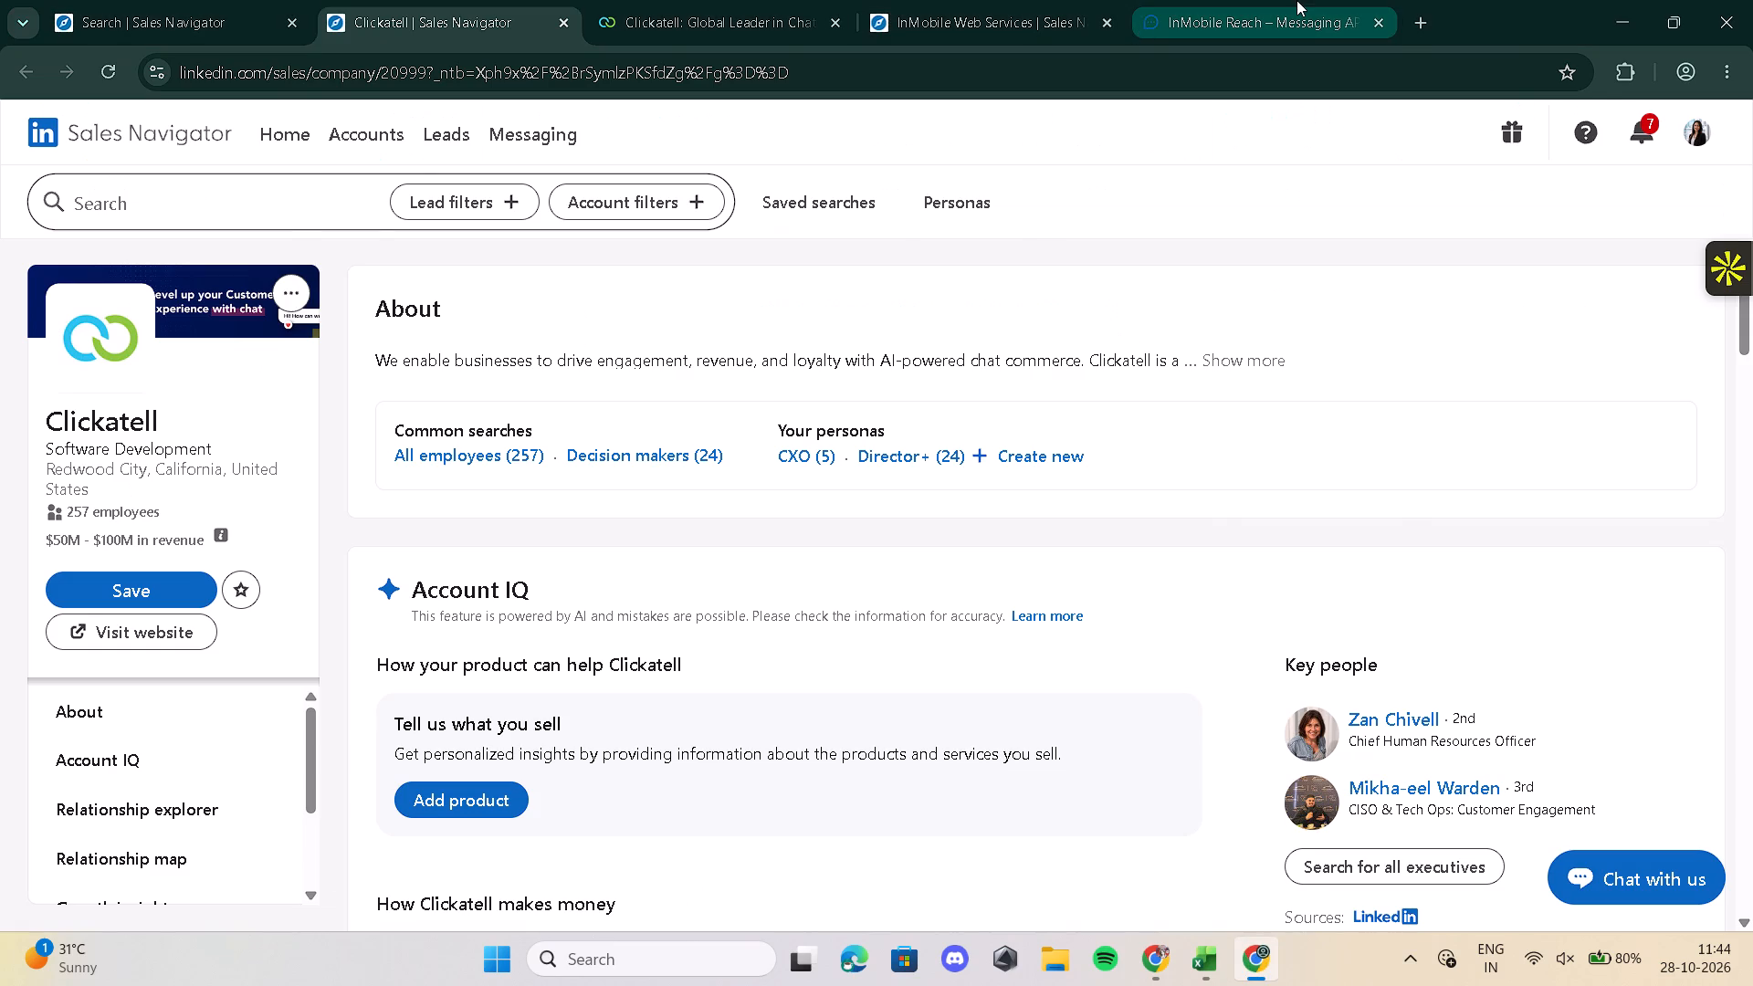
{"action": "left_click", "coordinate": [561, 73]}
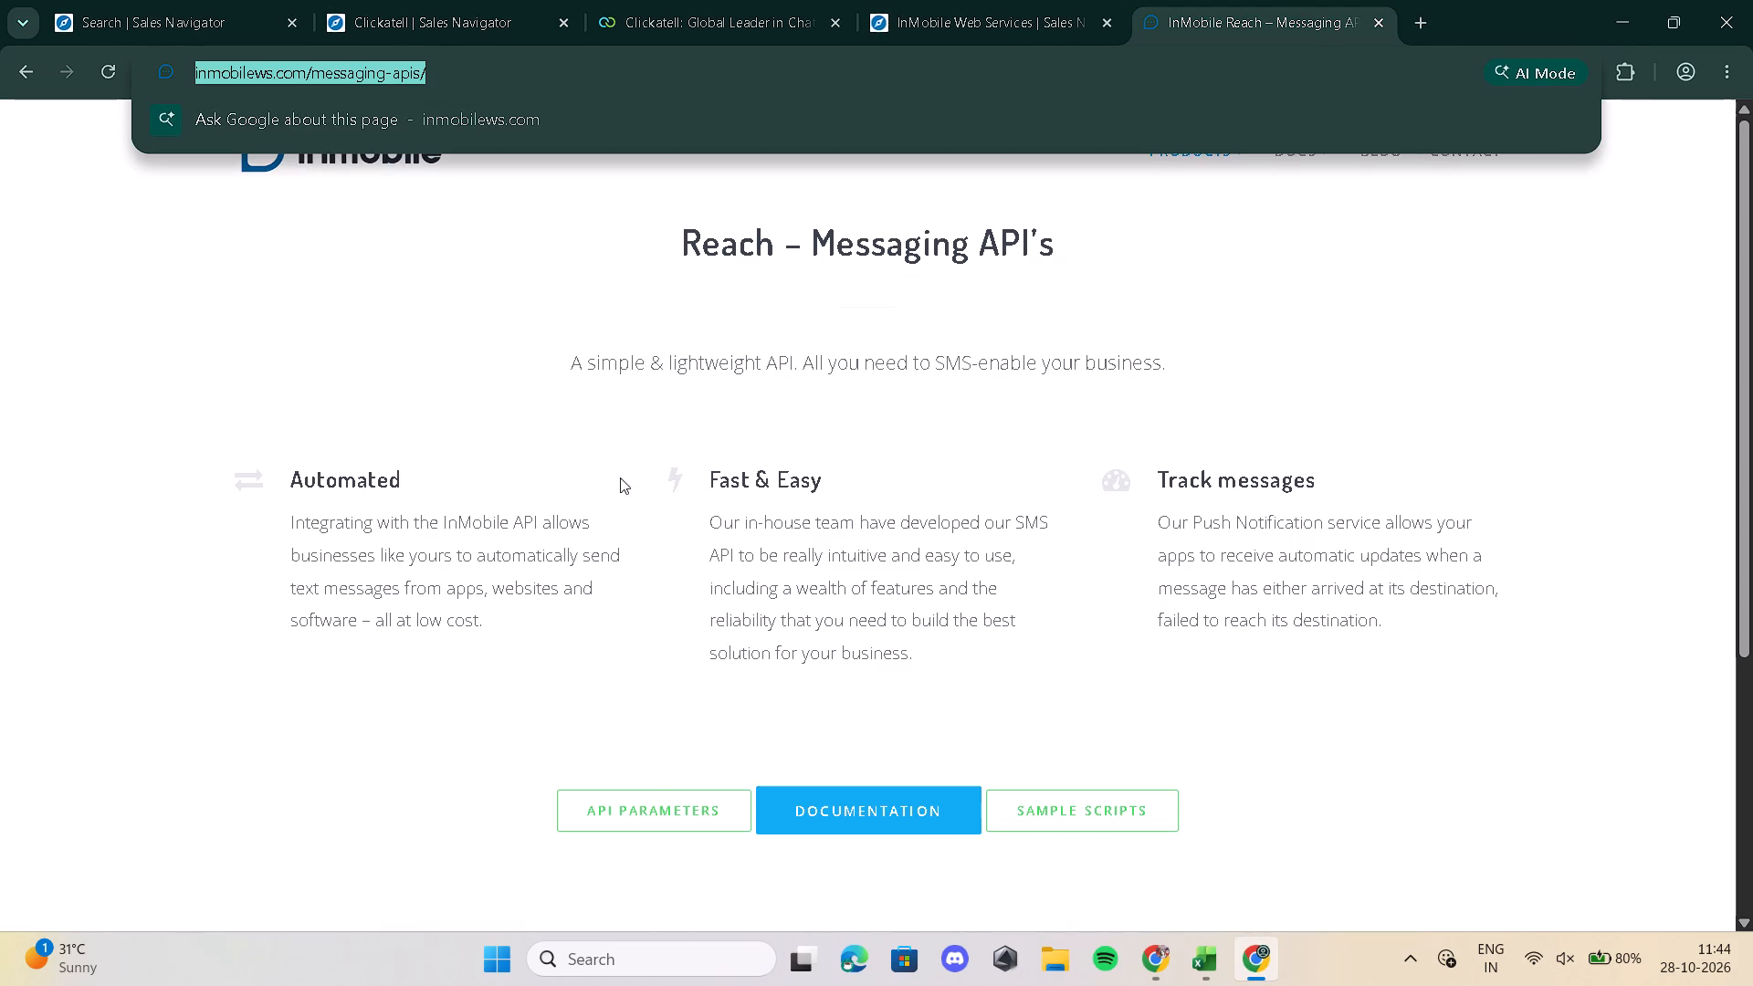
{"action": "left_click", "coordinate": [610, 477]}
{"action": "scroll", "coordinate": [604, 476], "scroll_direction": "down", "scroll_amount": 3}
{"action": "scroll", "coordinate": [675, 564], "scroll_direction": "up", "scroll_amount": 5}
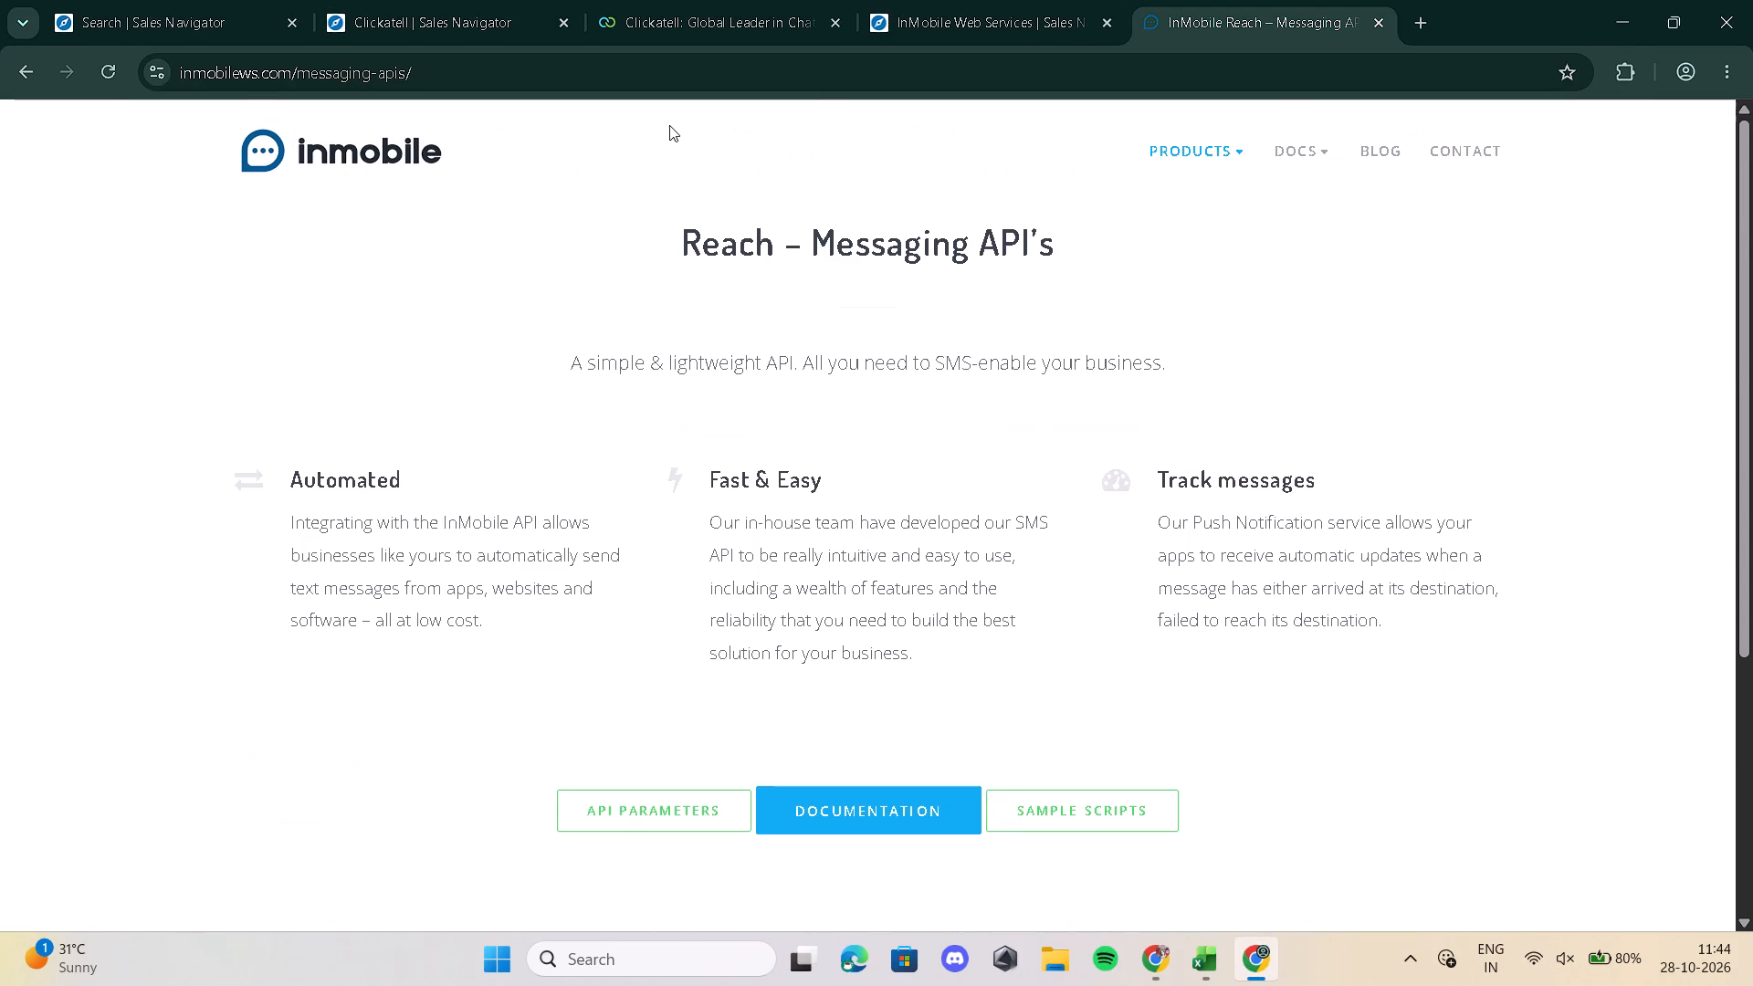
{"action": "left_click", "coordinate": [590, 68]}
{"action": "key", "text": "ctrl+c"}
{"action": "left_click", "coordinate": [1218, 970]}
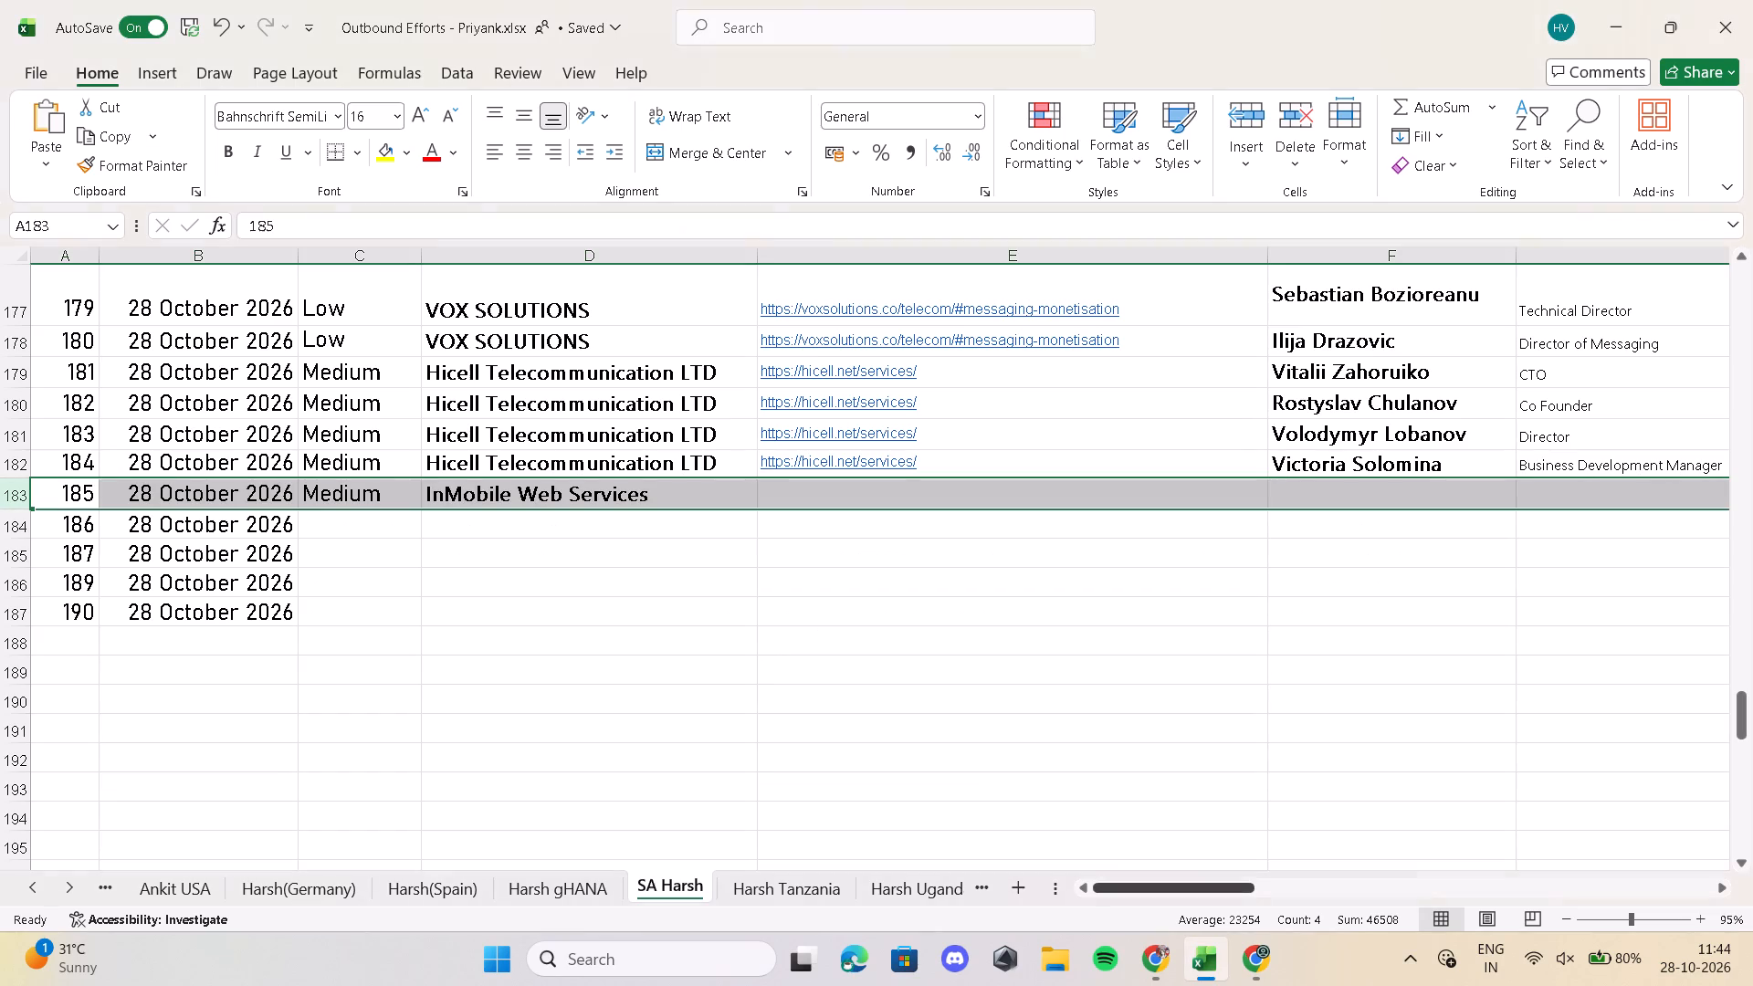
{"action": "left_click", "coordinate": [1127, 498]}
{"action": "key", "text": "ctrl+v"}
{"action": "left_click", "coordinate": [1364, 496]}
{"action": "double_click", "coordinate": [1202, 495]}
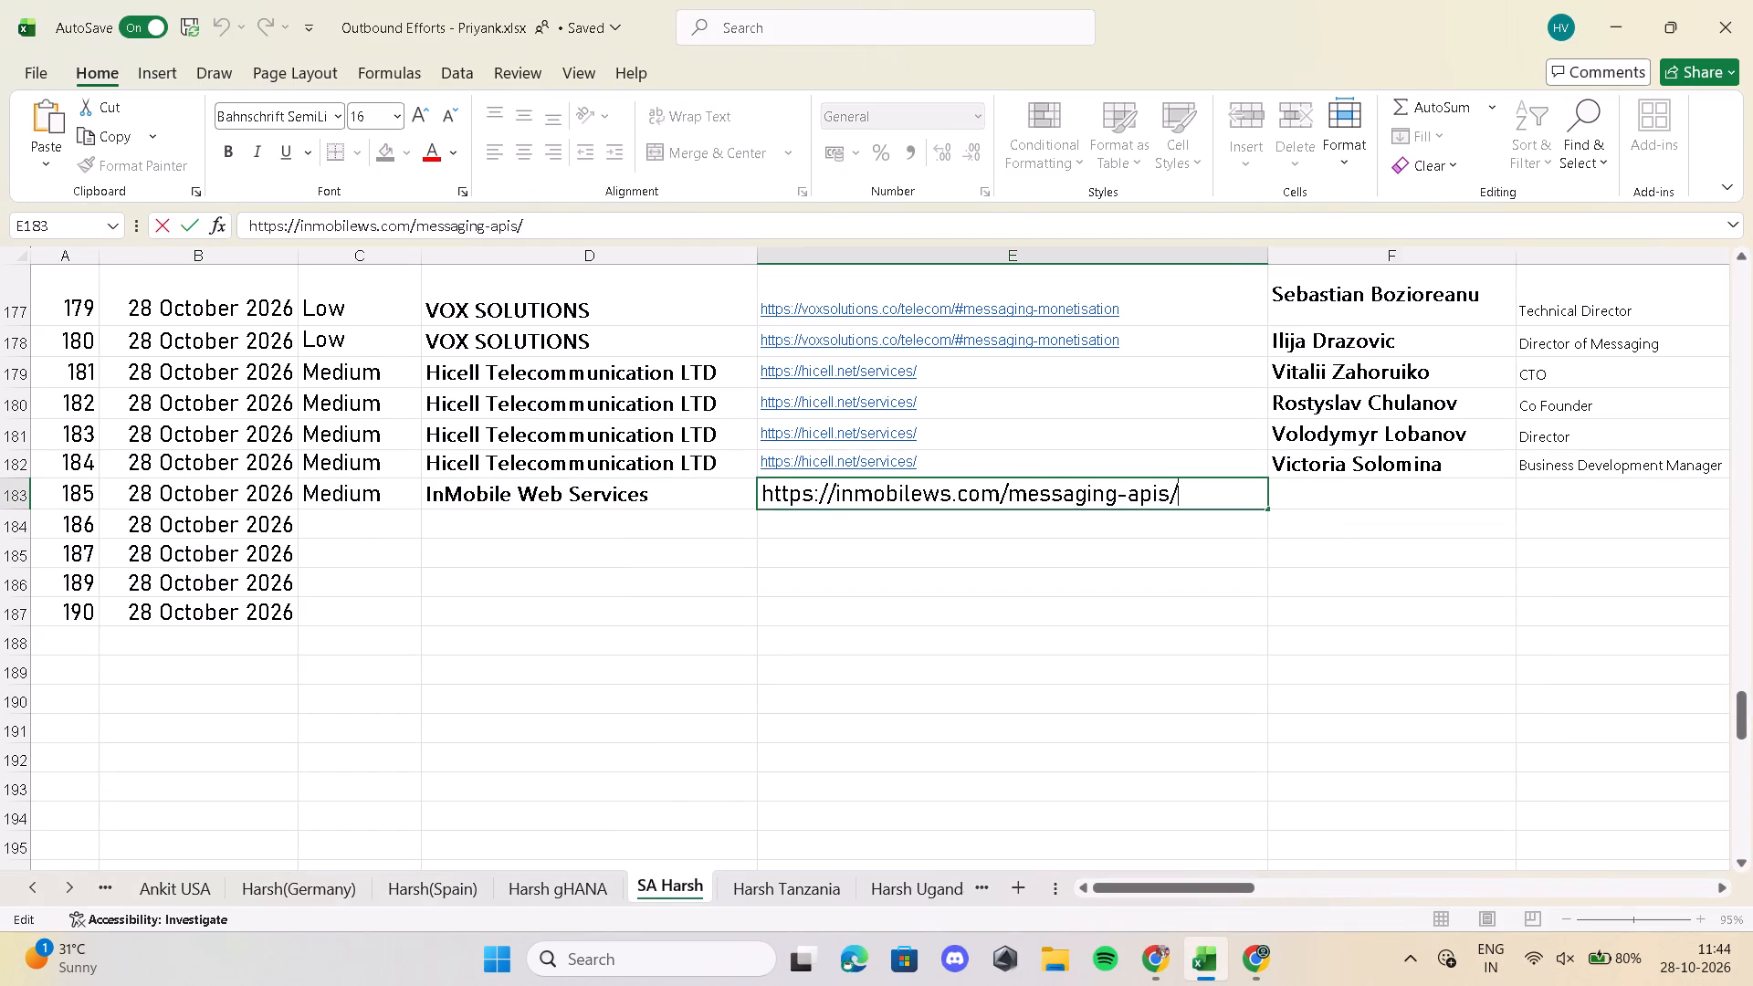
{"action": "left_click", "coordinate": [1373, 496]}
{"action": "left_click", "coordinate": [0, 500]}
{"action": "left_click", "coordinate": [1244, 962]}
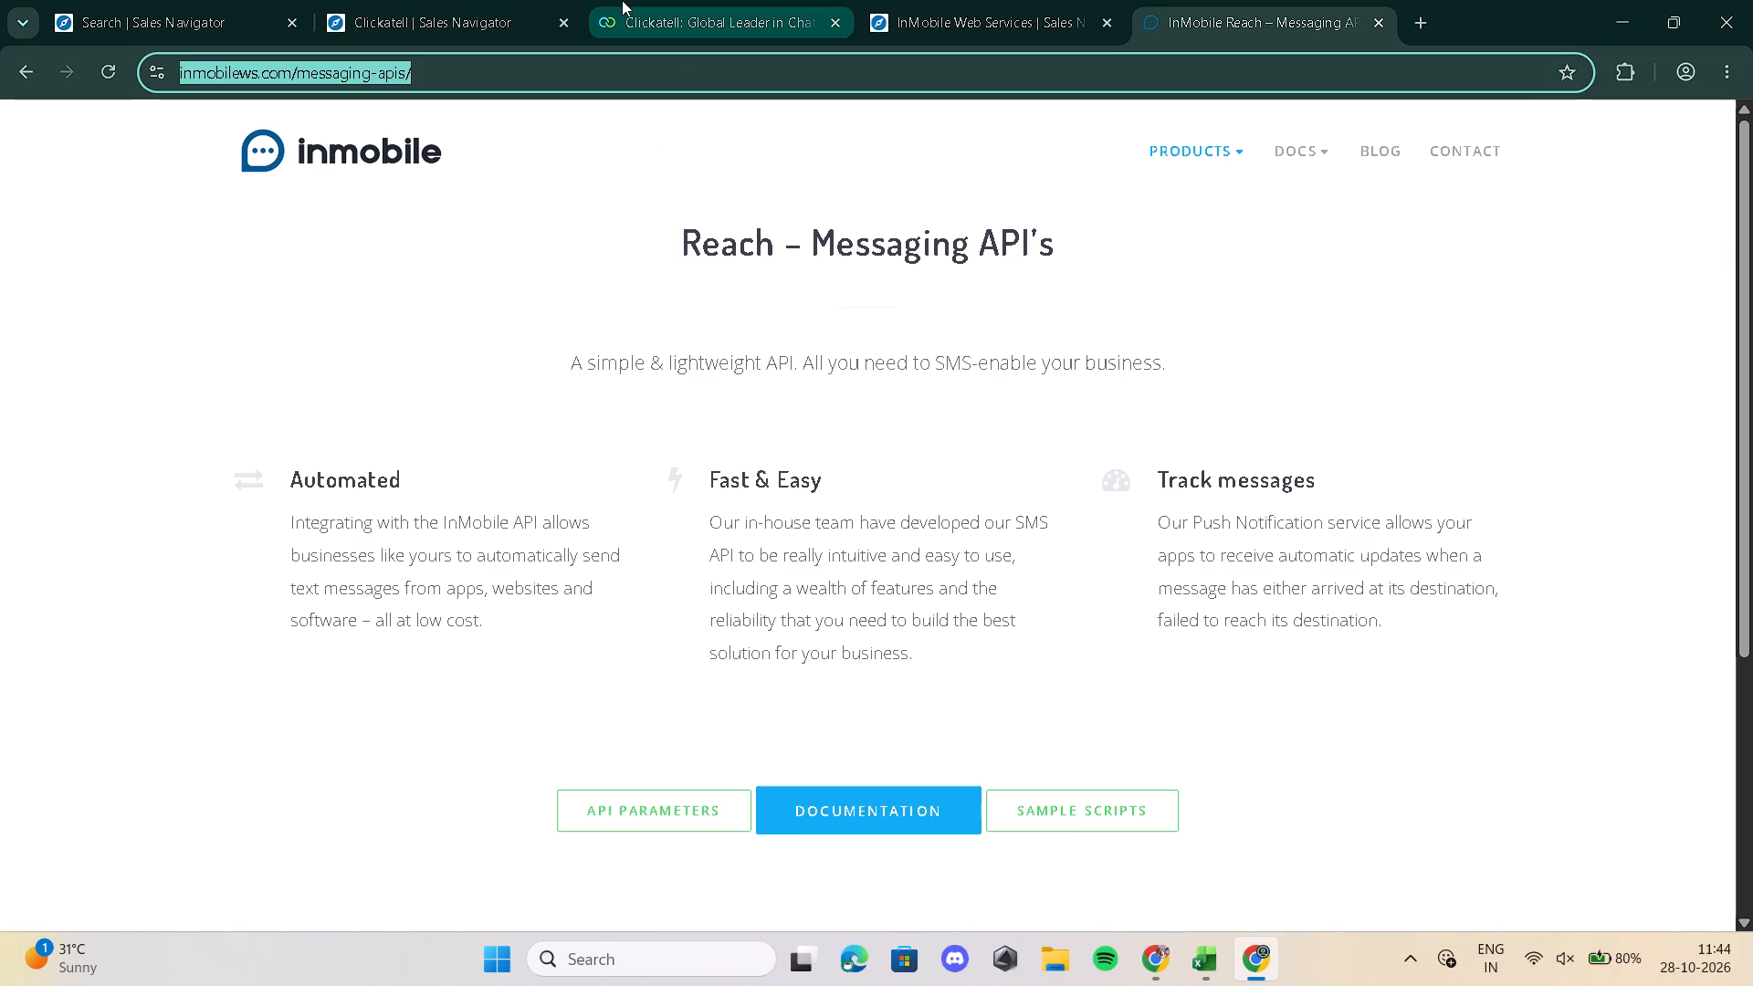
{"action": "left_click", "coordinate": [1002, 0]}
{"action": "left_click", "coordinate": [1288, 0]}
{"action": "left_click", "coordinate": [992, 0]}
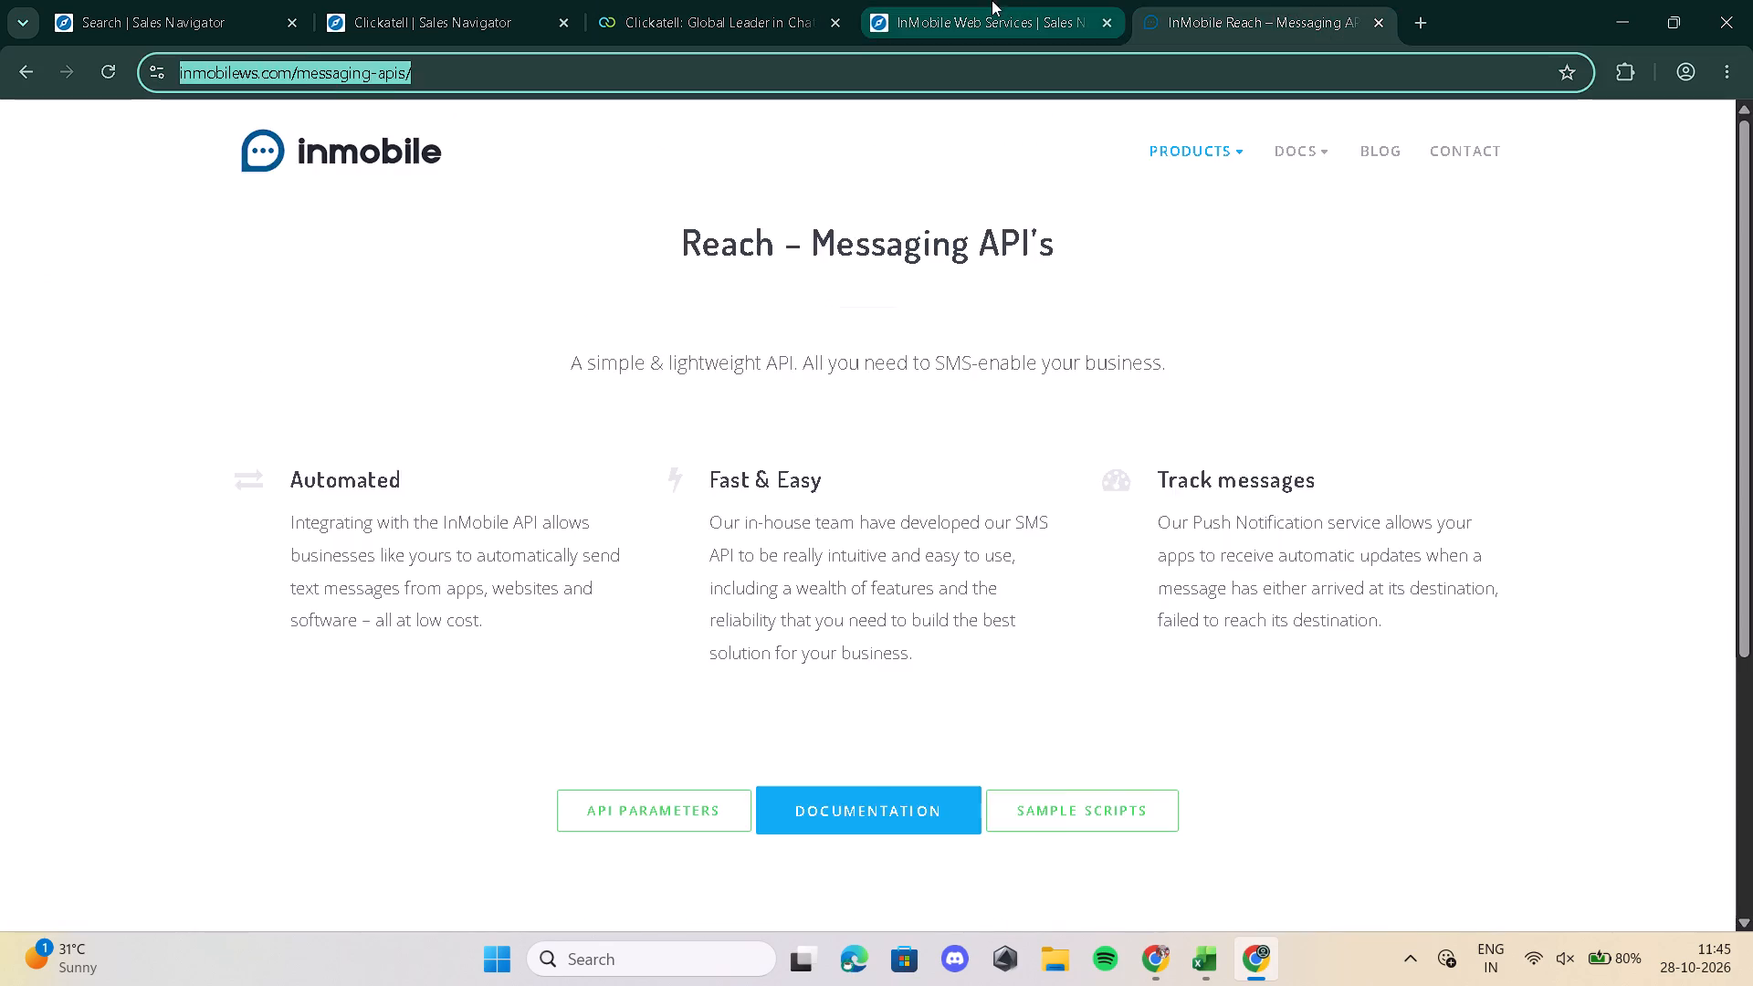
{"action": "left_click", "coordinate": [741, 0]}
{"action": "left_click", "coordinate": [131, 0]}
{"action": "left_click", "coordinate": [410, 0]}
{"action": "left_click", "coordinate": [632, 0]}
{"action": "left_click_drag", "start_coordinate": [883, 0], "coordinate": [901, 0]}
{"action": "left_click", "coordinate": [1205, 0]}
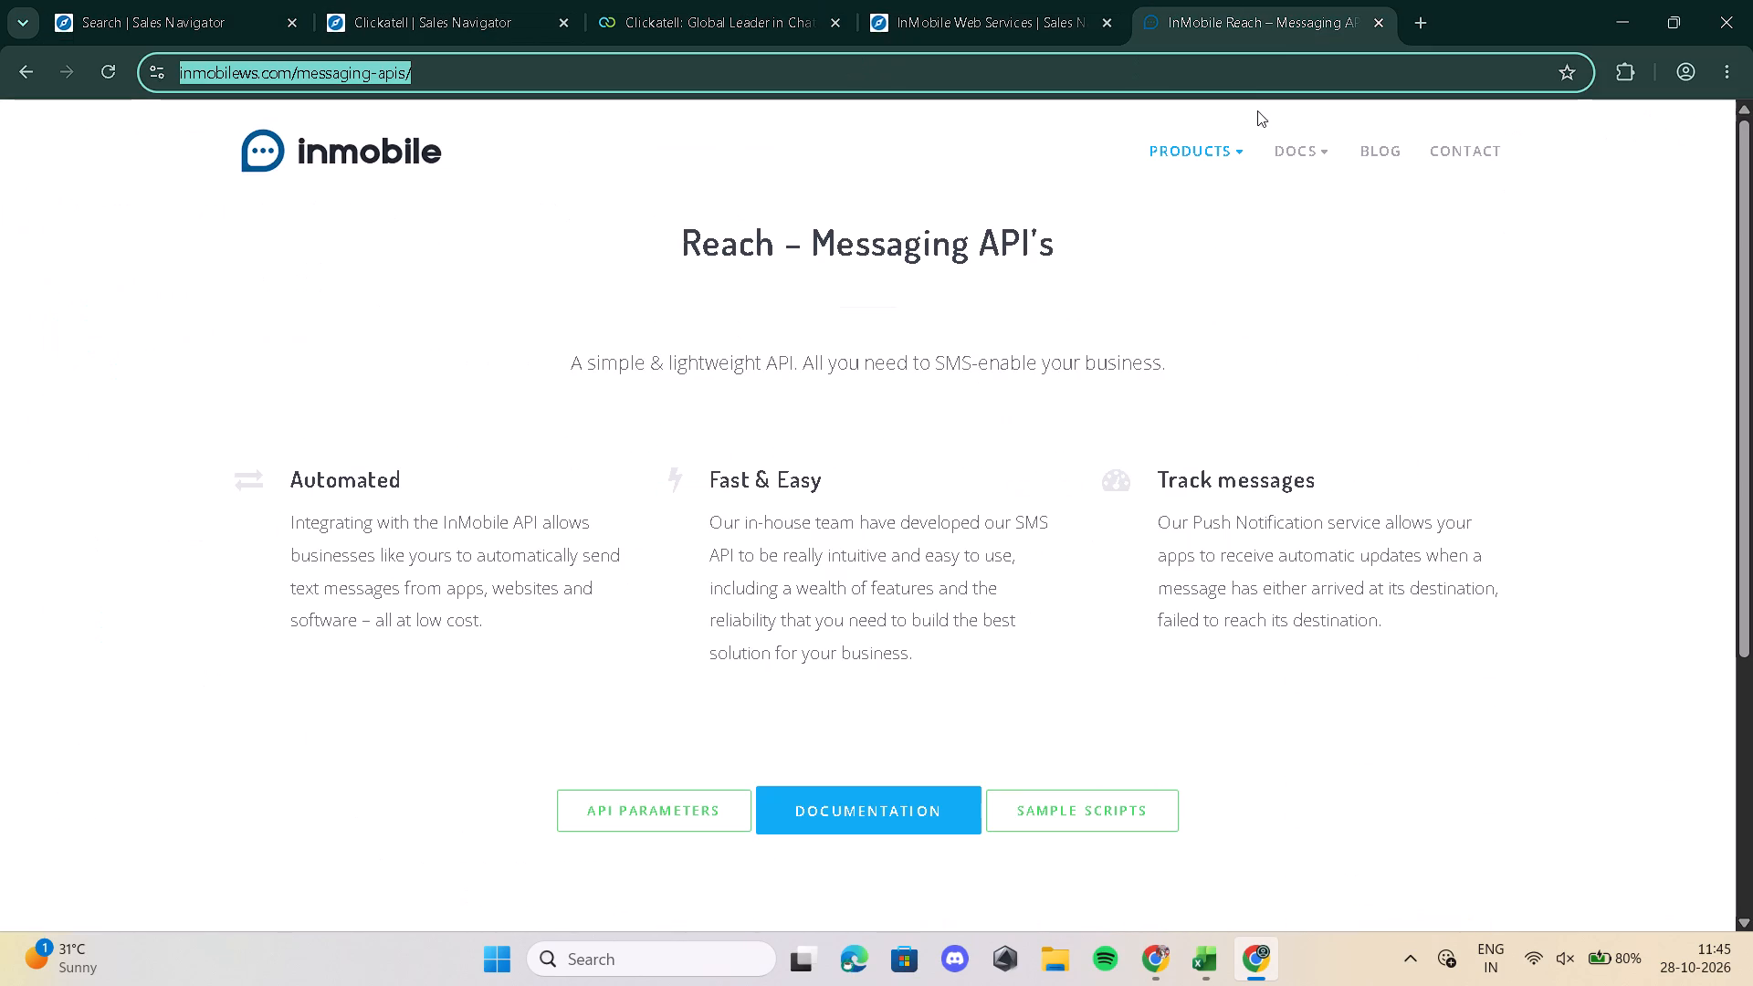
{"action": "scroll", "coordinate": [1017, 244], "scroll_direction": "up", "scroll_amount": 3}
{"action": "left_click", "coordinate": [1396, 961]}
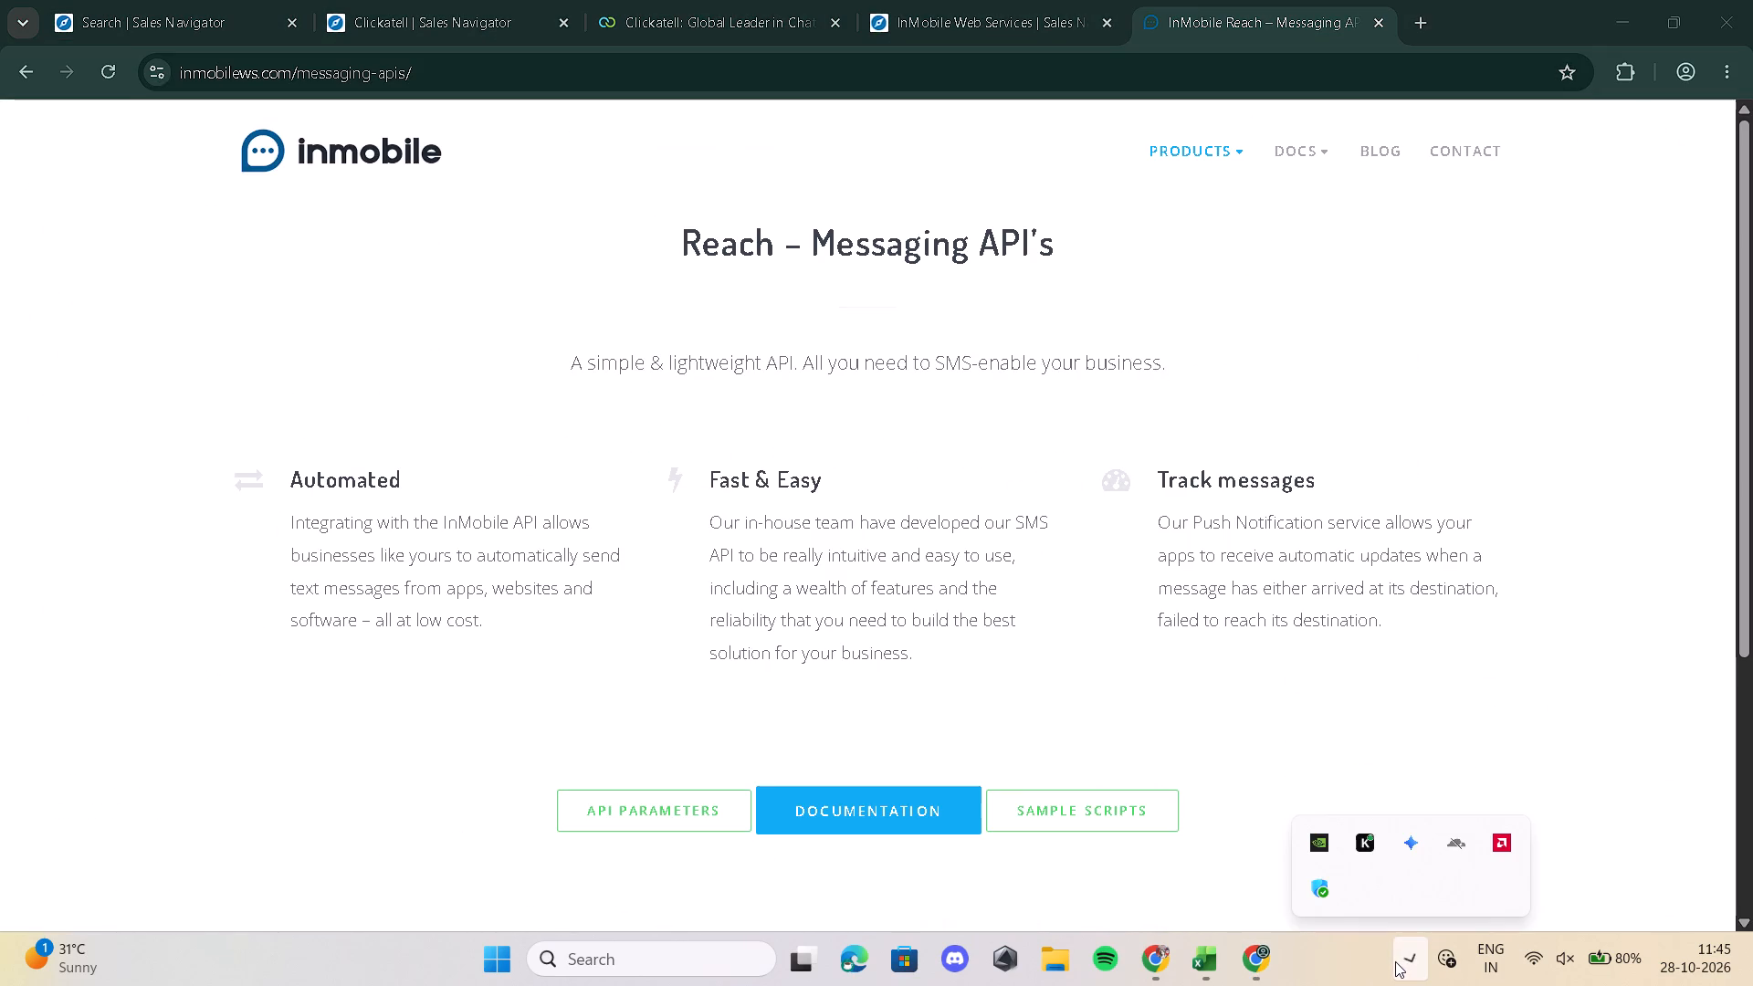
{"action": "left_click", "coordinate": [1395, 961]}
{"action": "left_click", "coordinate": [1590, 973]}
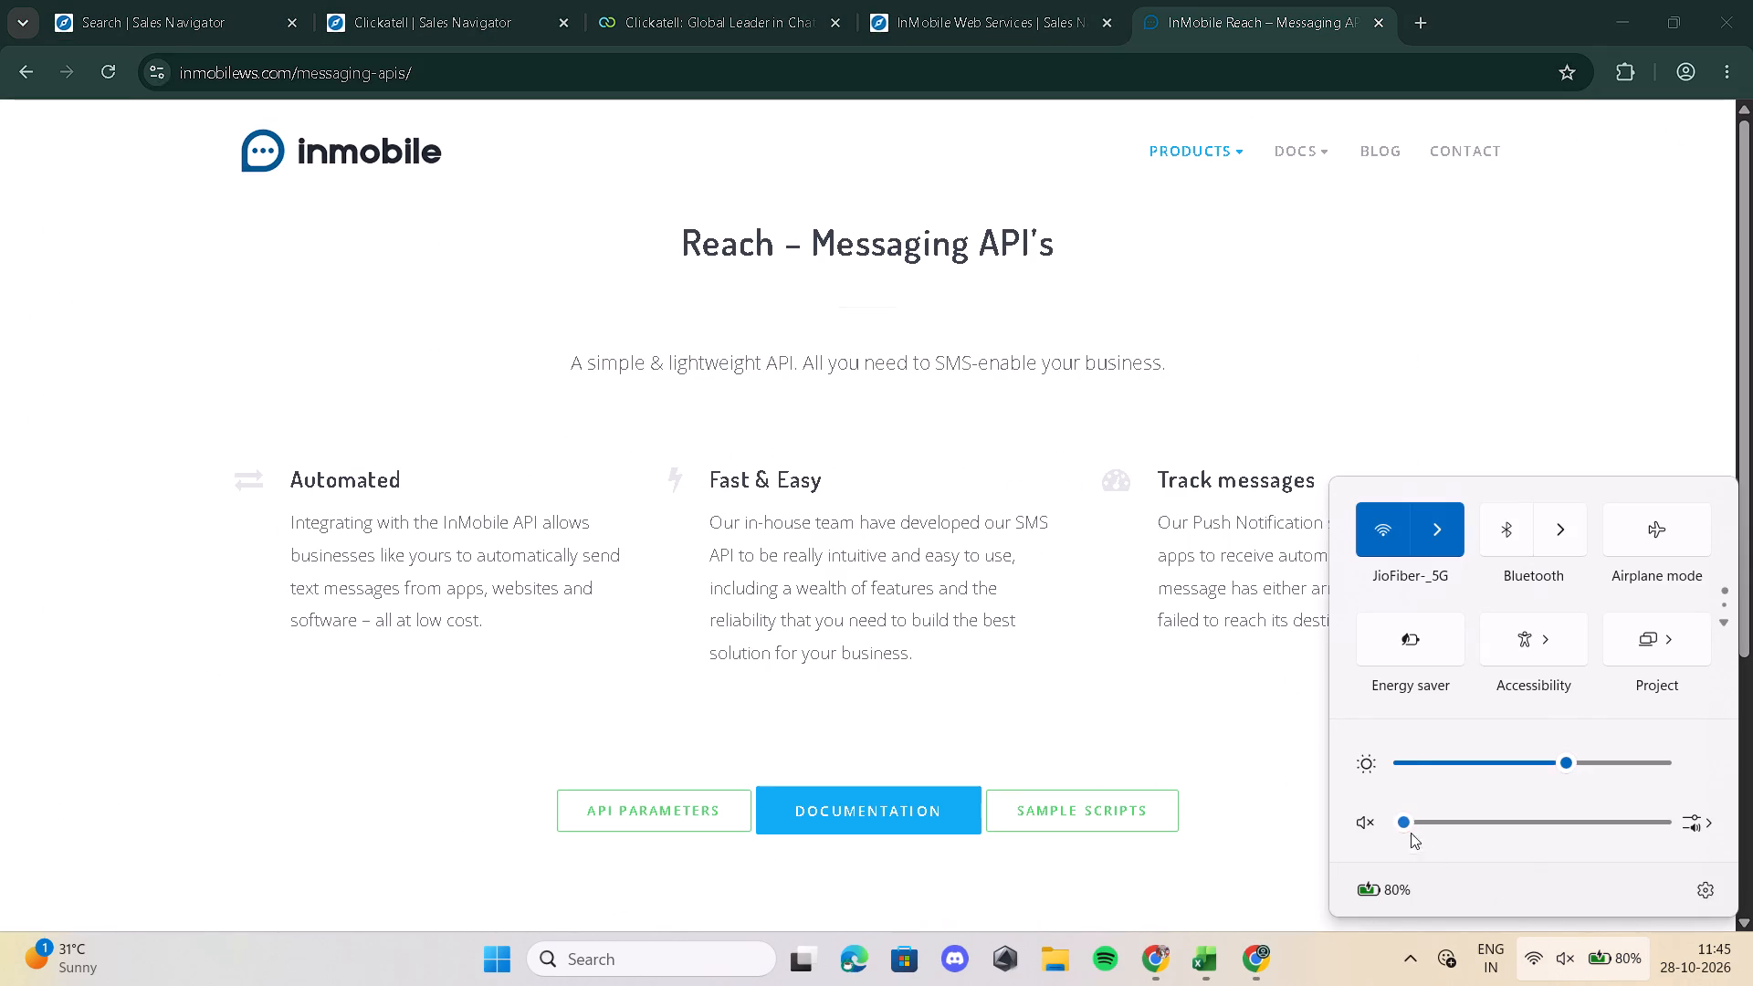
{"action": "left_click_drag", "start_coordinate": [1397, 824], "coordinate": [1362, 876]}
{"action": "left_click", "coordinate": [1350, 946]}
Clear all Windows notifications.
{"action": "left_click", "coordinate": [1684, 966]}
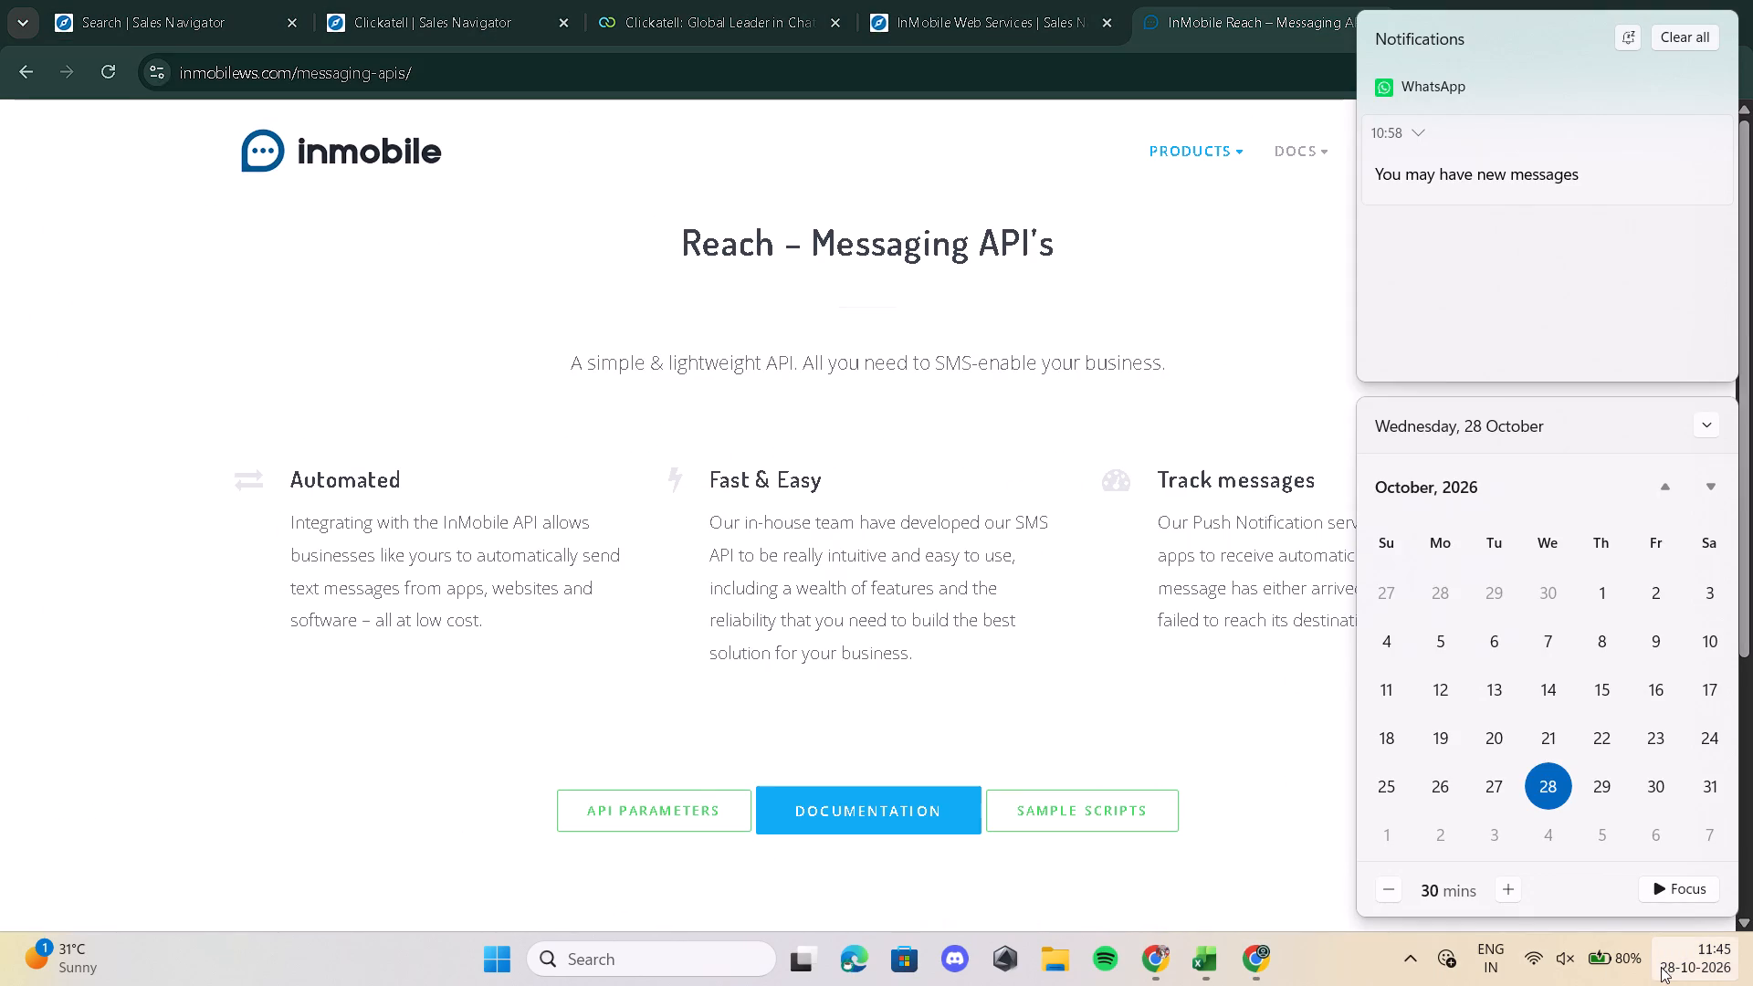
{"action": "left_click", "coordinate": [1690, 45]}
{"action": "left_click", "coordinate": [1234, 356]}
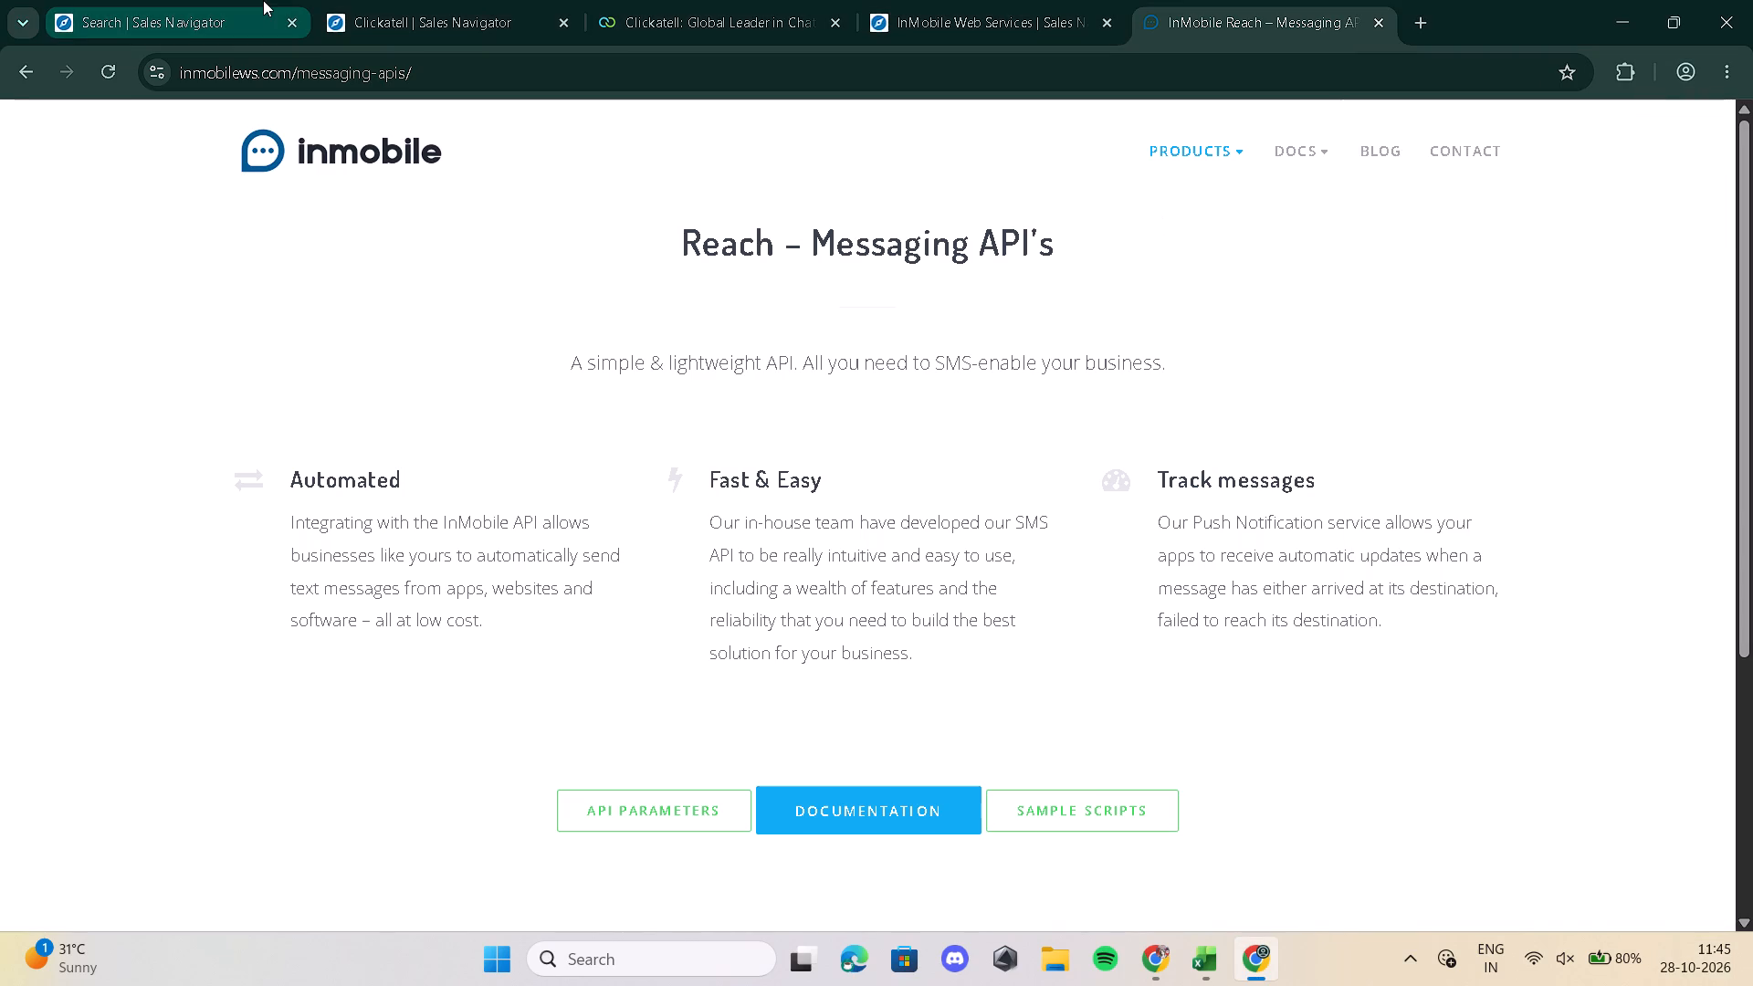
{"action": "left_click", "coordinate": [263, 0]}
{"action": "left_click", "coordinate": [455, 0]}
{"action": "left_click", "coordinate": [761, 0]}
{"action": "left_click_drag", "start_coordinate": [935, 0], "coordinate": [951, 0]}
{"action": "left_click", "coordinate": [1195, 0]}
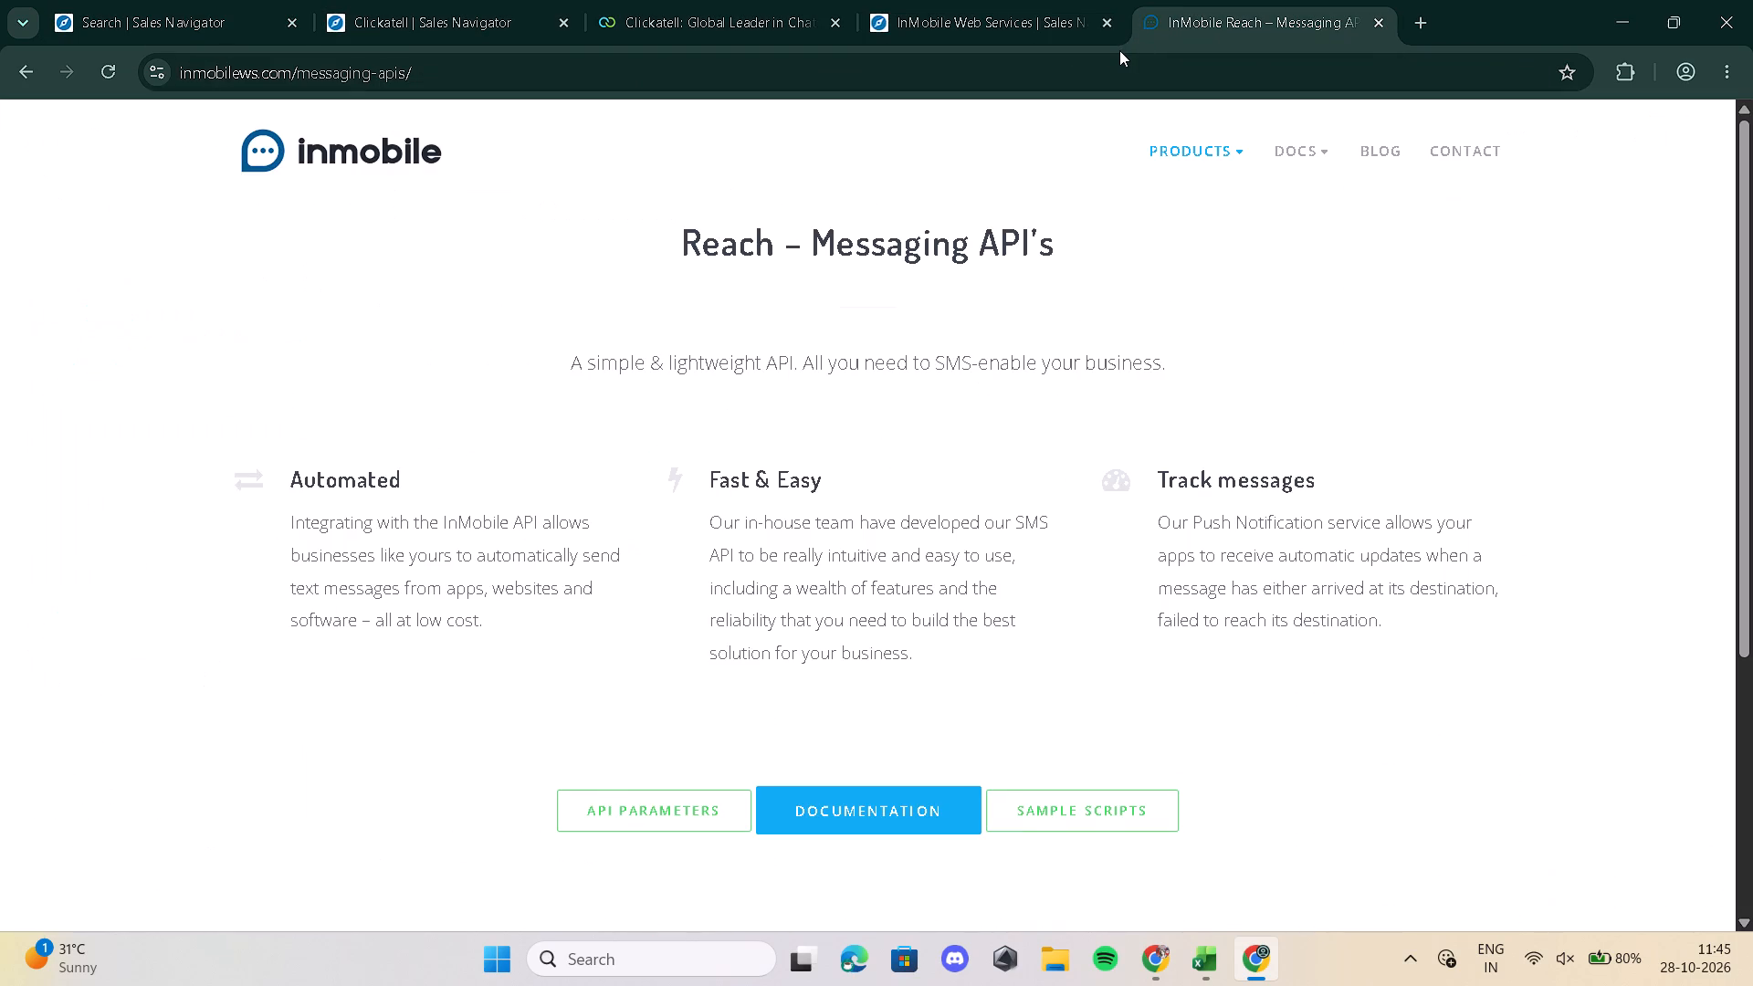
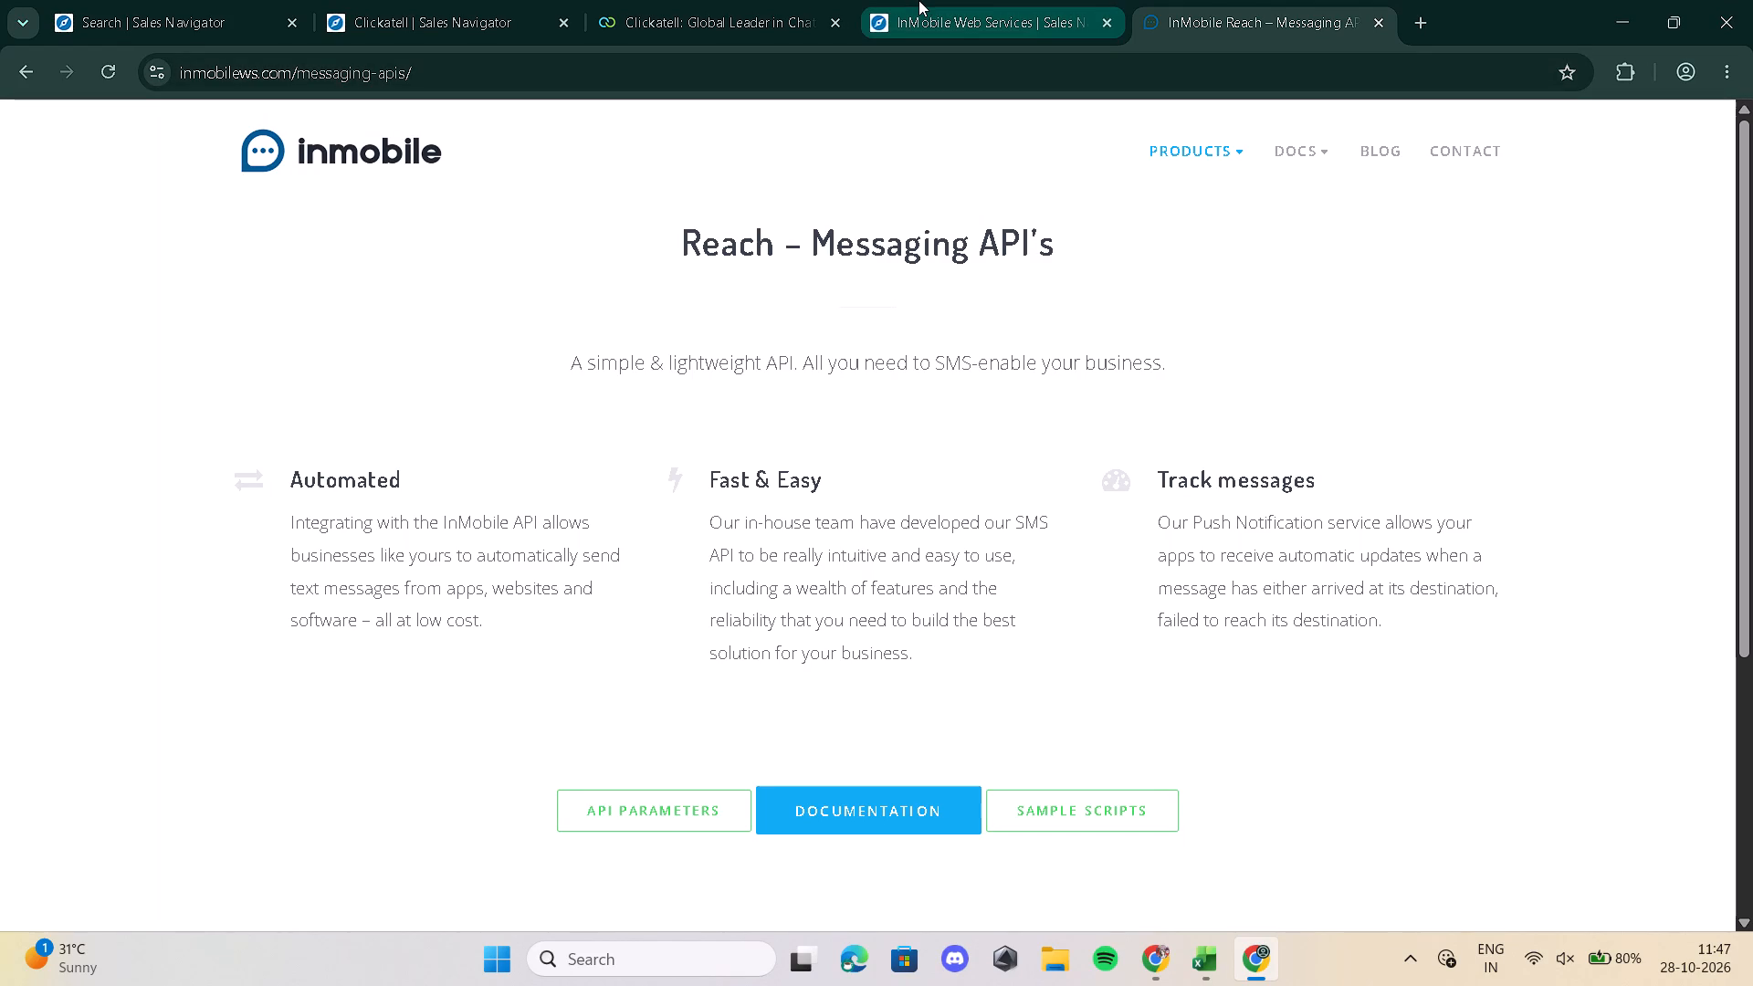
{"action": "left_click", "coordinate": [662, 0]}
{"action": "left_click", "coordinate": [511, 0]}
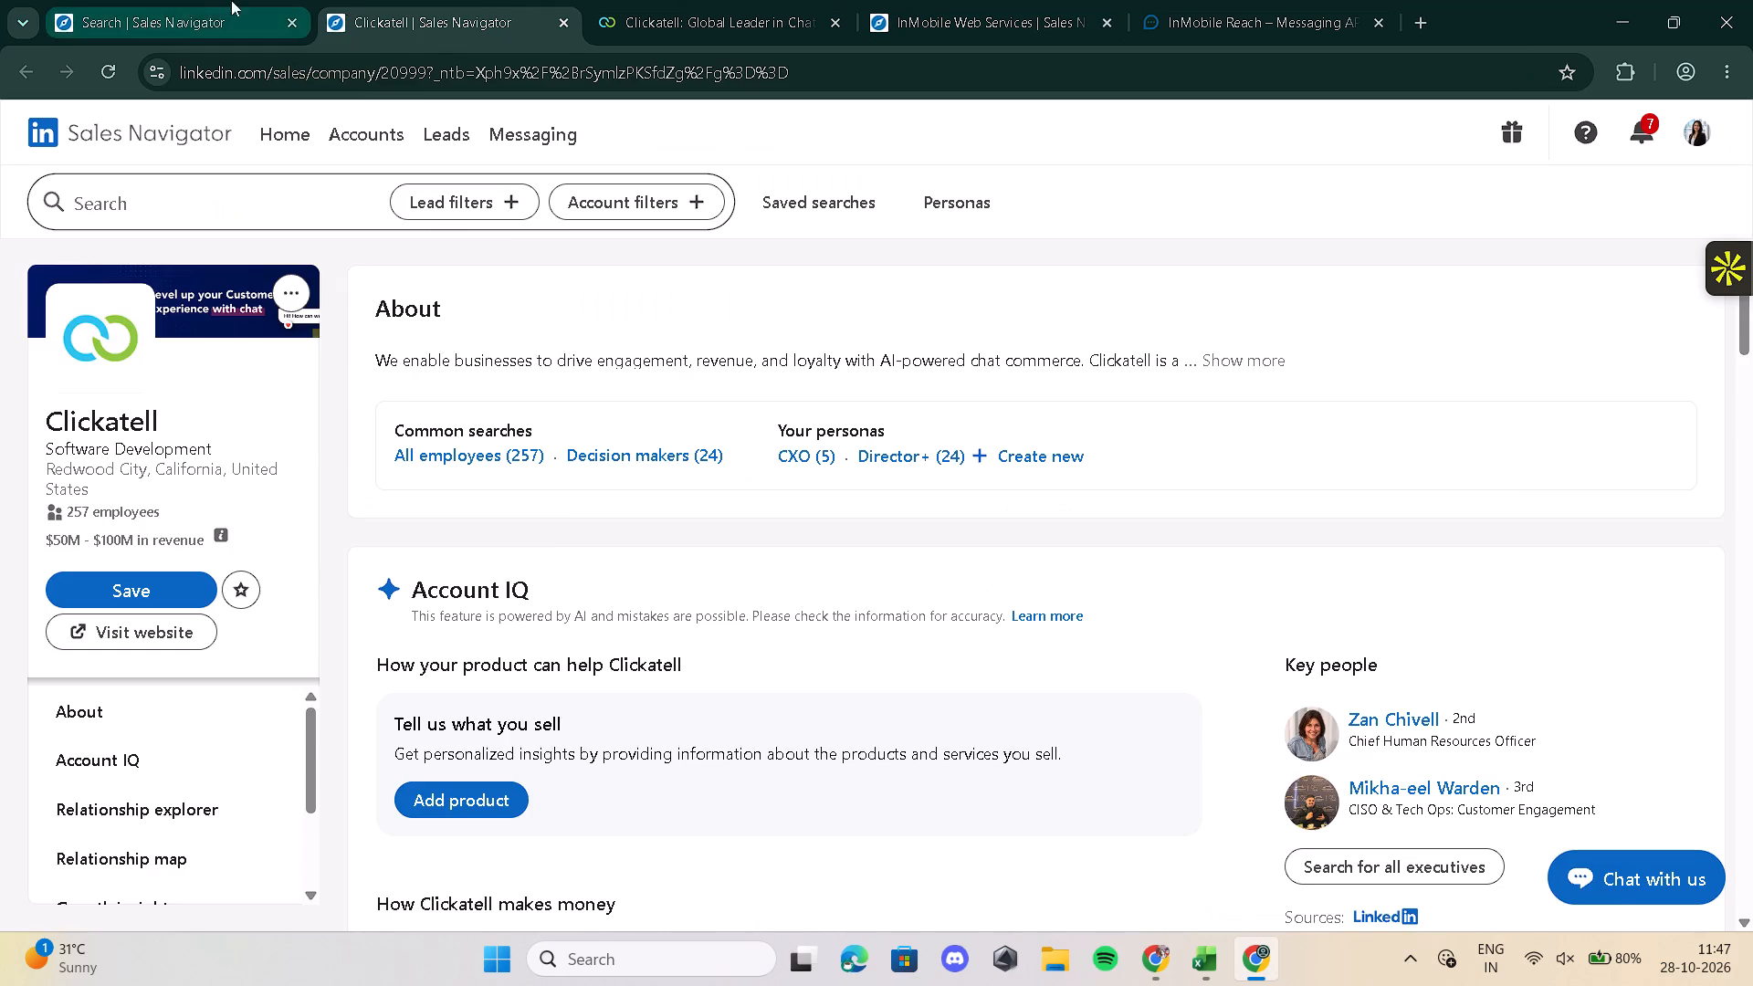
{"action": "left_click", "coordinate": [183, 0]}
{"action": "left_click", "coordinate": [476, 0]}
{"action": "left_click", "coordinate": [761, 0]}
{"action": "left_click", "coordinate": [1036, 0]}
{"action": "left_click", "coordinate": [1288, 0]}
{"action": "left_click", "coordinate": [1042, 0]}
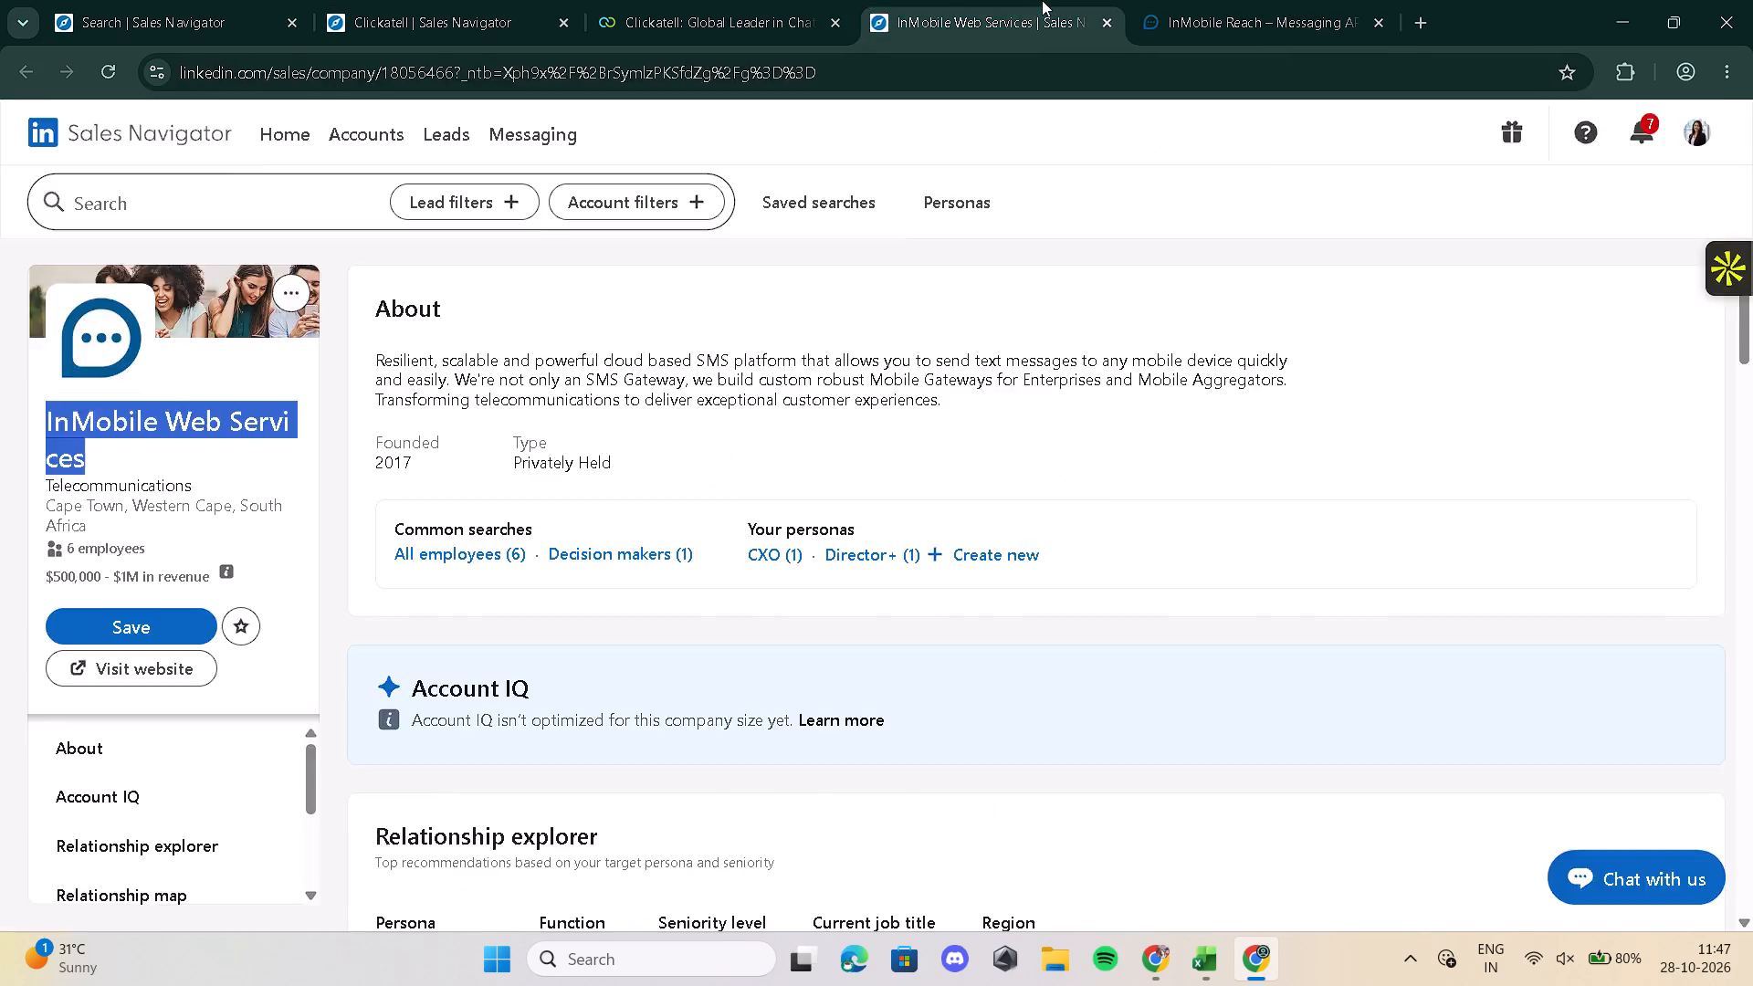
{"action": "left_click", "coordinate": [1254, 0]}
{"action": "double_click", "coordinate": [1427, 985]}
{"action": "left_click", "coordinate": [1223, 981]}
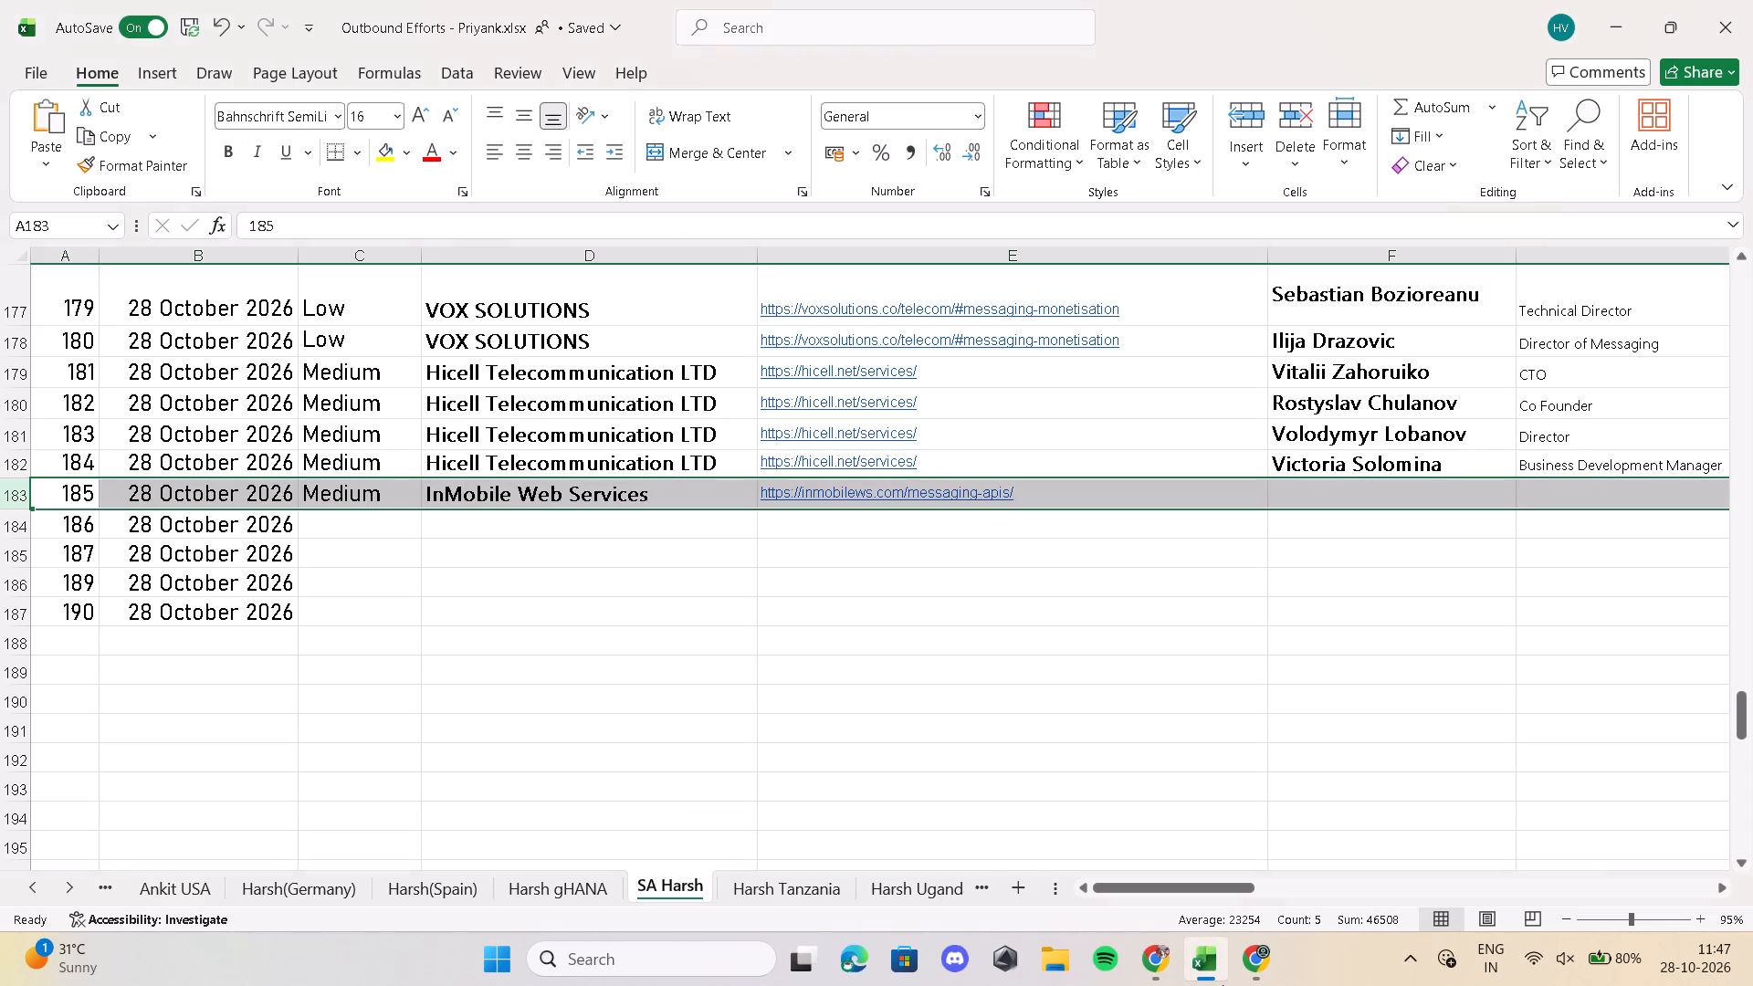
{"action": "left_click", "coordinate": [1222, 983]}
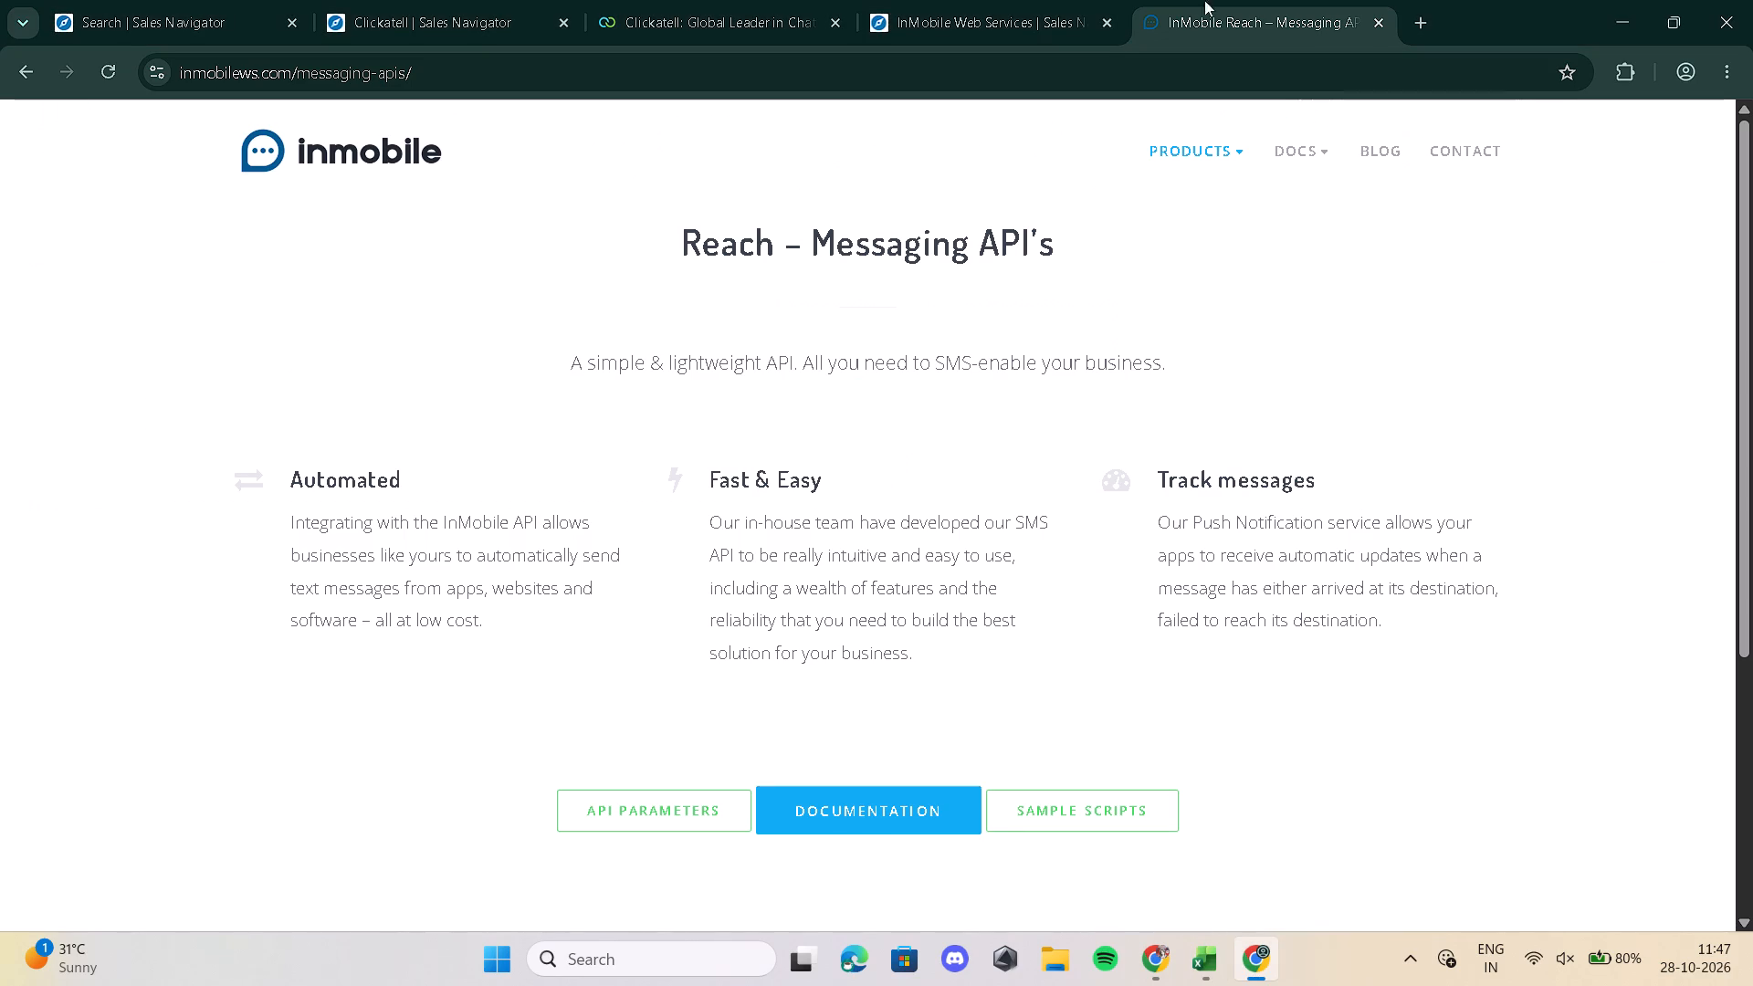
Look through InMobile's messaging APIs page and open the site's SMPP documentation.
{"action": "scroll", "coordinate": [997, 454], "scroll_direction": "down", "scroll_amount": 1}
{"action": "scroll", "coordinate": [1079, 520], "scroll_direction": "down", "scroll_amount": 4}
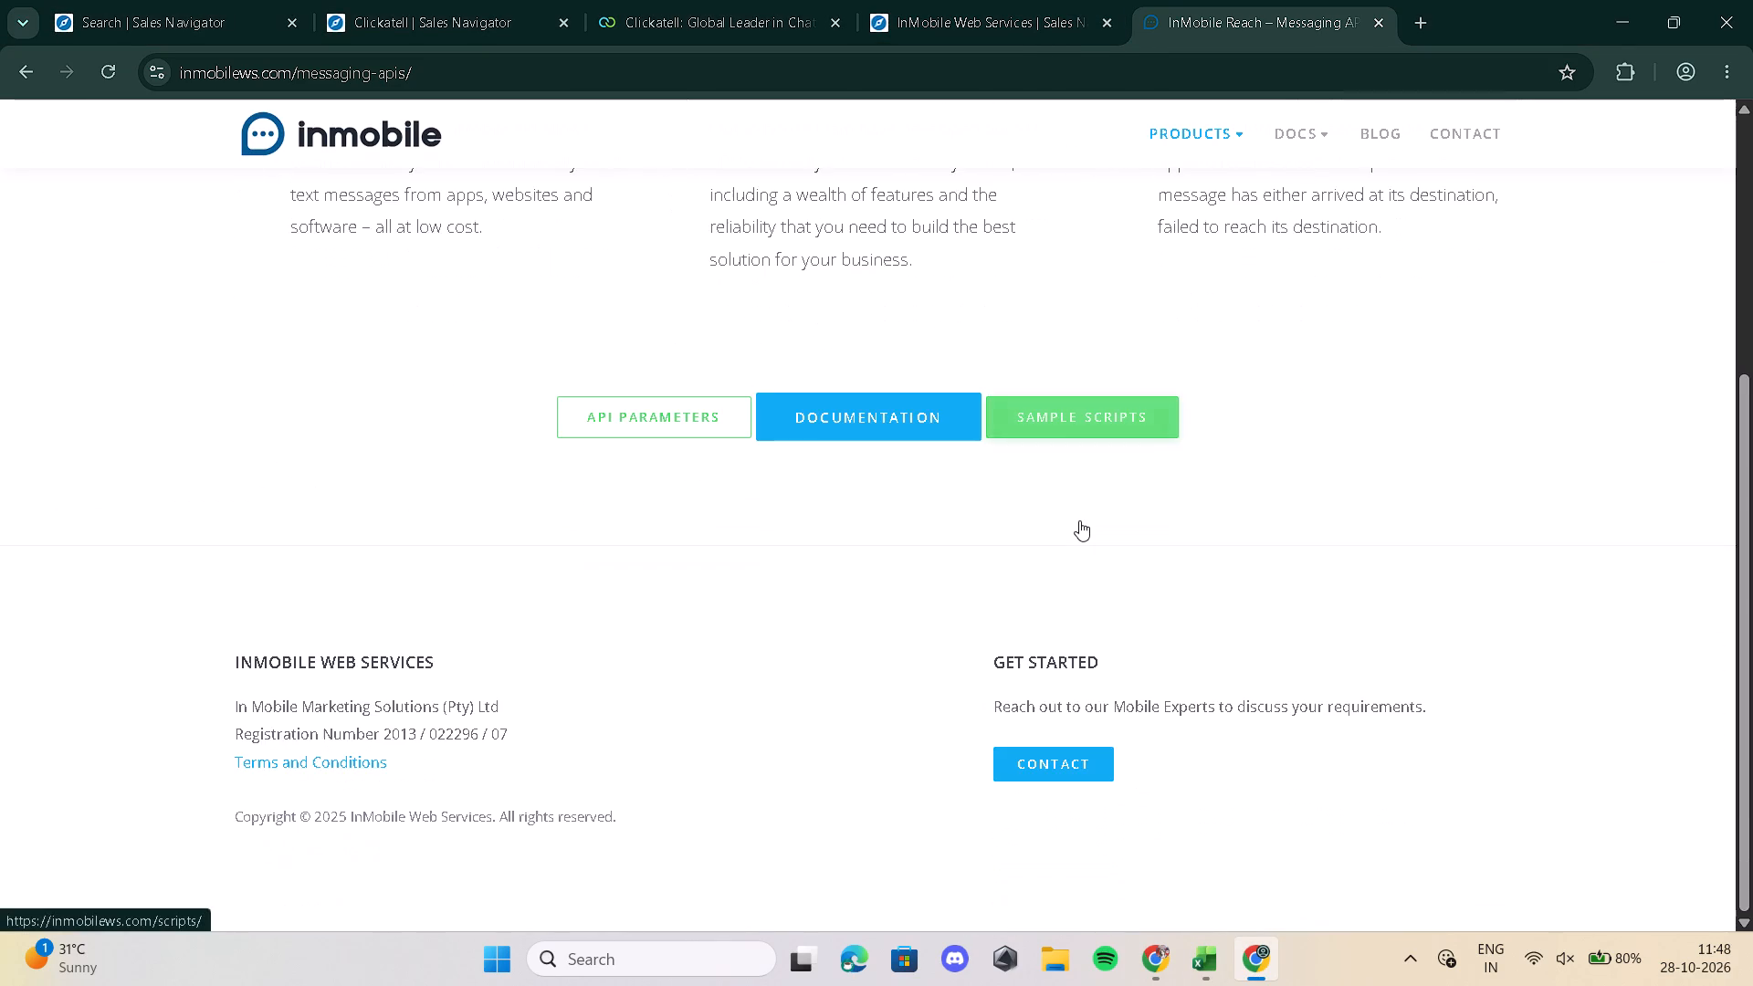
{"action": "scroll", "coordinate": [1082, 525], "scroll_direction": "up", "scroll_amount": 10}
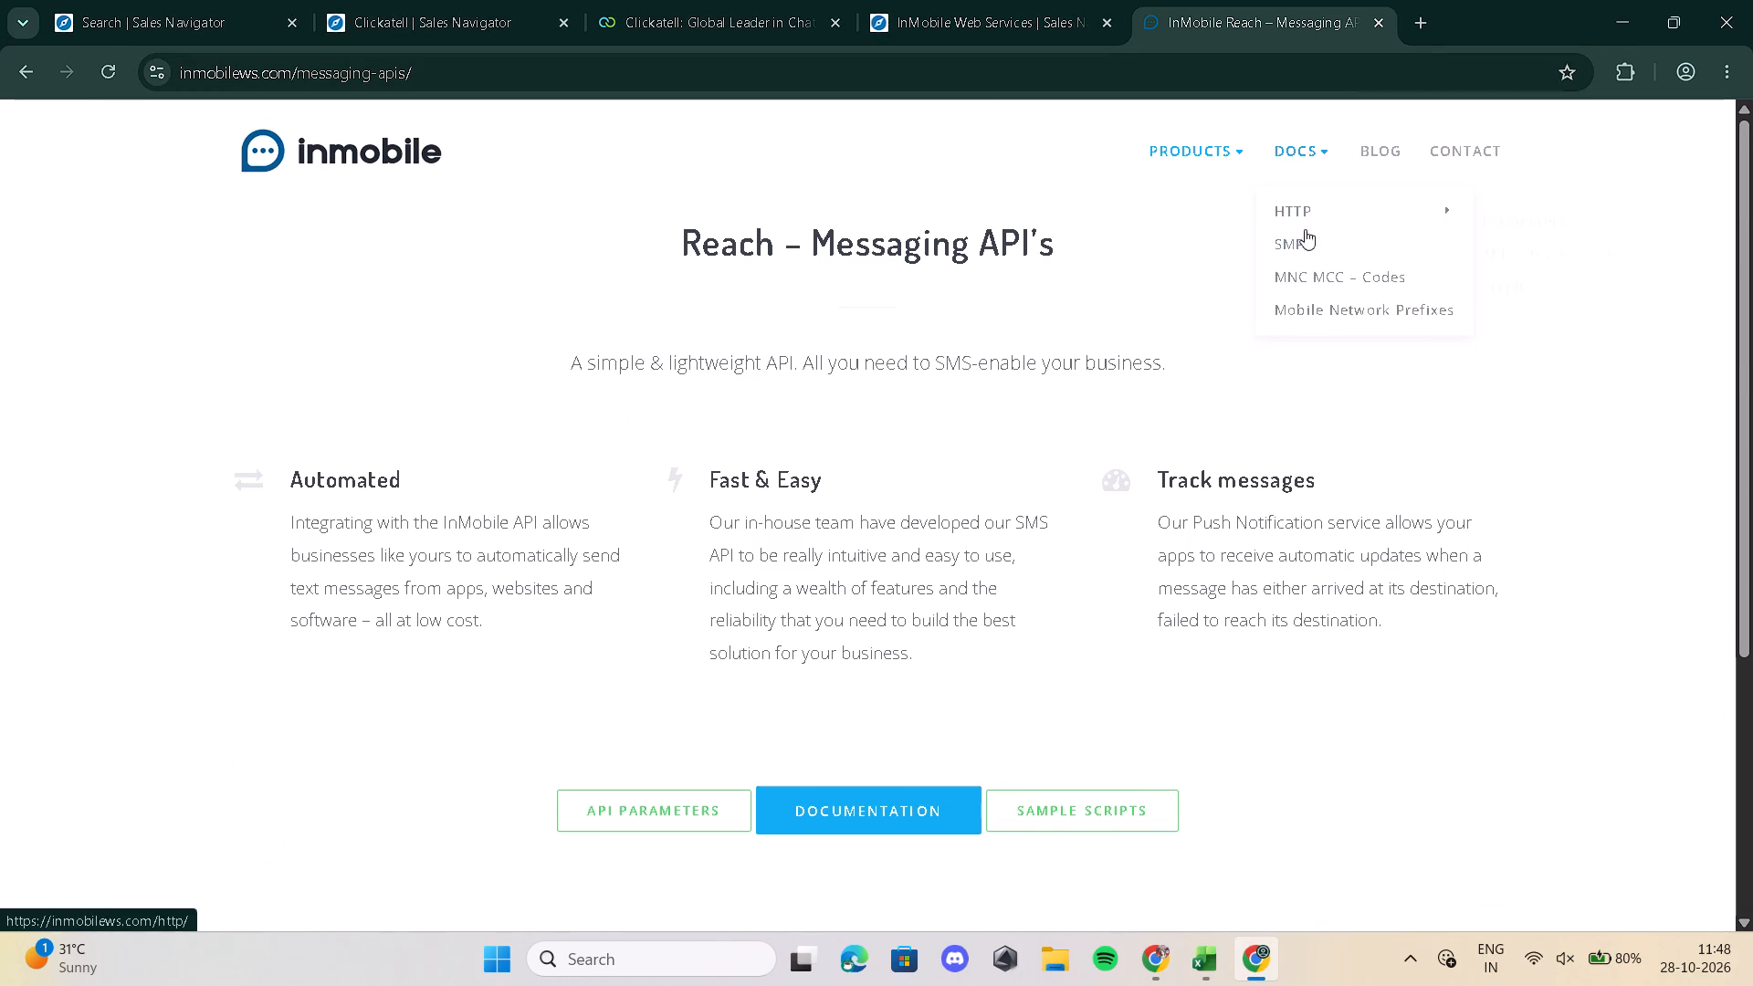
{"action": "left_click", "coordinate": [1302, 249]}
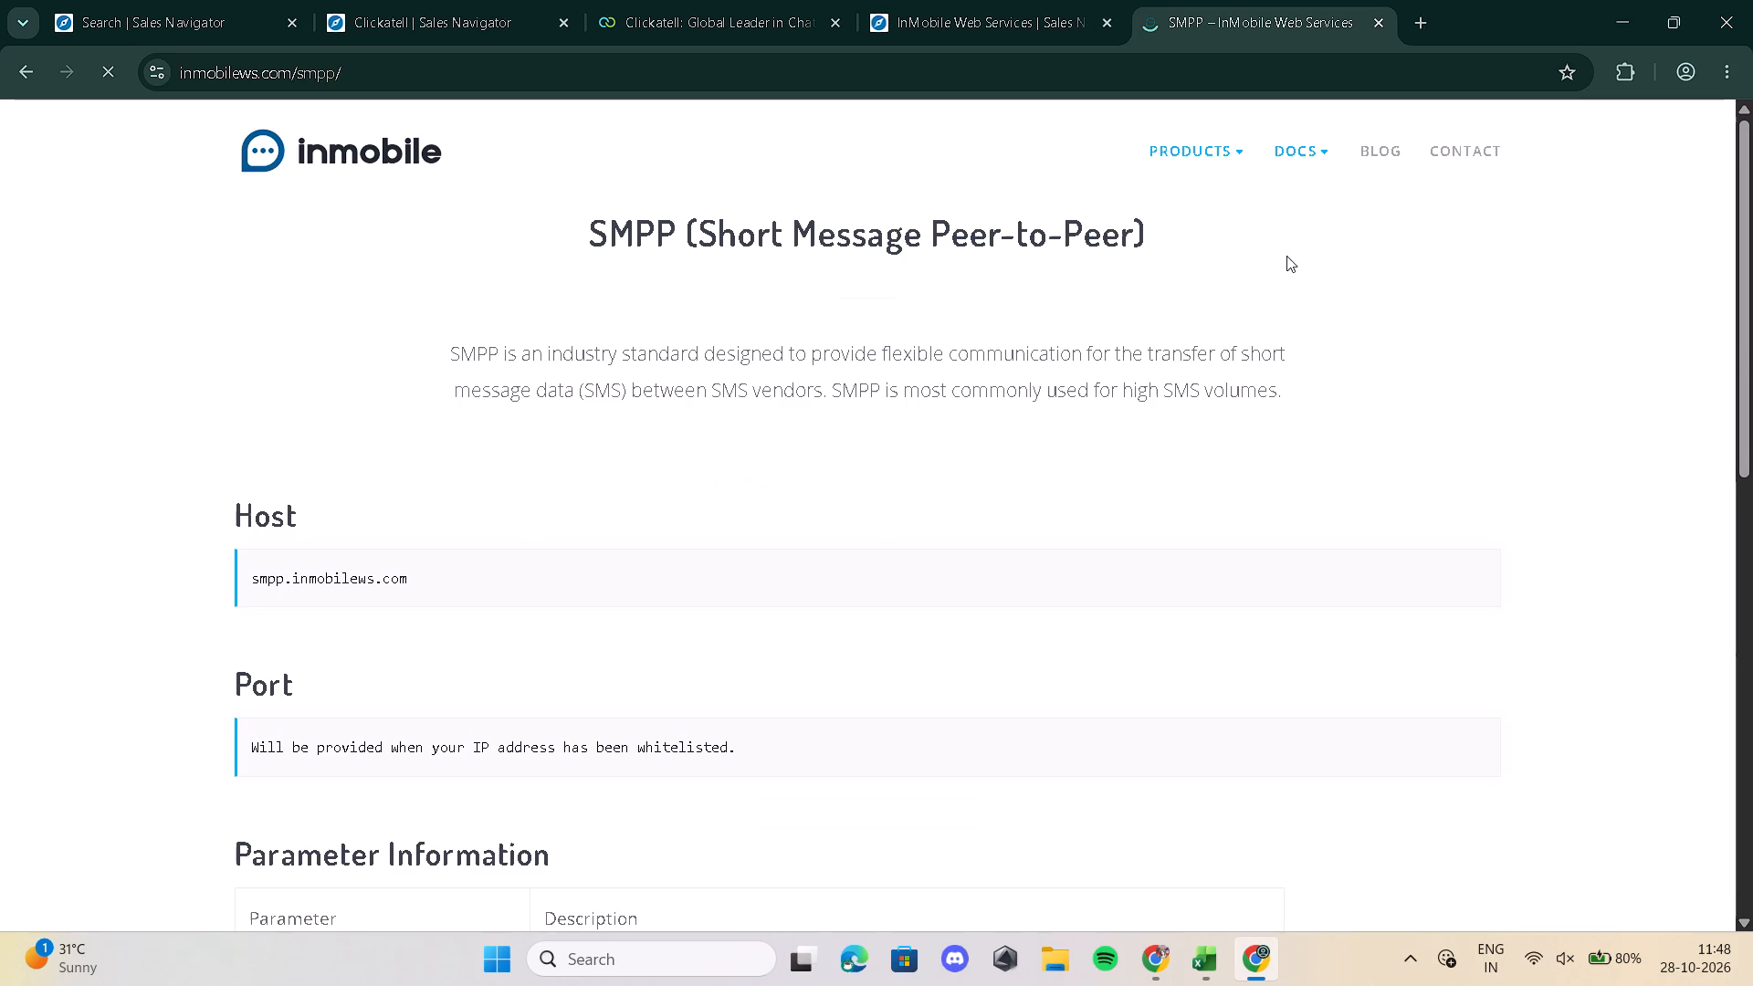
{"action": "left_click", "coordinate": [991, 0]}
{"action": "left_click", "coordinate": [1171, 0]}
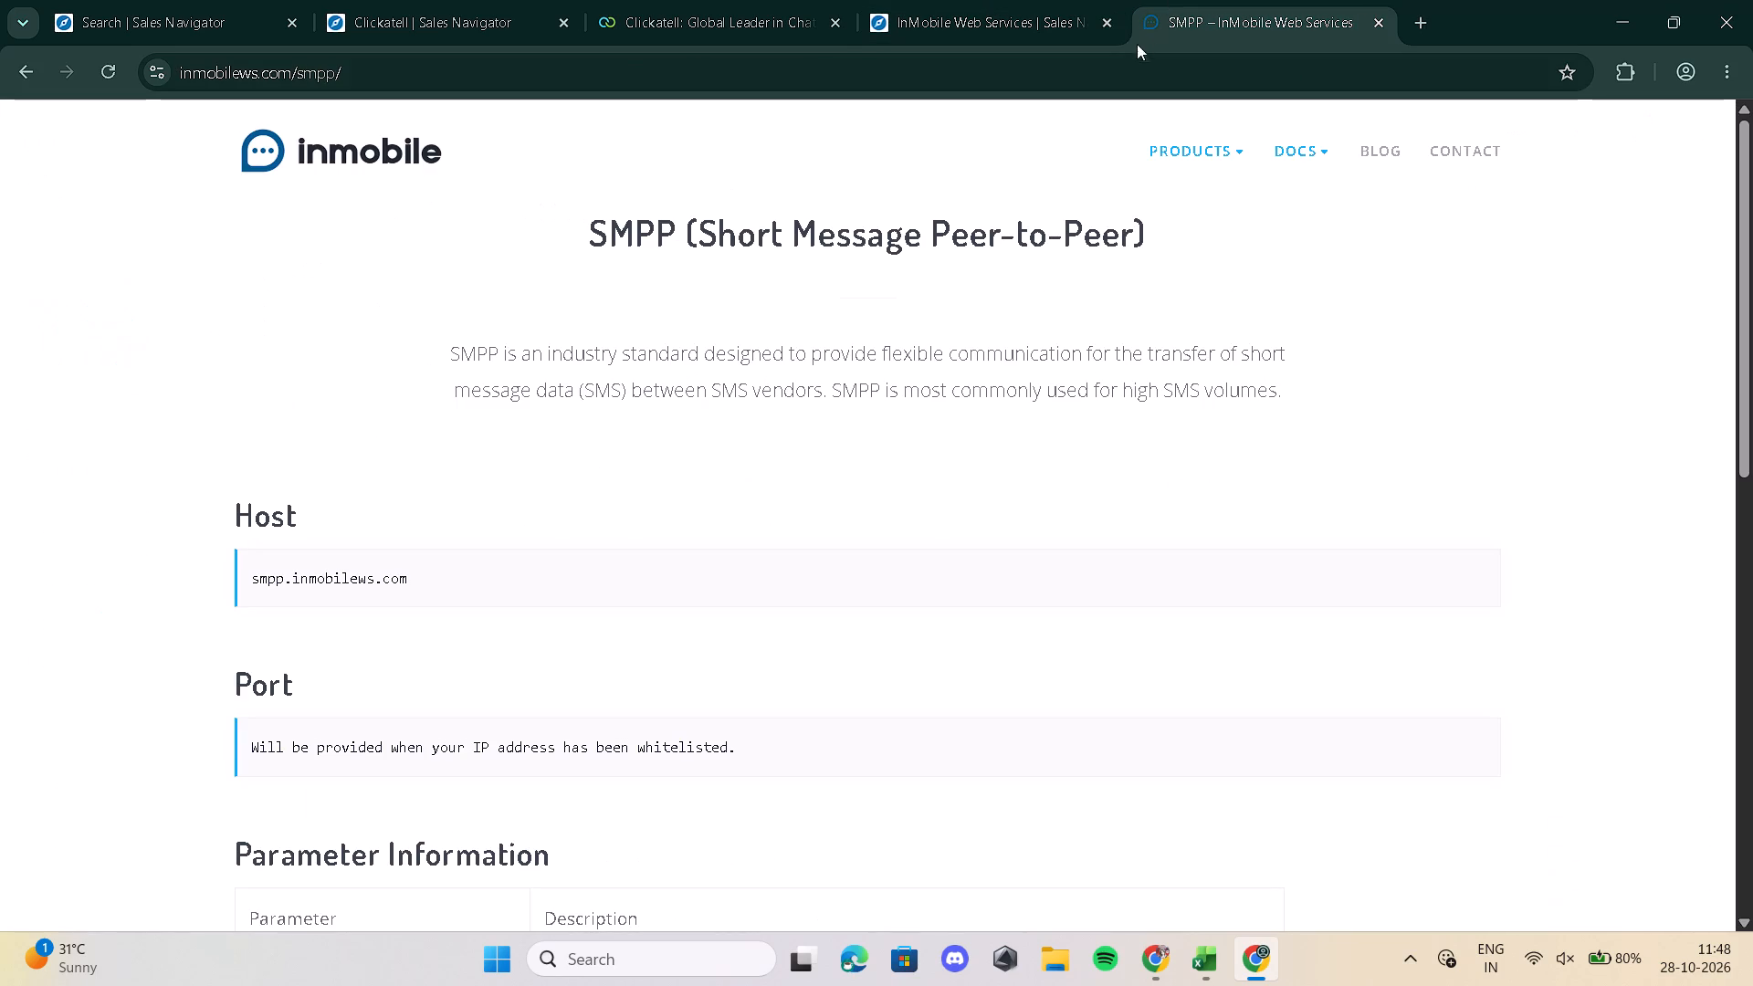
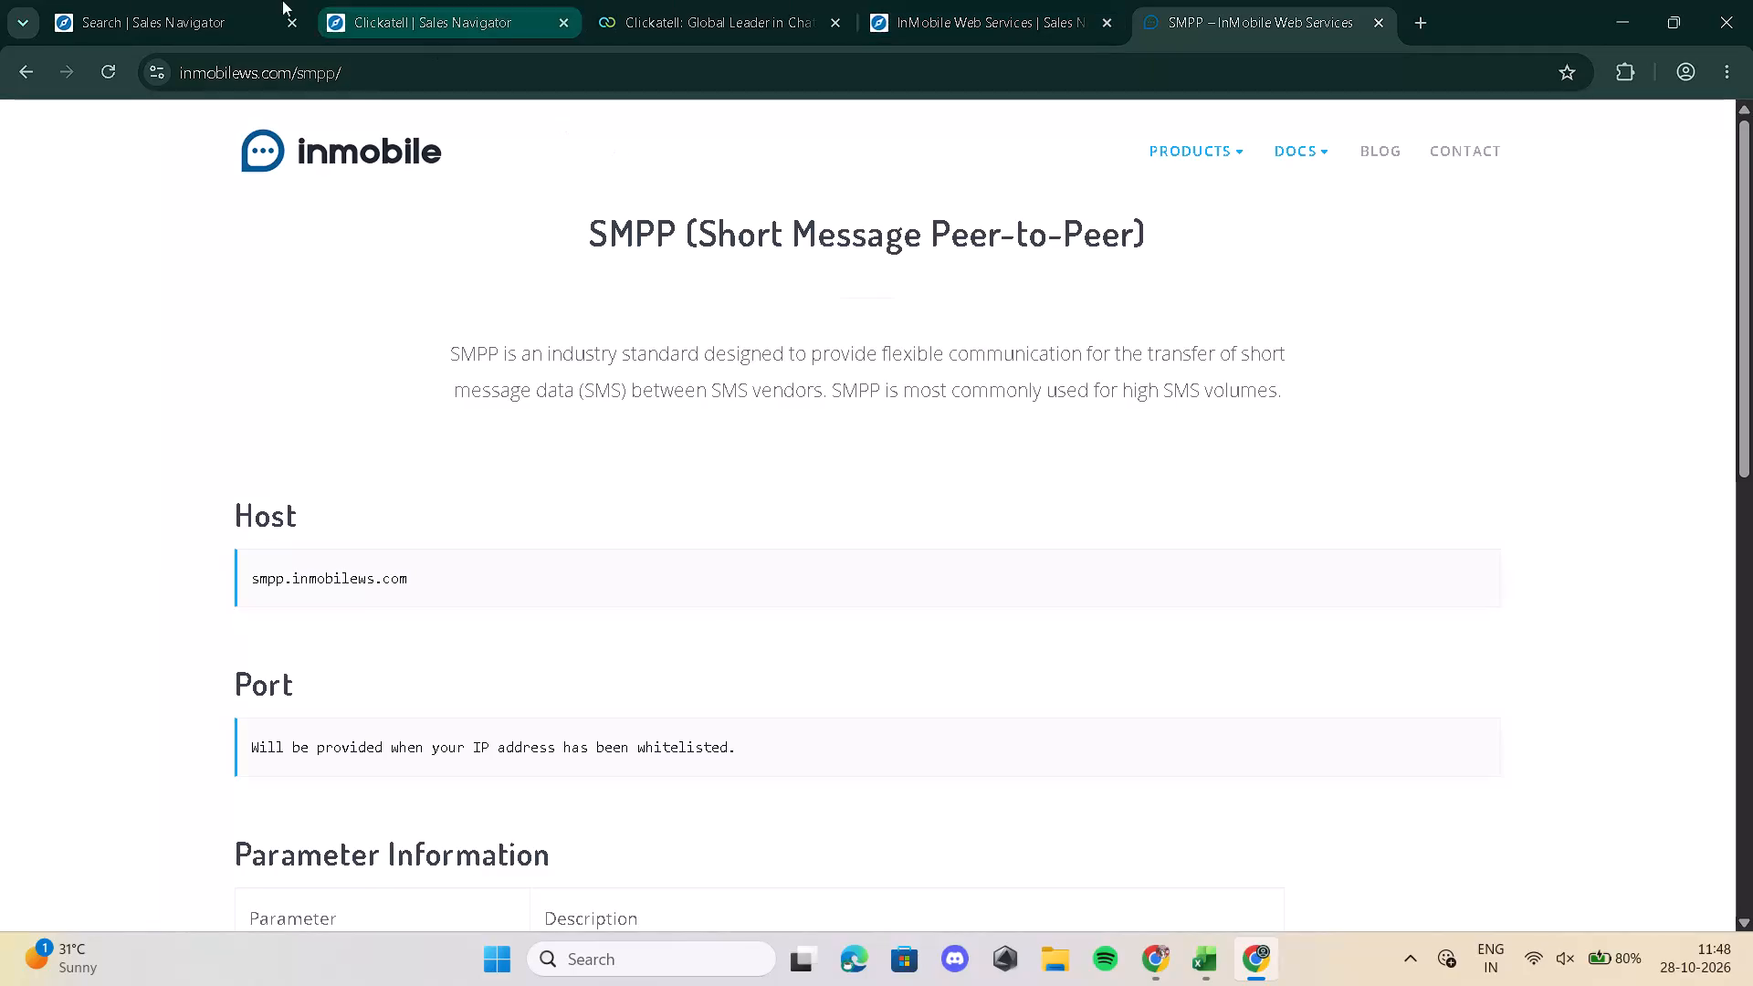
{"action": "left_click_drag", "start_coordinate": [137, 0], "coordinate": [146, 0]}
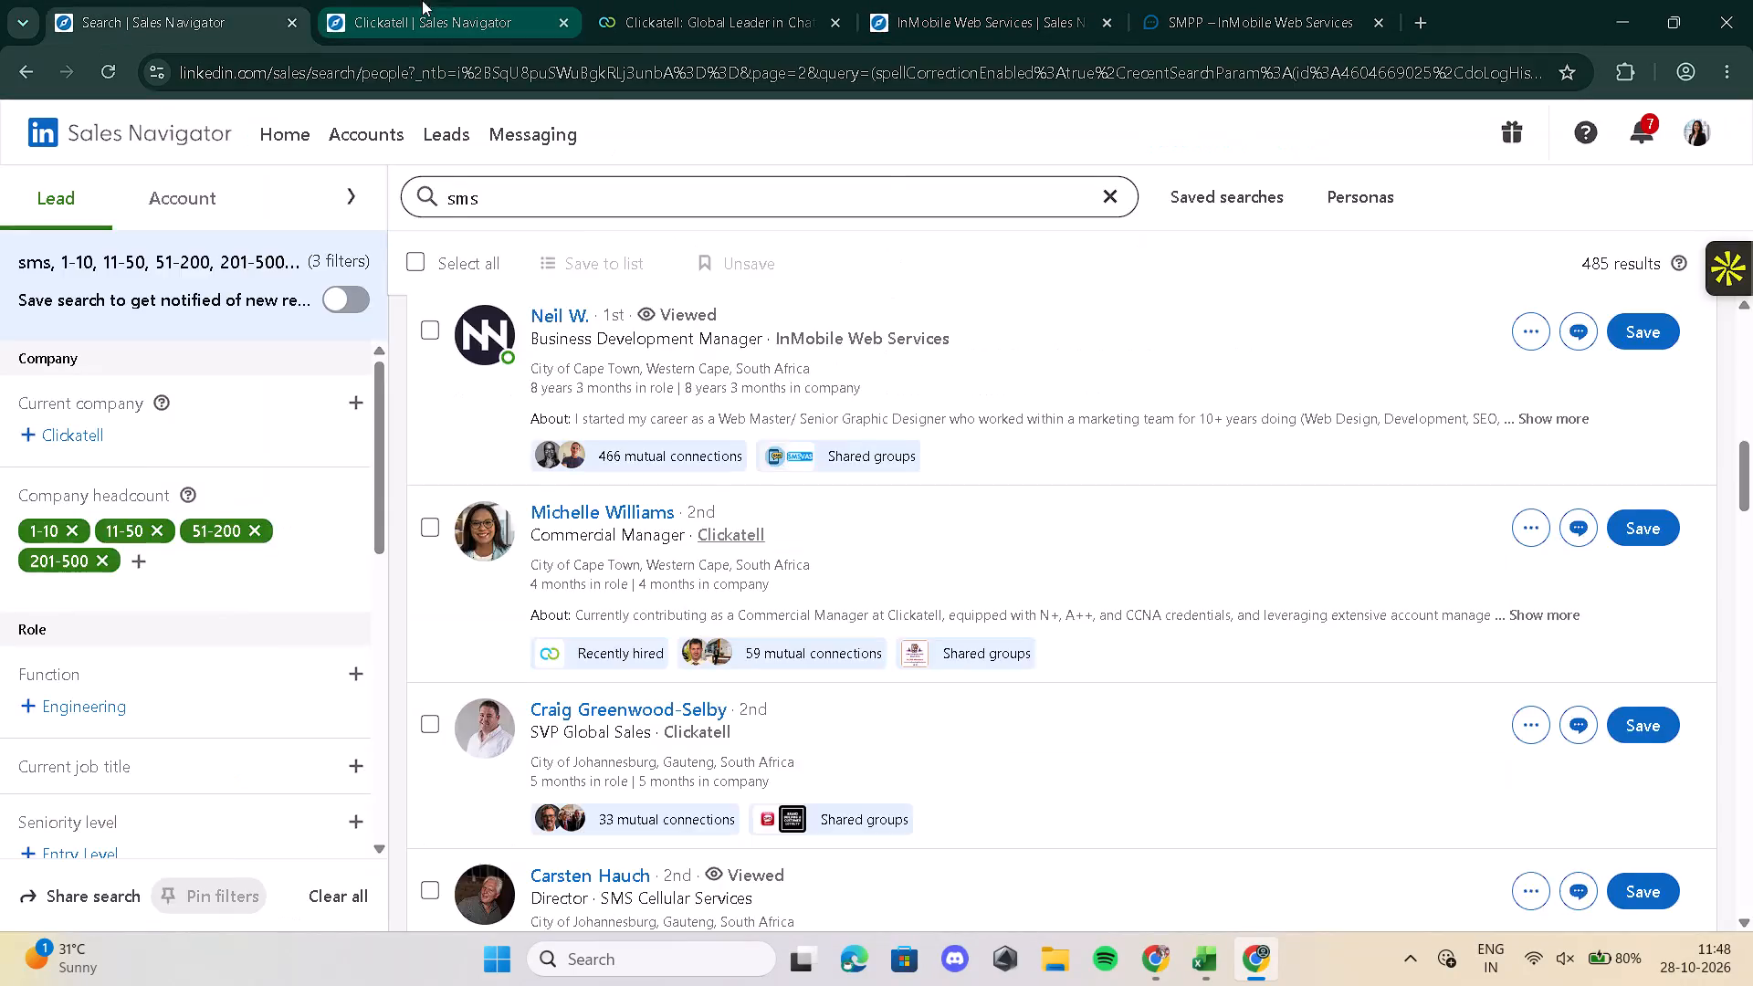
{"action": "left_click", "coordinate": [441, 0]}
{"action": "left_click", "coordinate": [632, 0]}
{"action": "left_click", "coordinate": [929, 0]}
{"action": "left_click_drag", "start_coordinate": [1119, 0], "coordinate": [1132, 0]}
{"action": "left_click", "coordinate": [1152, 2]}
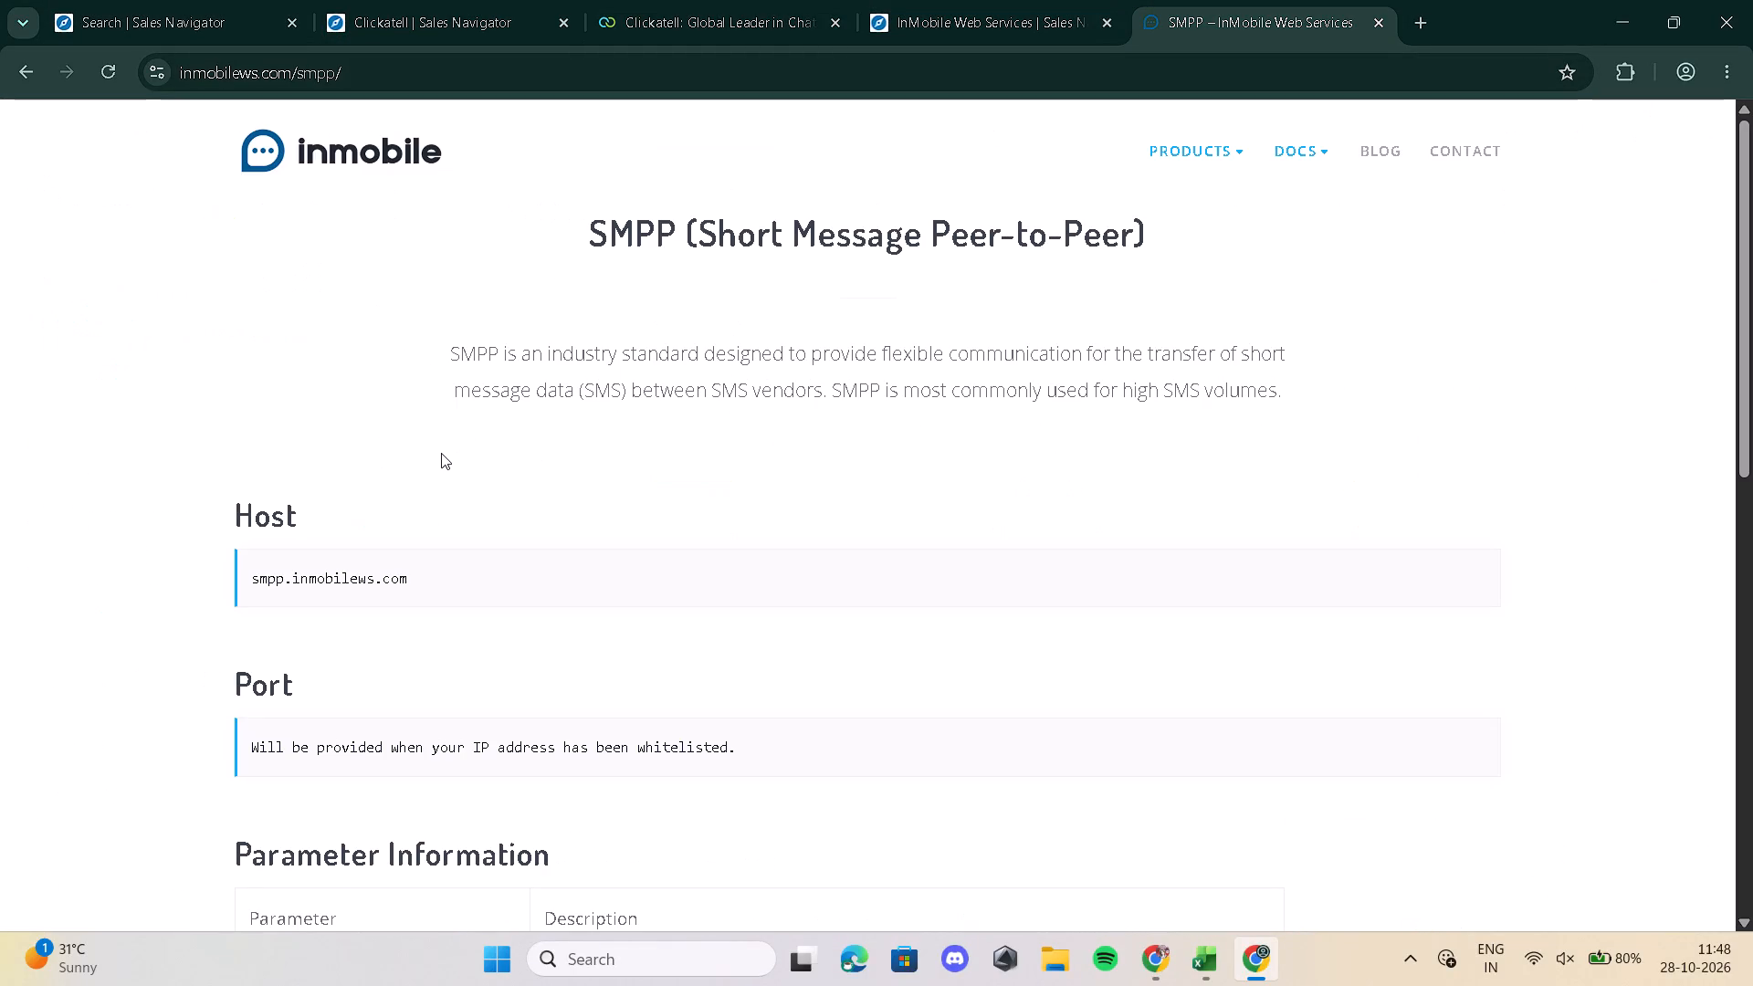
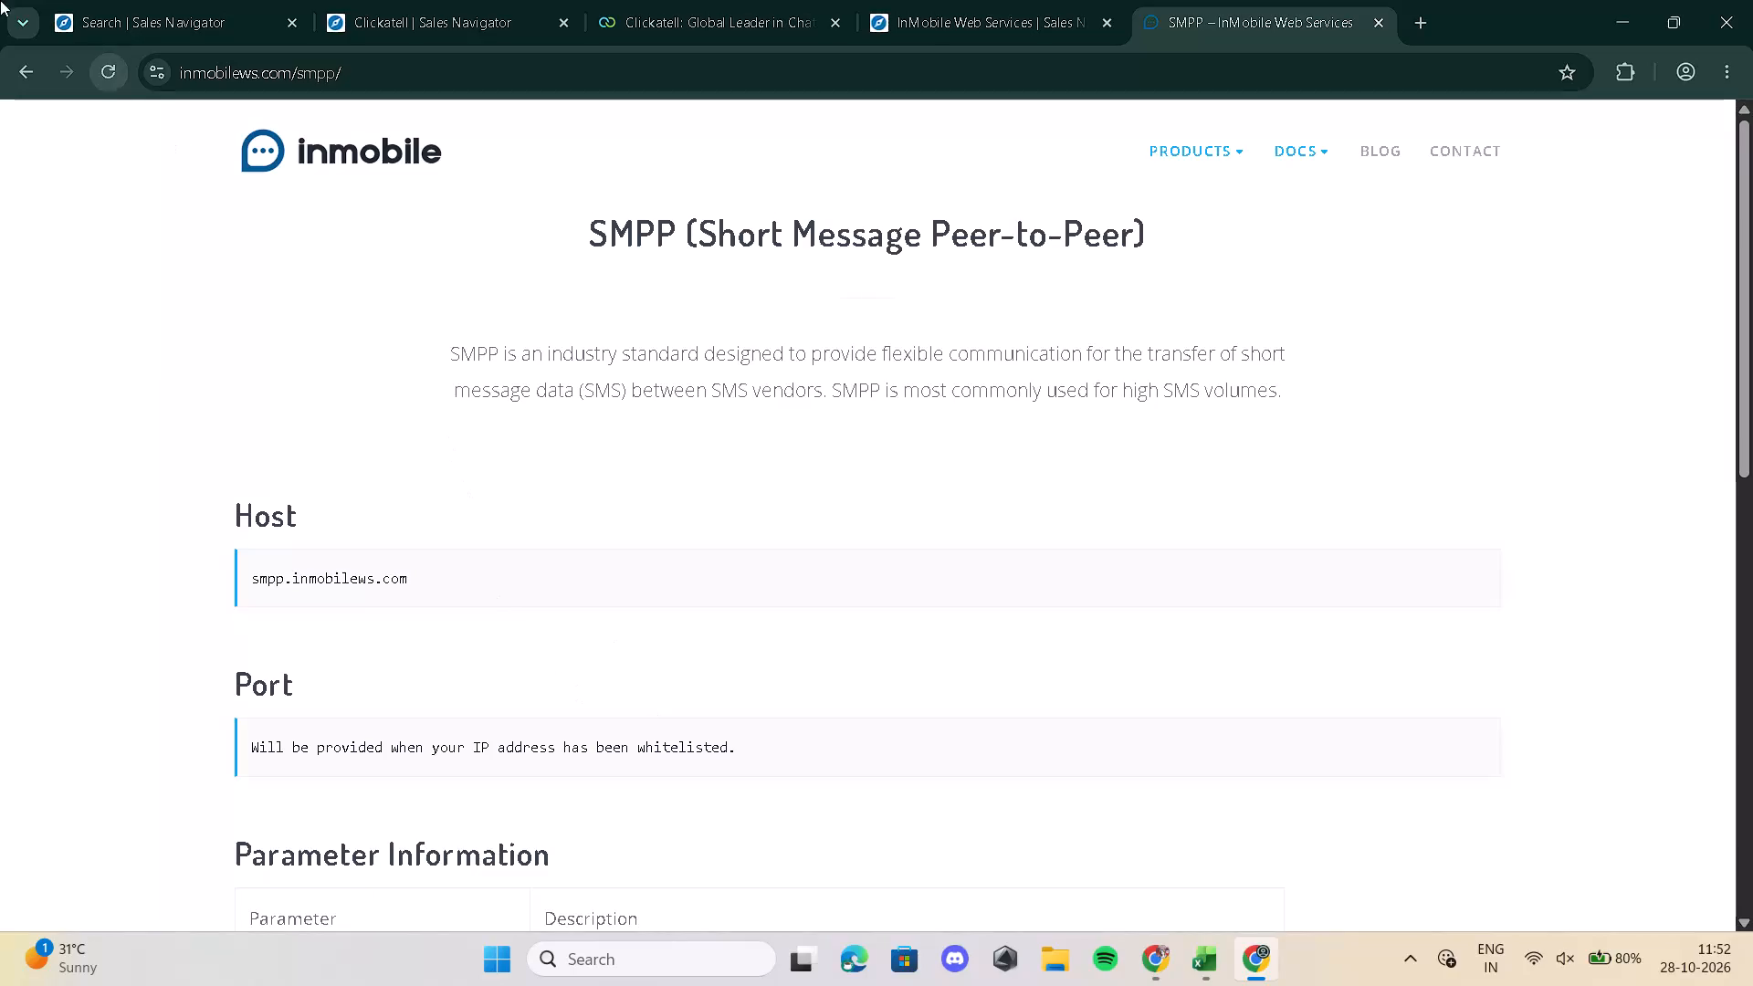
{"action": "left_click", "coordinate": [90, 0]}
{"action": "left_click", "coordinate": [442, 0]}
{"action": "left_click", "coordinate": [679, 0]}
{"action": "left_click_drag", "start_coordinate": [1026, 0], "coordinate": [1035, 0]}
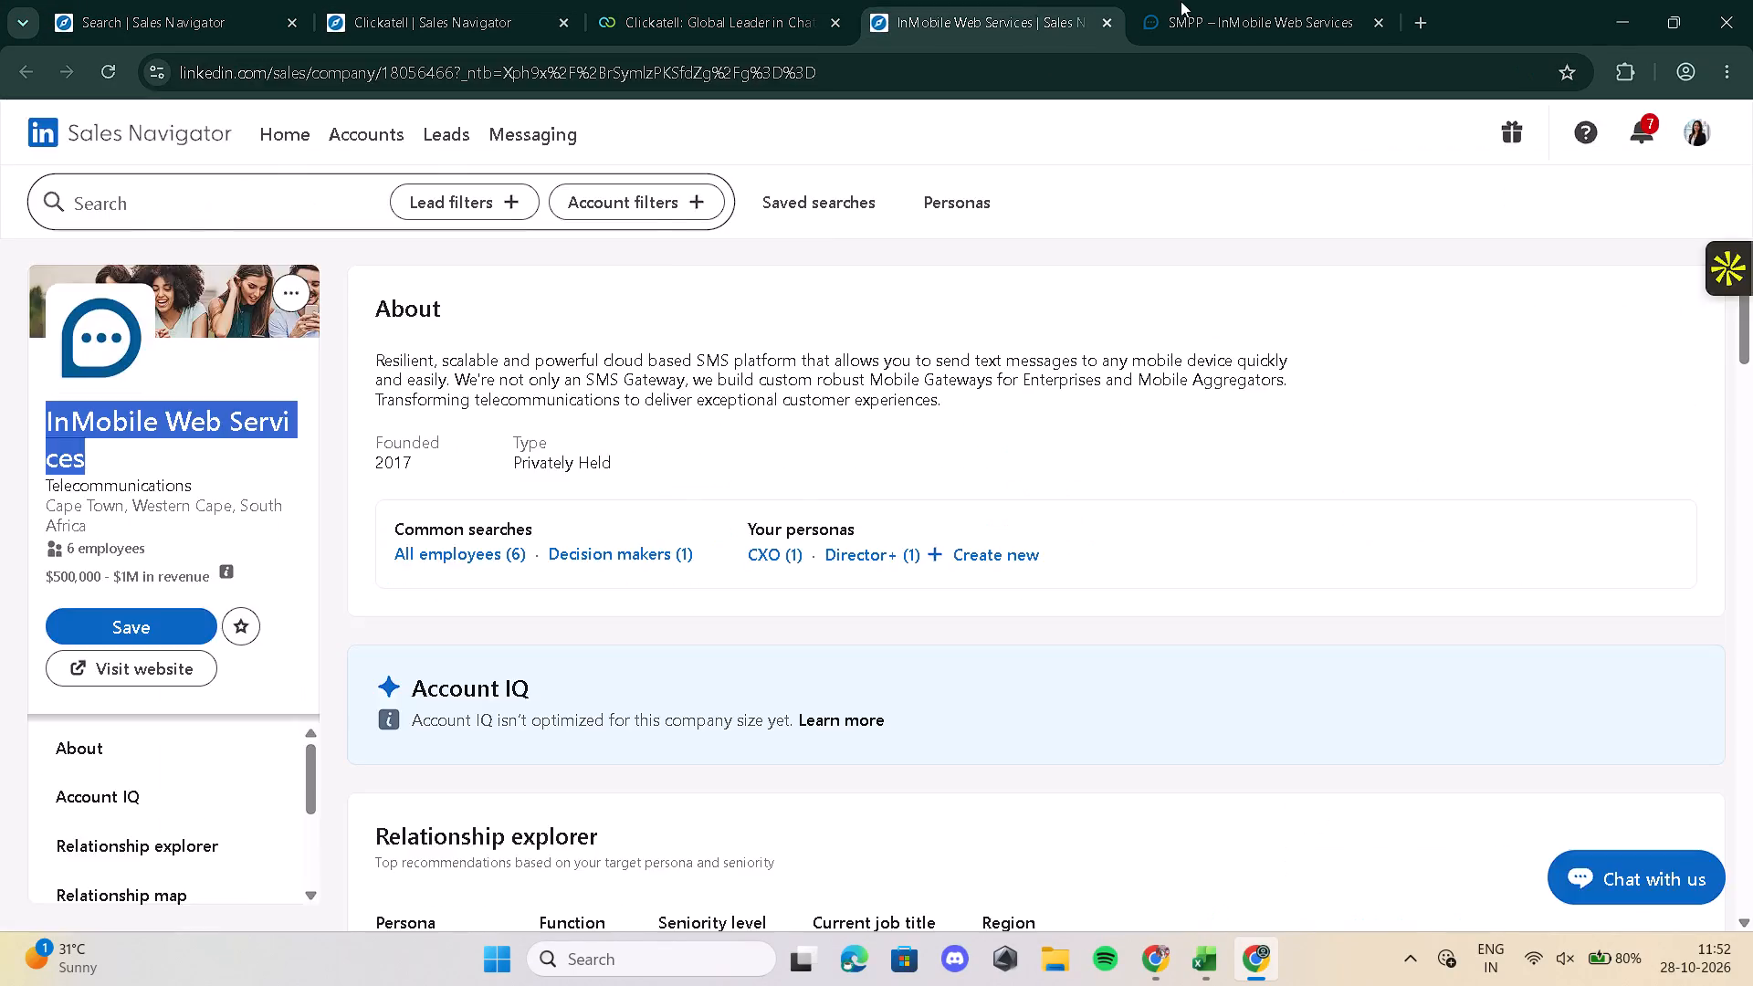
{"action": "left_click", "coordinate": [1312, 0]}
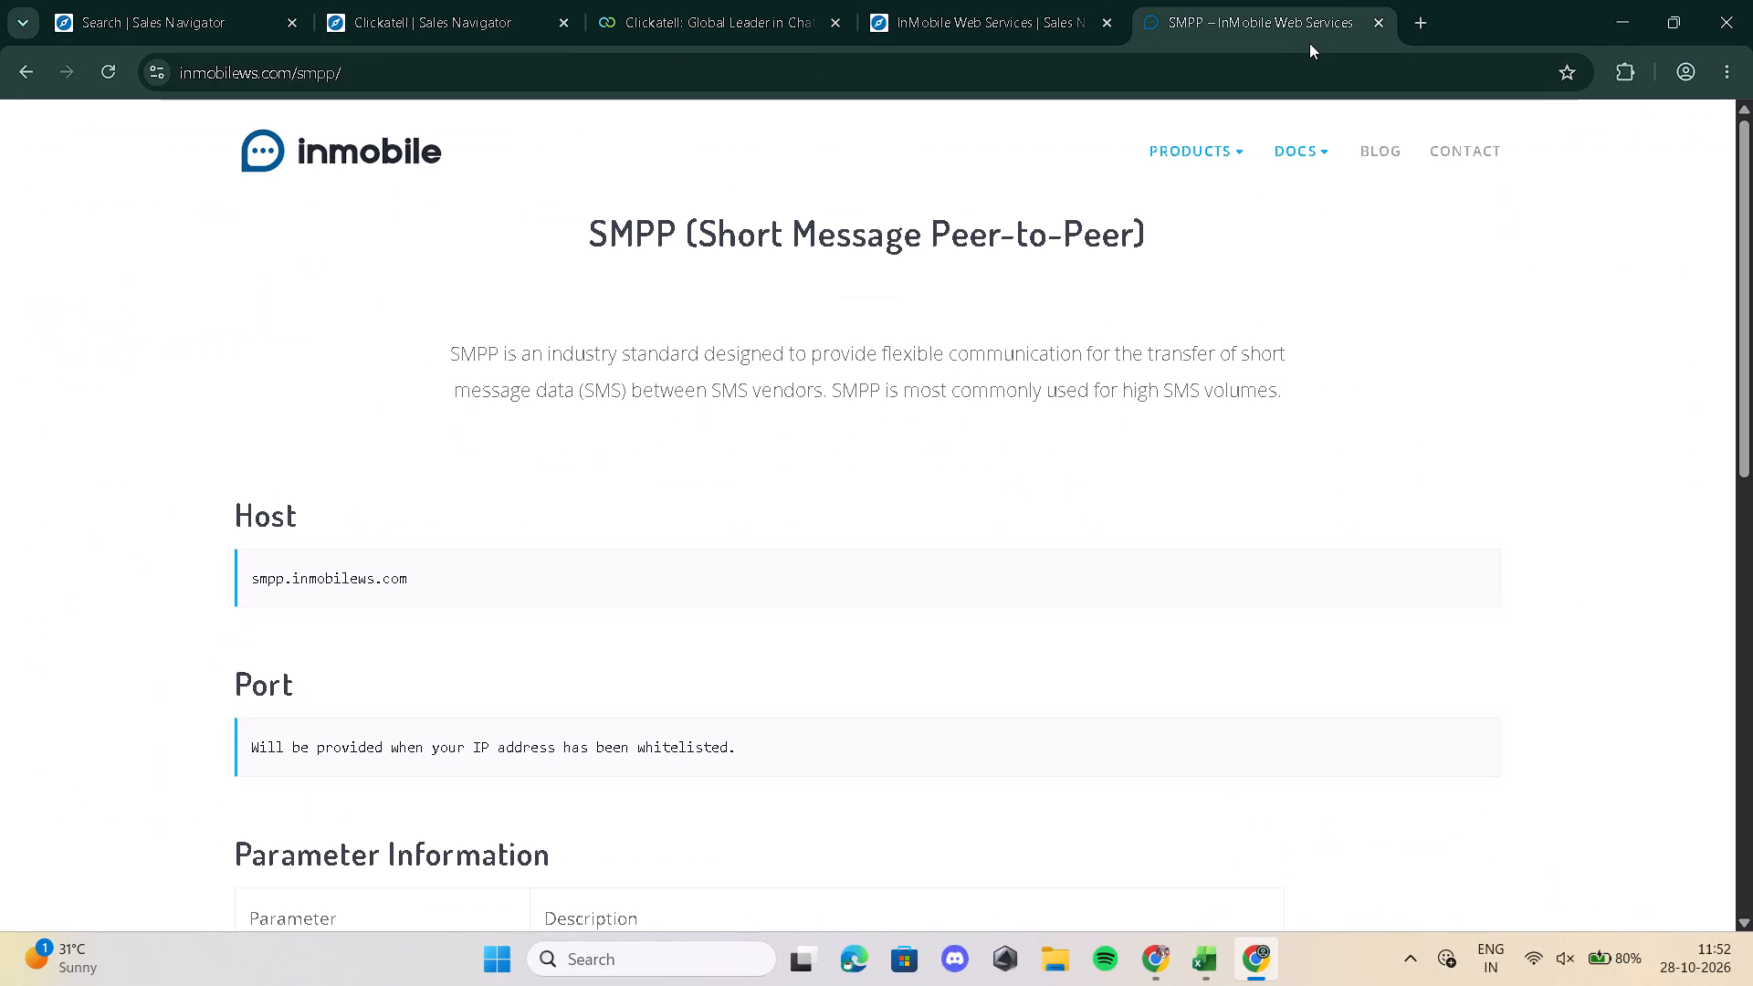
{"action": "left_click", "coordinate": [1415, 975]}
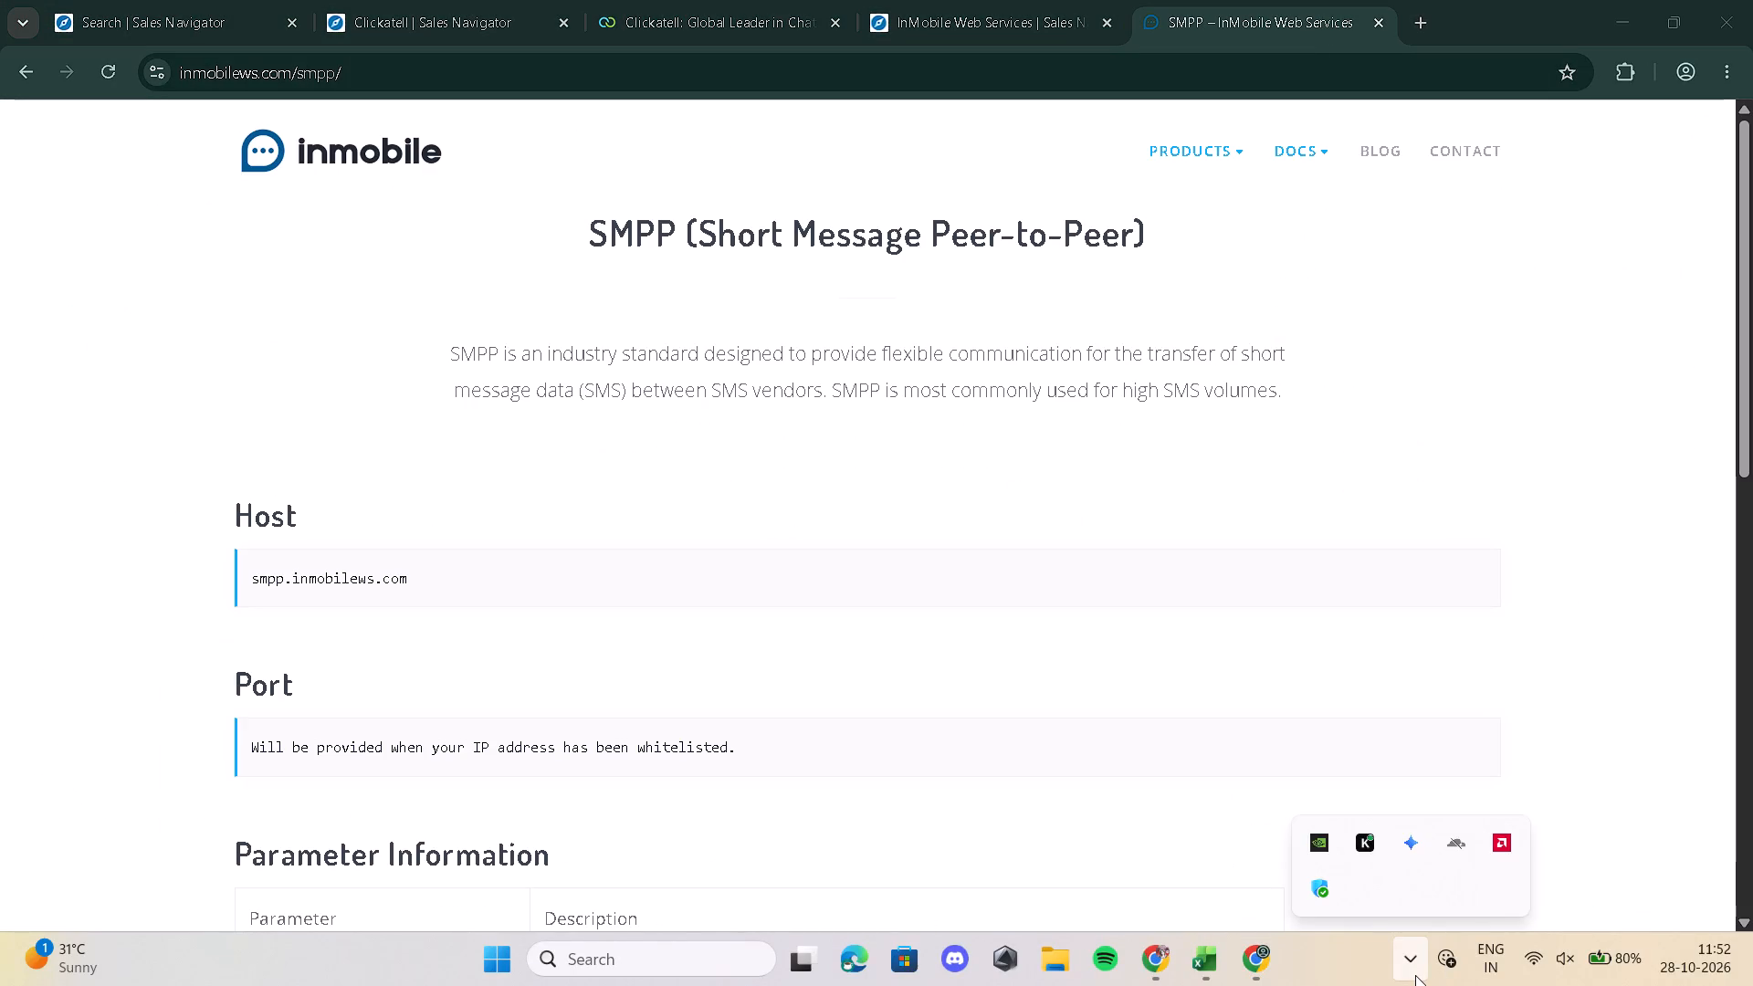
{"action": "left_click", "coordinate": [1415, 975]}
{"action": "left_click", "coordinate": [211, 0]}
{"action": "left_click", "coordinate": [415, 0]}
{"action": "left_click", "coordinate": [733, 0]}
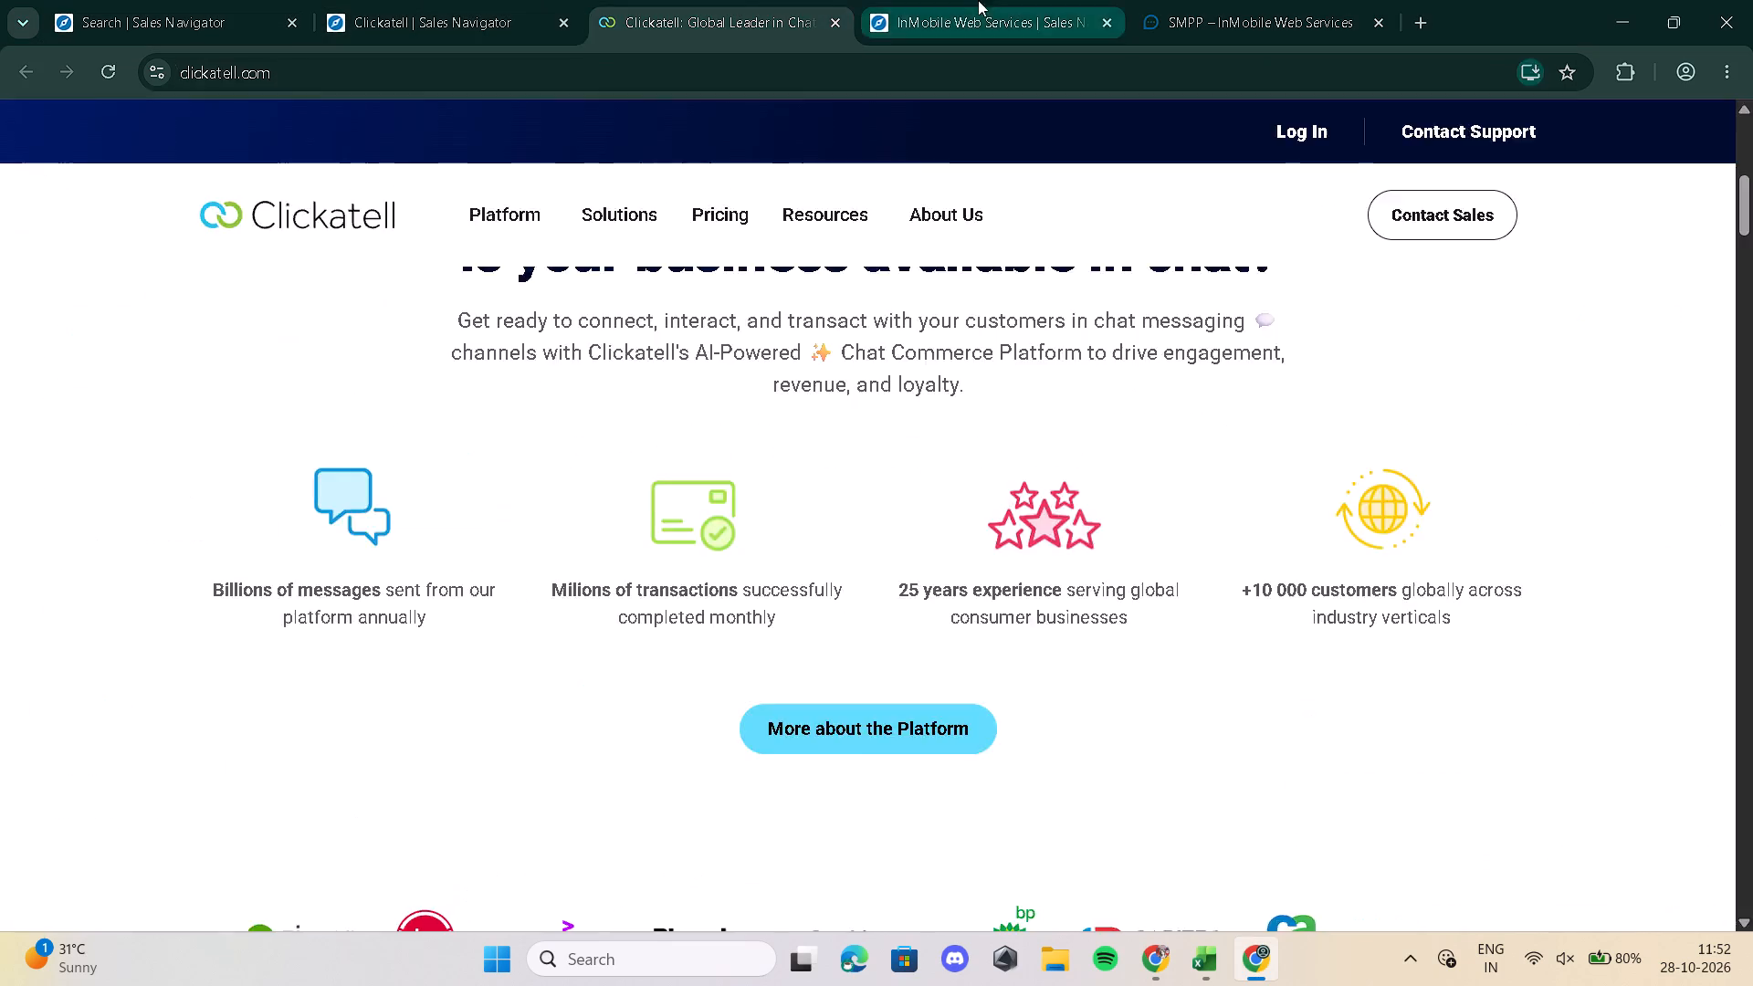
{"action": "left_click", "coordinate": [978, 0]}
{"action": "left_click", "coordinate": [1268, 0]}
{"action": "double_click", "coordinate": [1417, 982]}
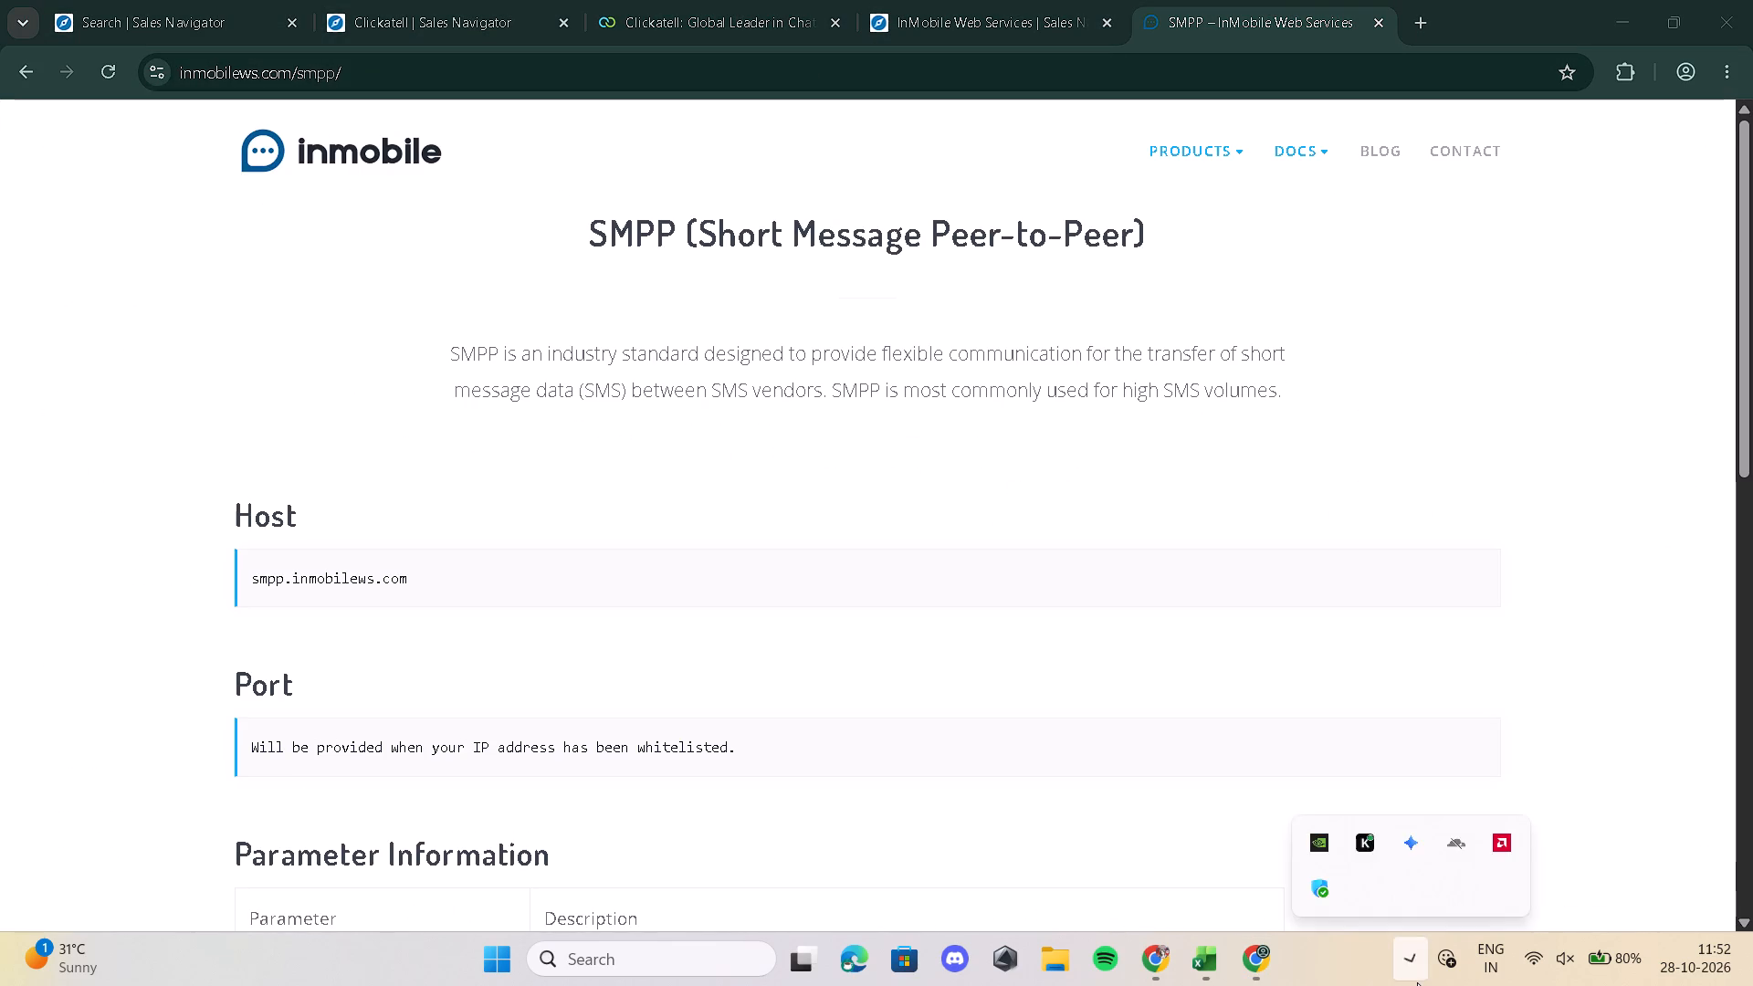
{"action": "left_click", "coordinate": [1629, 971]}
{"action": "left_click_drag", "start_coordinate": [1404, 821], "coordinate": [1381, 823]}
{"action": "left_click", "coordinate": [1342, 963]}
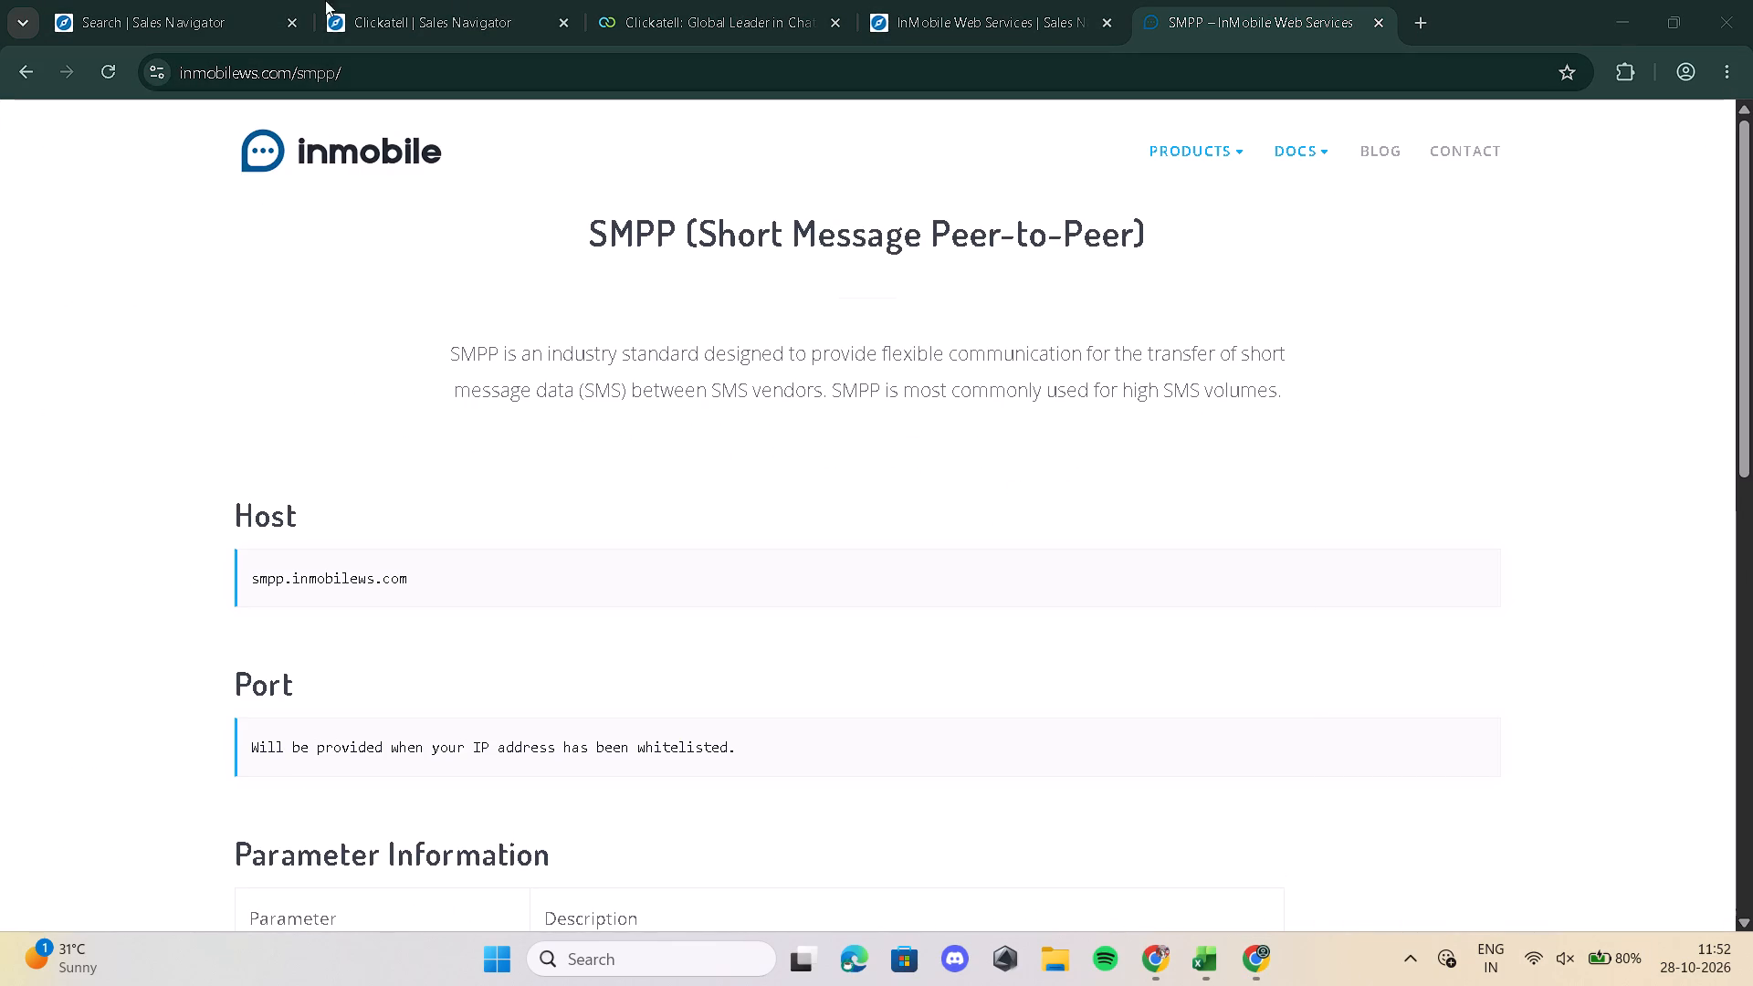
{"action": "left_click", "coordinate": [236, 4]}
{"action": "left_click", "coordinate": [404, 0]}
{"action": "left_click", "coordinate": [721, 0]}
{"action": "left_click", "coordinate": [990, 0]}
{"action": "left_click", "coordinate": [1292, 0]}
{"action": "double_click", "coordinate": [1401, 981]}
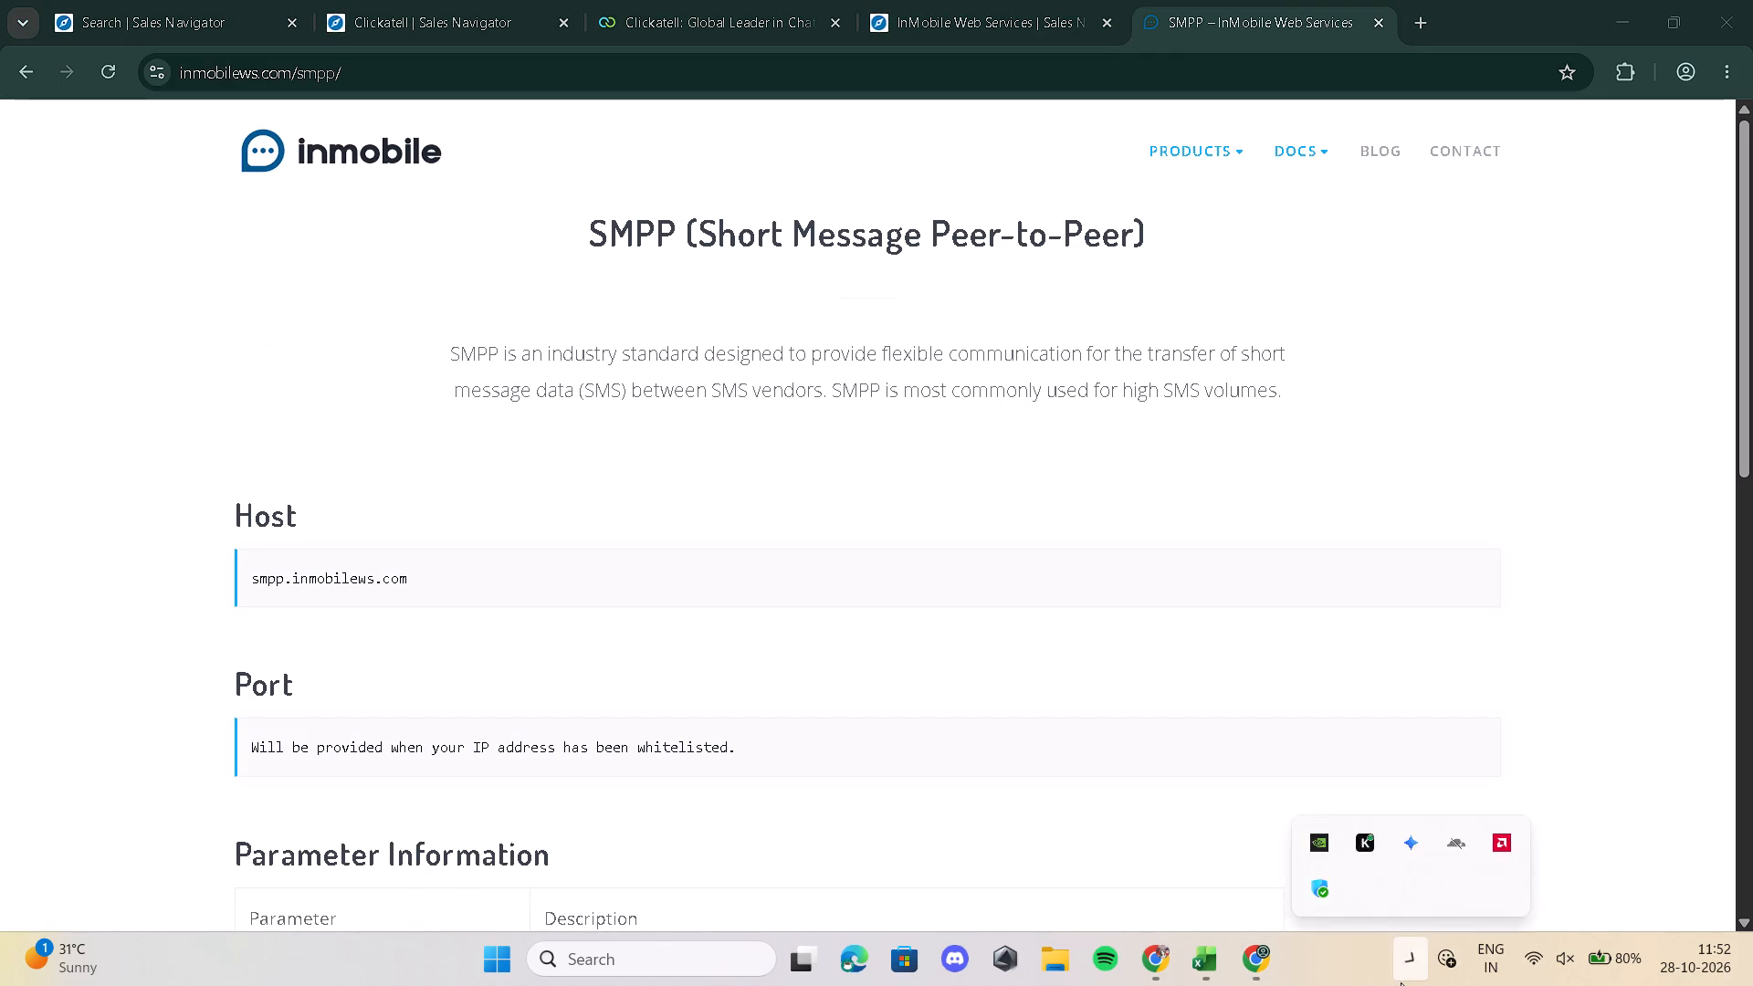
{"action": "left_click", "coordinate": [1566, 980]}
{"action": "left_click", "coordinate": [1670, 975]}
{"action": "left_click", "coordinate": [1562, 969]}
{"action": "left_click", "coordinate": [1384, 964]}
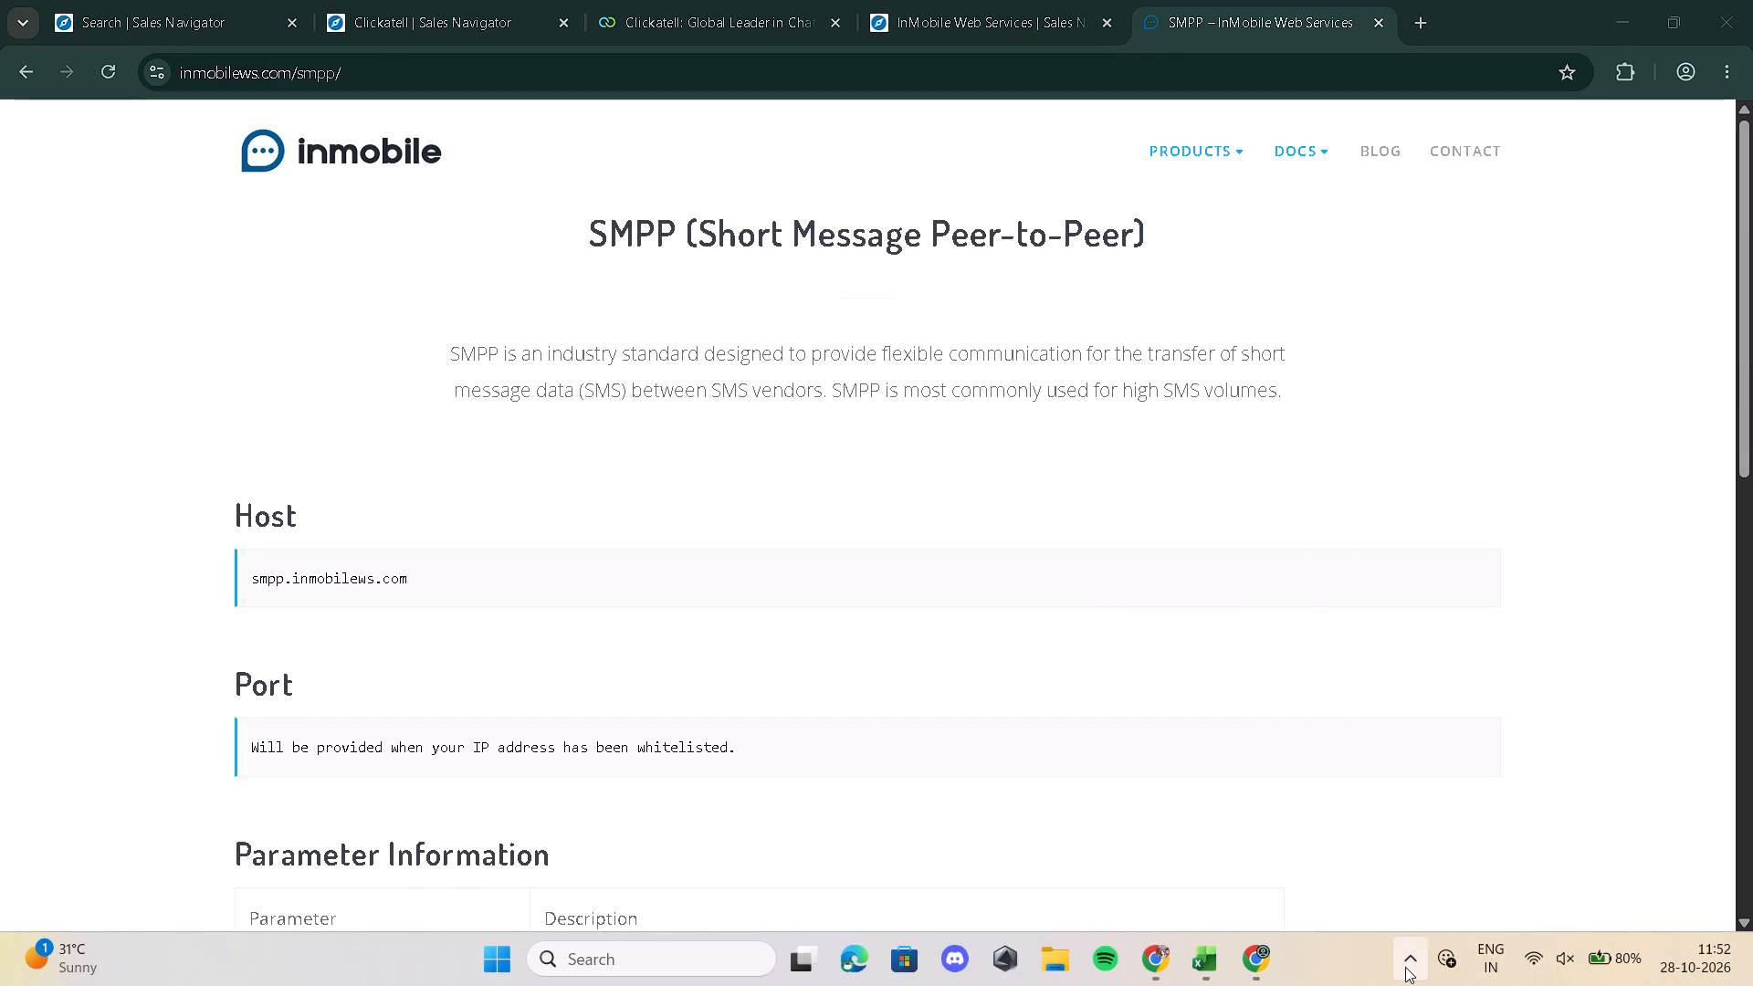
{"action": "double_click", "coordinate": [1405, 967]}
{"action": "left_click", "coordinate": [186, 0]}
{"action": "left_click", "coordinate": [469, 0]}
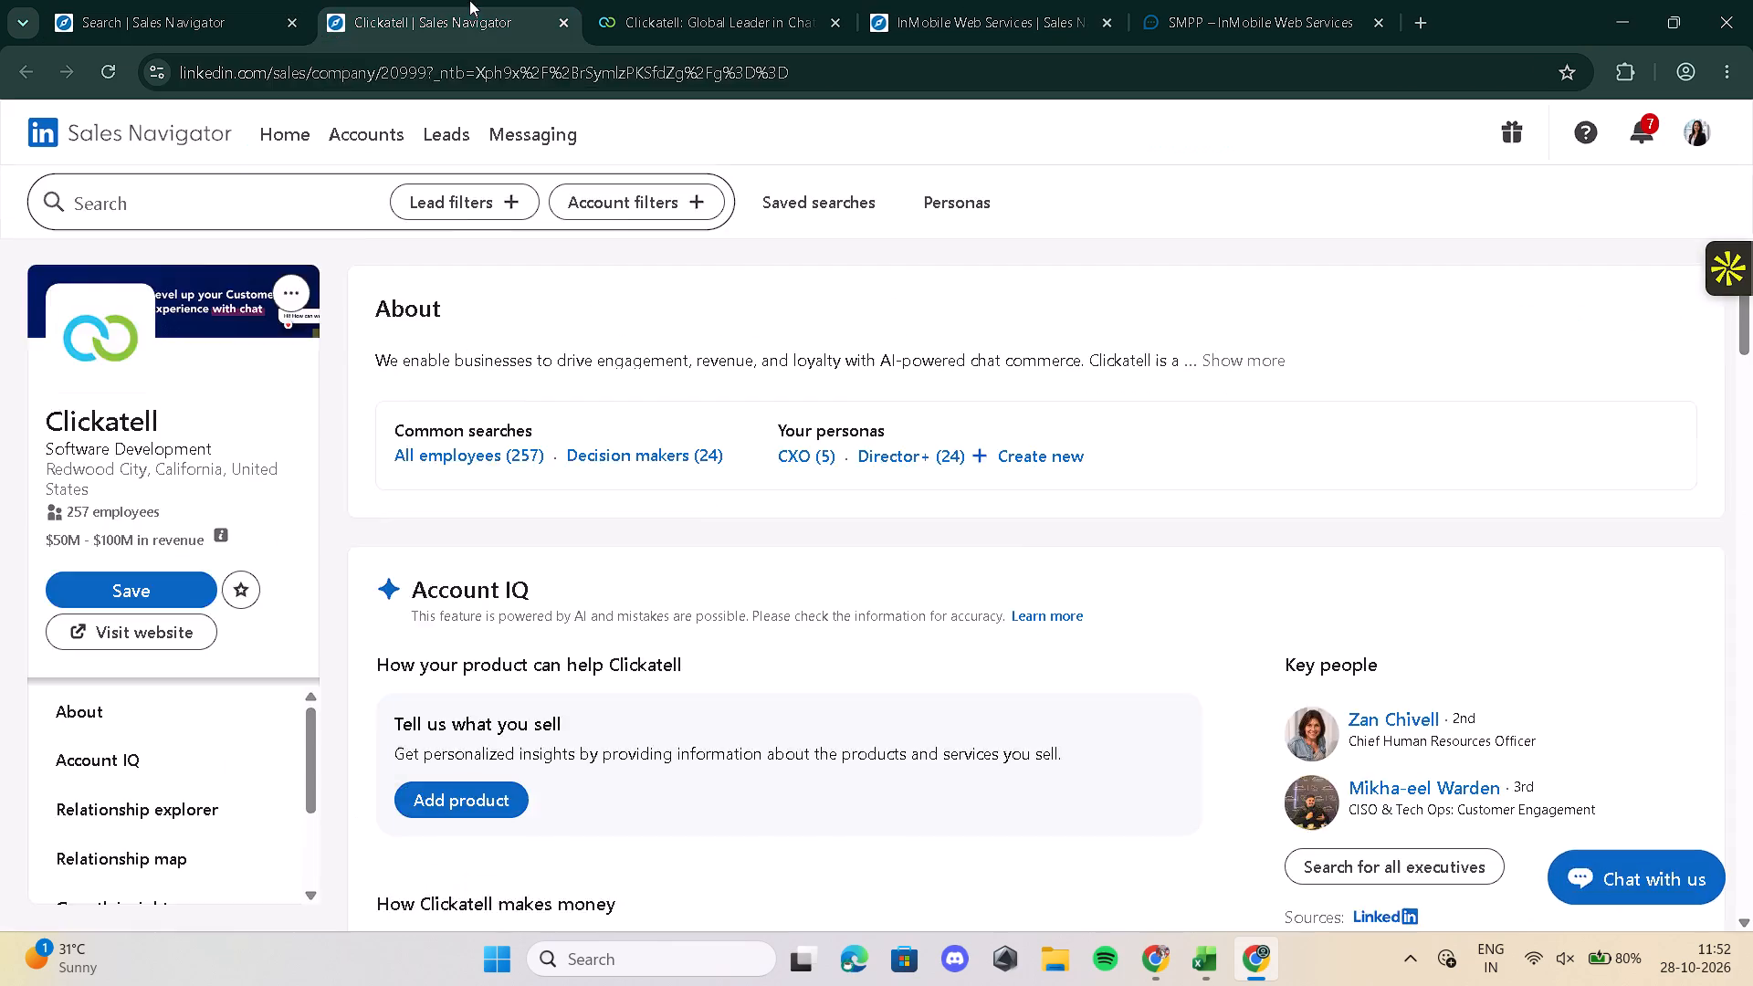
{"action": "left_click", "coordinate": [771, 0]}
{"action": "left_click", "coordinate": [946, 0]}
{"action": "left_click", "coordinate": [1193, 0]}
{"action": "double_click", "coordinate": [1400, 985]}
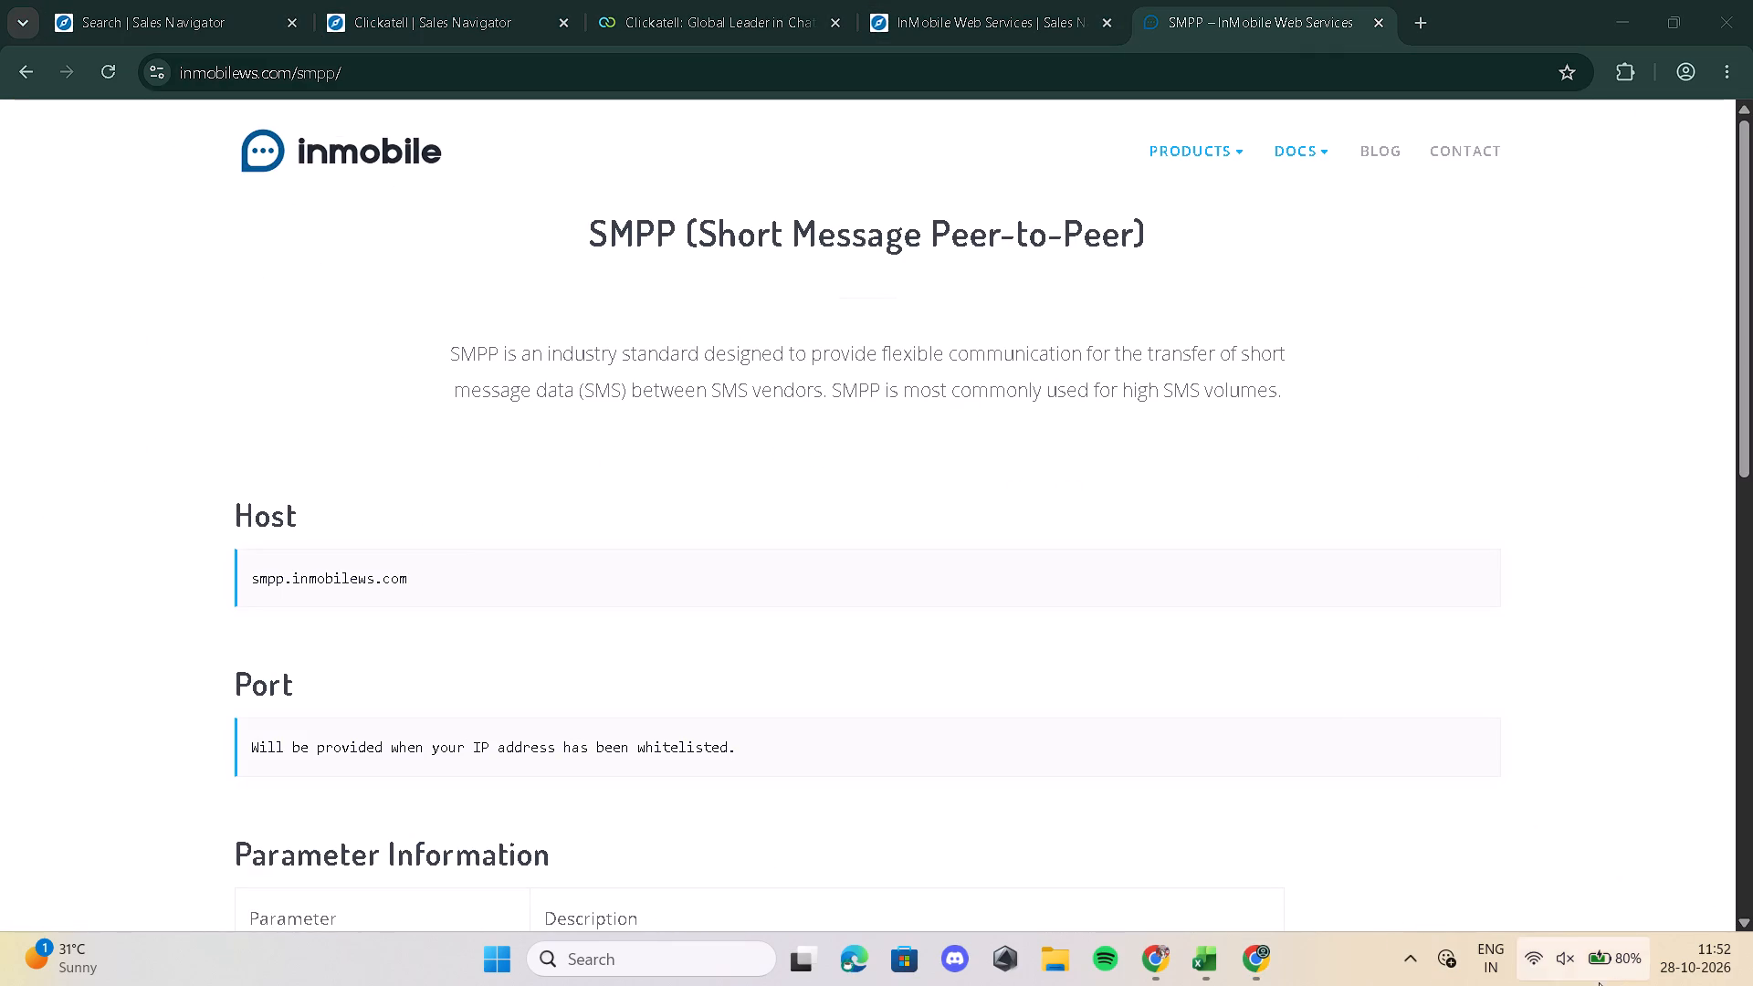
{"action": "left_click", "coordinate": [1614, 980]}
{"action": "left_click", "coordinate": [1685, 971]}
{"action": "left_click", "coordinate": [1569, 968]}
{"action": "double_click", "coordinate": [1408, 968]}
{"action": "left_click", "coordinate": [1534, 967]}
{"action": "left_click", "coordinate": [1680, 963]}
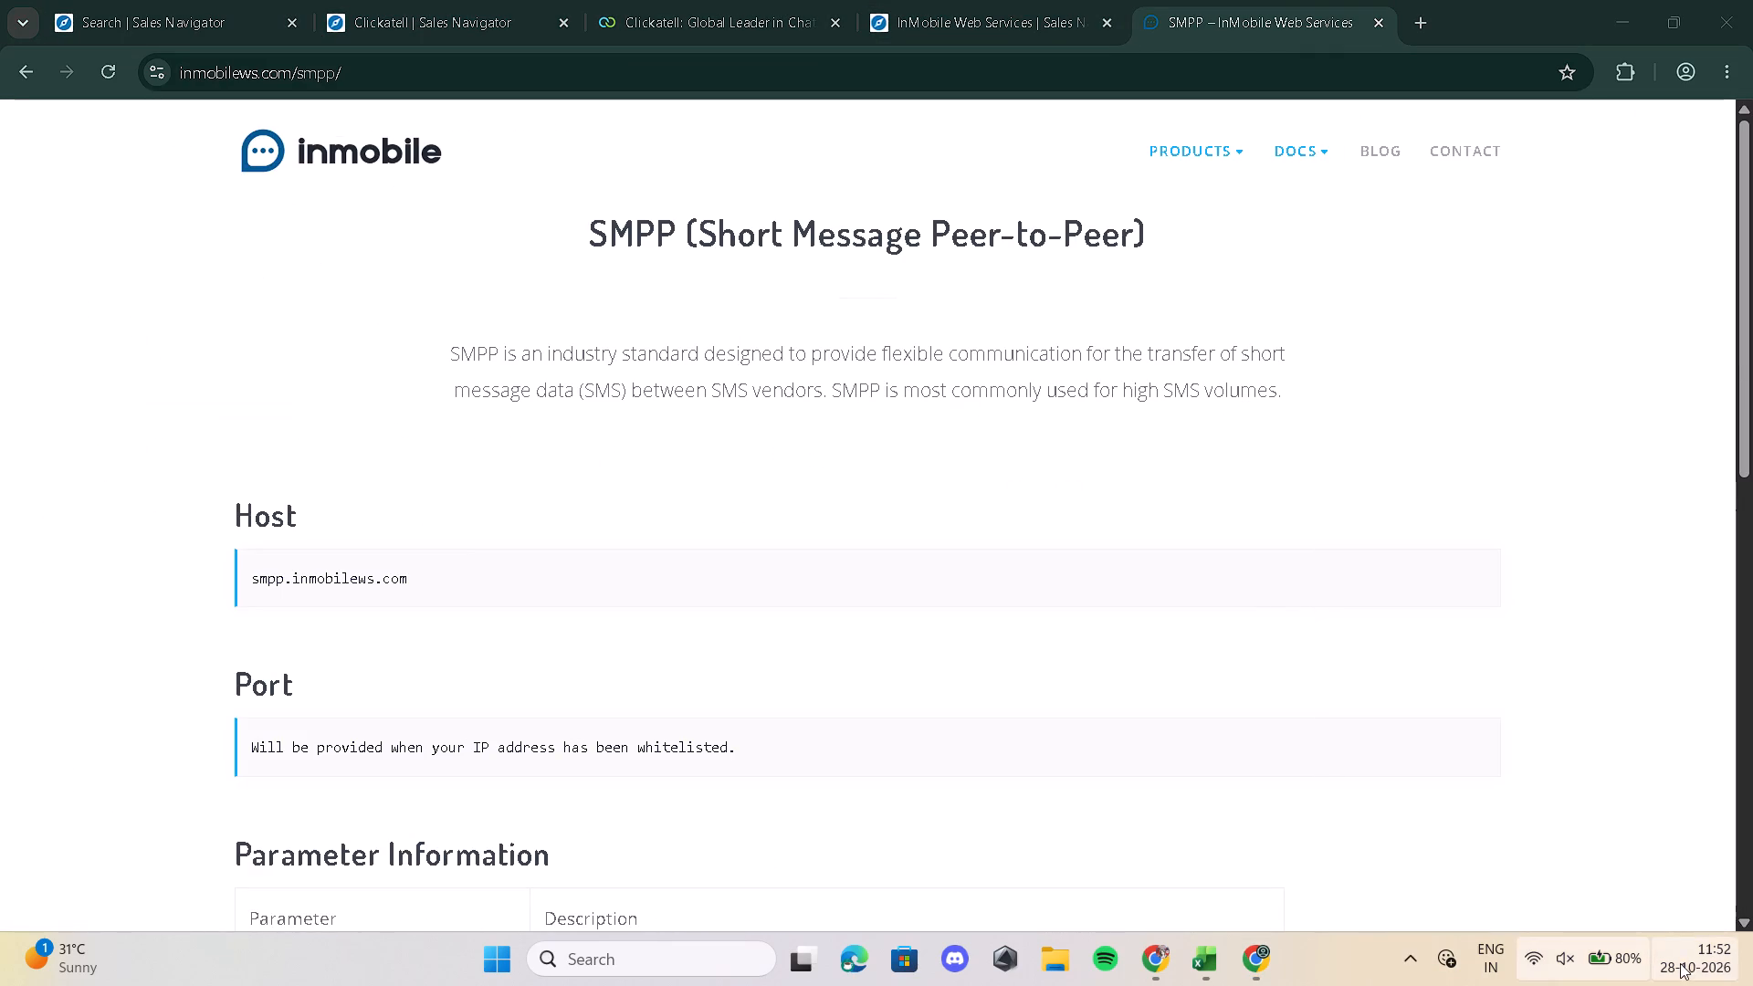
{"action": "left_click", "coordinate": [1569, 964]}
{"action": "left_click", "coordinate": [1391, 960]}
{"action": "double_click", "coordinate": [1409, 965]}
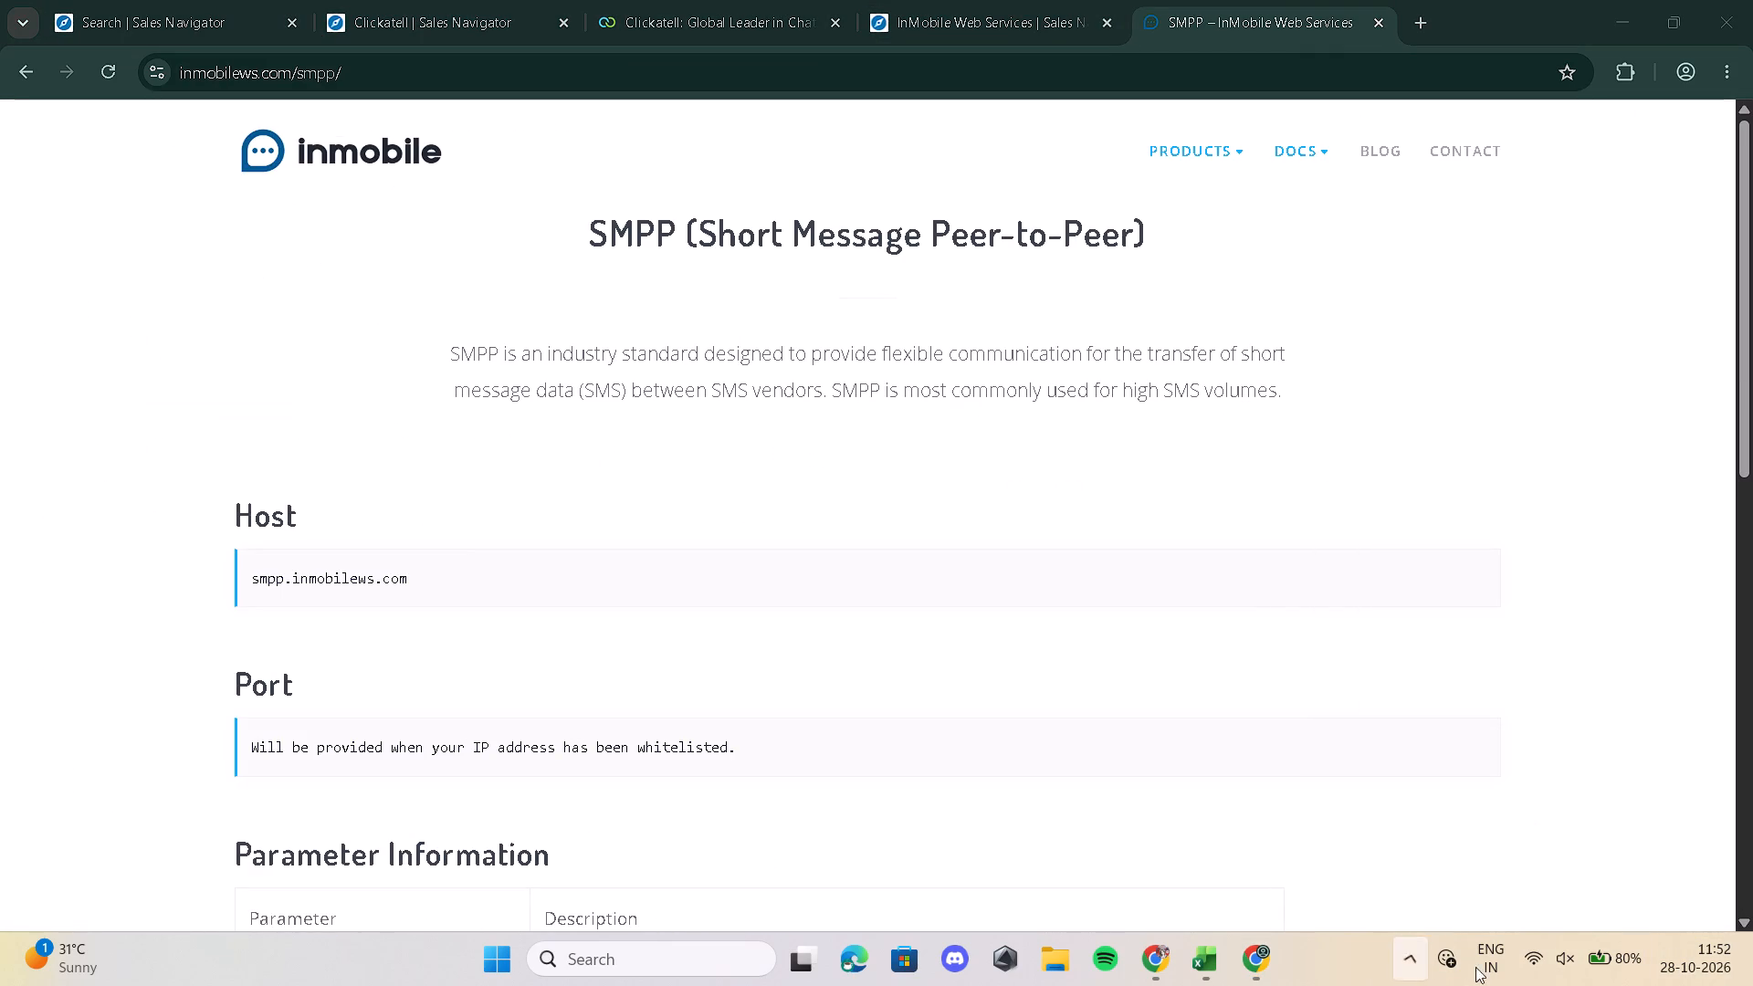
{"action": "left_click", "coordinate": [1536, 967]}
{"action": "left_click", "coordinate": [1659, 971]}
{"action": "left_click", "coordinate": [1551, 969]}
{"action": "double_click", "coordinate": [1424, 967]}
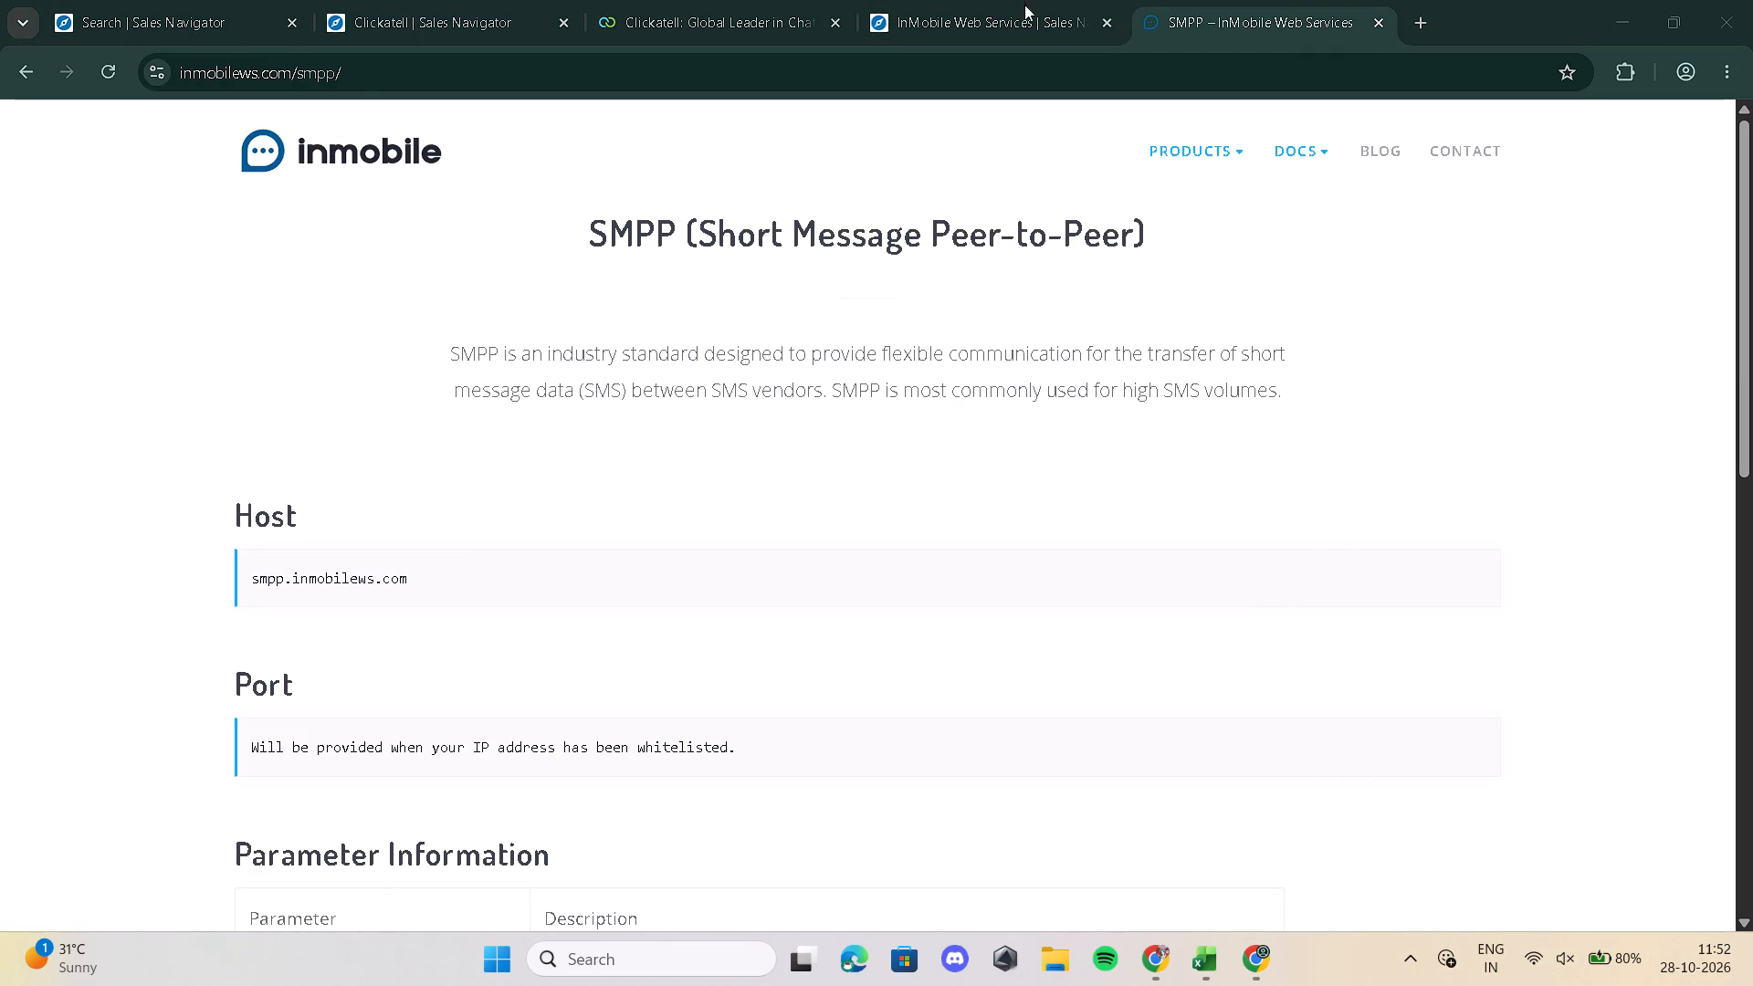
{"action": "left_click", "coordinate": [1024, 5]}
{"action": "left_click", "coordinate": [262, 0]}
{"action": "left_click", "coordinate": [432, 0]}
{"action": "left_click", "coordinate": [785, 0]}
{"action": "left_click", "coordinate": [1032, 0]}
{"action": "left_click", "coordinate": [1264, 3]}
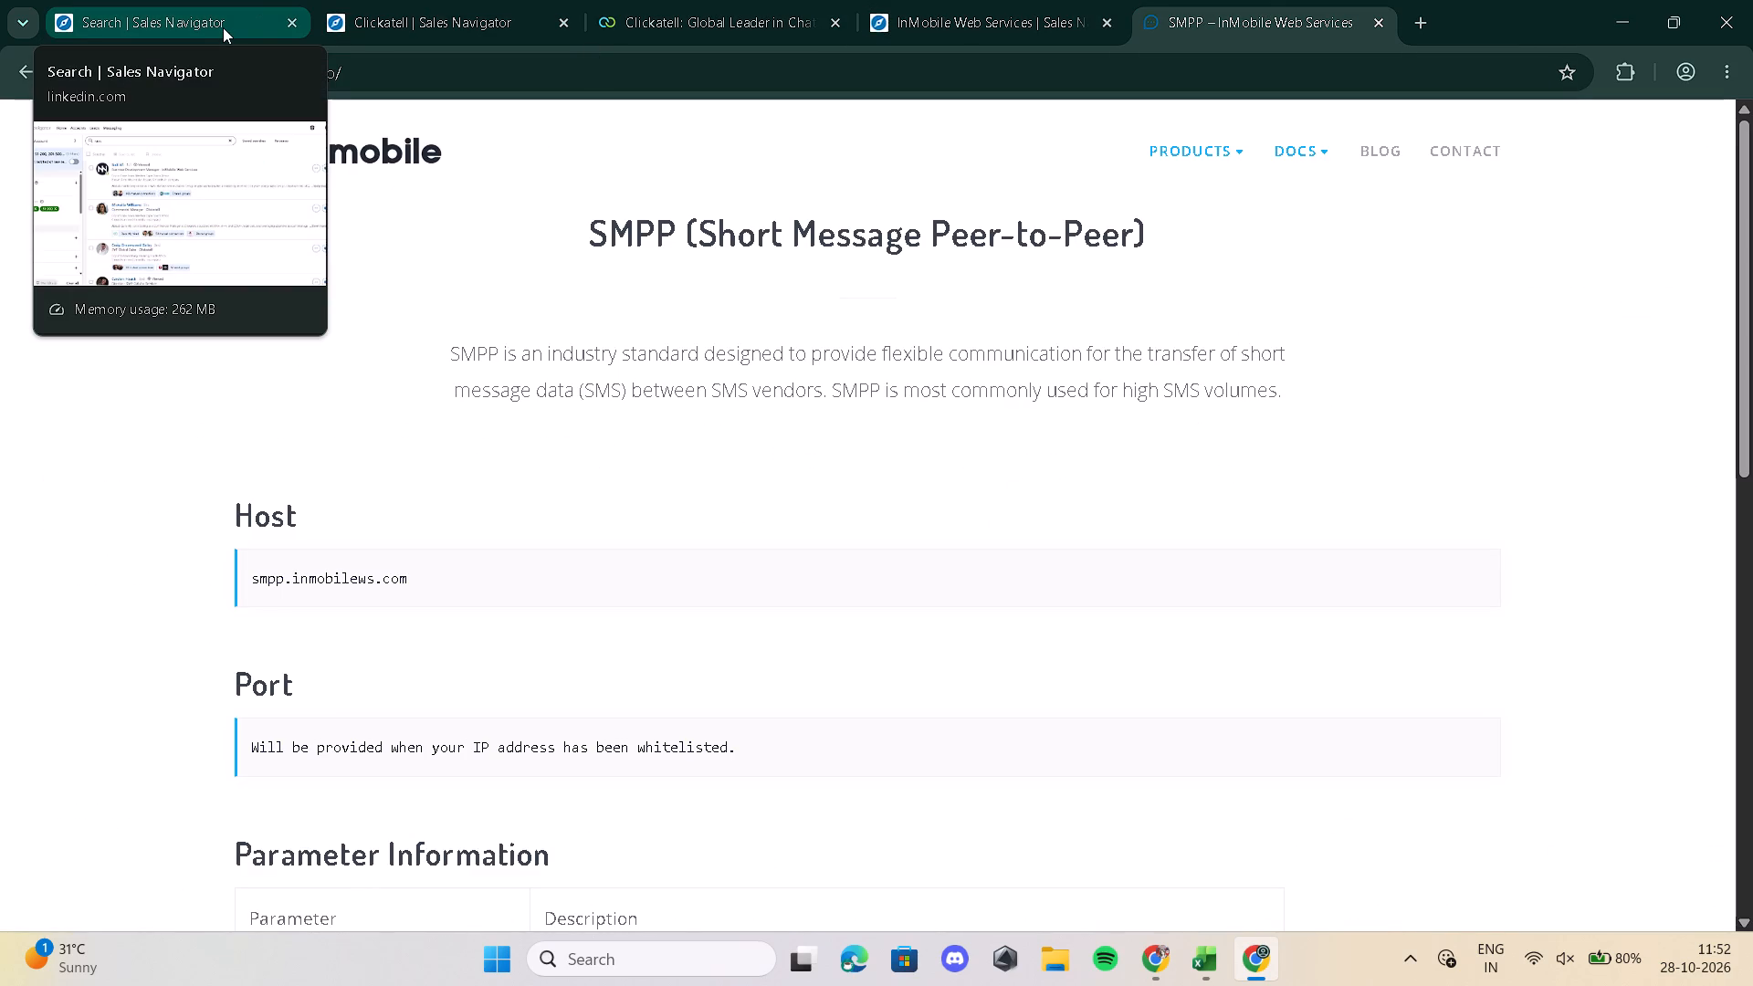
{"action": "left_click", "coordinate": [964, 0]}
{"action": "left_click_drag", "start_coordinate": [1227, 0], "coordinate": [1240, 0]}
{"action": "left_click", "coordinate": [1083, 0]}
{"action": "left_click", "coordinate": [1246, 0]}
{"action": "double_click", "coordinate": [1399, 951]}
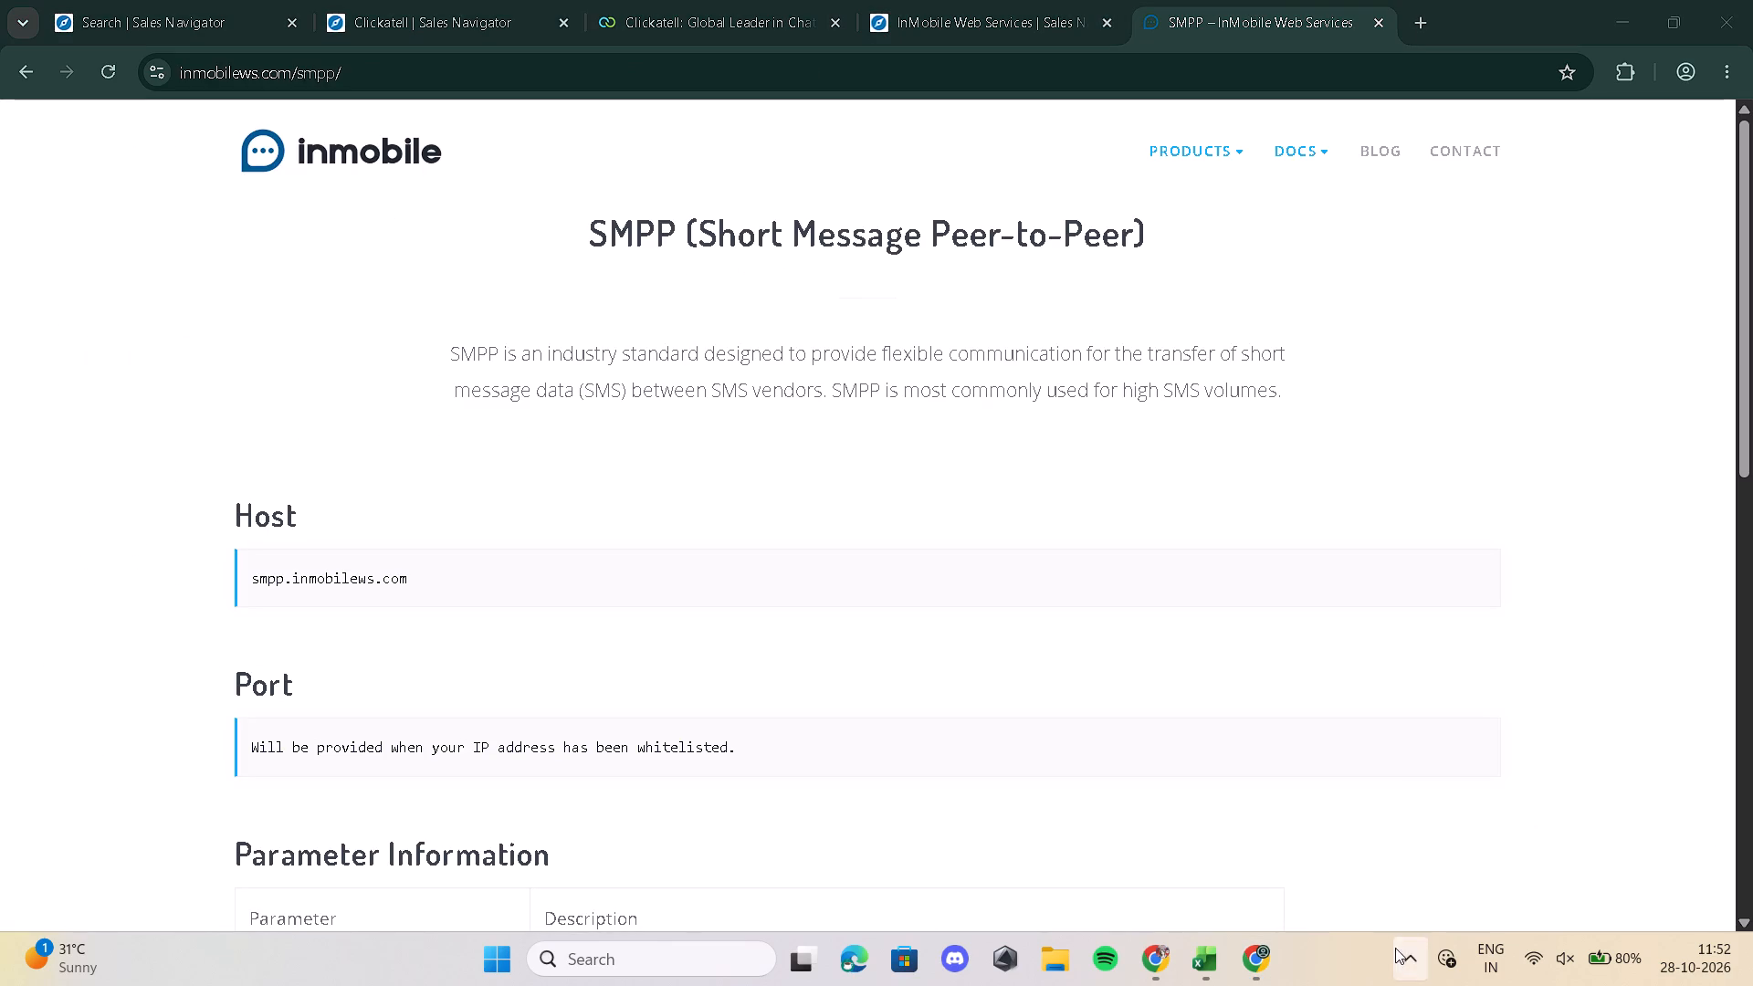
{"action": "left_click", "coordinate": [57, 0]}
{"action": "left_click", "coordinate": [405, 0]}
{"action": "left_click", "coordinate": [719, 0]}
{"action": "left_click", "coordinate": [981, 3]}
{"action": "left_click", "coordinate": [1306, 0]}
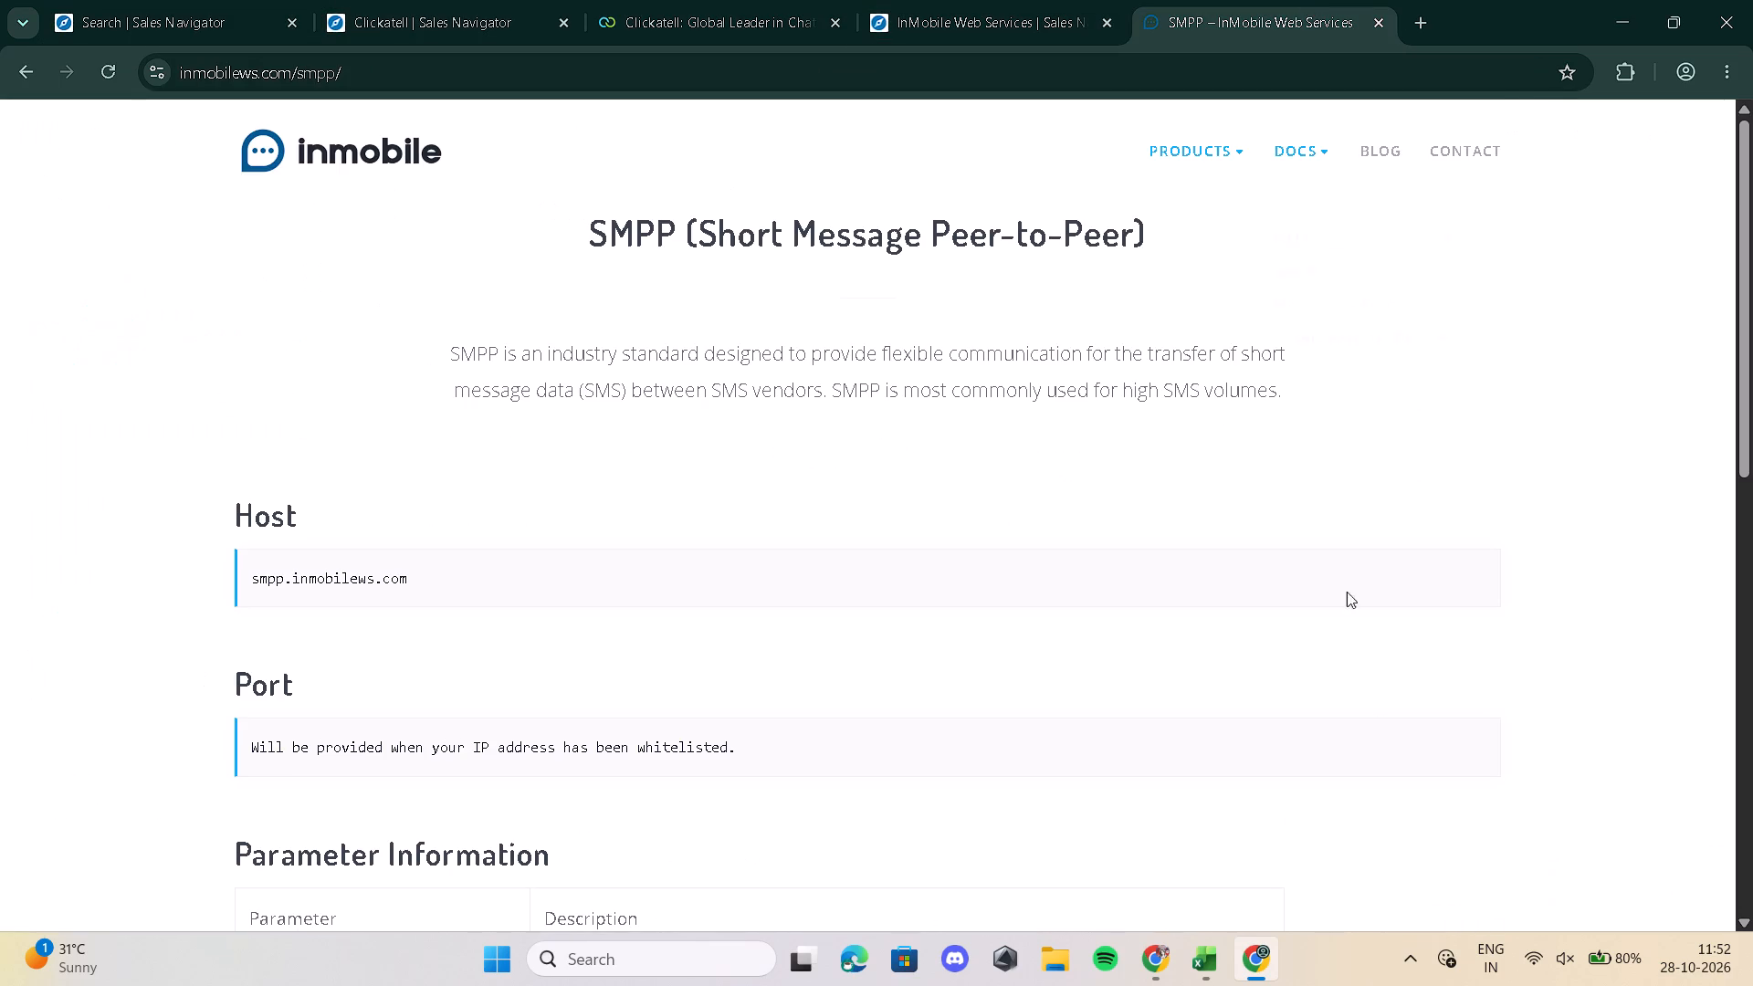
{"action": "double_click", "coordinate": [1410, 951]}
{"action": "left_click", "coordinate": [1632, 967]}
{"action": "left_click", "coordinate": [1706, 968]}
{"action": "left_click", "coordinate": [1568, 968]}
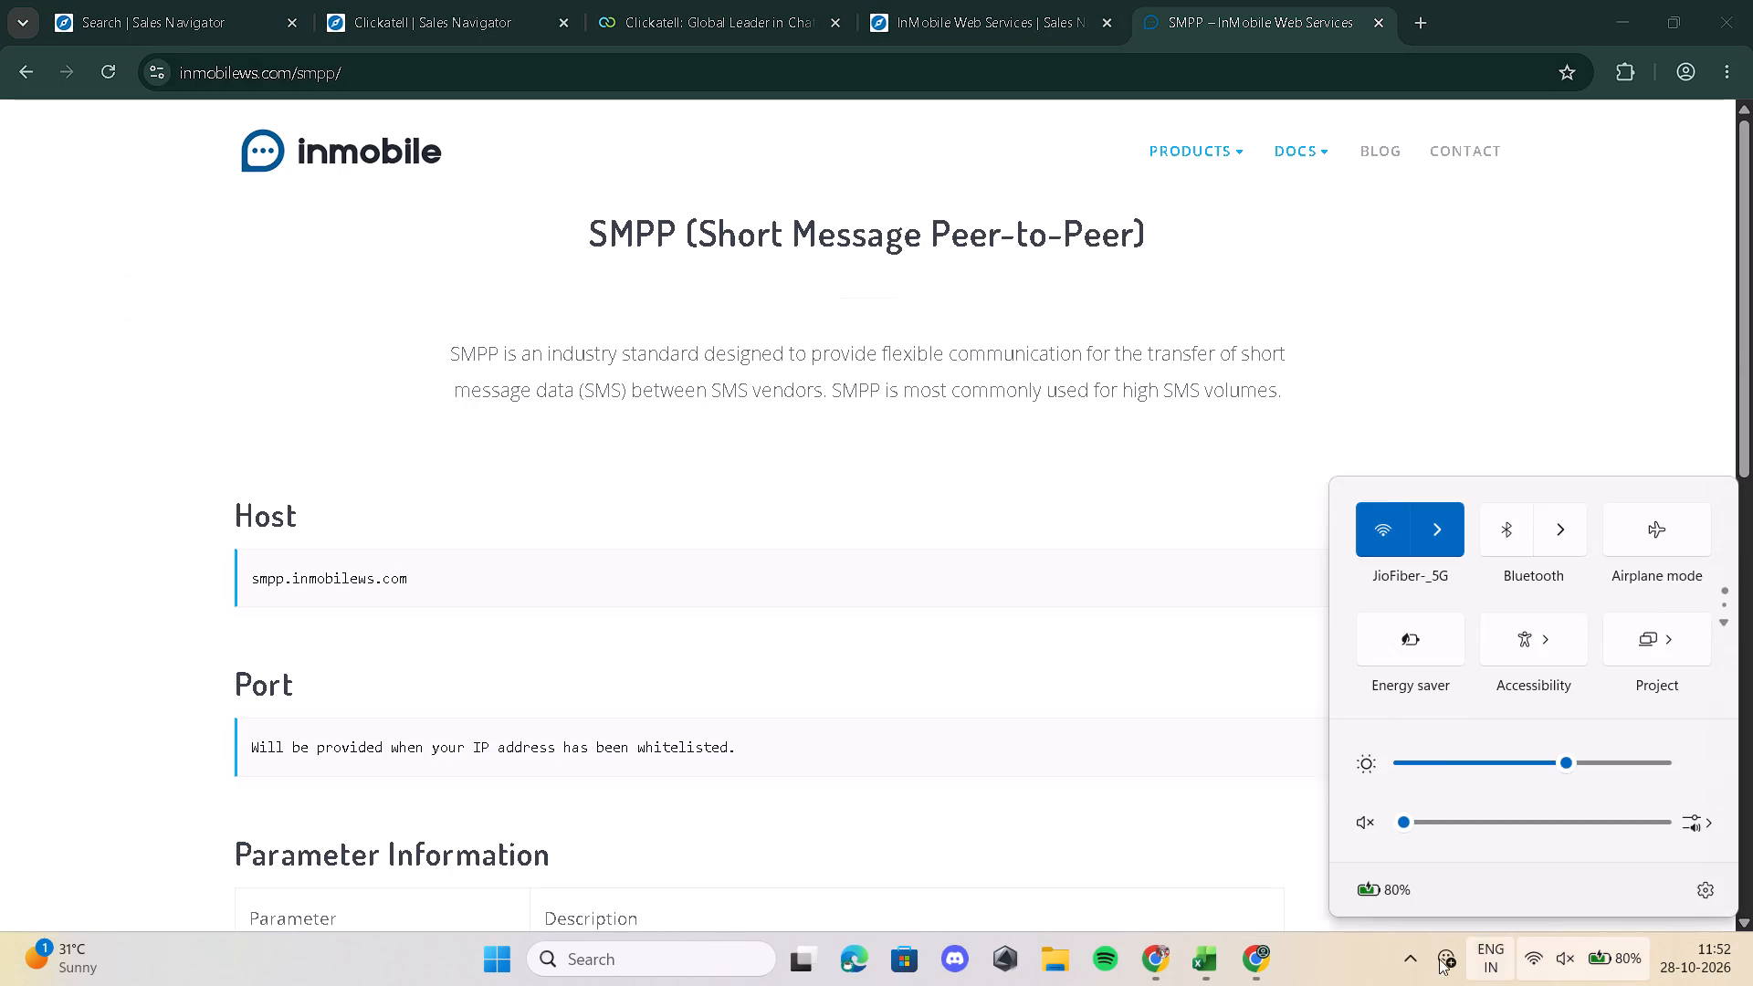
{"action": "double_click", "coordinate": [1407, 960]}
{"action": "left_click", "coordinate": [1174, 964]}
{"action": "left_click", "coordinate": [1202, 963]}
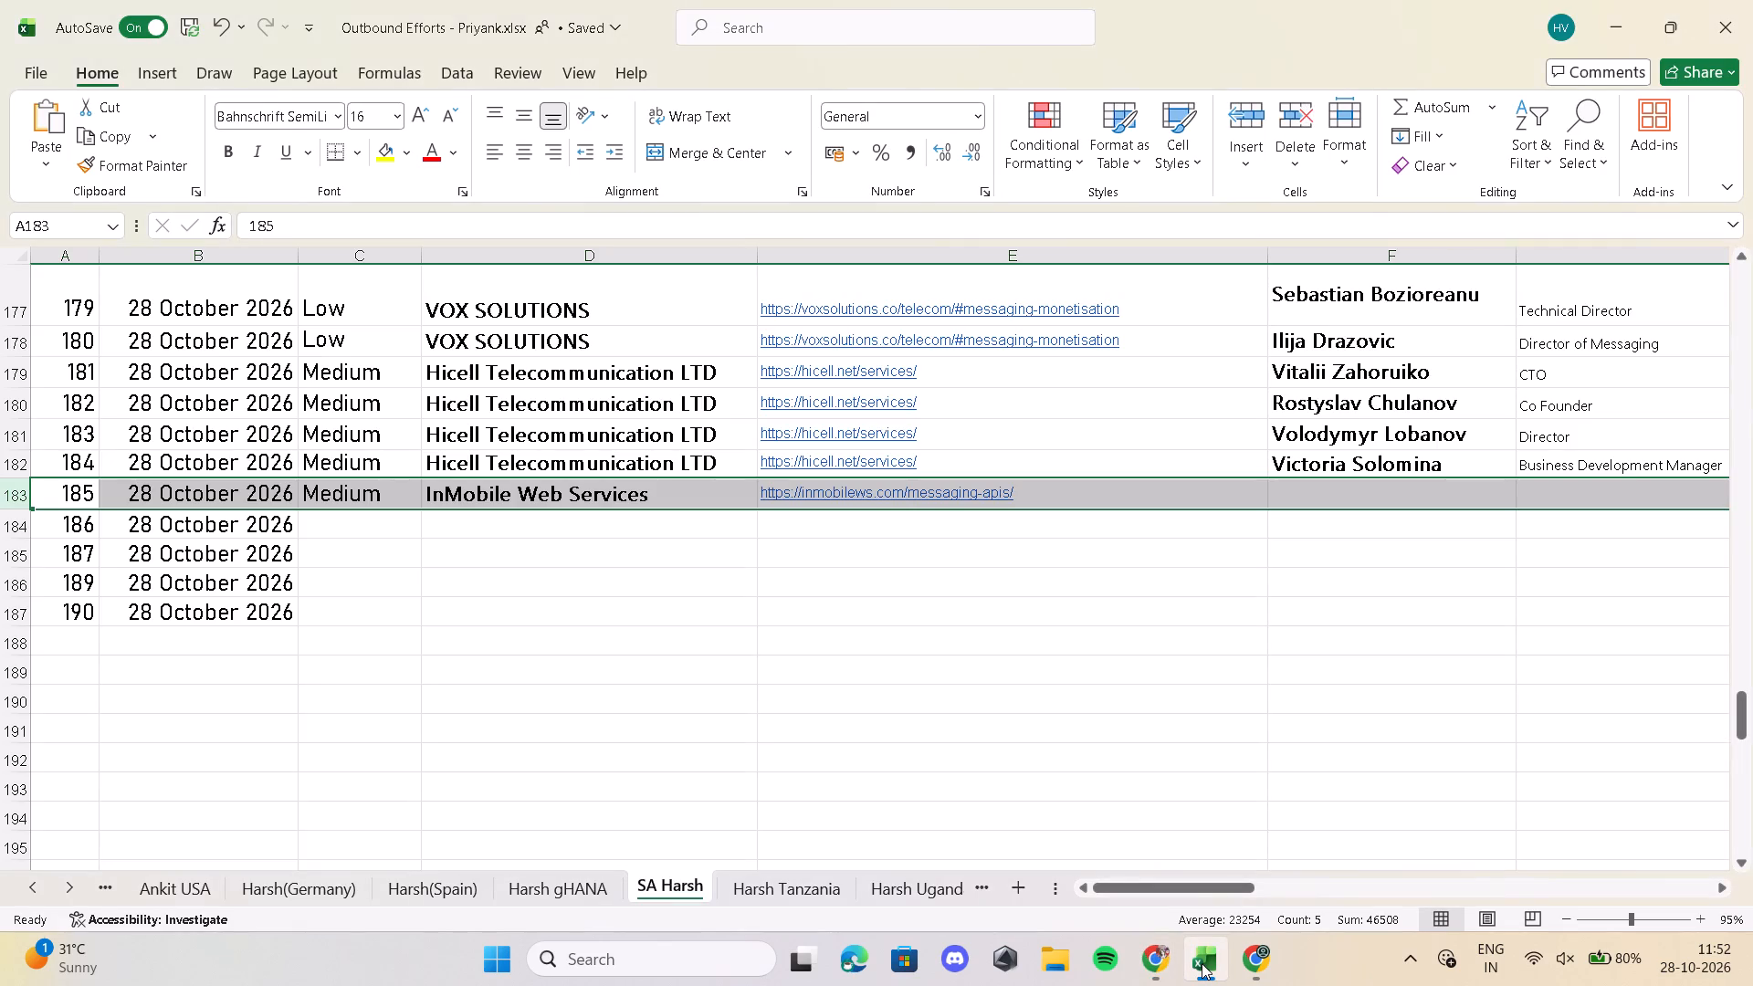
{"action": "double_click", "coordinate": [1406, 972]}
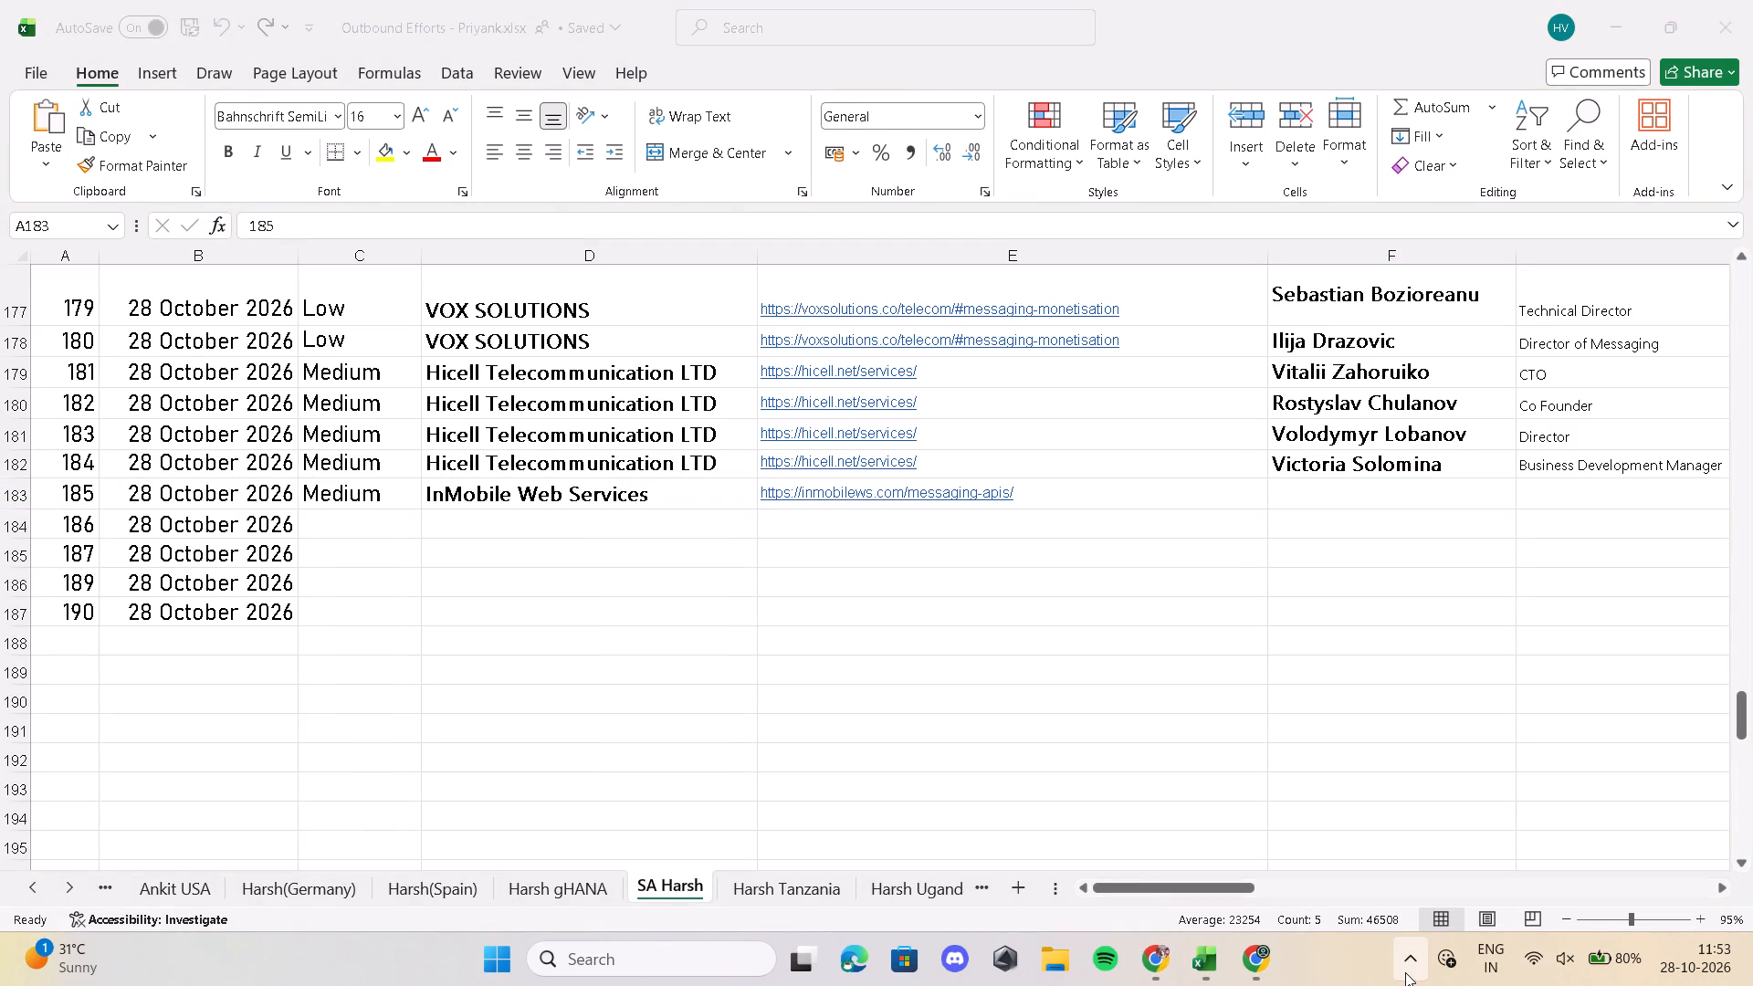
Skim InMobile's SMPP documentation in the browser and open the company's Messaging APIs product page.
{"action": "left_click", "coordinate": [1275, 985]}
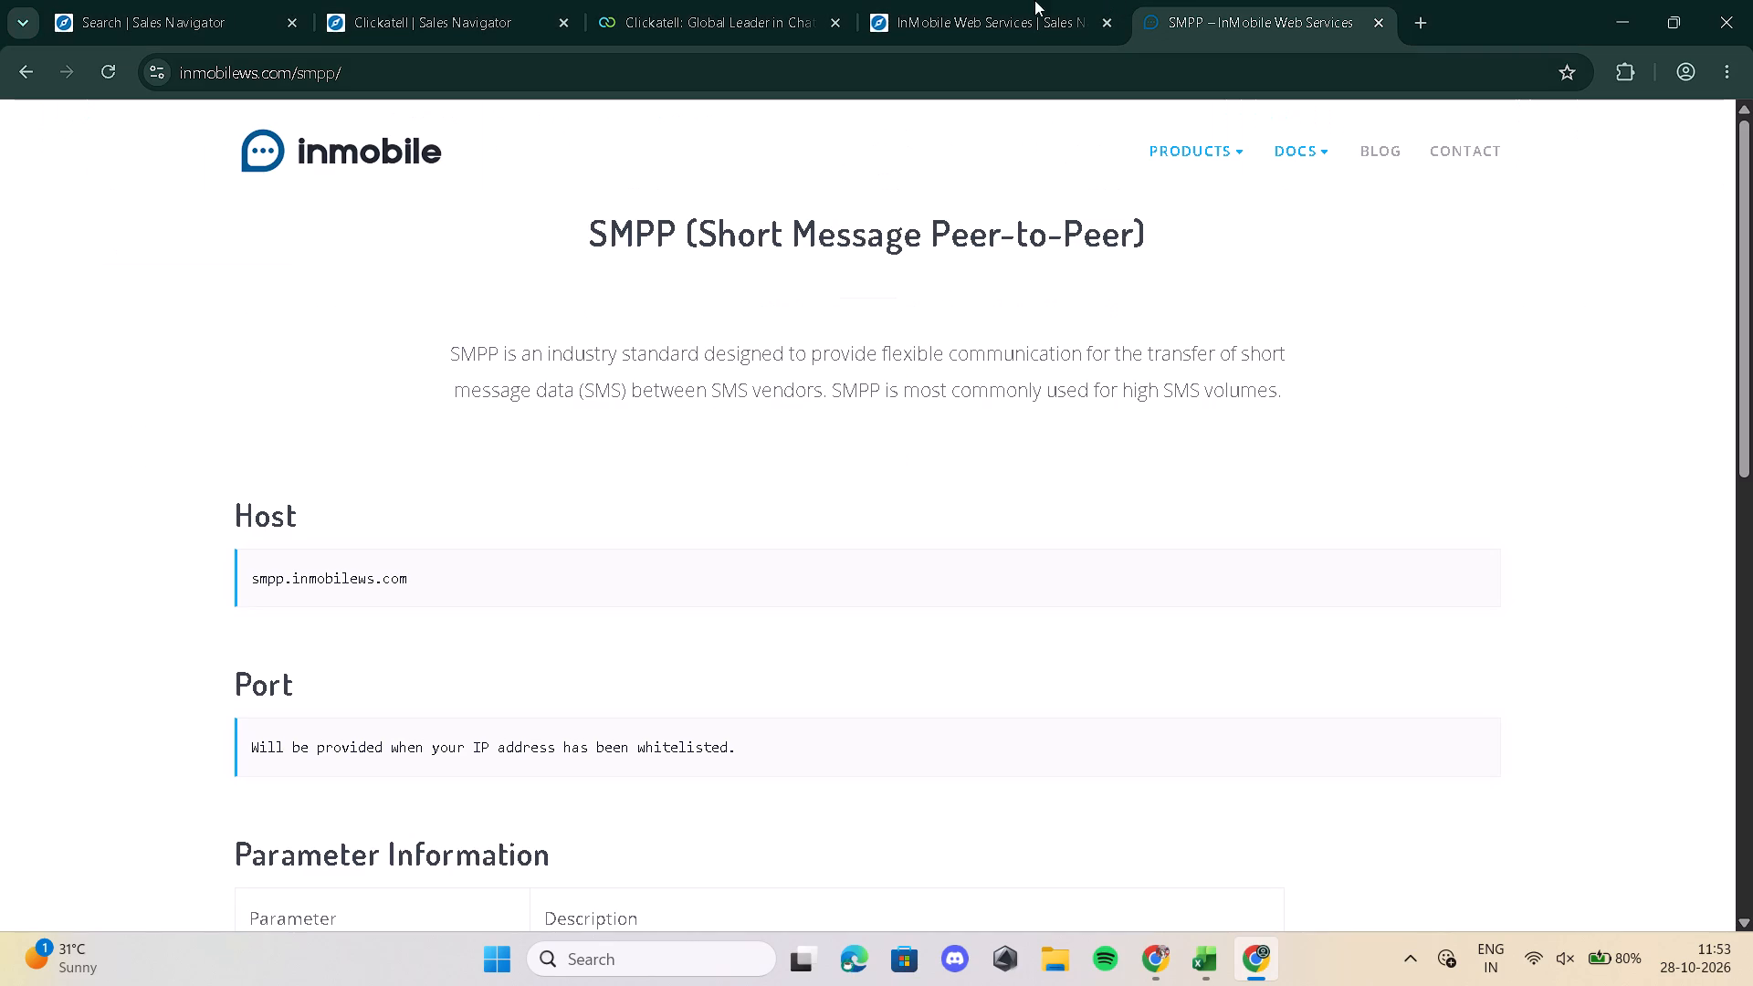
{"action": "scroll", "coordinate": [922, 548], "scroll_direction": "down", "scroll_amount": 5}
{"action": "scroll", "coordinate": [945, 561], "scroll_direction": "up", "scroll_amount": 5}
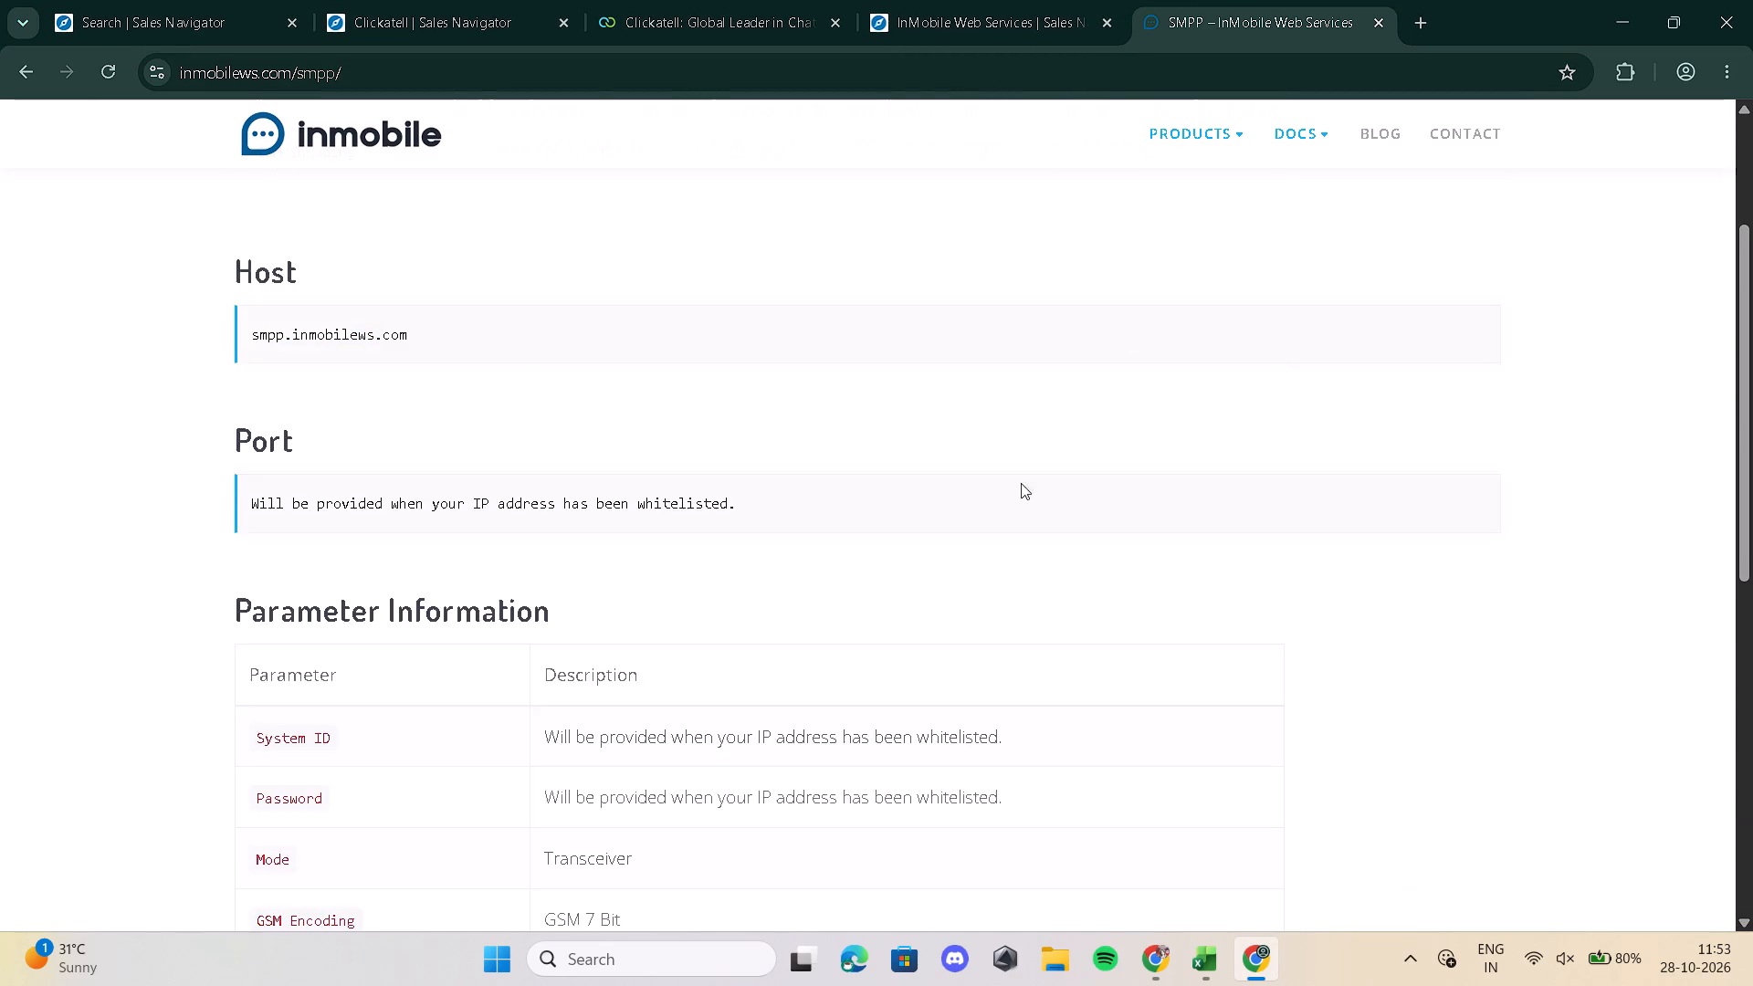
{"action": "left_click", "coordinate": [1209, 205]}
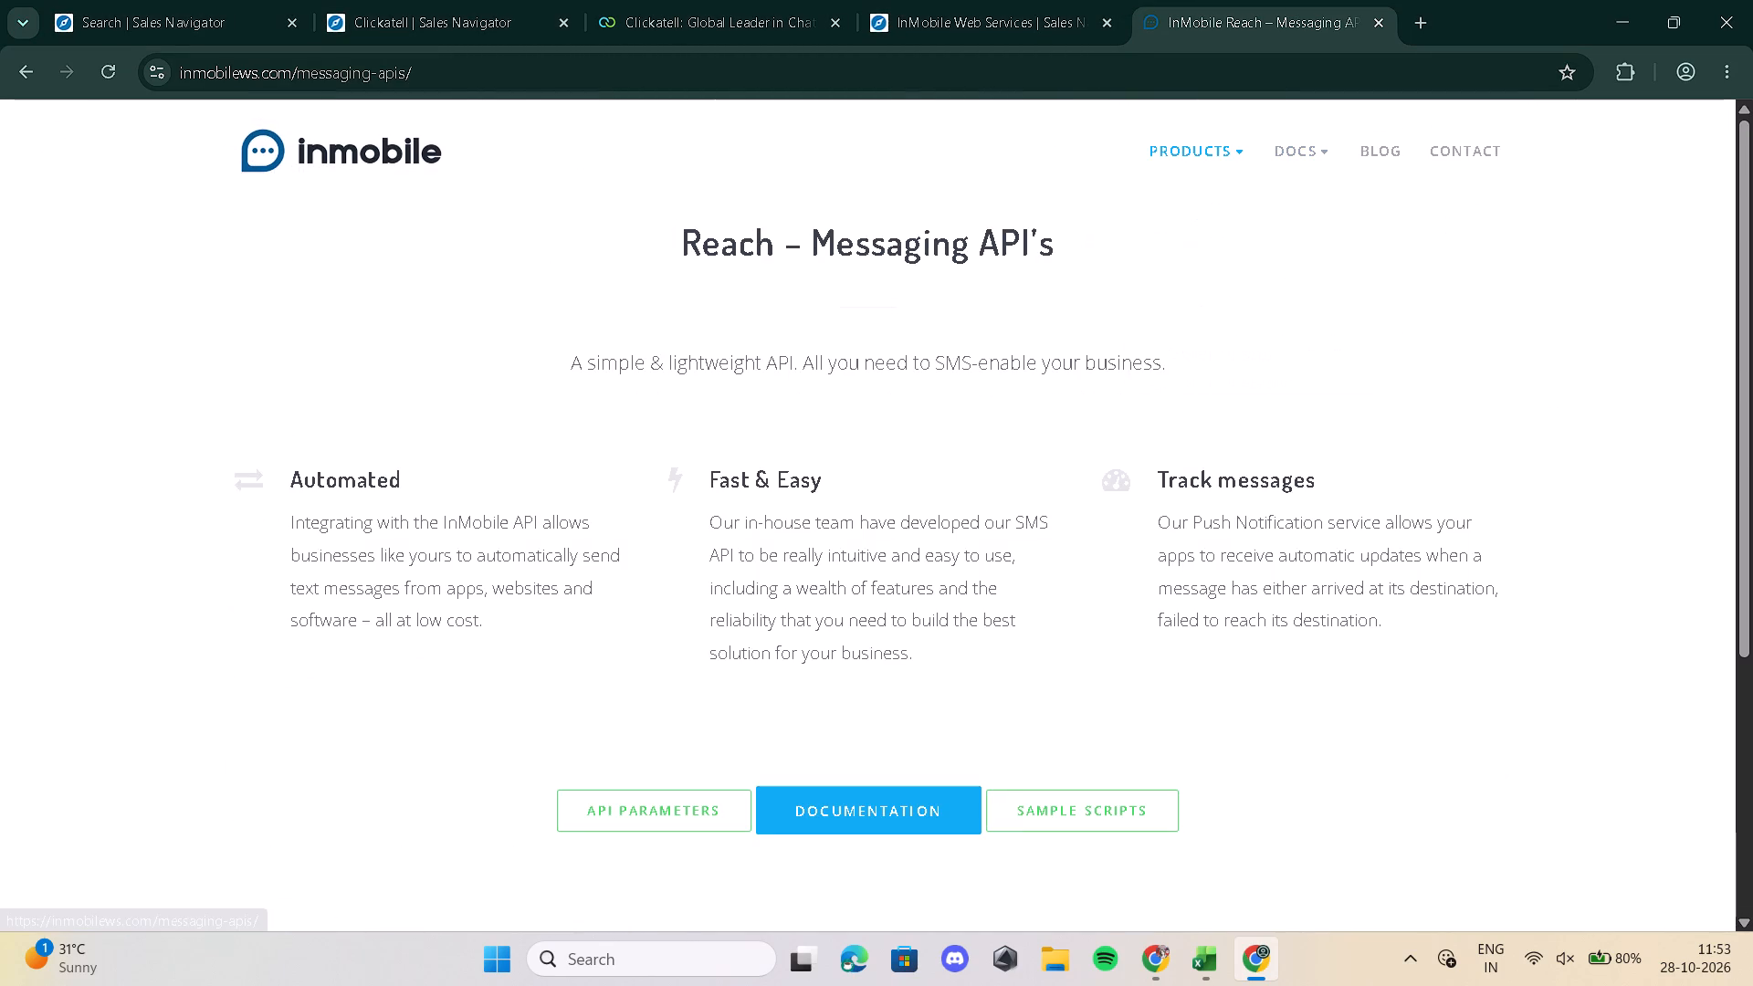
In Excel's SA Harsh sheet, copy the Bulk SMS entry from a VOX SOLUTIONS row into column O of the InMobile Web Services row.
{"action": "left_click", "coordinate": [1215, 945]}
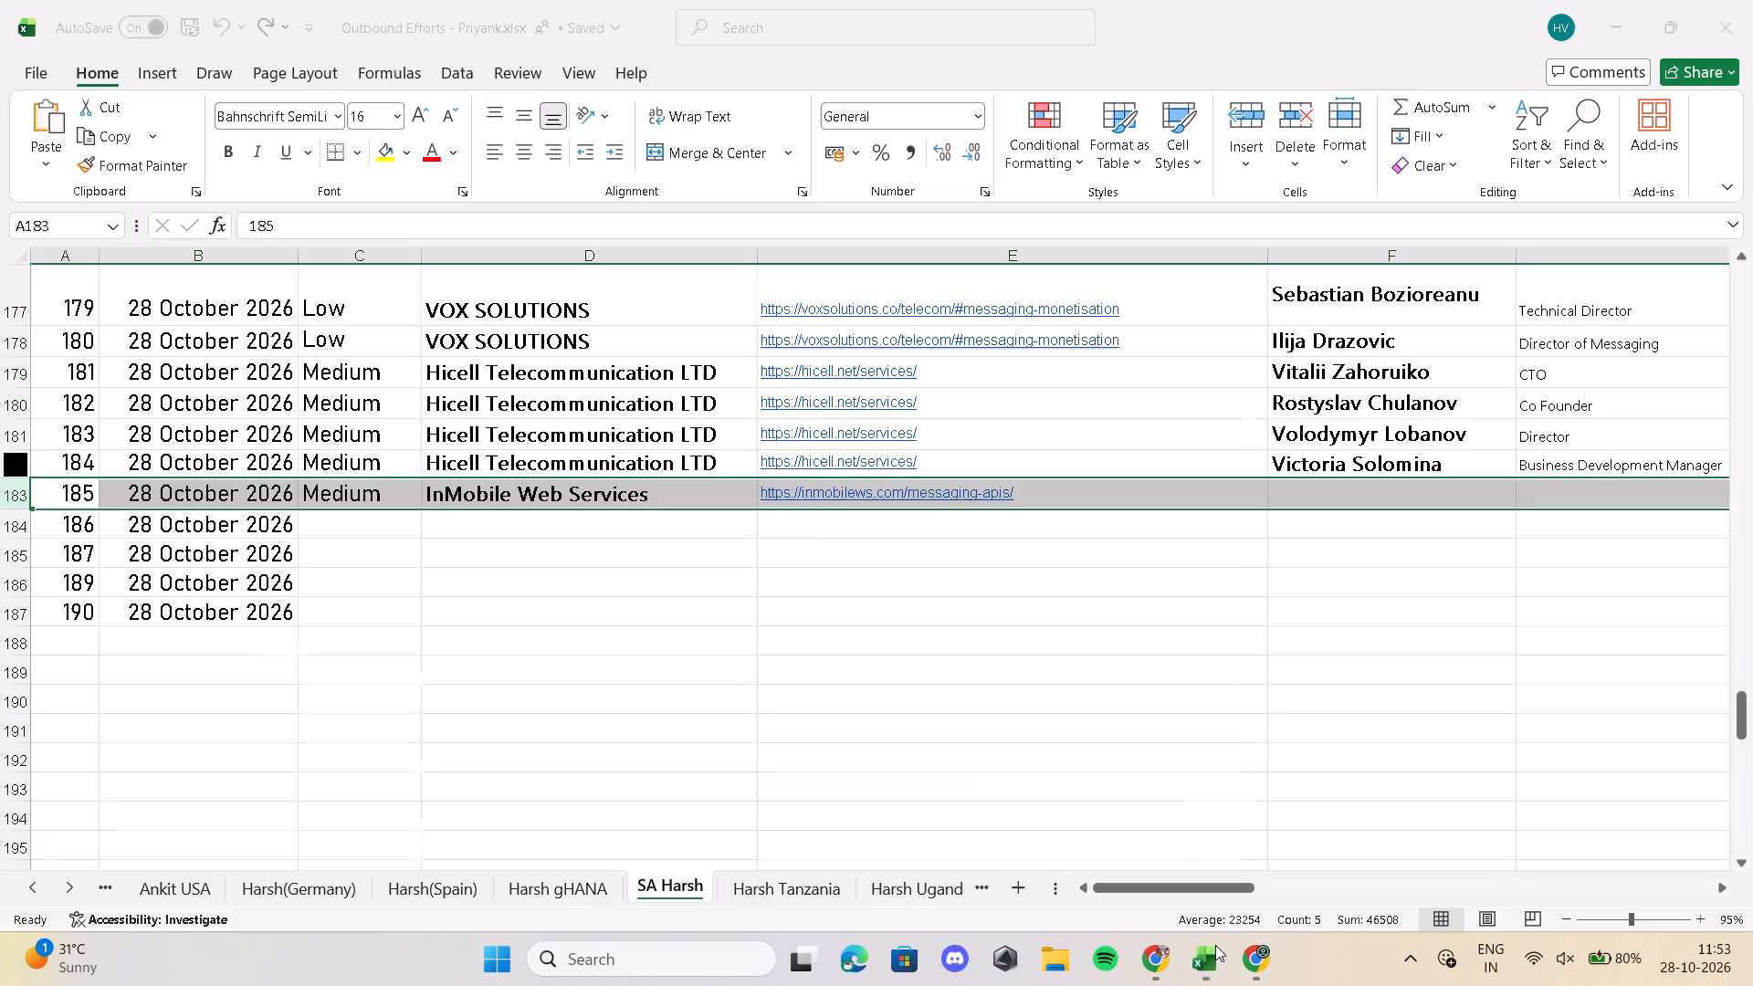
{"action": "left_click_drag", "start_coordinate": [1207, 885], "coordinate": [1456, 877]}
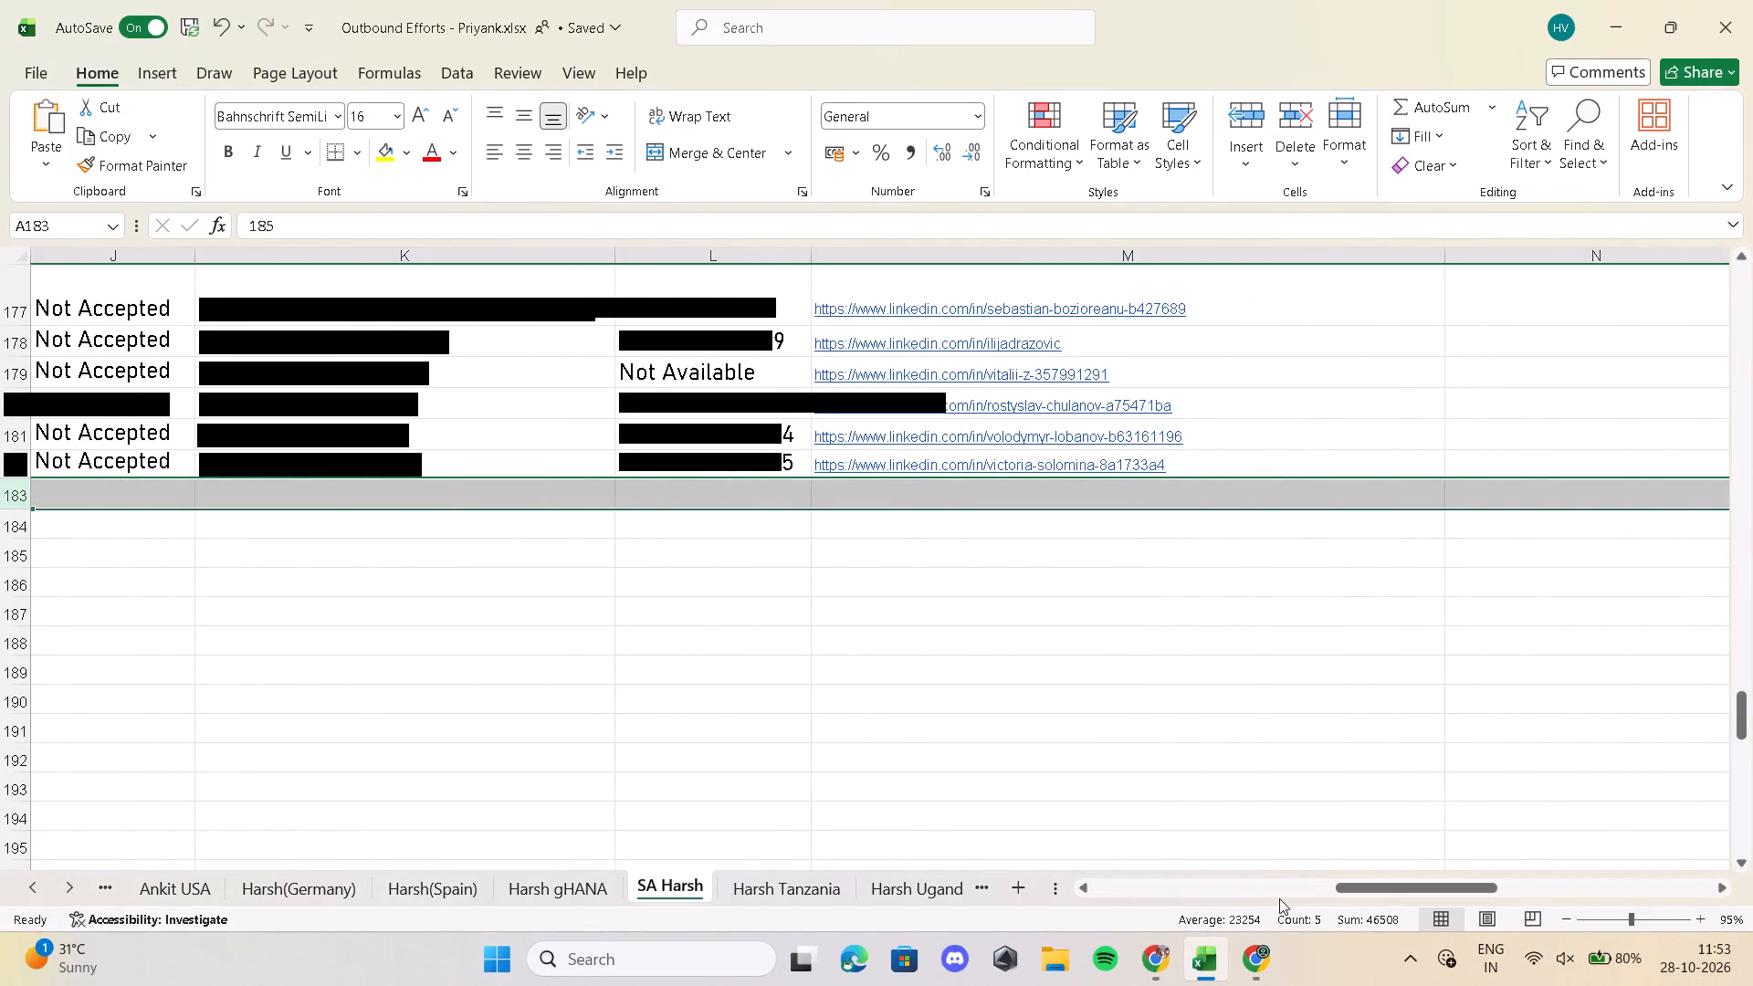
{"action": "left_click_drag", "start_coordinate": [1380, 898], "coordinate": [1503, 880]}
{"action": "left_click_drag", "start_coordinate": [1423, 892], "coordinate": [1514, 891]}
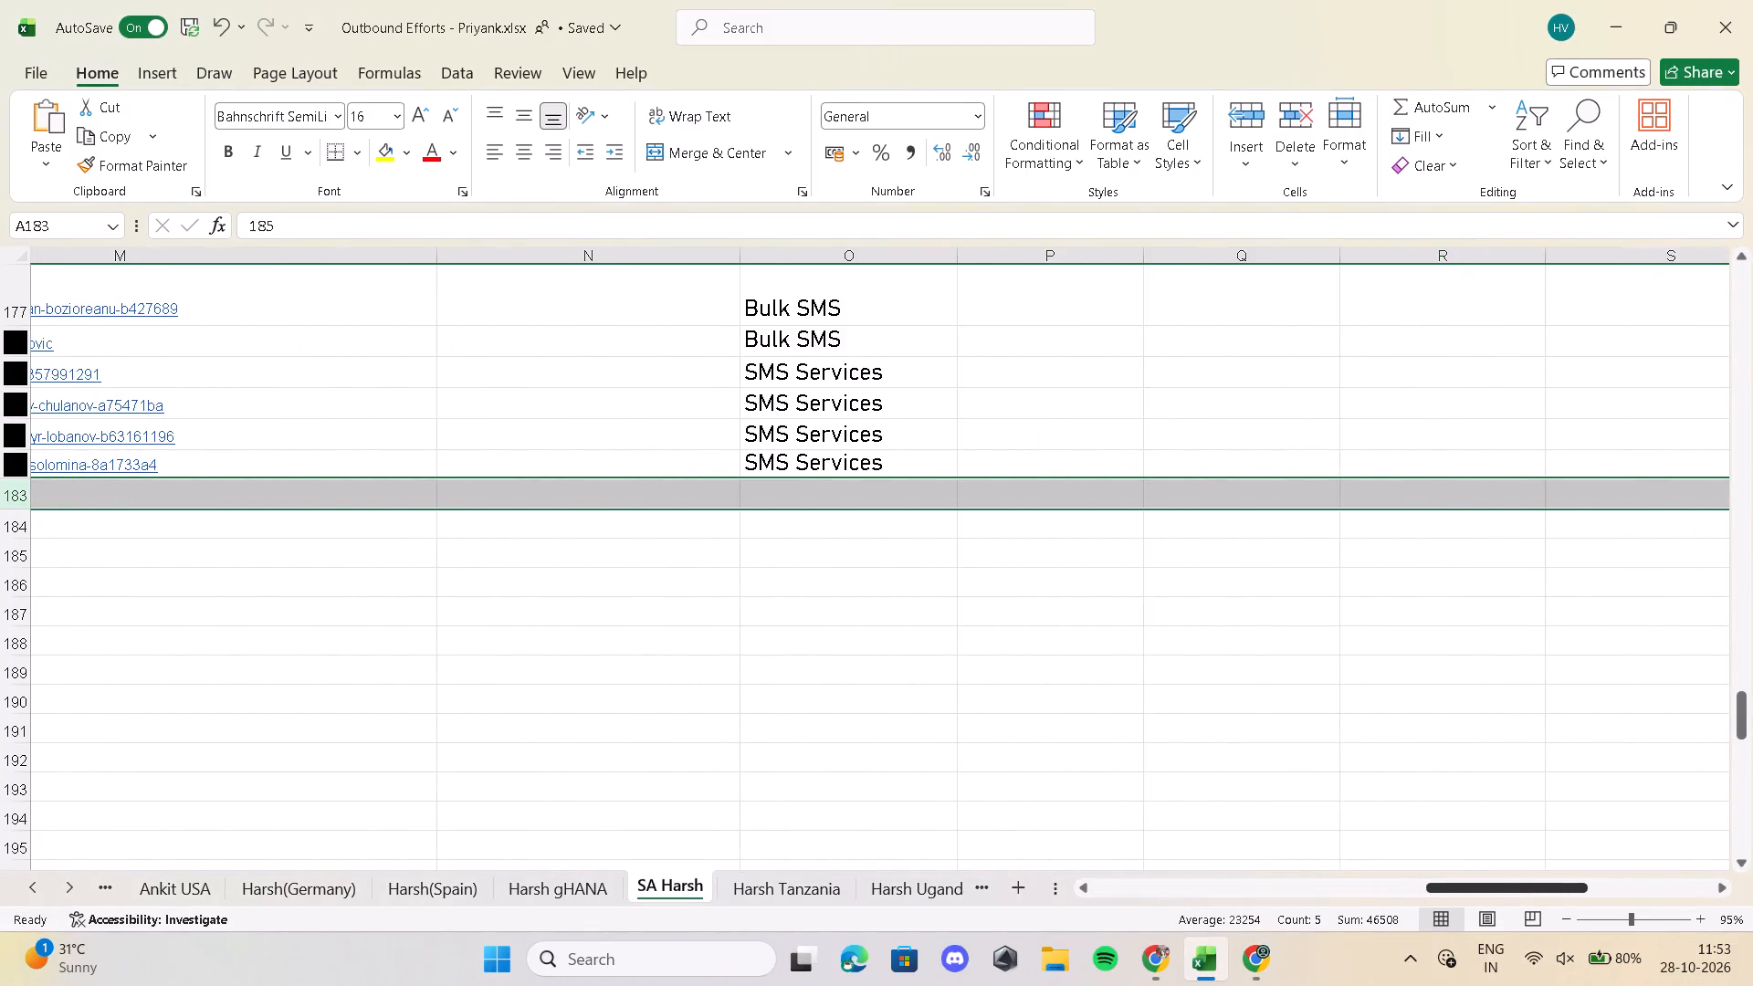
{"action": "left_click", "coordinate": [1049, 349]}
{"action": "key", "text": "ctrl+c"}
{"action": "left_click", "coordinate": [1079, 503]}
{"action": "key", "text": "ctrl+v"}
{"action": "left_click_drag", "start_coordinate": [1505, 880], "coordinate": [1501, 880]}
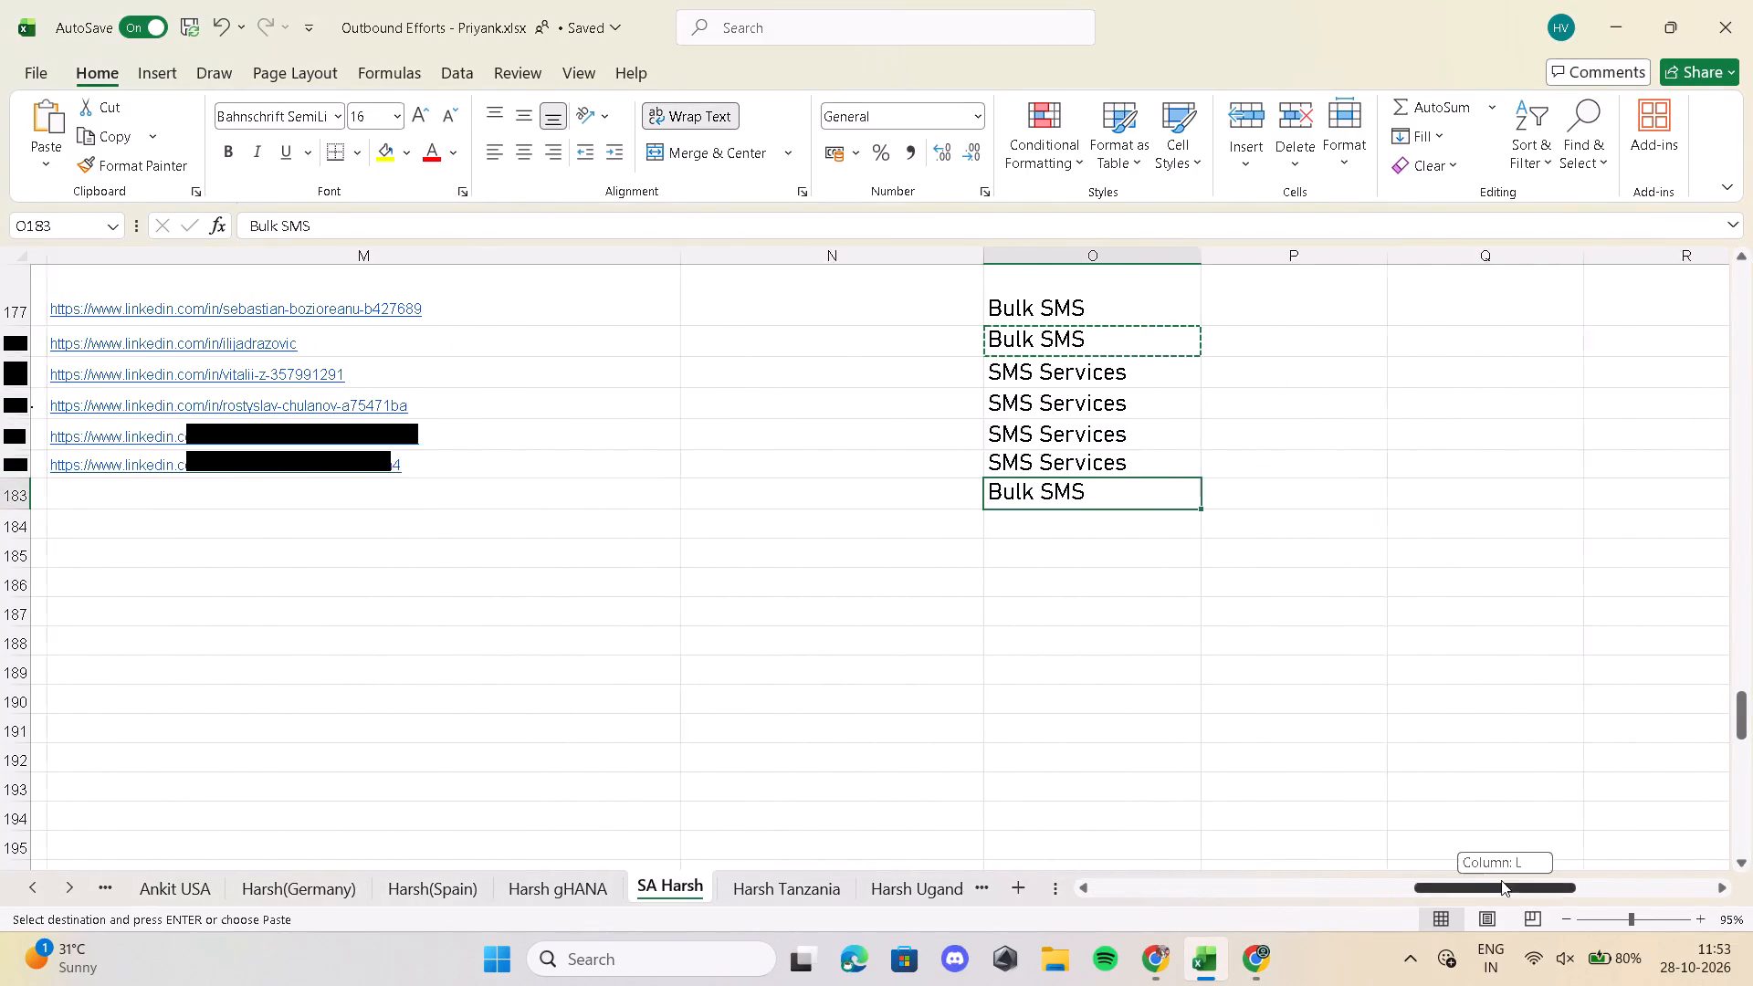
{"action": "left_click_drag", "start_coordinate": [1501, 880], "coordinate": [671, 823]}
{"action": "left_click", "coordinate": [0, 500]}
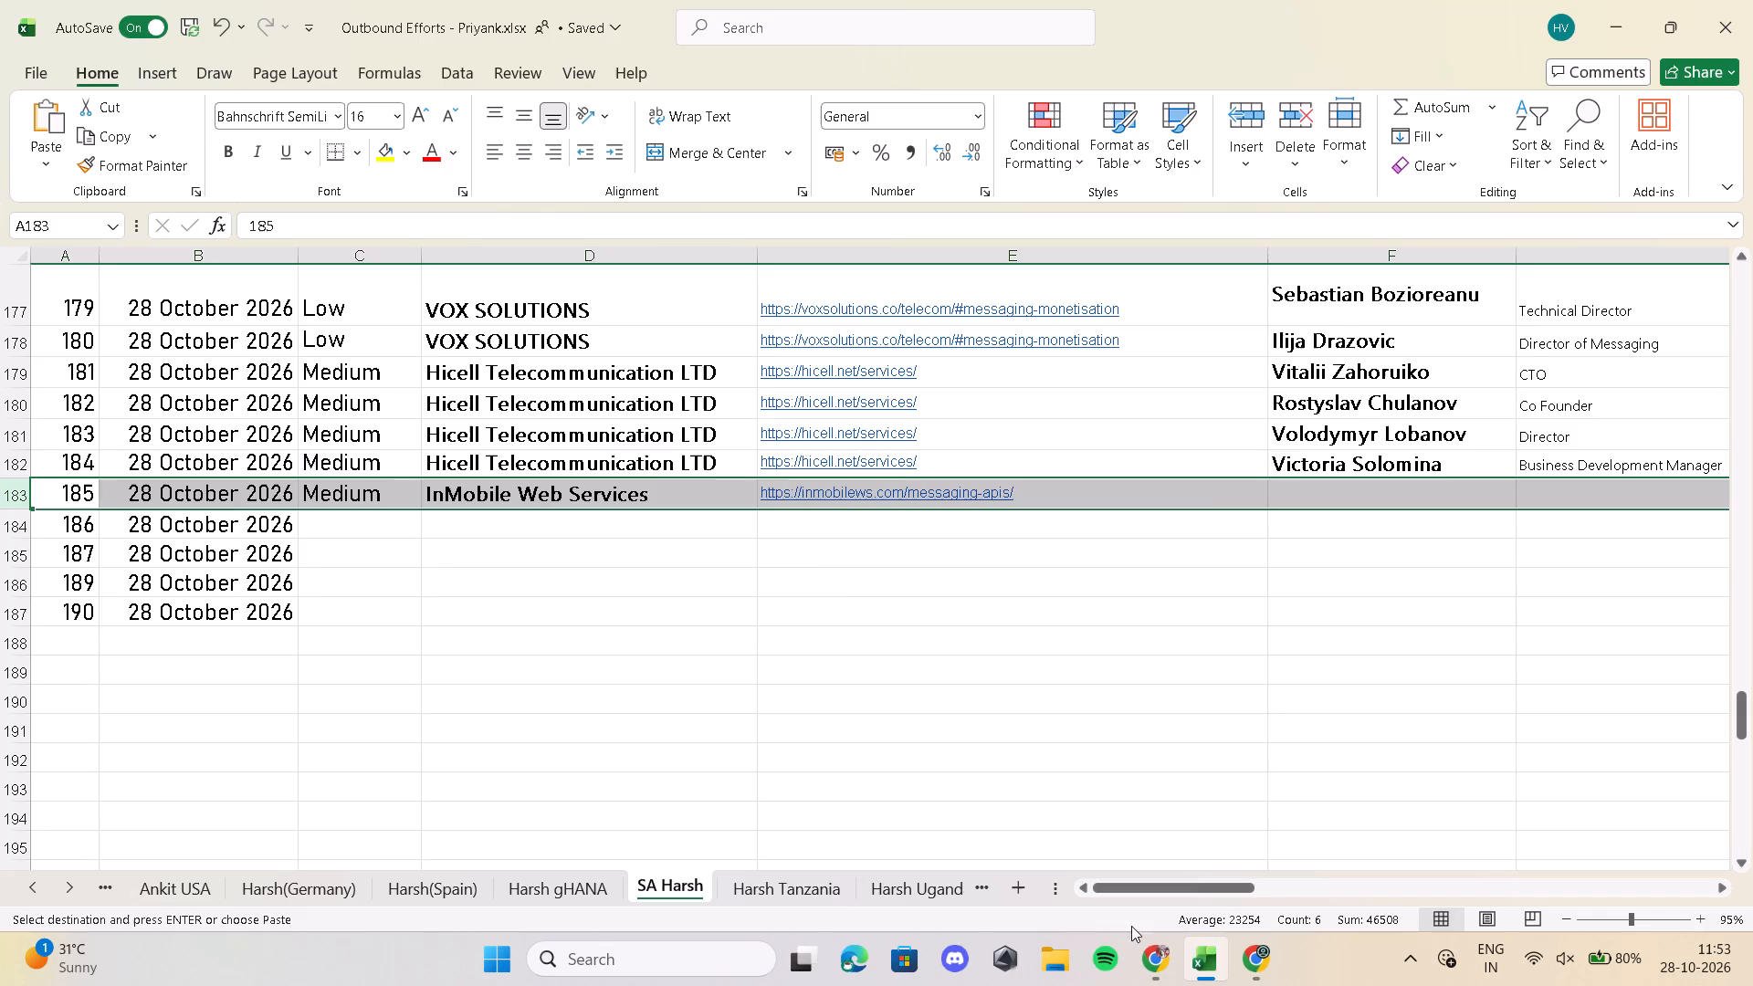
Switch back to Chrome and close the Clickatell company website, keeping its Sales Navigator page open.
{"action": "left_click", "coordinate": [1233, 964]}
{"action": "left_click", "coordinate": [1160, 959]}
{"action": "left_click", "coordinate": [1255, 978]}
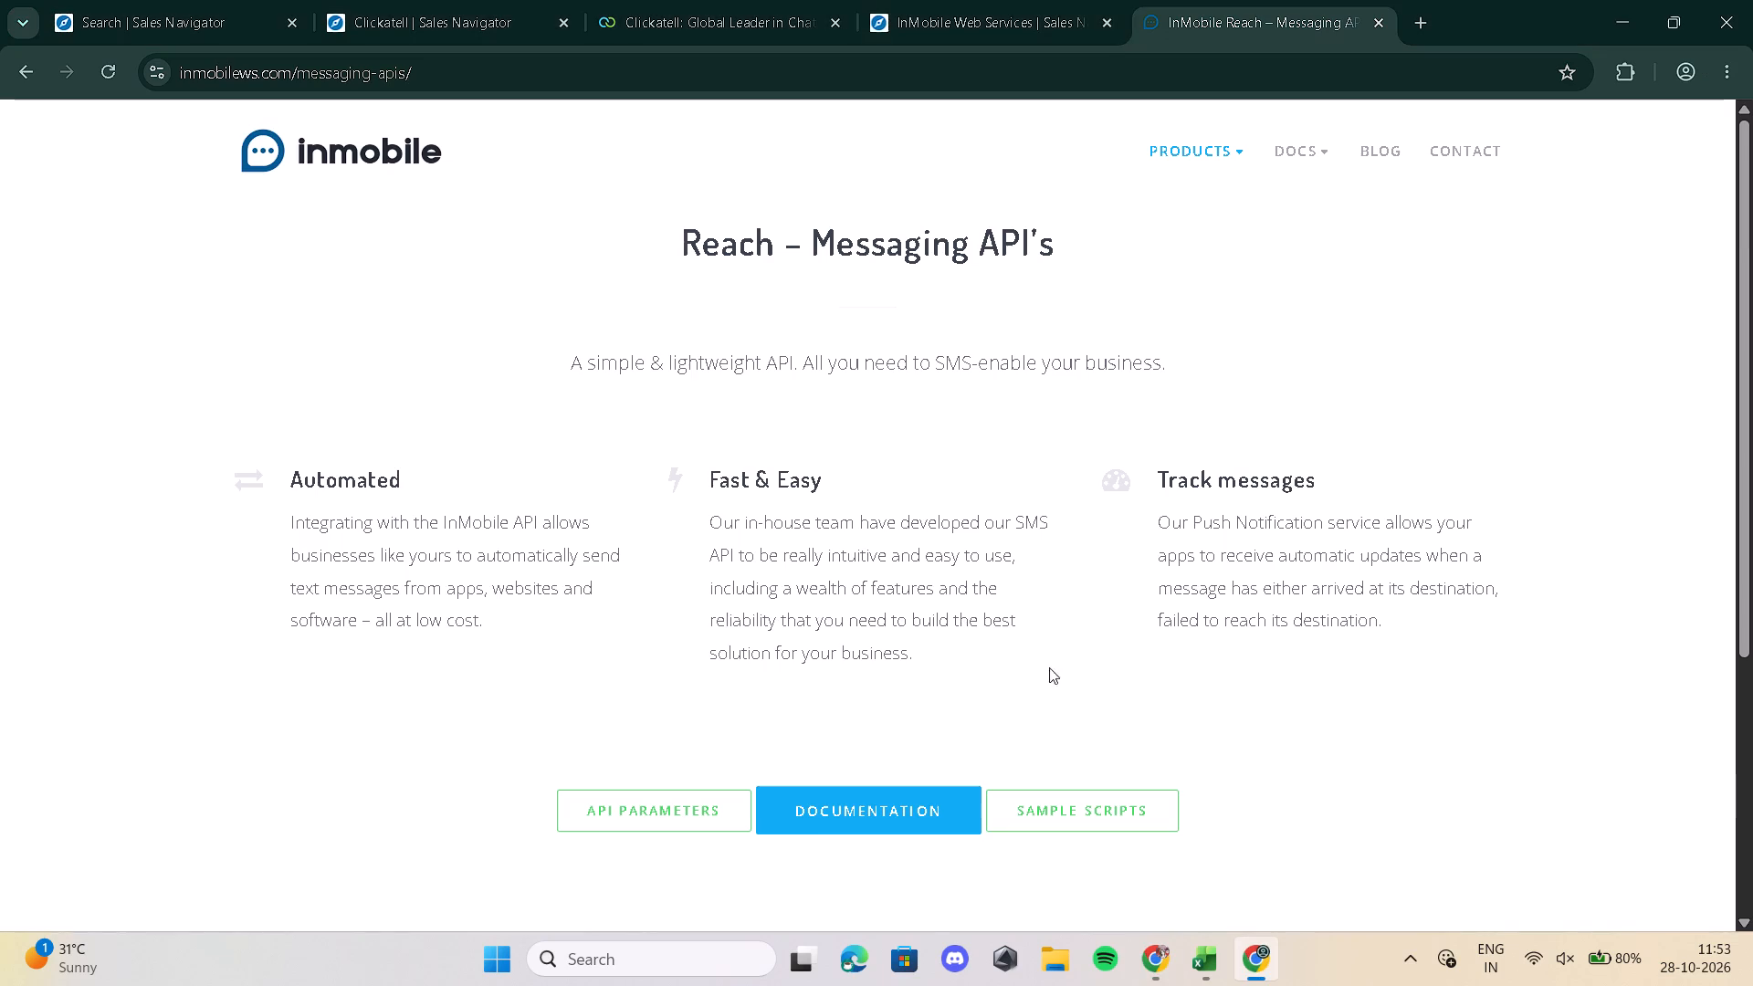
{"action": "left_click", "coordinate": [1003, 0]}
{"action": "left_click", "coordinate": [1362, 3]}
{"action": "left_click", "coordinate": [793, 0]}
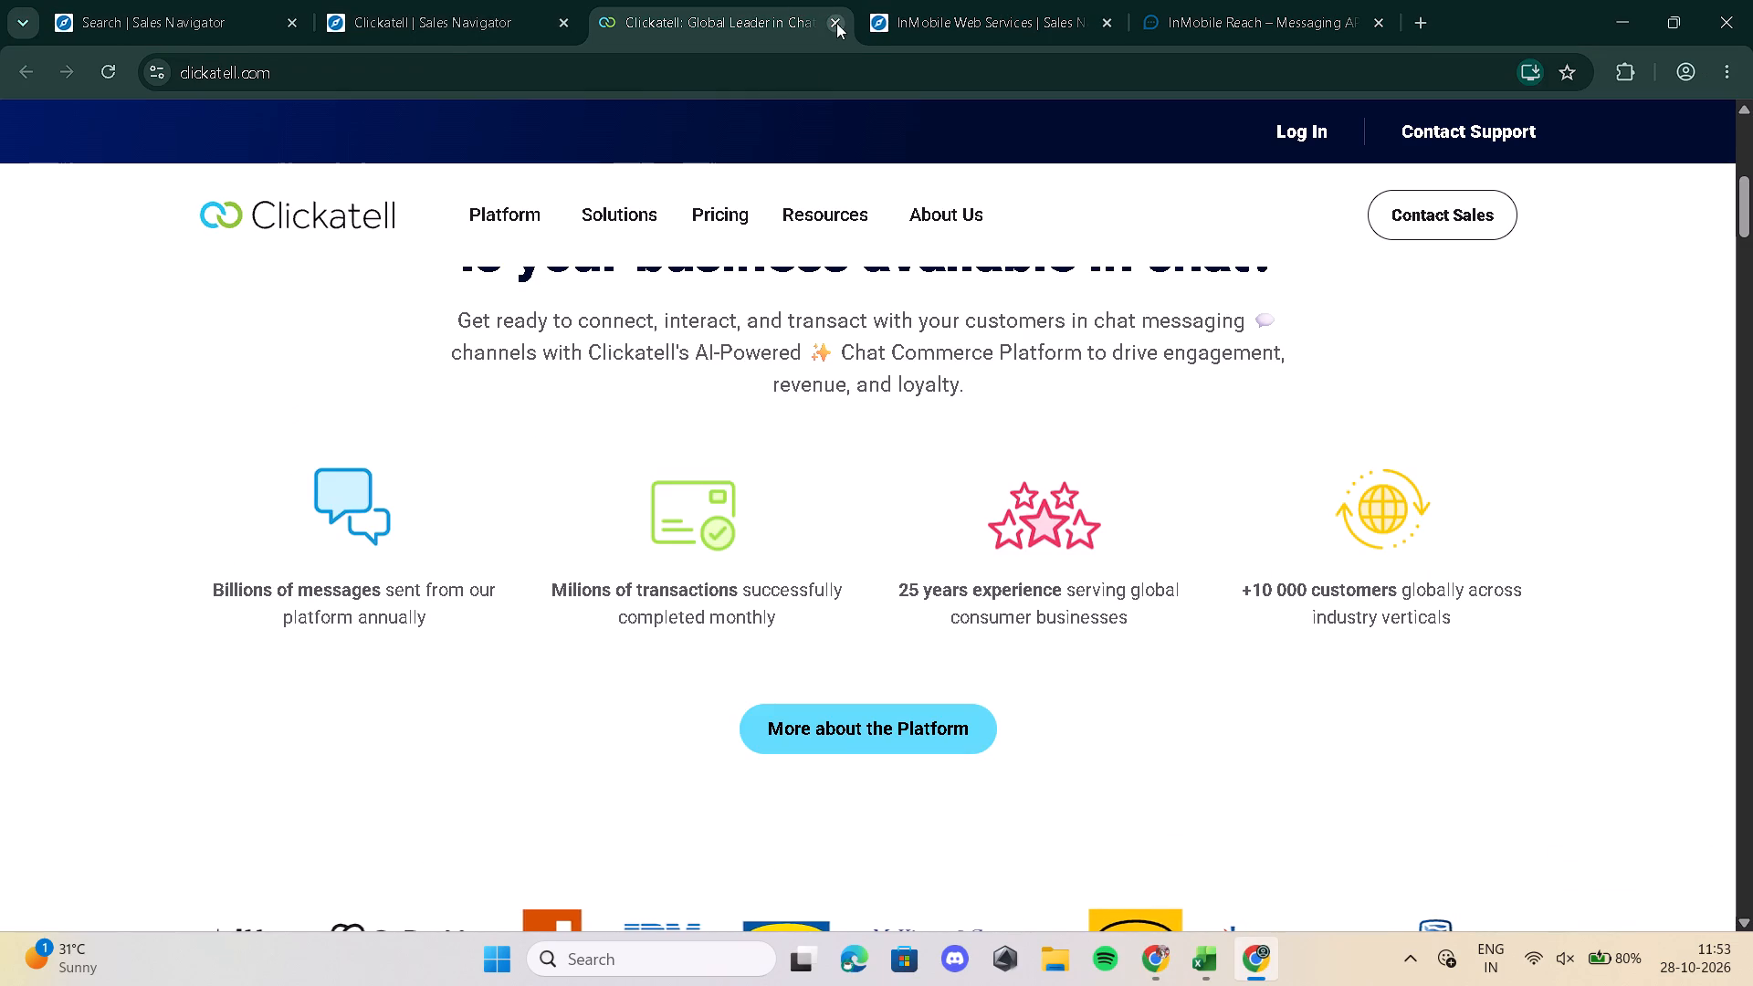
{"action": "left_click", "coordinate": [812, 25]}
{"action": "left_click", "coordinate": [841, 29]}
Look through the SMS lead search results on Sales Navigator for further South African prospects.
{"action": "left_click", "coordinate": [426, 0]}
{"action": "left_click", "coordinate": [219, 0]}
{"action": "left_click", "coordinate": [352, 0]}
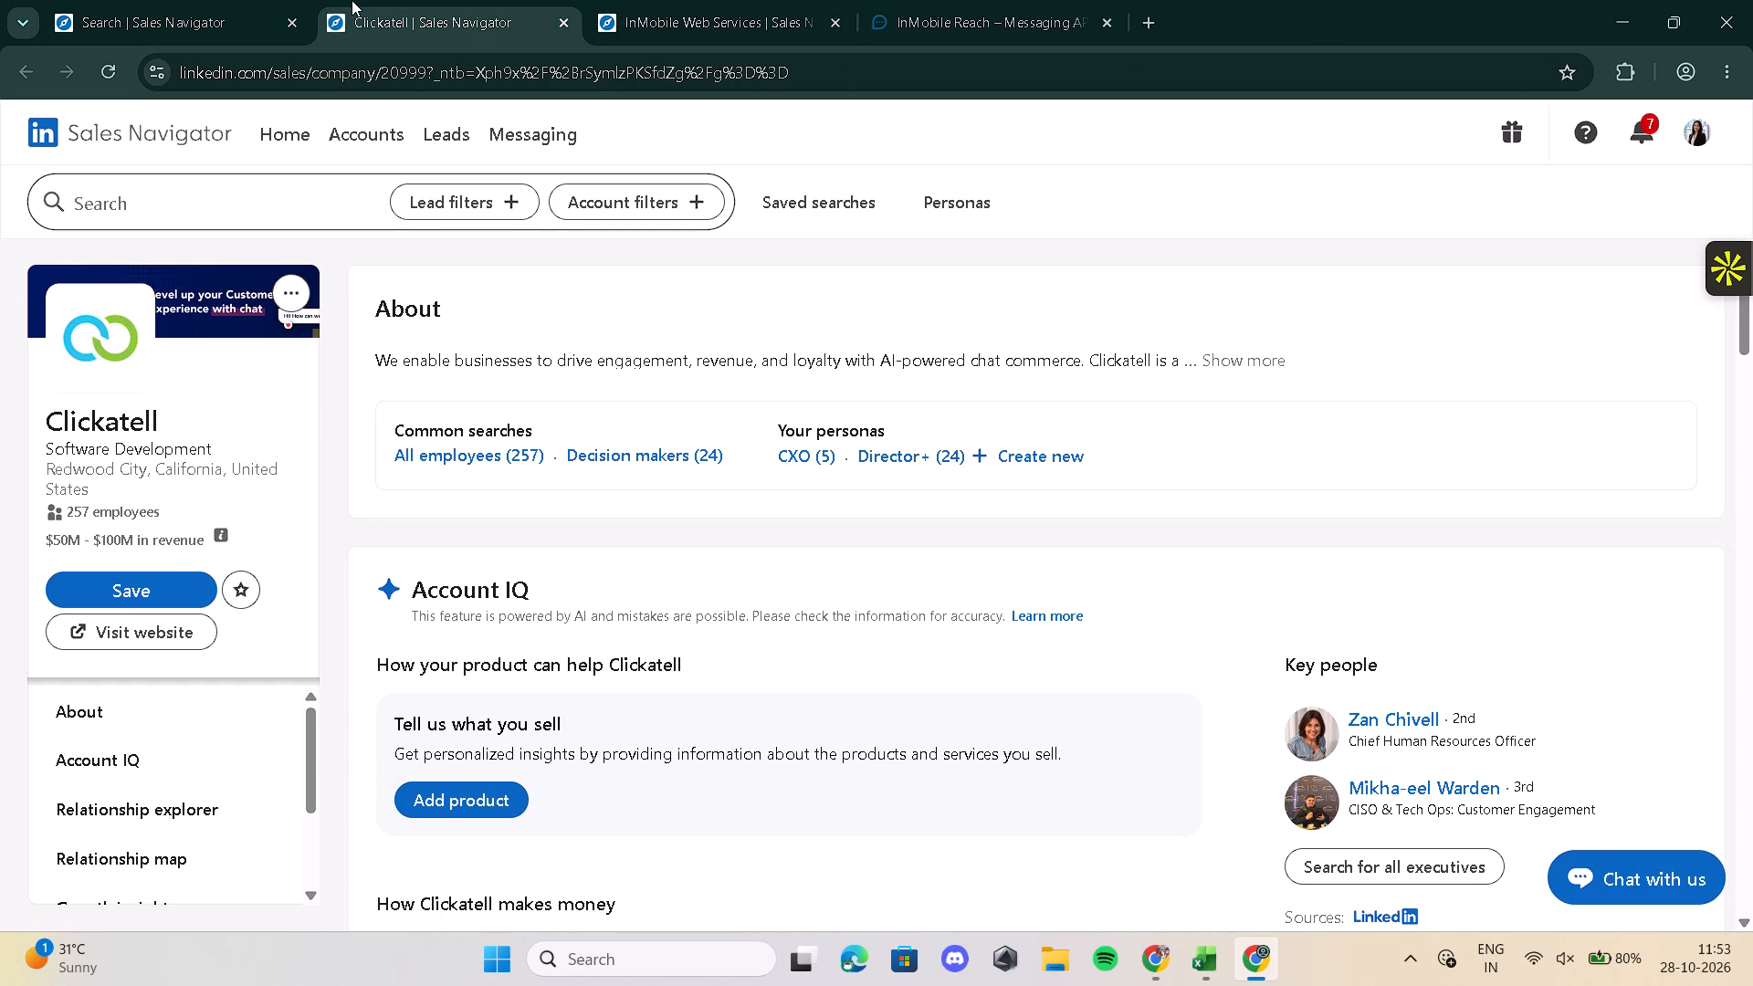
{"action": "left_click", "coordinate": [139, 0]}
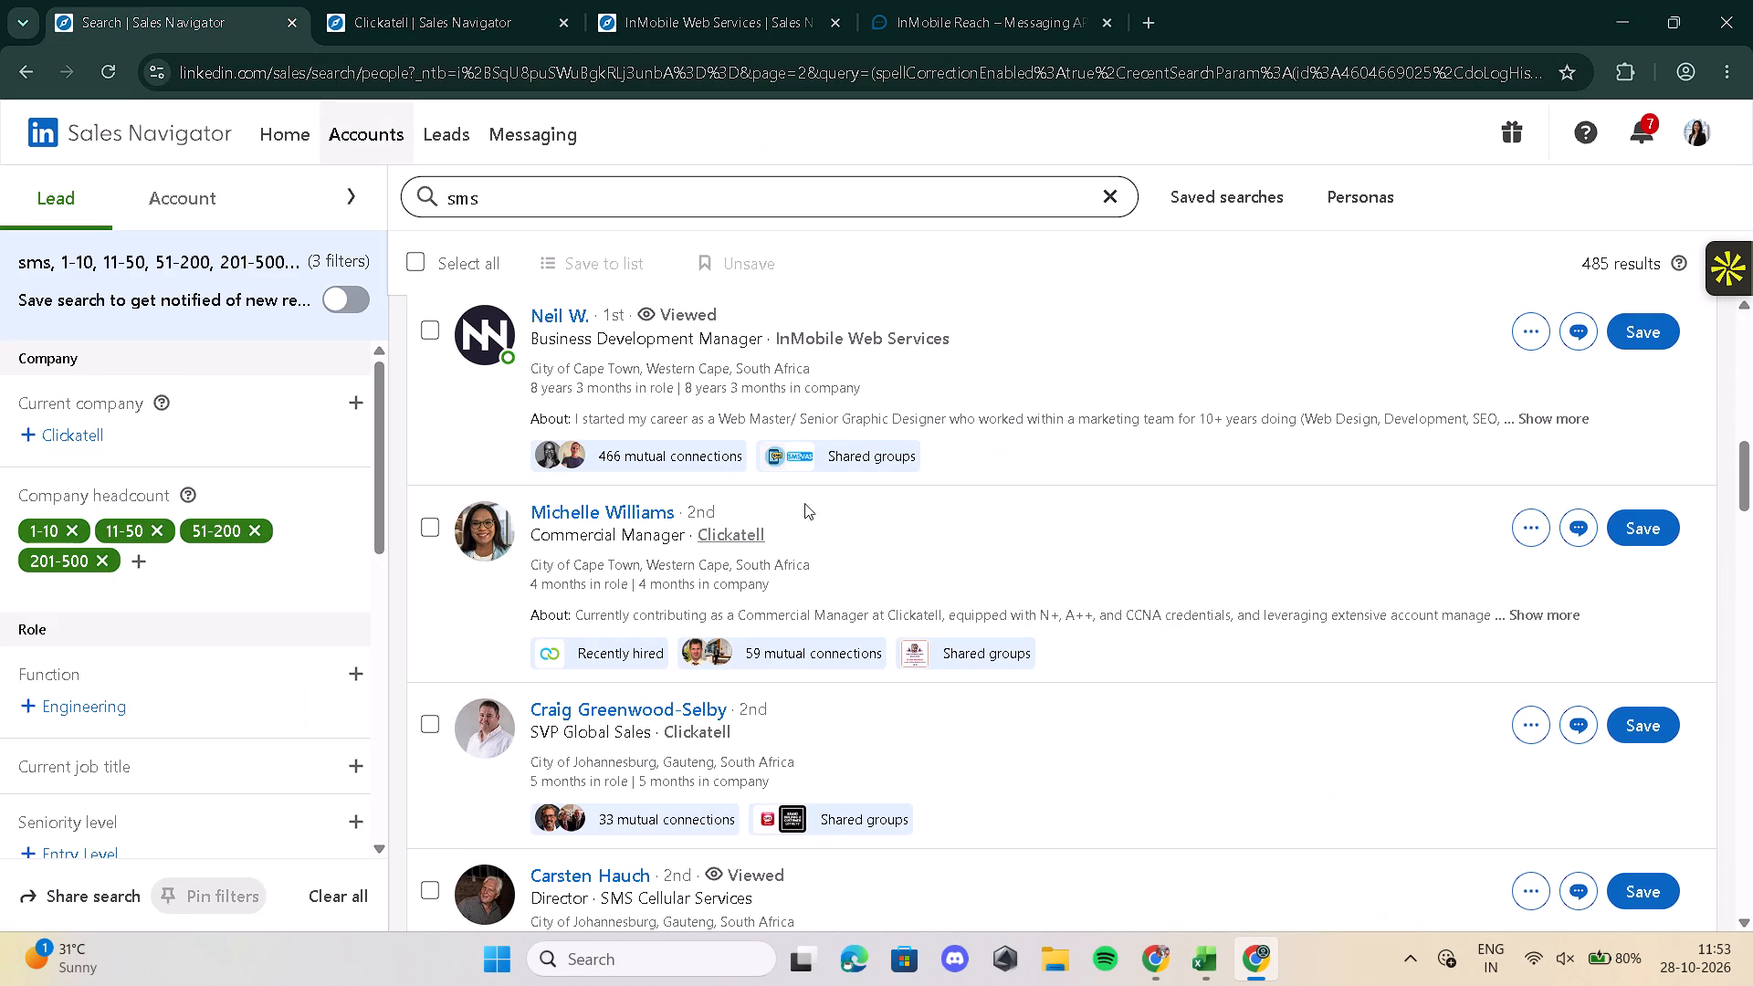
{"action": "scroll", "coordinate": [889, 556], "scroll_direction": "down", "scroll_amount": 2}
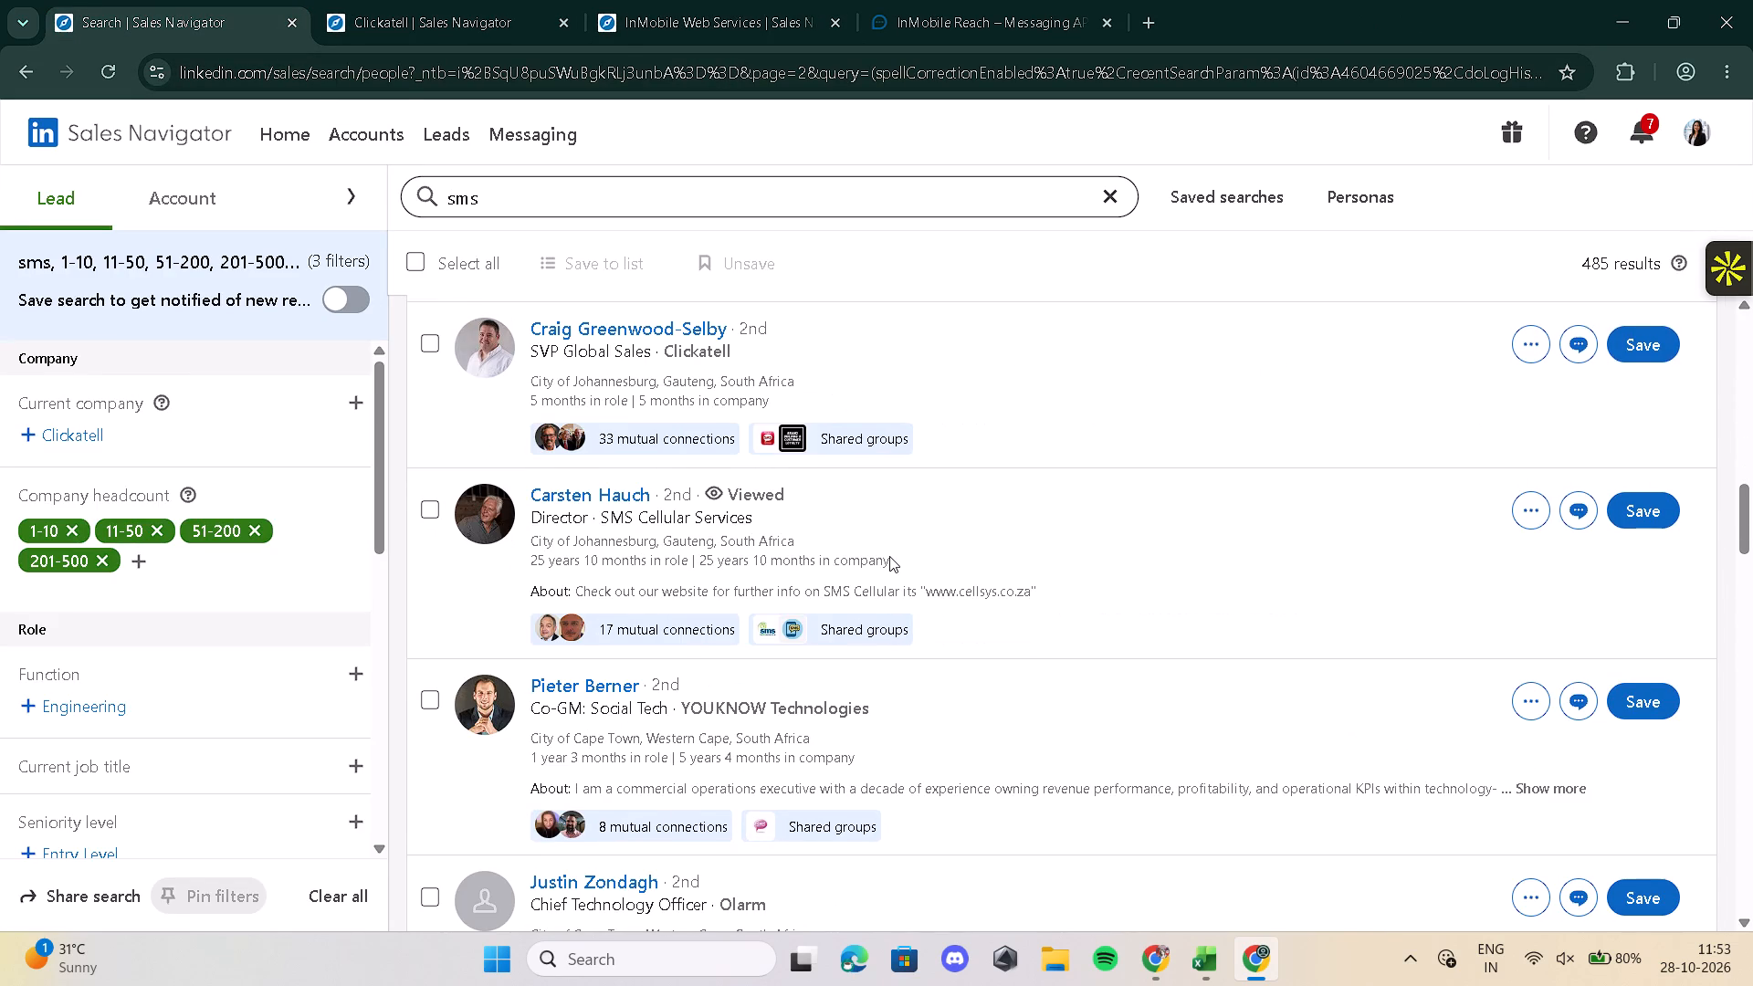
{"action": "scroll", "coordinate": [889, 556], "scroll_direction": "up", "scroll_amount": 2}
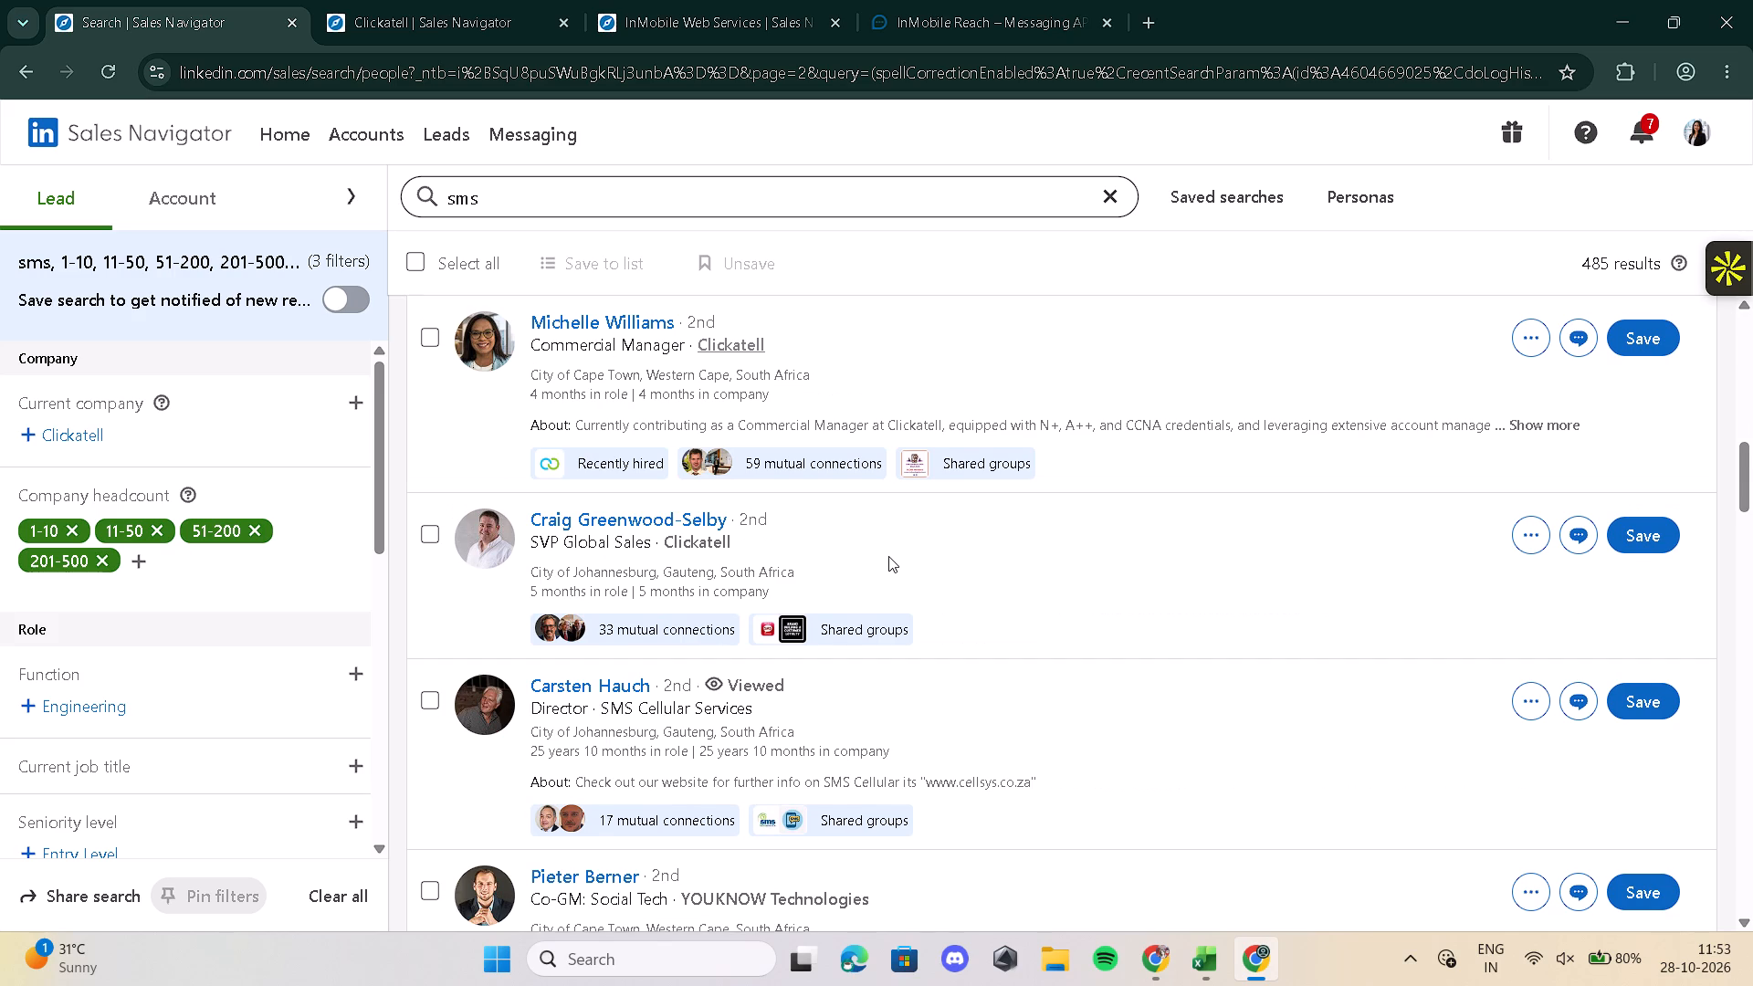
{"action": "scroll", "coordinate": [888, 556], "scroll_direction": "up", "scroll_amount": 1}
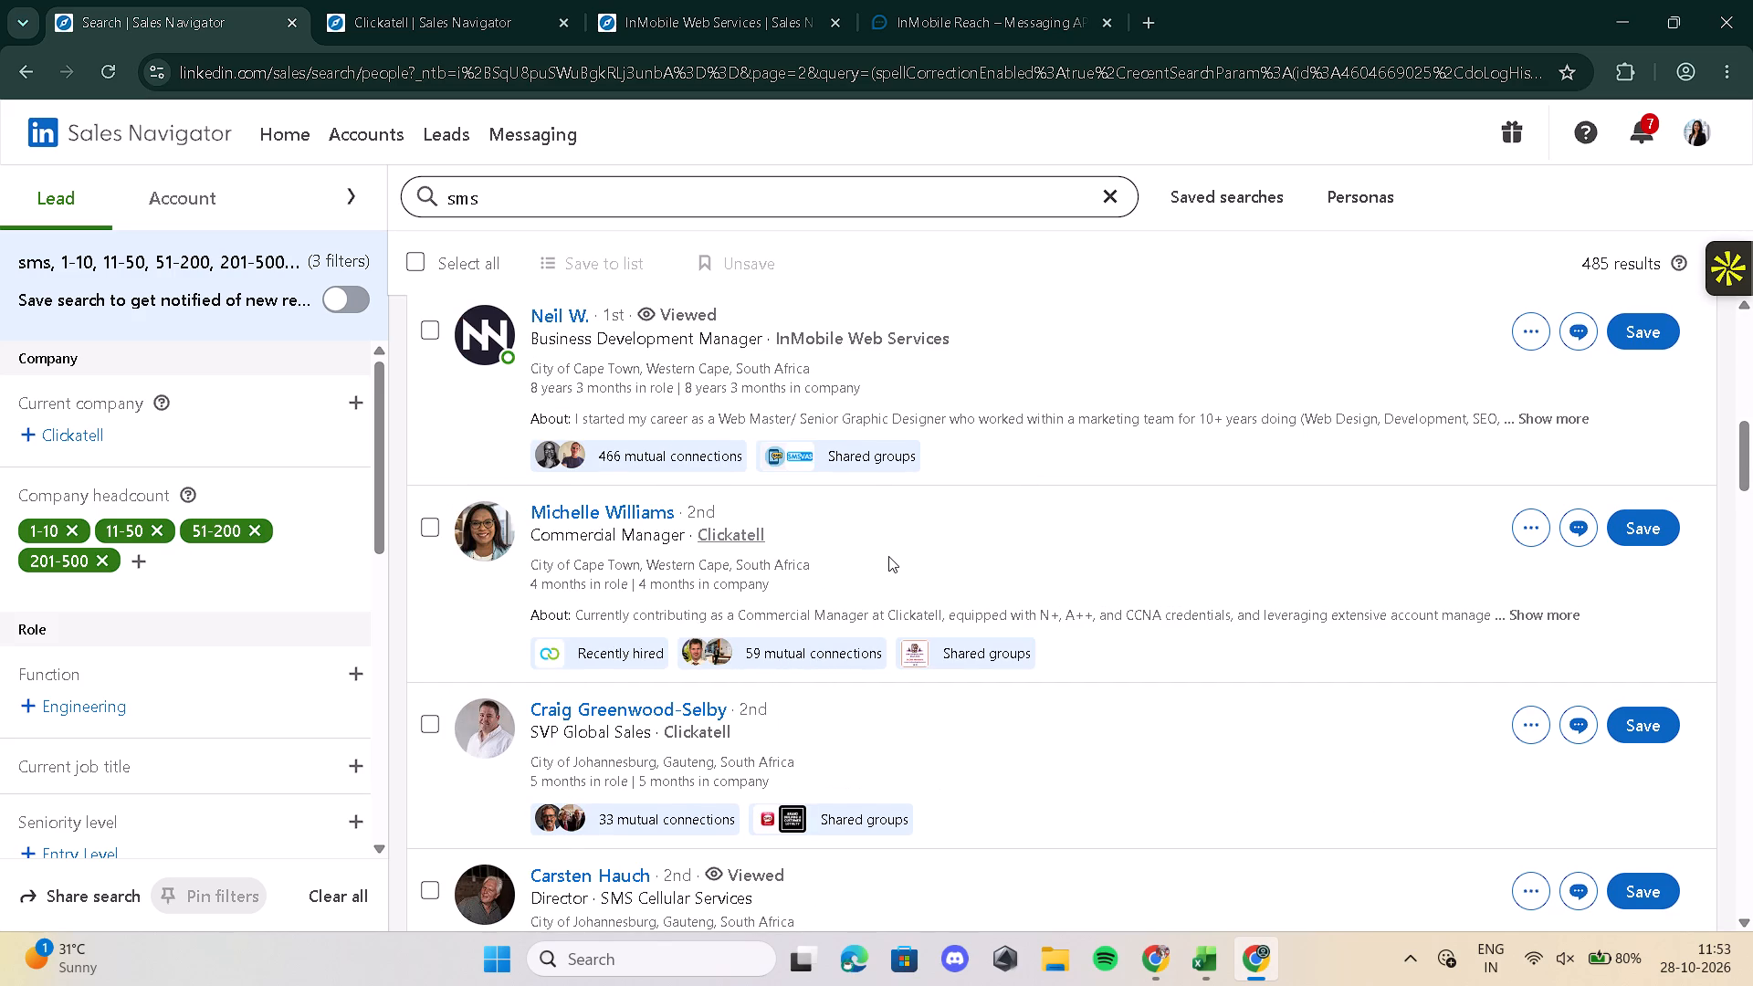
{"action": "scroll", "coordinate": [875, 544], "scroll_direction": "up", "scroll_amount": 1}
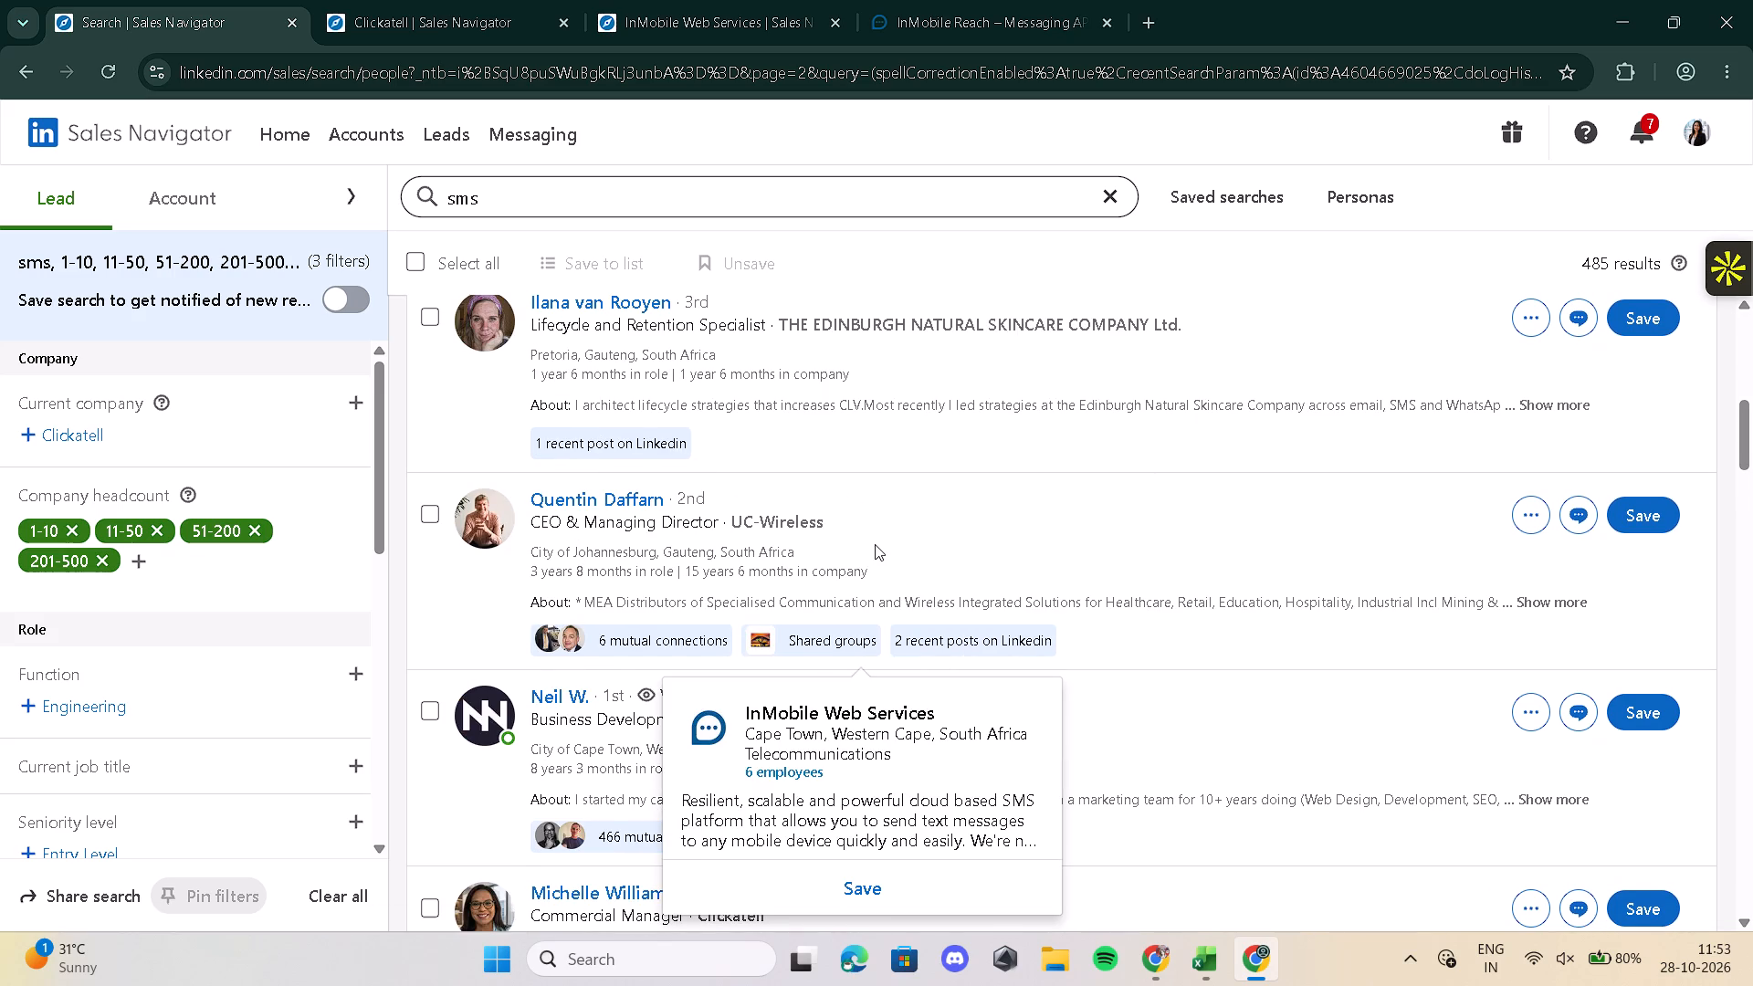
Open the All employees search from InMobile Web Services' Sales Navigator account page in a separate tab.
{"action": "left_click", "coordinate": [967, 0]}
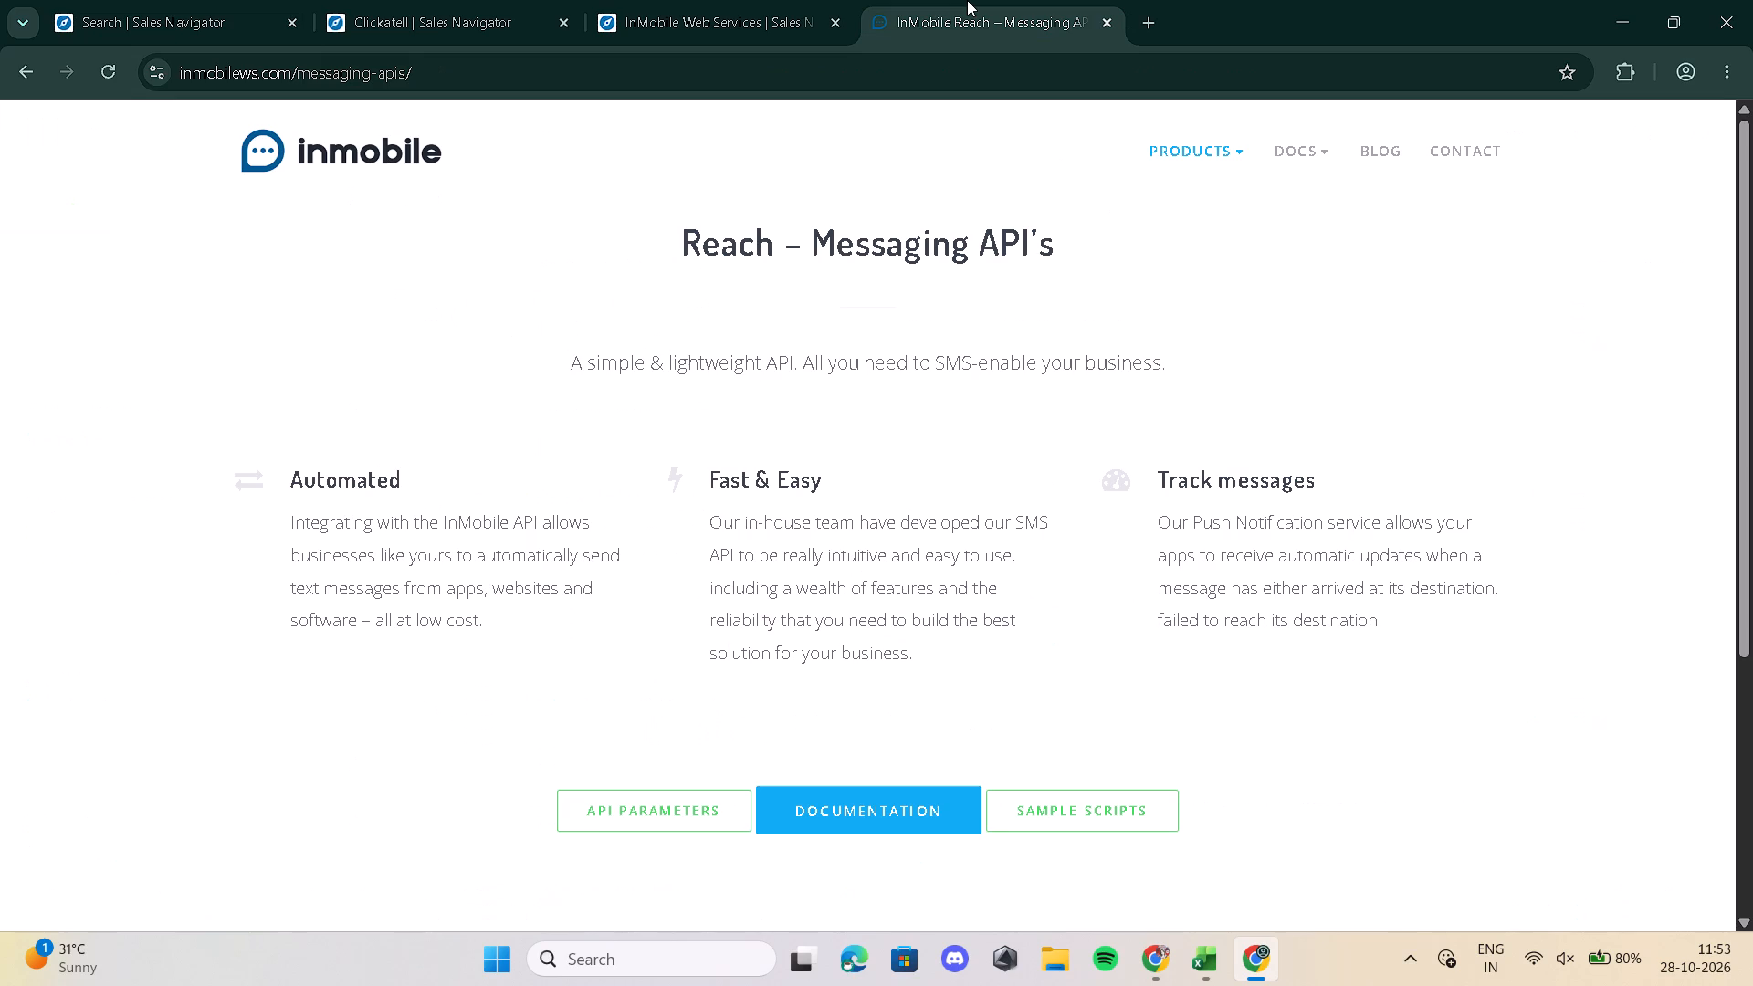
{"action": "left_click", "coordinate": [719, 0]}
{"action": "left_click", "coordinate": [981, 0]}
{"action": "left_click", "coordinate": [775, 0]}
{"action": "right_click", "coordinate": [493, 554]}
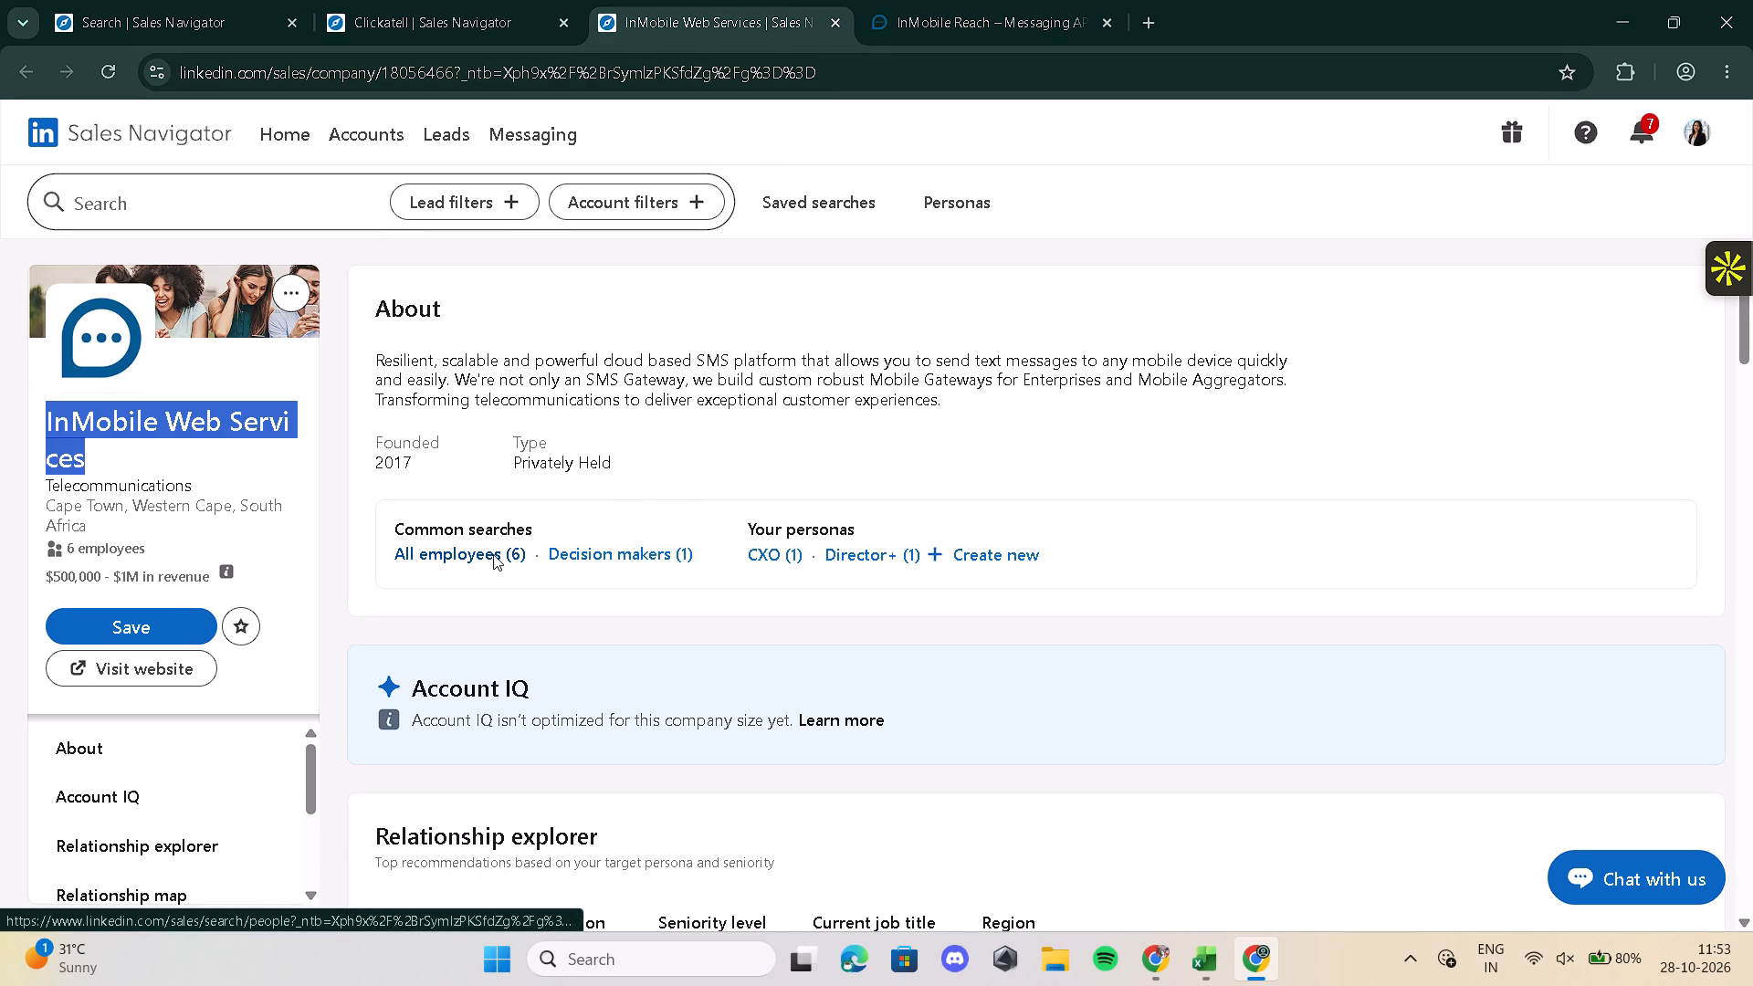
{"action": "left_click", "coordinate": [639, 578]}
{"action": "left_click", "coordinate": [161, 0]}
{"action": "left_click", "coordinate": [463, 0]}
{"action": "left_click", "coordinate": [762, 0]}
{"action": "left_click", "coordinate": [1056, 0]}
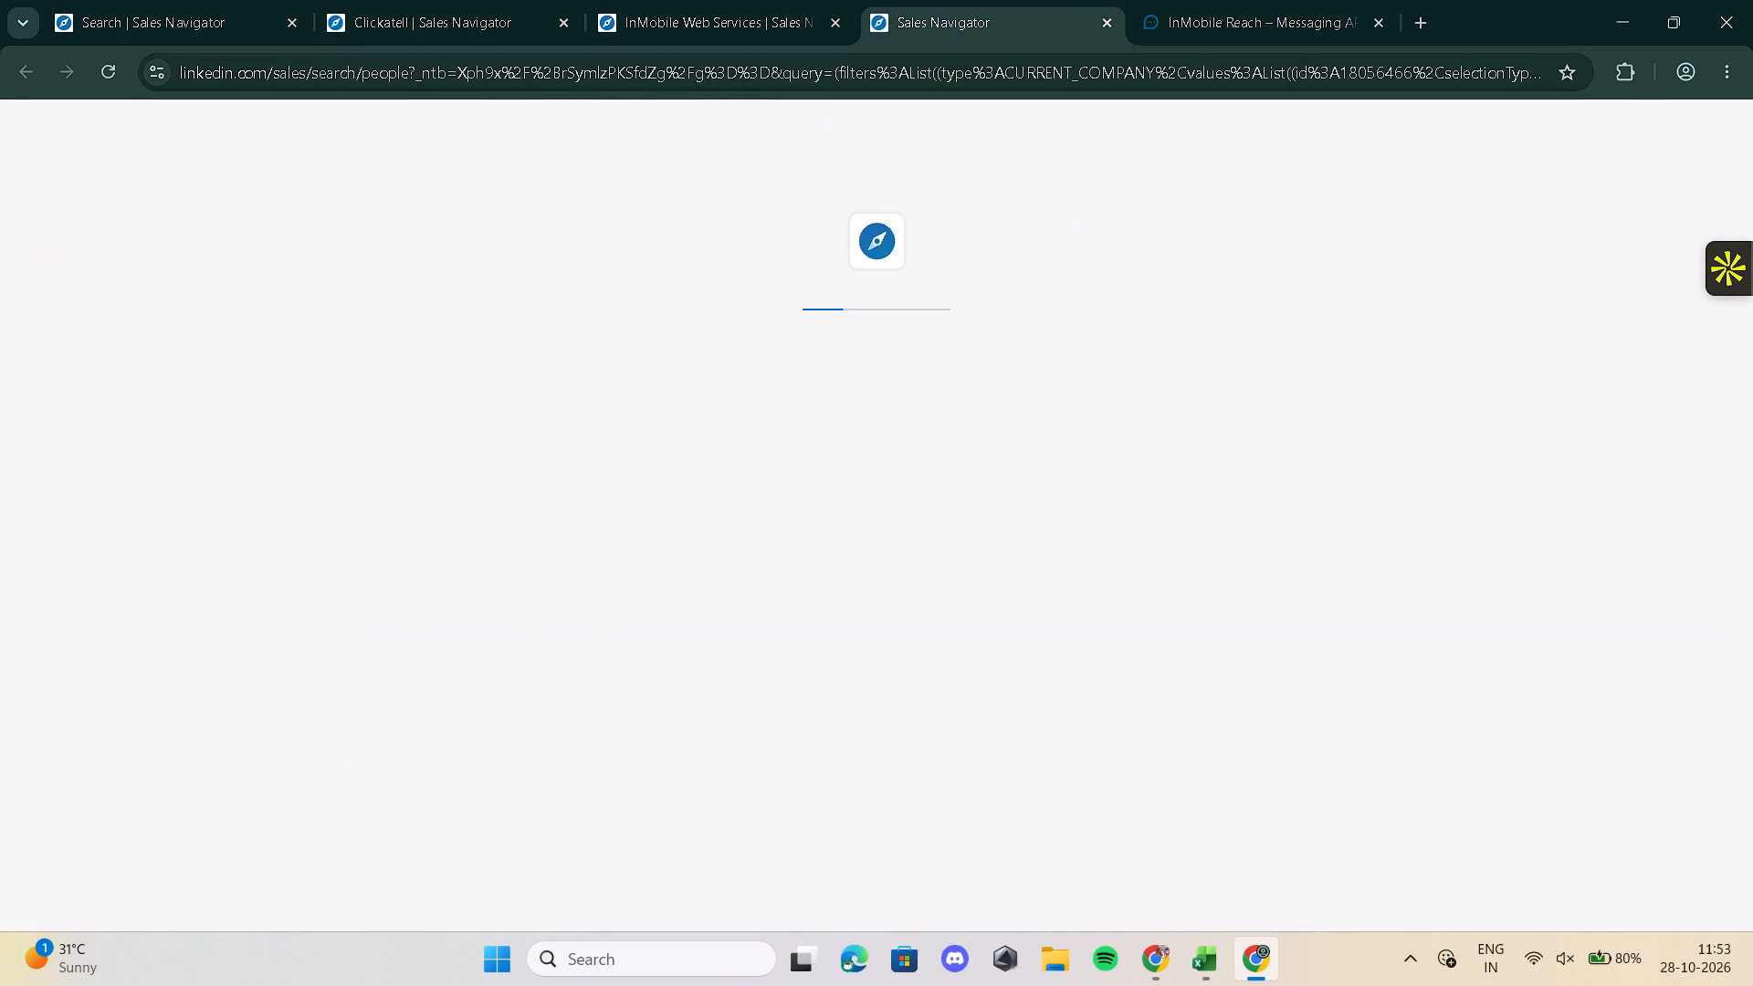
{"action": "left_click", "coordinate": [745, 13]}
{"action": "left_click", "coordinate": [977, 0]}
{"action": "left_click", "coordinate": [740, 0]}
{"action": "left_click", "coordinate": [1071, 0]}
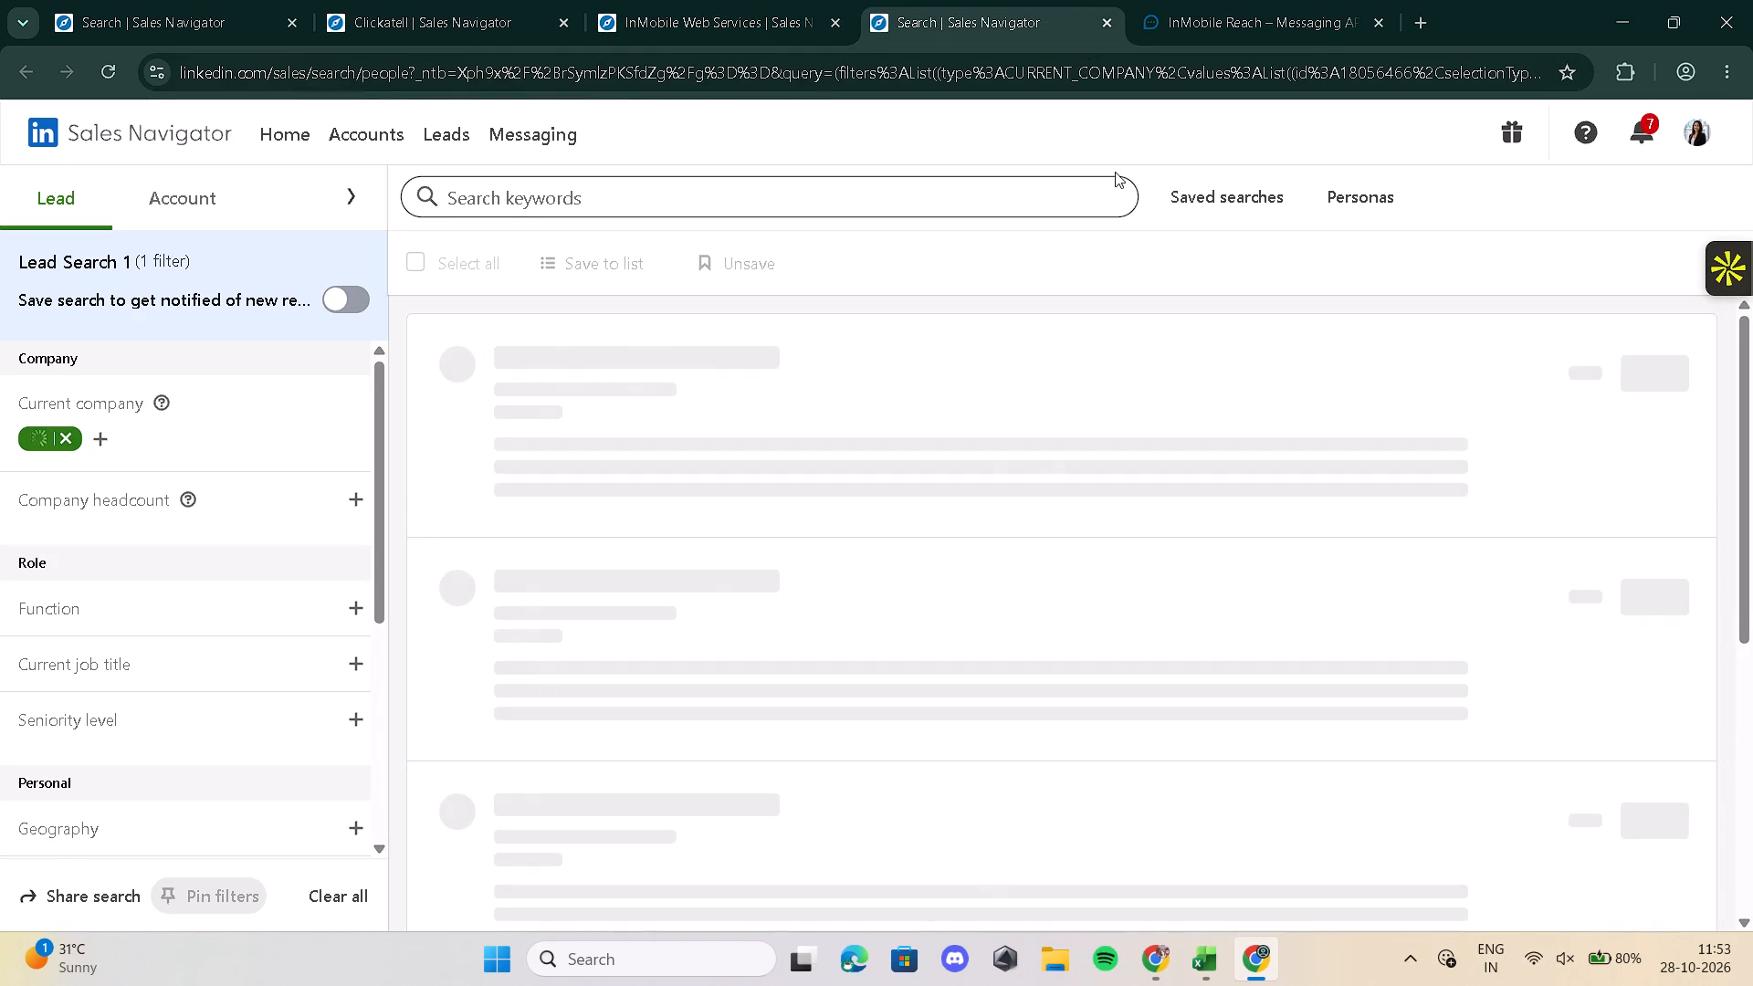
Review the roles of the people listed as InMobile Web Services employees.
{"action": "right_click", "coordinate": [1145, 507]}
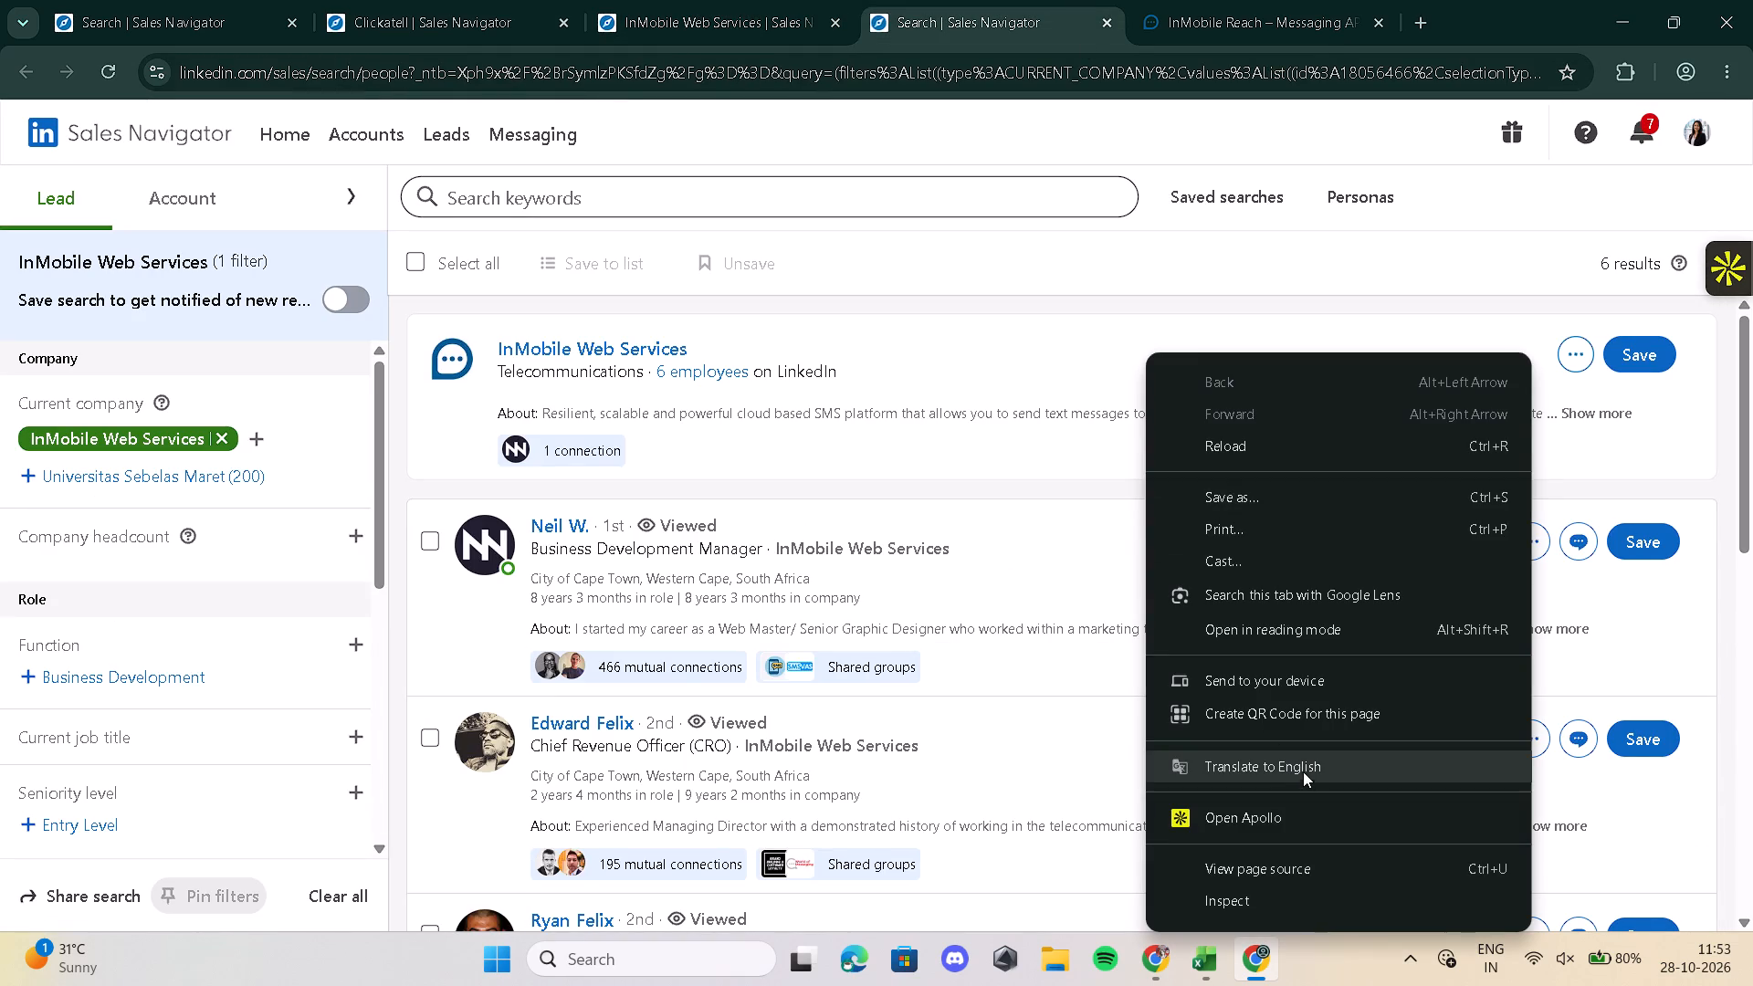
{"action": "left_click", "coordinate": [1332, 228]}
{"action": "scroll", "coordinate": [1184, 408], "scroll_direction": "down", "scroll_amount": 2}
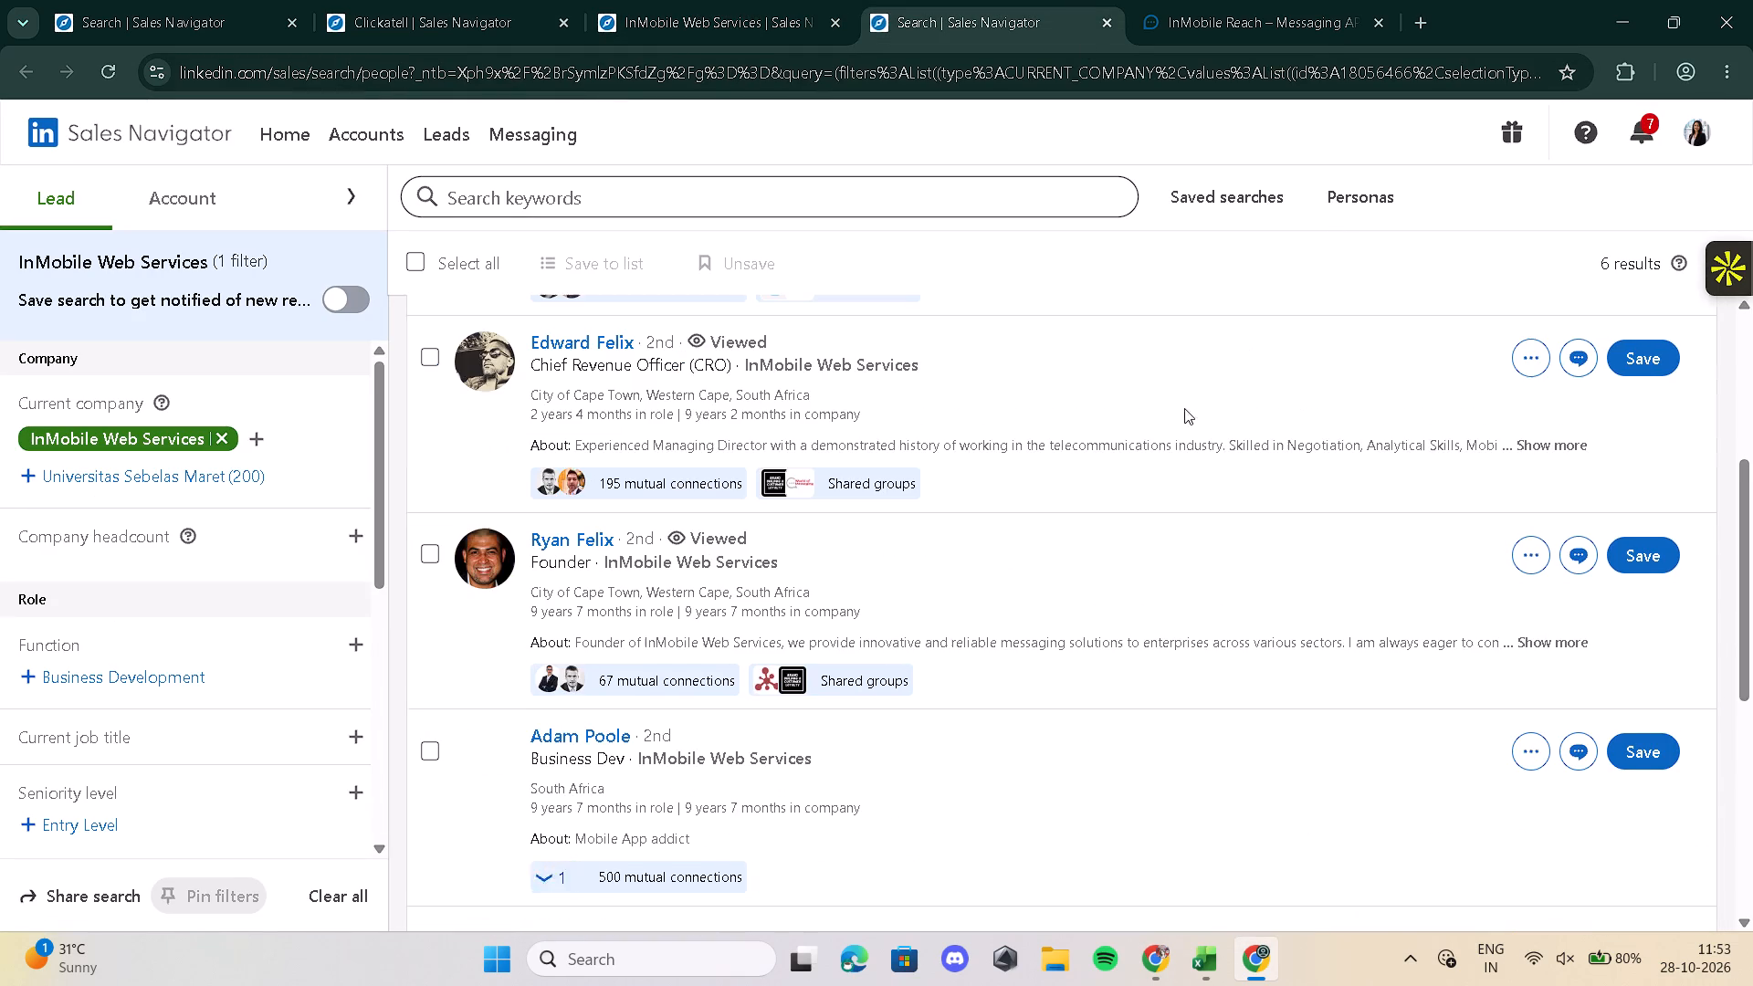
{"action": "scroll", "coordinate": [940, 604], "scroll_direction": "down", "scroll_amount": 3}
{"action": "scroll", "coordinate": [814, 609], "scroll_direction": "down", "scroll_amount": 3}
{"action": "scroll", "coordinate": [838, 709], "scroll_direction": "up", "scroll_amount": 2}
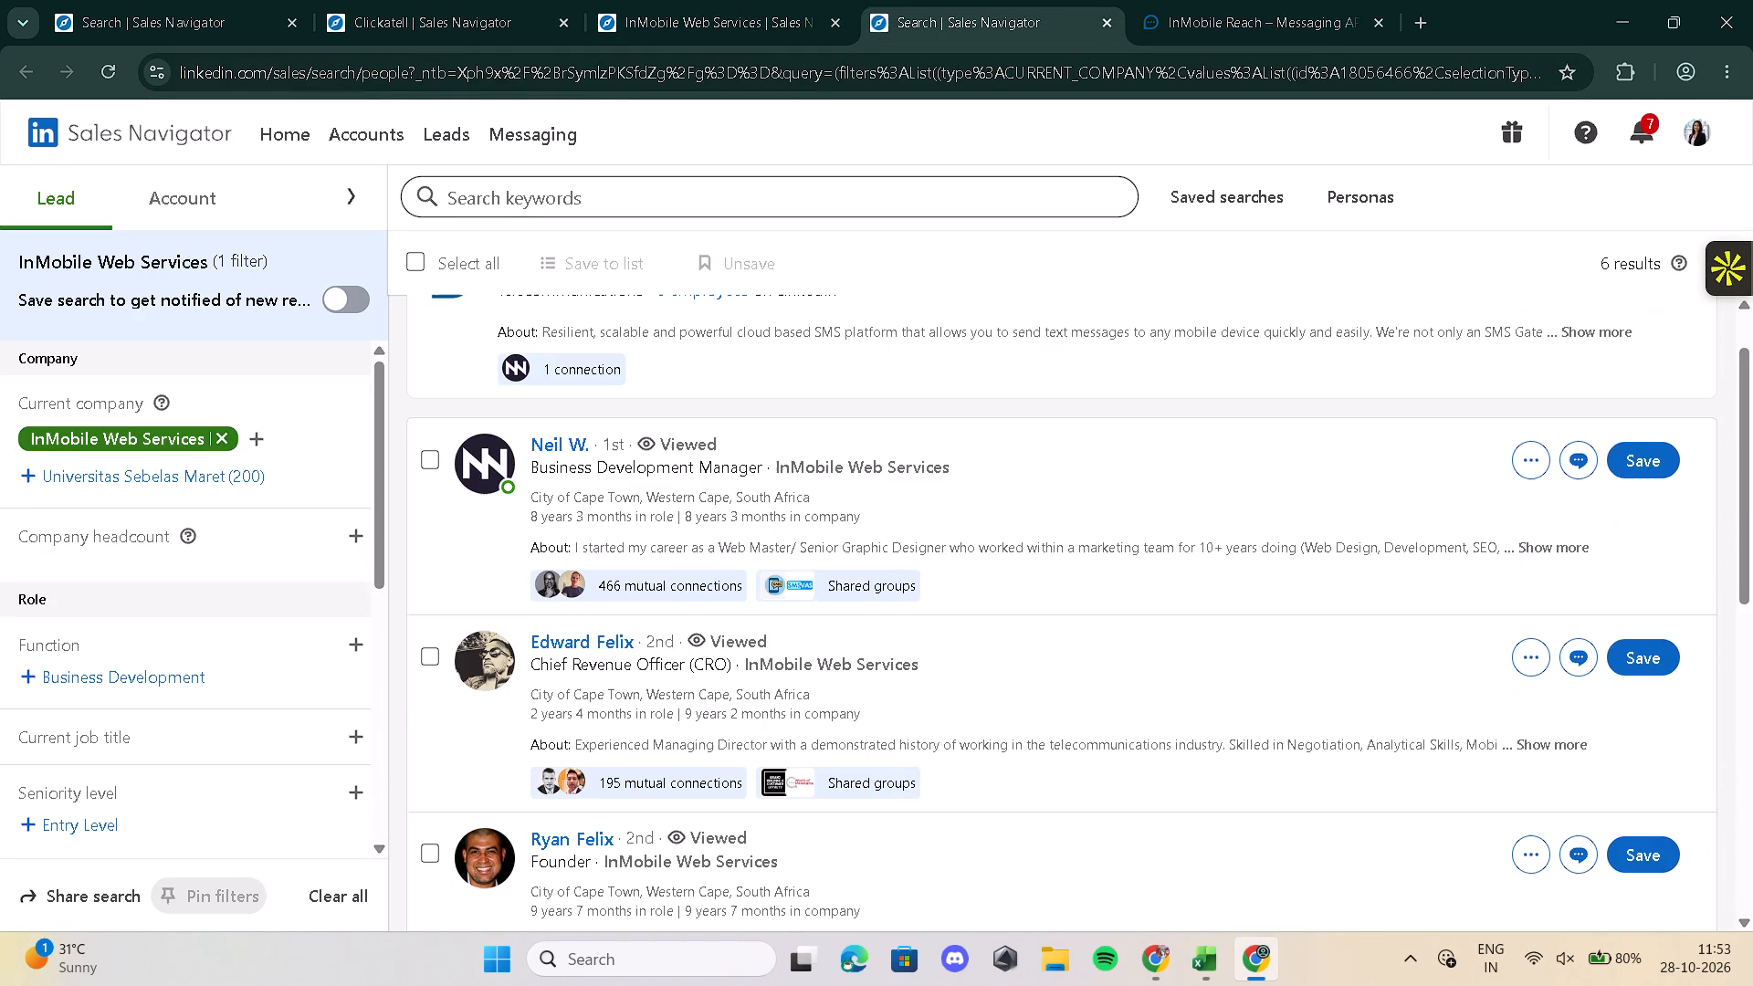
{"action": "scroll", "coordinate": [838, 709], "scroll_direction": "up", "scroll_amount": 6}
Open the employee list from the InMobile Web Services result card in another tab and examine the leads' roles.
{"action": "right_click", "coordinate": [708, 372]}
{"action": "left_click", "coordinate": [775, 392]}
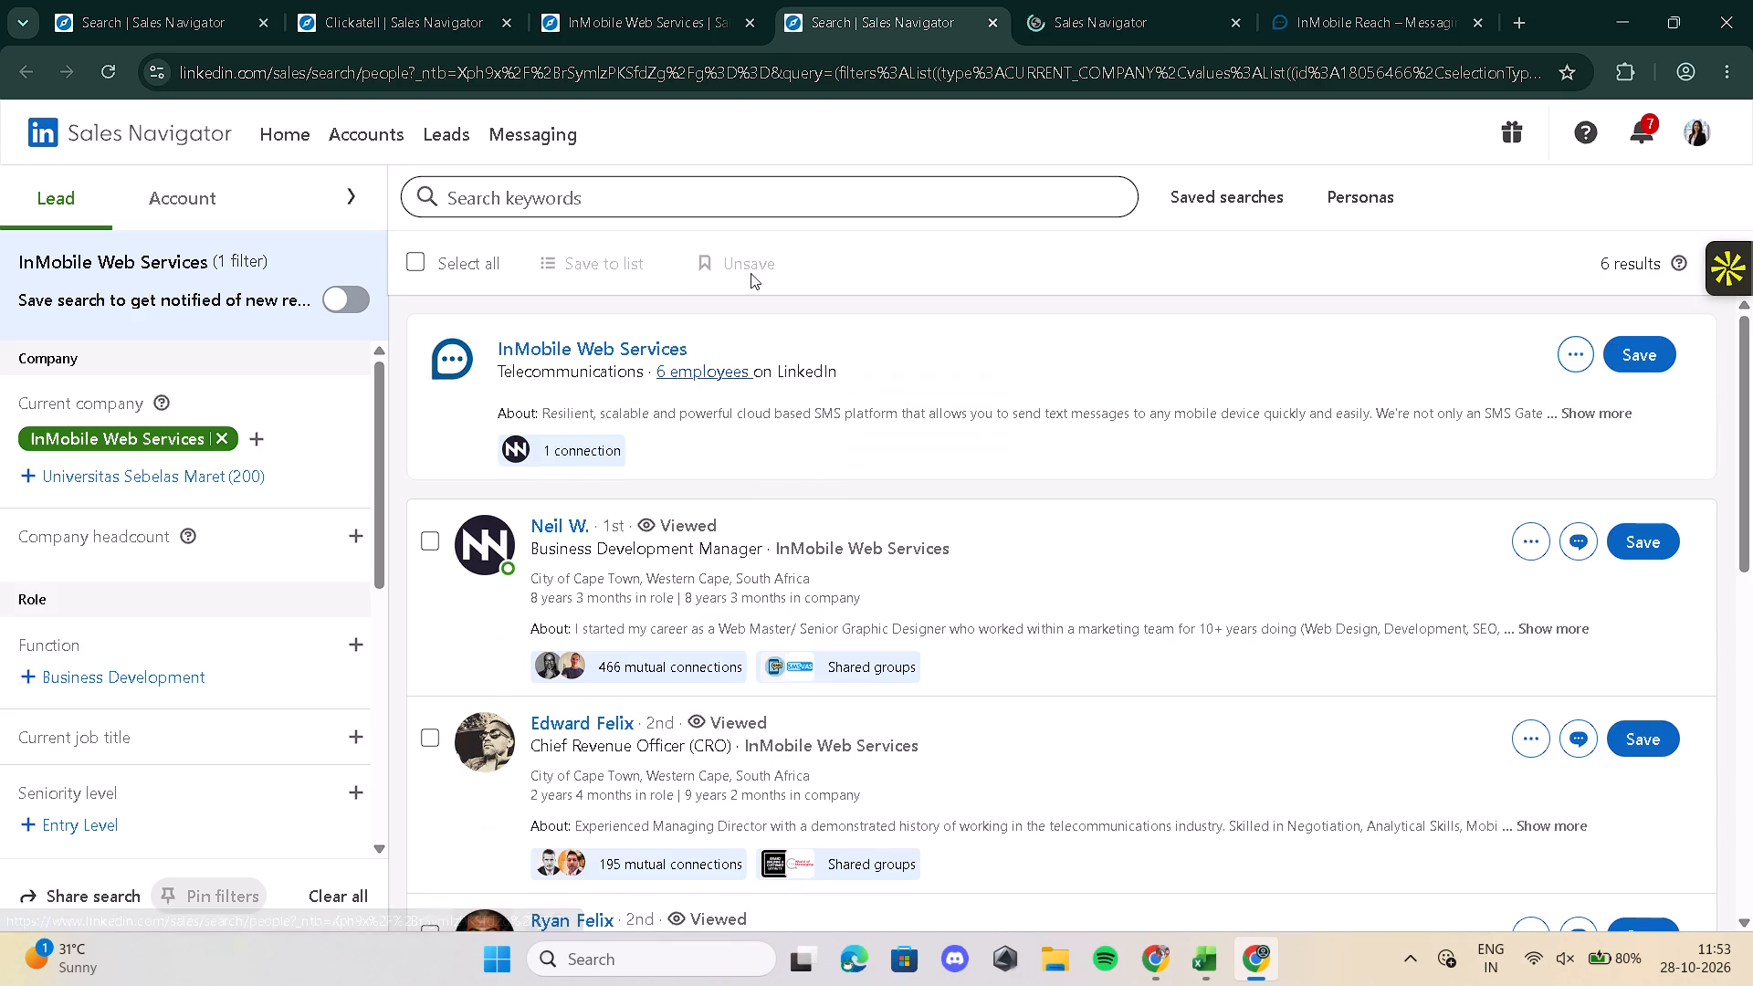
{"action": "left_click", "coordinate": [597, 0]}
{"action": "left_click", "coordinate": [841, 0]}
{"action": "left_click", "coordinate": [1154, 0]}
{"action": "left_click", "coordinate": [740, 0]}
{"action": "left_click", "coordinate": [910, 0]}
{"action": "left_click", "coordinate": [1114, 0]}
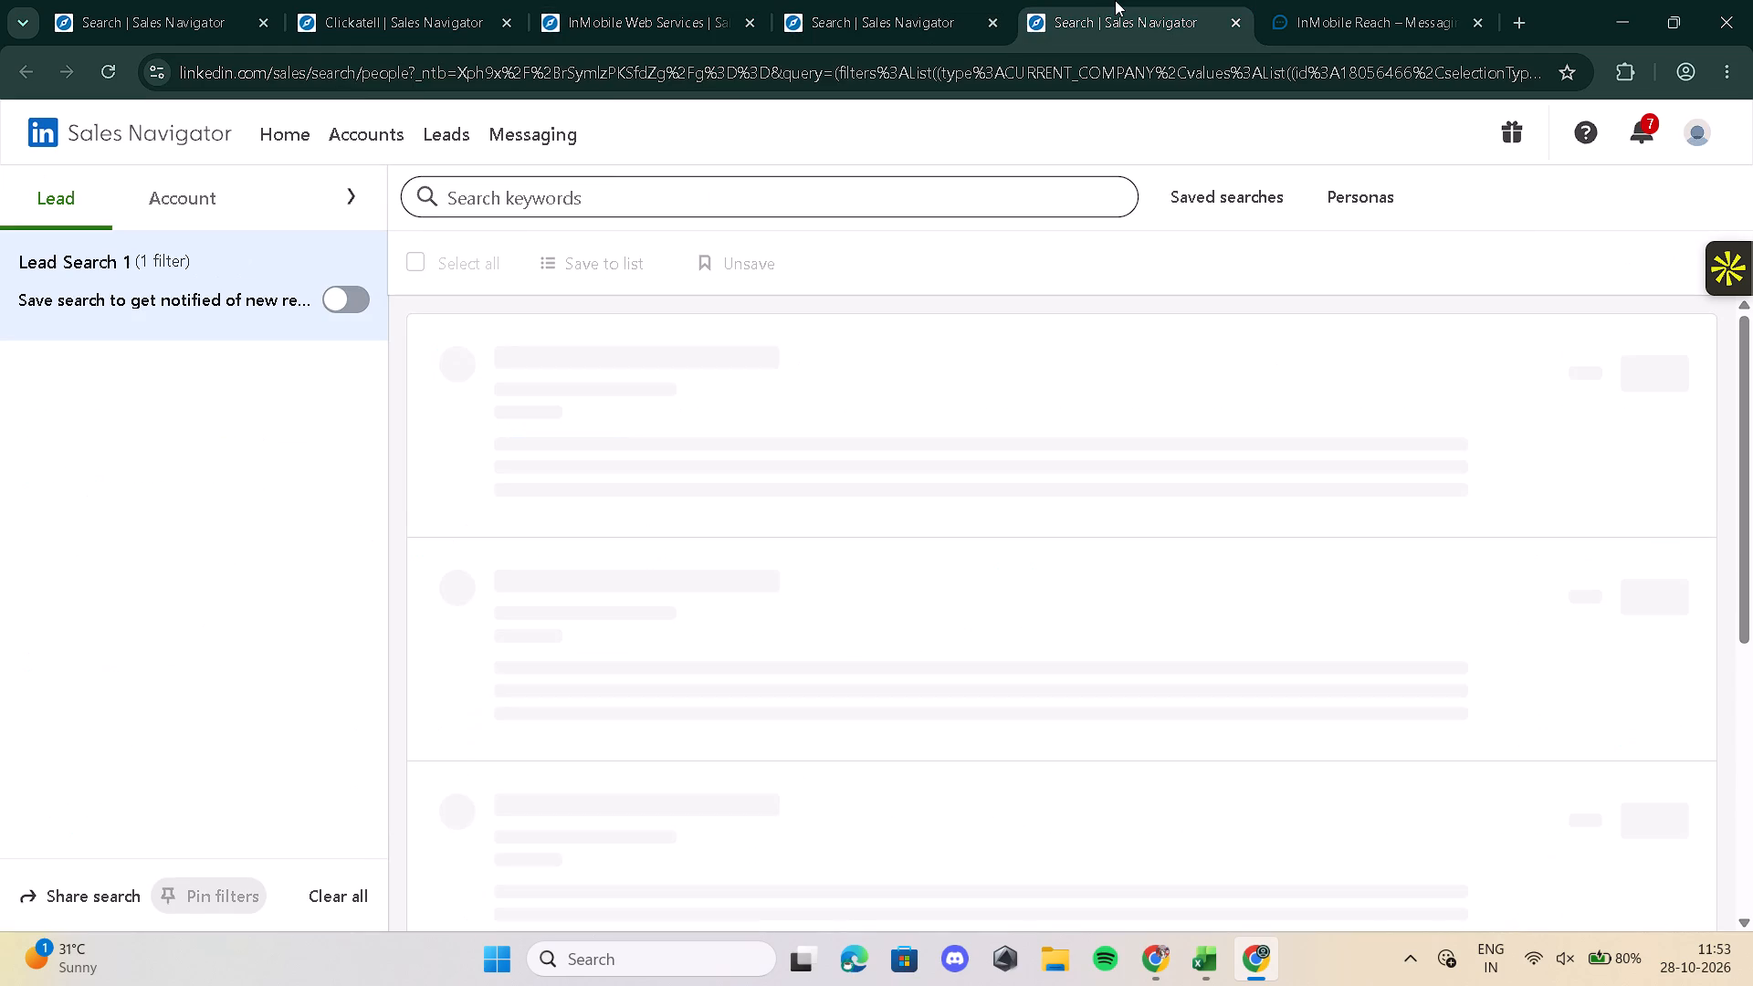
{"action": "scroll", "coordinate": [910, 500], "scroll_direction": "down", "scroll_amount": 3}
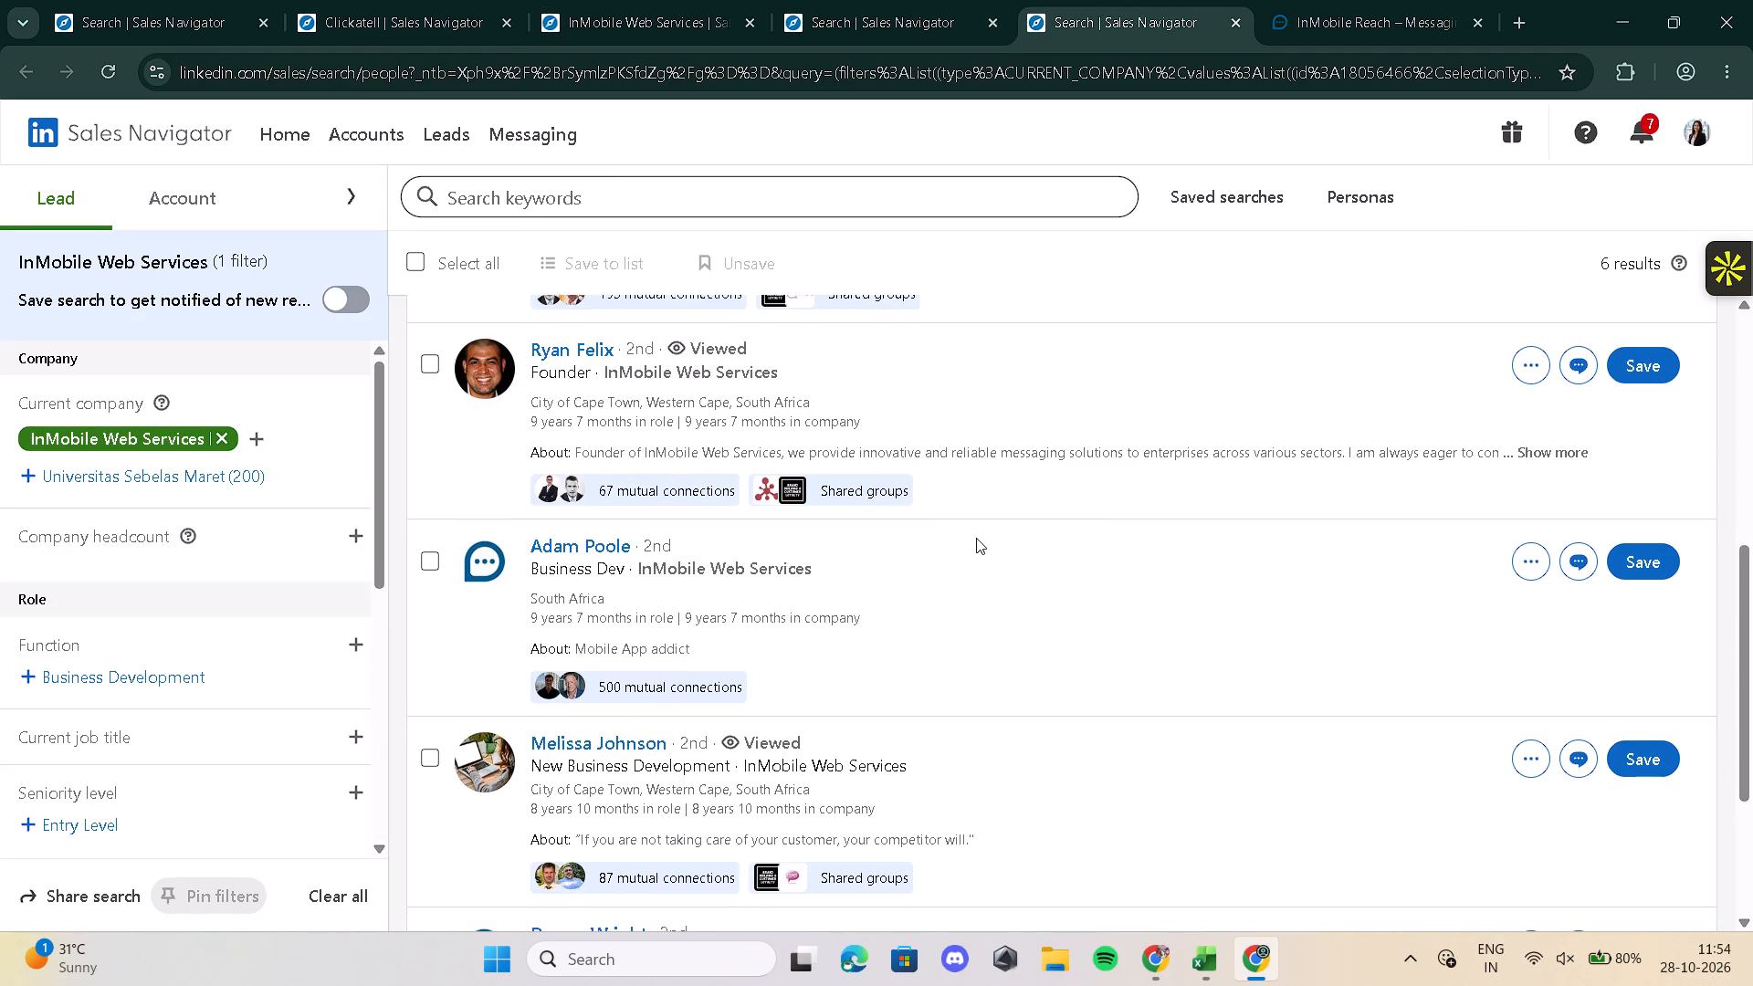
{"action": "scroll", "coordinate": [976, 536], "scroll_direction": "down", "scroll_amount": 4}
{"action": "scroll", "coordinate": [979, 540], "scroll_direction": "up", "scroll_amount": 8}
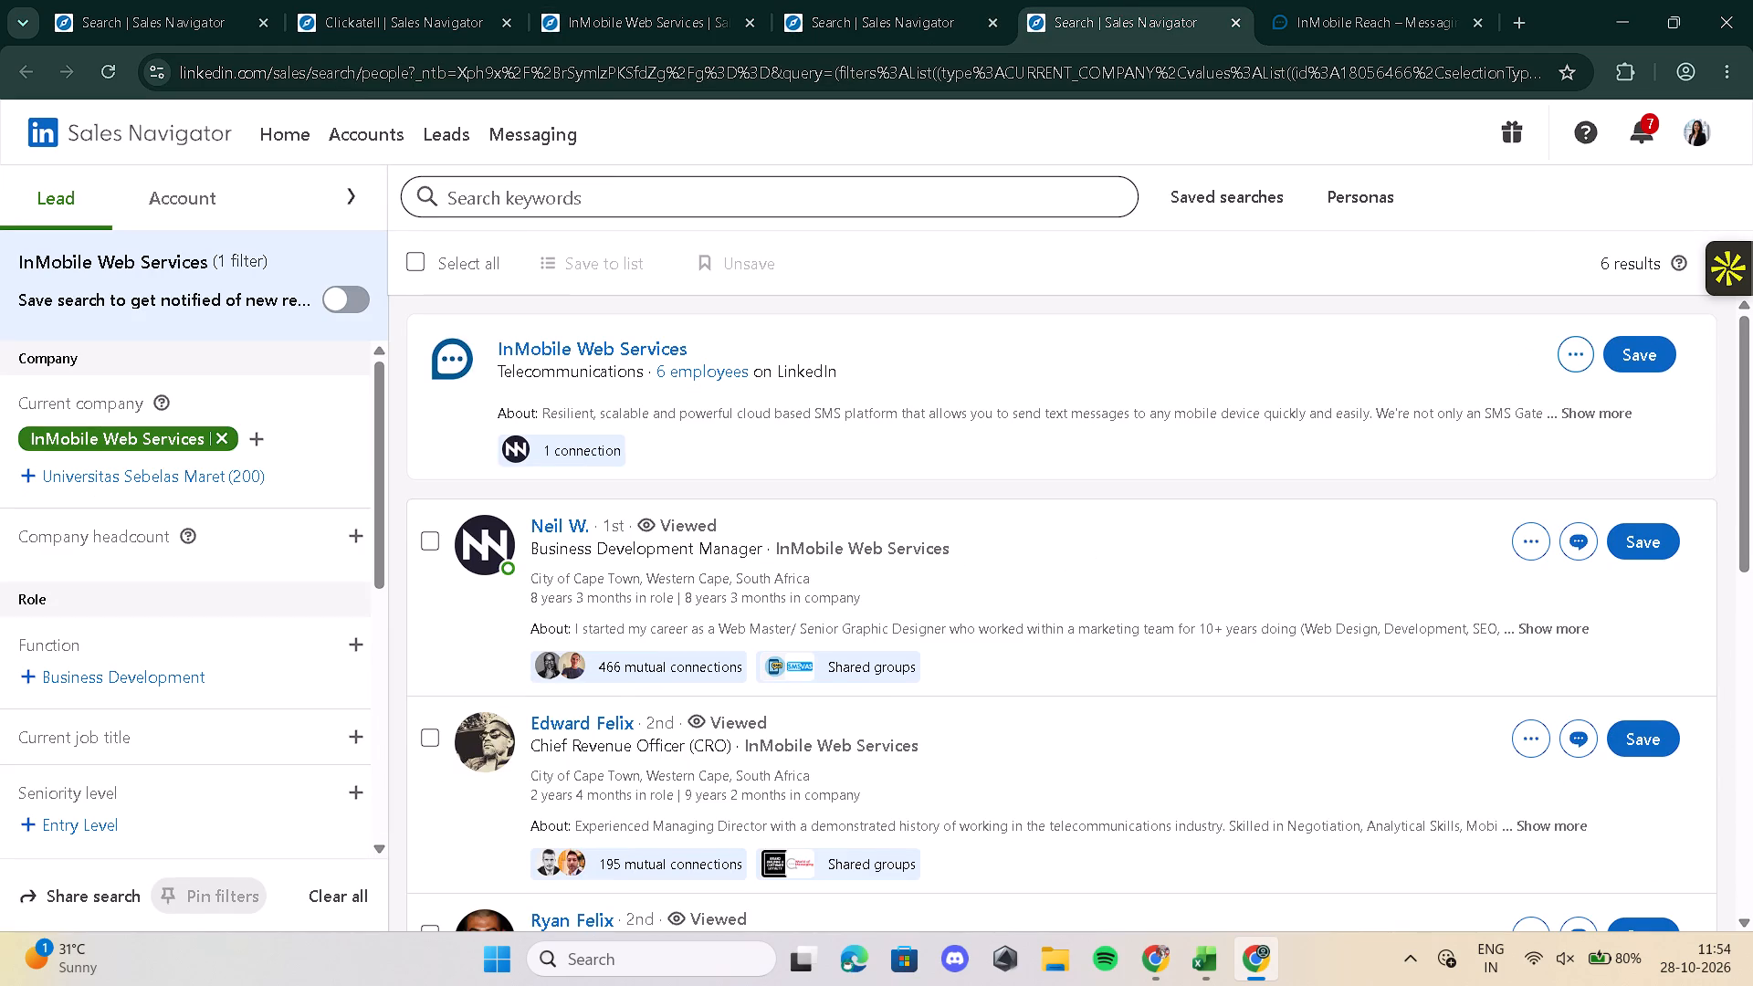
Open the Sales Navigator lead profile of InMobile's Business Development Manager in a separate tab.
{"action": "right_click", "coordinate": [571, 531]}
{"action": "left_click", "coordinate": [706, 565]}
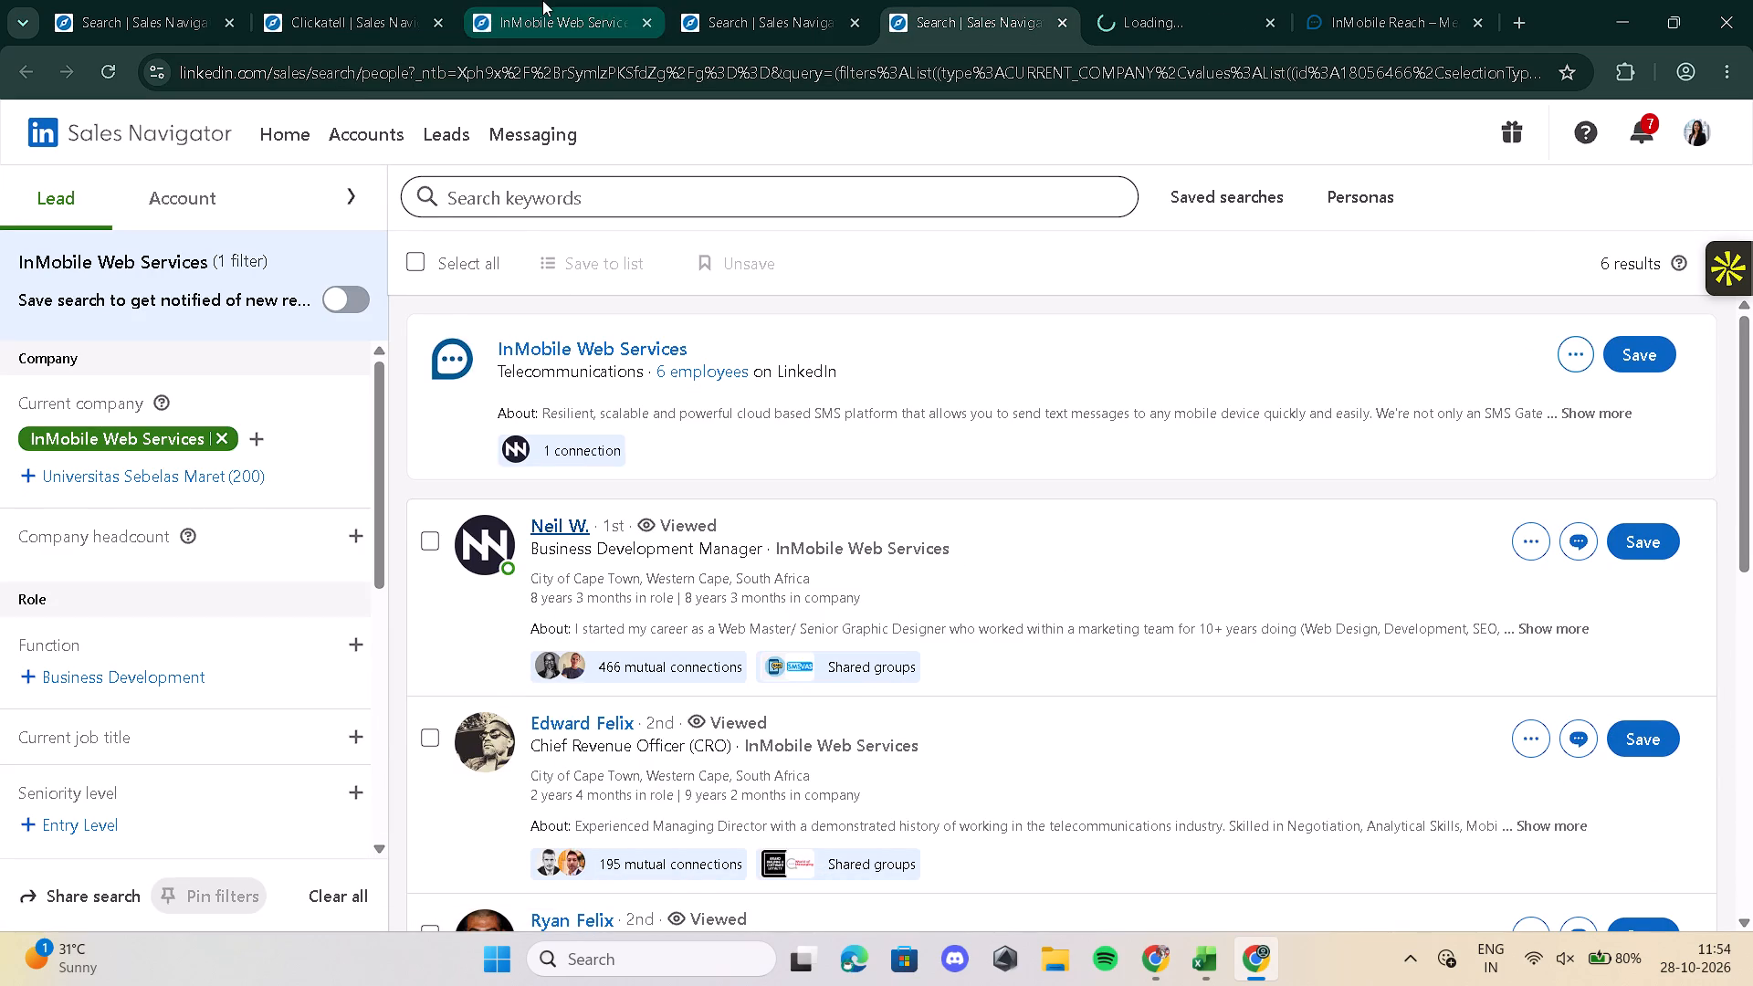
{"action": "left_click", "coordinate": [542, 0]}
{"action": "left_click", "coordinate": [781, 0]}
{"action": "left_click", "coordinate": [930, 0]}
{"action": "left_click", "coordinate": [1161, 0]}
{"action": "left_click", "coordinate": [632, 0]}
{"action": "left_click", "coordinate": [821, 0]}
{"action": "left_click", "coordinate": [1013, 0]}
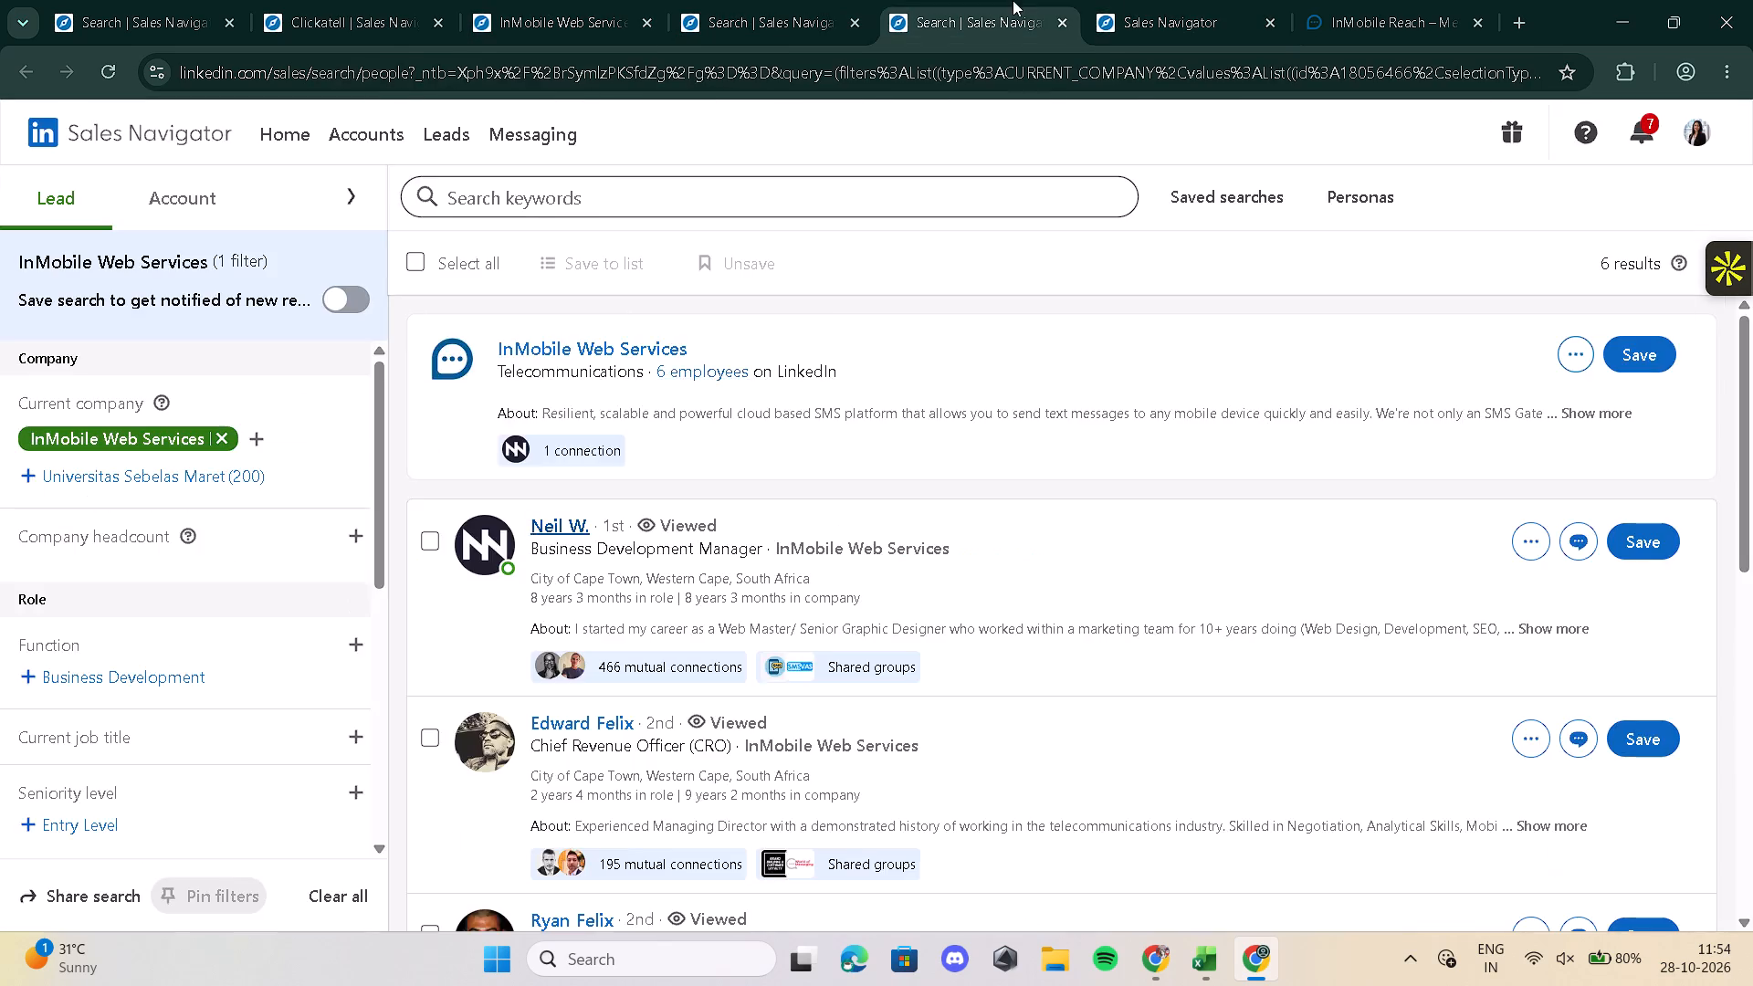
{"action": "left_click", "coordinate": [1192, 0]}
{"action": "left_click", "coordinate": [557, 0]}
{"action": "left_click", "coordinate": [769, 0]}
{"action": "left_click", "coordinate": [973, 0]}
{"action": "left_click", "coordinate": [1167, 0]}
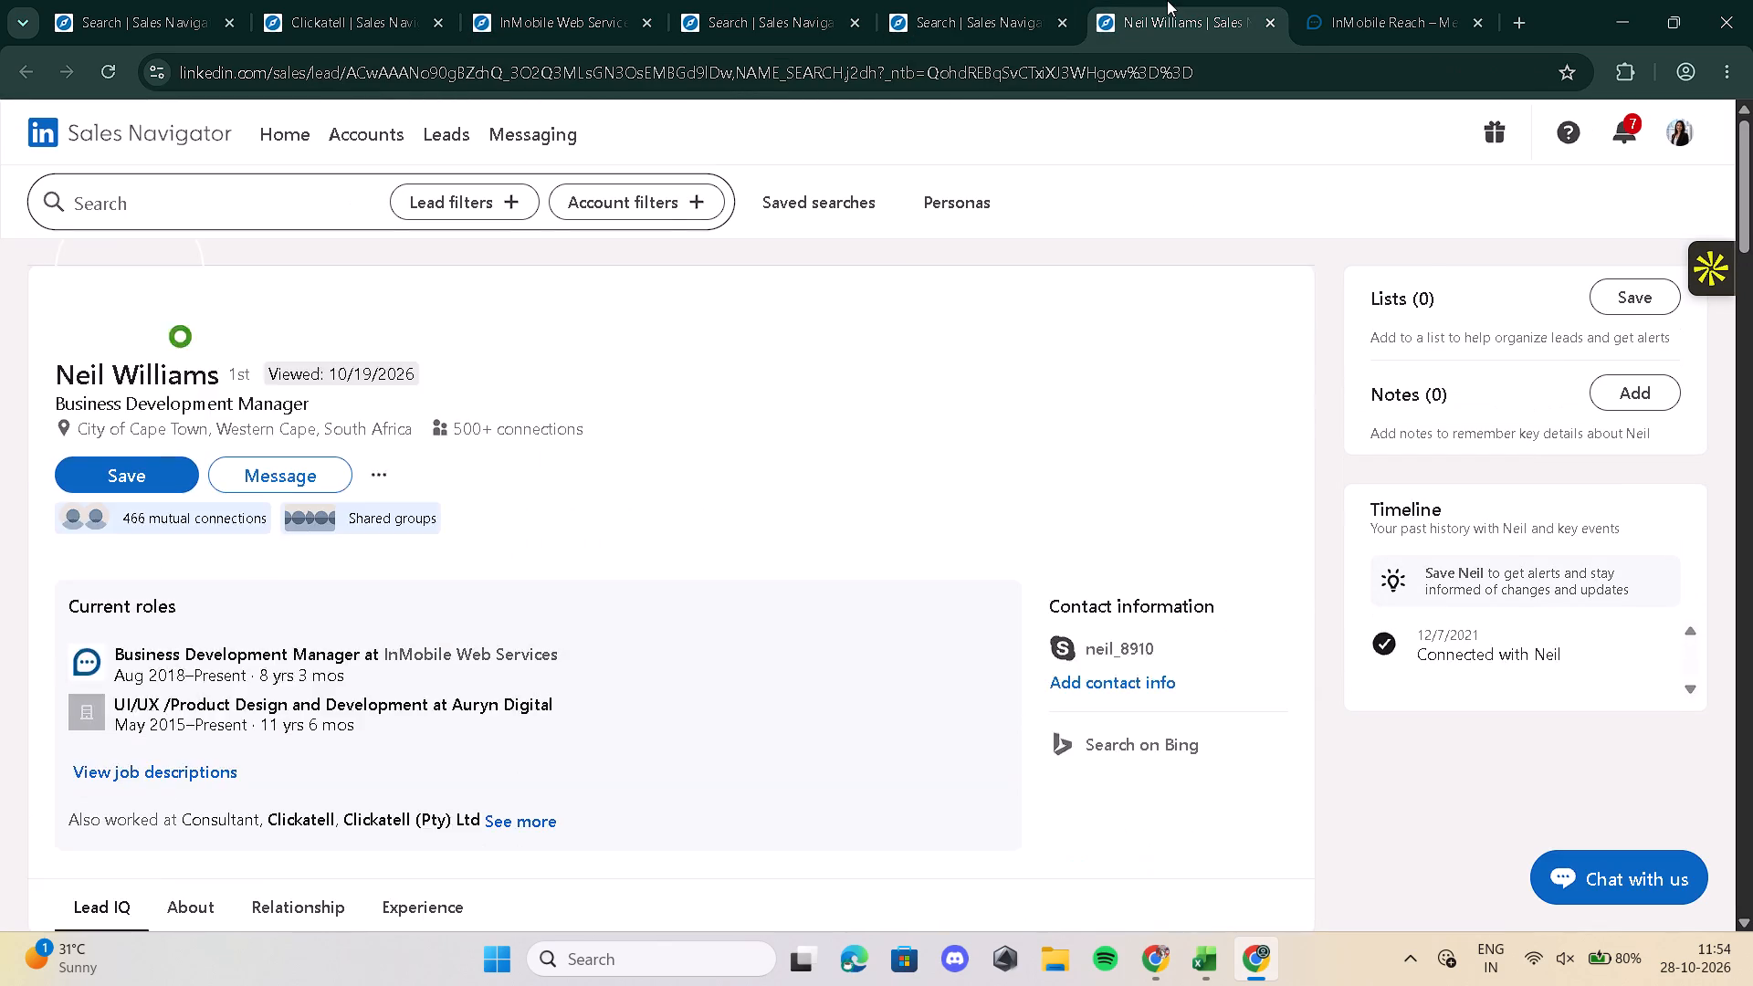
Copy the lead's name from the profile into column F of the InMobile Web Services row in Excel's SA Harsh sheet.
{"action": "left_click", "coordinate": [550, 730]}
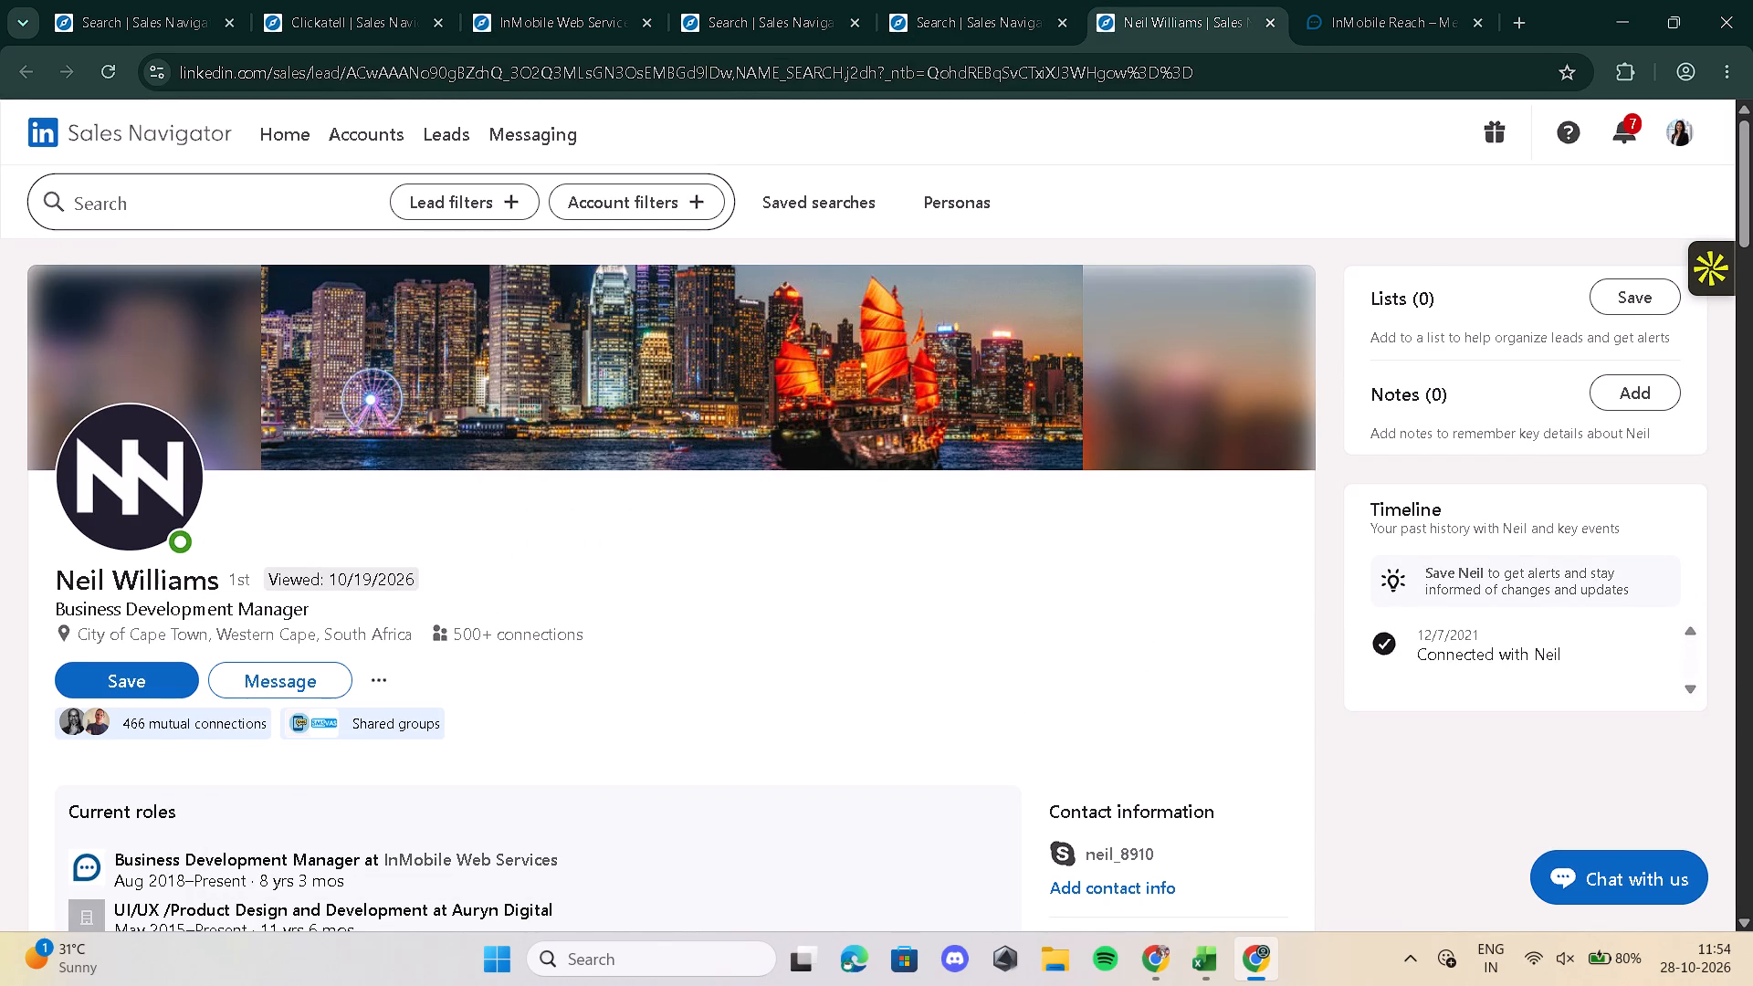
{"action": "left_click_drag", "start_coordinate": [226, 584], "coordinate": [7, 574]}
{"action": "right_click", "coordinate": [96, 573]}
{"action": "left_click", "coordinate": [214, 599]}
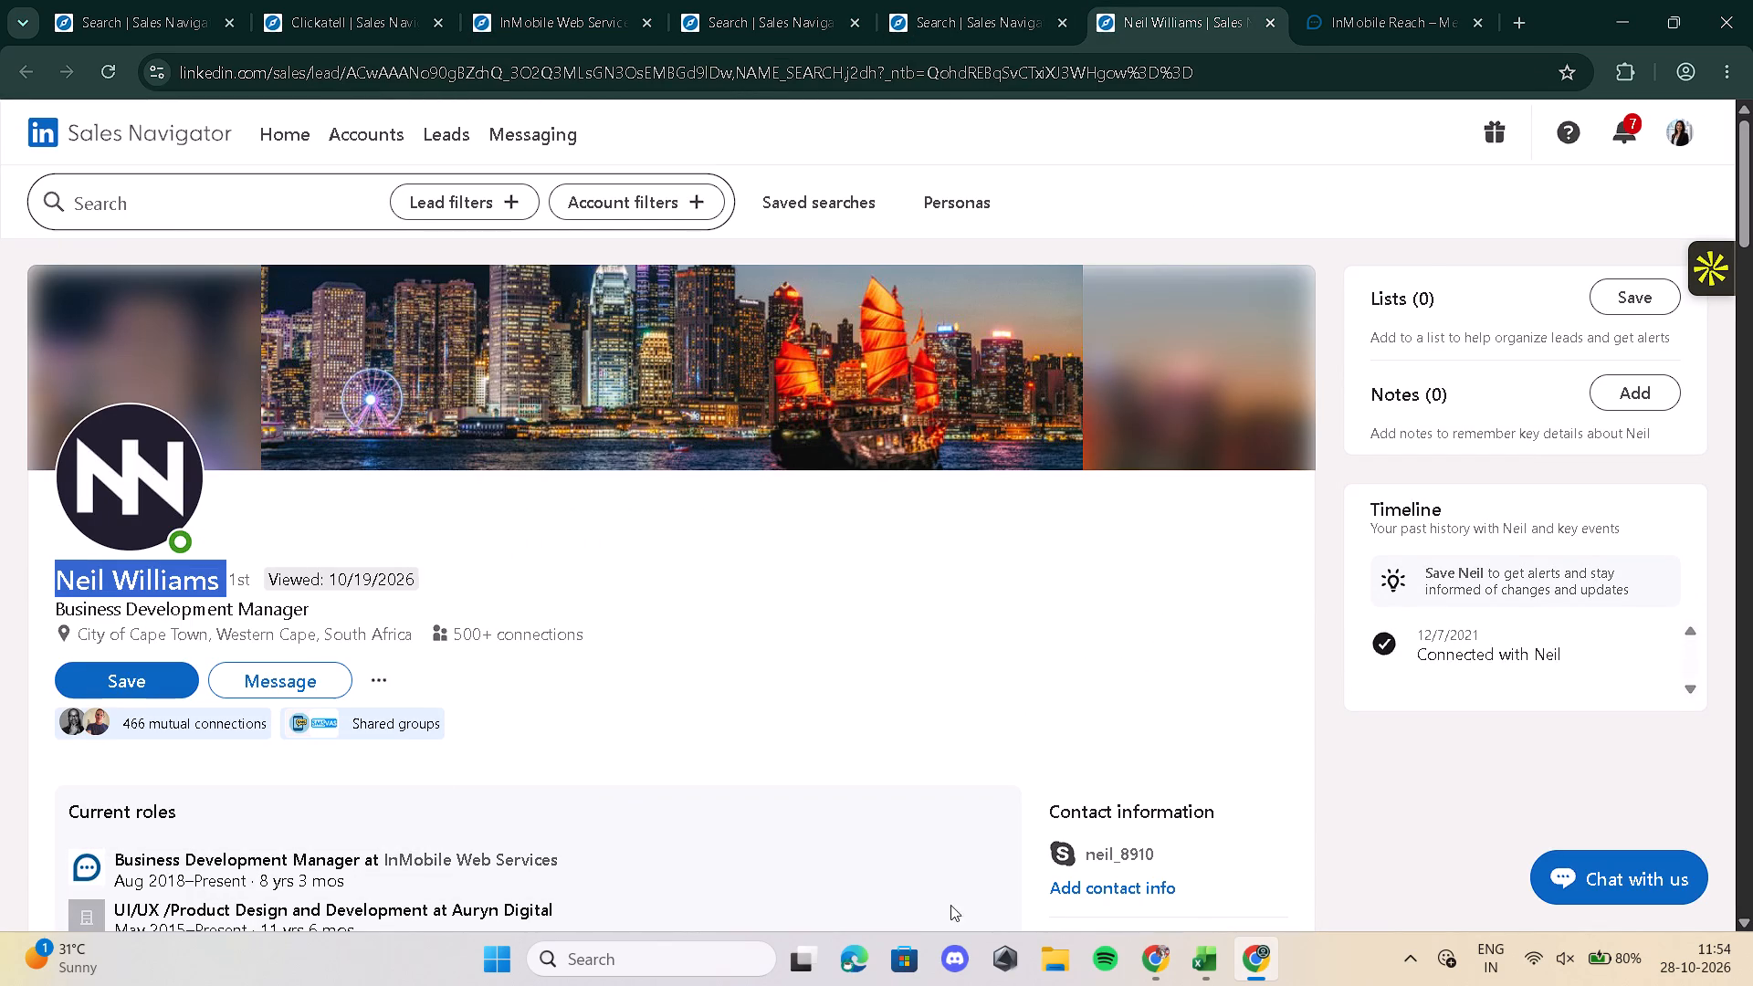
{"action": "left_click", "coordinate": [1228, 970]}
{"action": "left_click", "coordinate": [1208, 970]}
{"action": "left_click", "coordinate": [1188, 972]}
{"action": "left_click", "coordinate": [1391, 500]}
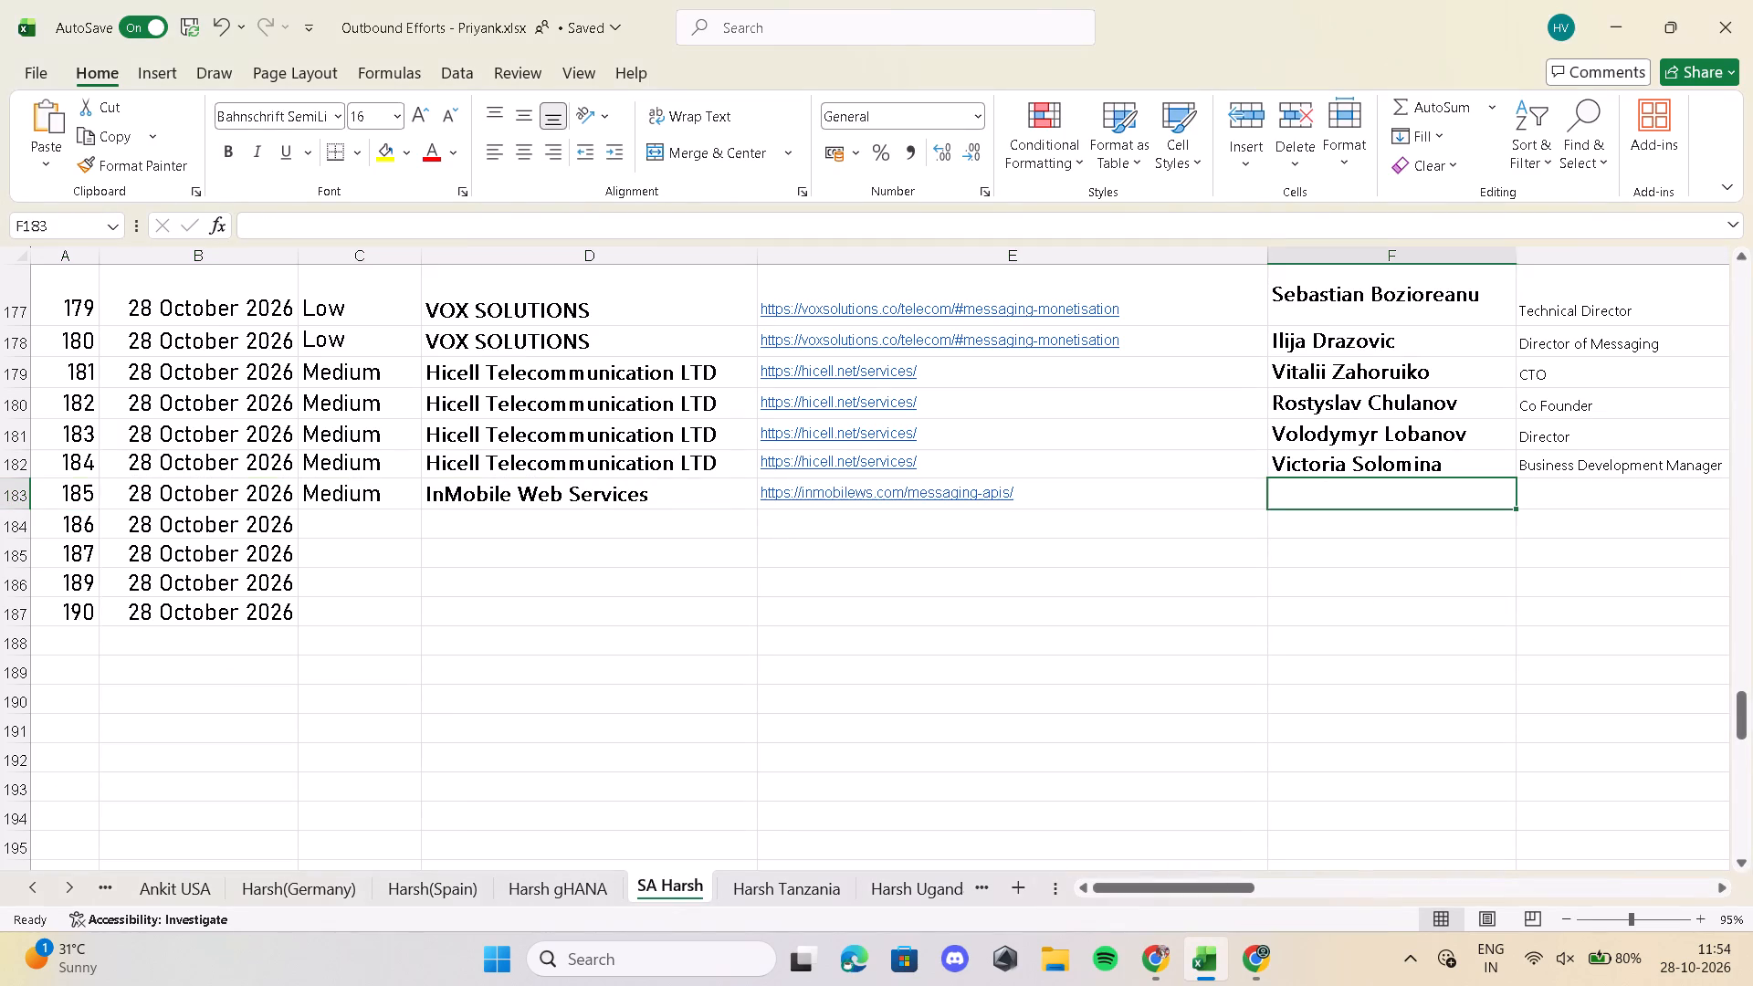
{"action": "key", "text": "ctrl+v"}
{"action": "left_click", "coordinate": [14, 498]}
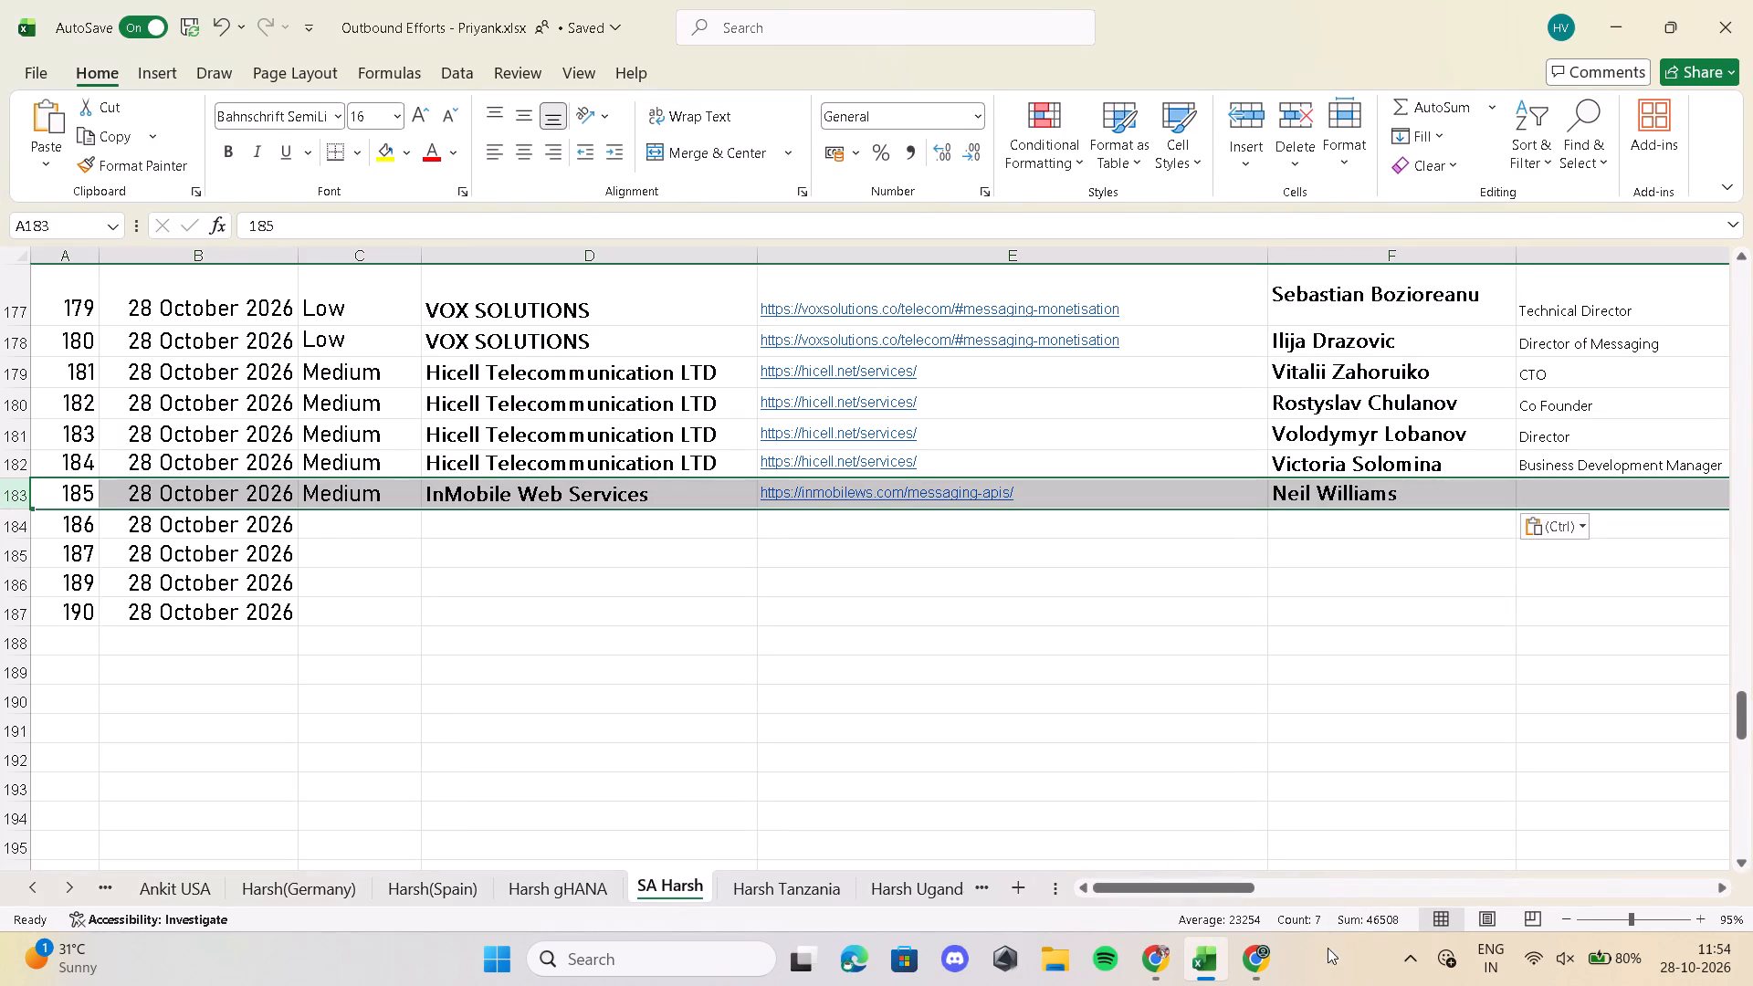
Back in Chrome, open the lead's LinkedIn profile from Sales Navigator and bring up the contact details in Apollo.
{"action": "left_click", "coordinate": [1257, 954]}
{"action": "left_click", "coordinate": [387, 685]}
{"action": "left_click", "coordinate": [362, 747]}
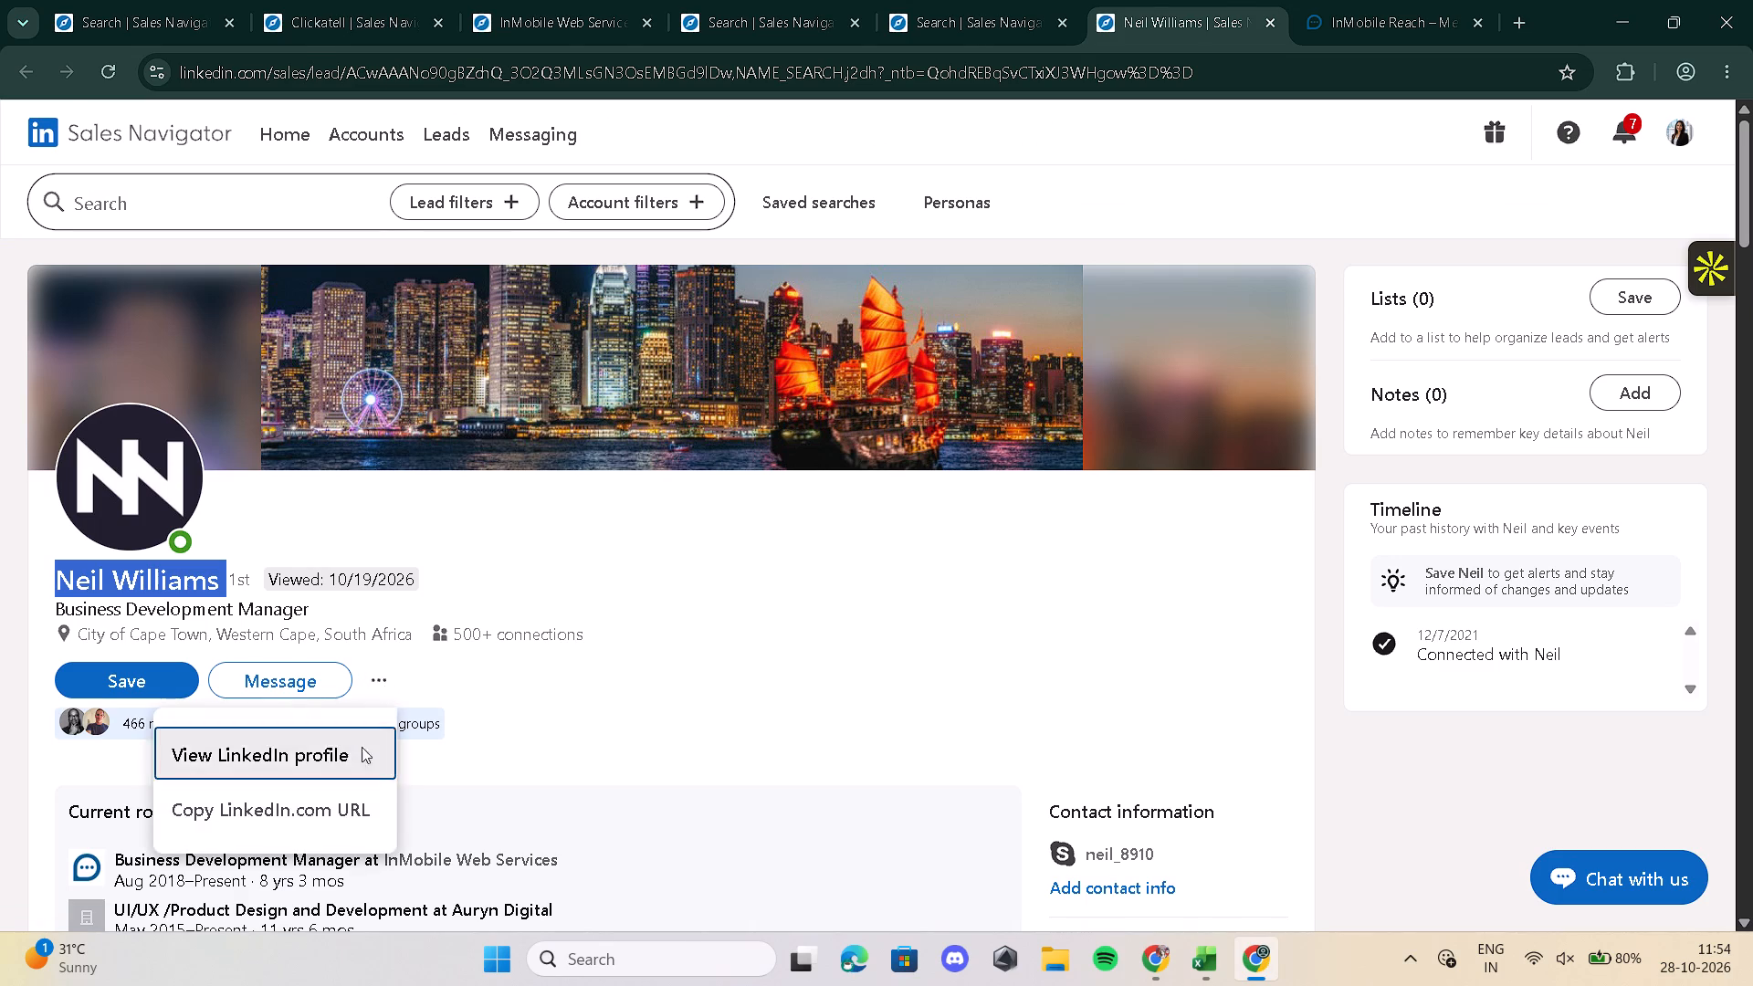
{"action": "left_click", "coordinate": [837, 1]}
{"action": "left_click", "coordinate": [1012, 0]}
{"action": "left_click", "coordinate": [1206, 0]}
{"action": "left_click", "coordinate": [826, 20]}
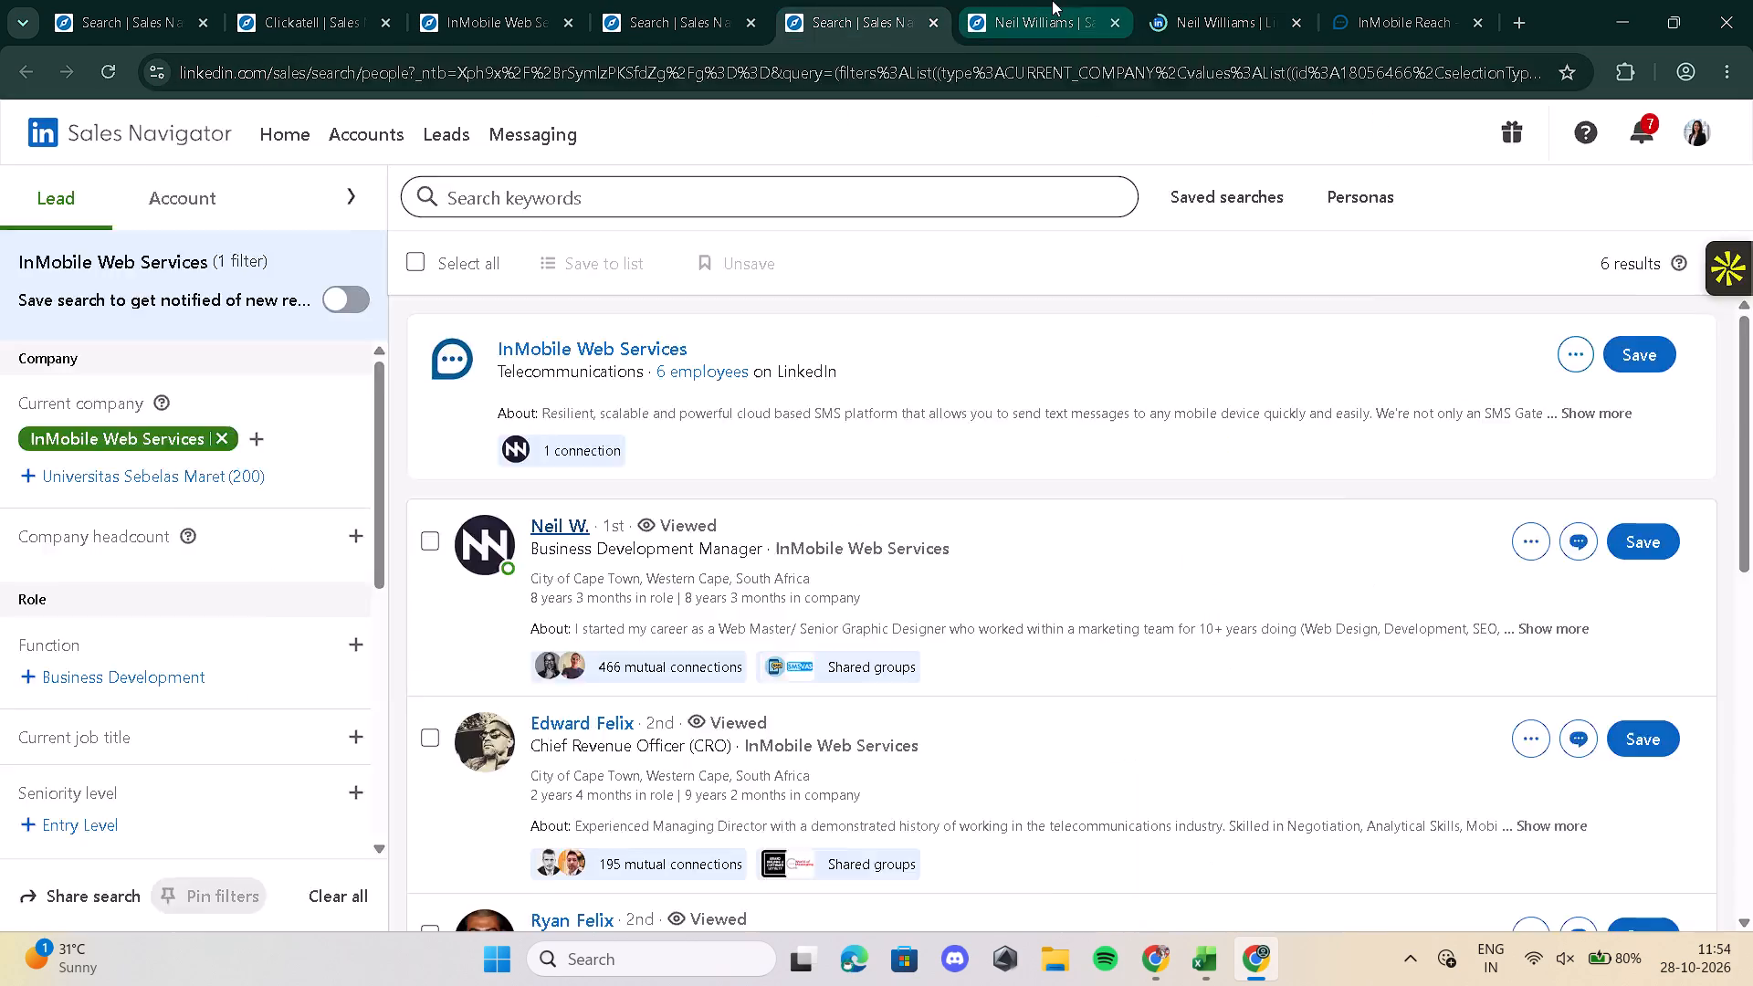
{"action": "left_click", "coordinate": [1057, 0]}
{"action": "left_click", "coordinate": [1213, 0]}
{"action": "left_click", "coordinate": [1726, 267]}
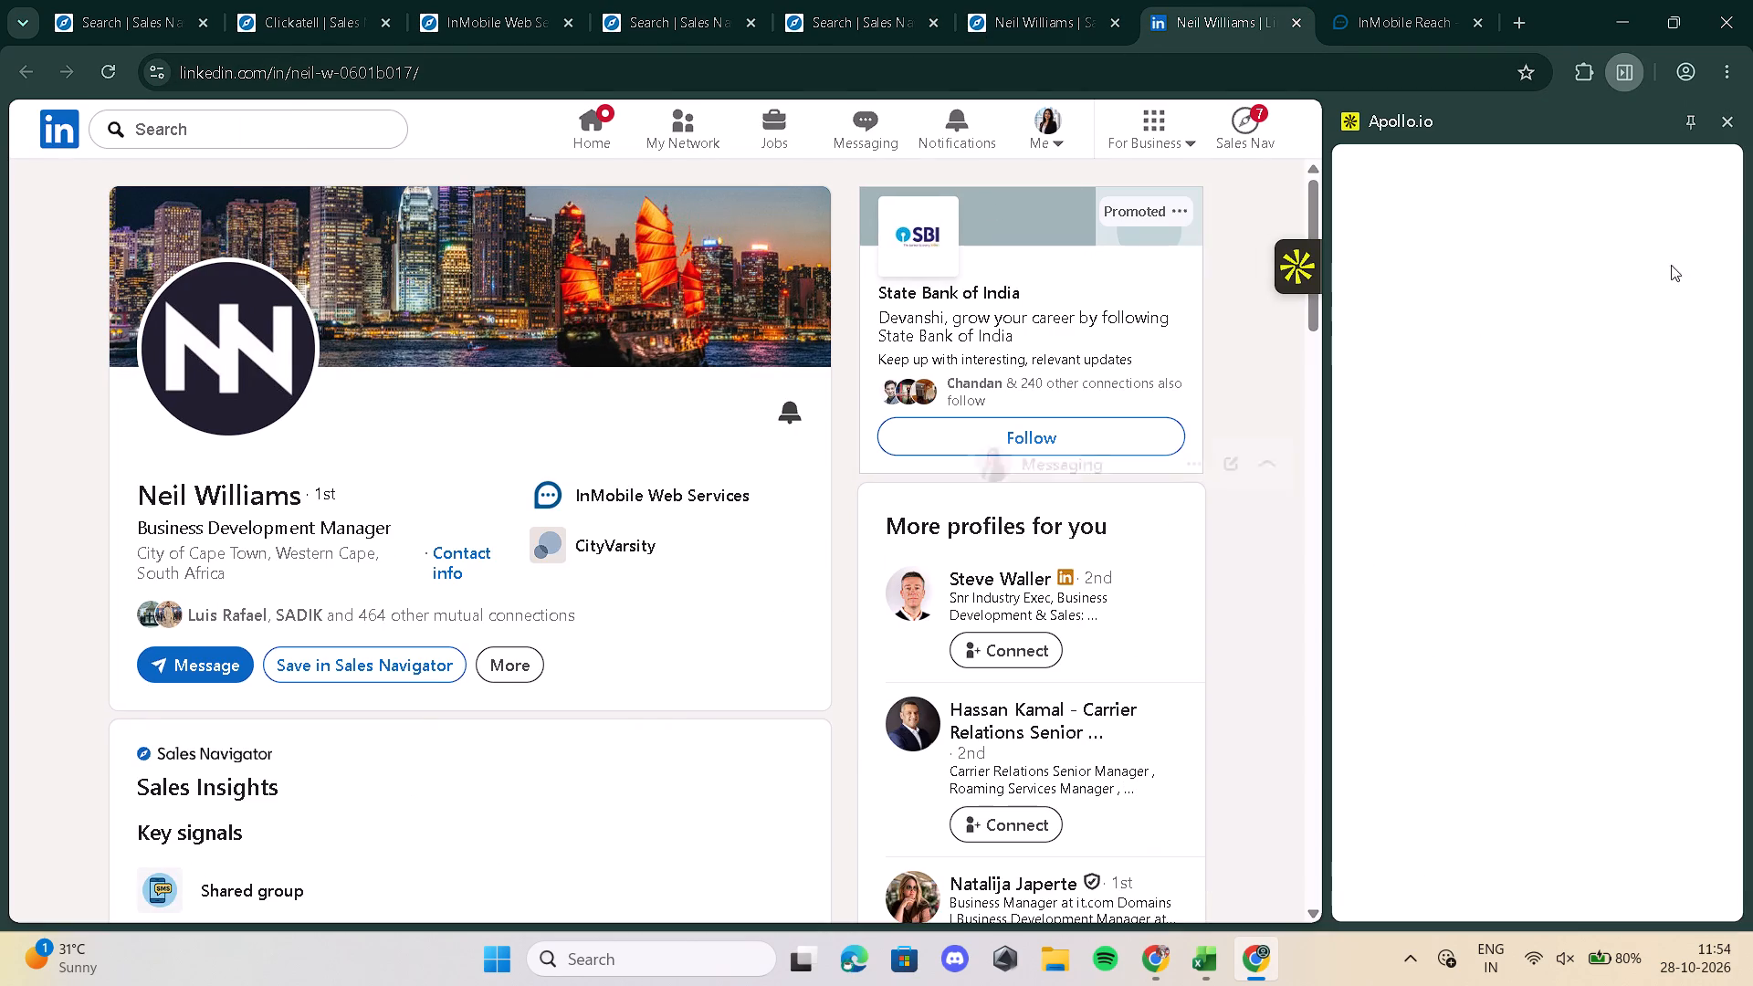
{"action": "left_click", "coordinate": [884, 0]}
{"action": "left_click", "coordinate": [1125, 0]}
{"action": "left_click", "coordinate": [1214, 1]}
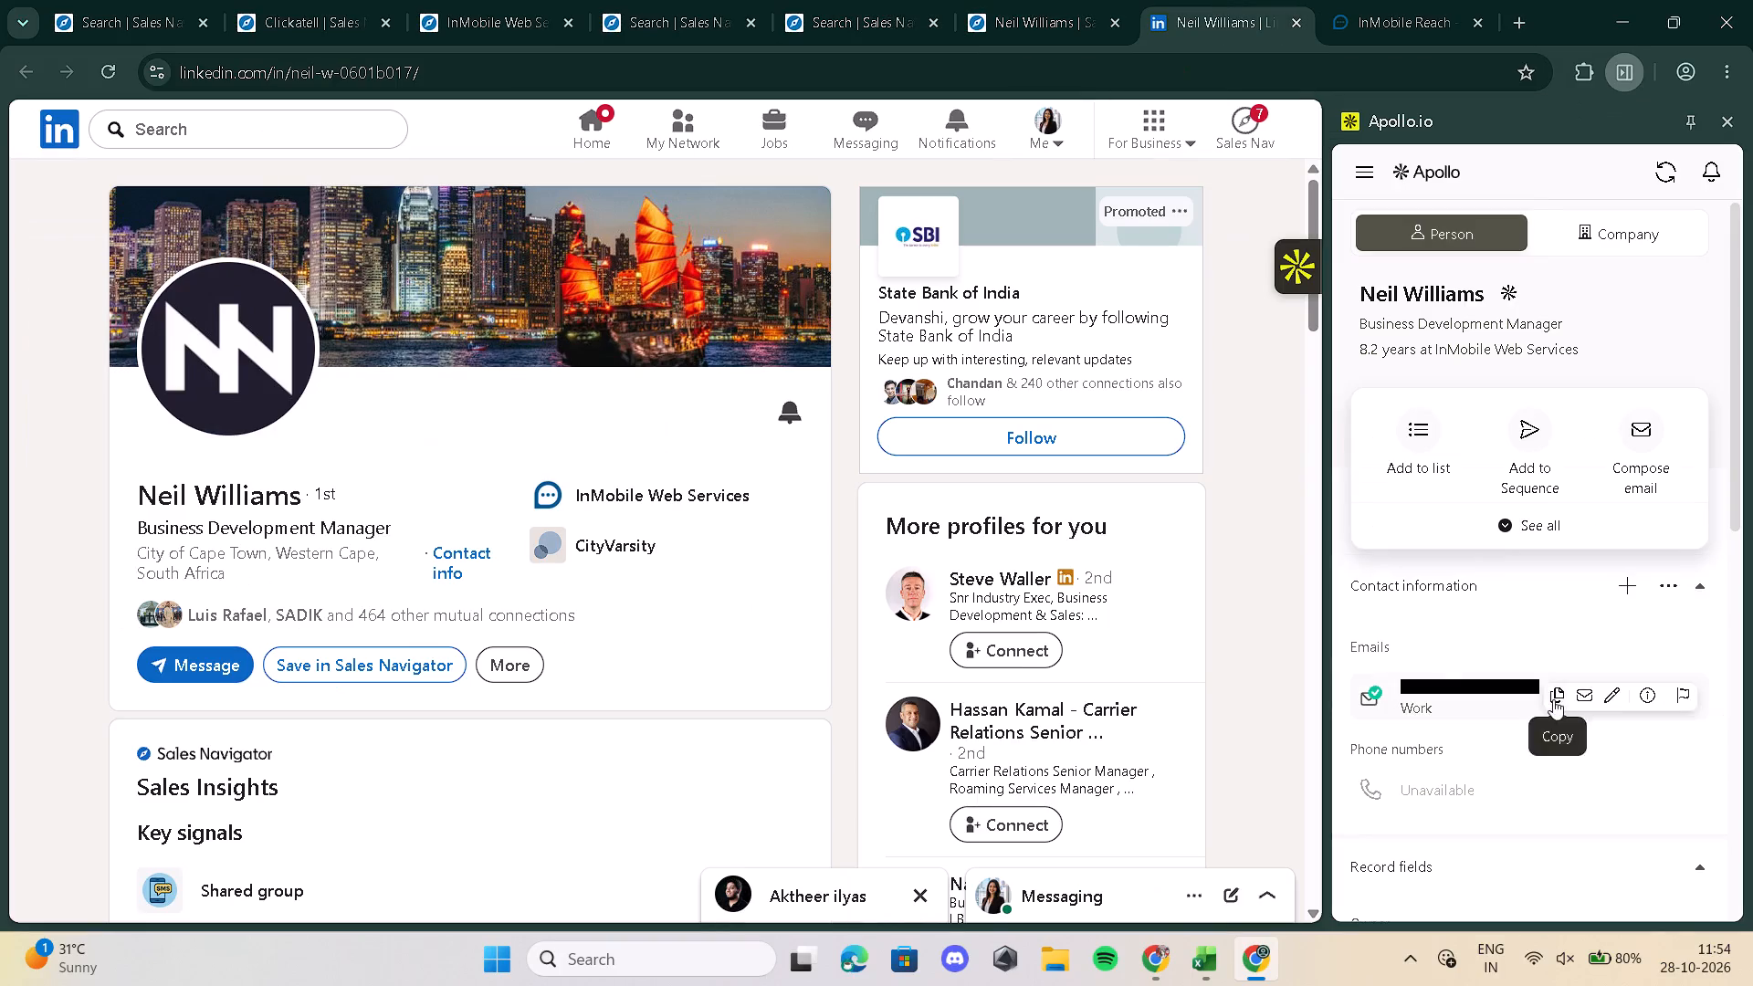
Copy the lead's work email from Apollo into column K of the InMobile row in Excel.
{"action": "left_click", "coordinate": [1553, 699]}
{"action": "left_click", "coordinate": [1227, 954]}
{"action": "left_click_drag", "start_coordinate": [1212, 884], "coordinate": [1345, 883]}
{"action": "left_click", "coordinate": [1370, 496]}
{"action": "key", "text": "ctrl+v"}
Copy South Africa, Africa and Not Accepted from row 182 into columns H, I and J of the InMobile row 183.
{"action": "left_click", "coordinate": [1137, 458]}
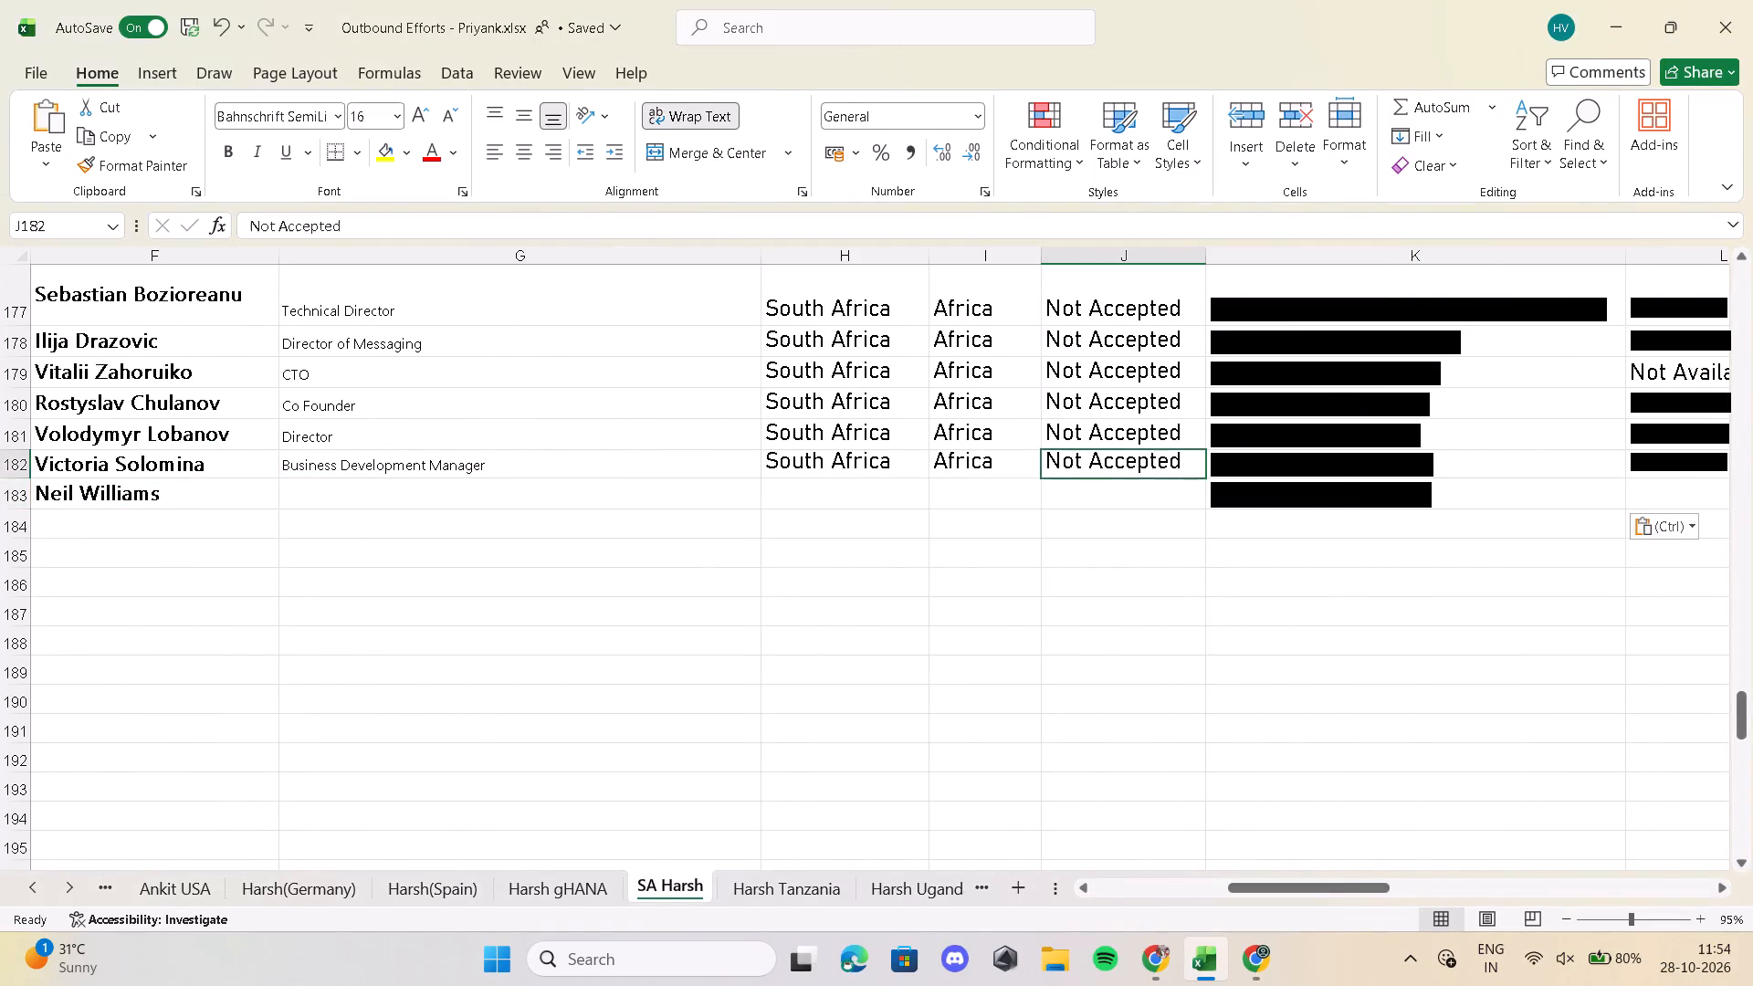
{"action": "key", "text": "ctrl+c"}
{"action": "left_click", "coordinate": [1138, 496]}
{"action": "key", "text": "ctrl+v"}
{"action": "left_click", "coordinate": [969, 456]}
{"action": "key", "text": "ctrl+c"}
{"action": "left_click", "coordinate": [986, 499]}
{"action": "key", "text": "ctrl+v"}
{"action": "left_click", "coordinate": [877, 462]}
{"action": "key", "text": "ctrl+c"}
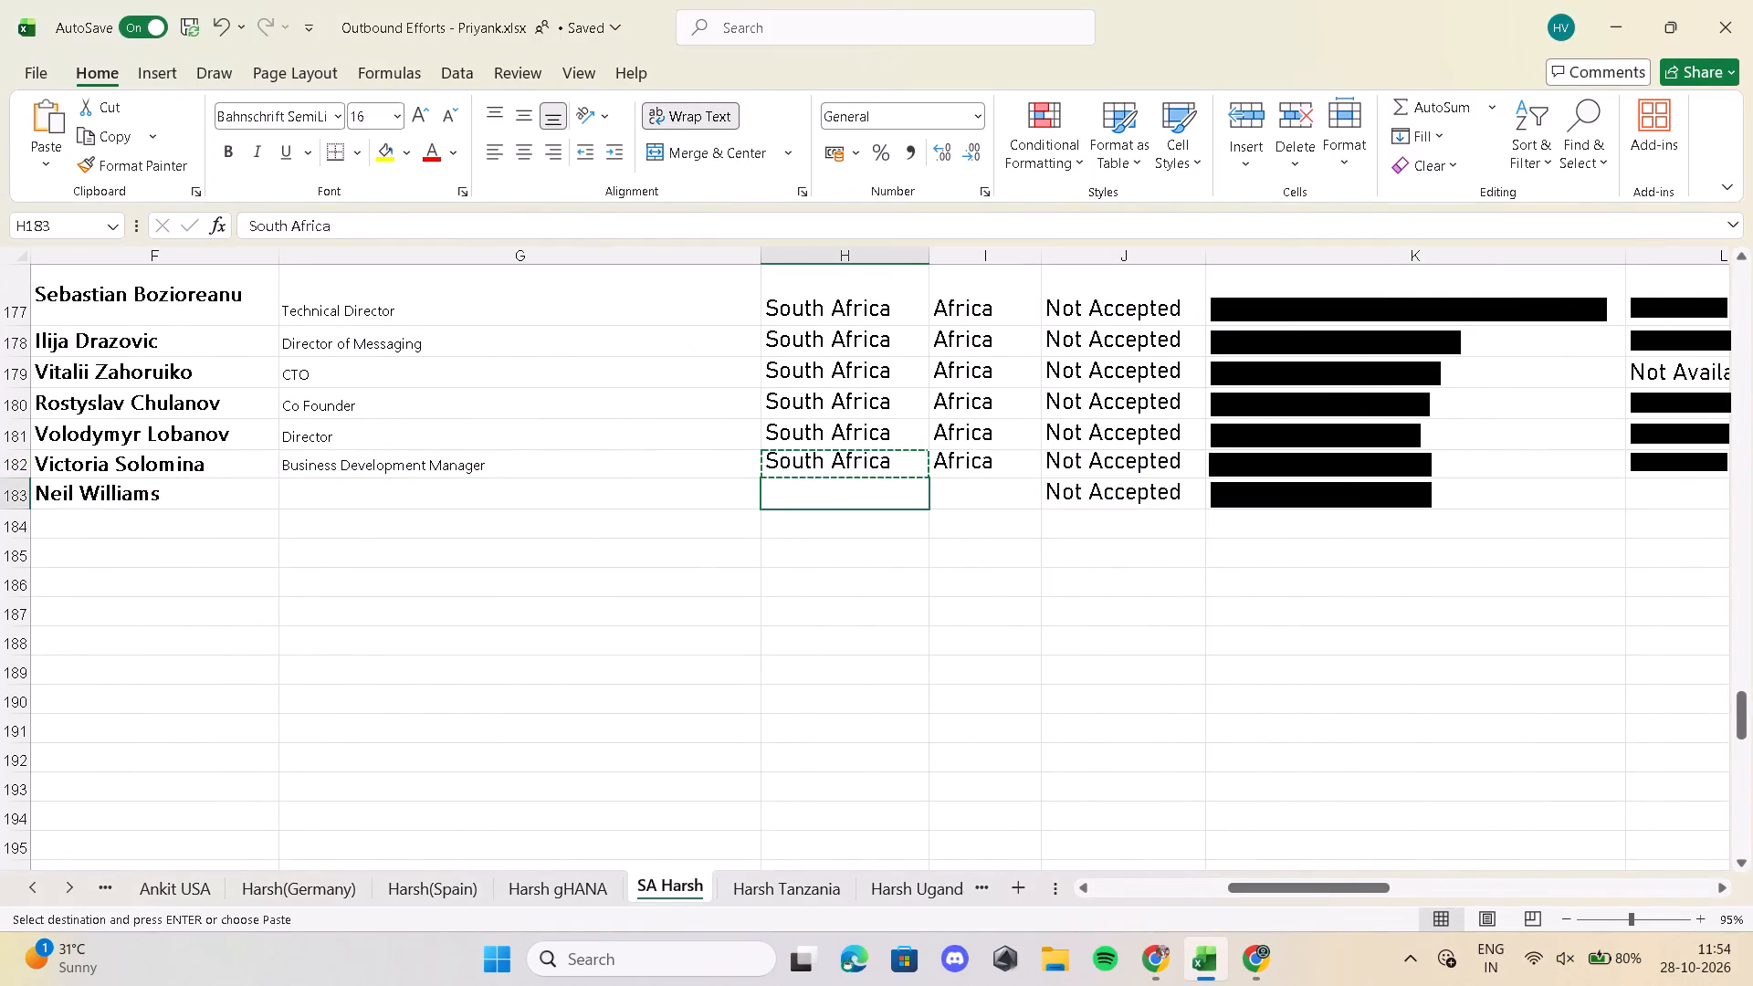
{"action": "left_click", "coordinate": [876, 493]}
{"action": "key", "text": "ctrl+v"}
{"action": "left_click", "coordinate": [1035, 464]}
{"action": "key", "text": "ctrl+c"}
{"action": "left_click", "coordinate": [992, 498]}
{"action": "key", "text": "ctrl+v"}
{"action": "left_click_drag", "start_coordinate": [1364, 898], "coordinate": [1319, 894]}
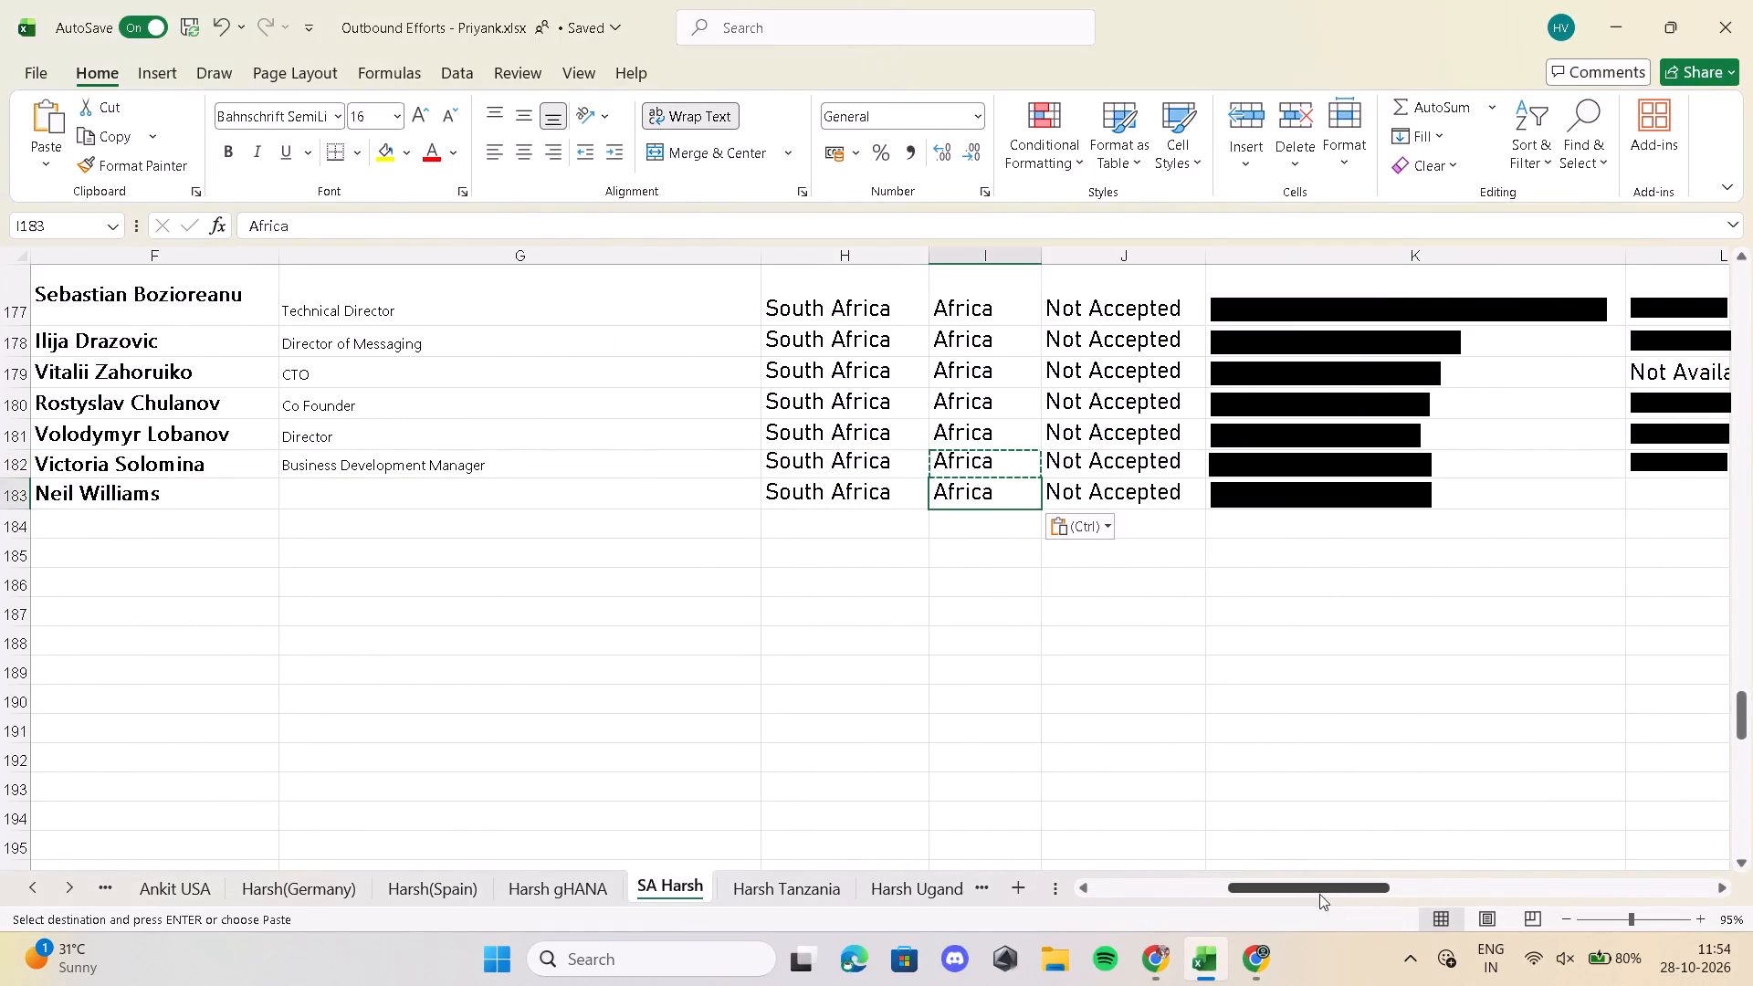
{"action": "left_click_drag", "start_coordinate": [1319, 894], "coordinate": [1297, 891]}
{"action": "left_click", "coordinate": [16, 498]}
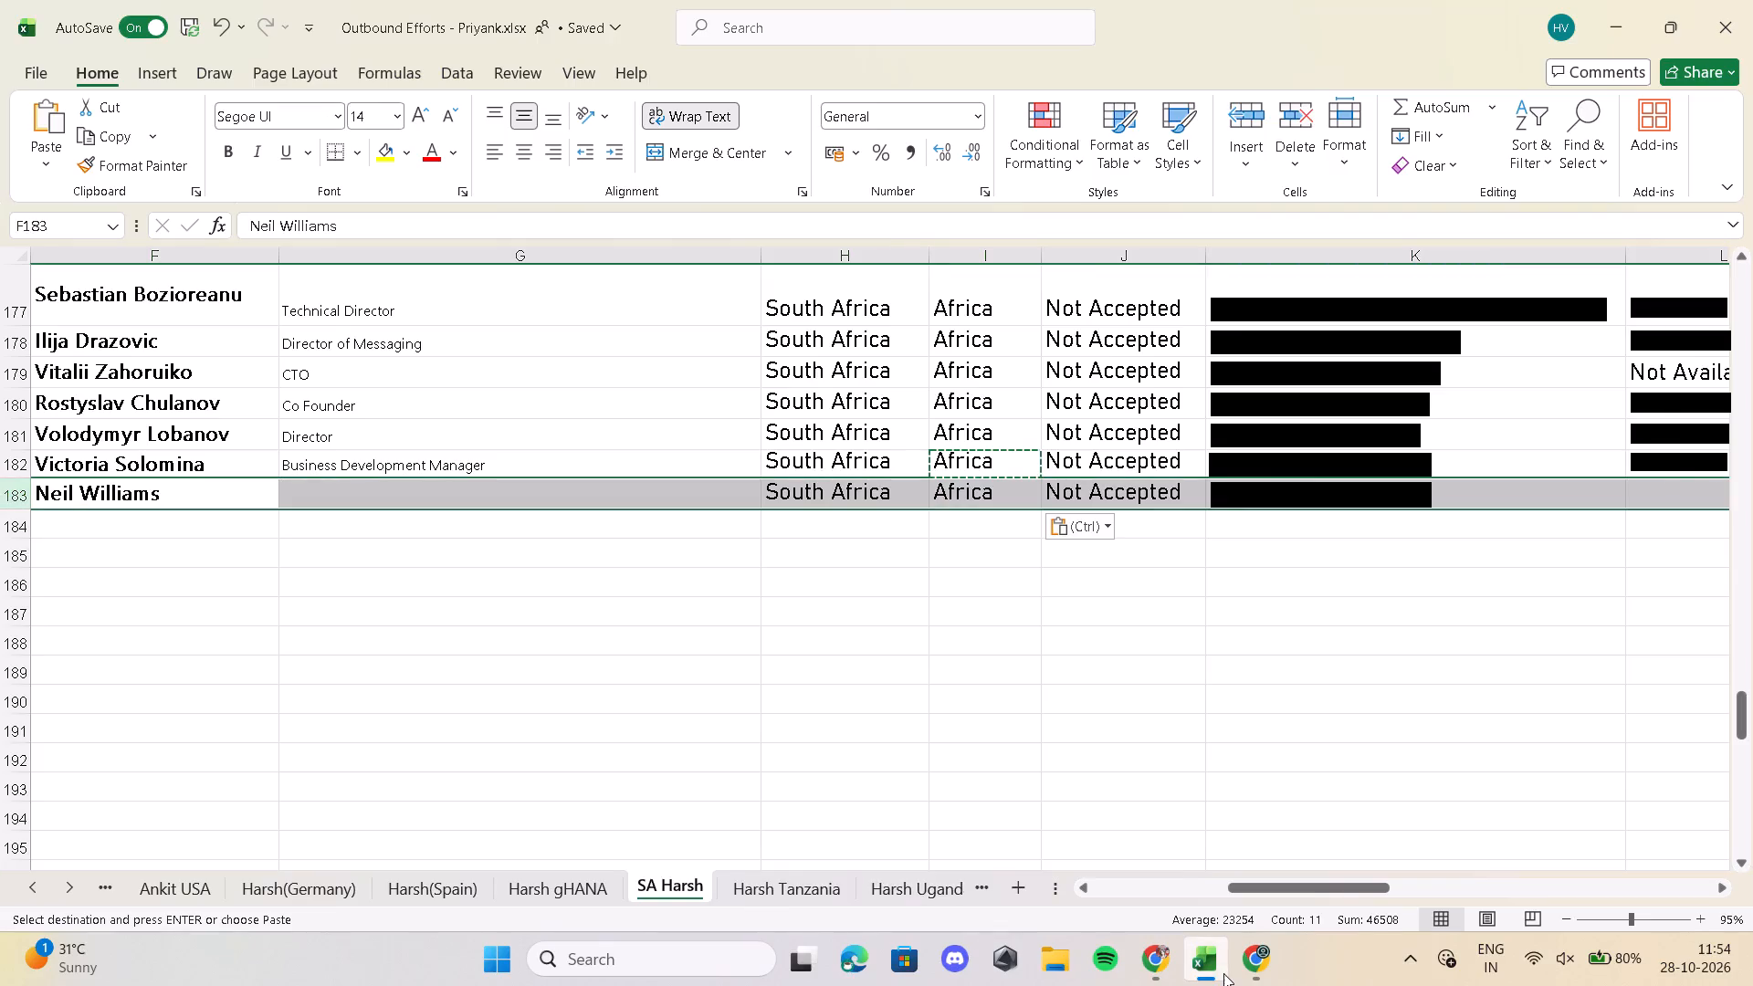
Copy the job title Business Development Manager from the lead's LinkedIn profile in Chrome into column G of row 183 in Excel.
{"action": "left_click", "coordinate": [1233, 971]}
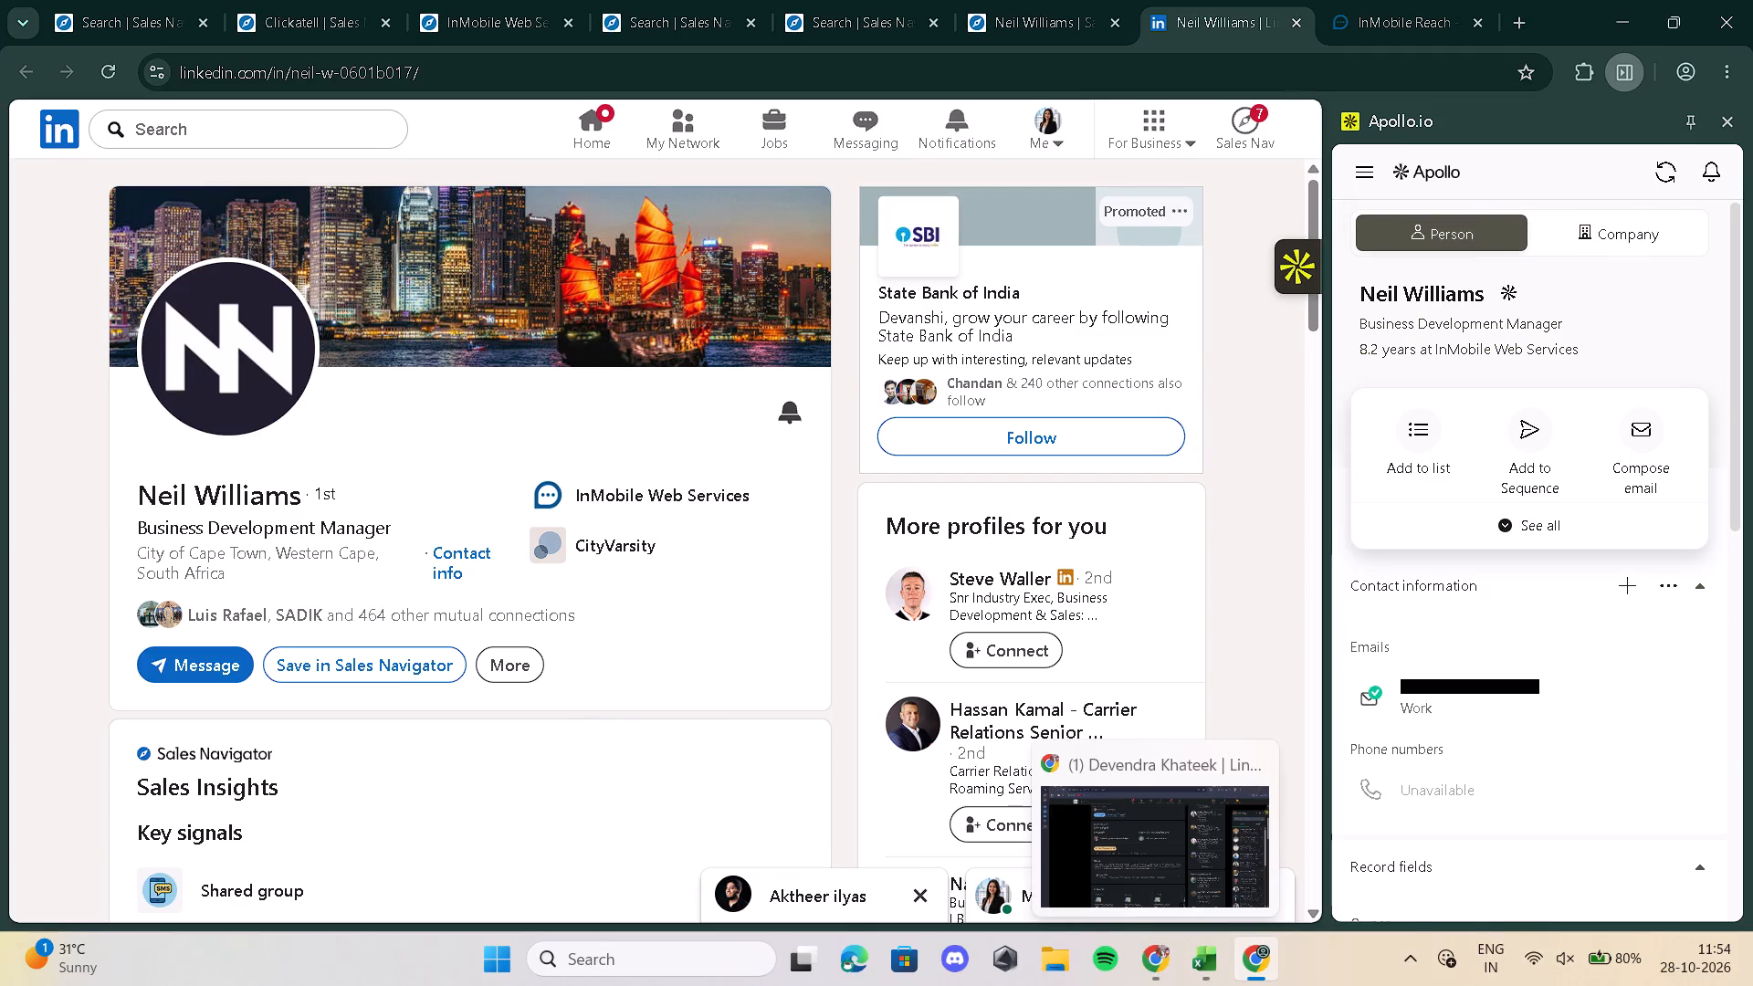
{"action": "left_click_drag", "start_coordinate": [394, 526], "coordinate": [131, 525]}
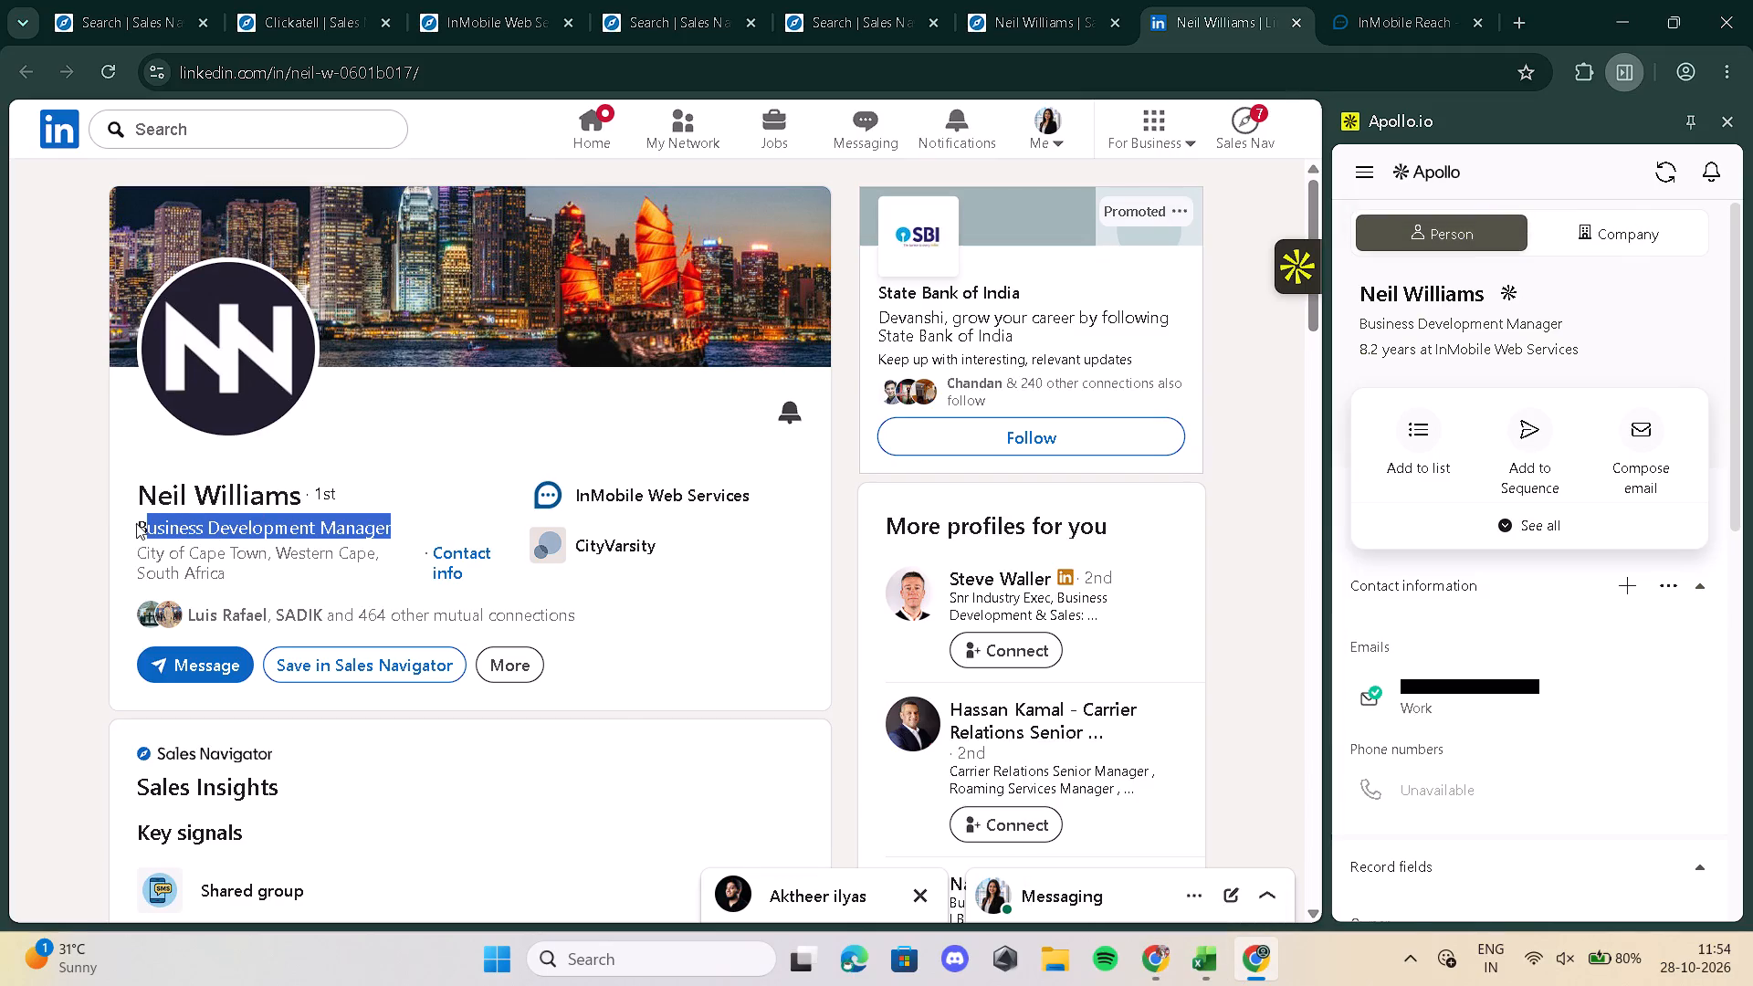
{"action": "key", "text": "ctrl+c"}
{"action": "left_click", "coordinate": [1216, 964]}
{"action": "left_click", "coordinate": [540, 501]}
{"action": "key", "text": "ctrl+v"}
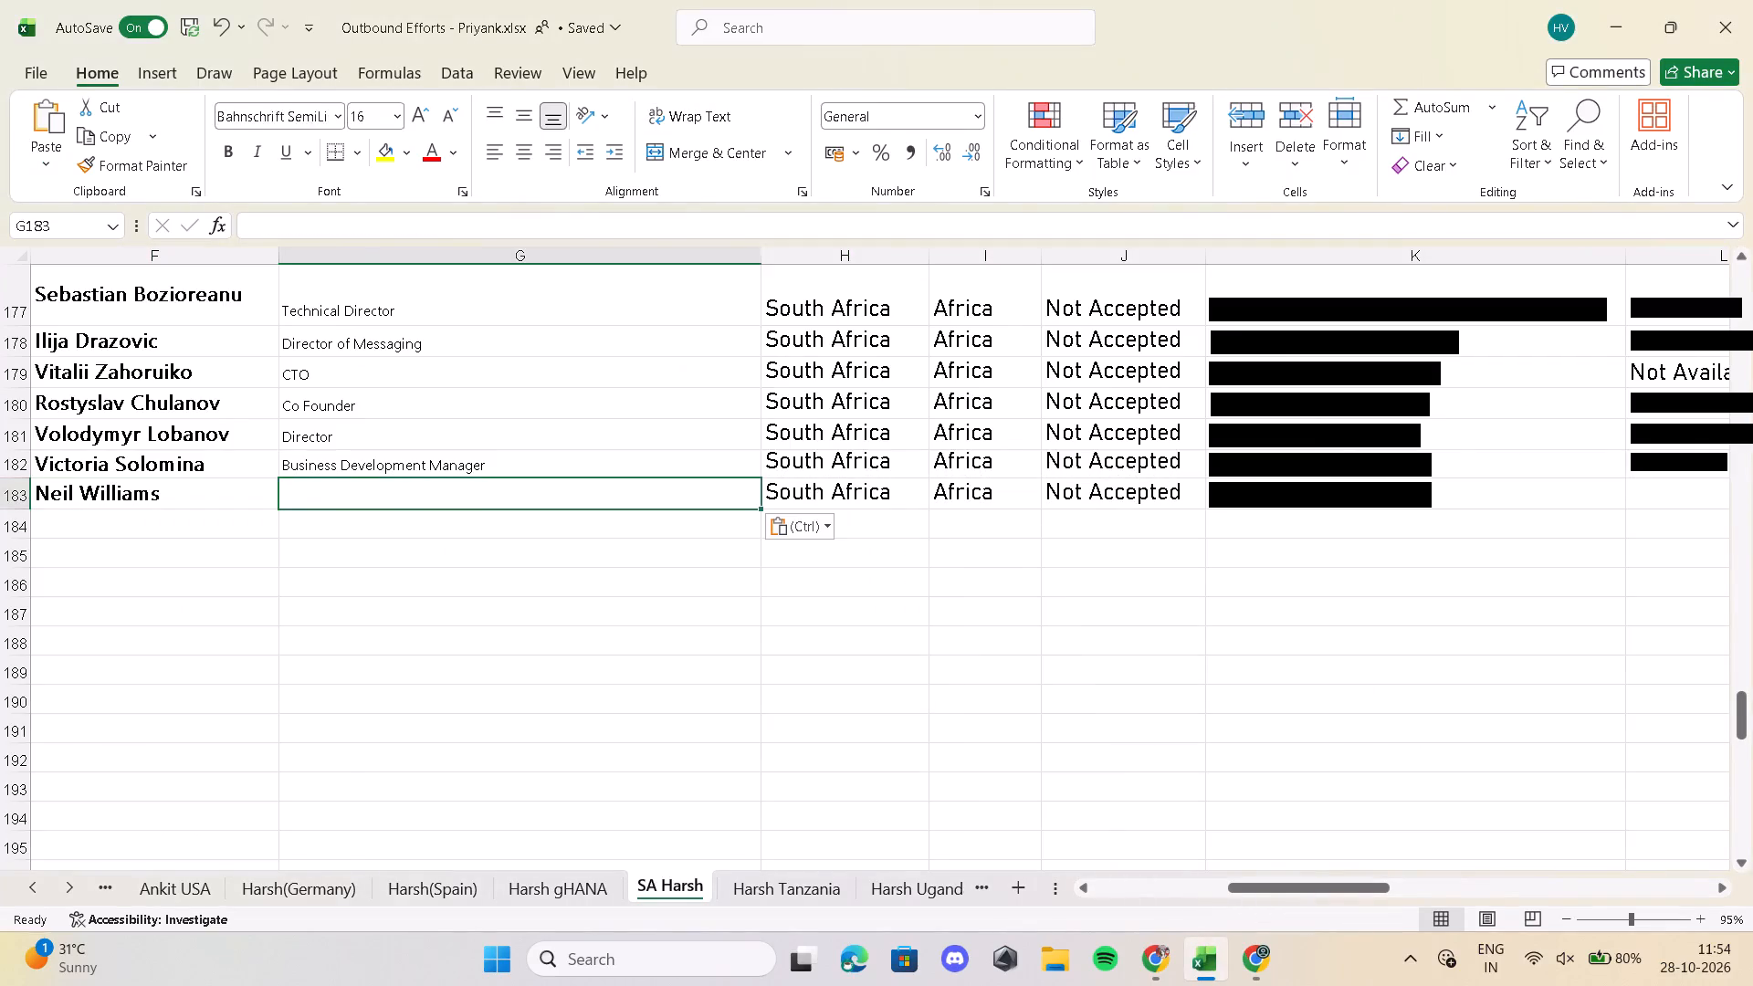
Back in Chrome, refresh the lead's Apollo record and check its contact information for a phone number.
{"action": "left_click", "coordinate": [13, 492]}
{"action": "left_click_drag", "start_coordinate": [1342, 885], "coordinate": [1412, 878]}
{"action": "left_click", "coordinate": [1263, 969]}
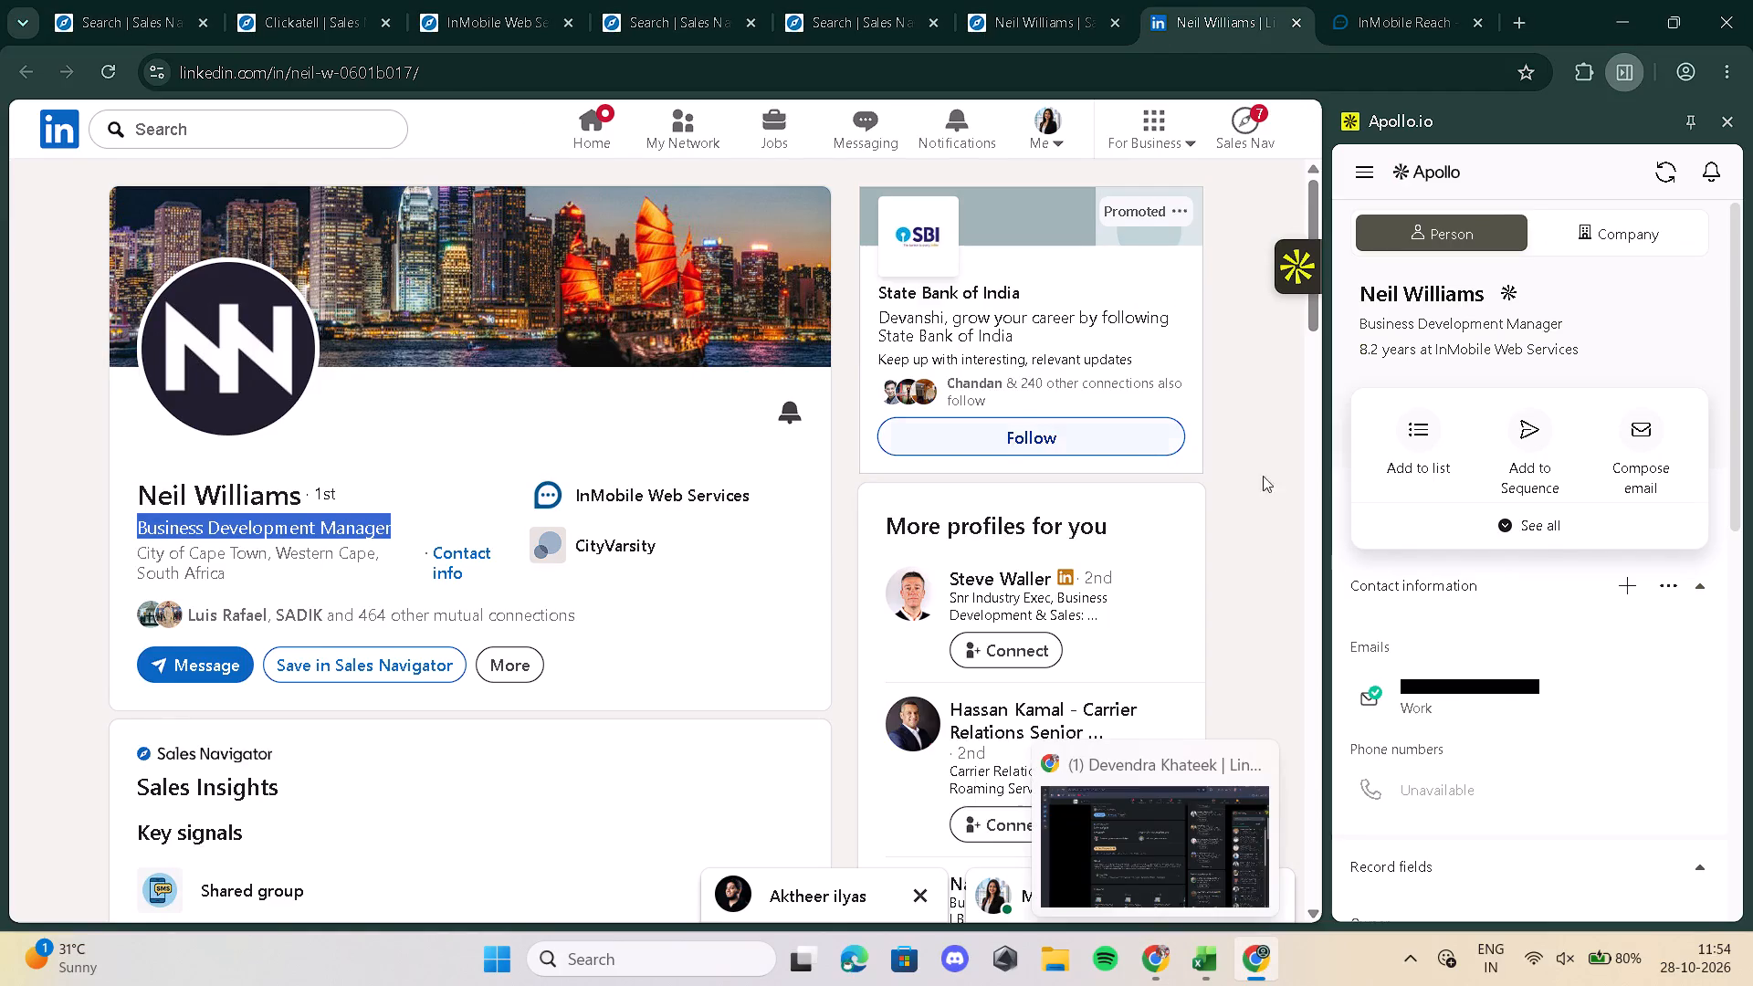
{"action": "left_click", "coordinate": [836, 0]}
{"action": "left_click", "coordinate": [980, 0]}
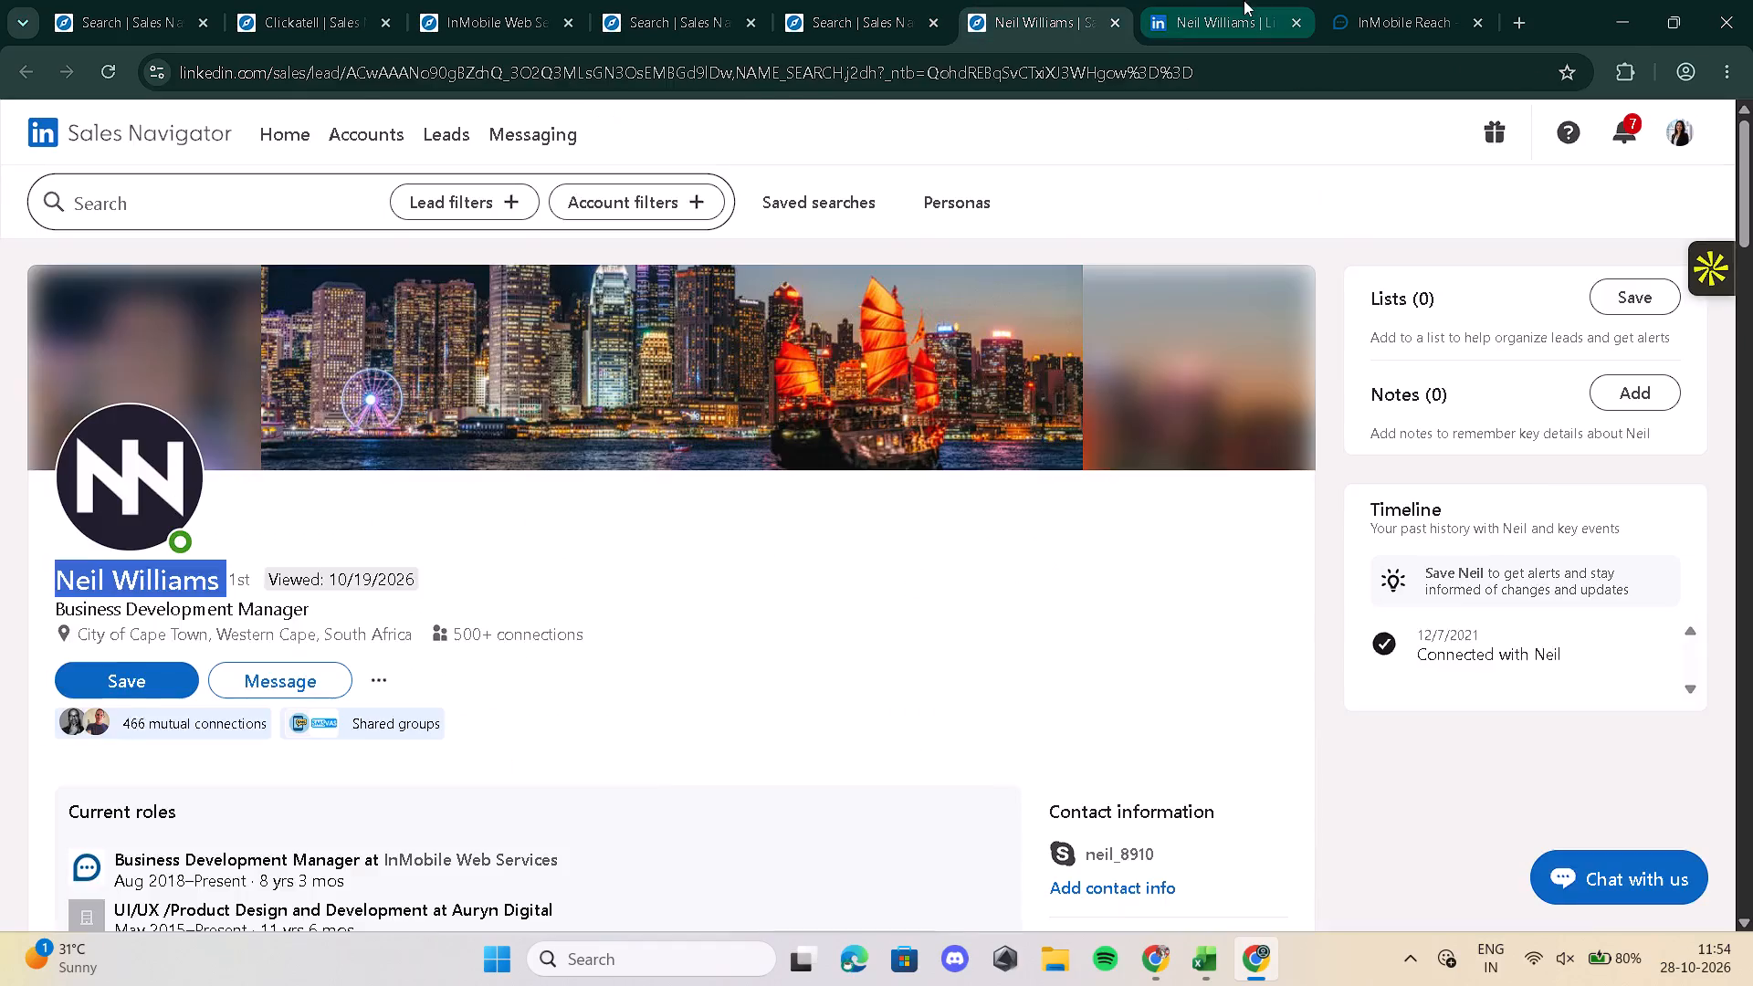
{"action": "left_click", "coordinate": [1244, 0]}
{"action": "left_click", "coordinate": [1671, 173]}
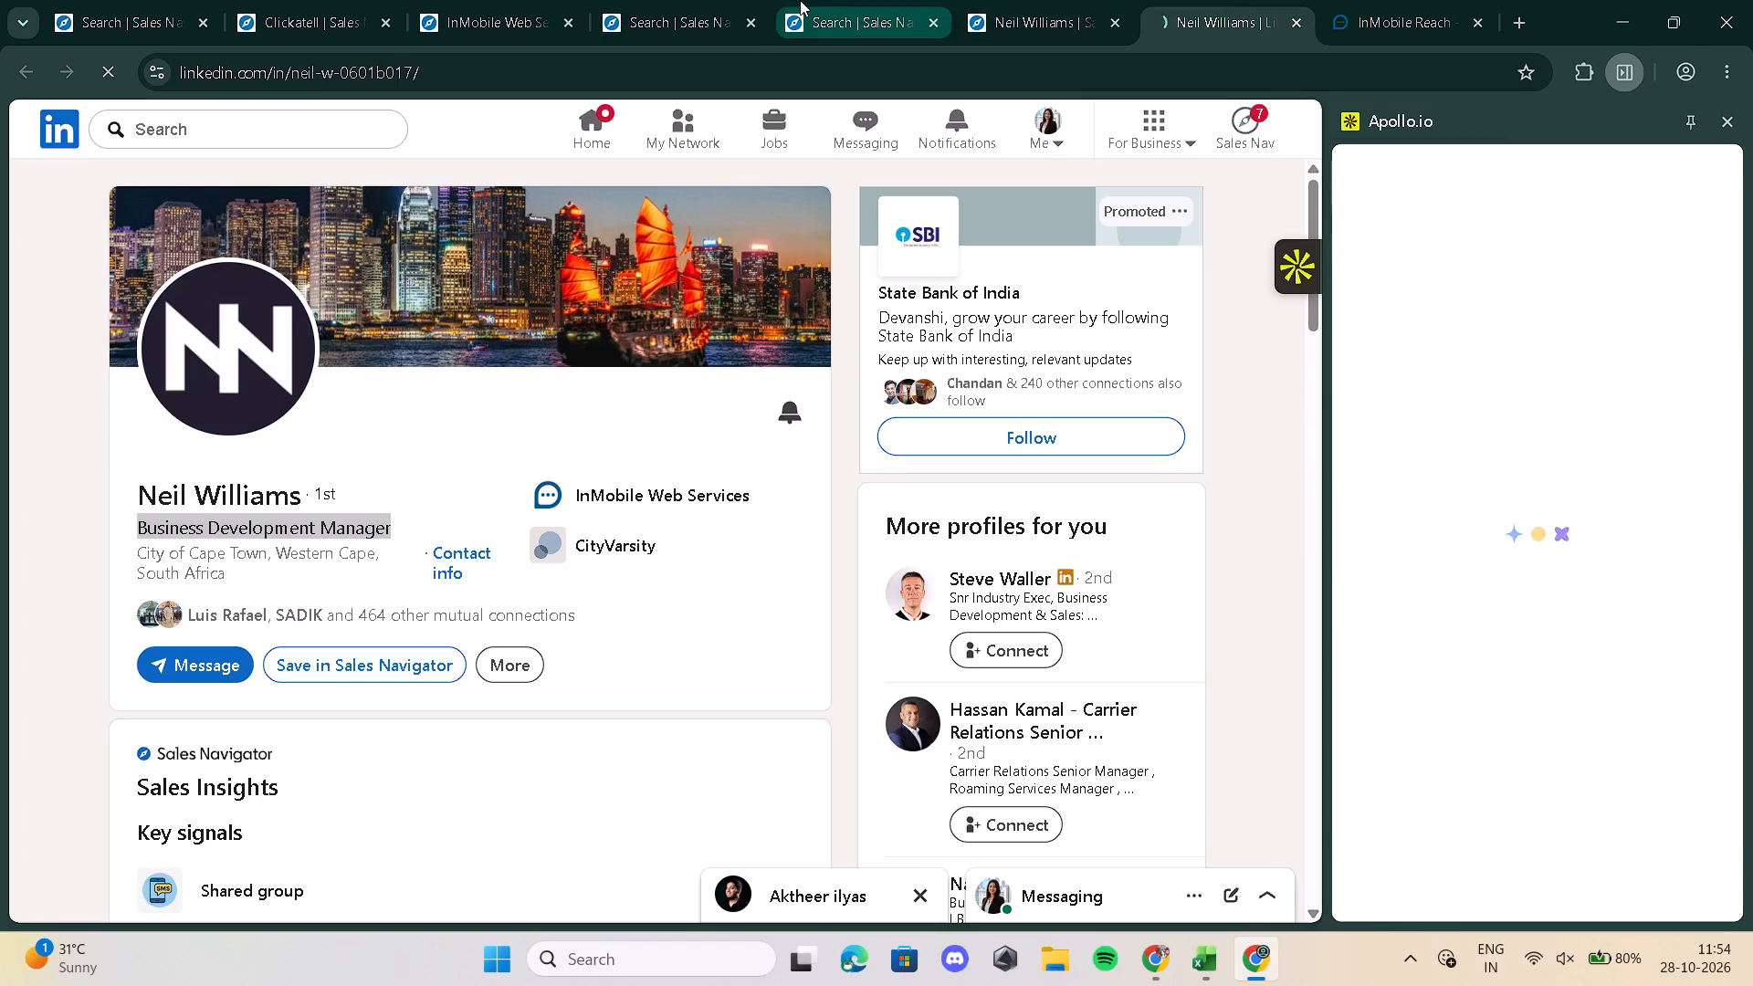
{"action": "left_click", "coordinate": [800, 0]}
{"action": "left_click", "coordinate": [1097, 0]}
{"action": "left_click", "coordinate": [1207, 0]}
{"action": "scroll", "coordinate": [1496, 788], "scroll_direction": "down", "scroll_amount": 4}
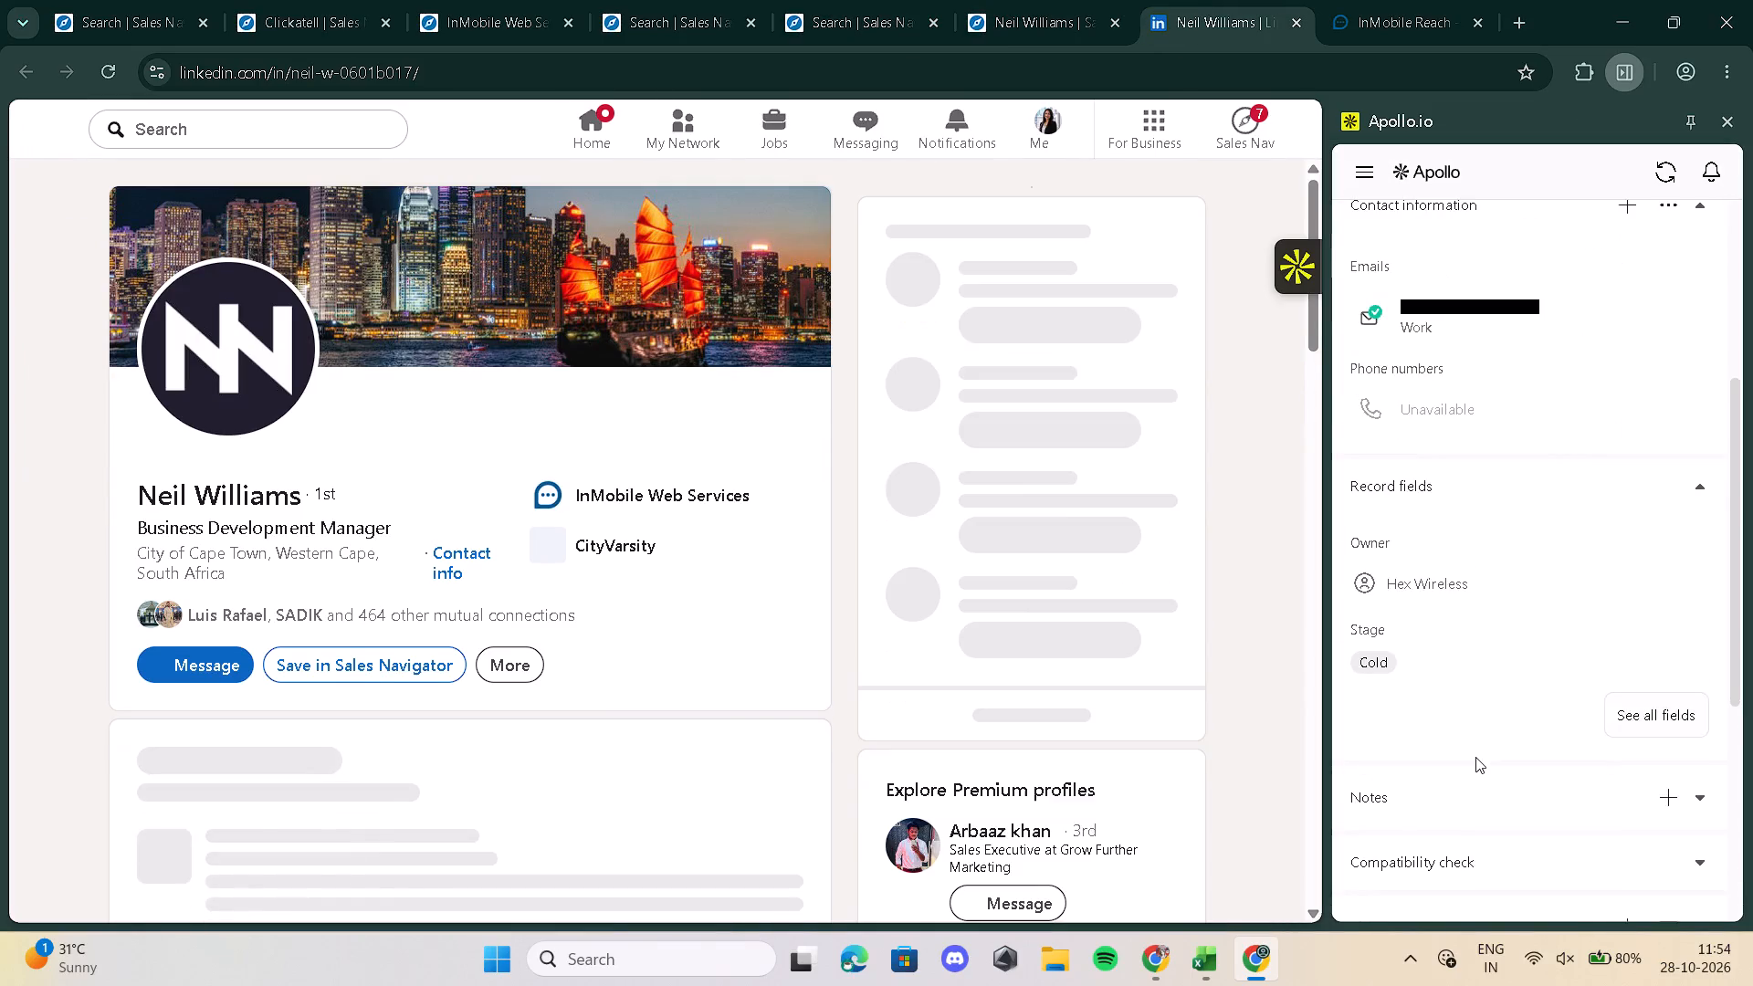
{"action": "scroll", "coordinate": [1476, 760], "scroll_direction": "up", "scroll_amount": 2}
{"action": "left_click", "coordinate": [894, 5]}
{"action": "left_click", "coordinate": [1014, 0]}
{"action": "left_click", "coordinate": [1243, 0]}
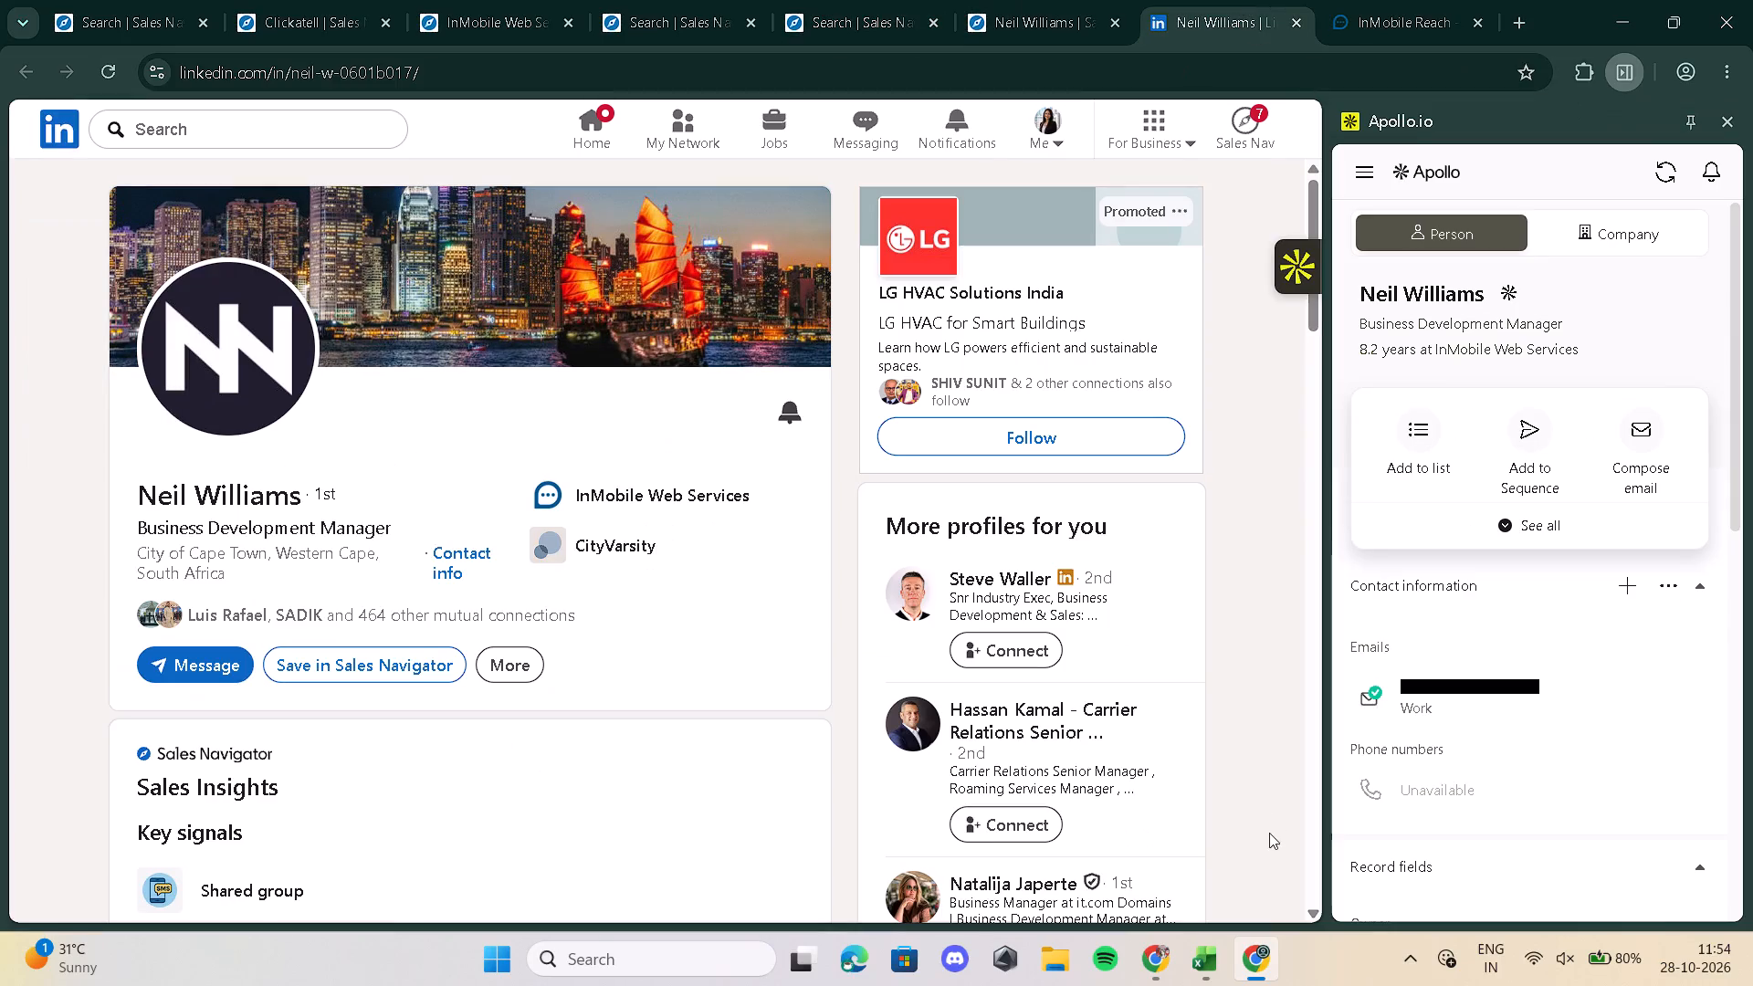
Switch to Excel and review the InMobile row 183 across its columns for cells still to fill.
{"action": "left_click", "coordinate": [1193, 981]}
{"action": "left_click", "coordinate": [1256, 503]}
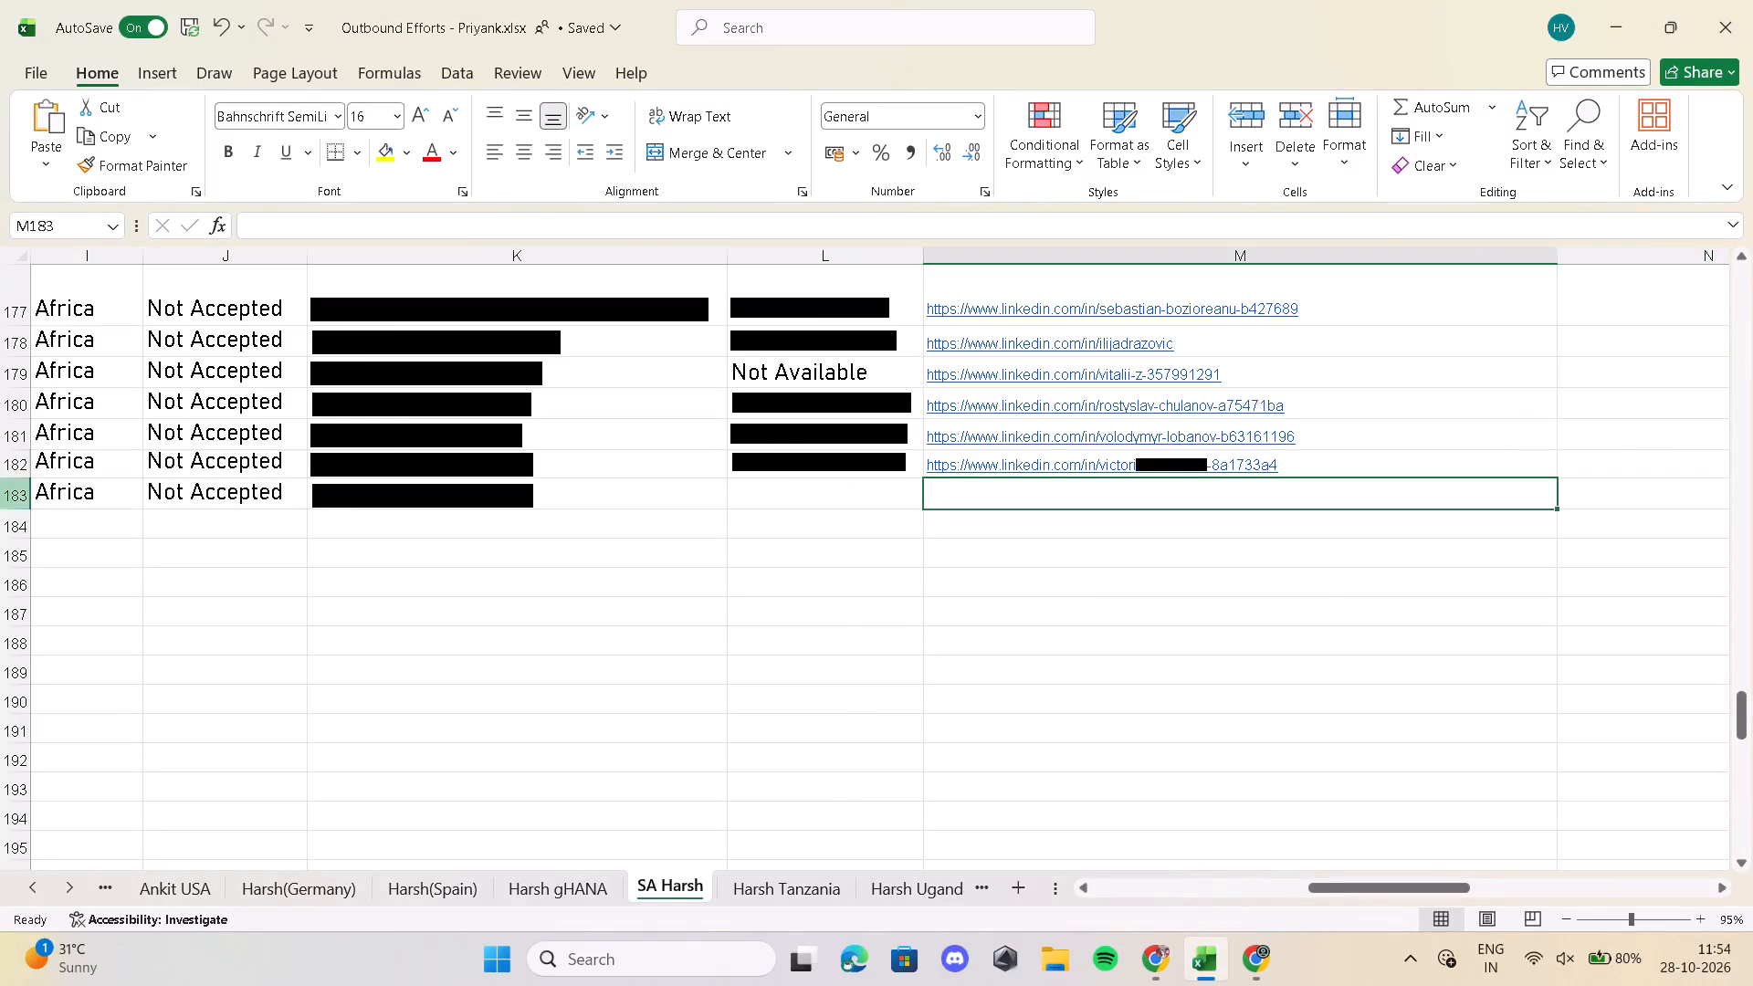
{"action": "left_click", "coordinate": [11, 508]}
{"action": "left_click", "coordinate": [16, 499]}
{"action": "left_click_drag", "start_coordinate": [1369, 898], "coordinate": [1328, 891]}
{"action": "left_click_drag", "start_coordinate": [1337, 889], "coordinate": [966, 858]}
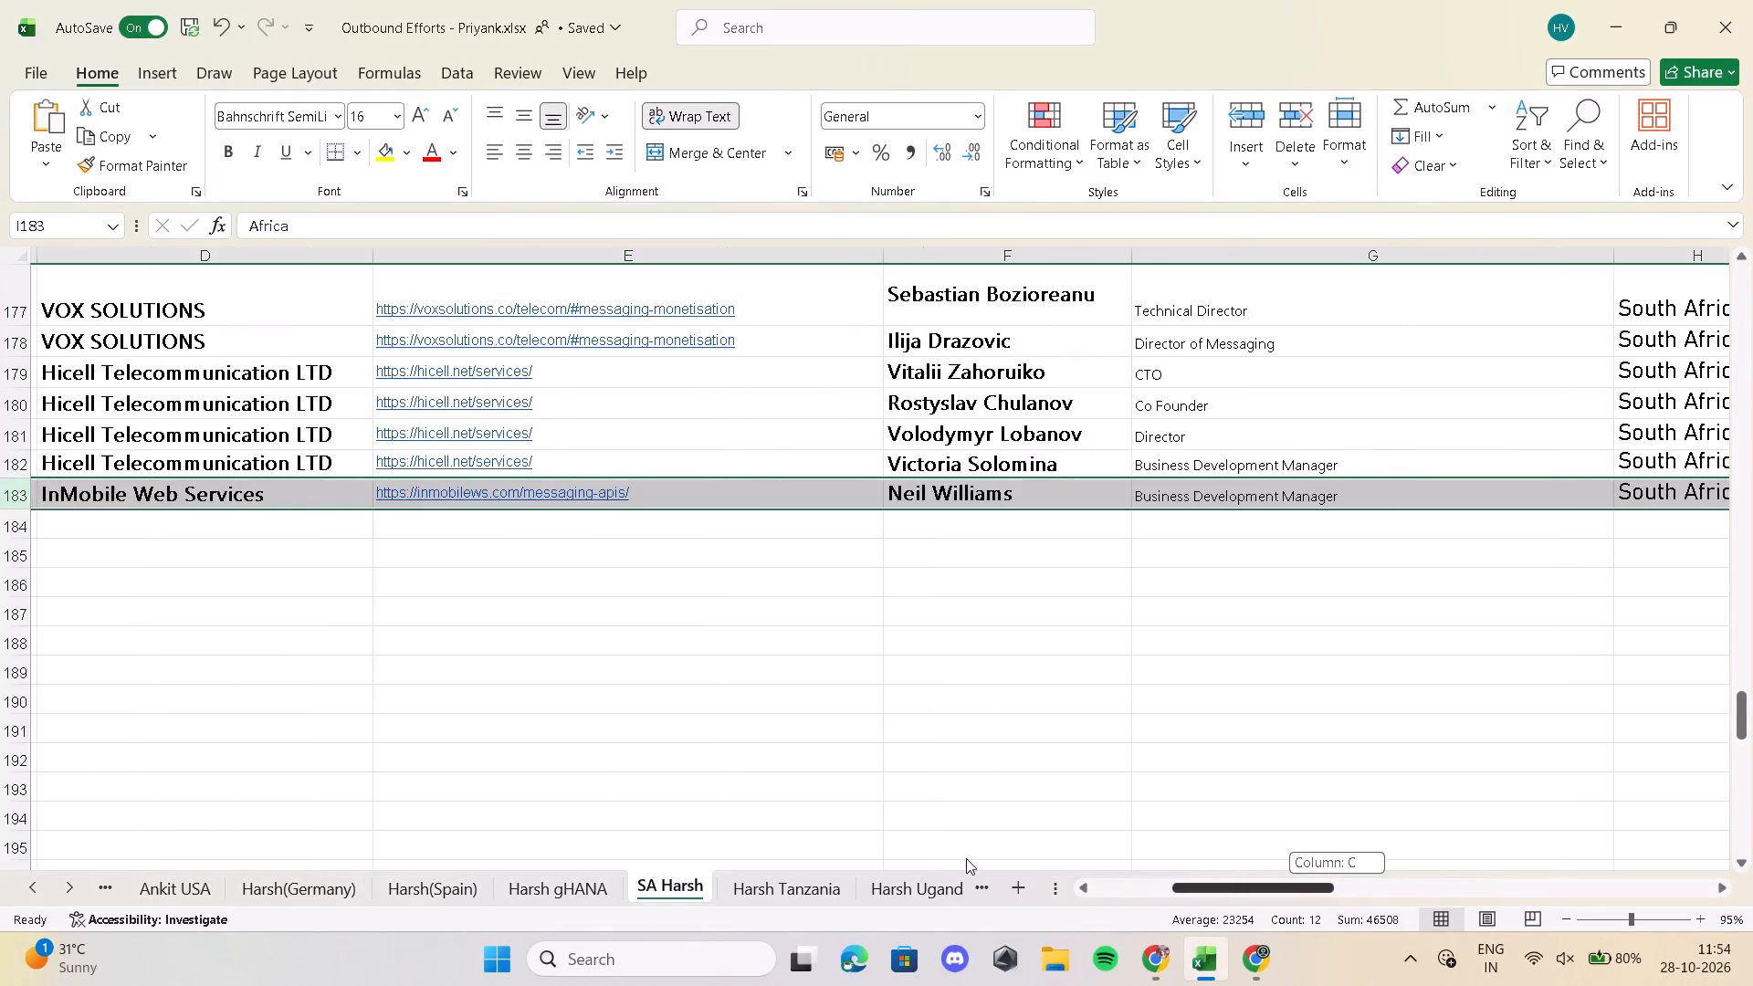
{"action": "left_click_drag", "start_coordinate": [966, 858], "coordinate": [1317, 856]}
{"action": "left_click", "coordinate": [1244, 957]}
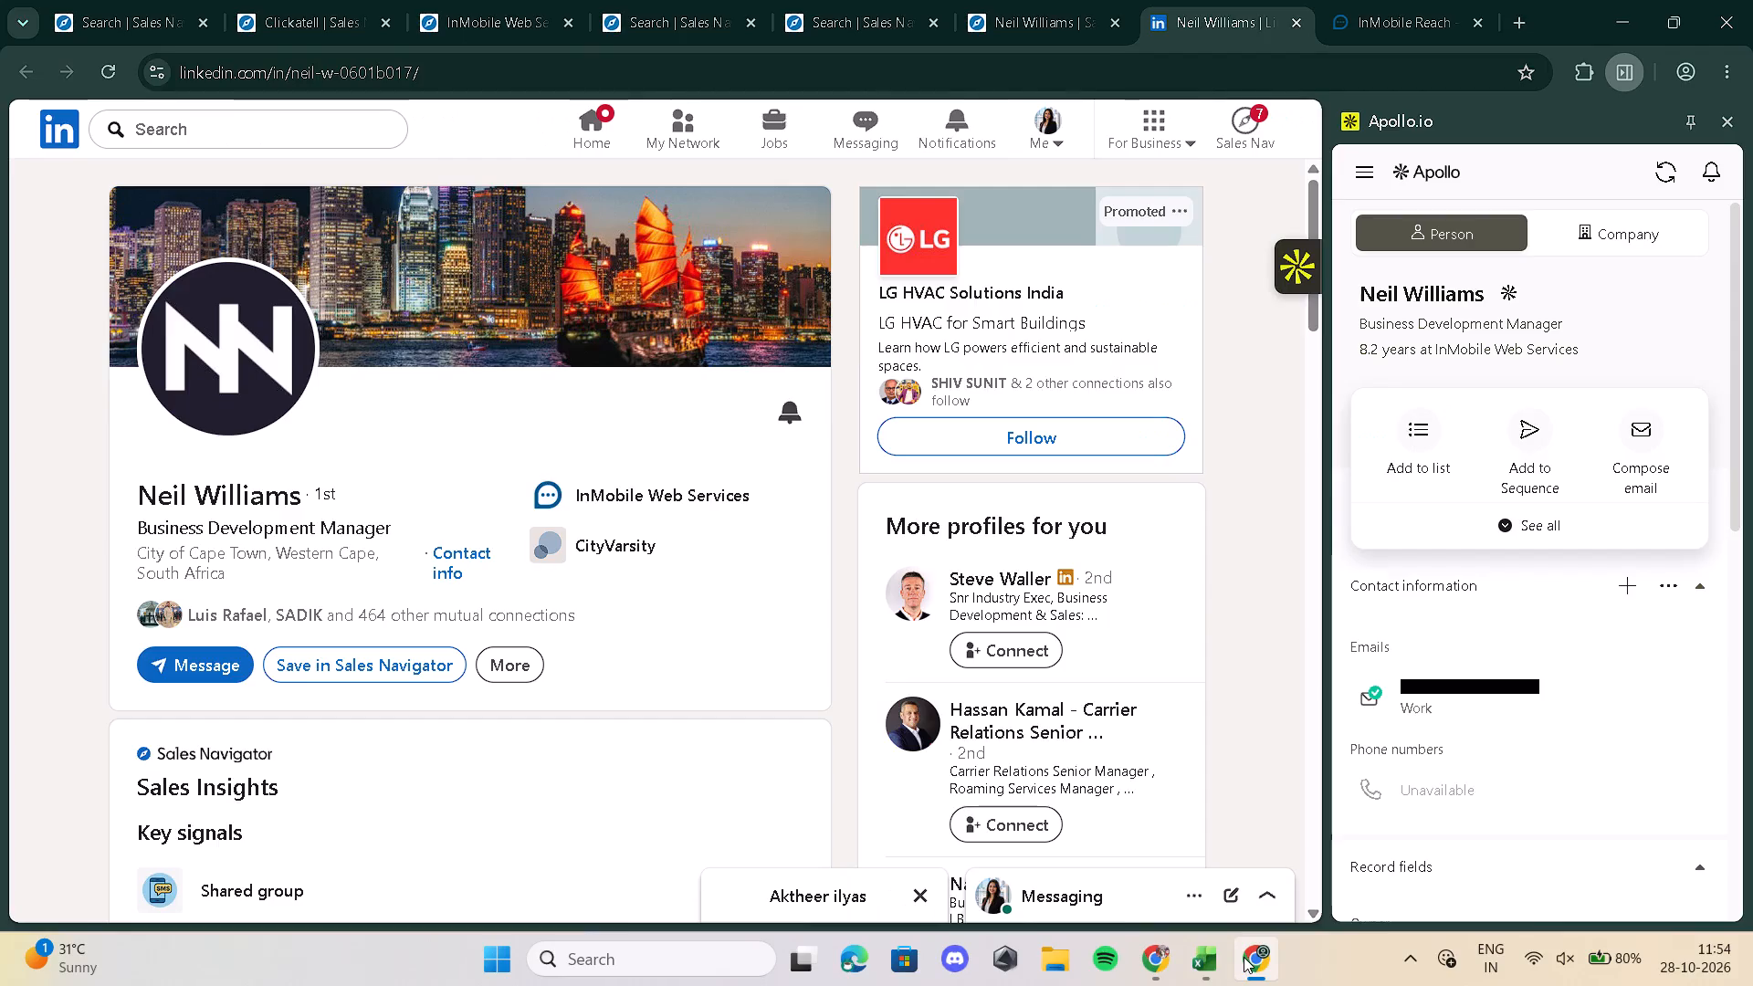
{"action": "left_click", "coordinate": [1181, 960]}
{"action": "left_click", "coordinate": [961, 502]}
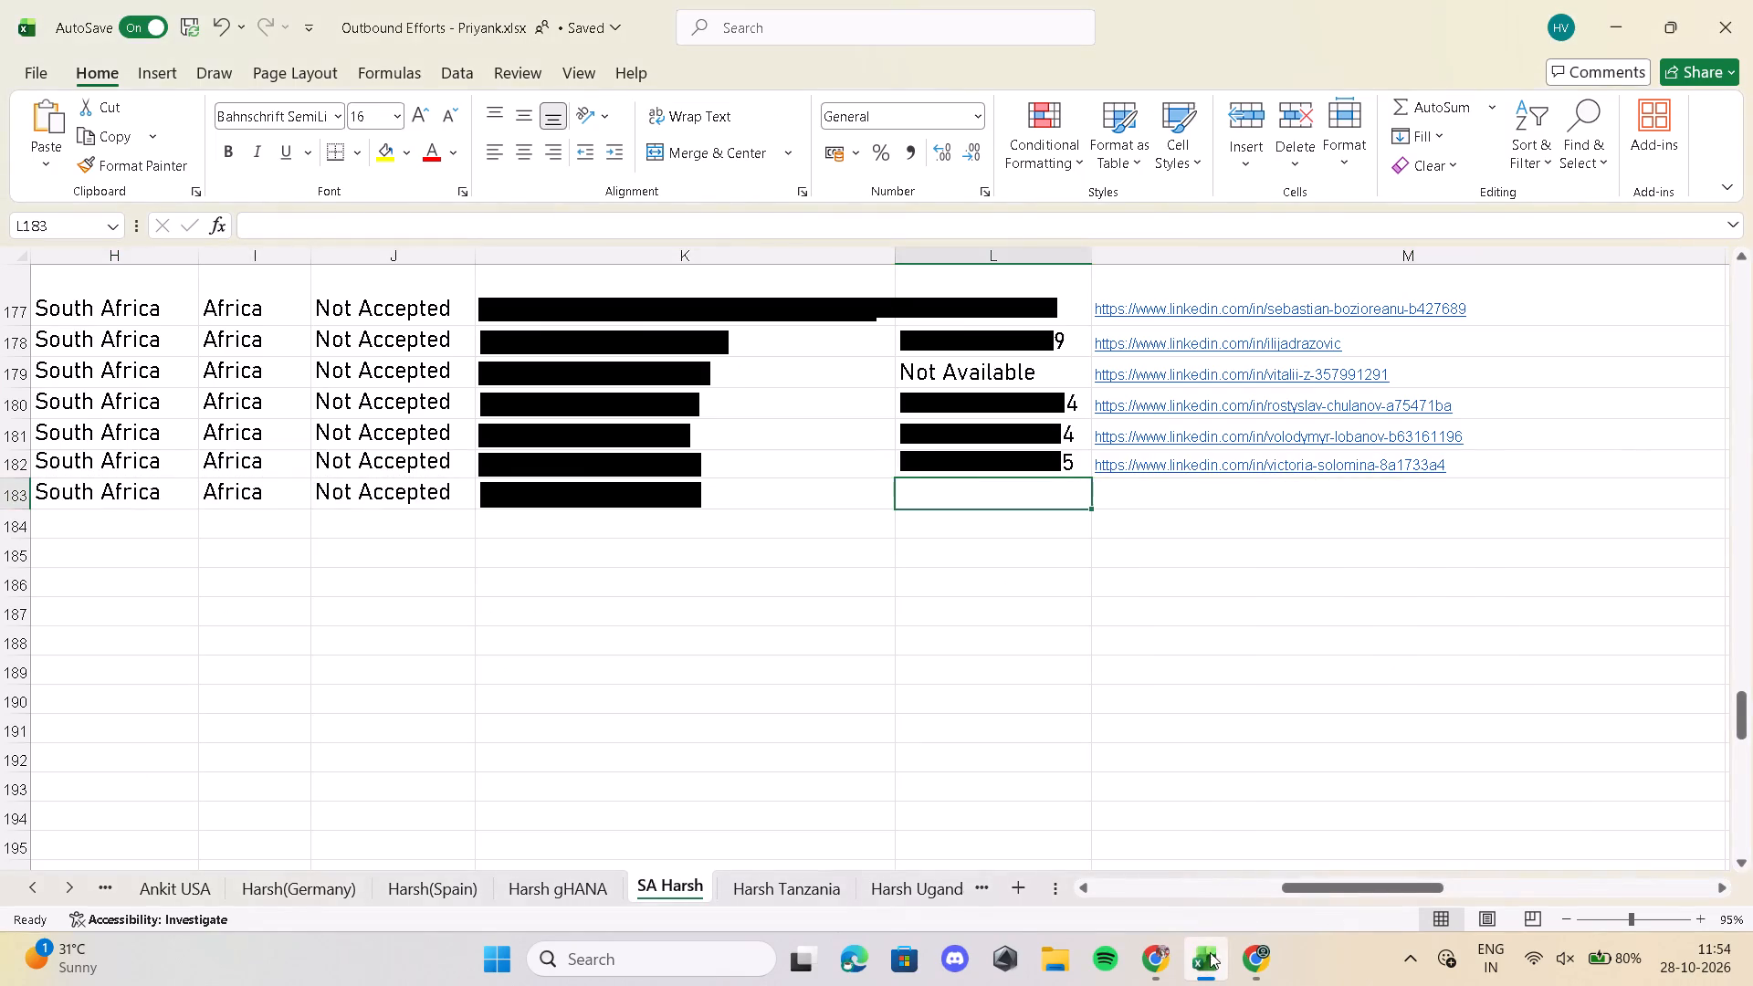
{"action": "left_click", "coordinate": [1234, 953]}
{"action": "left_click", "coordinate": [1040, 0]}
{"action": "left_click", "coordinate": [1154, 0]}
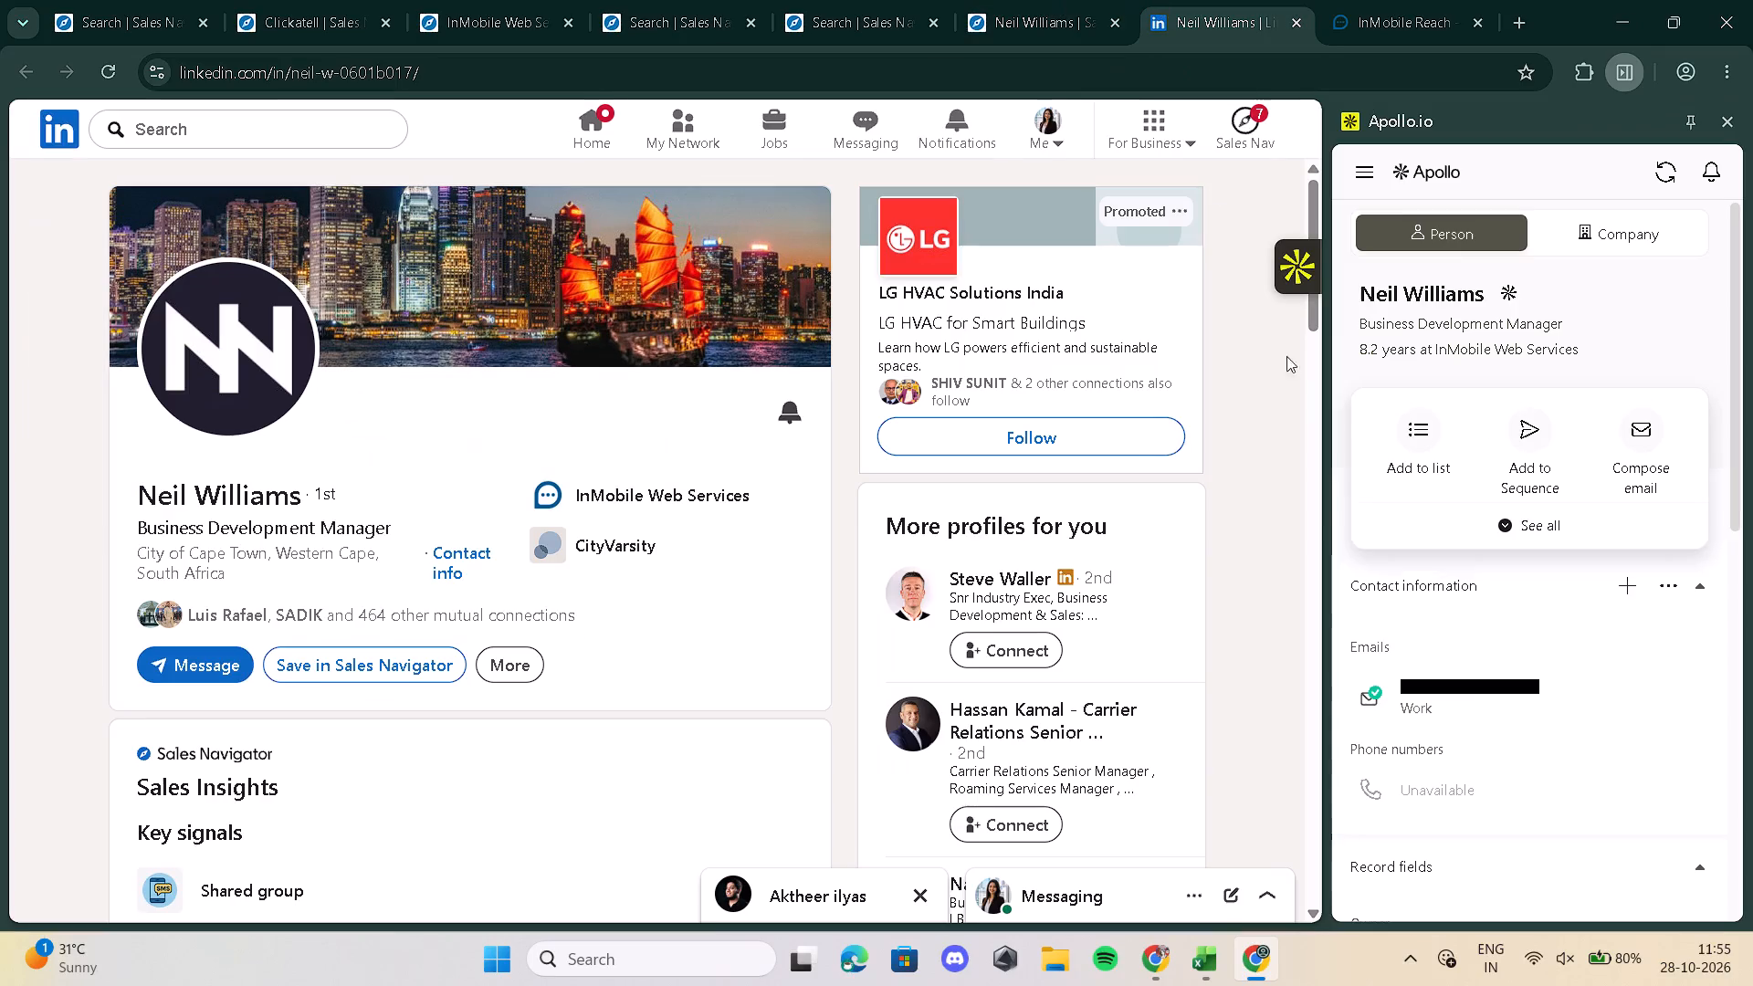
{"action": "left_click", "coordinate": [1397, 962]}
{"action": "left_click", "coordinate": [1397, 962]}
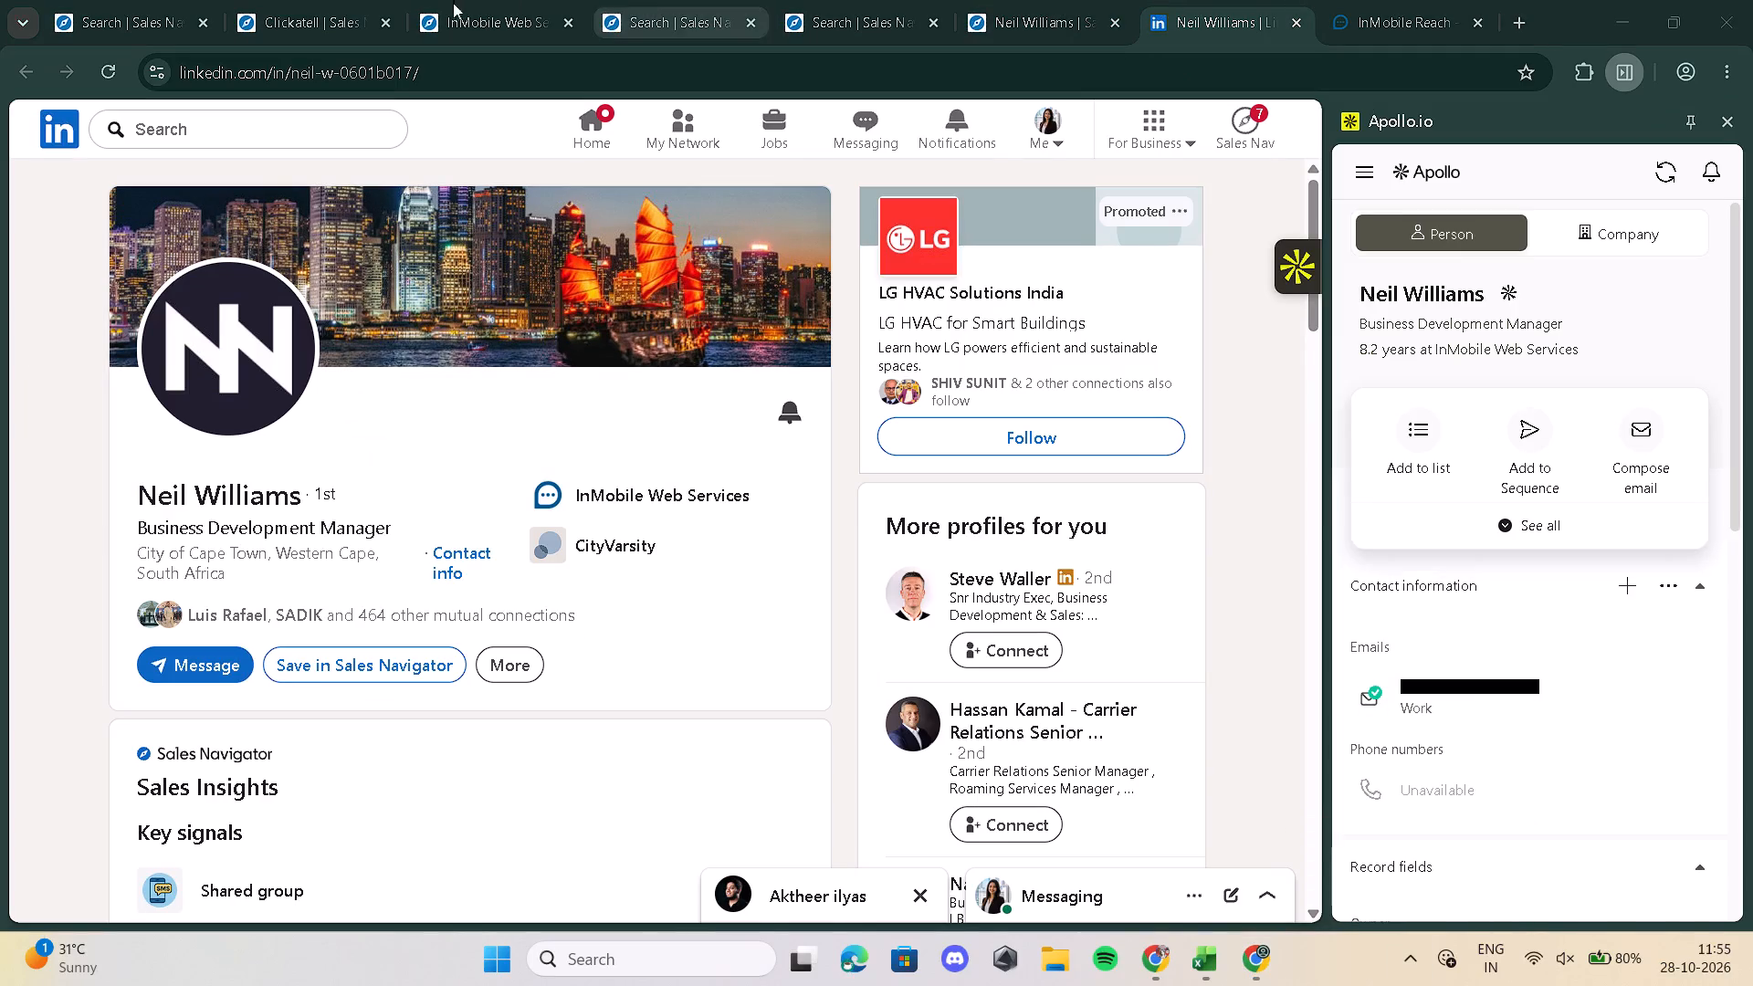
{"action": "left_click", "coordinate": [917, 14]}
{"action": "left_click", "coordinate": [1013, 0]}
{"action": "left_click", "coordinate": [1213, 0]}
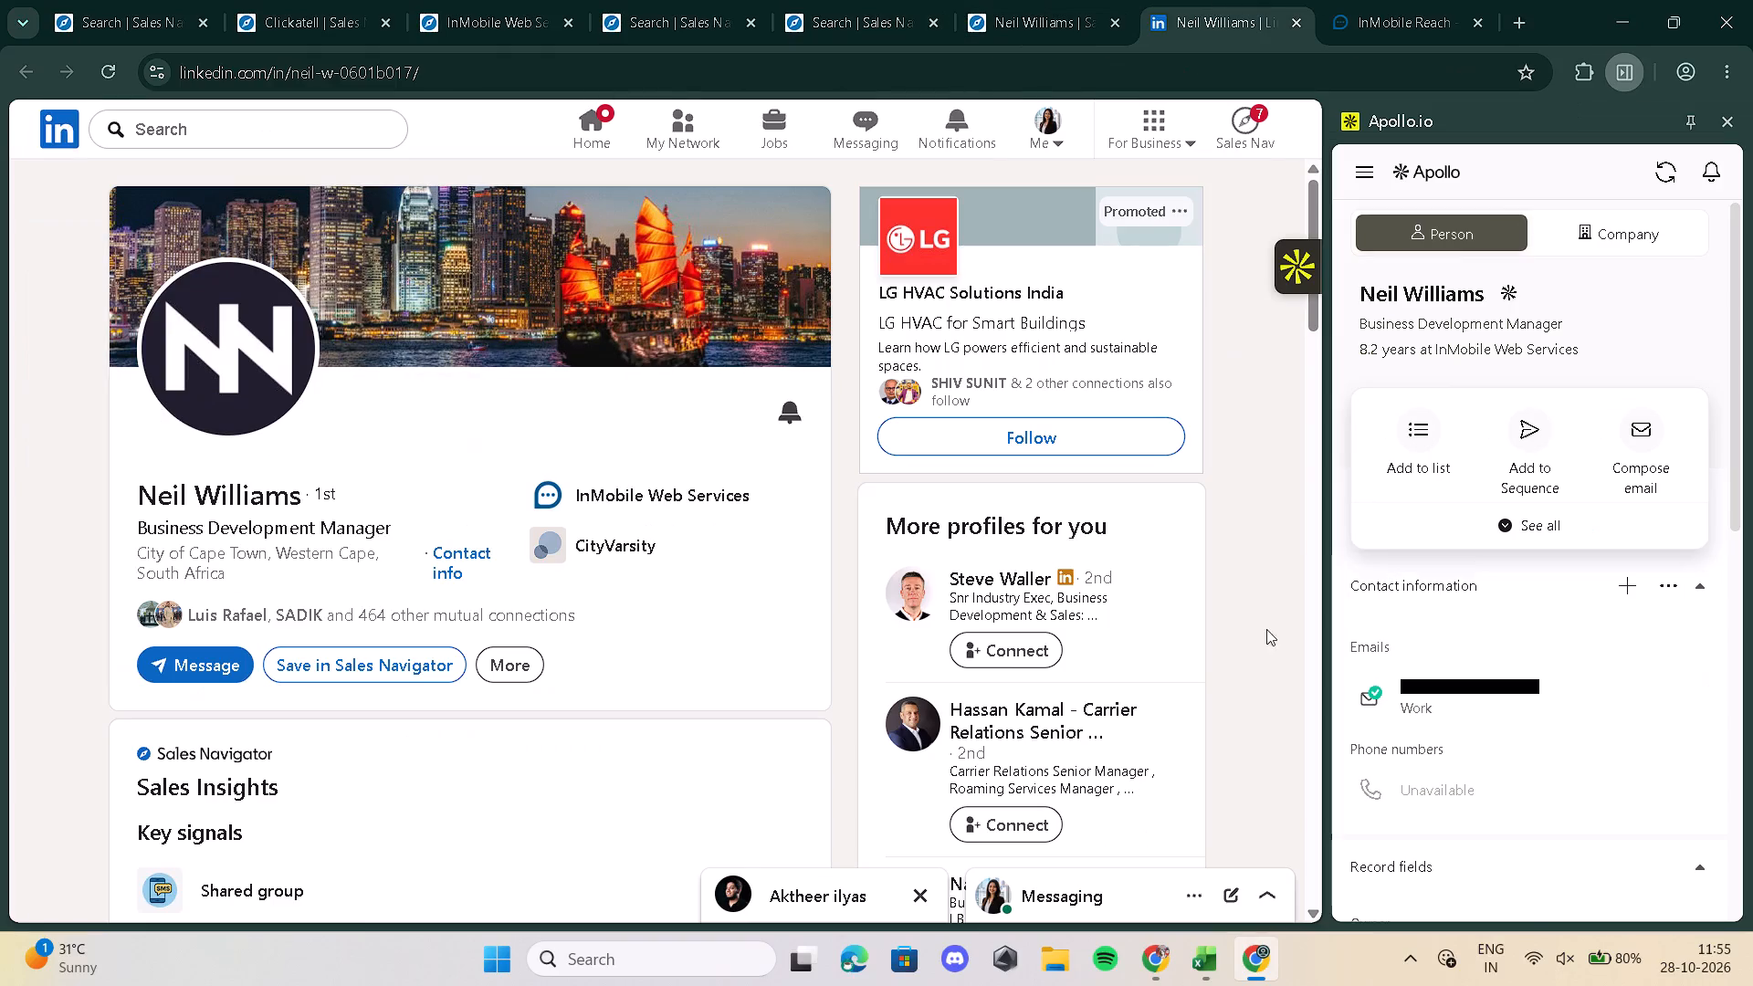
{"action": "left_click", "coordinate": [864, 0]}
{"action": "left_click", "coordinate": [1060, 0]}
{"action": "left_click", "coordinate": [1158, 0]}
Enter Not Available as the phone number in column L of the InMobile row 183 in Excel.
{"action": "left_click", "coordinate": [1223, 970]}
{"action": "left_click", "coordinate": [1220, 973]}
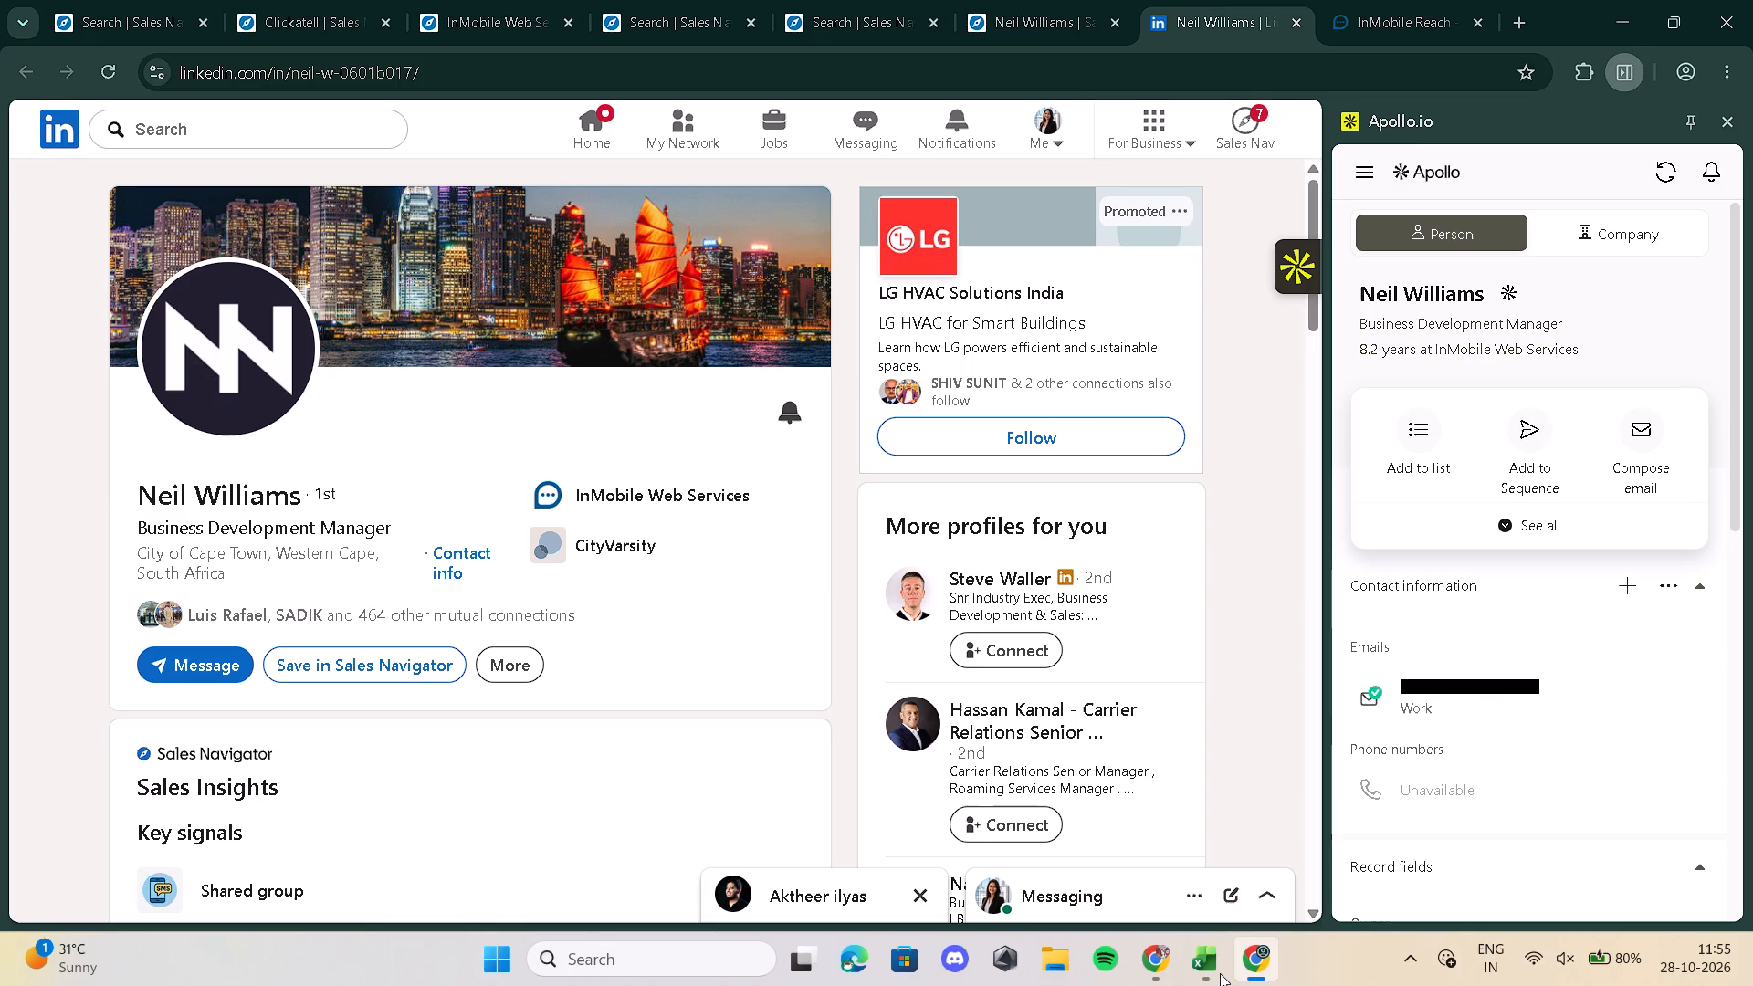
{"action": "left_click", "coordinate": [1217, 968]}
{"action": "left_click", "coordinate": [1011, 504]}
{"action": "key", "text": "n"}
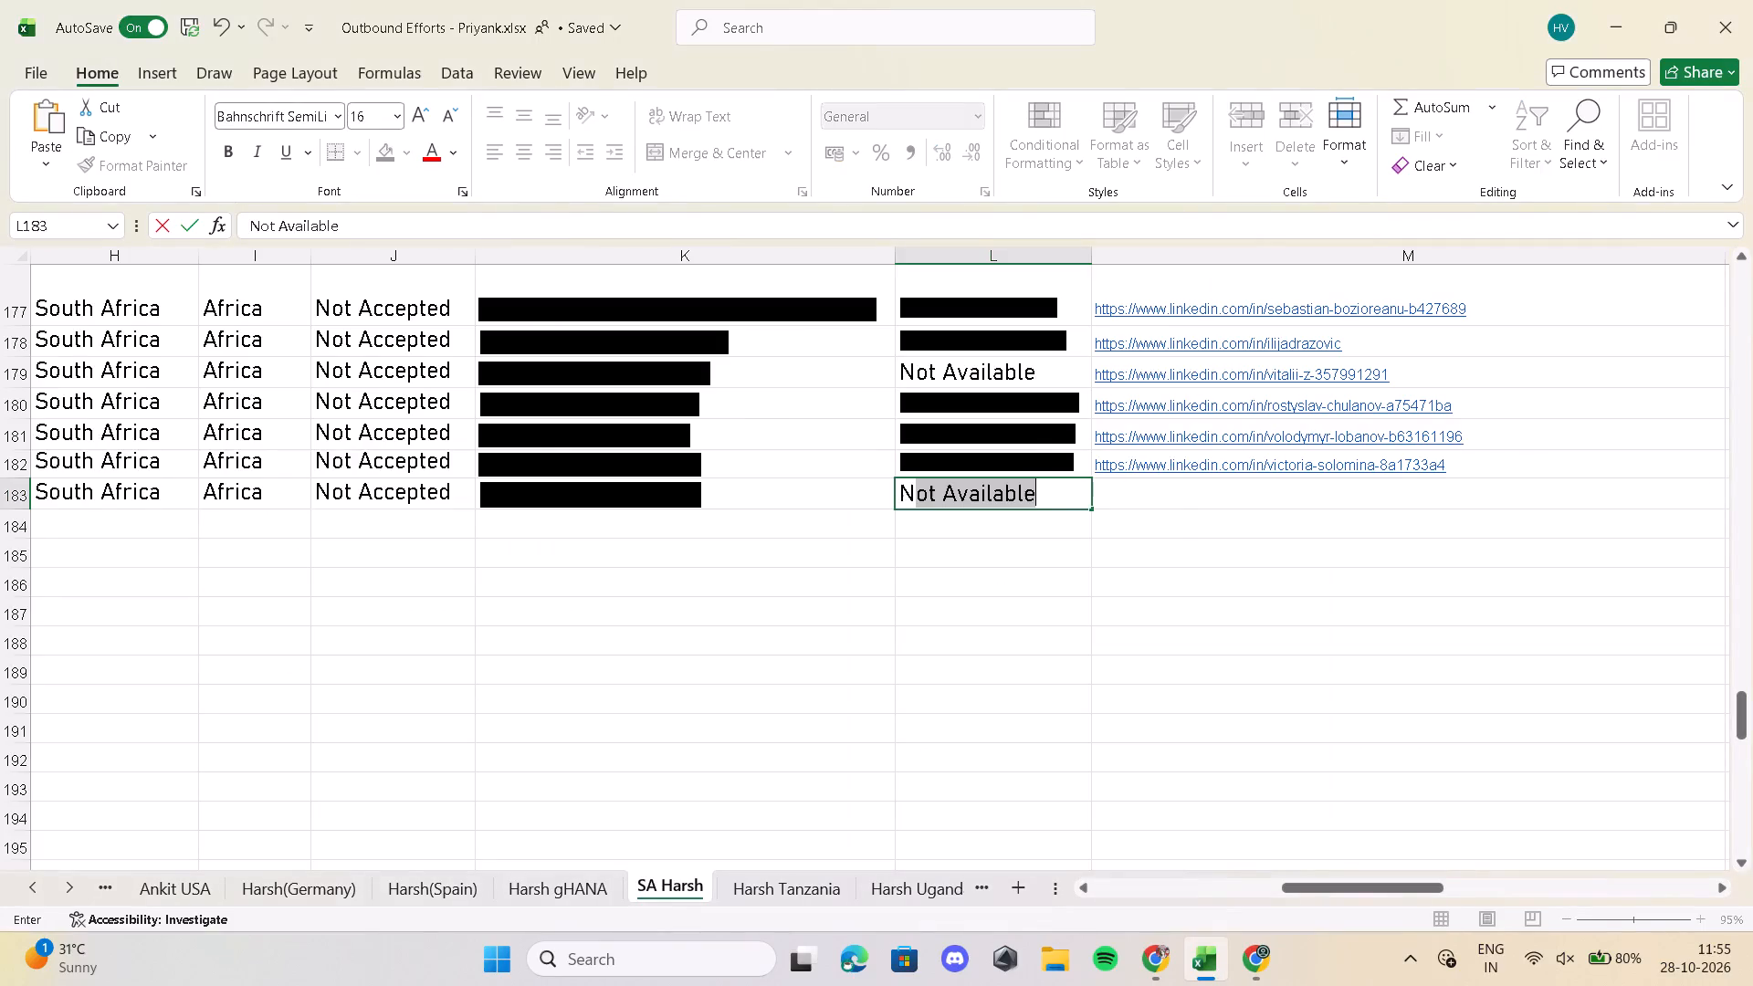
{"action": "left_click", "coordinate": [1244, 507]}
Copy the lead's LinkedIn.com URL from Sales Navigator in Chrome into column M of row 183 in Excel as a link.
{"action": "left_click", "coordinate": [1273, 962]}
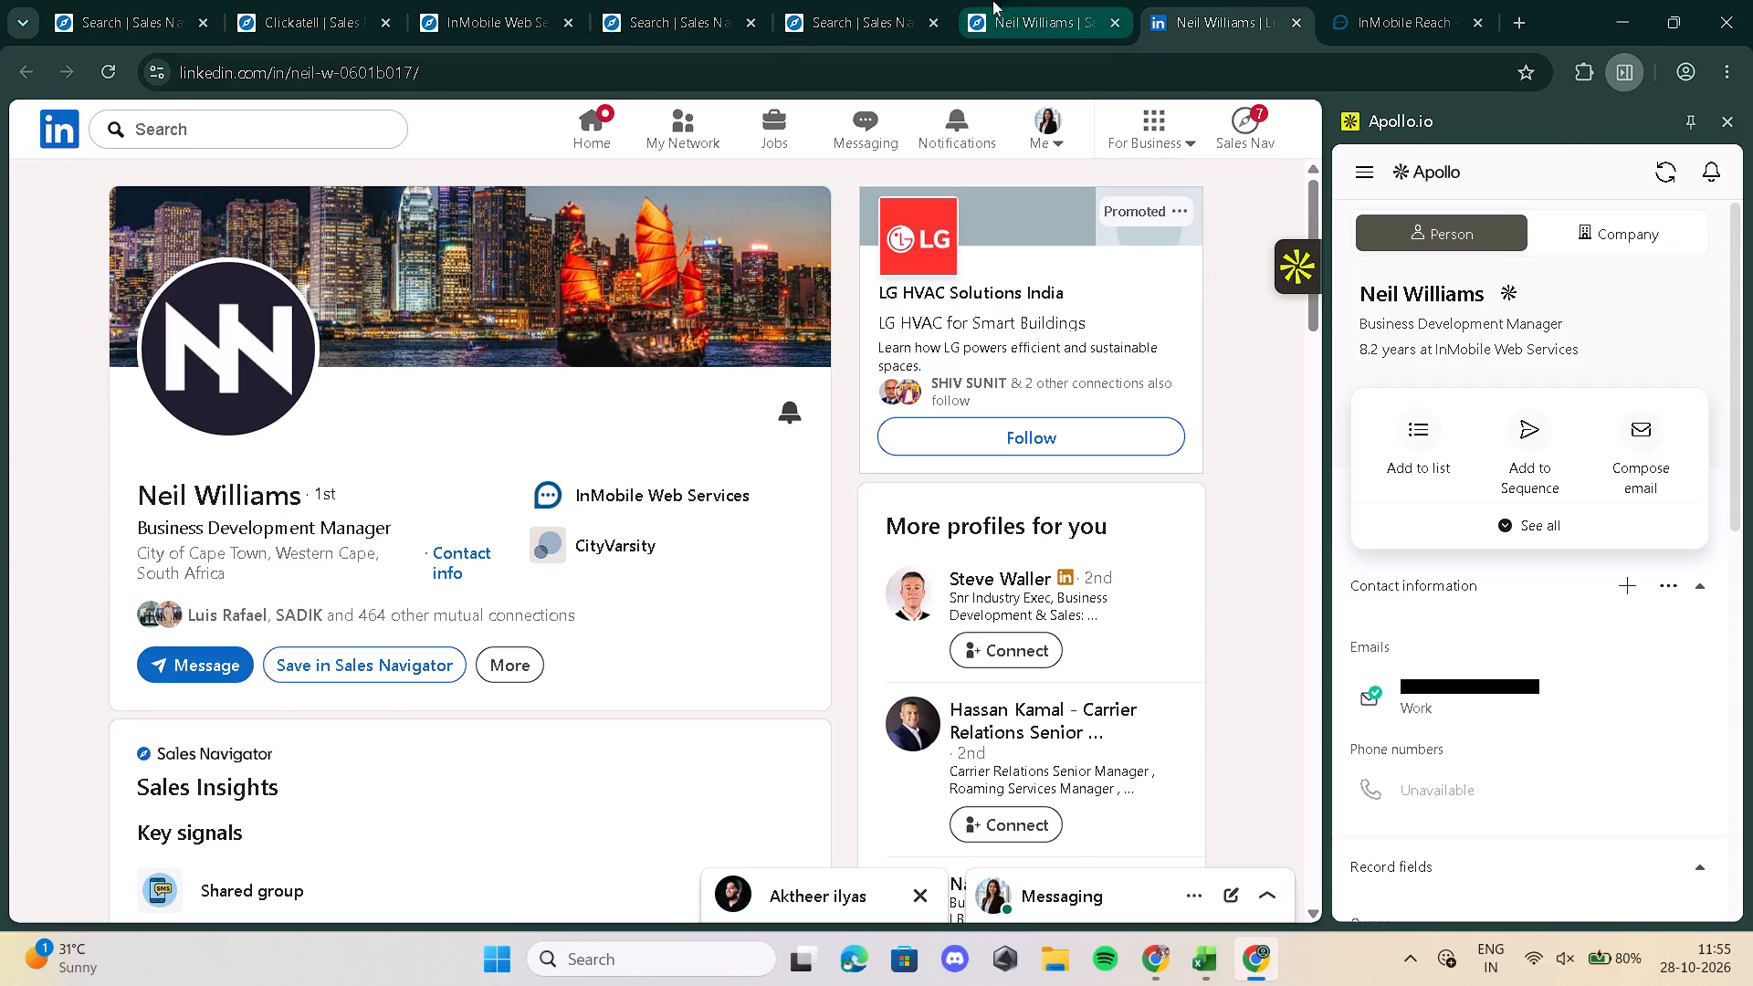
{"action": "left_click", "coordinate": [1020, 0]}
{"action": "left_click", "coordinate": [358, 684]}
{"action": "left_click", "coordinate": [369, 683]}
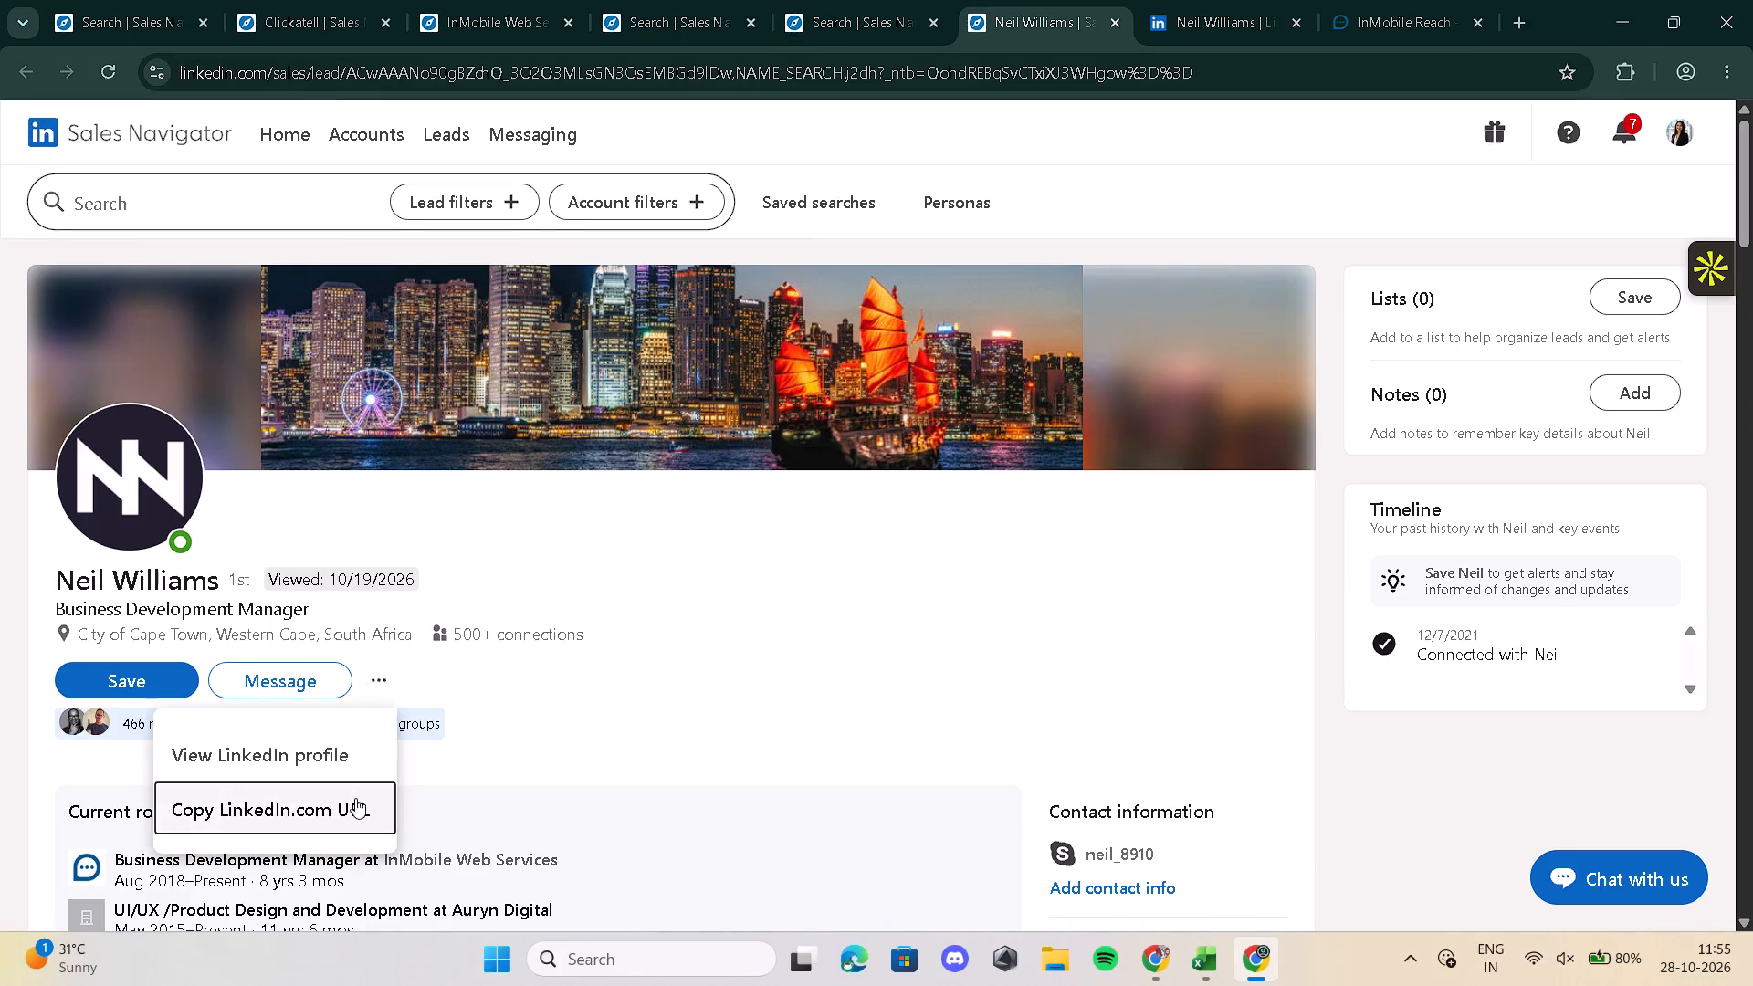
{"action": "left_click", "coordinate": [375, 812]}
{"action": "left_click", "coordinate": [1217, 981]}
{"action": "left_click", "coordinate": [1349, 490]}
{"action": "key", "text": "ctrl+v"}
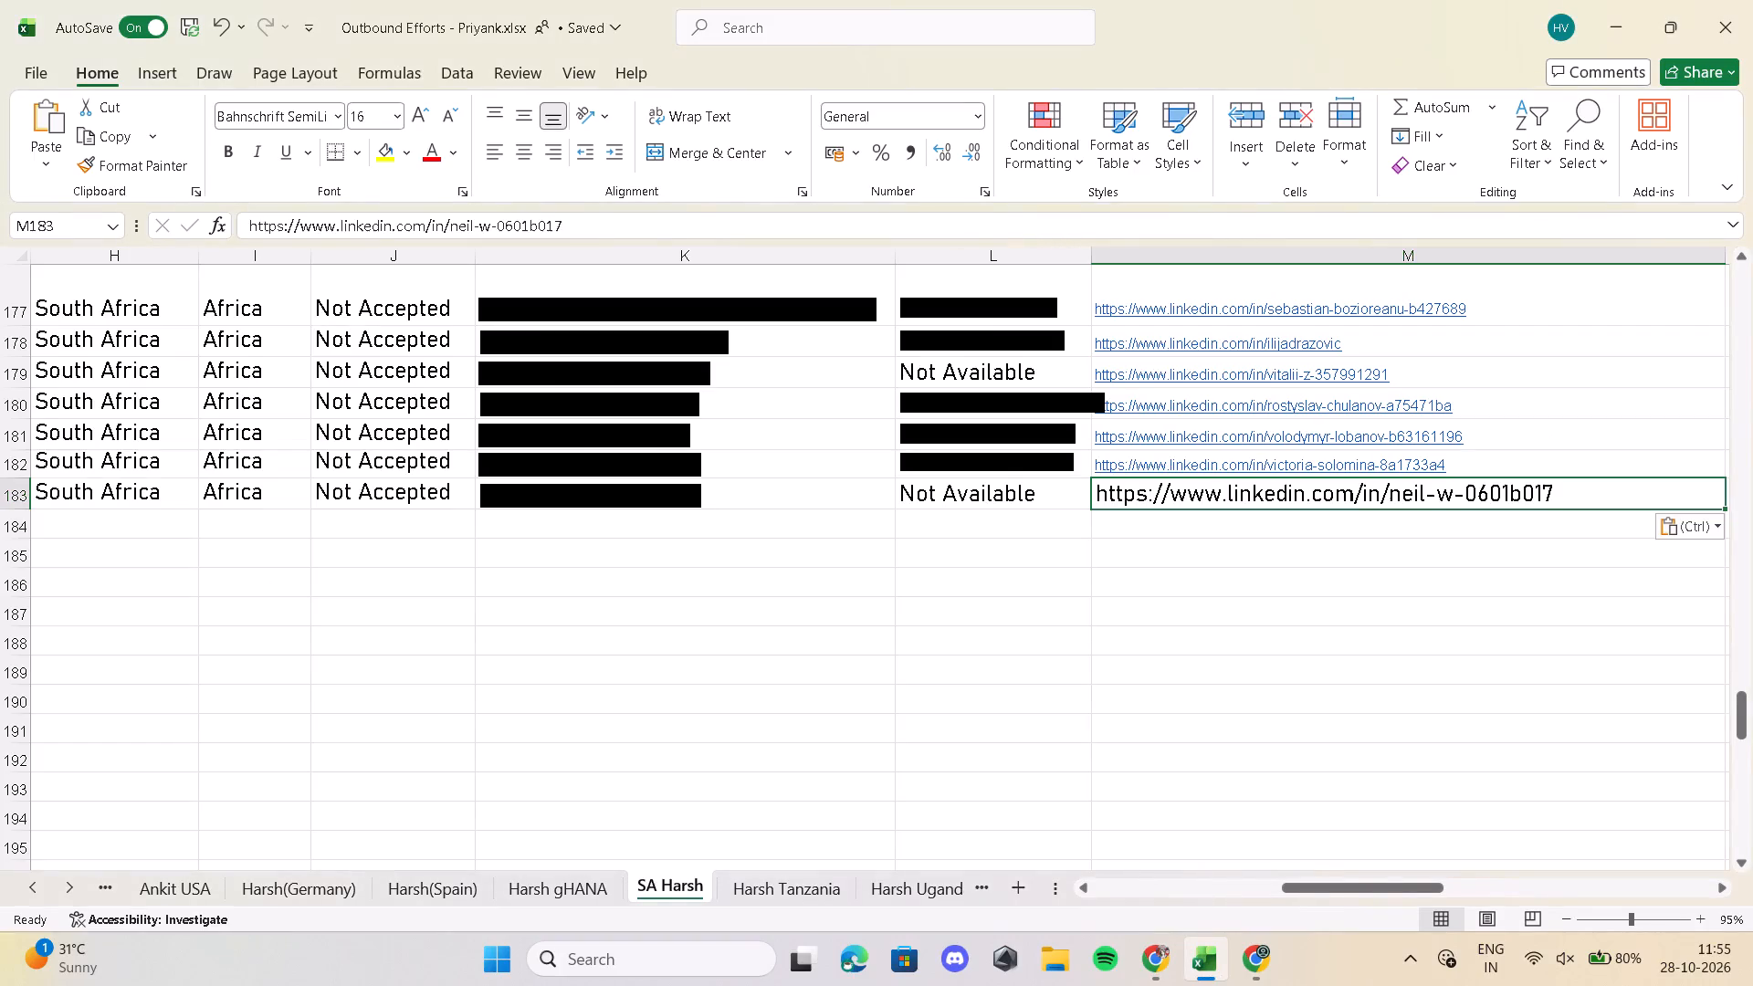
{"action": "left_click_drag", "start_coordinate": [1343, 882], "coordinate": [1380, 885]}
{"action": "left_click", "coordinate": [1571, 501]}
{"action": "double_click", "coordinate": [1477, 499]}
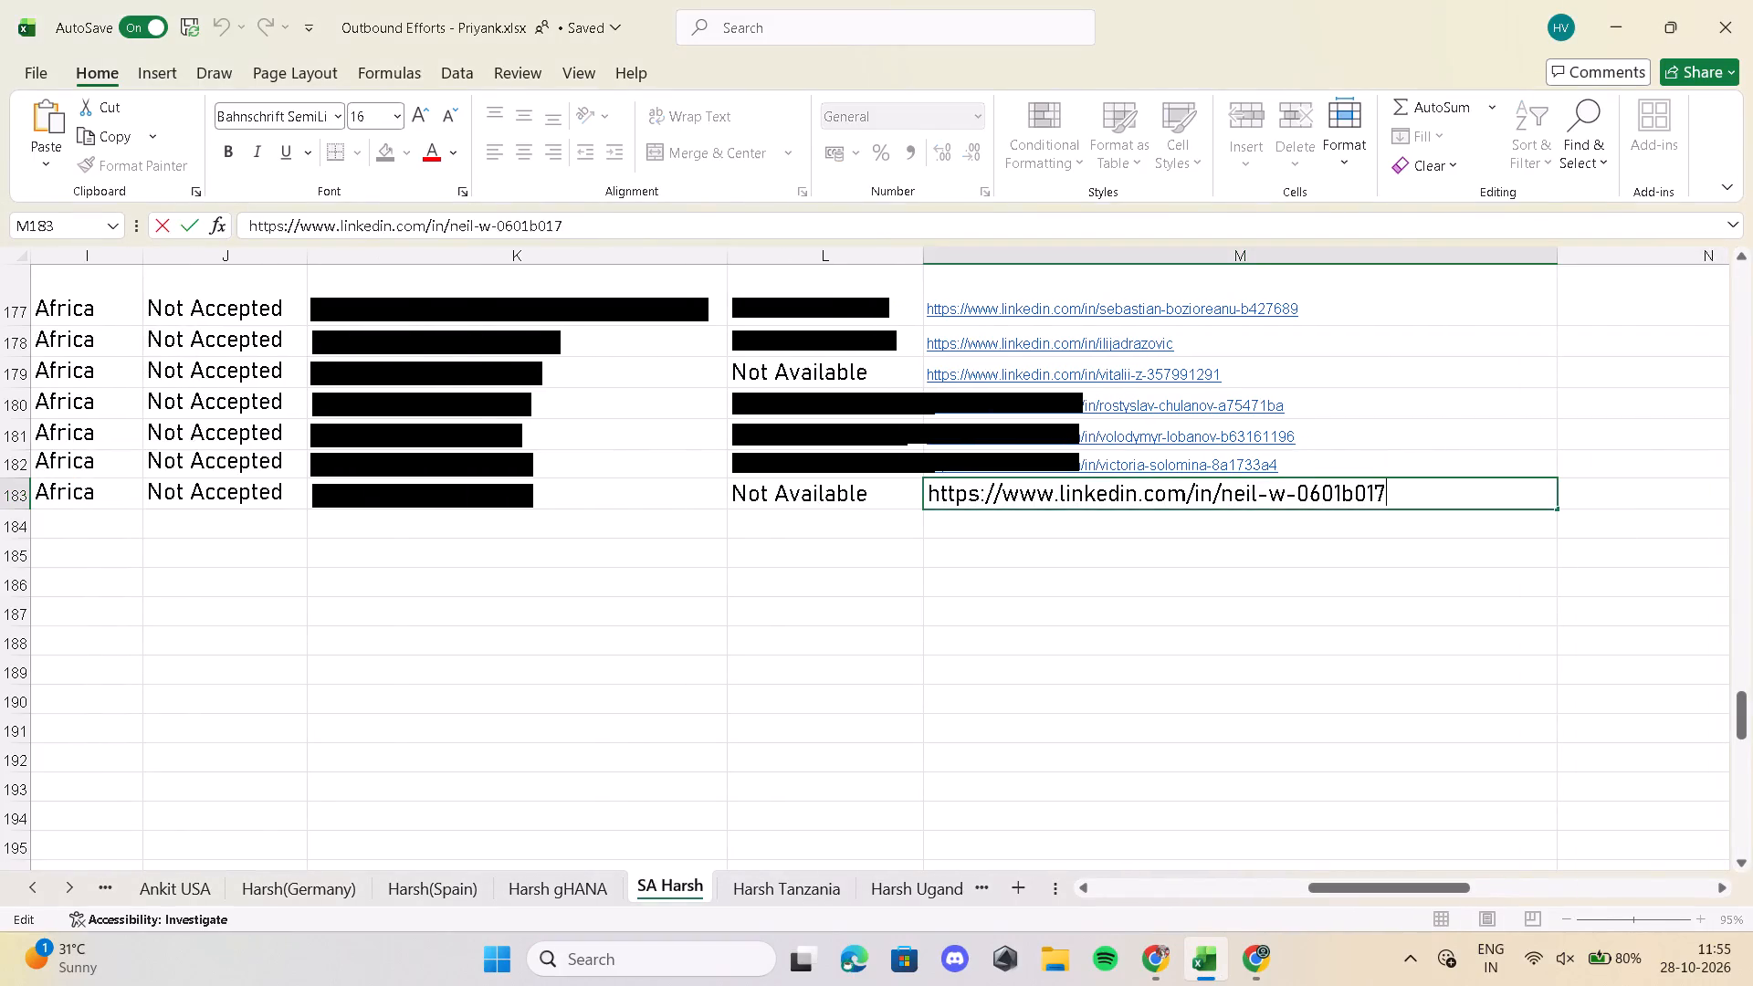
{"action": "left_click_drag", "start_coordinate": [1410, 884], "coordinate": [1493, 881]}
{"action": "left_click", "coordinate": [1296, 483]}
{"action": "key", "text": "ctrl+c"}
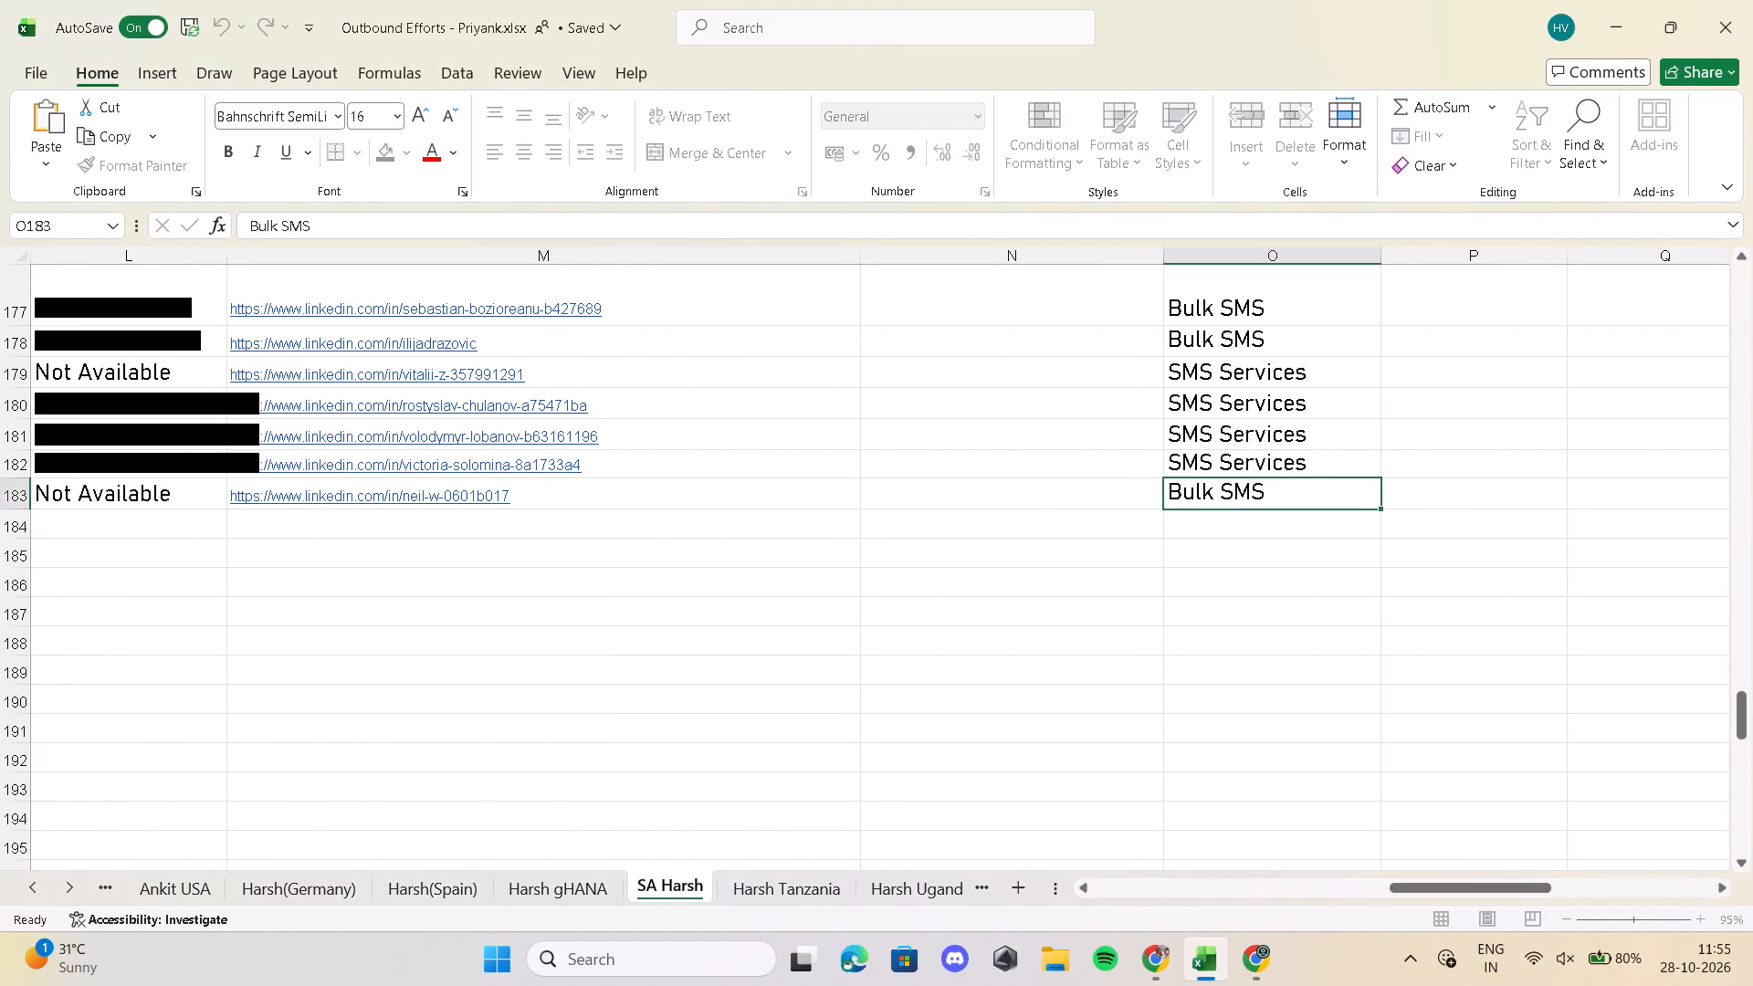
Copy the company name InMobile Web Services and the Medium rating from row 183 into columns D and C of row 184.
{"action": "left_click_drag", "start_coordinate": [1537, 876], "coordinate": [1453, 897]}
{"action": "left_click_drag", "start_coordinate": [1484, 895], "coordinate": [742, 824]}
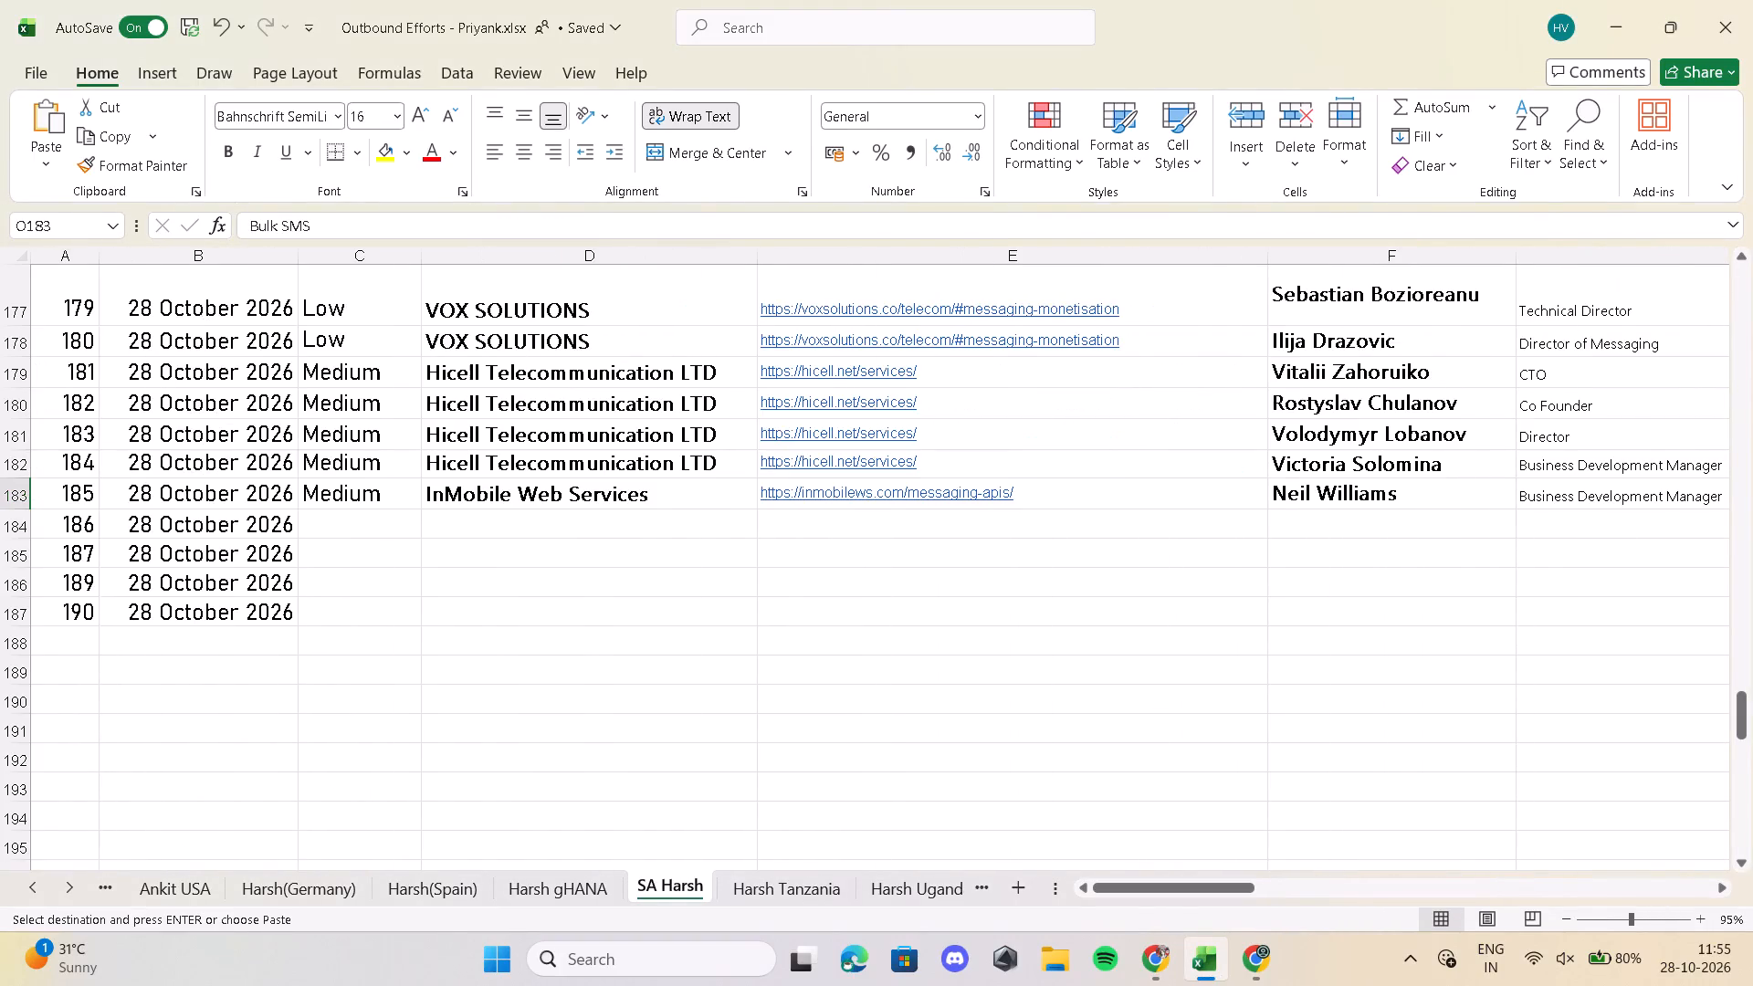
{"action": "left_click", "coordinate": [8, 531]}
{"action": "left_click", "coordinate": [527, 486]}
{"action": "key", "text": "ctrl+c"}
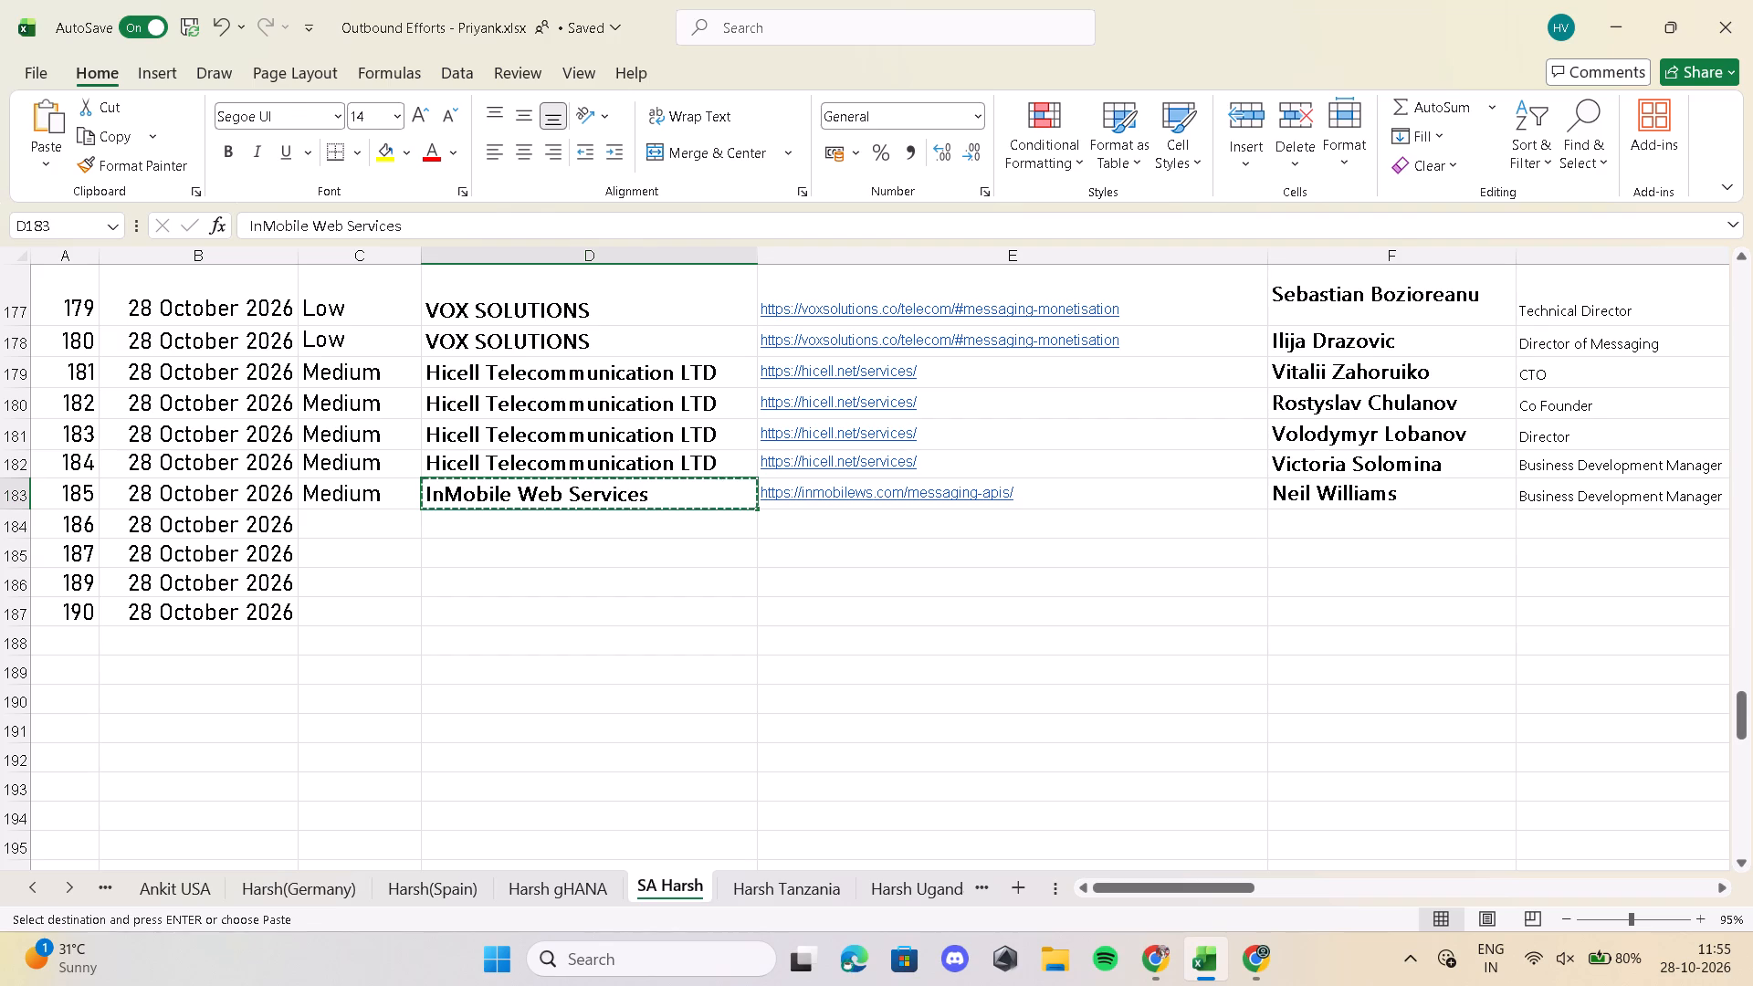
{"action": "left_click", "coordinate": [538, 517]}
{"action": "key", "text": "ctrl+v"}
{"action": "left_click", "coordinate": [339, 494]}
{"action": "key", "text": "ctrl+c"}
{"action": "left_click", "coordinate": [358, 488]}
{"action": "key", "text": "ctrl+c"}
{"action": "left_click", "coordinate": [375, 526]}
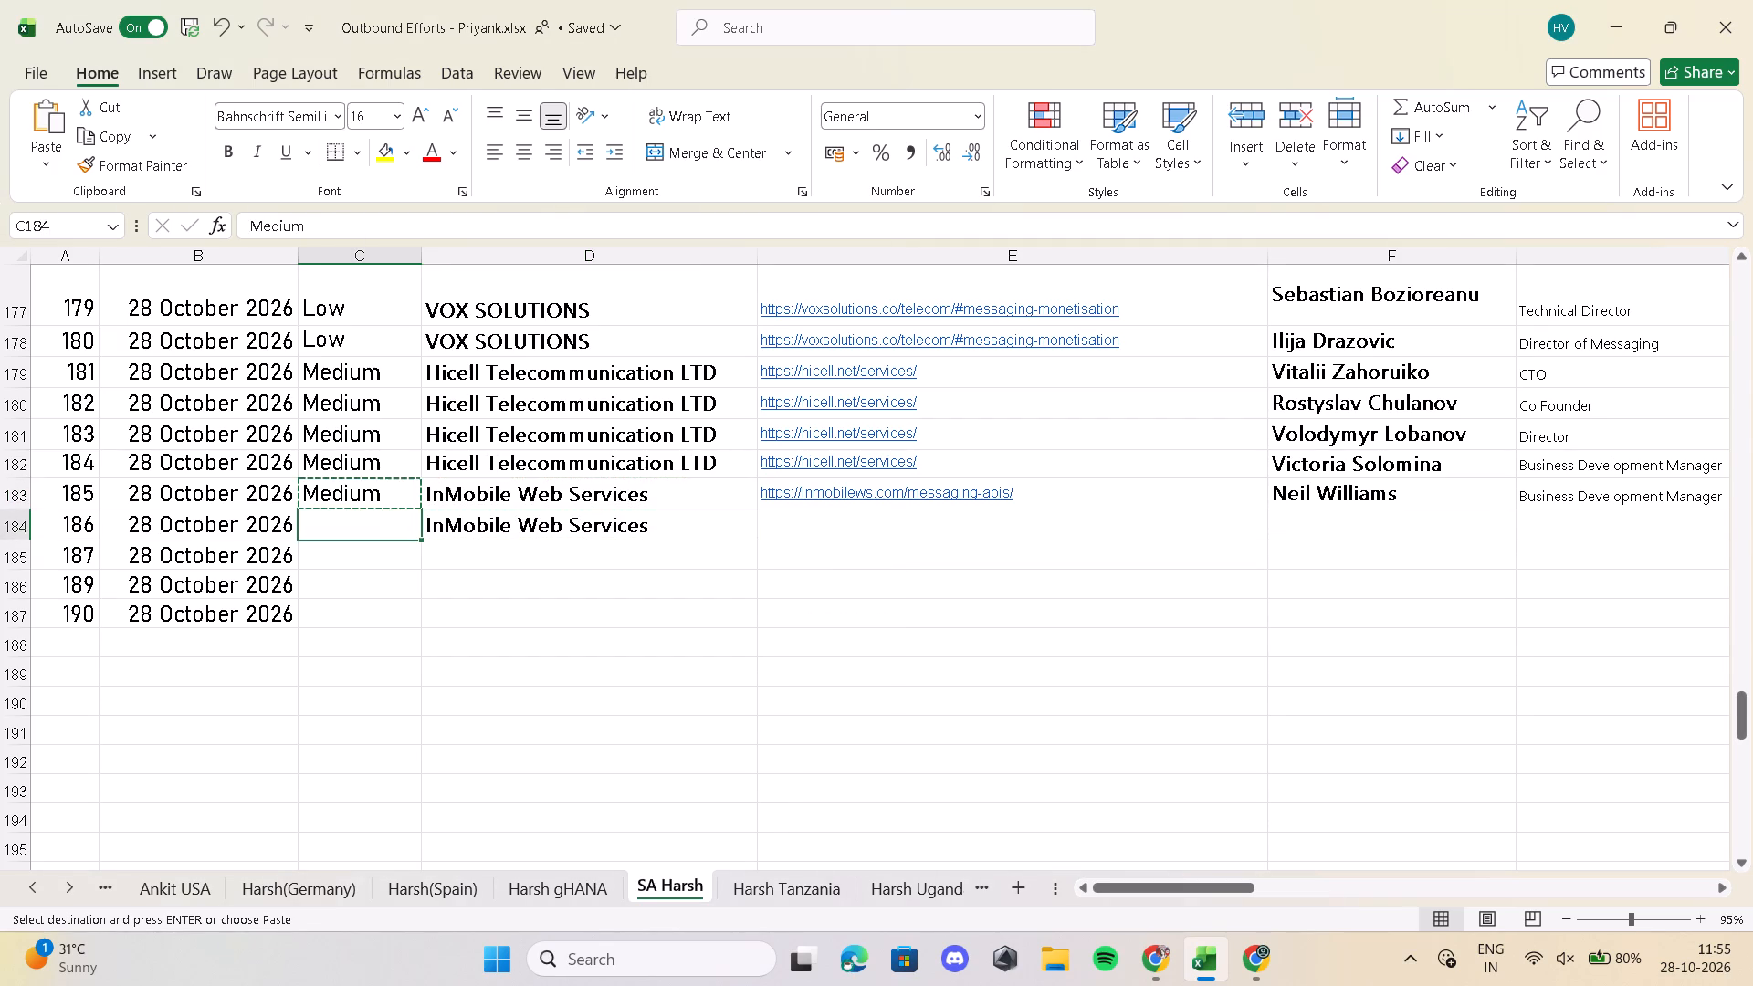
{"action": "key", "text": "ctrl+v"}
Copy the InMobile messaging-apis website link from row 183 into column E of row 184.
{"action": "left_click", "coordinate": [3, 528]}
{"action": "right_click", "coordinate": [1179, 481]}
{"action": "left_click", "coordinate": [949, 573]}
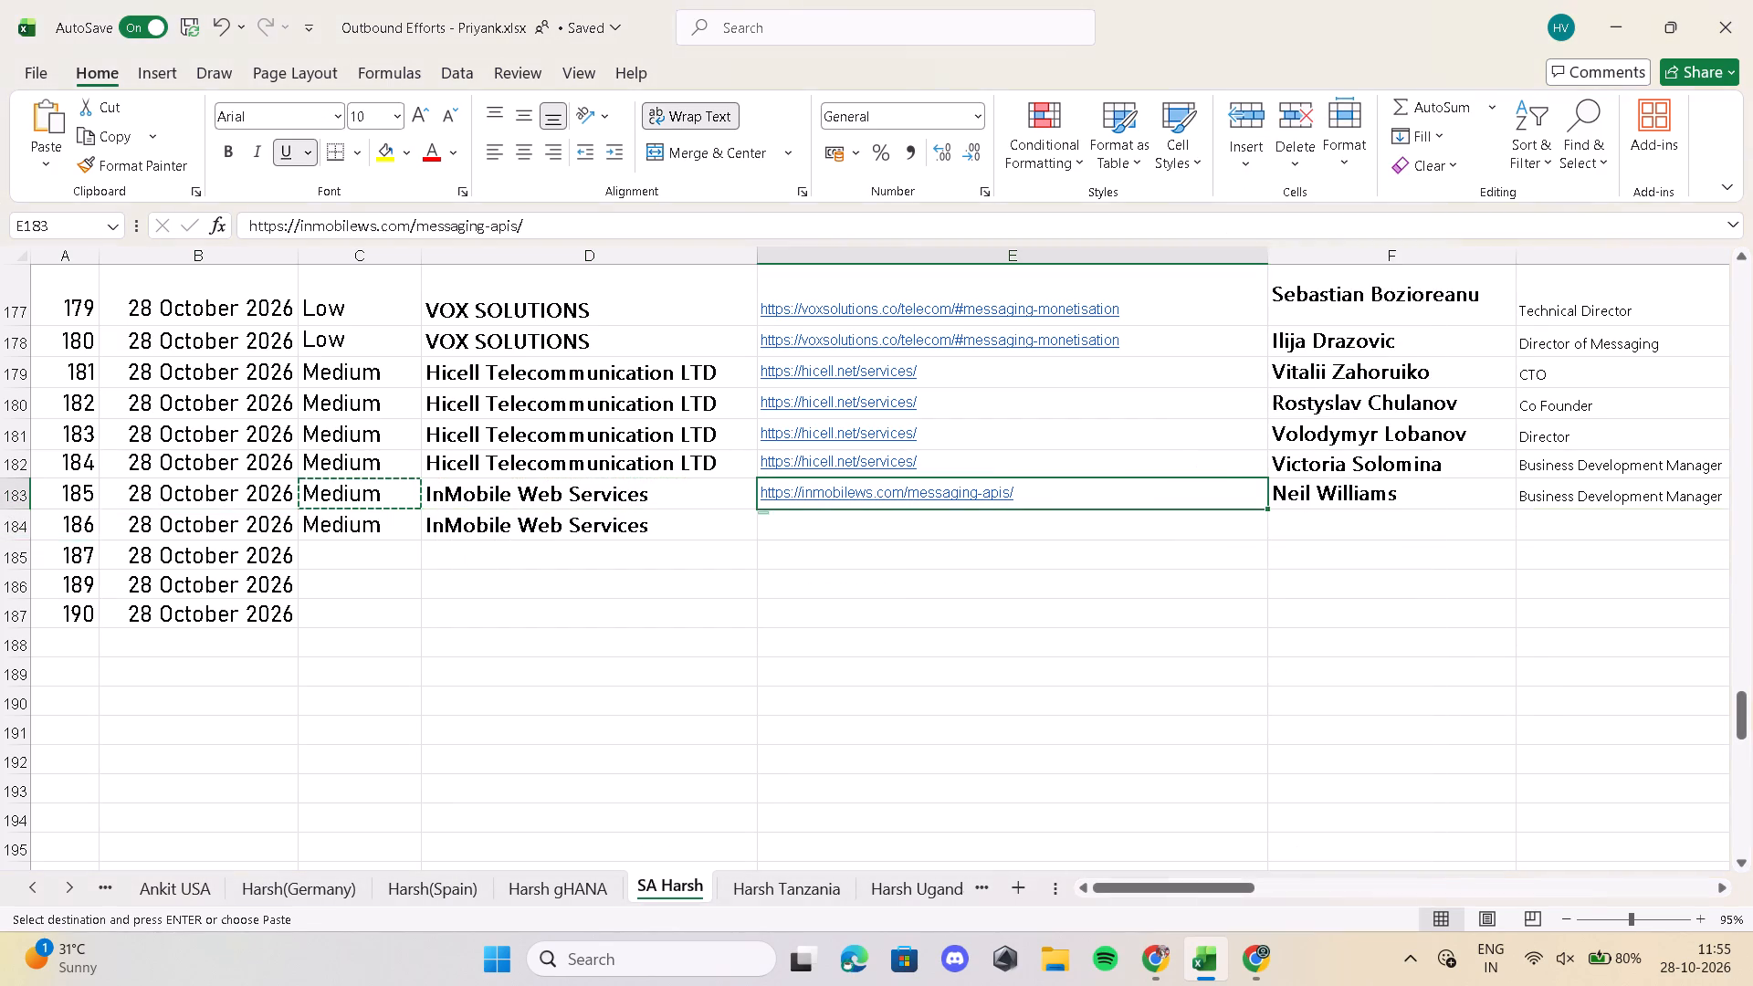
{"action": "key", "text": "ctrl+c"}
{"action": "left_click", "coordinate": [969, 519]}
{"action": "key", "text": "ctrl+v"}
{"action": "left_click", "coordinate": [24, 529]}
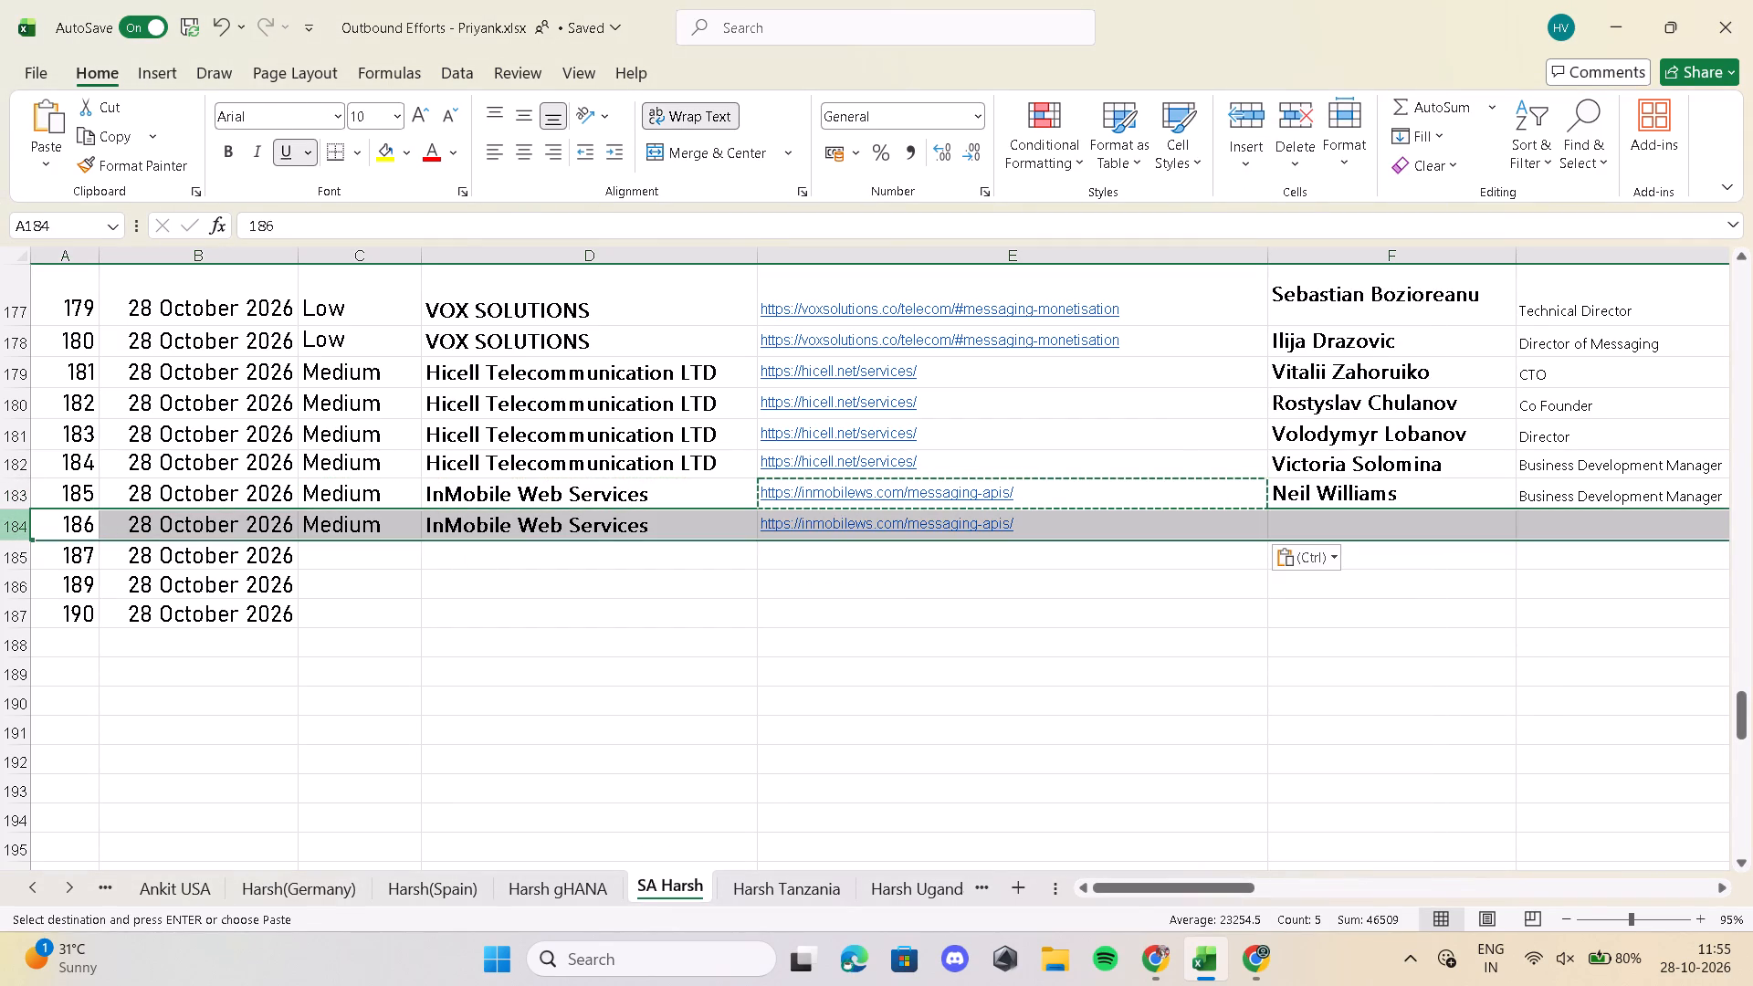
In Chrome, close the finished lead's LinkedIn and Sales Navigator pages and return to the InMobile Web Services lead results.
{"action": "left_click", "coordinate": [1255, 960]}
{"action": "left_click", "coordinate": [1226, 0]}
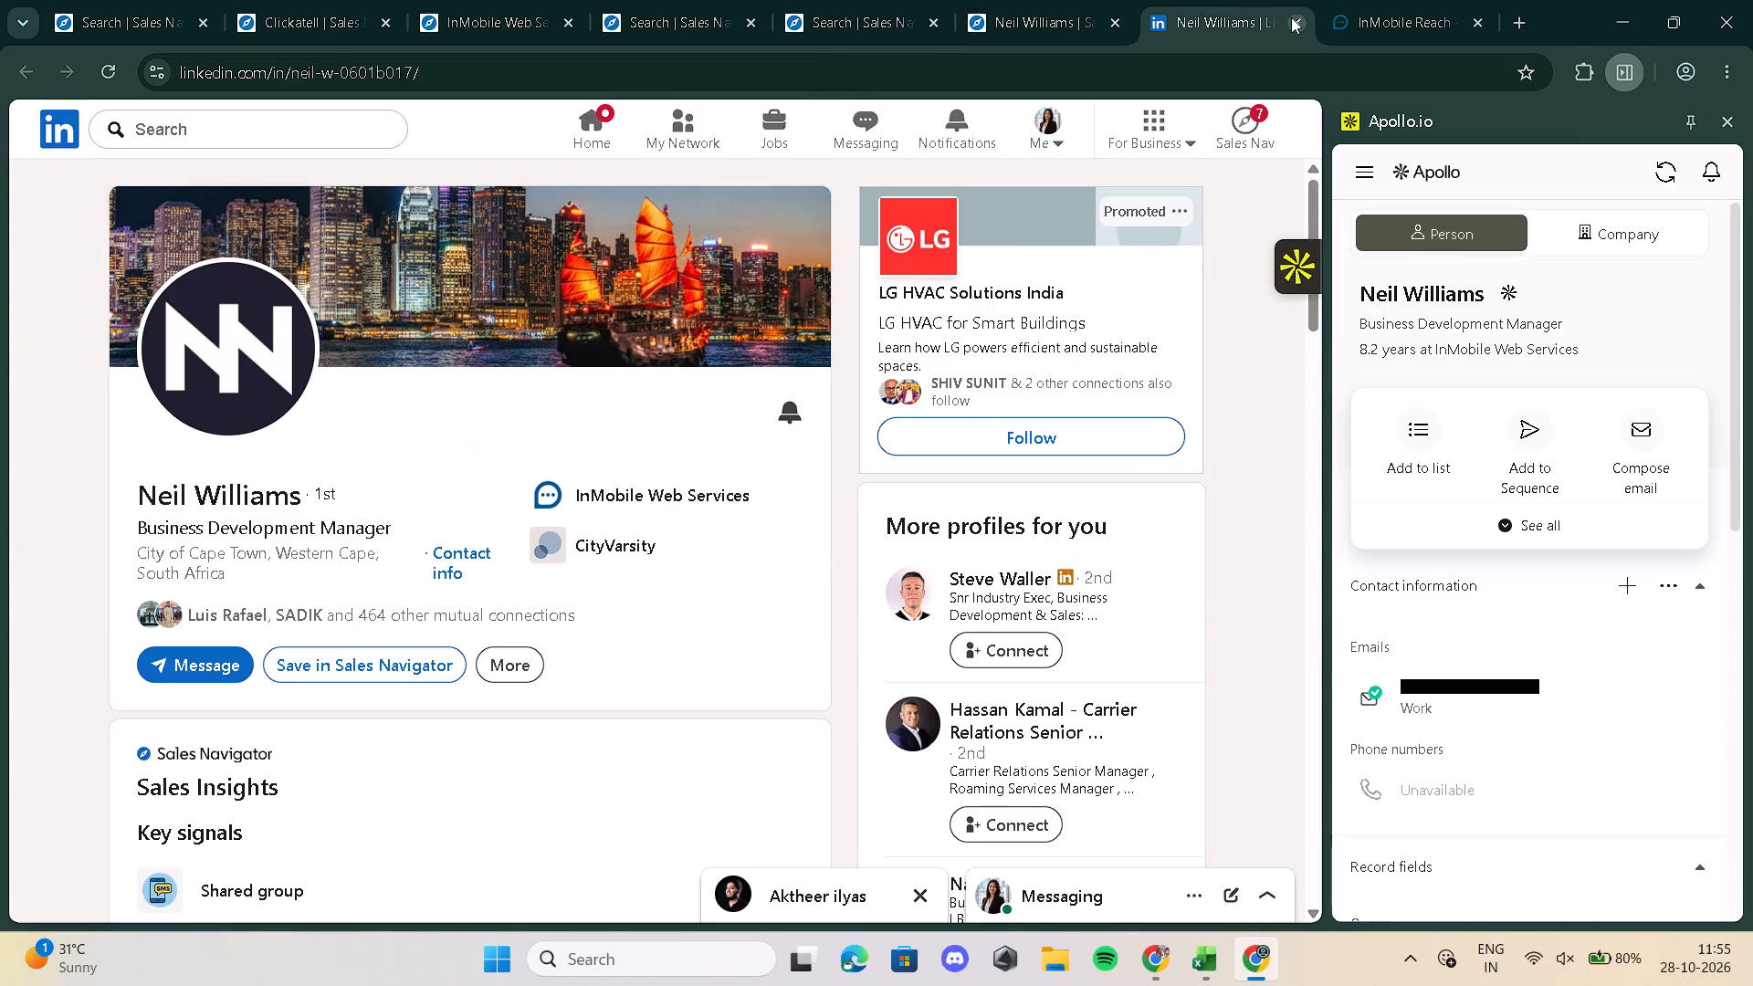
{"action": "left_click", "coordinate": [1291, 17]}
{"action": "left_click", "coordinate": [1049, 5]}
{"action": "left_click", "coordinate": [1115, 19]}
{"action": "left_click", "coordinate": [873, 4]}
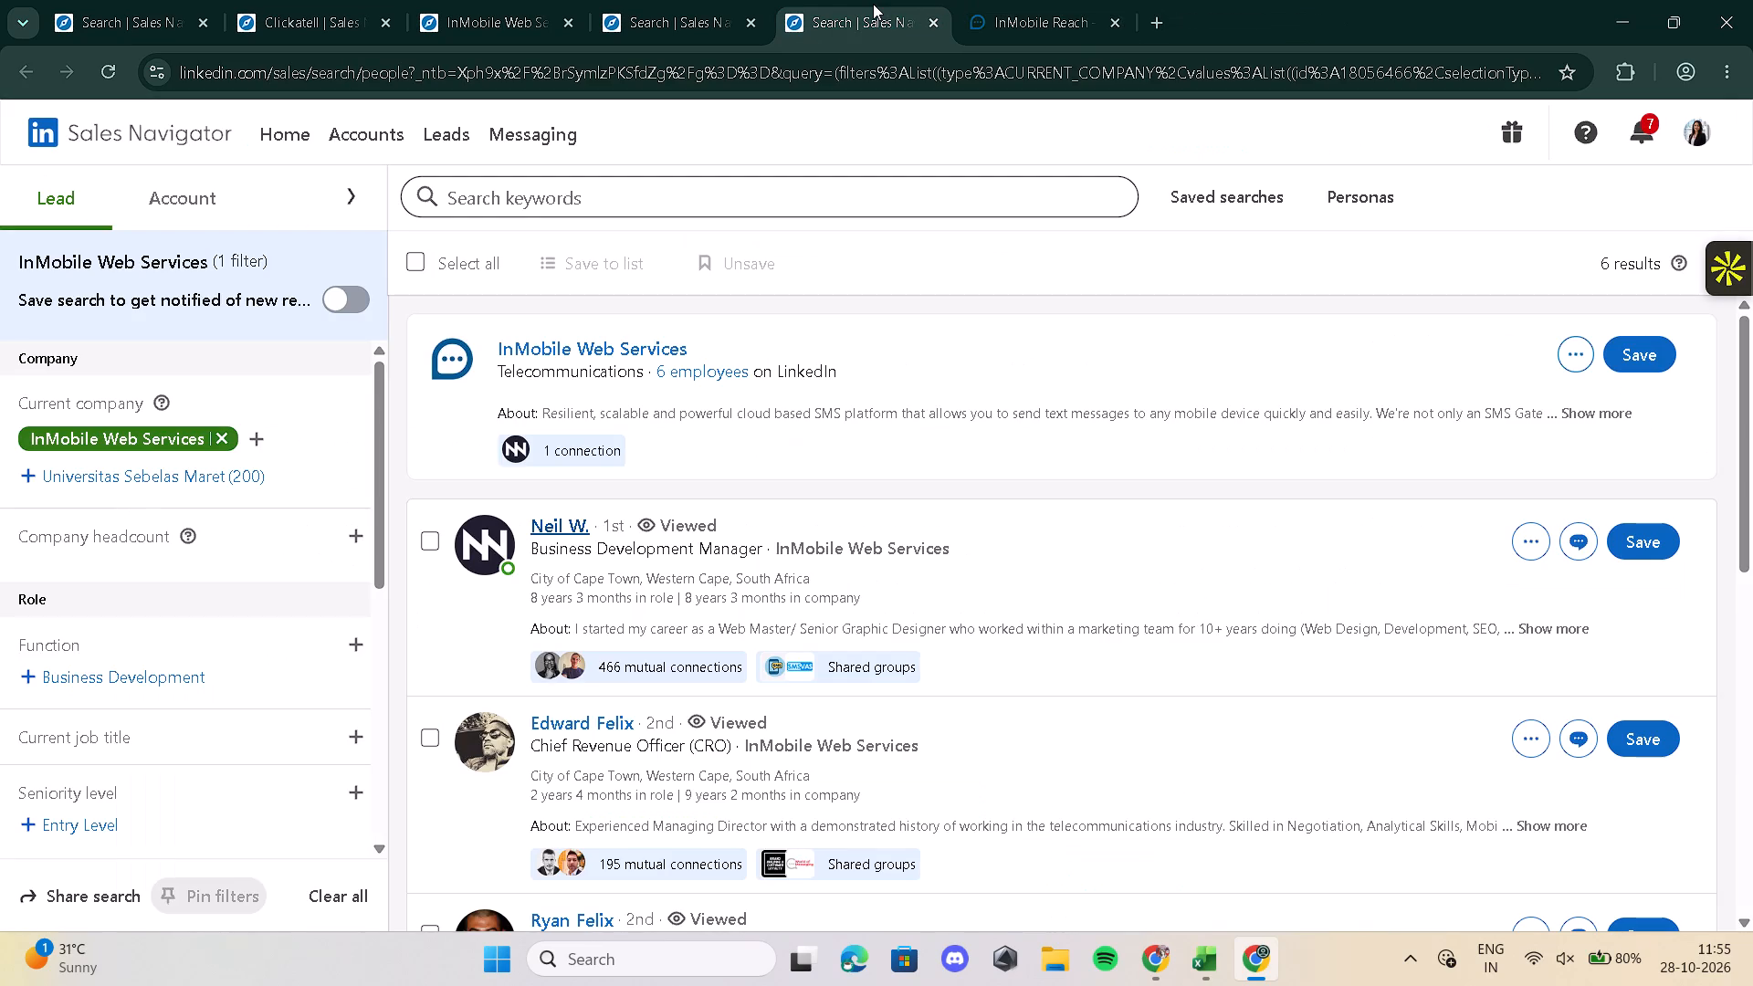
Open the Sales Navigator profile of the InMobile Web Services Founder in a new tab.
{"action": "left_click", "coordinate": [1025, 359]}
{"action": "scroll", "coordinate": [1025, 359], "scroll_direction": "down", "scroll_amount": 1}
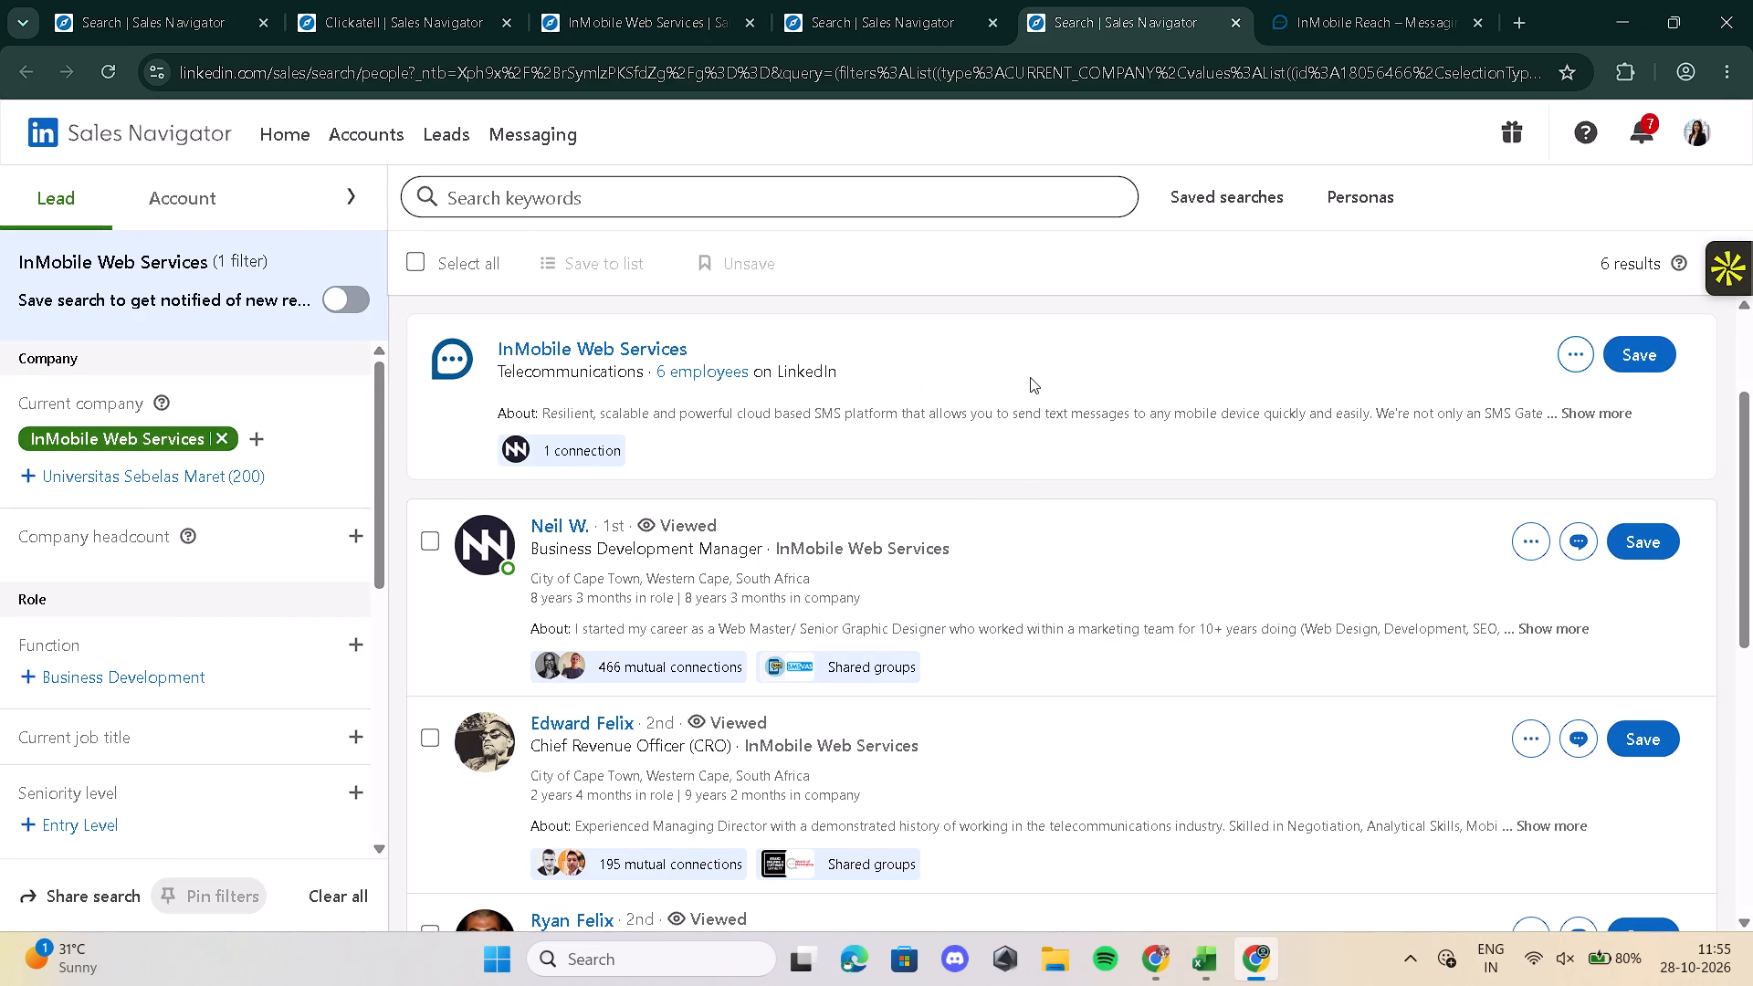
{"action": "scroll", "coordinate": [1030, 377], "scroll_direction": "down", "scroll_amount": 1}
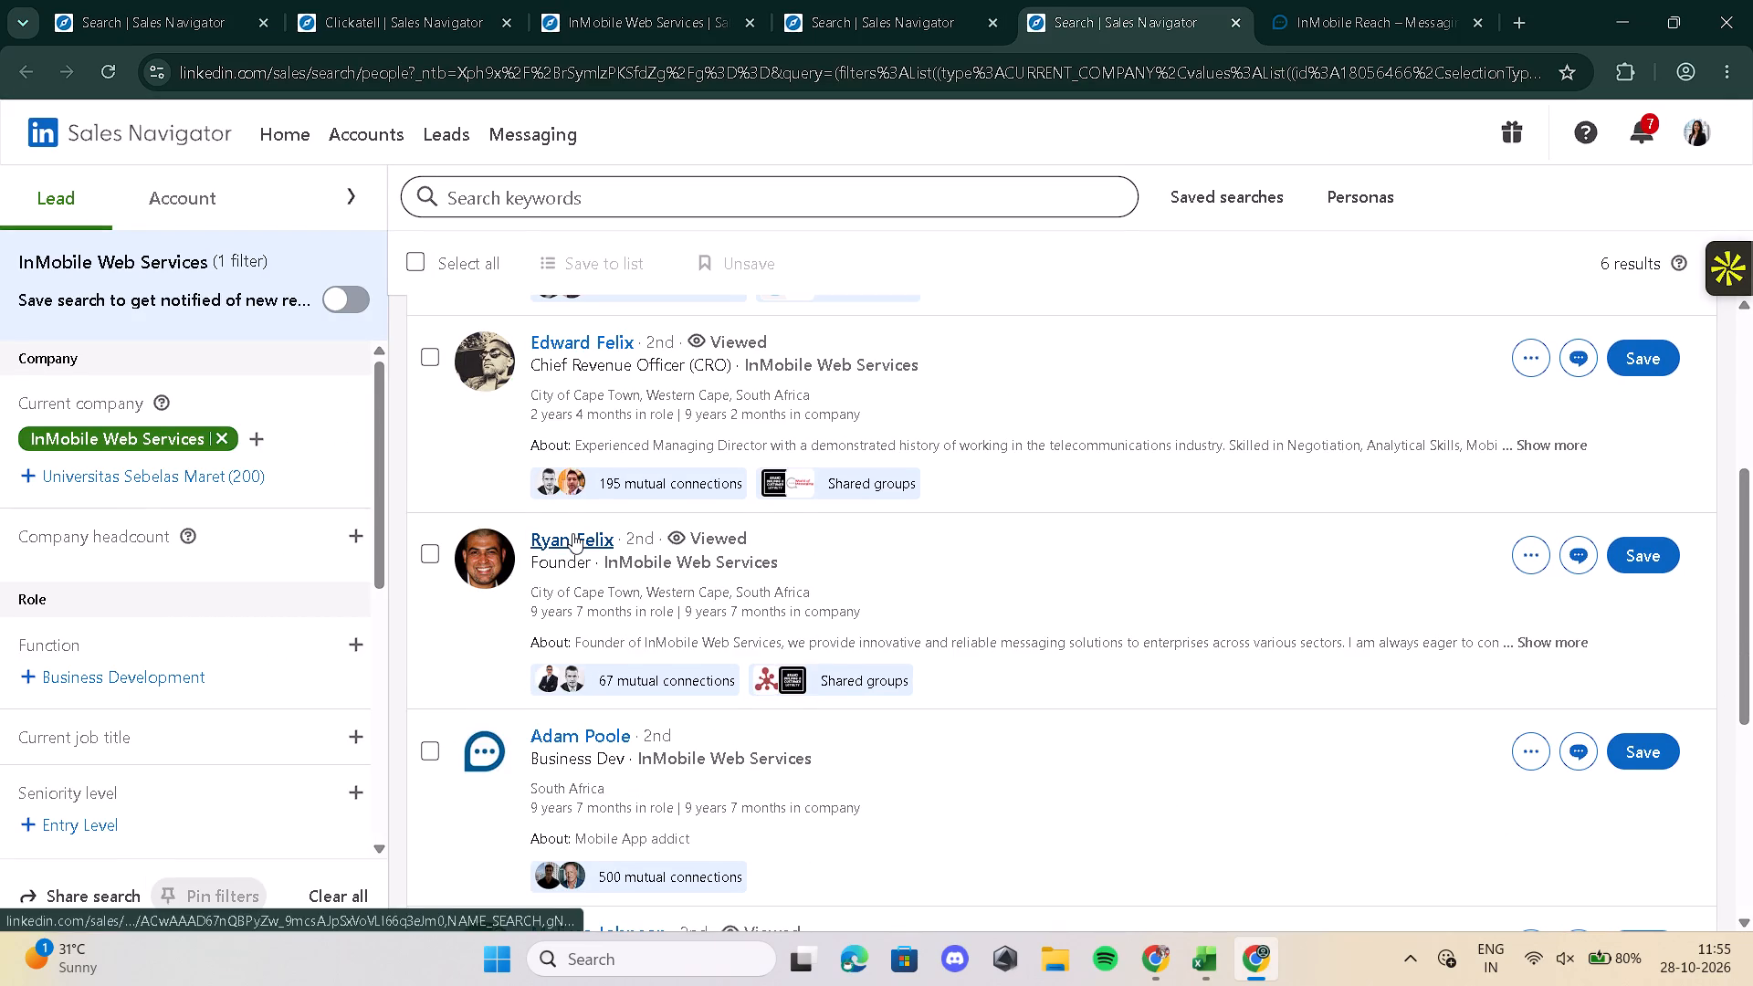
{"action": "right_click", "coordinate": [572, 533]}
{"action": "left_click", "coordinate": [701, 555]}
{"action": "left_click", "coordinate": [570, 2]}
{"action": "left_click", "coordinate": [782, 0]}
{"action": "left_click", "coordinate": [971, 0]}
{"action": "left_click", "coordinate": [1214, 0]}
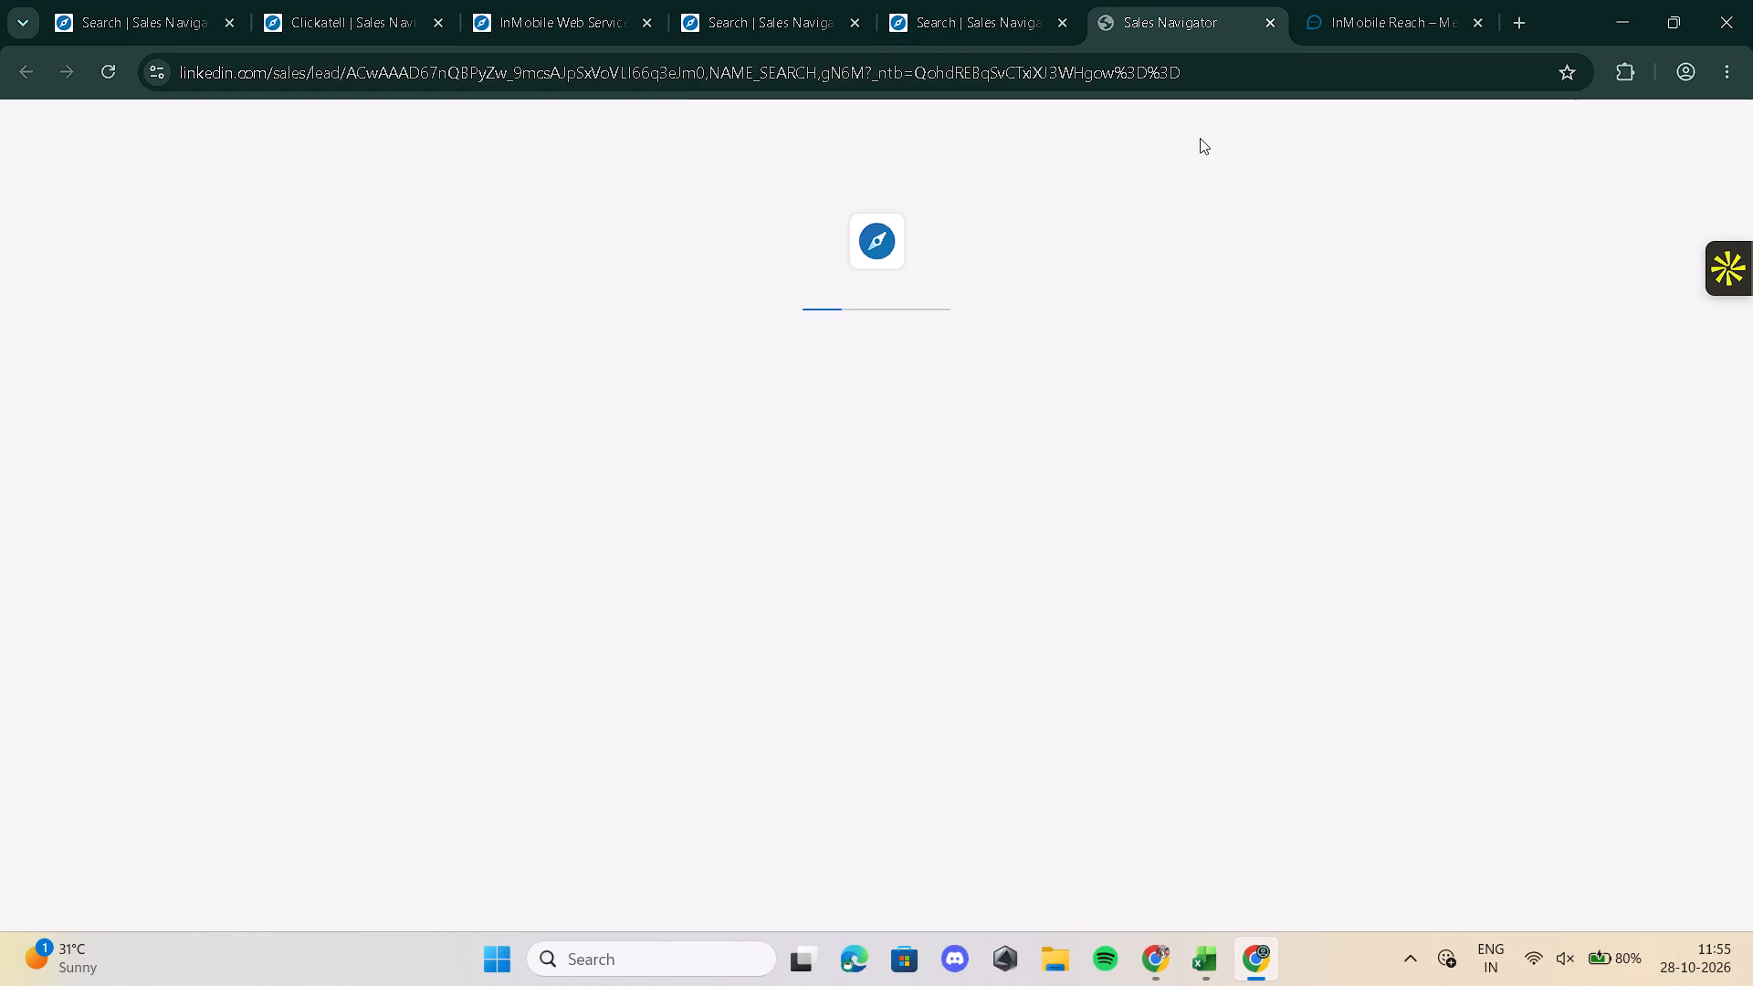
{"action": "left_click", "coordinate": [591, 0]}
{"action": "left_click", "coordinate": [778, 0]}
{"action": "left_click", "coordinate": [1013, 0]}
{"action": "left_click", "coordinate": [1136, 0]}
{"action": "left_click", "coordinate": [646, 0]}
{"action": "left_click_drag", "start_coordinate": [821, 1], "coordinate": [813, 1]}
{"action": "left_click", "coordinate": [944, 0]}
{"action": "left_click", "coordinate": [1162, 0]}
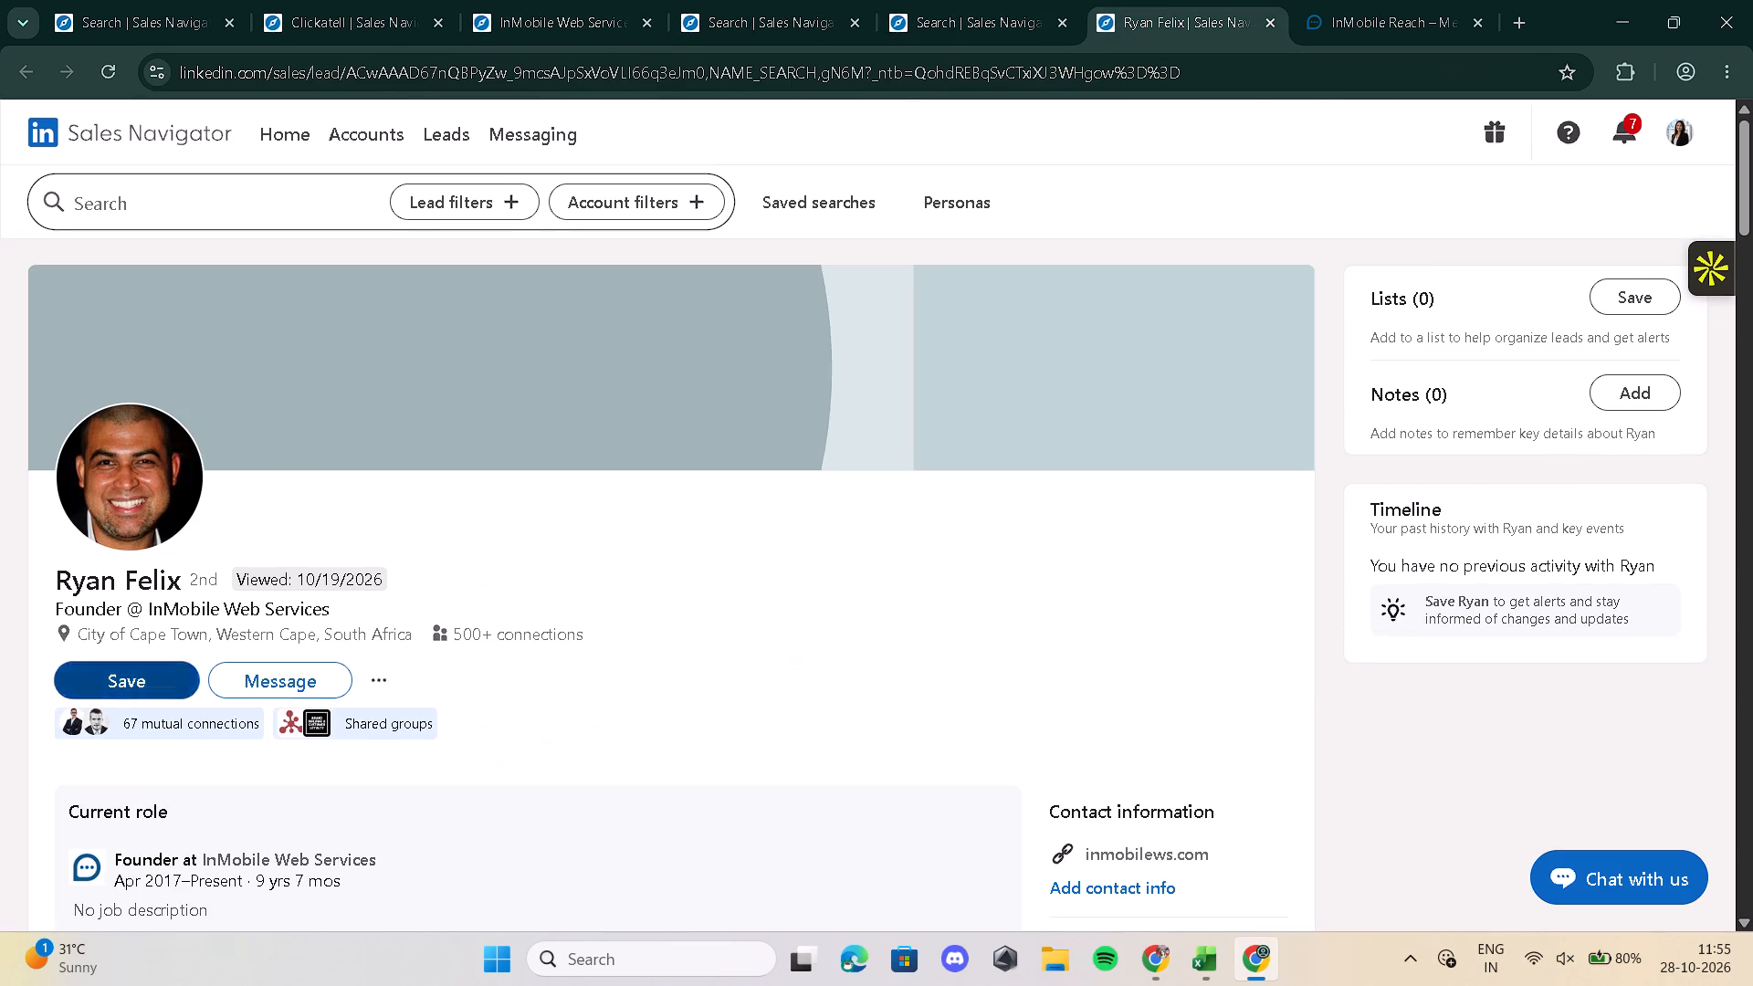
Copy the InMobile Web Services Founder's name from Sales Navigator into column F of row 184 in the Excel sheet.
{"action": "left_click_drag", "start_coordinate": [187, 572], "coordinate": [37, 578]}
{"action": "right_click", "coordinate": [113, 572]}
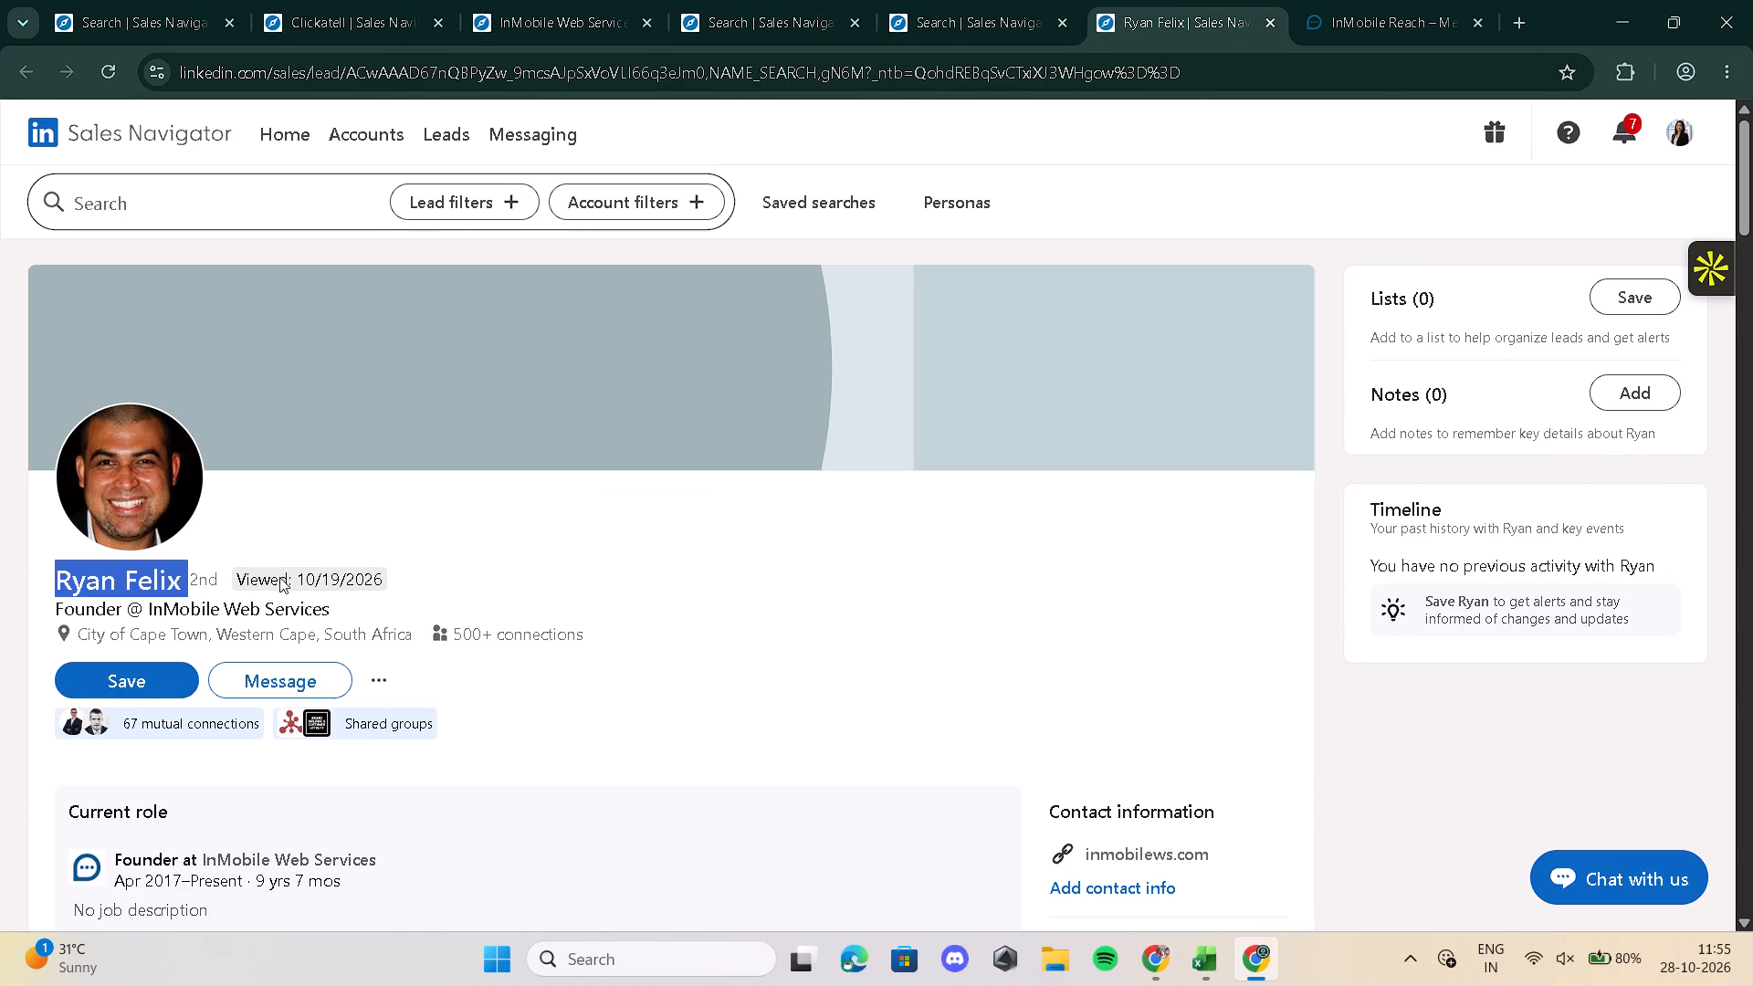
{"action": "left_click", "coordinate": [275, 589]}
{"action": "left_click", "coordinate": [1211, 960]}
{"action": "left_click", "coordinate": [1359, 526]}
{"action": "key", "text": "ctrl+v"}
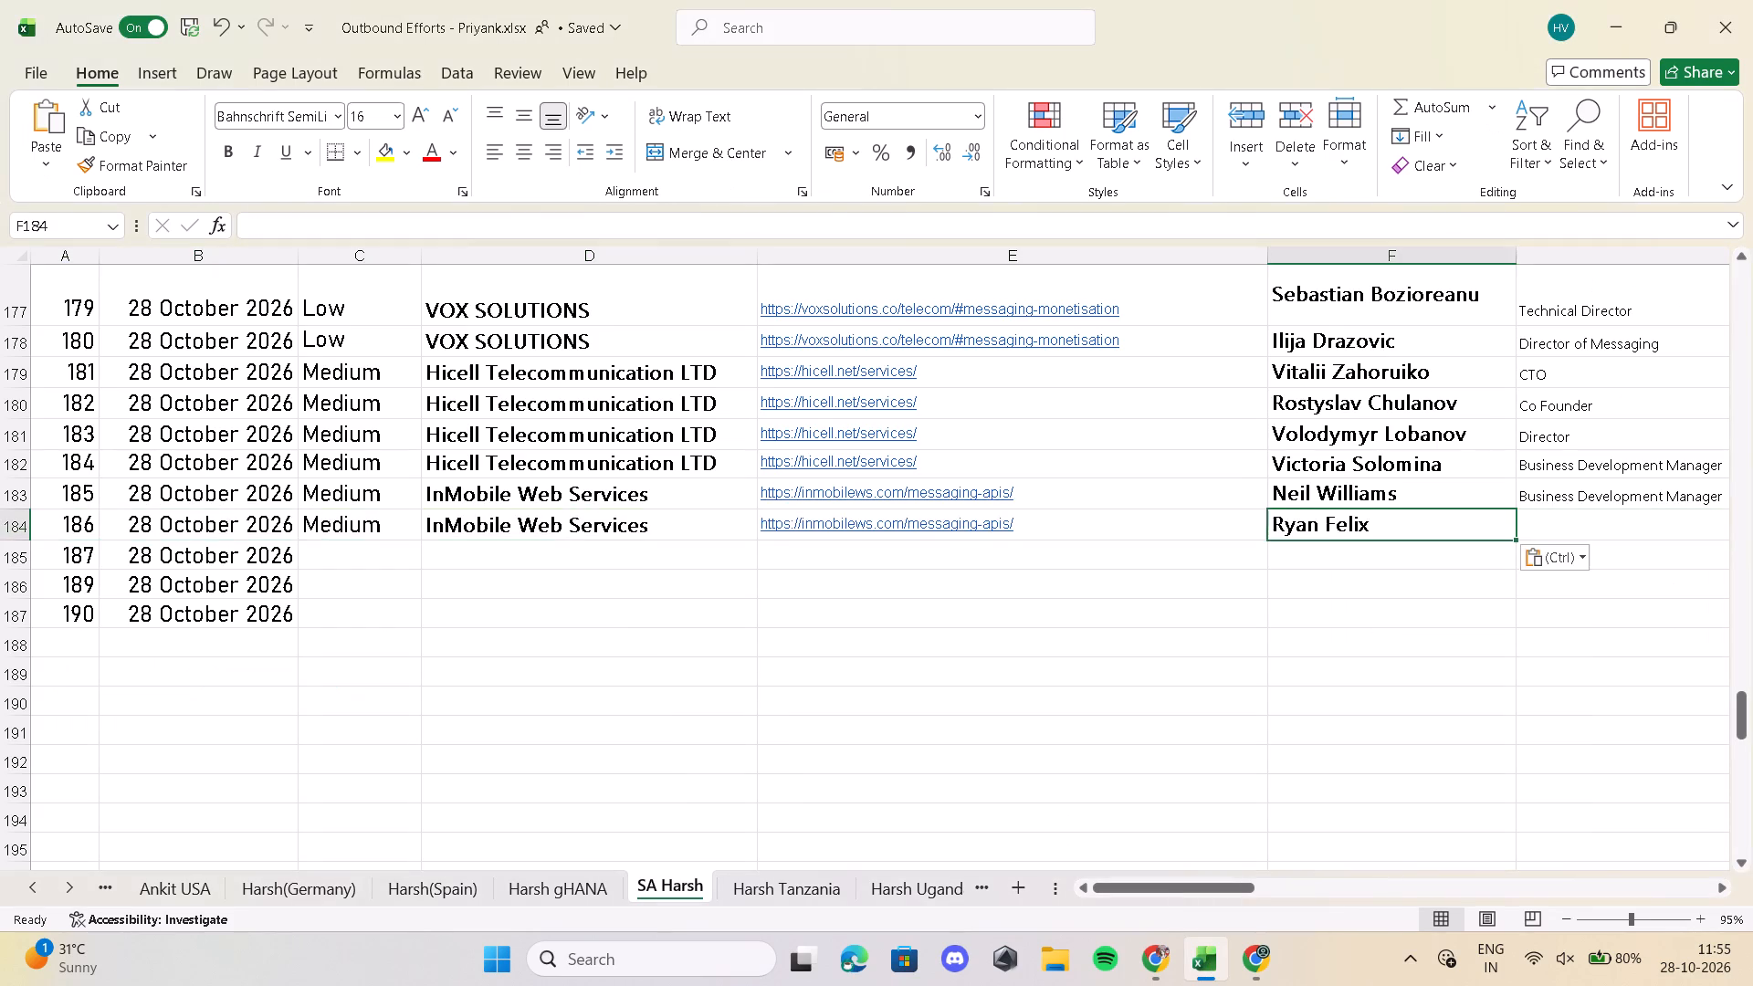
Copy the job title Founder from the lead's Sales Navigator profile into column G of row 184 in Excel.
{"action": "left_click", "coordinate": [1266, 966]}
{"action": "left_click", "coordinate": [593, 540]}
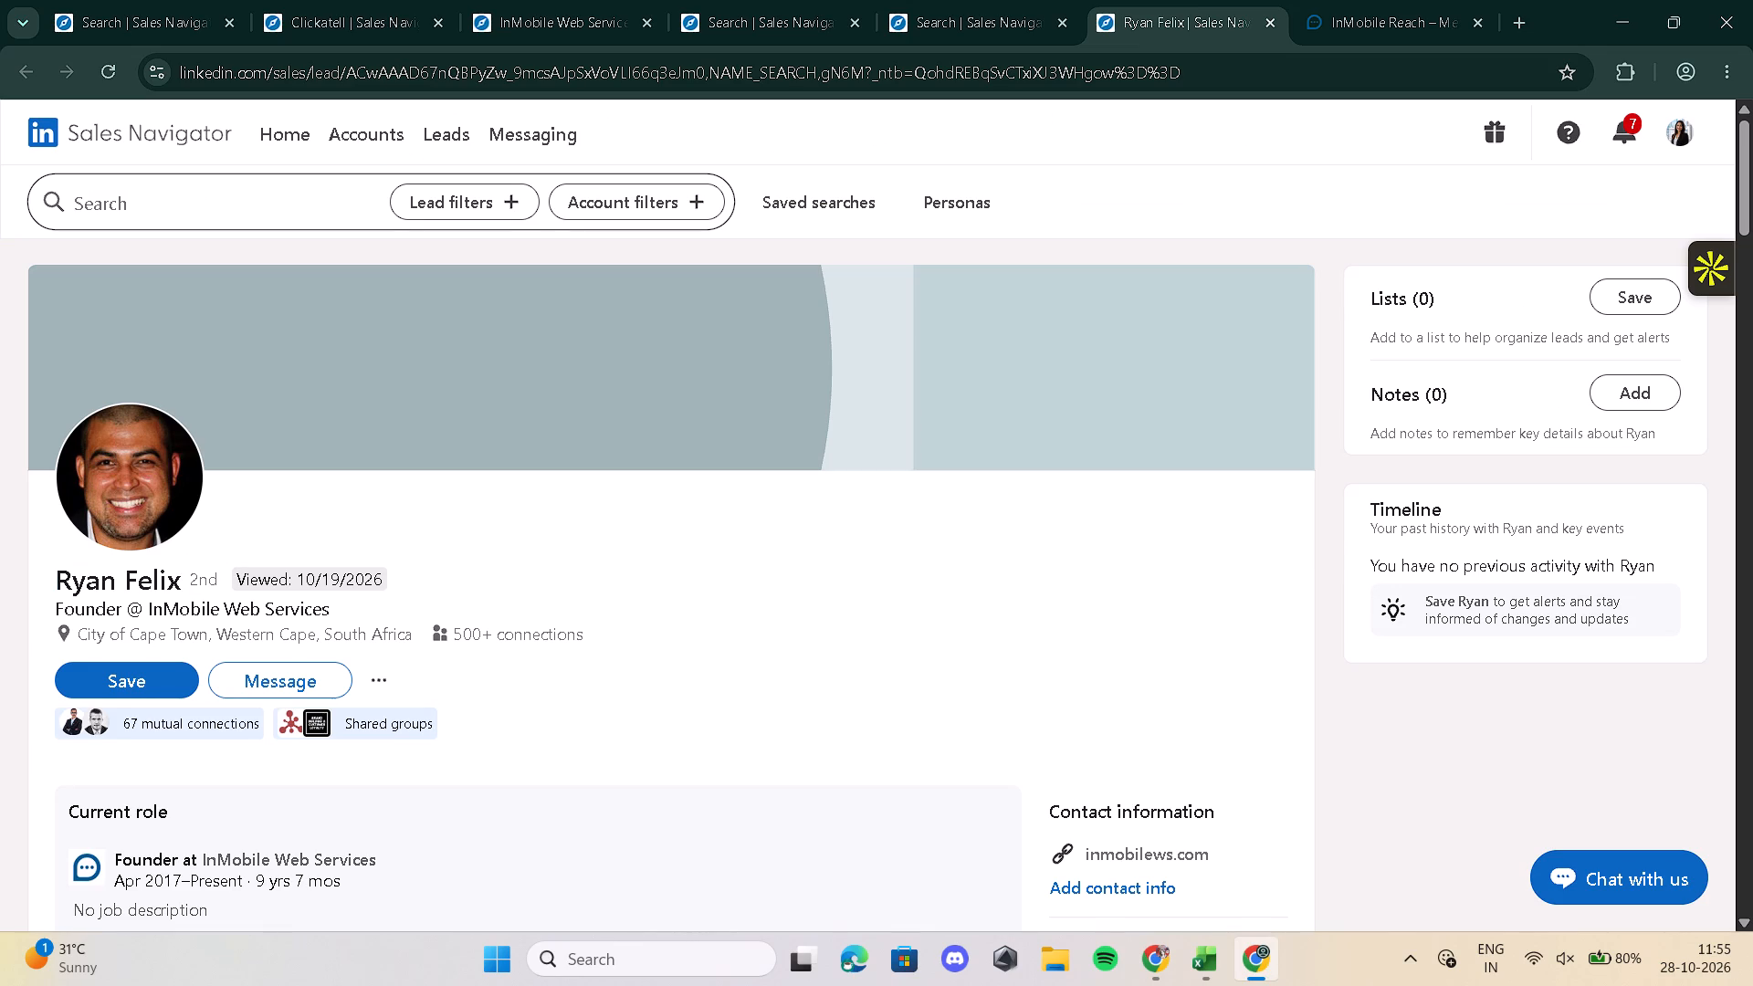
{"action": "left_click_drag", "start_coordinate": [122, 607], "coordinate": [8, 612]}
{"action": "key", "text": "ctrl+c"}
{"action": "left_click", "coordinate": [1206, 943]}
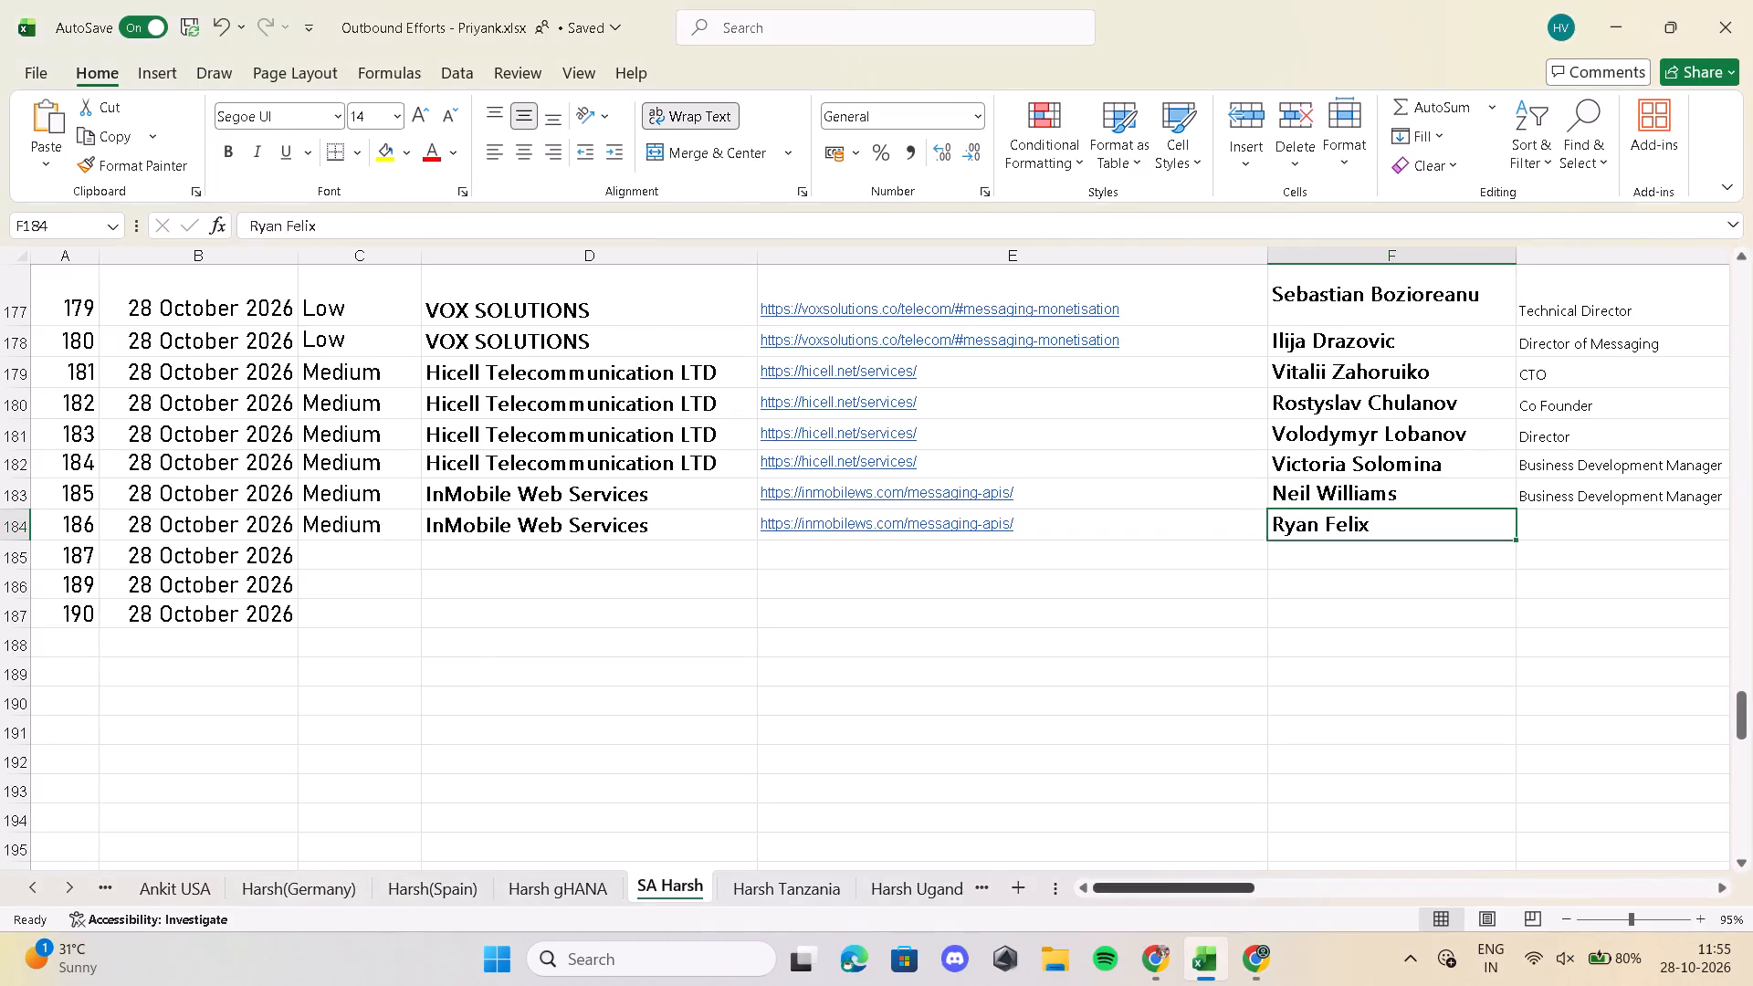
{"action": "left_click", "coordinate": [1586, 526]}
{"action": "key", "text": "ctrl+v"}
Copy South Africa, Africa and Not Accepted from row 183 into columns H, I and J of row 184.
{"action": "left_click", "coordinate": [1319, 486]}
{"action": "key", "text": "ctrl+c"}
{"action": "left_click", "coordinate": [1342, 523]}
{"action": "key", "text": "ctrl+v"}
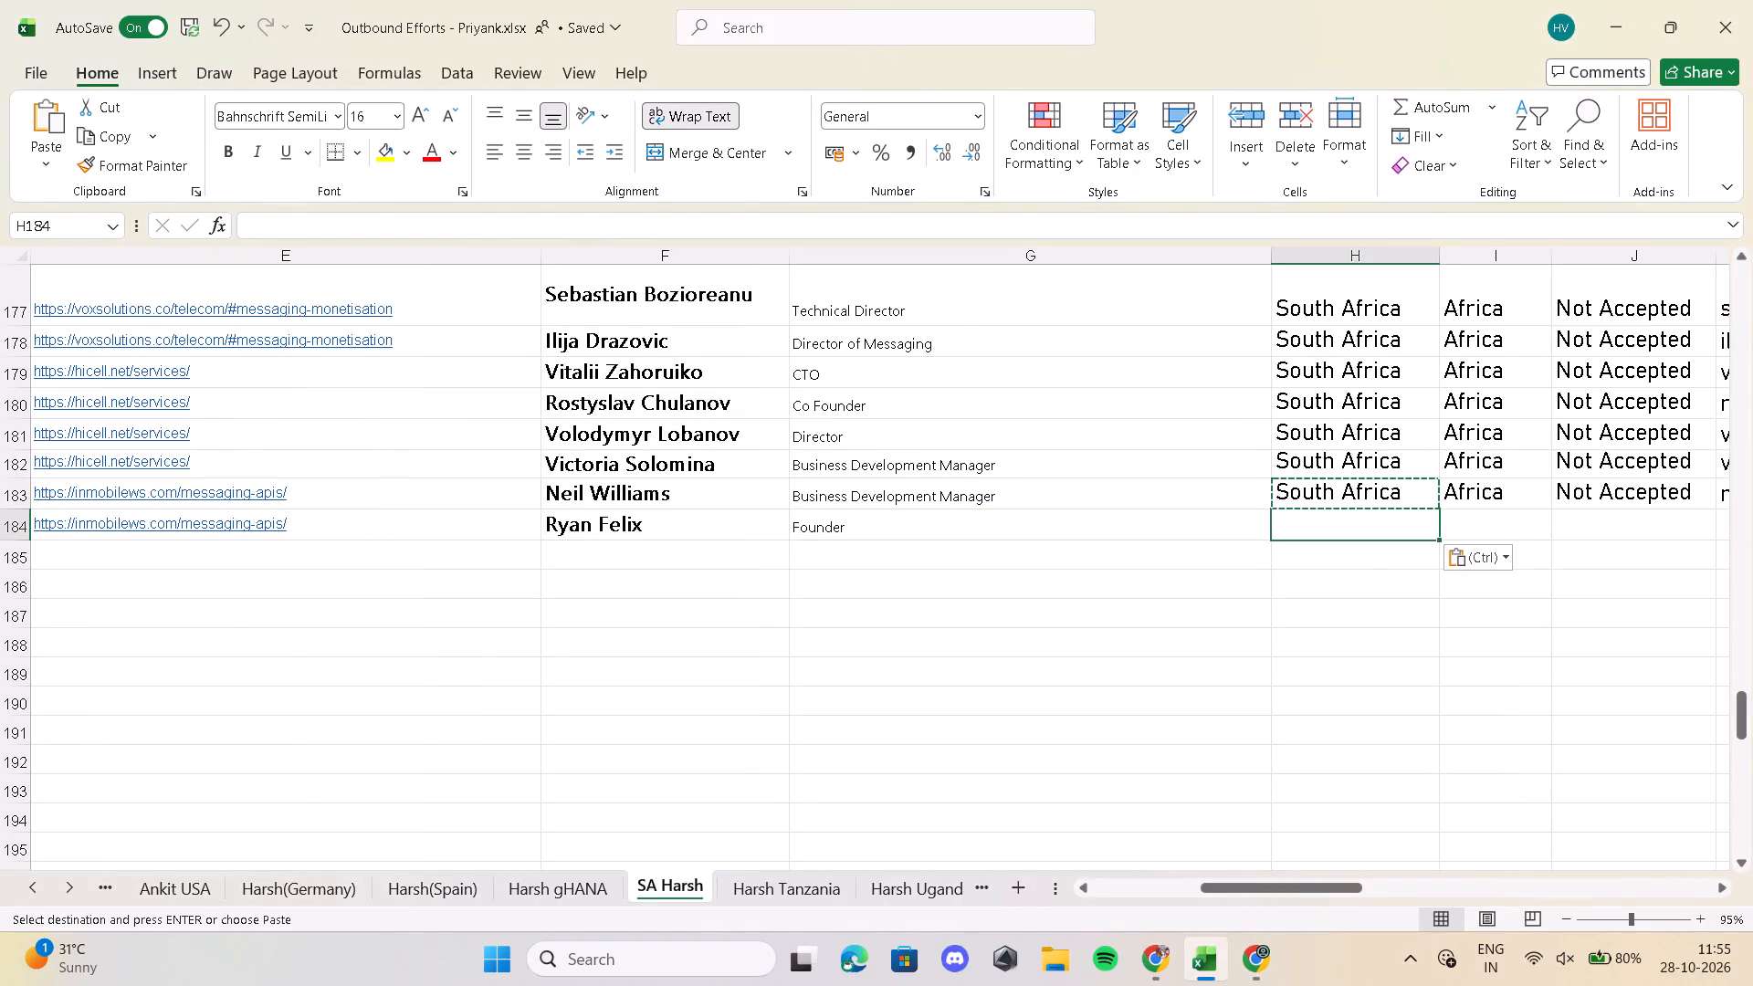
{"action": "left_click", "coordinate": [1458, 504]}
{"action": "key", "text": "ctrl+c"}
{"action": "left_click", "coordinate": [1472, 534]}
{"action": "key", "text": "ctrl+v"}
{"action": "left_click", "coordinate": [1601, 499]}
{"action": "key", "text": "ctrl+c"}
{"action": "left_click", "coordinate": [1605, 528], "text": "ctrl"}
{"action": "key", "text": "ctrl+v"}
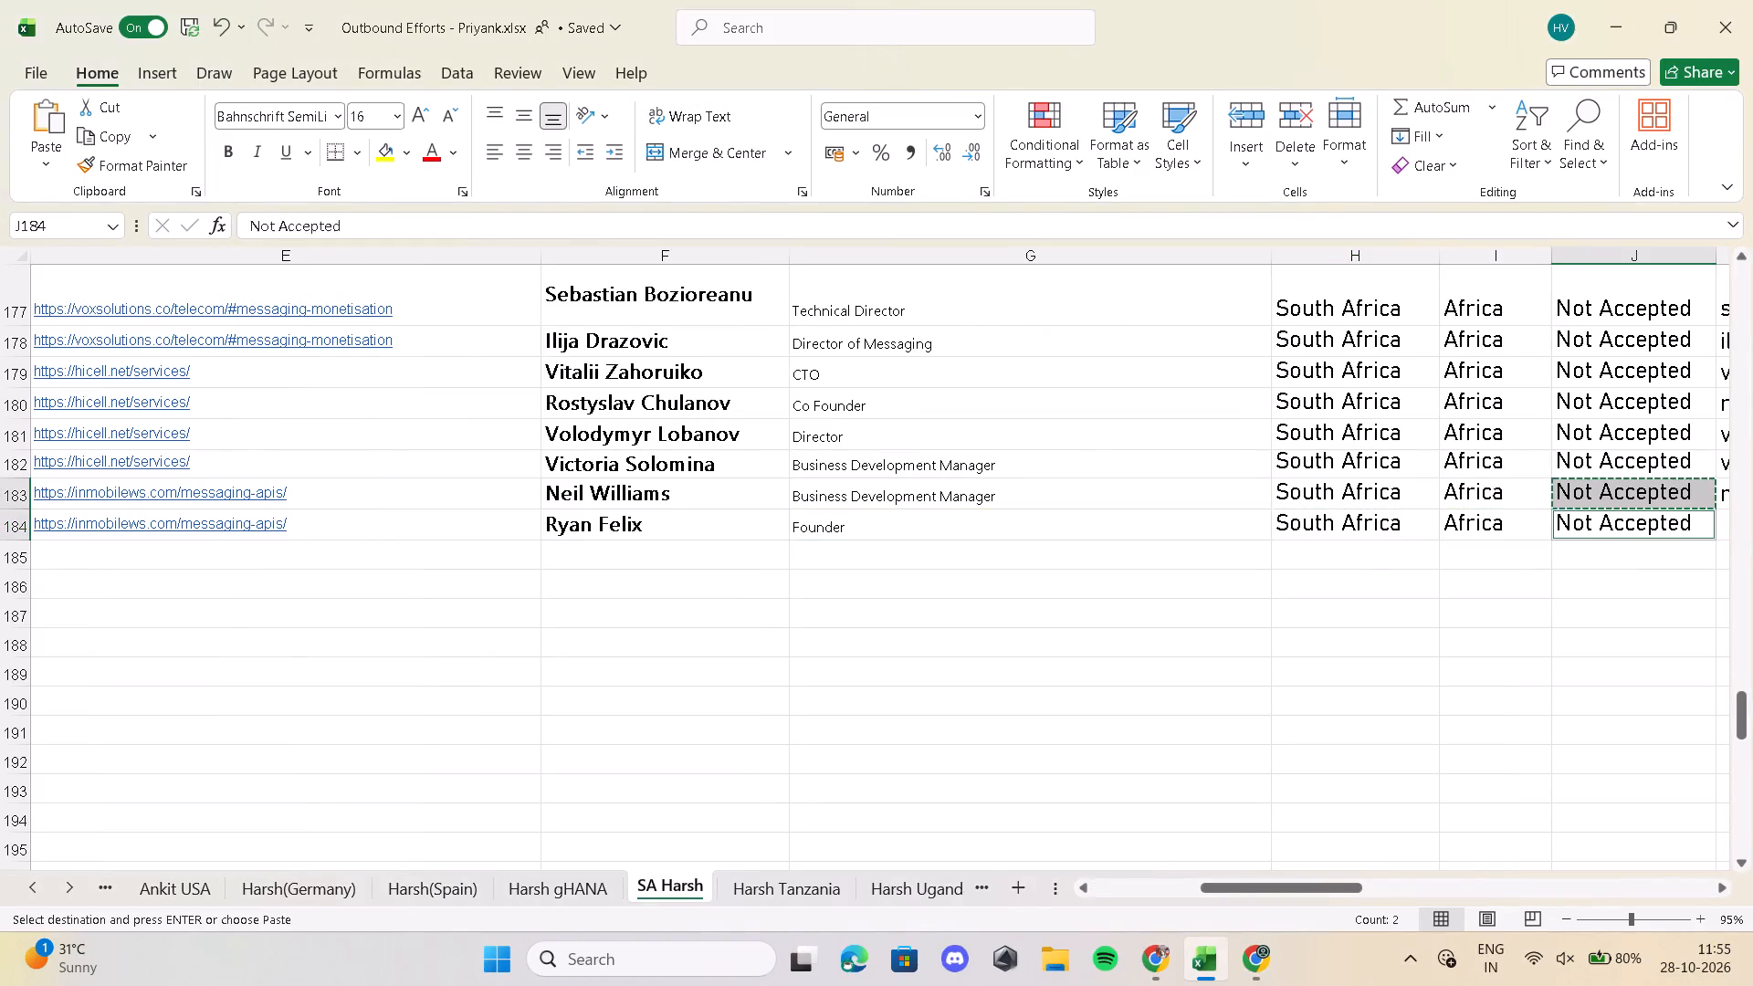
In Chrome, open the Founder's LinkedIn profile from Sales Navigator and show the Apollo contact details beside it.
{"action": "left_click_drag", "start_coordinate": [1337, 883], "coordinate": [1380, 878]}
{"action": "left_click", "coordinate": [1276, 961]}
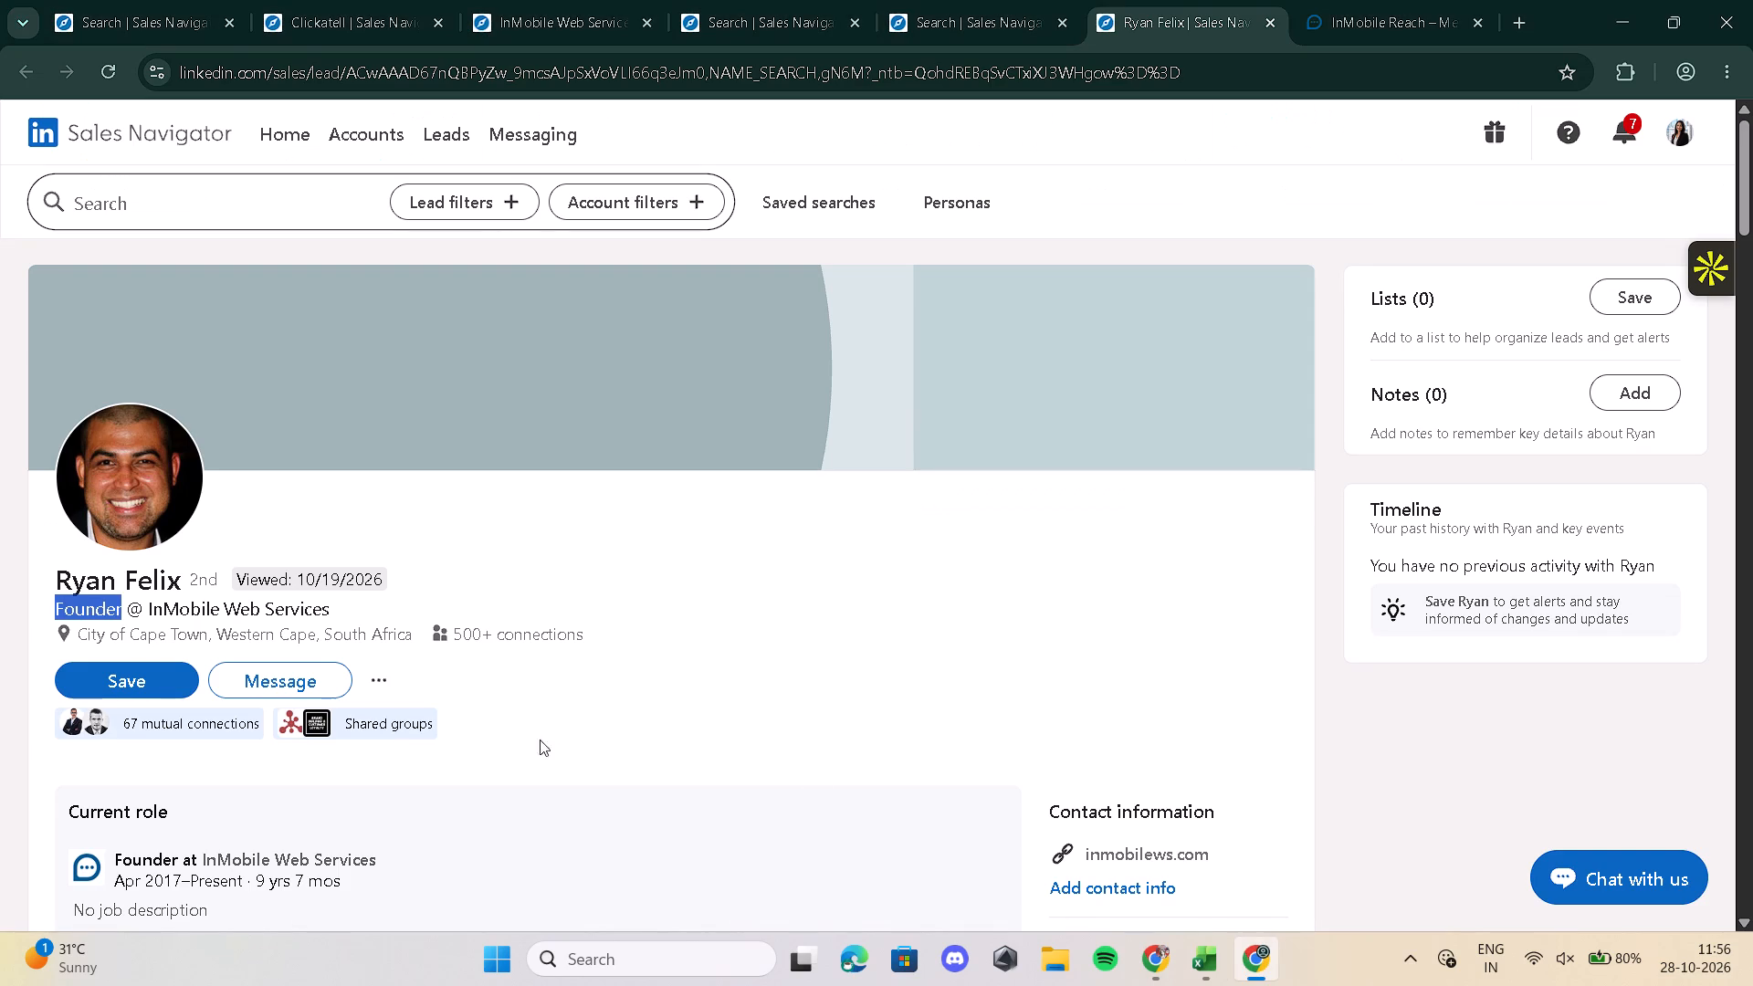
{"action": "left_click", "coordinate": [390, 691]}
{"action": "left_click", "coordinate": [332, 808]}
{"action": "left_click", "coordinate": [851, 8]}
{"action": "left_click", "coordinate": [1041, 0]}
{"action": "left_click", "coordinate": [1214, 0]}
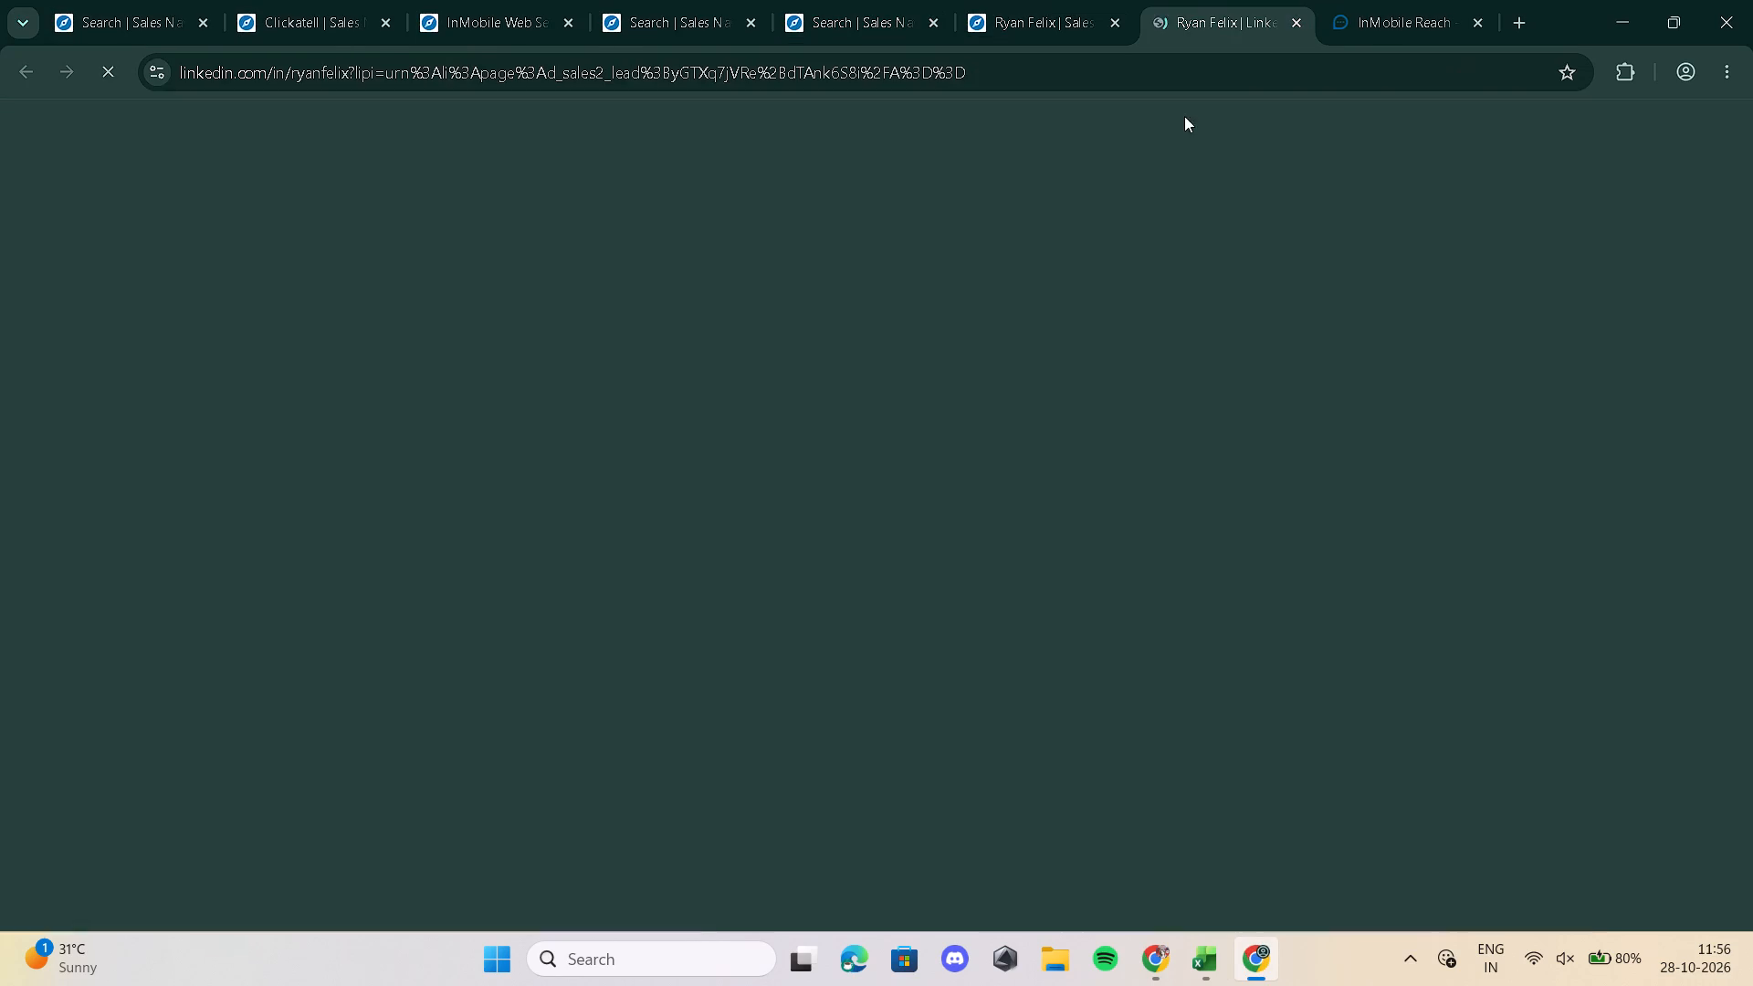
{"action": "left_click", "coordinate": [806, 0]}
{"action": "left_click", "coordinate": [1057, 0]}
{"action": "left_click_drag", "start_coordinate": [1160, 0], "coordinate": [1170, 0]}
{"action": "left_click", "coordinate": [1714, 267]}
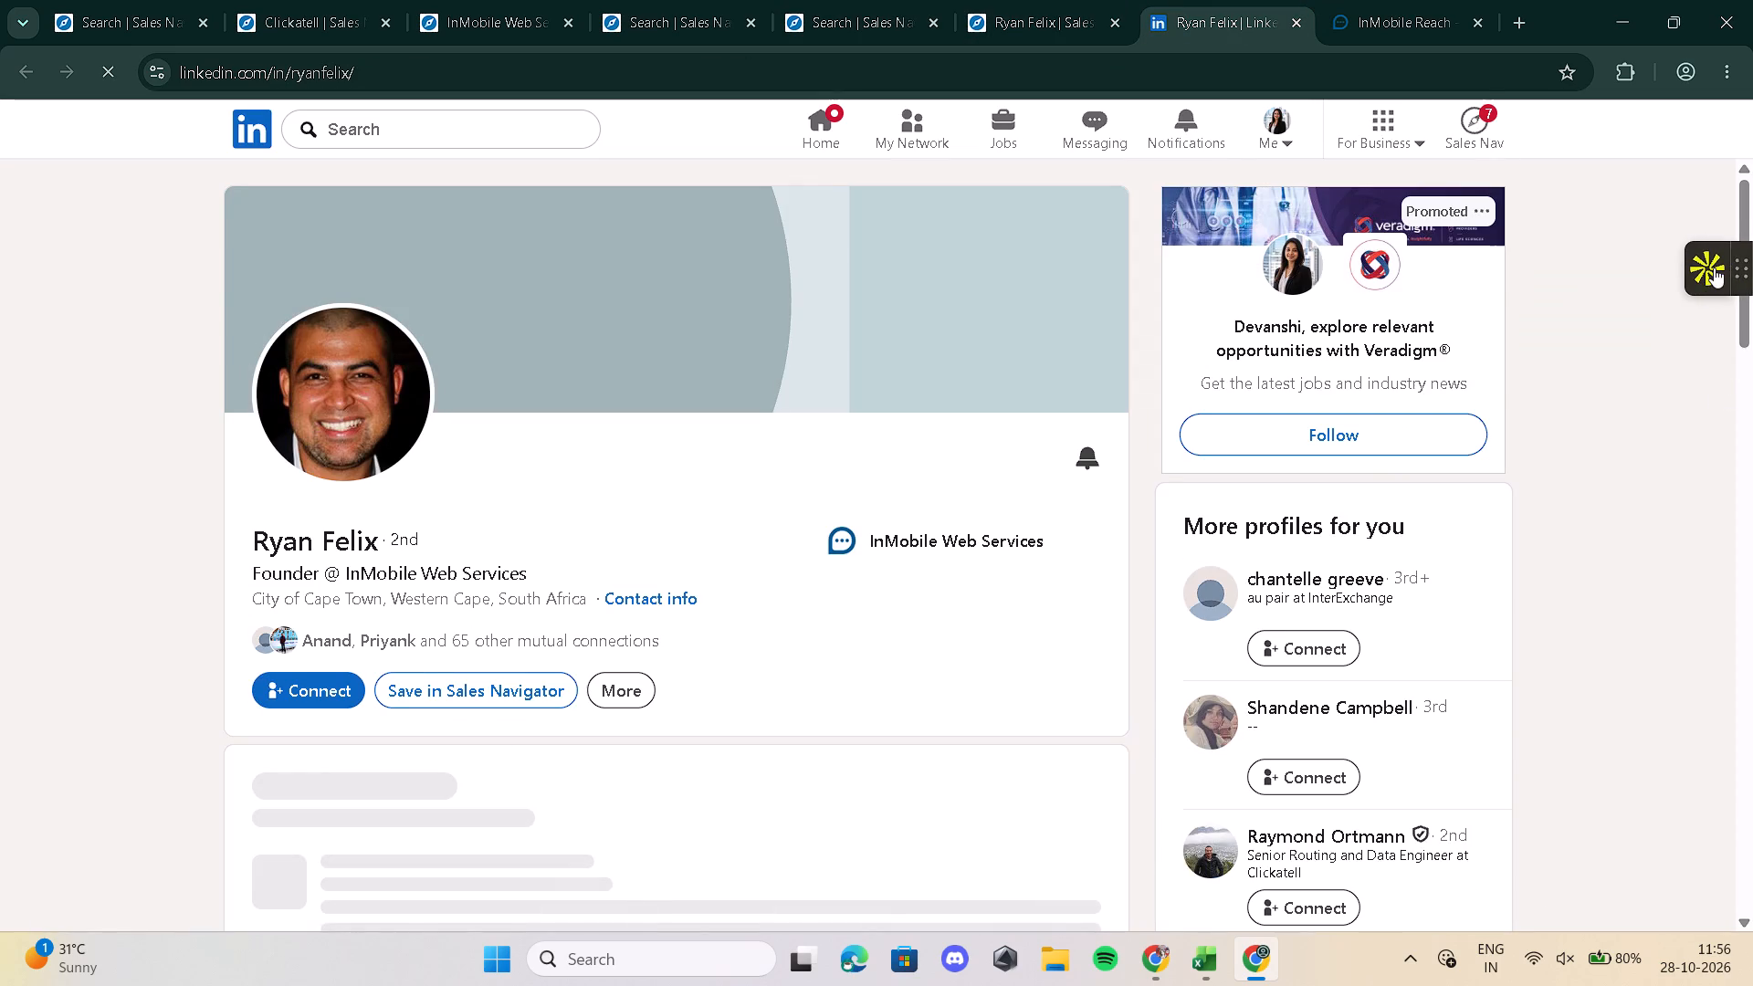
{"action": "left_click", "coordinate": [1712, 267]}
{"action": "left_click", "coordinate": [740, 0]}
{"action": "left_click", "coordinate": [863, 0]}
{"action": "left_click", "coordinate": [1069, 0]}
{"action": "left_click", "coordinate": [1202, 0]}
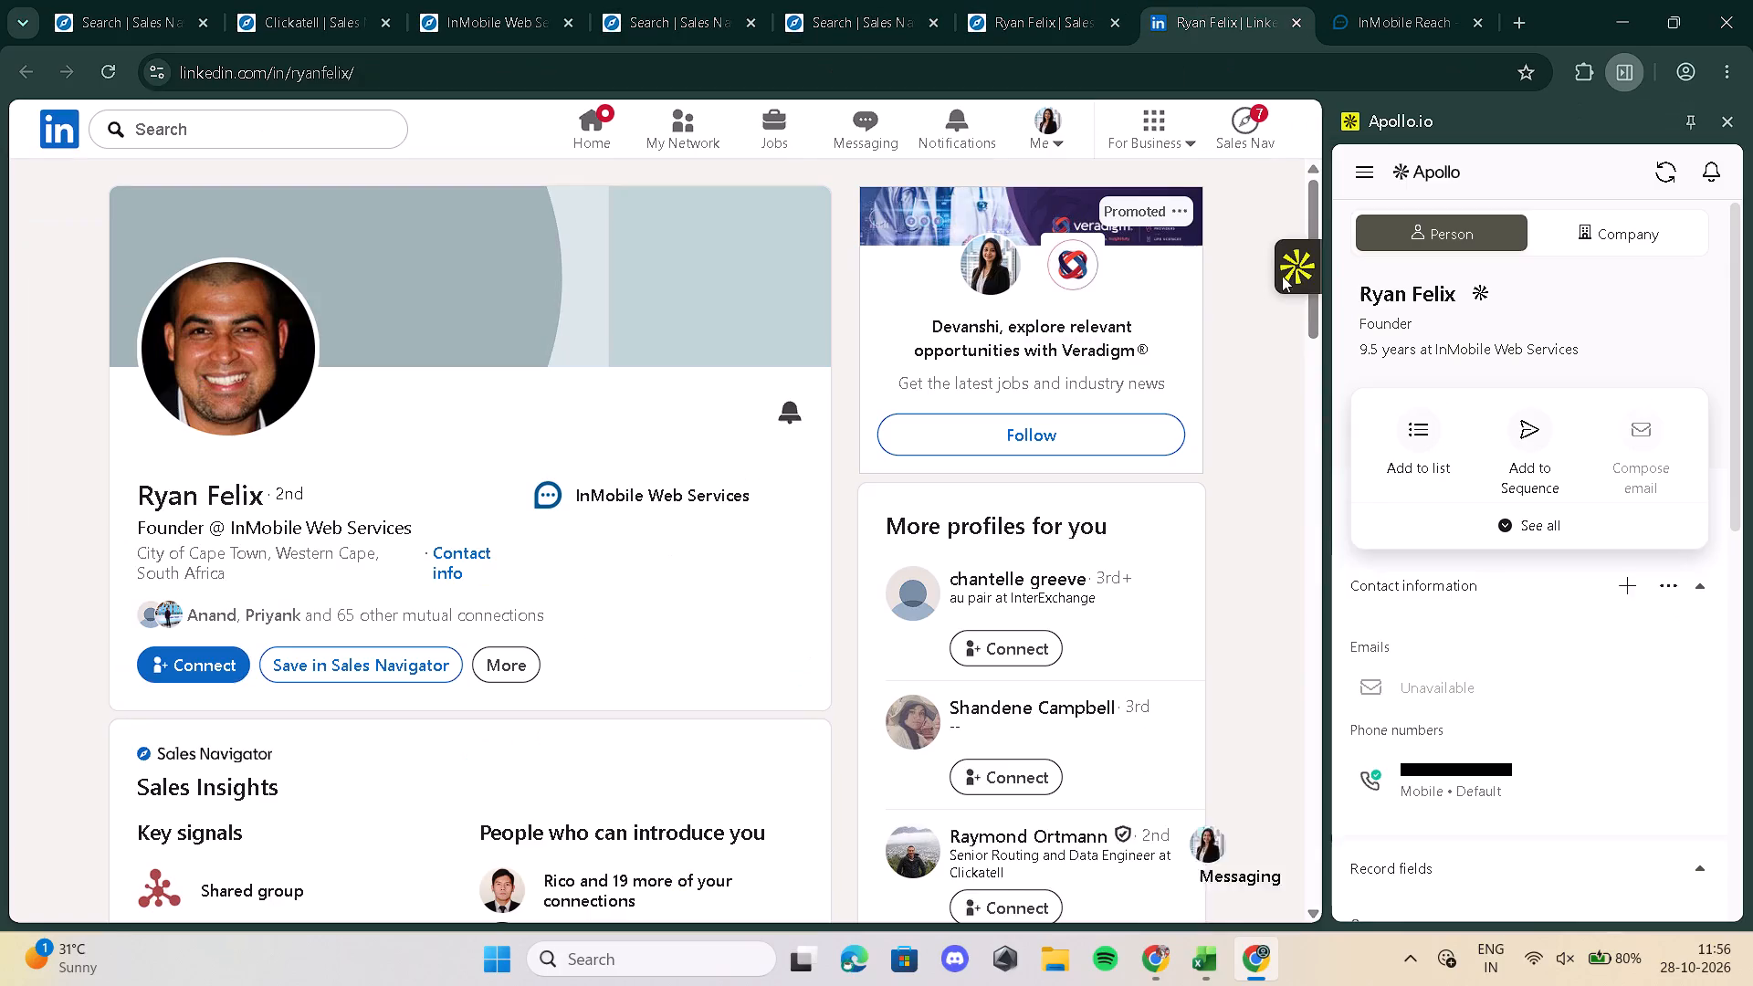
Copy the Founder's mobile number from Apollo into column L of row 184 in Excel.
{"action": "left_click", "coordinate": [1554, 777]}
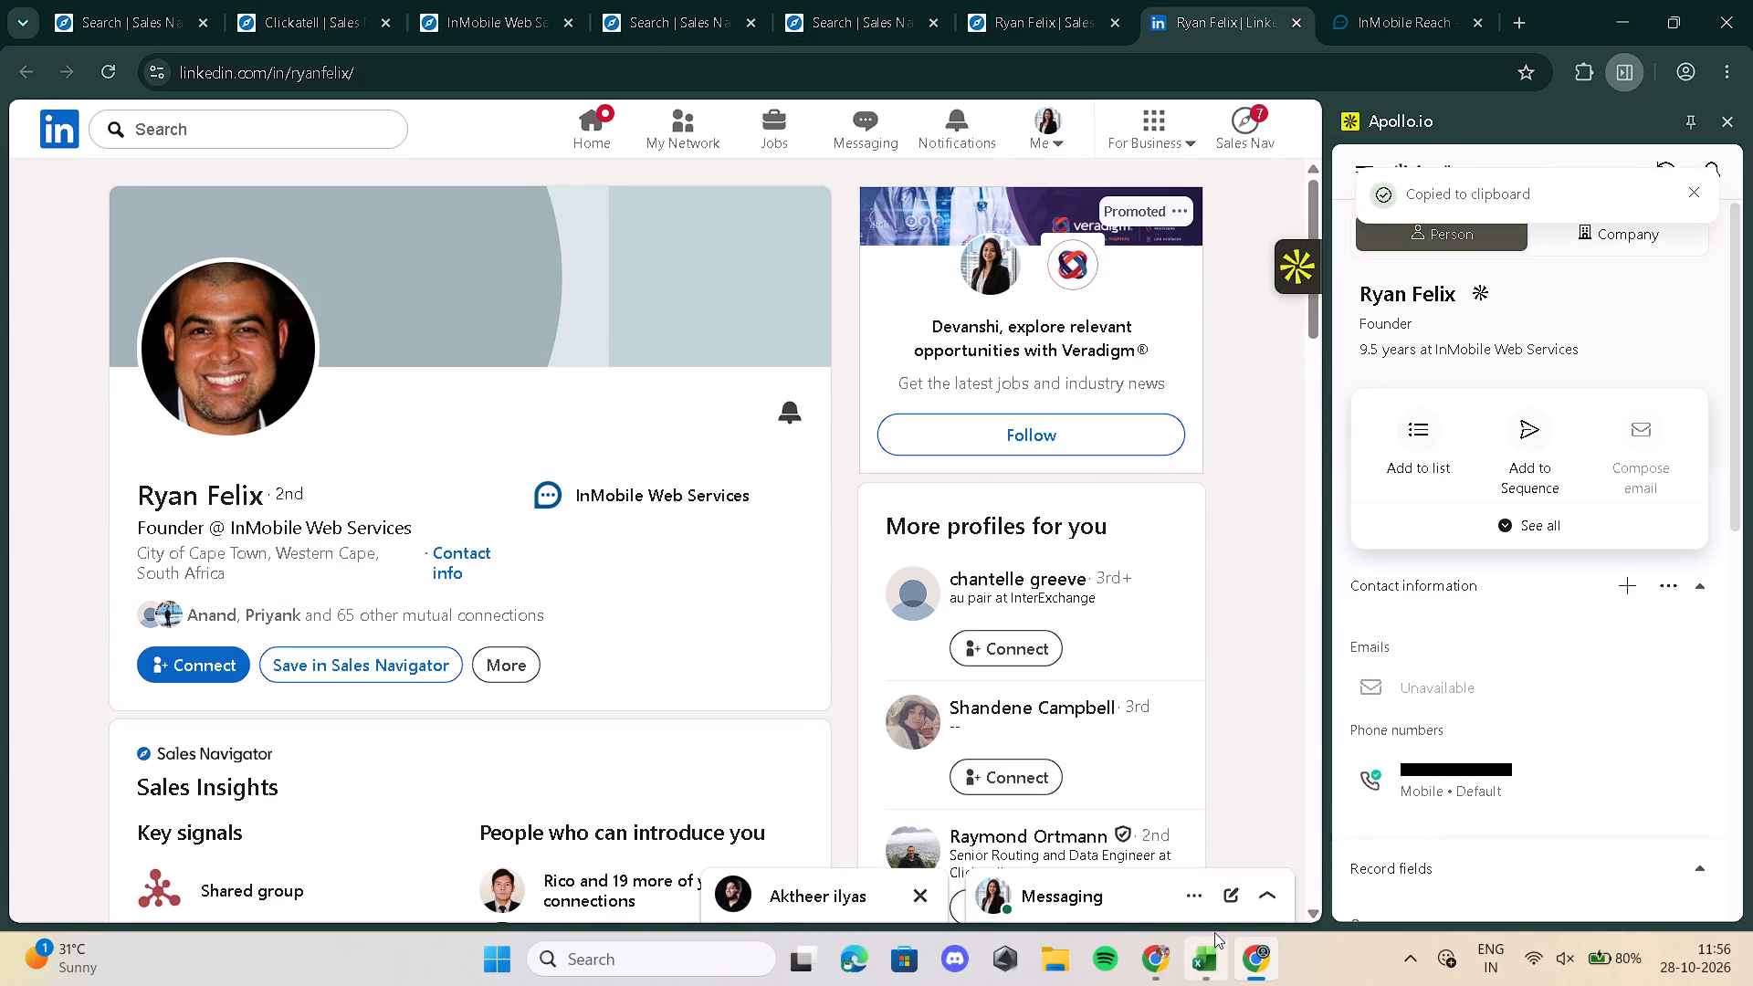
{"action": "left_click", "coordinate": [1214, 932]}
{"action": "left_click", "coordinate": [1457, 534]}
{"action": "key", "text": "ctrl+v"}
Back in Chrome, refresh the Founder's Apollo record to recheck the email availability.
{"action": "left_click", "coordinate": [1250, 961]}
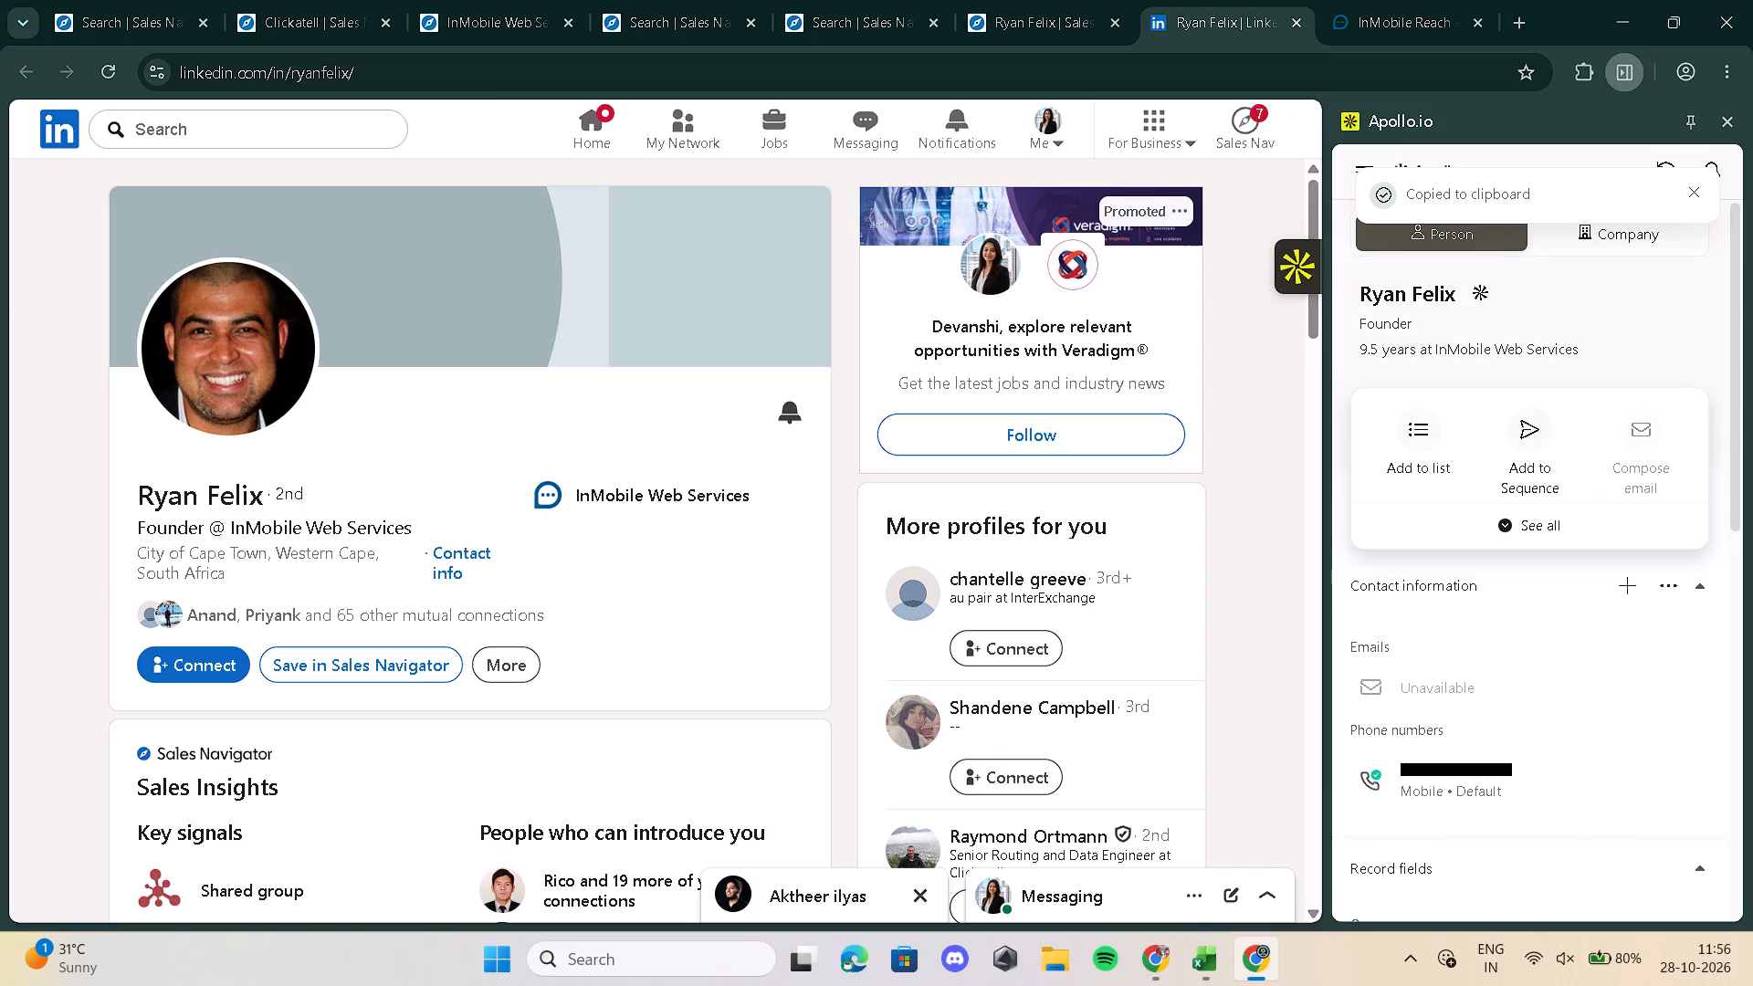
{"action": "left_click", "coordinate": [1694, 197]}
{"action": "left_click", "coordinate": [1669, 181]}
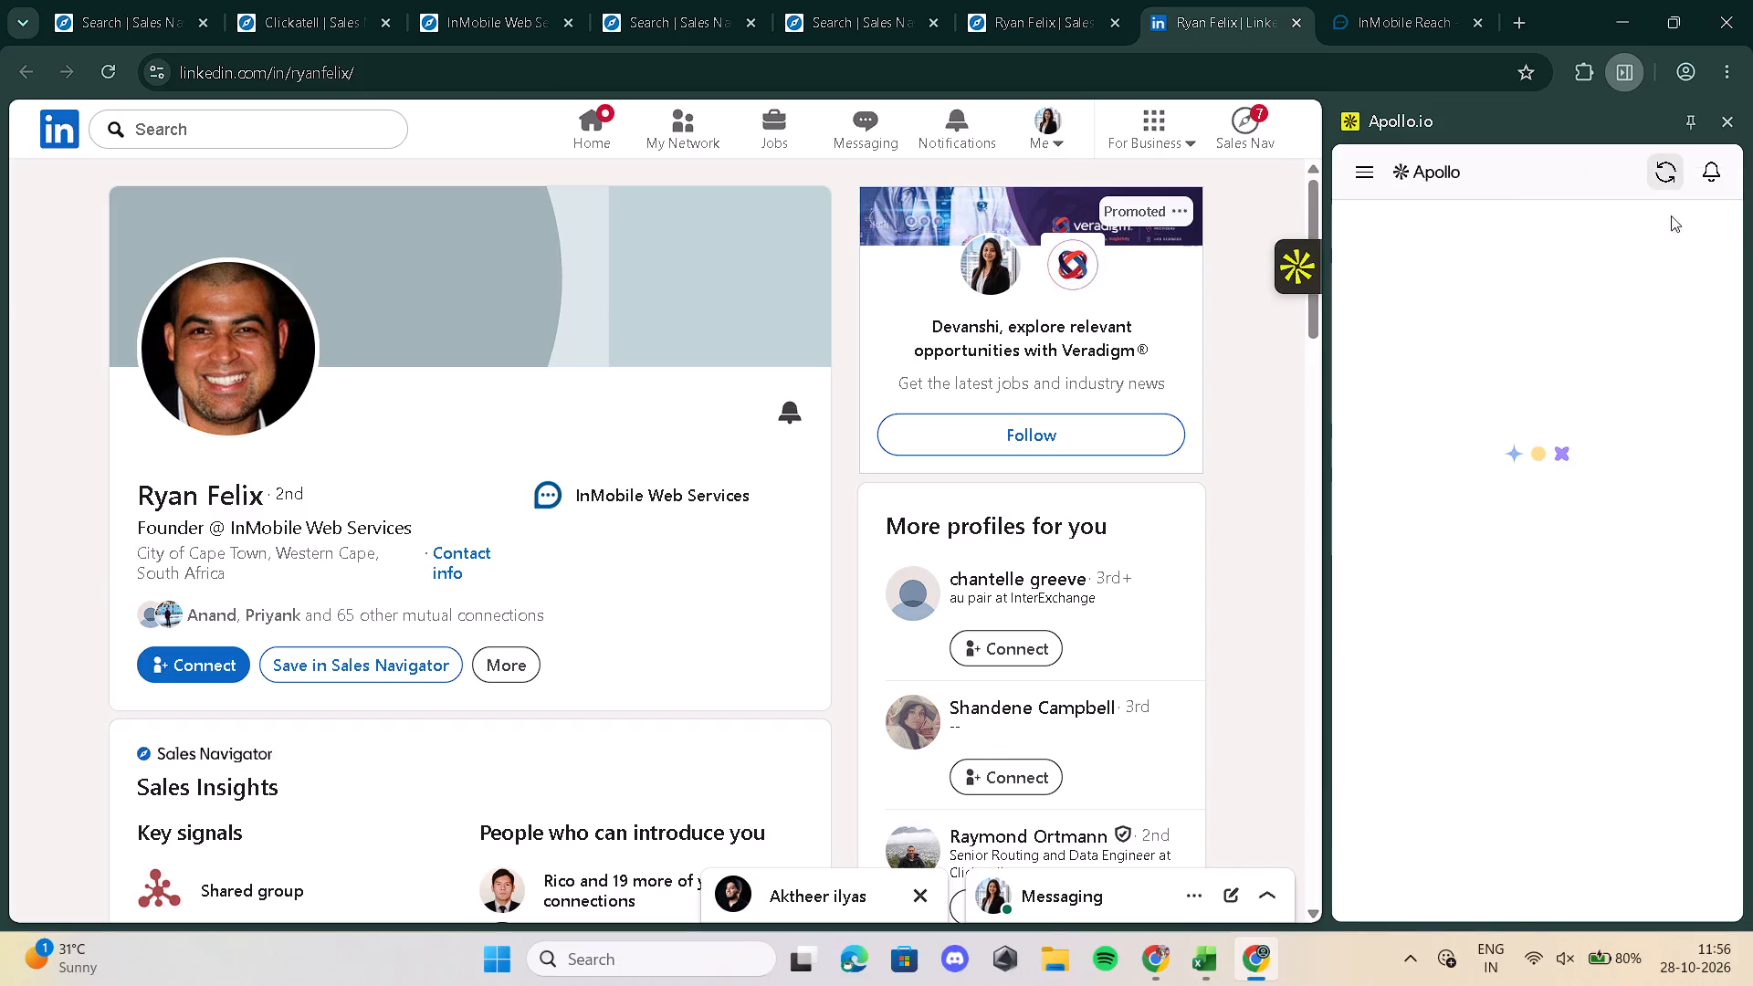
{"action": "left_click", "coordinate": [840, 0]}
{"action": "left_click", "coordinate": [1010, 0]}
{"action": "left_click", "coordinate": [1219, 0]}
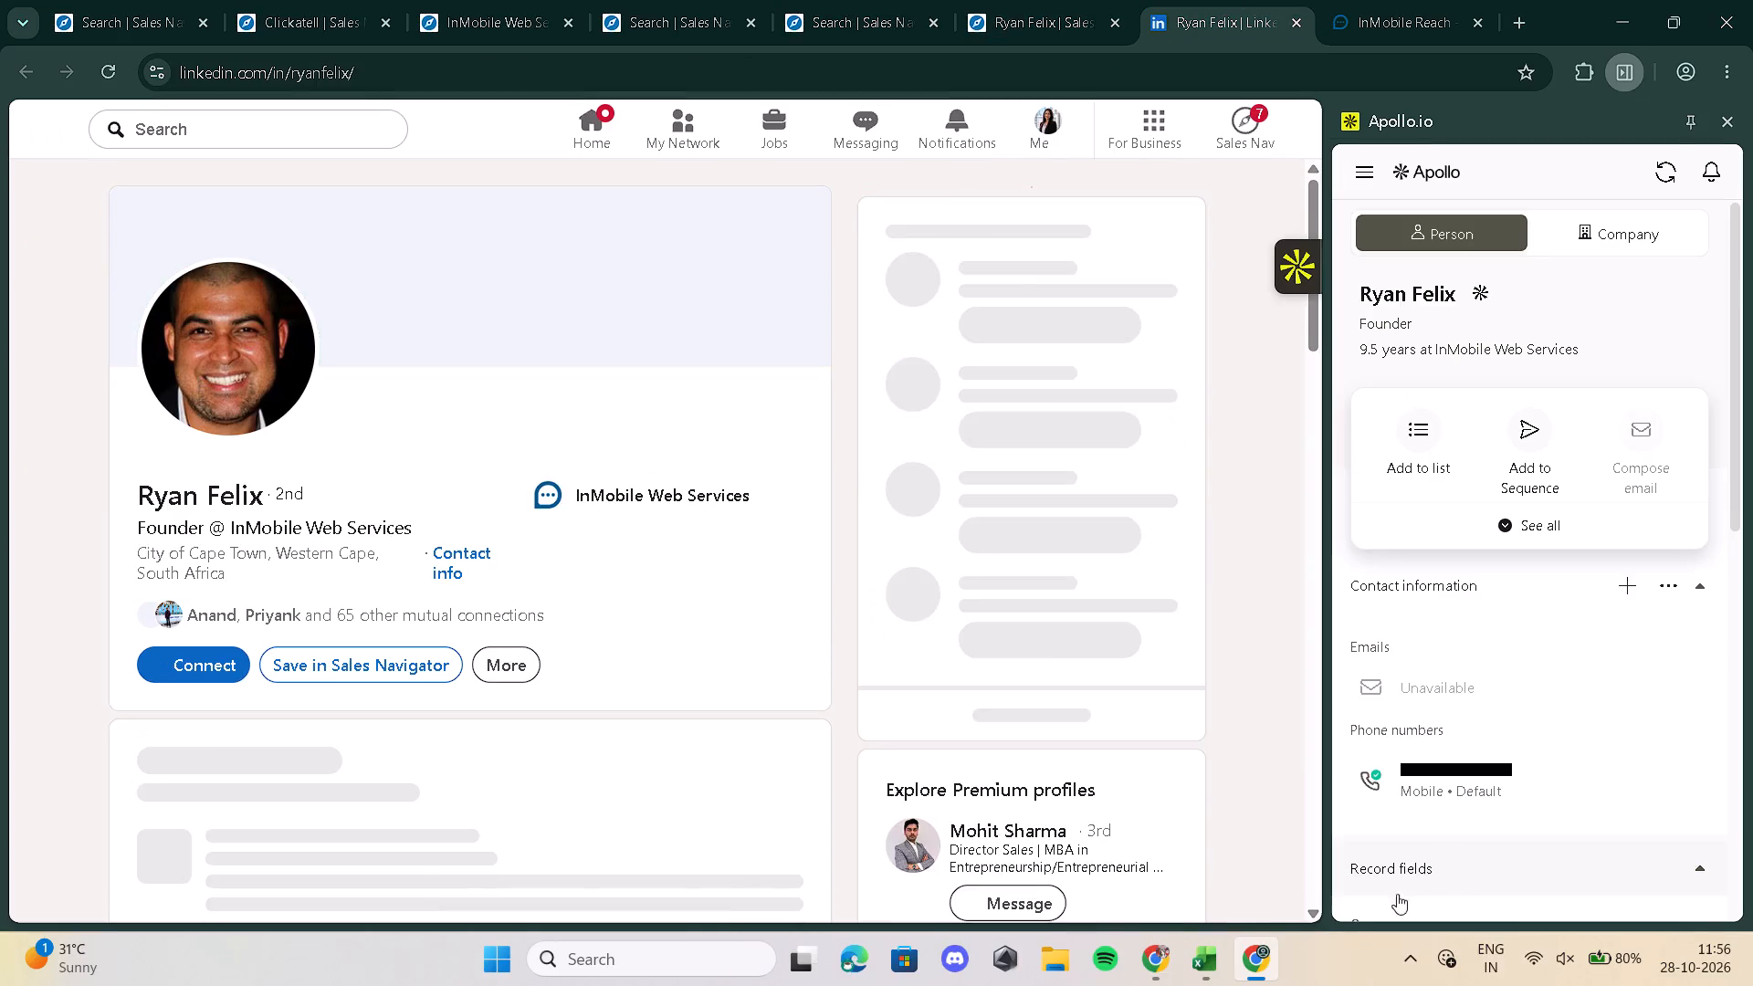
{"action": "left_click", "coordinate": [1223, 979]}
{"action": "left_click", "coordinate": [1087, 540]}
{"action": "left_click", "coordinate": [1097, 531]}
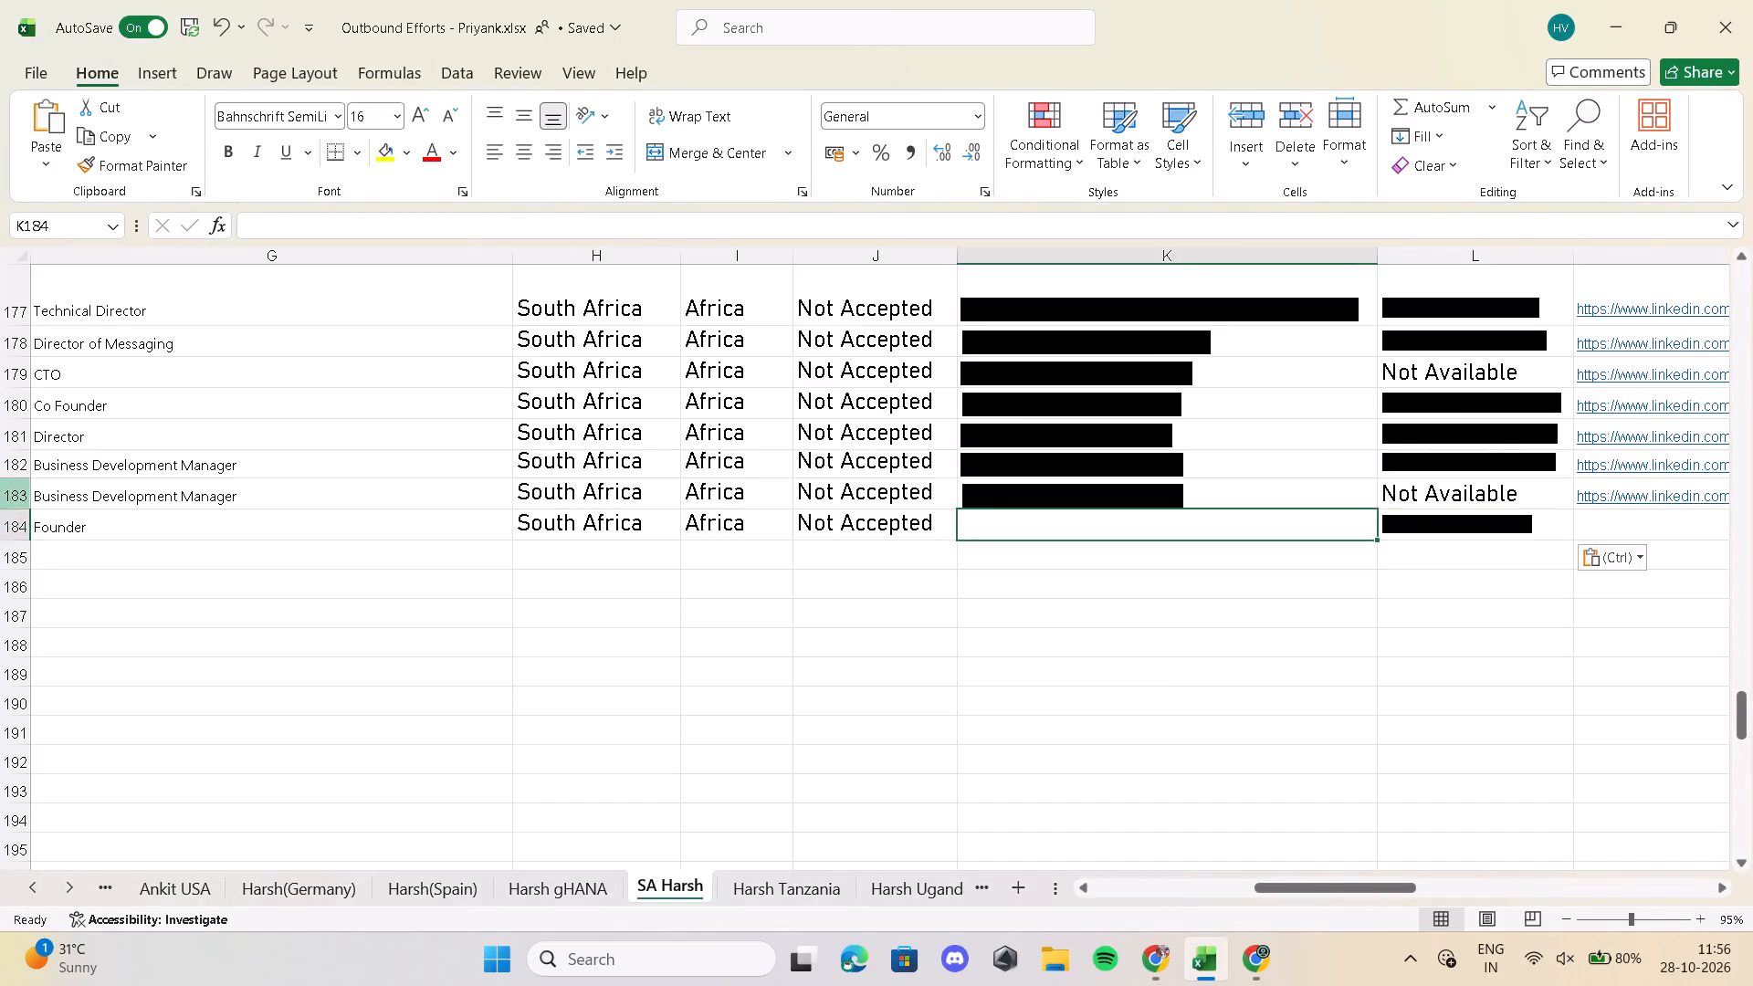
{"action": "left_click", "coordinate": [0, 522]}
{"action": "left_click", "coordinate": [1259, 960]}
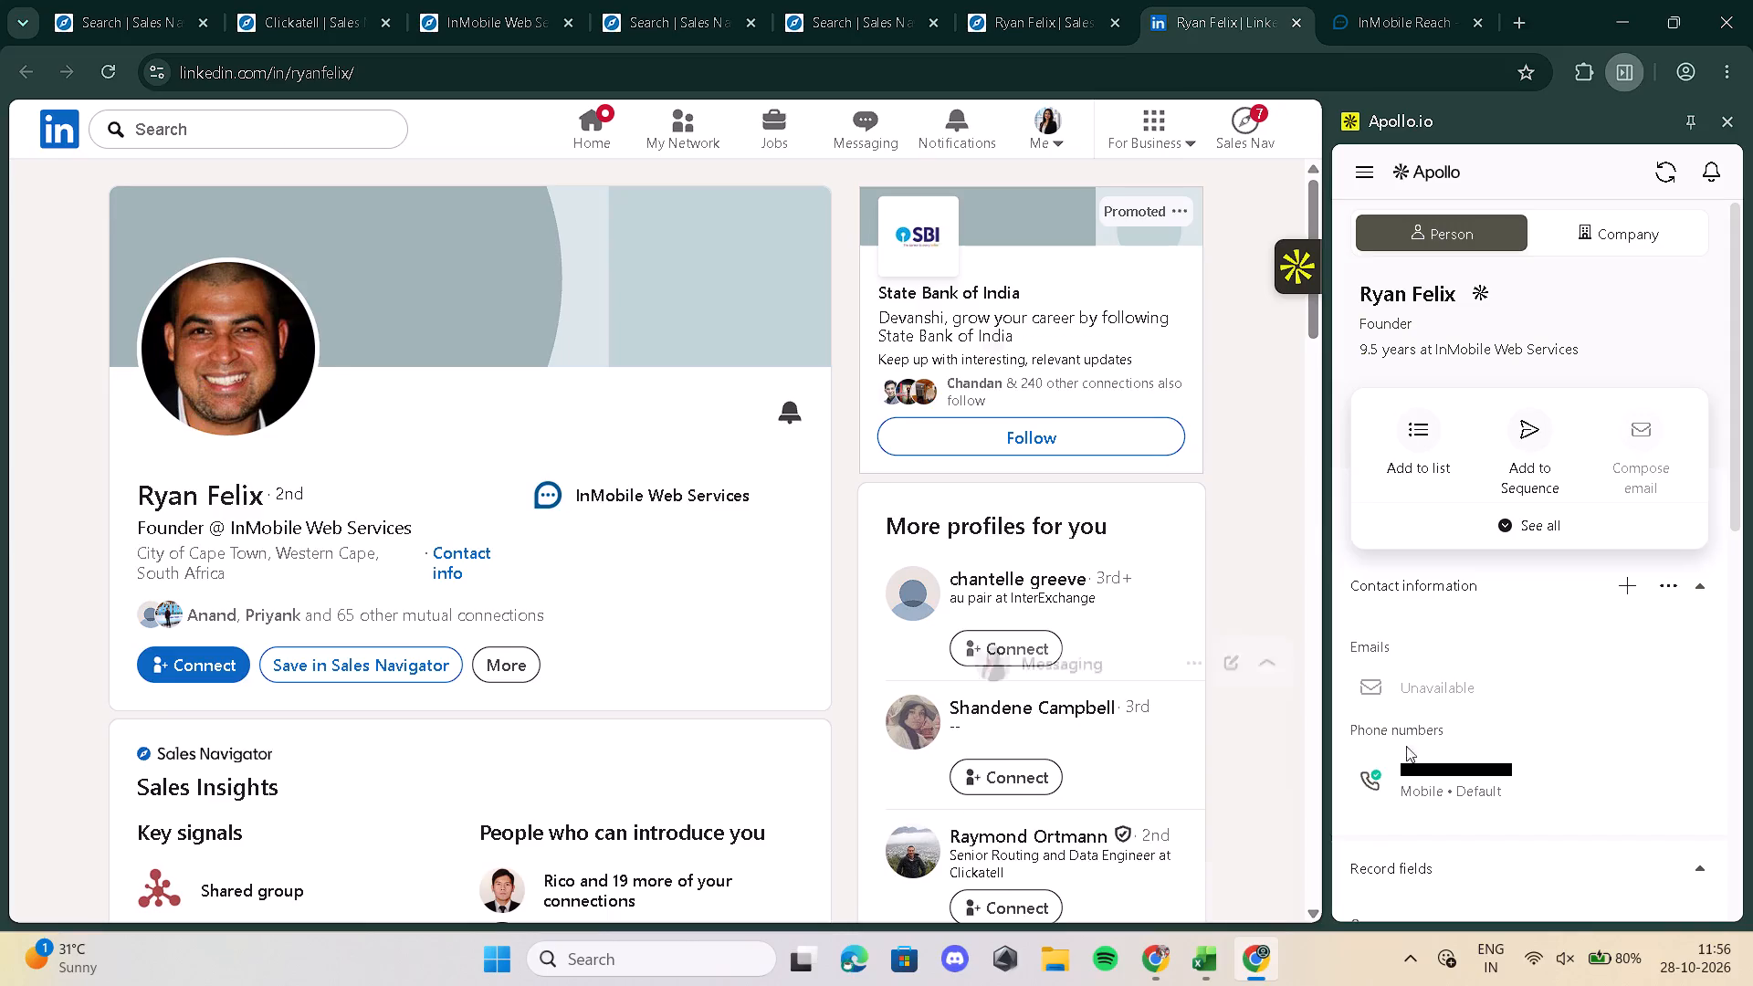
{"action": "left_click", "coordinate": [1214, 951]}
{"action": "left_click", "coordinate": [1114, 520]}
{"action": "type", "text": "NOT"}
{"action": "left_click", "coordinate": [1446, 522]}
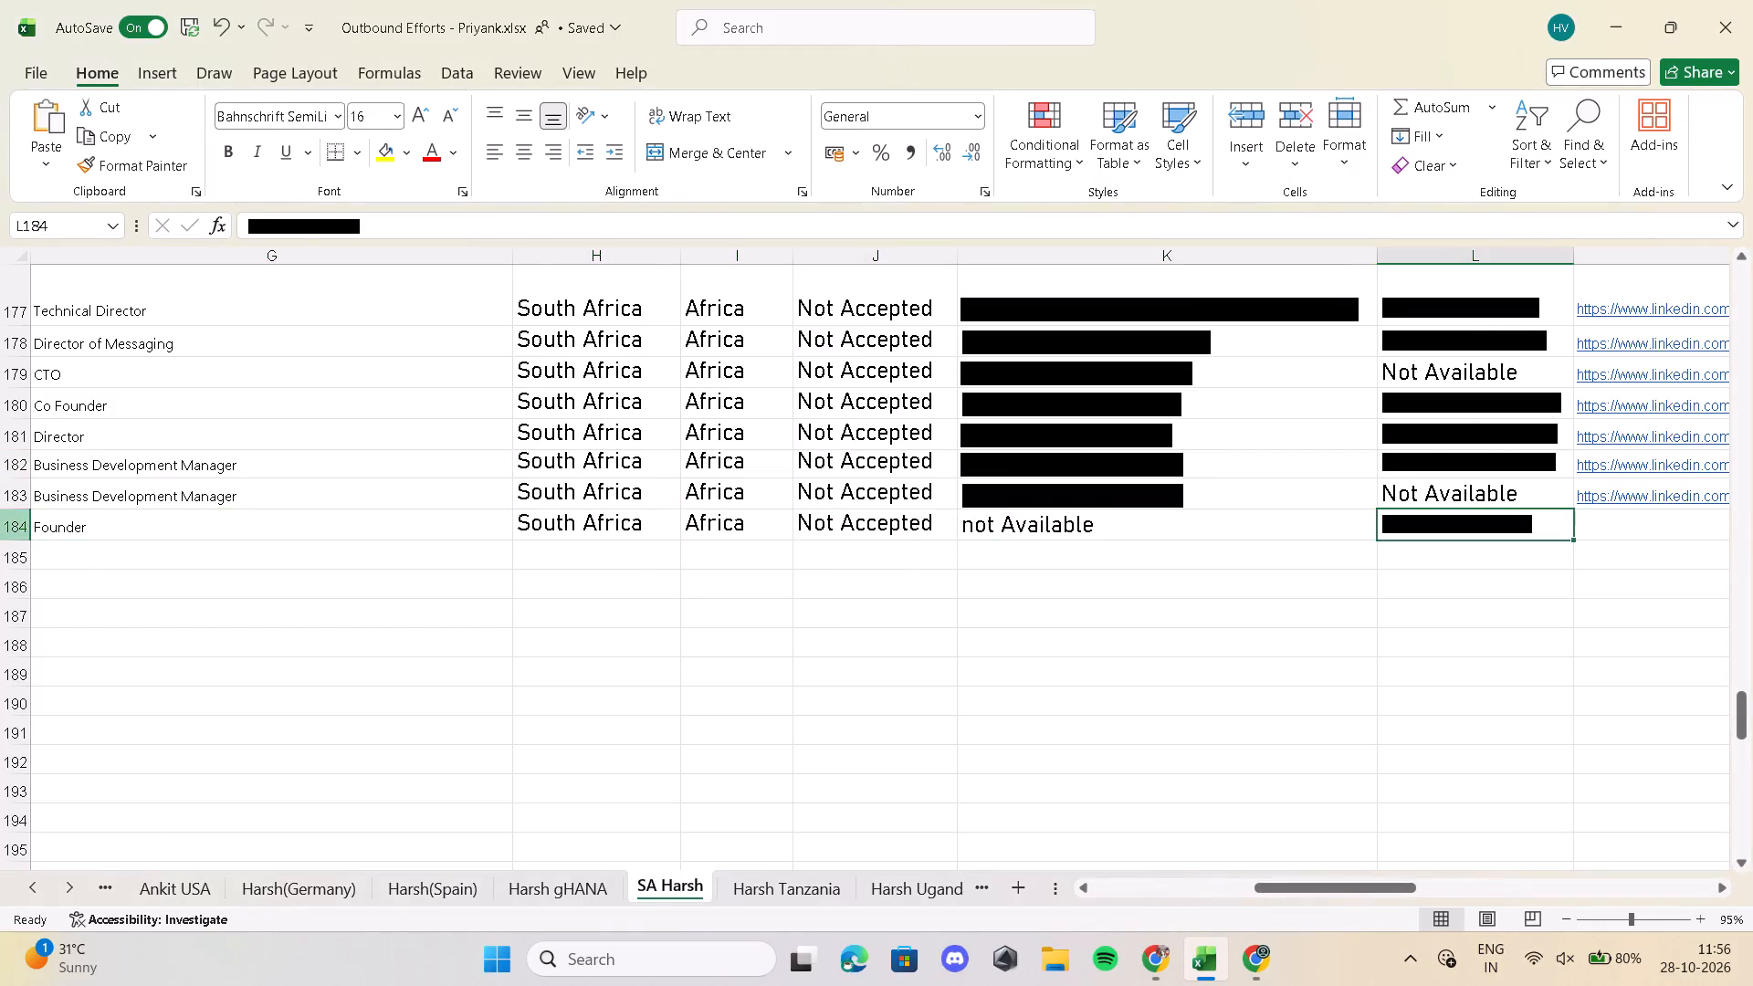
Copy the Founder's LinkedIn profile URL from Sales Navigator and paste it into column M of row 184.
{"action": "left_click", "coordinate": [15, 522]}
{"action": "left_click_drag", "start_coordinate": [1380, 878], "coordinate": [1453, 893]}
{"action": "left_click", "coordinate": [1245, 983]}
{"action": "left_click", "coordinate": [1103, 0]}
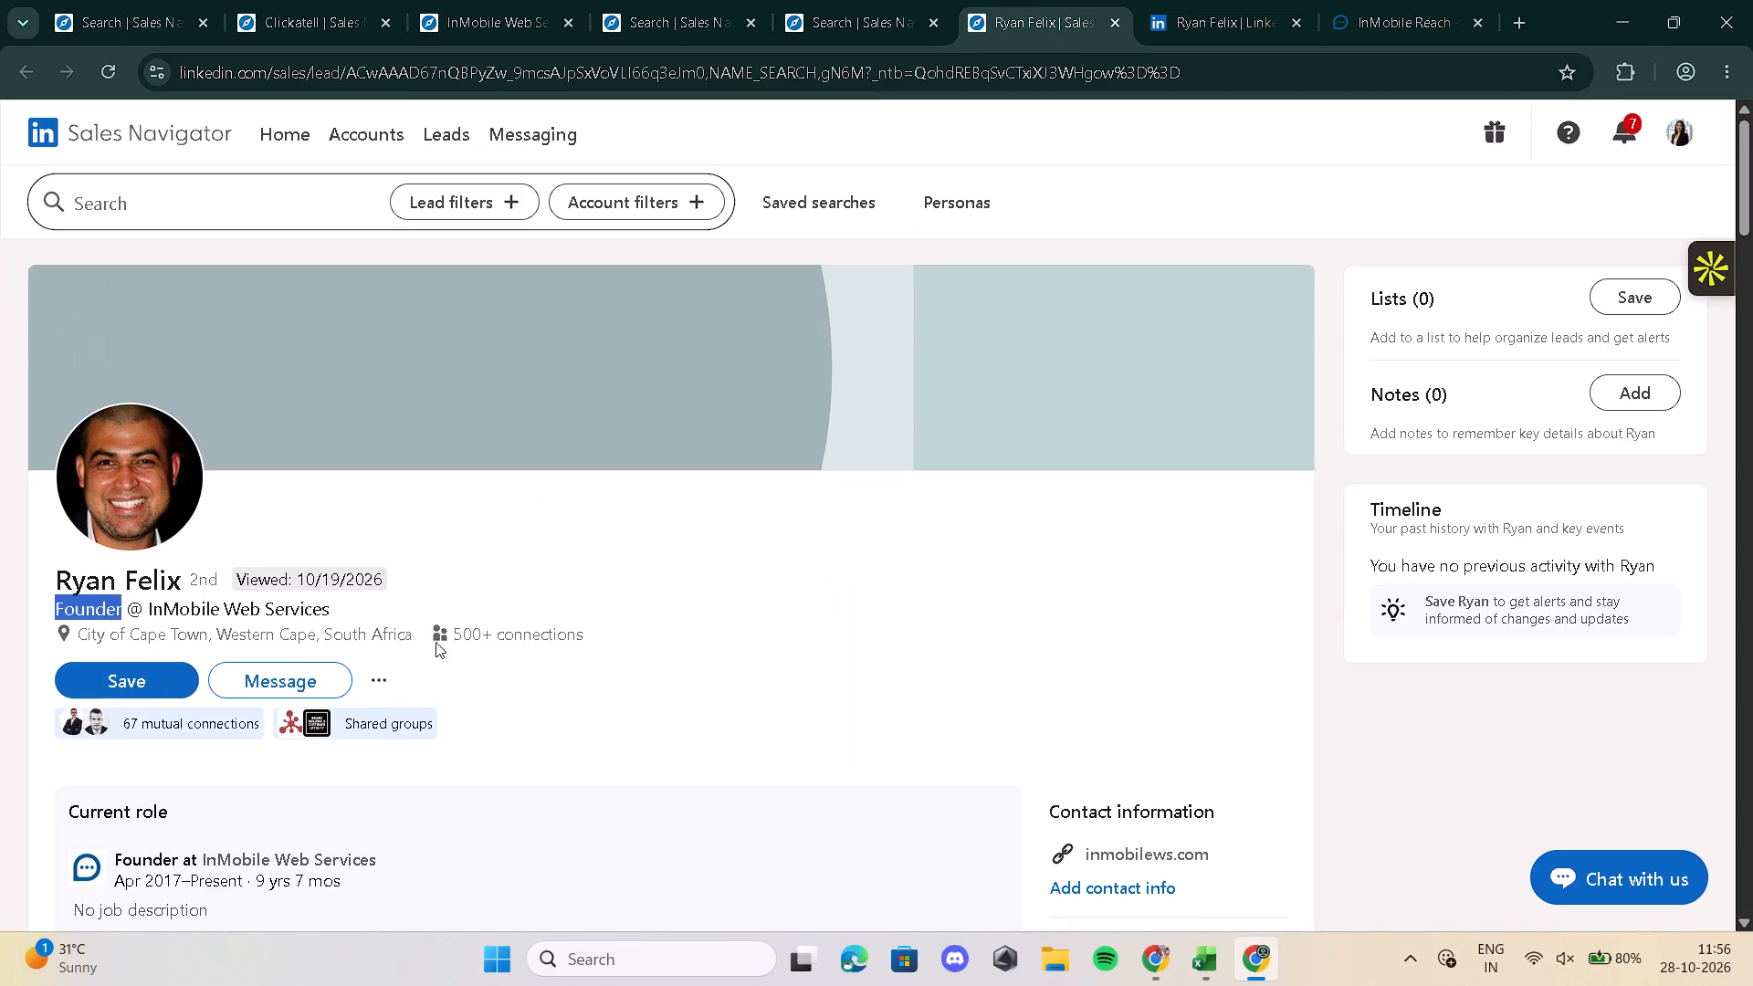
{"action": "left_click", "coordinate": [369, 677]}
{"action": "left_click", "coordinate": [312, 844]}
{"action": "left_click", "coordinate": [1207, 947]}
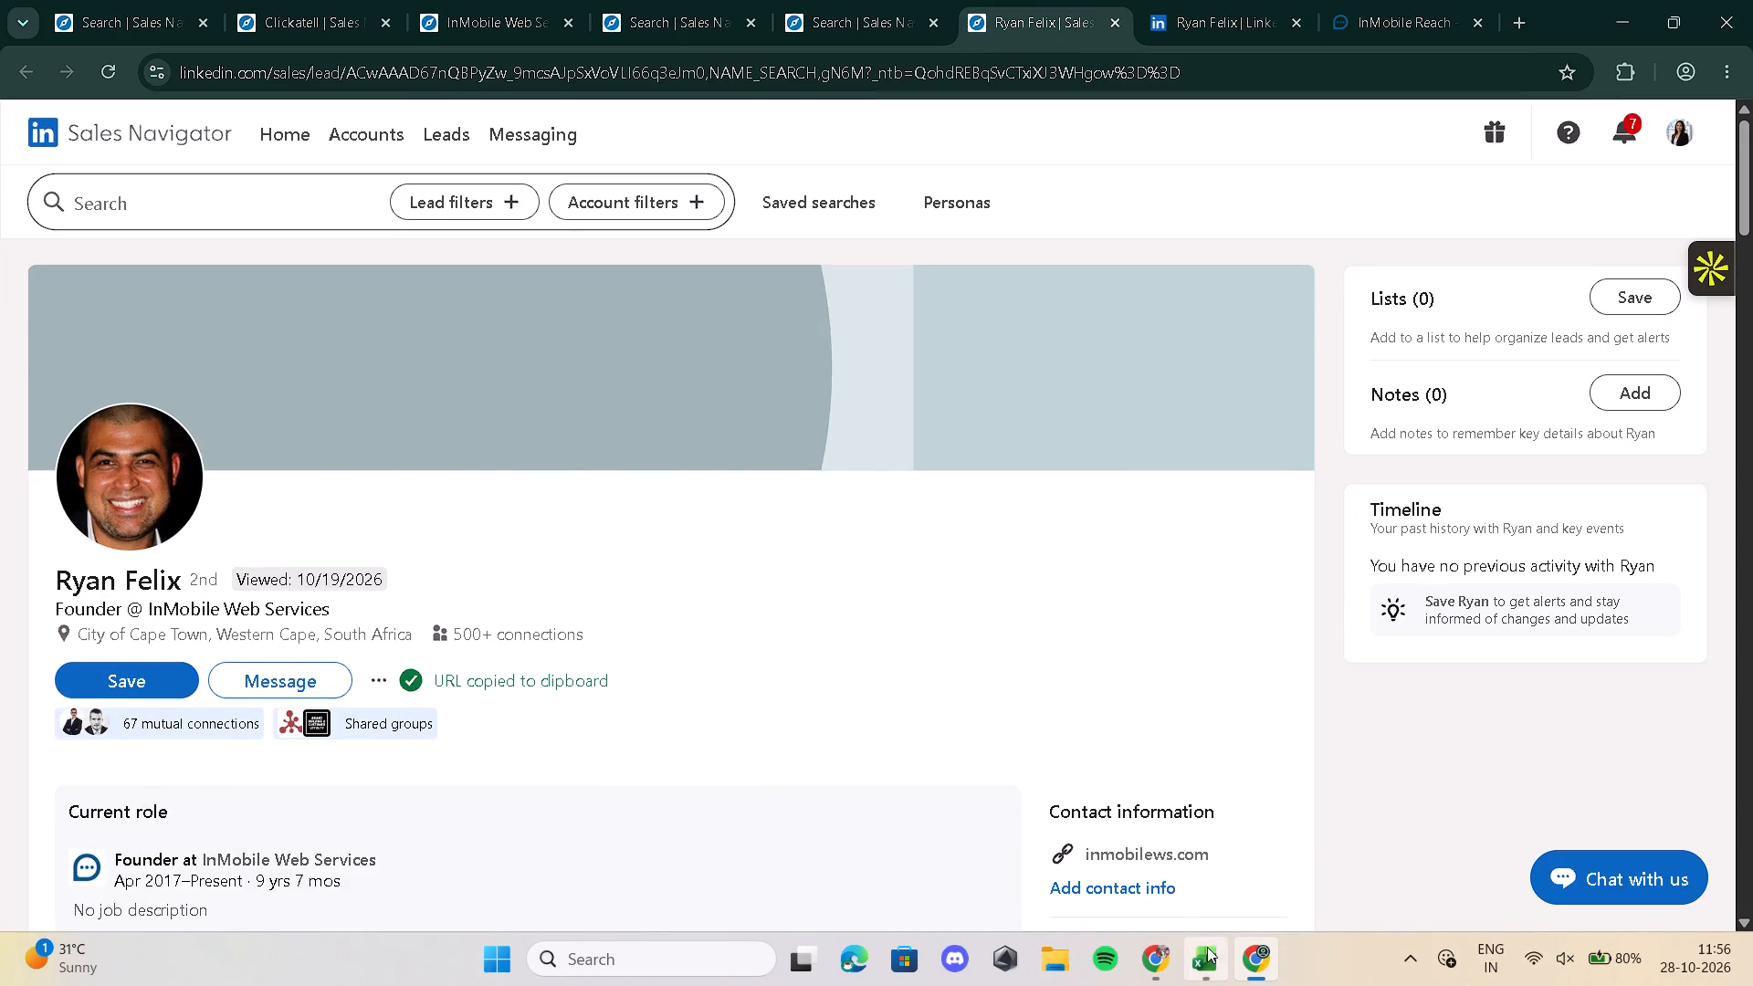
{"action": "left_click", "coordinate": [1202, 521]}
{"action": "key", "text": "ctrl+v"}
{"action": "left_click", "coordinate": [1577, 519]}
{"action": "double_click", "coordinate": [1378, 524]}
{"action": "left_click", "coordinate": [1610, 525]}
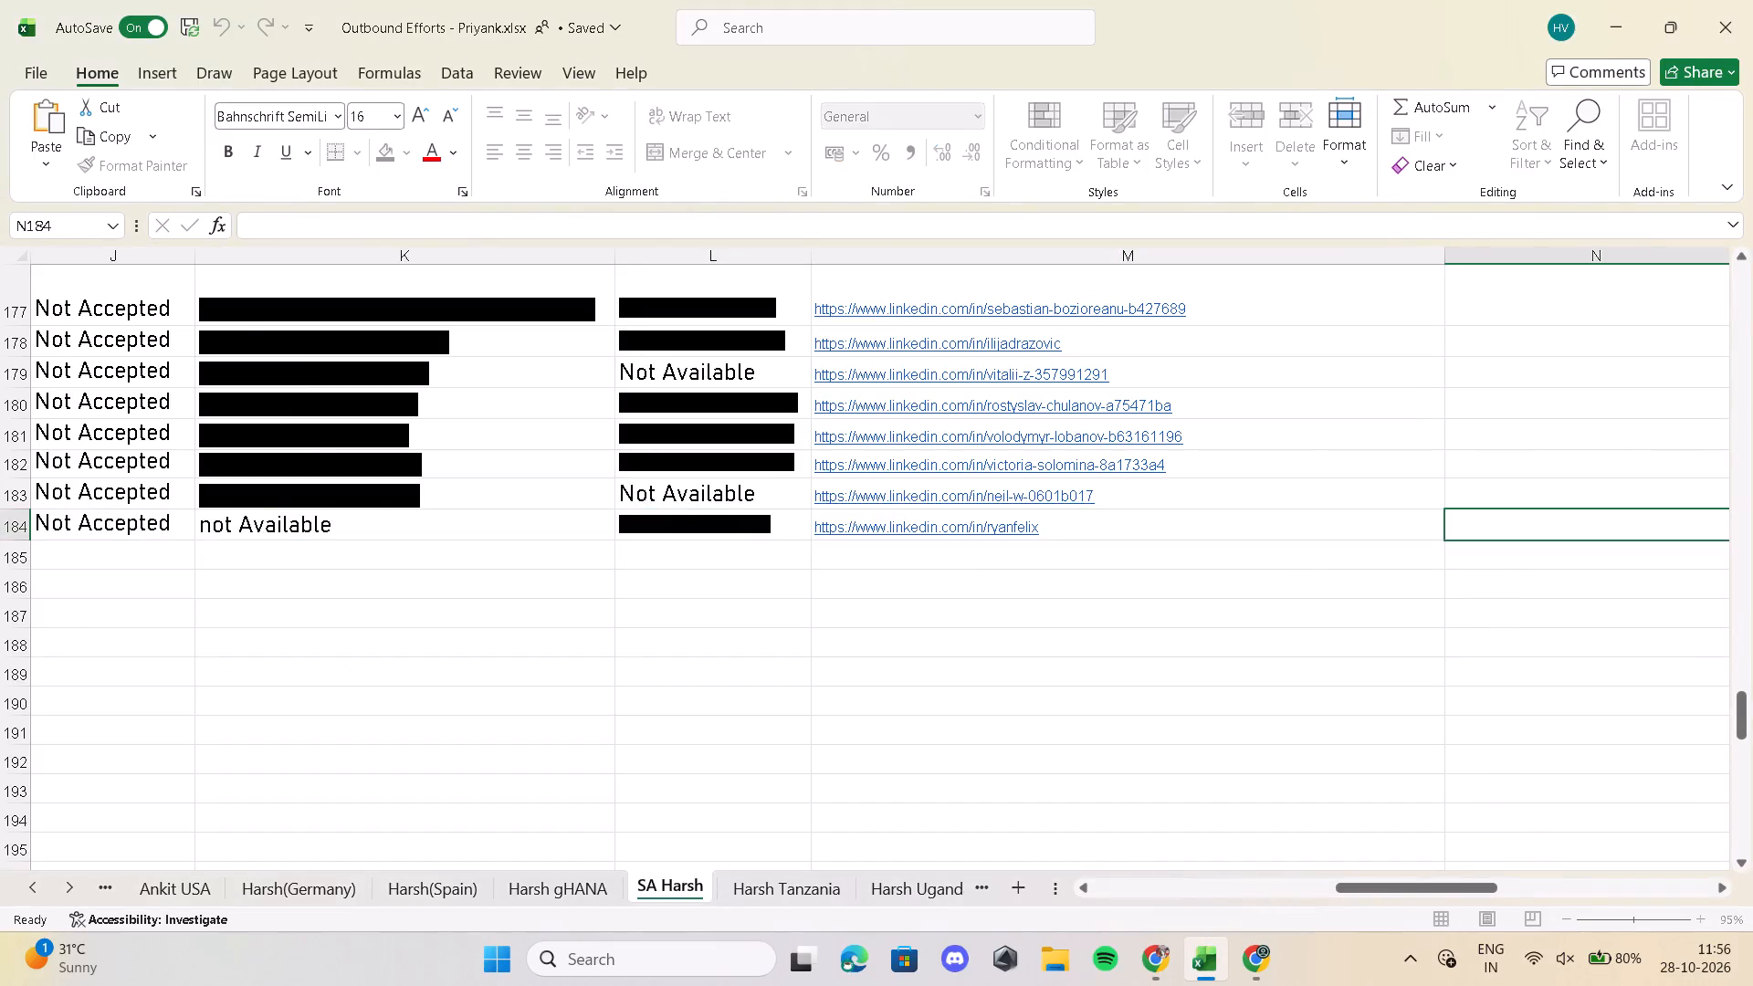
Copy the Bulk SMS service entry from row 183 into column O of row 184.
{"action": "left_click_drag", "start_coordinate": [1409, 876], "coordinate": [1459, 887]}
{"action": "left_click_drag", "start_coordinate": [1435, 889], "coordinate": [1523, 886]}
{"action": "left_click", "coordinate": [1053, 501]}
{"action": "key", "text": "ctrl+c"}
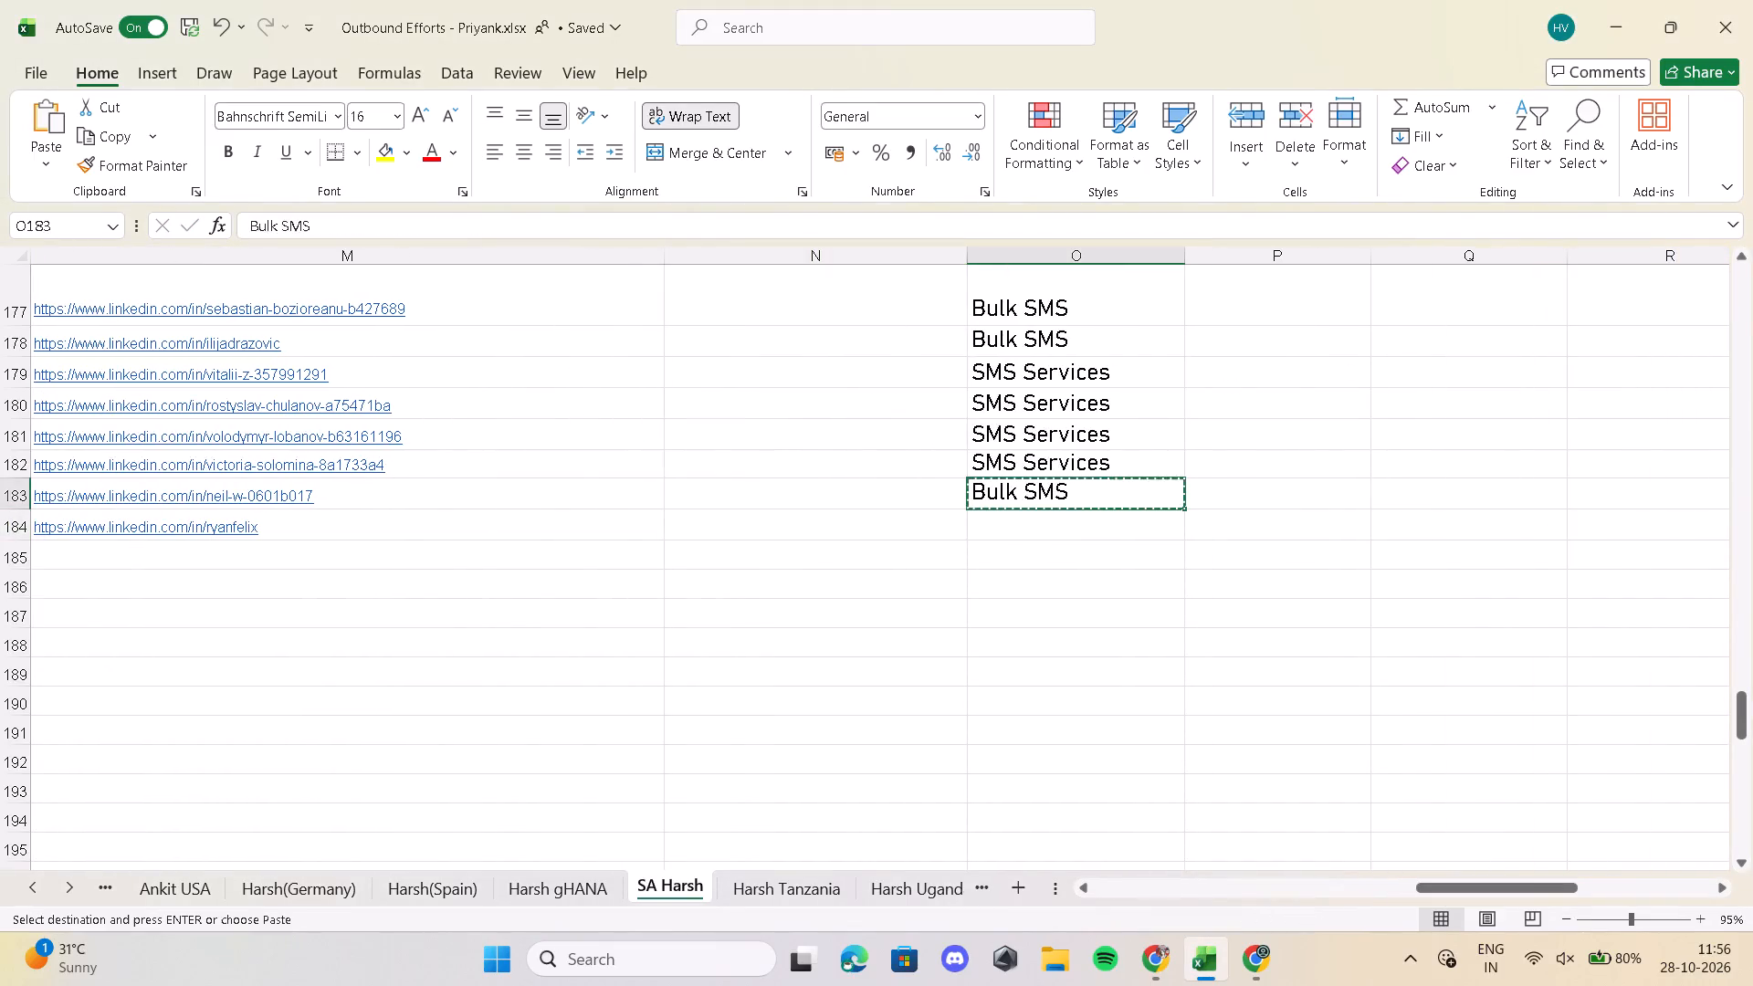
{"action": "left_click", "coordinate": [1057, 540]}
{"action": "key", "text": "ctrl+v"}
{"action": "key", "text": "ctrl+z"}
{"action": "left_click", "coordinate": [1098, 510]}
{"action": "left_click", "coordinate": [1101, 490]}
{"action": "key", "text": "ctrl+c"}
{"action": "left_click", "coordinate": [1099, 527]}
{"action": "key", "text": "ctrl+v"}
Copy the company name InMobile Web Services and the Medium rating from row 184 into columns D and C of row 185.
{"action": "left_click_drag", "start_coordinate": [1563, 896], "coordinate": [625, 765]}
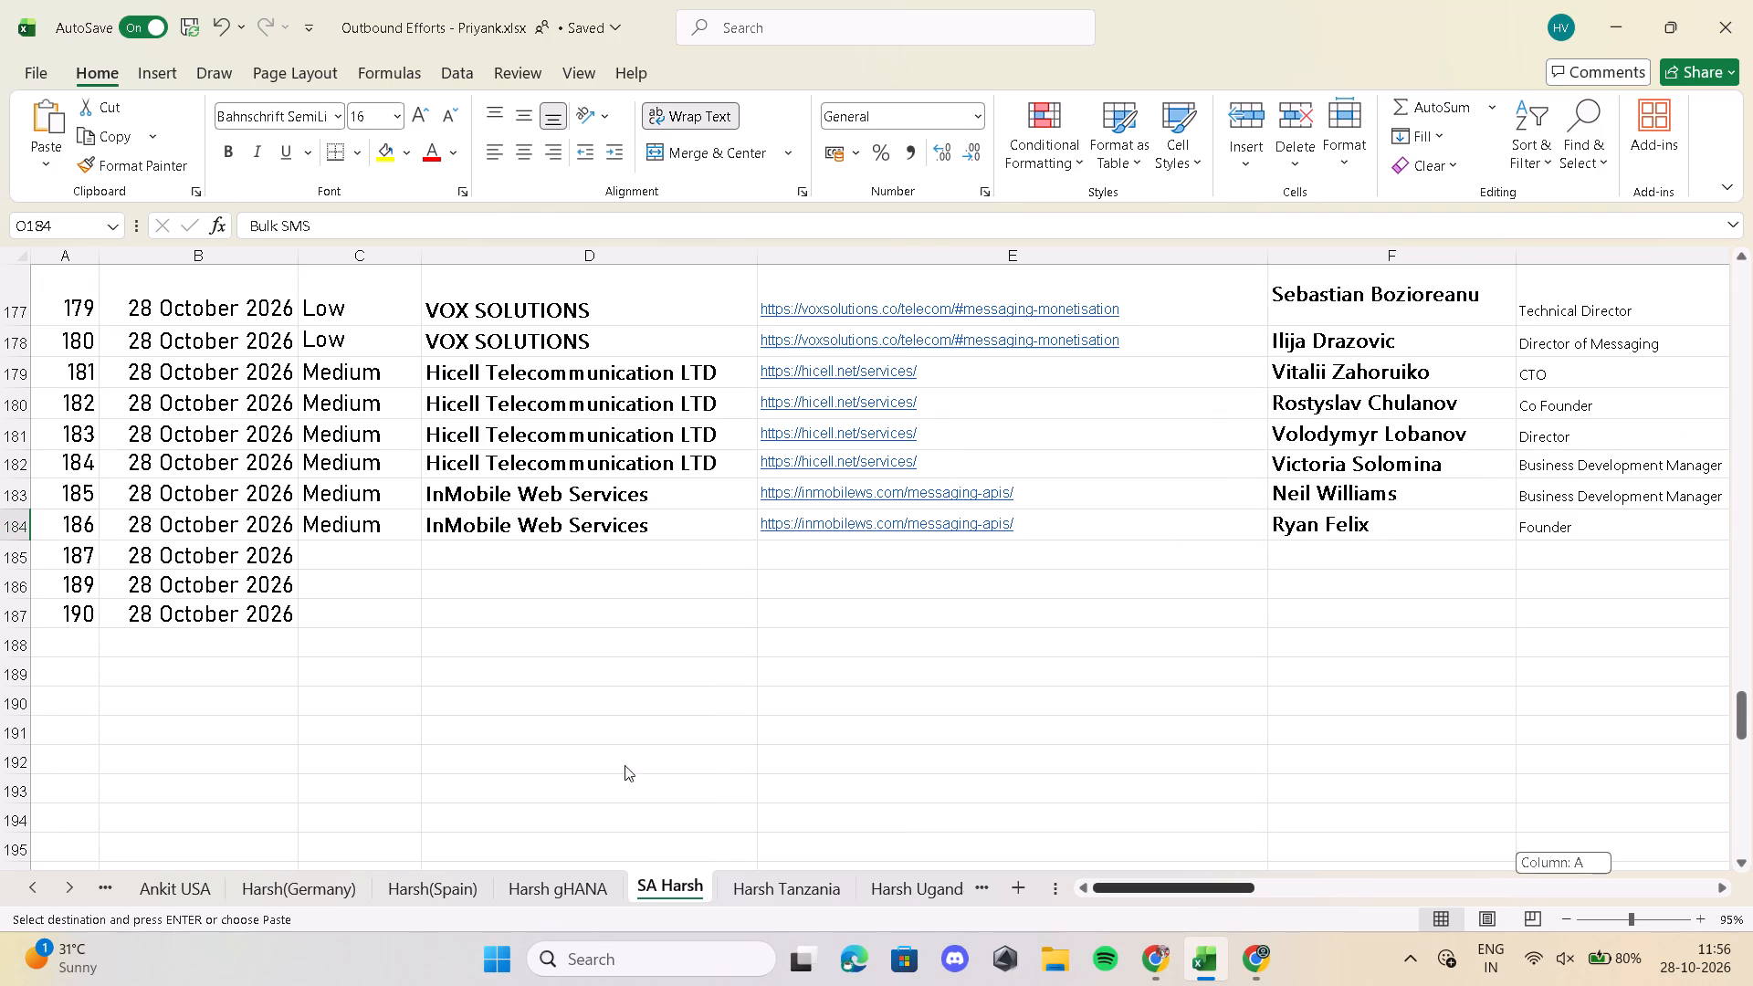
{"action": "left_click_drag", "start_coordinate": [625, 765], "coordinate": [625, 766]}
{"action": "left_click", "coordinate": [5, 557]}
{"action": "left_click", "coordinate": [564, 519]}
{"action": "key", "text": "ctrl+c"}
{"action": "left_click", "coordinate": [571, 552]}
{"action": "key", "text": "ctrl+v"}
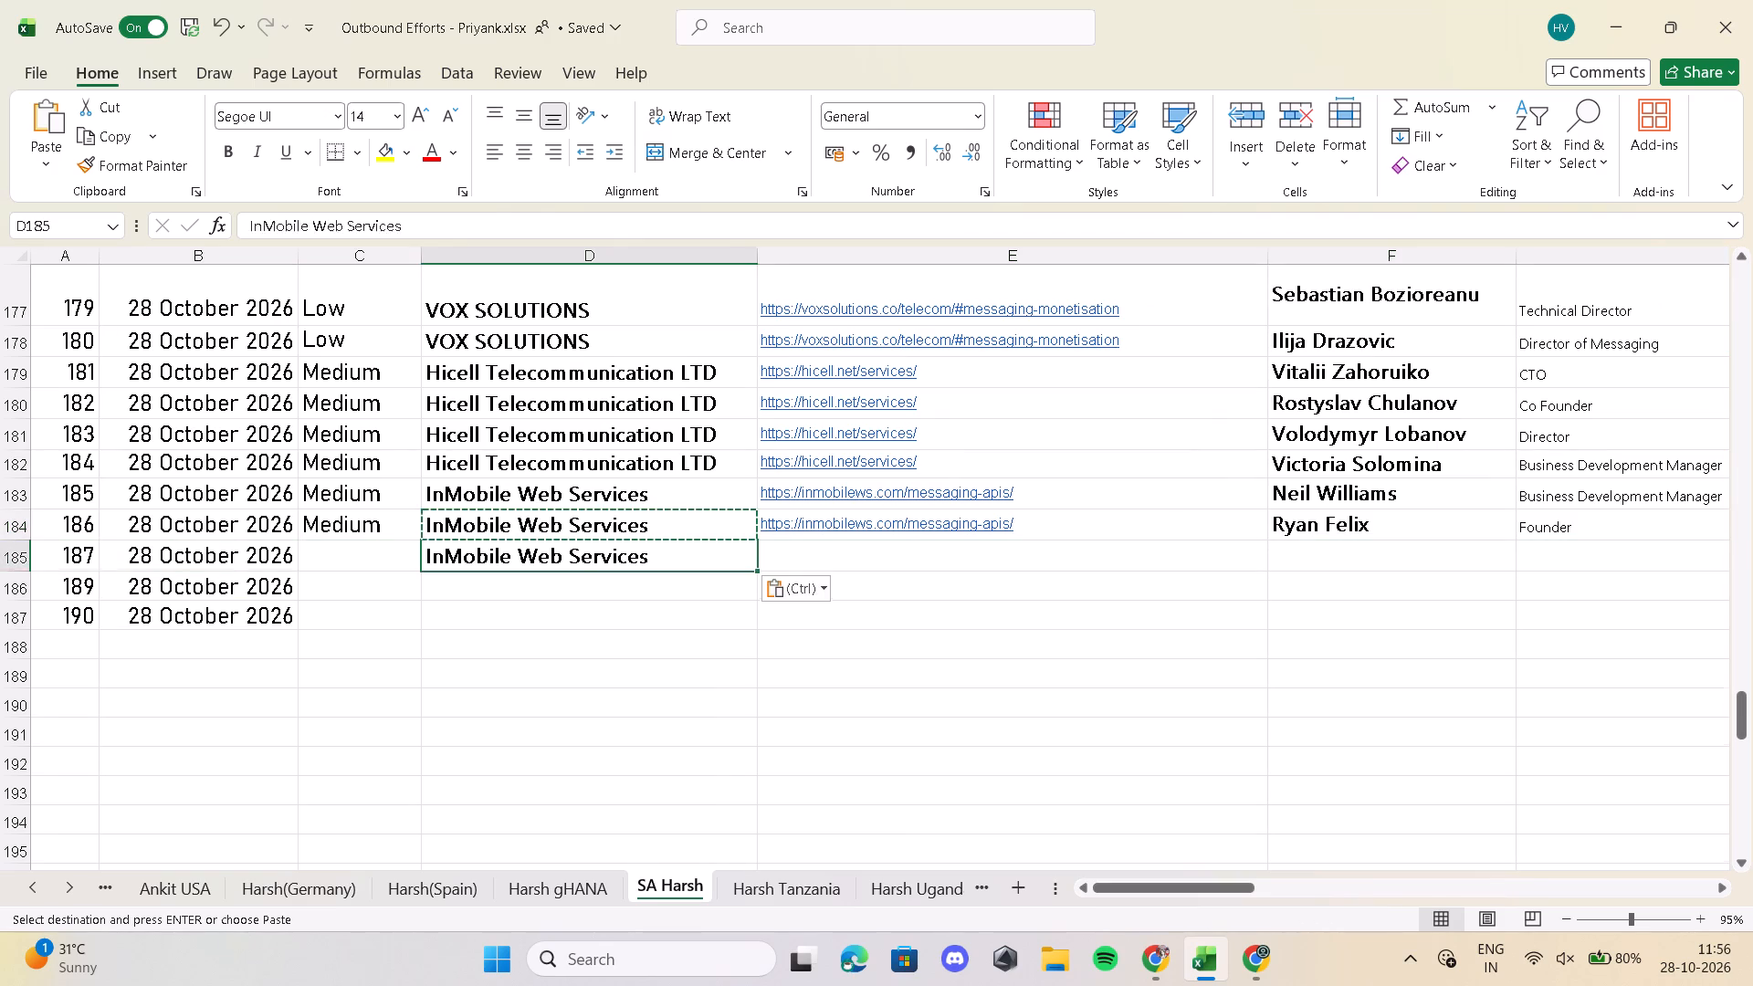
{"action": "left_click", "coordinate": [307, 524]}
{"action": "key", "text": "ctrl+c"}
{"action": "left_click", "coordinate": [366, 561]}
{"action": "key", "text": "ctrl+v"}
Copy the InMobile messaging-apis website link from row 184 into column E of row 185.
{"action": "left_click", "coordinate": [0, 555]}
{"action": "right_click", "coordinate": [1174, 508]}
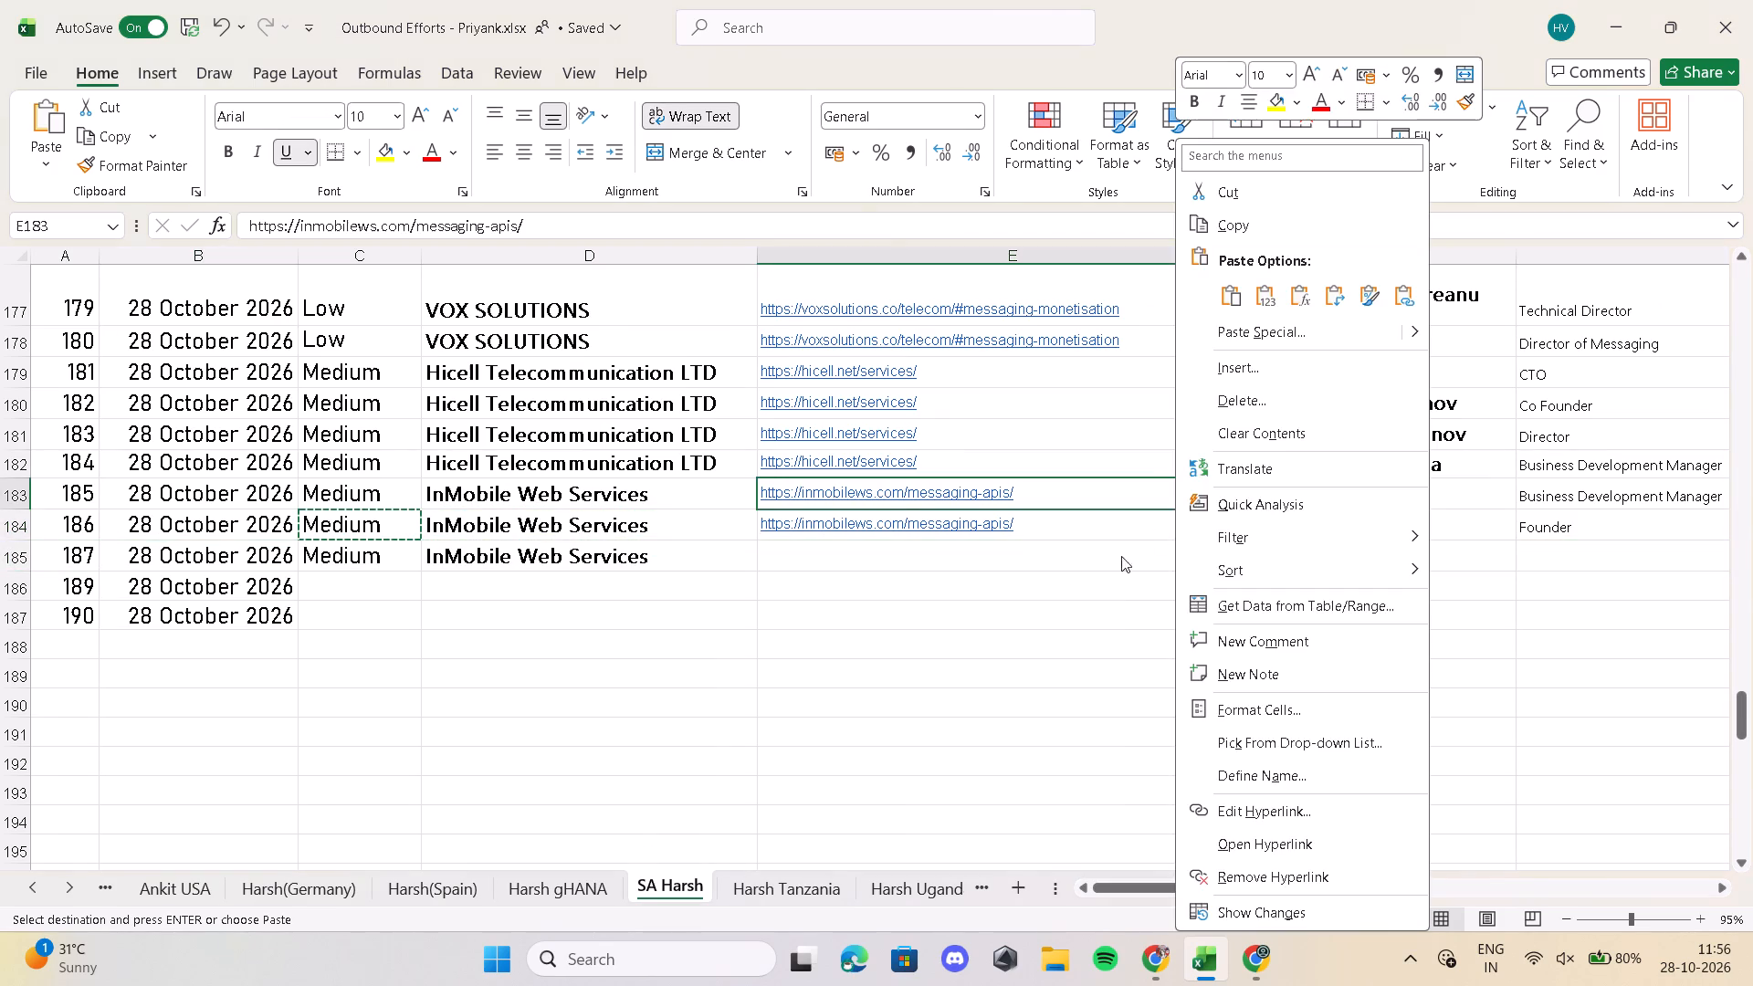
{"action": "right_click", "coordinate": [1107, 523]}
{"action": "left_click", "coordinate": [939, 655]}
{"action": "key", "text": "ctrl+c"}
{"action": "left_click", "coordinate": [961, 556]}
{"action": "key", "text": "ctrl+v"}
{"action": "left_click", "coordinate": [4, 553]}
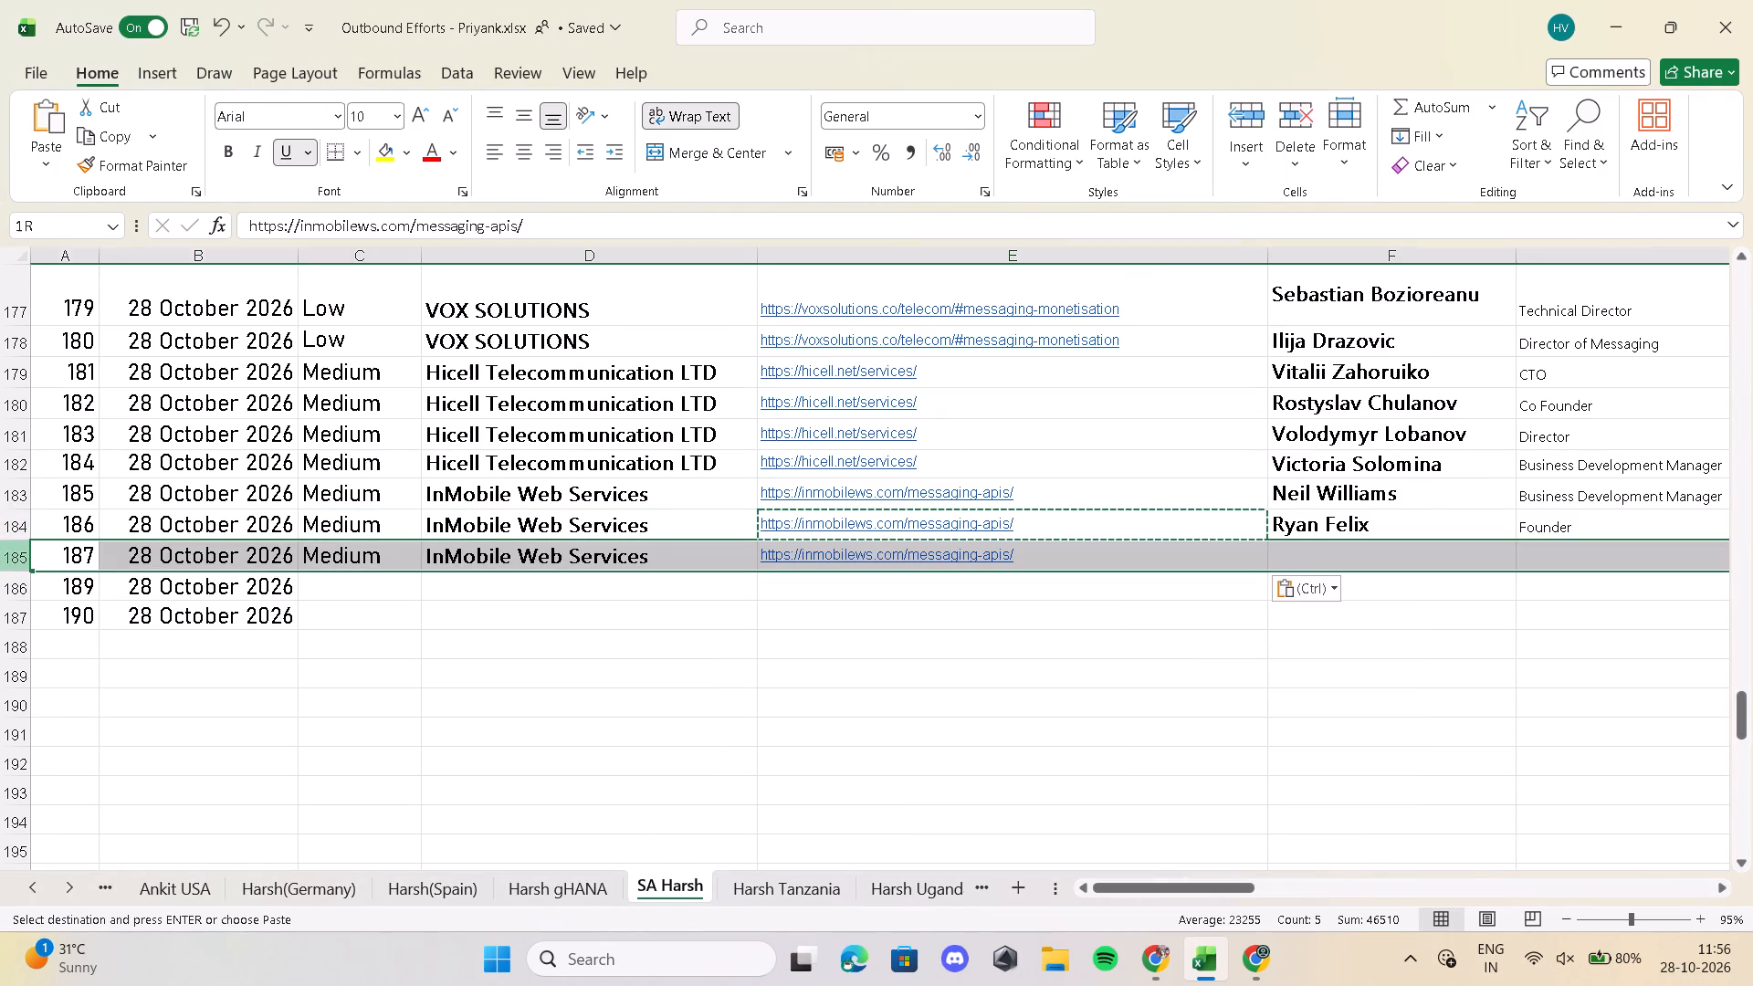
In Chrome, close the InMobile website and the Founder's LinkedIn and Sales Navigator pages, returning to the InMobile Web Services lead results.
{"action": "left_click", "coordinate": [1275, 985]}
{"action": "left_click", "coordinate": [1374, 0]}
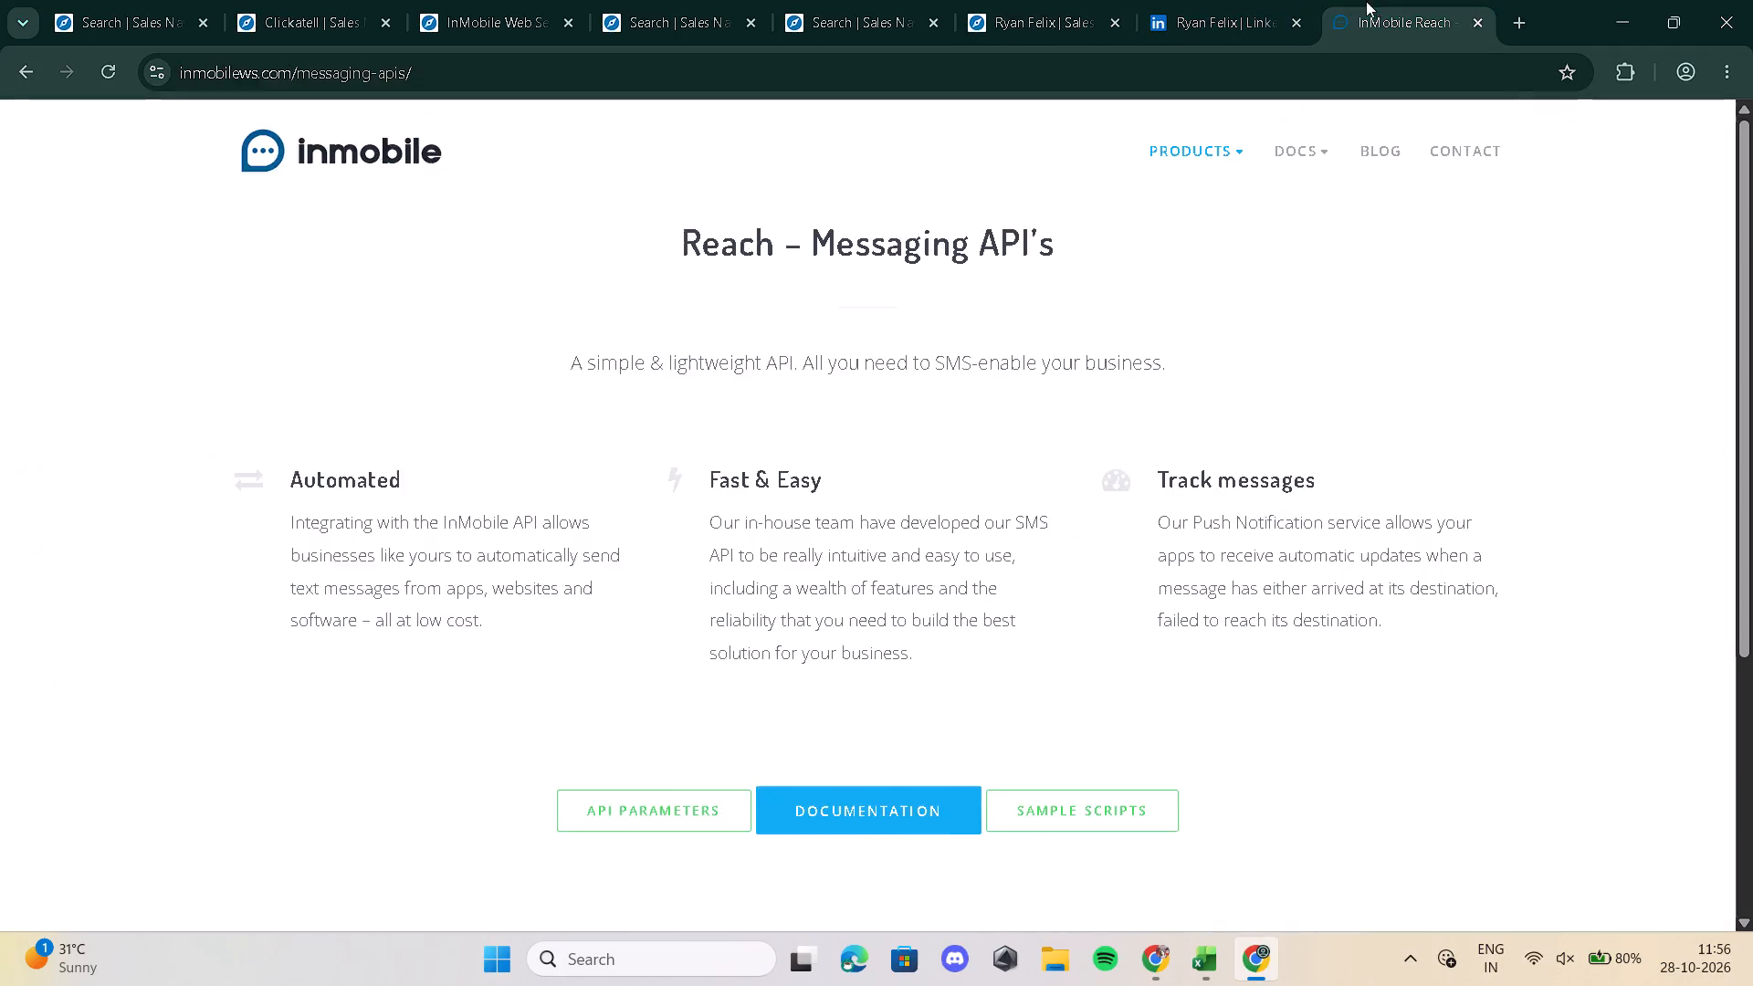
{"action": "left_click", "coordinate": [1277, 16]}
{"action": "left_click", "coordinate": [1420, 16]}
{"action": "left_click", "coordinate": [1474, 14]}
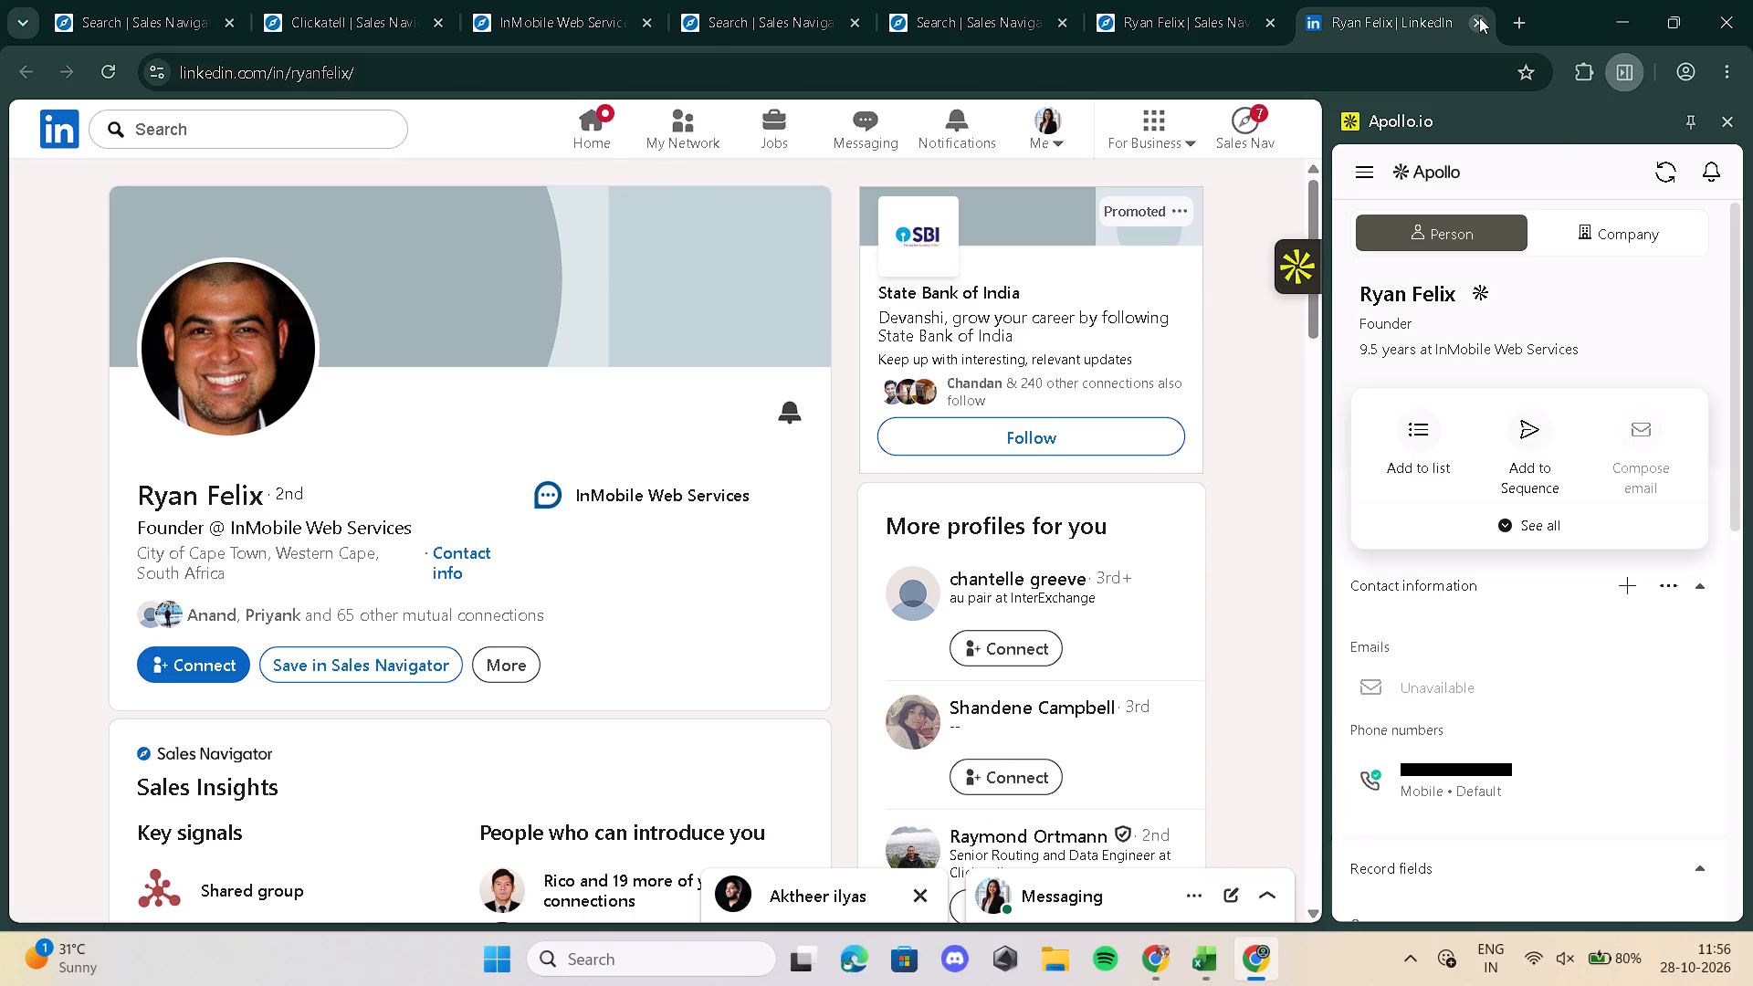
{"action": "left_click", "coordinate": [1479, 17]}
{"action": "left_click", "coordinate": [1180, 5]}
{"action": "left_click", "coordinate": [1379, 2]}
{"action": "left_click", "coordinate": [1472, 24]}
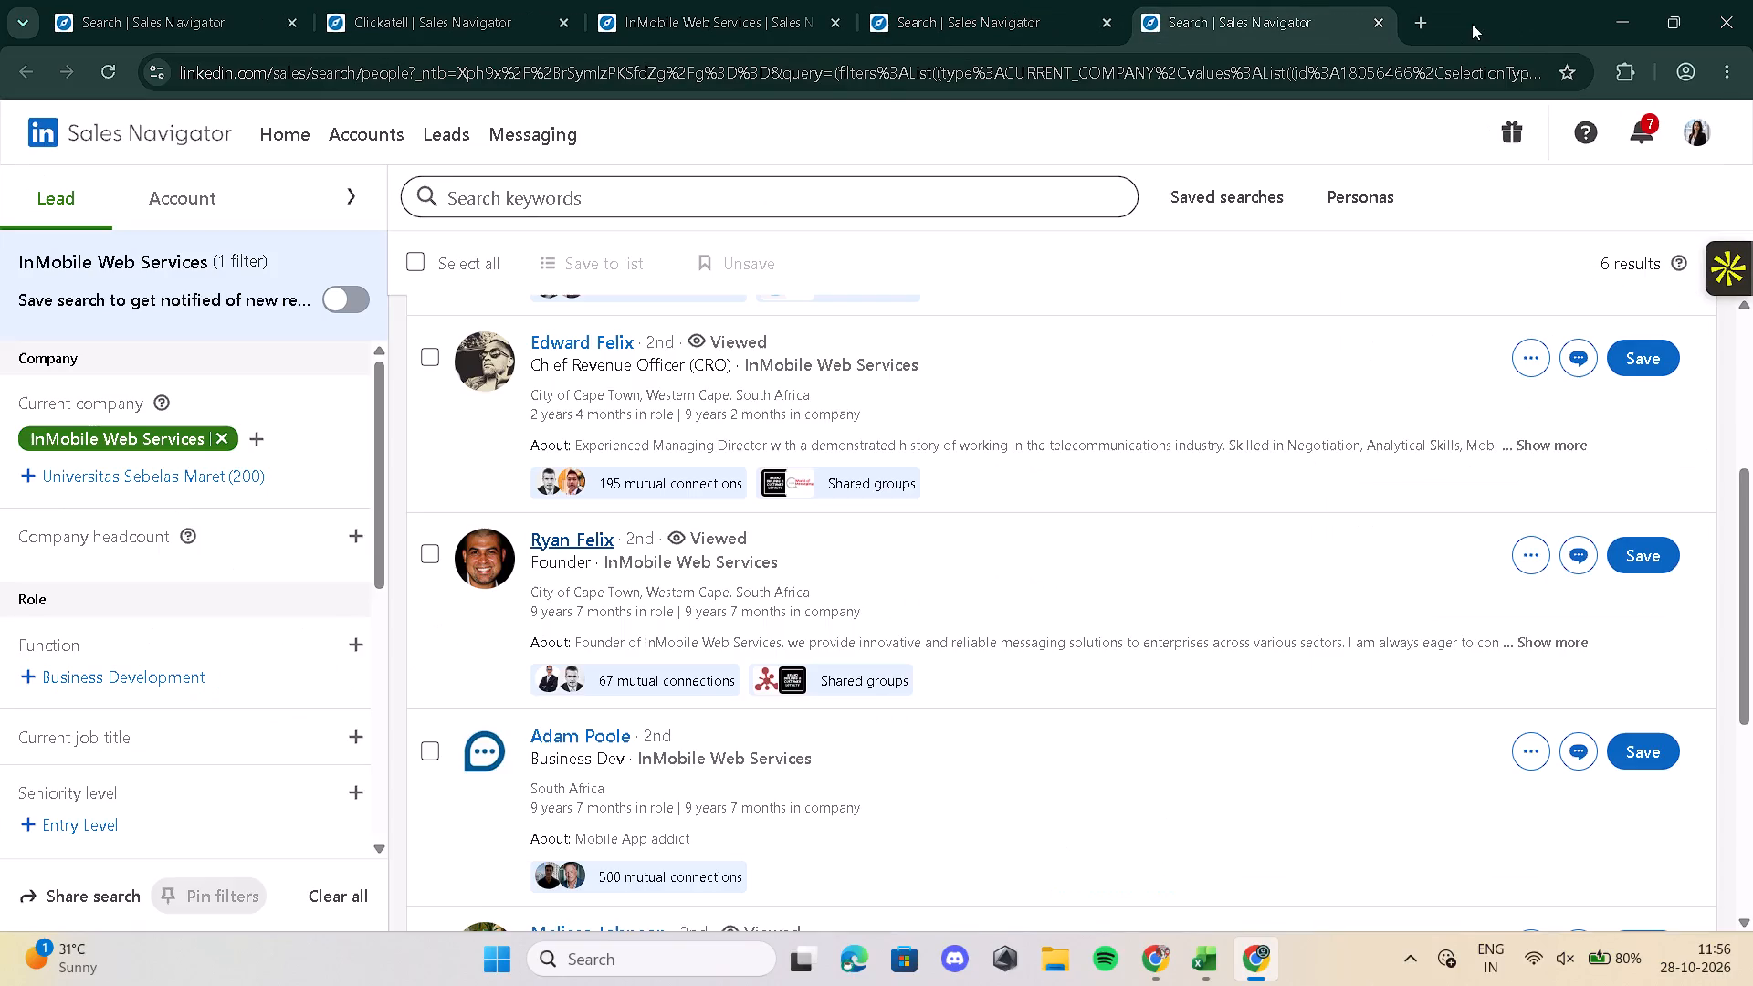
{"action": "left_click", "coordinate": [1107, 5]}
{"action": "left_click", "coordinate": [1265, 0]}
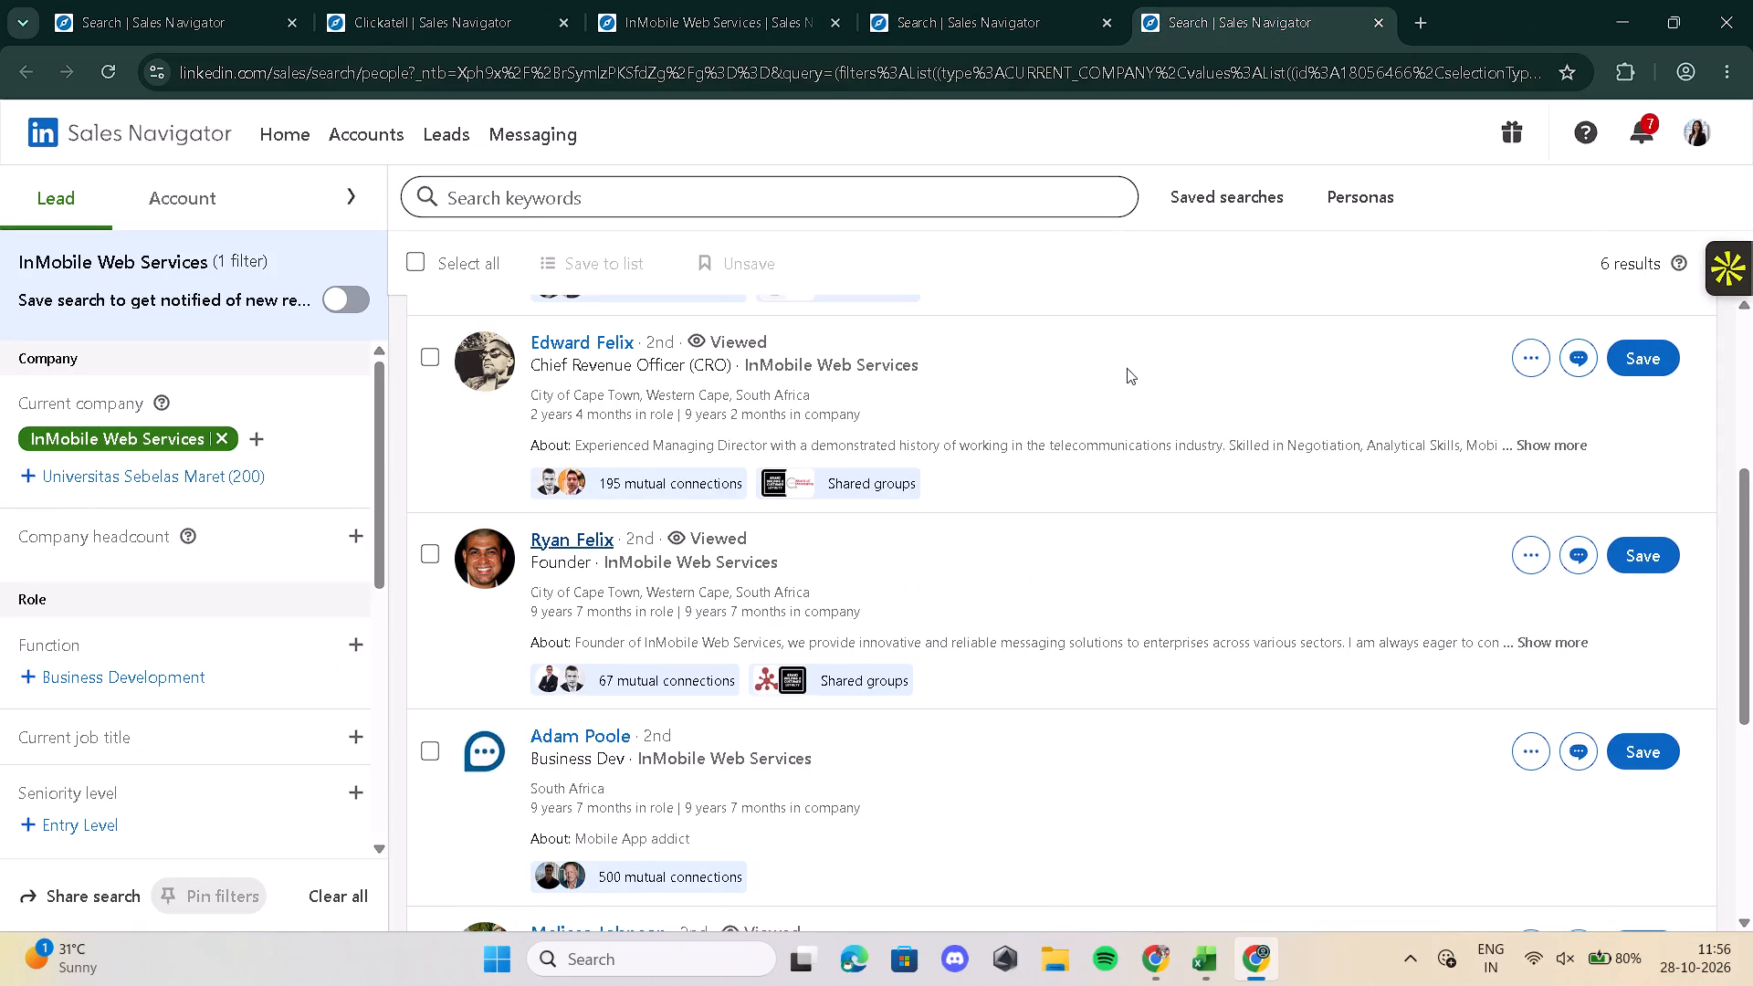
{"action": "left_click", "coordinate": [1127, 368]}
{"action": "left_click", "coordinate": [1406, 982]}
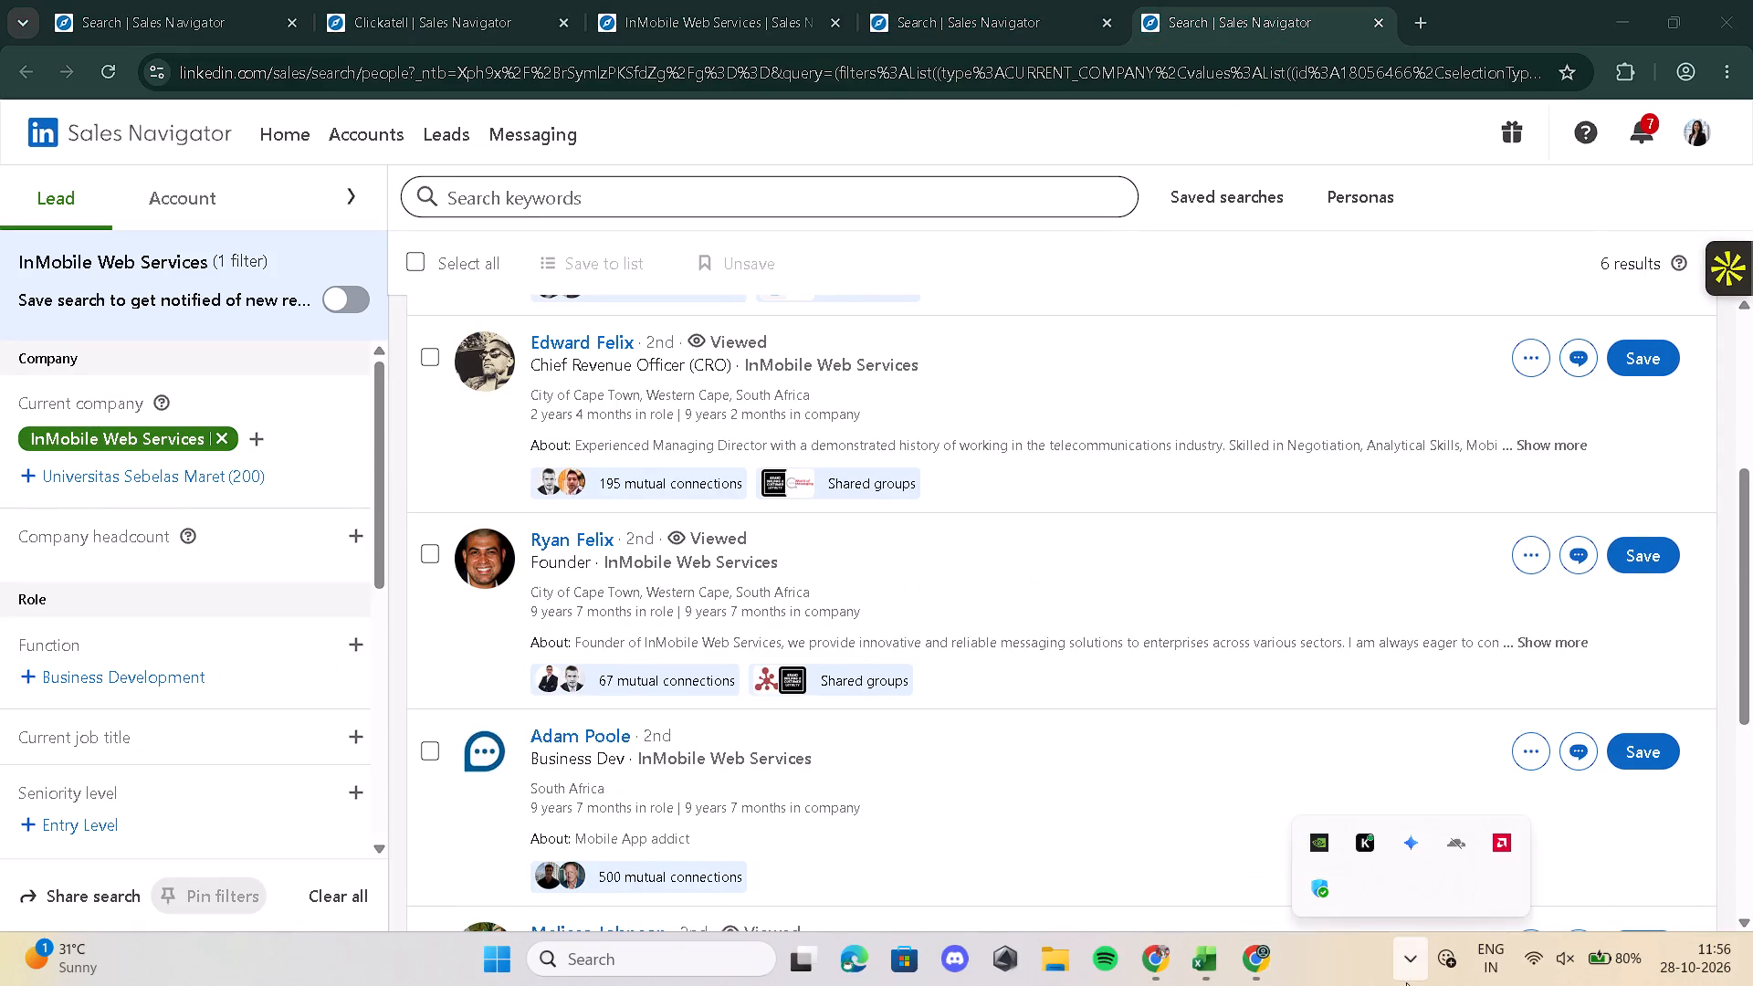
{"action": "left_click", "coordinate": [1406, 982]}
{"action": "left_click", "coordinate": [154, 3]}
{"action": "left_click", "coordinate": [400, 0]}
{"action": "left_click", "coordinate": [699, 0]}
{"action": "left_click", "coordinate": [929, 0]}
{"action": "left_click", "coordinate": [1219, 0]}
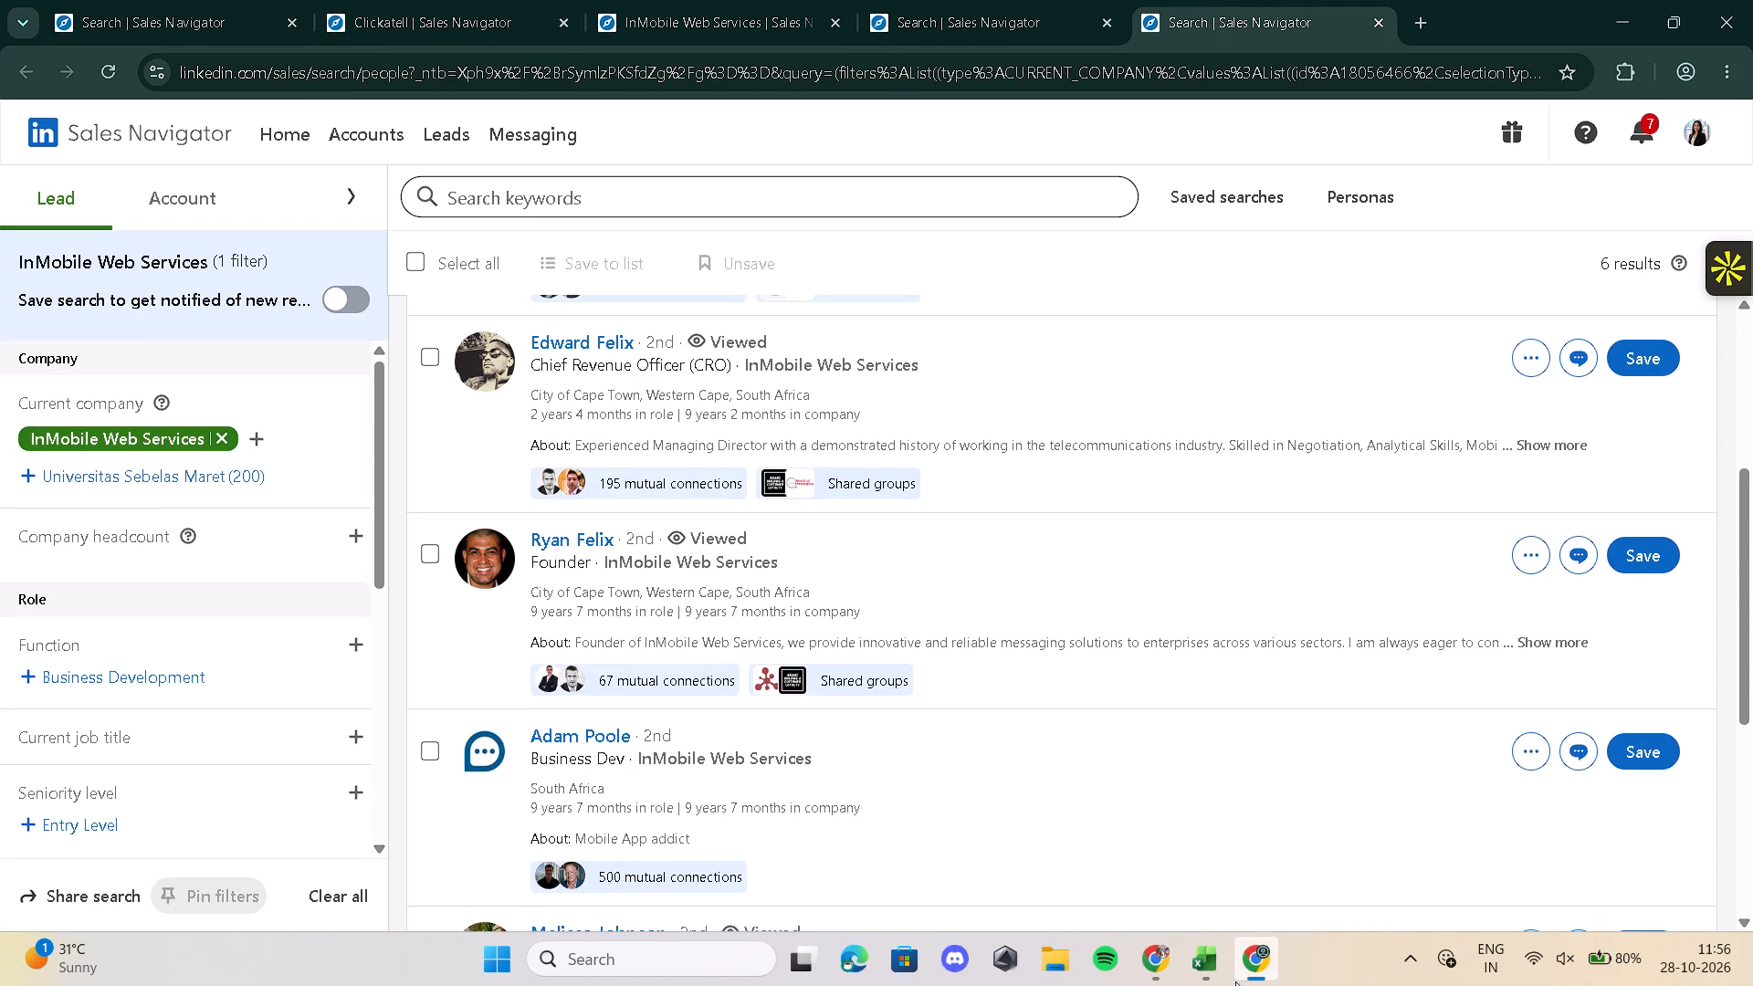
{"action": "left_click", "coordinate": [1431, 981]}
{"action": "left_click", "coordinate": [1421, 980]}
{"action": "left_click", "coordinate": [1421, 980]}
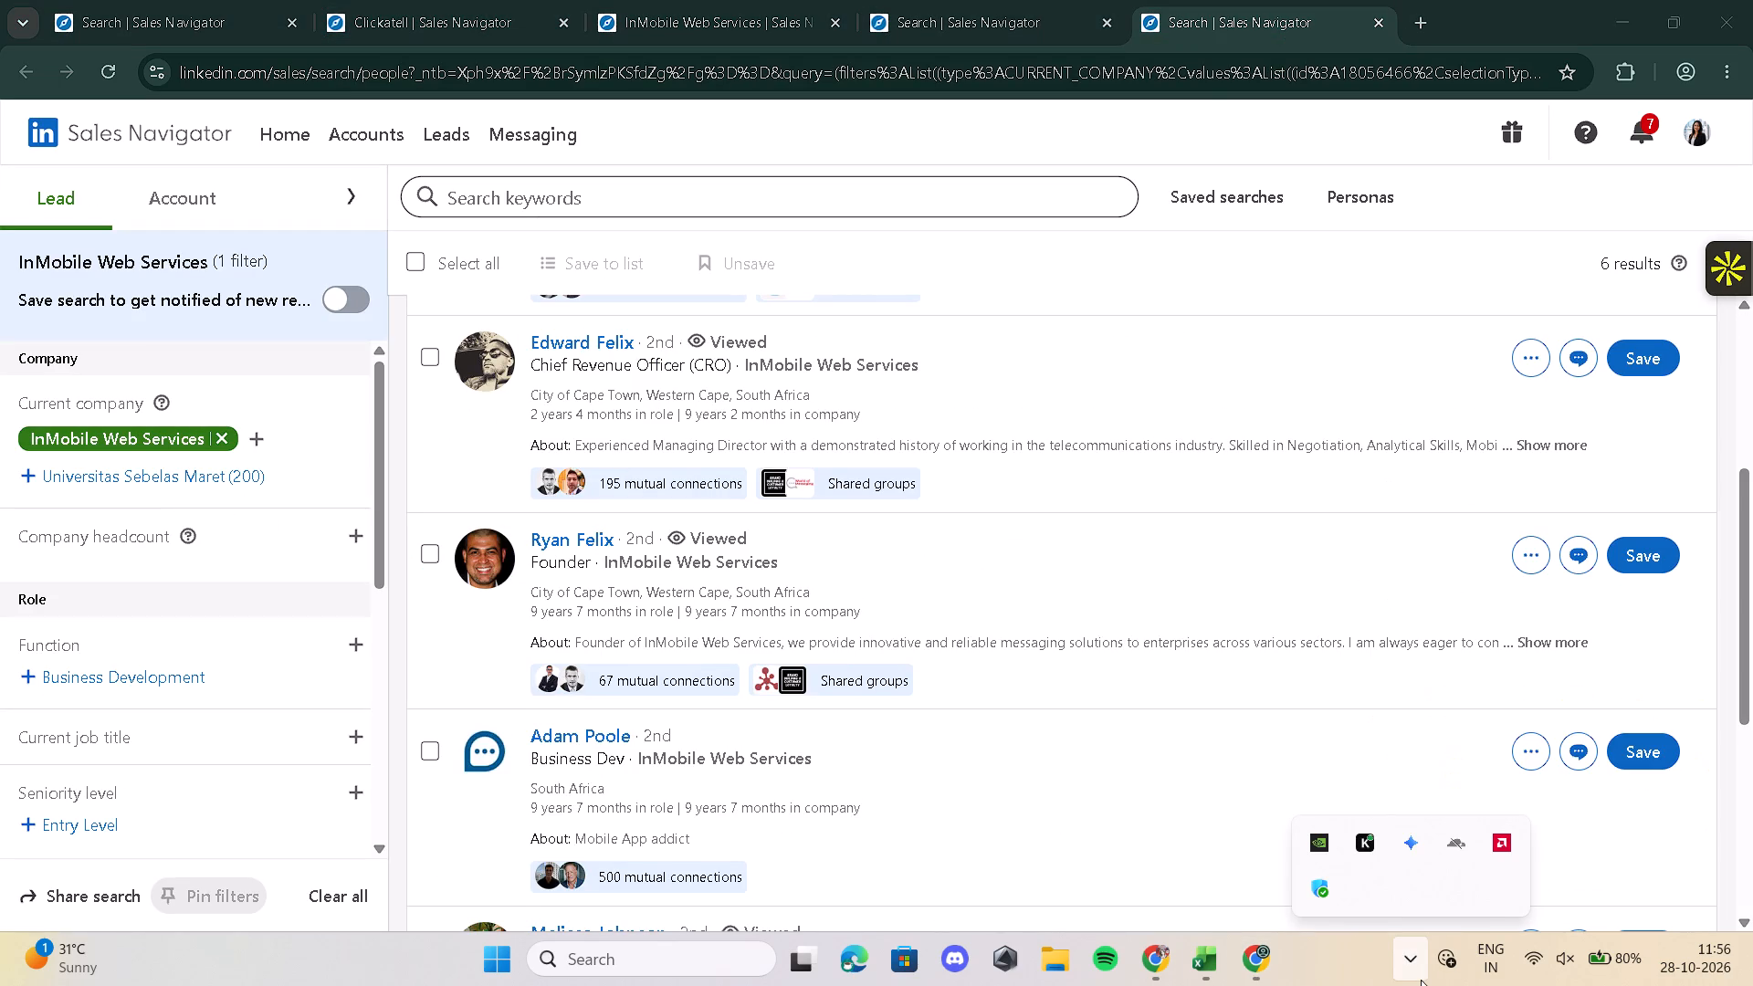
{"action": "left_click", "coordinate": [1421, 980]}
Examine the InMobile Web Services lead results for the next employee to log.
{"action": "scroll", "coordinate": [1130, 525], "scroll_direction": "down", "scroll_amount": 2}
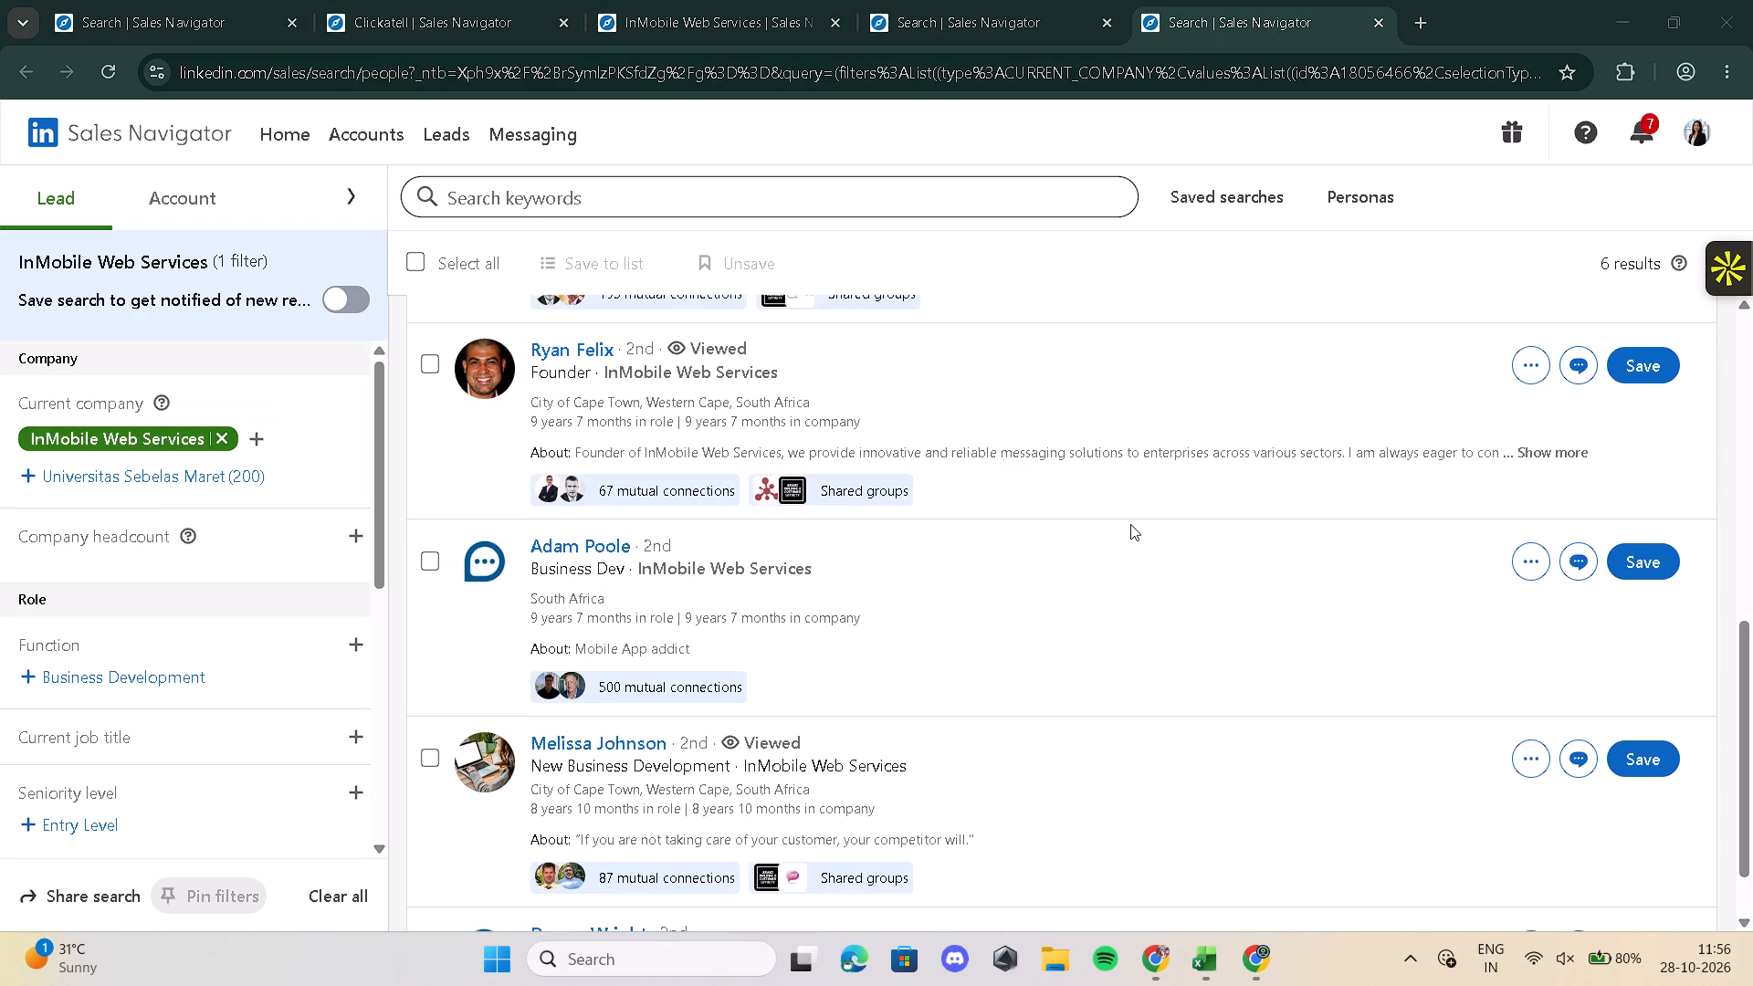
{"action": "left_click", "coordinate": [209, 0]}
{"action": "left_click", "coordinate": [456, 0]}
{"action": "left_click", "coordinate": [715, 0]}
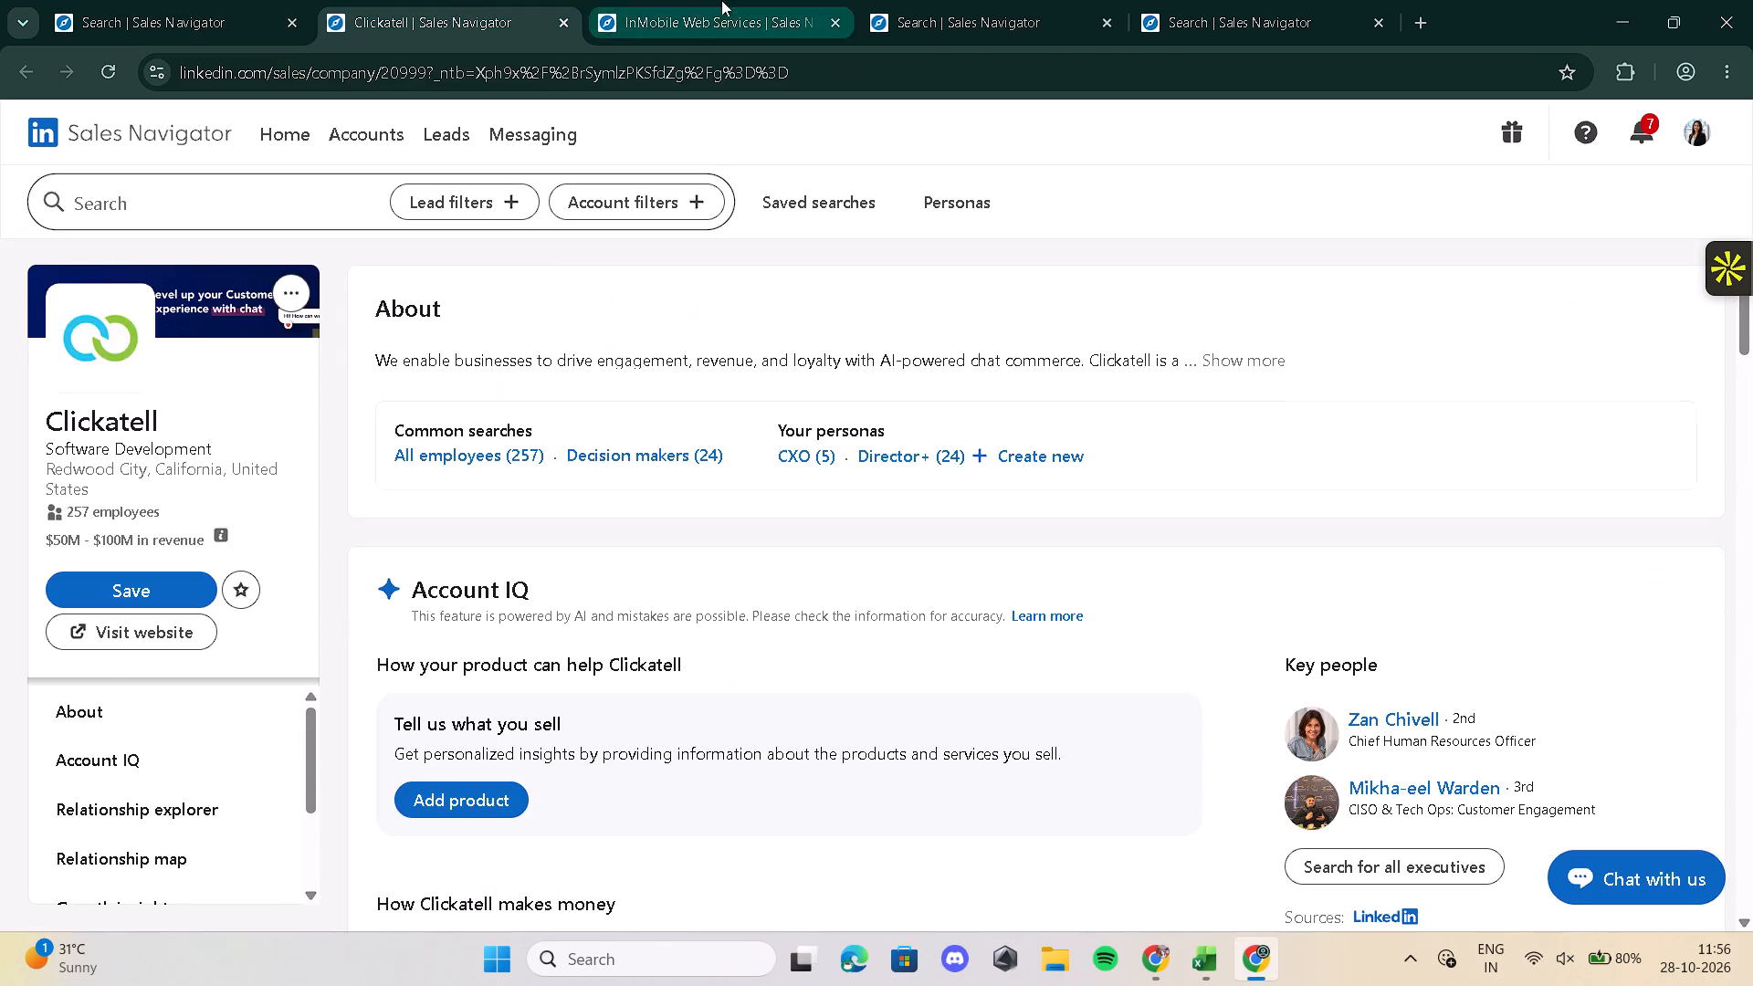
{"action": "left_click", "coordinate": [924, 0]}
{"action": "left_click", "coordinate": [1072, 0]}
{"action": "left_click", "coordinate": [1260, 0]}
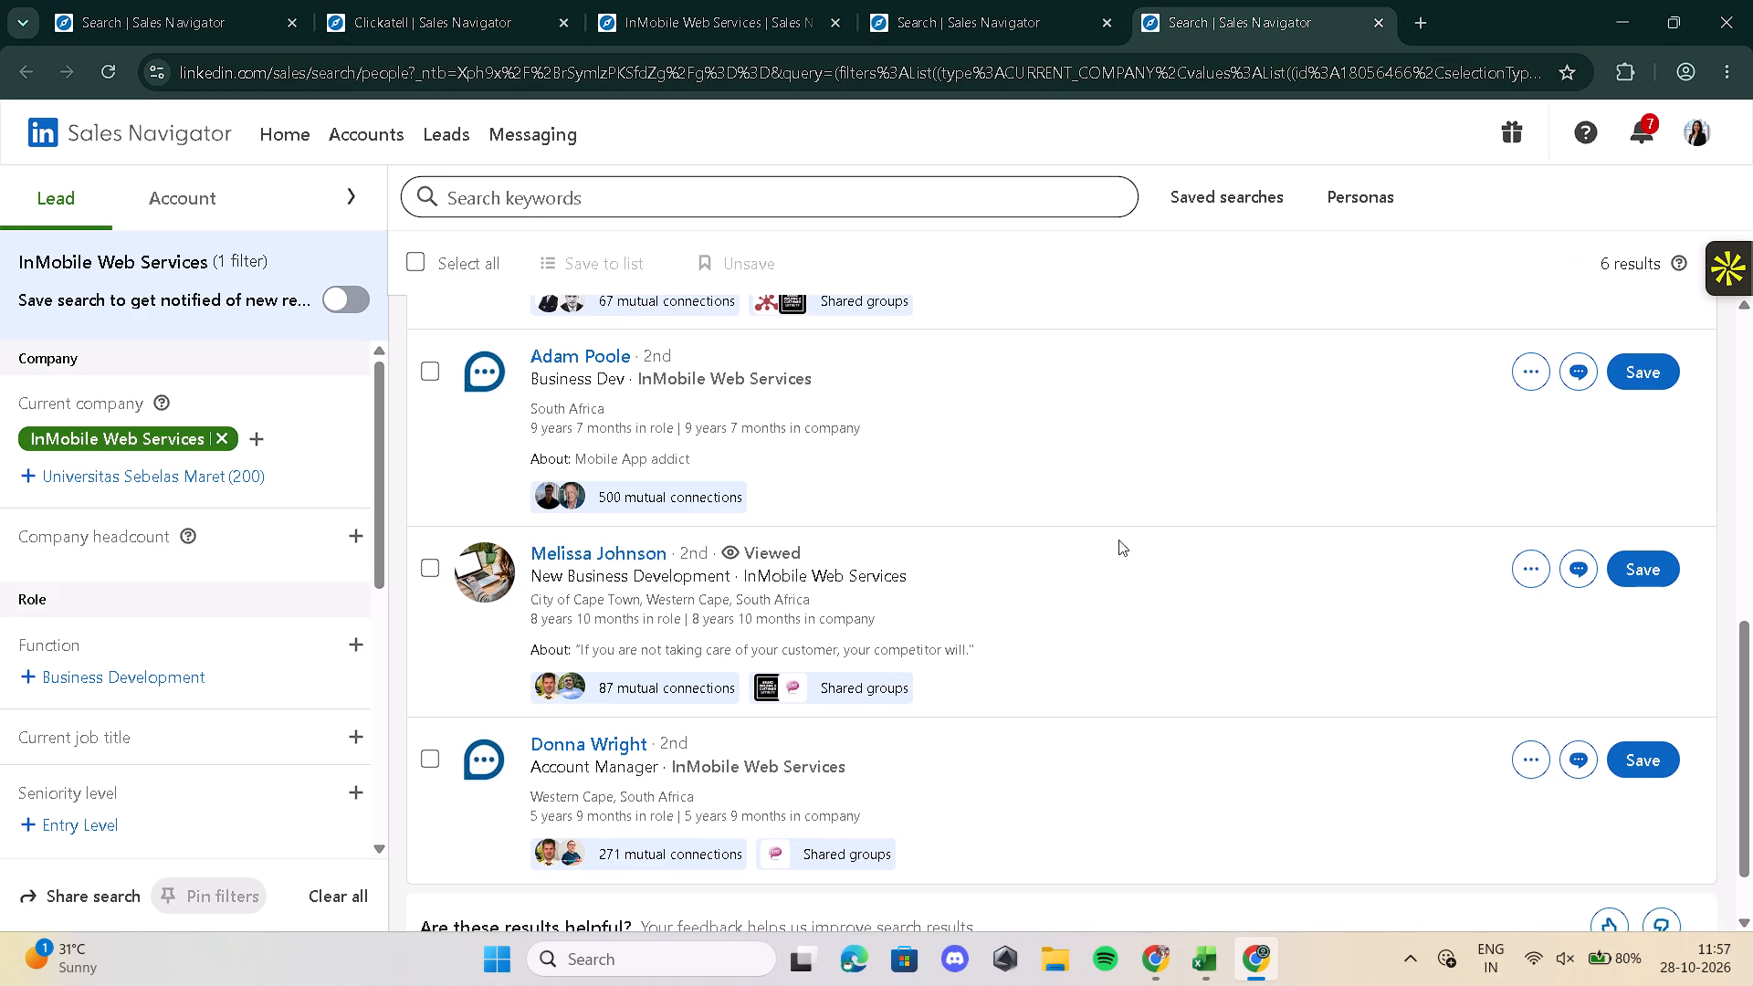
{"action": "scroll", "coordinate": [1113, 491], "scroll_direction": "down", "scroll_amount": 3}
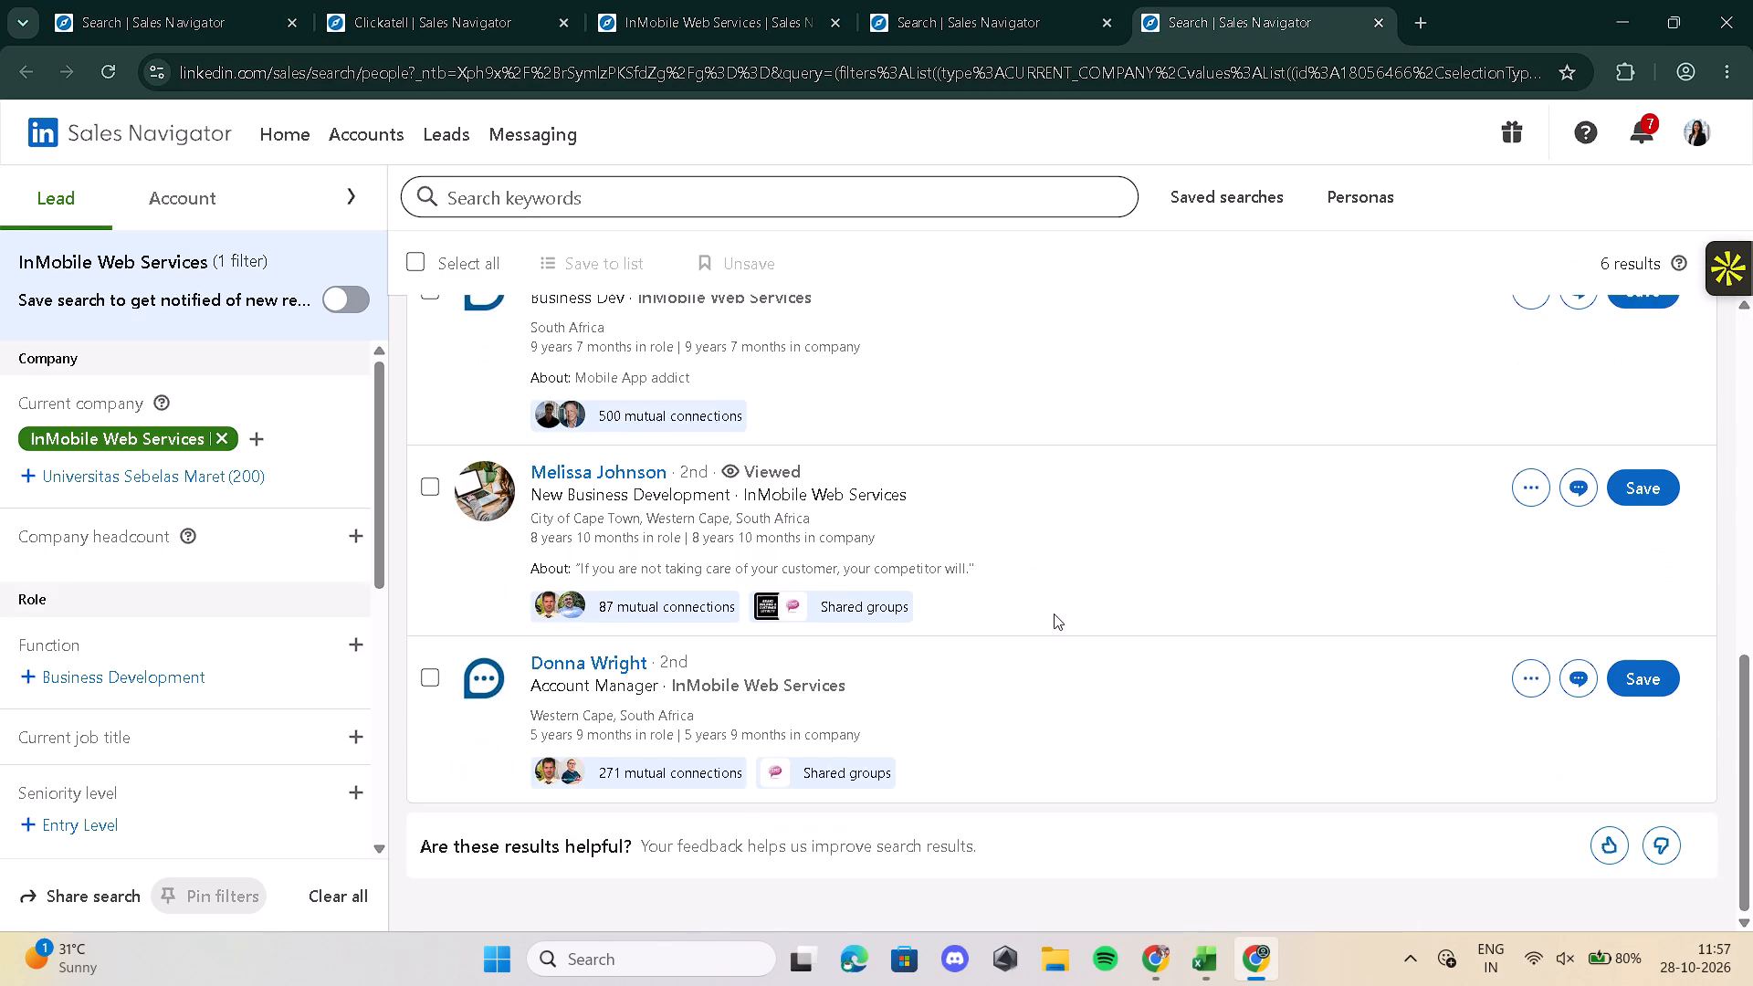
{"action": "scroll", "coordinate": [1051, 615], "scroll_direction": "up", "scroll_amount": 6}
{"action": "scroll", "coordinate": [1013, 599], "scroll_direction": "down", "scroll_amount": 5}
{"action": "scroll", "coordinate": [905, 598], "scroll_direction": "up", "scroll_amount": 1}
{"action": "scroll", "coordinate": [741, 630], "scroll_direction": "up", "scroll_amount": 1}
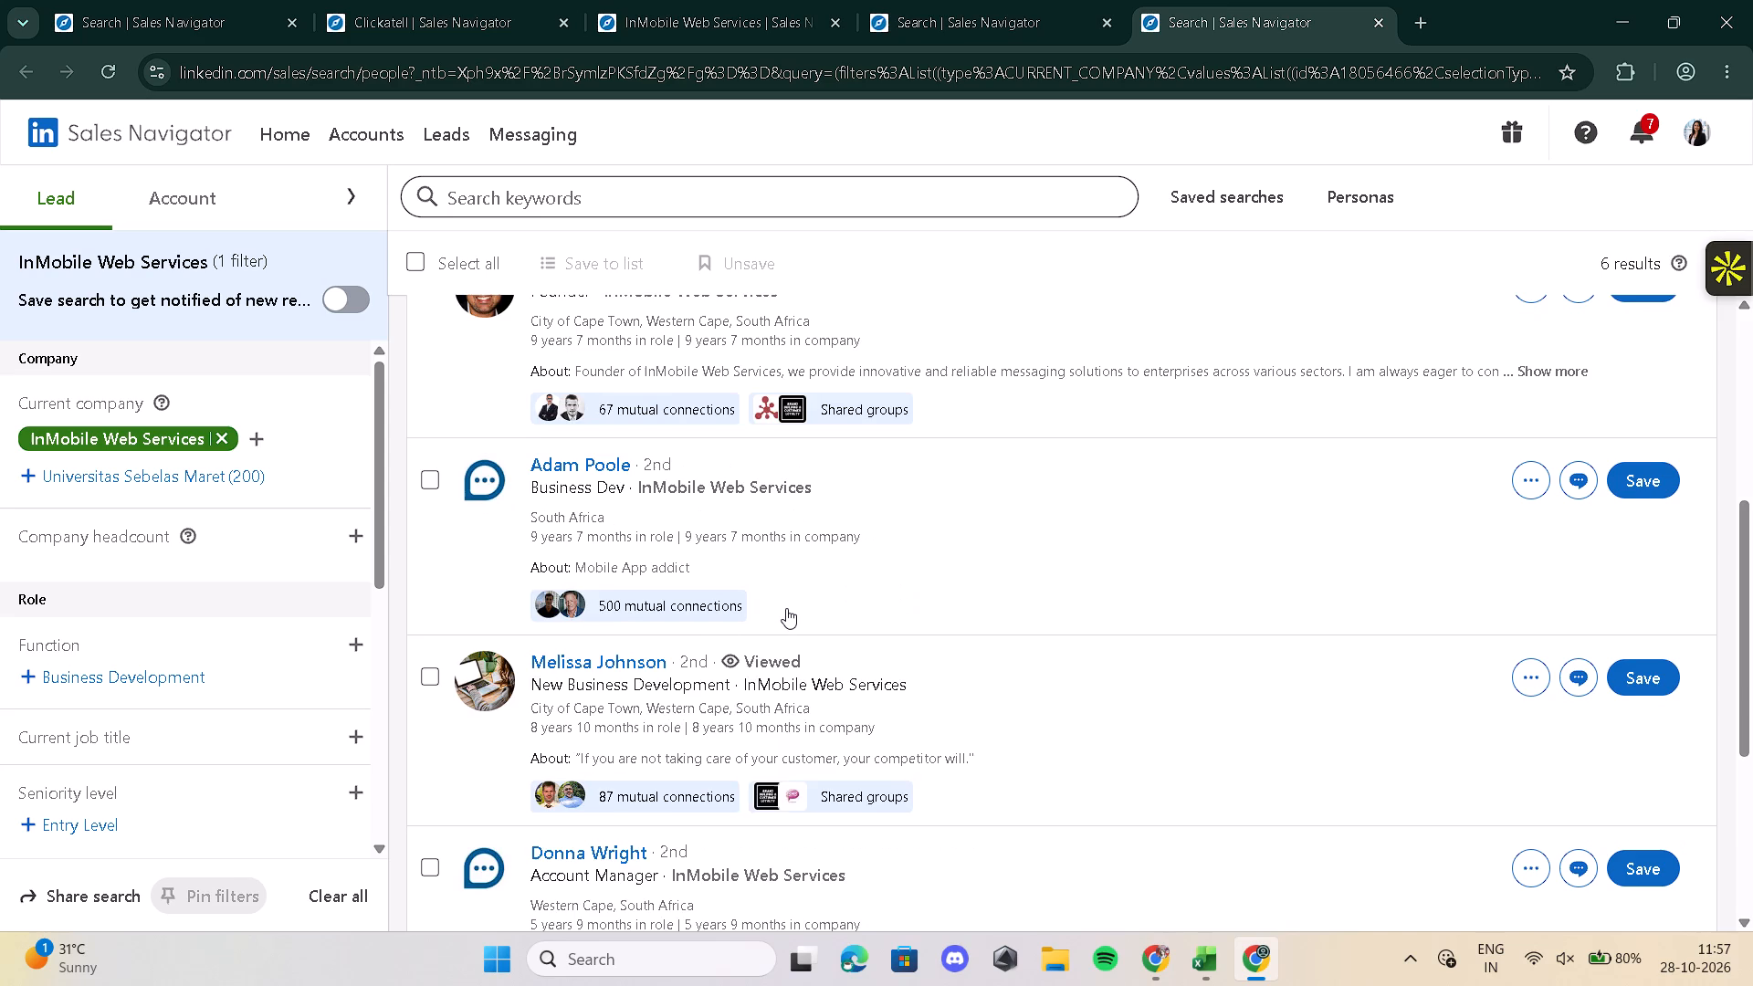
{"action": "scroll", "coordinate": [786, 608], "scroll_direction": "up", "scroll_amount": 2}
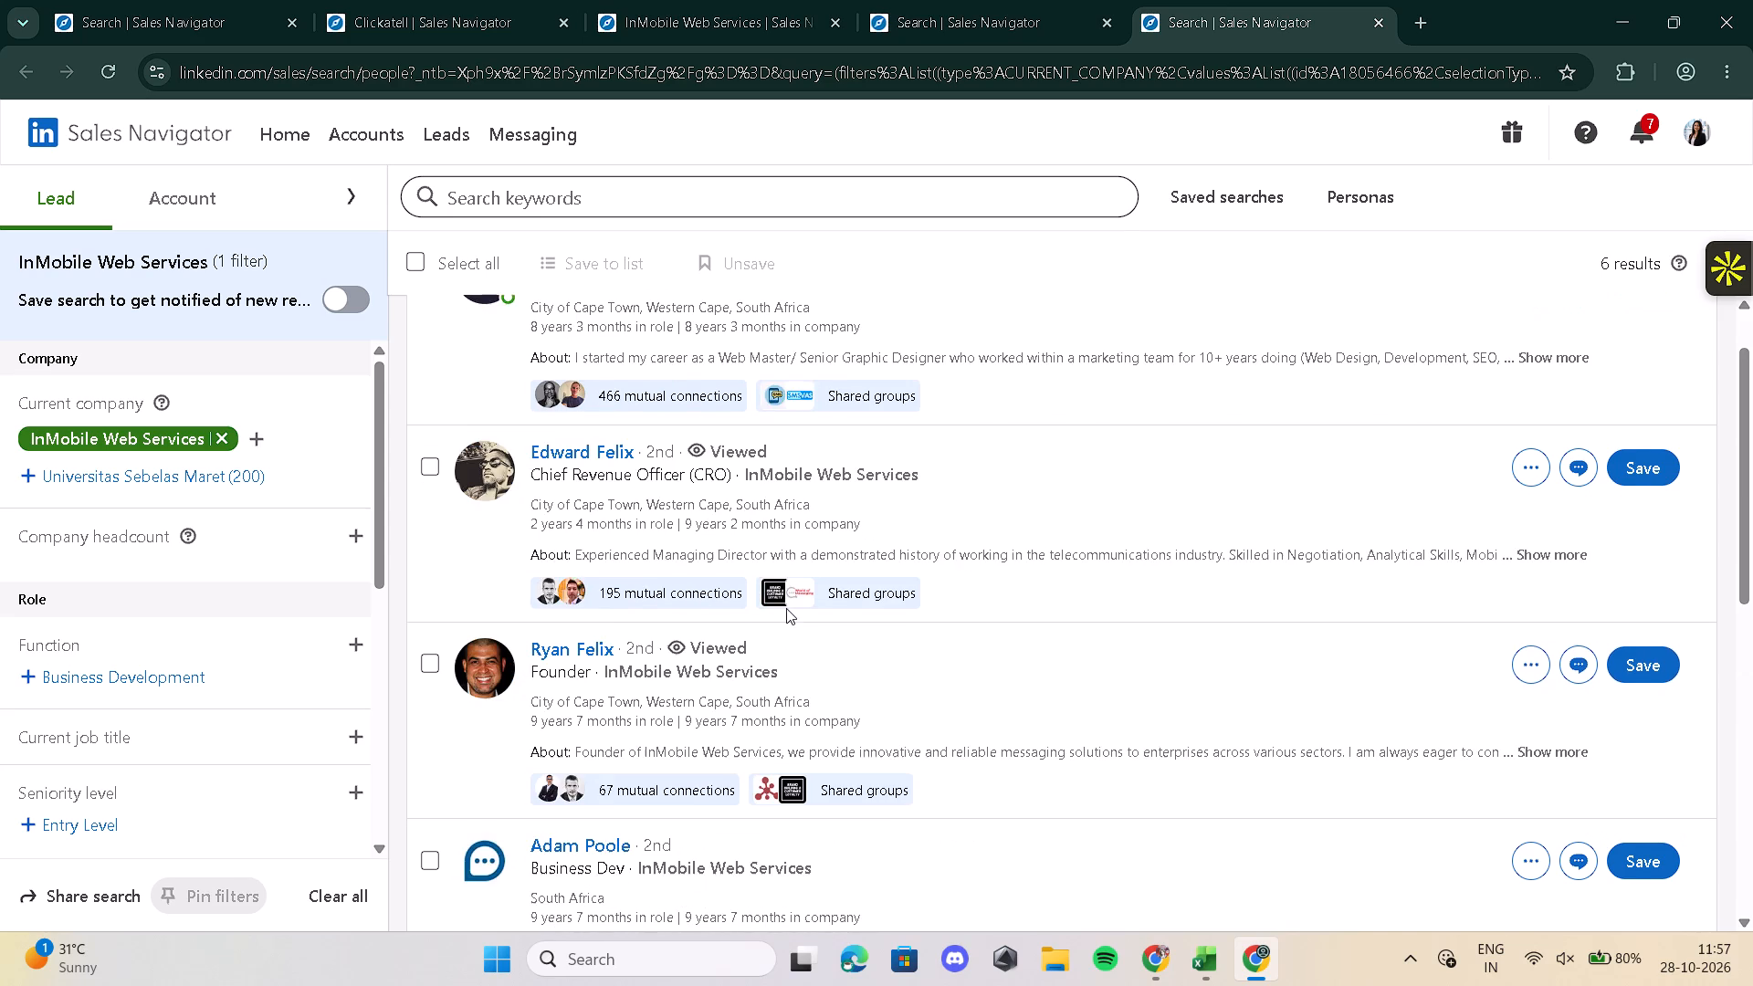
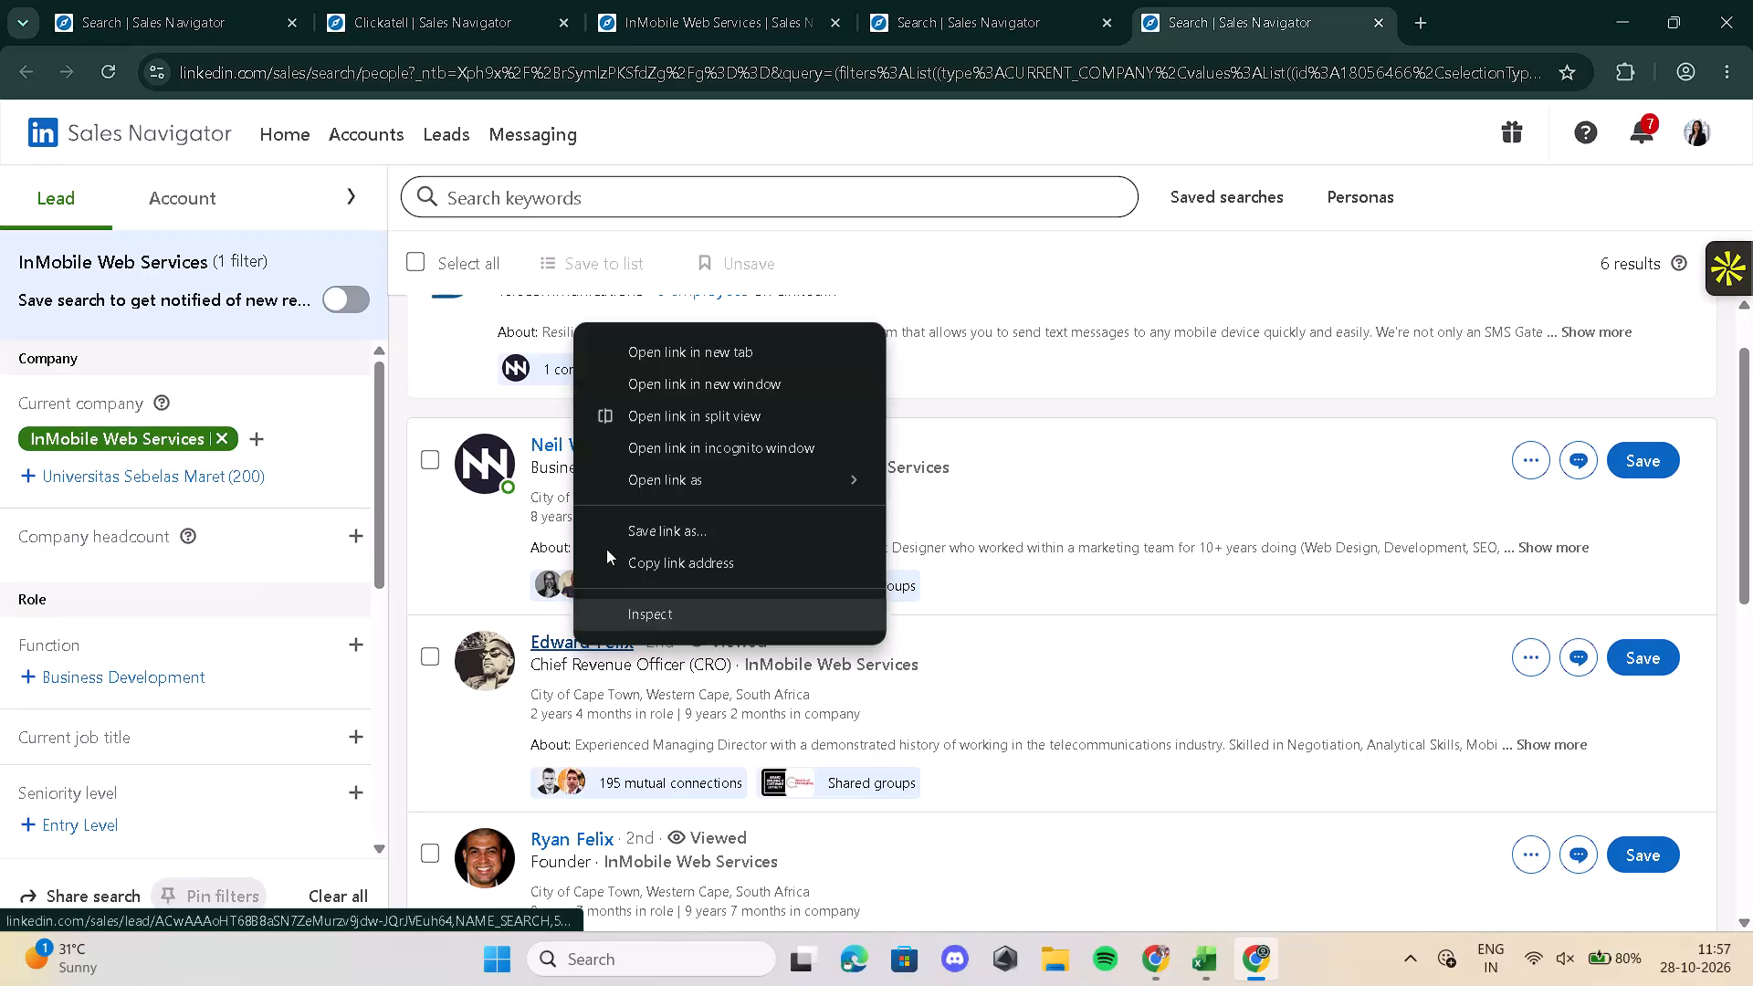
Open the InMobile Chief Revenue Officer's Sales Navigator lead page in a new tab and bring it up.
{"action": "left_click", "coordinate": [678, 365]}
{"action": "left_click", "coordinate": [225, 0]}
{"action": "left_click", "coordinate": [384, 0]}
{"action": "left_click", "coordinate": [629, 0]}
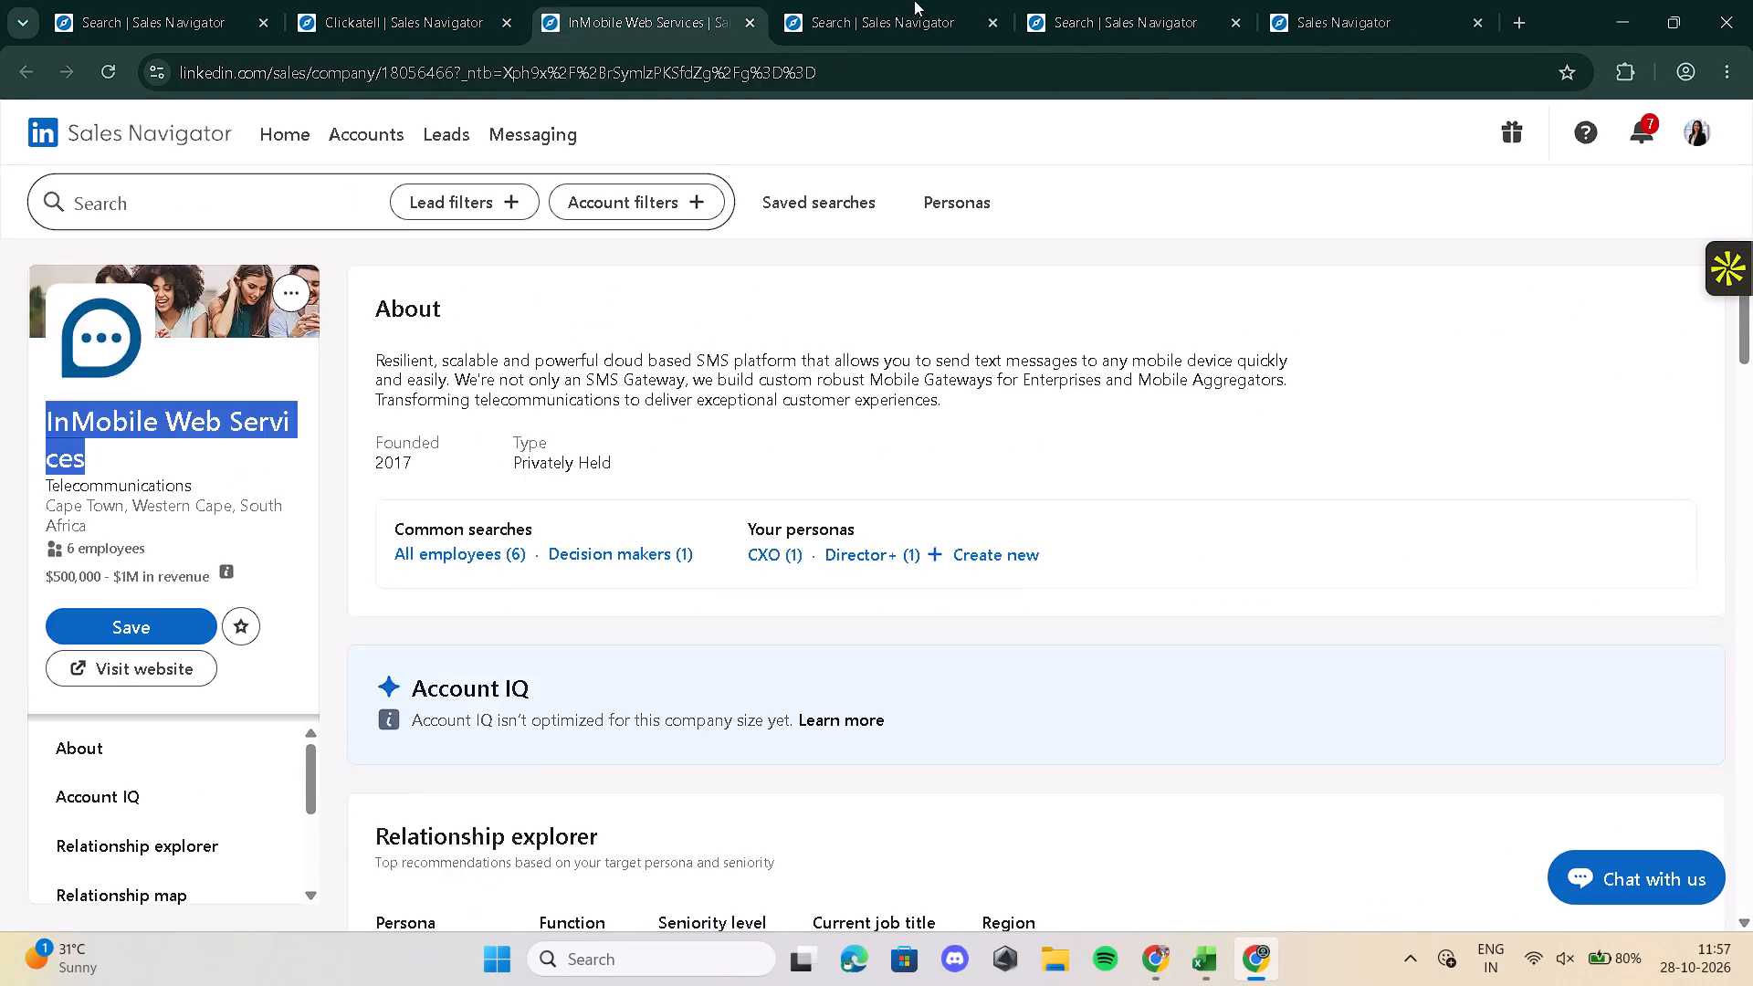
{"action": "left_click", "coordinate": [914, 0]}
{"action": "left_click", "coordinate": [1128, 0]}
{"action": "left_click", "coordinate": [1389, 0]}
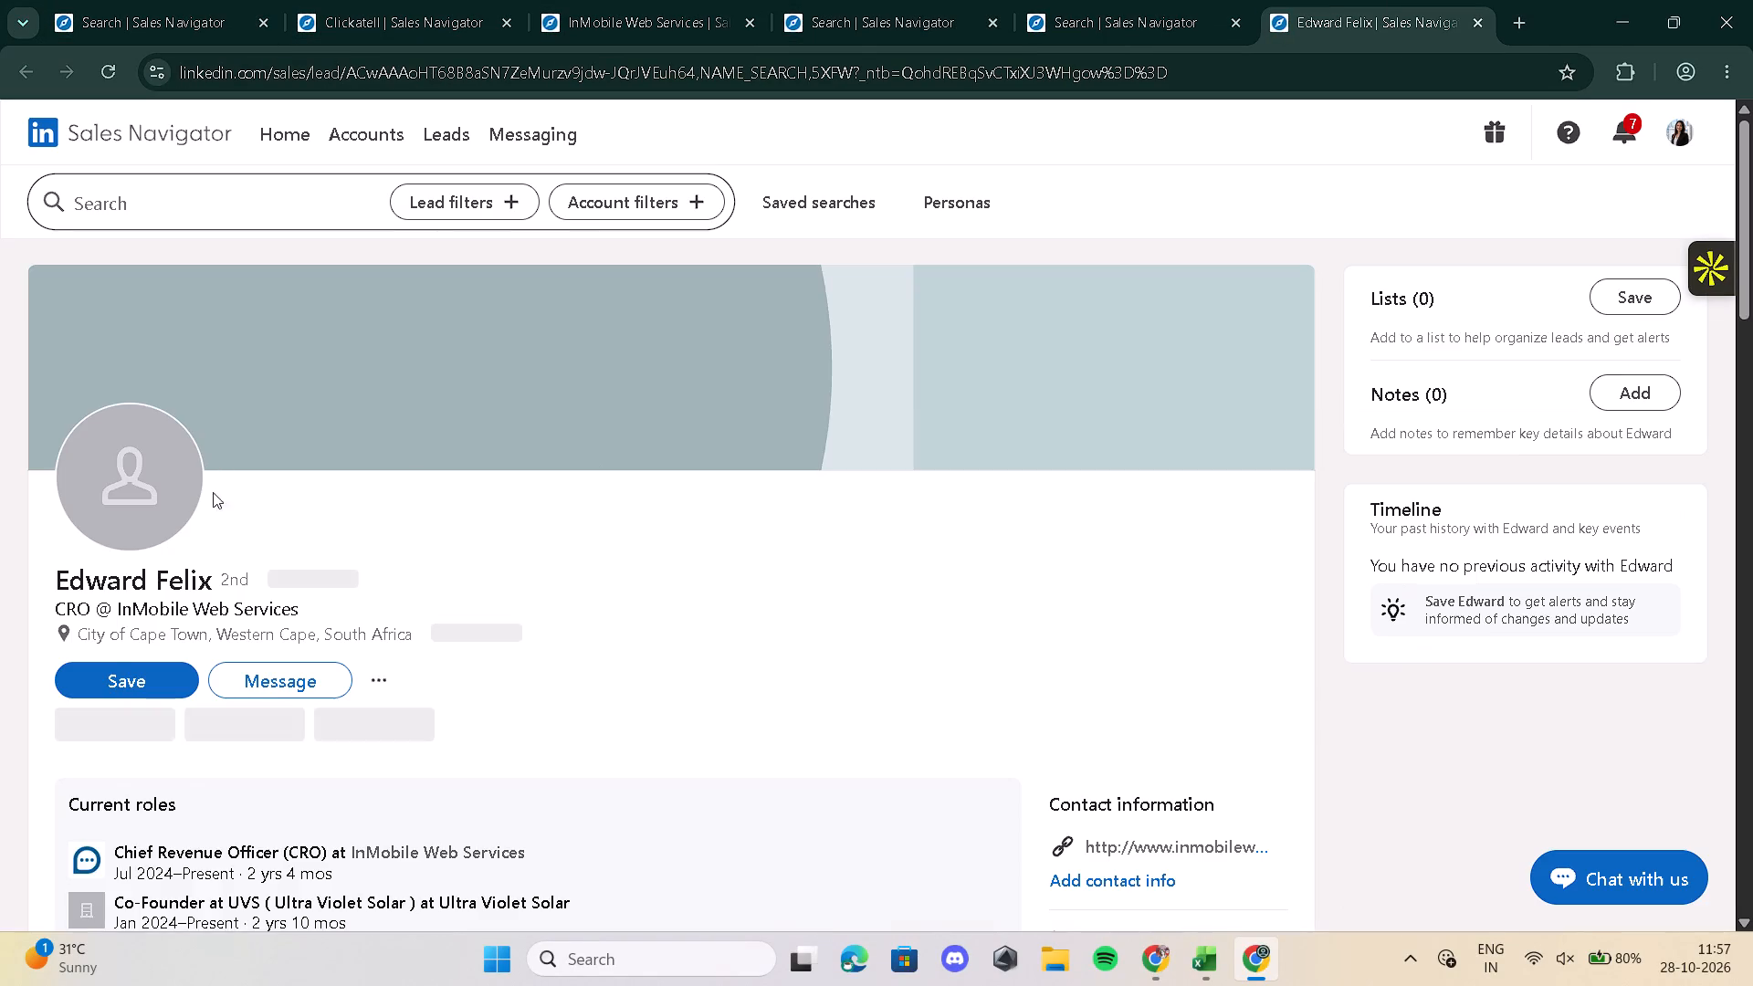
Copy the Chief Revenue Officer's name from the lead page into column F of row 185 in Excel's SA Harsh sheet.
{"action": "left_click_drag", "start_coordinate": [215, 581], "coordinate": [0, 577]}
{"action": "right_click", "coordinate": [93, 577]}
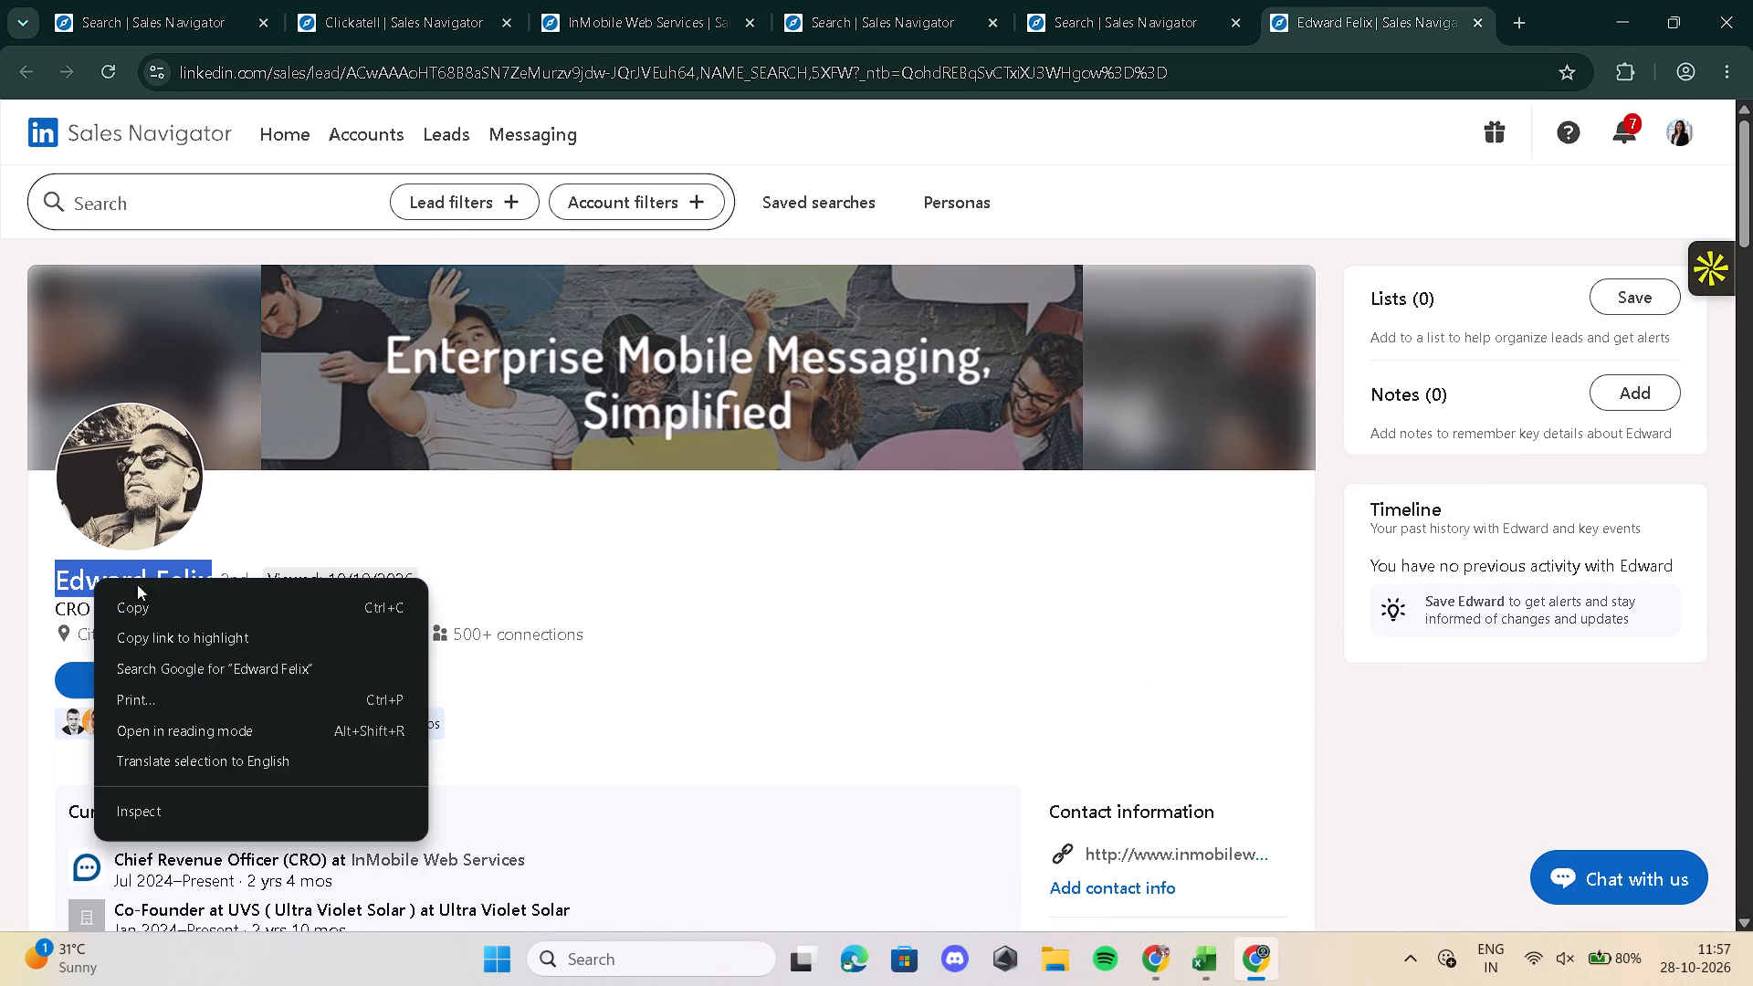
{"action": "left_click", "coordinate": [176, 596]}
{"action": "left_click", "coordinate": [1208, 966]}
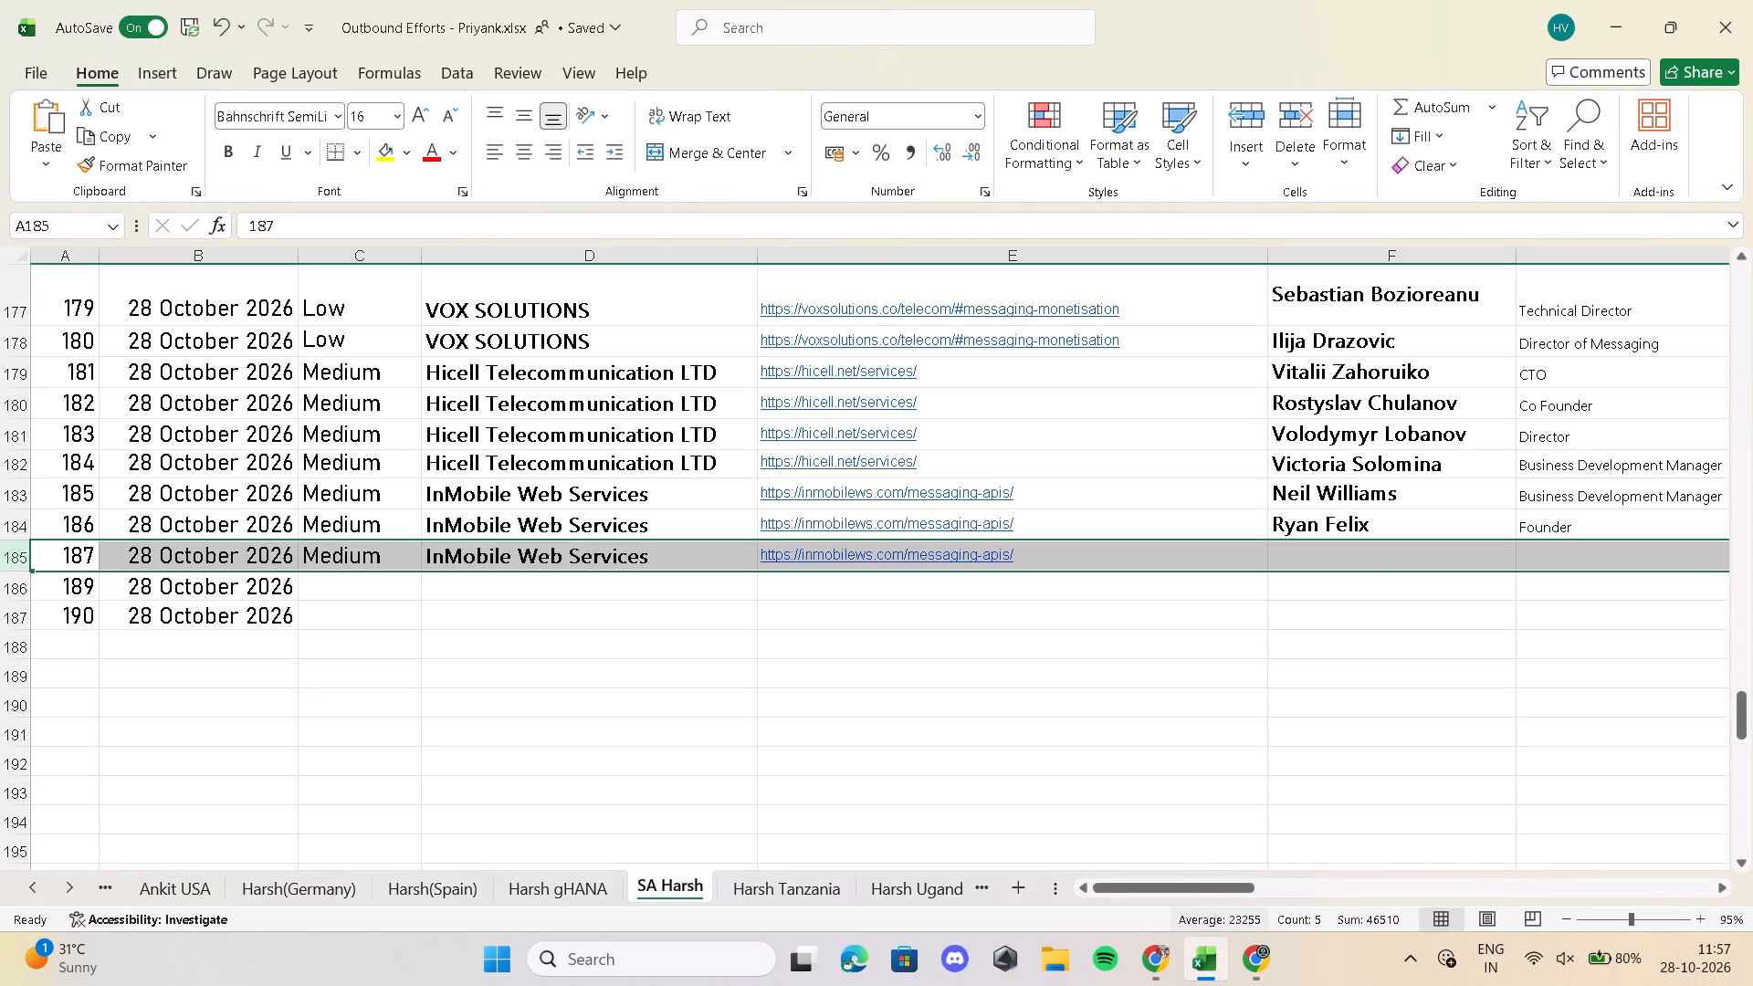
{"action": "left_click", "coordinate": [1366, 572]}
{"action": "left_click", "coordinate": [1370, 558], "text": "ctrl"}
{"action": "key", "text": "ctrl+v"}
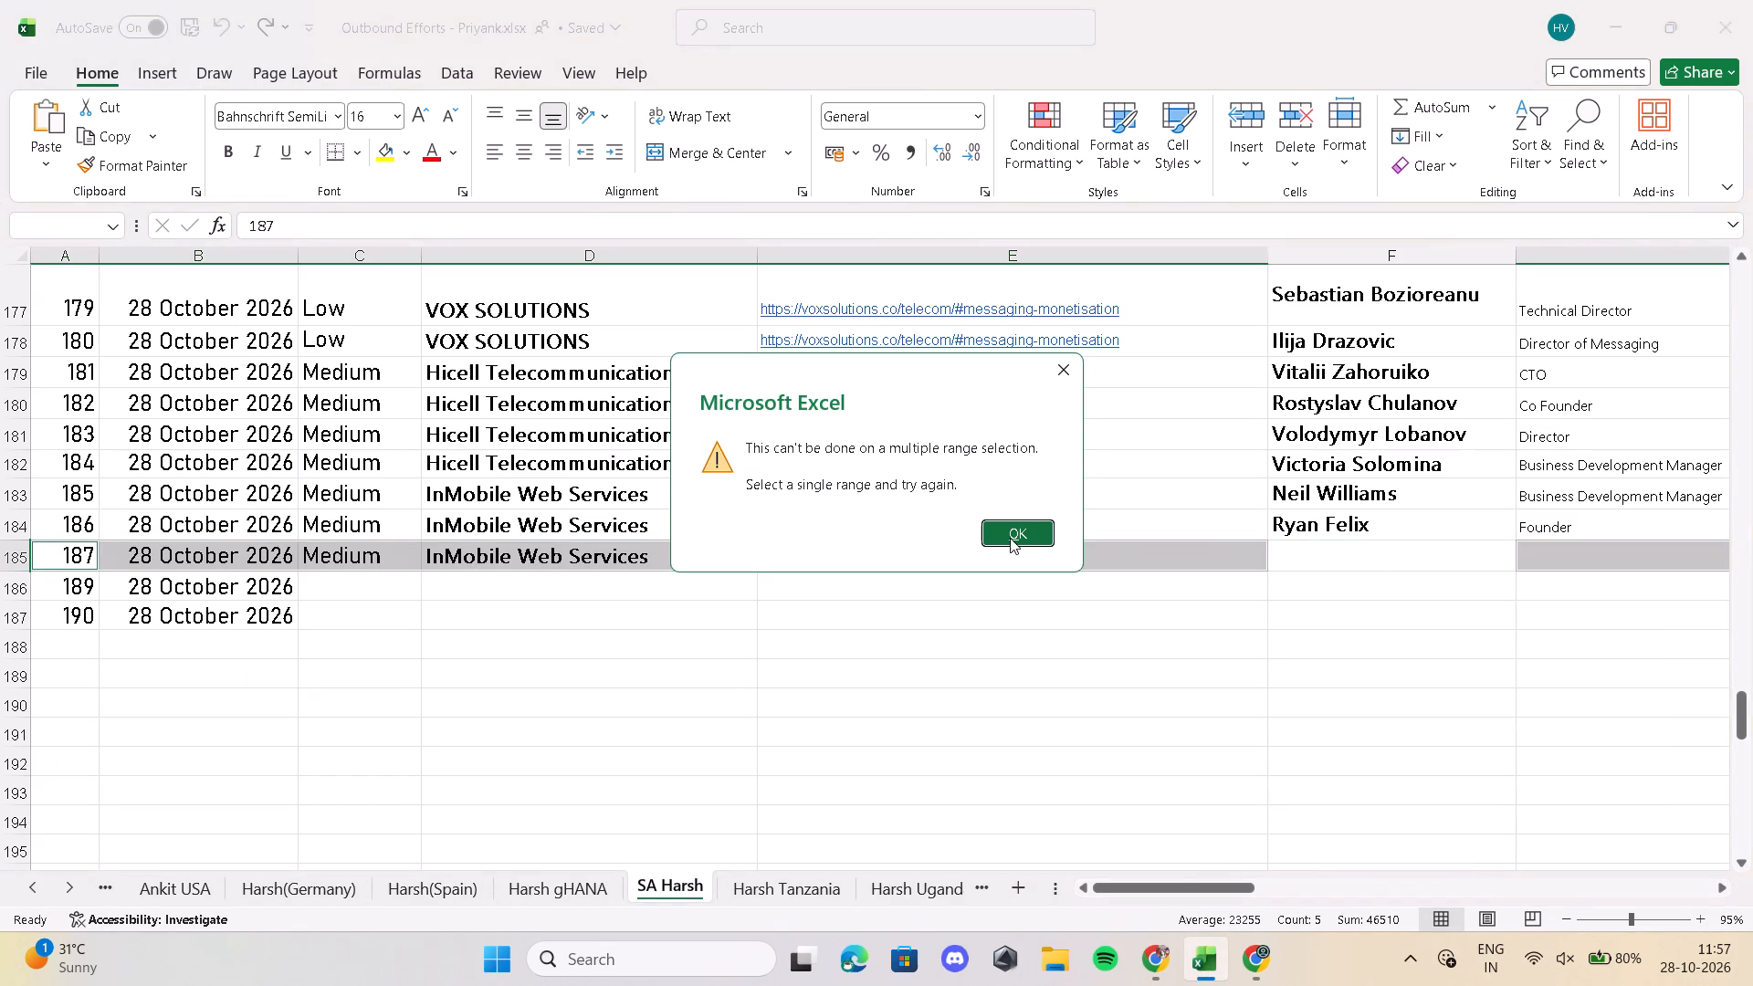
{"action": "left_click", "coordinate": [1010, 538]}
{"action": "left_click", "coordinate": [1368, 559]}
{"action": "key", "text": "ctrl+v"}
{"action": "left_click", "coordinate": [0, 561]}
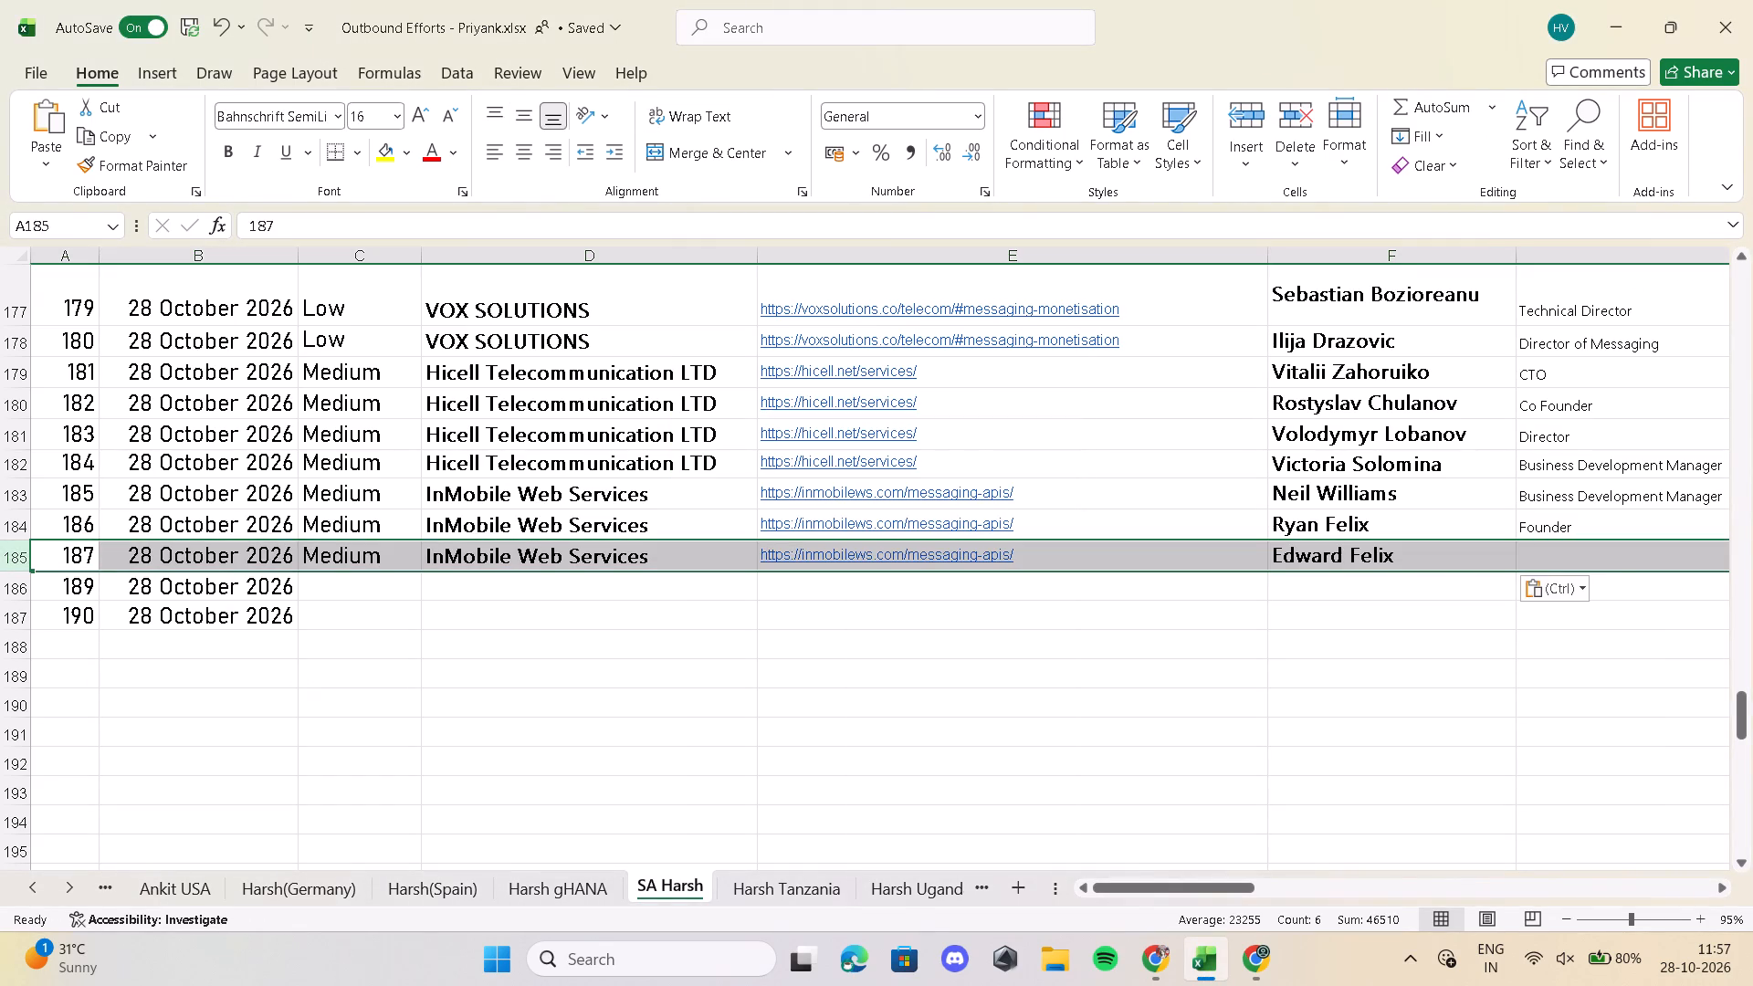
In Chrome, open the Chief Revenue Officer's LinkedIn profile from the lead page and show their contact details in Apollo.
{"action": "left_click", "coordinate": [1270, 947]}
{"action": "left_click", "coordinate": [389, 677]}
{"action": "left_click", "coordinate": [338, 797]}
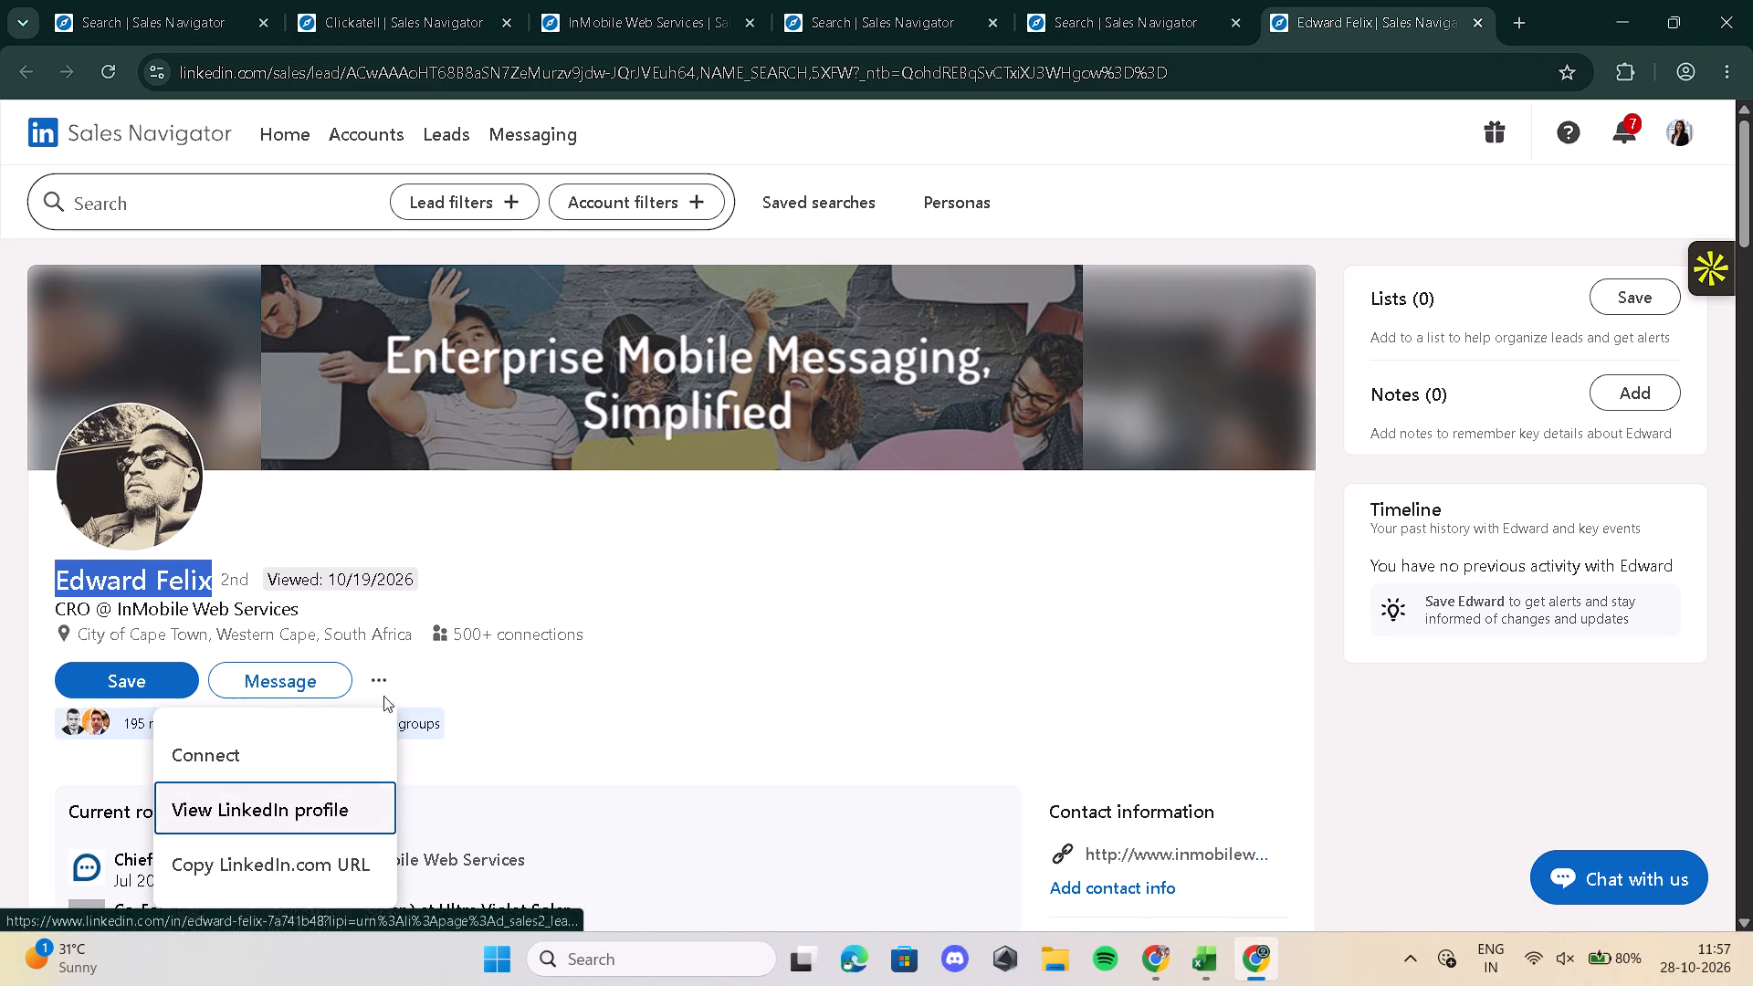
{"action": "left_click", "coordinate": [325, 813]}
{"action": "left_click", "coordinate": [766, 1]}
{"action": "left_click", "coordinate": [936, 1]}
{"action": "left_click", "coordinate": [1291, 0]}
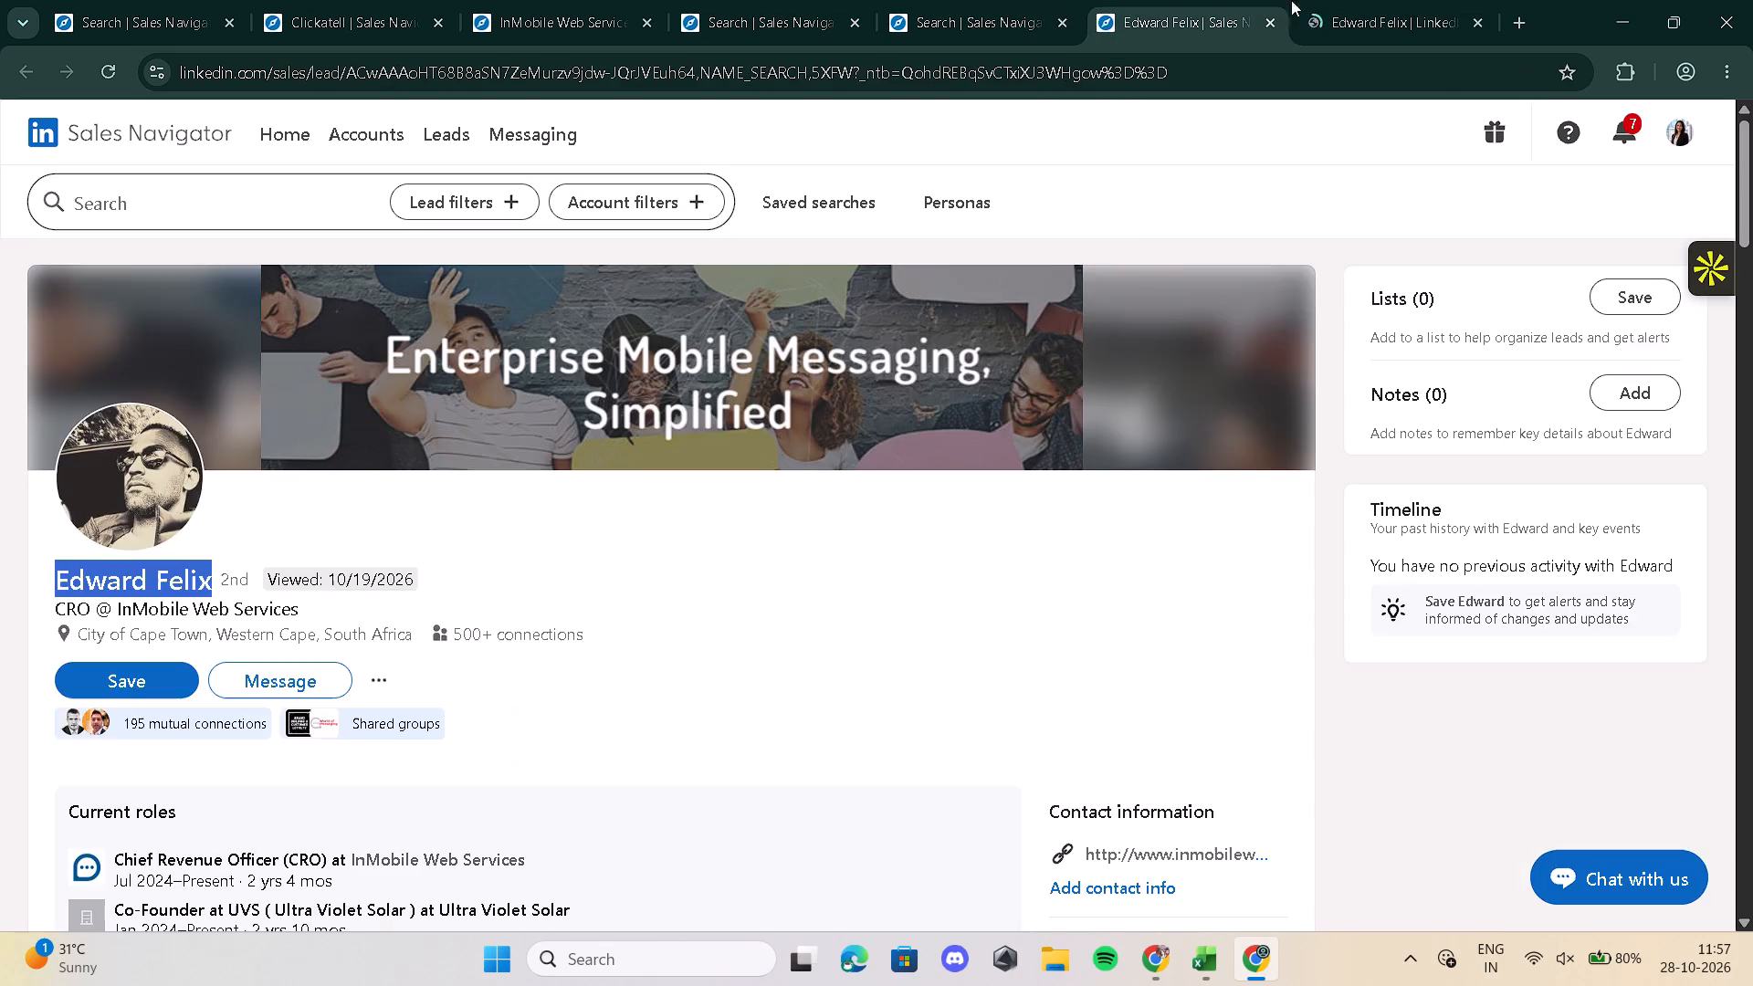
{"action": "left_click", "coordinate": [1402, 0]}
{"action": "left_click", "coordinate": [987, 0]}
{"action": "left_click", "coordinate": [1193, 0]}
{"action": "left_click", "coordinate": [1319, 2]}
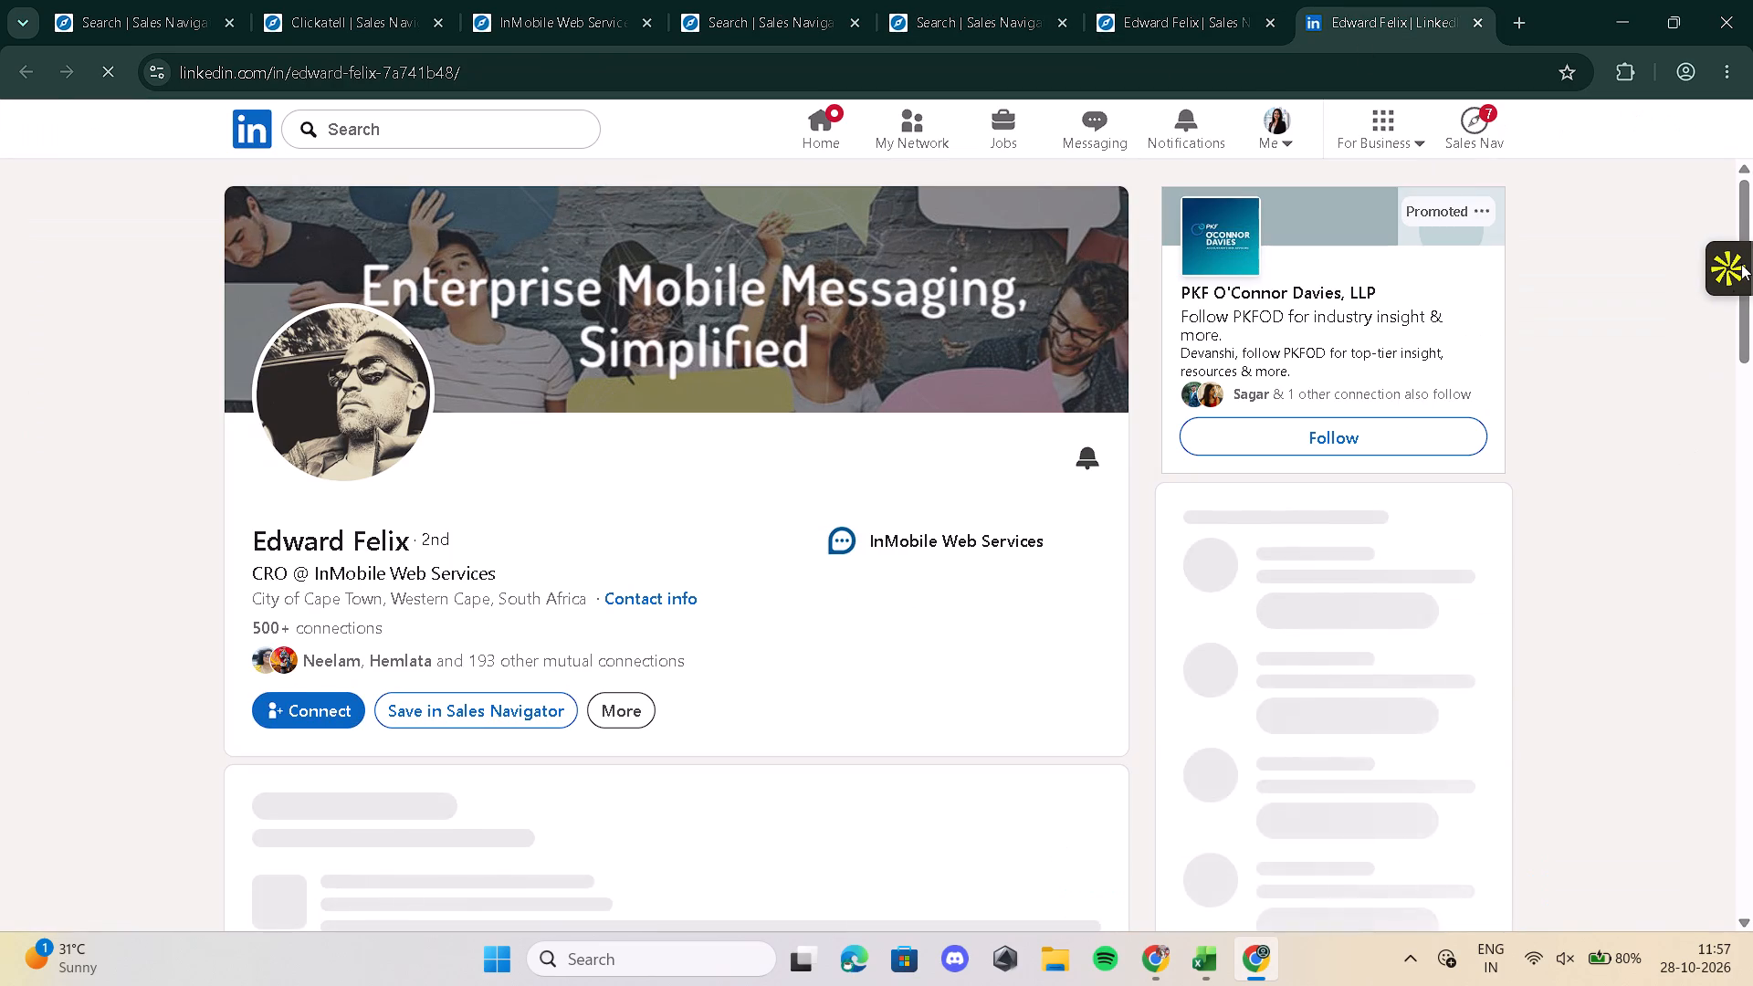
{"action": "left_click", "coordinate": [1710, 270]}
{"action": "left_click", "coordinate": [902, 0]}
{"action": "left_click", "coordinate": [1168, 0]}
{"action": "left_click", "coordinate": [1360, 1]}
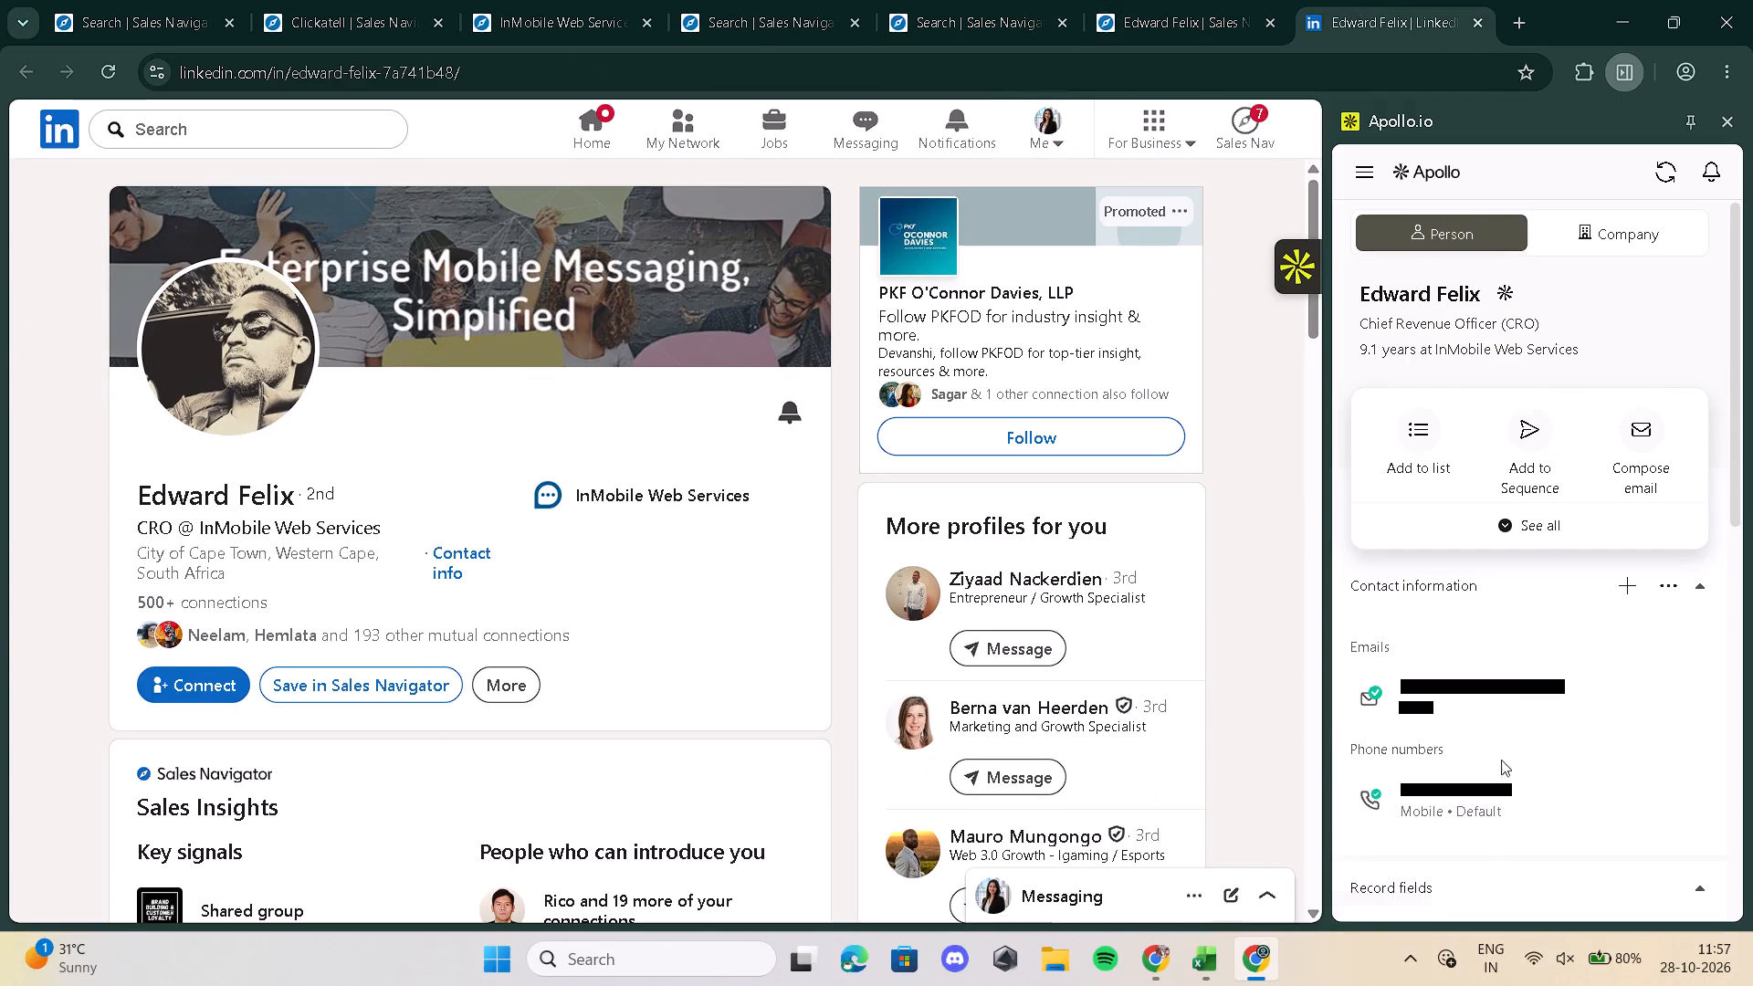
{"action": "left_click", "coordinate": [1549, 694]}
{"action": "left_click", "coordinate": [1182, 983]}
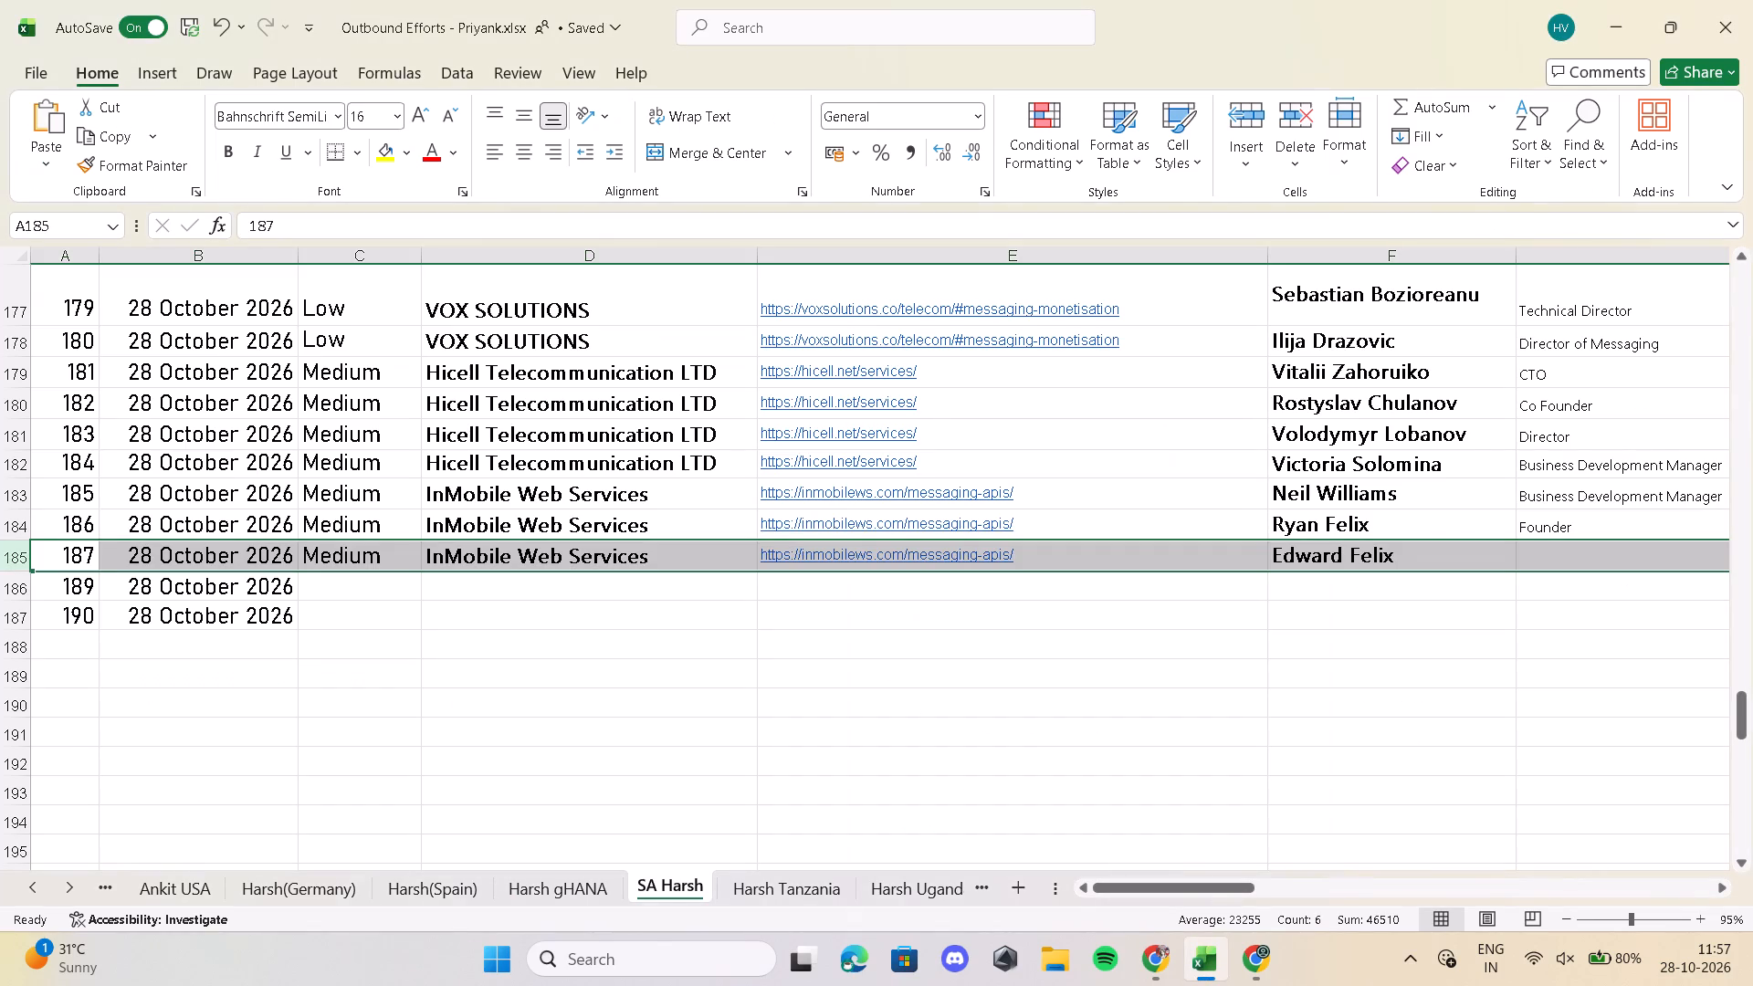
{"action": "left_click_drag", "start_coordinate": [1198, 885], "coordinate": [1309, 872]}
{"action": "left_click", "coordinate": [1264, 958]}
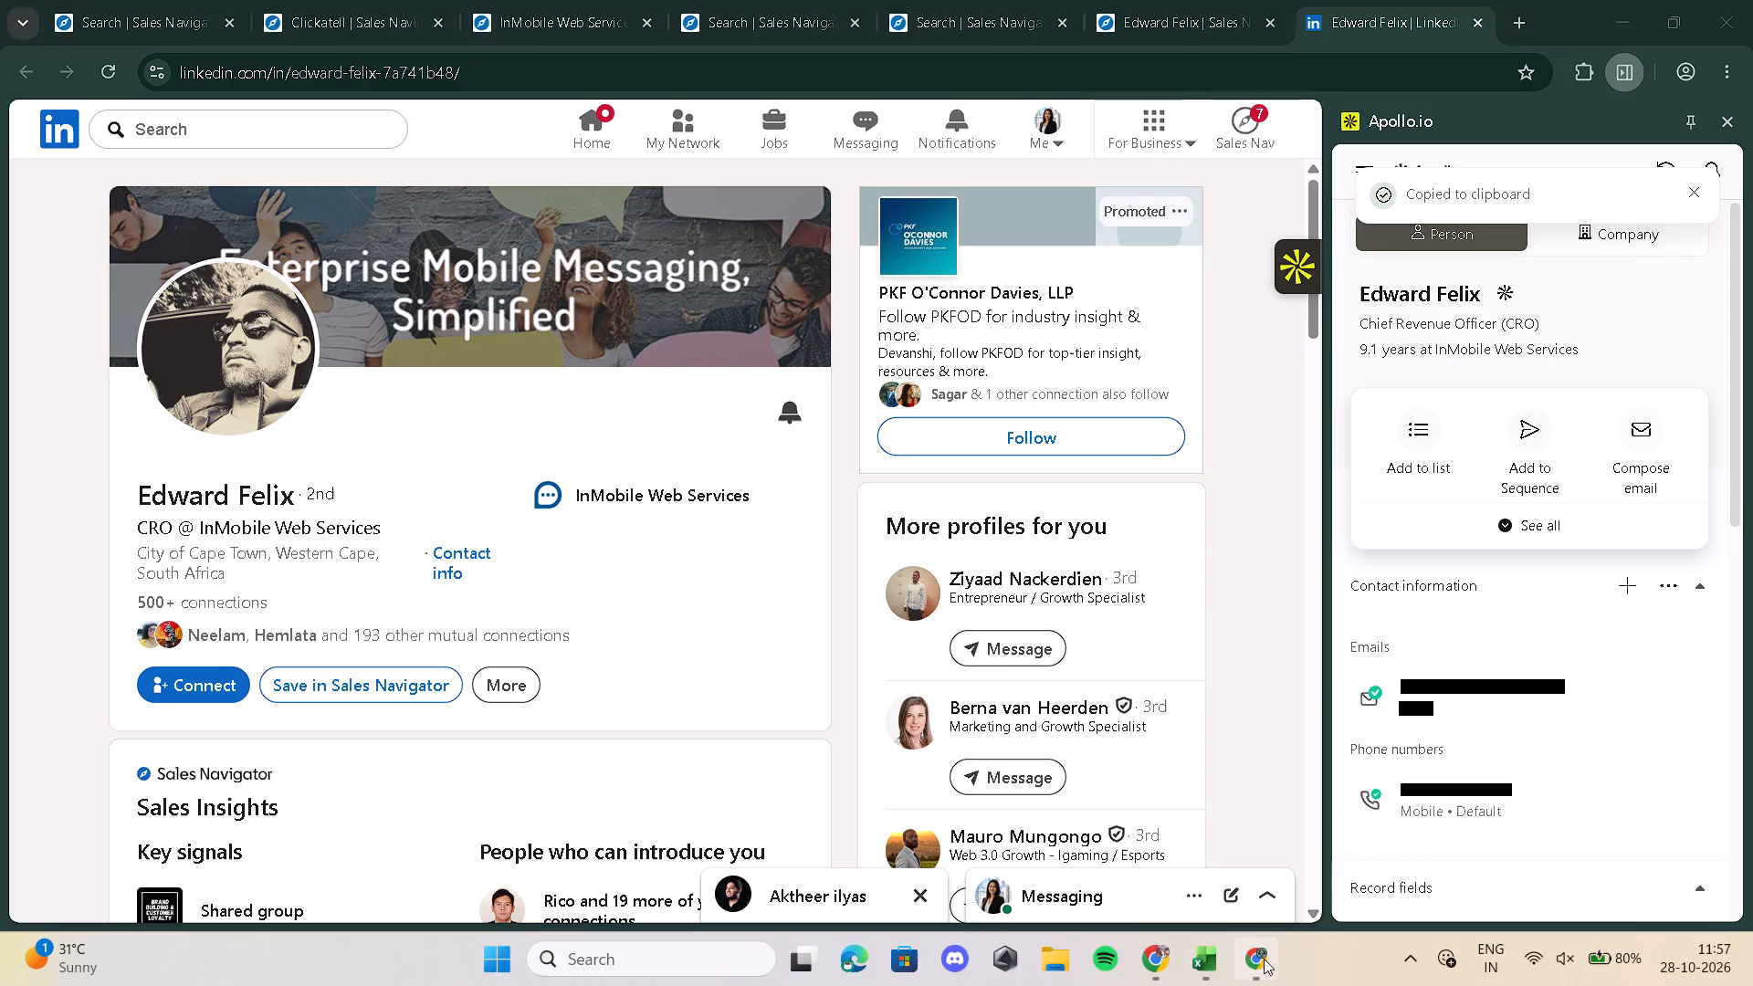
Copy the job title CRO from the Sales Navigator lead page into column G of row 185 in Excel.
{"action": "left_click", "coordinate": [1139, 26]}
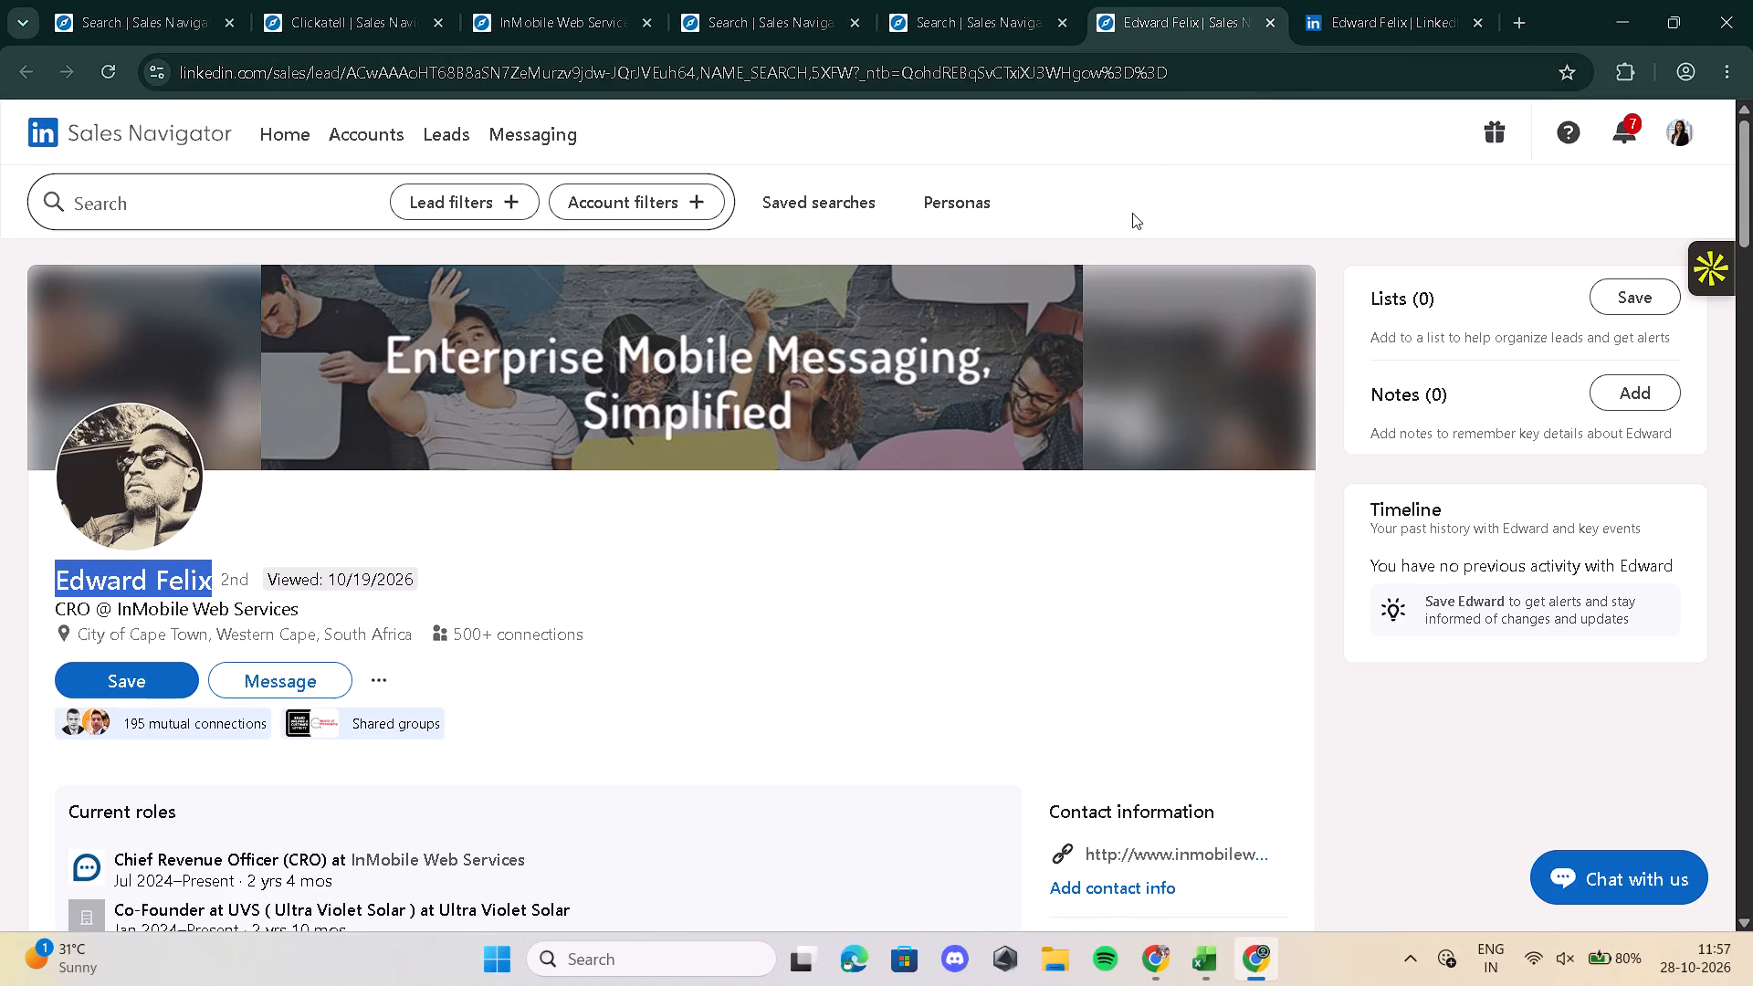
{"action": "left_click", "coordinate": [85, 601]}
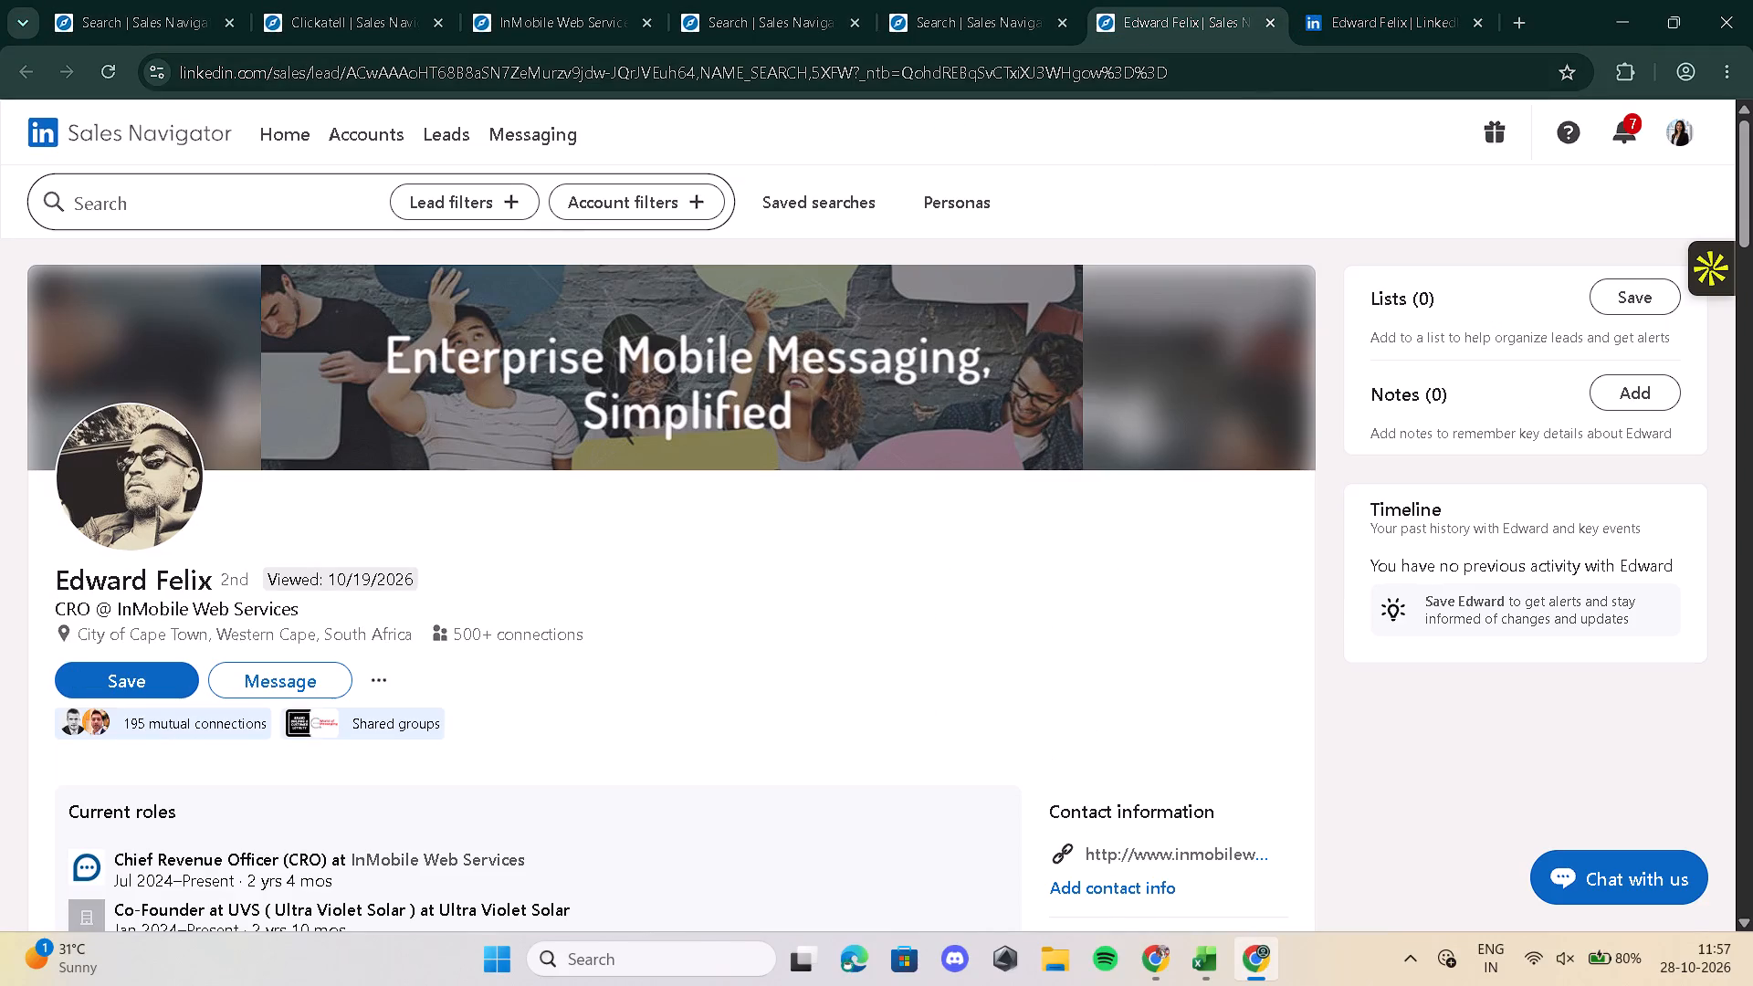
{"action": "left_click_drag", "start_coordinate": [94, 612], "coordinate": [0, 614]}
{"action": "key", "text": "ctrl+c"}
{"action": "left_click", "coordinate": [1205, 981]}
{"action": "left_click", "coordinate": [876, 551]}
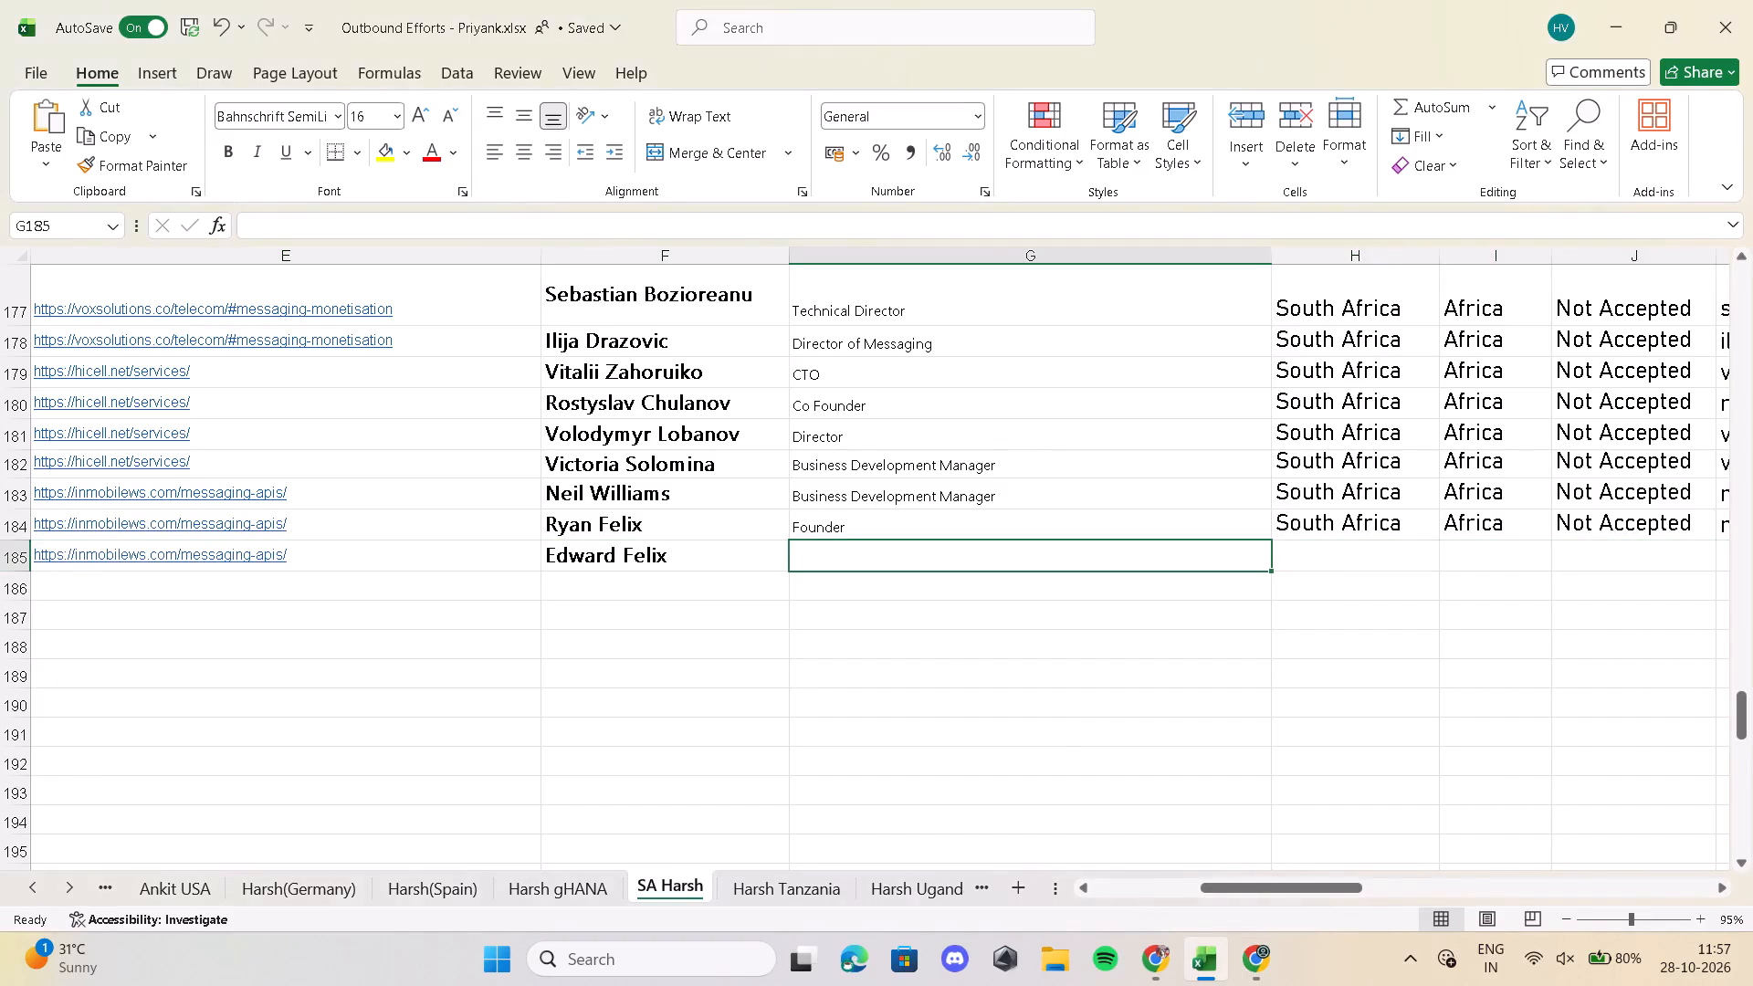
{"action": "key", "text": "ctrl+v"}
Copy South Africa, Africa and Not Accepted from row 184 into columns H, I and J of row 185.
{"action": "left_click", "coordinate": [1299, 528]}
{"action": "key", "text": "ctrl+c"}
{"action": "left_click", "coordinate": [1319, 552]}
{"action": "key", "text": "ctrl+v"}
{"action": "left_click", "coordinate": [1479, 510]}
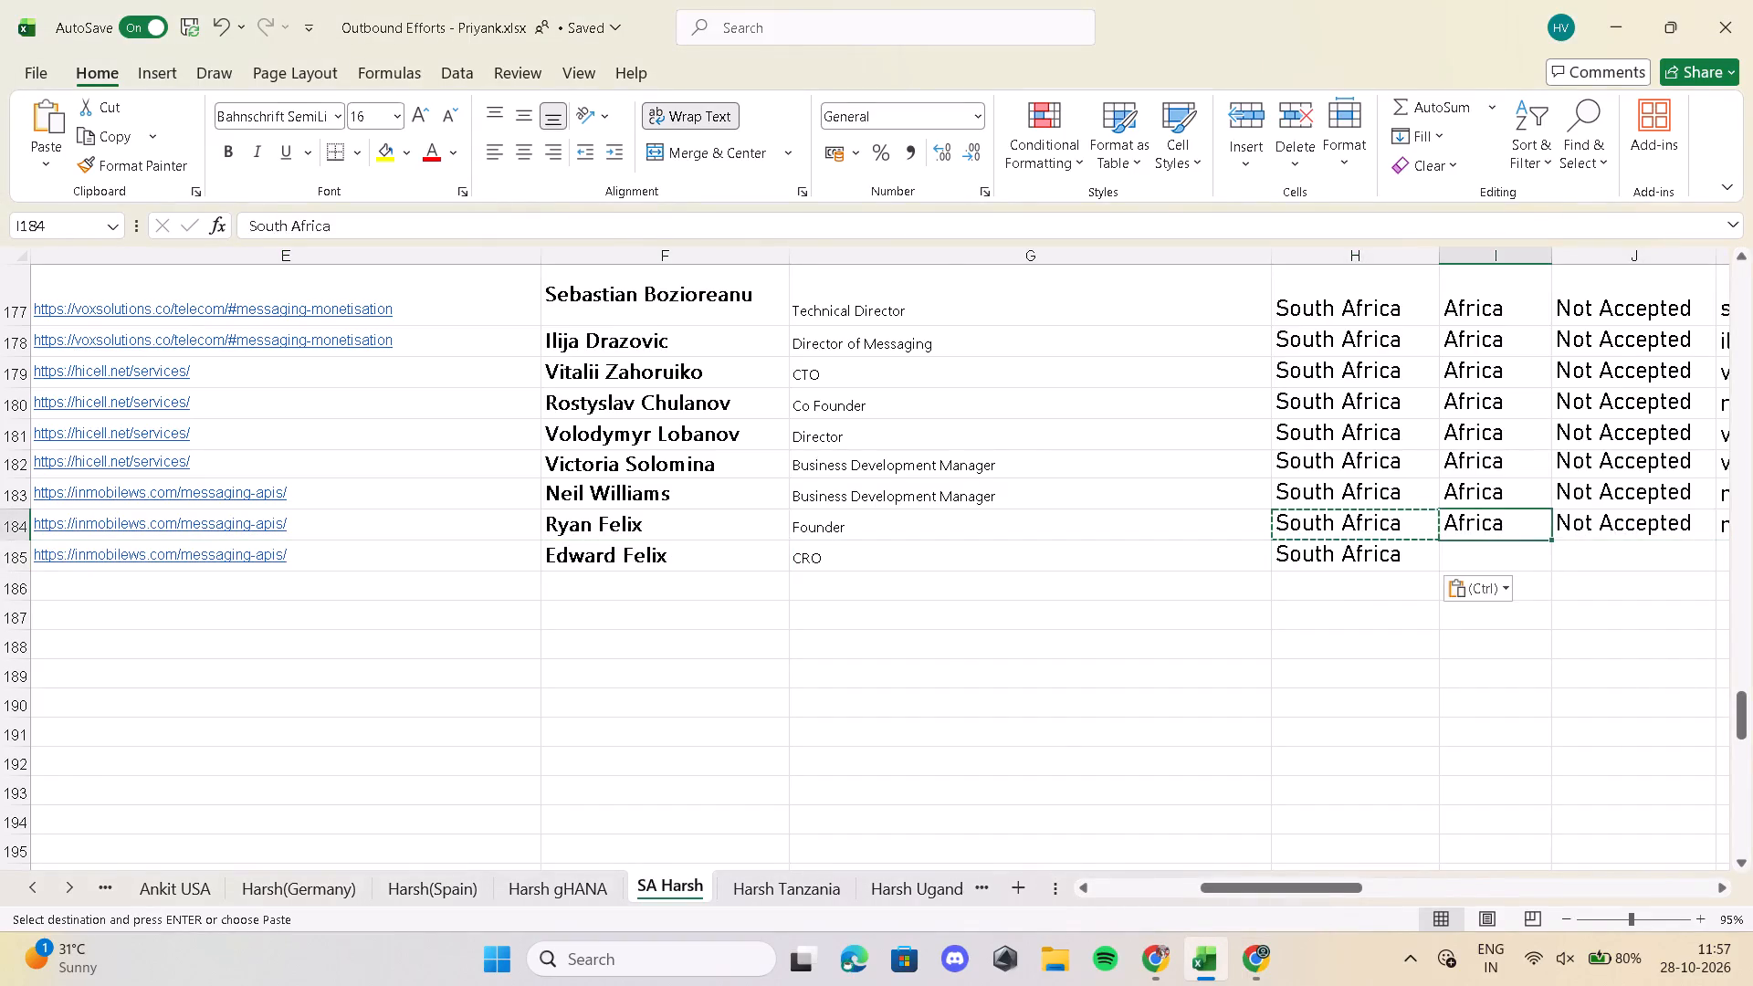
{"action": "key", "text": "ctrl+c"}
{"action": "left_click", "coordinate": [1488, 564]}
{"action": "key", "text": "ctrl+v"}
{"action": "left_click", "coordinate": [1598, 524]}
{"action": "key", "text": "ctrl+c"}
{"action": "left_click", "coordinate": [1601, 567]}
{"action": "key", "text": "ctrl+v"}
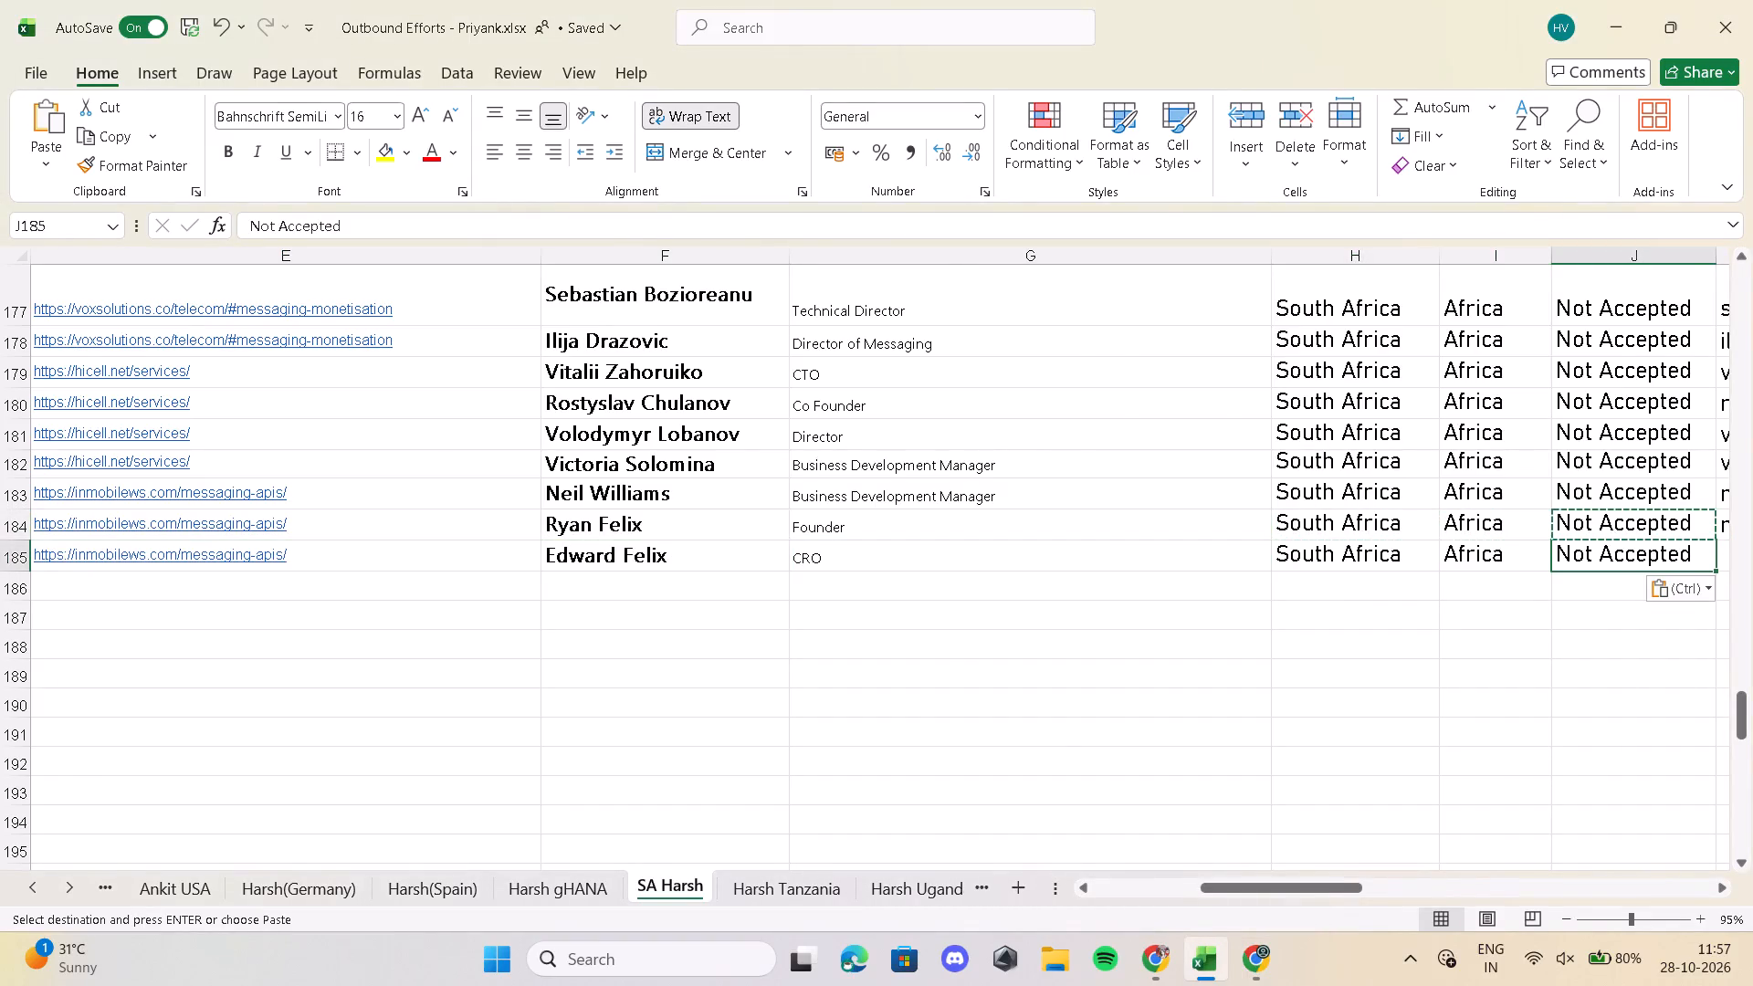
{"action": "left_click_drag", "start_coordinate": [1326, 888], "coordinate": [1354, 891]}
{"action": "left_click", "coordinate": [1269, 981]}
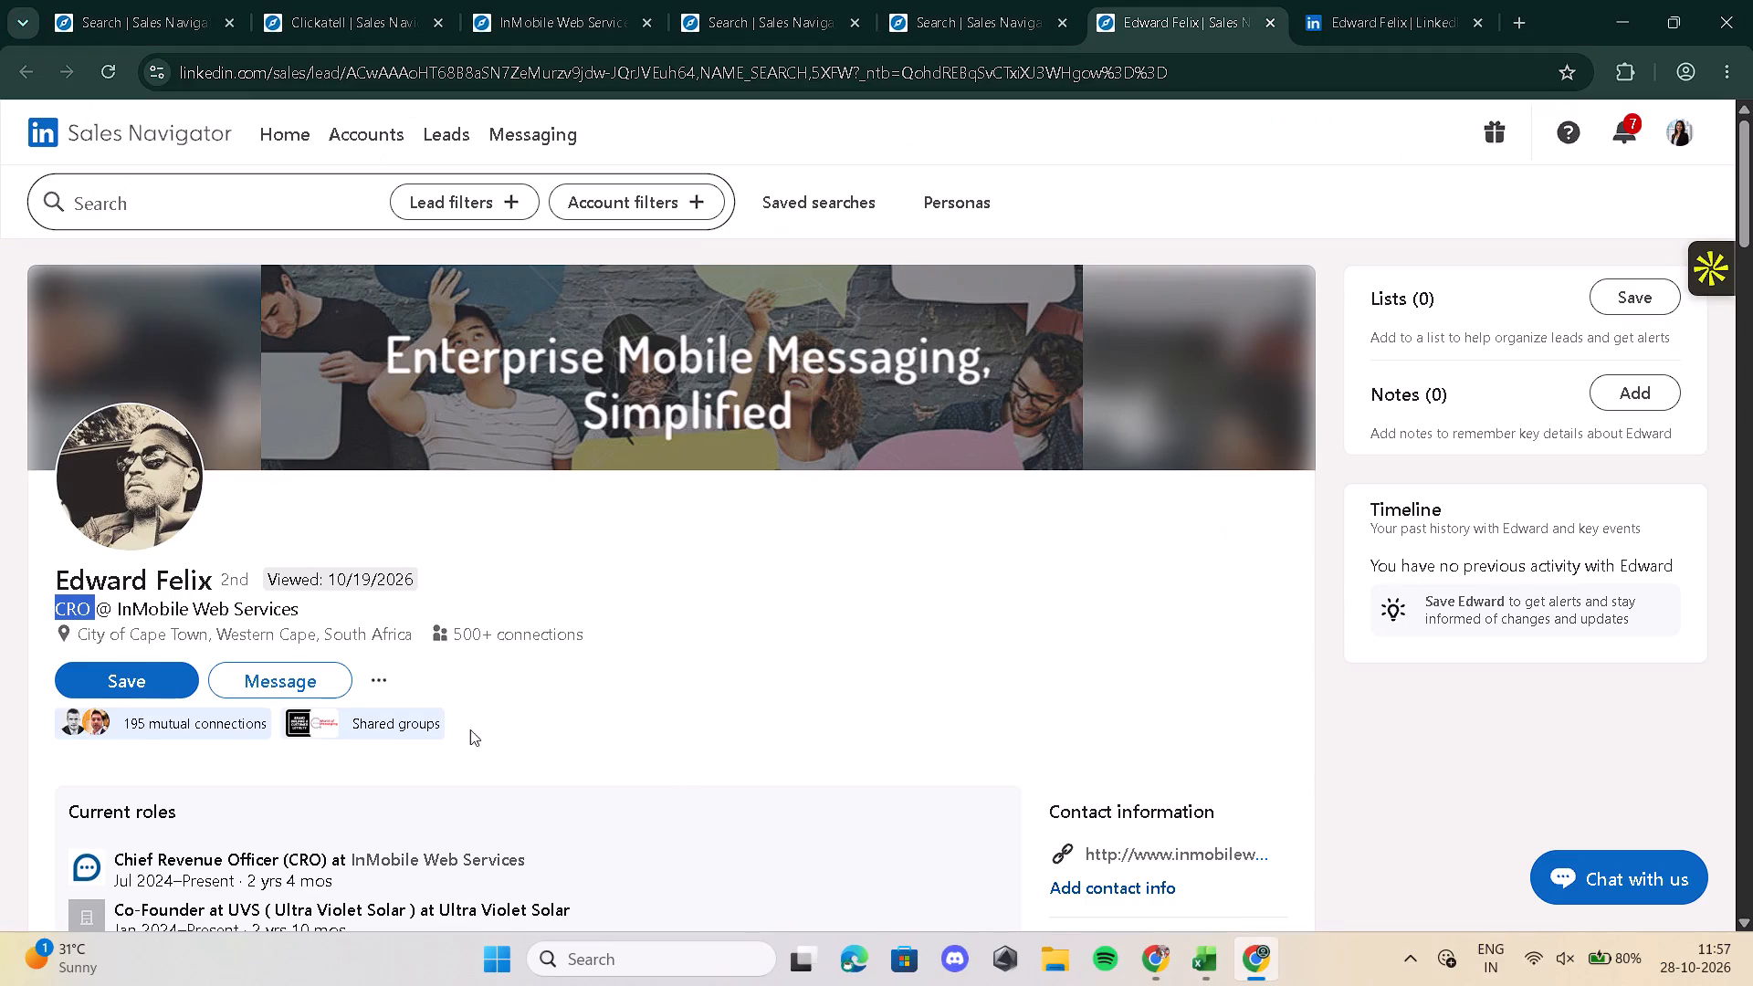
{"action": "left_click", "coordinate": [1406, 22]}
{"action": "left_click", "coordinate": [1554, 697]}
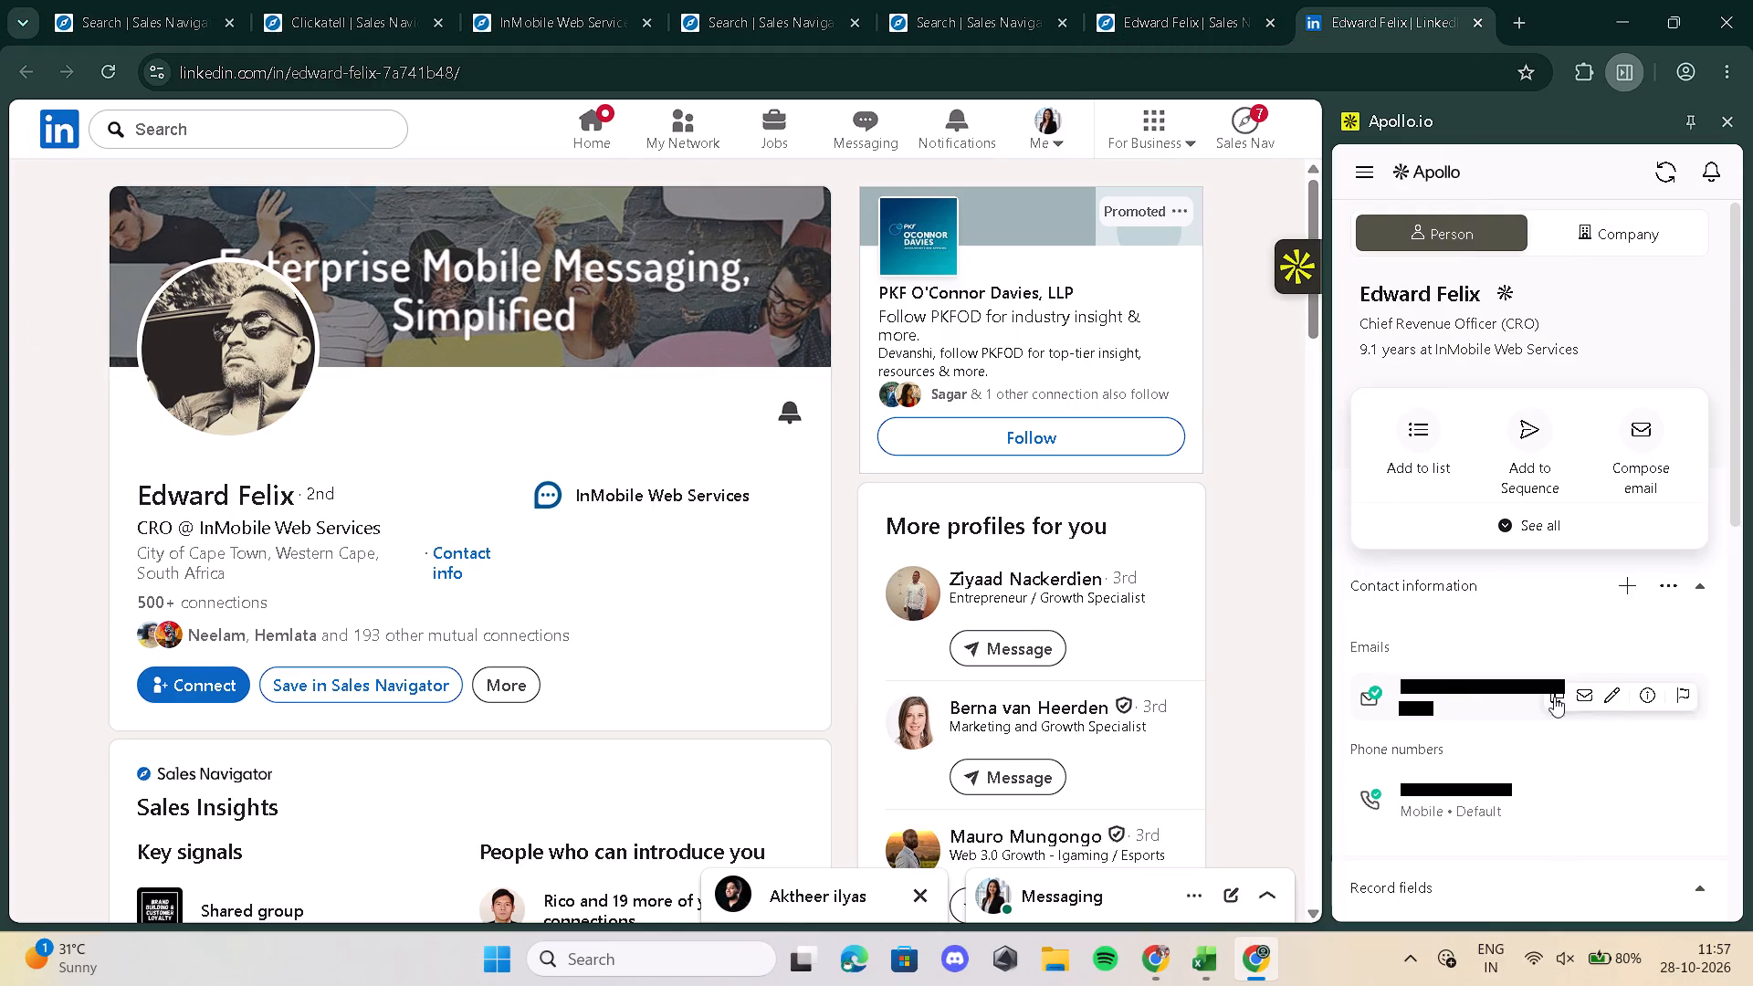
{"action": "left_click", "coordinate": [1202, 939]}
{"action": "left_click", "coordinate": [1384, 565]}
{"action": "key", "text": "ctrl+v"}
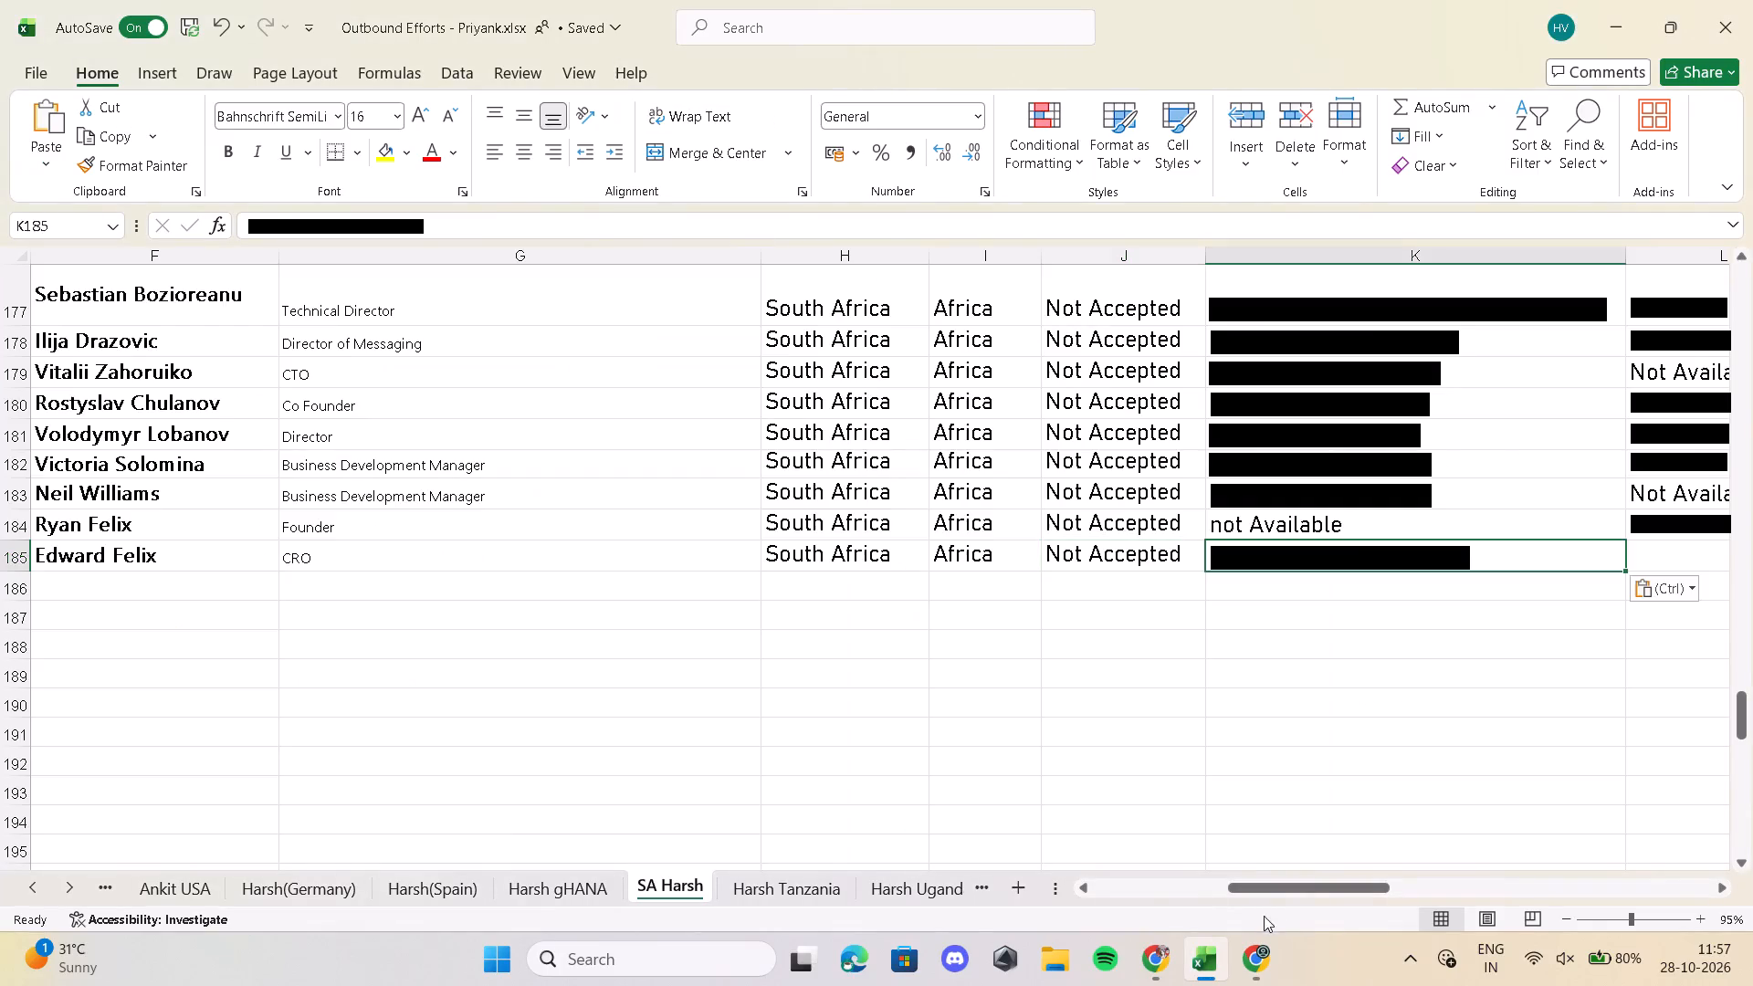
Copy the Chief Revenue Officer's mobile number from Apollo in Chrome into column L of row 185 in Excel.
{"action": "left_click", "coordinate": [1246, 963]}
{"action": "left_click", "coordinate": [1561, 801]}
{"action": "left_click", "coordinate": [1197, 975]}
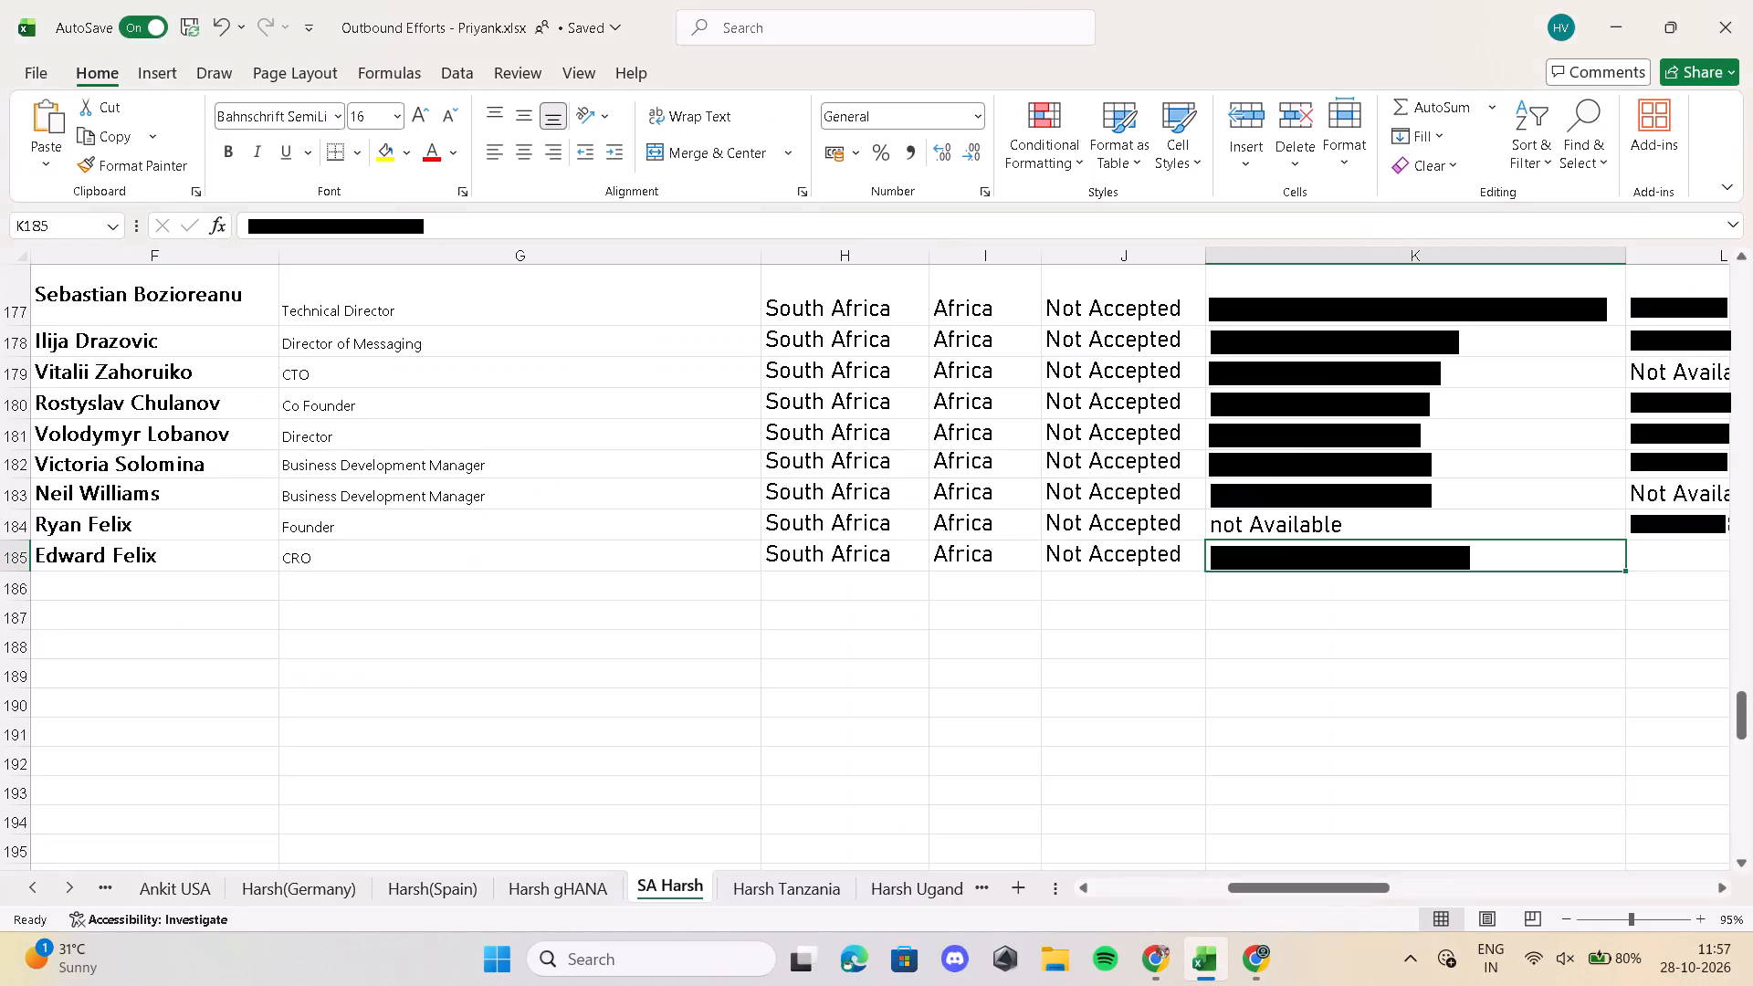
{"action": "left_click", "coordinate": [1688, 566]}
{"action": "key", "text": "ctrl+v"}
Copy the Chief Revenue Officer's LinkedIn.com URL from Sales Navigator in Chrome into column M of row 185 in Excel.
{"action": "left_click", "coordinate": [1254, 942]}
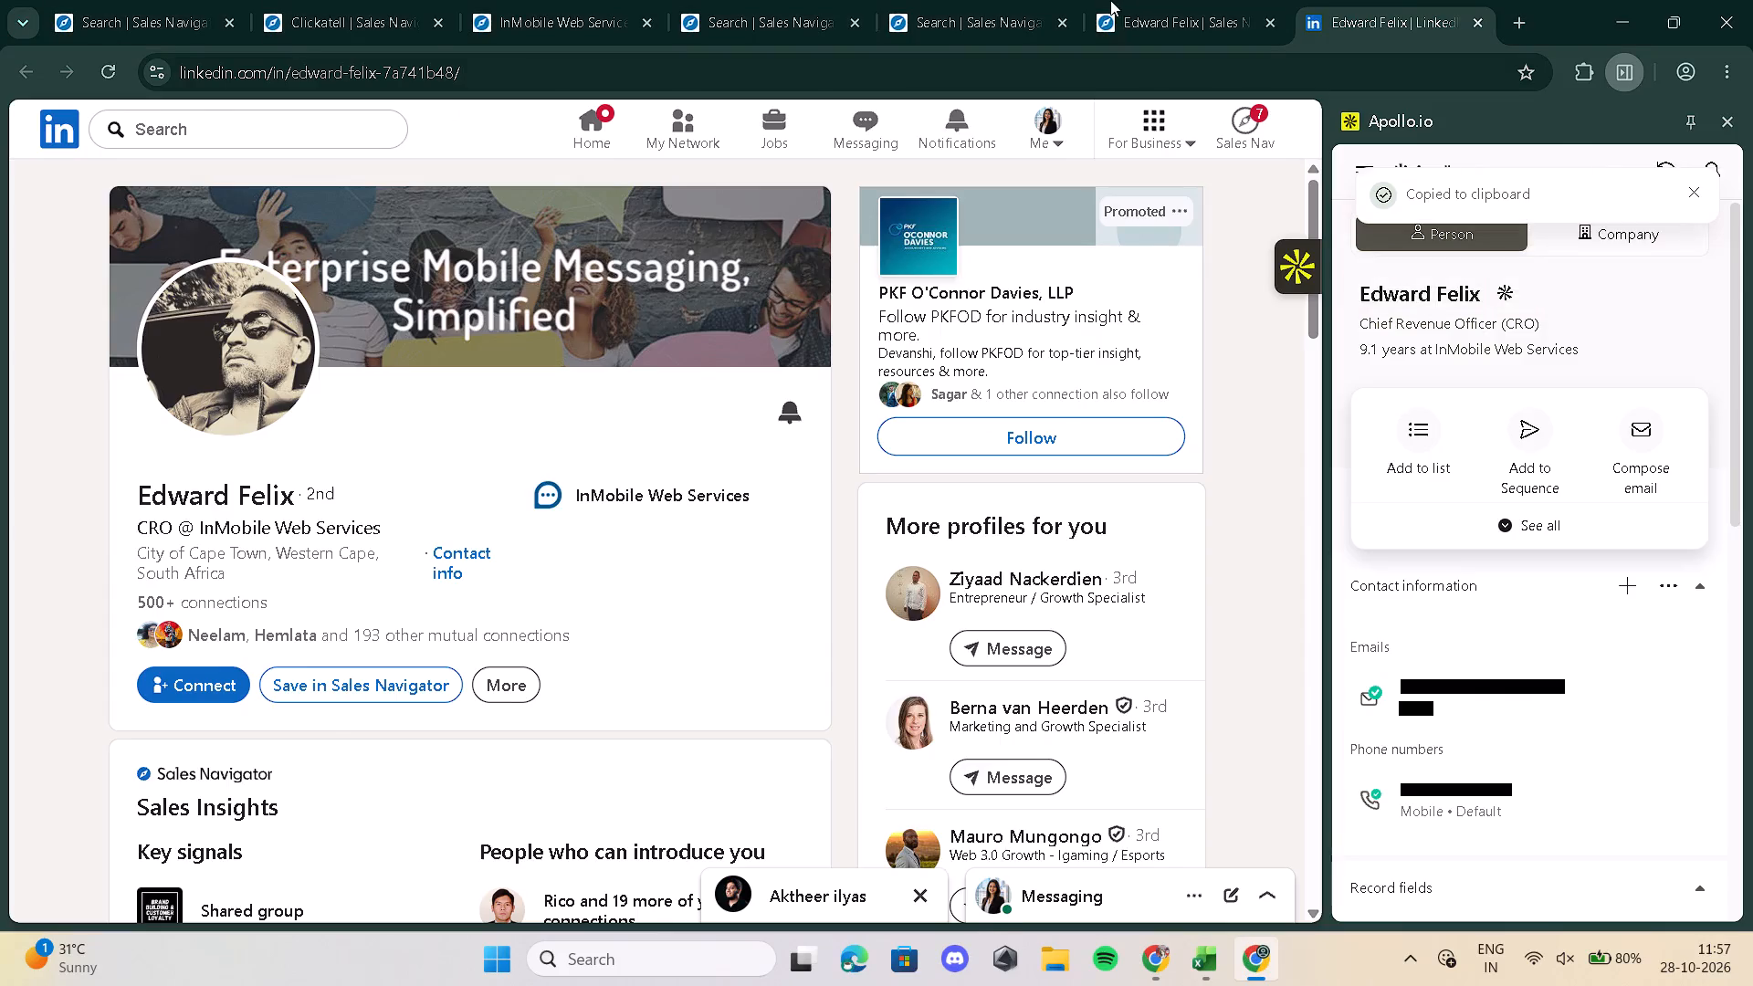
{"action": "left_click", "coordinate": [1136, 0]}
{"action": "left_click", "coordinate": [379, 693]}
{"action": "left_click", "coordinate": [305, 860]}
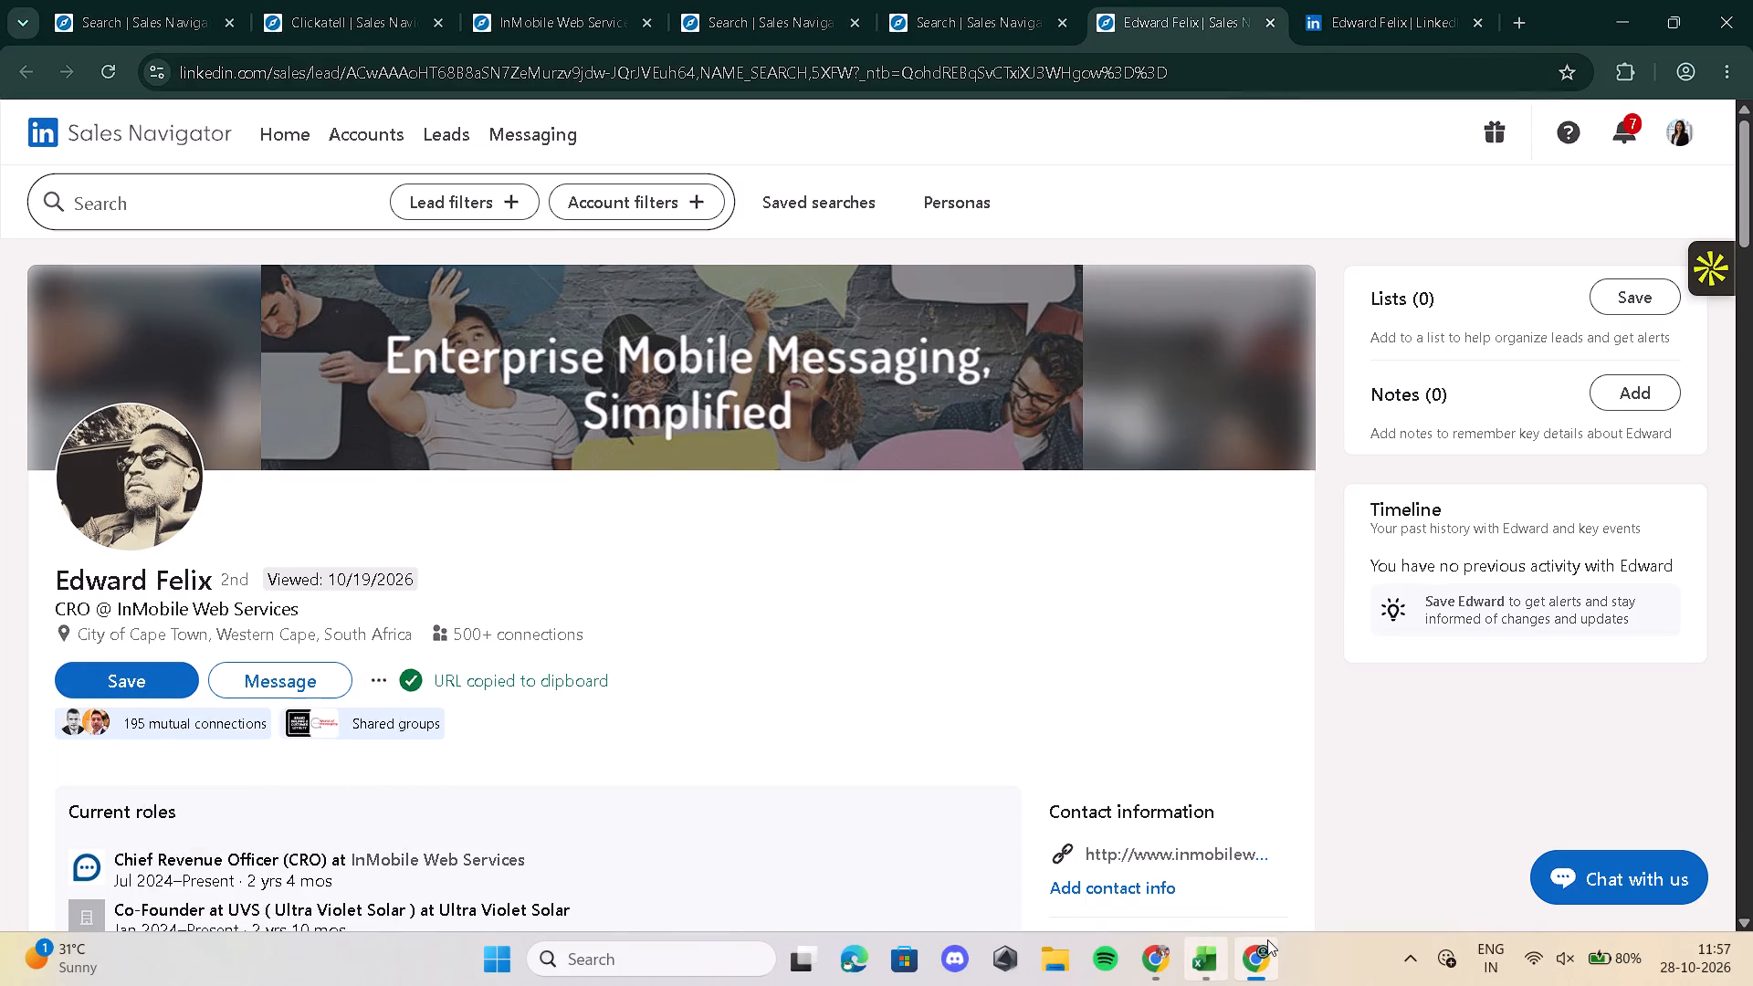
{"action": "left_click", "coordinate": [1217, 955]}
{"action": "left_click", "coordinate": [1282, 561]}
{"action": "key", "text": "ctrl+v"}
Copy the Bulk SMS service entry from row 184 into column O of row 185.
{"action": "left_click_drag", "start_coordinate": [1422, 885], "coordinate": [1483, 881]}
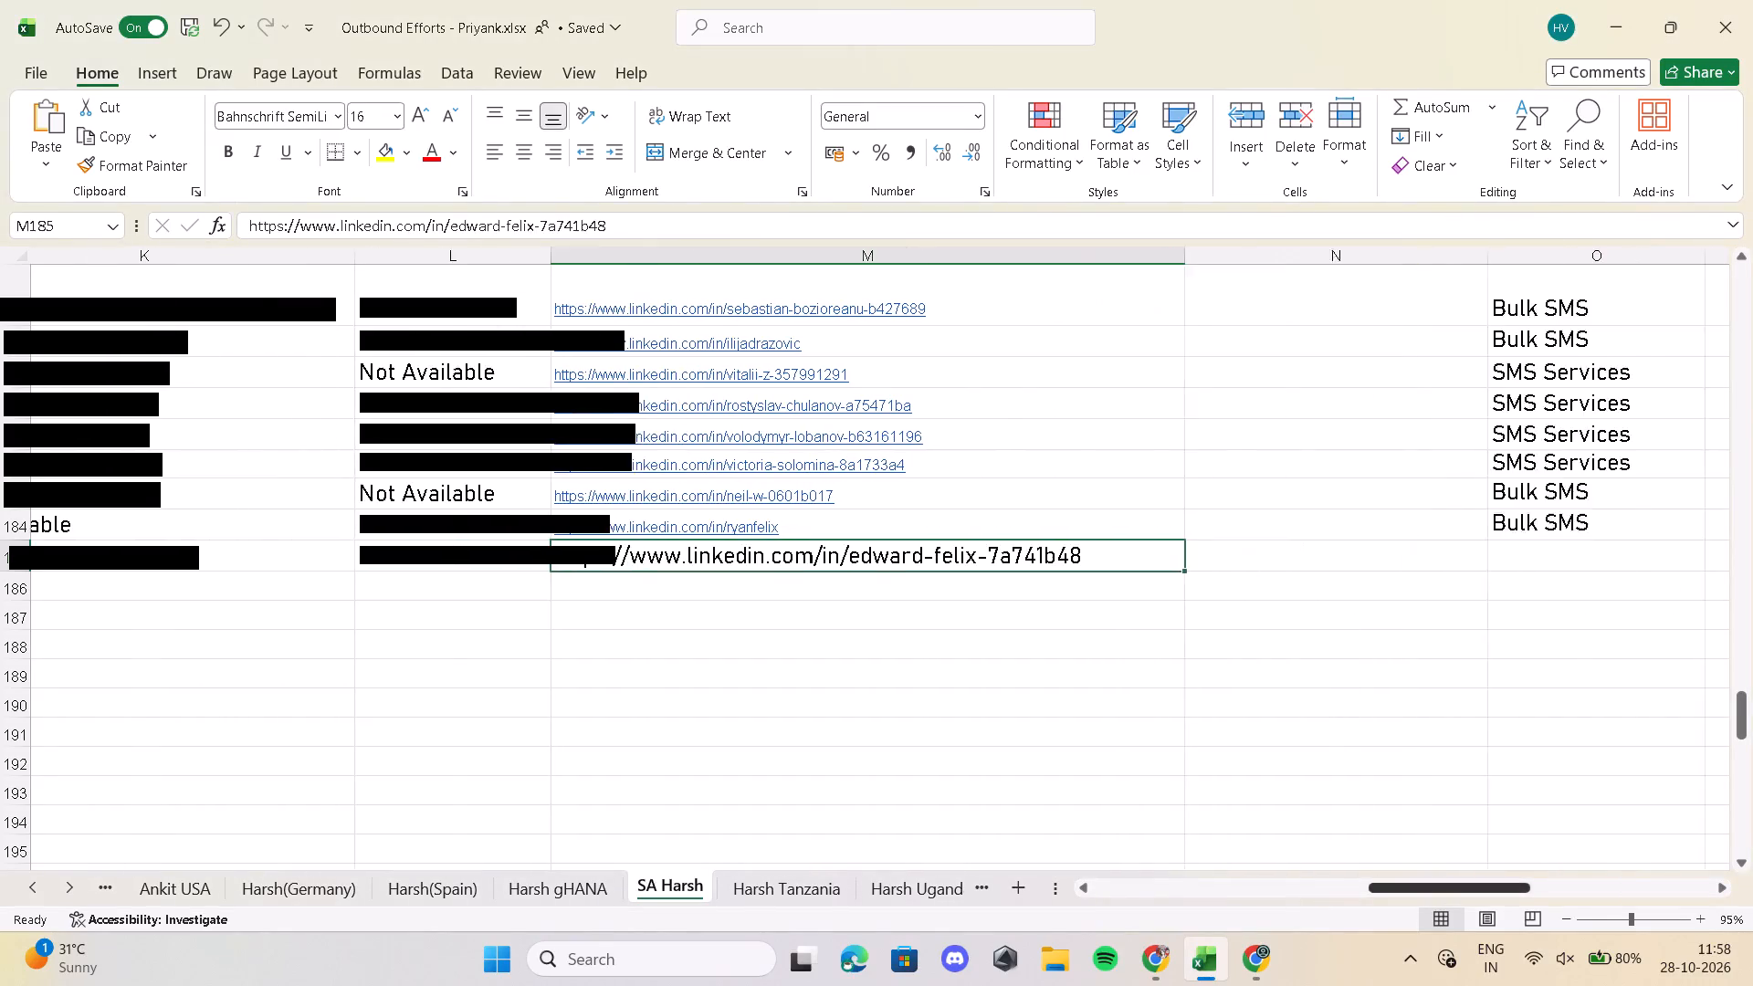
{"action": "left_click", "coordinate": [1362, 559]}
{"action": "double_click", "coordinate": [1243, 558]}
{"action": "left_click", "coordinate": [1392, 570]}
{"action": "left_click", "coordinate": [1644, 521]}
{"action": "key", "text": "ctrl+c"}
{"action": "left_click", "coordinate": [1650, 551]}
{"action": "key", "text": "ctrl+v"}
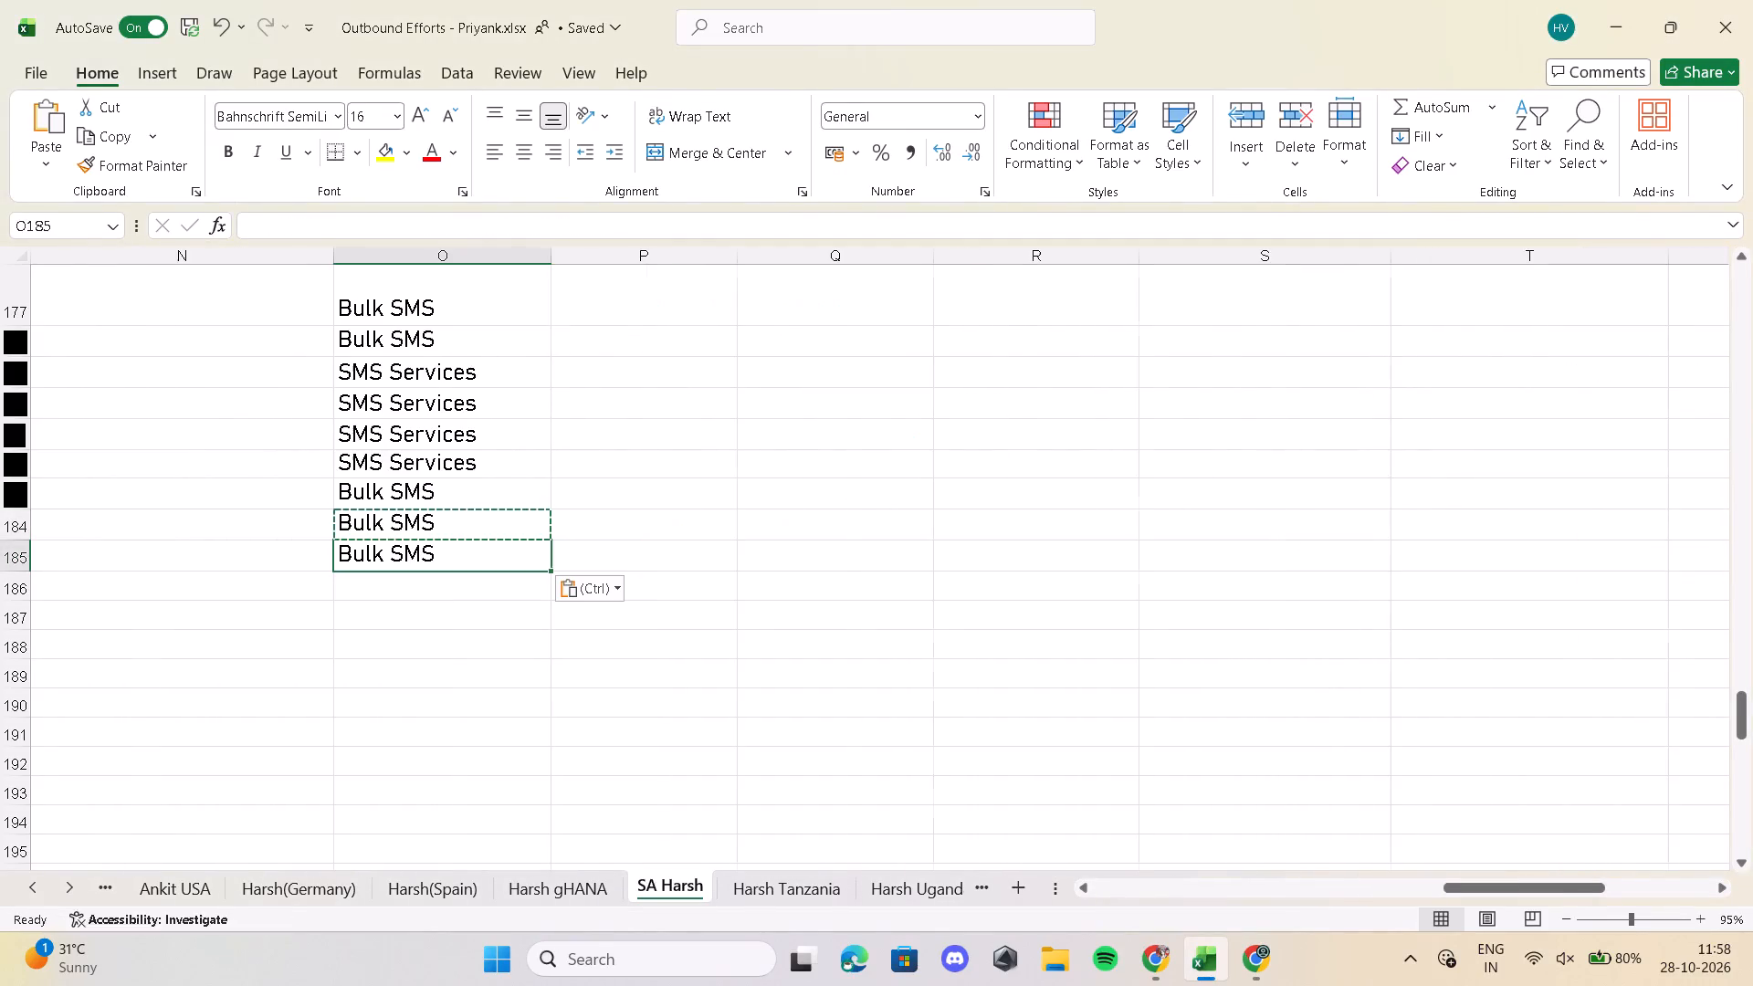
Copy the company name InMobile Web Services and the Medium rating from row 185 into columns D and C of row 186.
{"action": "left_click_drag", "start_coordinate": [1568, 882], "coordinate": [803, 775]}
{"action": "left_click", "coordinate": [3, 590]}
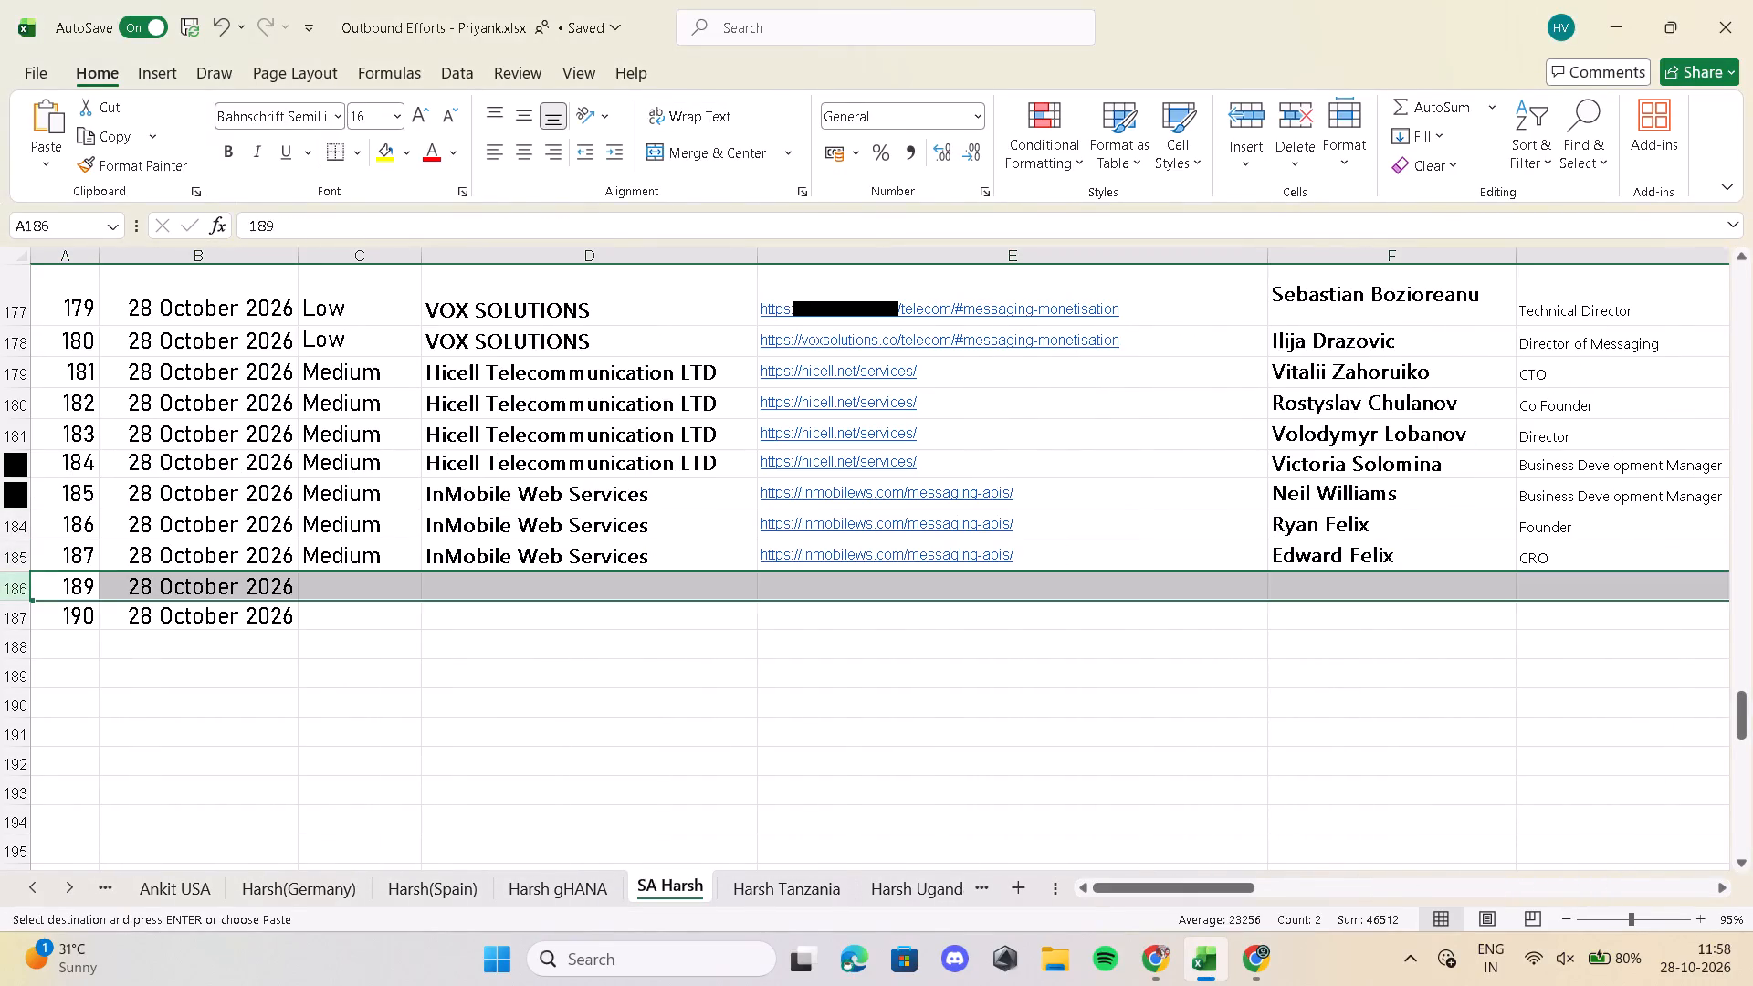
{"action": "left_click", "coordinate": [616, 564]}
{"action": "key", "text": "ctrl+c"}
{"action": "left_click", "coordinate": [620, 580]}
{"action": "key", "text": "ctrl+v"}
{"action": "left_click", "coordinate": [368, 552]}
{"action": "key", "text": "ctrl+c"}
{"action": "left_click", "coordinate": [376, 584]}
{"action": "key", "text": "ctrl+v"}
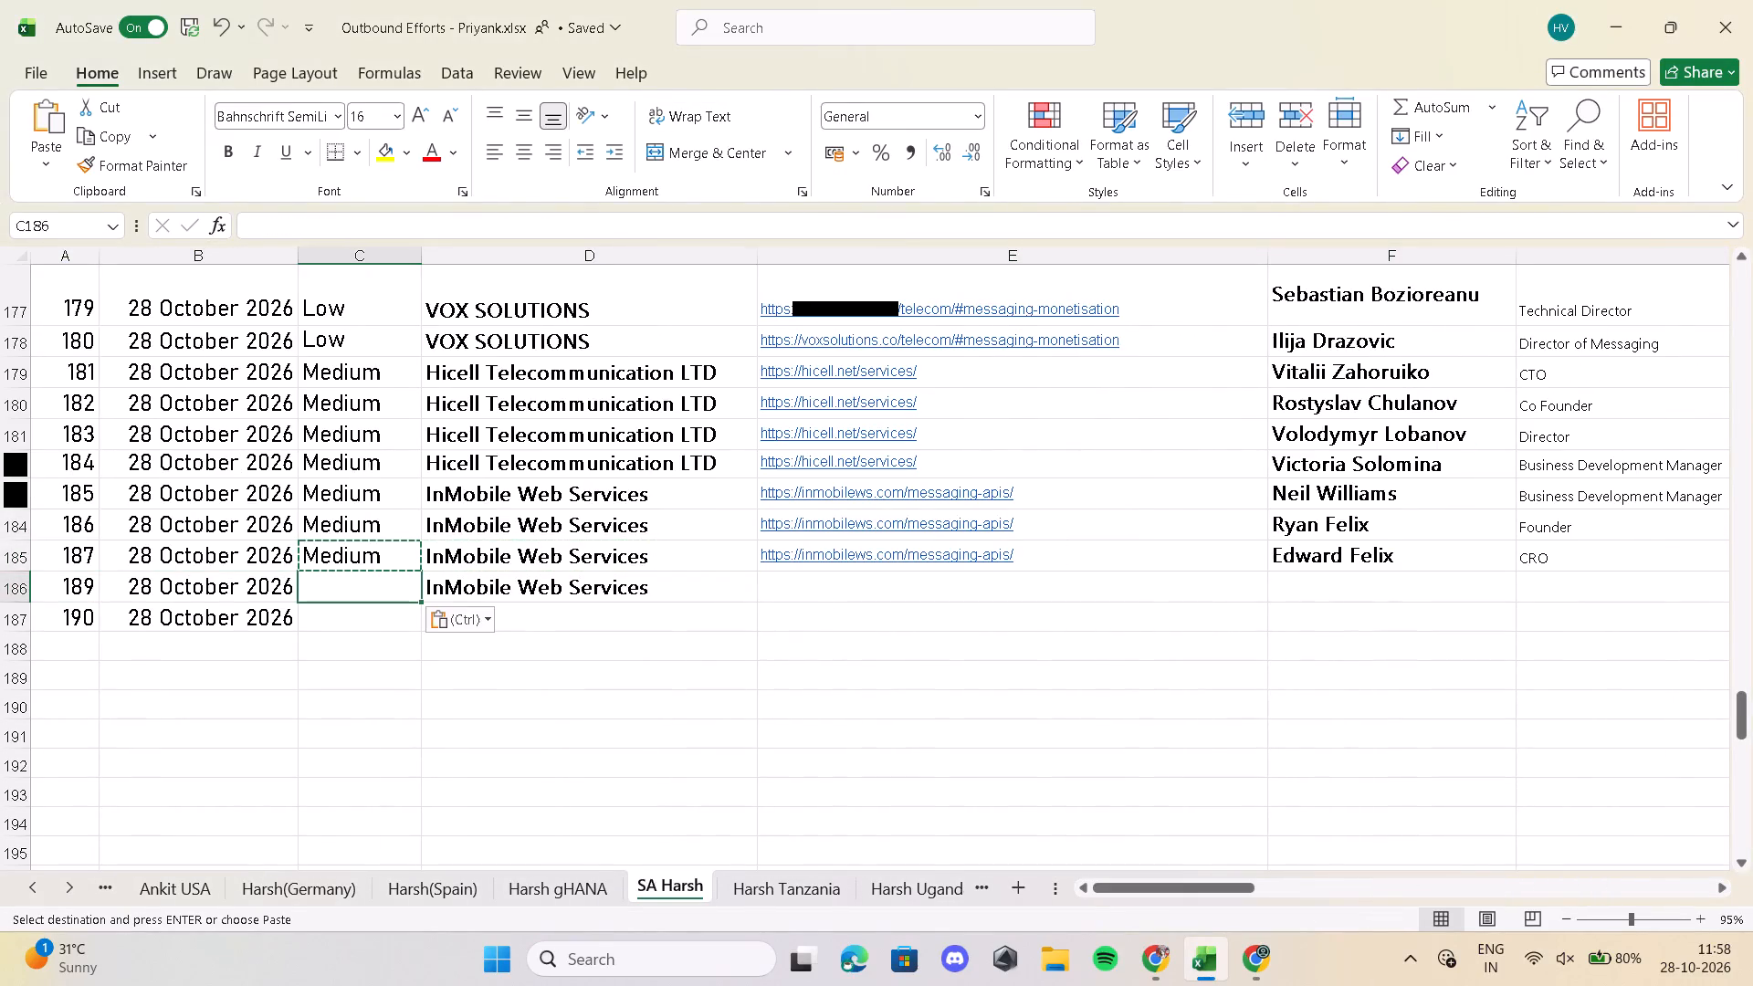
Copy the InMobile messaging-apis website link from row 185 into column E of row 186.
{"action": "left_click", "coordinate": [0, 576]}
{"action": "left_click", "coordinate": [9, 596]}
{"action": "left_click", "coordinate": [20, 591]}
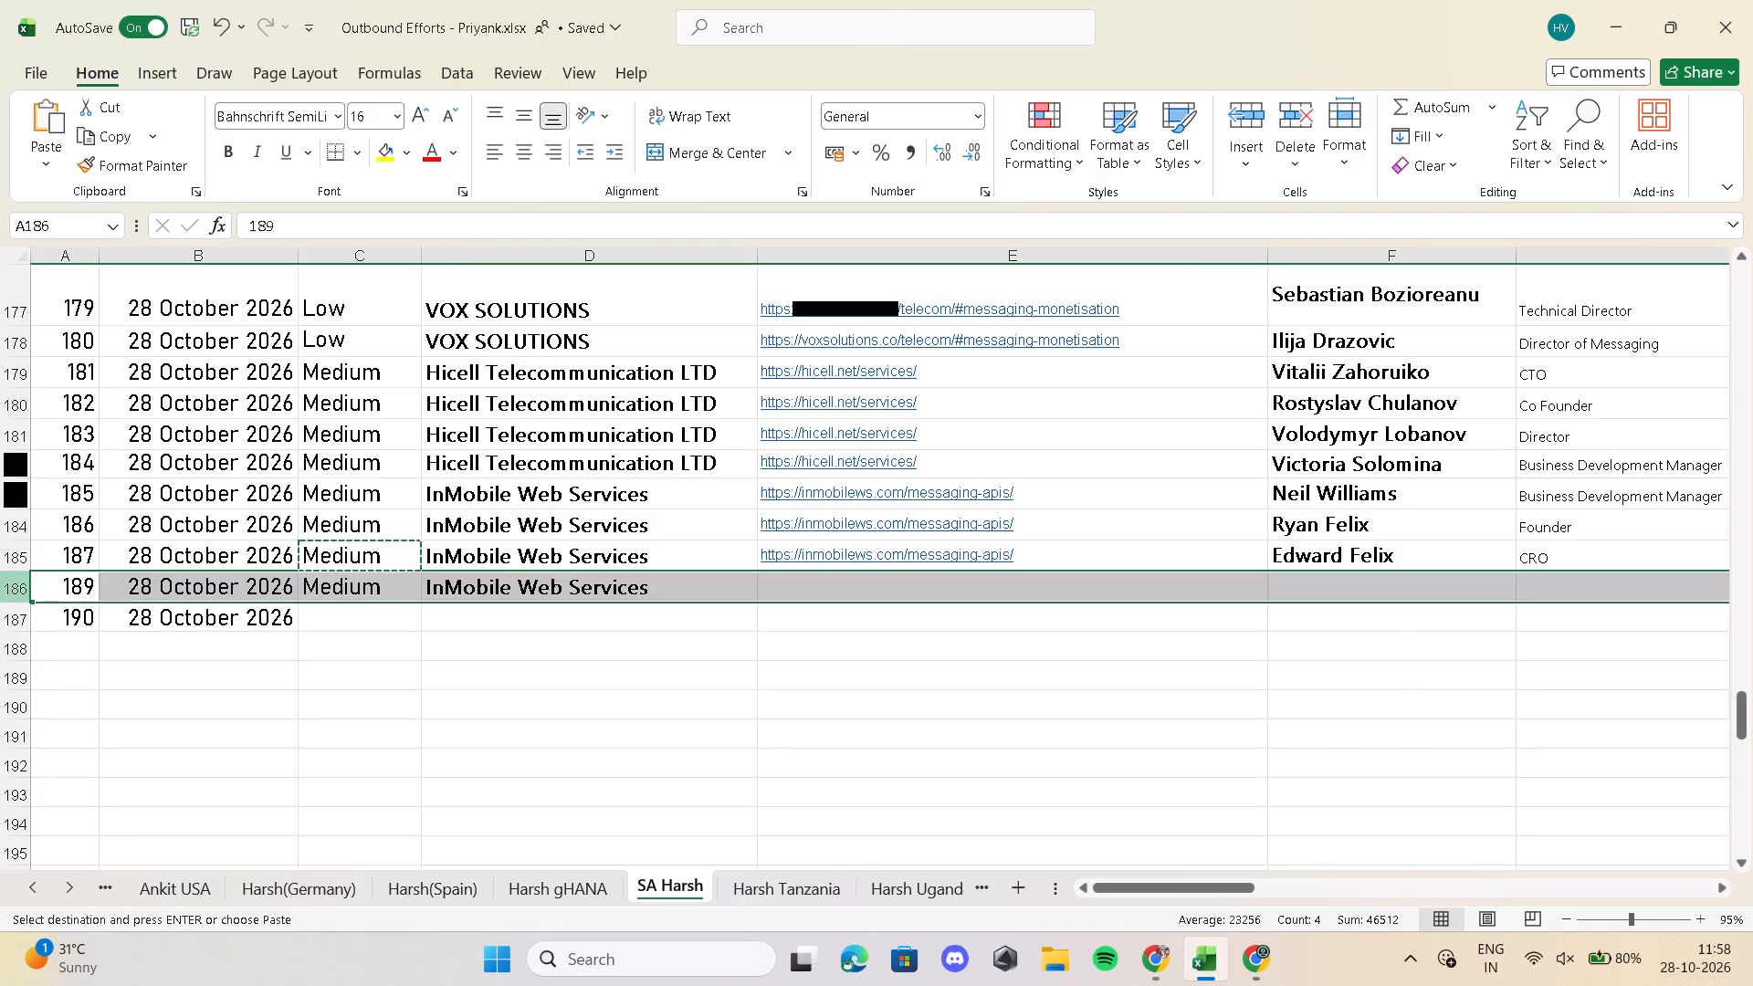
{"action": "right_click", "coordinate": [1147, 559]}
{"action": "left_click", "coordinate": [996, 656]}
{"action": "key", "text": "ctrl+c"}
{"action": "left_click", "coordinate": [1012, 597]}
{"action": "key", "text": "ctrl+v"}
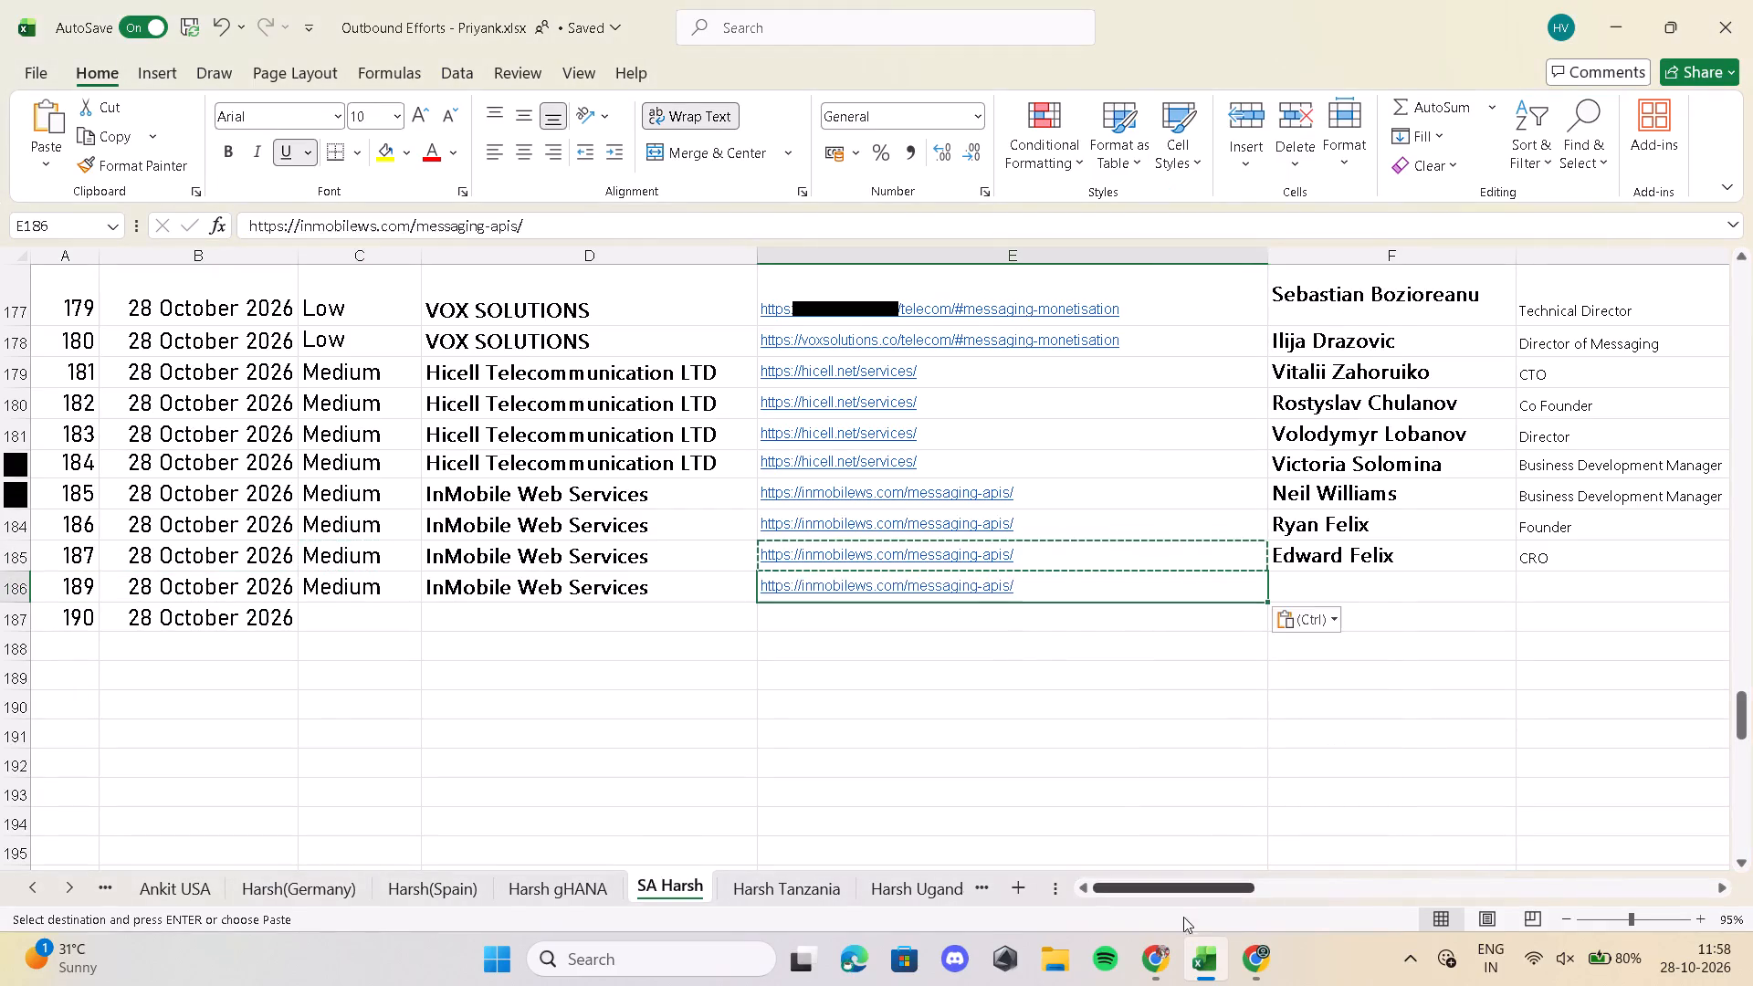
In Chrome, close the Chief Revenue Officer's LinkedIn and Sales Navigator pages, returning to the InMobile Web Services lead results.
{"action": "left_click", "coordinate": [1233, 935]}
{"action": "left_click", "coordinate": [1404, 0]}
{"action": "left_click", "coordinate": [1477, 21]}
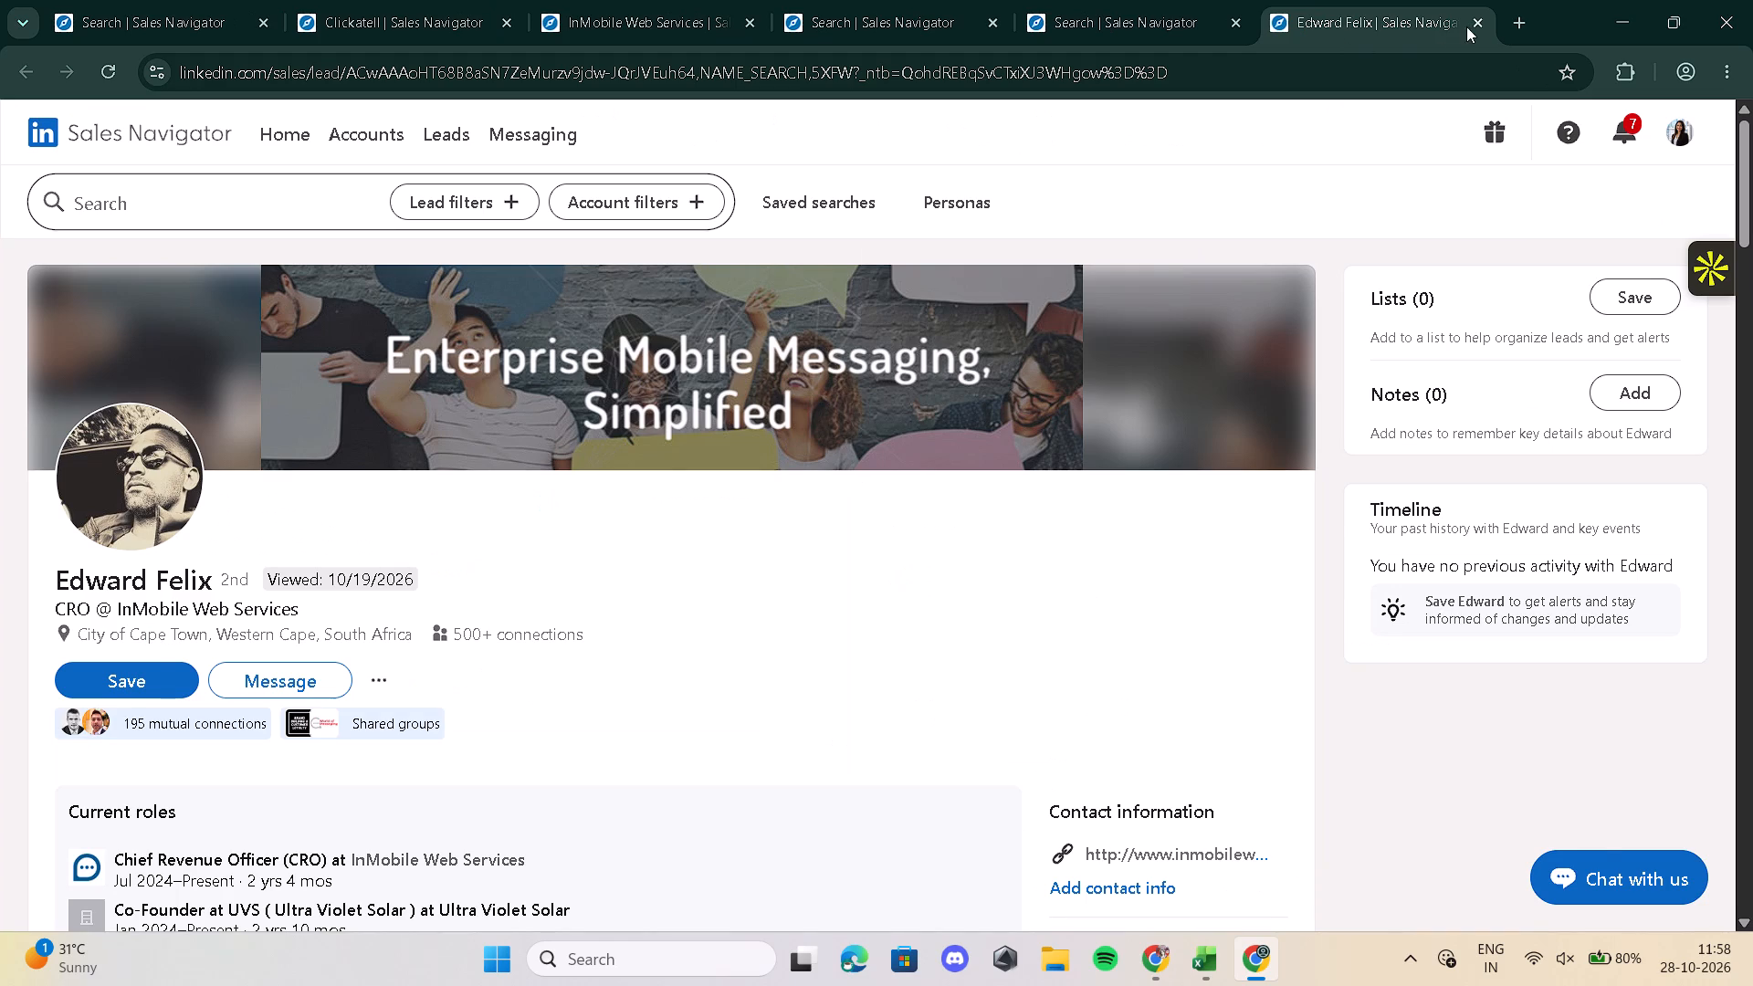
{"action": "left_click", "coordinate": [1474, 25]}
Open the New Business Development lead's Sales Navigator profile in a new tab from the InMobile Web Services results.
{"action": "left_click", "coordinate": [1181, 476]}
{"action": "scroll", "coordinate": [1181, 463], "scroll_direction": "down", "scroll_amount": 1}
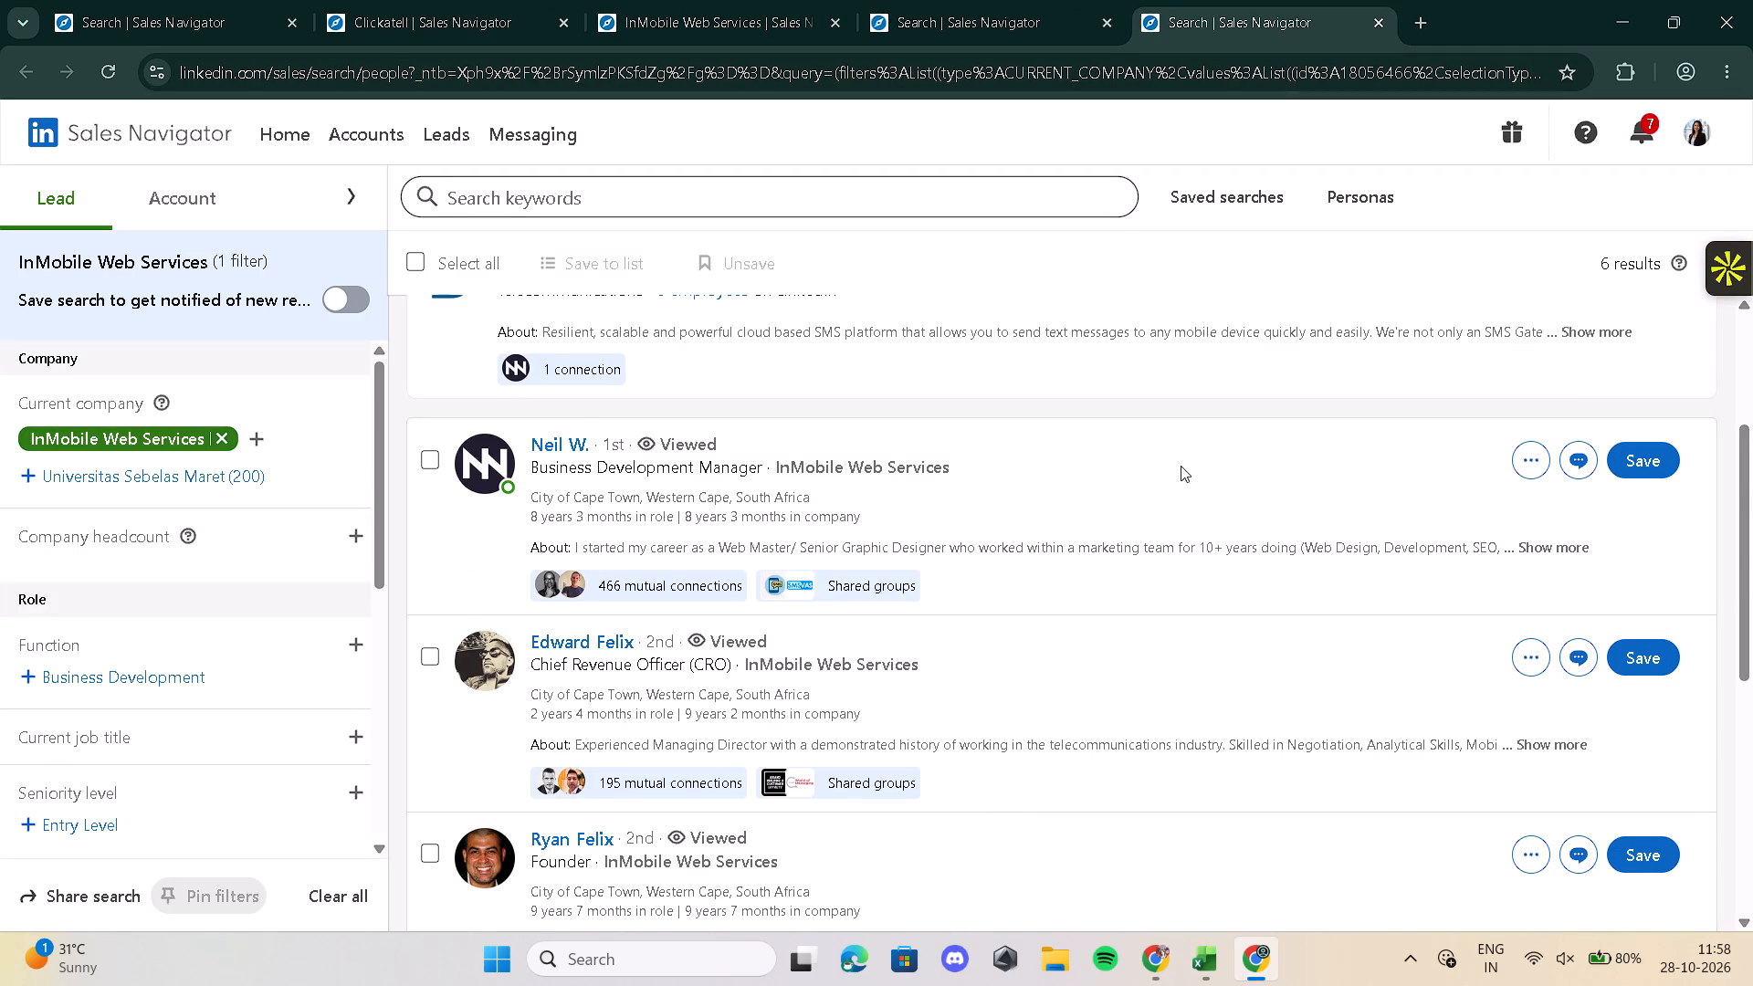
{"action": "scroll", "coordinate": [1196, 460], "scroll_direction": "down", "scroll_amount": 3}
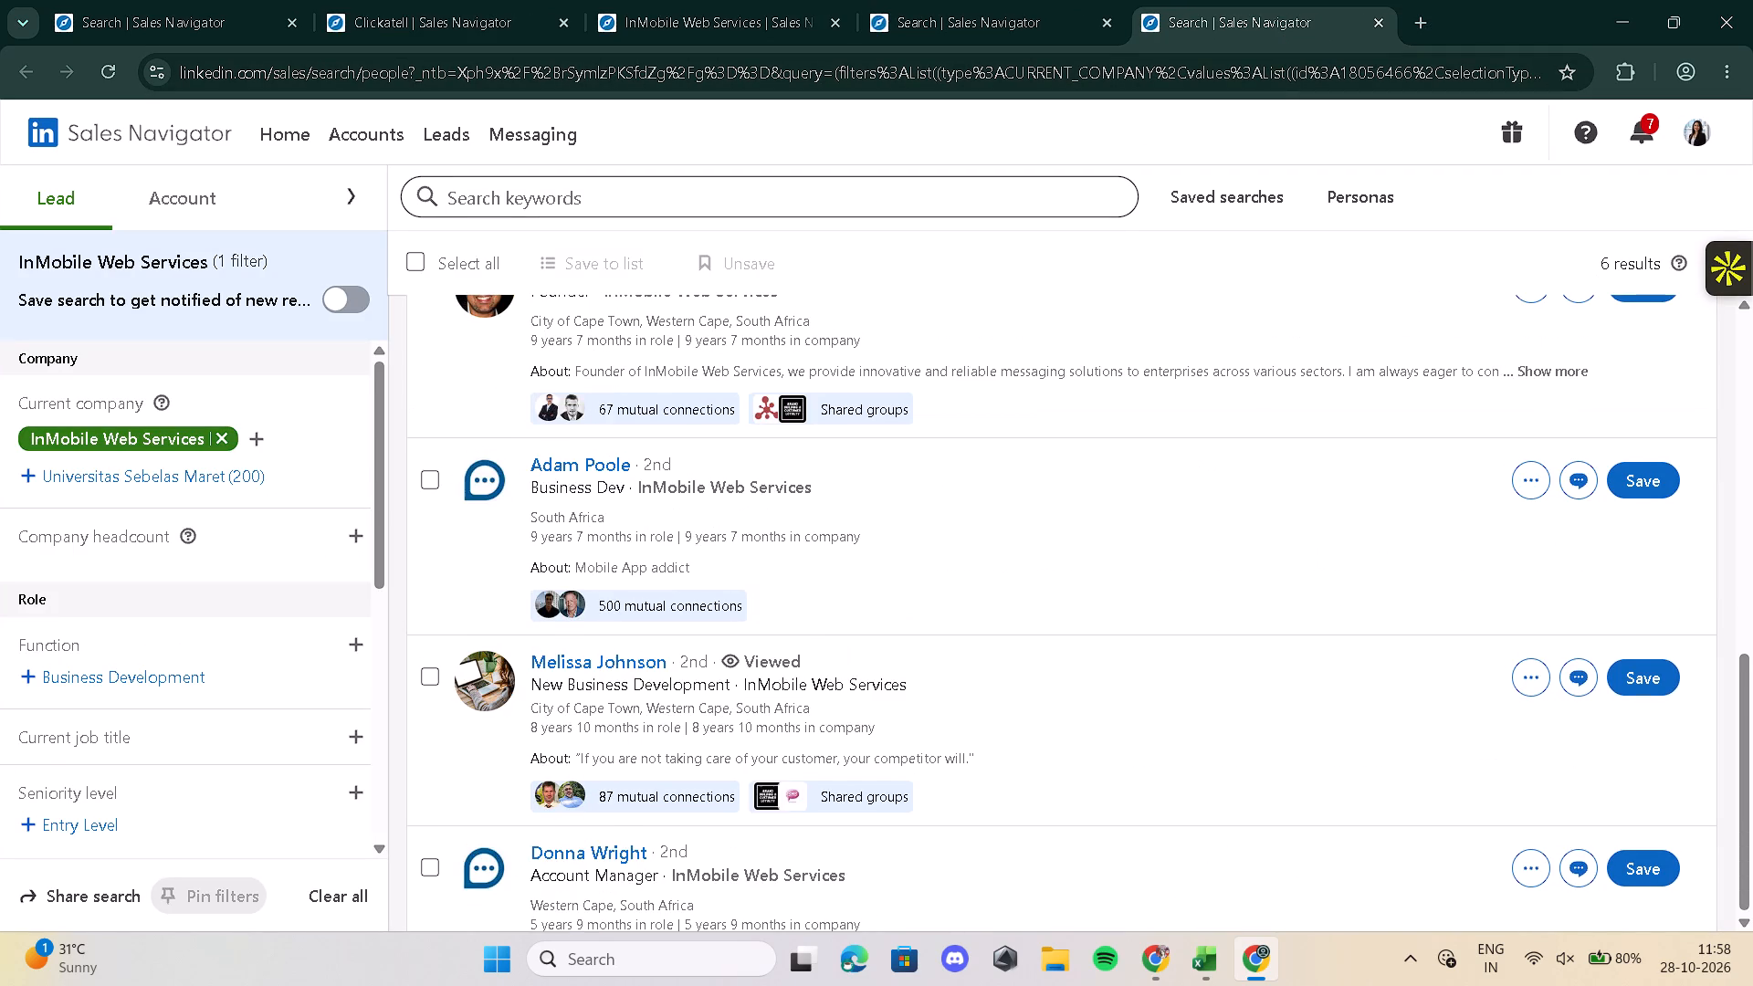
{"action": "right_click", "coordinate": [604, 474]}
{"action": "left_click", "coordinate": [783, 488]}
{"action": "left_click", "coordinate": [835, 0]}
{"action": "left_click", "coordinate": [1059, 0]}
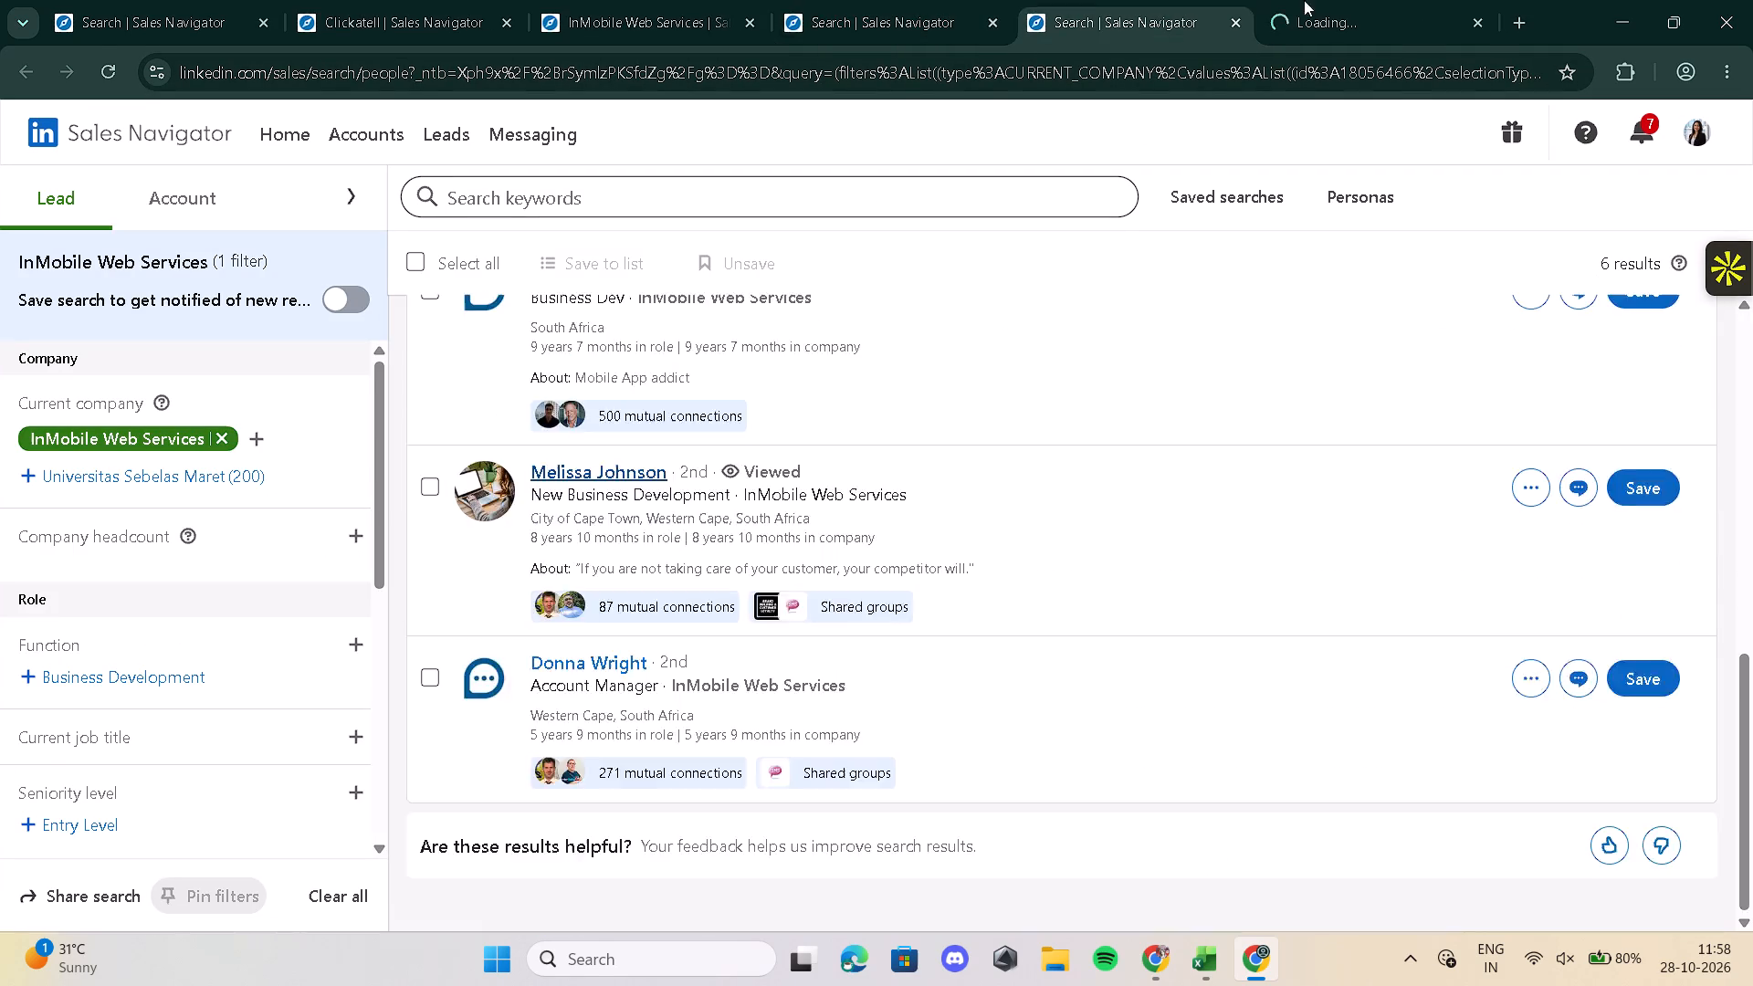
{"action": "left_click", "coordinate": [1328, 0]}
{"action": "left_click", "coordinate": [855, 0]}
{"action": "left_click", "coordinate": [1097, 0]}
{"action": "left_click", "coordinate": [1354, 0]}
{"action": "left_click", "coordinate": [888, 0]}
{"action": "left_click_drag", "start_coordinate": [1049, 0], "coordinate": [1065, 0]}
{"action": "left_click", "coordinate": [1336, 5]}
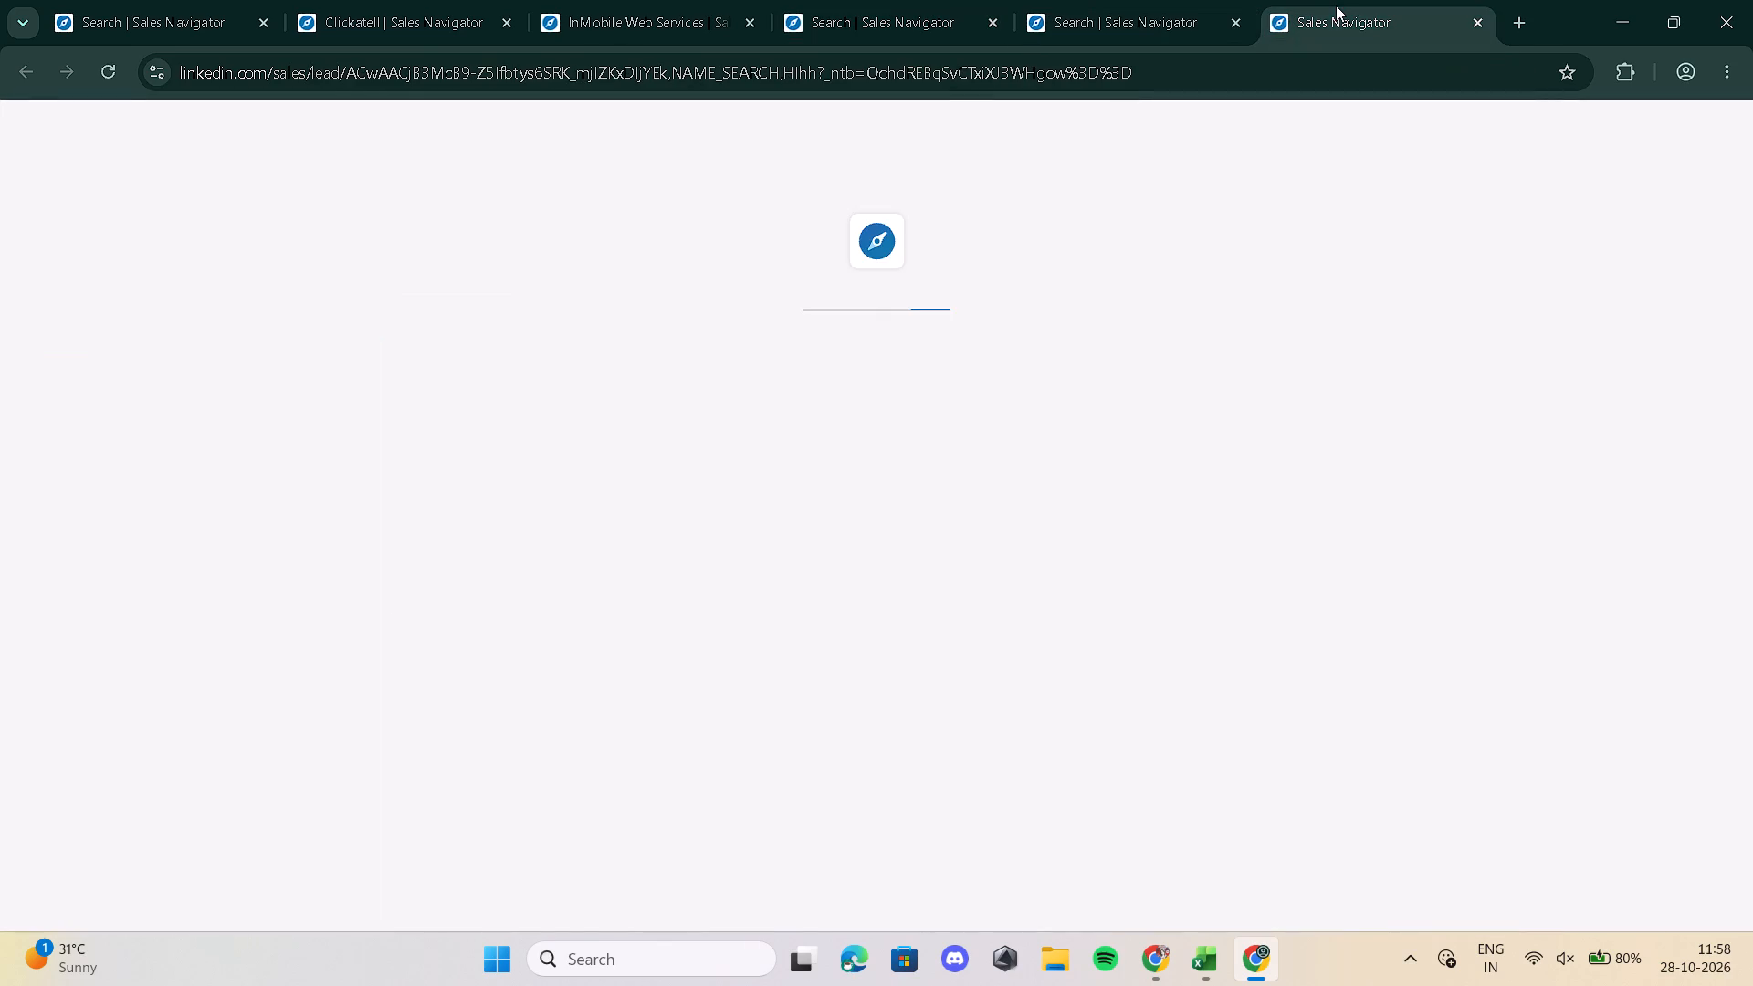
{"action": "left_click", "coordinate": [866, 17]}
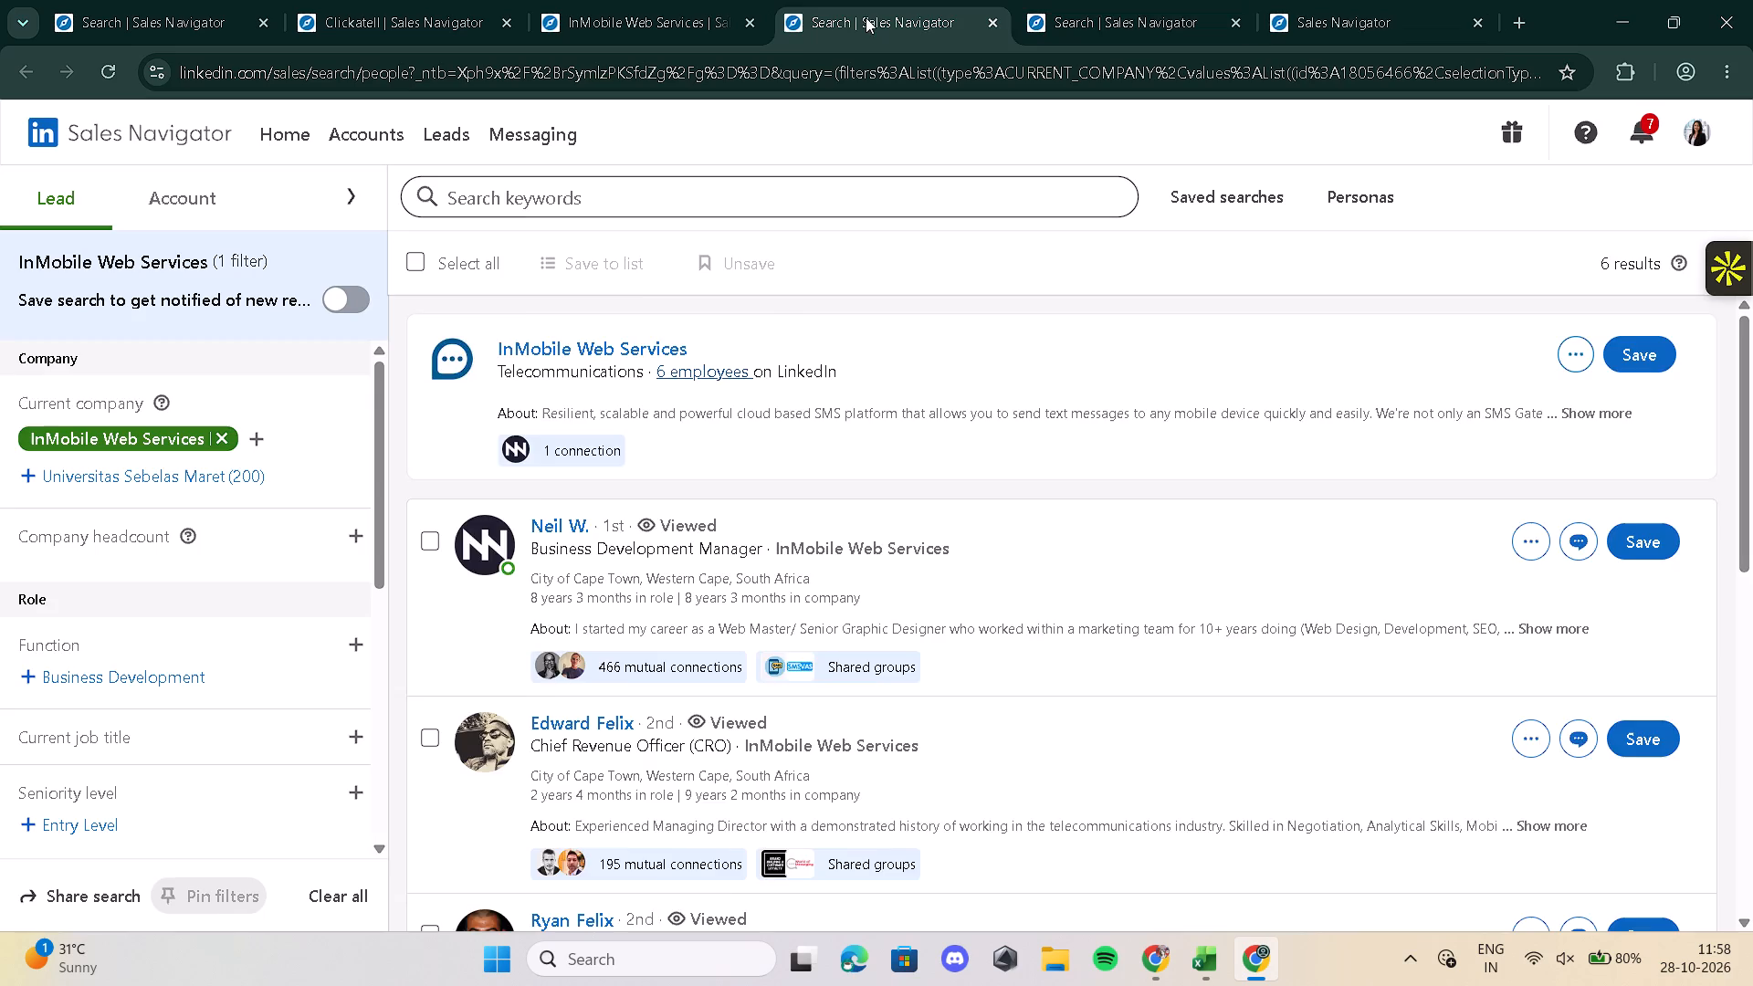
{"action": "left_click", "coordinate": [1124, 0]}
{"action": "left_click", "coordinate": [1359, 0]}
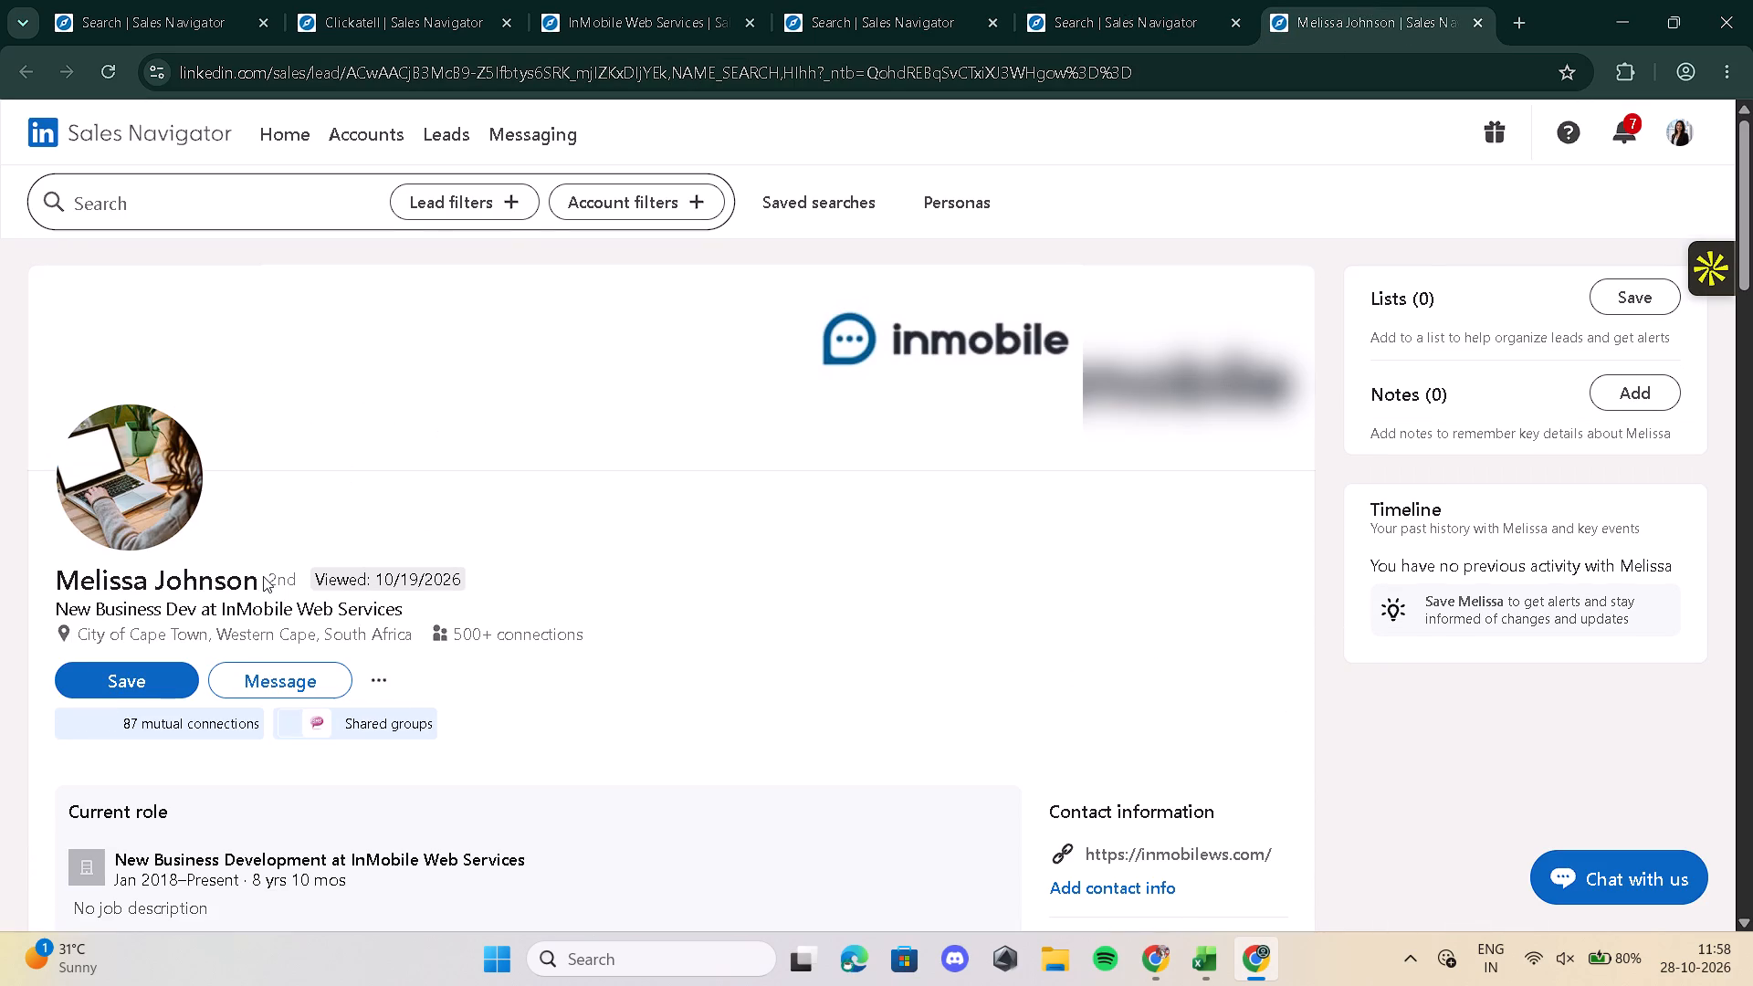
Copy the New Business Development lead's name from Sales Navigator into column F of row 186 in Excel.
{"action": "left_click_drag", "start_coordinate": [261, 576], "coordinate": [0, 589]}
{"action": "key", "text": "ctrl+c"}
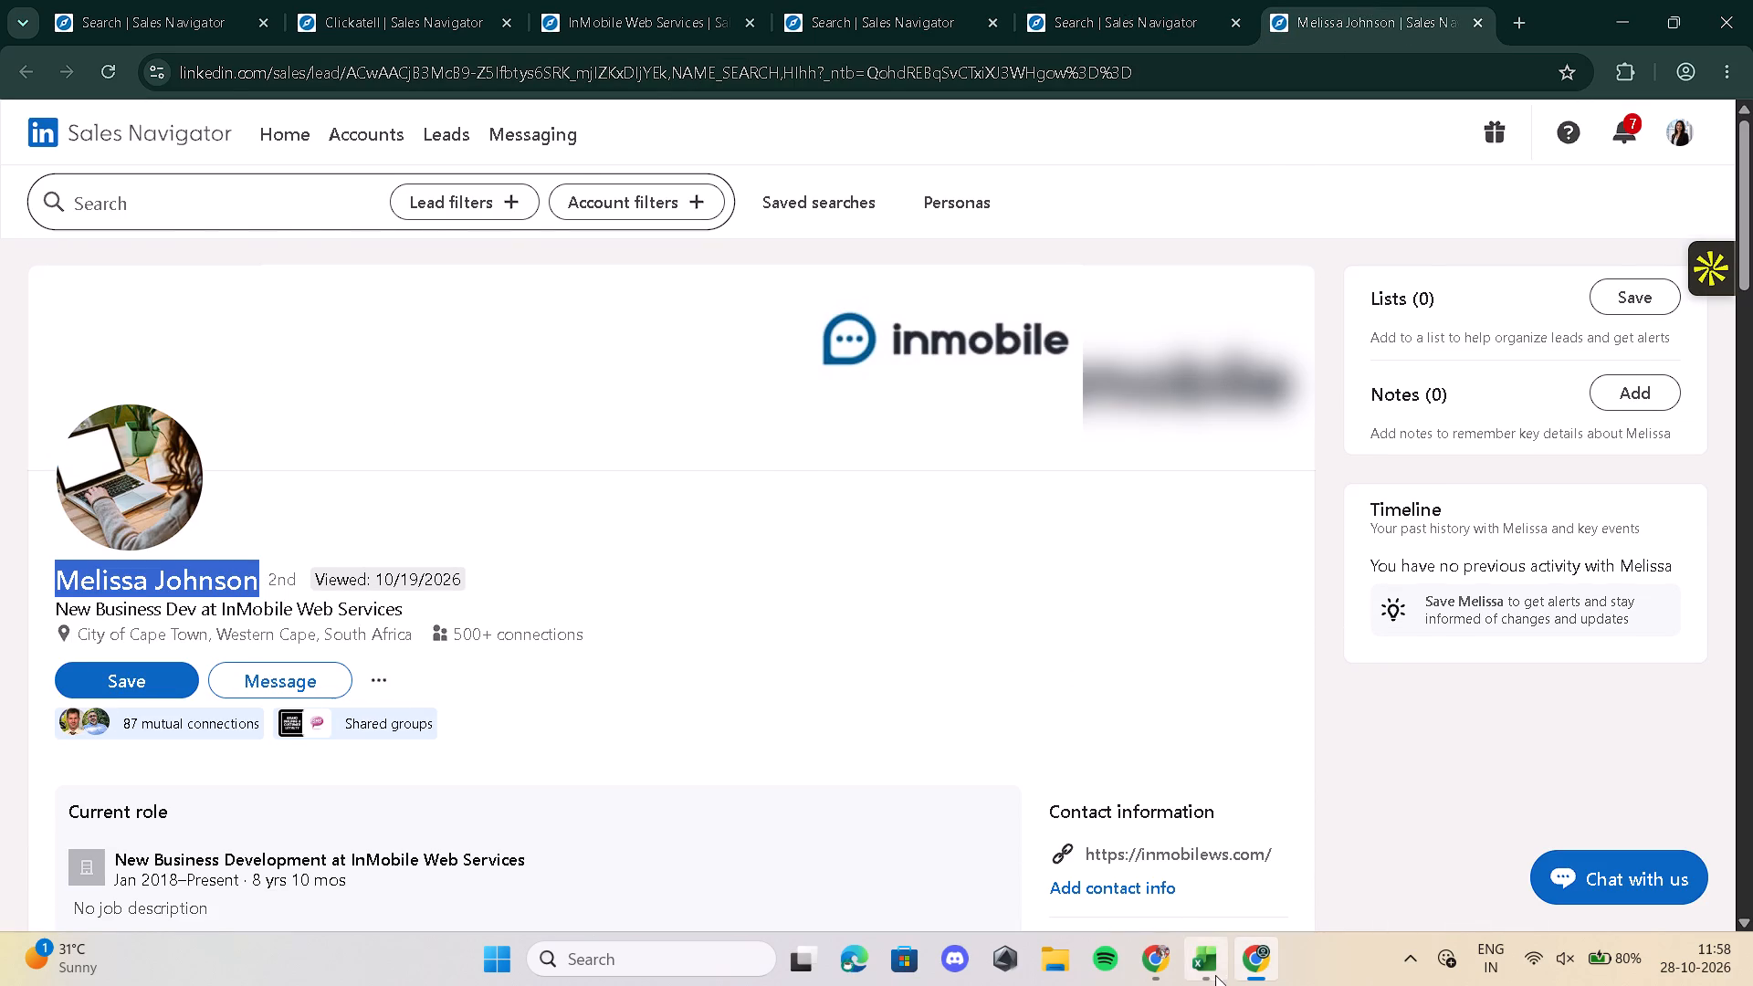
{"action": "left_click", "coordinate": [1215, 975]}
{"action": "left_click", "coordinate": [1321, 603]}
{"action": "left_click", "coordinate": [1347, 580]}
{"action": "key", "text": "ctrl+v"}
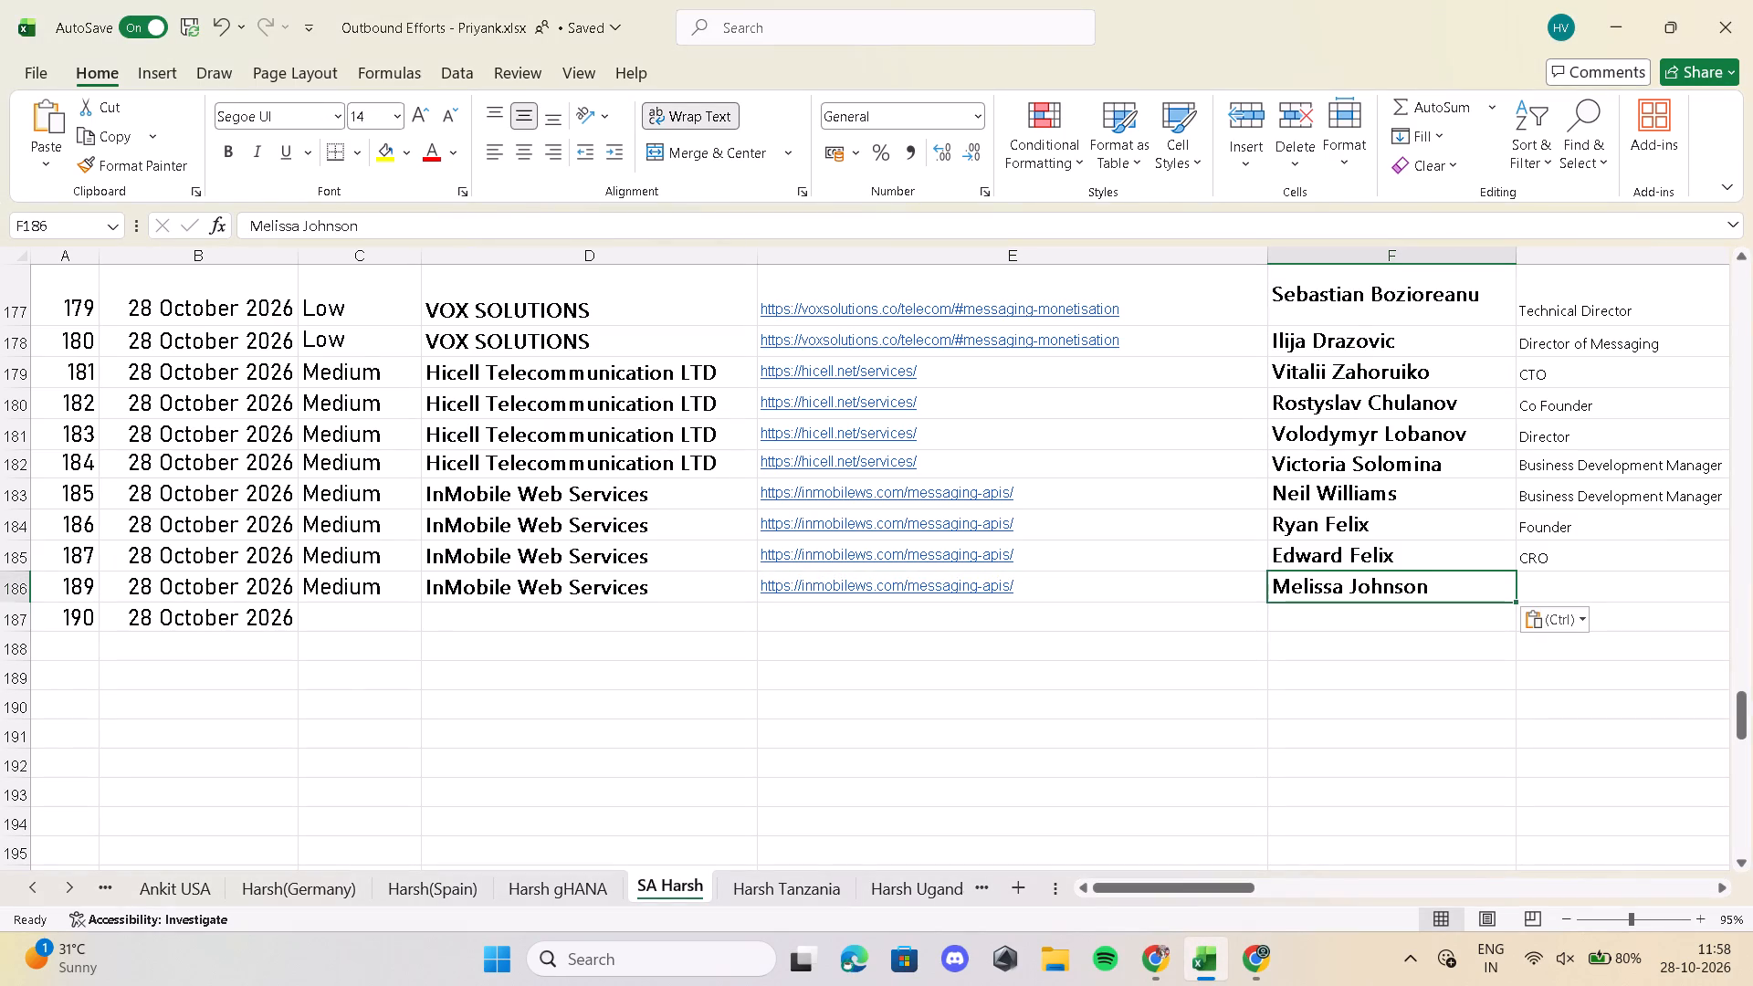
{"action": "left_click", "coordinate": [14, 592]}
In Chrome, open the New Business Development lead's LinkedIn profile from the Sales Navigator page.
{"action": "left_click", "coordinate": [1228, 953]}
{"action": "left_click", "coordinate": [1268, 966]}
{"action": "left_click", "coordinate": [1248, 968]}
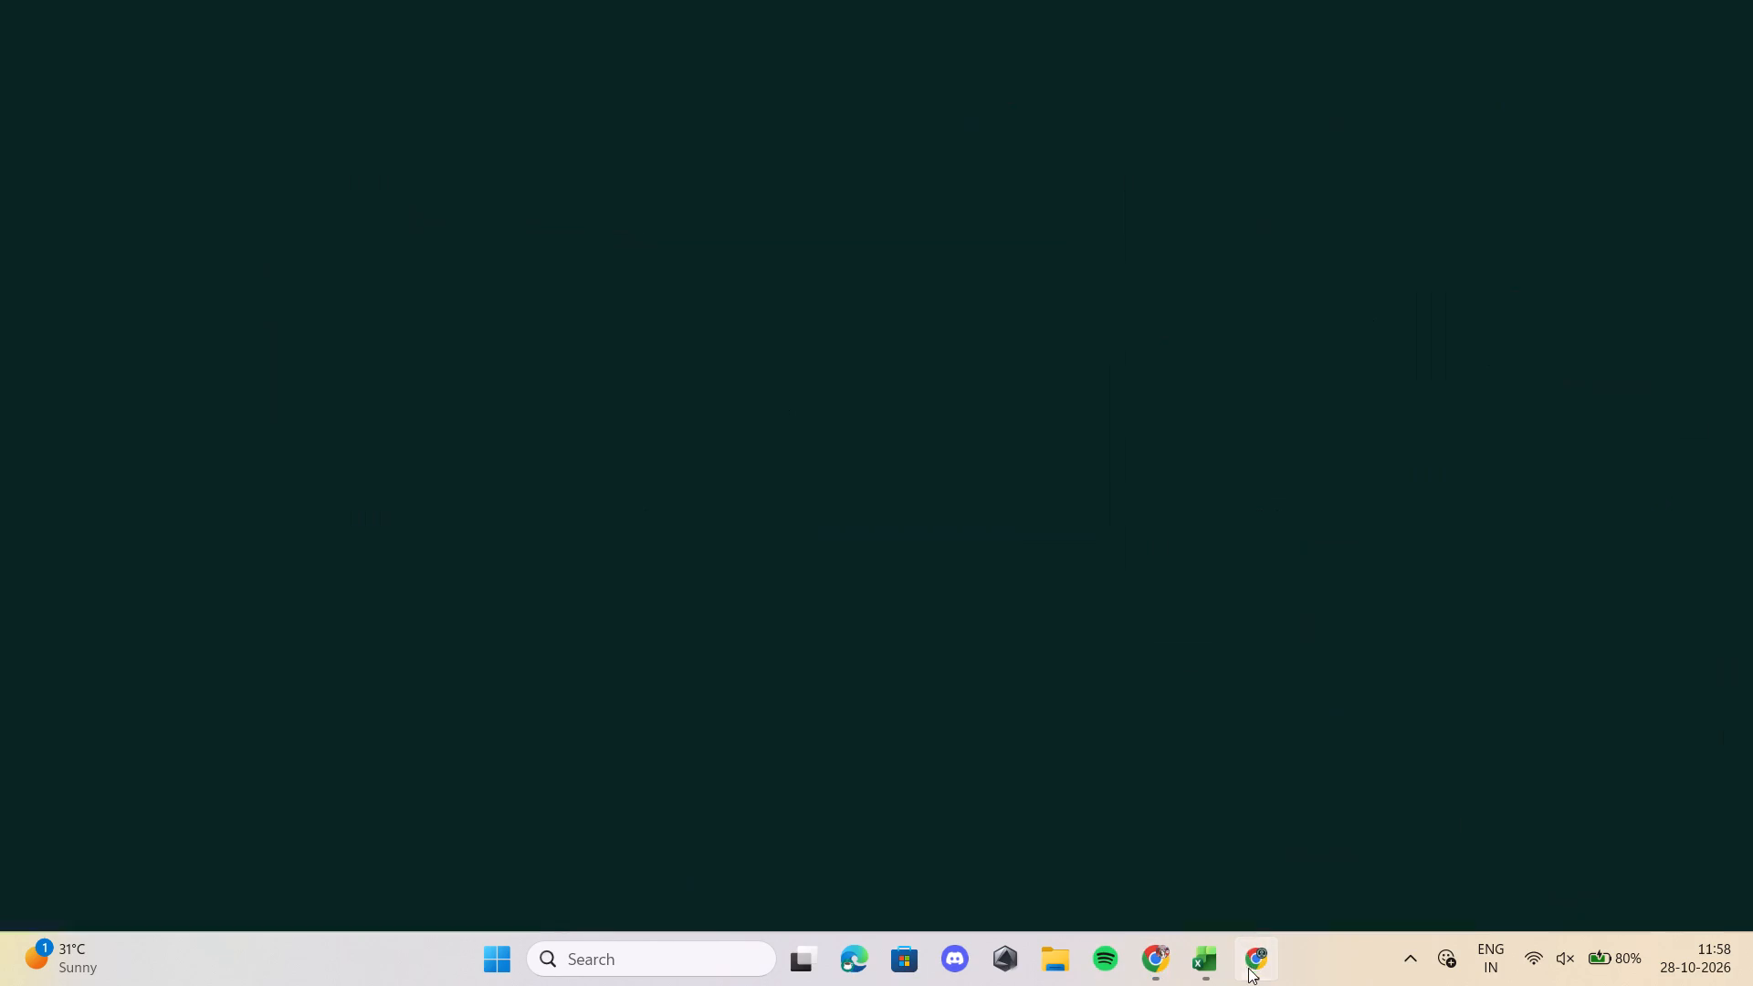
{"action": "left_click", "coordinate": [394, 693]}
{"action": "left_click", "coordinate": [336, 795]}
{"action": "left_click", "coordinate": [986, 5]}
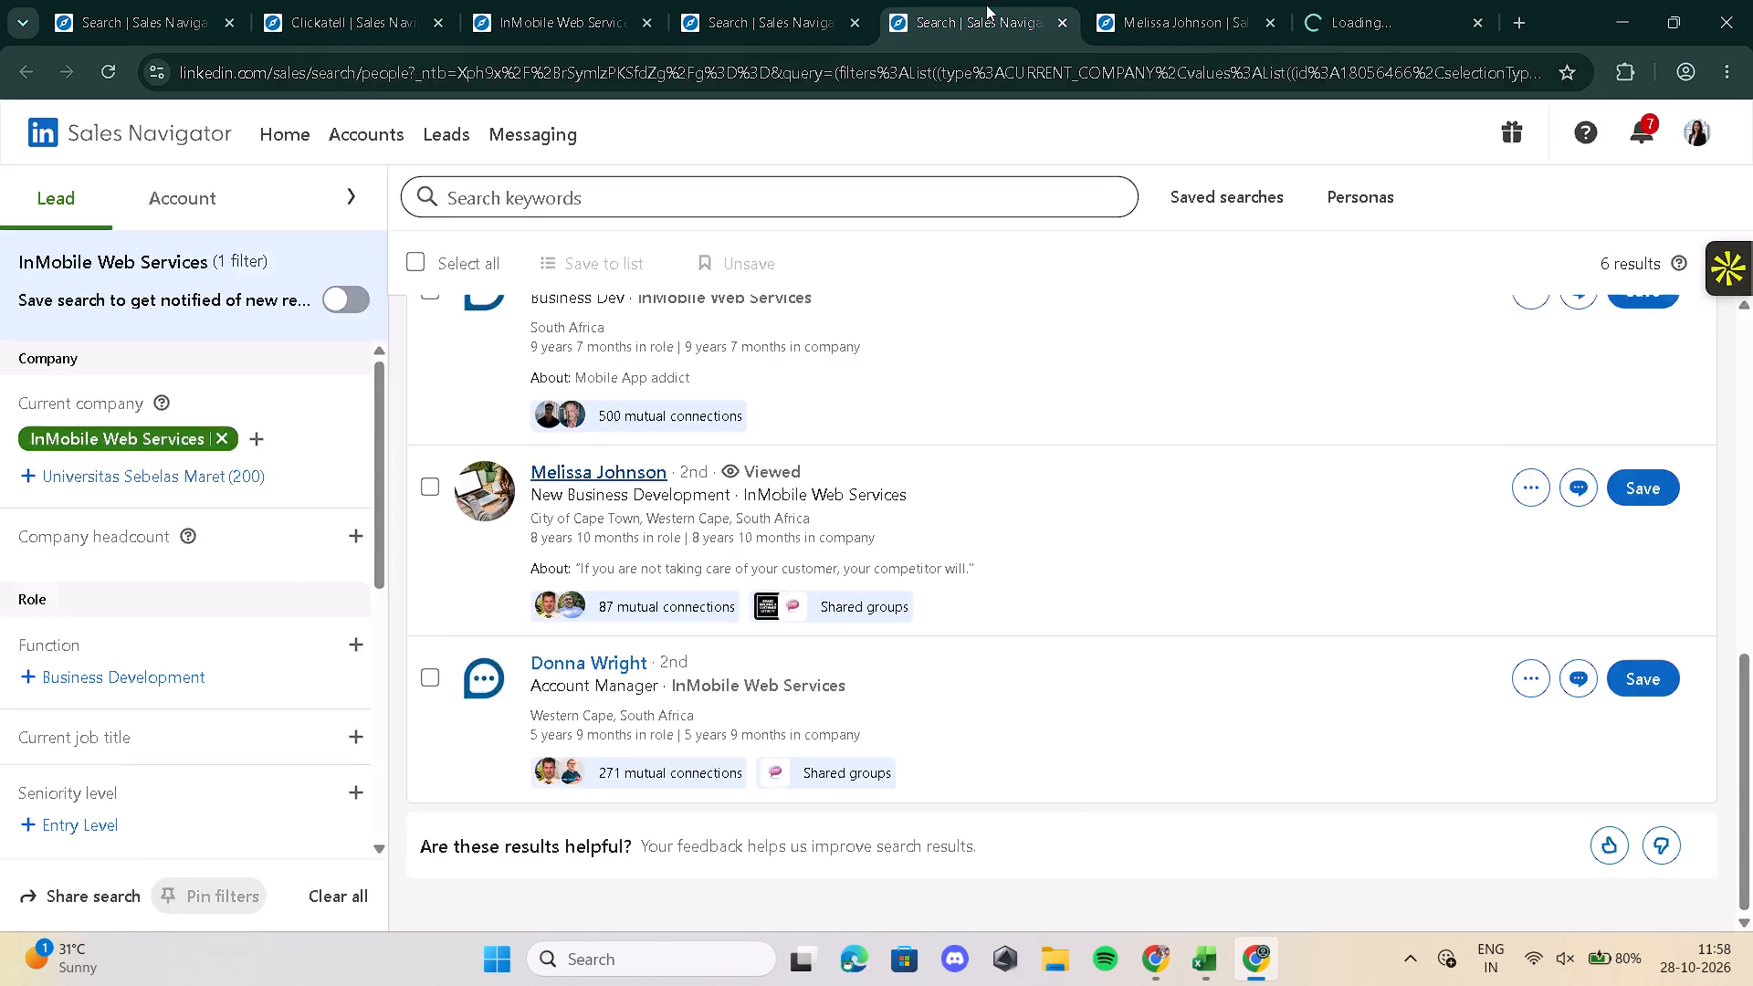
{"action": "left_click", "coordinate": [1088, 0]}
{"action": "left_click", "coordinate": [1309, 0]}
{"action": "left_click", "coordinate": [1043, 0]}
{"action": "left_click", "coordinate": [1221, 0]}
{"action": "left_click", "coordinate": [1380, 0]}
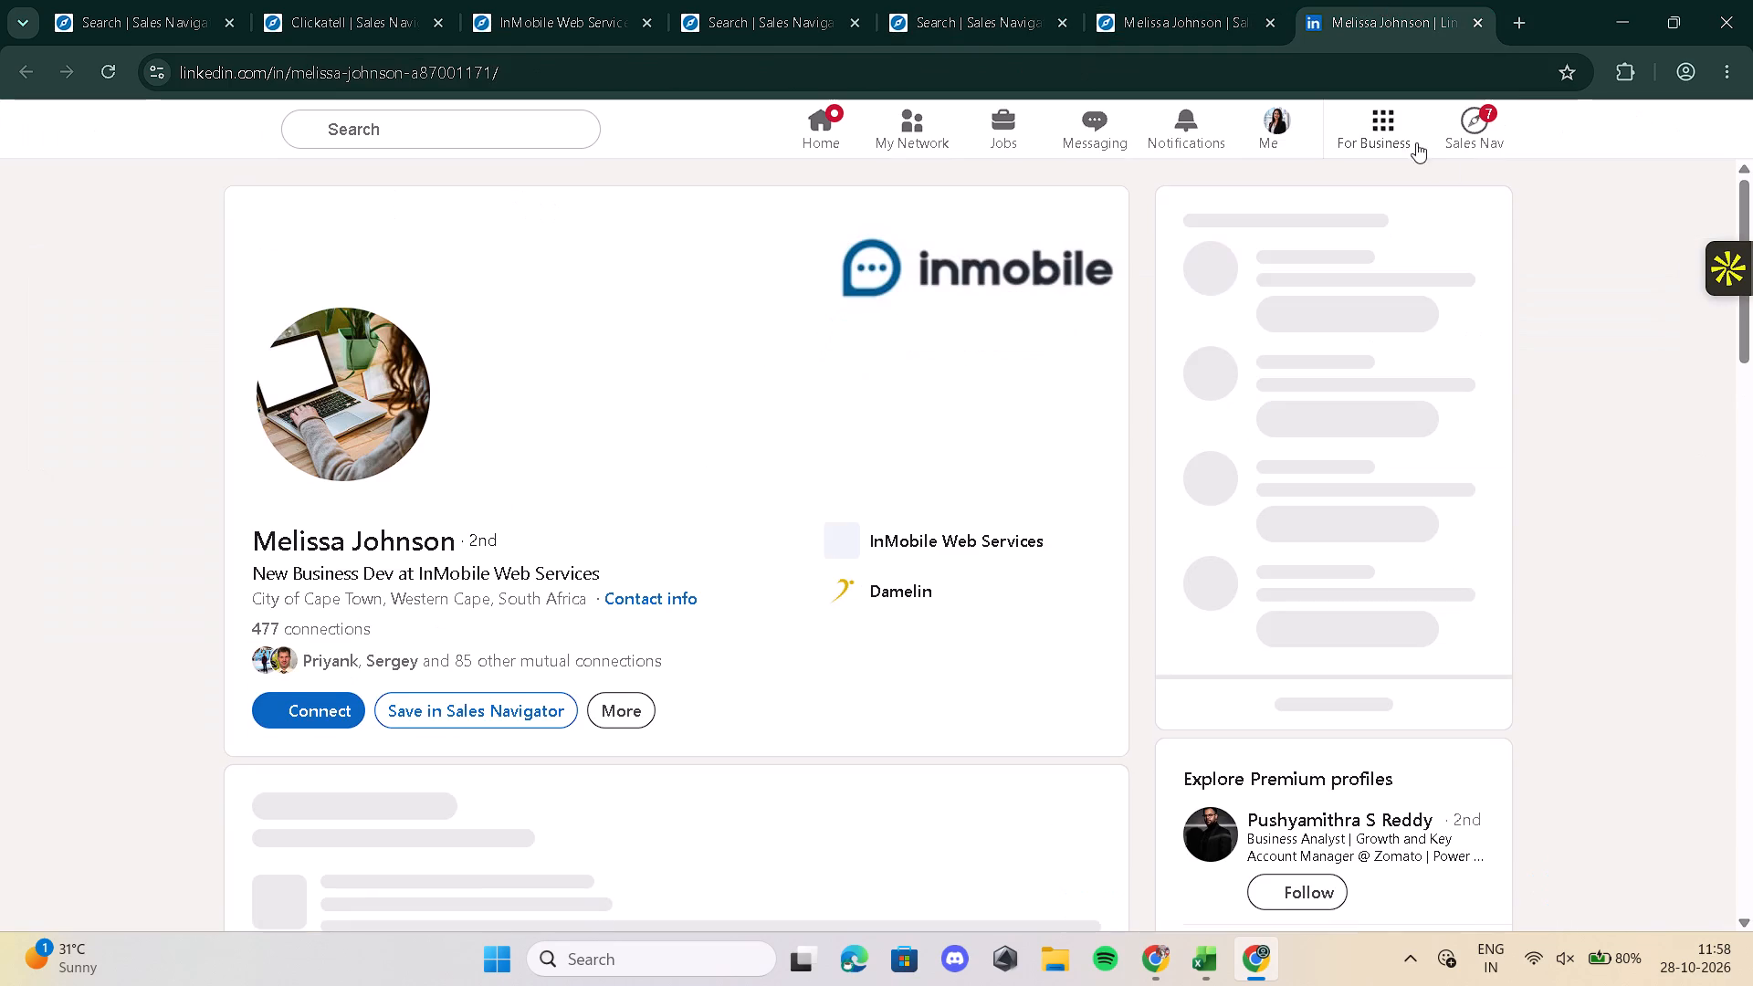
Open the lead's Apollo contact details beside the LinkedIn profile and copy the email address.
{"action": "left_click", "coordinate": [1717, 278]}
{"action": "left_click", "coordinate": [988, 0]}
{"action": "left_click", "coordinate": [1185, 0]}
{"action": "left_click", "coordinate": [1323, 0]}
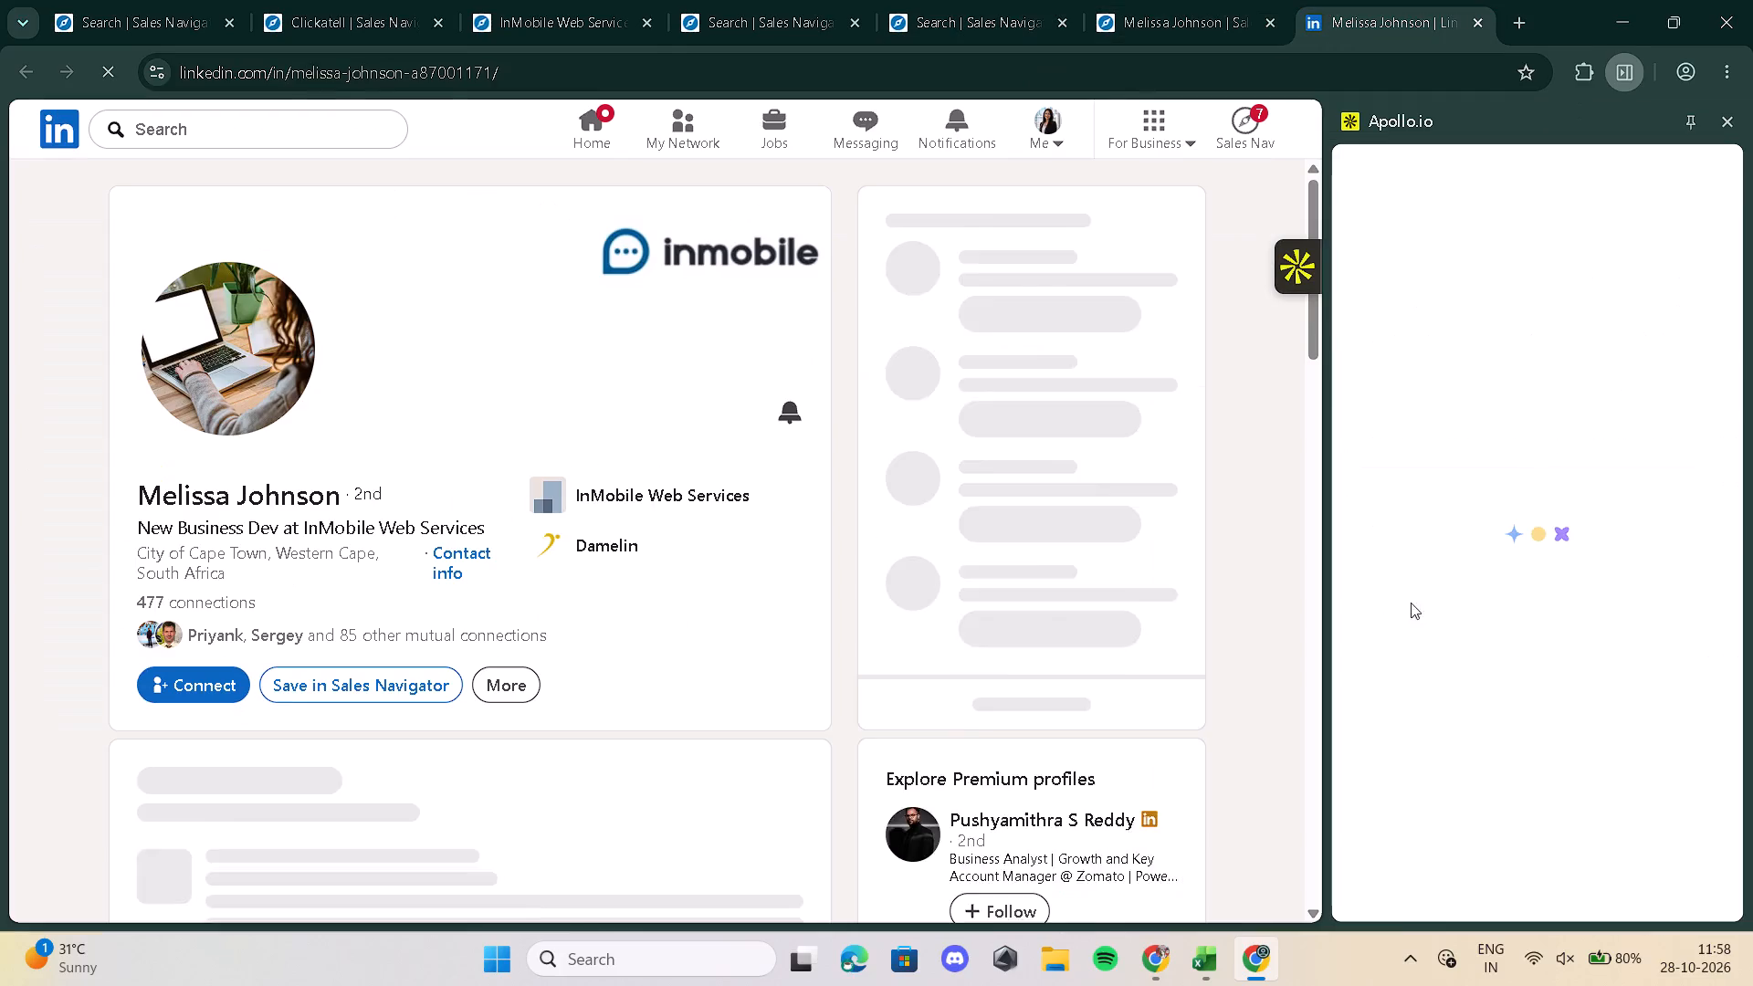
{"action": "left_click", "coordinate": [1556, 698]}
{"action": "left_click", "coordinate": [1186, 966]}
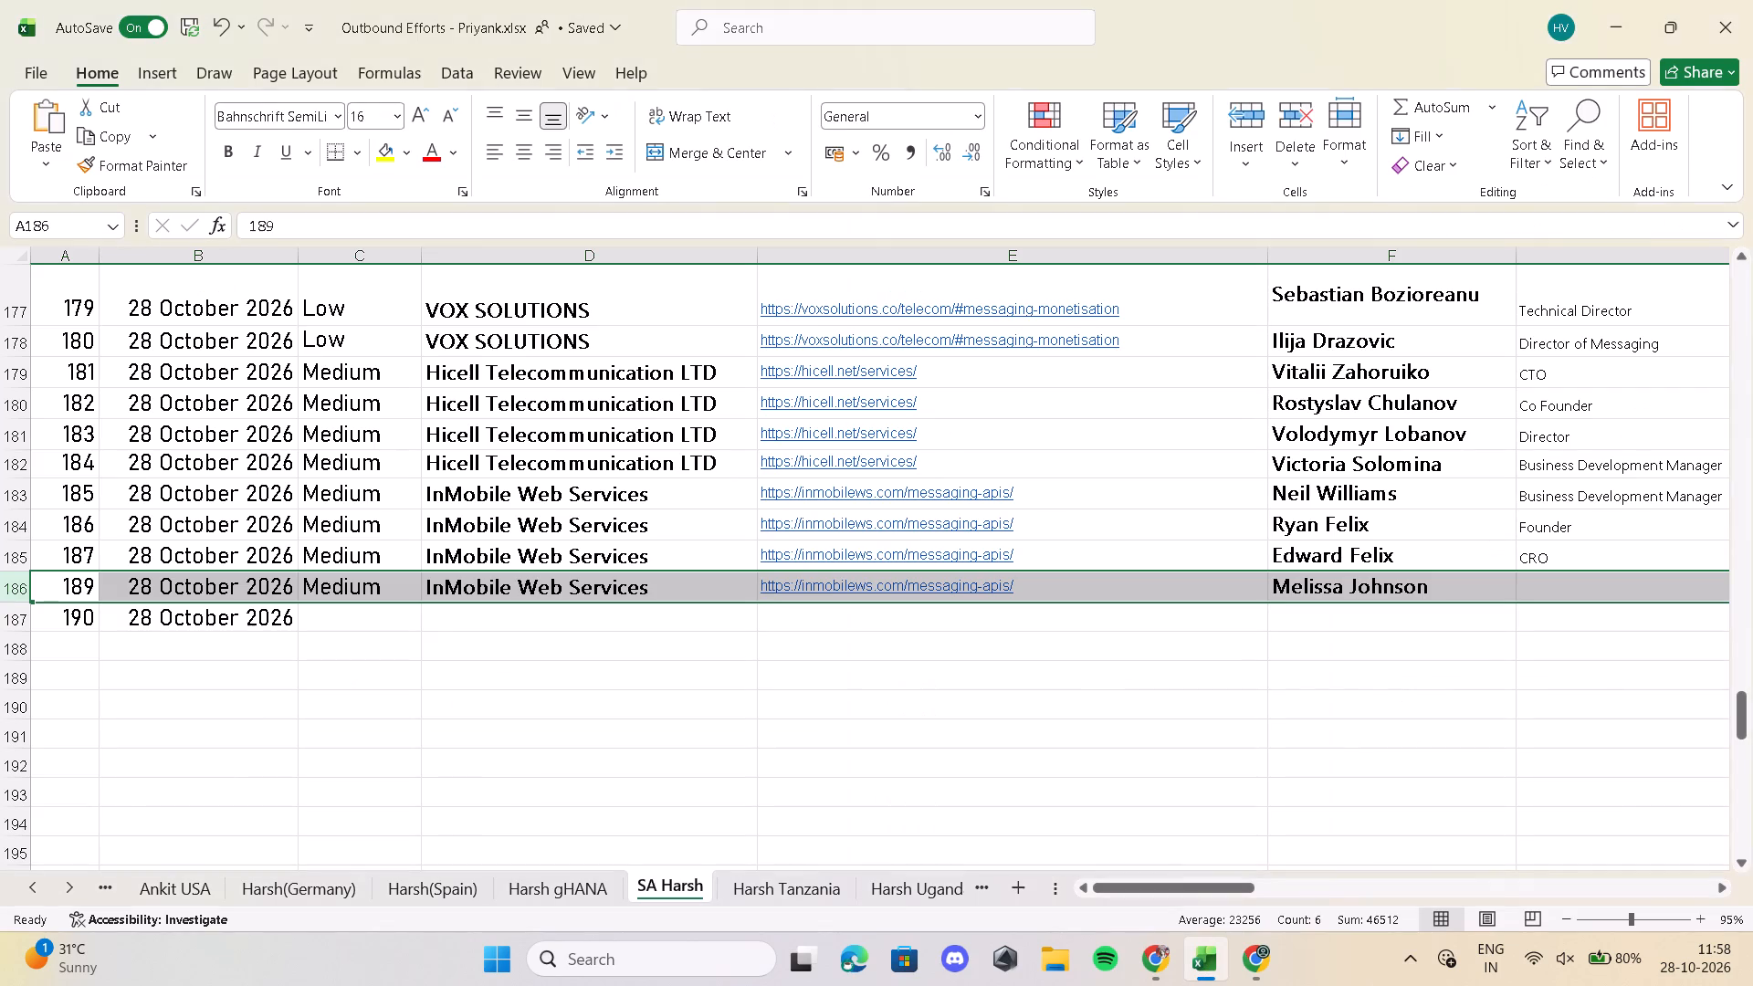
{"action": "left_click", "coordinate": [1244, 961]}
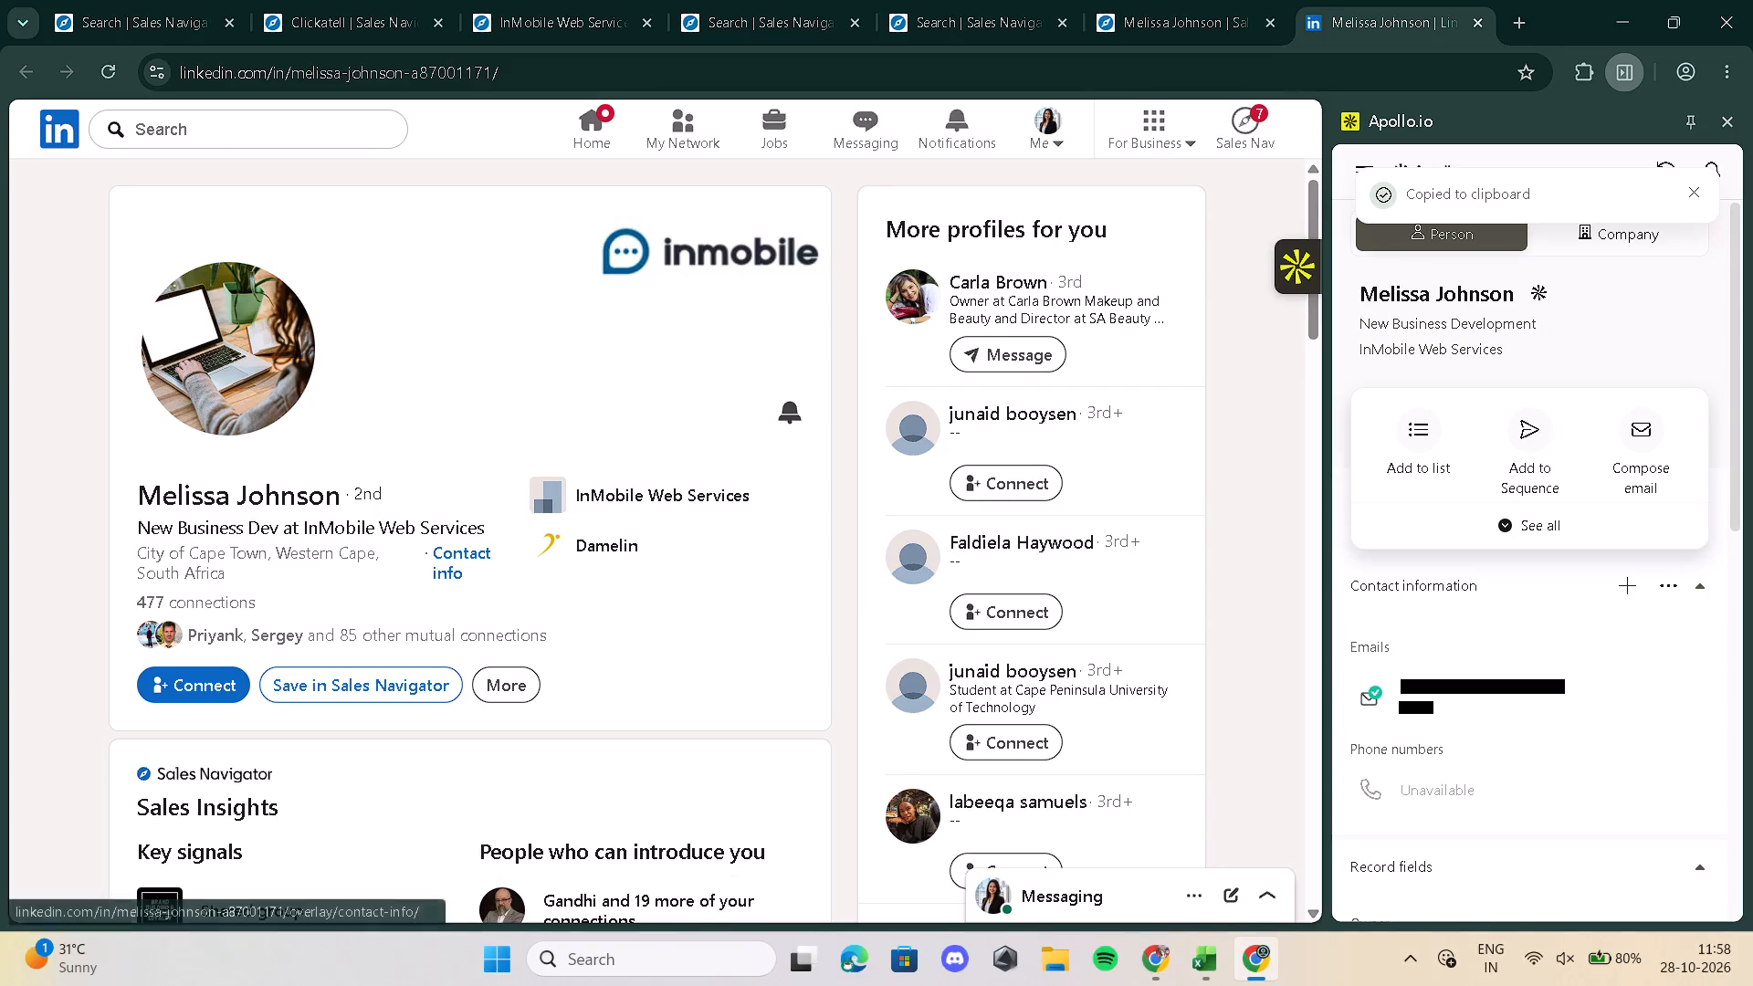
Copy the job title New Business Dev from the LinkedIn profile into column G of row 186 in Excel.
{"action": "left_click_drag", "start_coordinate": [133, 519], "coordinate": [278, 522]}
{"action": "key", "text": "ctrl+c"}
{"action": "left_click", "coordinate": [1202, 955]}
{"action": "left_click", "coordinate": [1582, 589]}
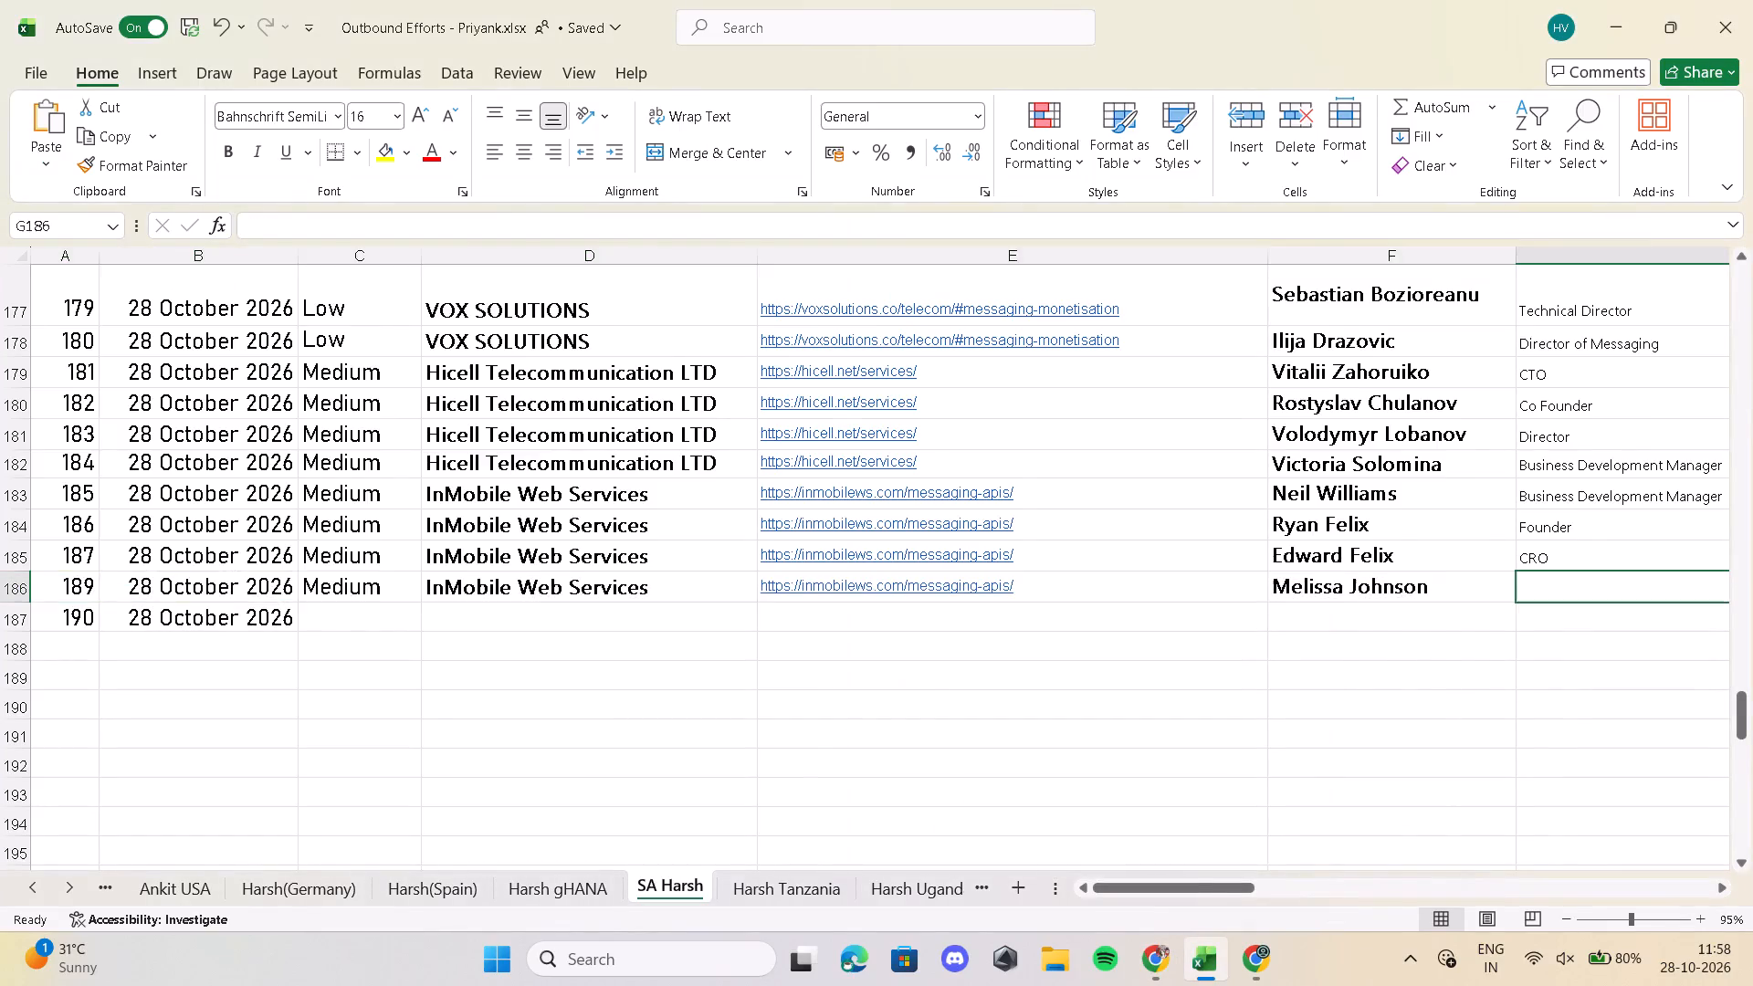
{"action": "key", "text": "ctrl+v"}
Copy South Africa, Africa and Not Accepted from row 185 into columns H, I and J of row 186.
{"action": "left_click", "coordinate": [1348, 550]}
{"action": "key", "text": "ctrl+c"}
{"action": "left_click", "coordinate": [1357, 595]}
{"action": "key", "text": "ctrl+v"}
{"action": "left_click", "coordinate": [1491, 549]}
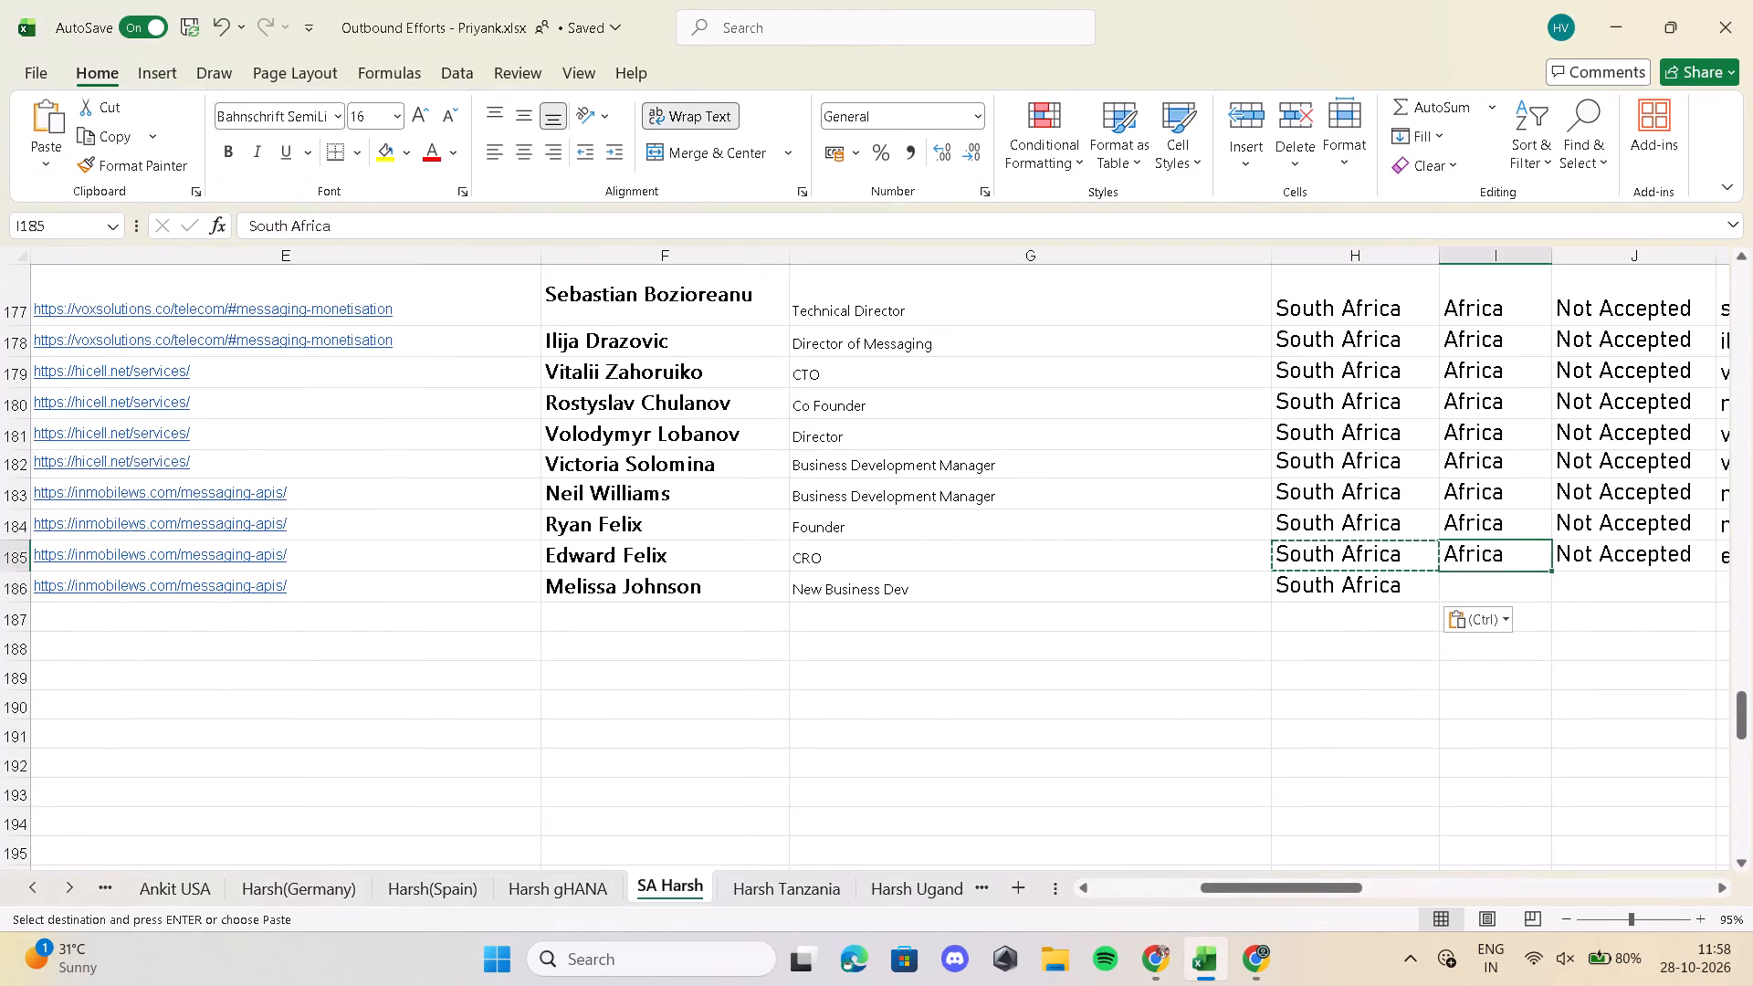
{"action": "key", "text": "ctrl+c"}
{"action": "left_click", "coordinate": [1494, 586]}
{"action": "key", "text": "ctrl+v"}
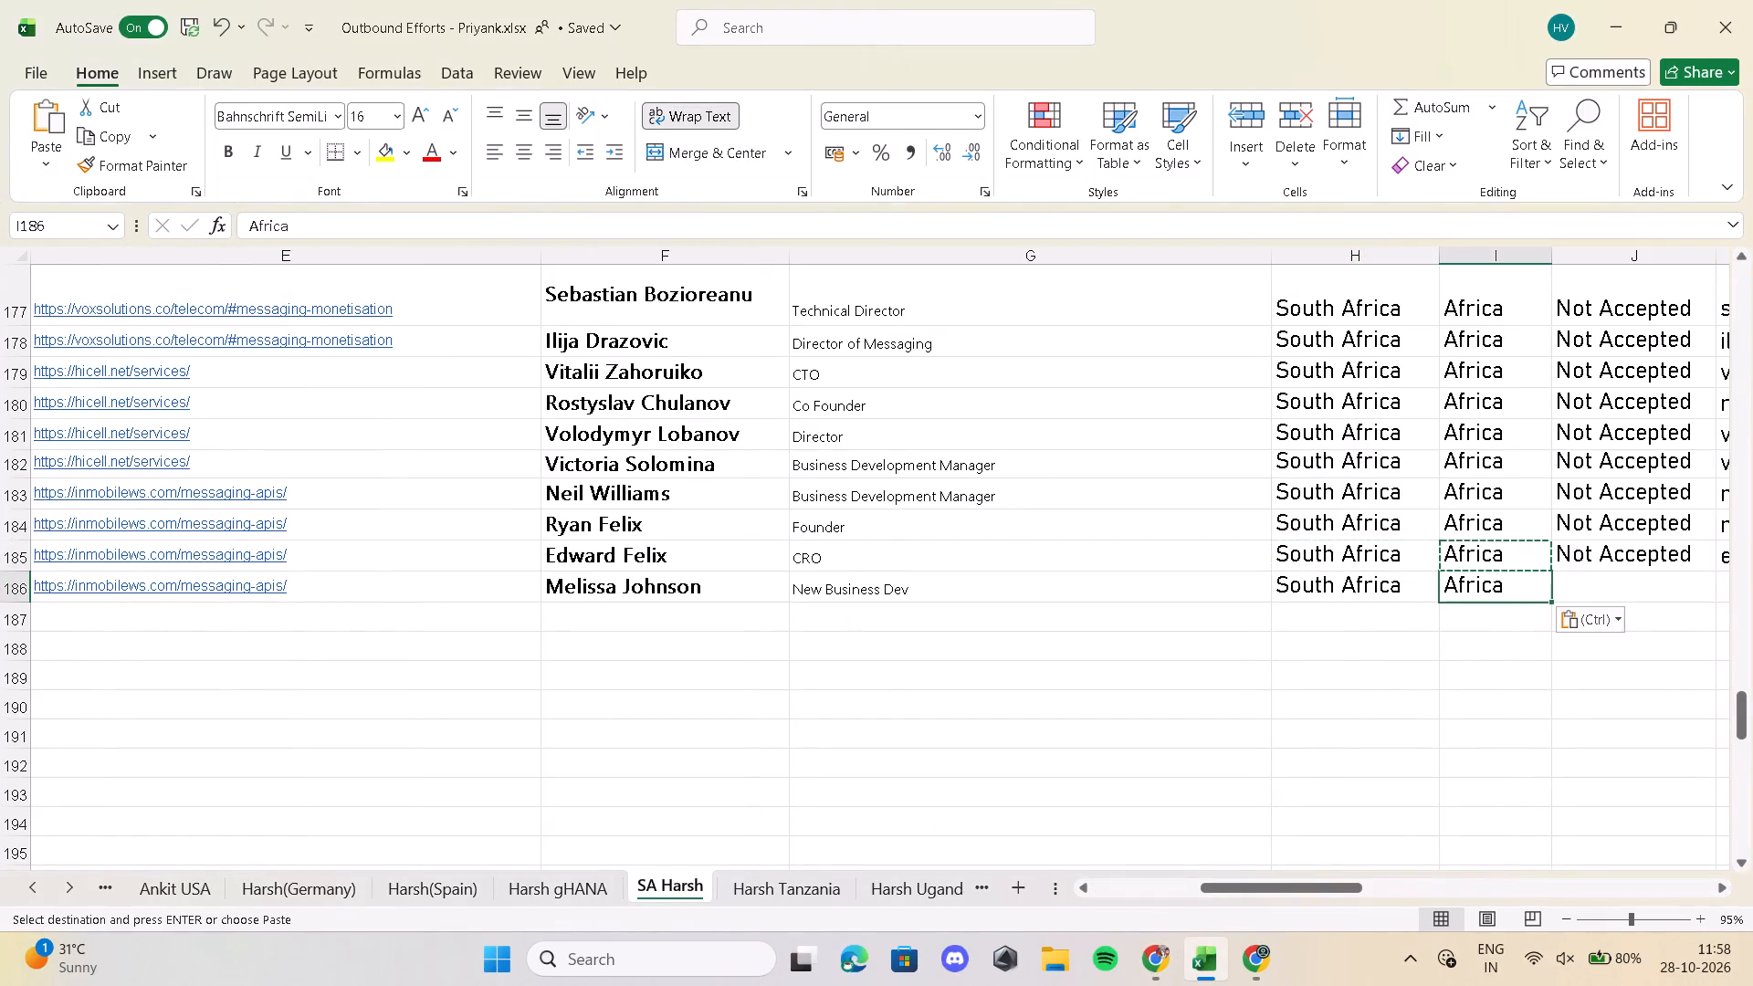
{"action": "left_click_drag", "start_coordinate": [1310, 899], "coordinate": [1352, 886]}
{"action": "left_click_drag", "start_coordinate": [1317, 880], "coordinate": [1386, 872]}
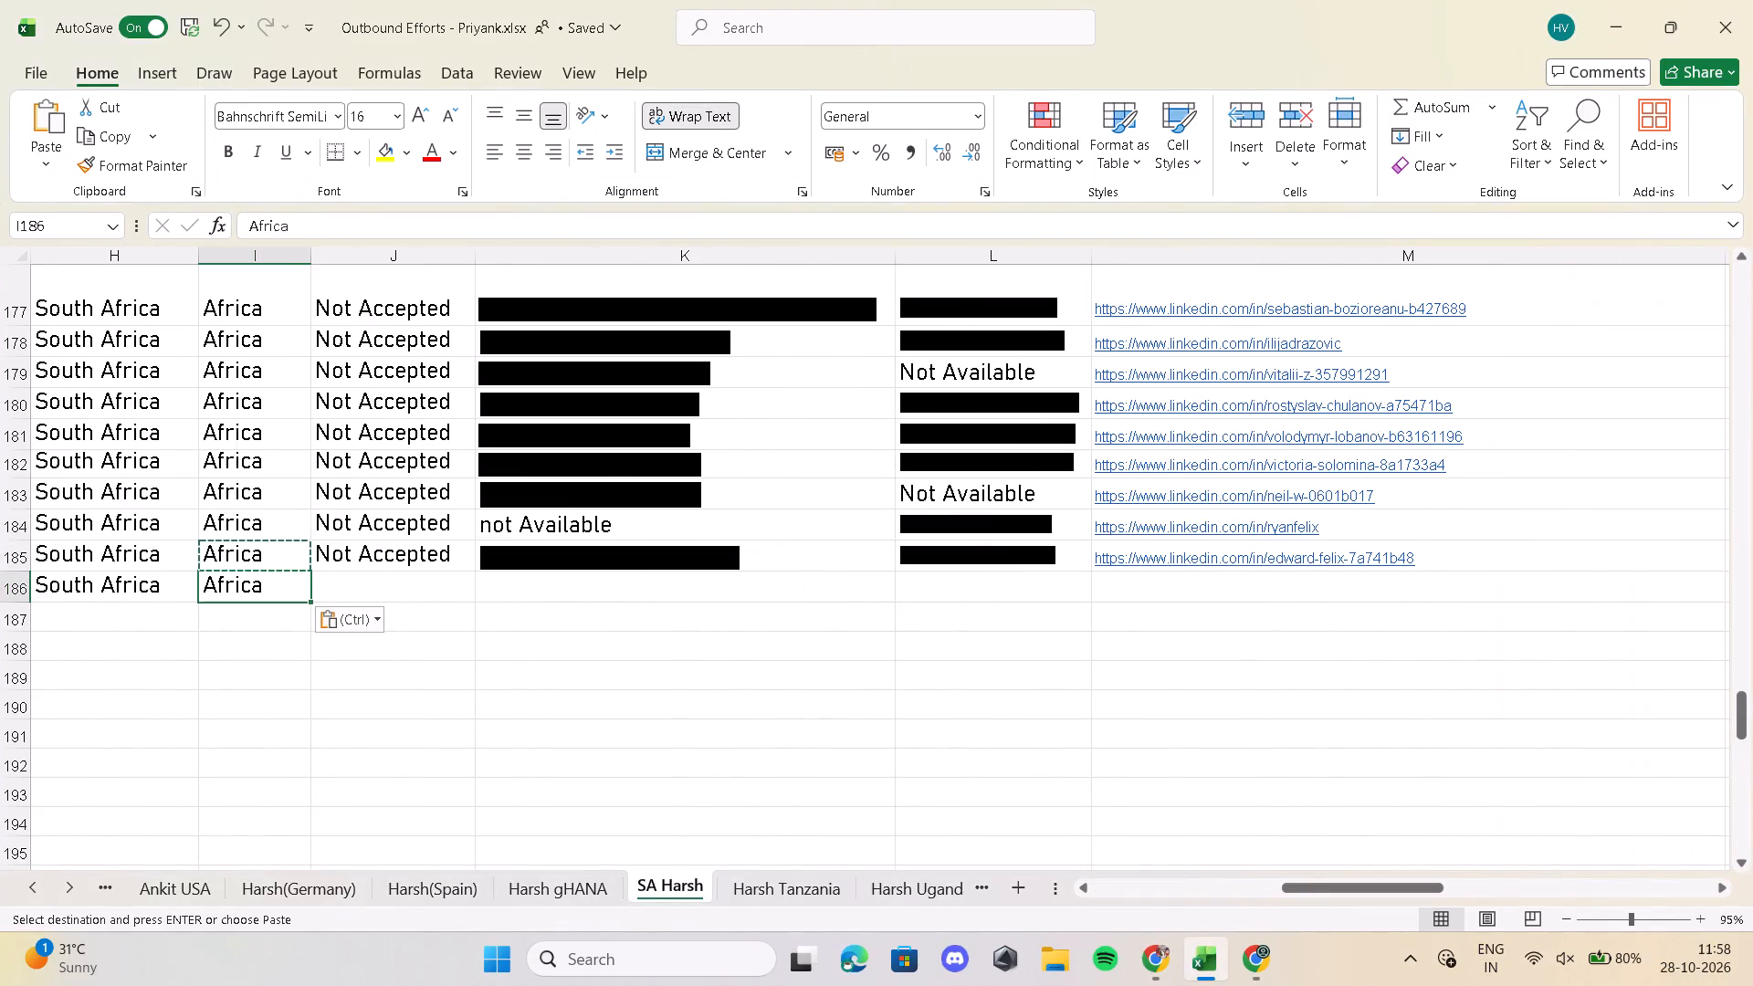
{"action": "left_click", "coordinate": [417, 552]}
{"action": "key", "text": "ctrl+c"}
{"action": "left_click", "coordinate": [425, 580]}
{"action": "key", "text": "ctrl+v"}
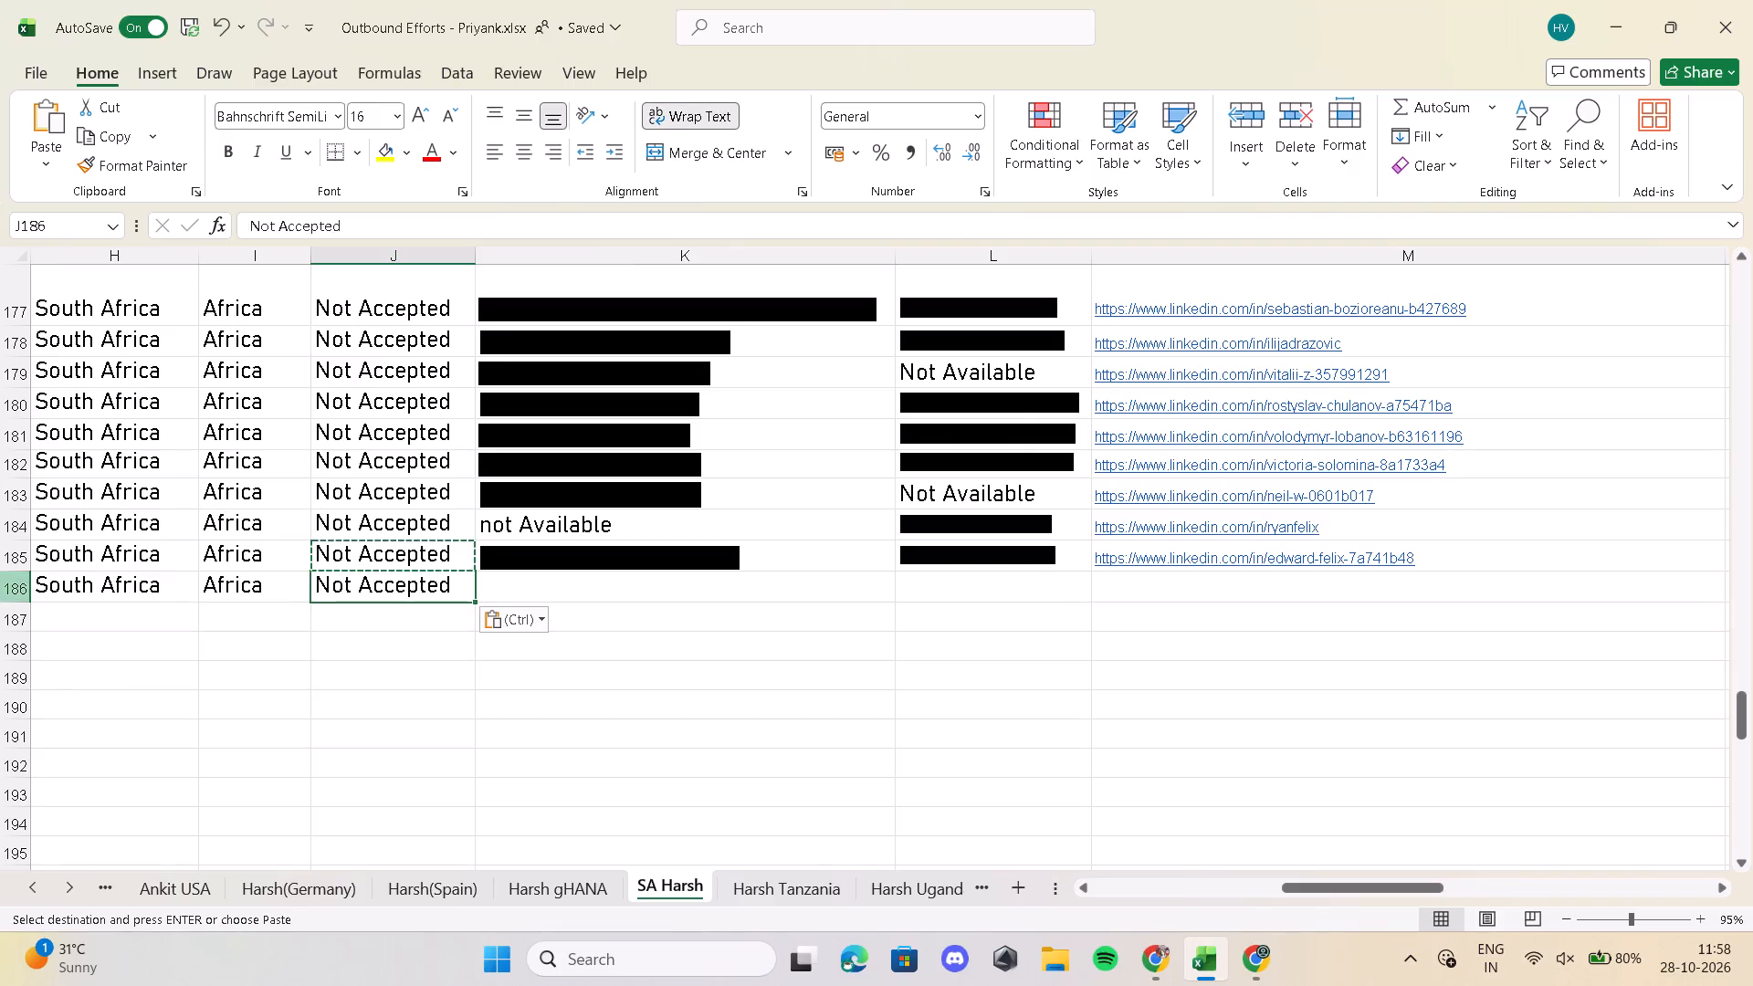
{"action": "left_click", "coordinate": [12, 593]}
Copy the lead's email address from Apollo in Chrome into column K of row 186 in Excel.
{"action": "left_click", "coordinate": [1297, 955]}
{"action": "left_click", "coordinate": [1244, 964]}
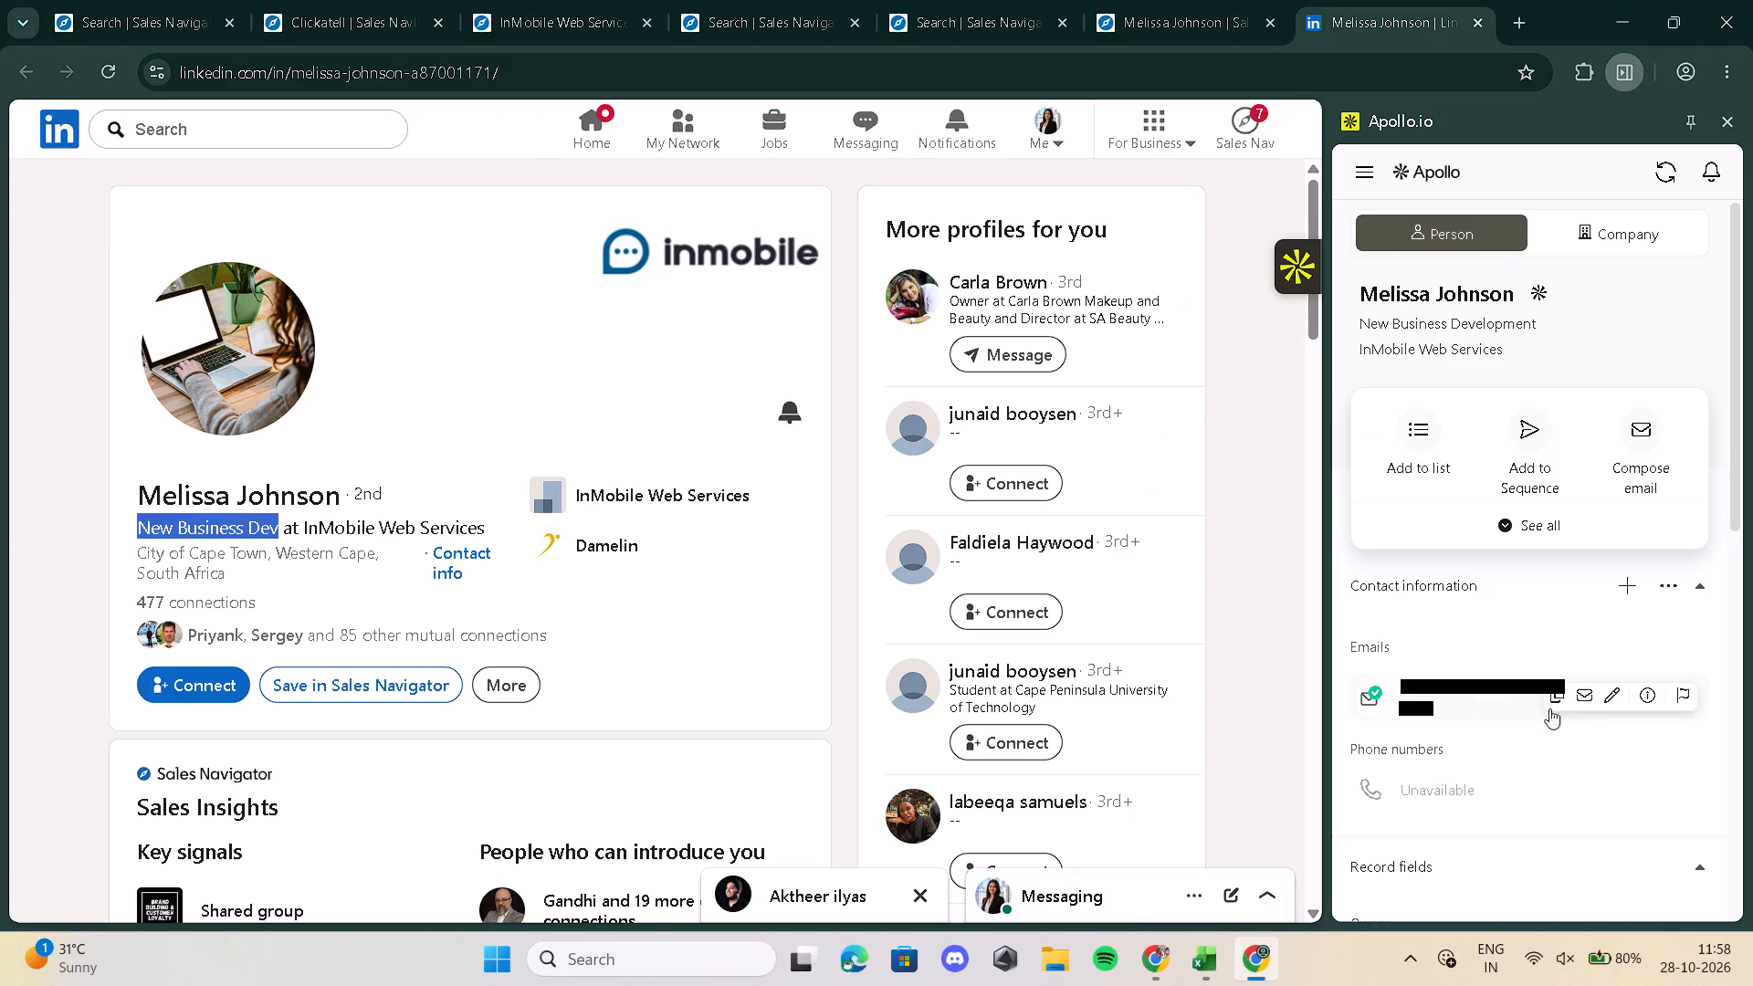
{"action": "left_click", "coordinate": [1562, 698]}
{"action": "left_click", "coordinate": [1223, 948]}
{"action": "left_click", "coordinate": [639, 569]}
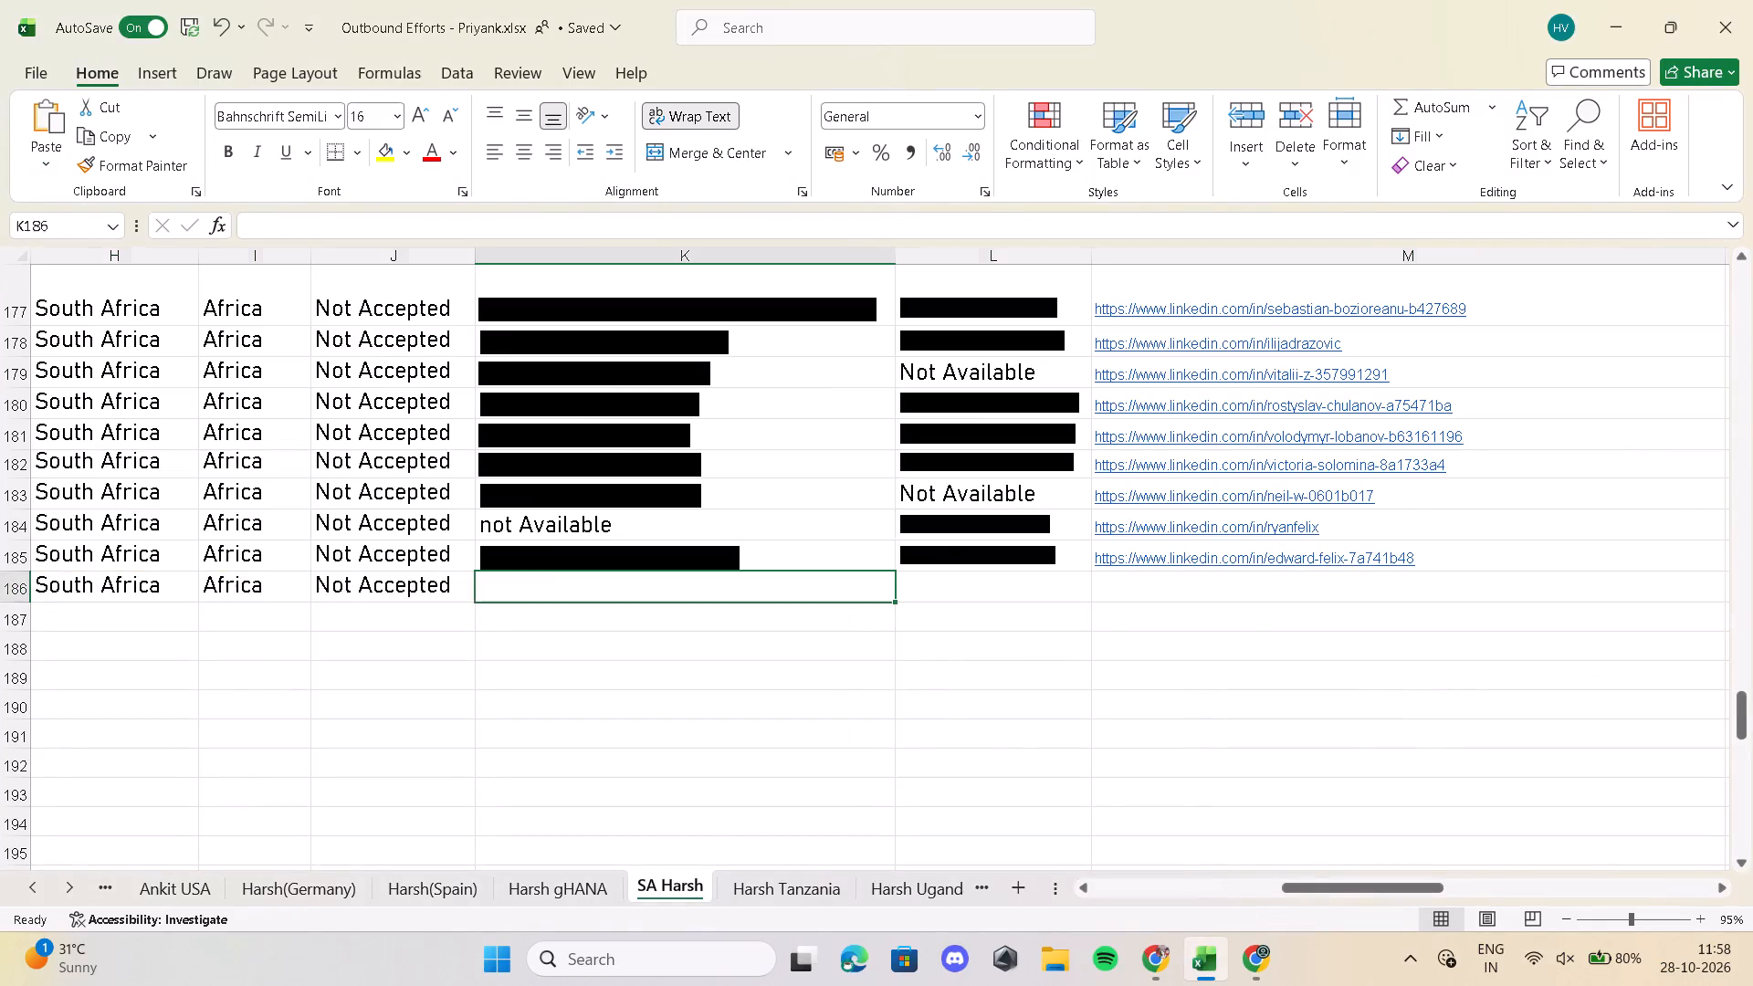
{"action": "left_click", "coordinate": [635, 589]}
{"action": "key", "text": "ctrl+v"}
In Chrome, refresh the lead's Apollo contact details and check whether a phone number is listed.
{"action": "left_click", "coordinate": [1247, 956]}
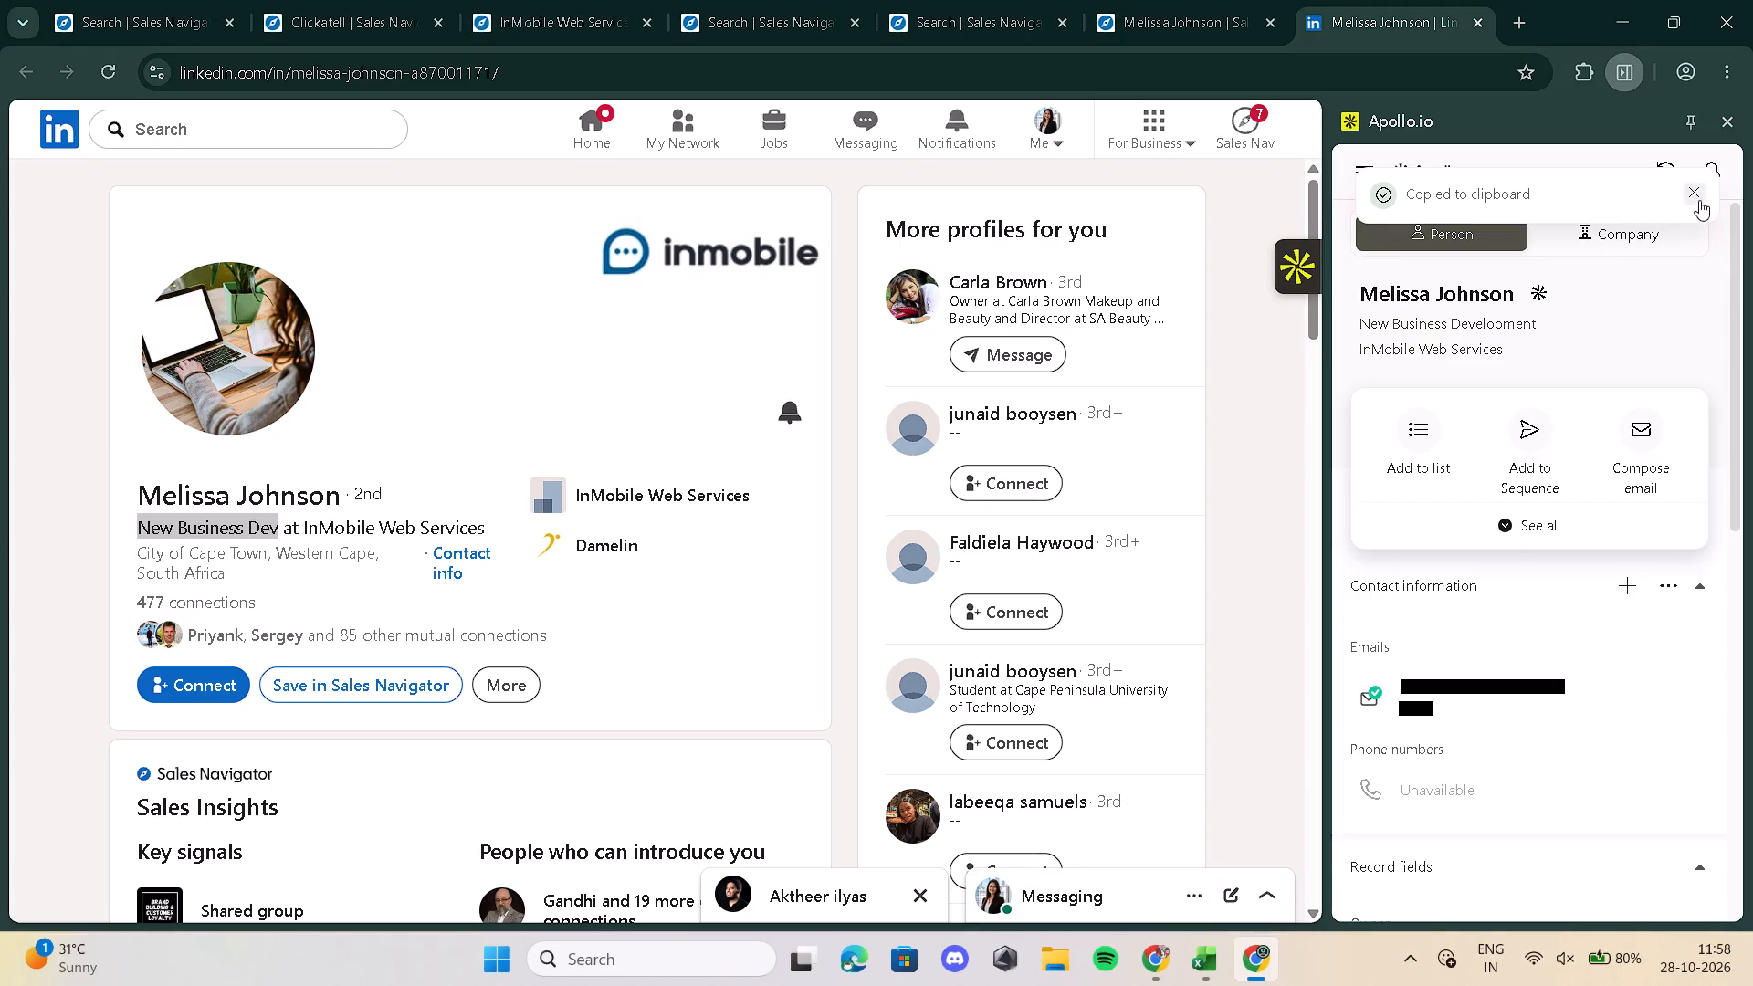
{"action": "left_click", "coordinate": [1699, 200]}
{"action": "left_click", "coordinate": [1674, 181]}
{"action": "left_click", "coordinate": [965, 0]}
{"action": "left_click_drag", "start_coordinate": [1165, 0], "coordinate": [1173, 0]}
{"action": "left_click", "coordinate": [1421, 0]}
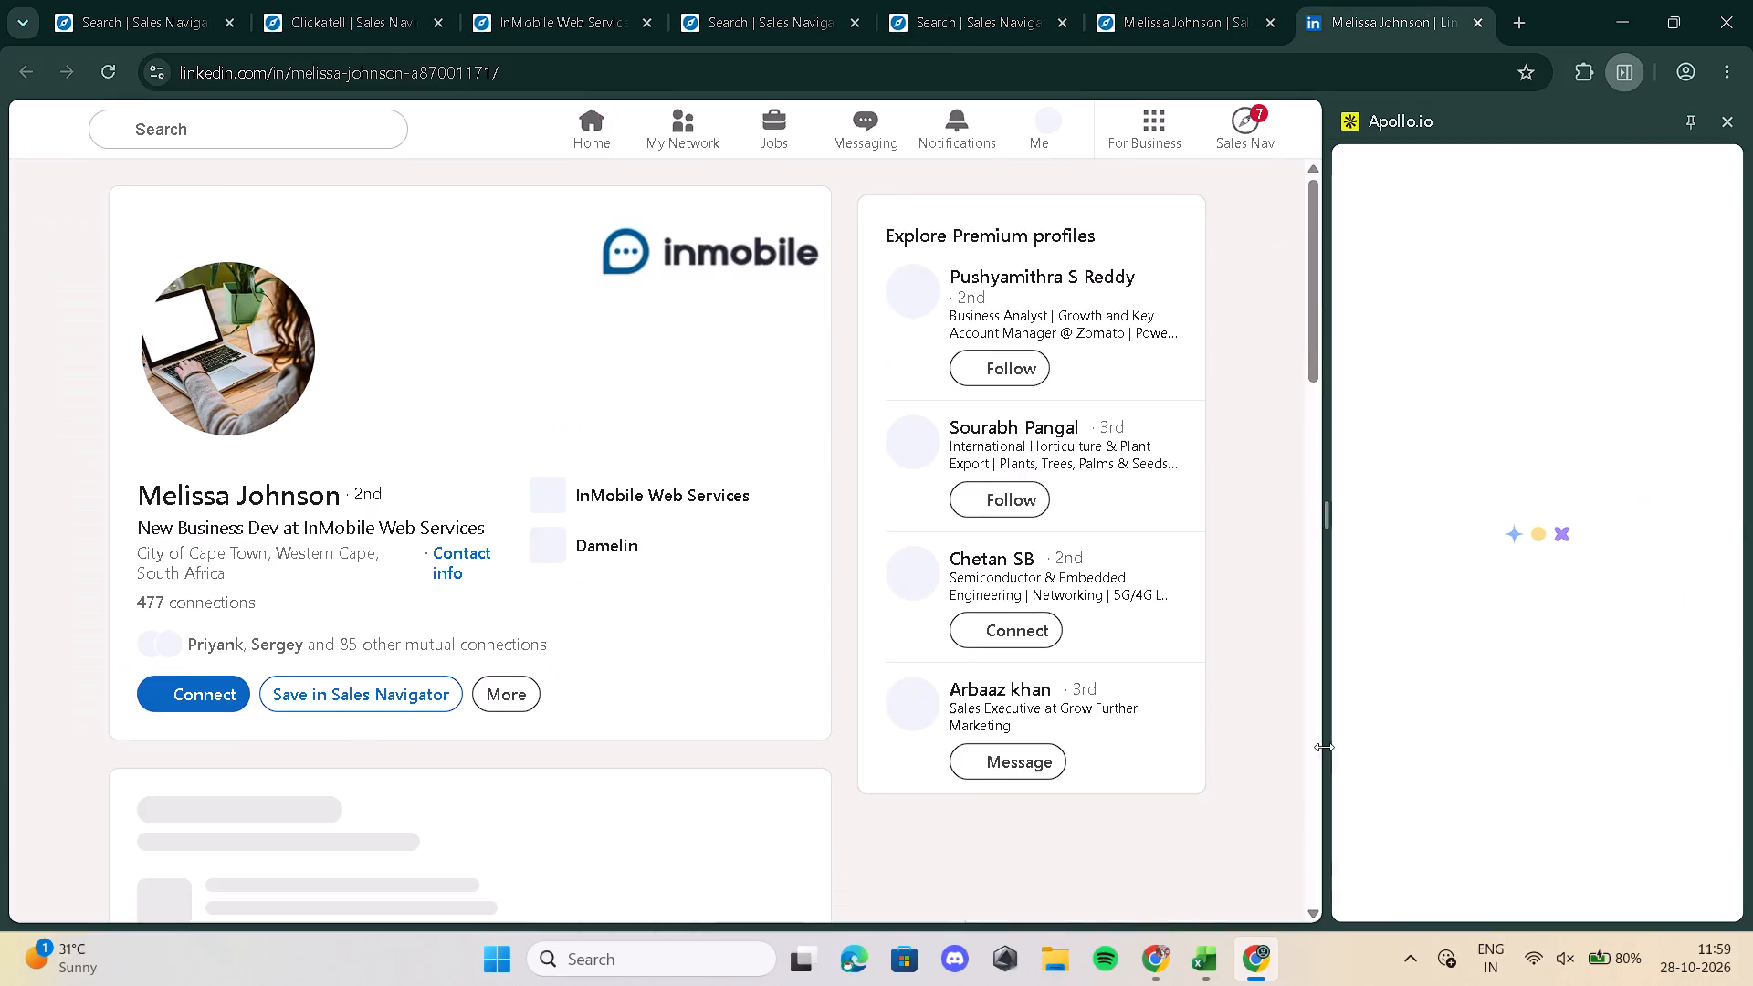
{"action": "left_click", "coordinate": [1232, 972]}
{"action": "double_click", "coordinate": [1203, 976]}
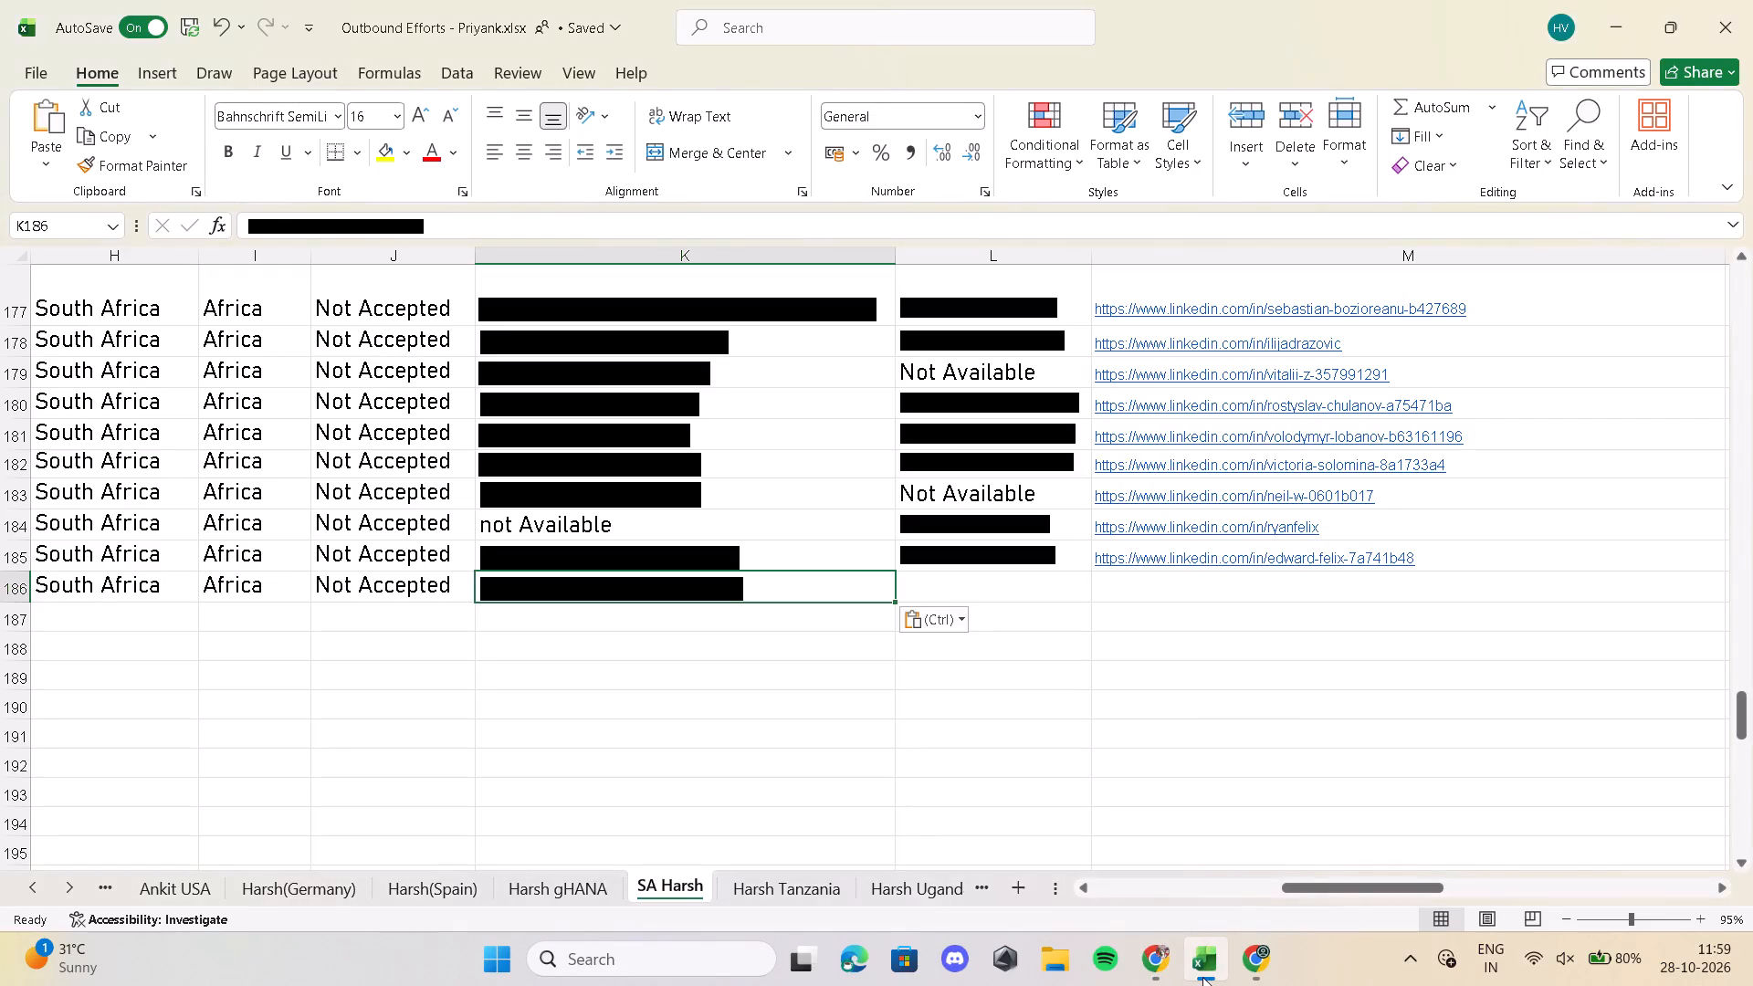
{"action": "left_click", "coordinate": [1, 593]}
{"action": "left_click", "coordinate": [1140, 961]}
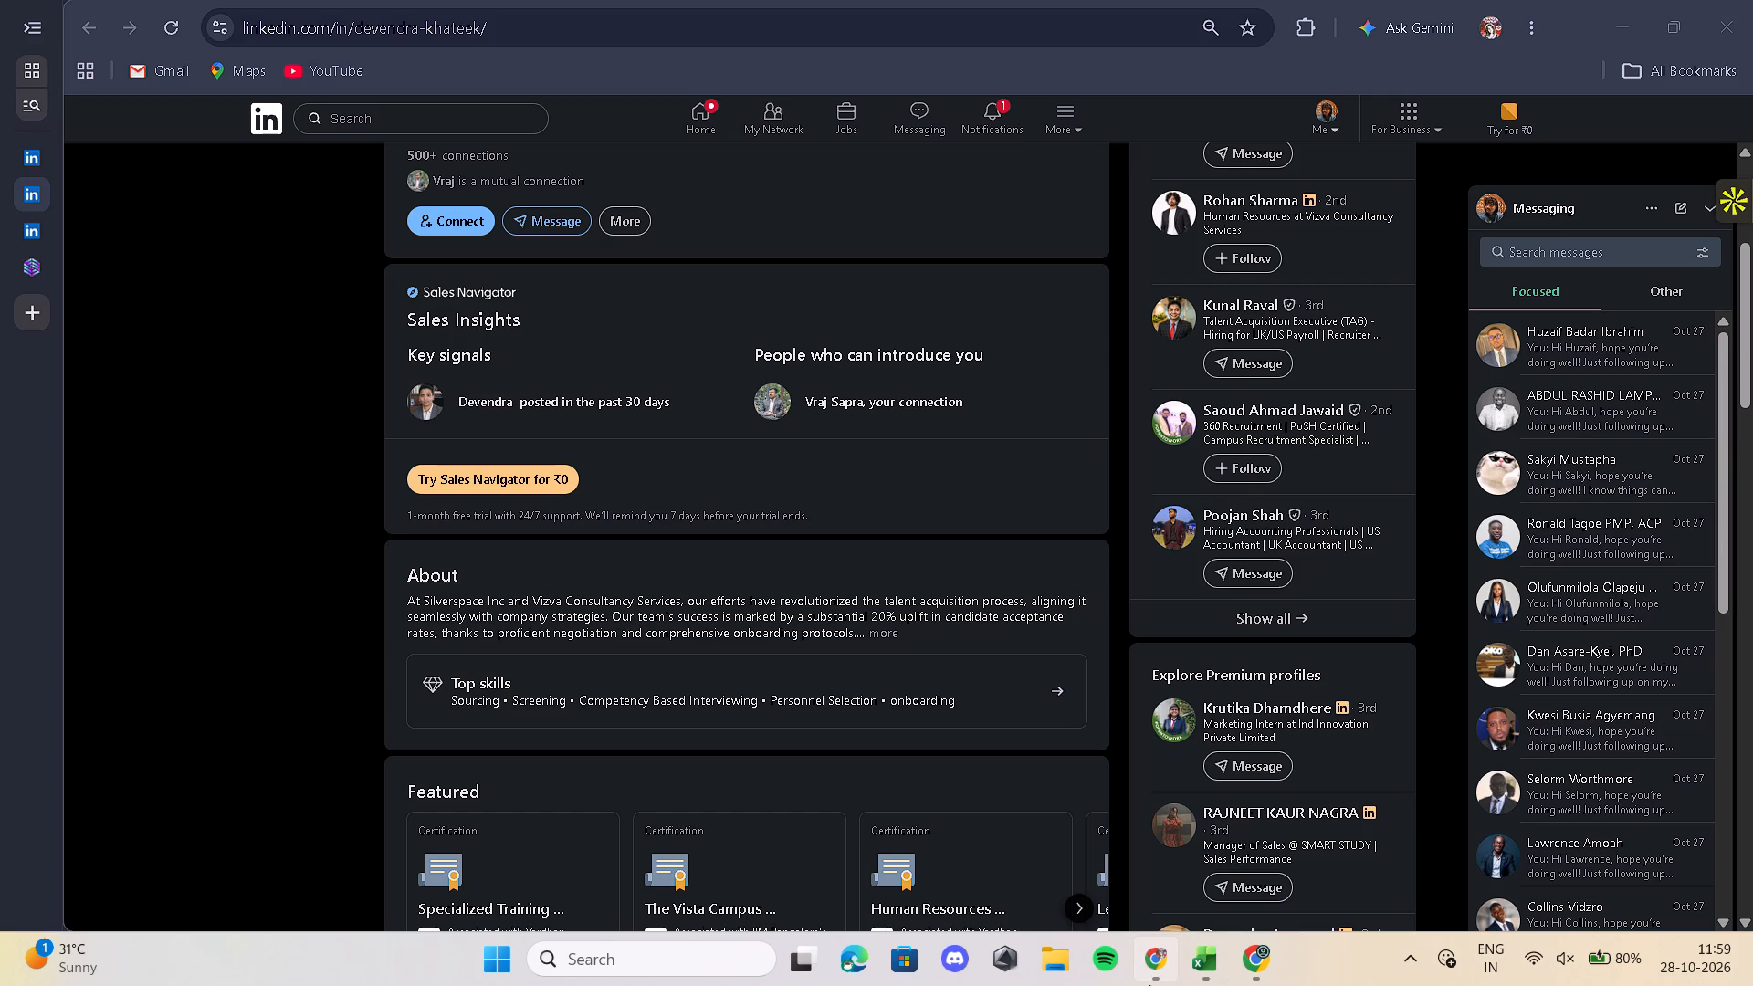
{"action": "left_click", "coordinate": [1268, 974]}
{"action": "left_click_drag", "start_coordinate": [945, 0], "coordinate": [958, 0]}
{"action": "left_click", "coordinate": [1227, 10]}
{"action": "left_click", "coordinate": [1328, 4]}
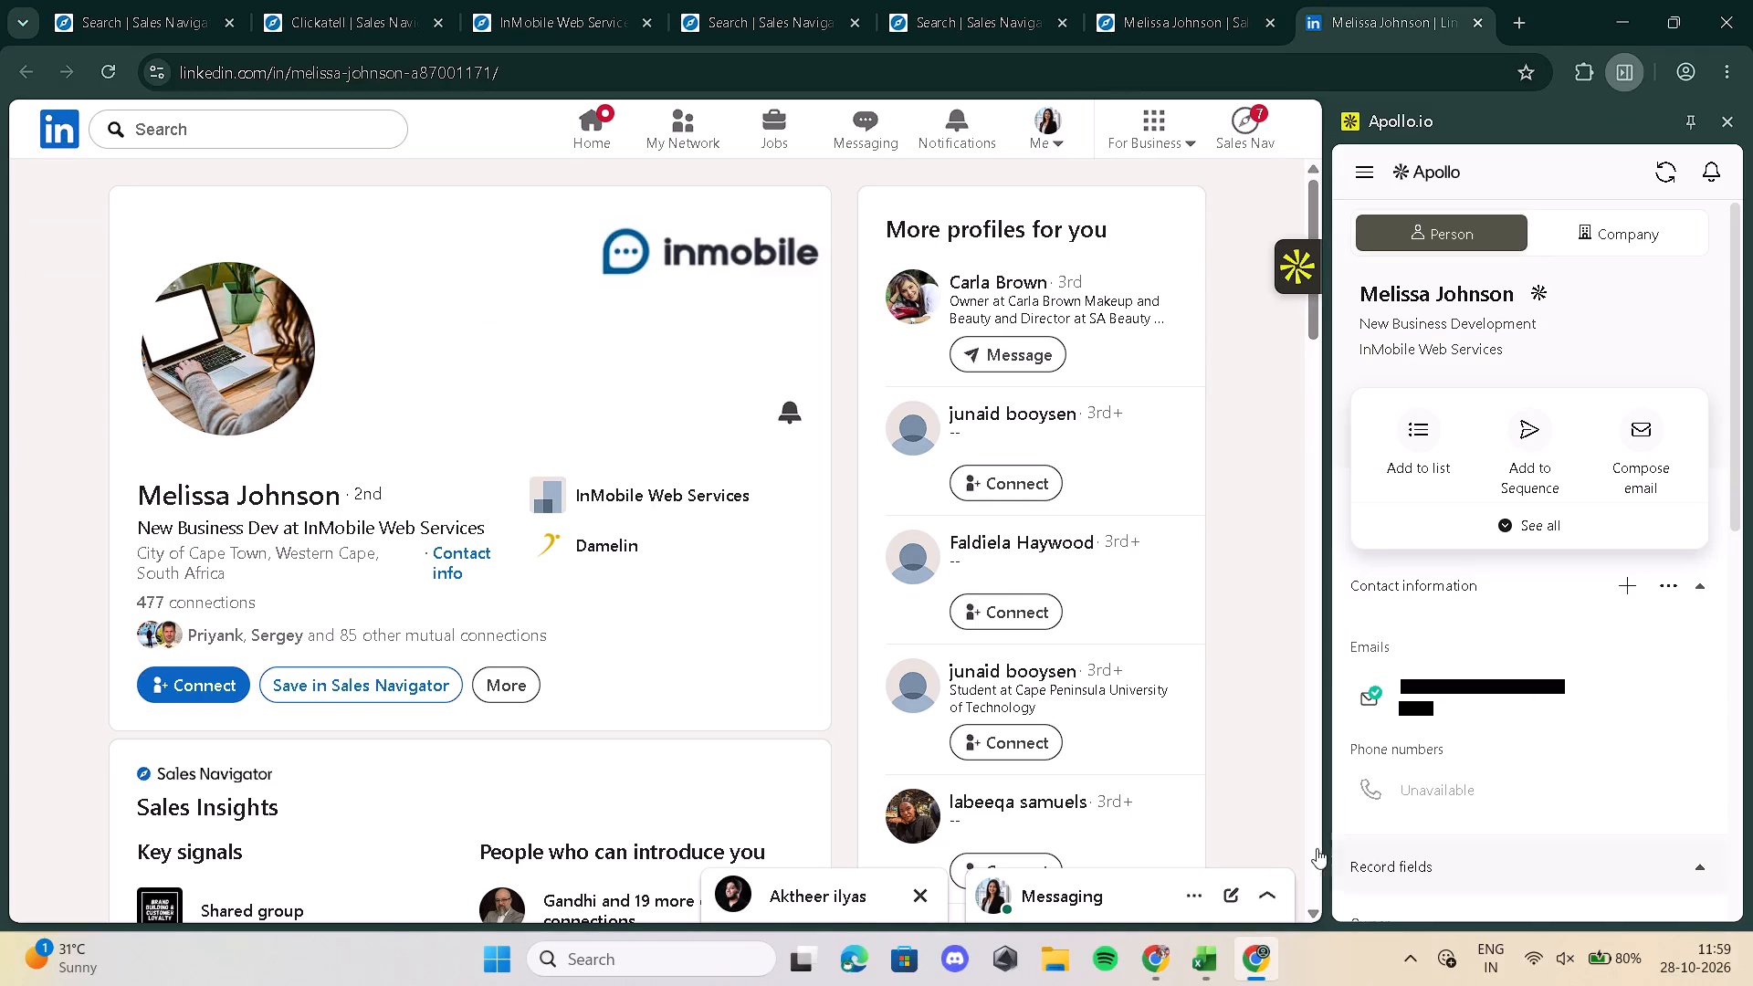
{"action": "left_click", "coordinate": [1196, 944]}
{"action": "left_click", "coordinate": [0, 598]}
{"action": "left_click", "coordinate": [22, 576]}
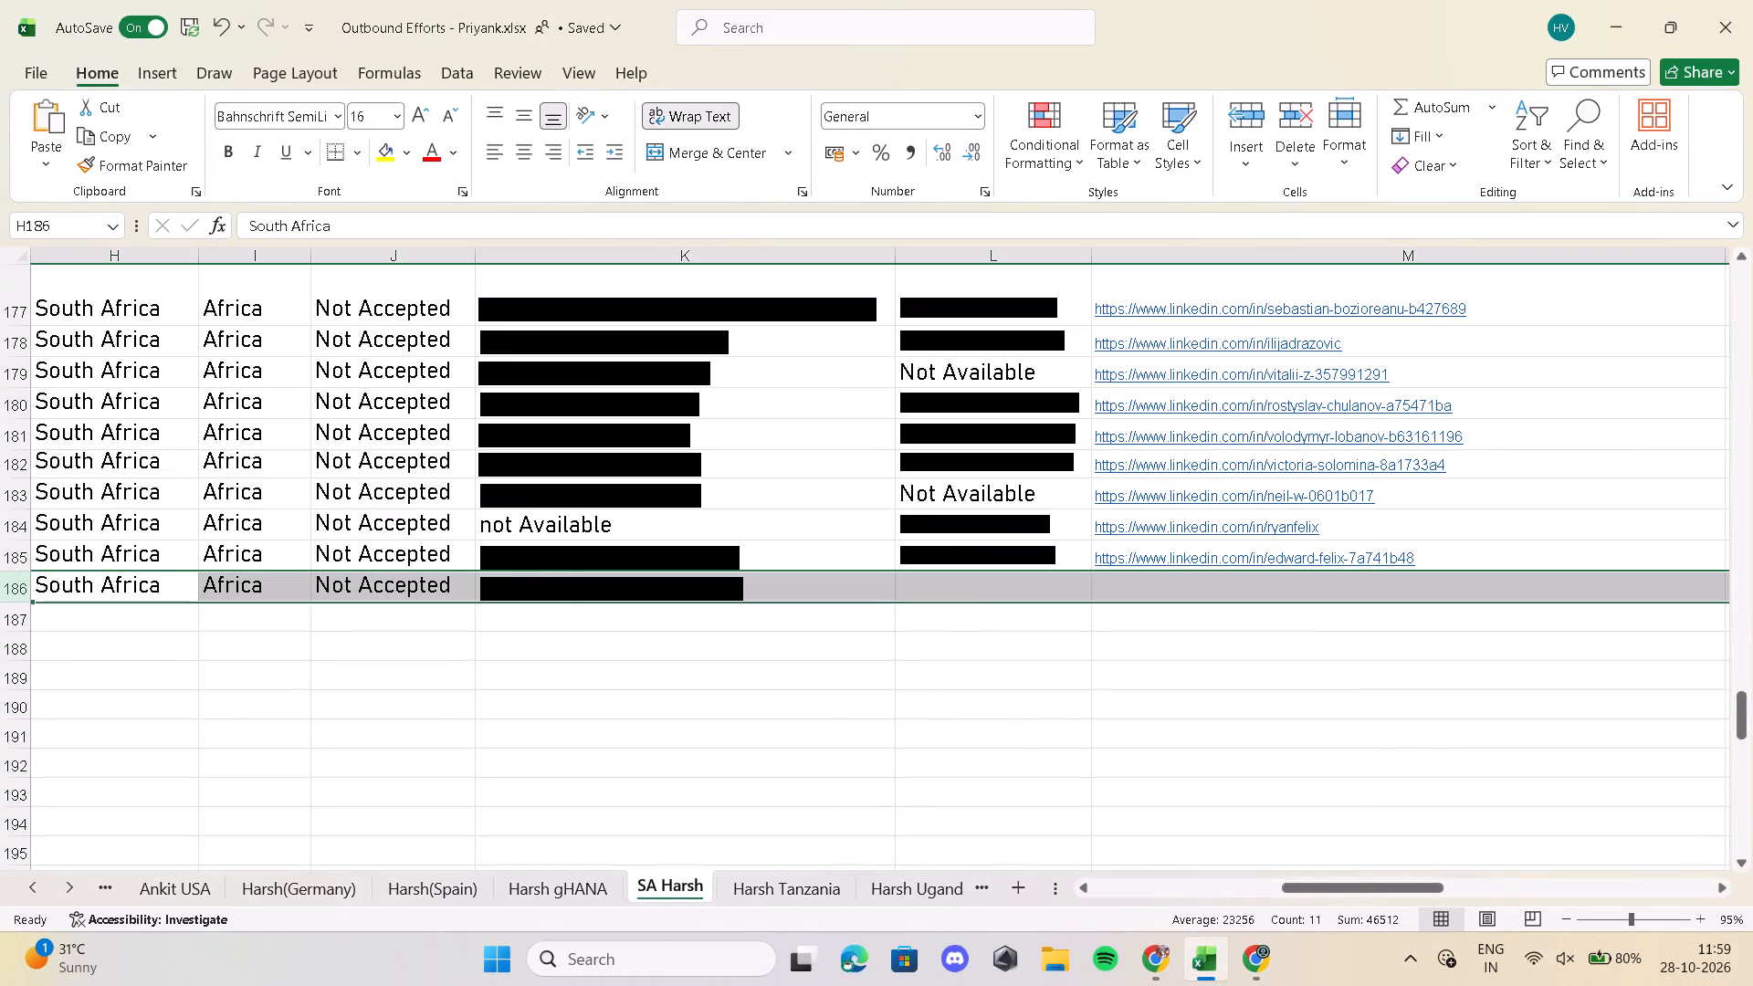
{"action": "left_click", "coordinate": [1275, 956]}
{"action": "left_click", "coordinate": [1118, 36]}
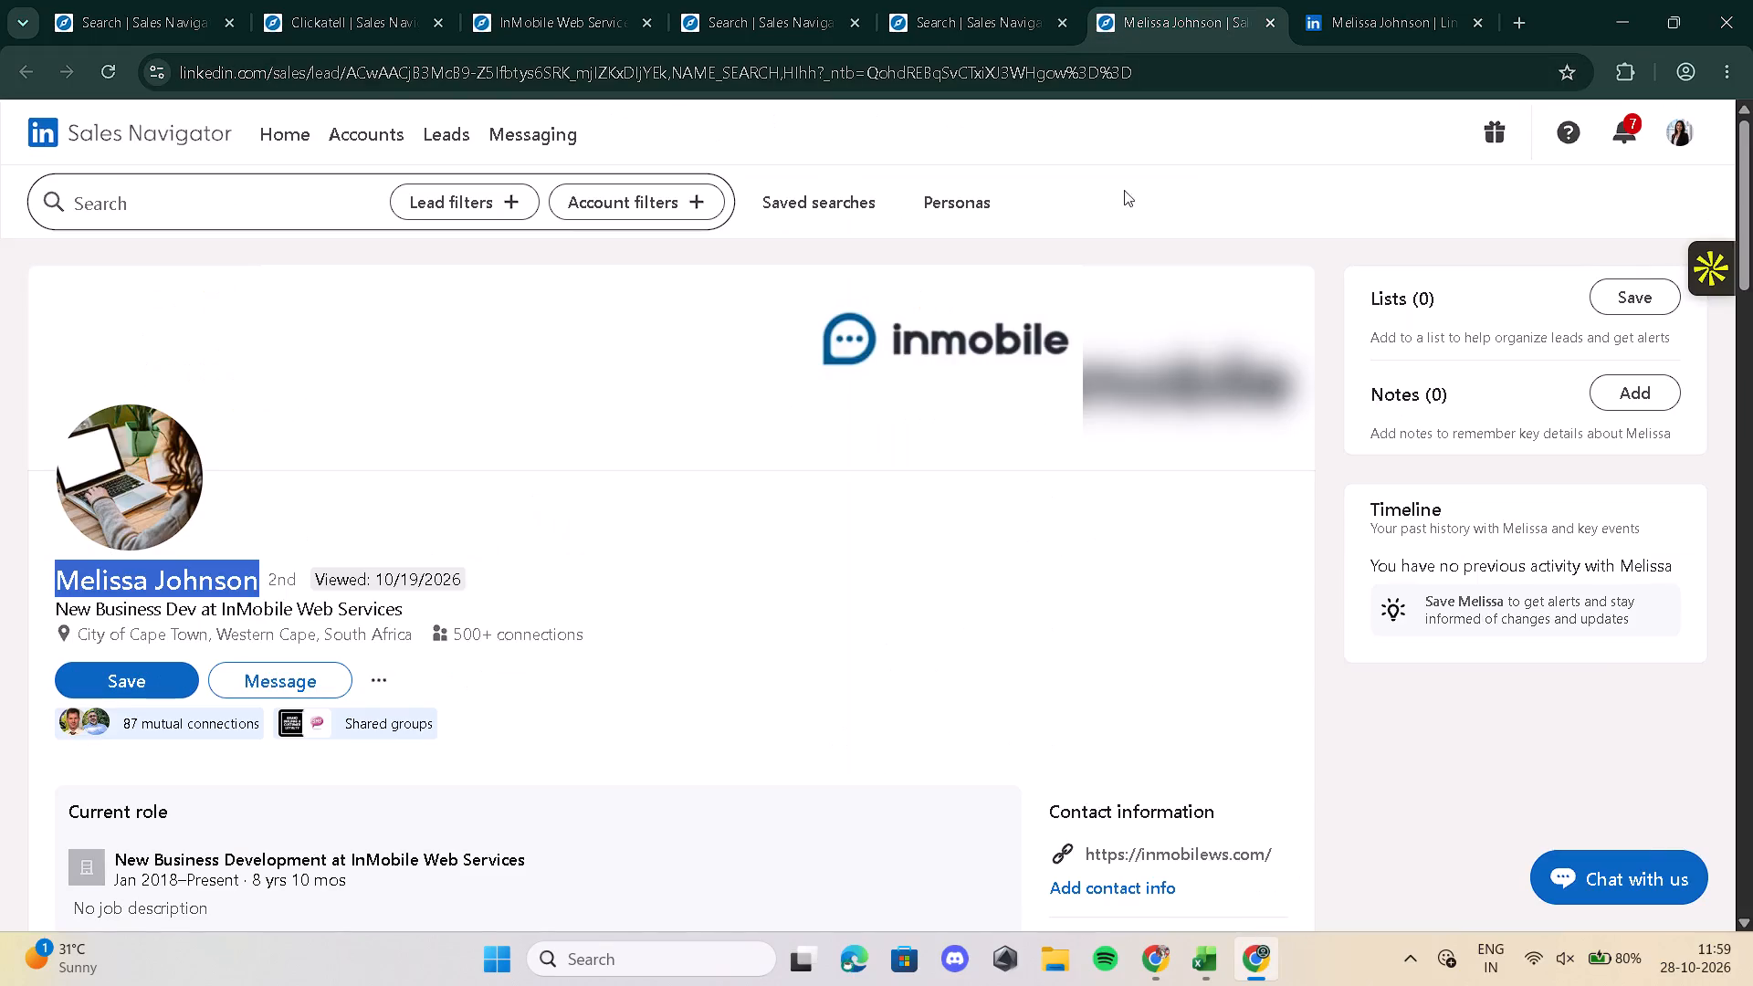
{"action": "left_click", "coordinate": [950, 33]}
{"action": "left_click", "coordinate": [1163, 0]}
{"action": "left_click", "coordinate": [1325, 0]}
In Excel, enter Not Available as the phone number in column L of row 186.
{"action": "left_click", "coordinate": [1209, 942]}
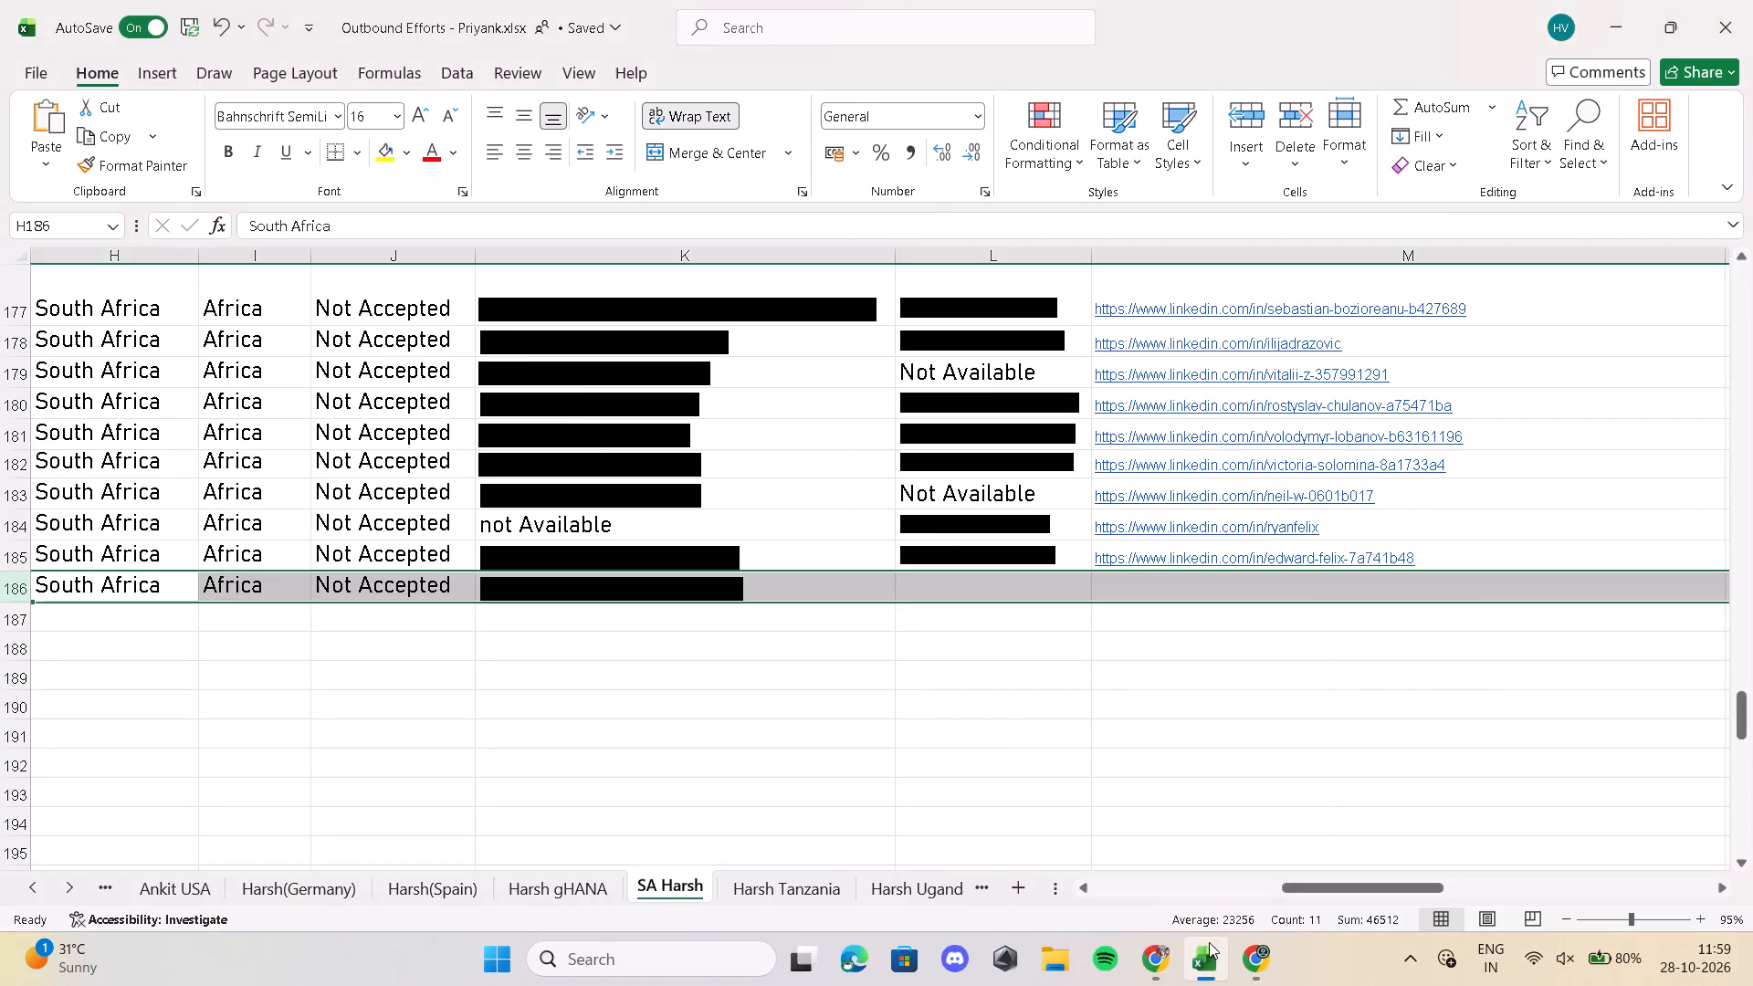
{"action": "left_click", "coordinate": [985, 592]}
{"action": "key", "text": "n"}
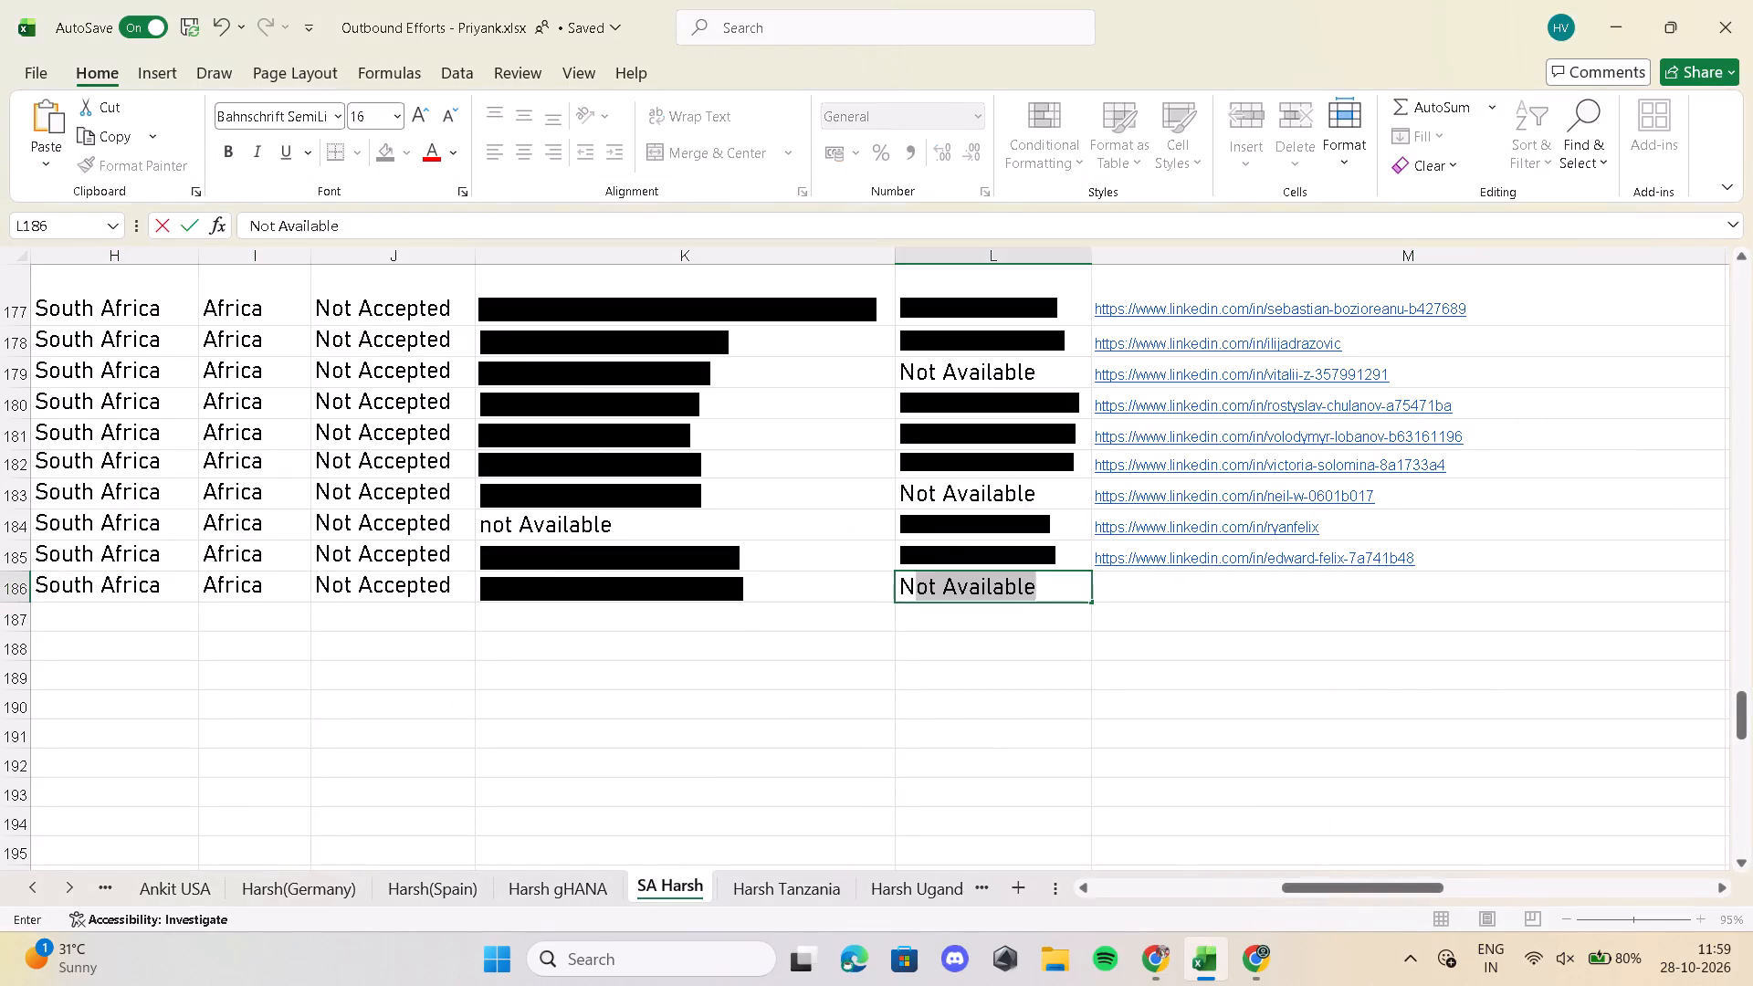
{"action": "left_click", "coordinate": [1296, 585]}
Copy the lead's LinkedIn profile URL from Sales Navigator in Chrome into column M of row 186 in Excel.
{"action": "left_click", "coordinate": [1259, 948]}
{"action": "left_click", "coordinate": [1149, 0]}
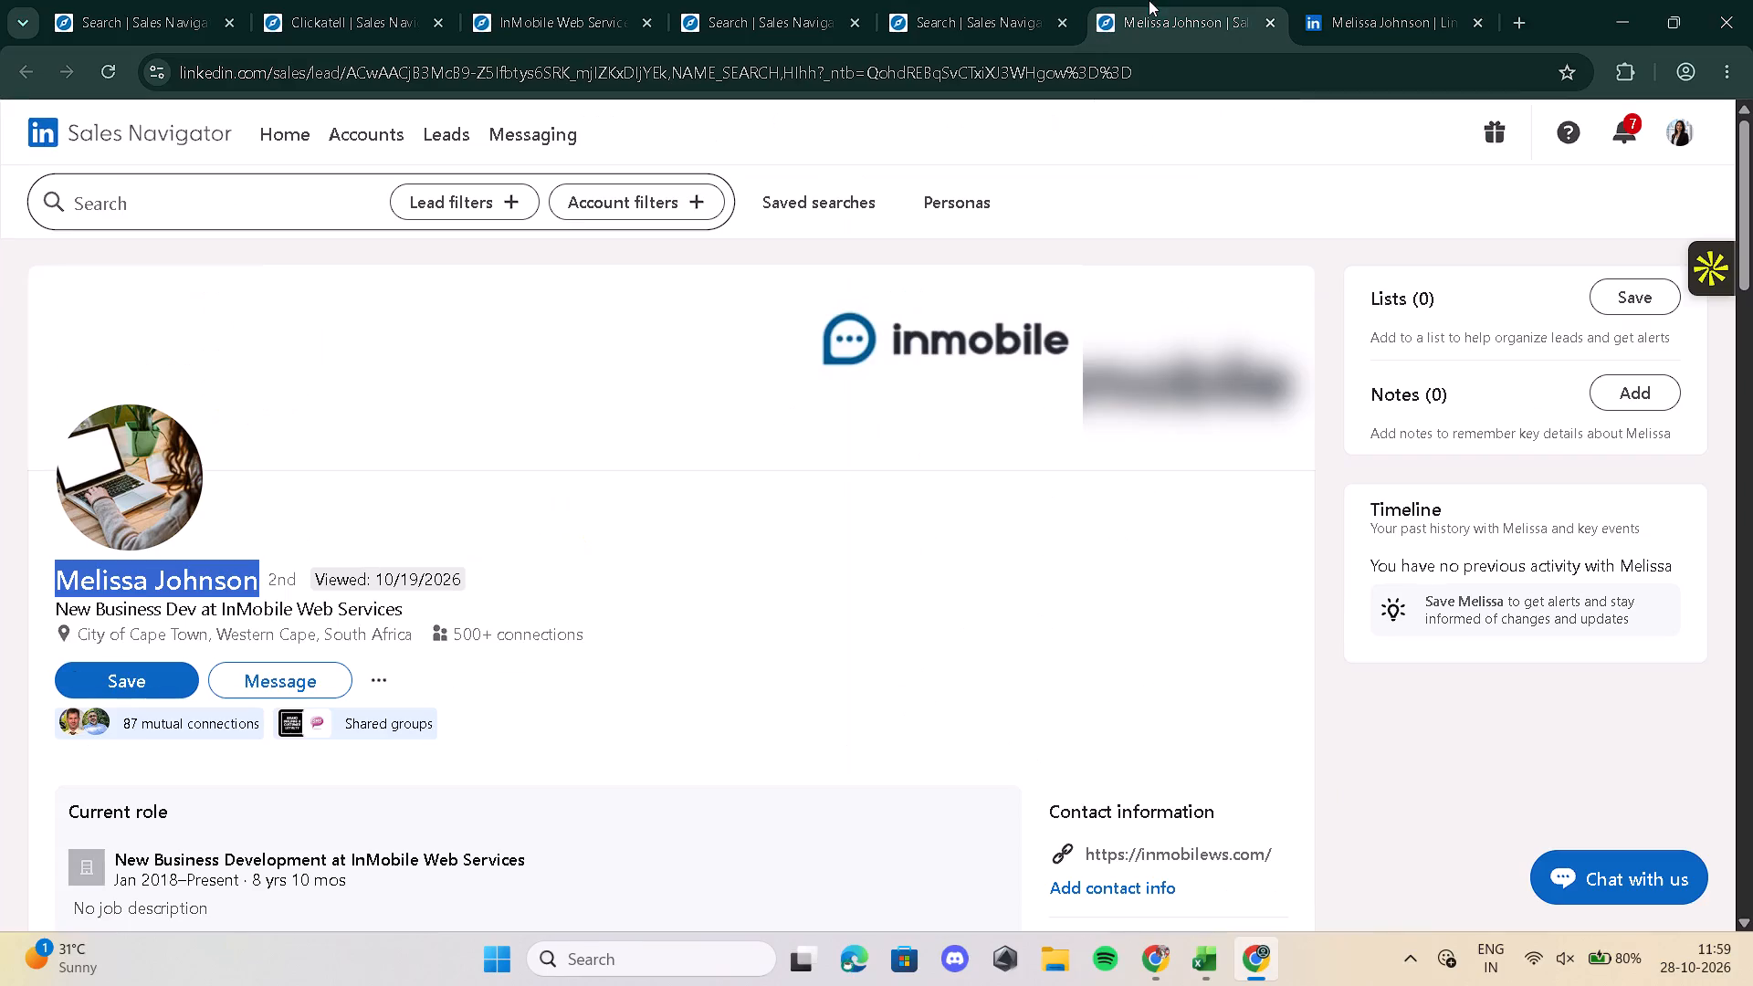
{"action": "left_click", "coordinate": [362, 687]}
{"action": "left_click", "coordinate": [339, 836]}
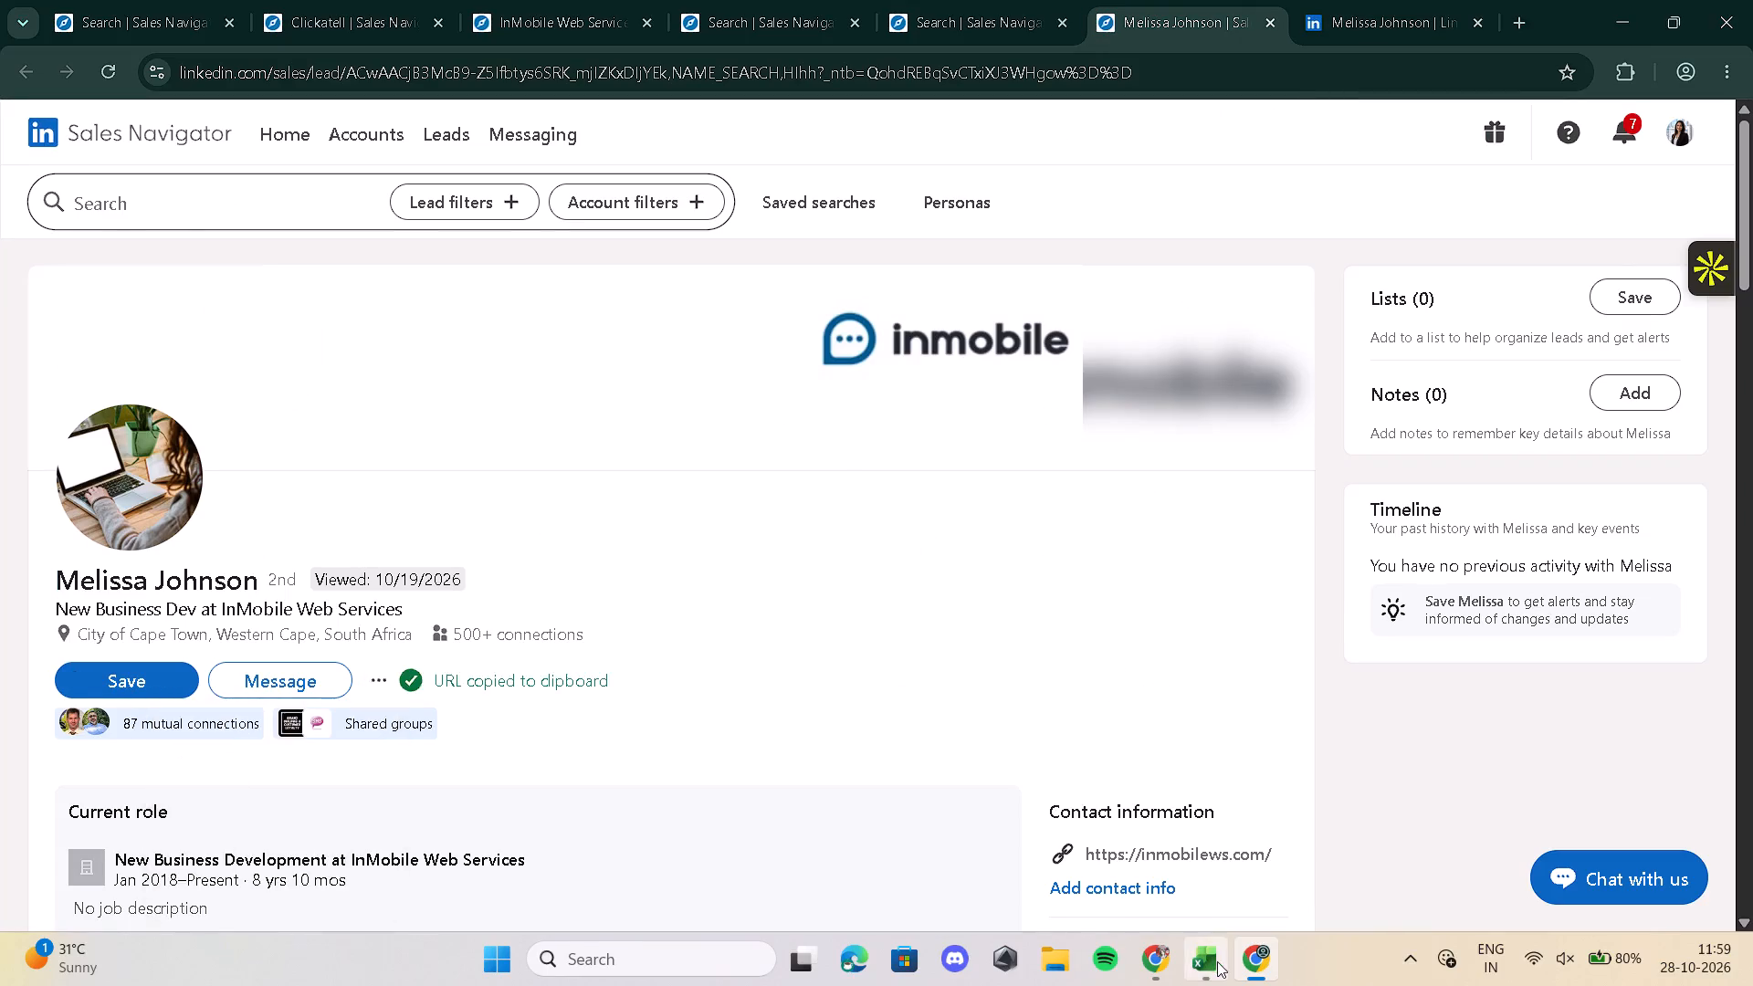
{"action": "left_click", "coordinate": [1217, 961]}
{"action": "left_click", "coordinate": [1198, 587]}
{"action": "key", "text": "ctrl+v"}
Copy the Bulk SMS service entry from row 185 into column O of row 186.
{"action": "left_click_drag", "start_coordinate": [1373, 890], "coordinate": [1459, 881]}
{"action": "left_click", "coordinate": [1432, 580]}
{"action": "double_click", "coordinate": [1264, 582]}
{"action": "left_click", "coordinate": [1433, 593]}
{"action": "left_click", "coordinate": [1715, 569]}
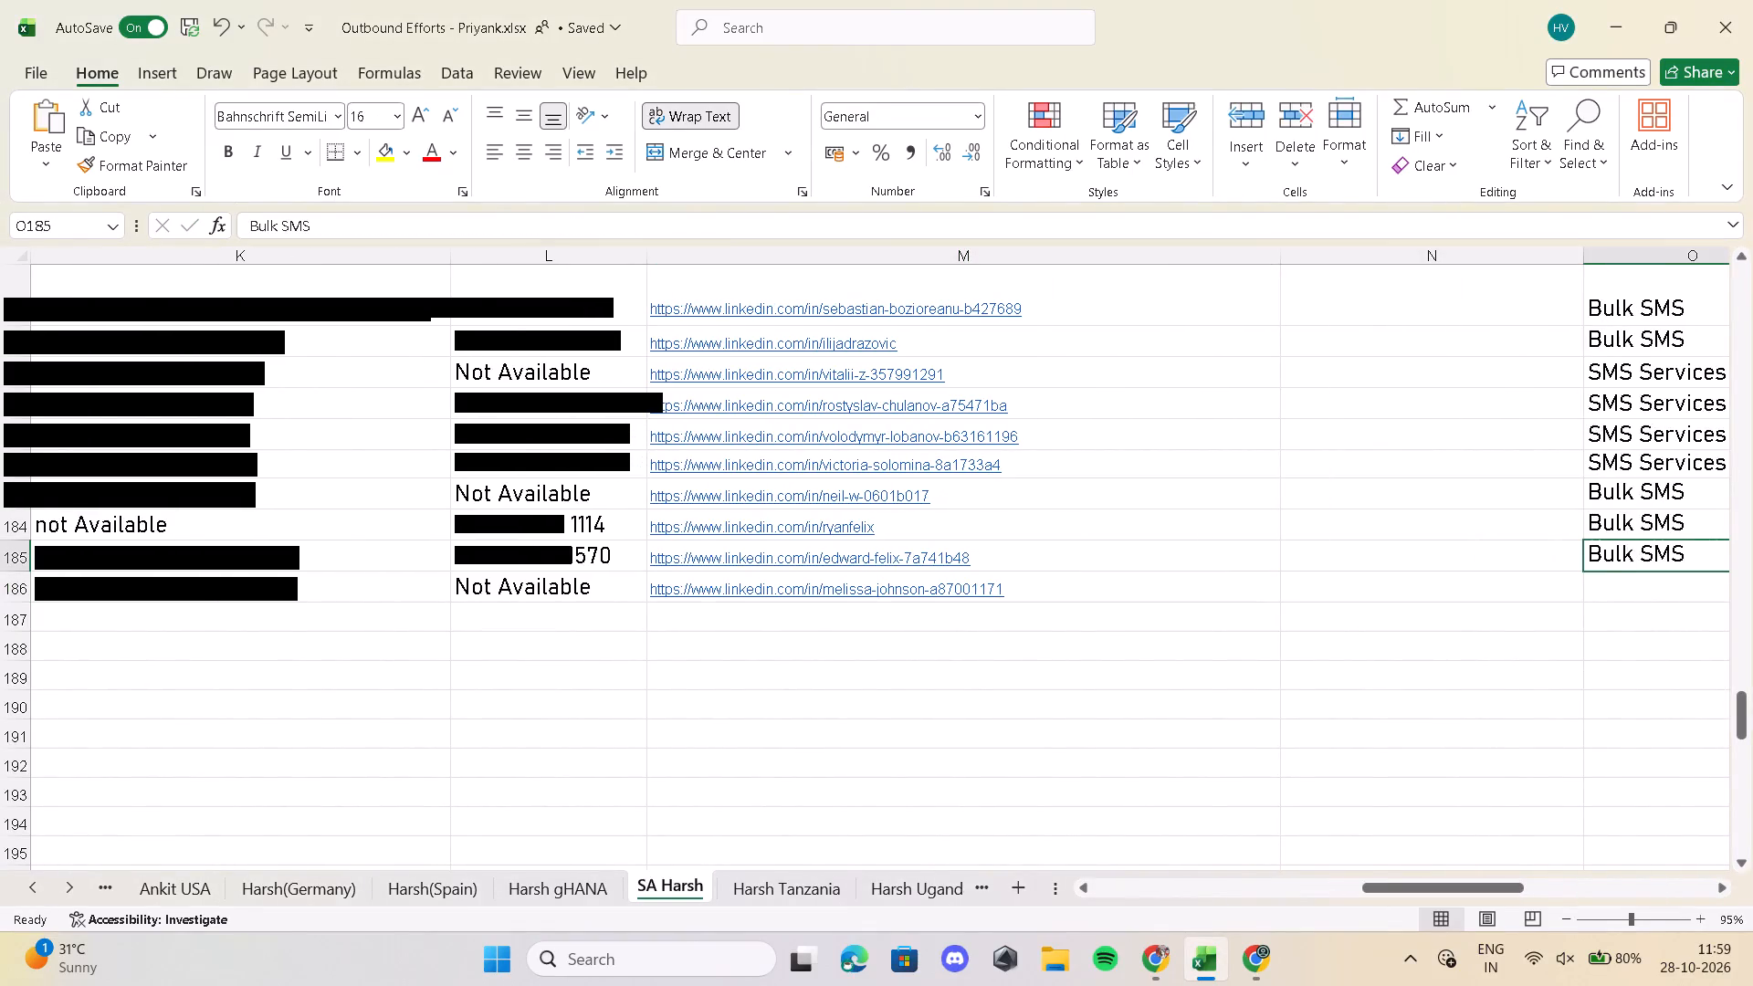
{"action": "key", "text": "ctrl+c"}
{"action": "left_click", "coordinate": [1667, 604]}
{"action": "left_click", "coordinate": [1657, 585]}
{"action": "key", "text": "ctrl+v"}
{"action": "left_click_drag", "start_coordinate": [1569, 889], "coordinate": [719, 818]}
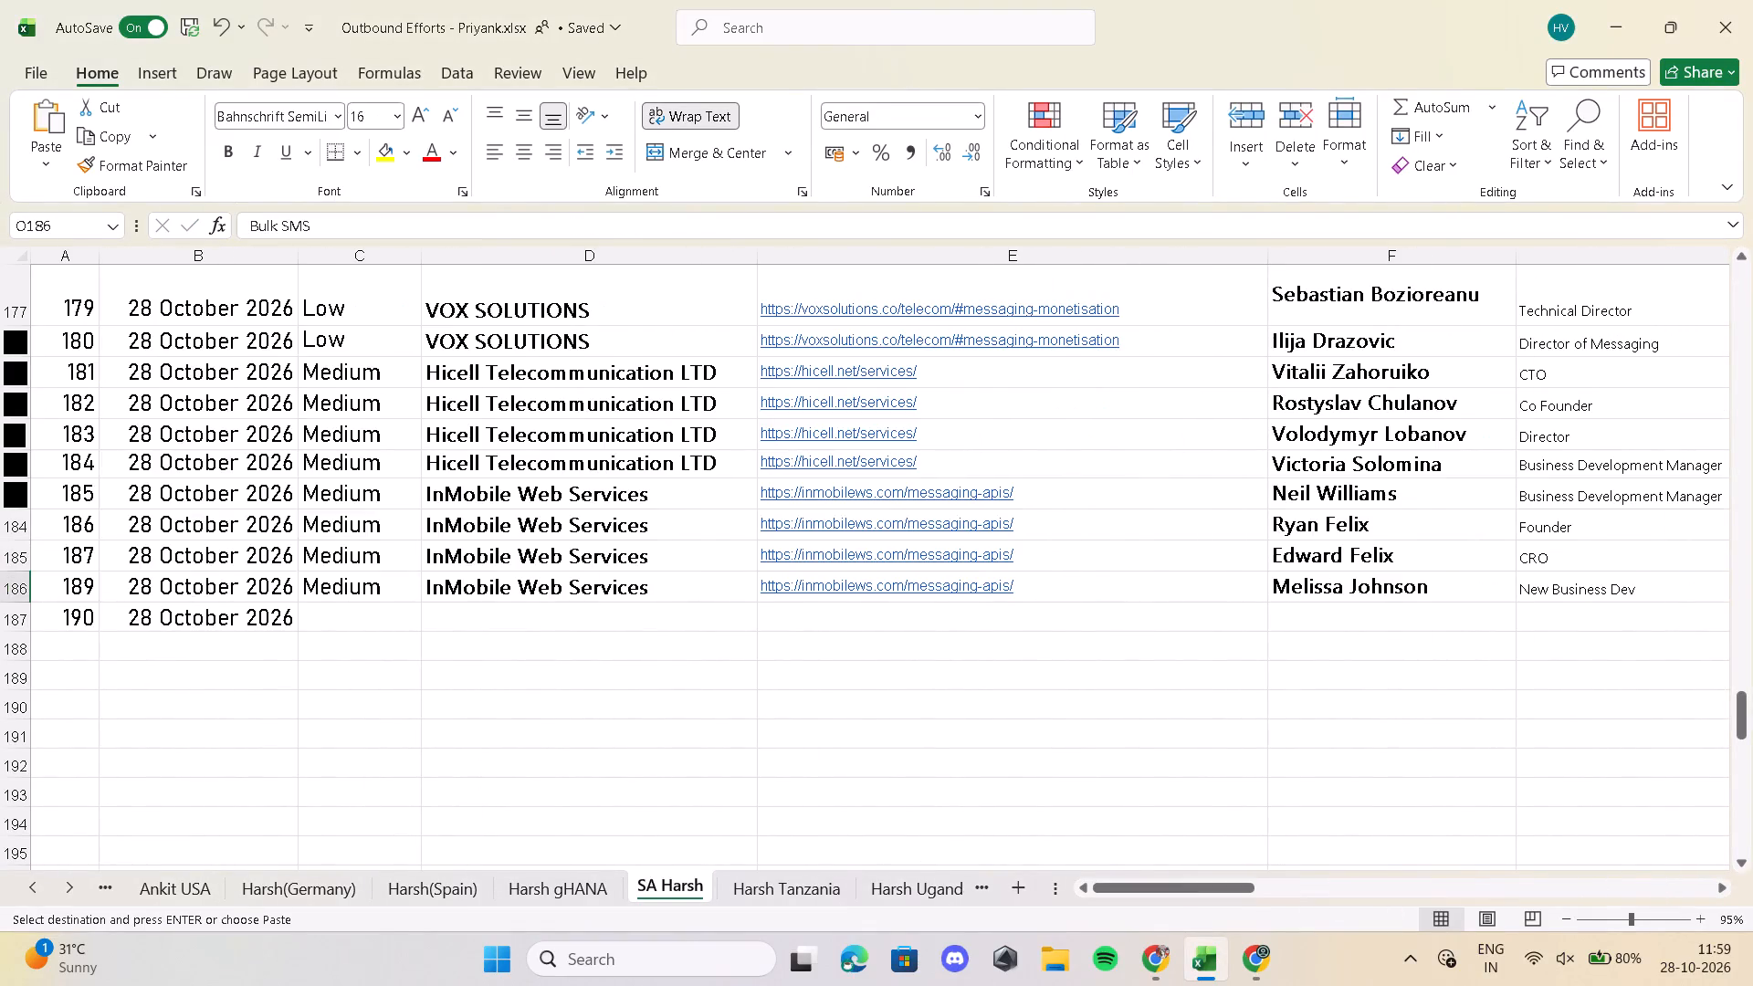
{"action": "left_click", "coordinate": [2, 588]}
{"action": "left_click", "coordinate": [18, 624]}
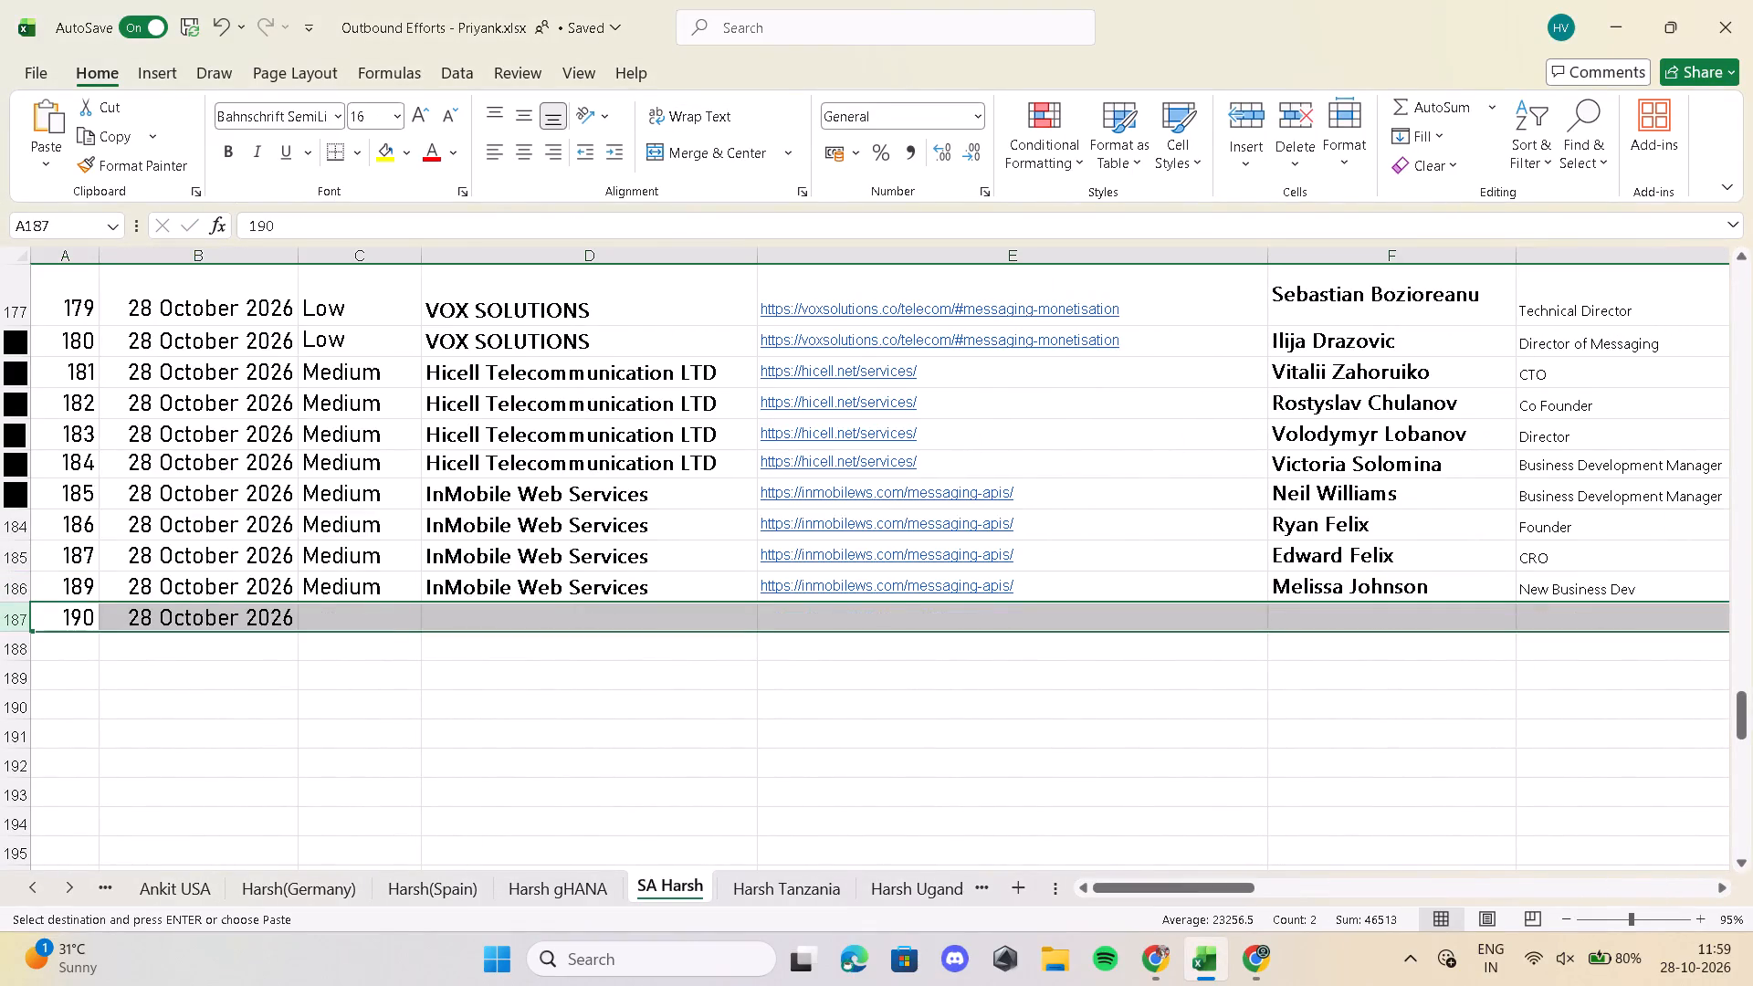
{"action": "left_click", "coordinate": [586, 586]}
Switch to Chrome and close the finished InMobile tabs: the lead's LinkedIn and Sales Navigator profiles, both employee searches and the company page.
{"action": "left_click", "coordinate": [1232, 953]}
{"action": "left_click", "coordinate": [1365, 0]}
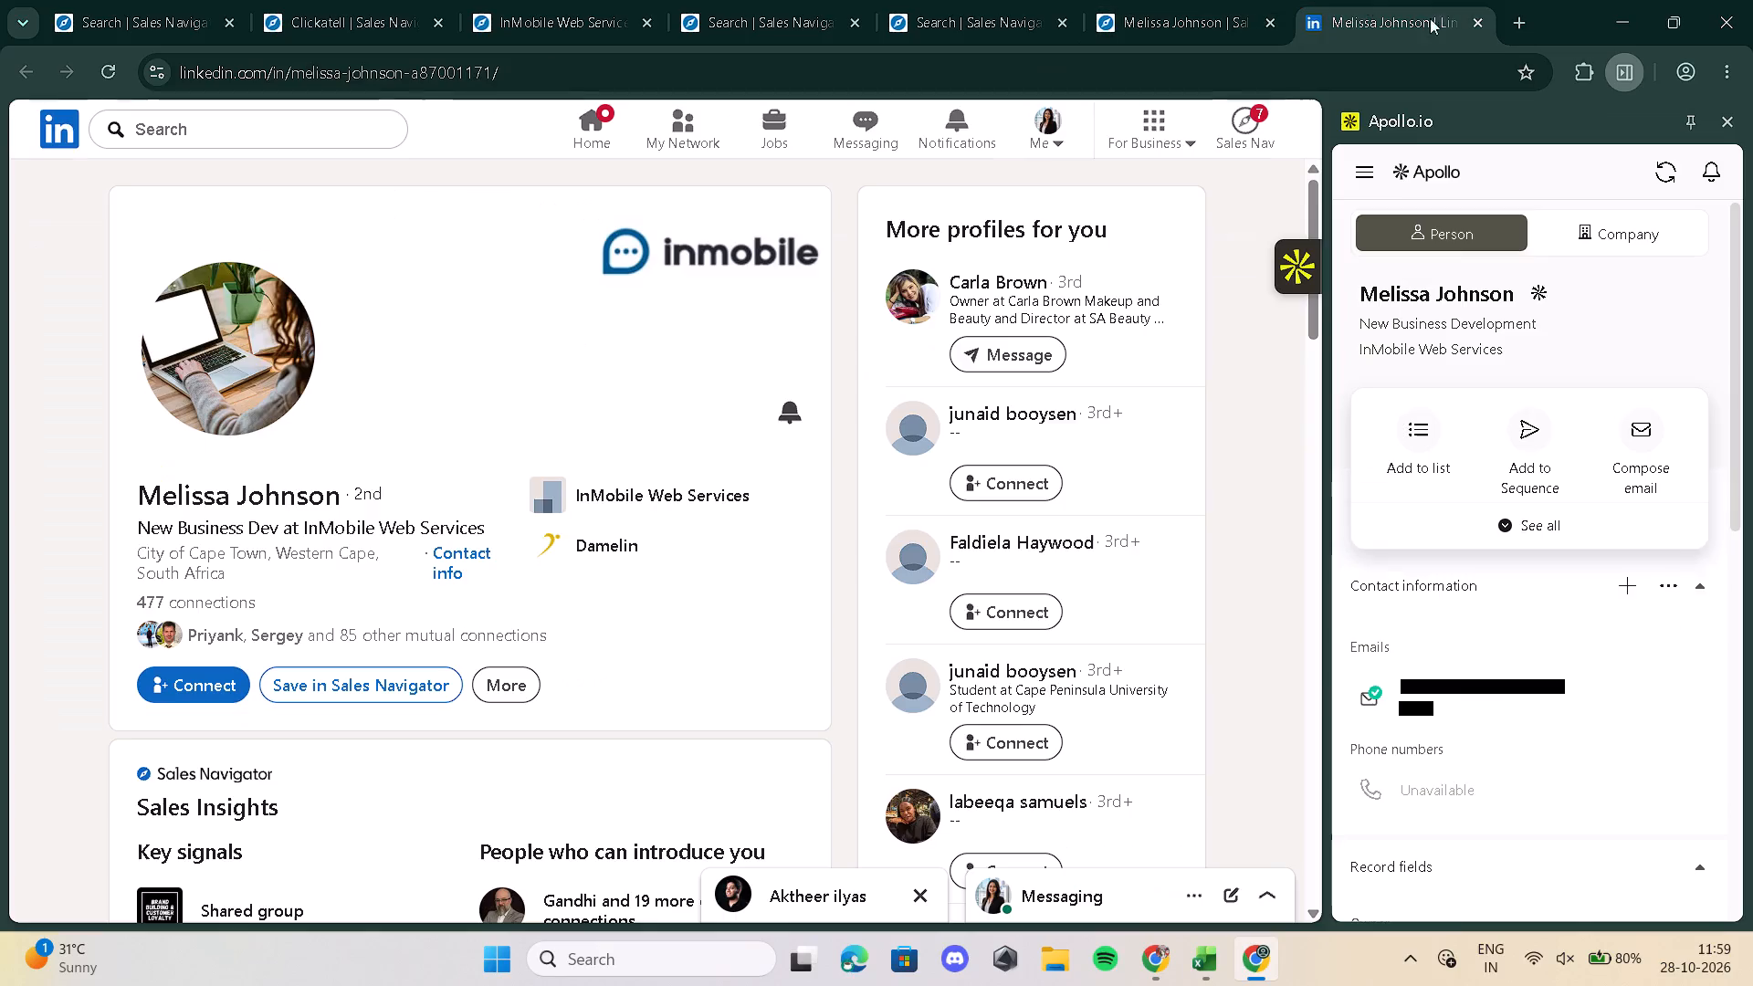
{"action": "left_click", "coordinate": [1481, 16]}
{"action": "left_click", "coordinate": [1476, 18]}
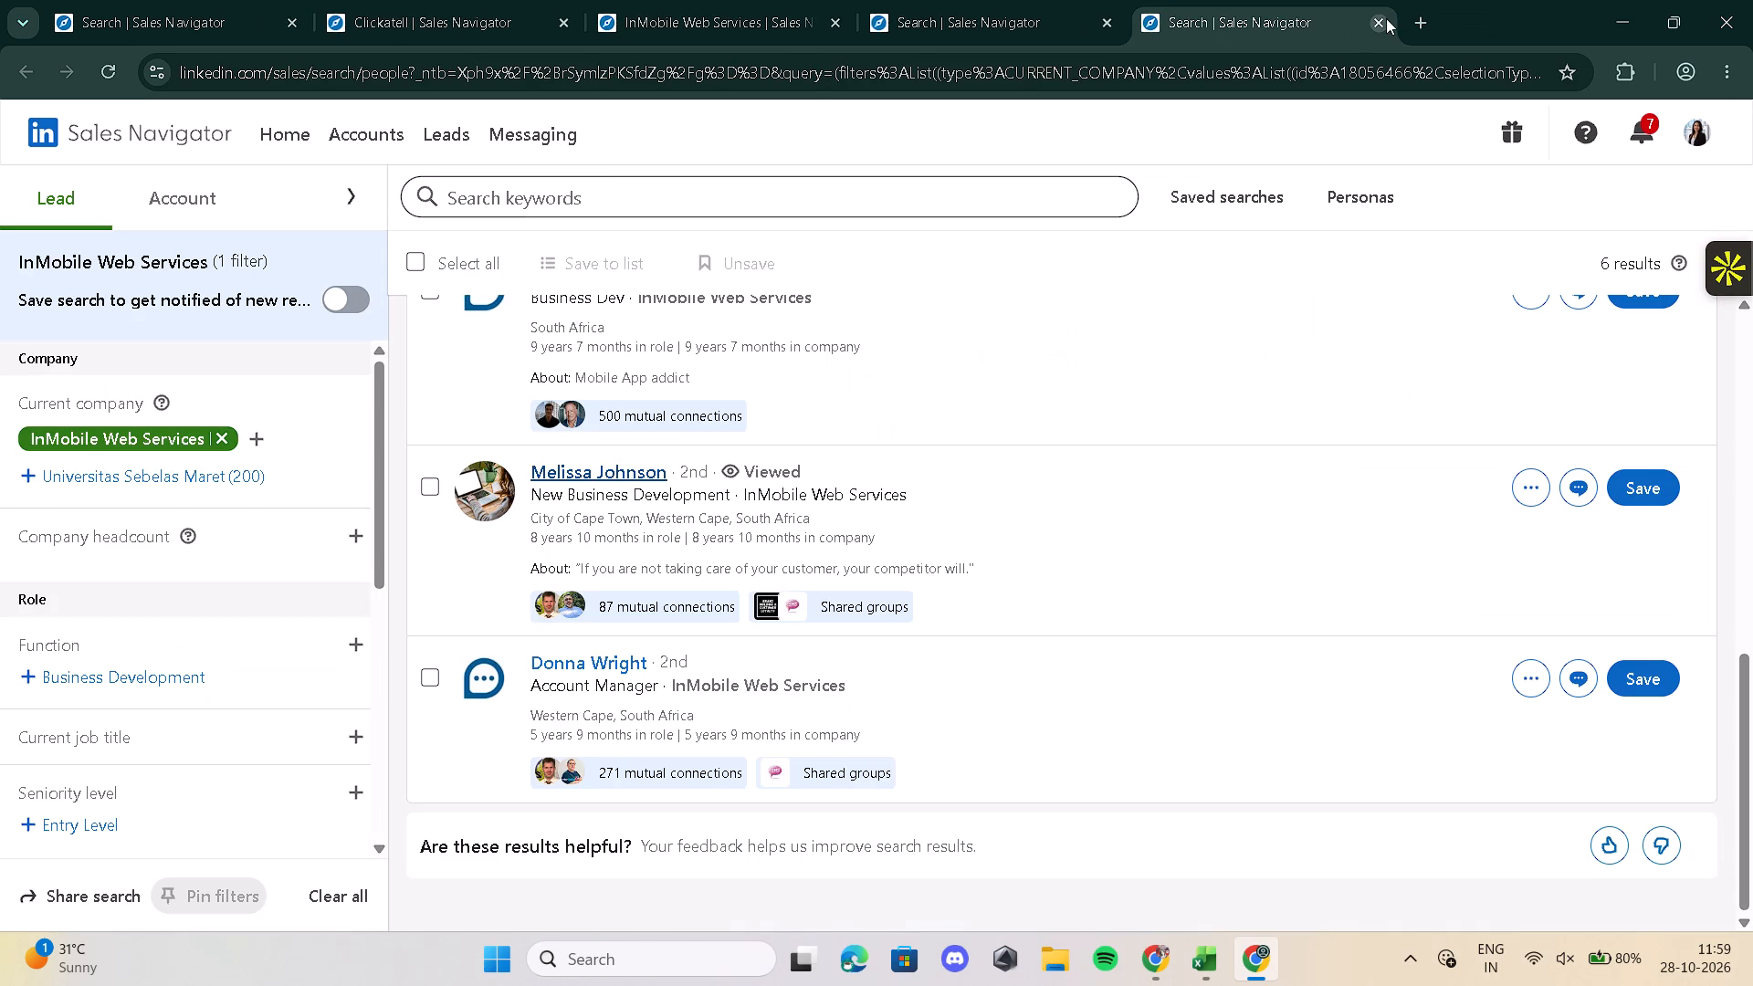
{"action": "left_click", "coordinate": [1383, 19]}
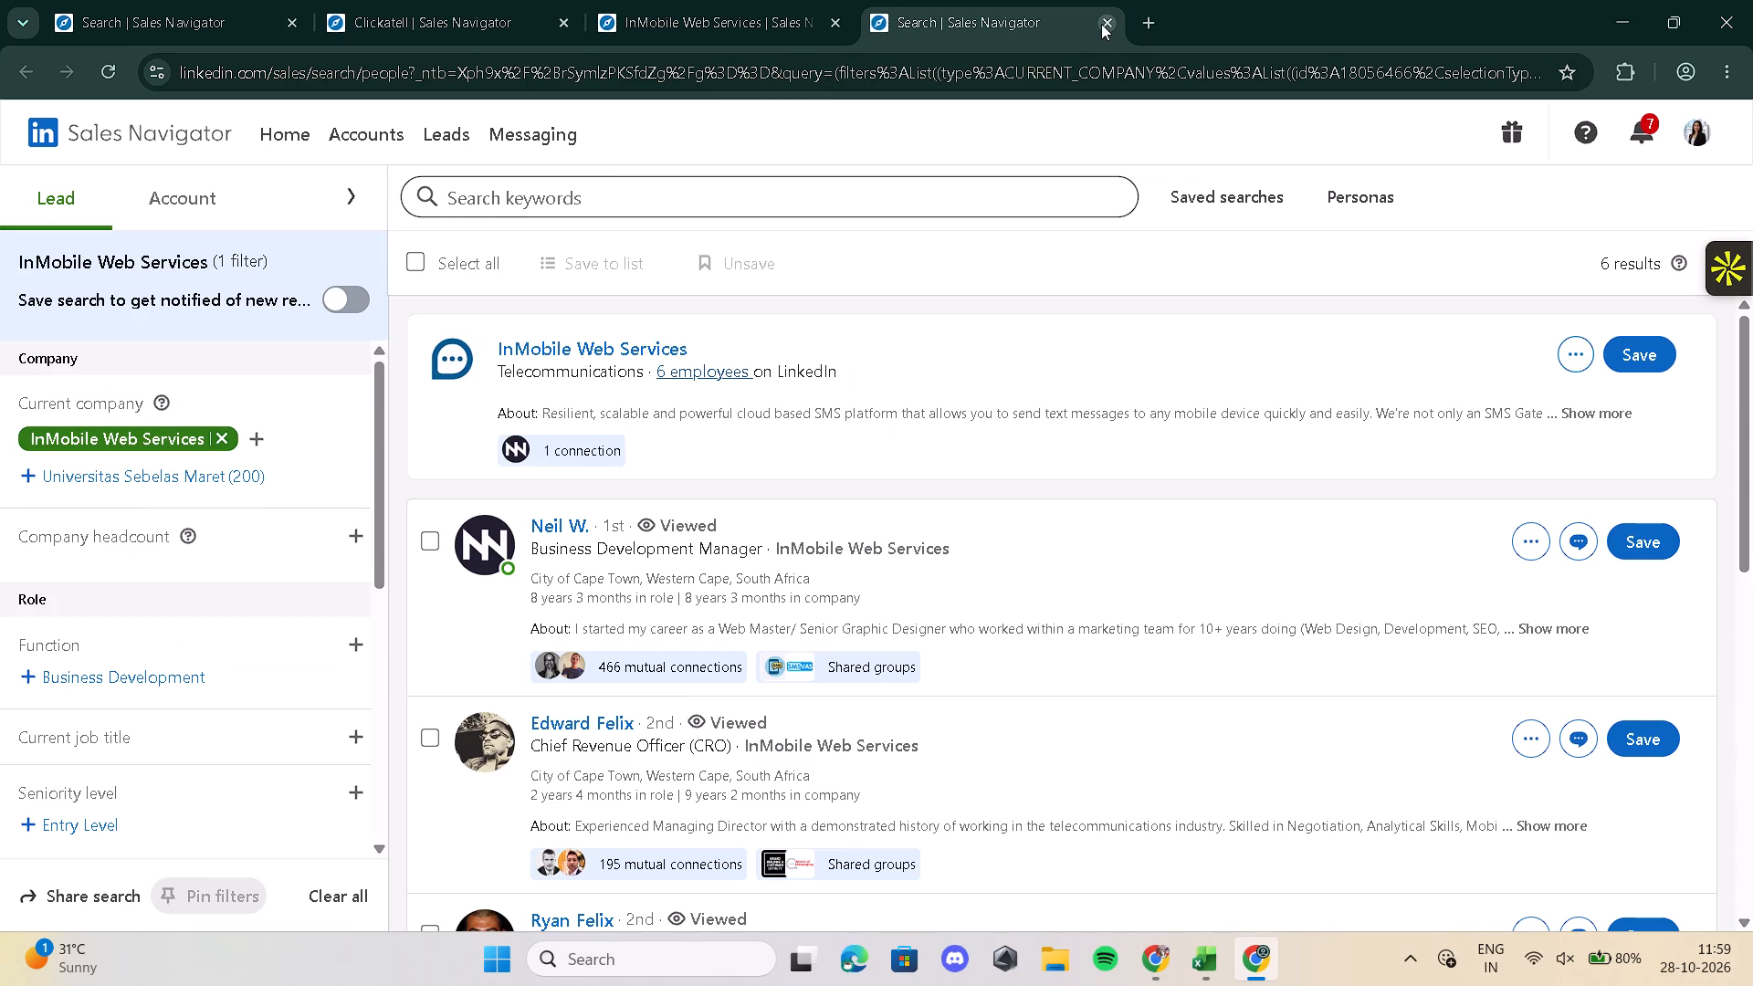
{"action": "left_click", "coordinate": [1100, 21]}
{"action": "left_click", "coordinate": [830, 20]}
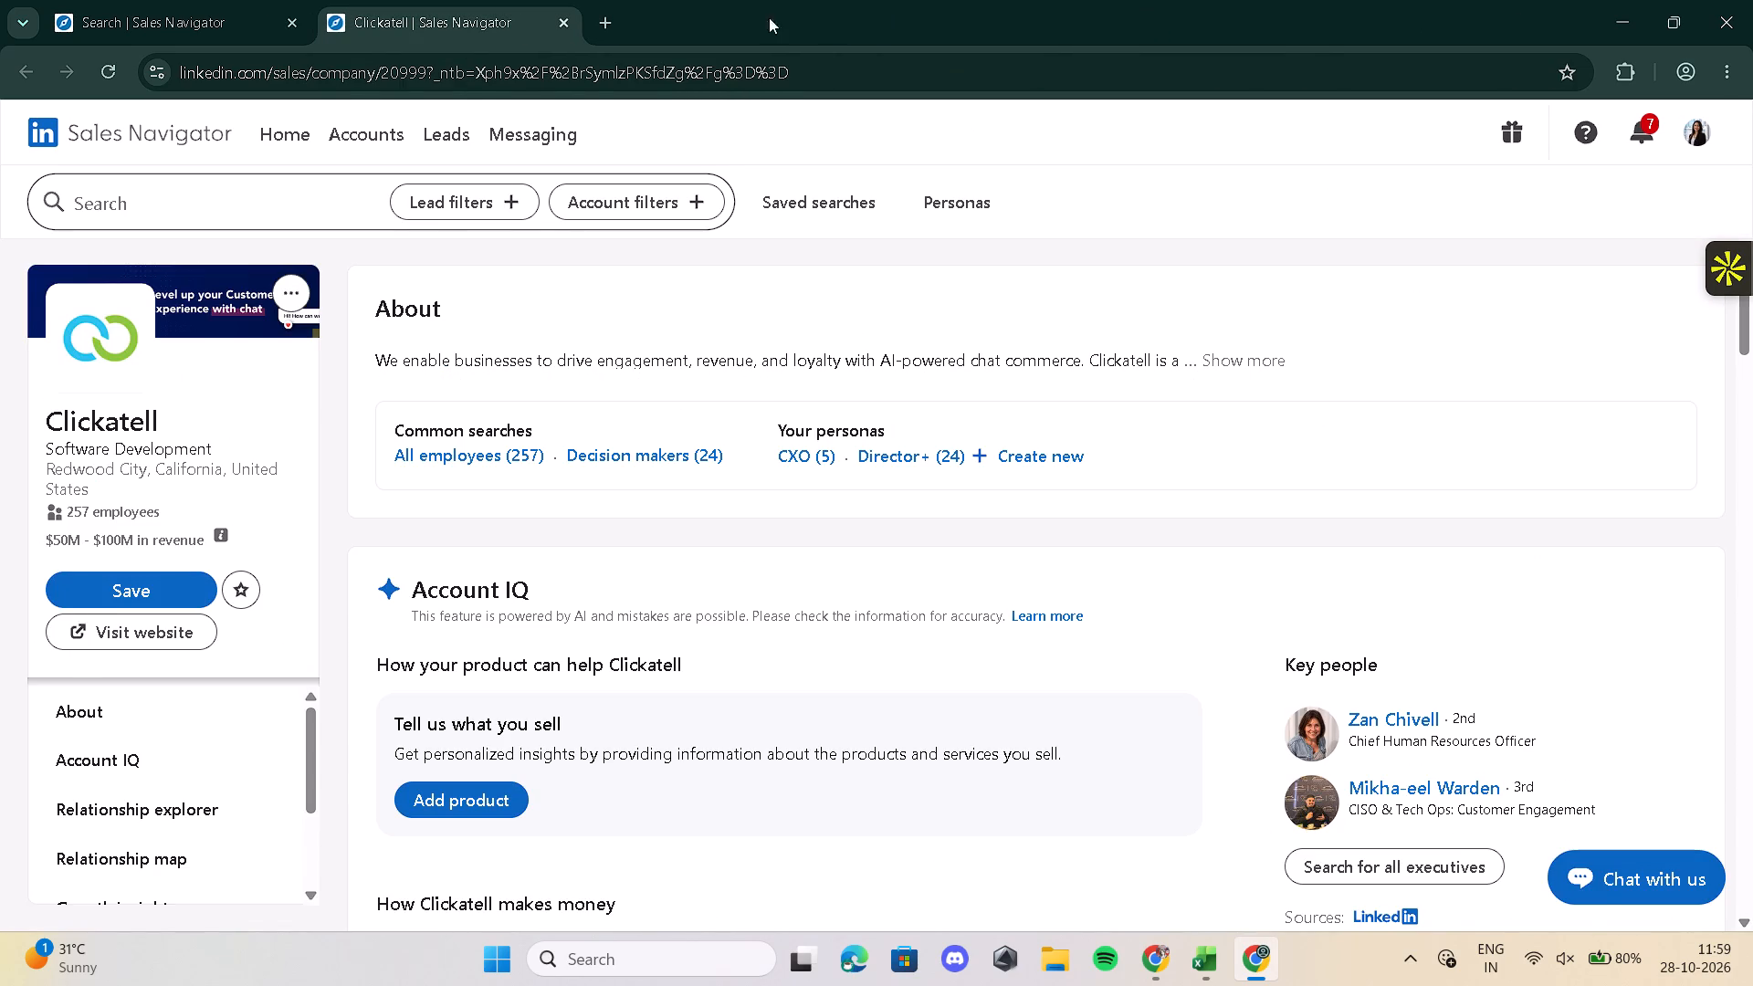
Open Clickatell's website in a new tab from its Sales Navigator company page and bring it into view.
{"action": "left_click", "coordinate": [167, 0]}
{"action": "left_click", "coordinate": [341, 0]}
{"action": "left_click", "coordinate": [177, 0]}
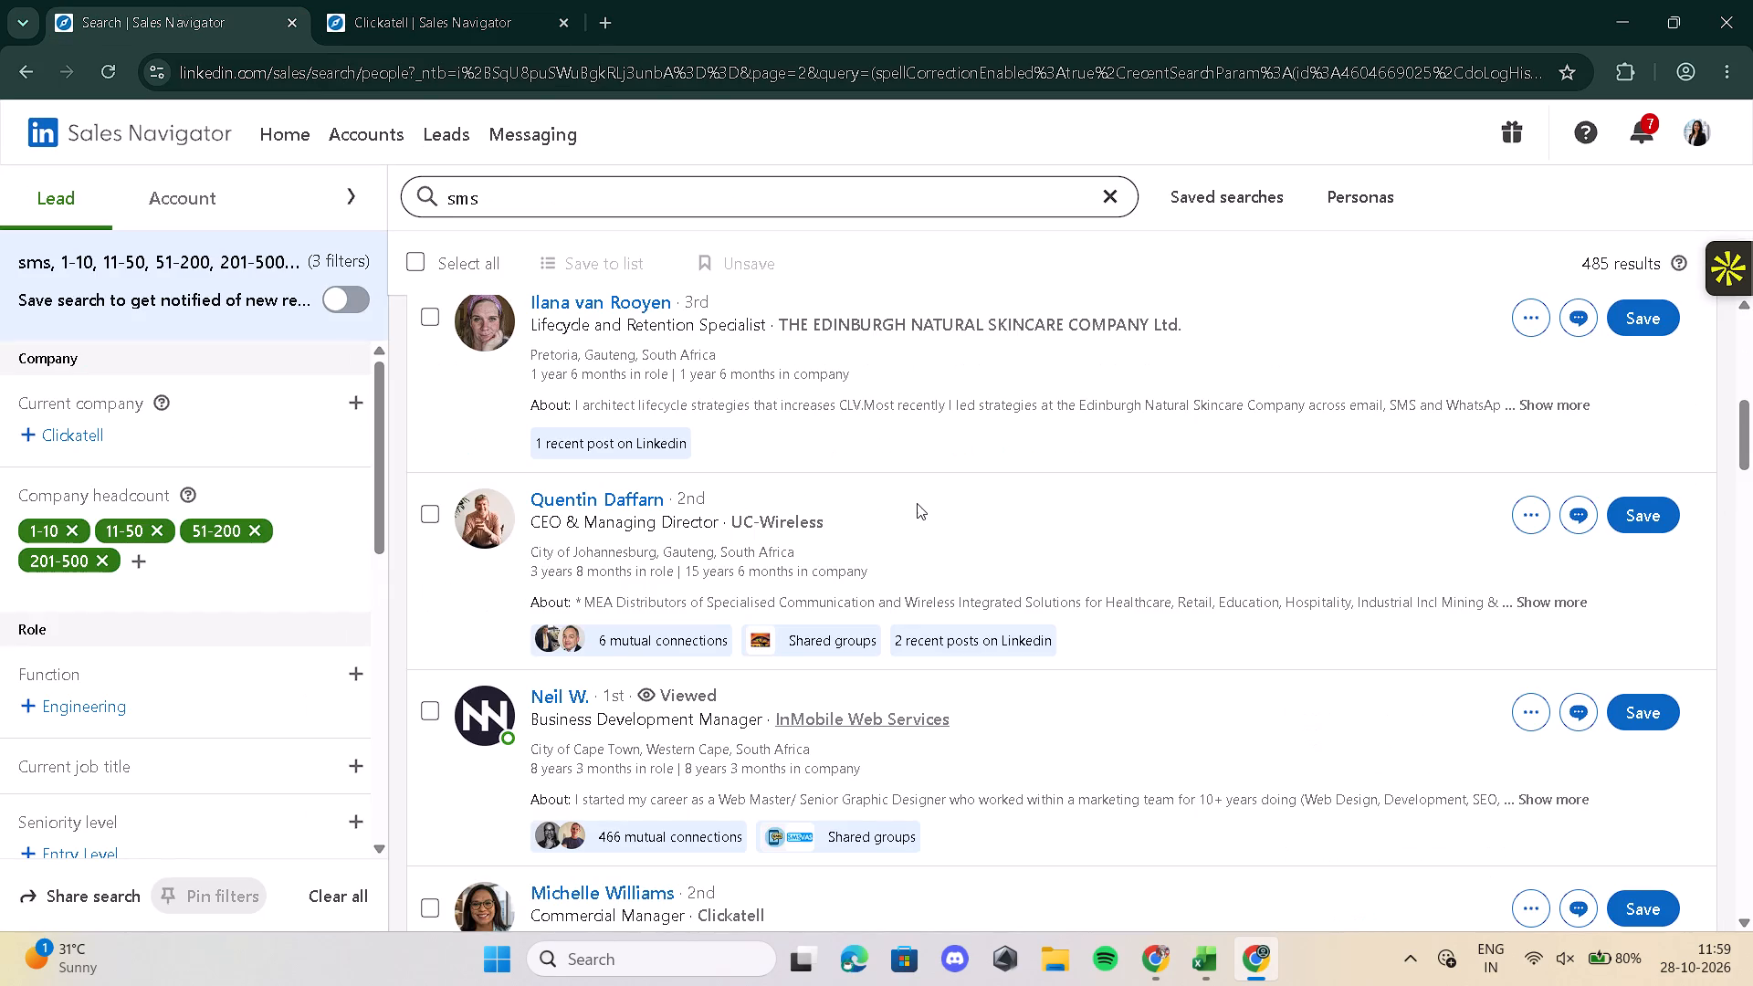
{"action": "scroll", "coordinate": [915, 502], "scroll_direction": "down", "scroll_amount": 2}
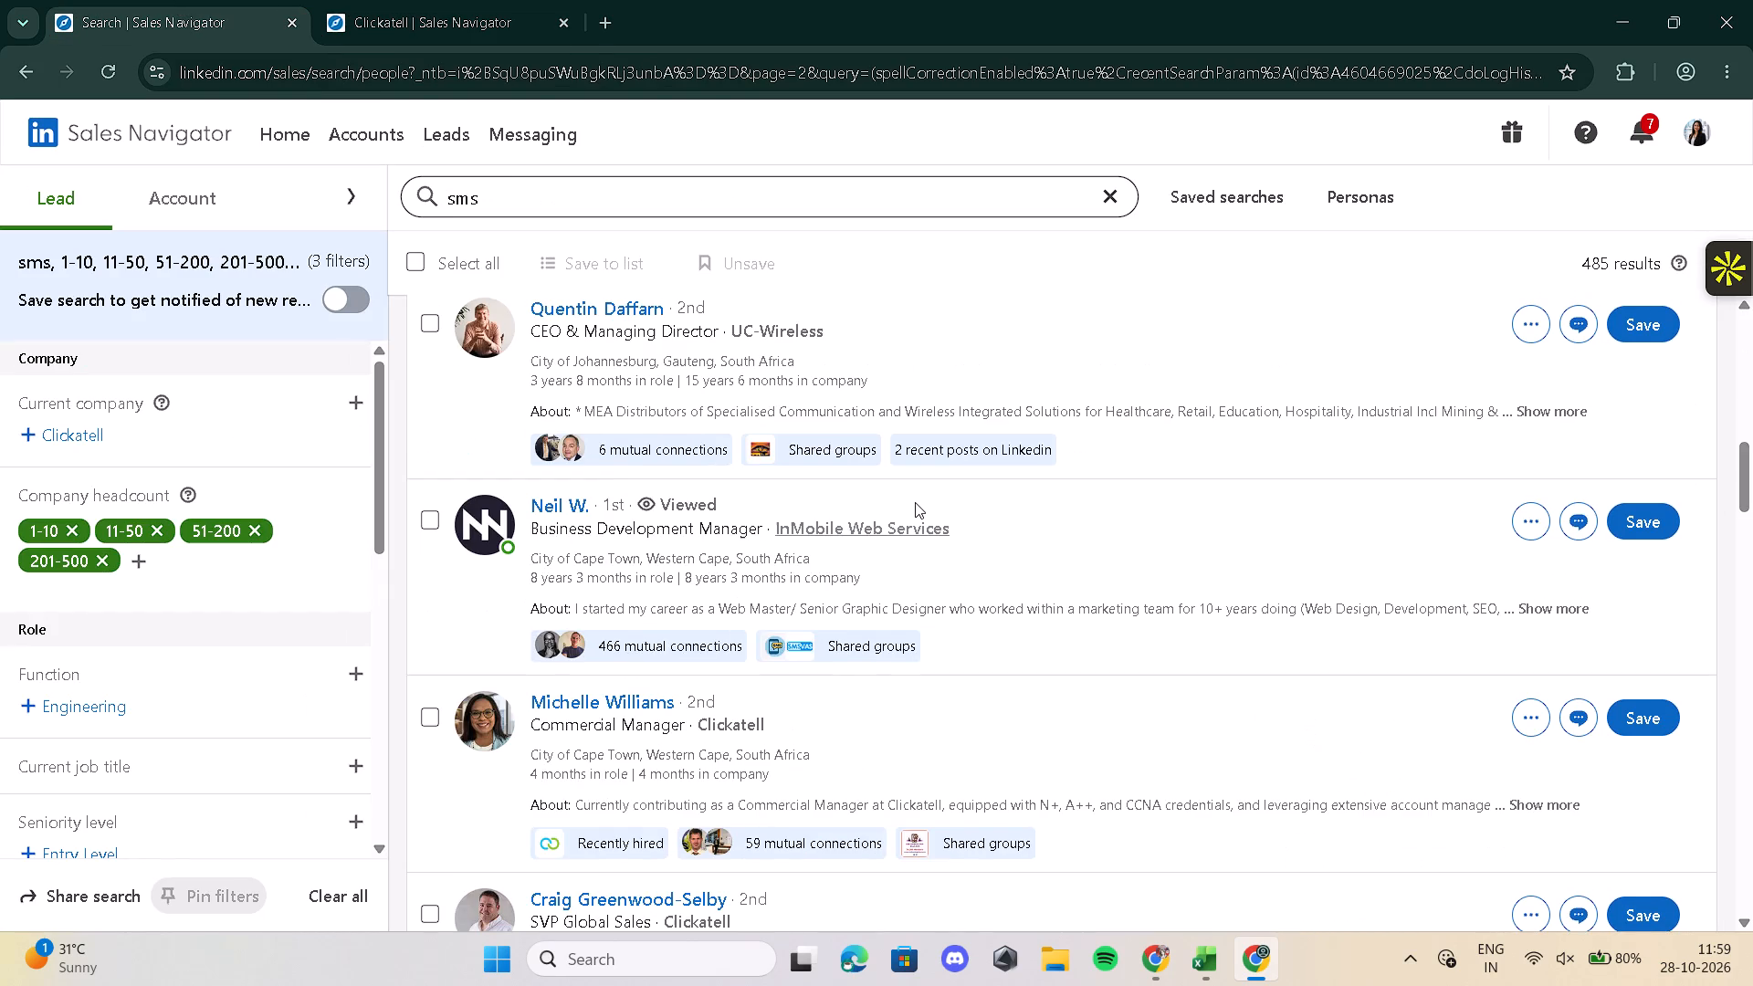
{"action": "left_click", "coordinate": [478, 26]}
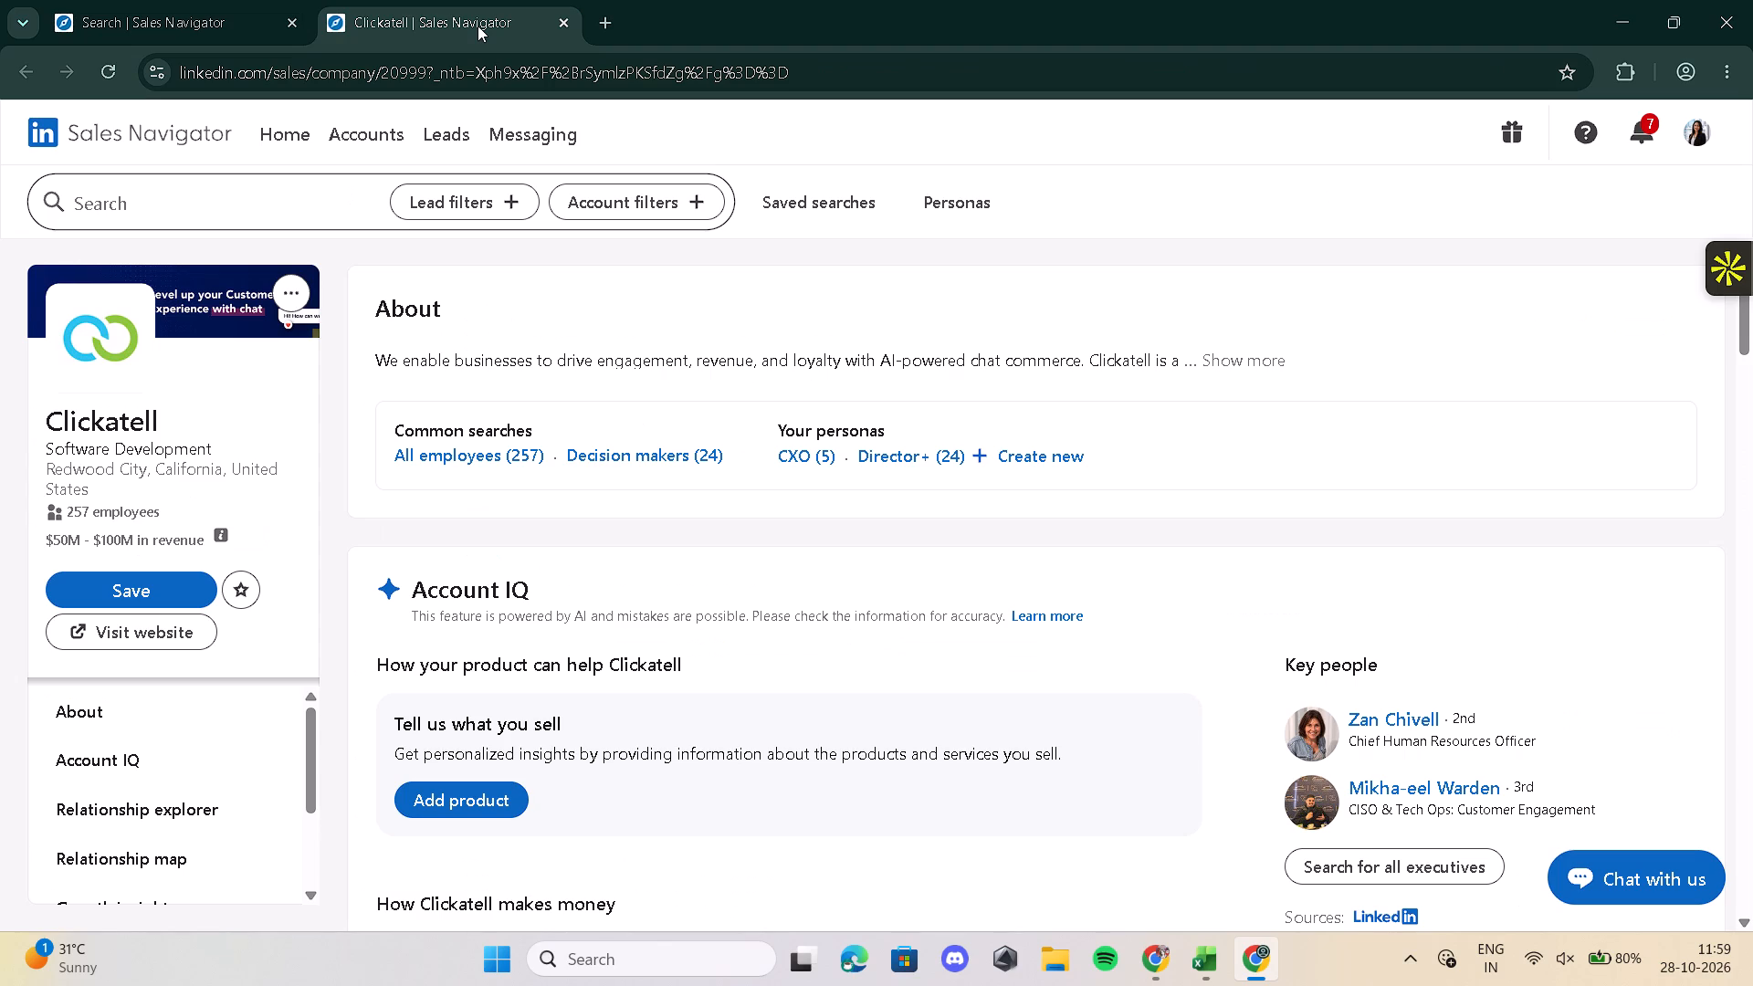
{"action": "right_click", "coordinate": [173, 632]}
{"action": "left_click", "coordinate": [336, 343]}
{"action": "left_click", "coordinate": [185, 0]}
{"action": "left_click", "coordinate": [380, 0]}
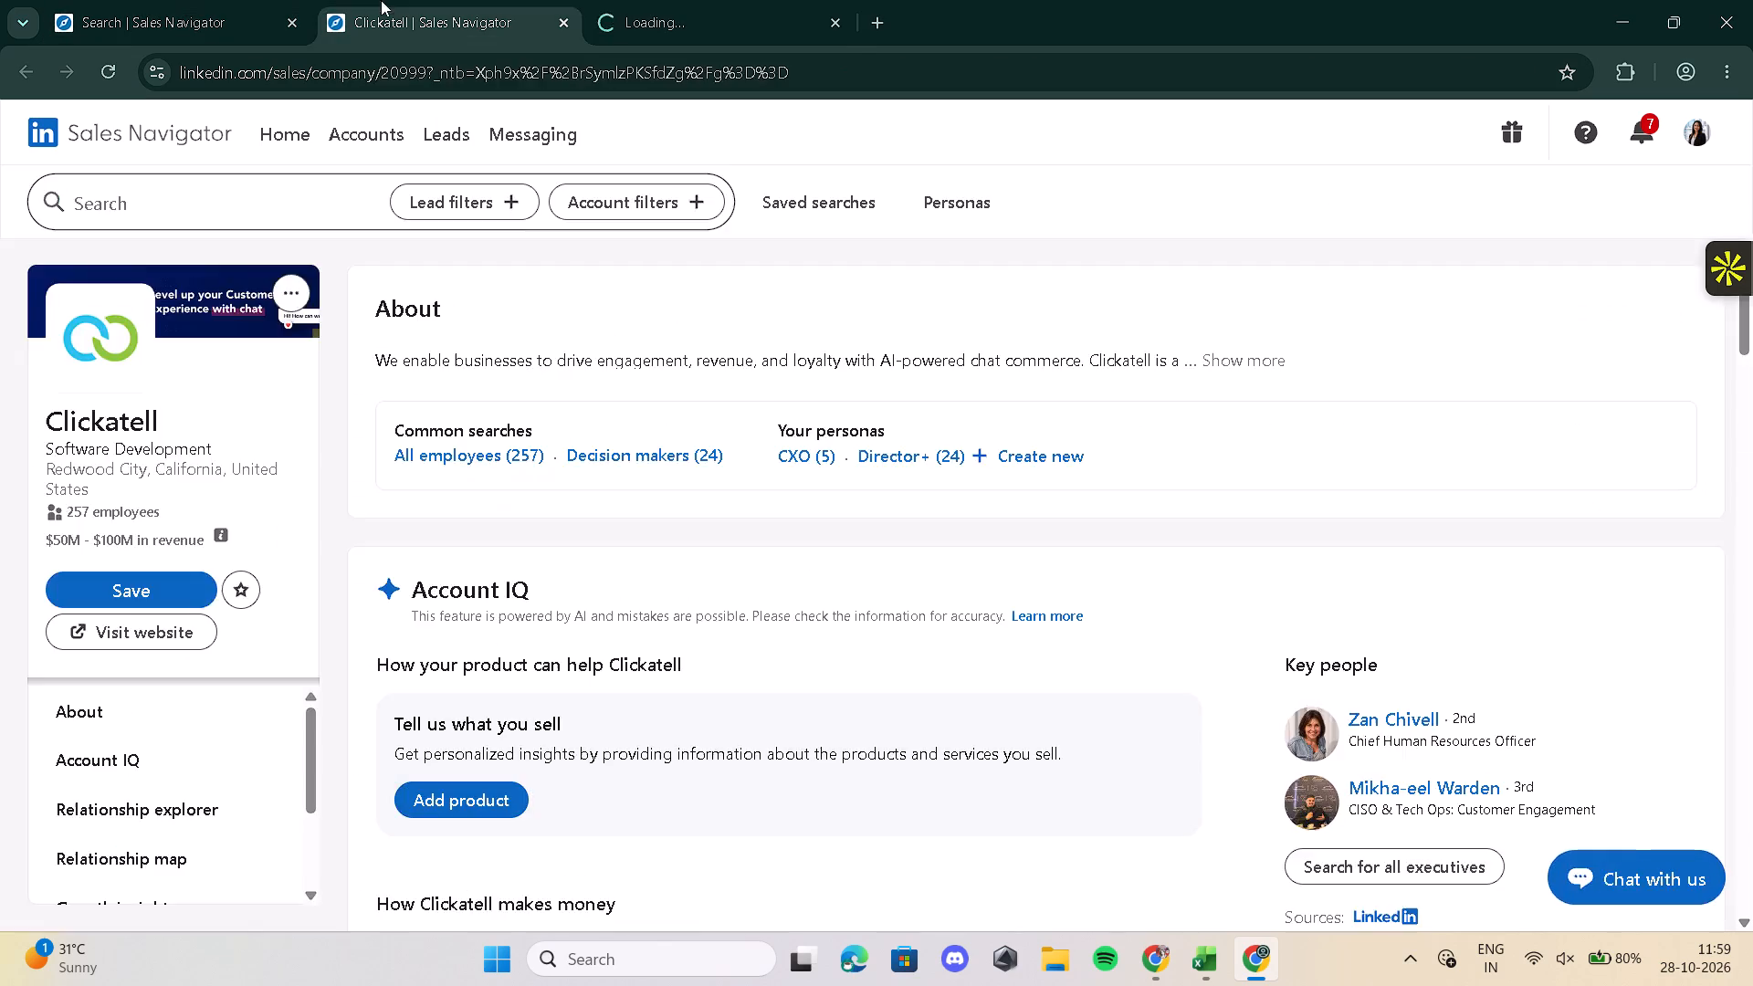
{"action": "left_click", "coordinate": [705, 0]}
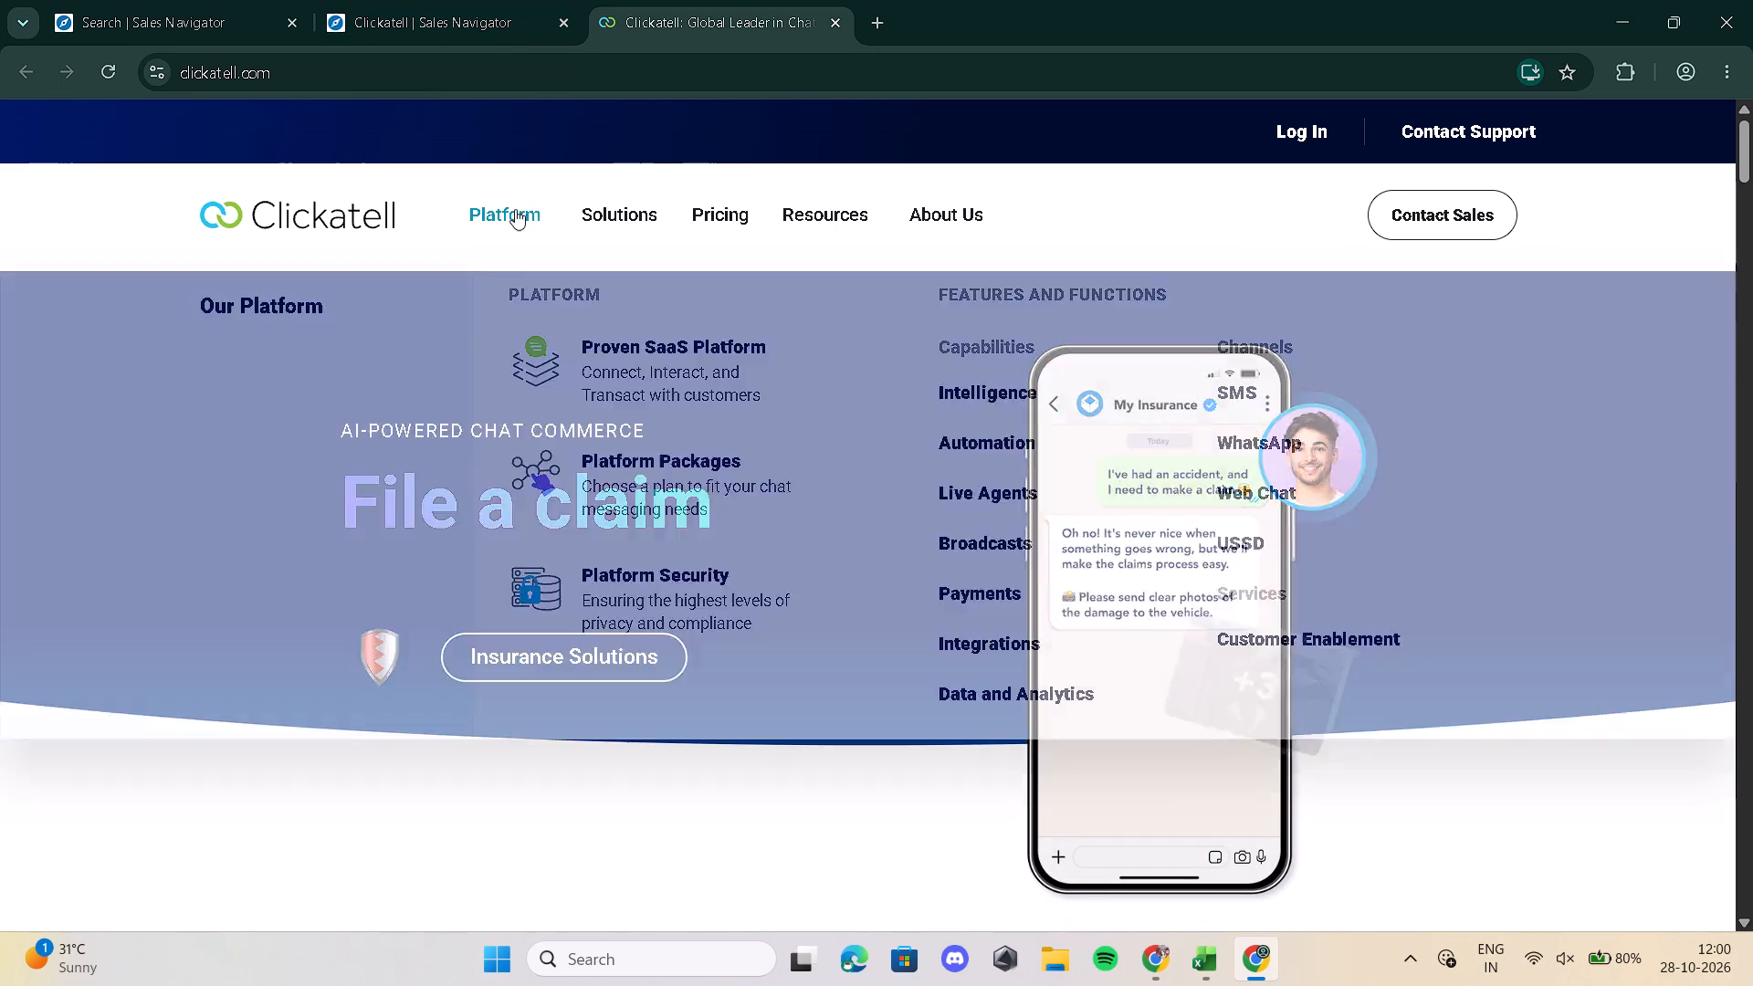
Open the Platform page on the Clickatell website and examine what messaging services the company offers.
{"action": "left_click", "coordinate": [515, 209]}
{"action": "left_click", "coordinate": [514, 209]}
{"action": "left_click", "coordinate": [677, 406]}
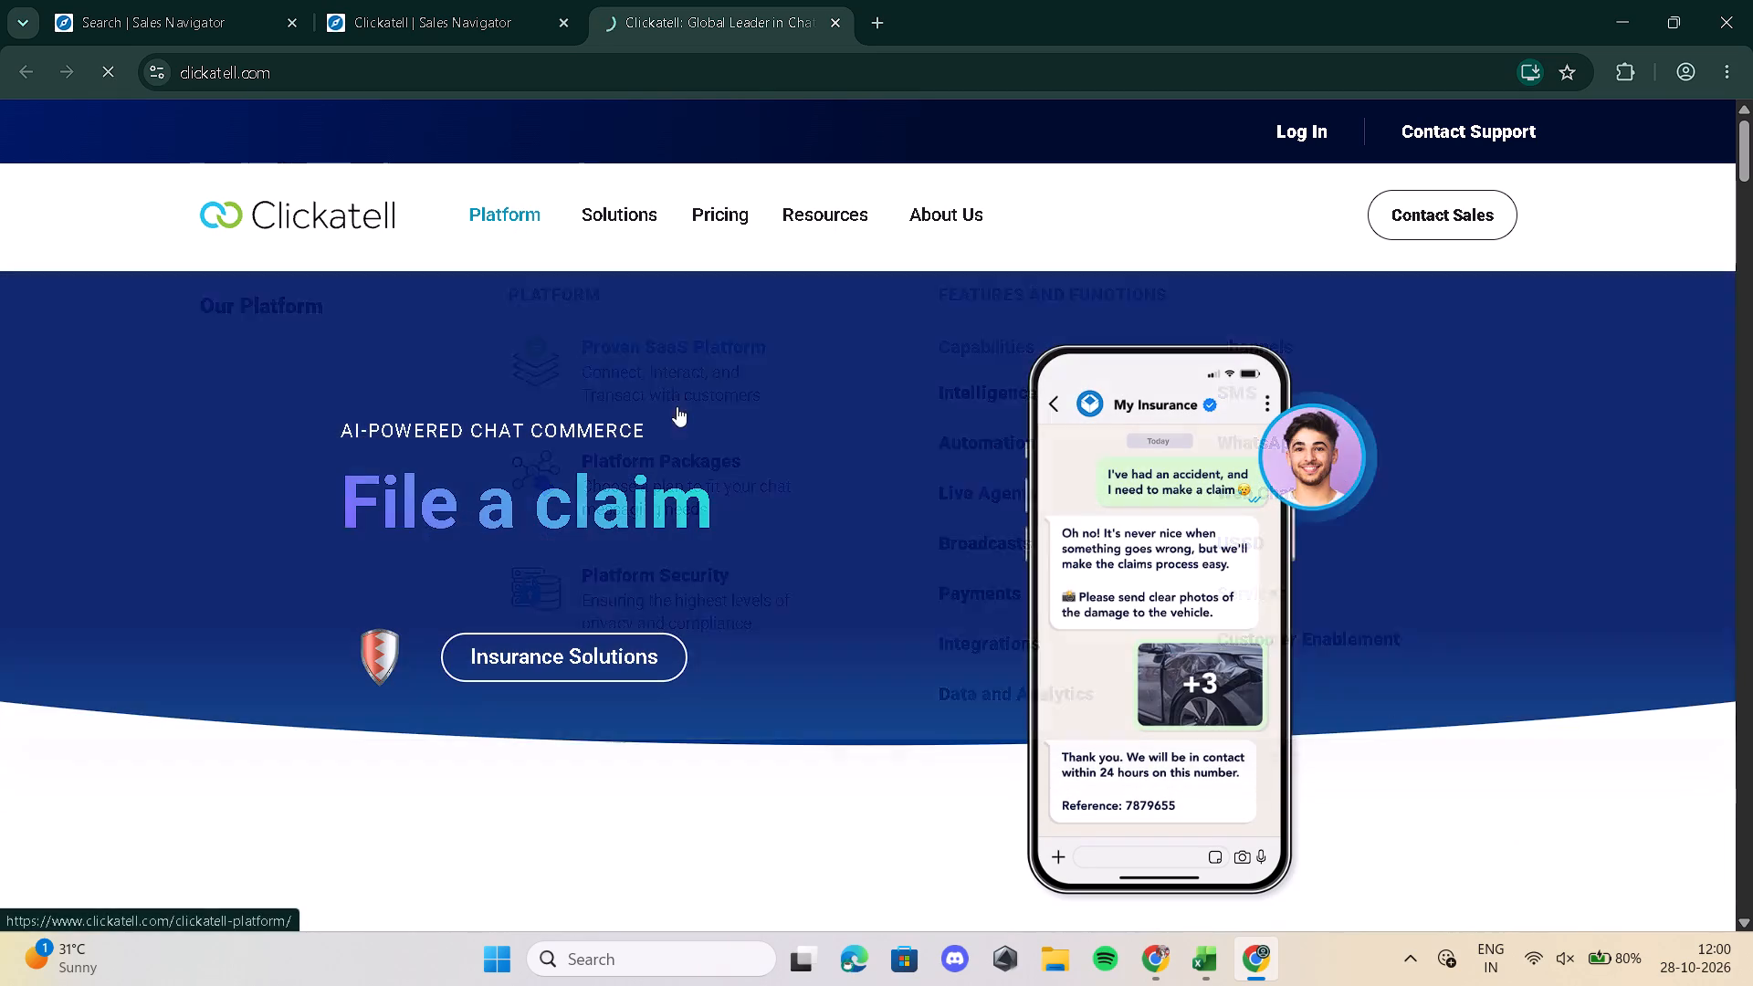
{"action": "scroll", "coordinate": [677, 403], "scroll_direction": "down", "scroll_amount": 7}
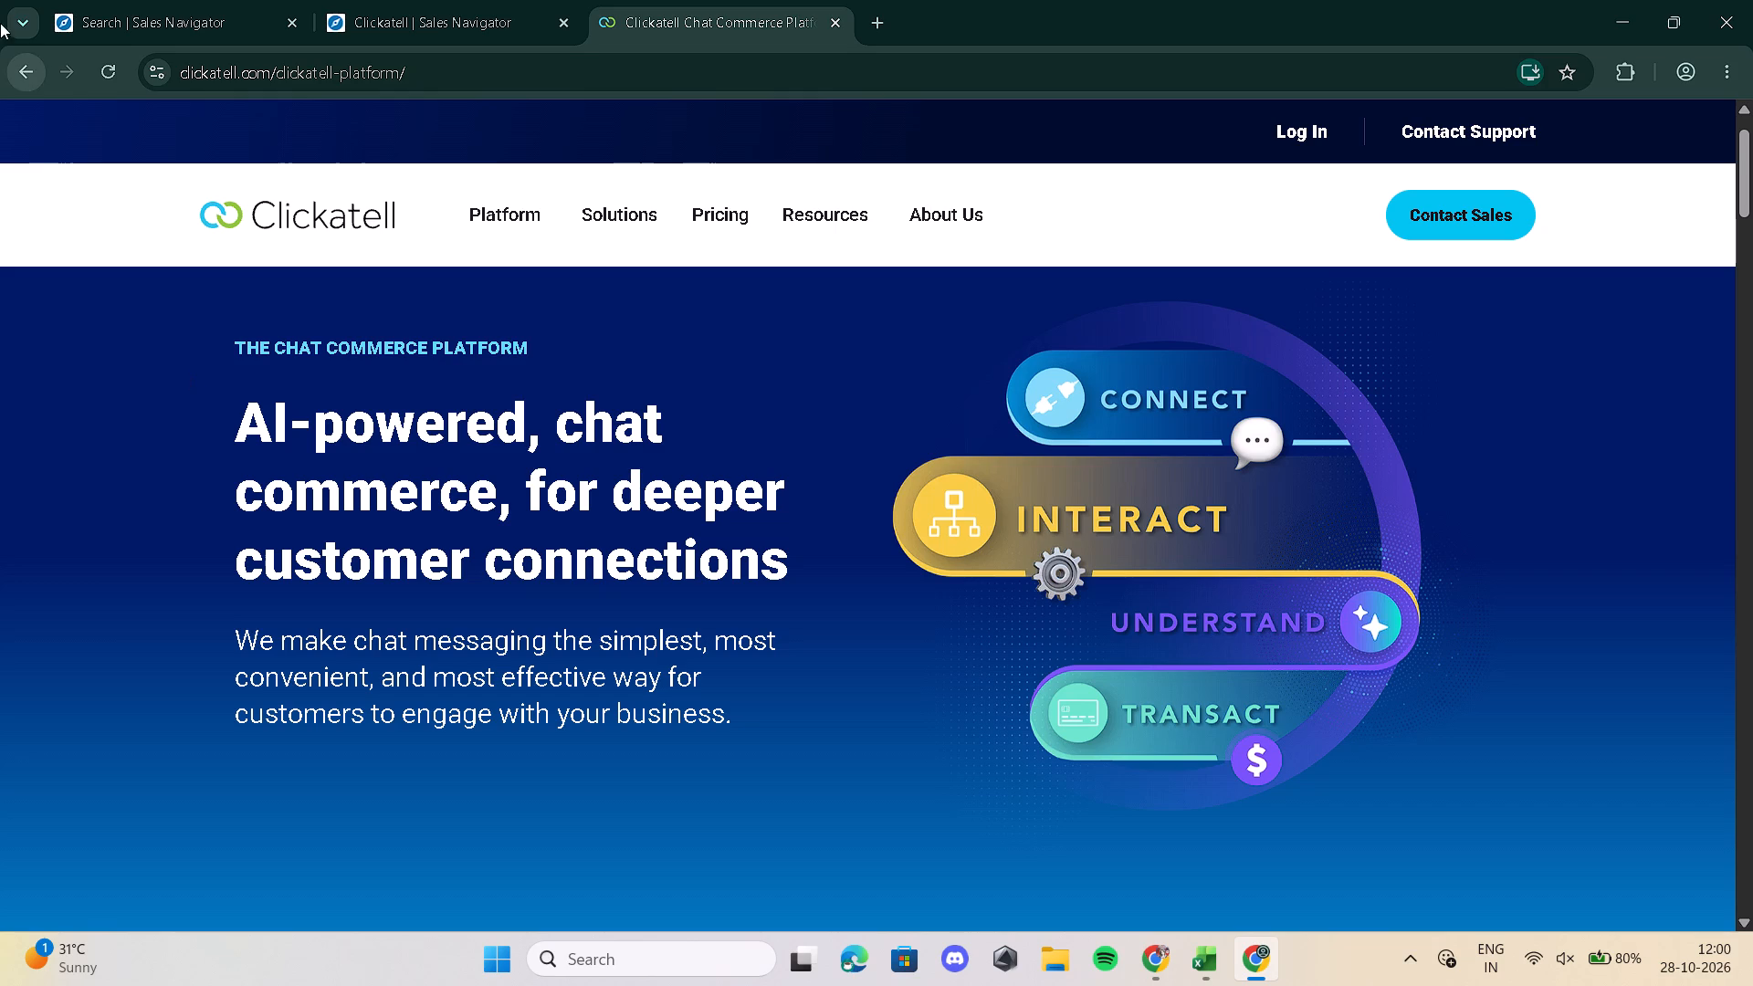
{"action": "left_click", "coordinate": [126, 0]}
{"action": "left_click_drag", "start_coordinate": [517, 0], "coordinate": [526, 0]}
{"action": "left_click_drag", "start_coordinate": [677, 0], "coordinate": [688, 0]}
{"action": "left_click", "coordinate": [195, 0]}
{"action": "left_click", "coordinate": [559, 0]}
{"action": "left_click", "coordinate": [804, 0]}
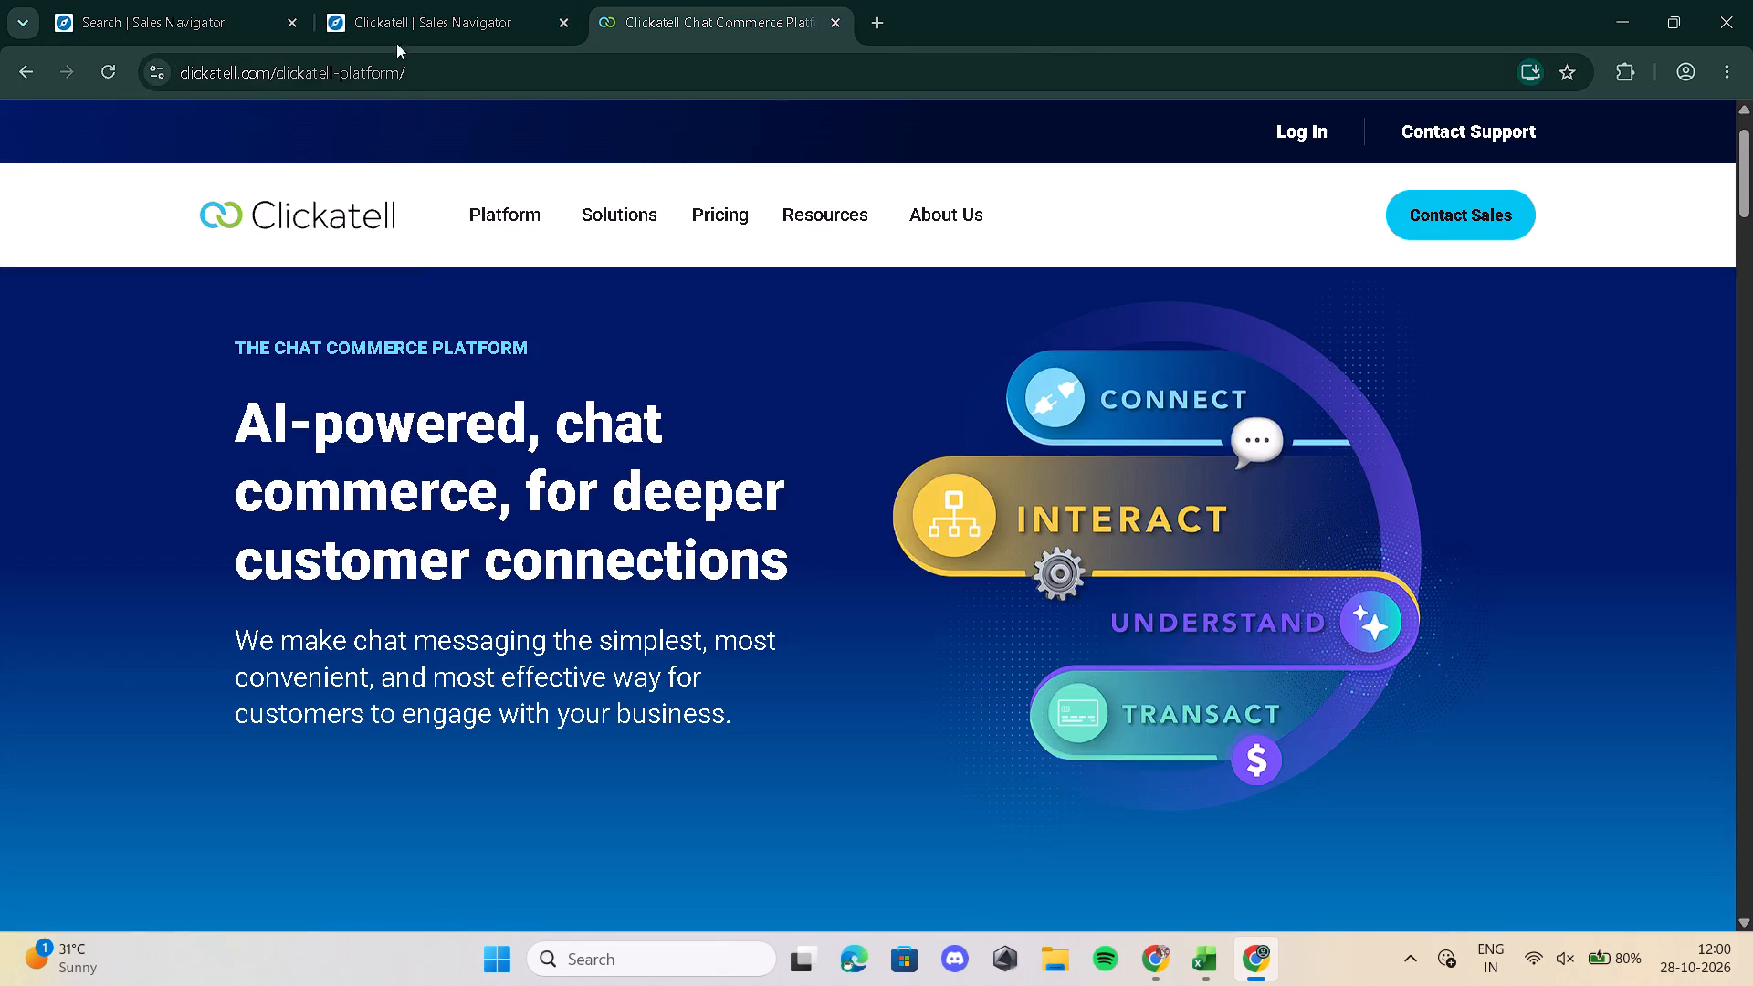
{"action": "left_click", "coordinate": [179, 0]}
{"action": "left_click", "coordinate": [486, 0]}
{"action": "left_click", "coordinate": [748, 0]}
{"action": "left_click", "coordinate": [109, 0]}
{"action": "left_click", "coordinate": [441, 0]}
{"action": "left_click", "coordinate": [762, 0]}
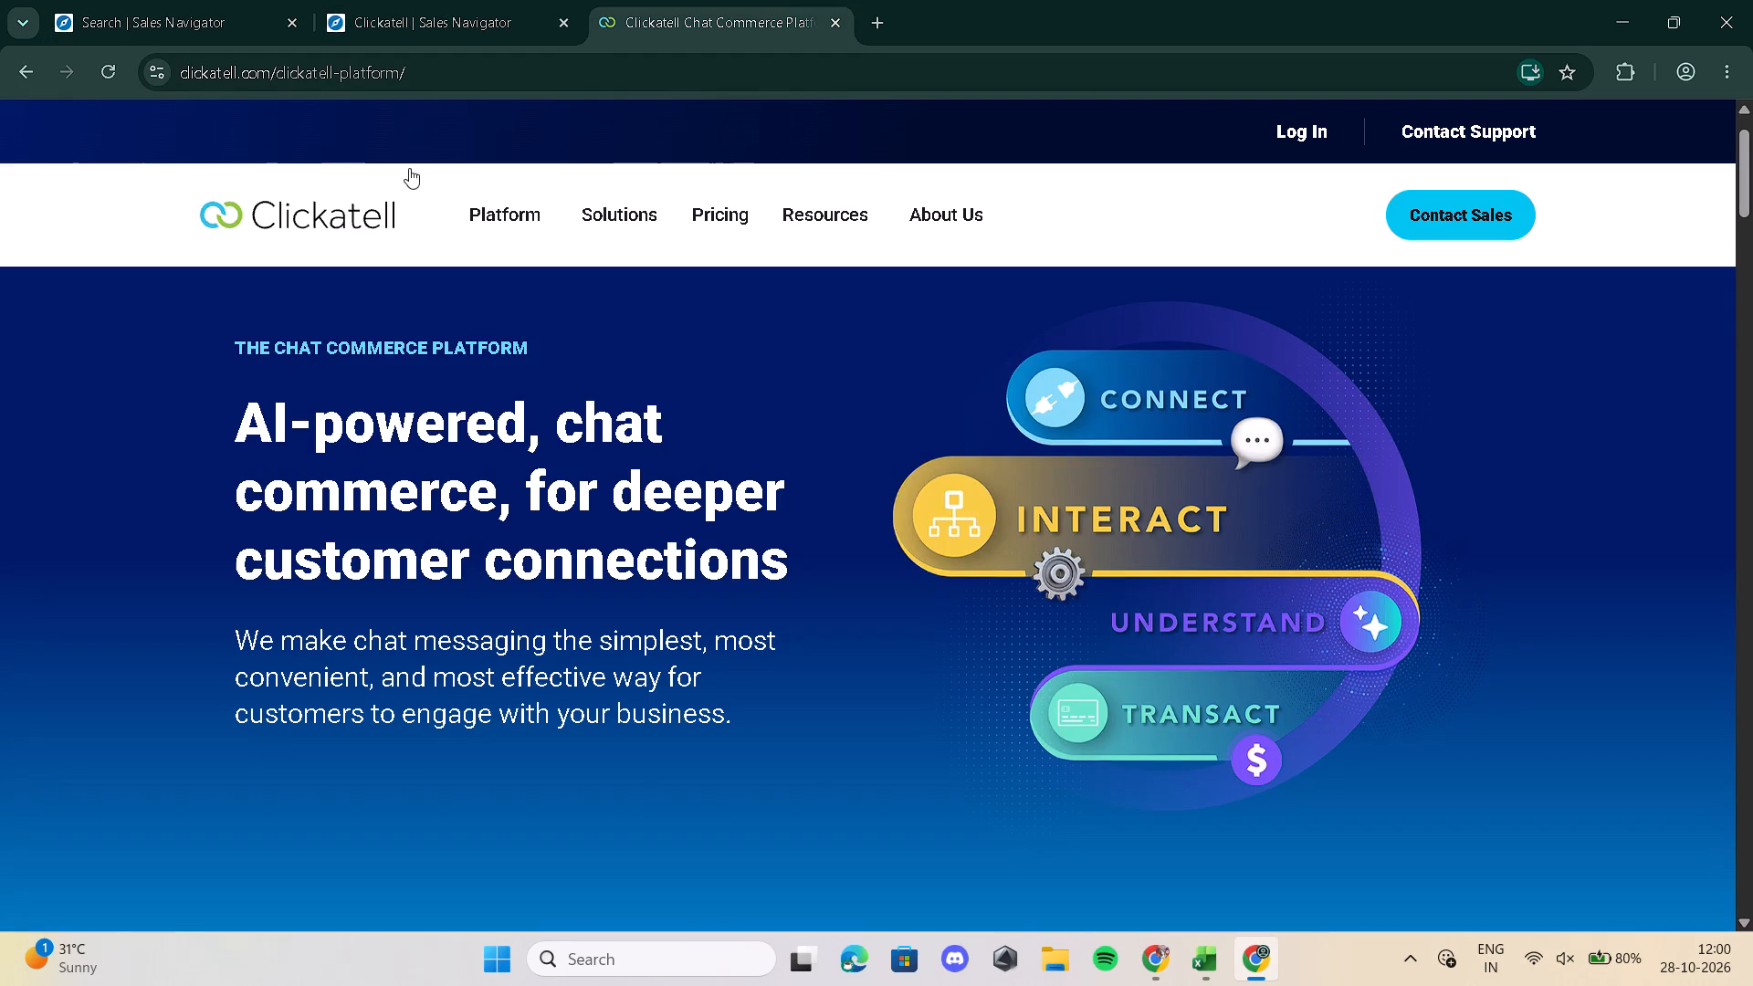
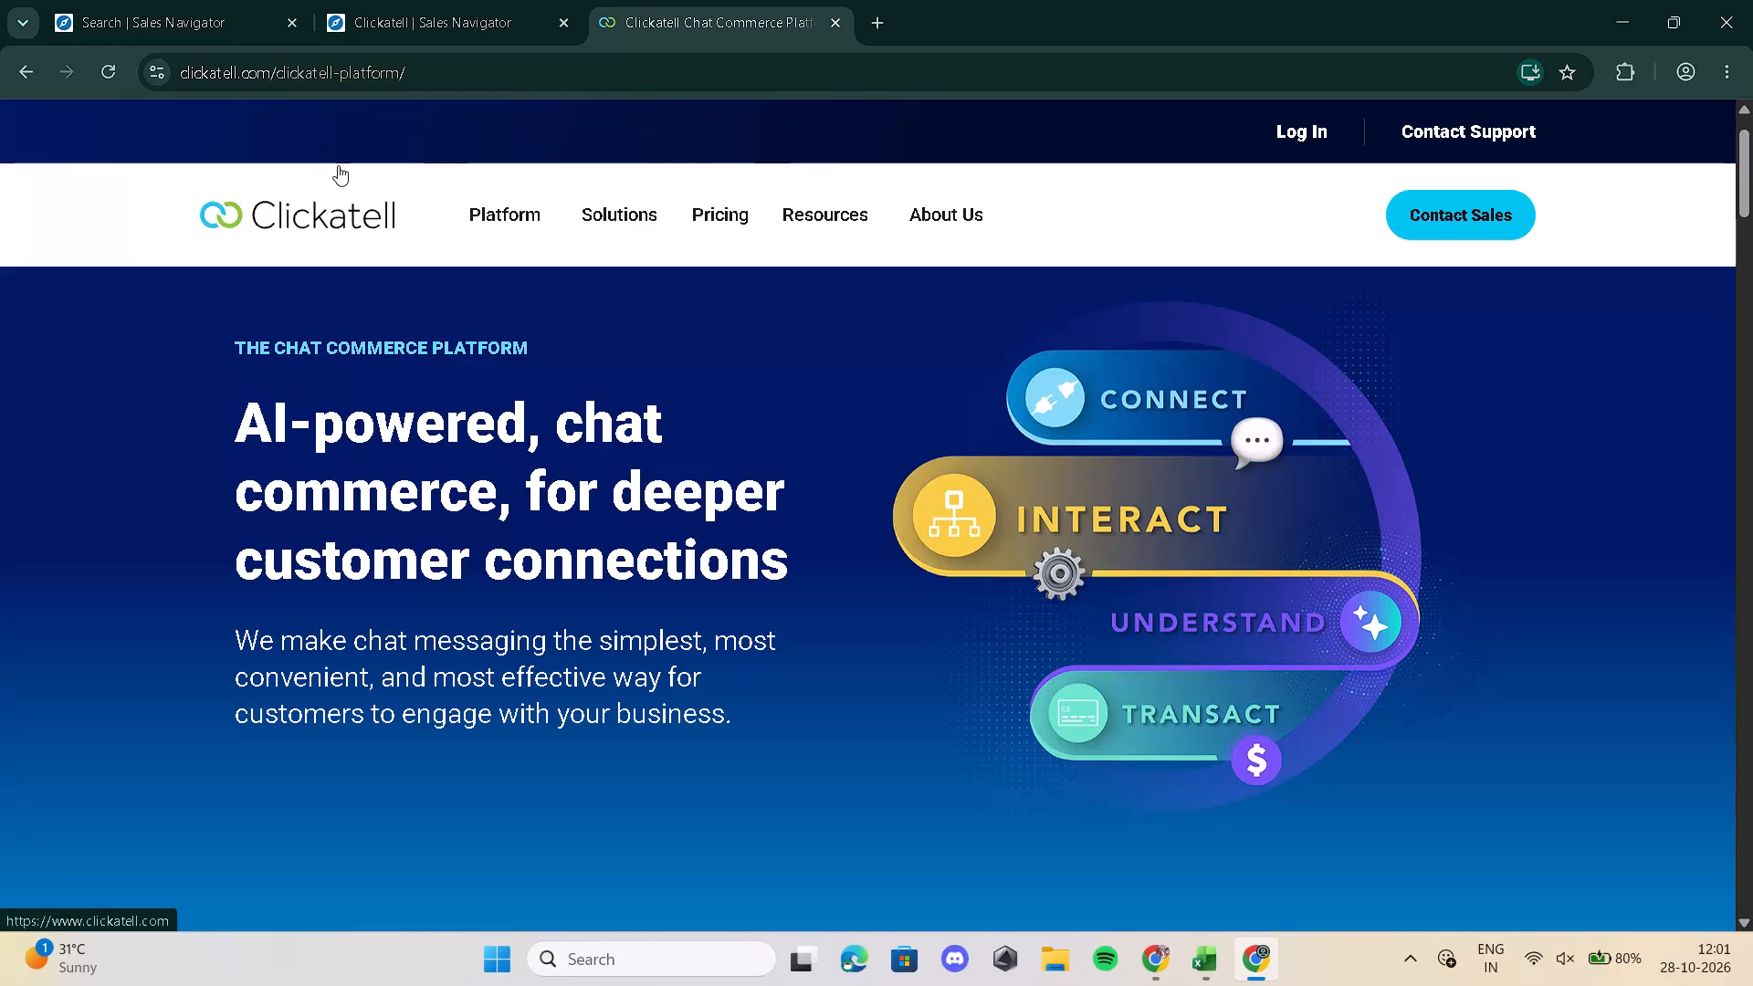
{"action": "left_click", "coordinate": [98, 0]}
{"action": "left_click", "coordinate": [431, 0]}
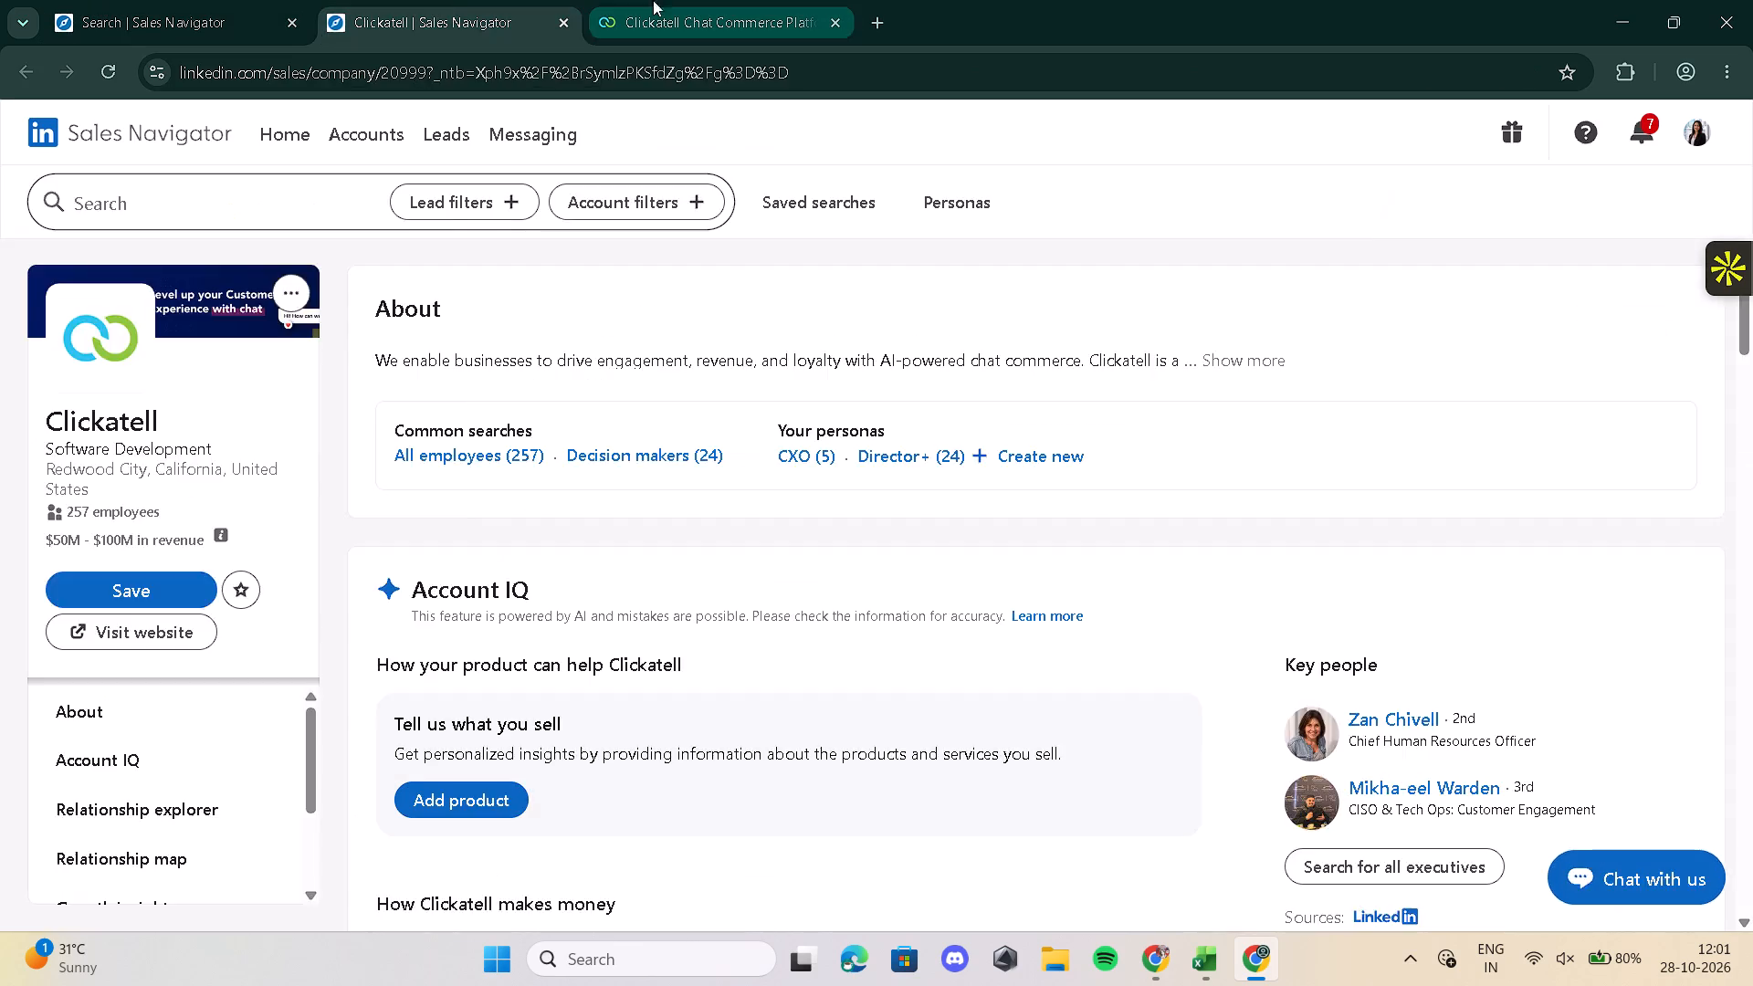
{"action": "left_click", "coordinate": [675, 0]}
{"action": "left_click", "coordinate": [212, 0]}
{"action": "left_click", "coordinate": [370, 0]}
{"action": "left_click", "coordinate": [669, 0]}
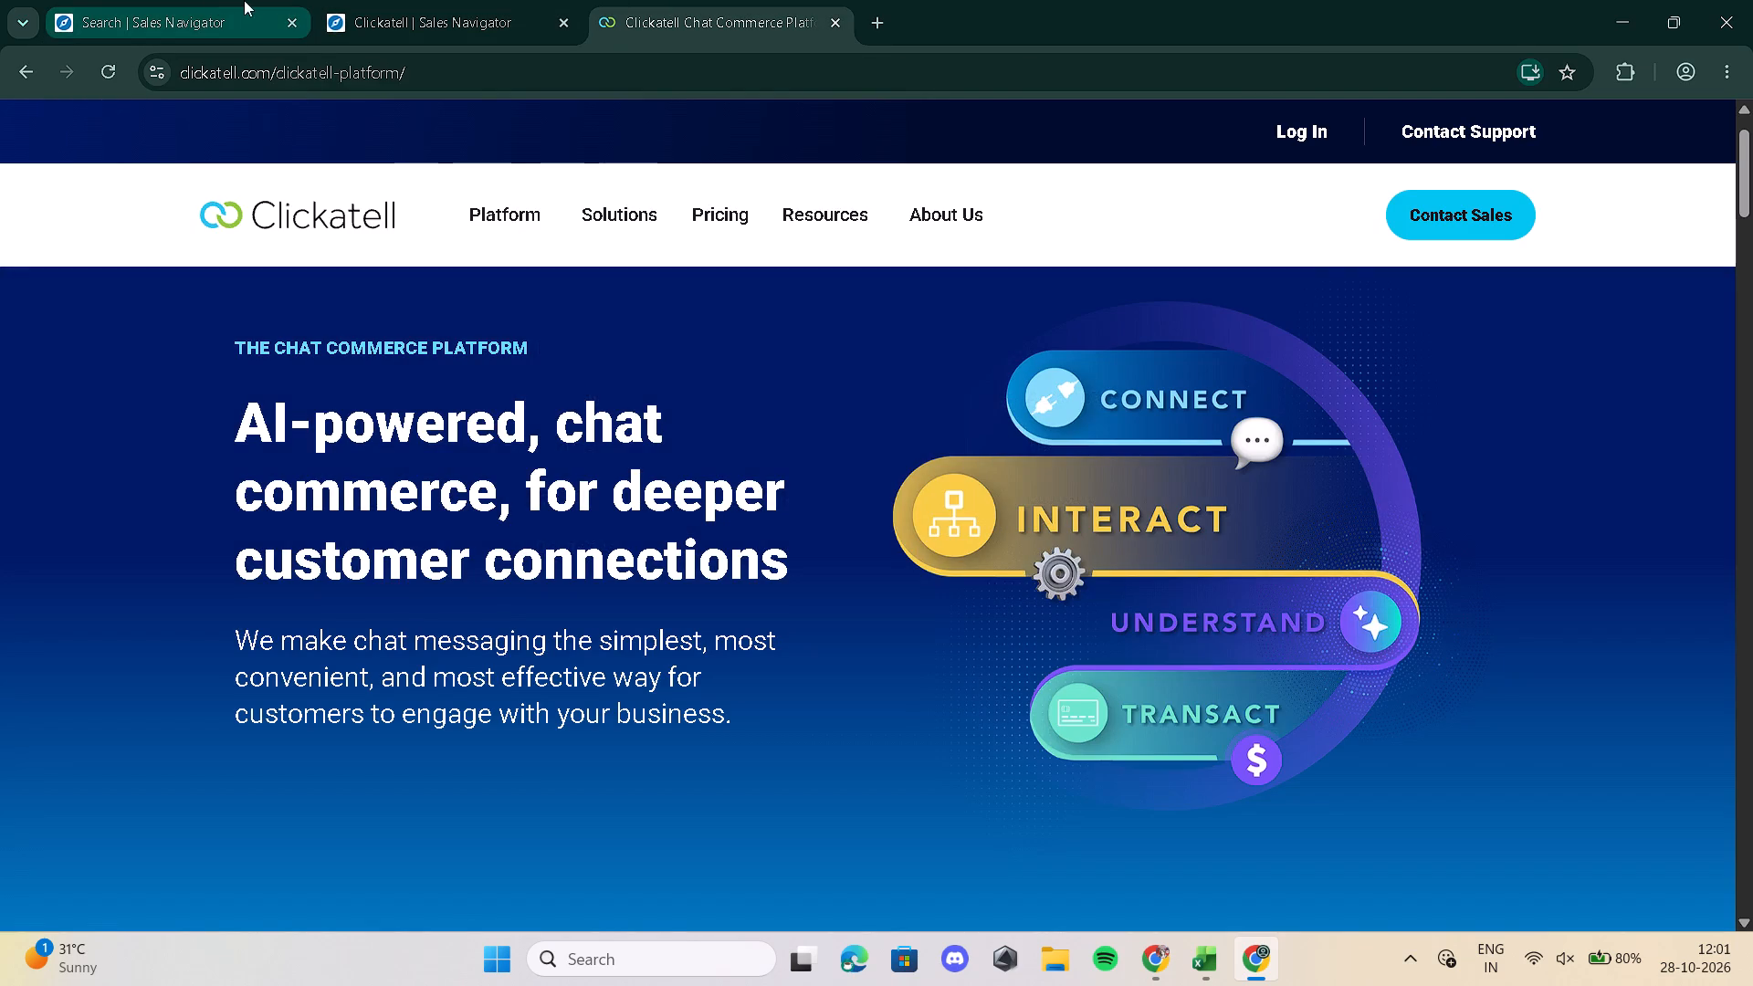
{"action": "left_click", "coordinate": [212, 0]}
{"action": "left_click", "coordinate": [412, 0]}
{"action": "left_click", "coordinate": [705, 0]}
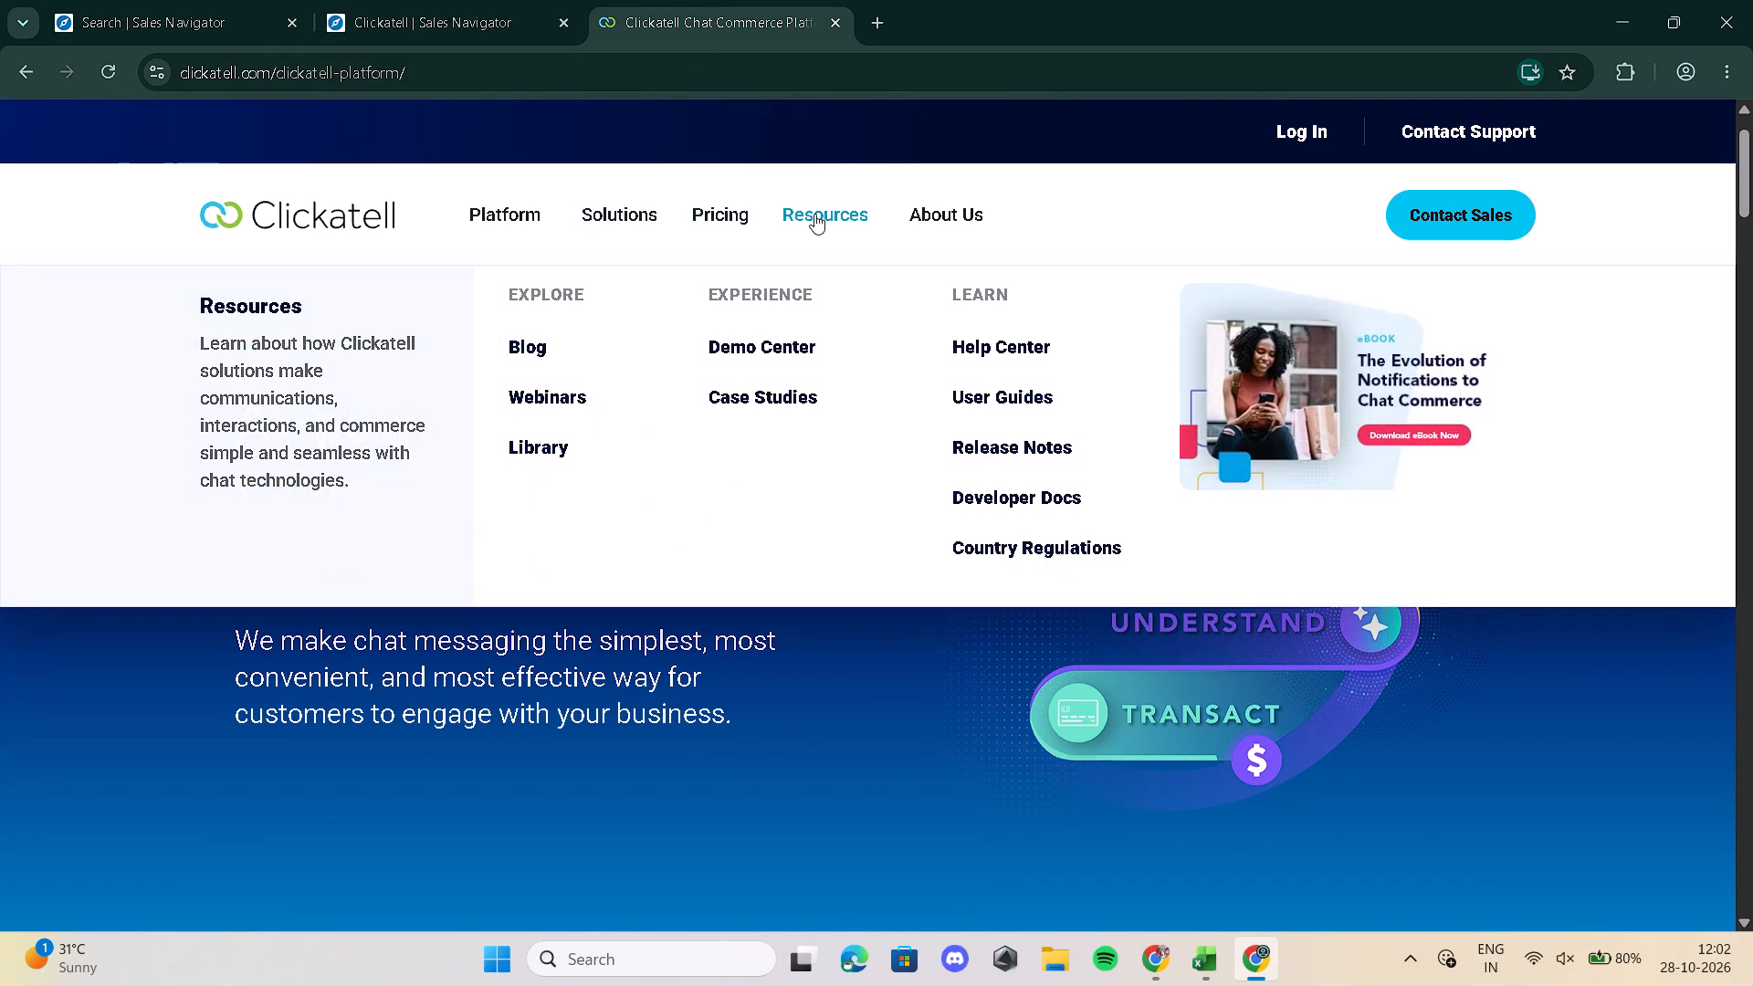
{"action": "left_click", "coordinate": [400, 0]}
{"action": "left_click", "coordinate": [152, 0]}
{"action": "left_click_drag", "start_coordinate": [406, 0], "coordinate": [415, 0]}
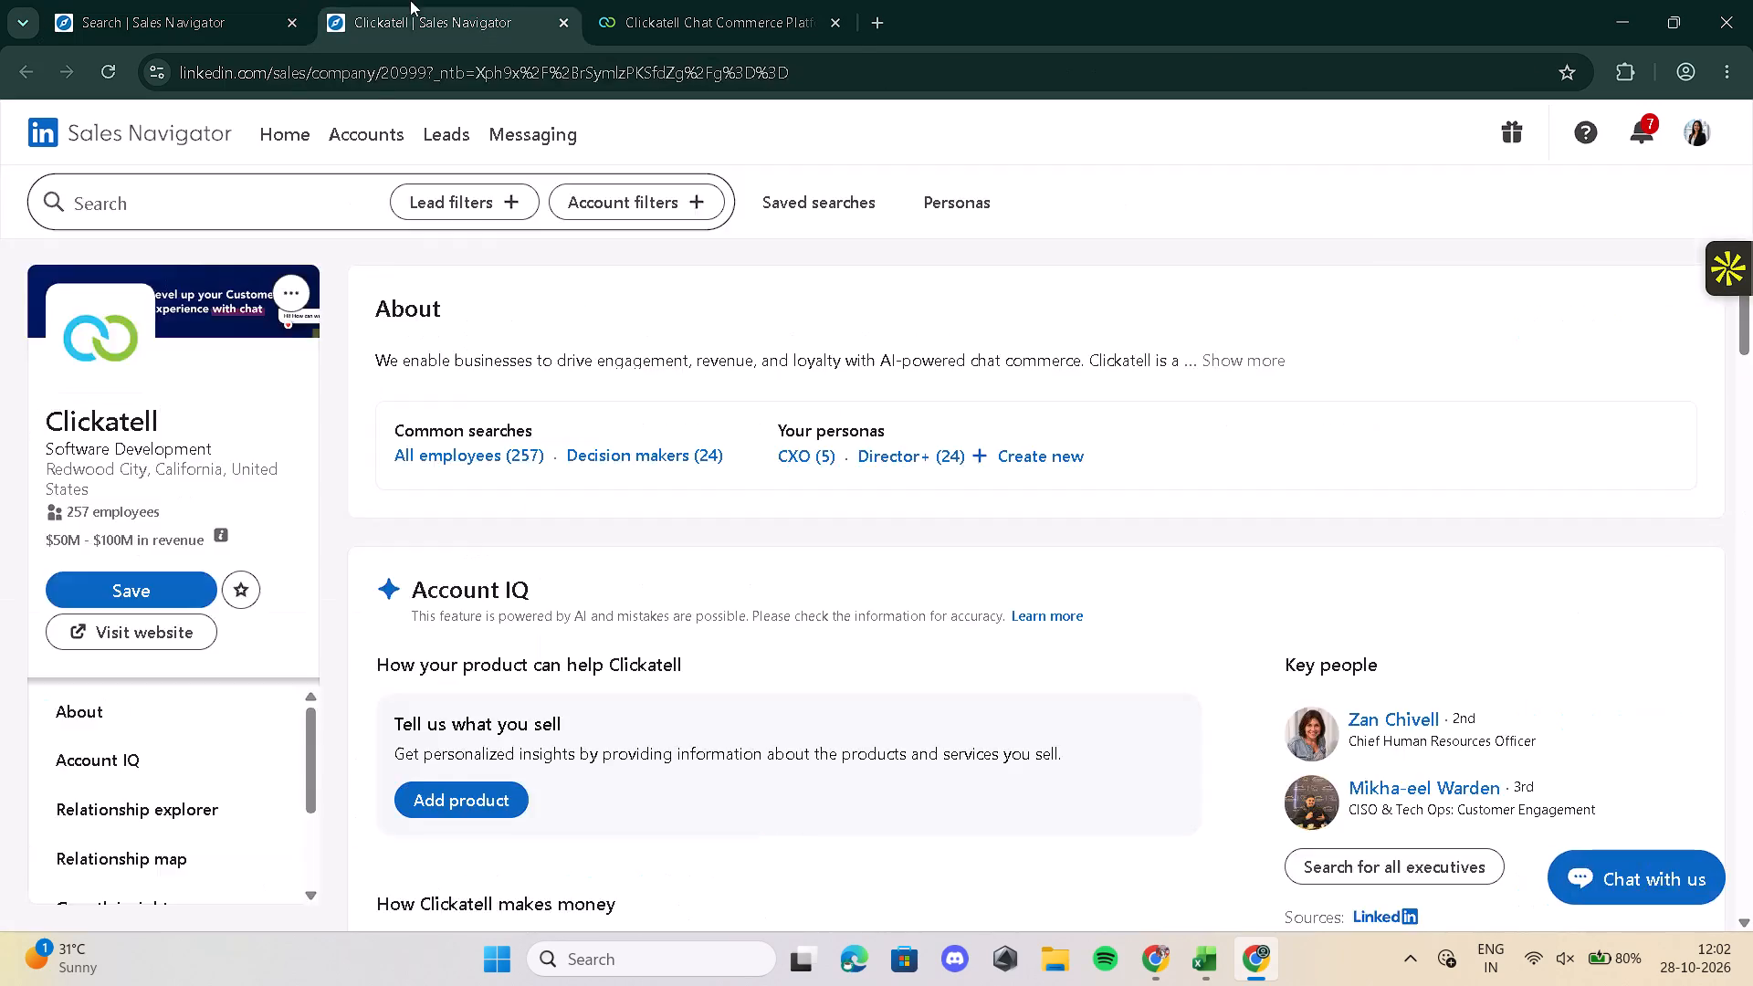
Look through Clickatell's Platform page down to its footer links and open the SMS Pricing page.
{"action": "left_click", "coordinate": [703, 0]}
{"action": "scroll", "coordinate": [761, 667], "scroll_direction": "down", "scroll_amount": 3}
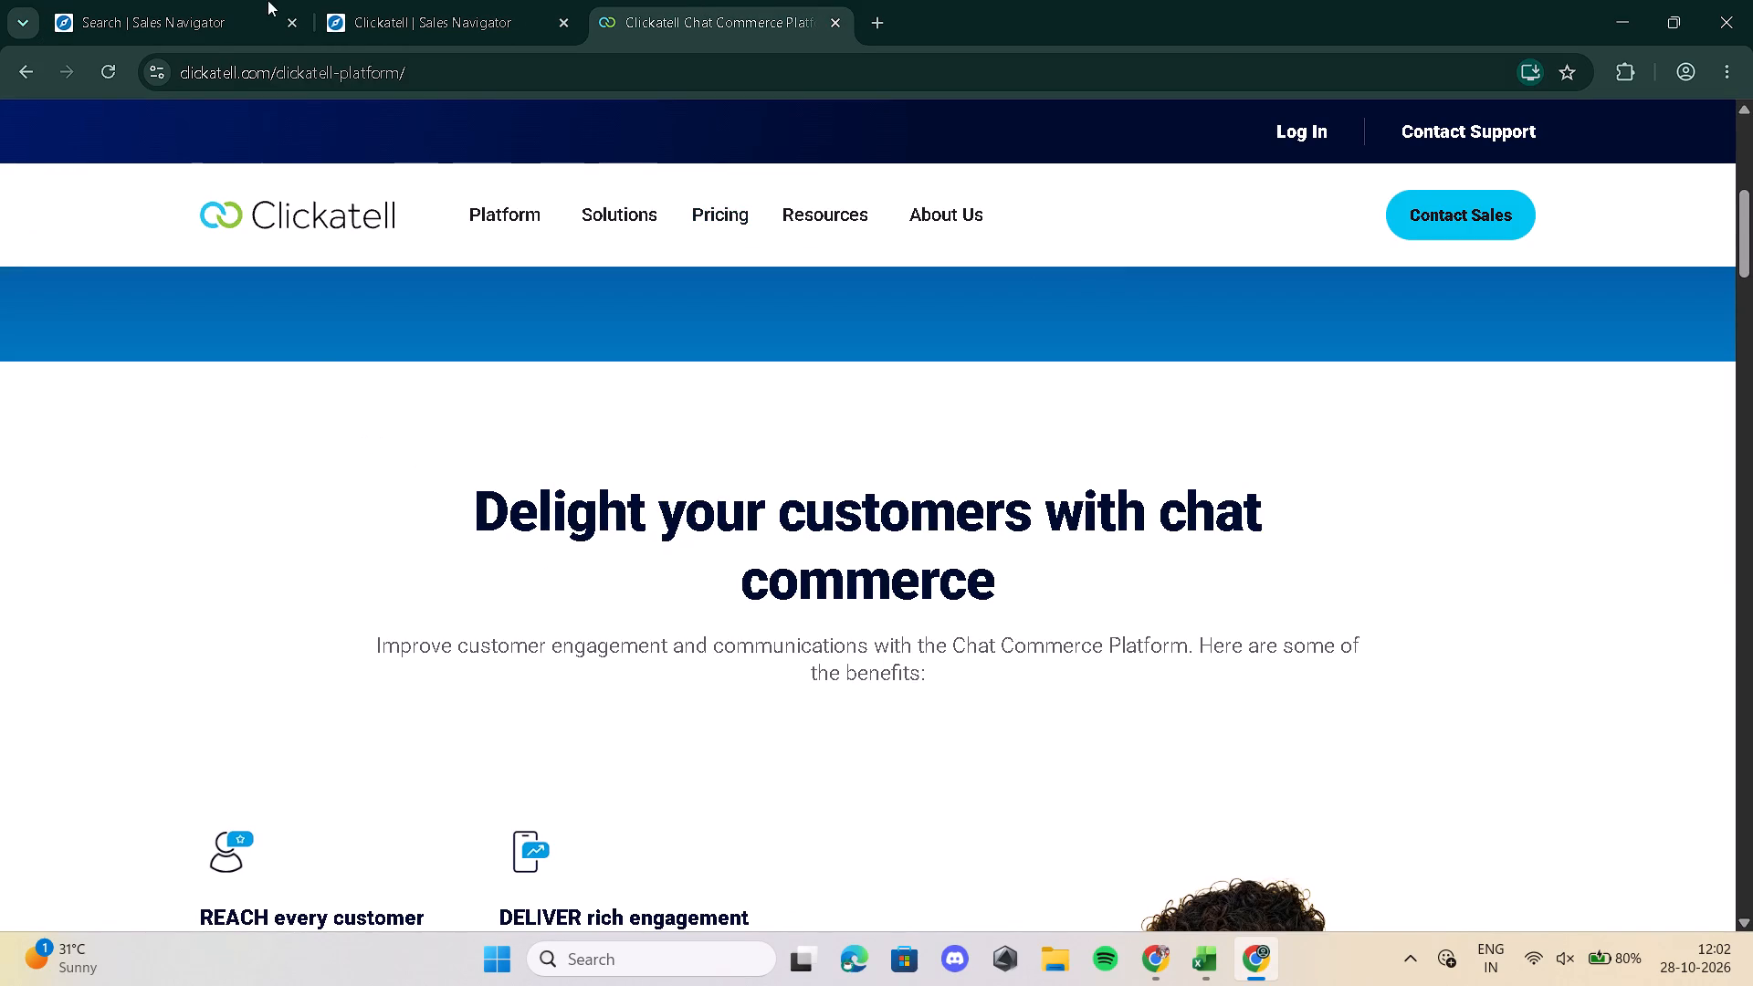
{"action": "left_click", "coordinate": [210, 18]}
{"action": "left_click", "coordinate": [429, 0]}
{"action": "left_click", "coordinate": [689, 0]}
{"action": "scroll", "coordinate": [741, 558], "scroll_direction": "down", "scroll_amount": 5}
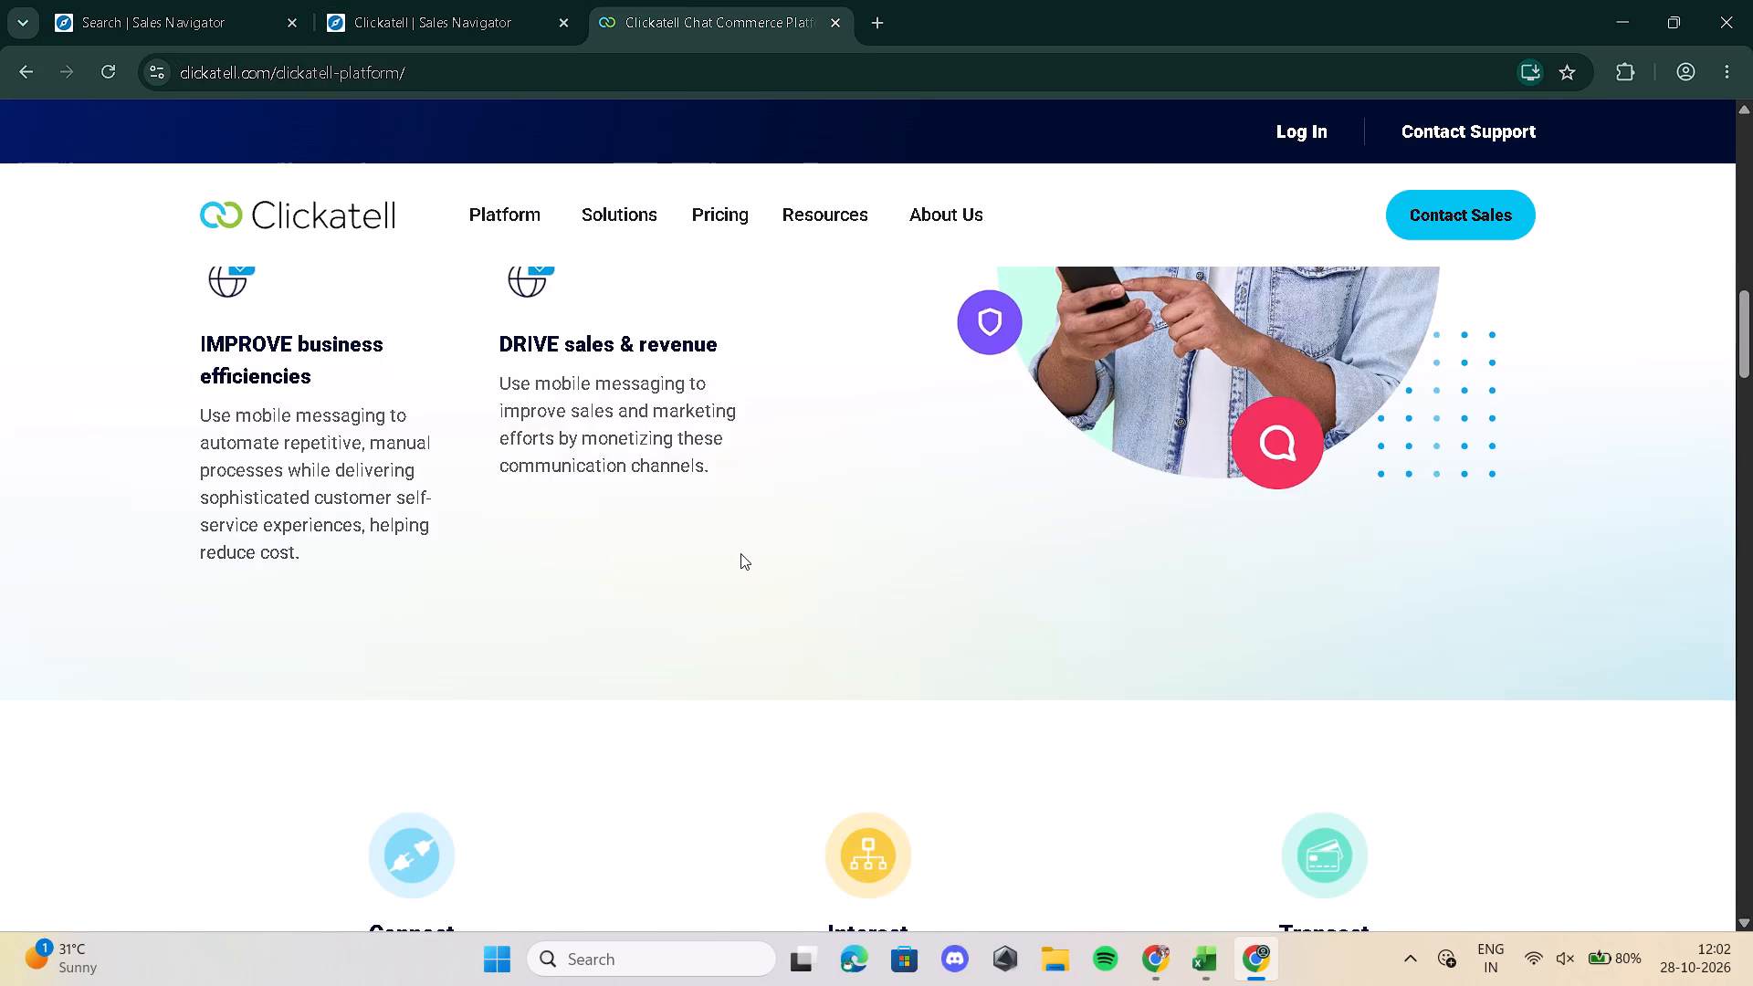
{"action": "scroll", "coordinate": [740, 550], "scroll_direction": "down", "scroll_amount": 17}
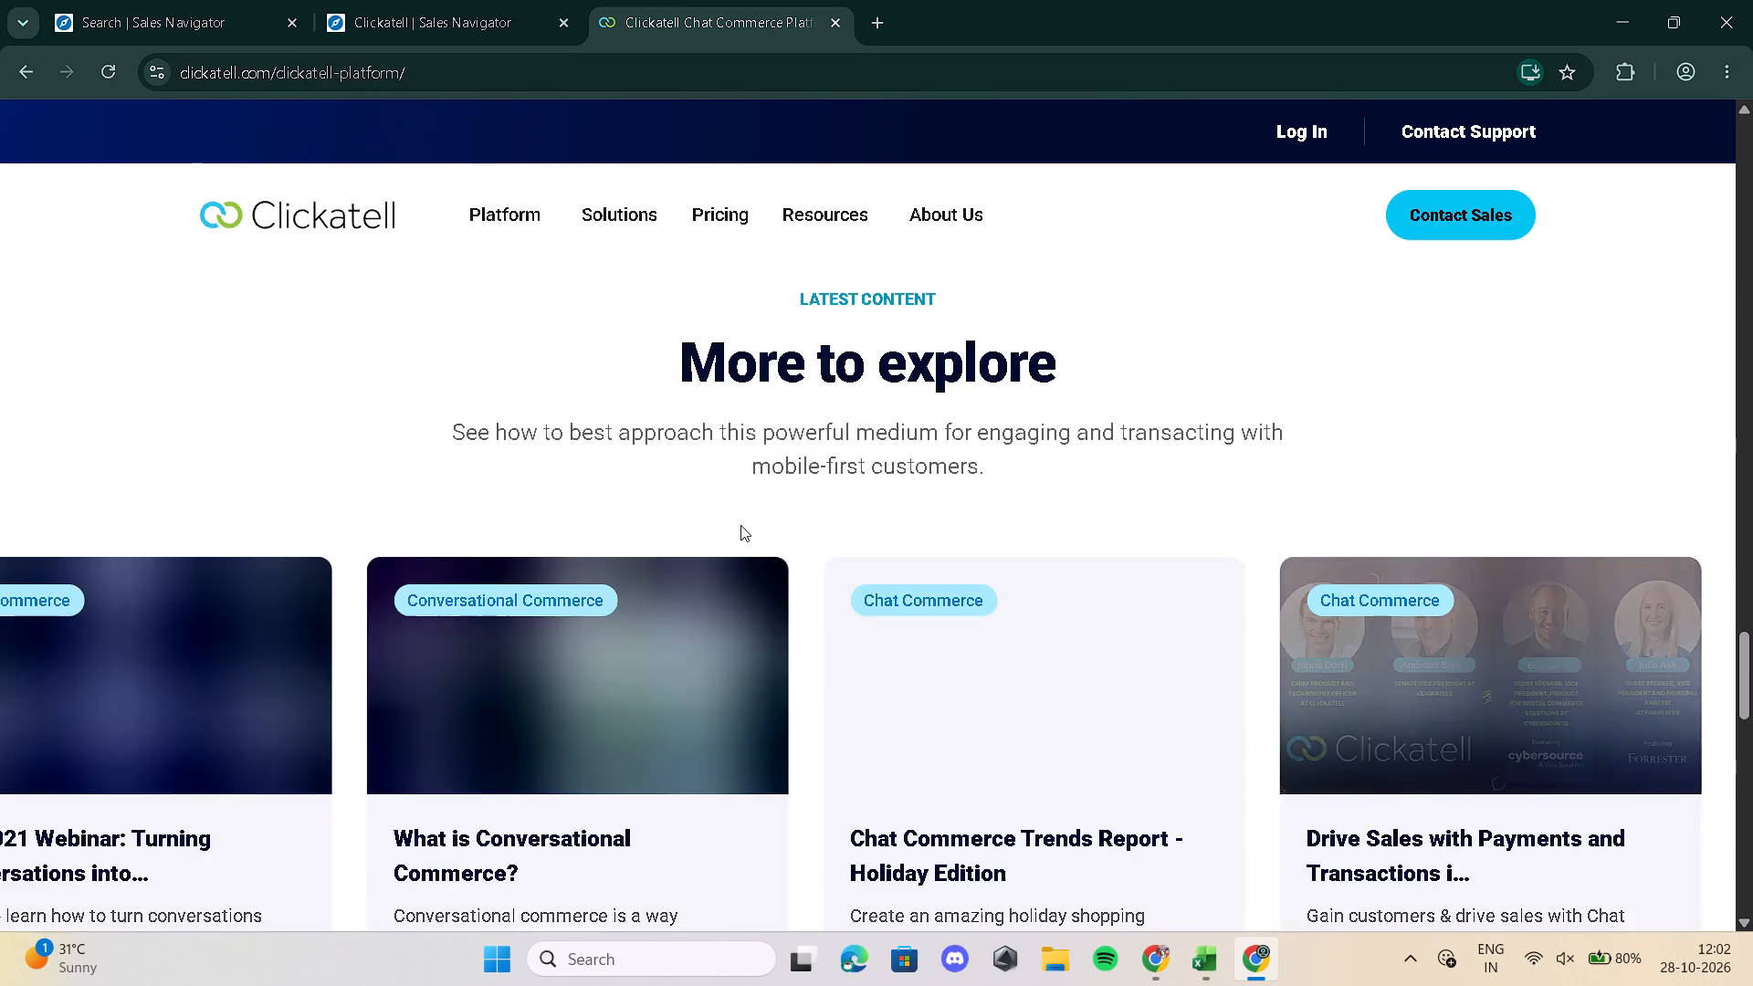
{"action": "scroll", "coordinate": [740, 525], "scroll_direction": "down", "scroll_amount": 9}
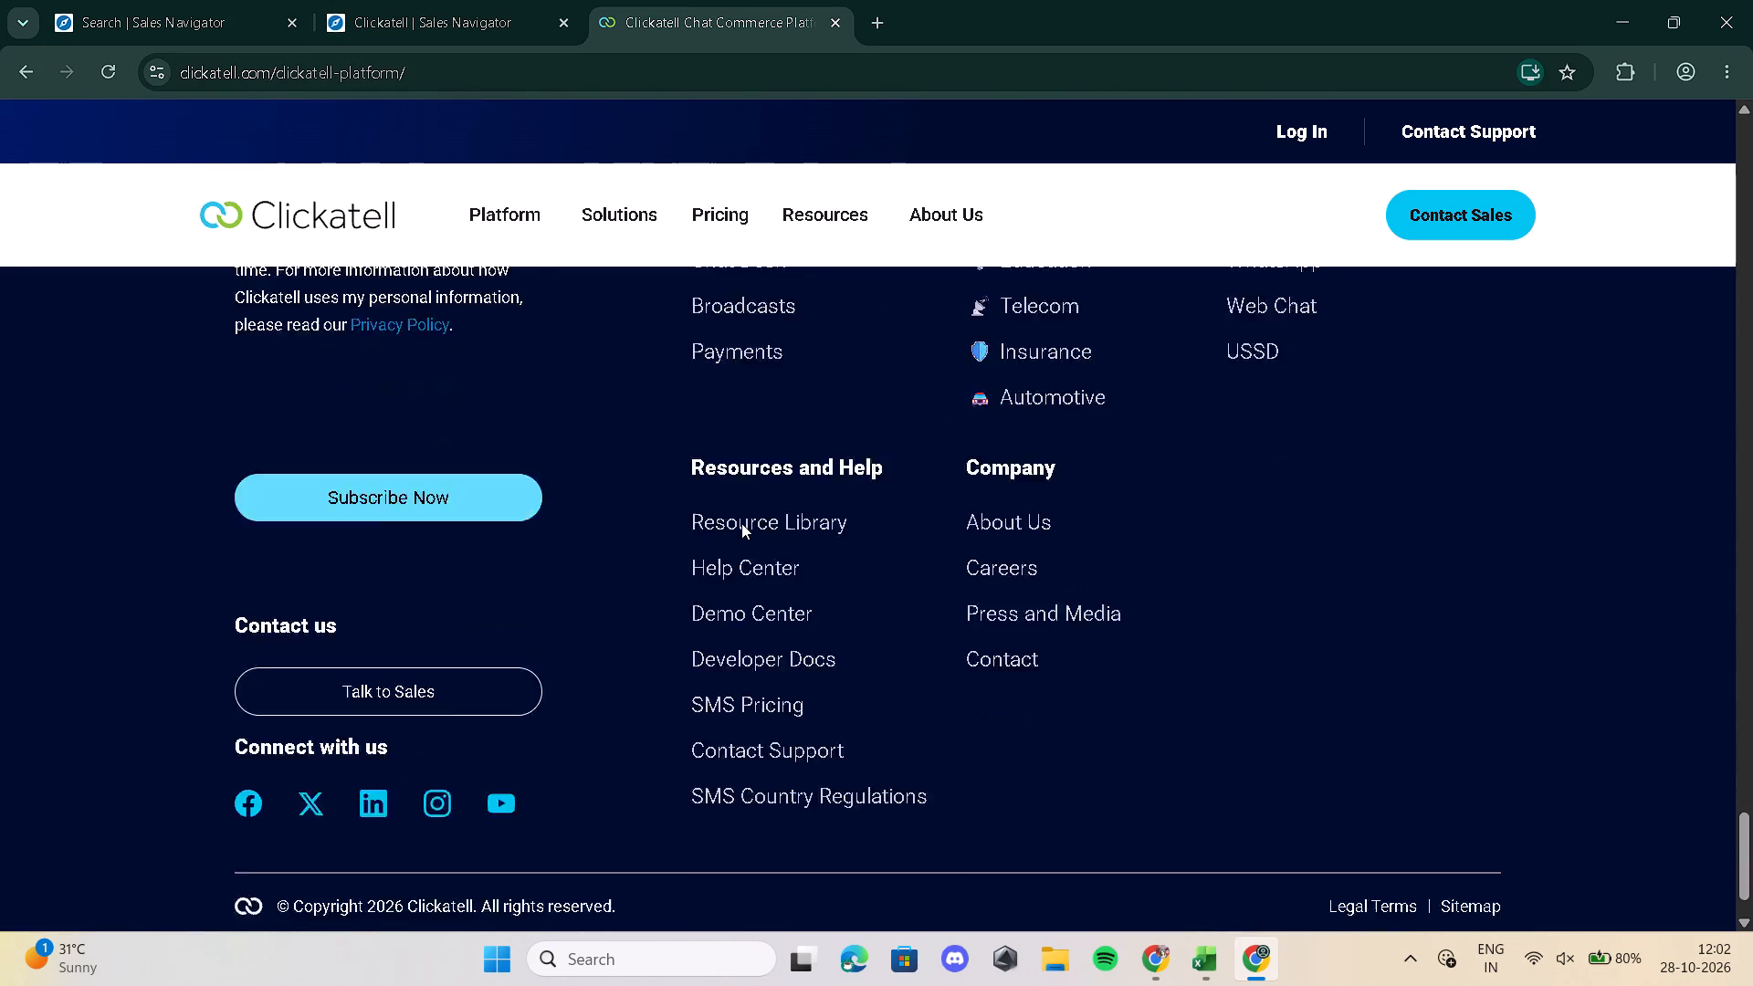
{"action": "scroll", "coordinate": [741, 523], "scroll_direction": "down", "scroll_amount": 1}
{"action": "left_click", "coordinate": [838, 710]}
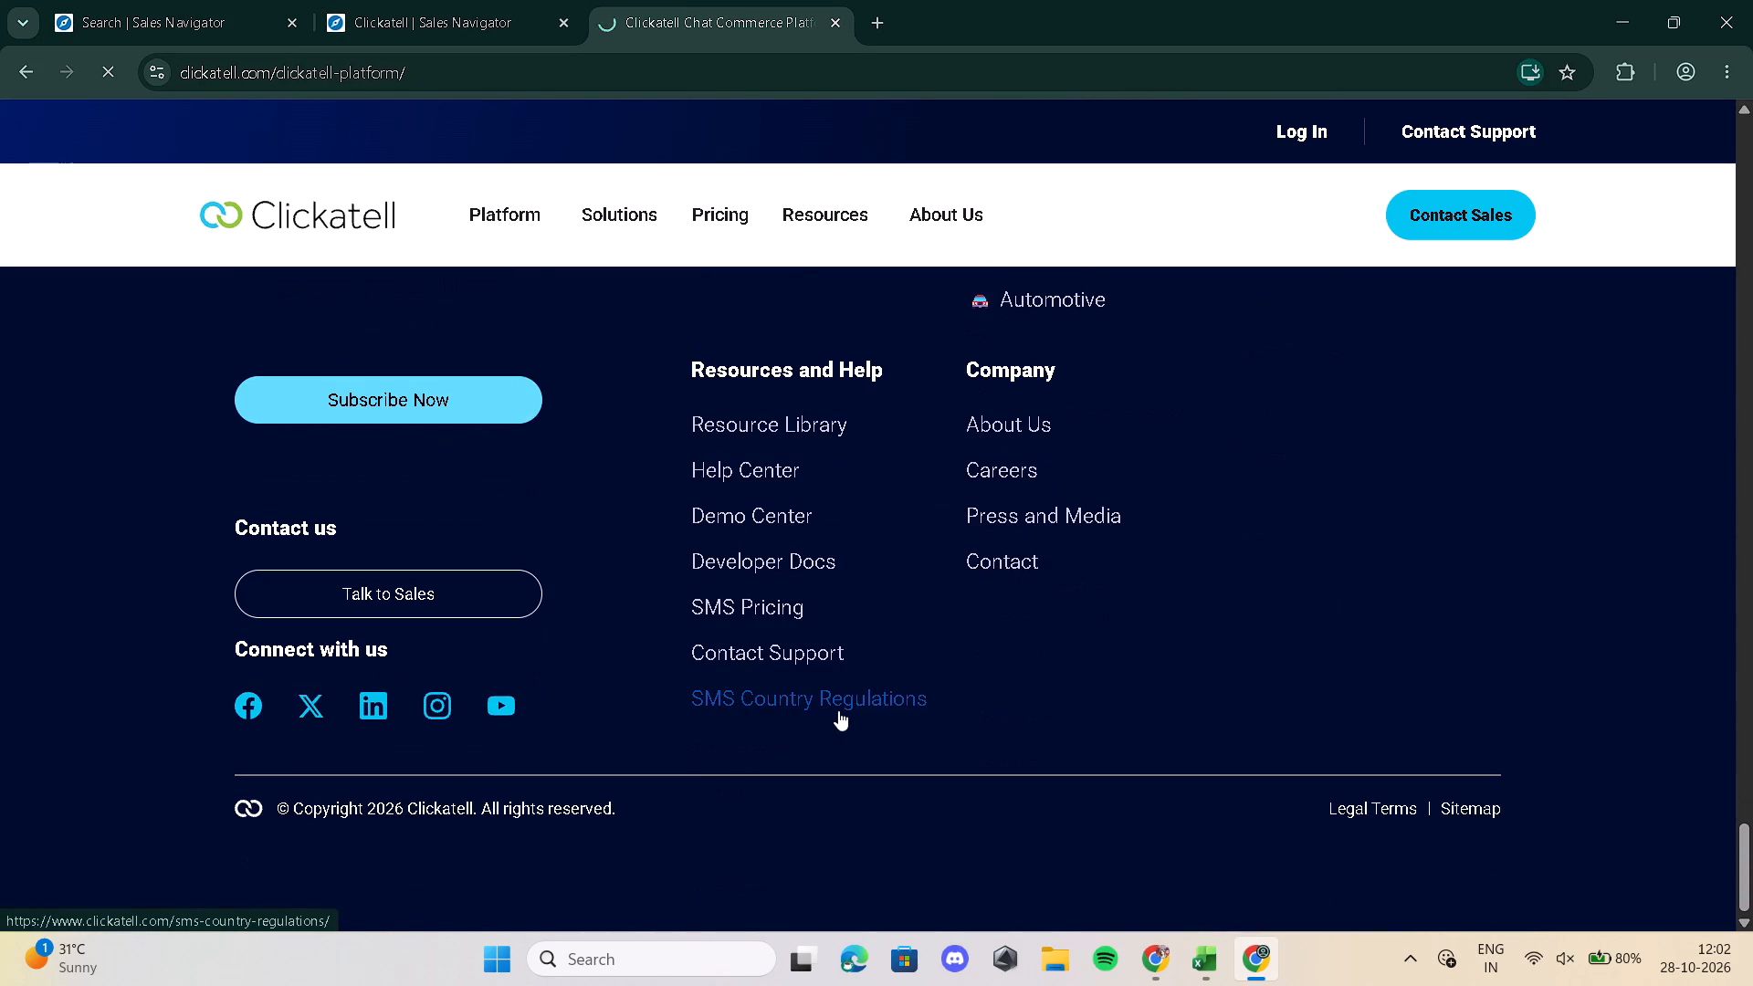
{"action": "left_click", "coordinate": [763, 595]}
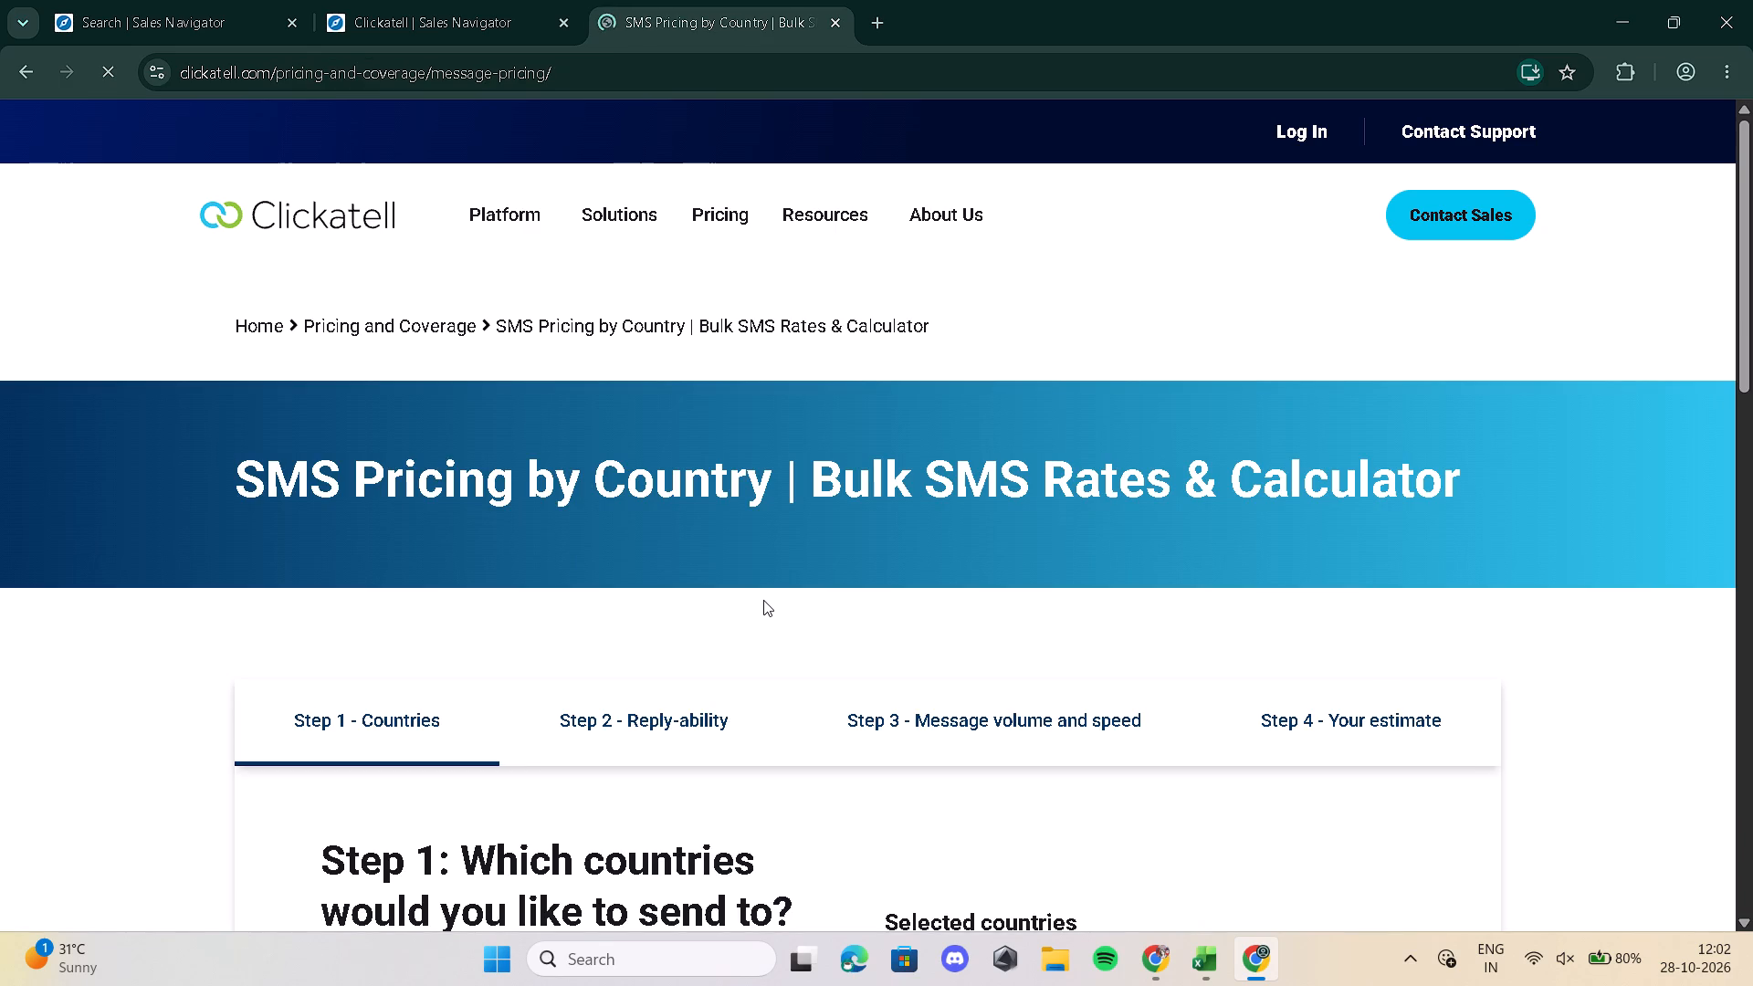
Copy the company name Clickatell from its Sales Navigator page into column D of row 187 in Excel's SA Harsh sheet.
{"action": "left_click", "coordinate": [455, 0]}
{"action": "left_click_drag", "start_coordinate": [215, 395], "coordinate": [0, 414]}
{"action": "left_click_drag", "start_coordinate": [185, 422], "coordinate": [21, 424]}
{"action": "right_click", "coordinate": [79, 418]}
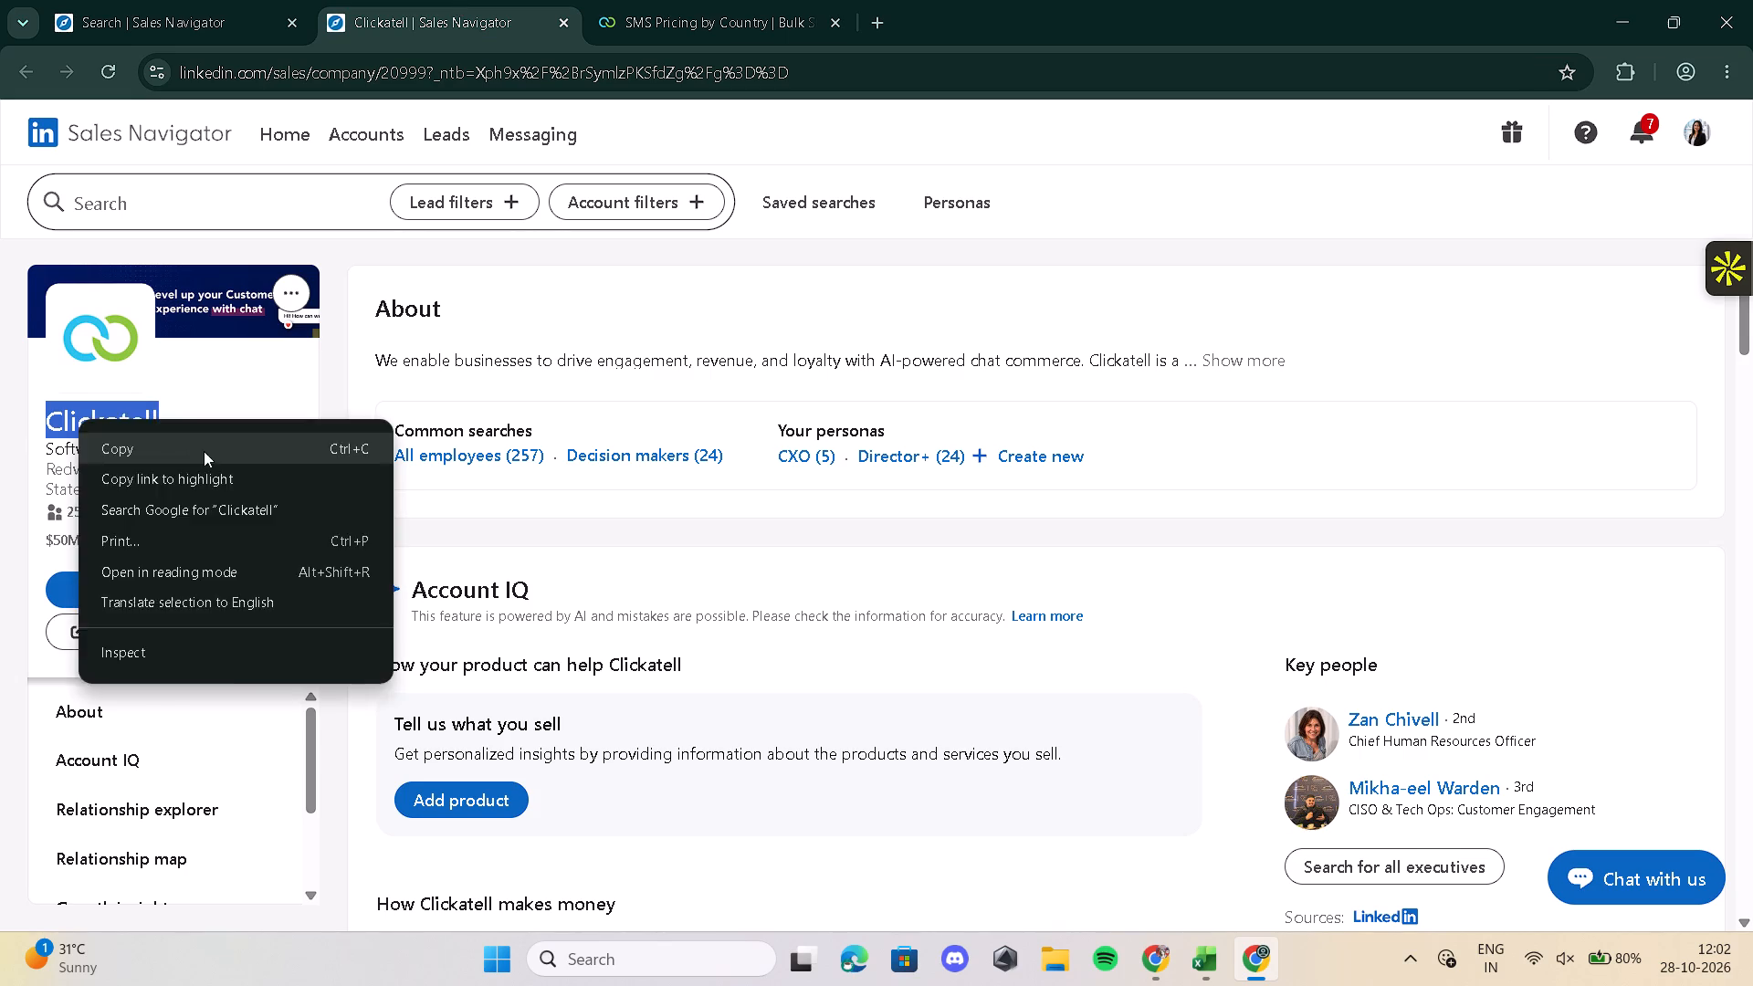
{"action": "left_click", "coordinate": [204, 451]}
{"action": "left_click", "coordinate": [1196, 969]}
{"action": "left_click", "coordinate": [657, 632]}
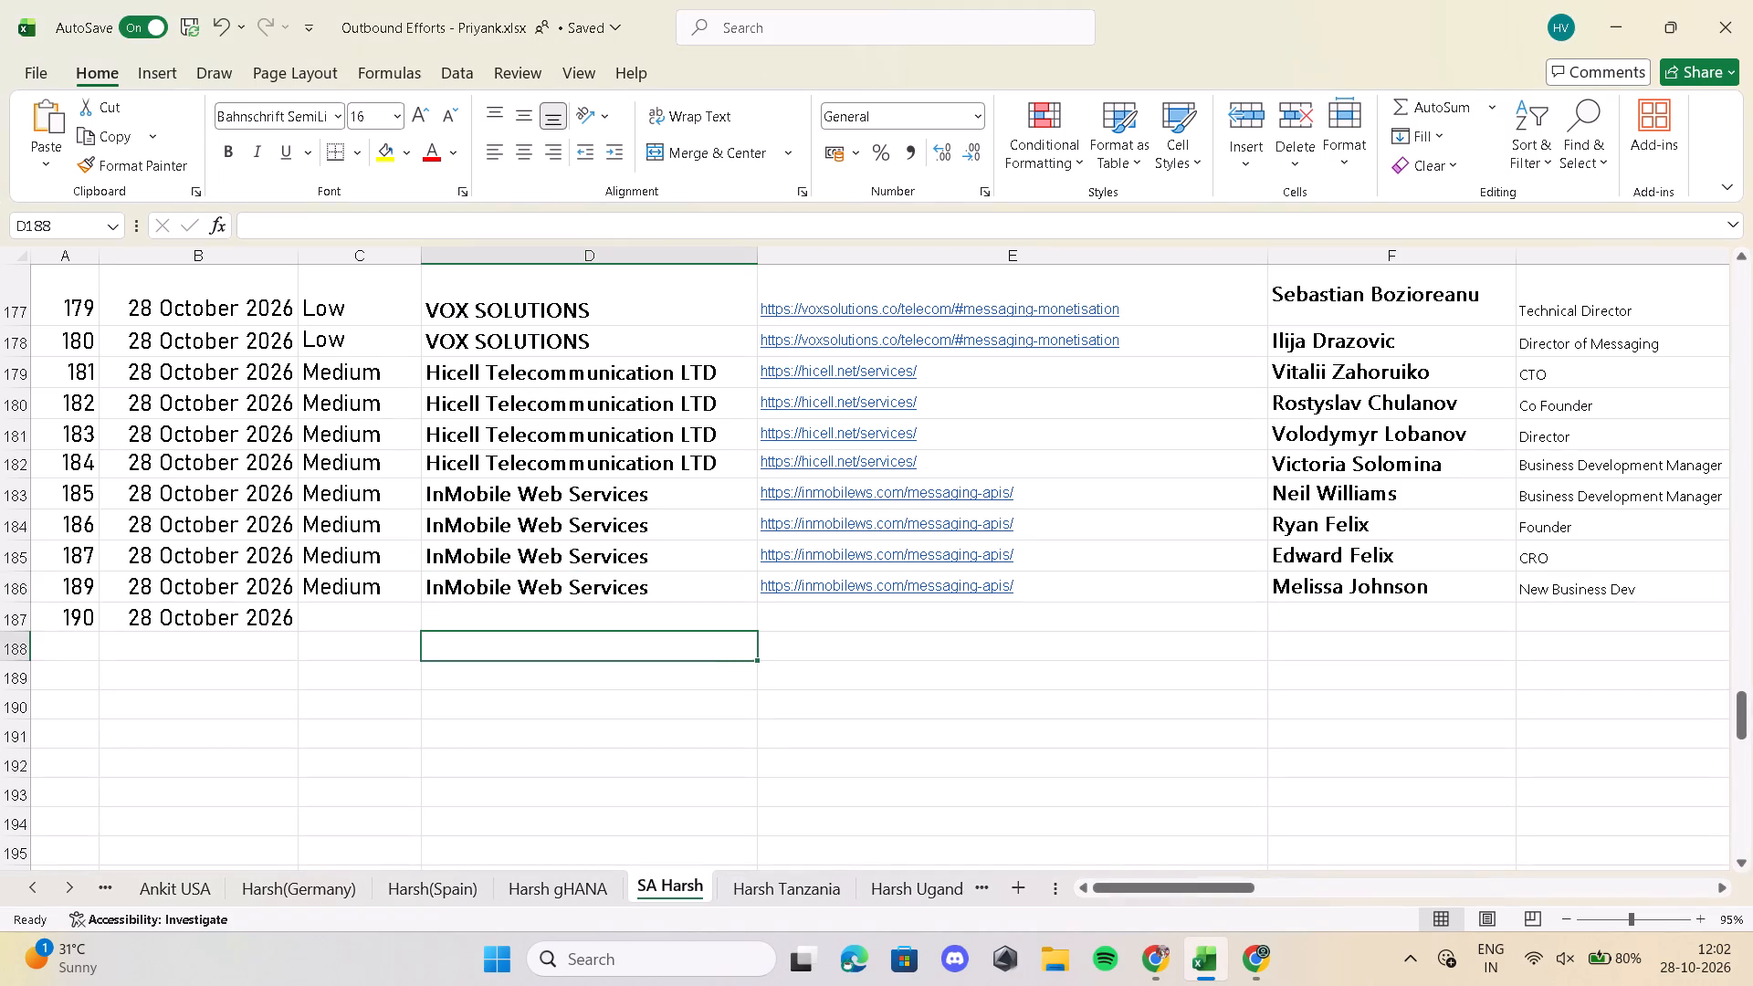
{"action": "left_click", "coordinate": [657, 631]}
{"action": "key", "text": "ctrl+v"}
Copy the Medium rating from row 186 into column C of the Clickatell row.
{"action": "left_click", "coordinate": [430, 591]}
{"action": "left_click", "coordinate": [406, 595]}
{"action": "key", "text": "ctrl+c"}
{"action": "left_click", "coordinate": [406, 613]}
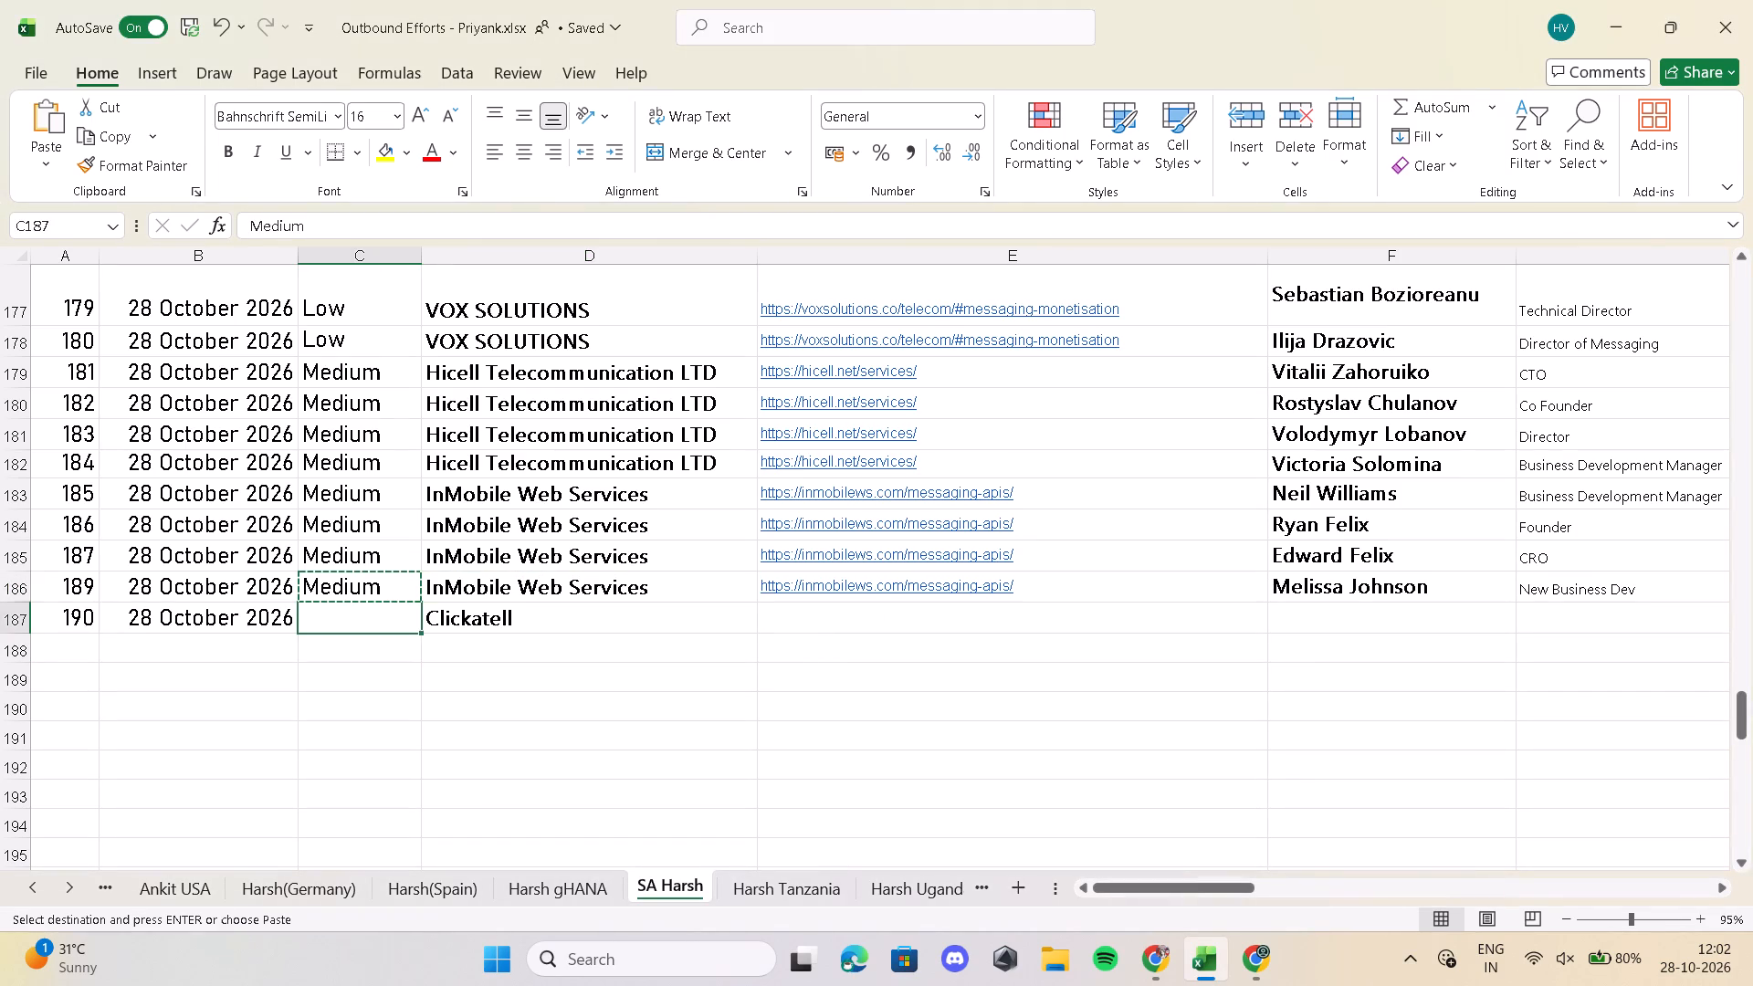
{"action": "key", "text": "ctrl+v"}
{"action": "left_click", "coordinate": [5, 616]}
{"action": "left_click", "coordinate": [553, 618]}
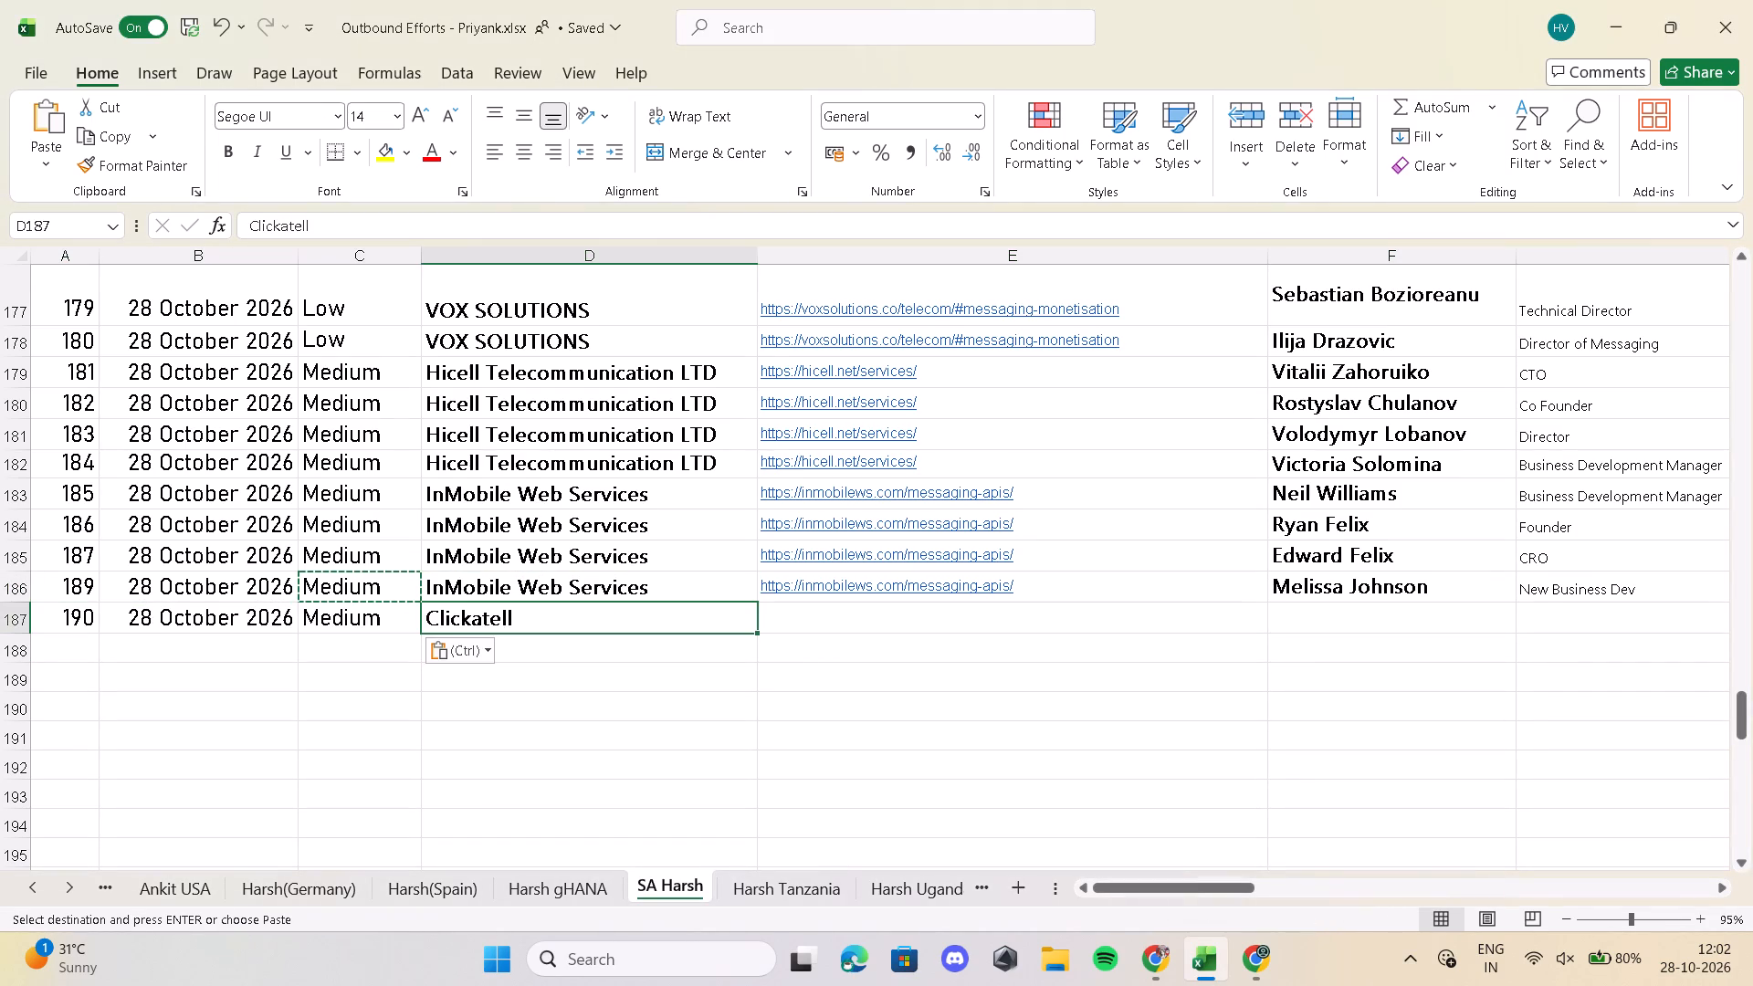
Number the empty rows 188 to 197 in column A from 191 to 200.
{"action": "left_click", "coordinate": [83, 641]}
{"action": "type", "text": "191"}
{"action": "key", "text": "Return"}
{"action": "type", "text": "192"}
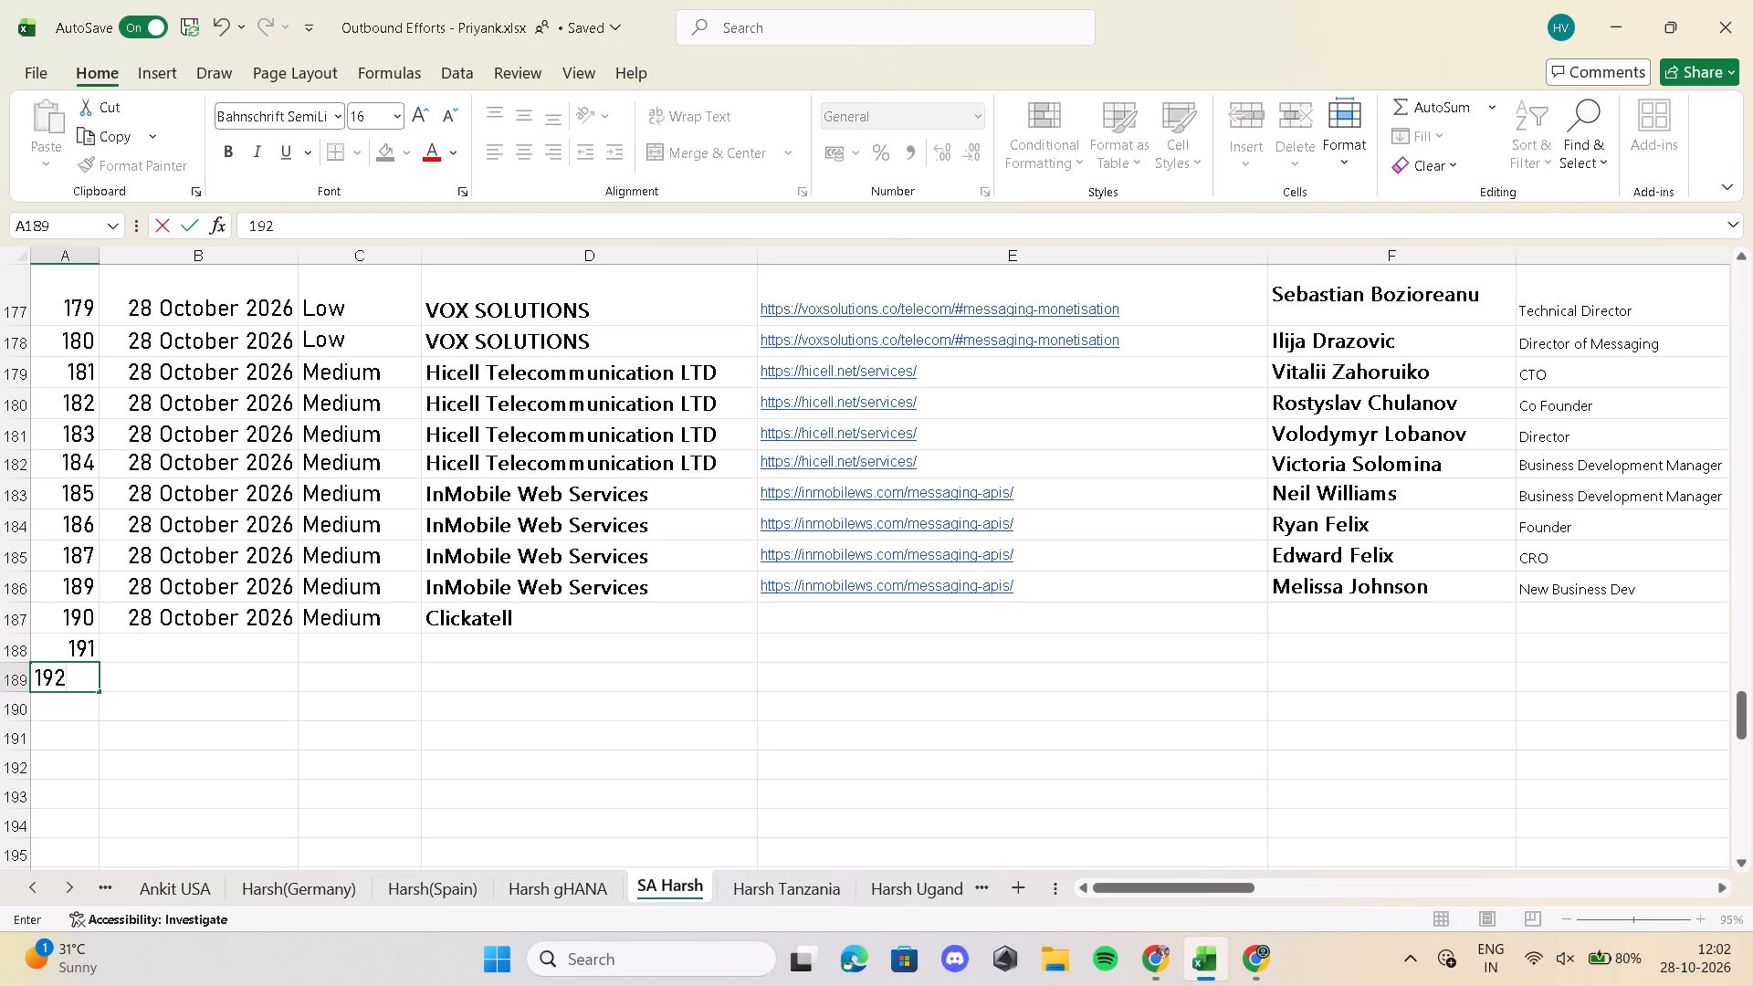
{"action": "key", "text": "Return"}
{"action": "type", "text": "193"}
{"action": "key", "text": "Return"}
{"action": "type", "text": "194"}
{"action": "key", "text": "Return"}
{"action": "type", "text": "195"}
{"action": "key", "text": "Return"}
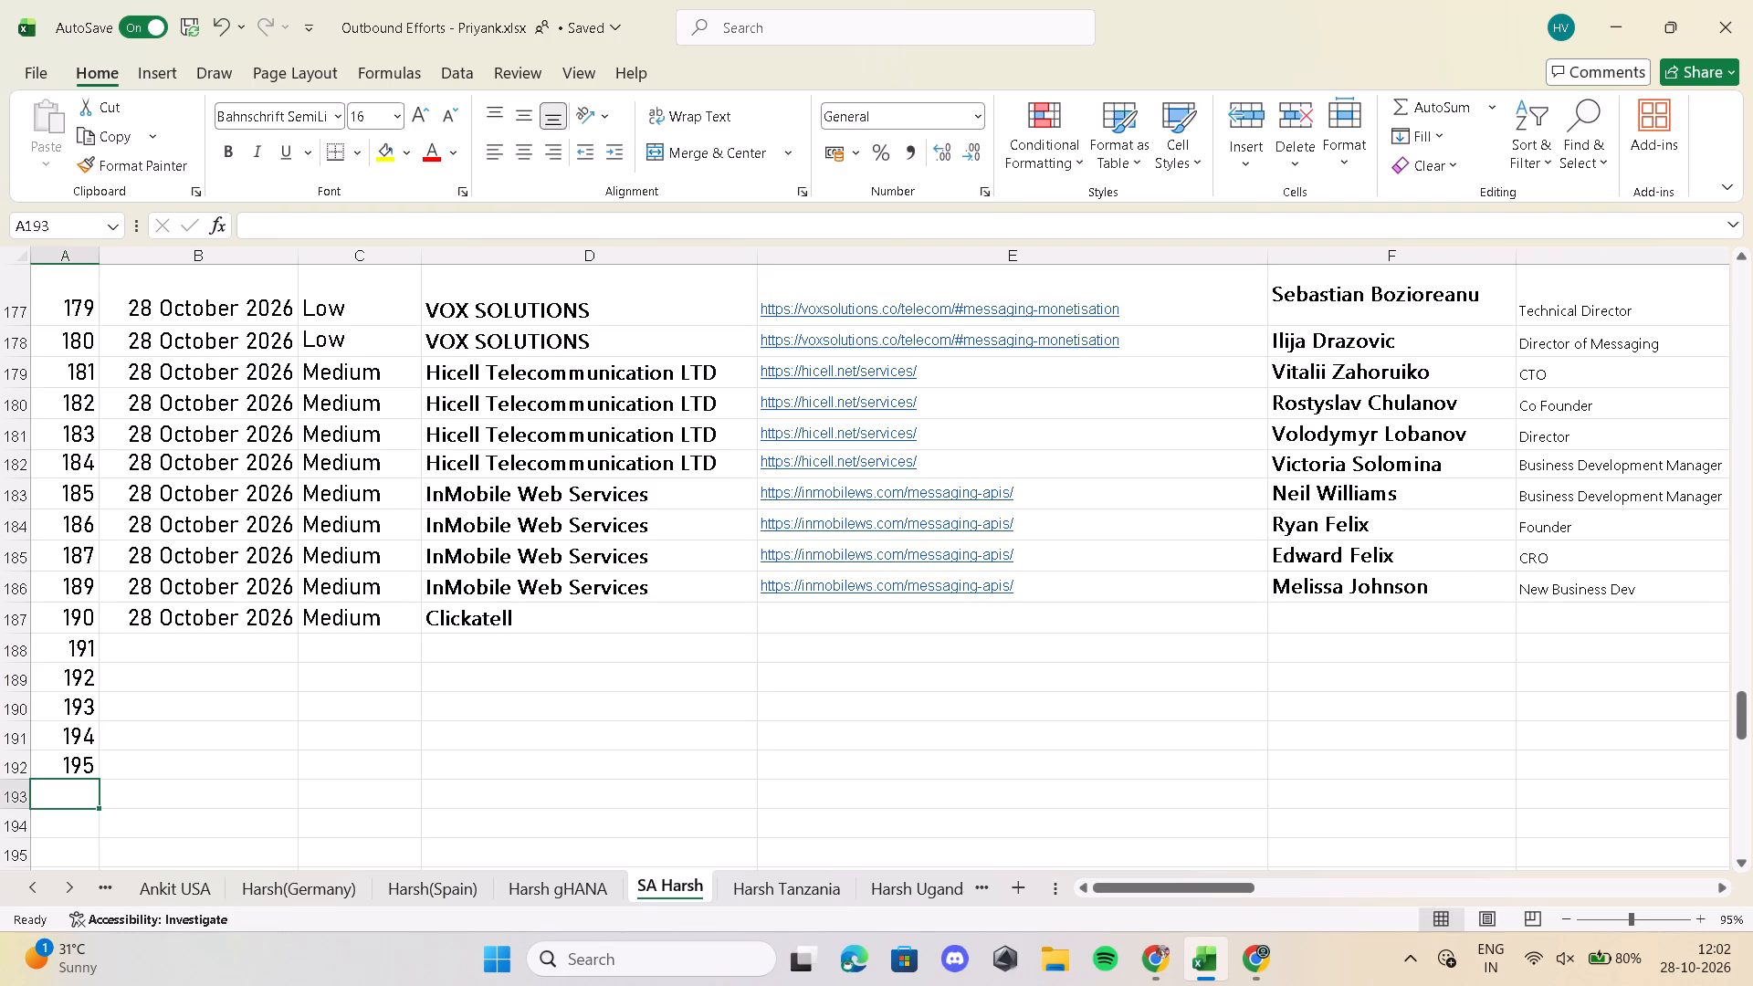
{"action": "type", "text": "196"}
{"action": "key", "text": "Return"}
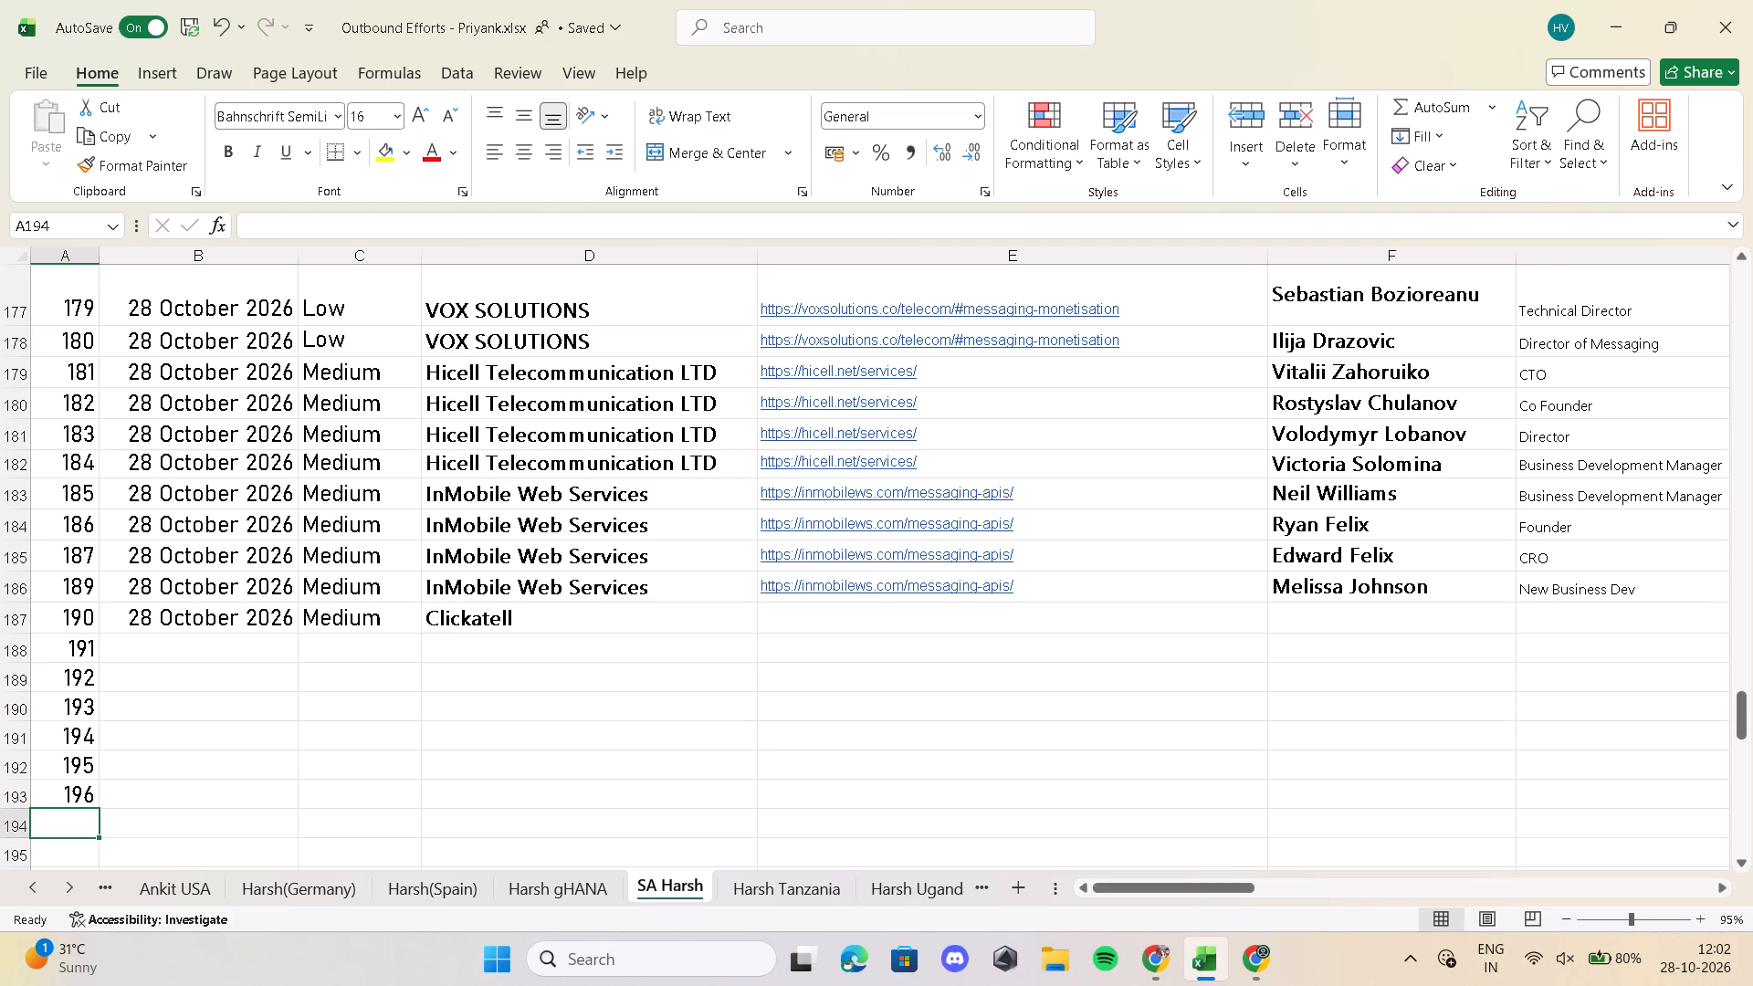
{"action": "type", "text": "197"}
{"action": "key", "text": "Return"}
{"action": "type", "text": "198"}
{"action": "key", "text": "Return"}
{"action": "type", "text": "199"}
{"action": "key", "text": "Return"}
{"action": "type", "text": "200"}
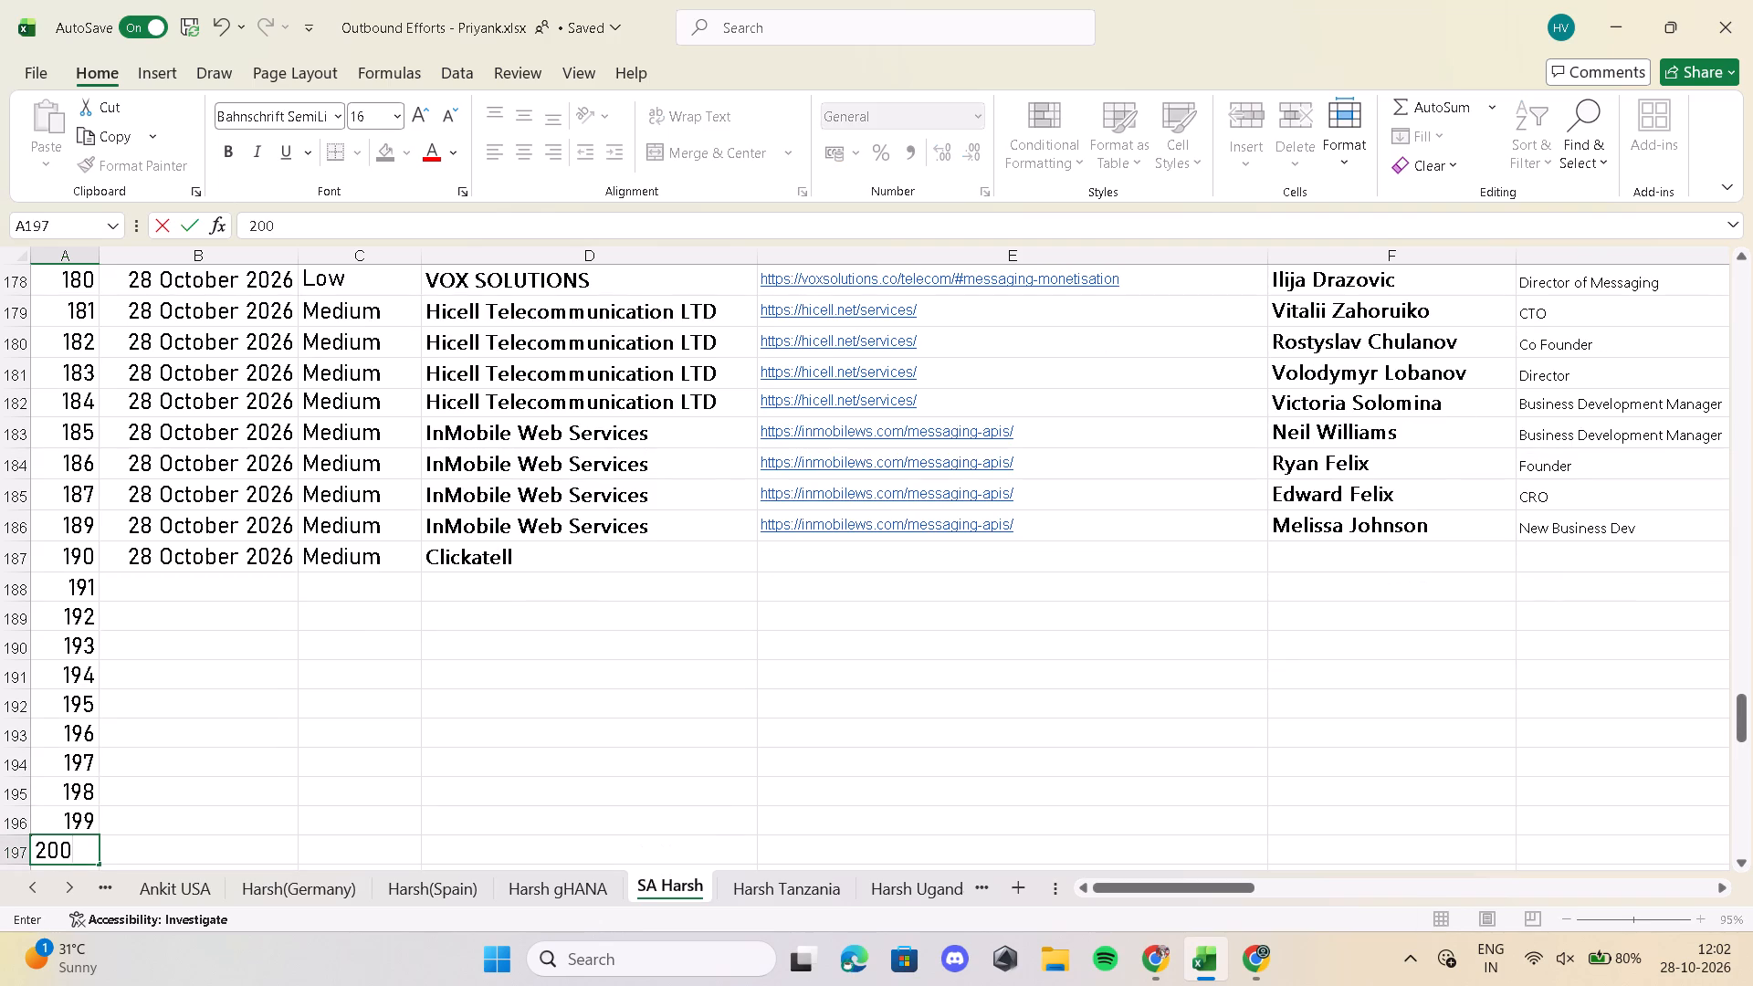
{"action": "left_click", "coordinate": [176, 598]}
Count the rows dated 28 October 2026 in column B and the numbered rows below them without a date.
{"action": "scroll", "coordinate": [206, 672], "scroll_direction": "up", "scroll_amount": 1}
{"action": "scroll", "coordinate": [172, 476], "scroll_direction": "up", "scroll_amount": 1}
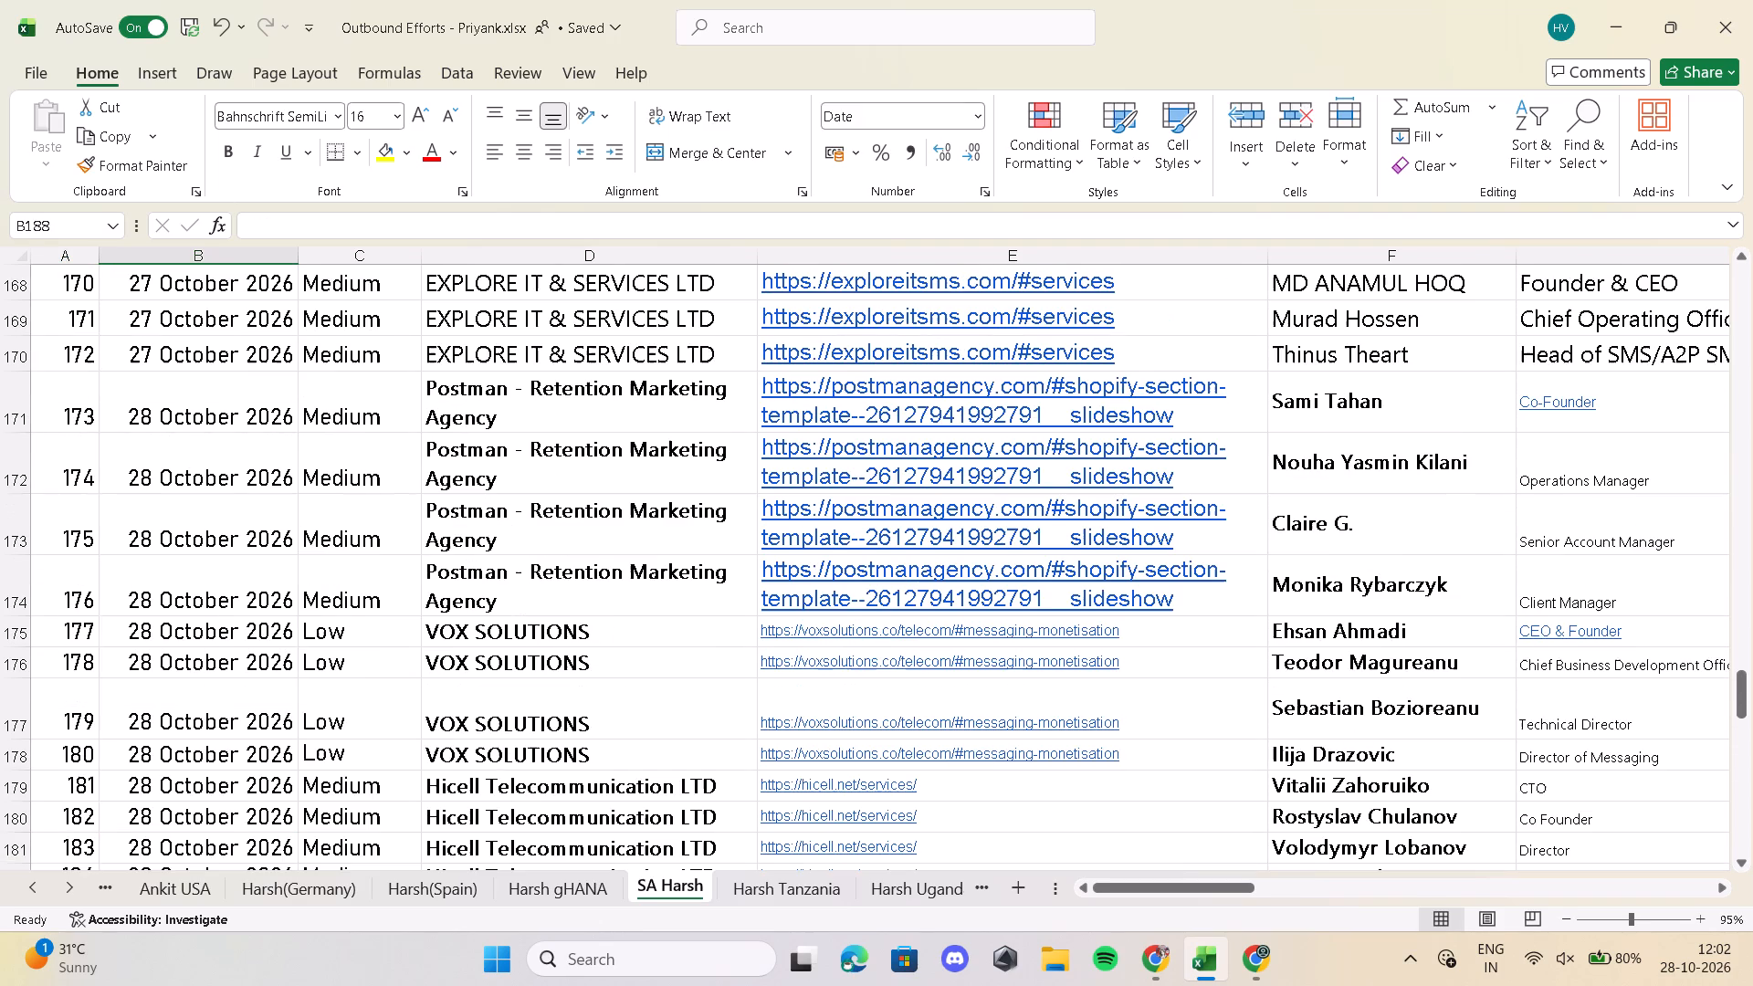
{"action": "left_click_drag", "start_coordinate": [202, 393], "coordinate": [239, 937]}
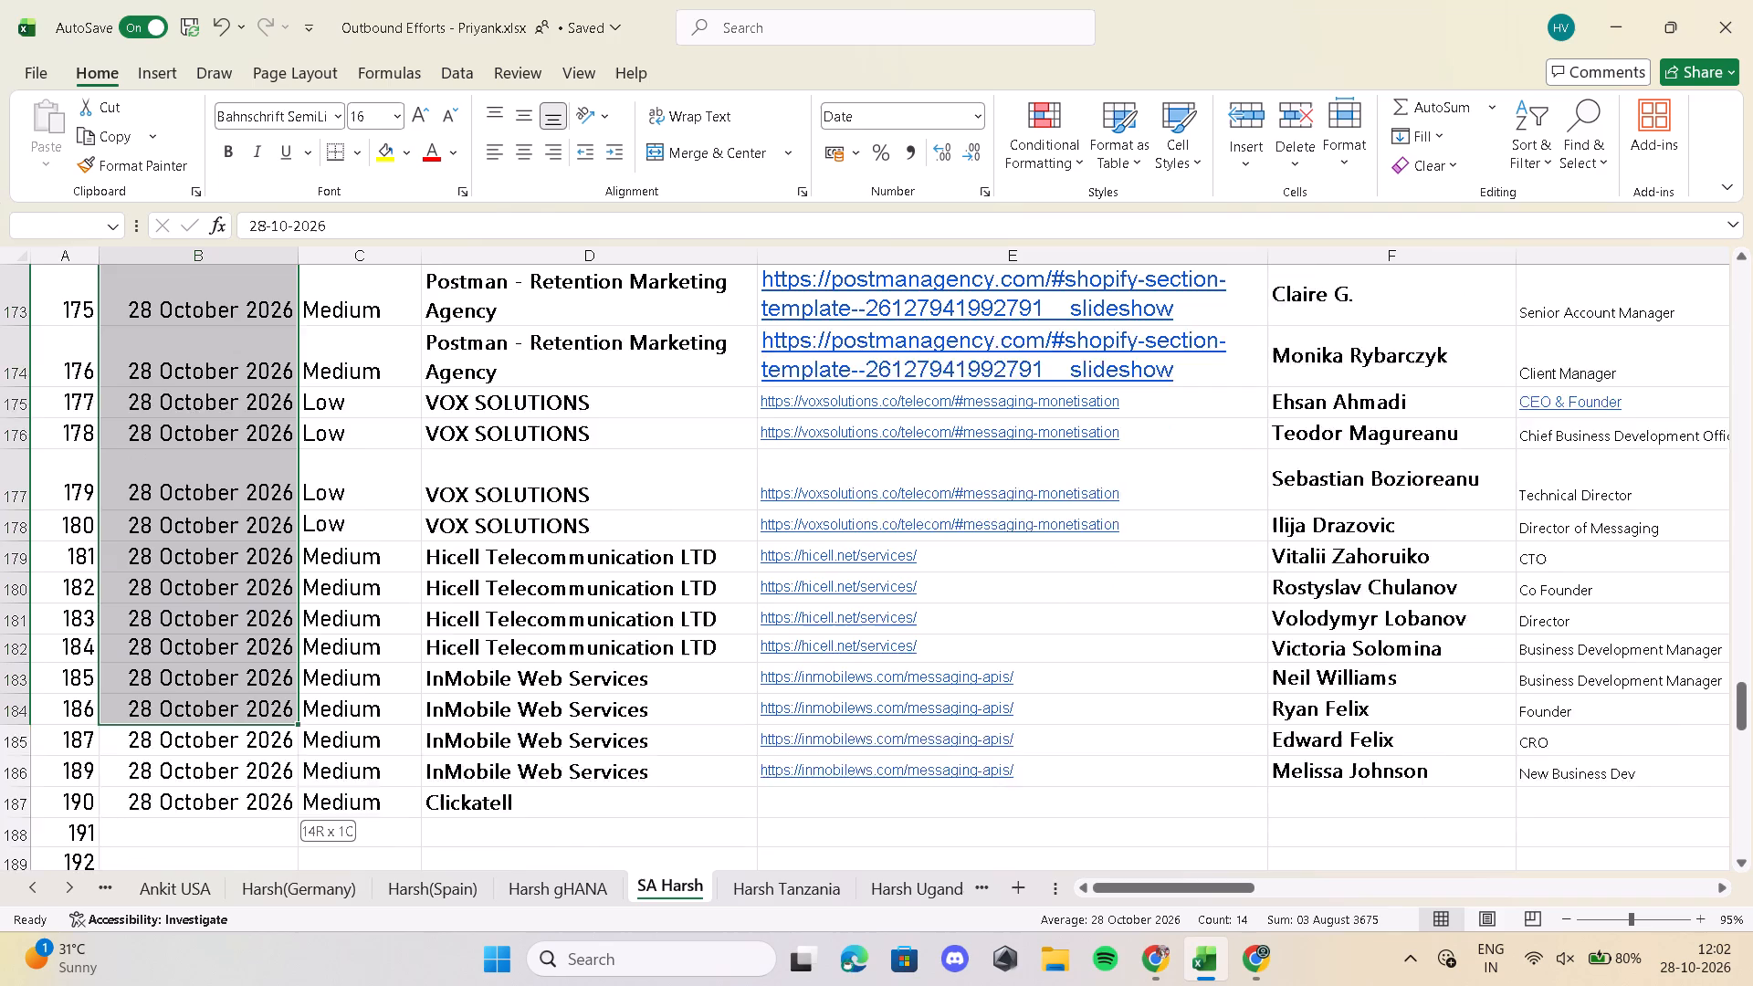
{"action": "left_click_drag", "start_coordinate": [239, 937], "coordinate": [252, 675]}
{"action": "scroll", "coordinate": [457, 833], "scroll_direction": "up", "scroll_amount": 1}
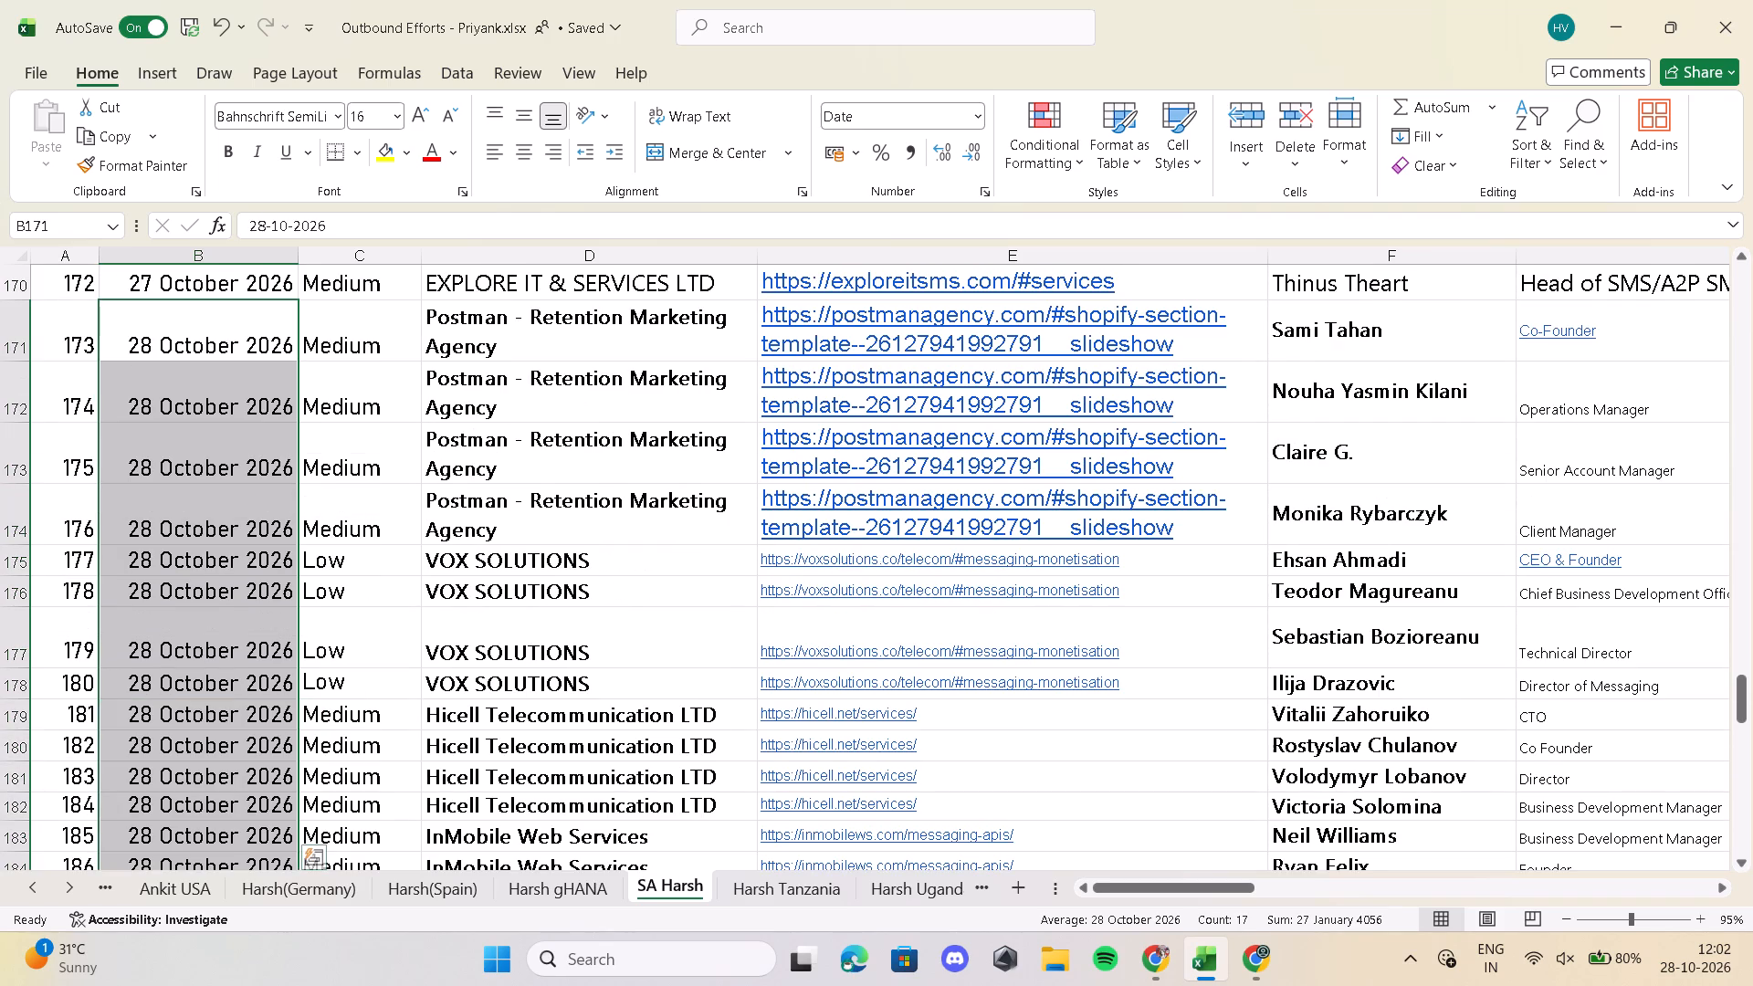
{"action": "scroll", "coordinate": [476, 761], "scroll_direction": "down", "scroll_amount": 1}
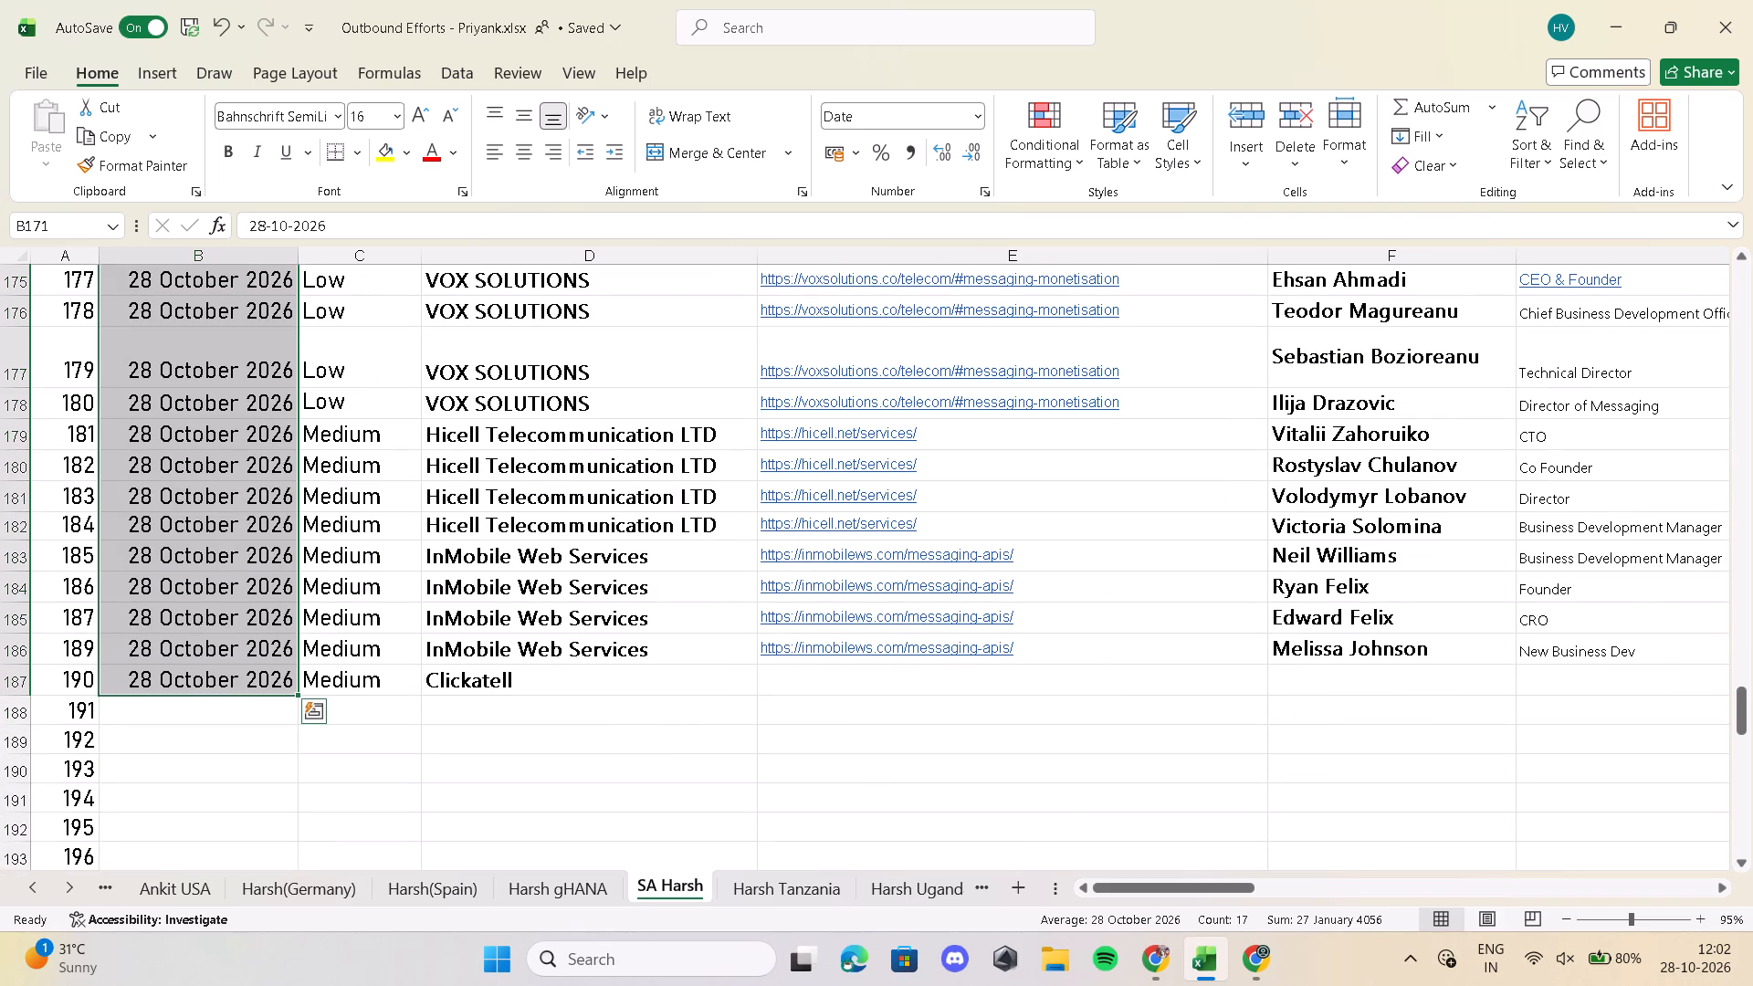
{"action": "left_click_drag", "start_coordinate": [216, 703], "coordinate": [224, 967]}
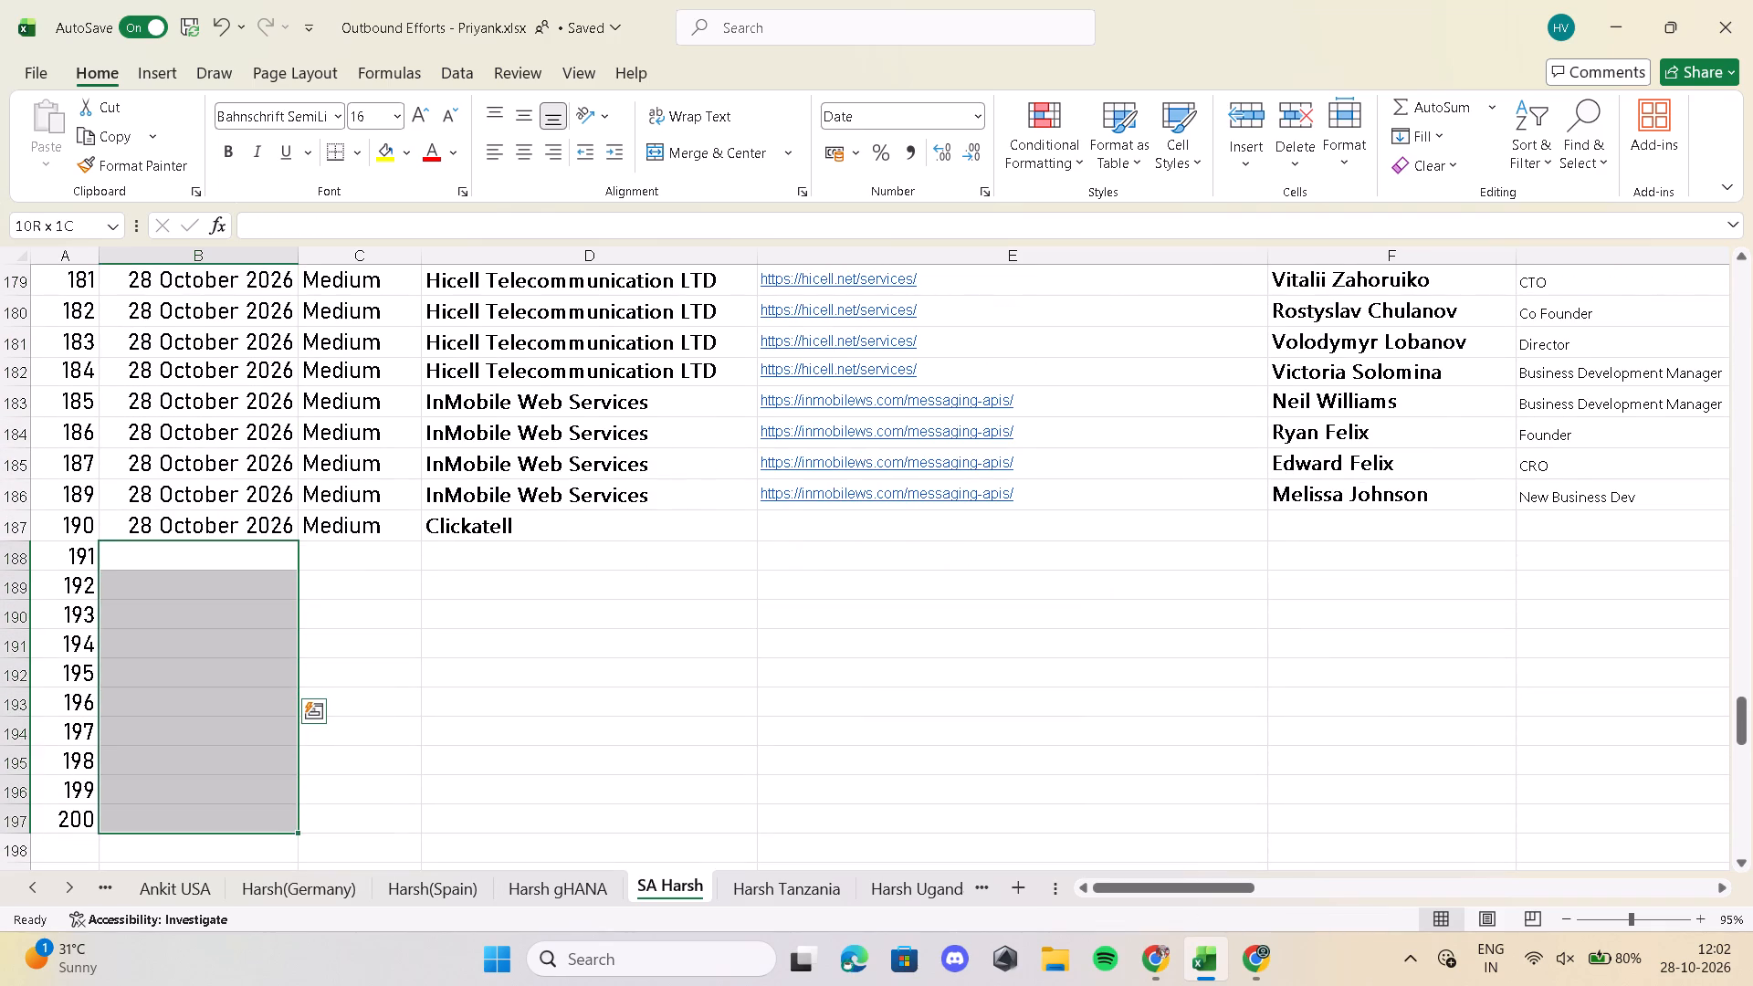
{"action": "left_click_drag", "start_coordinate": [224, 967], "coordinate": [233, 821]}
{"action": "left_click", "coordinate": [352, 832]}
{"action": "scroll", "coordinate": [221, 736], "scroll_direction": "down", "scroll_amount": 1}
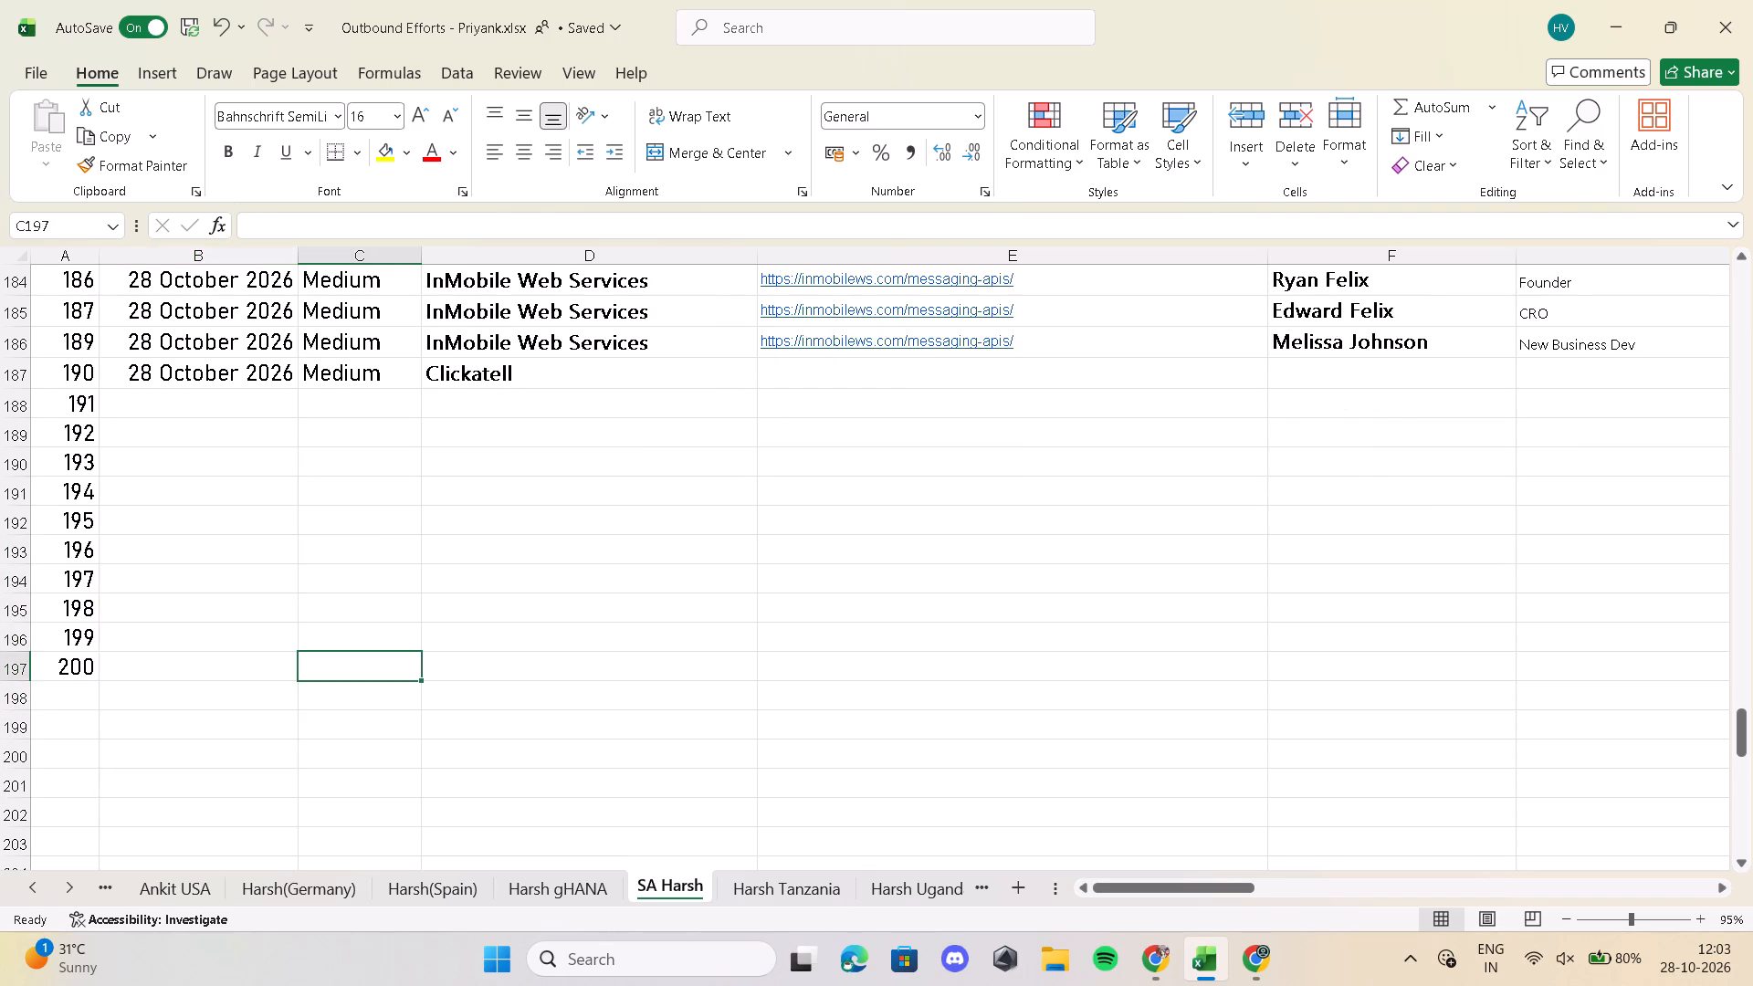
{"action": "scroll", "coordinate": [220, 735], "scroll_direction": "down", "scroll_amount": 1}
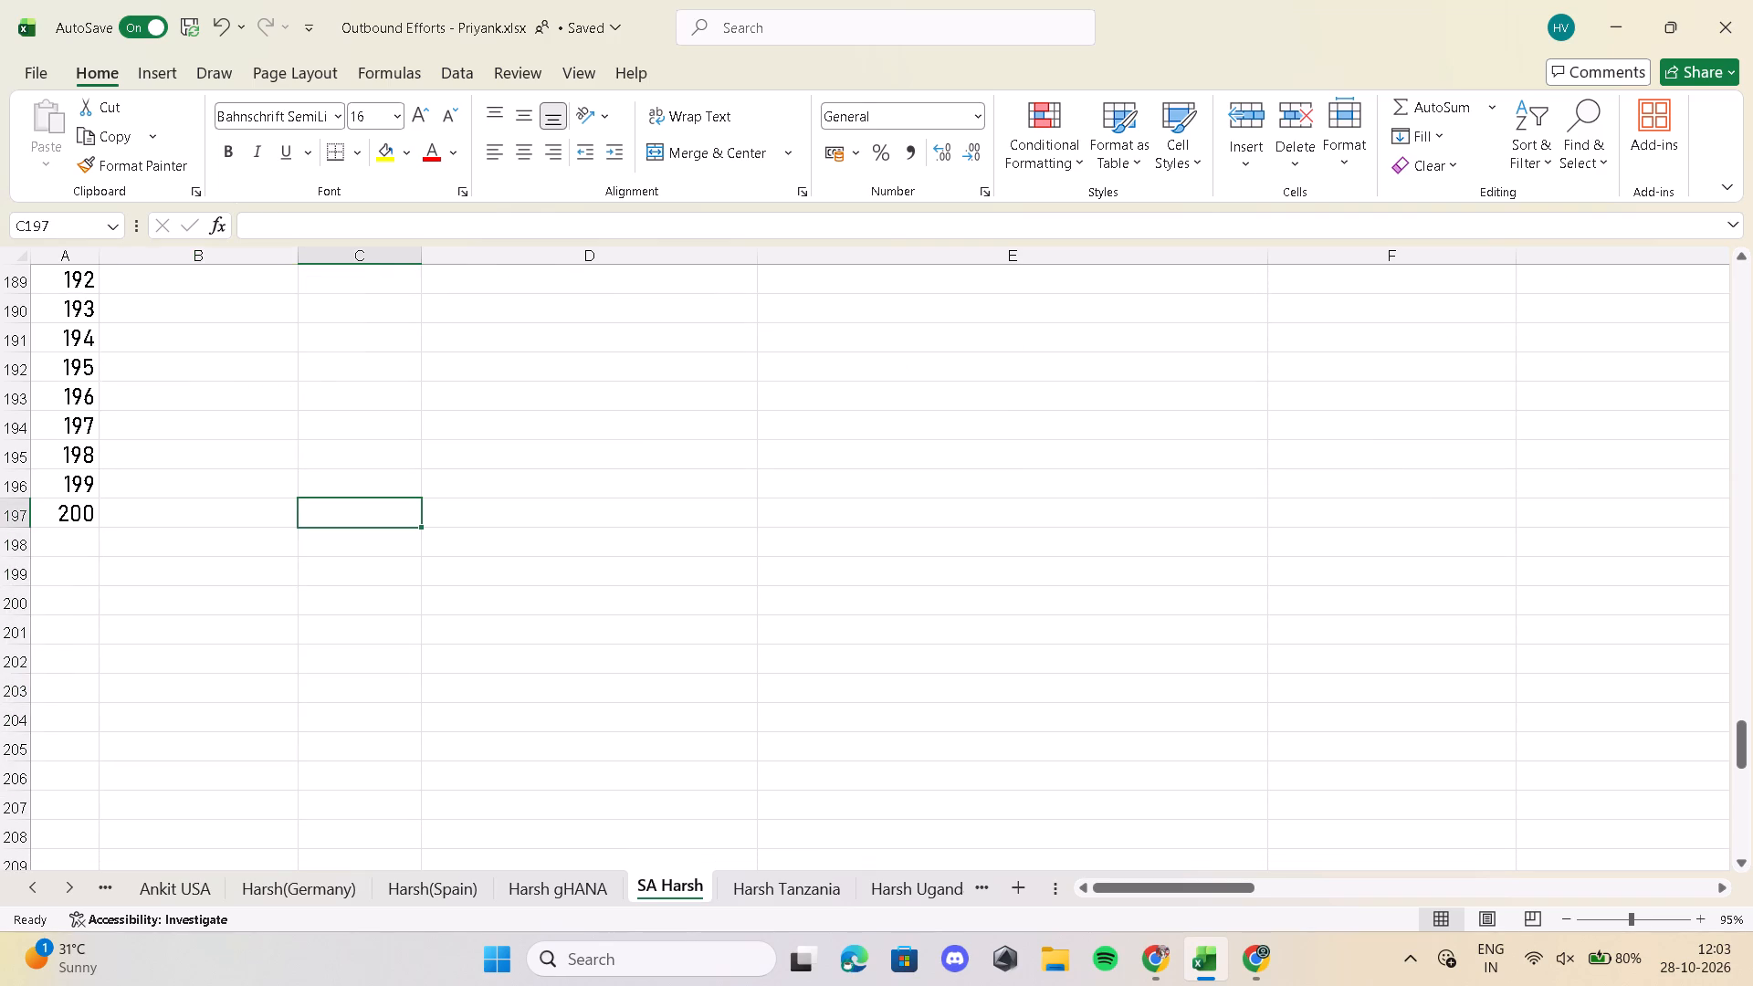
{"action": "scroll", "coordinate": [197, 723], "scroll_direction": "up", "scroll_amount": 3}
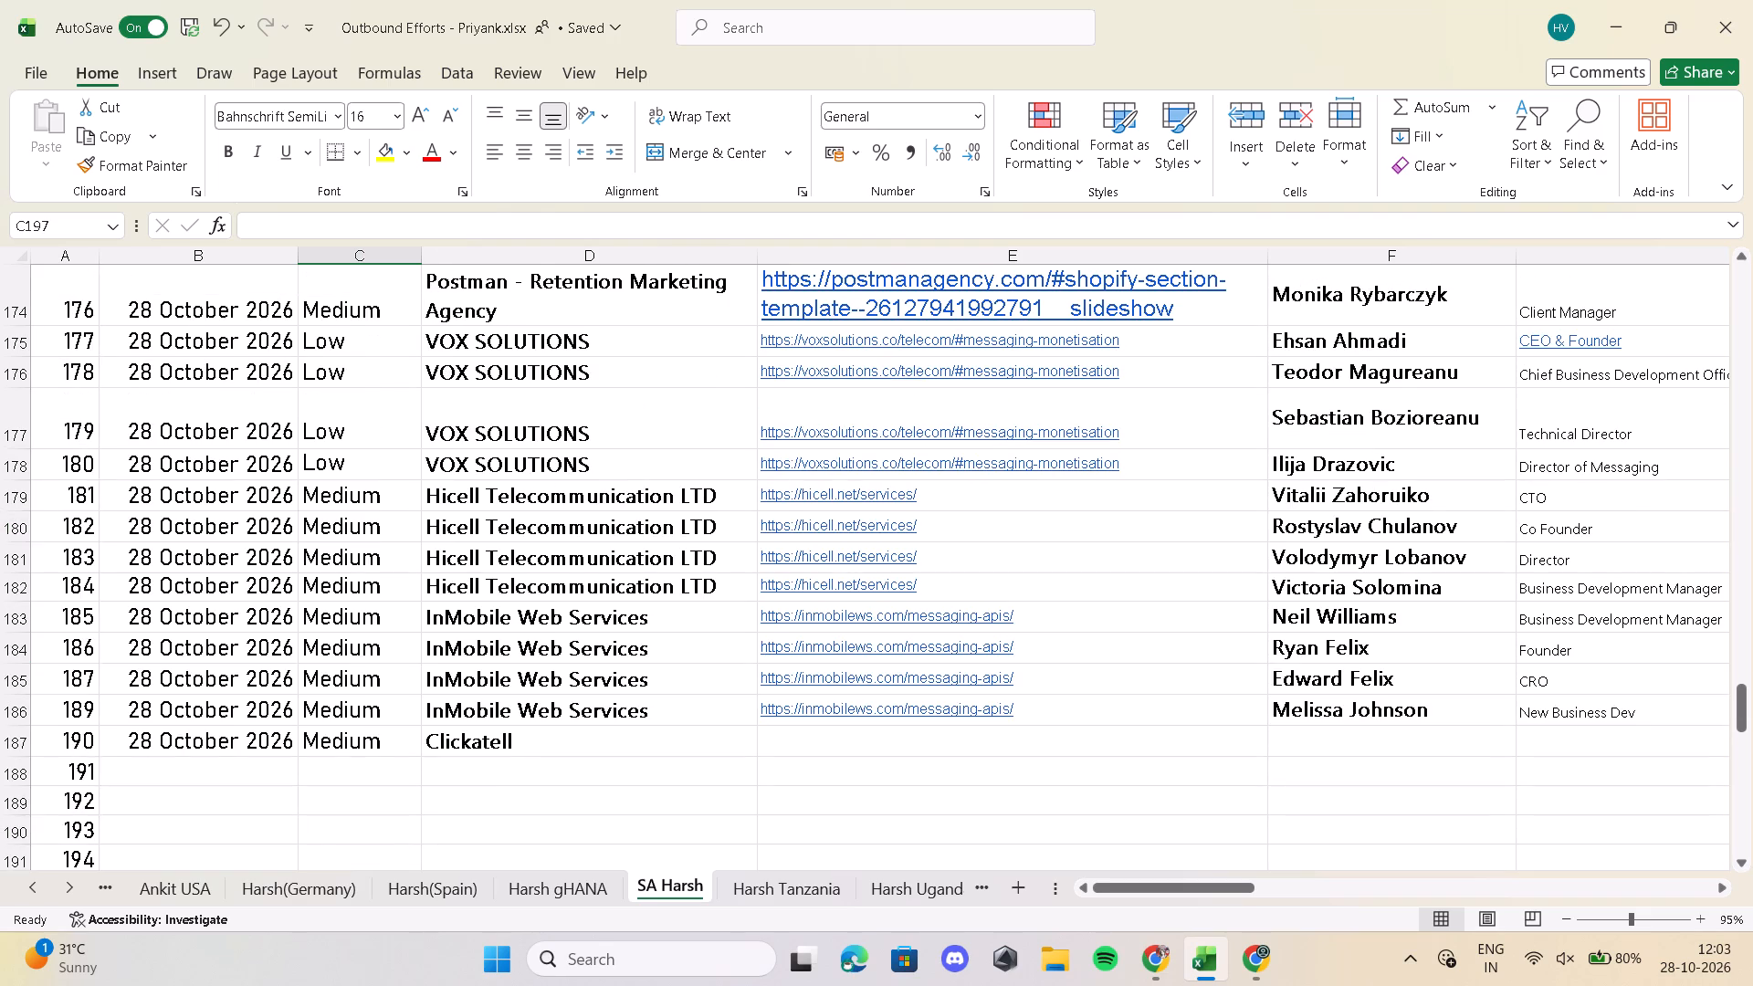
{"action": "left_click", "coordinate": [3, 745]}
Copy the address of Clickatell's SMS Pricing page from Chrome into cell E187 as a hyperlink, closing any Edge tab it opens.
{"action": "left_click", "coordinate": [1286, 963]}
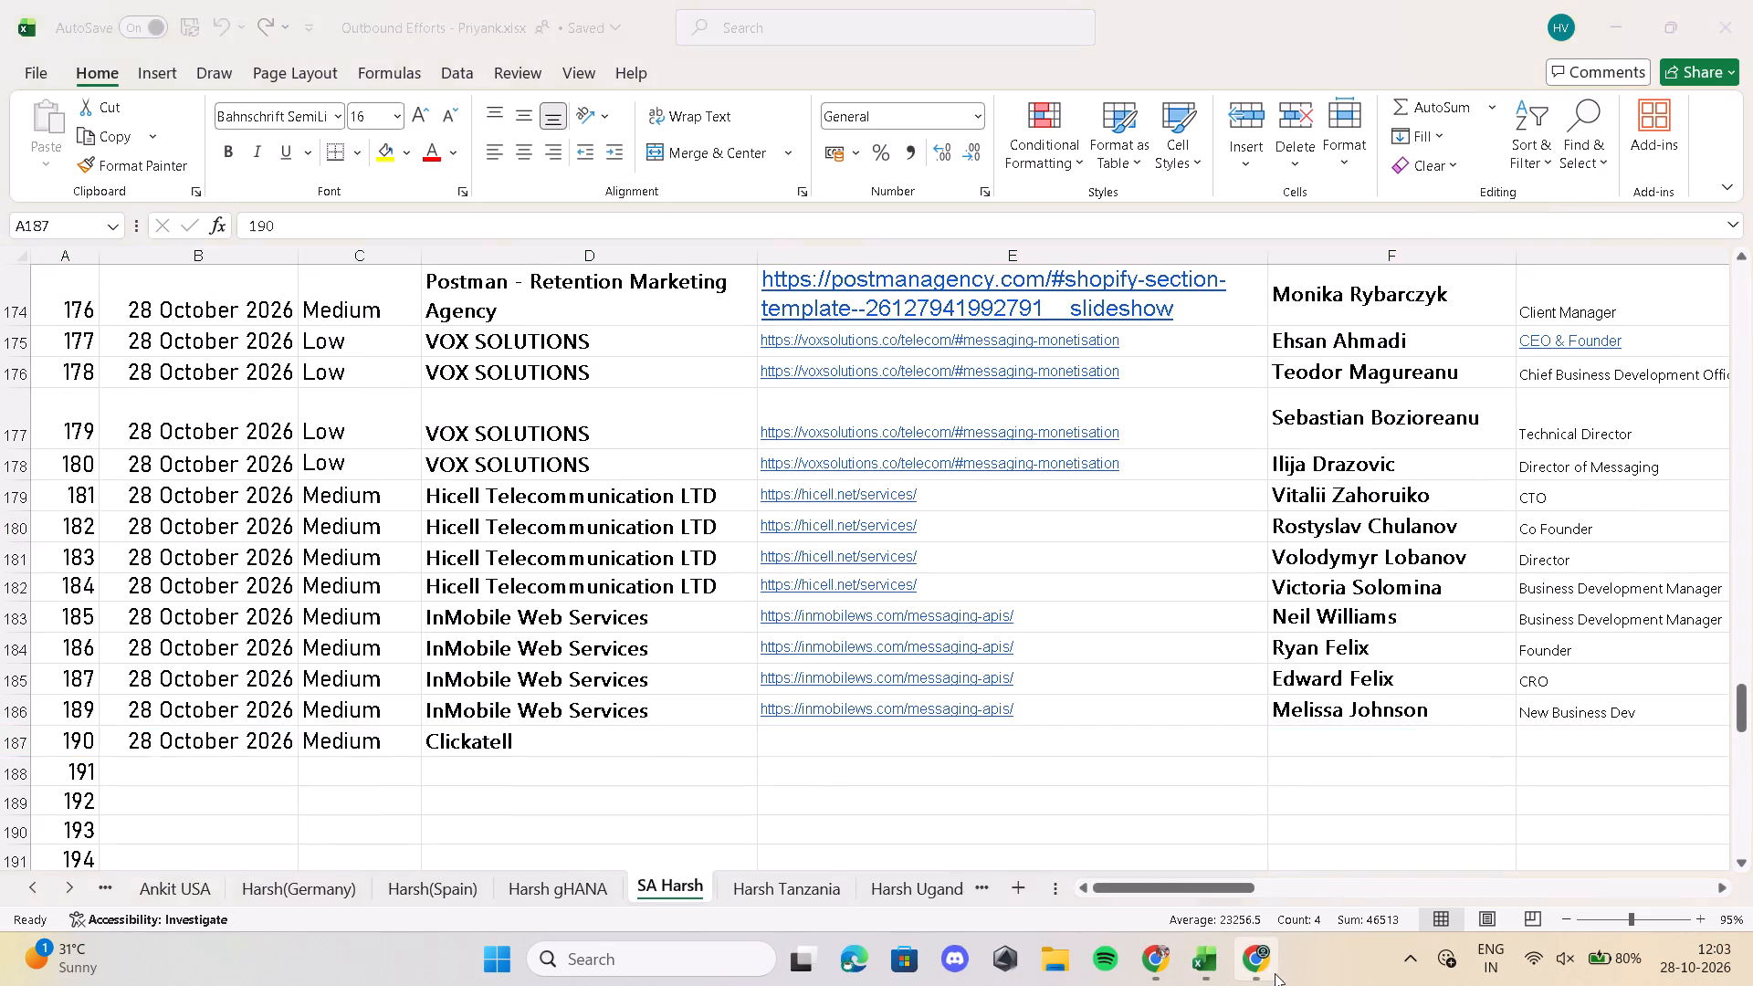
{"action": "left_click", "coordinate": [1275, 972]}
{"action": "left_click", "coordinate": [640, 0]}
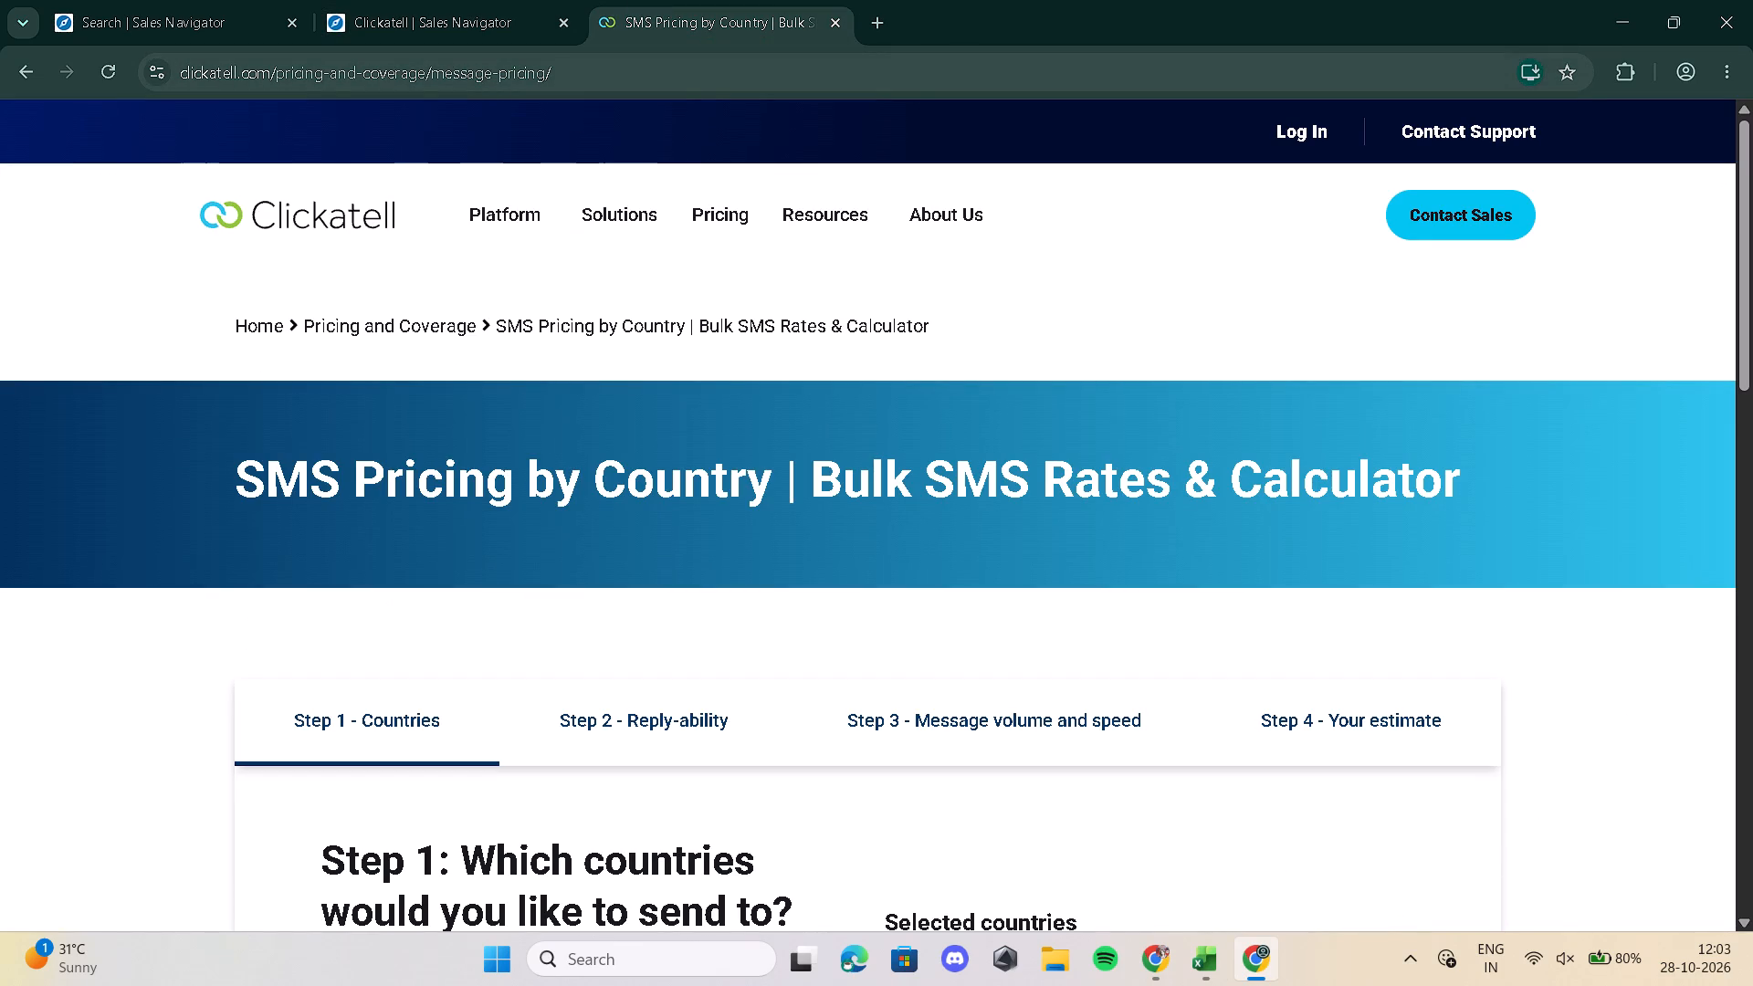
{"action": "left_click", "coordinate": [612, 76]}
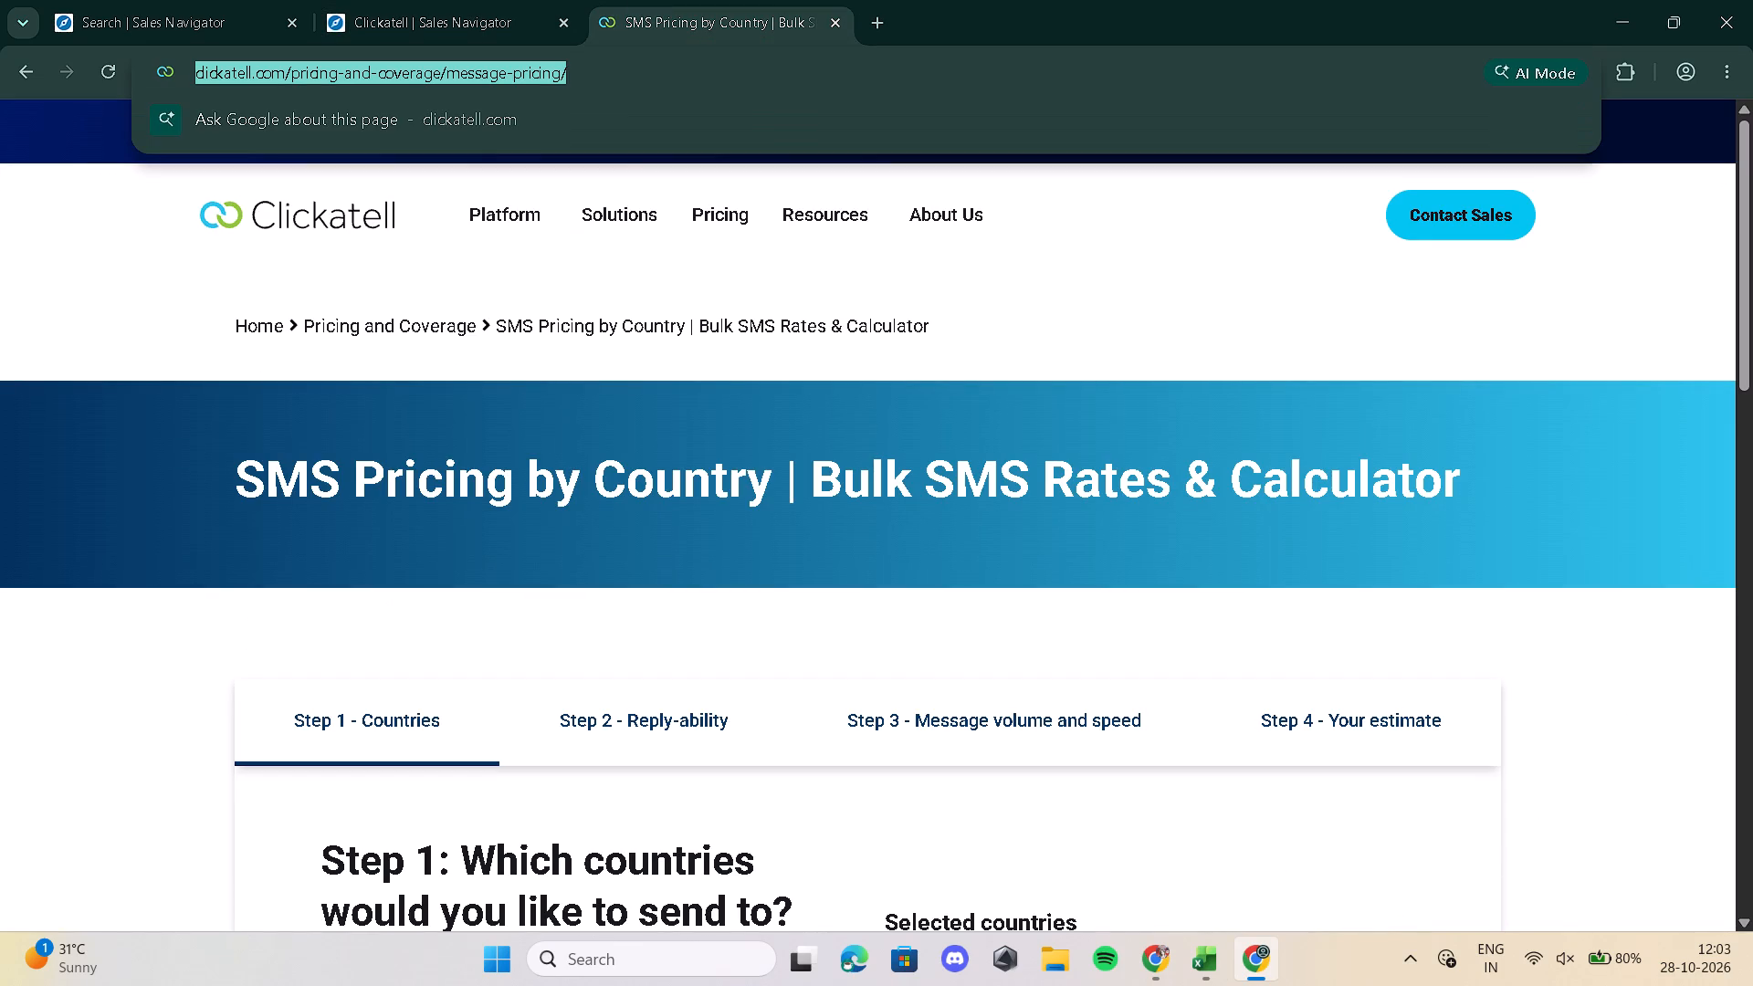
{"action": "key", "text": "ctrl+c"}
{"action": "left_click", "coordinate": [1213, 959]}
{"action": "left_click", "coordinate": [954, 734]}
{"action": "key", "text": "ctrl+v"}
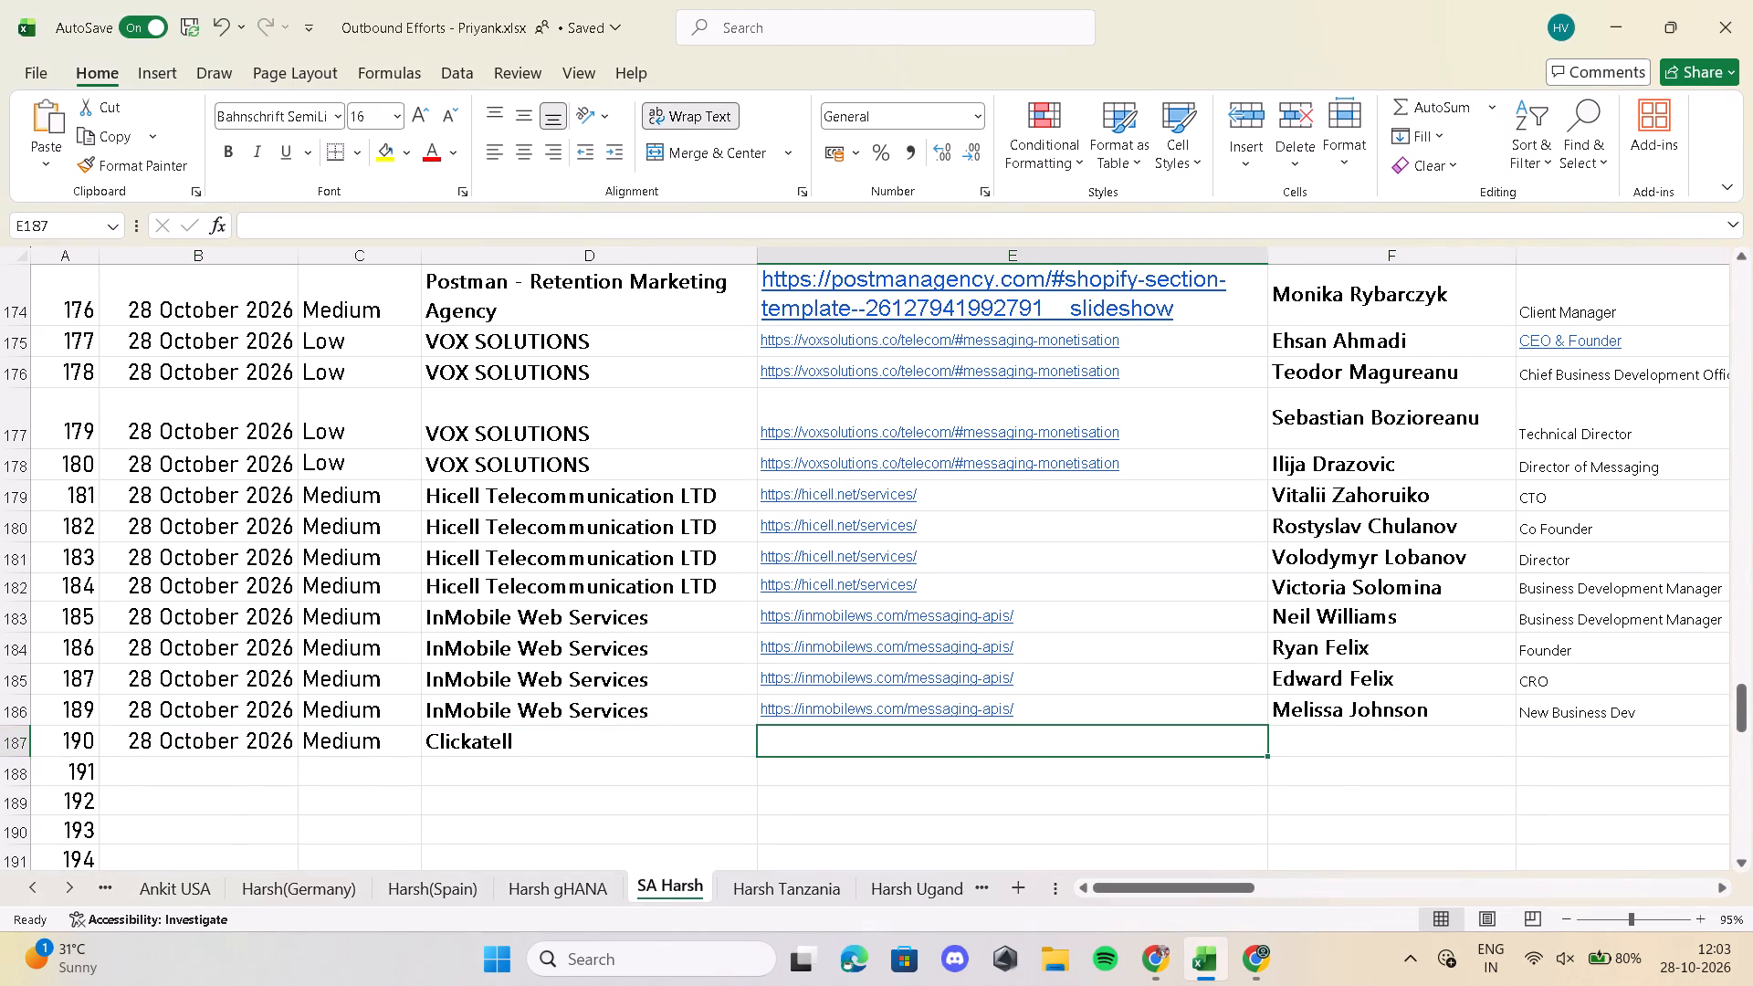
{"action": "left_click", "coordinate": [16, 748]}
{"action": "double_click", "coordinate": [1105, 741]}
{"action": "left_click", "coordinate": [1310, 744]}
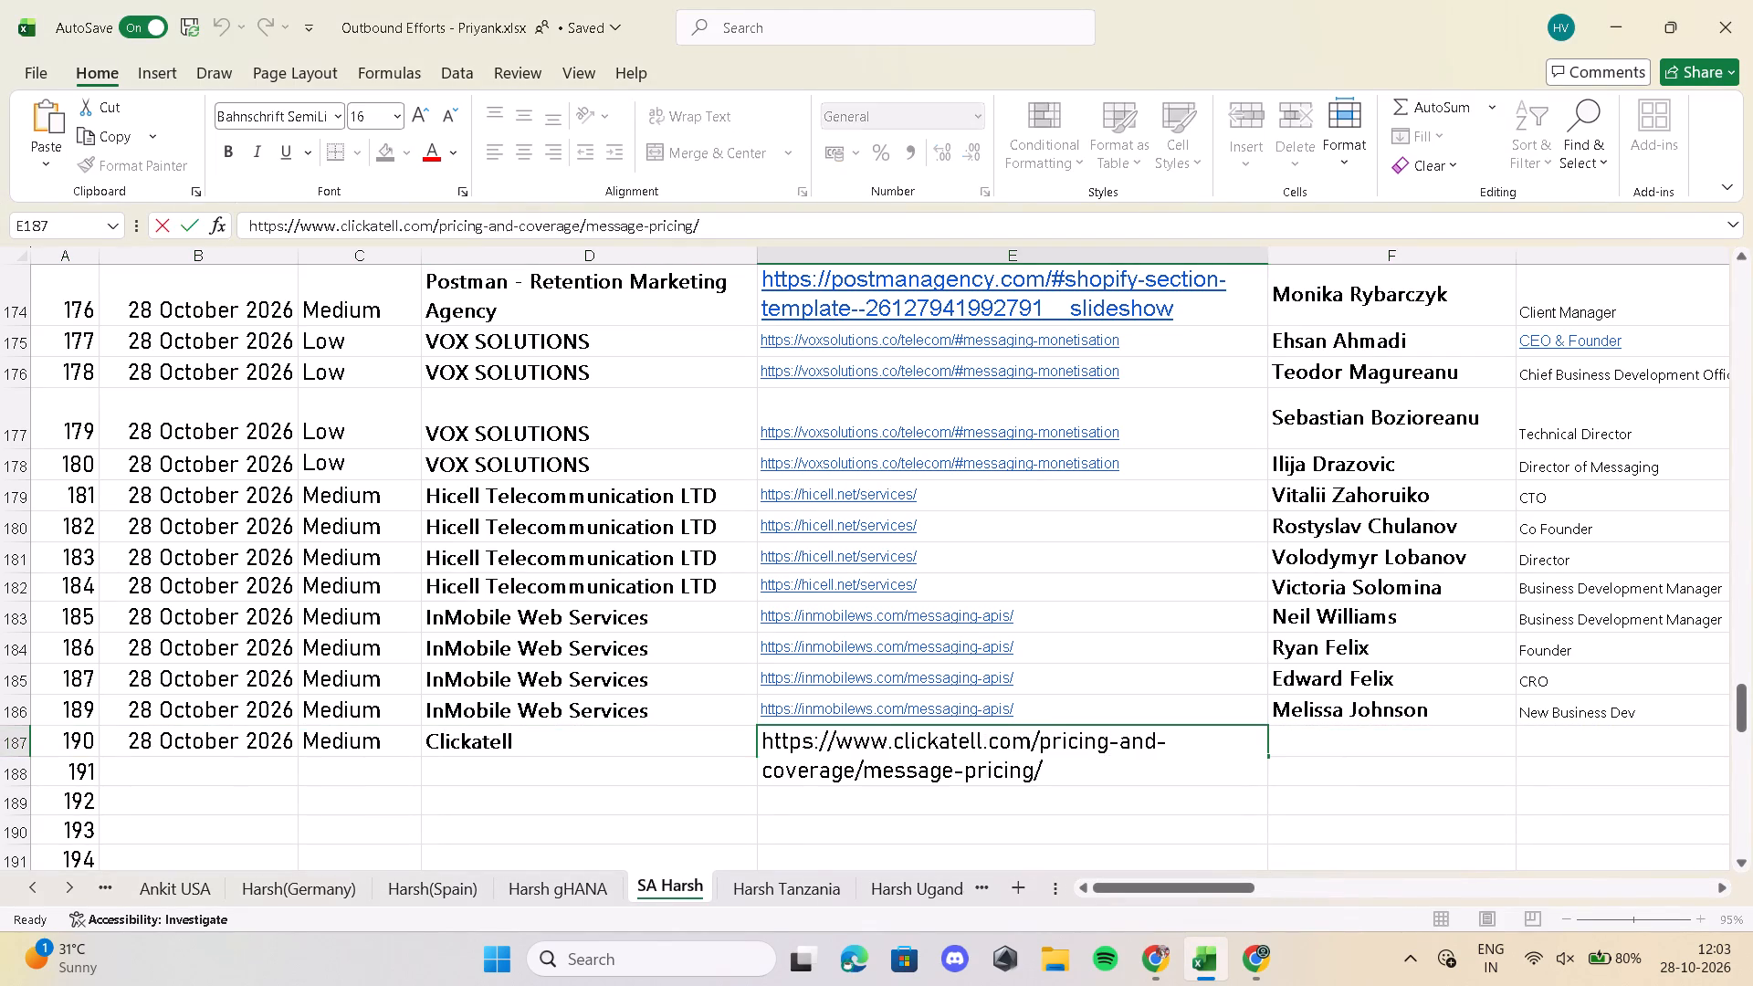
{"action": "left_click", "coordinate": [1191, 744]}
{"action": "left_click", "coordinate": [1351, 730]}
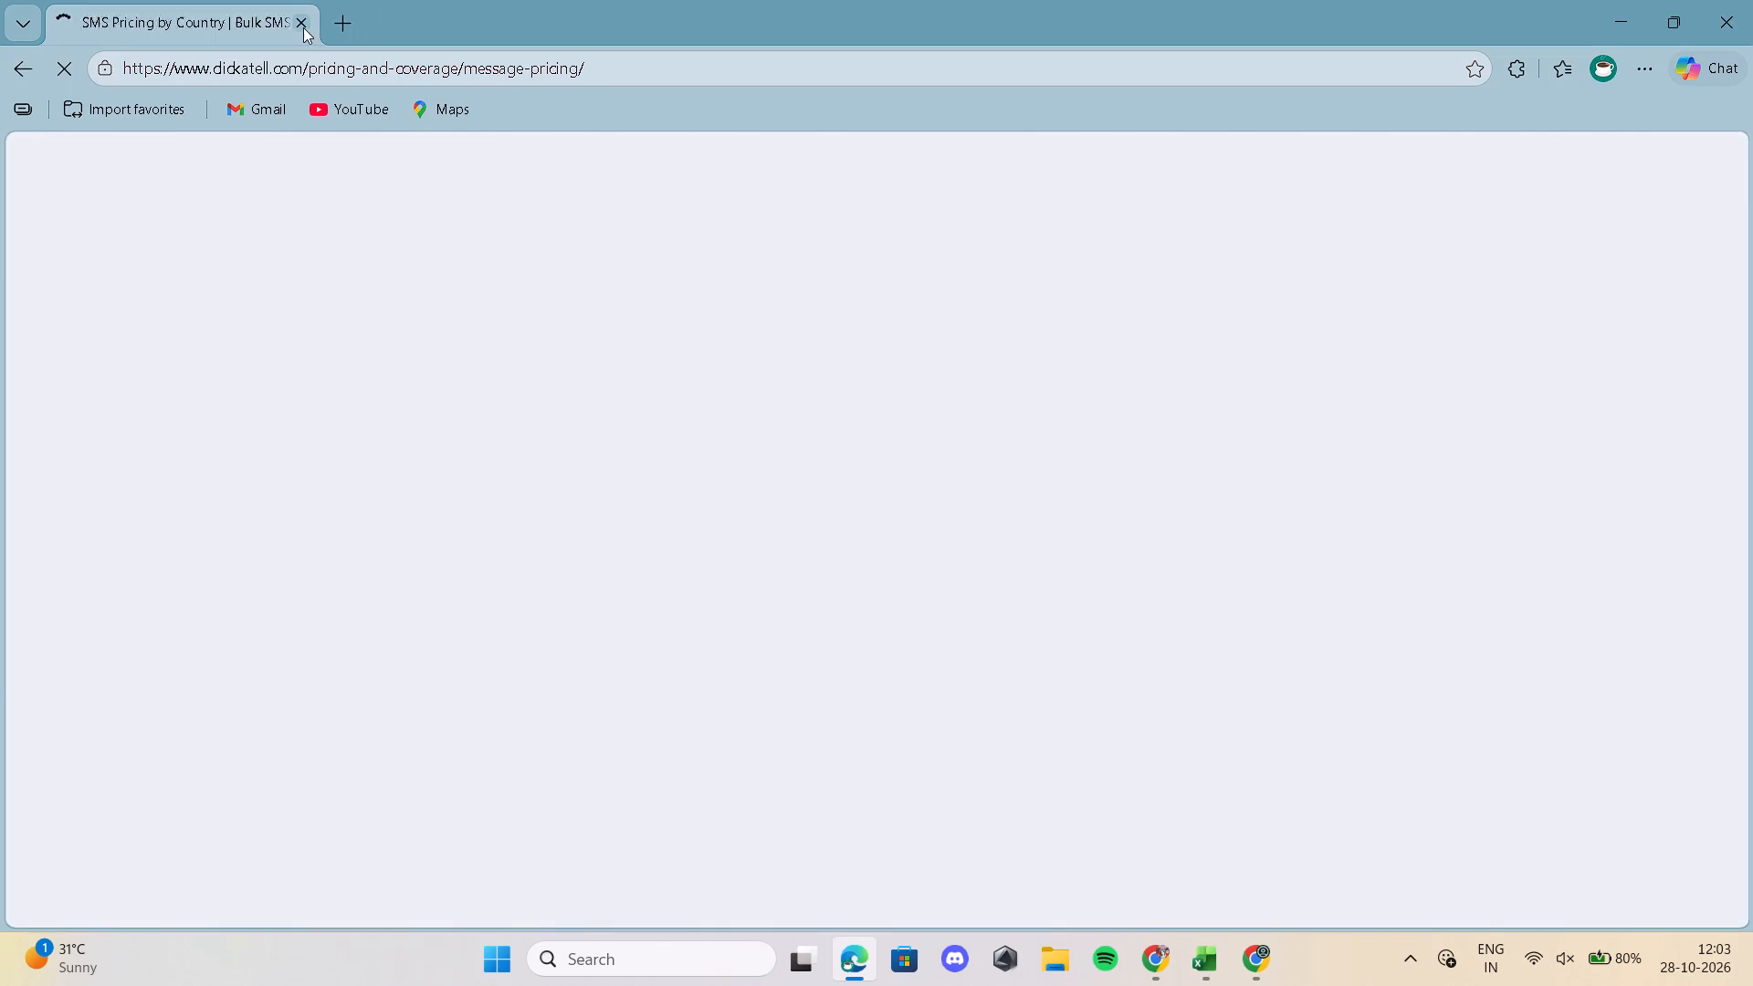
{"action": "left_click", "coordinate": [303, 27]}
Switch to Chrome, open Clickatell's Decision makers search in a new tab from its Sales Navigator page, and return to the sms lead search.
{"action": "left_click", "coordinate": [1282, 968]}
{"action": "left_click", "coordinate": [1266, 971]}
{"action": "left_click", "coordinate": [363, 0]}
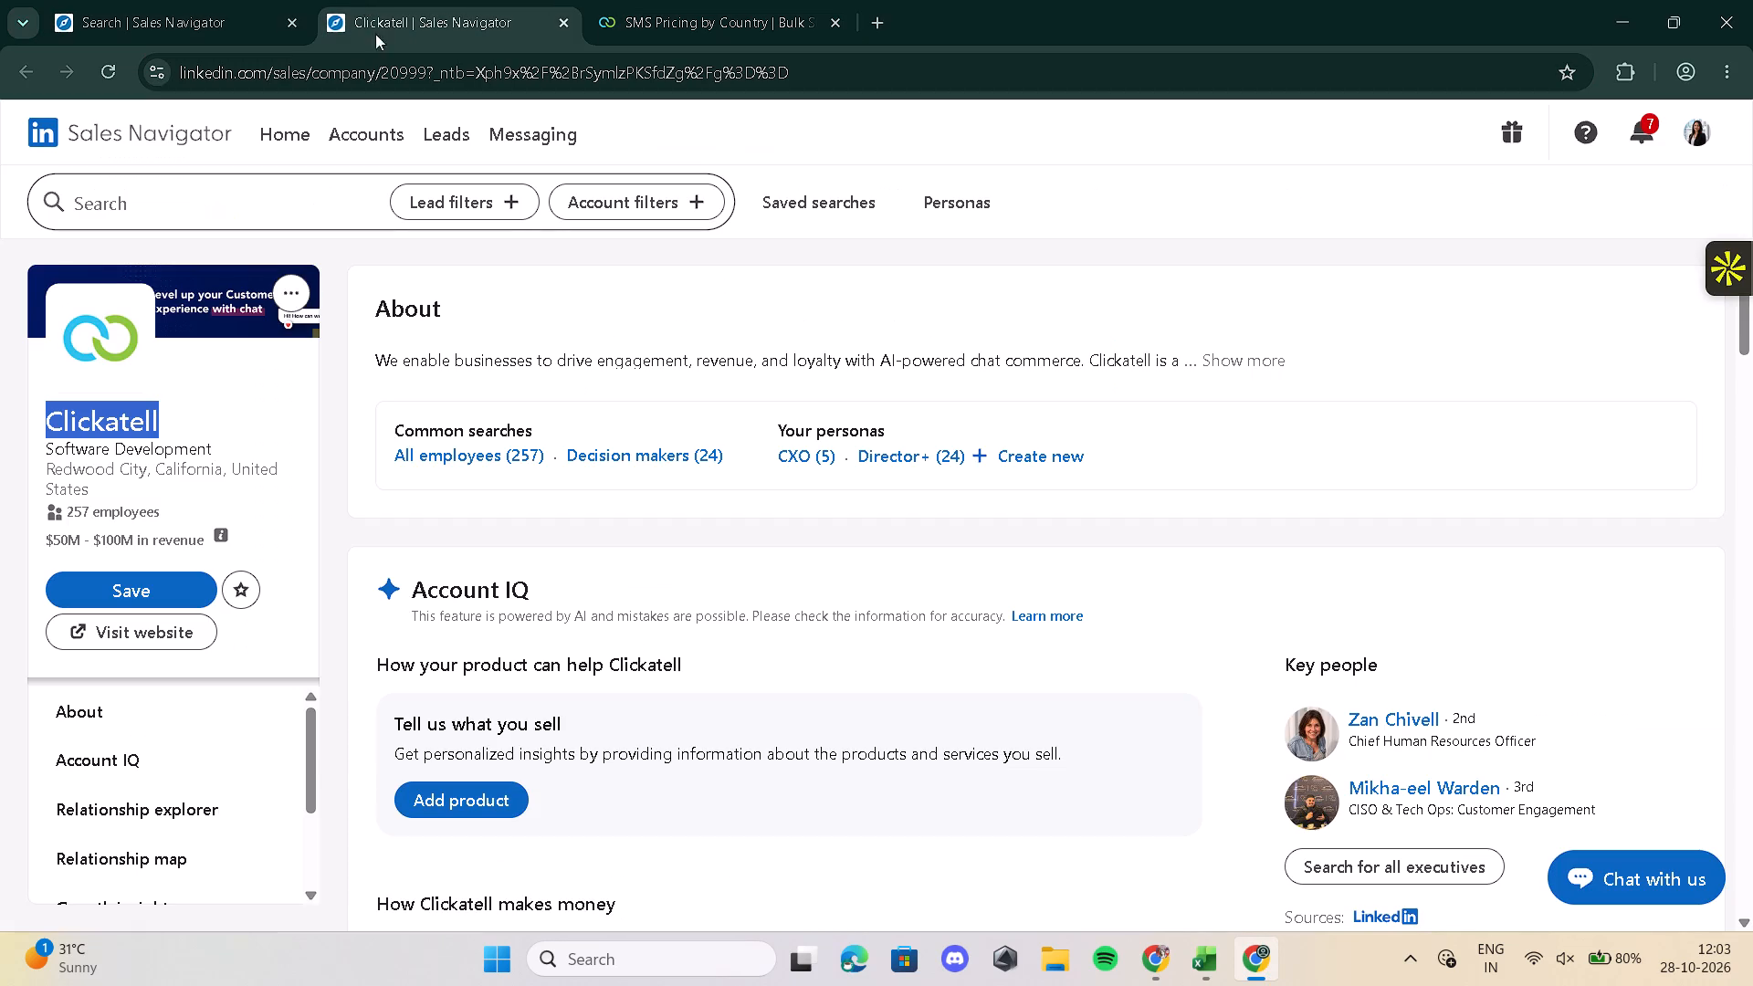
{"action": "right_click", "coordinate": [592, 451]}
{"action": "left_click", "coordinate": [689, 479]}
{"action": "left_click", "coordinate": [162, 0]}
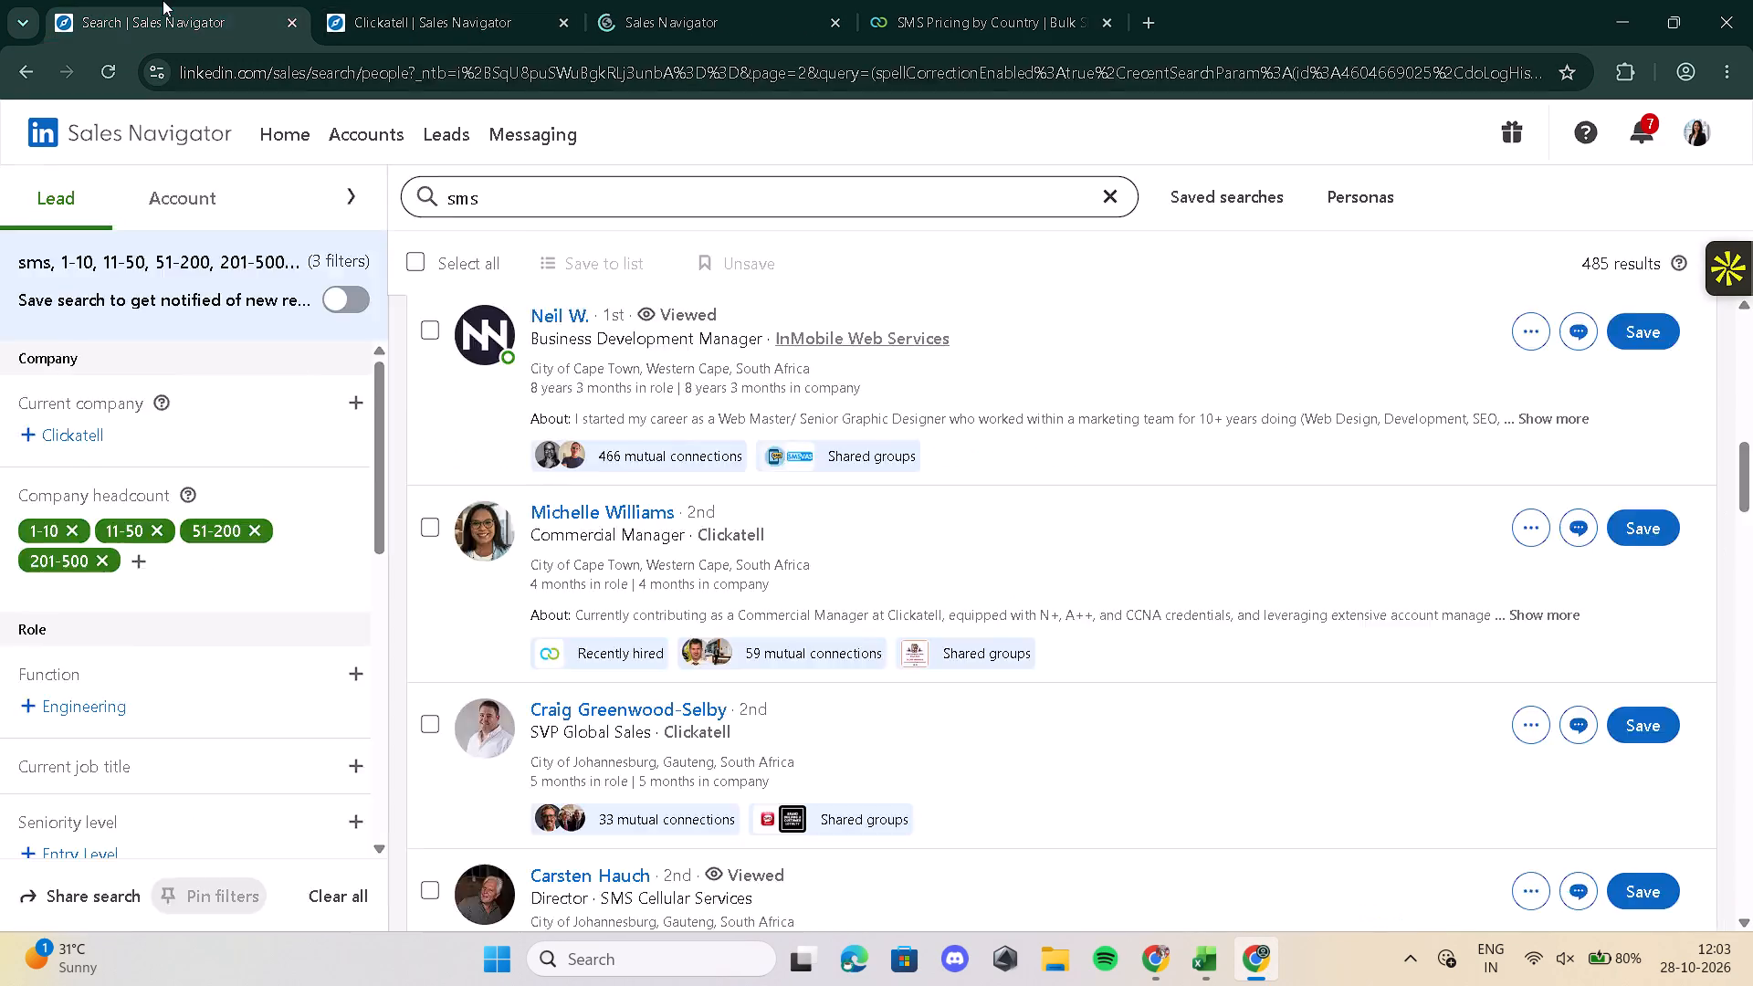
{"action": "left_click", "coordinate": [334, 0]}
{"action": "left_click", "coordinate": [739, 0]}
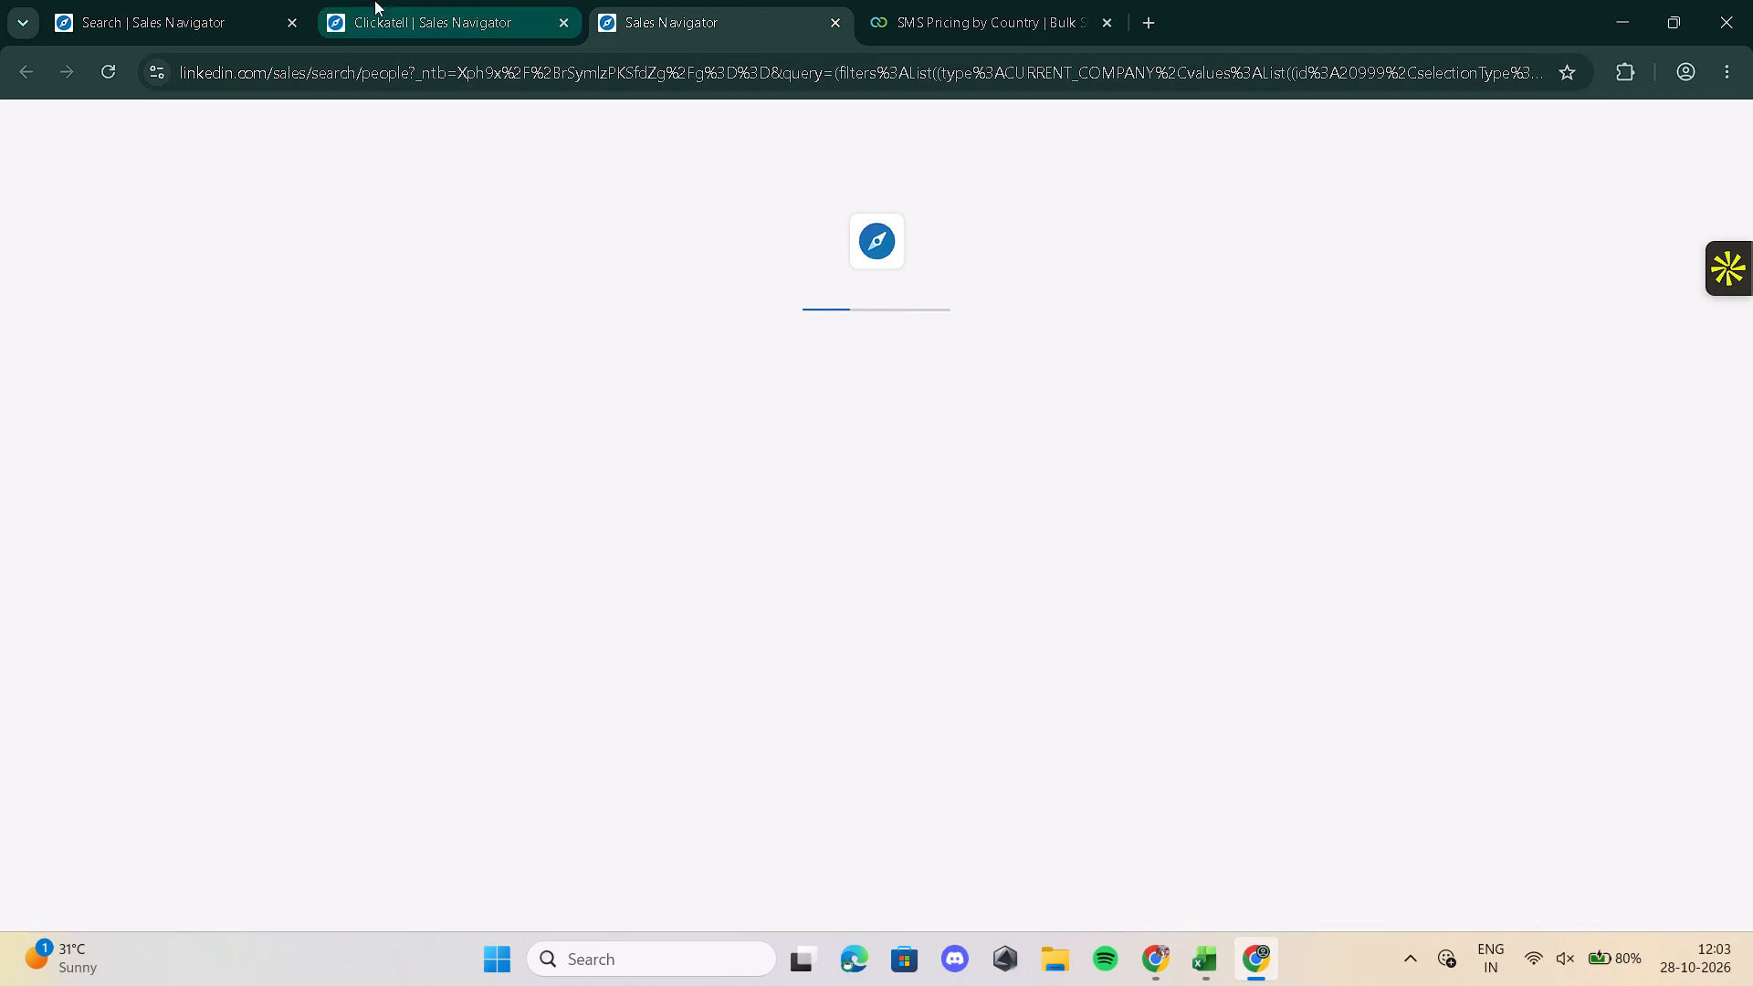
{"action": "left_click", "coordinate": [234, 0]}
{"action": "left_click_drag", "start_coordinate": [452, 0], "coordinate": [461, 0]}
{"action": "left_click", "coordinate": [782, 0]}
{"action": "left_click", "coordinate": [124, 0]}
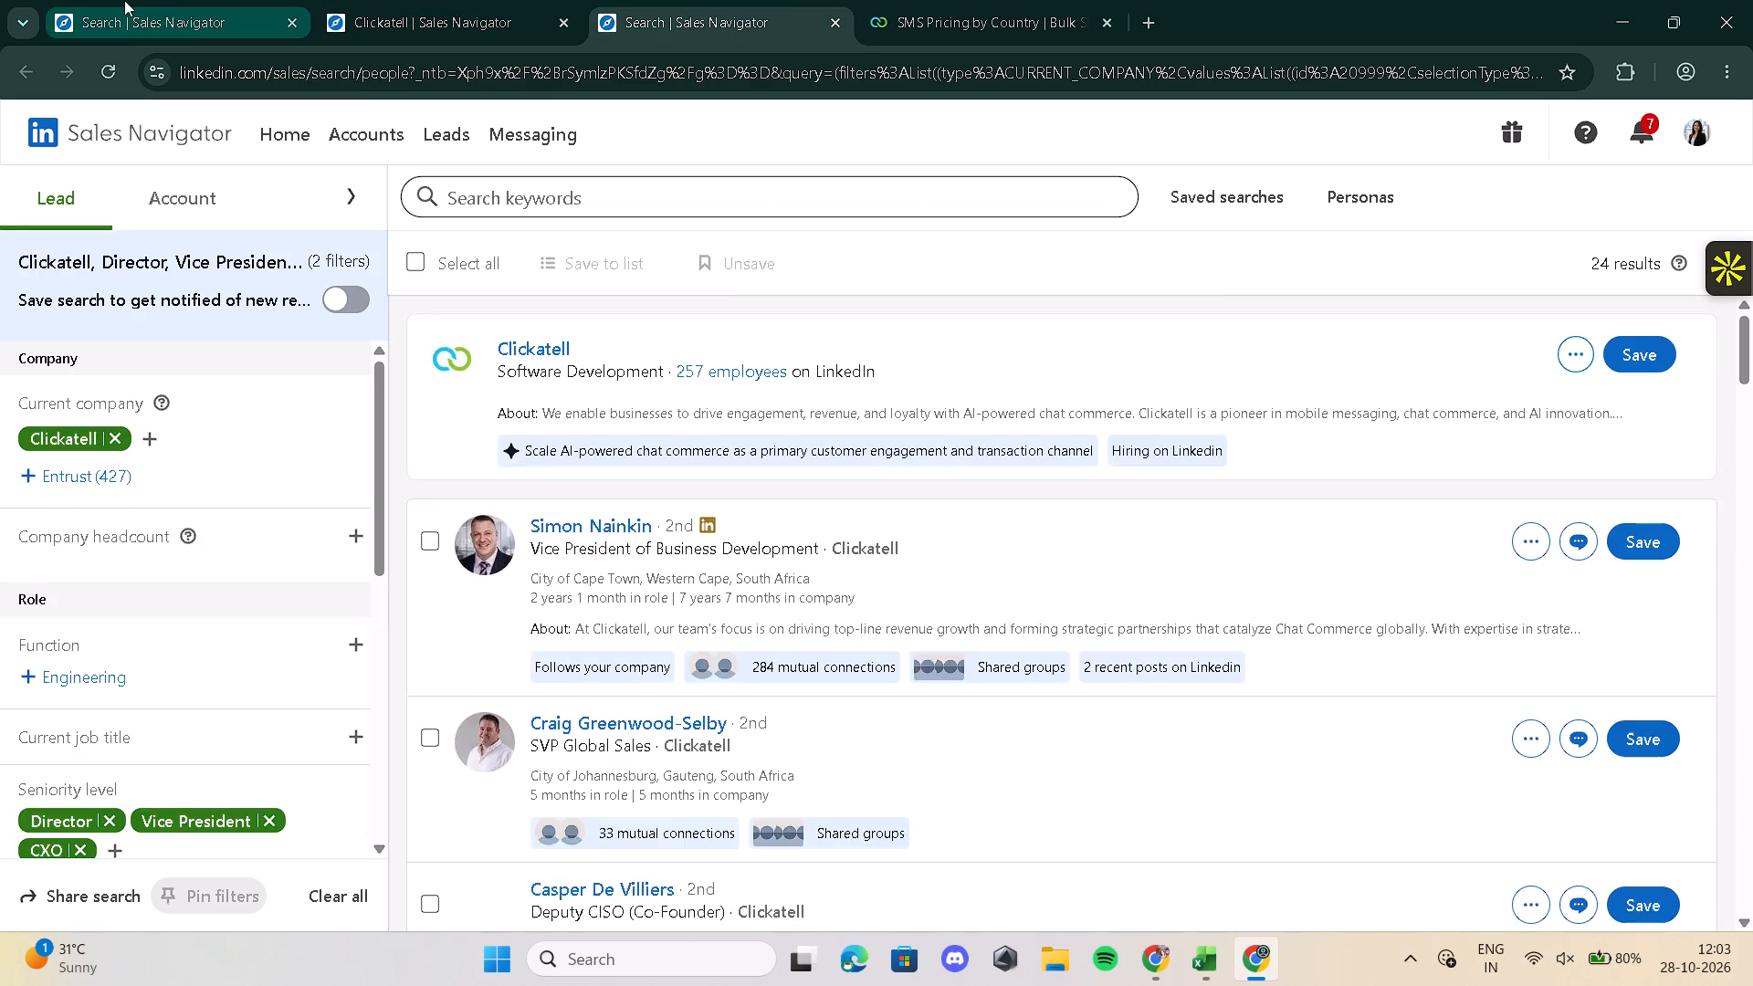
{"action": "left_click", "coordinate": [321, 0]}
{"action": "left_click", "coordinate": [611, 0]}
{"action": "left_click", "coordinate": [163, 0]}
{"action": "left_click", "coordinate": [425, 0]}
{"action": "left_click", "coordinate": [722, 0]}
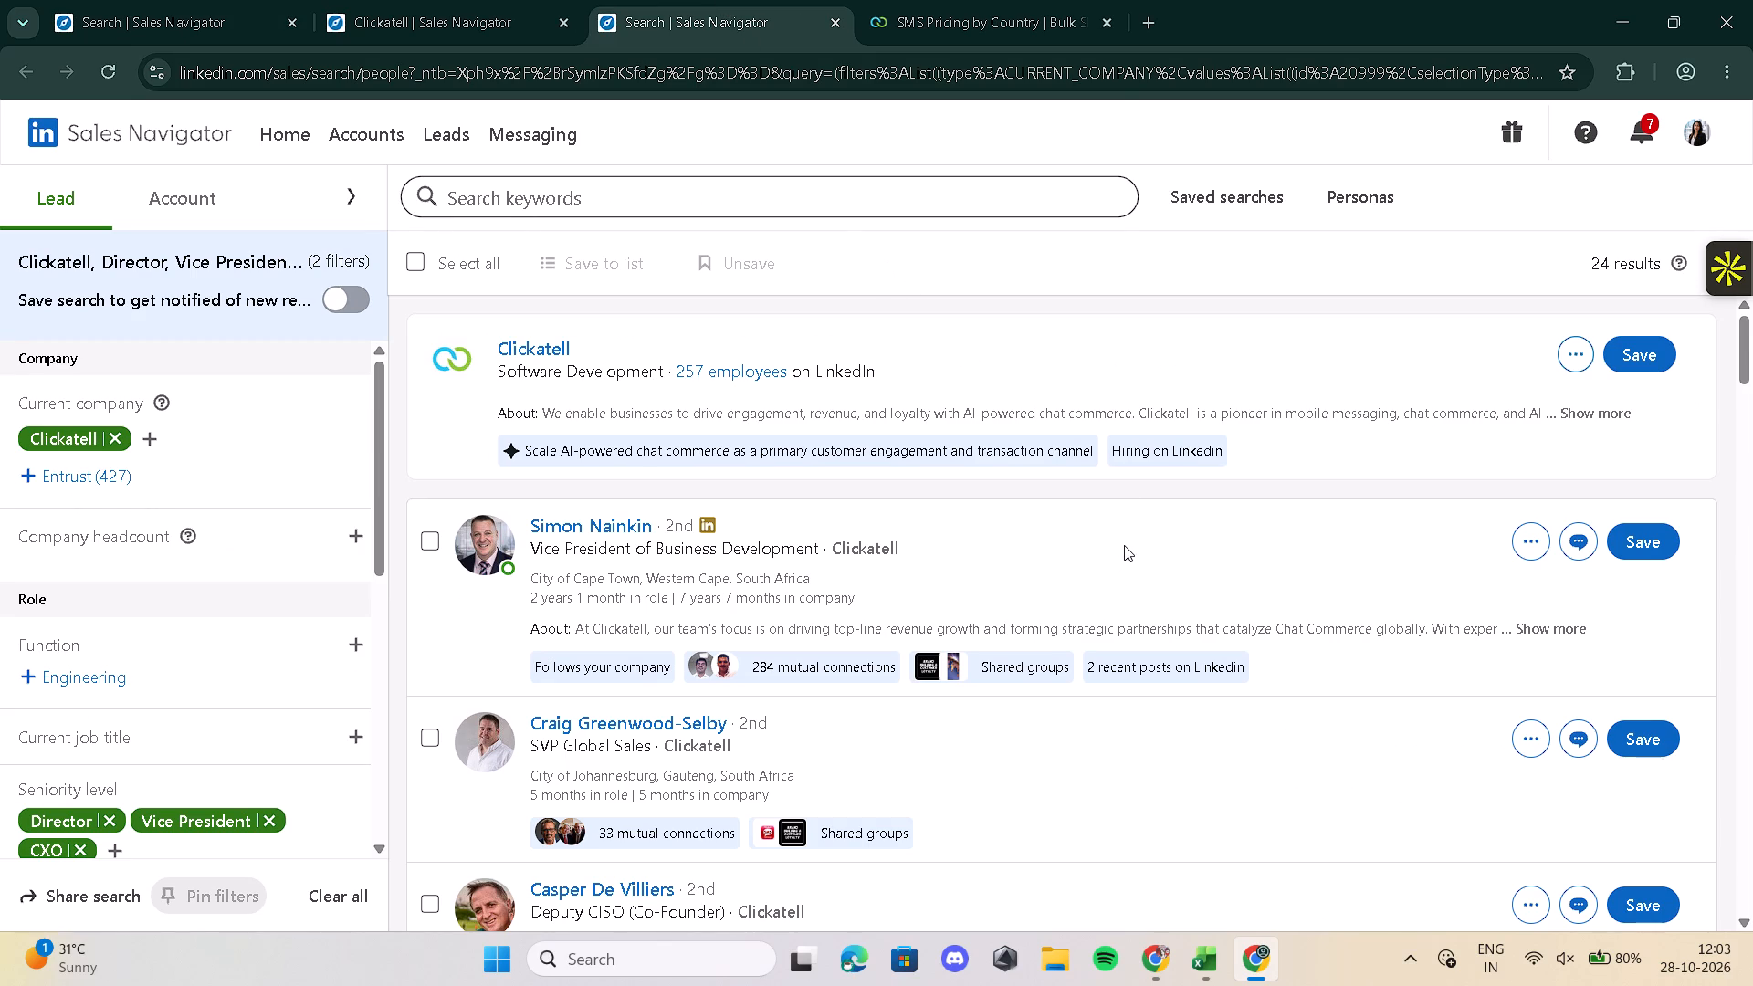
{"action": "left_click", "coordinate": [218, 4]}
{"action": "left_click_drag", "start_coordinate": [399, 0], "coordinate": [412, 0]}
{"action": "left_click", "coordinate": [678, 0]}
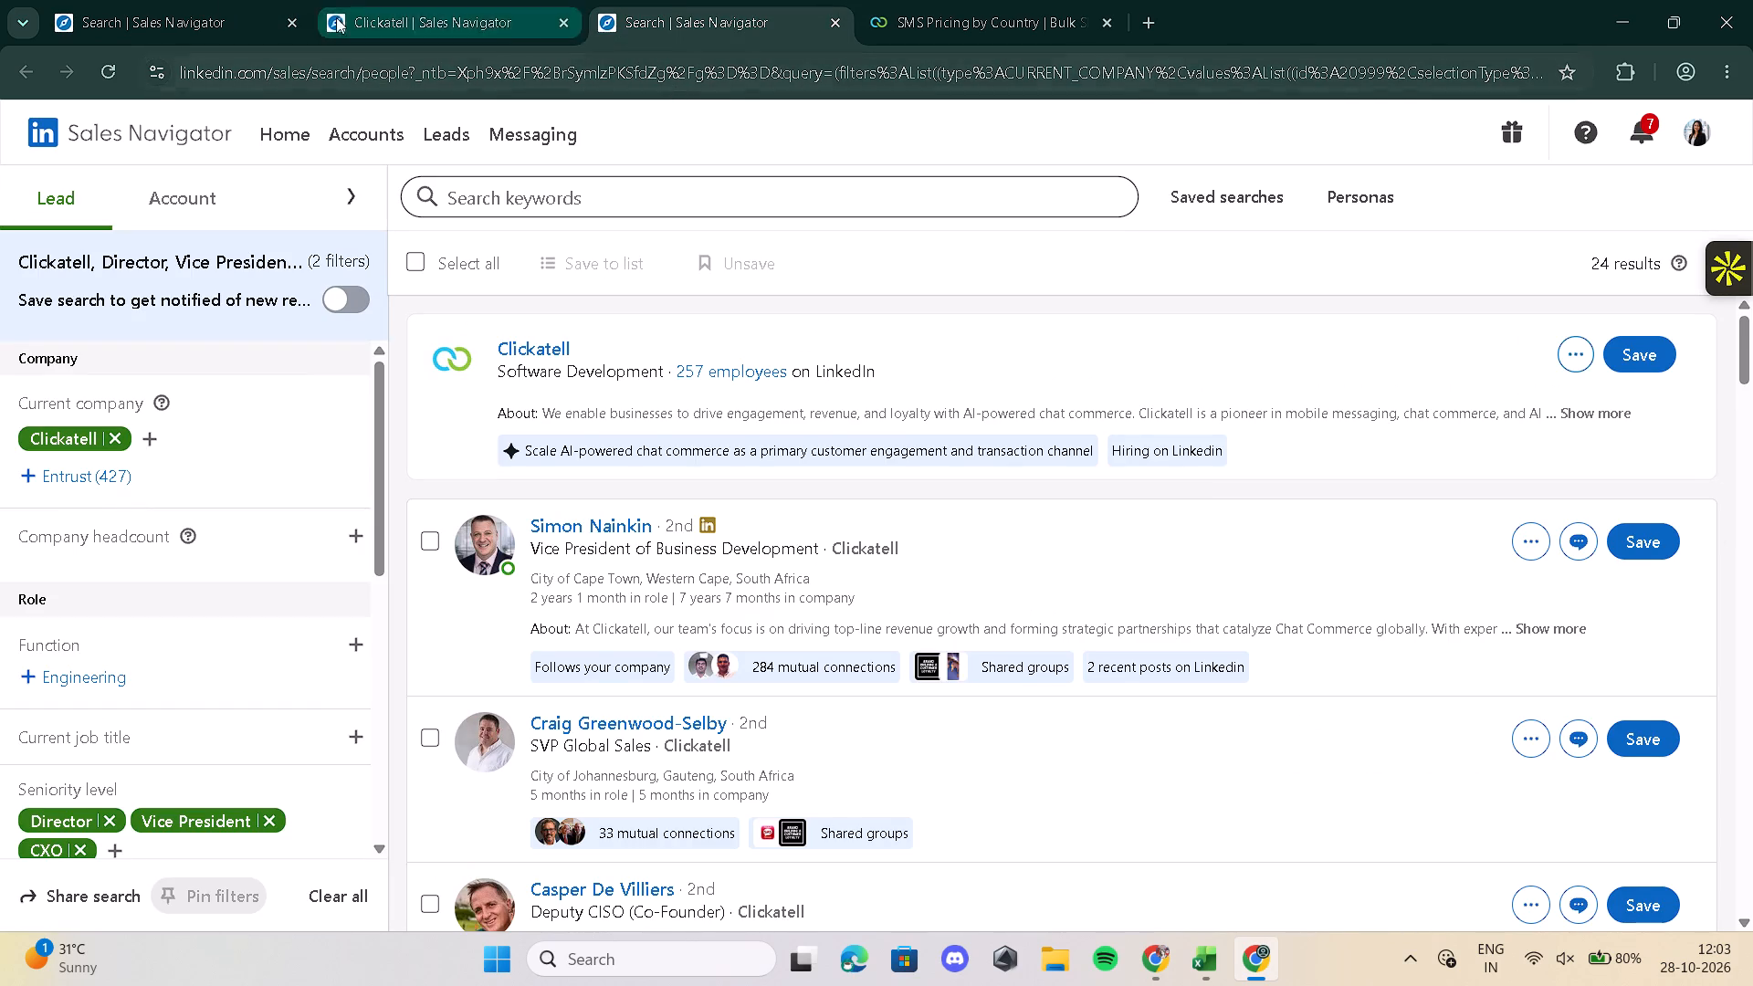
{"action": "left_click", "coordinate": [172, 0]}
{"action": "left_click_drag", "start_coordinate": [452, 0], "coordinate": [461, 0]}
Open the Clickatell Co-Founder & CEO's lead profile in a new tab from the company's Decision makers results.
{"action": "left_click", "coordinate": [799, 0]}
{"action": "scroll", "coordinate": [950, 515], "scroll_direction": "down", "scroll_amount": 3}
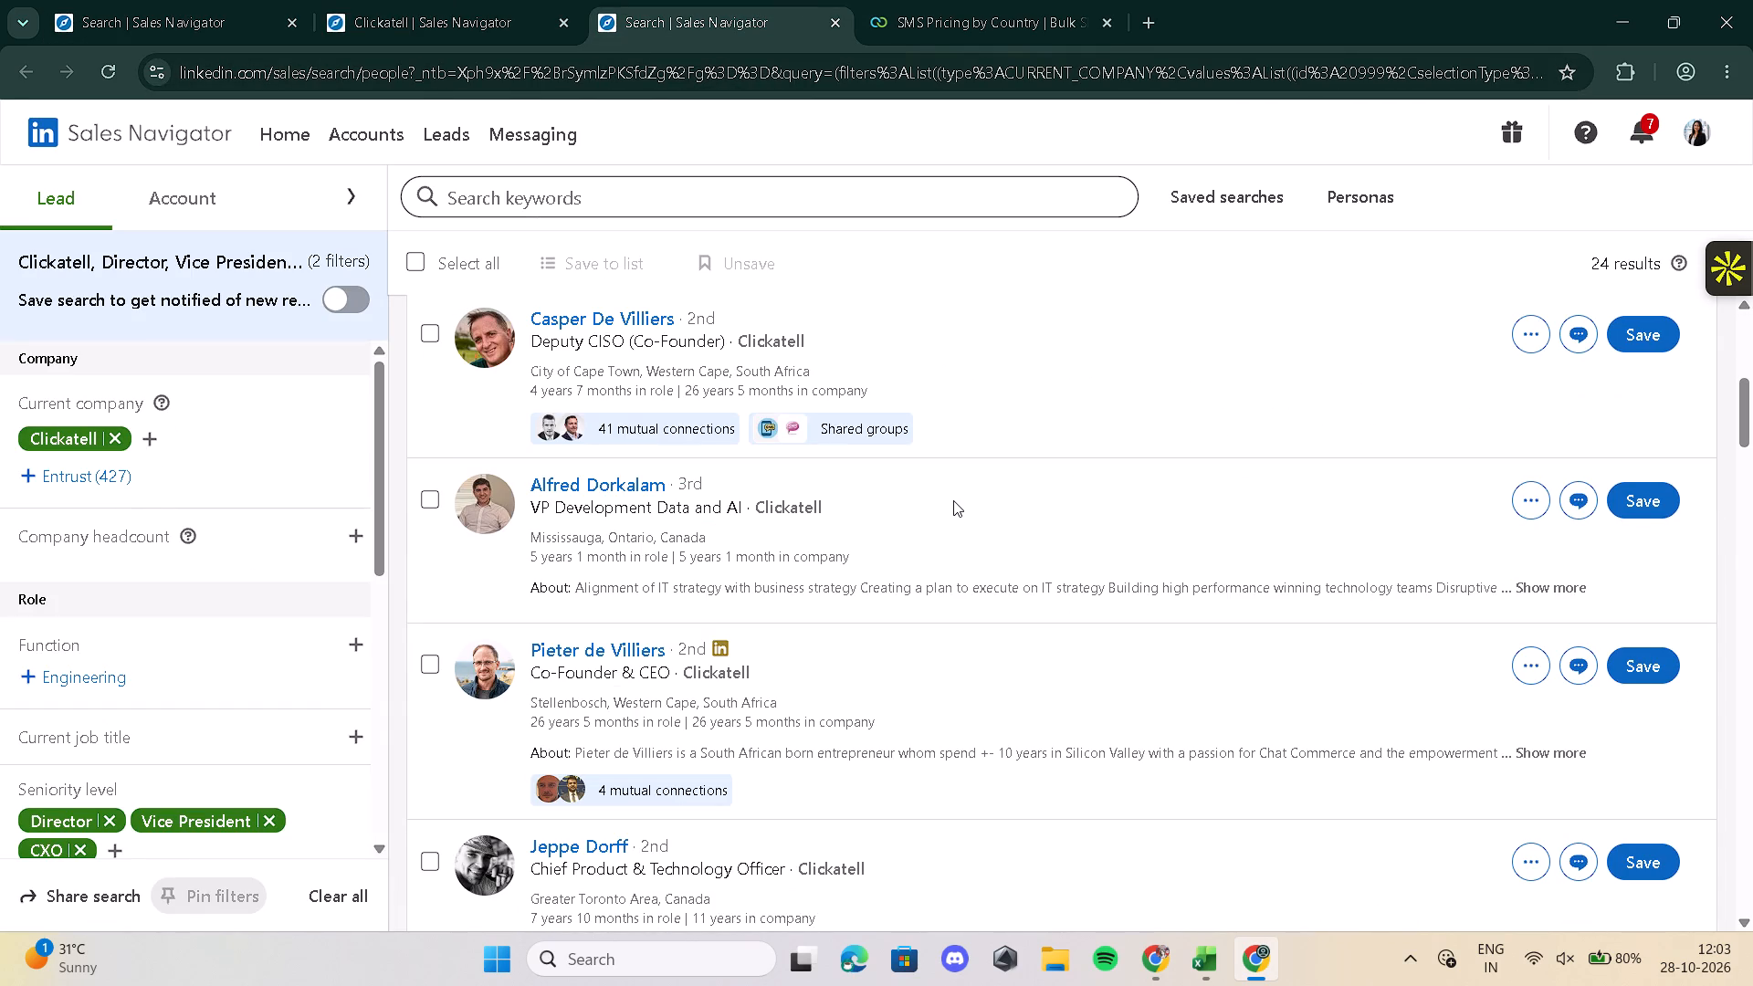
{"action": "left_click", "coordinate": [1412, 970]}
{"action": "left_click", "coordinate": [1412, 970]}
{"action": "scroll", "coordinate": [990, 414], "scroll_direction": "down", "scroll_amount": 2}
{"action": "scroll", "coordinate": [621, 463], "scroll_direction": "up", "scroll_amount": 1}
{"action": "right_click", "coordinate": [614, 447]}
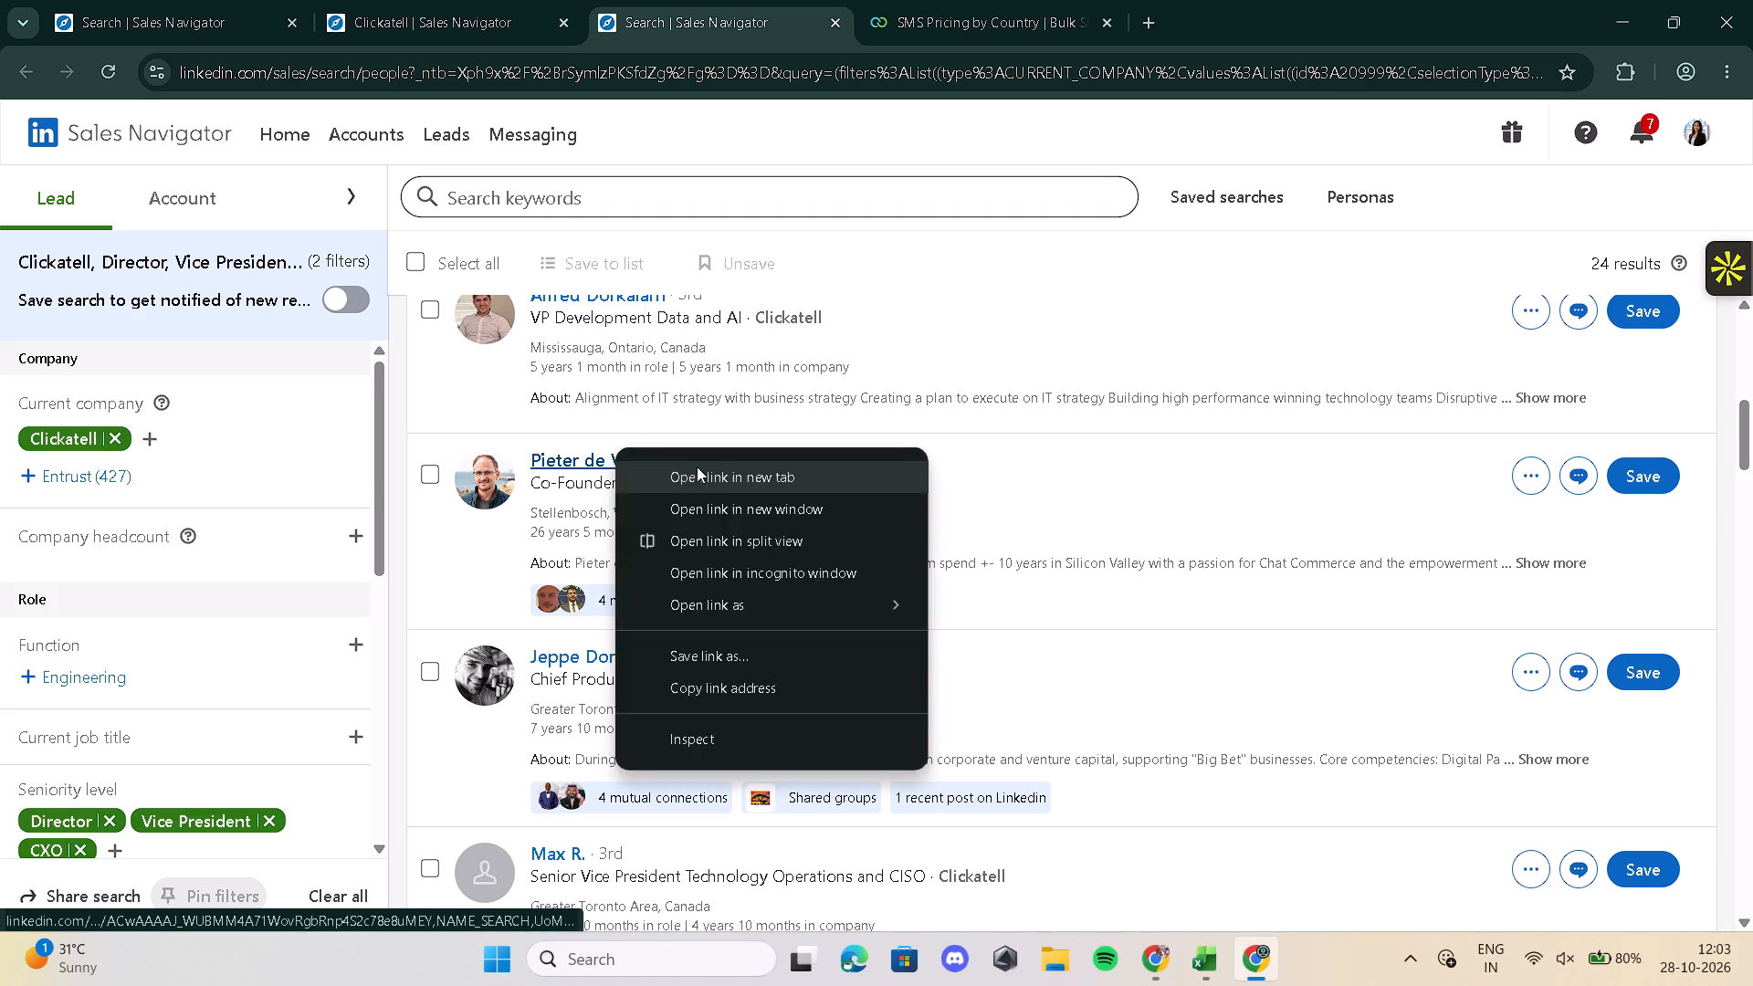
{"action": "left_click", "coordinate": [723, 469]}
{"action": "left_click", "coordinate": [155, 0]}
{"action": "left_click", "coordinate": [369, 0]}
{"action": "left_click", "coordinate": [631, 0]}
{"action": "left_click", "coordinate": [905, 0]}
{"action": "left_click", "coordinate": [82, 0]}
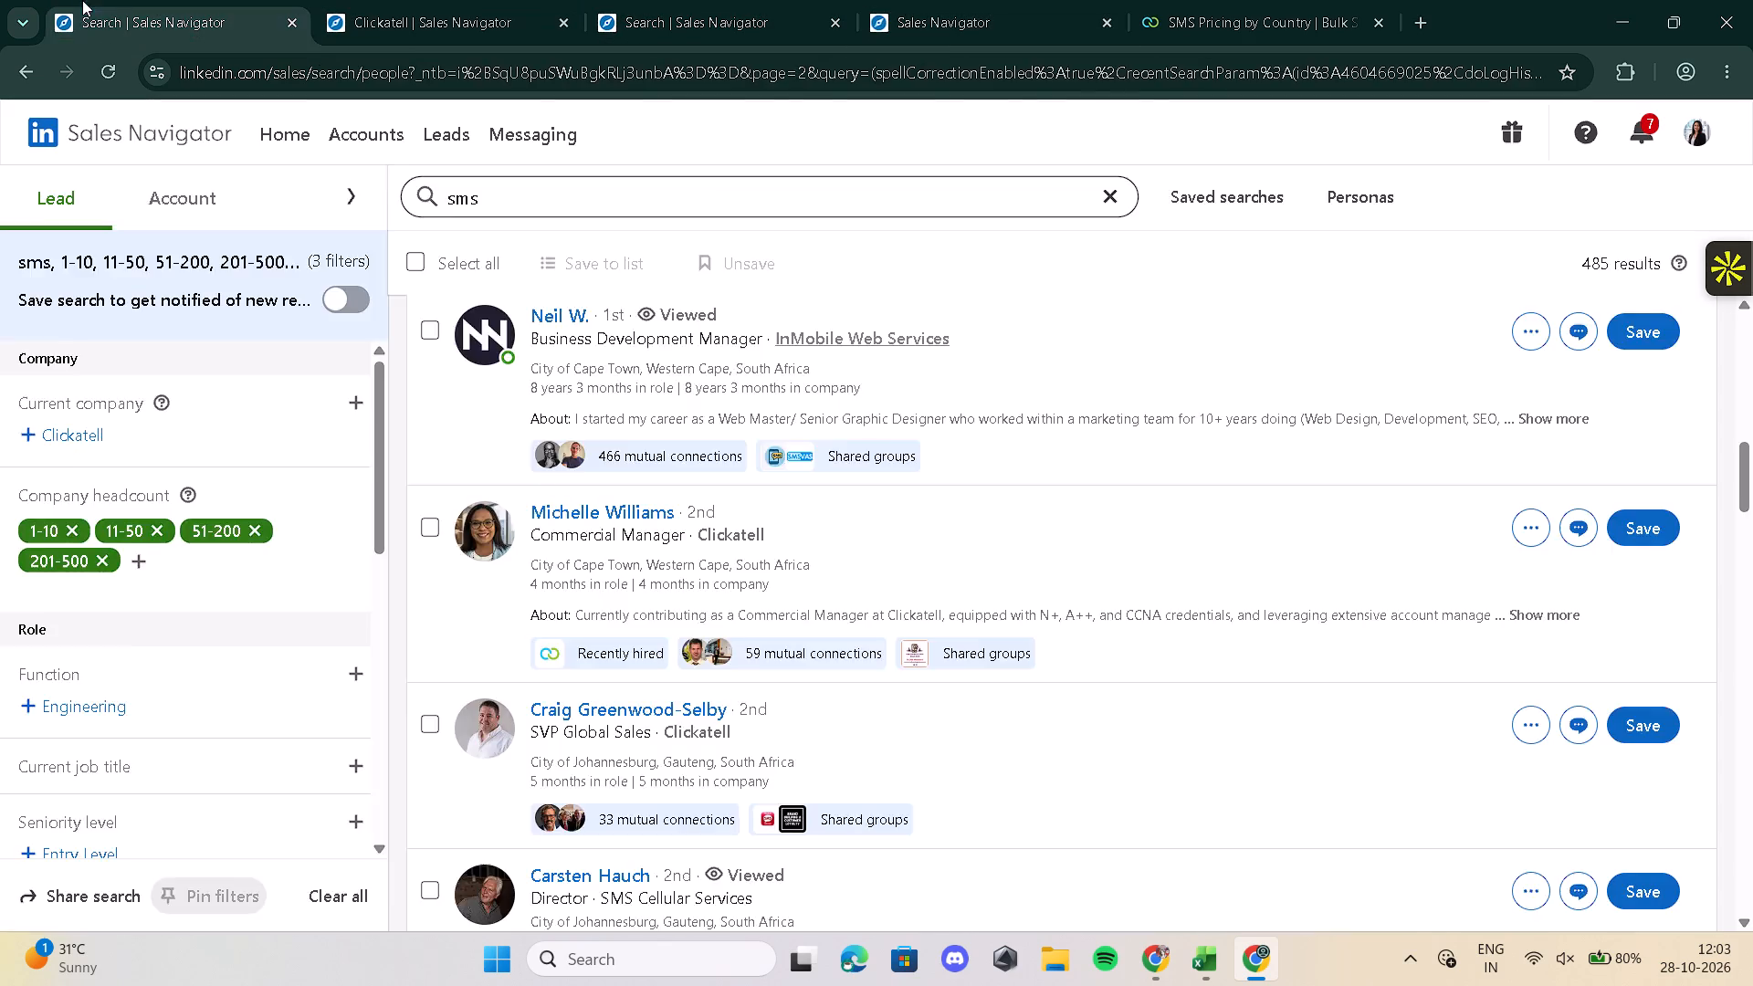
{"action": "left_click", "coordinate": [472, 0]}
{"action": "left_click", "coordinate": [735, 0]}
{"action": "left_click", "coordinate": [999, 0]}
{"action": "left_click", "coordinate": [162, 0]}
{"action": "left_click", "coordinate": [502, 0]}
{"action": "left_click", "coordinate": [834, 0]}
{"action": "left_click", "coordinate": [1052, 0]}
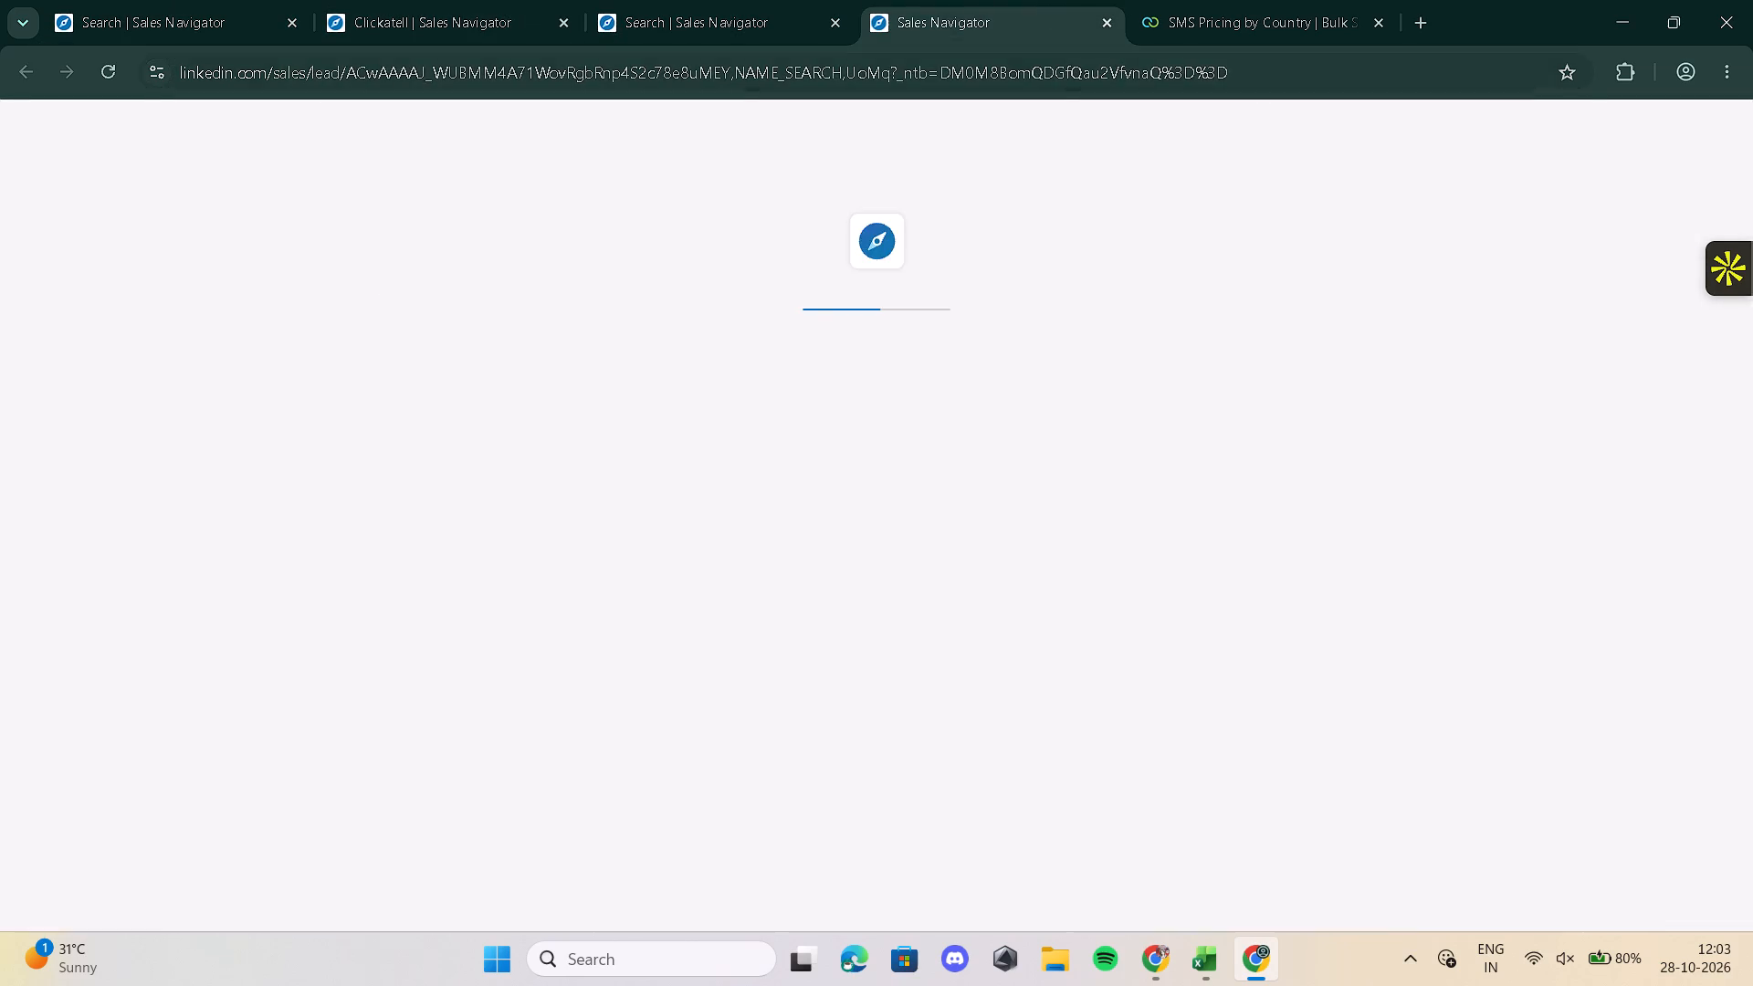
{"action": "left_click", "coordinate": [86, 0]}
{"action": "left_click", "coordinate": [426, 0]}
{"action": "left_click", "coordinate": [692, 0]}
Copy the Co-Founder & CEO's name from the loaded lead profile into cell F187 of the SA Harsh sheet.
{"action": "left_click", "coordinate": [1049, 0]}
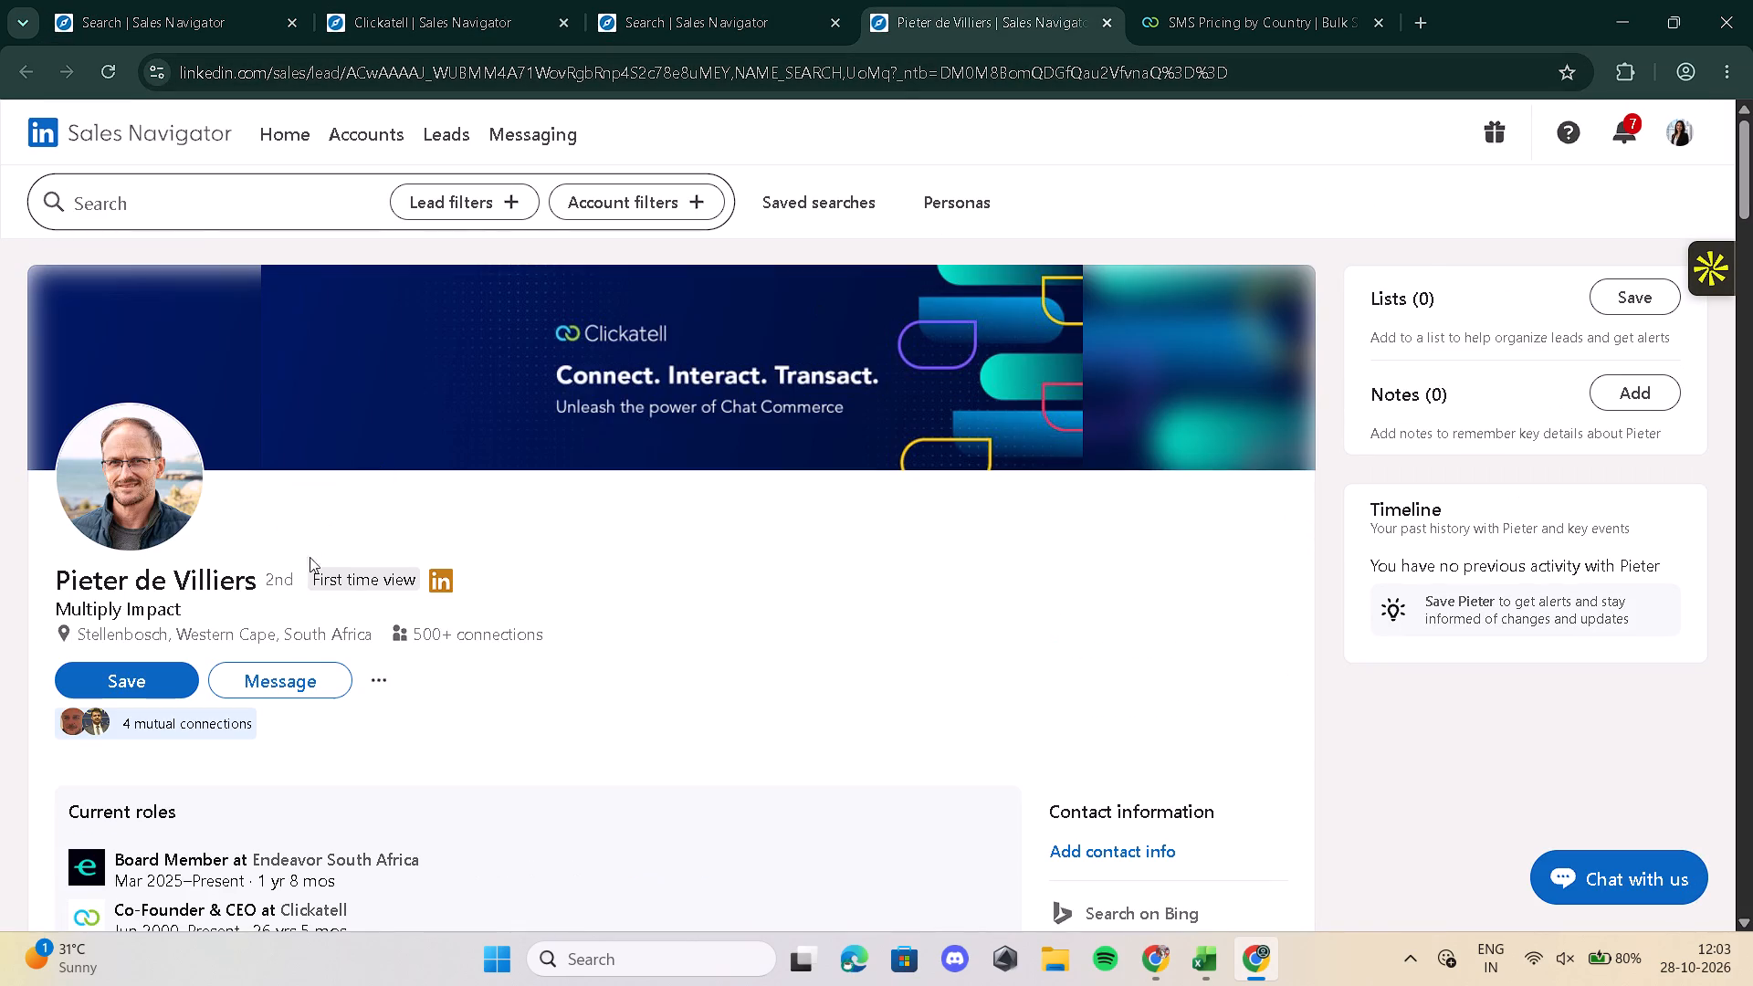
{"action": "left_click_drag", "start_coordinate": [268, 576], "coordinate": [62, 561]}
{"action": "right_click", "coordinate": [99, 561]}
{"action": "left_click", "coordinate": [135, 584]}
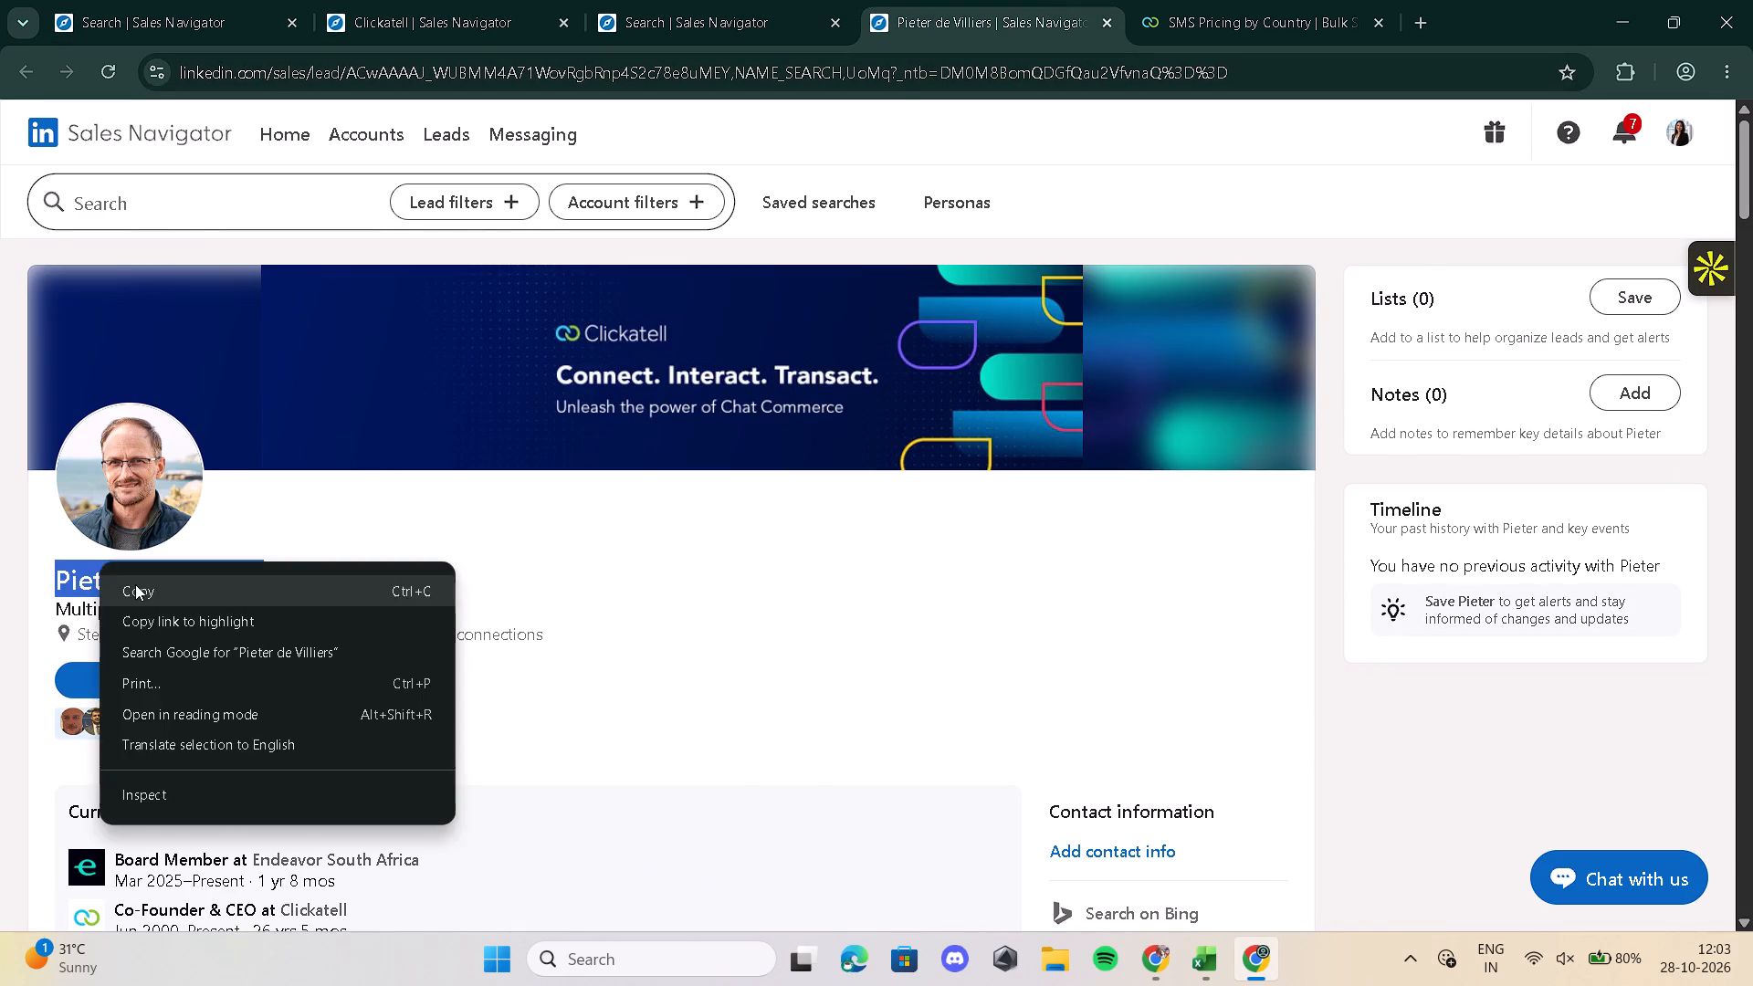
{"action": "left_click", "coordinate": [1216, 971]}
{"action": "left_click", "coordinate": [1375, 753]}
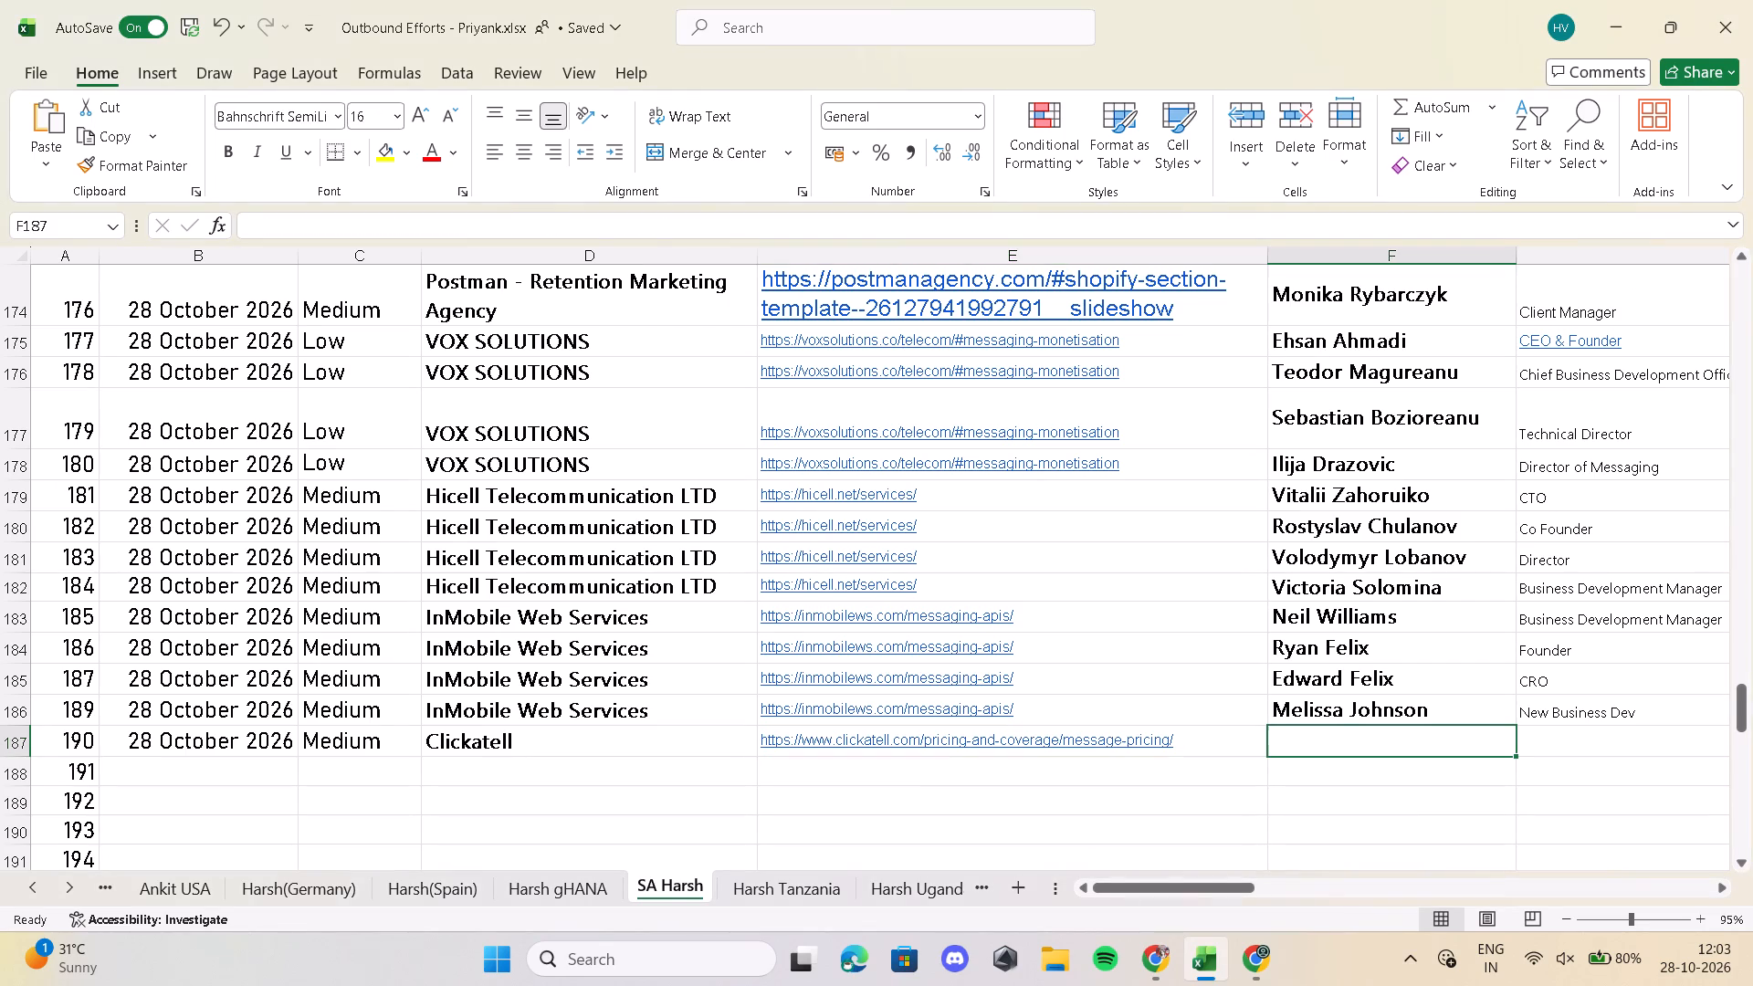
{"action": "key", "text": "ctrl+v"}
{"action": "left_click", "coordinate": [1597, 743]}
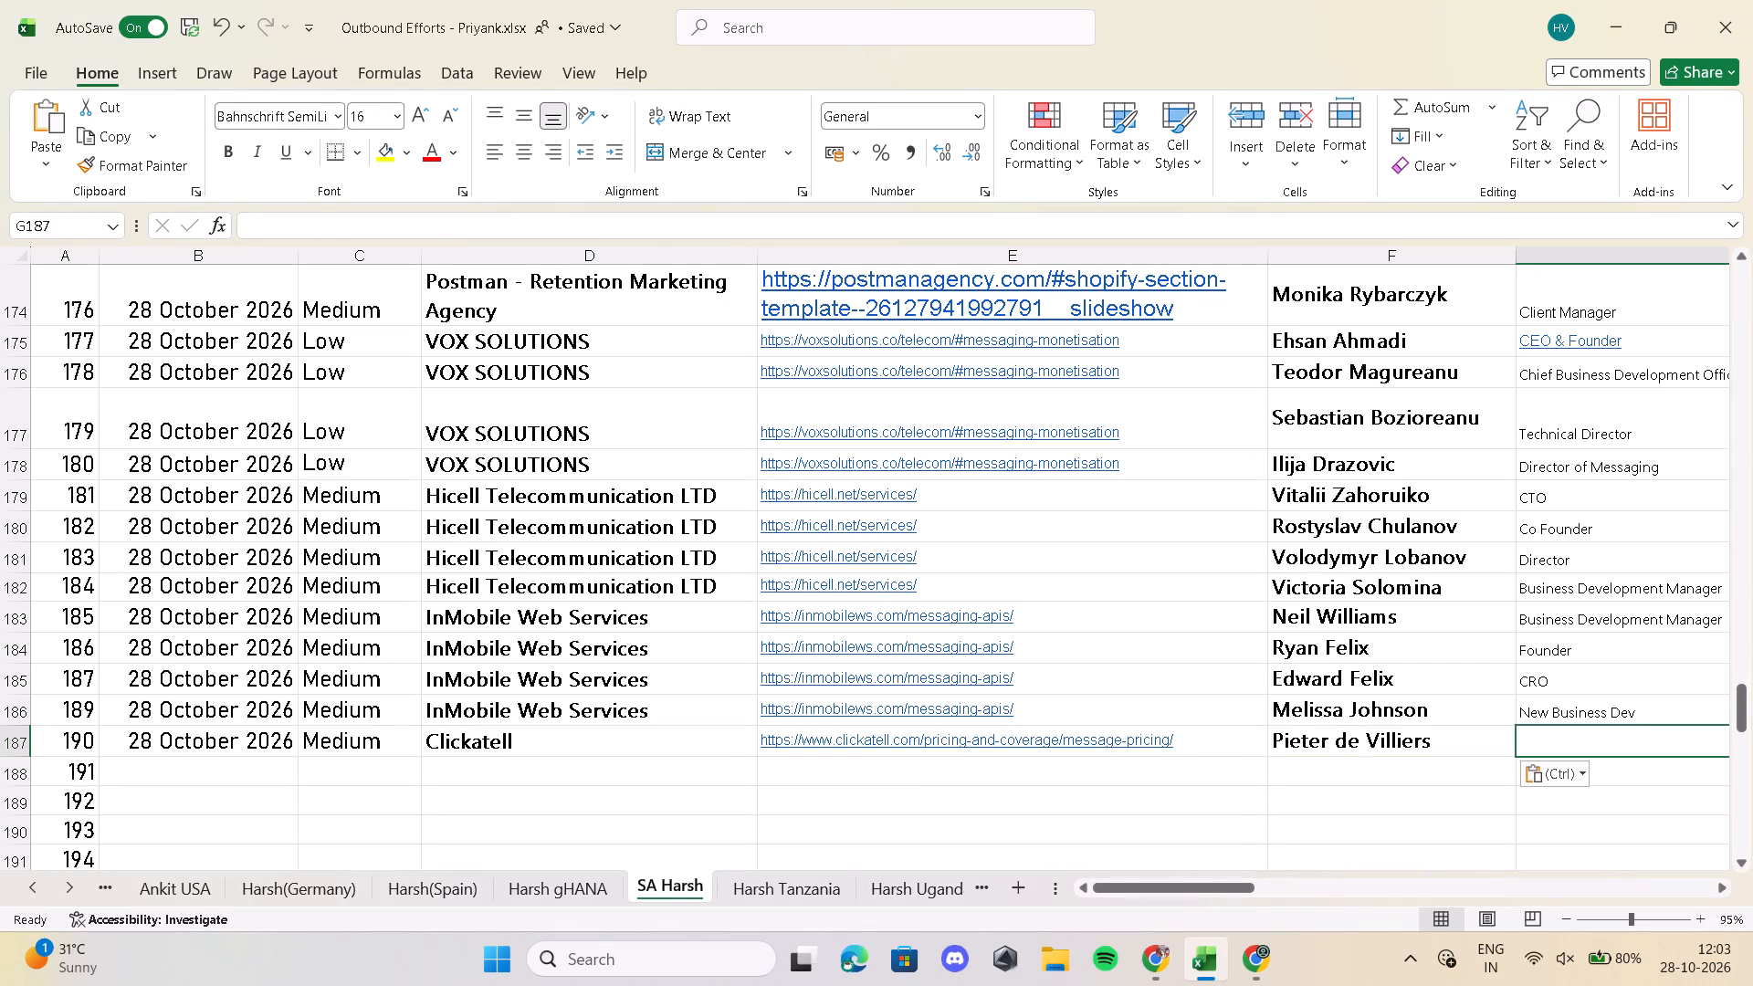
Back in Chrome, open the Co-Founder & CEO's LinkedIn profile in a new tab from the Sales Navigator lead page.
{"action": "left_click", "coordinate": [12, 734]}
{"action": "left_click_drag", "start_coordinate": [1170, 886], "coordinate": [1250, 883]}
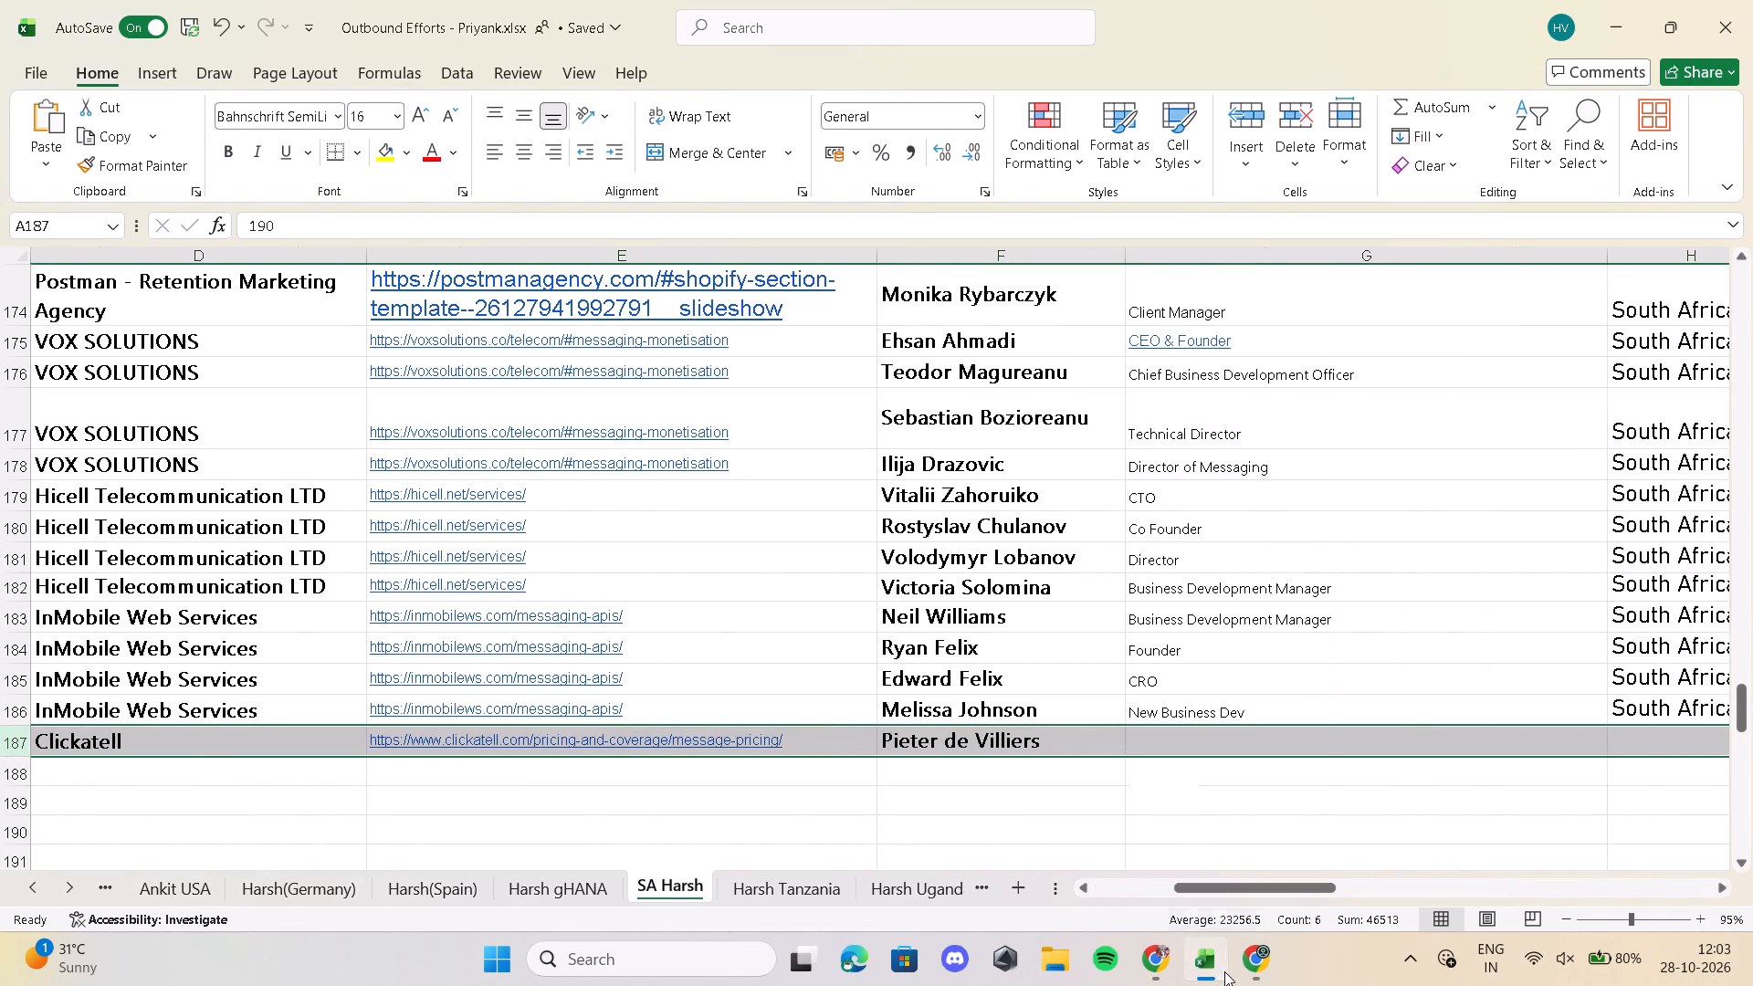
{"action": "left_click", "coordinate": [1224, 971]}
{"action": "left_click", "coordinate": [1275, 960]}
{"action": "left_click", "coordinate": [1212, 972]}
{"action": "left_click", "coordinate": [1158, 966]}
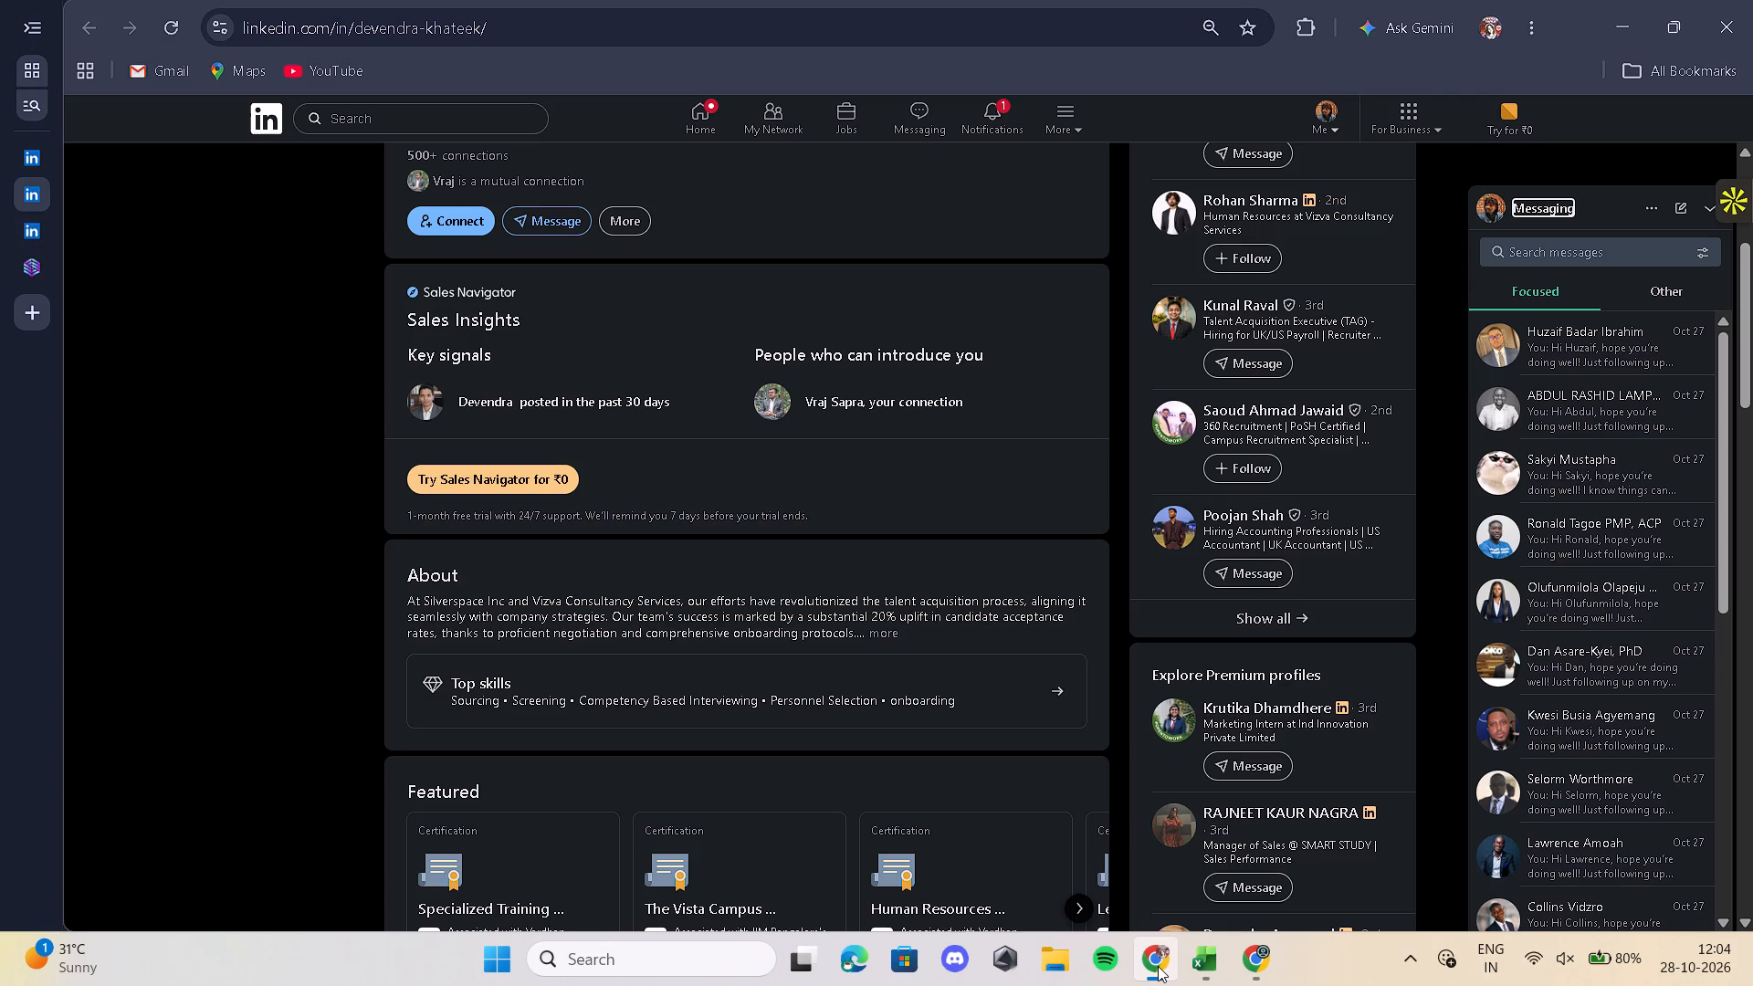
{"action": "left_click", "coordinate": [1232, 963]}
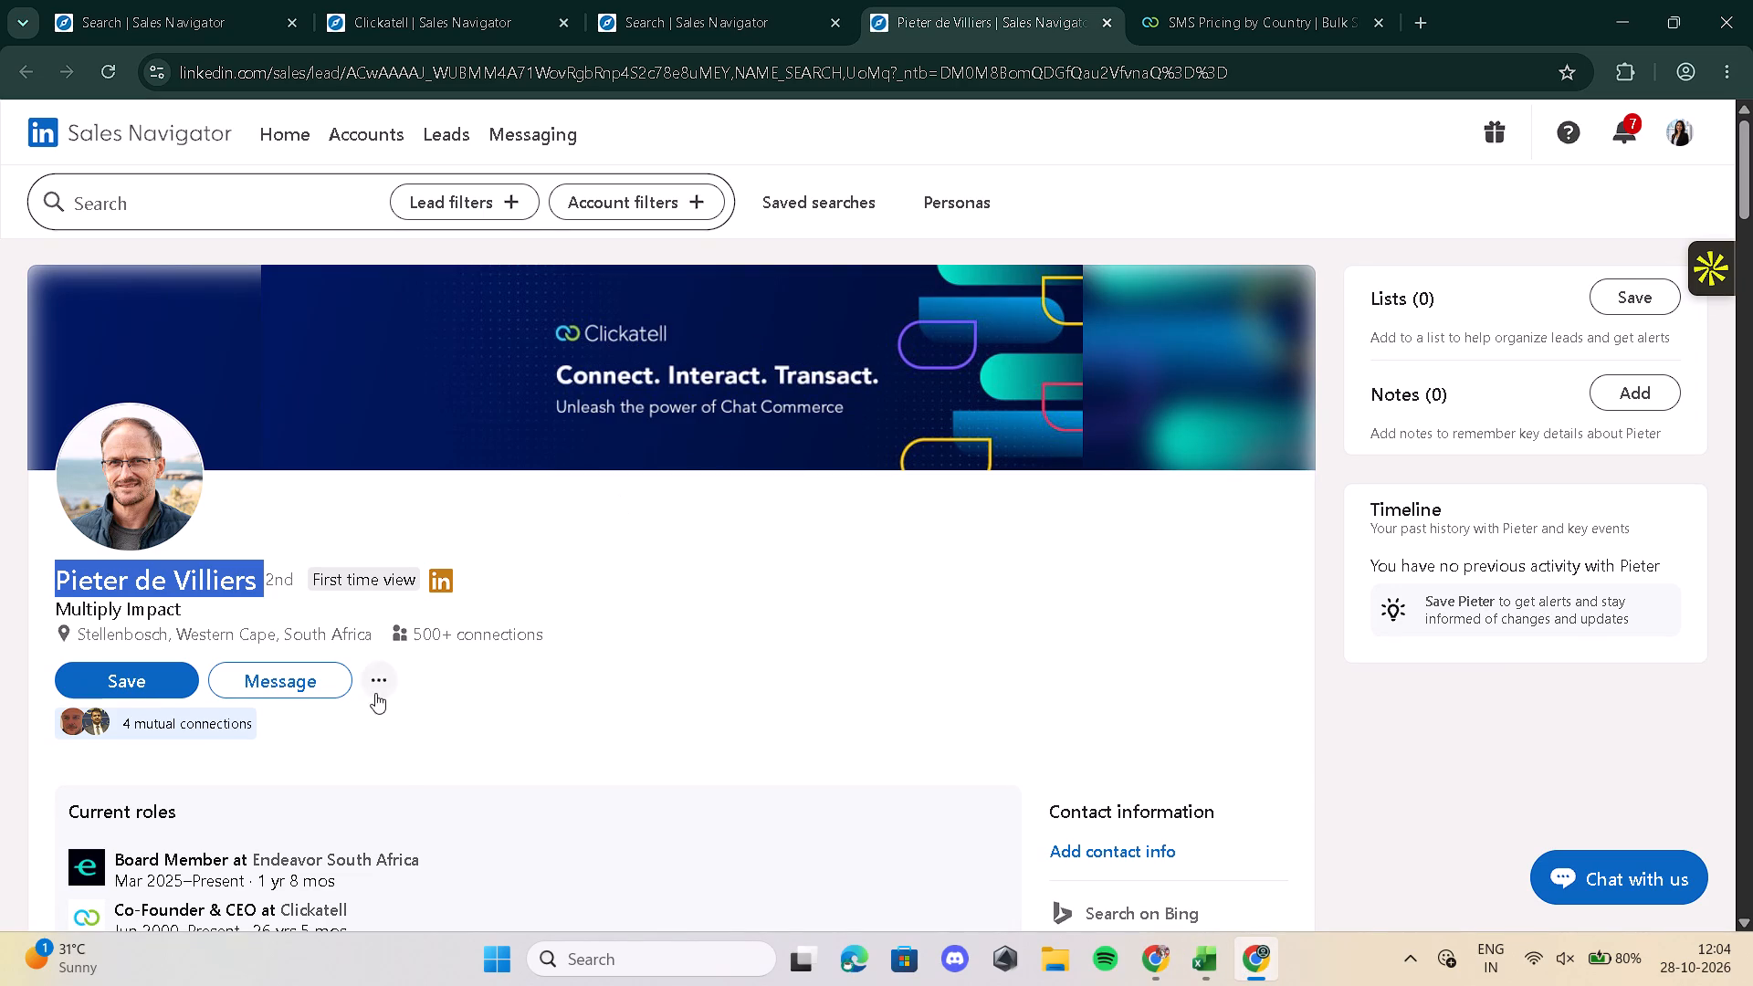
{"action": "left_click", "coordinate": [375, 693]}
{"action": "left_click", "coordinate": [340, 815]}
{"action": "left_click", "coordinate": [702, 2]}
{"action": "left_click", "coordinate": [919, 0]}
{"action": "left_click", "coordinate": [1177, 0]}
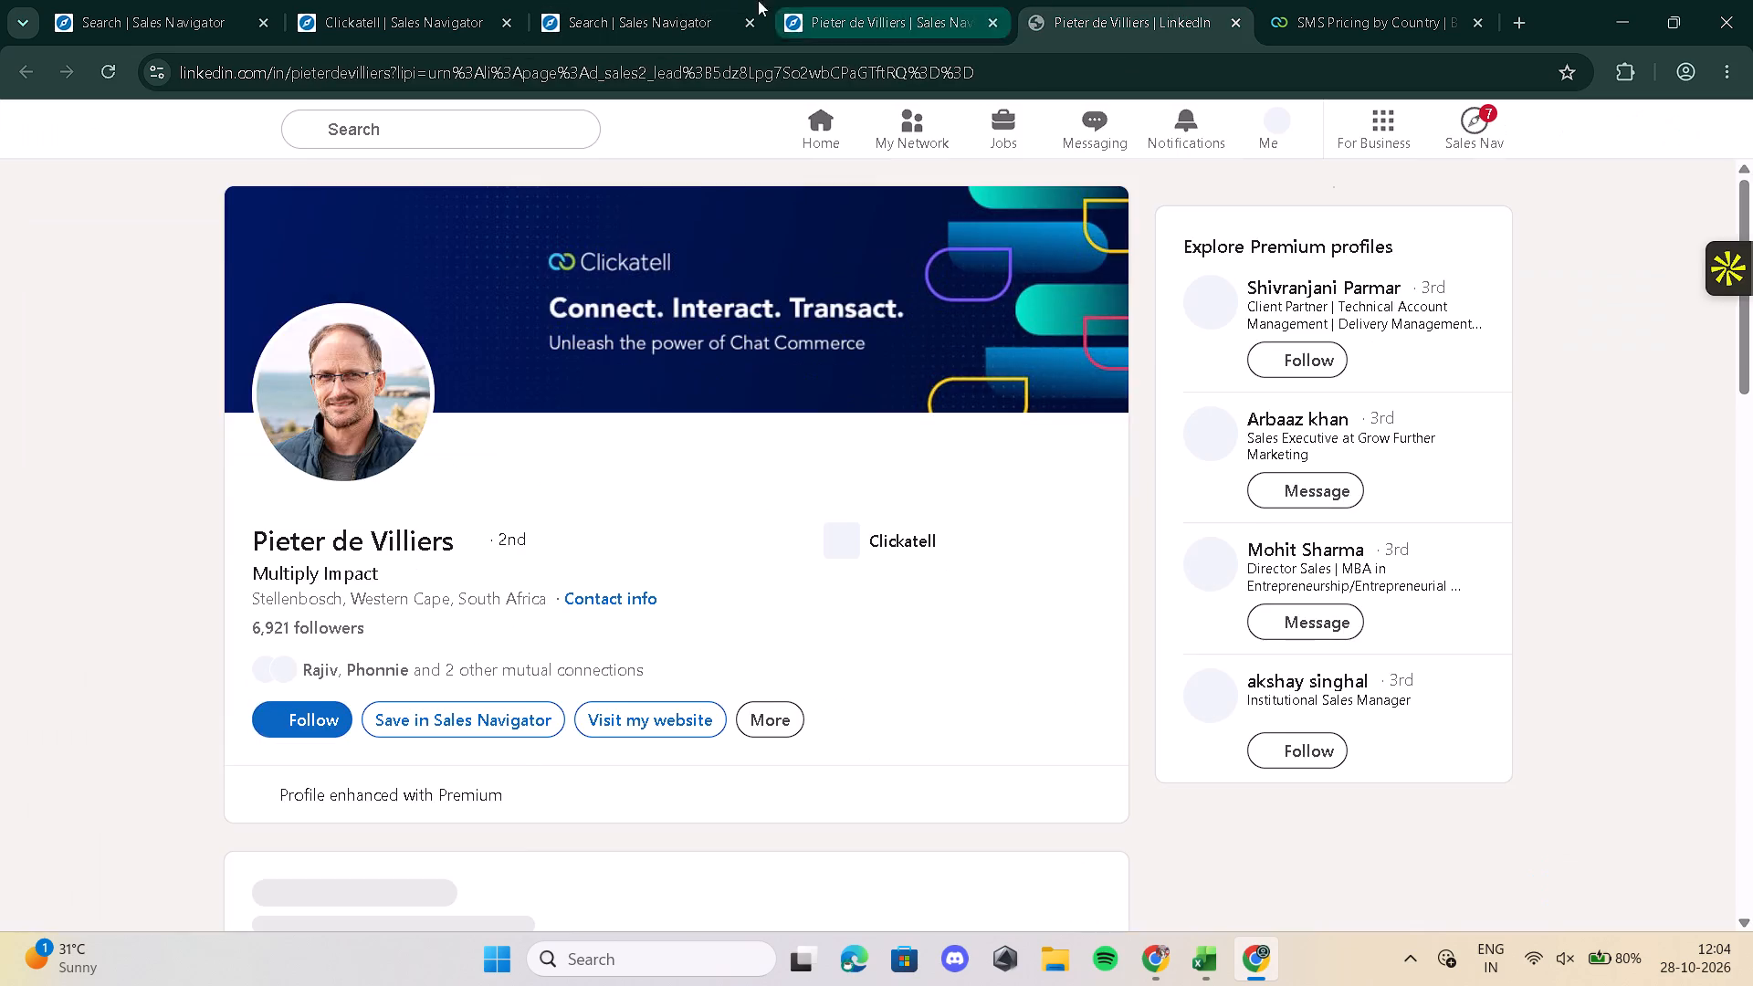
{"action": "left_click", "coordinate": [680, 0]}
{"action": "left_click", "coordinate": [891, 0]}
{"action": "left_click", "coordinate": [1126, 0]}
Open Apollo on the LinkedIn profile and copy the contact's work email into cell K187 in Excel.
{"action": "left_click", "coordinate": [1714, 284]}
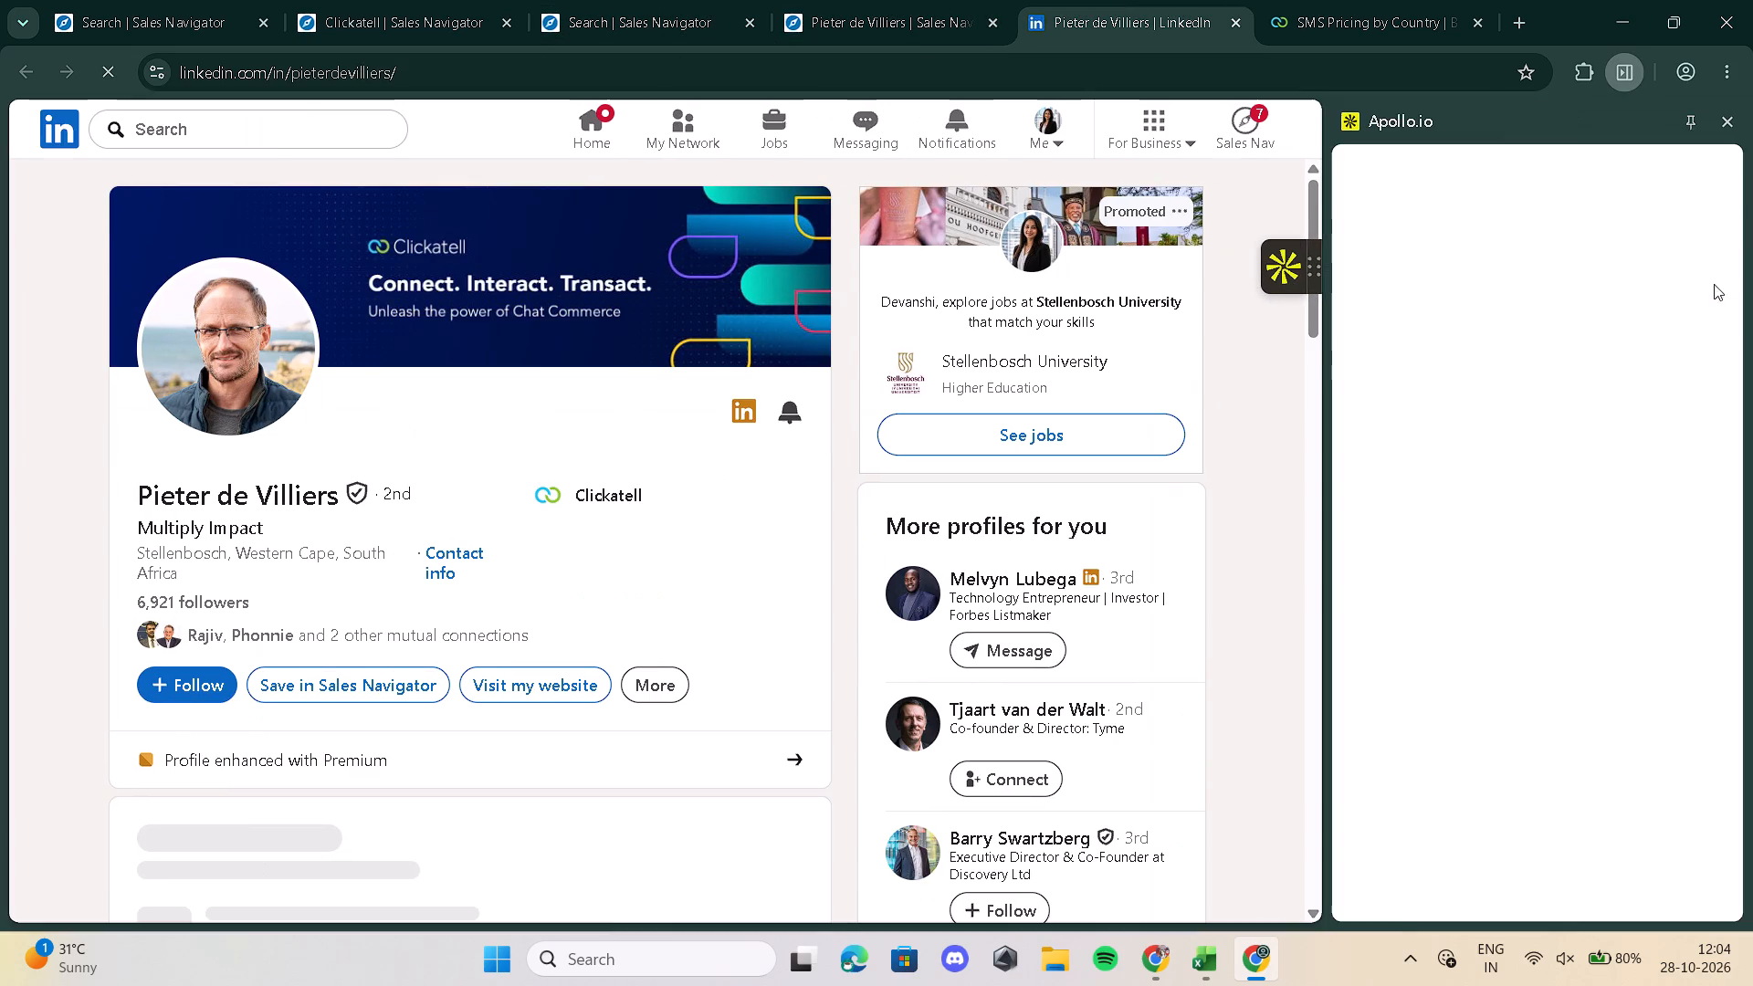
{"action": "left_click", "coordinate": [559, 0]}
{"action": "left_click", "coordinate": [887, 0]}
{"action": "left_click", "coordinate": [1111, 0]}
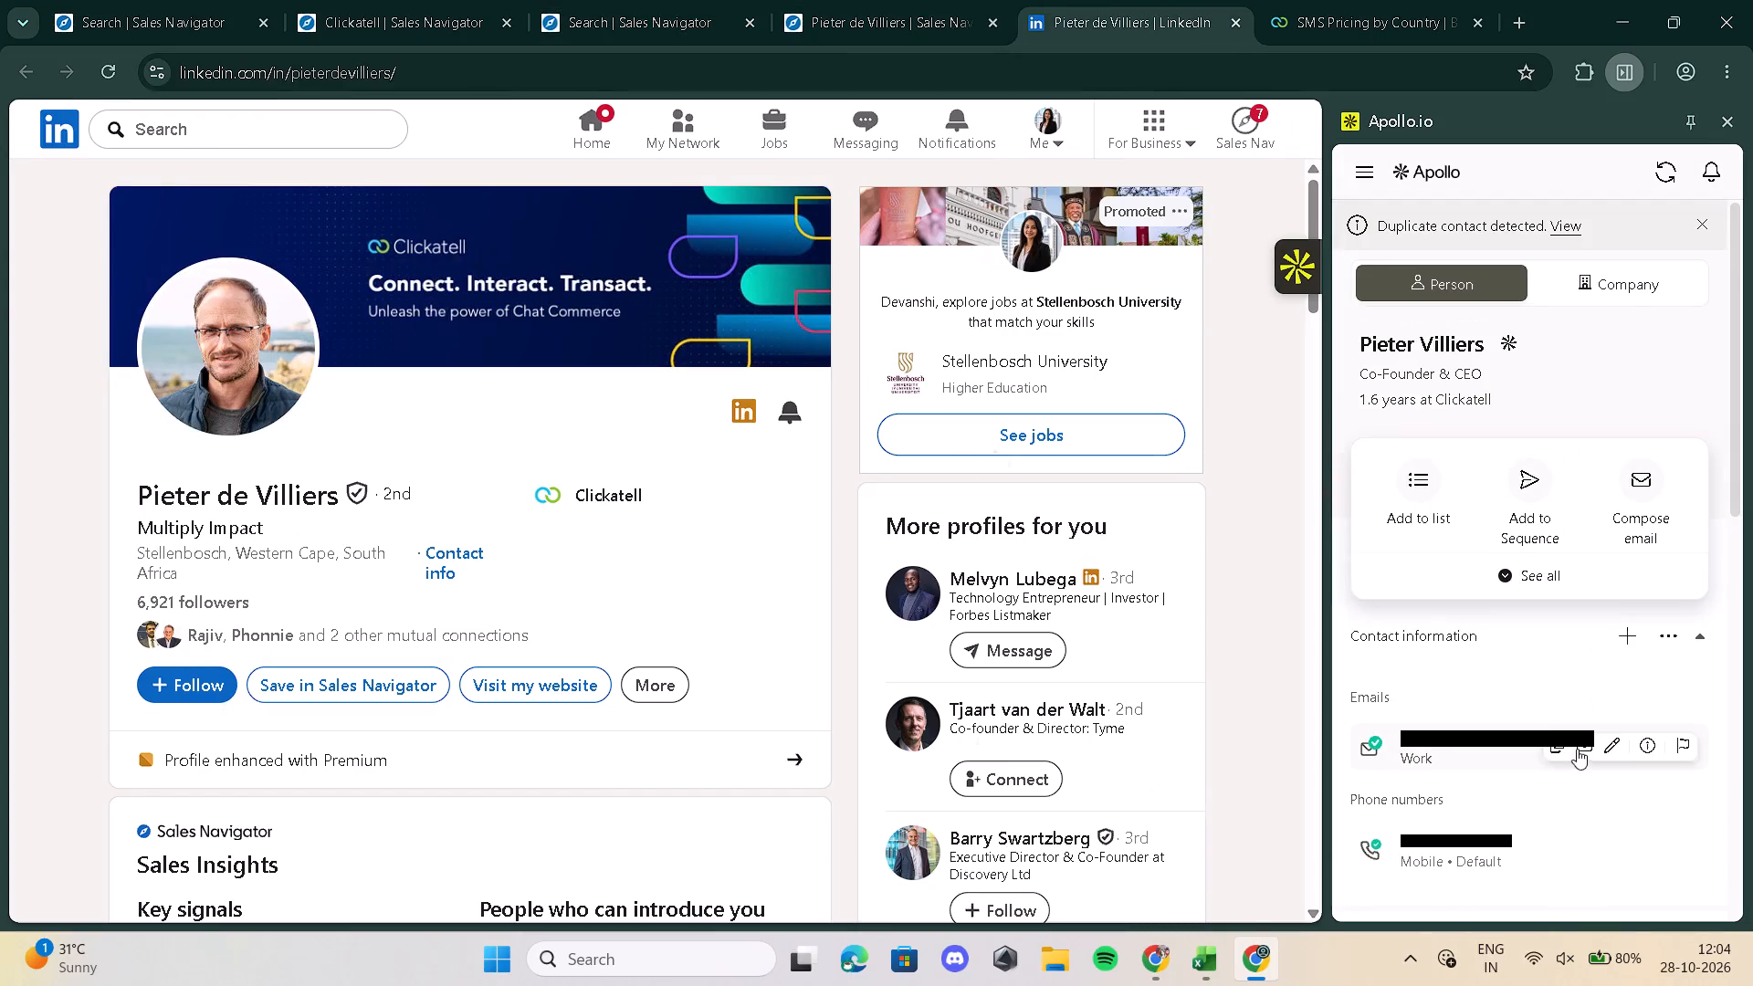
{"action": "left_click", "coordinate": [1560, 749]}
{"action": "left_click", "coordinate": [1208, 962]}
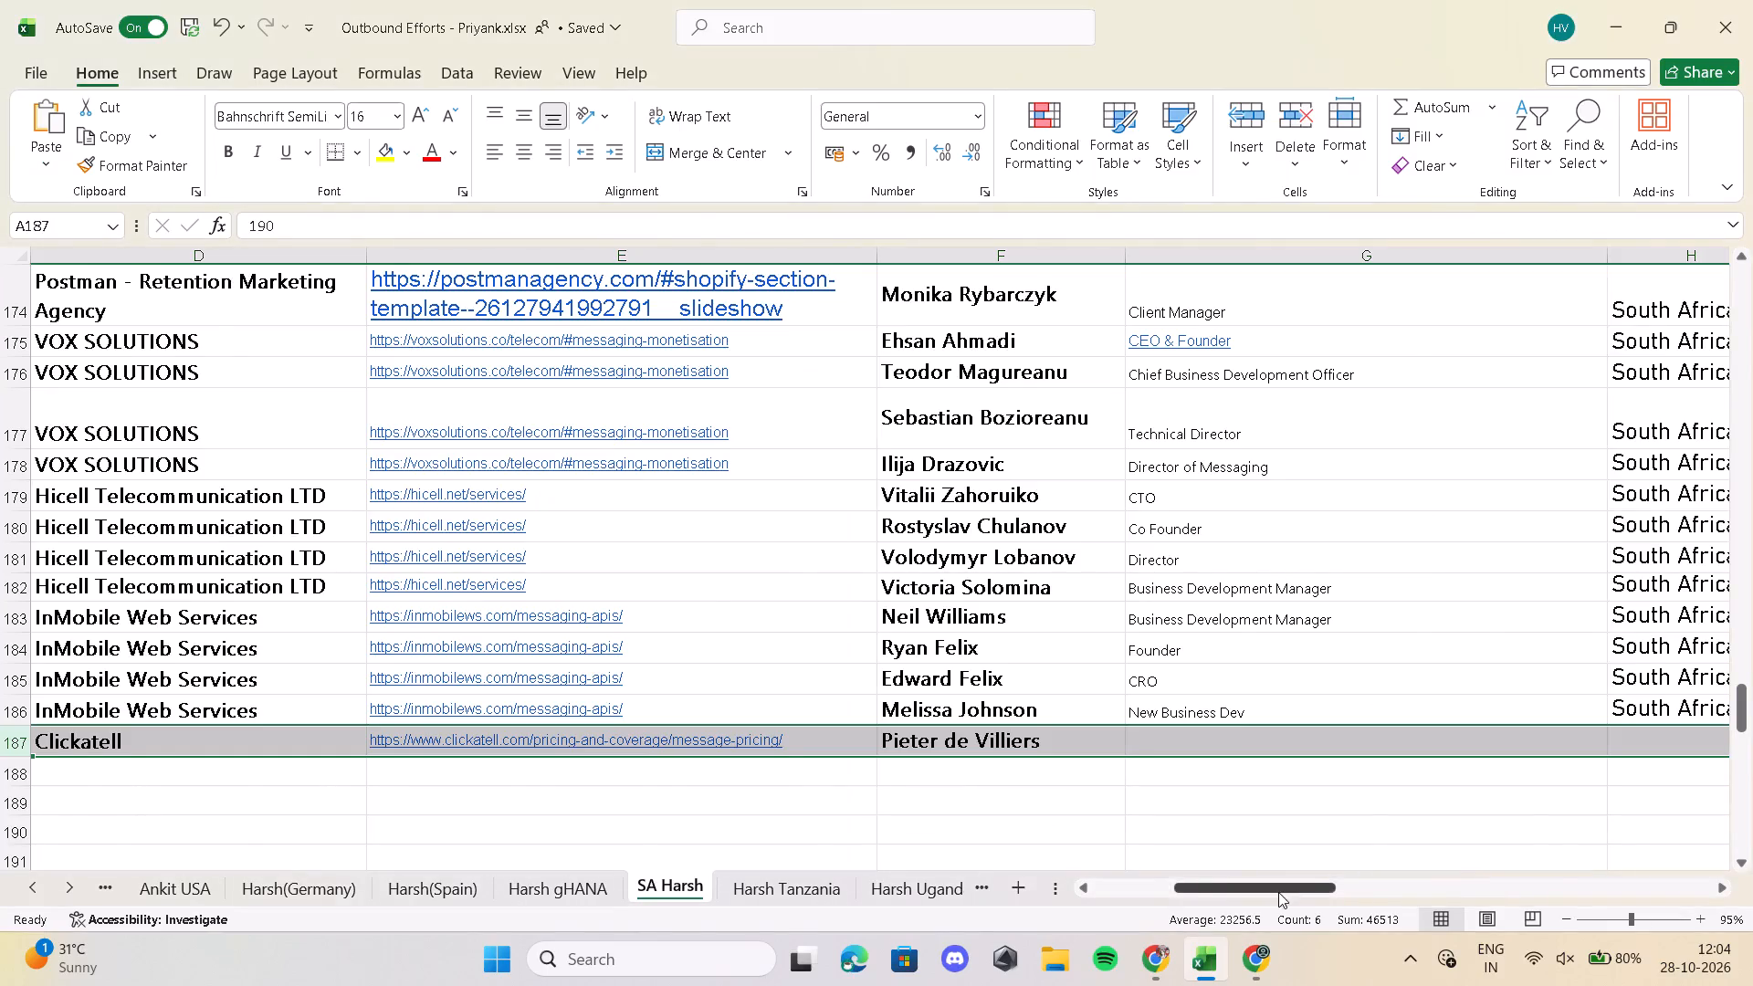
{"action": "left_click_drag", "start_coordinate": [1278, 892], "coordinate": [1401, 881]}
{"action": "left_click", "coordinate": [609, 753]}
{"action": "left_click", "coordinate": [608, 742]}
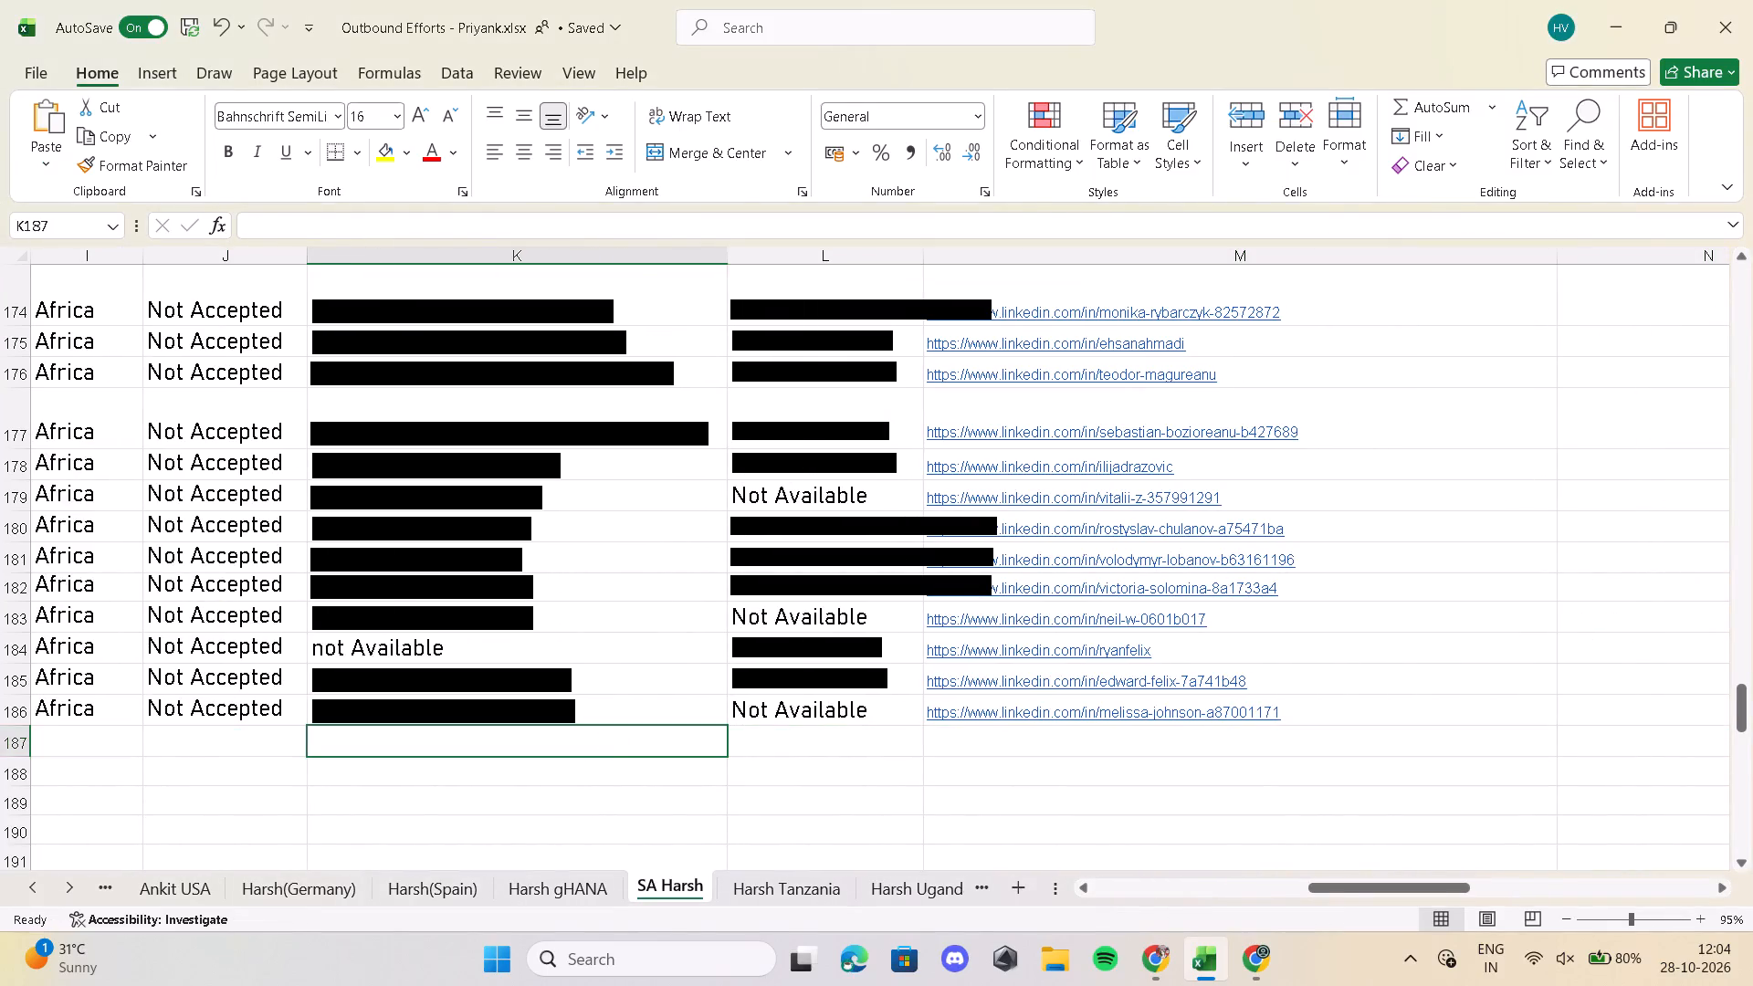
{"action": "key", "text": "ctrl+v"}
Copy the contact's mobile number from Apollo in Chrome into cell L187 in Excel.
{"action": "left_click", "coordinate": [1122, 958]}
{"action": "left_click", "coordinate": [1151, 962]}
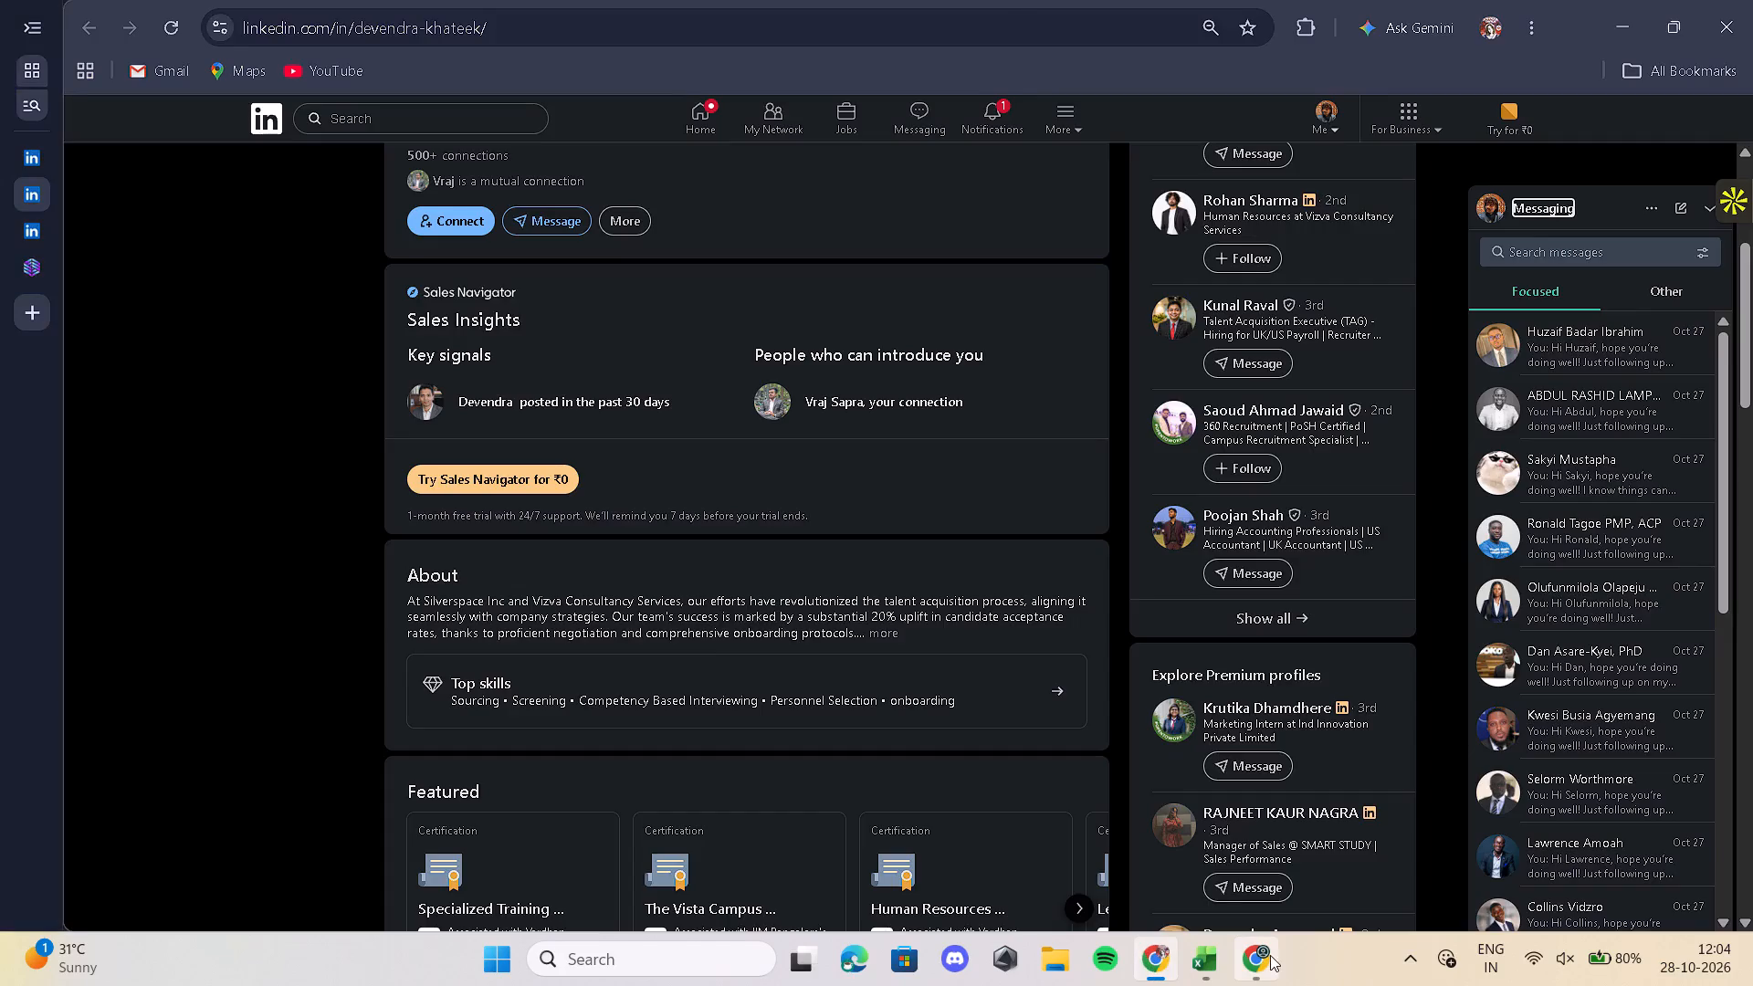
{"action": "left_click", "coordinate": [1270, 955]}
{"action": "left_click", "coordinate": [1555, 851]}
{"action": "left_click", "coordinate": [1236, 960]}
{"action": "left_click", "coordinate": [1206, 959]}
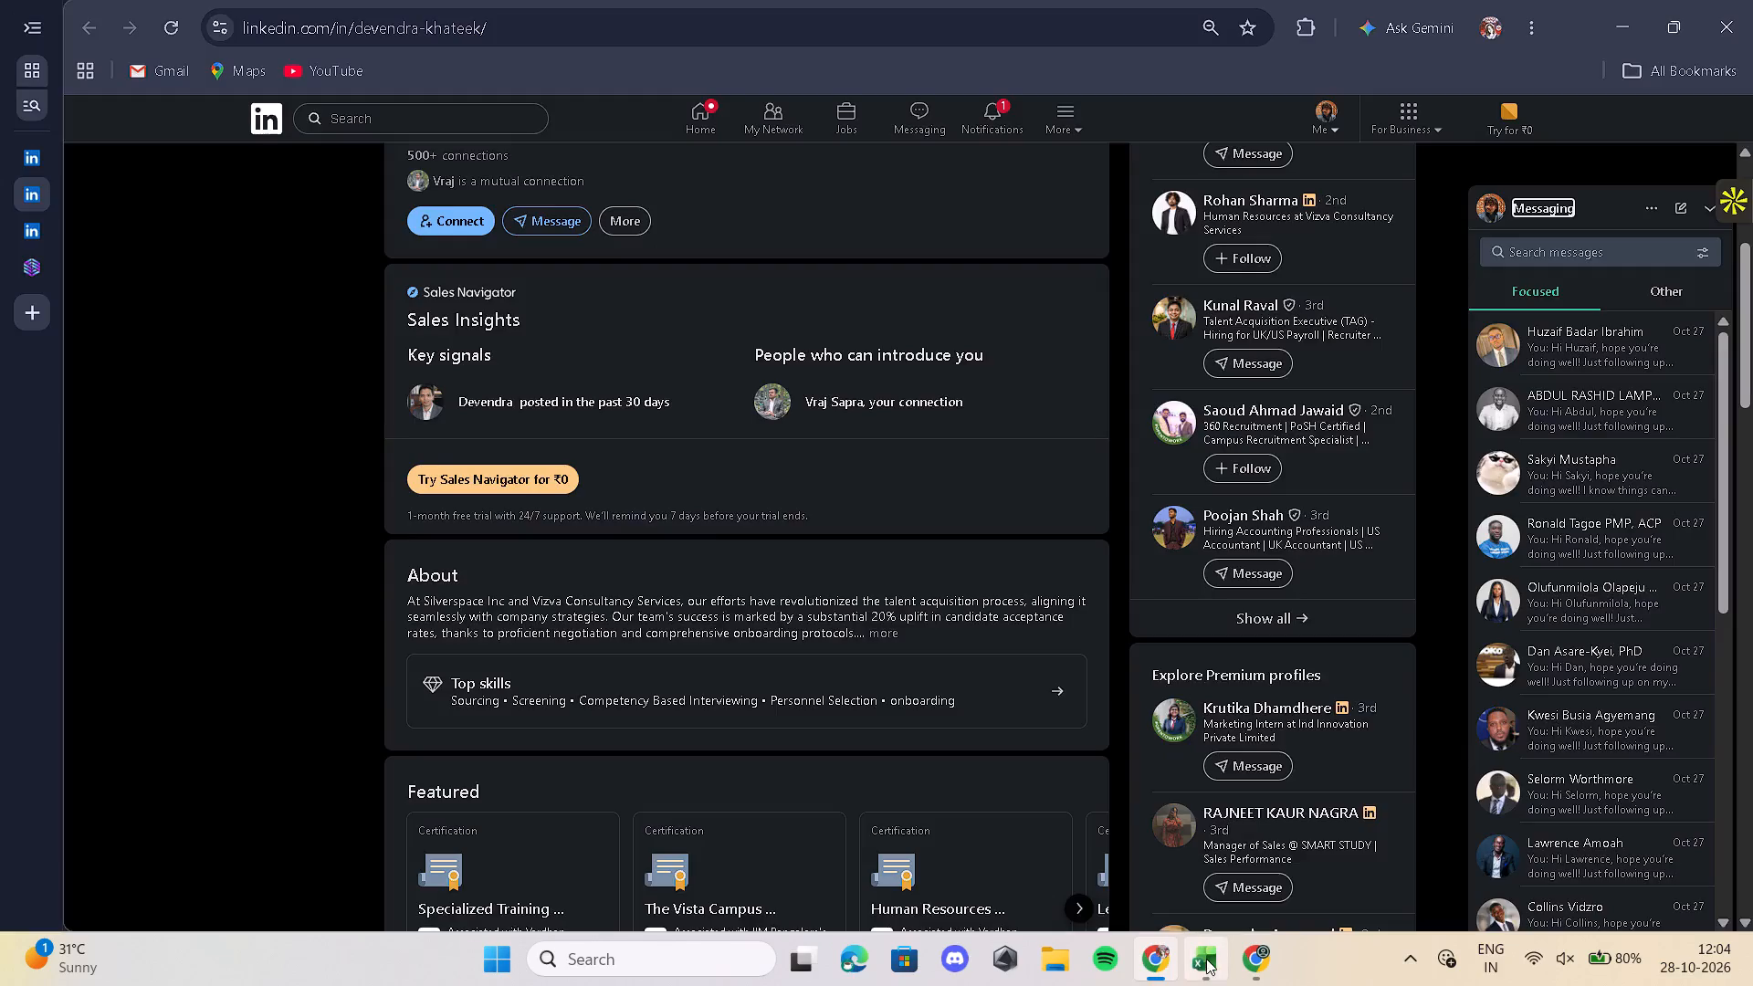
{"action": "left_click", "coordinate": [770, 731]}
{"action": "key", "text": "ctrl+v"}
Copy the Clickatell job title Co-Founder & CEO from the LinkedIn profile's Experience section into cell G187.
{"action": "left_click_drag", "start_coordinate": [1387, 892], "coordinate": [1273, 889]}
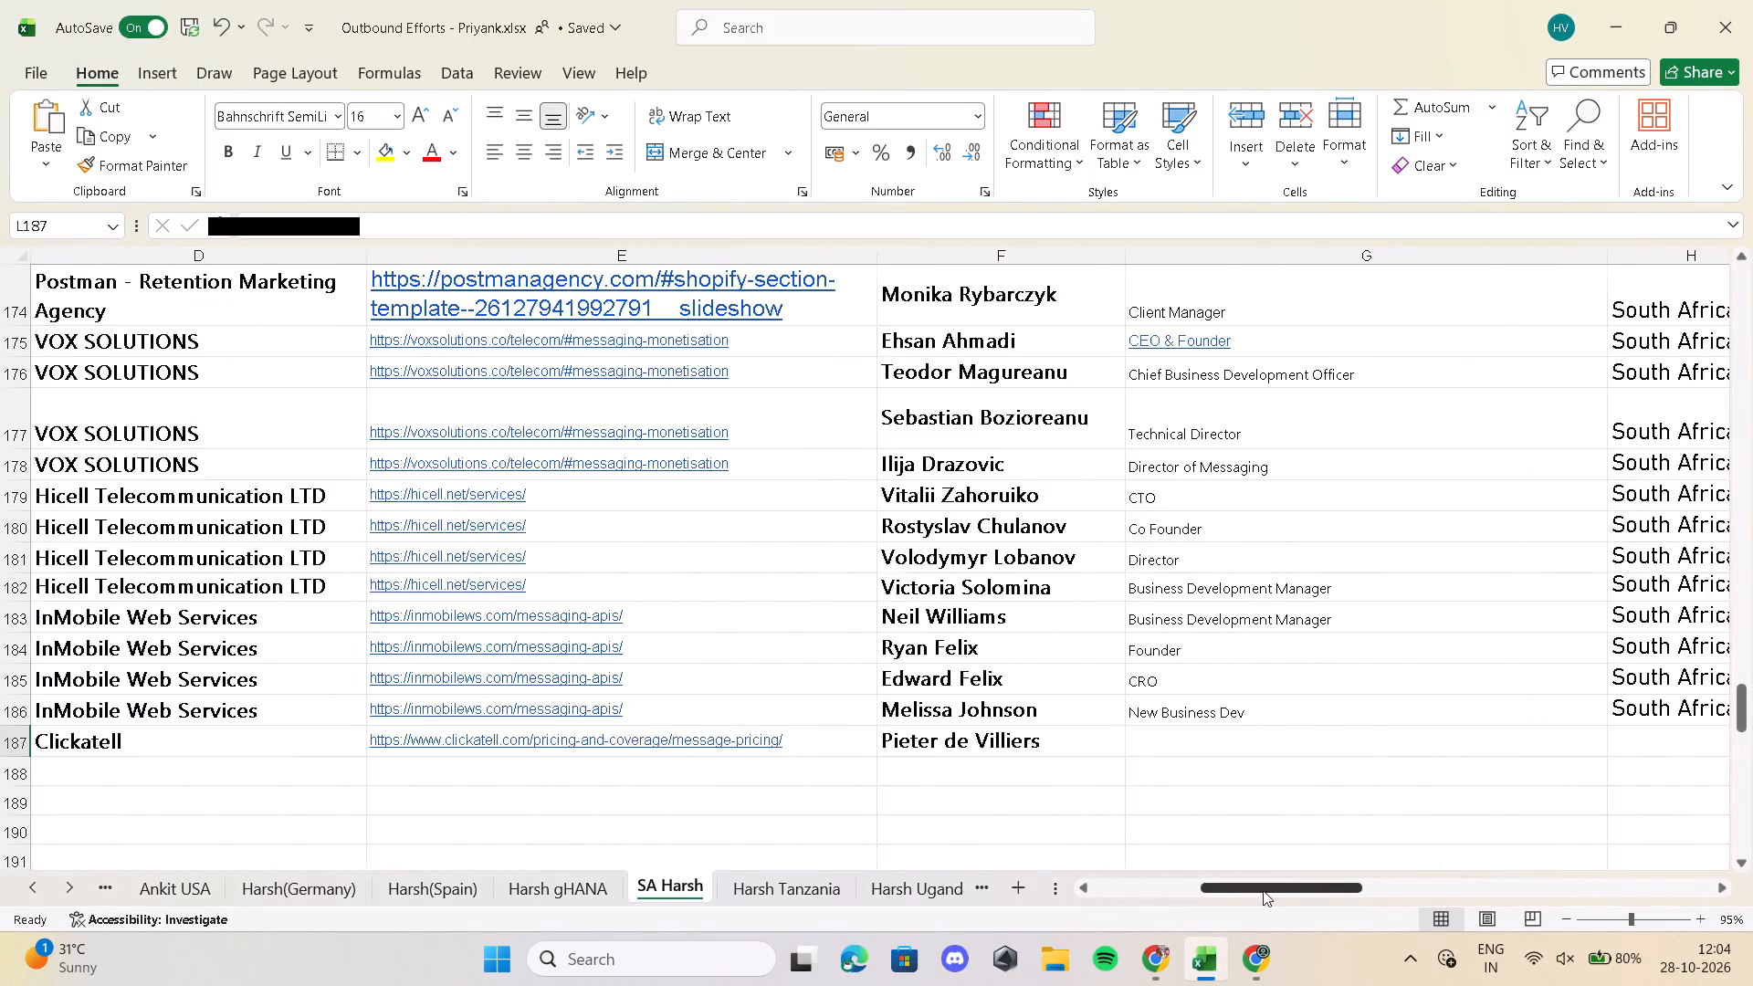
{"action": "left_click", "coordinate": [9, 732]}
{"action": "left_click", "coordinate": [14, 742]}
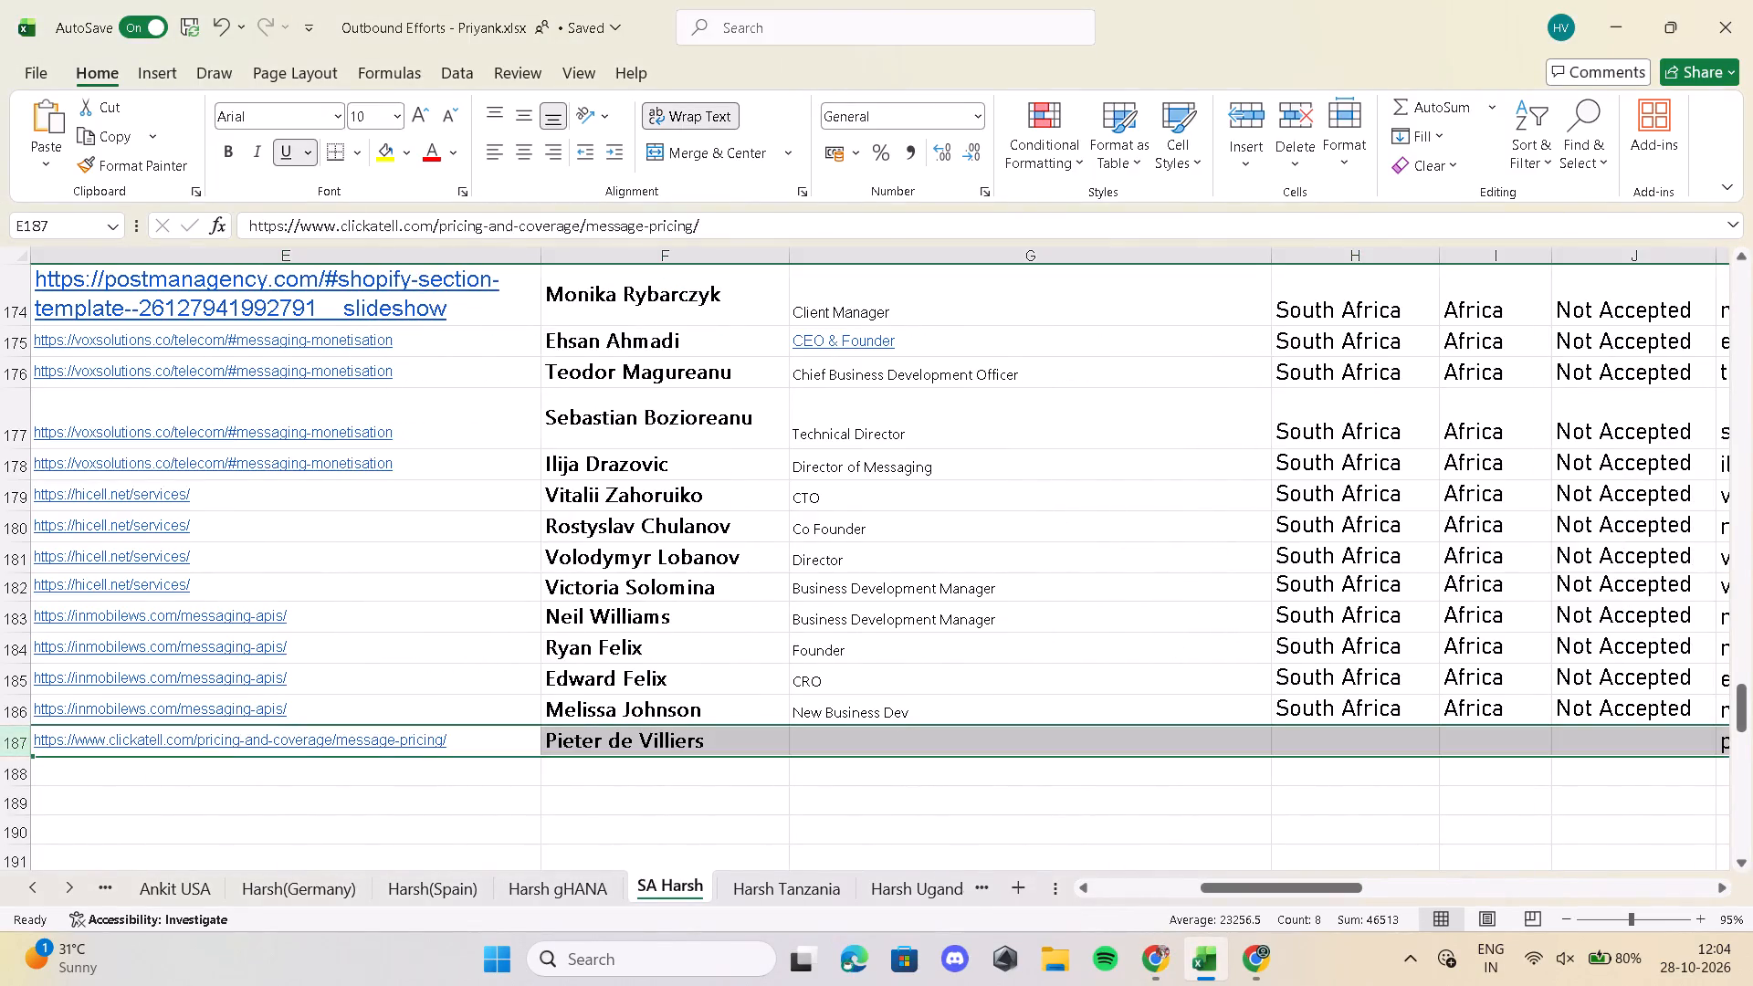
{"action": "left_click", "coordinate": [1236, 955]}
{"action": "left_click", "coordinate": [1163, 959]}
{"action": "left_click", "coordinate": [1199, 960]}
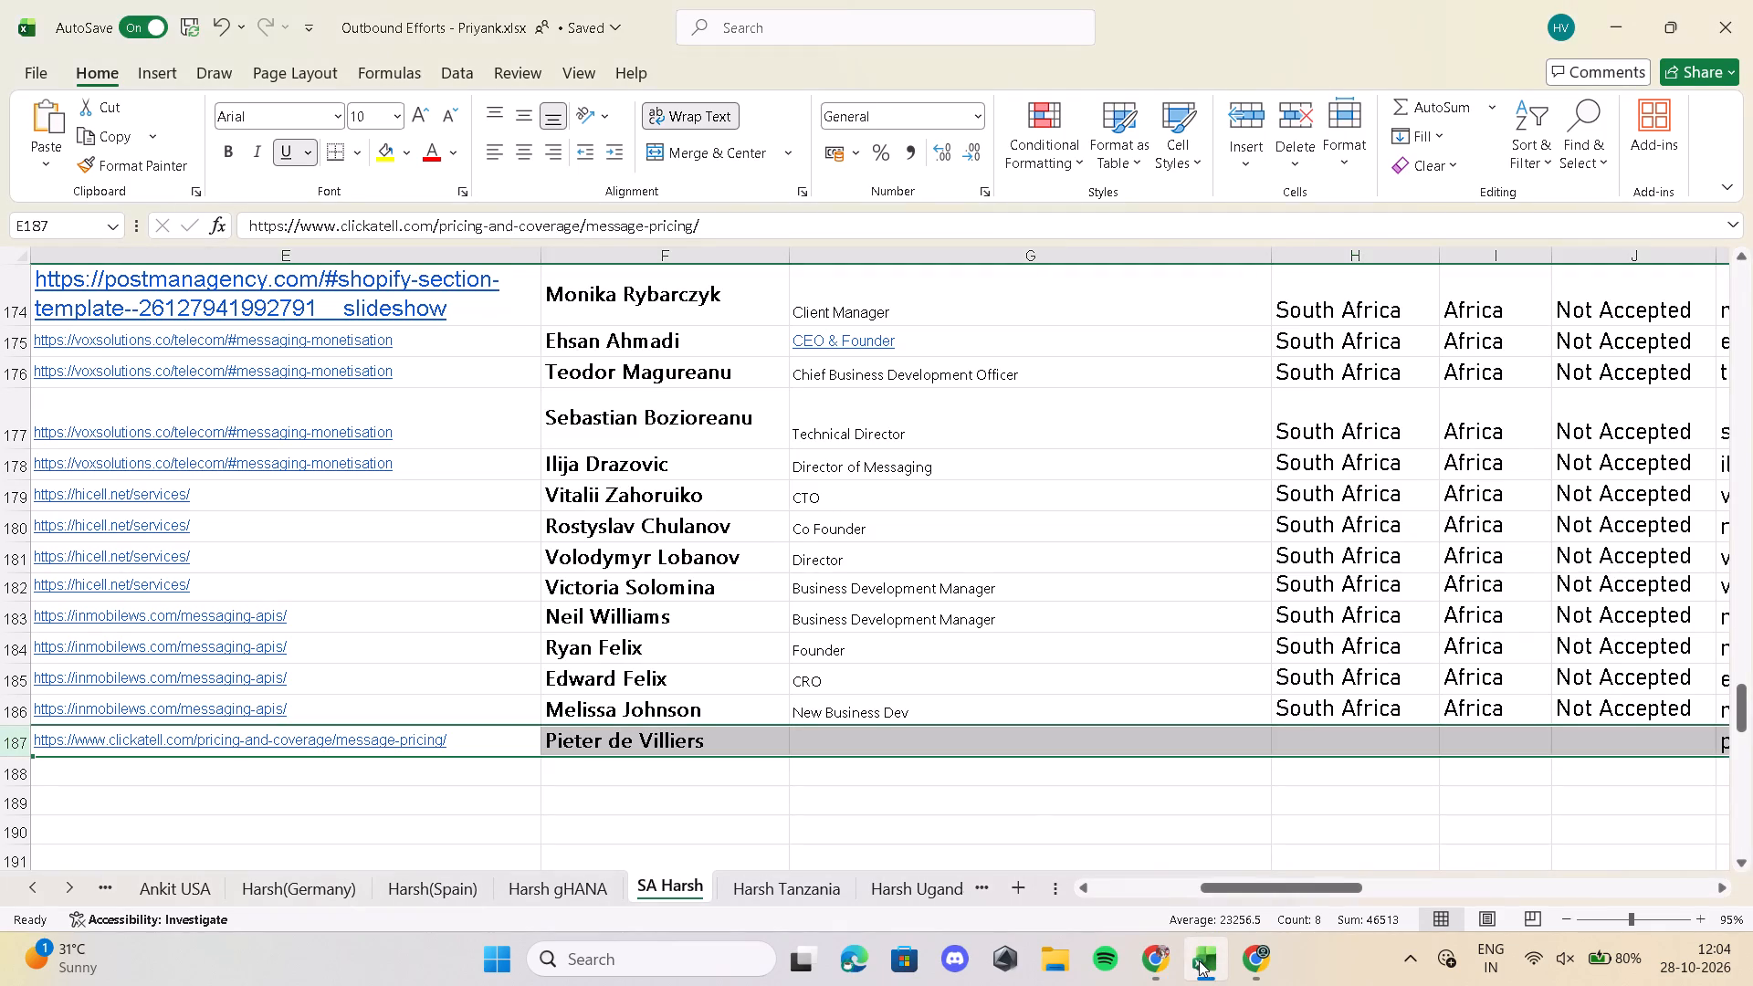
{"action": "left_click", "coordinate": [1236, 965]}
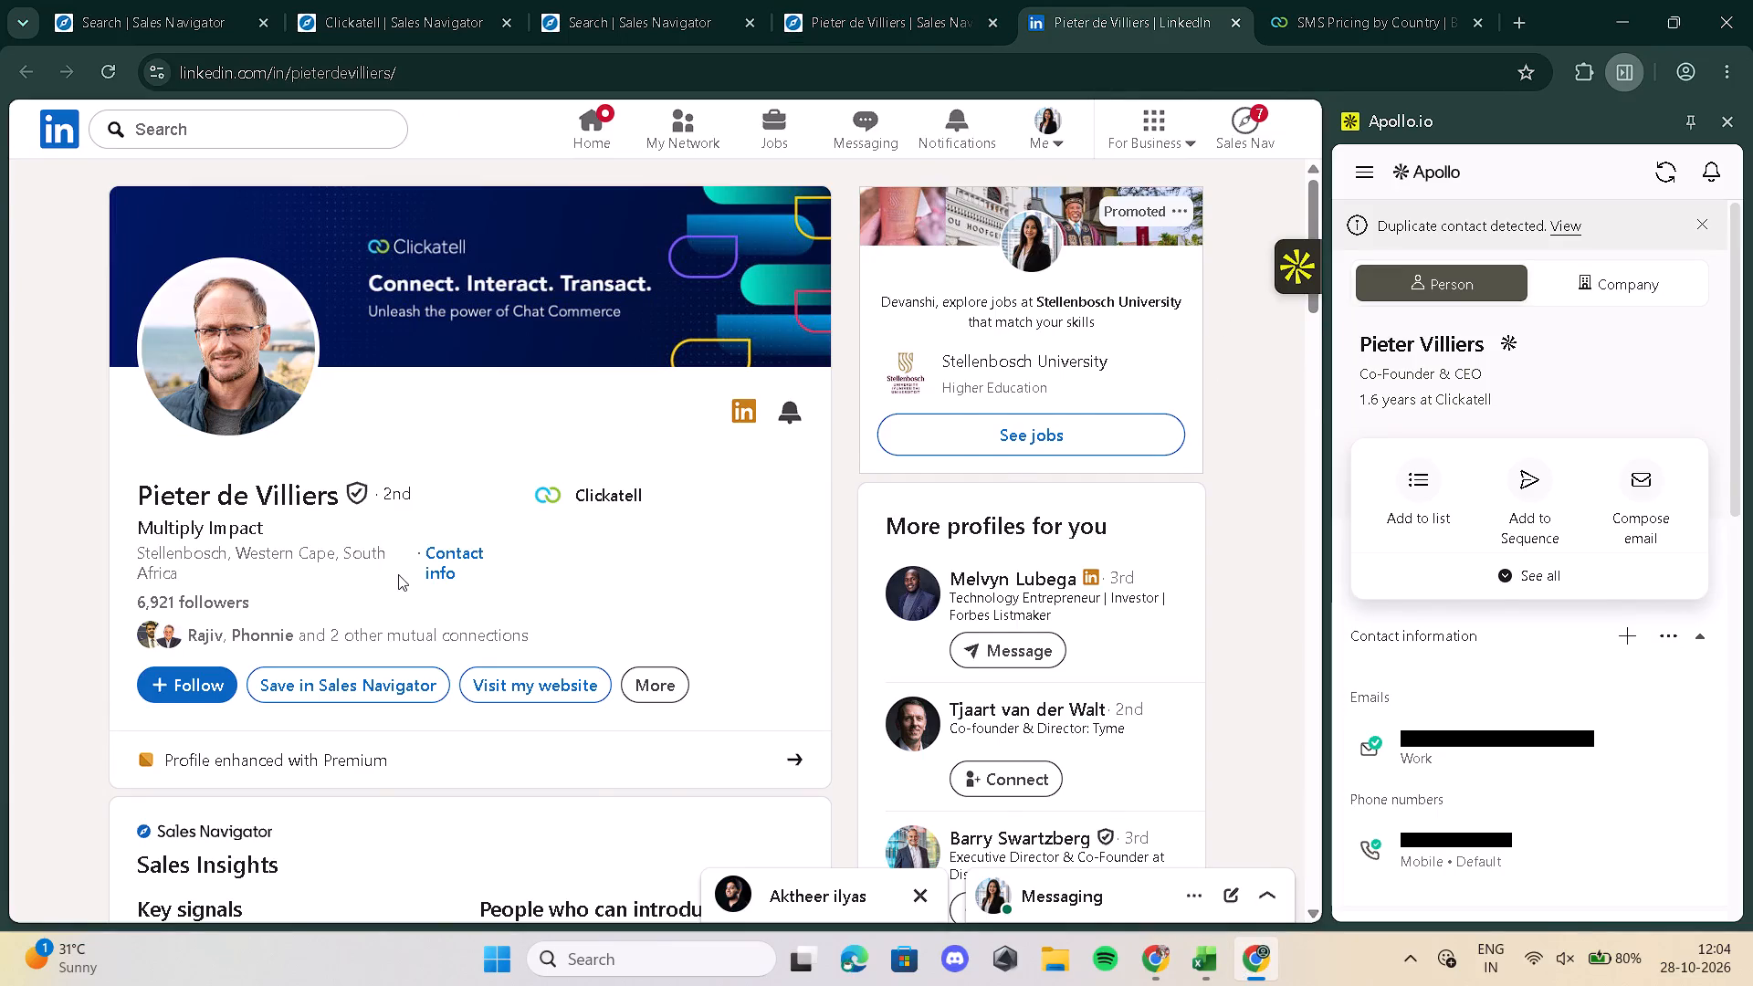
{"action": "scroll", "coordinate": [398, 574], "scroll_direction": "down", "scroll_amount": 13}
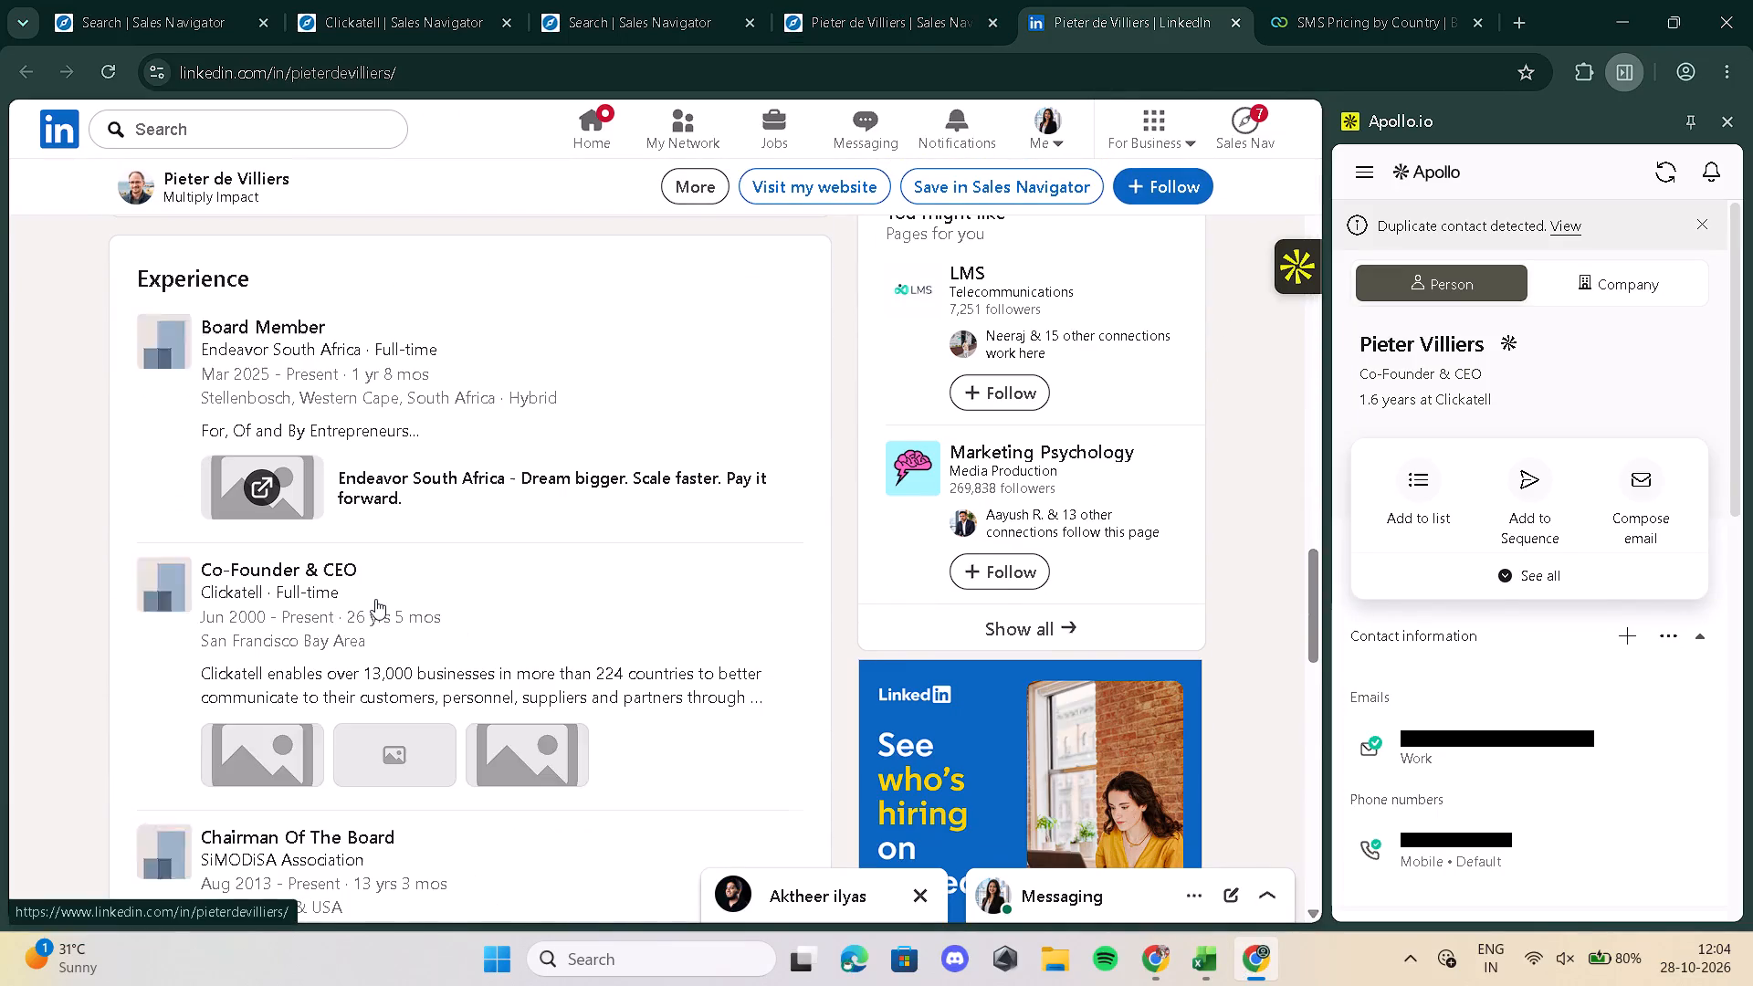
{"action": "left_click_drag", "start_coordinate": [188, 567], "coordinate": [367, 567]}
{"action": "left_click_drag", "start_coordinate": [193, 564], "coordinate": [365, 570]}
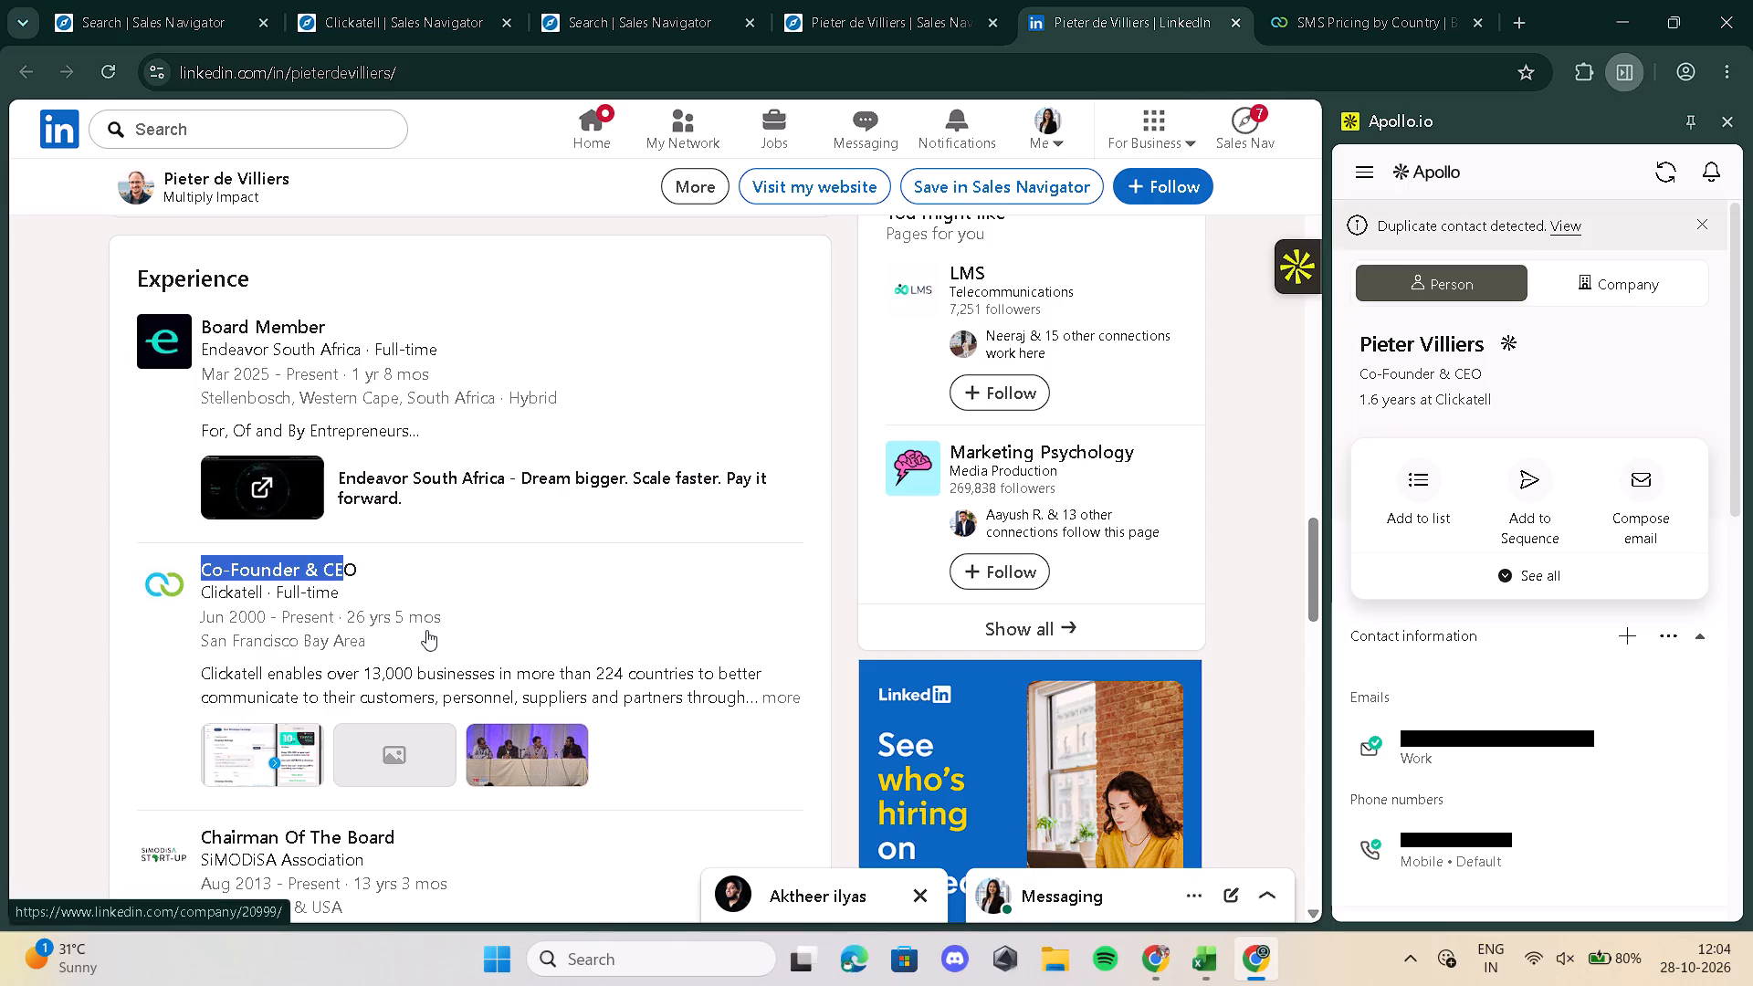
{"action": "key", "text": "ctrl+c"}
{"action": "left_click", "coordinate": [1192, 979]}
{"action": "left_click", "coordinate": [988, 750]}
{"action": "key", "text": "ctrl+v"}
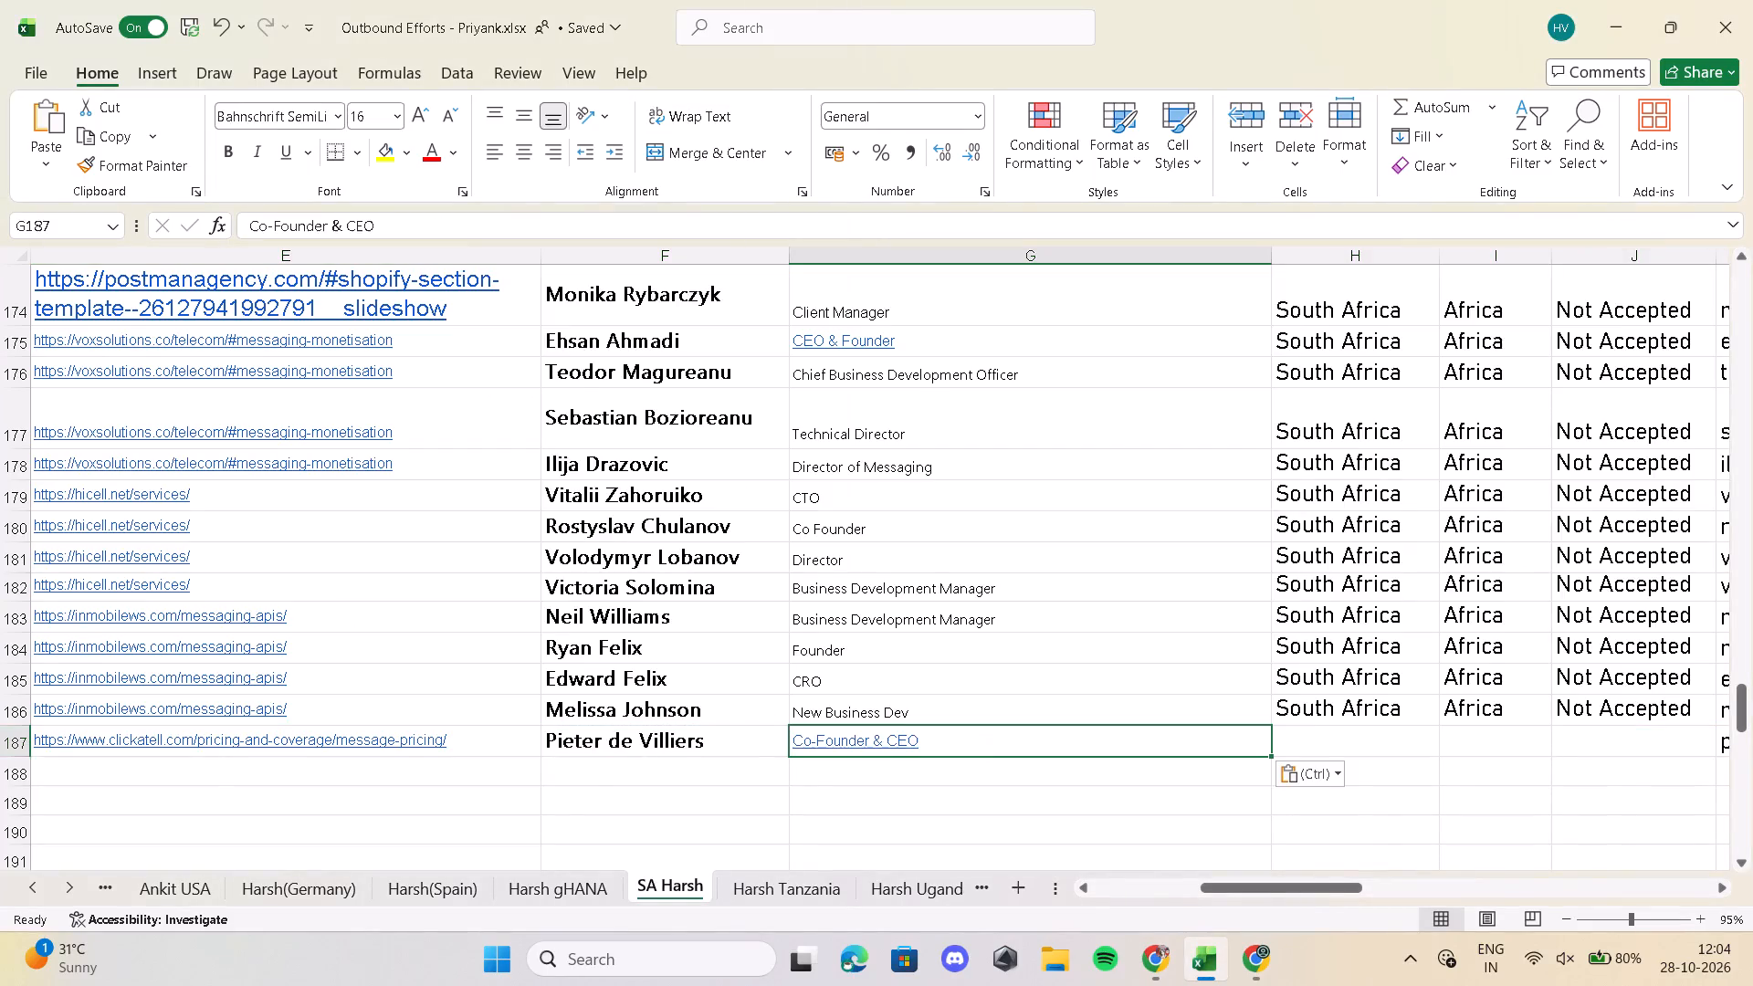
Fill H187, I187 and J187 with South Africa, Africa and Not Accepted, copied from row 186.
{"action": "left_click", "coordinate": [1349, 704]}
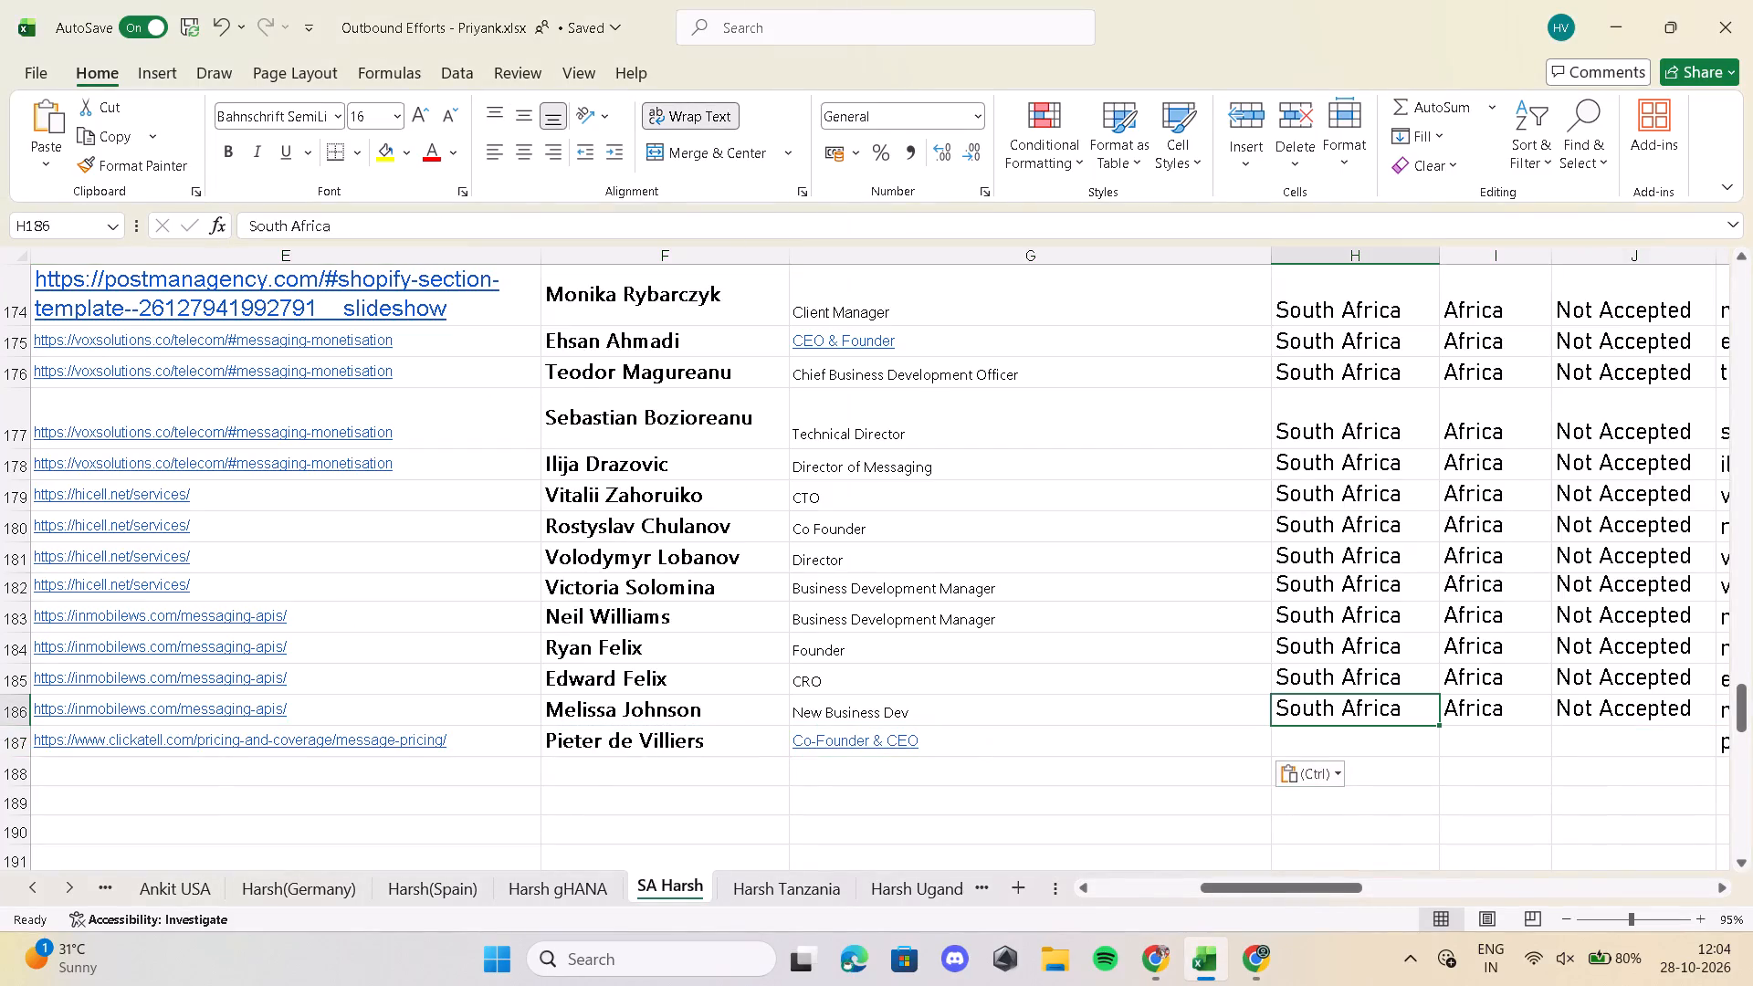
{"action": "key", "text": "ctrl+c"}
{"action": "left_click", "coordinate": [1350, 738]}
{"action": "key", "text": "ctrl+v"}
{"action": "left_click", "coordinate": [1517, 720]}
{"action": "key", "text": "ctrl+c"}
{"action": "left_click", "coordinate": [1504, 746]}
{"action": "key", "text": "ctrl+v"}
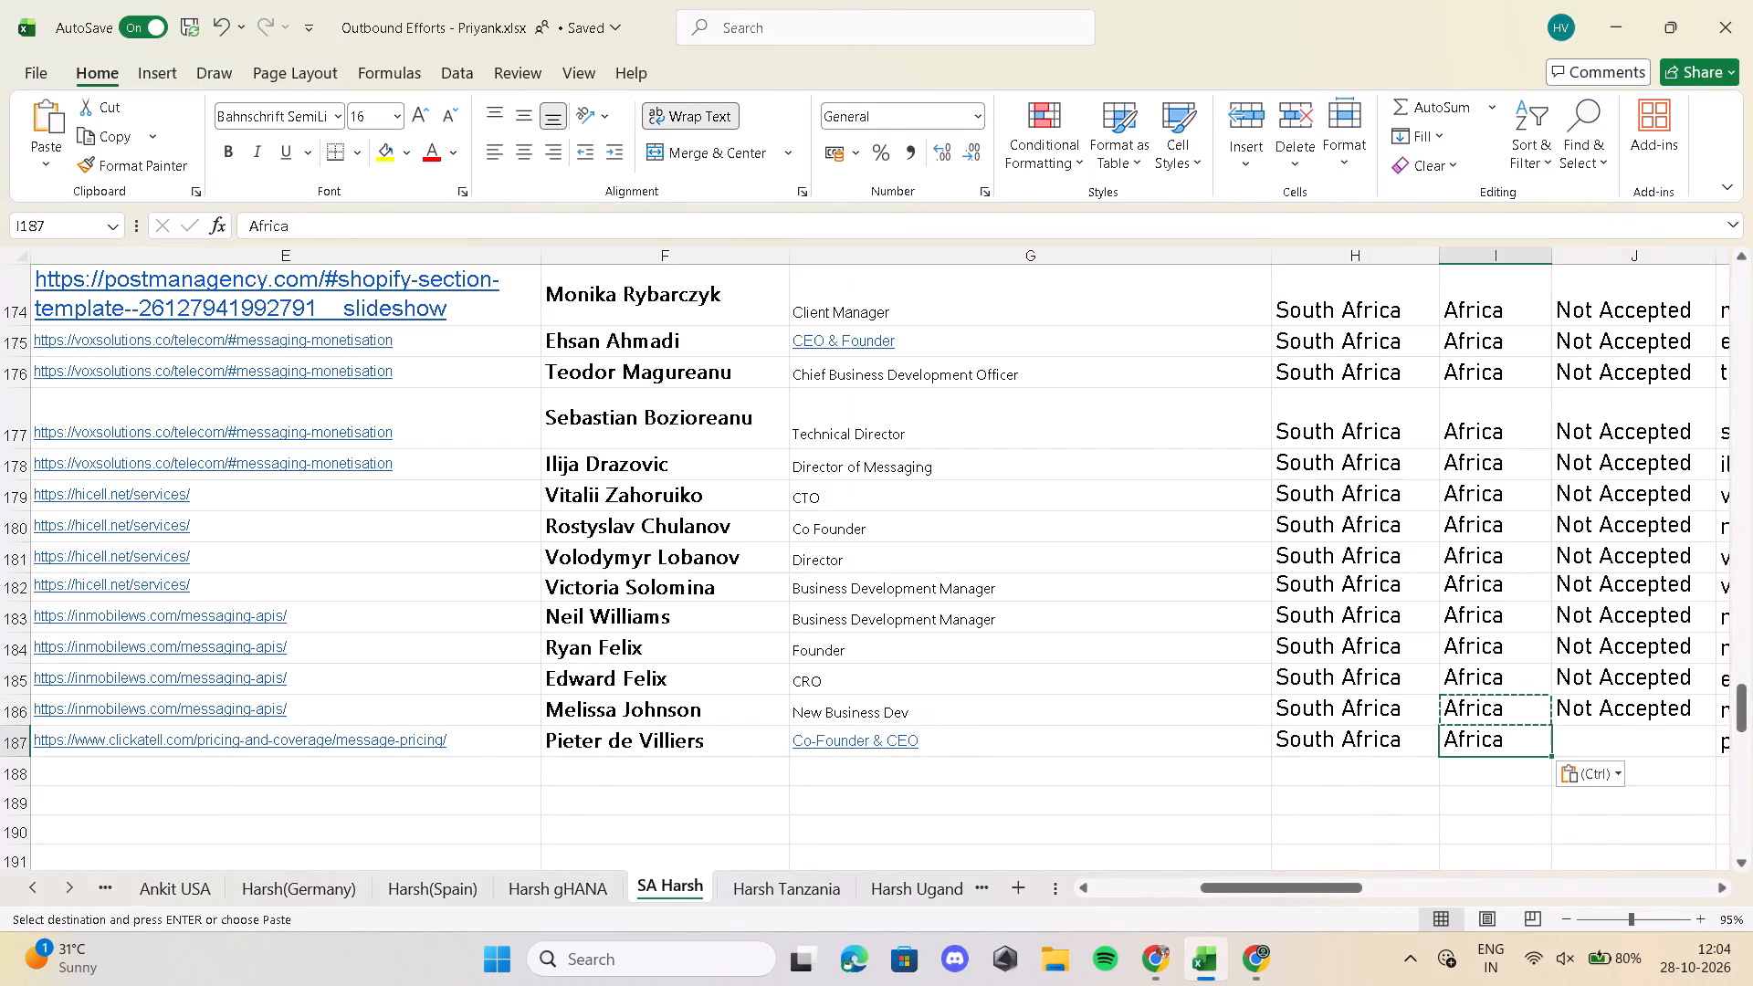
{"action": "left_click", "coordinate": [1653, 704]}
{"action": "key", "text": "ctrl+c"}
{"action": "left_click", "coordinate": [1616, 742]}
{"action": "key", "text": "ctrl+v"}
Copy the Co-Founder & CEO's LinkedIn profile URL from Sales Navigator in Chrome into cell M187 in Excel.
{"action": "left_click_drag", "start_coordinate": [1339, 889], "coordinate": [1380, 883]}
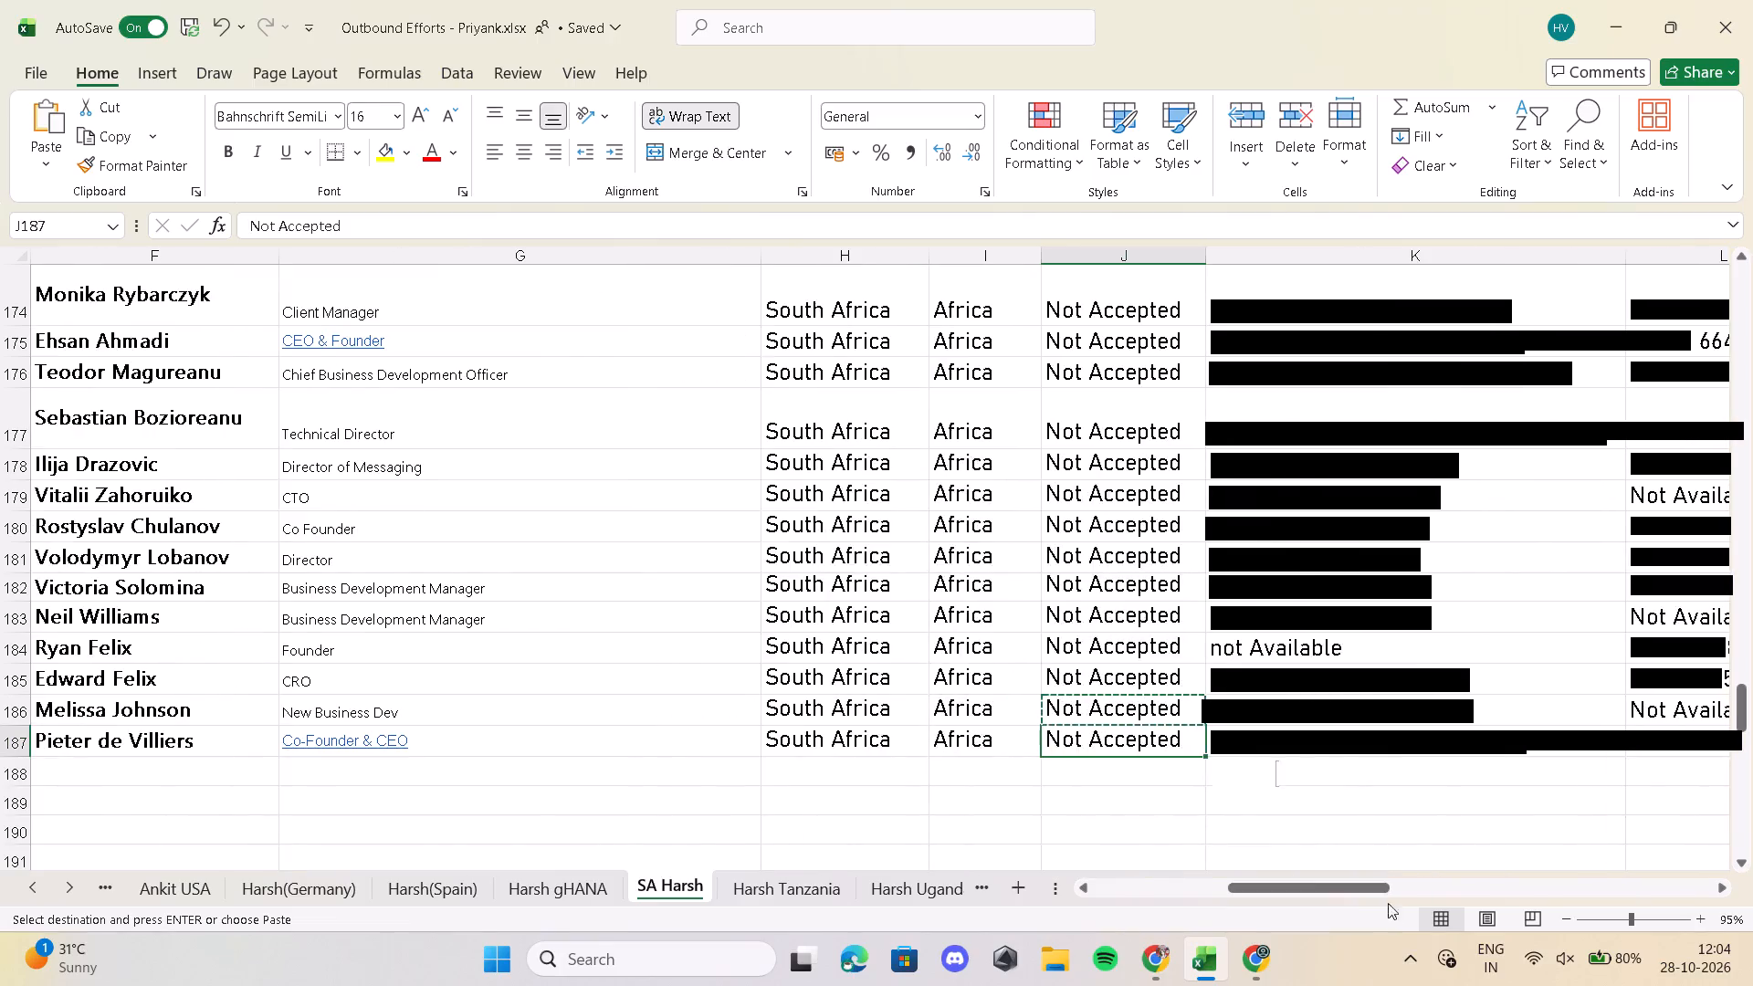
{"action": "left_click_drag", "start_coordinate": [1368, 894], "coordinate": [1434, 874]}
{"action": "left_click", "coordinate": [1244, 955]}
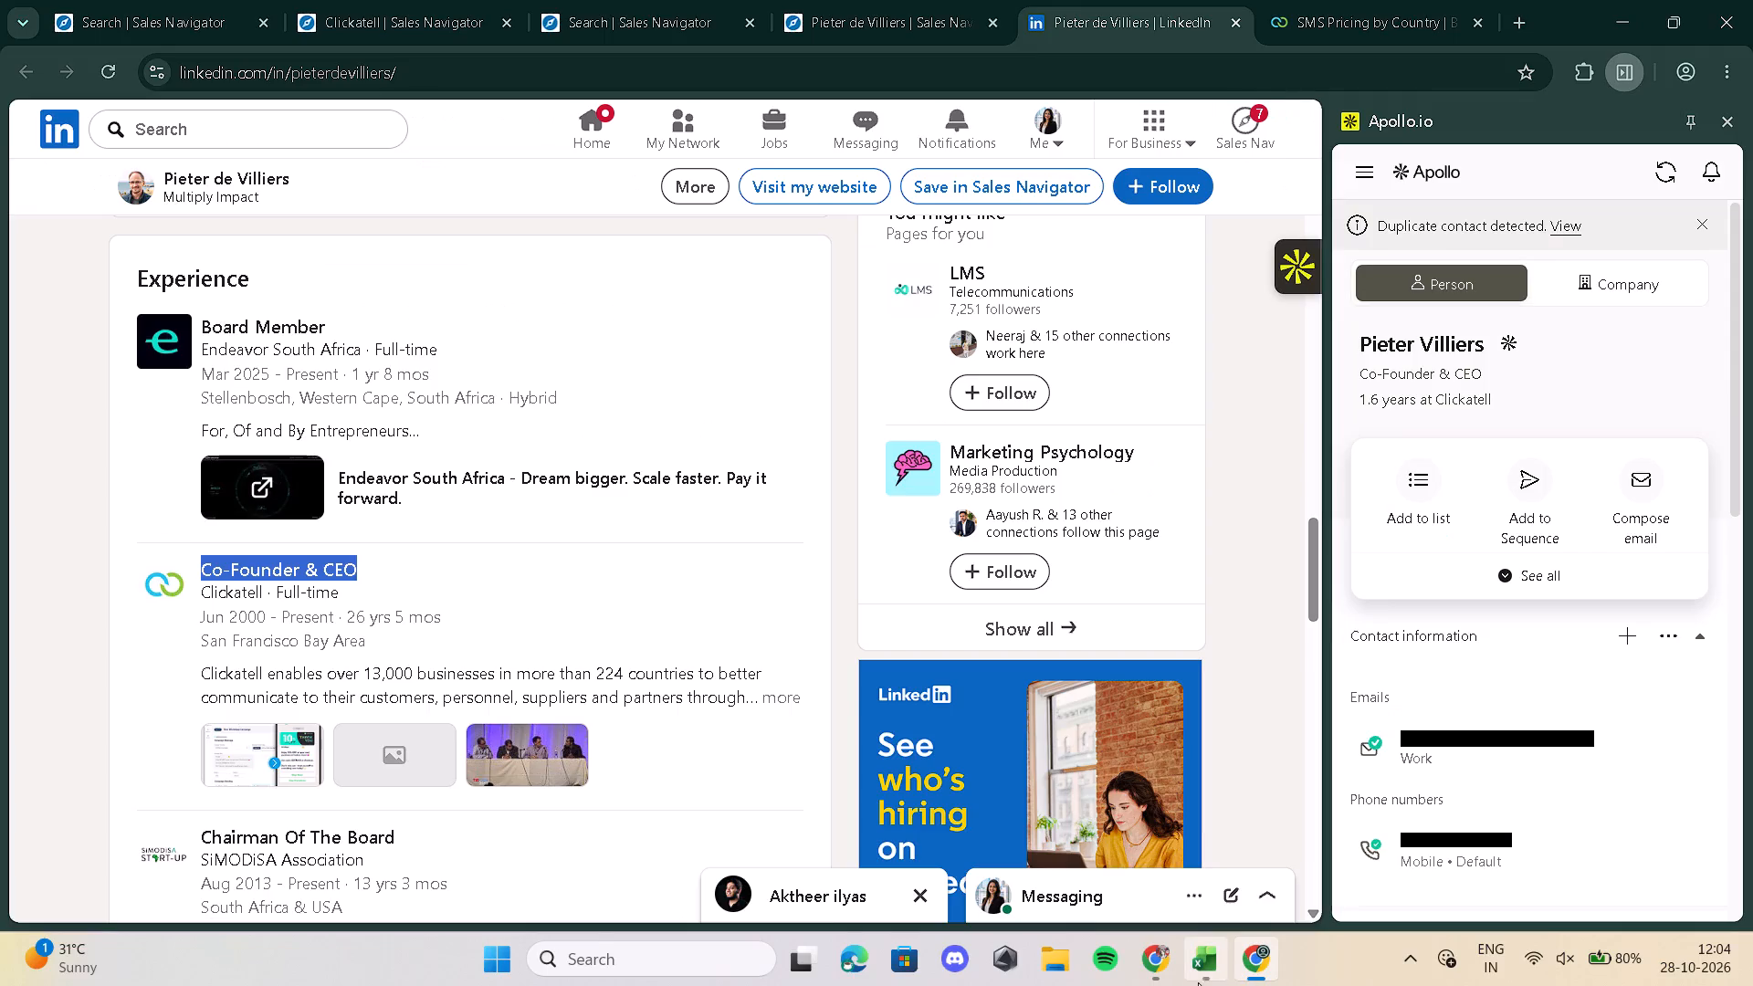
{"action": "left_click", "coordinate": [1159, 979]}
{"action": "left_click", "coordinate": [1258, 960]}
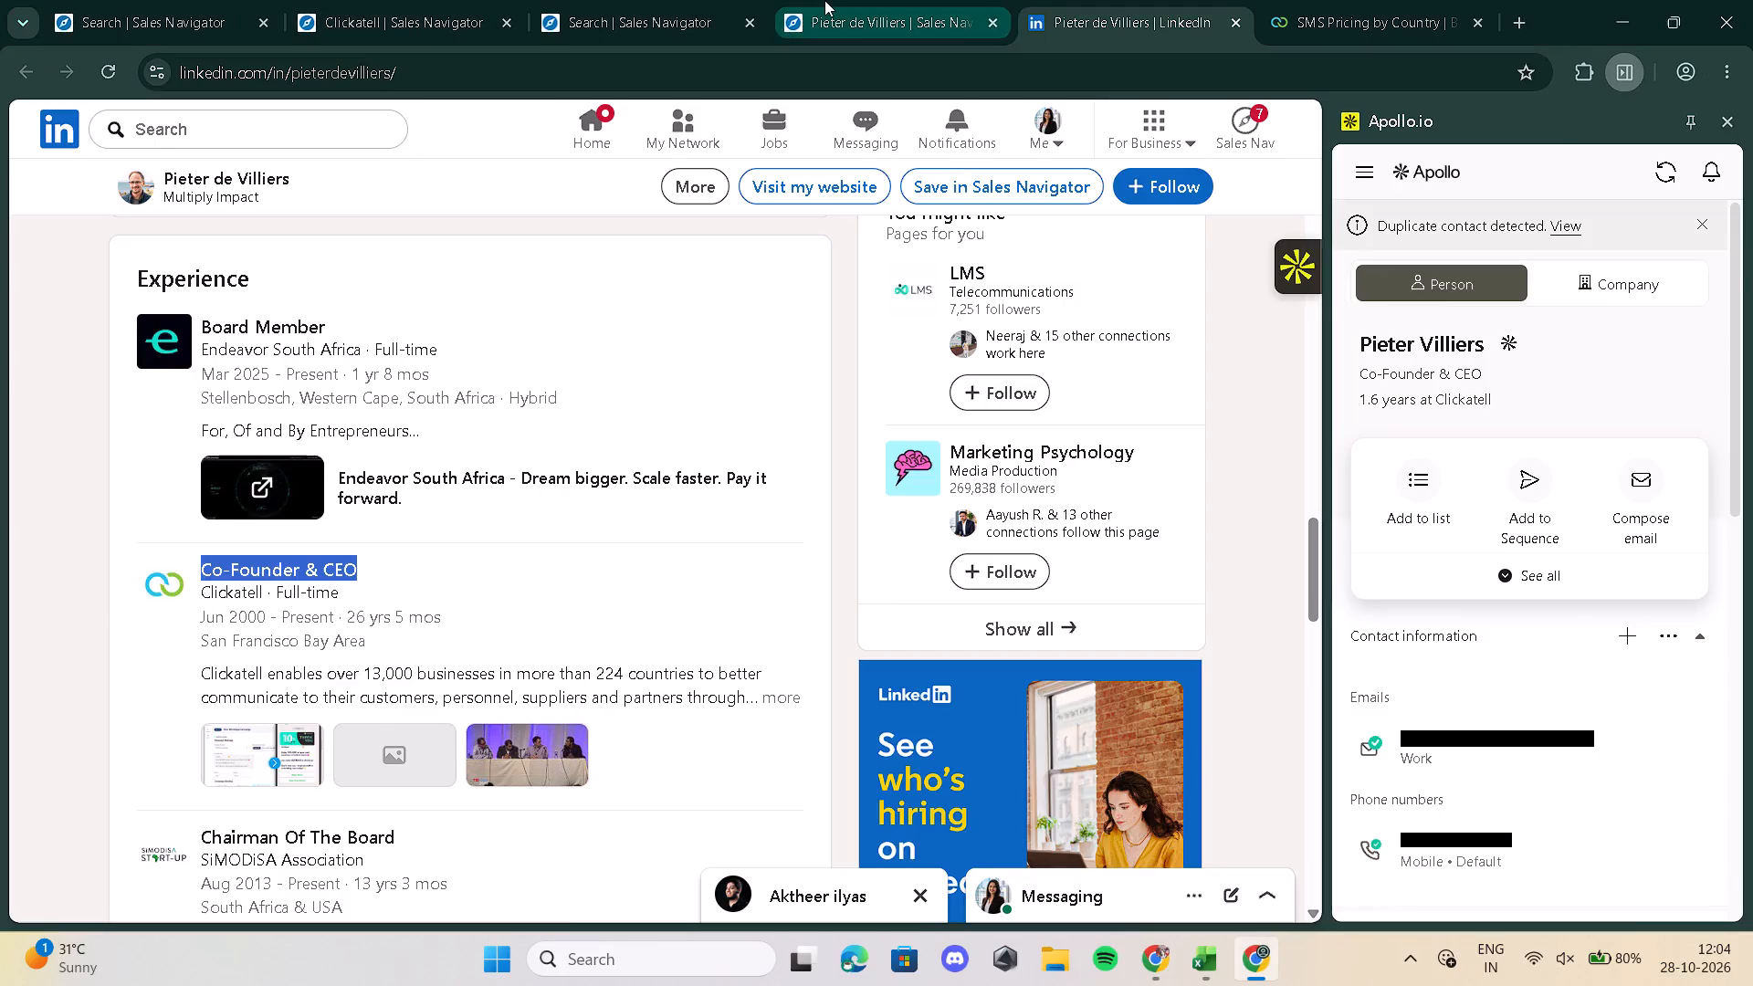
{"action": "left_click", "coordinate": [824, 0]}
{"action": "left_click", "coordinate": [382, 696]}
{"action": "left_click", "coordinate": [306, 873]}
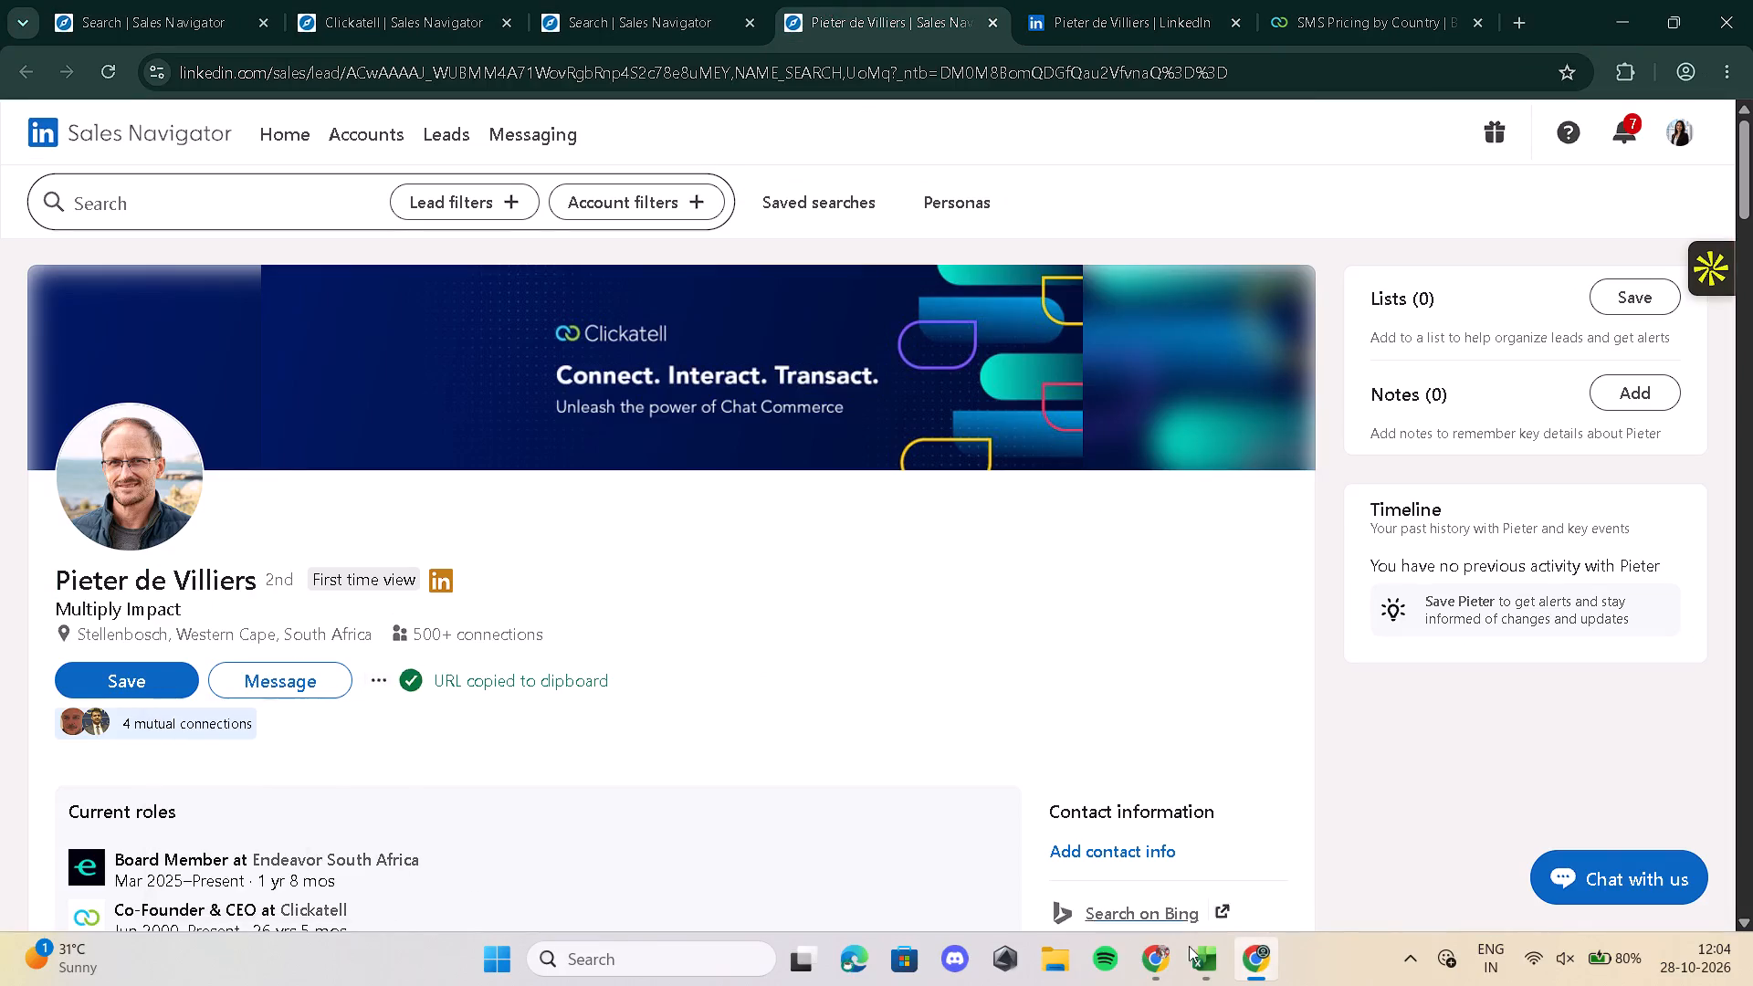
{"action": "left_click", "coordinate": [1198, 980]}
{"action": "left_click", "coordinate": [1263, 749]}
{"action": "key", "text": "ctrl+v"}
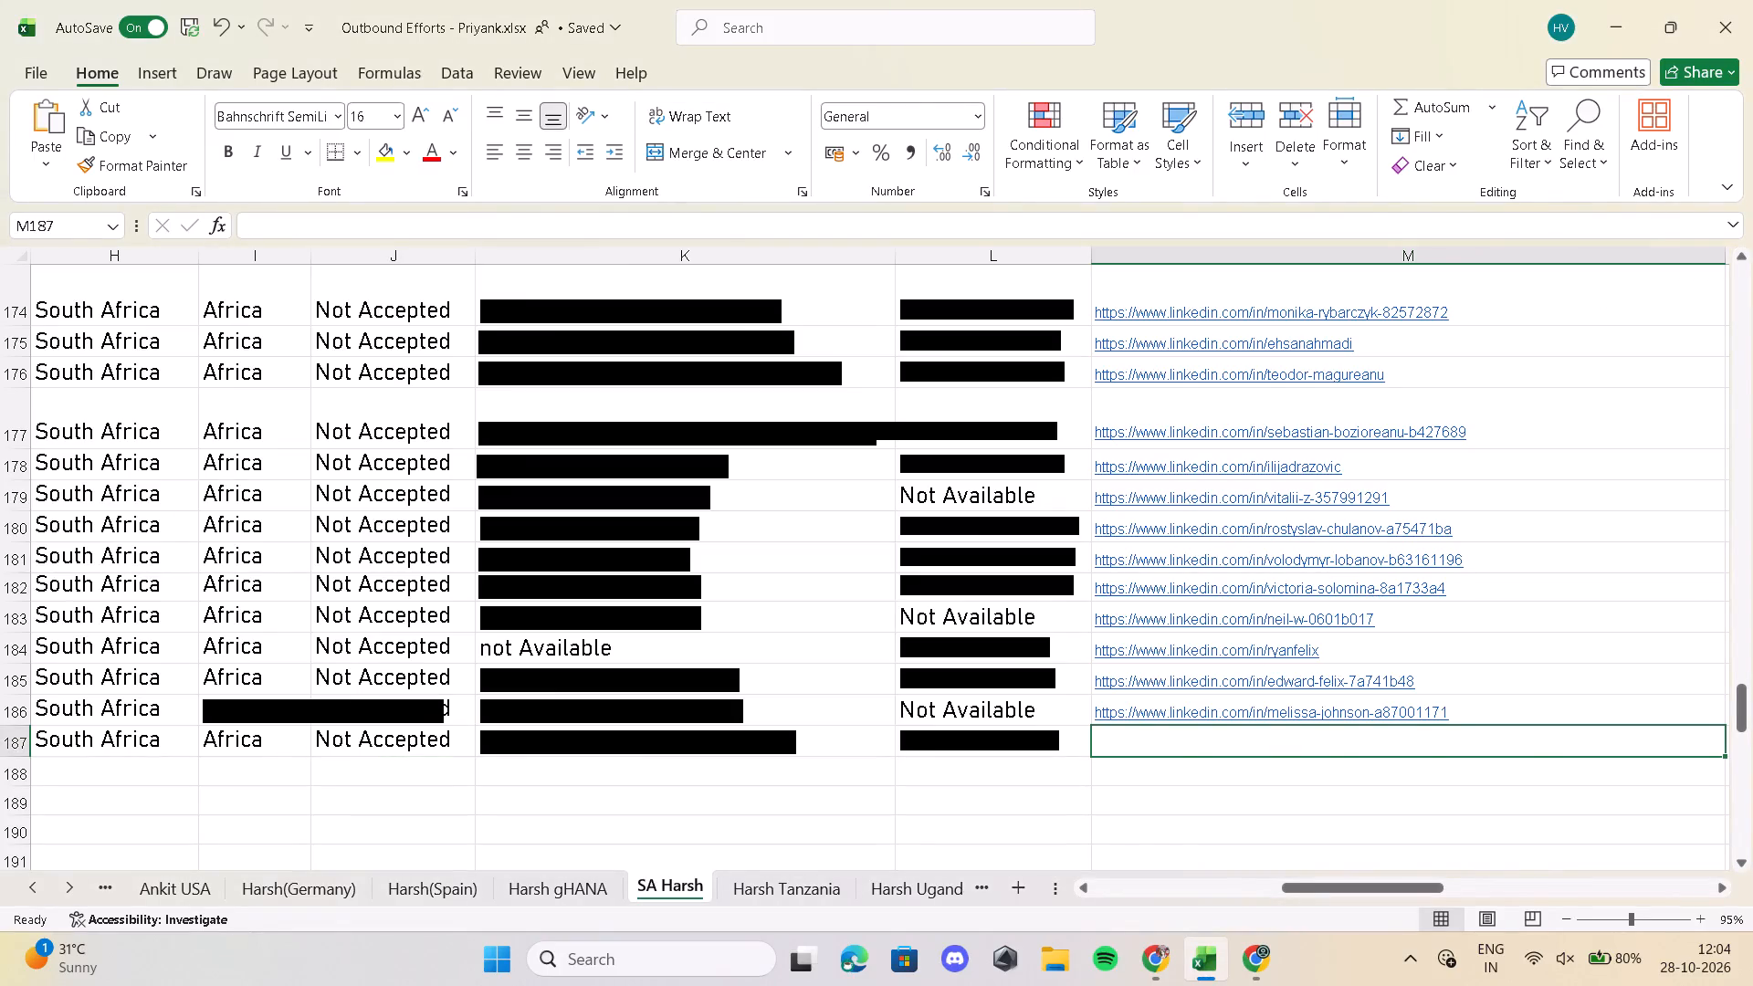
{"action": "key", "text": "ctrl+v"}
{"action": "double_click", "coordinate": [1653, 739]}
{"action": "left_click_drag", "start_coordinate": [1442, 892], "coordinate": [1496, 882]}
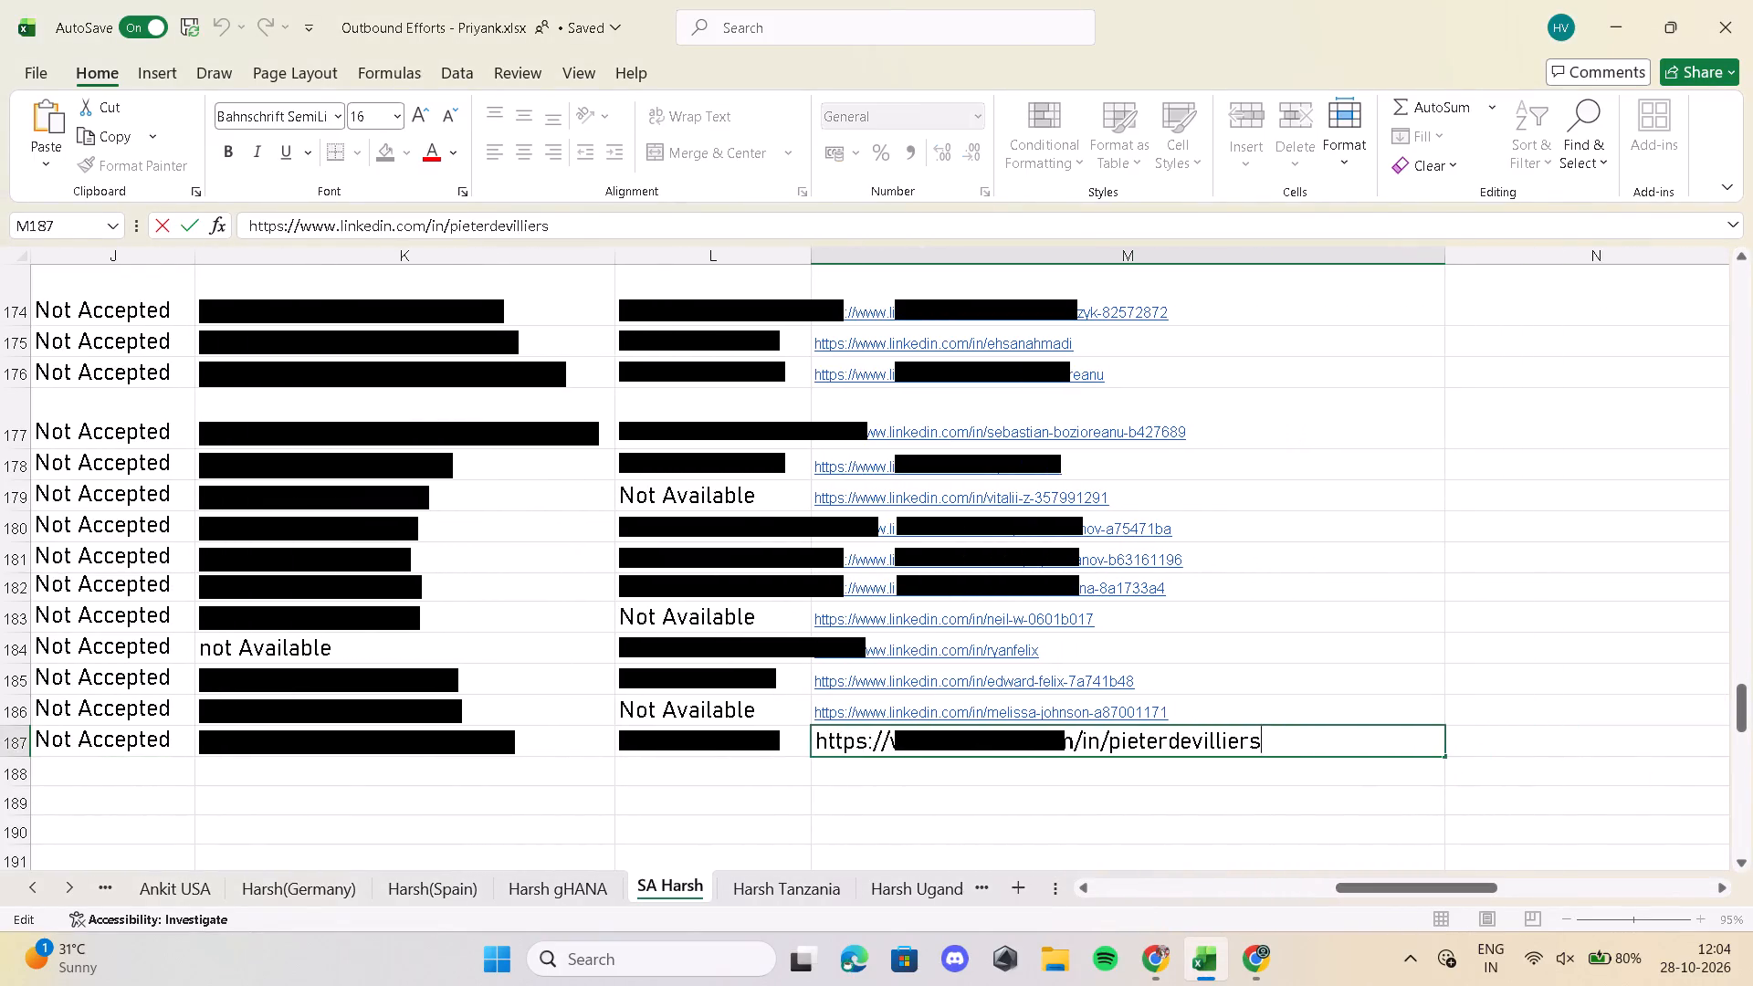
{"action": "left_click", "coordinate": [1526, 744]}
{"action": "left_click", "coordinate": [1370, 732]}
Fill cell O187 with Bulk SMS, copied from row 186.
{"action": "left_click", "coordinate": [4, 738]}
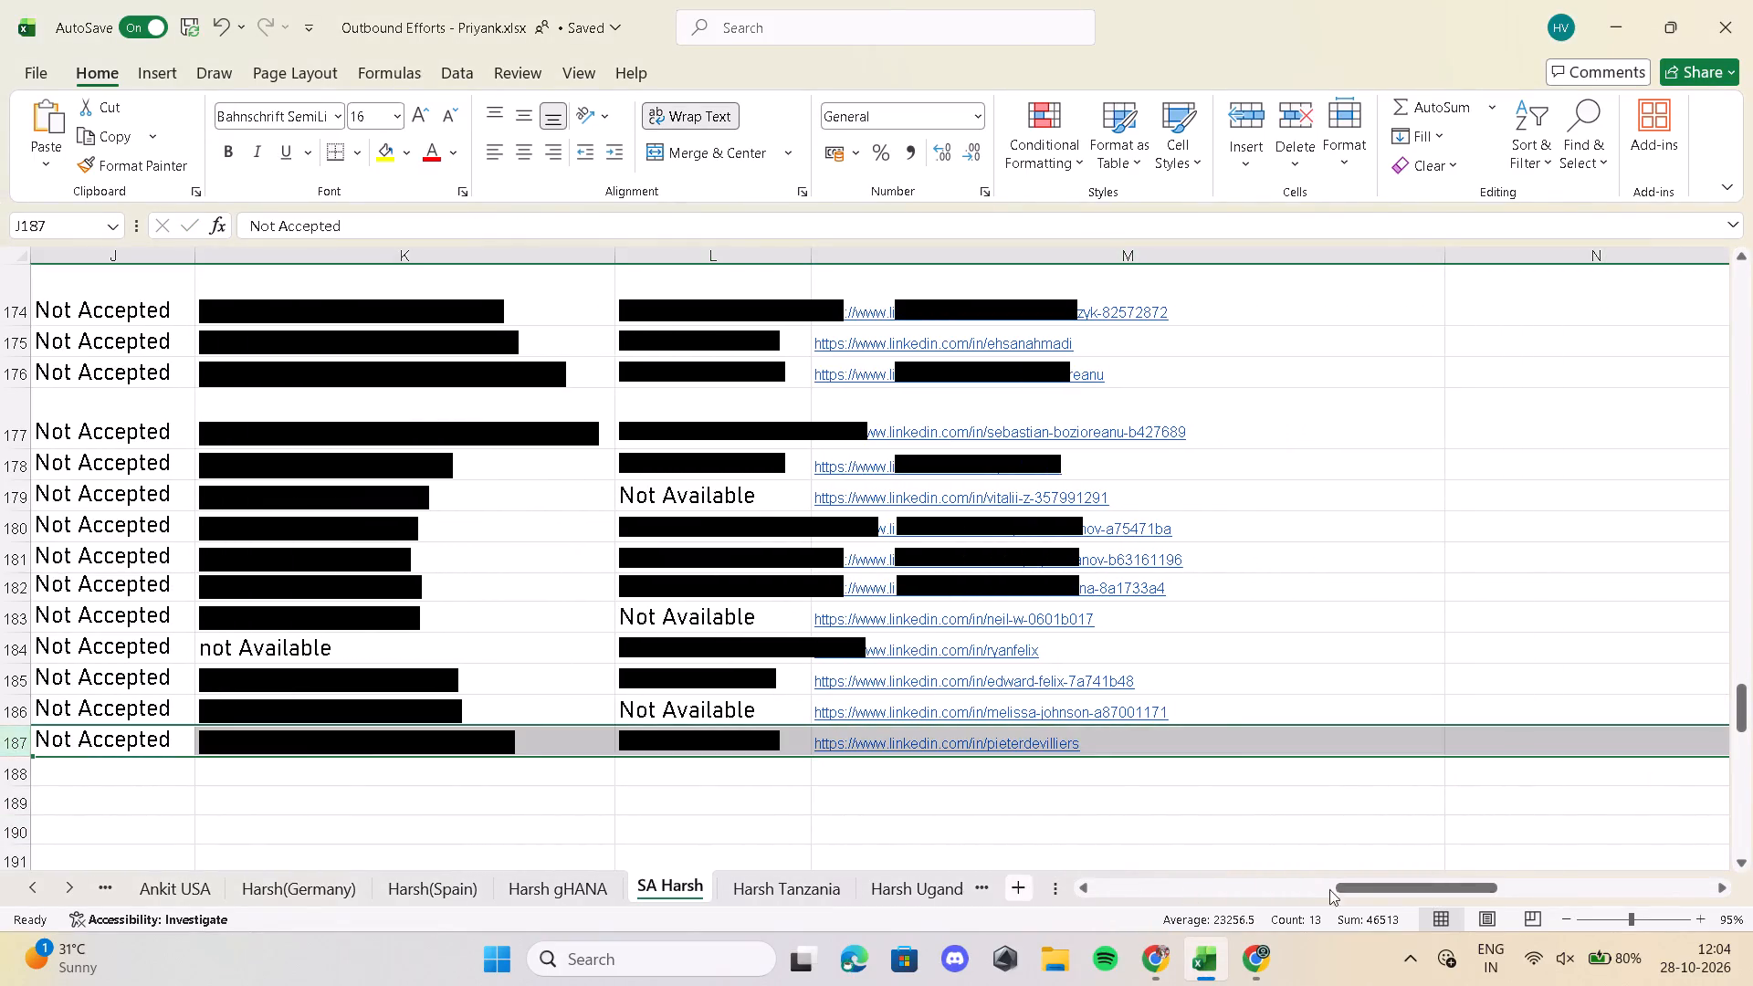
{"action": "left_click_drag", "start_coordinate": [1344, 889], "coordinate": [1517, 872]}
{"action": "left_click_drag", "start_coordinate": [1534, 891], "coordinate": [1366, 865]}
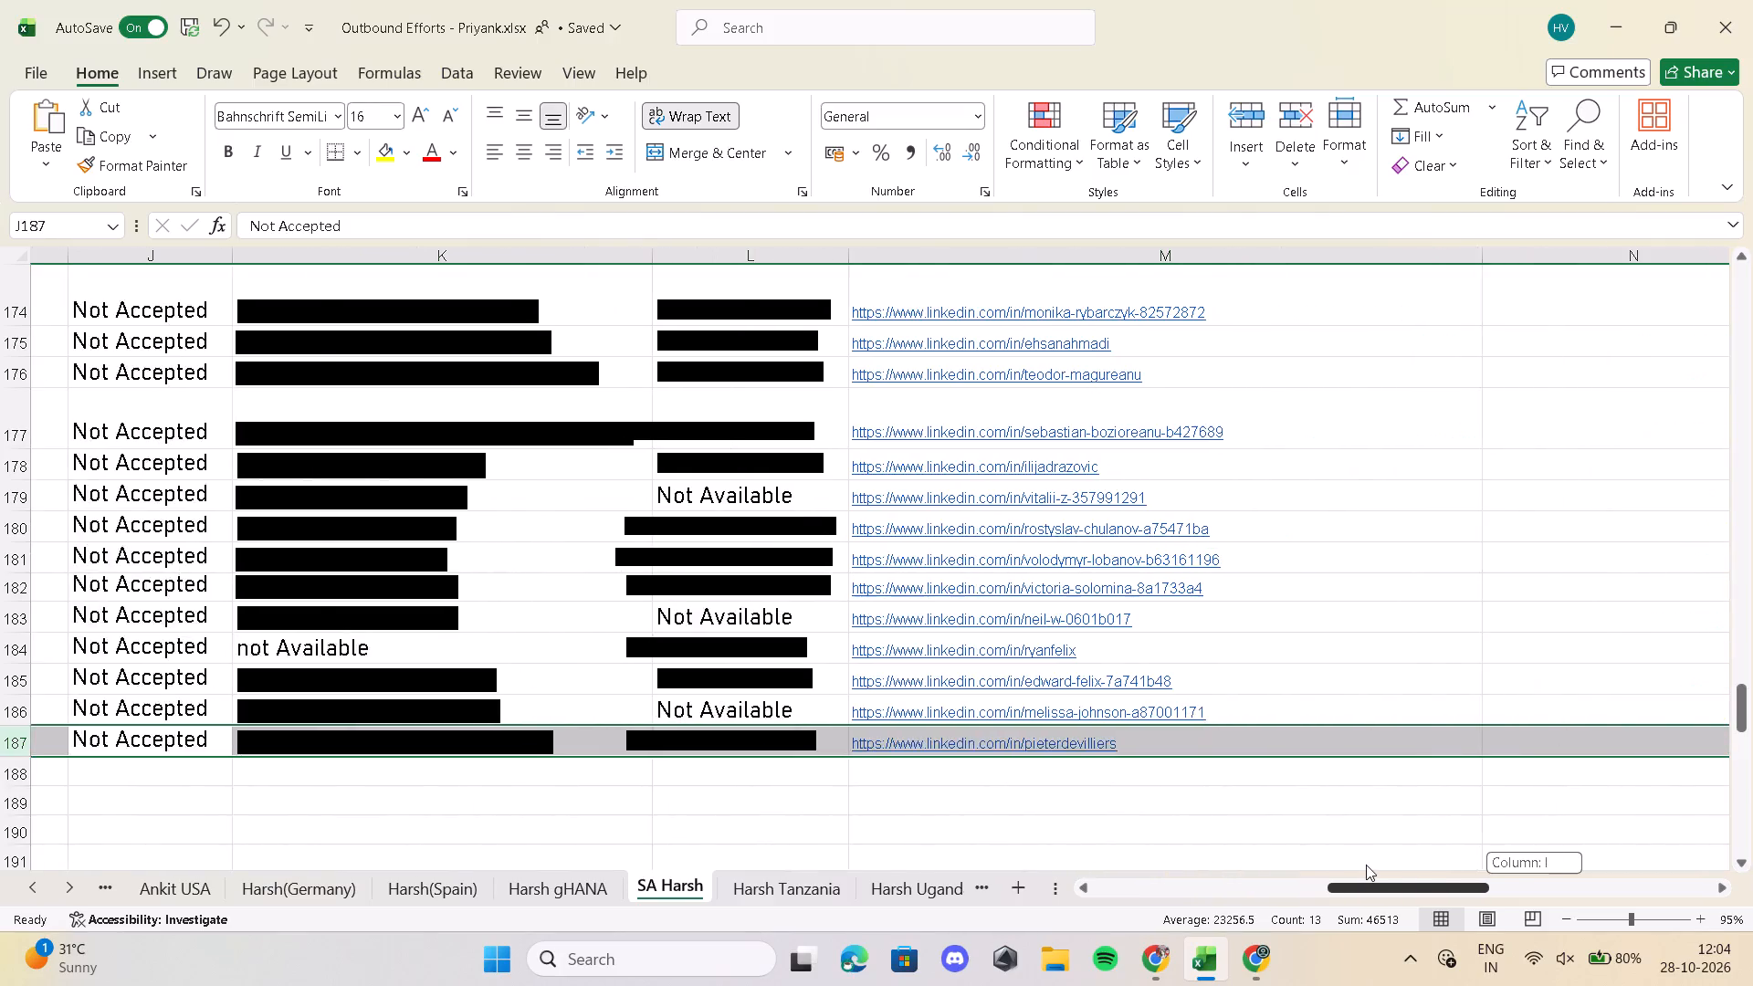
{"action": "left_click_drag", "start_coordinate": [1366, 865], "coordinate": [1437, 865]}
{"action": "left_click", "coordinate": [1233, 708]}
{"action": "key", "text": "ctrl+c"}
{"action": "left_click", "coordinate": [1249, 743]}
{"action": "key", "text": "ctrl+v"}
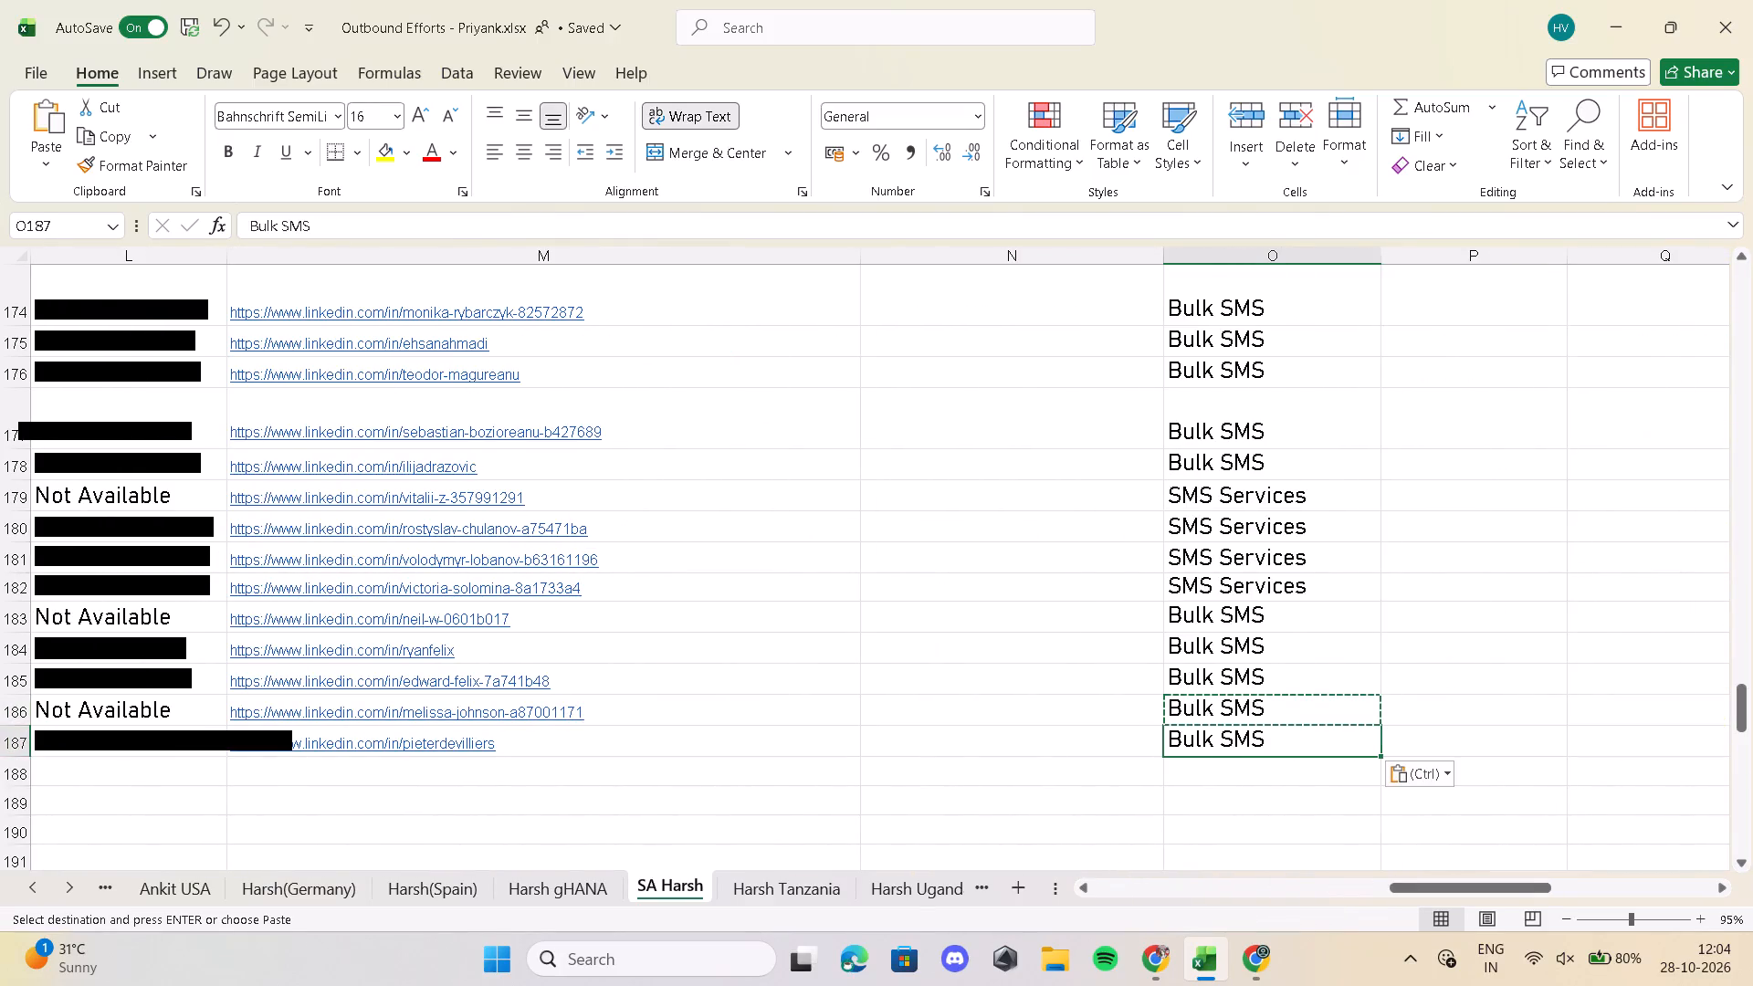
Fill B188, C188 and D188 with 28 October 2026, Medium and Clickatell, copied from row 187.
{"action": "left_click_drag", "start_coordinate": [1478, 889], "coordinate": [688, 834]}
{"action": "left_click", "coordinate": [0, 770]}
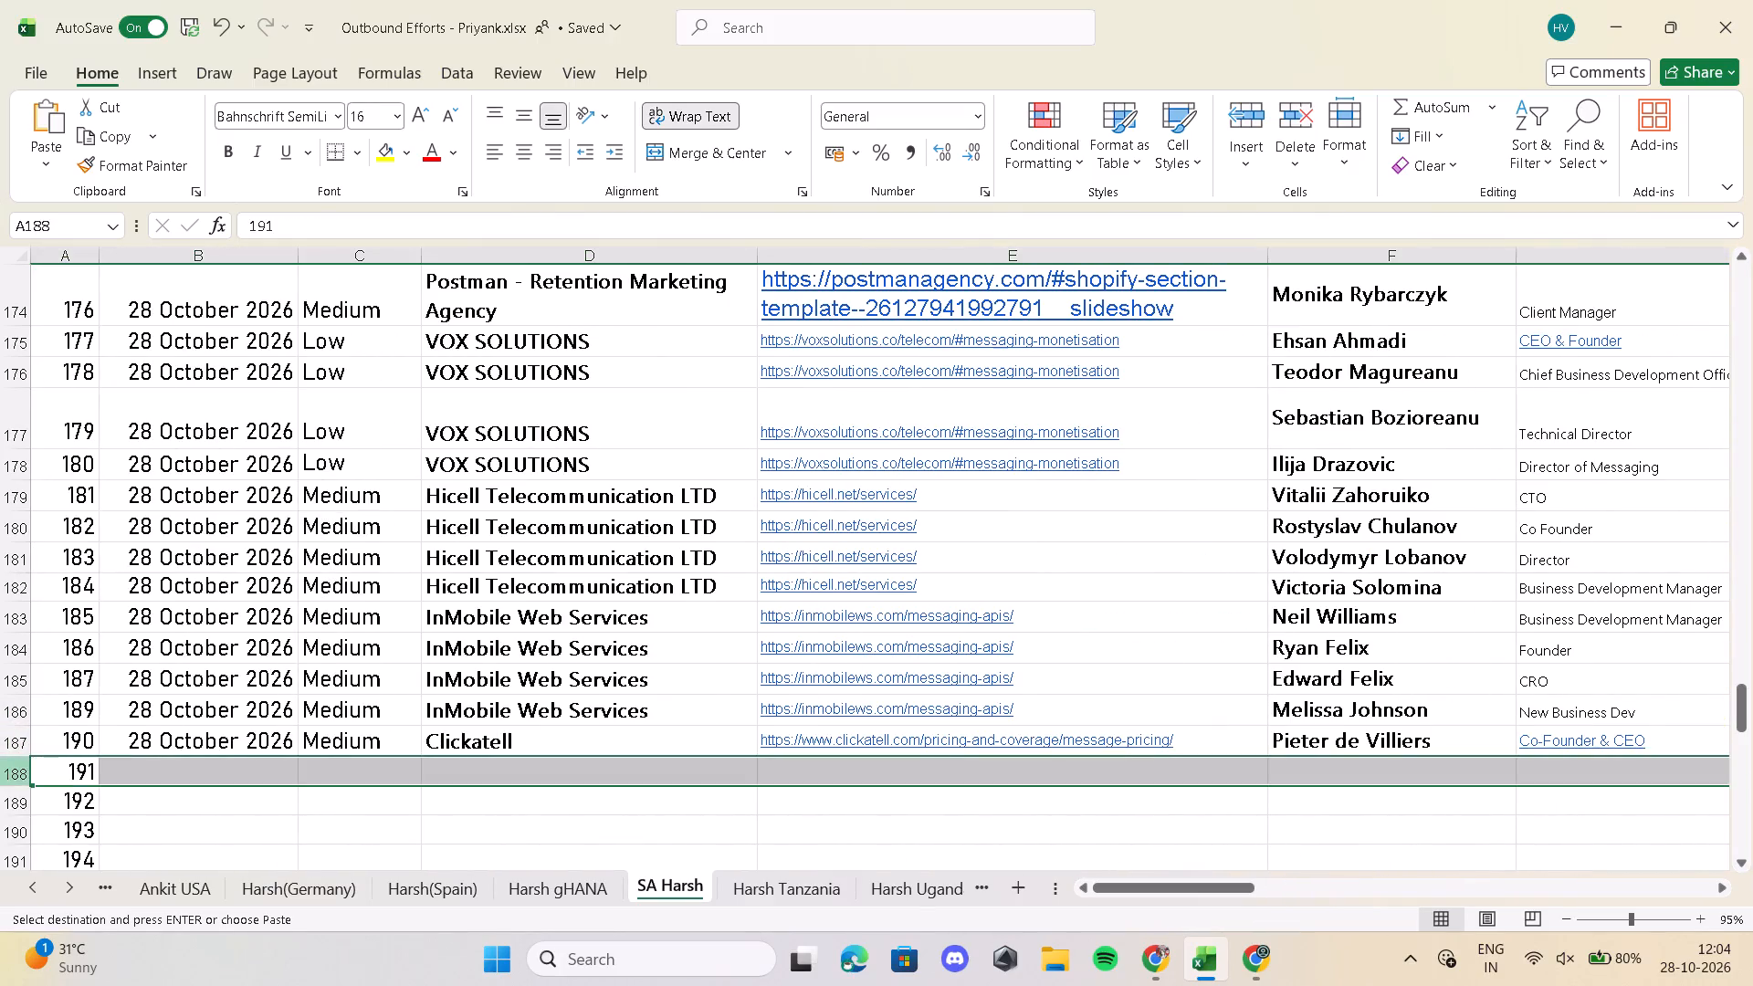
{"action": "left_click", "coordinate": [238, 746]}
{"action": "key", "text": "ctrl+c"}
{"action": "left_click", "coordinate": [233, 777]}
{"action": "key", "text": "ctrl+v"}
{"action": "left_click", "coordinate": [344, 742]}
{"action": "key", "text": "ctrl+c"}
{"action": "left_click", "coordinate": [356, 779]}
{"action": "key", "text": "ctrl+v"}
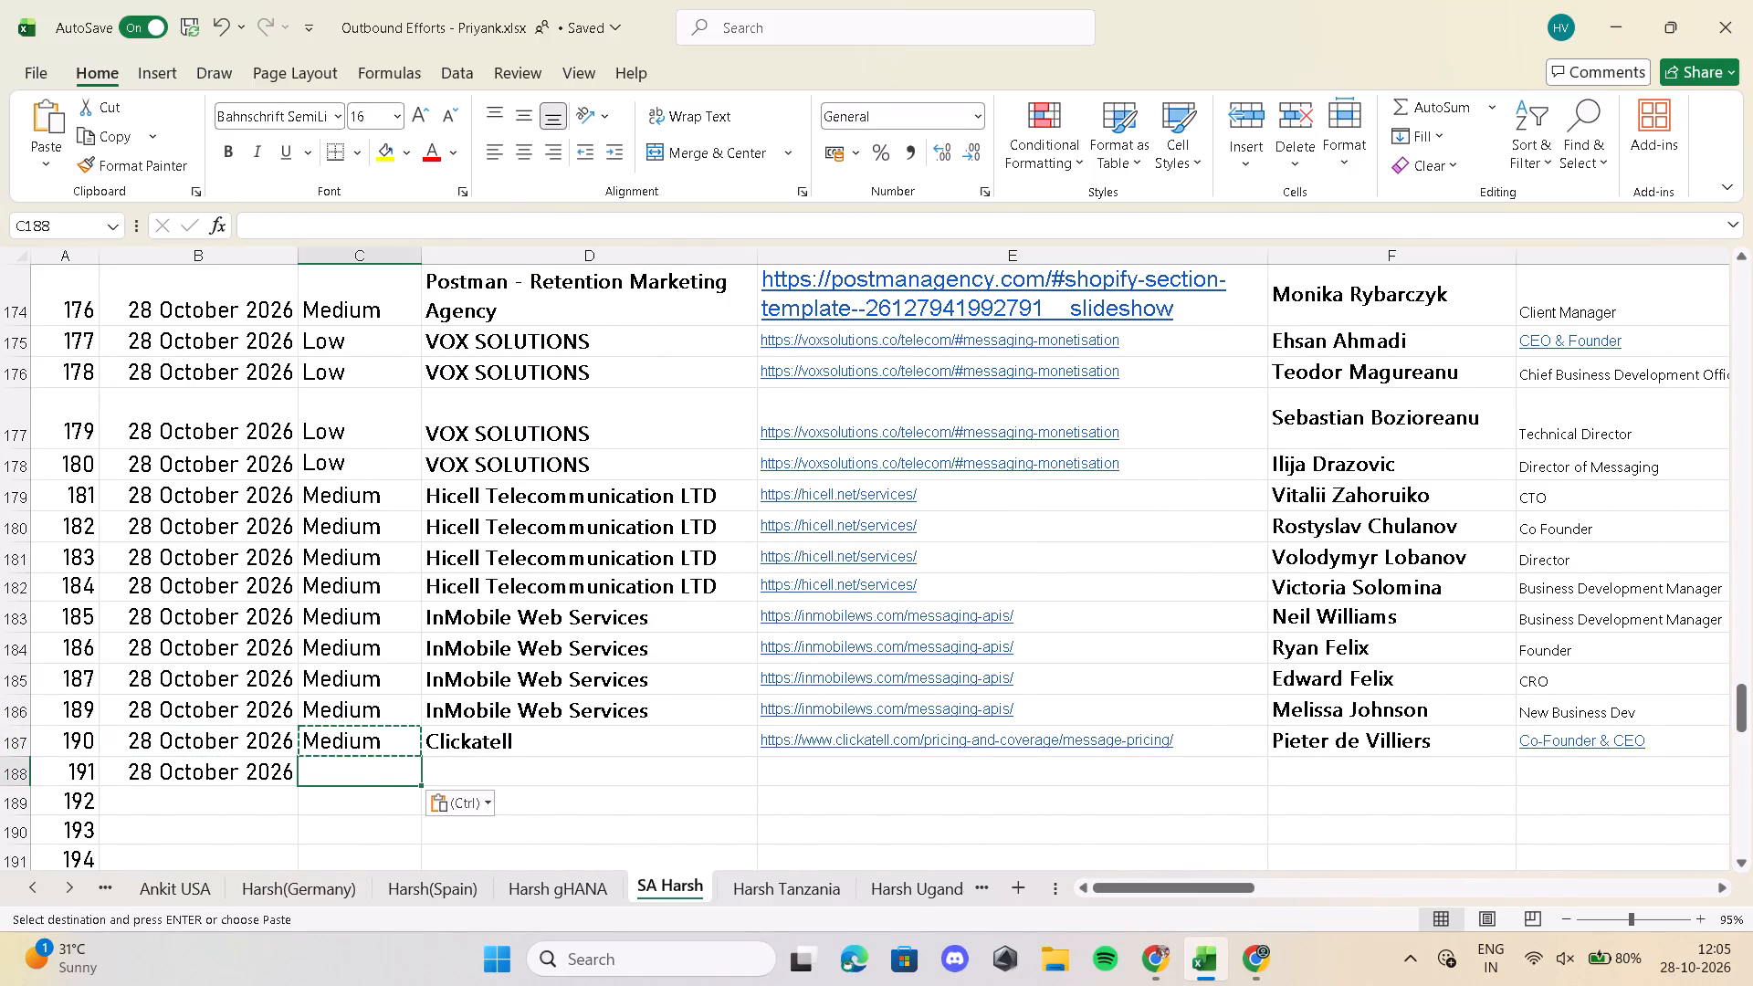
{"action": "left_click", "coordinate": [604, 749]}
{"action": "key", "text": "ctrl+c"}
{"action": "left_click", "coordinate": [585, 785]}
{"action": "key", "text": "ctrl+v"}
Copy the date 28 October 2026 from B188 down into cells B189 to B197.
{"action": "left_click", "coordinate": [185, 777]}
{"action": "key", "text": "ctrl+c"}
{"action": "left_click_drag", "start_coordinate": [202, 813], "coordinate": [179, 960]}
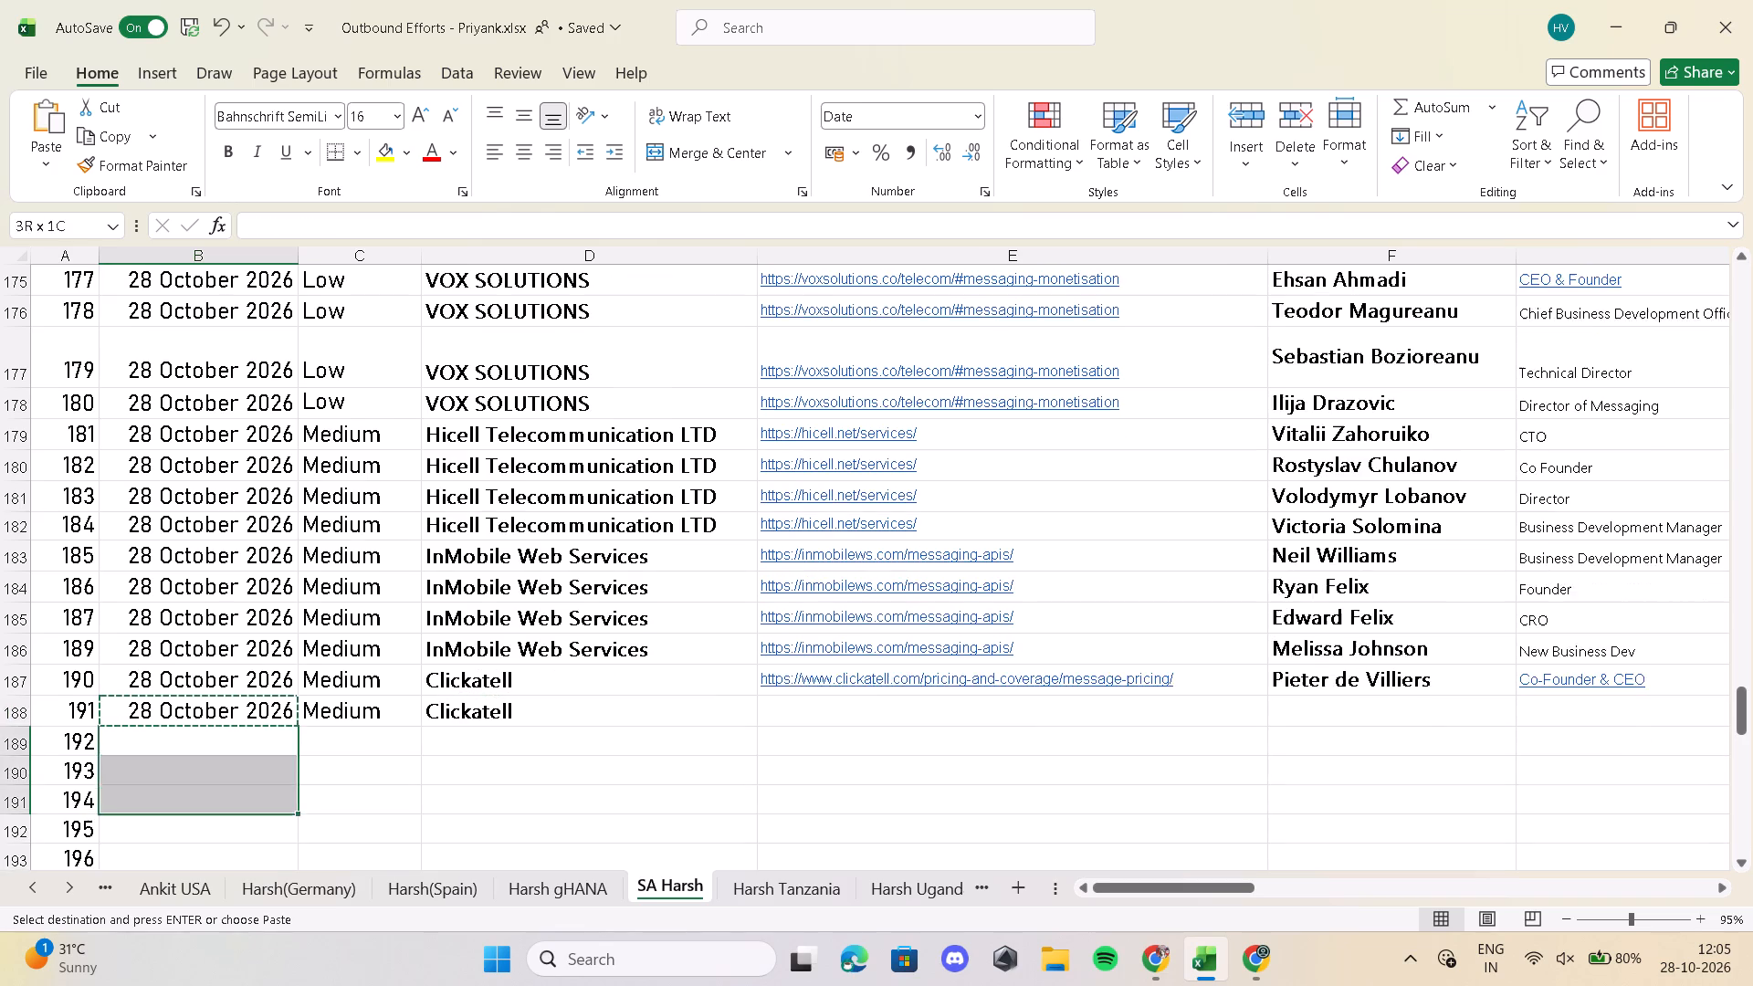
{"action": "left_click_drag", "start_coordinate": [179, 960], "coordinate": [200, 833]}
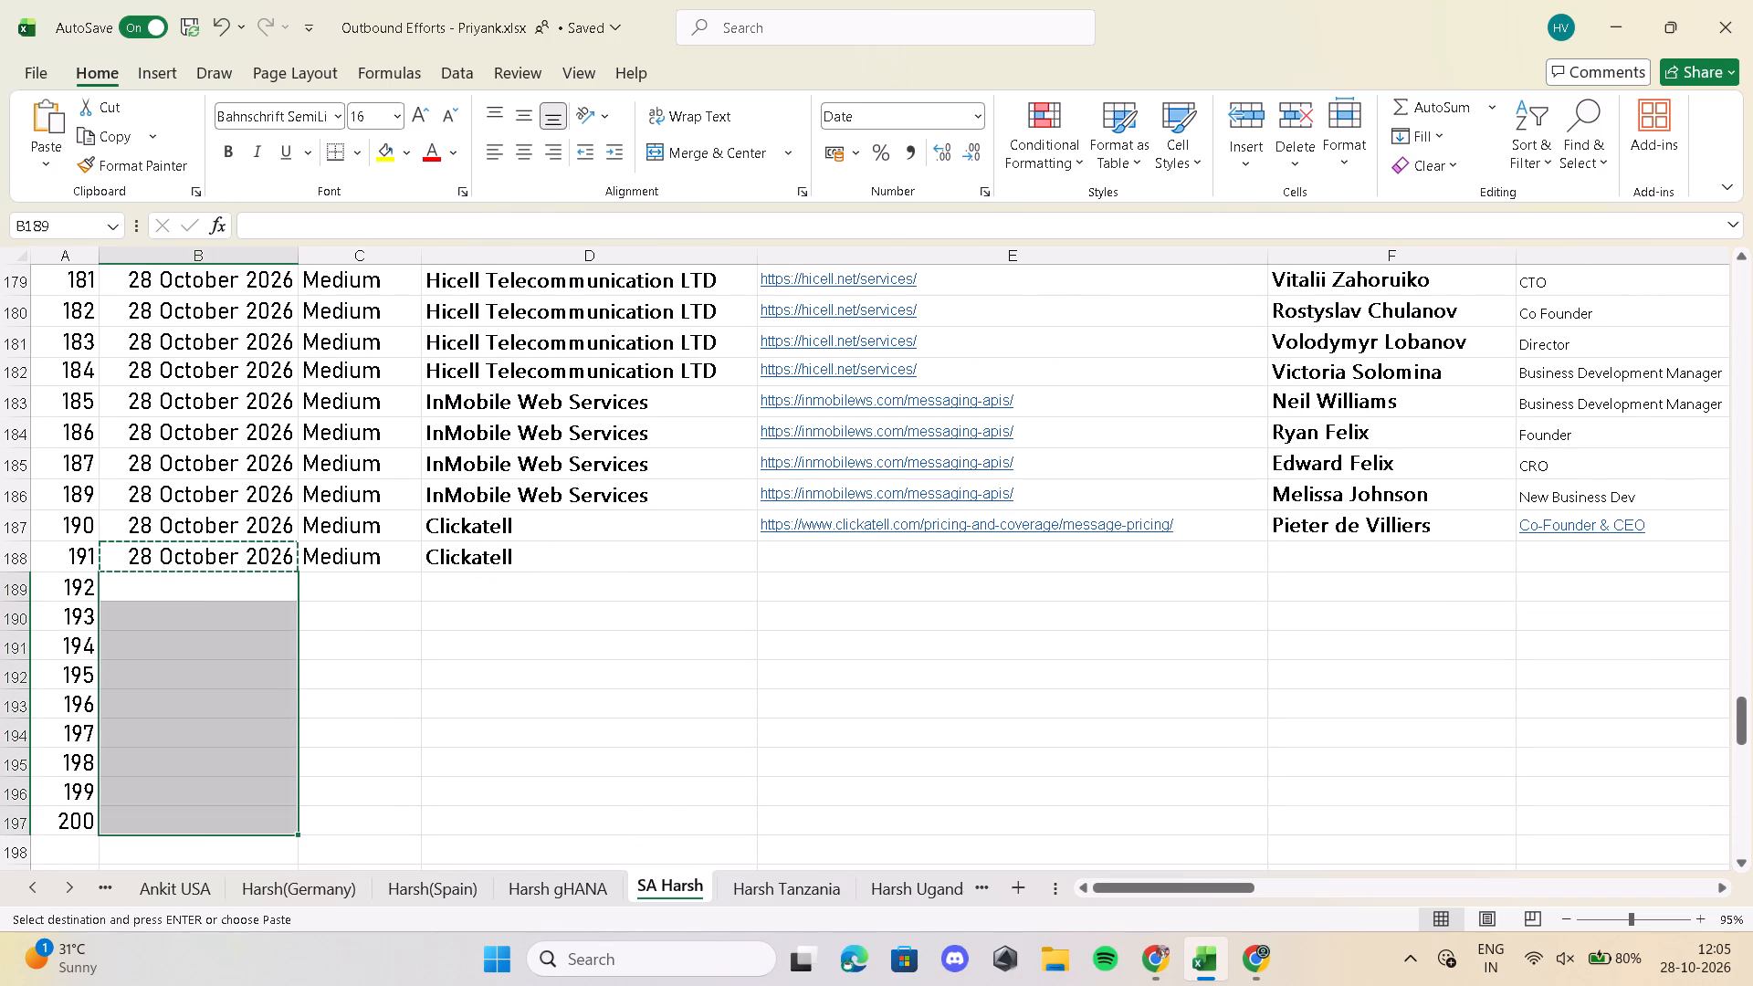
{"action": "key", "text": "ctrl+v"}
Copy the Clickatell message pricing URL from E187 into cell E188.
{"action": "left_click", "coordinate": [360, 551]}
{"action": "left_click", "coordinate": [13, 561]}
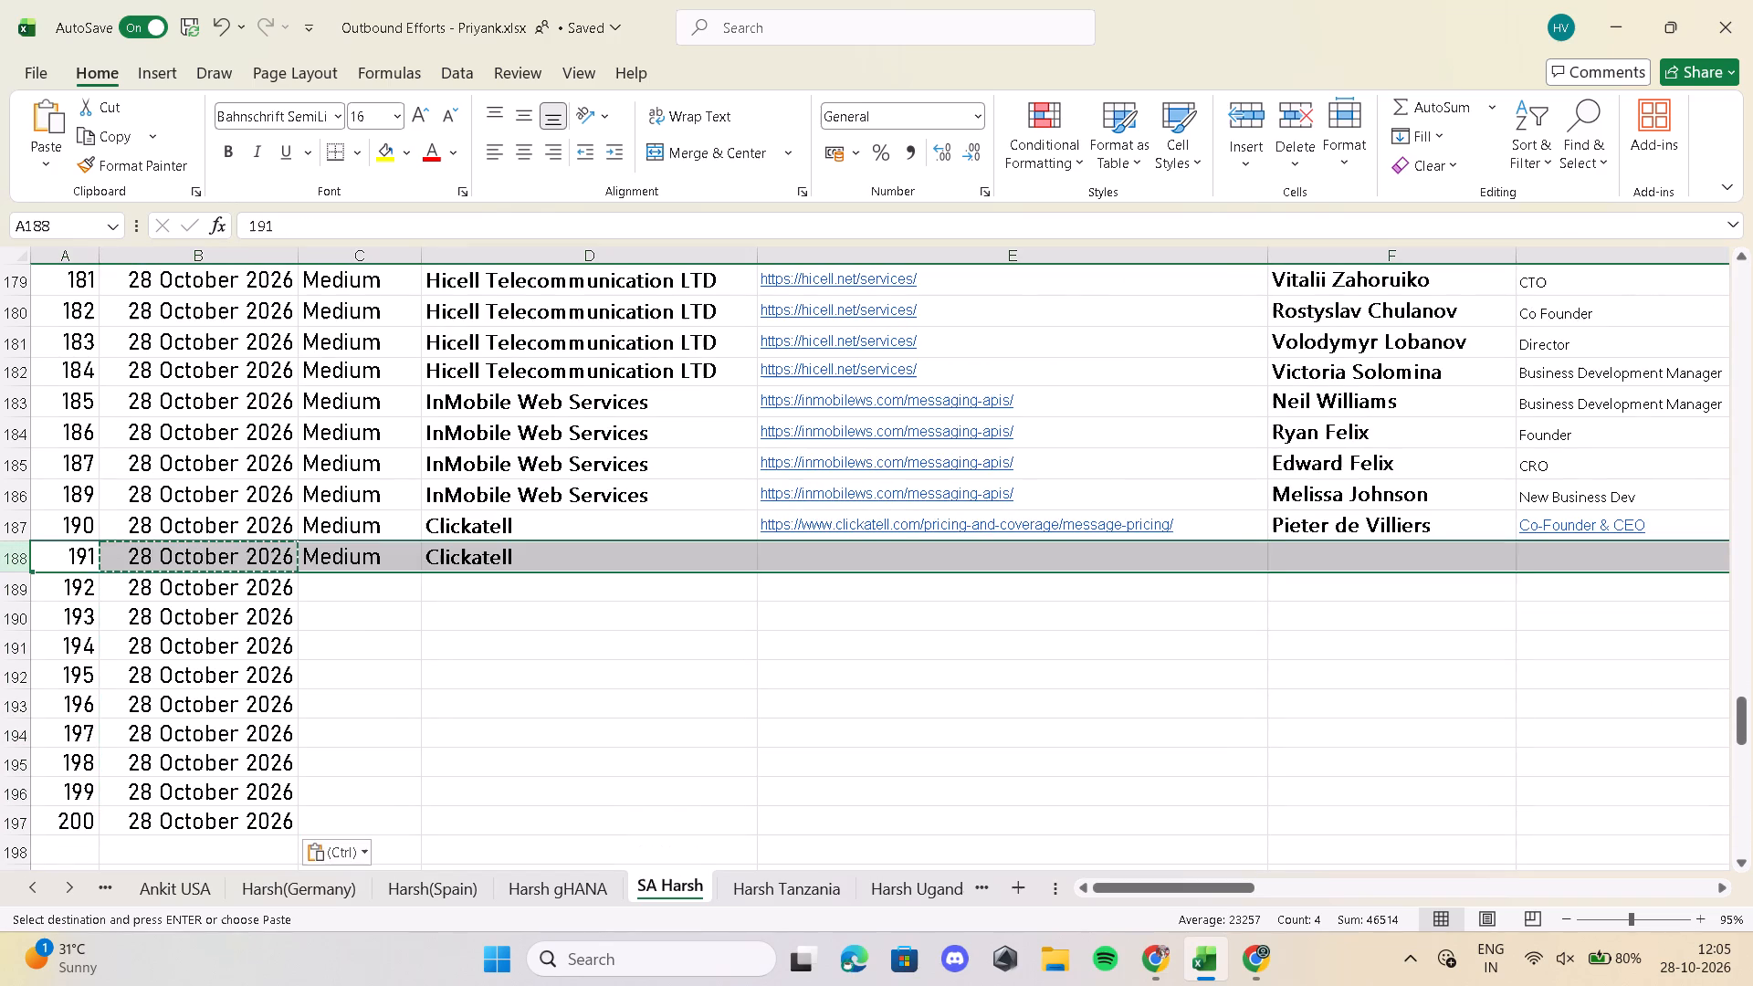
{"action": "right_click", "coordinate": [1185, 522]}
{"action": "left_click", "coordinate": [832, 710]}
{"action": "key", "text": "ctrl+c"}
{"action": "left_click", "coordinate": [956, 565]}
{"action": "key", "text": "ctrl+v"}
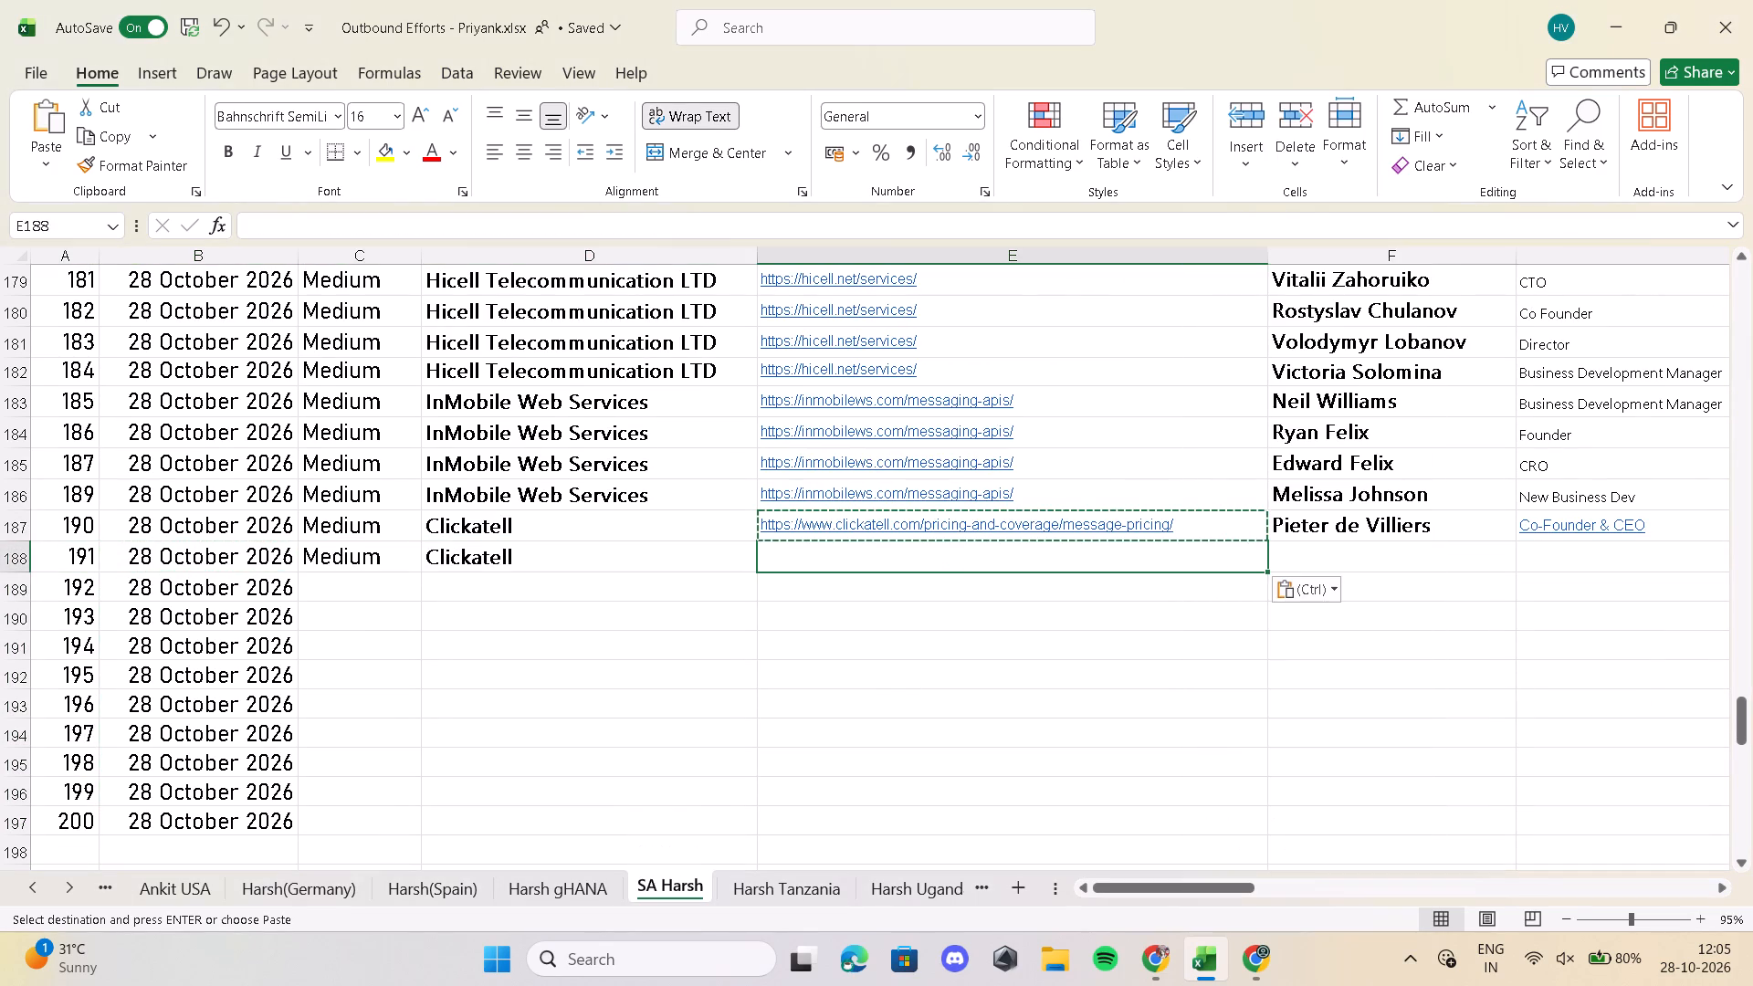
{"action": "left_click", "coordinate": [0, 562]}
Switch to Chrome and close the Co-Founder & CEO's LinkedIn and Sales Navigator tabs.
{"action": "left_click", "coordinate": [1240, 957]}
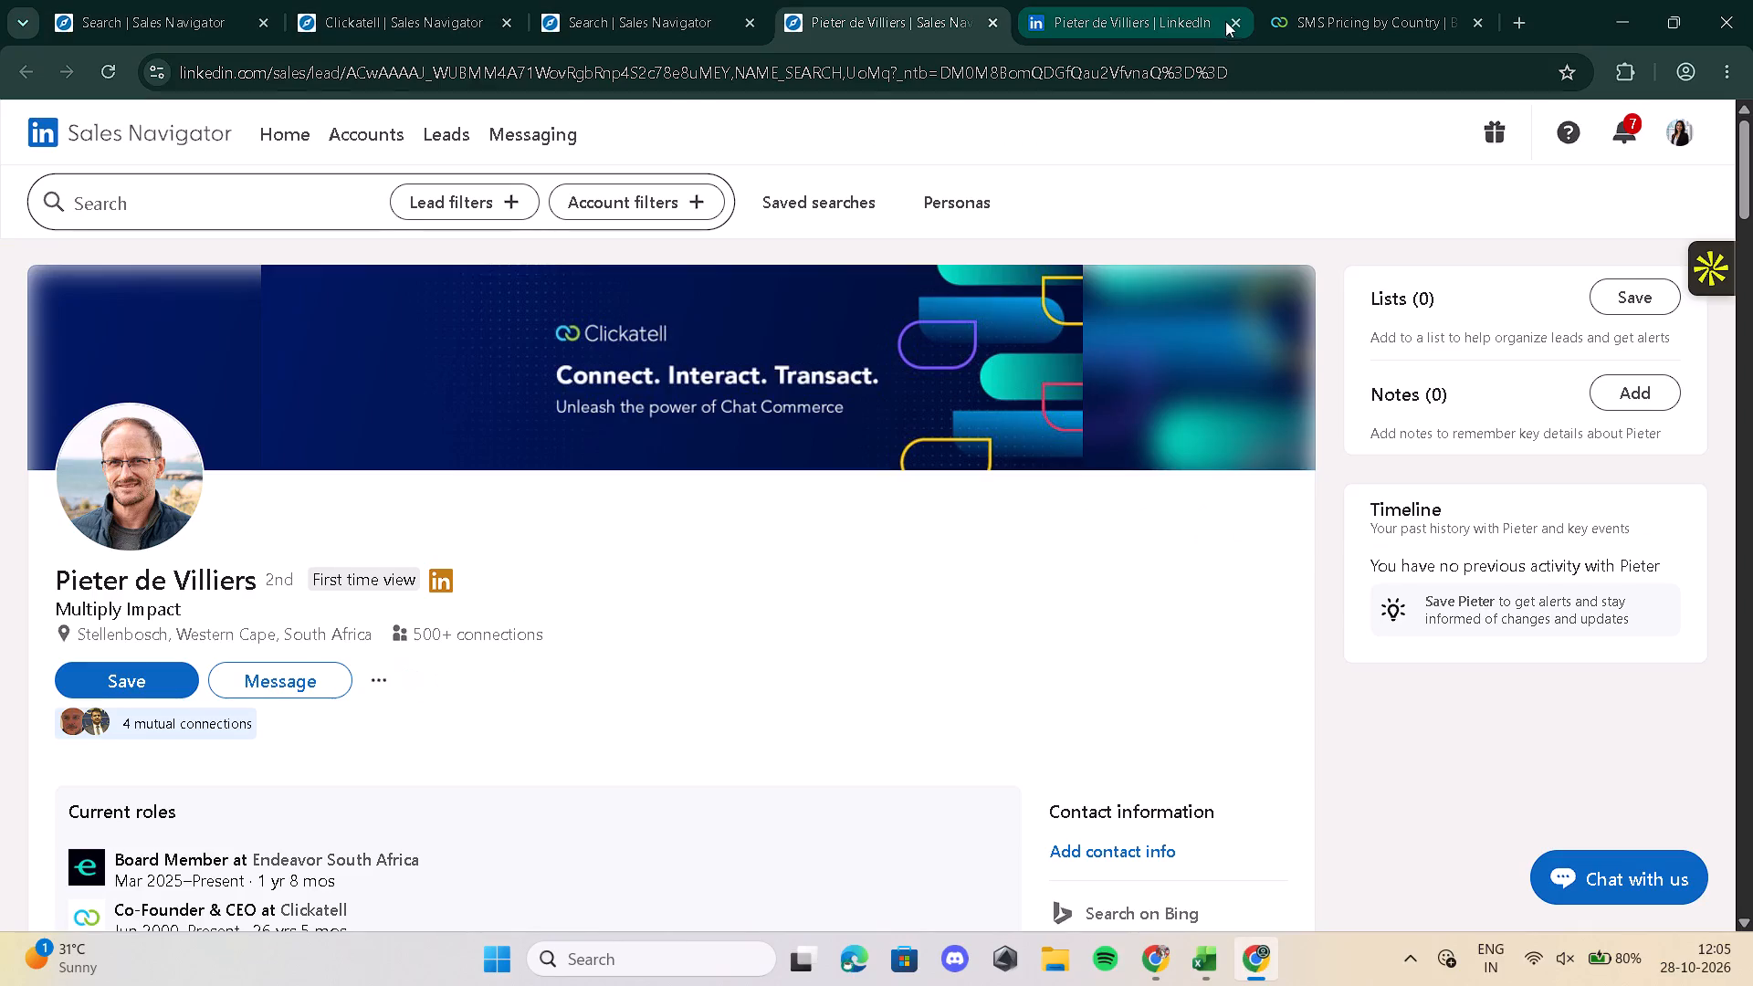
{"action": "left_click", "coordinate": [1166, 2]}
{"action": "left_click", "coordinate": [1233, 16]}
{"action": "left_click", "coordinate": [1000, 27]}
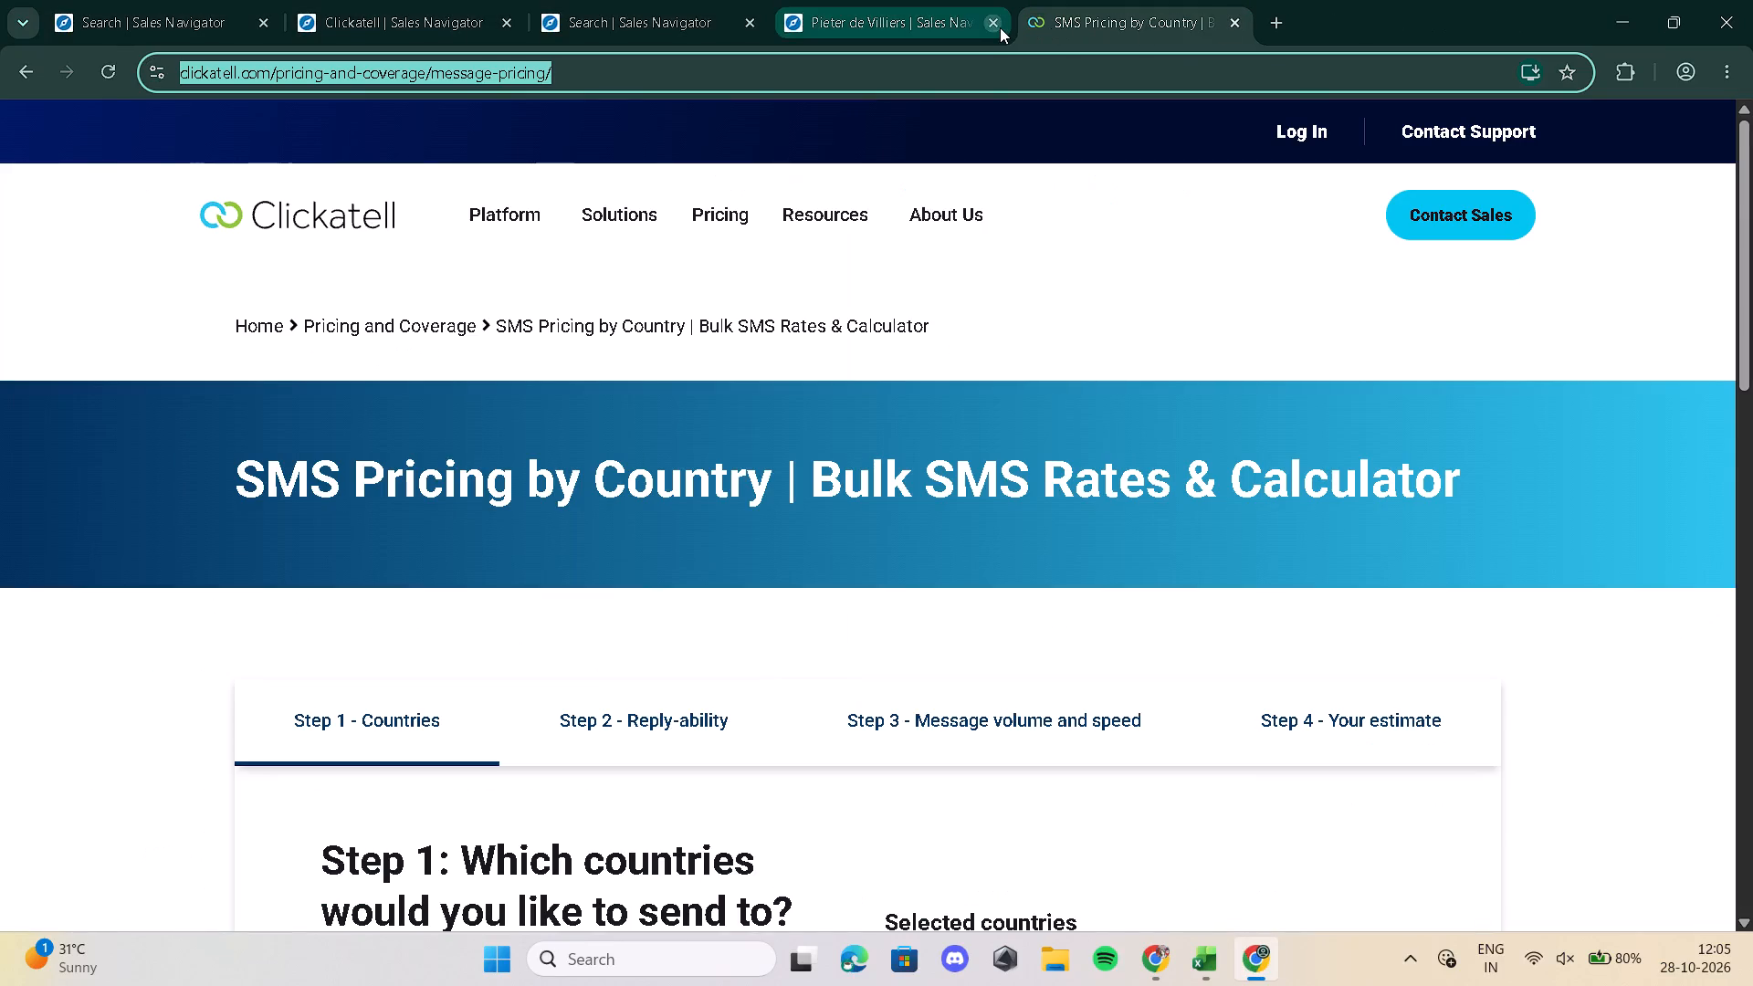
Open Clickatell's Chief Product & Technology Officer from the Sales Navigator lead results in a new tab.
{"action": "left_click", "coordinate": [744, 5]}
{"action": "left_click", "coordinate": [1023, 353]}
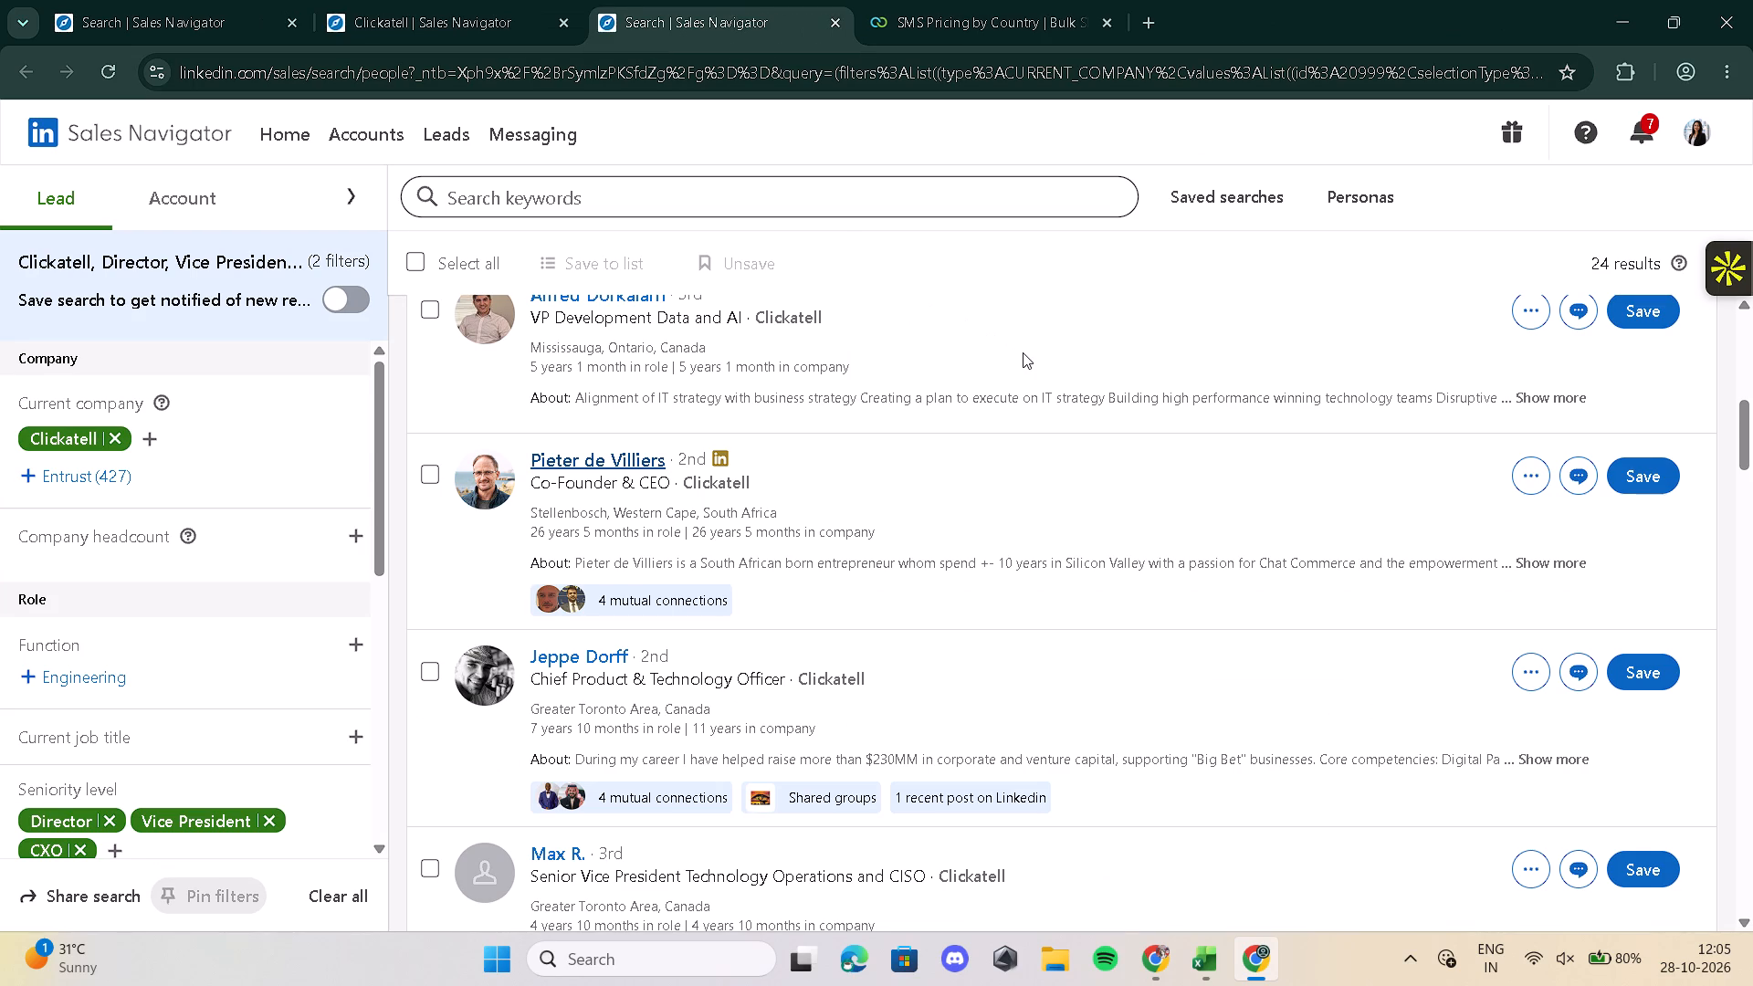
{"action": "scroll", "coordinate": [1023, 355], "scroll_direction": "down", "scroll_amount": 1}
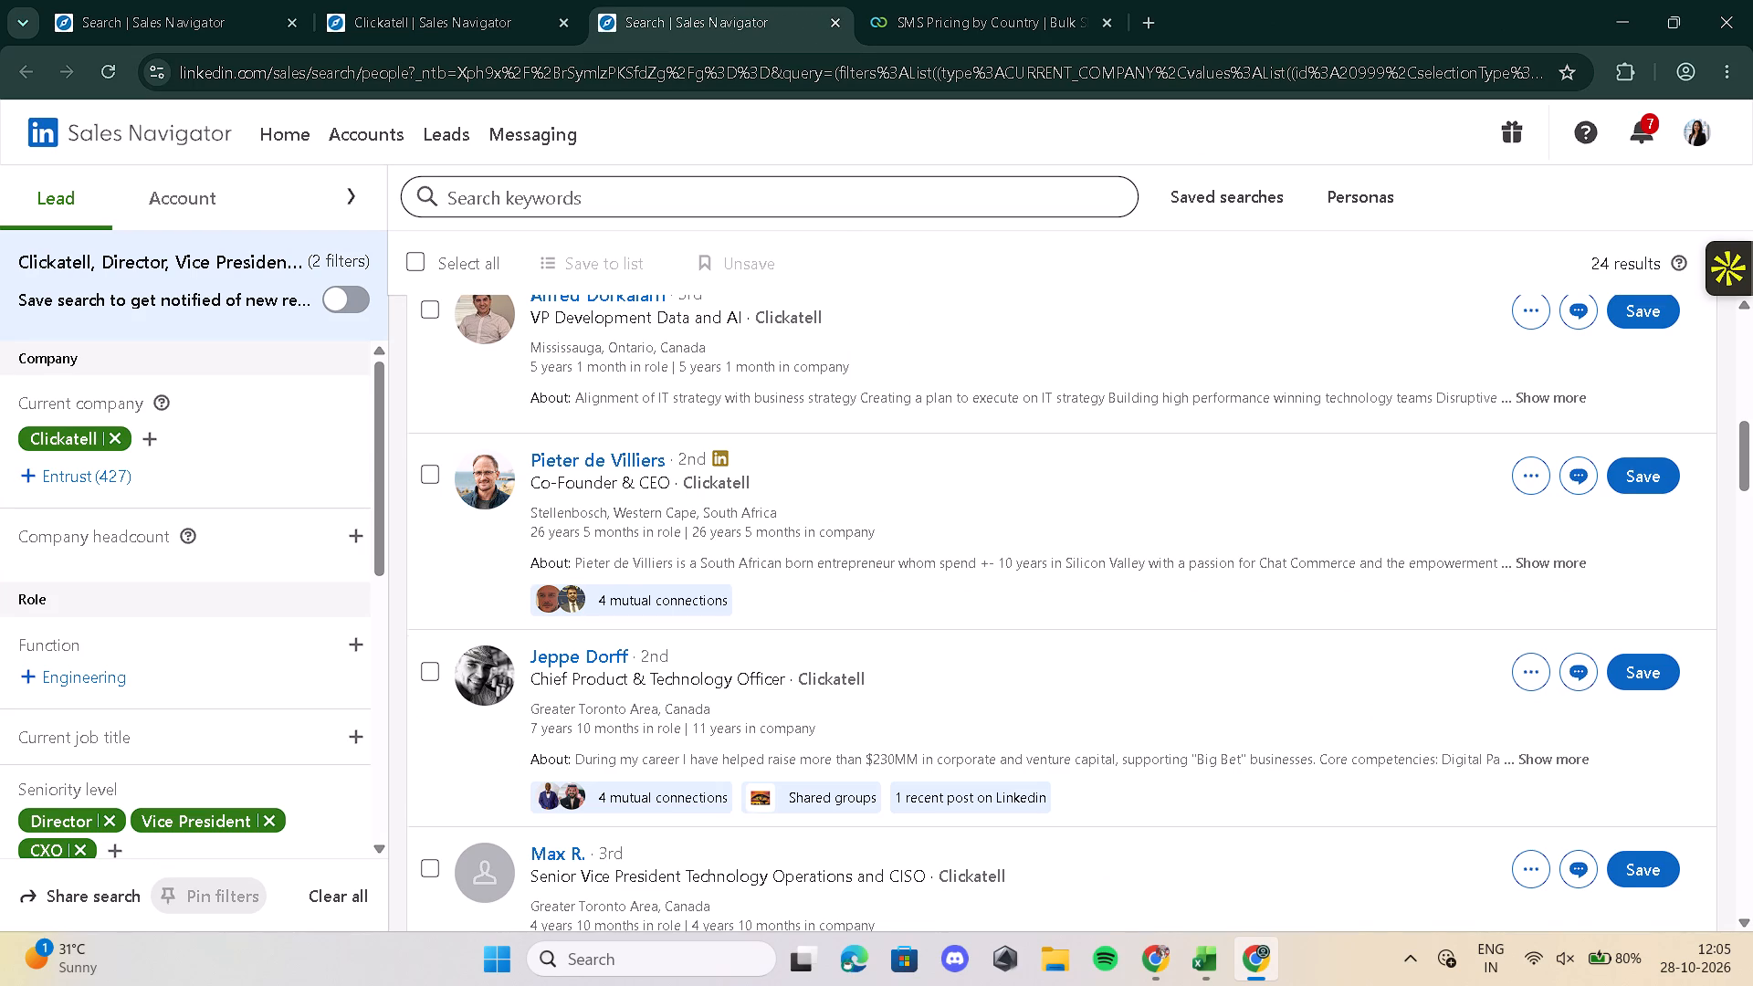
{"action": "right_click", "coordinate": [582, 470]}
{"action": "left_click", "coordinate": [745, 494]}
{"action": "left_click", "coordinate": [171, 0]}
{"action": "left_click", "coordinate": [373, 0]}
{"action": "left_click", "coordinate": [648, 0]}
{"action": "left_click", "coordinate": [942, 0]}
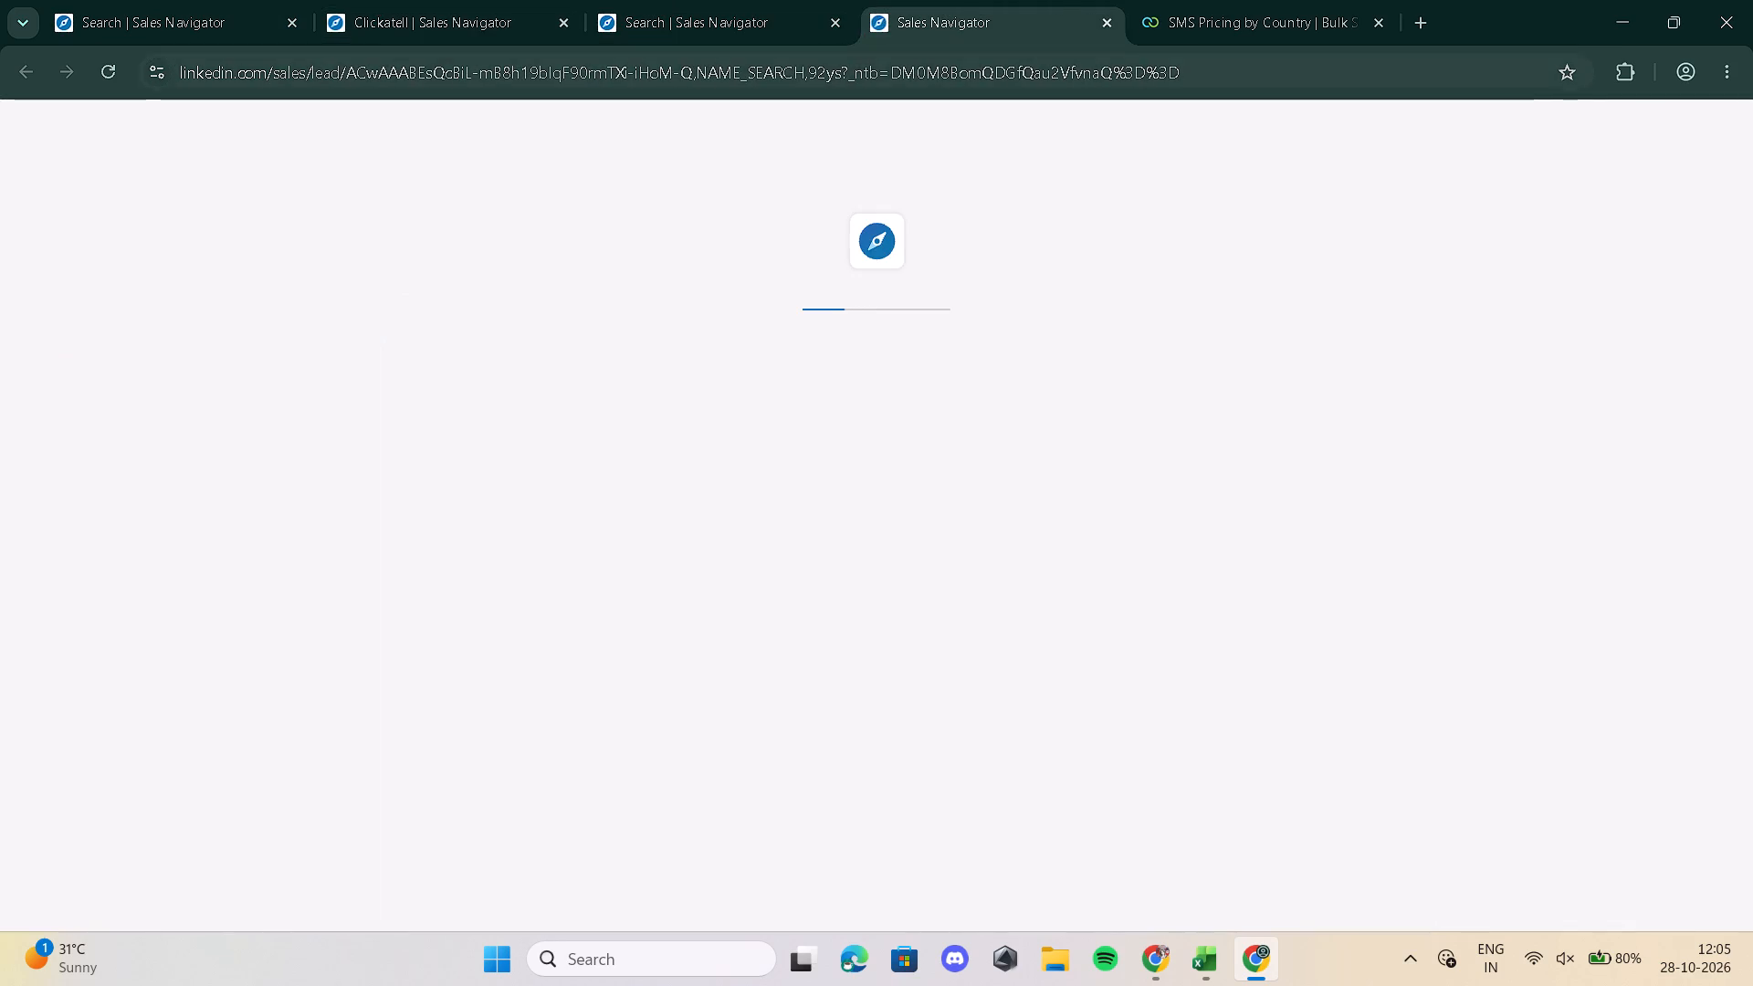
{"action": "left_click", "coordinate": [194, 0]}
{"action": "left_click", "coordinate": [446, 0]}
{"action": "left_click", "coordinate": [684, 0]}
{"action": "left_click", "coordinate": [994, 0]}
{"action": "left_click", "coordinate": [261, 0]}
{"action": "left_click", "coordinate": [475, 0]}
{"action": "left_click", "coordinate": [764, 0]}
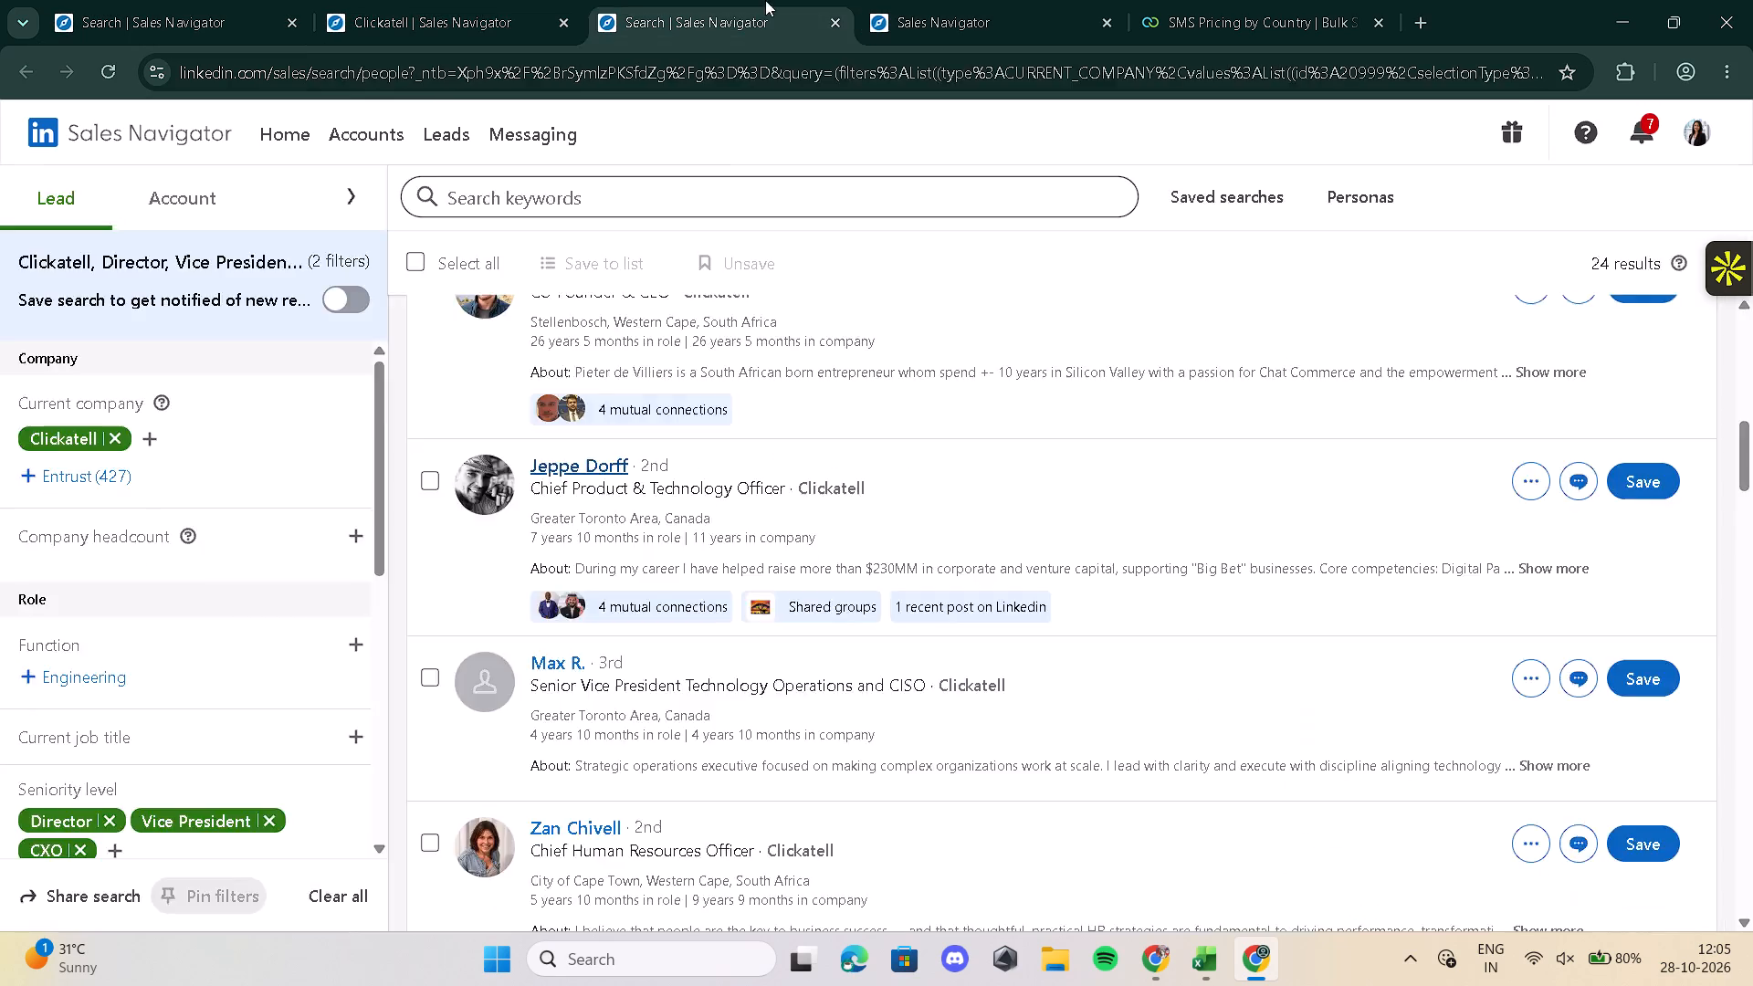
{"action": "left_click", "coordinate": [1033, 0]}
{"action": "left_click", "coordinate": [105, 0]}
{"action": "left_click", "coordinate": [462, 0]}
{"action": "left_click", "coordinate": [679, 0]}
Copy the Chief Product & Technology Officer's name from the Sales Navigator profile into cell F188 in Excel.
{"action": "left_click", "coordinate": [989, 0]}
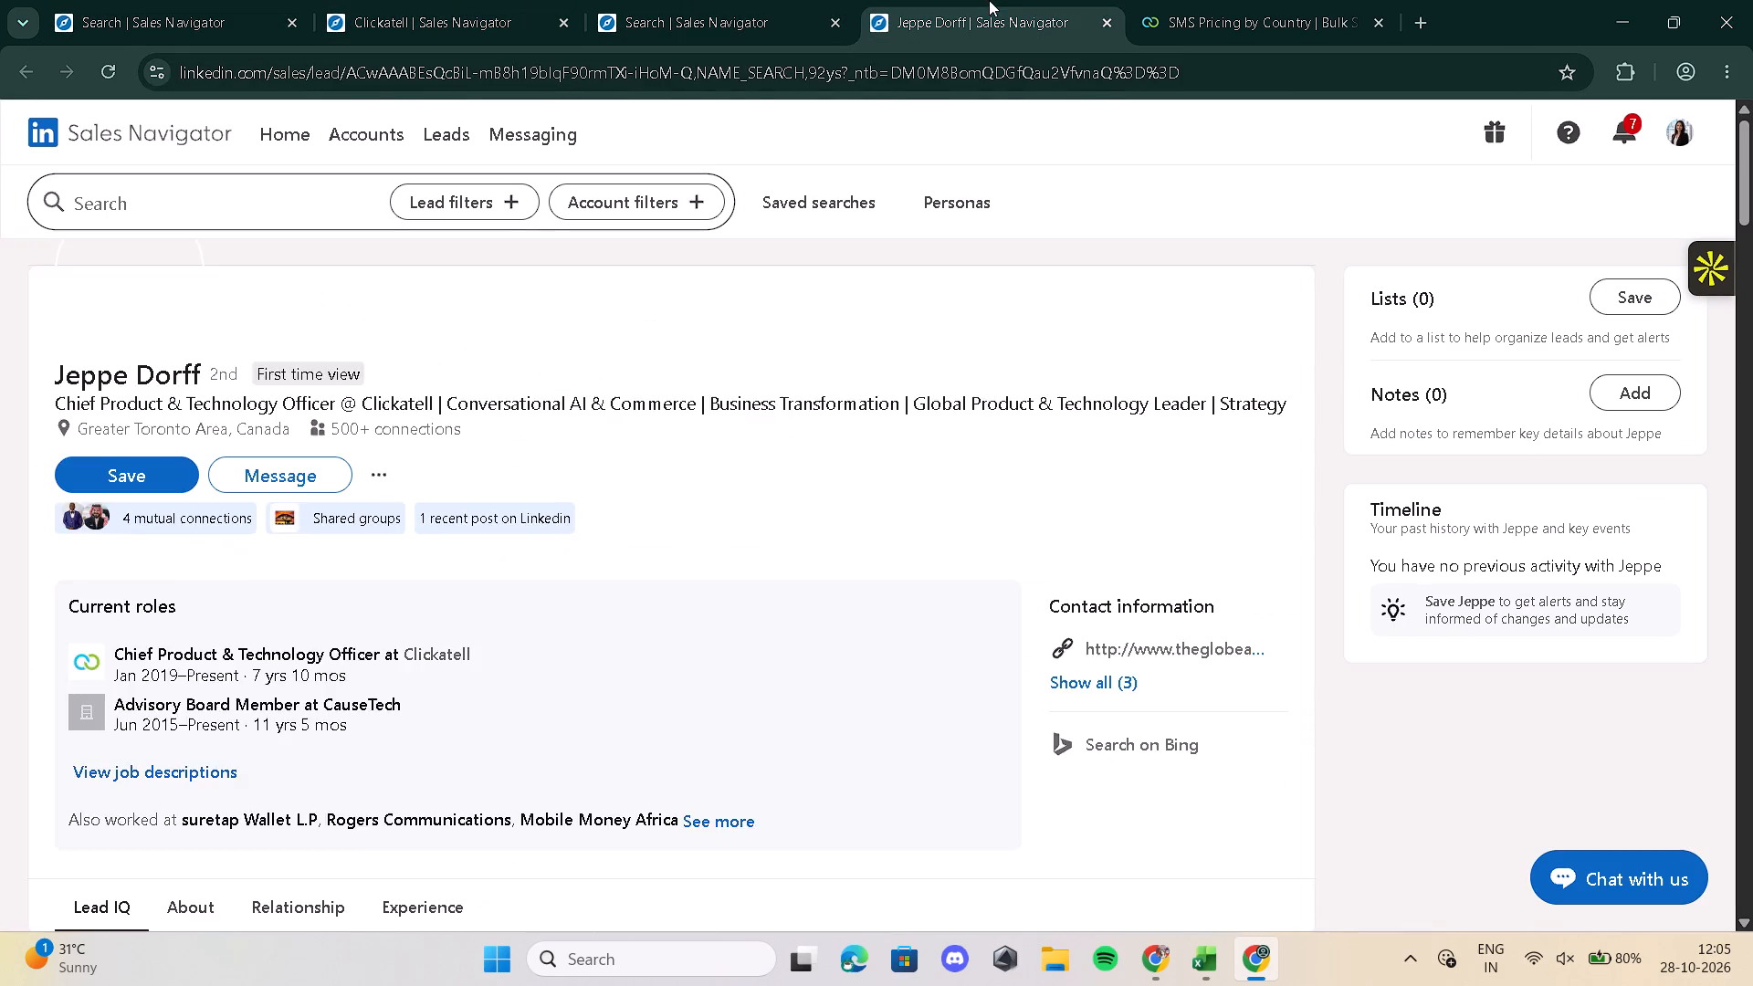
{"action": "left_click_drag", "start_coordinate": [205, 575], "coordinate": [4, 582]}
{"action": "right_click", "coordinate": [116, 582]}
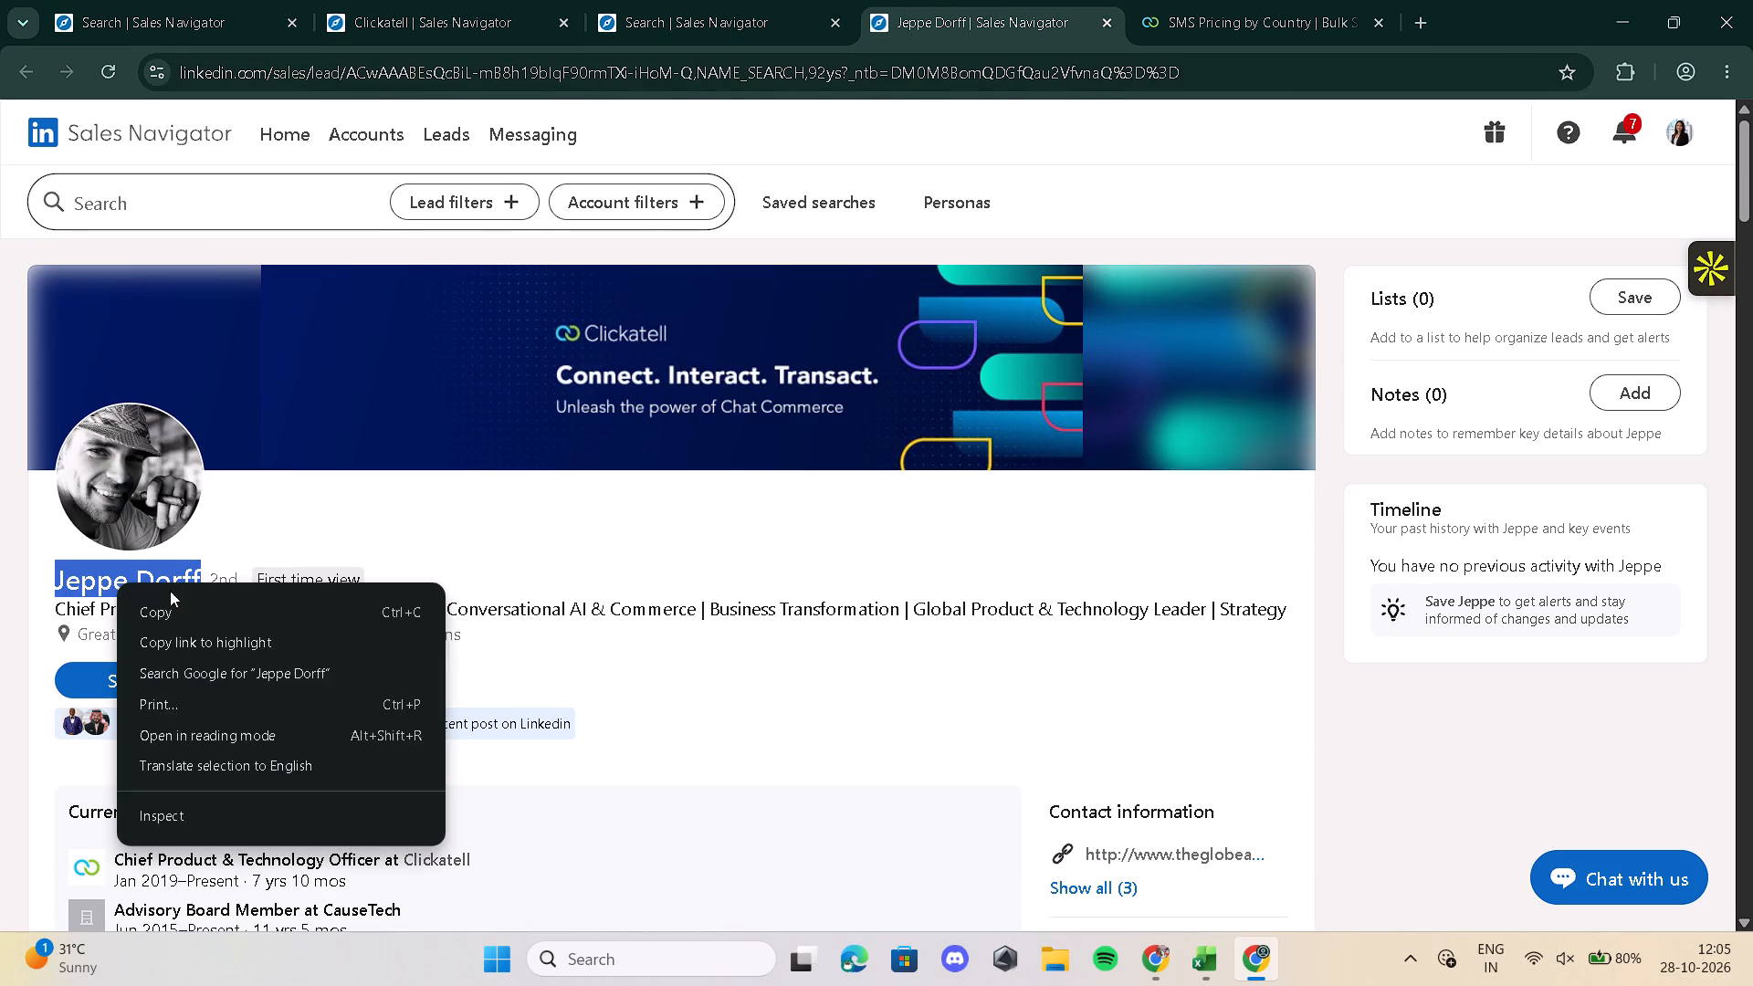
{"action": "left_click", "coordinate": [199, 606]}
{"action": "left_click", "coordinate": [1235, 952]}
{"action": "left_click", "coordinate": [1205, 966]}
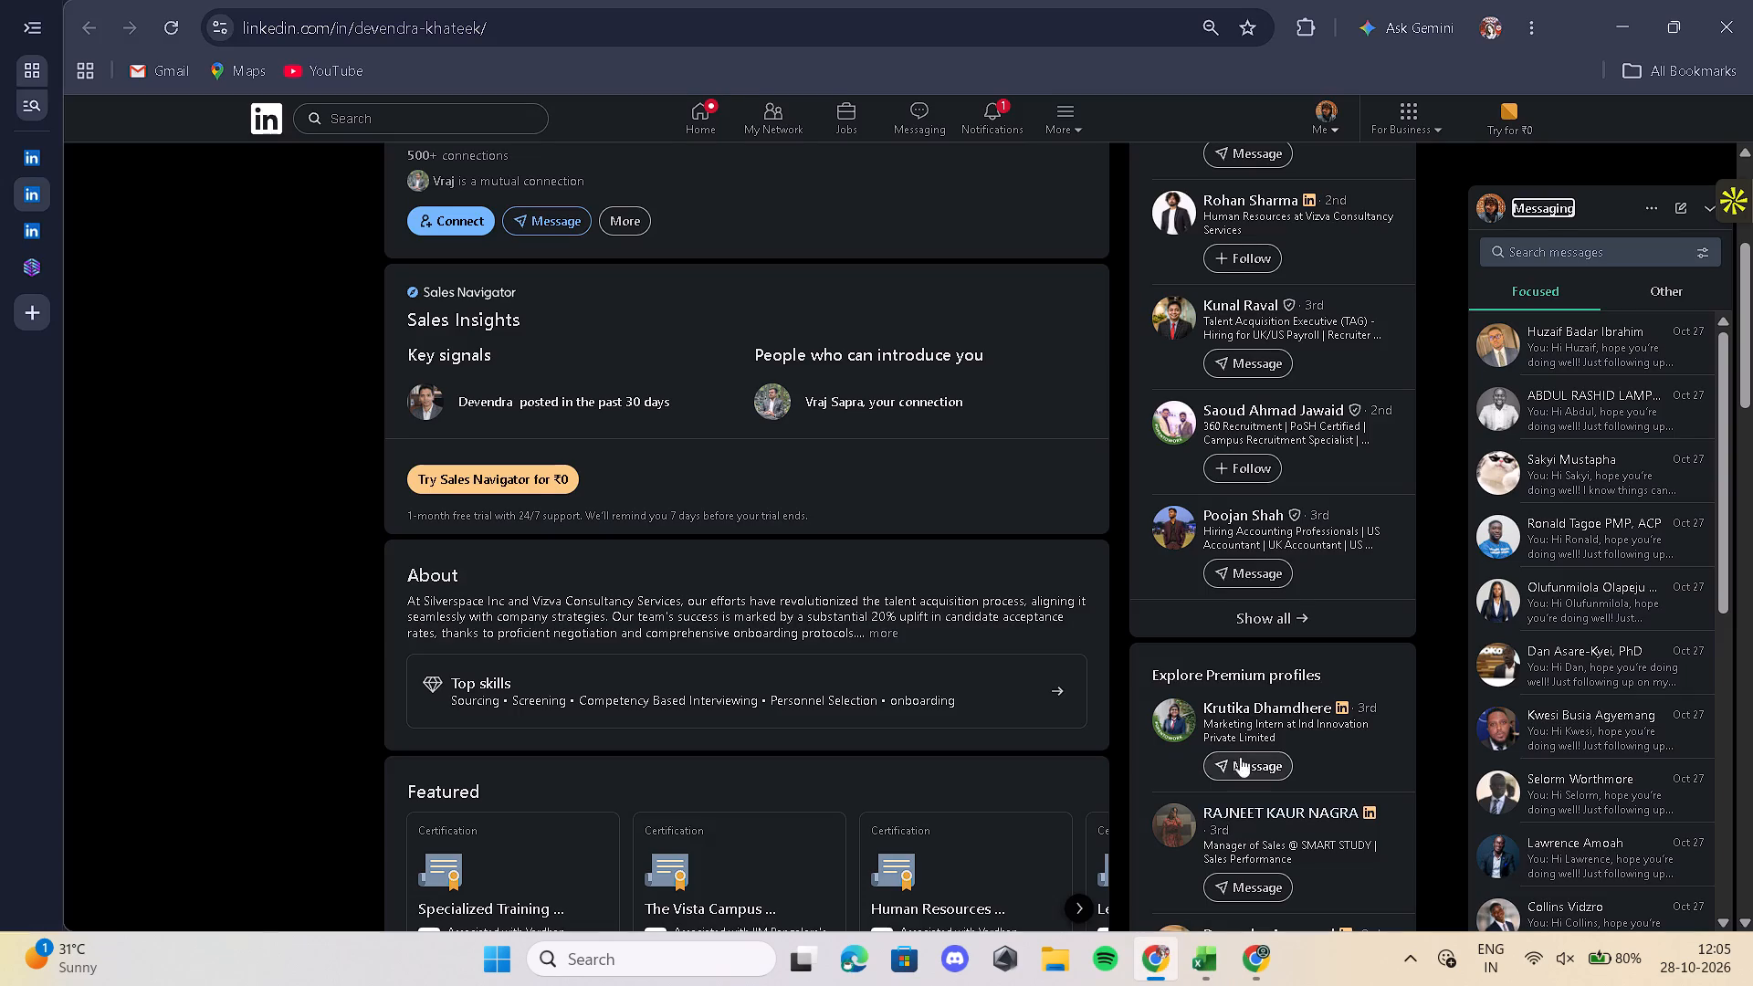
{"action": "left_click", "coordinate": [1286, 976]}
{"action": "left_click", "coordinate": [1210, 971]}
{"action": "left_click", "coordinate": [1191, 972]}
{"action": "left_click", "coordinate": [1166, 973]}
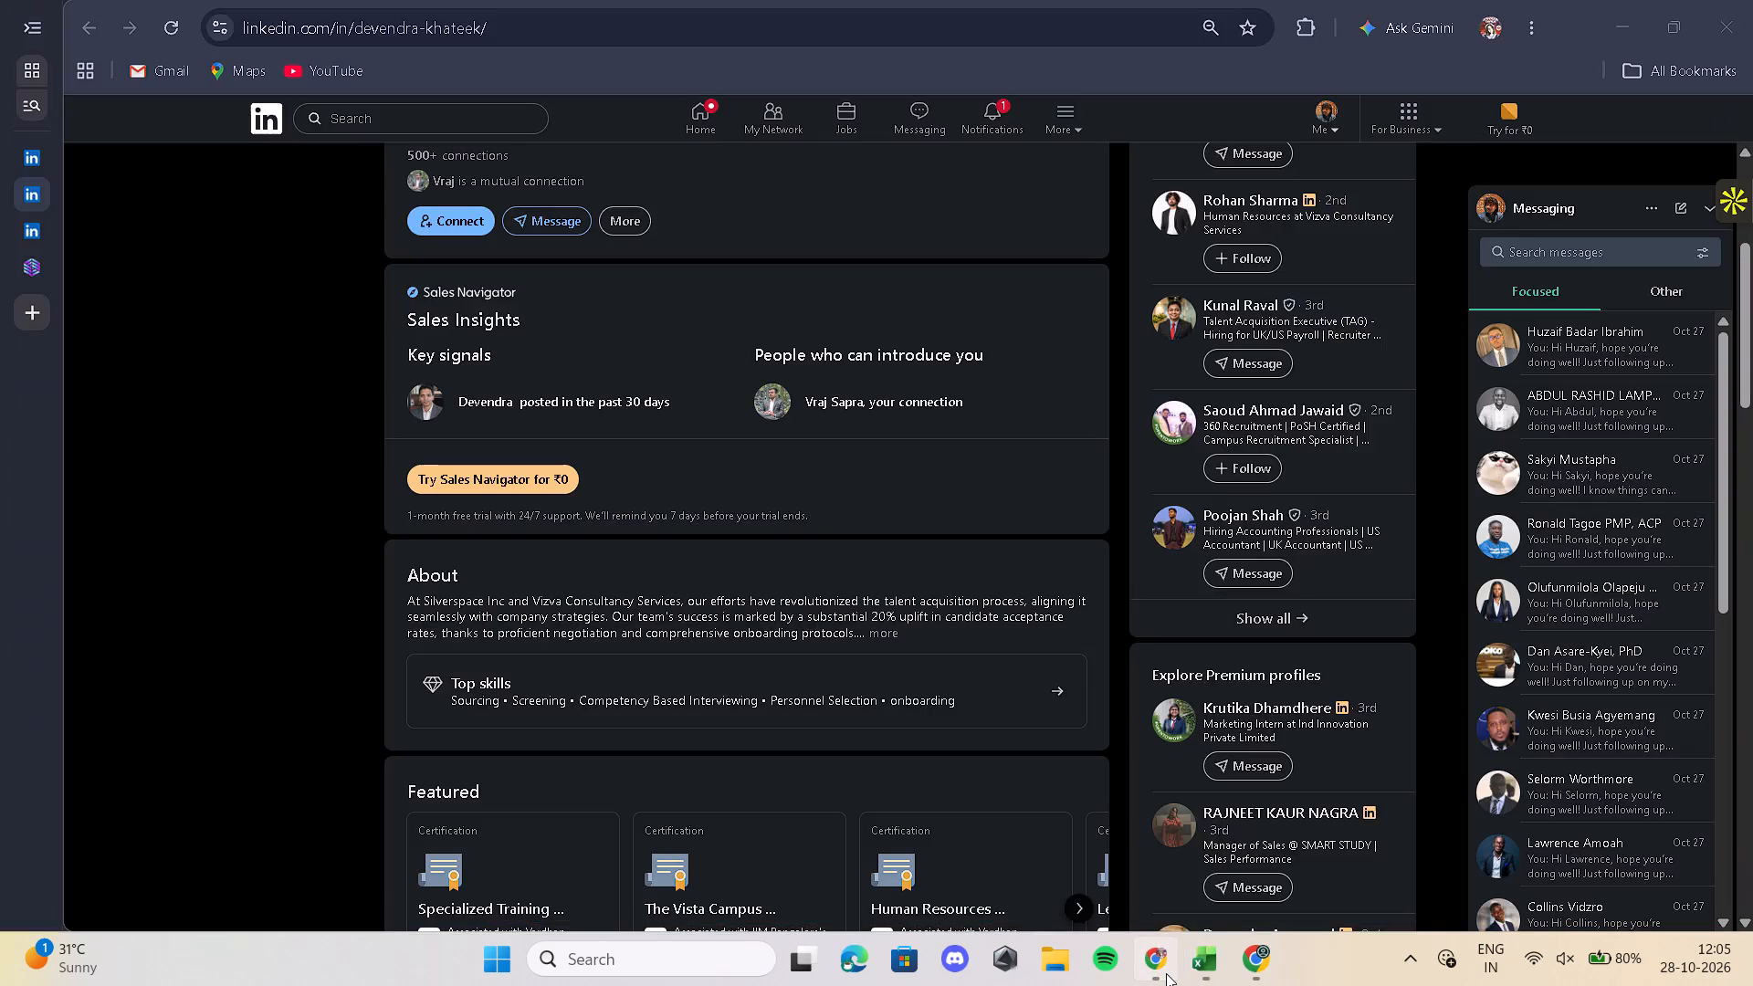
{"action": "left_click", "coordinate": [1202, 970]}
{"action": "left_click", "coordinate": [1361, 560]}
{"action": "key", "text": "ctrl+v"}
Open the Chief Product & Technology Officer's LinkedIn profile from Sales Navigator in Chrome.
{"action": "left_click", "coordinate": [1244, 983]}
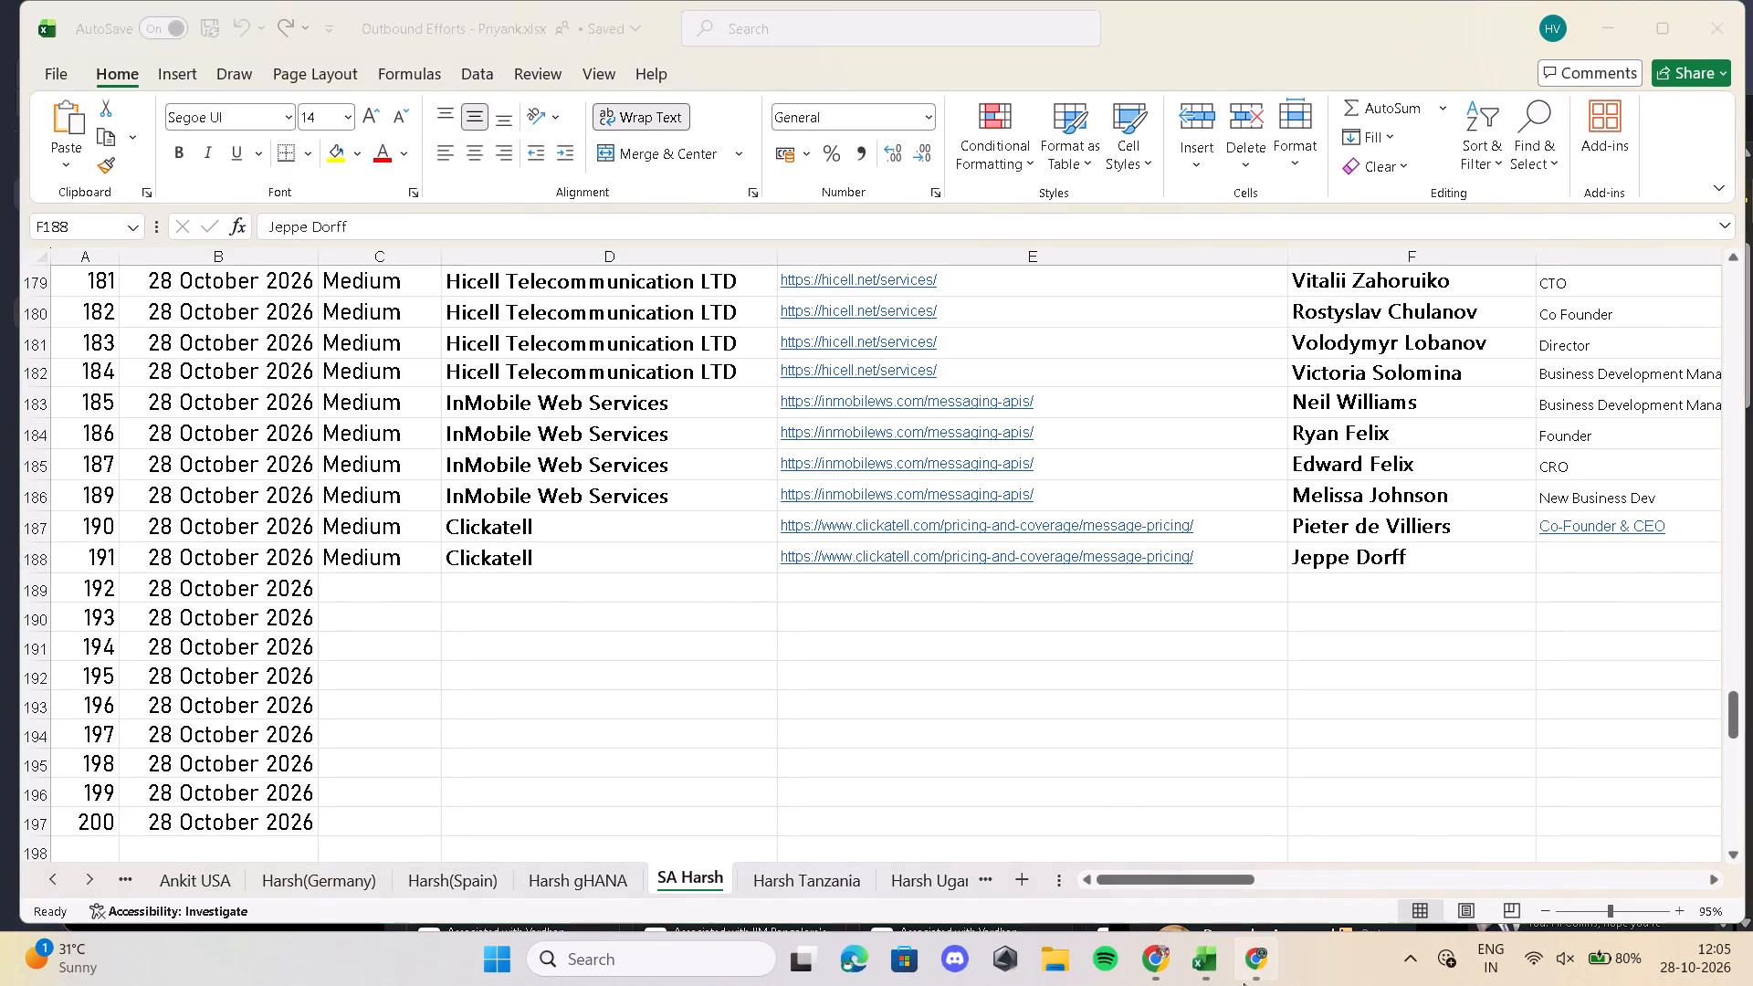
{"action": "left_click", "coordinate": [373, 690]}
{"action": "left_click", "coordinate": [351, 792]}
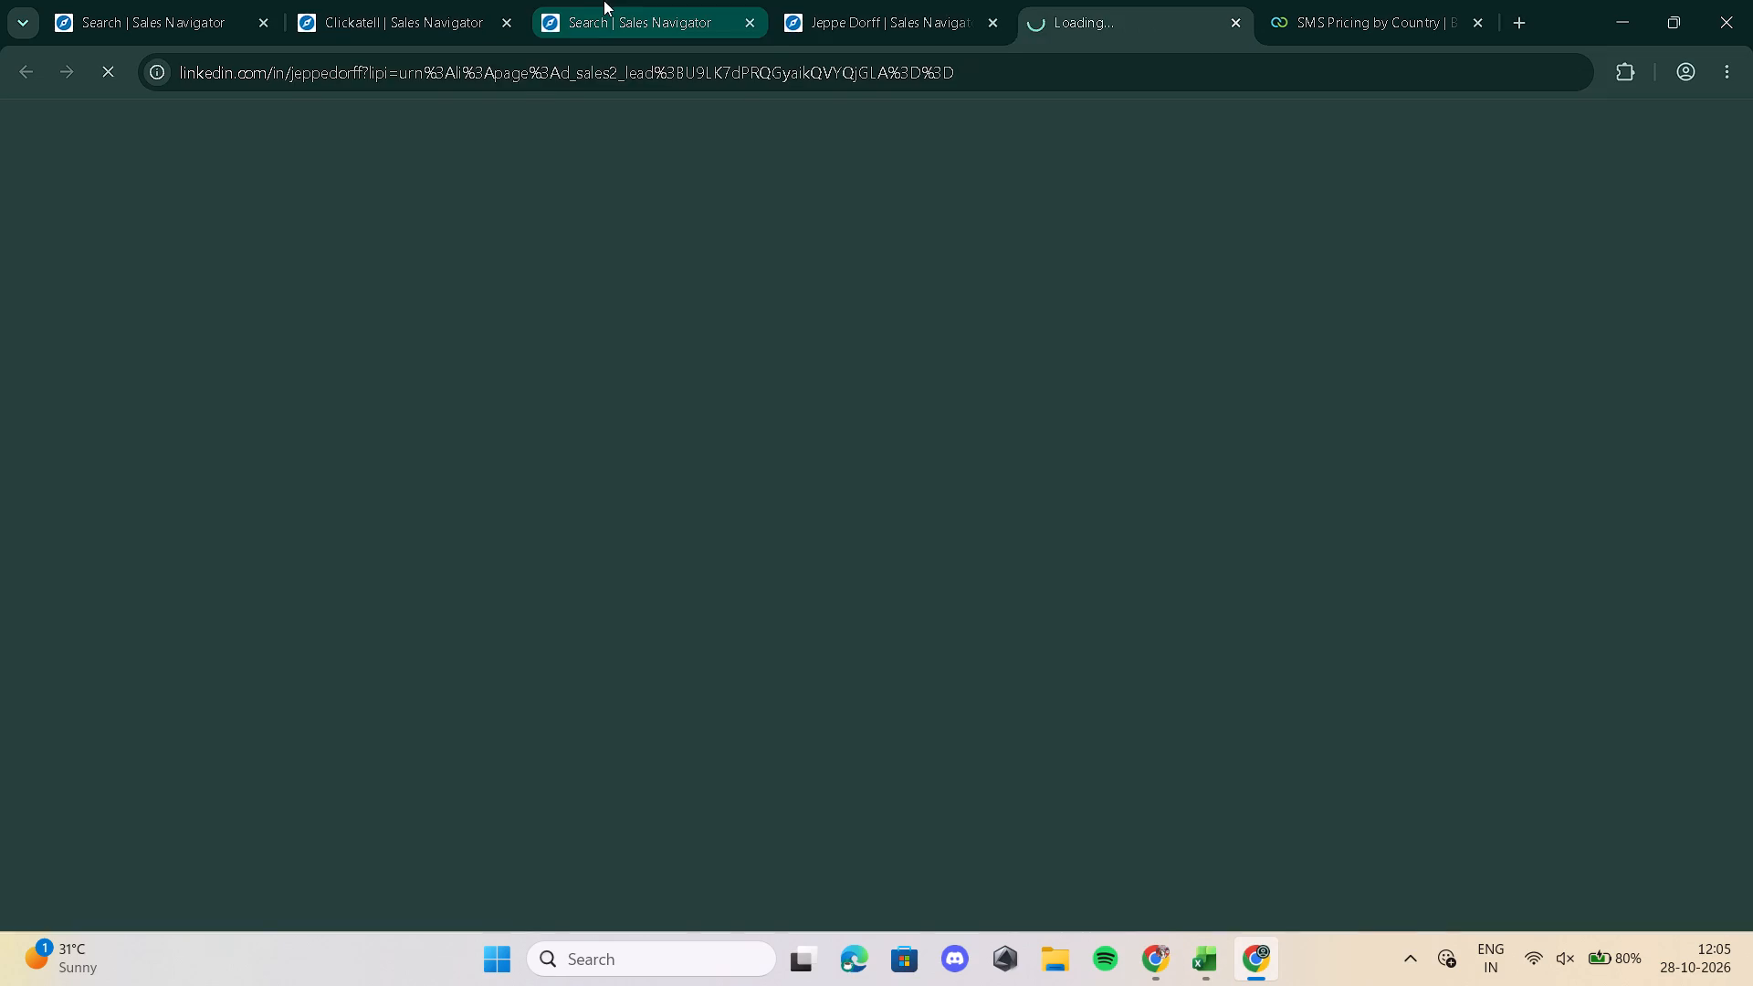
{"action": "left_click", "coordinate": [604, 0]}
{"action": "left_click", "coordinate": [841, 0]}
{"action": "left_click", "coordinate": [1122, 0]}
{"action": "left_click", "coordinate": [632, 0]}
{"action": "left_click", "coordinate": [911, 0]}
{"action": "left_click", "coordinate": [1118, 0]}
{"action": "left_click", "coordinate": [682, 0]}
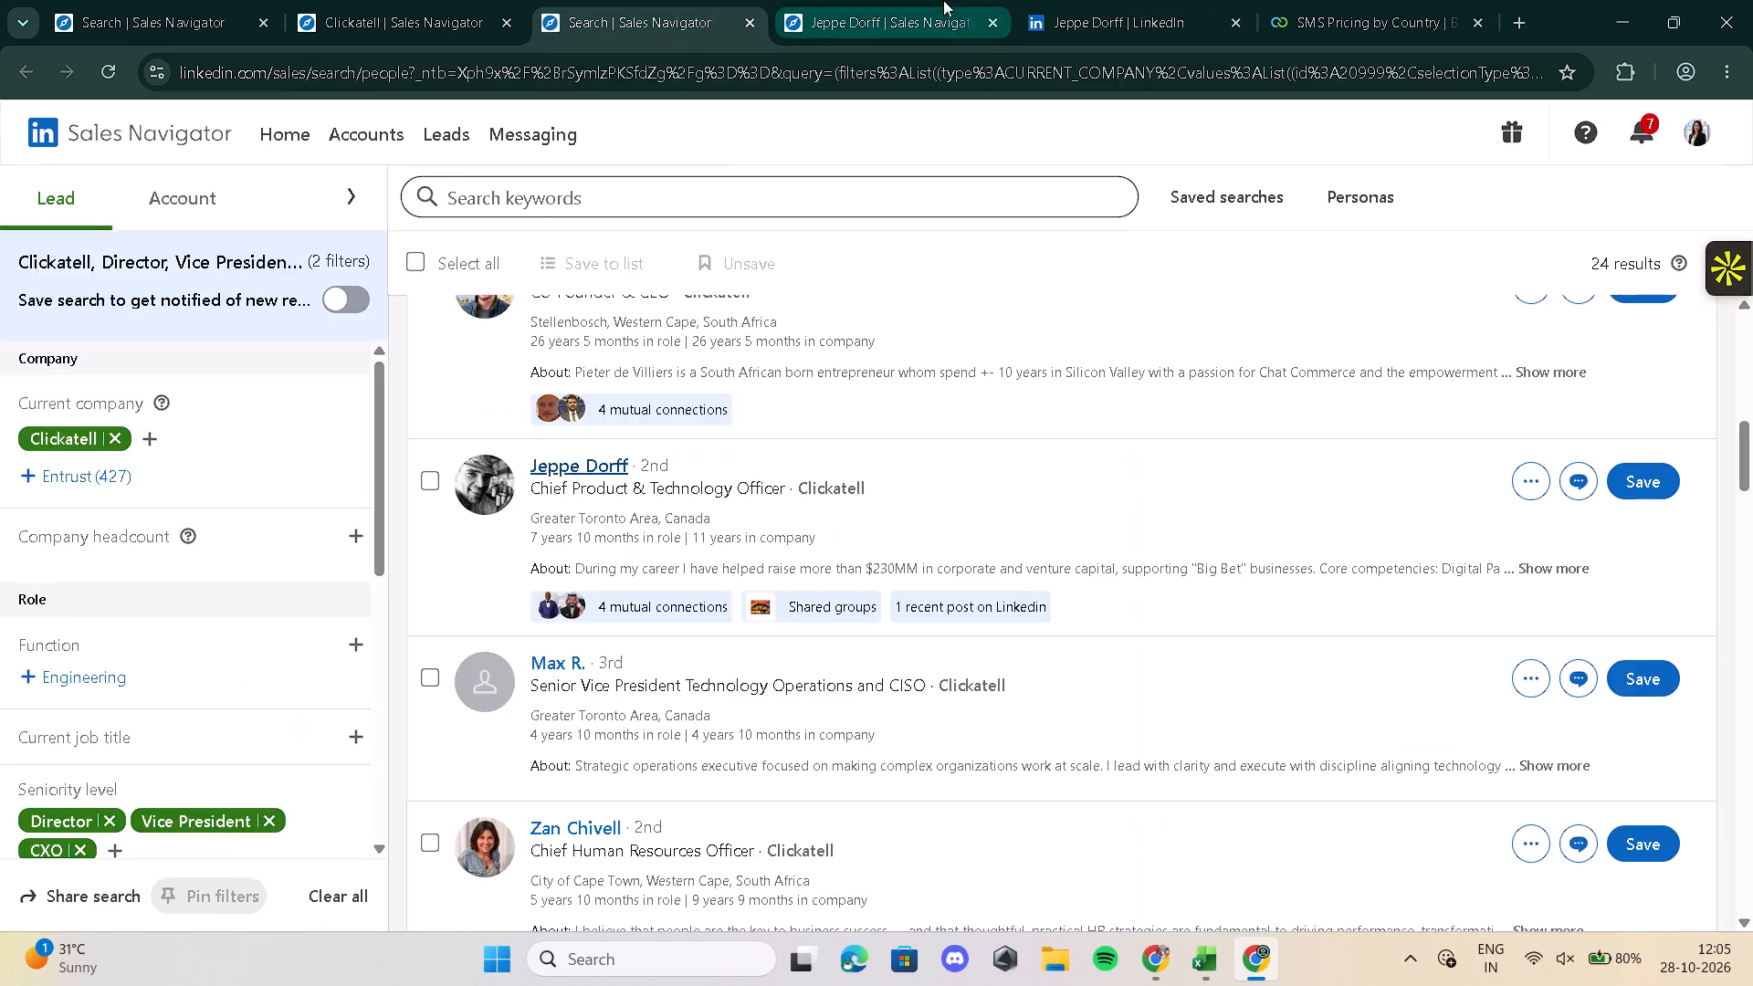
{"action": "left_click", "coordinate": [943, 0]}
Open Apollo on the Chief Product & Technology Officer's LinkedIn profile and refresh the extension.
{"action": "left_click", "coordinate": [1147, 0]}
{"action": "left_click", "coordinate": [1706, 286]}
{"action": "left_click", "coordinate": [696, 0]}
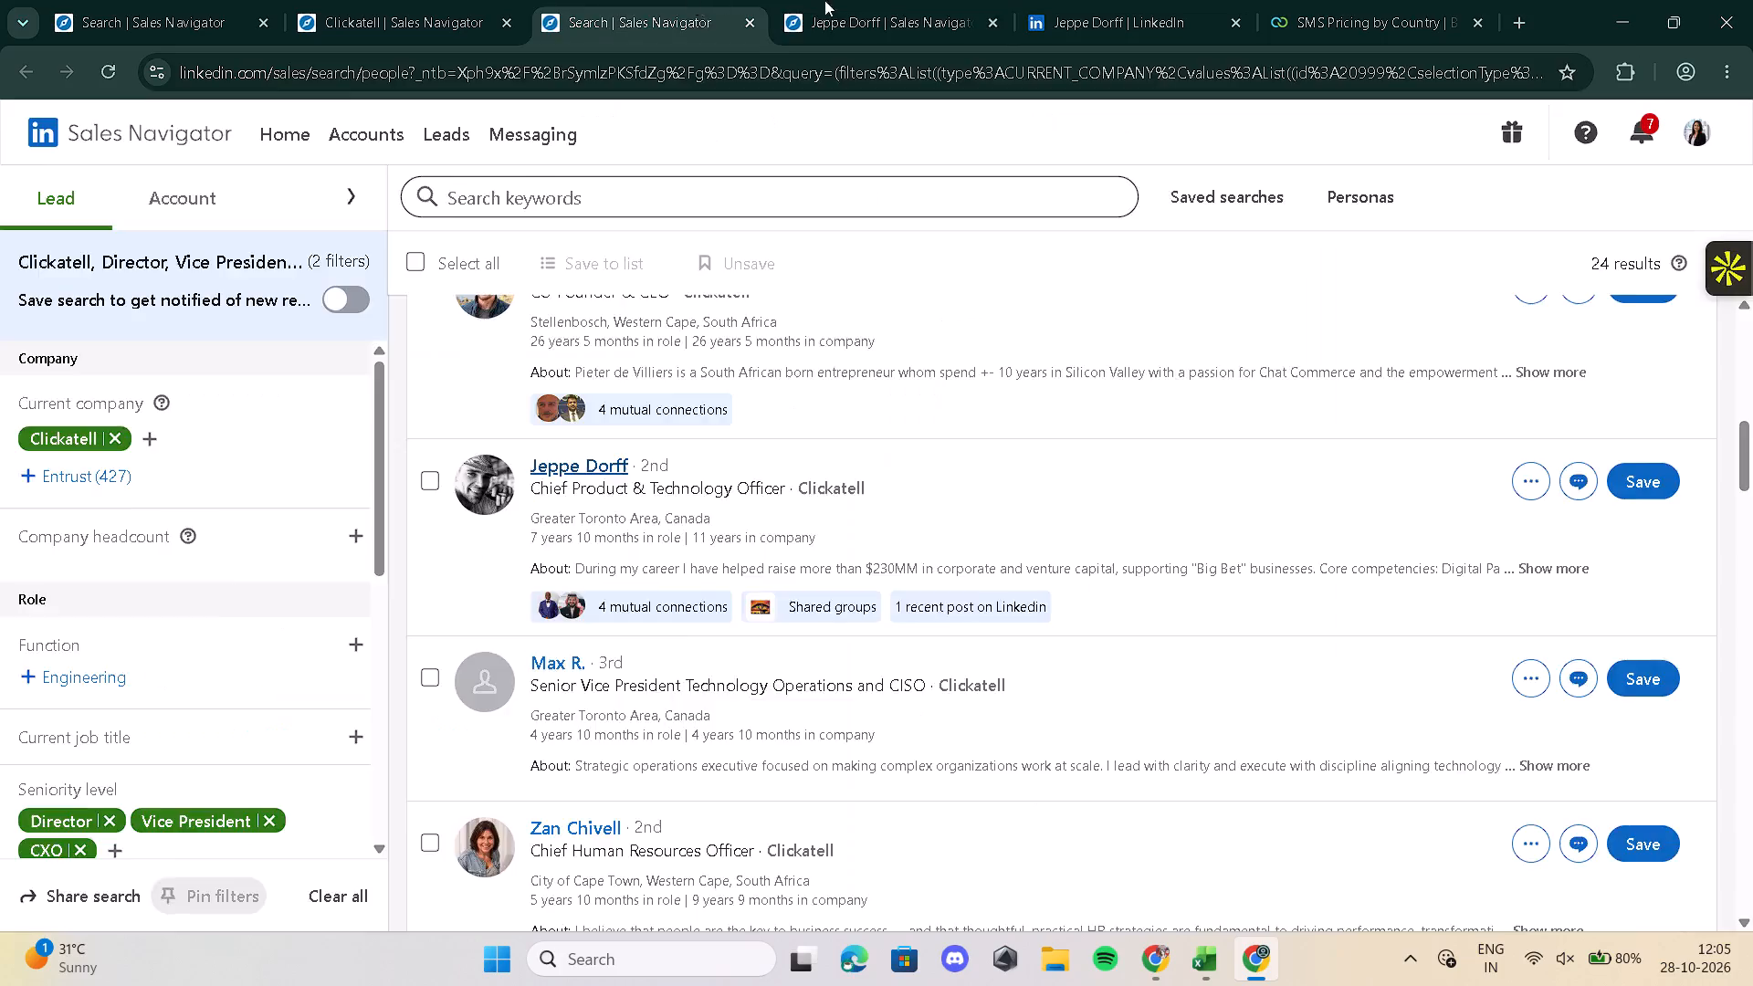
{"action": "left_click", "coordinate": [835, 0]}
{"action": "left_click", "coordinate": [1058, 0]}
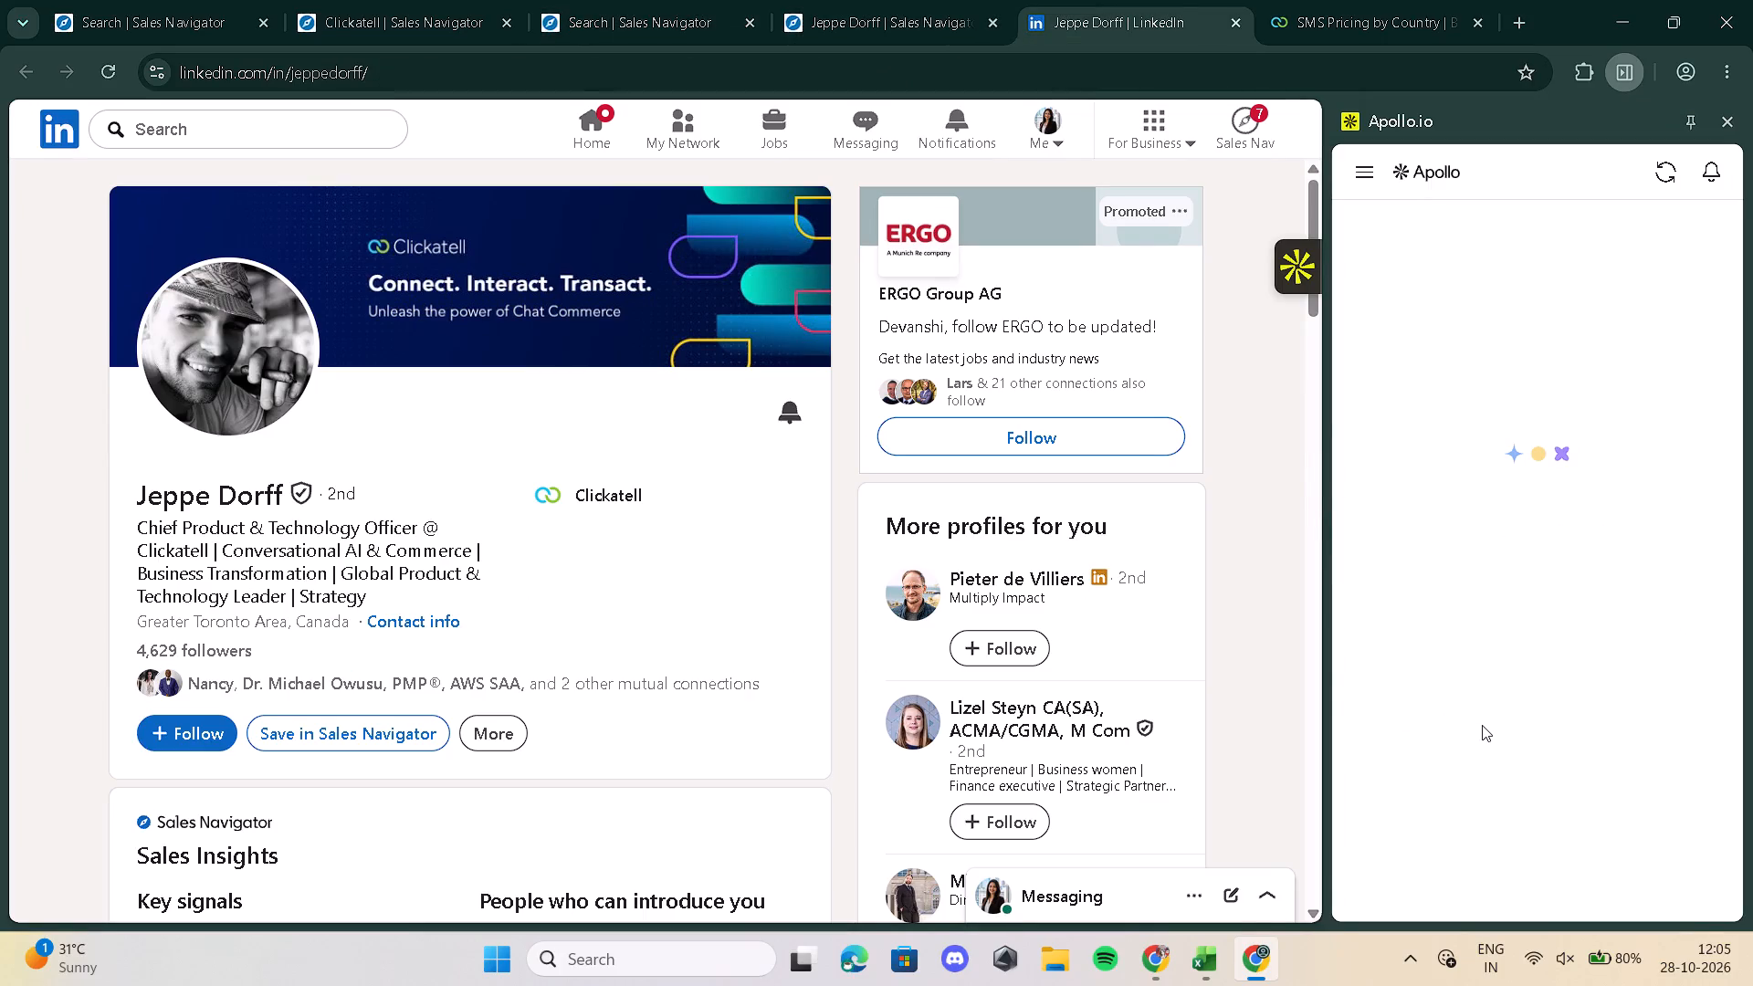
{"action": "left_click", "coordinate": [1665, 185]}
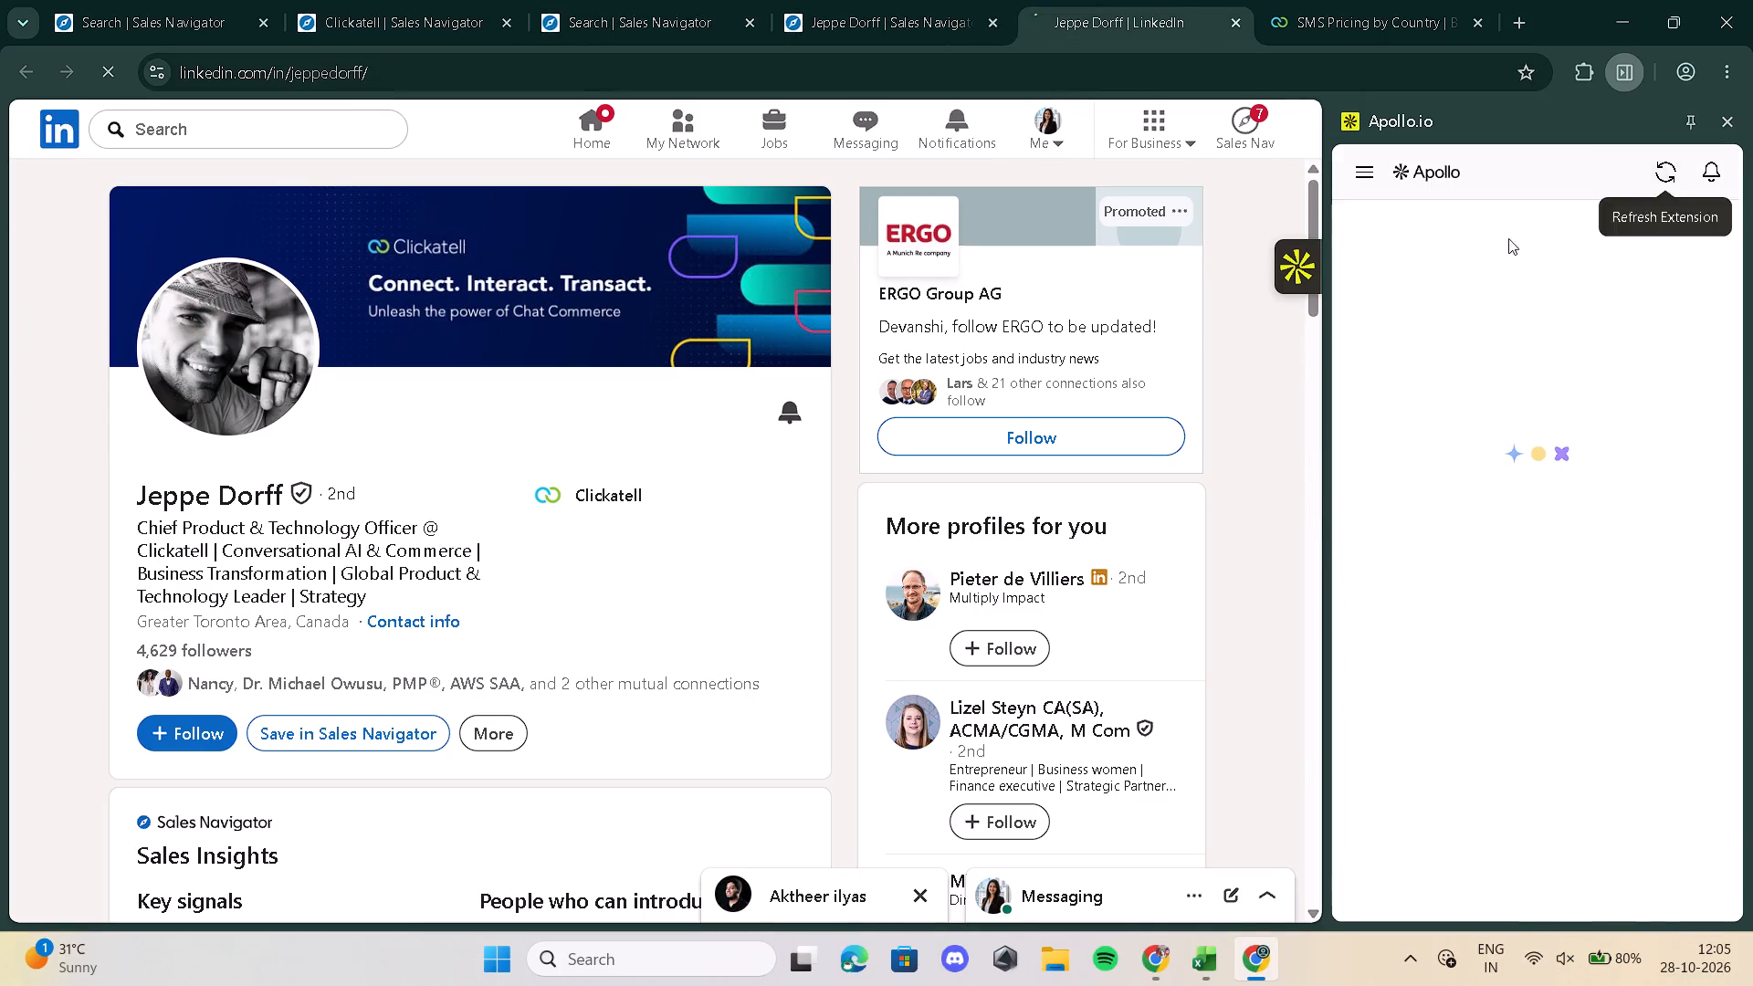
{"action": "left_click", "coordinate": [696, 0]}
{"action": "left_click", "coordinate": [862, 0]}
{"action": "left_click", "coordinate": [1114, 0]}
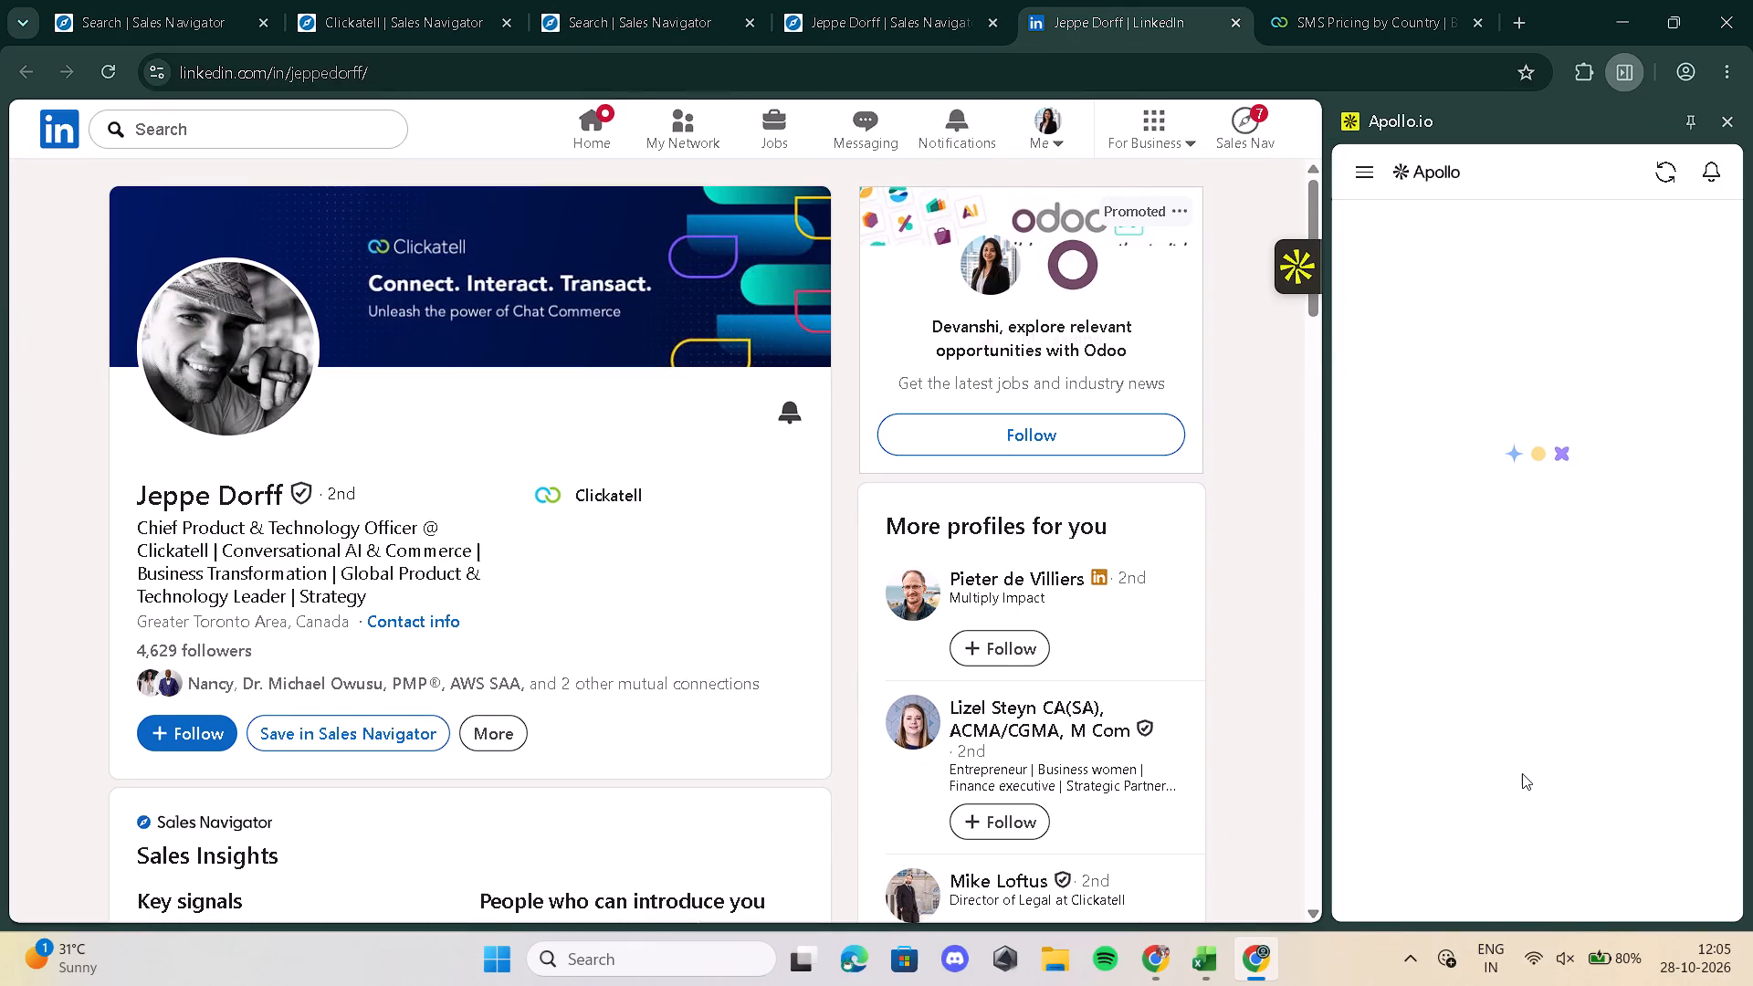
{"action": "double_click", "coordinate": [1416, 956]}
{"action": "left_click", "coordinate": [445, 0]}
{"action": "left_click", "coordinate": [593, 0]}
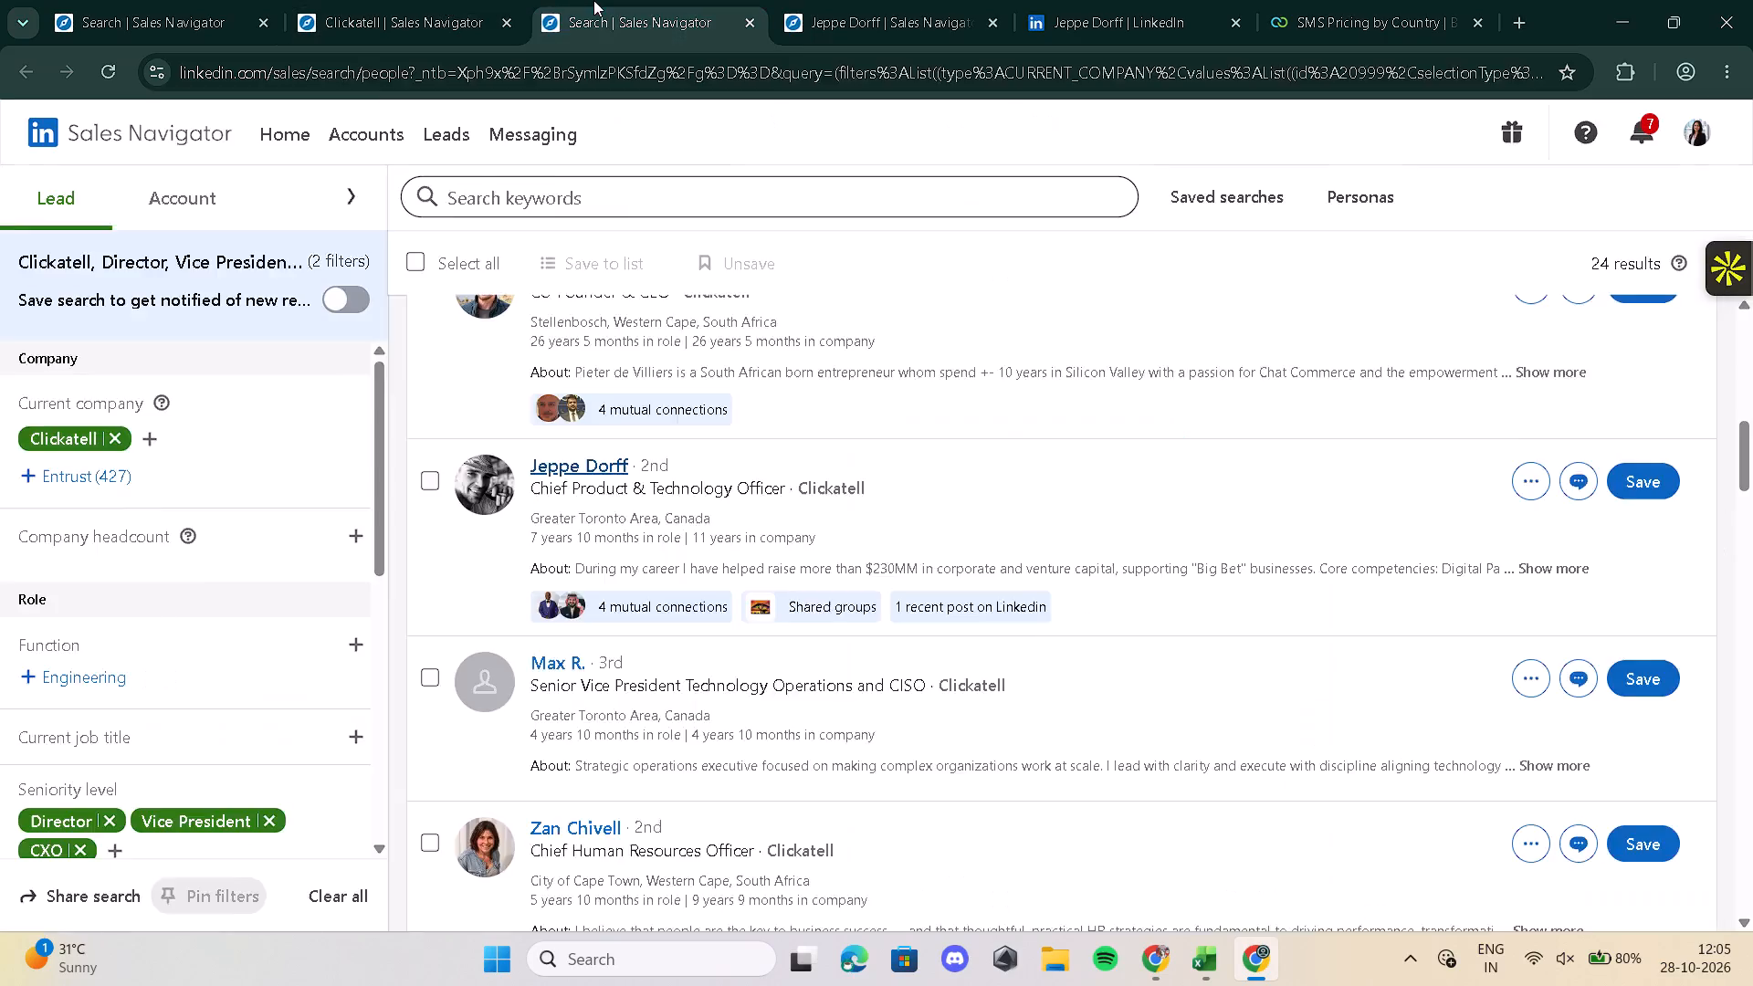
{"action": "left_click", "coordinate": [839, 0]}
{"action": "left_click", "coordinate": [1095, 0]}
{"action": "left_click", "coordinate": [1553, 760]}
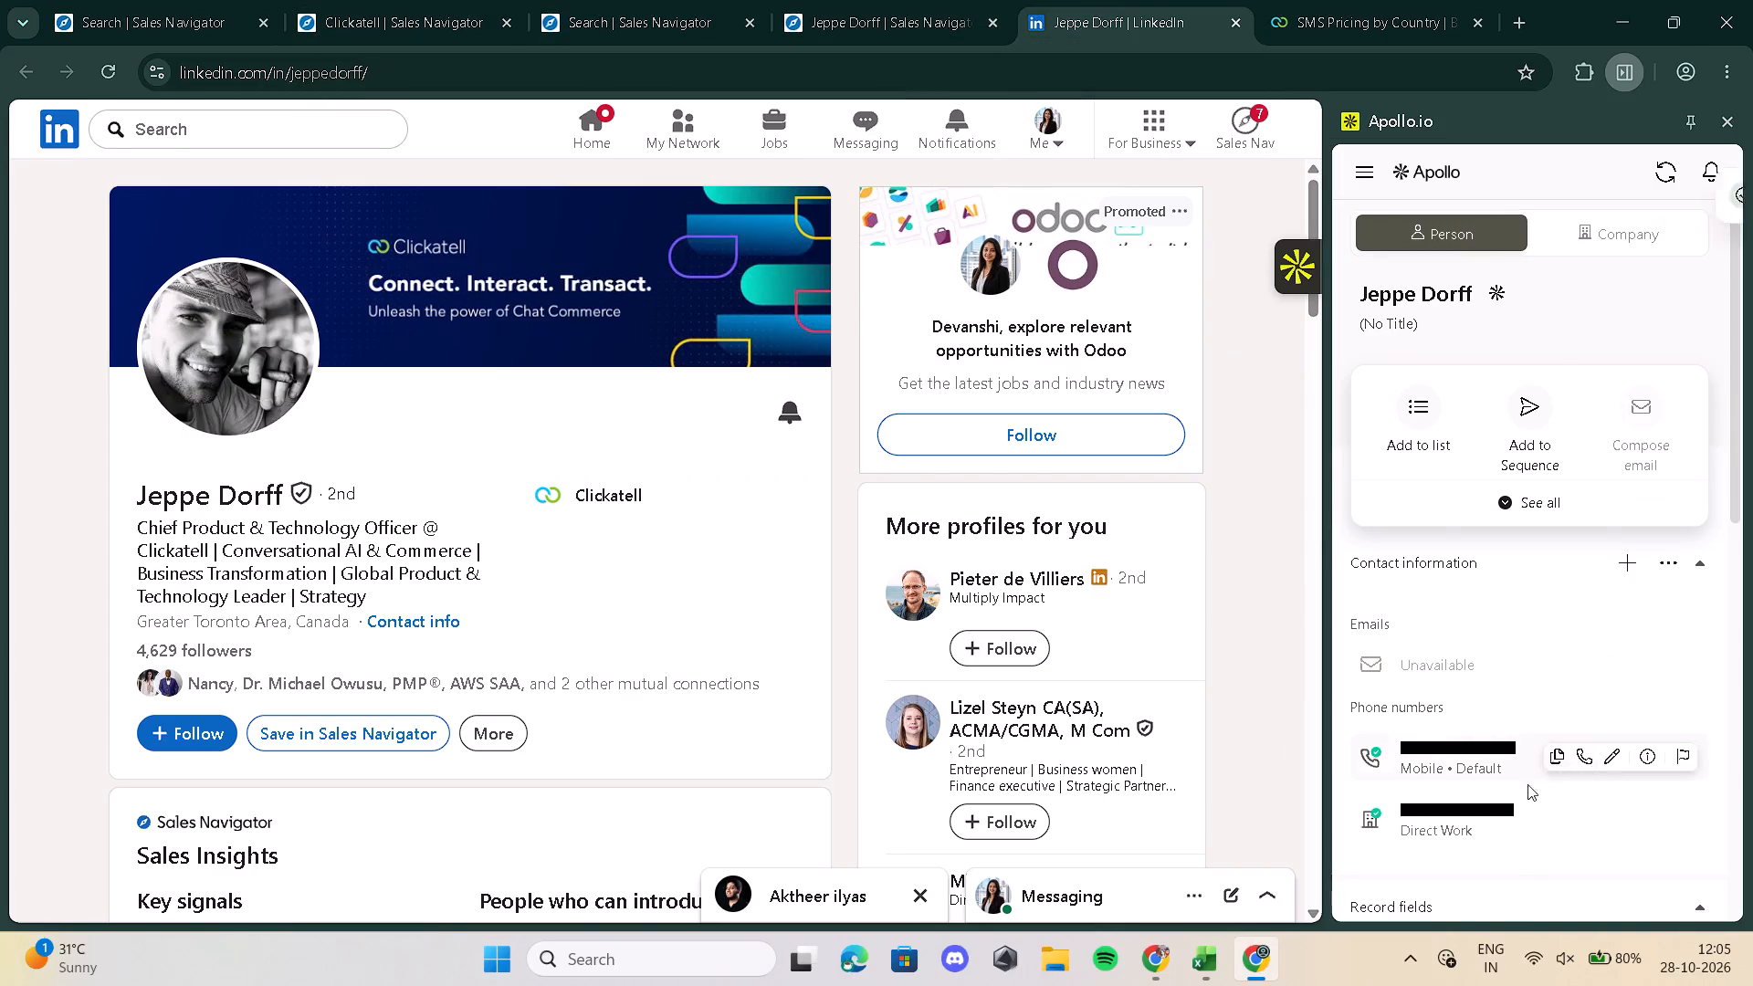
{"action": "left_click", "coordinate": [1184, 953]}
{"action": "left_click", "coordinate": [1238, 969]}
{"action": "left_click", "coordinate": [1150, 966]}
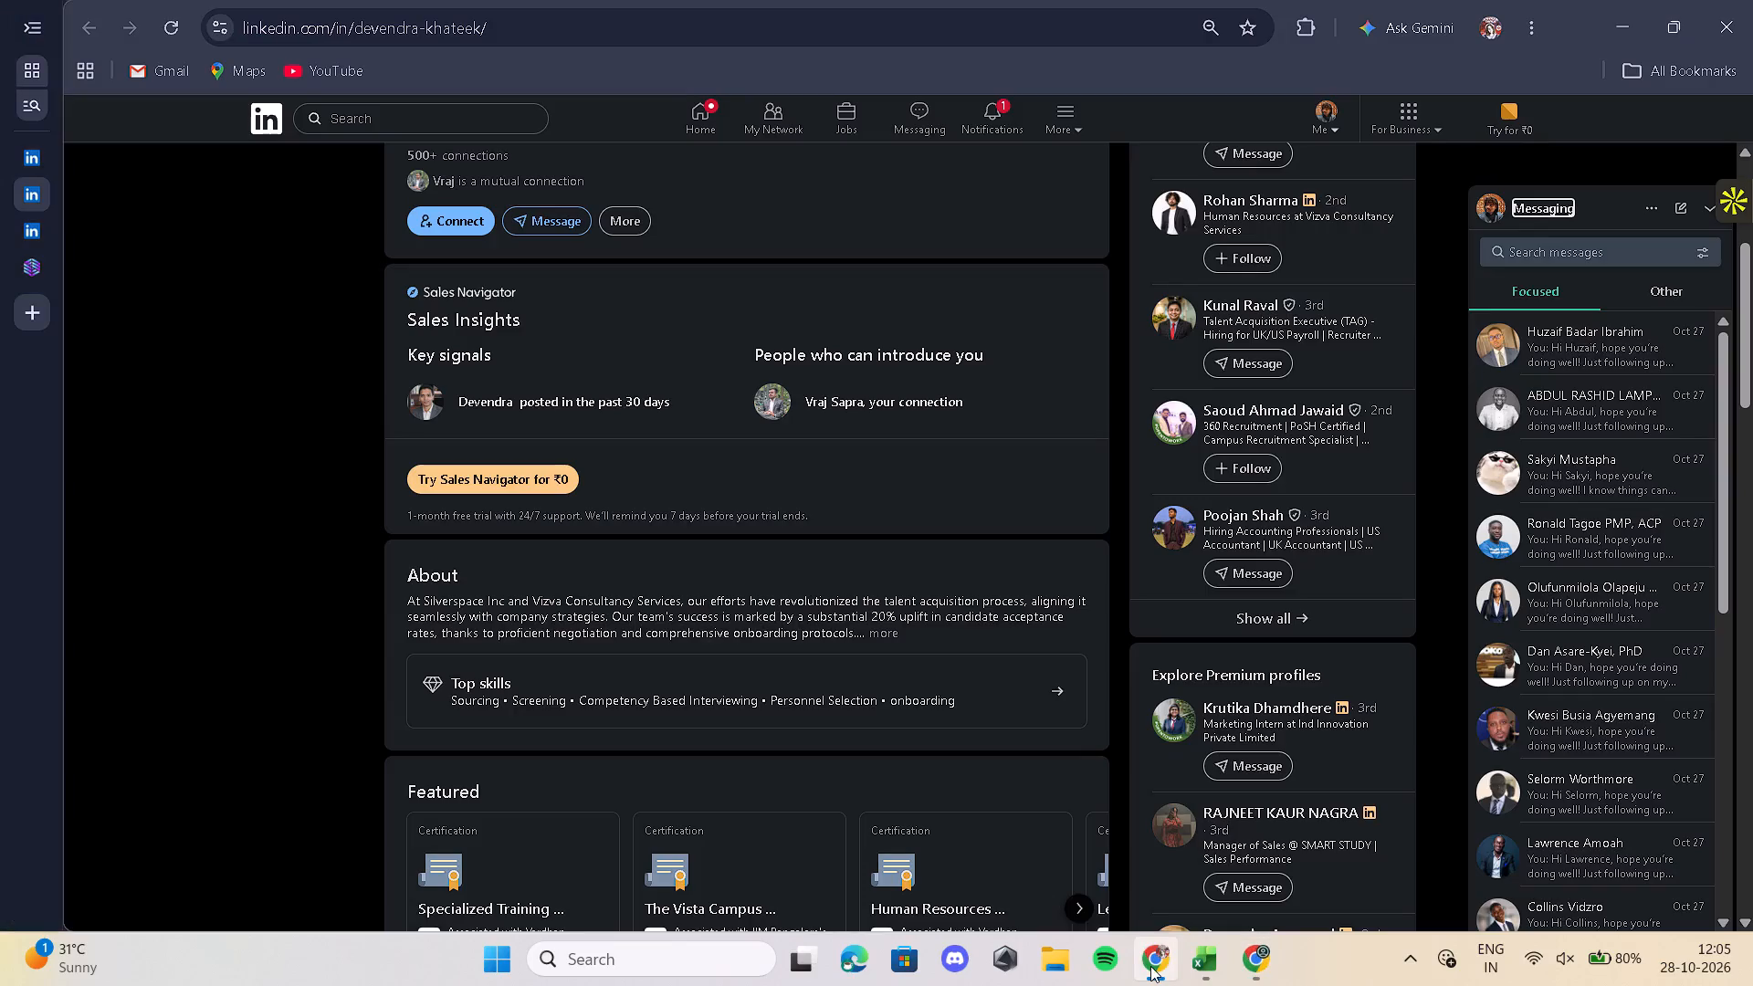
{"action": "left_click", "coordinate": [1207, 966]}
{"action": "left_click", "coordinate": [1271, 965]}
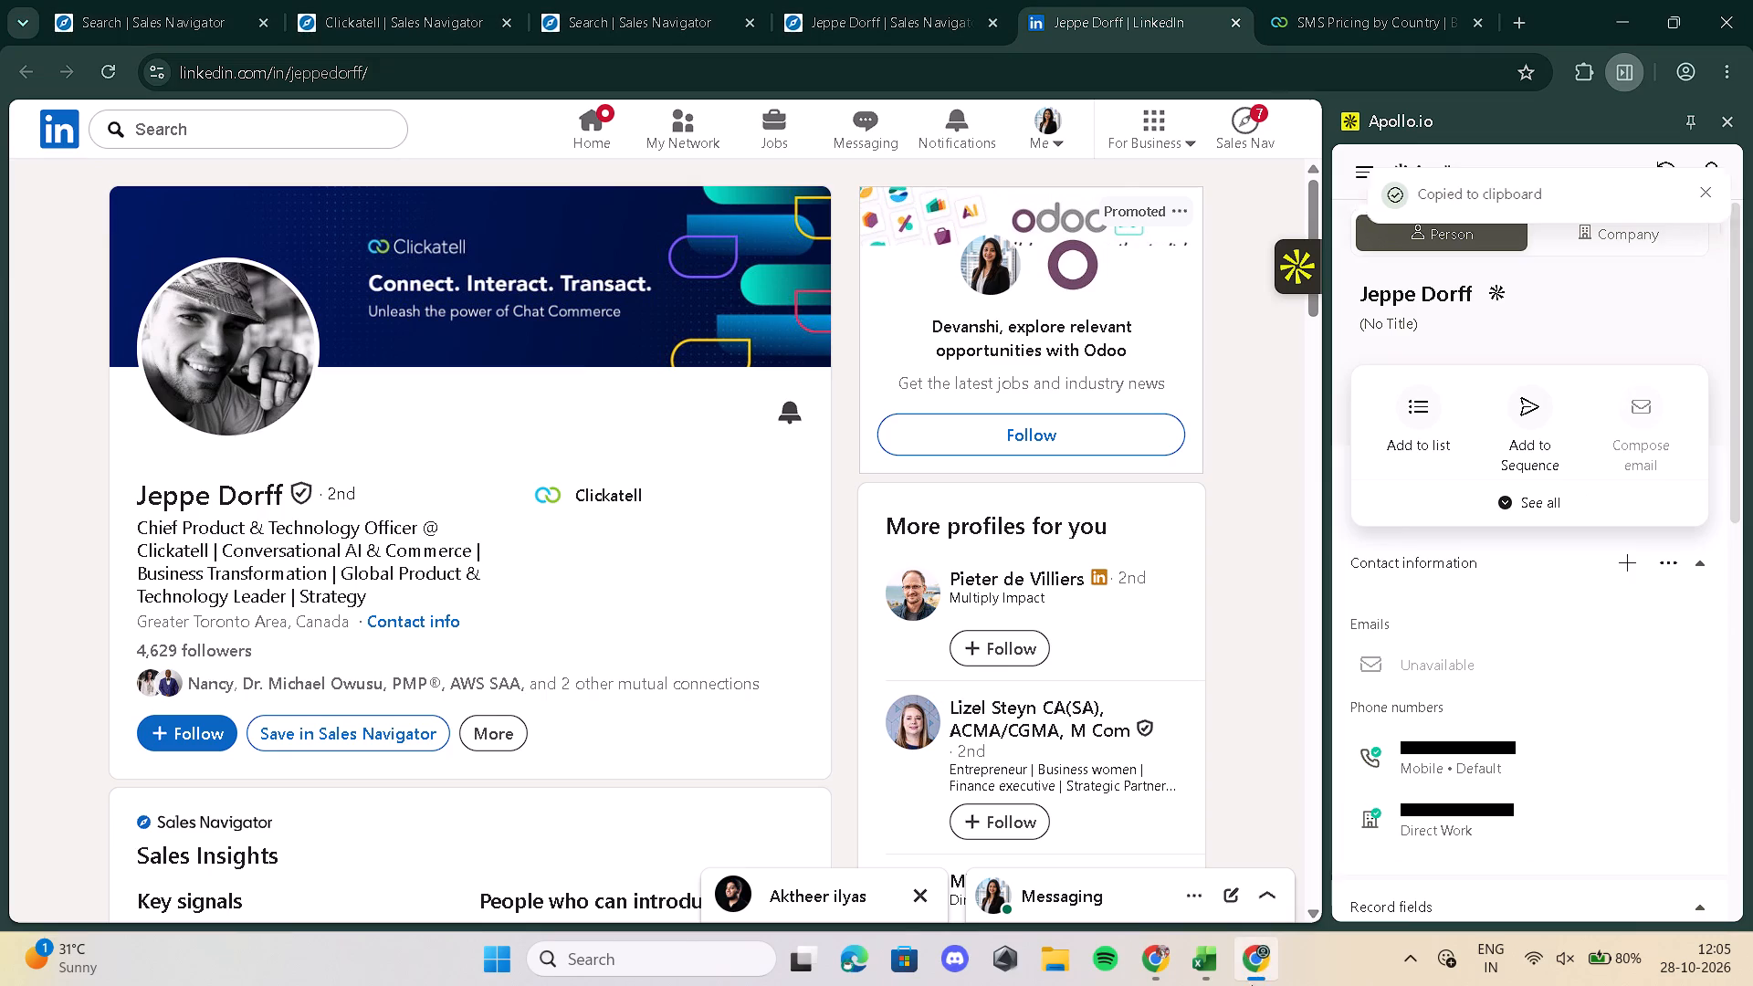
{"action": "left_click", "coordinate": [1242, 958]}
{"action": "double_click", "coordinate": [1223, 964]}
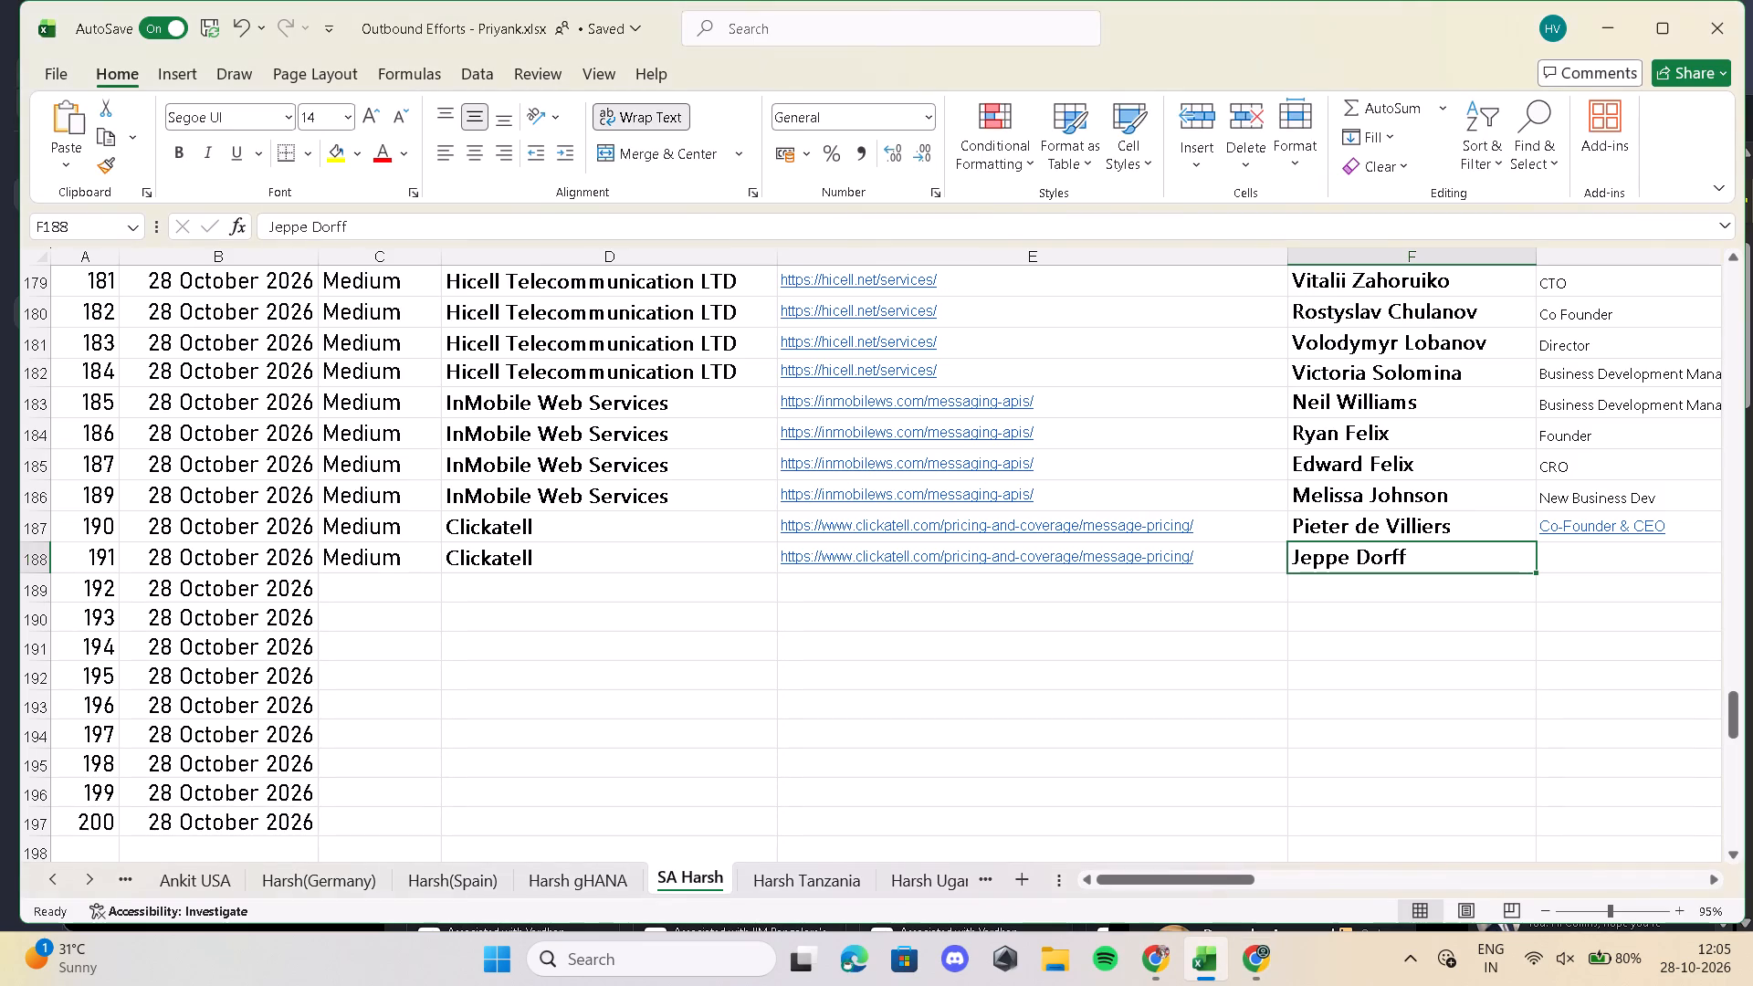
Copy the job title "Chief Product & Technology Officer" from the LinkedIn profile in Chrome into cell G188 in Excel.
{"action": "left_click", "coordinate": [1250, 945]}
{"action": "left_click_drag", "start_coordinate": [137, 525], "coordinate": [414, 525]}
{"action": "left_click", "coordinate": [415, 525], "text": "ctrl"}
{"action": "left_click_drag", "start_coordinate": [416, 525], "coordinate": [107, 519]}
{"action": "key", "text": "ctrl+c"}
{"action": "left_click", "coordinate": [1218, 980]}
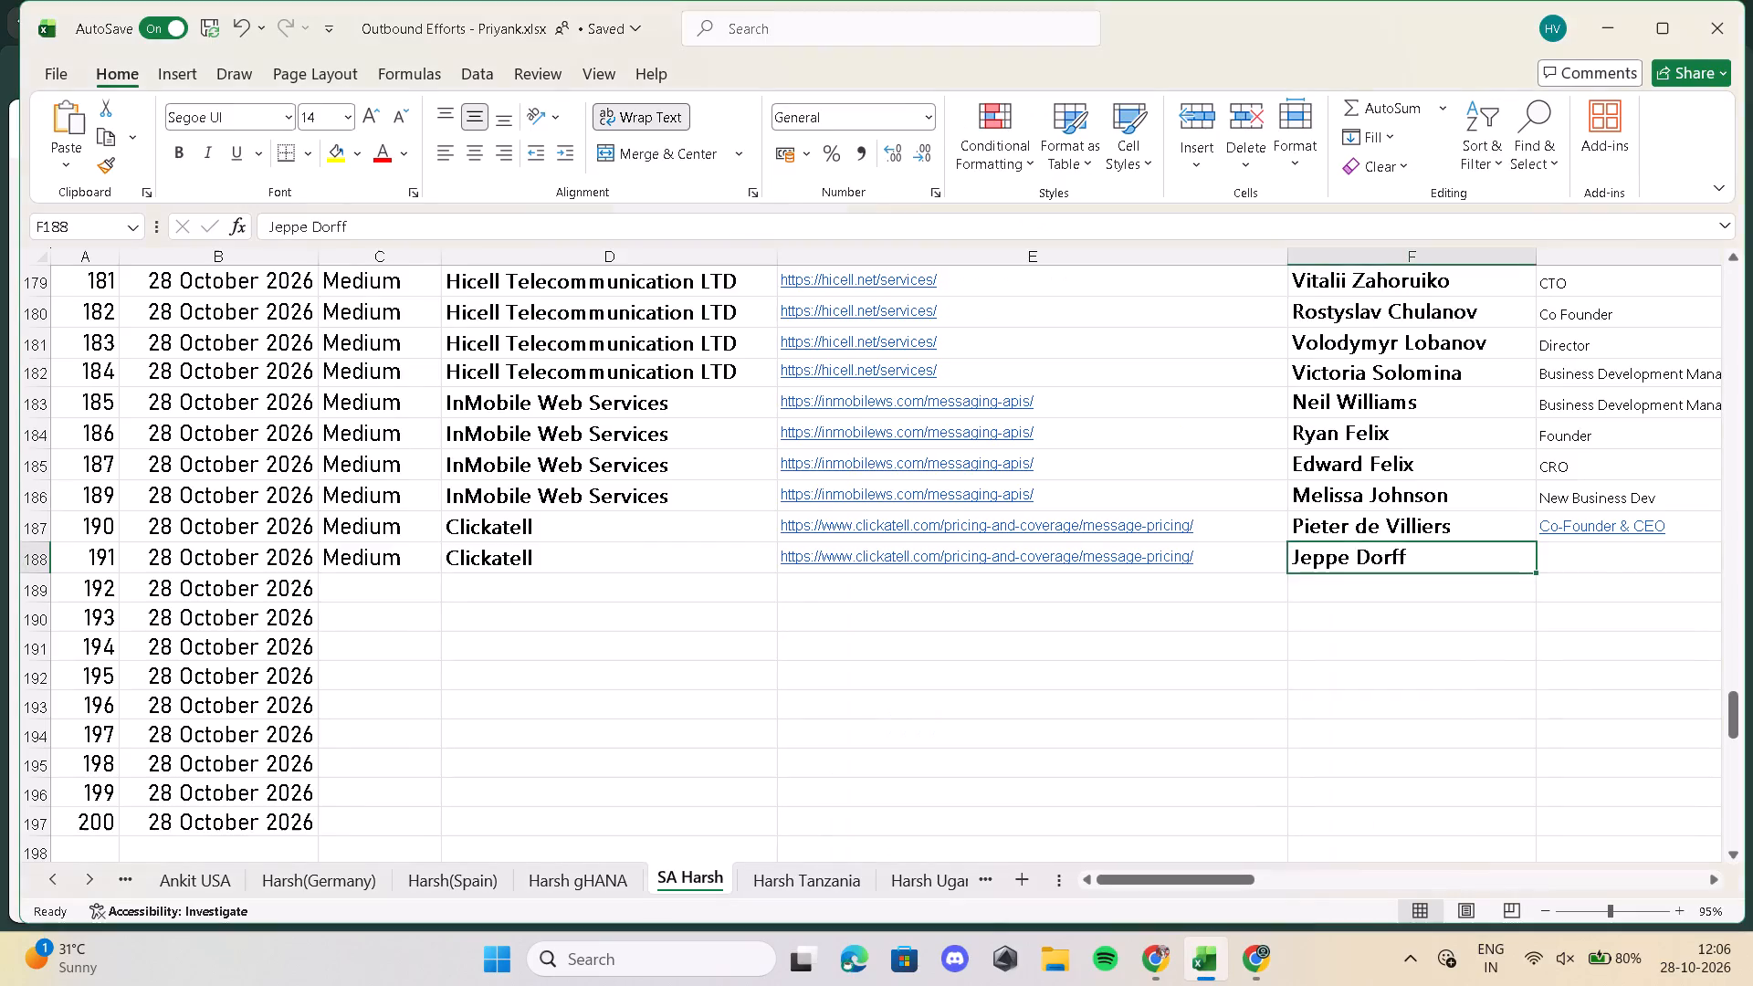
{"action": "left_click", "coordinate": [1611, 569]}
{"action": "key", "text": "ctrl+v"}
Copy South Africa, Africa and Not Accepted from row 187 into cells H188, I188 and J188.
{"action": "left_click", "coordinate": [1388, 531]}
{"action": "key", "text": "ctrl+c"}
{"action": "left_click", "coordinate": [1386, 572]}
{"action": "key", "text": "ctrl+v"}
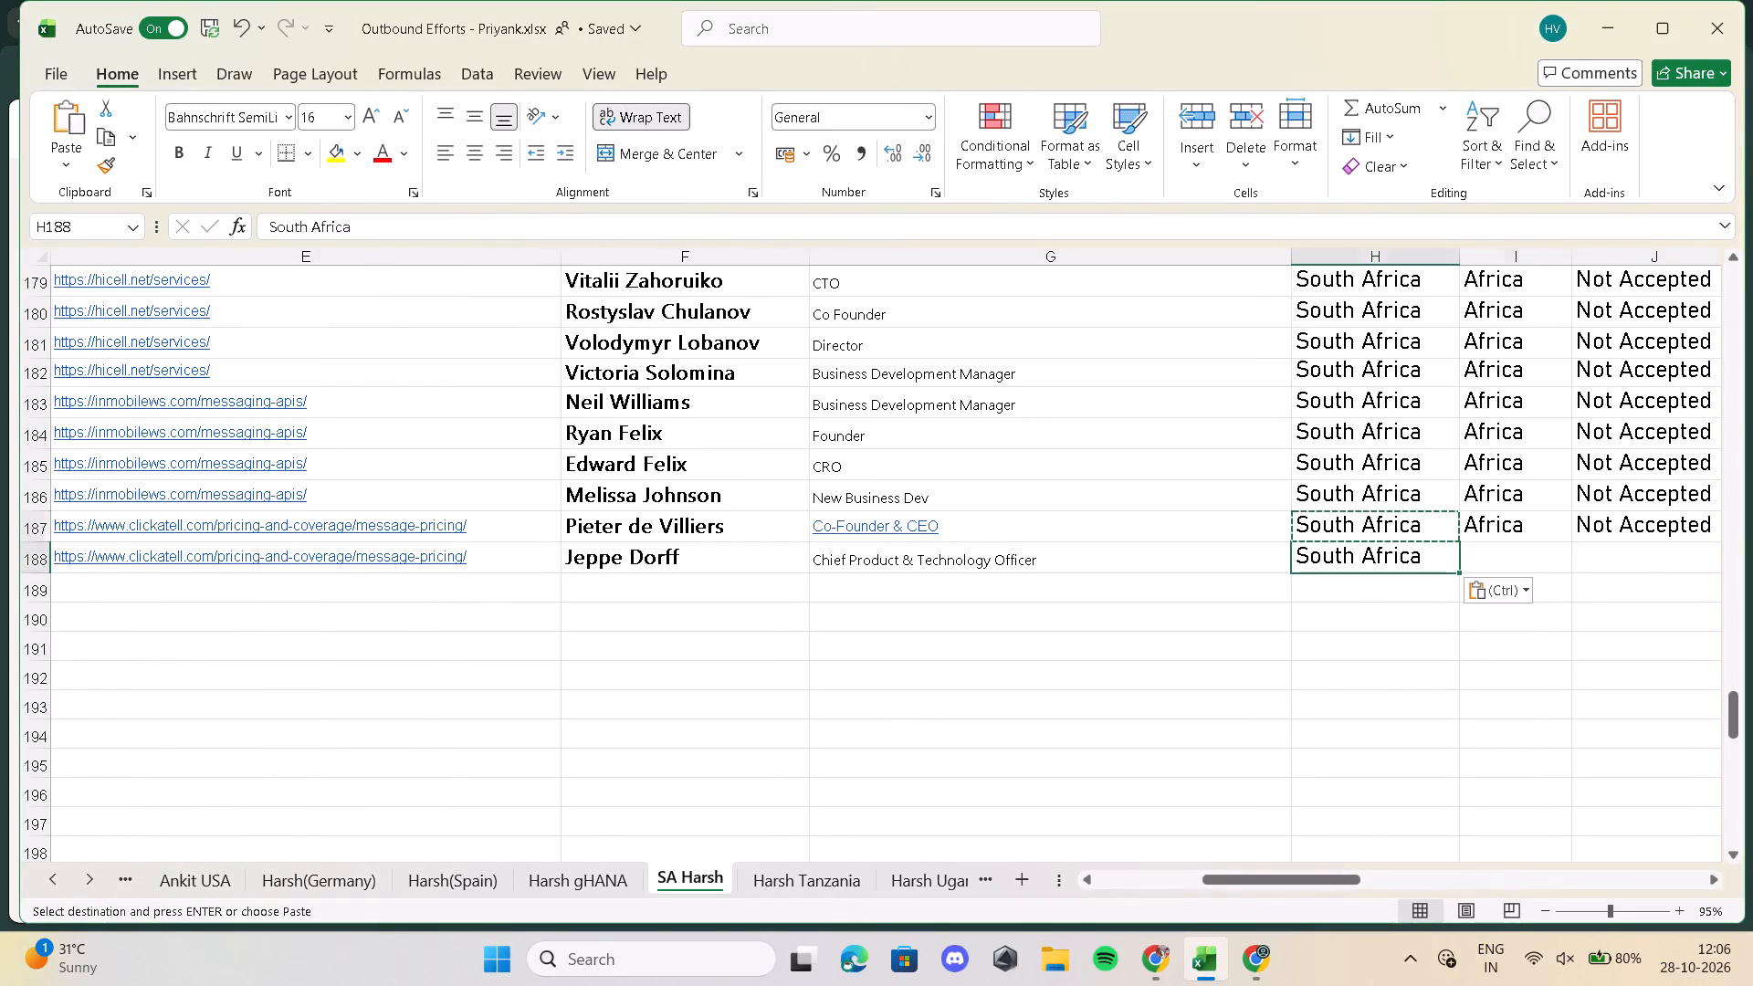
{"action": "left_click", "coordinate": [1523, 532]}
{"action": "key", "text": "ctrl+c"}
{"action": "left_click", "coordinate": [1511, 561]}
{"action": "key", "text": "ctrl+v"}
{"action": "left_click", "coordinate": [1653, 538]}
{"action": "key", "text": "ctrl+c"}
{"action": "left_click", "coordinate": [1625, 566]}
{"action": "key", "text": "ctrl+v"}
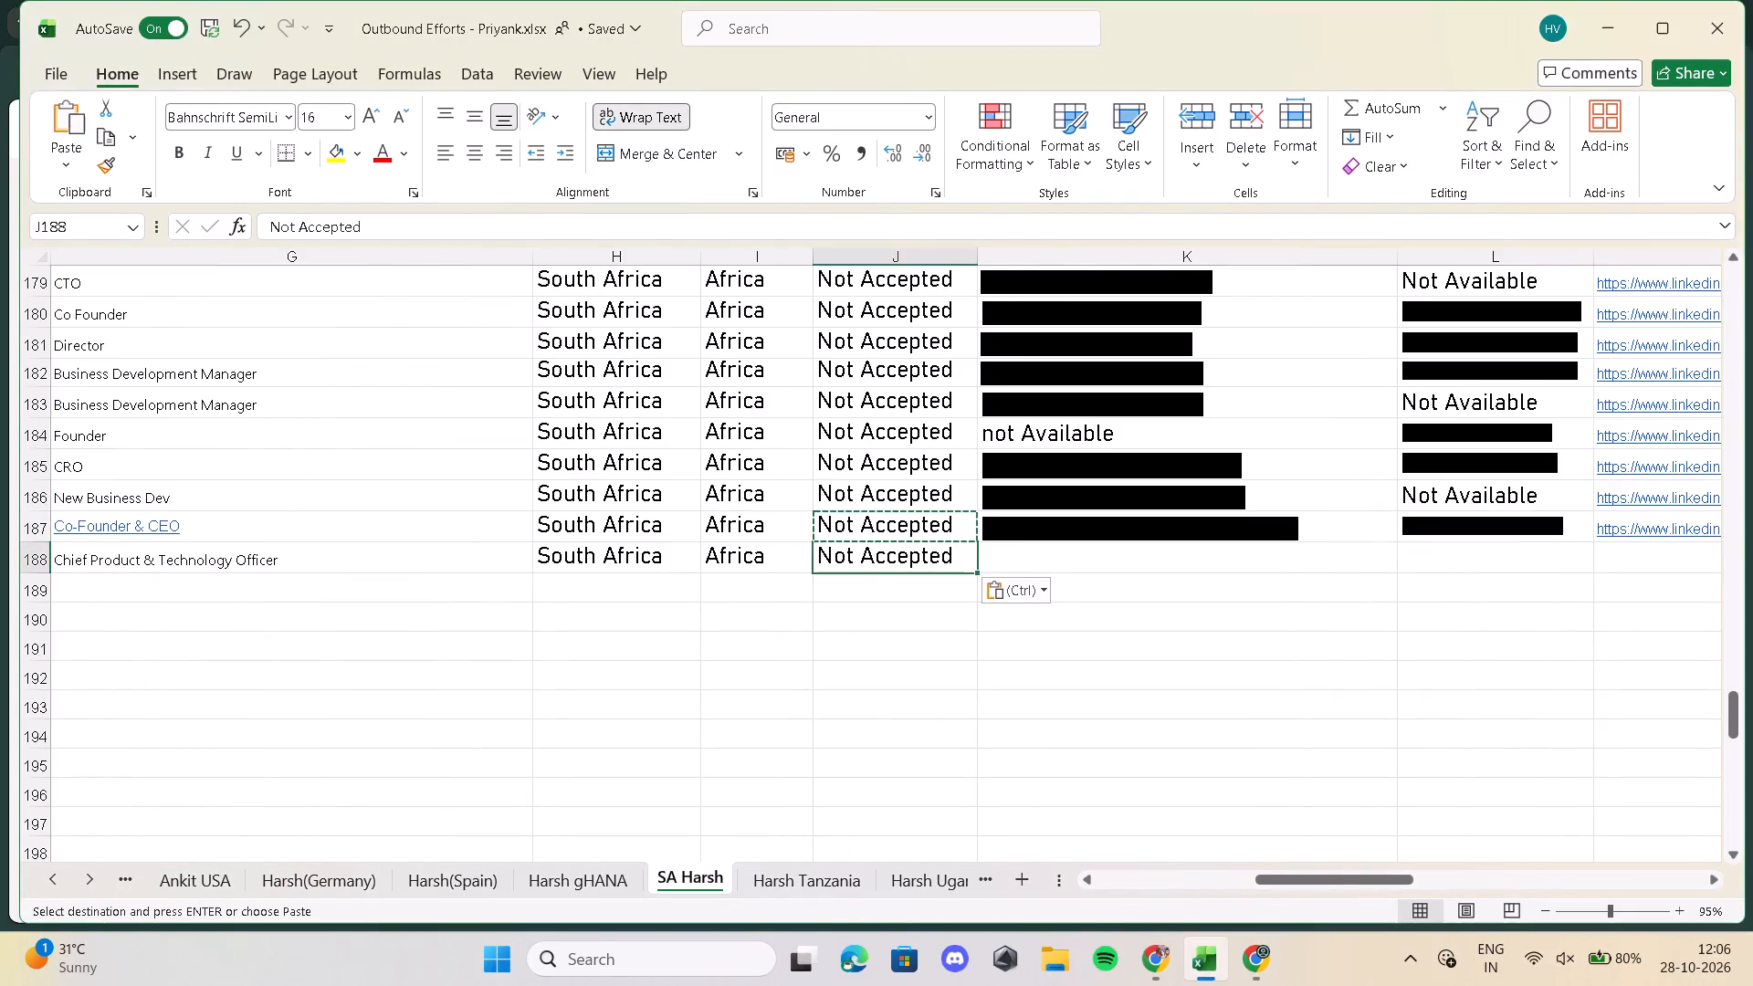
Copy the Chief Product & Technology Officer's mobile number from Apollo in Chrome into cell L188 in Excel.
{"action": "left_click", "coordinate": [1259, 948]}
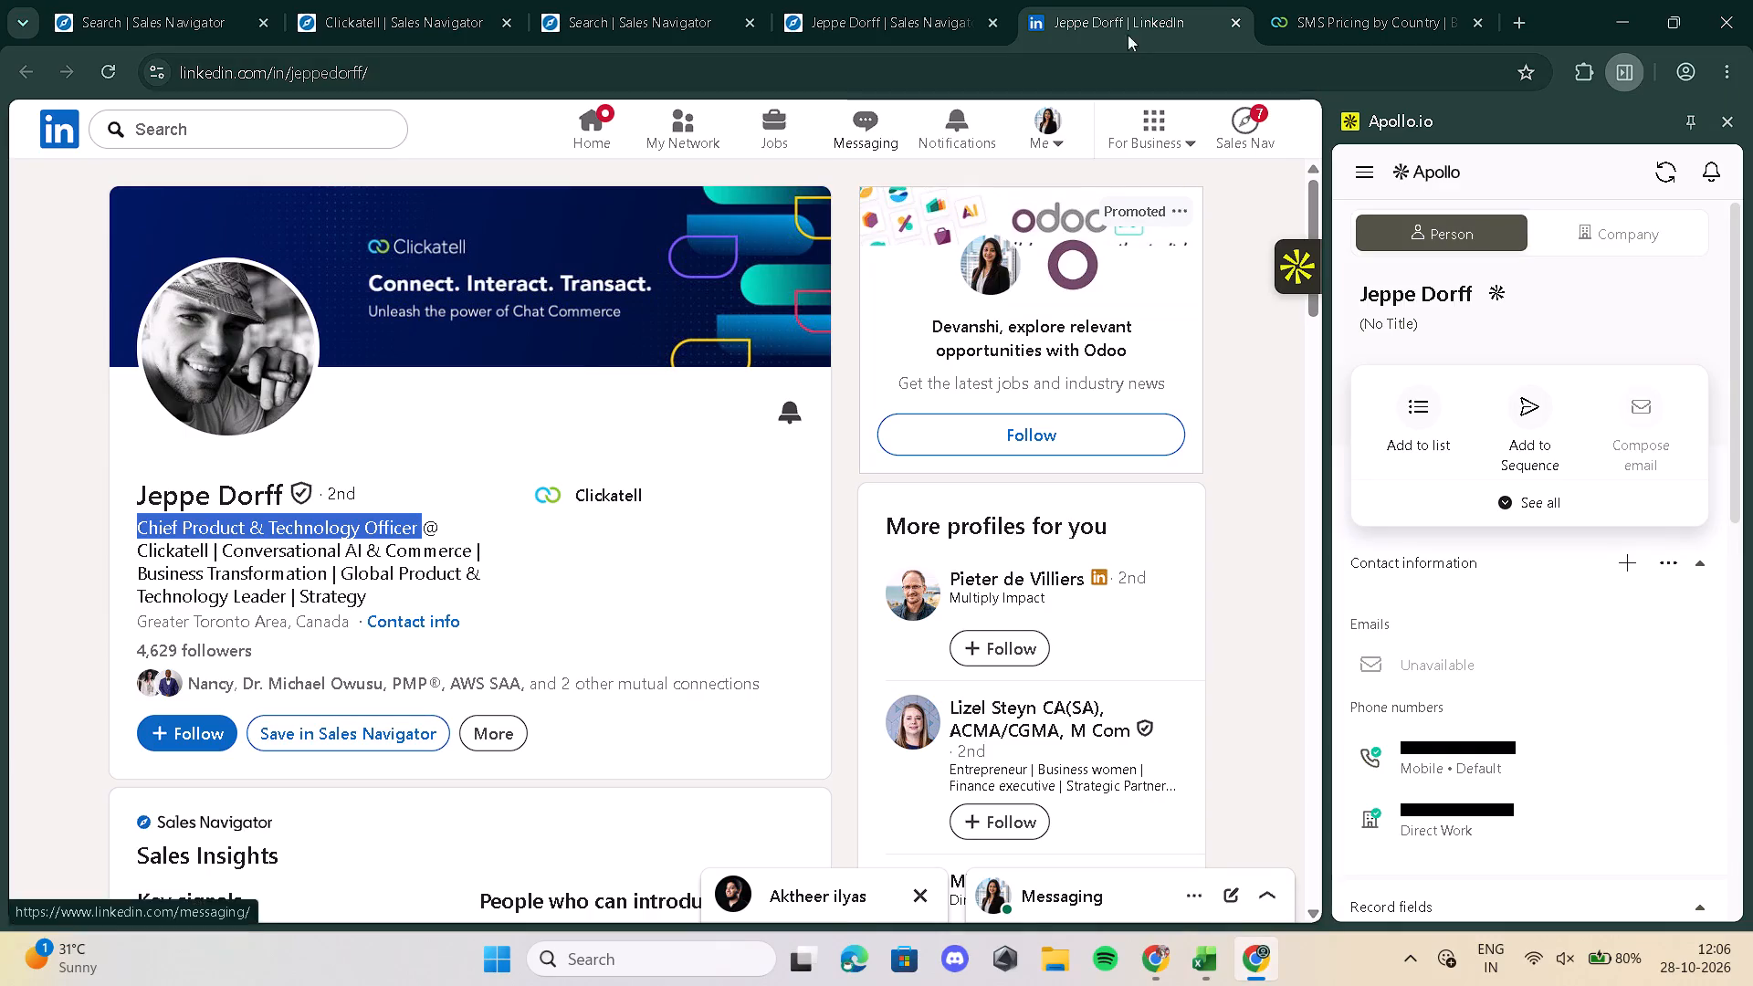
{"action": "left_click", "coordinate": [926, 0]}
{"action": "left_click", "coordinate": [1120, 0]}
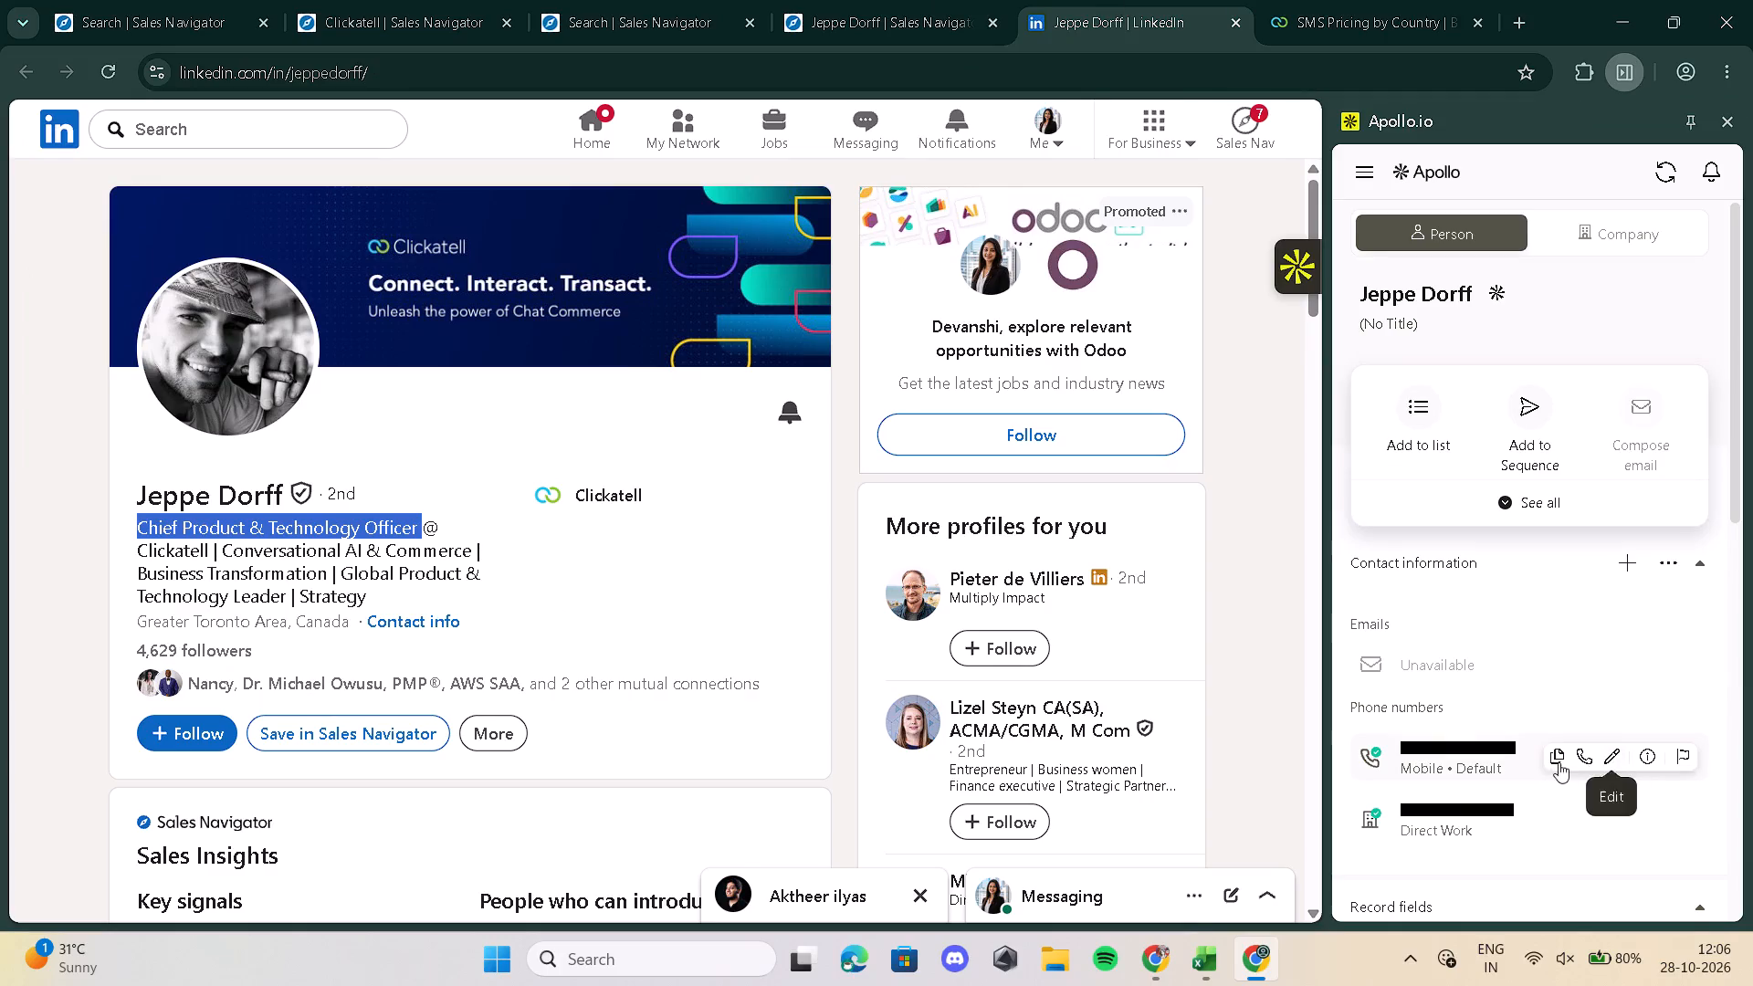
{"action": "left_click", "coordinate": [1552, 759]}
{"action": "left_click", "coordinate": [1210, 973]}
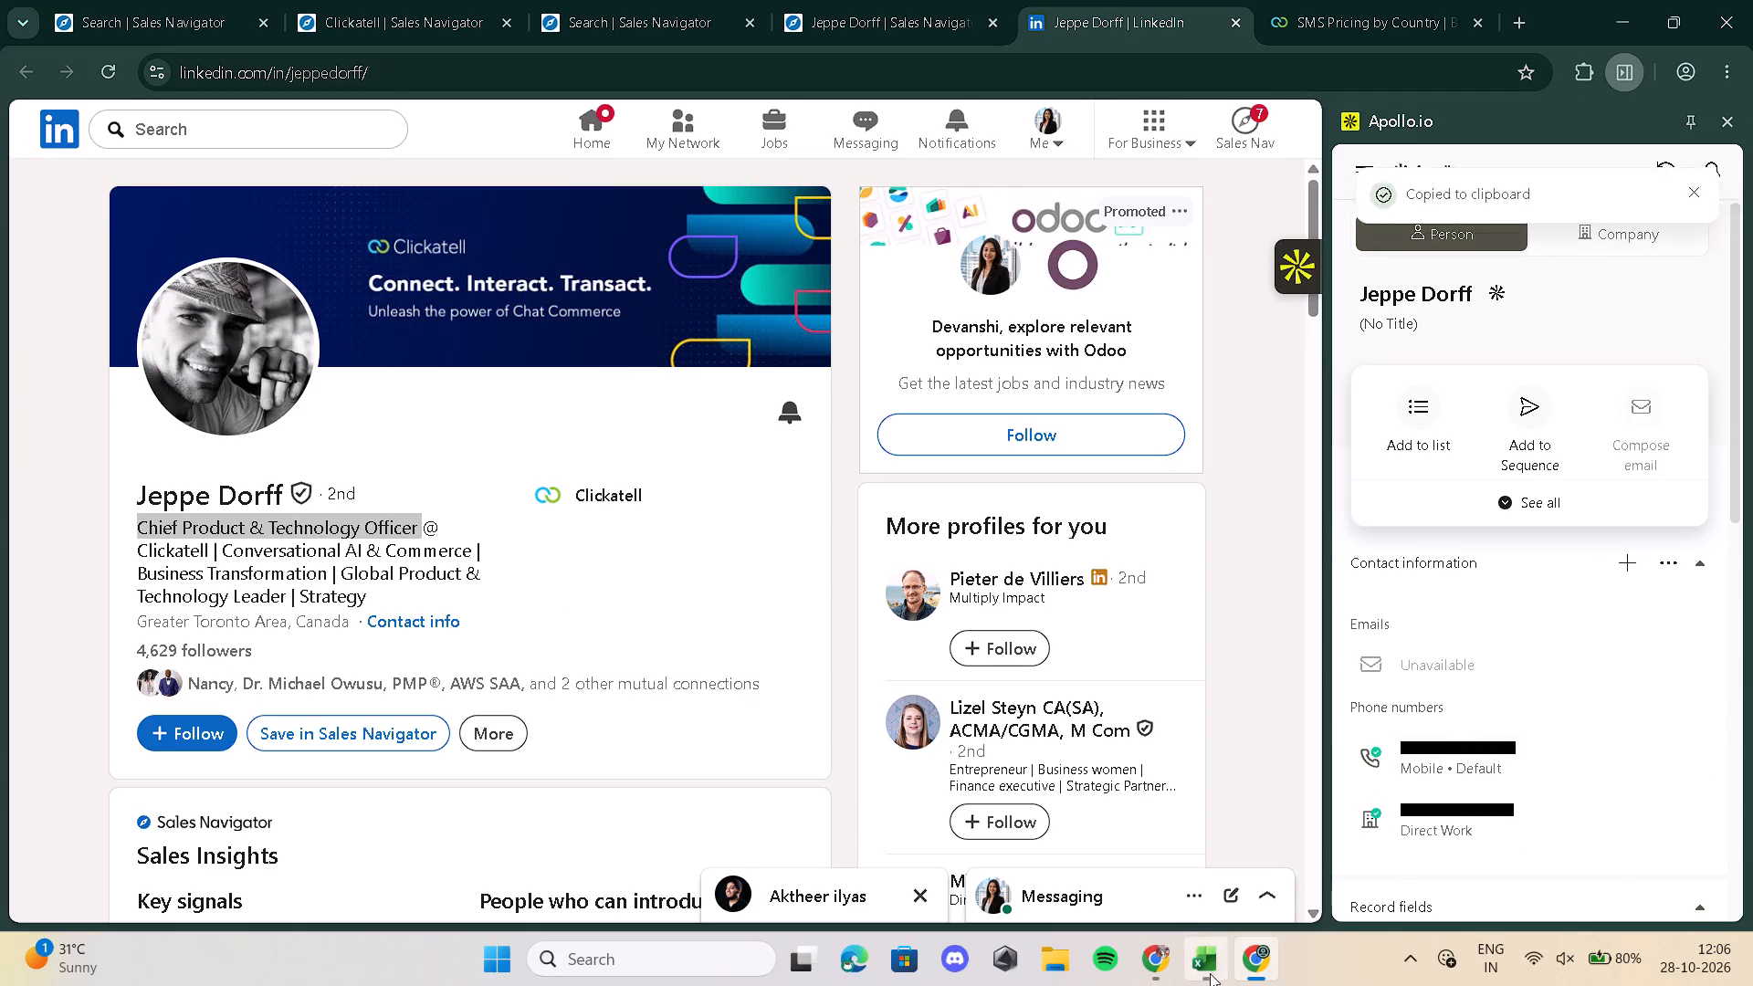
{"action": "left_click", "coordinate": [1499, 553]}
{"action": "key", "text": "ctrl+v"}
{"action": "left_click", "coordinate": [1178, 561]}
{"action": "type", "text": "NOT"}
{"action": "left_click", "coordinate": [1536, 566]}
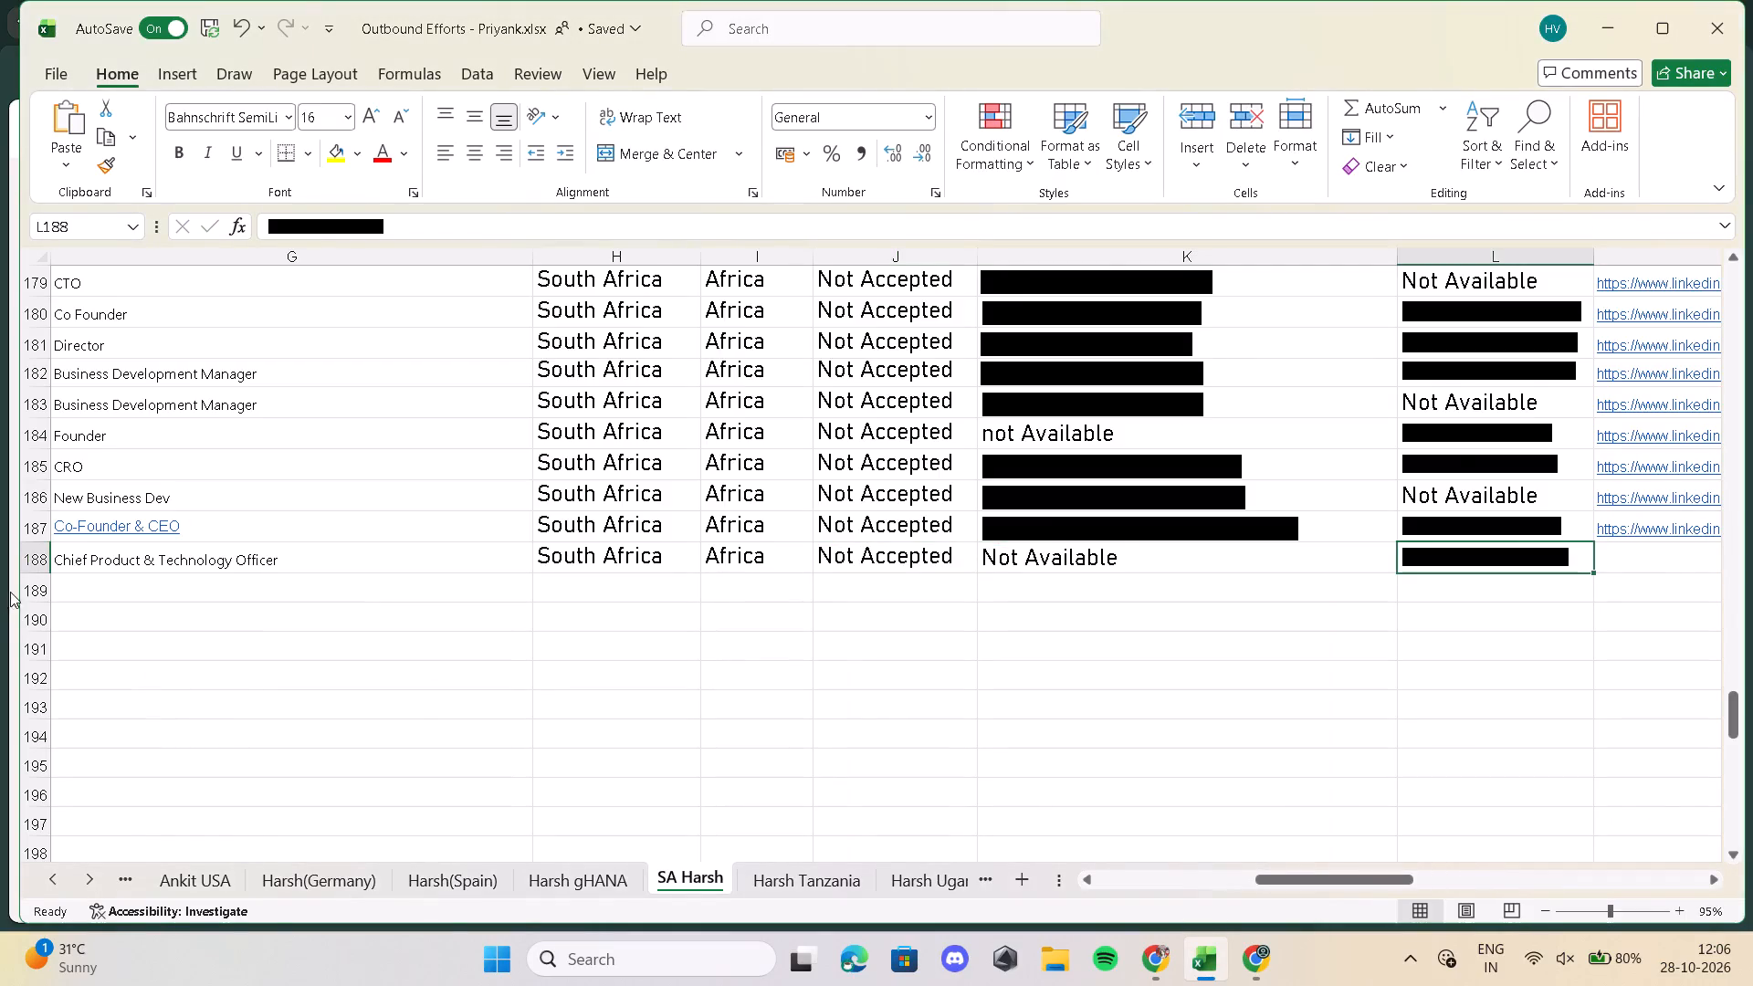
{"action": "left_click", "coordinate": [34, 565]}
Copy the Chief Product & Technology Officer's LinkedIn URL from the Sales Navigator profile in Chrome into cell M188 in Excel.
{"action": "left_click", "coordinate": [1271, 960]}
{"action": "left_click", "coordinate": [1144, 964]}
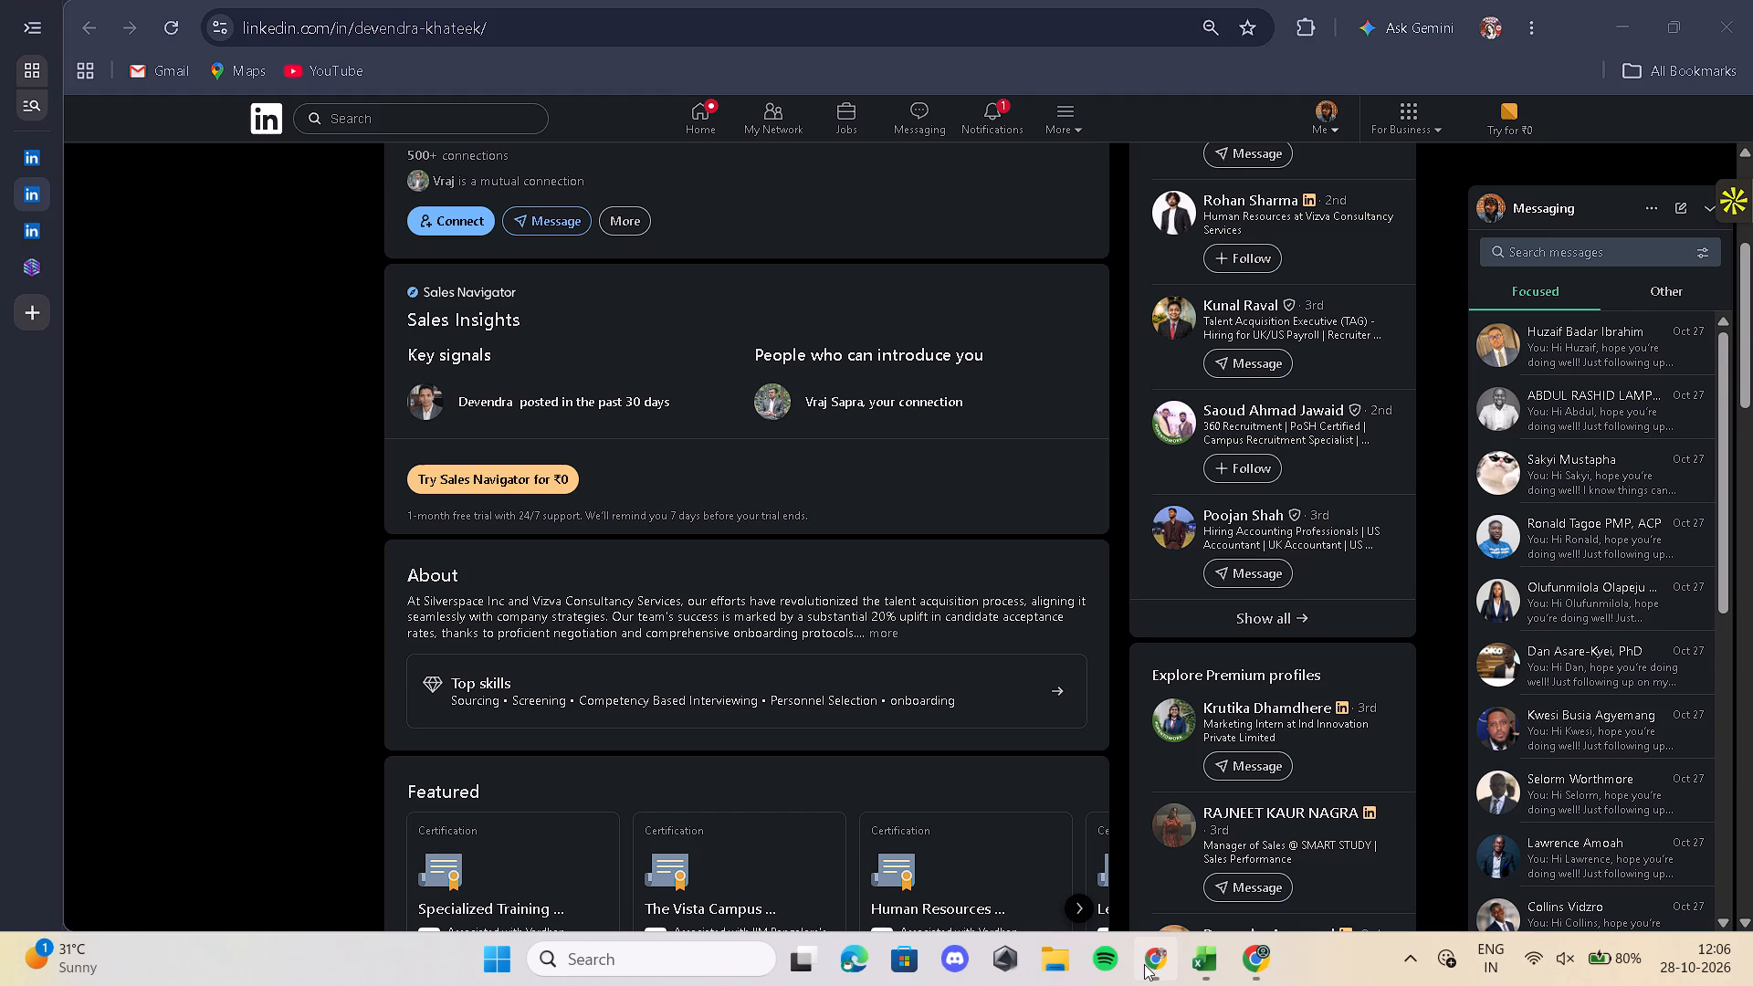
{"action": "left_click", "coordinate": [1243, 951]}
{"action": "left_click", "coordinate": [901, 0]}
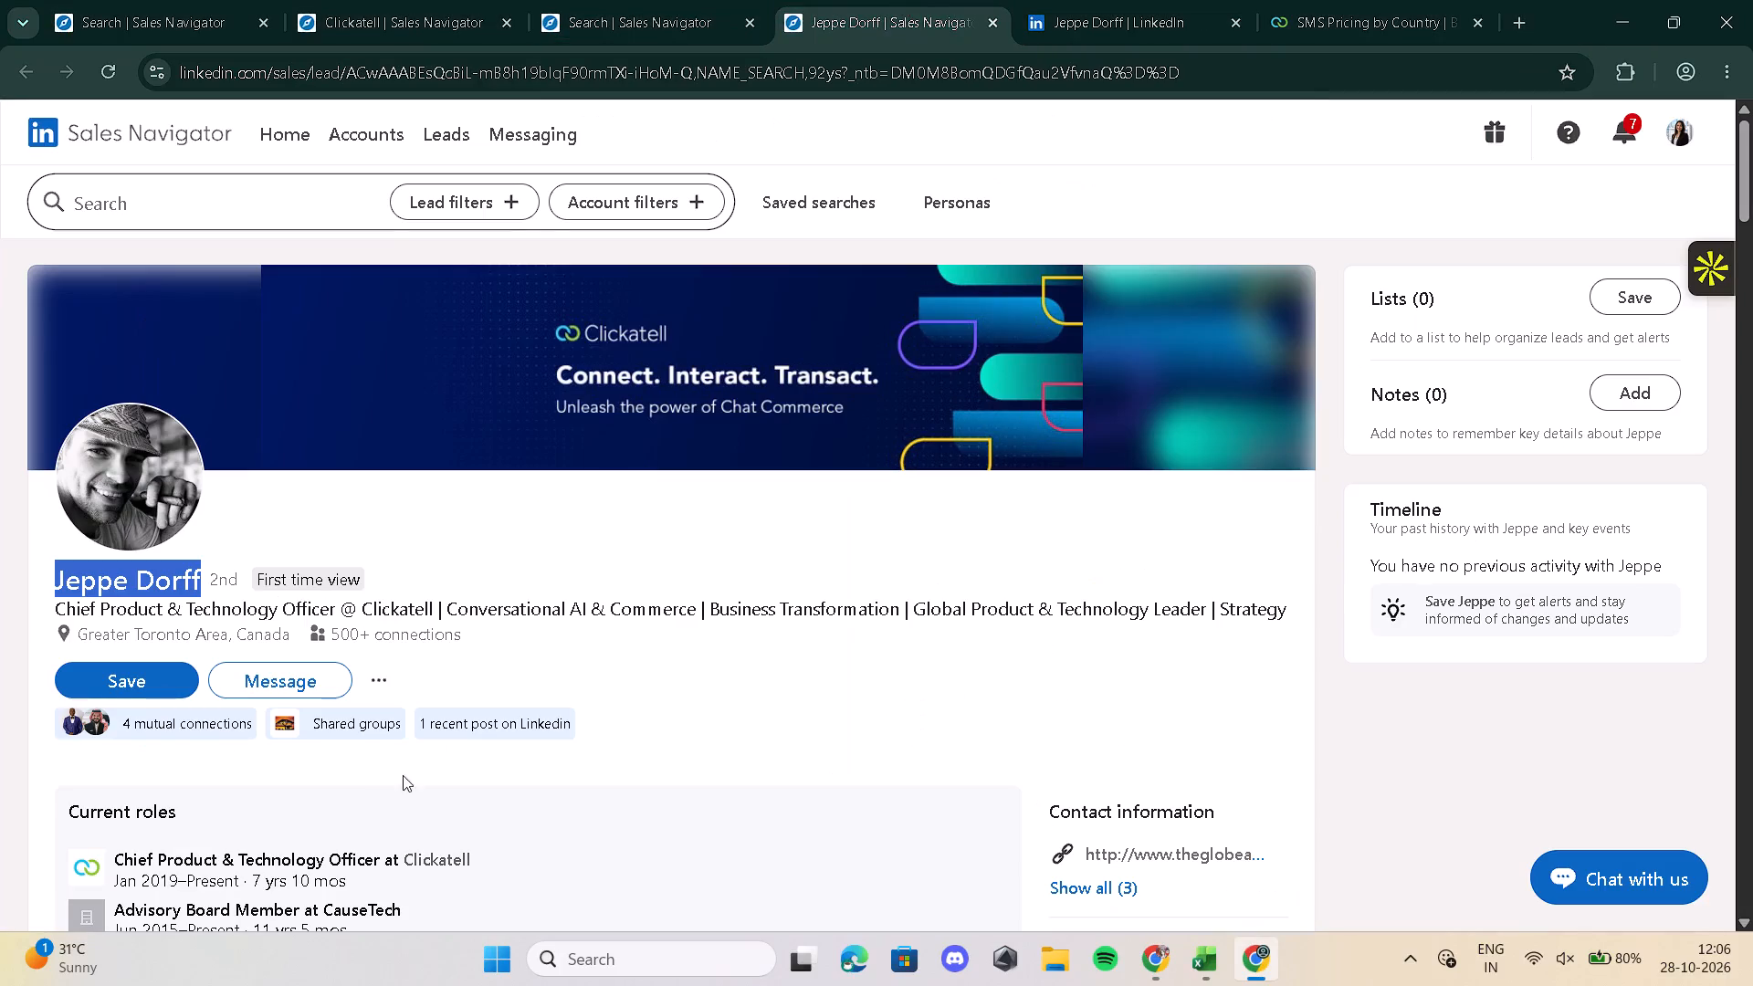
{"action": "left_click", "coordinate": [378, 685]}
{"action": "left_click", "coordinate": [331, 846]}
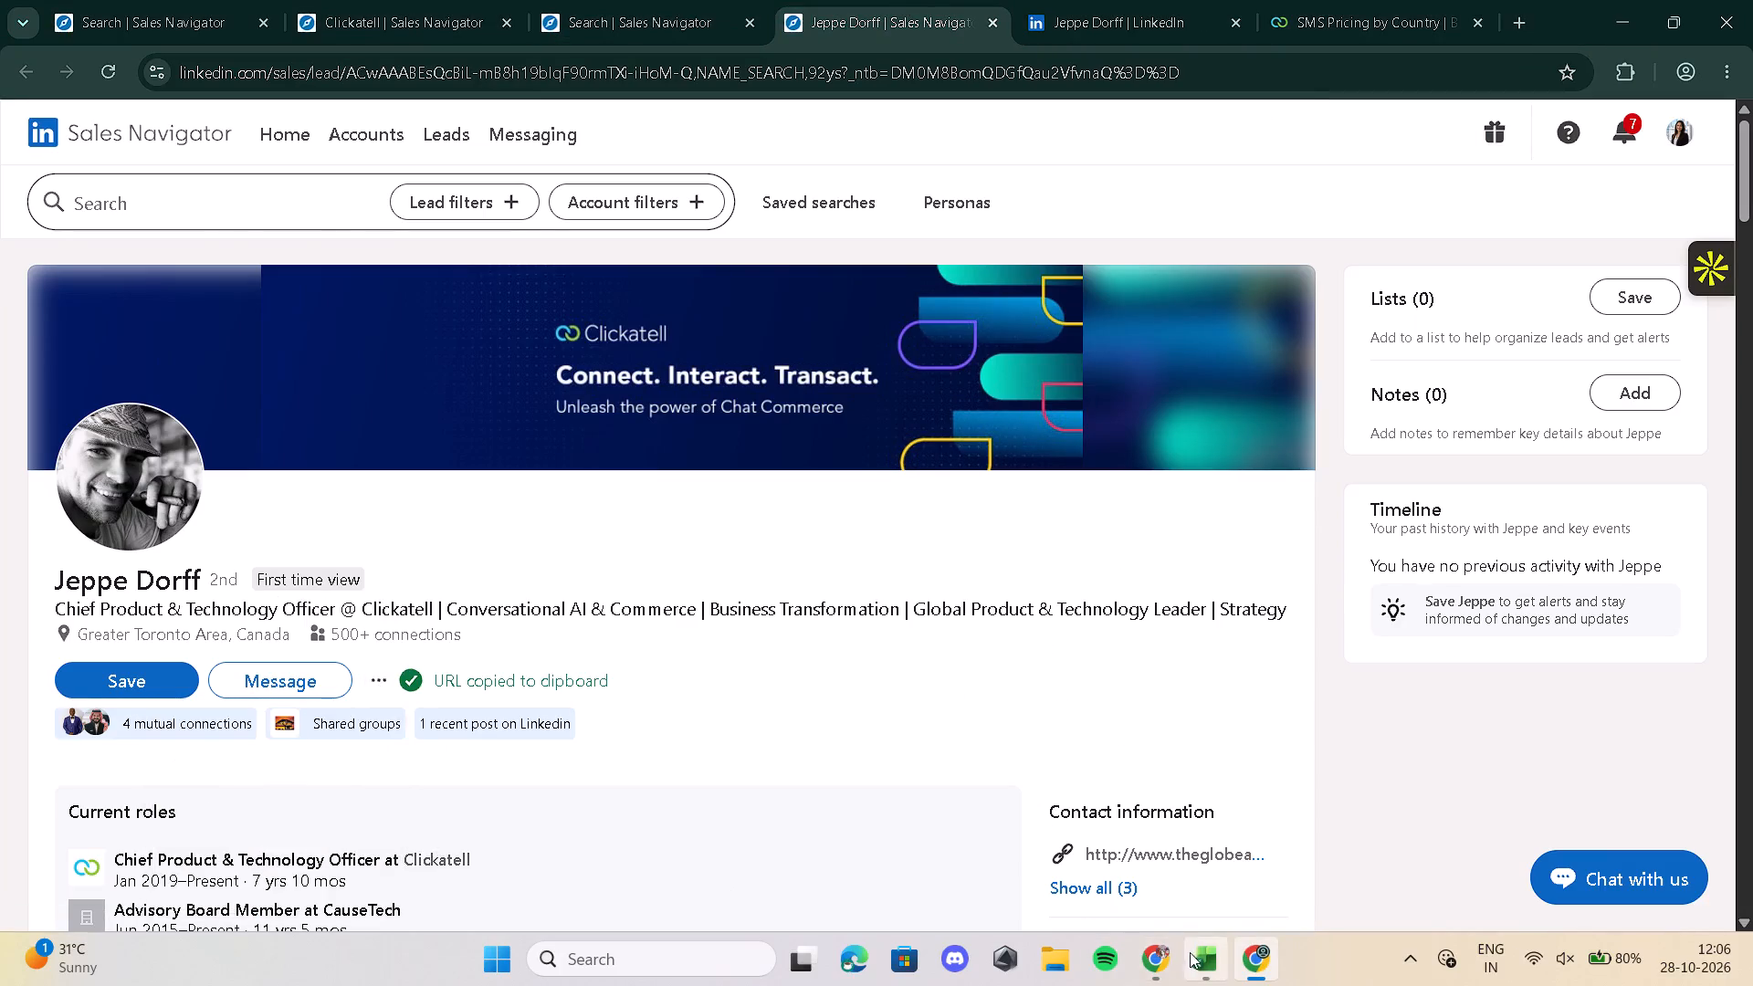
{"action": "left_click", "coordinate": [1192, 953]}
{"action": "left_click", "coordinate": [1678, 570]}
{"action": "left_click", "coordinate": [1672, 561]}
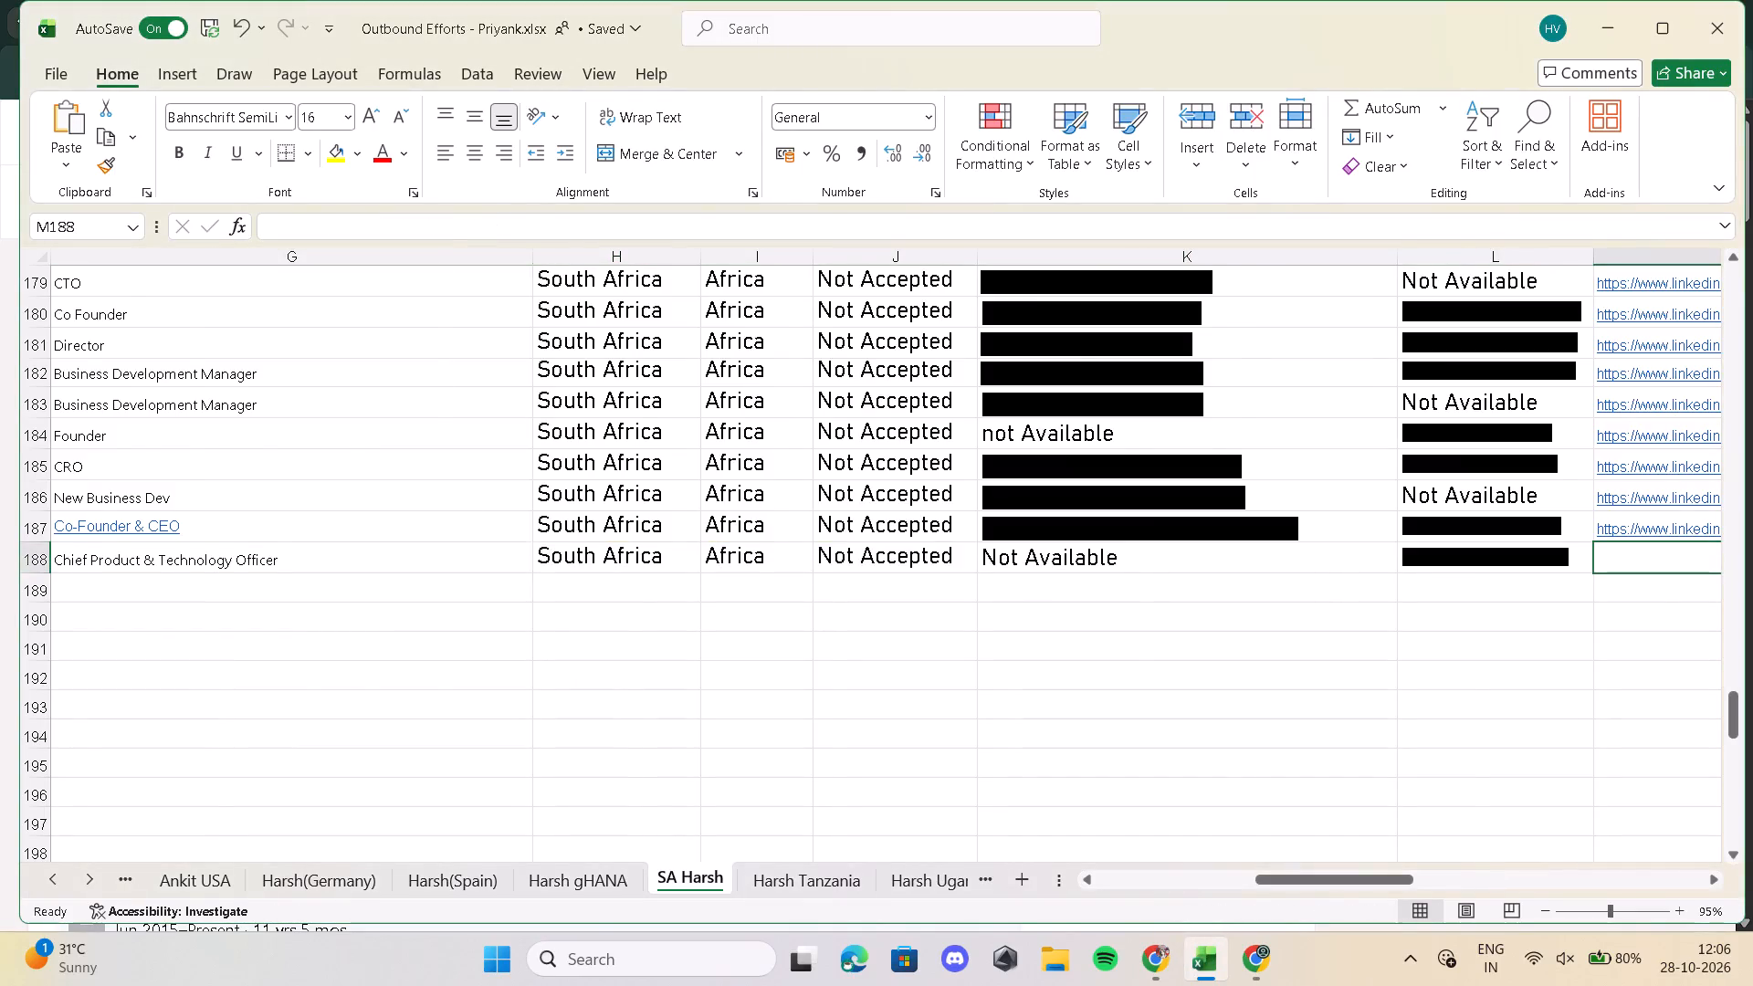
{"action": "key", "text": "ctrl+v"}
Copy the service entry "Bulk SMS" from cell O187 into cell O188.
{"action": "left_click", "coordinate": [1599, 571]}
{"action": "double_click", "coordinate": [1383, 562]}
{"action": "left_click", "coordinate": [1564, 569]}
{"action": "left_click_drag", "start_coordinate": [1458, 880], "coordinate": [1517, 876]}
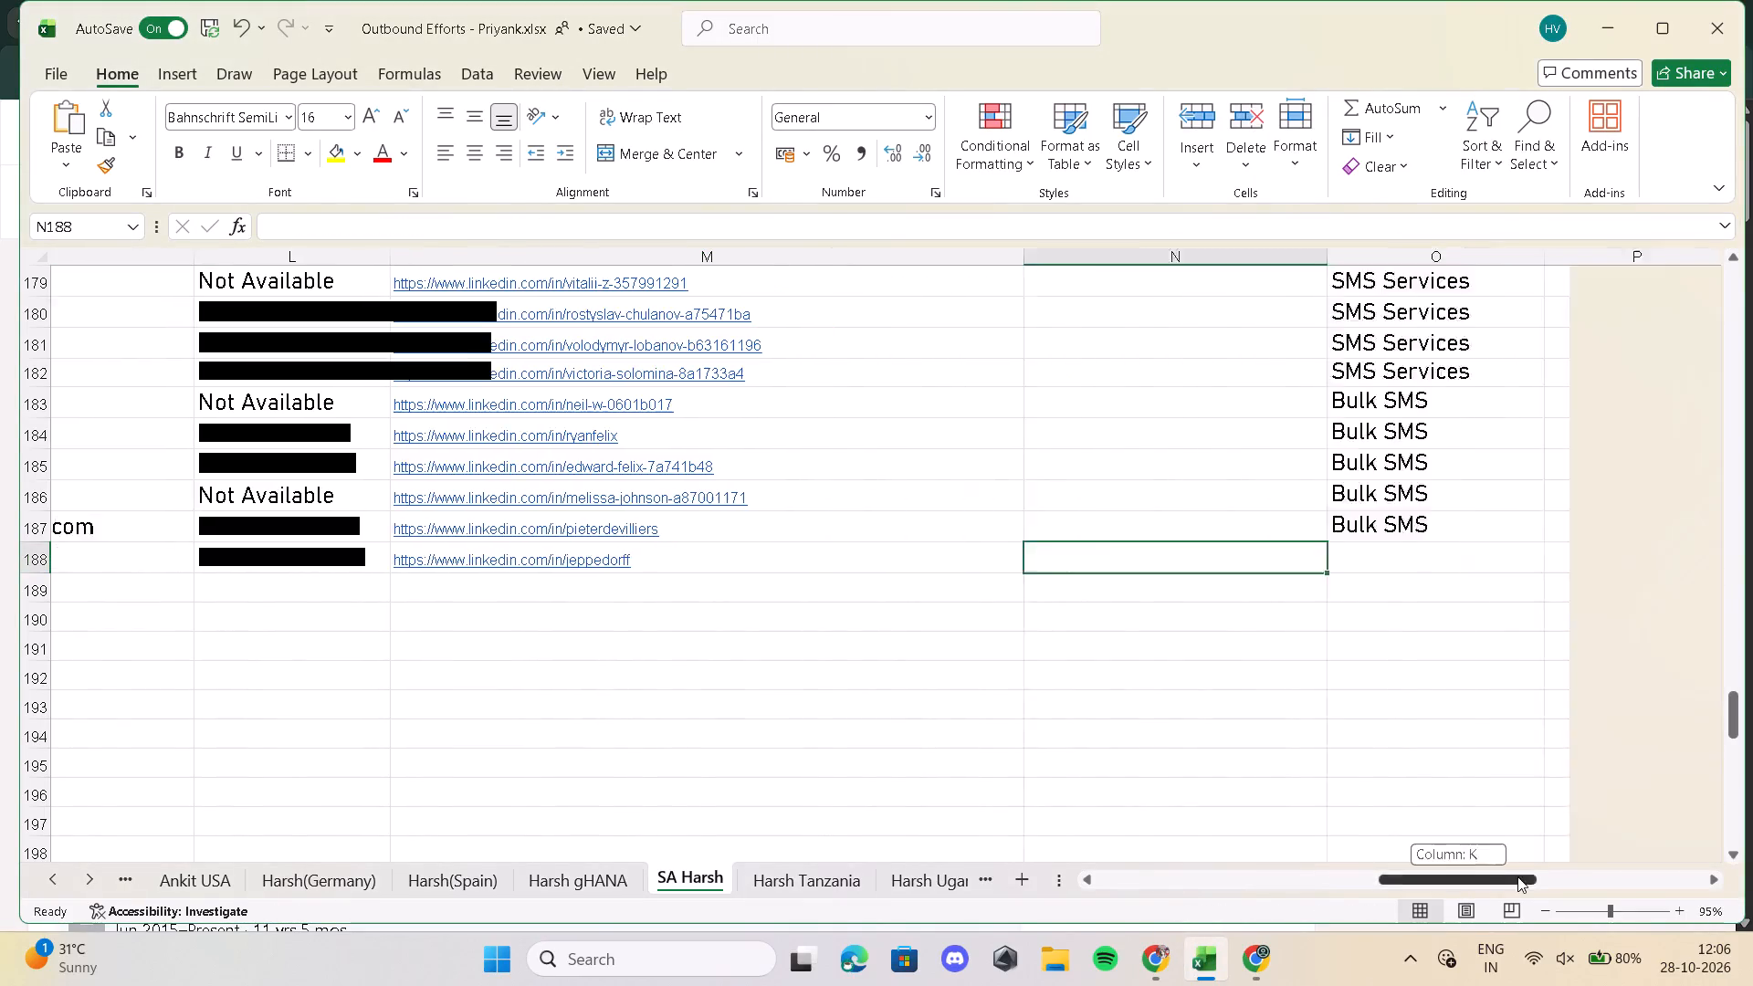
{"action": "left_click_drag", "start_coordinate": [1517, 876], "coordinate": [1521, 875]}
{"action": "left_click", "coordinate": [1215, 527]}
{"action": "key", "text": "ctrl+c"}
{"action": "left_click", "coordinate": [1234, 562]}
{"action": "key", "text": "ctrl+v"}
Copy the company name Clickatell and the Medium entry from row 188 into cells D189 and C189.
{"action": "left_click_drag", "start_coordinate": [1518, 871], "coordinate": [853, 757]}
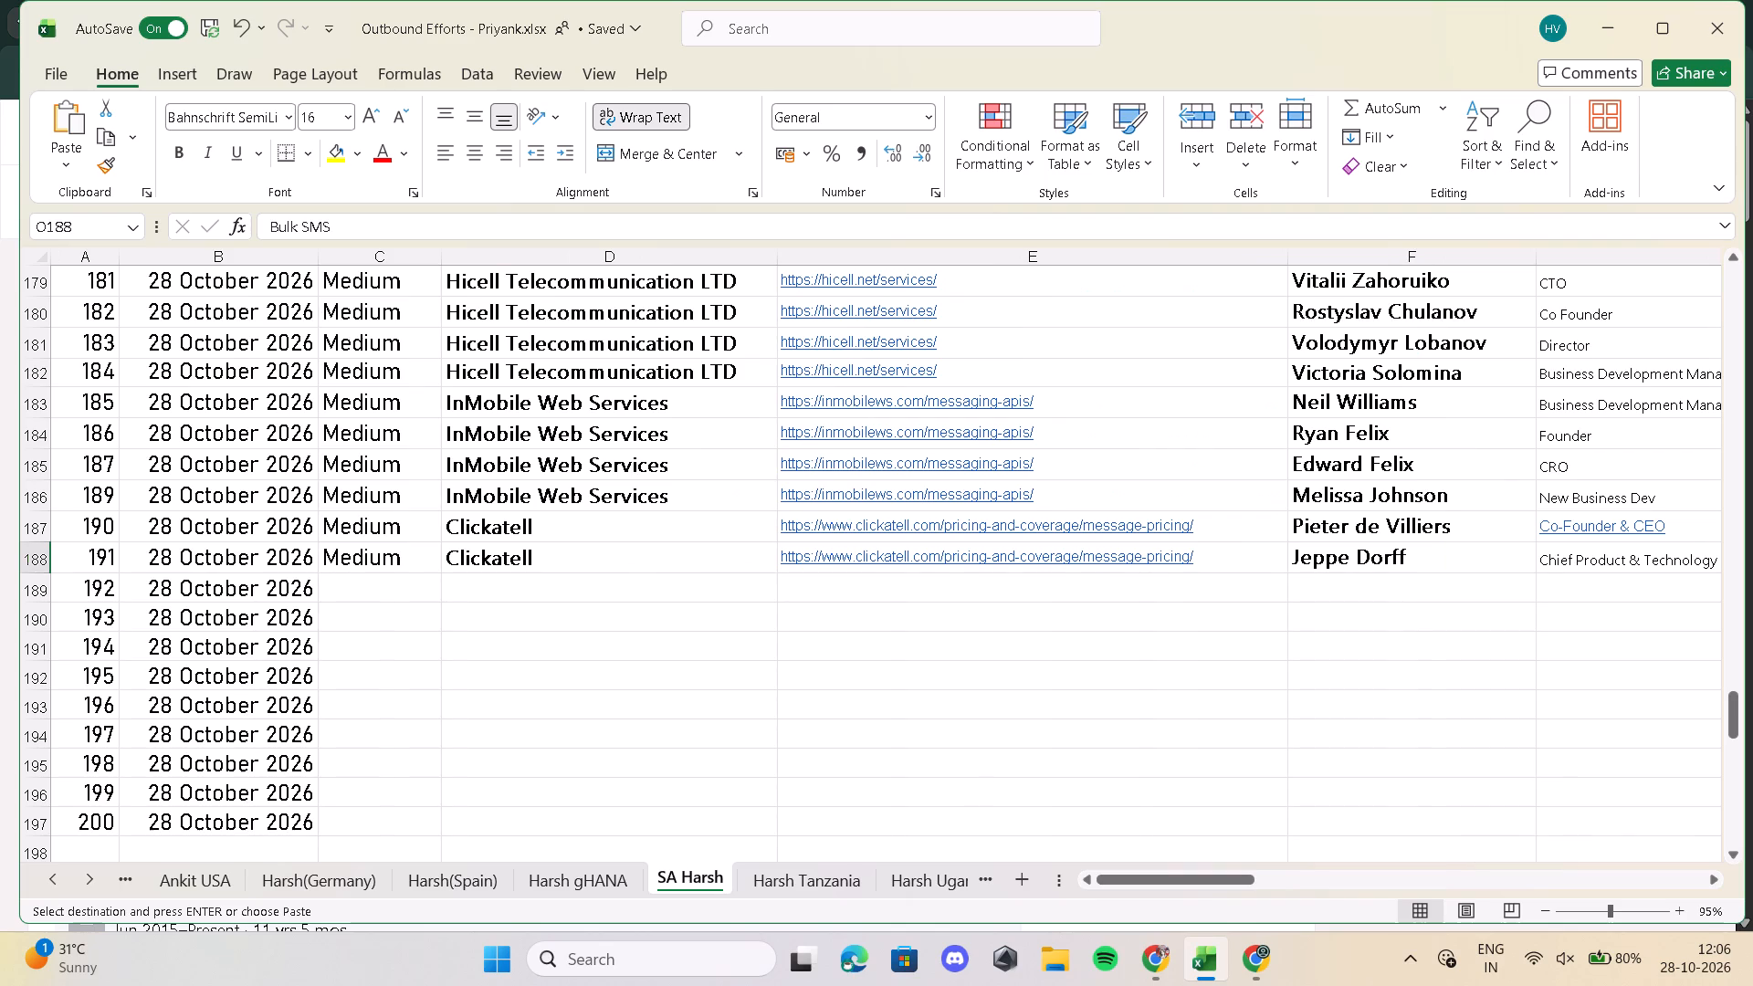
{"action": "left_click", "coordinate": [29, 588]}
{"action": "left_click", "coordinate": [617, 567]}
{"action": "key", "text": "ctrl+c"}
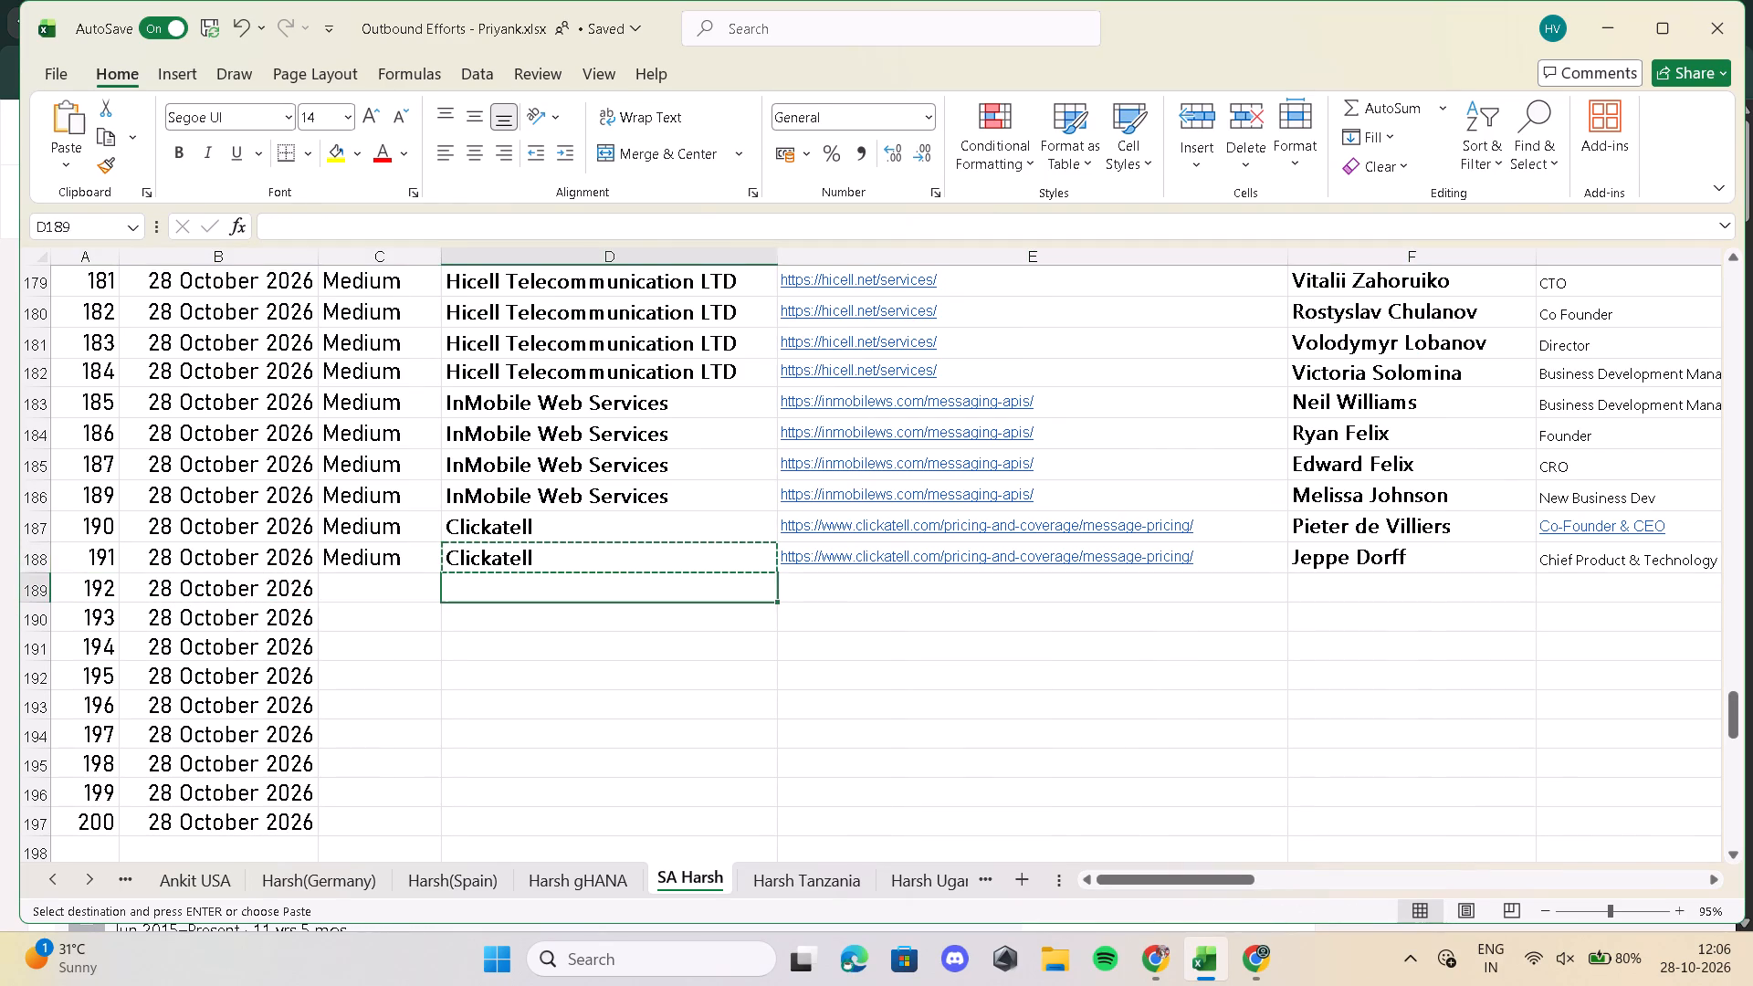
{"action": "left_click", "coordinate": [615, 602]}
{"action": "key", "text": "ctrl+v"}
{"action": "left_click", "coordinate": [320, 547]}
{"action": "key", "text": "ctrl+c"}
{"action": "left_click", "coordinate": [381, 590]}
{"action": "key", "text": "ctrl+v"}
{"action": "left_click", "coordinate": [5, 579]}
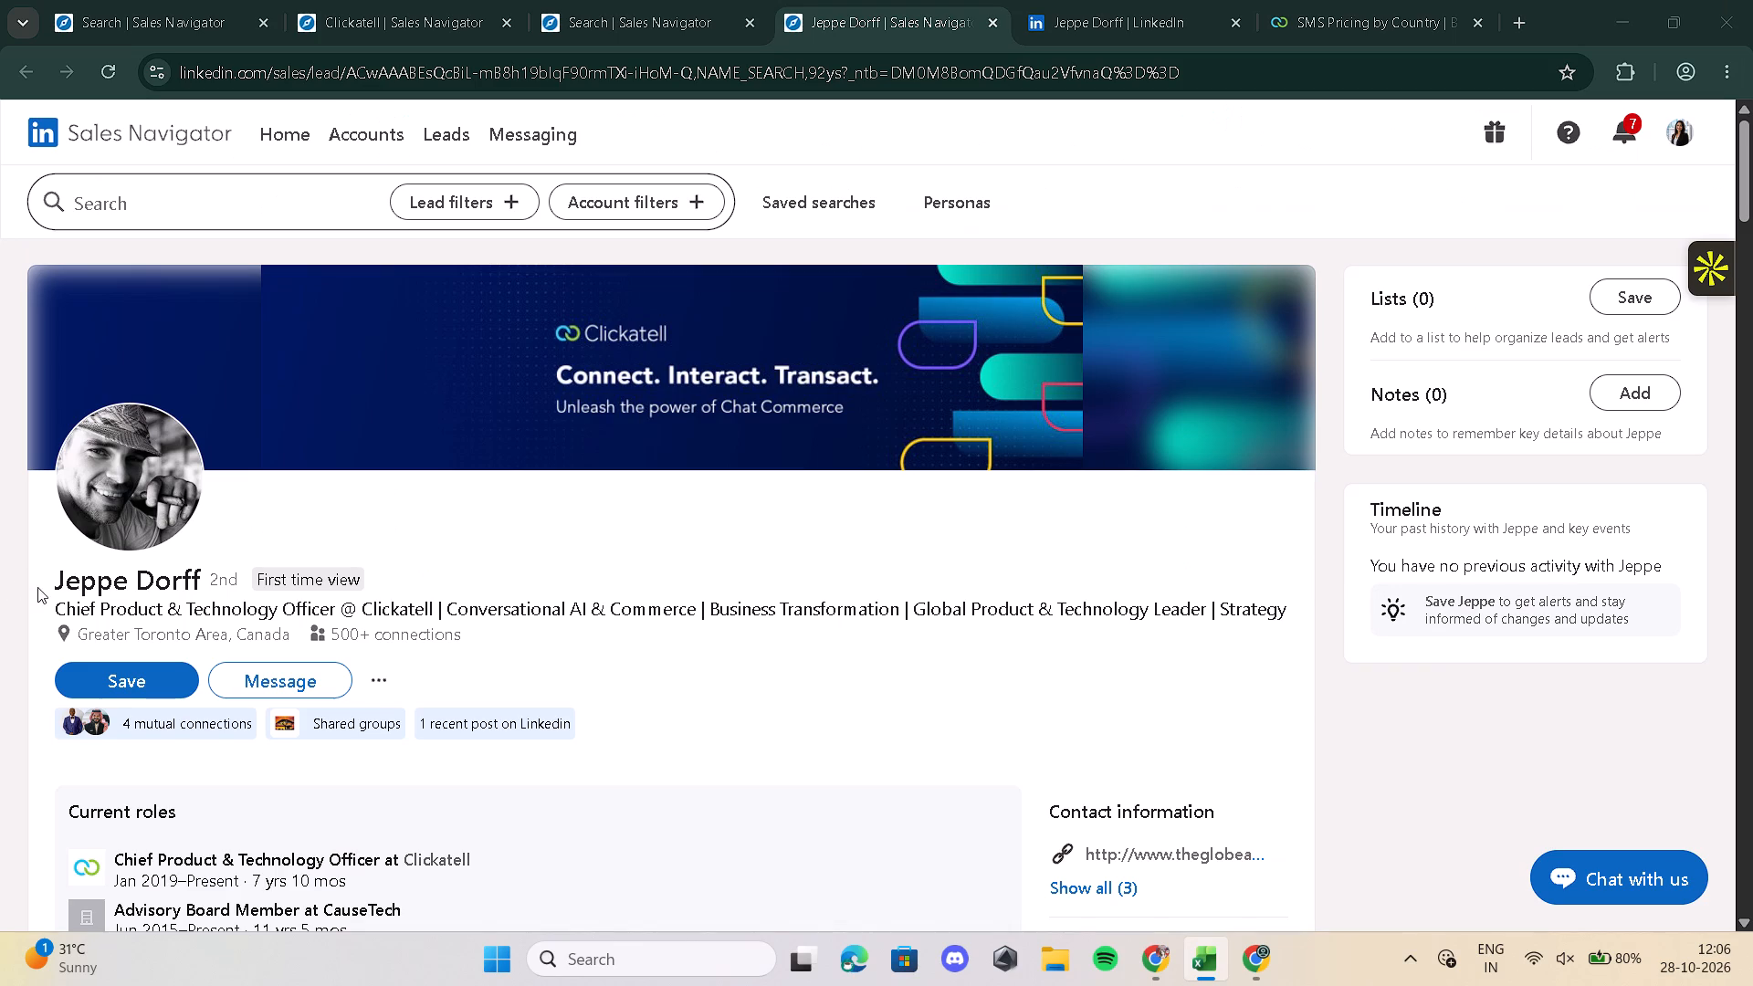
{"action": "left_click", "coordinate": [1225, 970]}
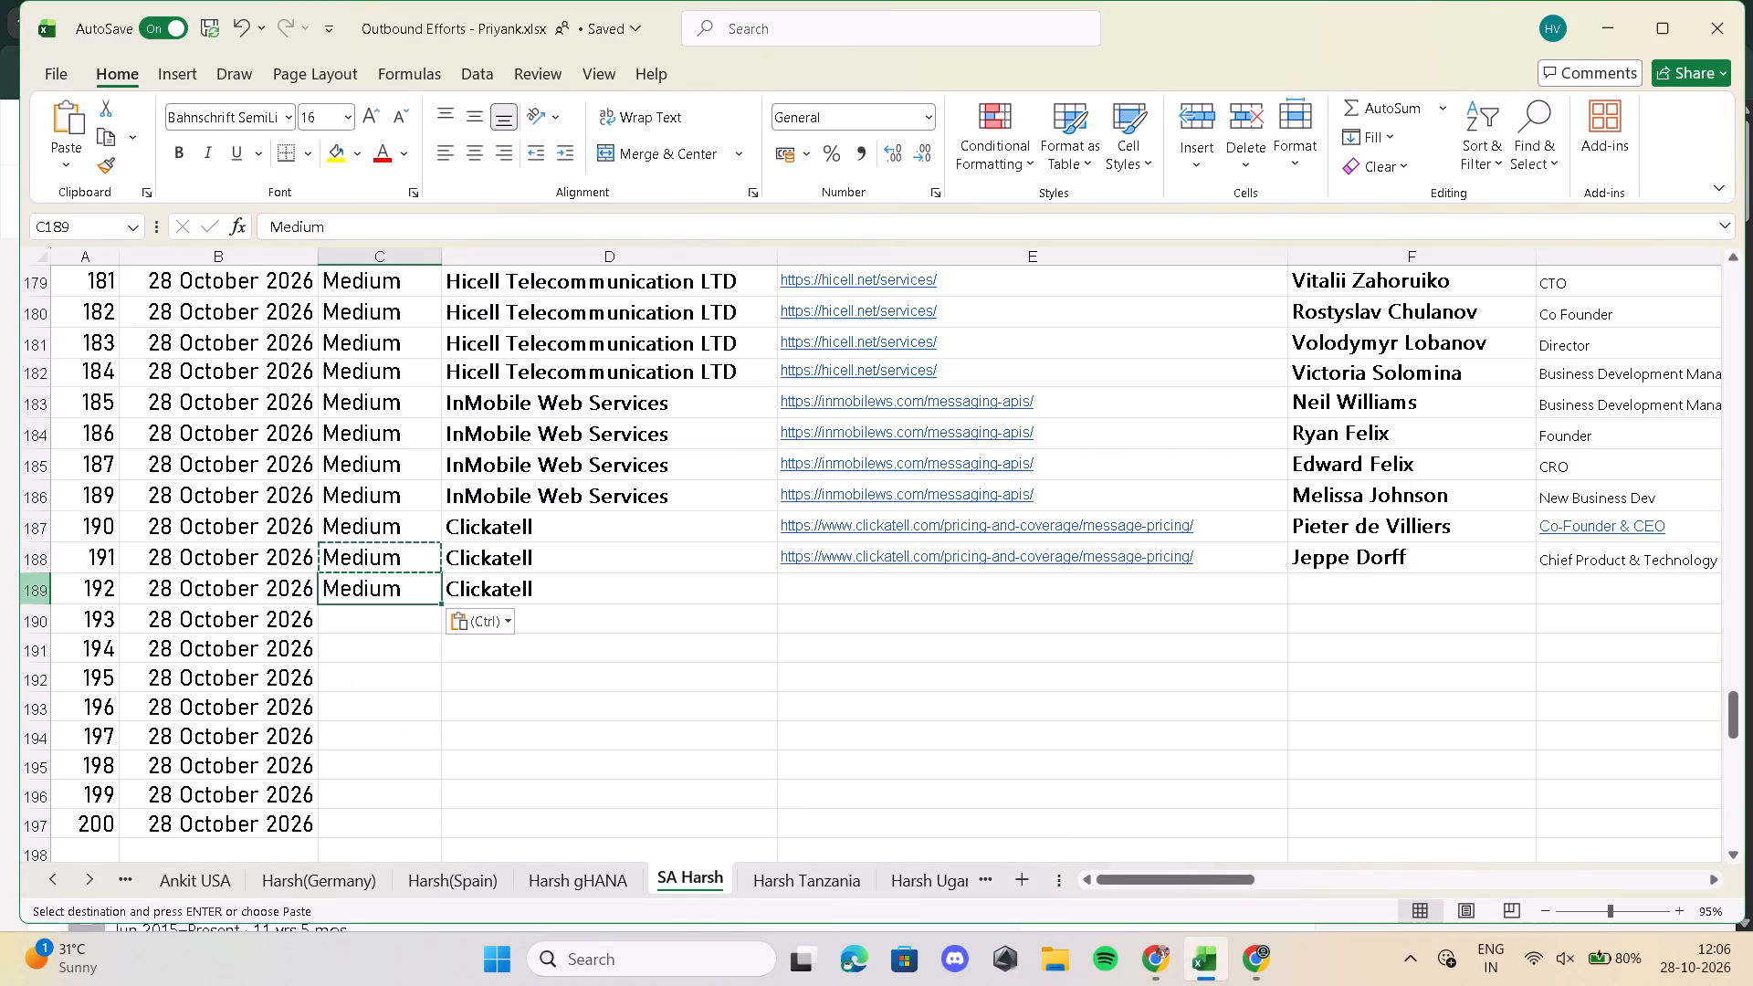
{"action": "left_click", "coordinate": [30, 593]}
Copy the Clickatell message-pricing URL from cell E188 into cell E189.
{"action": "left_click", "coordinate": [1249, 556]}
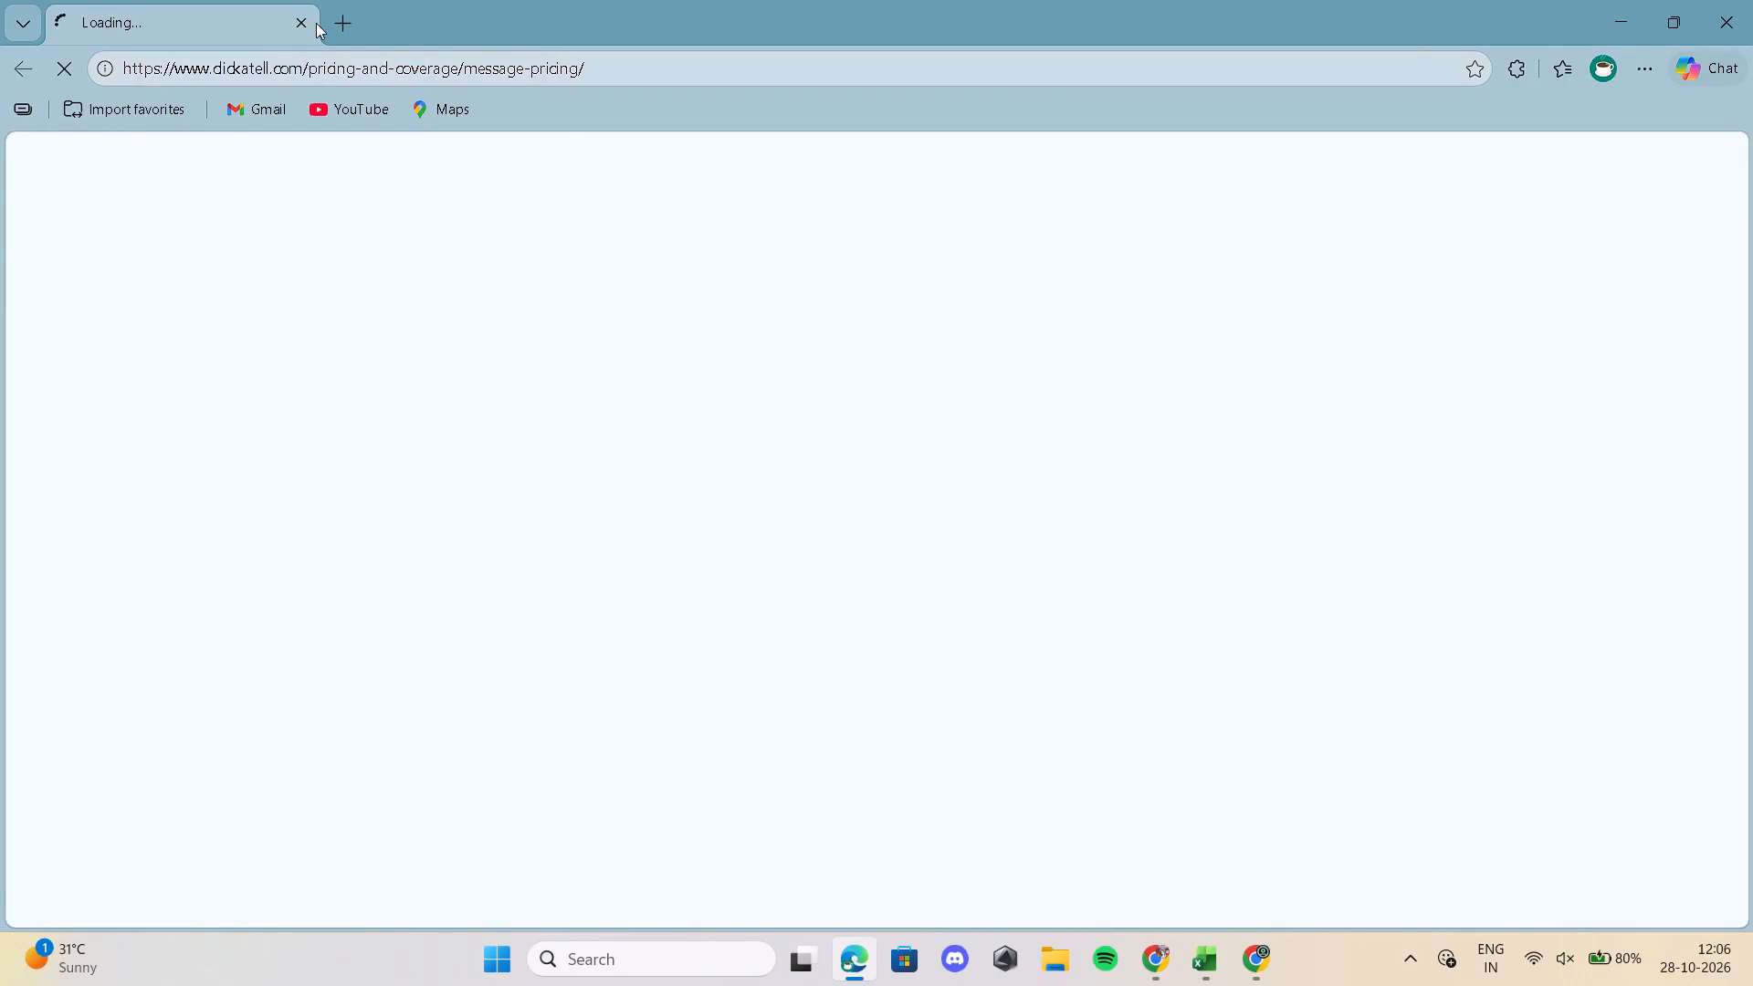
{"action": "left_click", "coordinate": [303, 23]}
{"action": "key", "text": "ctrl+c"}
{"action": "left_click", "coordinate": [1185, 586]}
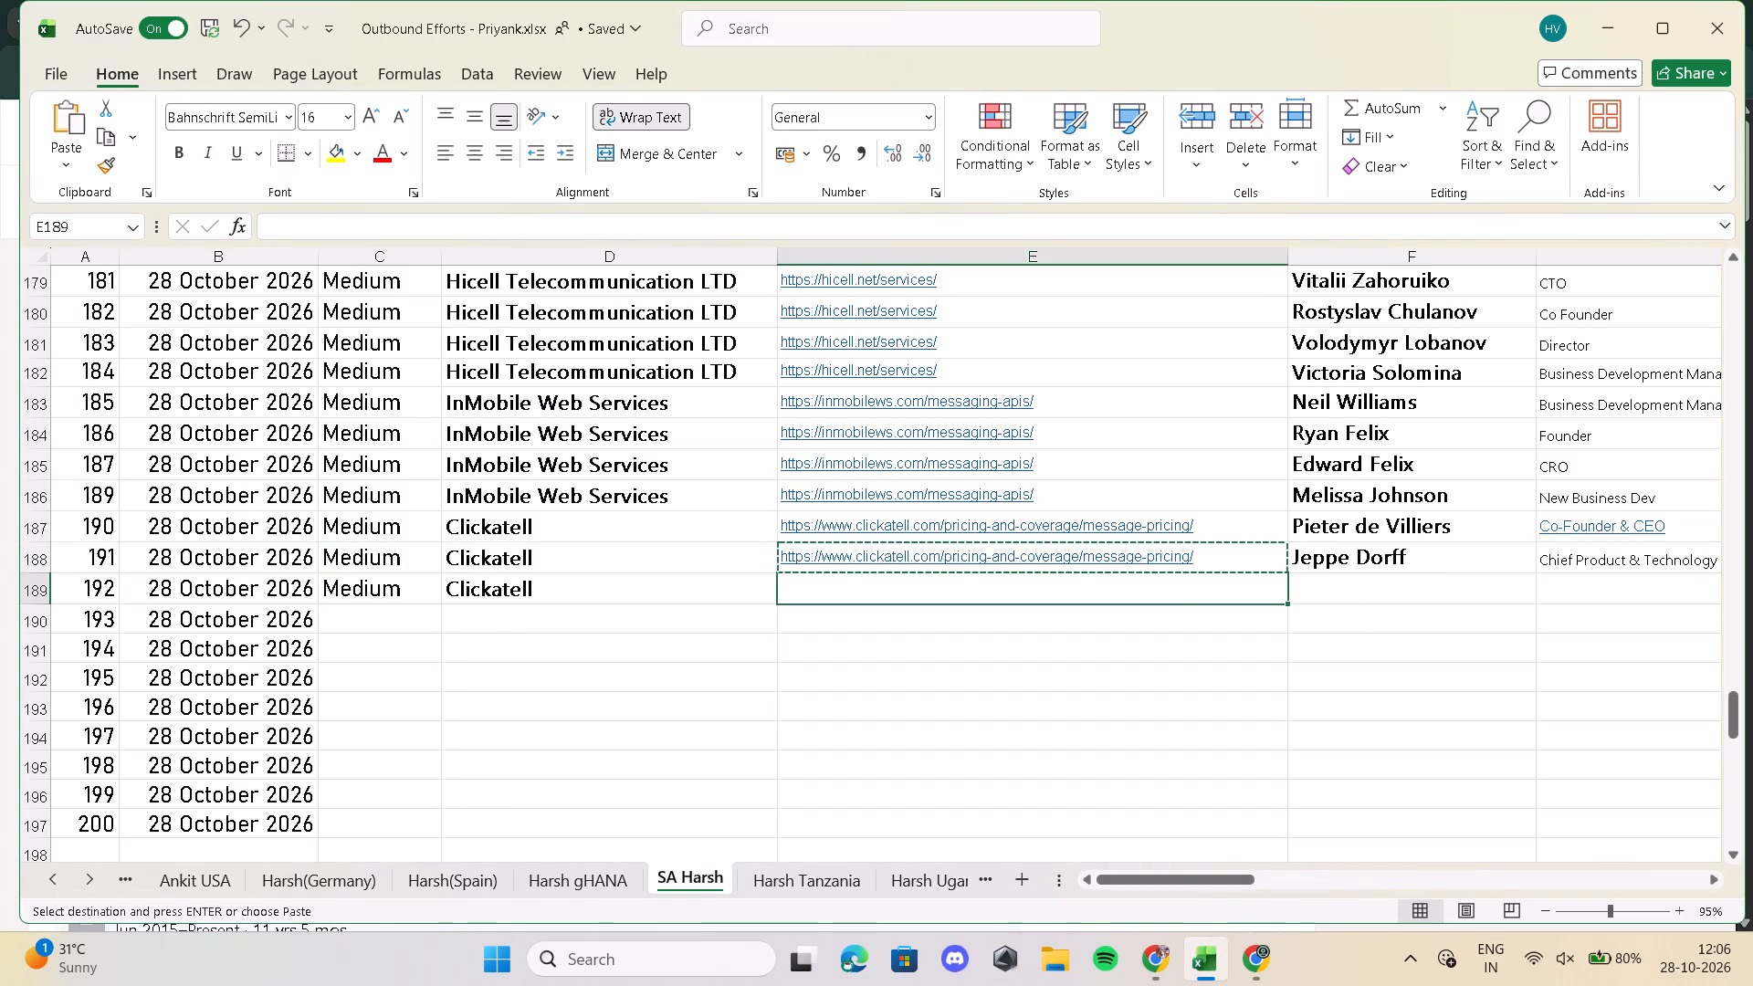
{"action": "key", "text": "ctrl+v"}
{"action": "left_click", "coordinate": [27, 590]}
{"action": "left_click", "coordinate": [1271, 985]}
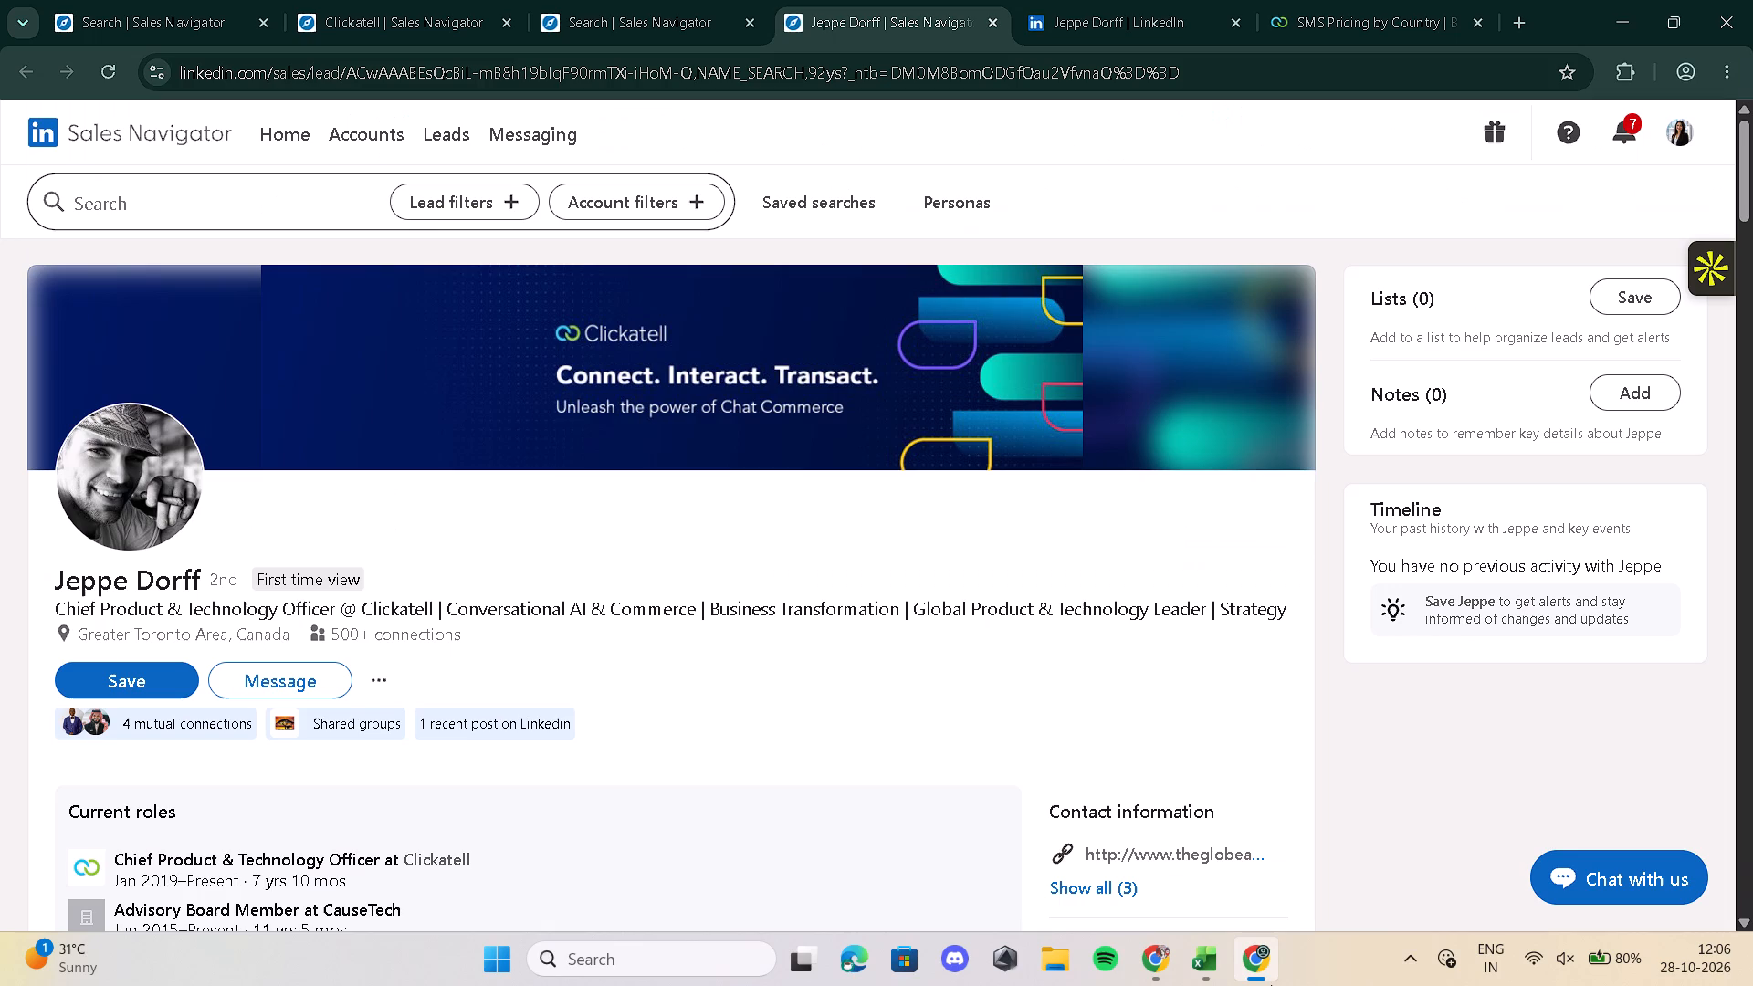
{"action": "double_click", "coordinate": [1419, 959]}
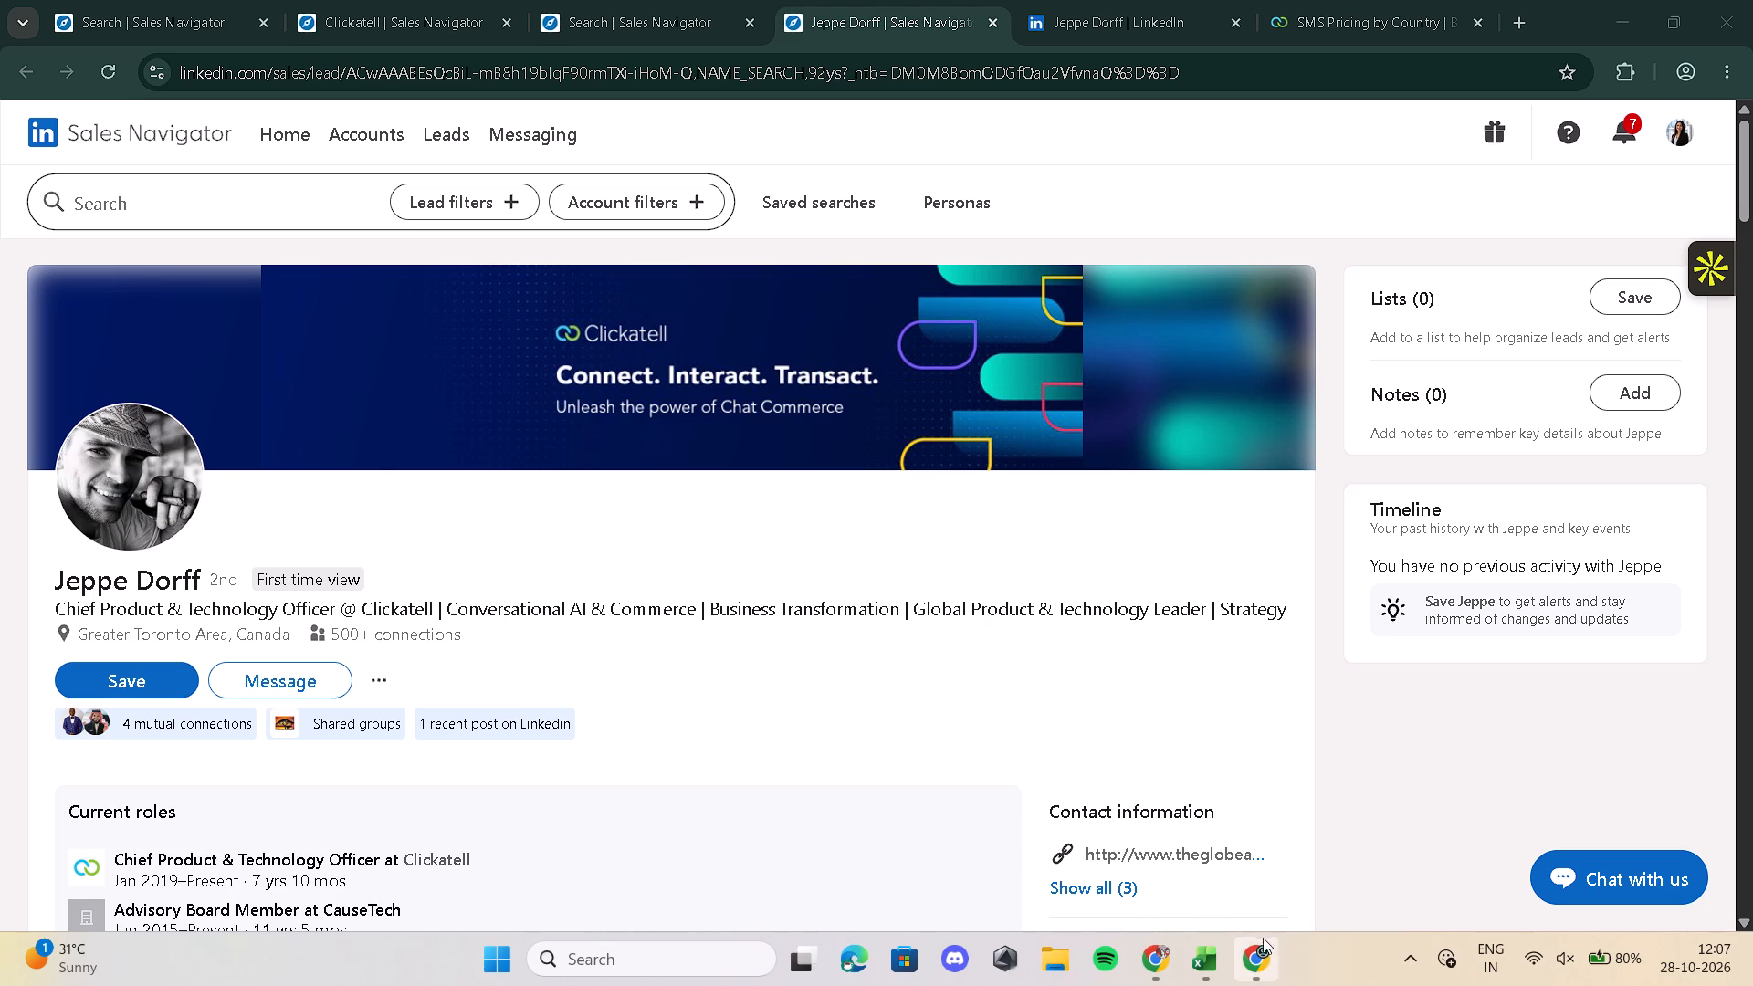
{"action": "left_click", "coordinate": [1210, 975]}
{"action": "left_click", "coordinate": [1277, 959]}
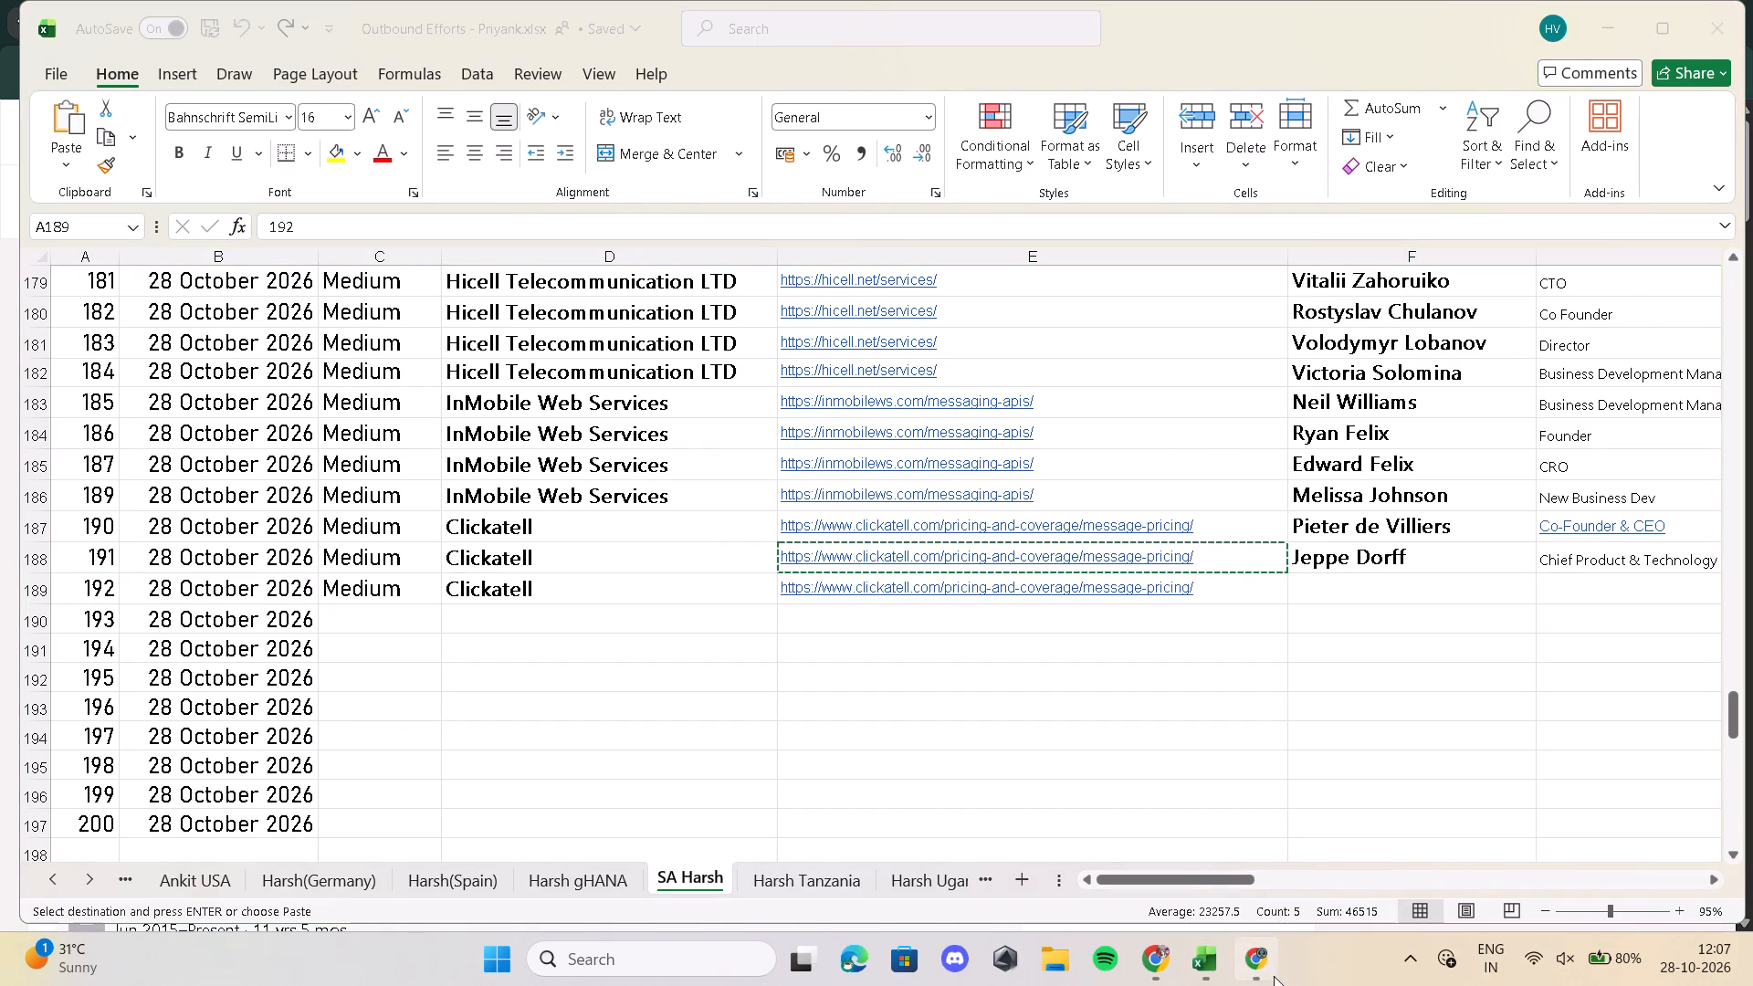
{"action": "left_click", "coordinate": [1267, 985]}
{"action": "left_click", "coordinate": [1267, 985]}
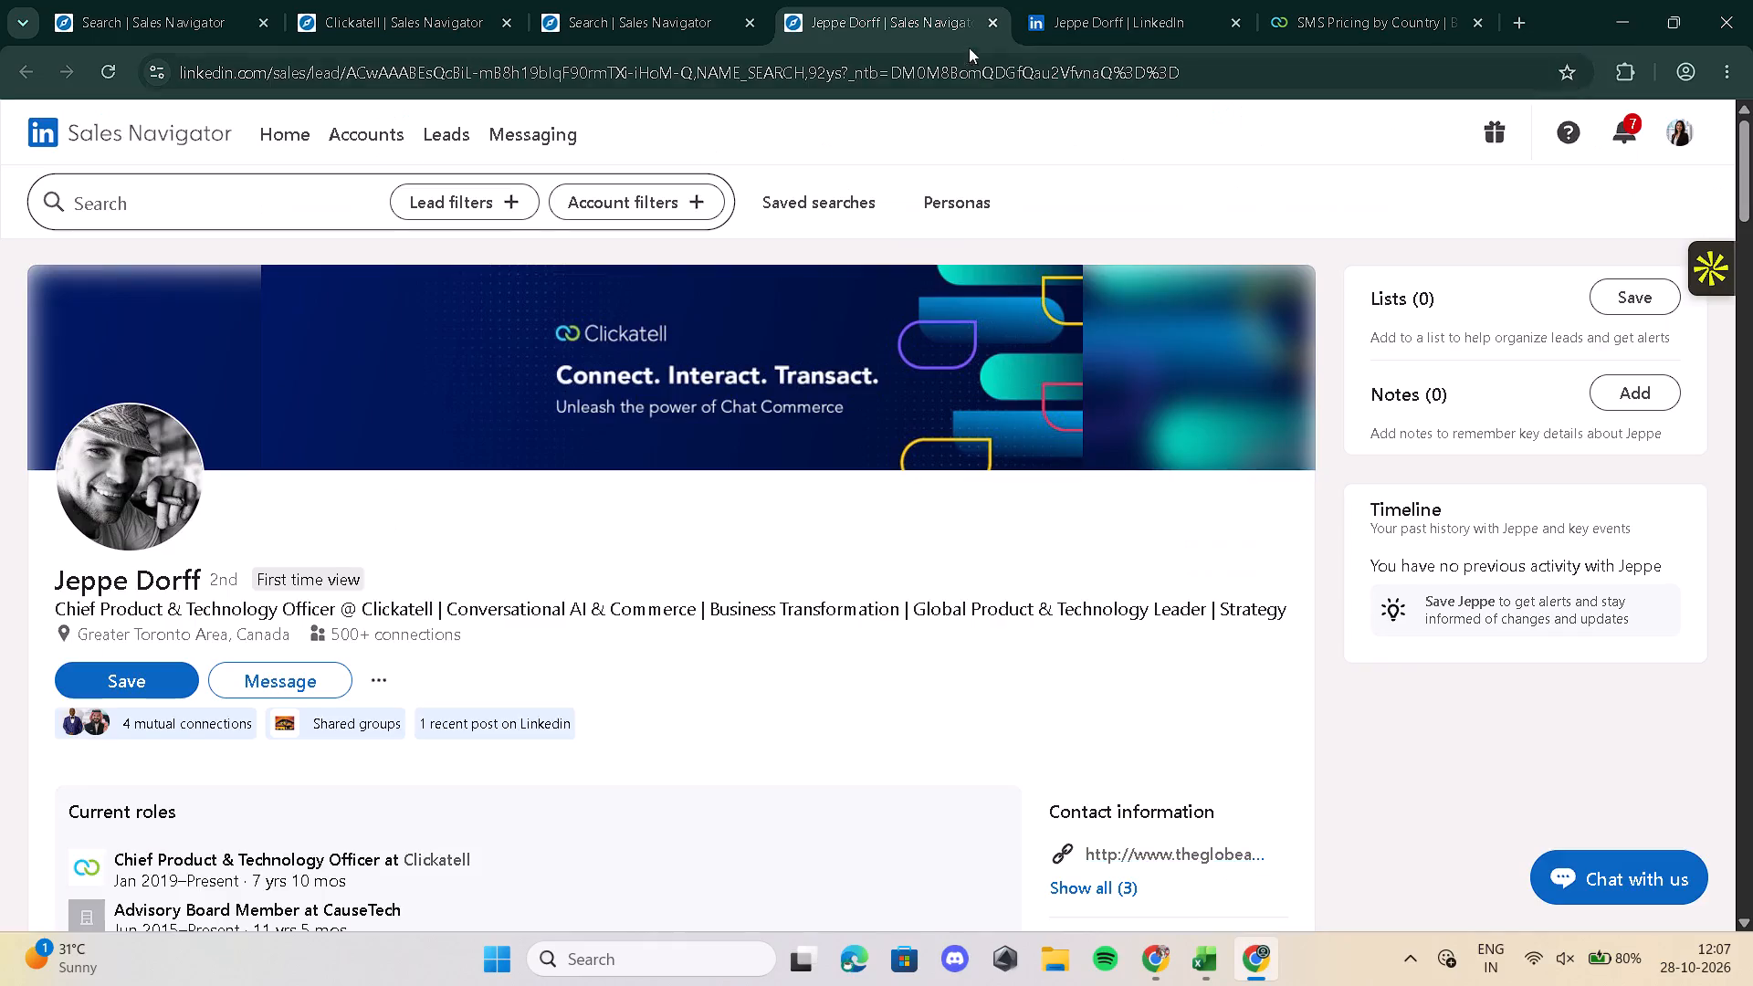
Close the Chief Product & Technology Officer's LinkedIn and Sales Navigator profile tabs in Chrome.
{"action": "left_click", "coordinate": [1157, 0]}
{"action": "left_click", "coordinate": [1234, 22]}
{"action": "left_click", "coordinate": [989, 29]}
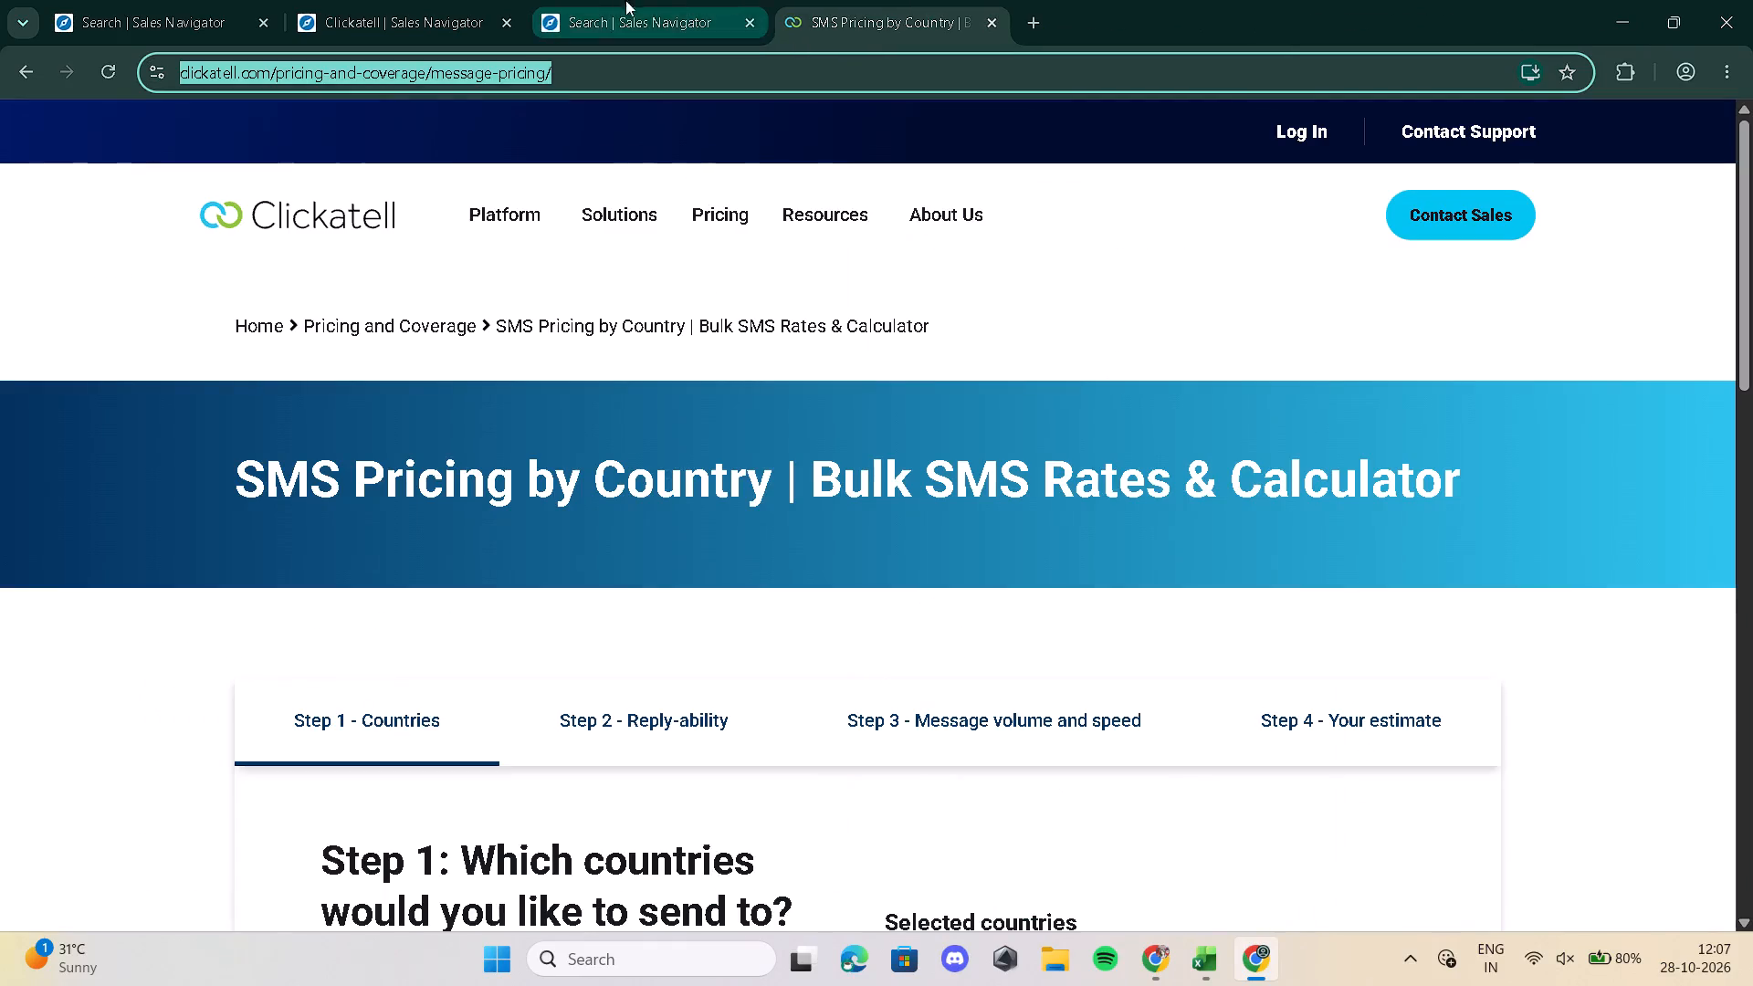
Look through Clickatell's director, vice president and CXO leads in the Sales Navigator search results for the next decision maker.
{"action": "left_click", "coordinate": [620, 0]}
{"action": "left_click", "coordinate": [435, 0]}
{"action": "left_click", "coordinate": [648, 0]}
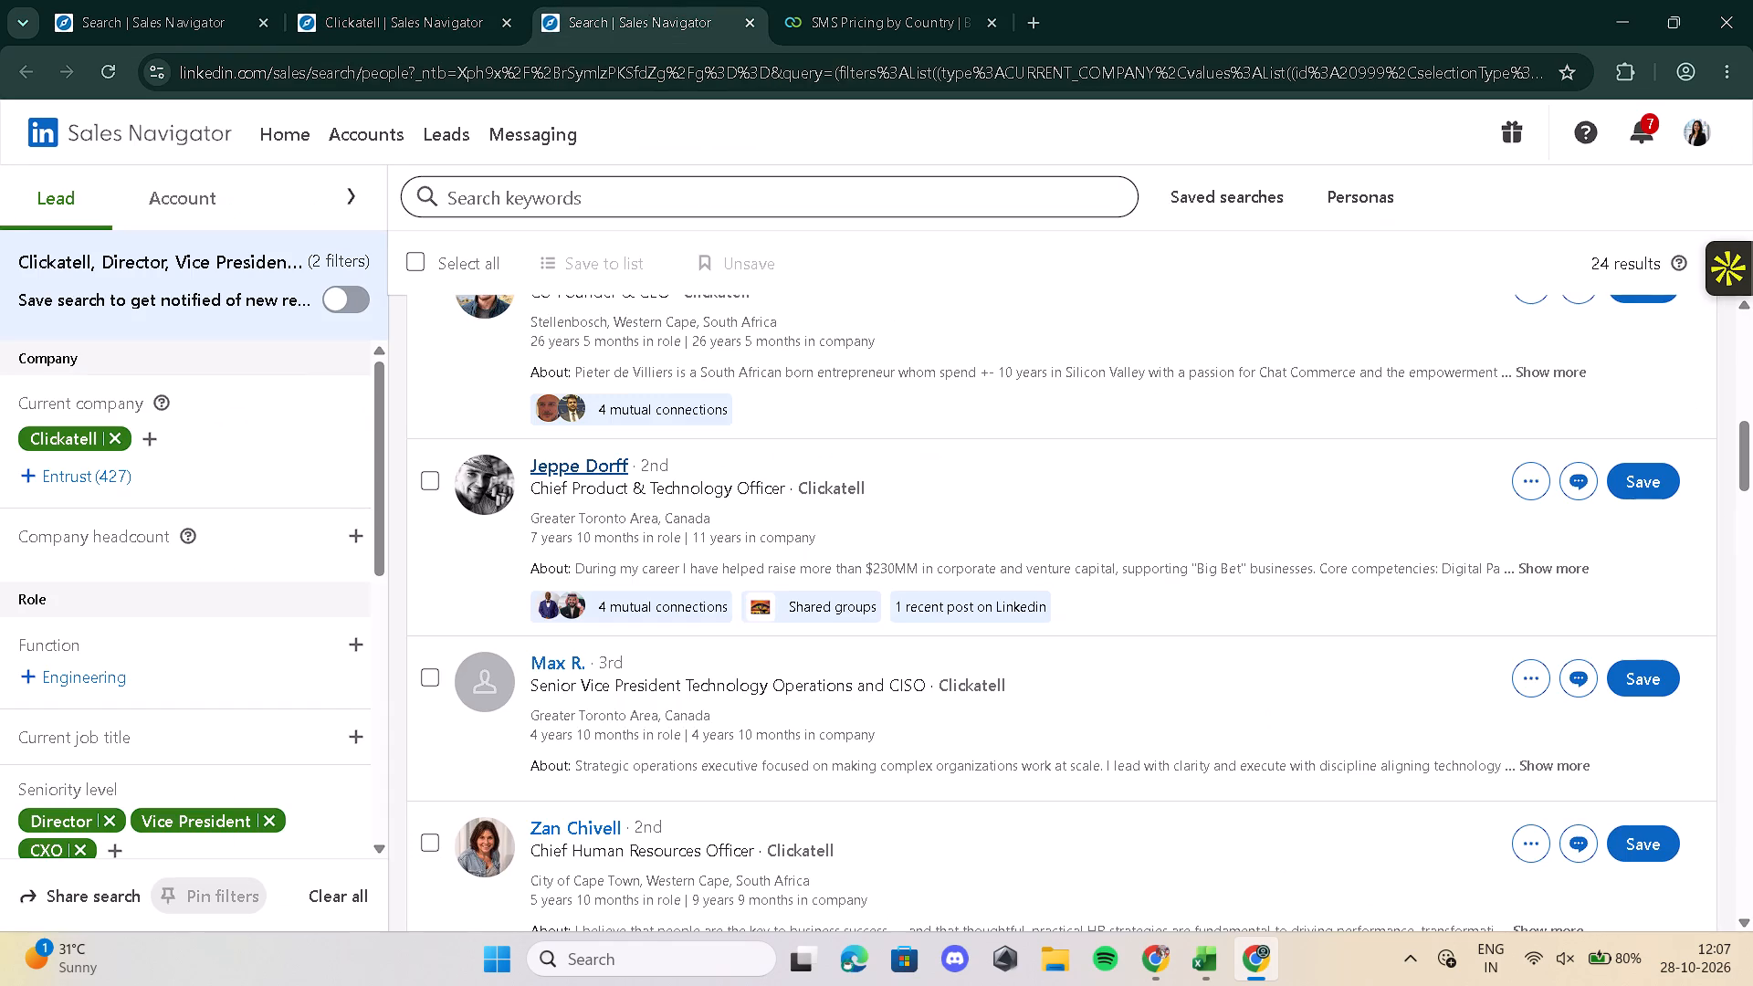
{"action": "scroll", "coordinate": [1079, 477], "scroll_direction": "down", "scroll_amount": 3}
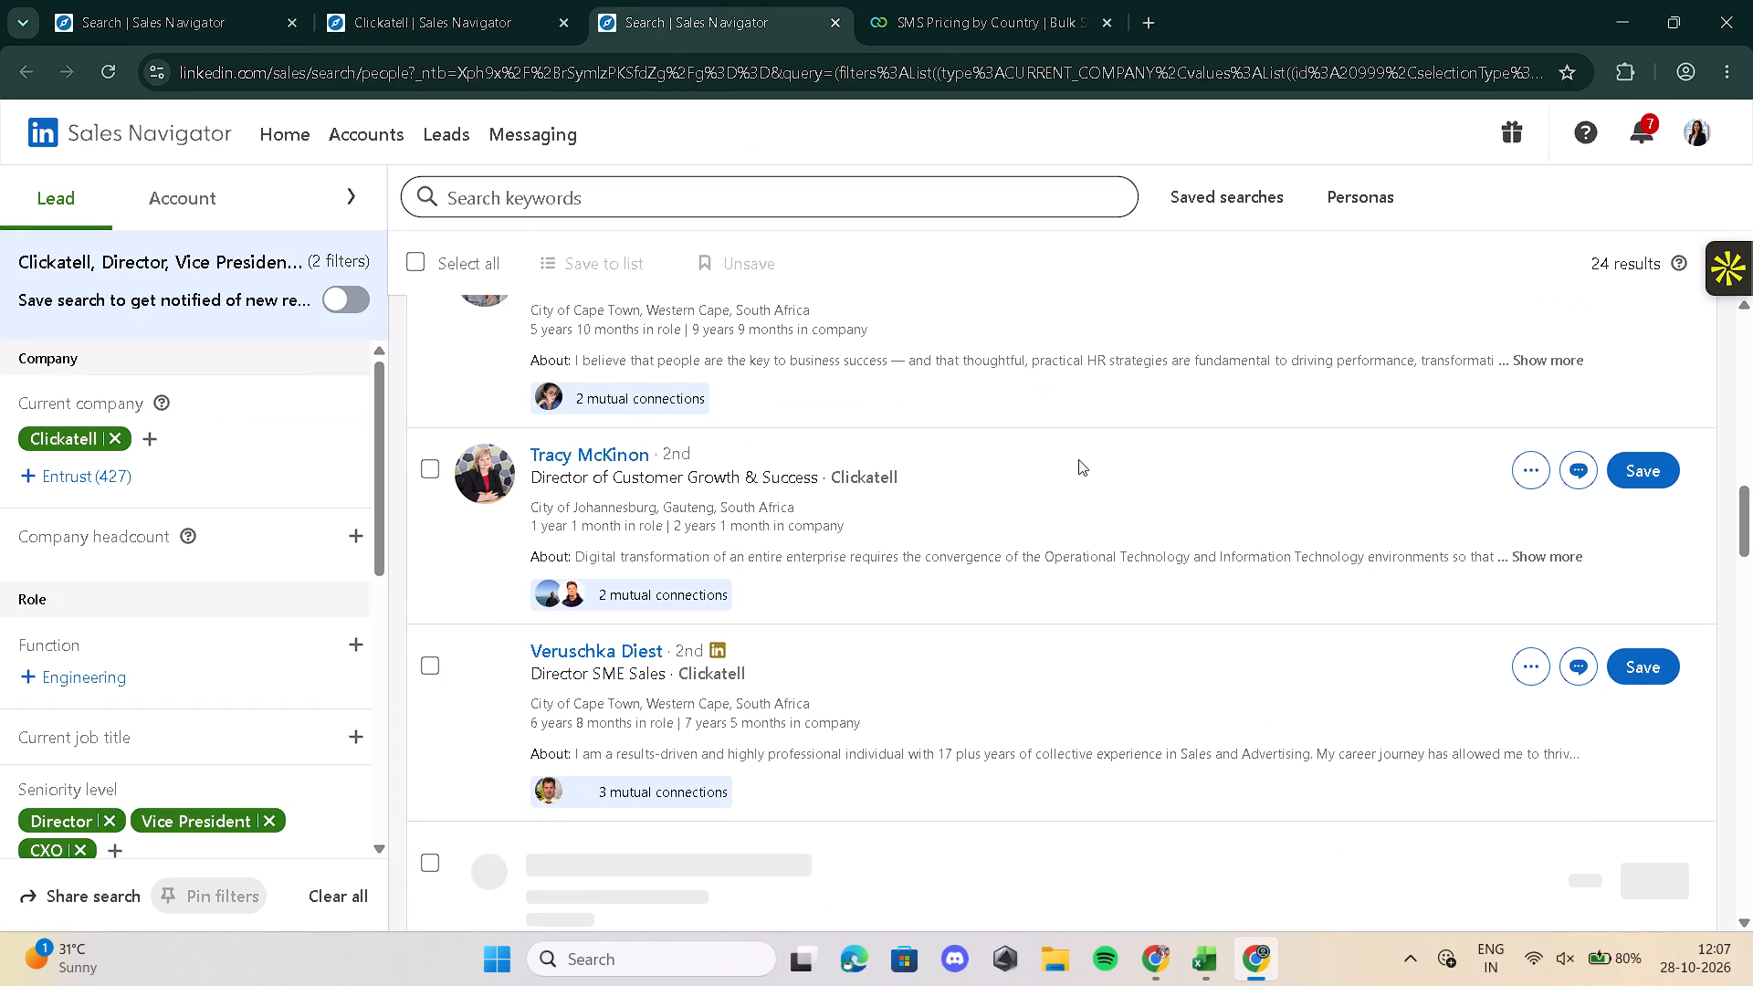
{"action": "scroll", "coordinate": [1078, 459], "scroll_direction": "down", "scroll_amount": 2}
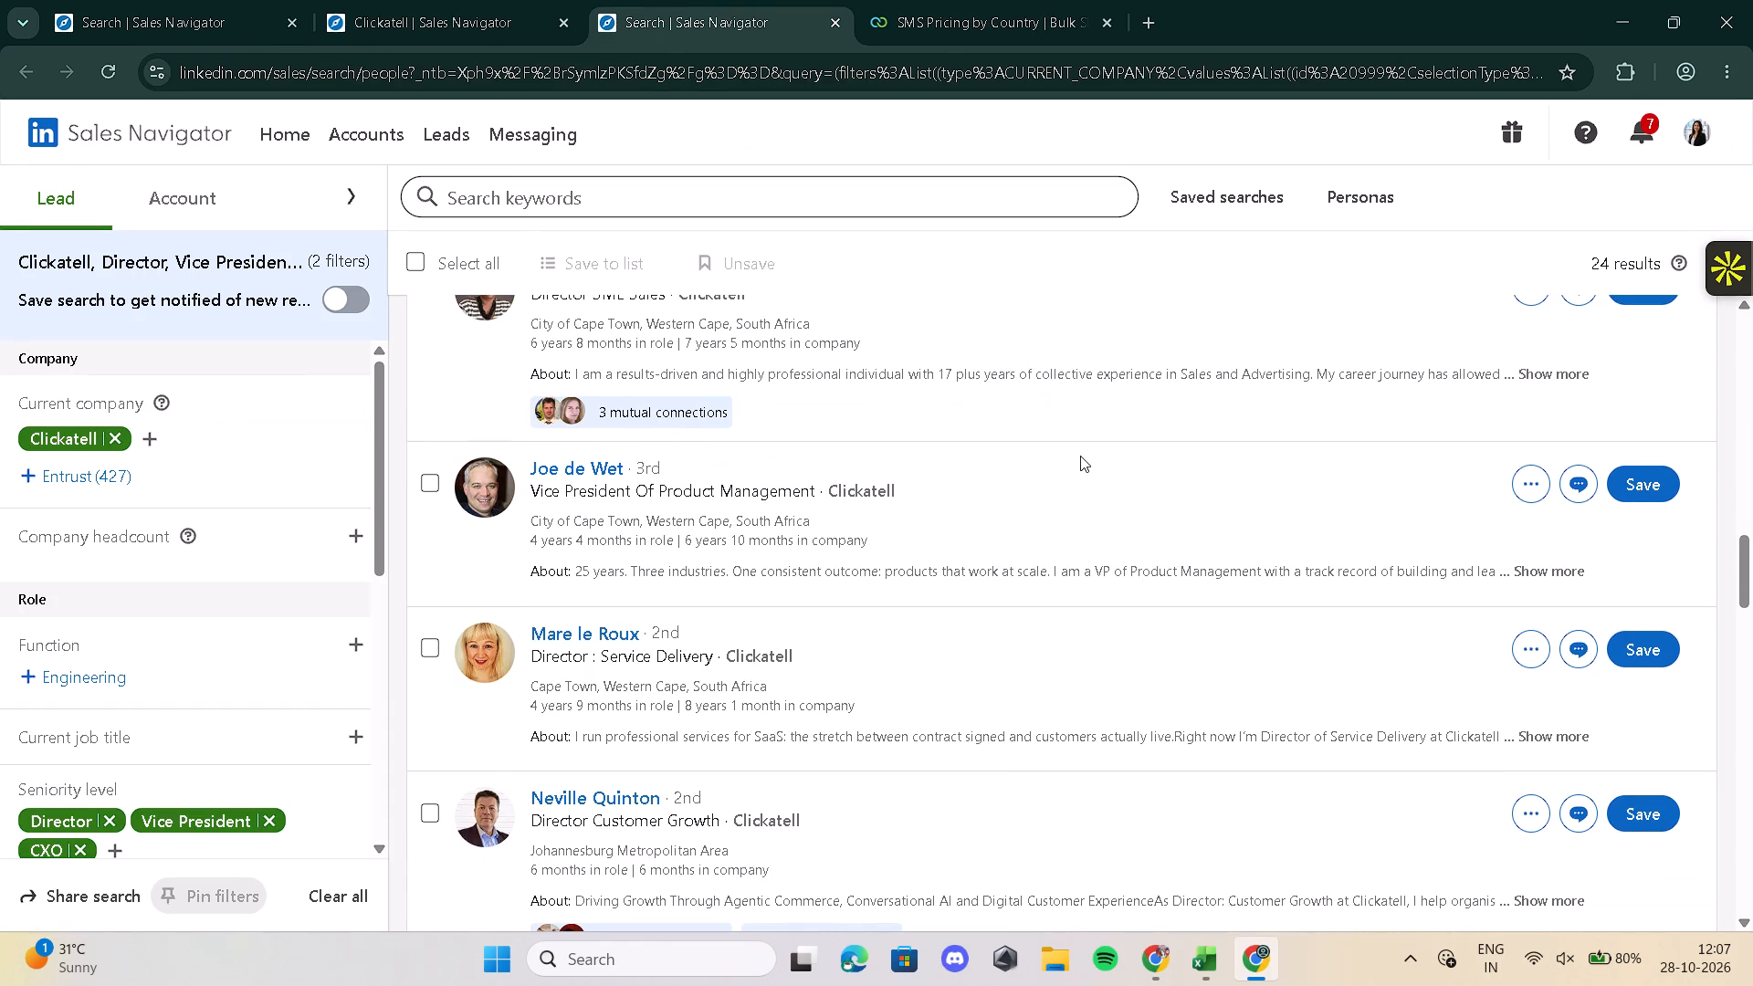
{"action": "scroll", "coordinate": [1081, 456], "scroll_direction": "down", "scroll_amount": 2}
{"action": "scroll", "coordinate": [1081, 456], "scroll_direction": "up", "scroll_amount": 1}
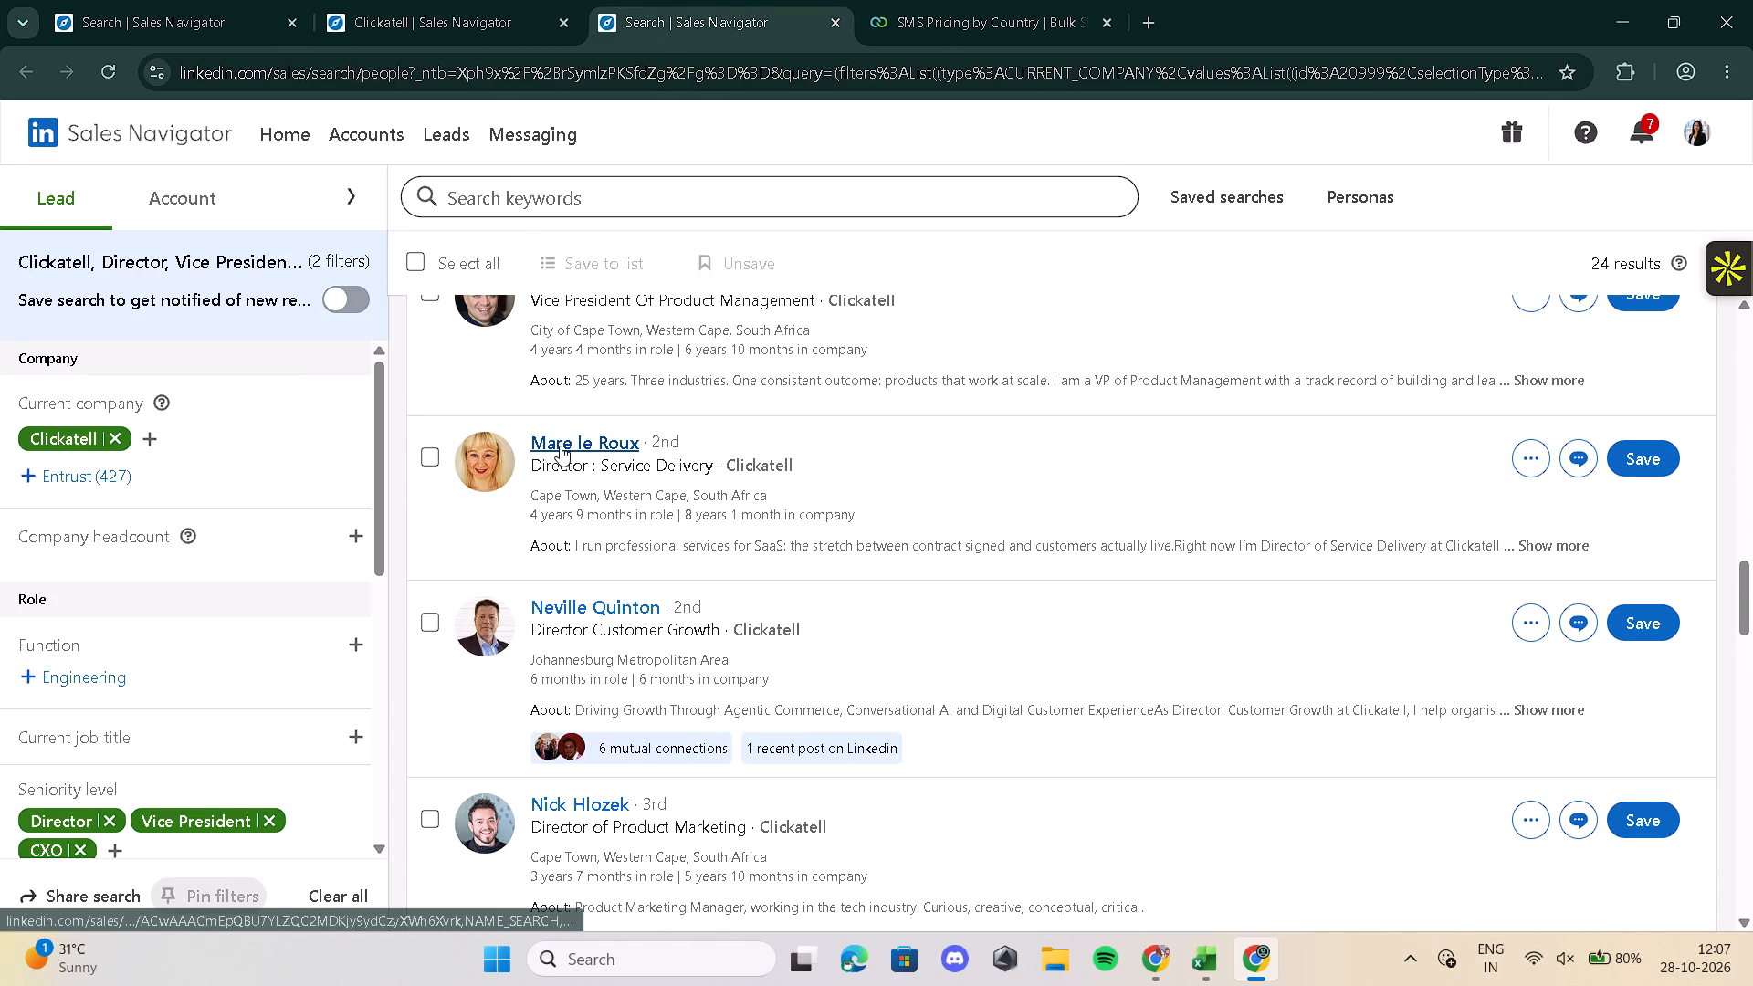
{"action": "scroll", "coordinate": [824, 526], "scroll_direction": "up", "scroll_amount": 12}
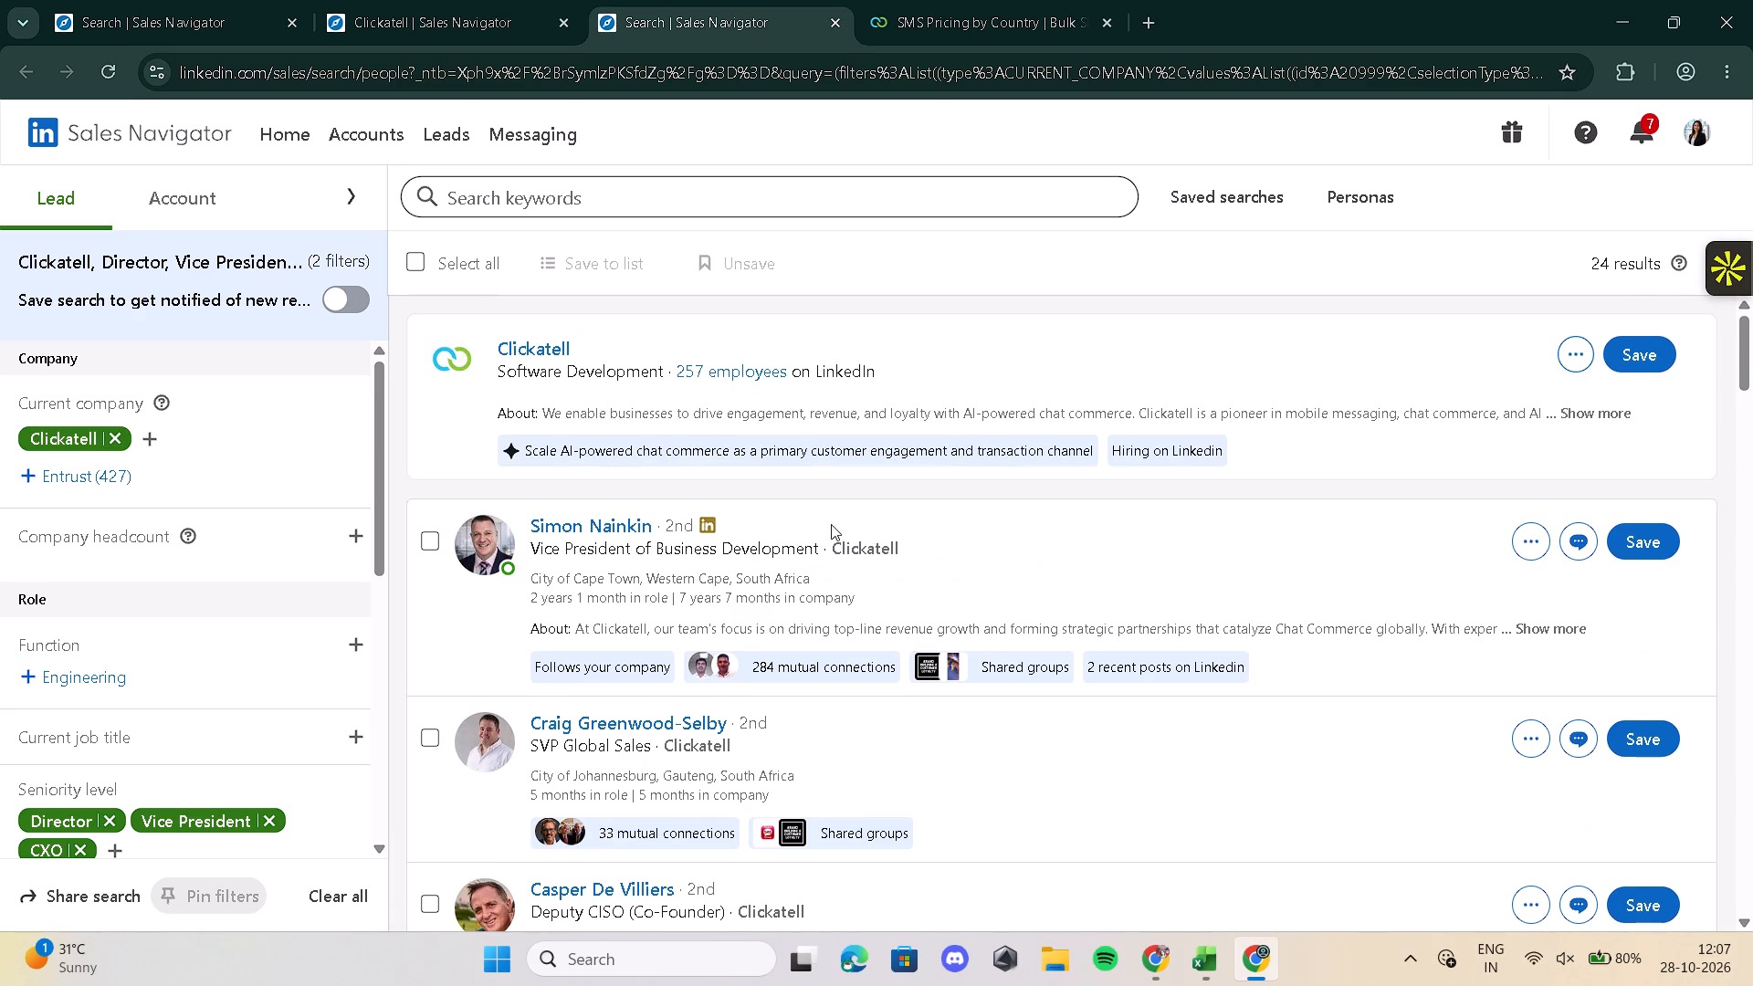
{"action": "scroll", "coordinate": [832, 524], "scroll_direction": "down", "scroll_amount": 3}
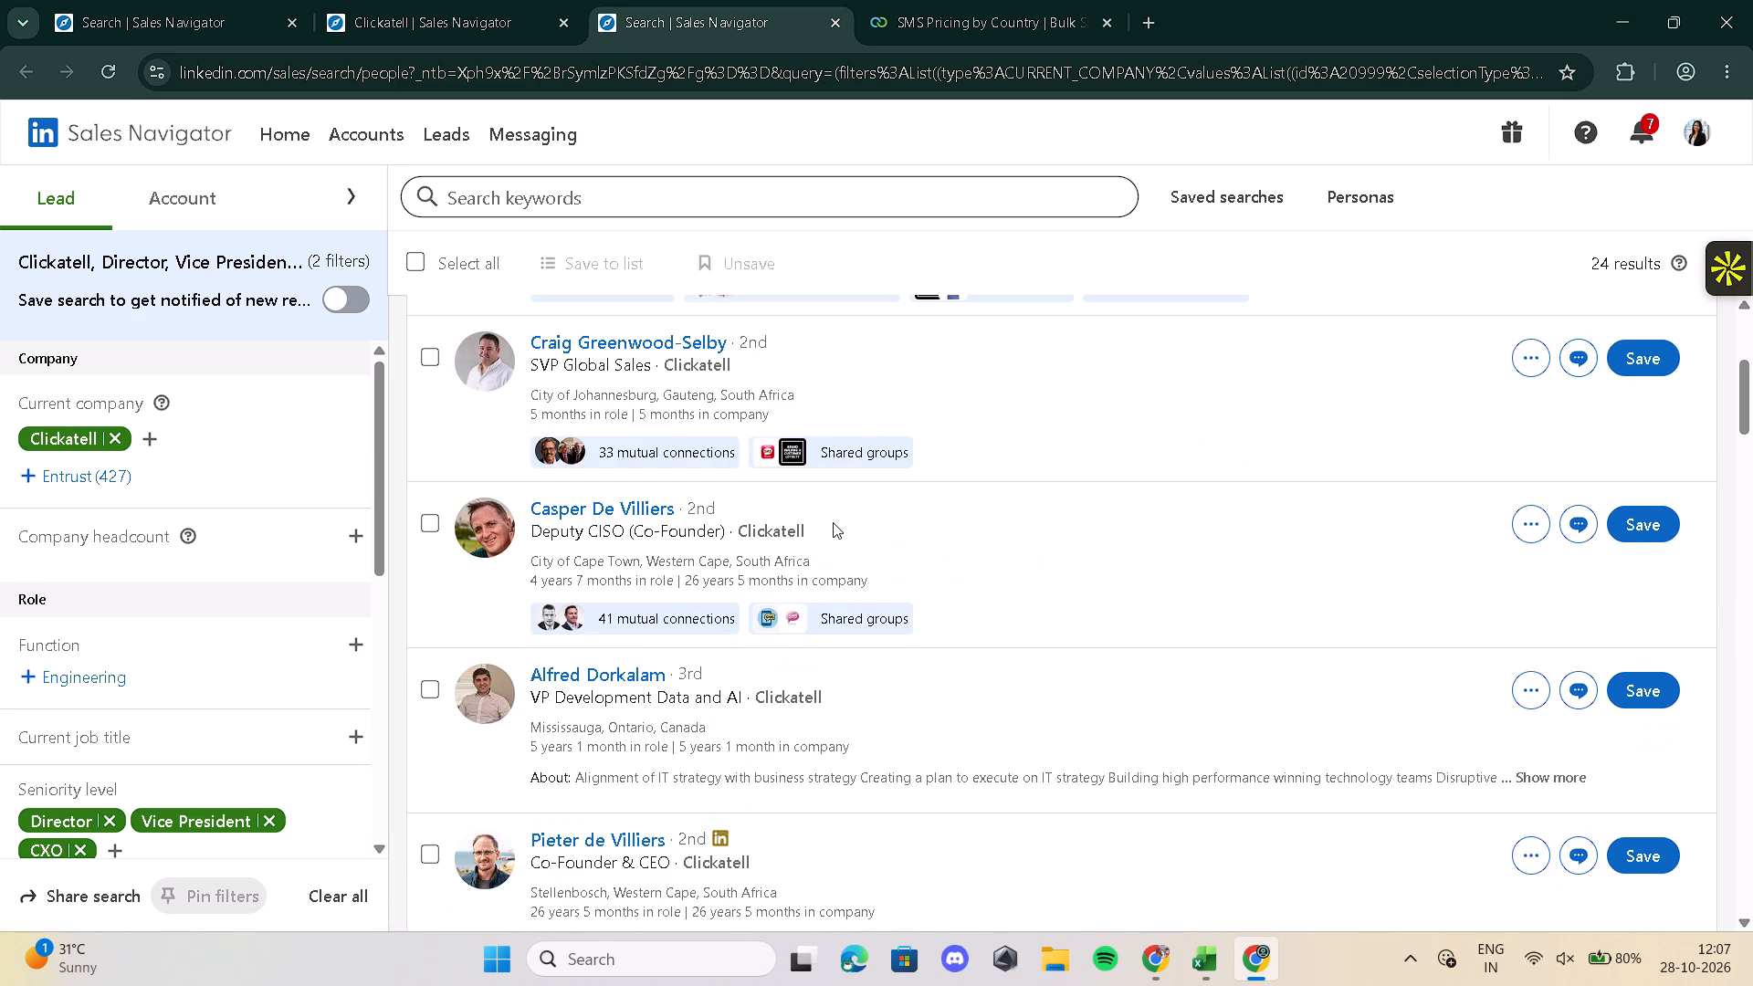
{"action": "left_click", "coordinate": [1223, 974]}
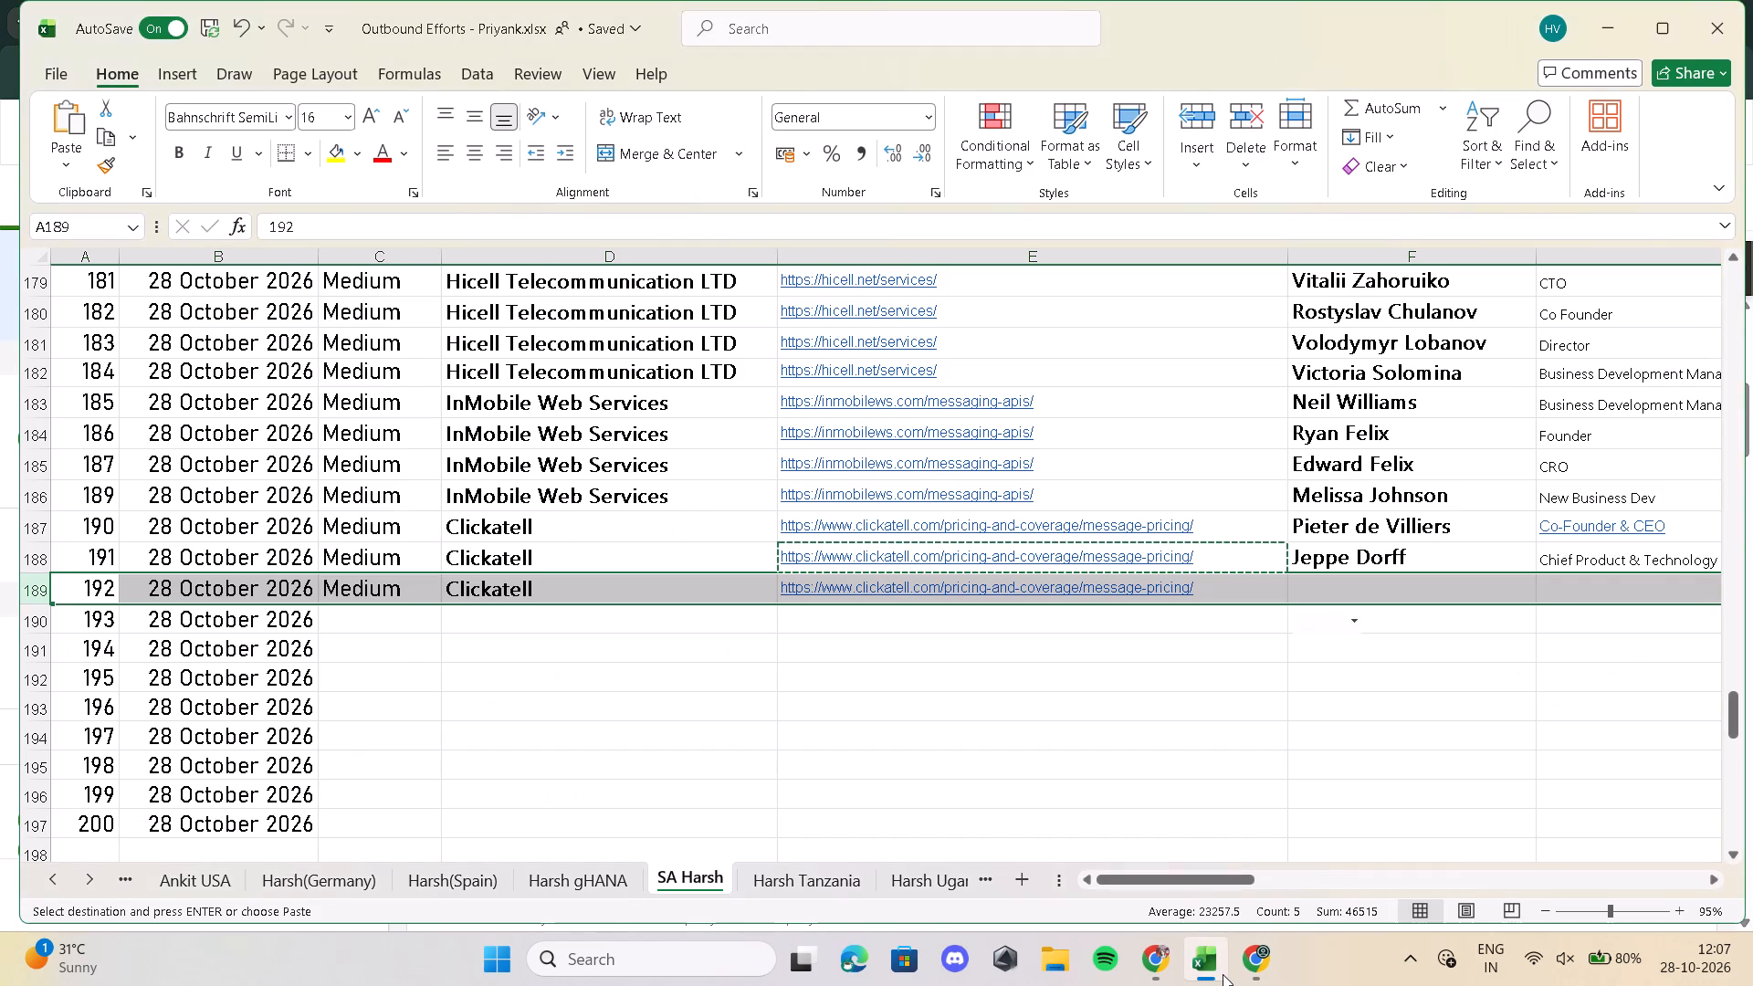
{"action": "left_click", "coordinate": [1223, 974]}
{"action": "scroll", "coordinate": [970, 593], "scroll_direction": "down", "scroll_amount": 2}
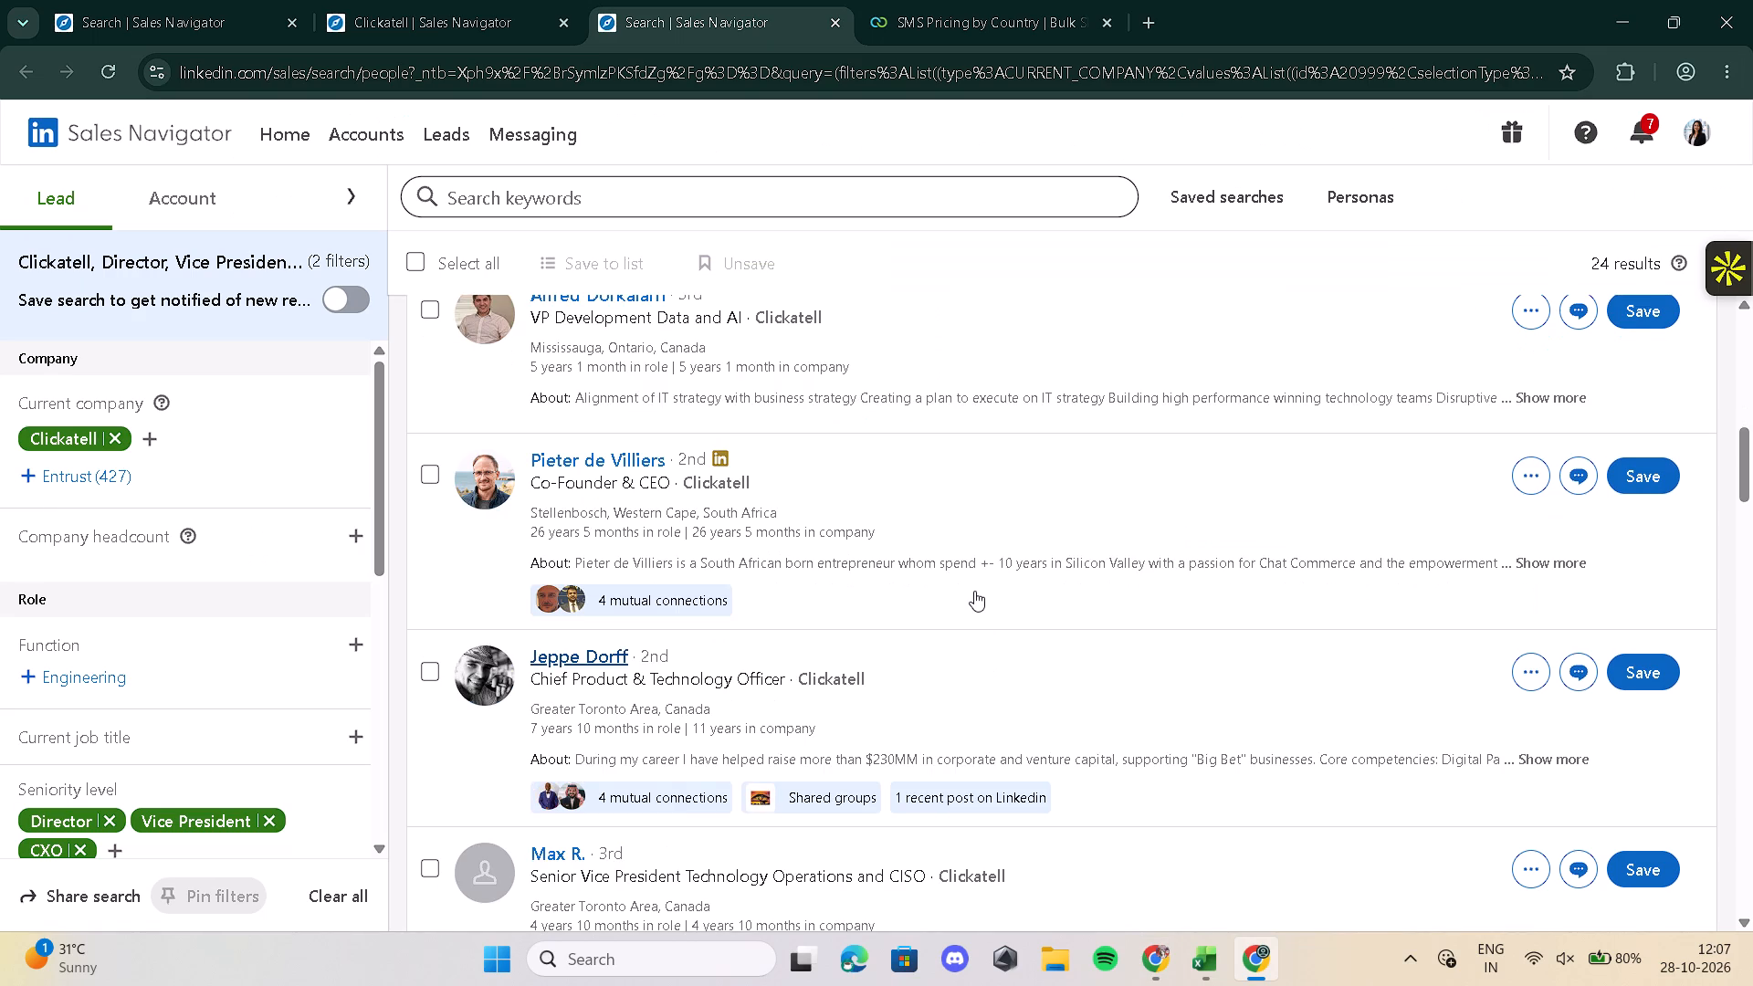
{"action": "scroll", "coordinate": [975, 590], "scroll_direction": "down", "scroll_amount": 9}
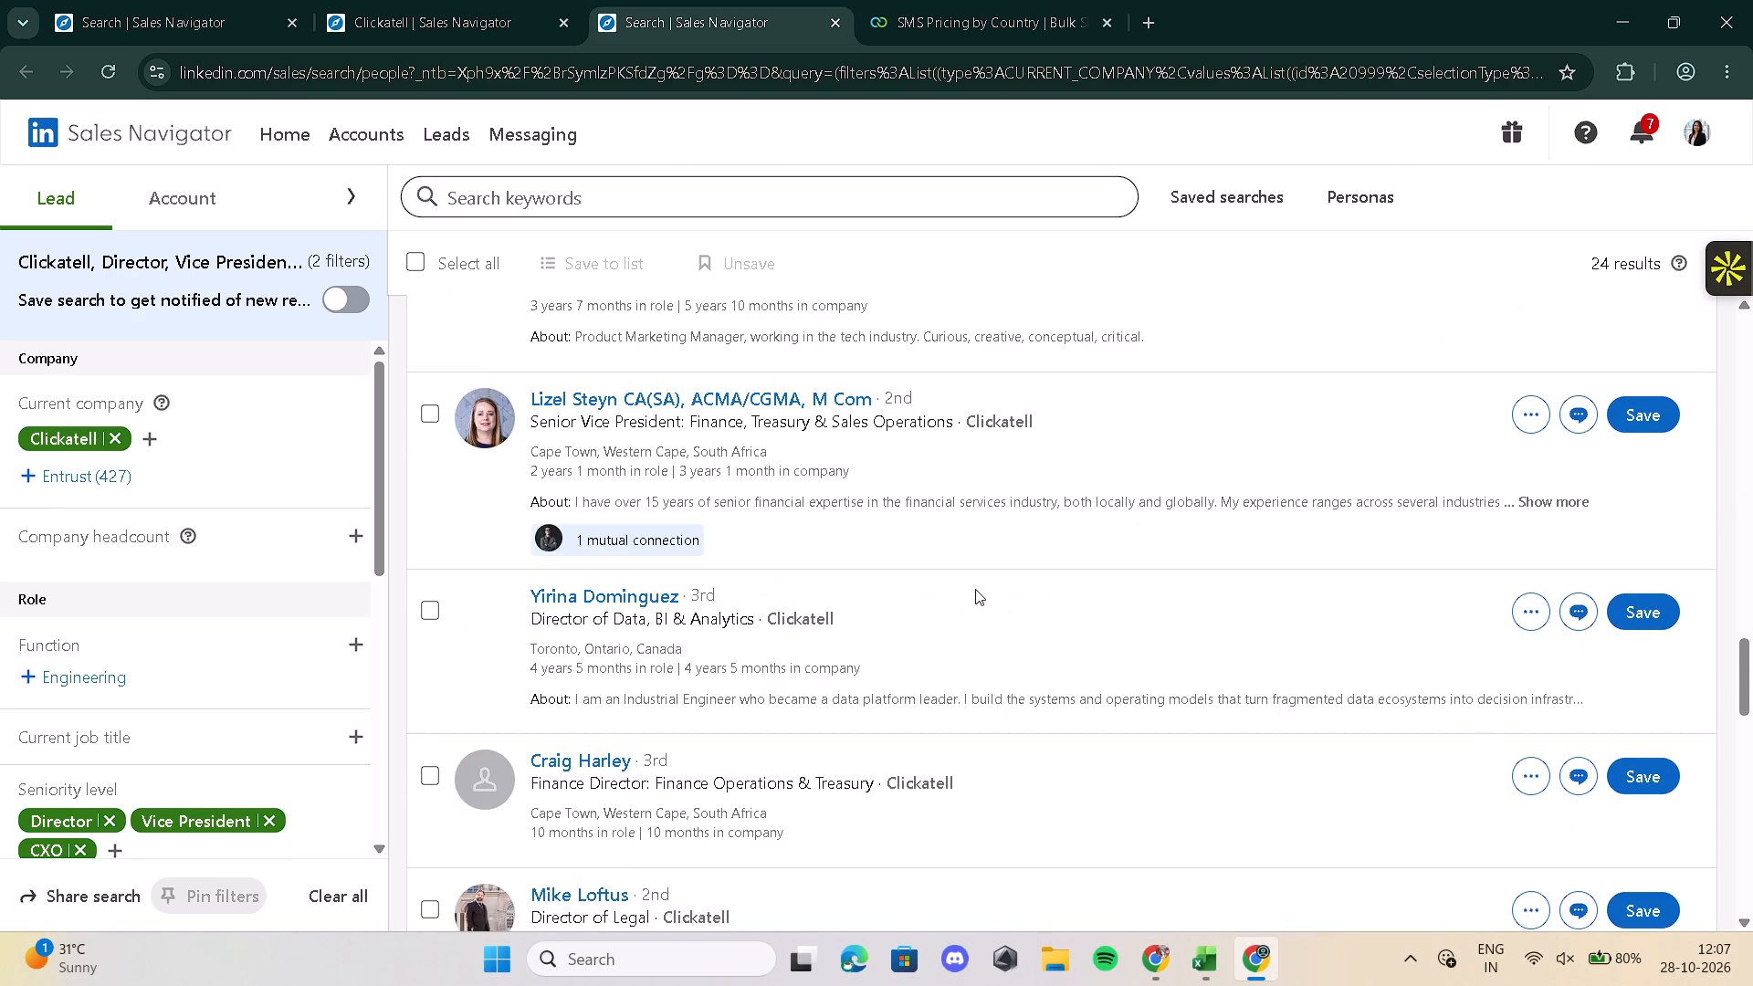
{"action": "scroll", "coordinate": [975, 589], "scroll_direction": "down", "scroll_amount": 7}
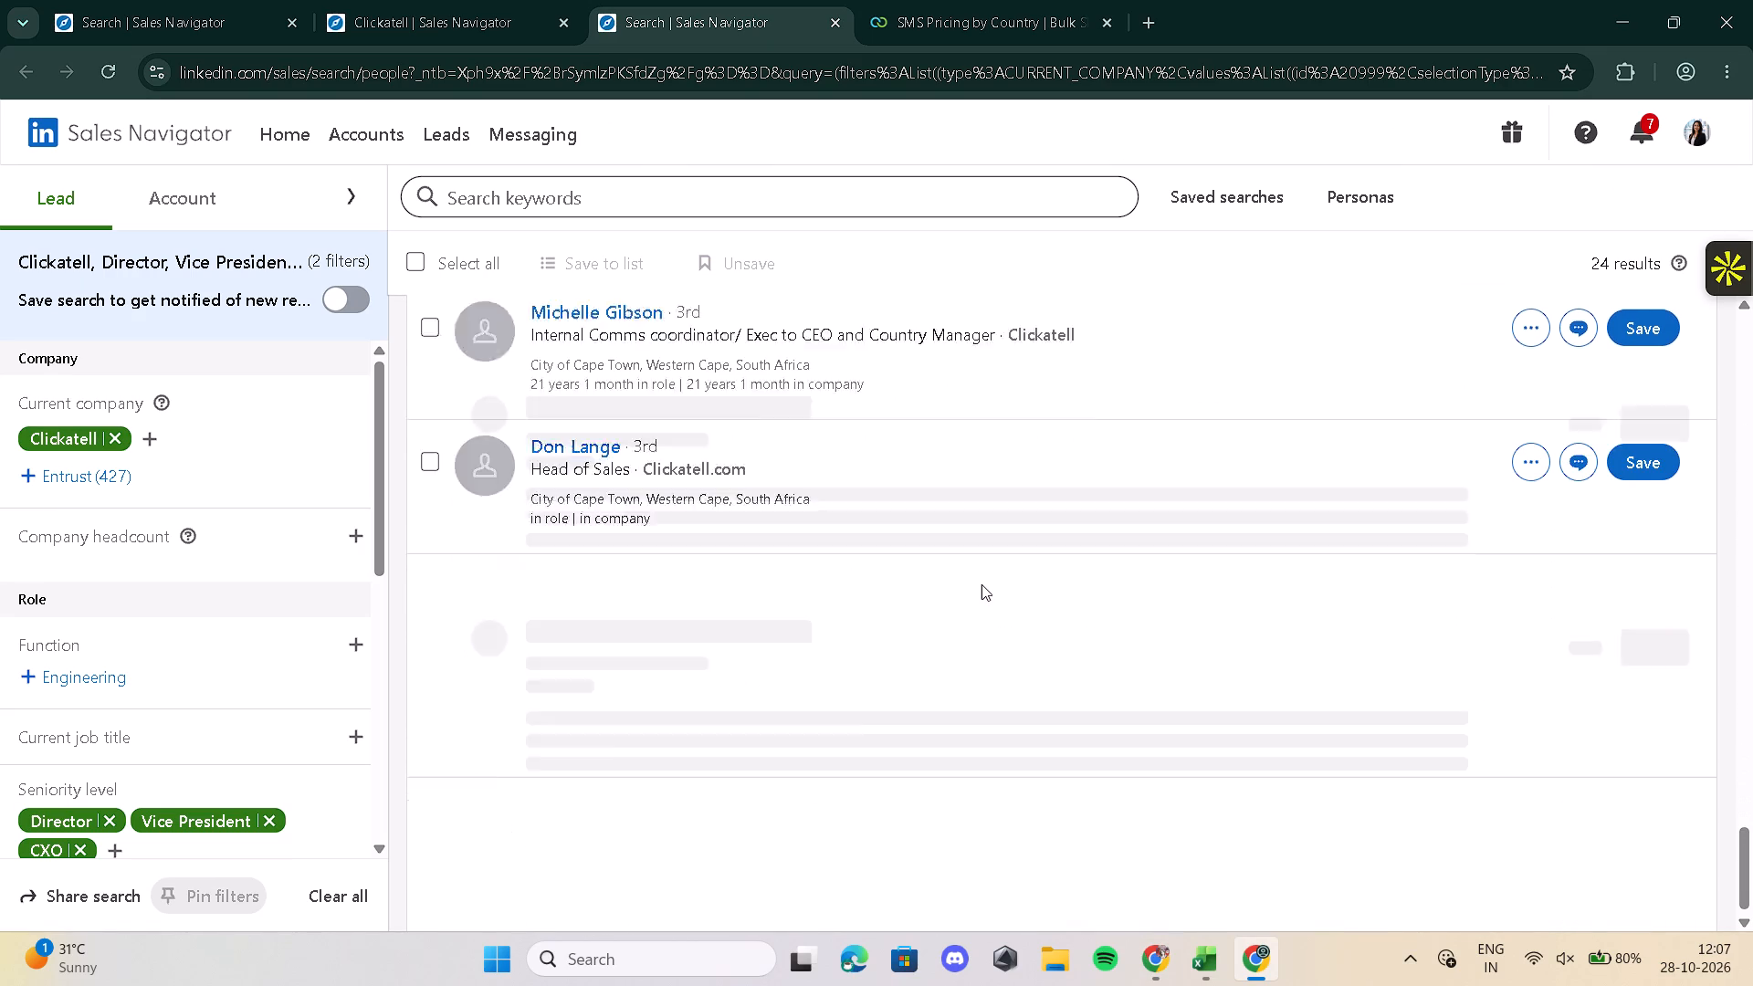
{"action": "scroll", "coordinate": [981, 584], "scroll_direction": "down", "scroll_amount": 2}
{"action": "scroll", "coordinate": [986, 599], "scroll_direction": "up", "scroll_amount": 20}
{"action": "scroll", "coordinate": [986, 599], "scroll_direction": "up", "scroll_amount": 4}
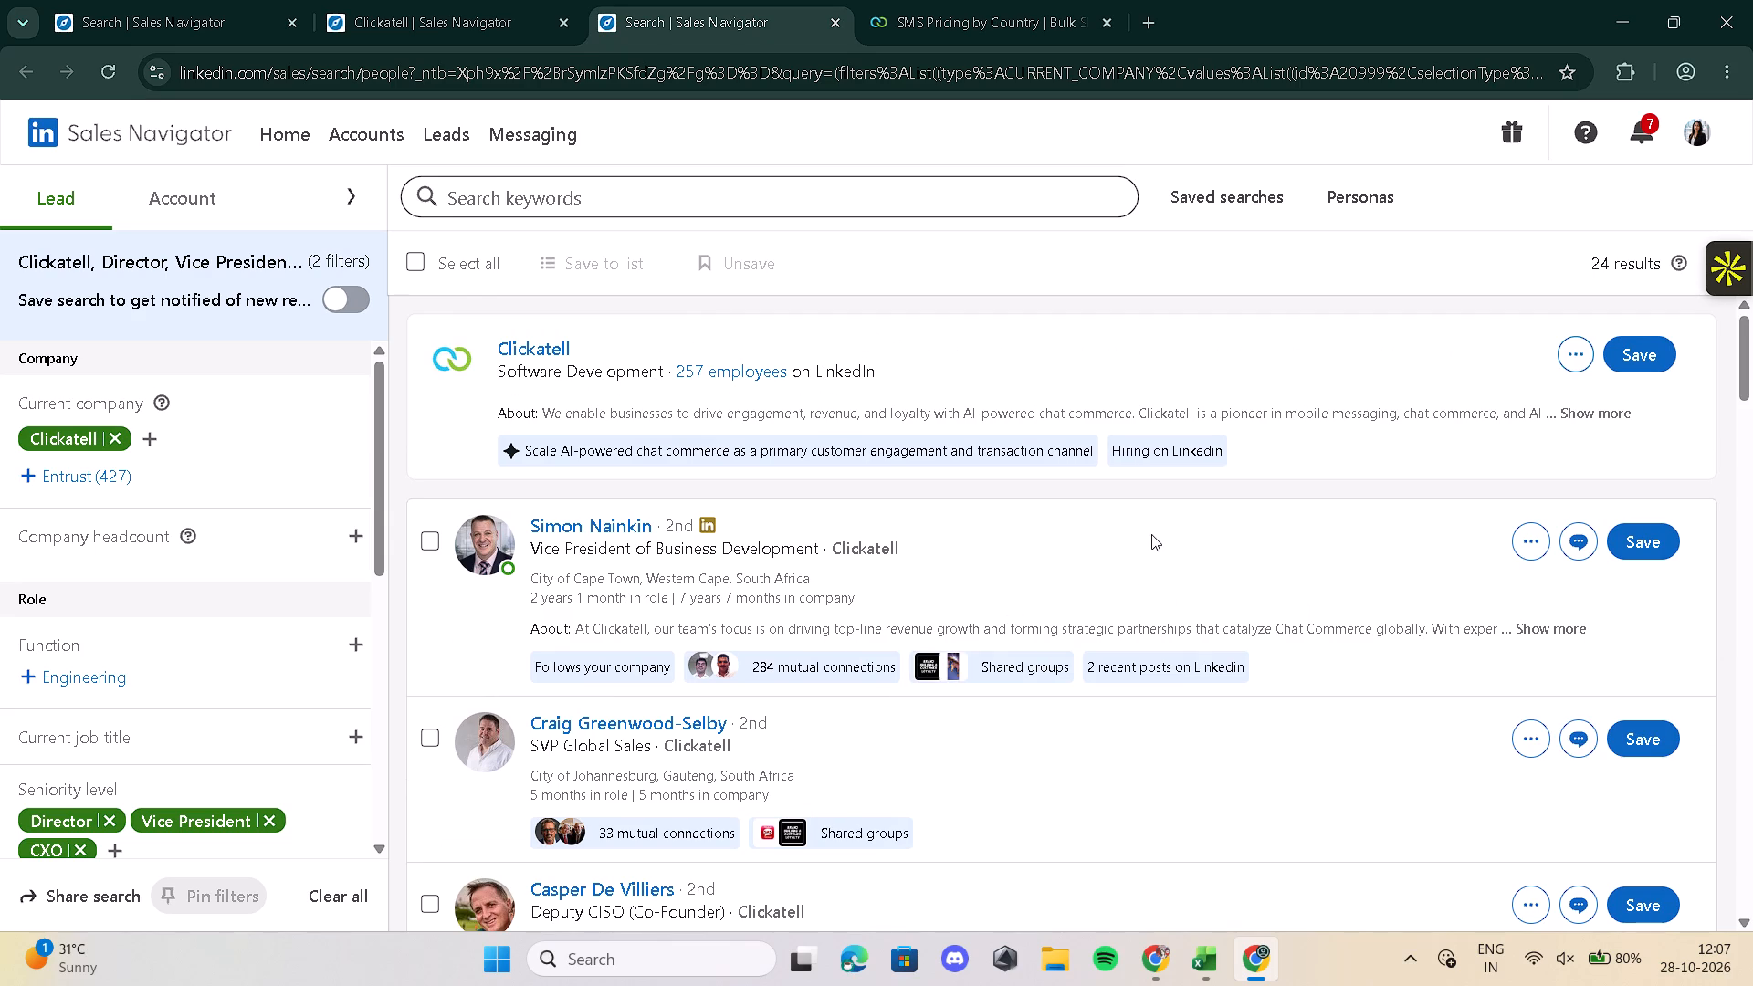
Open the Sales Navigator profile of Clickatell's Vice President of Business Development in a new tab.
{"action": "right_click", "coordinate": [621, 519]}
{"action": "left_click", "coordinate": [685, 541]}
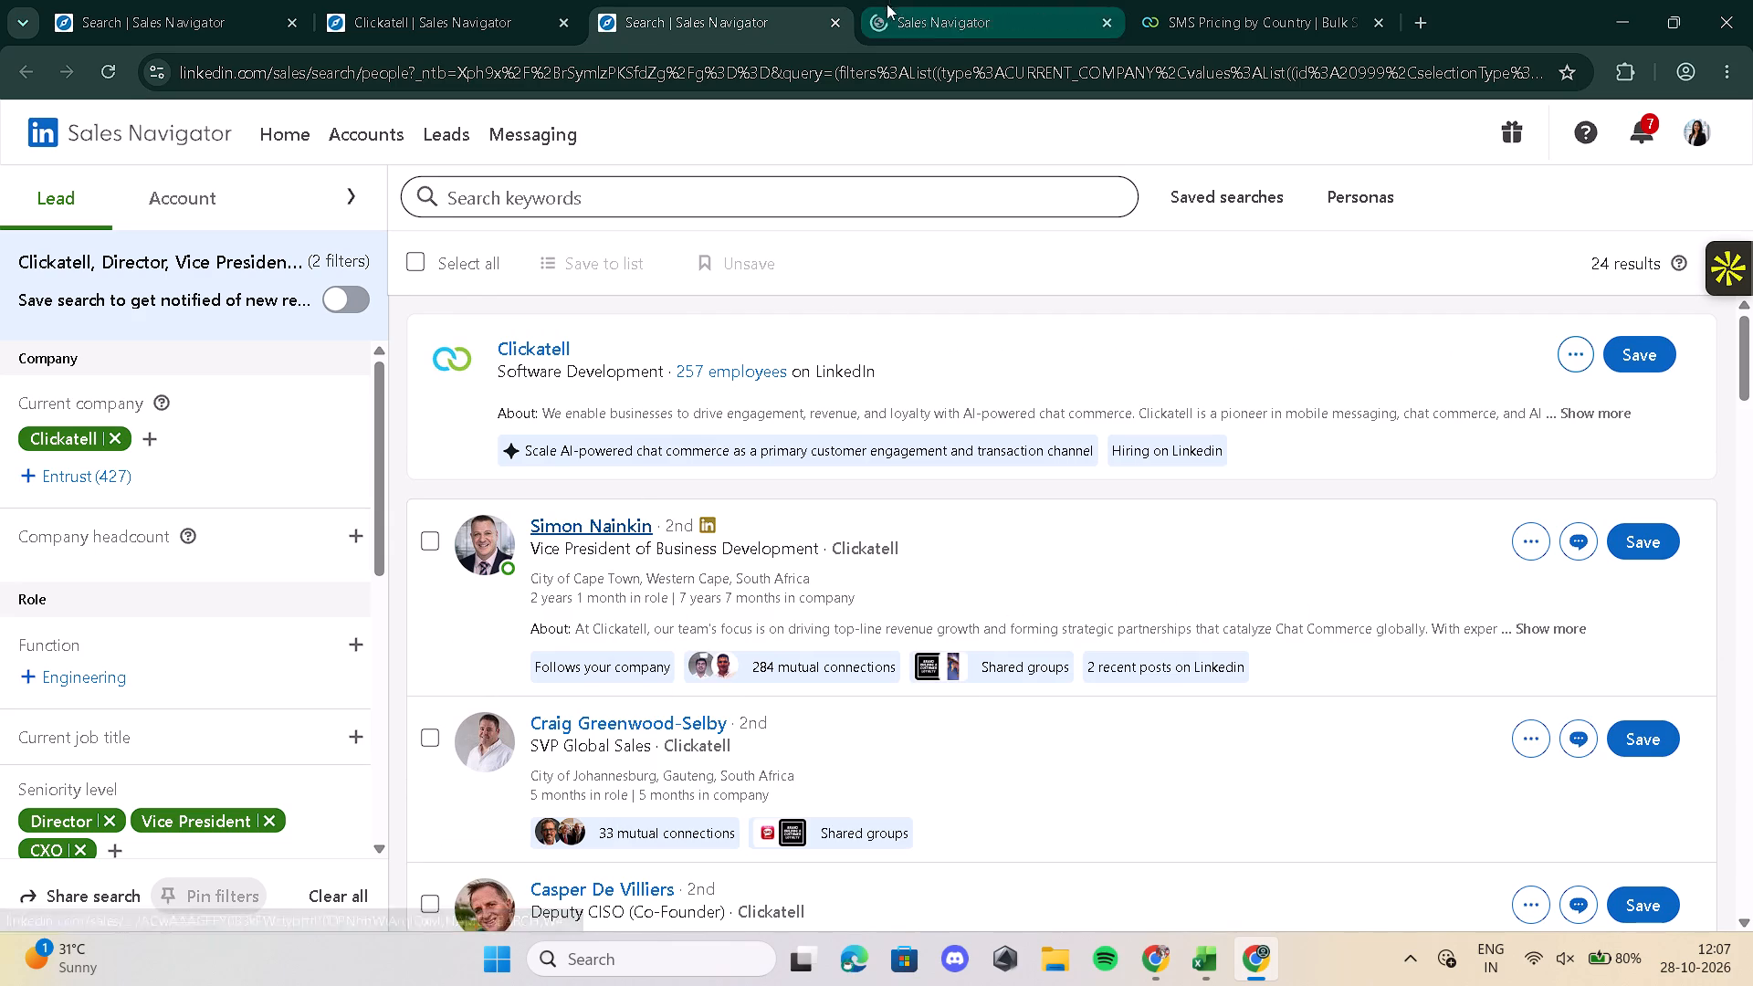
{"action": "left_click", "coordinate": [477, 0]}
{"action": "left_click", "coordinate": [623, 0]}
{"action": "left_click", "coordinate": [1035, 0]}
{"action": "left_click", "coordinate": [507, 0]}
{"action": "left_click", "coordinate": [760, 6]}
{"action": "left_click", "coordinate": [1035, 0]}
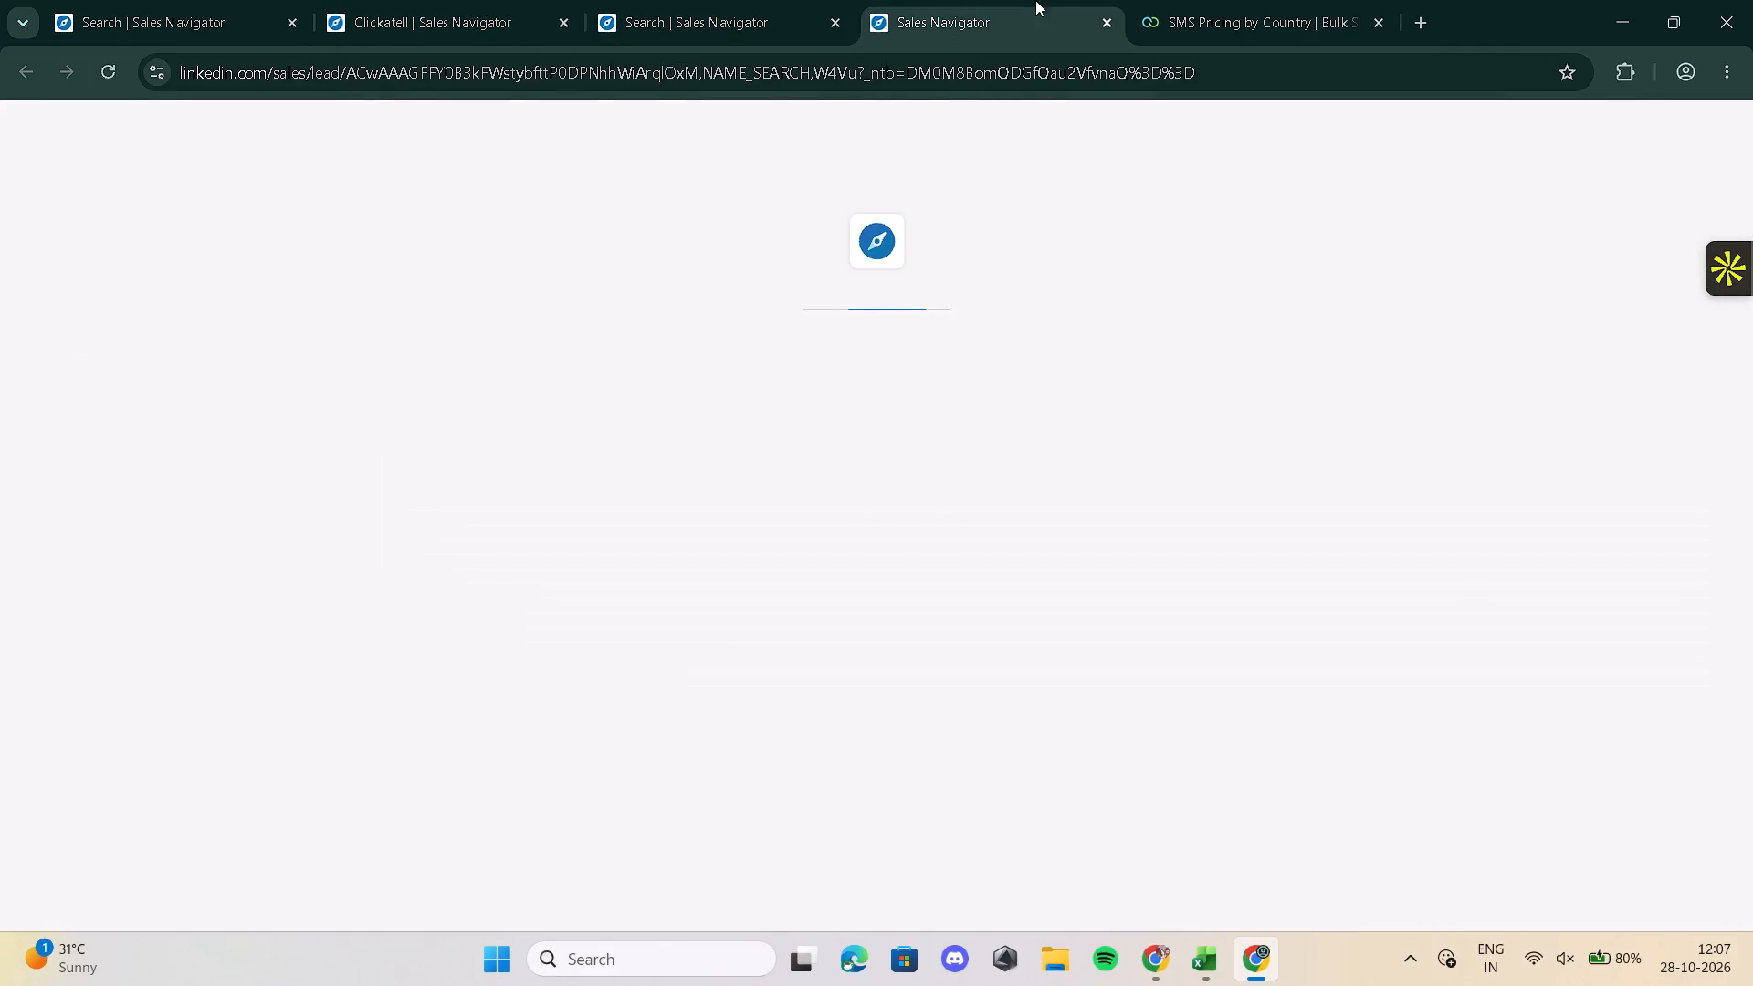
{"action": "left_click", "coordinate": [524, 2]}
{"action": "left_click", "coordinate": [780, 0]}
{"action": "left_click", "coordinate": [1029, 0]}
{"action": "left_click", "coordinate": [517, 1]}
{"action": "left_click", "coordinate": [707, 0]}
{"action": "left_click", "coordinate": [988, 0]}
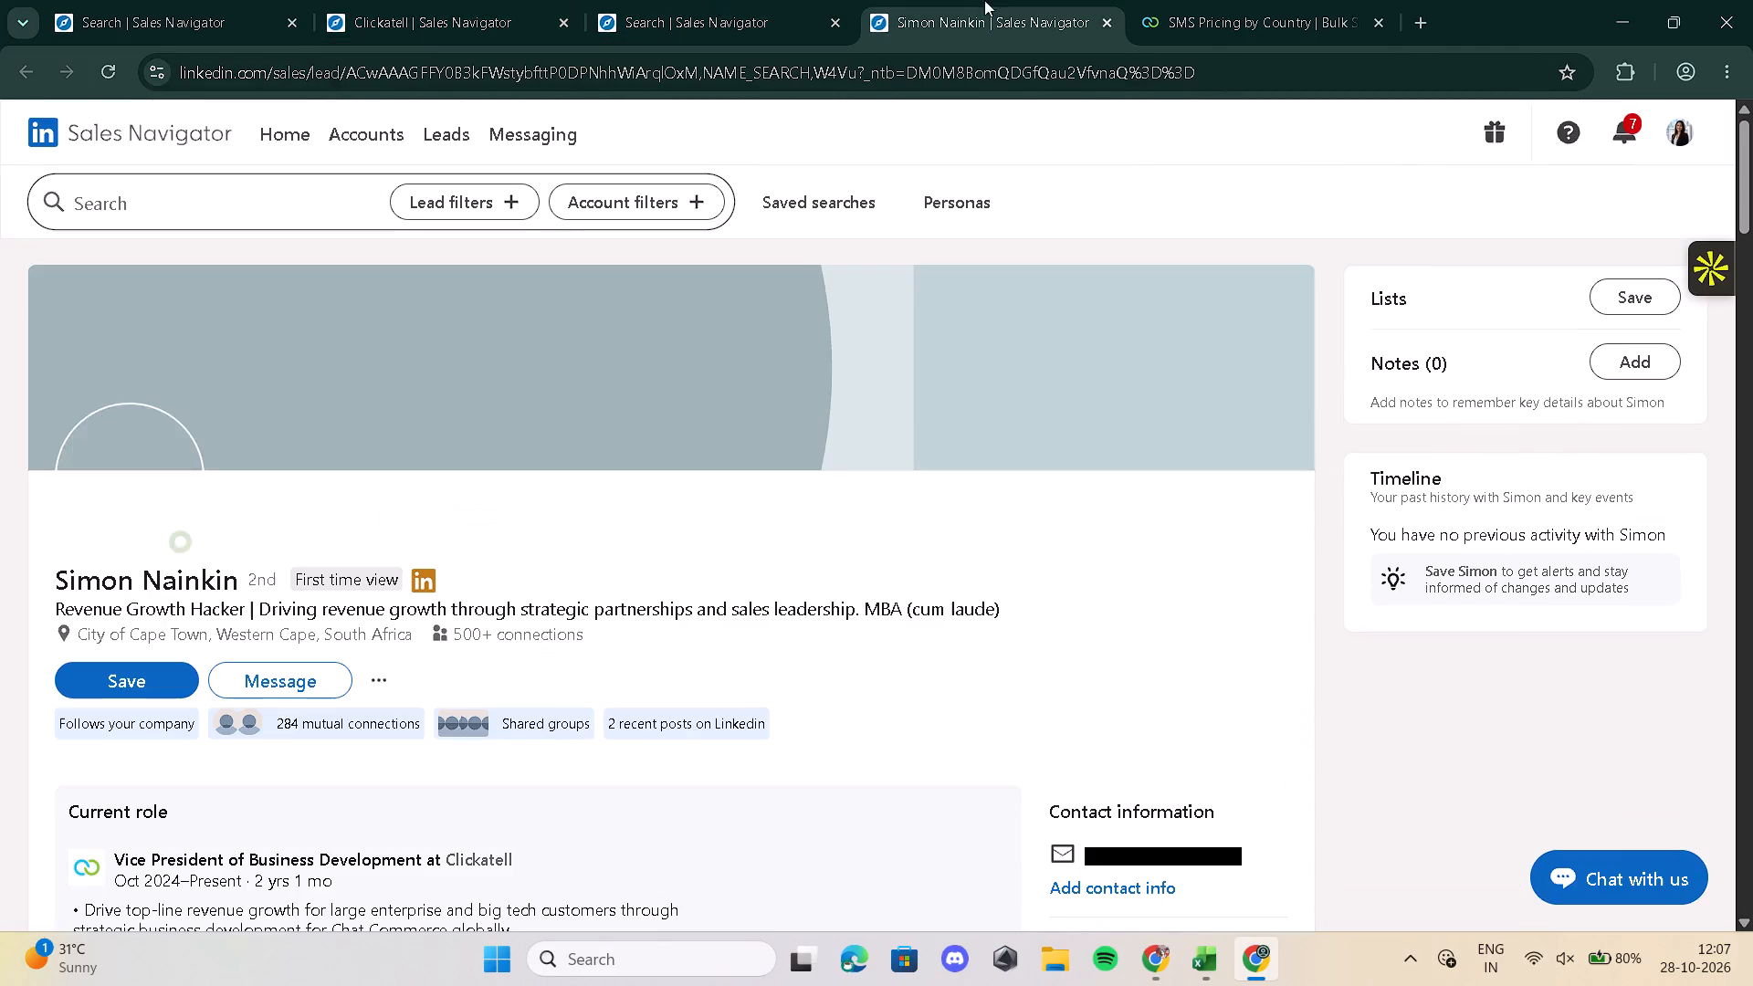
Copy the Vice President of Business Development's name from the Sales Navigator profile into cell F189 of the SA Harsh sheet in Excel.
{"action": "left_click_drag", "start_coordinate": [239, 582], "coordinate": [0, 576]}
{"action": "right_click", "coordinate": [244, 580]}
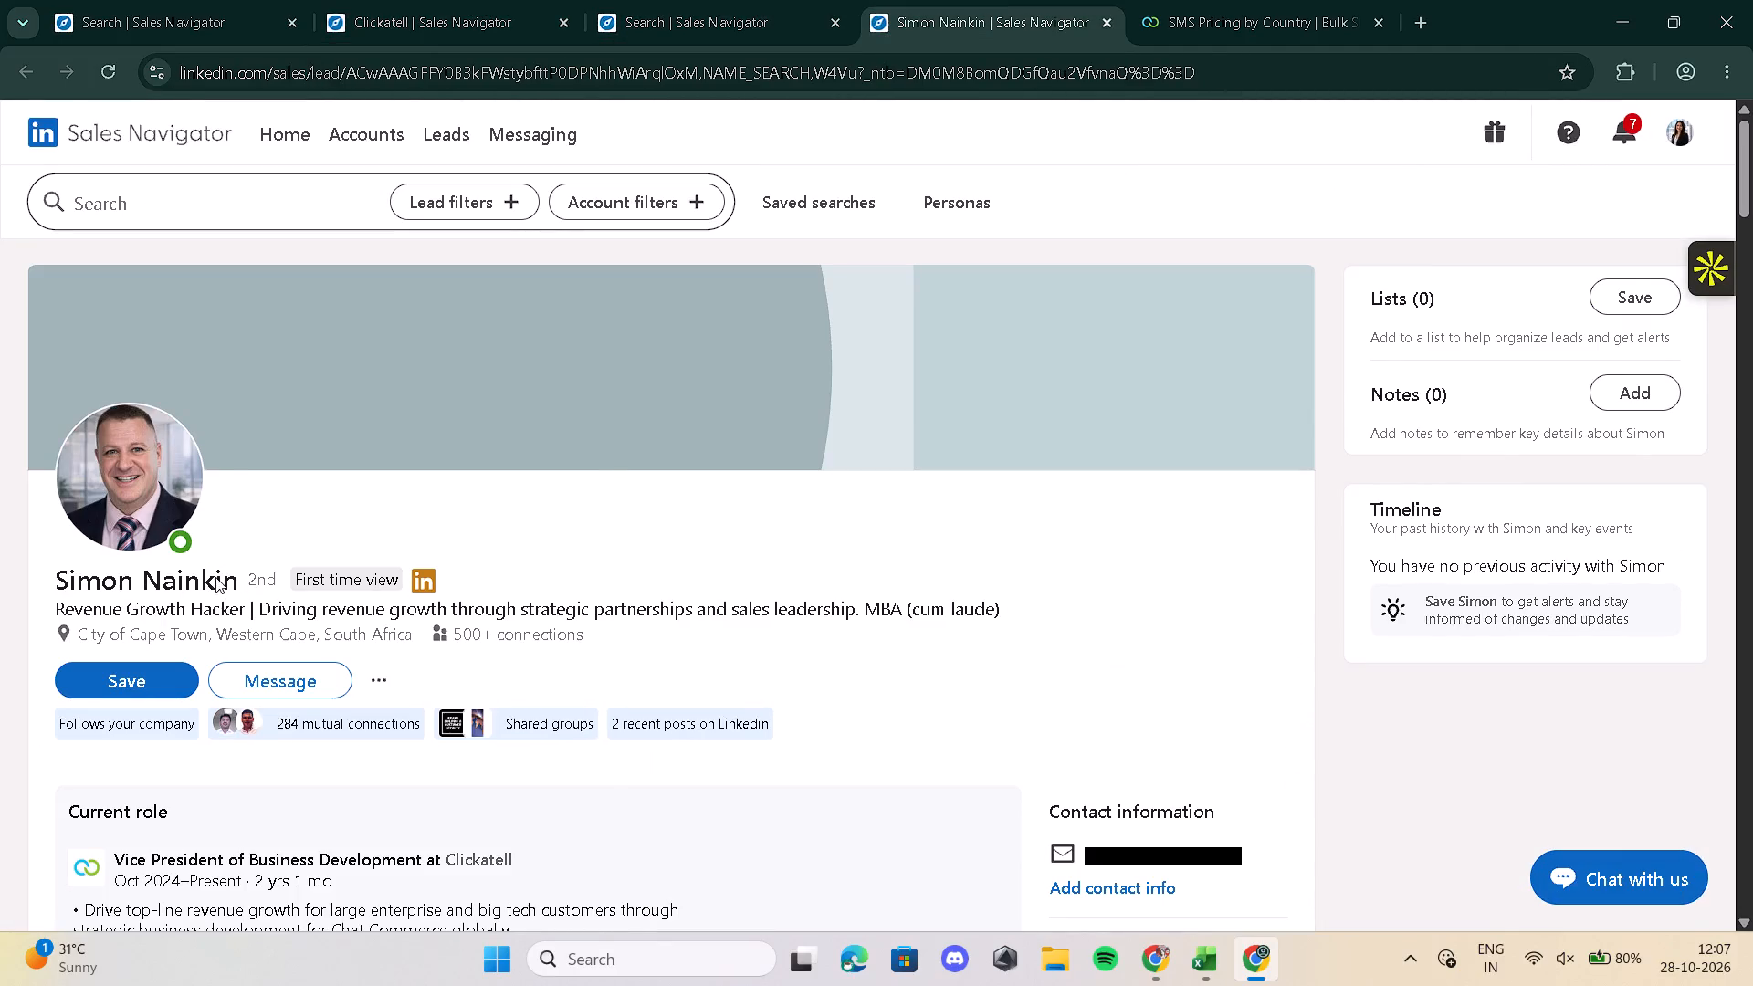
{"action": "right_click", "coordinate": [210, 577]}
{"action": "left_click", "coordinate": [184, 568]}
{"action": "left_click_drag", "start_coordinate": [237, 577], "coordinate": [1, 572]}
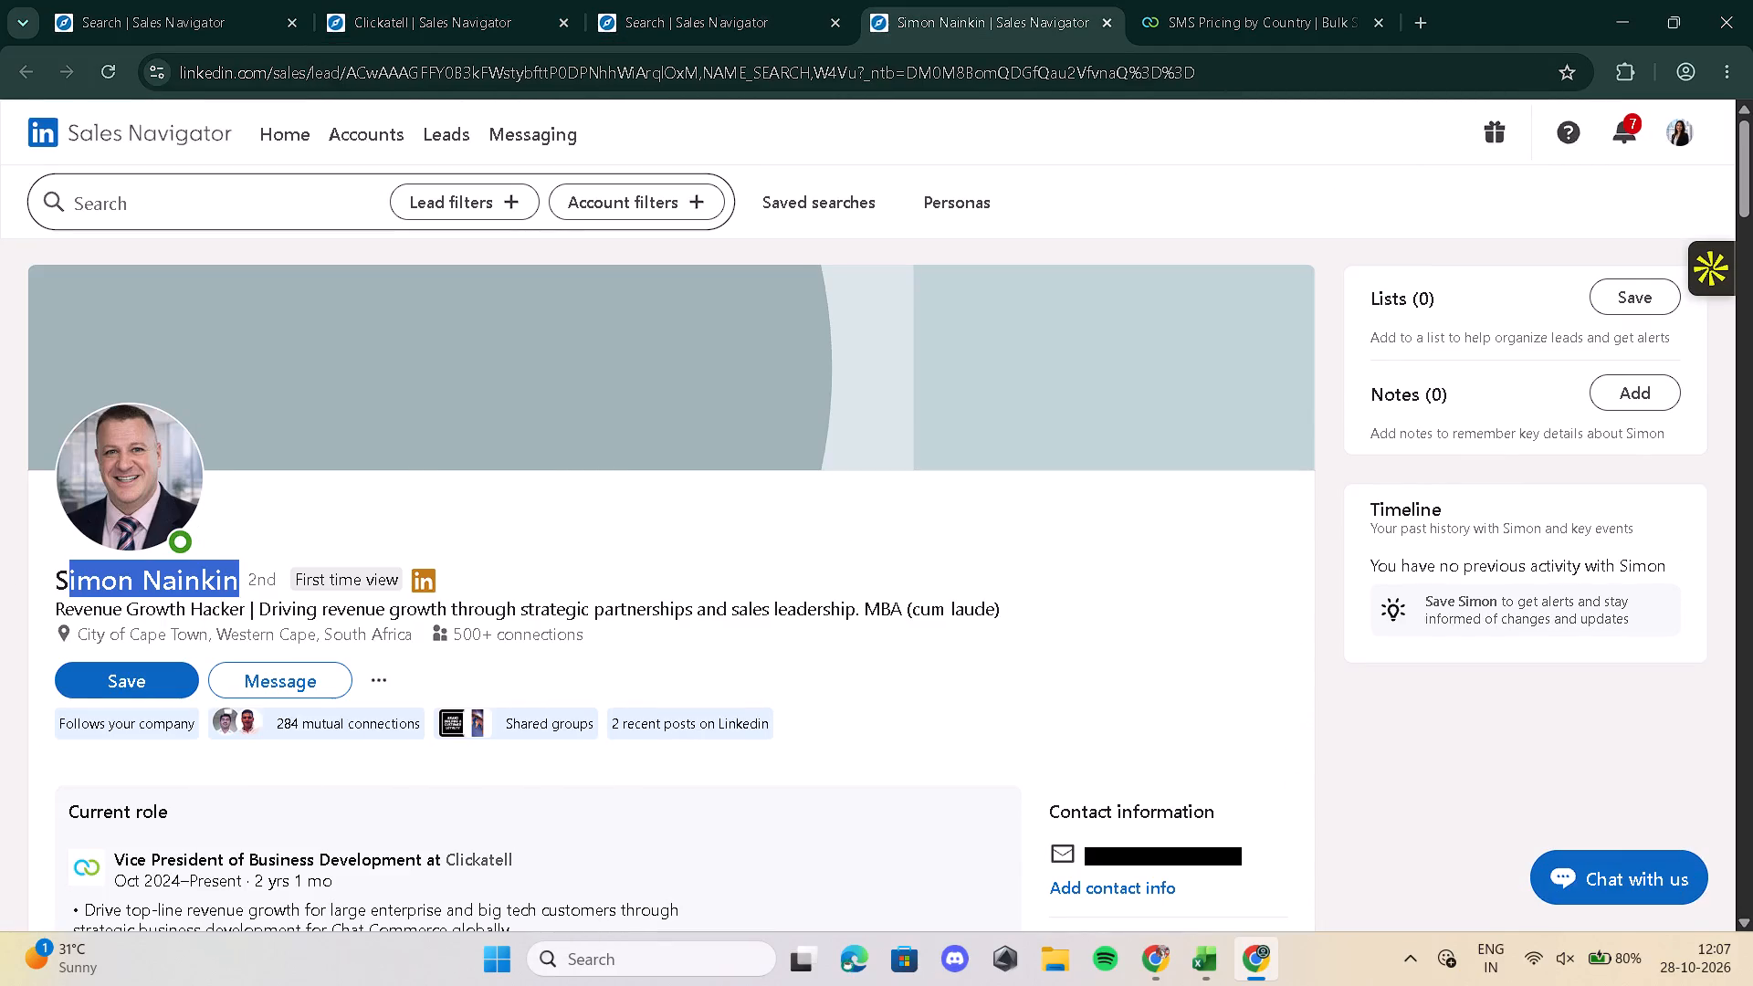
{"action": "right_click", "coordinate": [119, 572]}
{"action": "left_click", "coordinate": [175, 582]}
{"action": "left_click", "coordinate": [227, 578]}
{"action": "right_click", "coordinate": [224, 577]}
{"action": "left_click", "coordinate": [303, 593]}
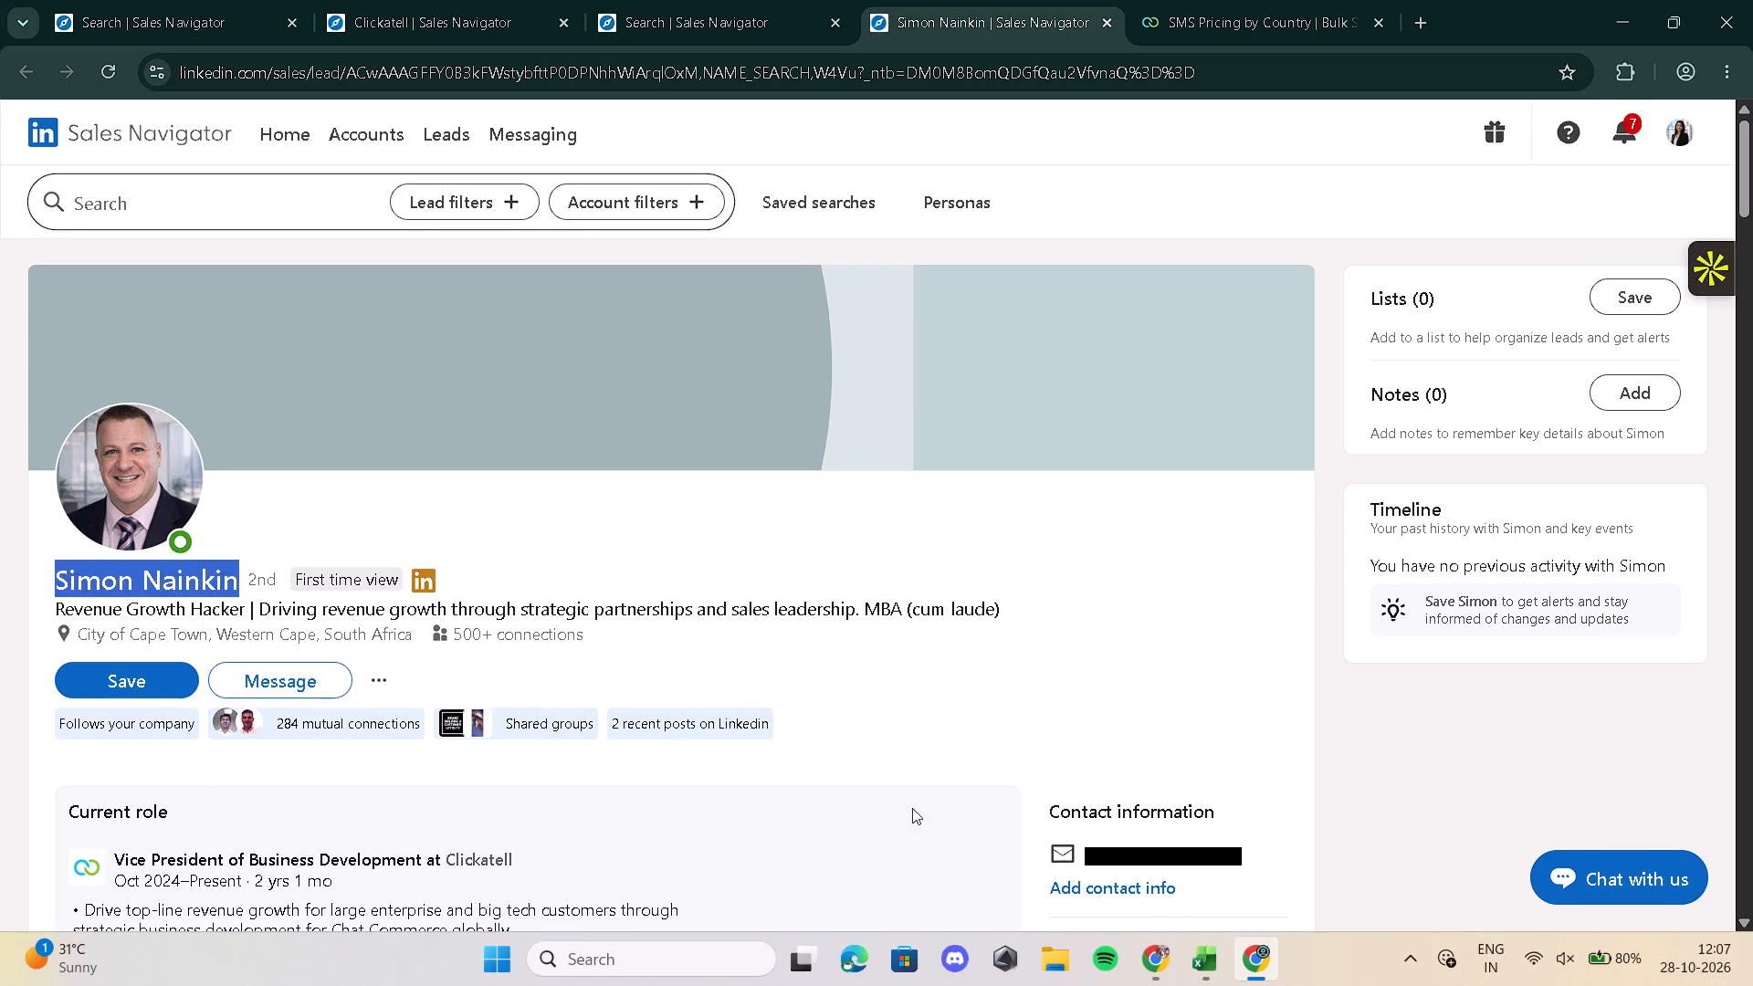
{"action": "left_click", "coordinate": [1202, 937]}
{"action": "left_click", "coordinate": [1394, 597]}
{"action": "key", "text": "ctrl+v"}
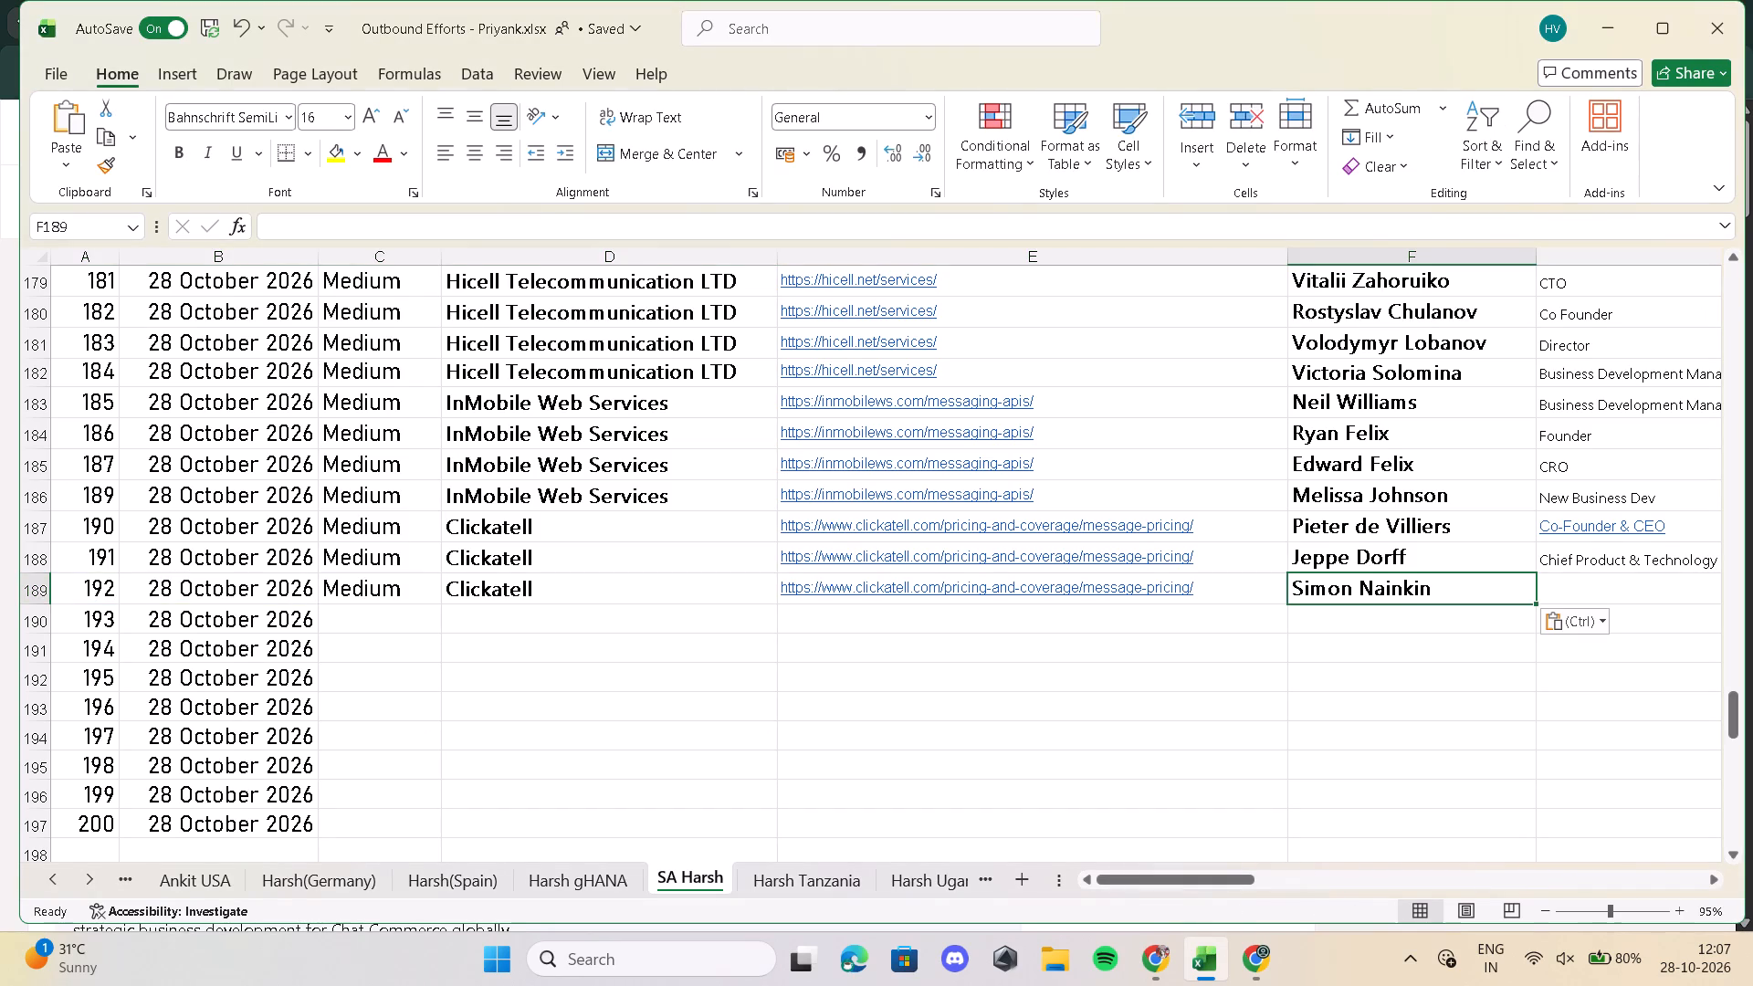
{"action": "left_click", "coordinate": [37, 588]}
Switch back to Chrome and open the Vice President of Business Development's LinkedIn profile from the Sales Navigator lead page.
{"action": "left_click", "coordinate": [1270, 977]}
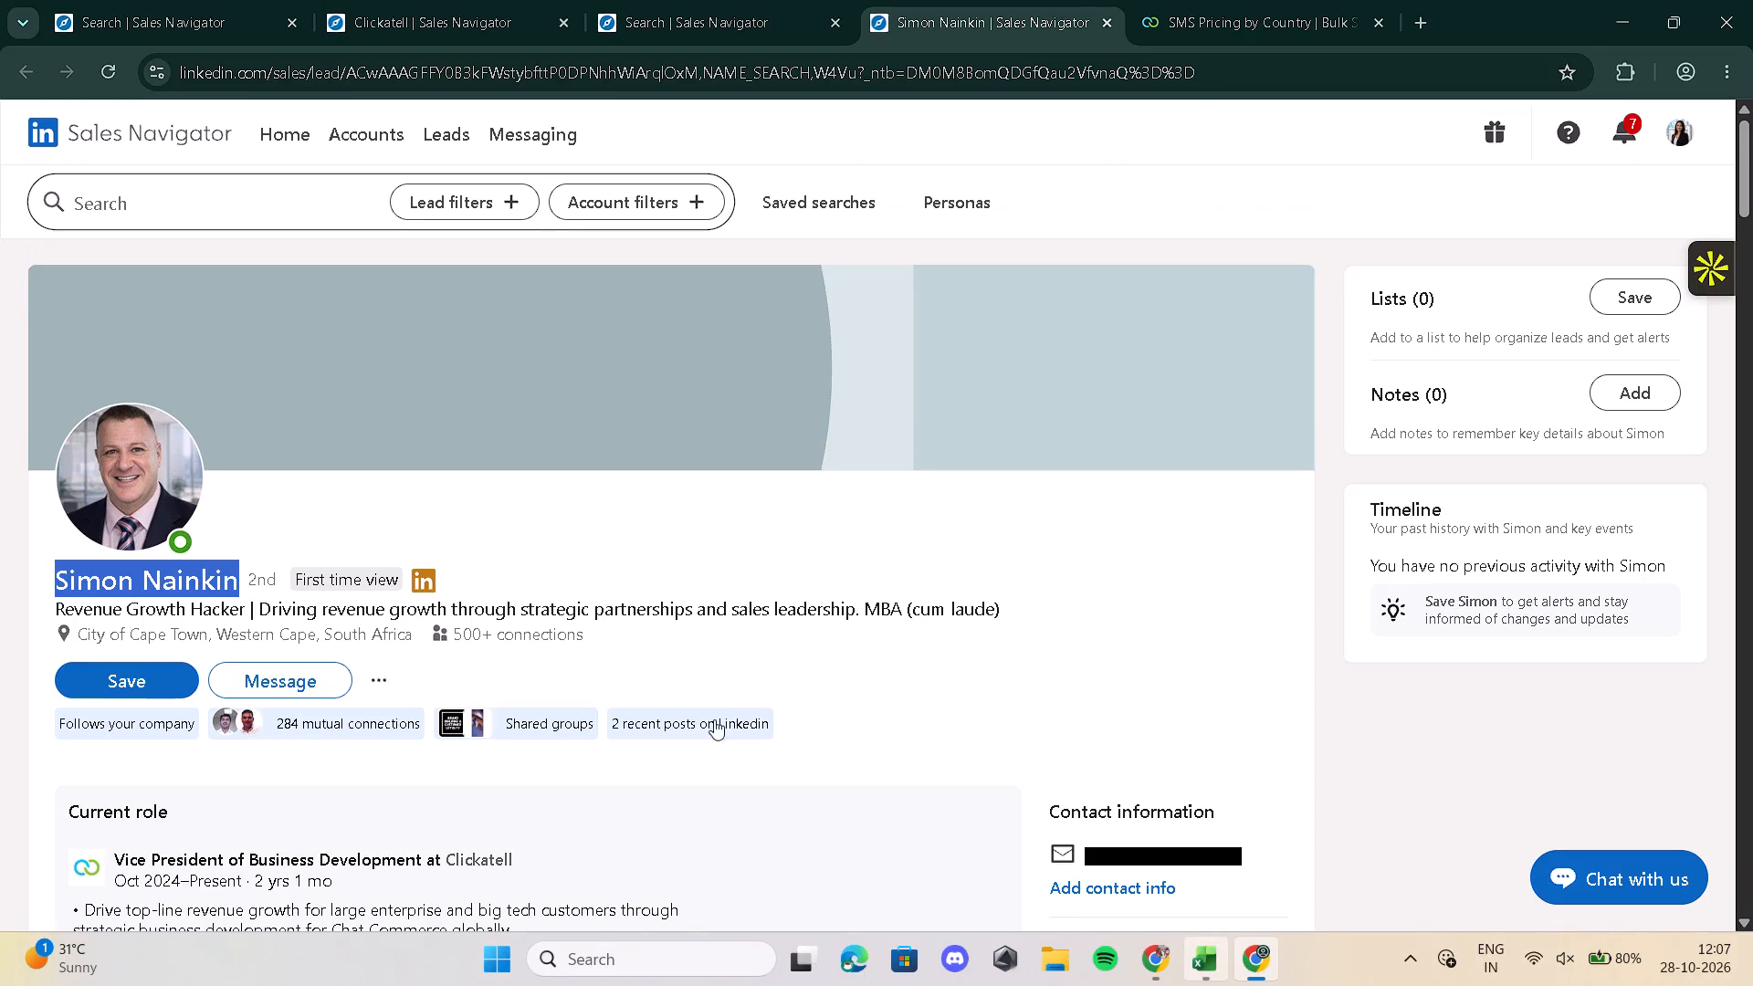
{"action": "left_click", "coordinate": [383, 670]}
{"action": "left_click", "coordinate": [362, 803]}
{"action": "left_click_drag", "start_coordinate": [632, 1], "coordinate": [643, 1]}
{"action": "left_click", "coordinate": [892, 0]}
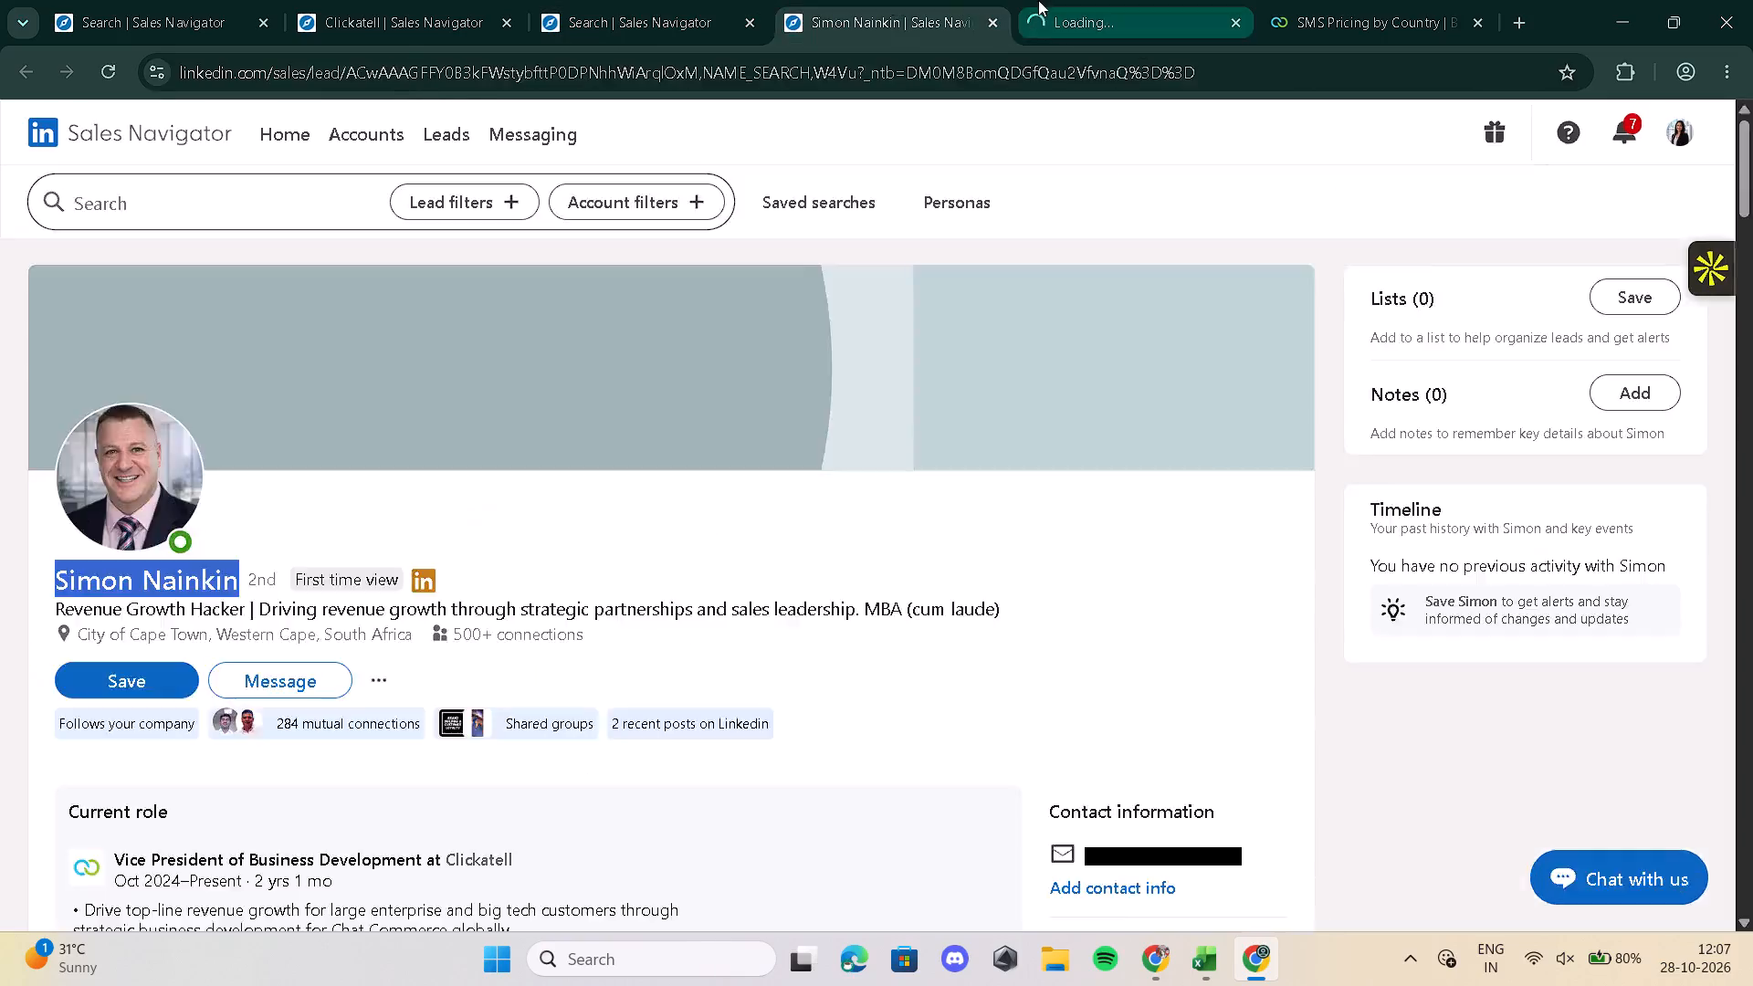
{"action": "left_click", "coordinate": [1038, 0]}
{"action": "left_click", "coordinate": [657, 0]}
{"action": "left_click", "coordinate": [869, 0]}
{"action": "left_click", "coordinate": [1097, 0]}
{"action": "left_click", "coordinate": [677, 0]}
{"action": "left_click", "coordinate": [974, 0]}
{"action": "left_click", "coordinate": [1097, 0]}
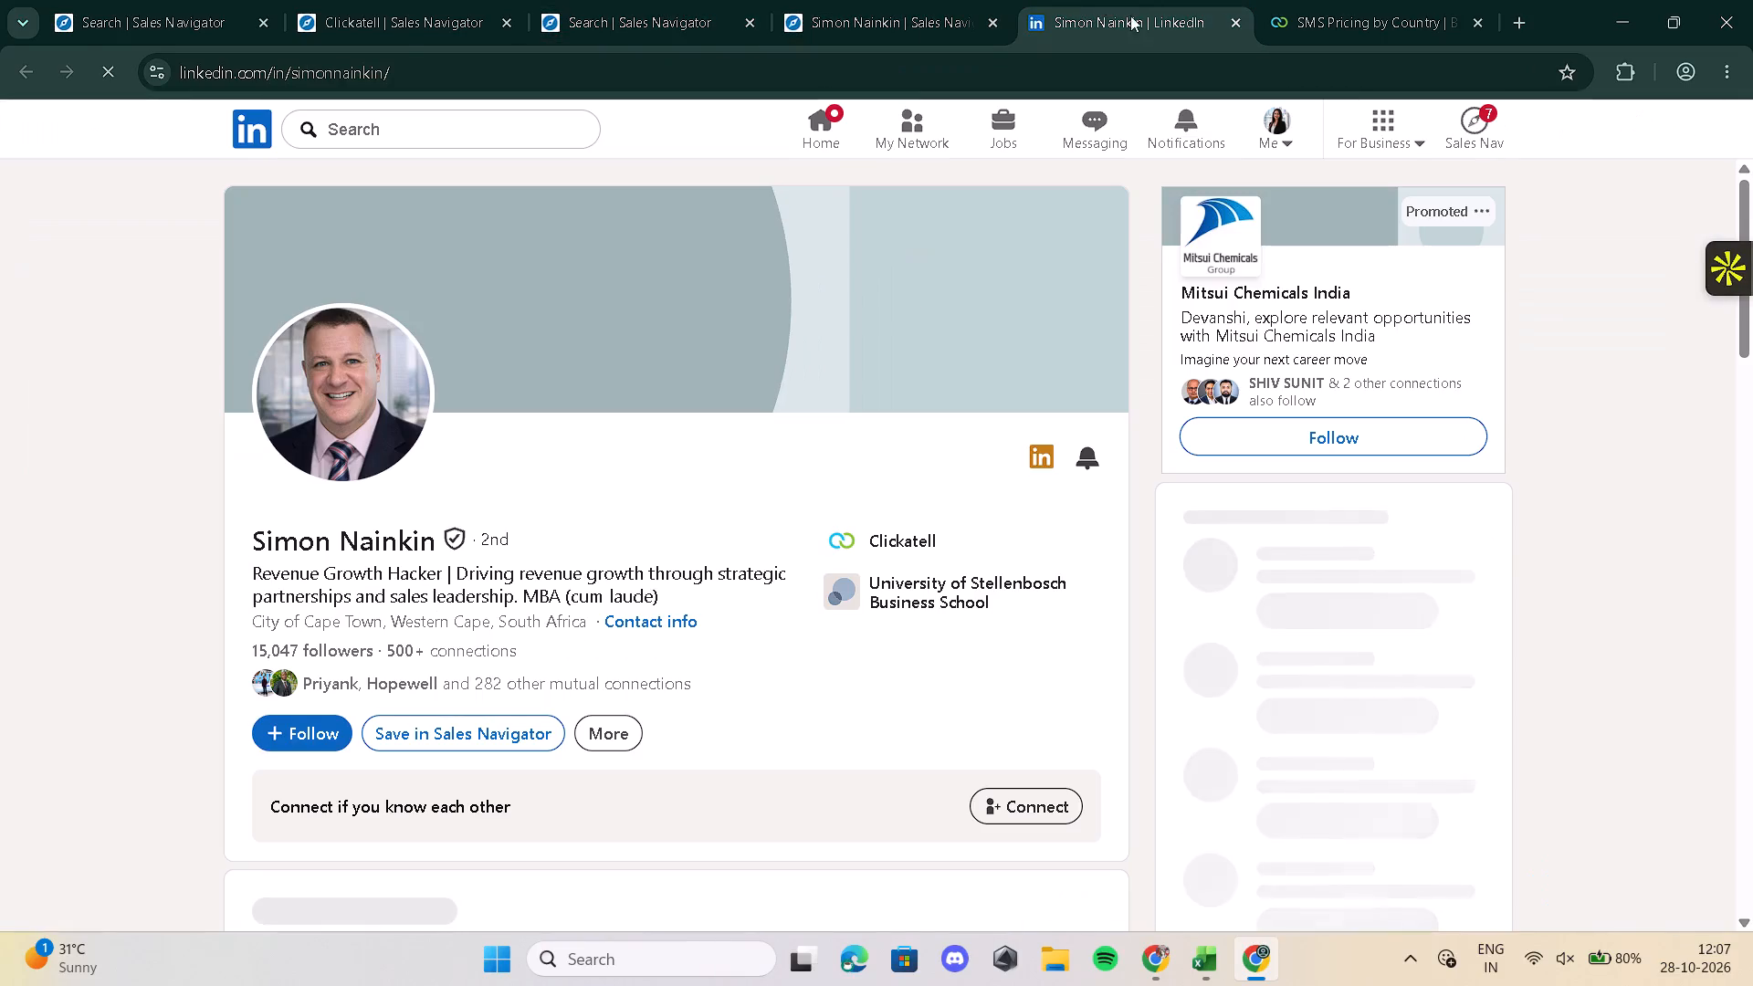
Bring up the contact's Apollo details on the LinkedIn profile and copy the work email into cell K189 in Excel.
{"action": "left_click", "coordinate": [1701, 280]}
{"action": "left_click", "coordinate": [627, 3]}
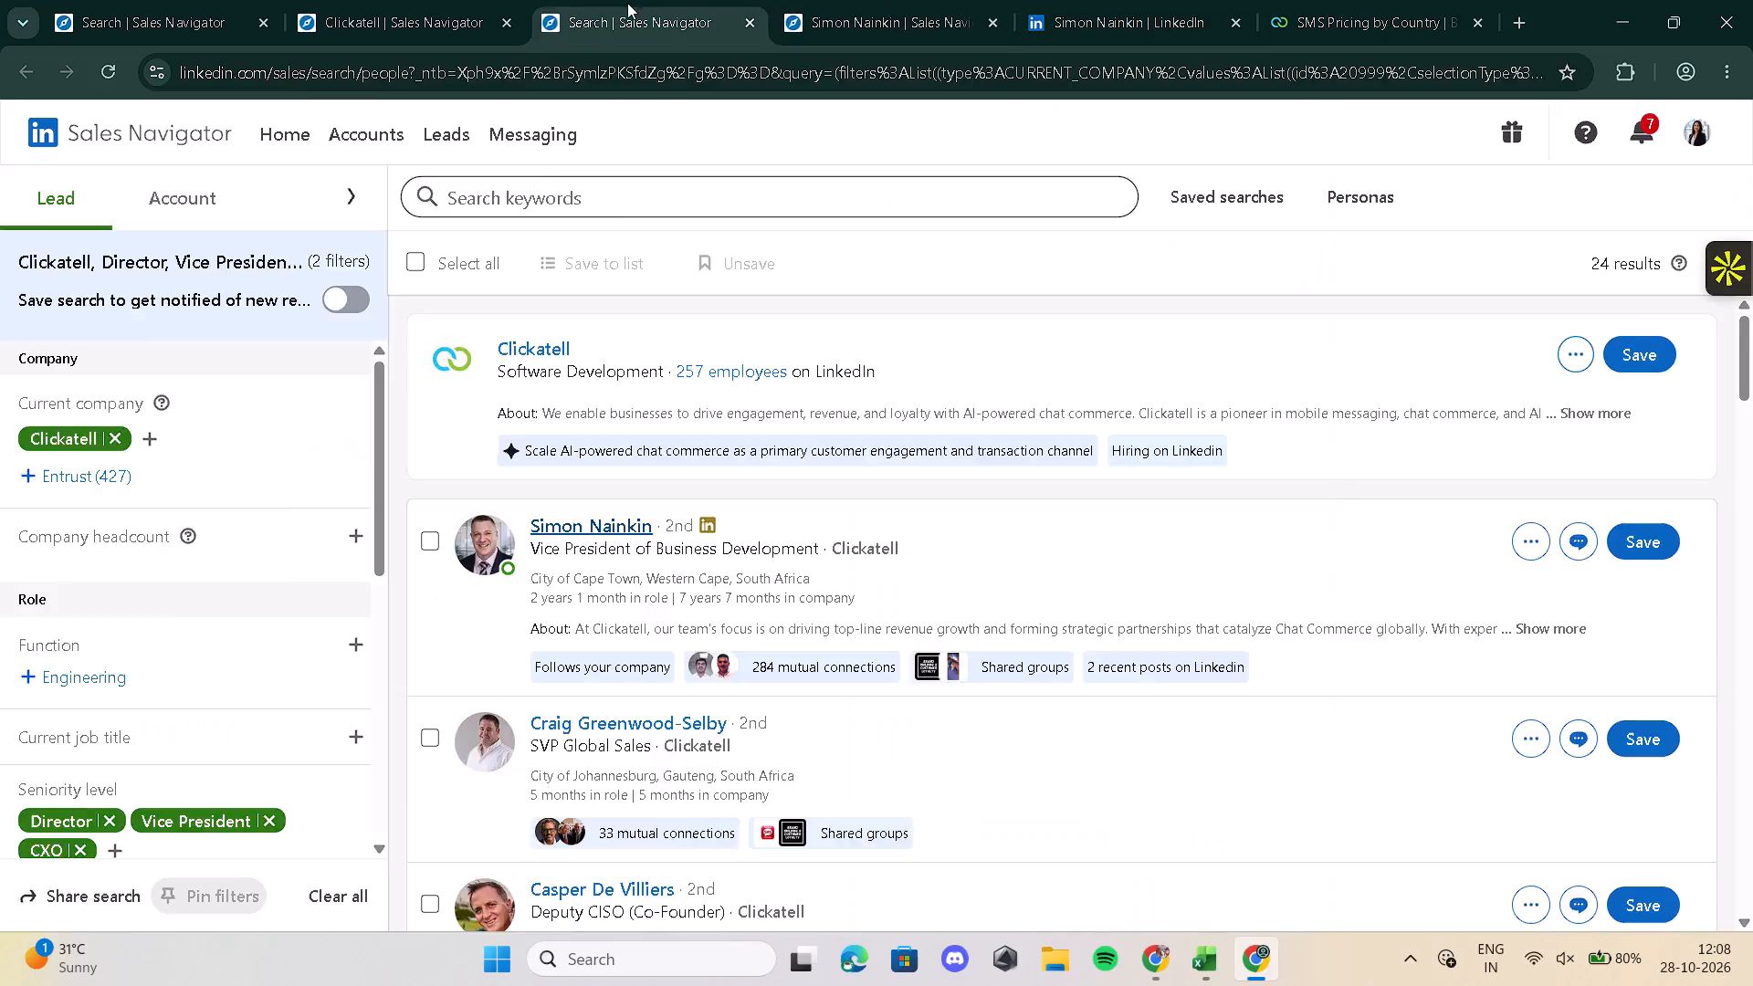
{"action": "left_click", "coordinate": [876, 0]}
{"action": "left_click", "coordinate": [1137, 0]}
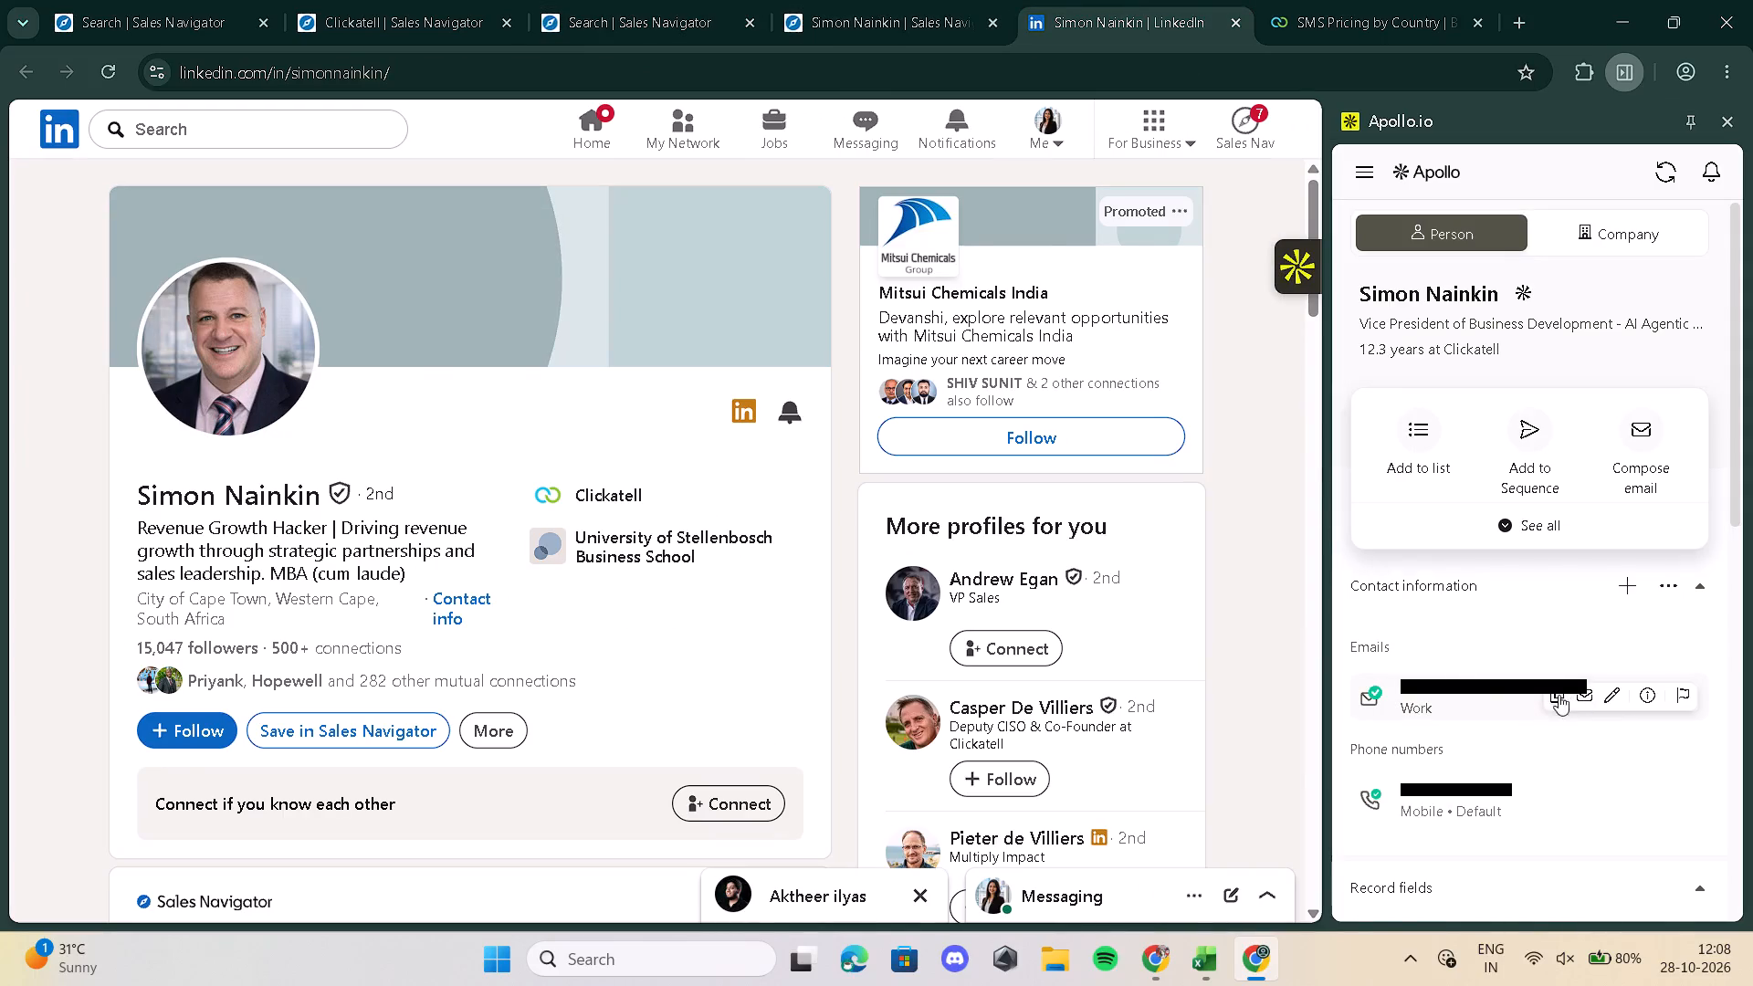
{"action": "left_click", "coordinate": [1559, 695]}
{"action": "left_click", "coordinate": [1199, 962]}
{"action": "left_click_drag", "start_coordinate": [1230, 884], "coordinate": [1345, 874]}
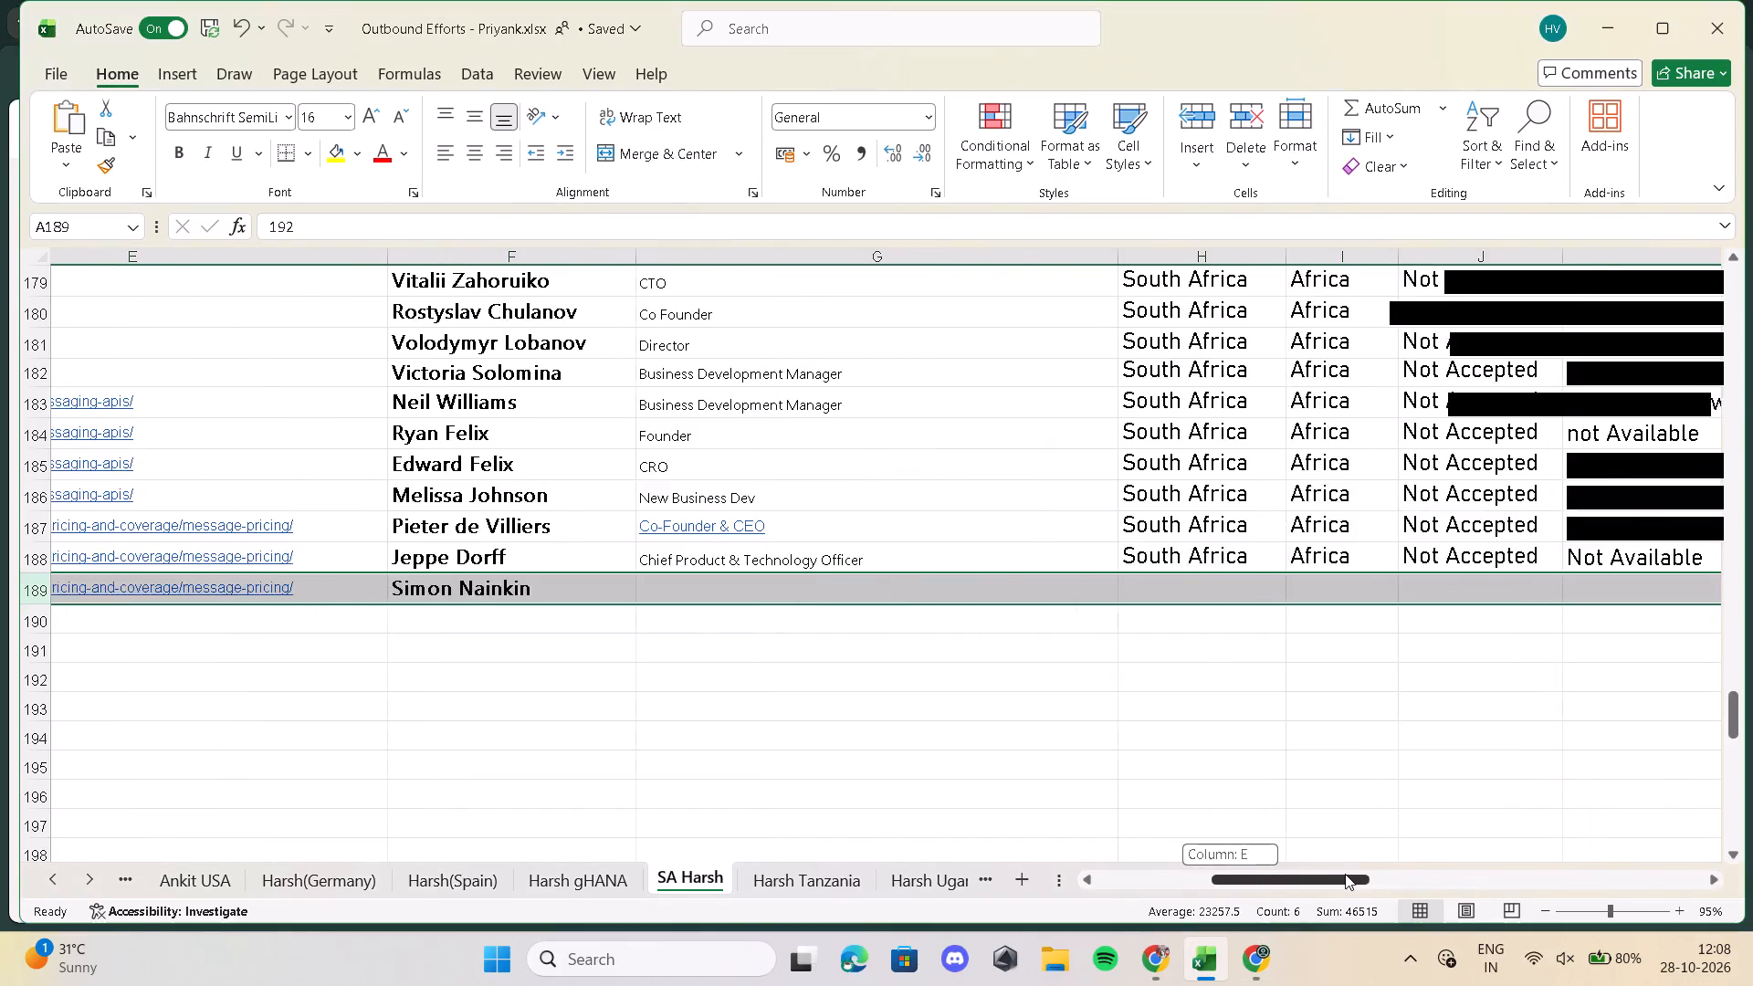
{"action": "left_click_drag", "start_coordinate": [1345, 874], "coordinate": [1390, 876]}
{"action": "left_click", "coordinate": [1216, 591]}
{"action": "key", "text": "ctrl+v"}
Copy the entries "Not Accepted", "Africa" and "South Africa" from row 188 into cells J189, I189 and H189.
{"action": "left_click", "coordinate": [845, 564]}
{"action": "key", "text": "ctrl+c"}
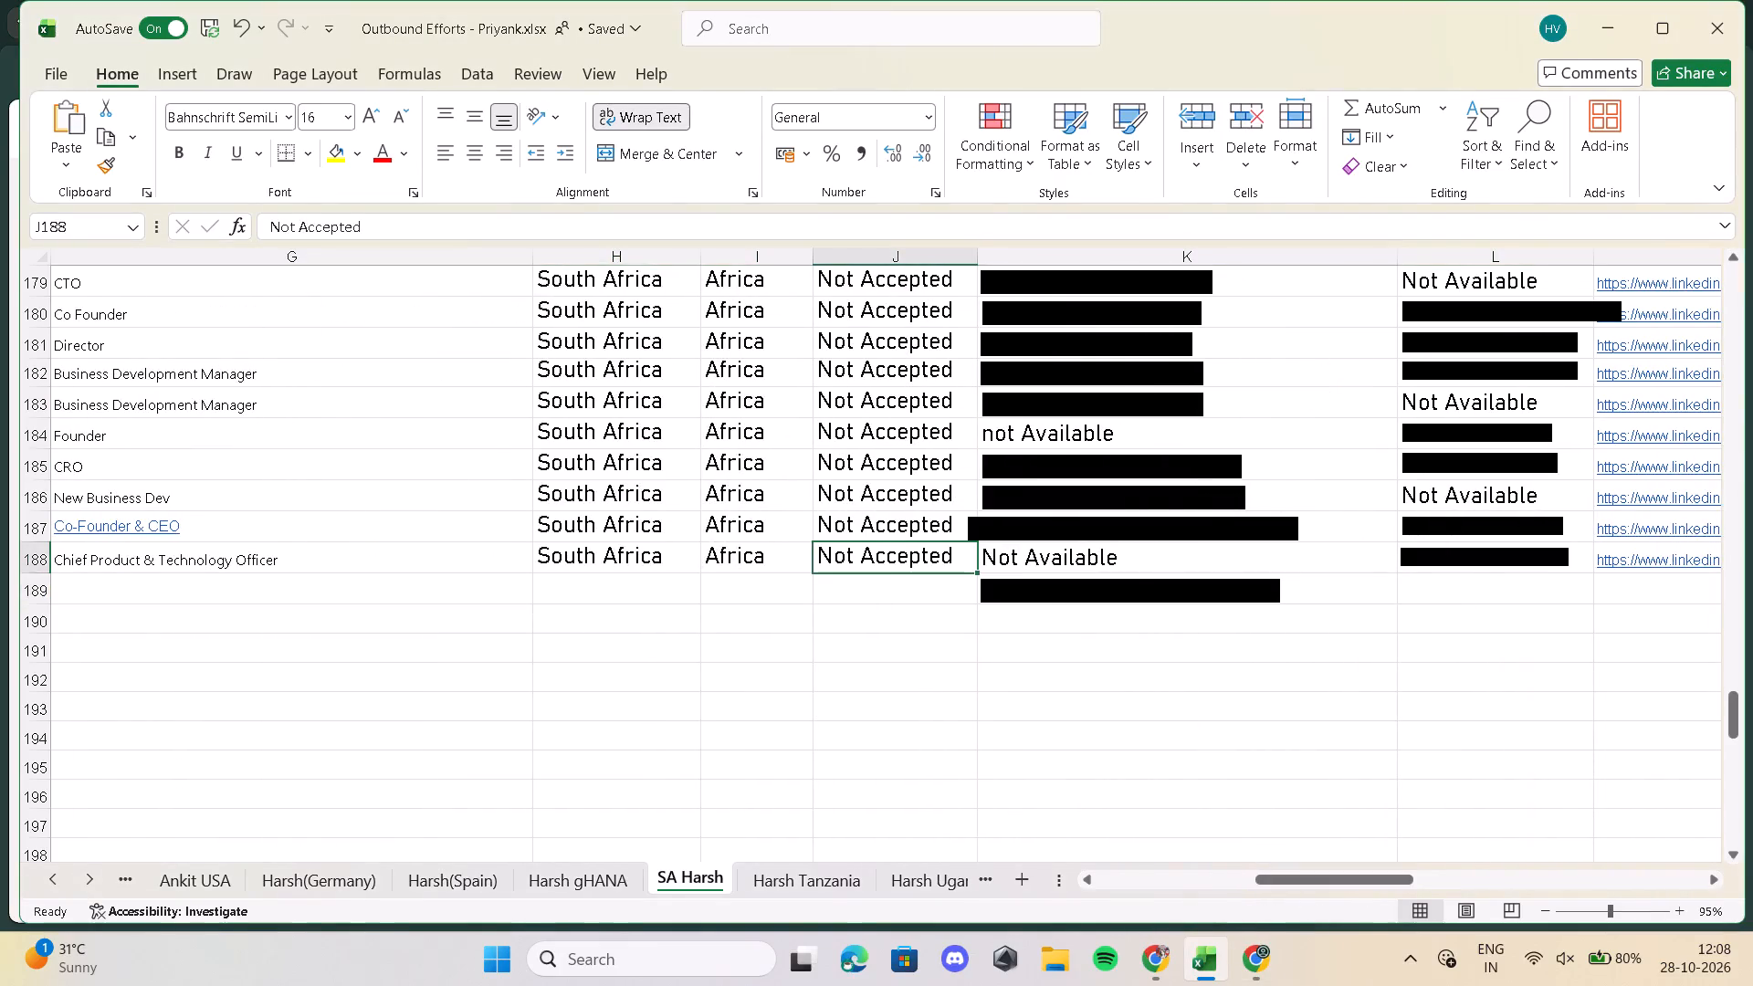
{"action": "left_click", "coordinate": [845, 601]}
{"action": "key", "text": "ctrl+v"}
{"action": "left_click", "coordinate": [777, 555]}
{"action": "key", "text": "ctrl+c"}
{"action": "left_click", "coordinate": [779, 586]}
{"action": "key", "text": "ctrl+v"}
{"action": "left_click", "coordinate": [655, 556]}
{"action": "key", "text": "ctrl+c"}
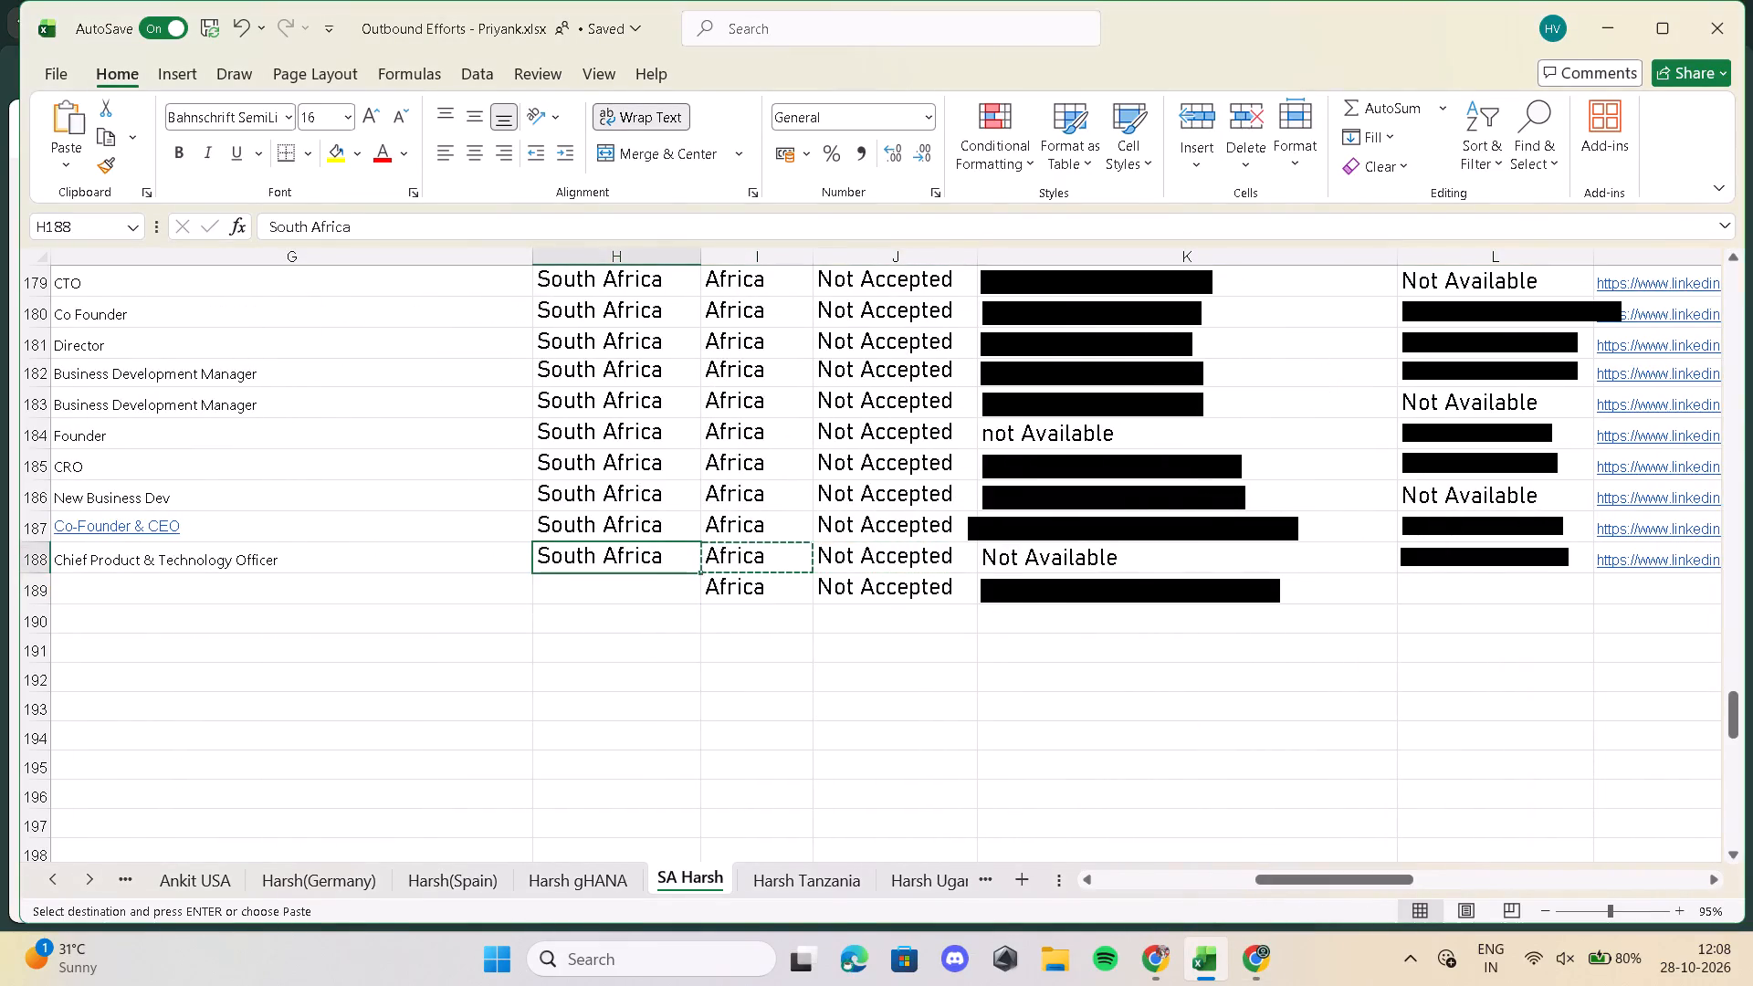
{"action": "left_click", "coordinate": [656, 589]}
{"action": "key", "text": "ctrl+v"}
{"action": "left_click_drag", "start_coordinate": [1295, 876], "coordinate": [1244, 883]}
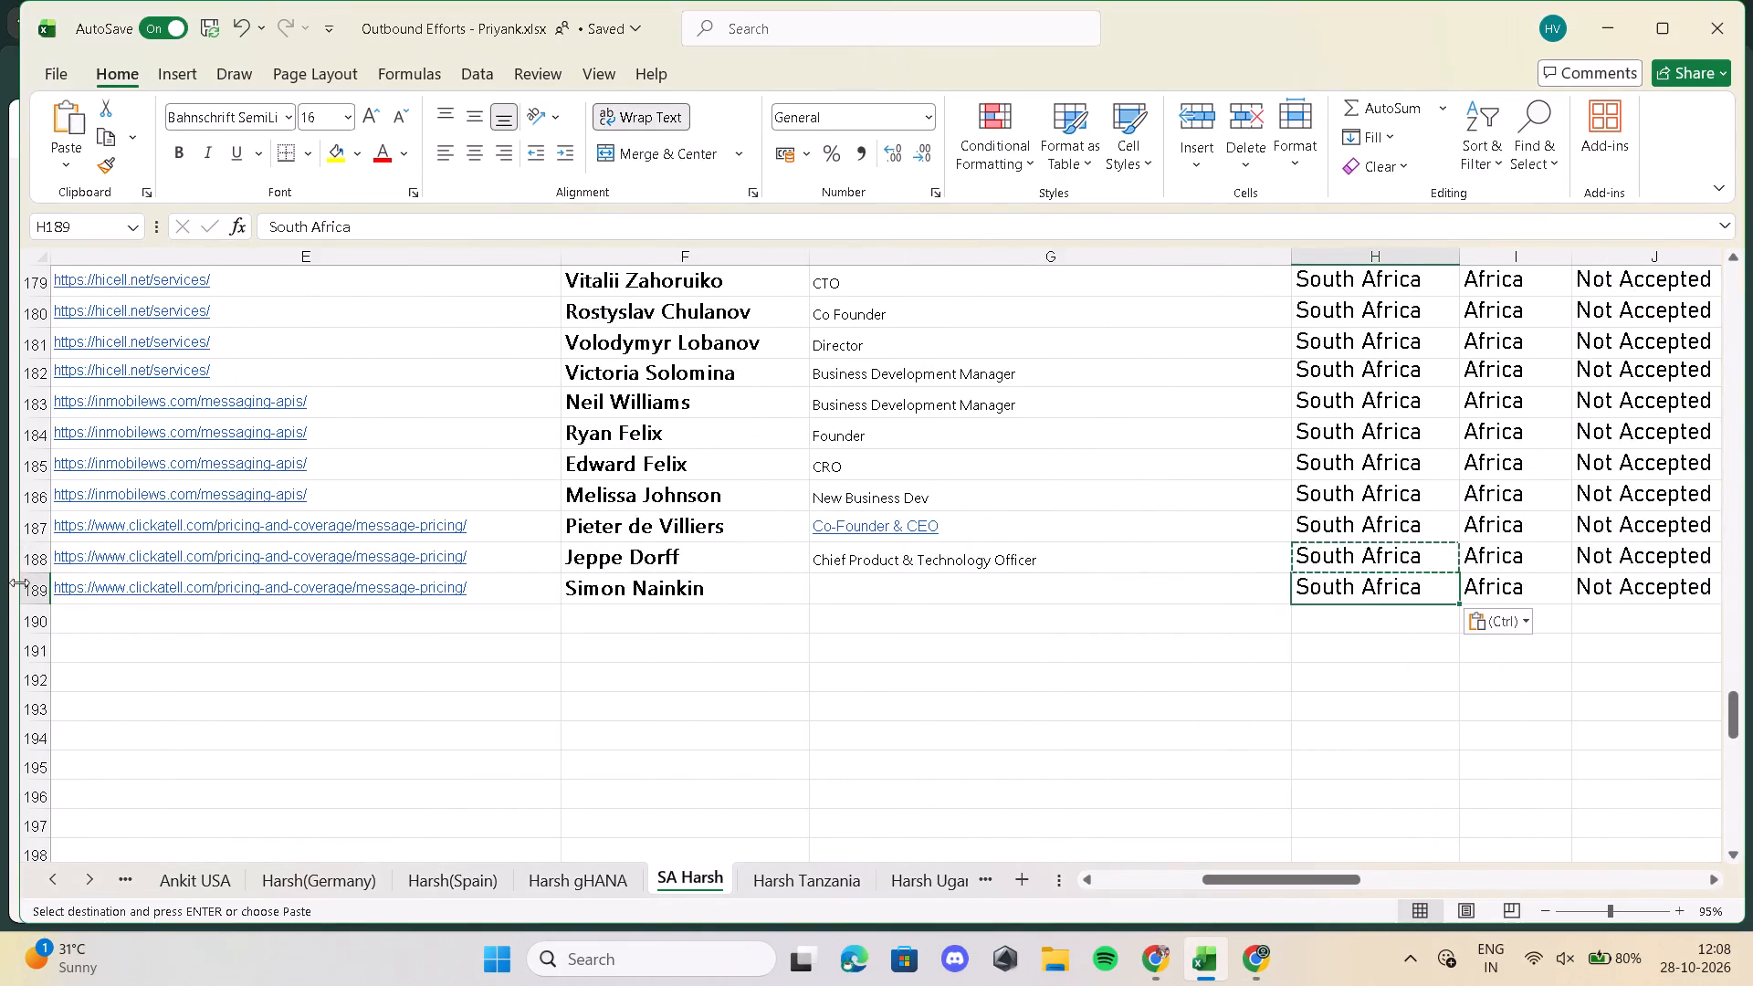
{"action": "left_click", "coordinate": [43, 586]}
Copy the job title "Vice President of Business Development" from the Sales Navigator profile in Chrome into cell G189 in Excel.
{"action": "left_click", "coordinate": [1274, 967]}
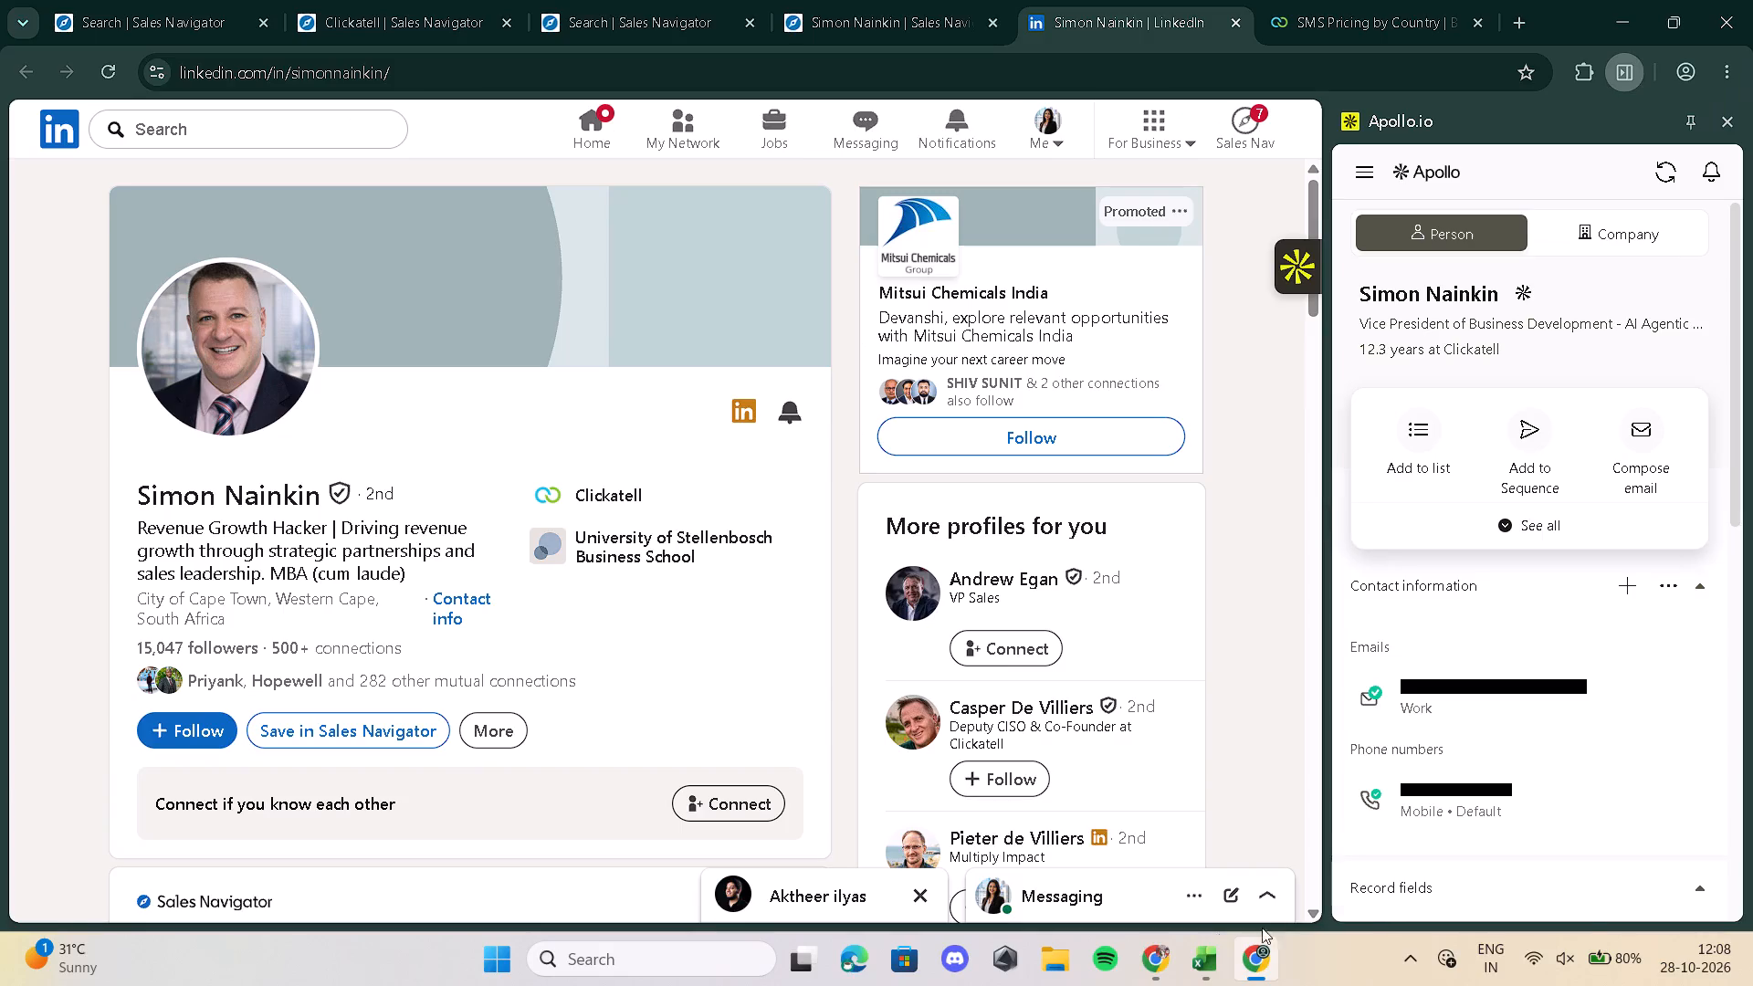
{"action": "left_click", "coordinate": [901, 15]}
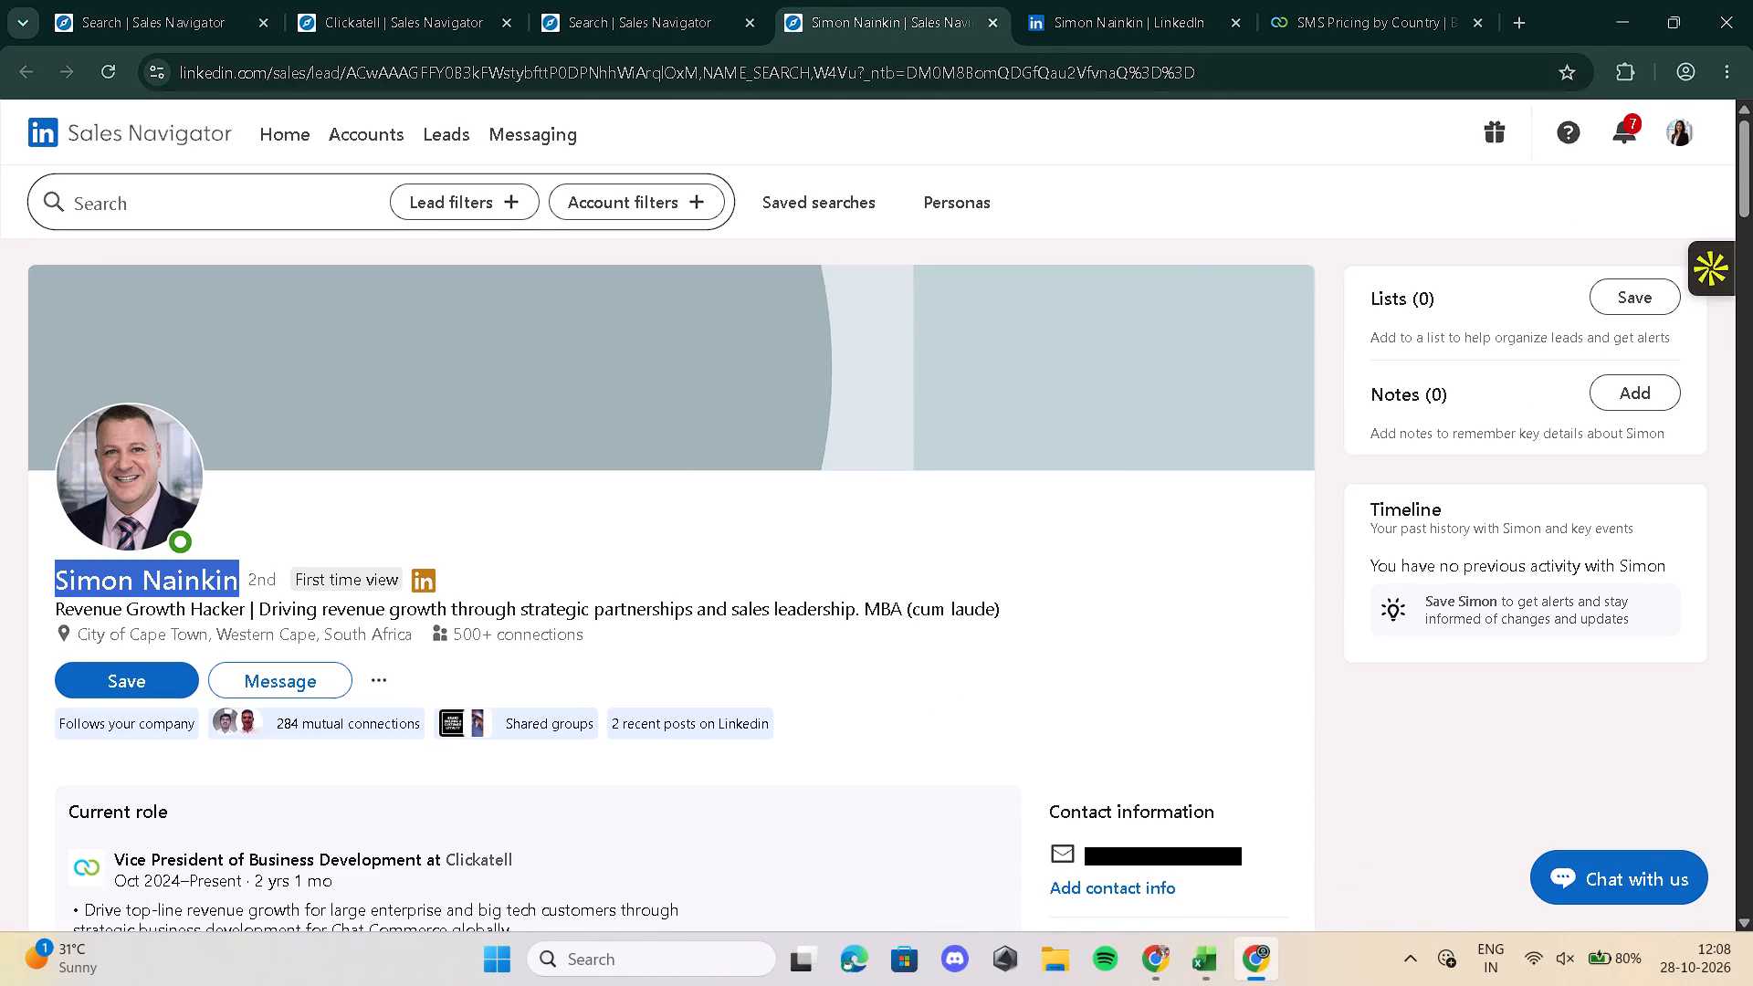
{"action": "scroll", "coordinate": [381, 624], "scroll_direction": "down", "scroll_amount": 1}
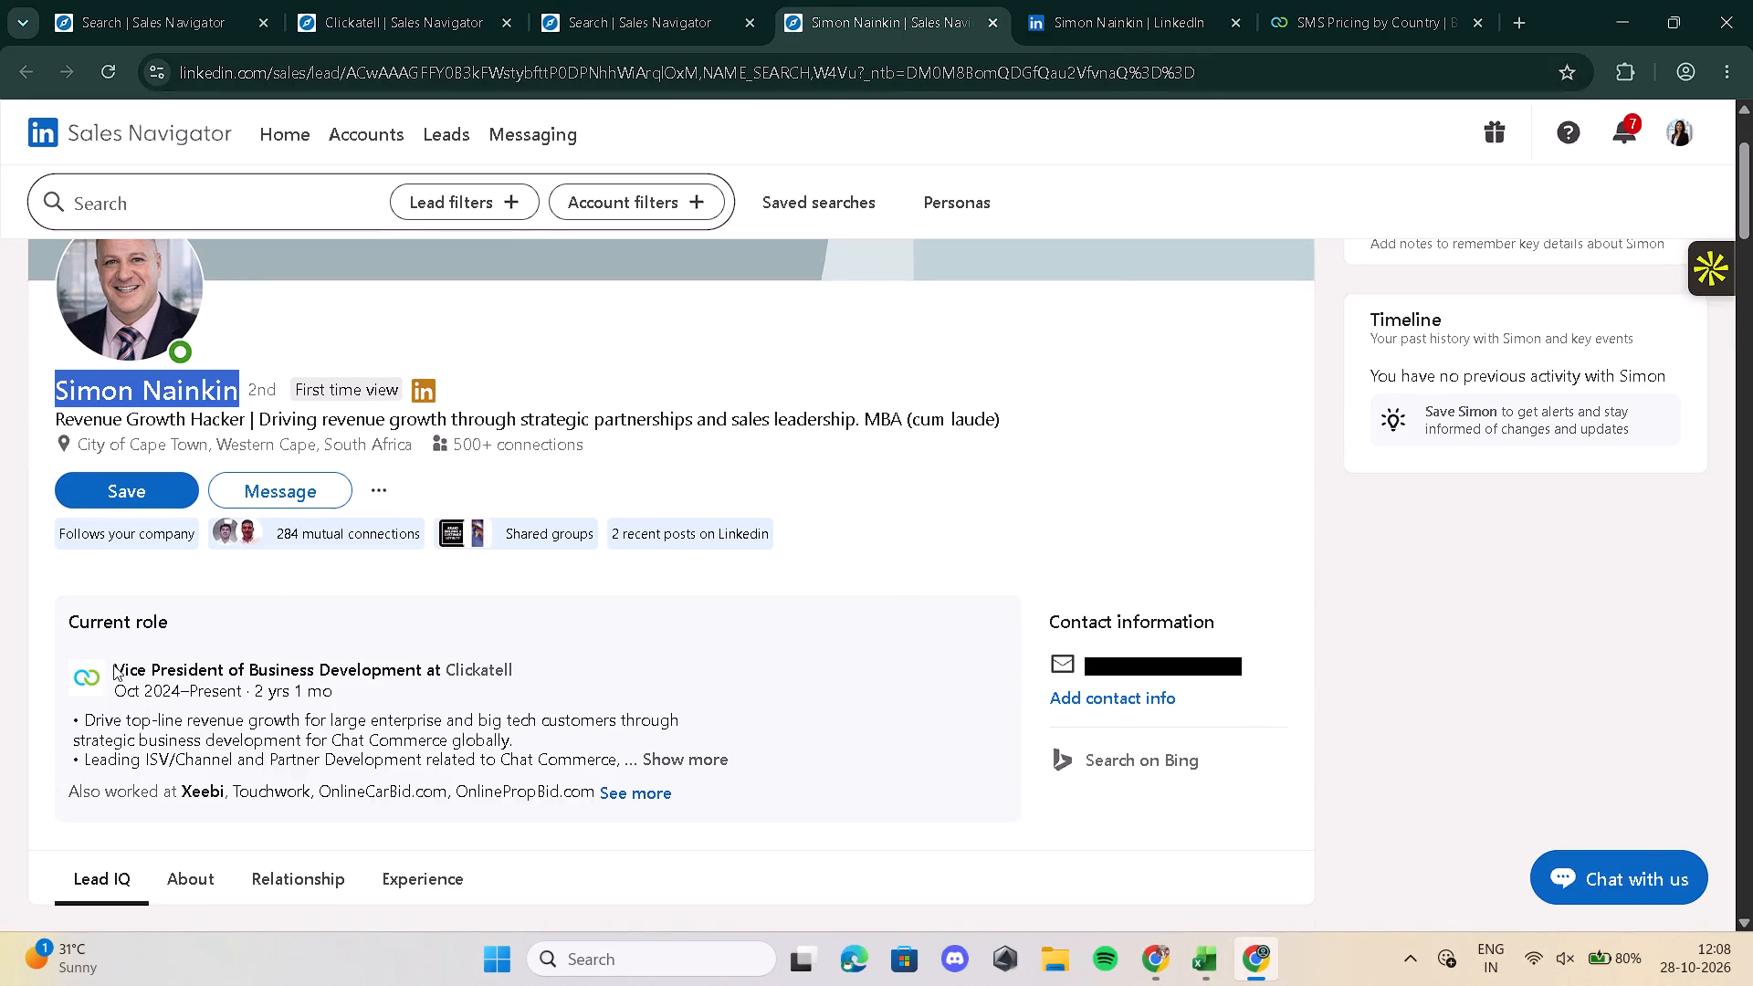
{"action": "left_click_drag", "start_coordinate": [115, 665], "coordinate": [419, 667]}
{"action": "key", "text": "ctrl+c"}
{"action": "left_click", "coordinate": [1202, 970]}
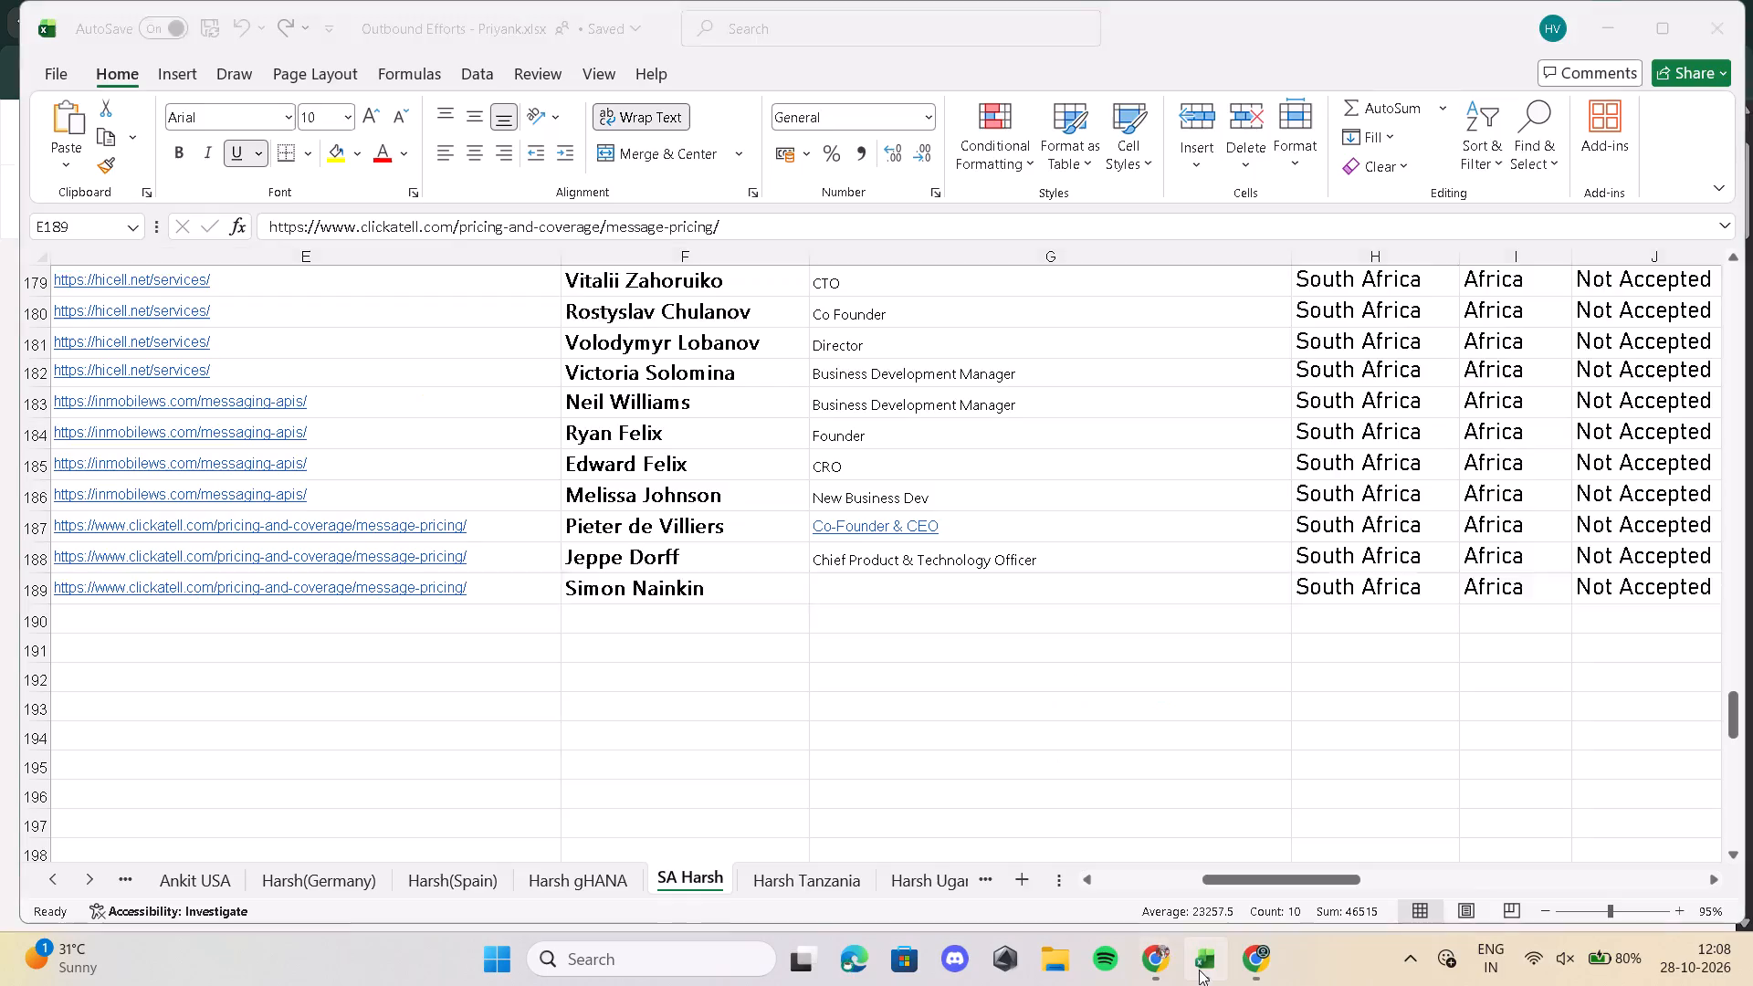
{"action": "left_click", "coordinate": [1001, 590]}
{"action": "key", "text": "ctrl+v"}
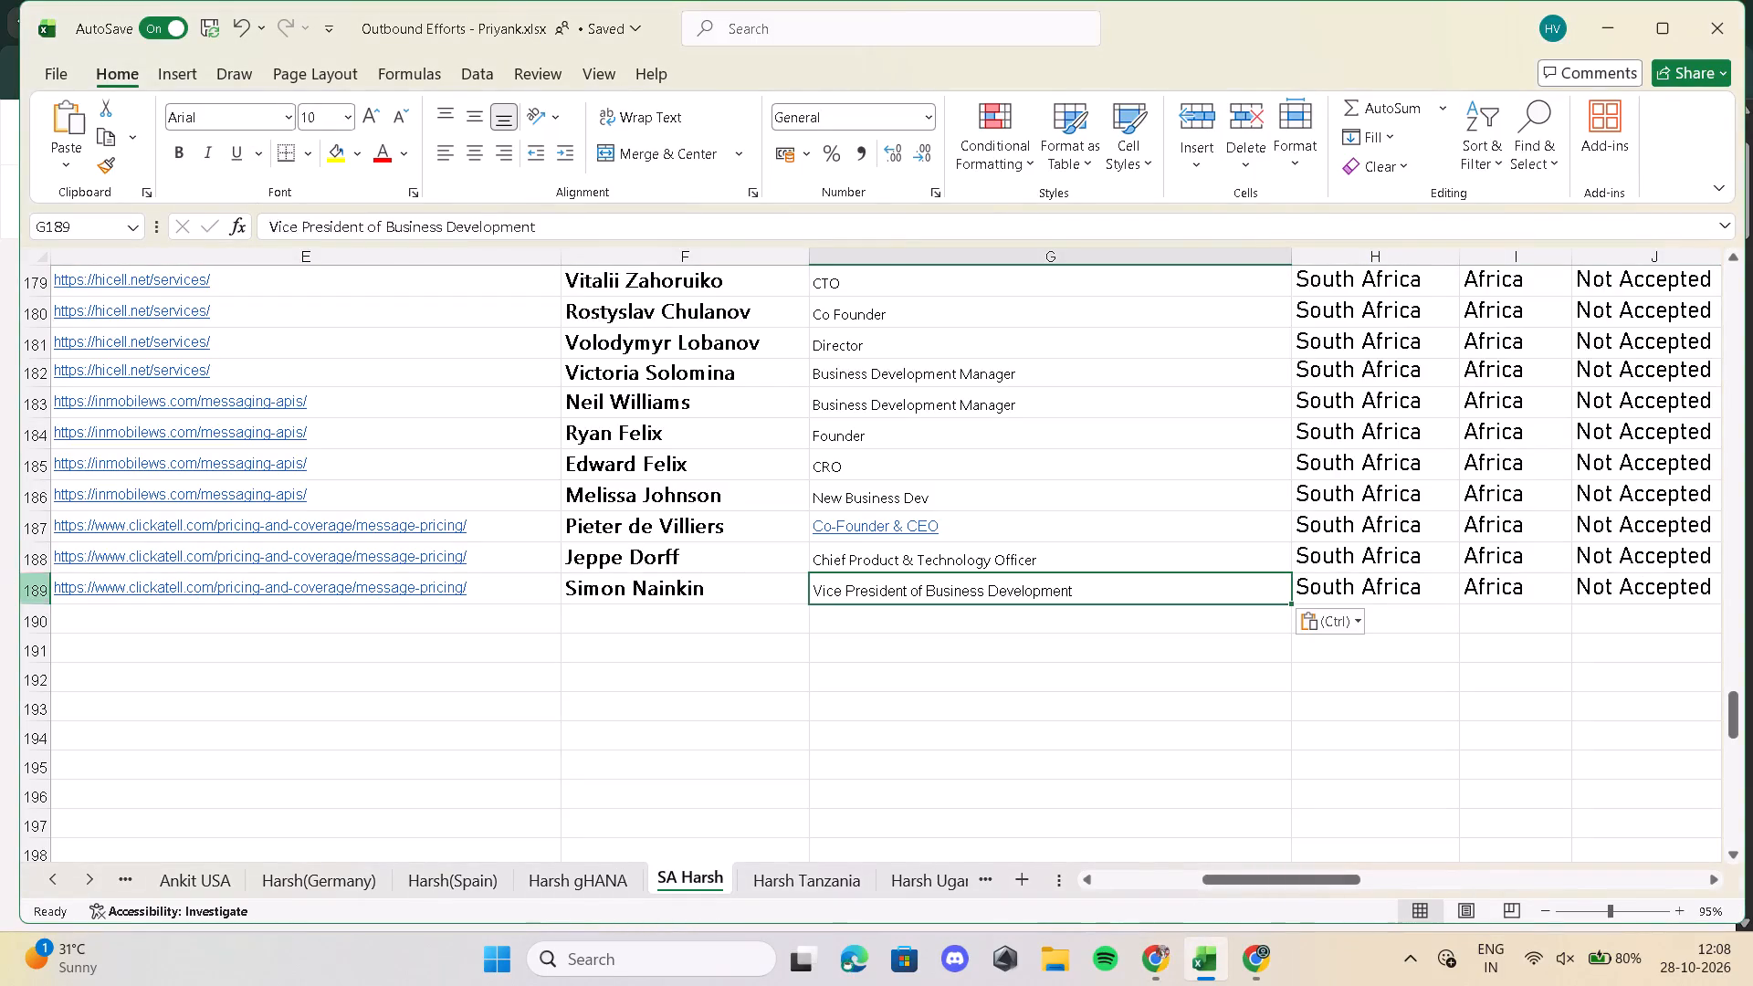
{"action": "left_click", "coordinate": [27, 584]}
Copy the mobile number of the Vice President of Business Development from Apollo on the LinkedIn profile in Chrome into cell L189 in Excel.
{"action": "left_click_drag", "start_coordinate": [1235, 889], "coordinate": [1346, 877]}
{"action": "left_click_drag", "start_coordinate": [1261, 865], "coordinate": [1339, 875]}
{"action": "left_click_drag", "start_coordinate": [1289, 880], "coordinate": [1320, 879]}
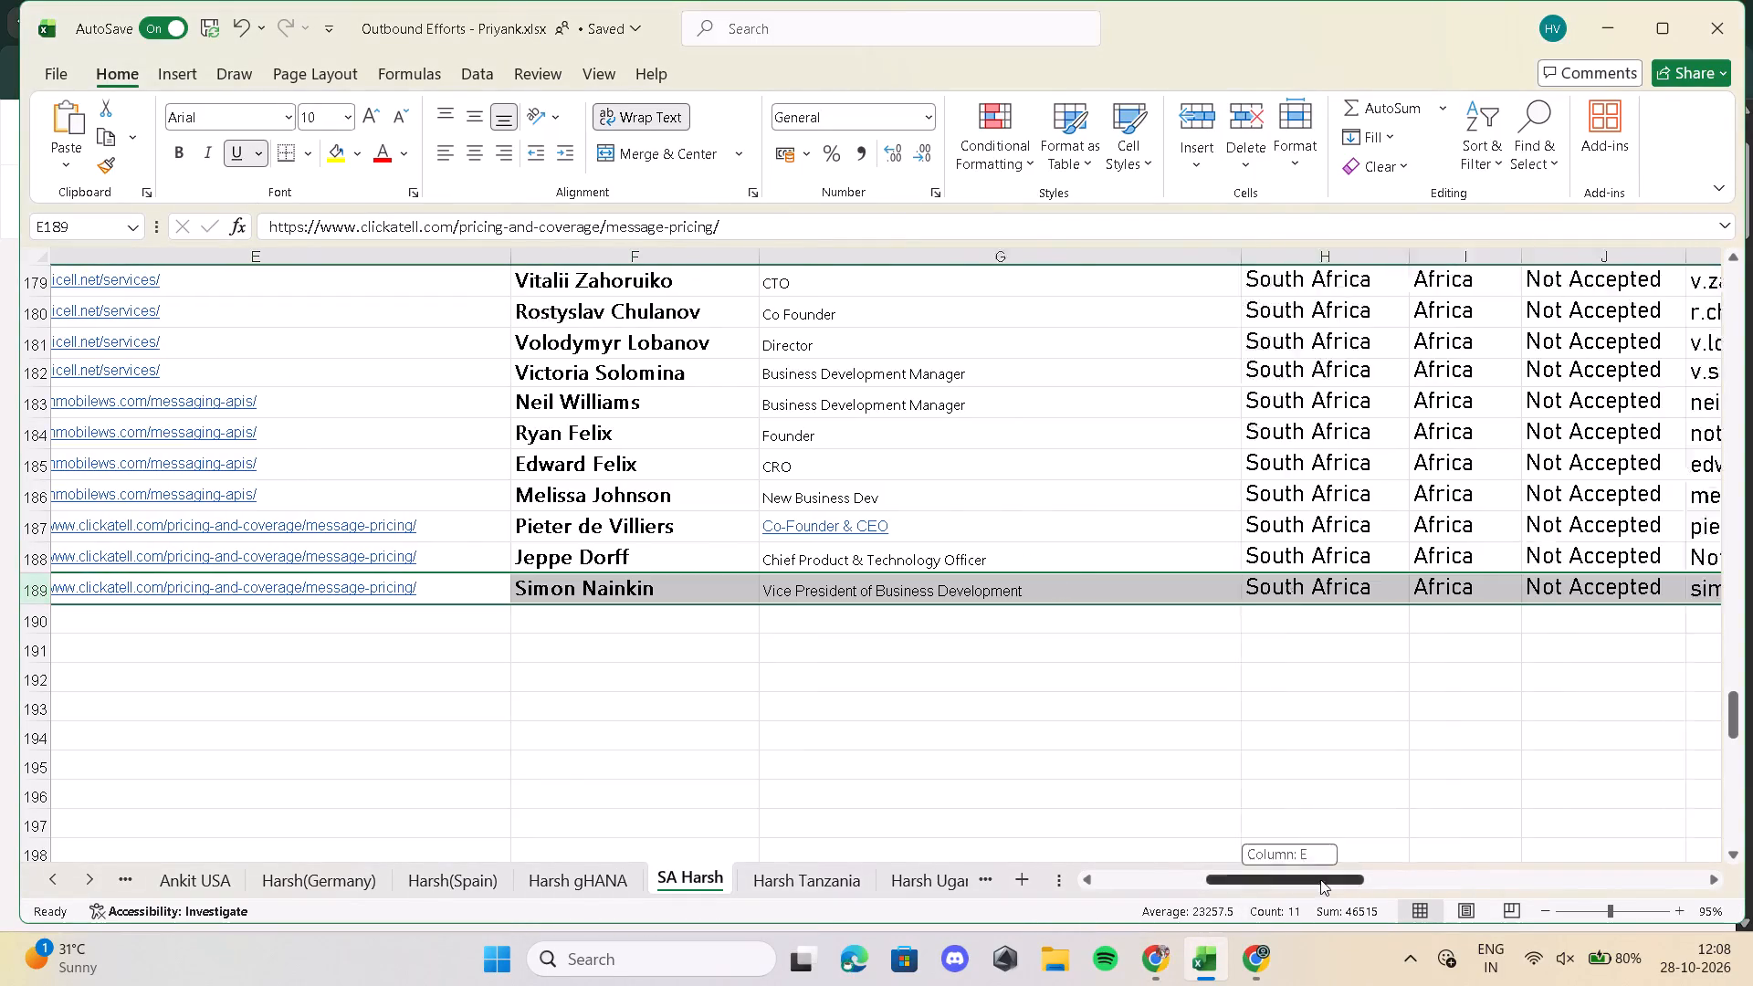
{"action": "left_click_drag", "start_coordinate": [1320, 879], "coordinate": [1405, 878]}
{"action": "left_click", "coordinate": [1274, 977]}
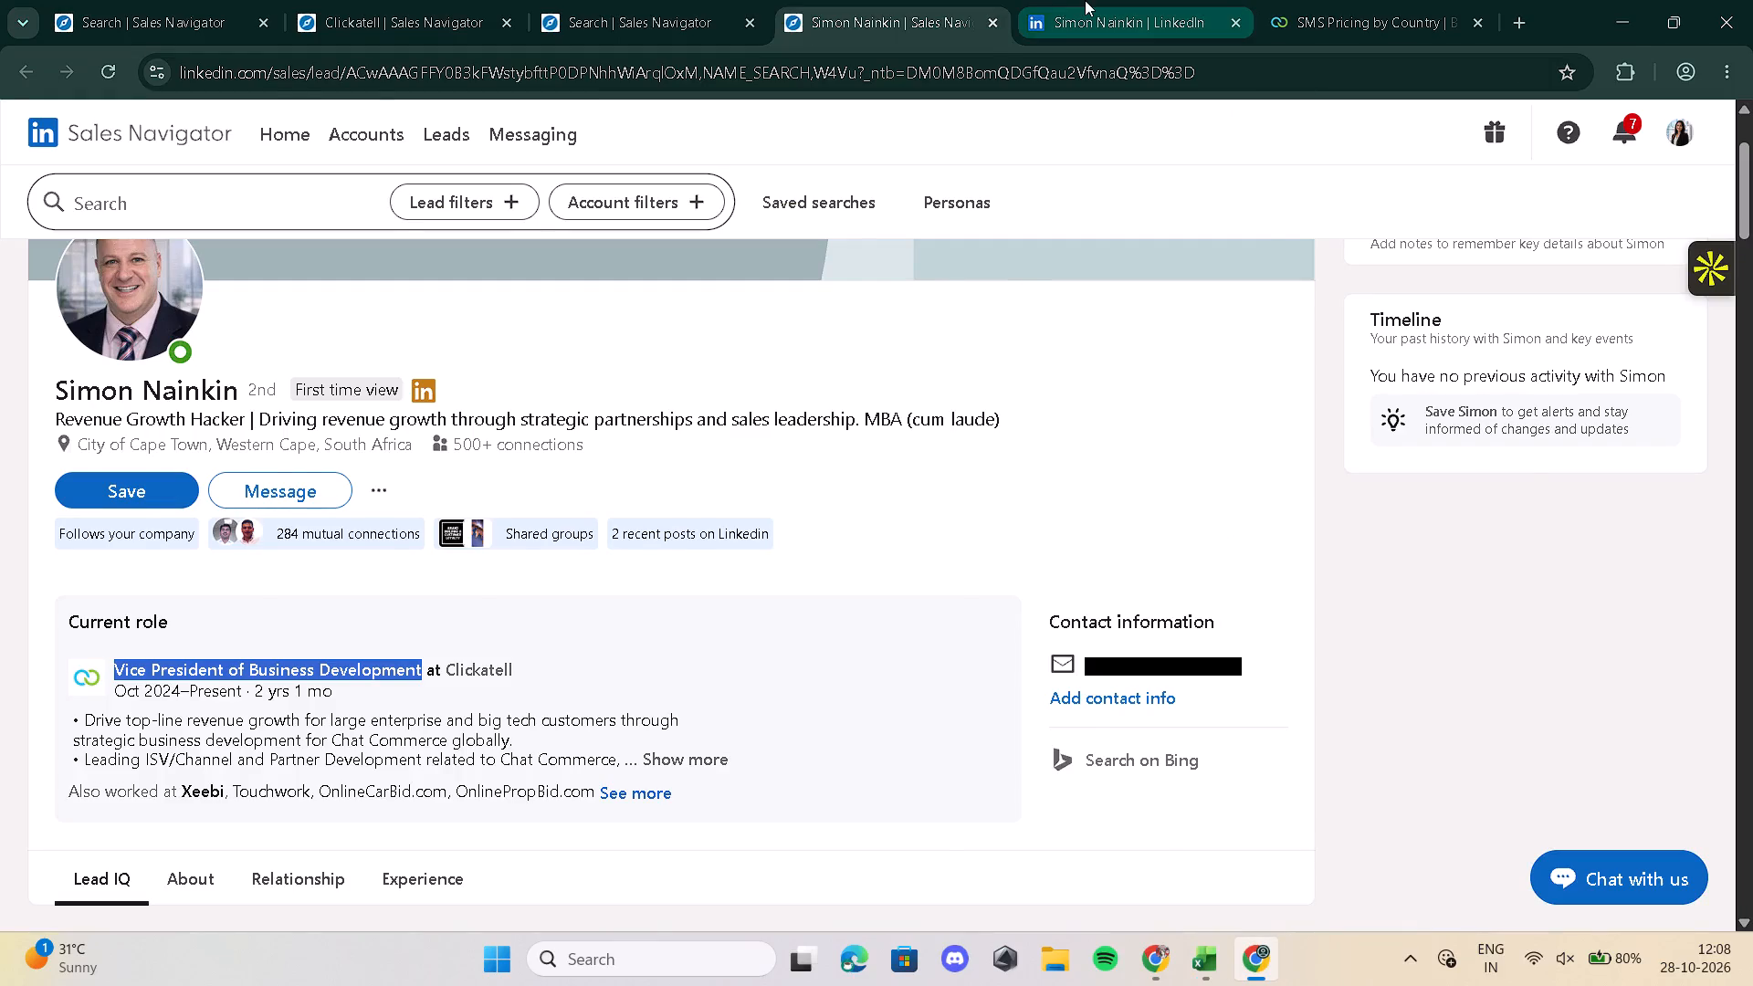
{"action": "left_click", "coordinate": [1085, 0]}
{"action": "left_click", "coordinate": [889, 0]}
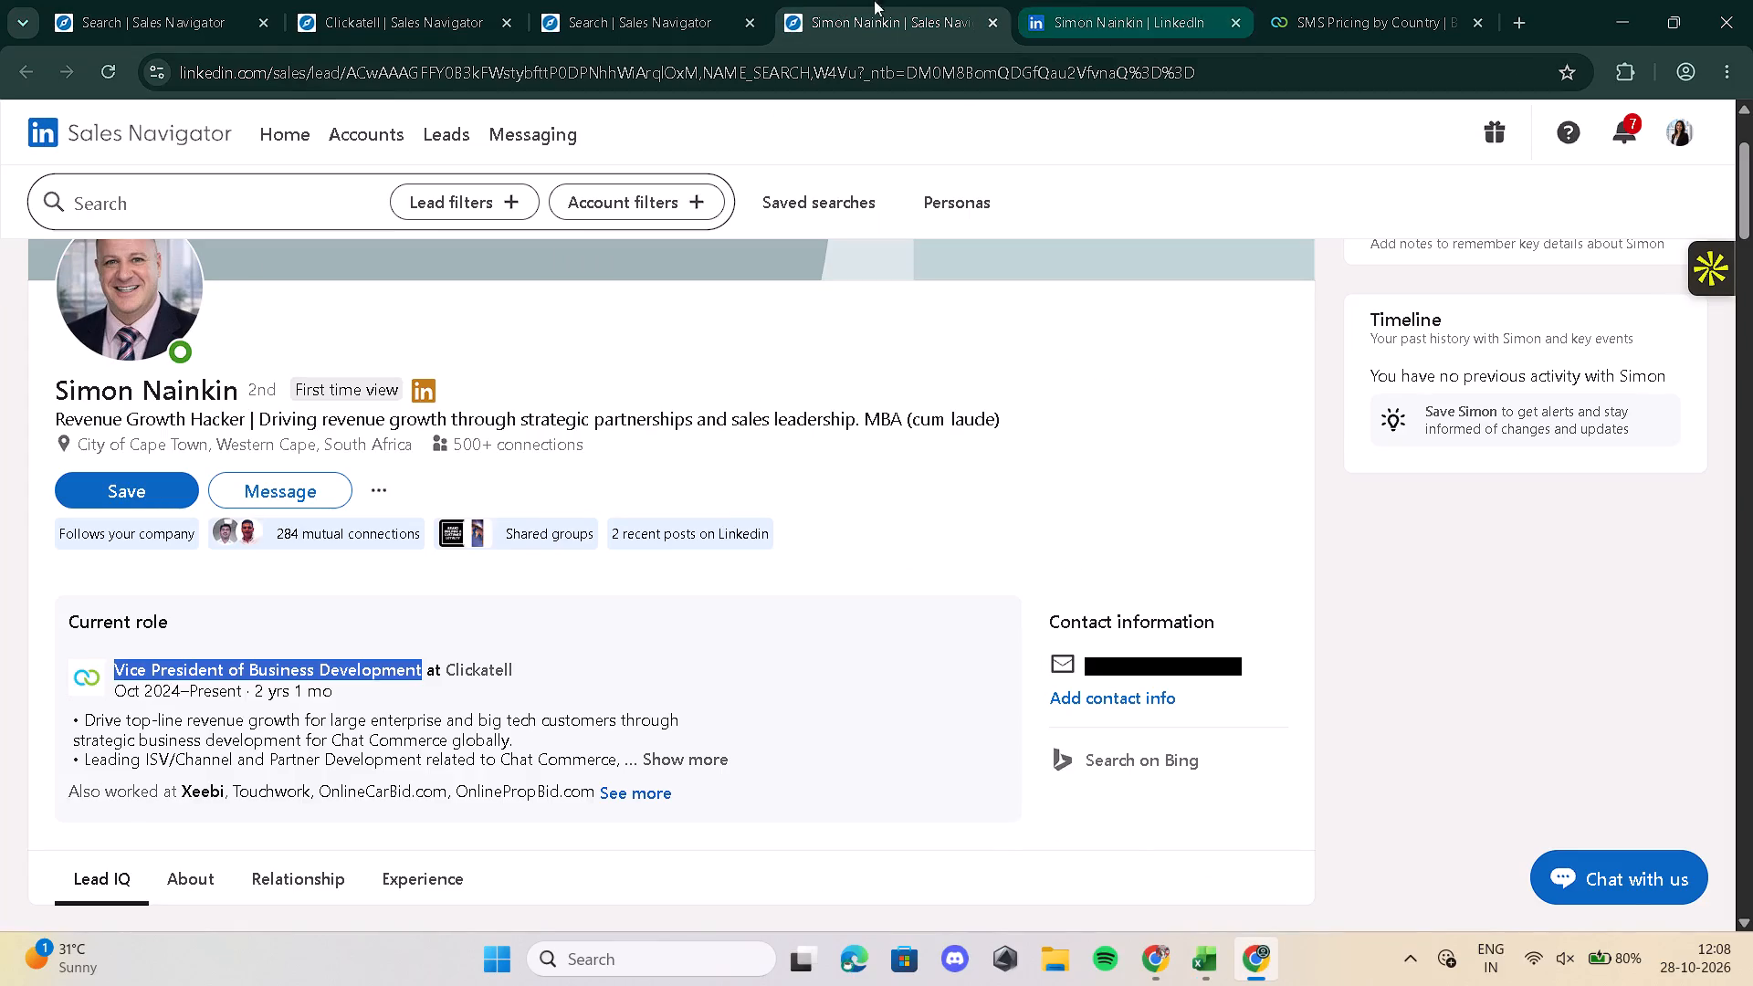
{"action": "left_click", "coordinate": [689, 0]}
{"action": "left_click", "coordinate": [882, 0]}
{"action": "left_click", "coordinate": [1092, 2]}
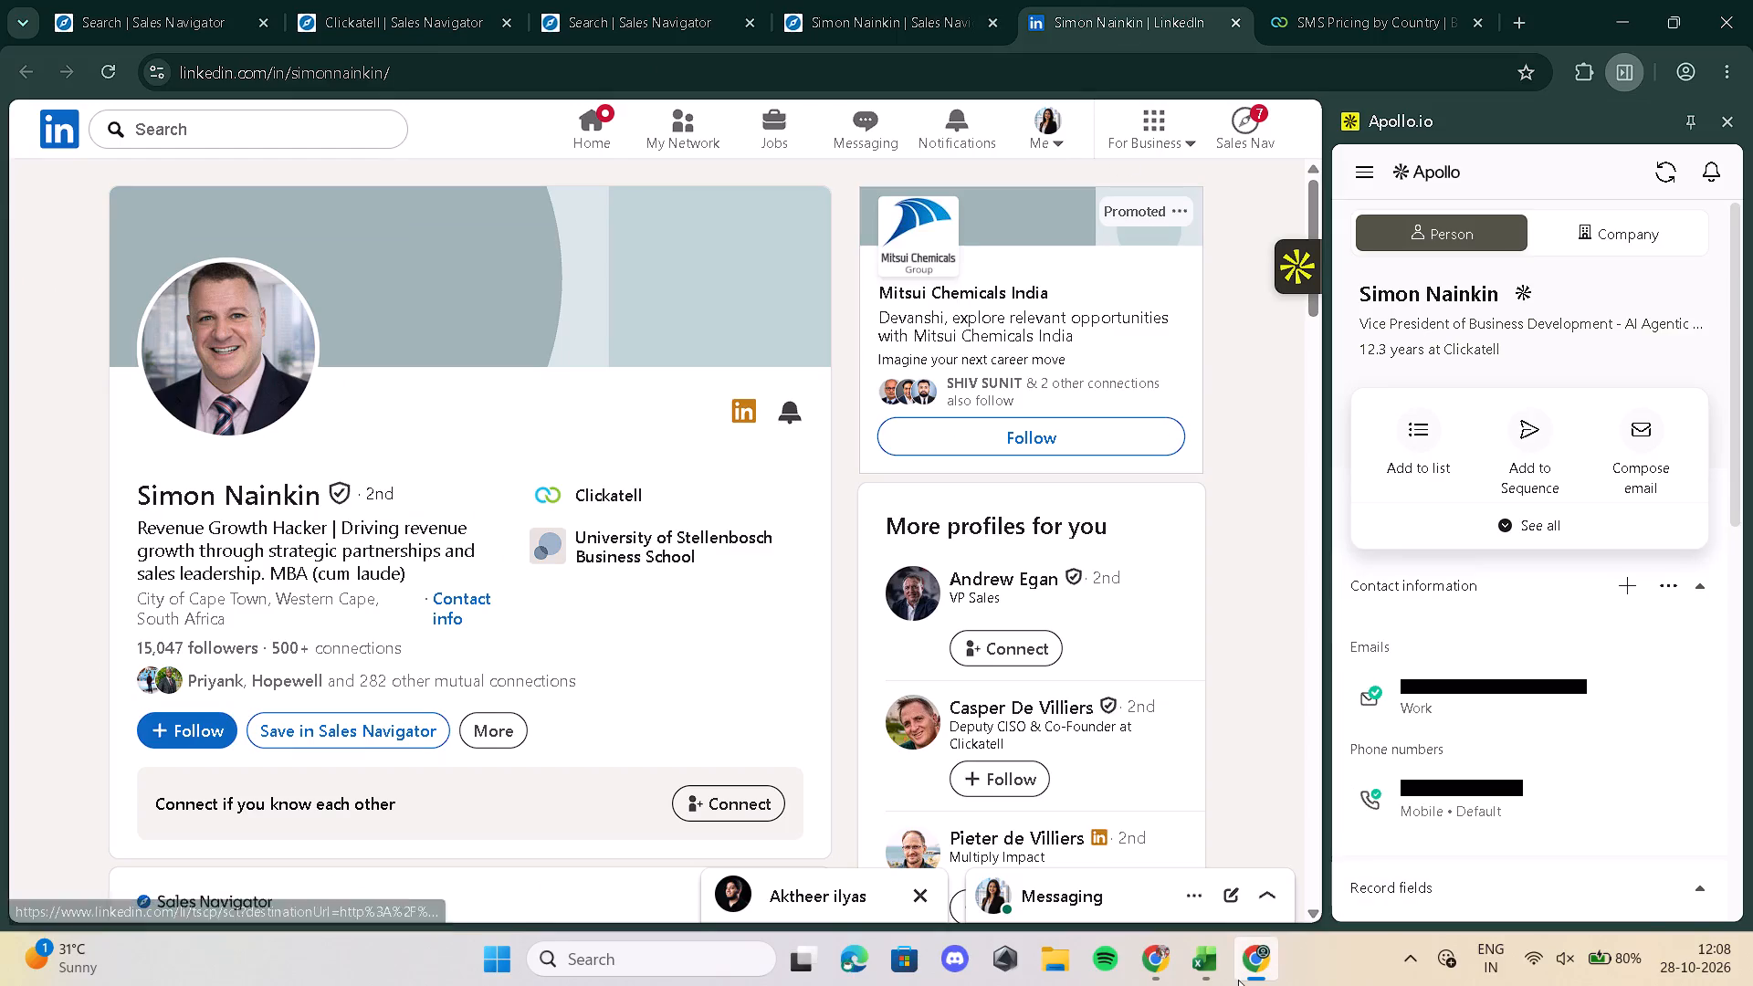
{"action": "left_click", "coordinate": [1183, 977]}
{"action": "left_click", "coordinate": [1183, 977]}
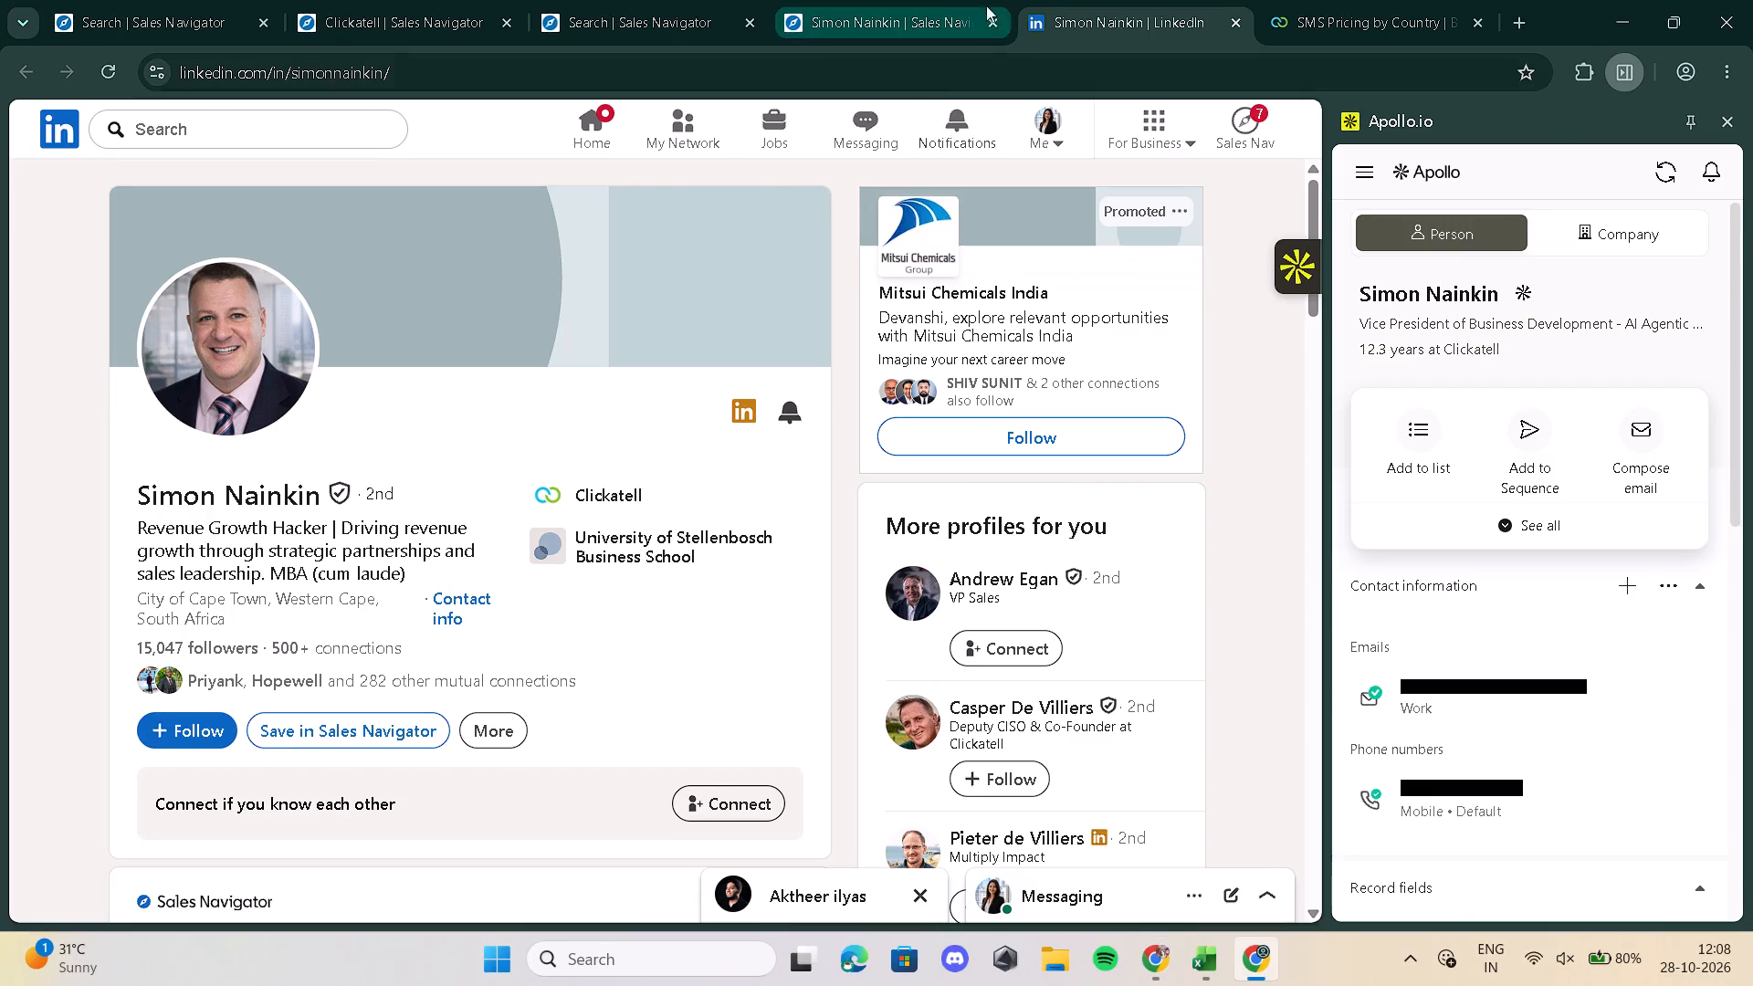
{"action": "left_click", "coordinate": [873, 0]}
{"action": "left_click", "coordinate": [1076, 0]}
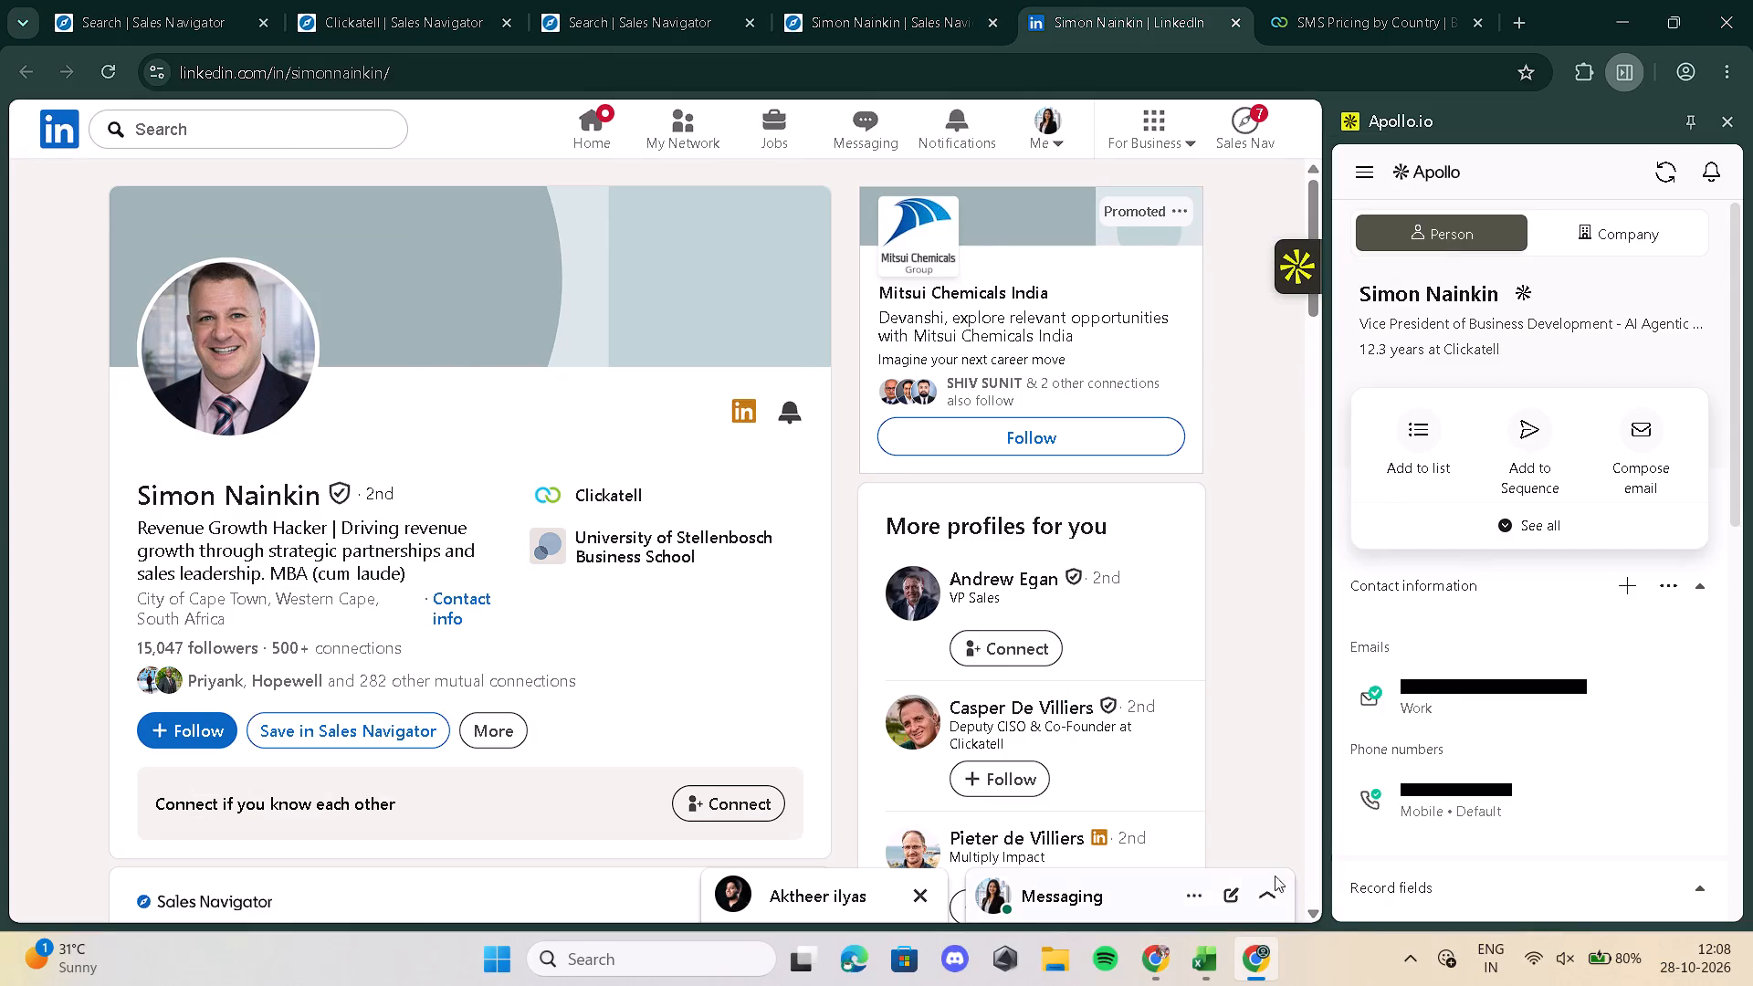
{"action": "left_click", "coordinate": [1222, 962]}
{"action": "left_click", "coordinate": [1222, 963]}
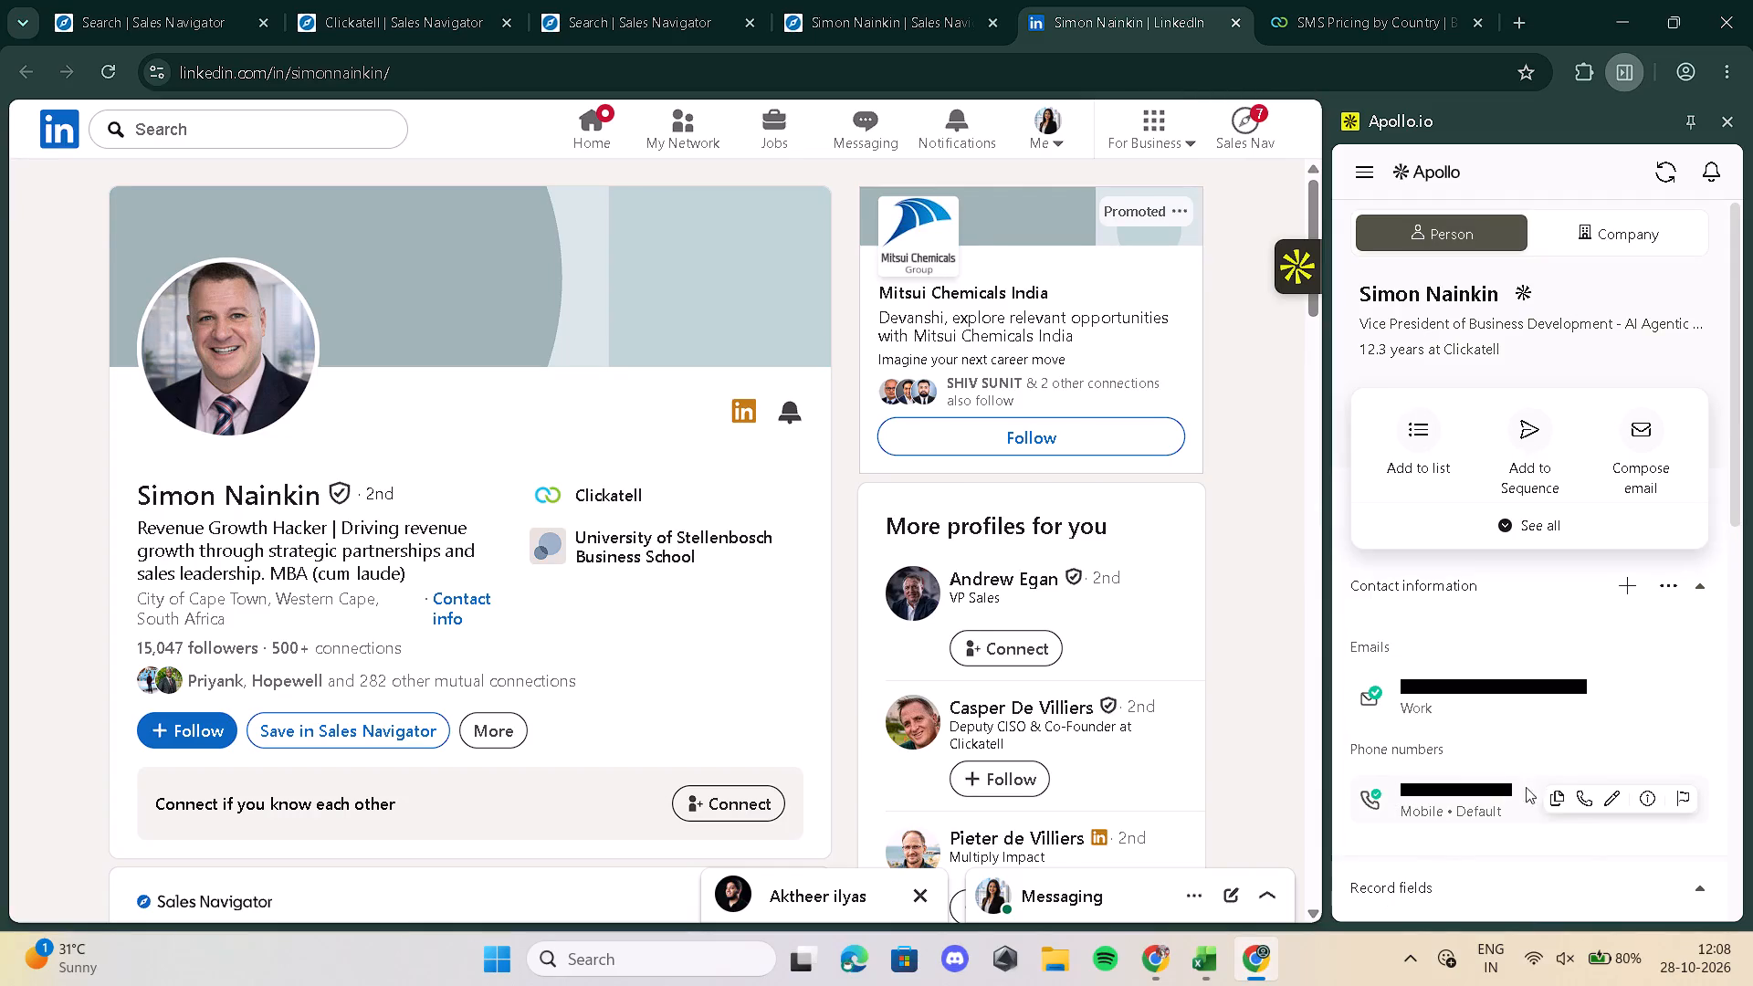
{"action": "left_click", "coordinate": [1557, 803]}
{"action": "left_click", "coordinate": [1204, 947]}
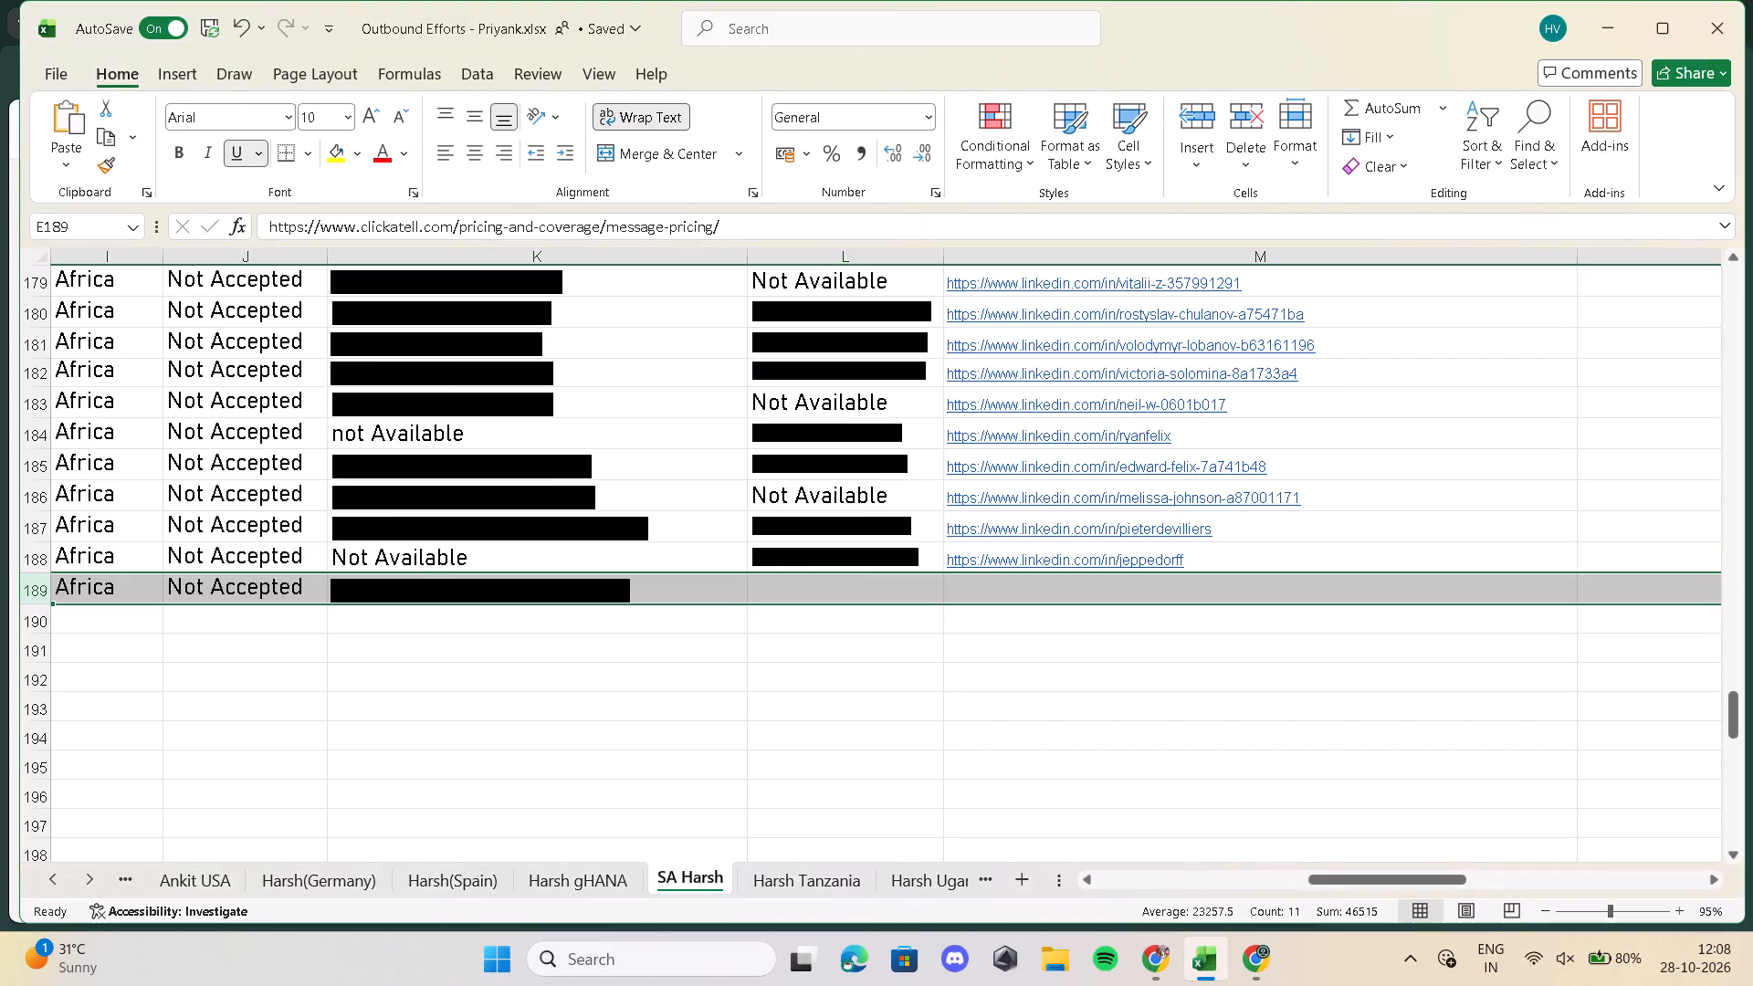
{"action": "left_click", "coordinate": [797, 593]}
{"action": "key", "text": "ctrl+v"}
Copy the contact's LinkedIn profile link from the Sales Navigator lead page in Chrome into cell M189 in Excel.
{"action": "left_click", "coordinate": [1251, 974]}
{"action": "left_click", "coordinate": [910, 2]}
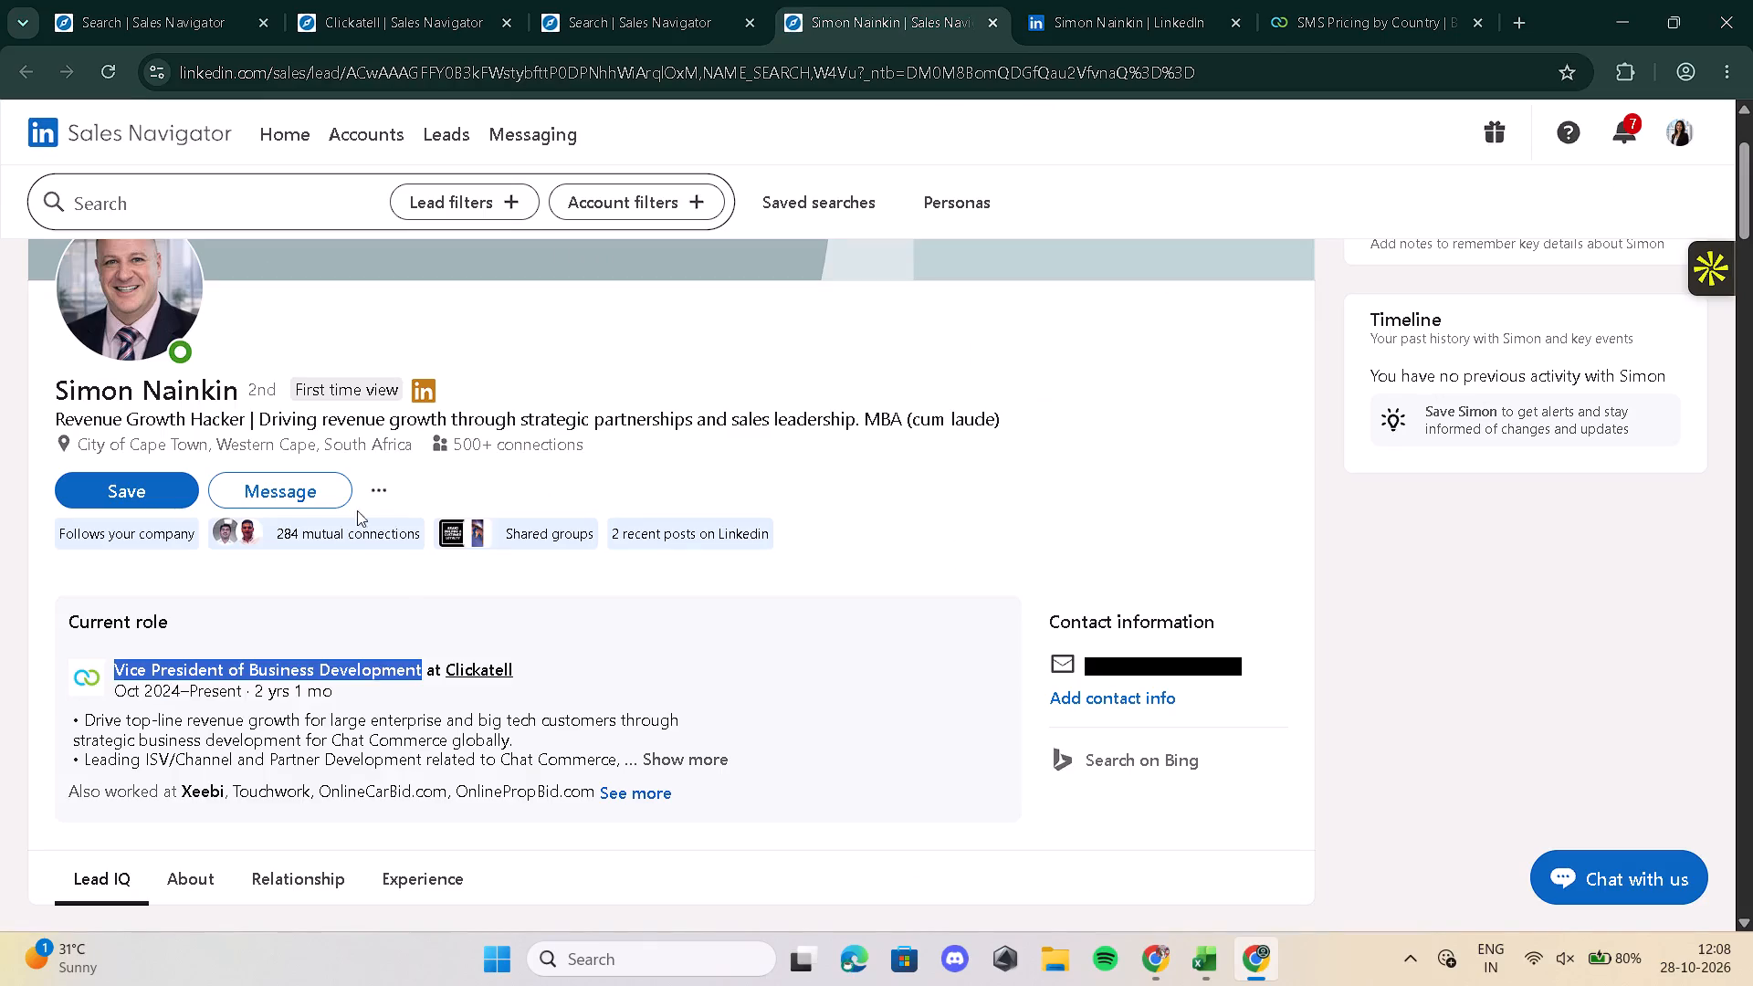
{"action": "left_click", "coordinate": [367, 498]}
{"action": "left_click", "coordinate": [325, 678]}
{"action": "left_click", "coordinate": [1200, 974]}
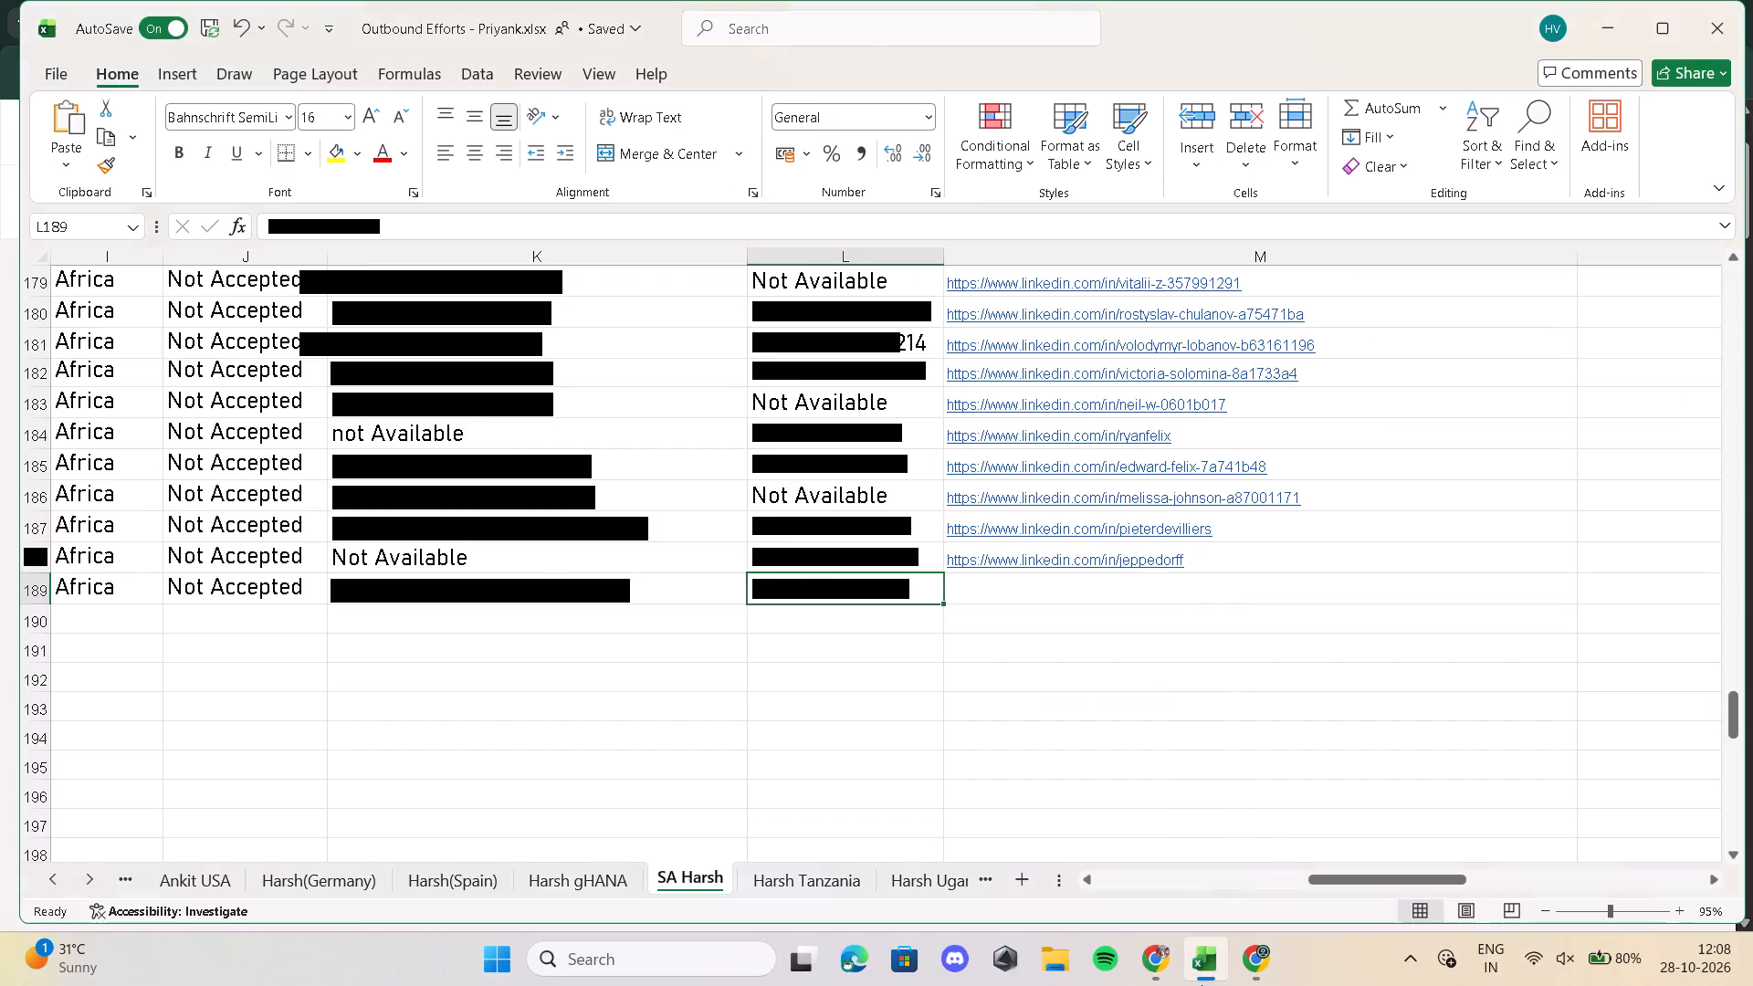
{"action": "left_click_drag", "start_coordinate": [1193, 604], "coordinate": [1192, 594]}
{"action": "left_click", "coordinate": [1192, 591]}
{"action": "key", "text": "ctrl+v"}
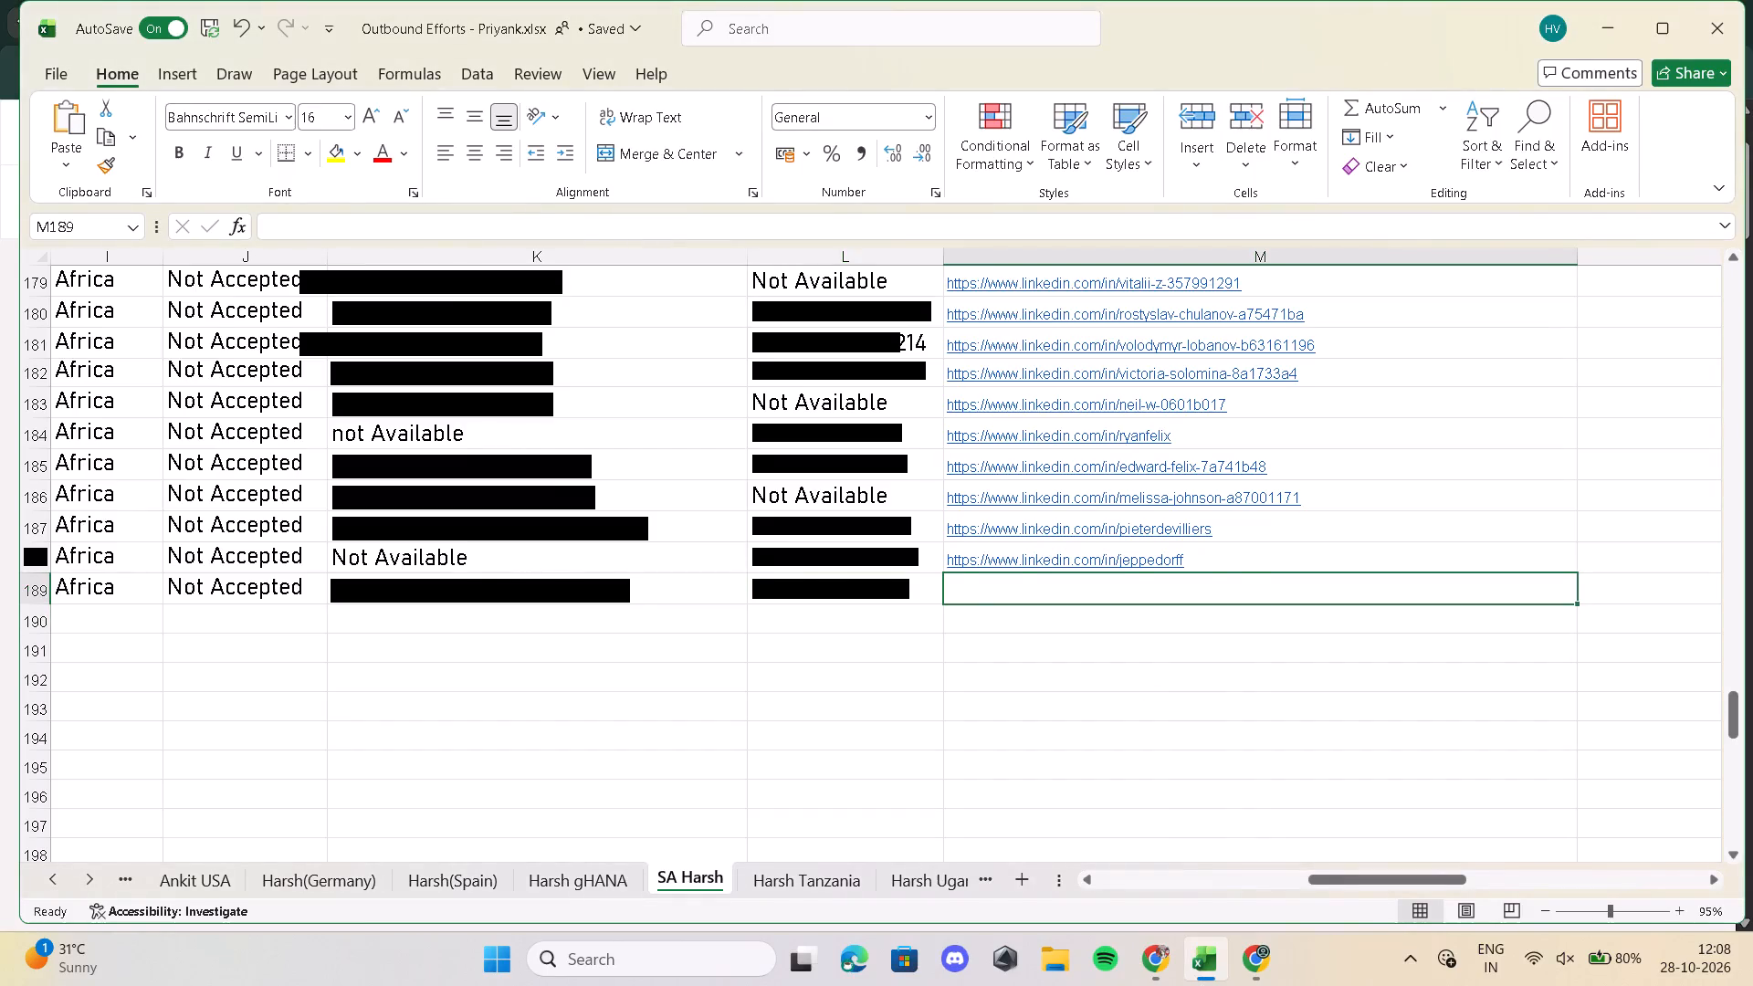
{"action": "left_click", "coordinate": [33, 586]}
{"action": "left_click_drag", "start_coordinate": [1368, 878], "coordinate": [1428, 876]}
{"action": "left_click", "coordinate": [1369, 588]}
{"action": "double_click", "coordinate": [1222, 584]}
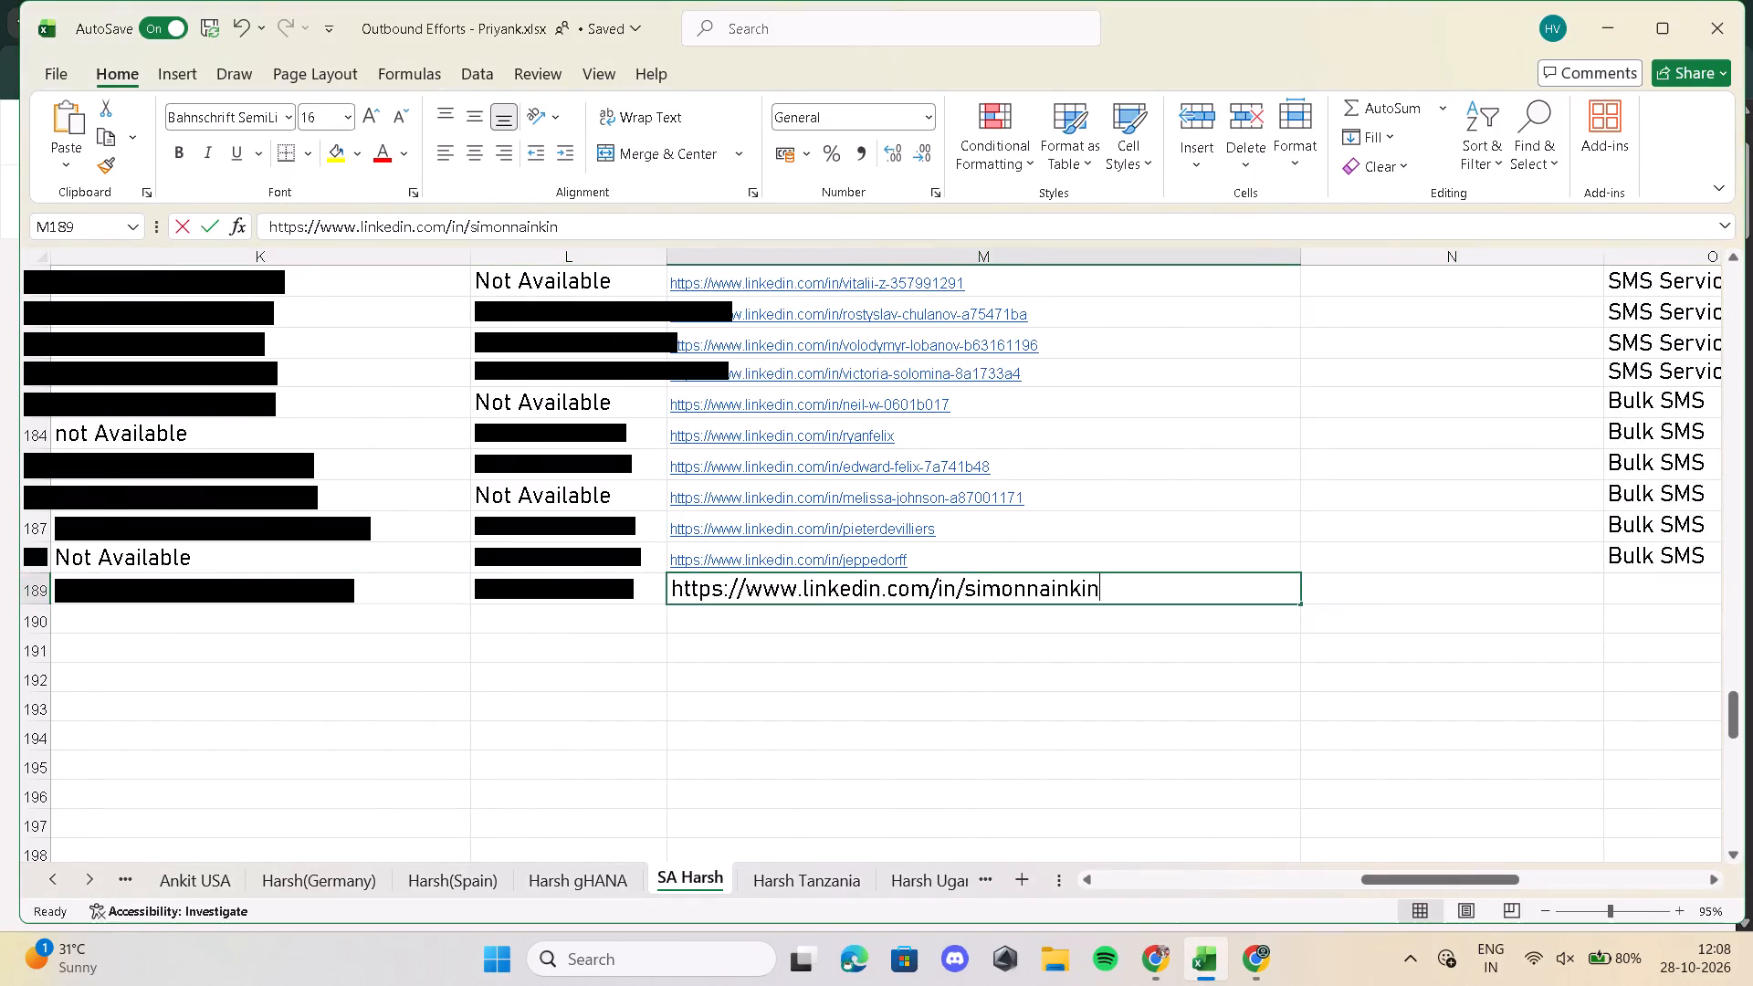
{"action": "left_click", "coordinate": [1379, 585]}
Copy the service entry "Bulk SMS" from cell O188 into cell O189.
{"action": "left_click", "coordinate": [1684, 551]}
{"action": "key", "text": "ctrl+c"}
{"action": "left_click", "coordinate": [1672, 585]}
{"action": "key", "text": "ctrl+v"}
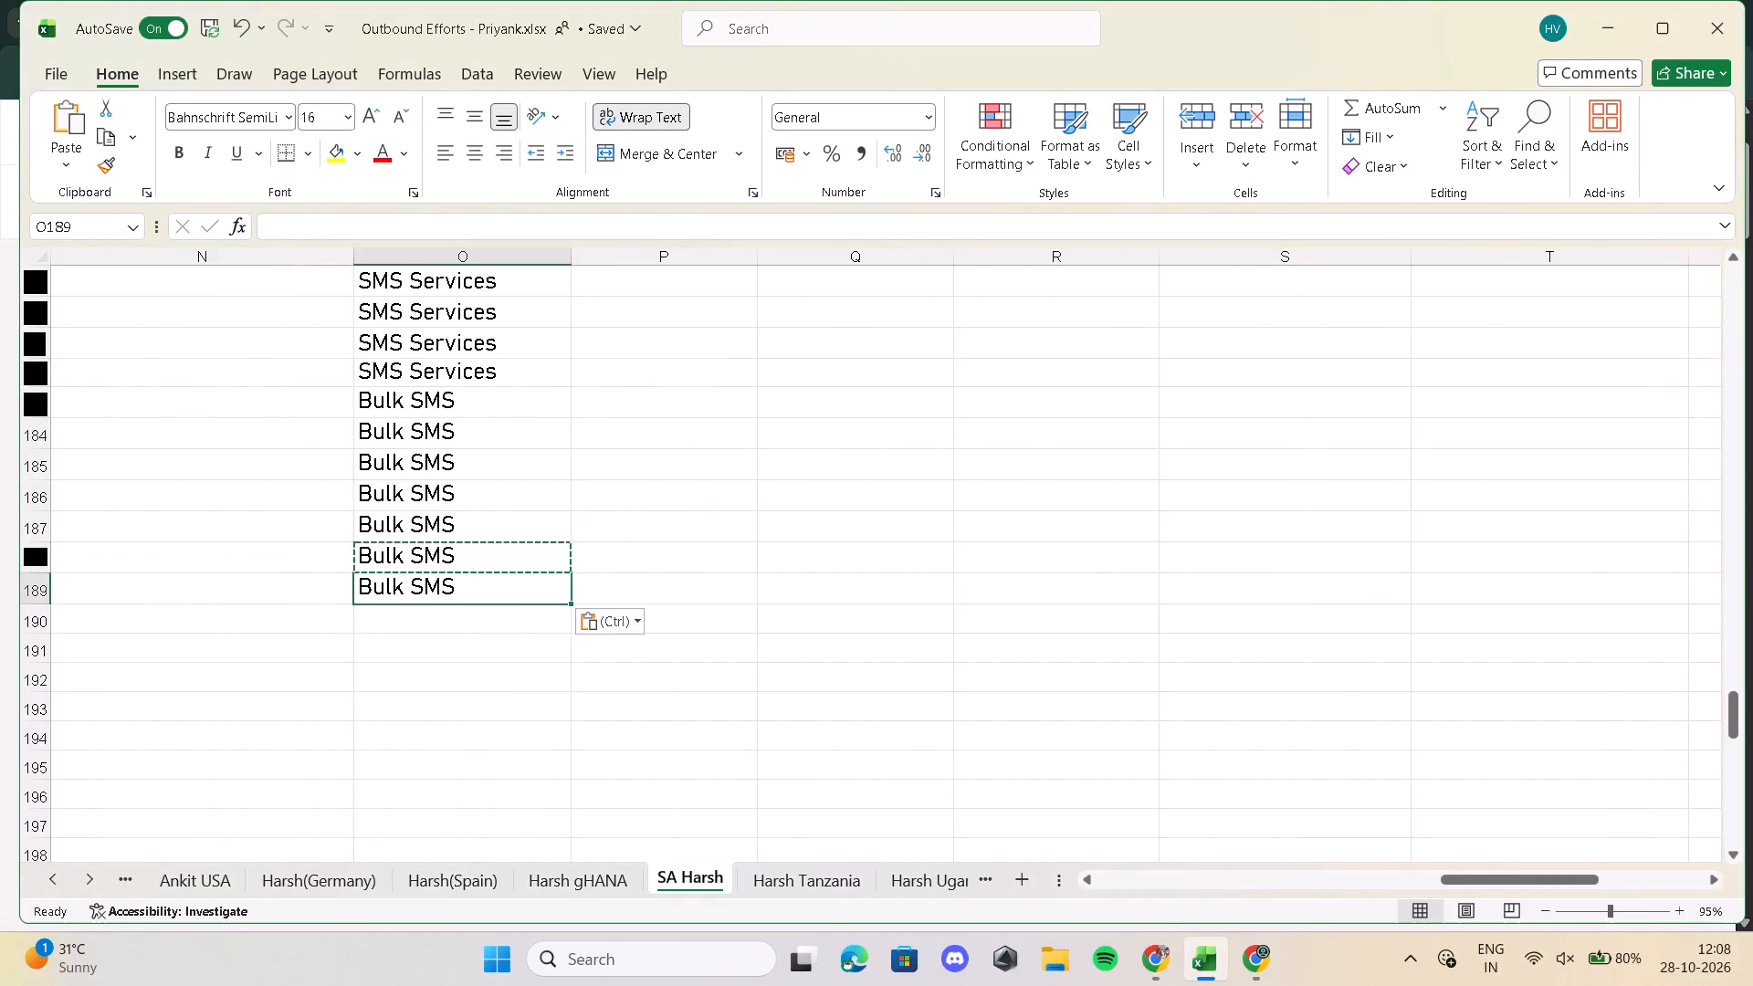
Copy the entries "Medium" and "Clickatell" from row 189 into cells C190 and D190.
{"action": "left_click_drag", "start_coordinate": [1584, 880], "coordinate": [955, 876]}
{"action": "left_click", "coordinate": [41, 625]}
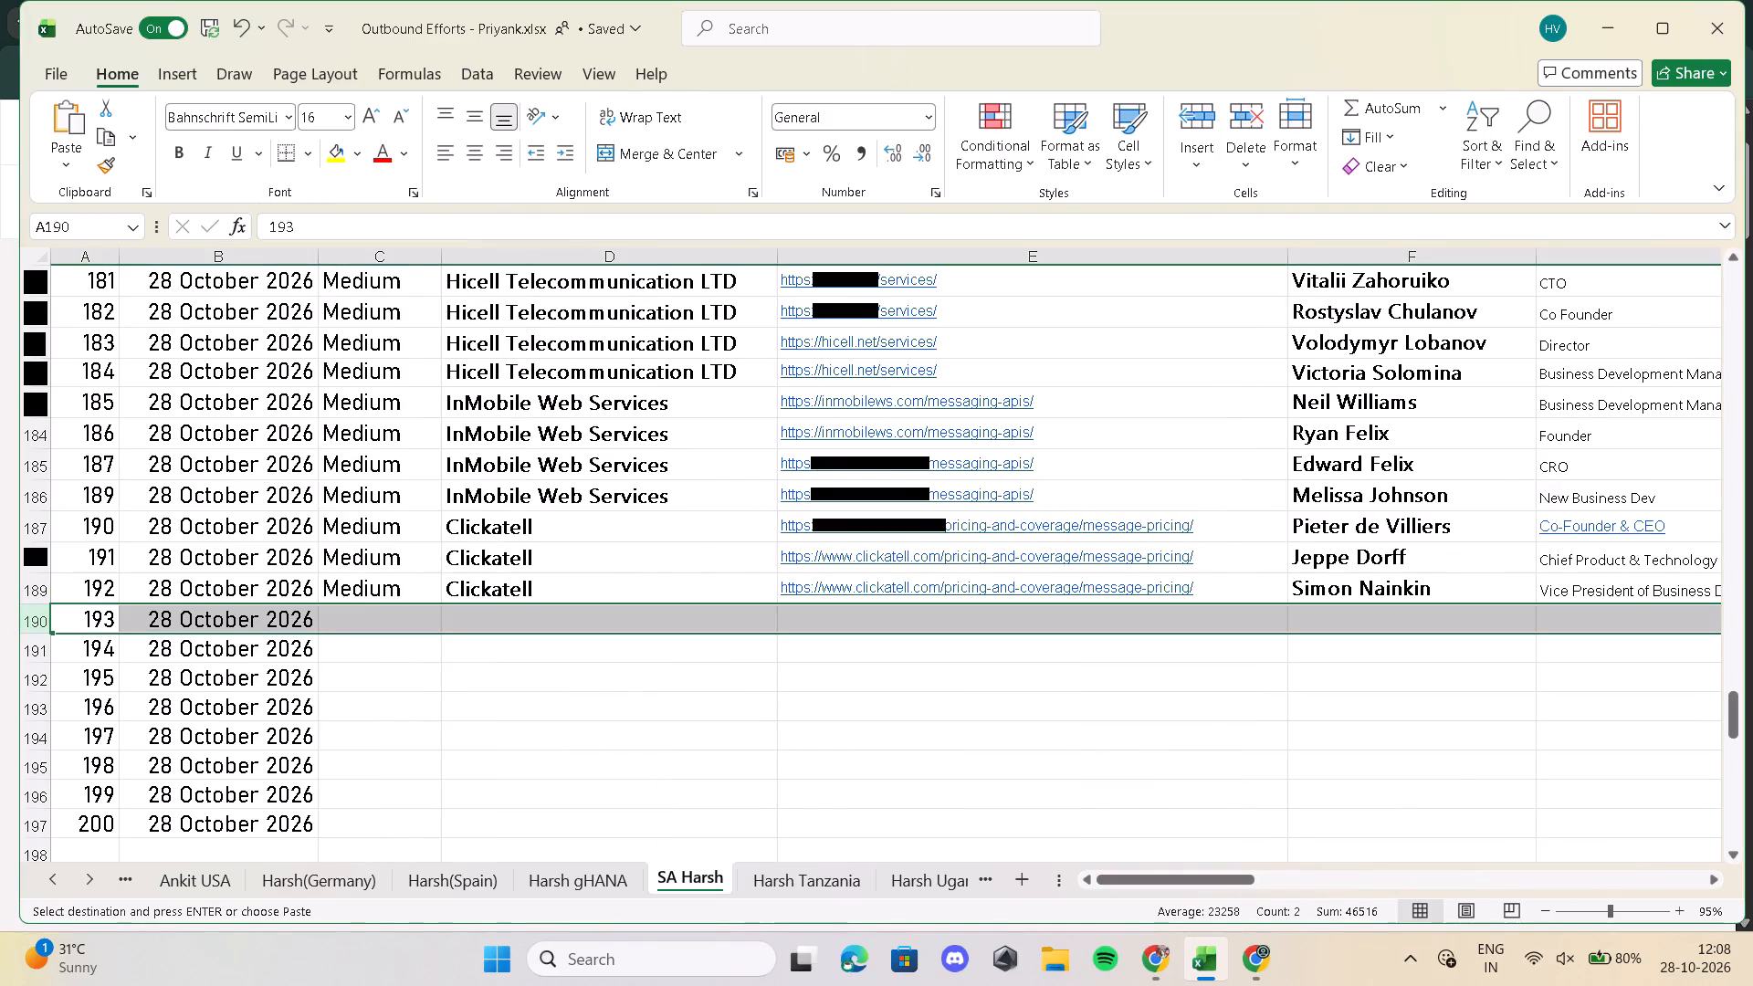
{"action": "left_click", "coordinate": [367, 588]}
{"action": "key", "text": "ctrl+c"}
{"action": "left_click", "coordinate": [383, 620]}
{"action": "key", "text": "ctrl+v"}
{"action": "left_click", "coordinate": [576, 586]}
{"action": "key", "text": "ctrl+c"}
{"action": "left_click", "coordinate": [544, 628]}
{"action": "key", "text": "ctrl+v"}
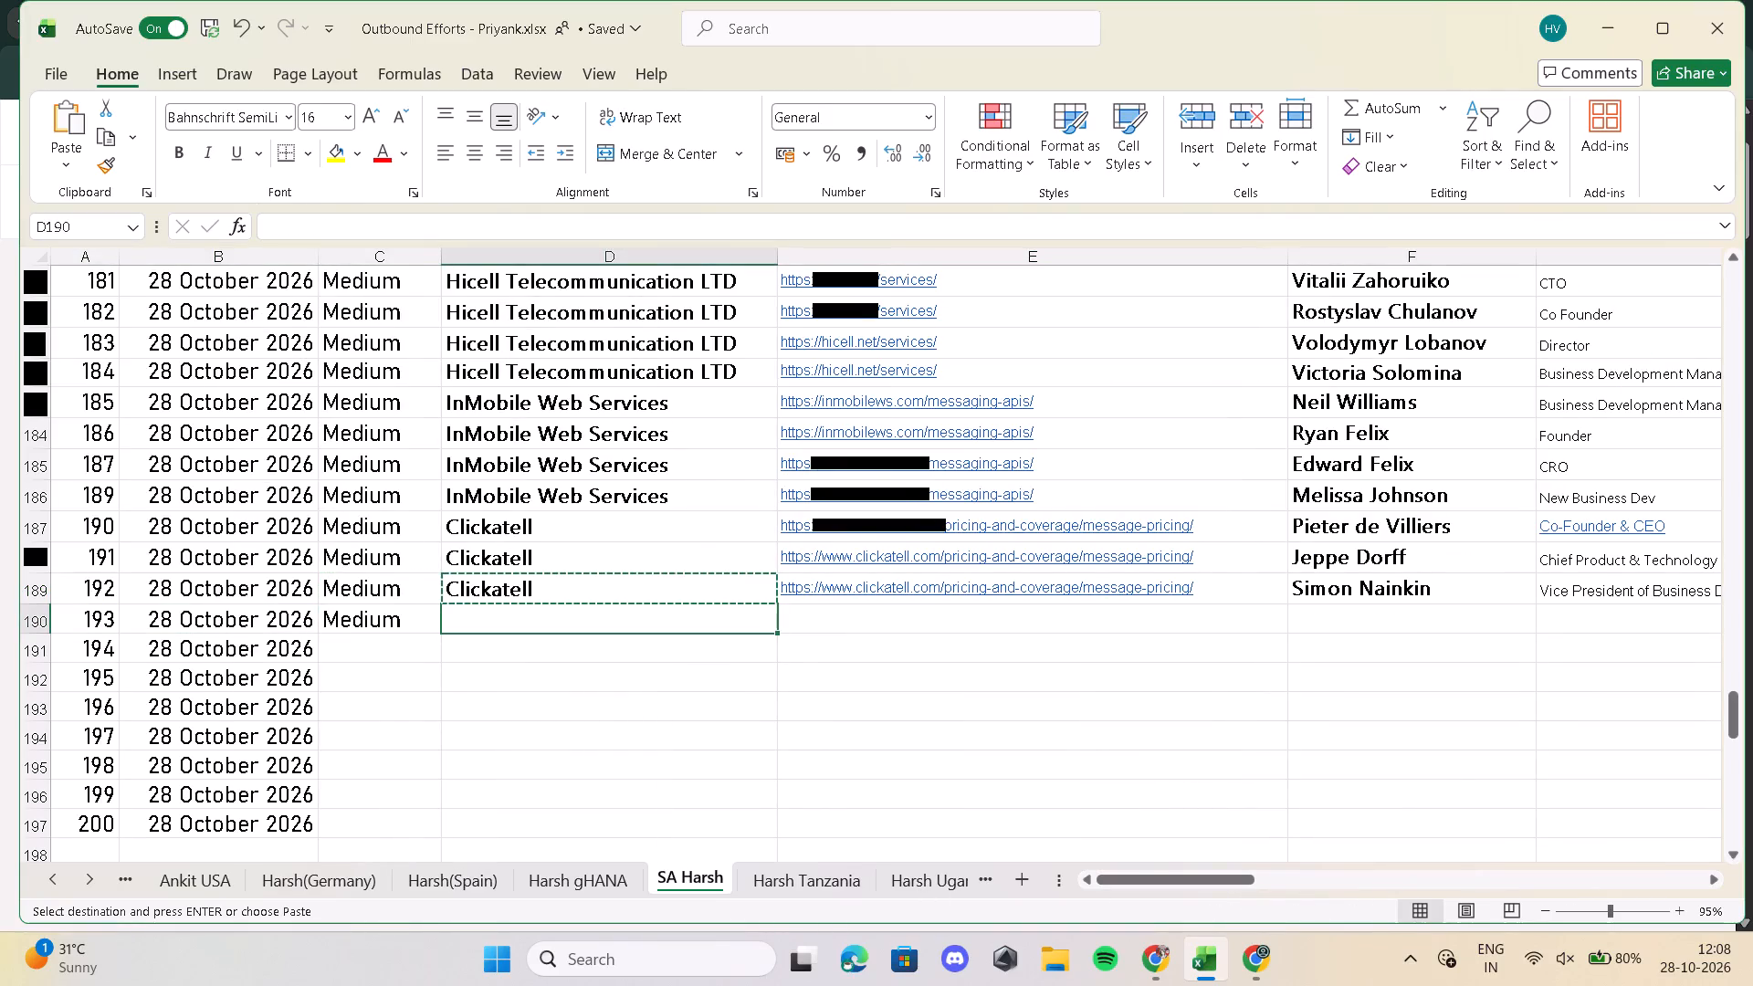
Copy the Clickatell message pricing link from cell E189 into cell E190.
{"action": "left_click", "coordinate": [15, 617]}
{"action": "left_click", "coordinate": [32, 617]}
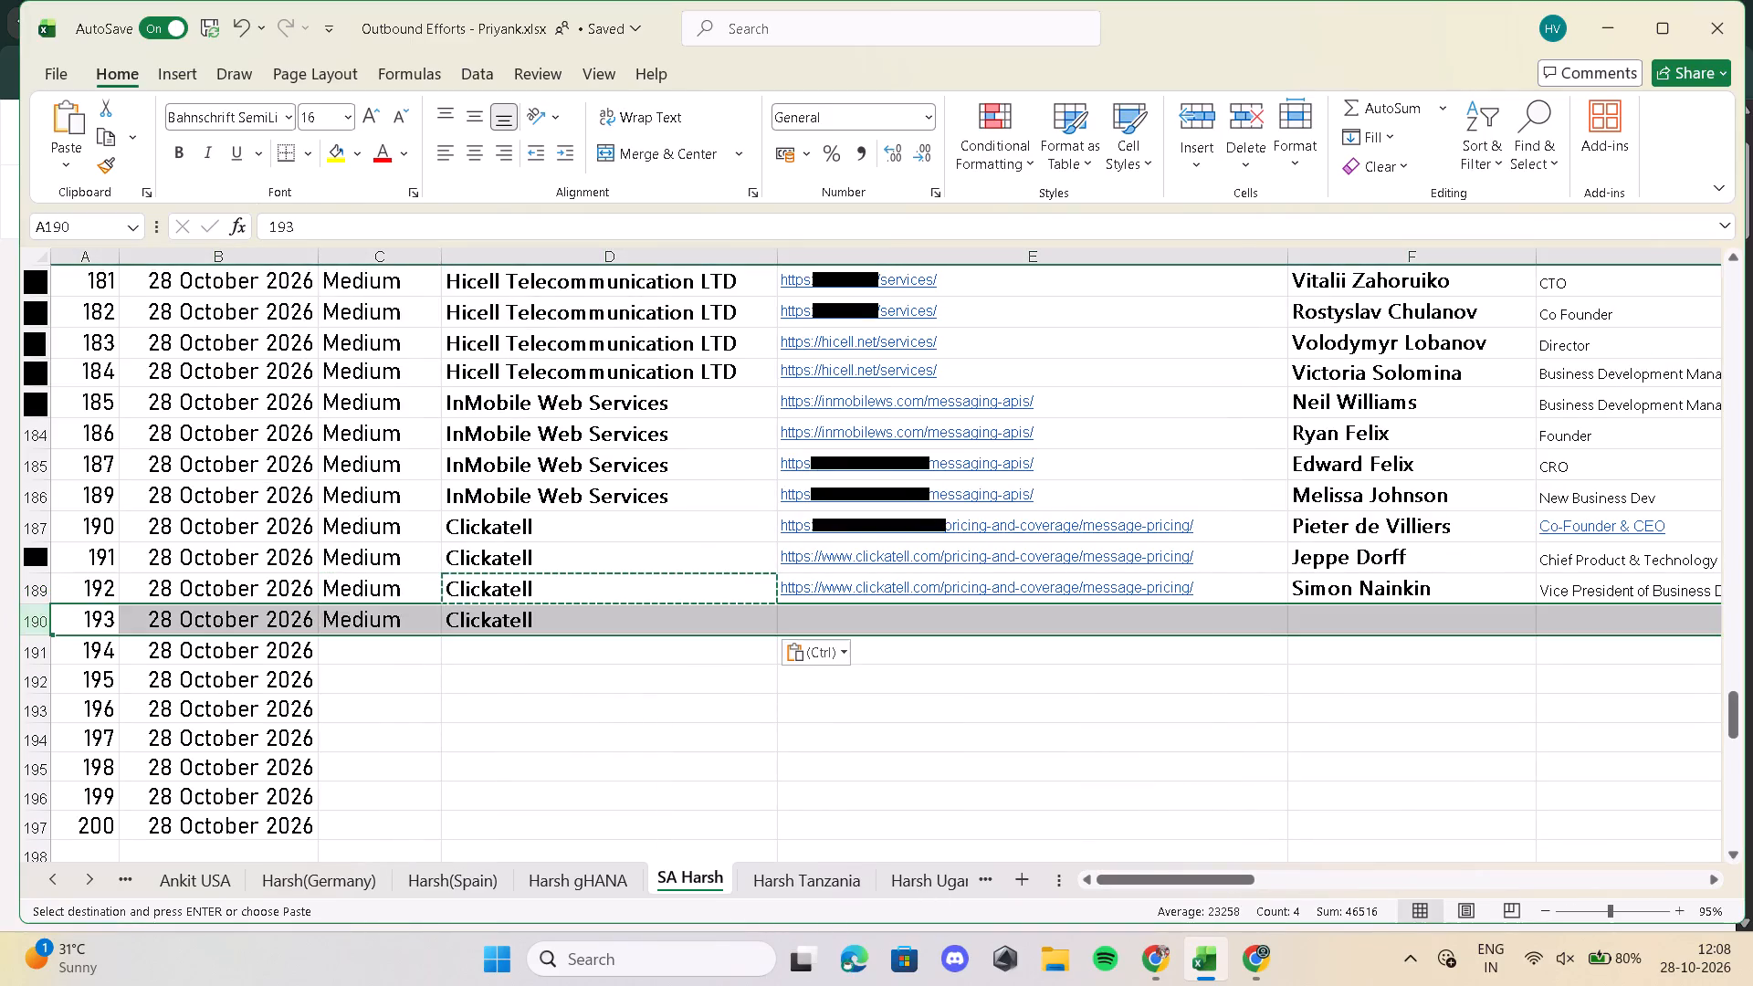
{"action": "right_click", "coordinate": [1259, 576]}
{"action": "left_click", "coordinate": [1010, 684]}
{"action": "key", "text": "ctrl+c"}
{"action": "left_click", "coordinate": [1005, 624]}
{"action": "key", "text": "ctrl+v"}
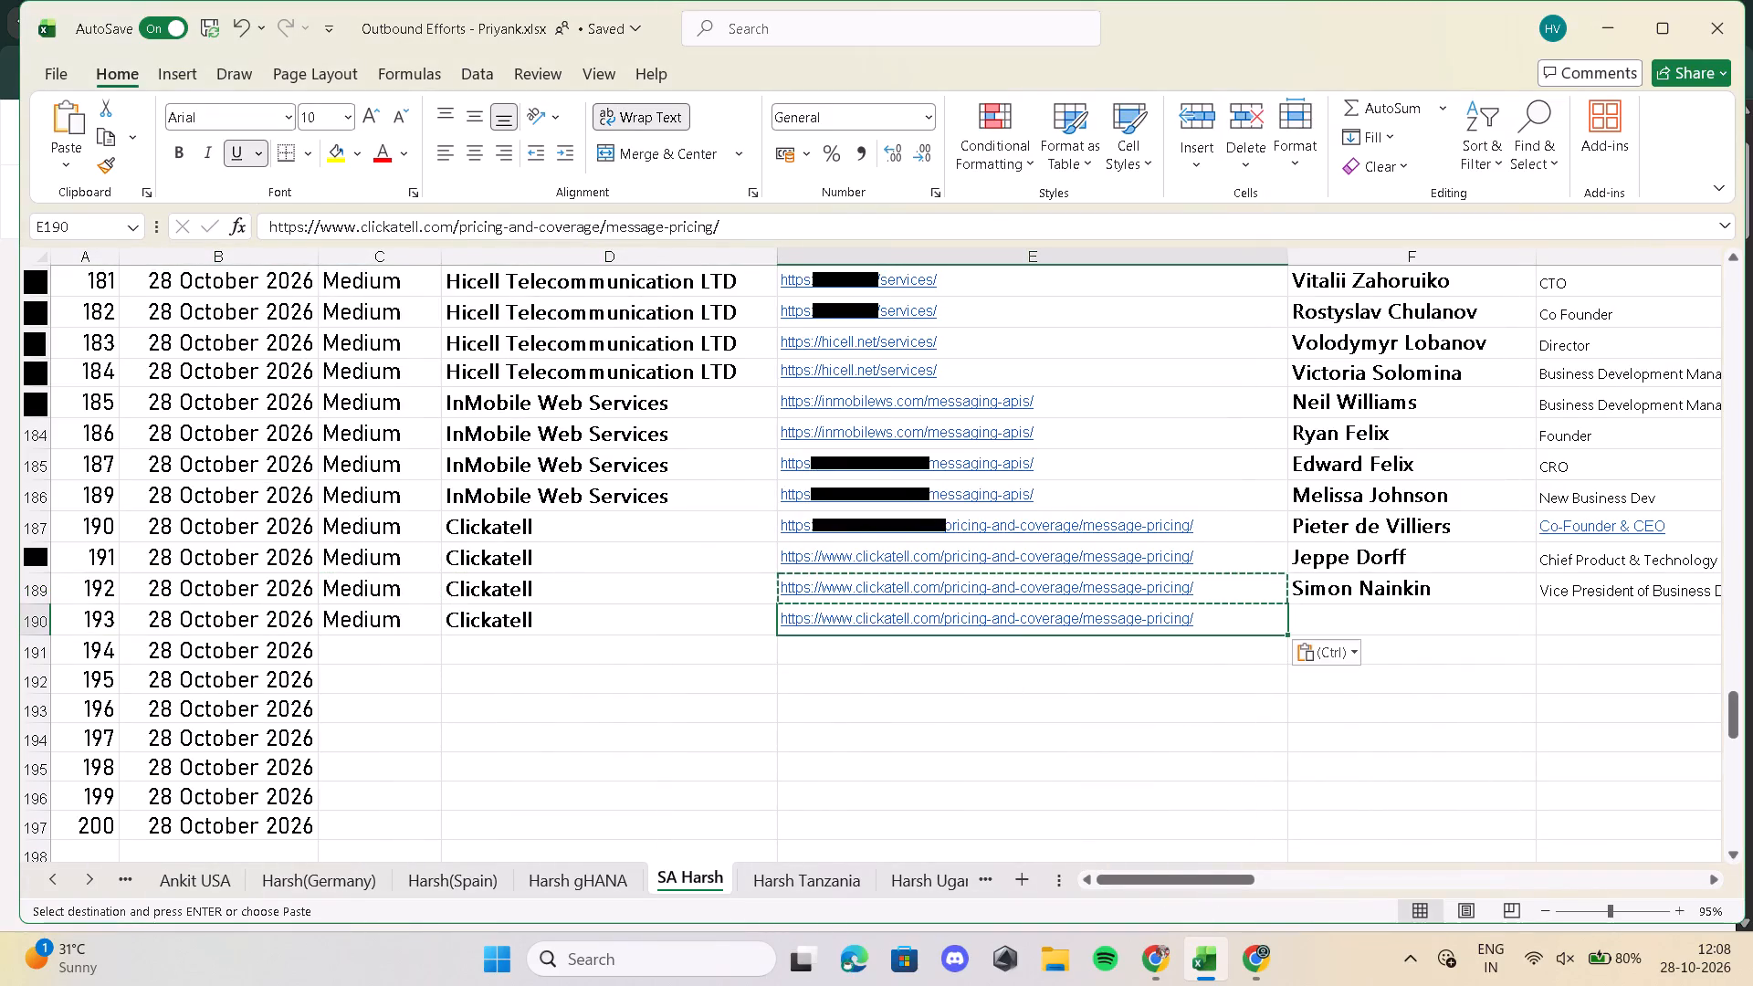
Switch to Chrome and close the finished contact's LinkedIn profile and Sales Navigator lead page.
{"action": "left_click", "coordinate": [1262, 946]}
{"action": "left_click", "coordinate": [1174, 27]}
{"action": "left_click", "coordinate": [1235, 37]}
{"action": "left_click", "coordinate": [1237, 30]}
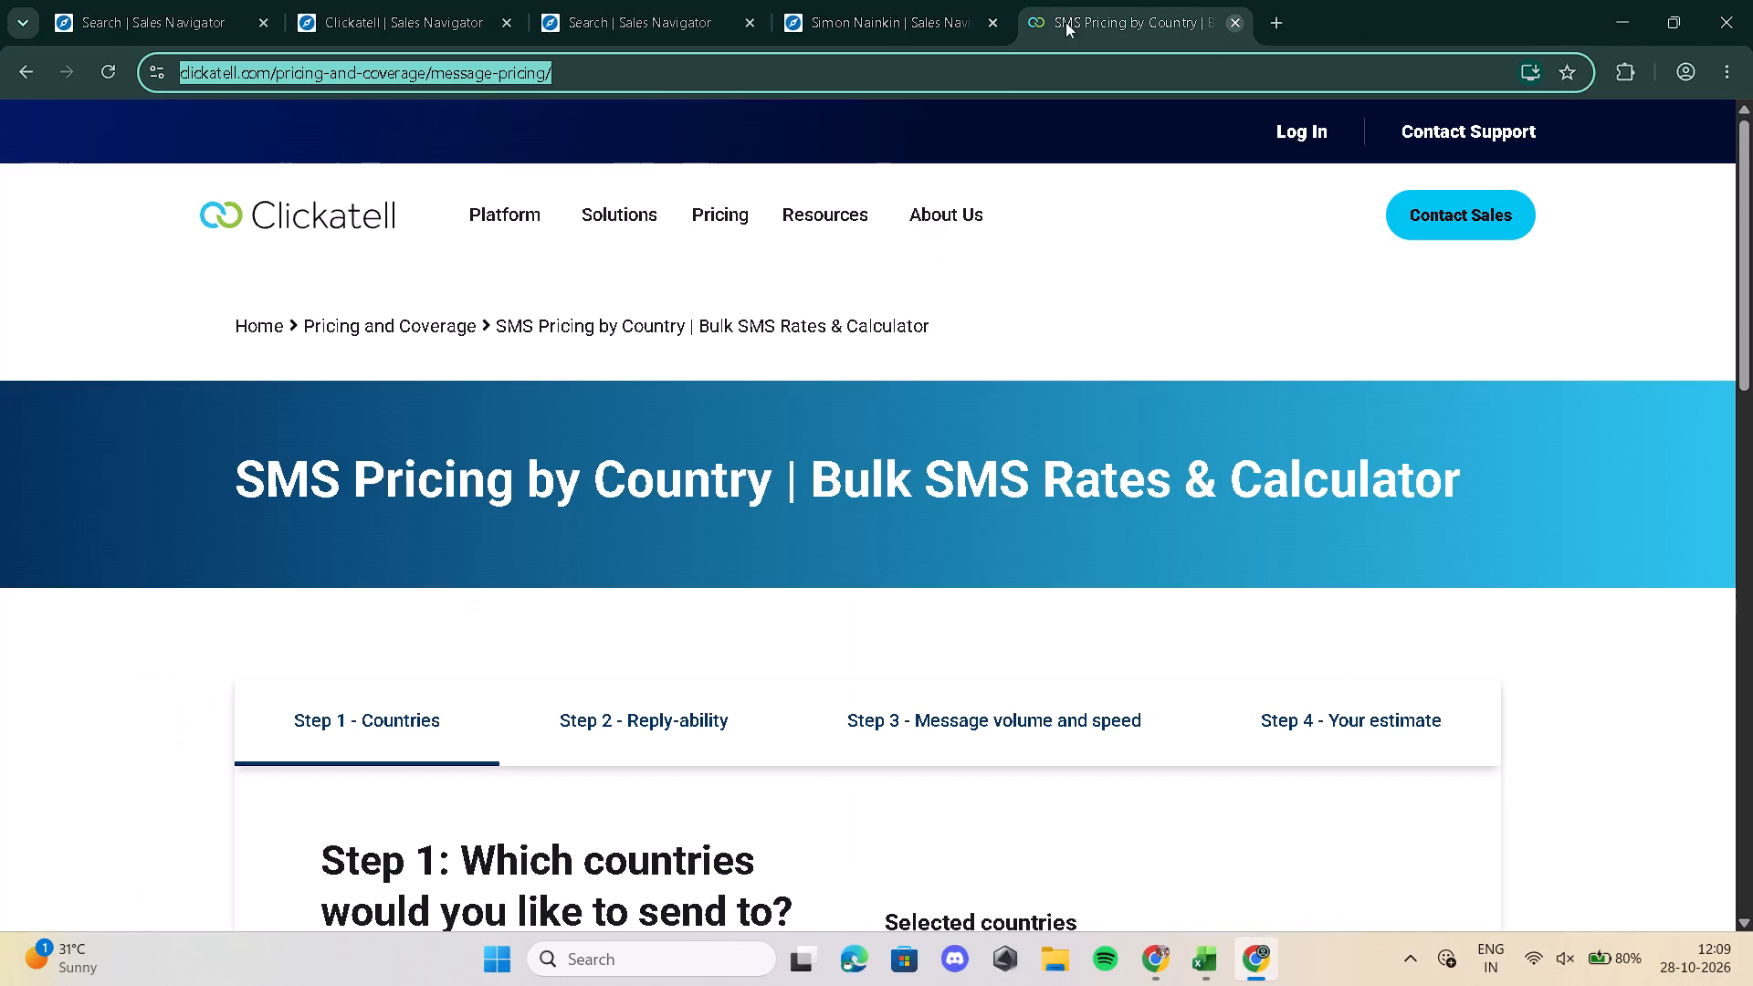
{"action": "left_click", "coordinate": [992, 21]}
Look through the filtered Clickatell leads in Sales Navigator and open the Deputy CISO (Co-Founder)'s lead page in a new tab.
{"action": "left_click", "coordinate": [693, 0]}
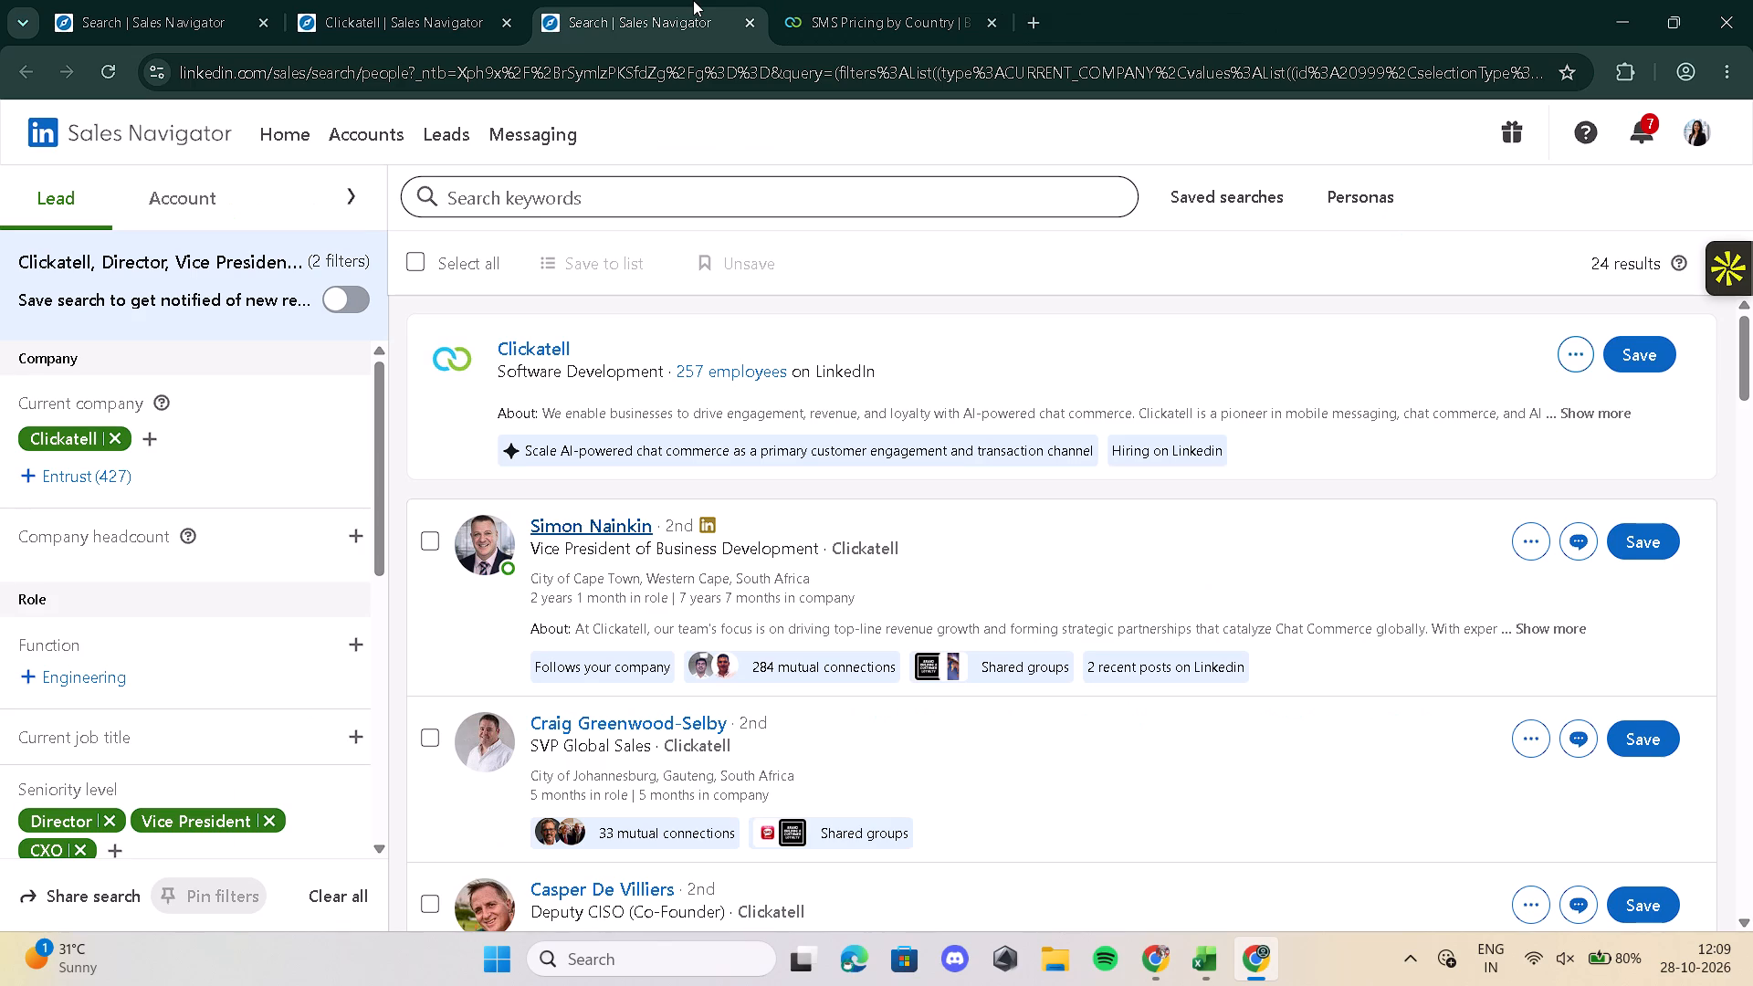
{"action": "left_click", "coordinate": [378, 0]}
{"action": "left_click", "coordinate": [212, 0]}
{"action": "left_click", "coordinate": [394, 0]}
{"action": "left_click", "coordinate": [636, 0]}
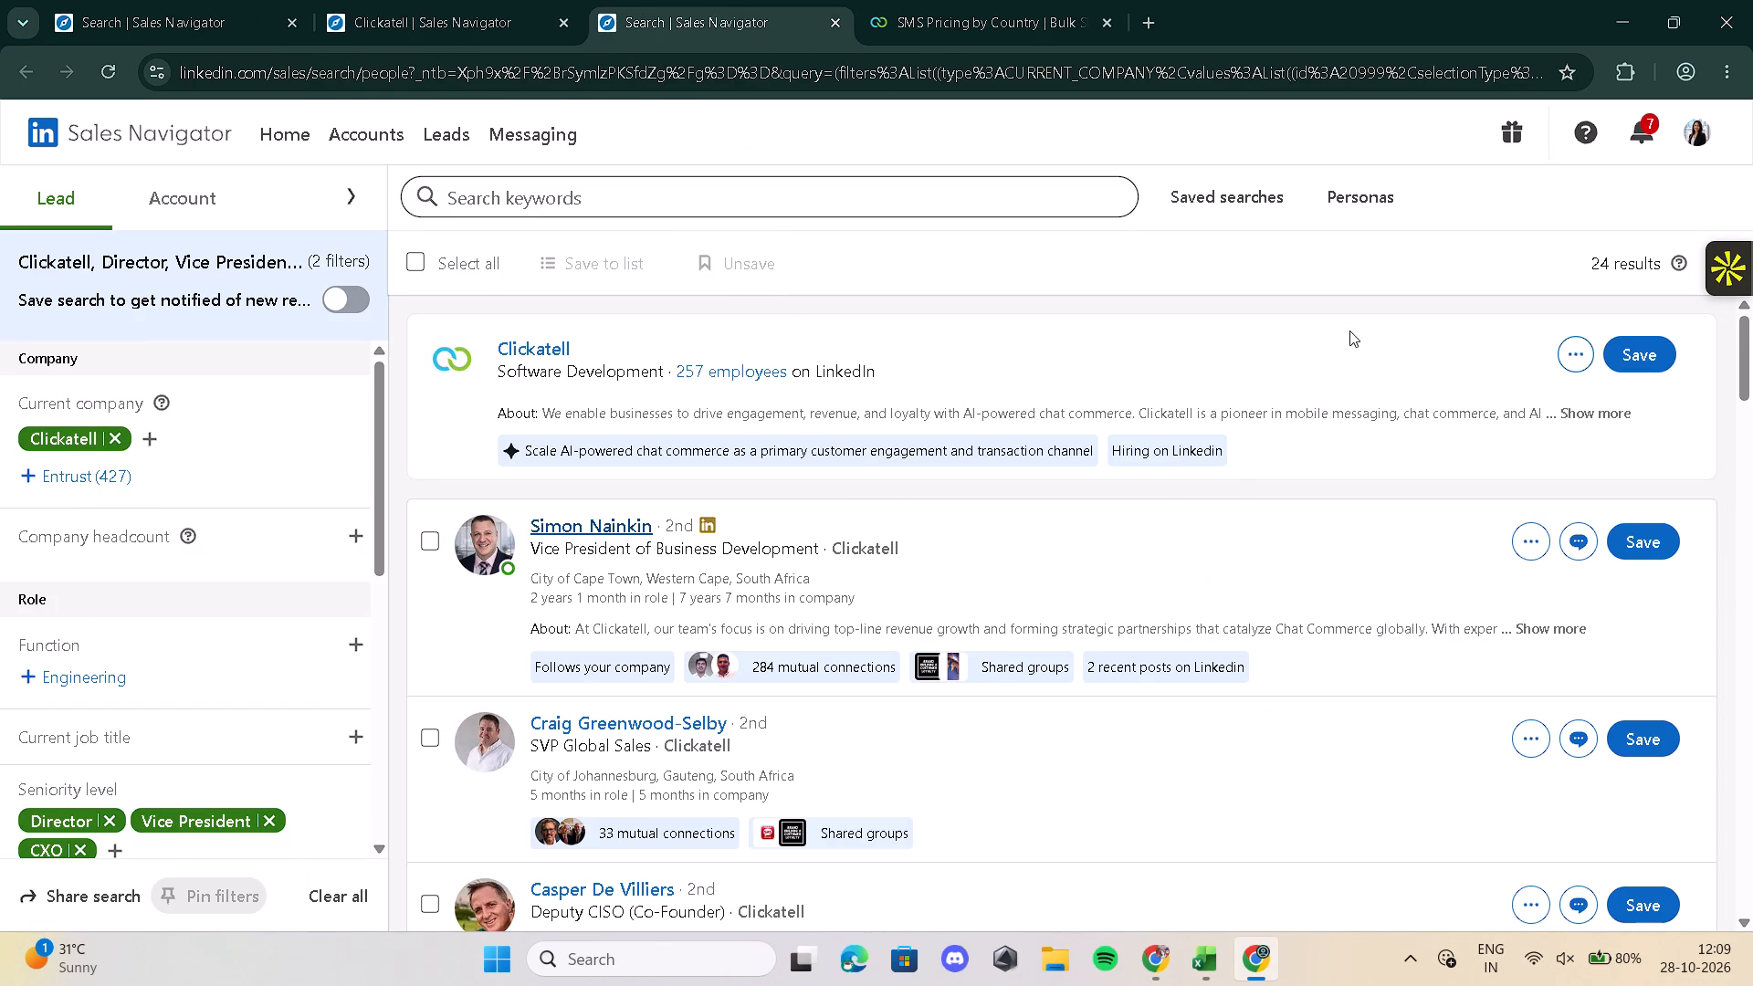
{"action": "left_click", "coordinate": [1350, 327]}
{"action": "scroll", "coordinate": [1110, 556], "scroll_direction": "down", "scroll_amount": 2}
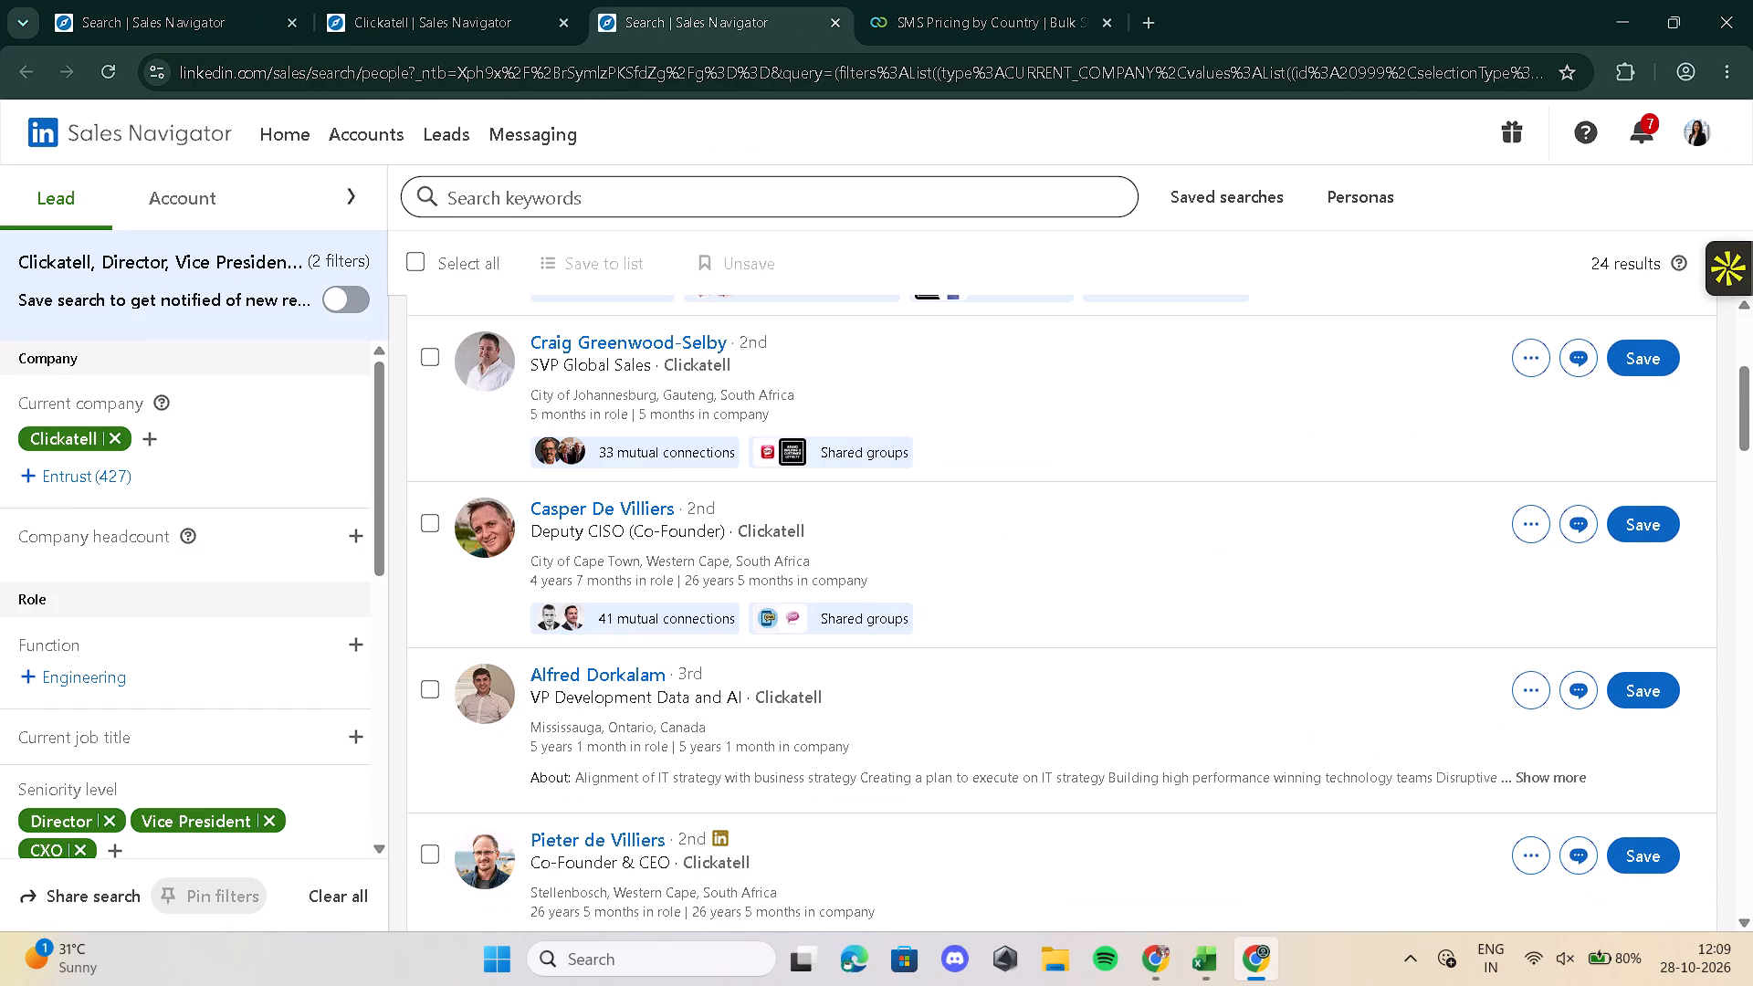
{"action": "scroll", "coordinate": [607, 519], "scroll_direction": "up", "scroll_amount": 1}
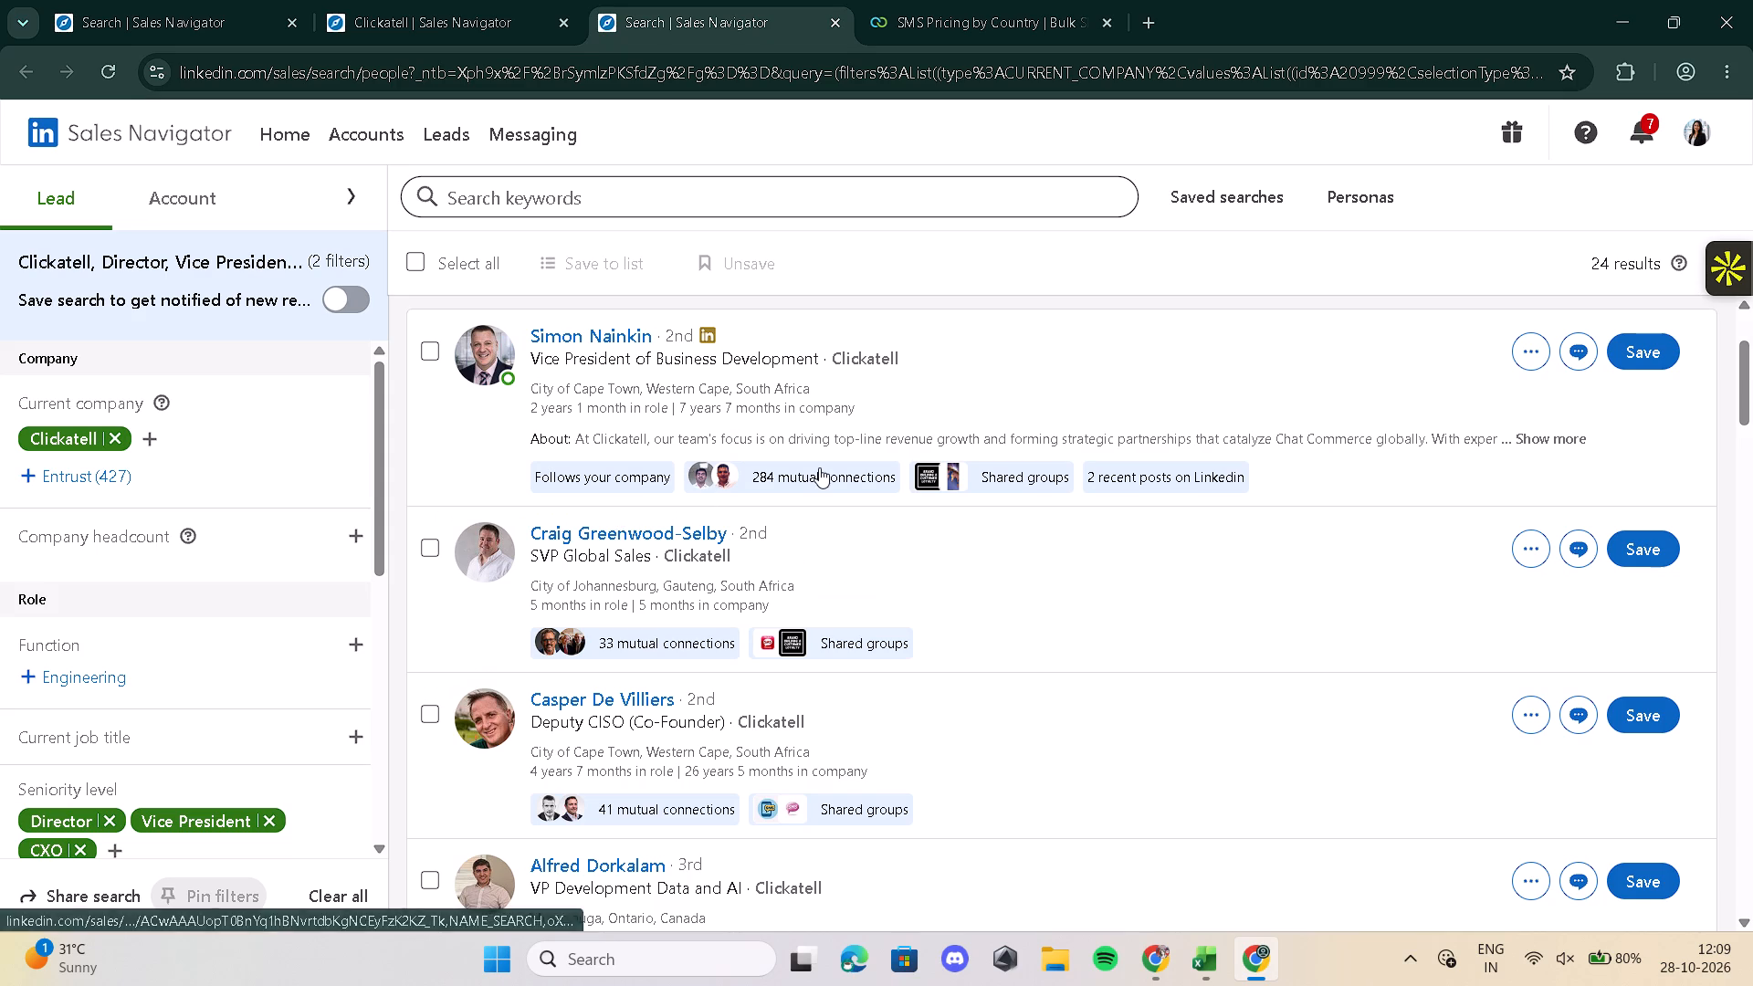
{"action": "scroll", "coordinate": [819, 467], "scroll_direction": "down", "scroll_amount": 1}
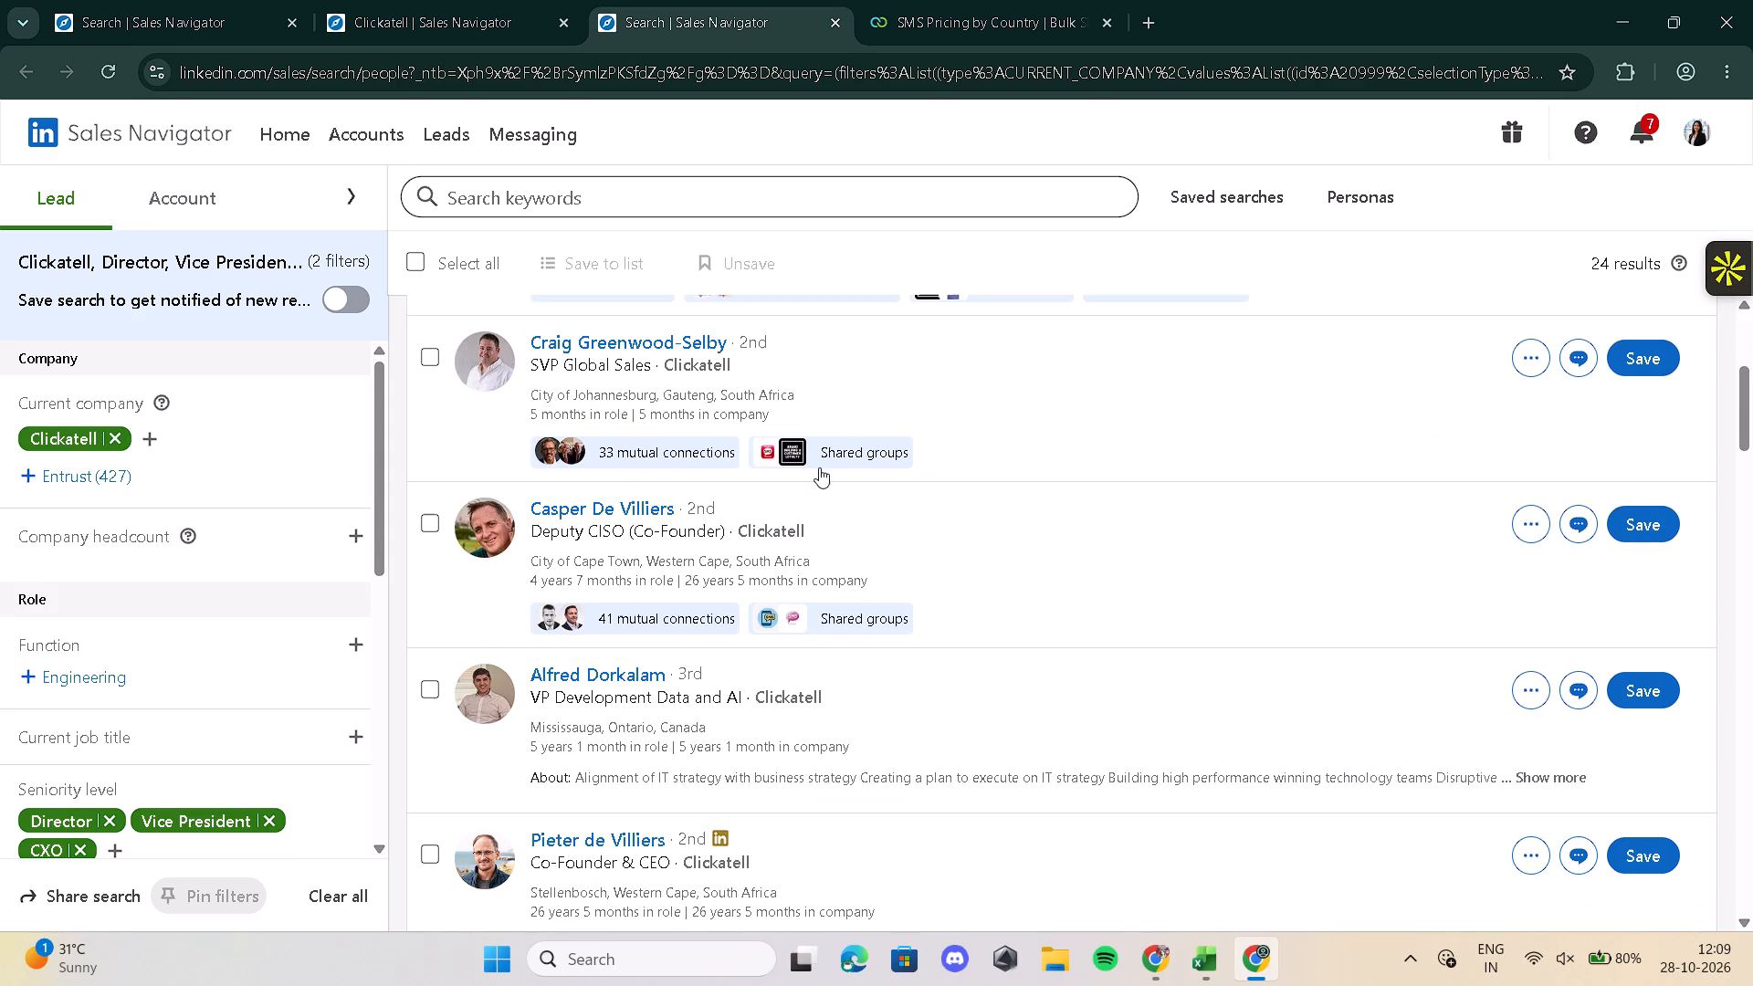
{"action": "right_click", "coordinate": [600, 501]}
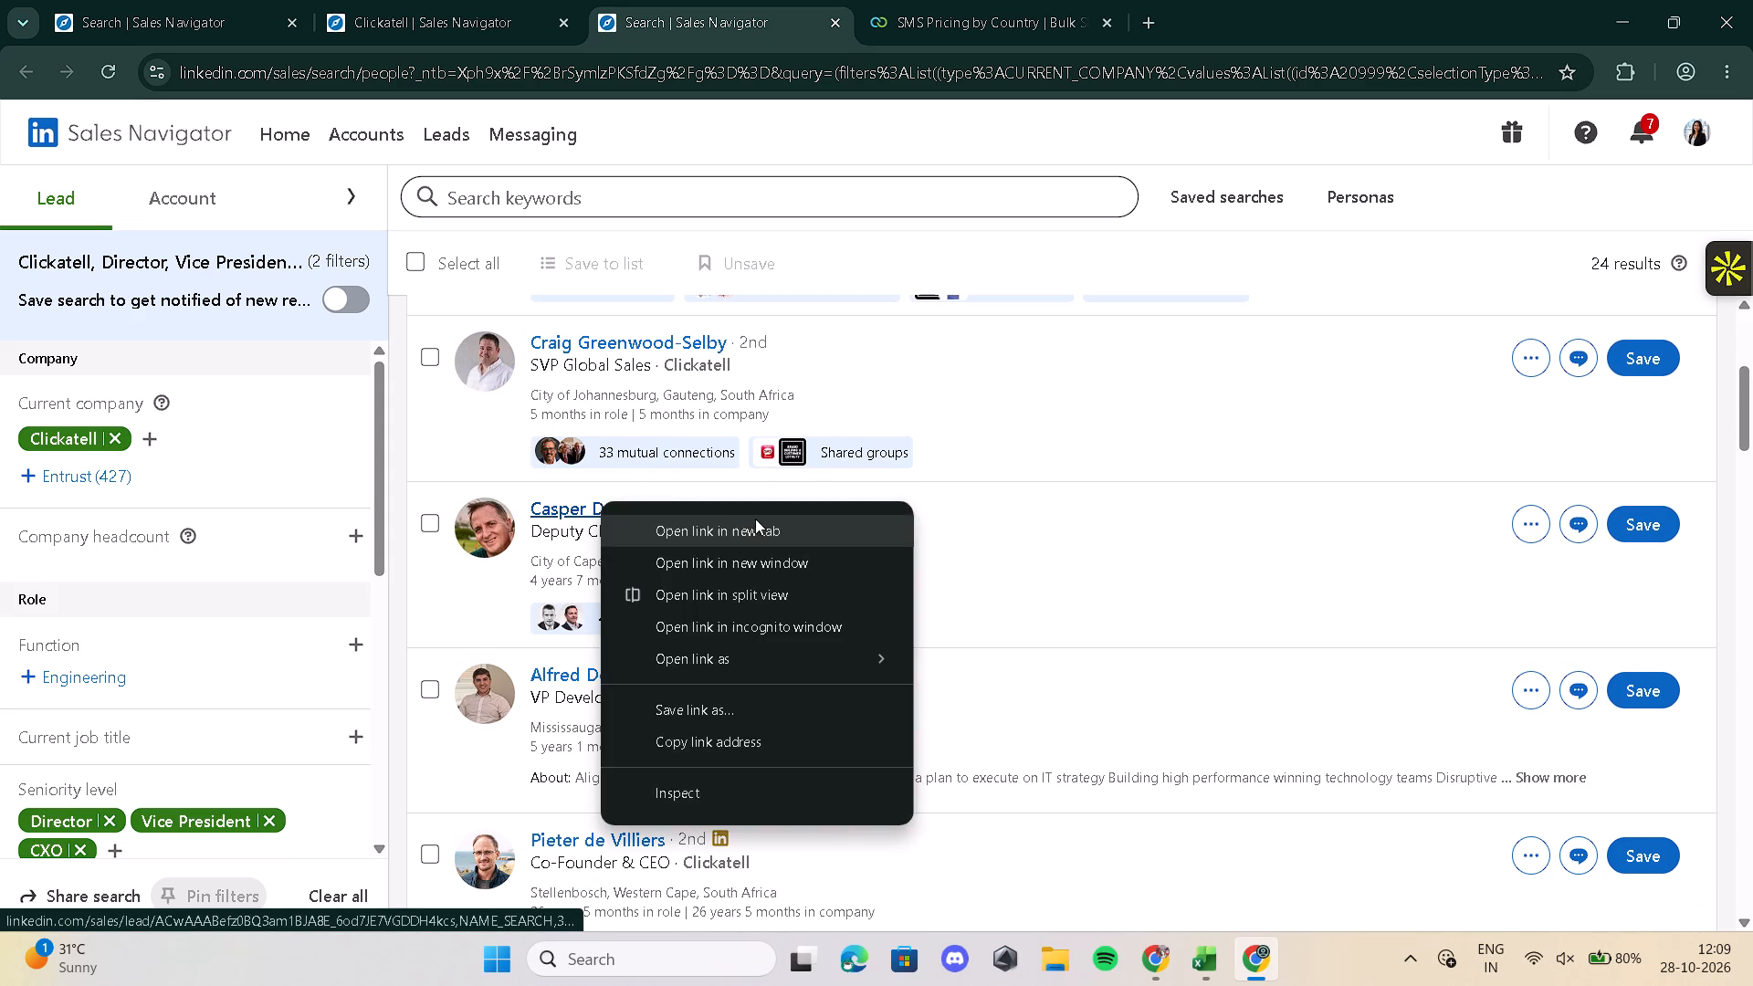
{"action": "left_click", "coordinate": [755, 519]}
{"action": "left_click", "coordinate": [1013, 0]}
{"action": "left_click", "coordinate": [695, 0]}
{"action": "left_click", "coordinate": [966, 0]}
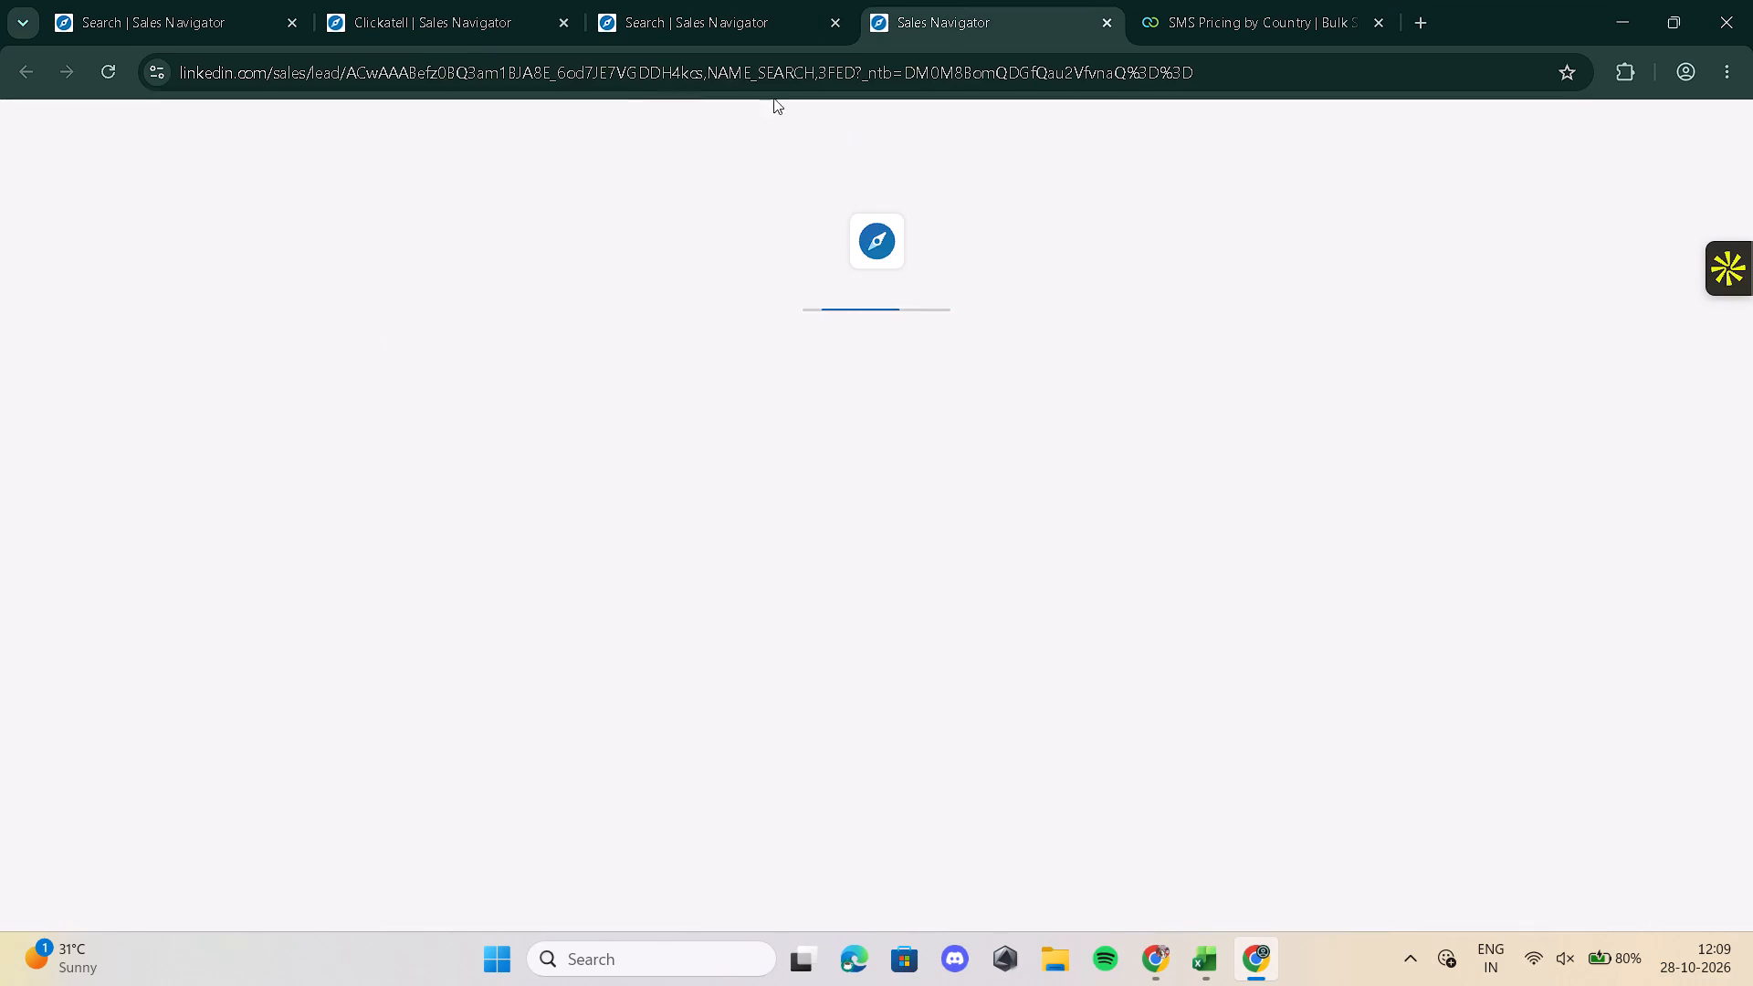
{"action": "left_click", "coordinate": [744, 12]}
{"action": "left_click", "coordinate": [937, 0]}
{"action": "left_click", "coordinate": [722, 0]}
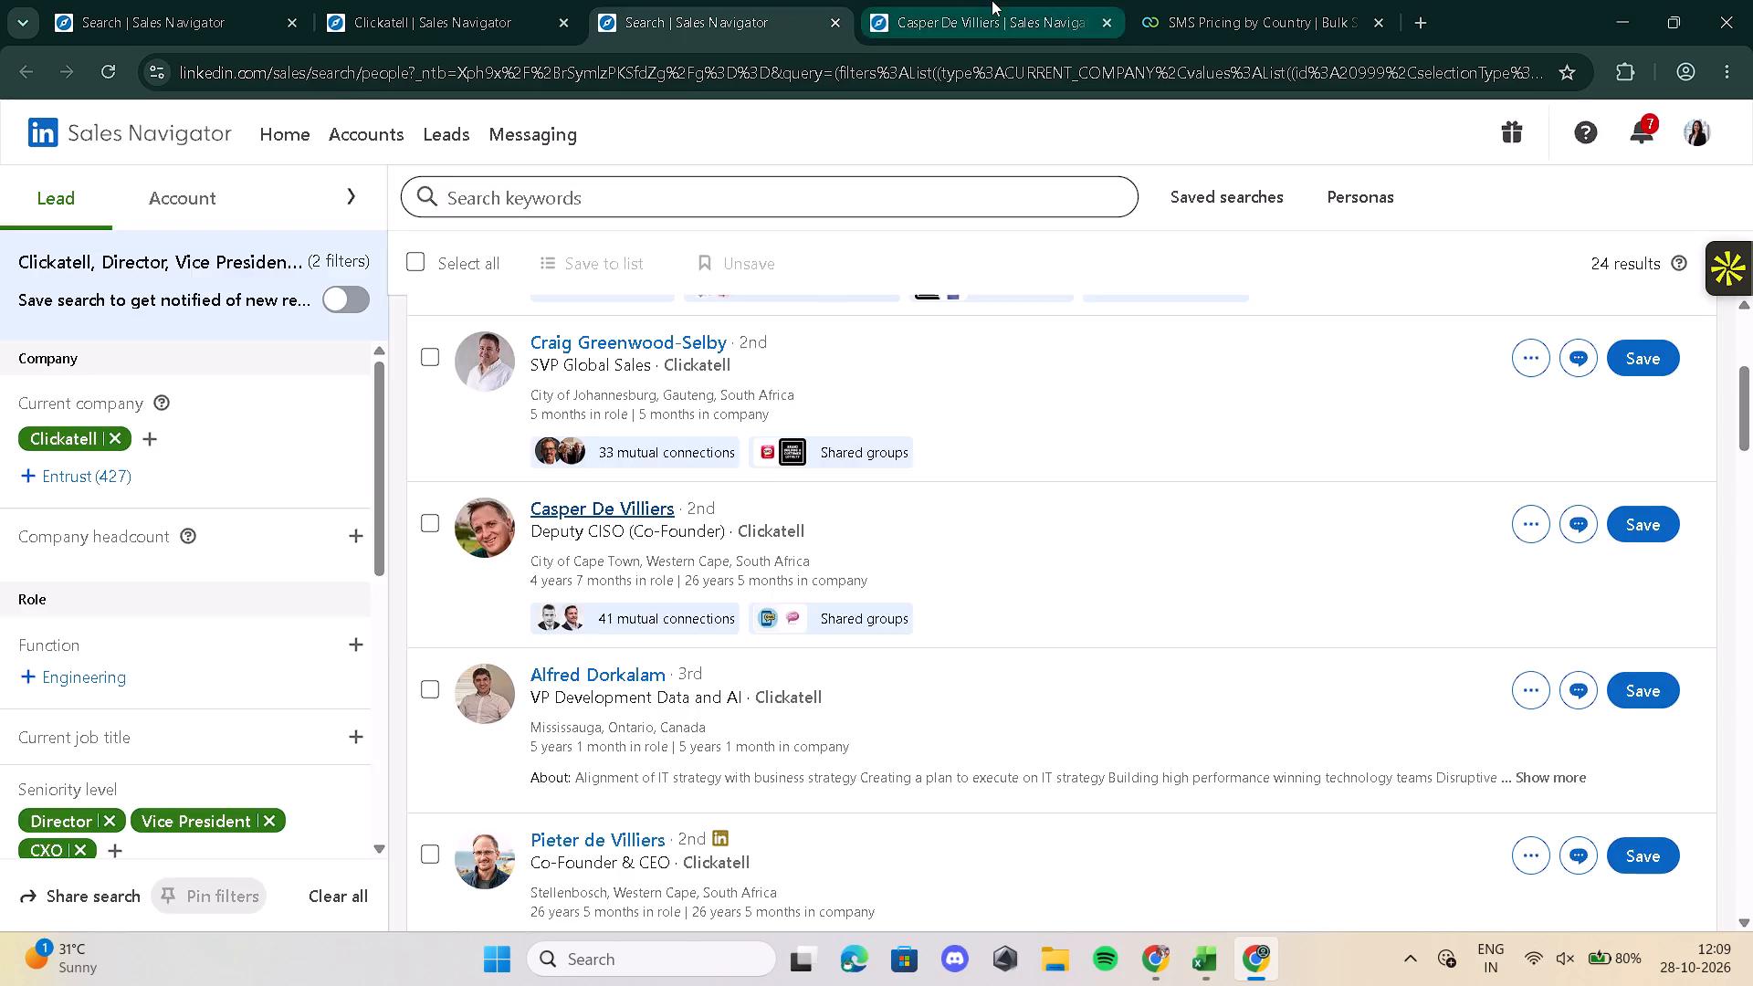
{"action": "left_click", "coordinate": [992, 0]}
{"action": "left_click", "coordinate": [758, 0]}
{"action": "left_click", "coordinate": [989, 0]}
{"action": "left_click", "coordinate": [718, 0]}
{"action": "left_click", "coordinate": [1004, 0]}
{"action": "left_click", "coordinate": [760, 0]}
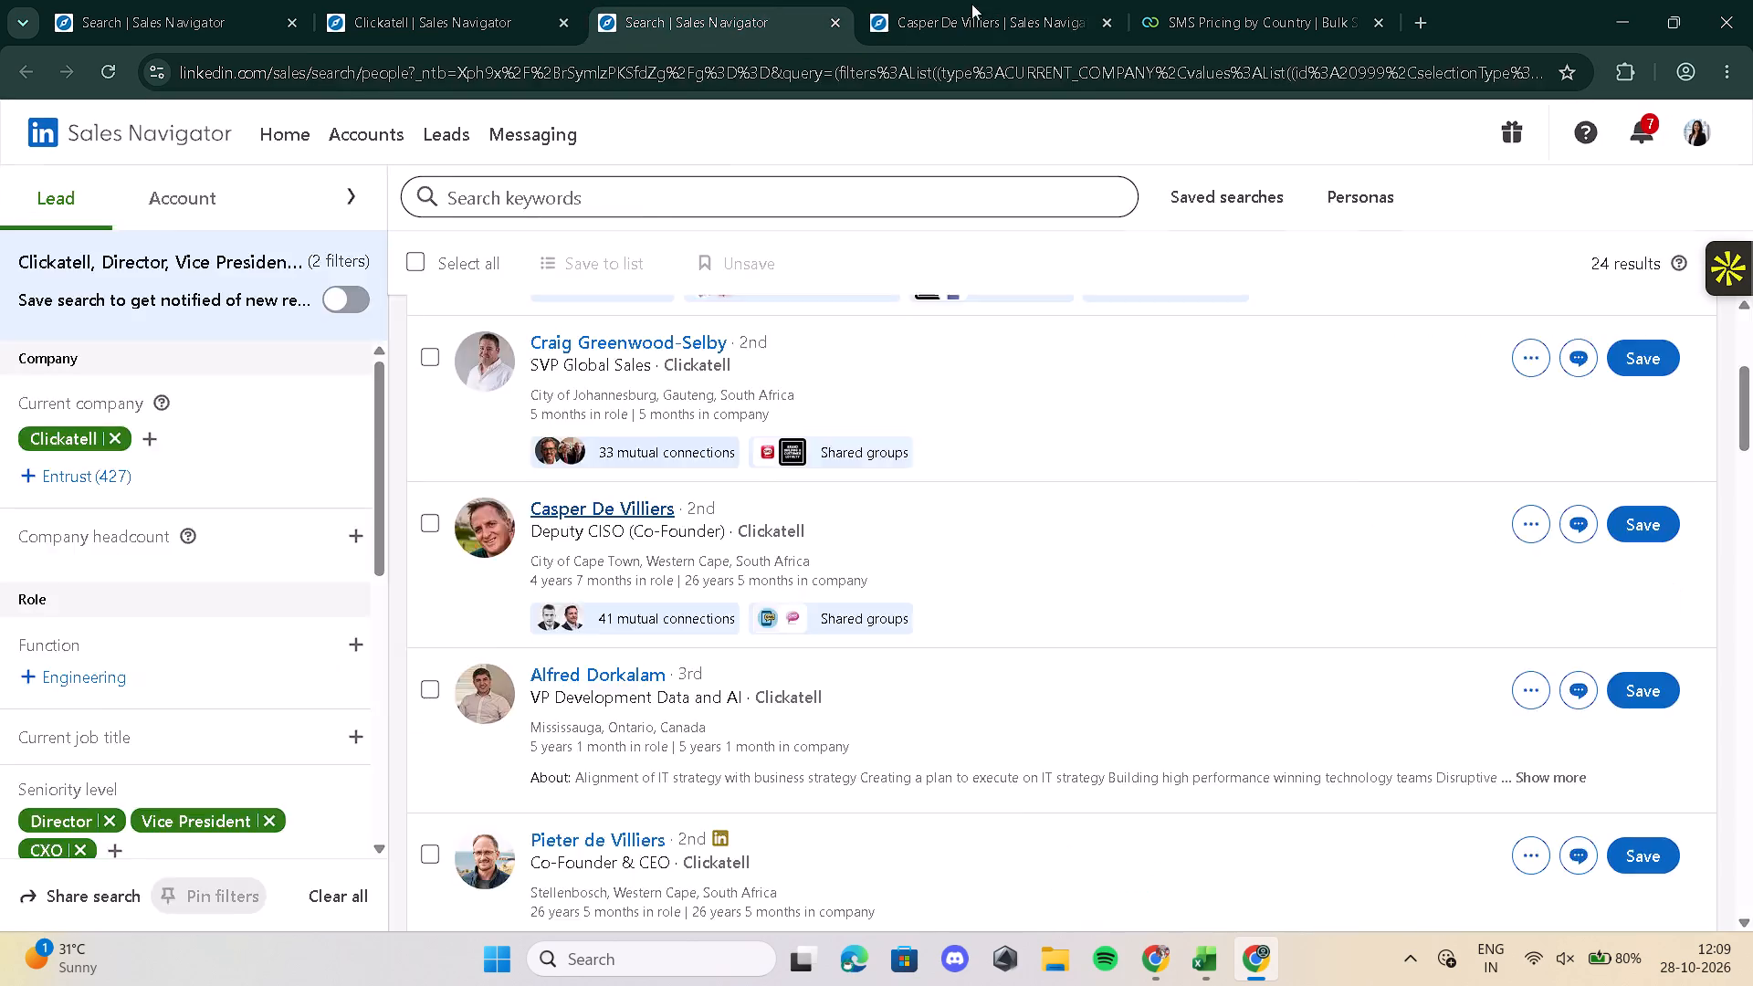
Copy the Deputy CISO's name from the Sales Navigator lead page into cell F190 in Excel.
{"action": "left_click", "coordinate": [1006, 2]}
{"action": "left_click_drag", "start_coordinate": [282, 575], "coordinate": [53, 569]}
{"action": "right_click", "coordinate": [131, 572]}
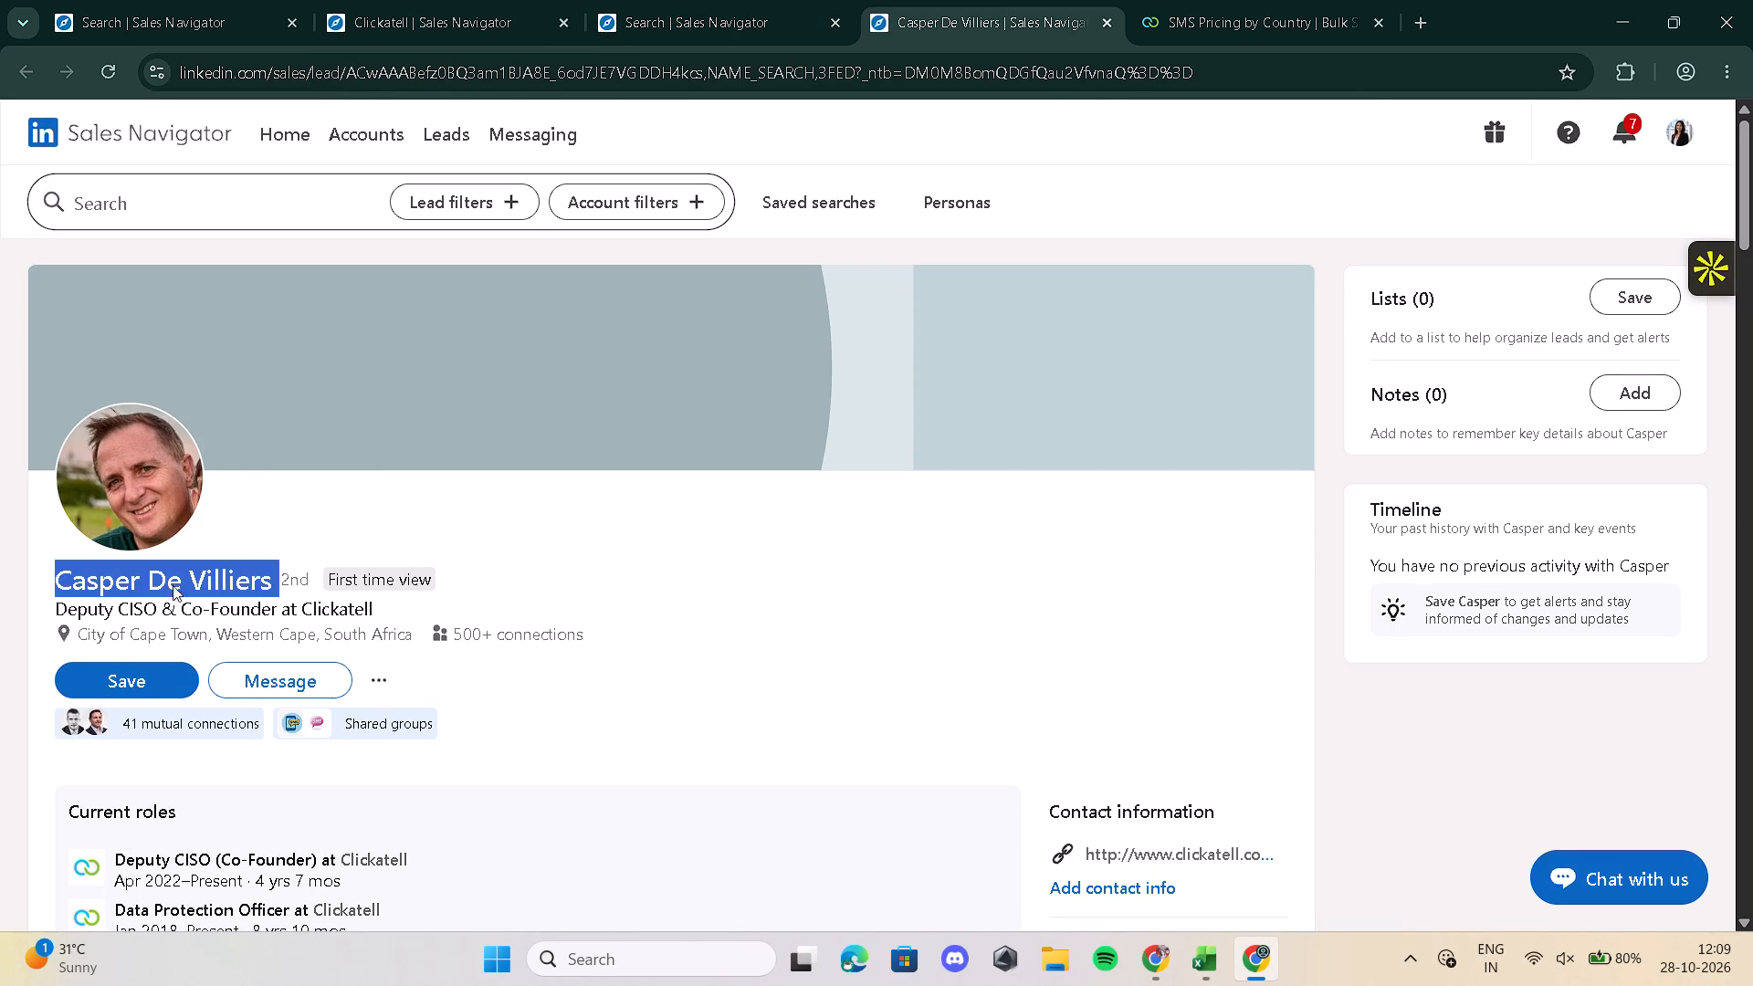
{"action": "left_click", "coordinate": [184, 589]}
{"action": "left_click", "coordinate": [1212, 967]}
{"action": "left_click", "coordinate": [1381, 604]}
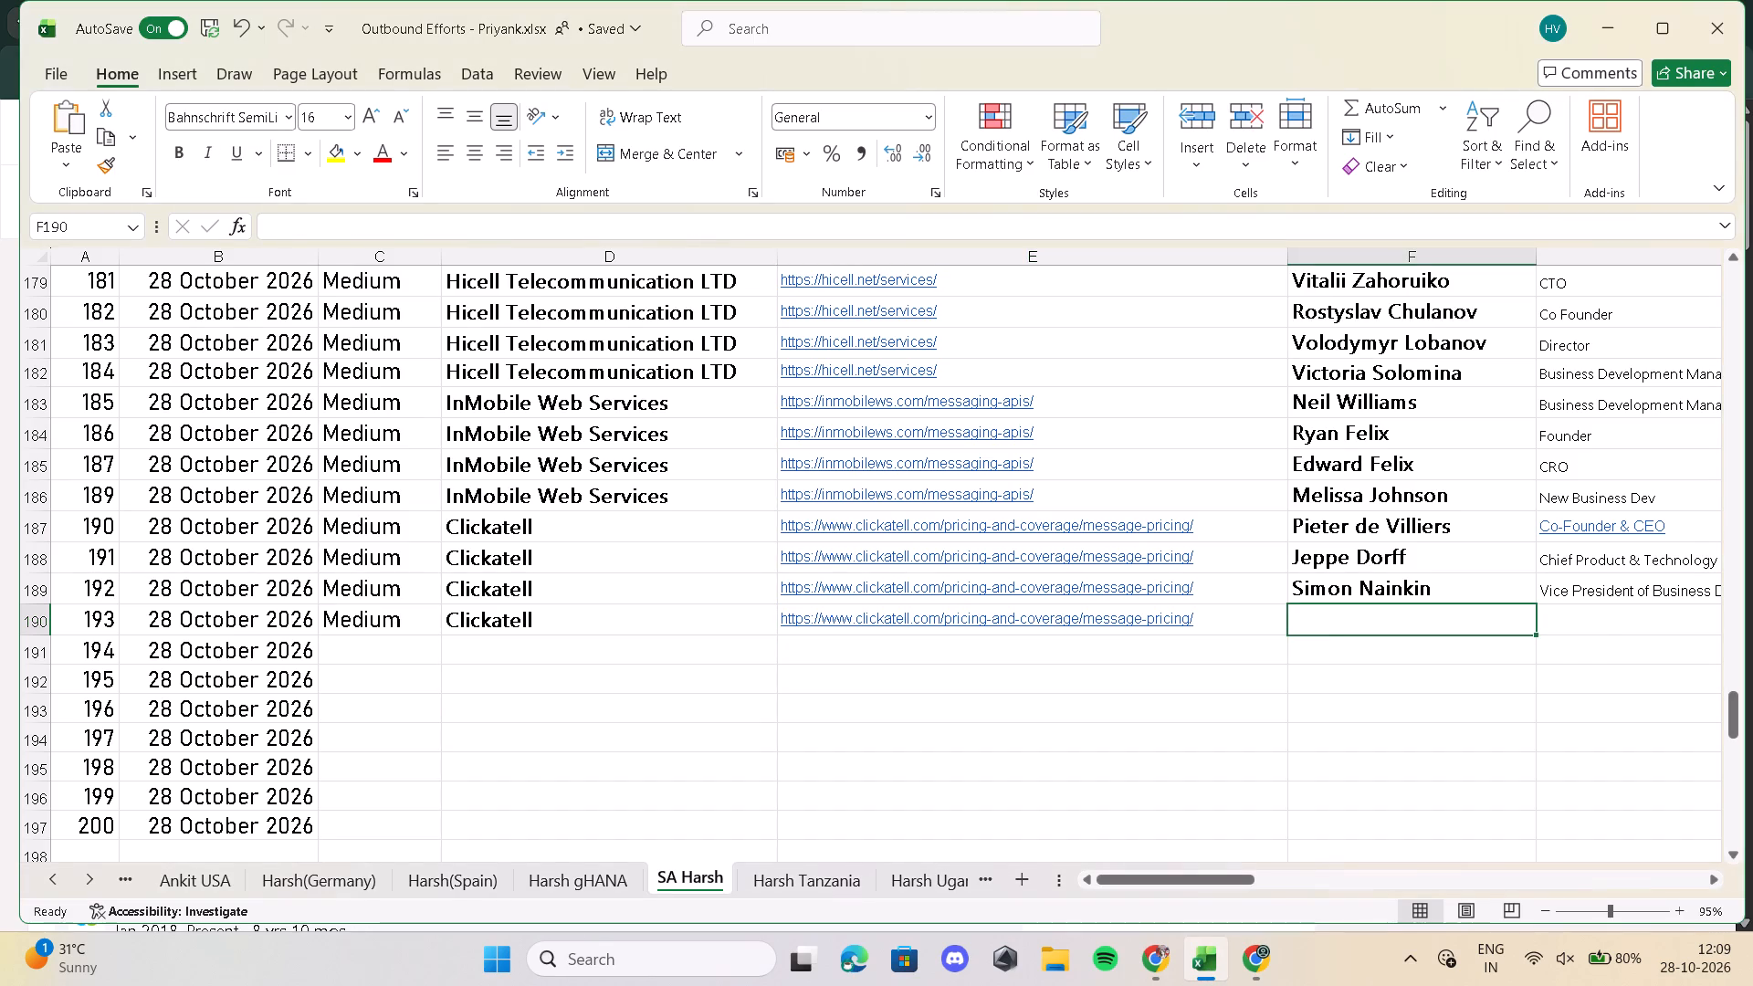
{"action": "key", "text": "ctrl+v"}
Copy the job title "Deputy CISO & Co-Founder" from the Sales Navigator lead page in Chrome into cell G190 in Excel.
{"action": "left_click", "coordinate": [1641, 626]}
{"action": "left_click", "coordinate": [29, 624]}
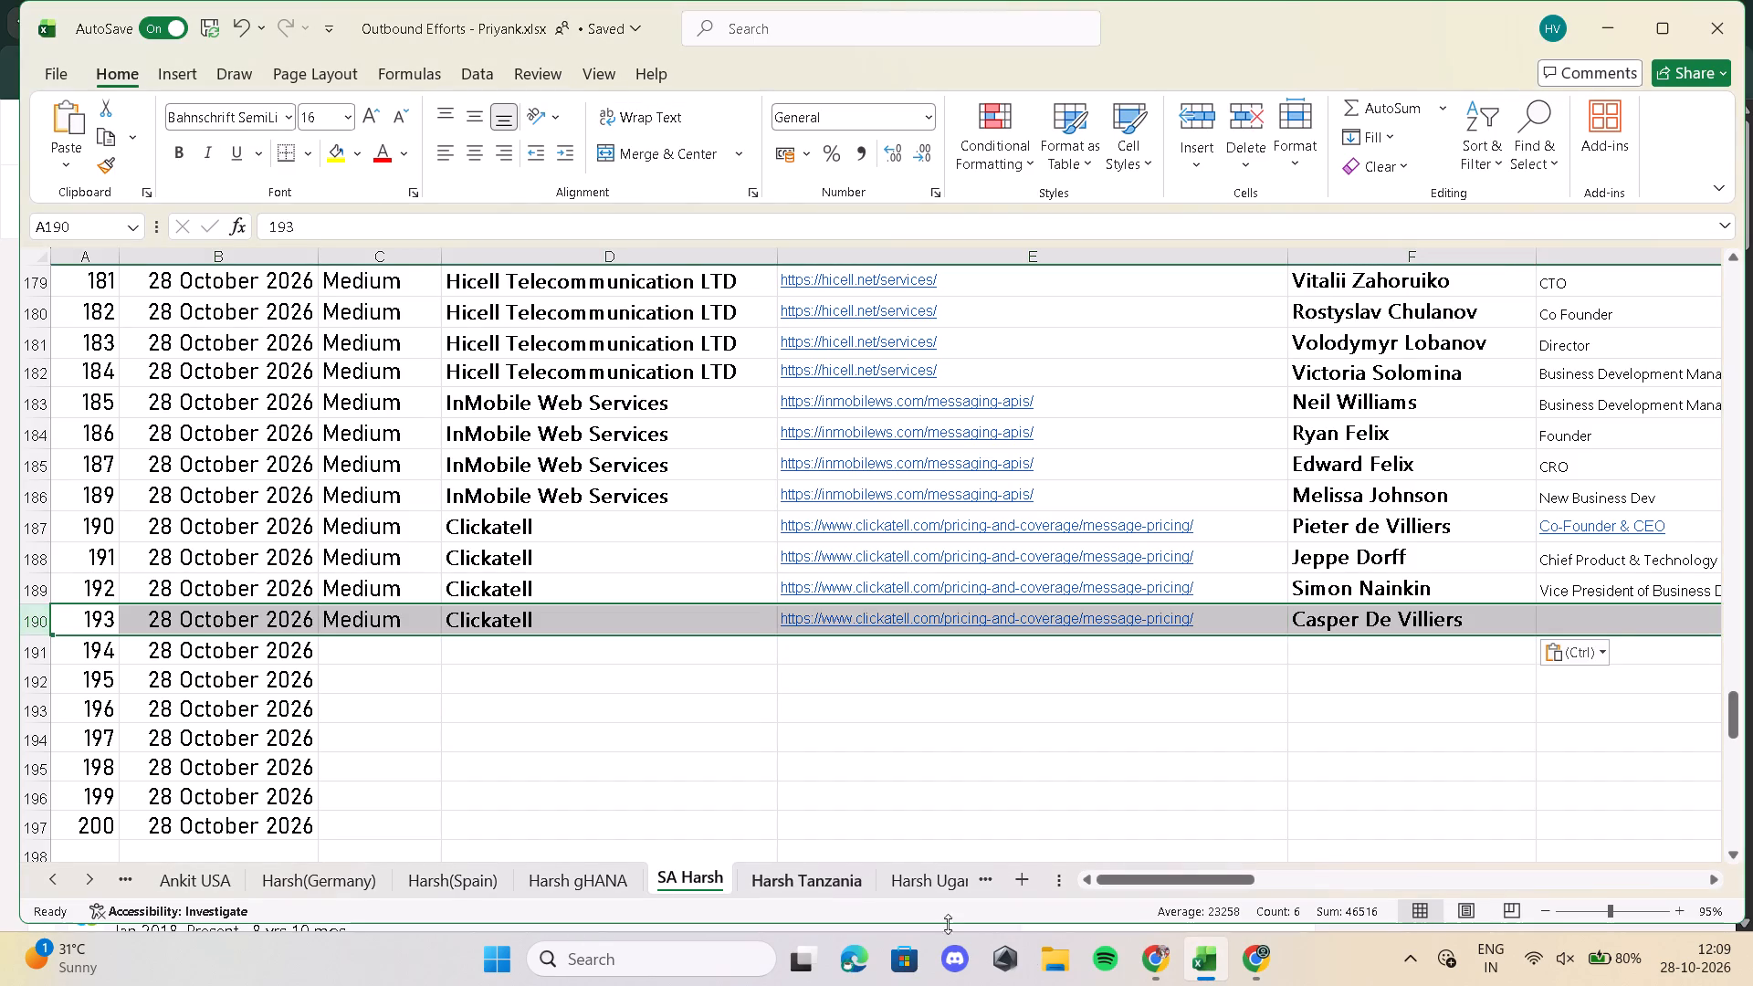
{"action": "left_click", "coordinate": [1235, 973]}
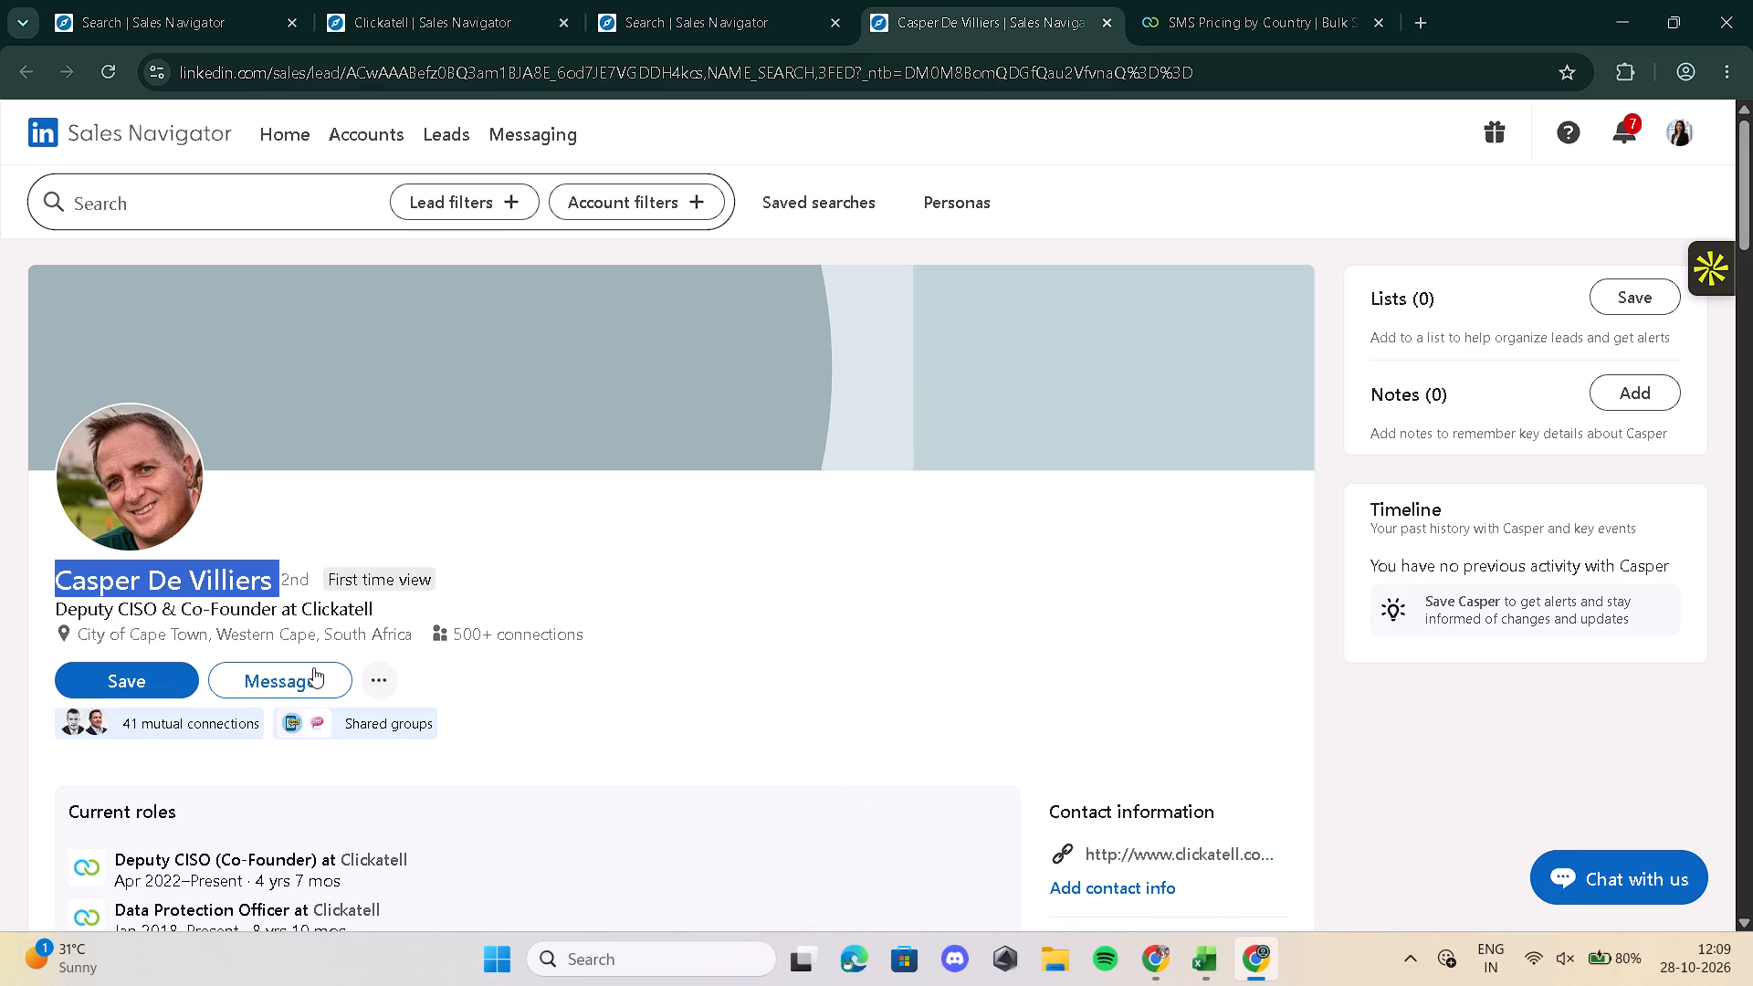
{"action": "left_click_drag", "start_coordinate": [276, 614], "coordinate": [70, 616]}
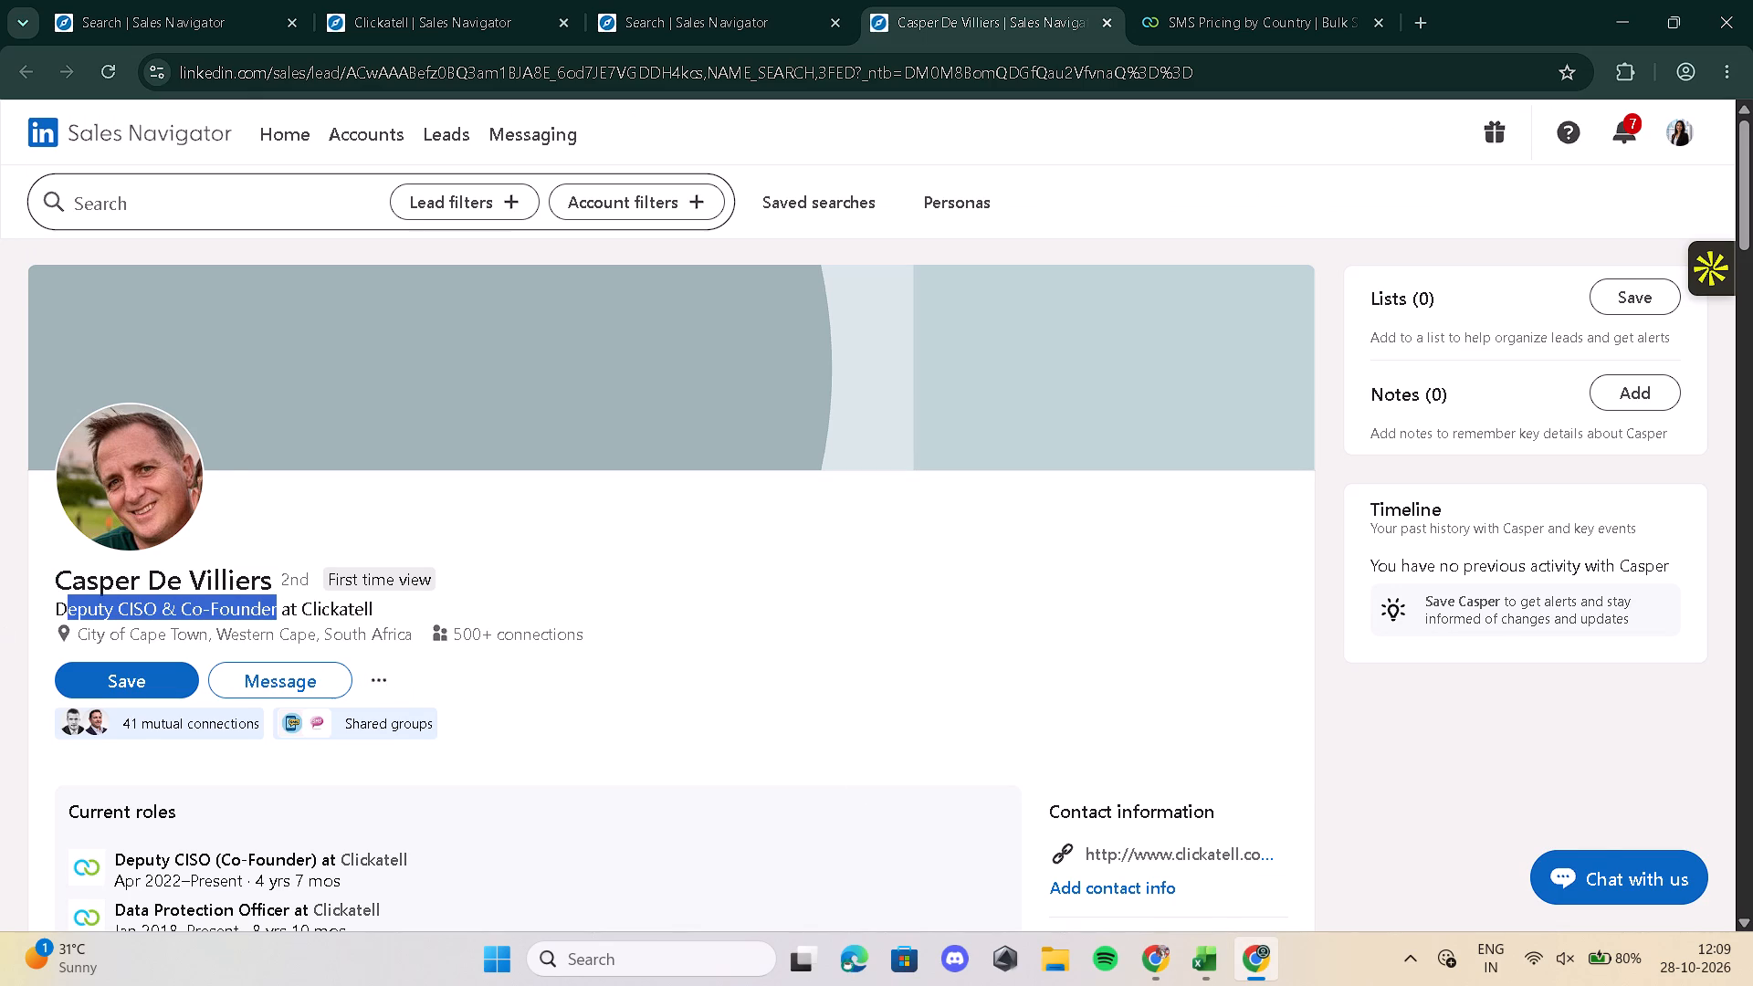
{"action": "left_click_drag", "start_coordinate": [70, 616], "coordinate": [41, 616]}
{"action": "key", "text": "ctrl+c"}
{"action": "left_click", "coordinate": [1201, 969]}
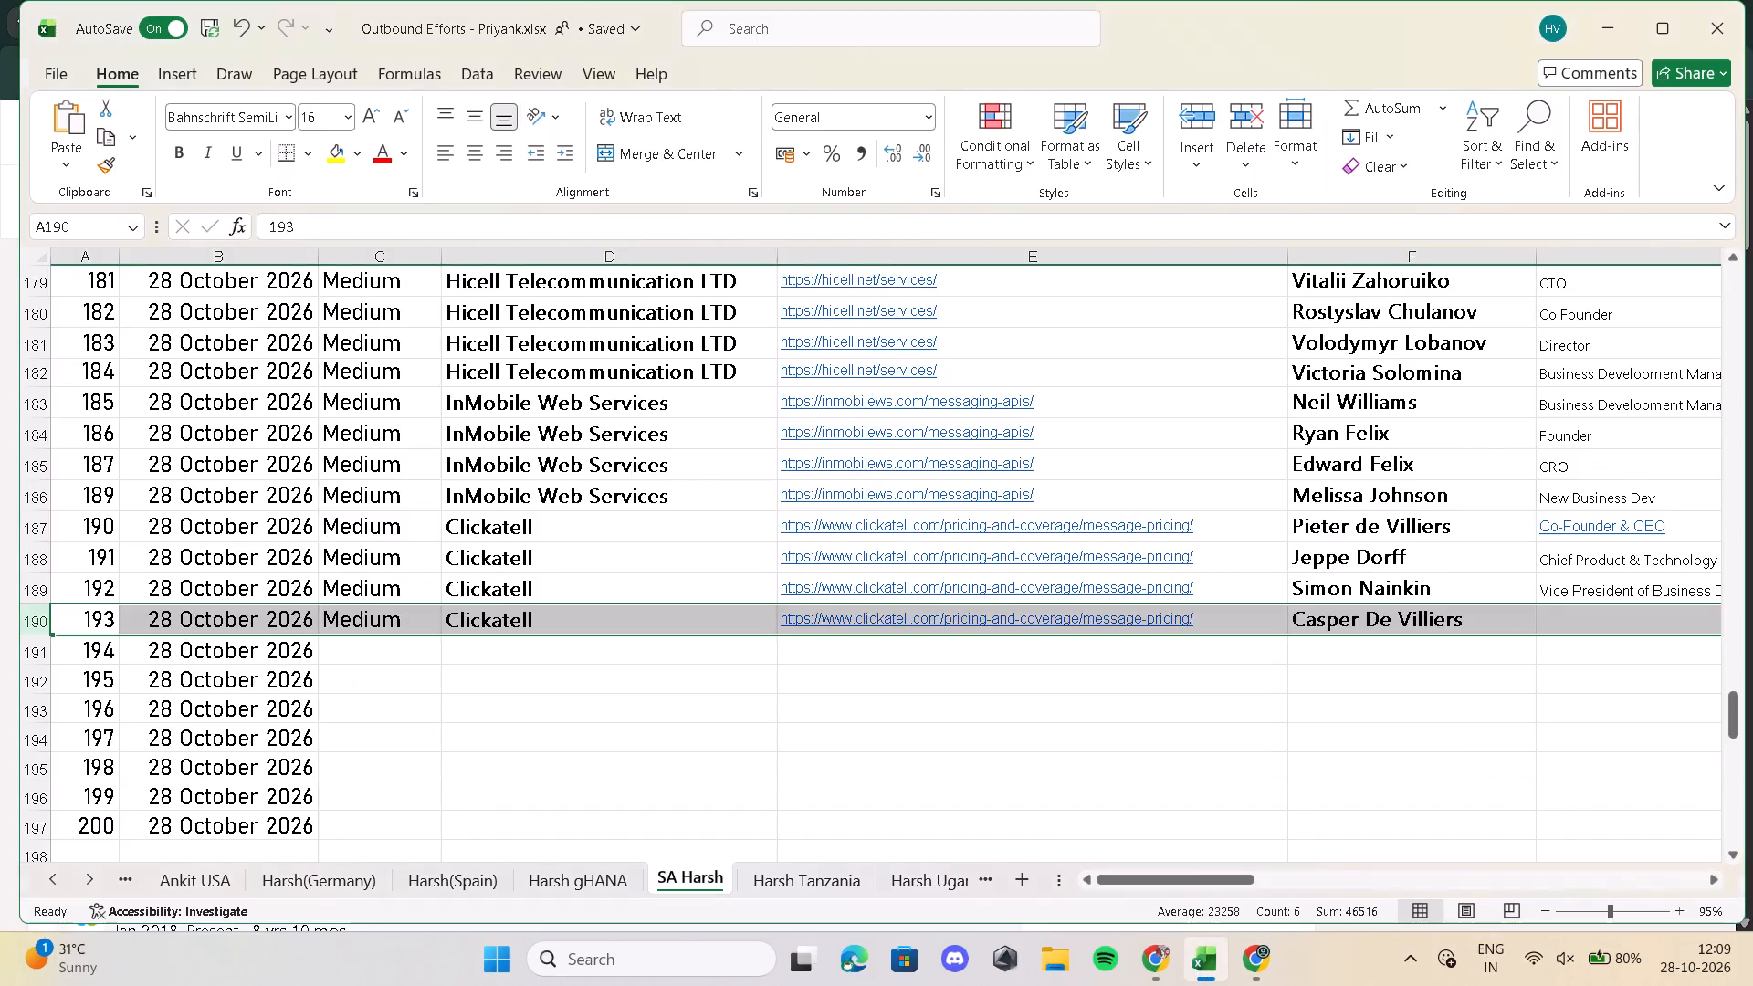
{"action": "left_click", "coordinate": [1607, 623]}
{"action": "key", "text": "ctrl+v"}
Copy South Africa, Africa and Not Accepted from row 189 into cells H190, I190 and J190.
{"action": "left_click", "coordinate": [1390, 580]}
{"action": "key", "text": "ctrl+c"}
{"action": "left_click", "coordinate": [1388, 619], "text": "ctrl"}
{"action": "key", "text": "ctrl+v"}
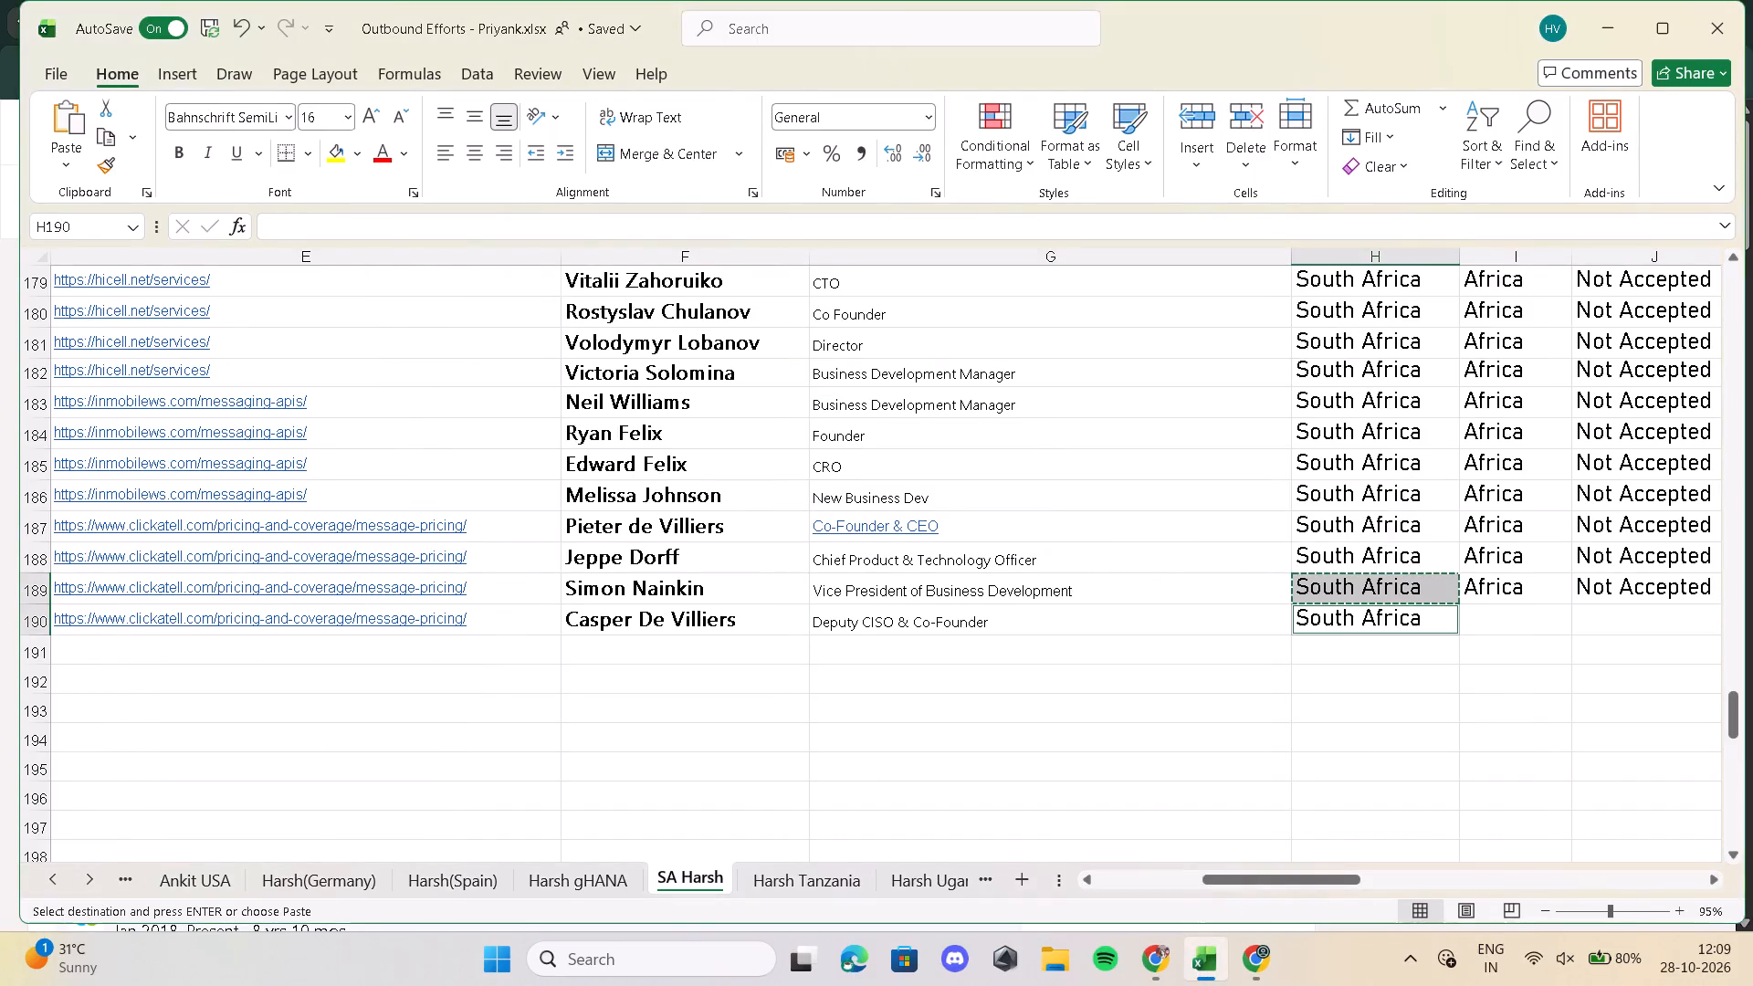
{"action": "left_click", "coordinate": [1545, 591]}
{"action": "key", "text": "ctrl+c"}
{"action": "left_click", "coordinate": [1538, 624]}
{"action": "key", "text": "ctrl+v"}
{"action": "left_click", "coordinate": [1651, 588]}
{"action": "key", "text": "ctrl+c"}
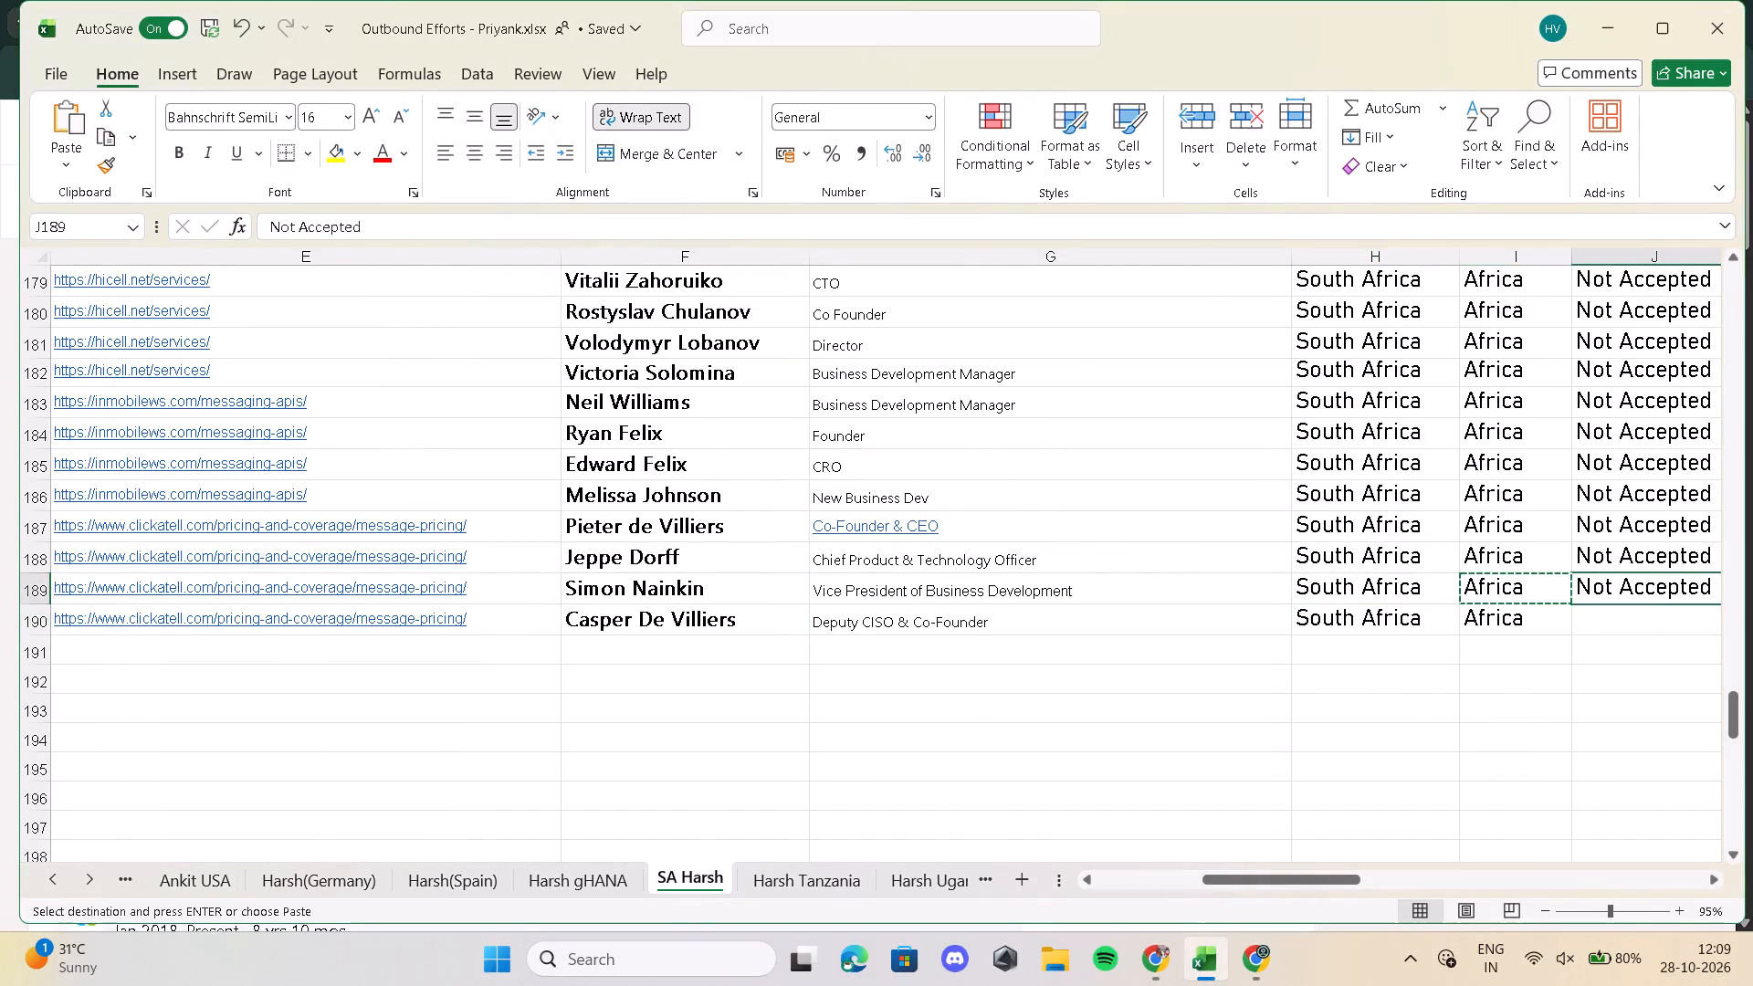
{"action": "left_click", "coordinate": [1632, 618], "text": "ctrl"}
{"action": "key", "text": "ctrl+v"}
Switch to Chrome and open the Deputy CISO's LinkedIn profile from the Sales Navigator lead page.
{"action": "left_click", "coordinate": [1265, 976]}
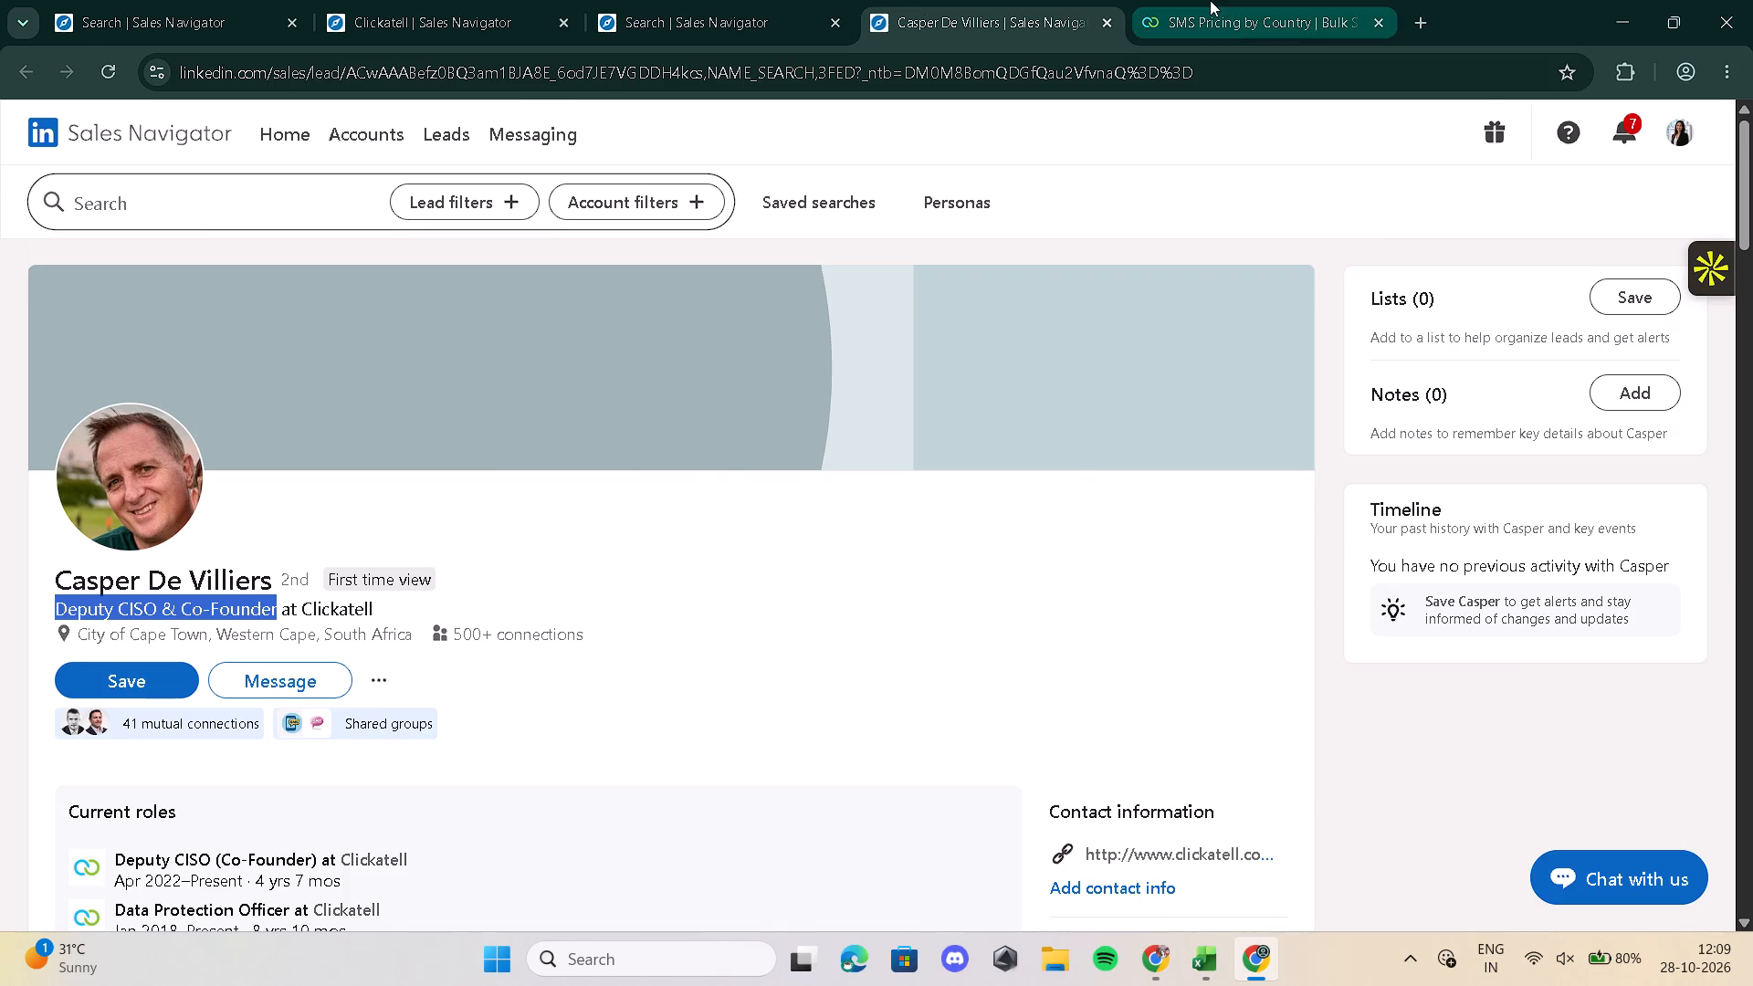
{"action": "left_click", "coordinate": [1210, 0]}
{"action": "left_click", "coordinate": [990, 0]}
{"action": "left_click", "coordinate": [381, 677]}
{"action": "left_click", "coordinate": [336, 804]}
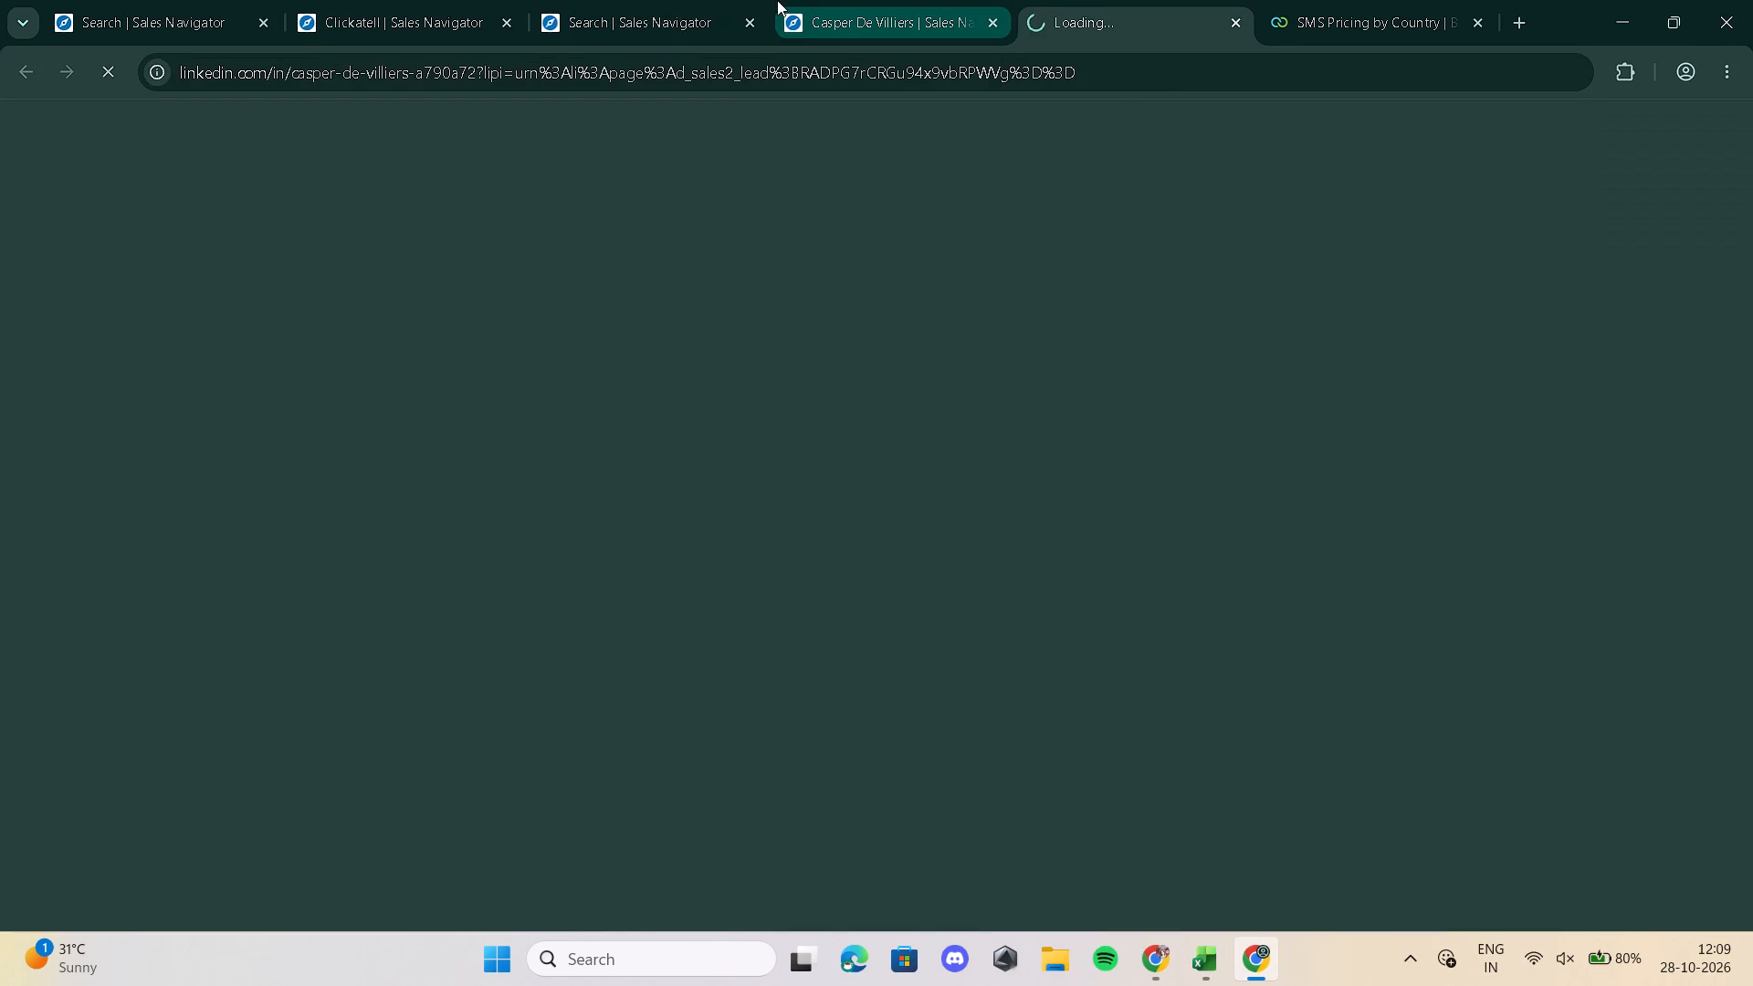
{"action": "left_click", "coordinate": [690, 17]}
{"action": "left_click", "coordinate": [866, 1]}
{"action": "left_click", "coordinate": [1105, 0]}
{"action": "left_click", "coordinate": [879, 28]}
{"action": "left_click", "coordinate": [1109, 0]}
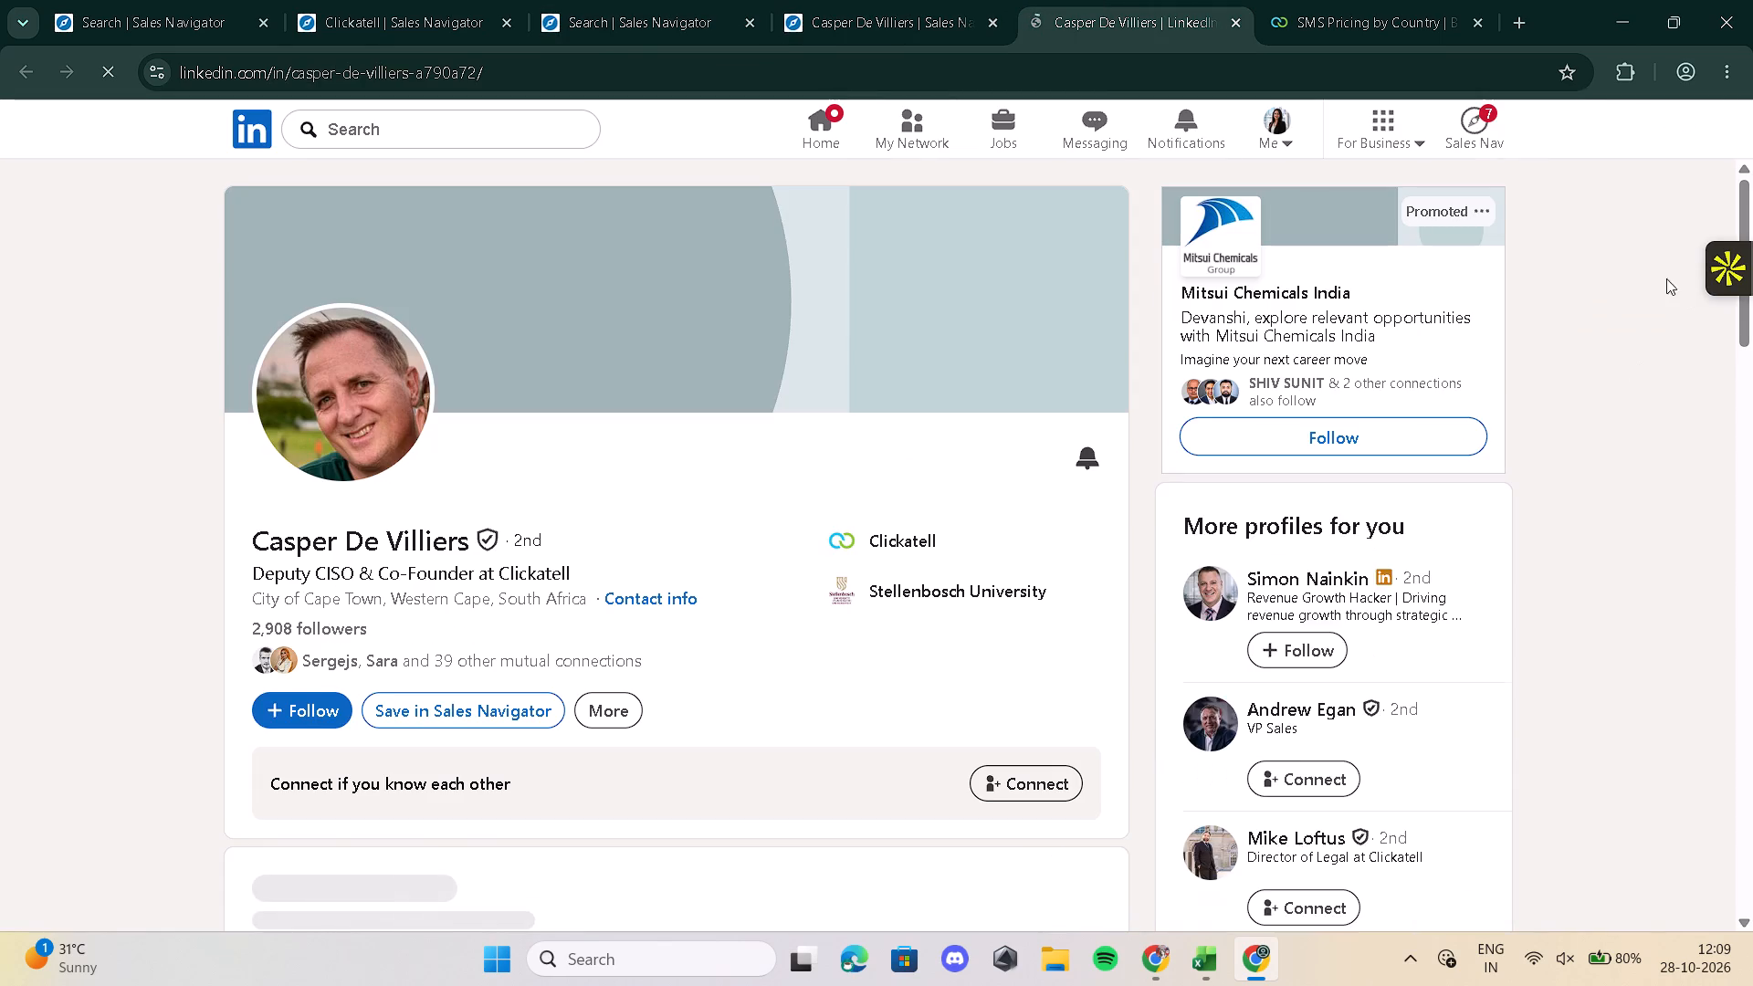
Open the Apollo extension on the Deputy CISO's LinkedIn profile and refresh it to look up contact details.
{"action": "left_click", "coordinate": [1721, 277]}
{"action": "left_click", "coordinate": [663, 0]}
{"action": "left_click", "coordinate": [868, 1]}
{"action": "left_click", "coordinate": [1139, 0]}
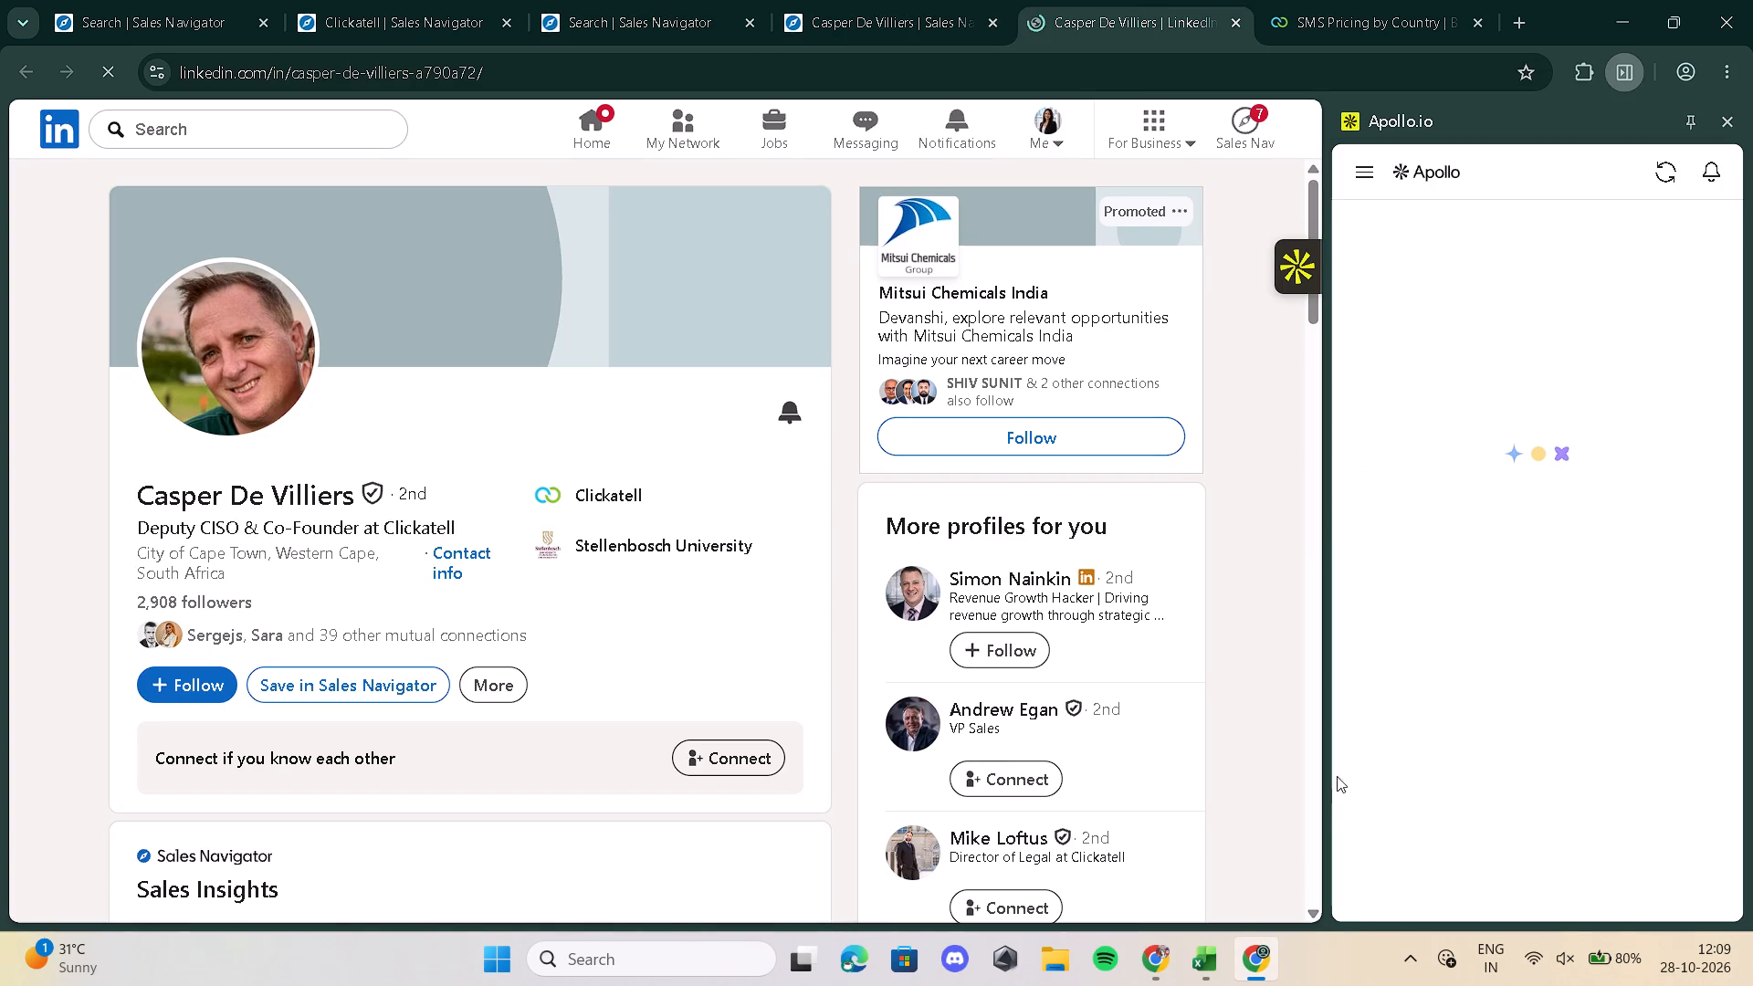
{"action": "left_click", "coordinate": [1663, 188]}
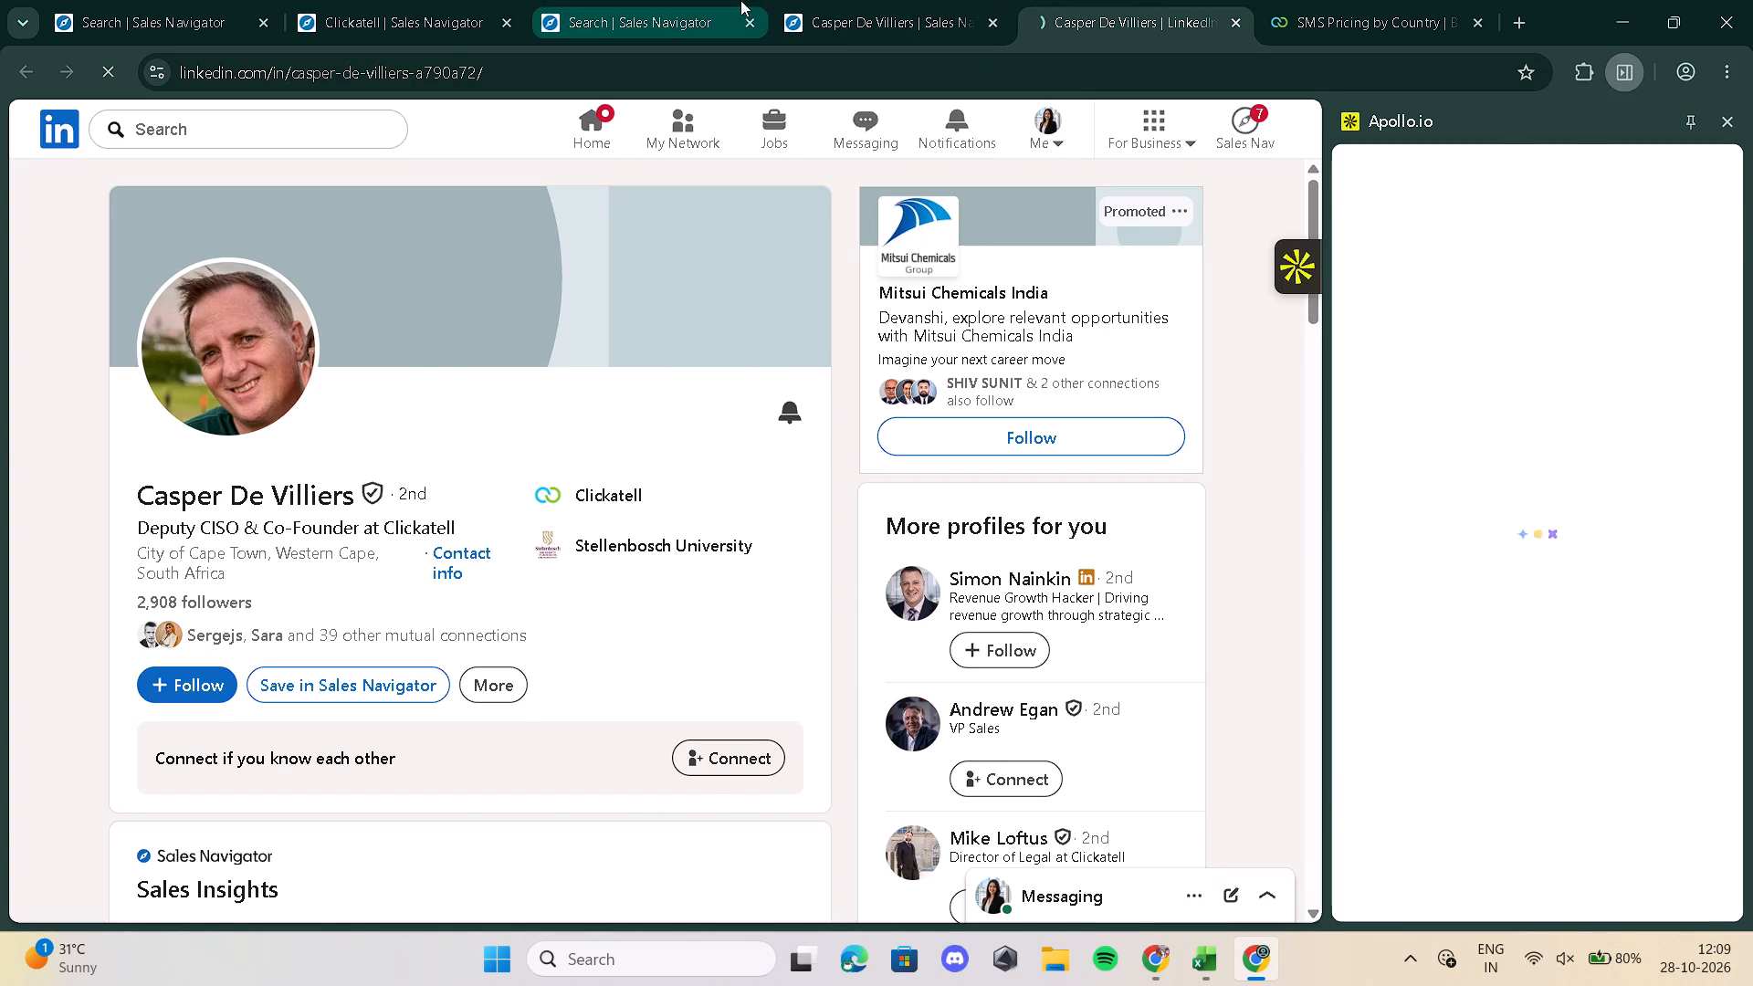
{"action": "left_click", "coordinate": [740, 0]}
{"action": "left_click_drag", "start_coordinate": [897, 0], "coordinate": [908, 0]}
{"action": "left_click", "coordinate": [1175, 0]}
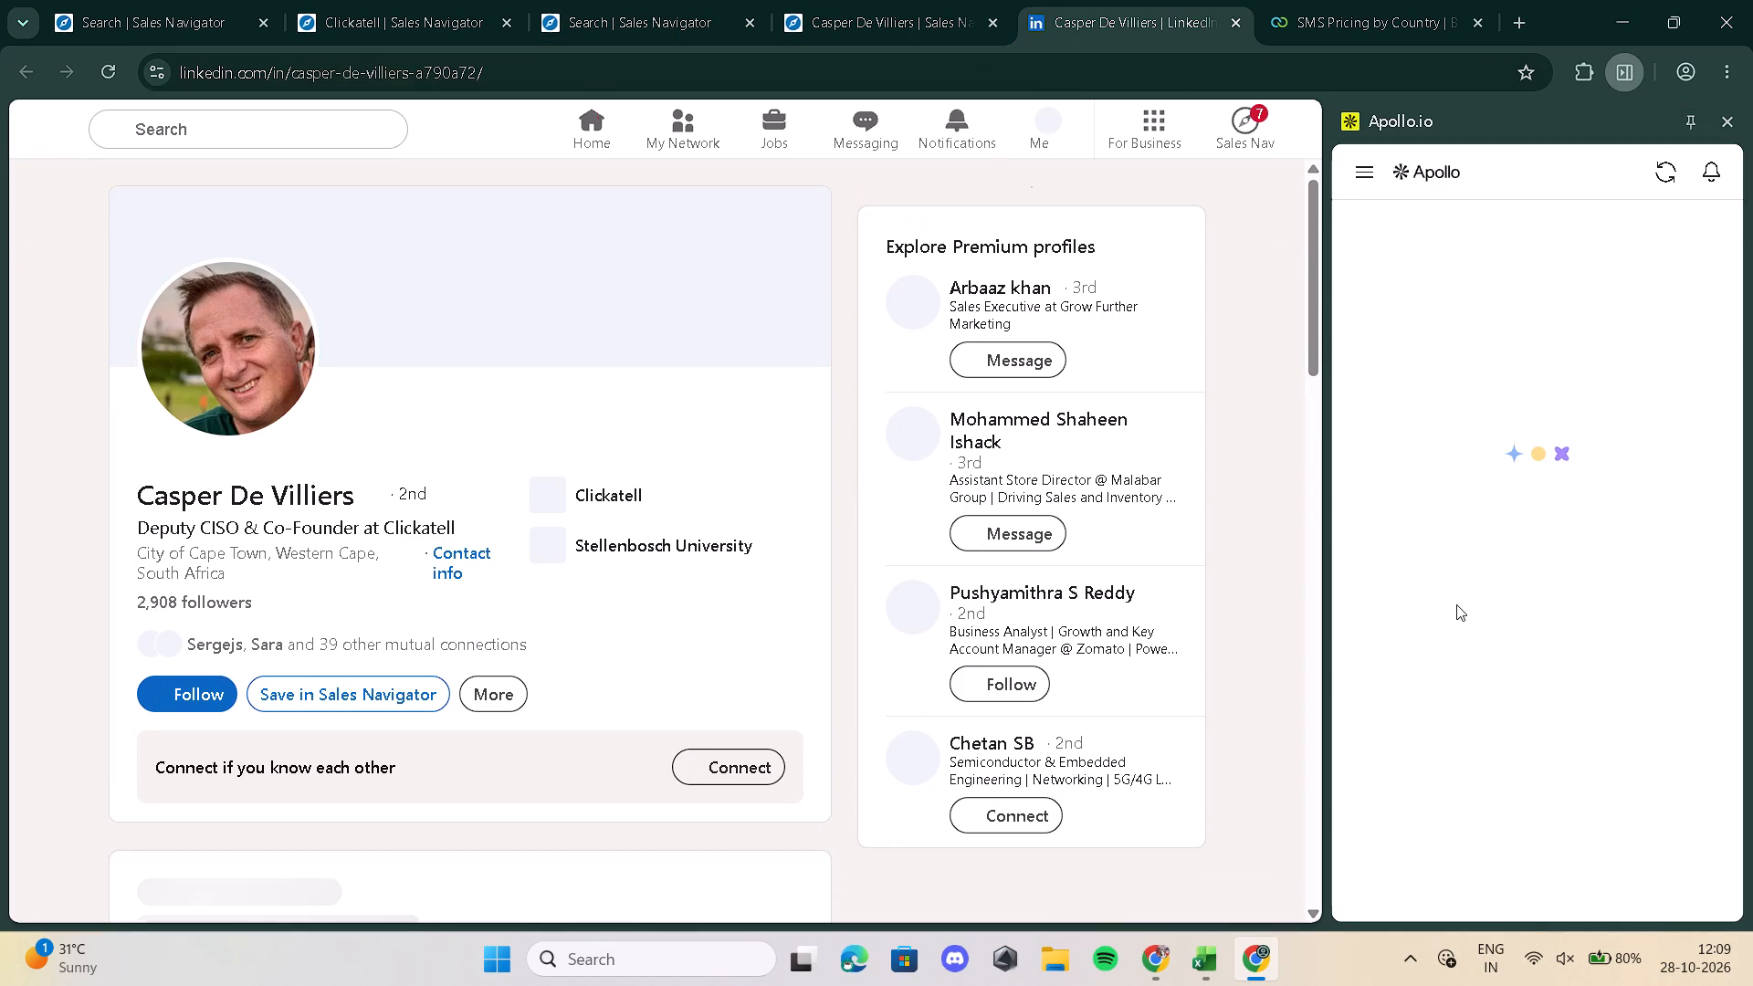
Enter Not Available in the contact detail cells K190 and L190 in Excel.
{"action": "left_click", "coordinate": [1194, 966]}
{"action": "left_click", "coordinate": [1147, 628]}
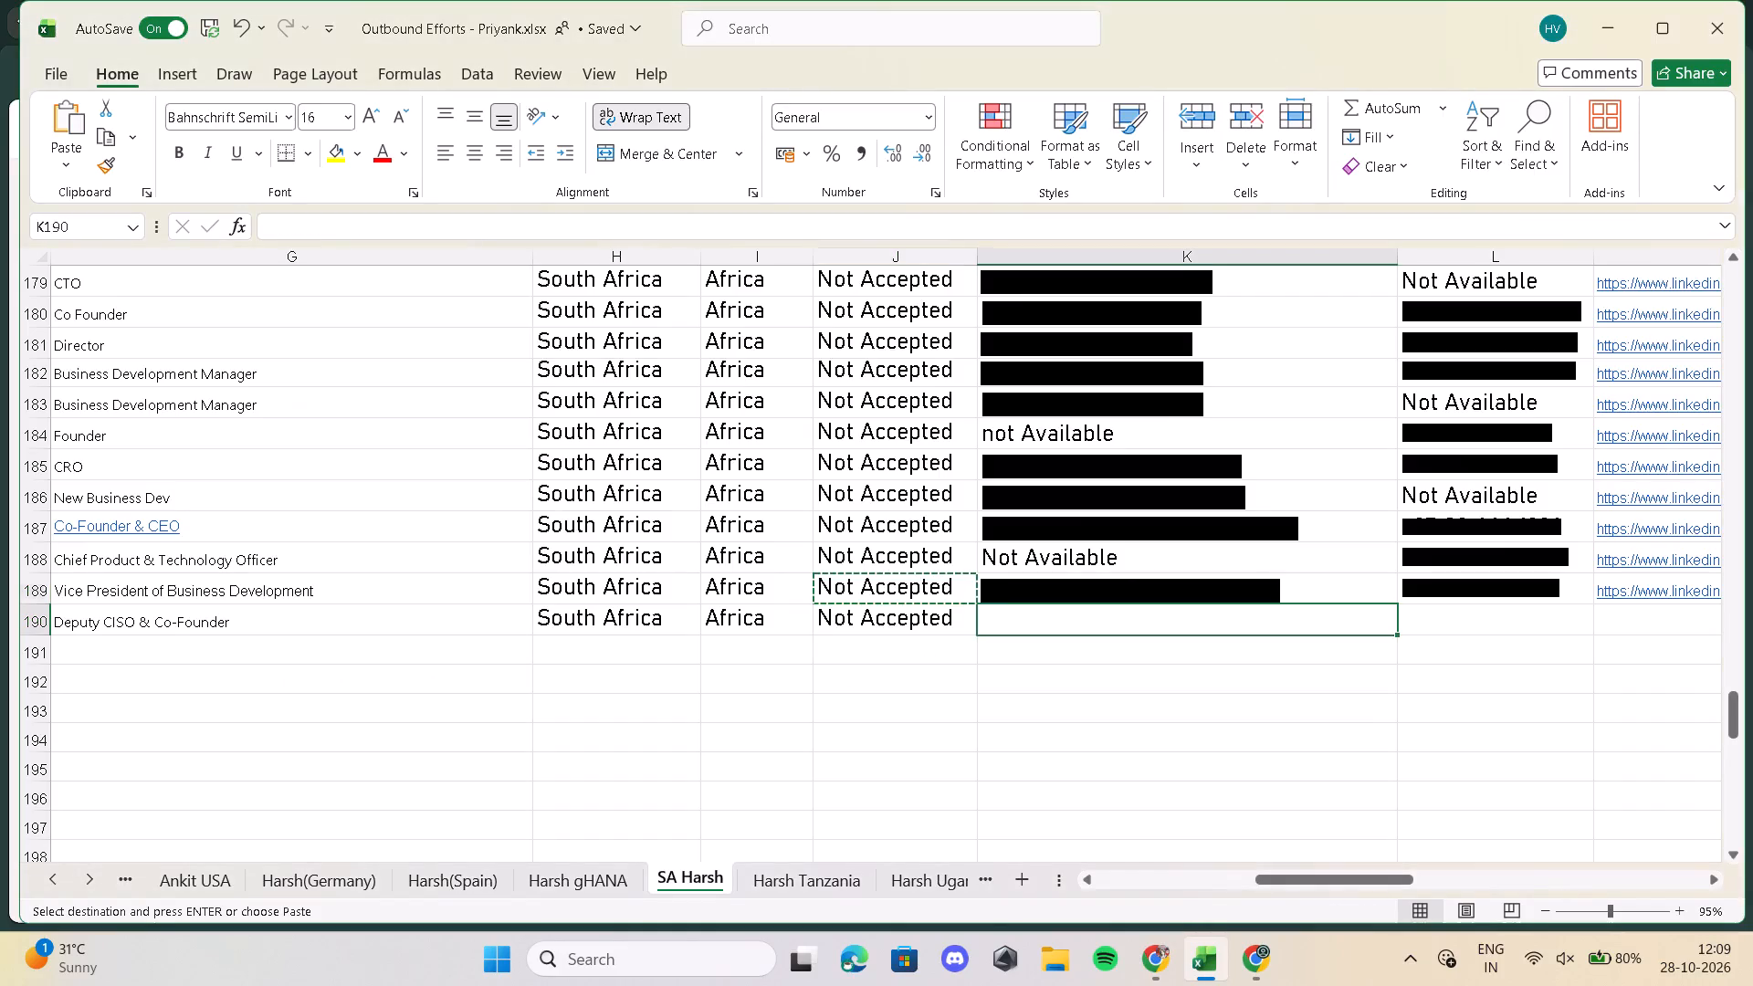
{"action": "type", "text": "NOT"}
{"action": "left_click", "coordinate": [1456, 616]}
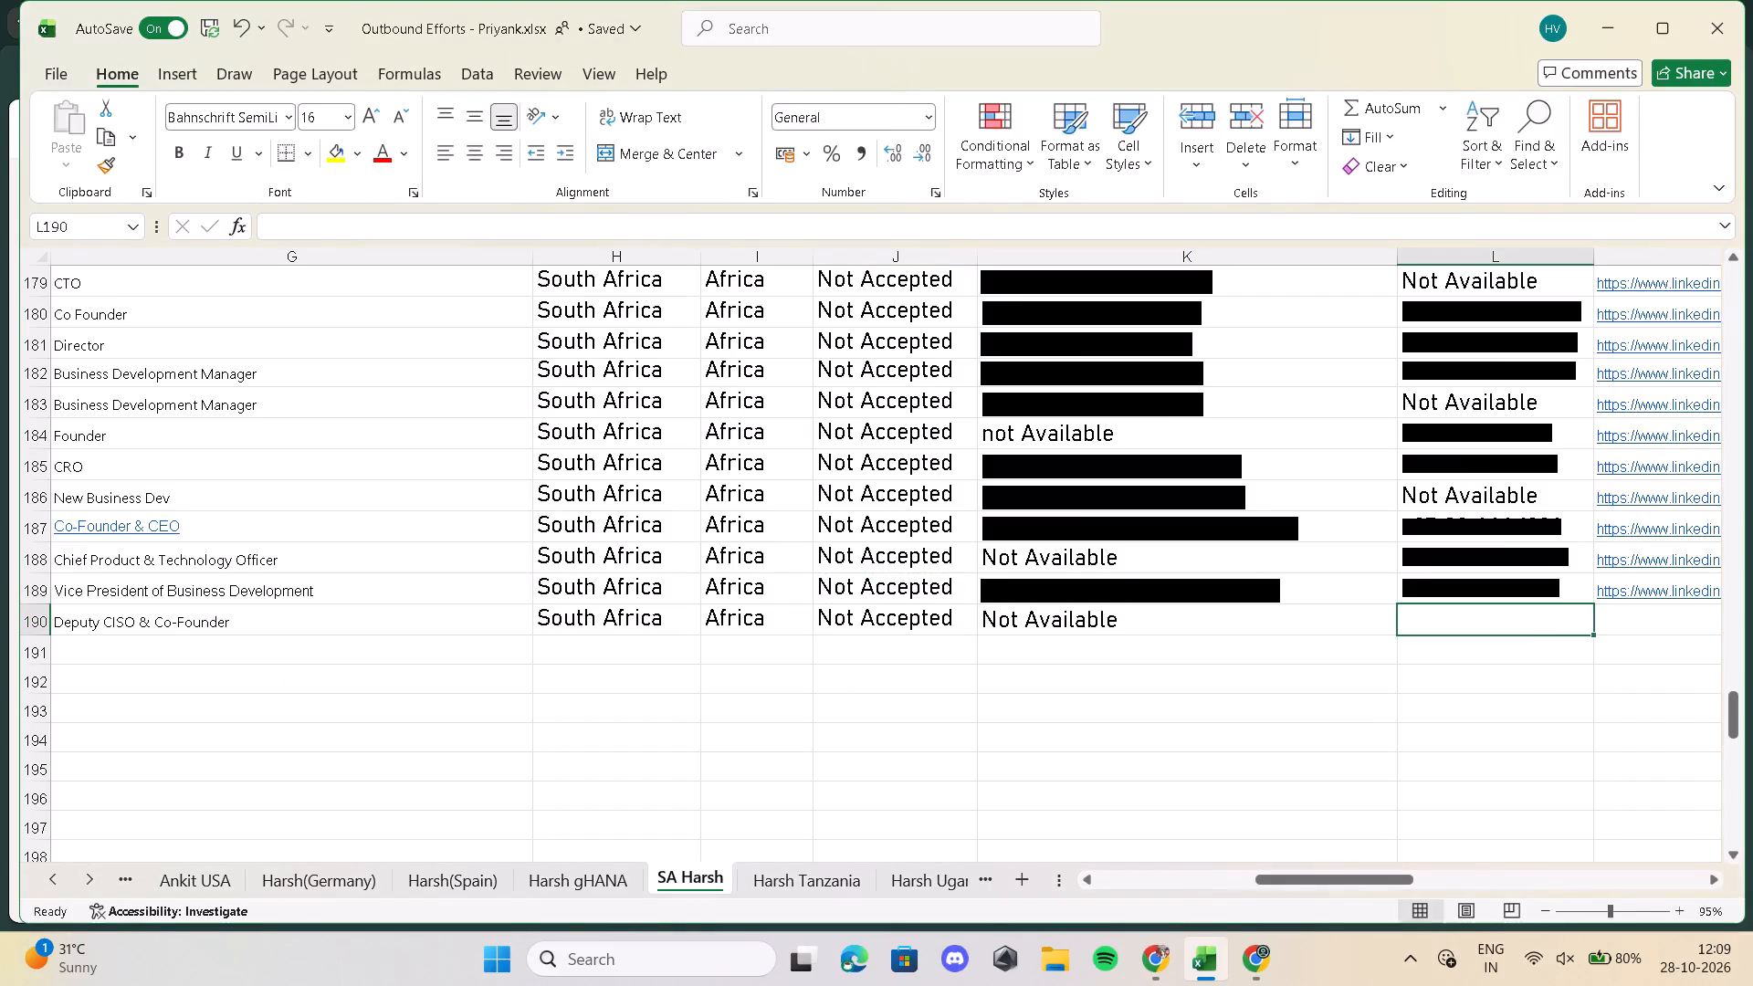
{"action": "type", "text": "NOT"}
{"action": "left_click", "coordinate": [1623, 624]}
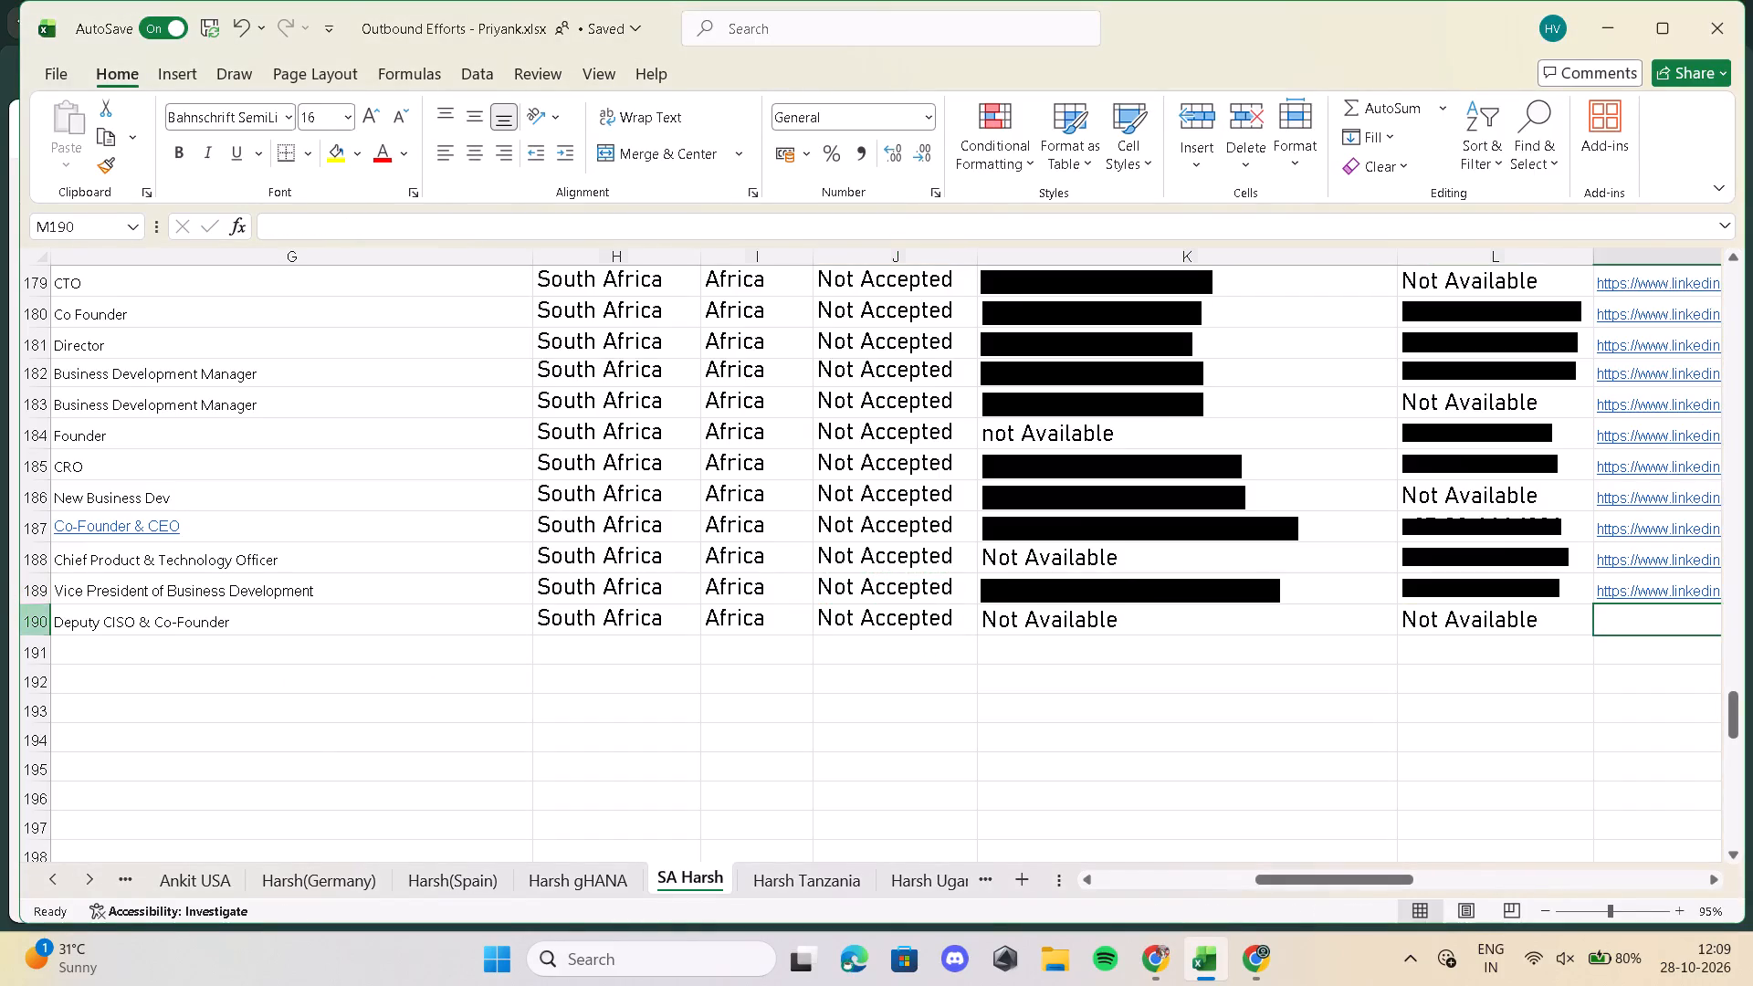
{"action": "left_click", "coordinate": [23, 618]}
Copy the Deputy CISO's LinkedIn profile link from the Sales Navigator lead page in Chrome into cell M190 in Excel.
{"action": "left_click", "coordinate": [1173, 970]}
{"action": "left_click", "coordinate": [1244, 967]}
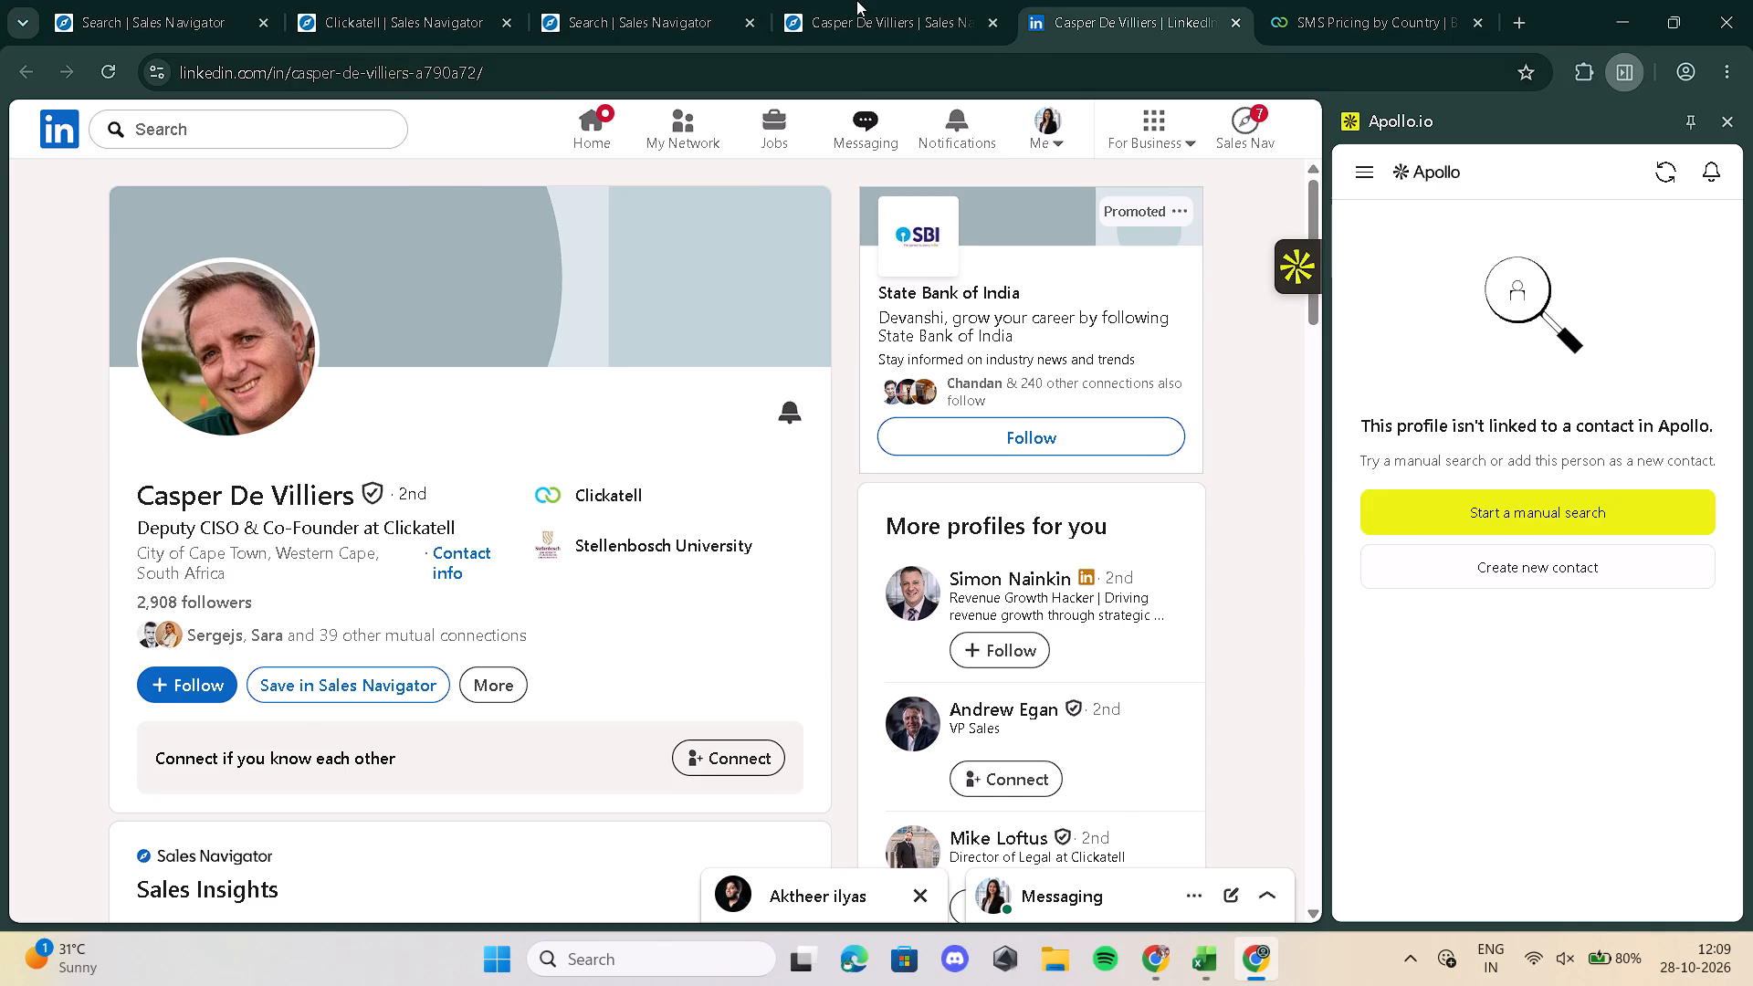
{"action": "left_click", "coordinate": [861, 0]}
{"action": "left_click", "coordinate": [386, 692]}
{"action": "left_click", "coordinate": [306, 855]}
{"action": "left_click", "coordinate": [1188, 965]}
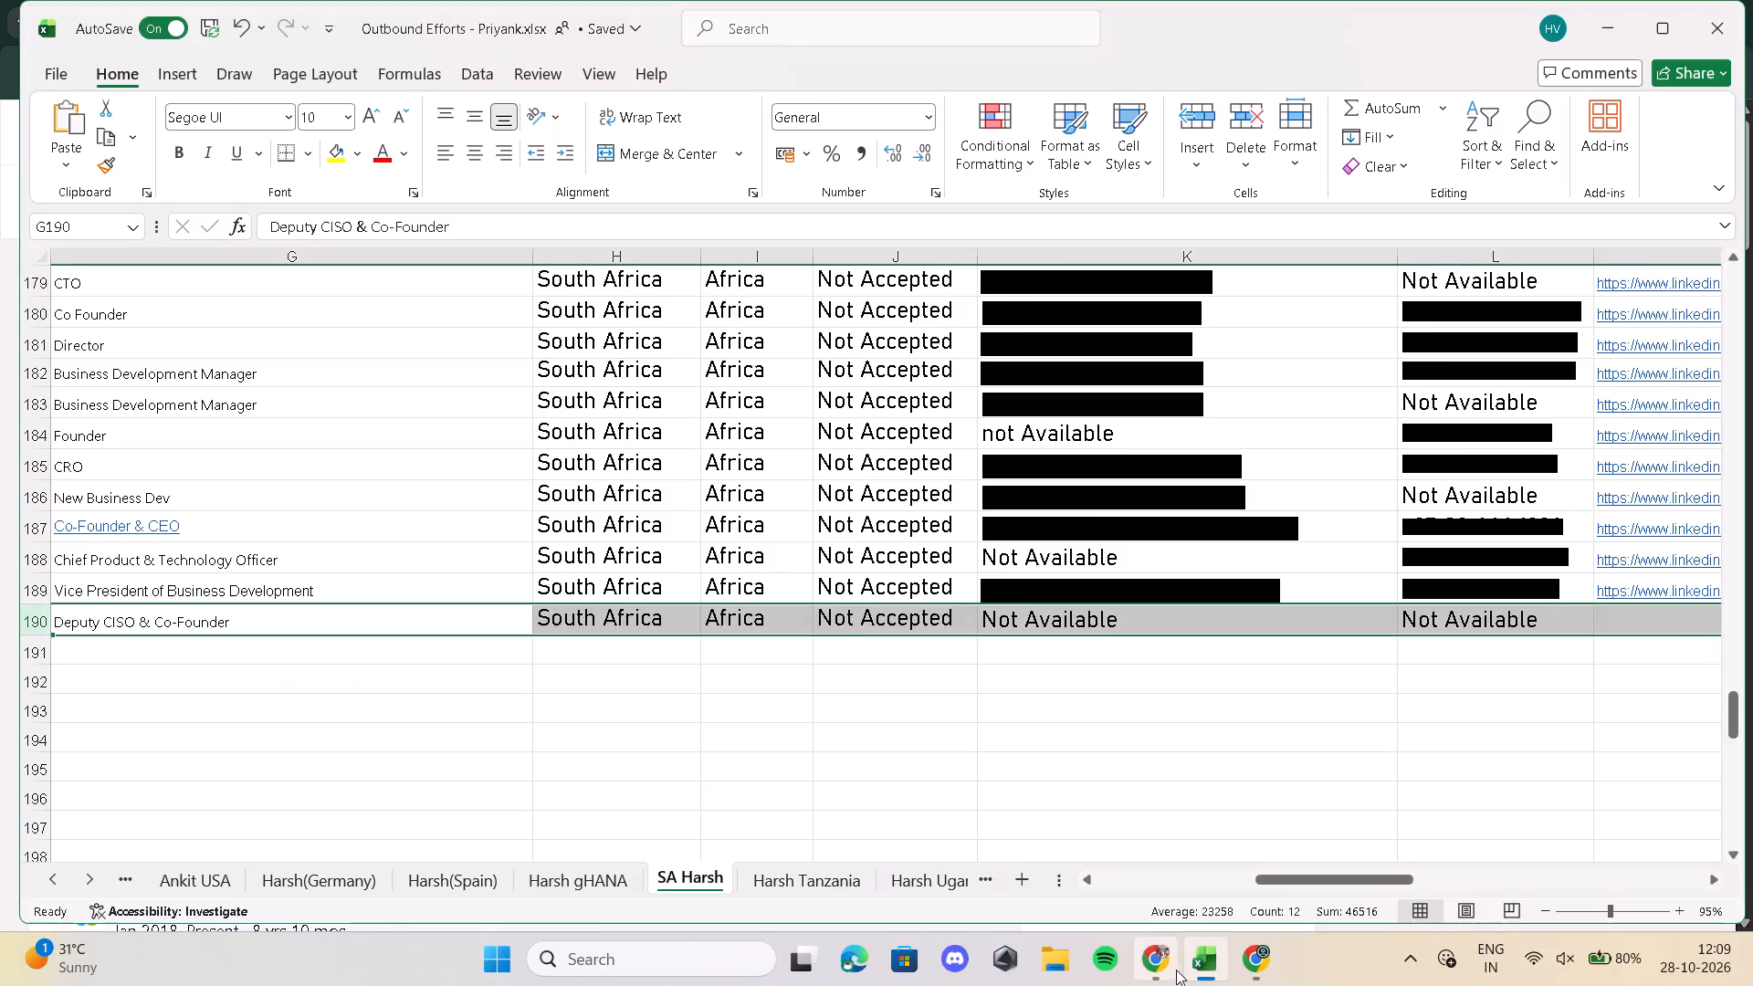
{"action": "left_click", "coordinate": [1661, 634]}
{"action": "left_click", "coordinate": [1656, 624]}
{"action": "key", "text": "ctrl+v"}
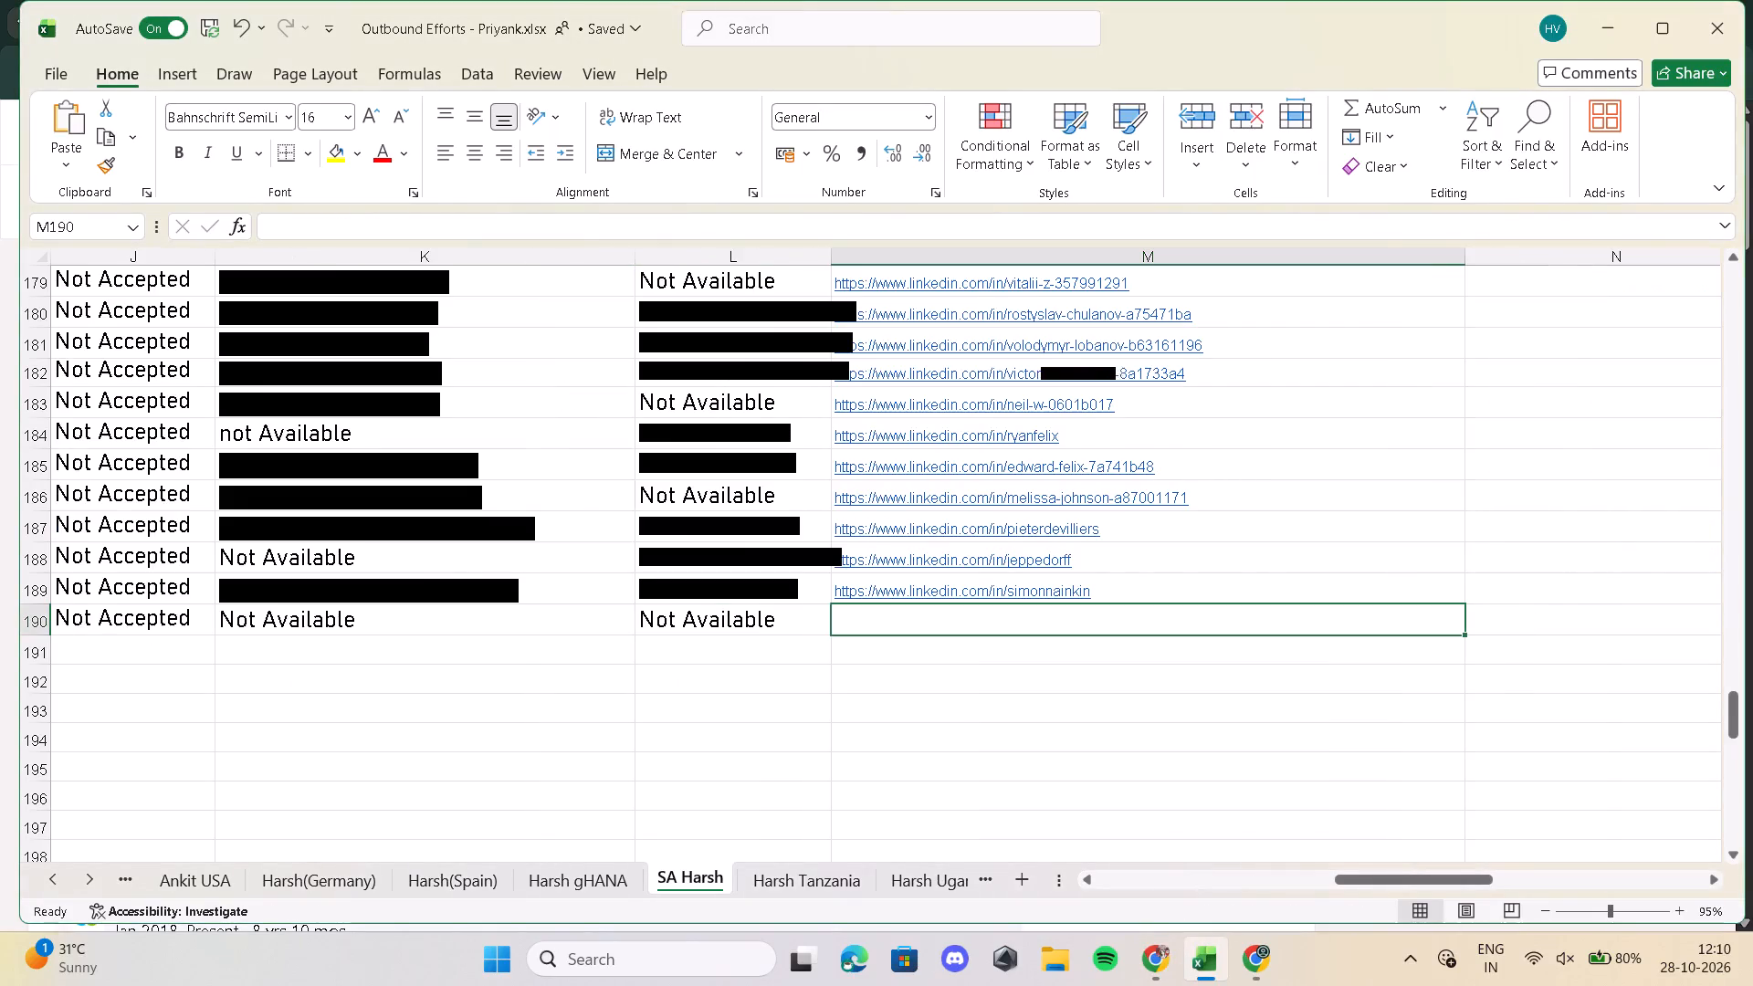
Copy Bulk SMS from O189 into O190 to finish the Deputy CISO's record, and select row 191.
{"action": "left_click", "coordinate": [1586, 632]}
{"action": "double_click", "coordinate": [1427, 623]}
{"action": "left_click", "coordinate": [1532, 621]}
{"action": "left_click_drag", "start_coordinate": [1440, 883], "coordinate": [1498, 869]}
{"action": "left_click", "coordinate": [1286, 600]}
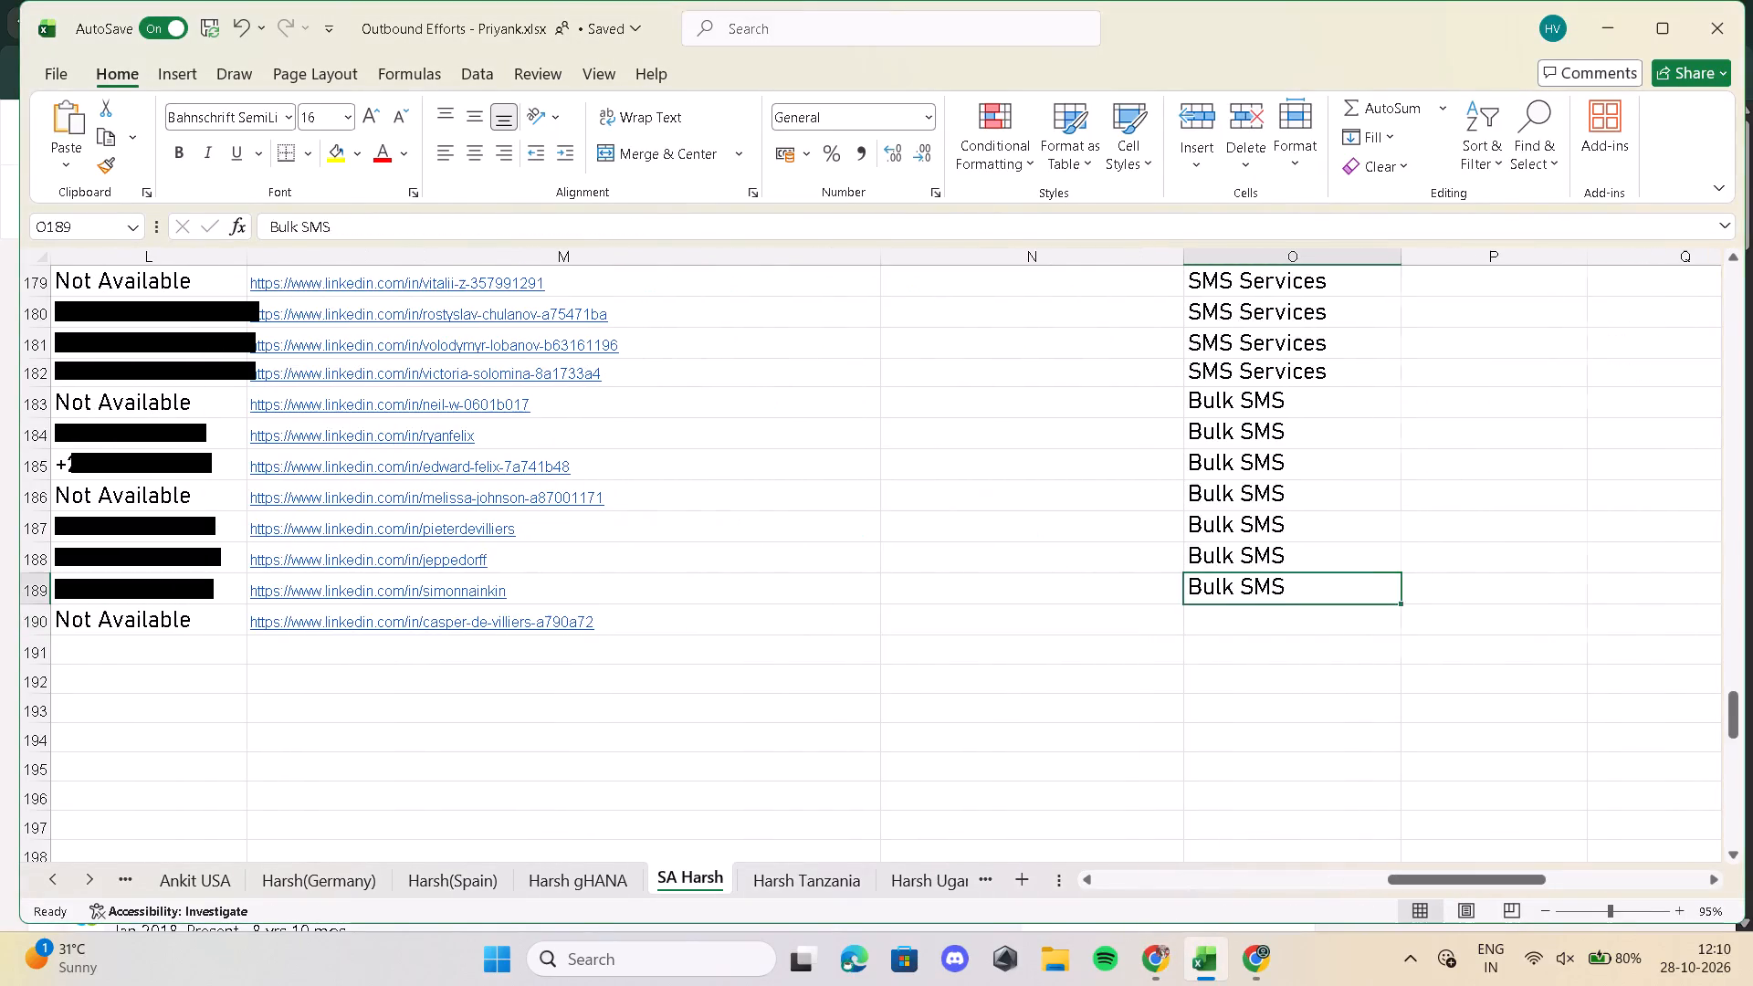
{"action": "key", "text": "ctrl+c"}
{"action": "left_click", "coordinate": [1286, 628], "text": "ctrl"}
{"action": "key", "text": "ctrl+v"}
{"action": "left_click_drag", "start_coordinate": [1526, 887], "coordinate": [938, 864]}
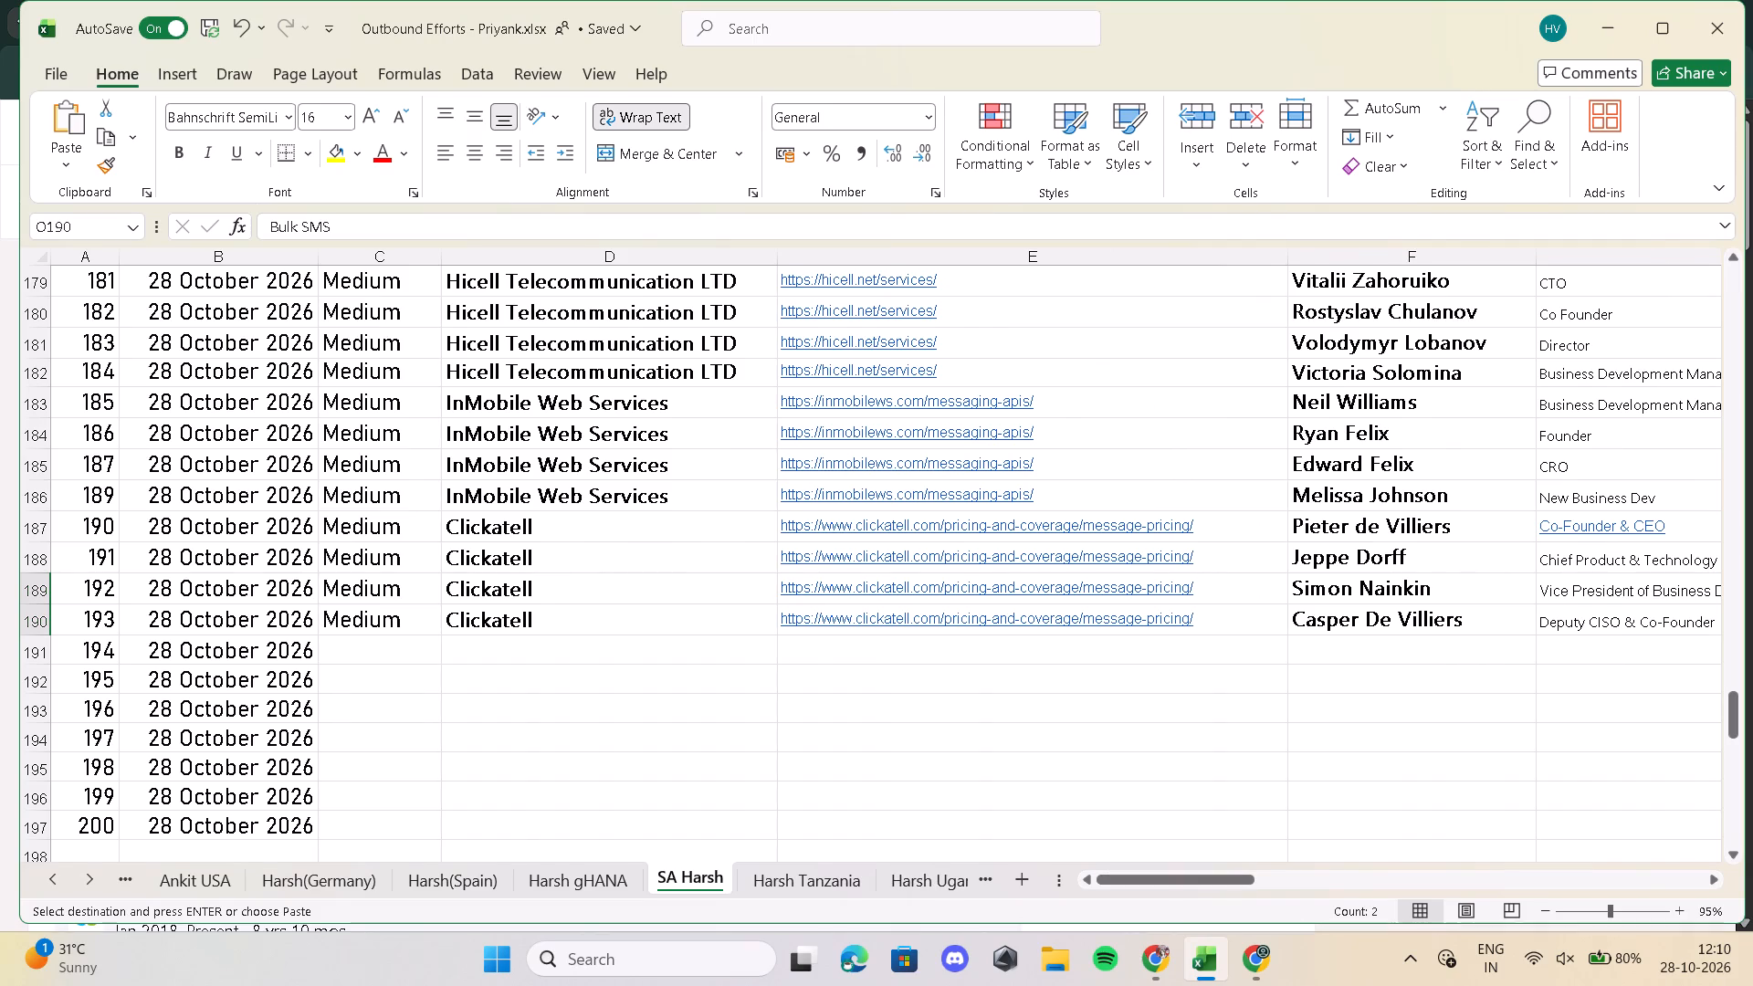
{"action": "left_click", "coordinate": [33, 645]}
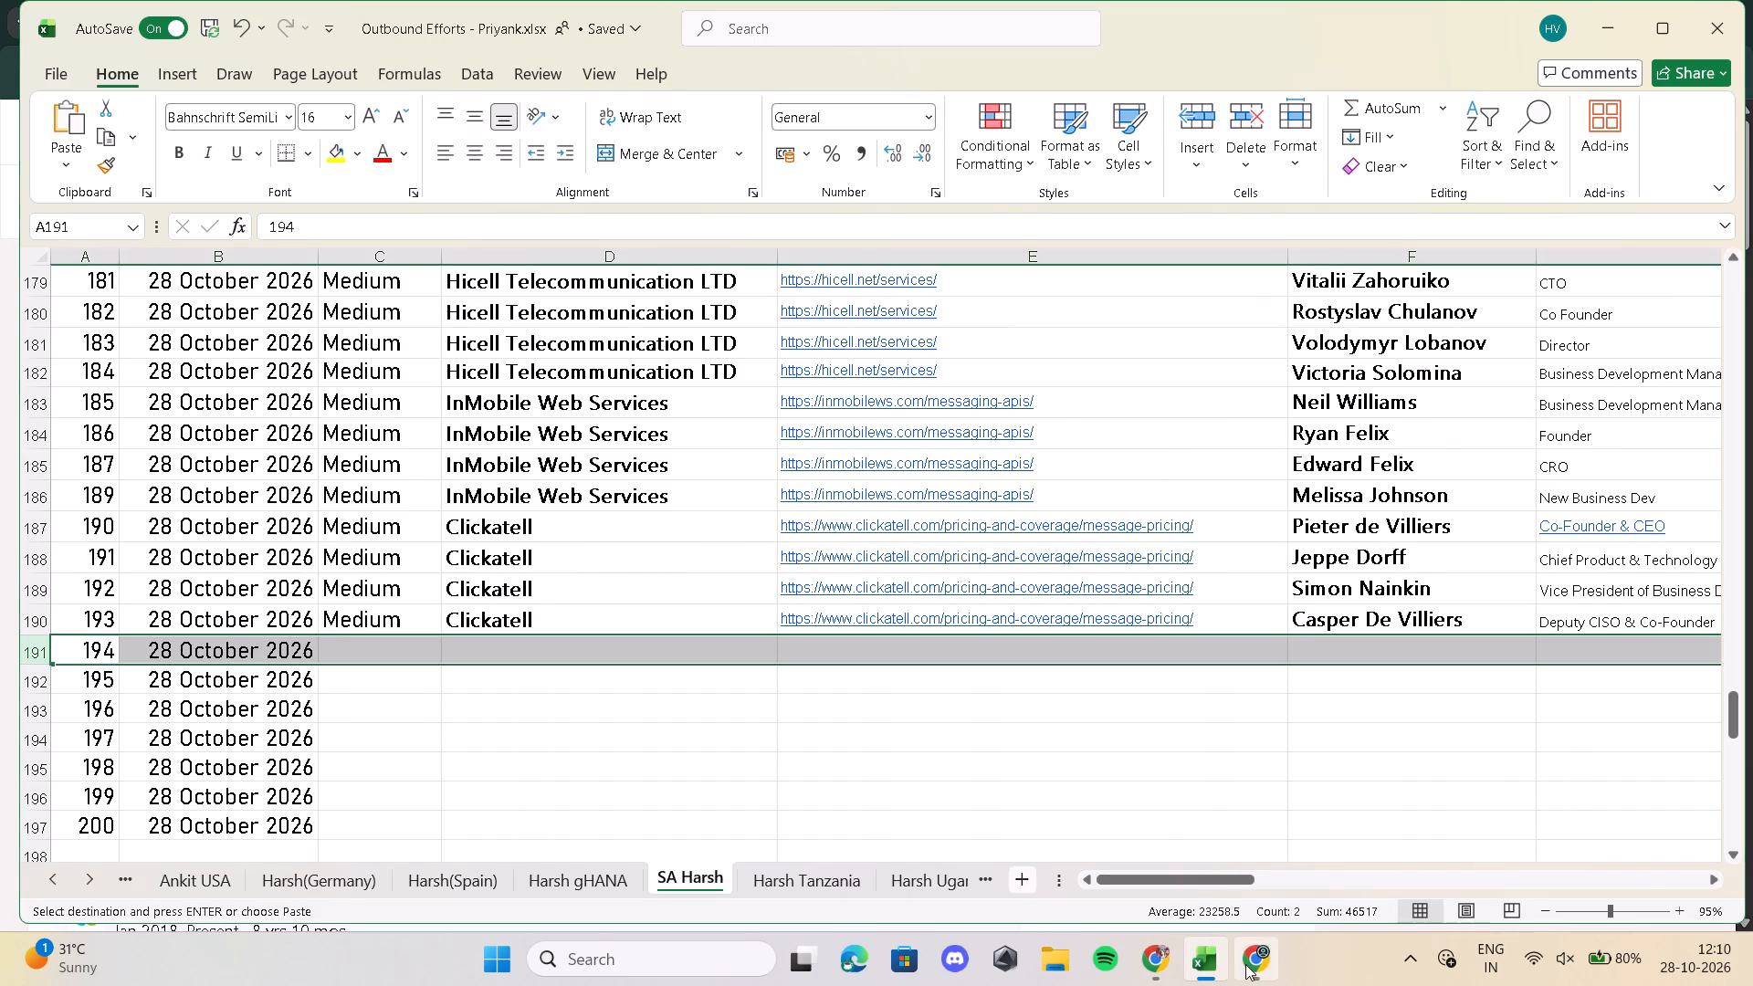
Switch to Chrome and close all the Clickatell pages, keeping only the Sales Navigator sms lead search.
{"action": "left_click", "coordinate": [1245, 964]}
{"action": "left_click", "coordinate": [1195, 0]}
{"action": "left_click", "coordinate": [1339, 13]}
{"action": "left_click", "coordinate": [1480, 21]}
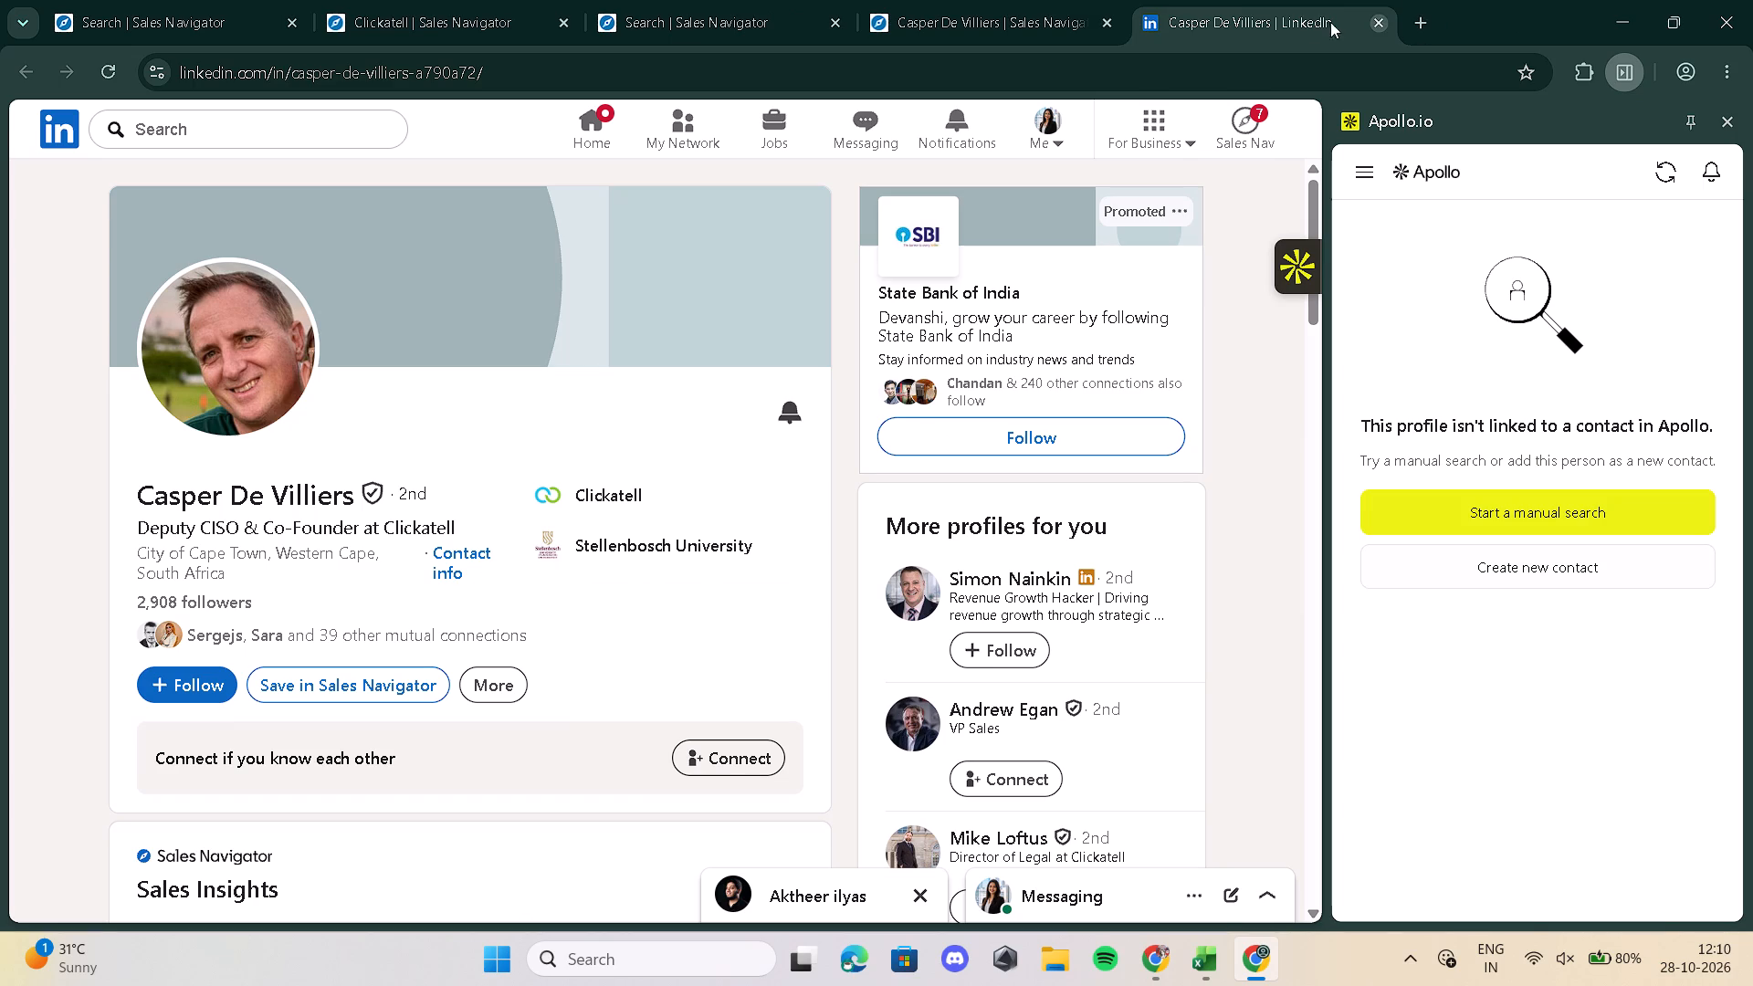
{"action": "left_click", "coordinate": [1387, 22]}
{"action": "left_click", "coordinate": [1374, 25]}
{"action": "left_click", "coordinate": [1100, 24]}
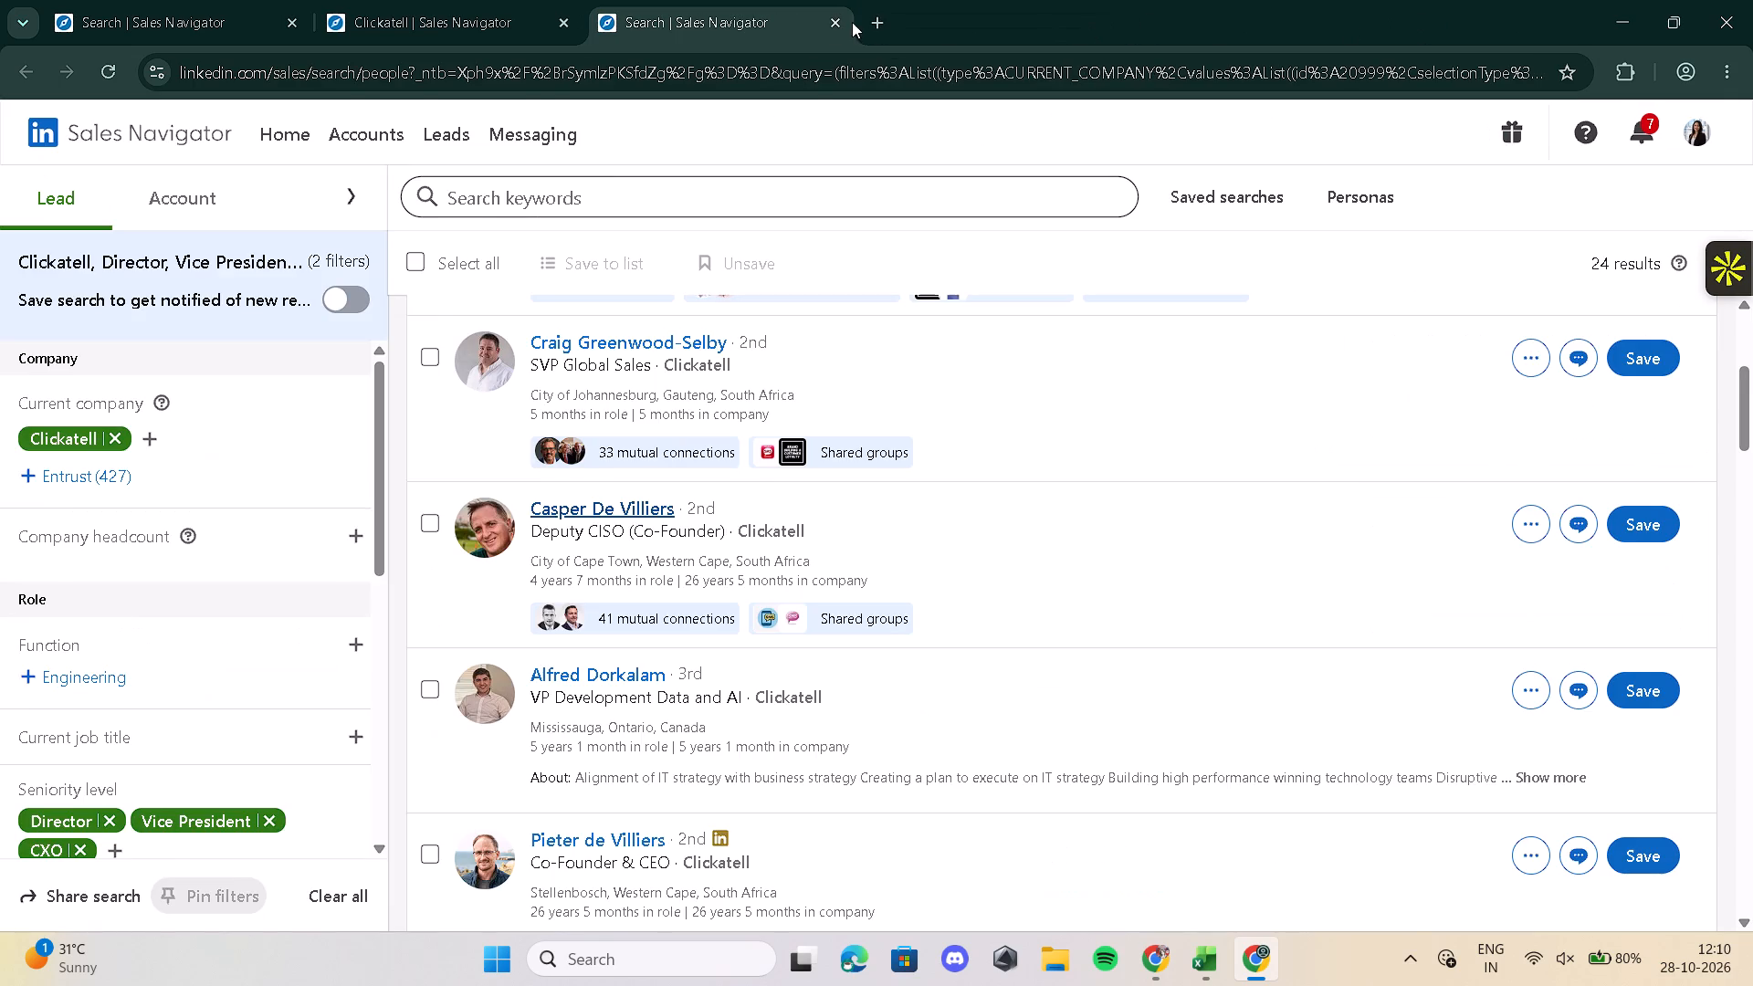
{"action": "left_click", "coordinate": [836, 22]}
{"action": "left_click", "coordinate": [568, 21]}
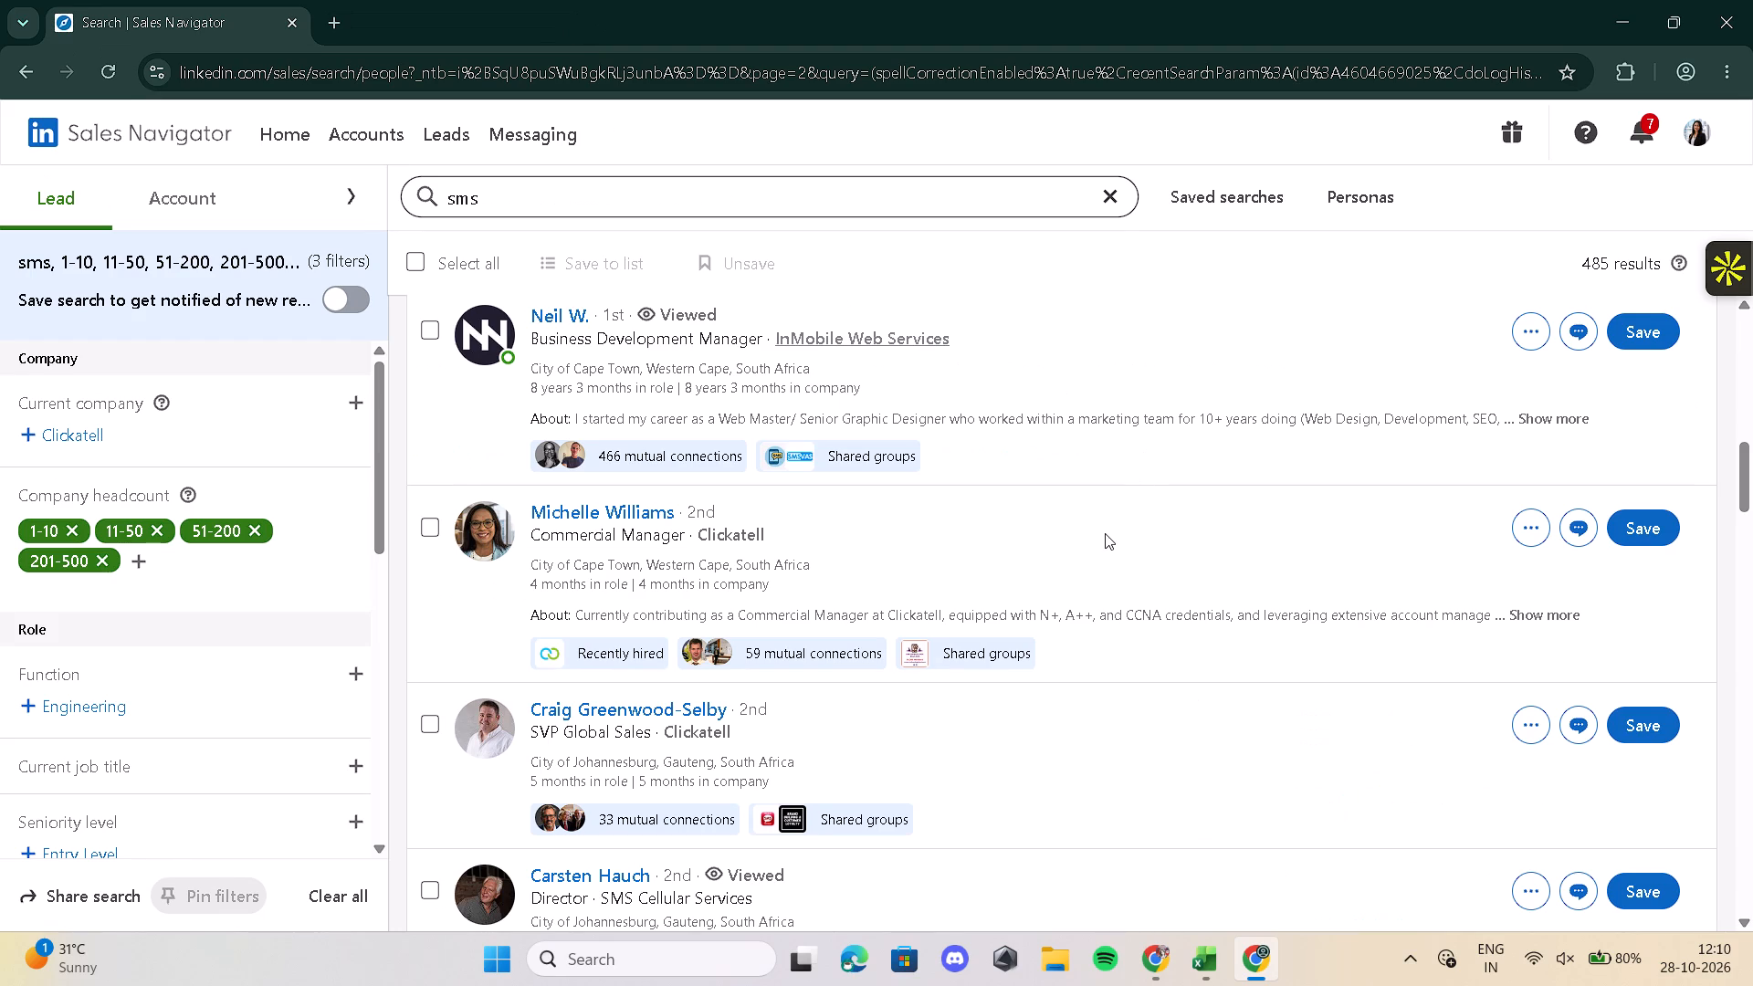
Look through the sms lead results and open the YOUKNOW Technologies account page in a new tab.
{"action": "left_click", "coordinate": [1105, 533]}
{"action": "scroll", "coordinate": [1103, 523], "scroll_direction": "down", "scroll_amount": 3}
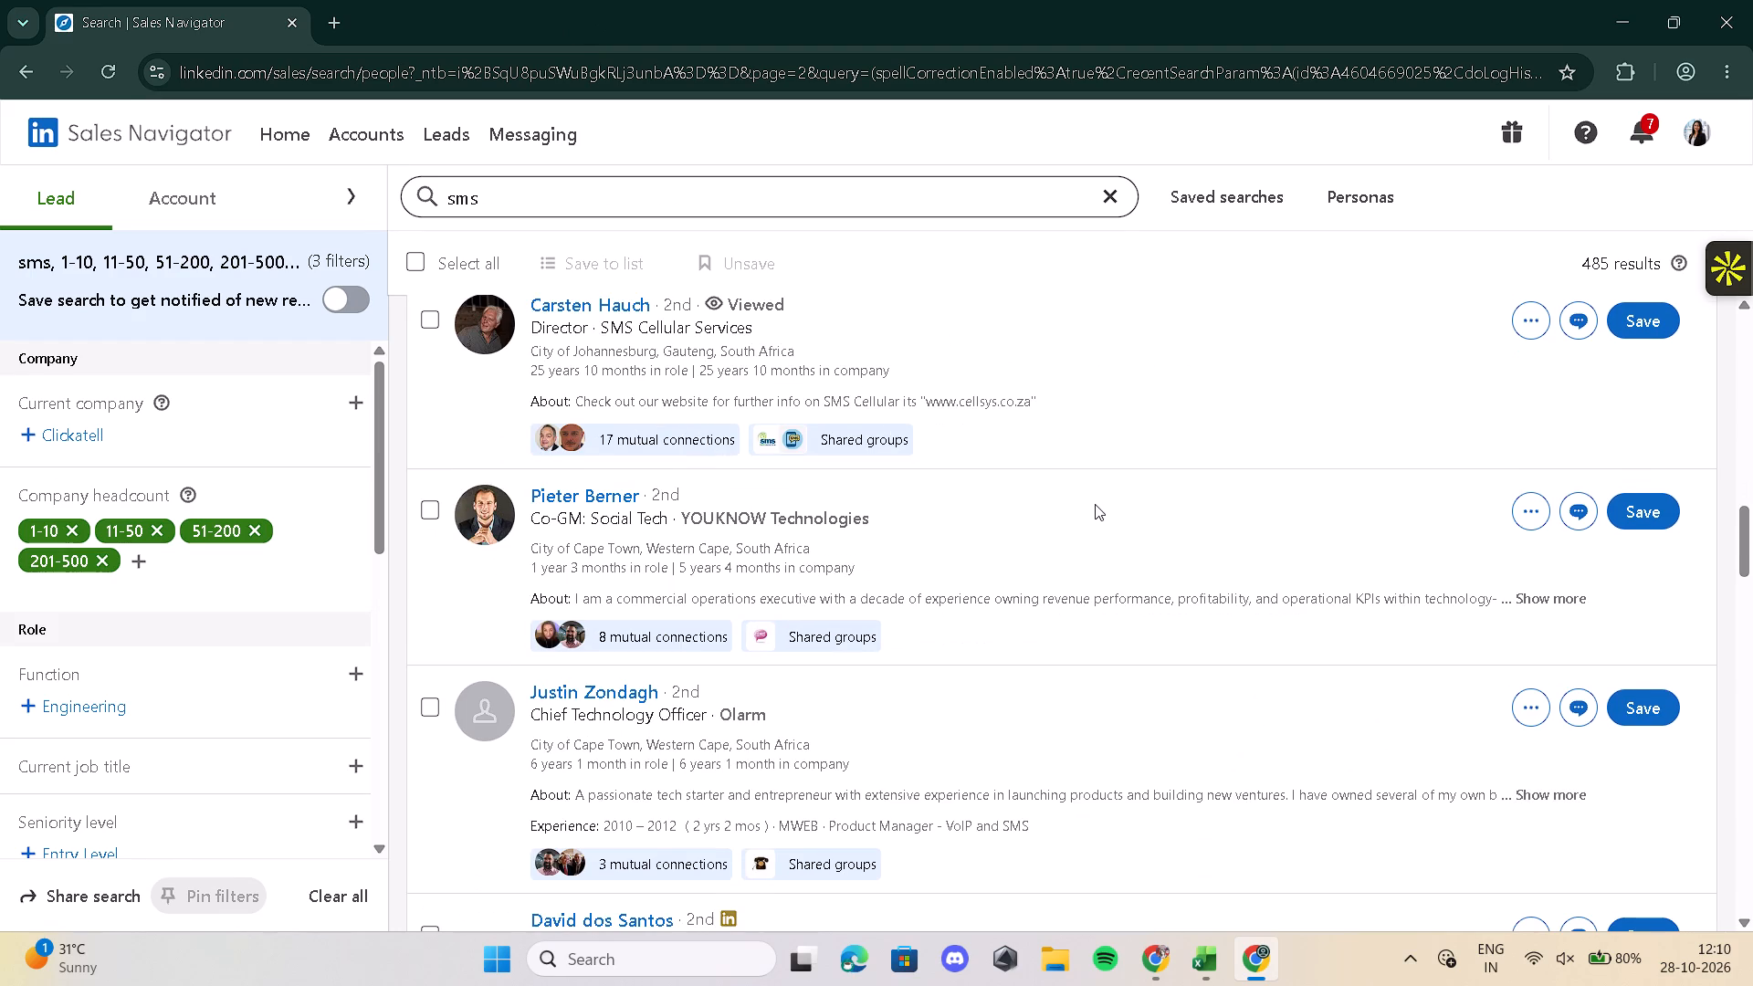
{"action": "scroll", "coordinate": [882, 477], "scroll_direction": "down", "scroll_amount": 1}
{"action": "right_click", "coordinate": [771, 332]}
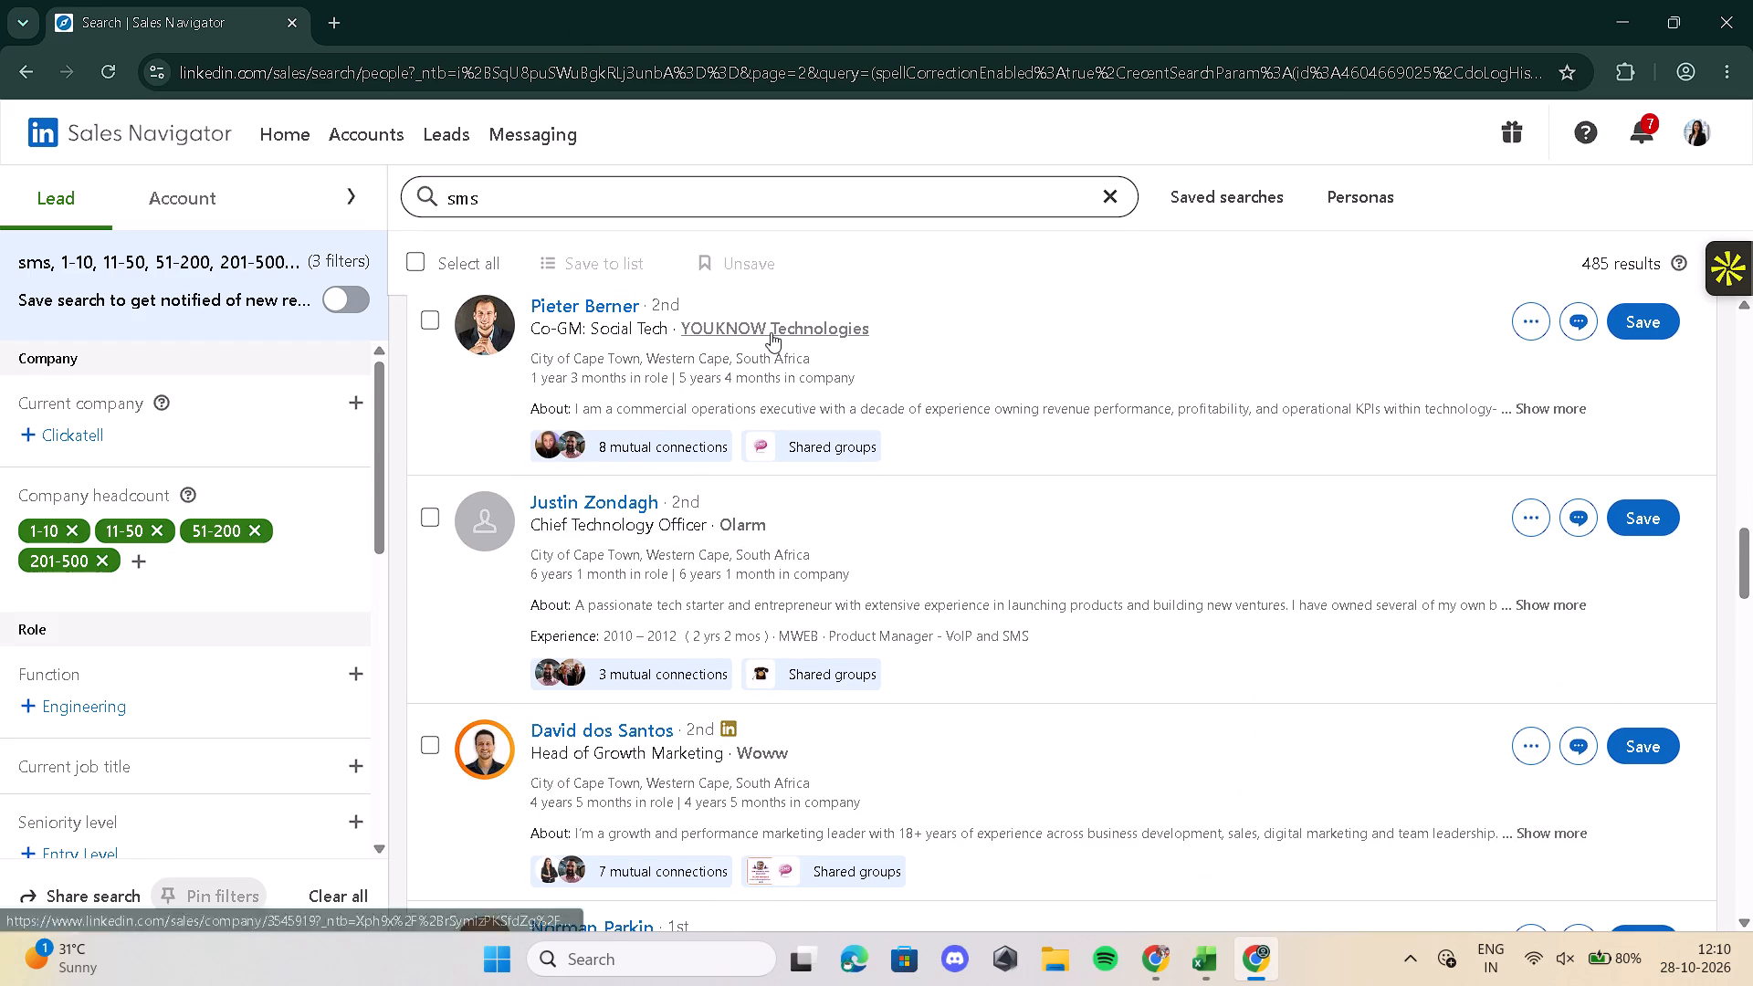
{"action": "left_click", "coordinate": [881, 361]}
{"action": "left_click", "coordinate": [448, 0]}
{"action": "left_click", "coordinate": [200, 0]}
{"action": "left_click", "coordinate": [342, 0]}
{"action": "left_click", "coordinate": [194, 0]}
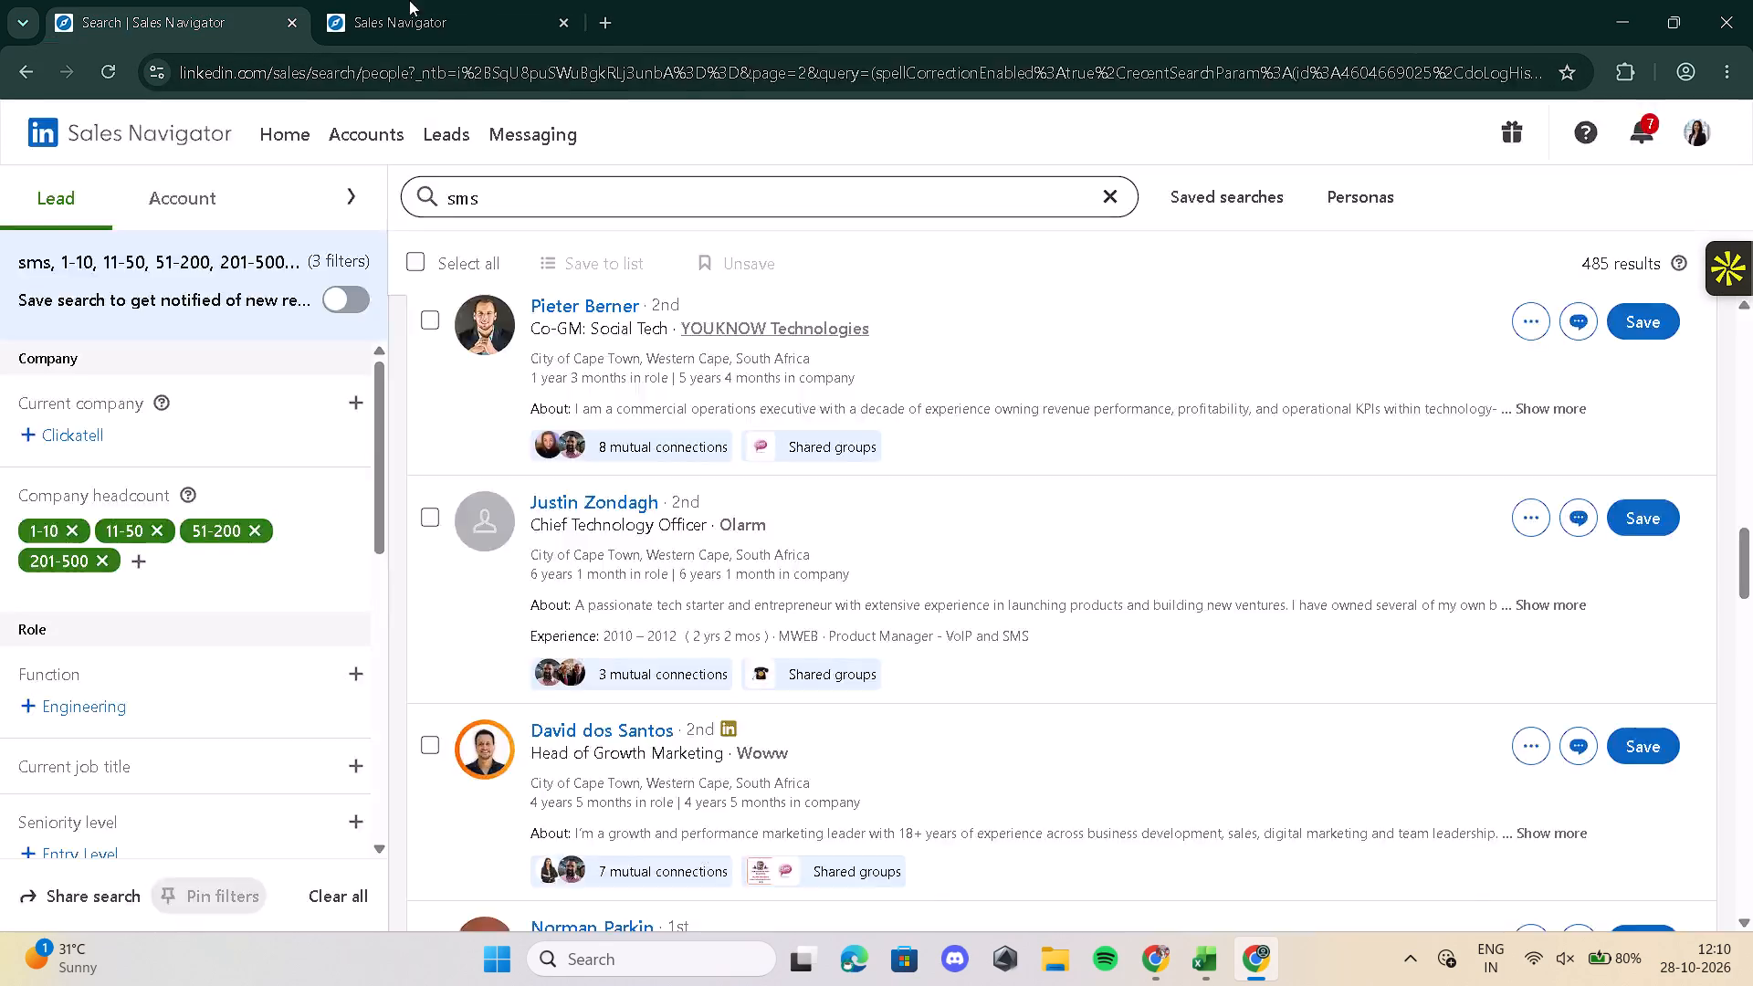
{"action": "left_click", "coordinate": [480, 0]}
{"action": "left_click", "coordinate": [146, 0]}
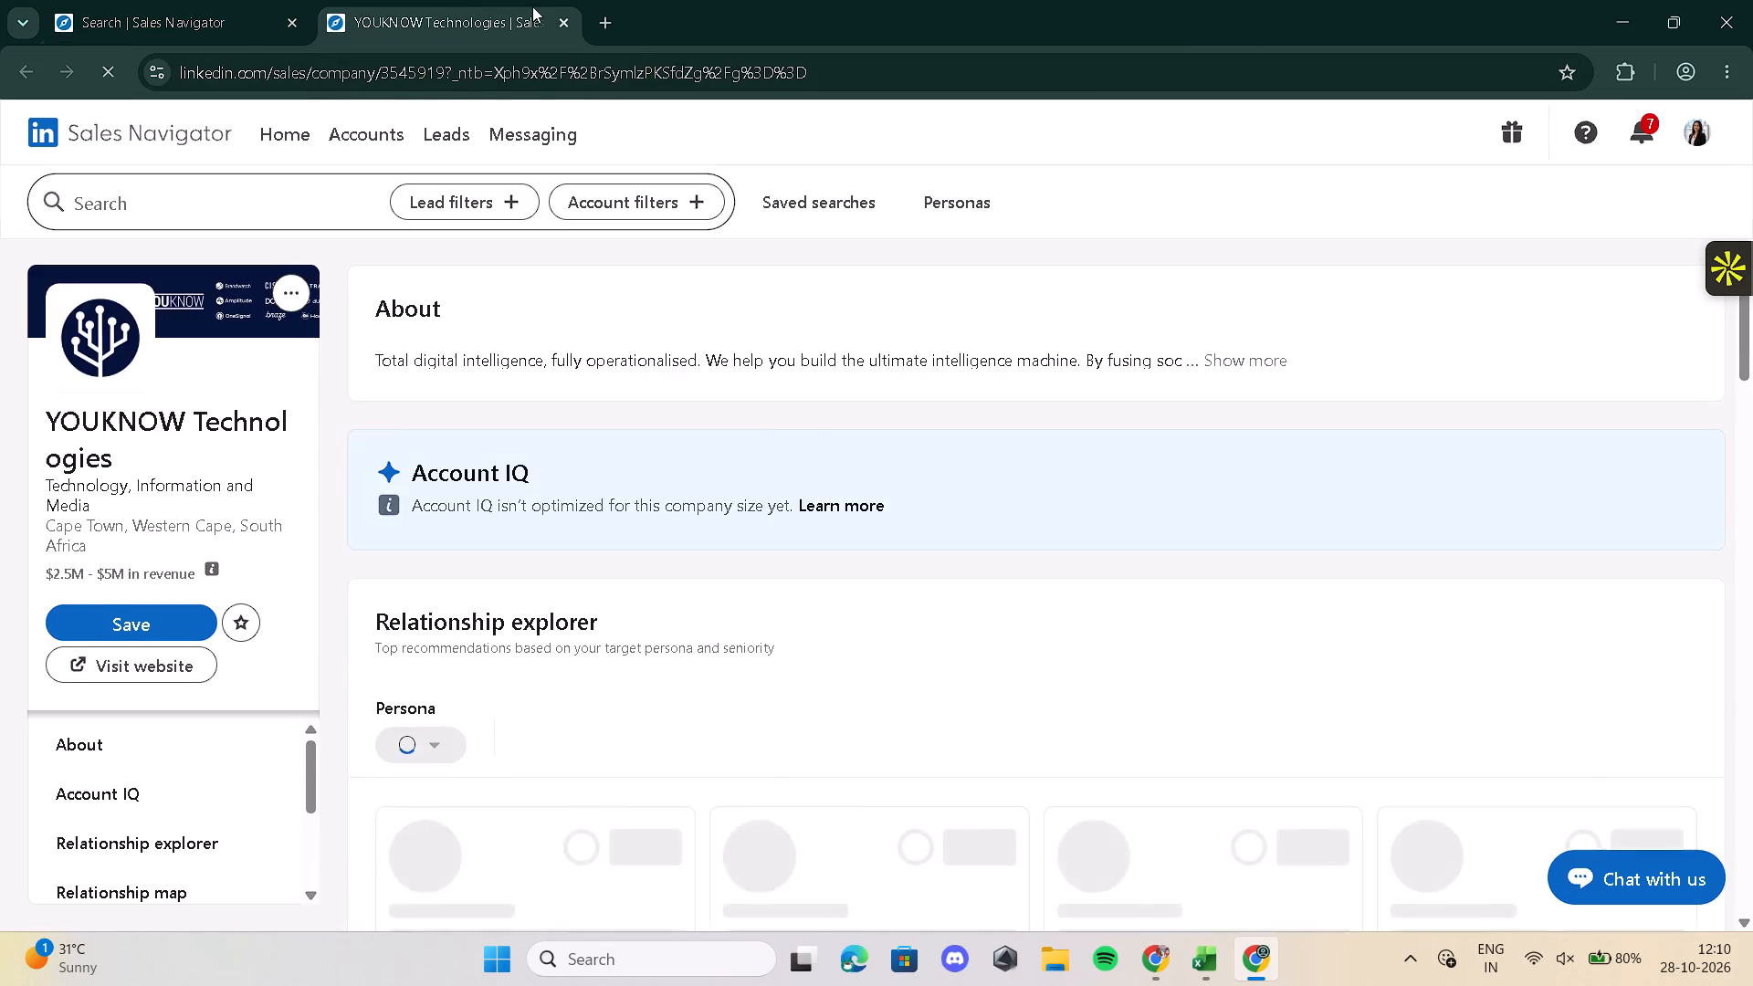
{"action": "left_click", "coordinate": [533, 6]}
{"action": "left_click_drag", "start_coordinate": [122, 0], "coordinate": [135, 0]}
{"action": "left_click", "coordinate": [541, 0]}
{"action": "left_click", "coordinate": [148, 0]}
{"action": "left_click", "coordinate": [452, 0]}
Open the YOUKNOW Technologies website from its account page in a new tab and view its homepage.
{"action": "right_click", "coordinate": [173, 682]}
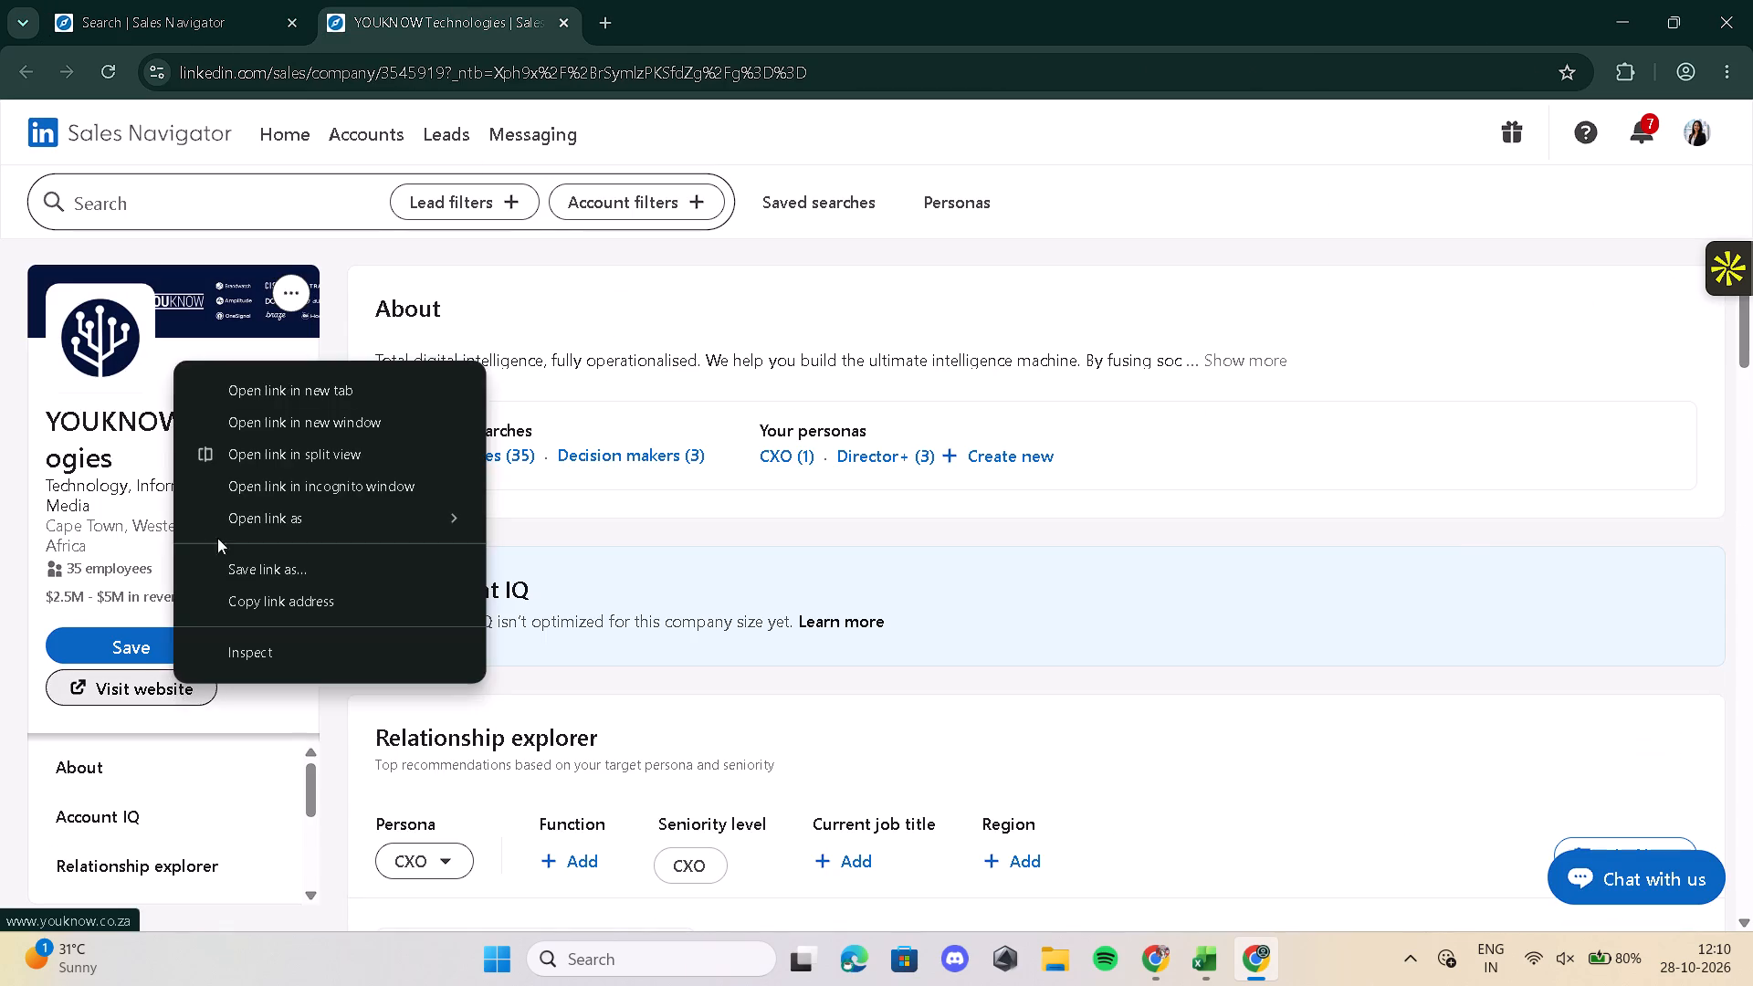
{"action": "left_click", "coordinate": [273, 375]}
{"action": "left_click", "coordinate": [209, 0]}
{"action": "left_click", "coordinate": [363, 0]}
{"action": "left_click", "coordinate": [613, 0]}
{"action": "left_click", "coordinate": [210, 0]}
{"action": "left_click", "coordinate": [457, 0]}
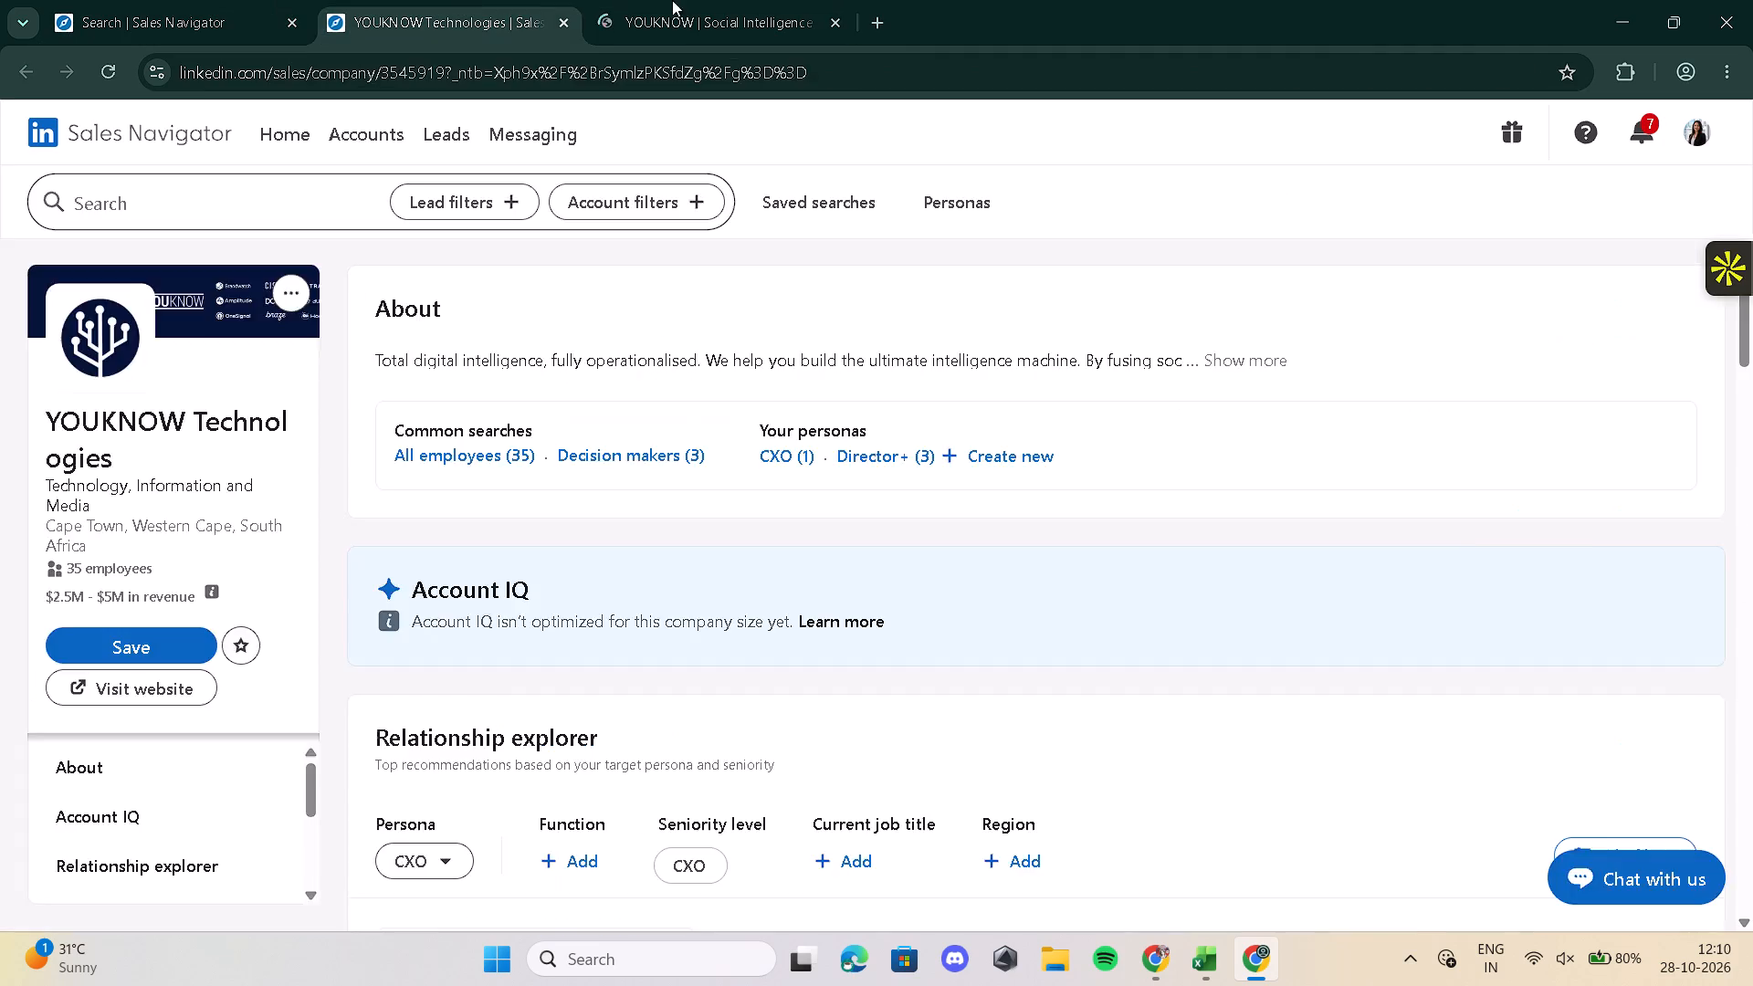
{"action": "left_click", "coordinate": [708, 0]}
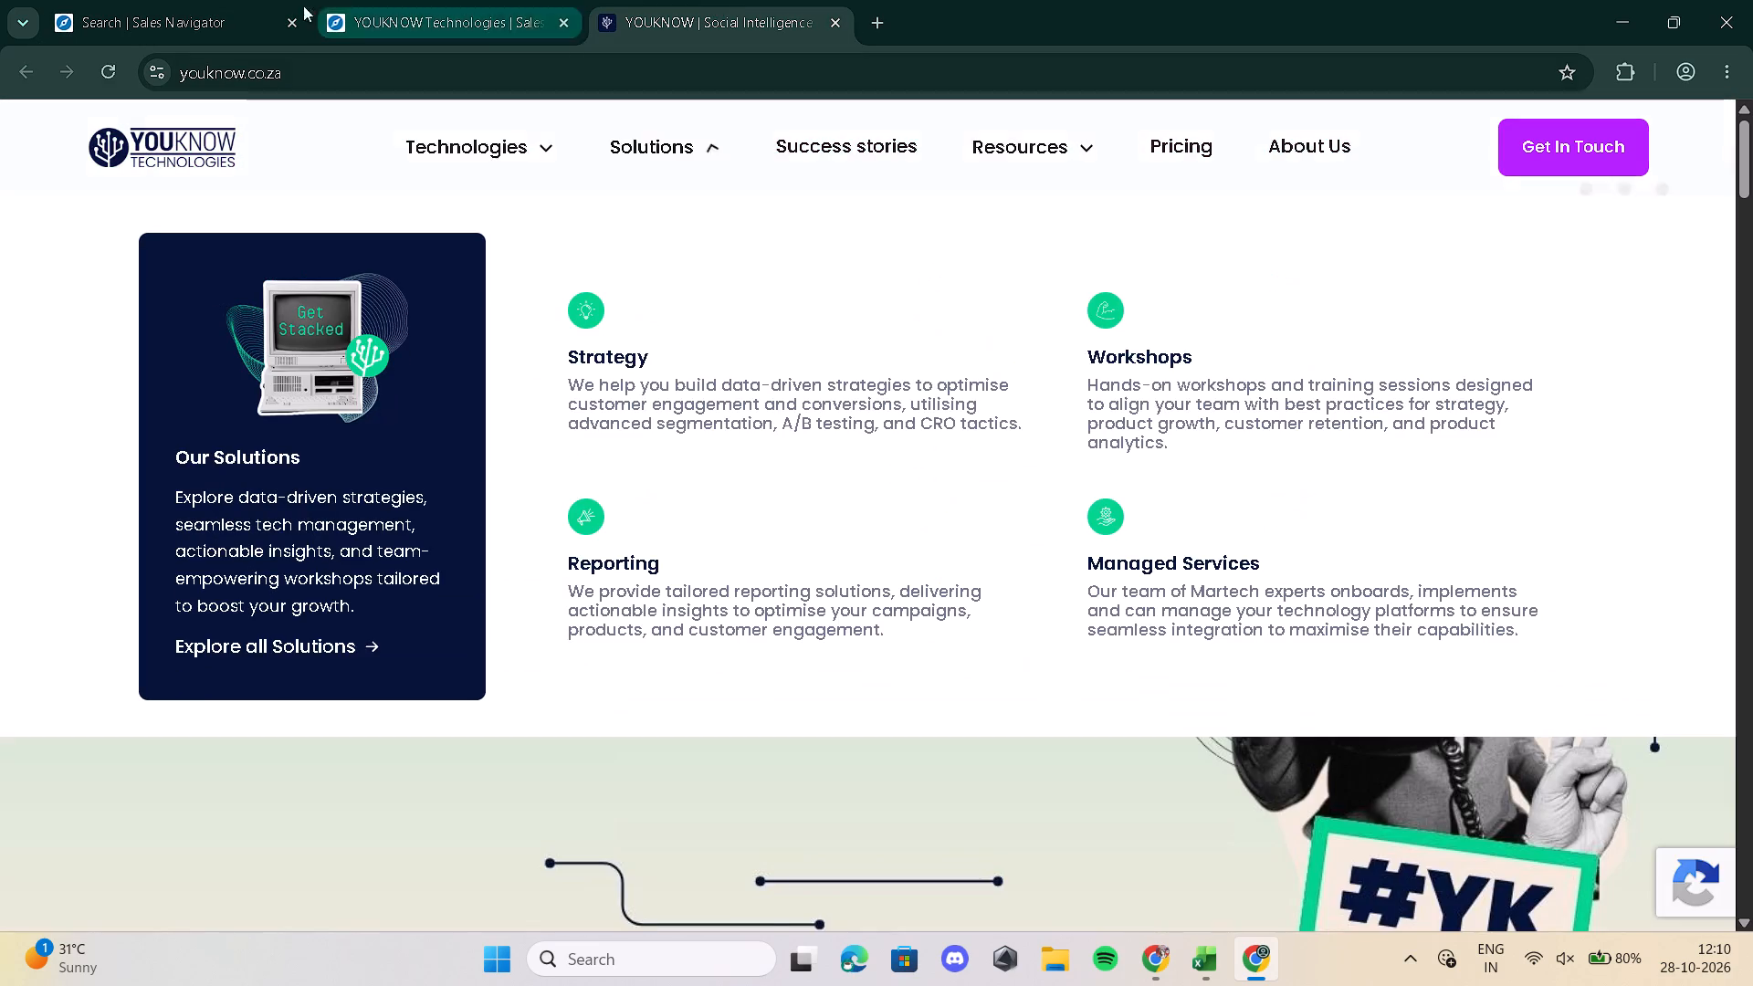
{"action": "left_click", "coordinate": [248, 0]}
{"action": "left_click_drag", "start_coordinate": [416, 0], "coordinate": [431, 0]}
{"action": "left_click", "coordinate": [736, 0]}
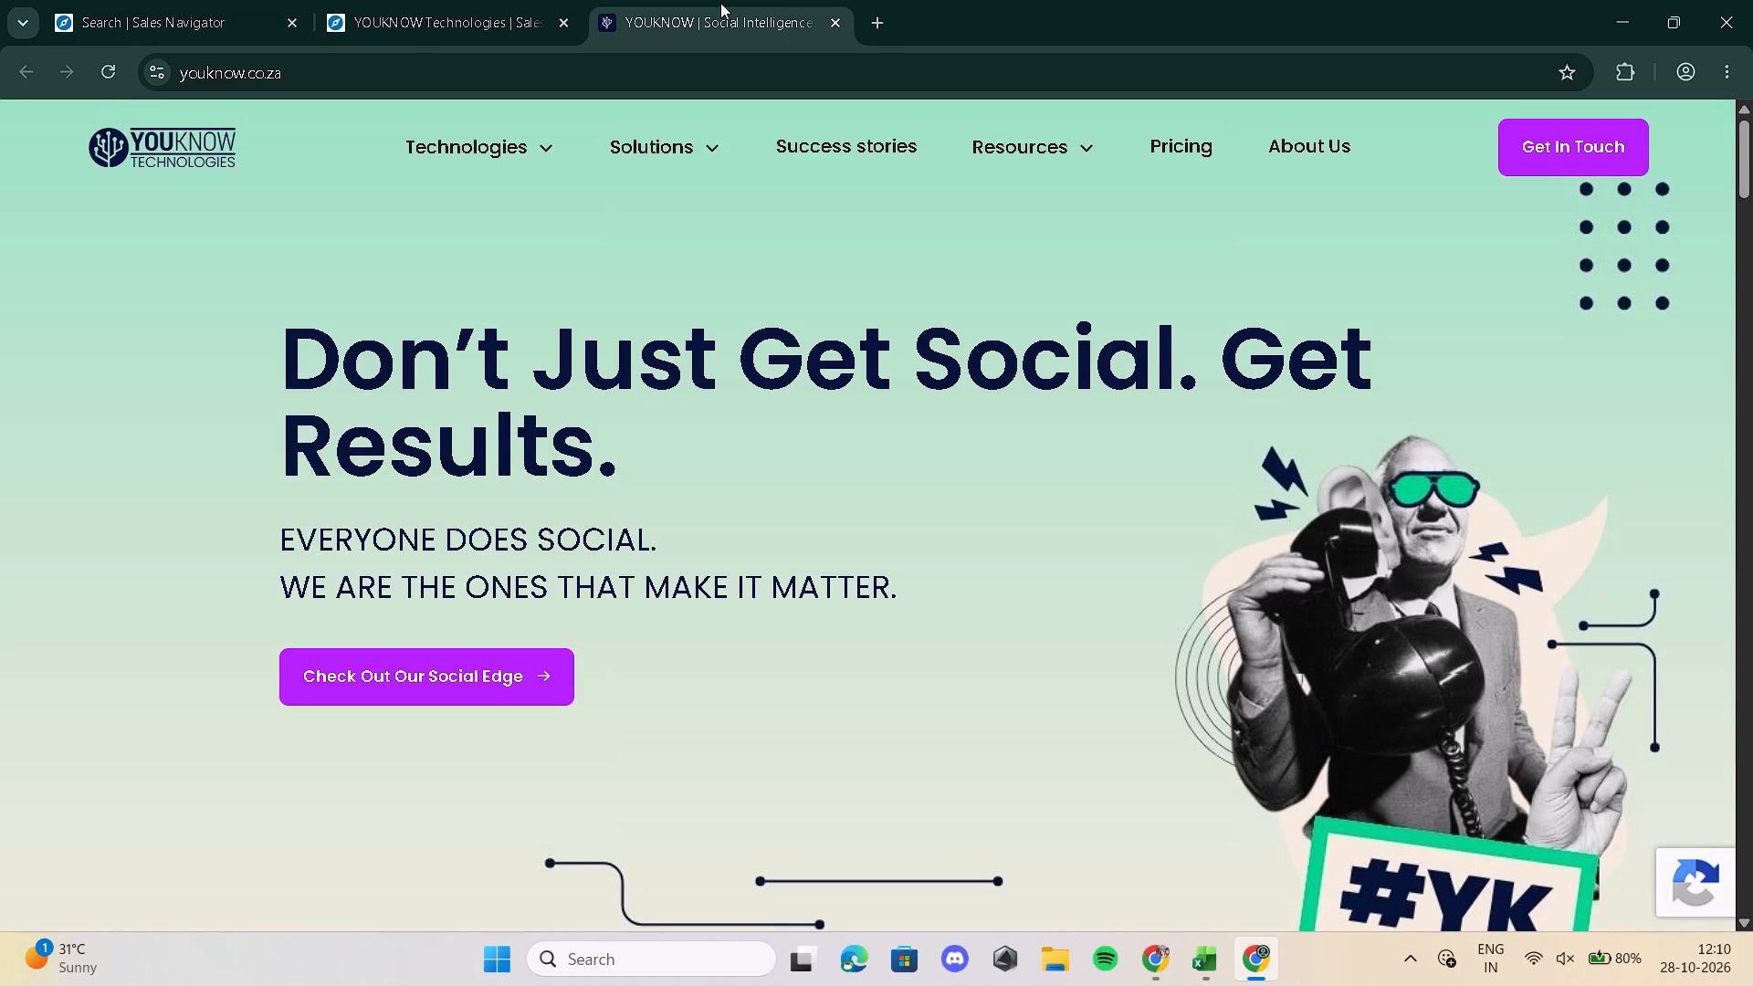
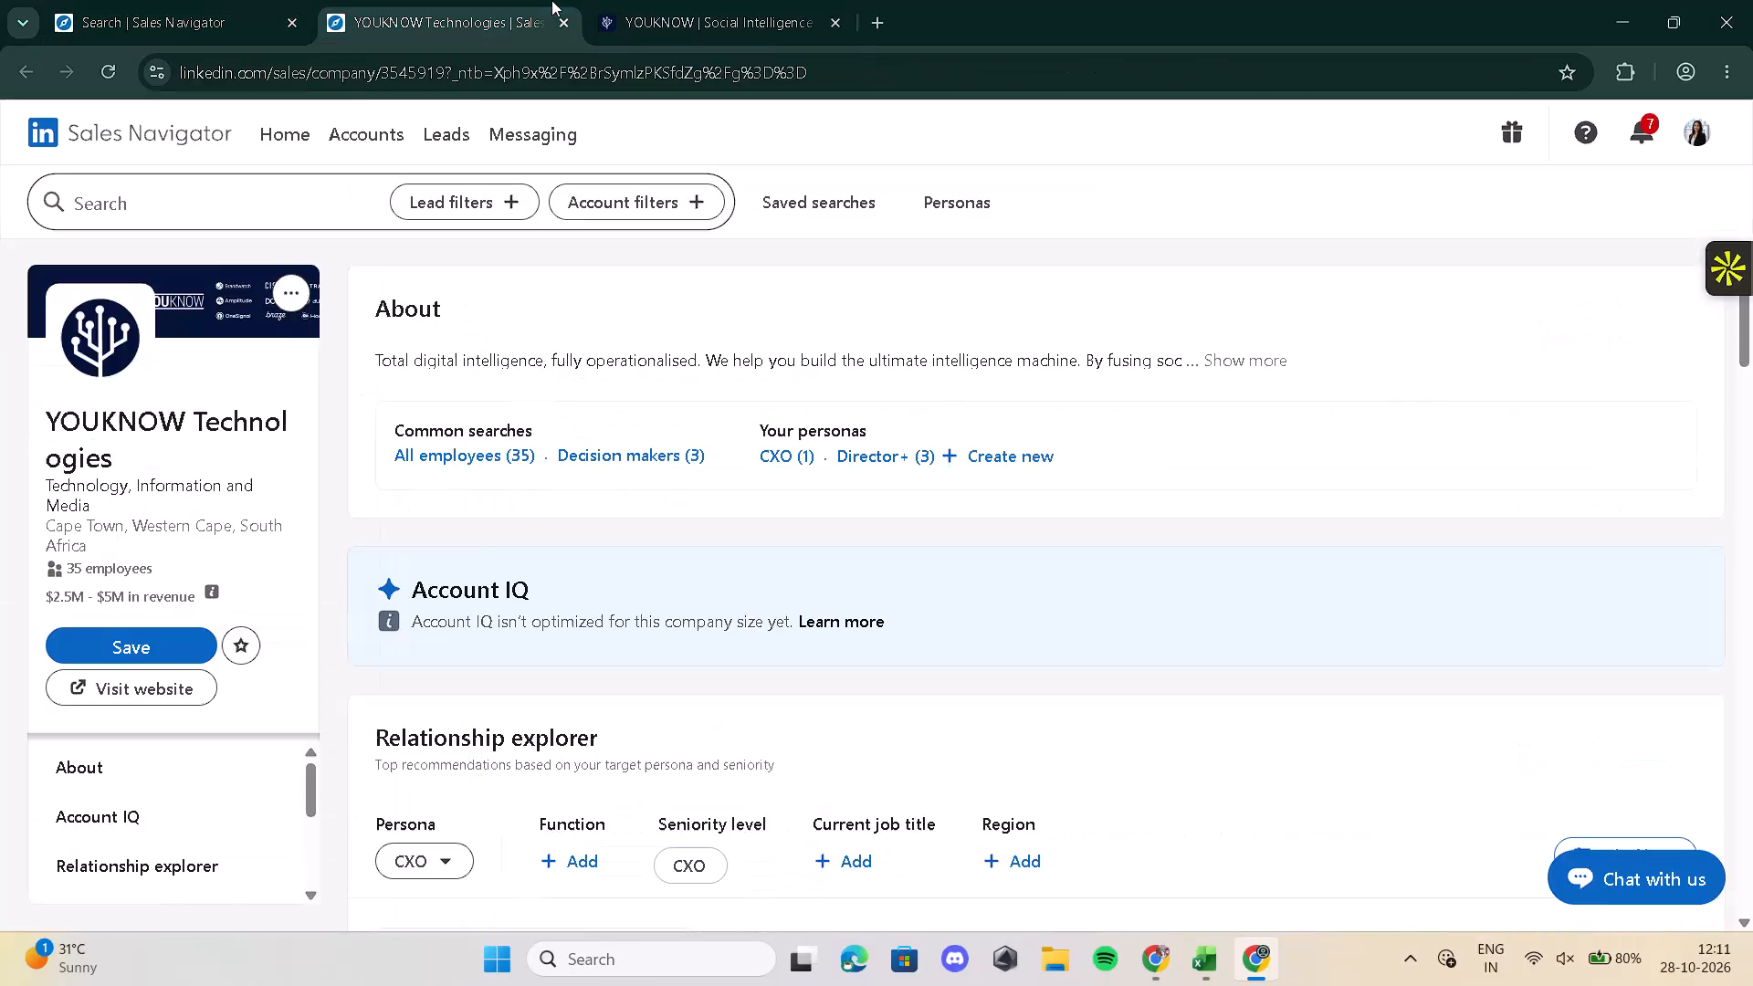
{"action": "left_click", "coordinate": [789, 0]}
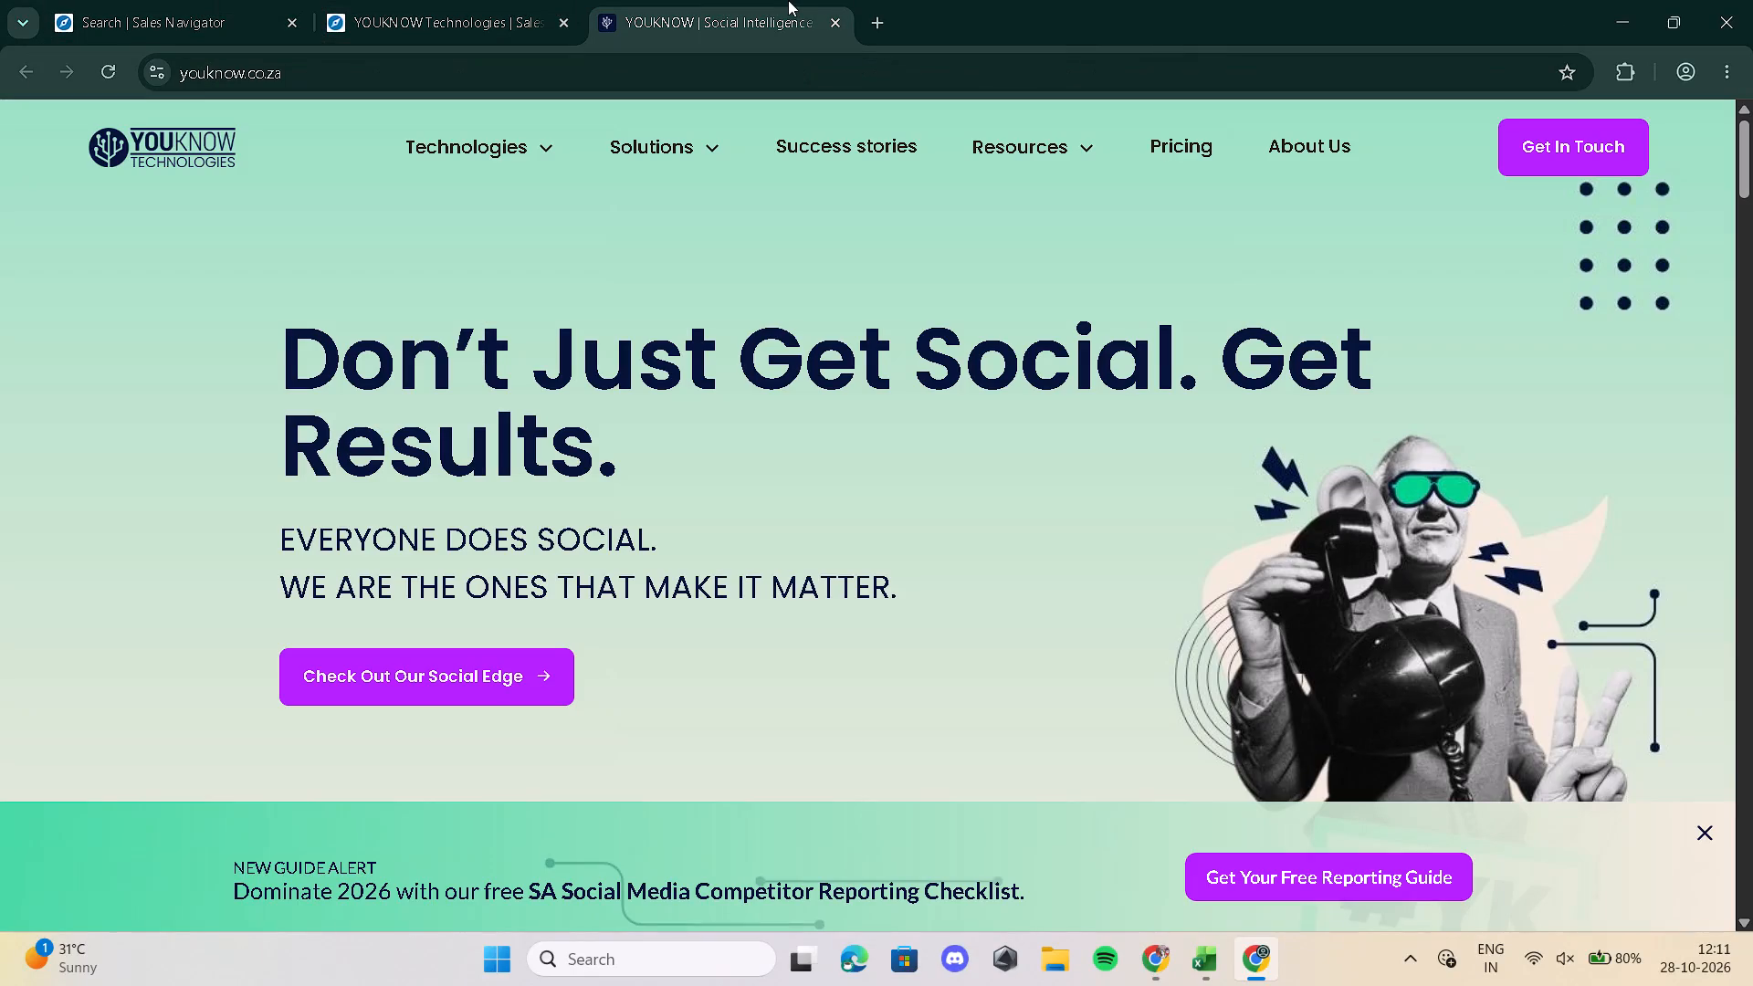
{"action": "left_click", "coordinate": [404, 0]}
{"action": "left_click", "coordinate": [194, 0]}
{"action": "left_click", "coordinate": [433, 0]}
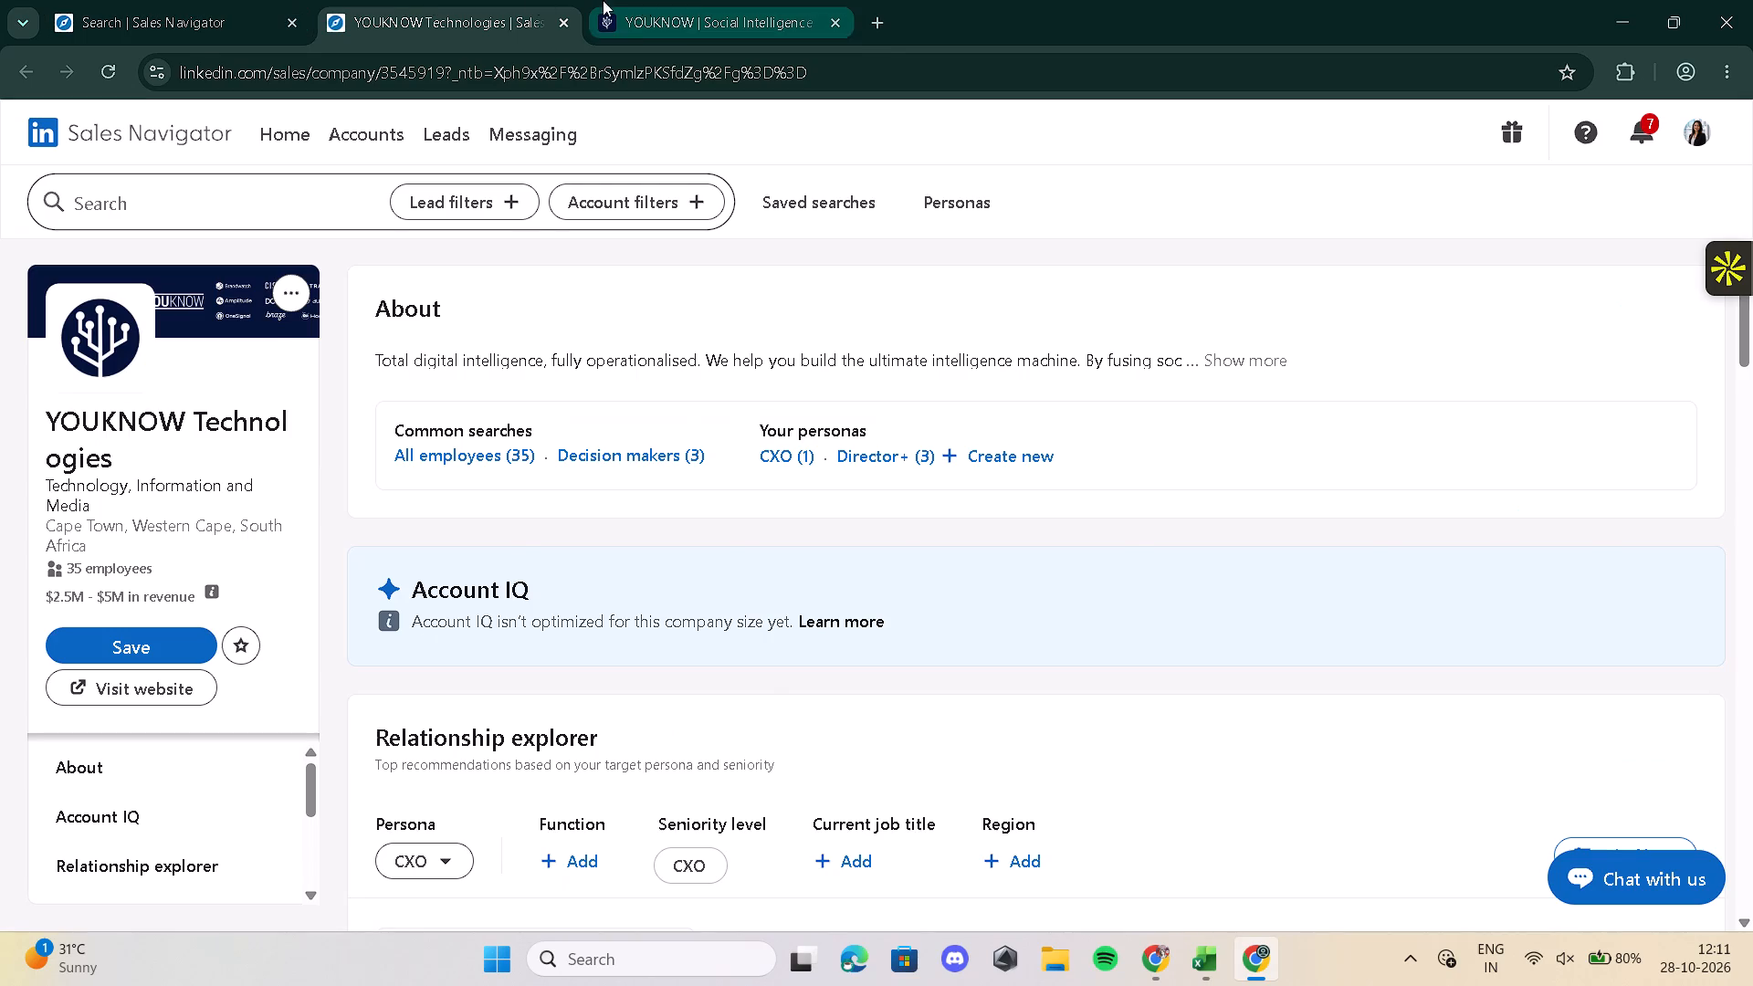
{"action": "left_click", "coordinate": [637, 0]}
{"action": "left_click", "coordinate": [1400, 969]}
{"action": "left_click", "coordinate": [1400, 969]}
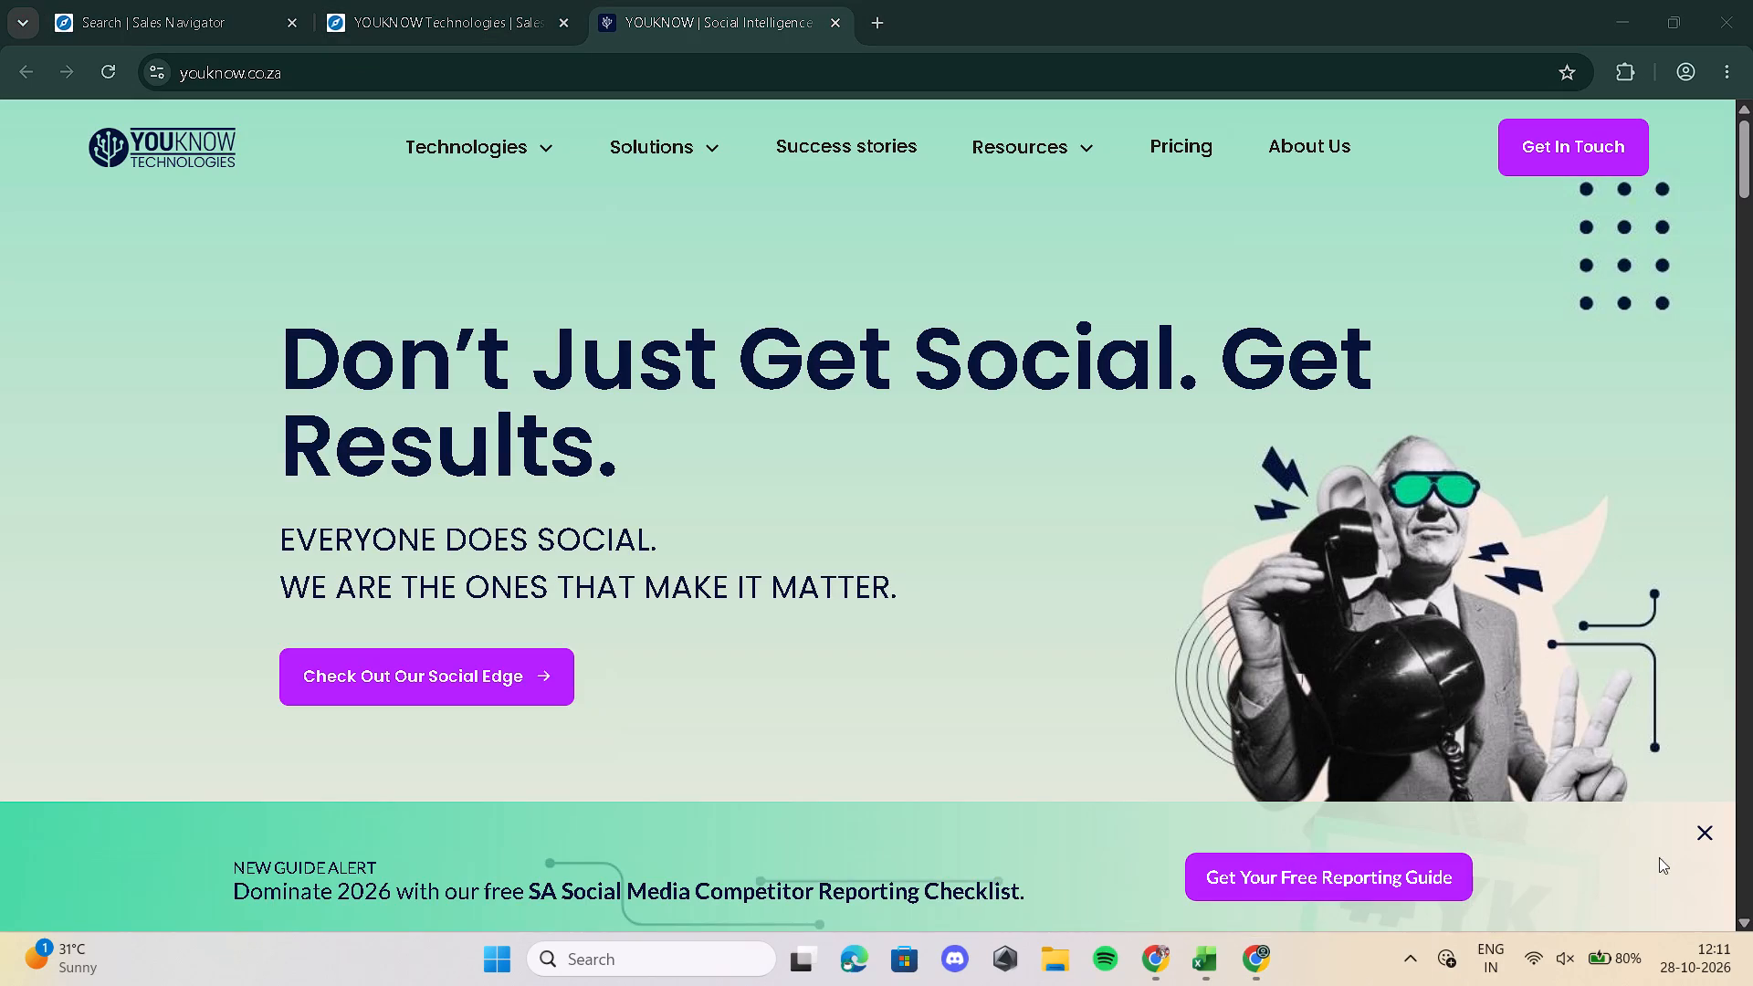
Dismiss the free reporting guide banner on the YOUKNOW homepage.
{"action": "left_click", "coordinate": [1695, 836]}
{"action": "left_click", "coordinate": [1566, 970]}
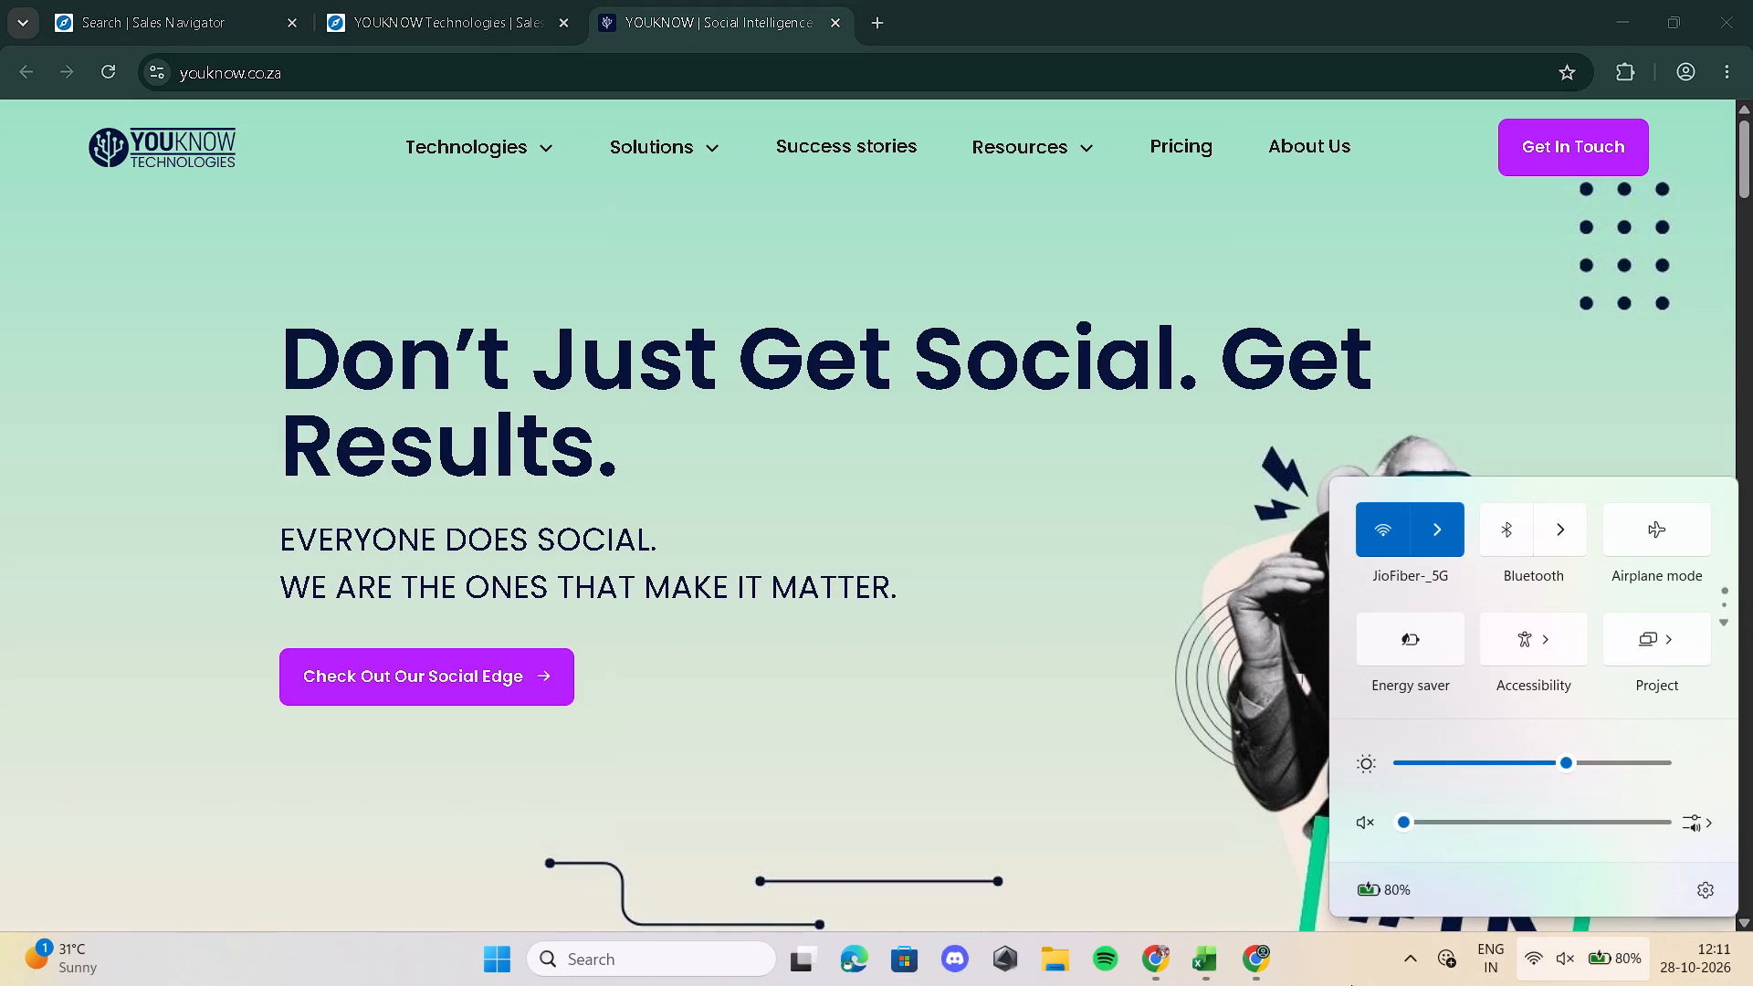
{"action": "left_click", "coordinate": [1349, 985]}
Clear all Windows notifications and return to the YOUKNOW homepage in Chrome.
{"action": "left_click", "coordinate": [1662, 973]}
{"action": "left_click", "coordinate": [1672, 42]}
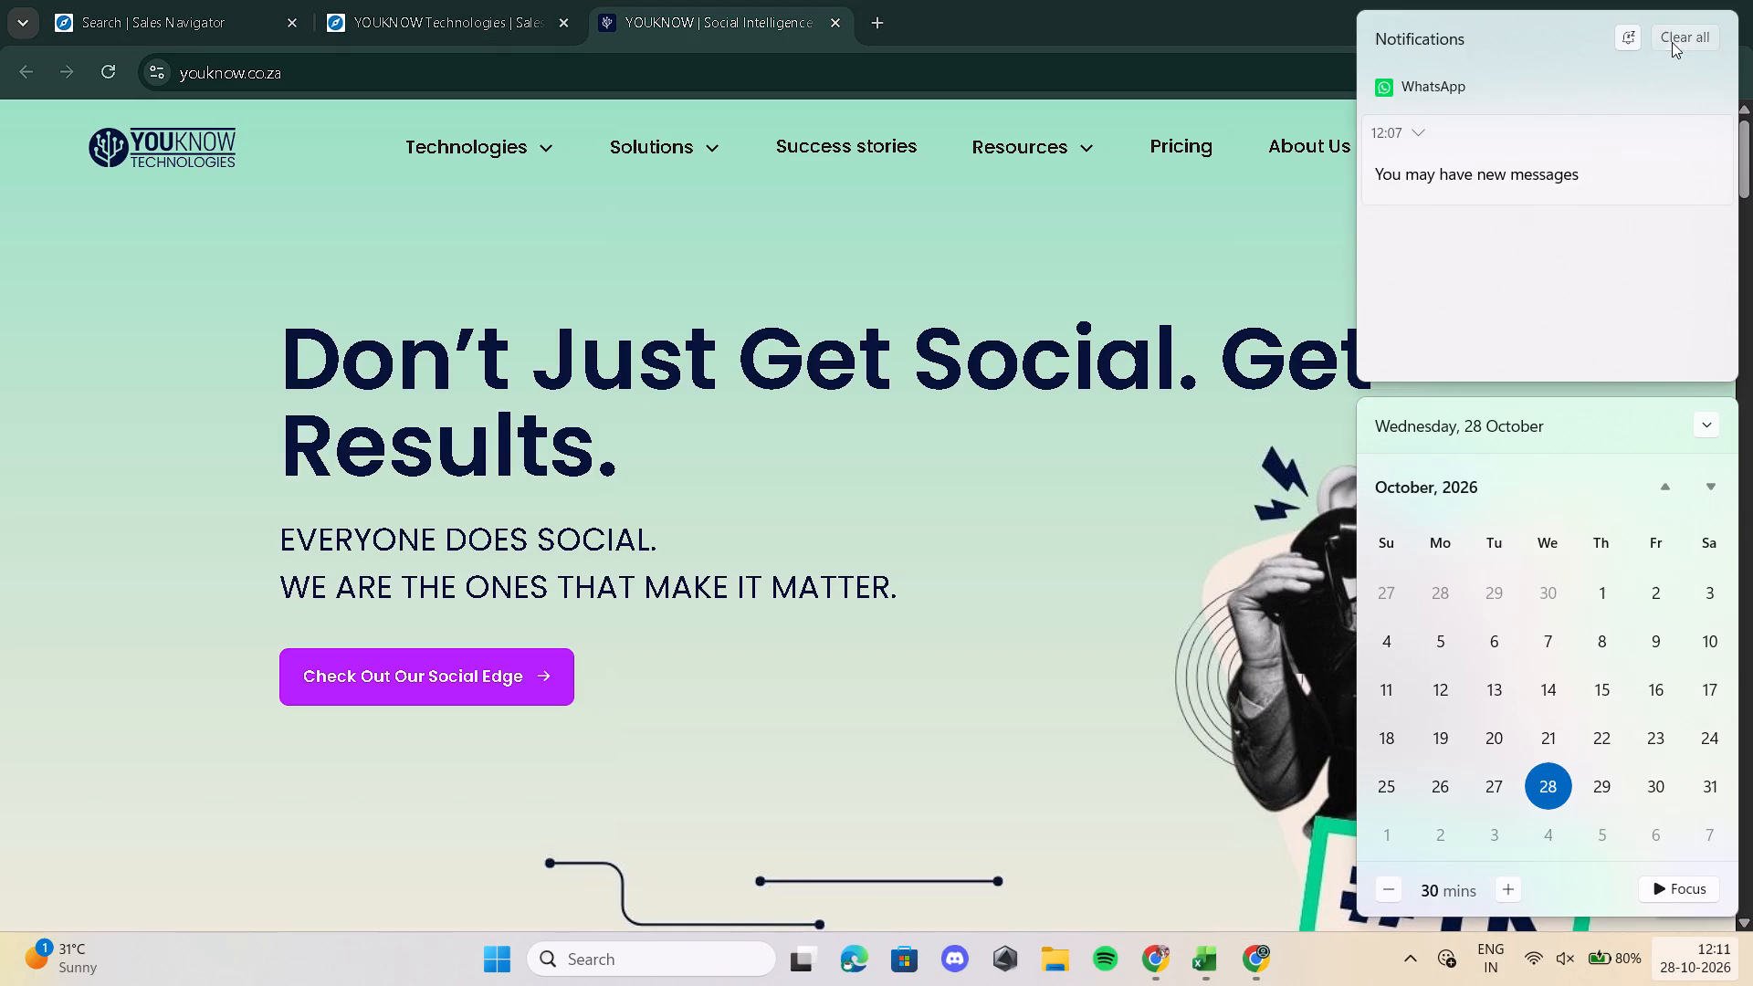
{"action": "left_click", "coordinate": [1198, 282]}
Return to the YOUKNOW website from its Sales Navigator account page and view the Solutions overview.
{"action": "left_click", "coordinate": [446, 5]}
{"action": "left_click", "coordinate": [131, 0]}
{"action": "left_click", "coordinate": [325, 0]}
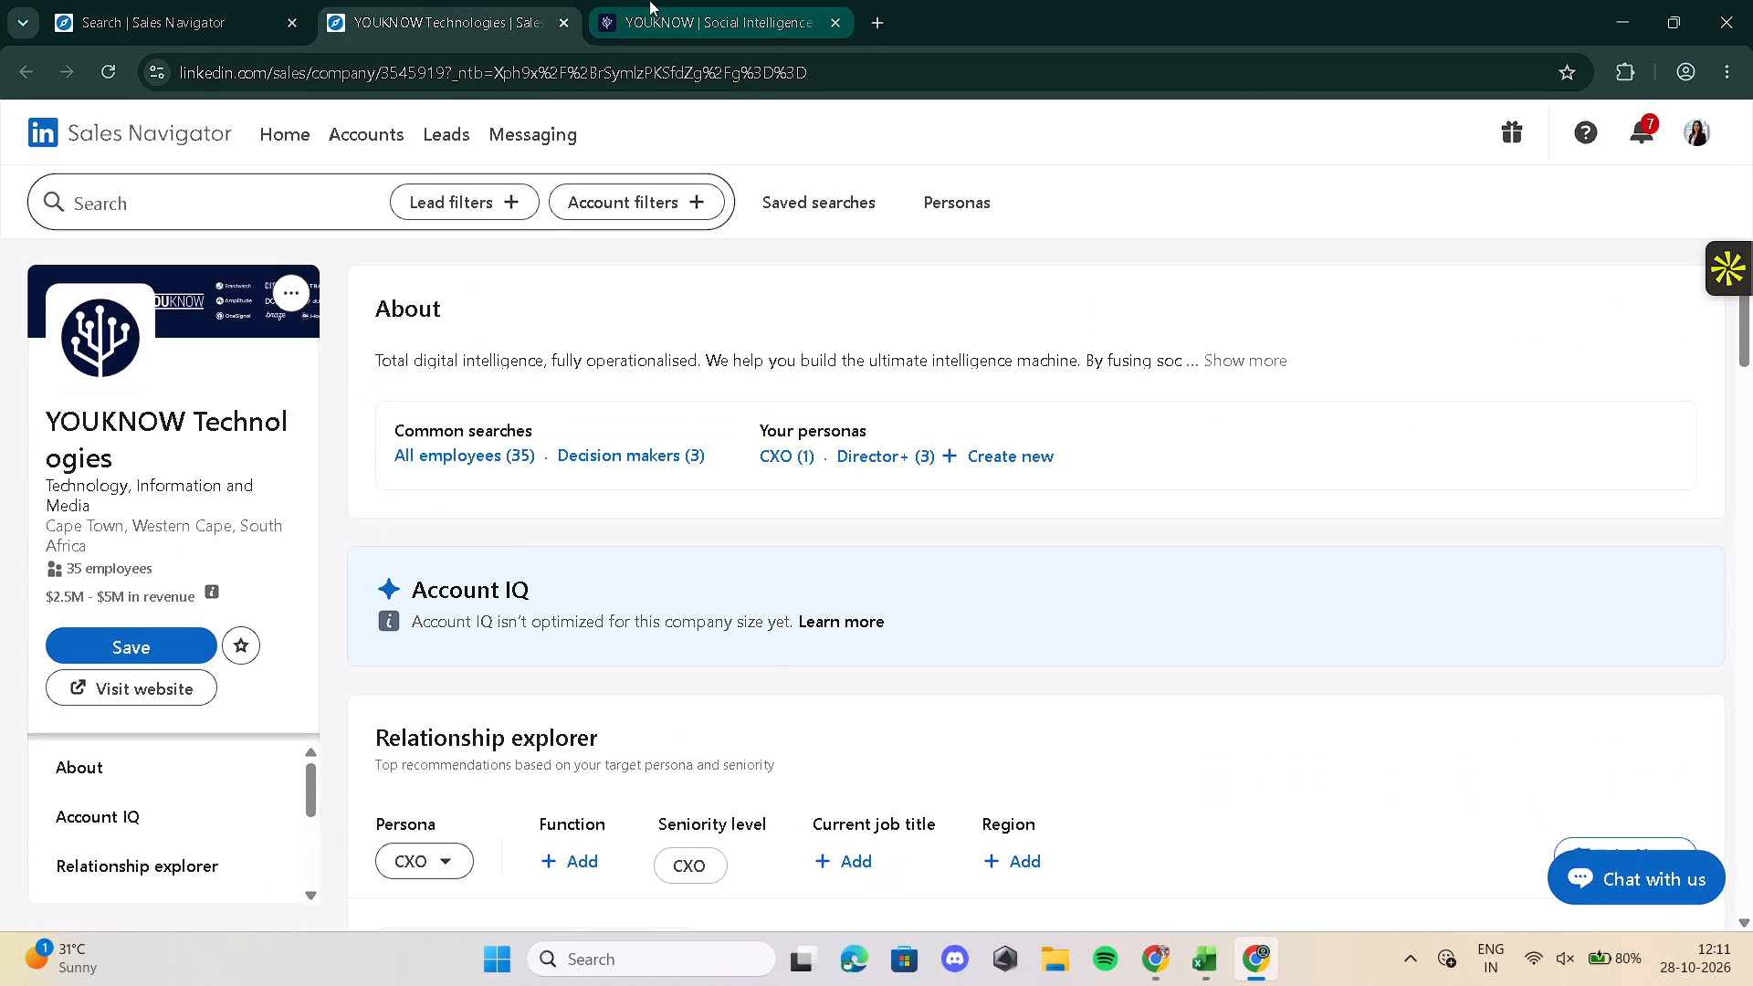
{"action": "left_click", "coordinate": [649, 0]}
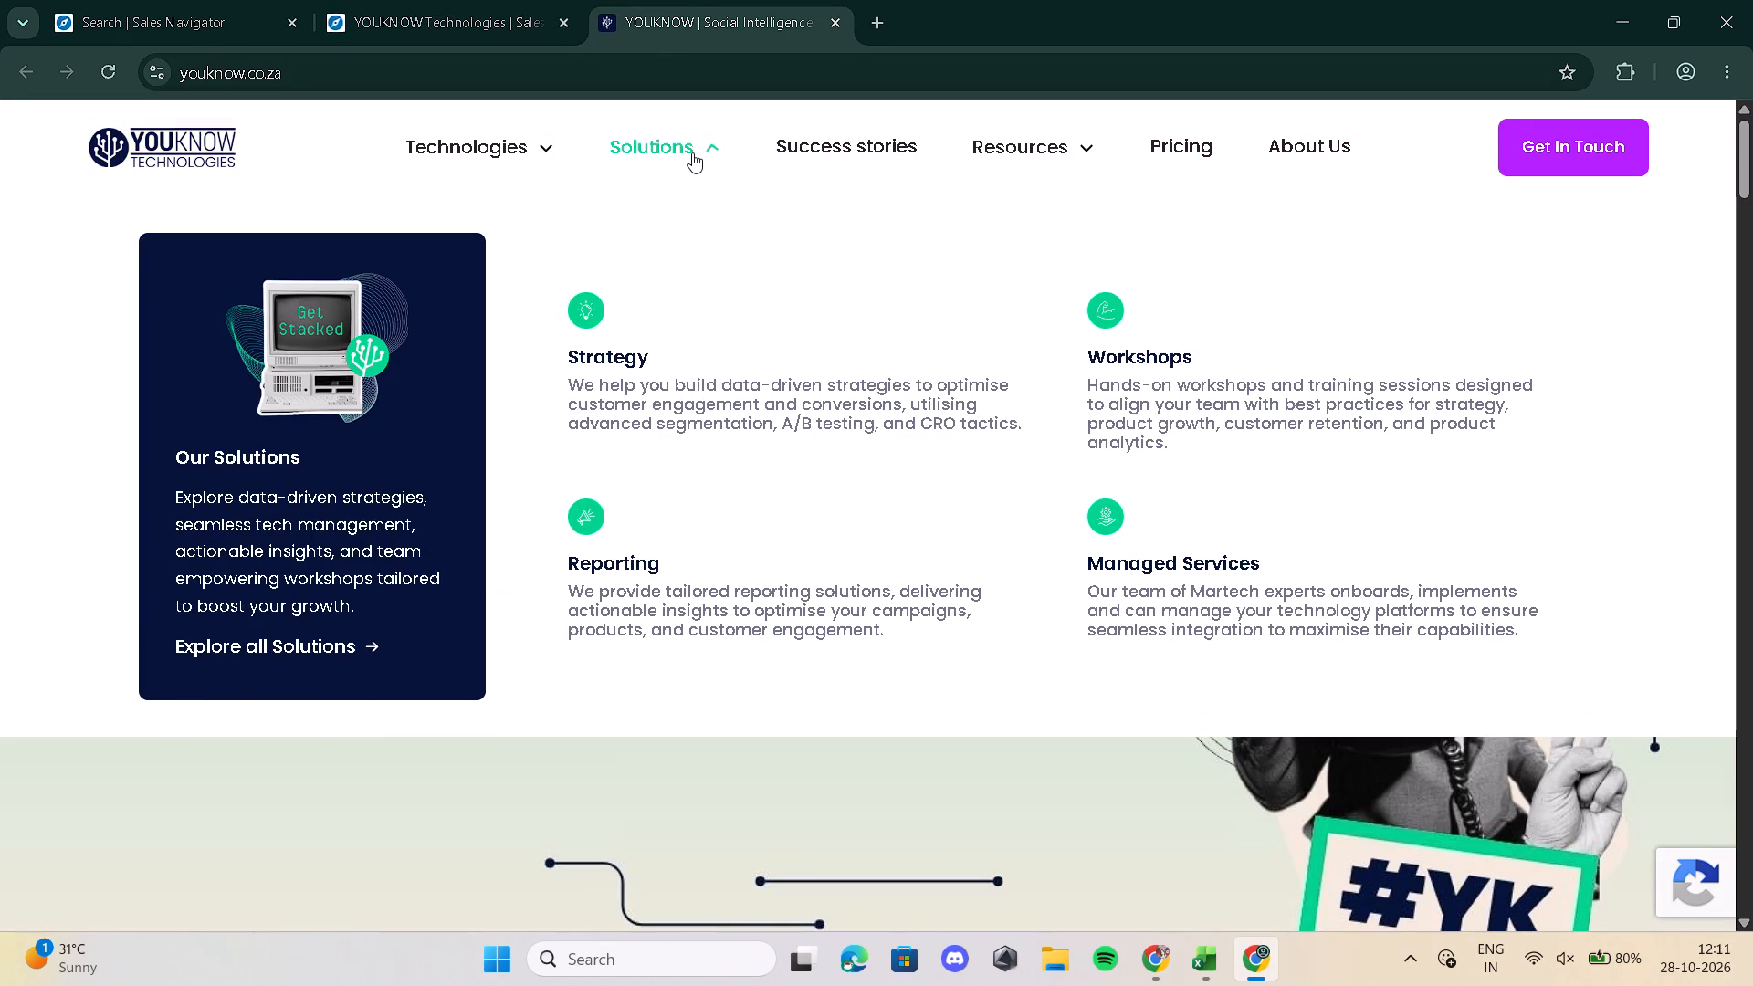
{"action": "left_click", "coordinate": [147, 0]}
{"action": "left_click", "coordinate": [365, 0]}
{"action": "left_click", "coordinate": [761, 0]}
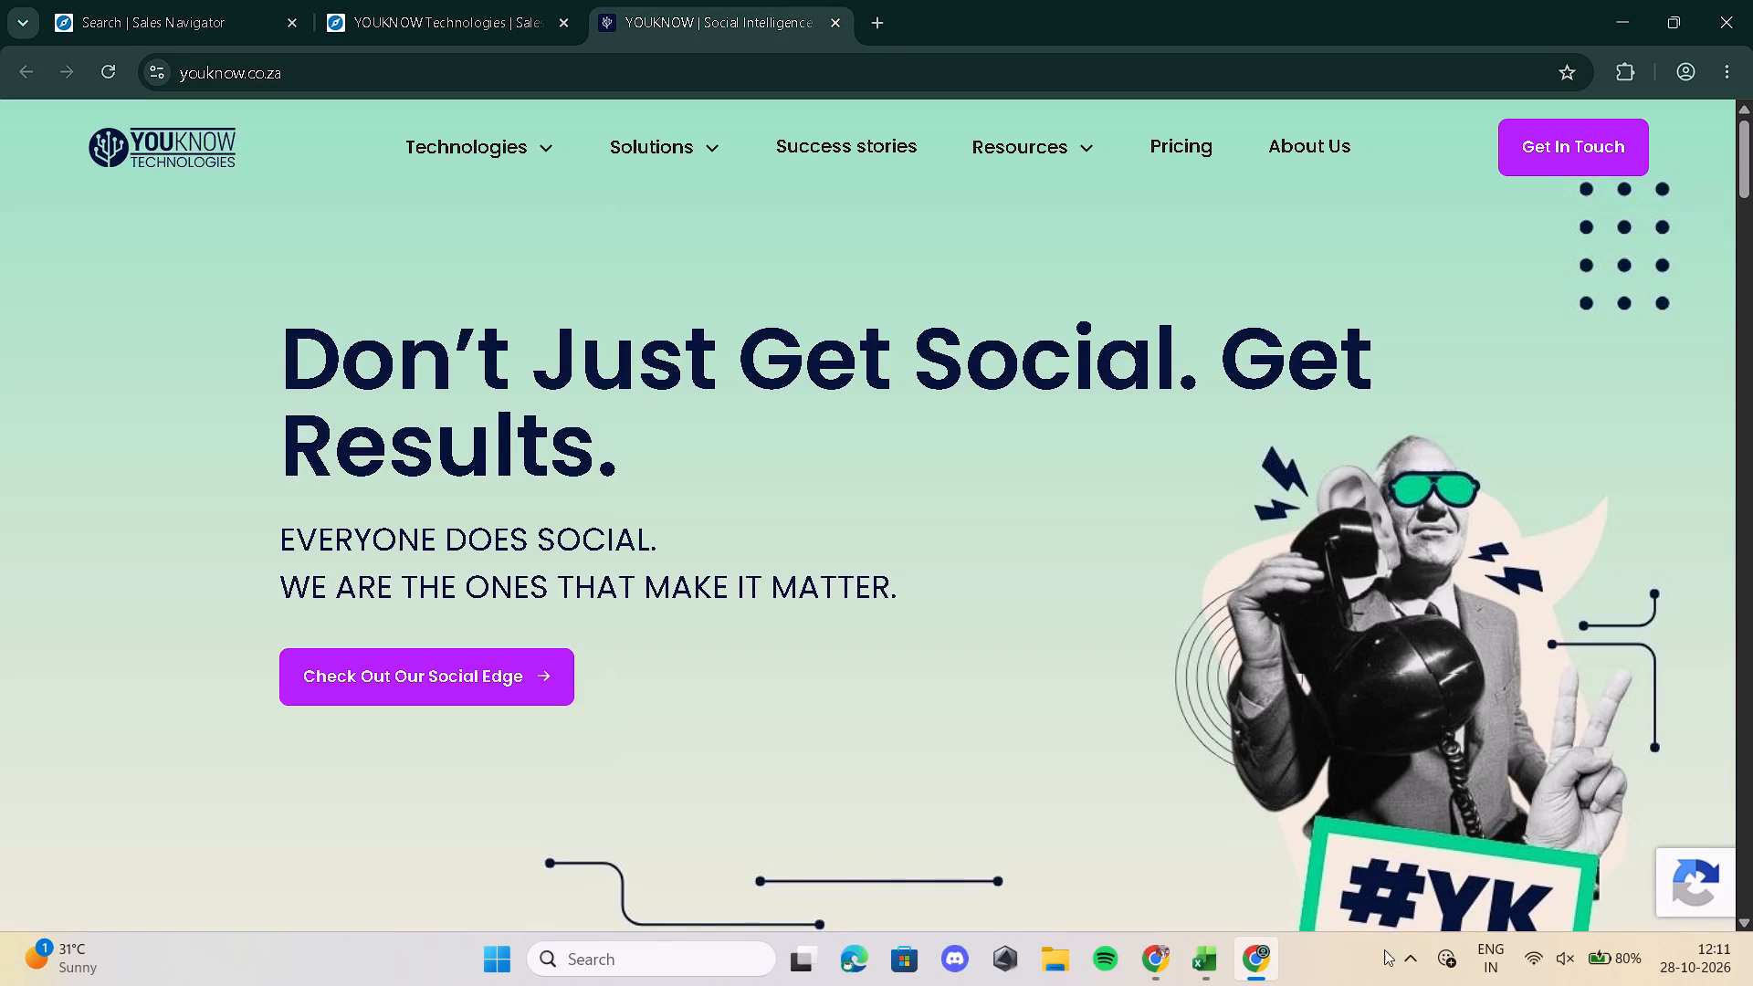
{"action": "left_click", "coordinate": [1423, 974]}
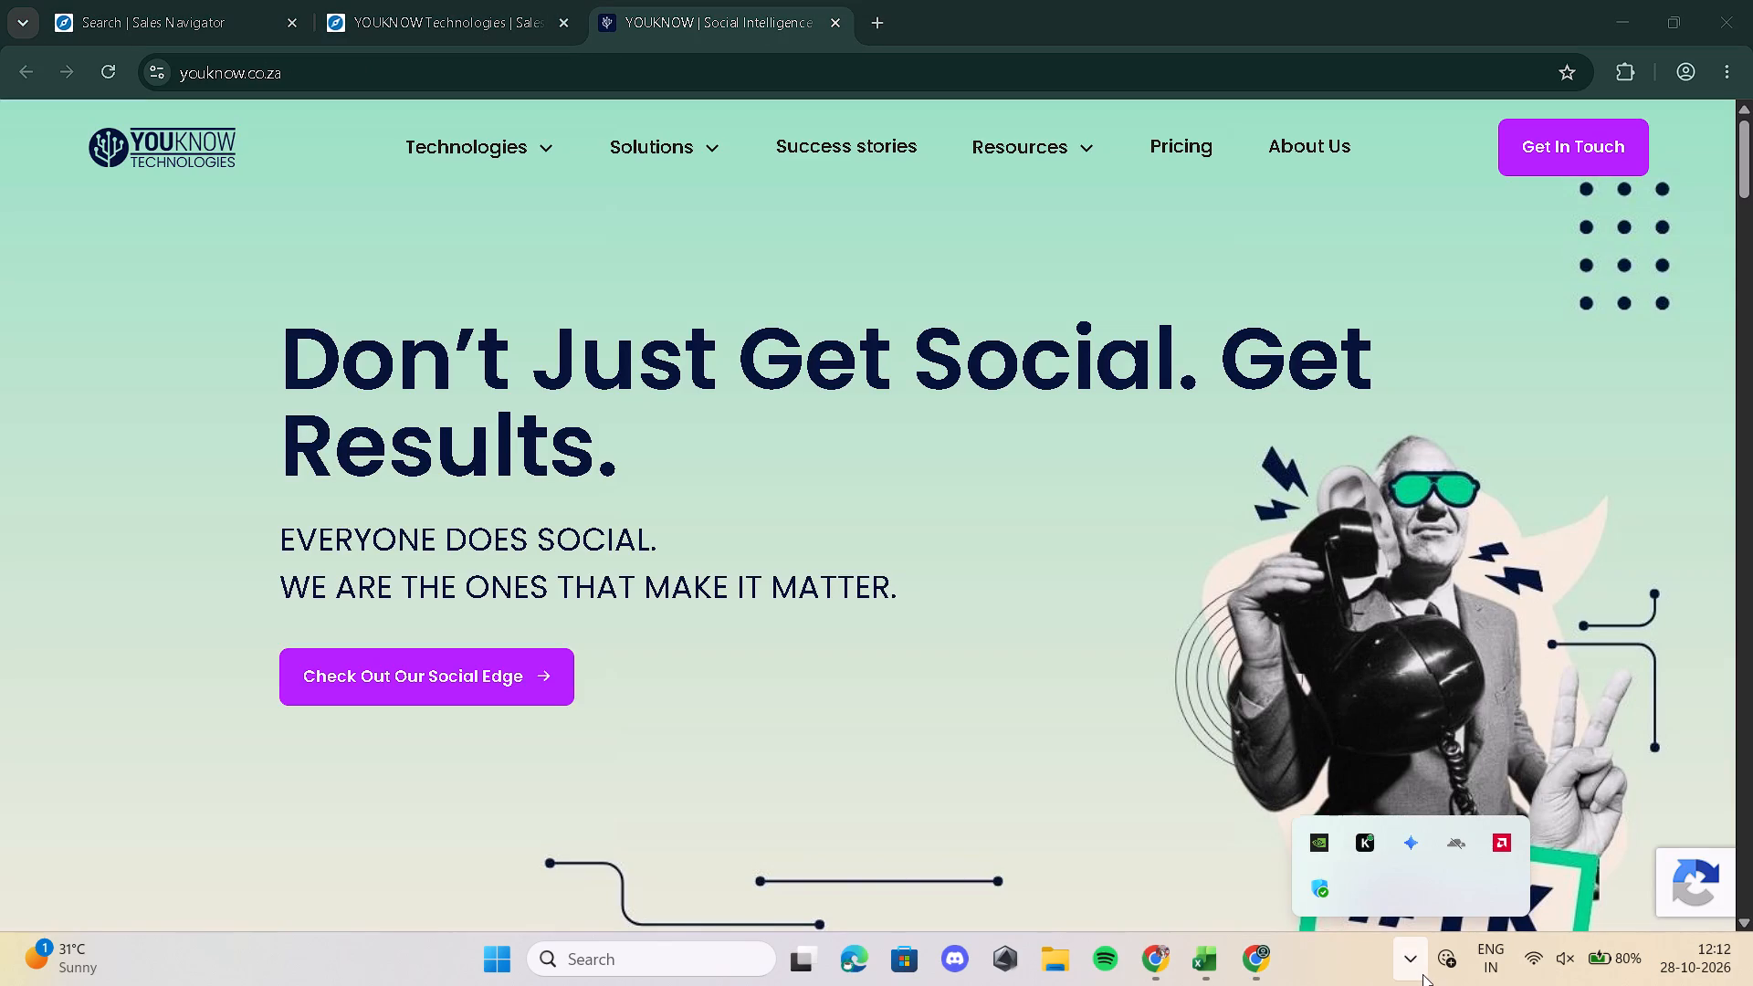
Read YOUKNOW Technologies' full About description in Sales Navigator and close its website and account pages.
{"action": "left_click", "coordinate": [1422, 974]}
{"action": "left_click", "coordinate": [467, 22]}
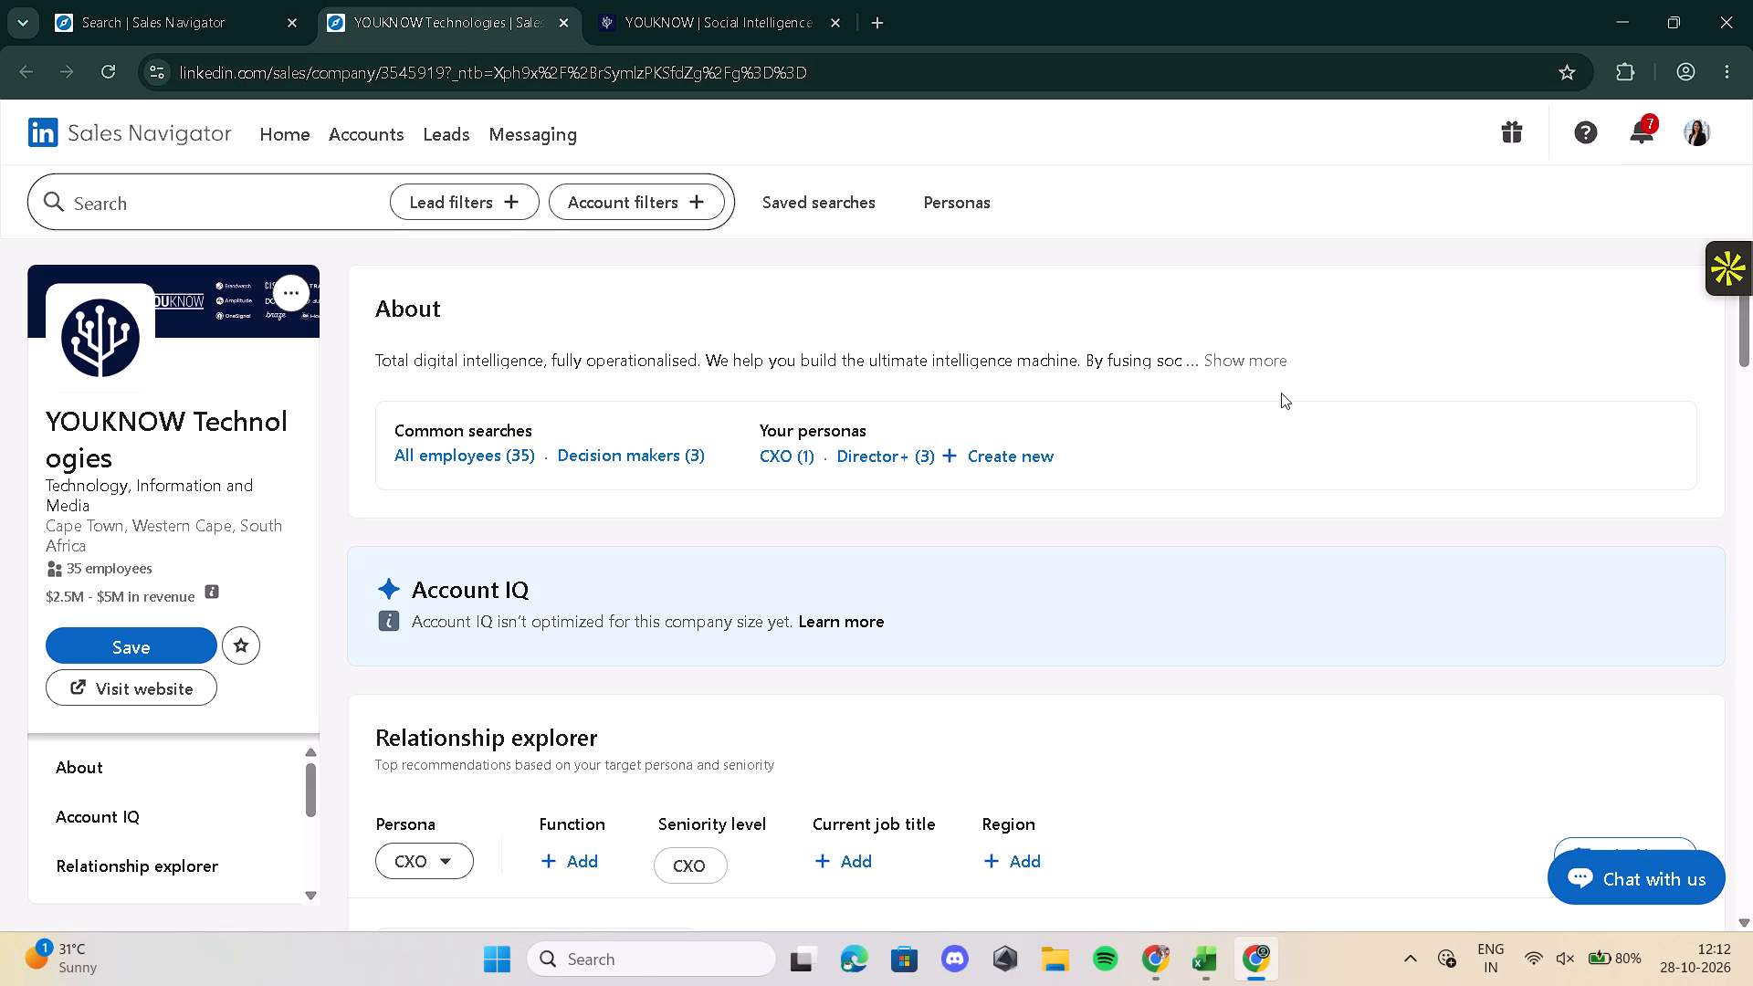
{"action": "left_click", "coordinate": [1227, 363]}
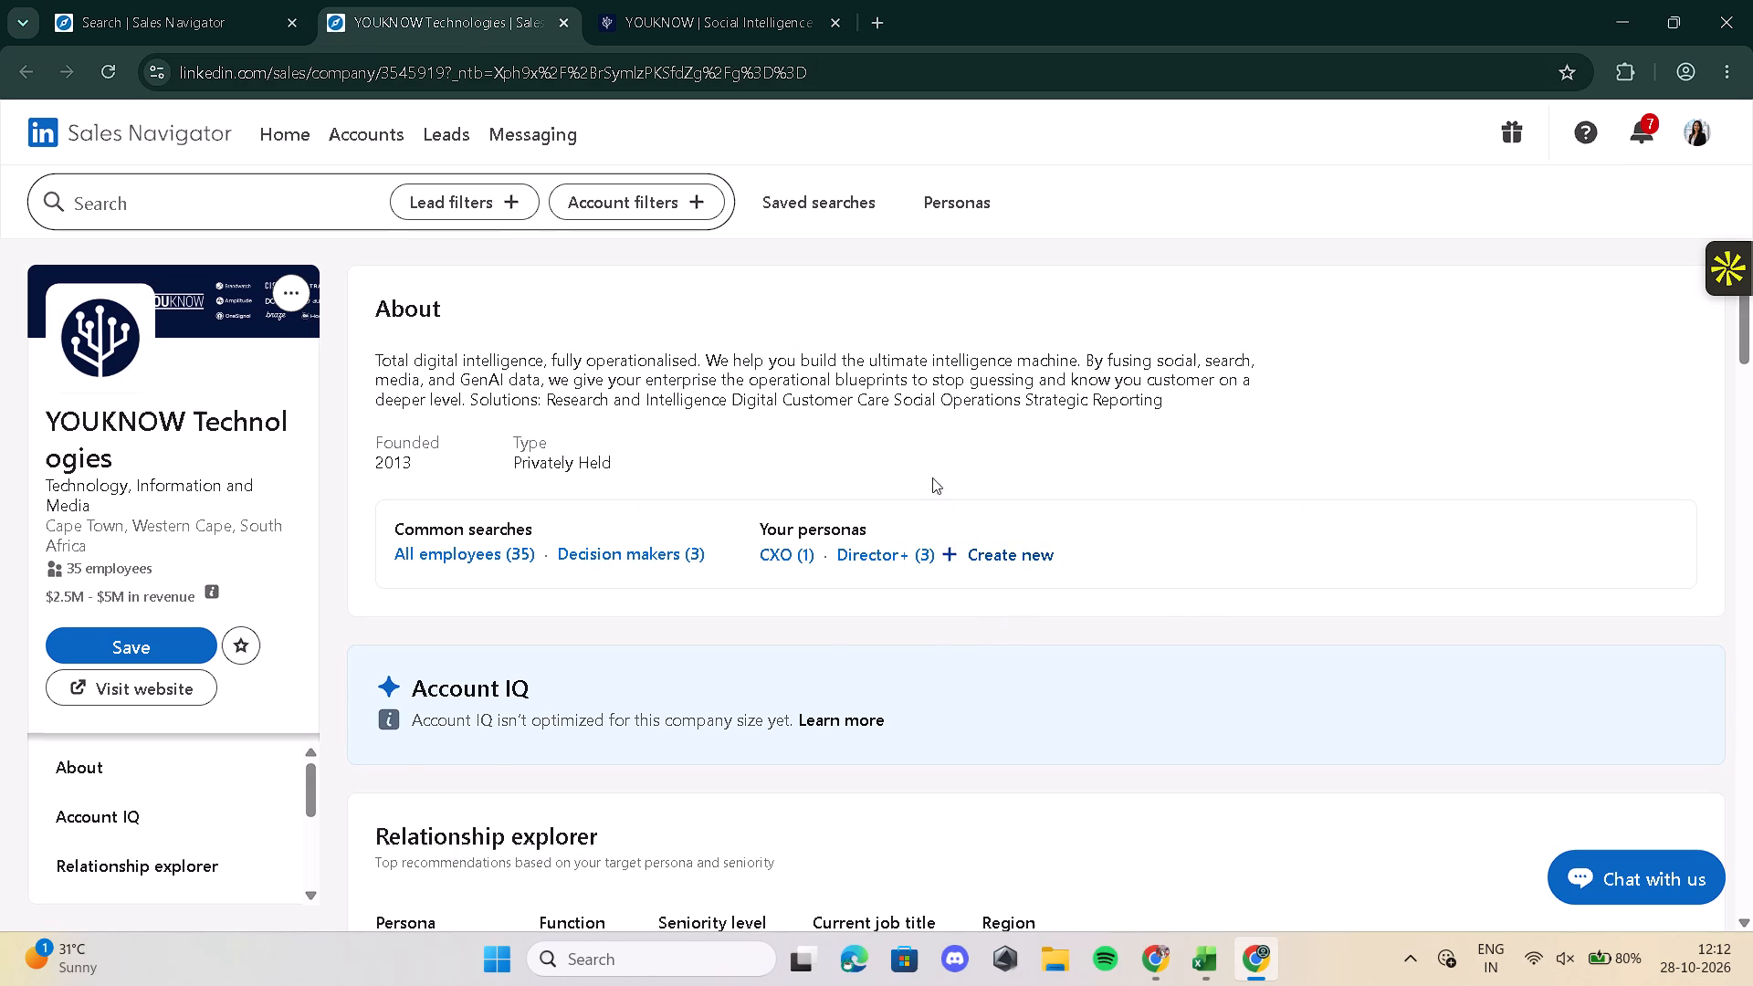
{"action": "left_click", "coordinate": [140, 0]}
{"action": "left_click", "coordinate": [383, 0]}
{"action": "left_click", "coordinate": [688, 0]}
{"action": "left_click", "coordinate": [834, 26]}
{"action": "left_click", "coordinate": [558, 31]}
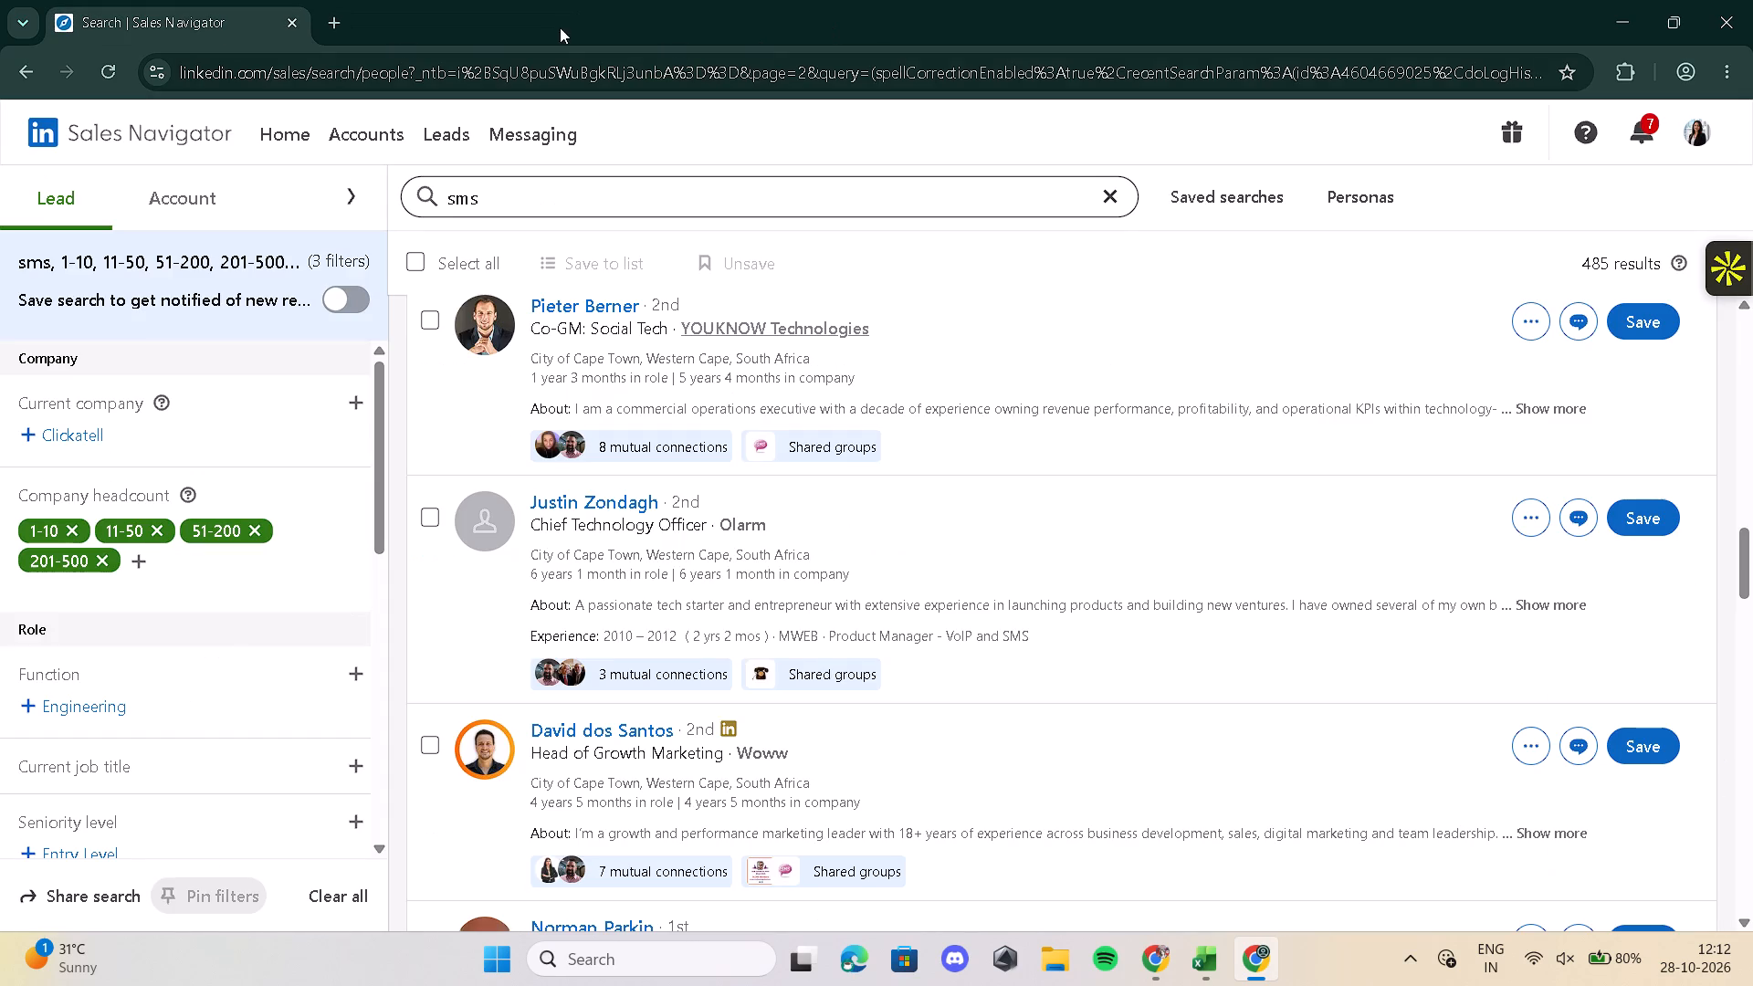
Find the Chief Technology Officer of Olarm in the sms lead results and open the Olarm account page in a new tab.
{"action": "left_click", "coordinate": [1046, 355]}
{"action": "scroll", "coordinate": [1014, 393], "scroll_direction": "down", "scroll_amount": 1}
{"action": "right_click", "coordinate": [728, 335]}
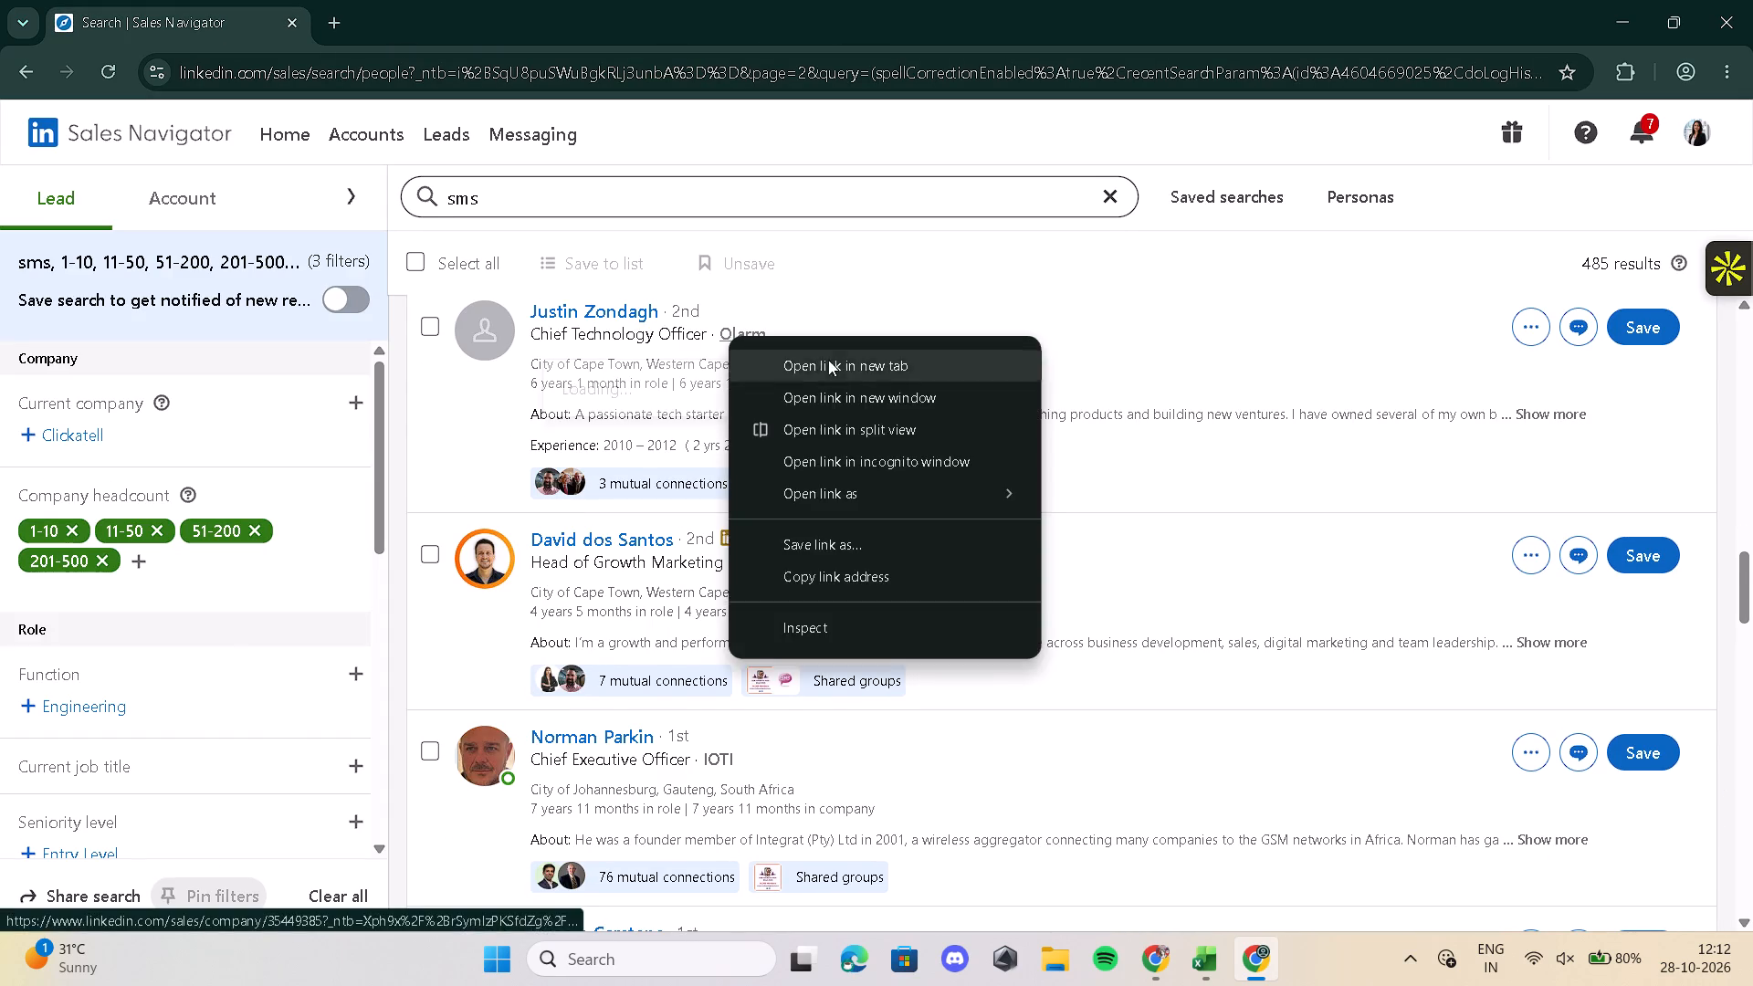
{"action": "left_click", "coordinate": [828, 360]}
{"action": "left_click", "coordinate": [503, 0]}
{"action": "left_click", "coordinate": [167, 0]}
{"action": "left_click", "coordinate": [436, 0]}
{"action": "left_click", "coordinate": [273, 0]}
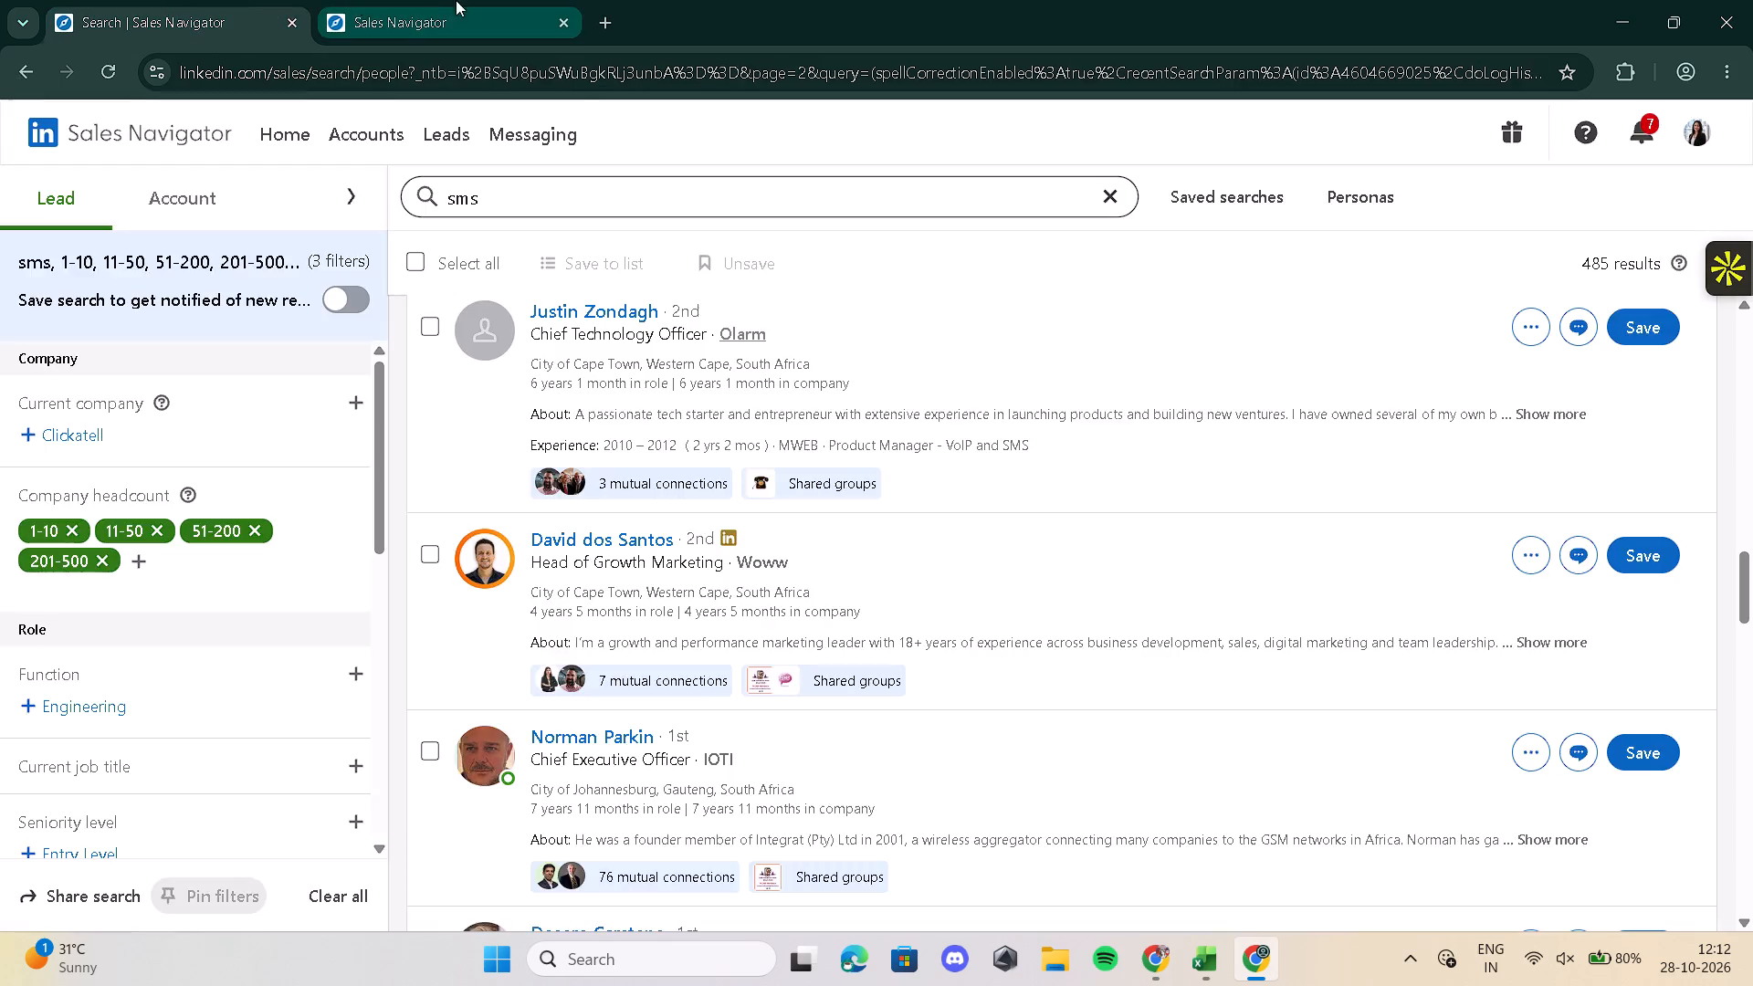
{"action": "left_click", "coordinate": [456, 0]}
{"action": "left_click", "coordinate": [212, 0]}
{"action": "left_click", "coordinate": [444, 0]}
{"action": "left_click", "coordinate": [263, 7]}
{"action": "left_click", "coordinate": [482, 0]}
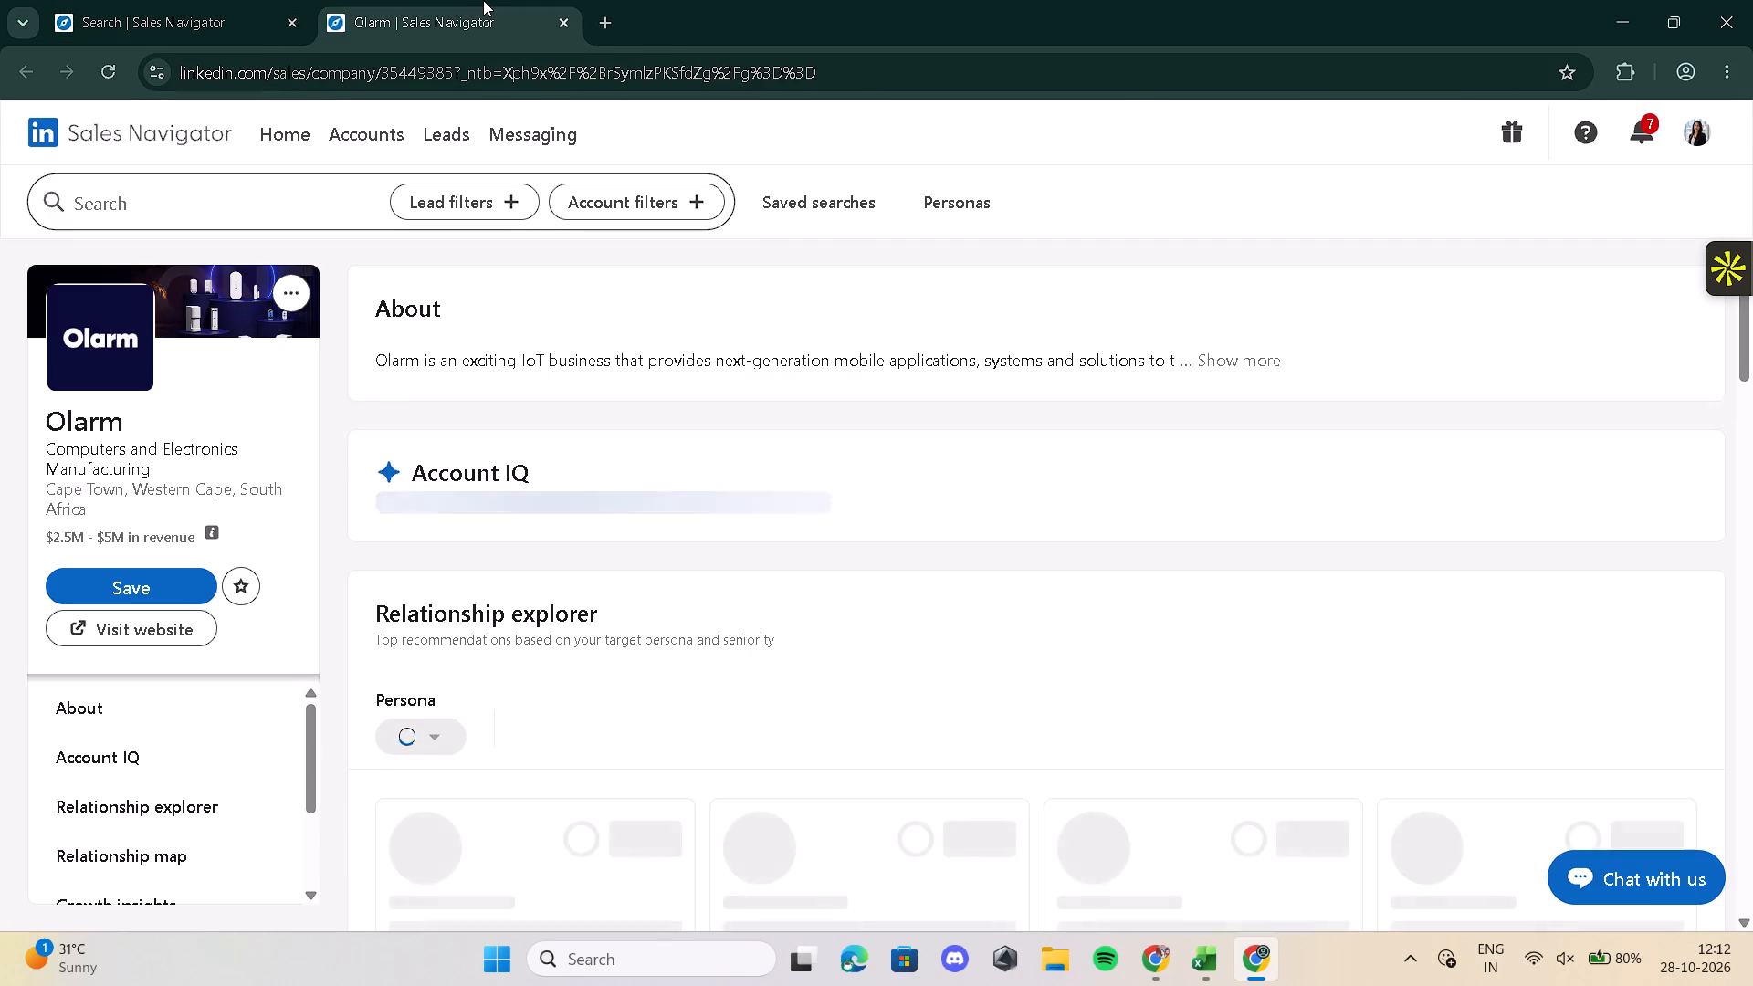
{"action": "left_click", "coordinate": [290, 0]}
{"action": "left_click", "coordinate": [505, 0]}
{"action": "left_click", "coordinate": [173, 0]}
{"action": "left_click", "coordinate": [458, 0]}
Open the Olarm website from its account page in a new tab and view its homepage.
{"action": "right_click", "coordinate": [168, 668]}
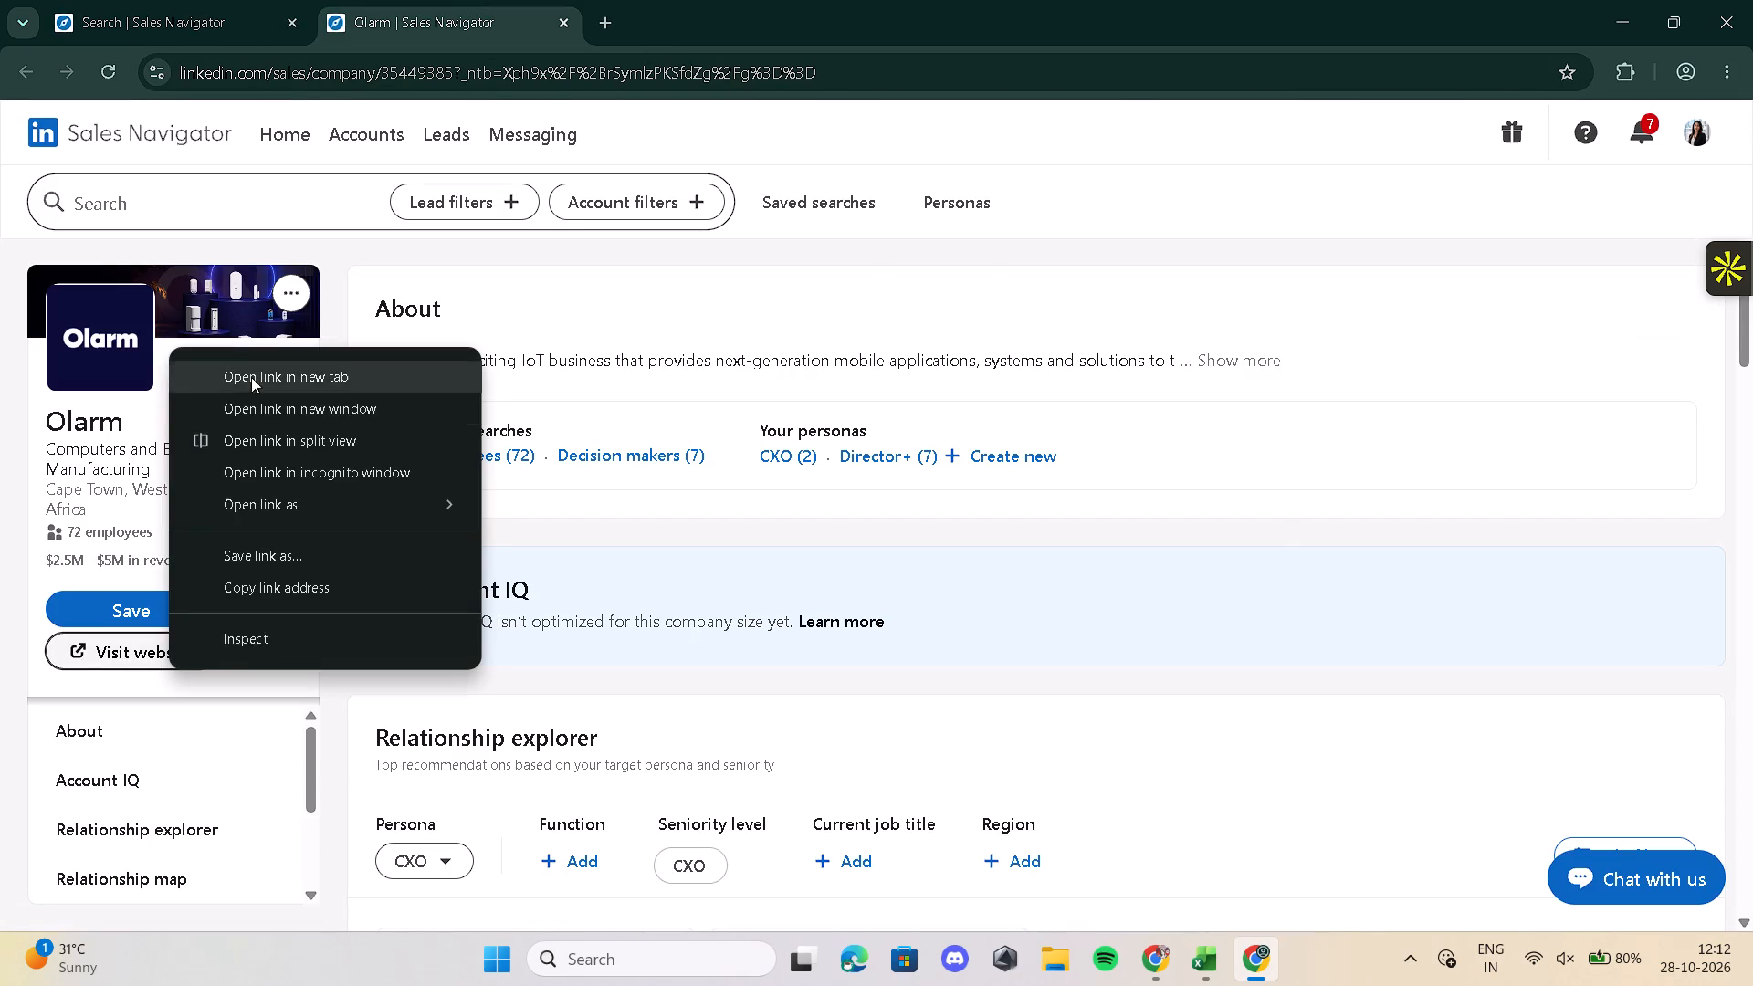
{"action": "left_click", "coordinate": [273, 384]}
{"action": "left_click", "coordinate": [167, 0]}
{"action": "left_click", "coordinate": [397, 0]}
{"action": "left_click", "coordinate": [666, 0]}
{"action": "left_click", "coordinate": [187, 0]}
{"action": "left_click", "coordinate": [444, 0]}
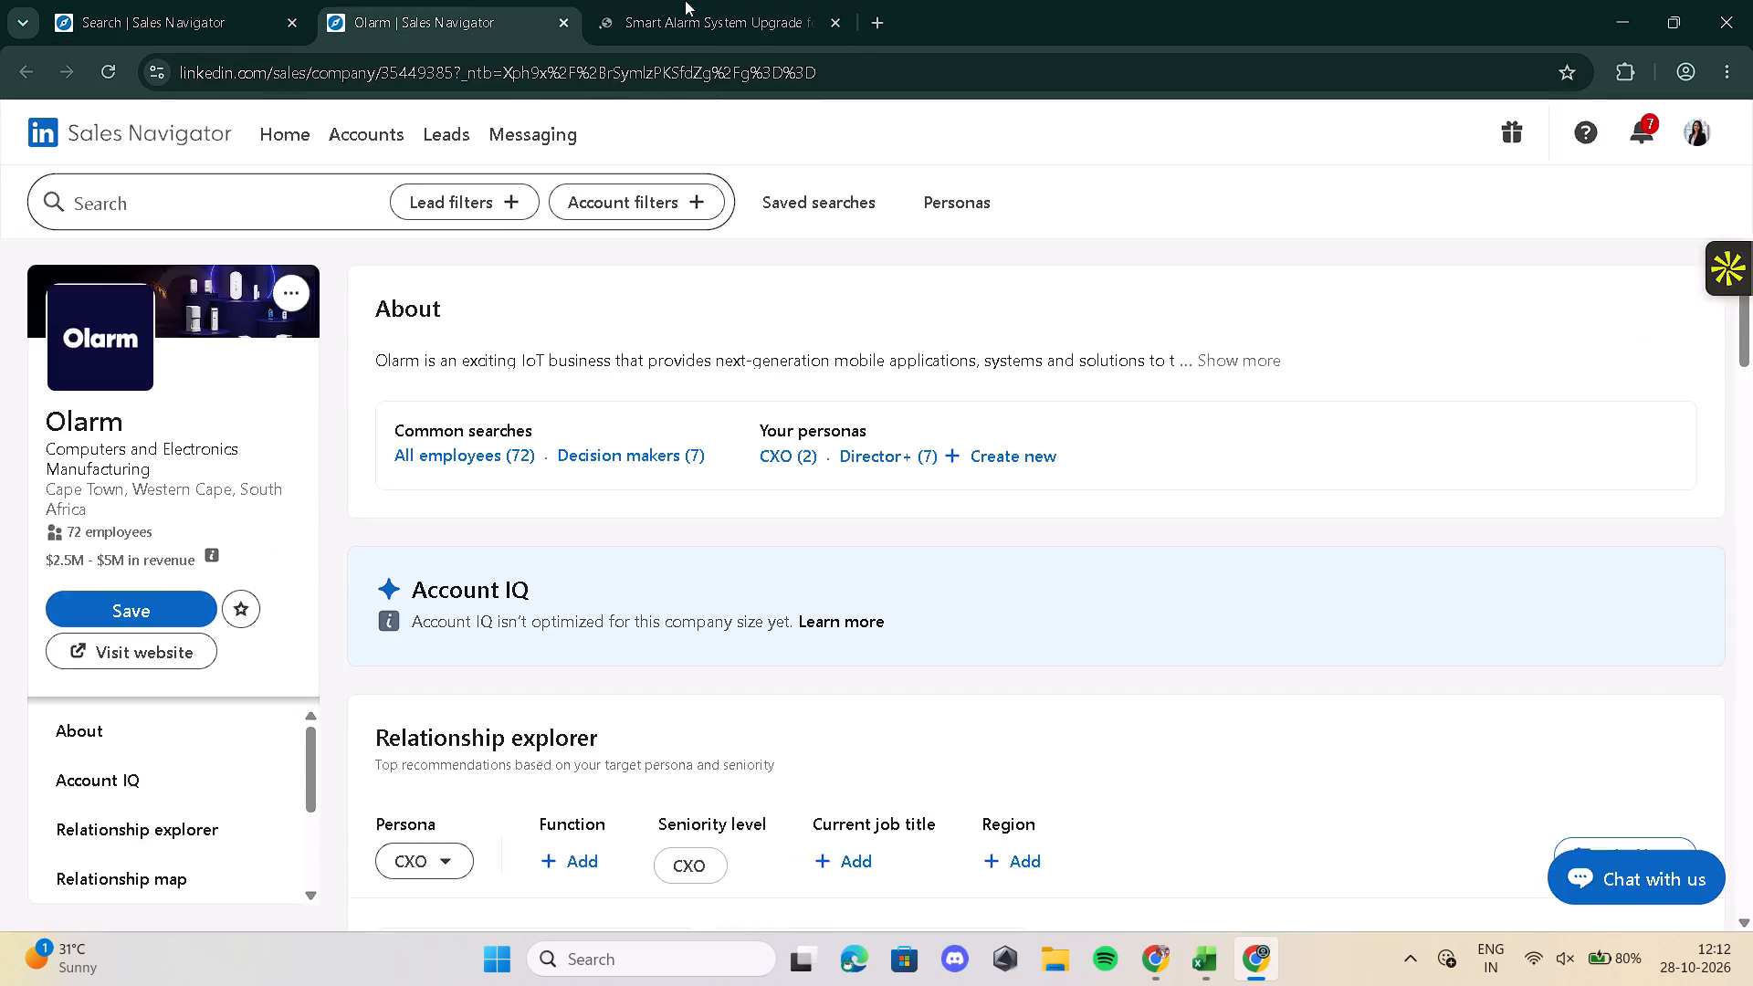
{"action": "left_click", "coordinate": [686, 0]}
{"action": "left_click", "coordinate": [208, 0]}
{"action": "left_click", "coordinate": [447, 0]}
{"action": "left_click", "coordinate": [744, 0]}
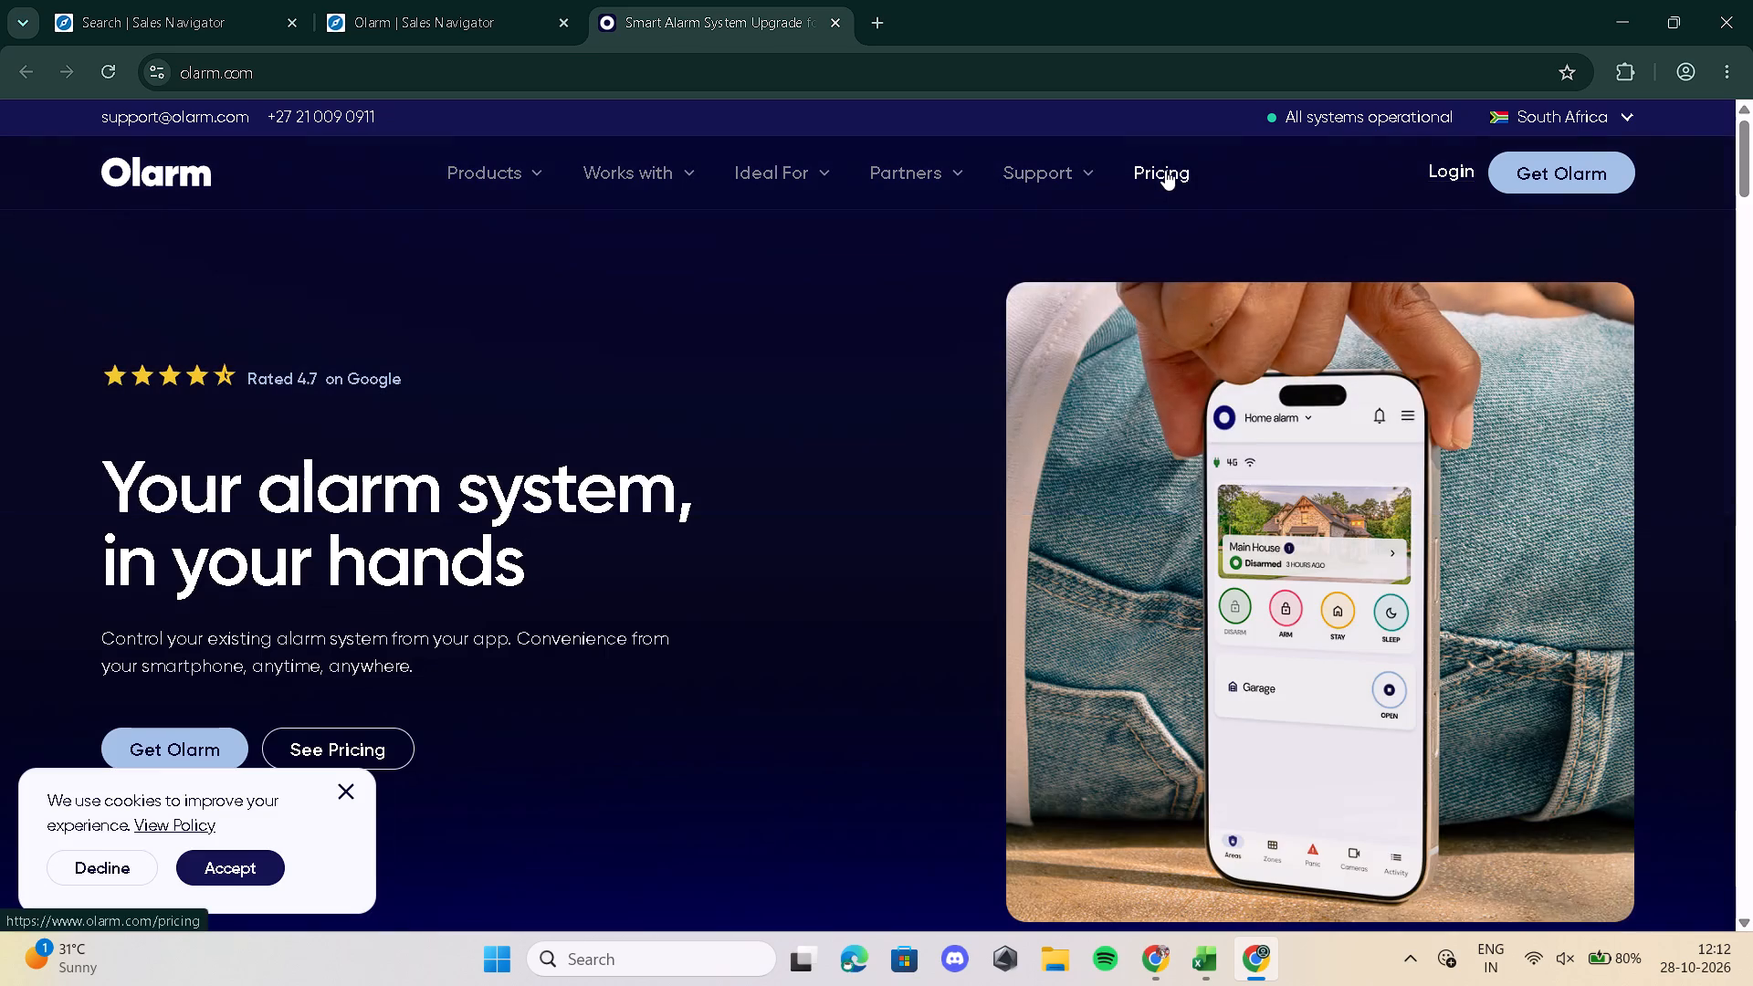
Dismiss the cookie notice on Olarm's homepage and examine the site's Ideal For offerings for SMS relevance.
{"action": "left_click", "coordinate": [418, 0]}
{"action": "left_click", "coordinate": [148, 0]}
{"action": "left_click", "coordinate": [441, 0]}
{"action": "left_click", "coordinate": [671, 0]}
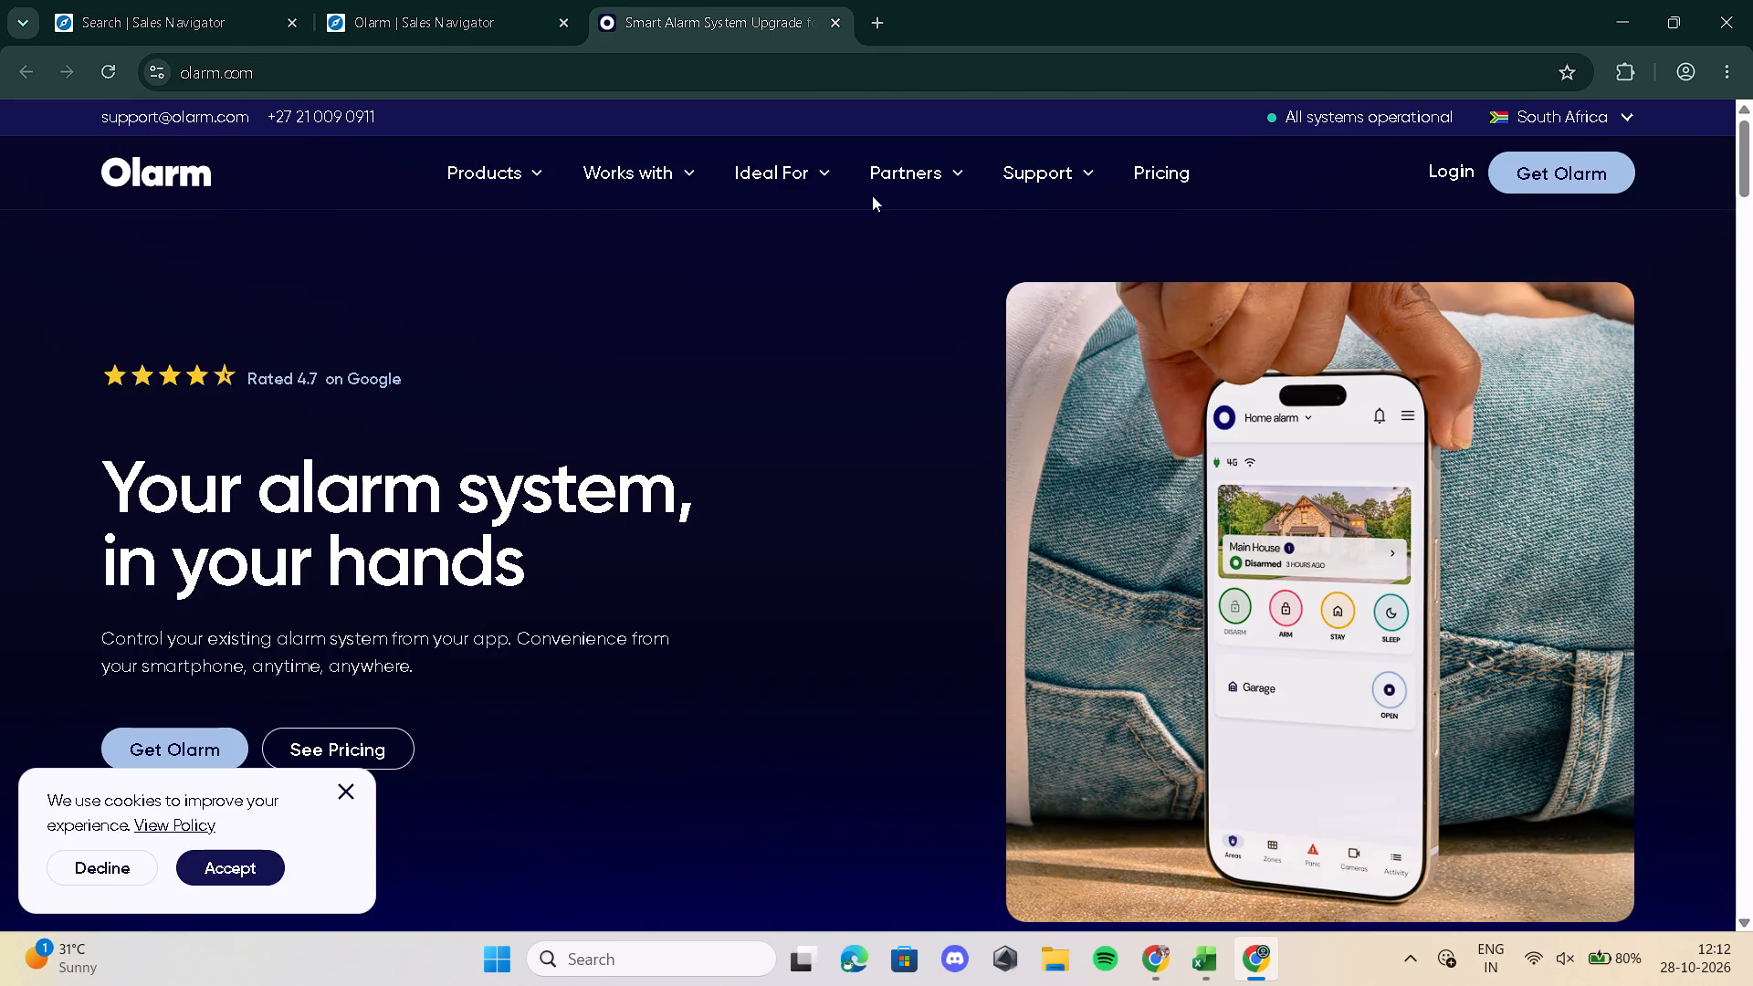
{"action": "left_click", "coordinate": [154, 0]}
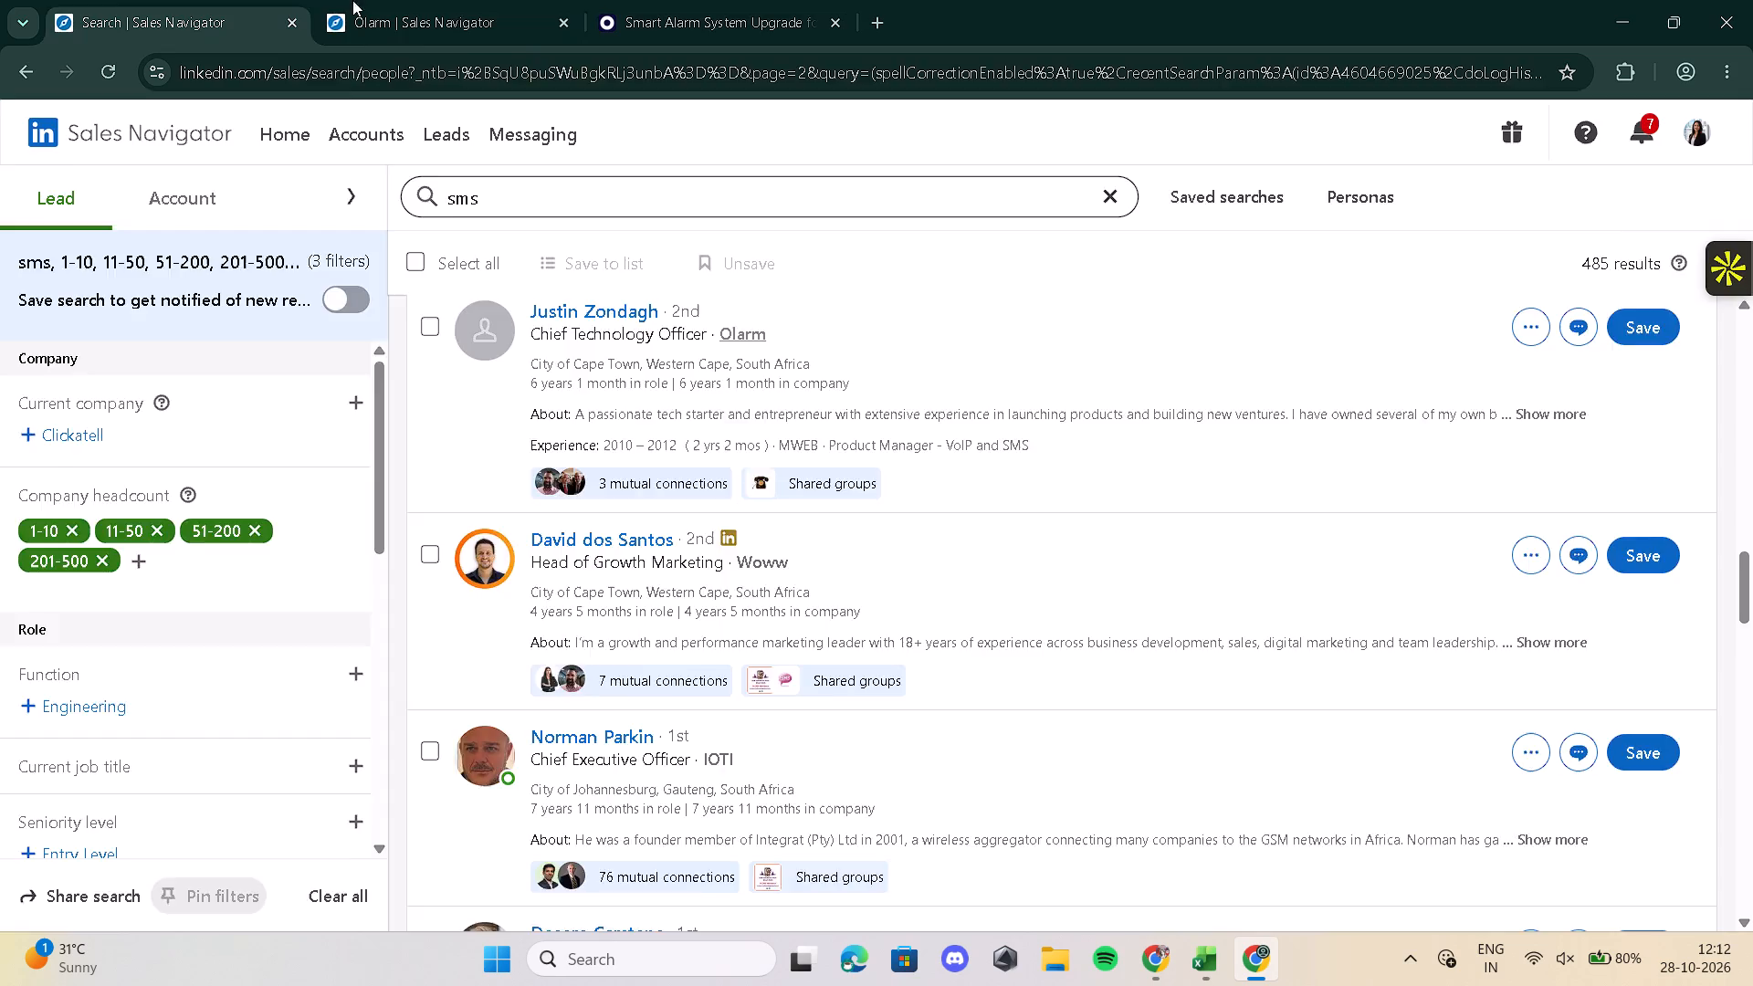
{"action": "left_click", "coordinate": [452, 0]}
{"action": "left_click", "coordinate": [688, 0]}
{"action": "left_click", "coordinate": [1398, 980]}
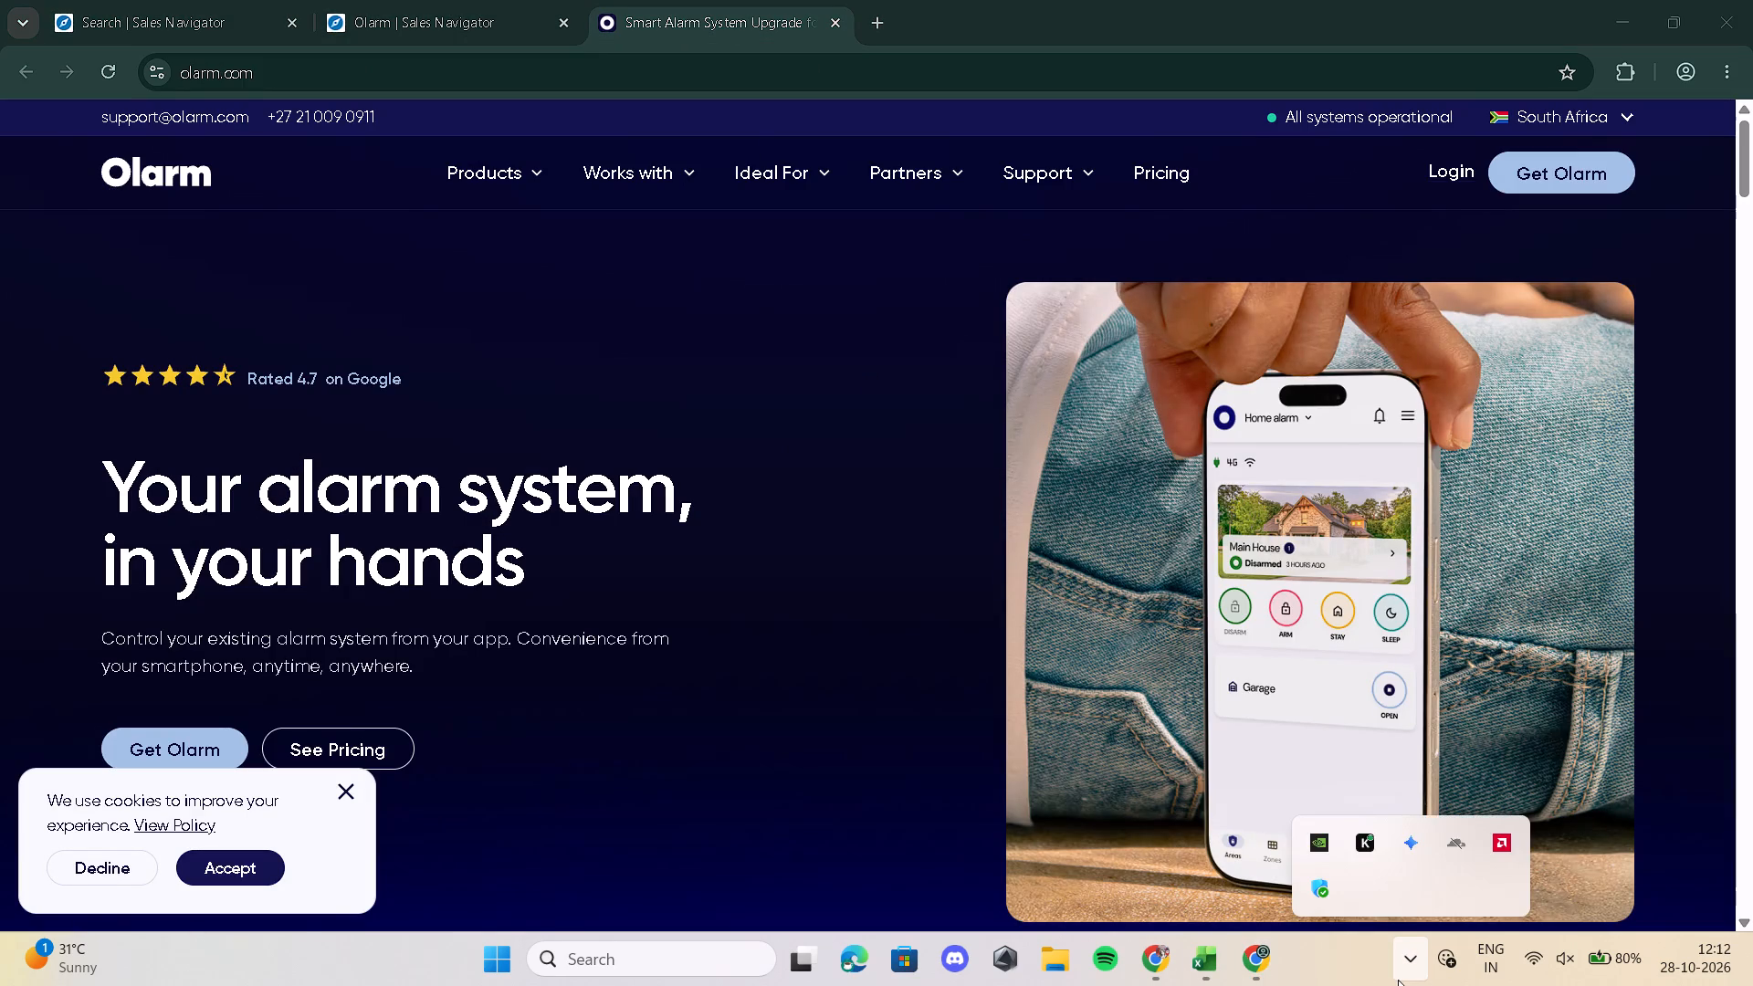
{"action": "left_click", "coordinate": [110, 0]}
{"action": "left_click", "coordinate": [475, 0]}
{"action": "left_click", "coordinate": [714, 0]}
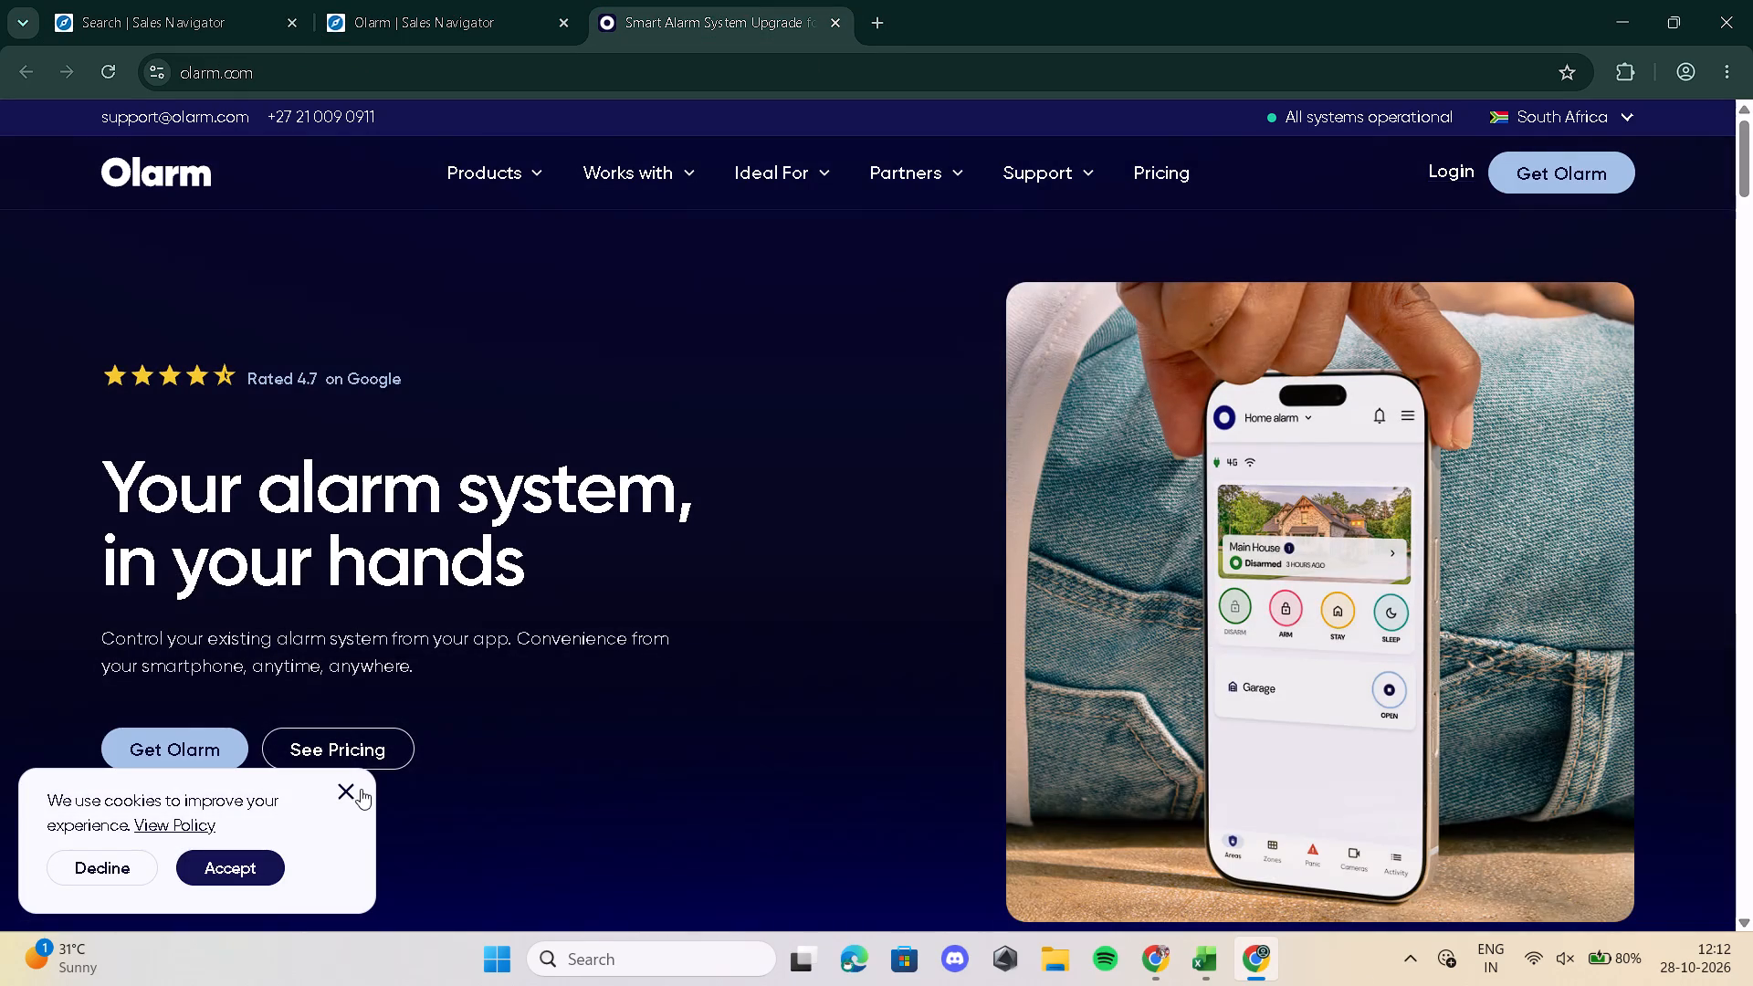
{"action": "left_click", "coordinate": [352, 788]}
{"action": "left_click", "coordinate": [262, 2]}
{"action": "left_click", "coordinate": [417, 0]}
{"action": "left_click", "coordinate": [731, 0]}
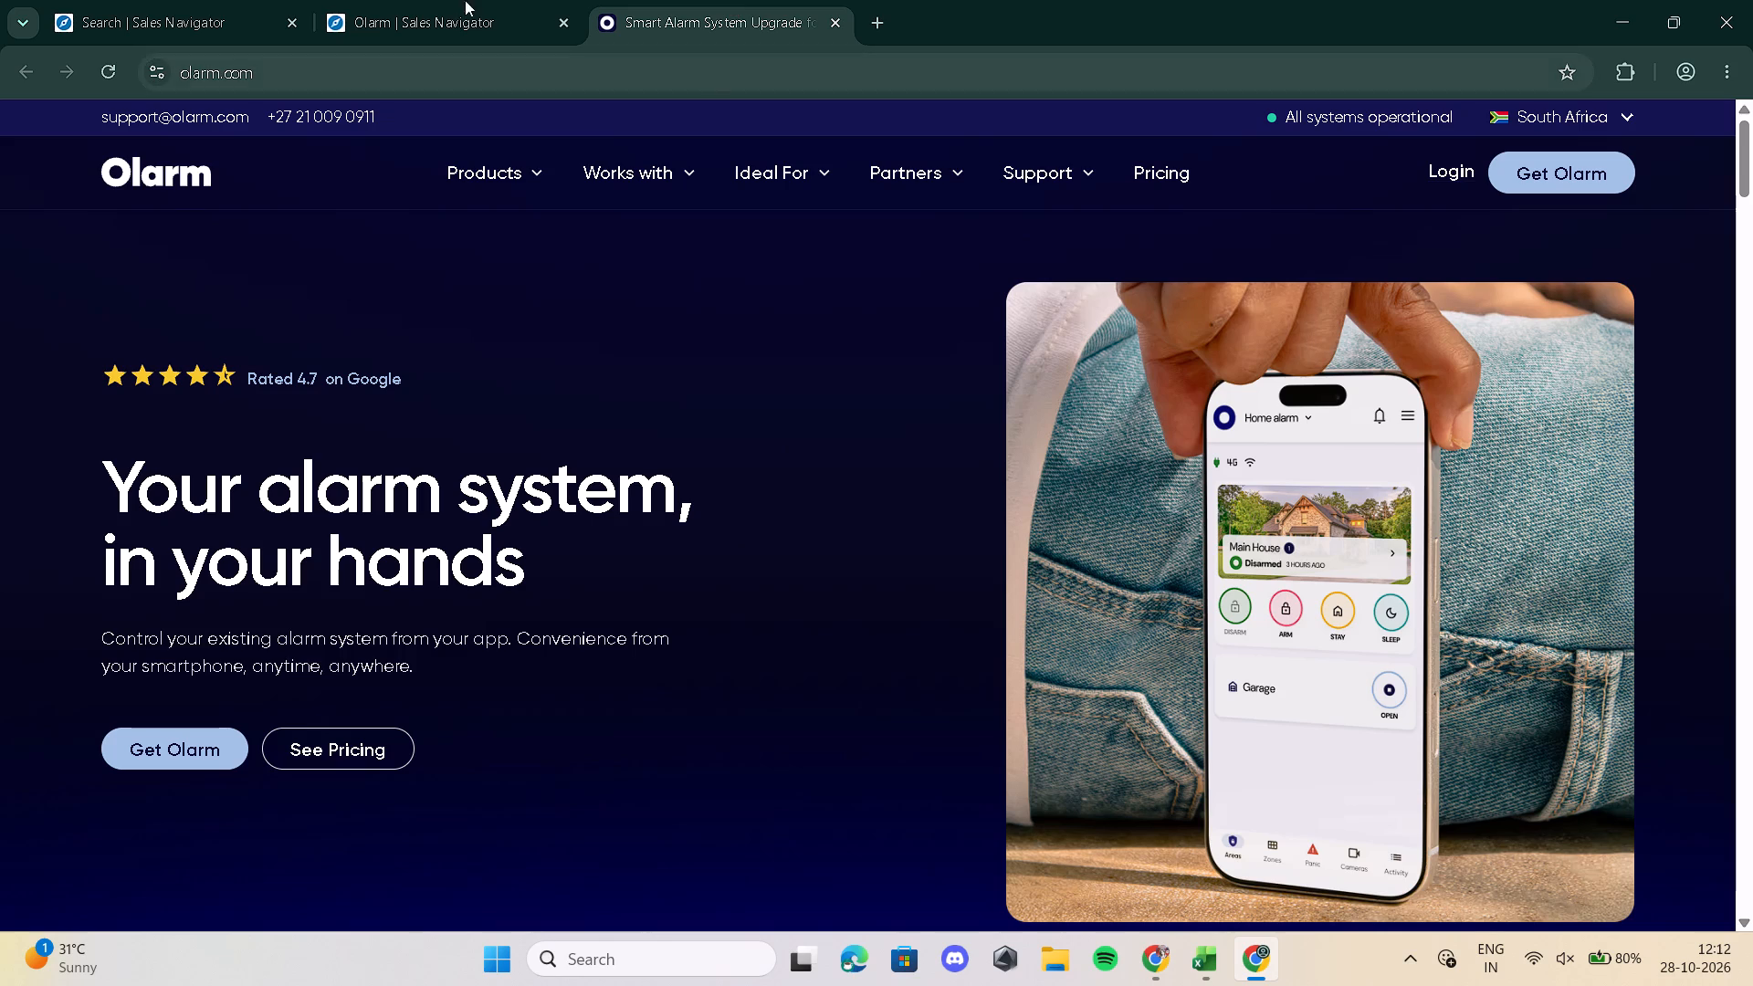
{"action": "left_click", "coordinate": [95, 0]}
{"action": "left_click", "coordinate": [441, 0]}
{"action": "left_click", "coordinate": [746, 0]}
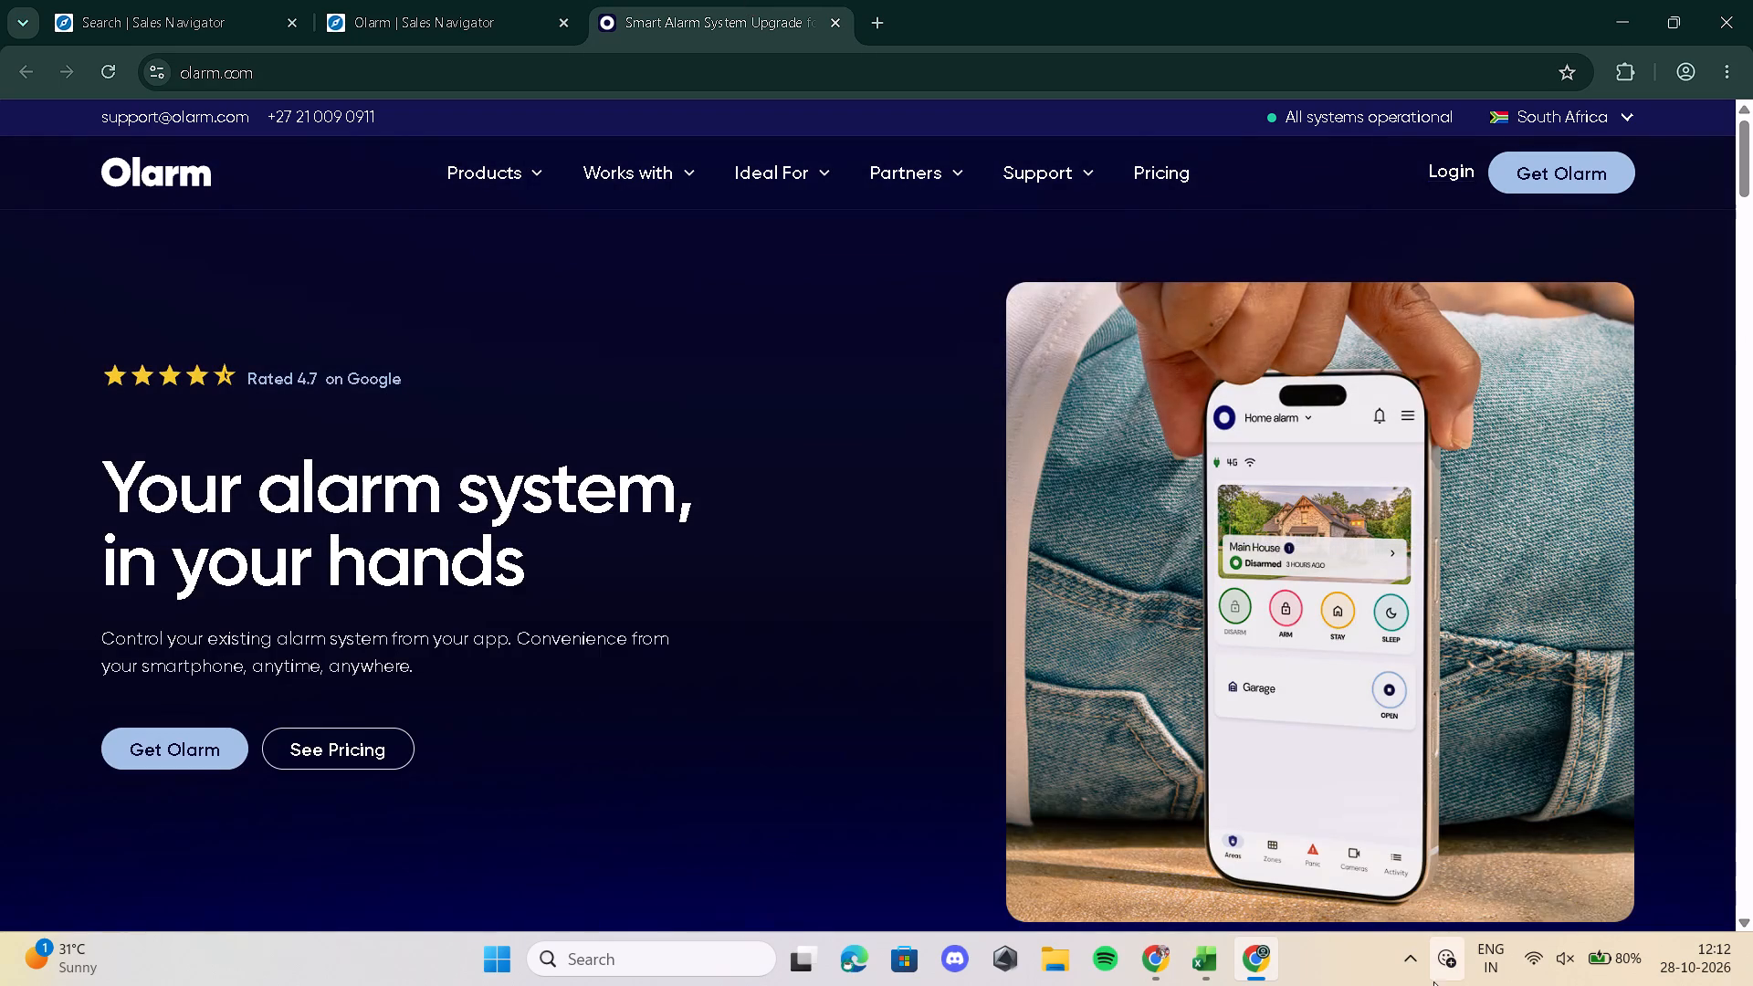
{"action": "left_click", "coordinate": [1413, 978]}
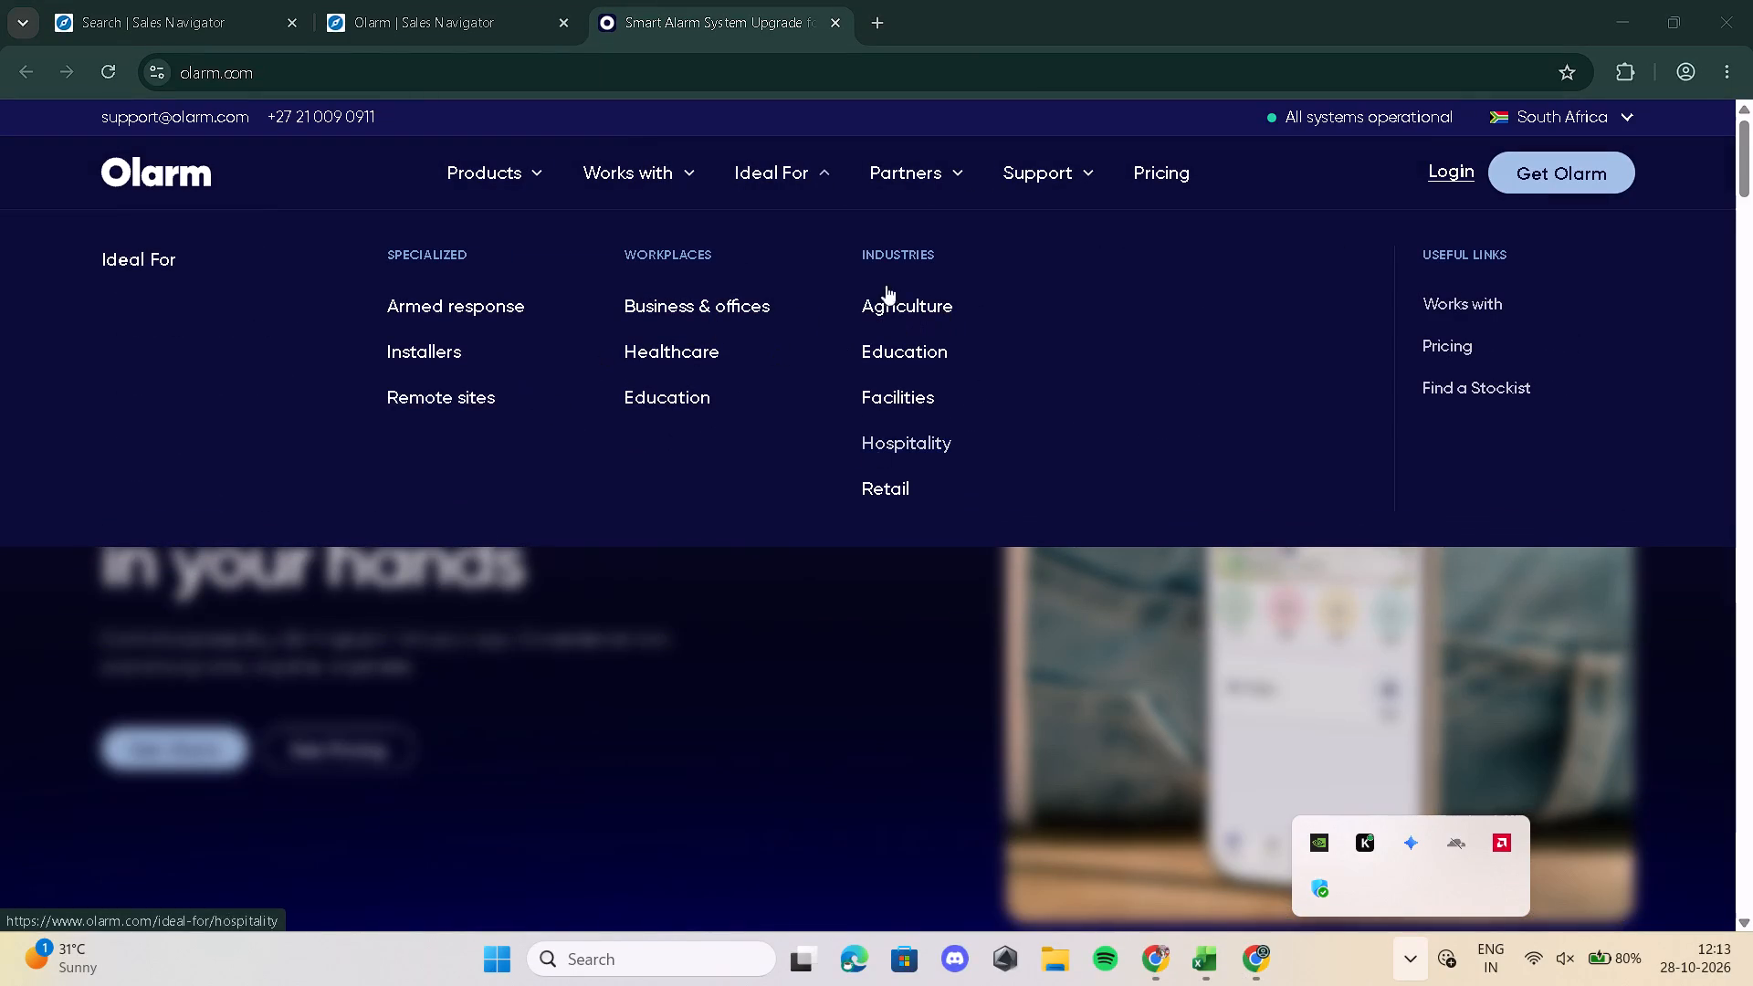
Close the Olarm website, expand the company's About description in Sales Navigator, and close its account page.
{"action": "left_click", "coordinate": [825, 23]}
{"action": "left_click", "coordinate": [835, 16]}
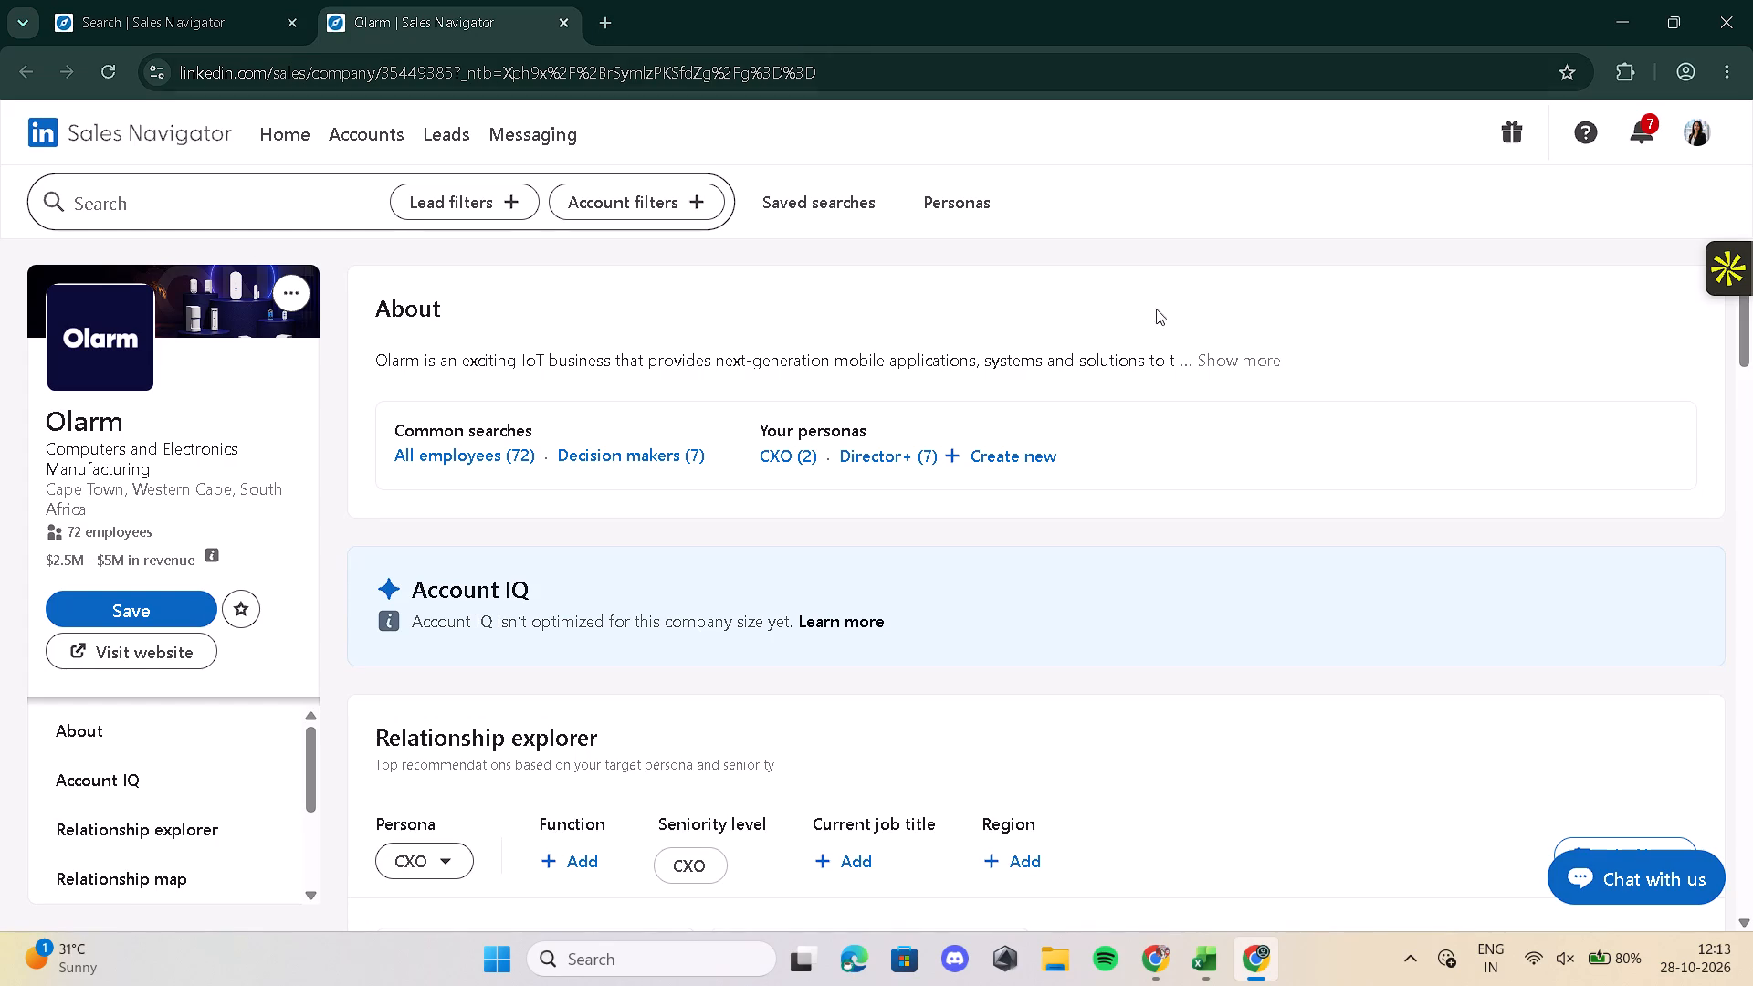
{"action": "left_click", "coordinate": [1228, 356]}
{"action": "left_click", "coordinate": [282, 0]}
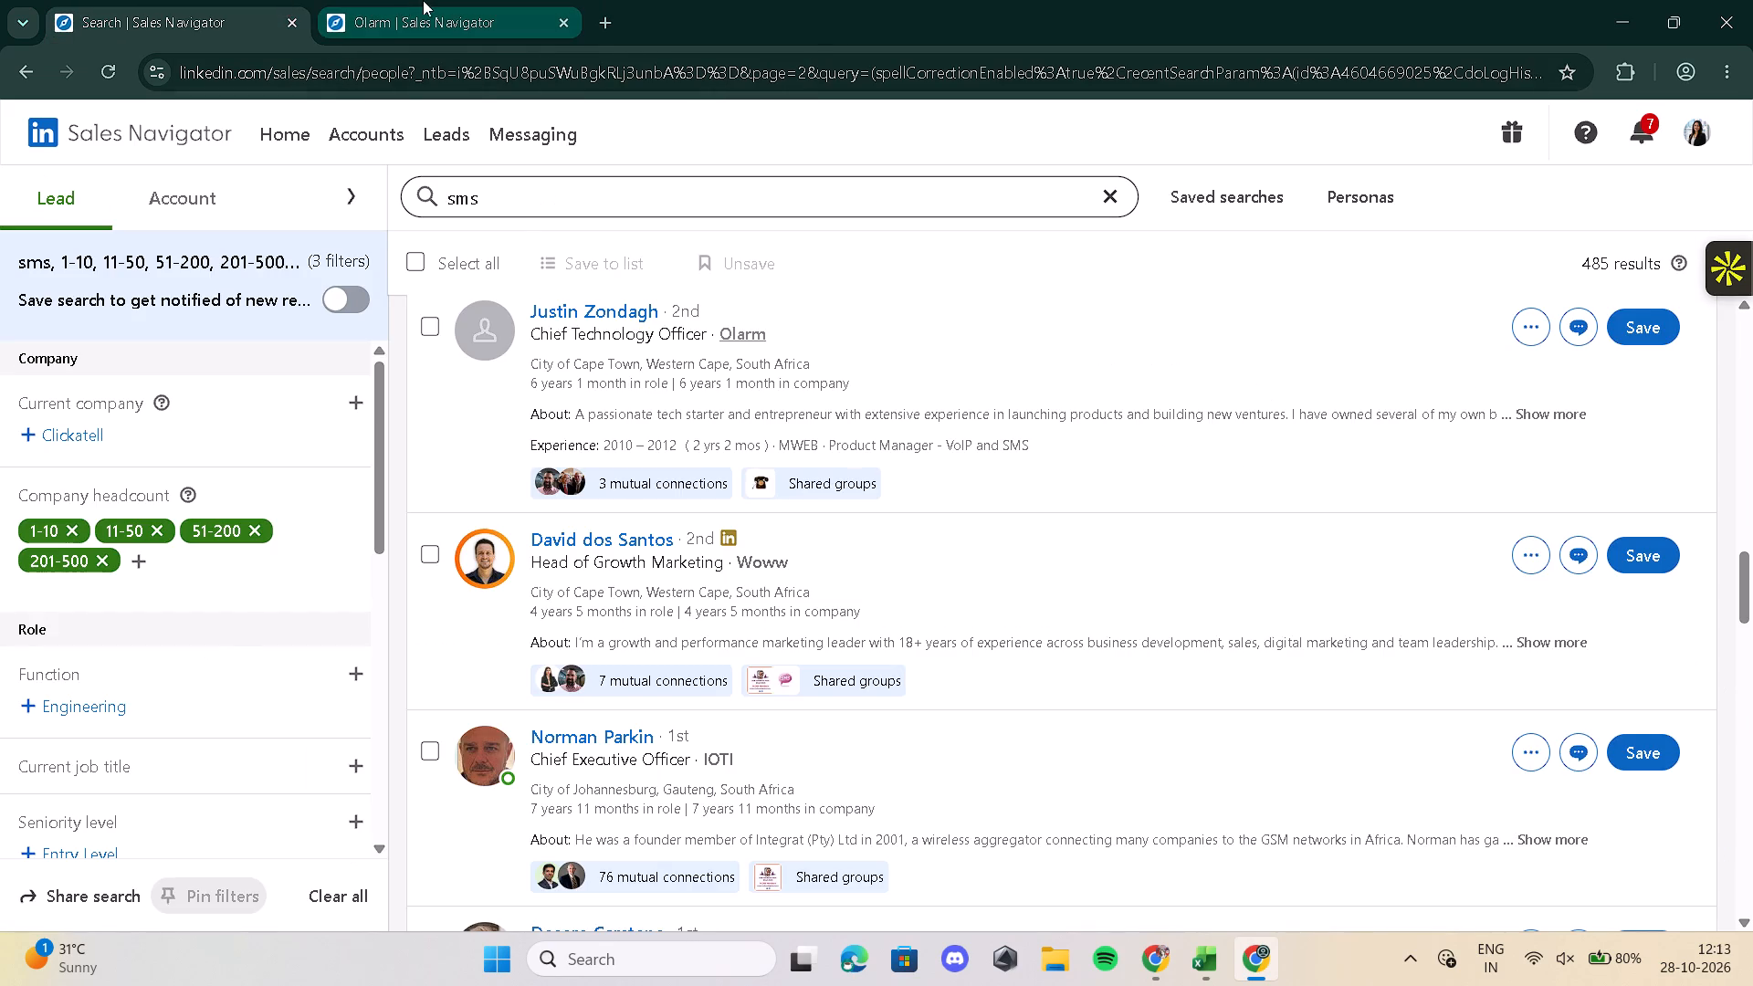
{"action": "left_click", "coordinate": [436, 0]}
{"action": "left_click", "coordinate": [559, 31]}
Find Woww's Head of Growth Marketing in the sms lead results and open the Woww account page in a new tab.
{"action": "left_click", "coordinate": [1087, 403]}
{"action": "scroll", "coordinate": [1081, 370], "scroll_direction": "down", "scroll_amount": 1}
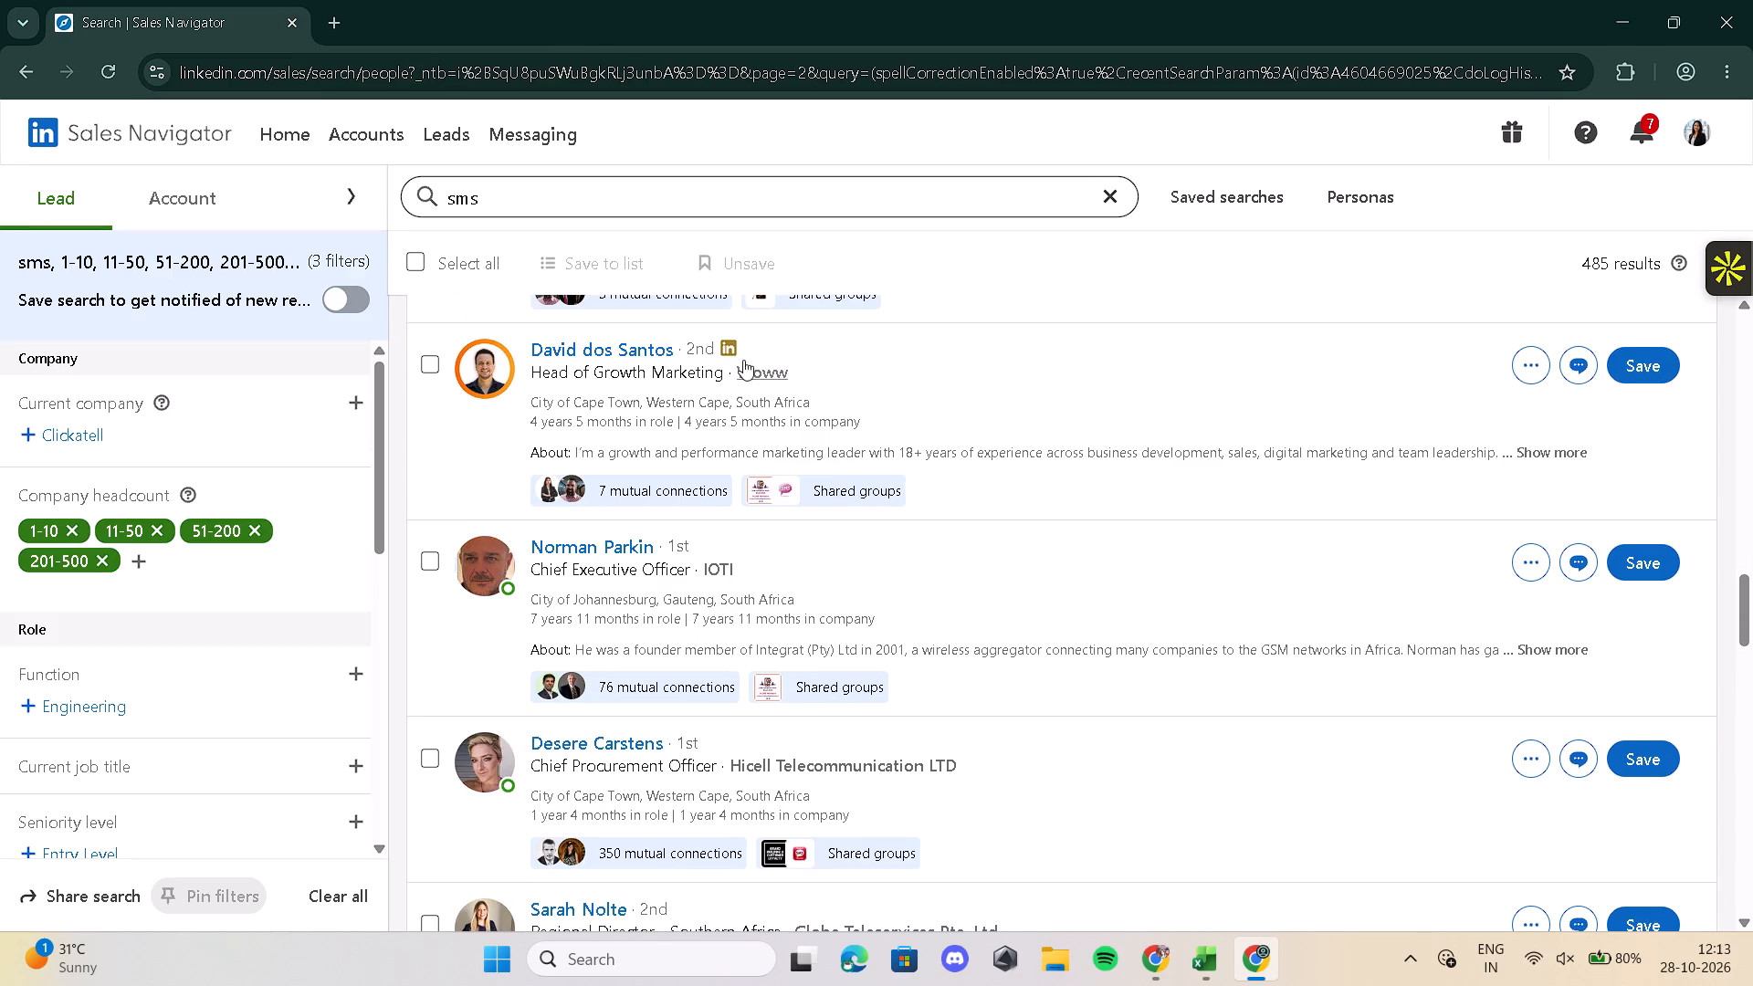
{"action": "right_click", "coordinate": [747, 373]}
{"action": "left_click", "coordinate": [873, 397]}
{"action": "left_click", "coordinate": [465, 0]}
{"action": "left_click", "coordinate": [224, 0]}
{"action": "left_click", "coordinate": [466, 0]}
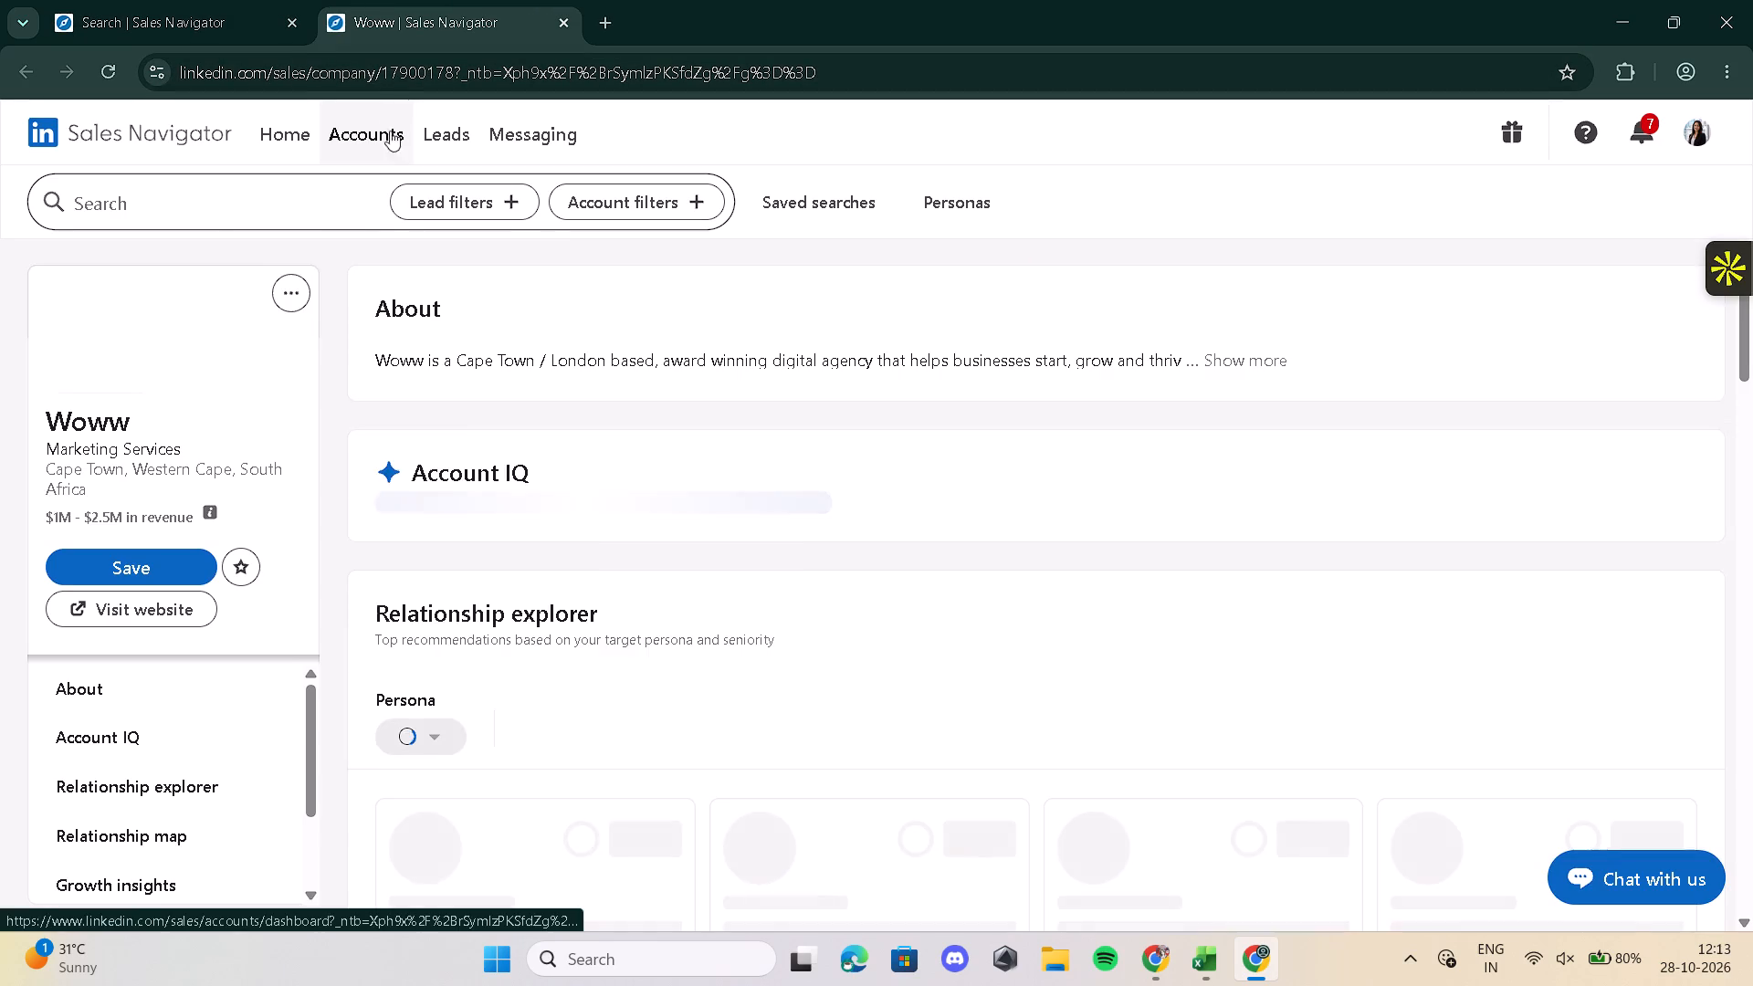
{"action": "left_click", "coordinate": [102, 0]}
{"action": "left_click", "coordinate": [390, 0]}
{"action": "left_click_drag", "start_coordinate": [181, 1], "coordinate": [190, 1]}
{"action": "left_click", "coordinate": [482, 0]}
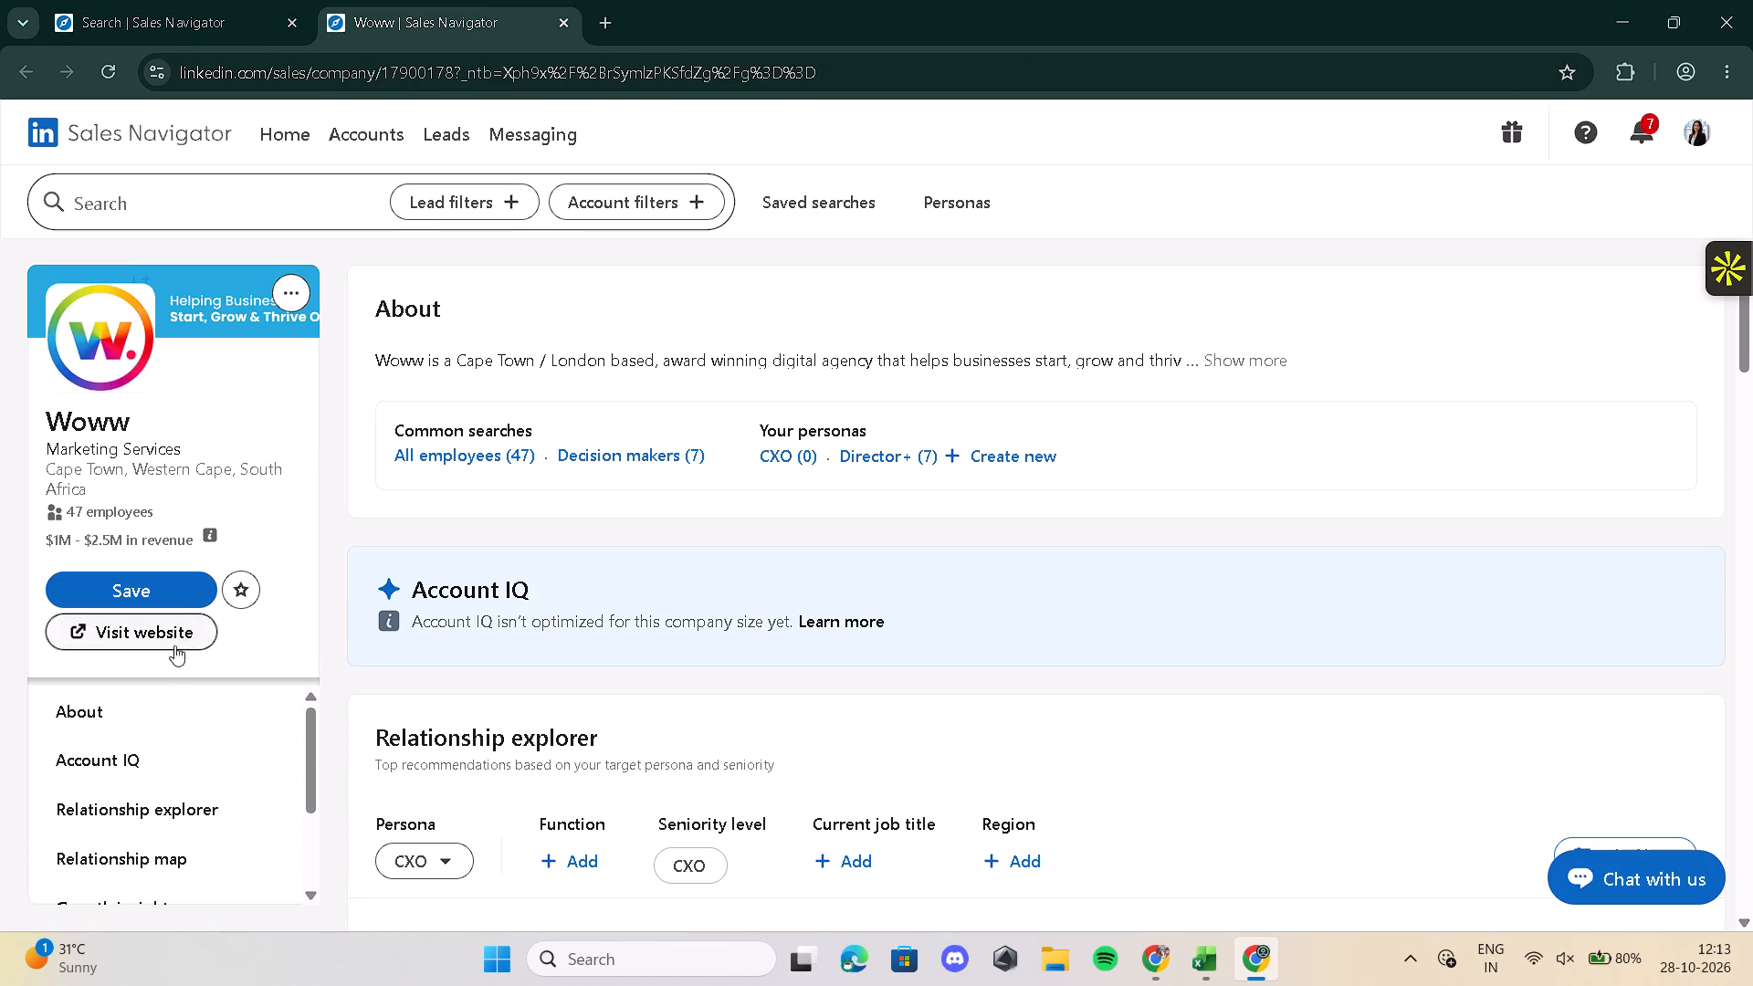
Open the Woww website from its account page in a new tab and review its list of services.
{"action": "right_click", "coordinate": [188, 629]}
{"action": "left_click", "coordinate": [373, 347]}
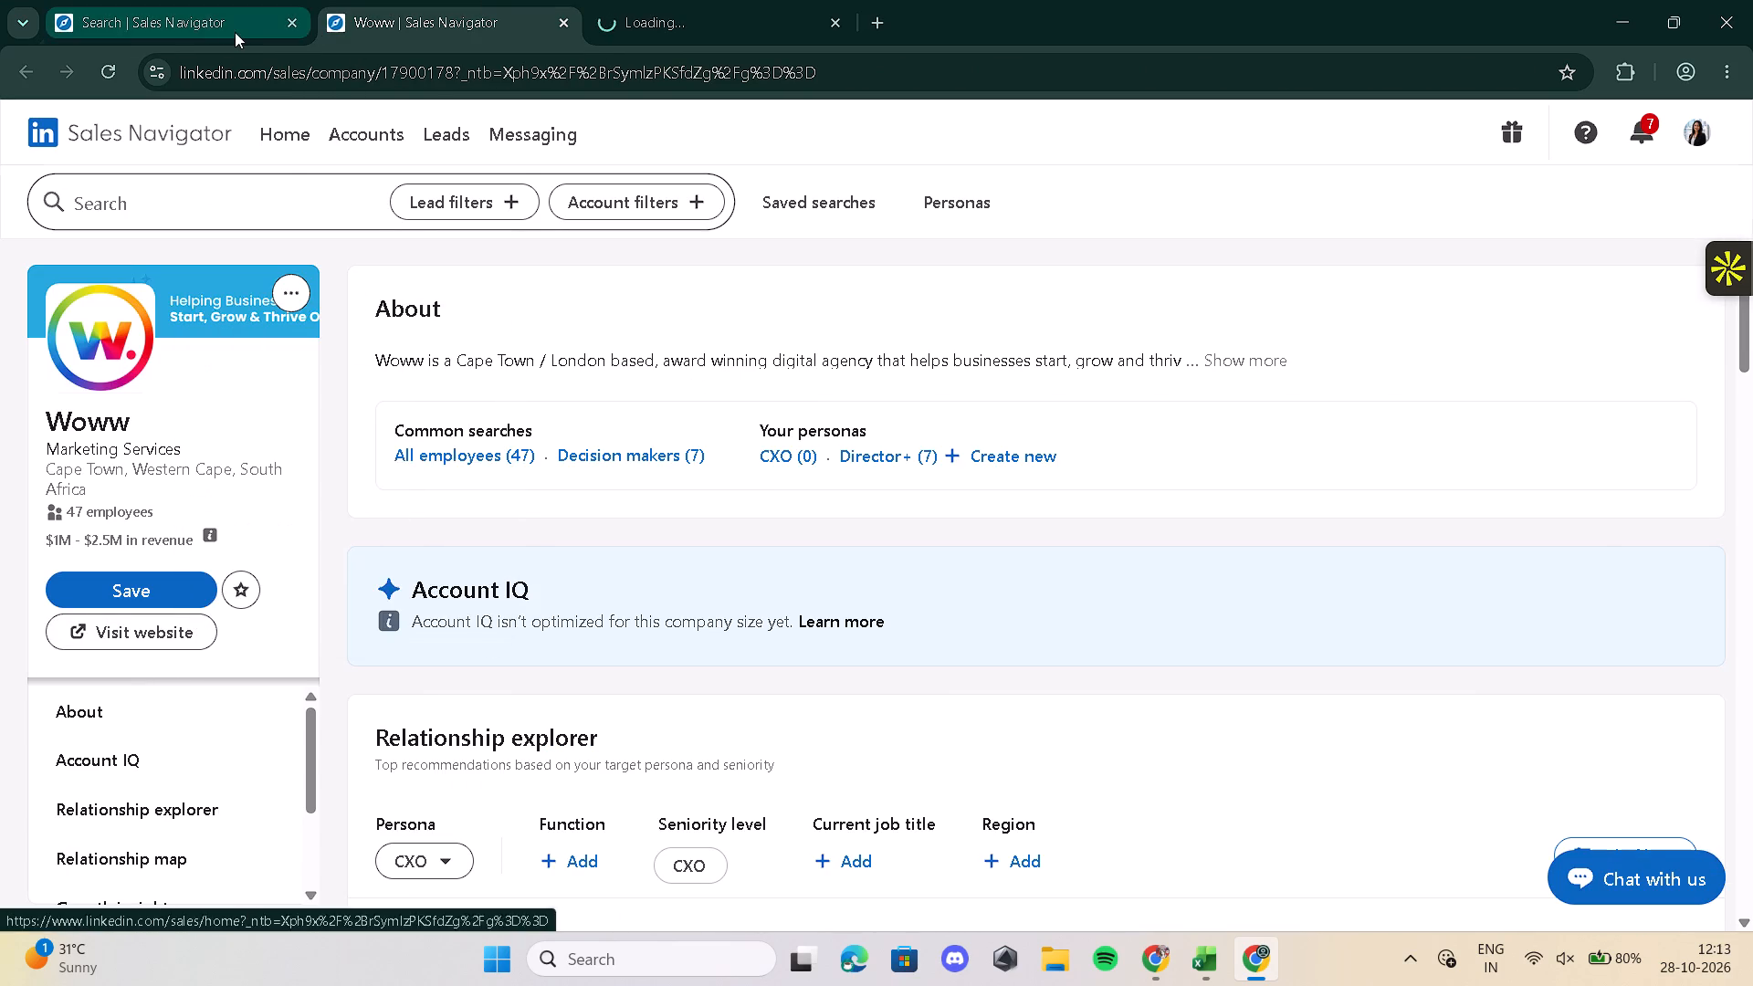
{"action": "left_click", "coordinate": [235, 32]}
{"action": "left_click", "coordinate": [367, 0]}
{"action": "left_click", "coordinate": [659, 18]}
{"action": "left_click", "coordinate": [158, 0]}
{"action": "left_click_drag", "start_coordinate": [426, 0], "coordinate": [435, 0]}
{"action": "left_click", "coordinate": [709, 0]}
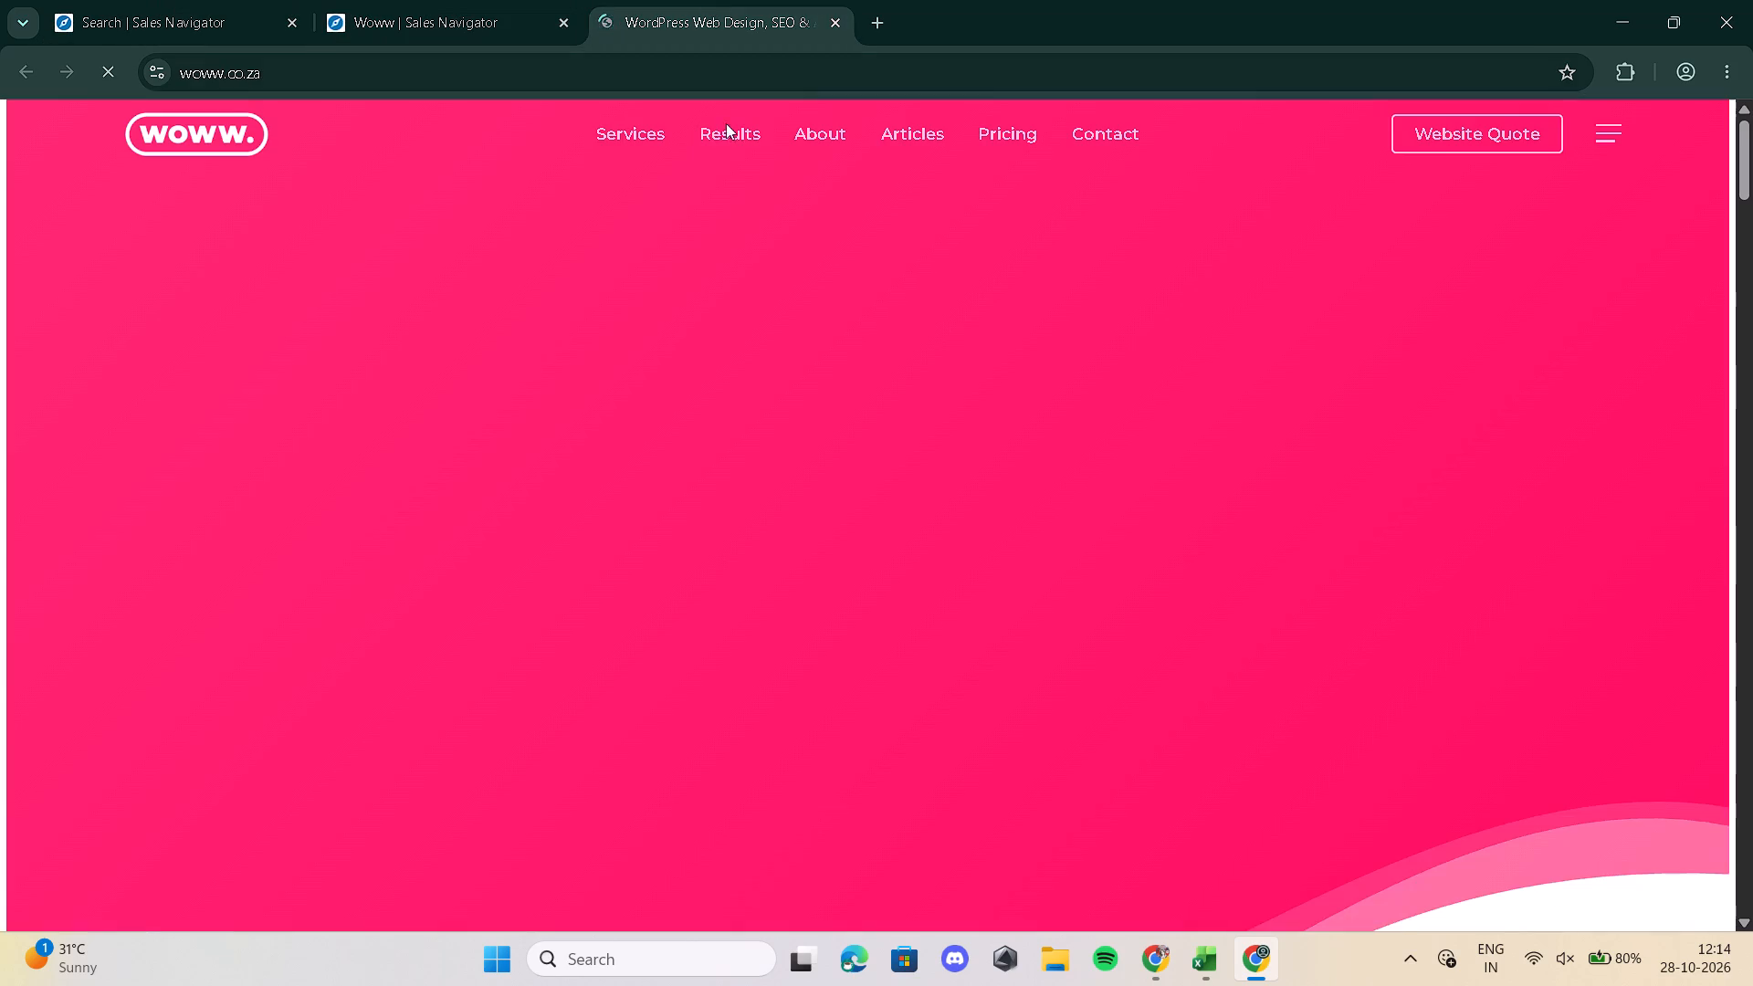
{"action": "left_click", "coordinate": [655, 137]}
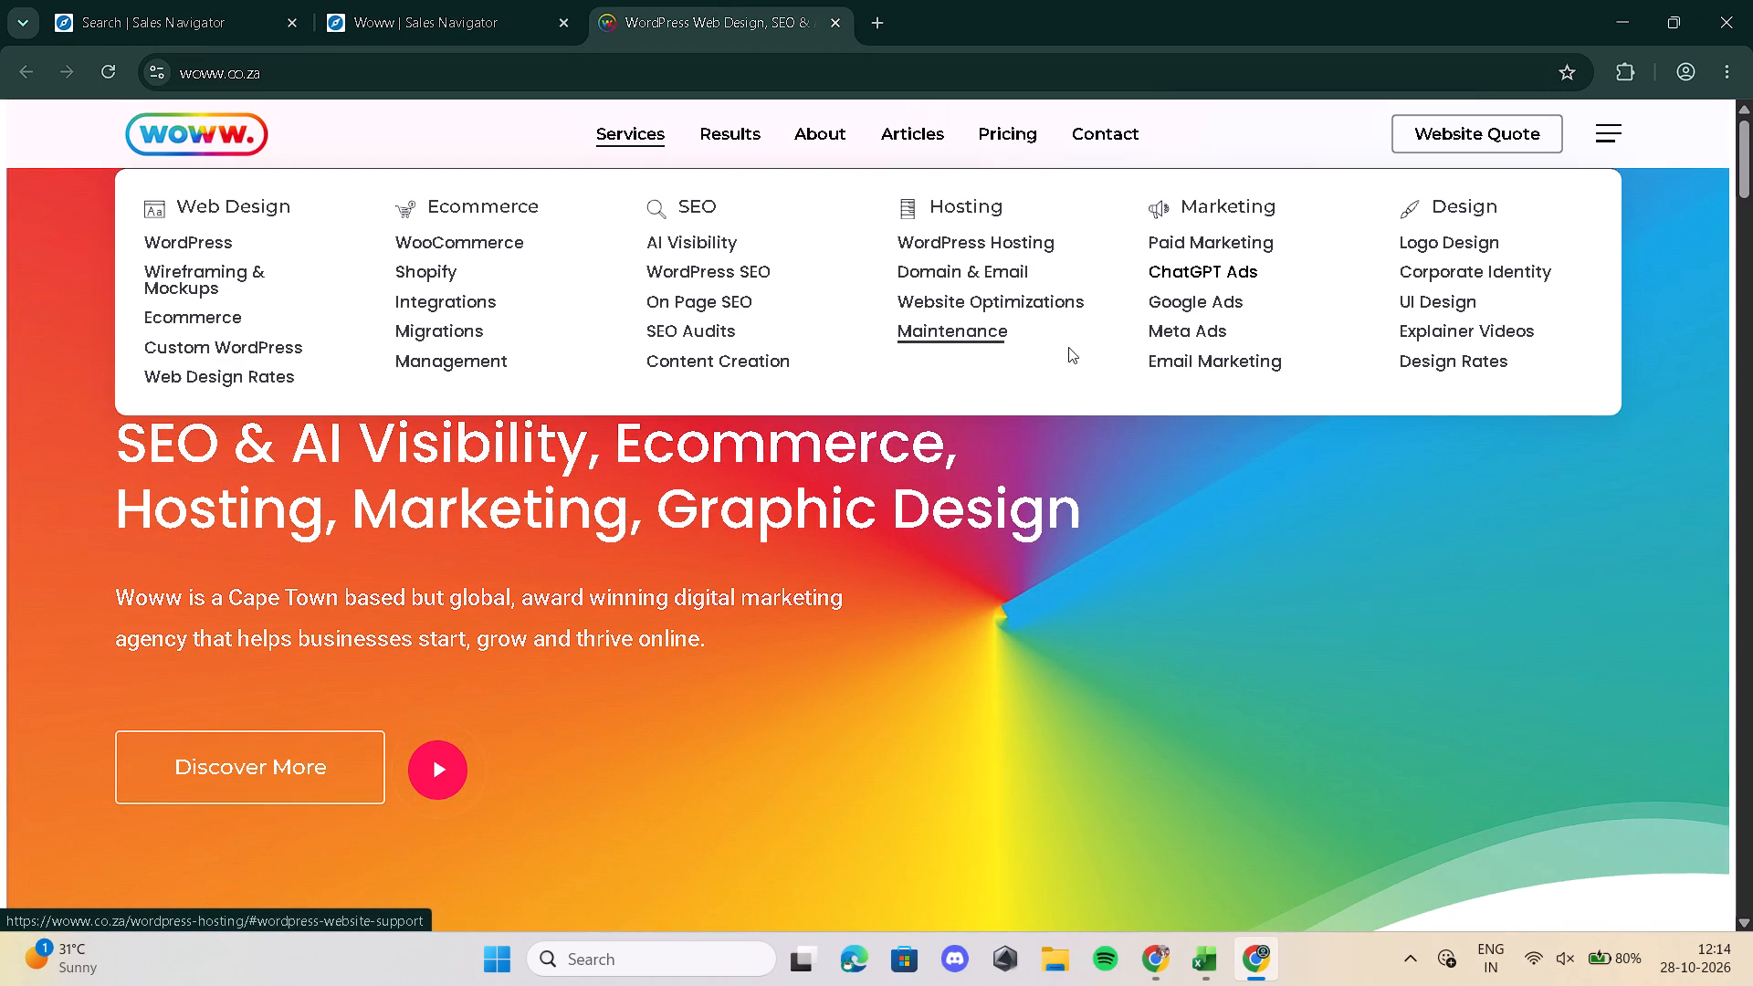
{"action": "left_click", "coordinate": [262, 0]}
{"action": "left_click", "coordinate": [454, 0]}
{"action": "left_click", "coordinate": [689, 0]}
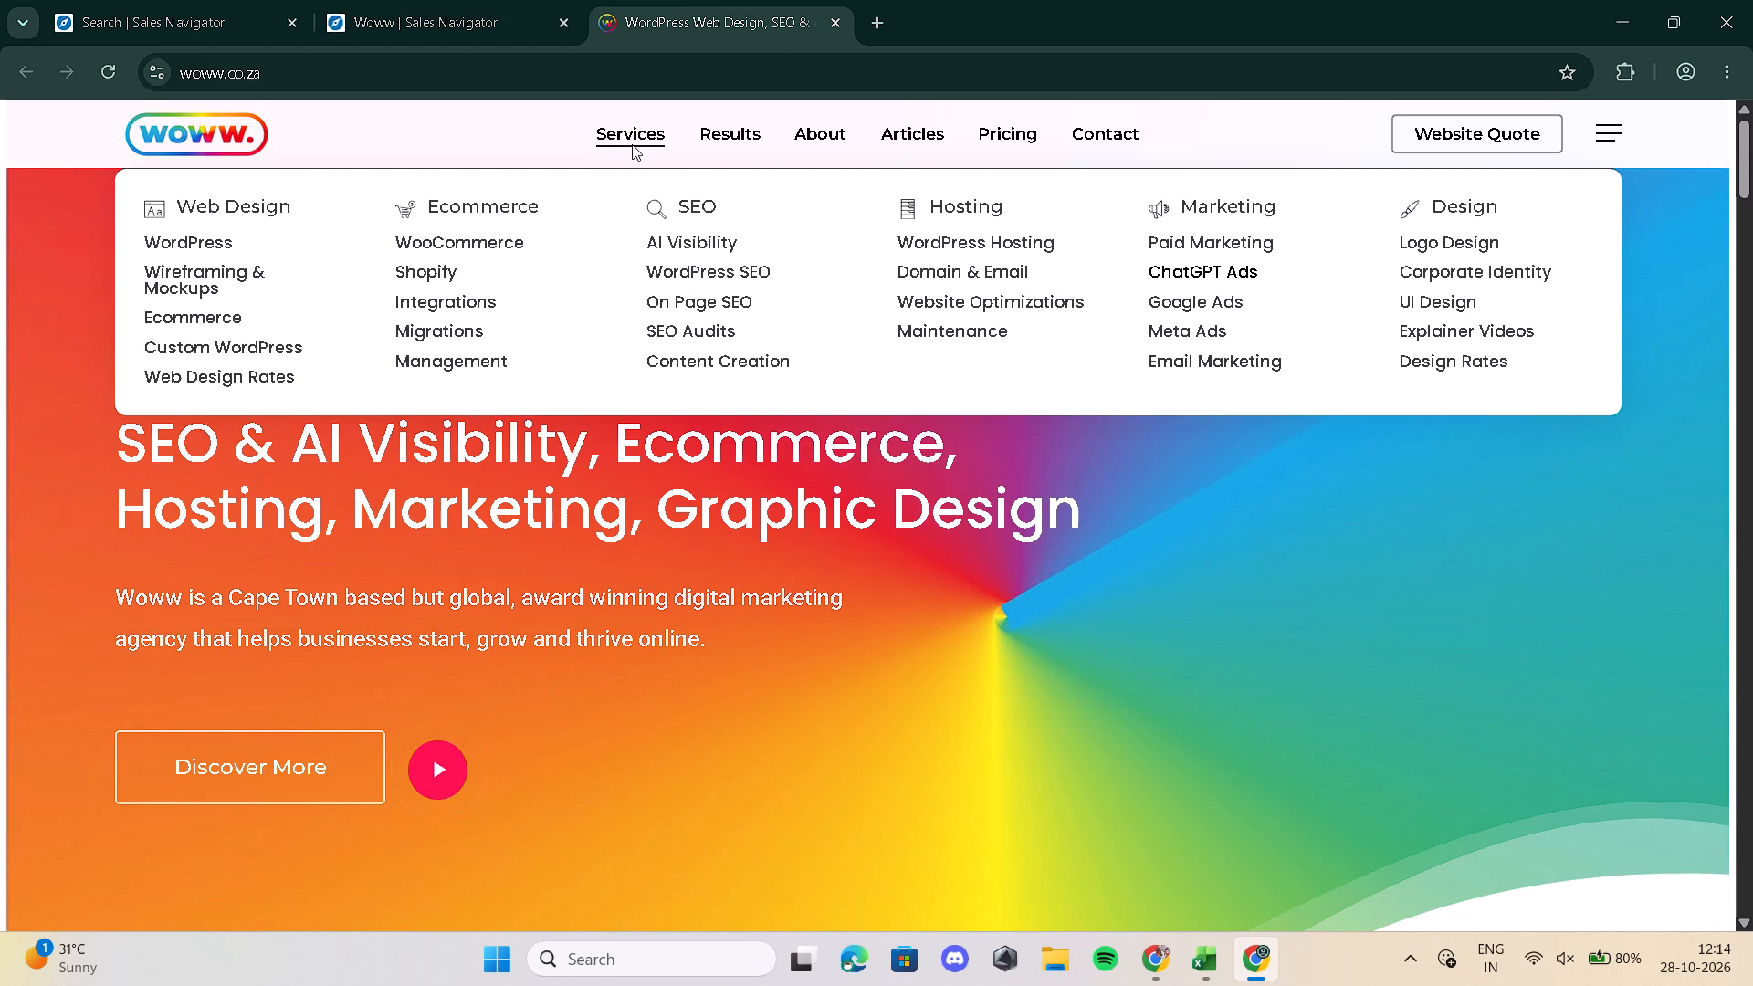
{"action": "left_click", "coordinate": [233, 20]}
{"action": "left_click", "coordinate": [474, 3]}
{"action": "left_click", "coordinate": [708, 0]}
Close the Woww website, read the company's full About description in Sales Navigator, and close its account page.
{"action": "left_click", "coordinate": [837, 22]}
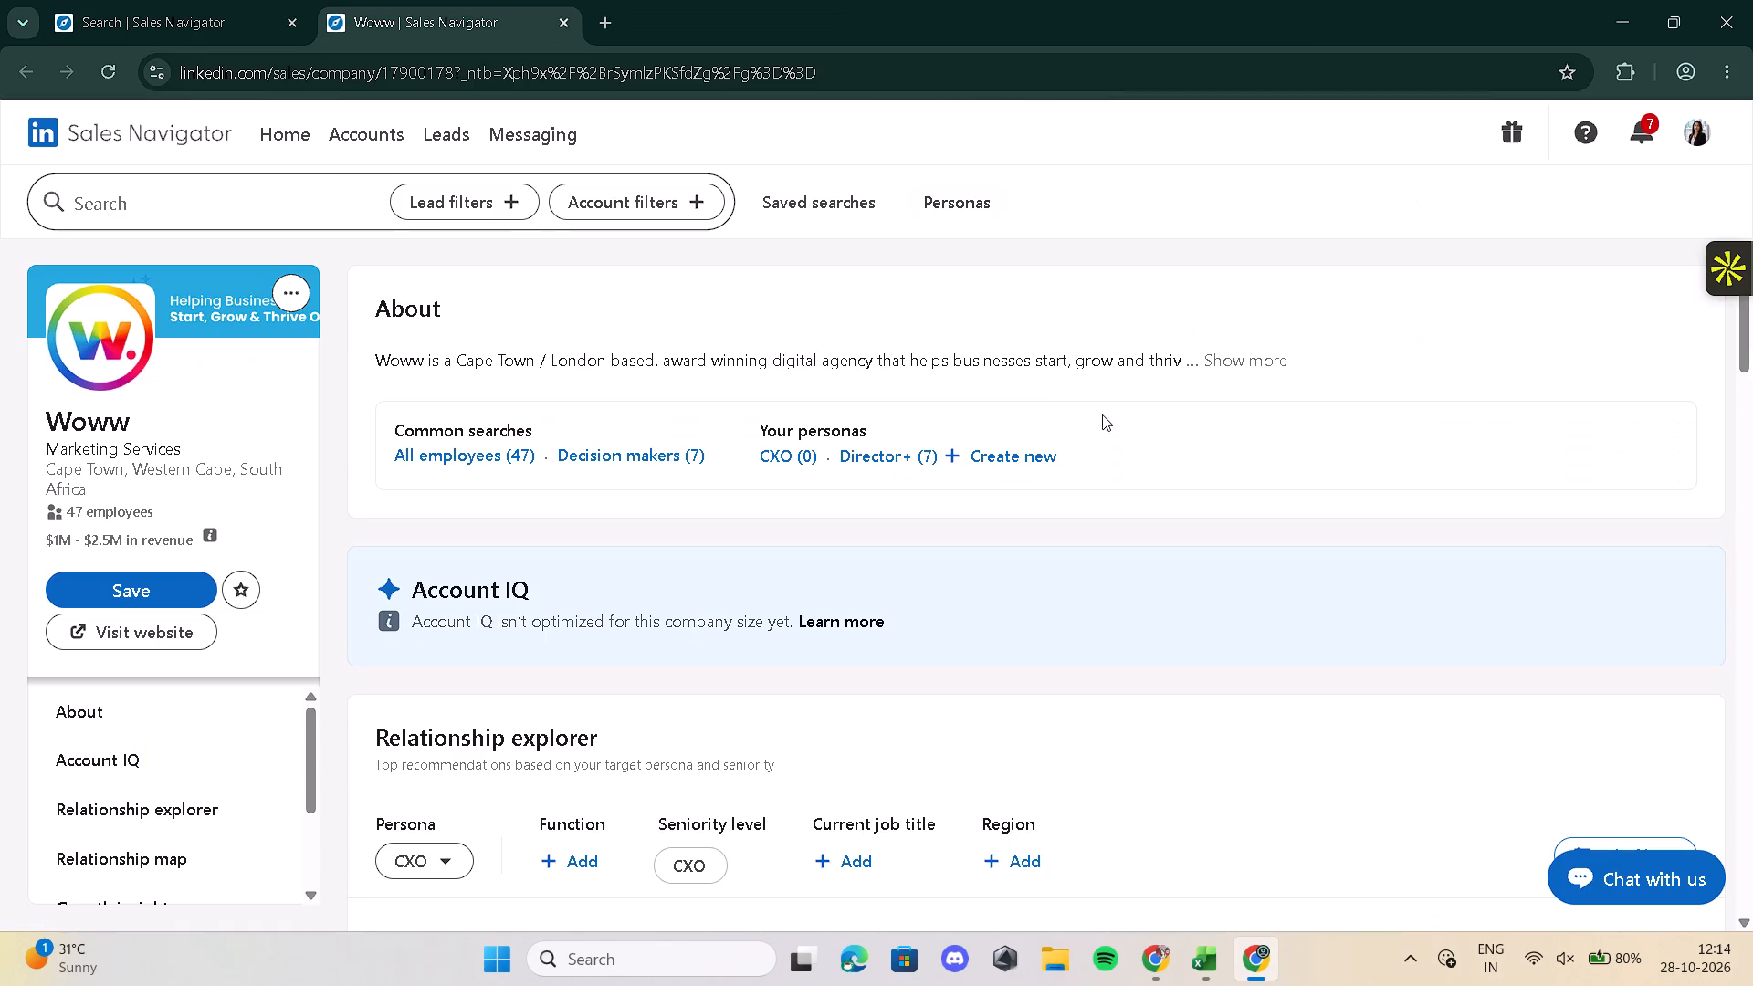
{"action": "left_click", "coordinate": [1244, 372]}
{"action": "left_click", "coordinate": [1245, 361]}
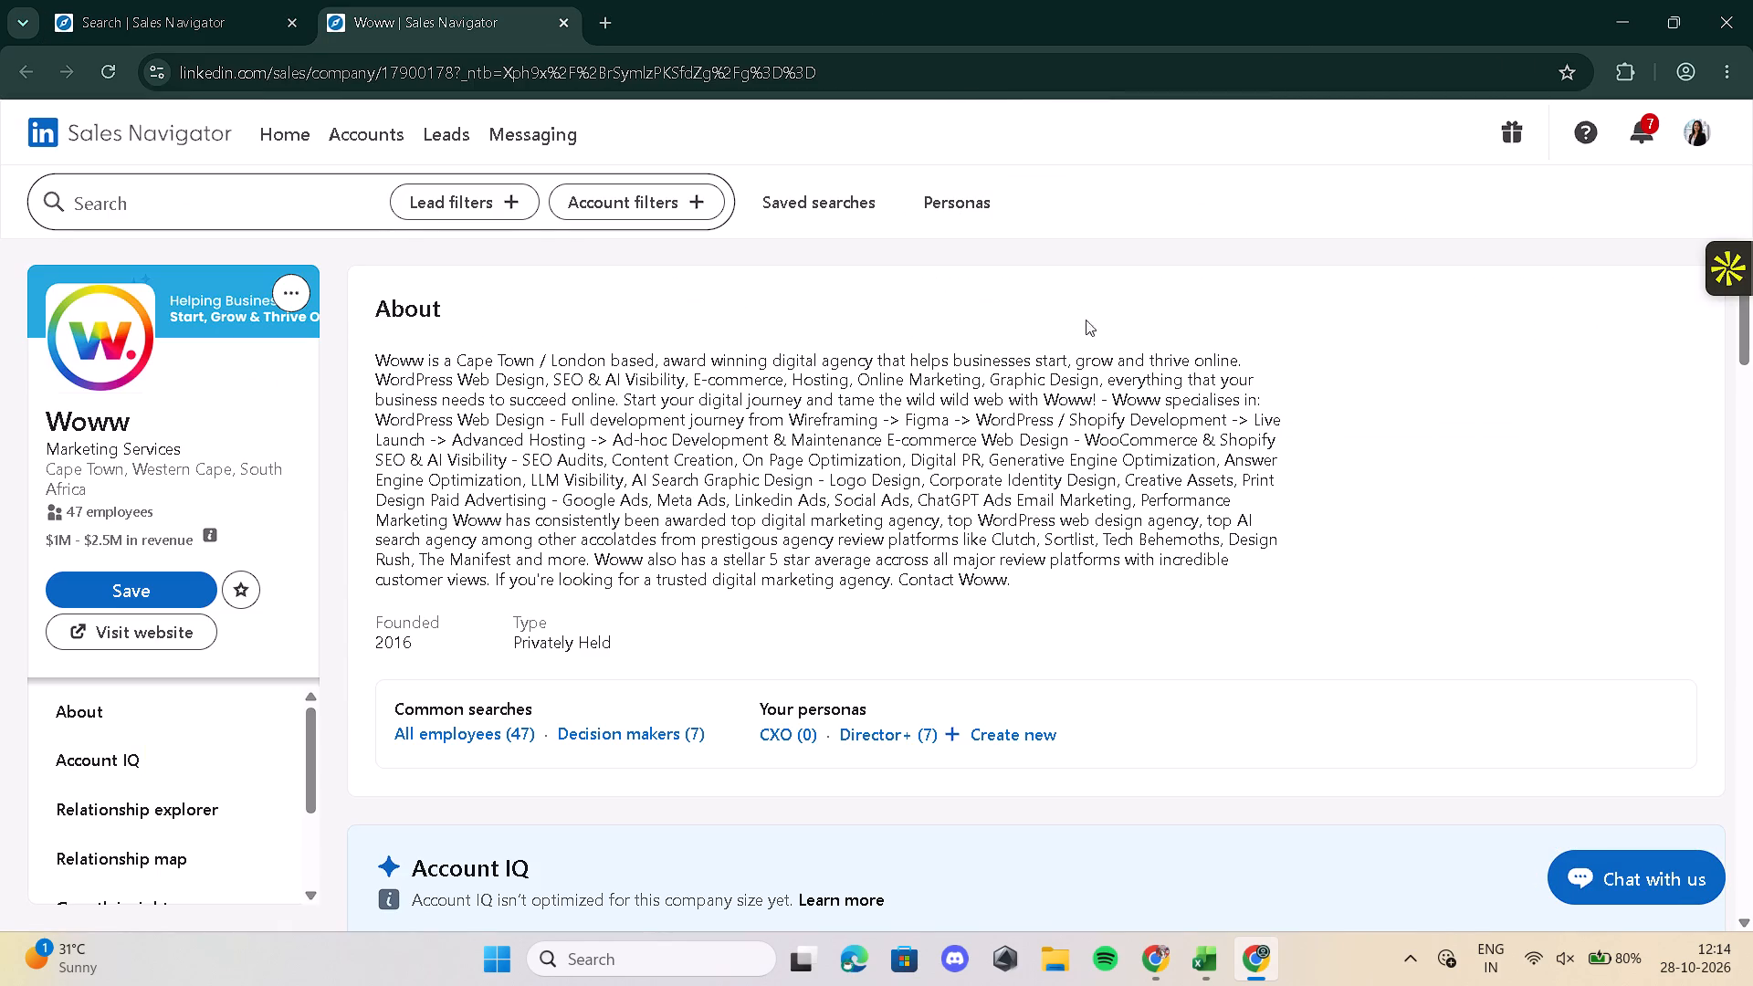
{"action": "left_click", "coordinate": [572, 24]}
Find IOTI's Chief Executive Officer in the sms lead results and open the IOTI account page in a new tab.
{"action": "left_click", "coordinate": [1071, 355]}
{"action": "scroll", "coordinate": [1073, 355], "scroll_direction": "down", "scroll_amount": 1}
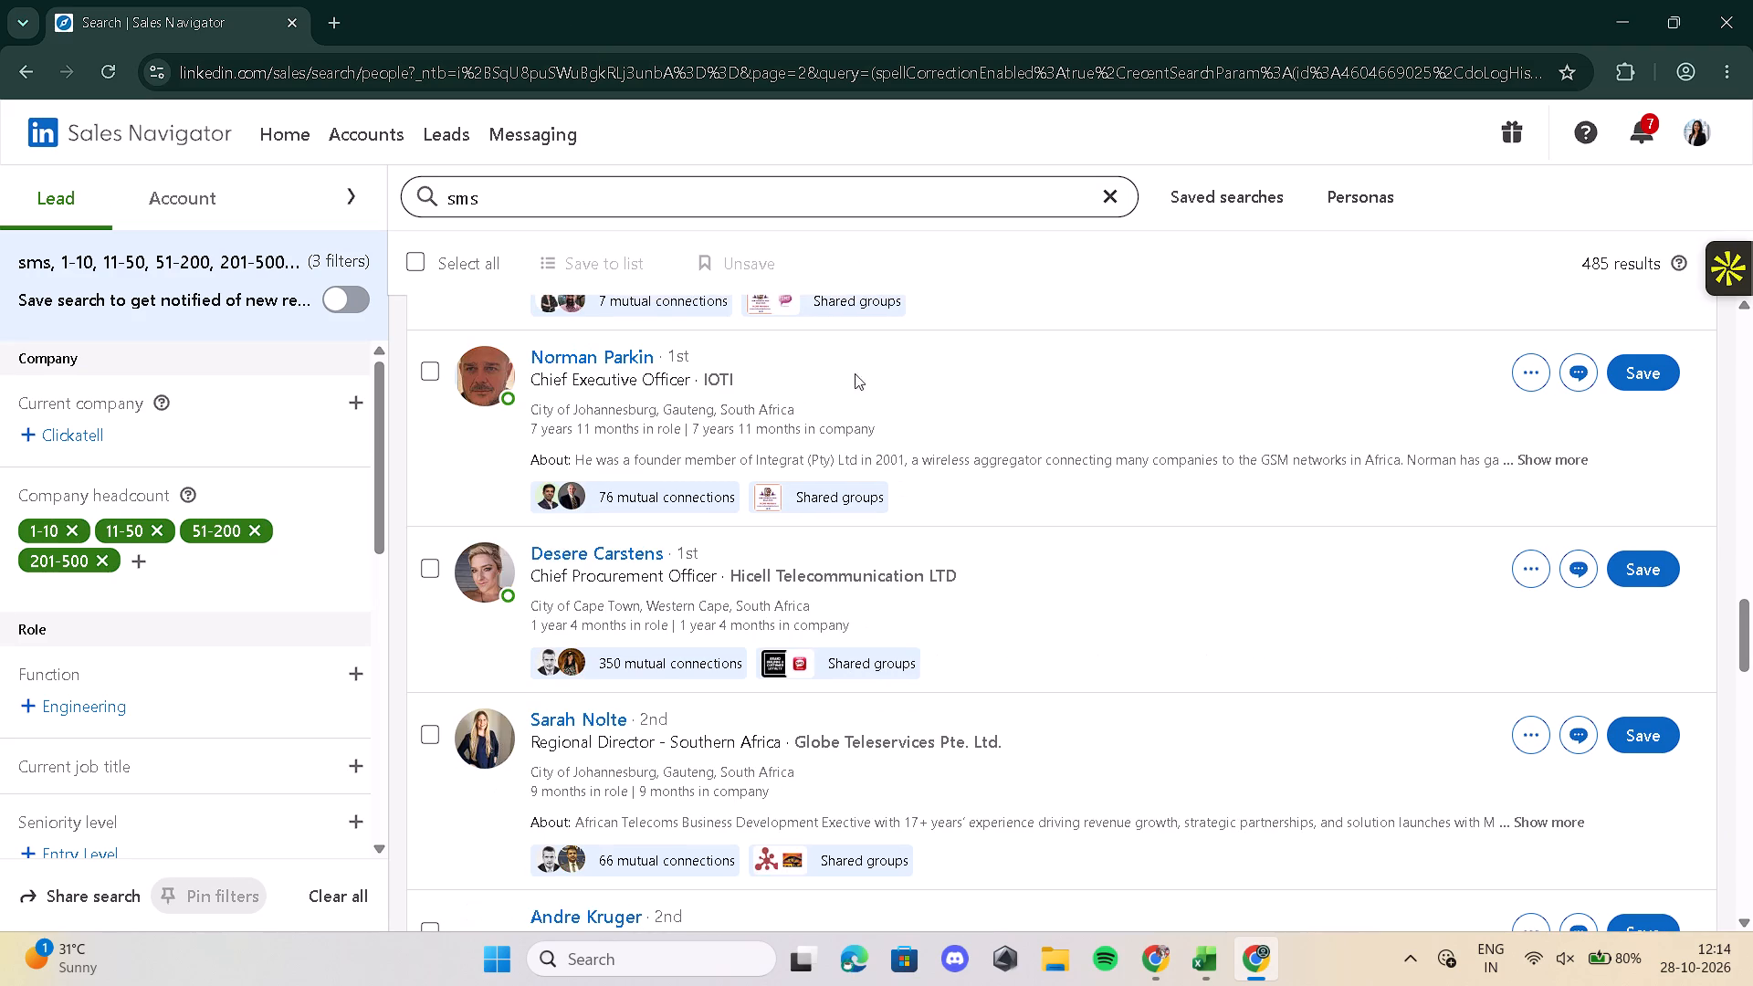
{"action": "right_click", "coordinate": [729, 383]}
{"action": "left_click", "coordinate": [853, 414]}
{"action": "left_click", "coordinate": [430, 6]}
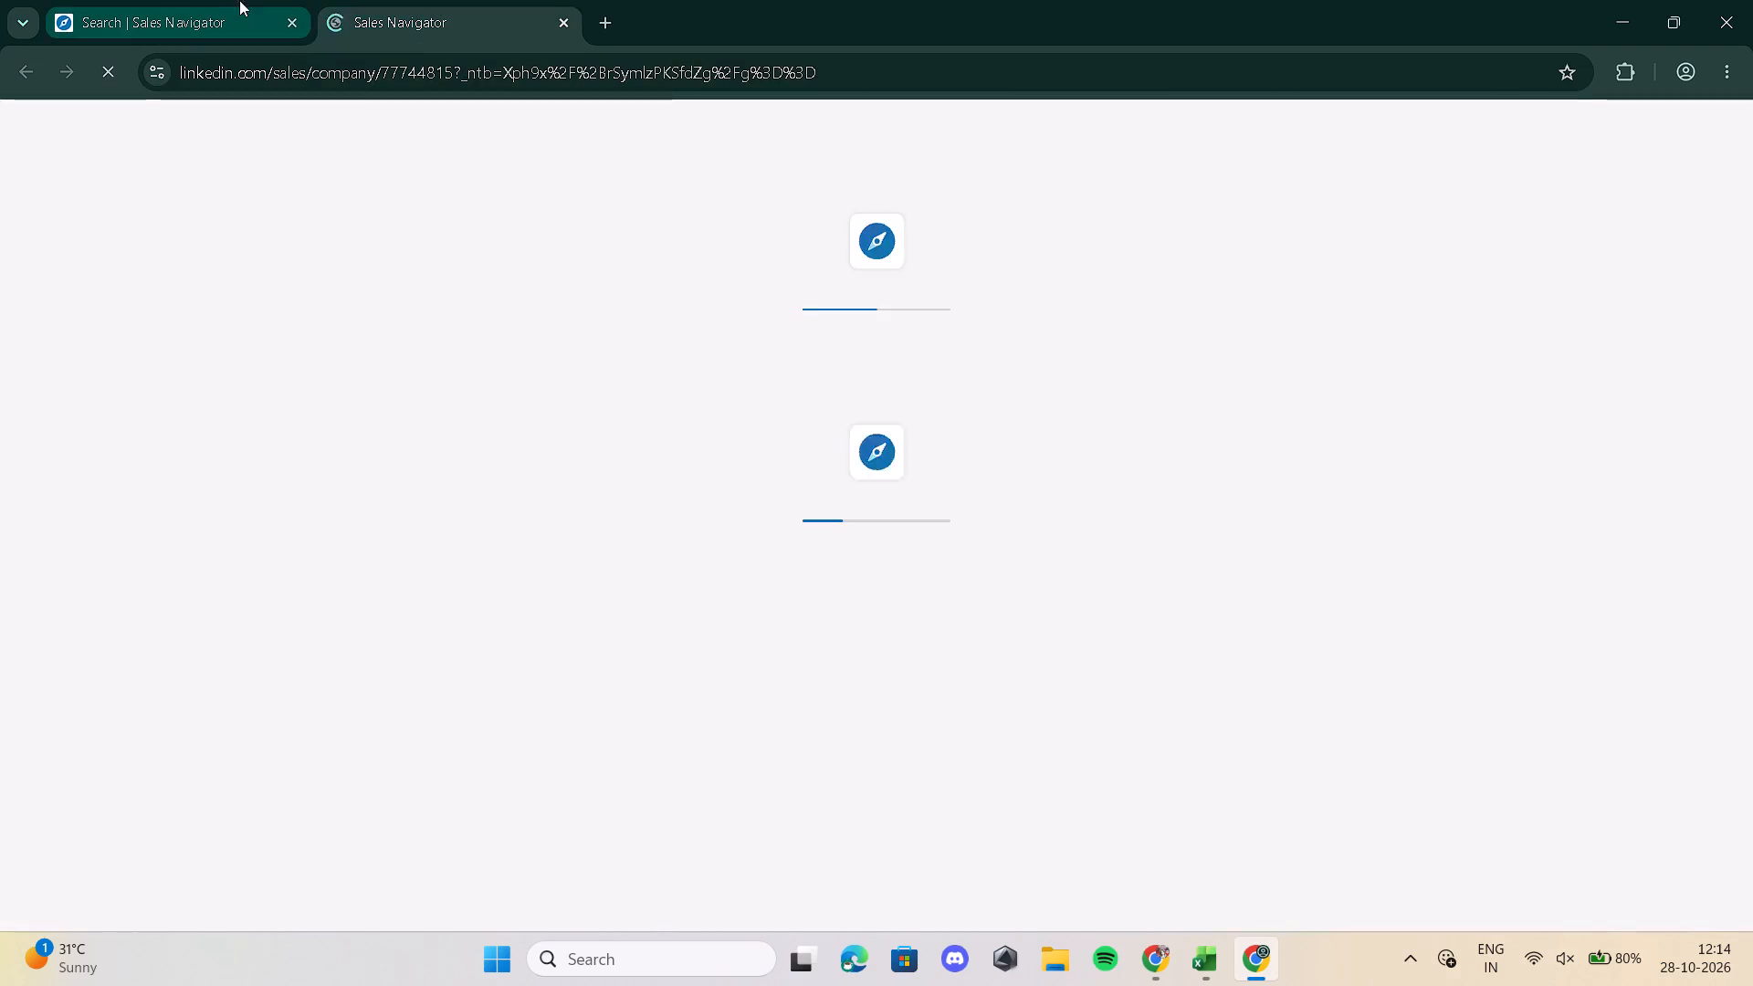
{"action": "left_click", "coordinate": [207, 0]}
{"action": "left_click", "coordinate": [374, 0]}
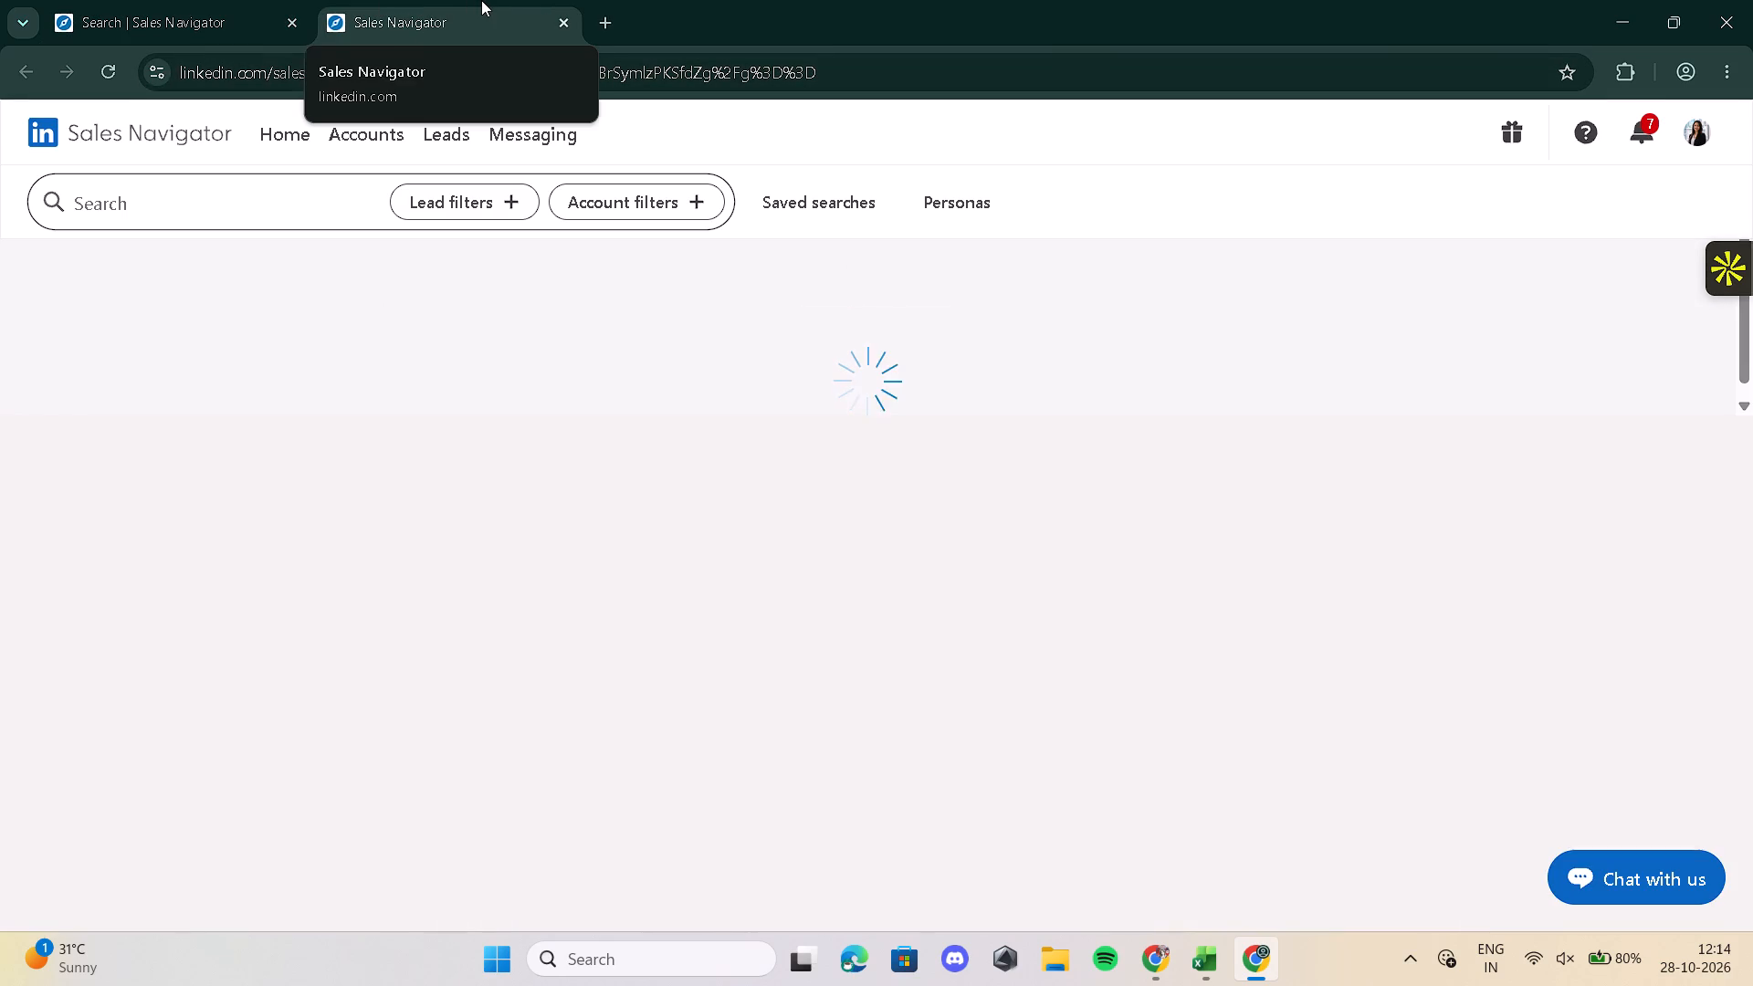
{"action": "left_click", "coordinate": [191, 0]}
{"action": "left_click", "coordinate": [578, 0]}
{"action": "left_click_drag", "start_coordinate": [158, 0], "coordinate": [155, 0]}
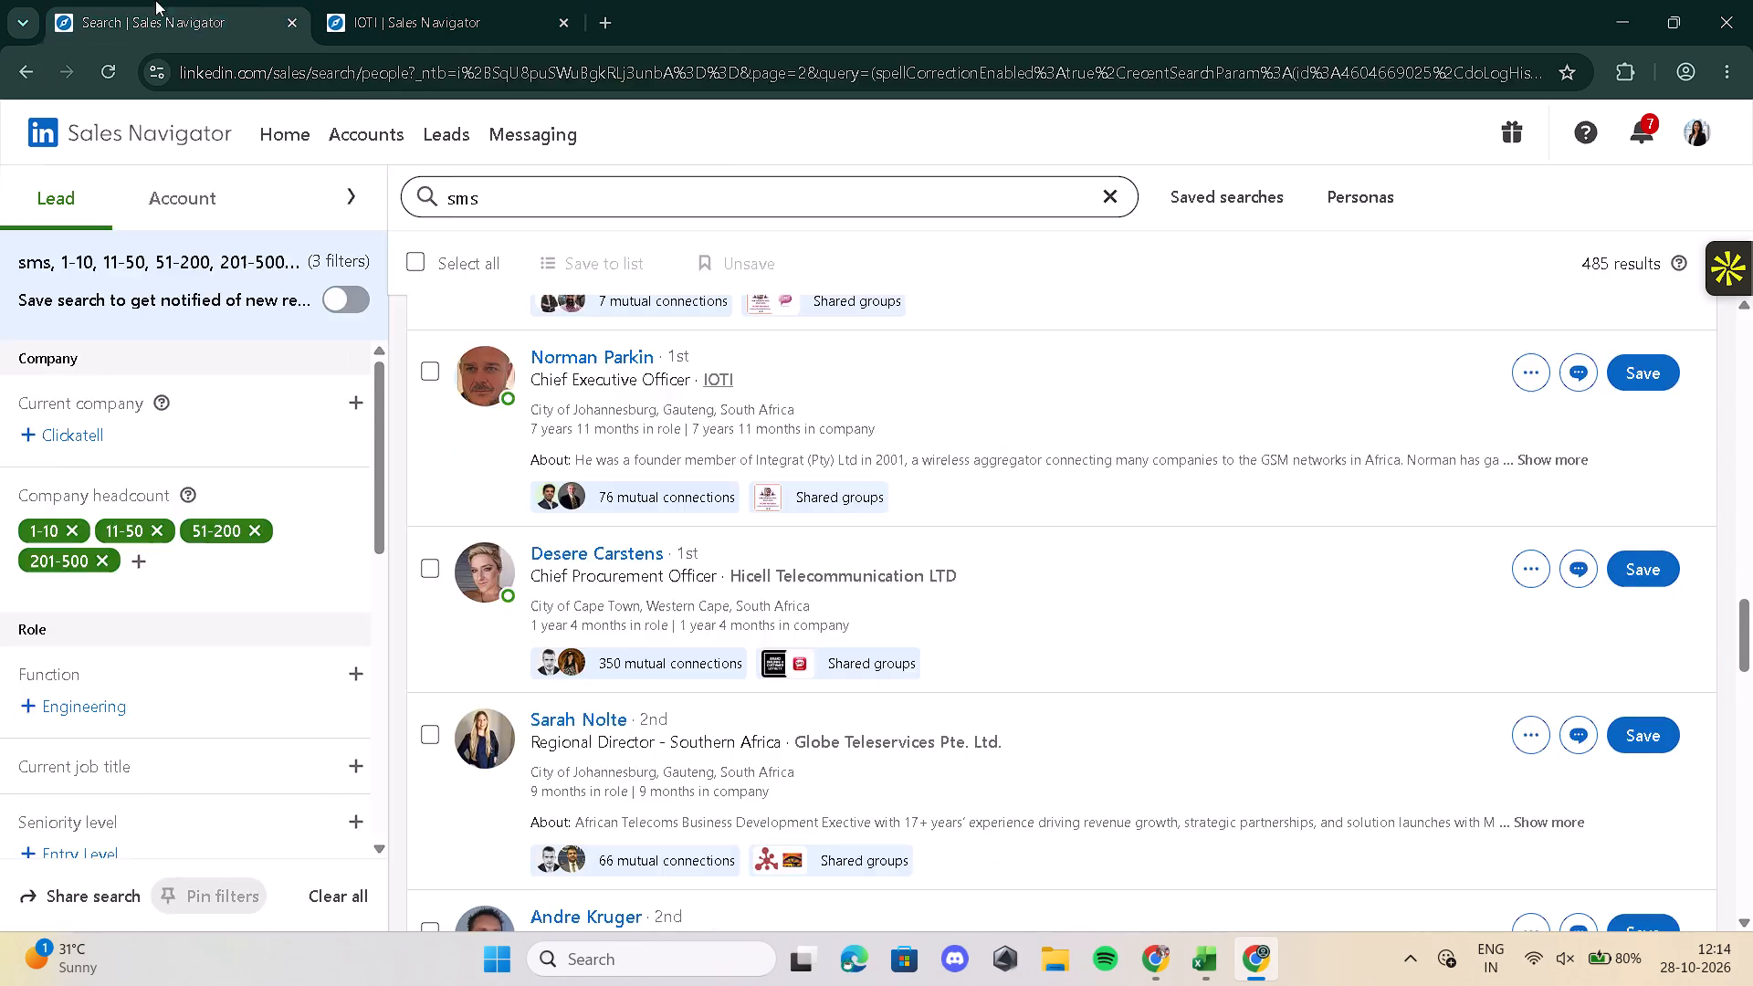
{"action": "left_click_drag", "start_coordinate": [155, 0], "coordinate": [174, 0]}
{"action": "left_click", "coordinate": [414, 0]}
Open the IOTI website from its account page in a new tab and review the products and industries it covers.
{"action": "right_click", "coordinate": [150, 573]}
{"action": "left_click", "coordinate": [313, 601]}
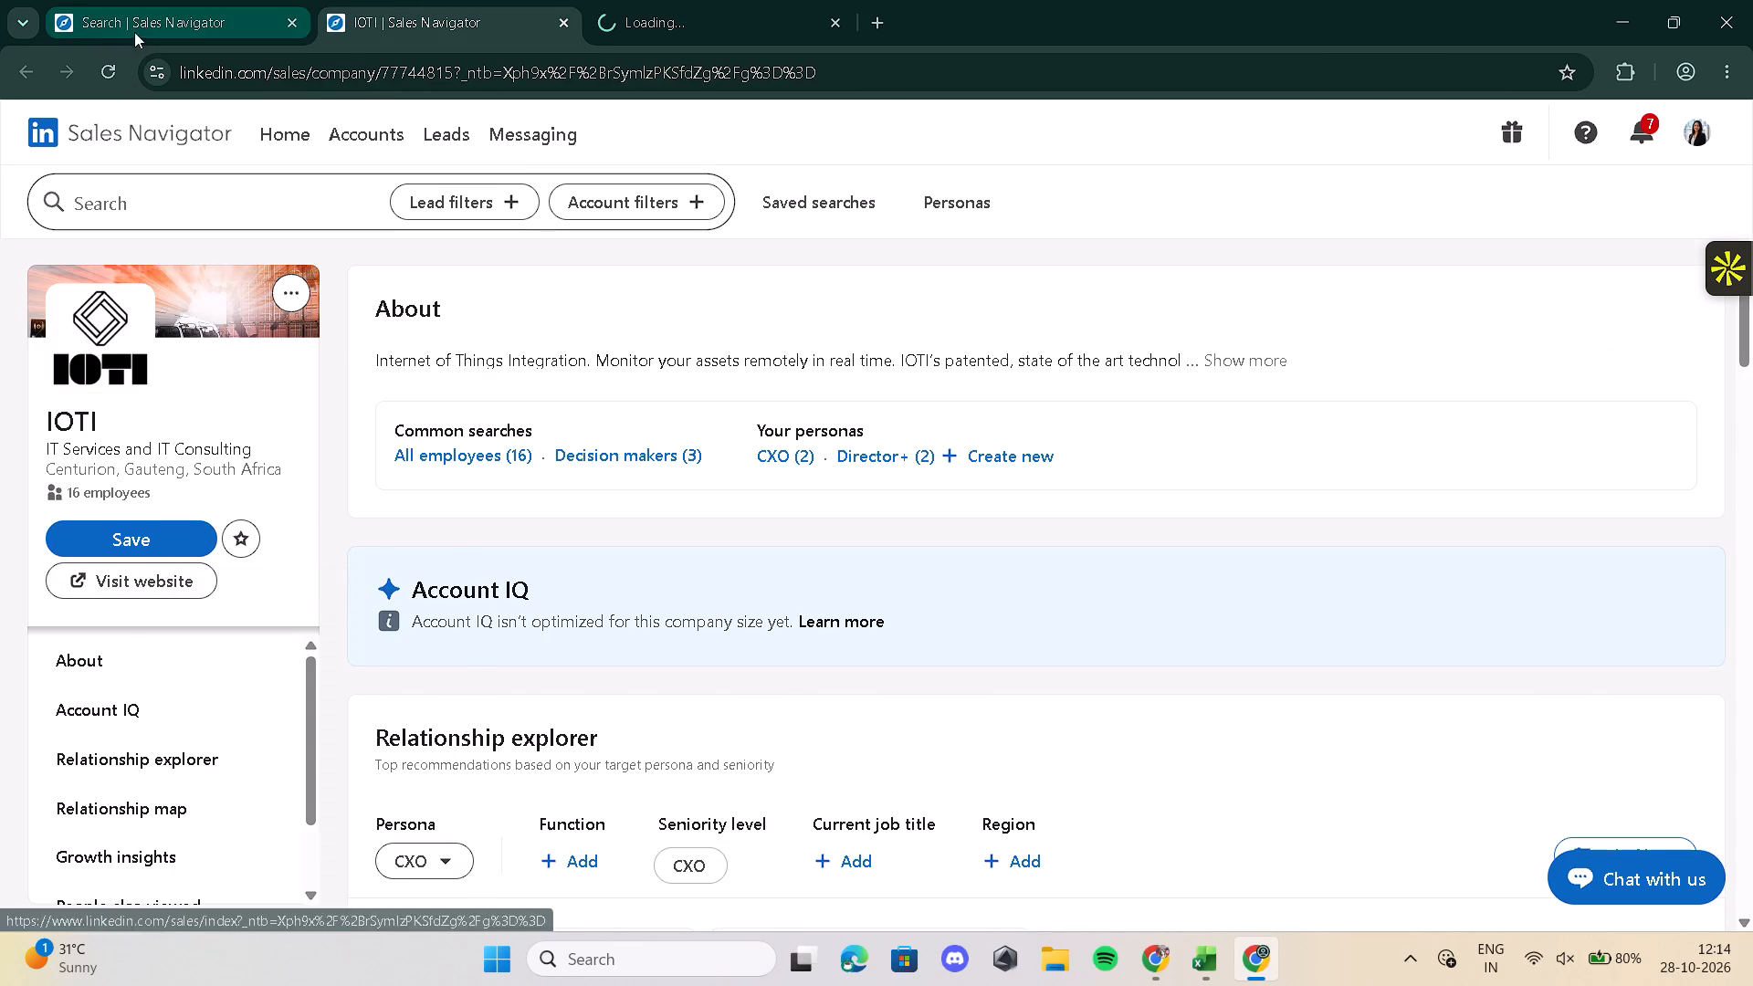
{"action": "left_click", "coordinate": [134, 32]}
{"action": "left_click", "coordinate": [454, 0]}
{"action": "left_click", "coordinate": [725, 0]}
{"action": "left_click", "coordinate": [218, 0]}
{"action": "left_click_drag", "start_coordinate": [447, 0], "coordinate": [458, 0]}
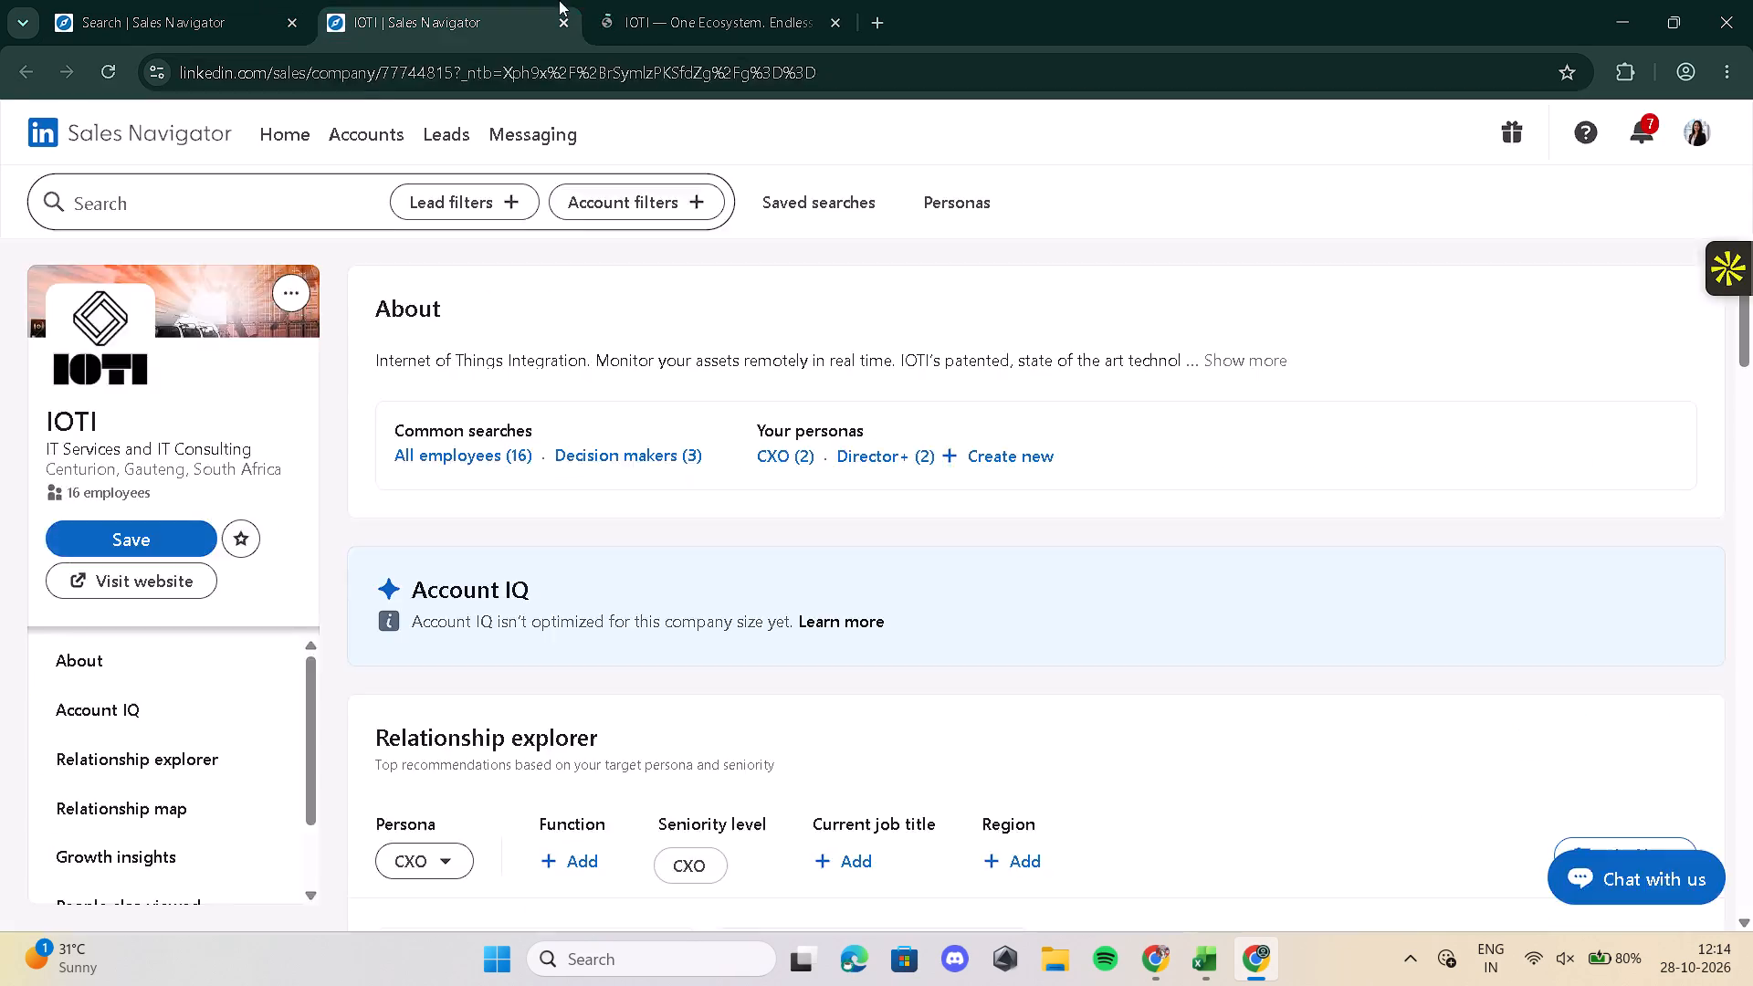
{"action": "left_click", "coordinate": [773, 0]}
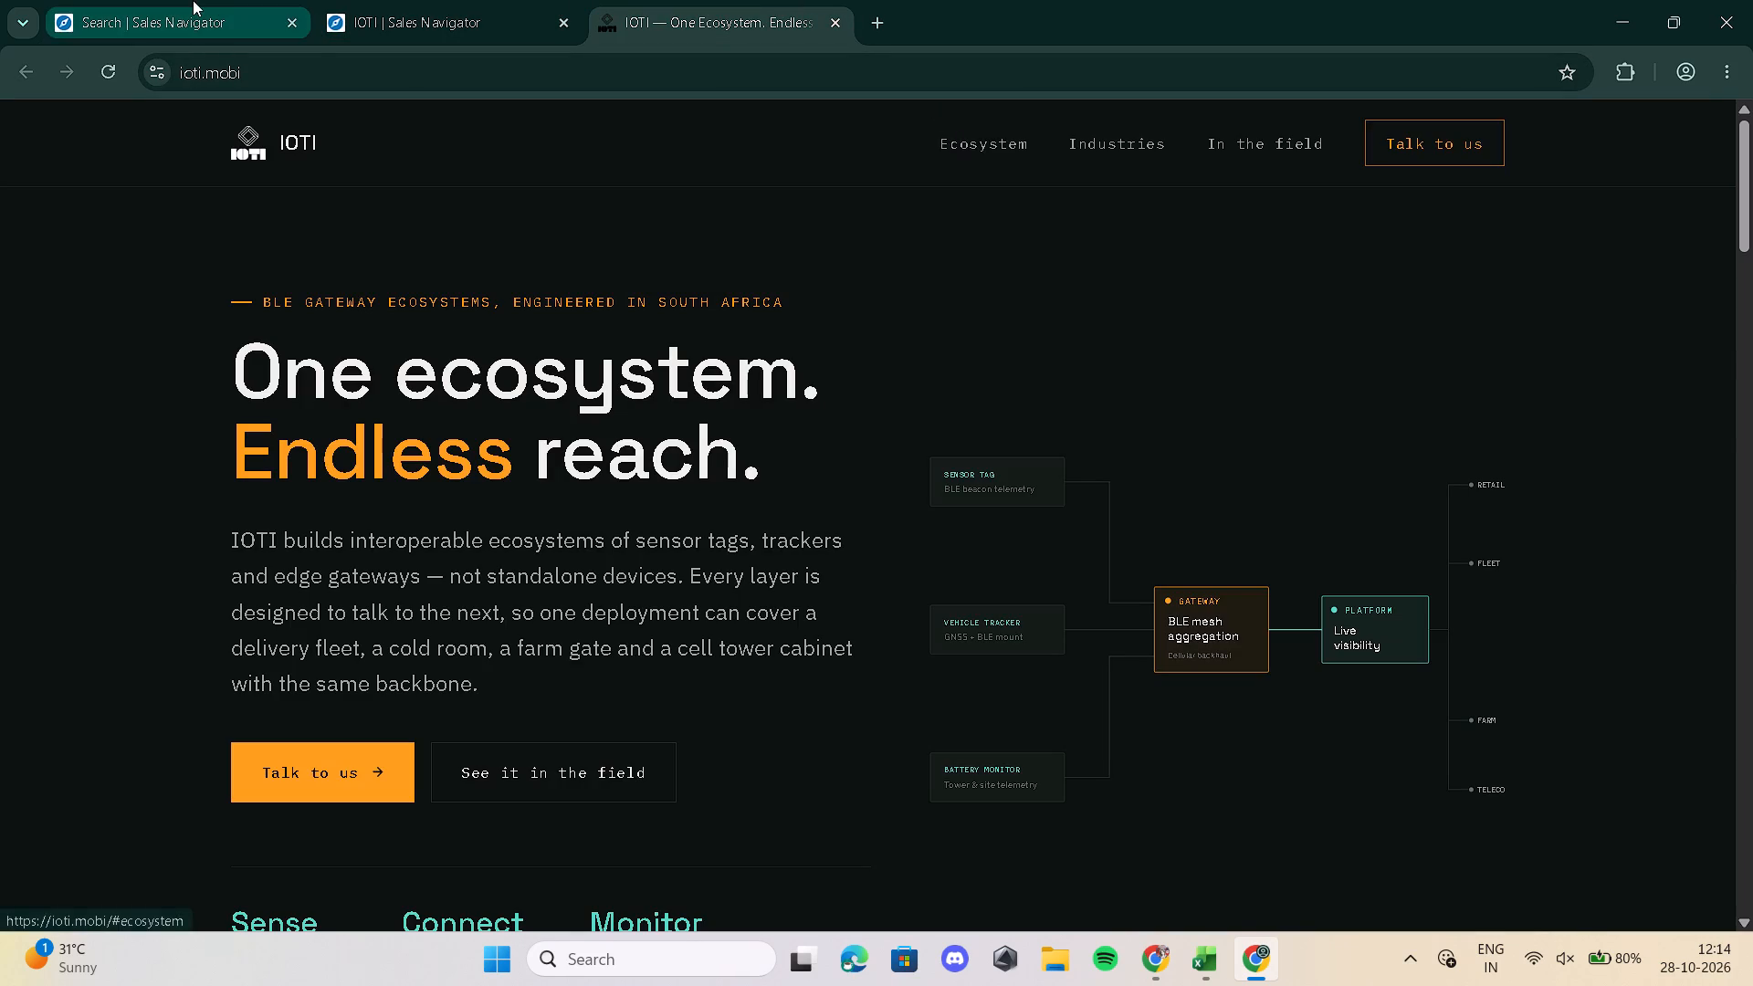
{"action": "left_click", "coordinate": [193, 0]}
{"action": "left_click_drag", "start_coordinate": [437, 0], "coordinate": [452, 0]}
{"action": "left_click_drag", "start_coordinate": [712, 0], "coordinate": [730, 22]}
{"action": "scroll", "coordinate": [1079, 473], "scroll_direction": "down", "scroll_amount": 7}
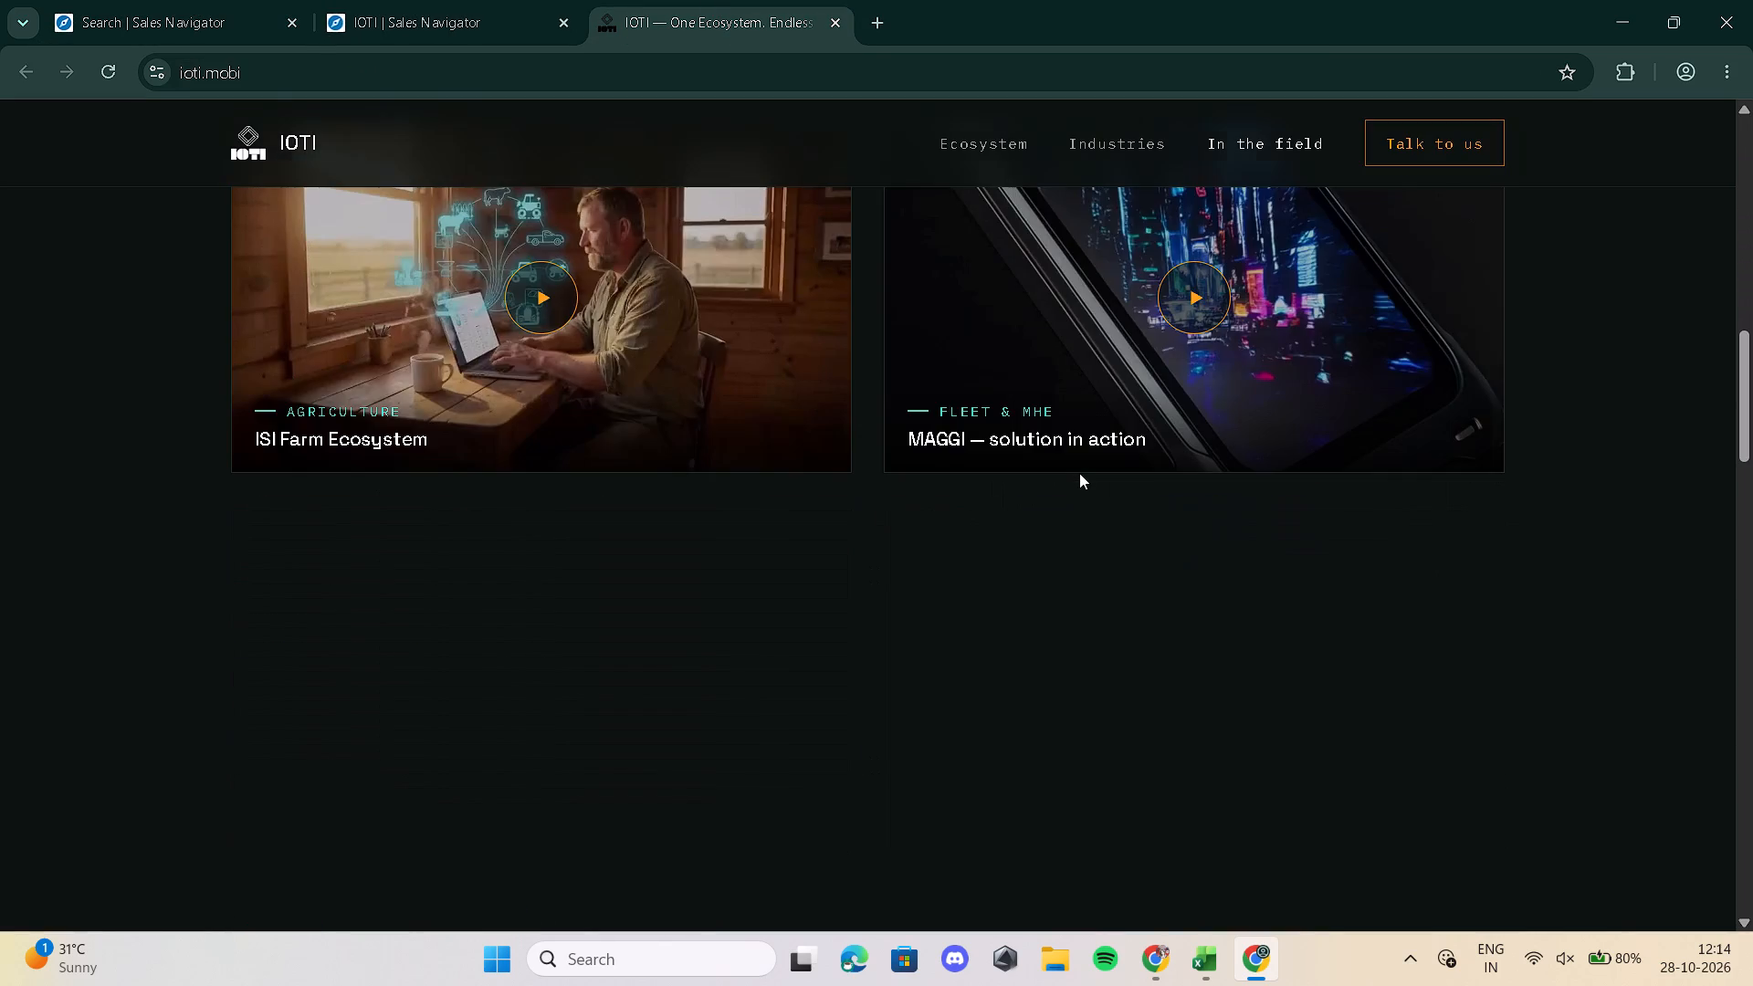
{"action": "scroll", "coordinate": [1079, 473], "scroll_direction": "down", "scroll_amount": 9}
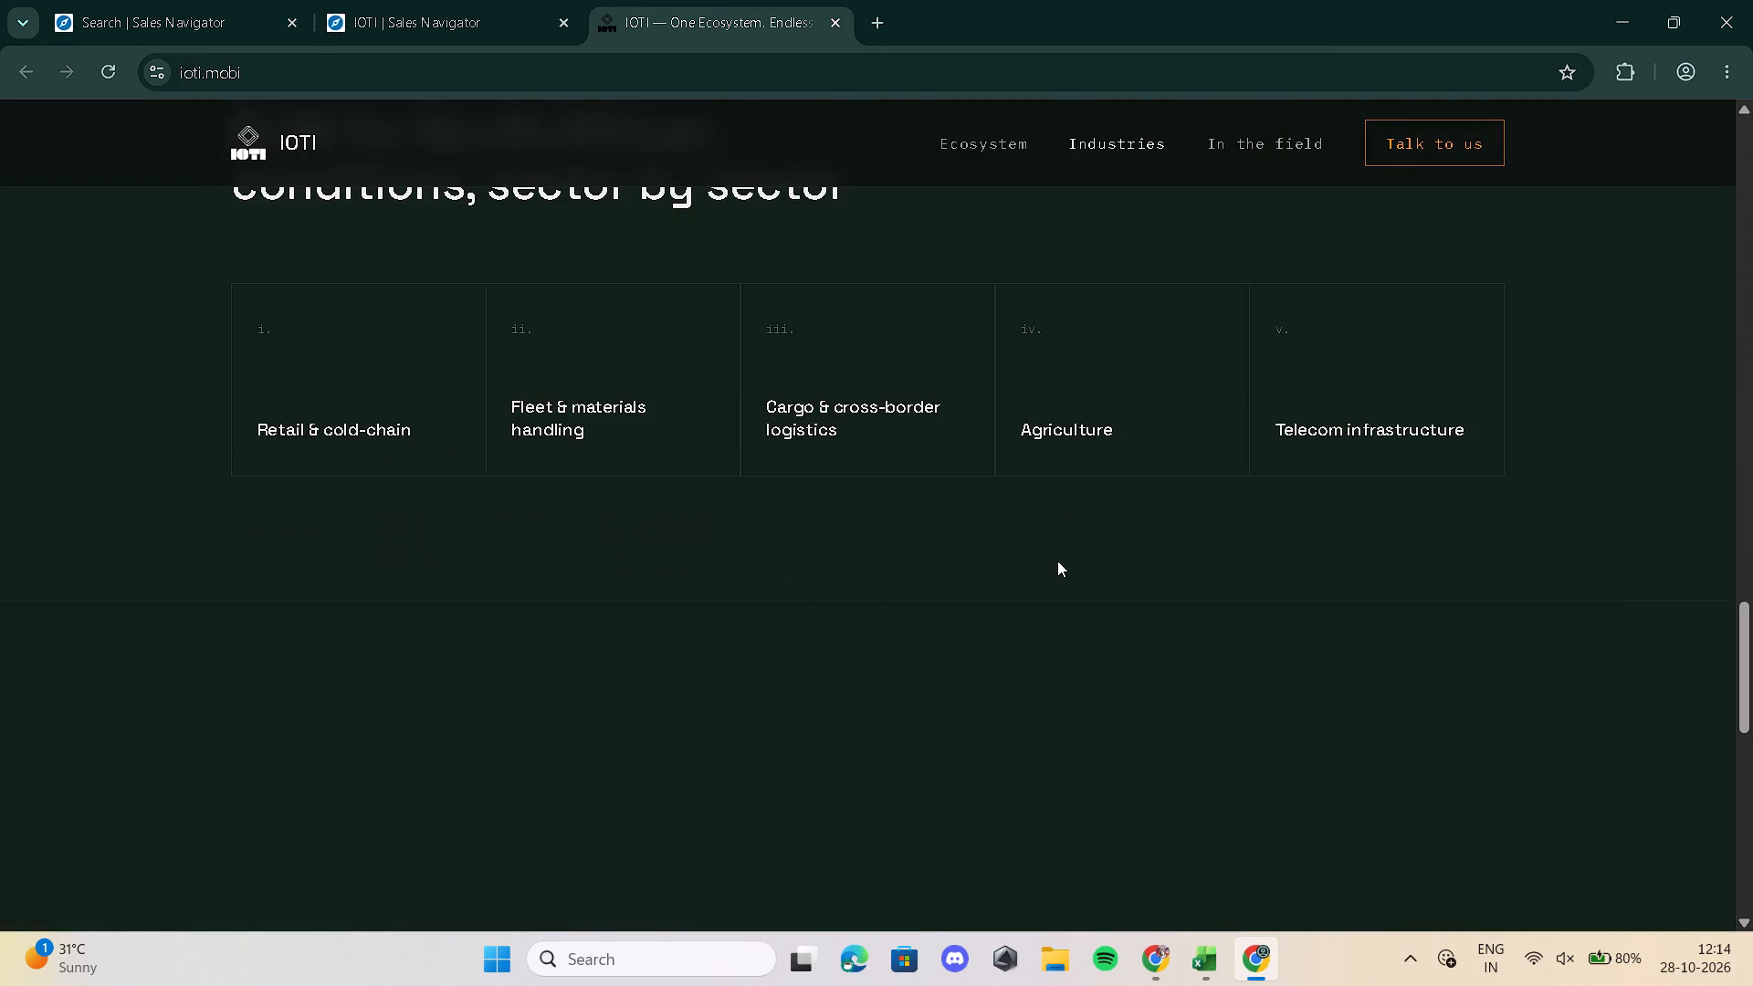
{"action": "scroll", "coordinate": [1057, 561], "scroll_direction": "up", "scroll_amount": 9}
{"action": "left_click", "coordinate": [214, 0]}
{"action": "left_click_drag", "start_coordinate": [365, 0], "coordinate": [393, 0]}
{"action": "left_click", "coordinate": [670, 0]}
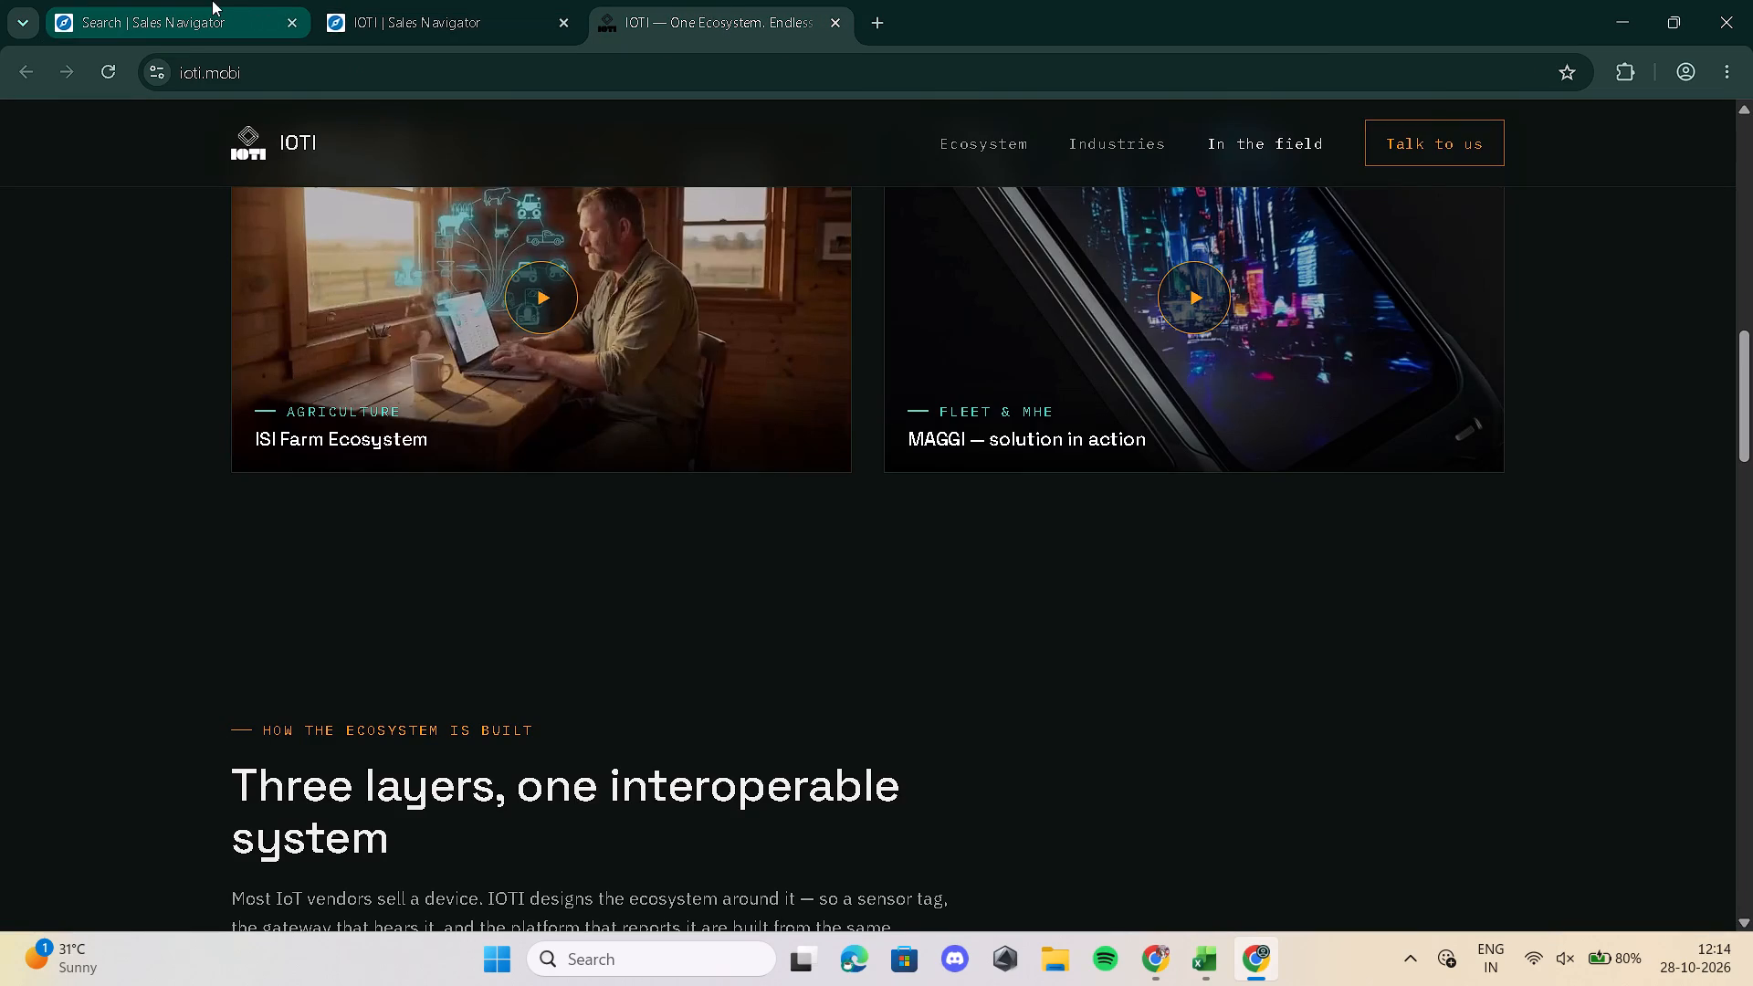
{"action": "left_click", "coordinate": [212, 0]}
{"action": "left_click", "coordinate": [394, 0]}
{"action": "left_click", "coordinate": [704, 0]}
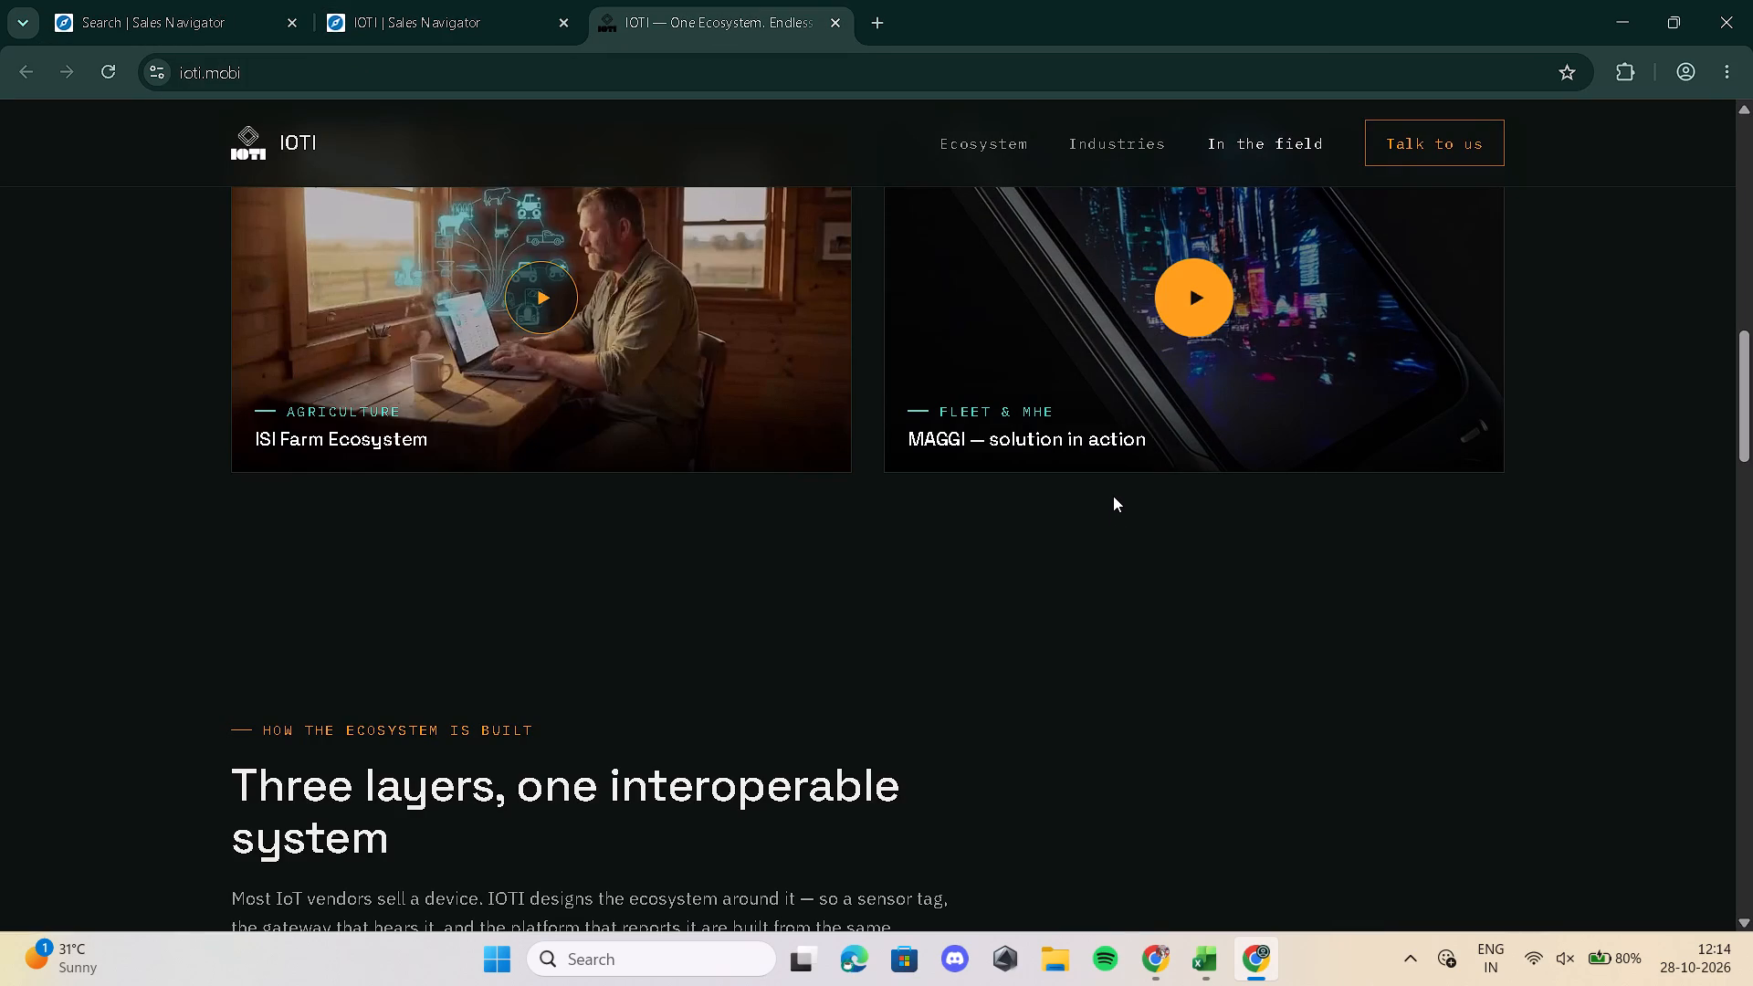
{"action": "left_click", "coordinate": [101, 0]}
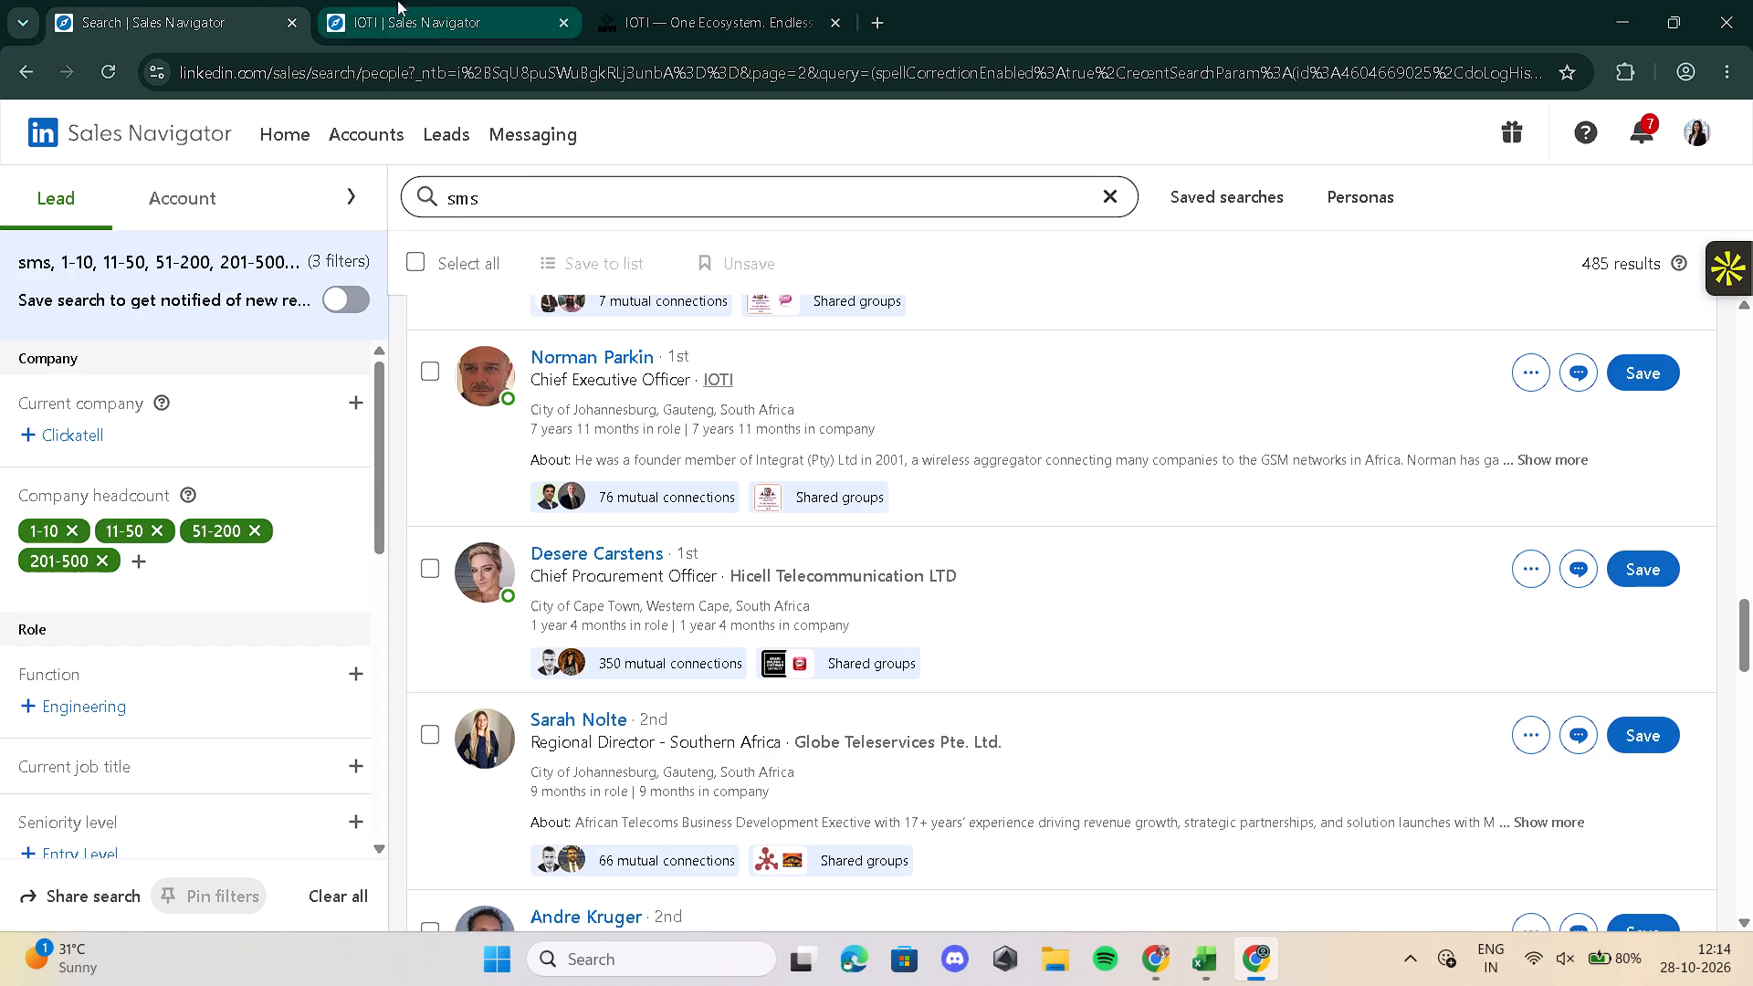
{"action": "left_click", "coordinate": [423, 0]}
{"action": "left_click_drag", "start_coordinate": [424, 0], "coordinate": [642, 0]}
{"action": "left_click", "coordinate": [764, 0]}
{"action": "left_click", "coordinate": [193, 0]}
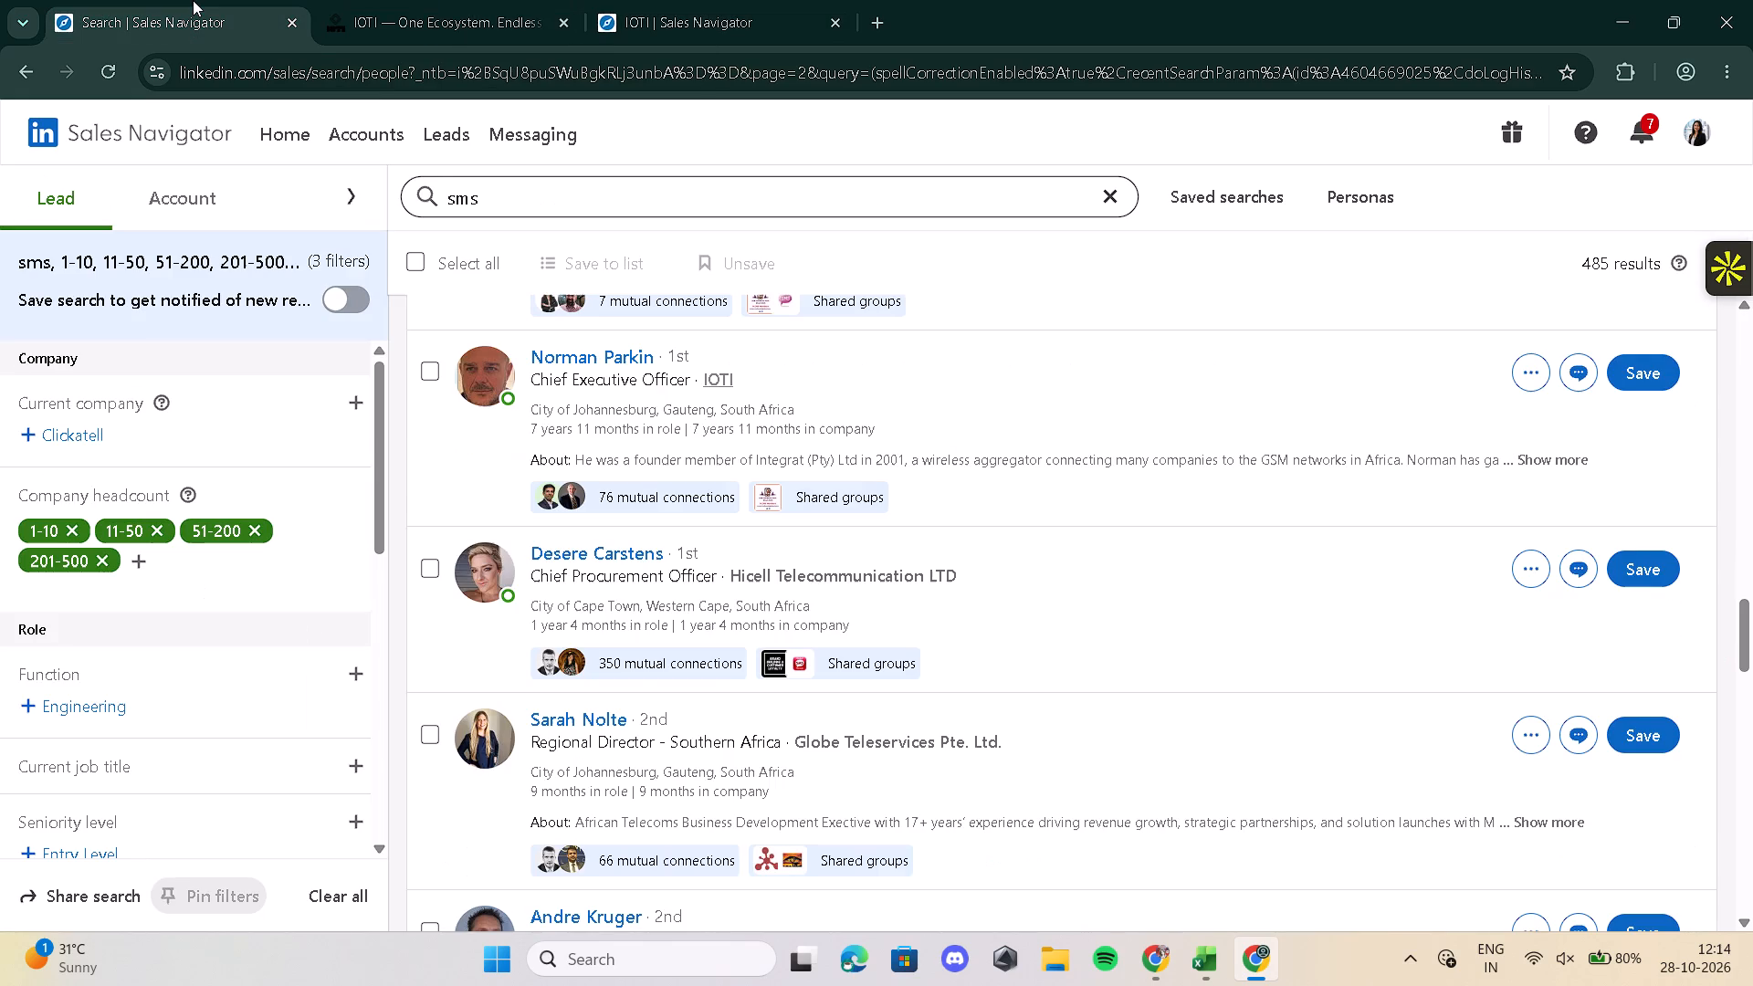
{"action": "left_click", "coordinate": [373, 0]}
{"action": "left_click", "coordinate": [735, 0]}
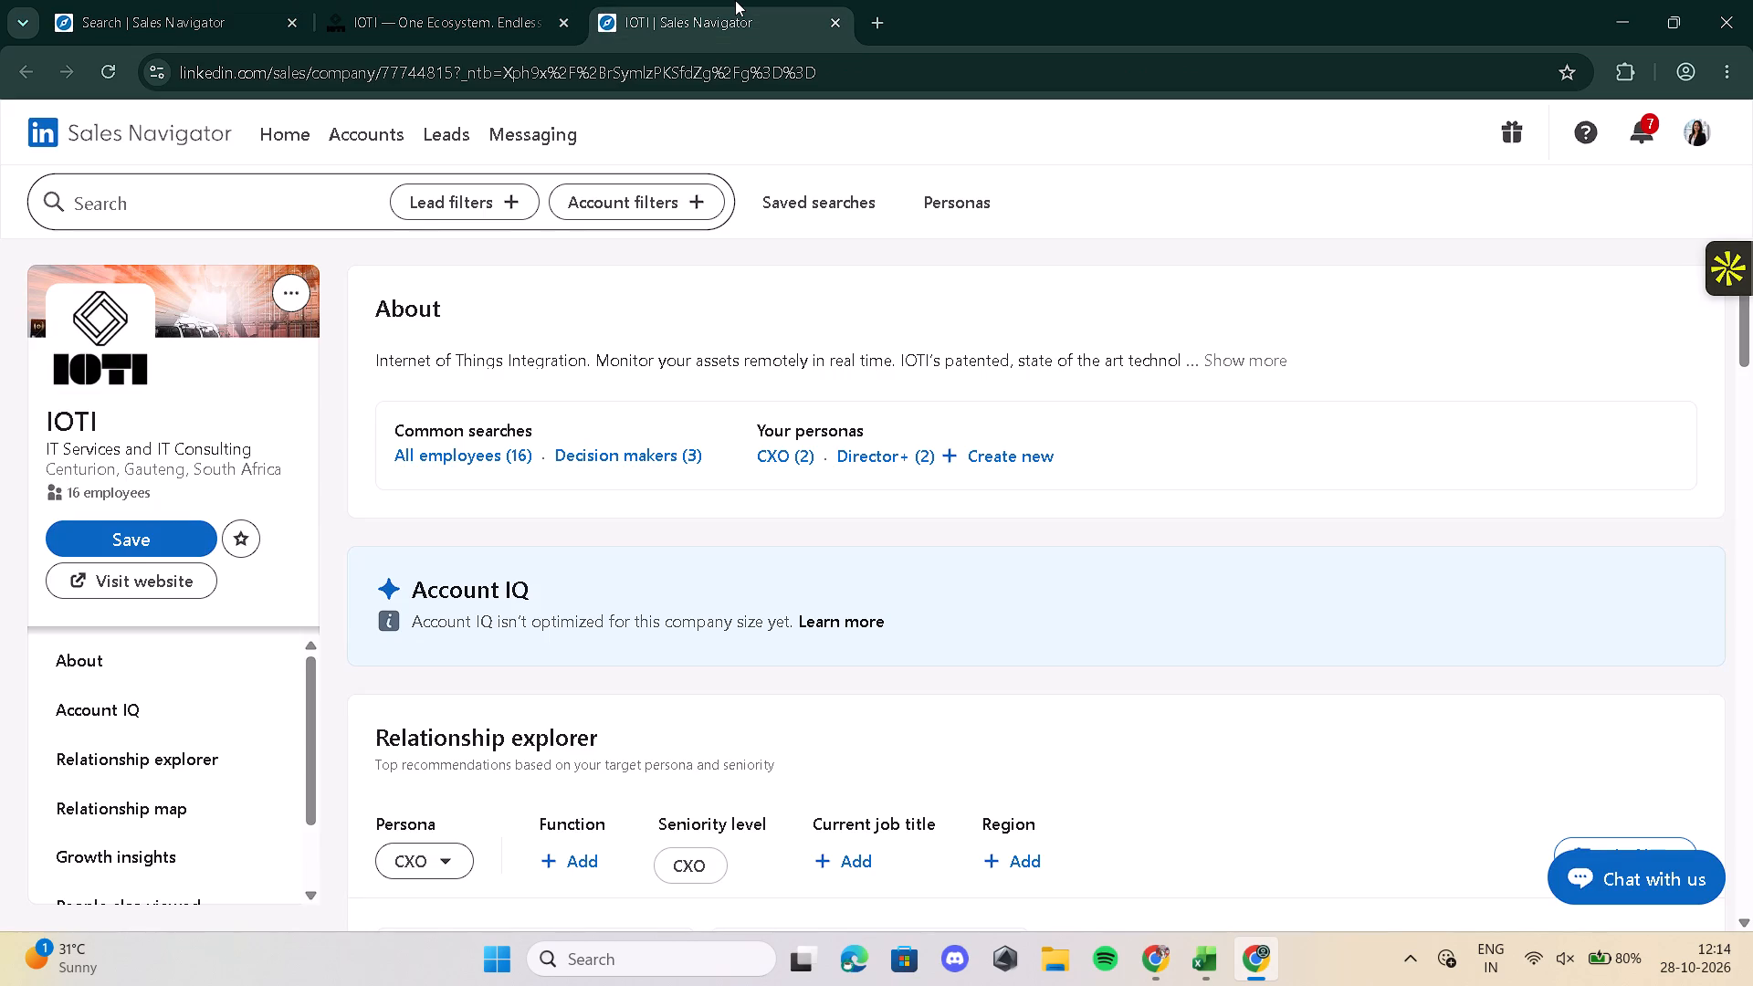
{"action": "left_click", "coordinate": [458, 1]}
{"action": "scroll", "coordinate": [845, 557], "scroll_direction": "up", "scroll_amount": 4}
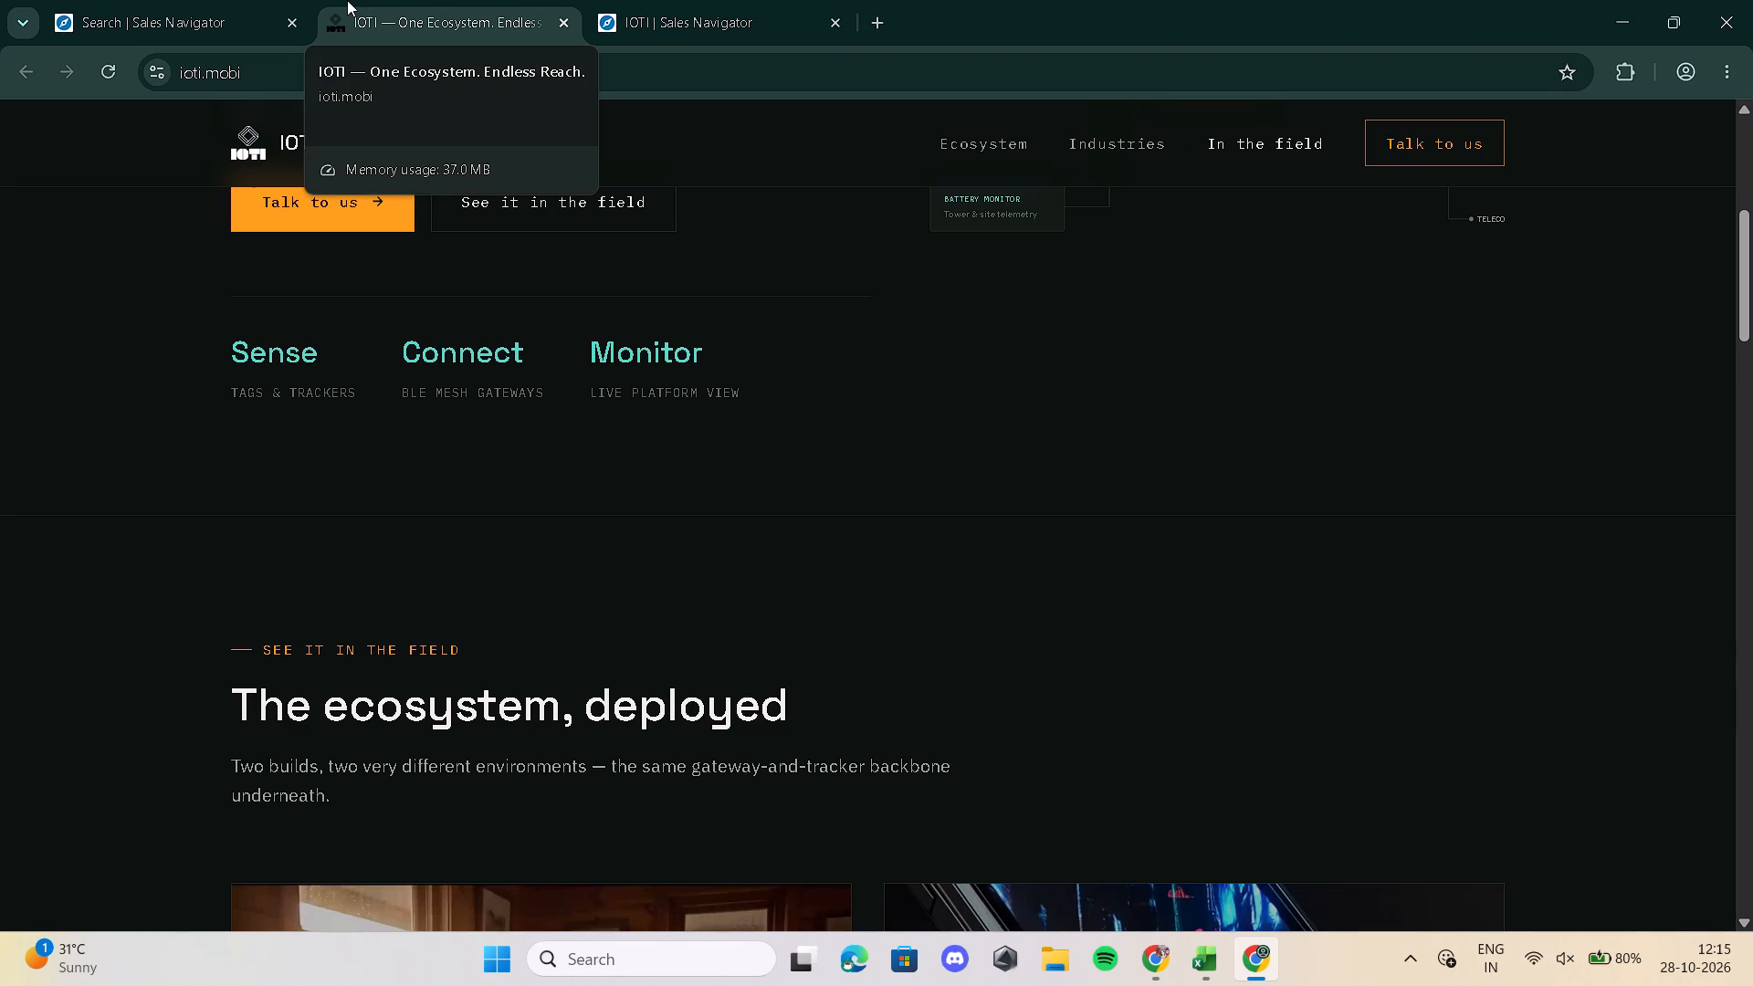
Read IOTI's full About description in Sales Navigator and close its account page and website.
{"action": "left_click", "coordinate": [227, 0]}
{"action": "left_click_drag", "start_coordinate": [394, 0], "coordinate": [404, 0]}
{"action": "left_click", "coordinate": [668, 0]}
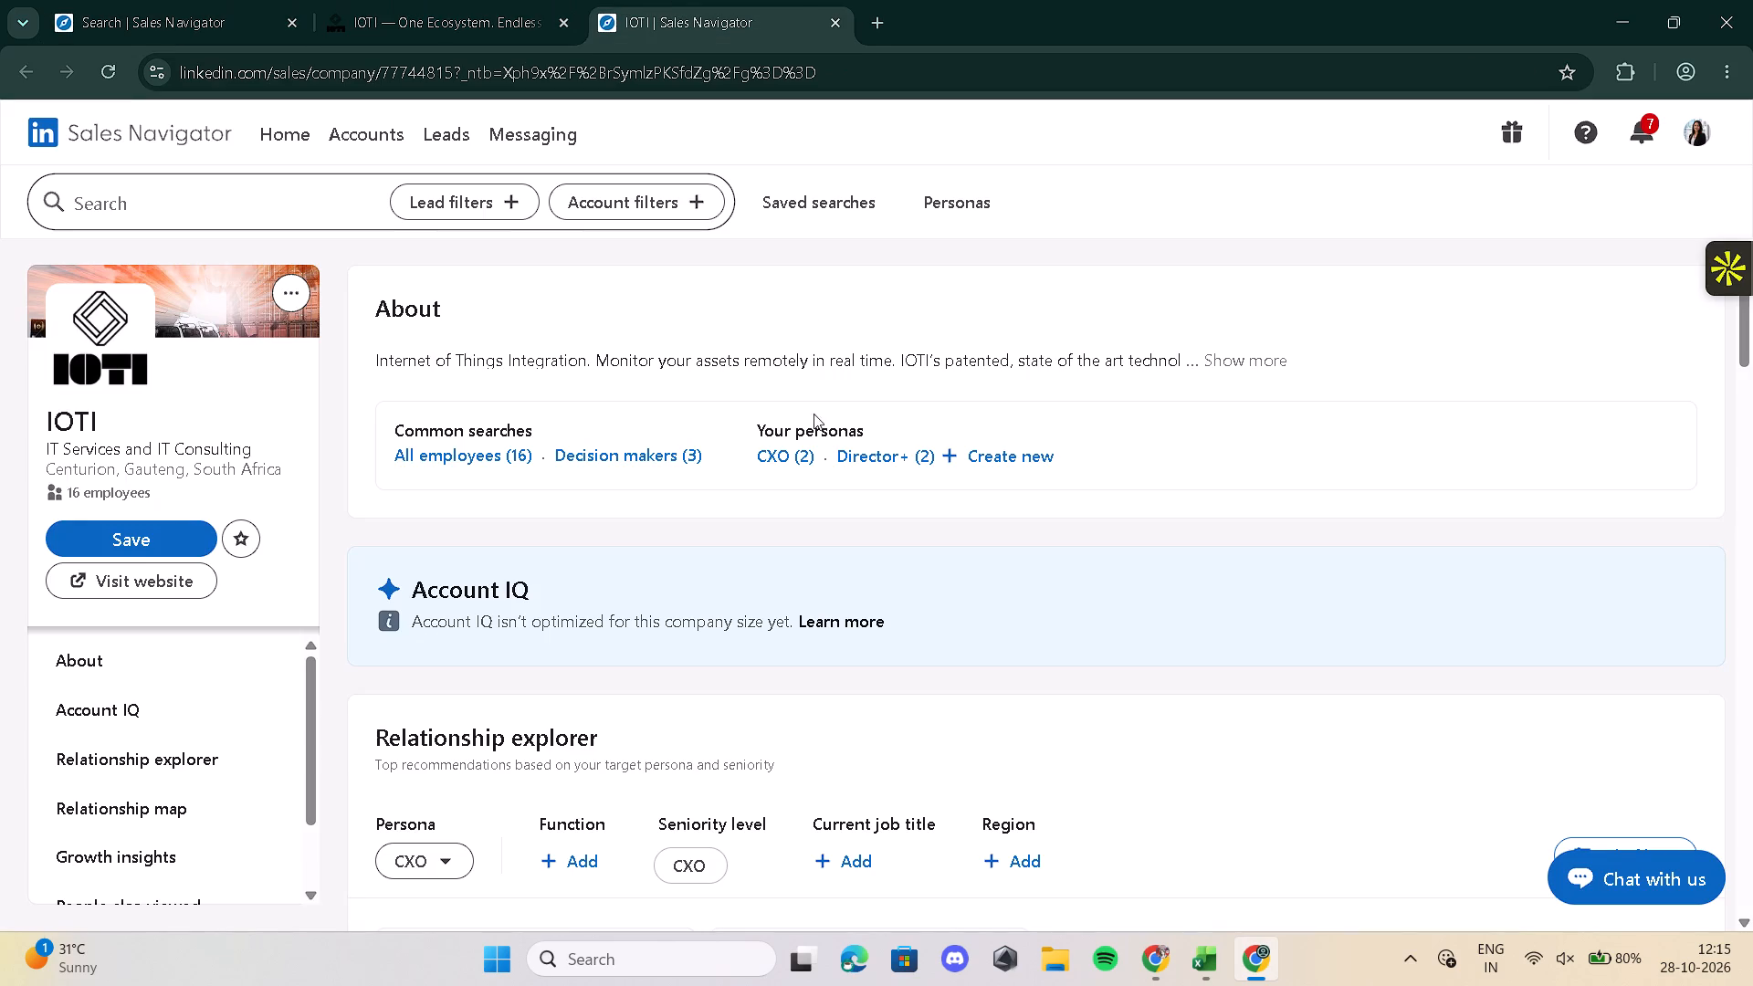
{"action": "left_click", "coordinate": [1269, 367]}
{"action": "left_click", "coordinate": [126, 0]}
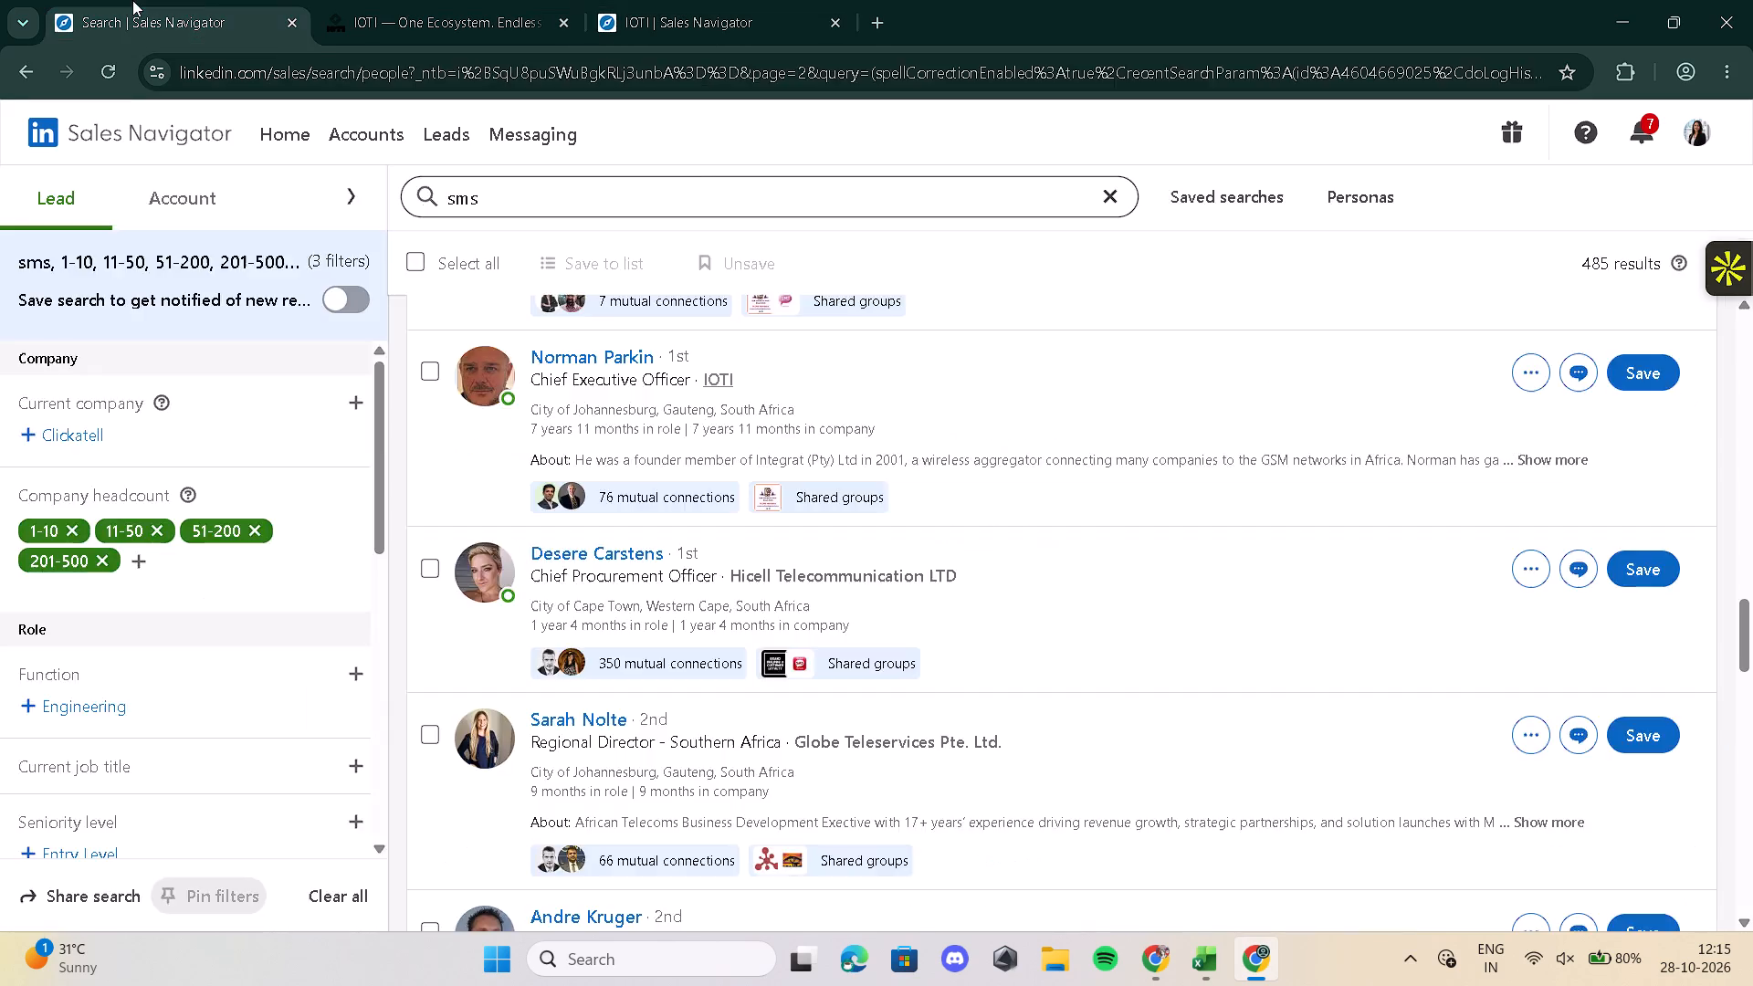
{"action": "left_click_drag", "start_coordinate": [417, 0], "coordinate": [431, 0]}
{"action": "left_click", "coordinate": [816, 0]}
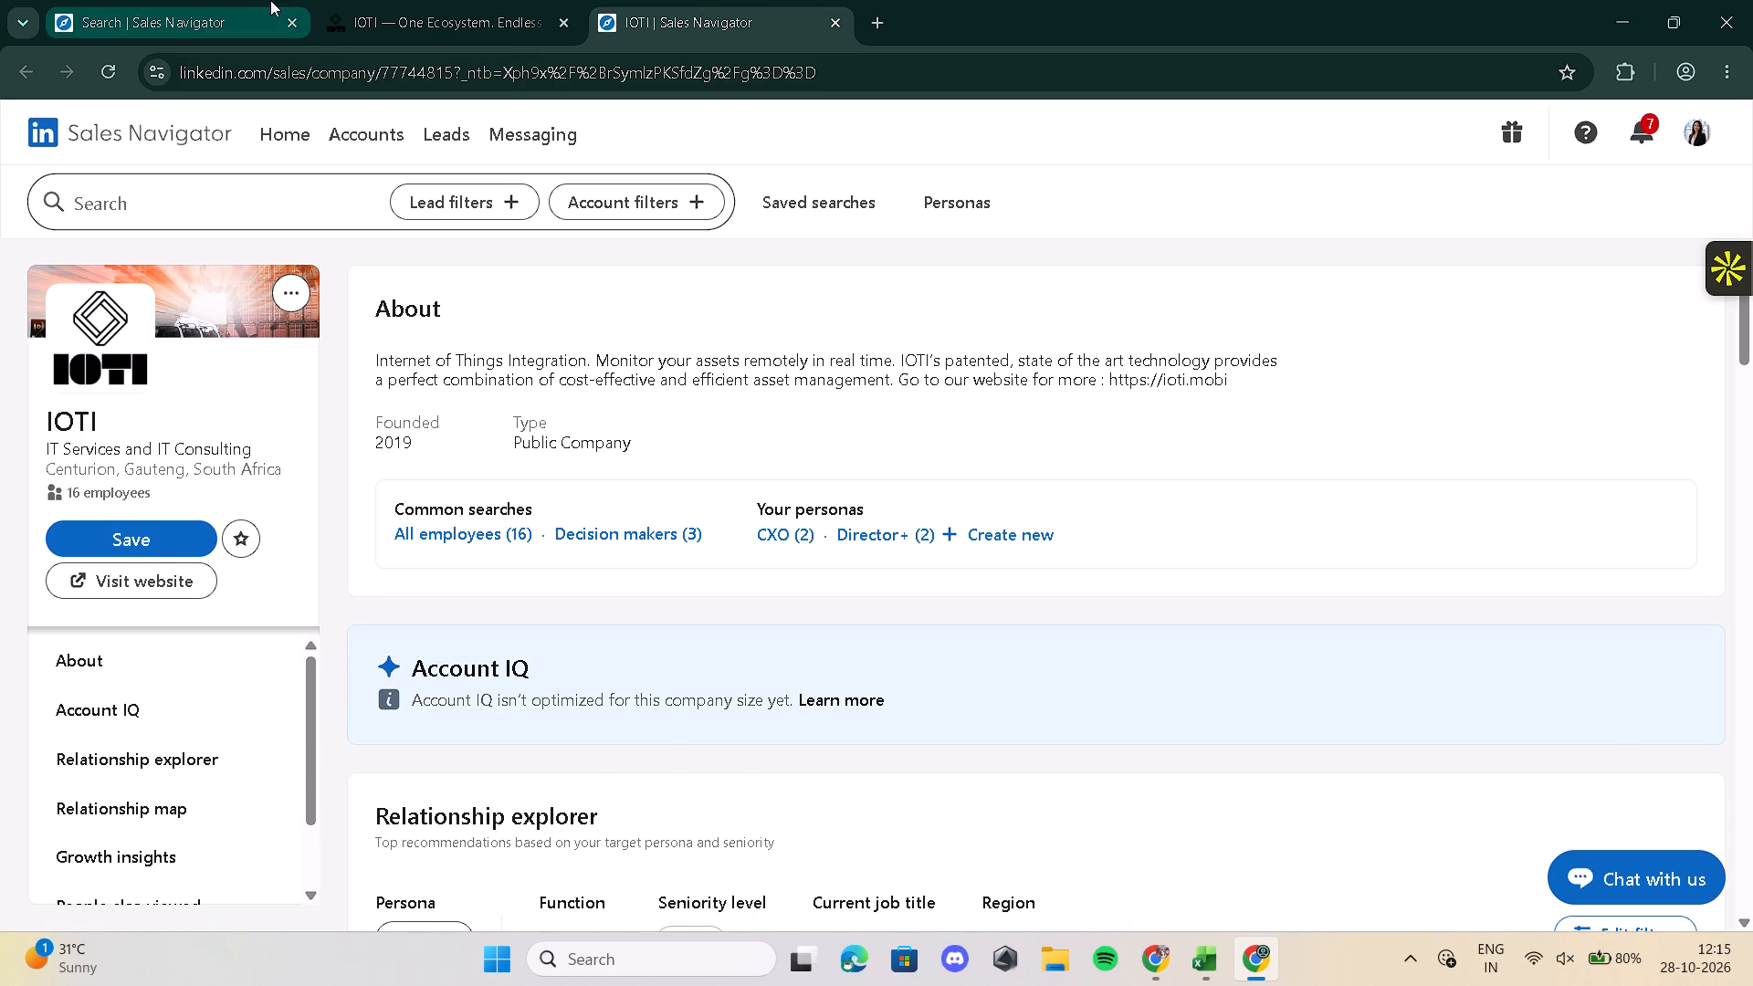
{"action": "left_click", "coordinate": [268, 0]}
{"action": "left_click", "coordinate": [343, 0]}
{"action": "left_click", "coordinate": [656, 0]}
{"action": "left_click", "coordinate": [832, 30]}
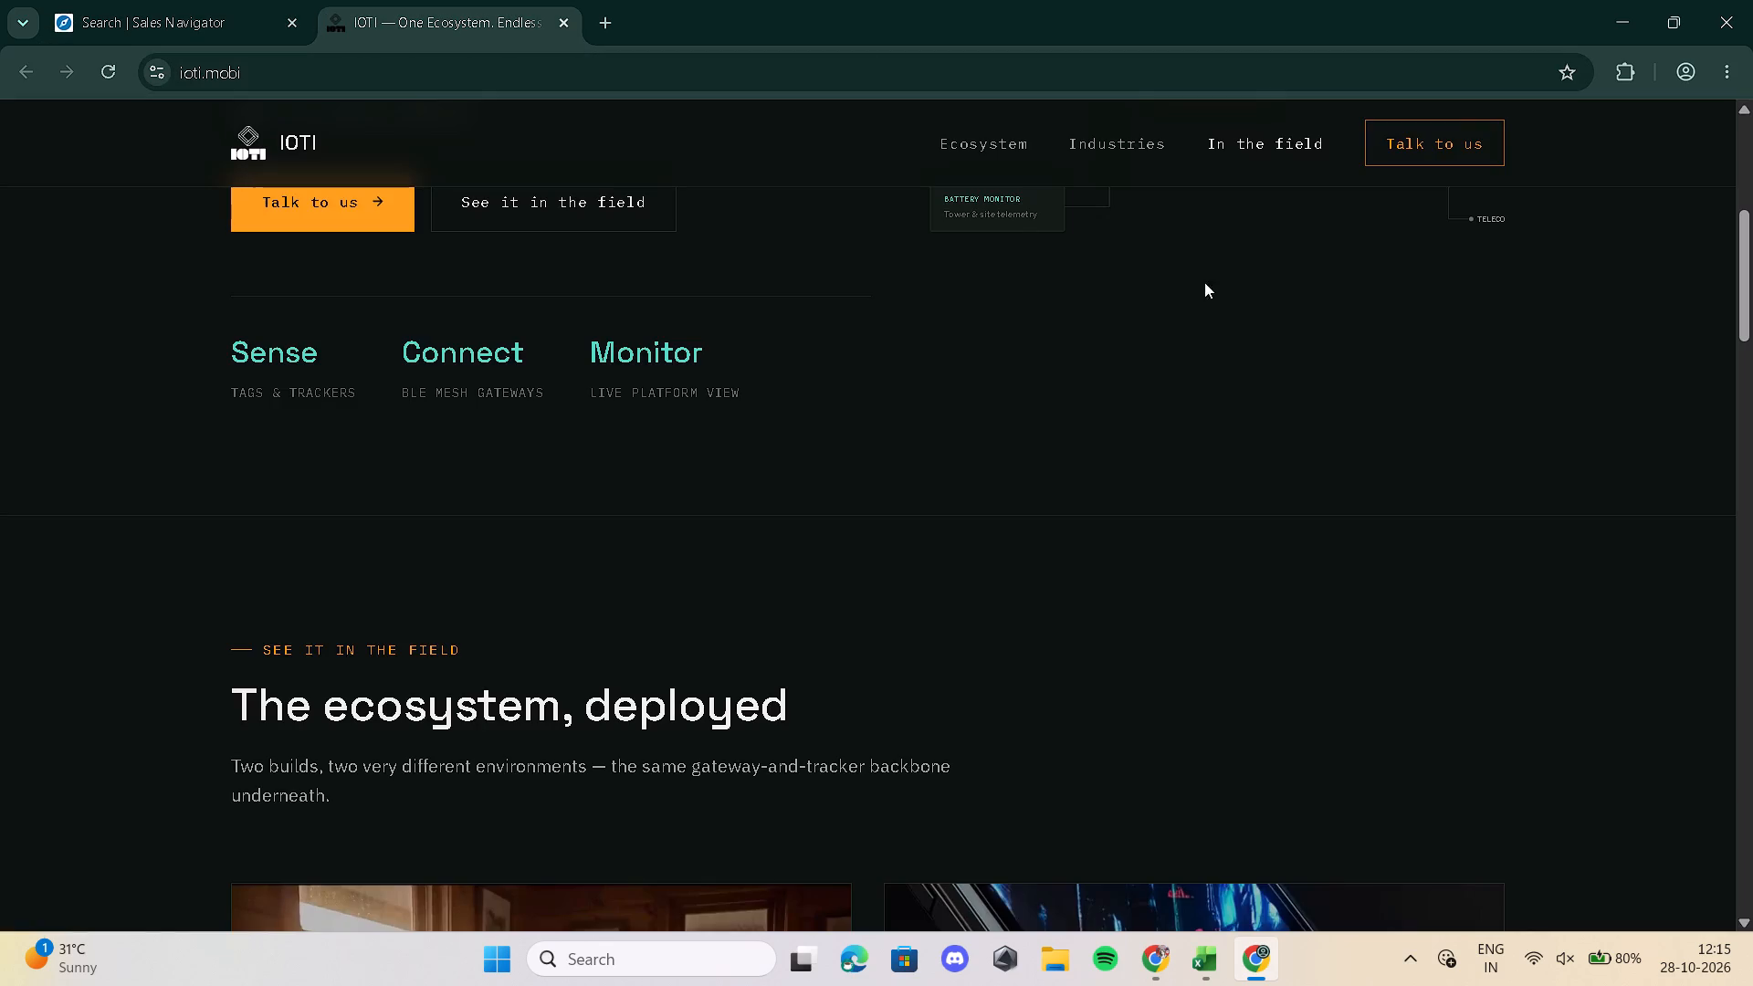
{"action": "left_click", "coordinate": [255, 4]}
{"action": "left_click_drag", "start_coordinate": [500, 5], "coordinate": [517, 5]}
{"action": "left_click", "coordinate": [555, 23]}
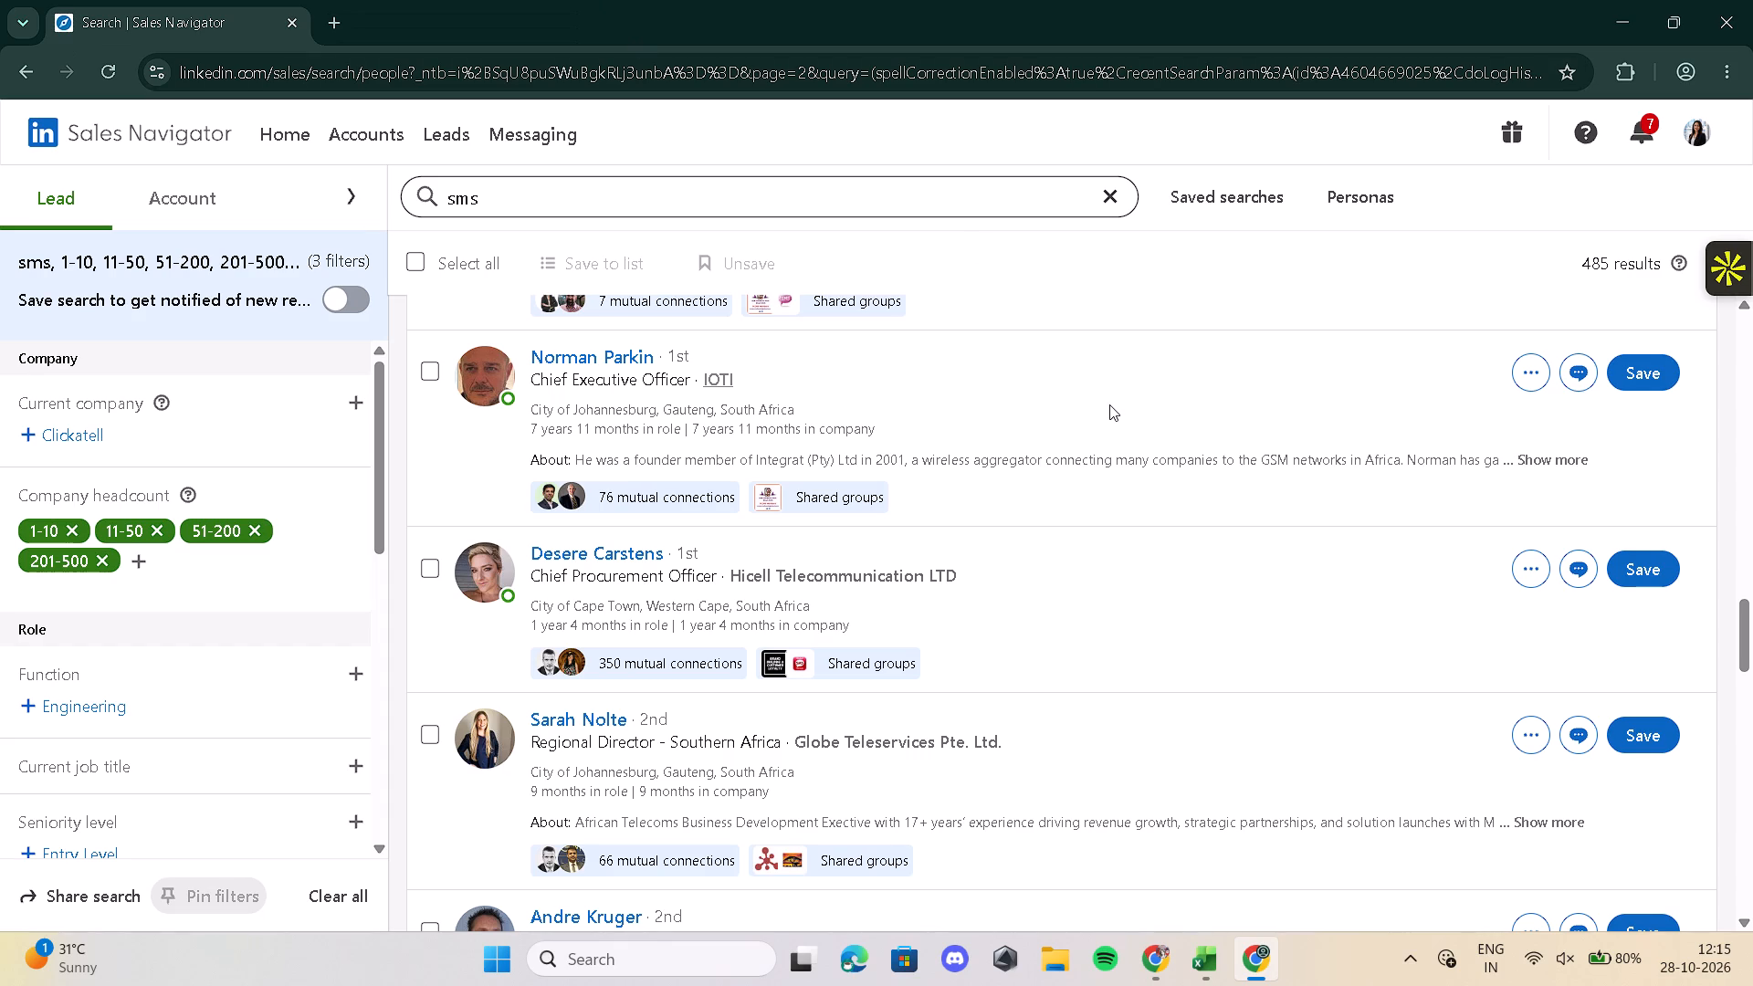
Find Globe Teleservices' Regional Director for Southern Africa in the sms lead results and open the Globe Teleservices Pte. Ltd. account page in a new tab.
{"action": "scroll", "coordinate": [1105, 413], "scroll_direction": "down", "scroll_amount": 1}
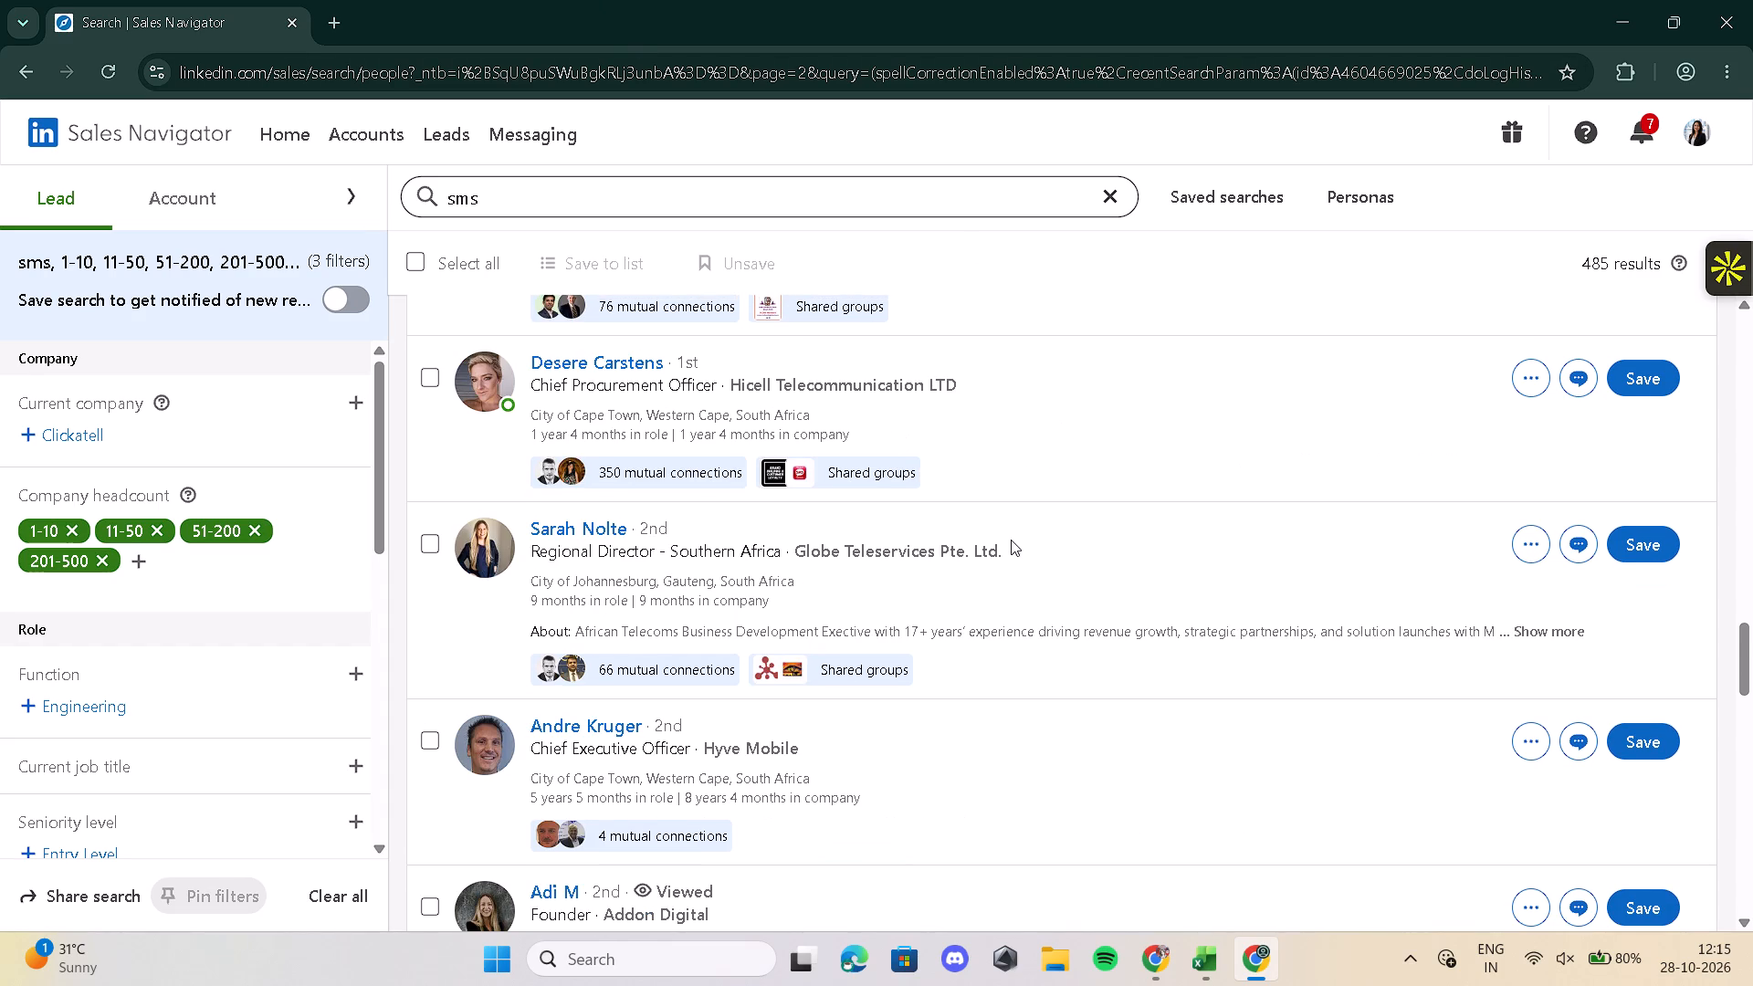
{"action": "scroll", "coordinate": [1011, 540], "scroll_direction": "down", "scroll_amount": 1}
{"action": "right_click", "coordinate": [884, 356]}
{"action": "left_click", "coordinate": [1003, 395]}
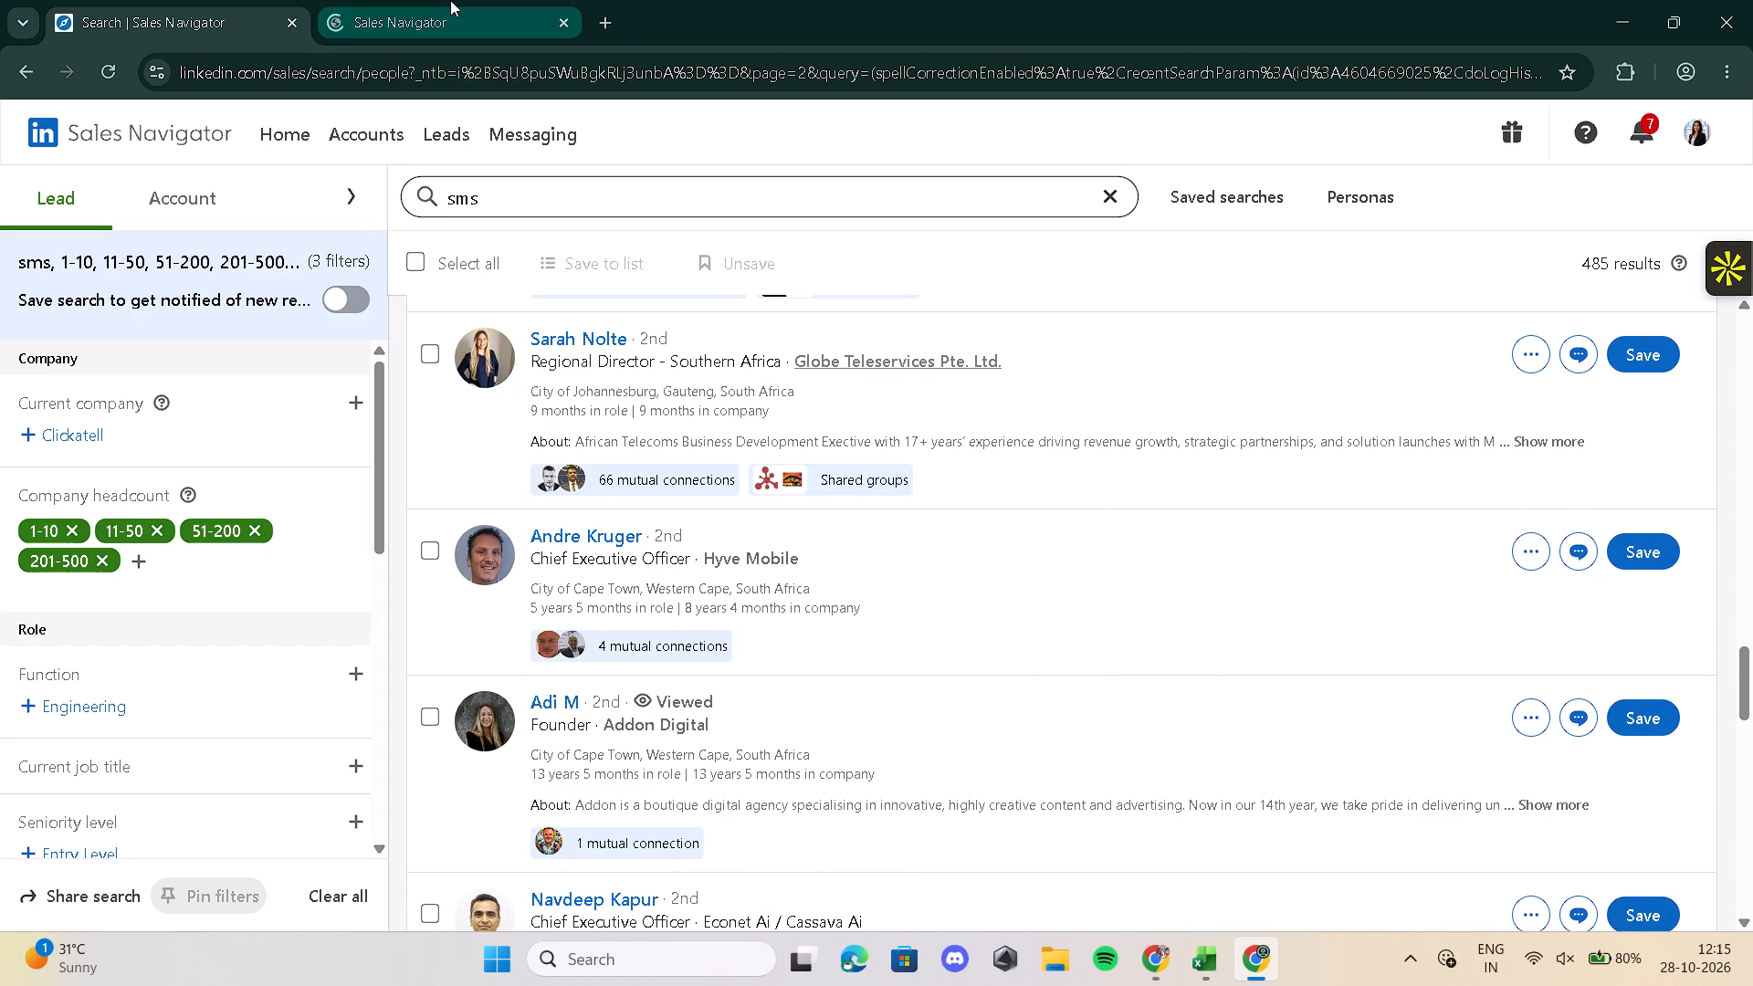
{"action": "left_click", "coordinate": [450, 0]}
{"action": "left_click", "coordinate": [121, 0]}
{"action": "left_click", "coordinate": [390, 0]}
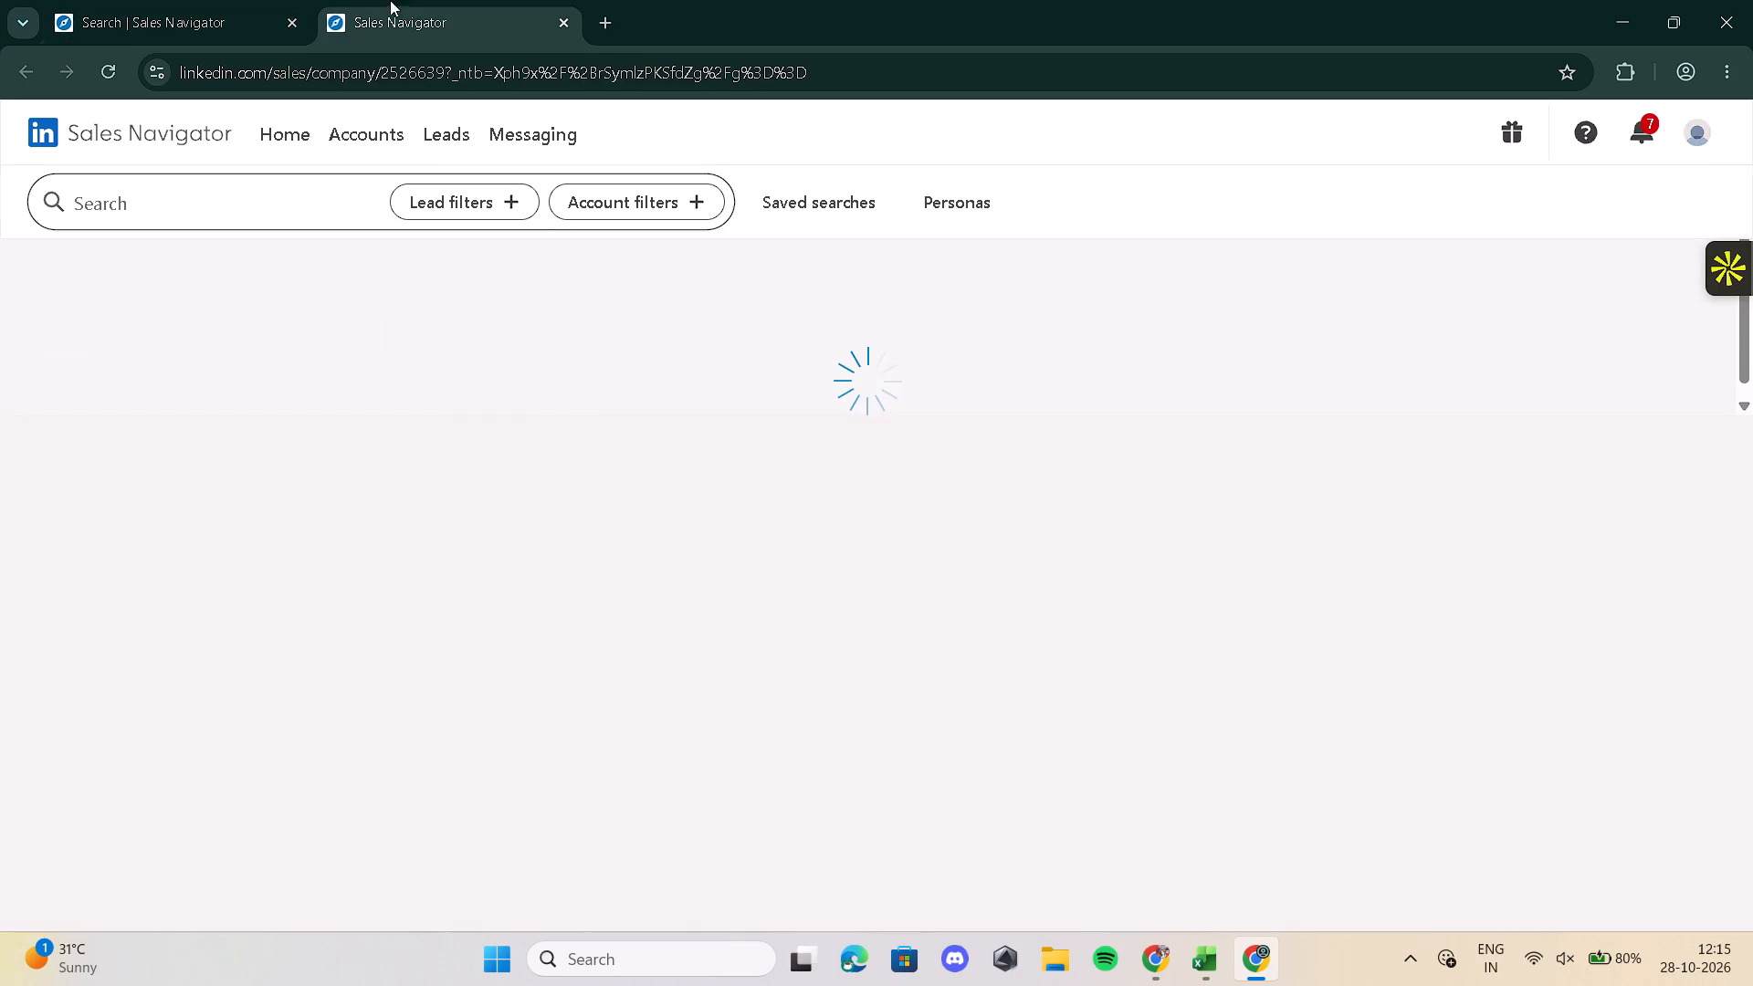
{"action": "left_click", "coordinate": [140, 2]}
{"action": "left_click", "coordinate": [483, 5]}
{"action": "left_click", "coordinate": [229, 0]}
{"action": "left_click", "coordinate": [488, 0]}
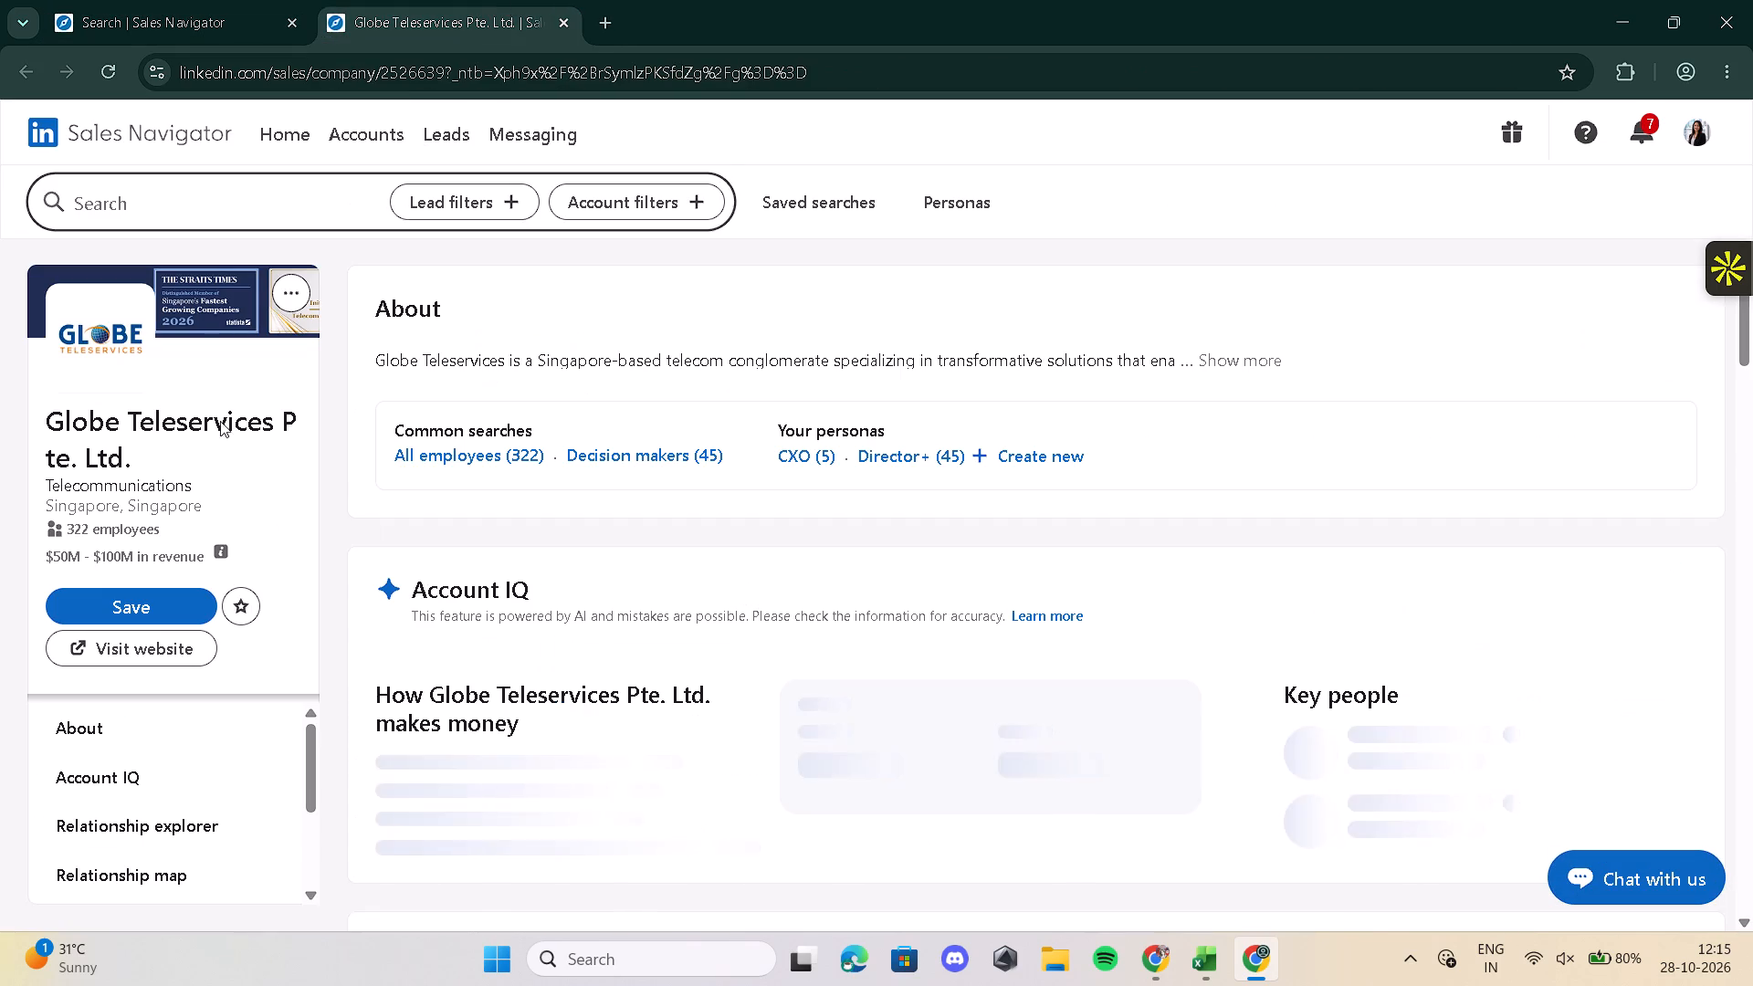
Open the Globe Teleservices website from its account page in a new tab.
{"action": "left_click_drag", "start_coordinate": [232, 441], "coordinate": [73, 446]}
{"action": "left_click", "coordinate": [249, 474]}
{"action": "right_click", "coordinate": [171, 647]}
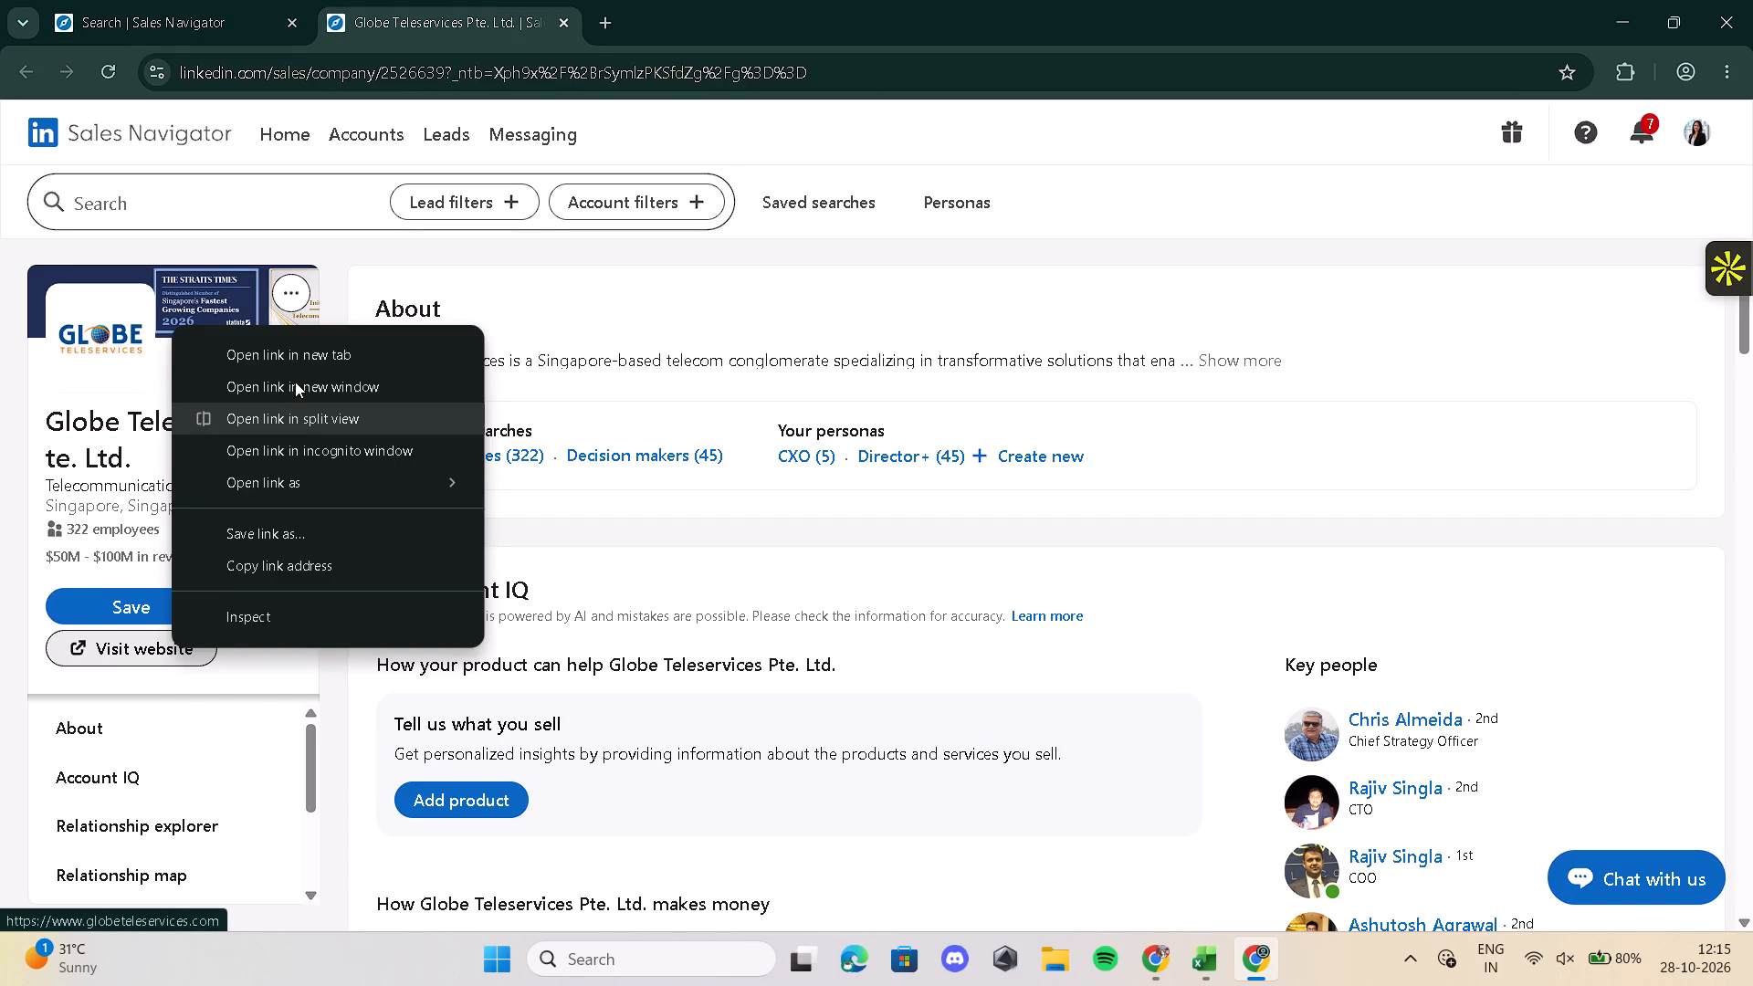
{"action": "left_click", "coordinate": [308, 365]}
{"action": "left_click", "coordinate": [150, 0]}
{"action": "left_click", "coordinate": [358, 0]}
{"action": "left_click_drag", "start_coordinate": [584, 0], "coordinate": [612, 0]}
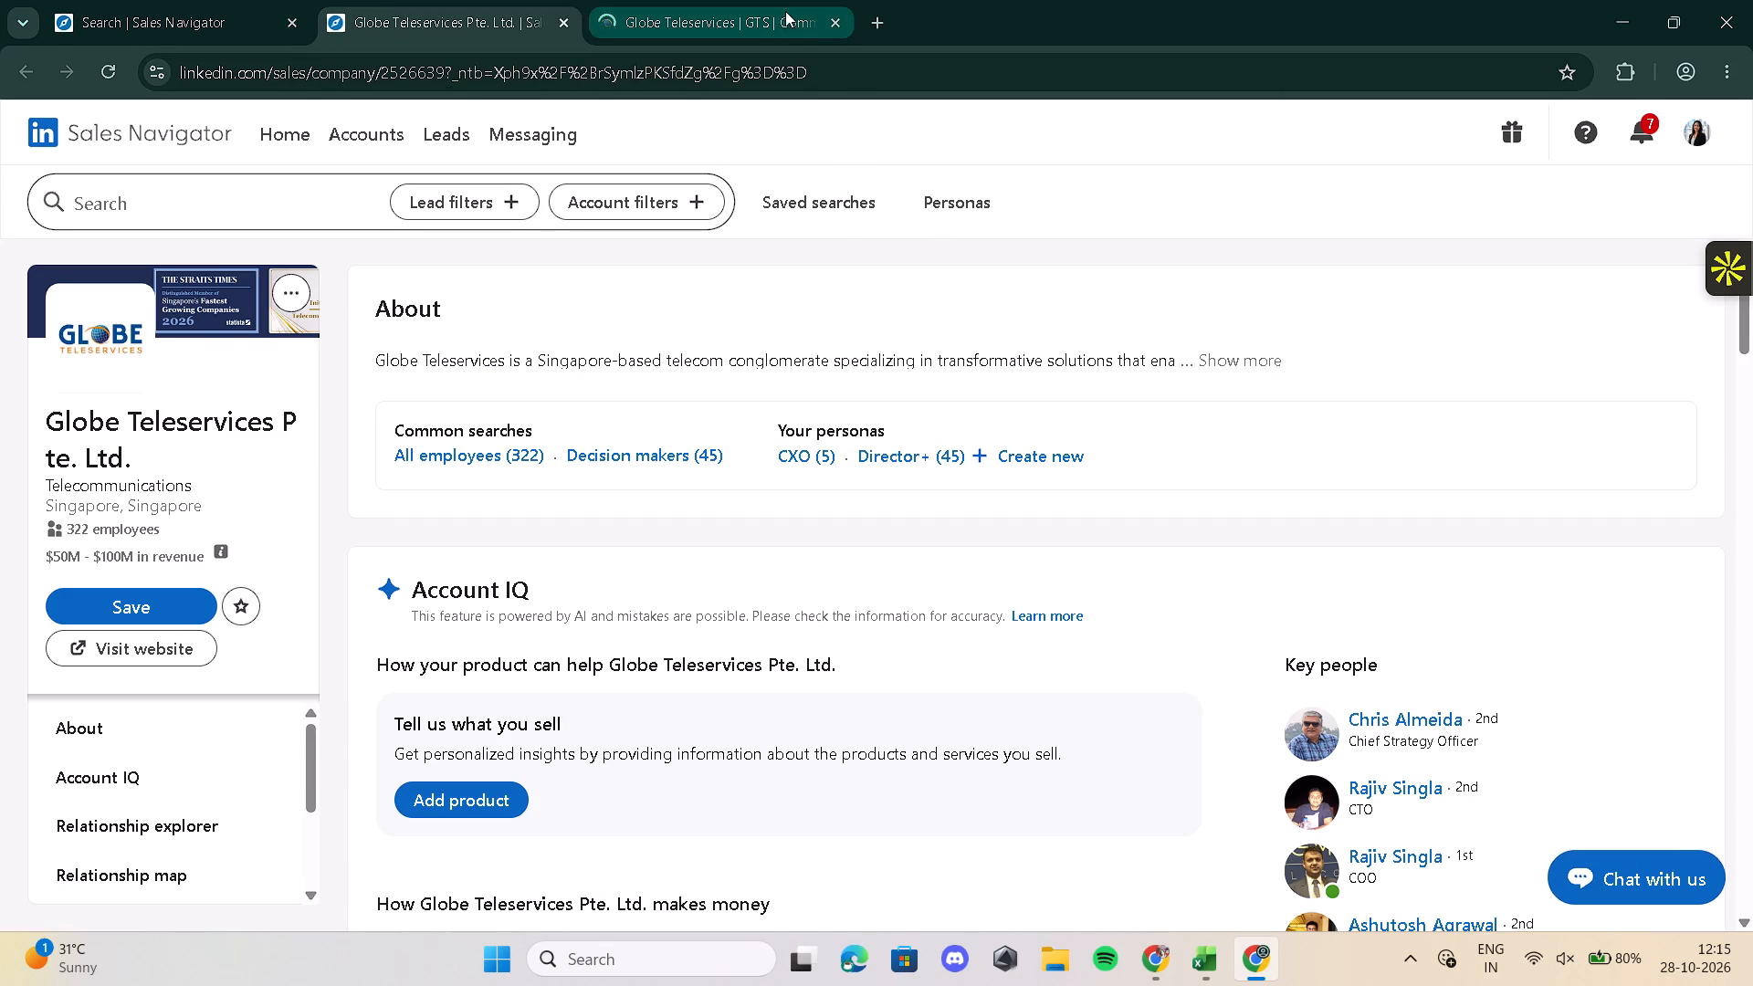
{"action": "left_click", "coordinate": [782, 10]}
Switch to Excel and look through the SA Harsh sheet's logged companies up to the first row, checking for Globe Teleservices.
{"action": "left_click", "coordinate": [1198, 952]}
{"action": "scroll", "coordinate": [684, 744], "scroll_direction": "up", "scroll_amount": 1}
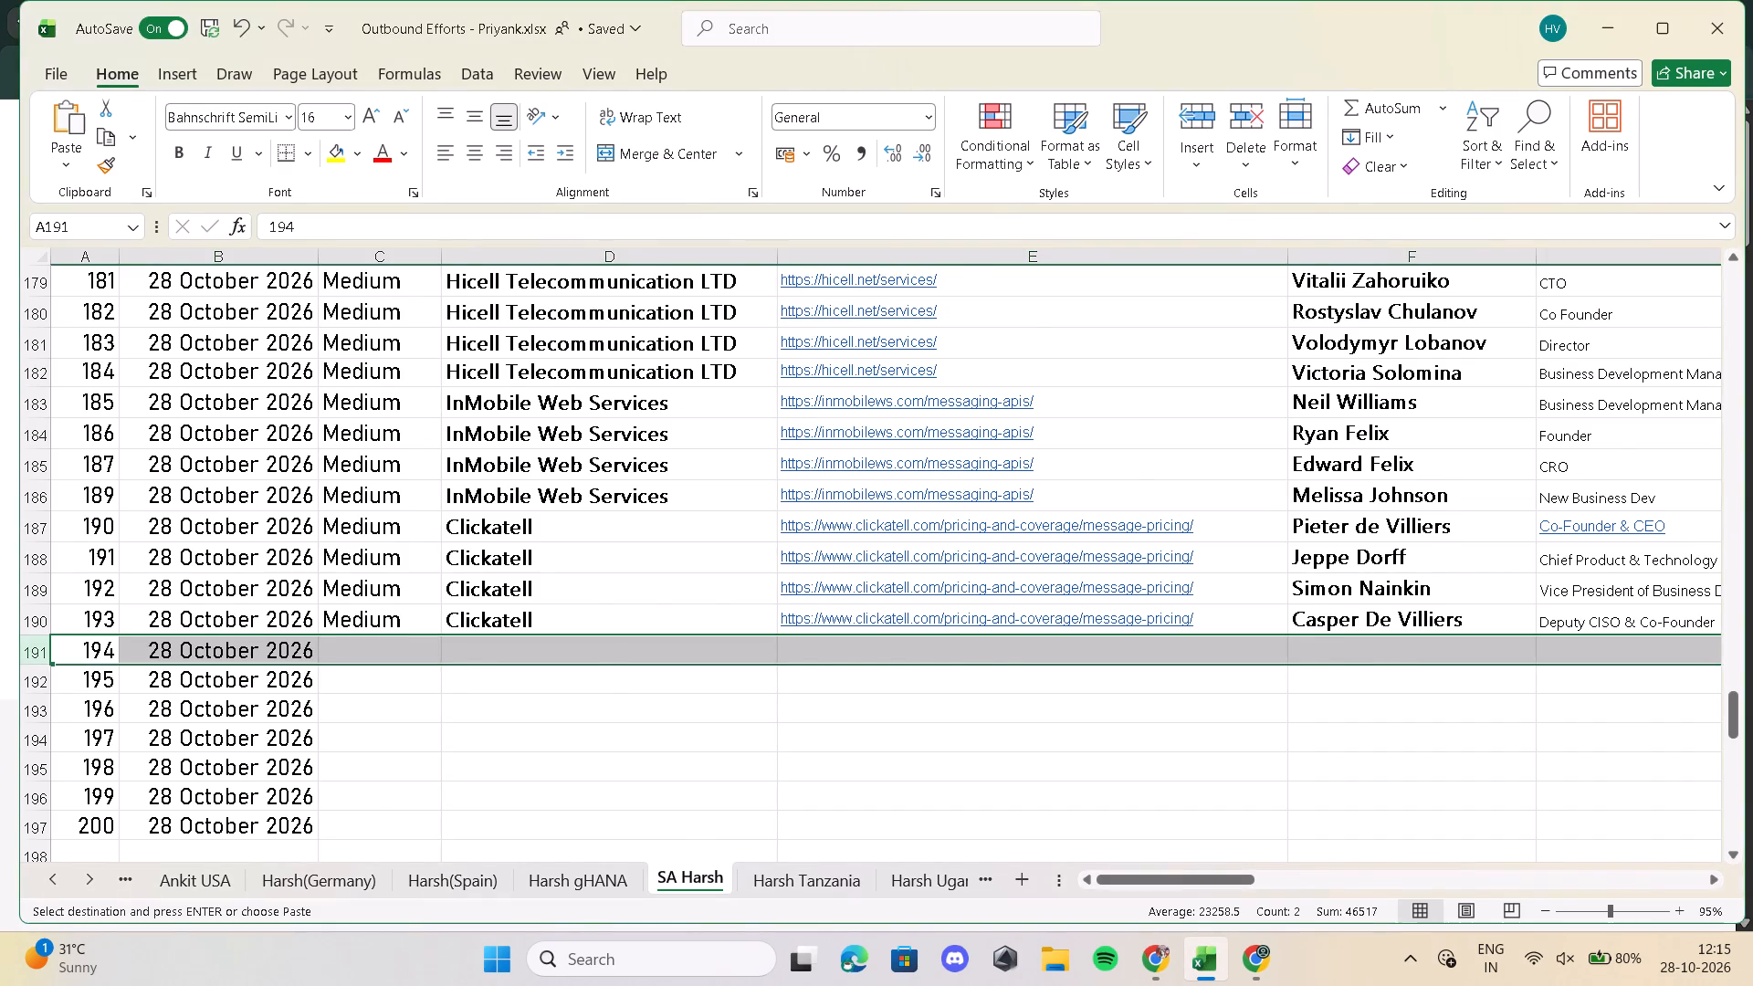
{"action": "scroll", "coordinate": [684, 744], "scroll_direction": "up", "scroll_amount": 6}
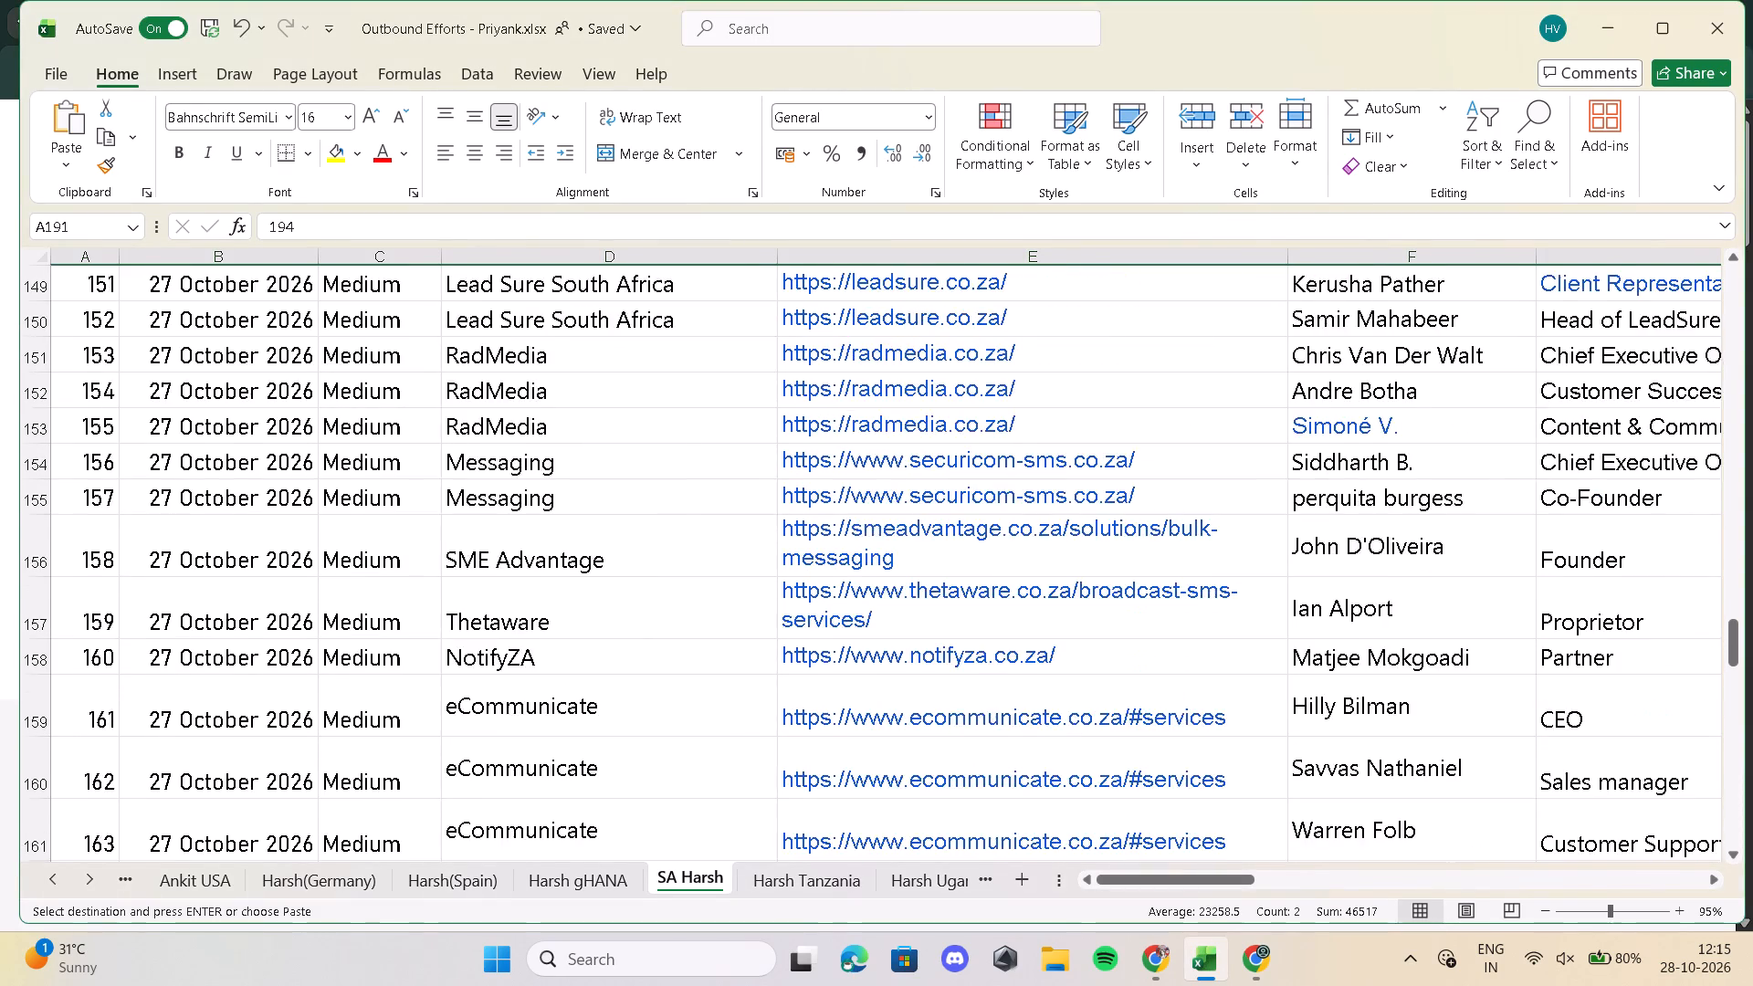
{"action": "scroll", "coordinate": [684, 743], "scroll_direction": "up", "scroll_amount": 6}
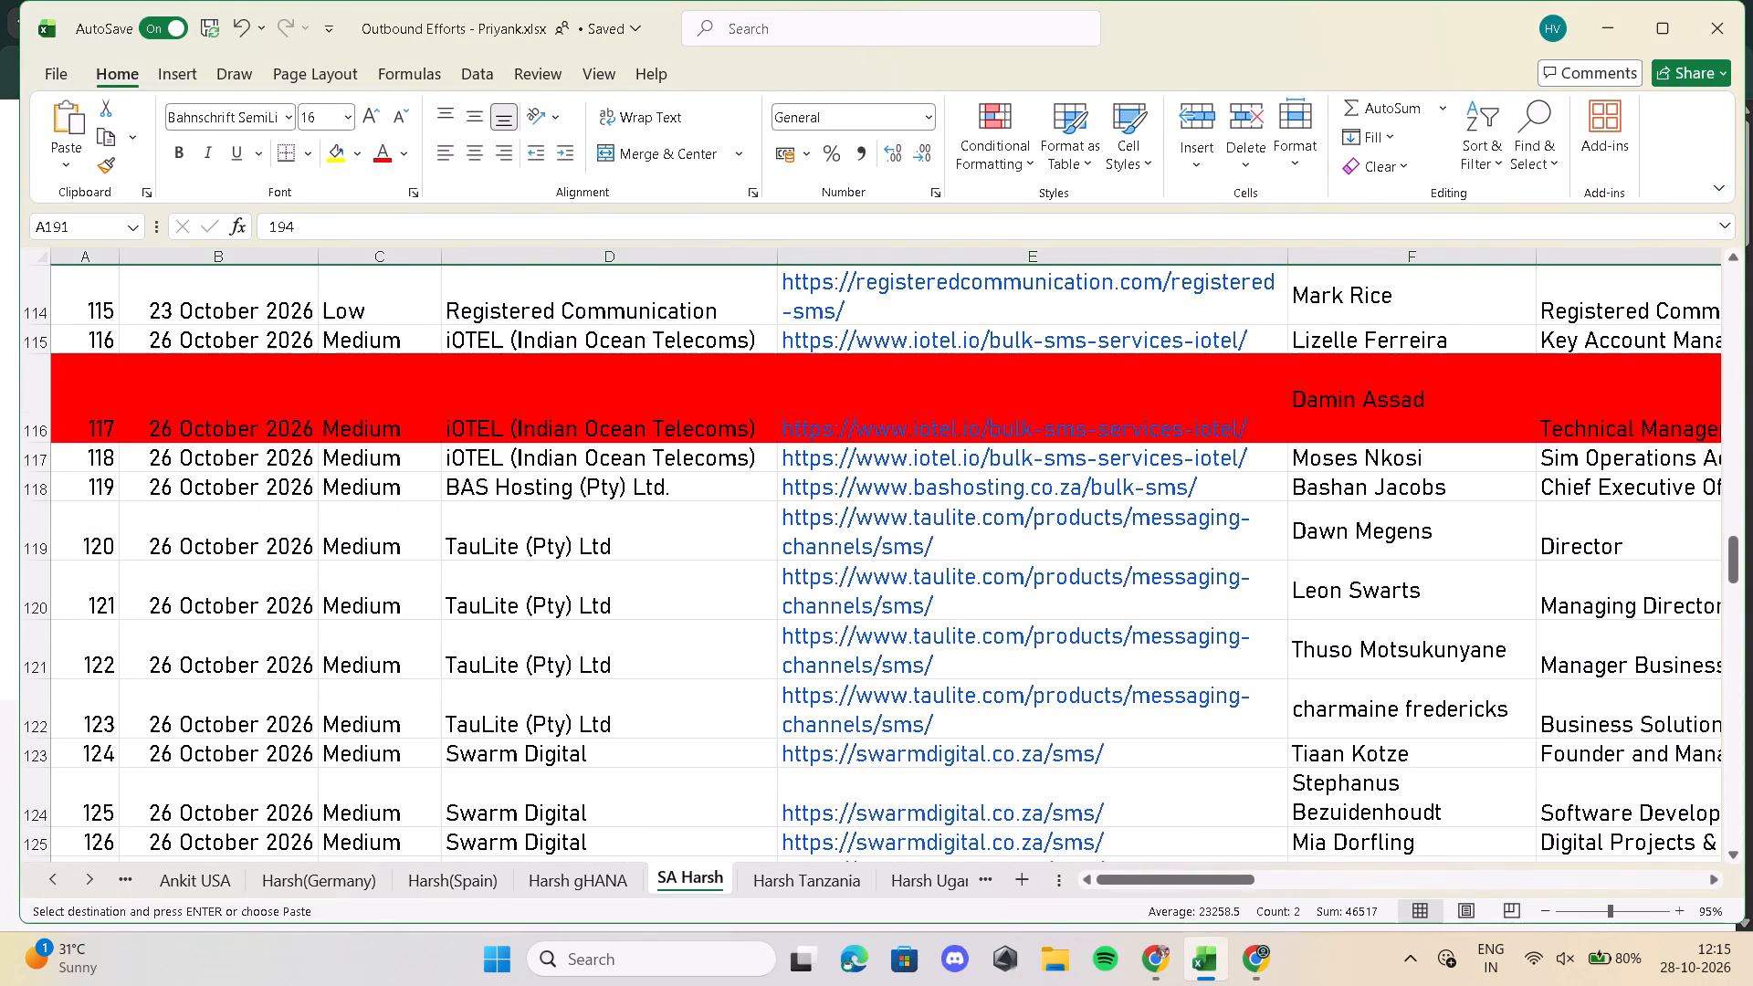
{"action": "scroll", "coordinate": [684, 743], "scroll_direction": "up", "scroll_amount": 8}
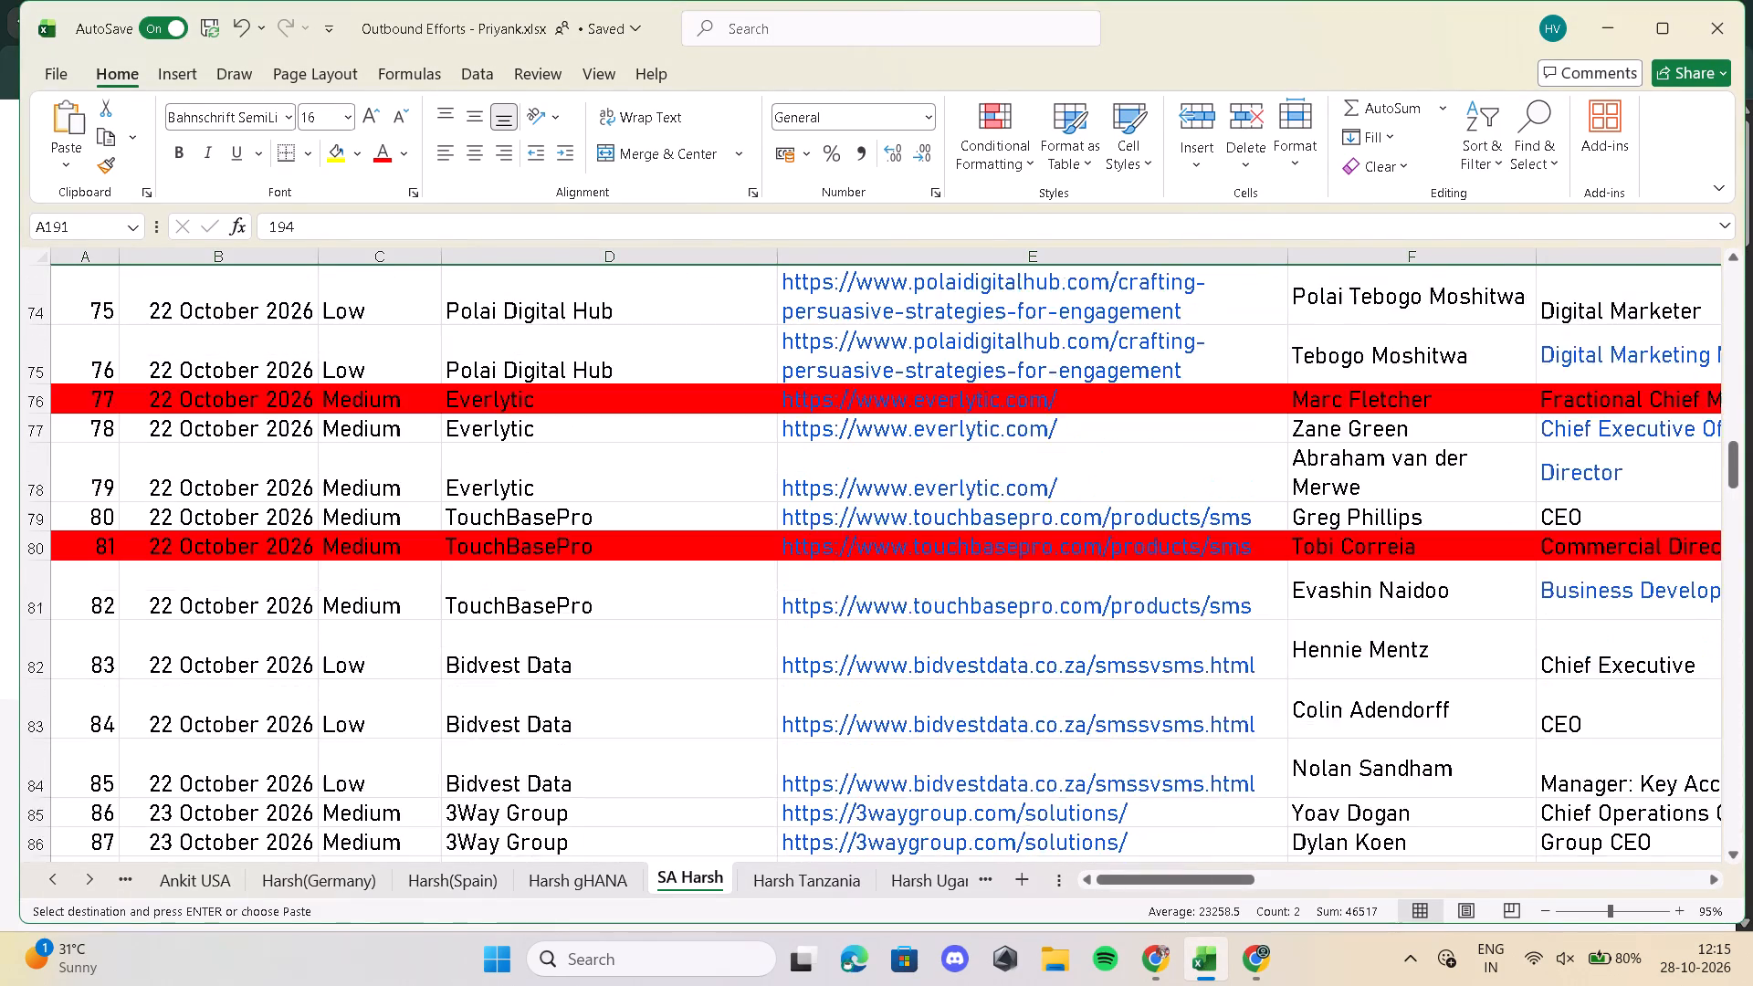
{"action": "scroll", "coordinate": [684, 743], "scroll_direction": "up", "scroll_amount": 7}
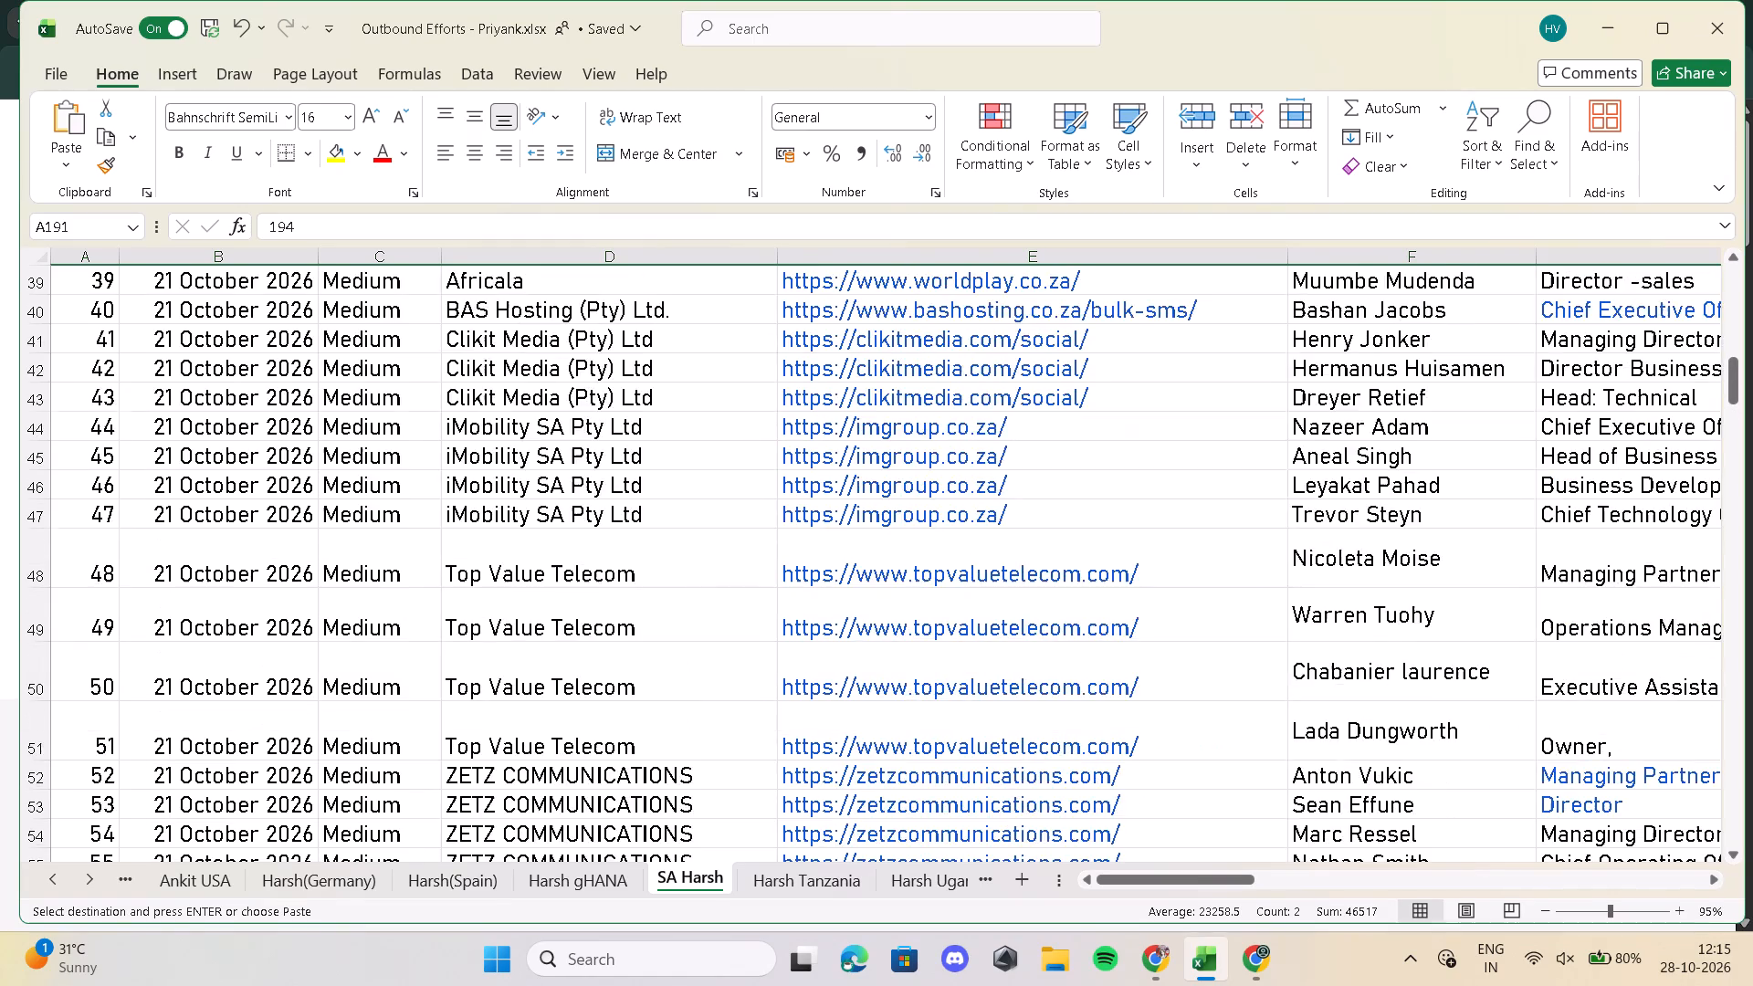
{"action": "scroll", "coordinate": [685, 741], "scroll_direction": "up", "scroll_amount": 5}
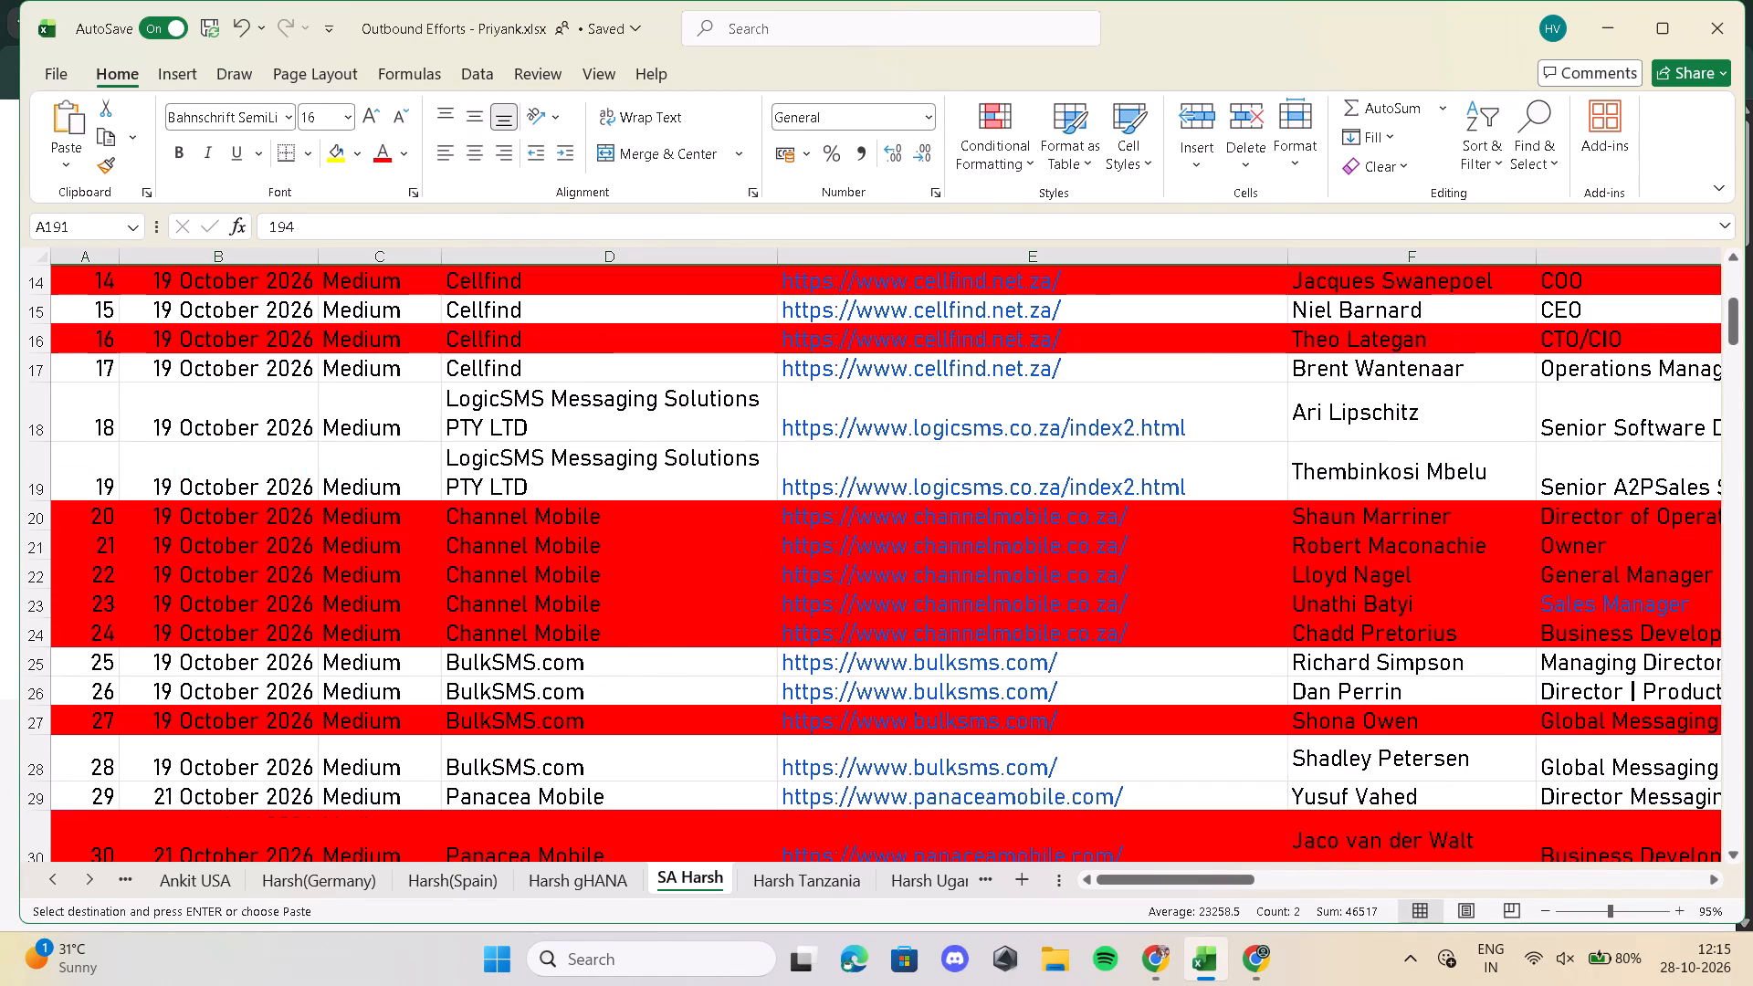
{"action": "scroll", "coordinate": [685, 741], "scroll_direction": "up", "scroll_amount": 5}
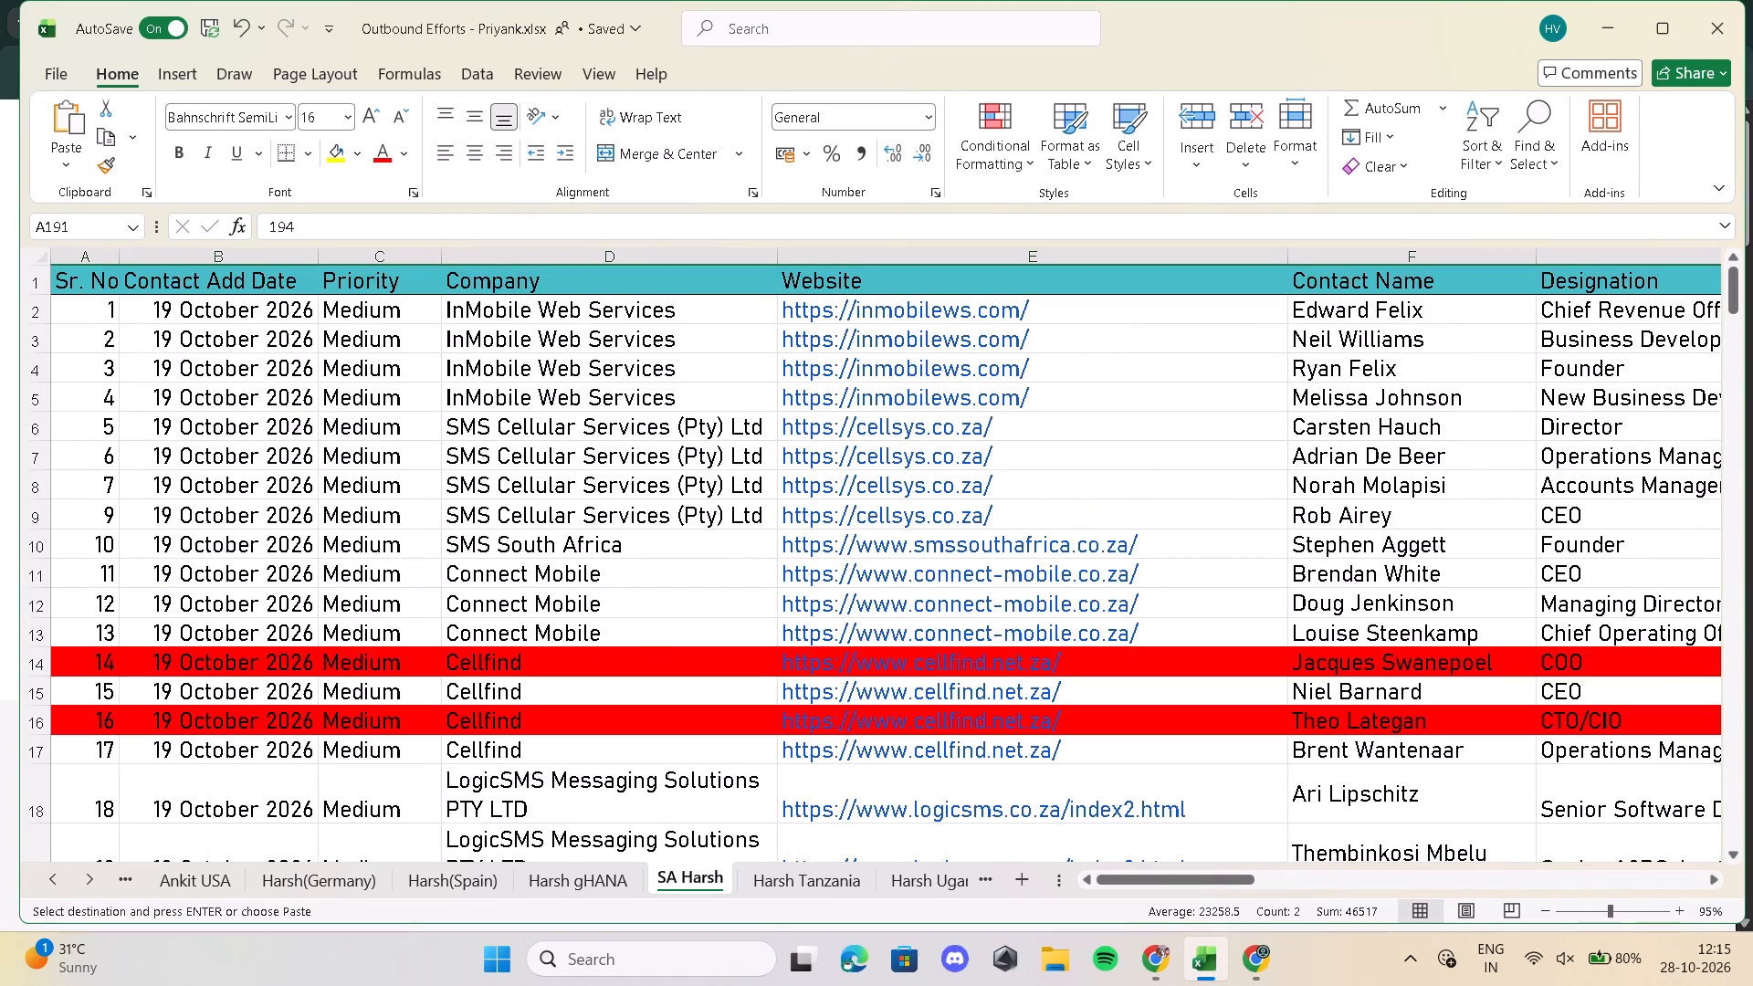
{"action": "scroll", "coordinate": [685, 740], "scroll_direction": "up", "scroll_amount": 1}
{"action": "left_click", "coordinate": [1261, 958]}
{"action": "left_click", "coordinate": [1170, 956]}
{"action": "left_click", "coordinate": [1195, 970]}
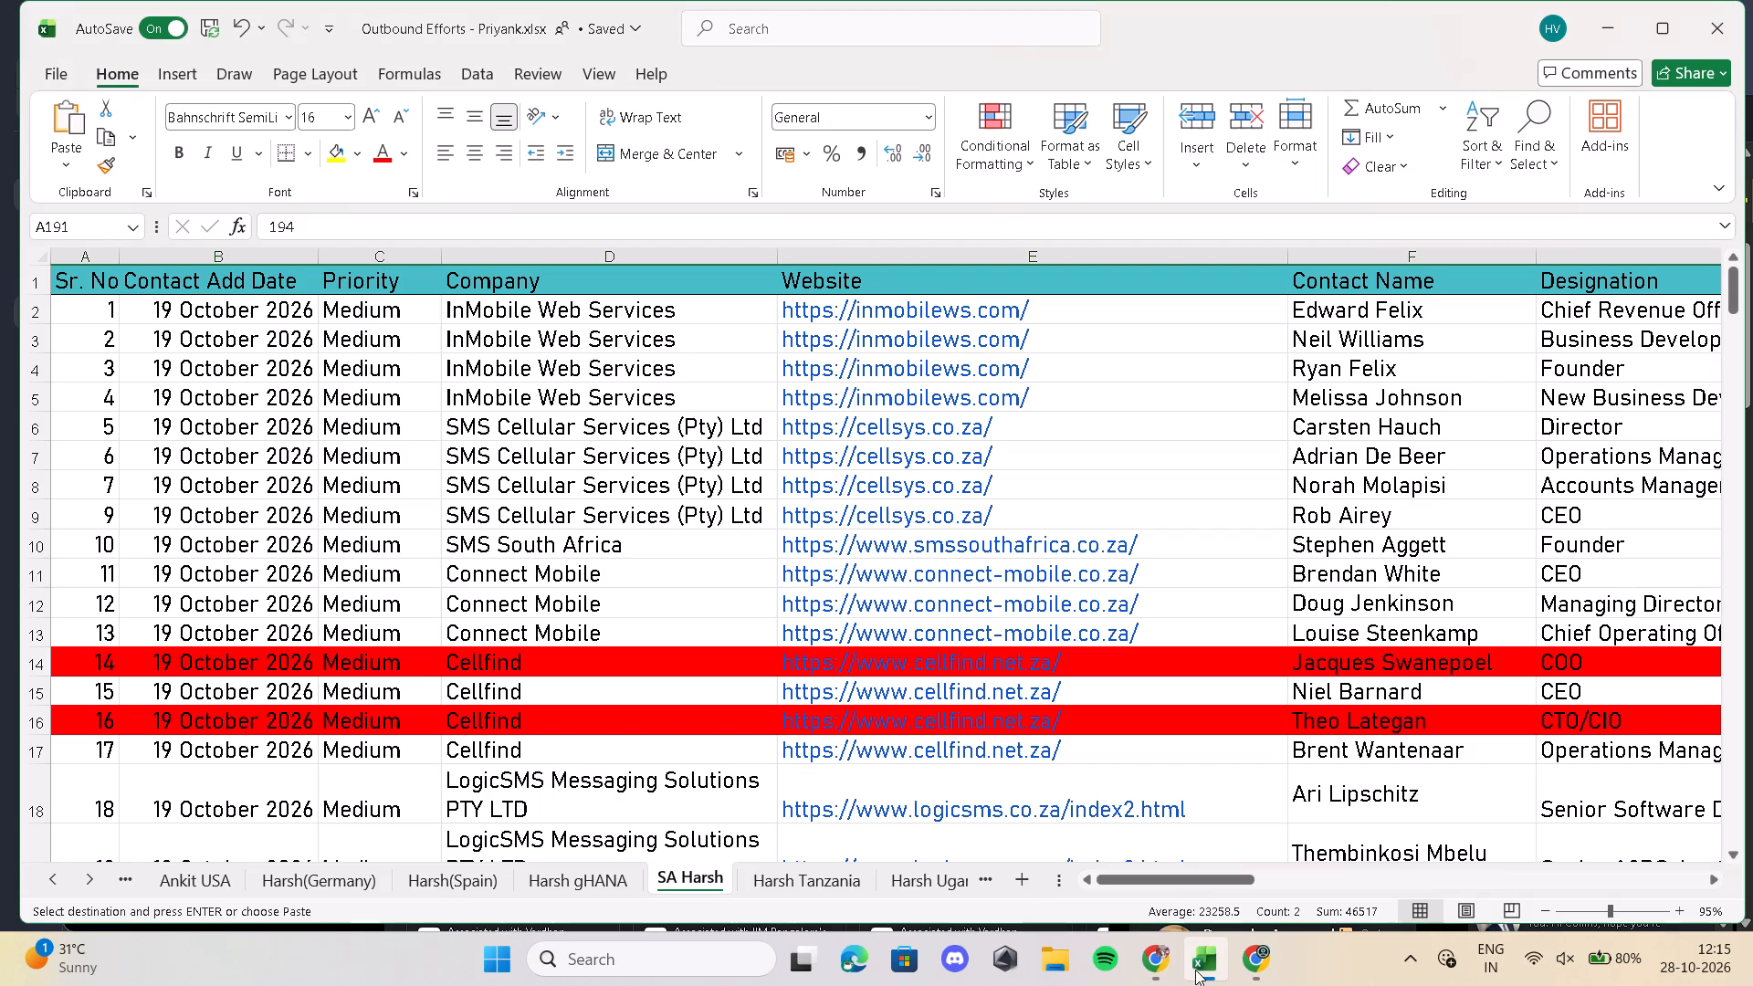
Return to the Globe Teleservices website in Chrome and open its Messaging service page.
{"action": "left_click", "coordinate": [1258, 956]}
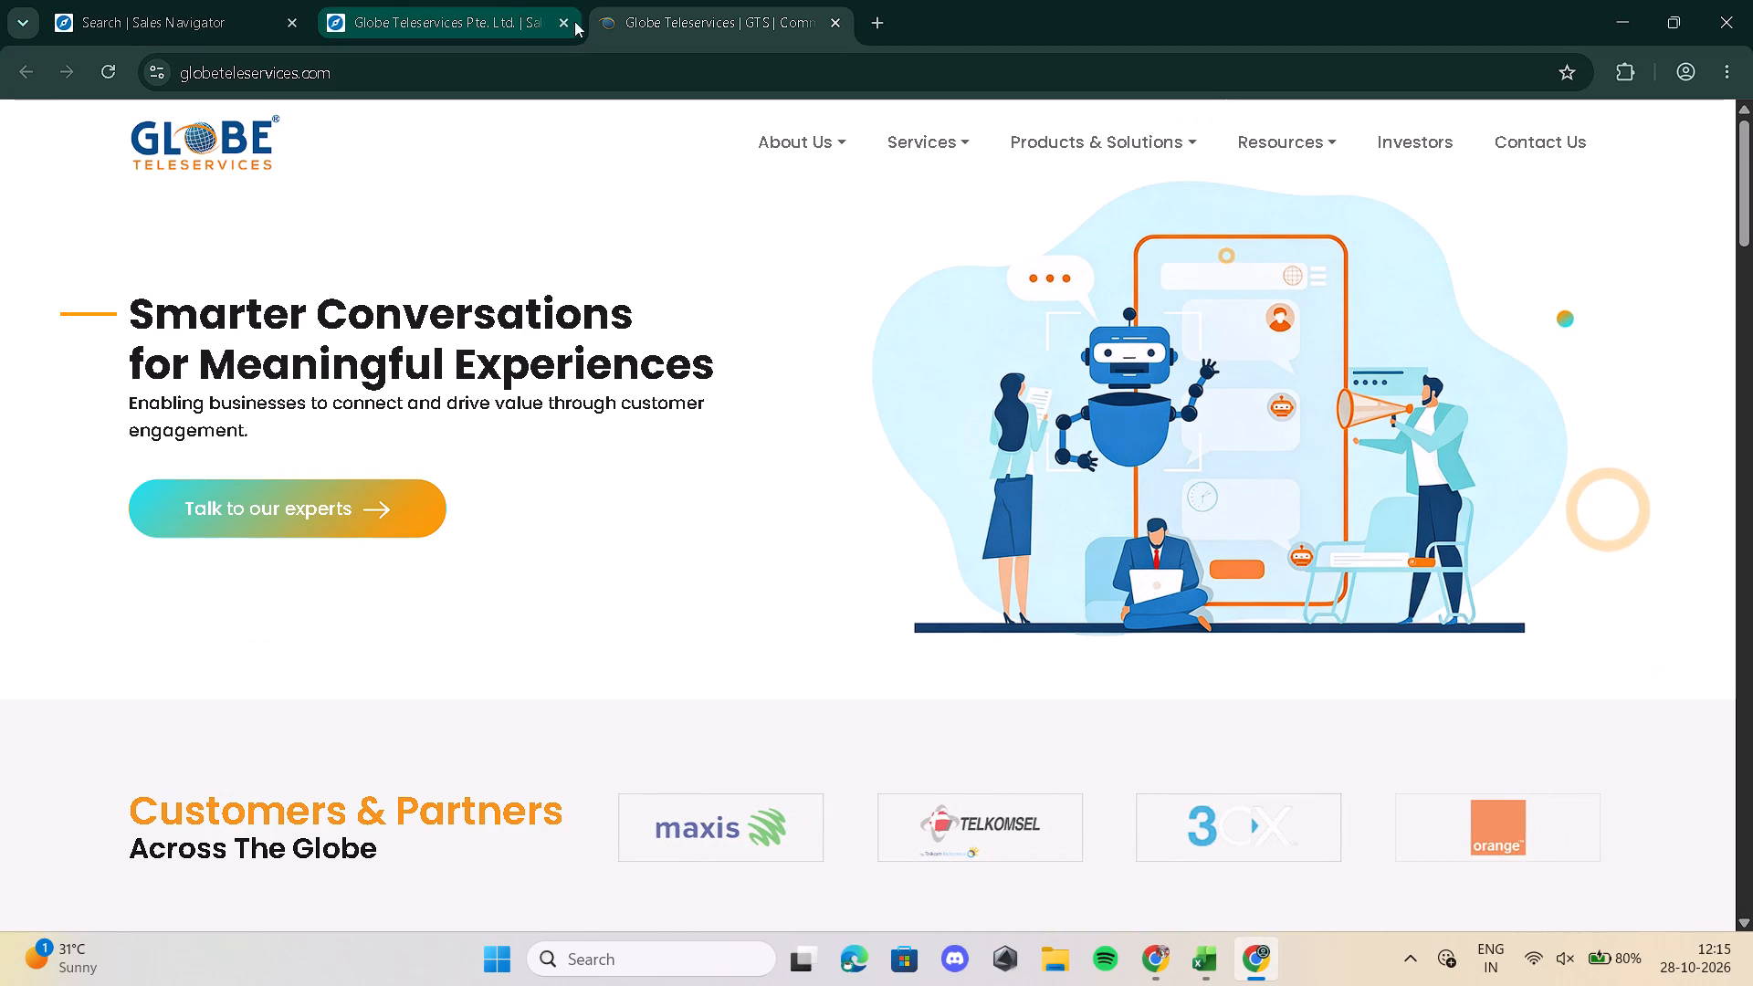
{"action": "left_click", "coordinate": [992, 229]}
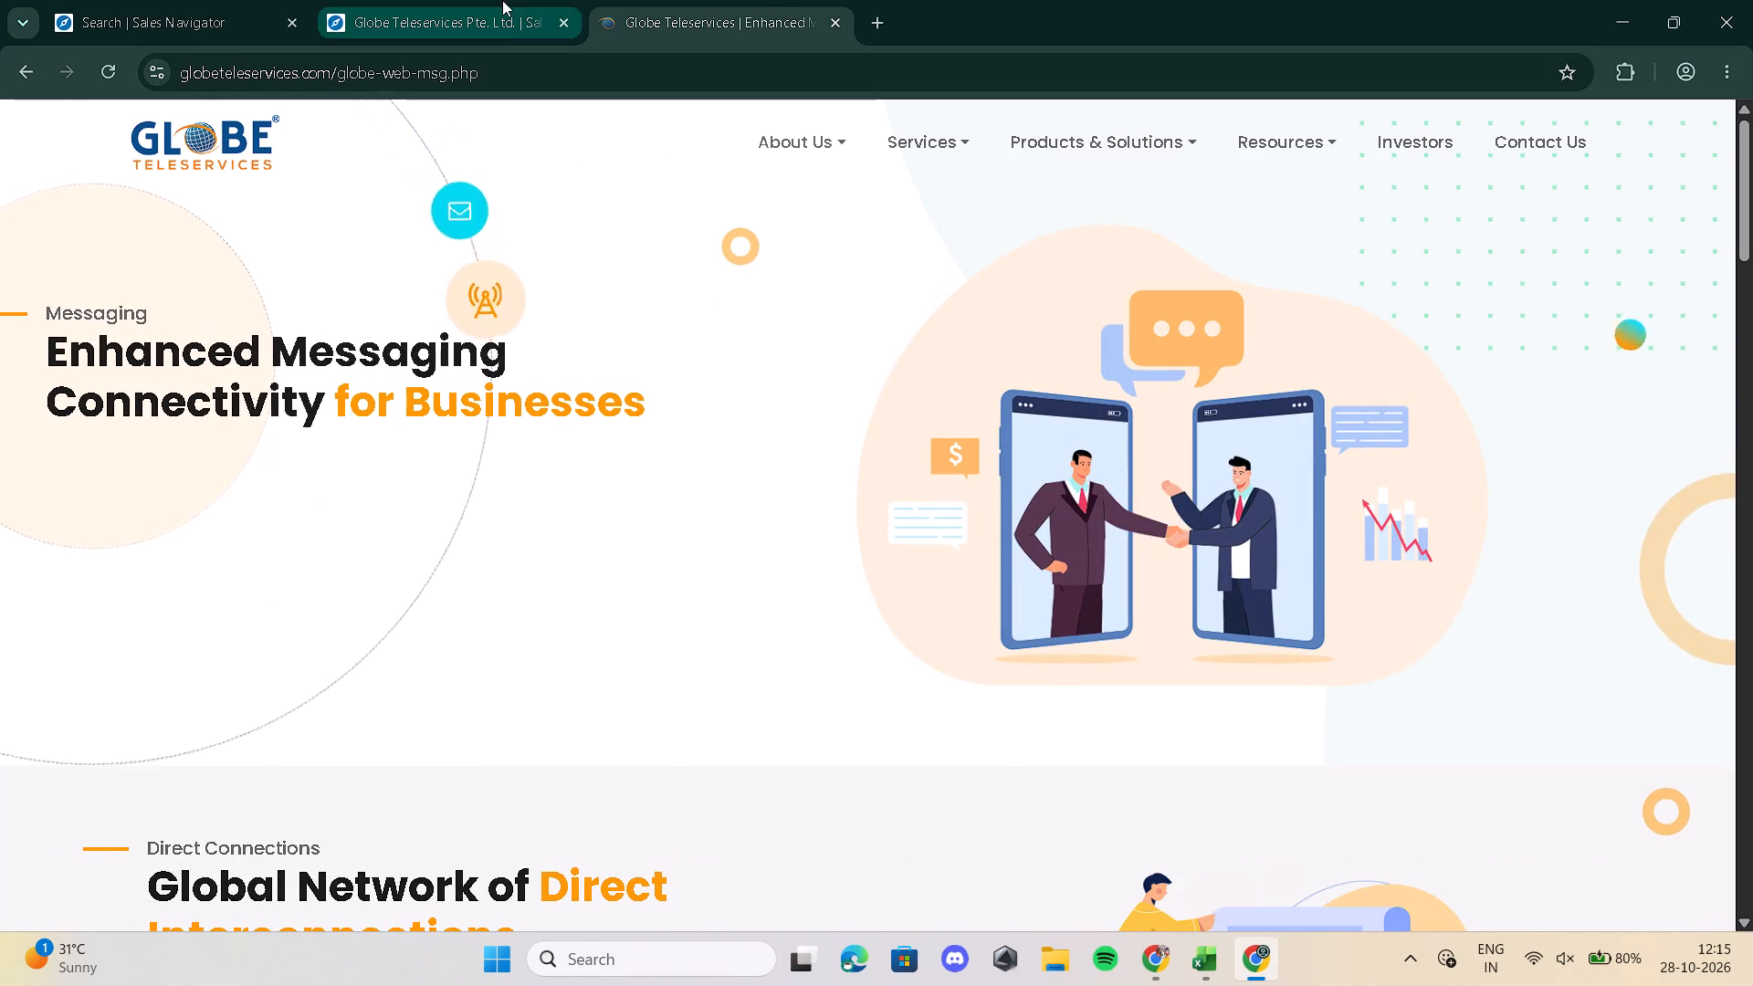
Open the decision makers search from the Globe Teleservices account page in a new tab and show its results.
{"action": "left_click", "coordinate": [502, 0]}
{"action": "right_click", "coordinate": [684, 459]}
{"action": "left_click", "coordinate": [762, 487]}
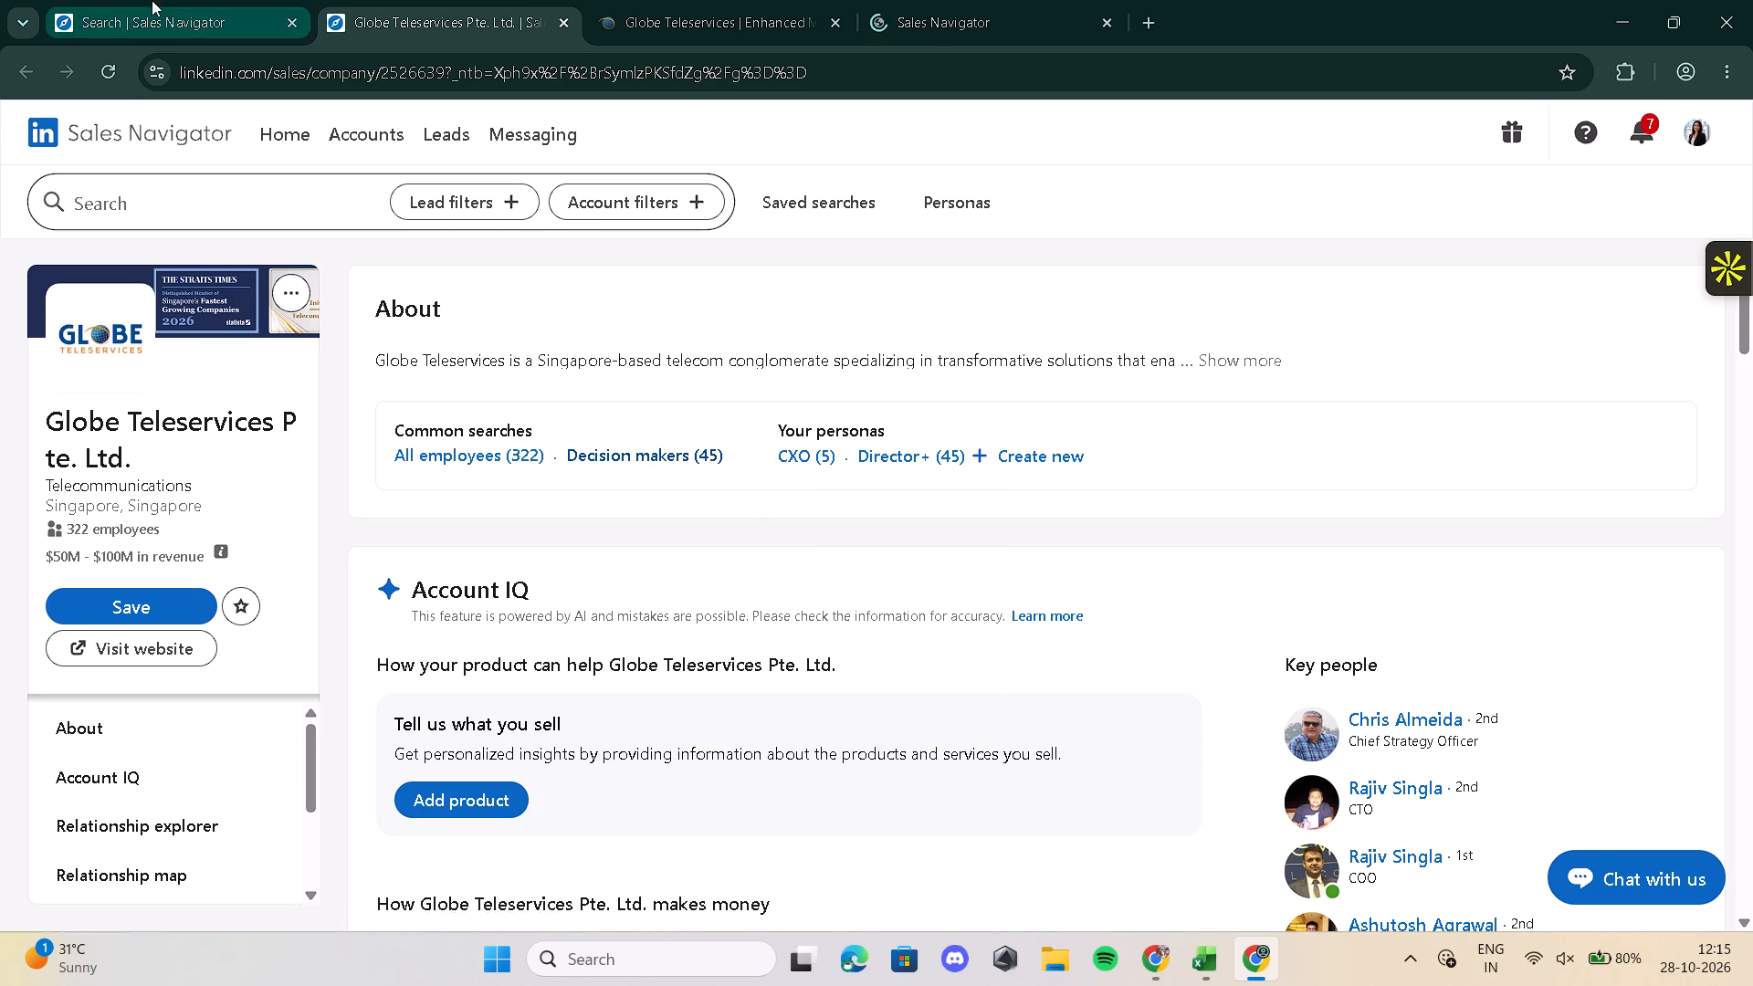
{"action": "left_click", "coordinate": [152, 0]}
{"action": "left_click", "coordinate": [442, 1]}
{"action": "left_click", "coordinate": [715, 0]}
{"action": "left_click", "coordinate": [957, 1]}
{"action": "left_click", "coordinate": [702, 0]}
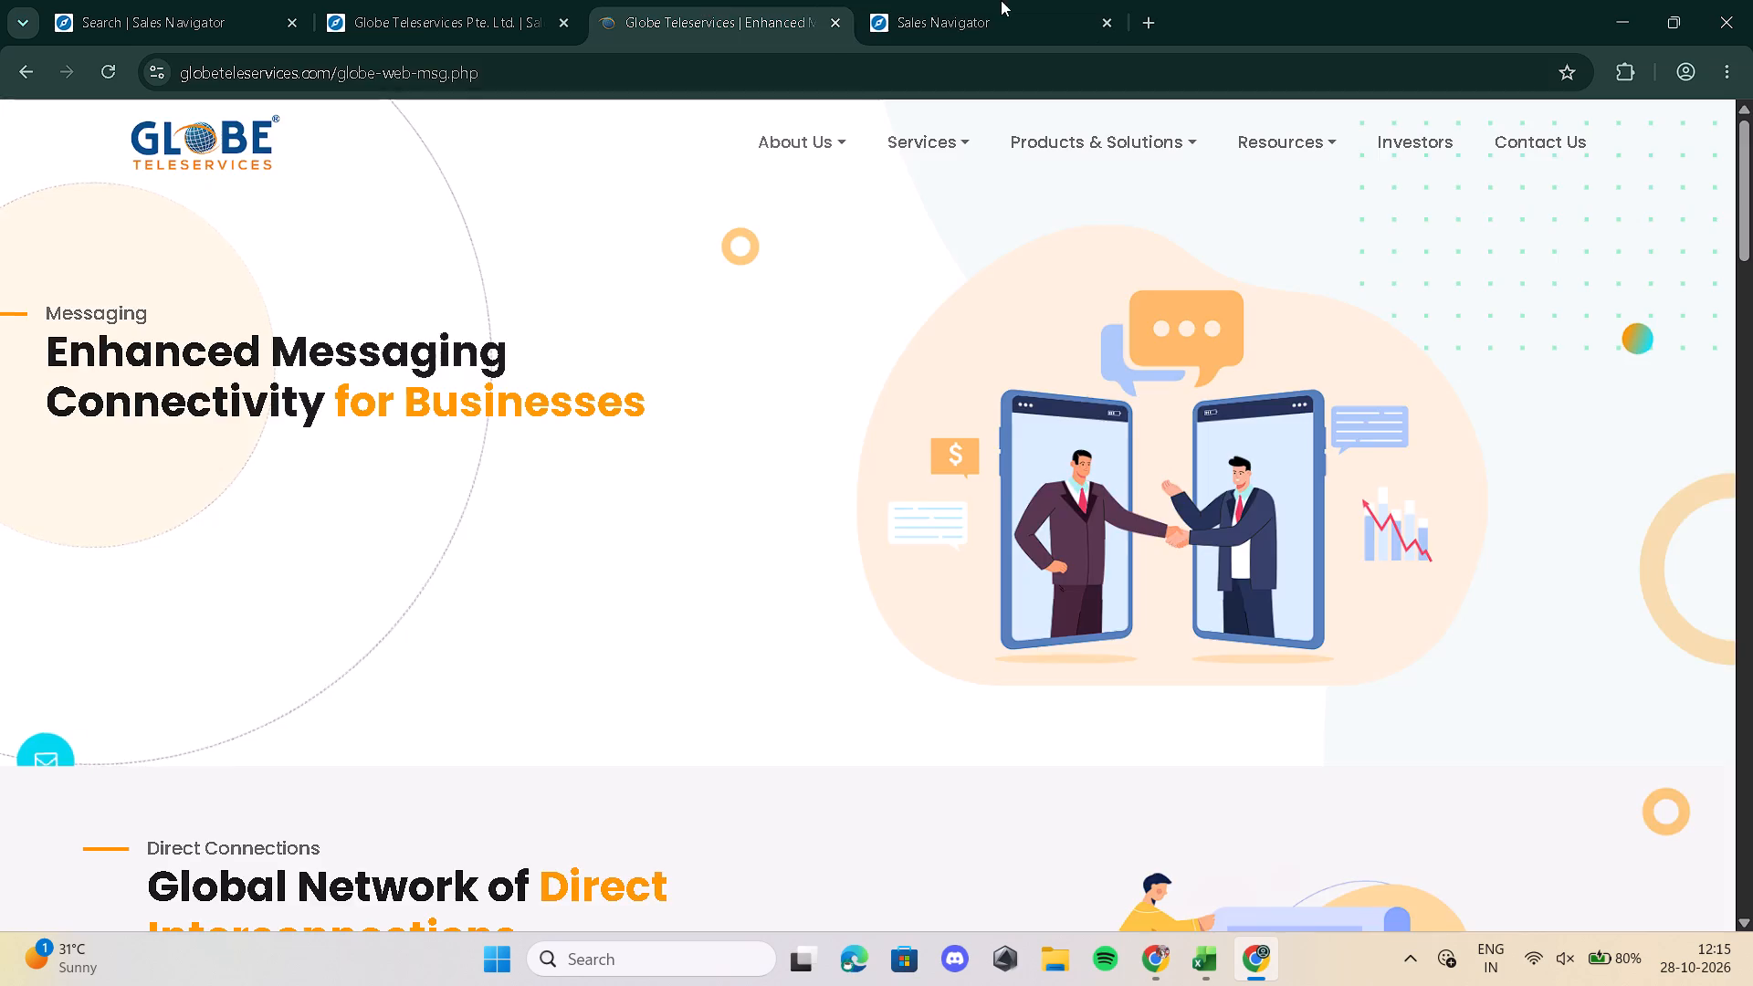
{"action": "left_click", "coordinate": [1014, 0]}
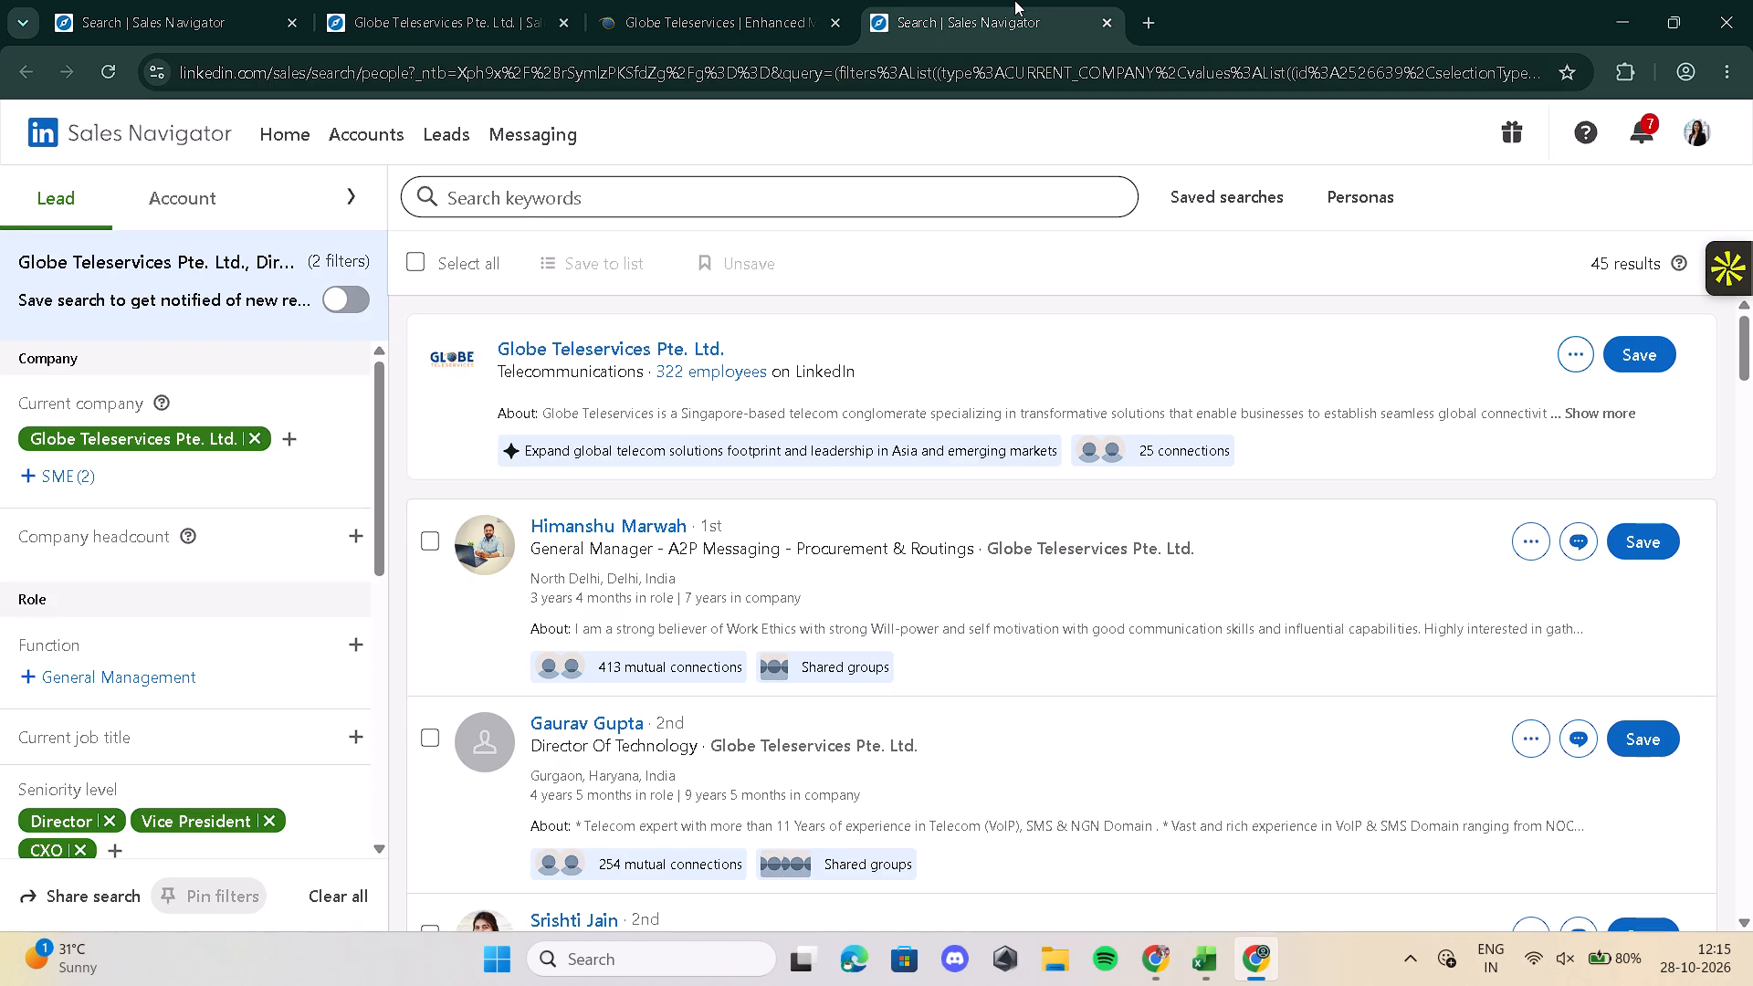
Look through the Globe Teleservices decision maker results for relevant contacts.
{"action": "scroll", "coordinate": [1080, 341], "scroll_direction": "down", "scroll_amount": 1}
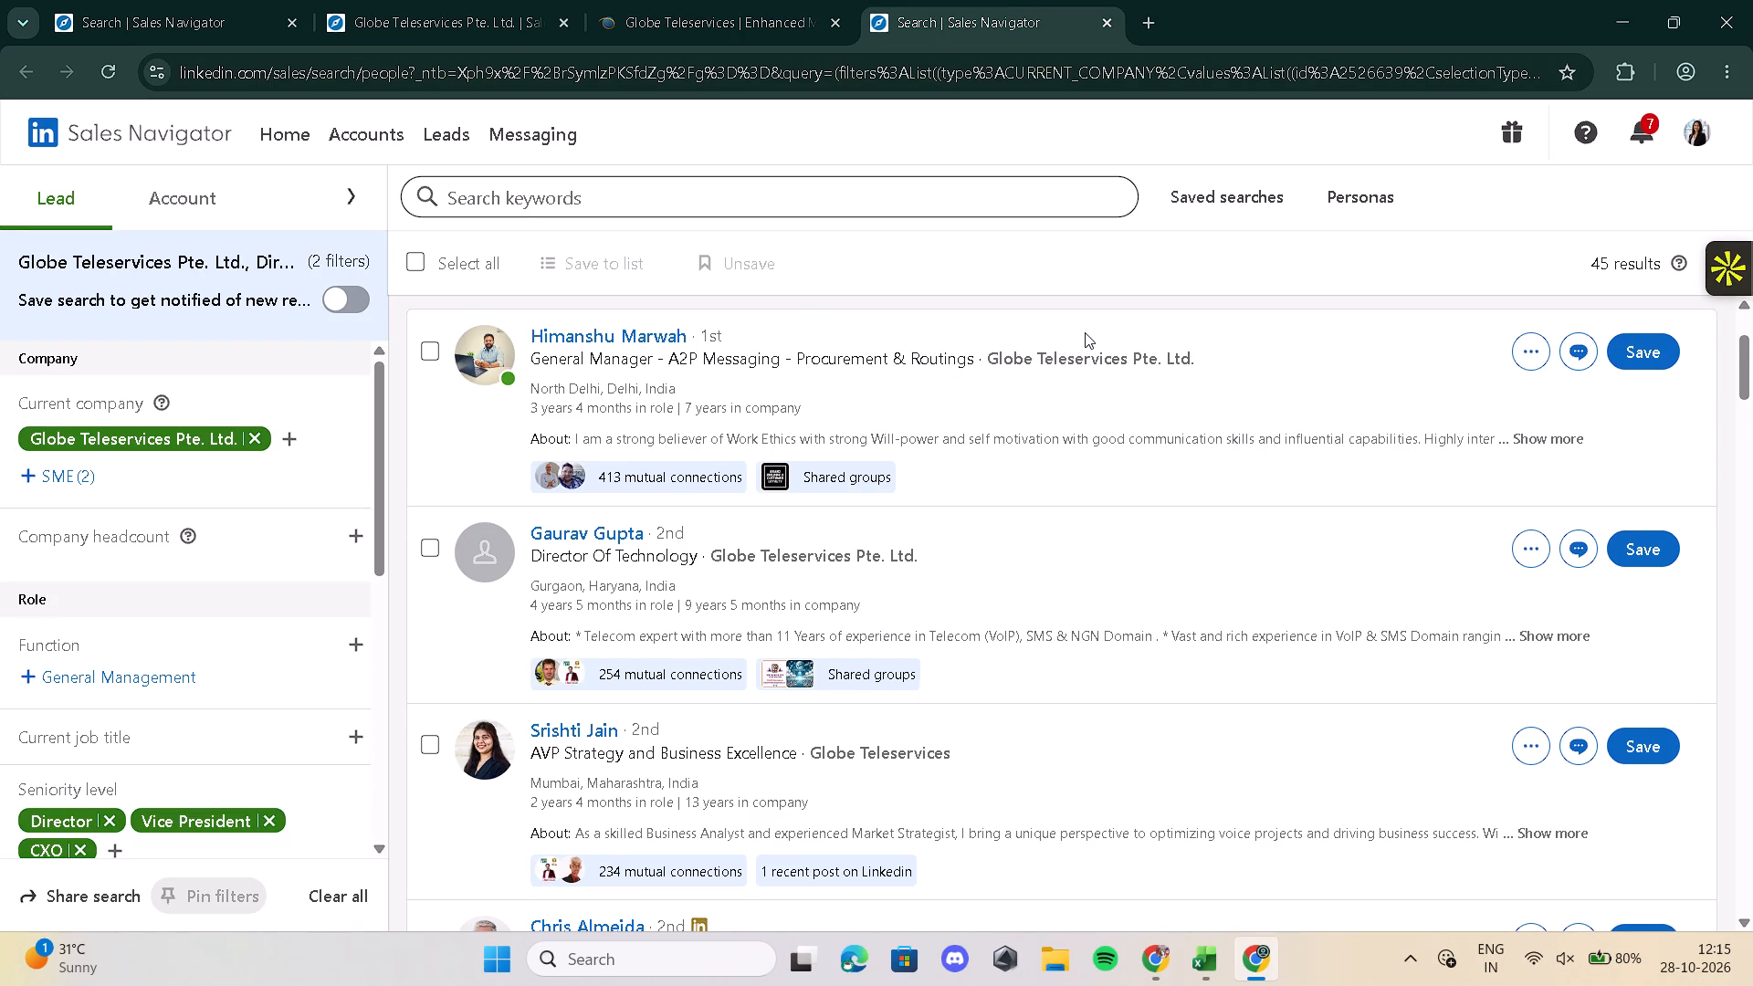
{"action": "scroll", "coordinate": [1085, 332], "scroll_direction": "down", "scroll_amount": 2}
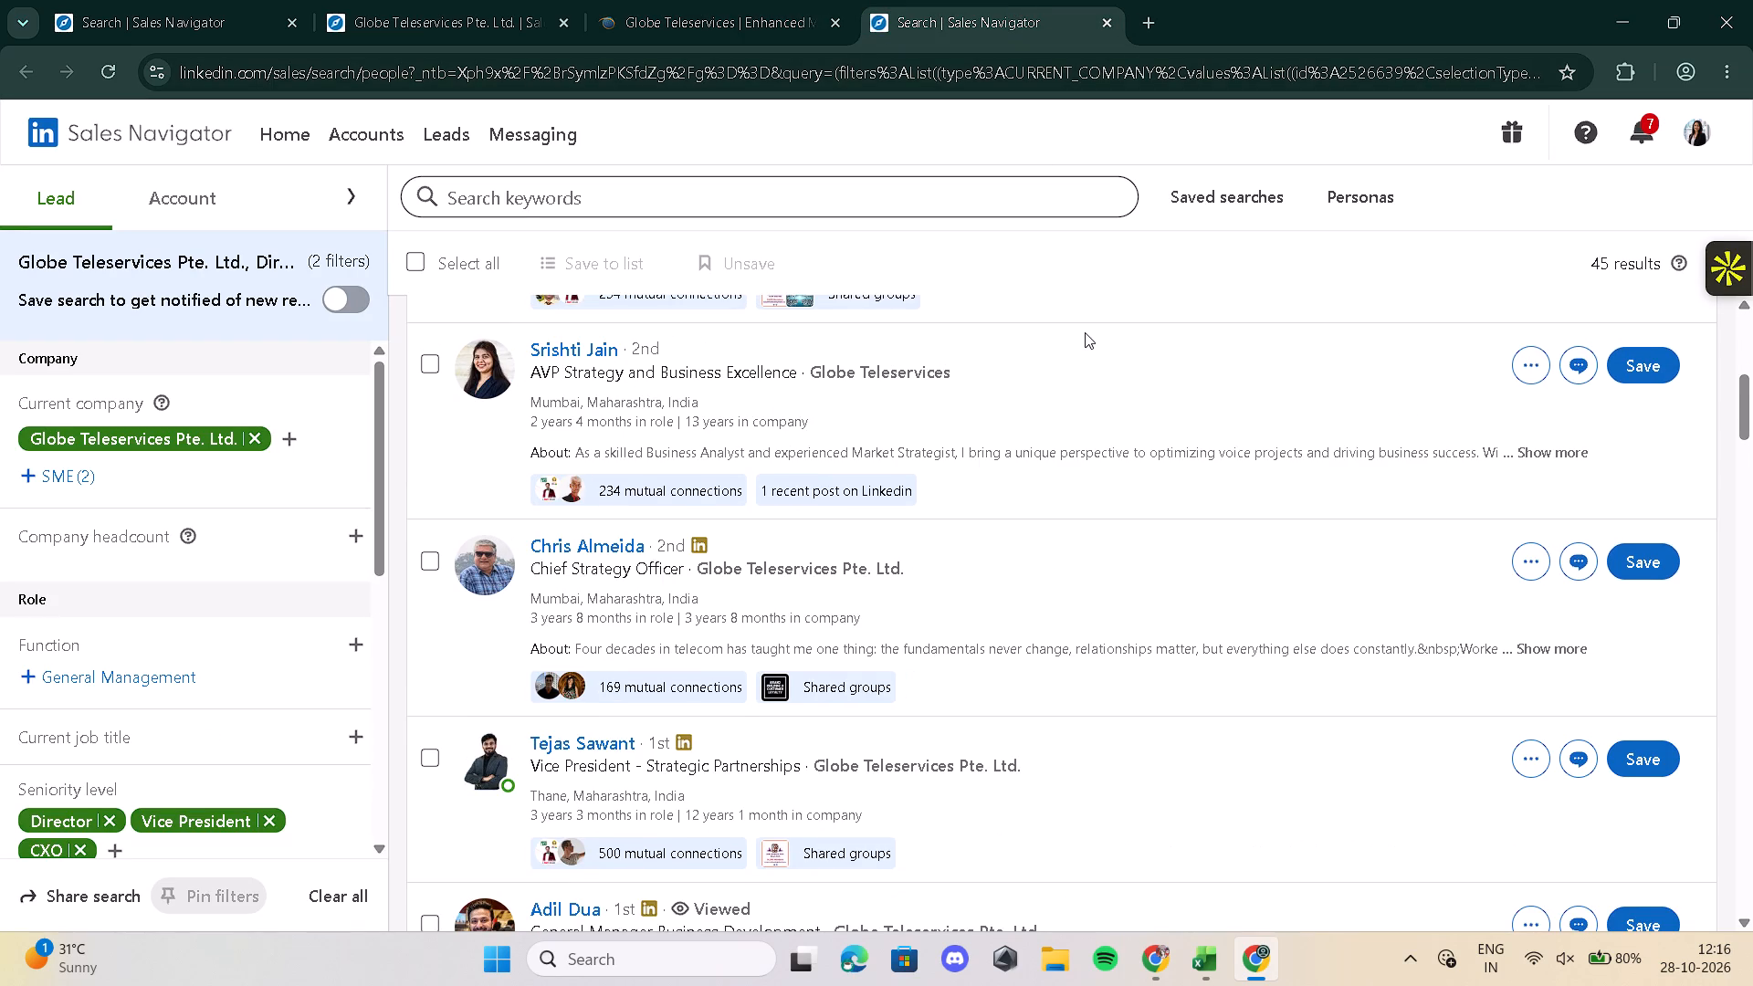
{"action": "scroll", "coordinate": [1085, 332], "scroll_direction": "down", "scroll_amount": 2}
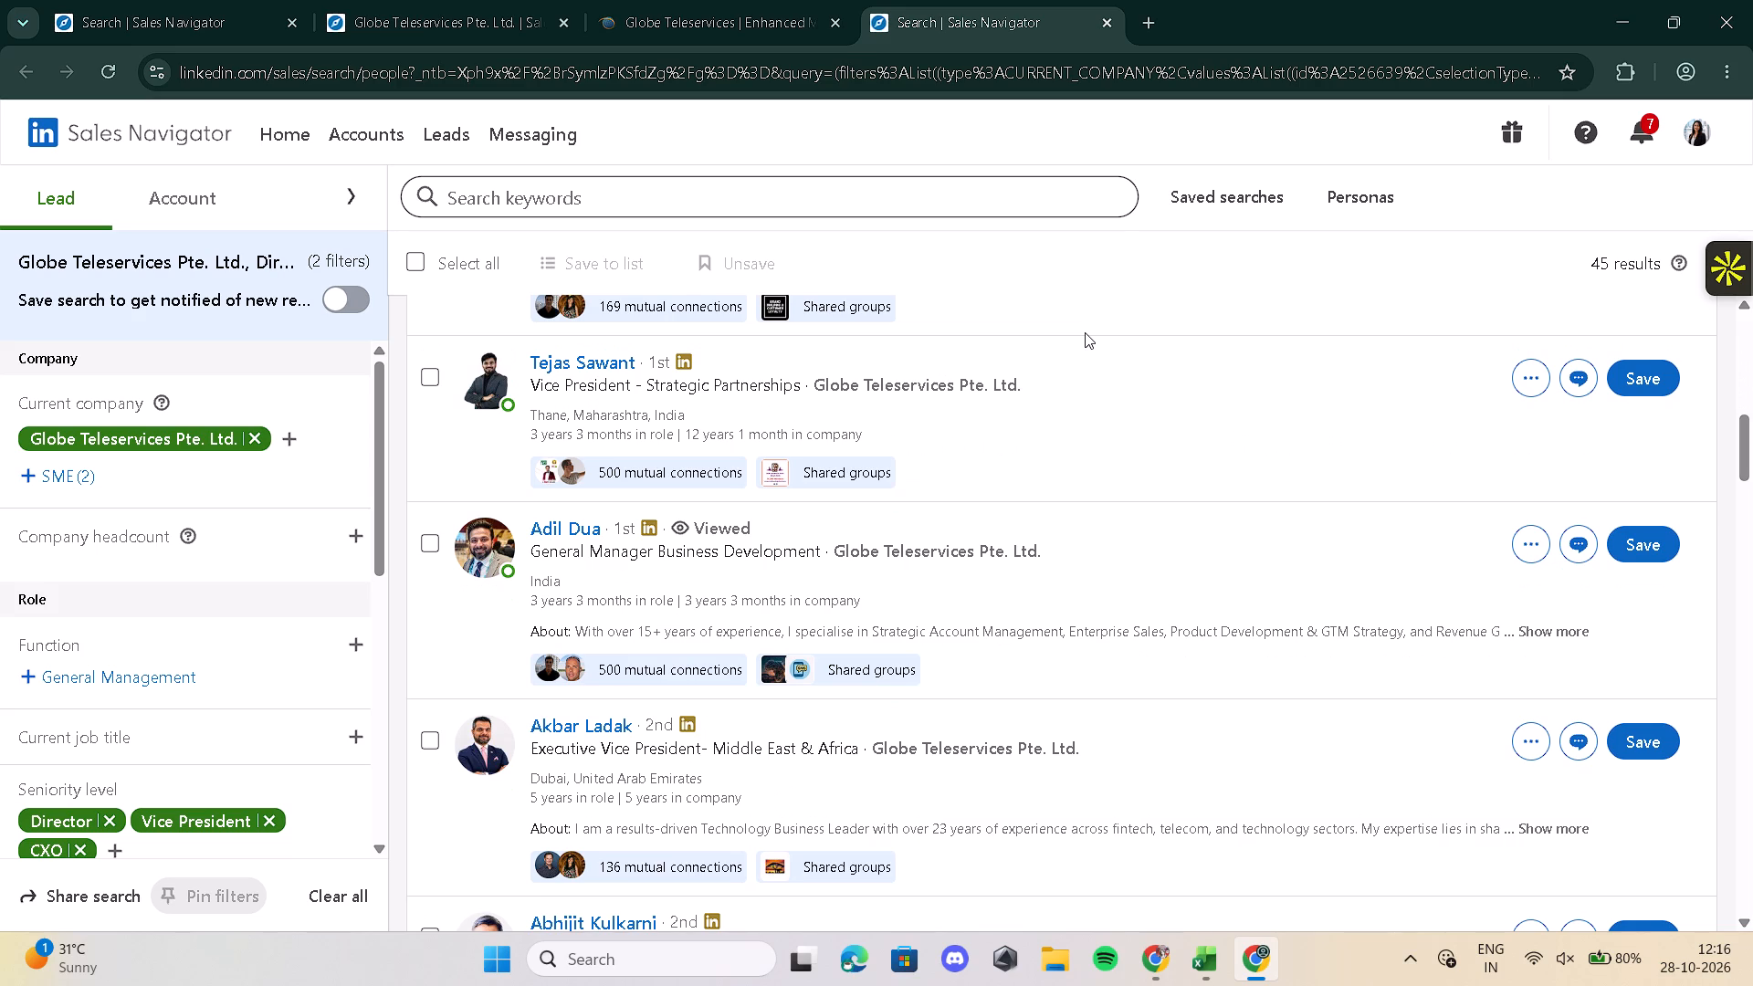
Switch to Excel and check the Harsh Uganda and Harsh Tanzania sheets for existing Globe Teleservices entries.
{"action": "left_click", "coordinate": [1208, 933]}
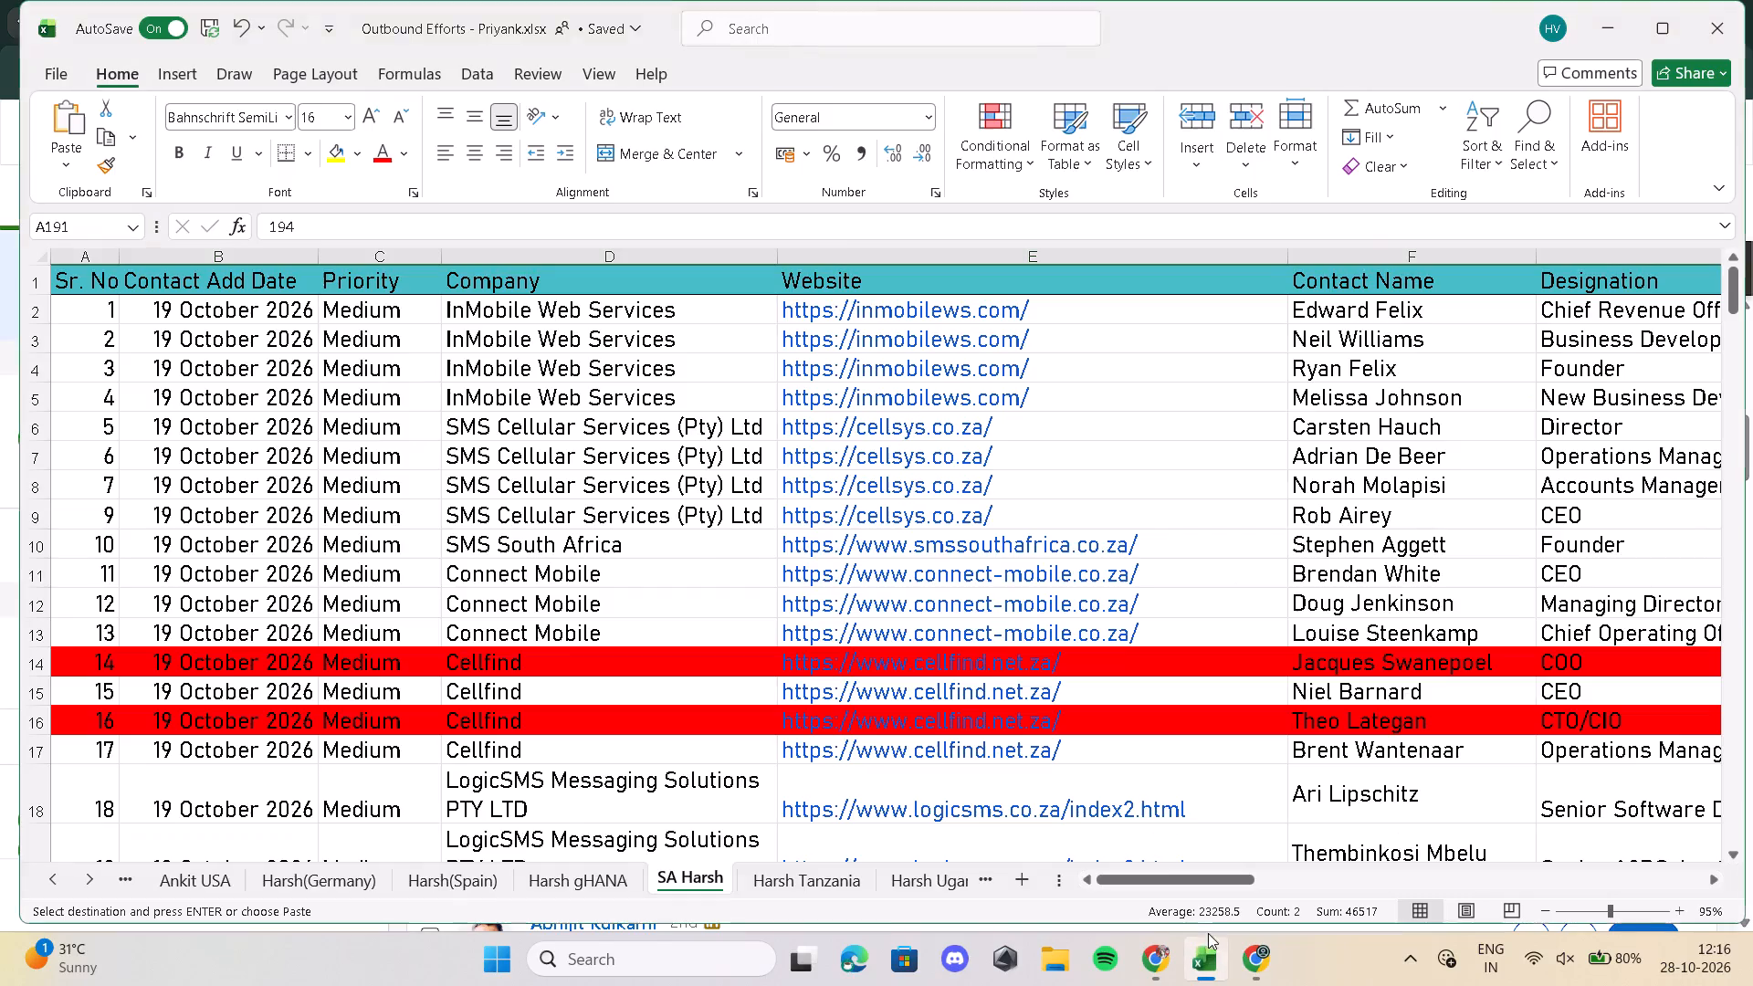
{"action": "left_click", "coordinate": [919, 878]}
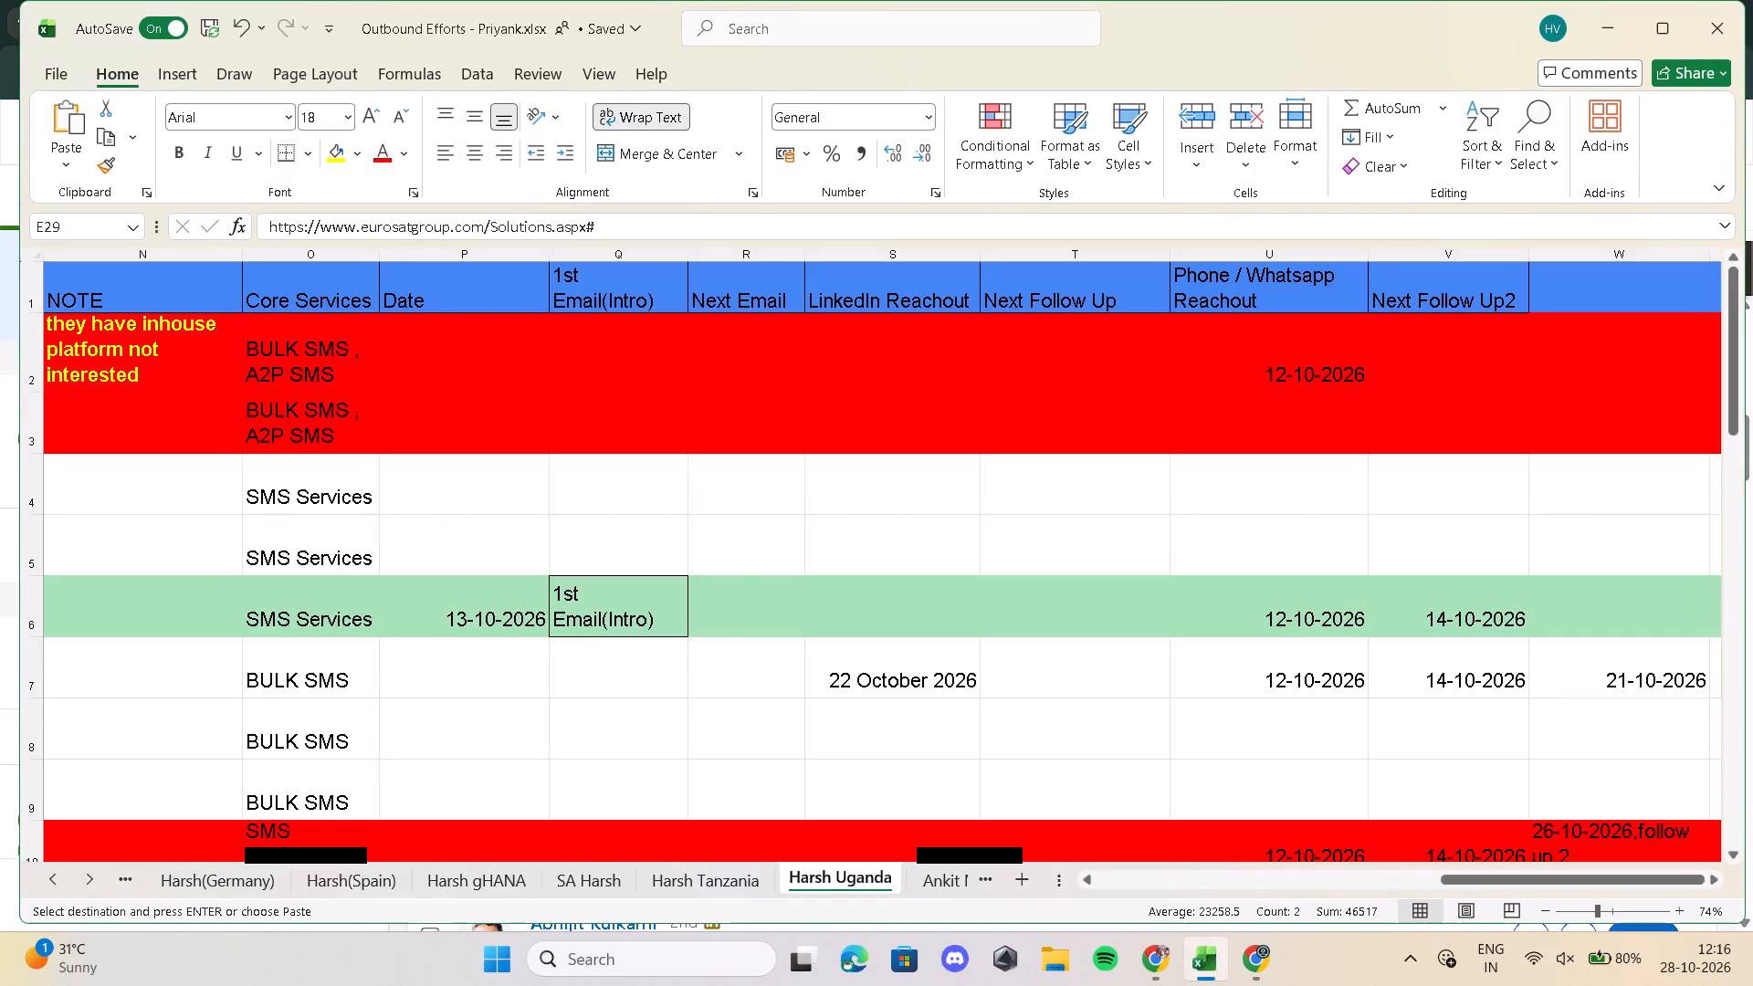
{"action": "left_click_drag", "start_coordinate": [1511, 885], "coordinate": [761, 847]}
{"action": "scroll", "coordinate": [691, 613], "scroll_direction": "down", "scroll_amount": 6}
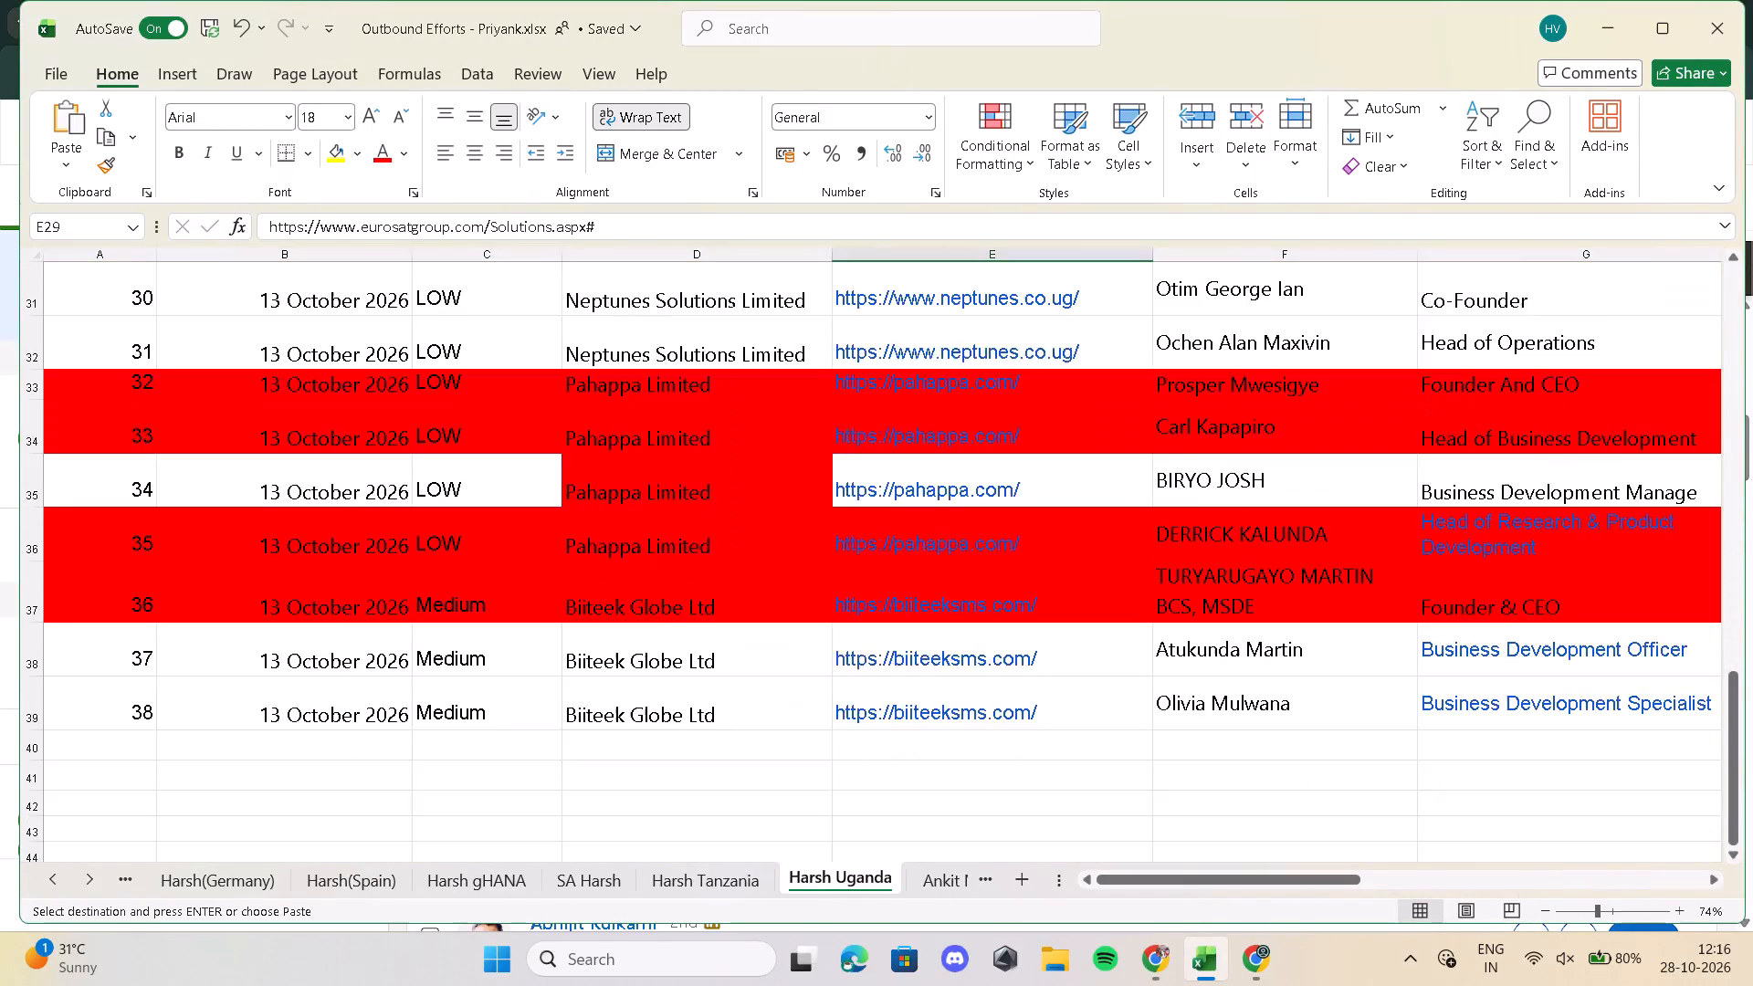
{"action": "scroll", "coordinate": [694, 616], "scroll_direction": "down", "scroll_amount": 1}
{"action": "left_click", "coordinate": [719, 885]}
{"action": "left_click_drag", "start_coordinate": [1611, 878], "coordinate": [1082, 850]}
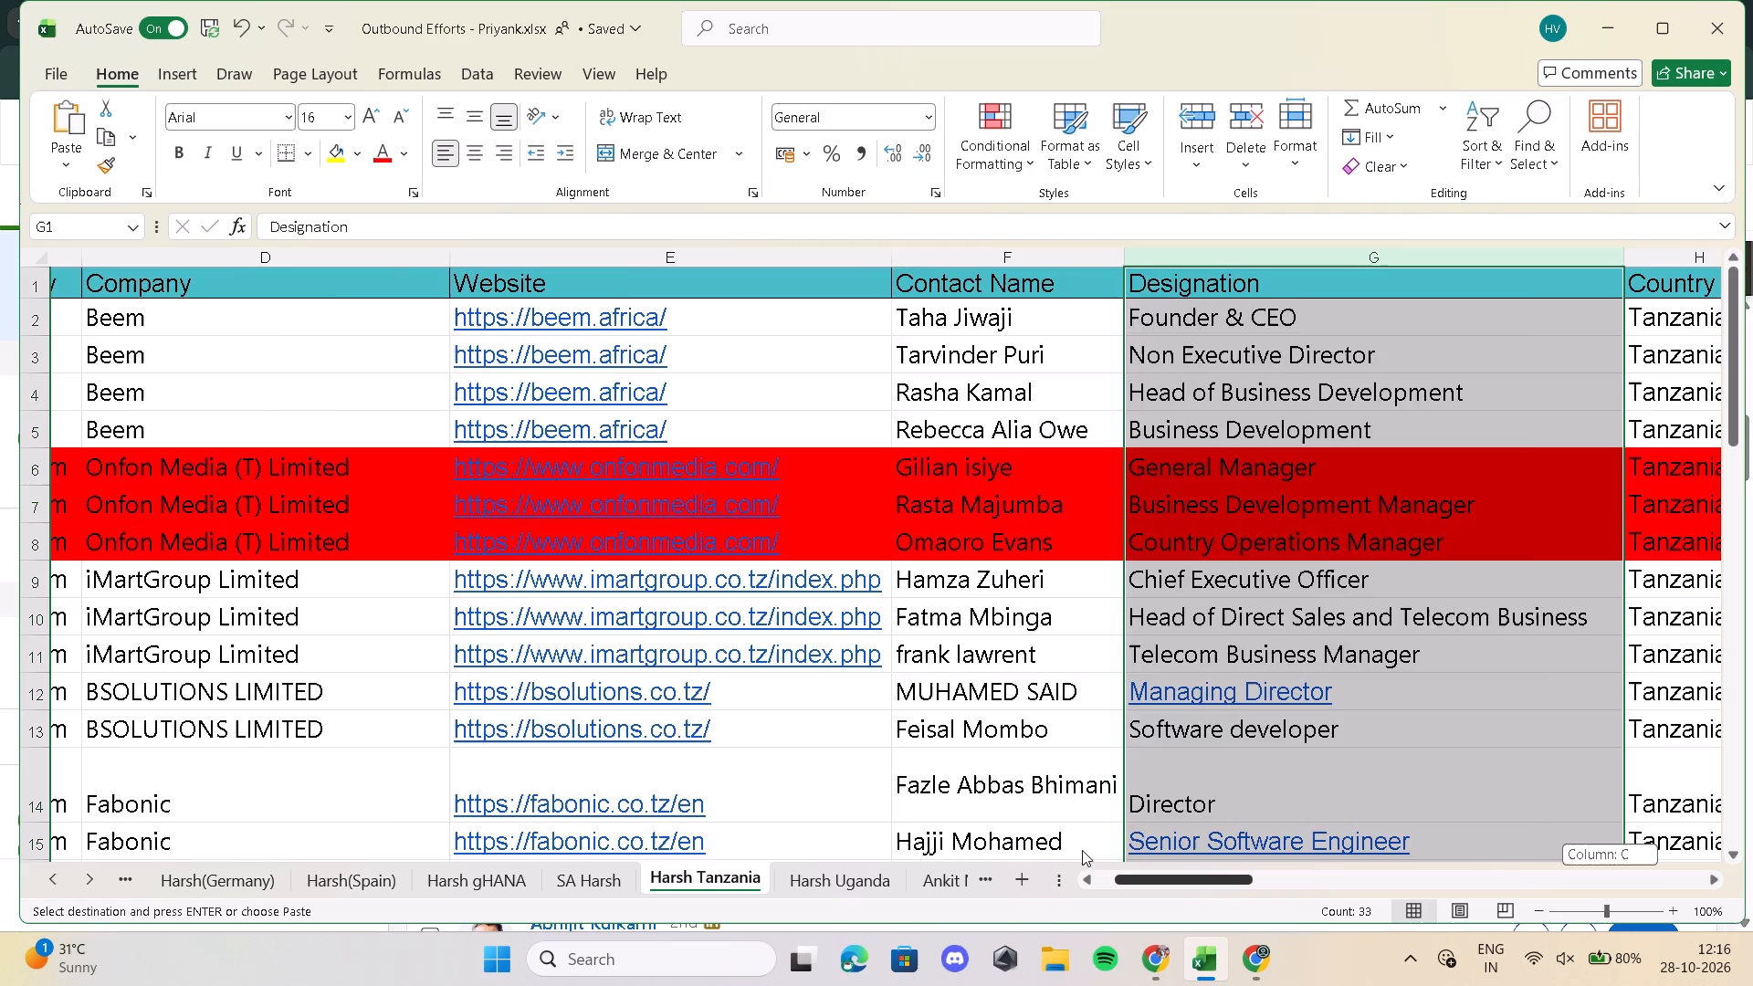
{"action": "left_click_drag", "start_coordinate": [1082, 850], "coordinate": [790, 802]}
{"action": "scroll", "coordinate": [710, 730], "scroll_direction": "down", "scroll_amount": 5}
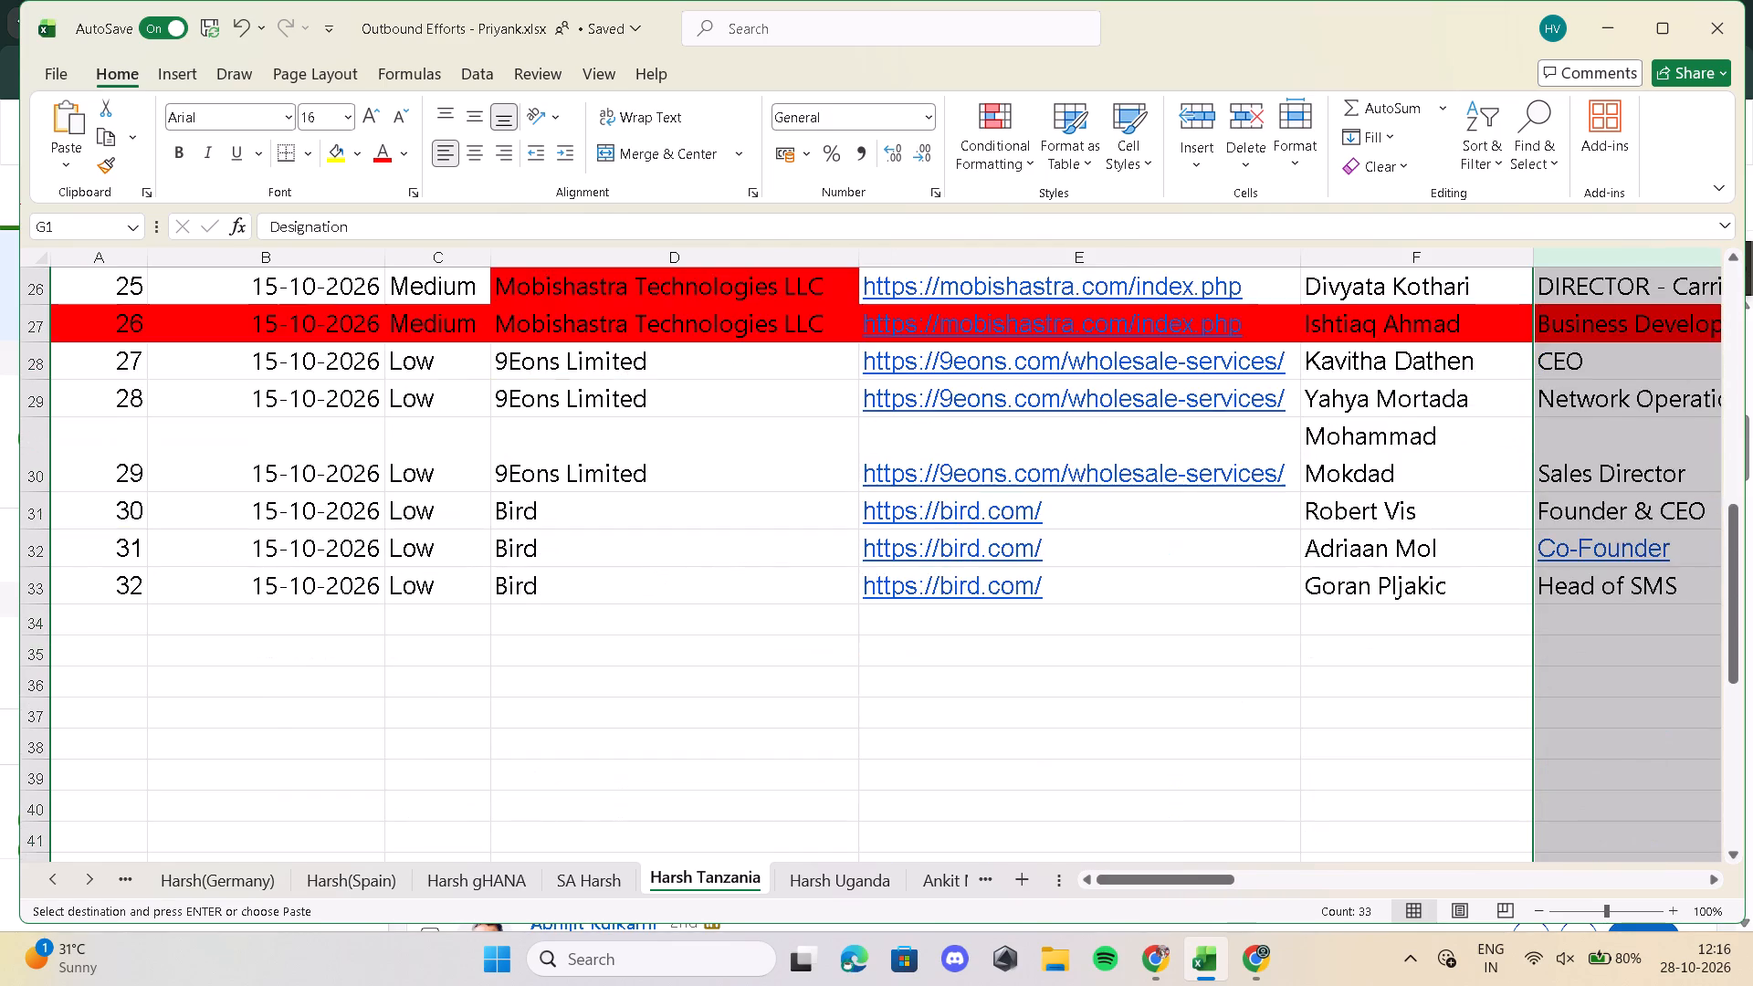
{"action": "scroll", "coordinate": [716, 737], "scroll_direction": "up", "scroll_amount": 2}
{"action": "left_click", "coordinate": [743, 626]}
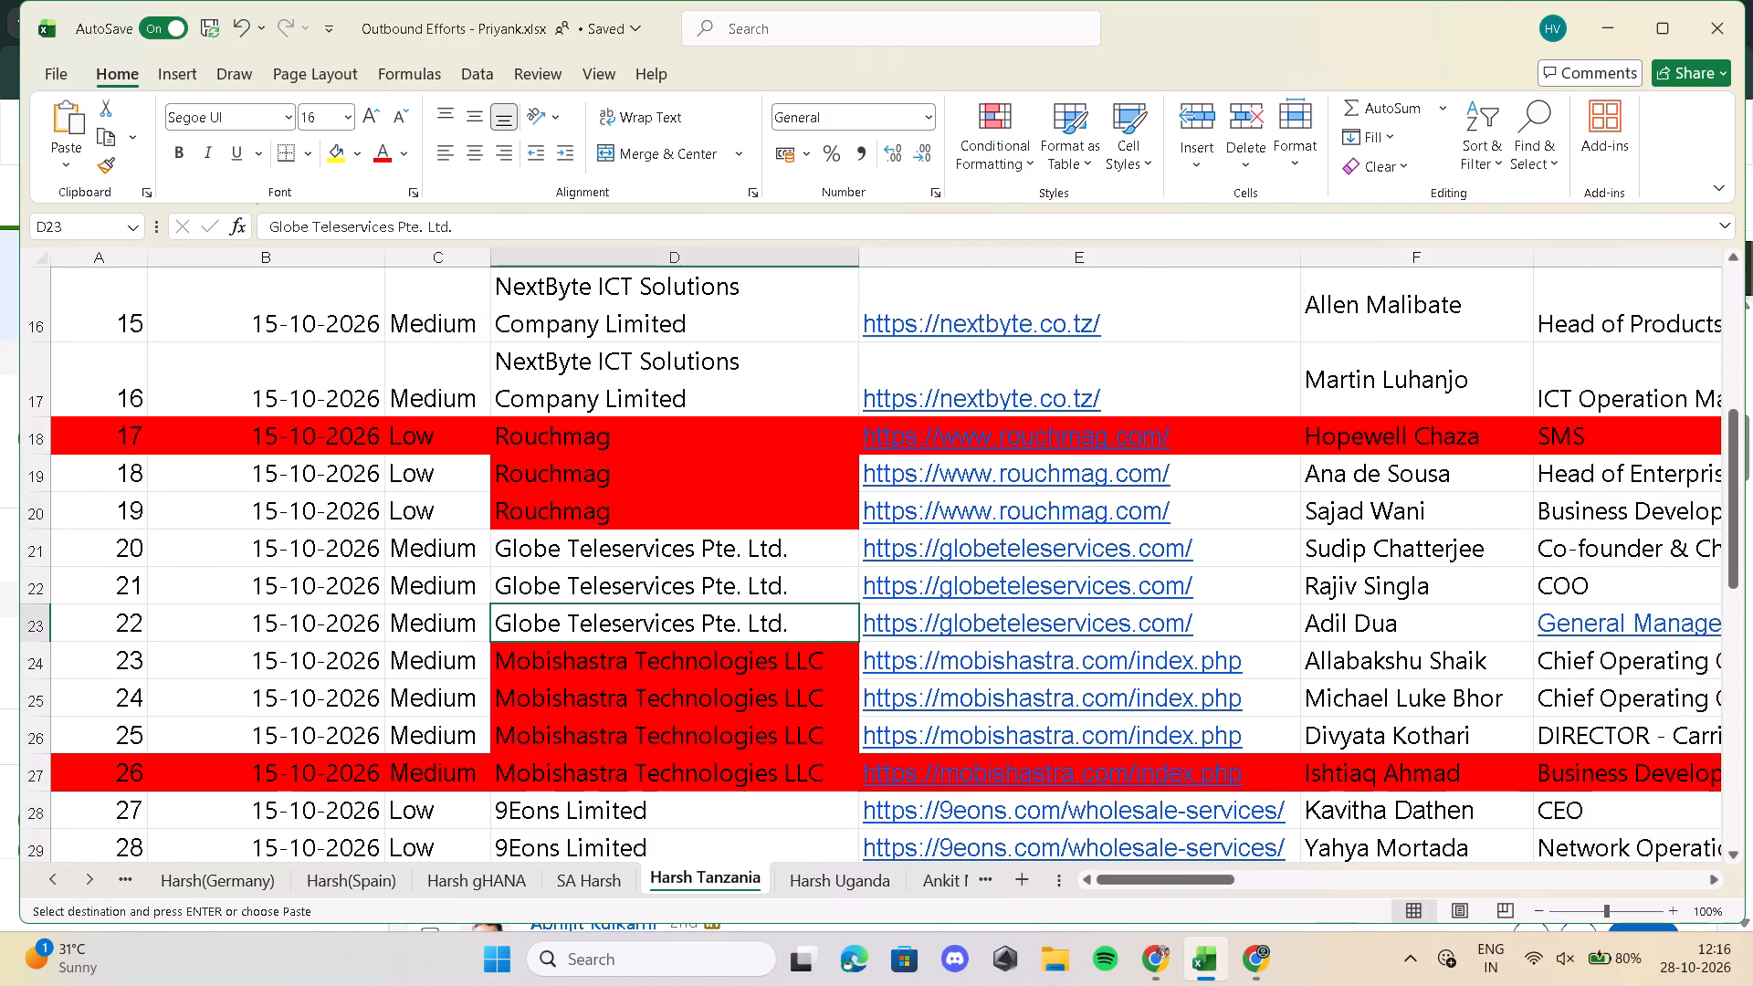
Return to Chrome and close the Globe Teleservices decision makers, website and account tabs, leaving the sms lead search.
{"action": "left_click", "coordinate": [1253, 940]}
{"action": "left_click", "coordinate": [1141, 949]}
{"action": "left_click", "coordinate": [1258, 983]}
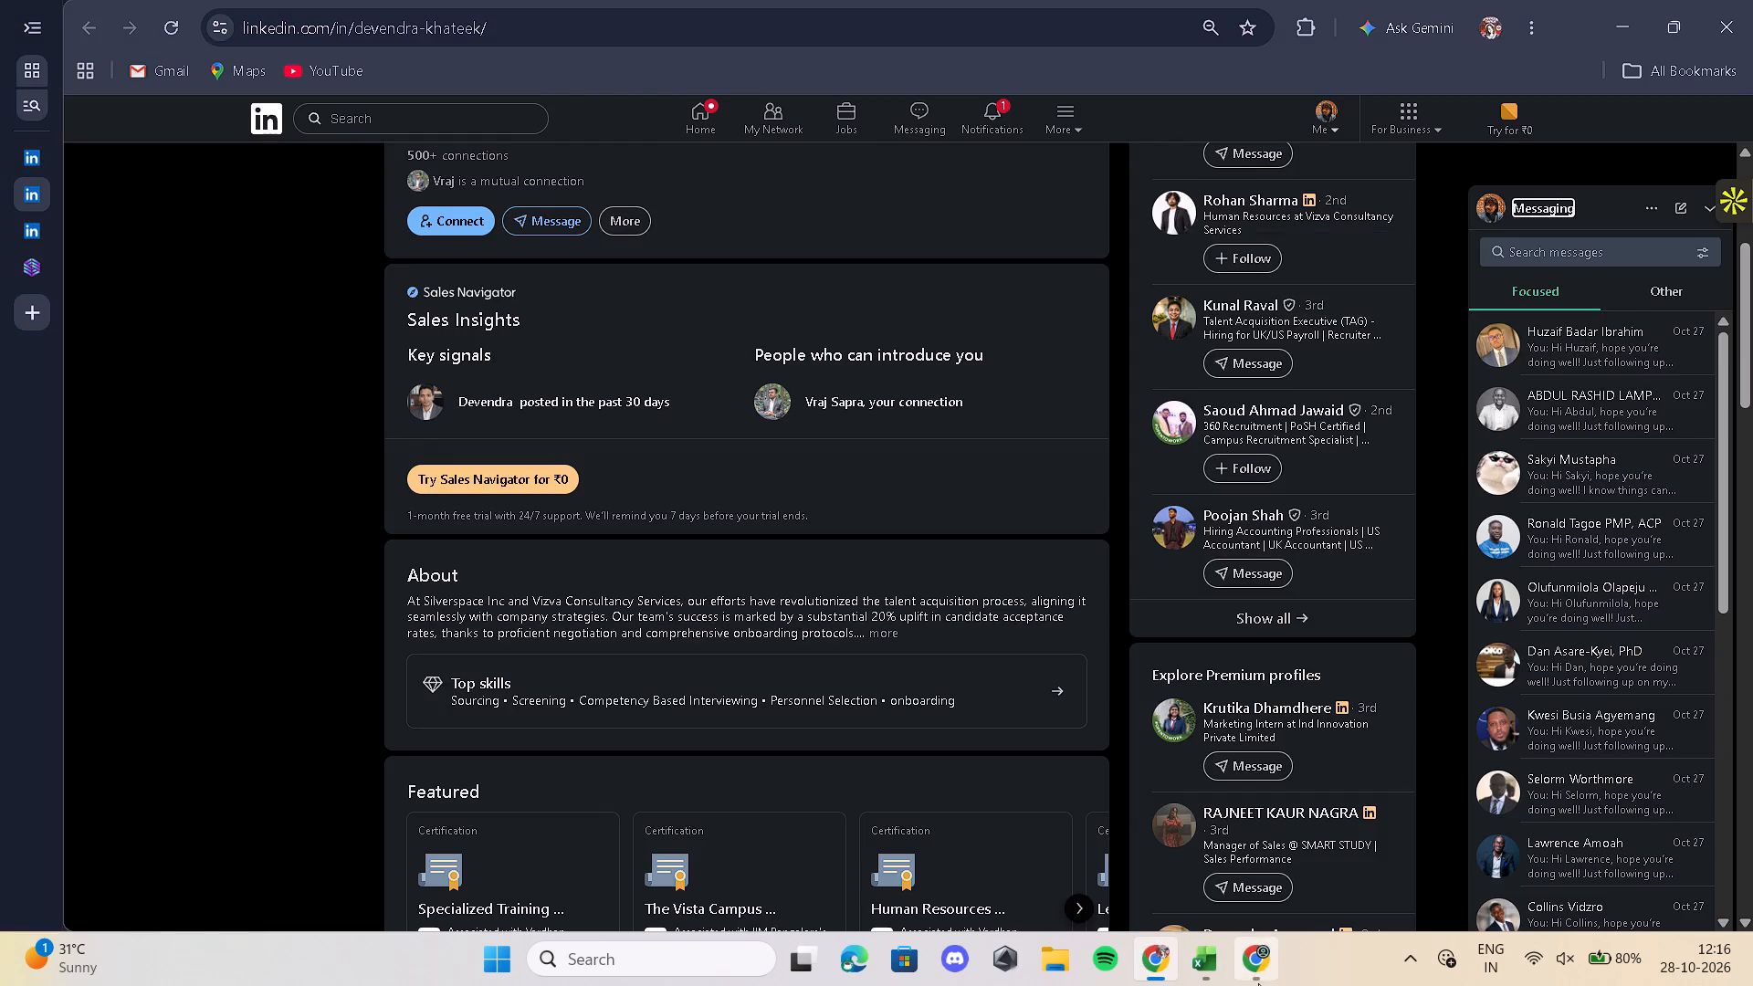
{"action": "left_click", "coordinate": [1210, 983]}
{"action": "left_click", "coordinate": [1256, 960]}
{"action": "left_click", "coordinate": [1104, 30]}
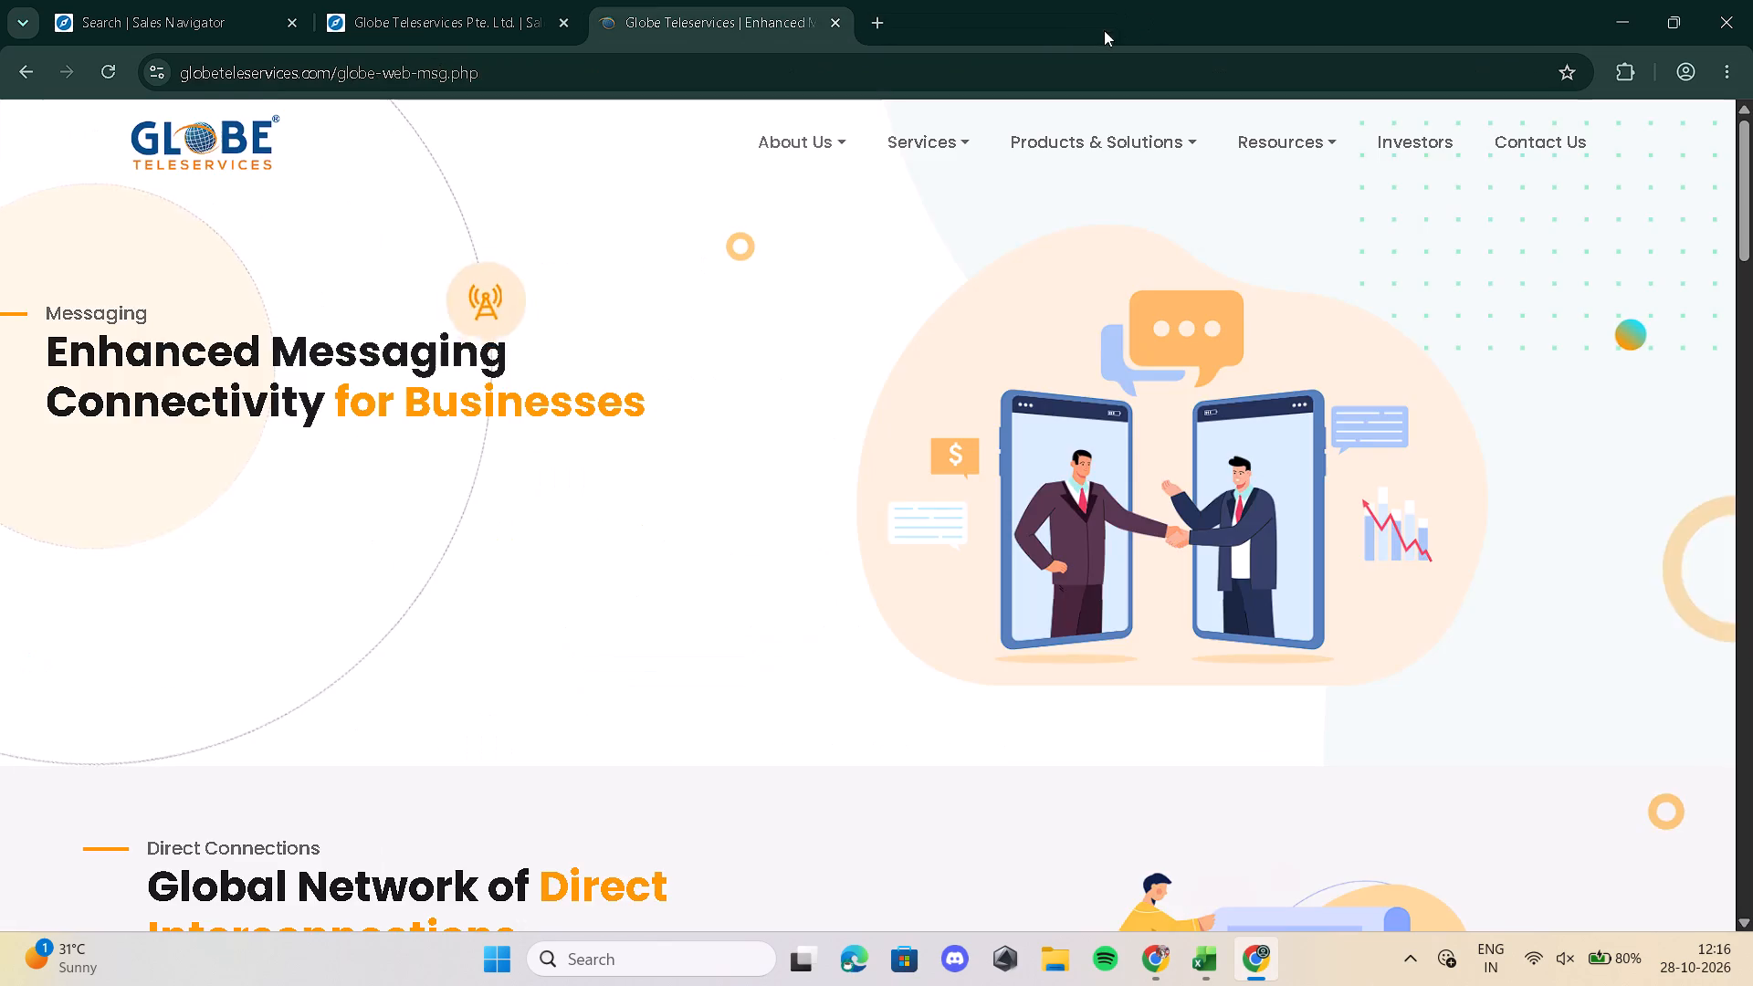
{"action": "left_click", "coordinate": [832, 27]}
{"action": "left_click", "coordinate": [572, 27]}
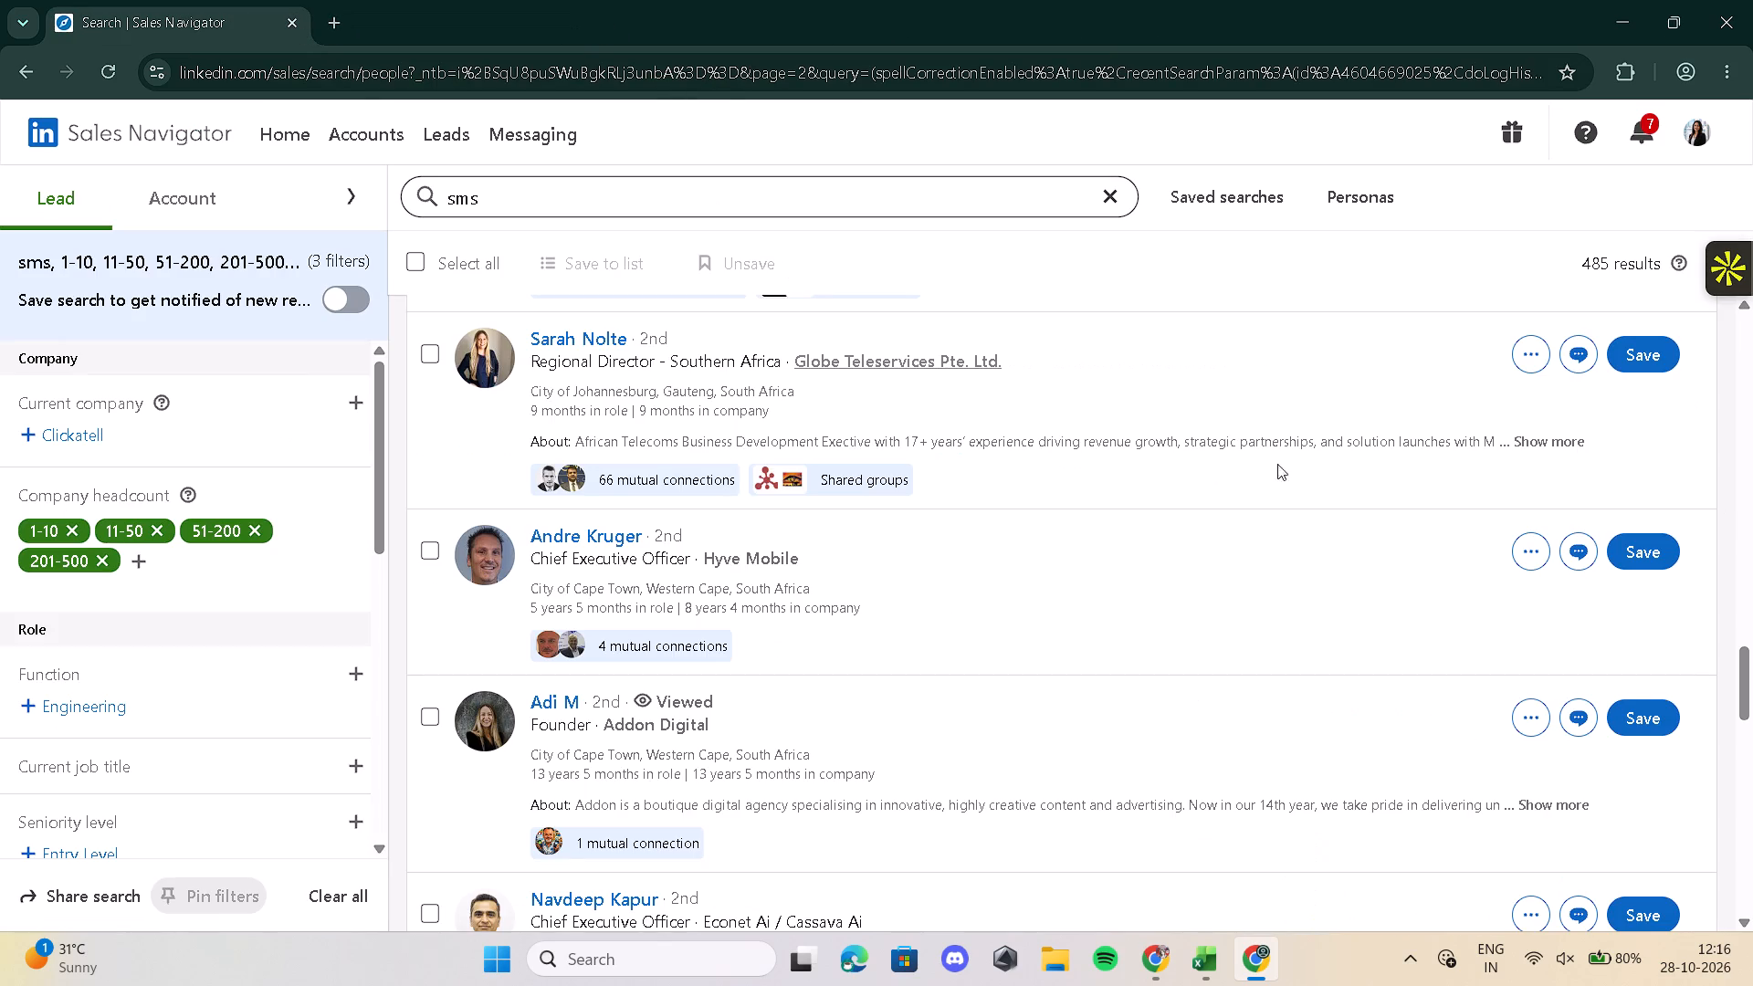
Open the Hyve Mobile account page from the sms search results in a new tab and show it.
{"action": "left_click", "coordinate": [1243, 362]}
{"action": "scroll", "coordinate": [1241, 361], "scroll_direction": "down", "scroll_amount": 1}
{"action": "right_click", "coordinate": [770, 366]}
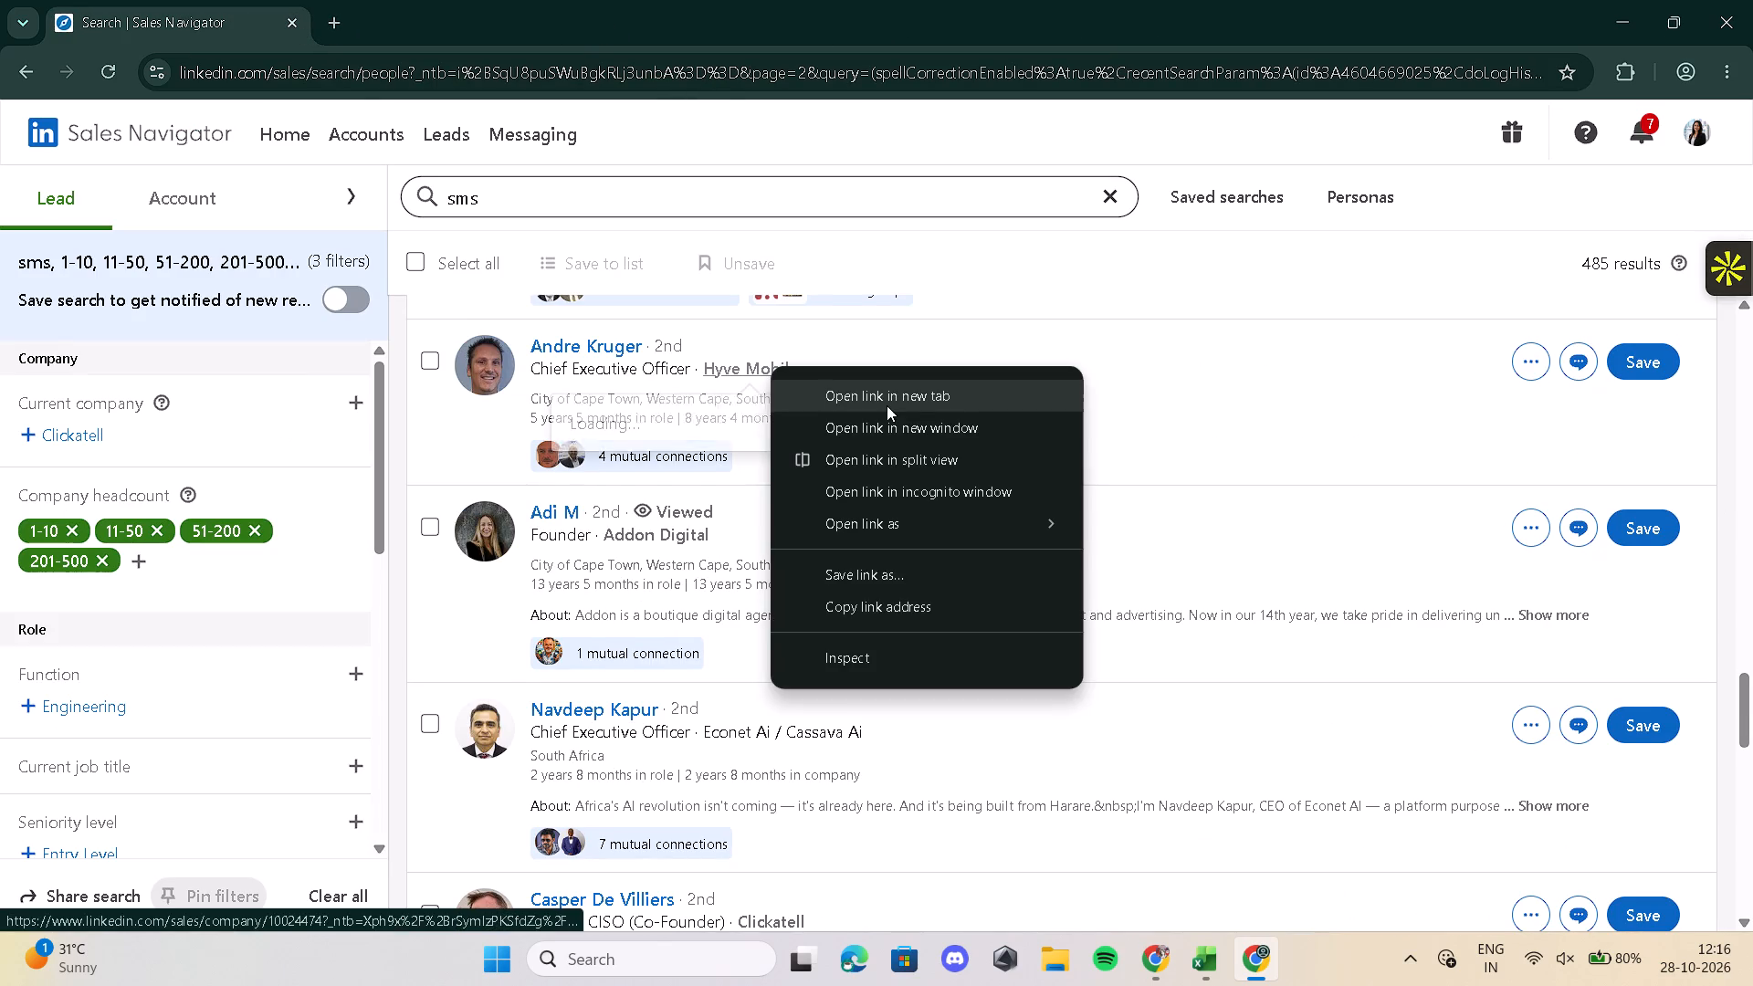
{"action": "left_click", "coordinate": [887, 405]}
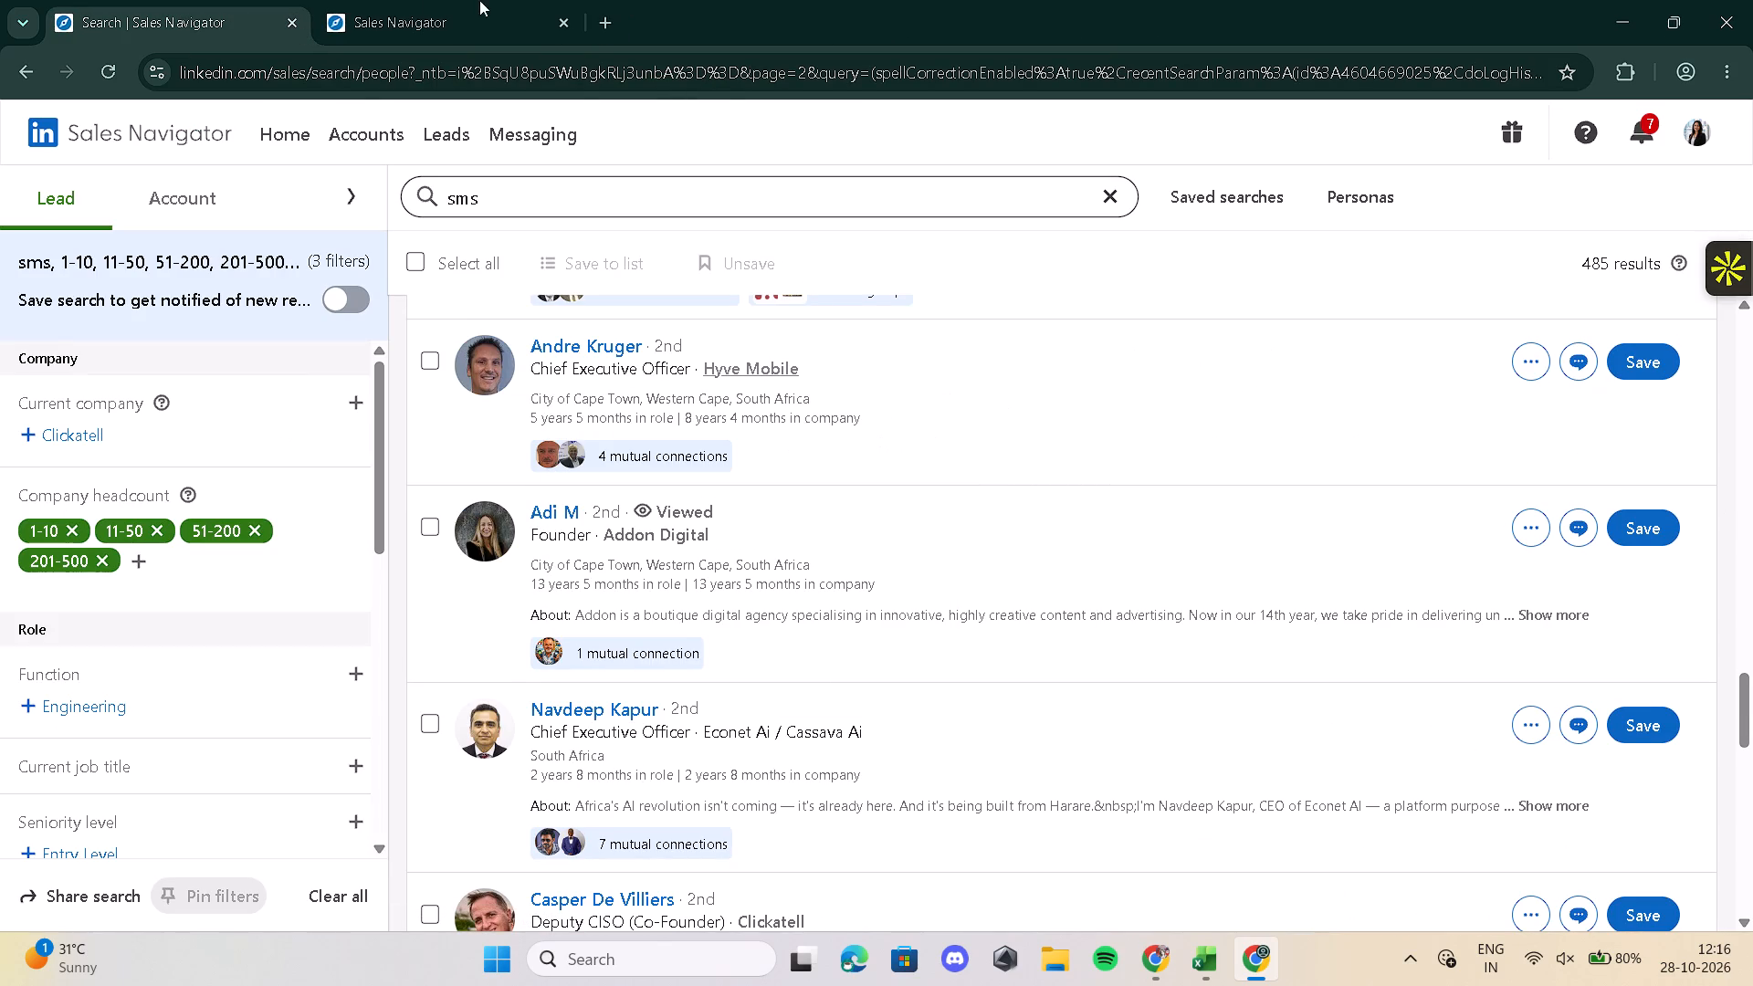
{"action": "left_click", "coordinate": [428, 0]}
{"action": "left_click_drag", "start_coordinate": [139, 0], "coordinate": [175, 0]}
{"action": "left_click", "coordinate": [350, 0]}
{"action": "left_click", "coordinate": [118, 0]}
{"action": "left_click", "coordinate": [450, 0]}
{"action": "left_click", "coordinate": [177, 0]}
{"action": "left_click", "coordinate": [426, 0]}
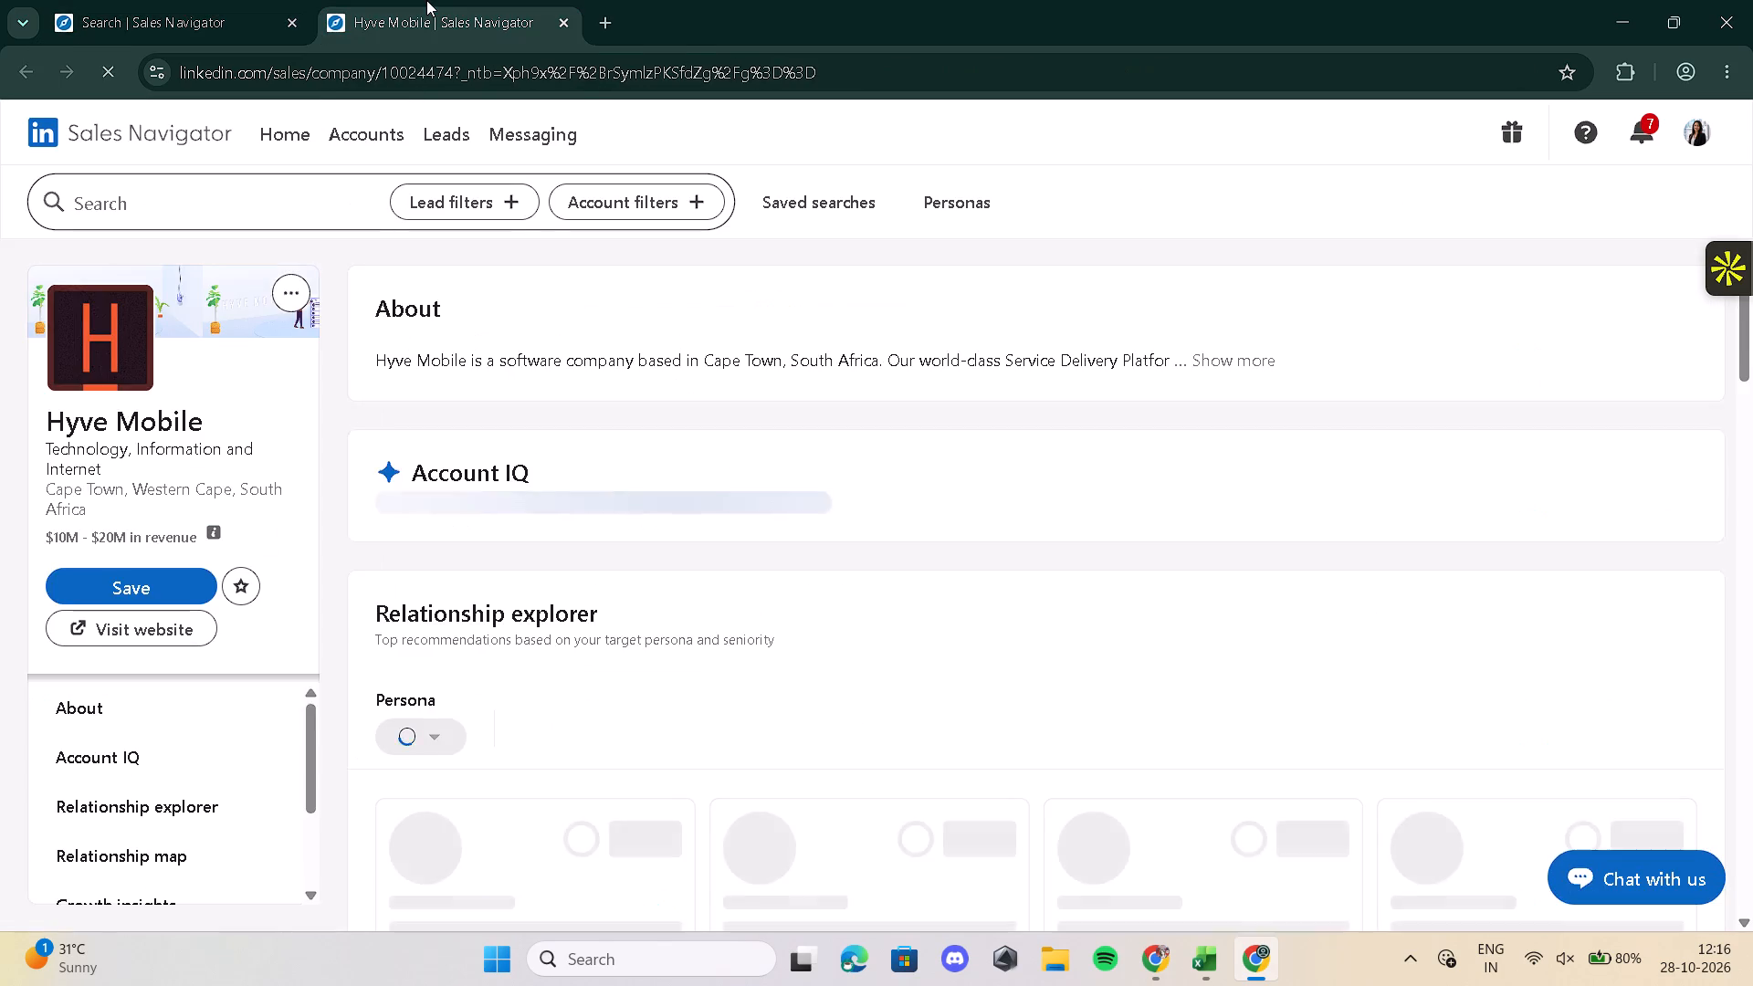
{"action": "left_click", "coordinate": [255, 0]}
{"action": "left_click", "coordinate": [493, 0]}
Open the Hyve Mobile website from its account page in a new tab and show it.
{"action": "right_click", "coordinate": [178, 656]}
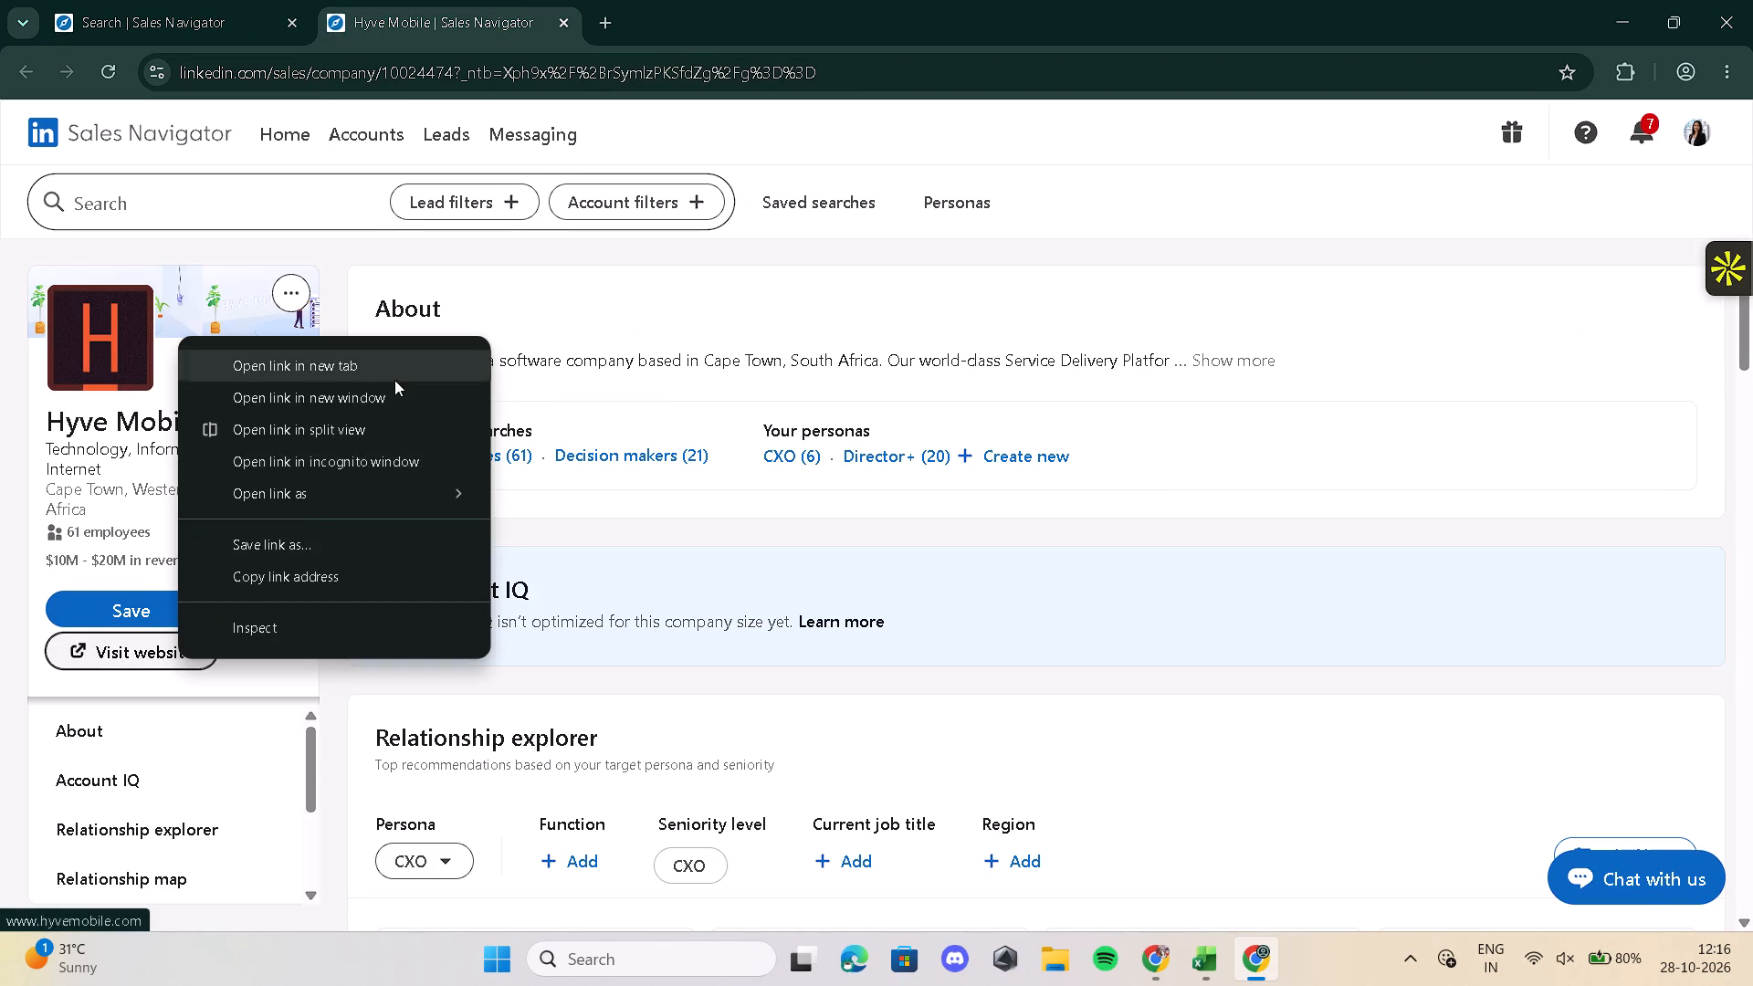
{"action": "left_click", "coordinate": [396, 376]}
{"action": "left_click", "coordinate": [144, 0]}
{"action": "left_click", "coordinate": [467, 0]}
{"action": "left_click", "coordinate": [758, 0]}
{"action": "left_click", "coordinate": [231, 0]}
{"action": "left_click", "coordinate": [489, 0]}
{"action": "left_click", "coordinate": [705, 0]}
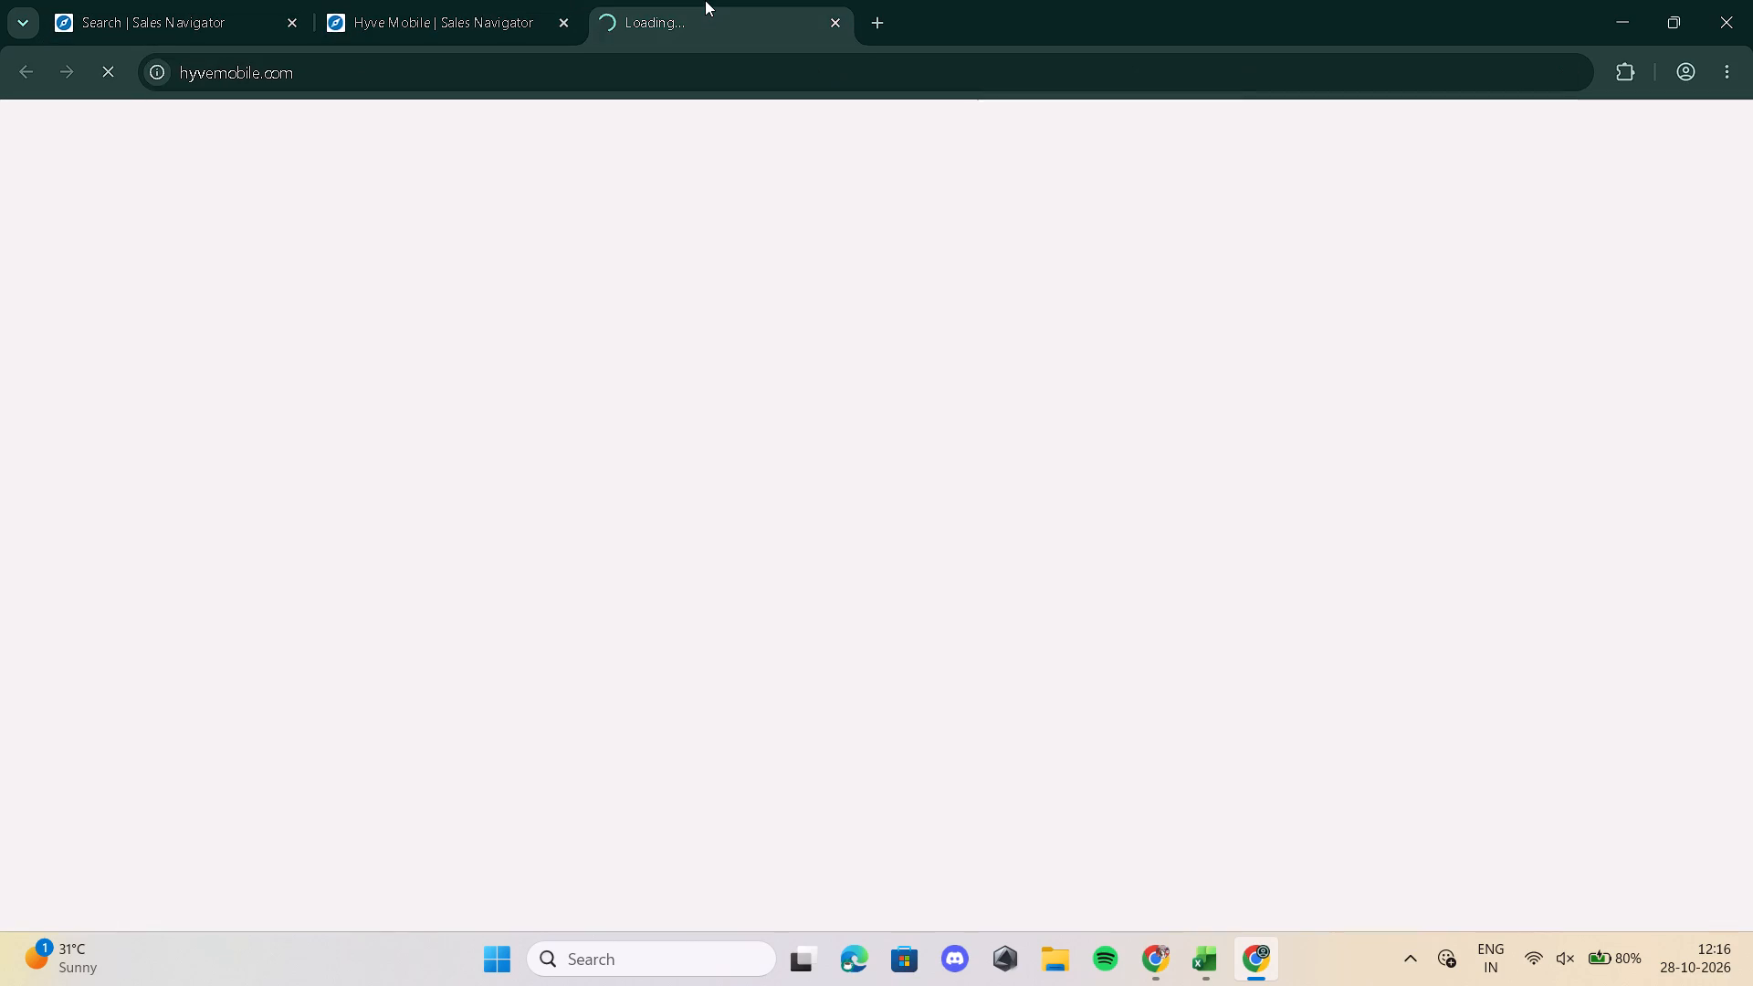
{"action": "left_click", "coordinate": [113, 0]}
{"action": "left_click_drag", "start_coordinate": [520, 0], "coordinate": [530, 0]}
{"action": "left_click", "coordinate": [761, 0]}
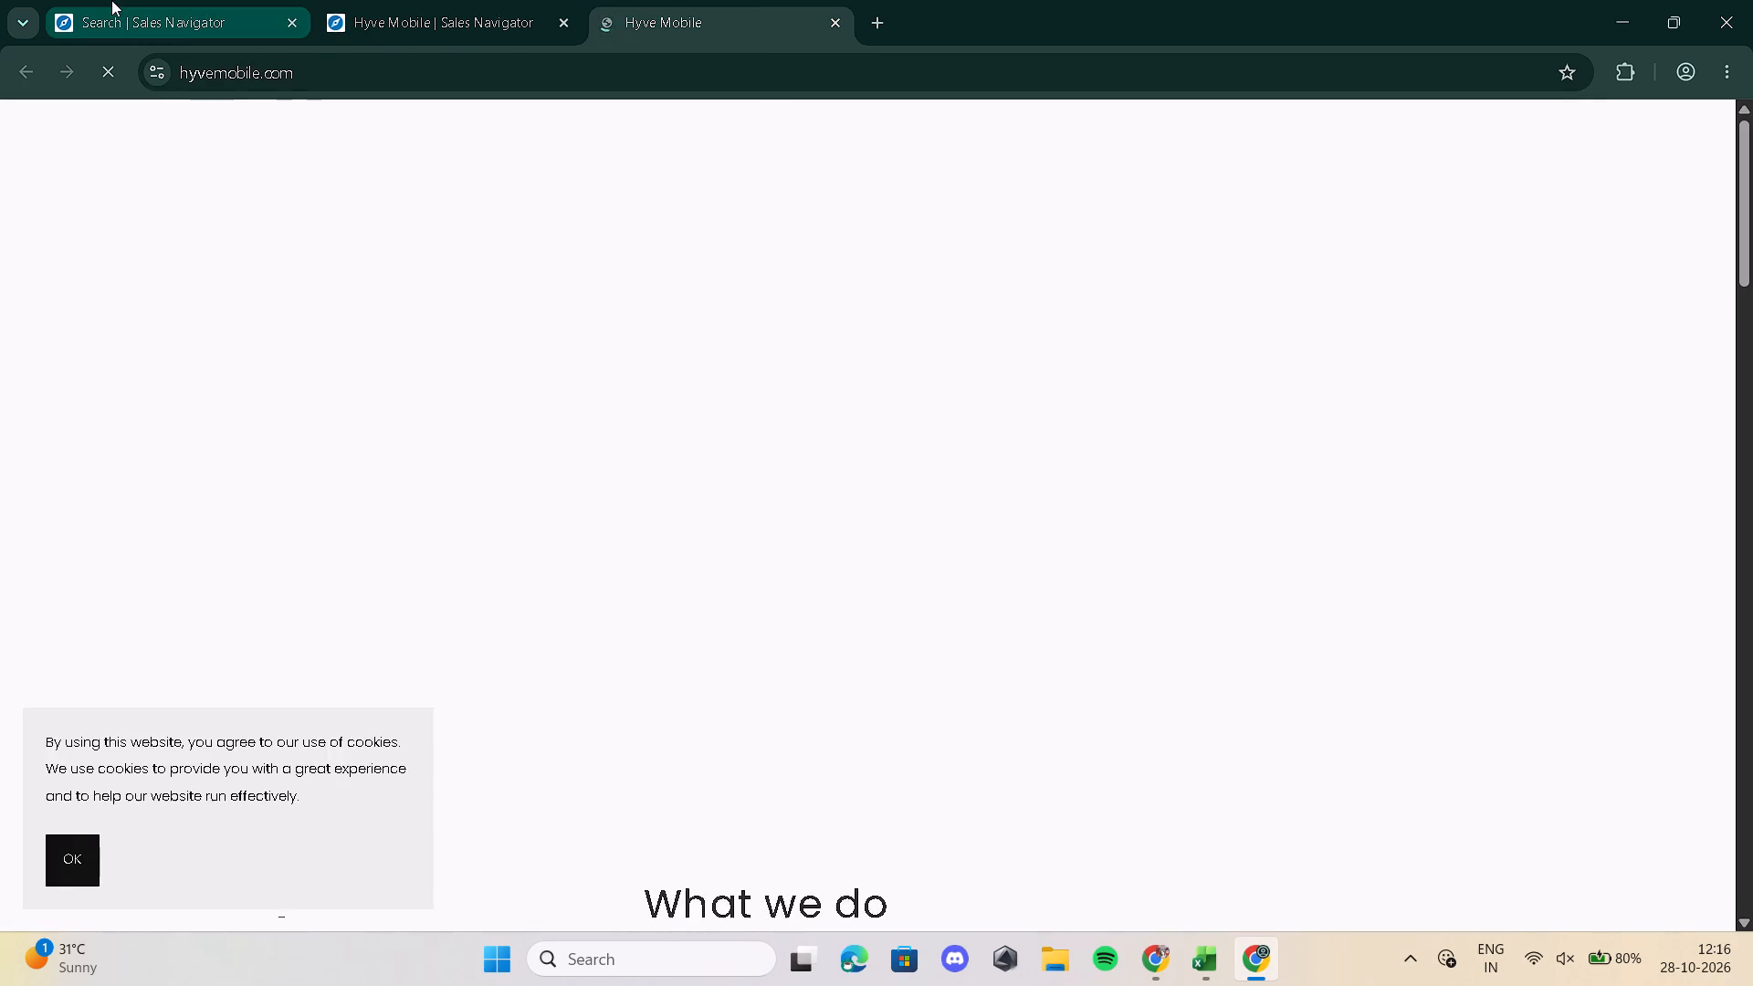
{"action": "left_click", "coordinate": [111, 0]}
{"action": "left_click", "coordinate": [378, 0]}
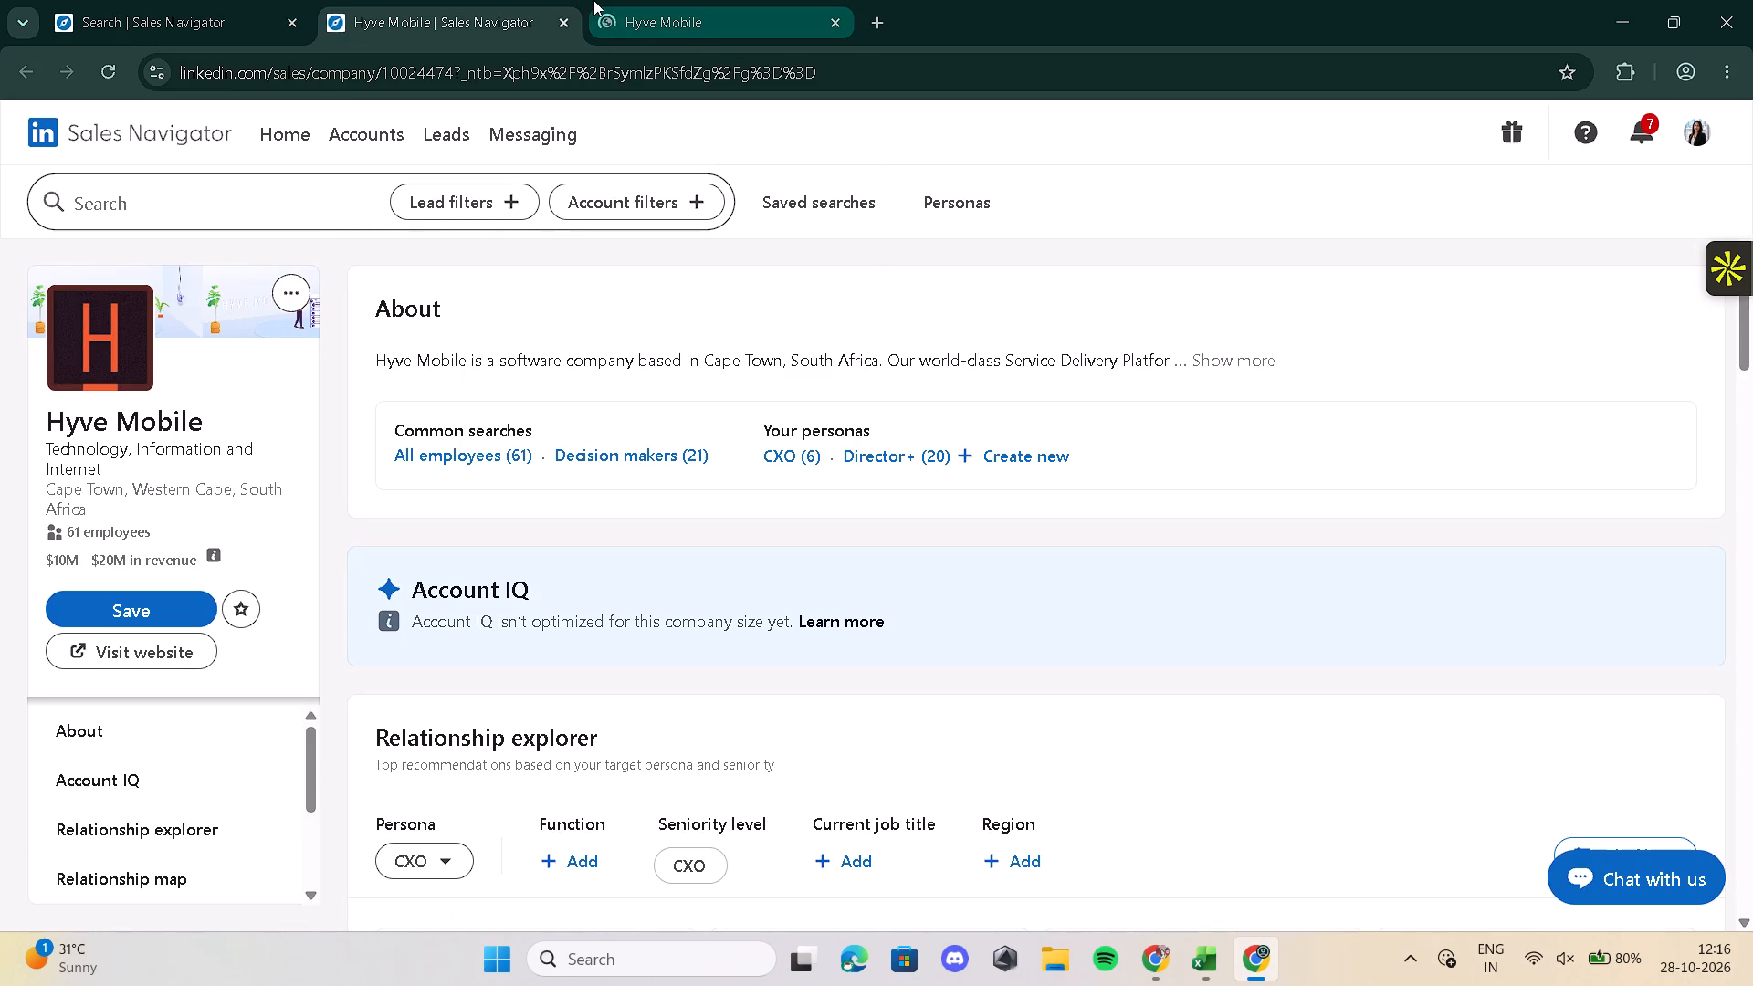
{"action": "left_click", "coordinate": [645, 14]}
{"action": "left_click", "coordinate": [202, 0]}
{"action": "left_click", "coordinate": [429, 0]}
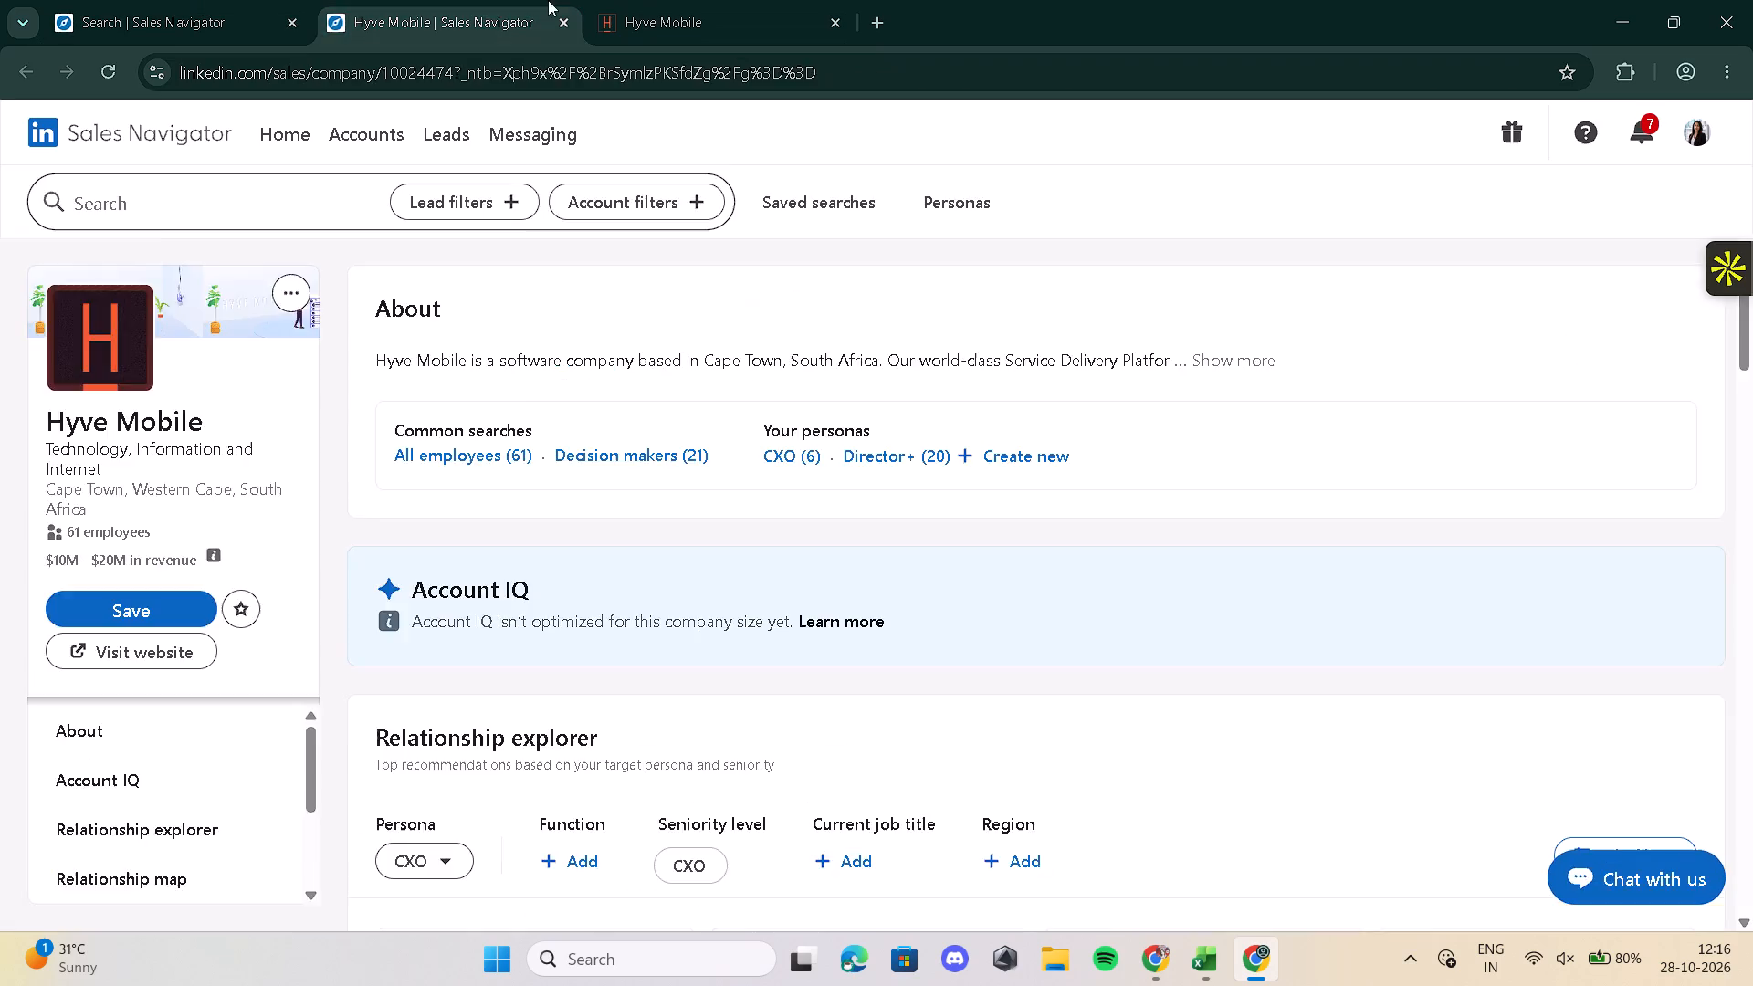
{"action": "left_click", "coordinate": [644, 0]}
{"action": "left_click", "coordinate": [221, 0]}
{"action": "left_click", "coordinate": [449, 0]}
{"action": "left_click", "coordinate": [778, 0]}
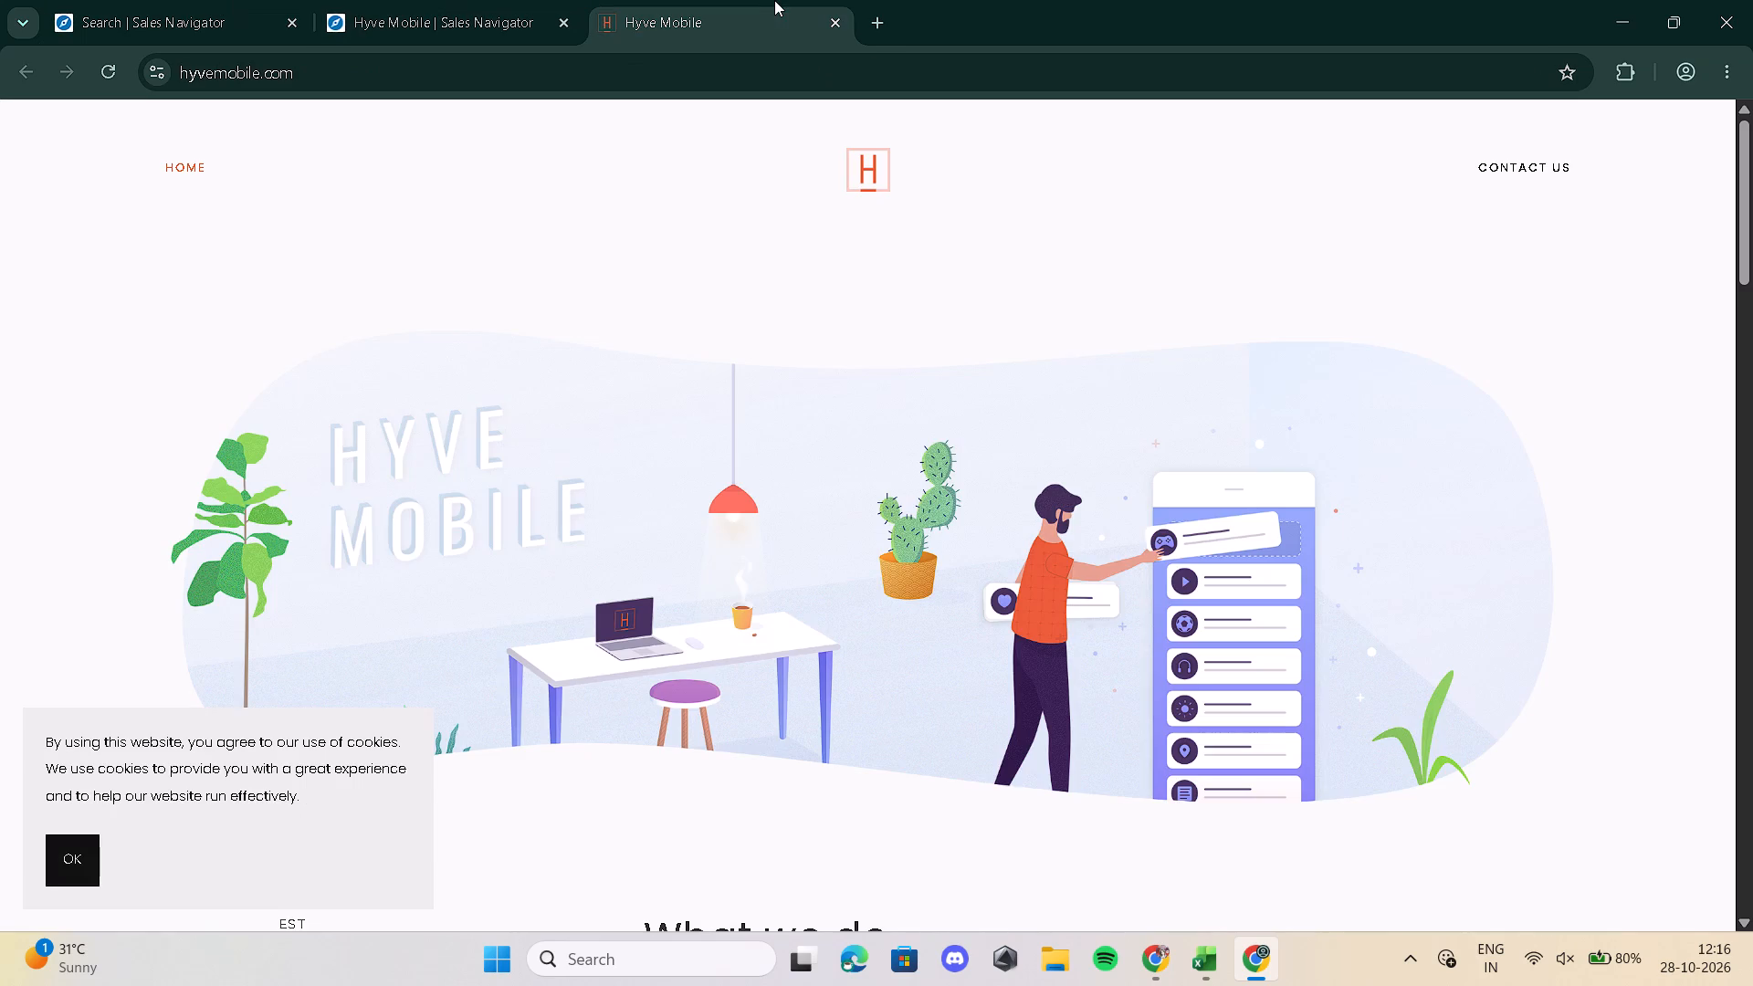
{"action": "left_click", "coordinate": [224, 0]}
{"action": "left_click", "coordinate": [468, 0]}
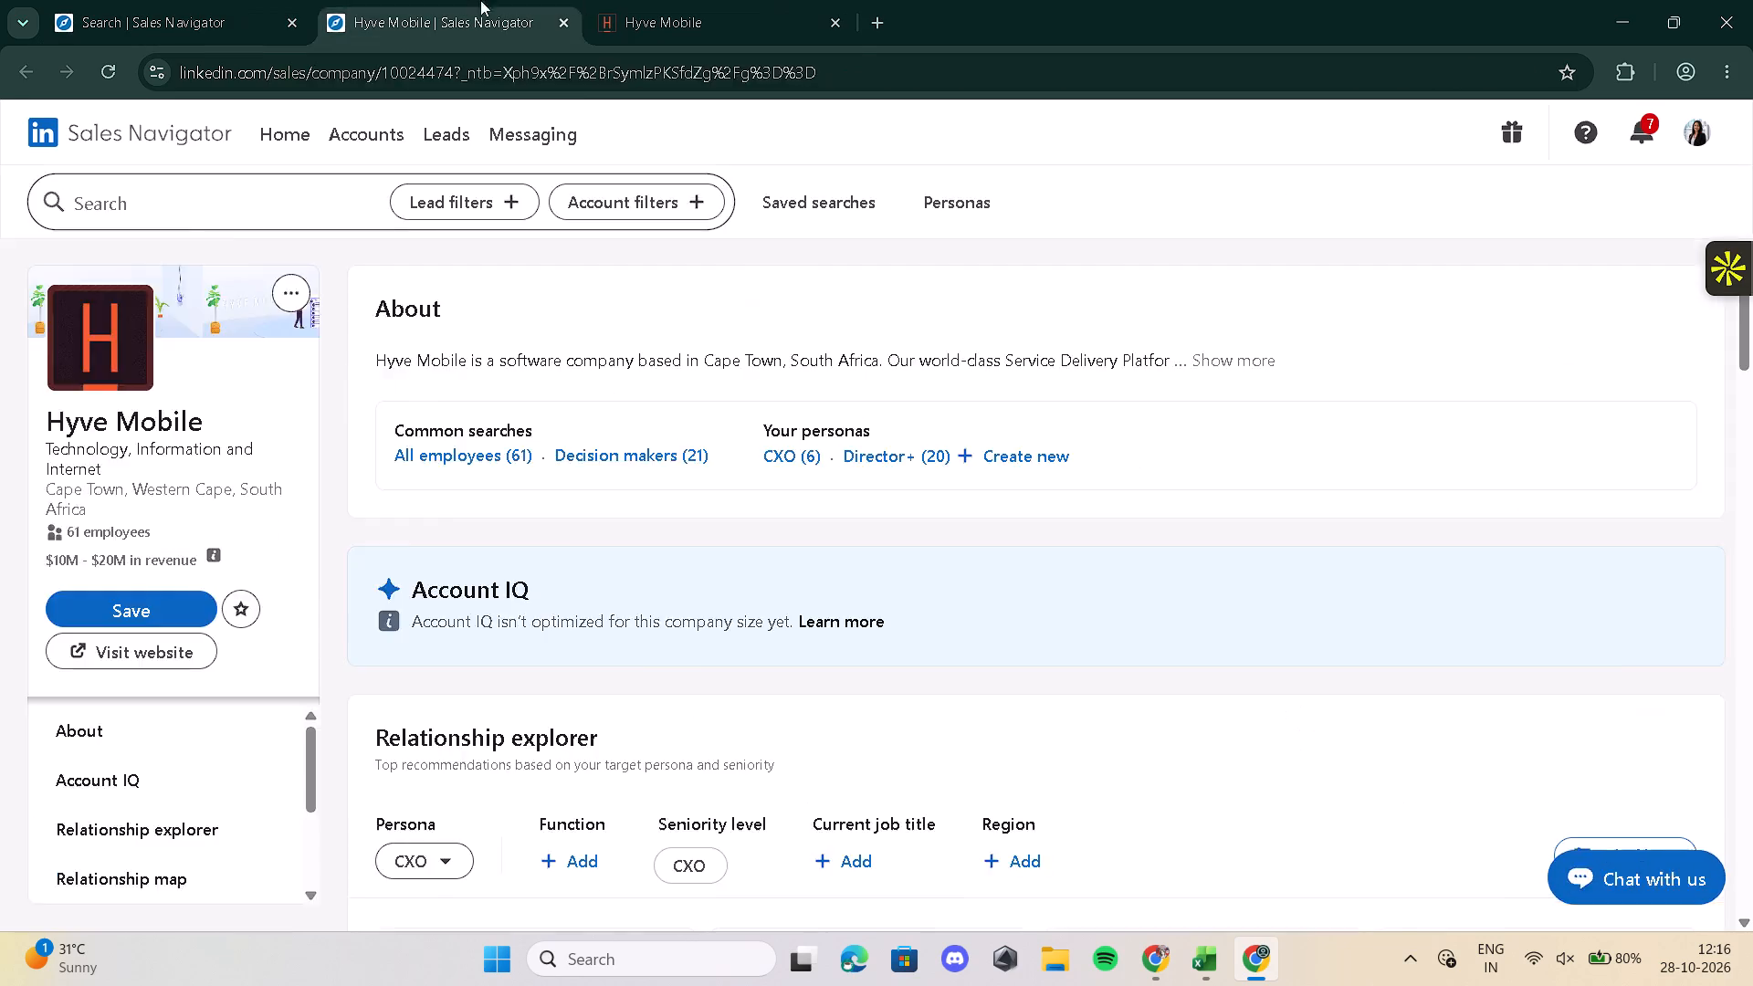
Look through the Hyve Mobile website home page to its footer for messaging services, accepting the cookie notice.
{"action": "left_click", "coordinate": [738, 0]}
{"action": "scroll", "coordinate": [918, 763], "scroll_direction": "down", "scroll_amount": 2}
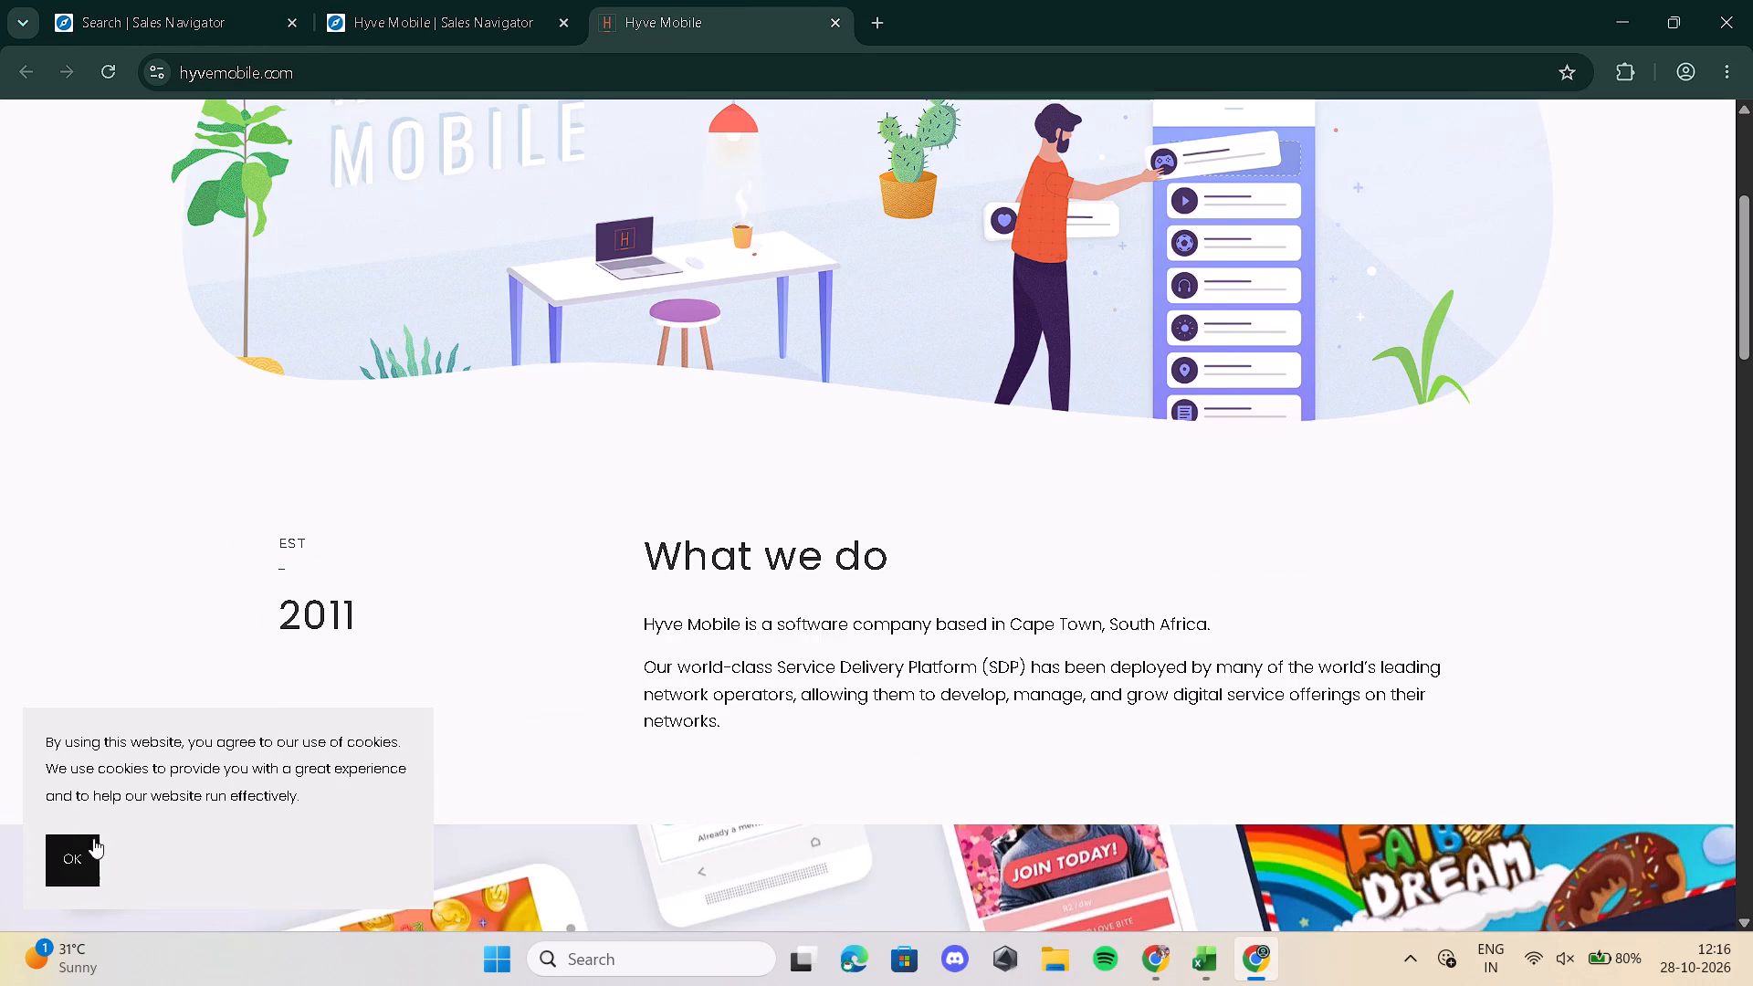
{"action": "left_click", "coordinate": [82, 850]}
{"action": "left_click", "coordinate": [79, 953]}
{"action": "left_click", "coordinate": [84, 960]}
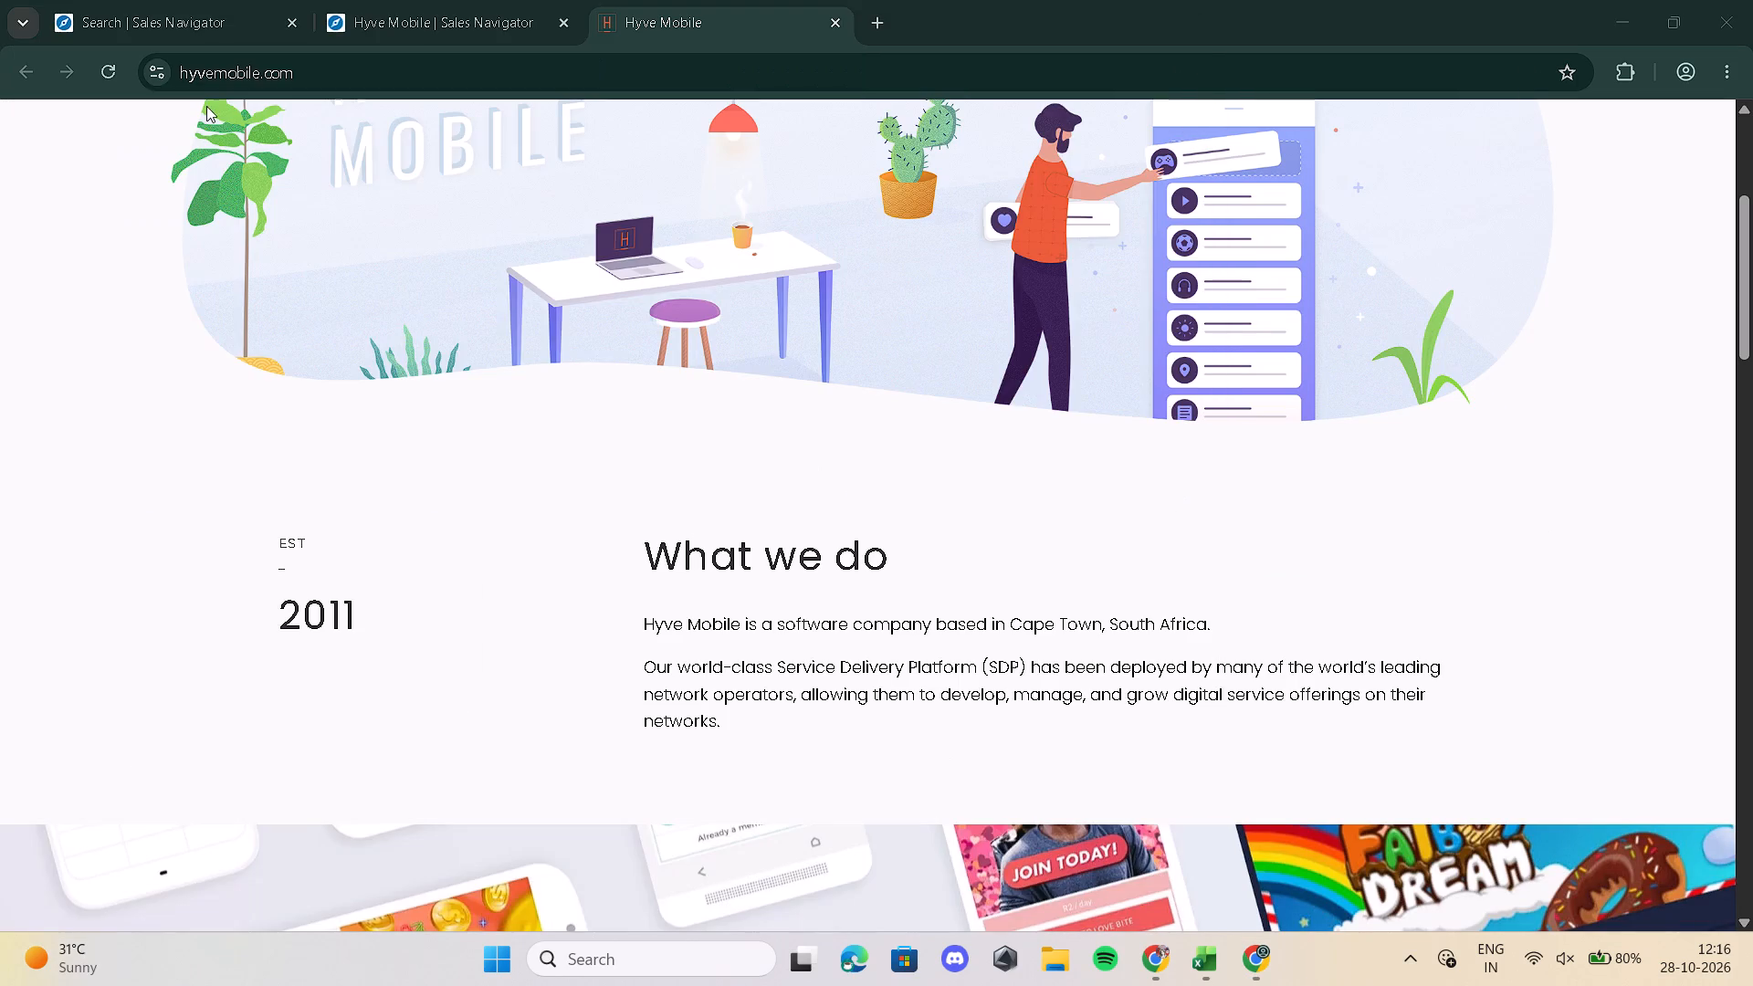
{"action": "left_click", "coordinate": [180, 2]}
{"action": "left_click", "coordinate": [369, 0]}
{"action": "left_click", "coordinate": [672, 0]}
{"action": "scroll", "coordinate": [775, 128], "scroll_direction": "down", "scroll_amount": 8}
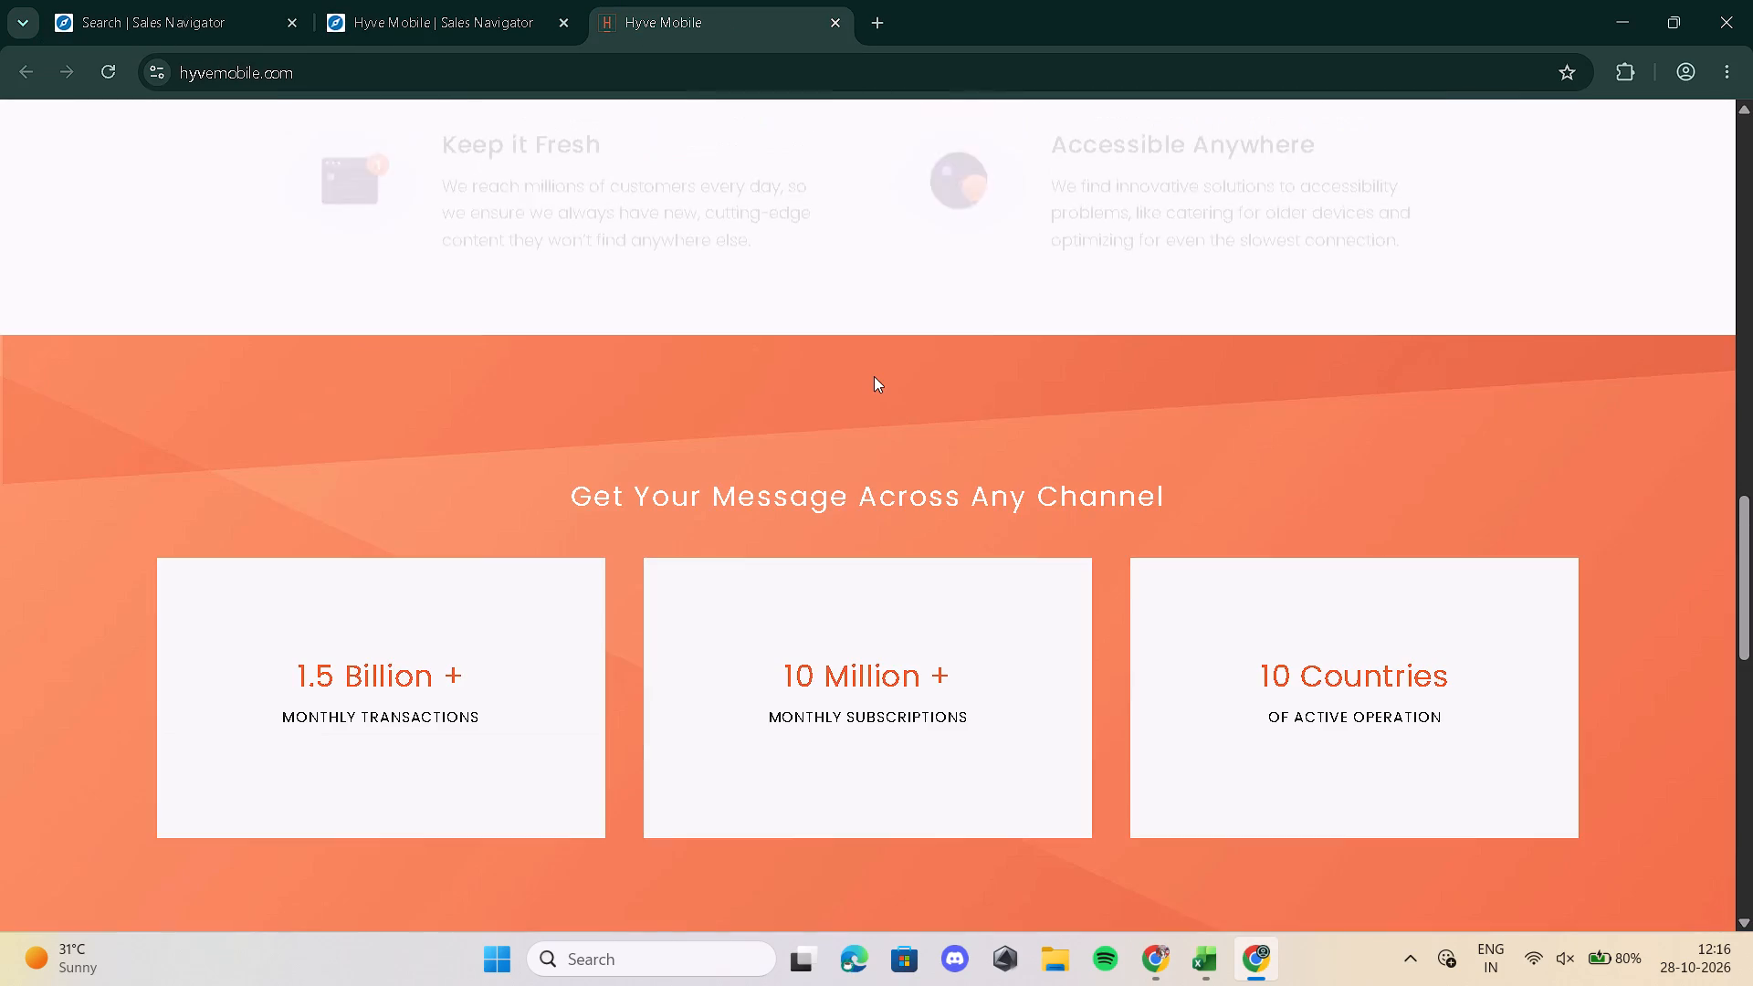
{"action": "scroll", "coordinate": [874, 376], "scroll_direction": "down", "scroll_amount": 11}
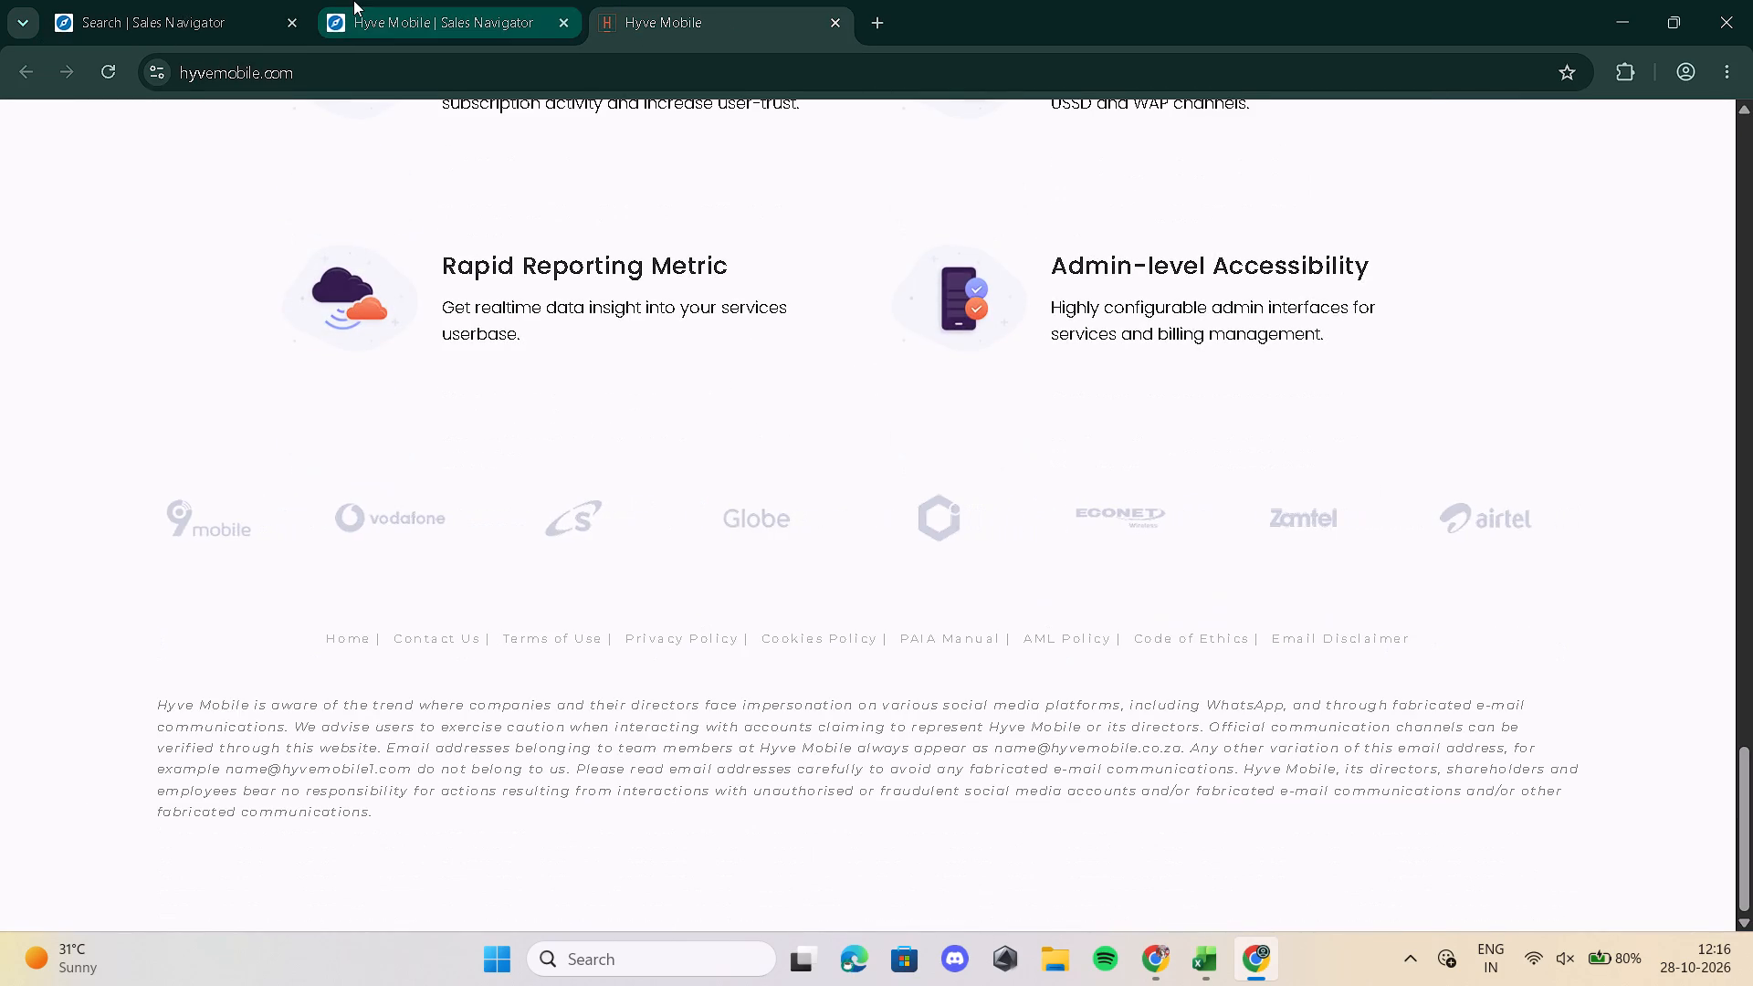
Expand the About description on the Hyve Mobile account page and translate the page to English.
{"action": "left_click", "coordinate": [353, 0]}
{"action": "left_click", "coordinate": [1246, 359]}
{"action": "right_click", "coordinate": [1246, 359]}
{"action": "left_click", "coordinate": [1505, 762]}
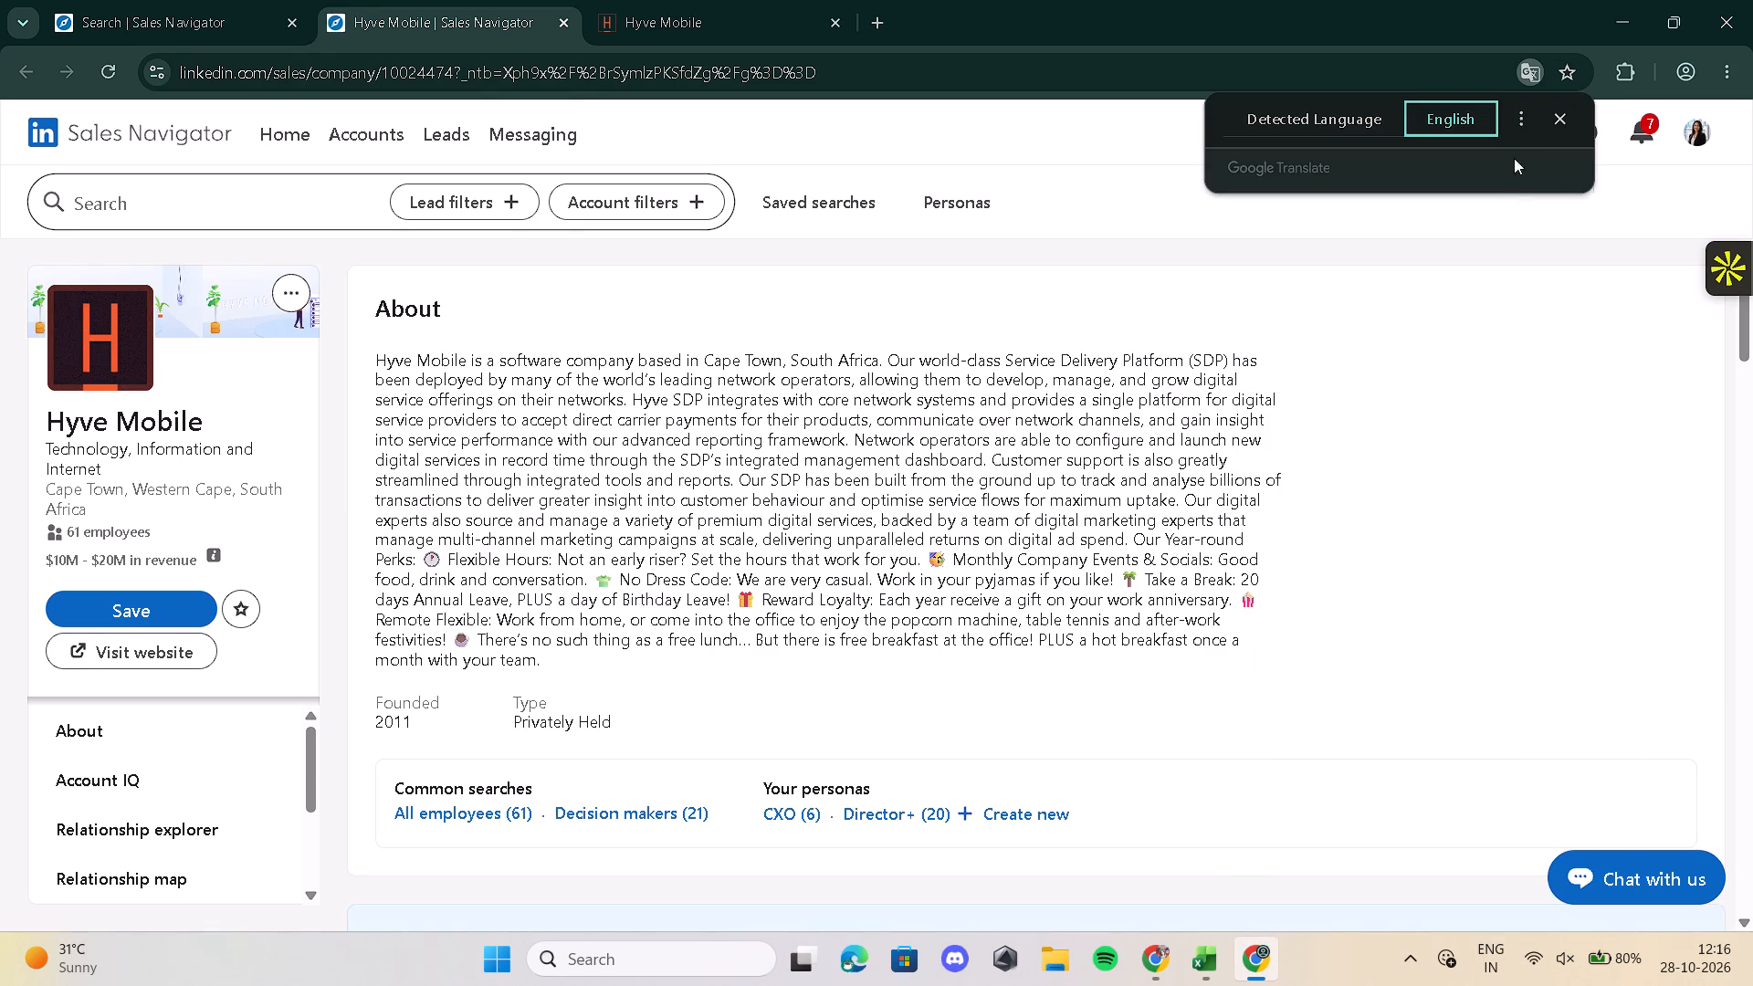
{"action": "left_click", "coordinate": [1545, 132]}
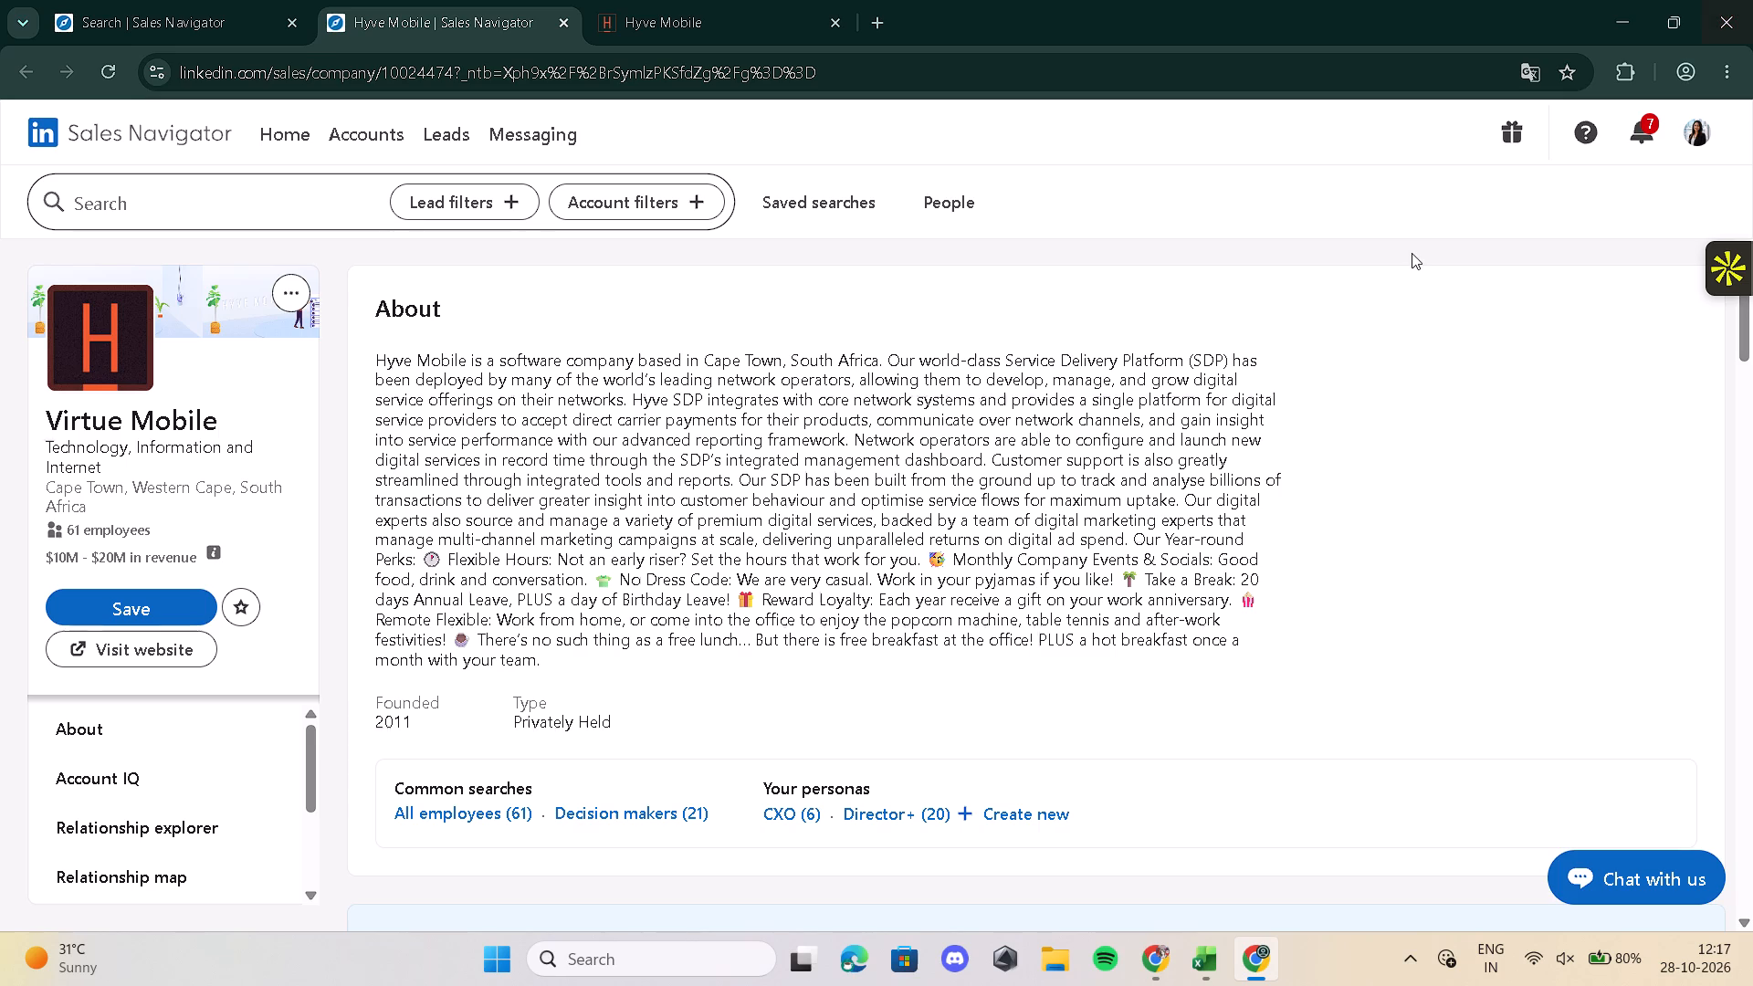
Recheck the Hyve Mobile website's service sections and compare them with its Sales Navigator account description.
{"action": "left_click", "coordinate": [735, 0]}
{"action": "scroll", "coordinate": [798, 663], "scroll_direction": "up", "scroll_amount": 9}
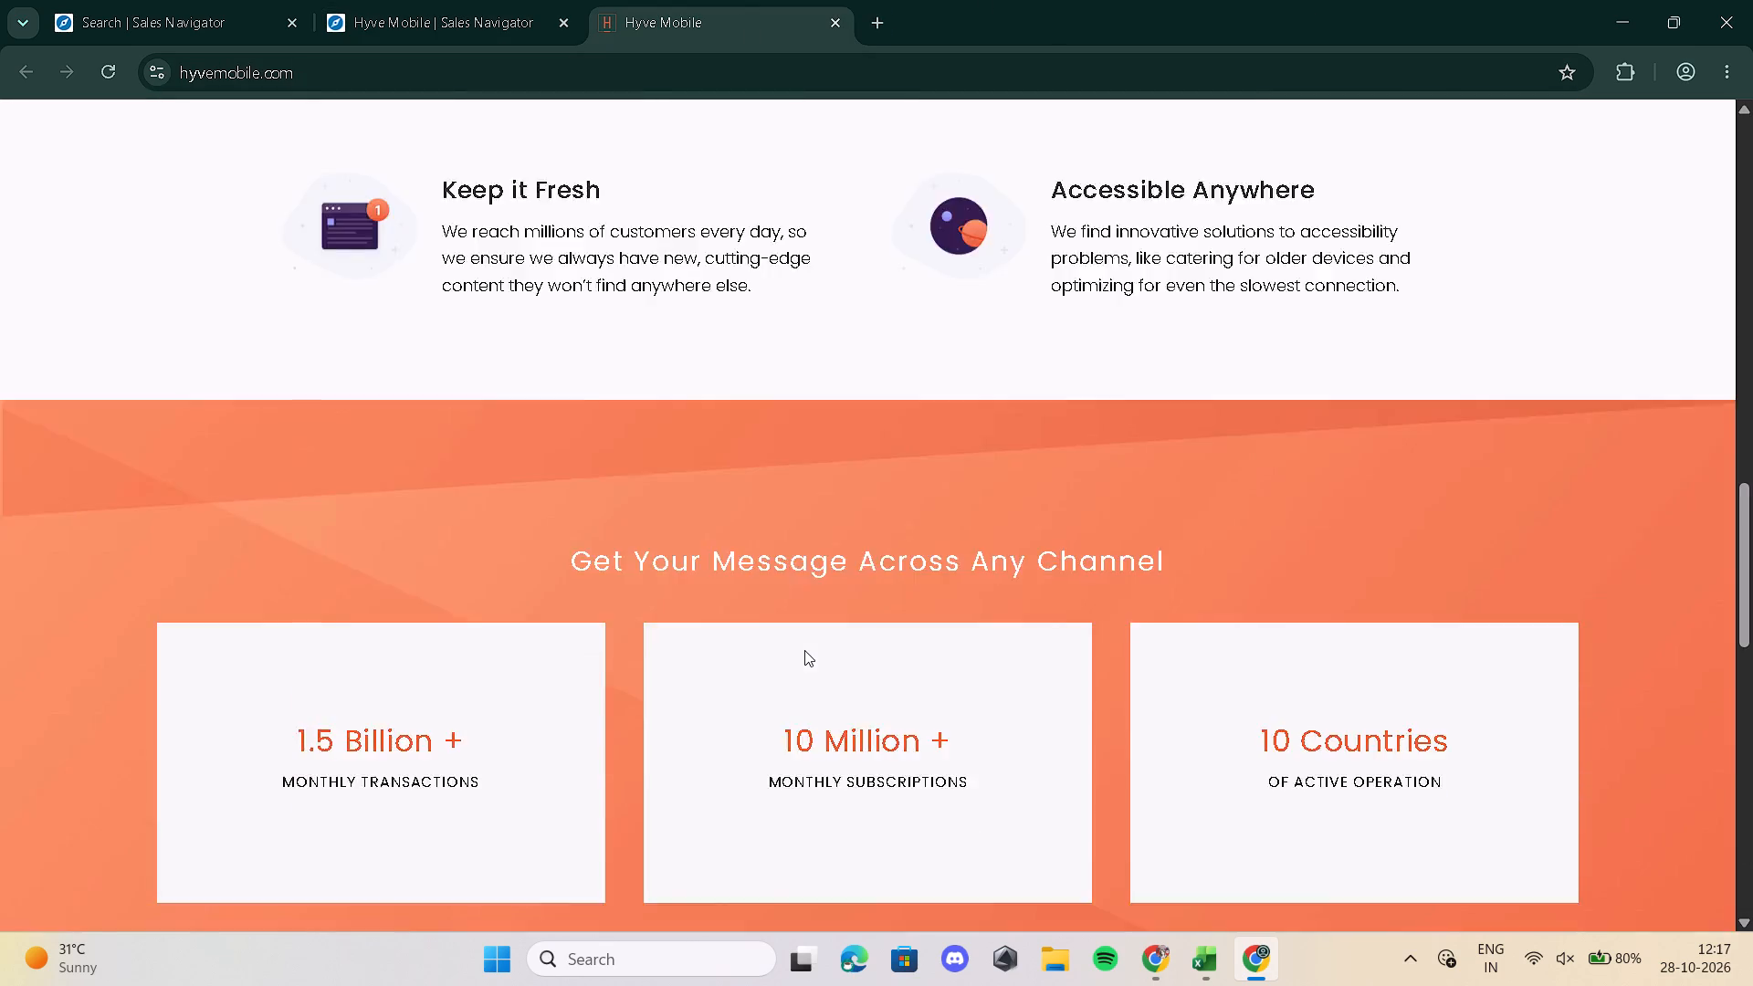
{"action": "scroll", "coordinate": [804, 650], "scroll_direction": "up", "scroll_amount": 14}
{"action": "left_click", "coordinate": [441, 0]}
{"action": "left_click", "coordinate": [159, 0]}
{"action": "left_click_drag", "start_coordinate": [380, 0], "coordinate": [404, 0]}
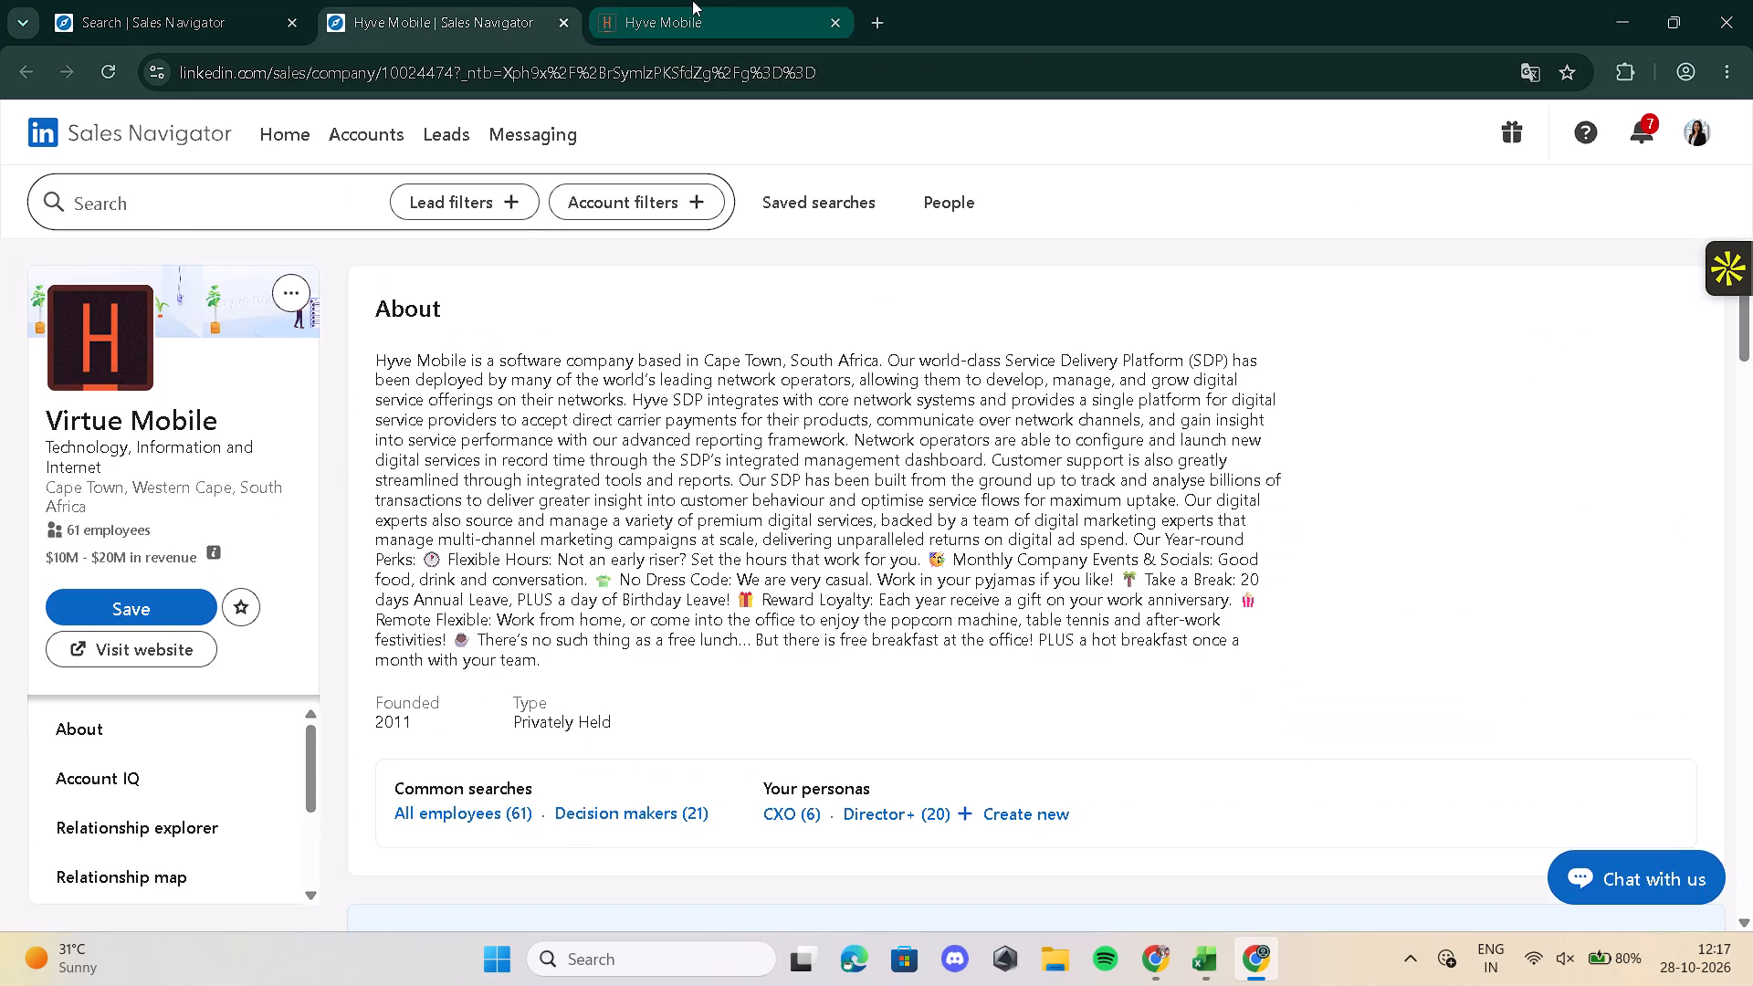
{"action": "left_click", "coordinate": [695, 0]}
{"action": "left_click", "coordinate": [410, 0]}
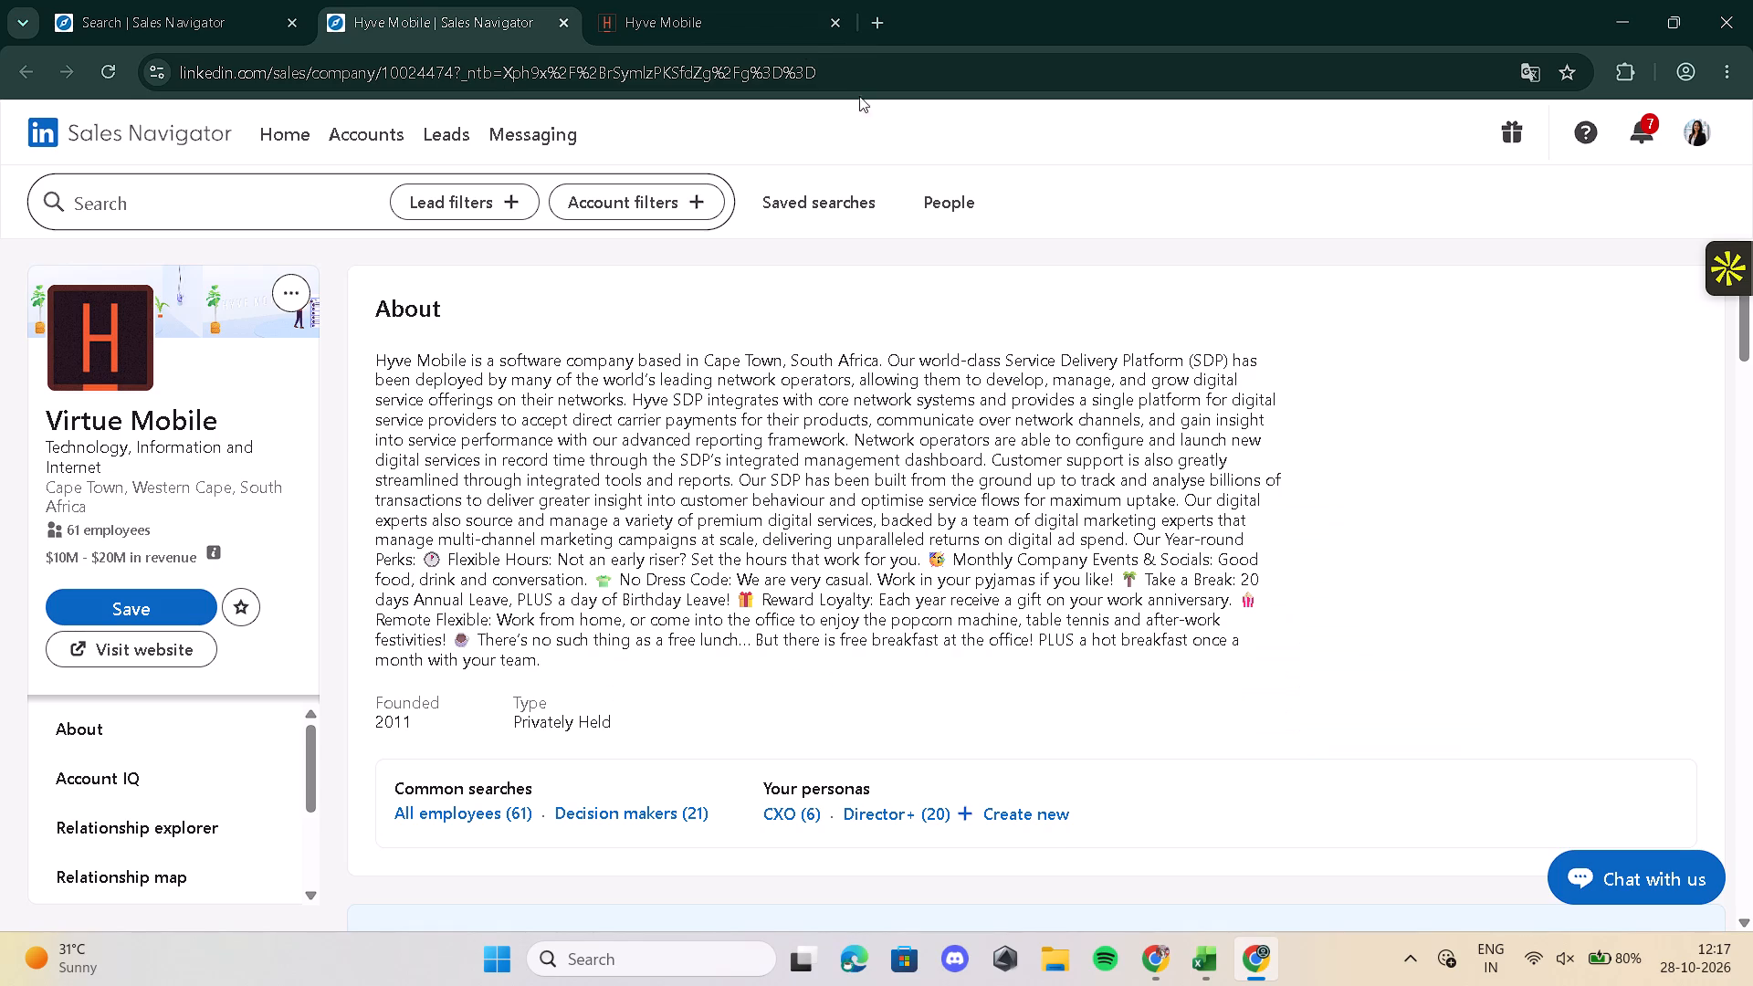
Close the Hyve Mobile website and account tabs, leaving the sms lead search.
{"action": "left_click", "coordinate": [796, 39]}
{"action": "left_click", "coordinate": [856, 34]}
{"action": "left_click", "coordinate": [844, 30]}
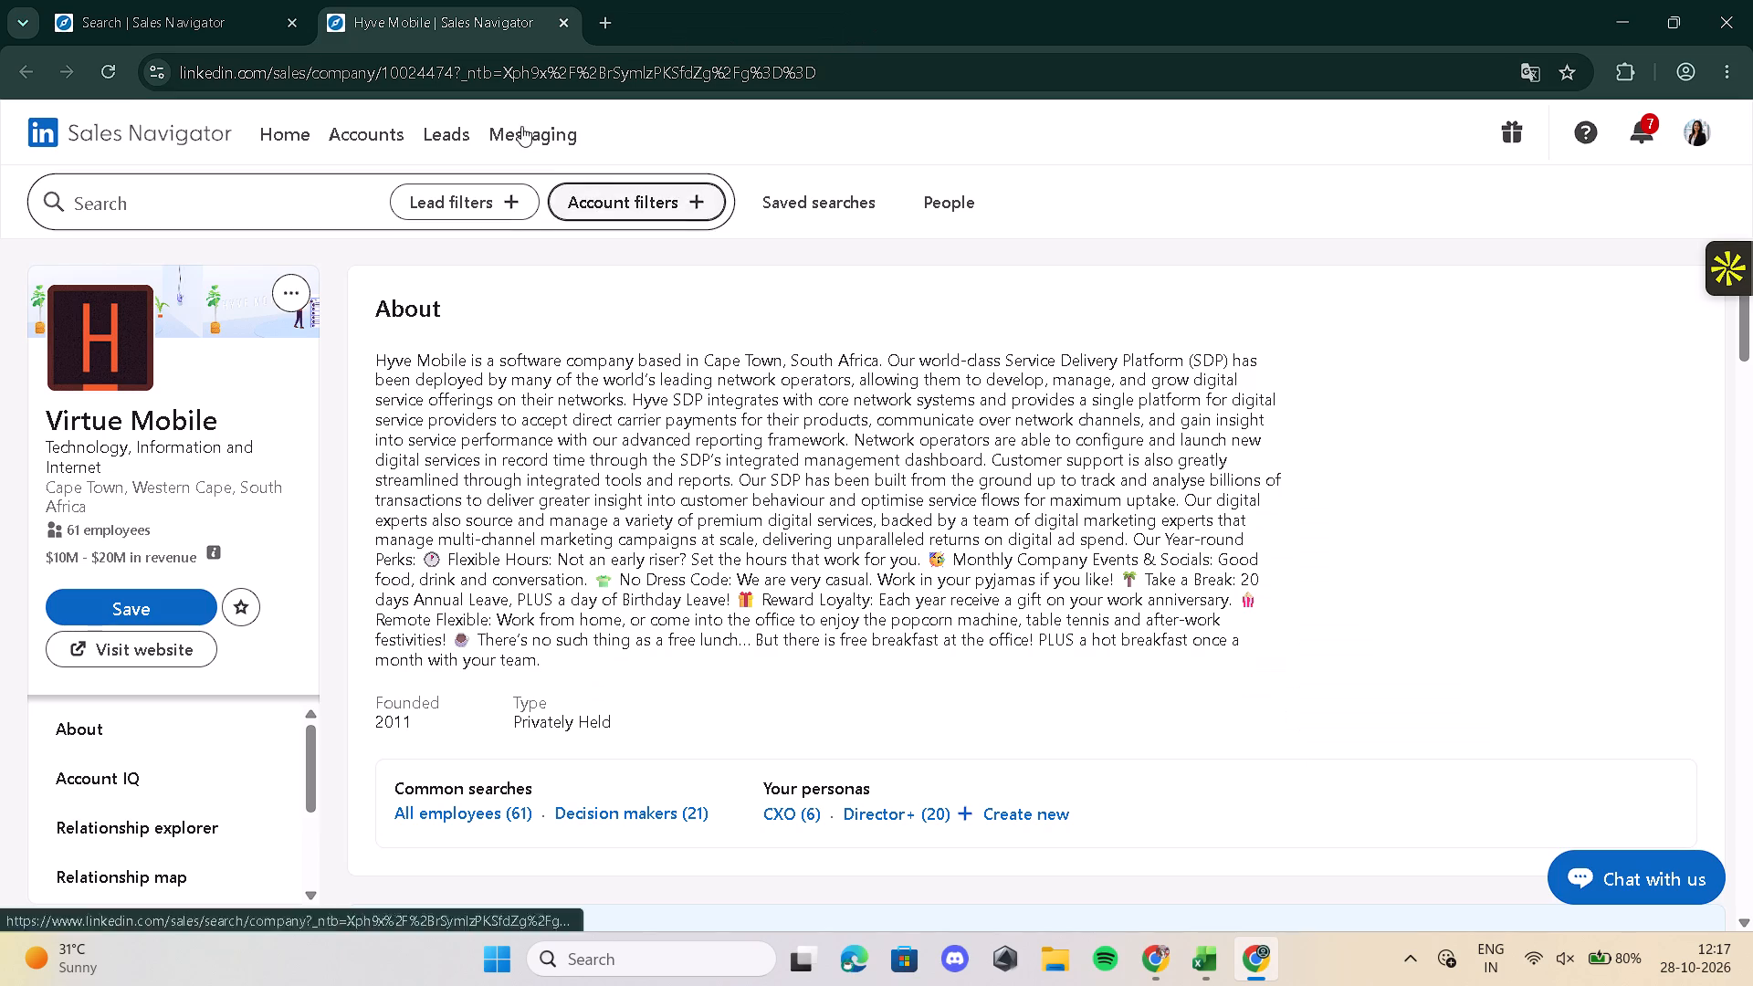
{"action": "left_click", "coordinate": [170, 0]}
{"action": "left_click", "coordinate": [452, 2]}
{"action": "left_click", "coordinate": [570, 19]}
Open the Addon Digital account page from the sms search results in a new window.
{"action": "left_click", "coordinate": [1043, 406]}
{"action": "scroll", "coordinate": [1043, 406], "scroll_direction": "down", "scroll_amount": 1}
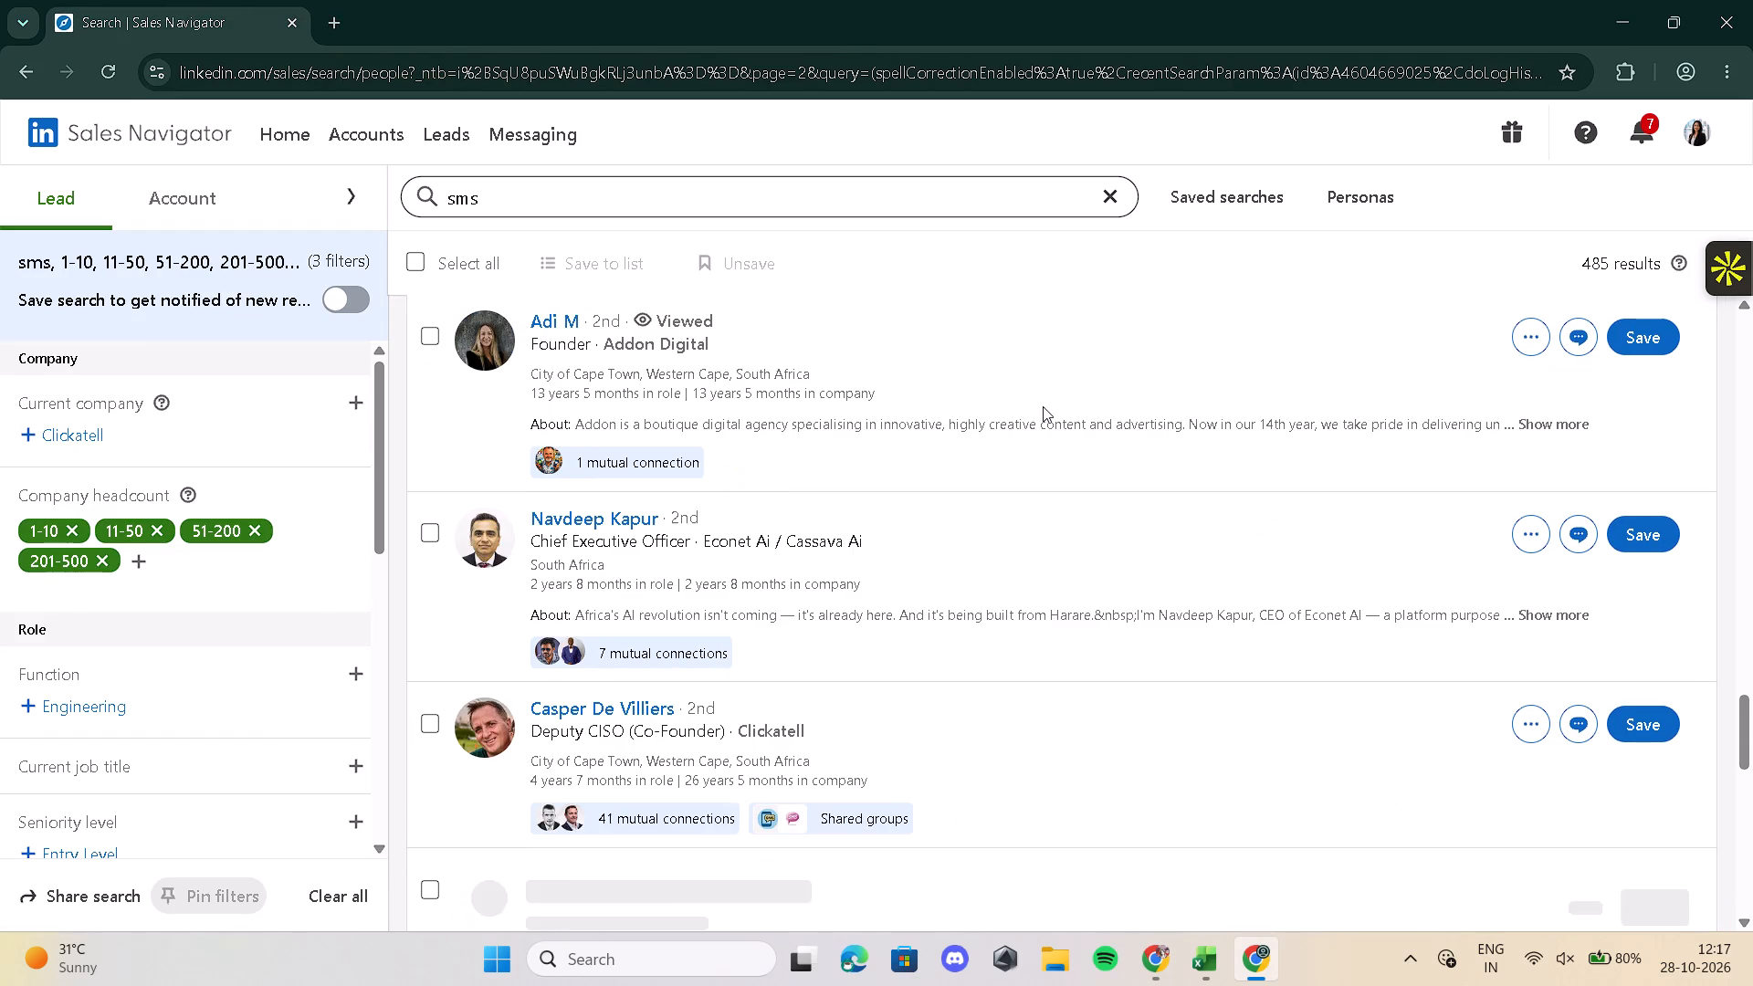
{"action": "right_click", "coordinate": [657, 337]}
{"action": "left_click", "coordinate": [806, 393]}
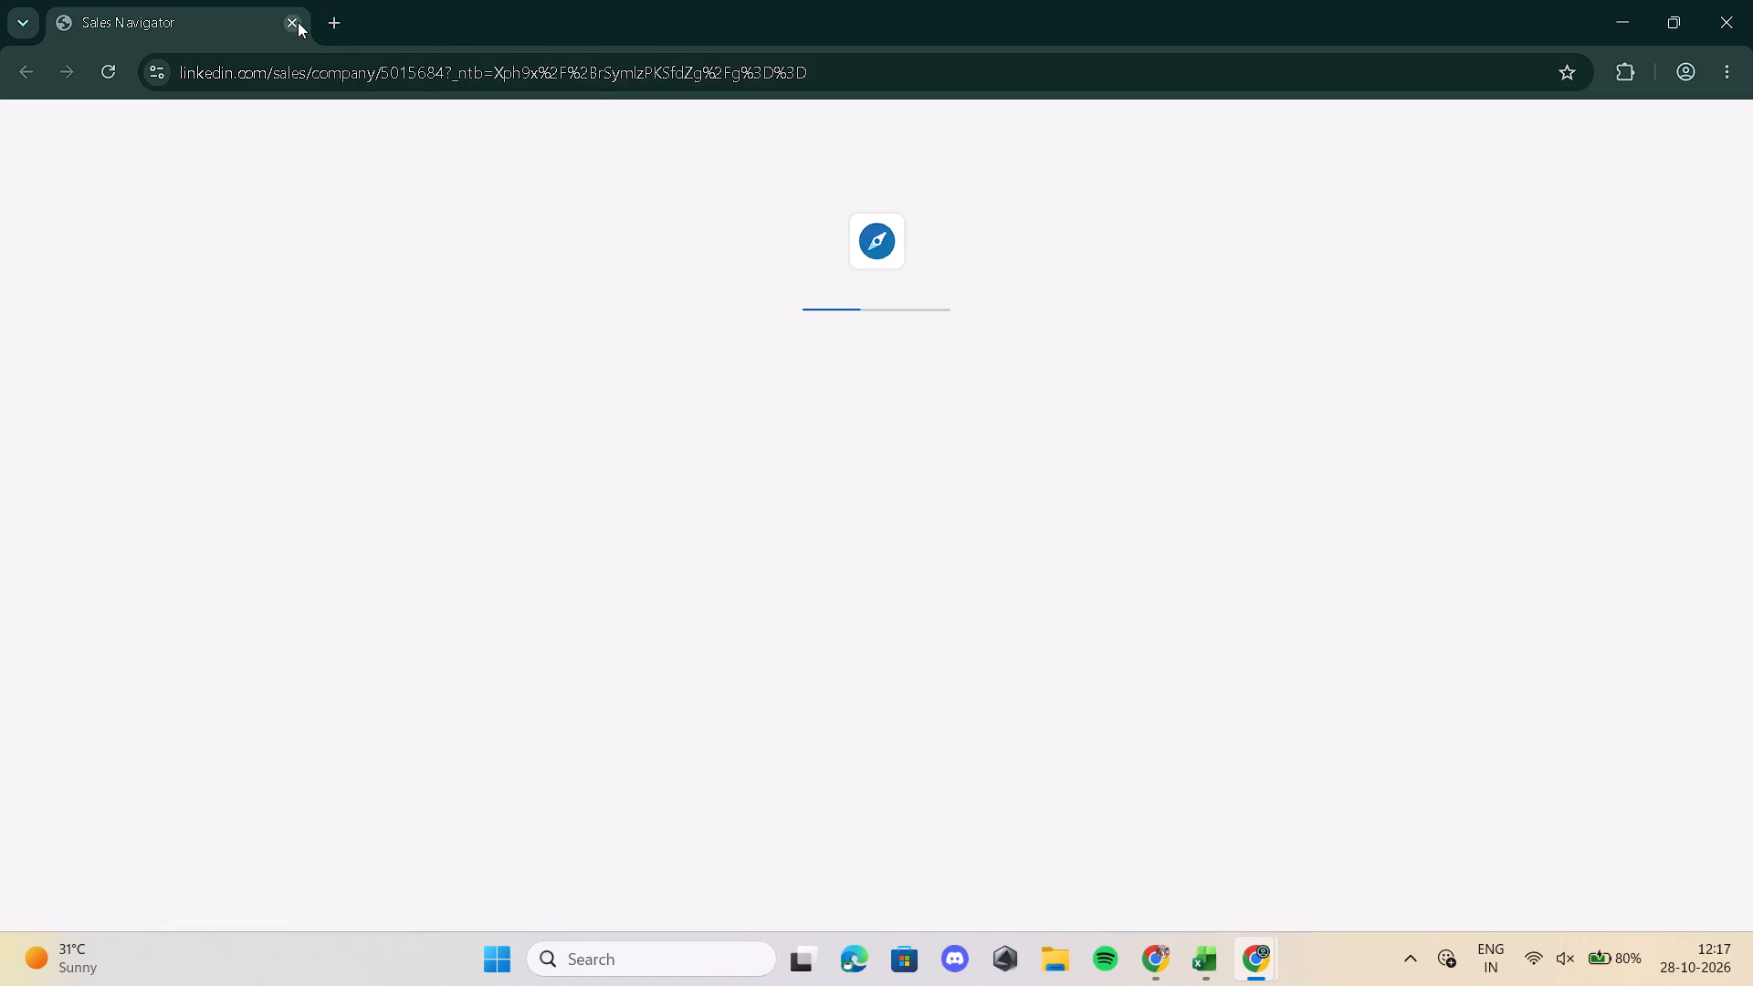
{"action": "left_click", "coordinate": [298, 22]}
{"action": "right_click", "coordinate": [691, 344]}
{"action": "left_click", "coordinate": [813, 393]}
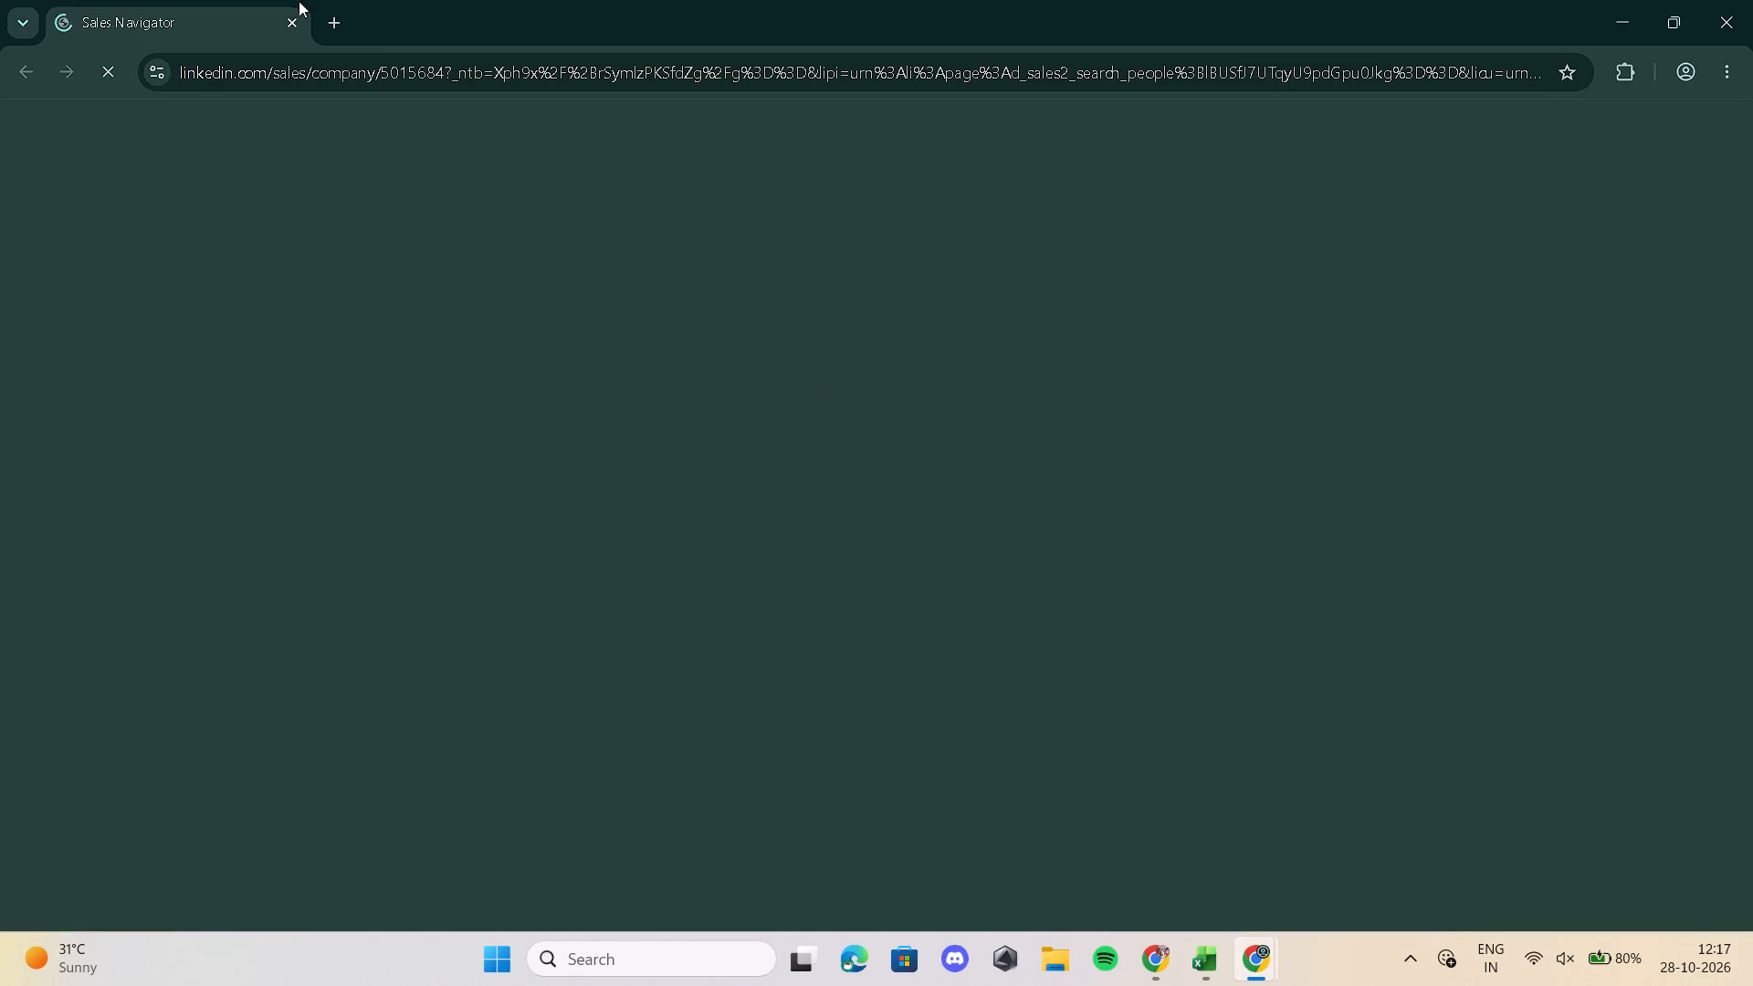
Close the separate Addon Digital window and reopen its account page in a new tab beside the sms lead search.
{"action": "left_click", "coordinate": [289, 25]}
{"action": "right_click", "coordinate": [670, 351]}
{"action": "left_click", "coordinate": [772, 384]}
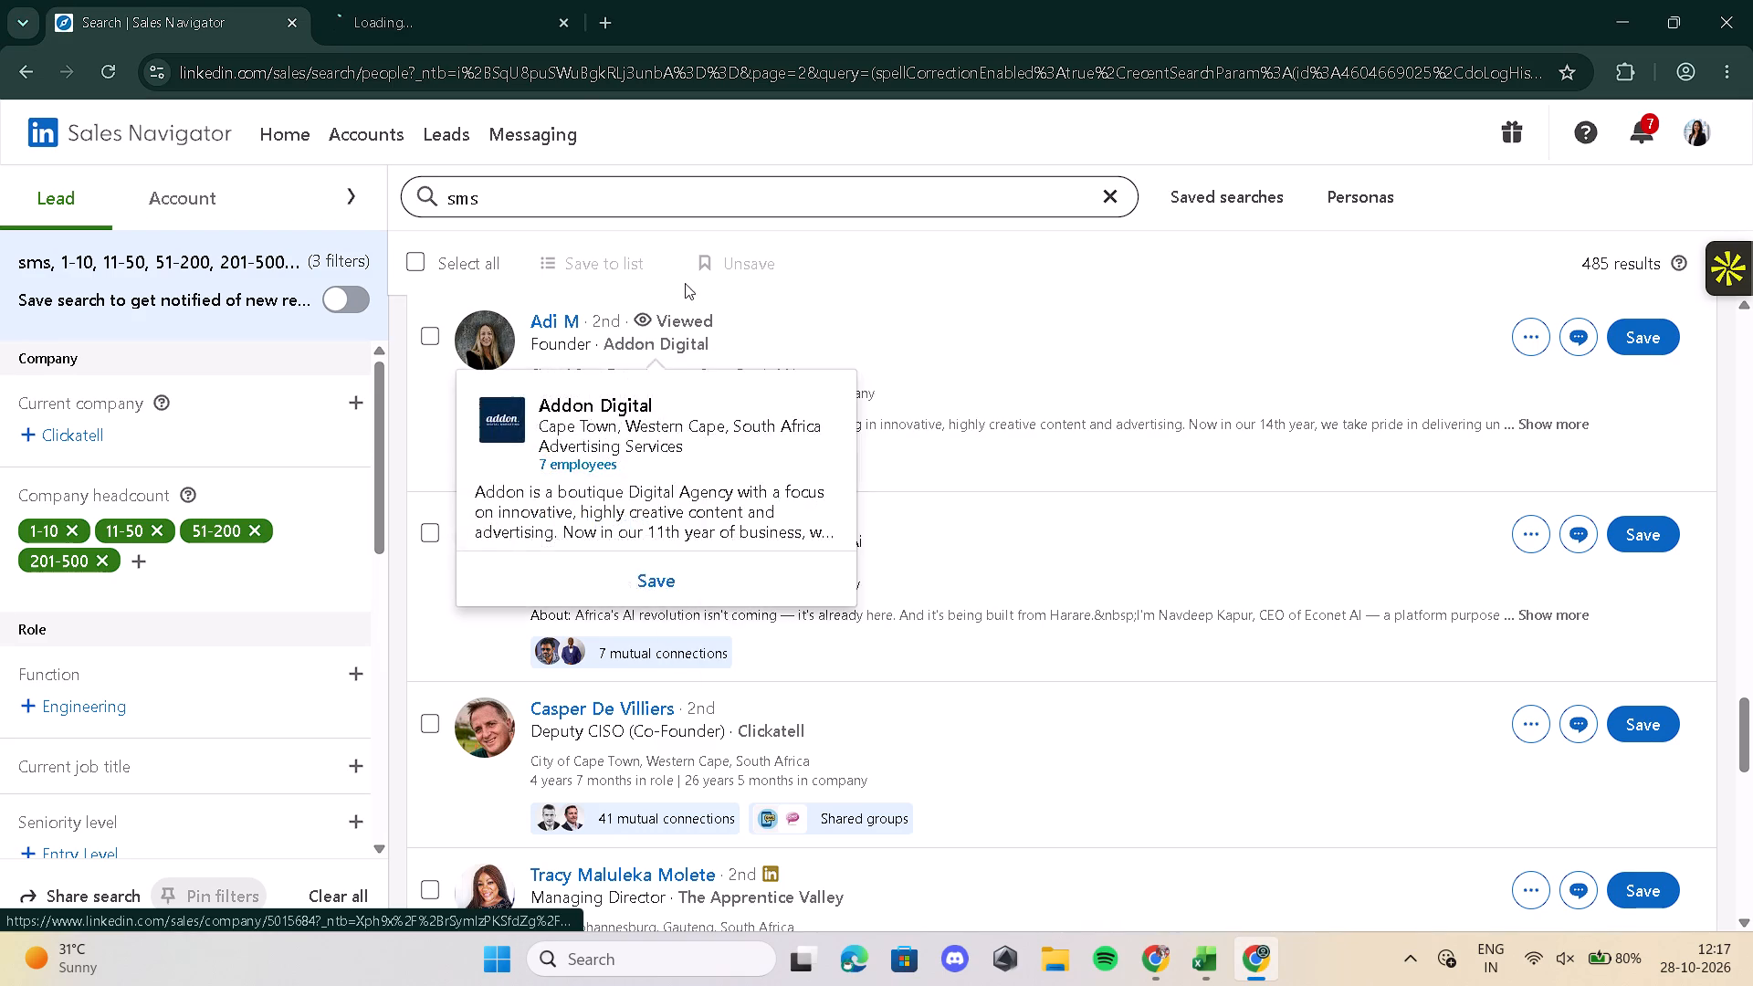
{"action": "left_click", "coordinate": [459, 33]}
{"action": "left_click", "coordinate": [193, 12]}
{"action": "left_click", "coordinate": [424, 3]}
{"action": "left_click", "coordinate": [238, 31]}
{"action": "left_click", "coordinate": [425, 0]}
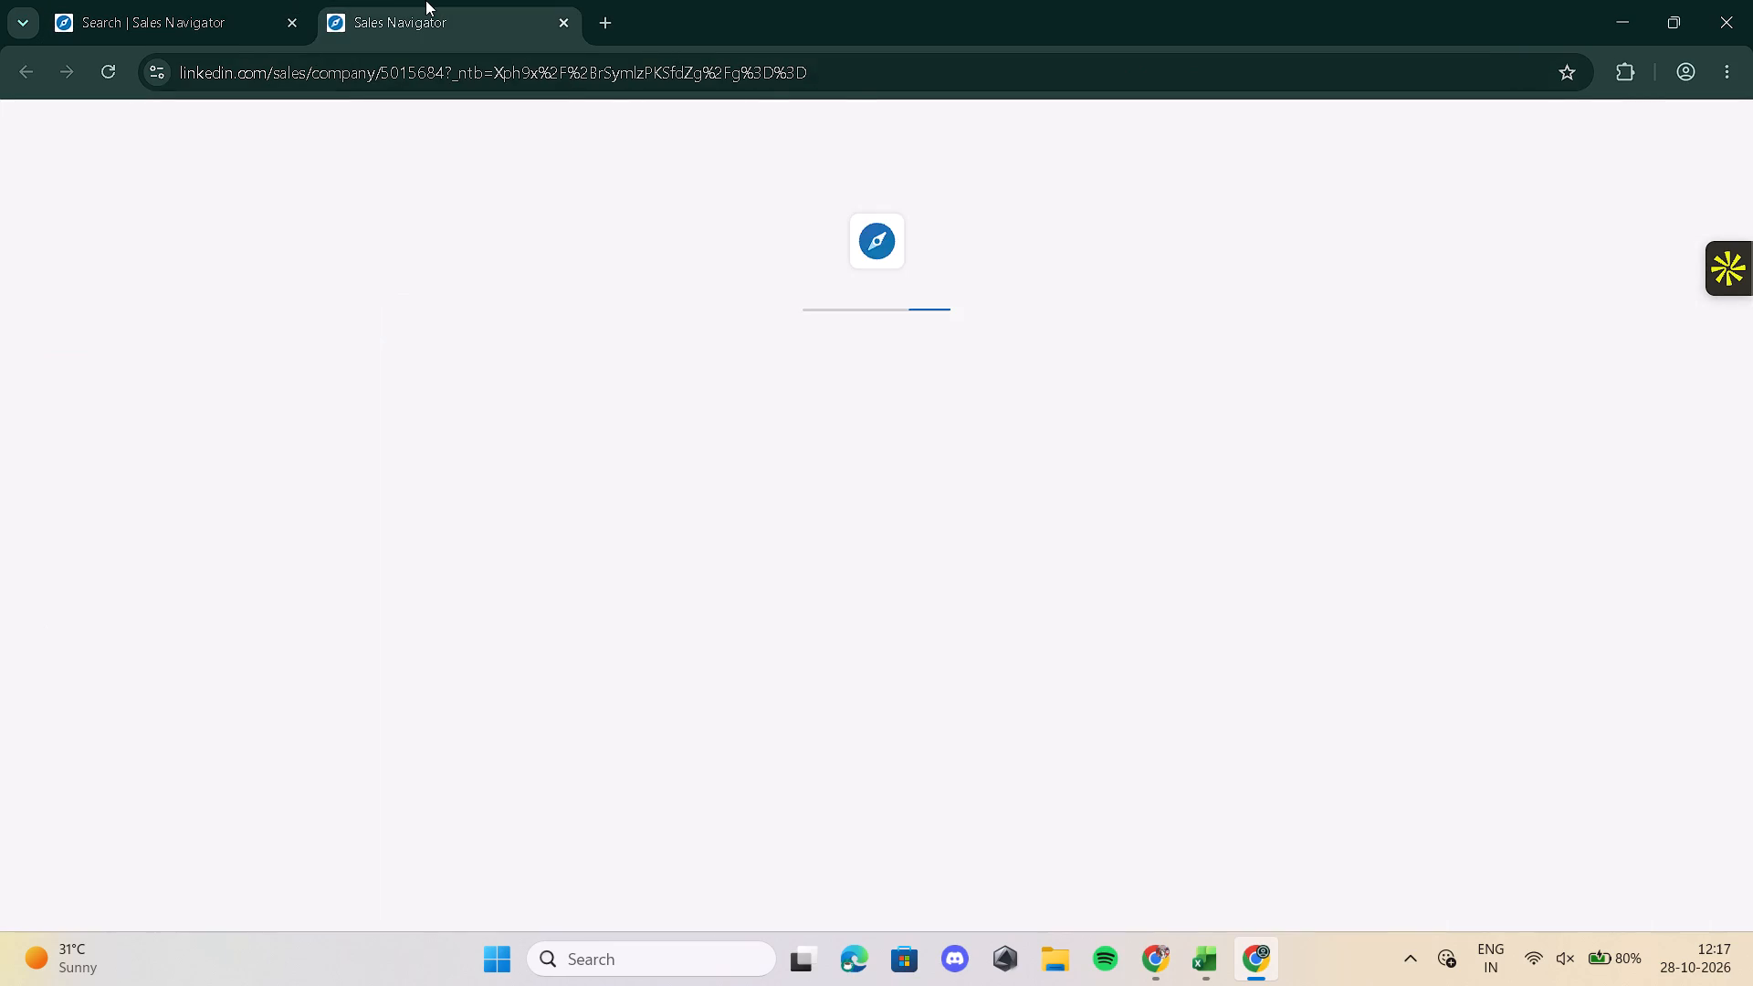
{"action": "left_click", "coordinate": [159, 0]}
{"action": "left_click", "coordinate": [379, 0]}
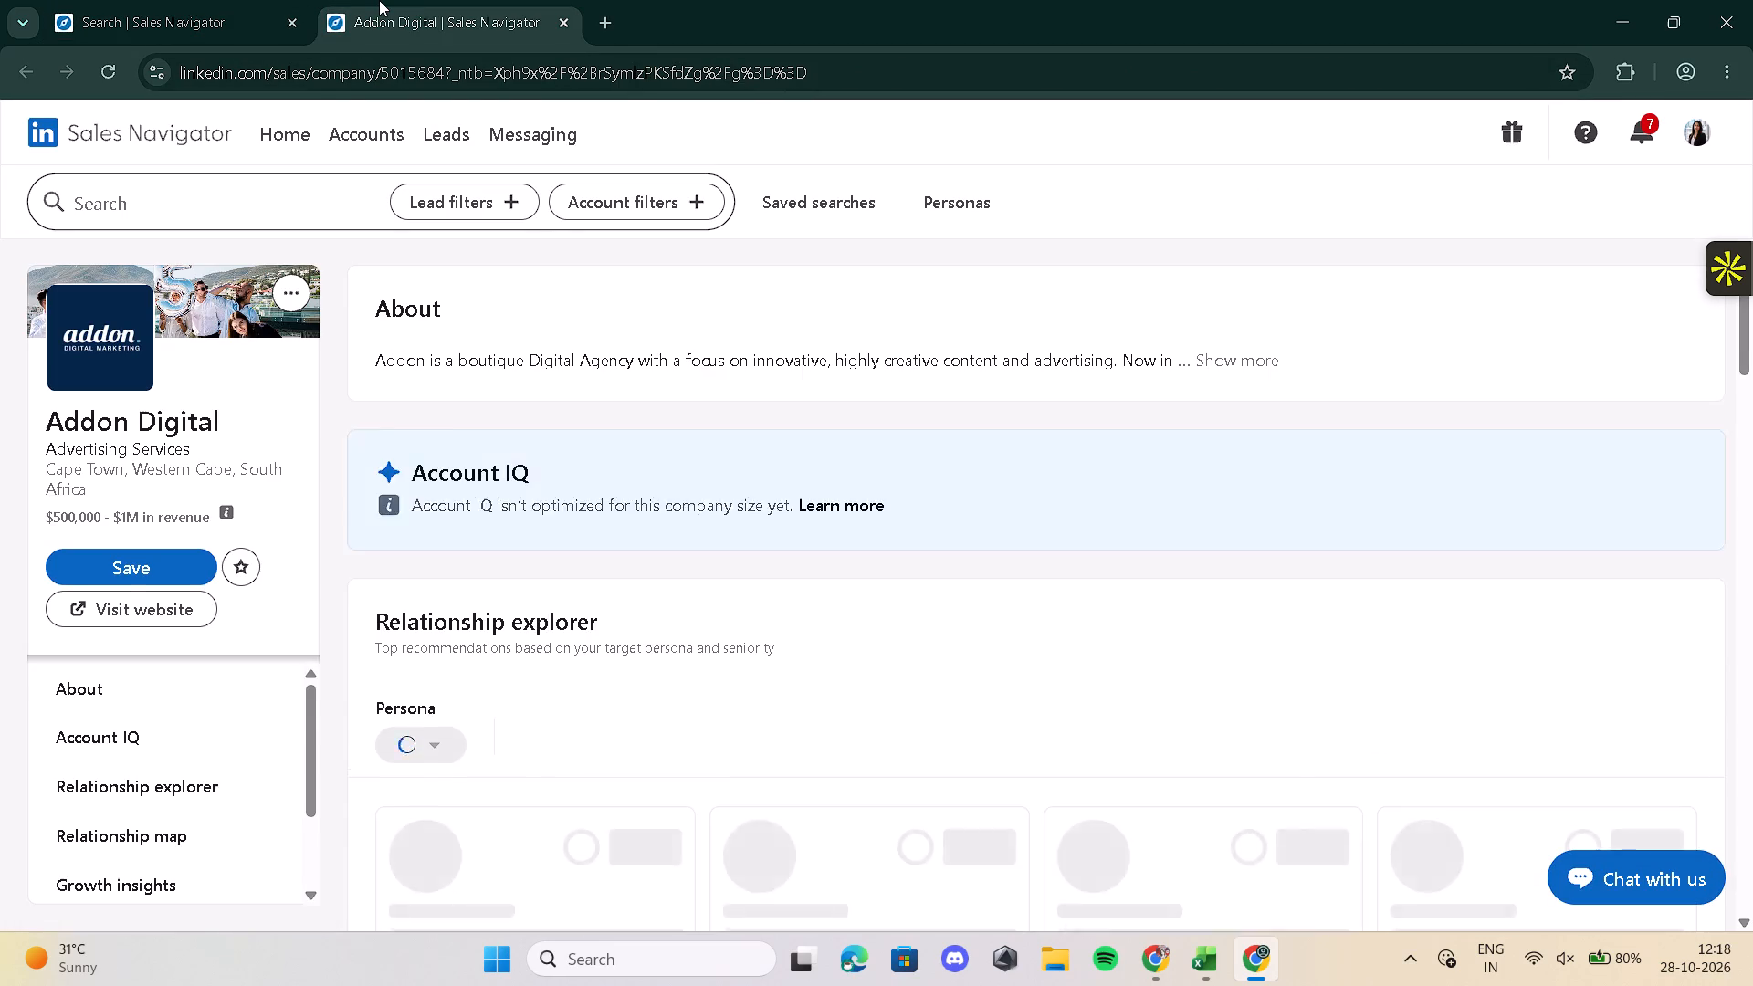
Switch to the Outbound Efforts workbook in Excel and look through the company entries on the Harsh Tanzania sheet.
{"action": "left_click", "coordinate": [1213, 964]}
{"action": "scroll", "coordinate": [717, 685], "scroll_direction": "down", "scroll_amount": 3}
{"action": "scroll", "coordinate": [716, 697], "scroll_direction": "up", "scroll_amount": 1}
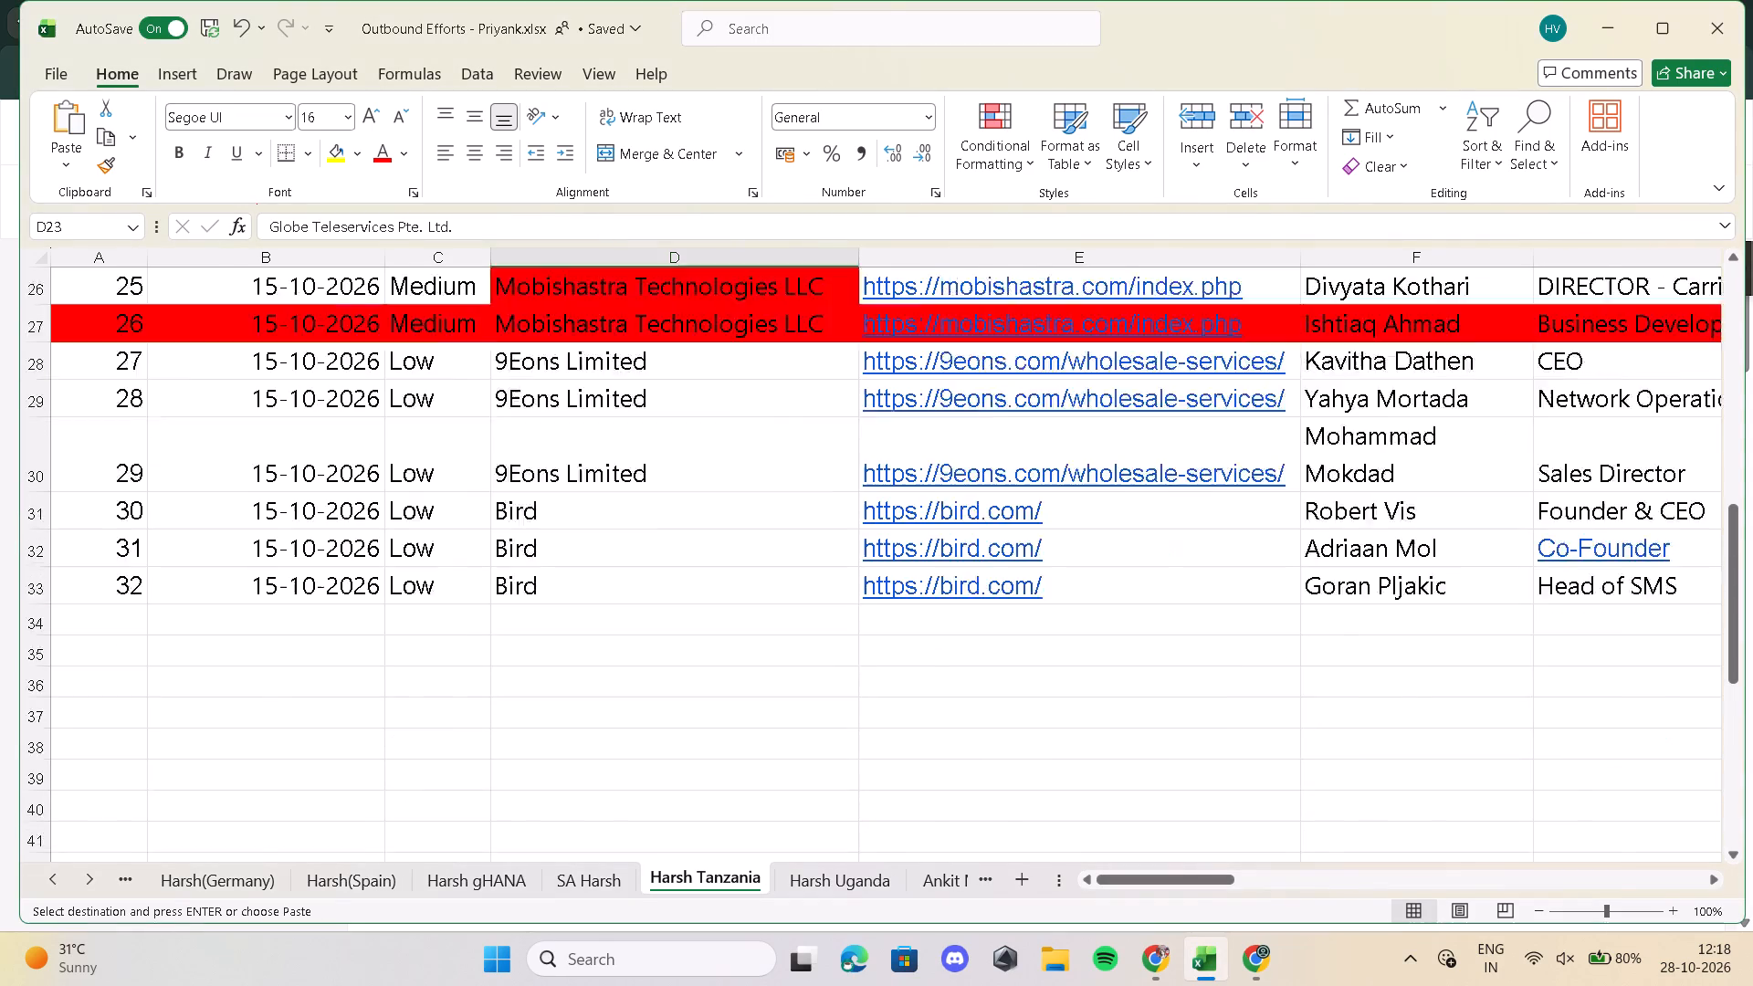
{"action": "scroll", "coordinate": [716, 697], "scroll_direction": "up", "scroll_amount": 8}
{"action": "scroll", "coordinate": [716, 713], "scroll_direction": "down", "scroll_amount": 3}
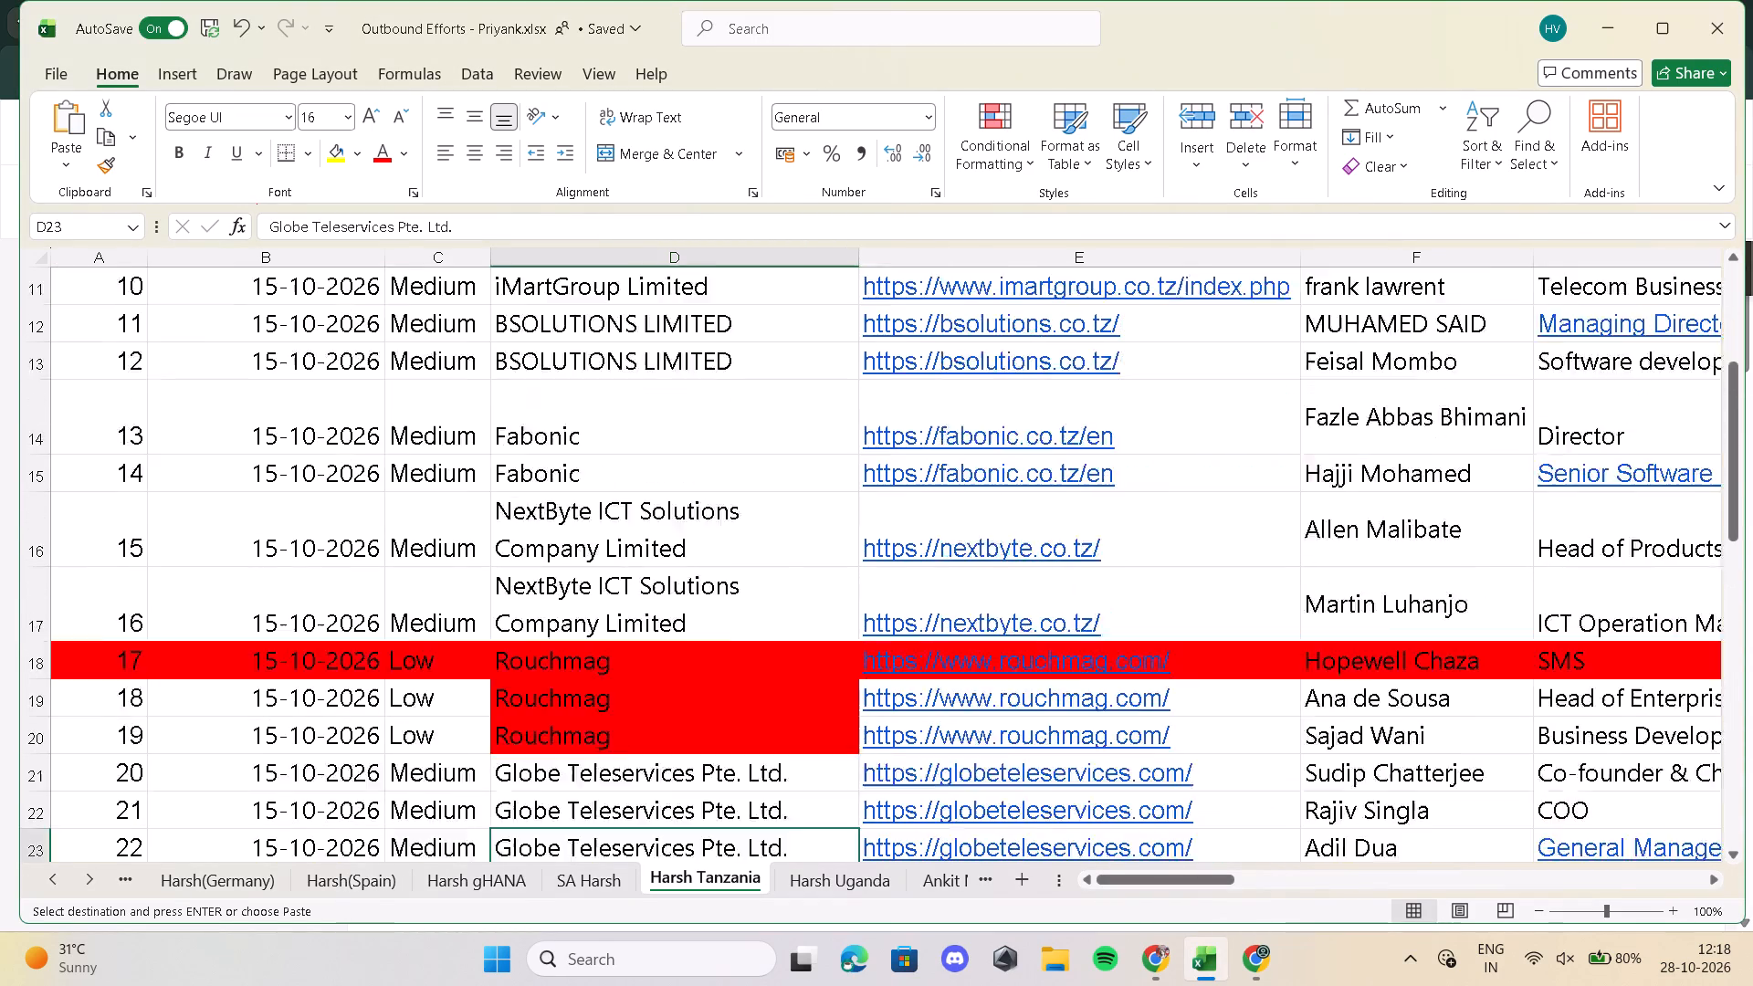
{"action": "scroll", "coordinate": [716, 713], "scroll_direction": "down", "scroll_amount": 3}
Look through the company entries on the Harsh Uganda sheet, going back up through its earlier rows.
{"action": "left_click", "coordinate": [855, 878]}
{"action": "scroll", "coordinate": [638, 802], "scroll_direction": "up", "scroll_amount": 2}
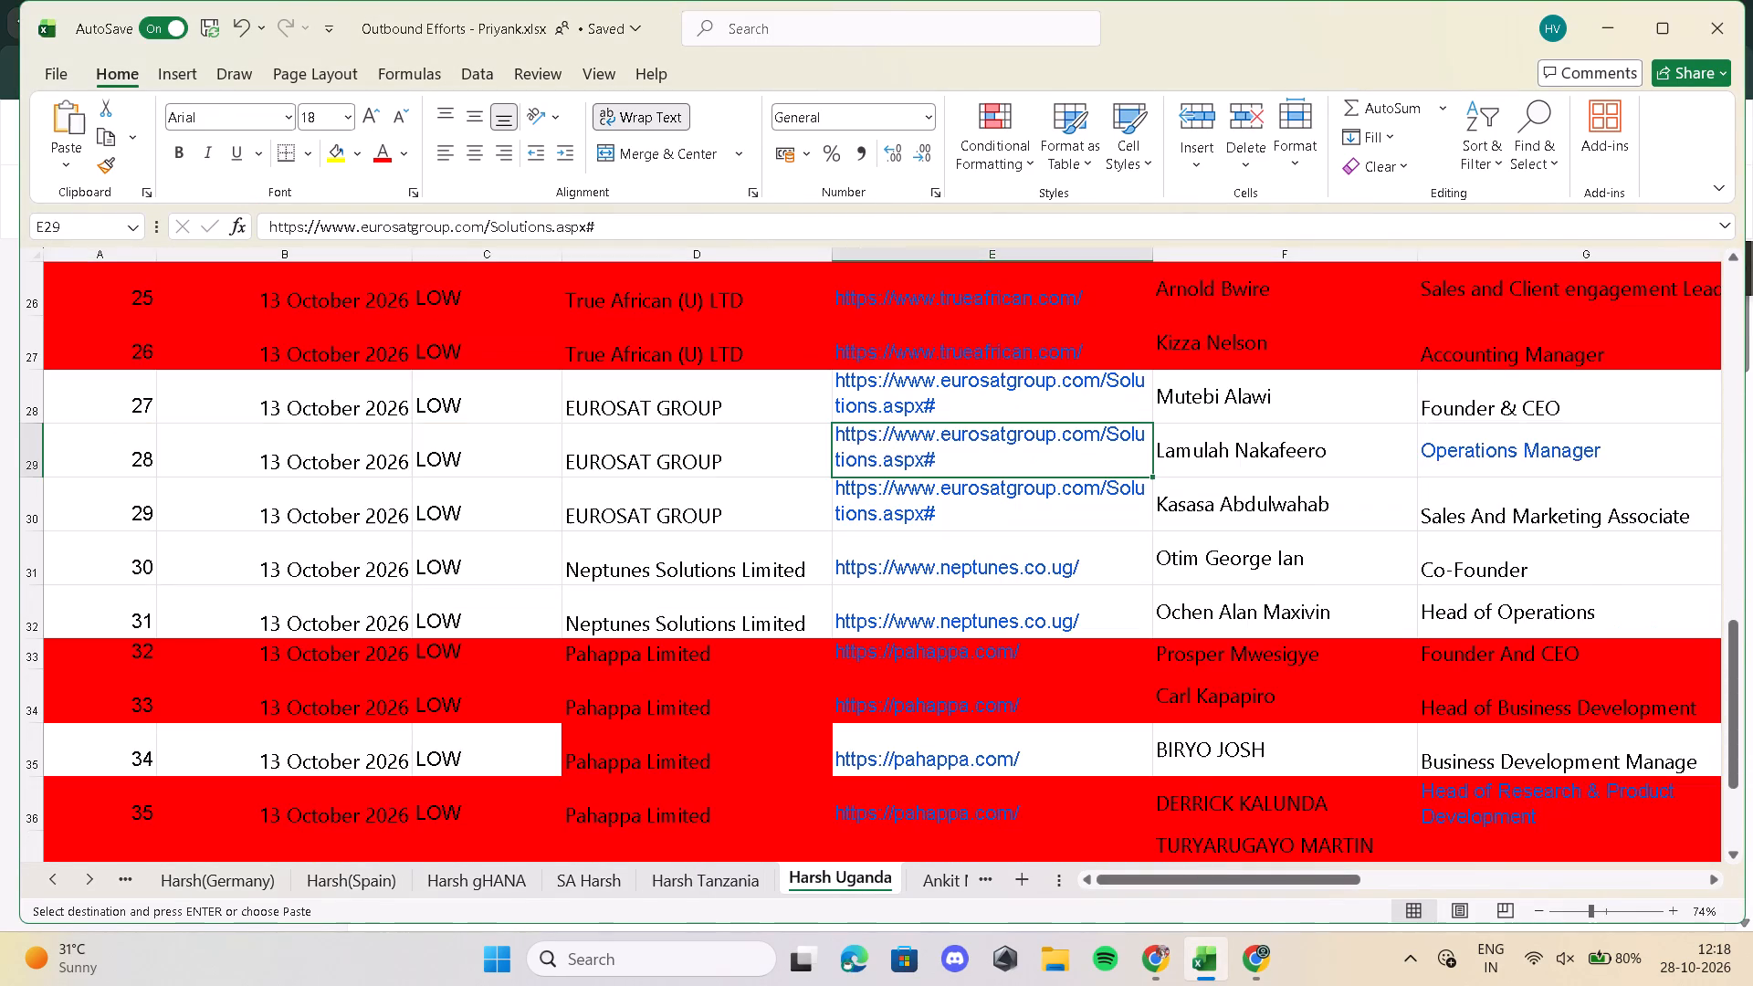
{"action": "scroll", "coordinate": [638, 802], "scroll_direction": "up", "scroll_amount": 3}
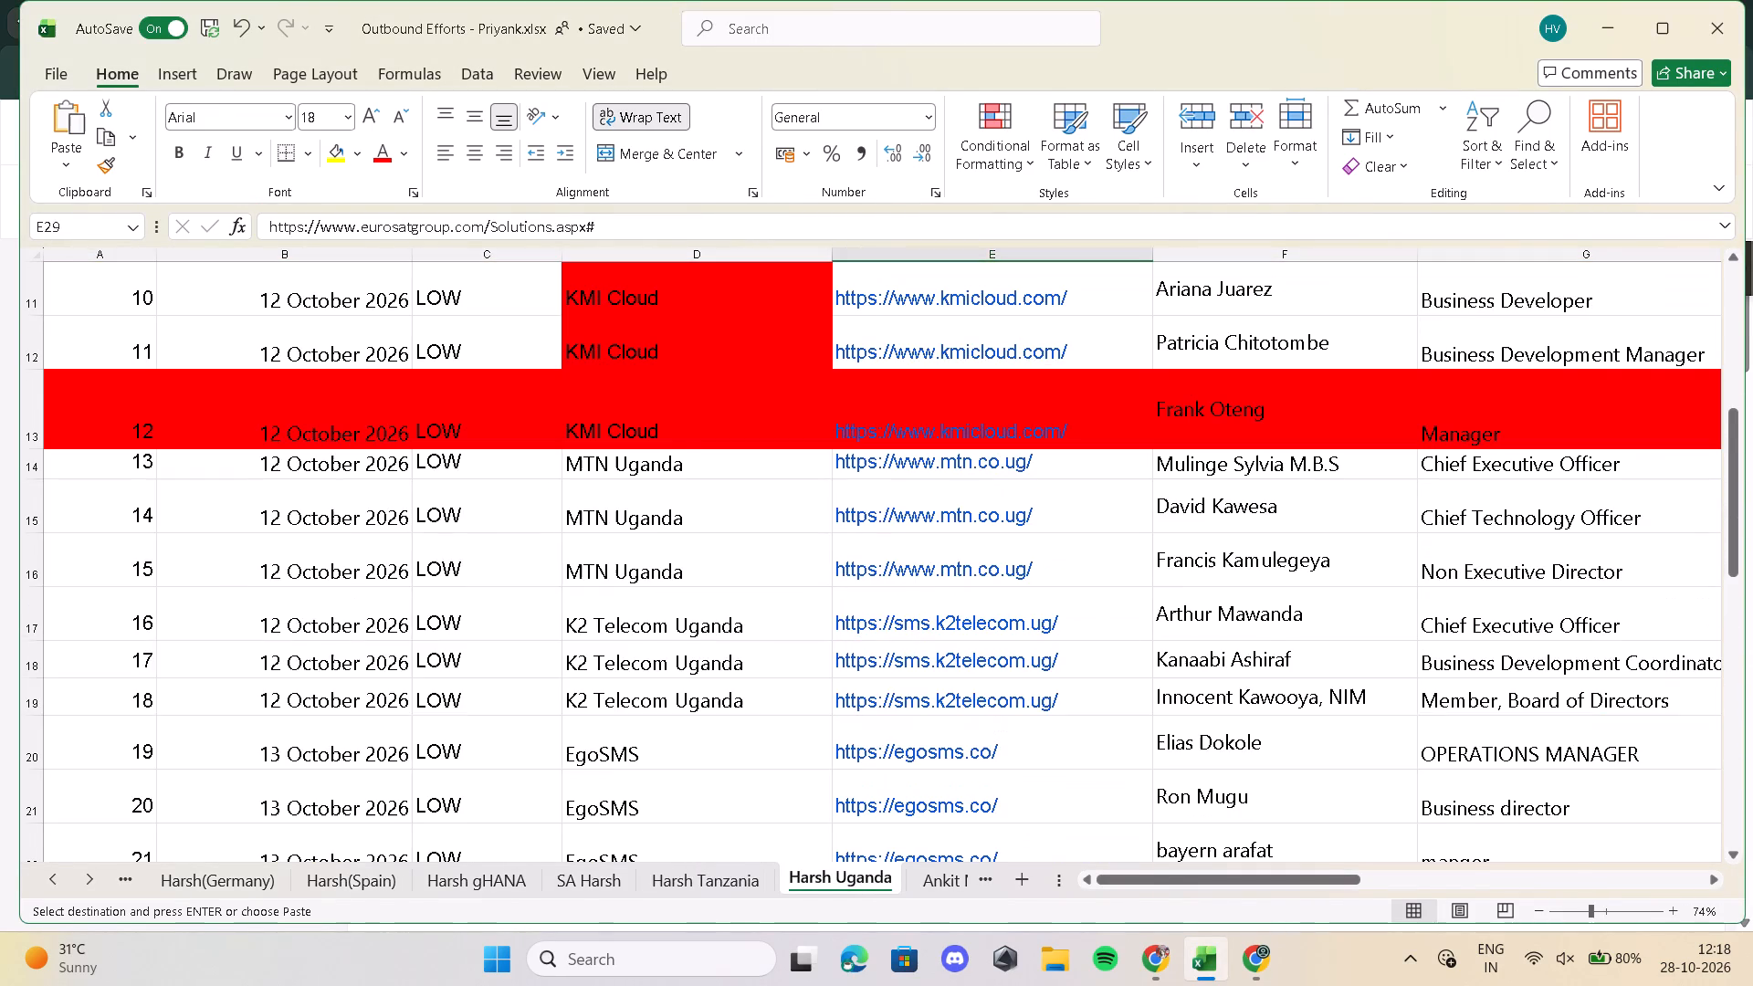
{"action": "scroll", "coordinate": [638, 802], "scroll_direction": "up", "scroll_amount": 3}
{"action": "left_click", "coordinate": [752, 880]}
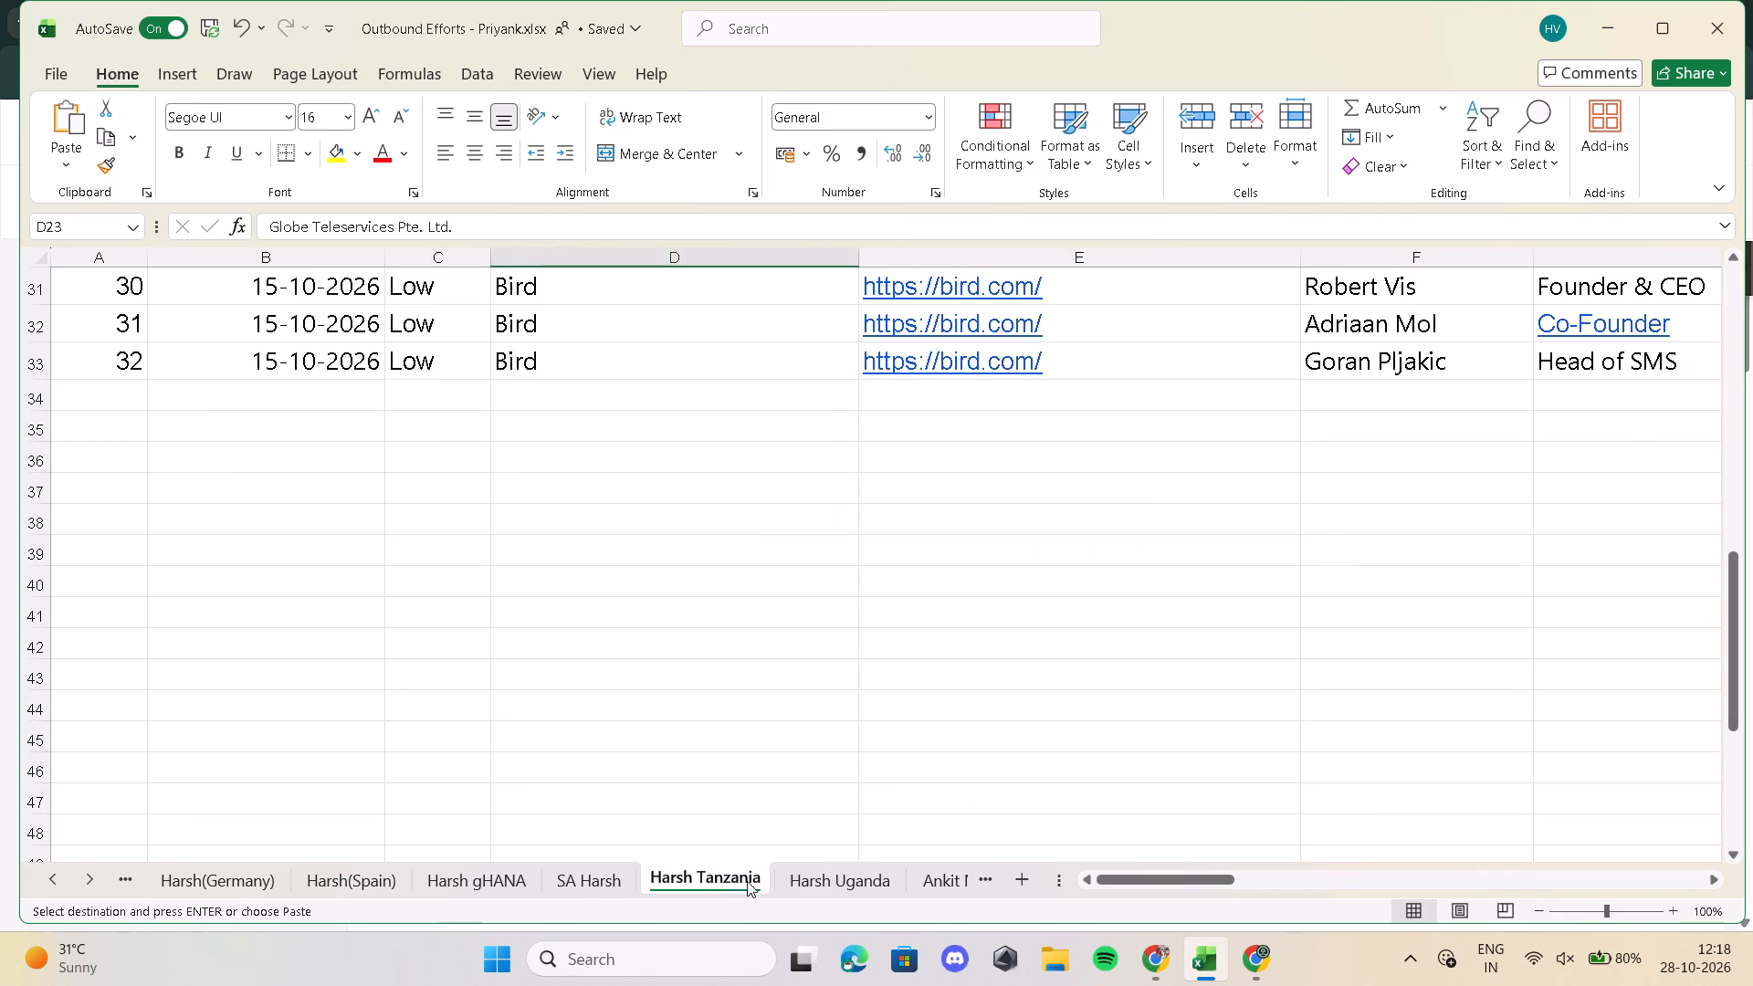
Review the companies already logged on the SA Harsh sheet, down to the first unfilled row.
{"action": "left_click", "coordinate": [574, 878]}
{"action": "scroll", "coordinate": [622, 781], "scroll_direction": "down", "scroll_amount": 3}
{"action": "scroll", "coordinate": [715, 813], "scroll_direction": "down", "scroll_amount": 4}
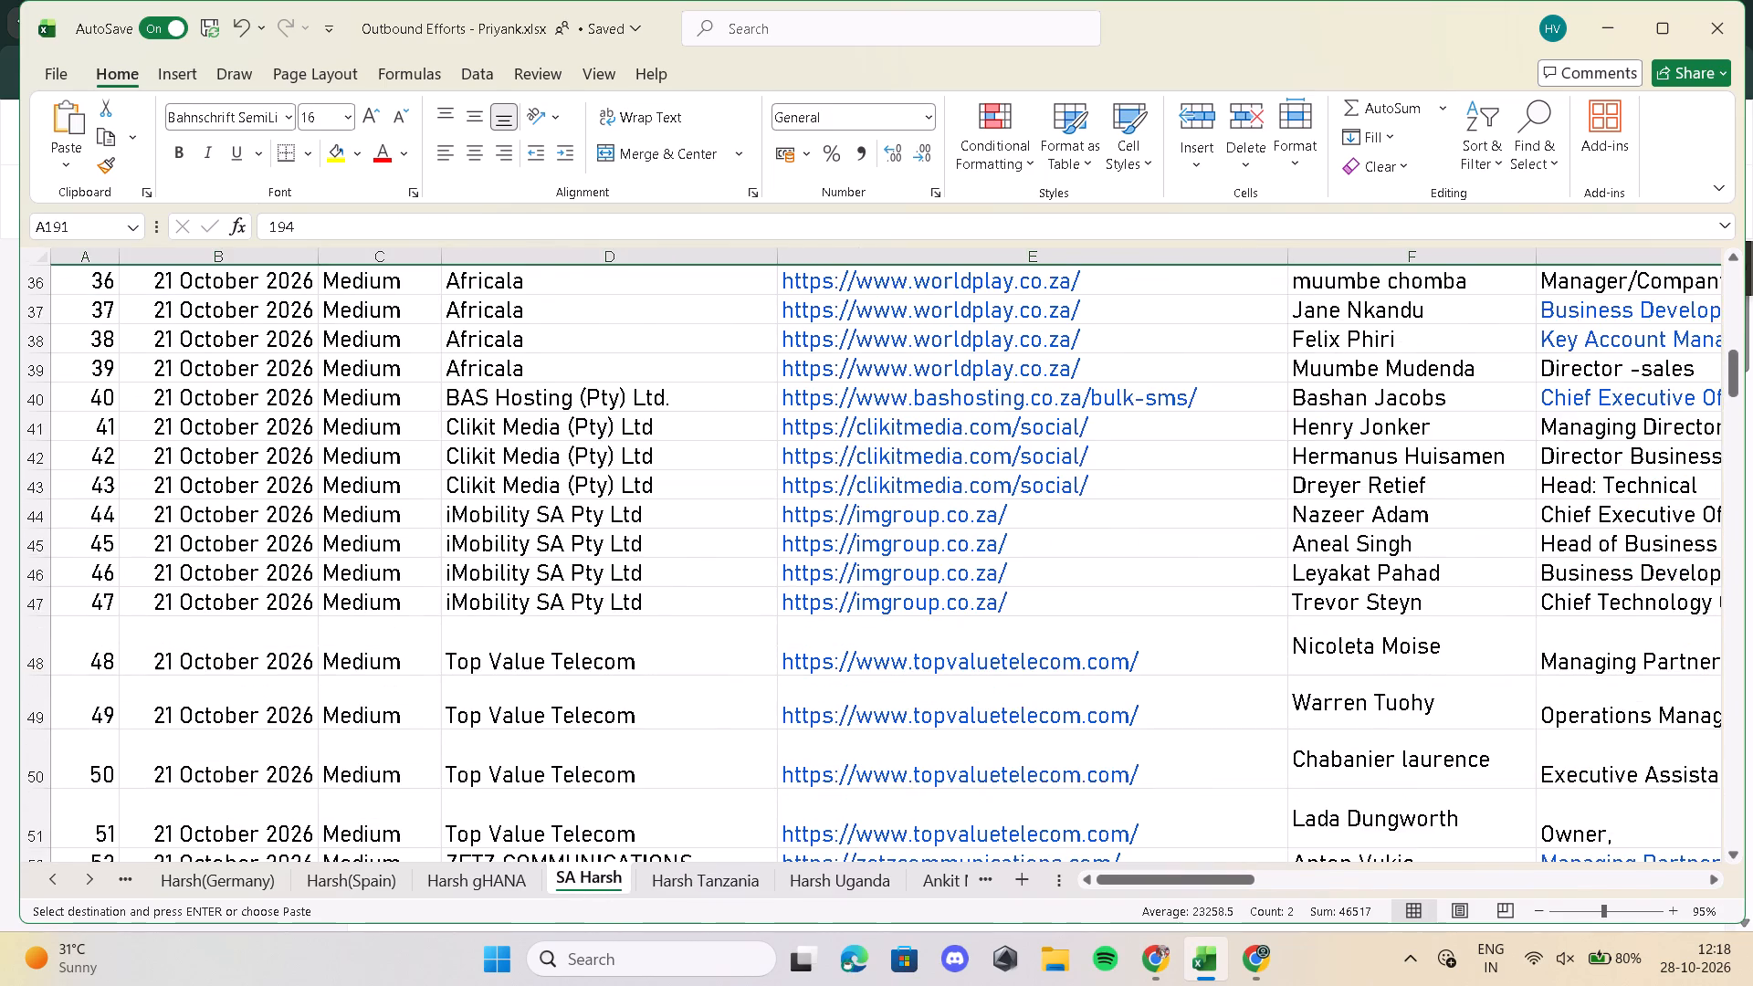
{"action": "scroll", "coordinate": [715, 812], "scroll_direction": "down", "scroll_amount": 5}
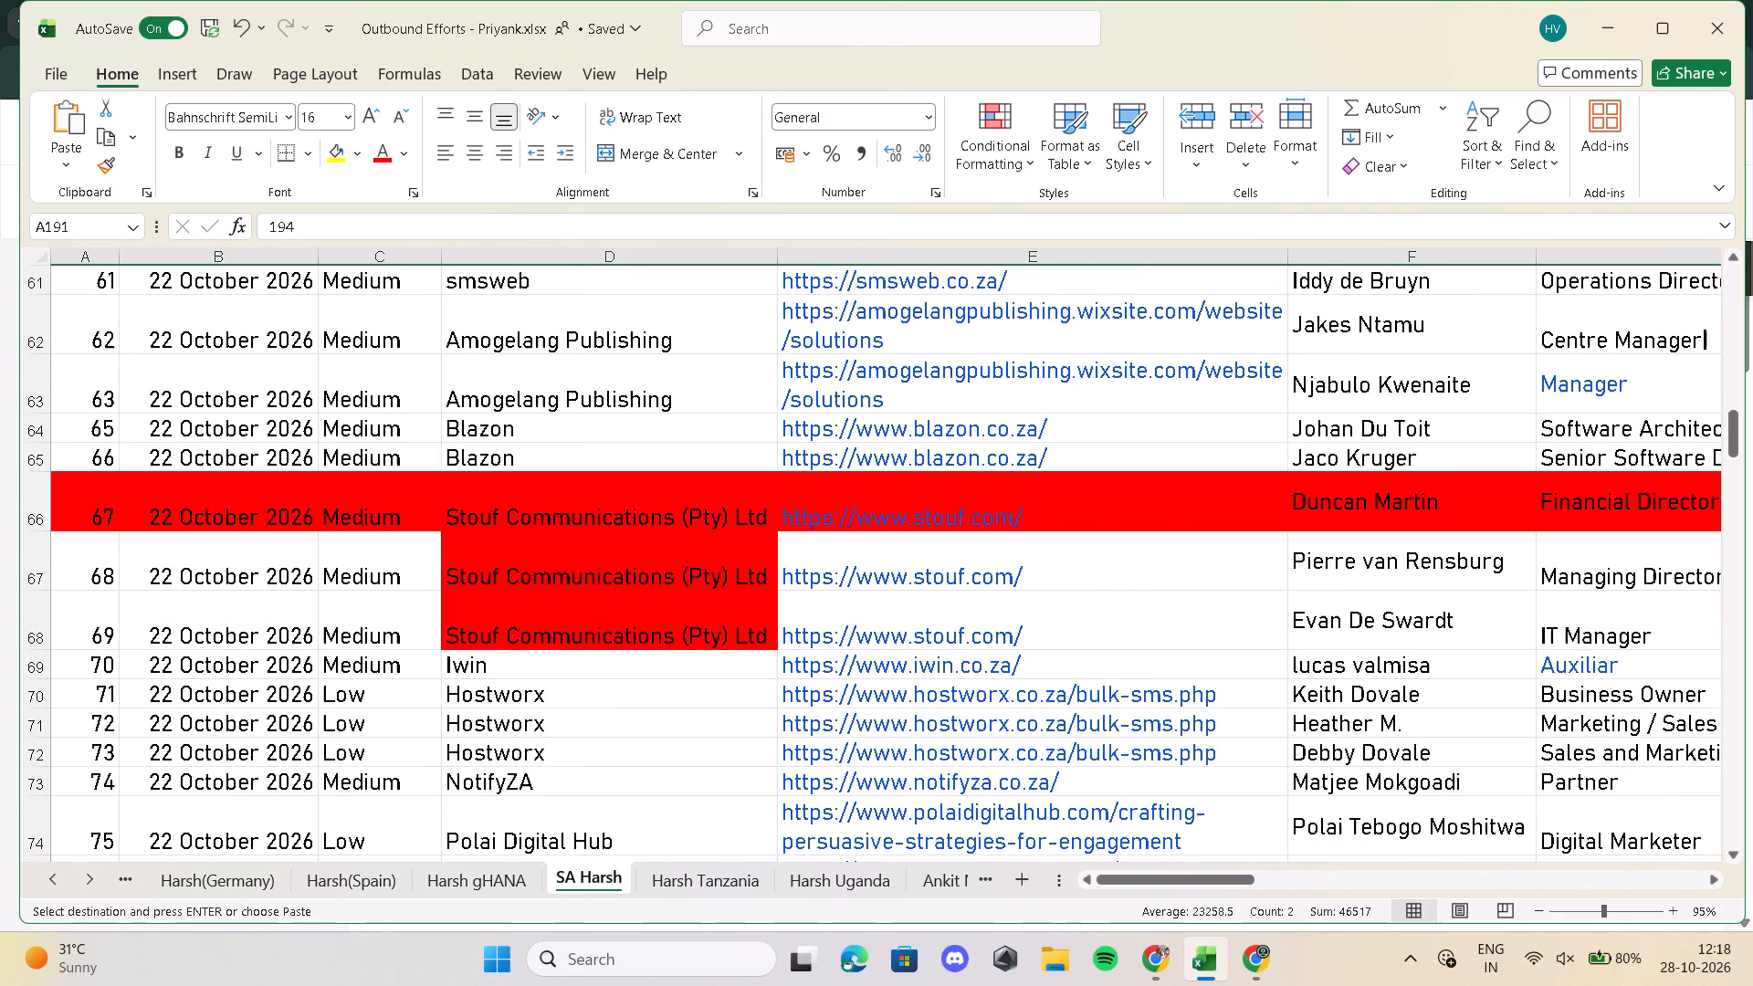
{"action": "scroll", "coordinate": [715, 812], "scroll_direction": "down", "scroll_amount": 8}
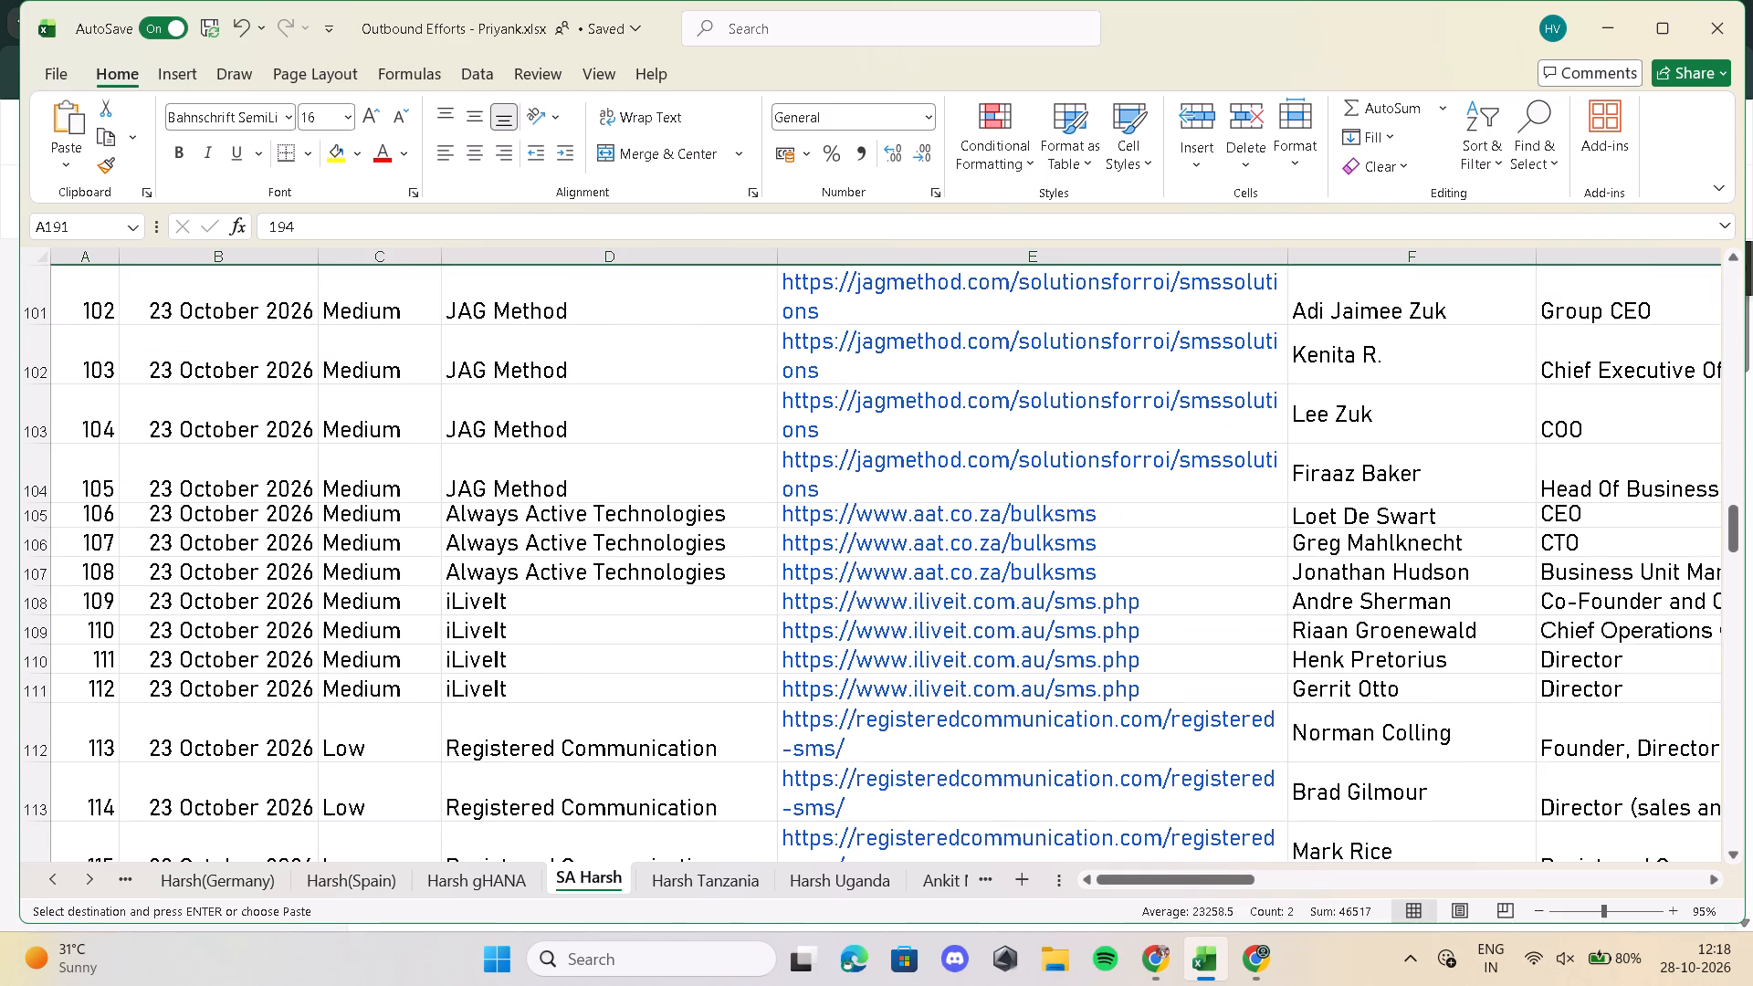
{"action": "scroll", "coordinate": [709, 827], "scroll_direction": "down", "scroll_amount": 6}
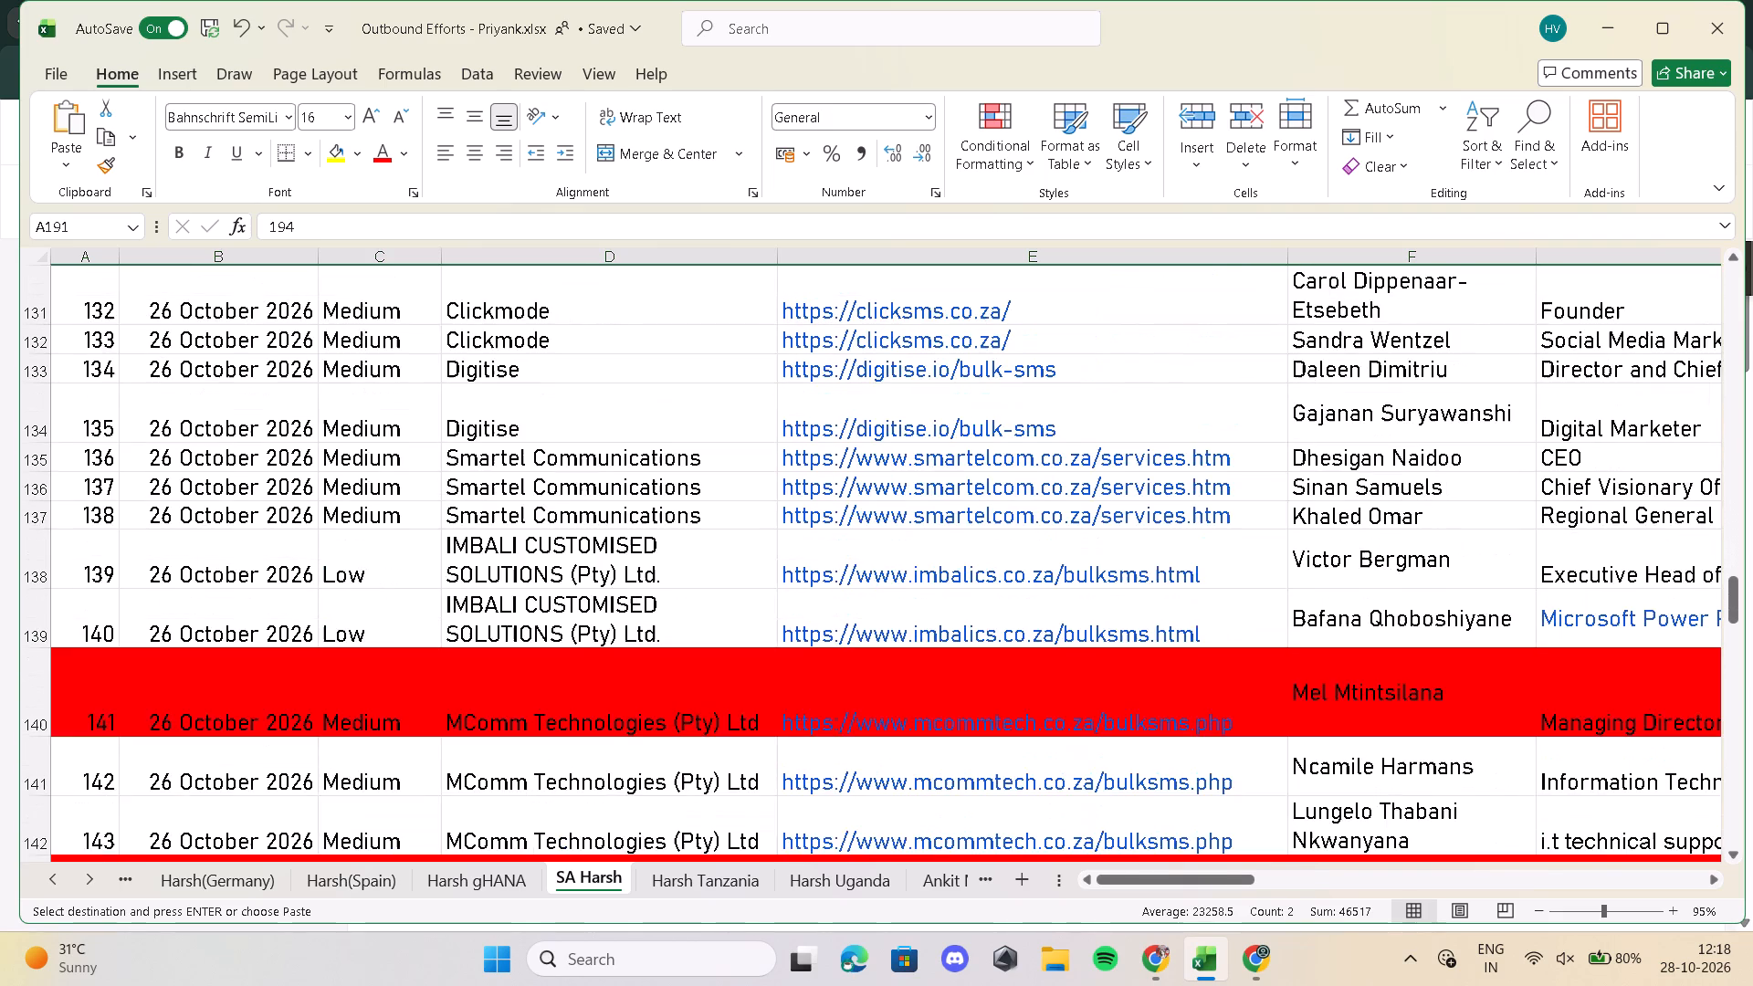
{"action": "scroll", "coordinate": [709, 827], "scroll_direction": "down", "scroll_amount": 3}
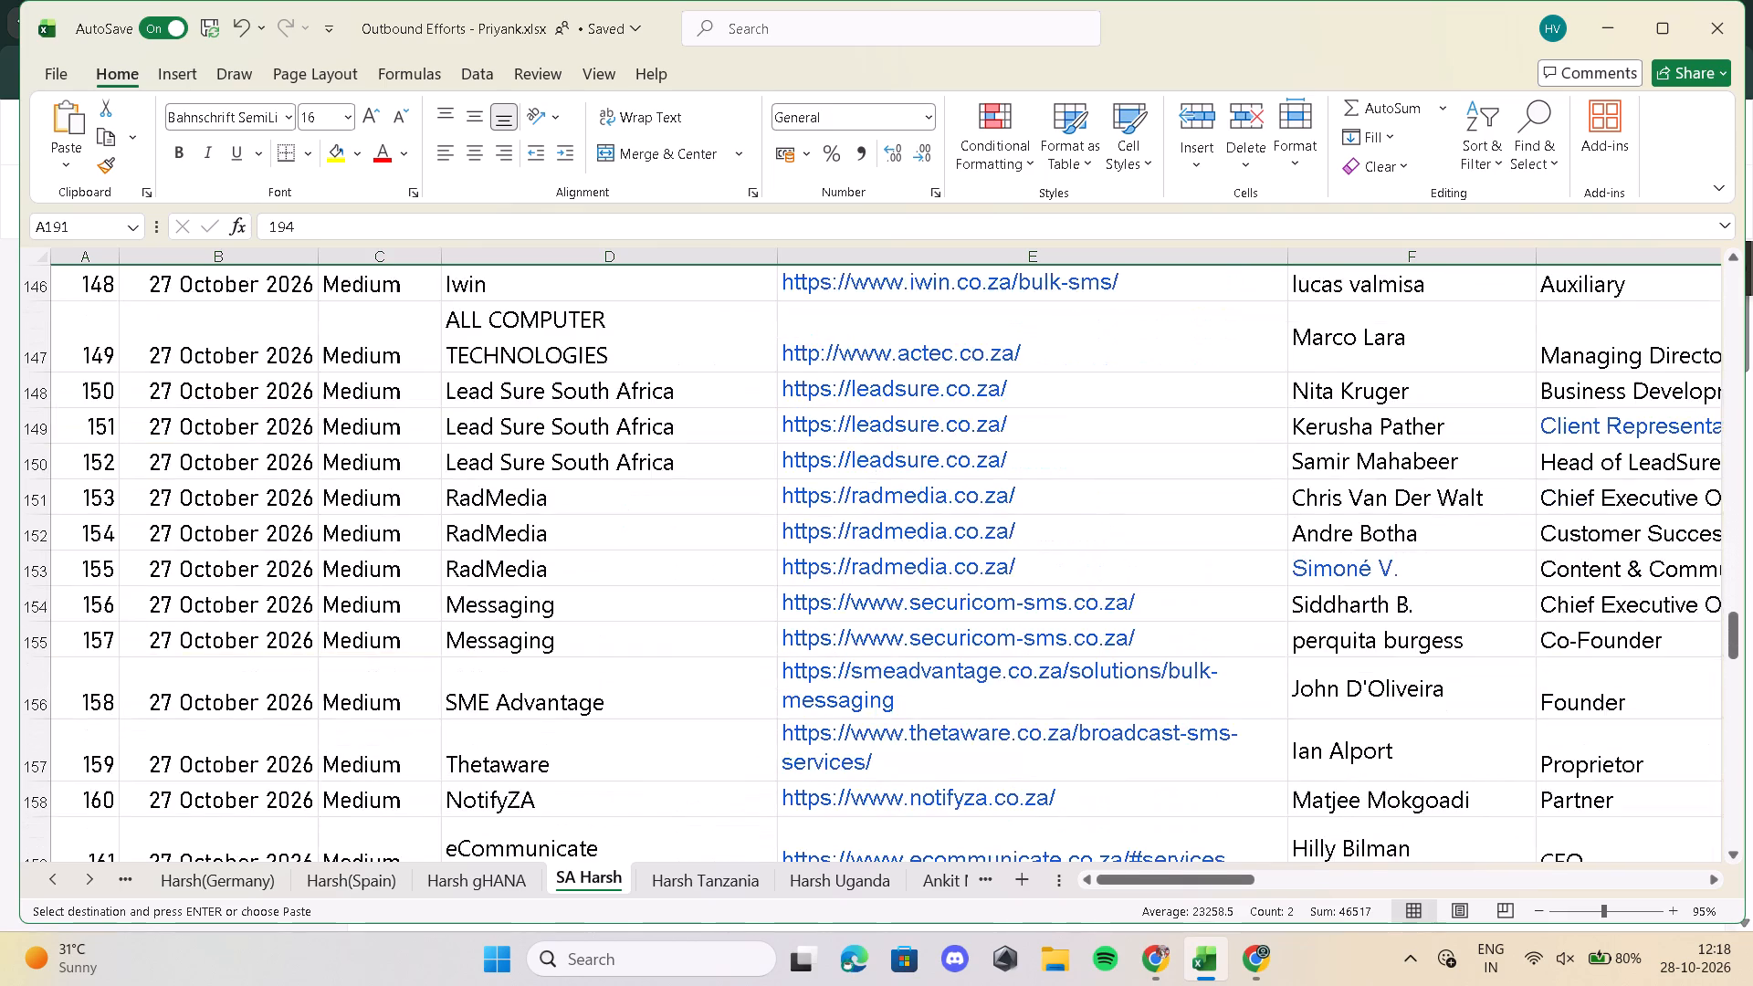
{"action": "scroll", "coordinate": [709, 827], "scroll_direction": "down", "scroll_amount": 6}
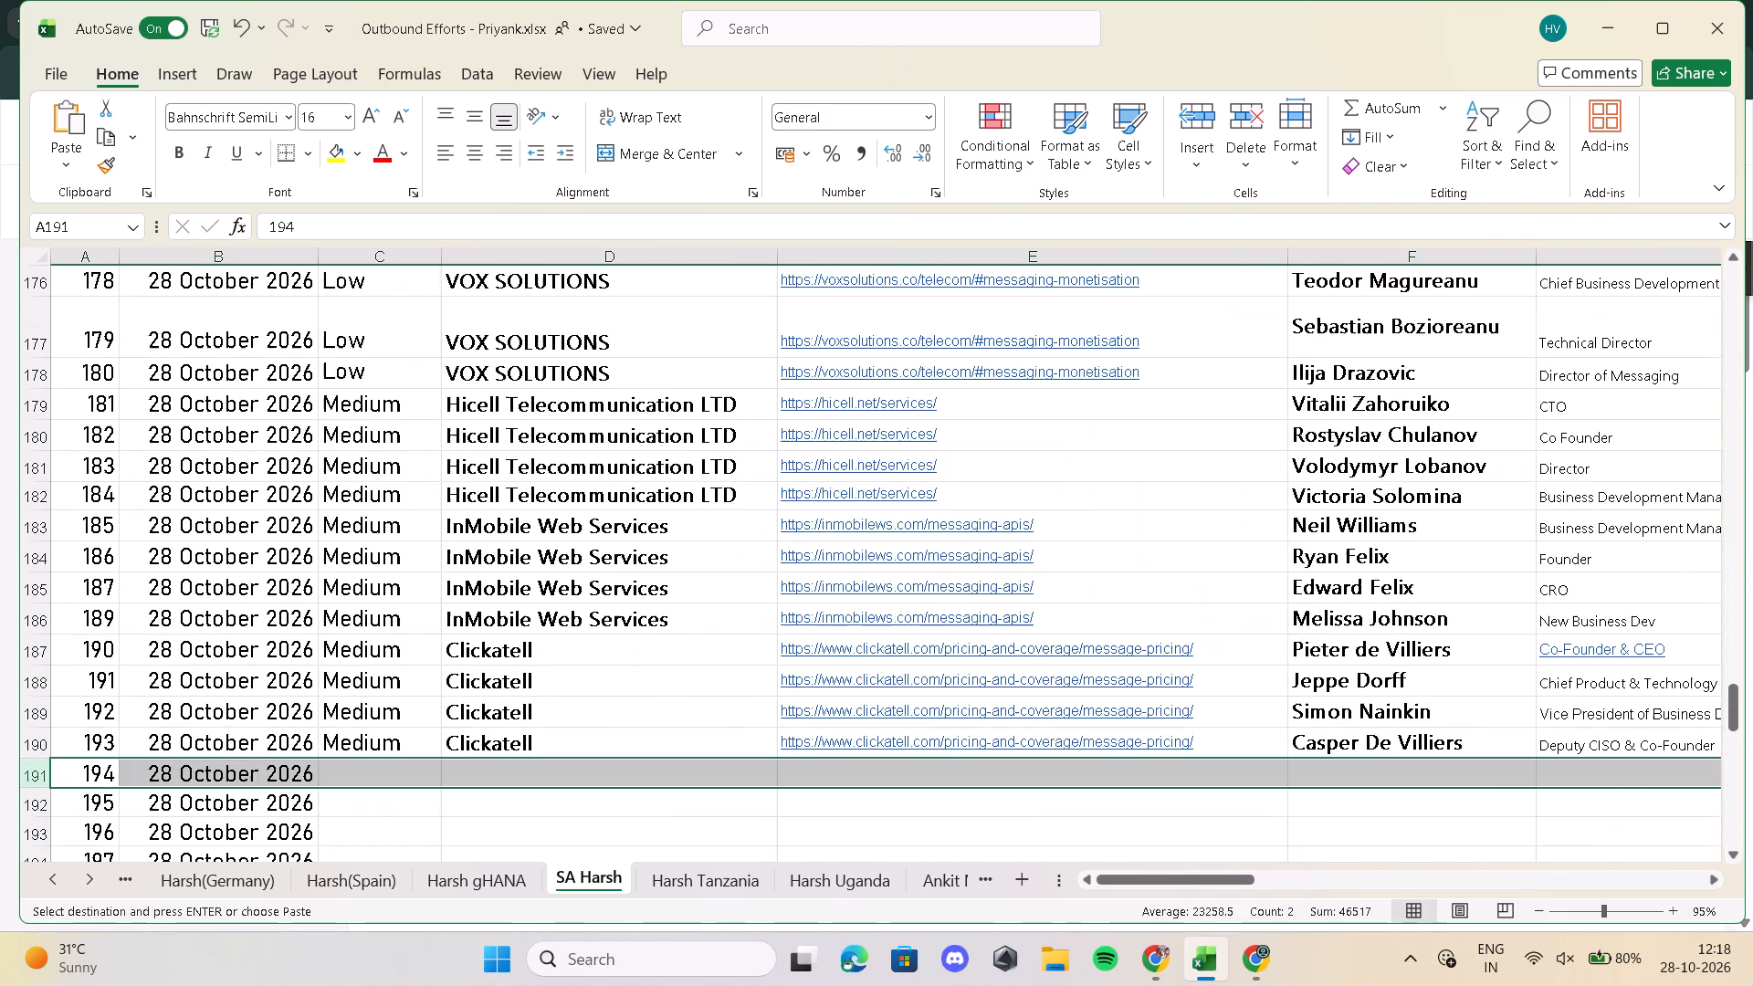
Examine the company entries on the Harsh gHANA sheet, working back up through the October rows.
{"action": "left_click", "coordinate": [505, 877]}
{"action": "scroll", "coordinate": [530, 823], "scroll_direction": "up", "scroll_amount": 1}
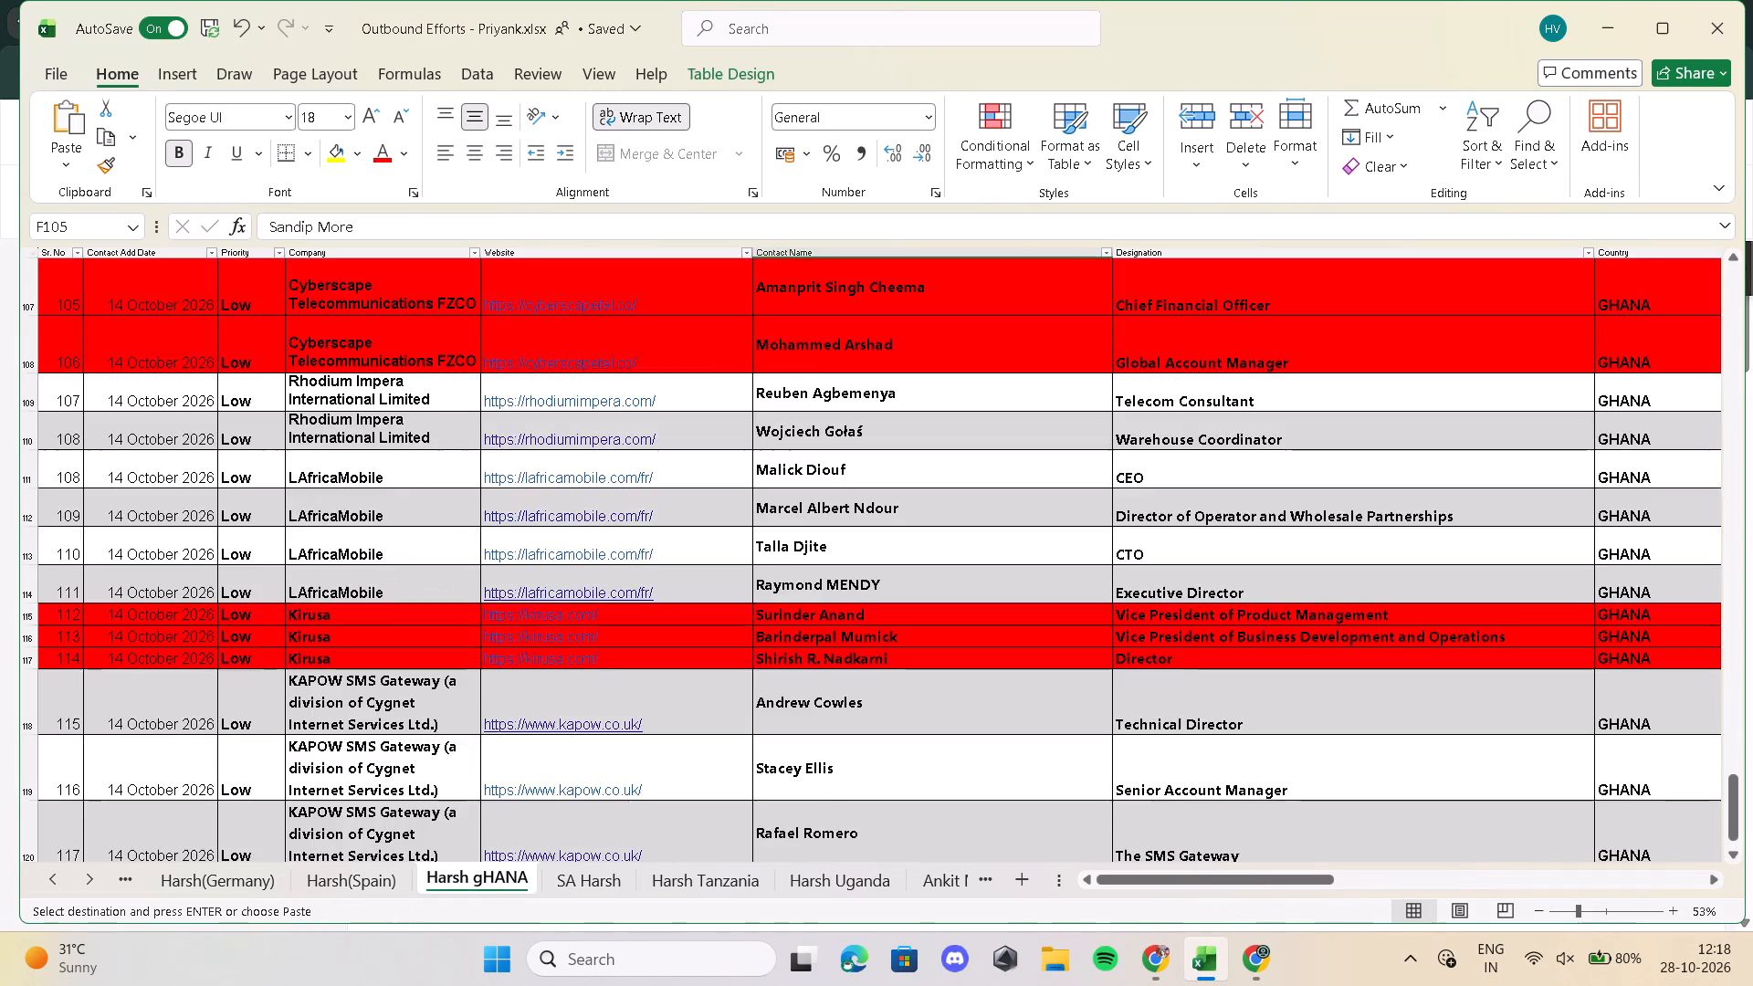
{"action": "scroll", "coordinate": [531, 824], "scroll_direction": "up", "scroll_amount": 6}
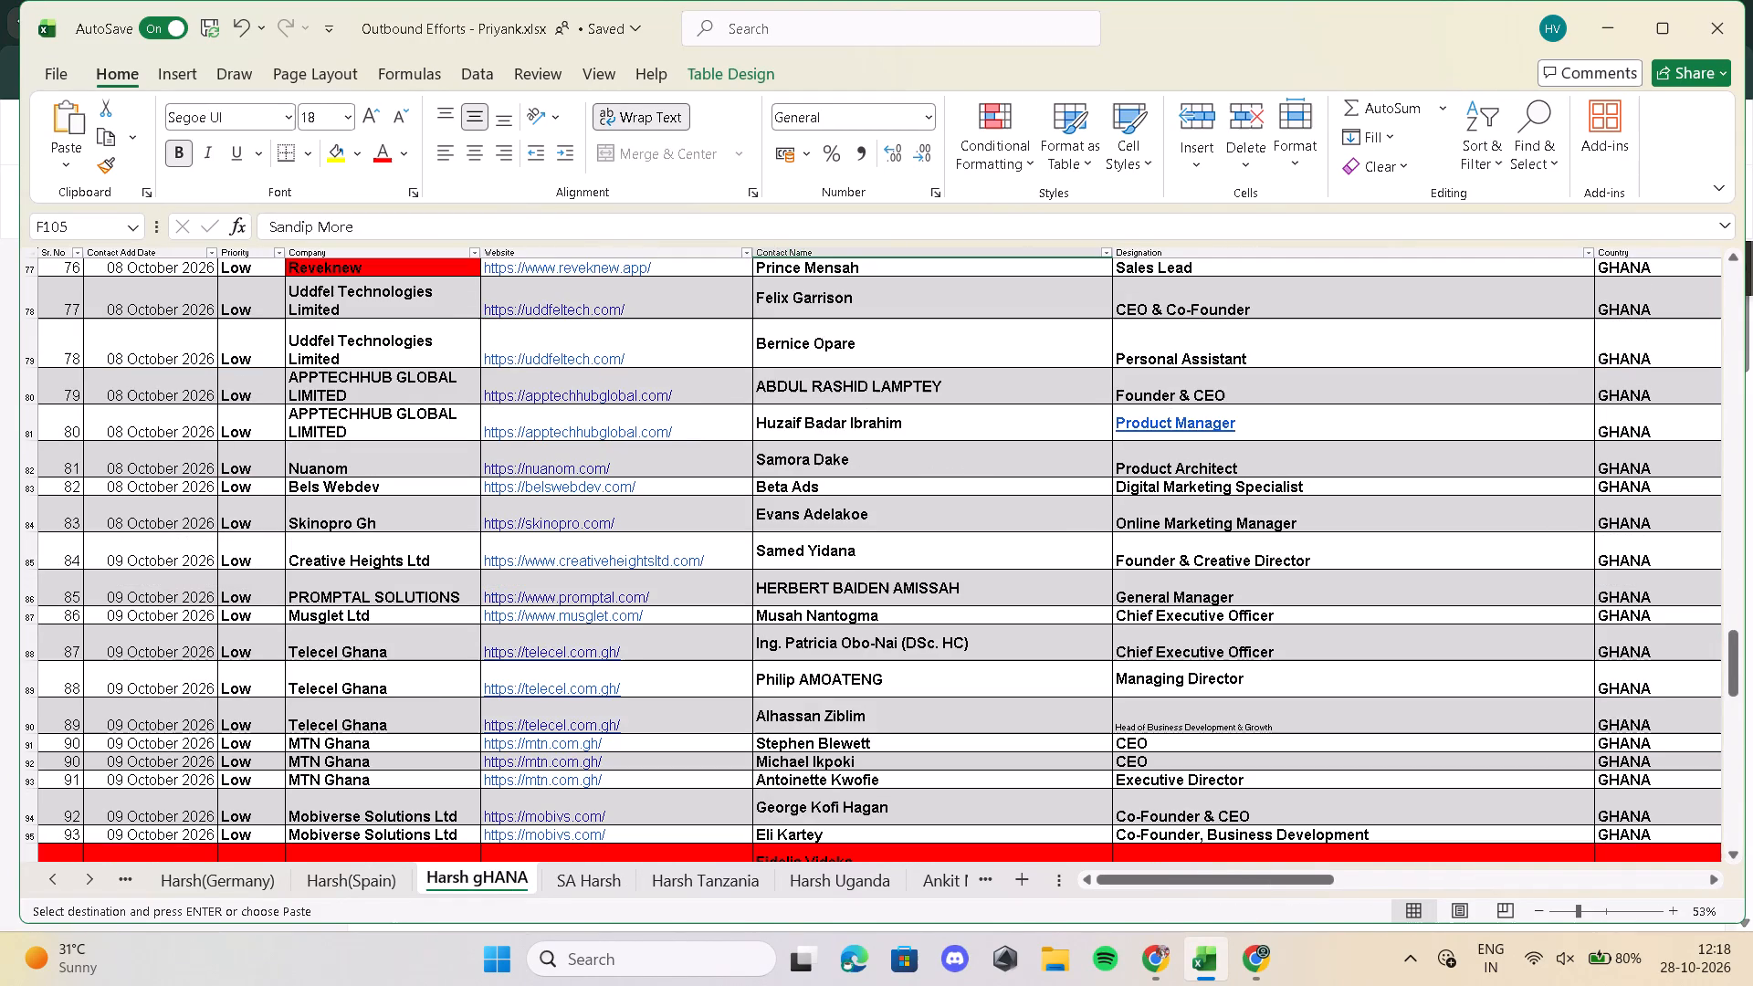
{"action": "scroll", "coordinate": [531, 824], "scroll_direction": "up", "scroll_amount": 2}
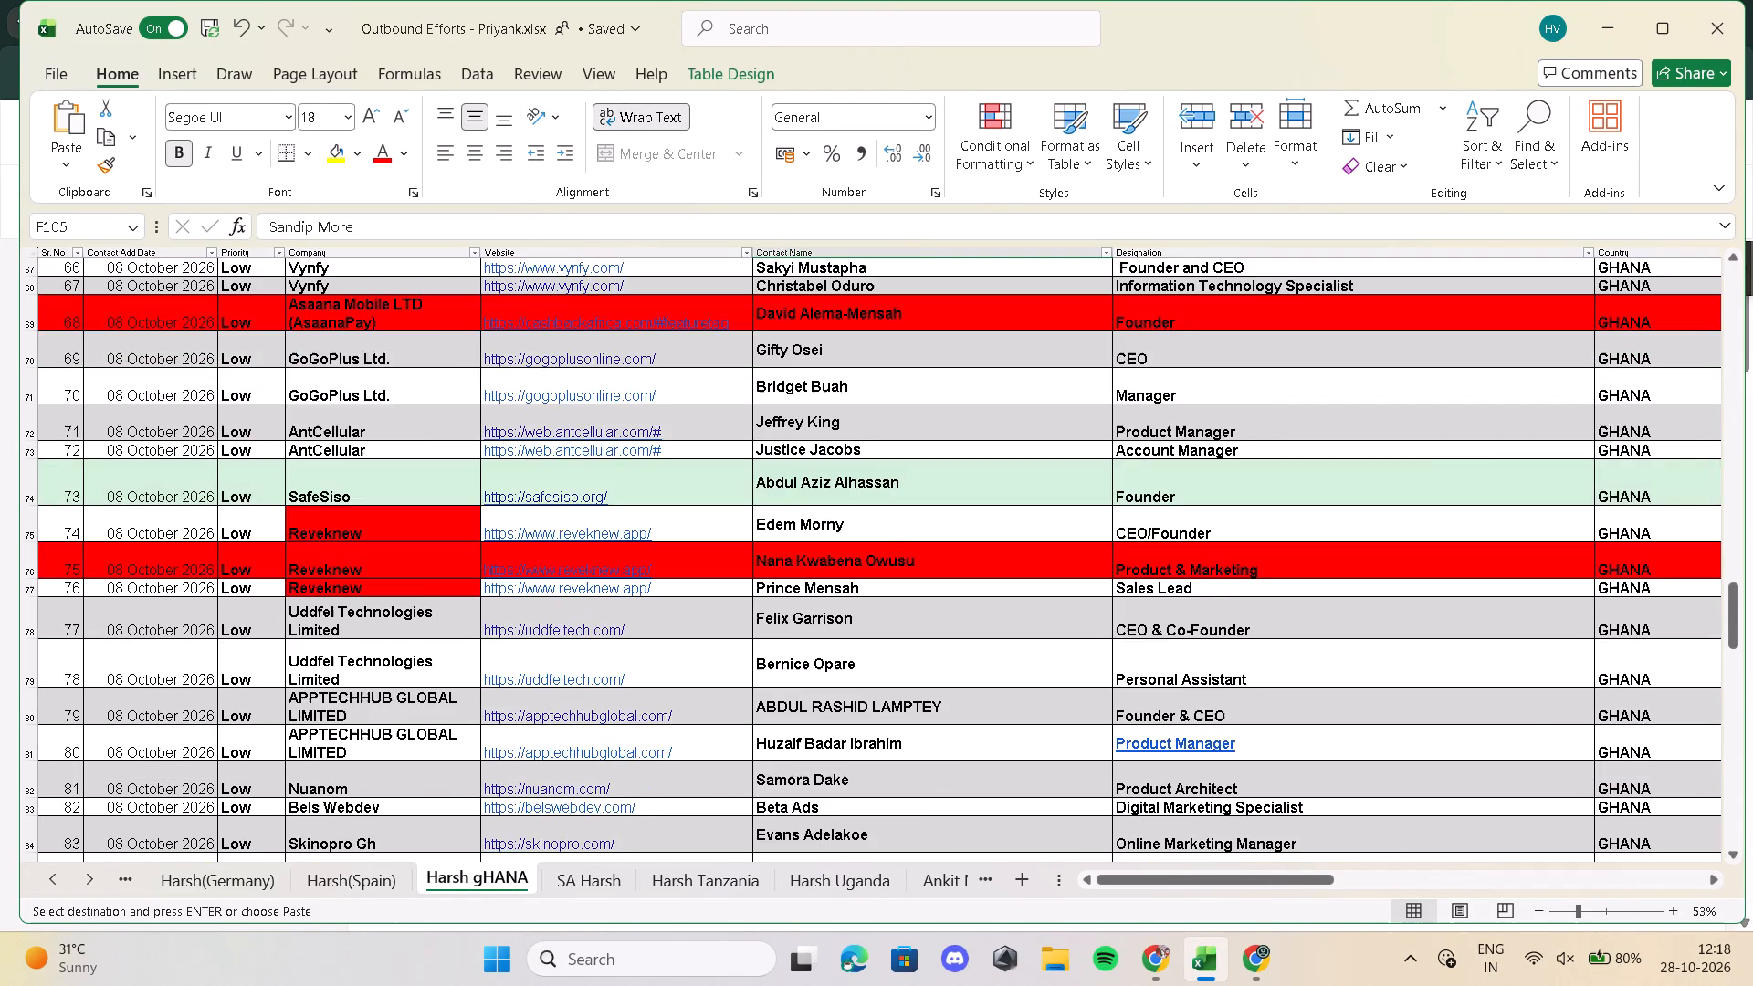
{"action": "scroll", "coordinate": [531, 824], "scroll_direction": "up", "scroll_amount": 2}
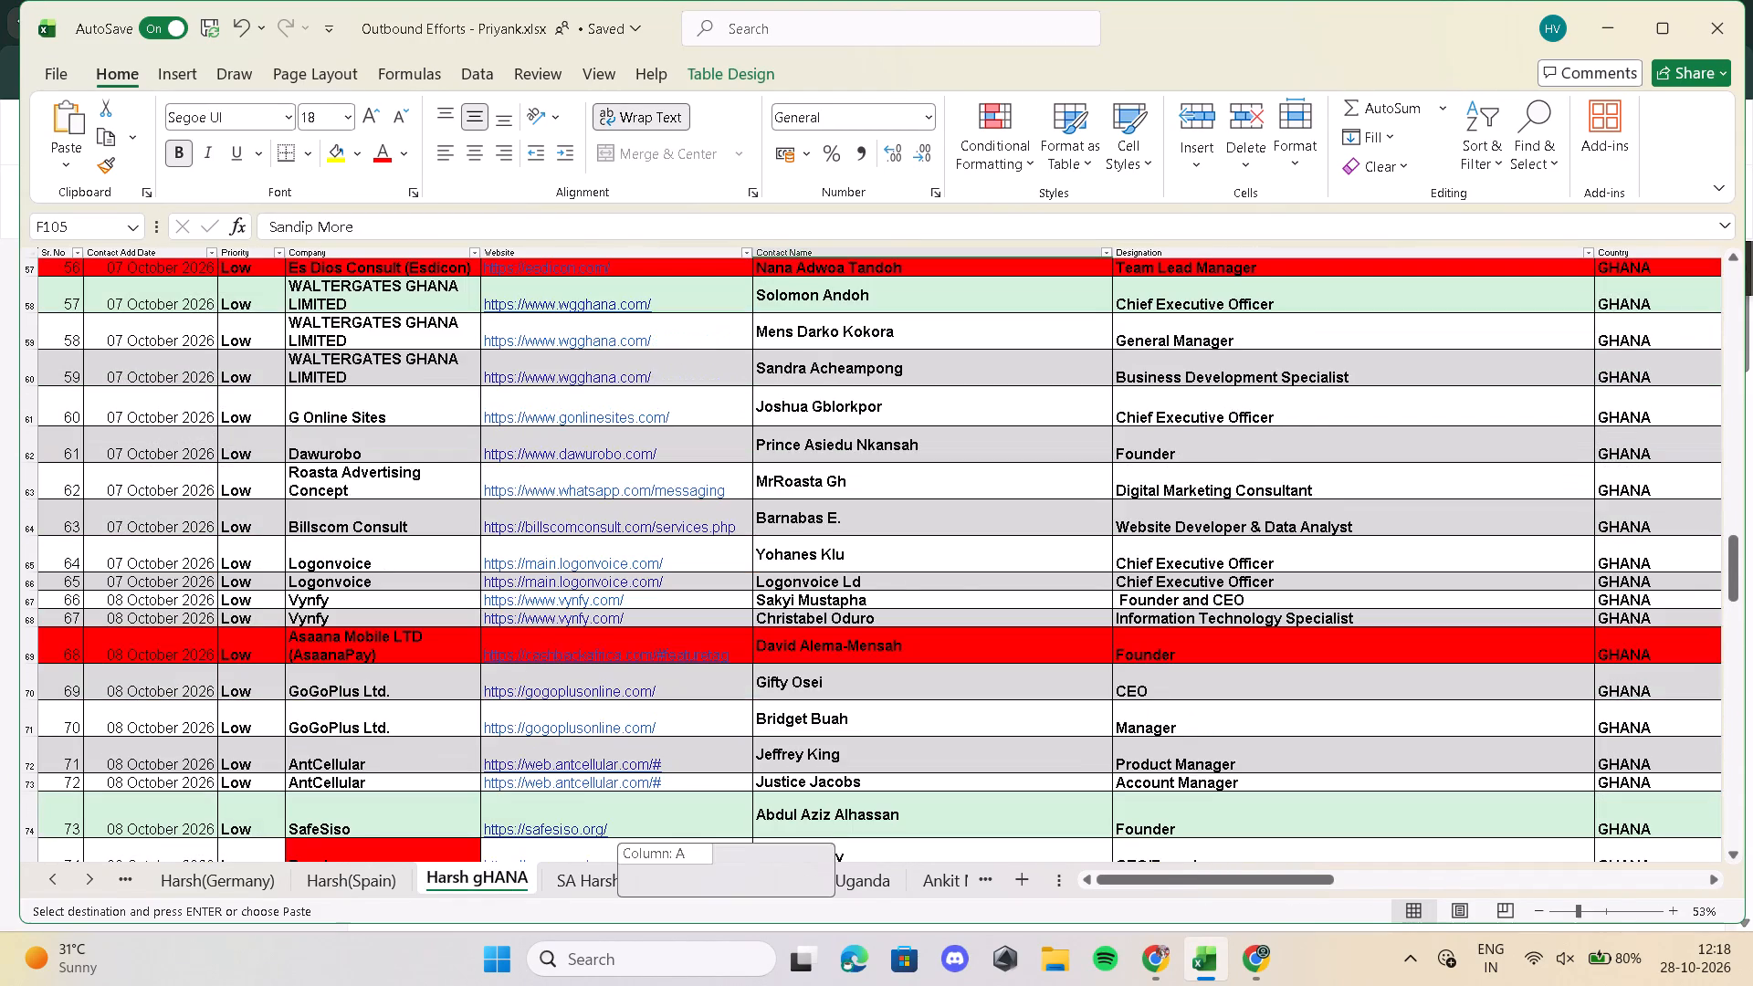
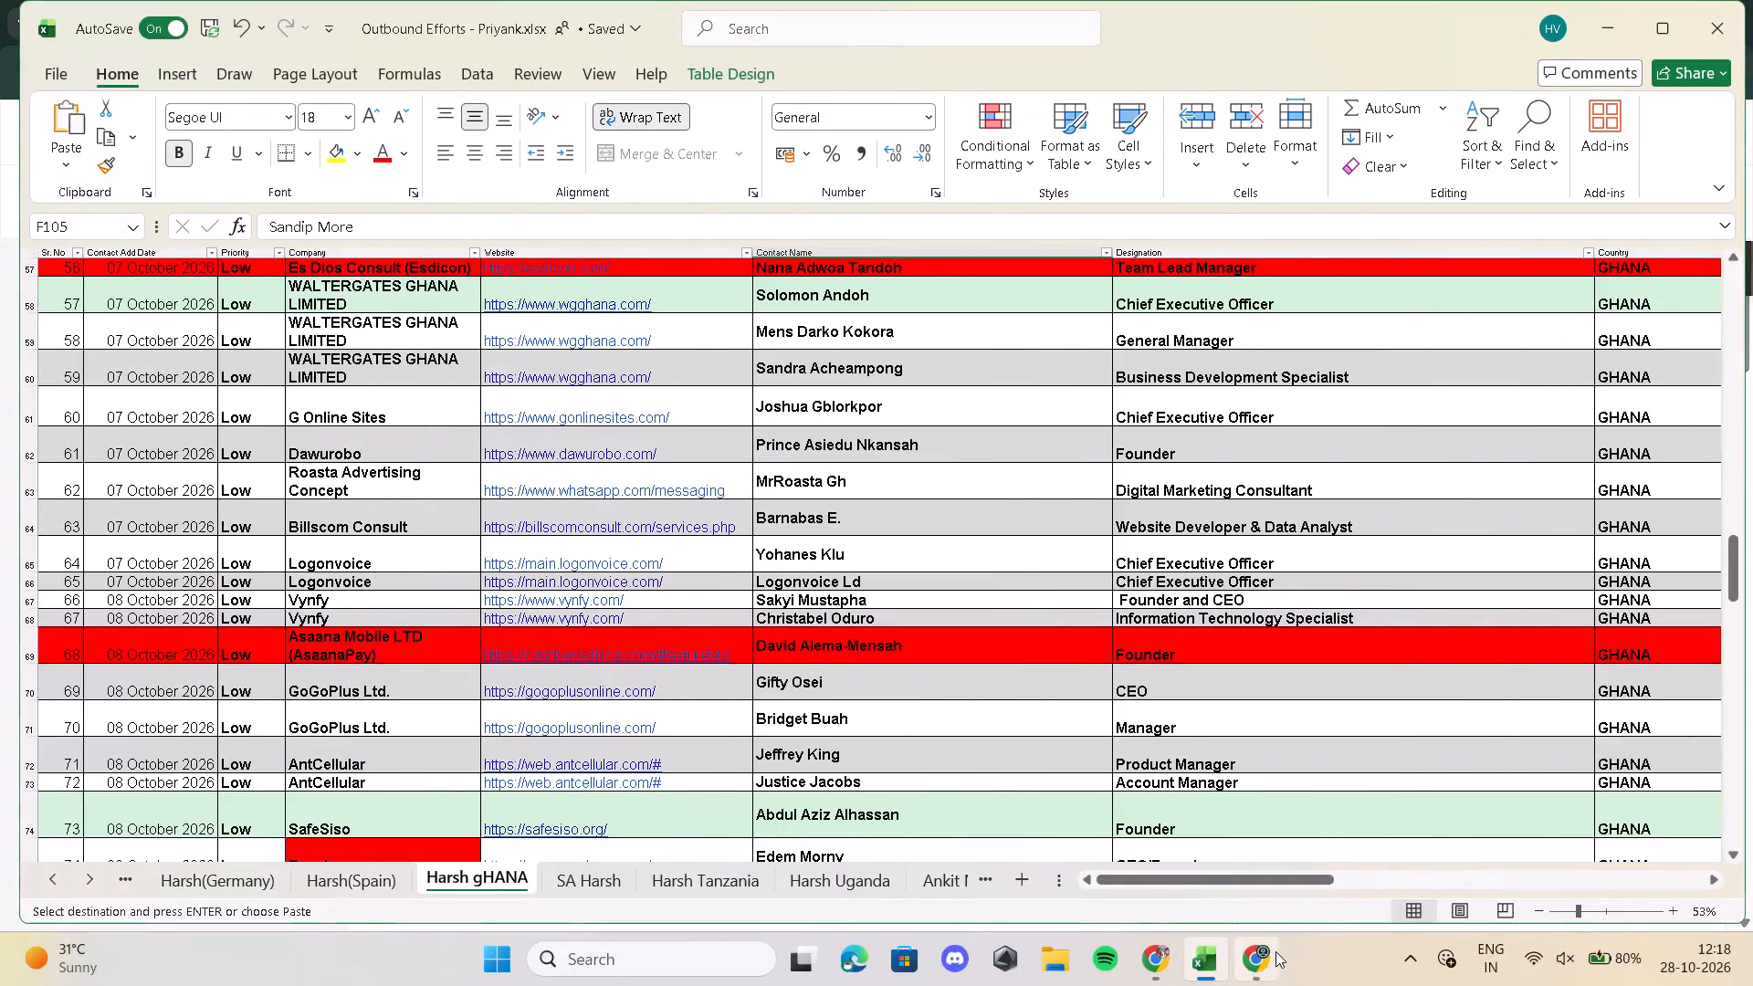
Review the Company column on the SA Harsh sheet from its first entry down to the unfilled row numbered 194.
{"action": "left_click", "coordinate": [1275, 952]}
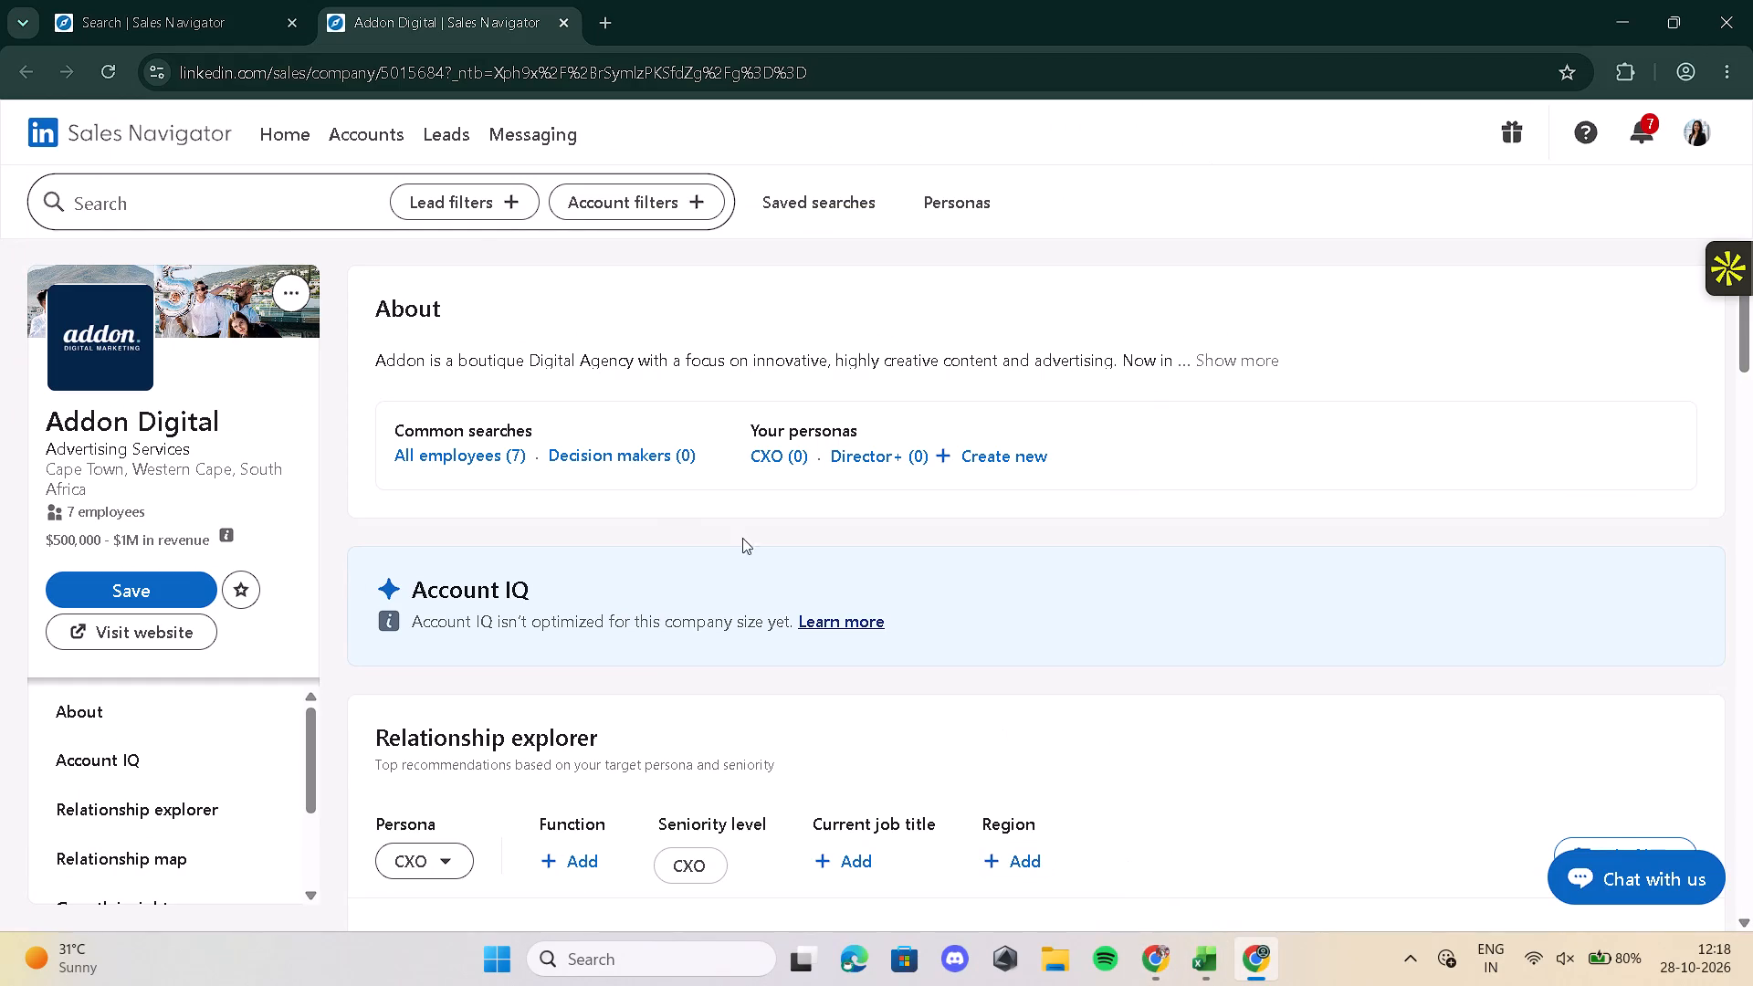
{"action": "left_click", "coordinate": [1211, 959]}
{"action": "scroll", "coordinate": [477, 658], "scroll_direction": "up", "scroll_amount": 4}
{"action": "left_click", "coordinate": [583, 893]}
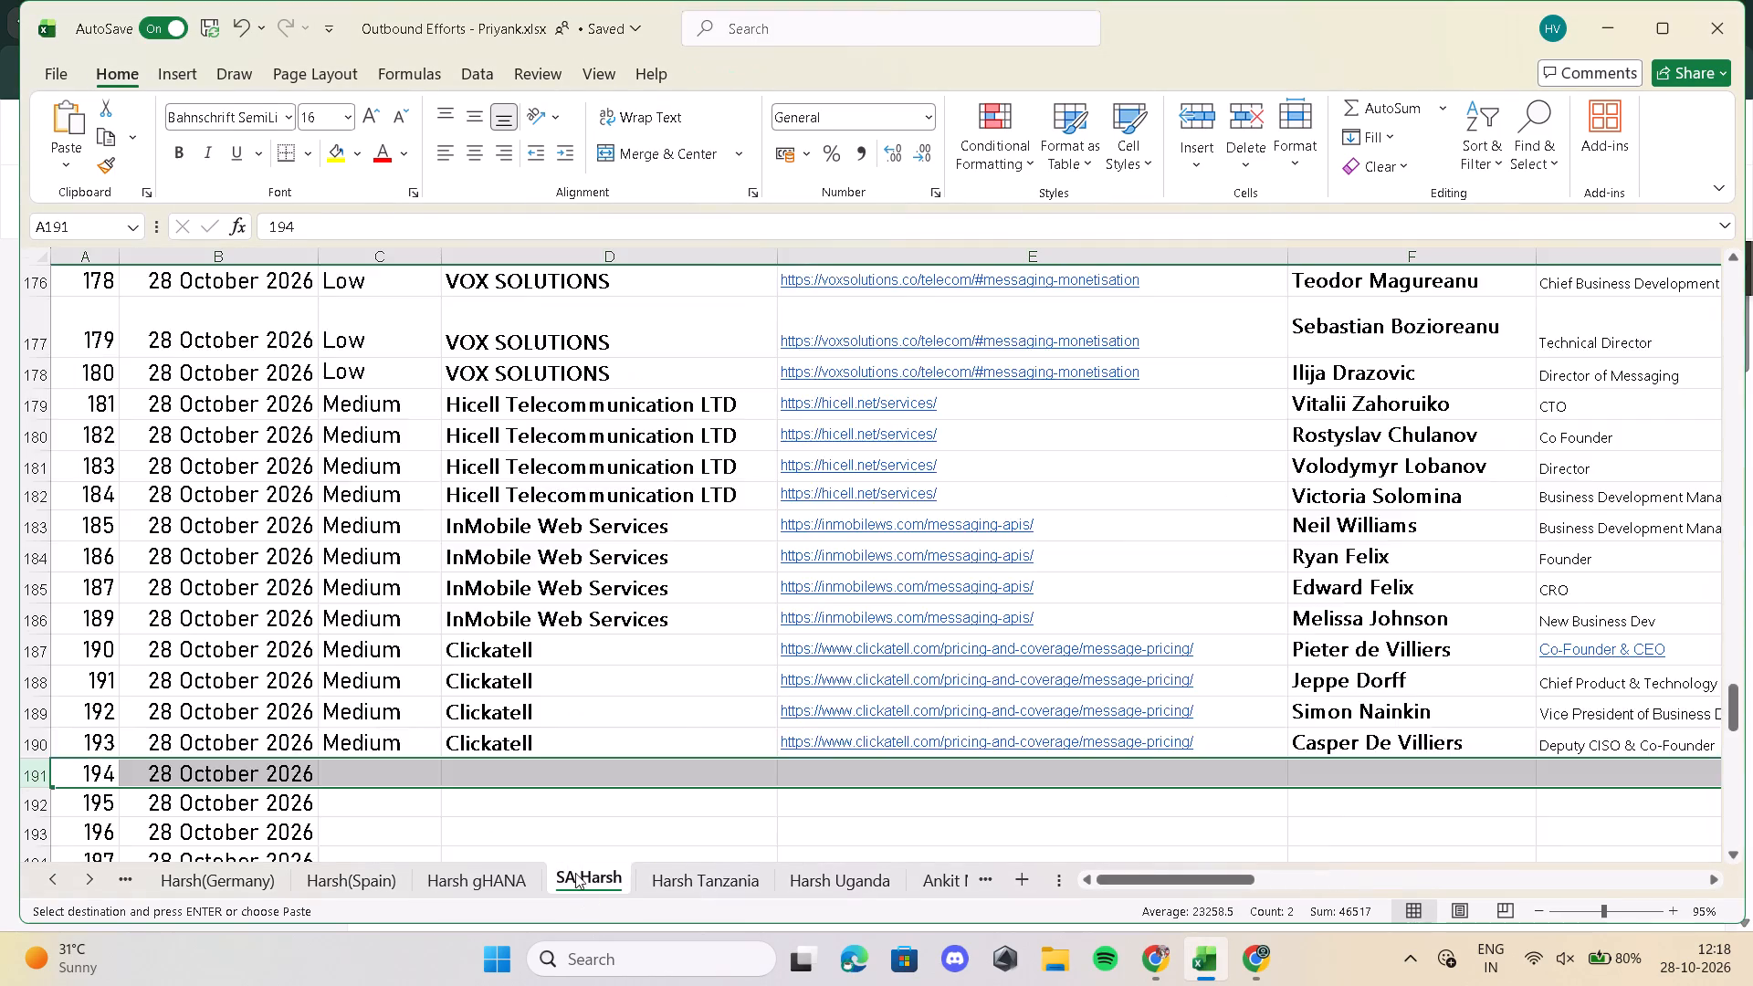
{"action": "scroll", "coordinate": [430, 695], "scroll_direction": "up", "scroll_amount": 20}
{"action": "scroll", "coordinate": [430, 695], "scroll_direction": "up", "scroll_amount": 20}
{"action": "scroll", "coordinate": [430, 695], "scroll_direction": "up", "scroll_amount": 6}
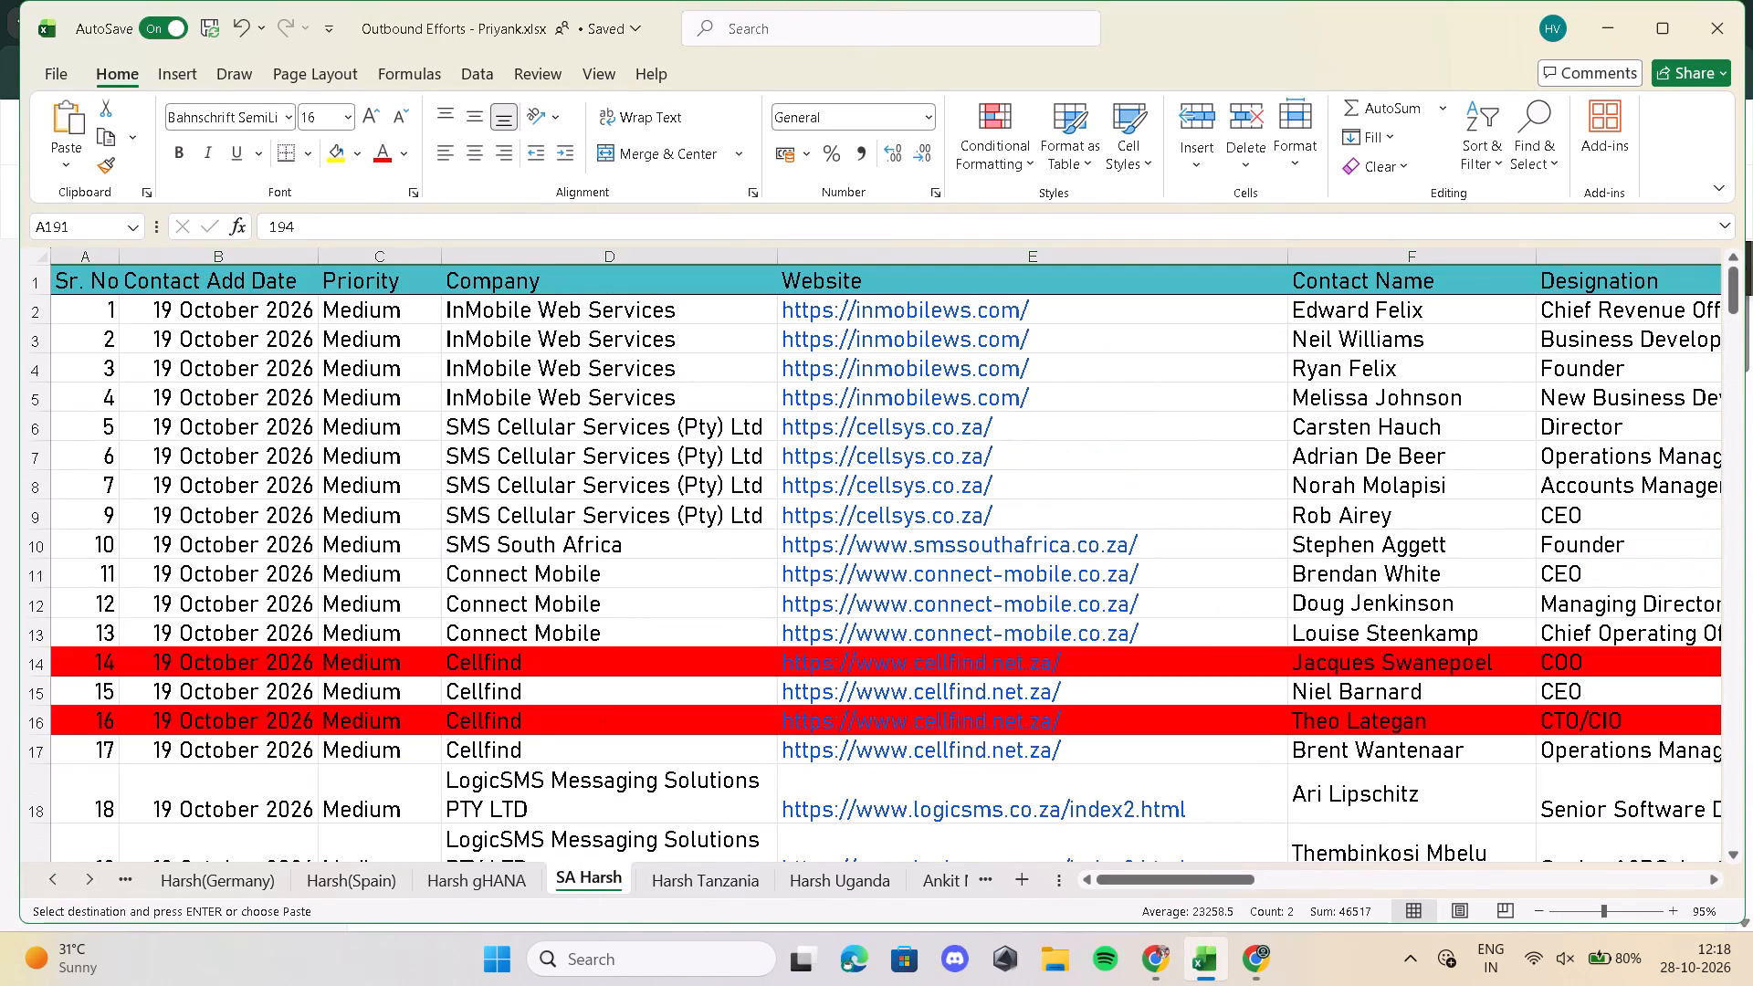
{"action": "left_click_drag", "start_coordinate": [614, 319], "coordinate": [583, 754]}
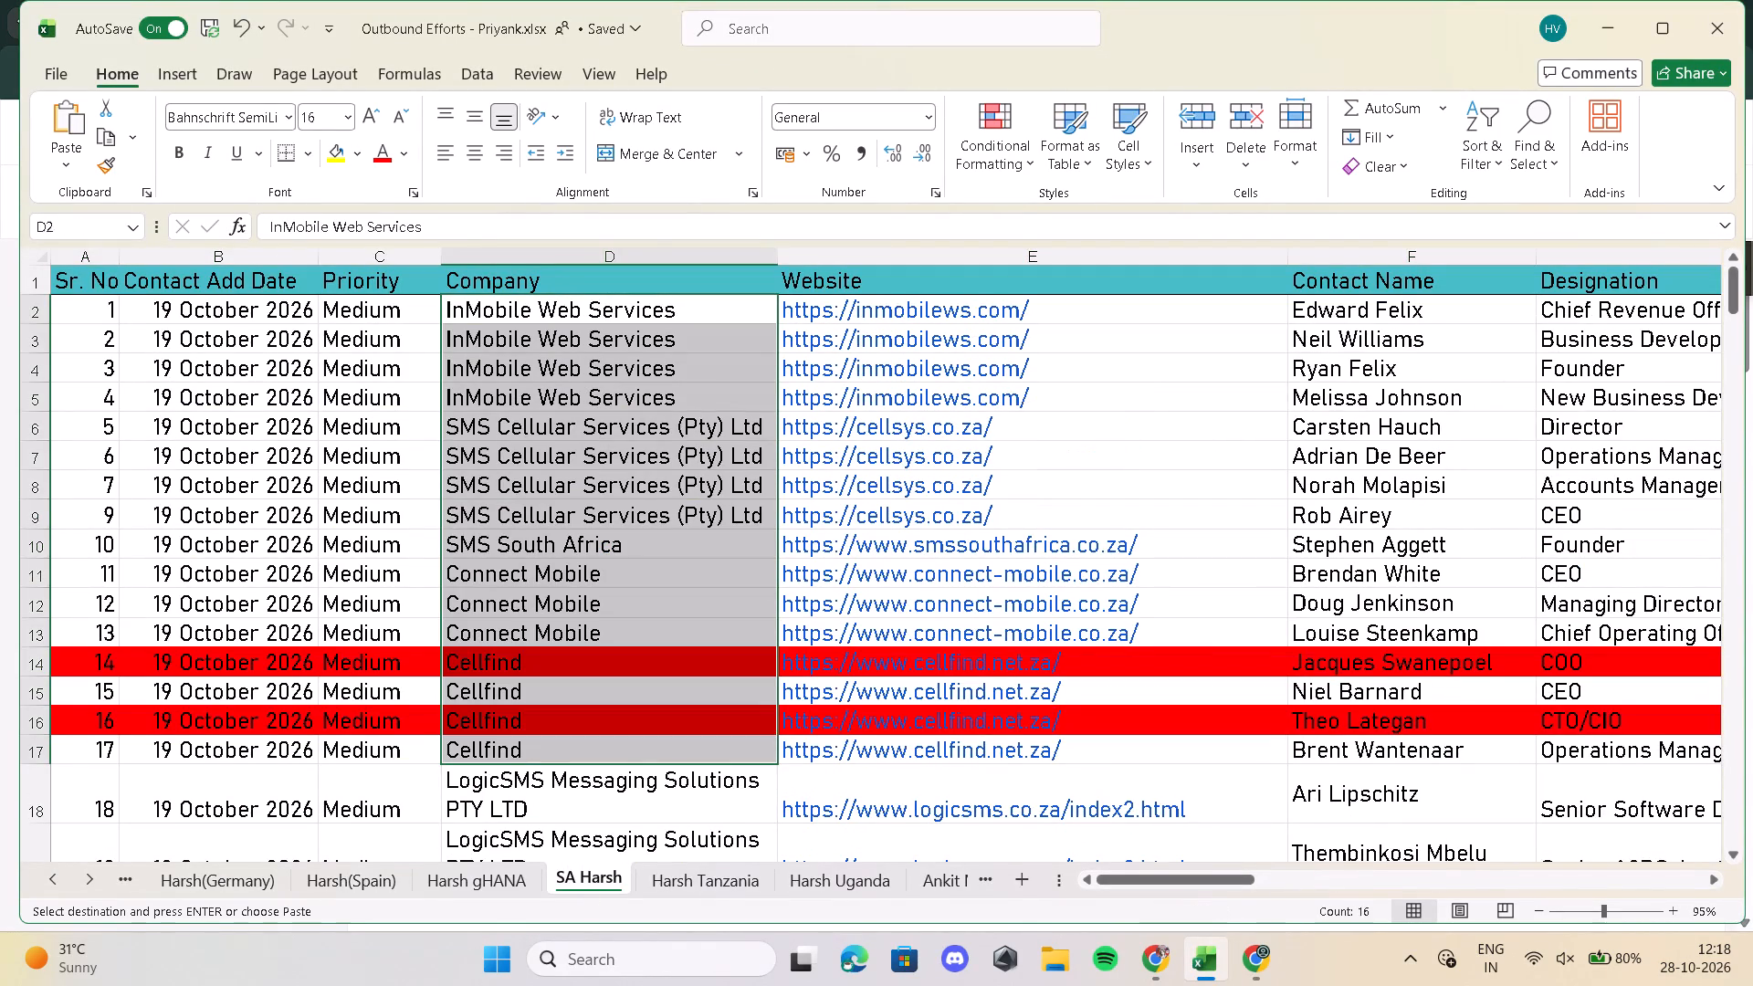
{"action": "left_click_drag", "start_coordinate": [583, 754], "coordinate": [593, 789]}
{"action": "left_click_drag", "start_coordinate": [679, 302], "coordinate": [677, 926]}
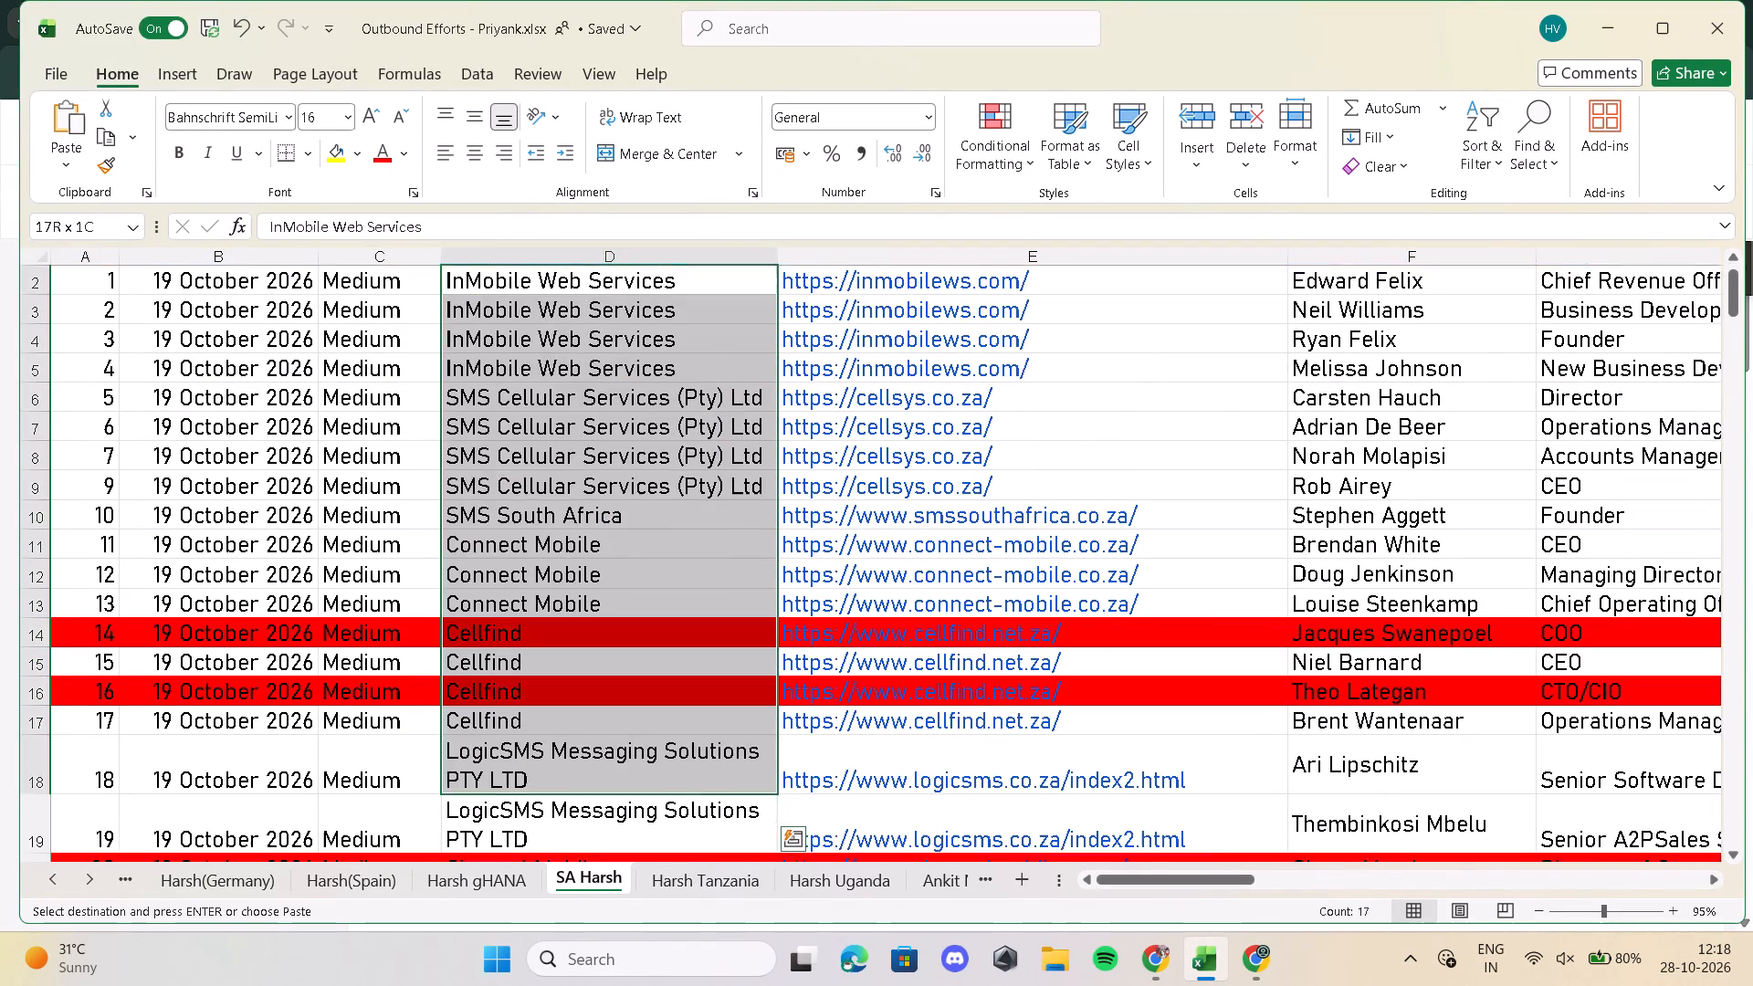
{"action": "left_click_drag", "start_coordinate": [677, 926], "coordinate": [608, 906]}
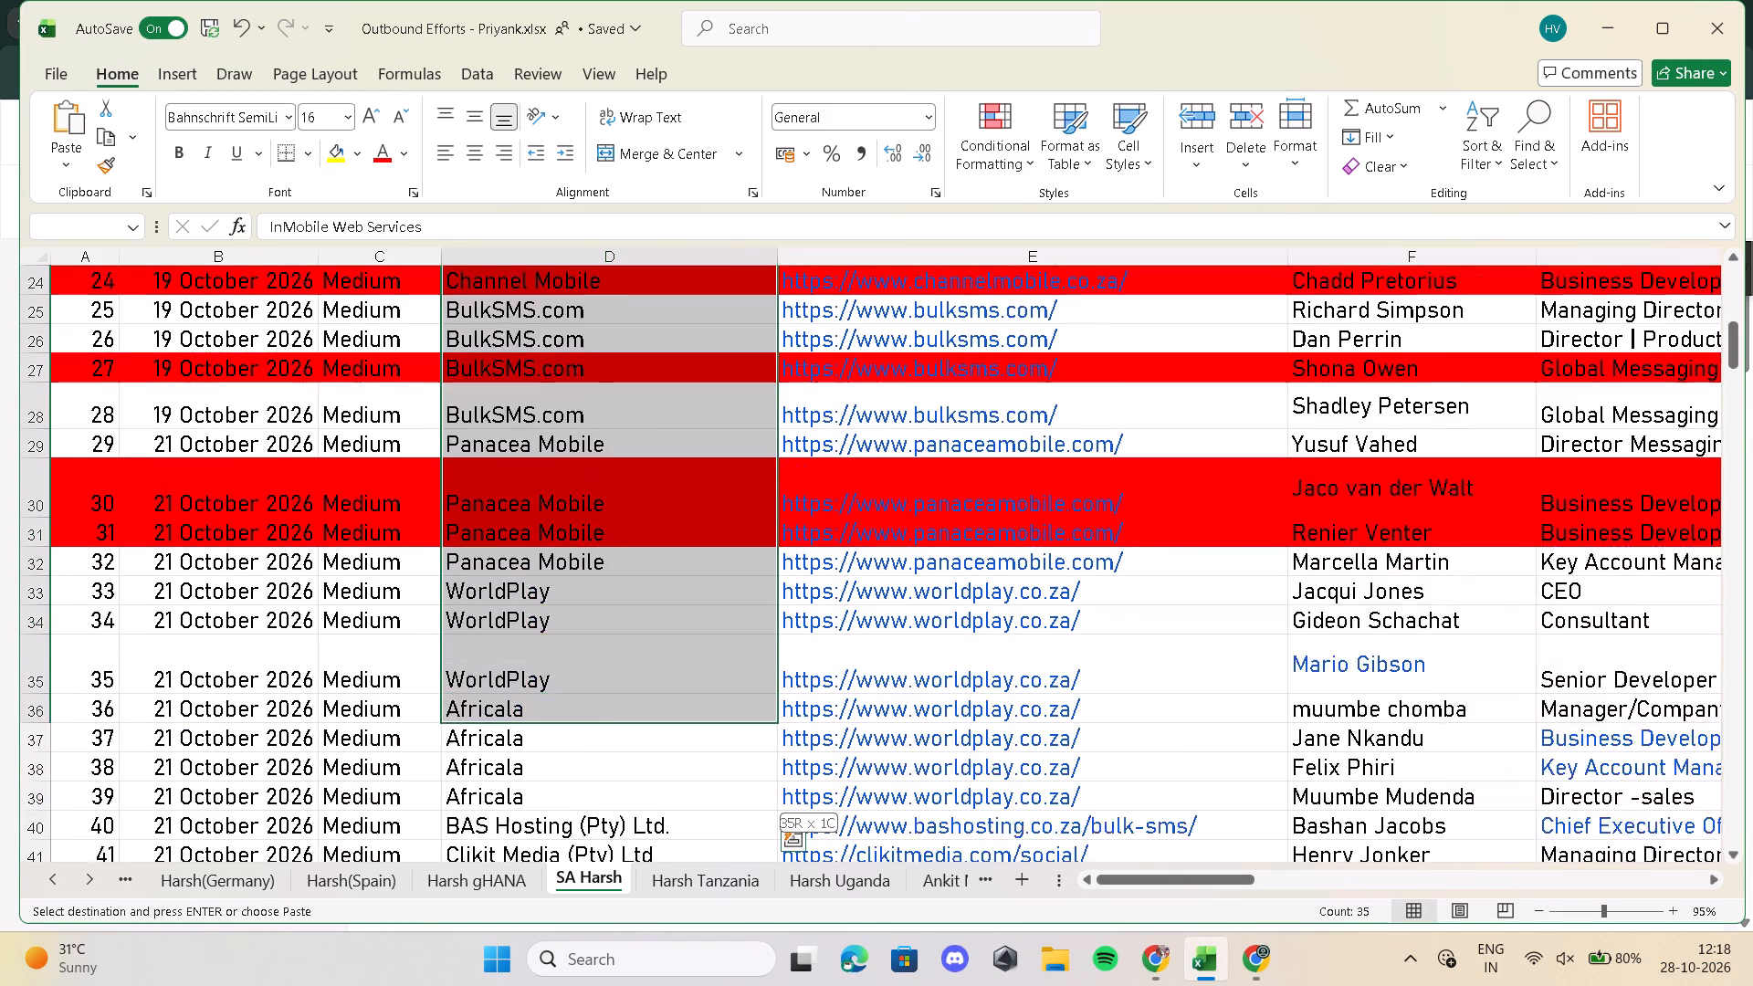
{"action": "left_click_drag", "start_coordinate": [608, 906], "coordinate": [643, 873]}
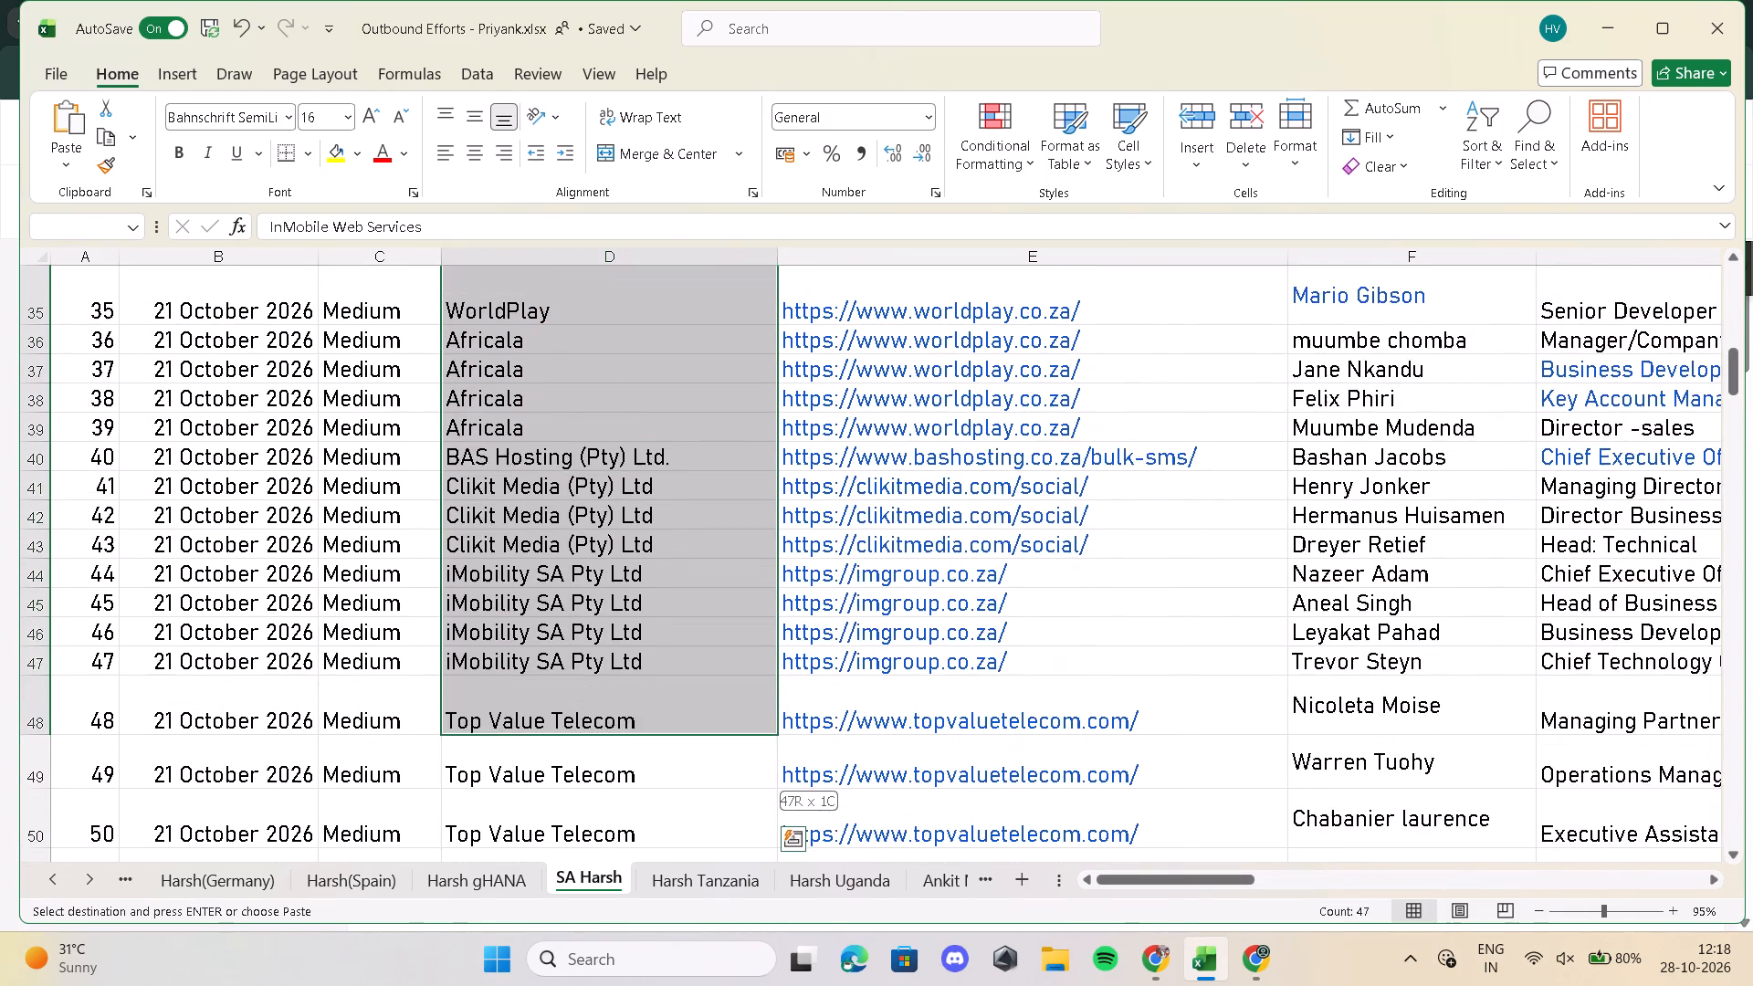
{"action": "left_click_drag", "start_coordinate": [643, 873], "coordinate": [646, 716]}
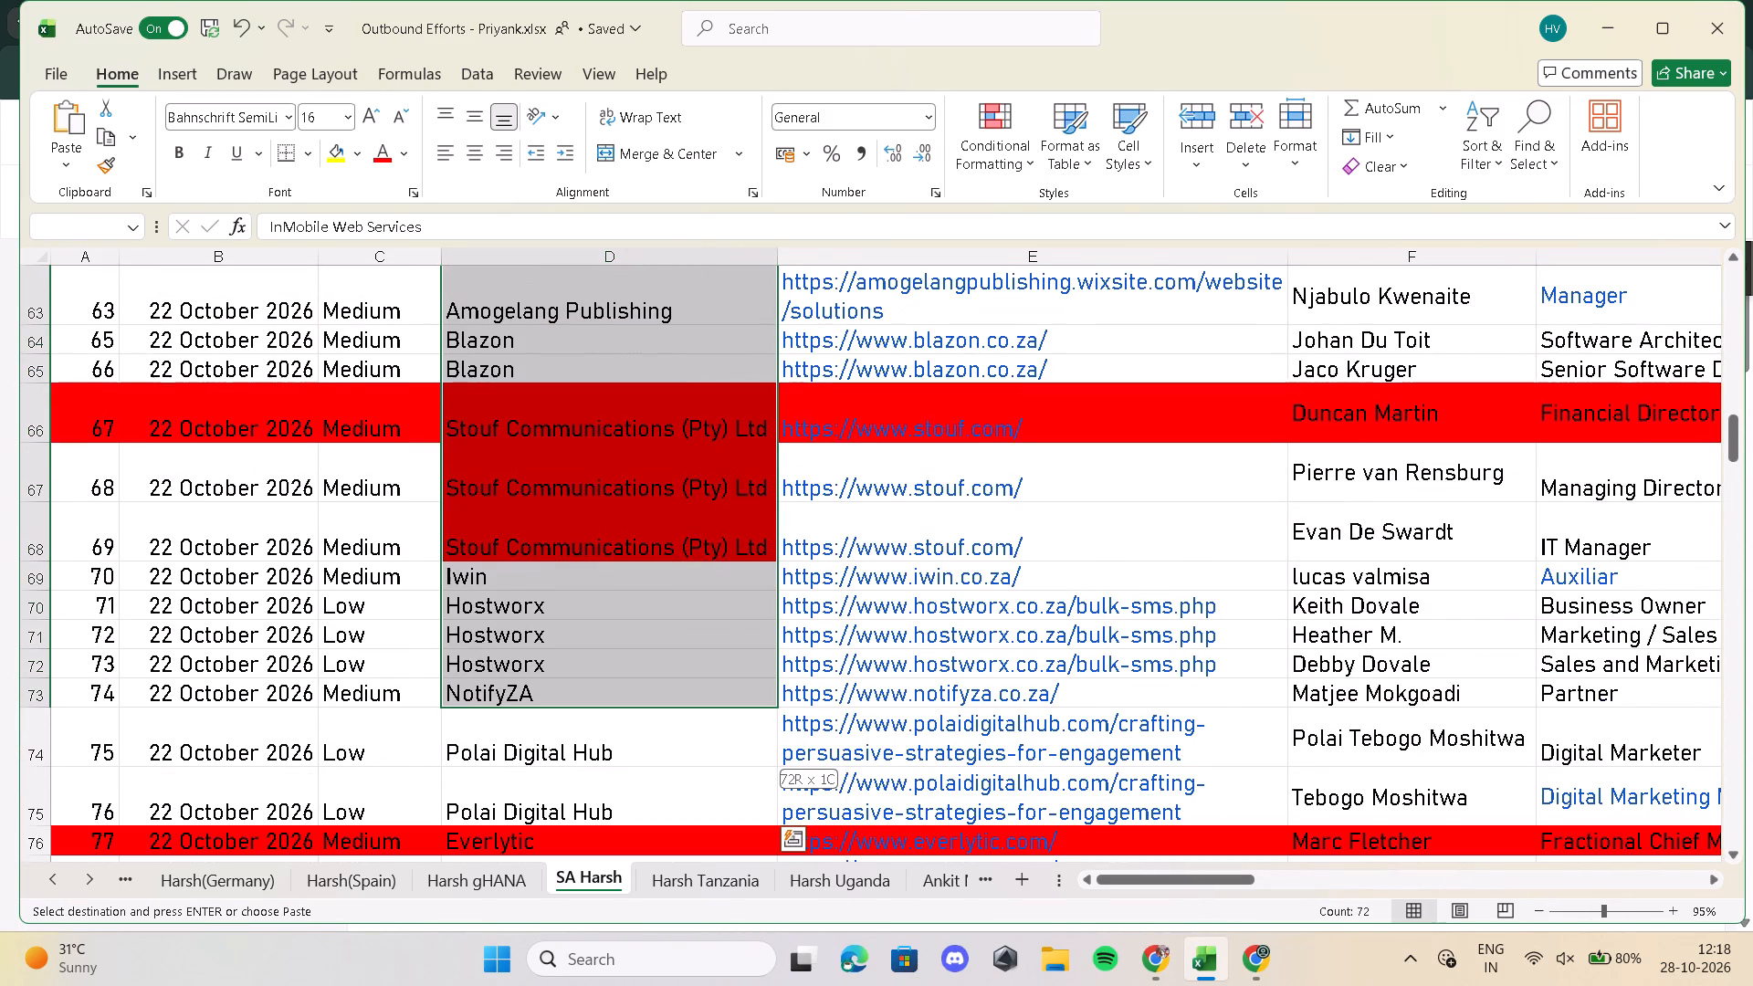
{"action": "left_click_drag", "start_coordinate": [646, 716], "coordinate": [635, 893]}
{"action": "left_click", "coordinate": [635, 893]}
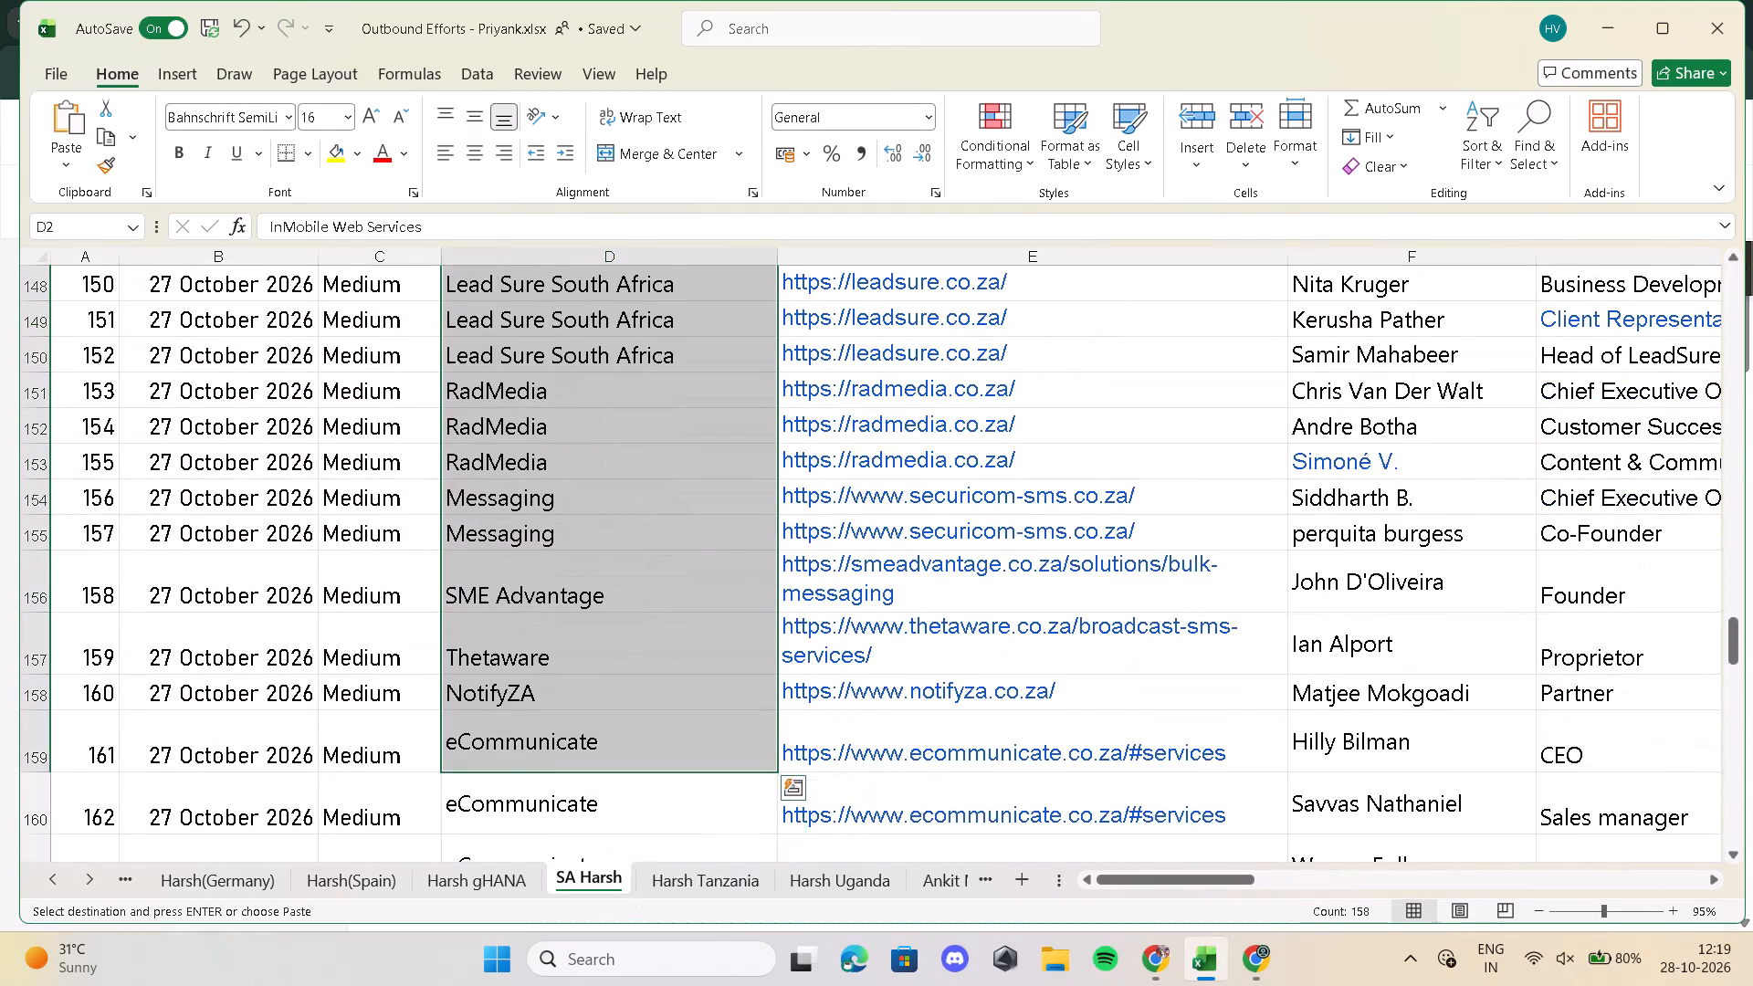
{"action": "scroll", "coordinate": [631, 799], "scroll_direction": "down", "scroll_amount": 7}
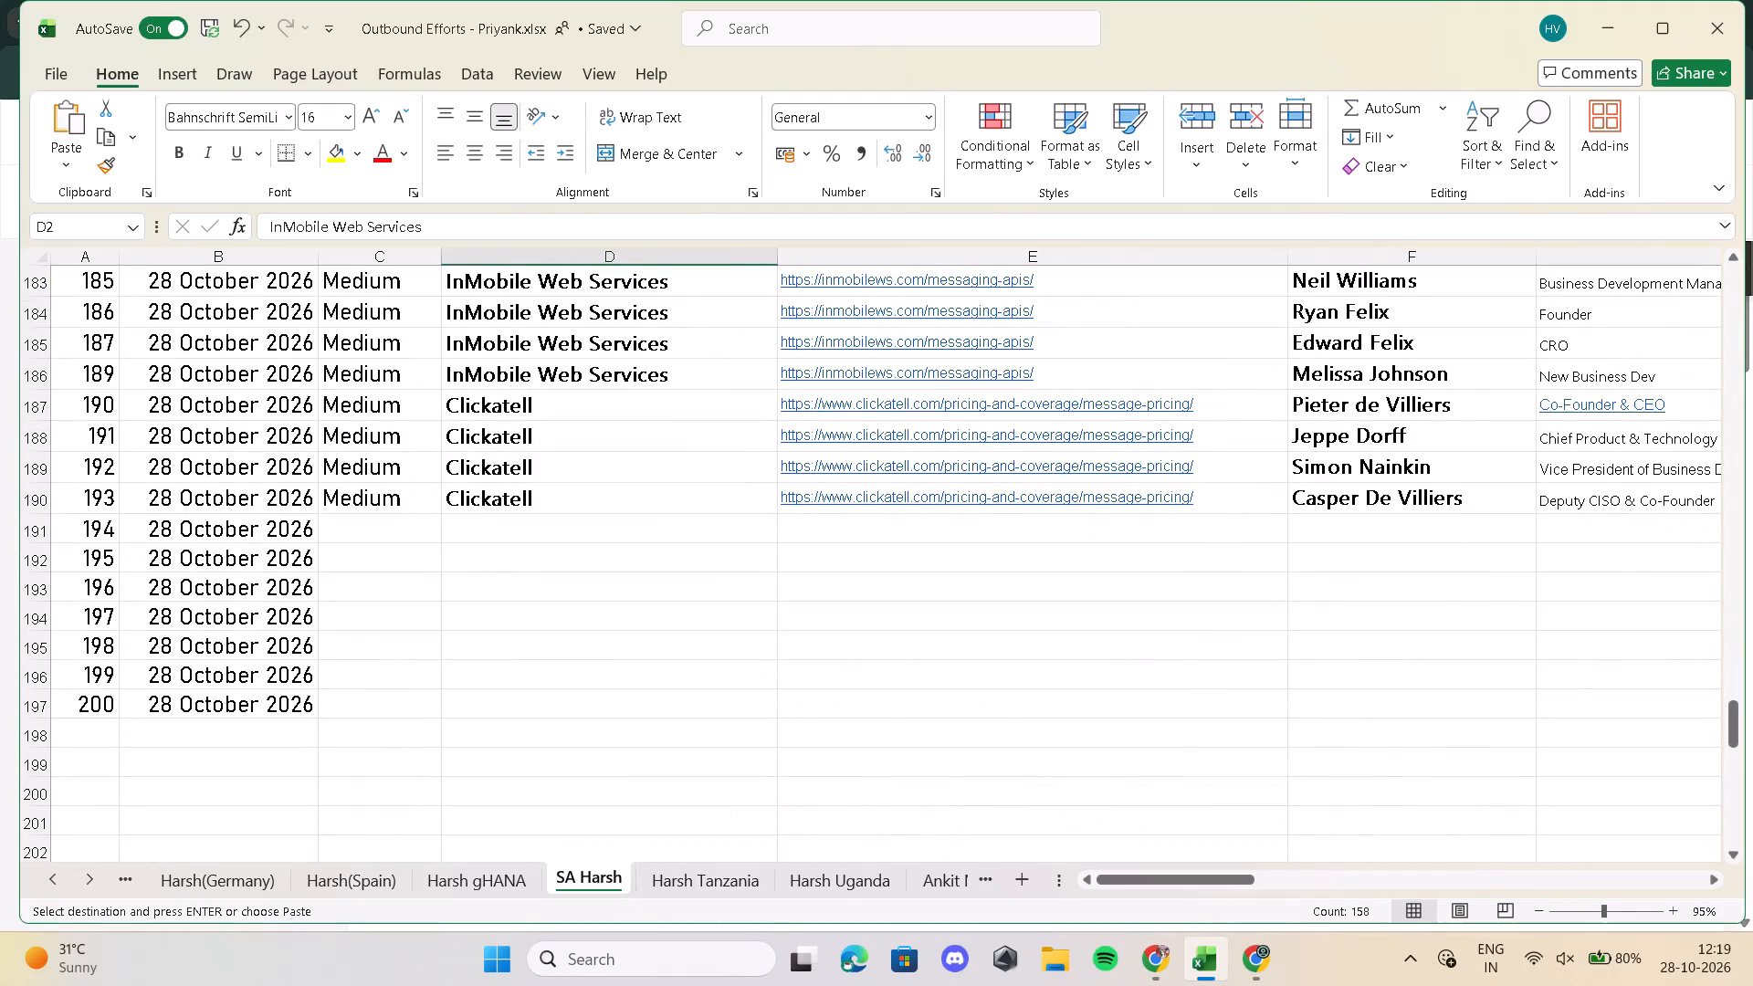
{"action": "left_click", "coordinate": [573, 529]}
{"action": "left_click", "coordinate": [429, 531]}
{"action": "left_click", "coordinate": [26, 527]}
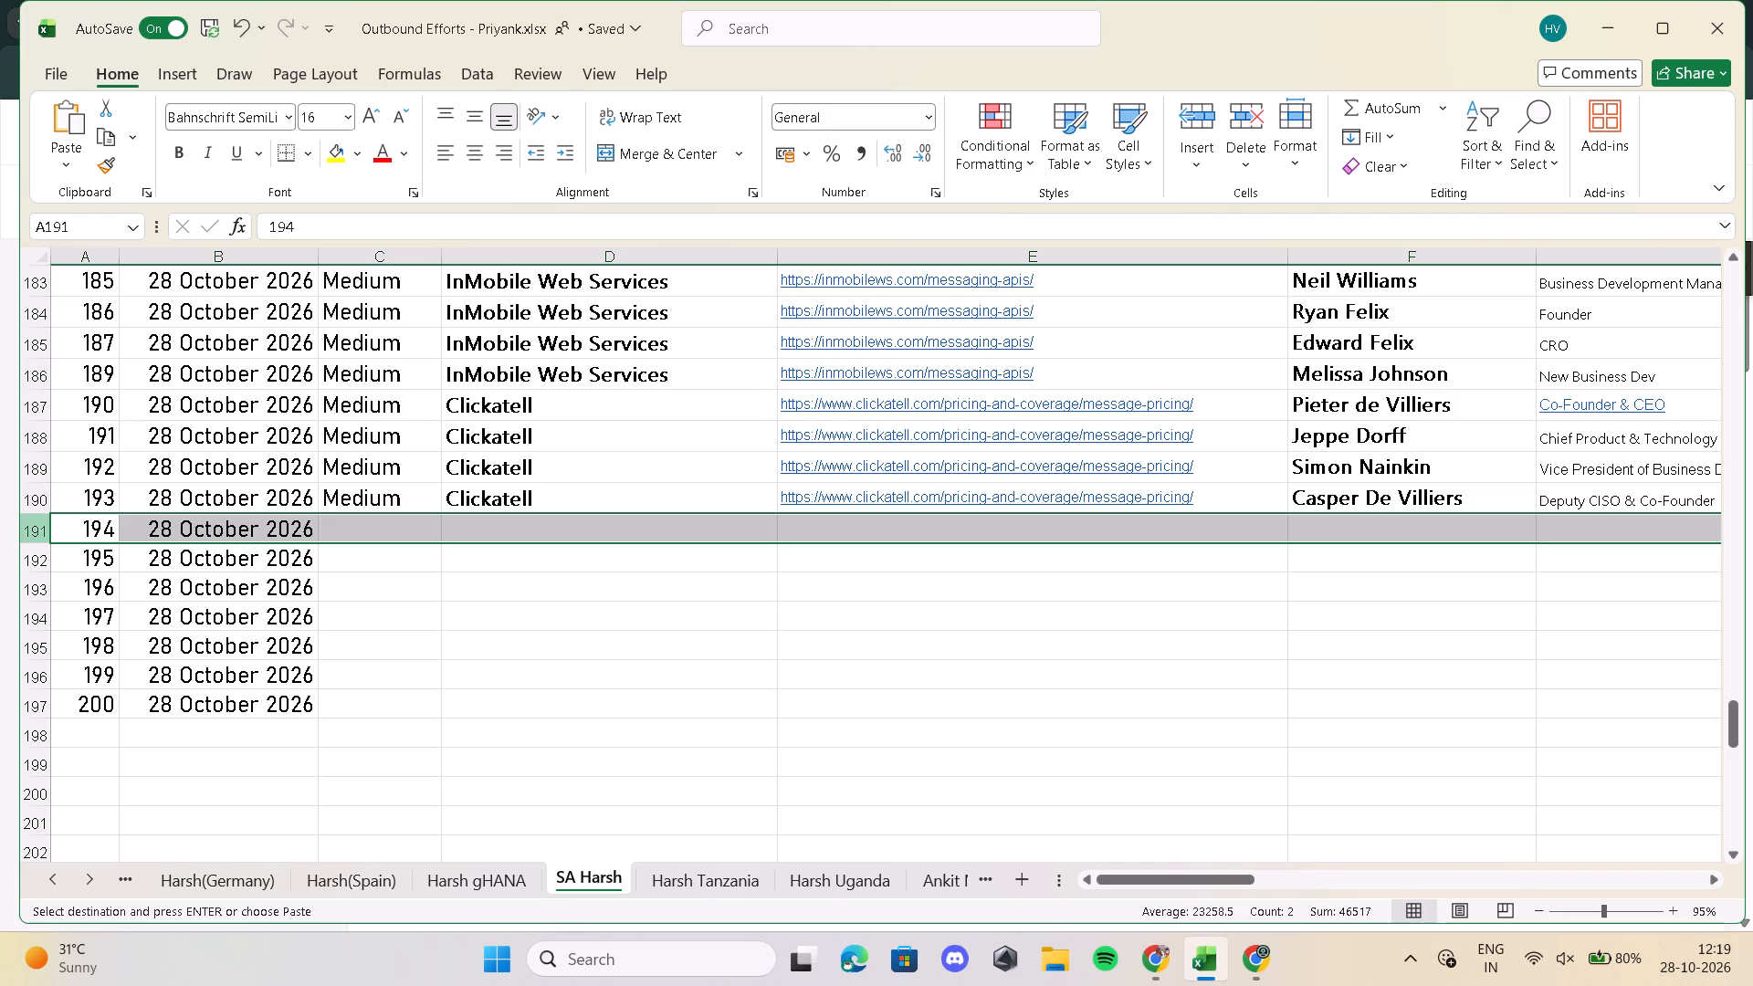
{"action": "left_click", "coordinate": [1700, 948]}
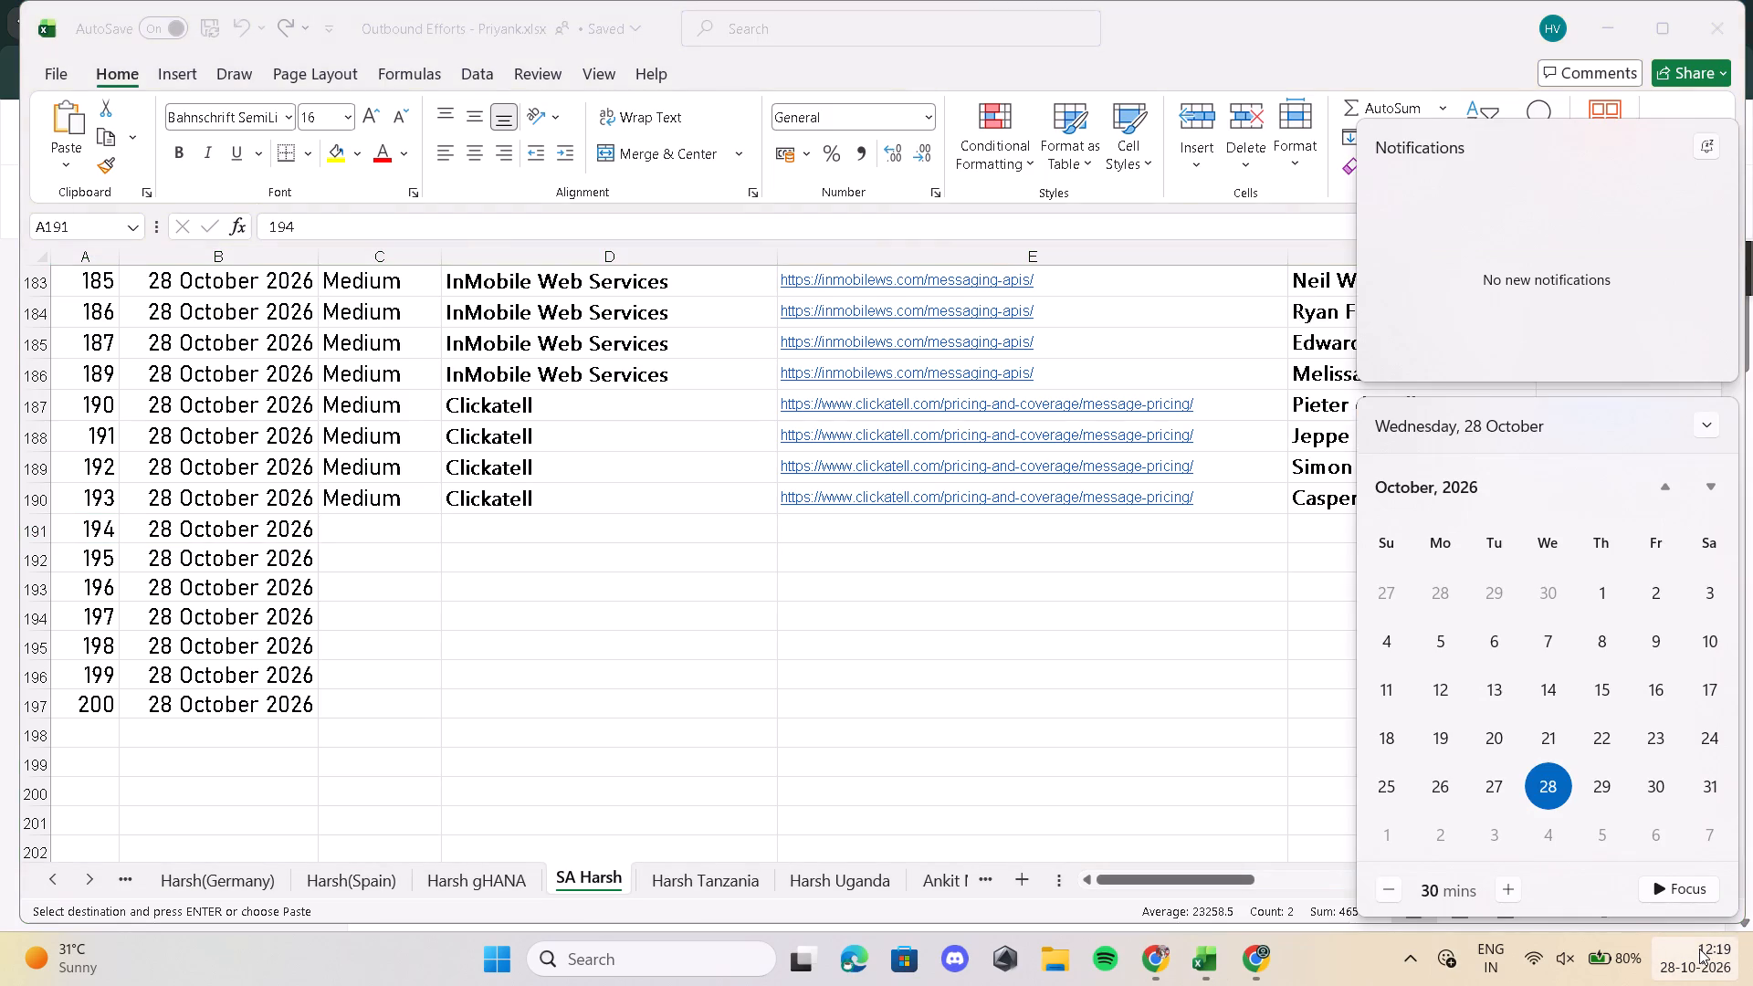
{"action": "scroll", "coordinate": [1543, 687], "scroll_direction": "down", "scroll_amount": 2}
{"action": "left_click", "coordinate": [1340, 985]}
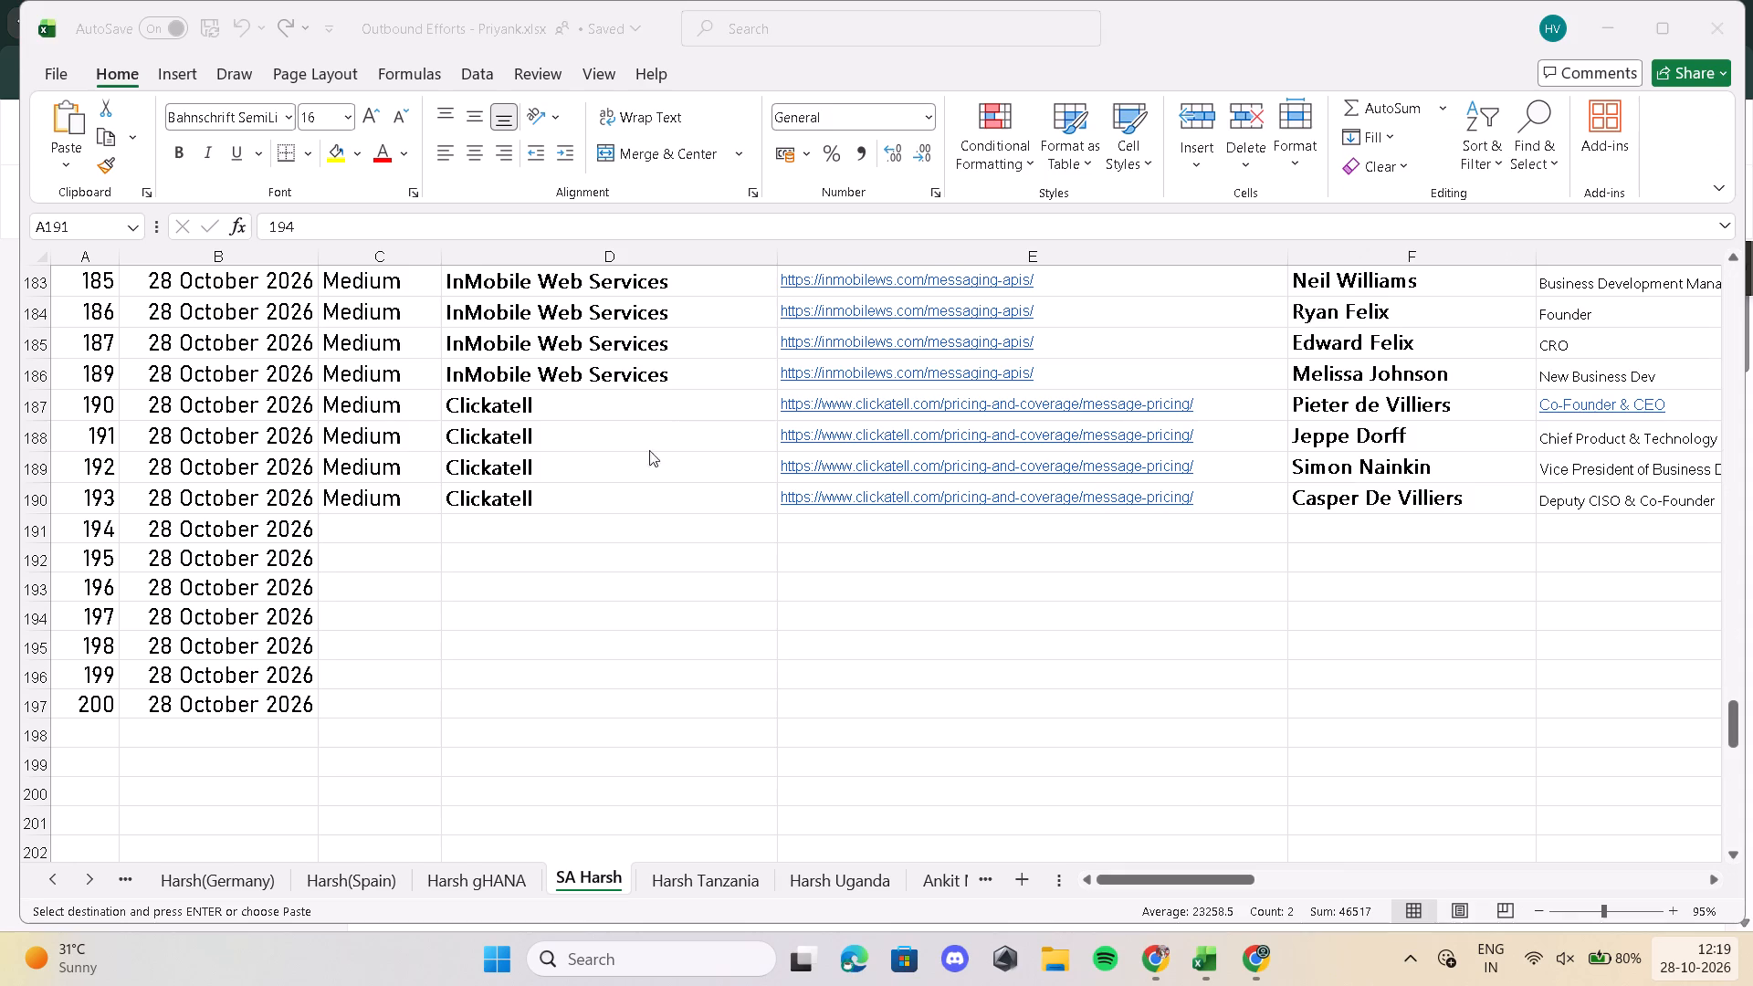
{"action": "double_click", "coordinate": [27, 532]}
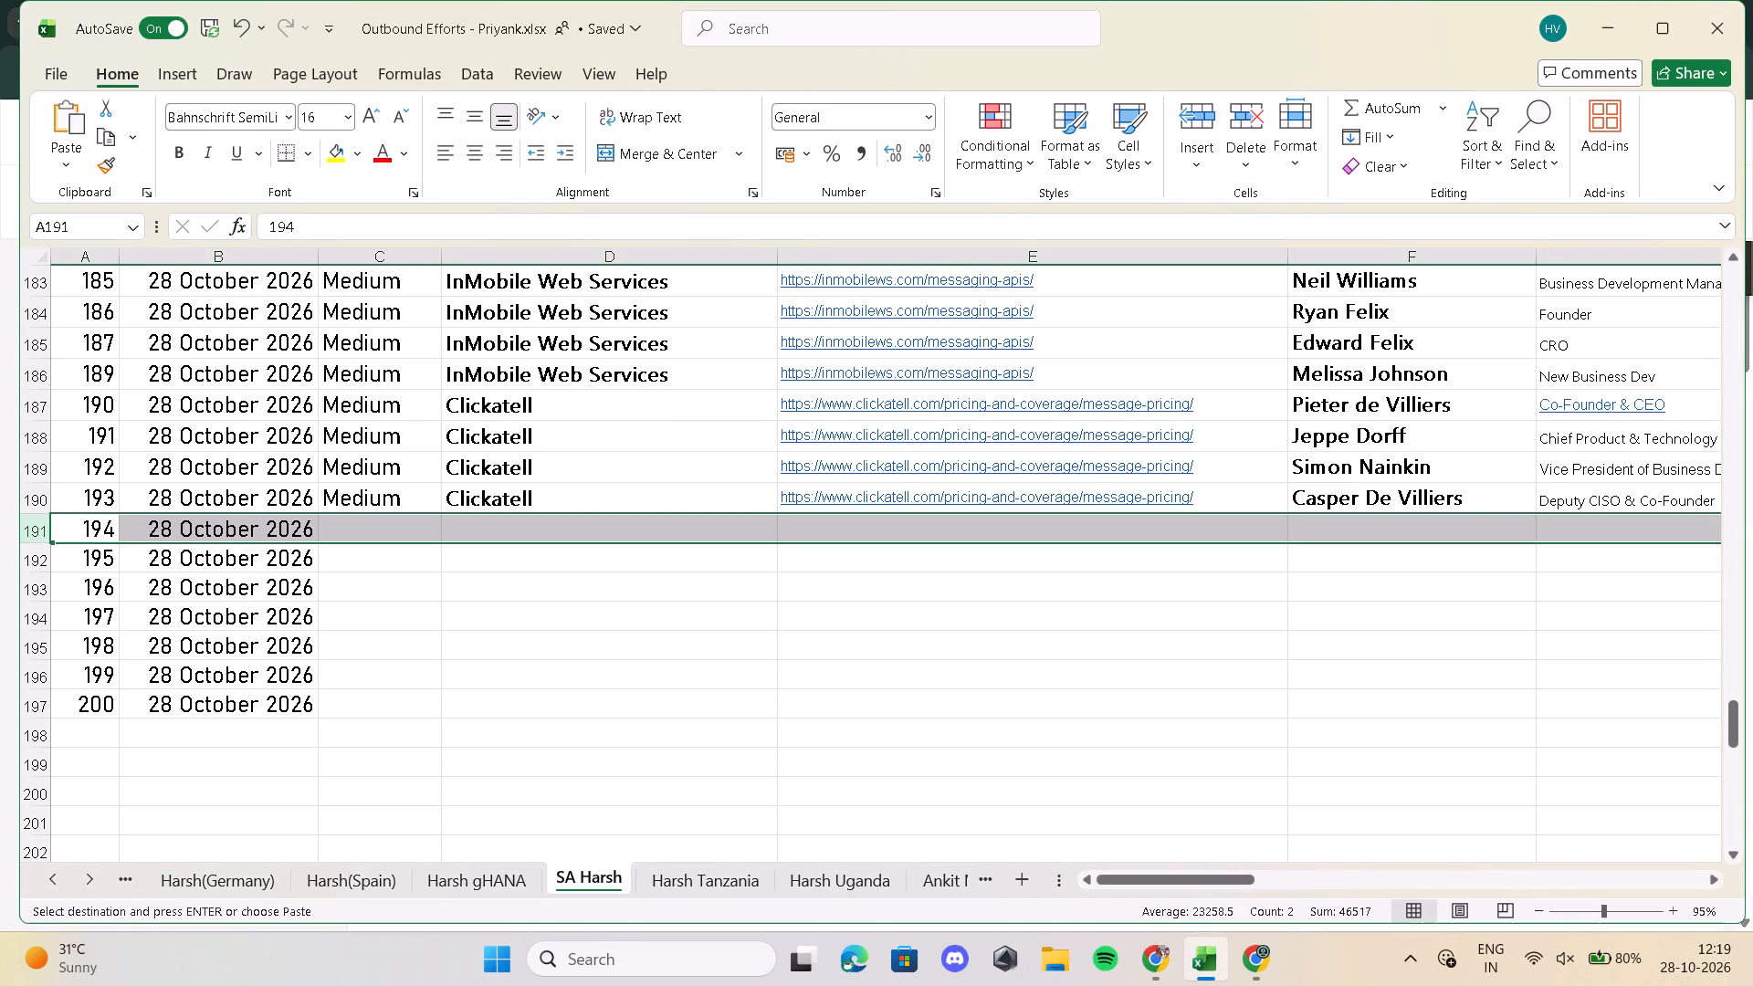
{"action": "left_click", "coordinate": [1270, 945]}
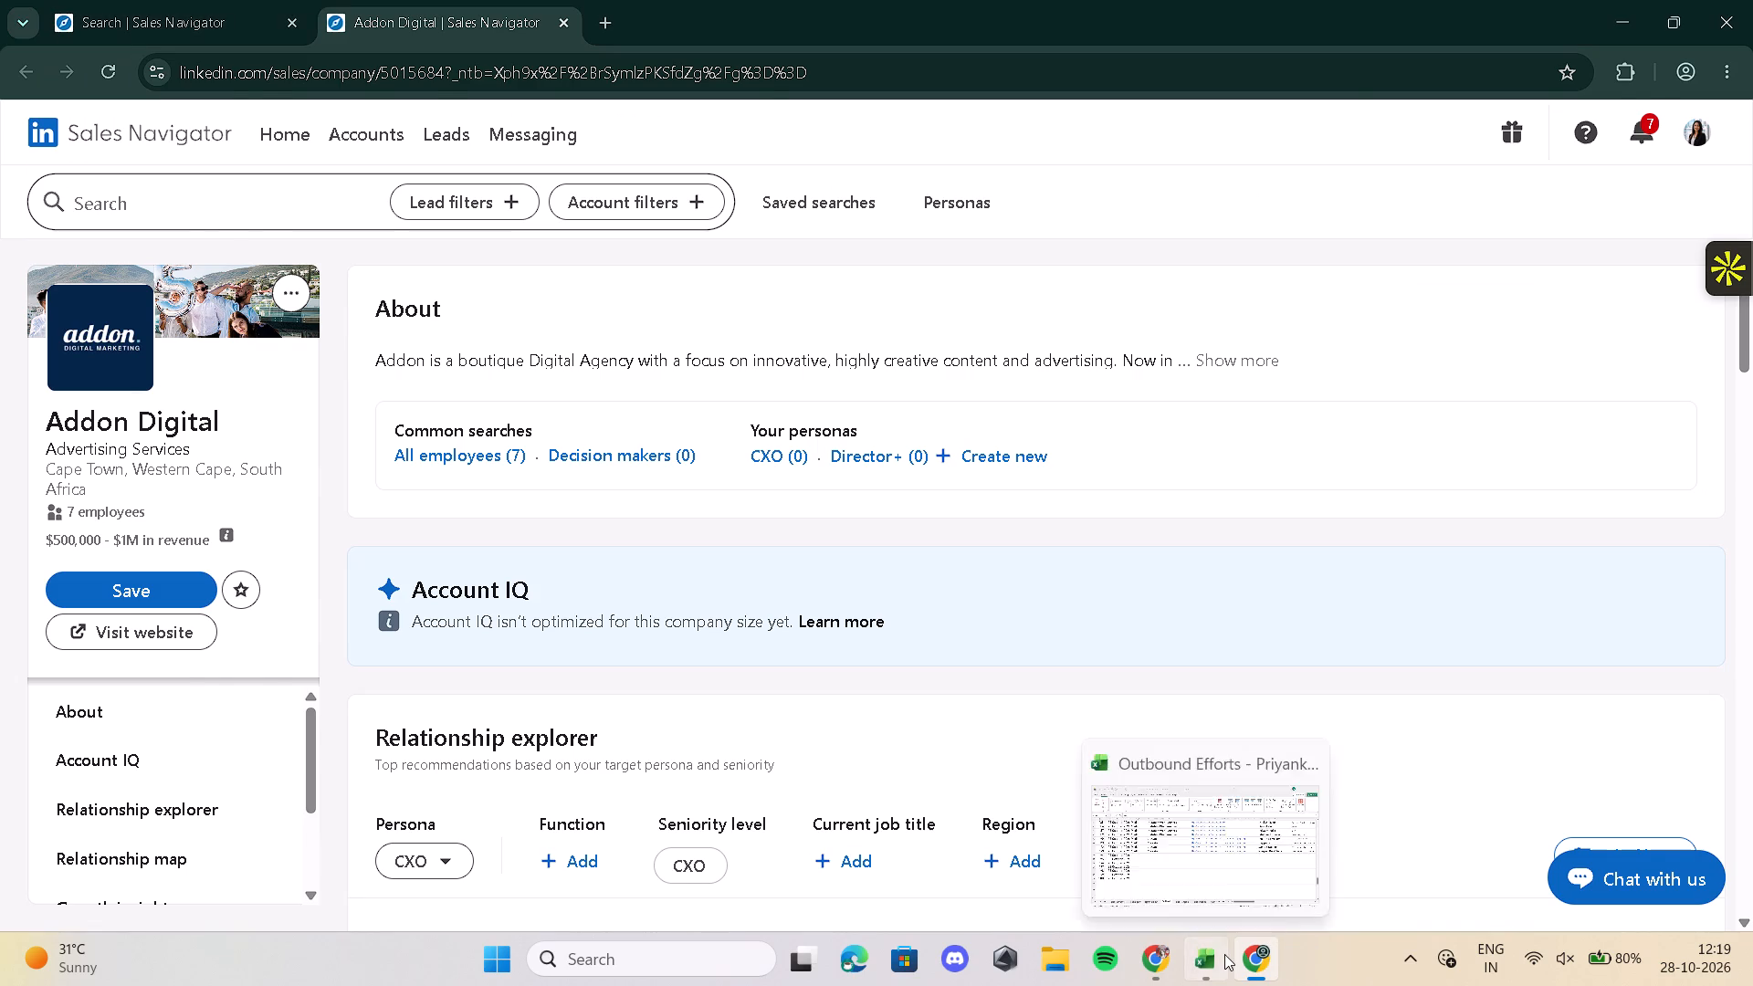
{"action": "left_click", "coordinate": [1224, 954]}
From the Addon Digital page in Sales Navigator, open its full employee list and its company website in new tabs.
{"action": "left_click", "coordinate": [1187, 959]}
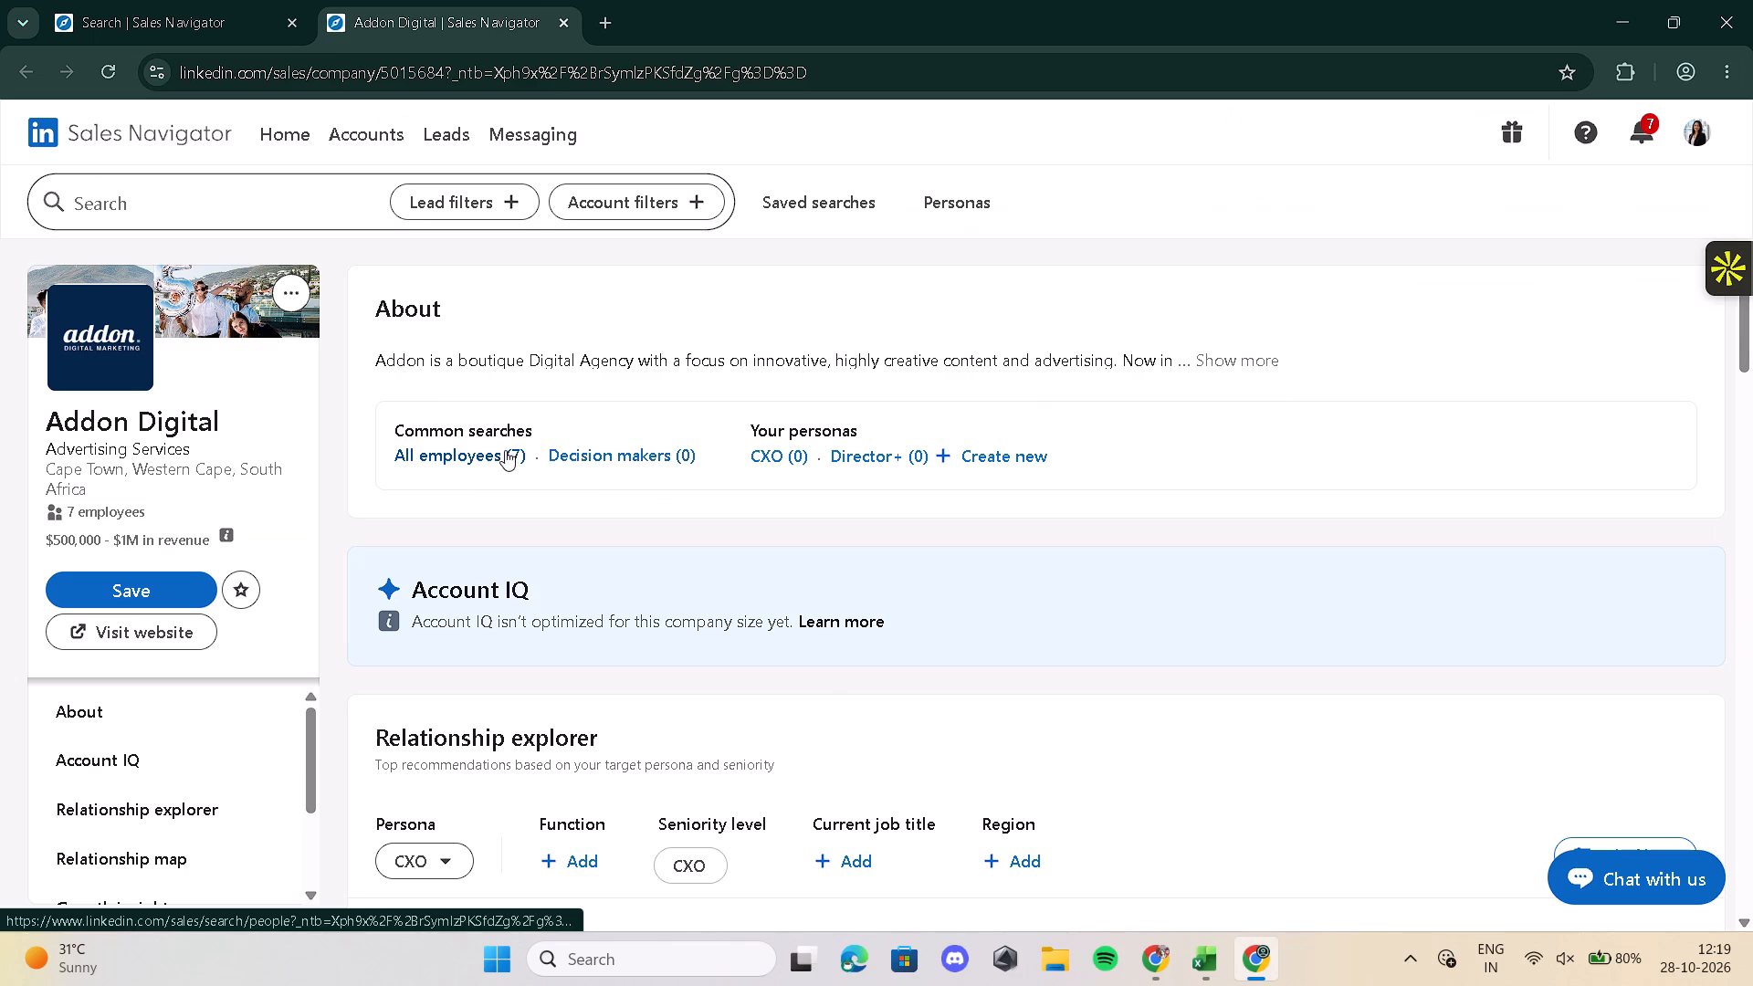
{"action": "right_click", "coordinate": [505, 450]}
{"action": "left_click", "coordinate": [665, 481]}
{"action": "left_click", "coordinate": [186, 0]}
{"action": "left_click", "coordinate": [457, 5]}
{"action": "left_click", "coordinate": [828, 0]}
{"action": "left_click", "coordinate": [450, 0]}
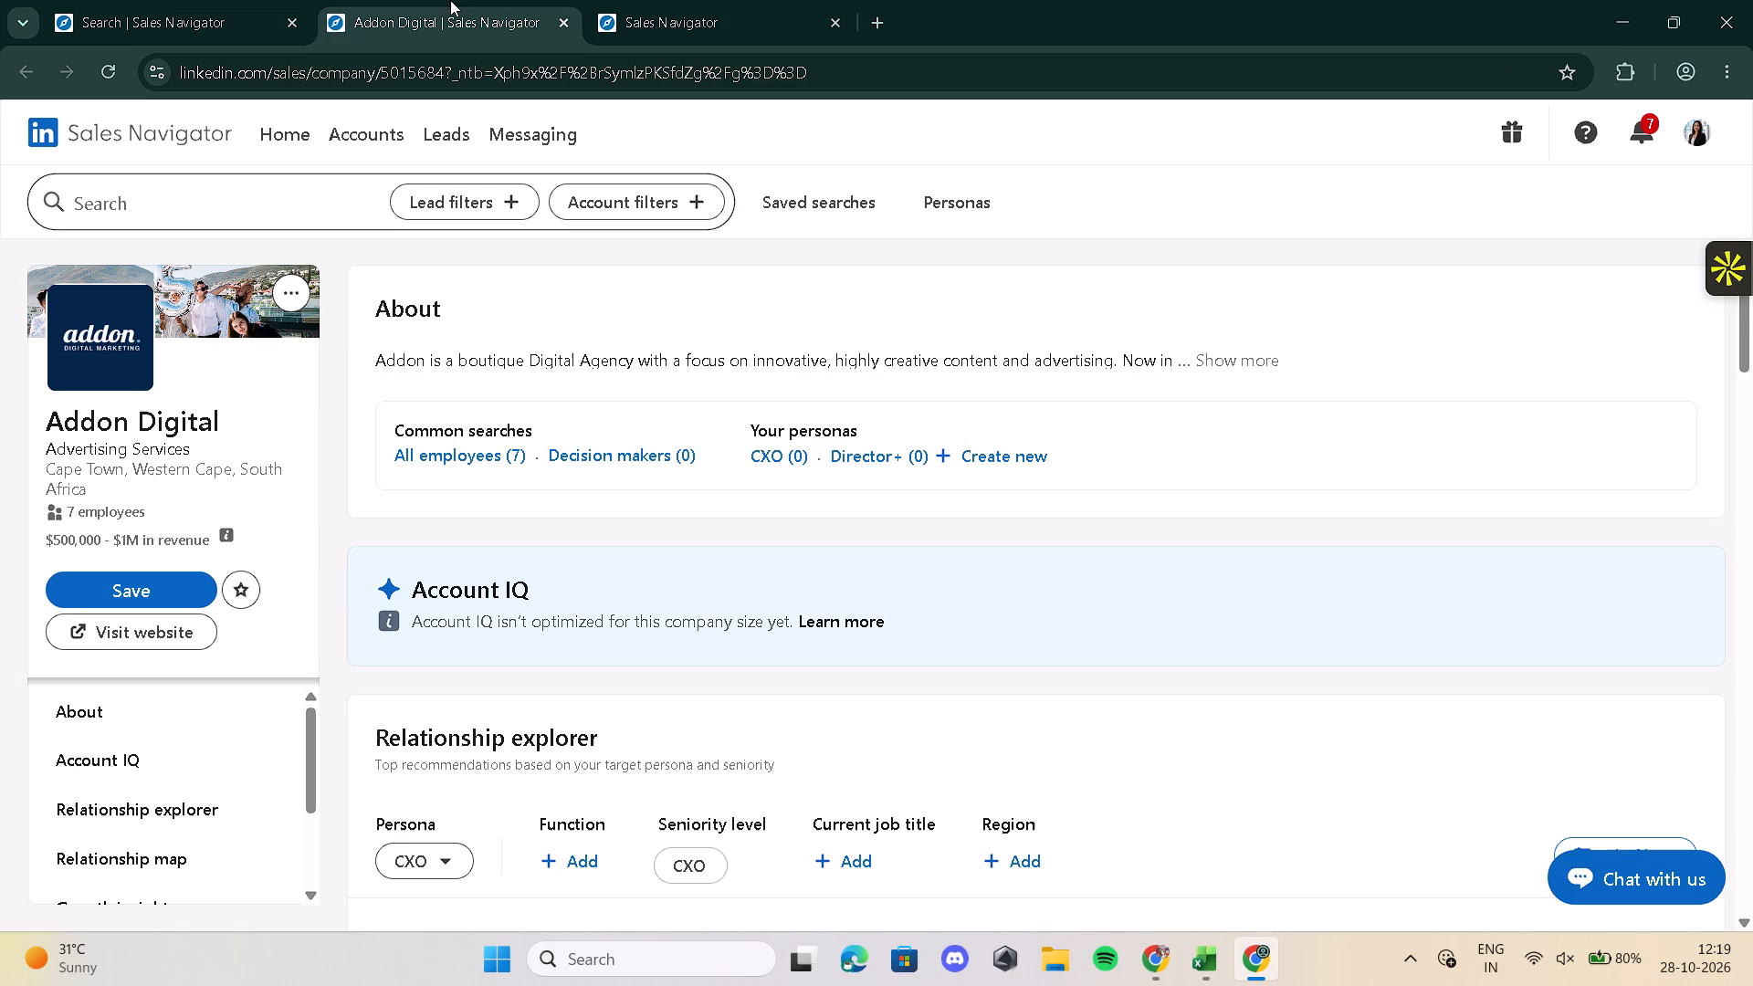
{"action": "right_click", "coordinate": [205, 646]}
{"action": "left_click", "coordinate": [321, 342]}
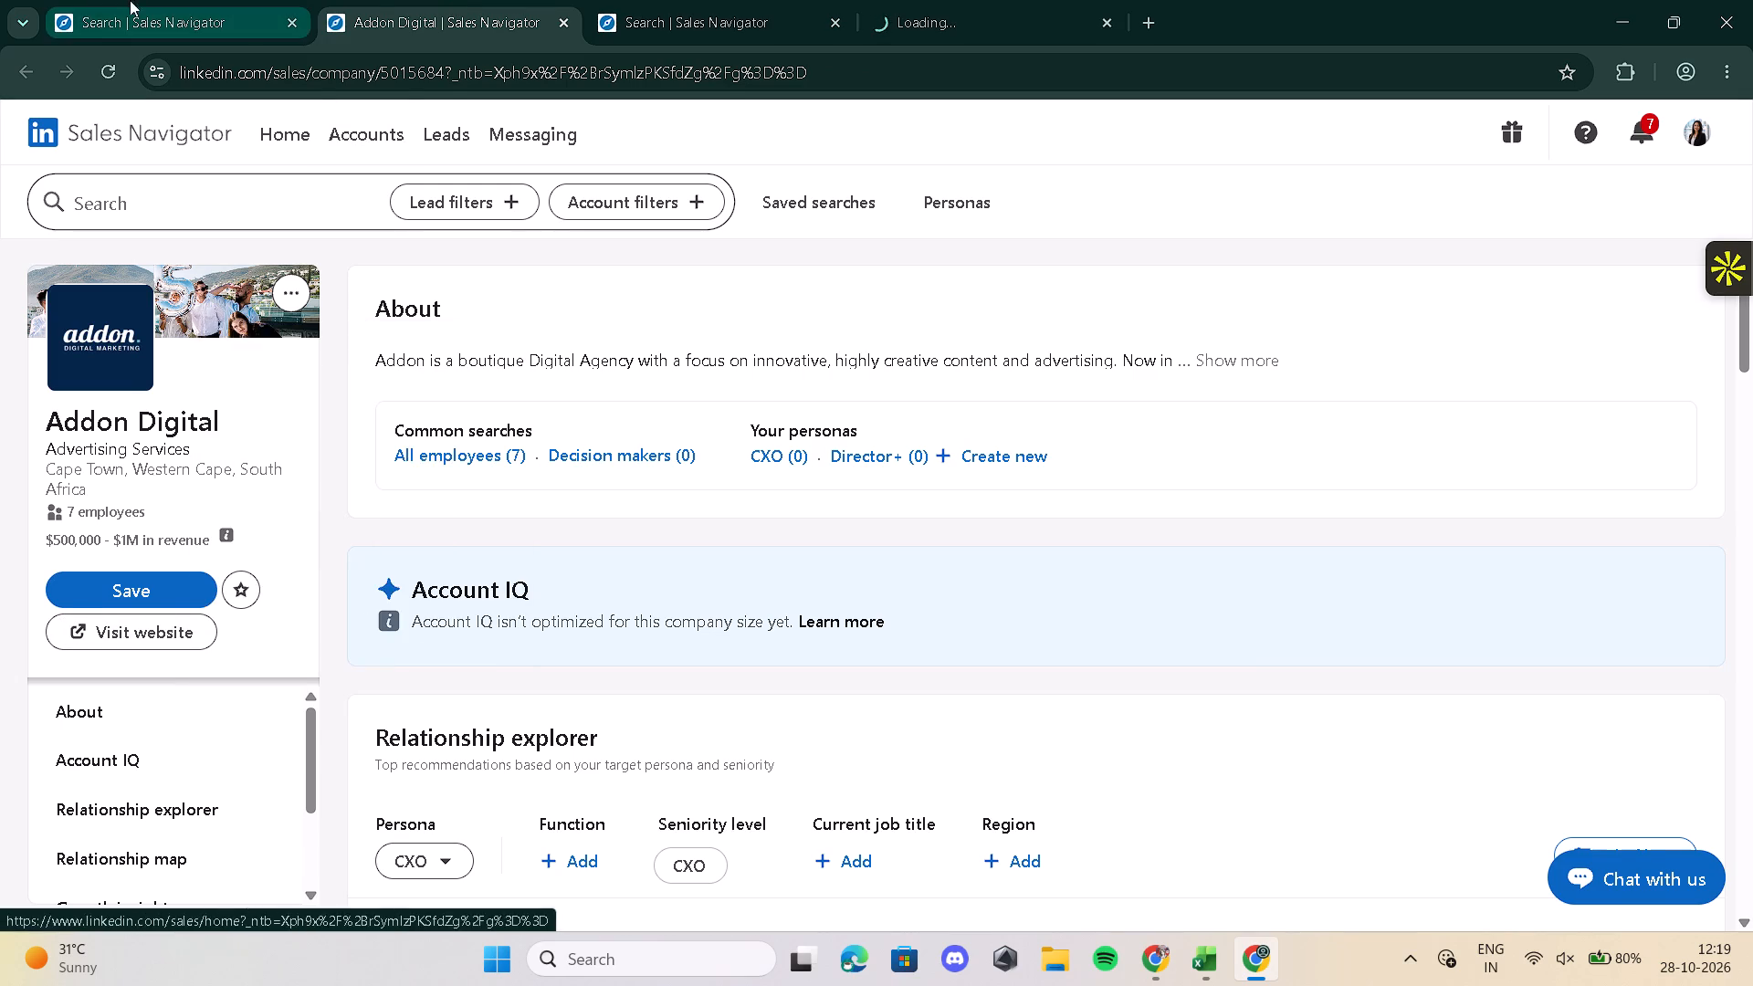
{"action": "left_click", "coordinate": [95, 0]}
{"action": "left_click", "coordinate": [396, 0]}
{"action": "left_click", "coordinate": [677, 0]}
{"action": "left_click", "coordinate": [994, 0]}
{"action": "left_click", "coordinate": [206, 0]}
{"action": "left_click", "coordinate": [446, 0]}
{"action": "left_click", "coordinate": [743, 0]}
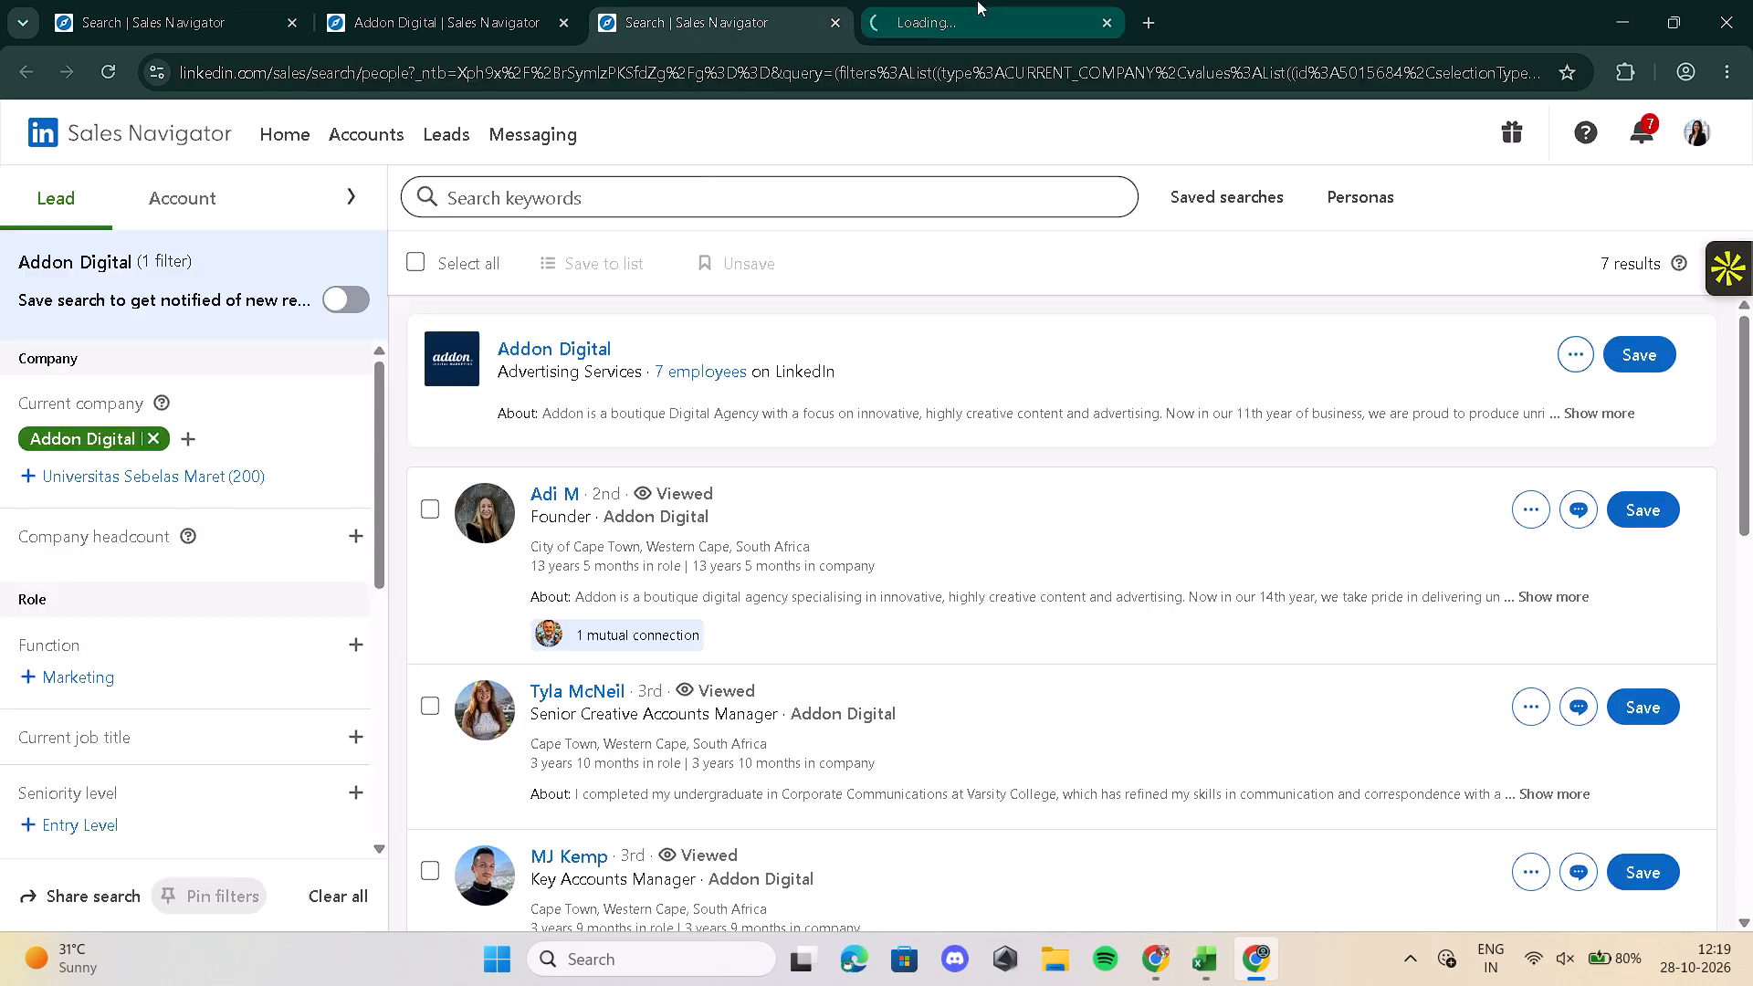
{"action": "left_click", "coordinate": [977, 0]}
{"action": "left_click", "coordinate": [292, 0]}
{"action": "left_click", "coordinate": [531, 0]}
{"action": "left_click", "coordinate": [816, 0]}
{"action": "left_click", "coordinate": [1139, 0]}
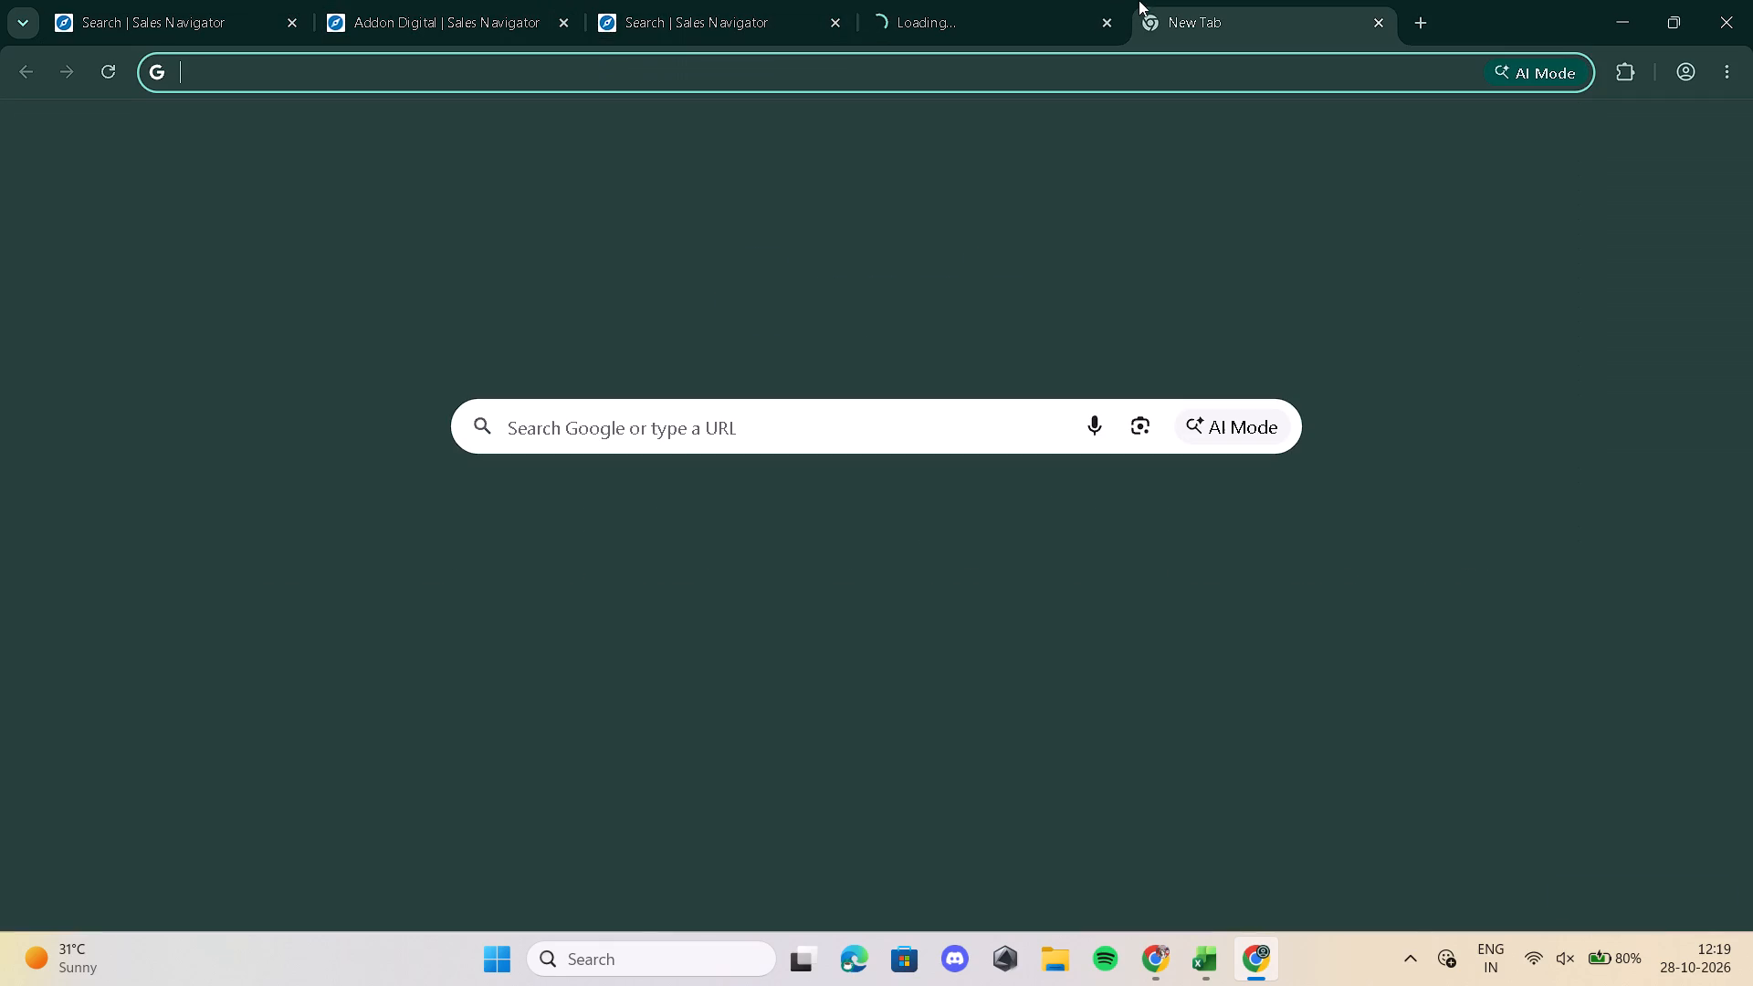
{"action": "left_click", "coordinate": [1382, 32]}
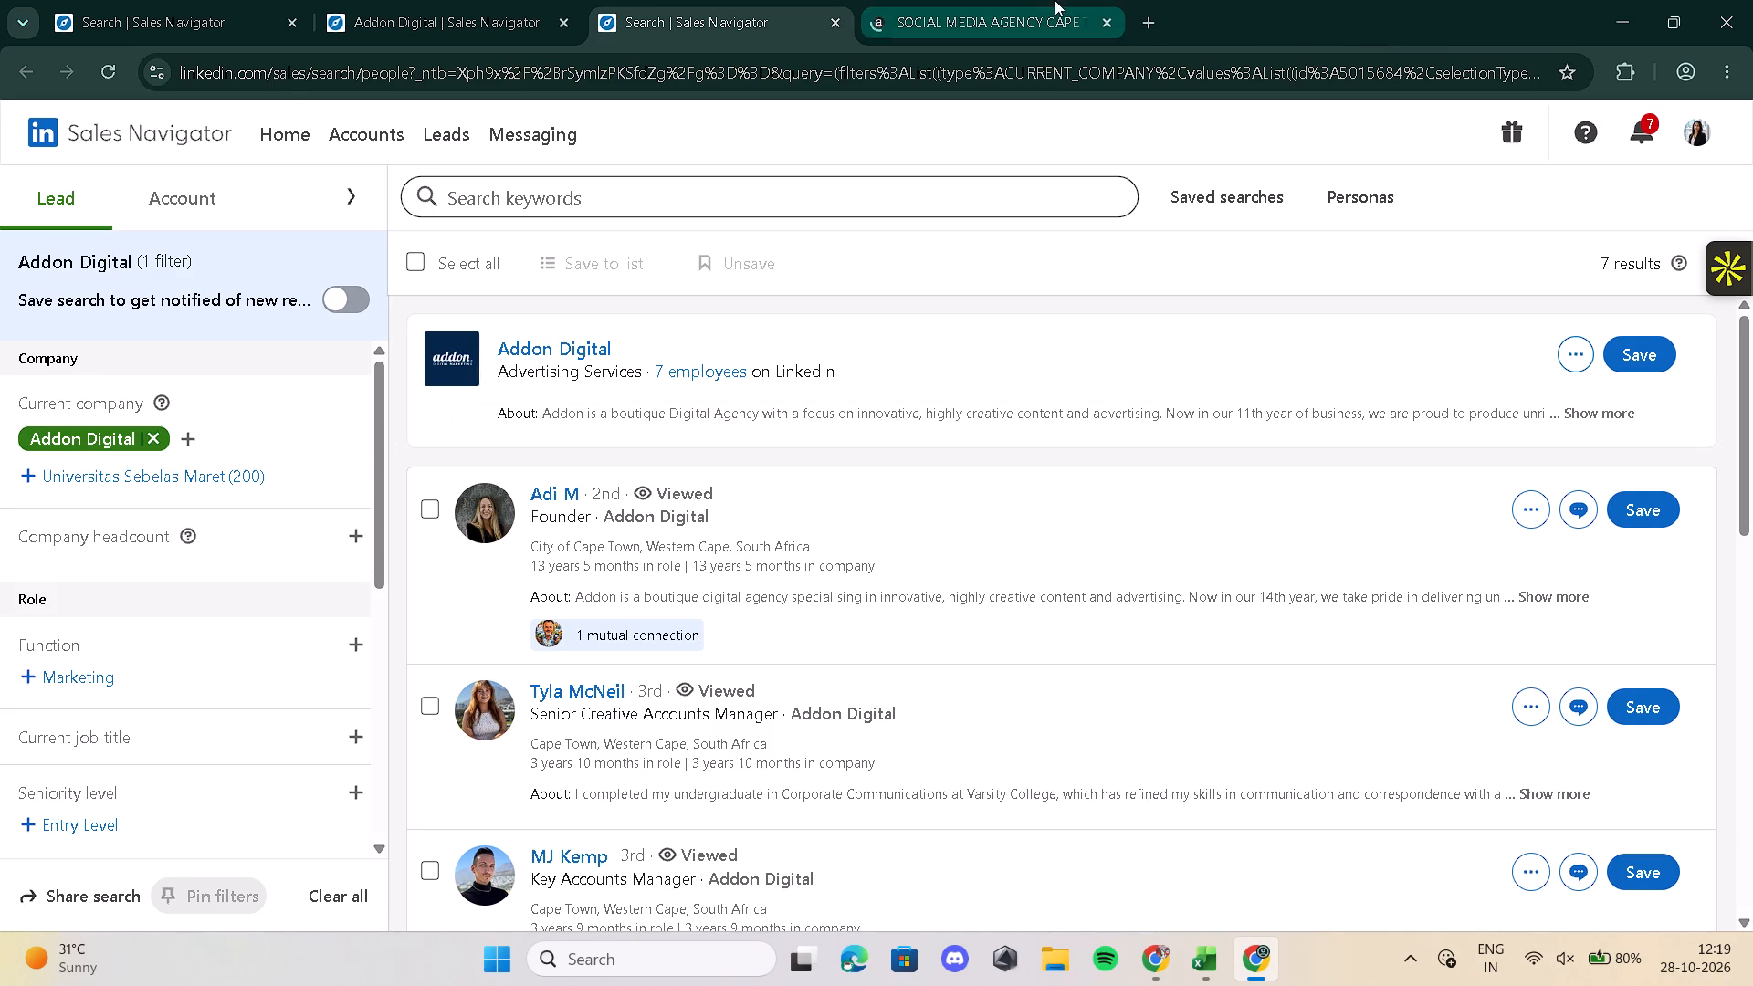
Look over the services on the Addon Digital website's home page, then return to the company's employee list.
{"action": "left_click", "coordinate": [1043, 0]}
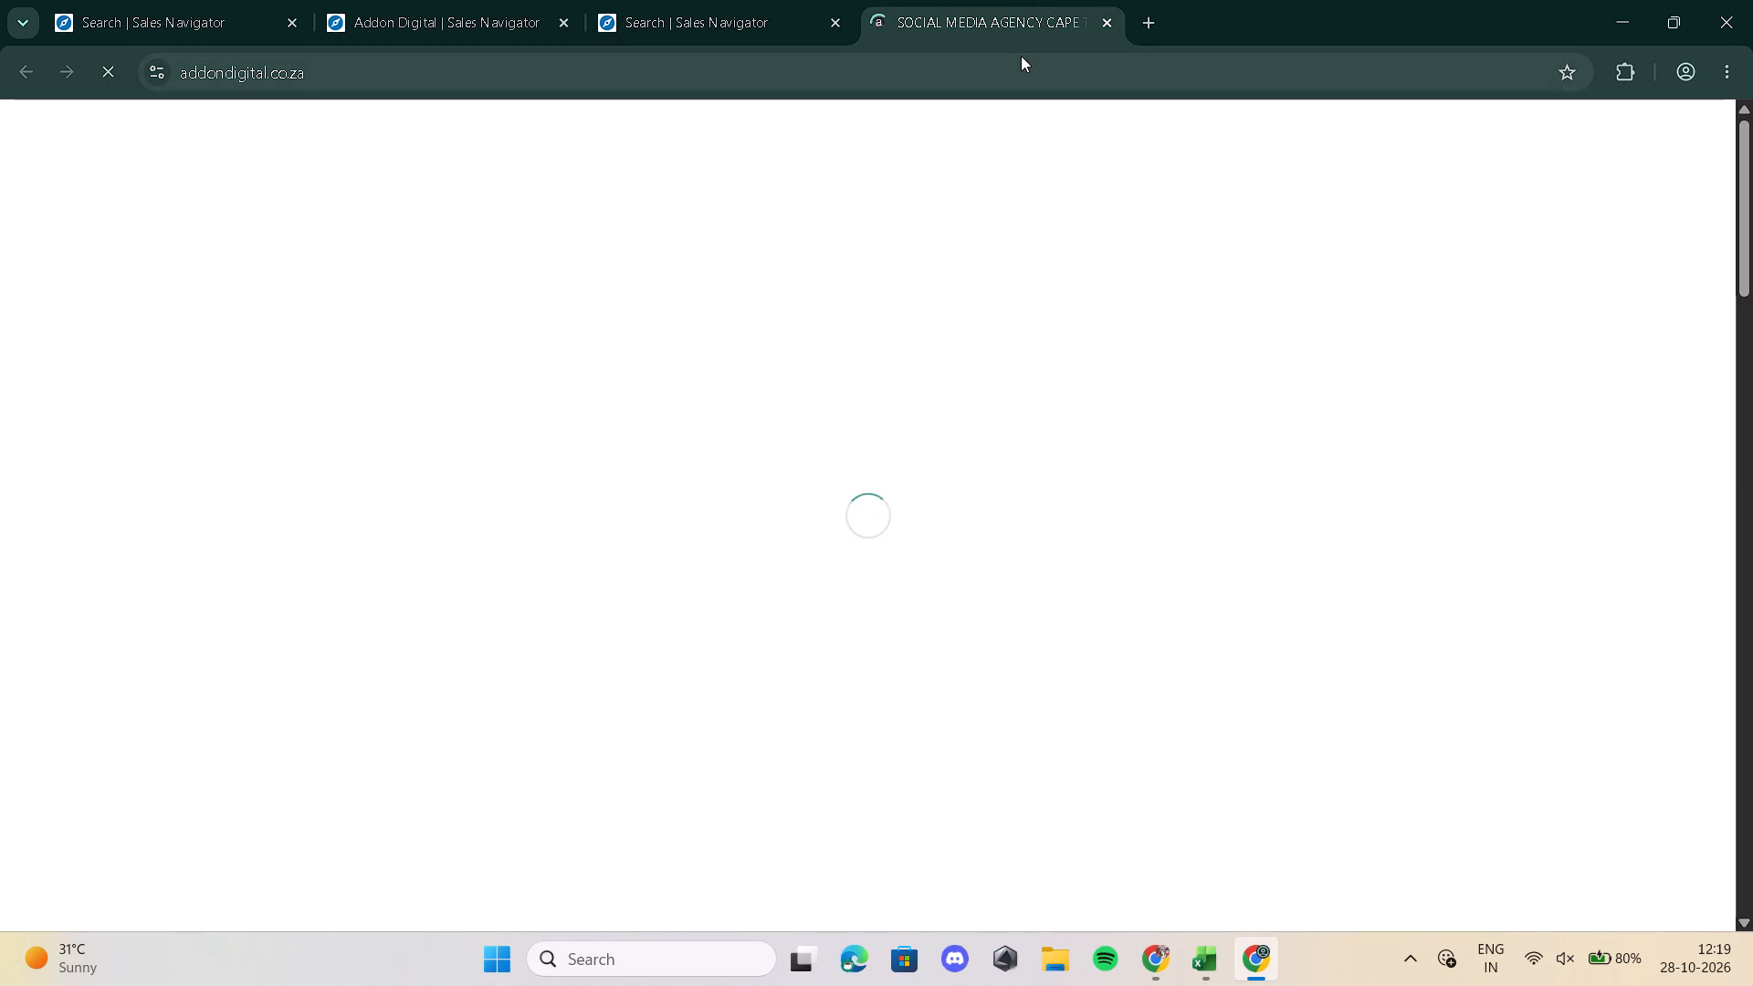
{"action": "left_click", "coordinate": [163, 0]}
{"action": "left_click", "coordinate": [345, 0]}
{"action": "left_click_drag", "start_coordinate": [630, 0], "coordinate": [640, 0]}
{"action": "left_click", "coordinate": [970, 0]}
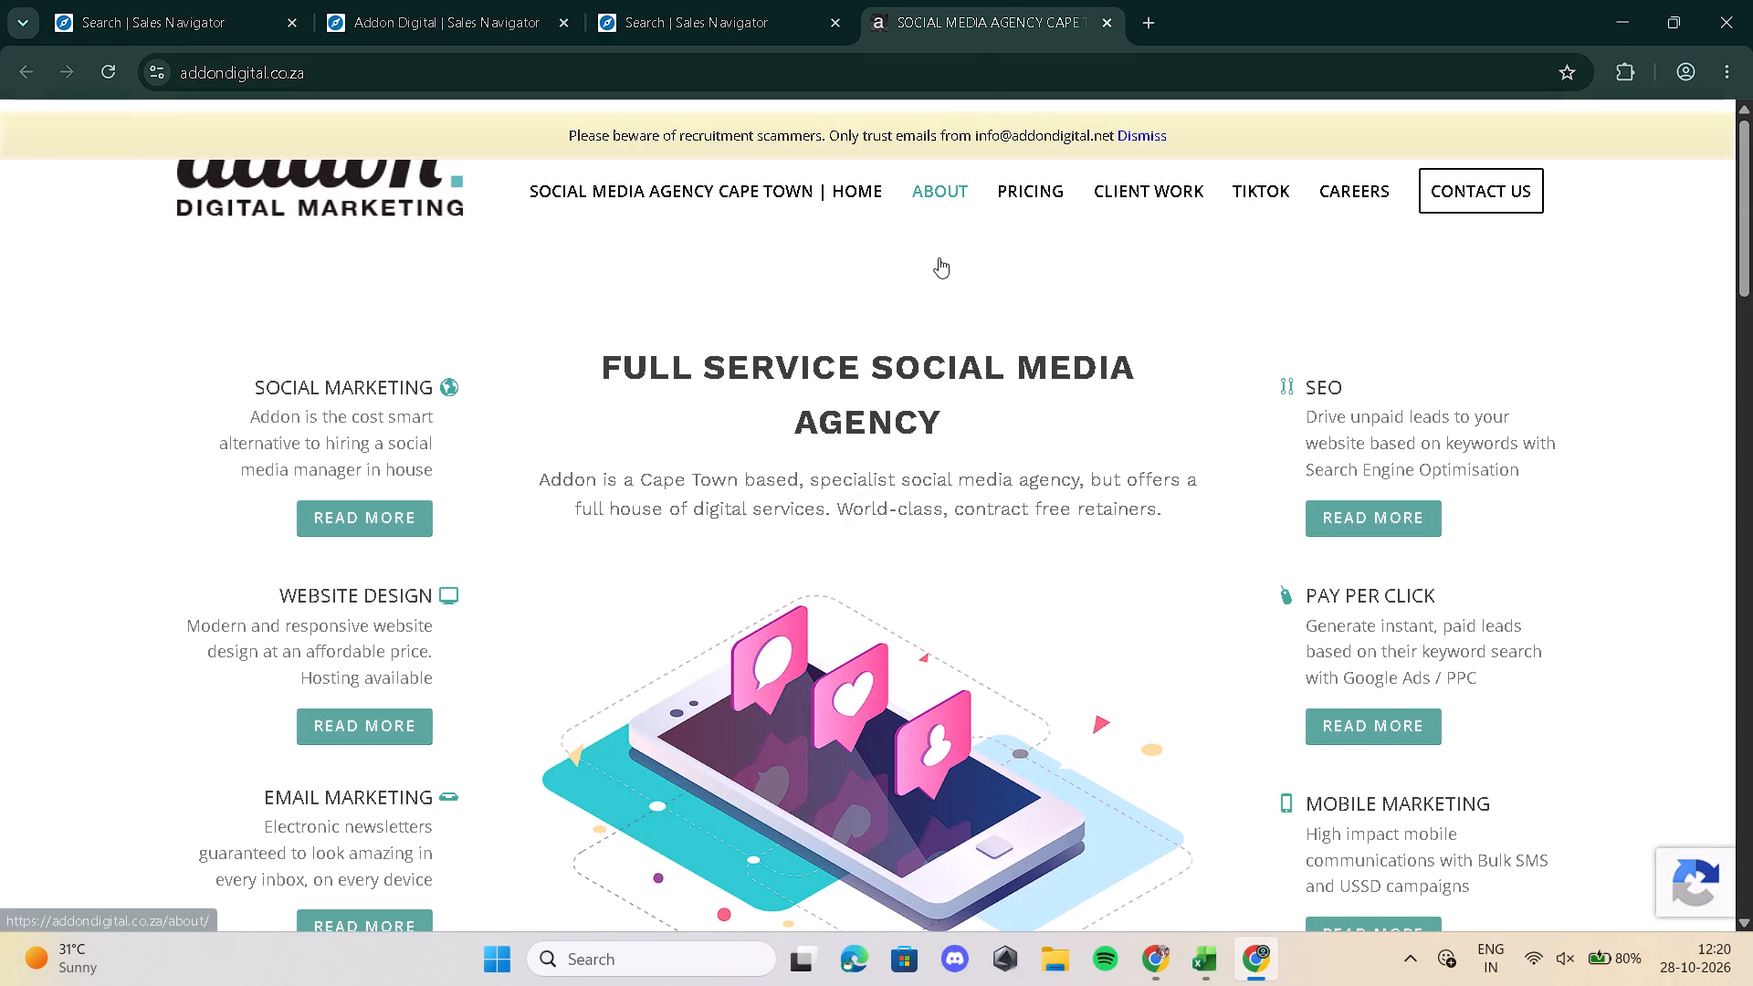
{"action": "scroll", "coordinate": [933, 300], "scroll_direction": "down", "scroll_amount": 3}
{"action": "scroll", "coordinate": [936, 408], "scroll_direction": "down", "scroll_amount": 4}
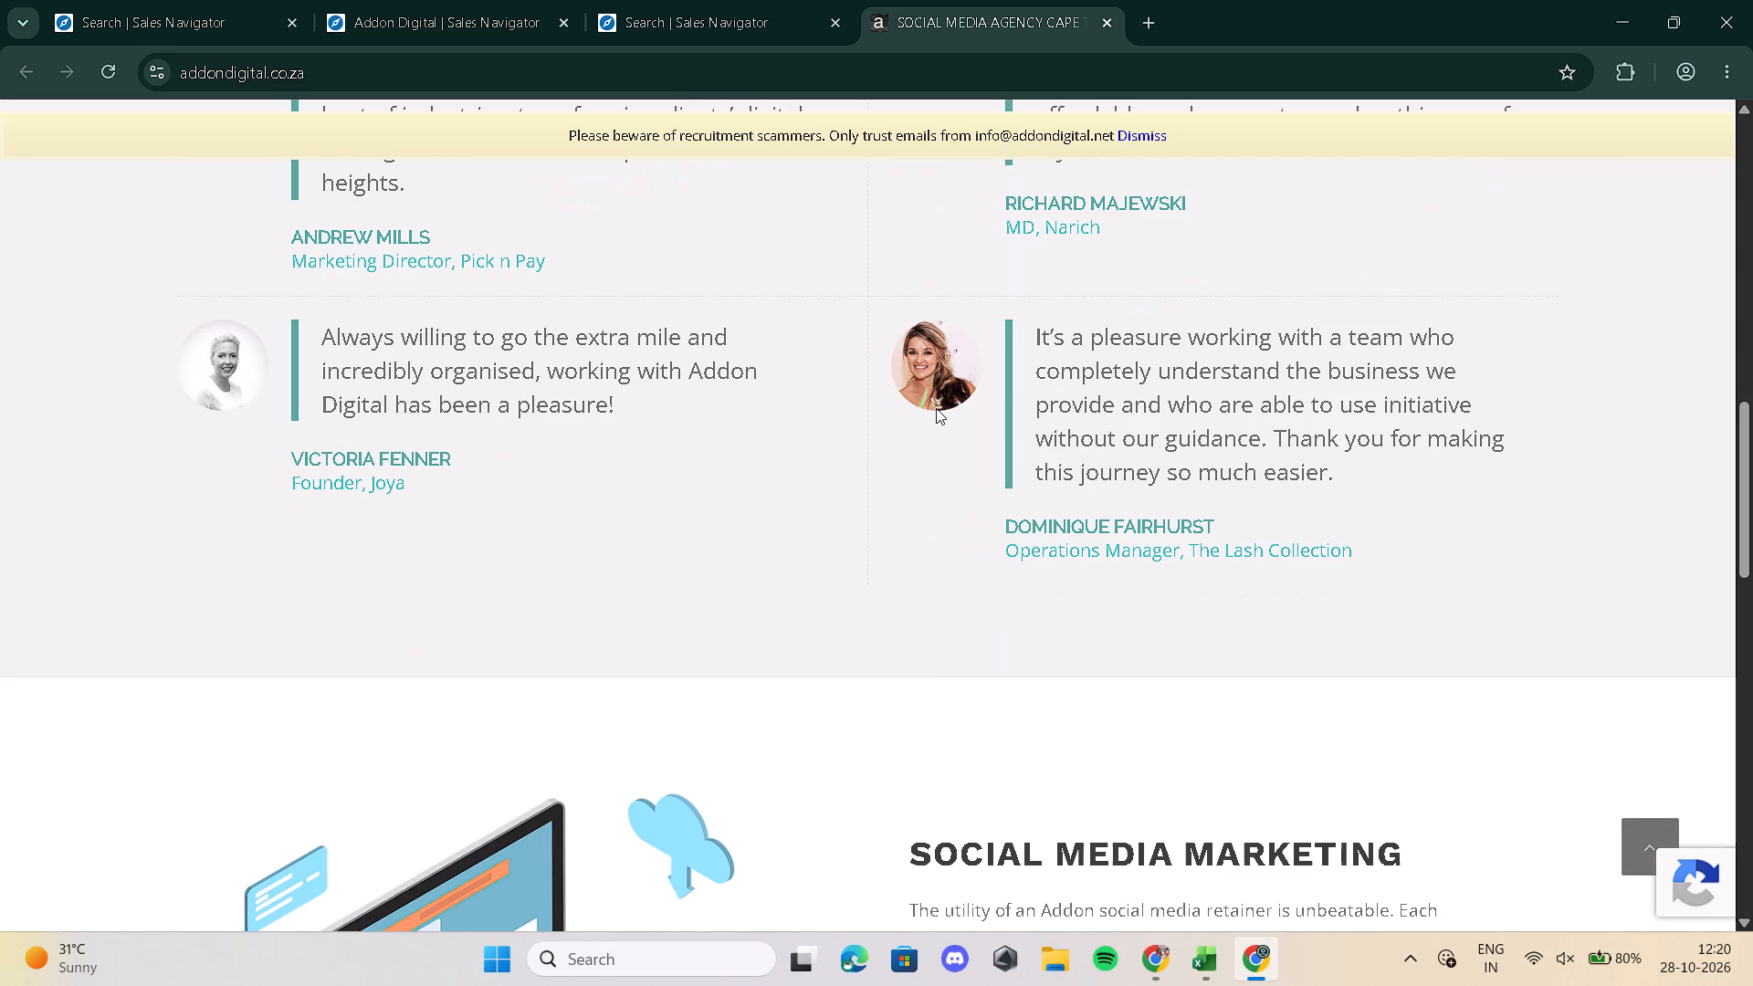
{"action": "left_click", "coordinate": [677, 0]}
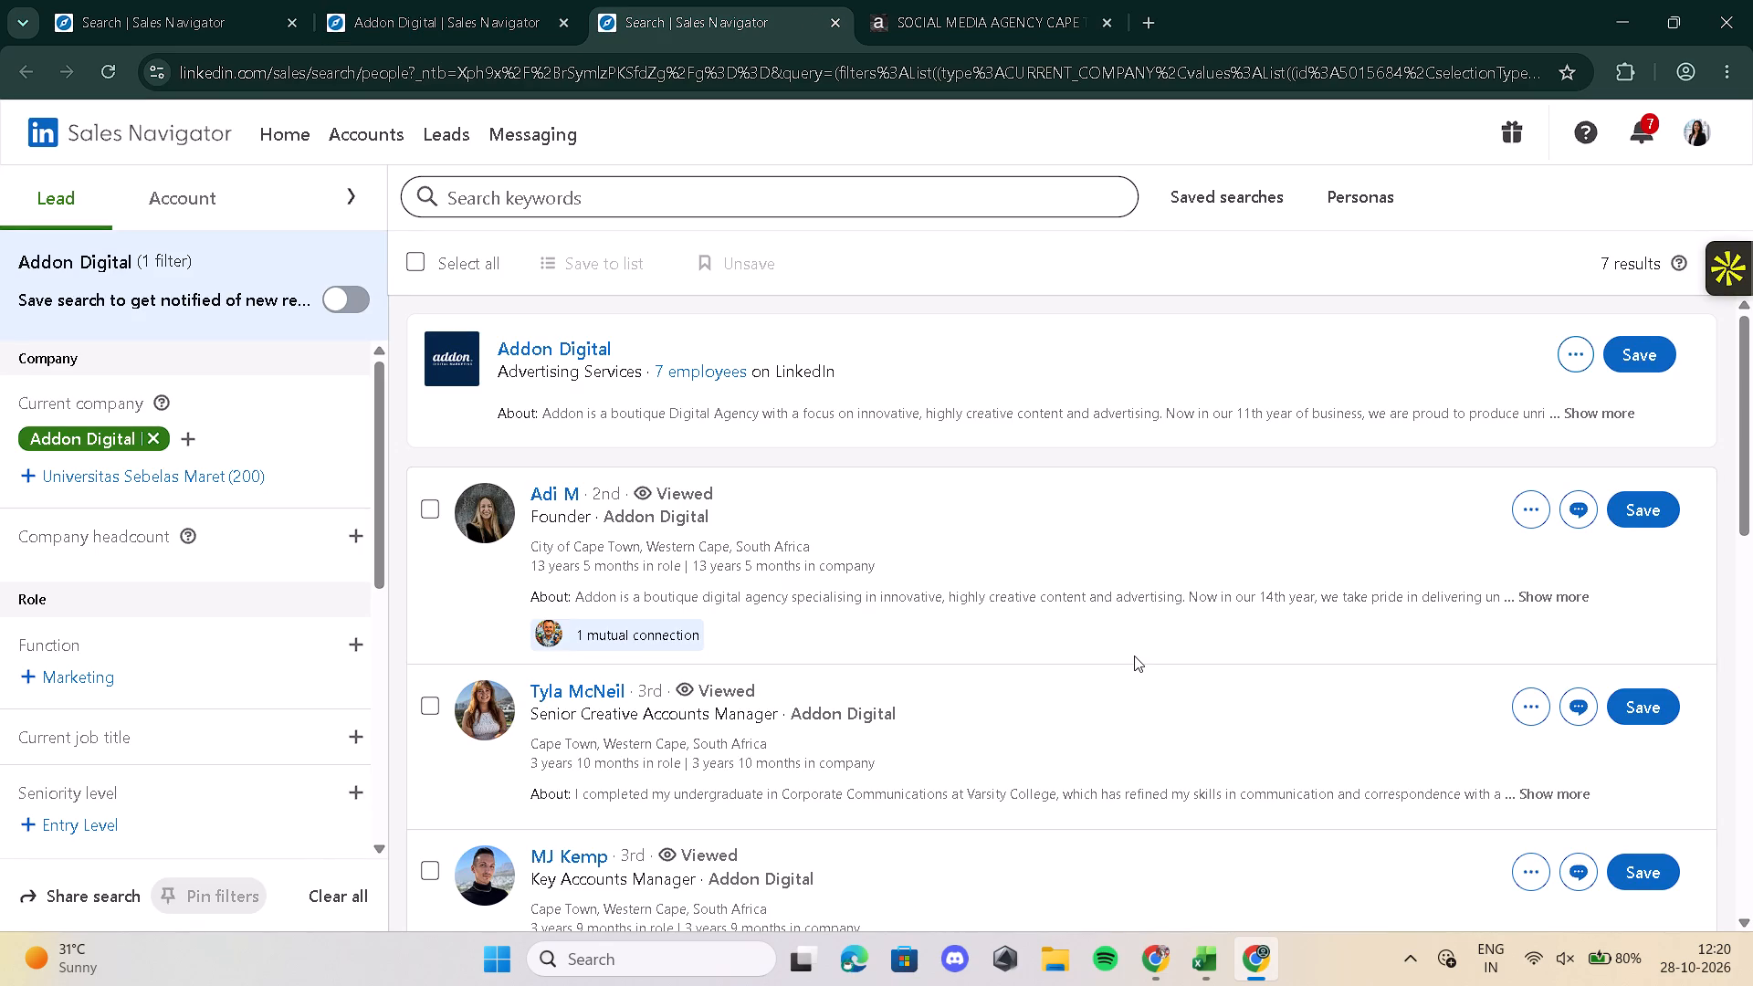
Check the SA Harsh sheet in Excel for existing Addon Digital entries, working back up to the 23 October rows.
{"action": "left_click", "coordinate": [1202, 985]}
{"action": "scroll", "coordinate": [730, 719], "scroll_direction": "up", "scroll_amount": 1}
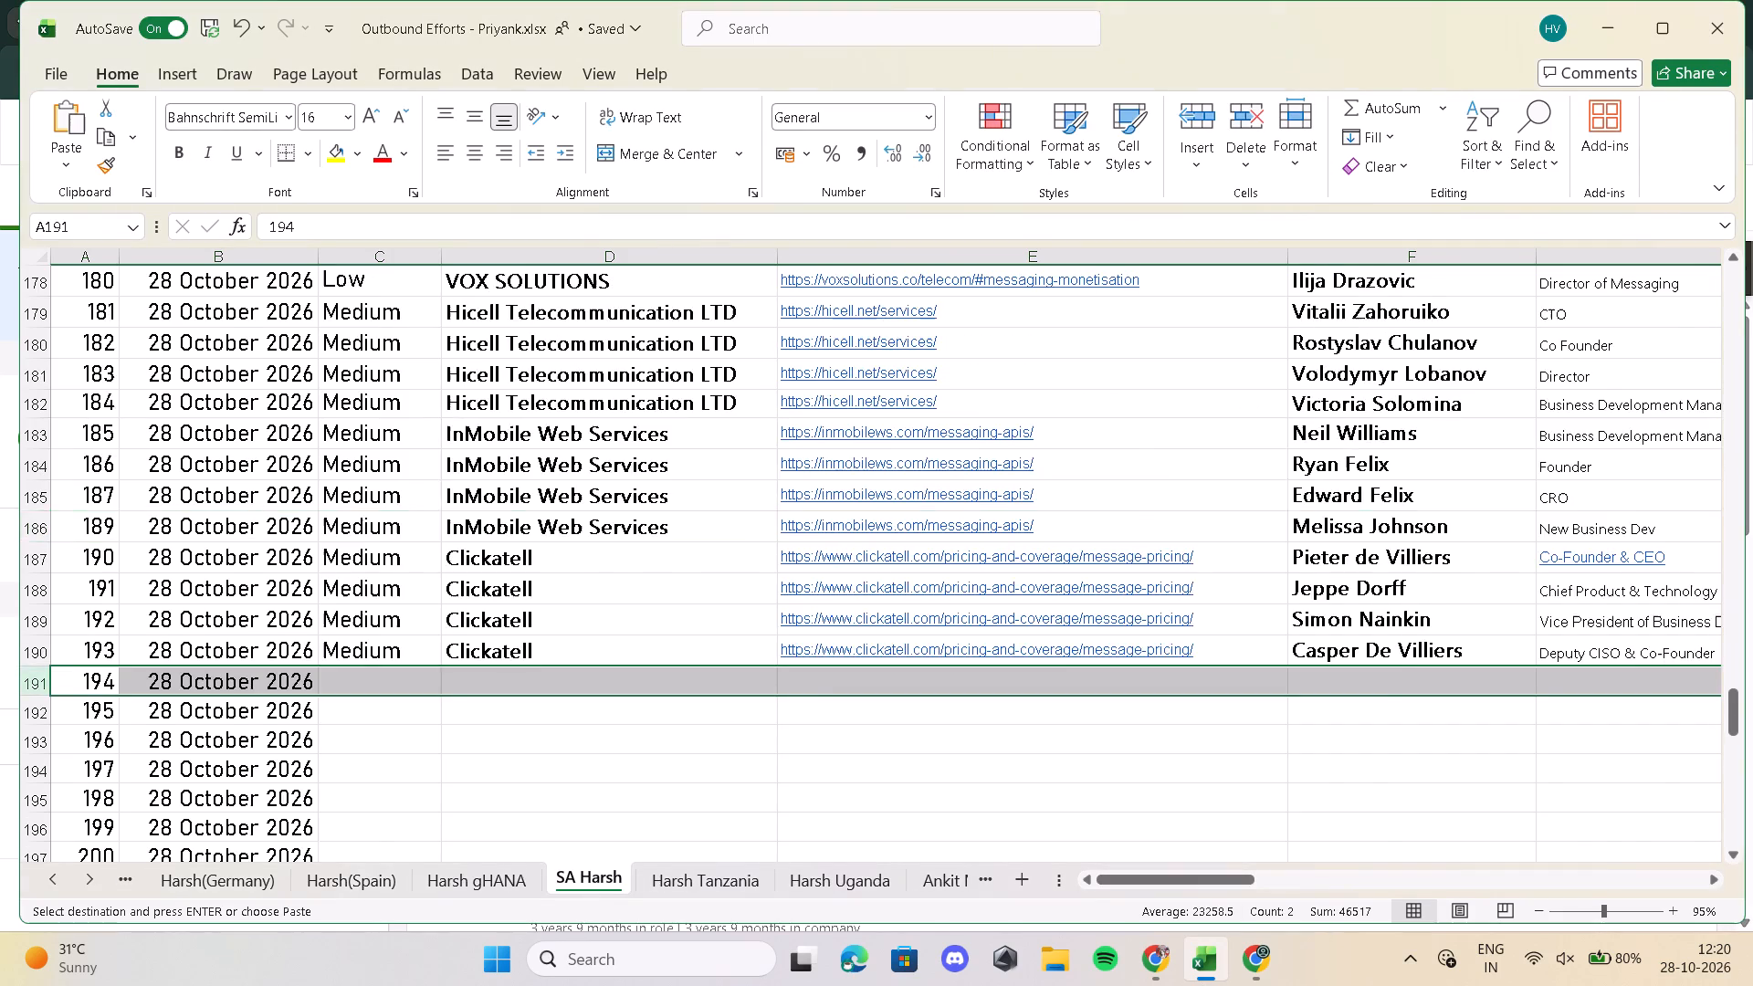
{"action": "scroll", "coordinate": [730, 720], "scroll_direction": "up", "scroll_amount": 4}
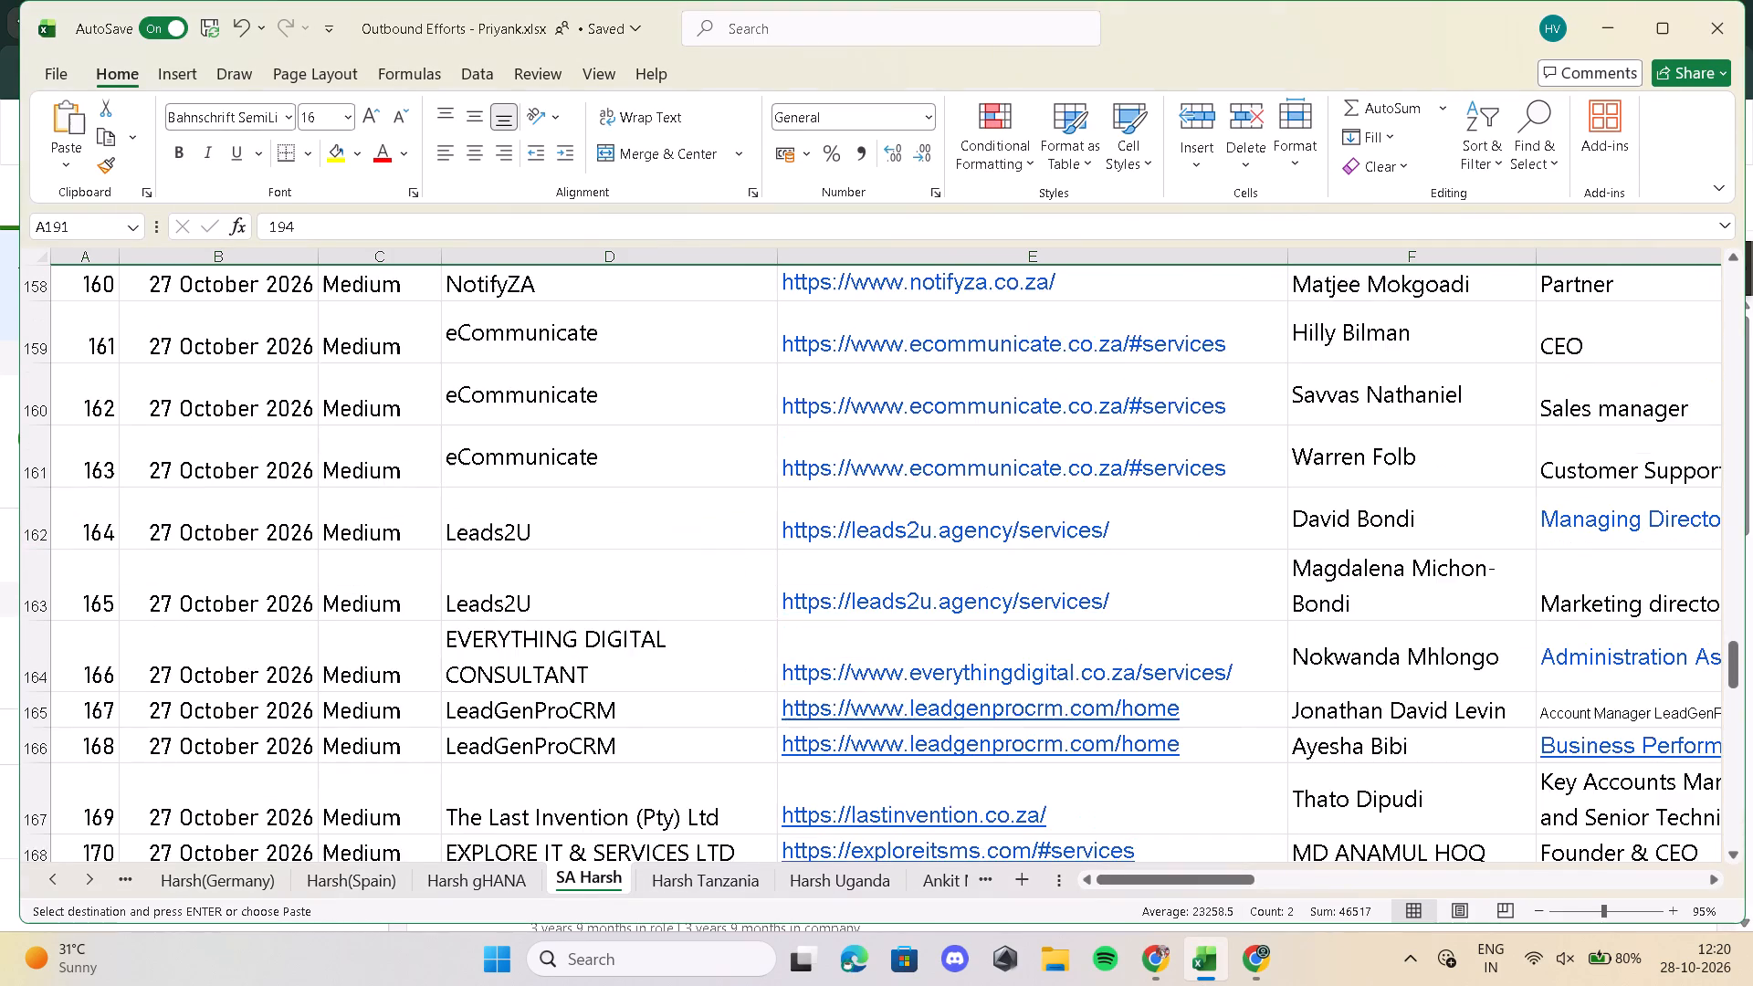
{"action": "scroll", "coordinate": [740, 742], "scroll_direction": "up", "scroll_amount": 4}
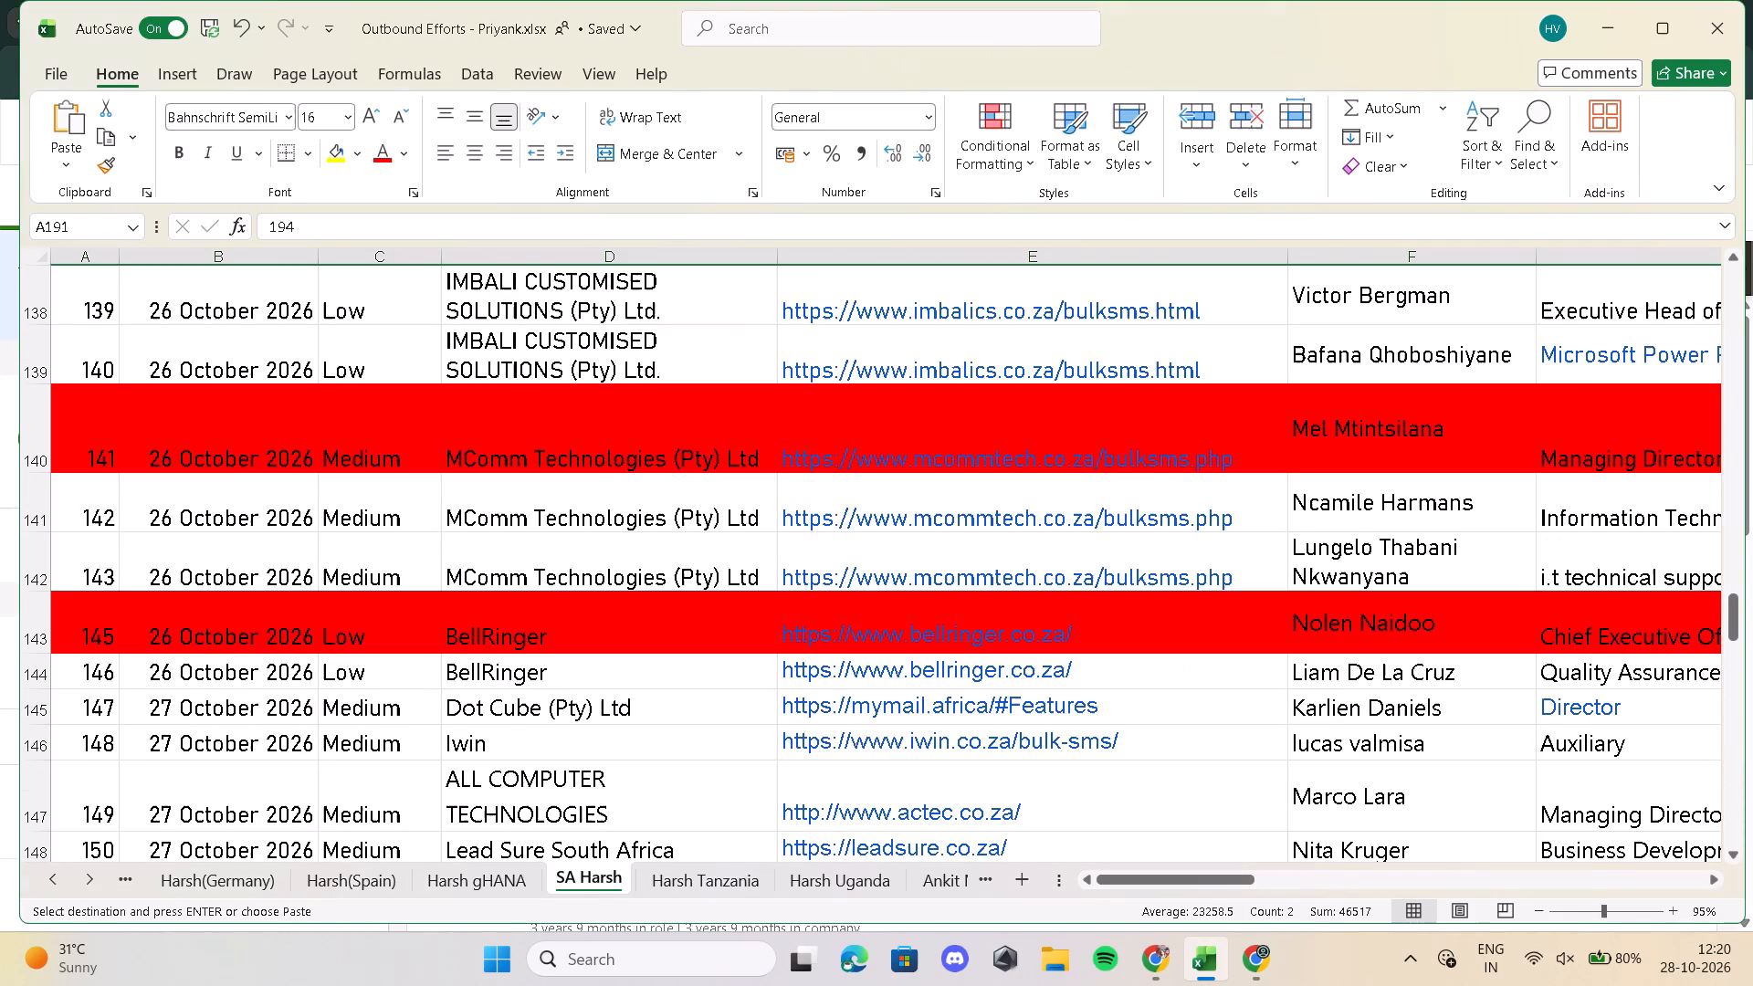
{"action": "scroll", "coordinate": [740, 742], "scroll_direction": "up", "scroll_amount": 4}
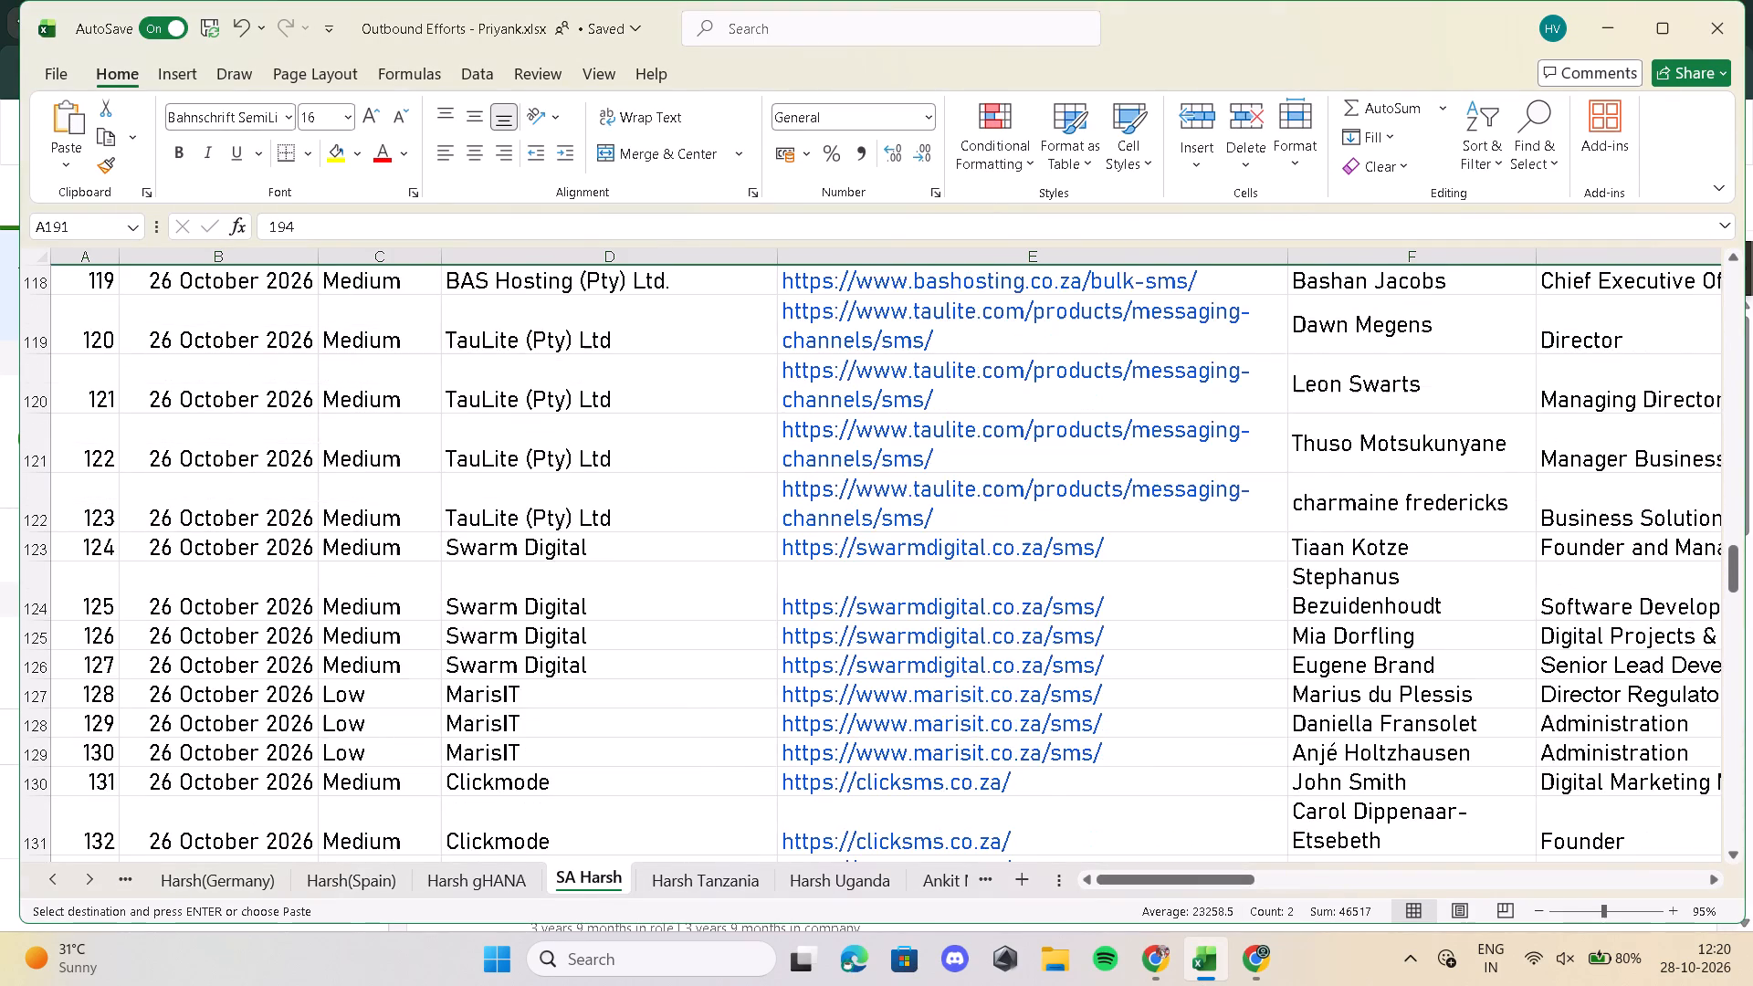
{"action": "scroll", "coordinate": [740, 742], "scroll_direction": "up", "scroll_amount": 4}
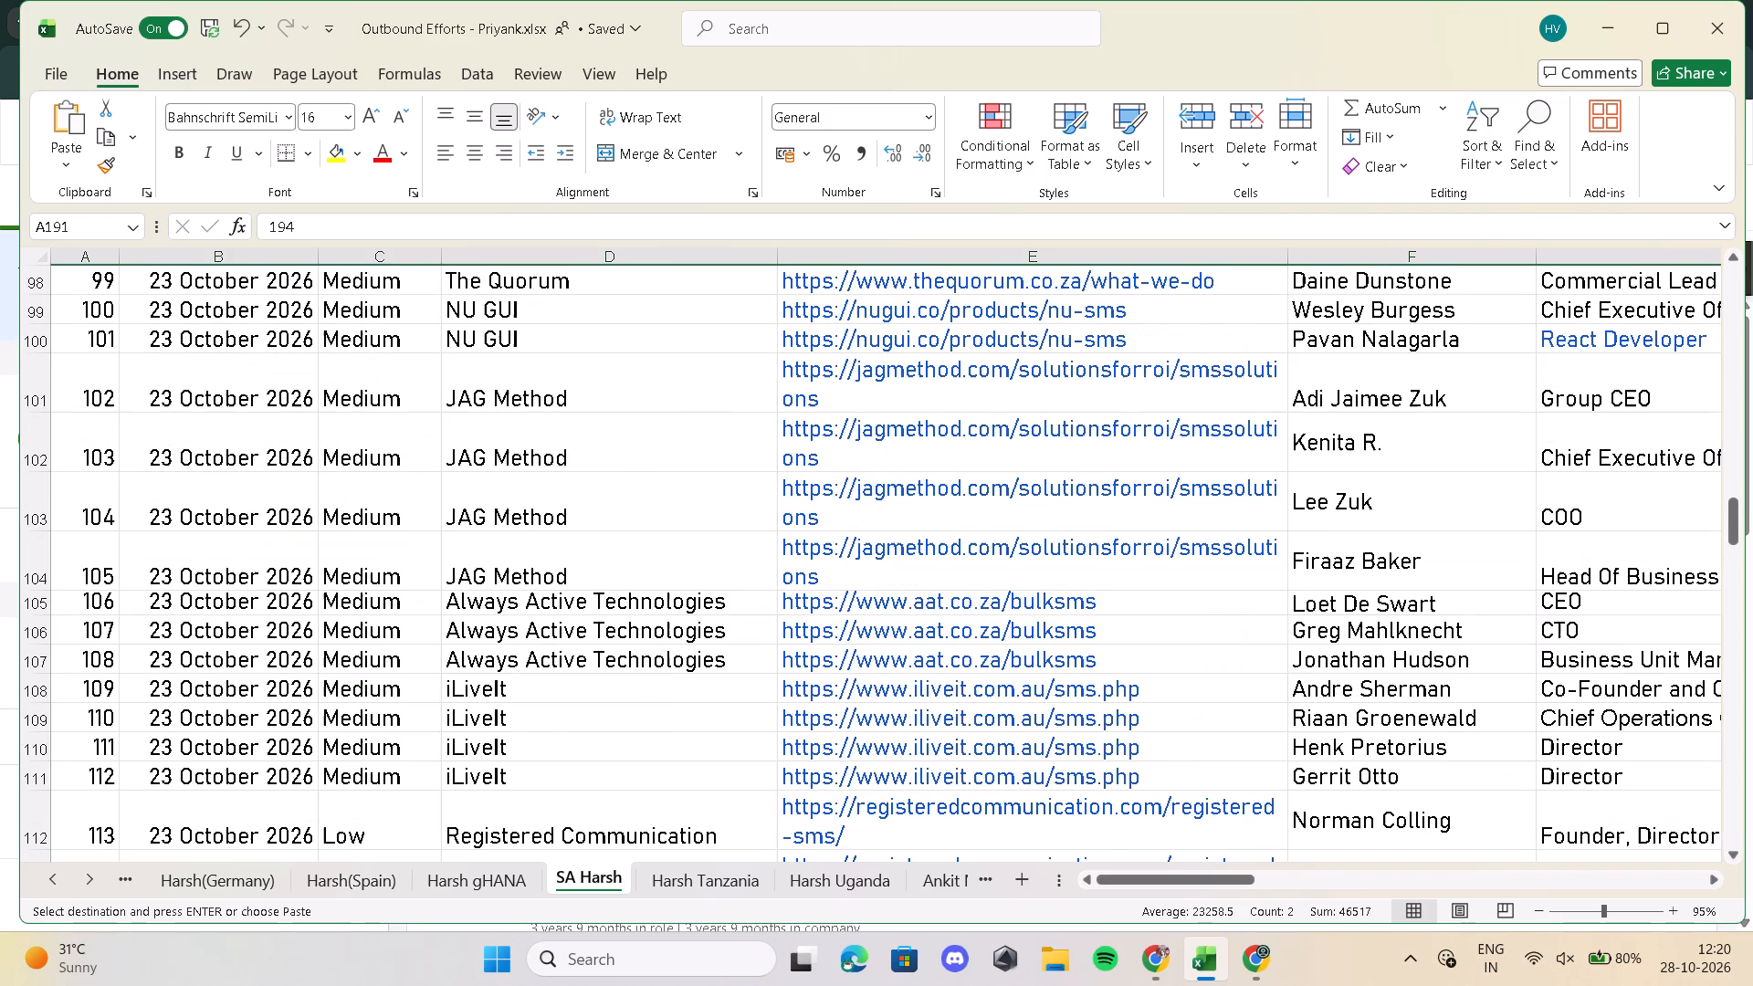
{"action": "scroll", "coordinate": [740, 742], "scroll_direction": "up", "scroll_amount": 2}
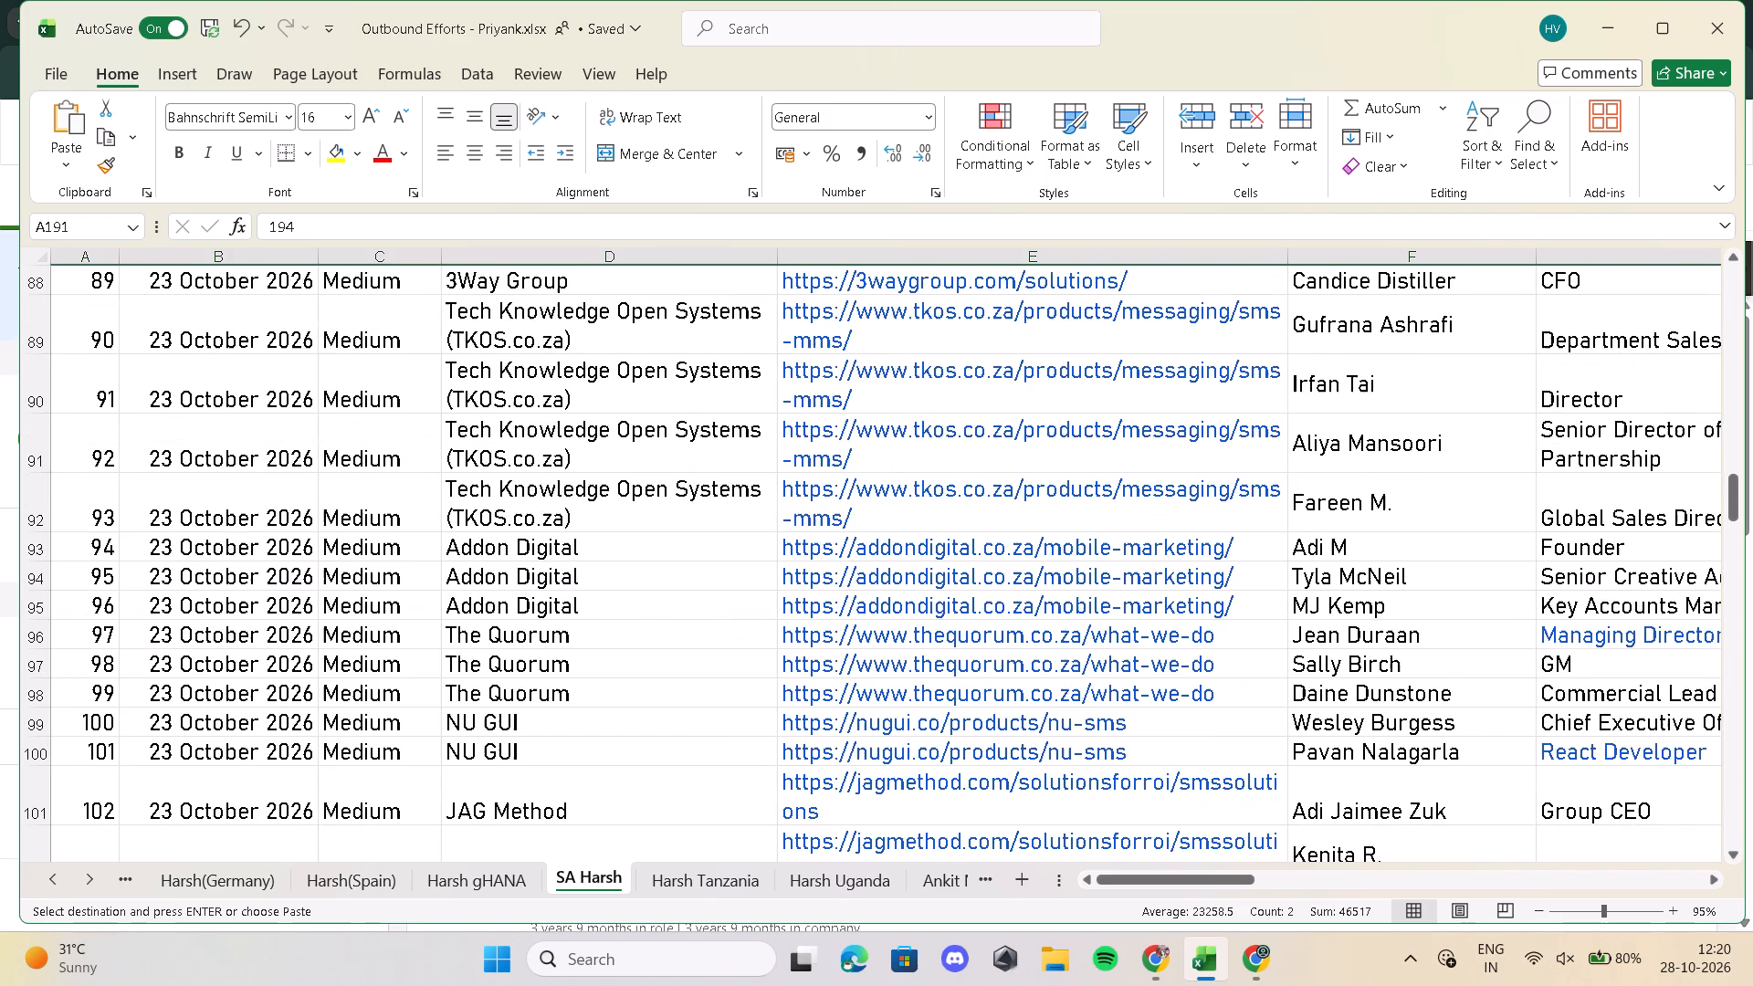
Back in the browser, close the Addon Digital website, employee list and company tabs to return to the sms lead search.
{"action": "left_click", "coordinate": [1251, 944]}
{"action": "left_click", "coordinate": [1046, 18]}
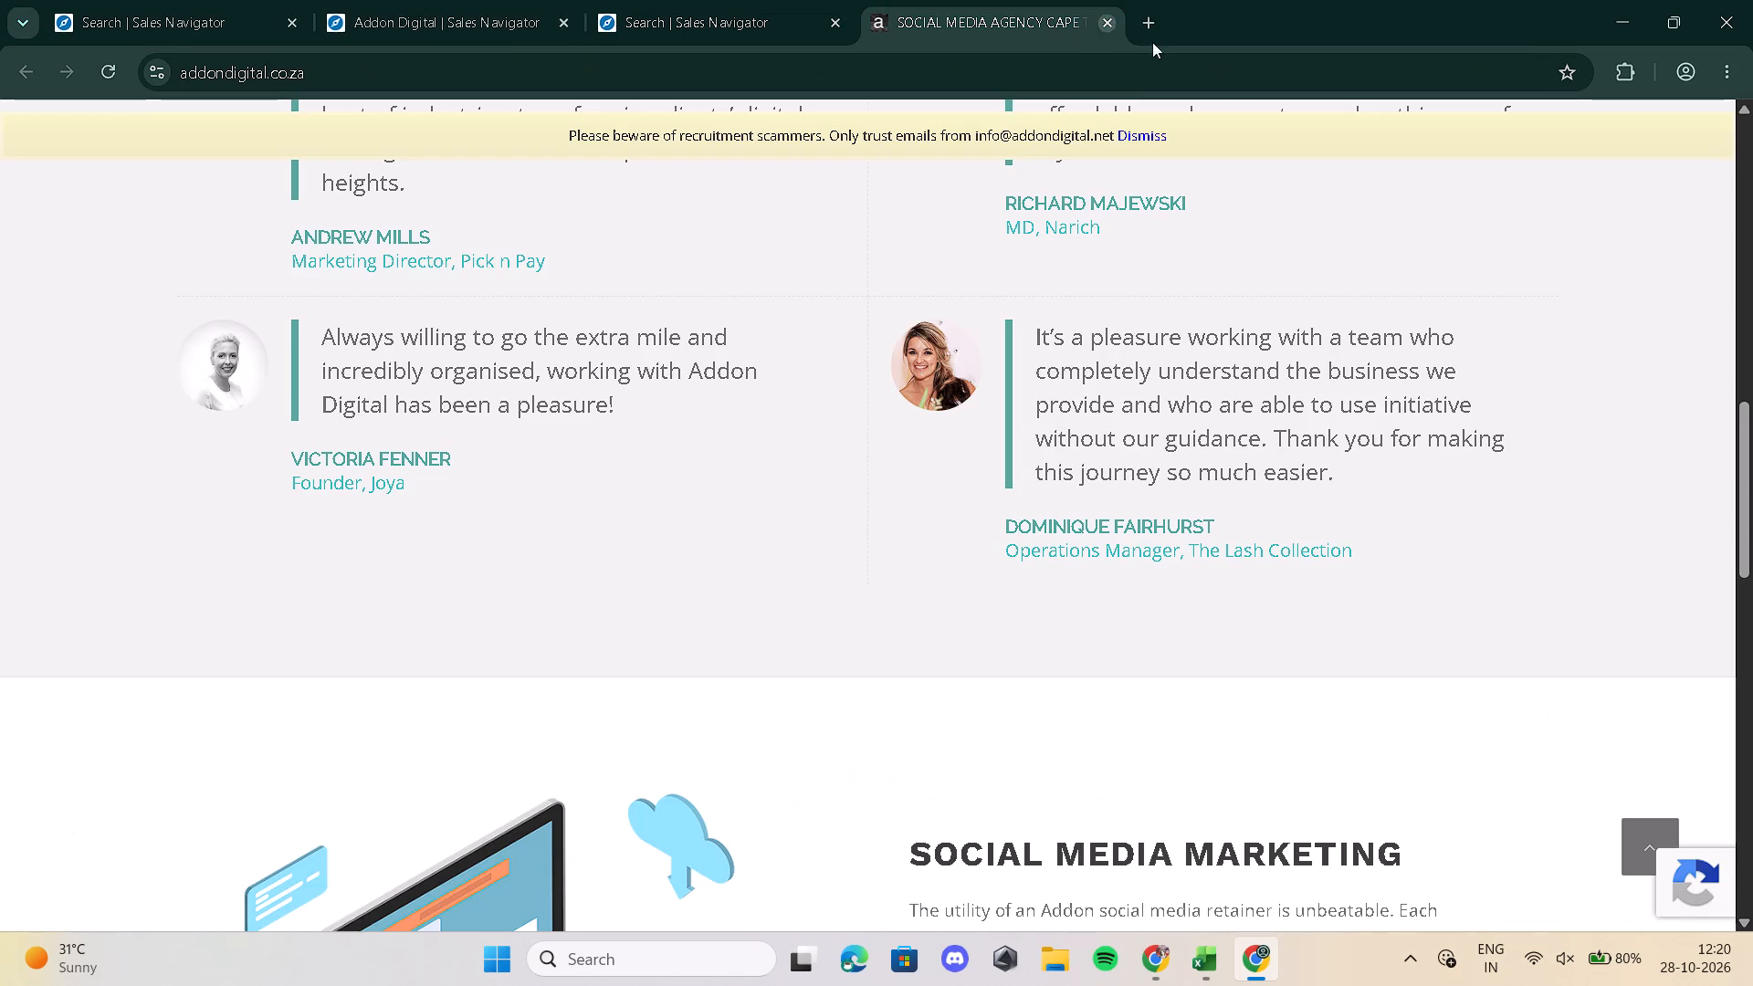
{"action": "left_click", "coordinate": [1113, 24]}
{"action": "left_click", "coordinate": [841, 20]}
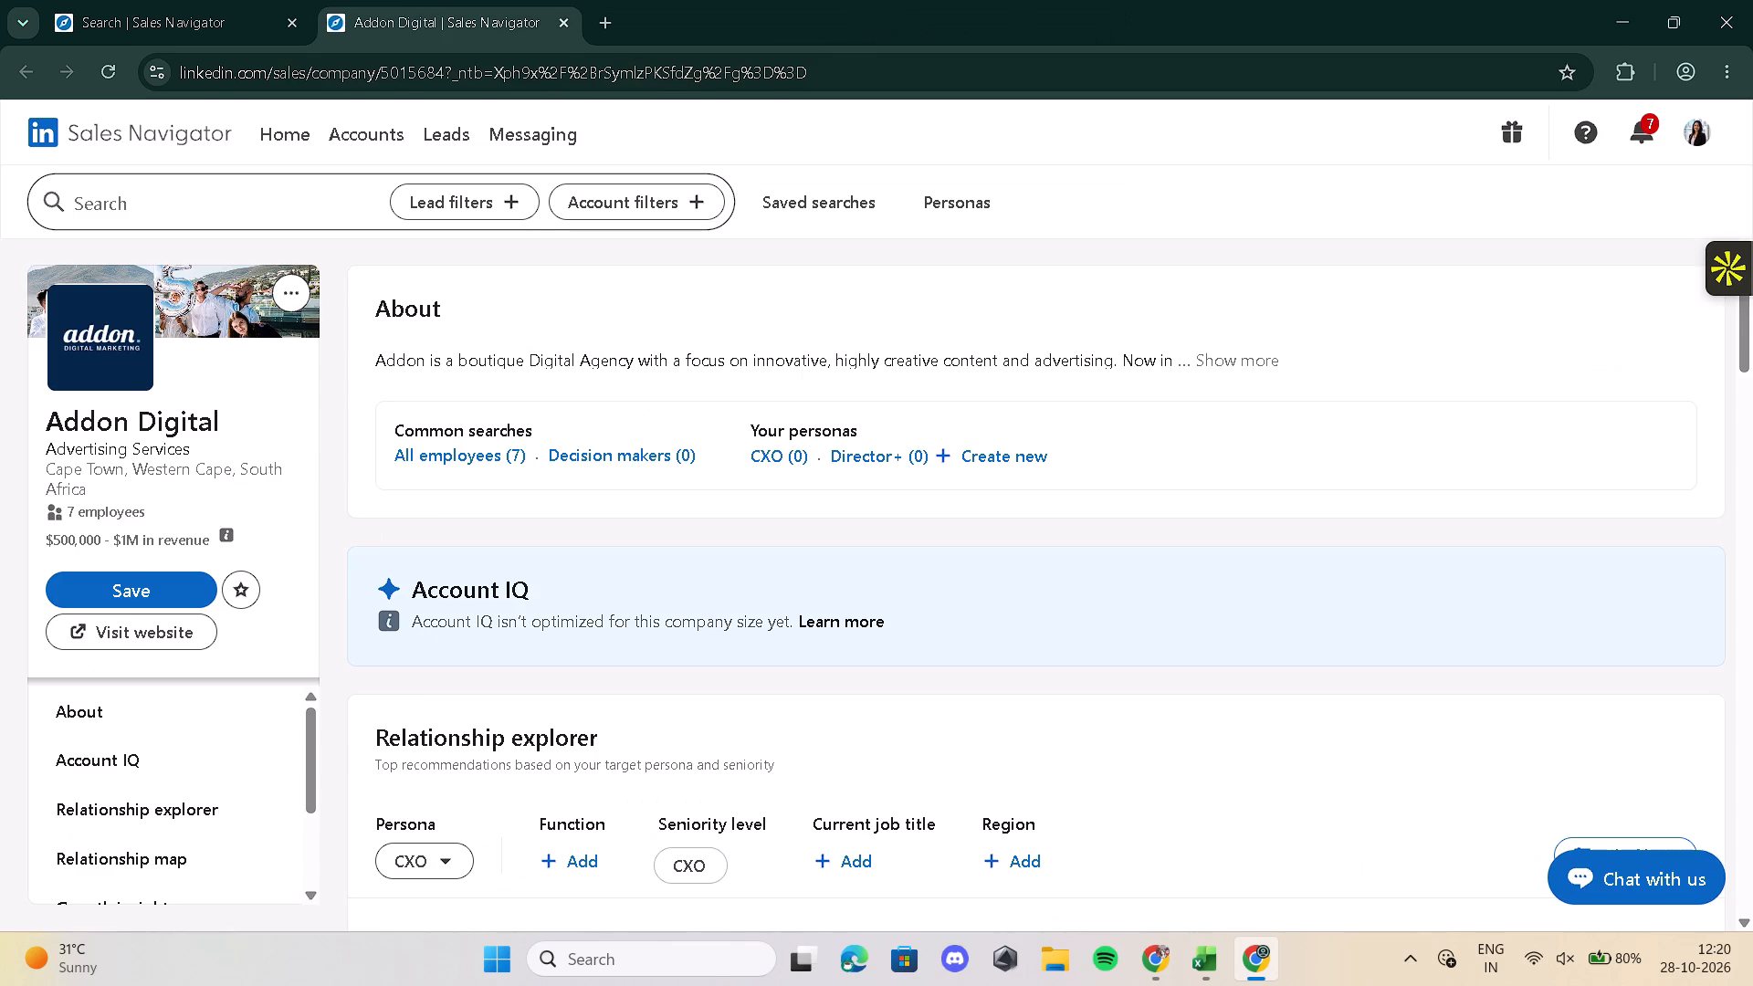
{"action": "left_click", "coordinate": [236, 0]}
{"action": "left_click", "coordinate": [454, 10]}
{"action": "left_click", "coordinate": [562, 20]}
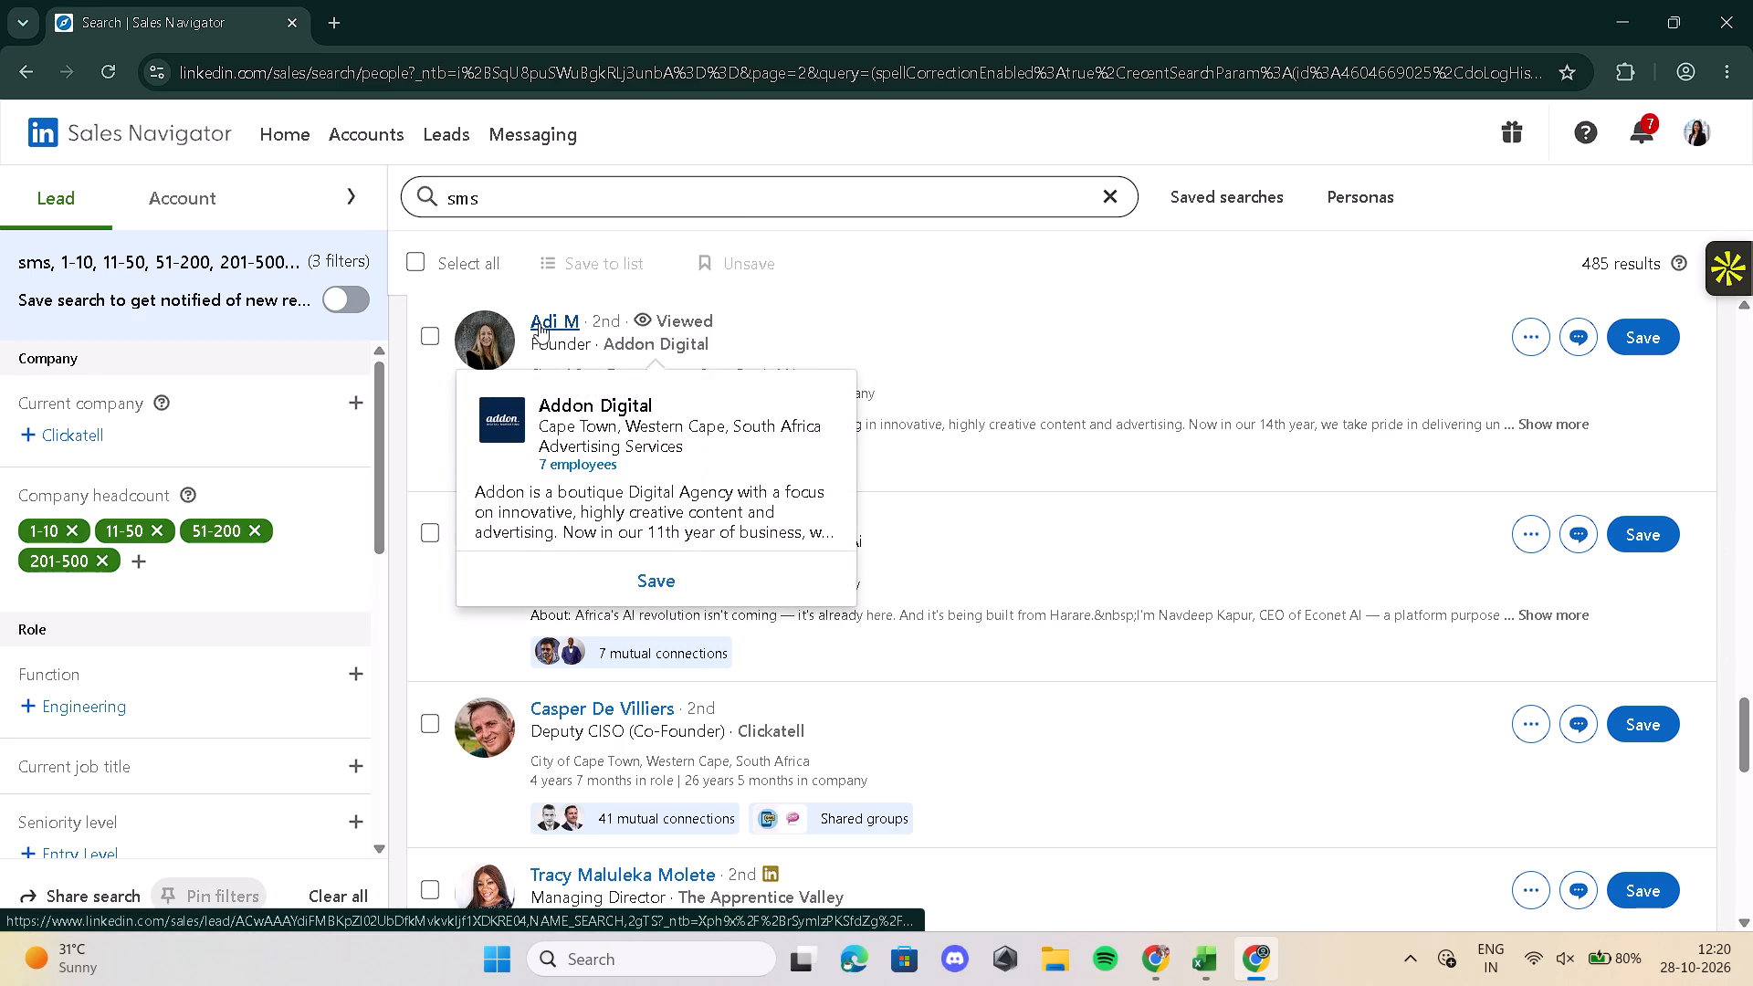
{"action": "left_click_drag", "start_coordinate": [525, 313], "coordinate": [564, 315]}
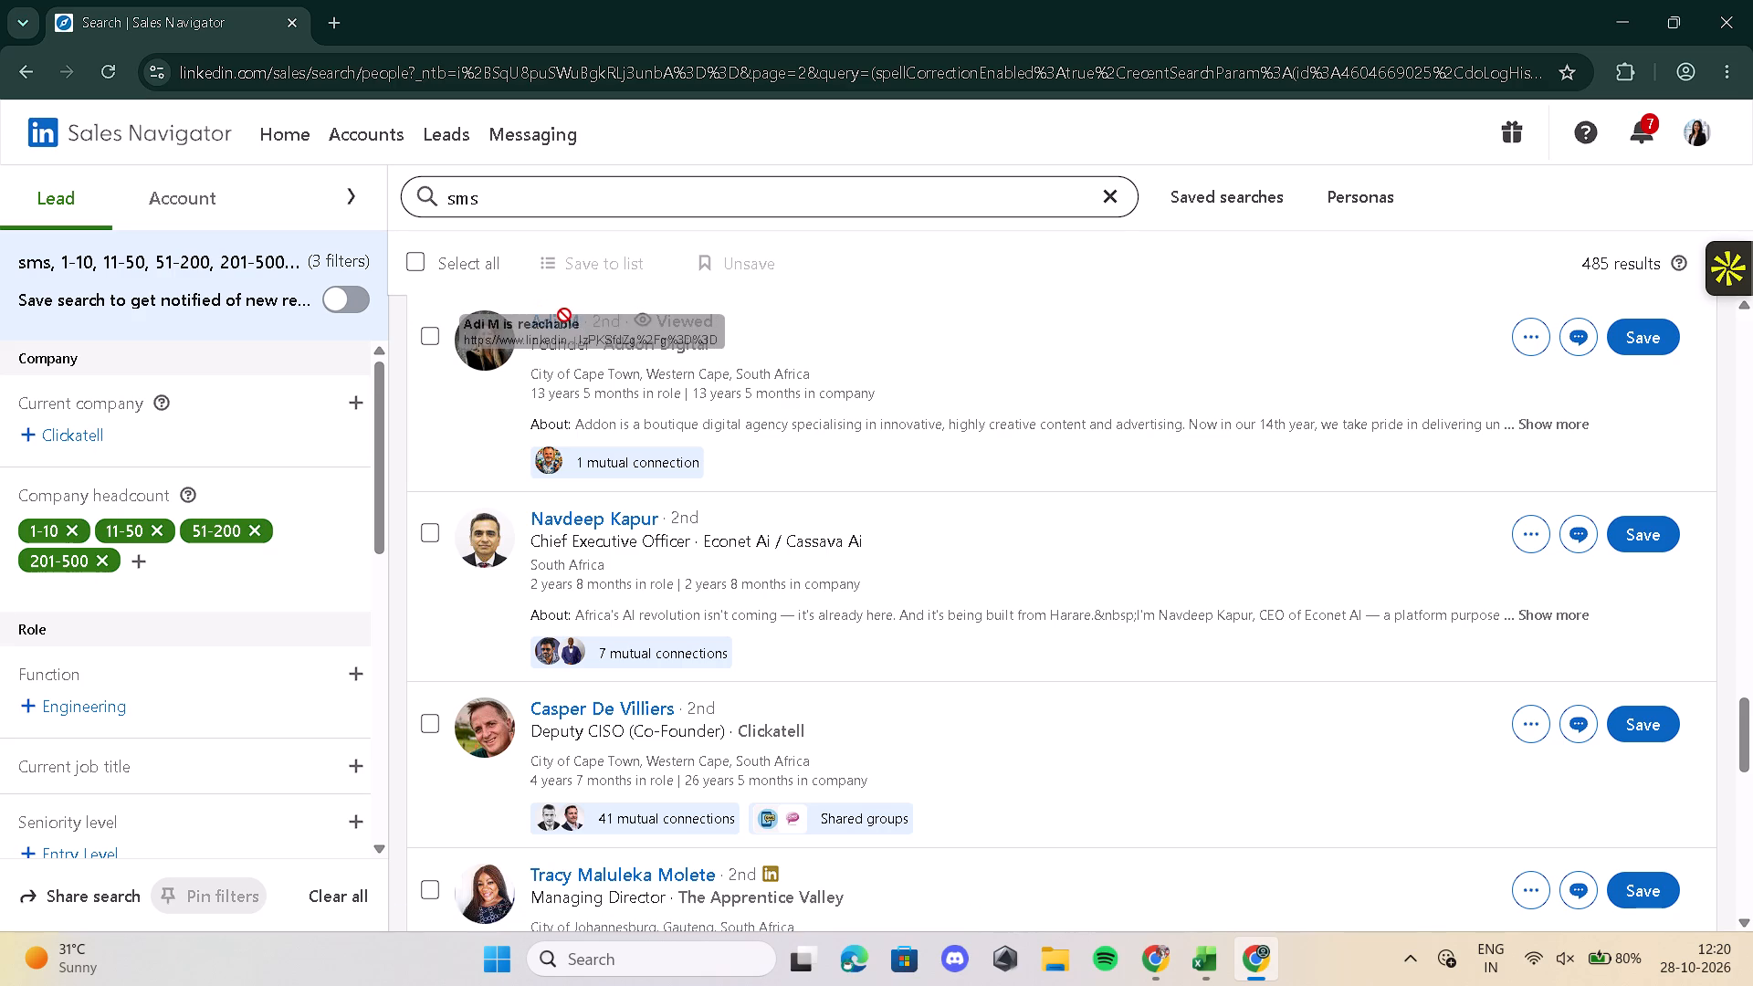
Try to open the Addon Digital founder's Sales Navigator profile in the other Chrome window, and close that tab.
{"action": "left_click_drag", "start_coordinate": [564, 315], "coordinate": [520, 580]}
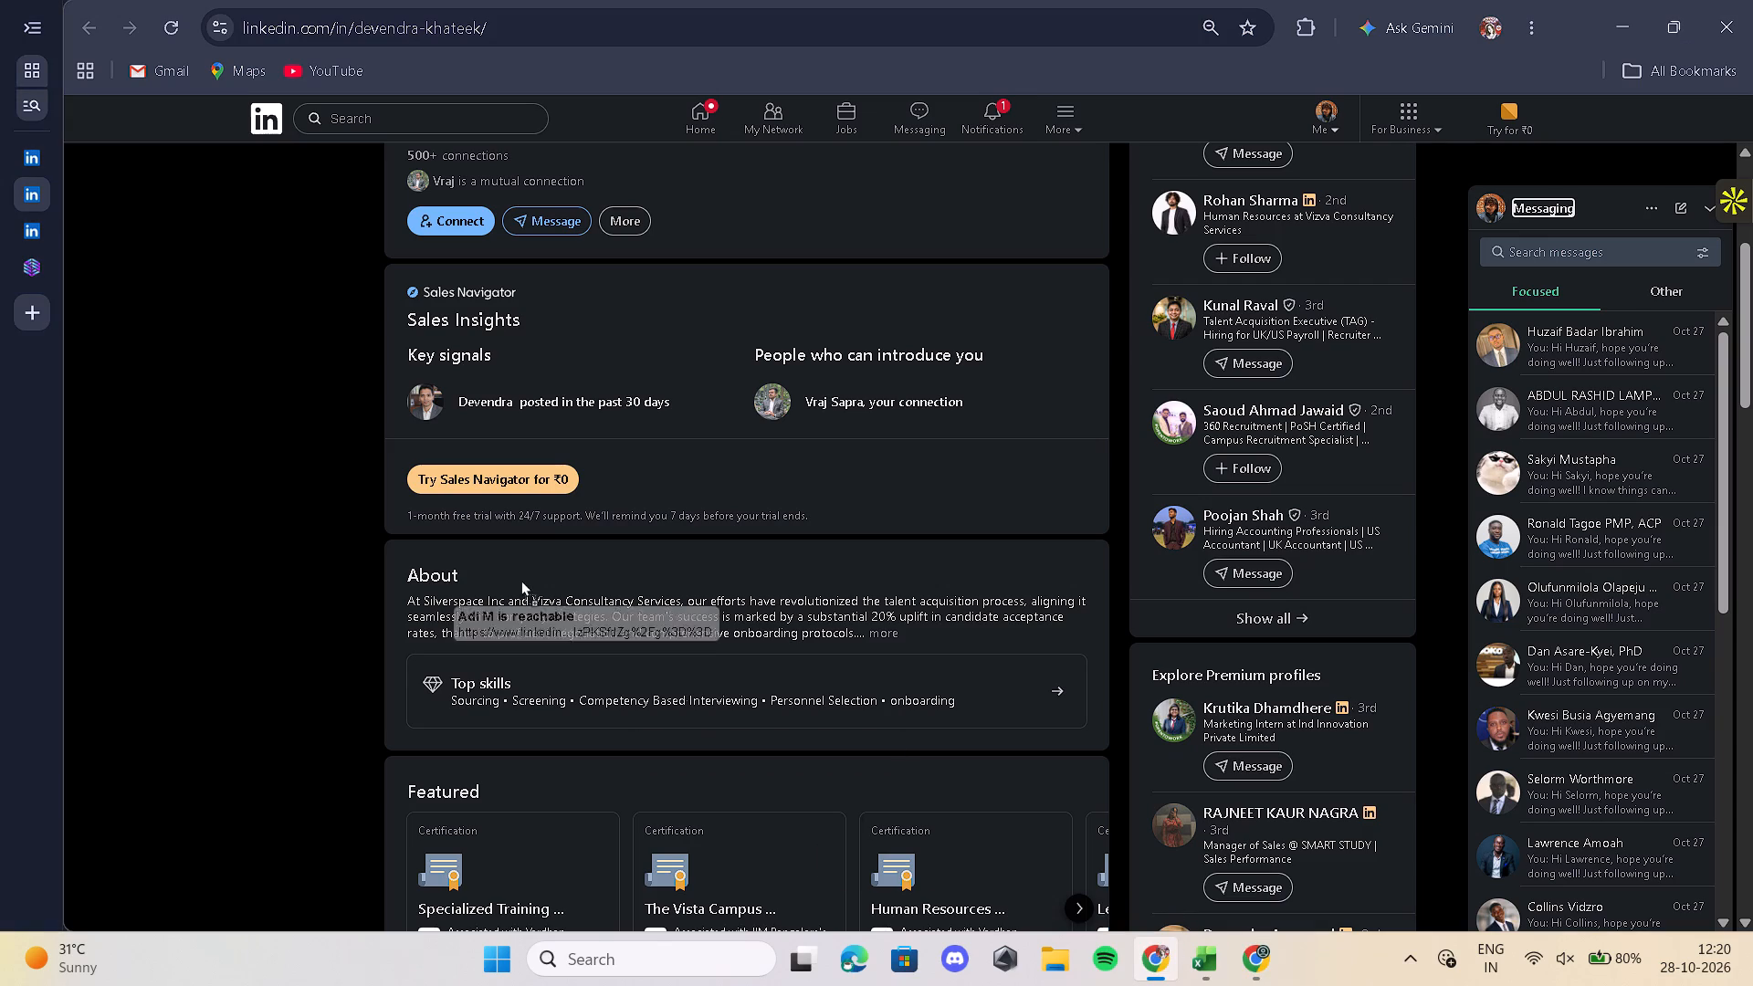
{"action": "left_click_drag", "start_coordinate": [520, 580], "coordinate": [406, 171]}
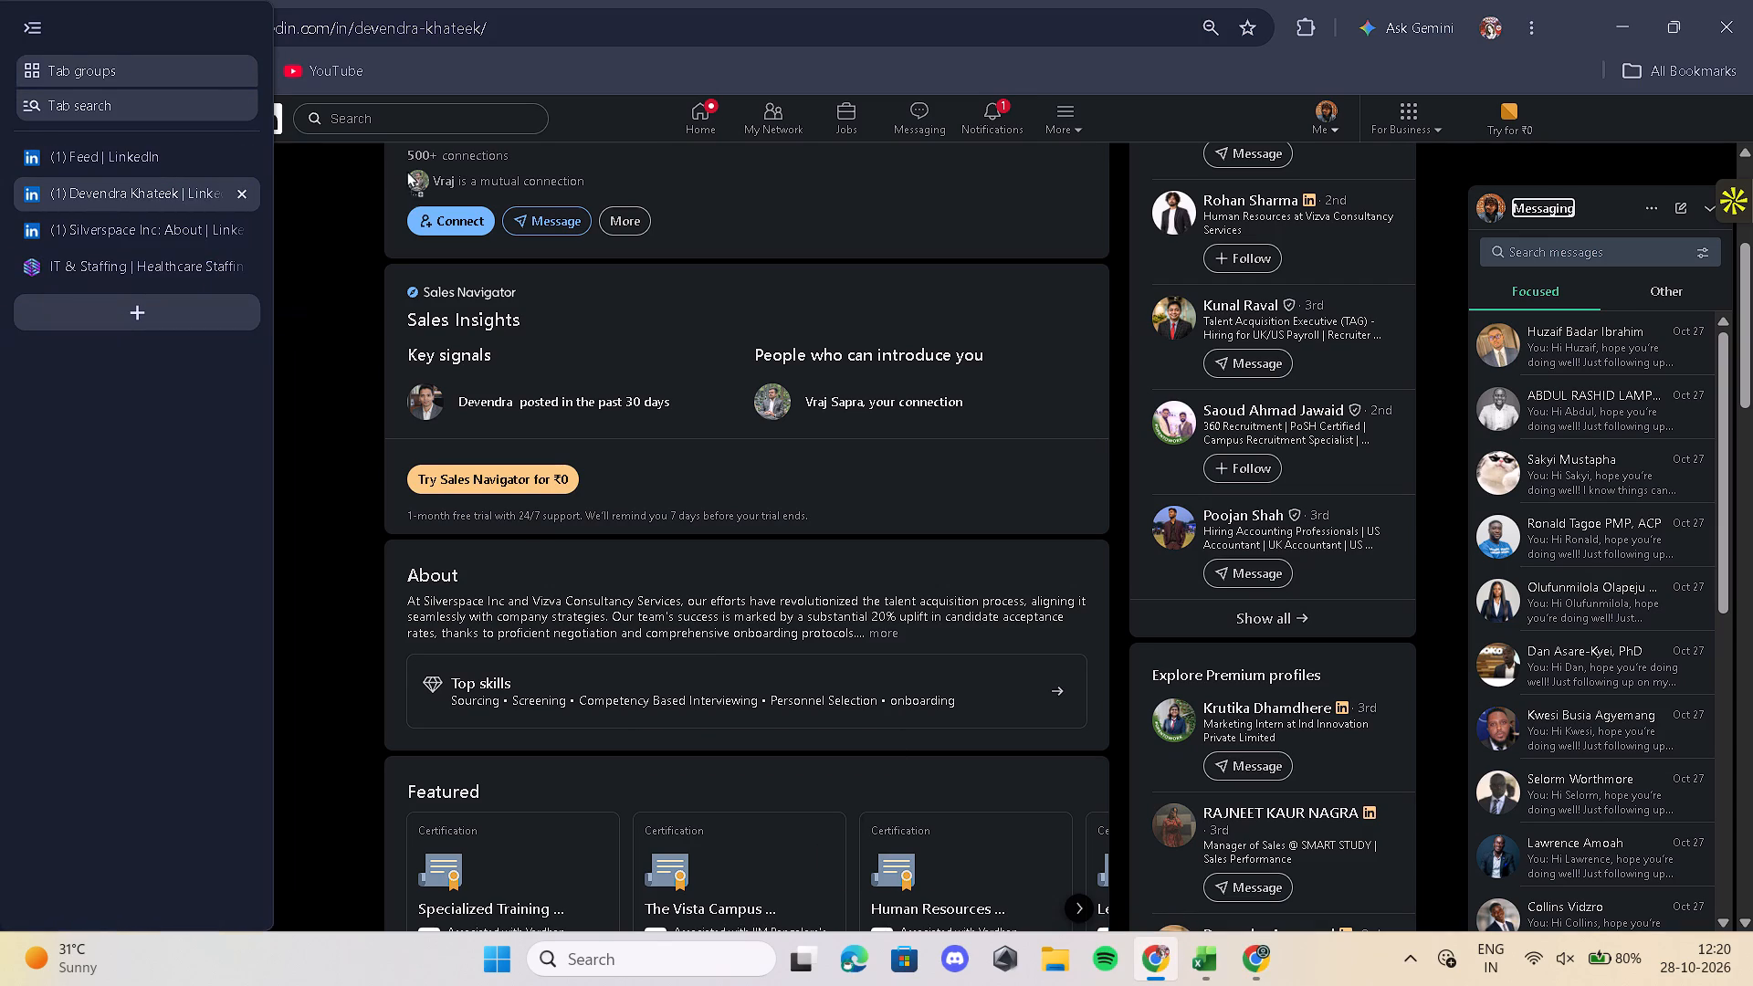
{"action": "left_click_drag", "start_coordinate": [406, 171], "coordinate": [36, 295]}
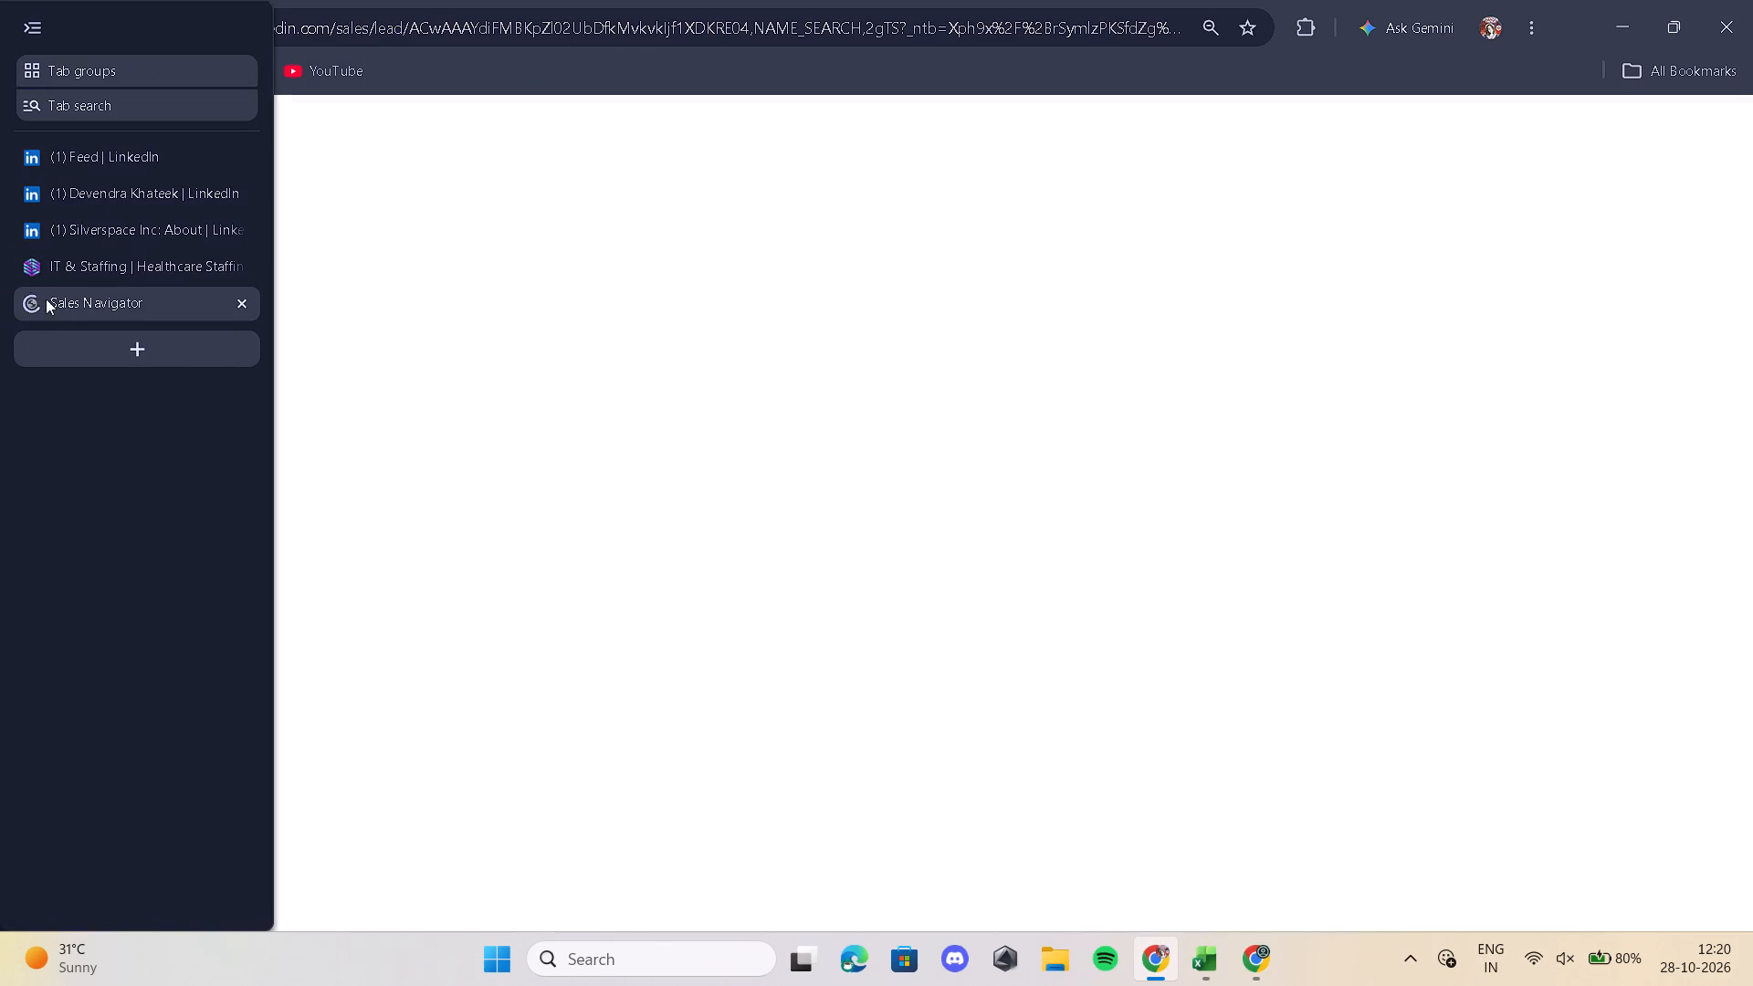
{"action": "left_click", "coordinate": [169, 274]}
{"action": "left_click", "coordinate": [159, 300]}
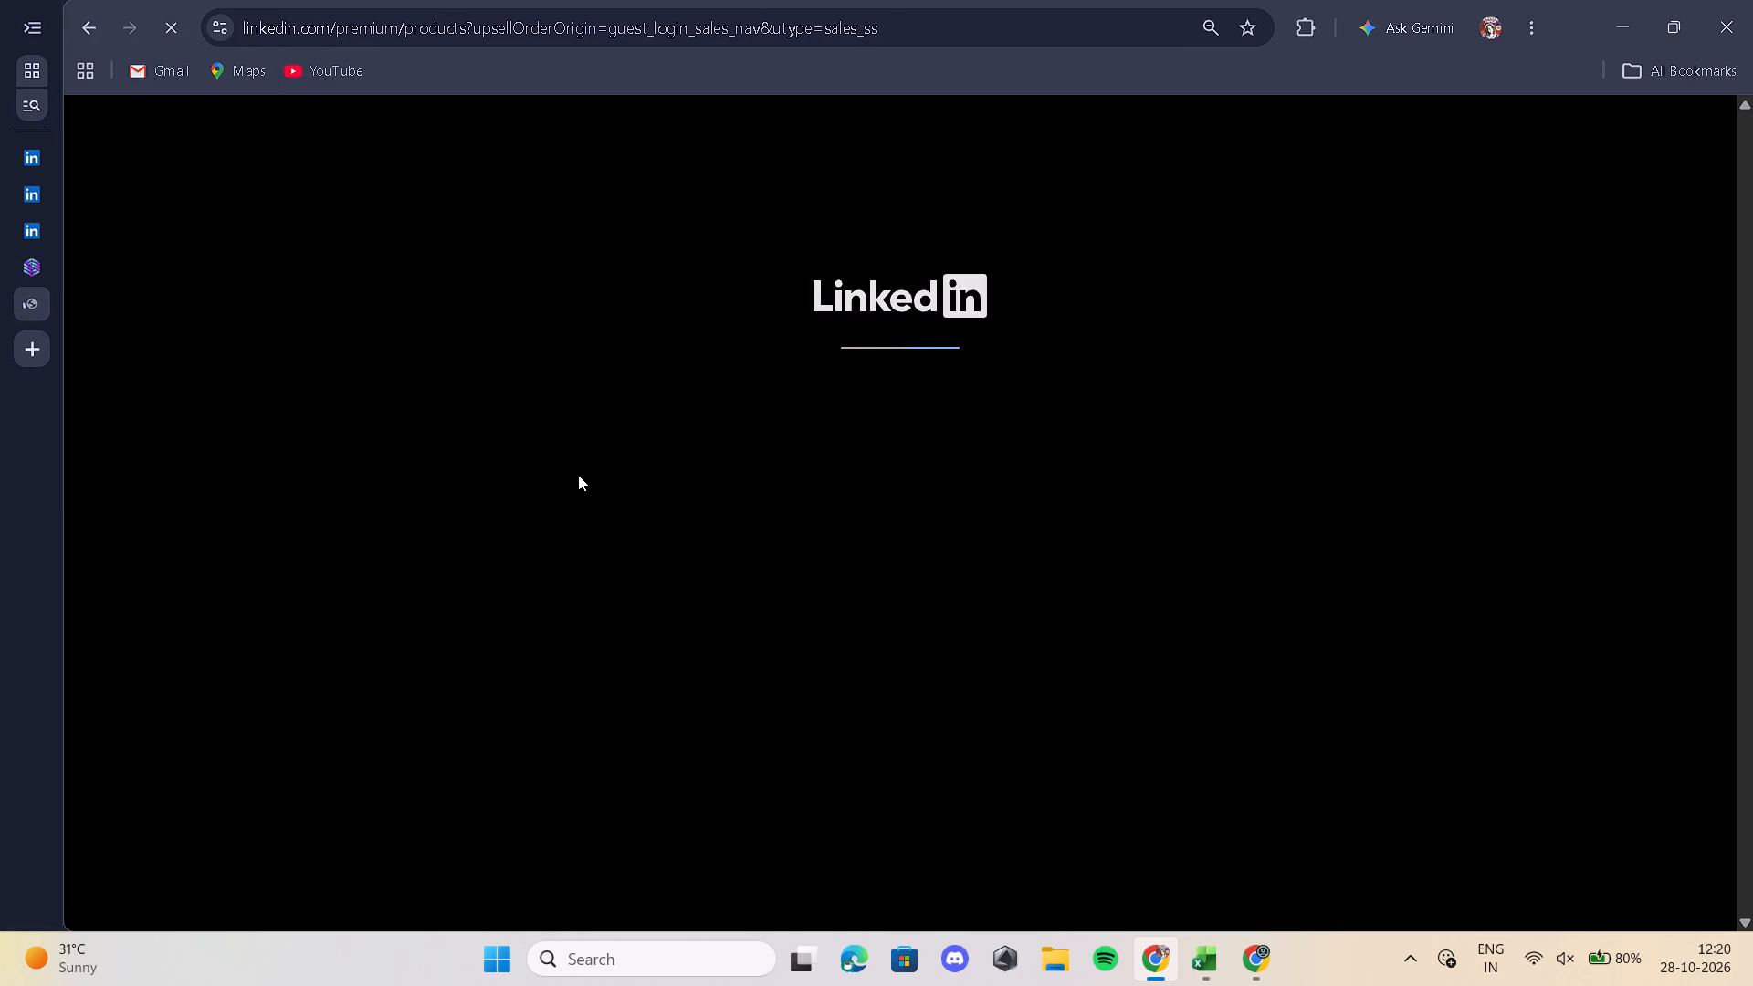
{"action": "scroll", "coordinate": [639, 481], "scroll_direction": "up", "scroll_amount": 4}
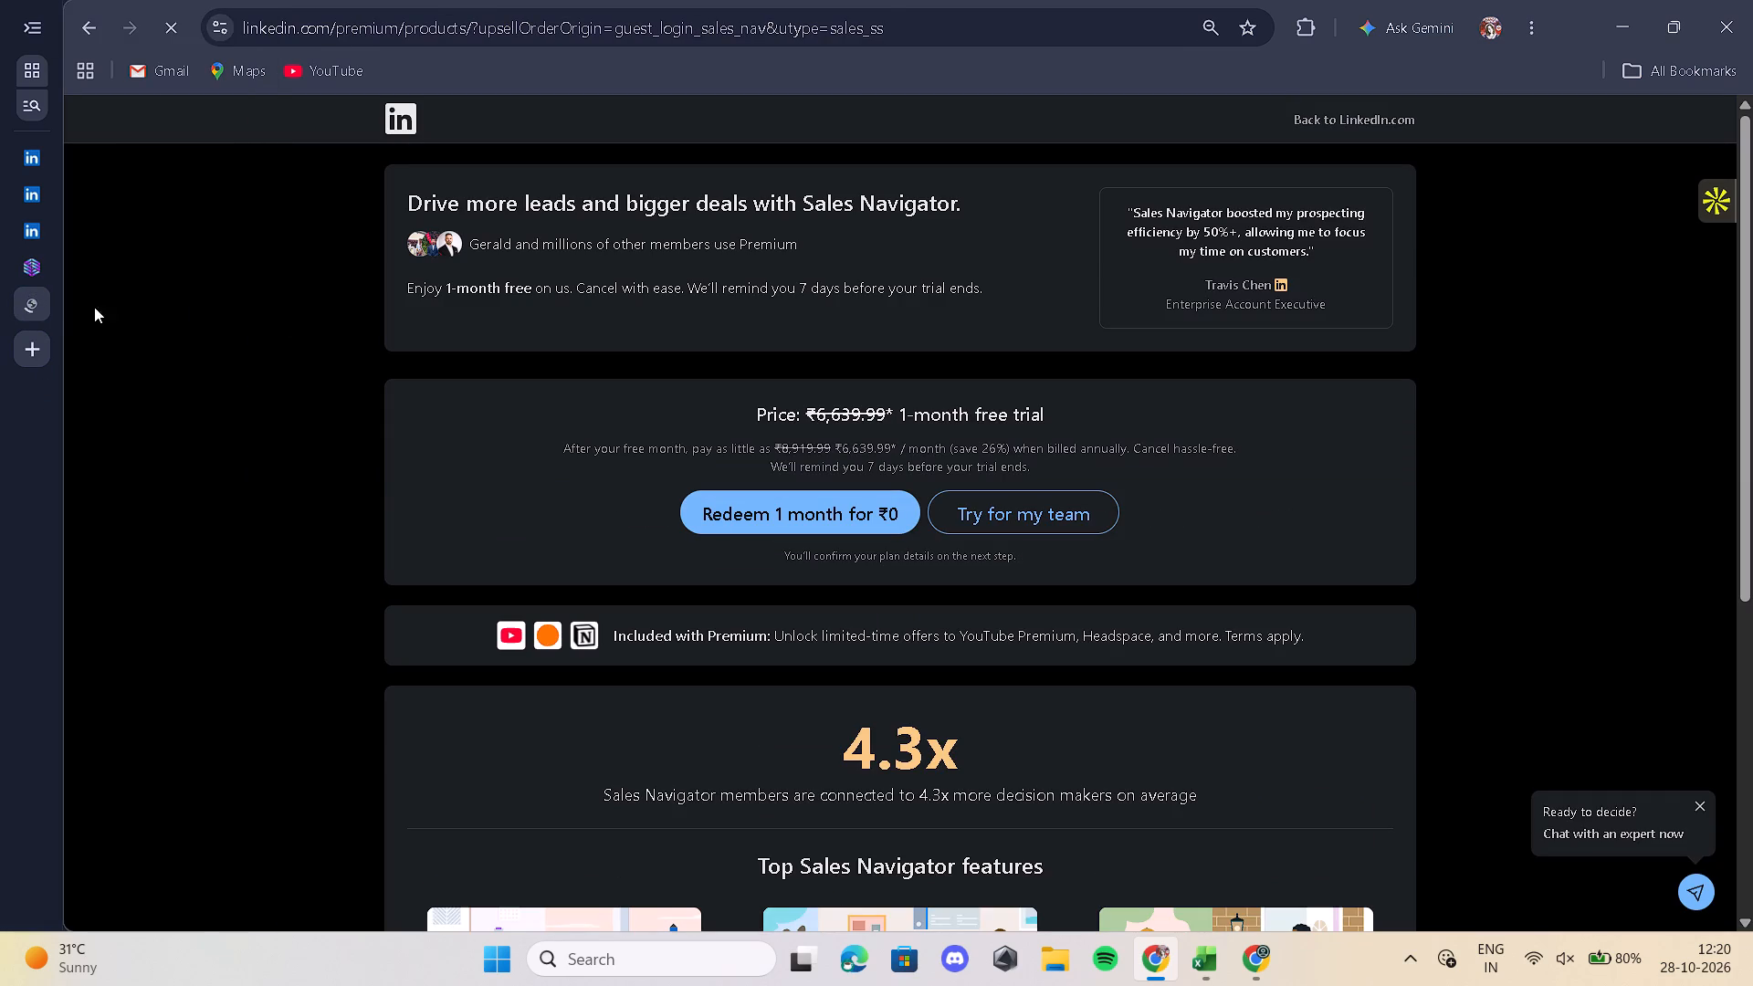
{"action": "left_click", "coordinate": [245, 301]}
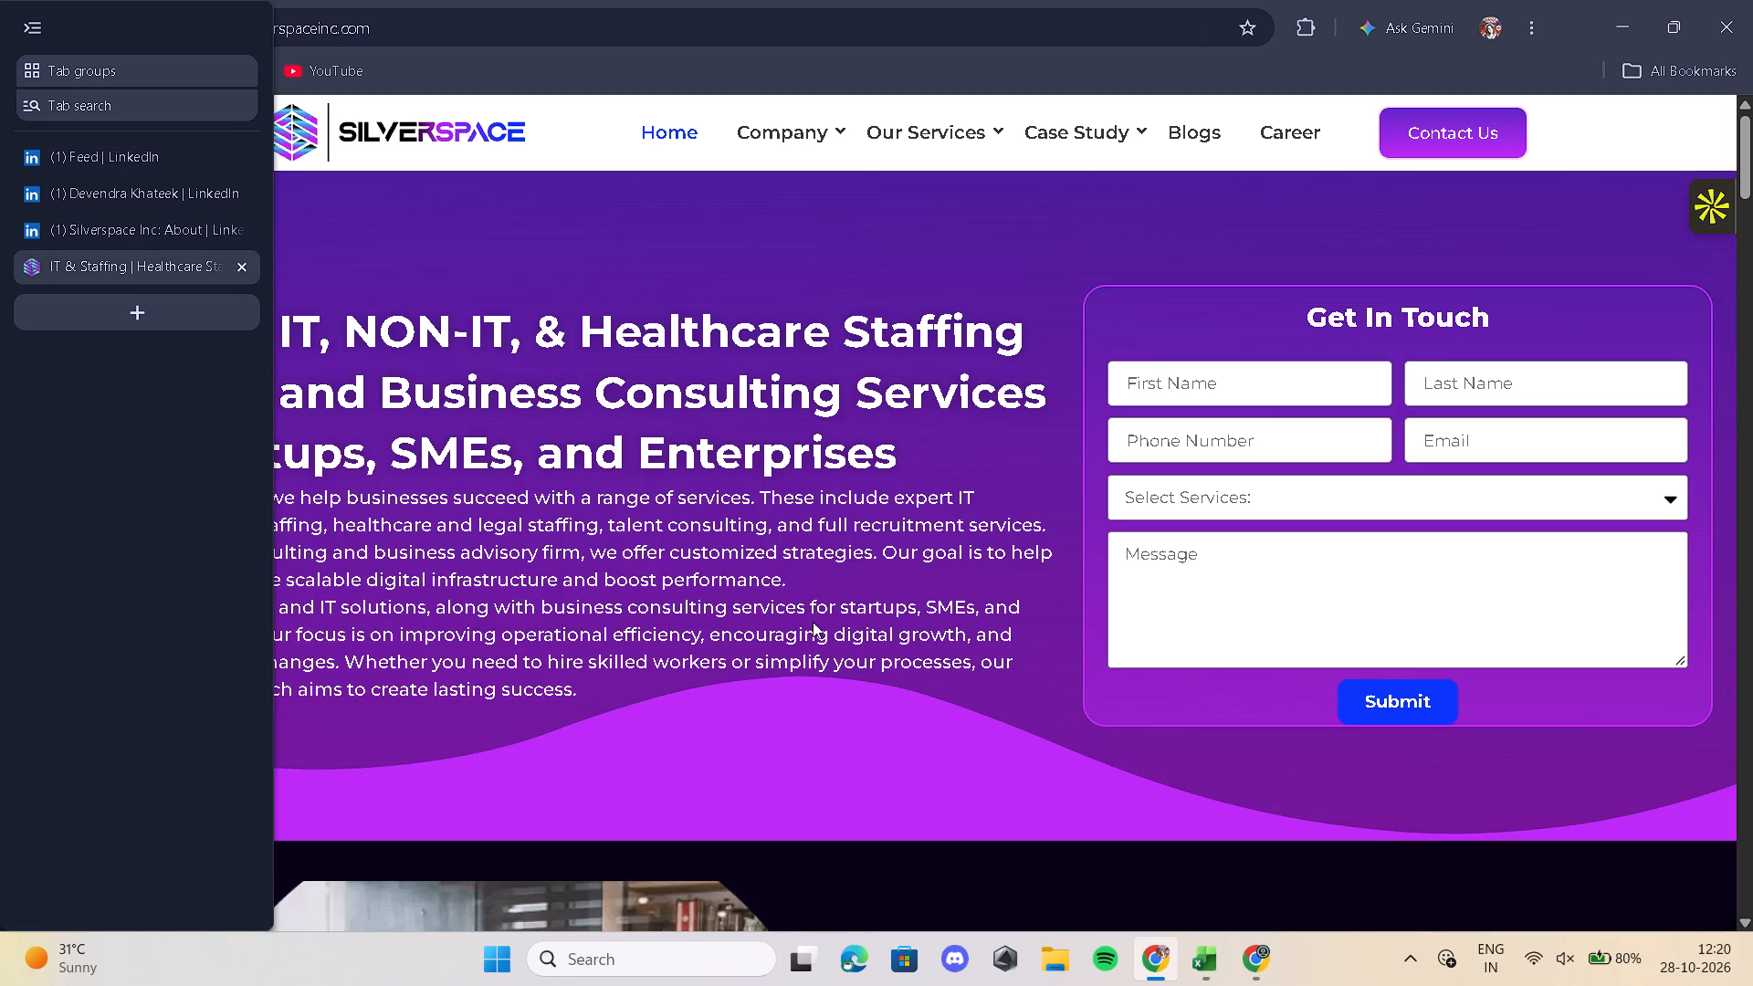
Close the Silverspace website, the Silverspace Inc LinkedIn page and the recruiter's profile, leaving only the LinkedIn feed open.
{"action": "left_click", "coordinate": [241, 272]}
{"action": "left_click", "coordinate": [57, 225]}
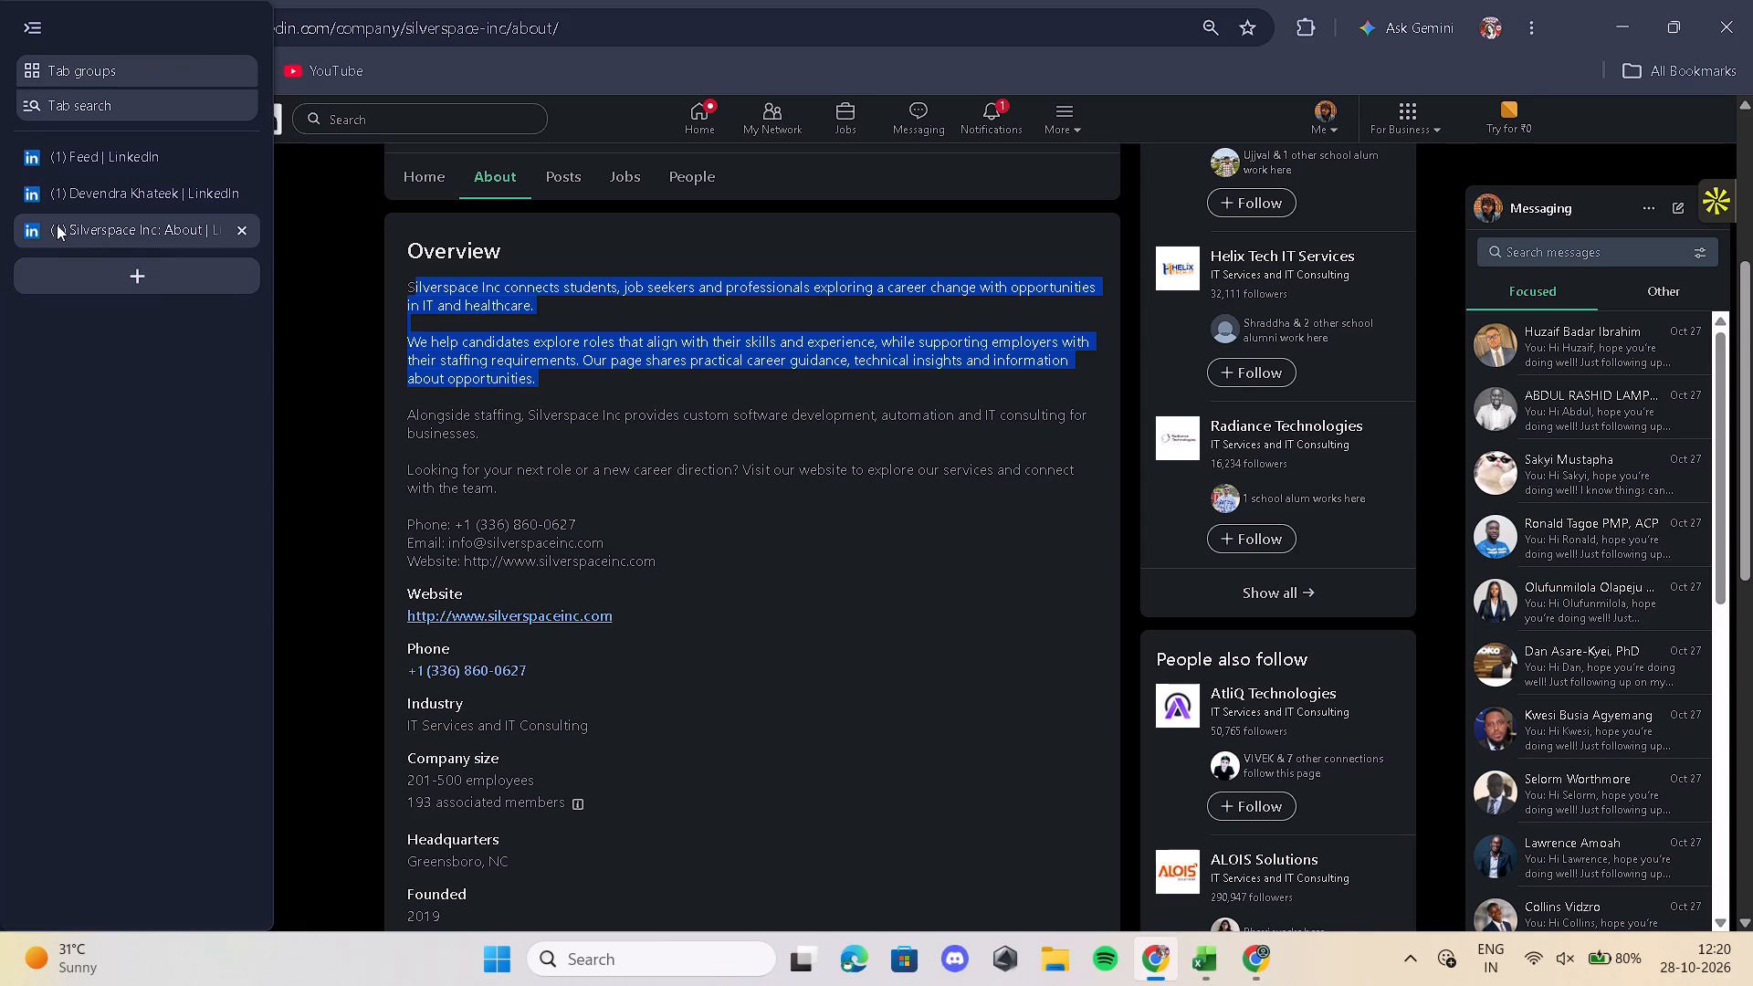
{"action": "left_click", "coordinate": [240, 232]}
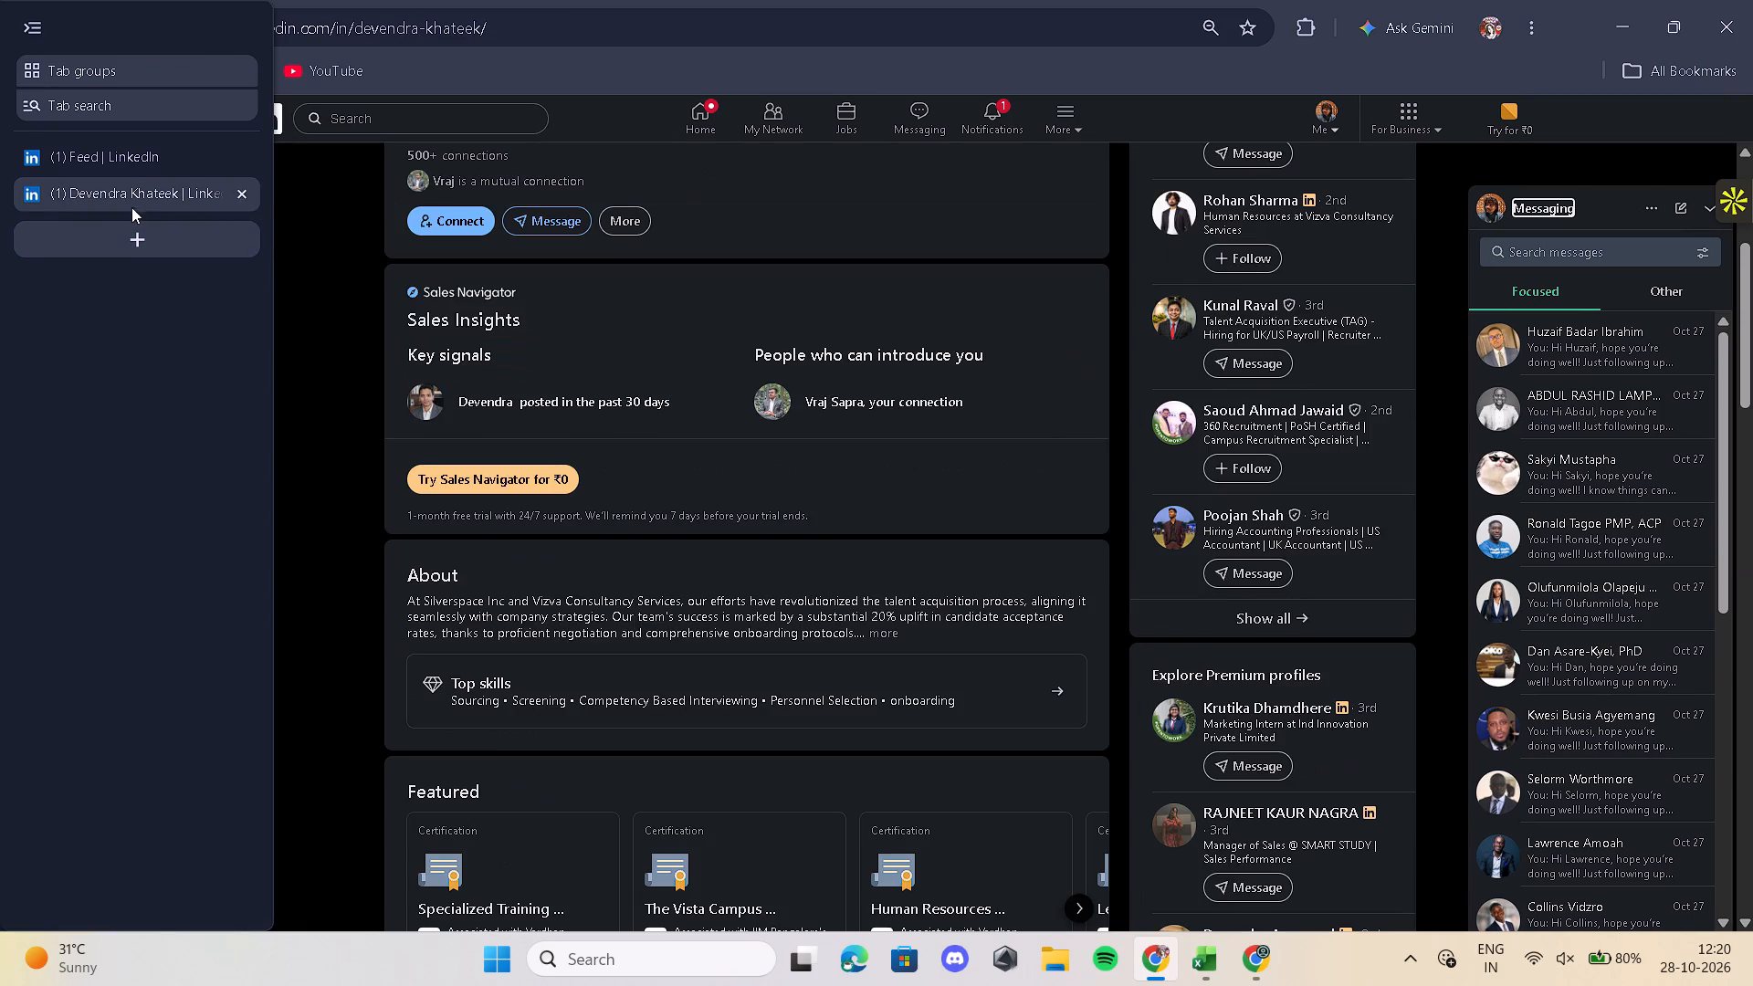
{"action": "left_click", "coordinate": [245, 195]}
Read the recruiter's Sales Development Representative conversation to its end, close it and mark it as unread.
{"action": "scroll", "coordinate": [951, 463], "scroll_direction": "down", "scroll_amount": 3}
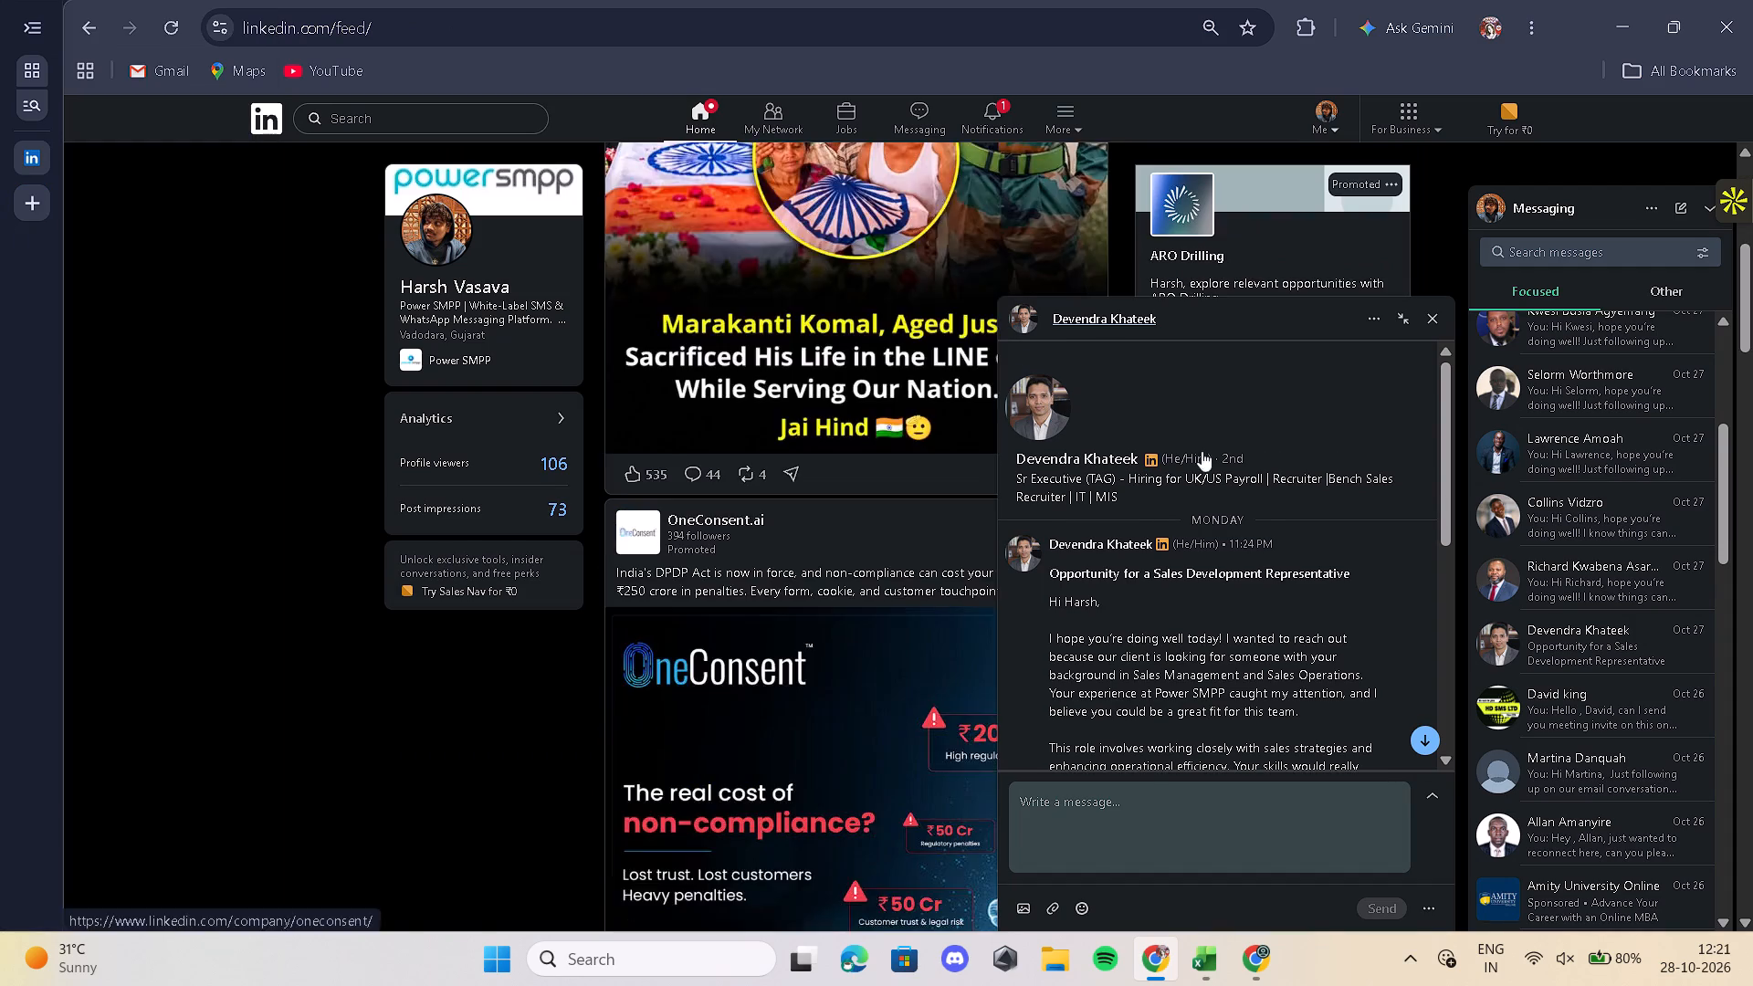
{"action": "scroll", "coordinate": [1333, 692], "scroll_direction": "down", "scroll_amount": 5}
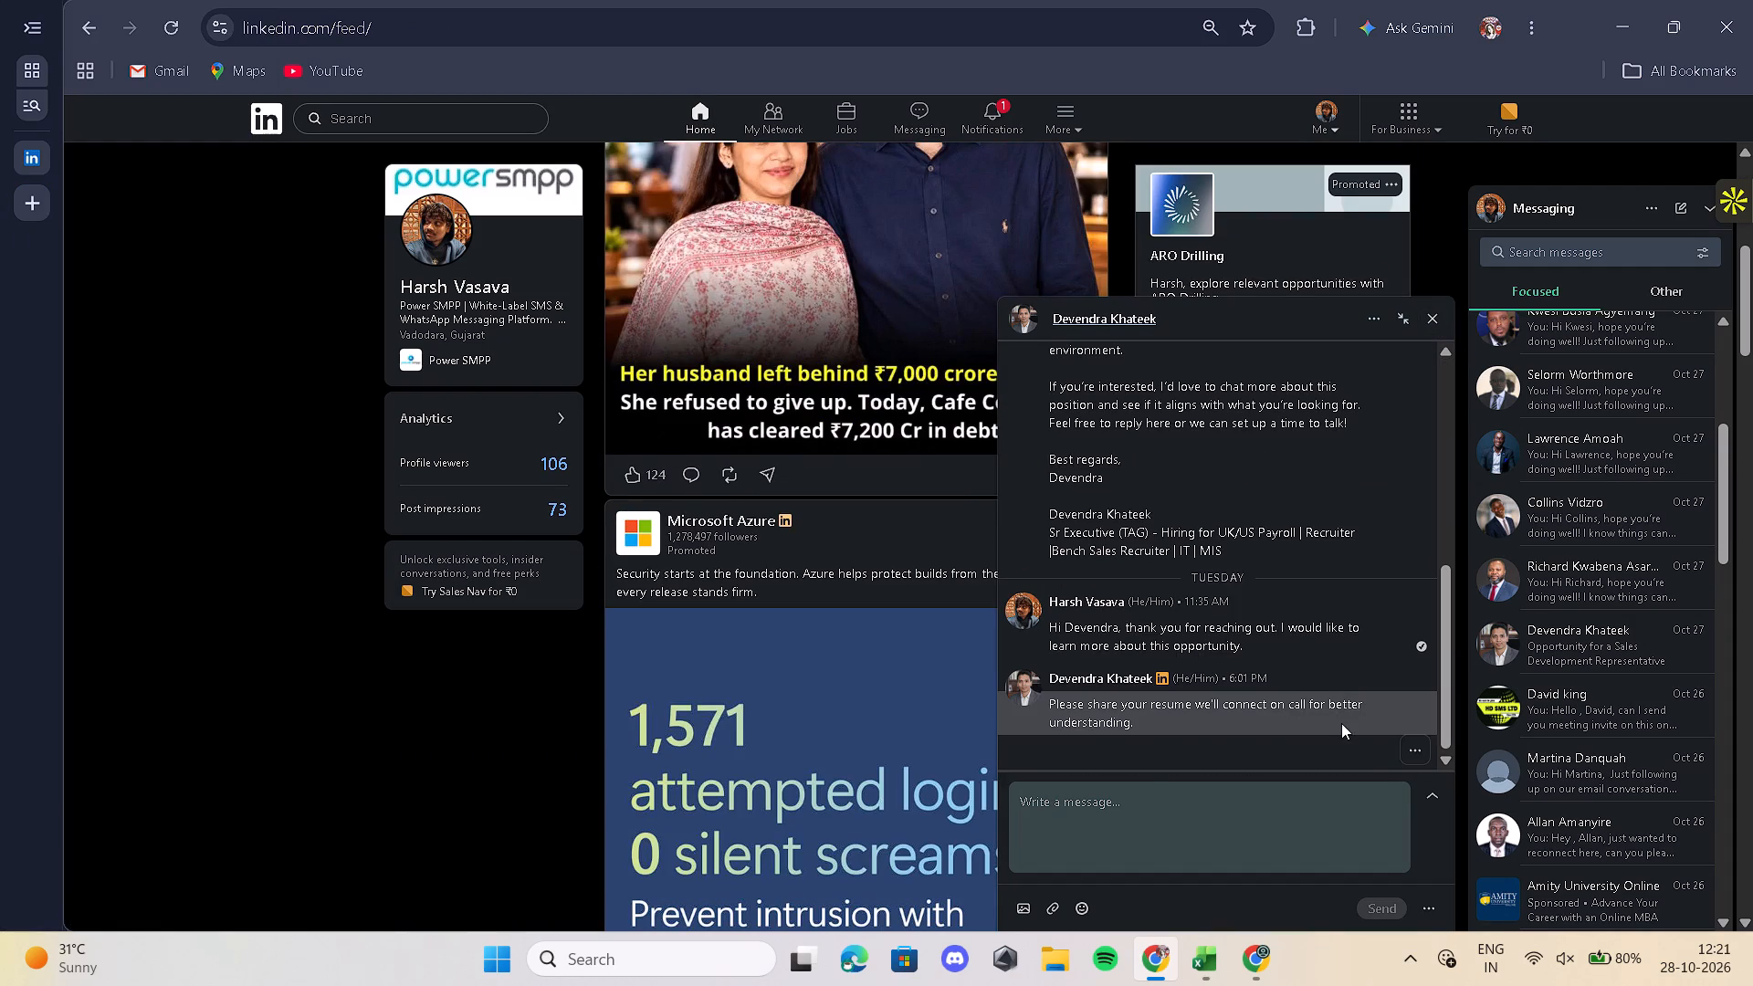
{"action": "left_click", "coordinate": [1430, 312]}
{"action": "right_click", "coordinate": [1614, 646]}
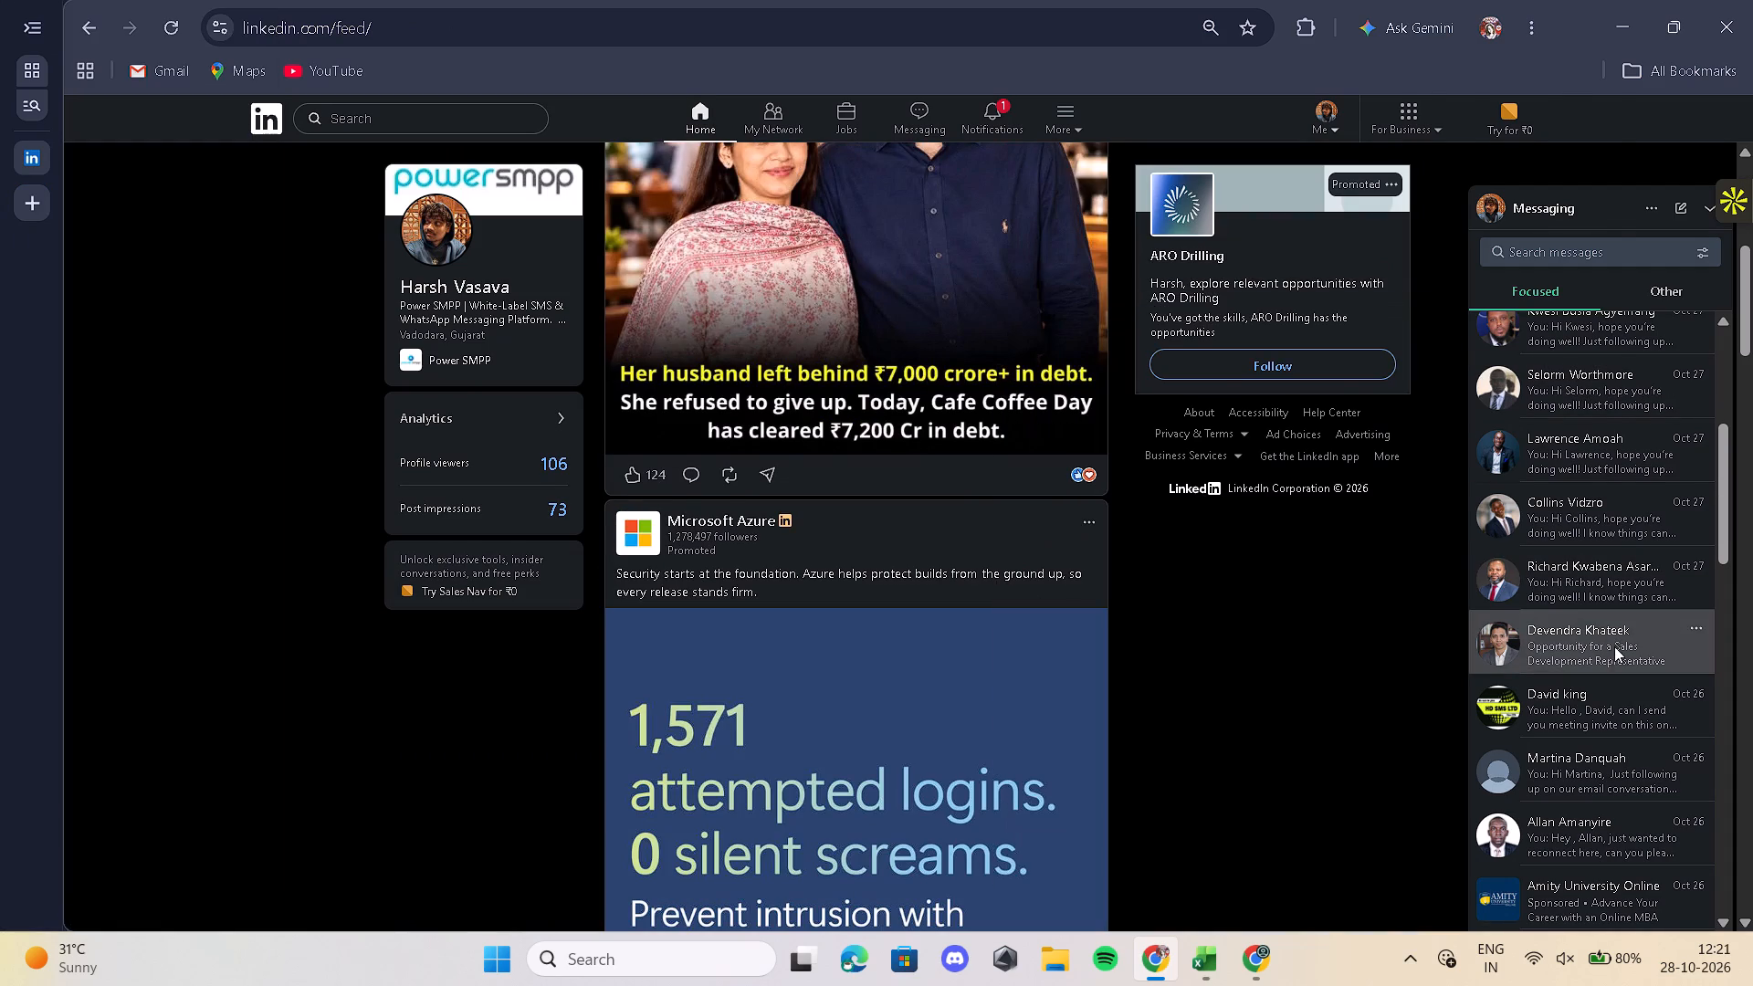
{"action": "left_click", "coordinate": [1689, 631]}
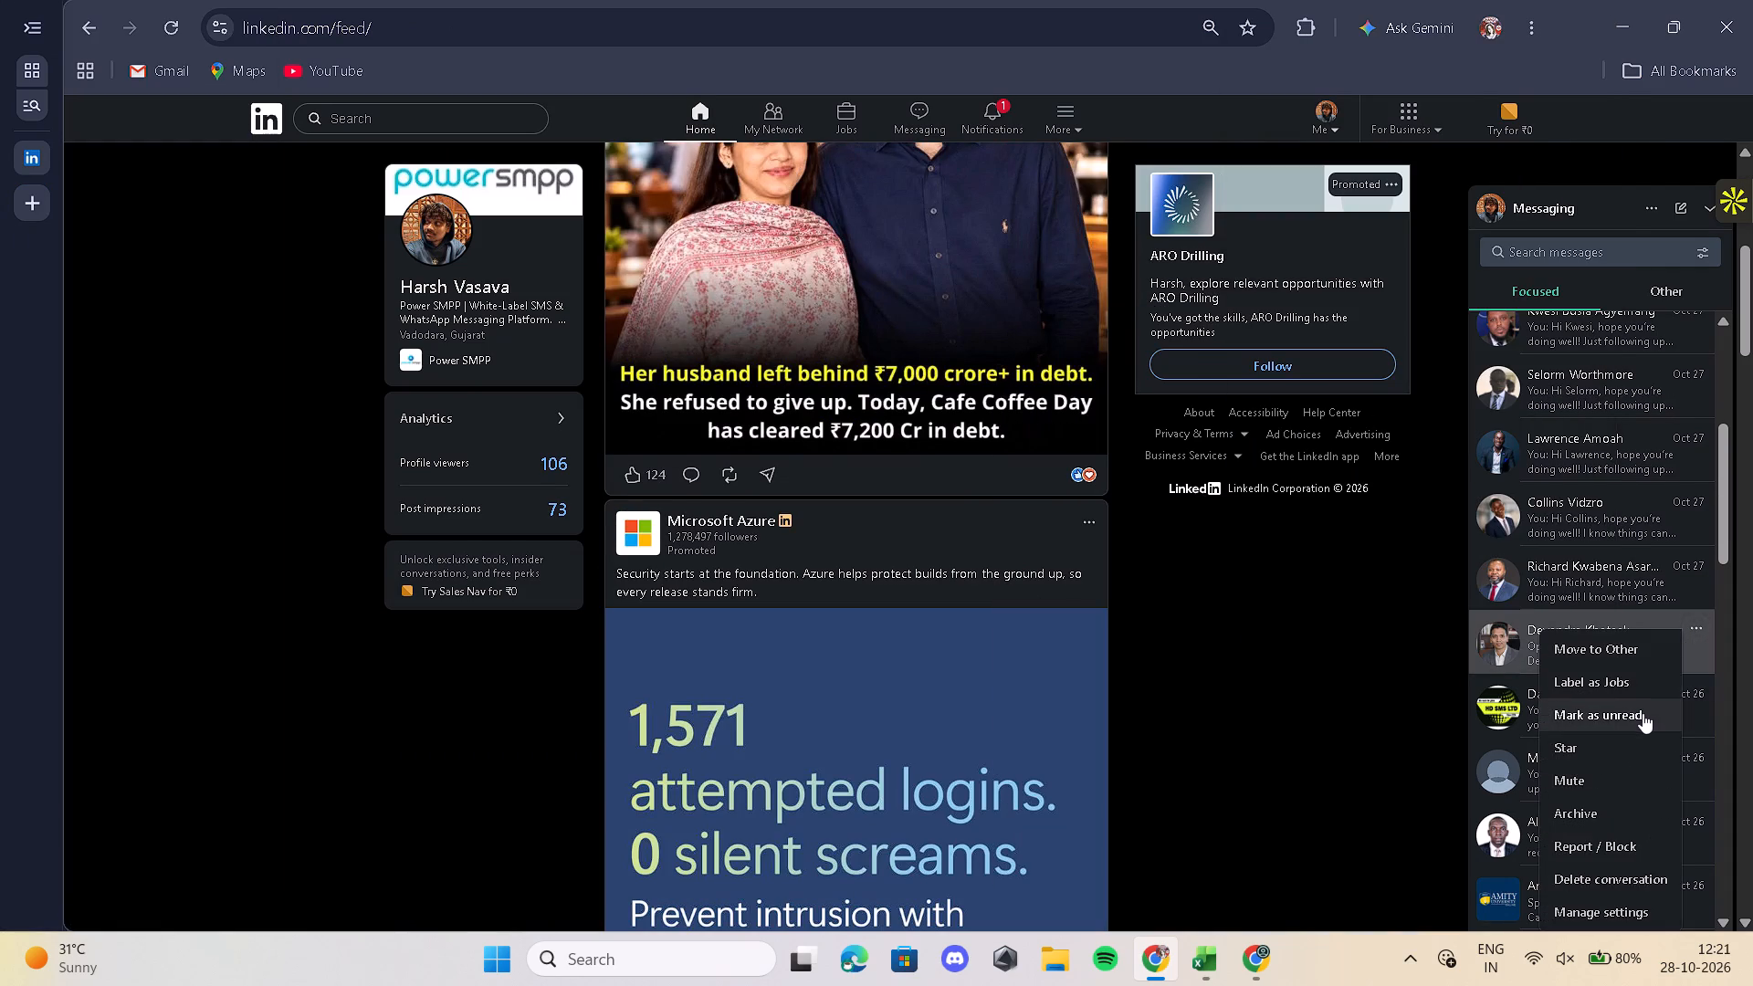
{"action": "left_click", "coordinate": [1643, 713]}
{"action": "scroll", "coordinate": [1570, 725], "scroll_direction": "up", "scroll_amount": 9}
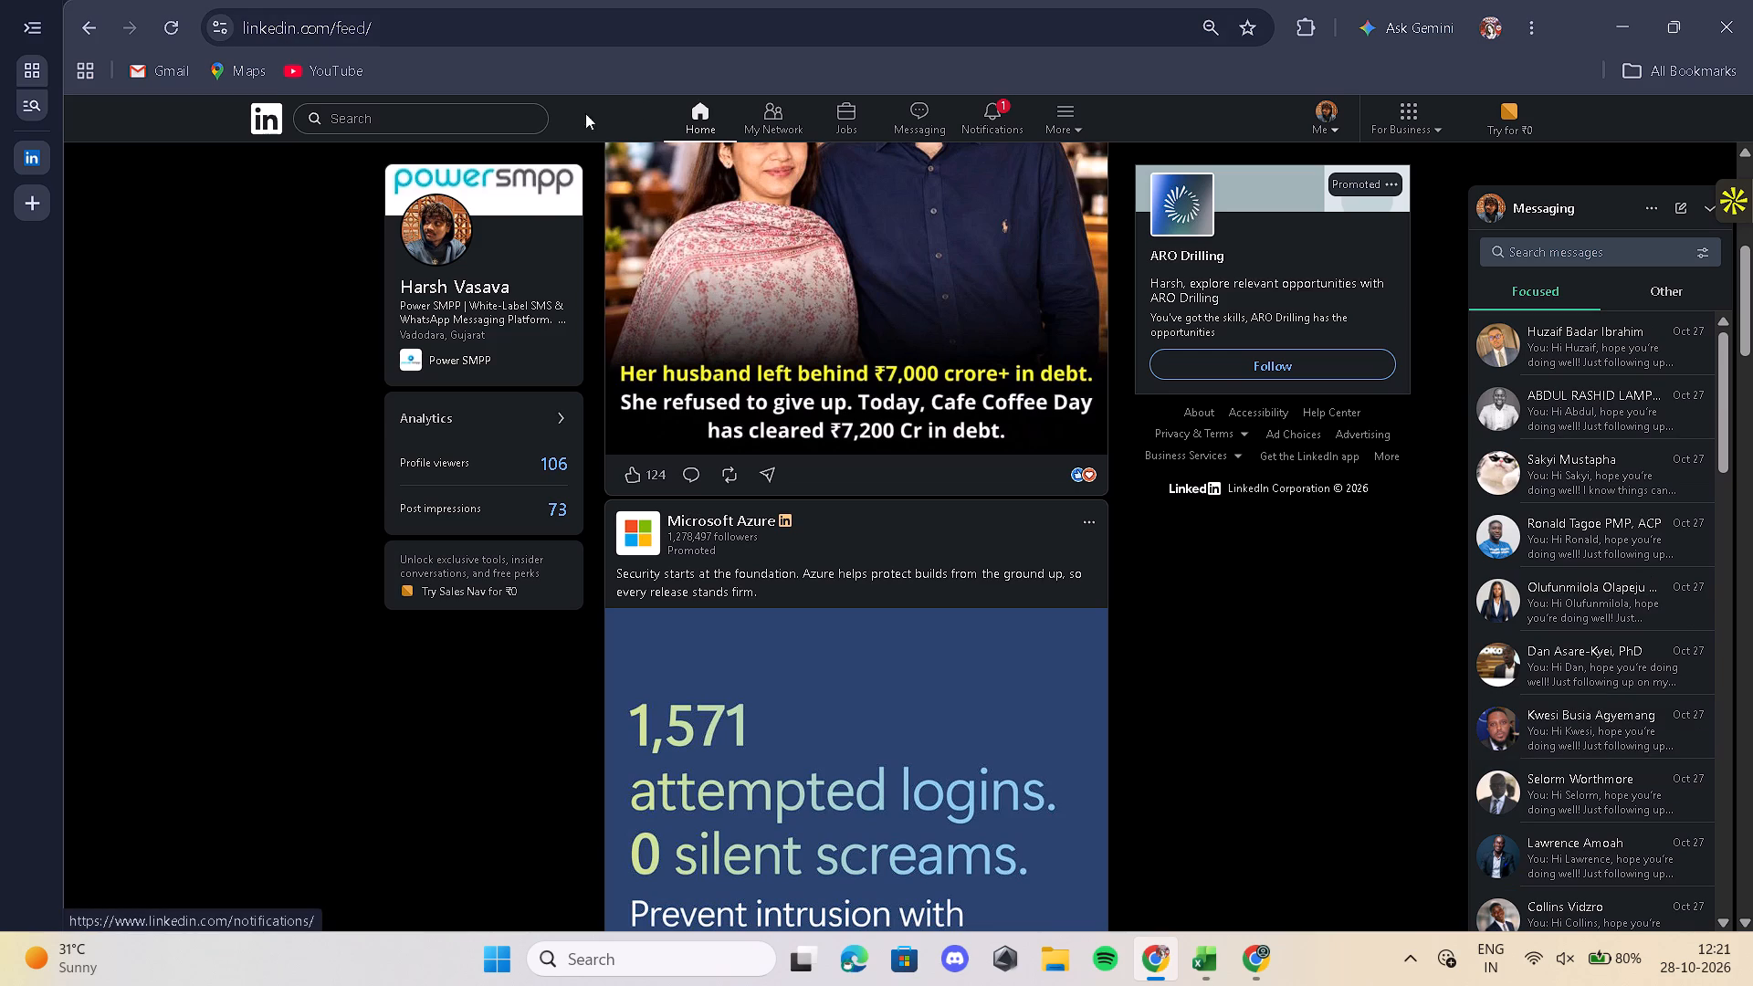
Refresh the LinkedIn home feed, skim it, and check the conversation with the Innotech IT Consultancy contact before closing the chat.
{"action": "left_click", "coordinate": [704, 109]}
{"action": "double_click", "coordinate": [263, 119]}
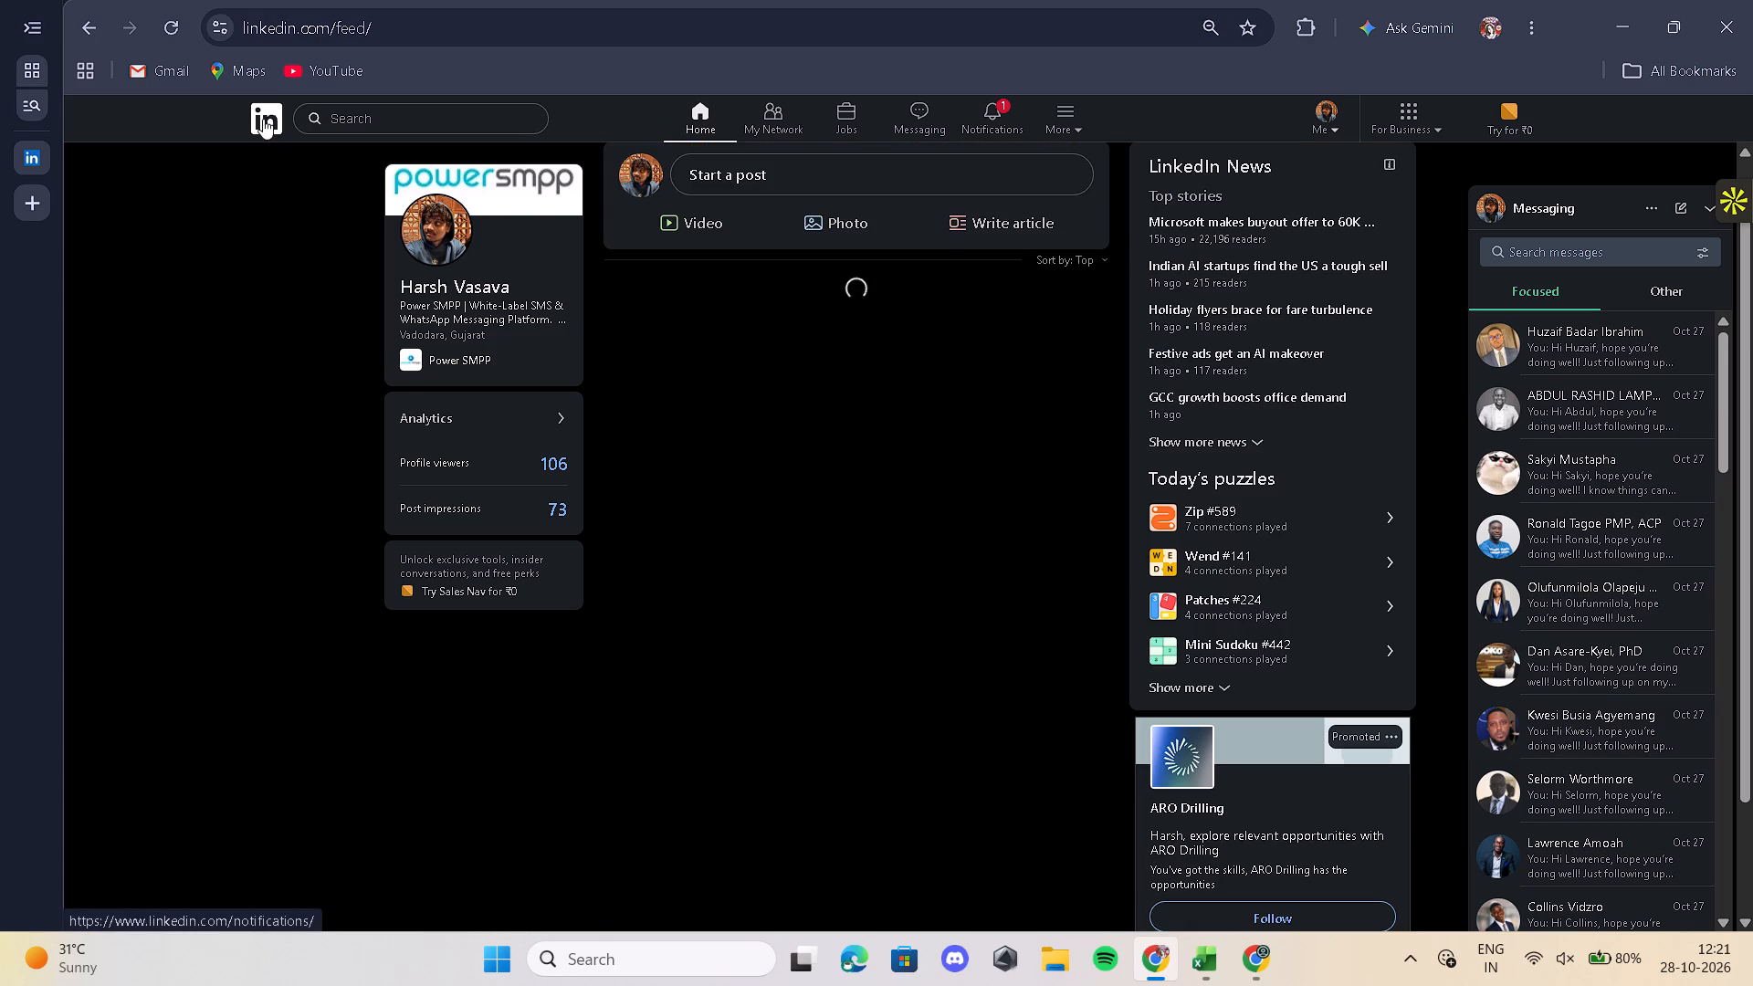
{"action": "scroll", "coordinate": [962, 565], "scroll_direction": "down", "scroll_amount": 4}
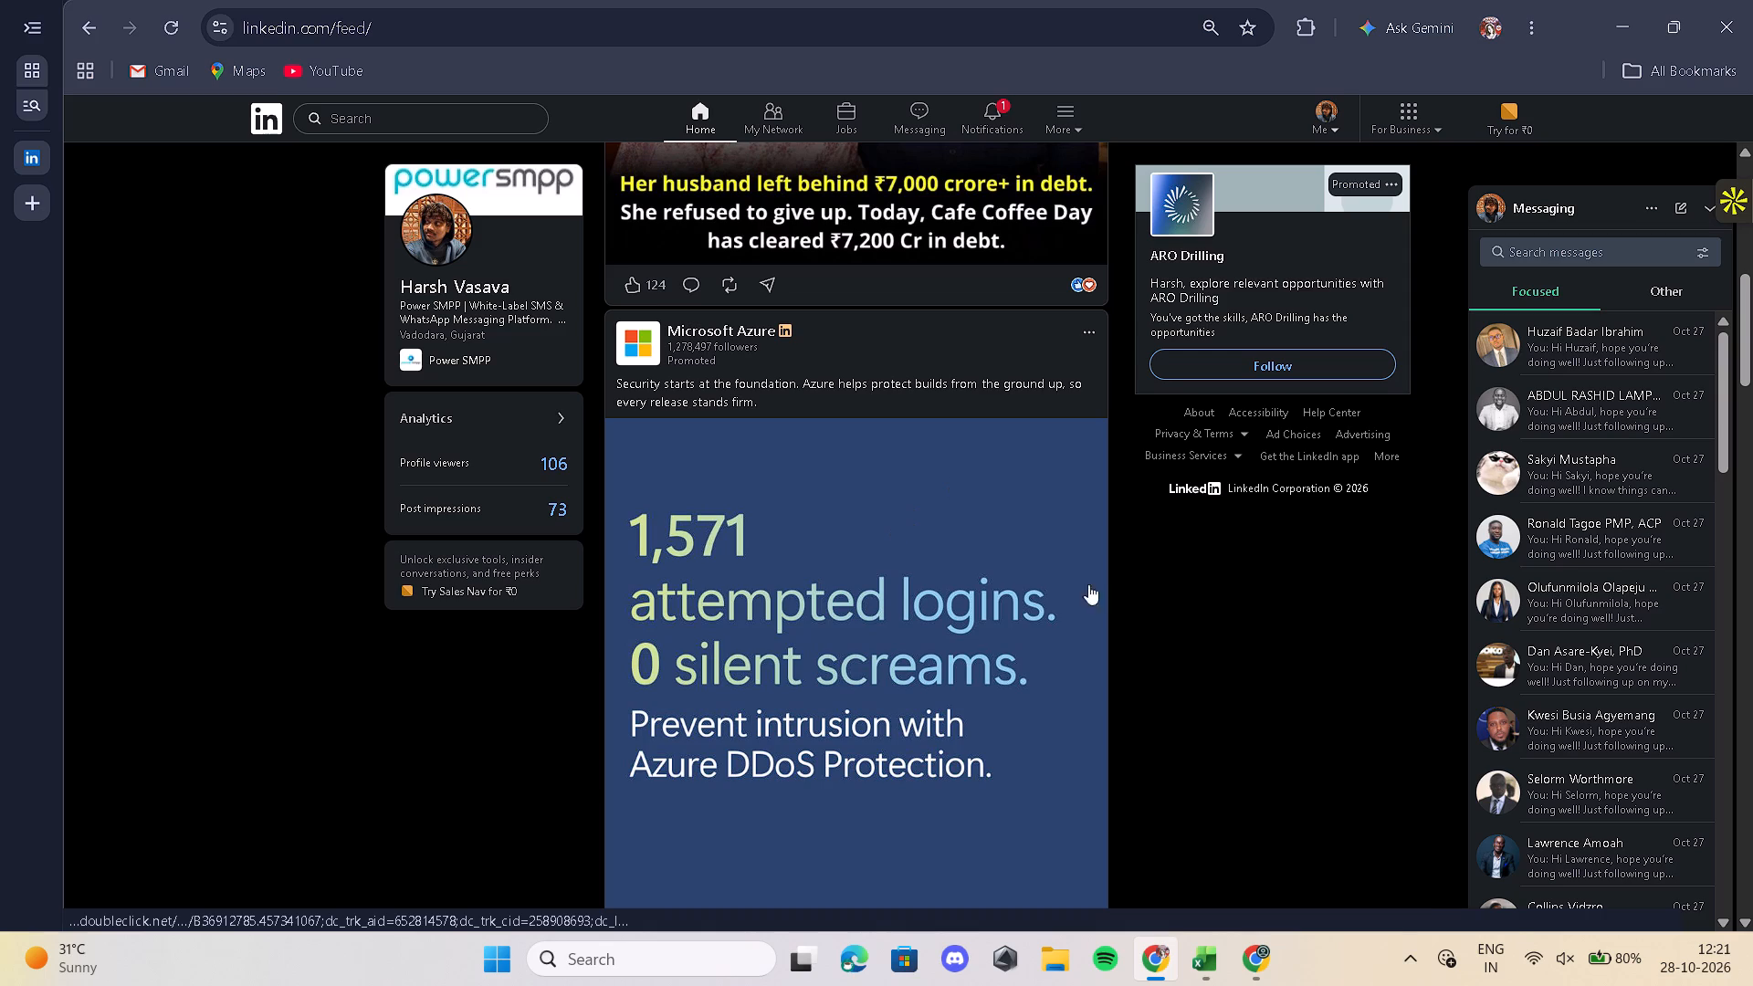
{"action": "left_click", "coordinate": [1613, 592]}
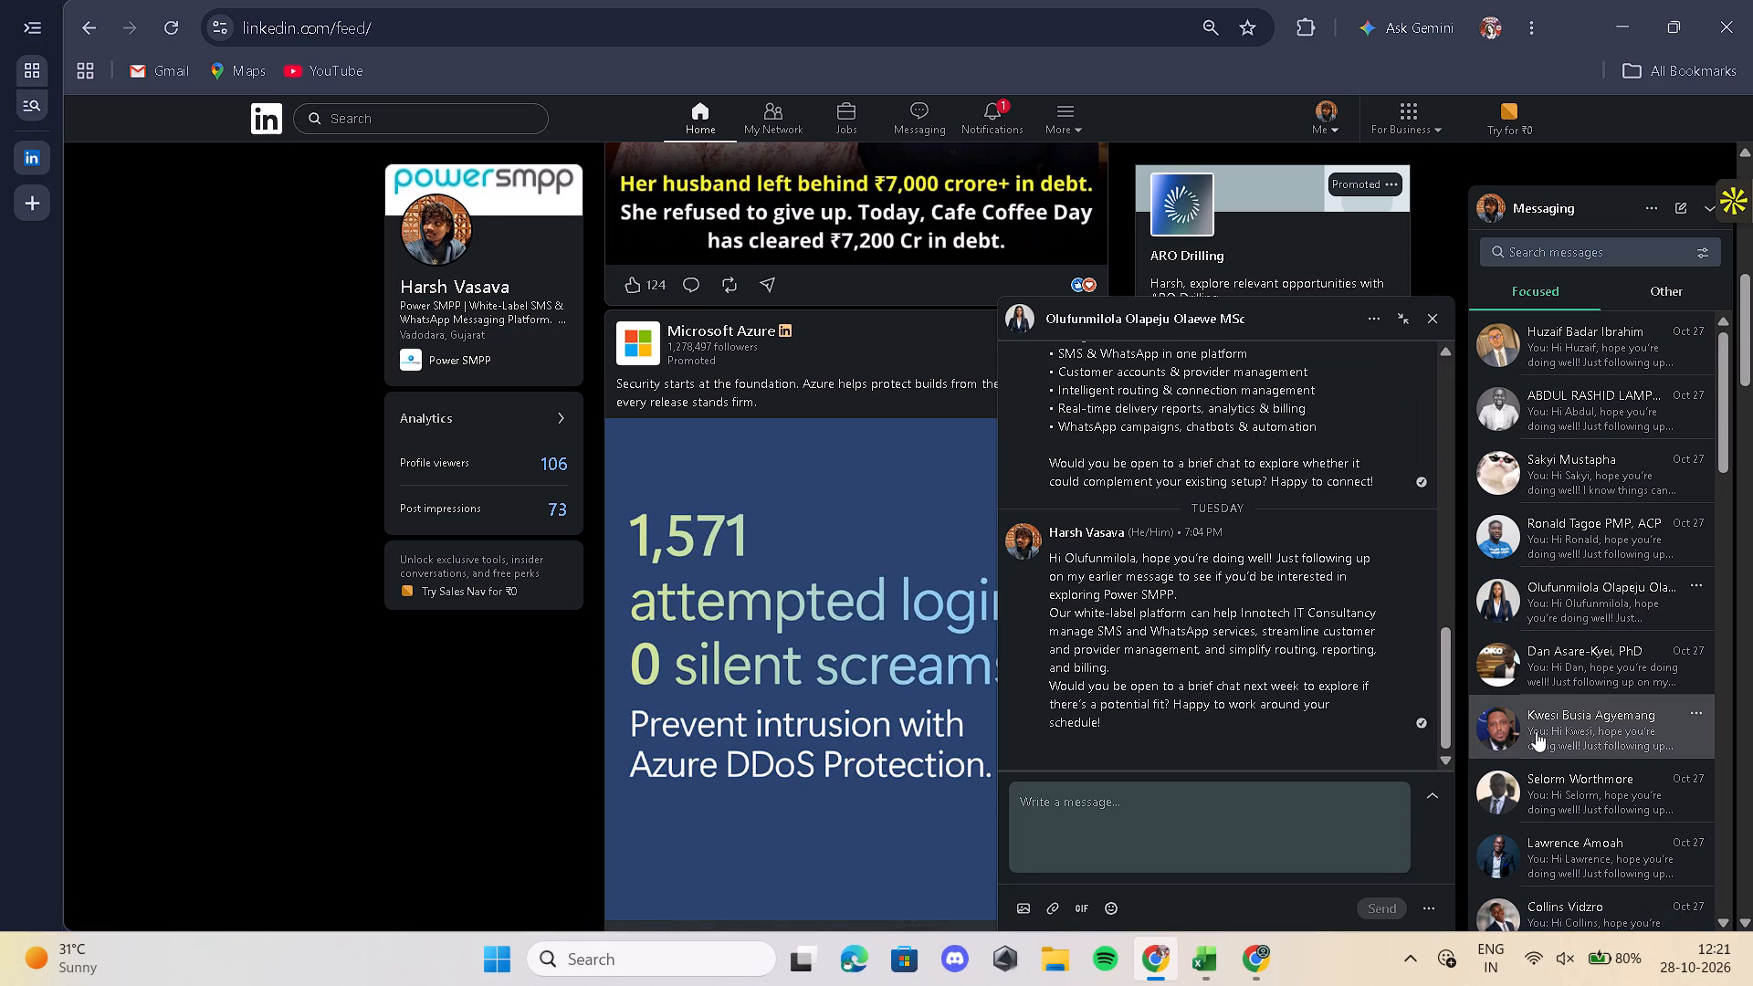
{"action": "left_click", "coordinate": [1435, 319]}
Return to the Sales Navigator window and open The Apprentice Valley's company page from the sms lead results in a new tab.
{"action": "left_click", "coordinate": [1214, 985]}
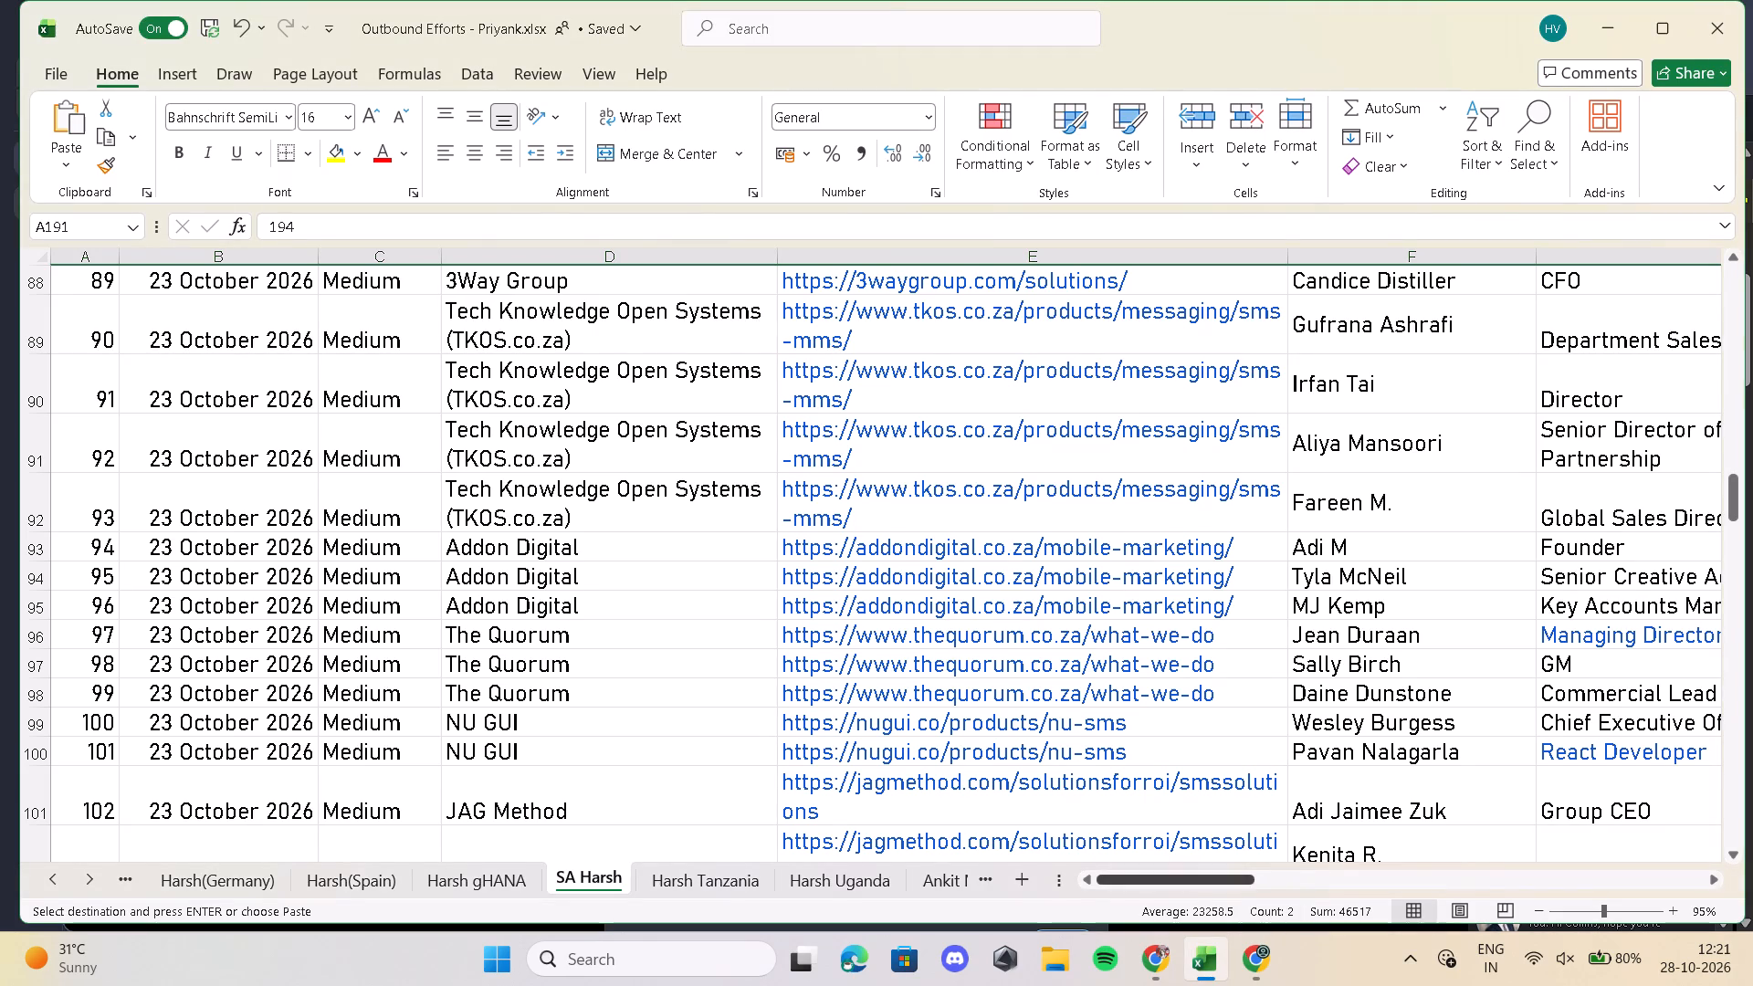
{"action": "left_click", "coordinate": [1229, 981]}
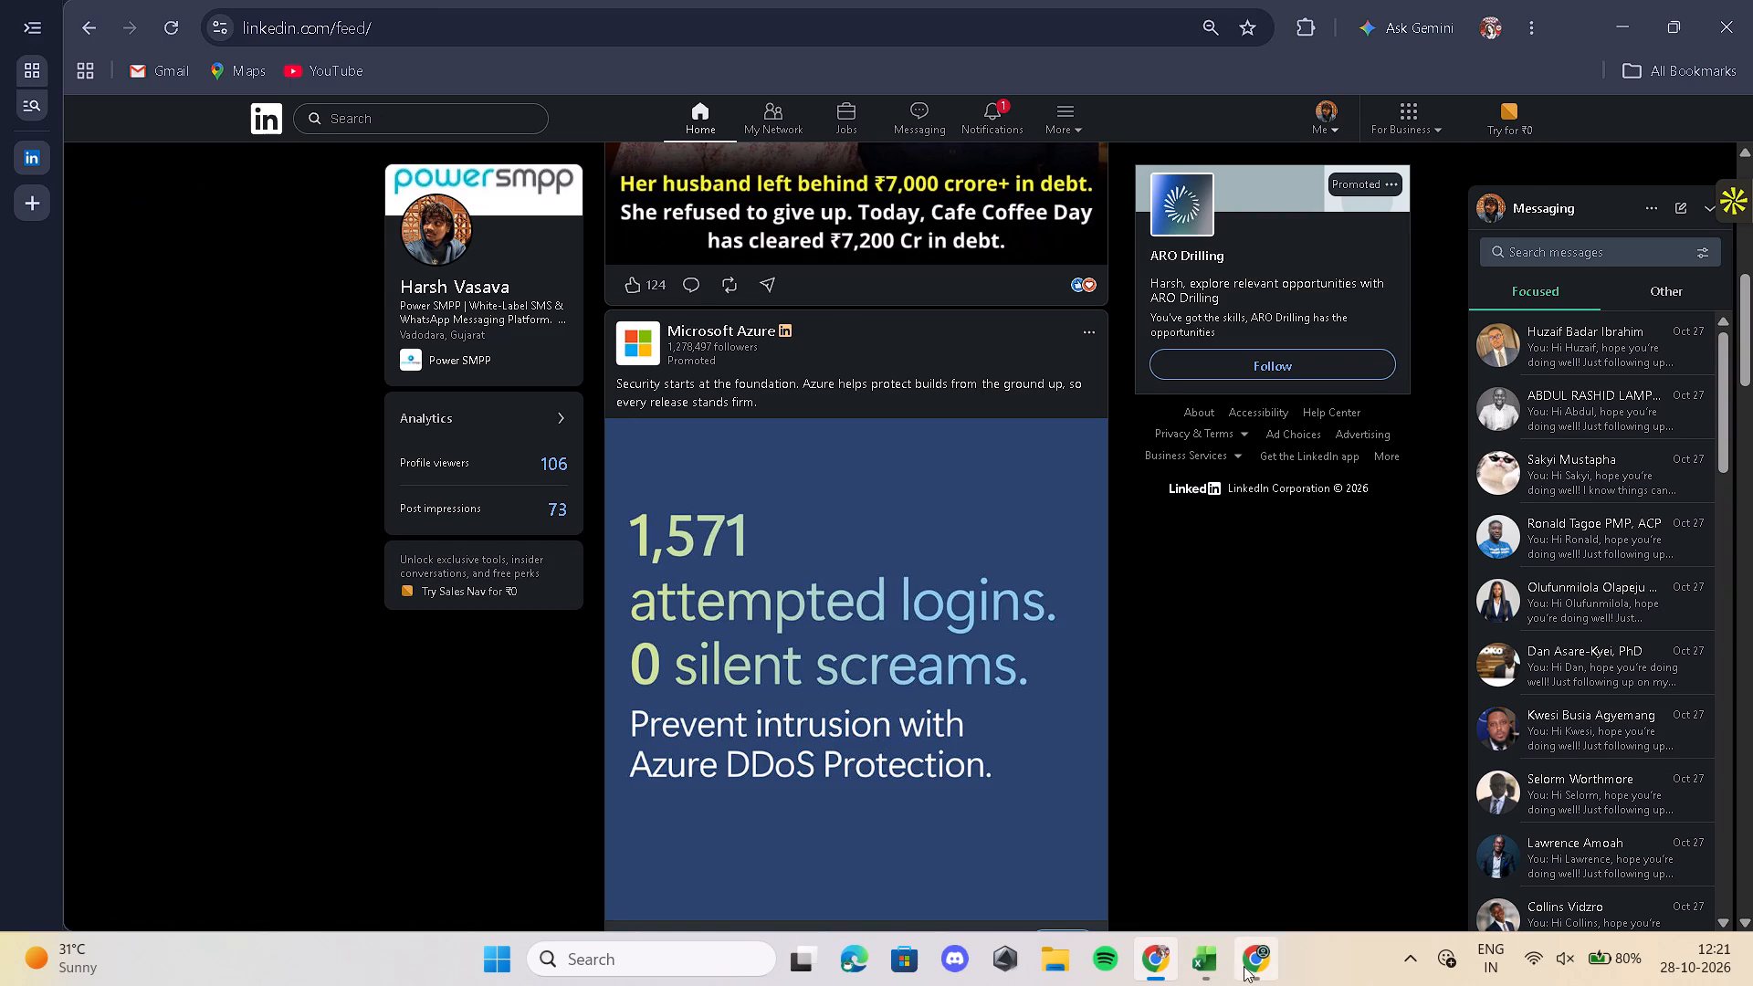
{"action": "left_click", "coordinate": [1172, 967]}
{"action": "left_click", "coordinate": [1264, 965]}
{"action": "left_click", "coordinate": [1264, 965]}
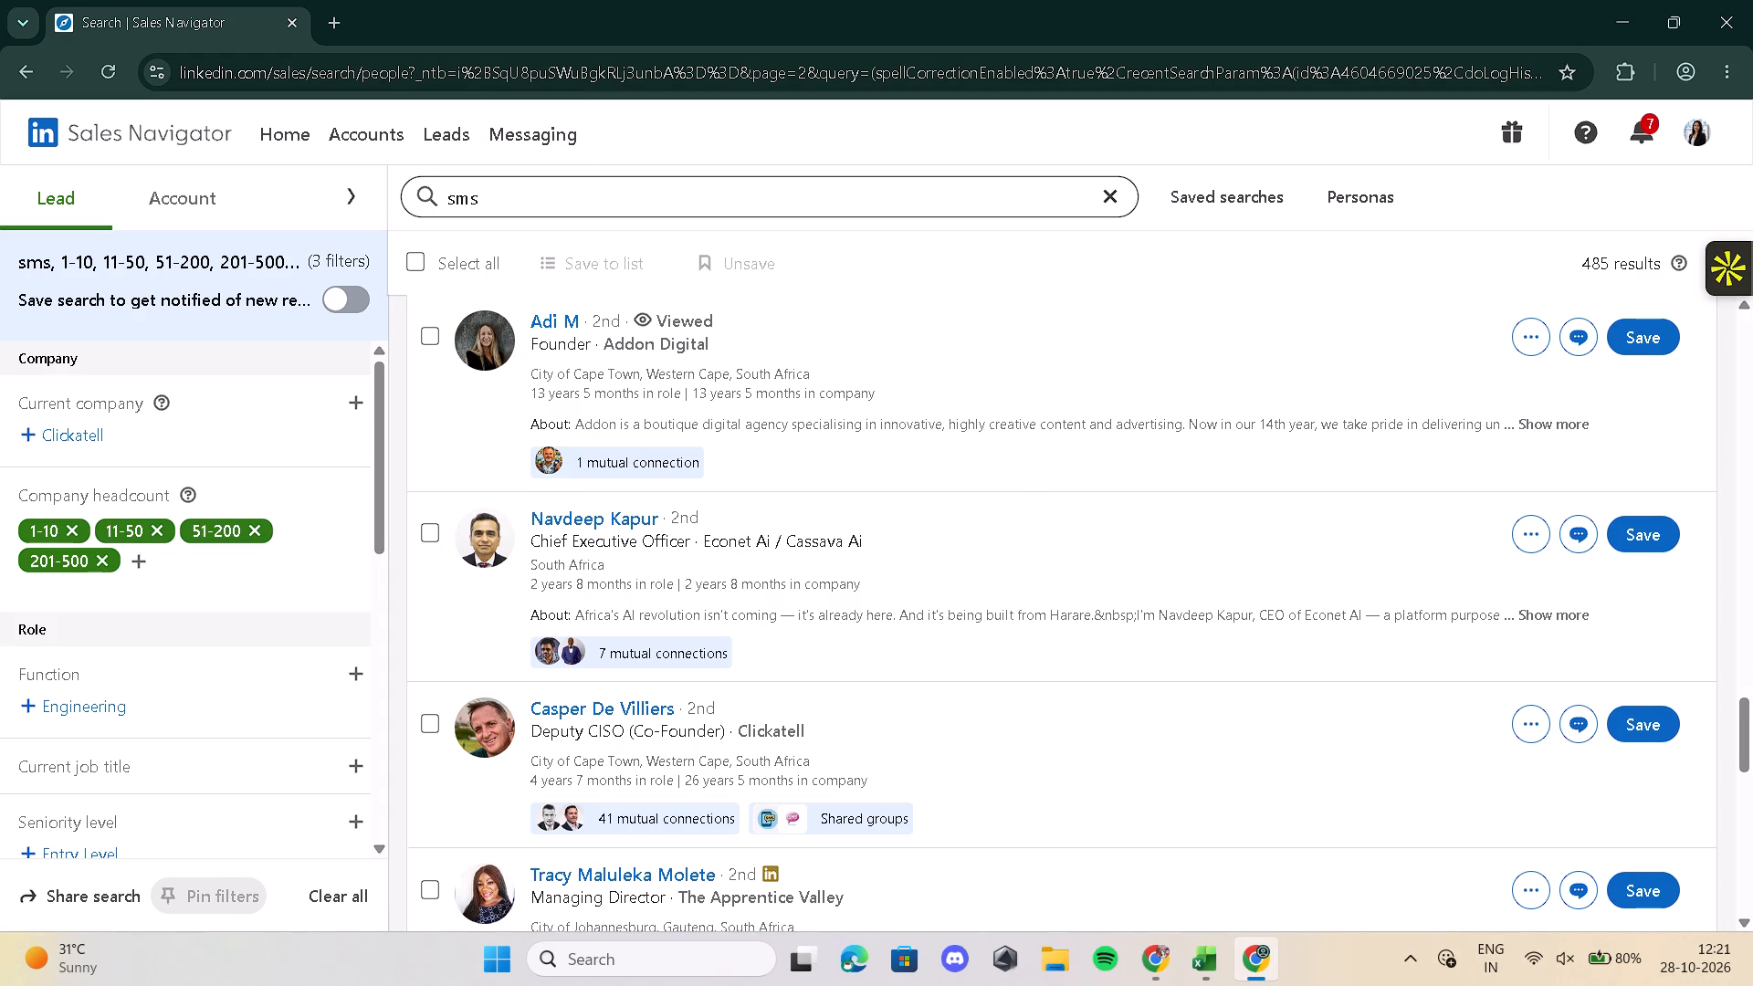
{"action": "scroll", "coordinate": [1005, 416], "scroll_direction": "up", "scroll_amount": 1}
{"action": "scroll", "coordinate": [1005, 416], "scroll_direction": "down", "scroll_amount": 2}
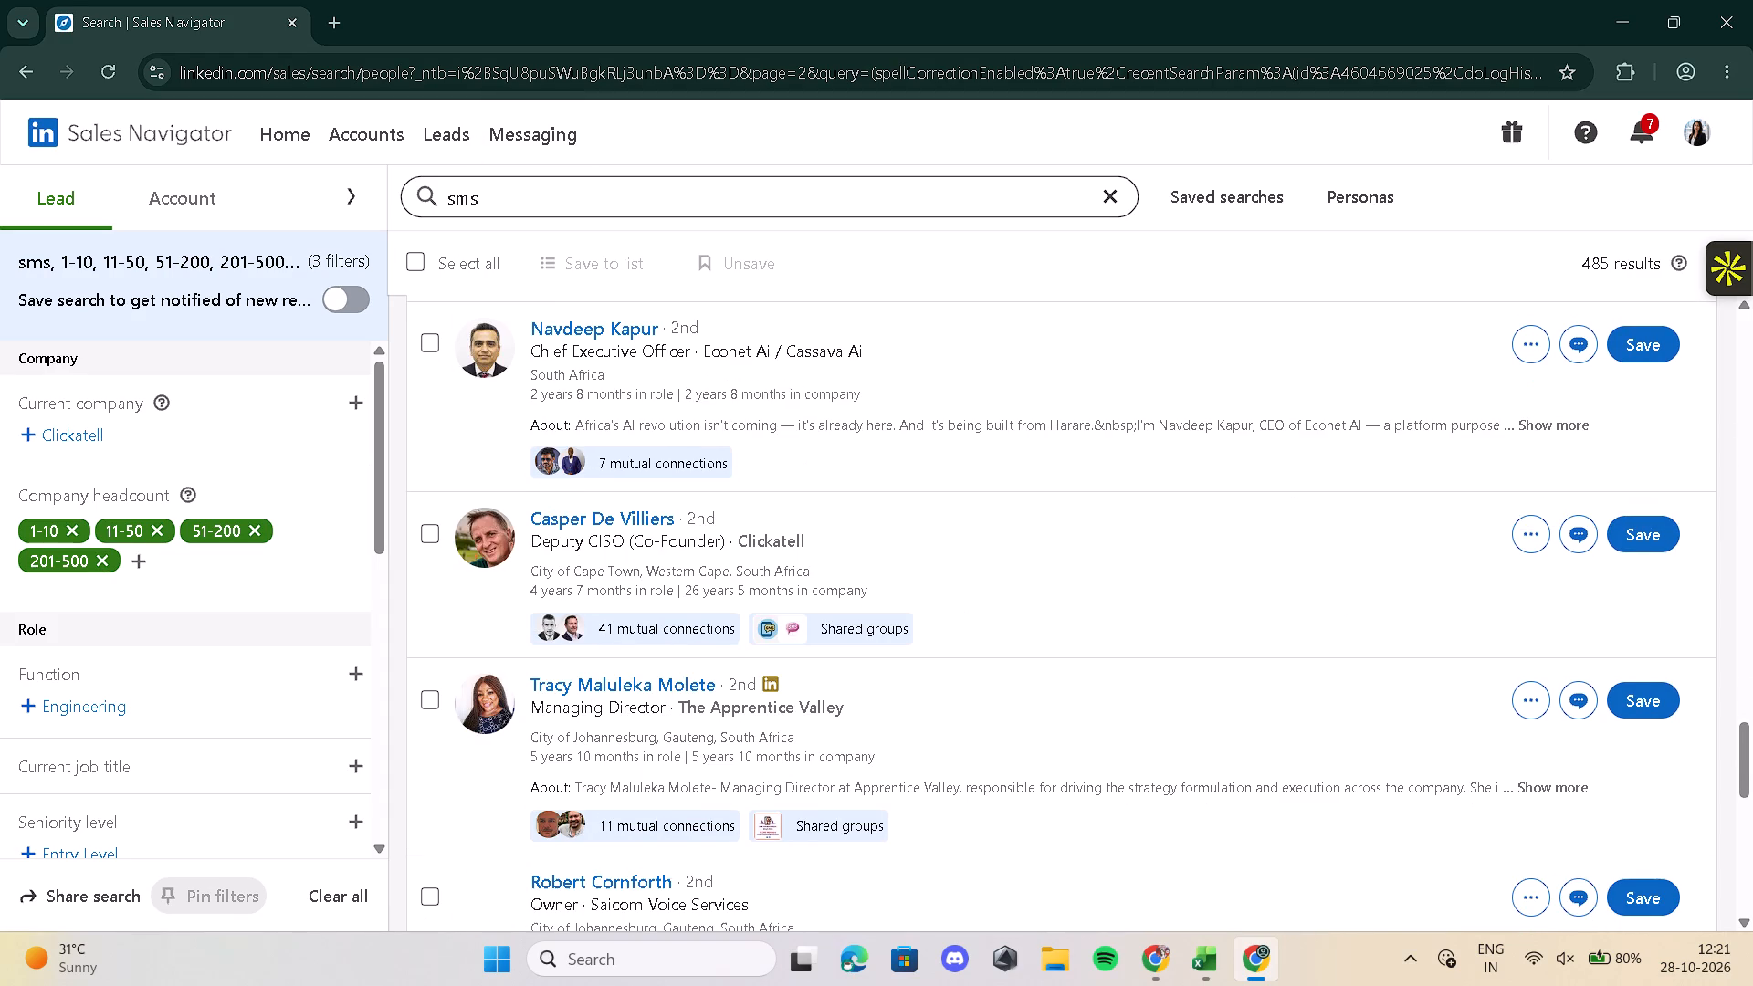
{"action": "scroll", "coordinate": [1005, 416], "scroll_direction": "down", "scroll_amount": 1}
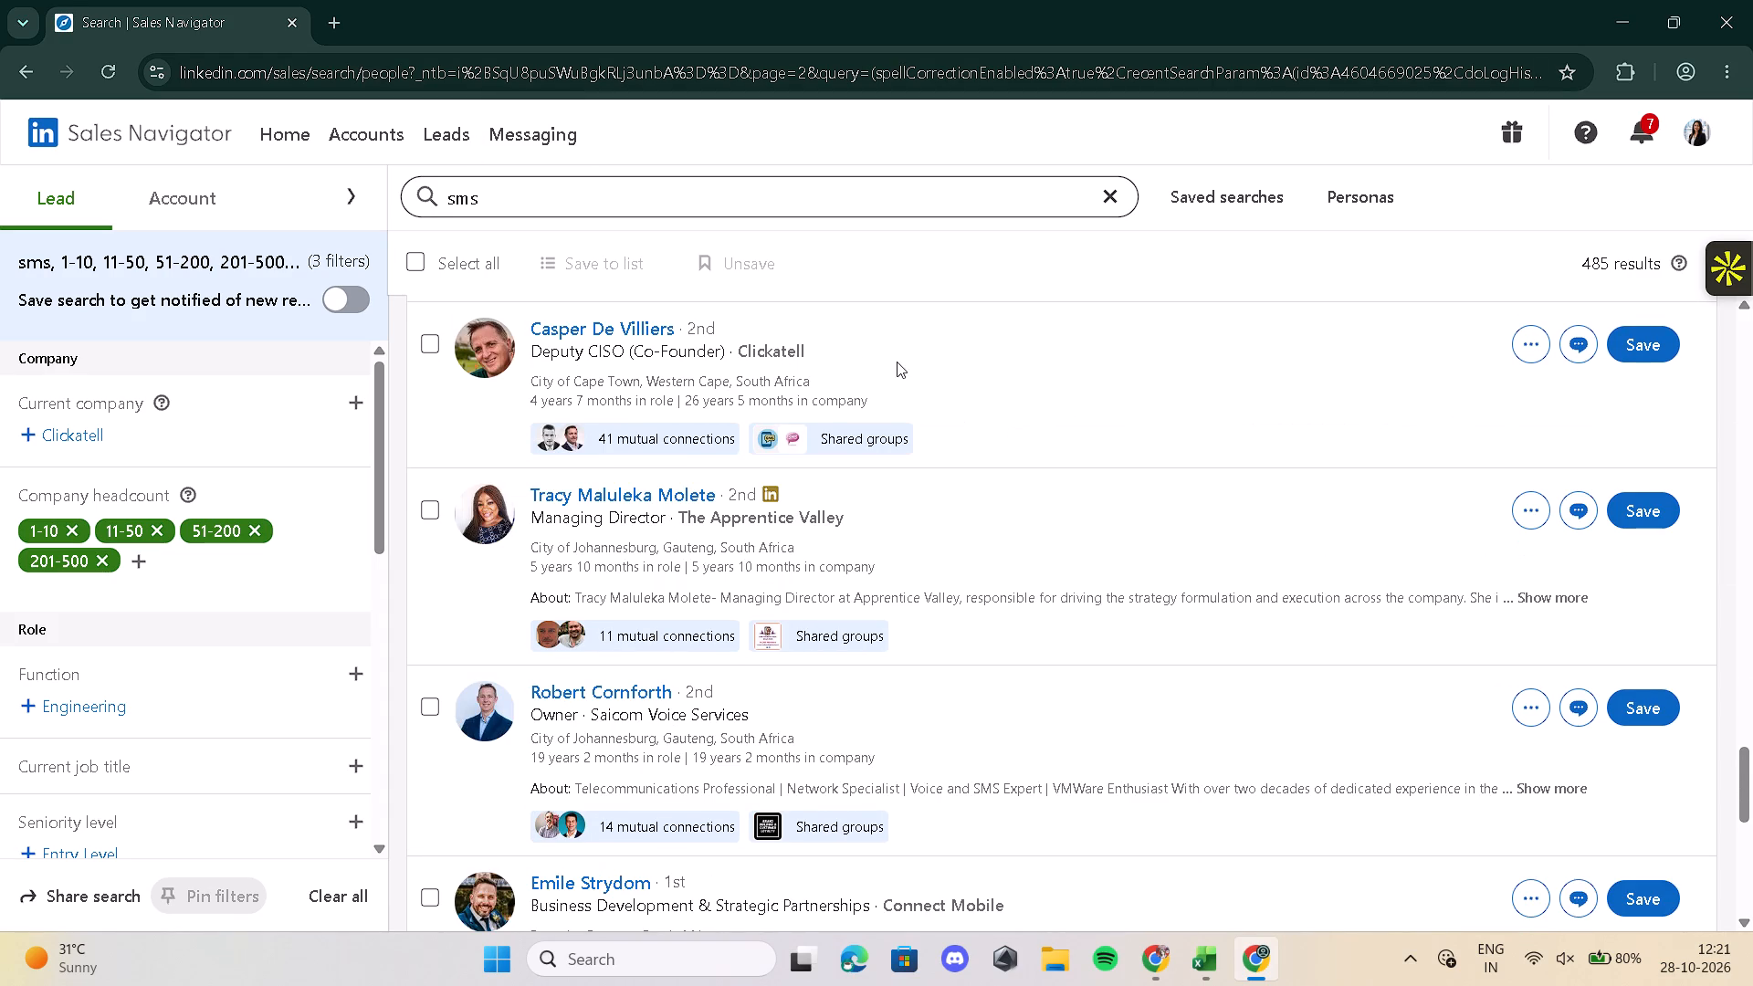
{"action": "scroll", "coordinate": [1015, 366], "scroll_direction": "down", "scroll_amount": 1}
{"action": "right_click", "coordinate": [775, 340]}
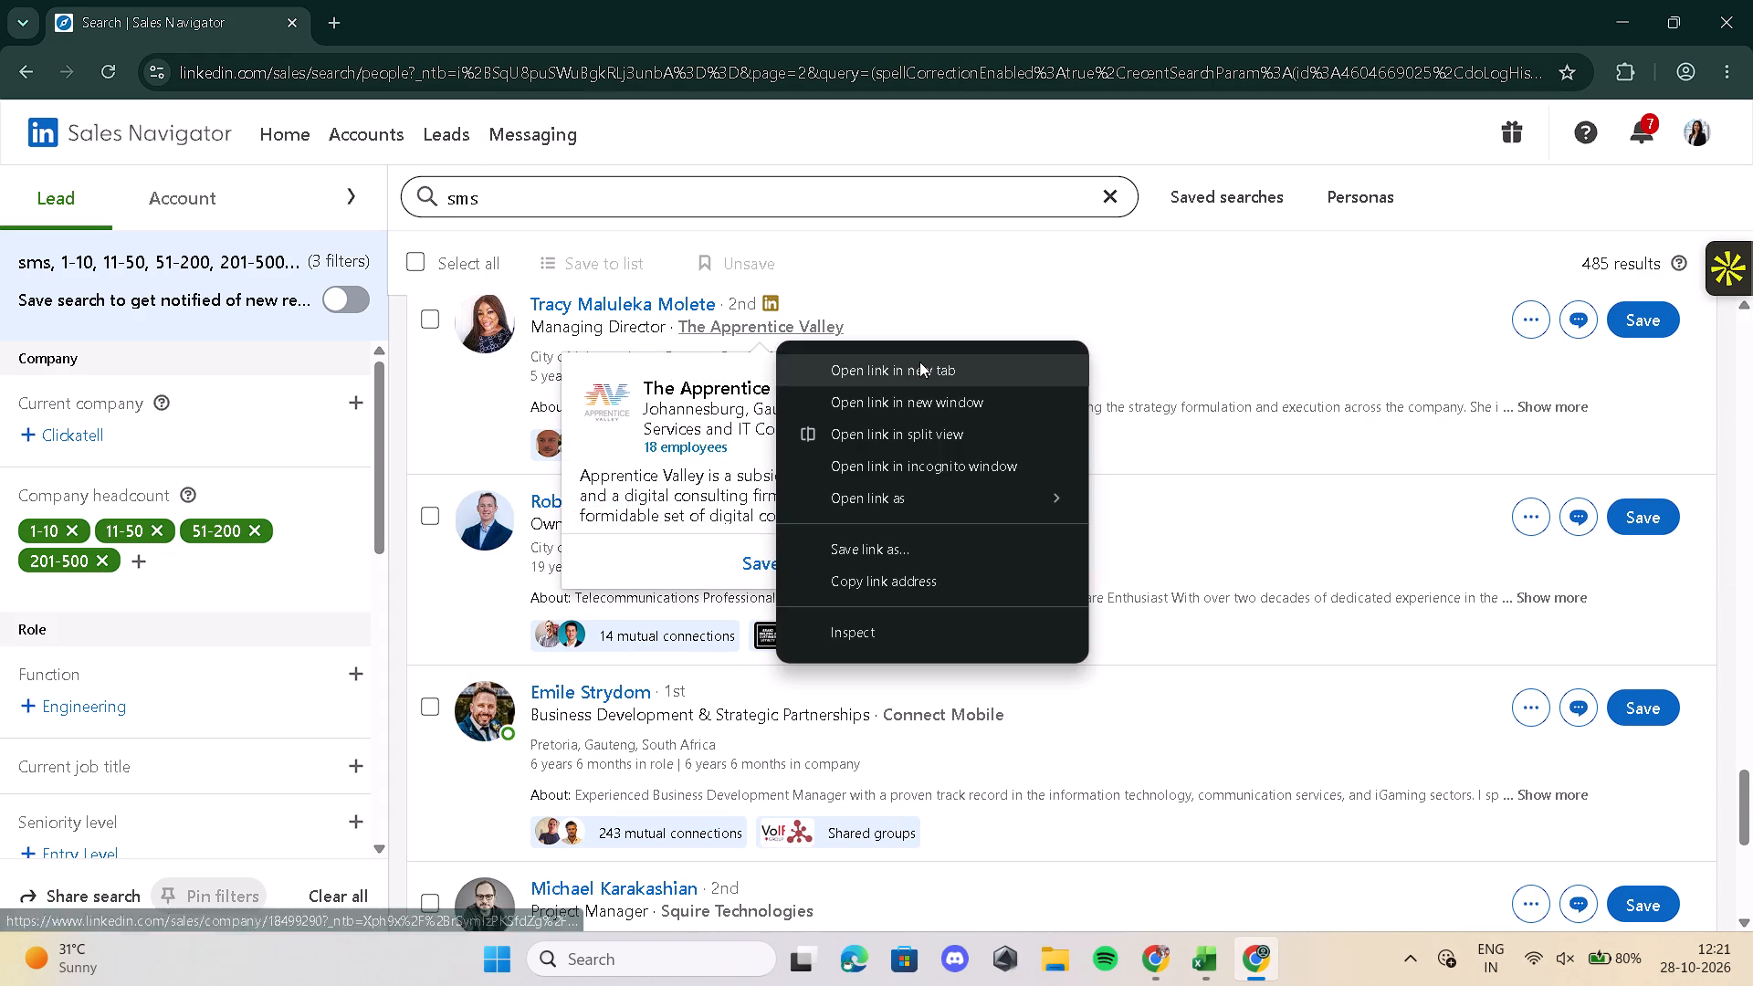
{"action": "left_click", "coordinate": [919, 362]}
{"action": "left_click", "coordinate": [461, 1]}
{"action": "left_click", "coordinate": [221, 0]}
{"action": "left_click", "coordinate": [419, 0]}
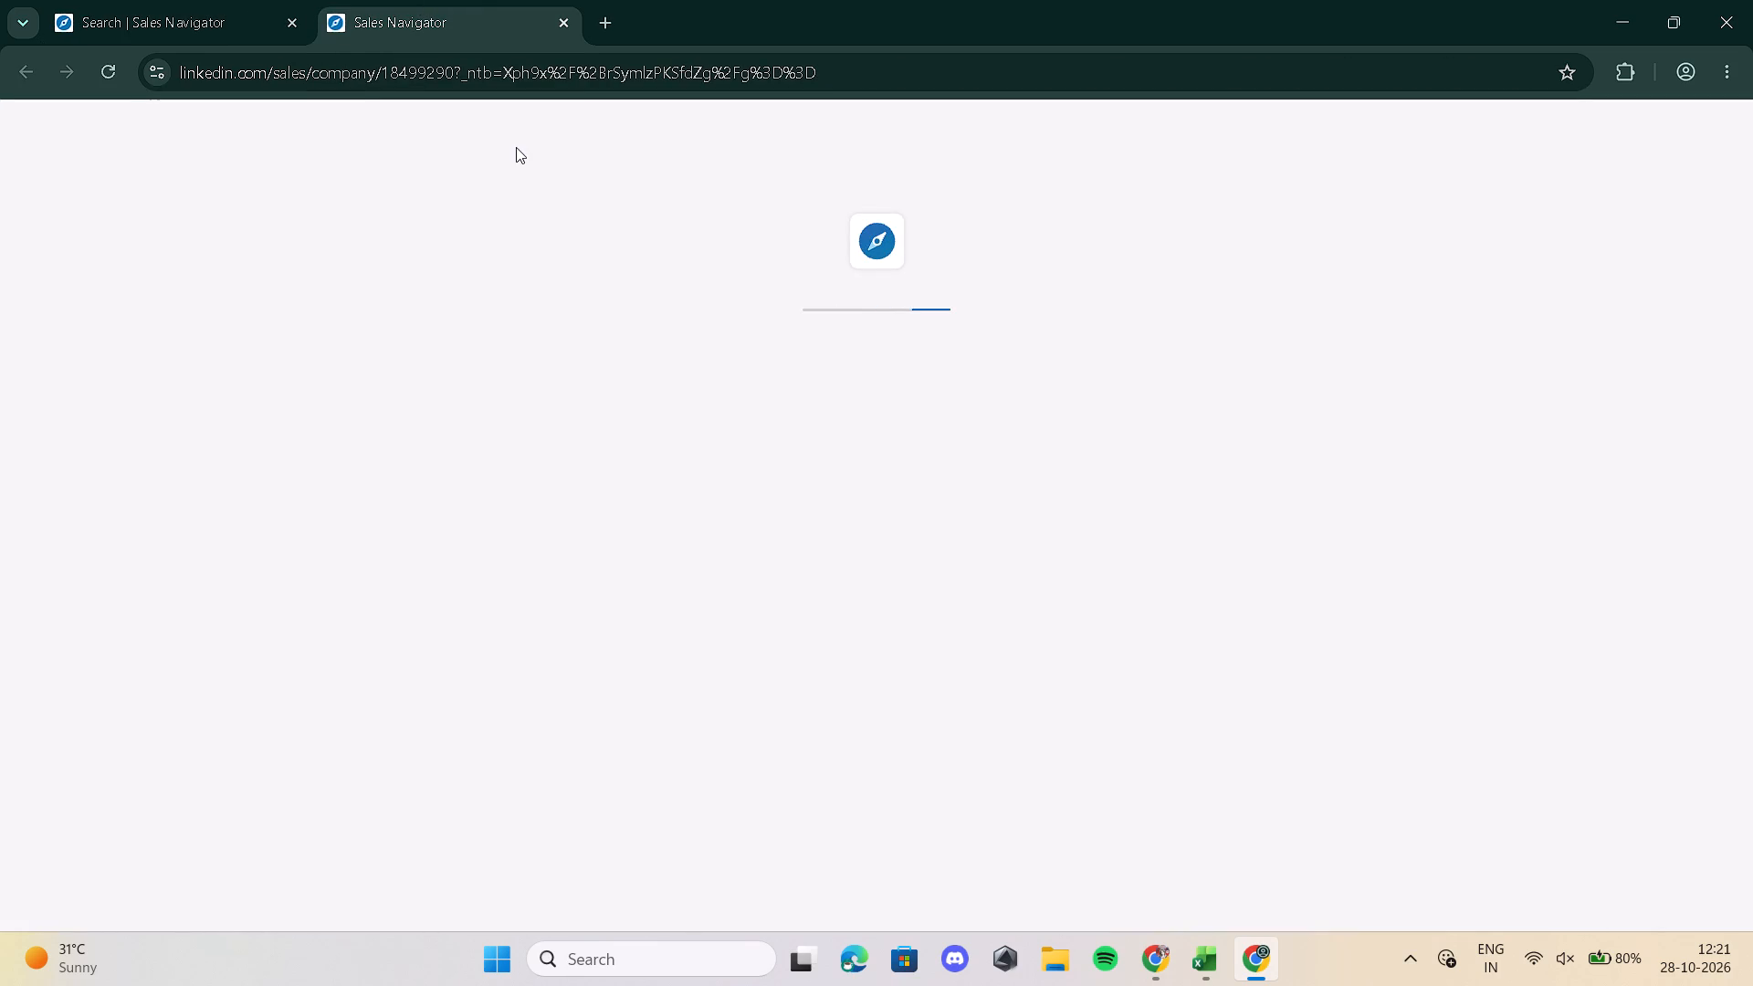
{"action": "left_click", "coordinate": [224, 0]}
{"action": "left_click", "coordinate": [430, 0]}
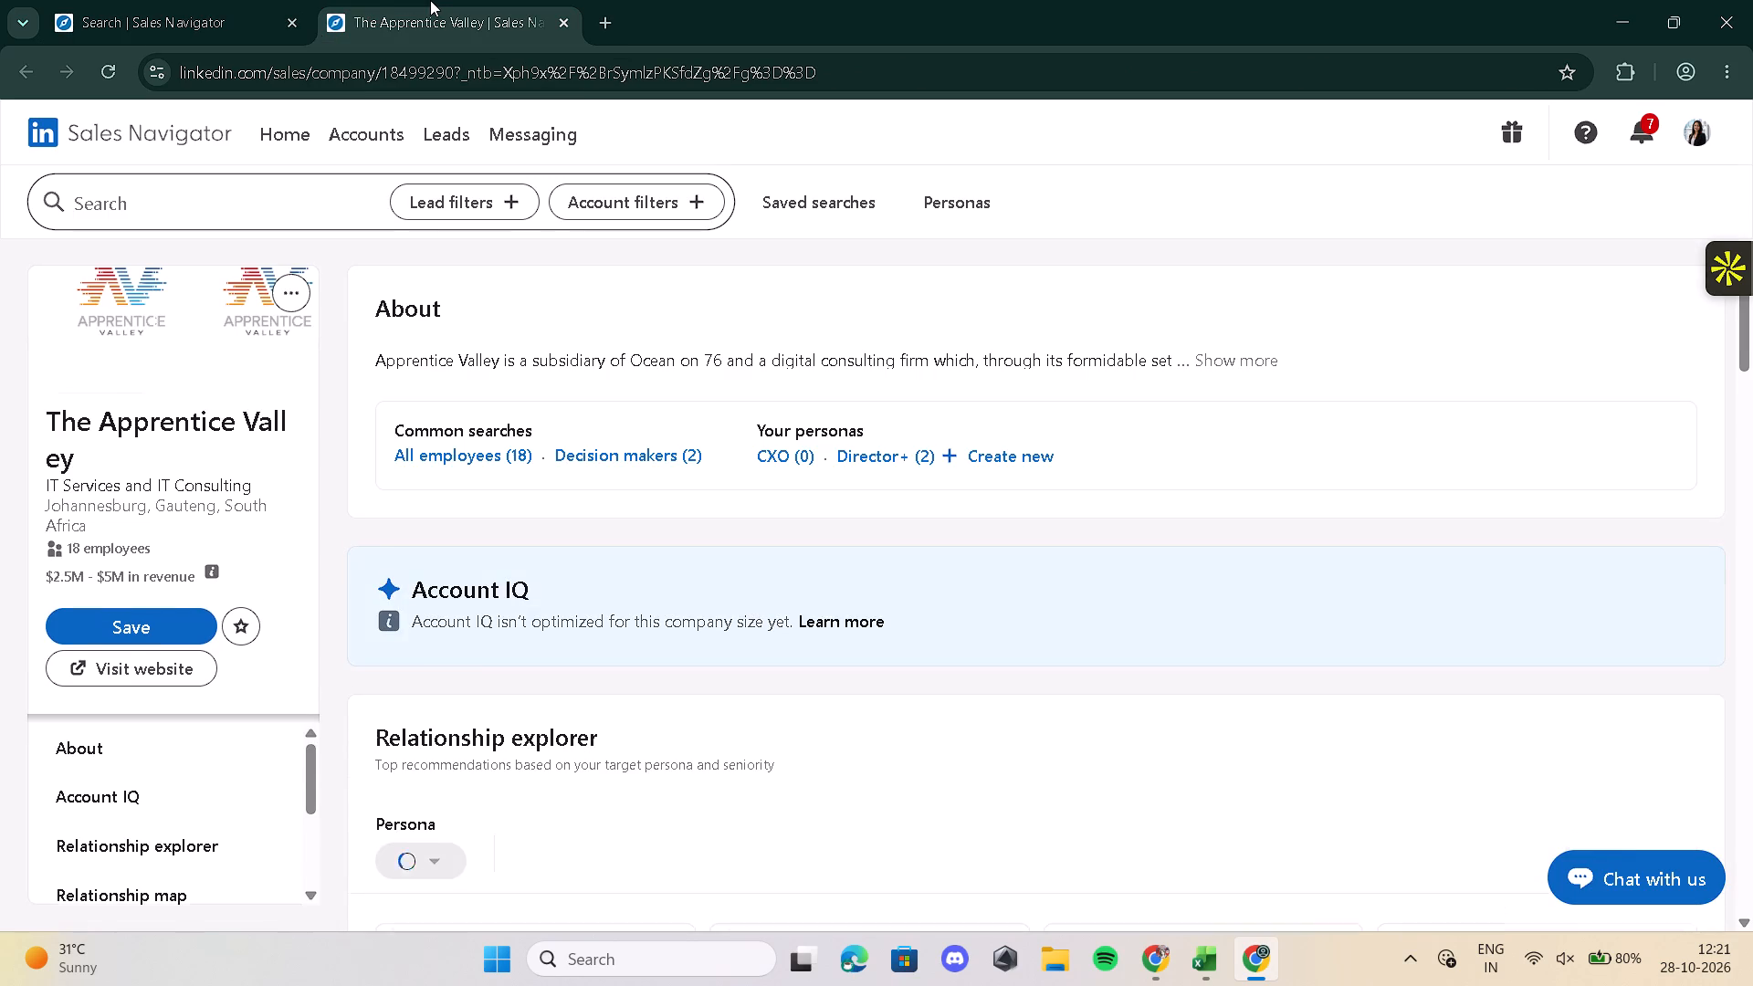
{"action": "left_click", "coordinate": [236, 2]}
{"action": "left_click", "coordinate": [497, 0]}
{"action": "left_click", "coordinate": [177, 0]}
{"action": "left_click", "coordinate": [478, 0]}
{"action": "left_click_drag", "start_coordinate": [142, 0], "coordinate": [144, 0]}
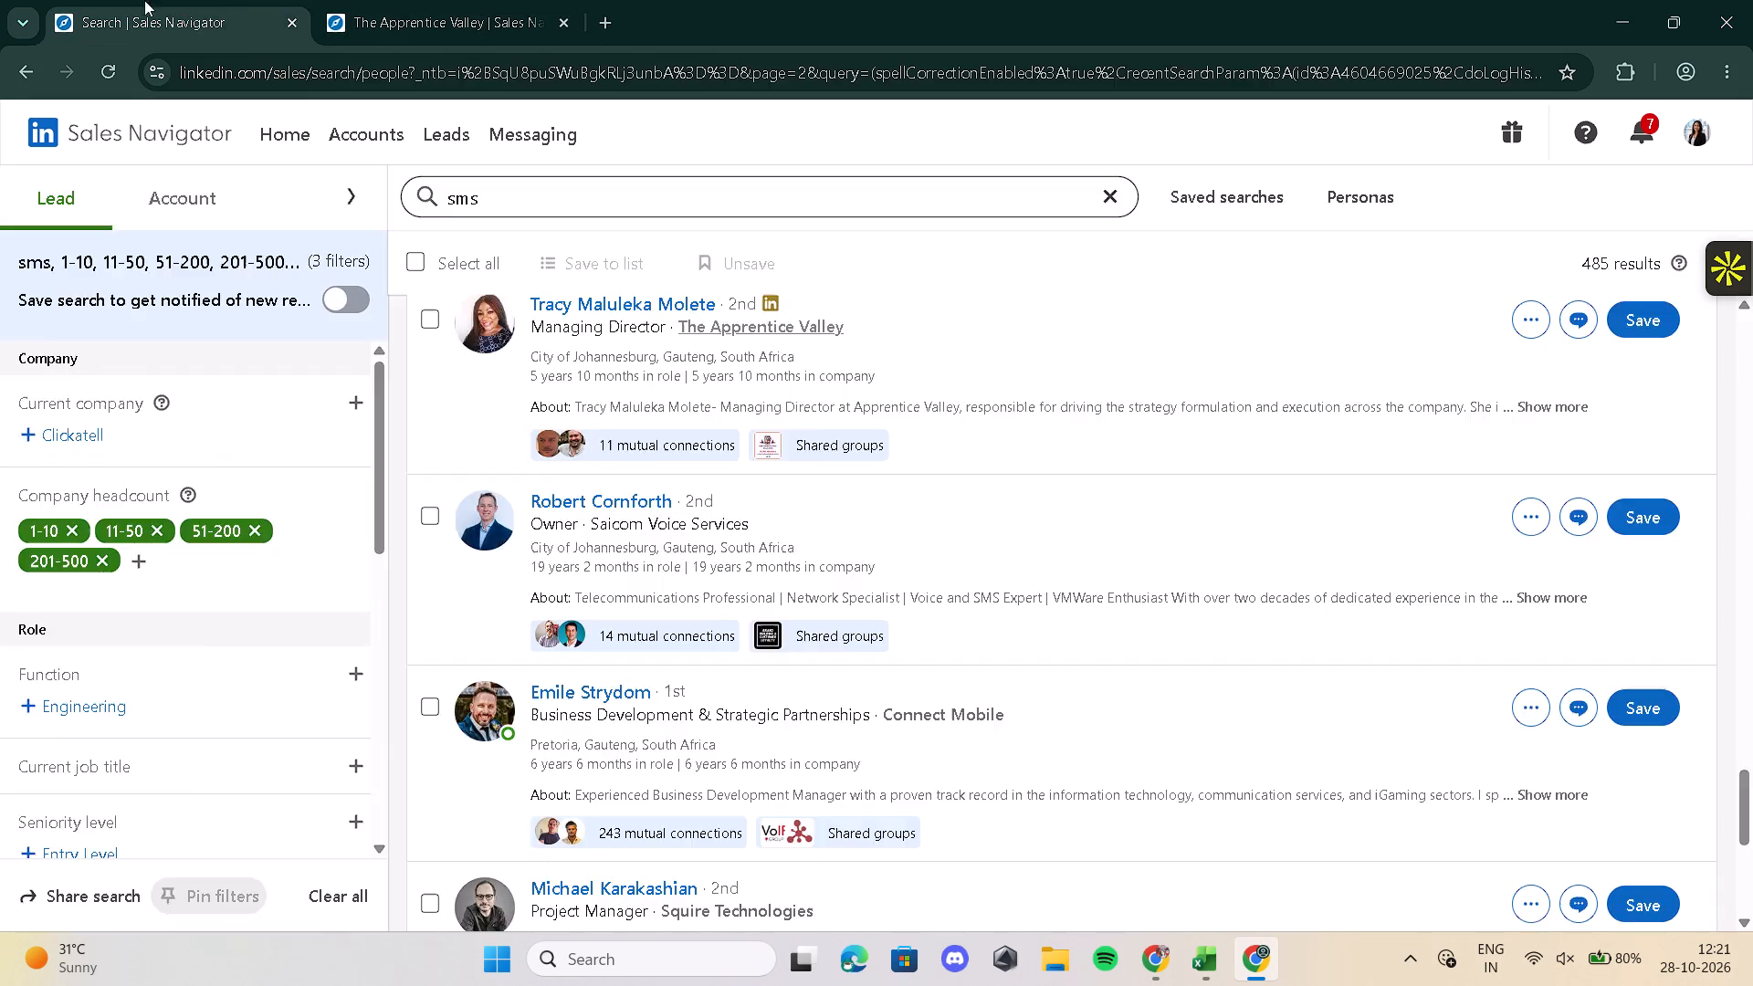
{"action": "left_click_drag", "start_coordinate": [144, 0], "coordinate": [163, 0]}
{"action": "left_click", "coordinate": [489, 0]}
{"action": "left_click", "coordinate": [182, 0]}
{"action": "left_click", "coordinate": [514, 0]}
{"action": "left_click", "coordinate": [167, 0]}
From The Apprentice Valley's Sales Navigator page, open its company website in a new tab.
{"action": "left_click", "coordinate": [432, 0]}
{"action": "right_click", "coordinate": [114, 669]}
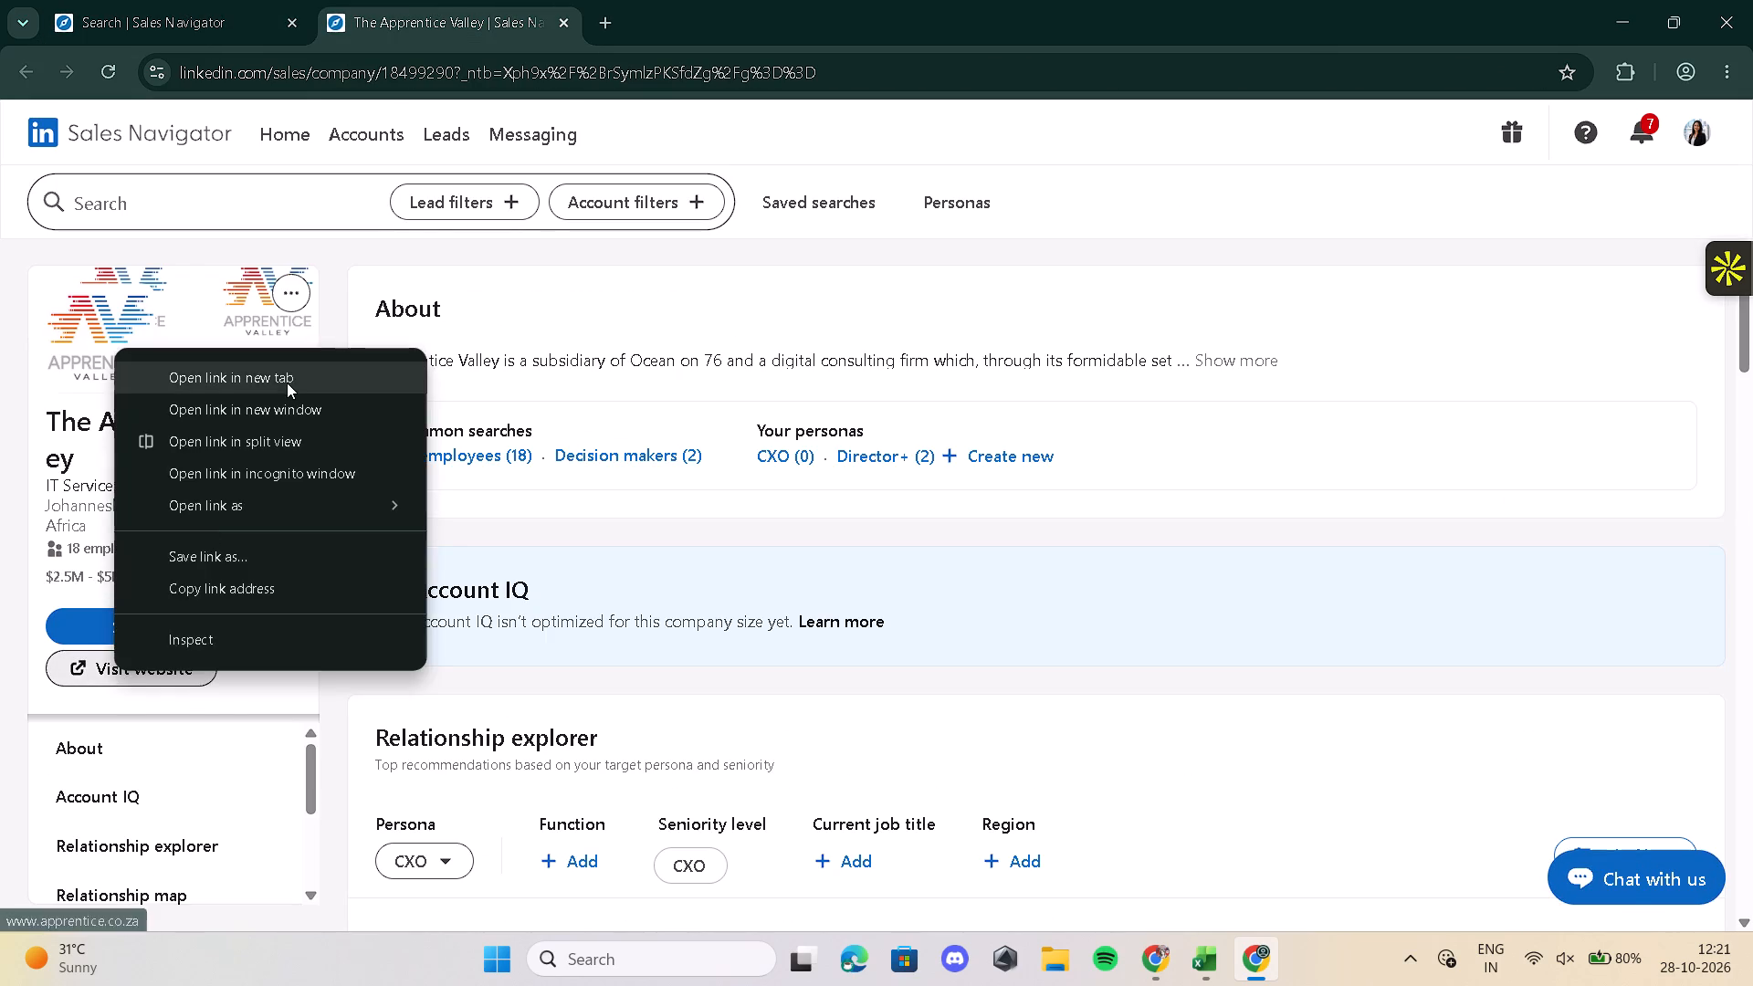
{"action": "left_click", "coordinate": [287, 383]}
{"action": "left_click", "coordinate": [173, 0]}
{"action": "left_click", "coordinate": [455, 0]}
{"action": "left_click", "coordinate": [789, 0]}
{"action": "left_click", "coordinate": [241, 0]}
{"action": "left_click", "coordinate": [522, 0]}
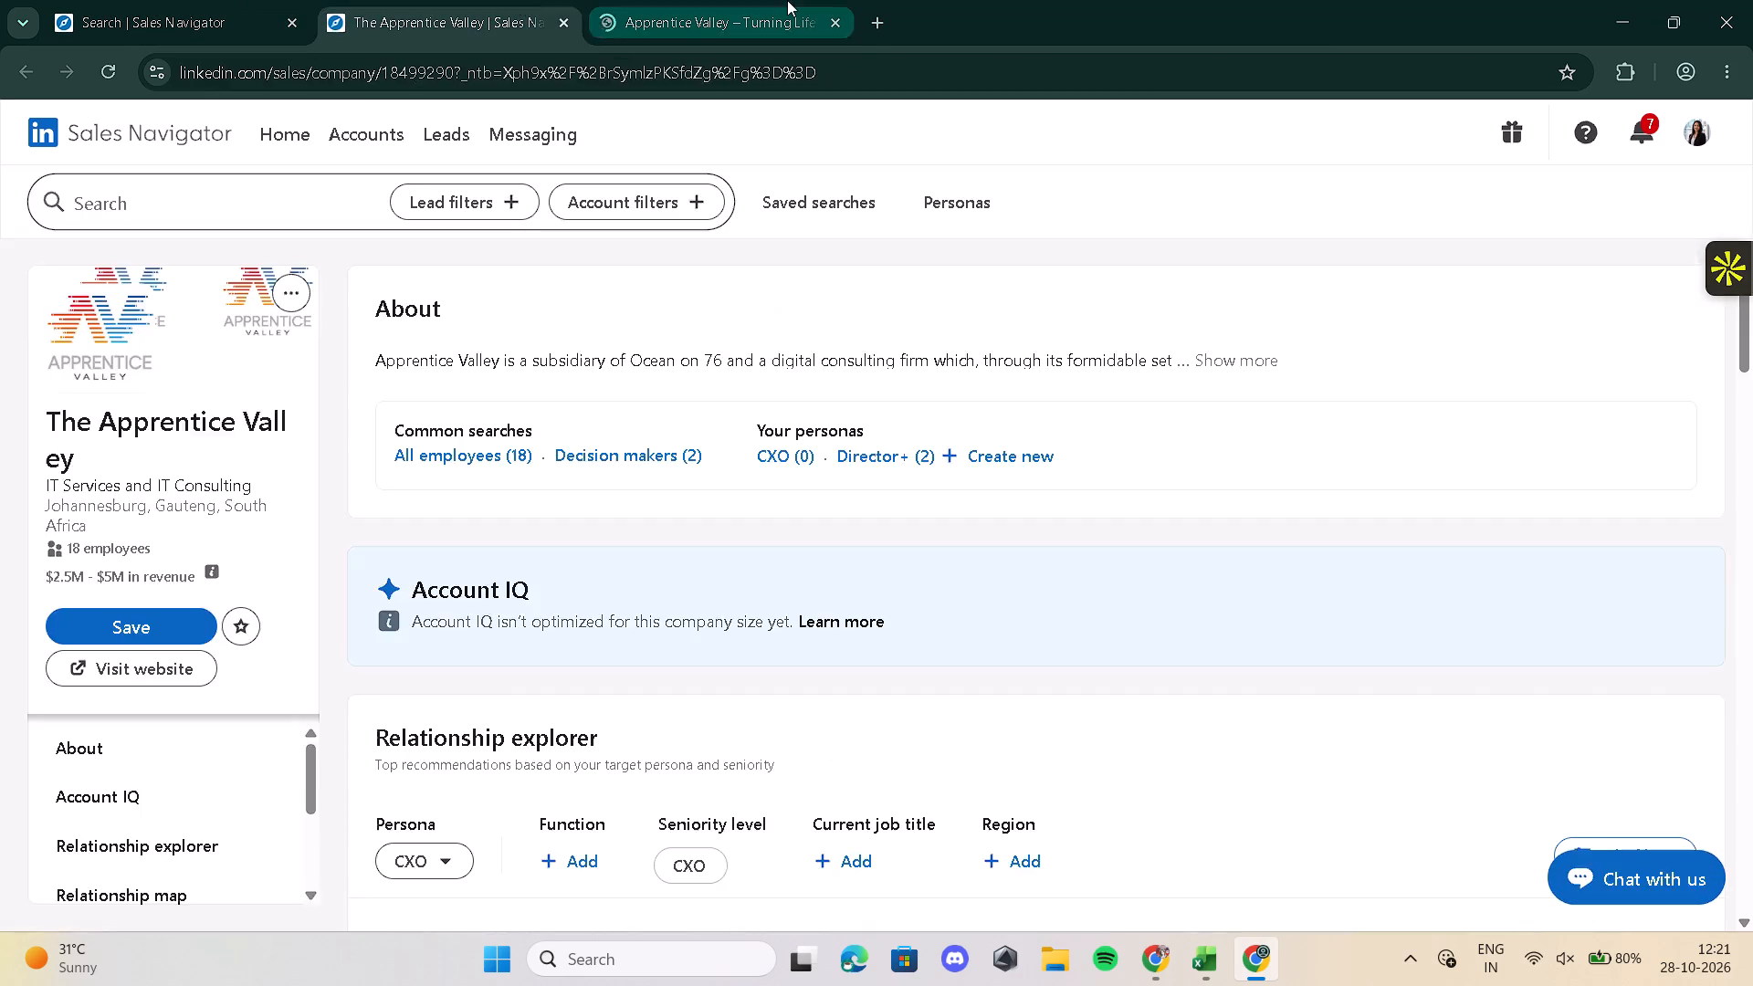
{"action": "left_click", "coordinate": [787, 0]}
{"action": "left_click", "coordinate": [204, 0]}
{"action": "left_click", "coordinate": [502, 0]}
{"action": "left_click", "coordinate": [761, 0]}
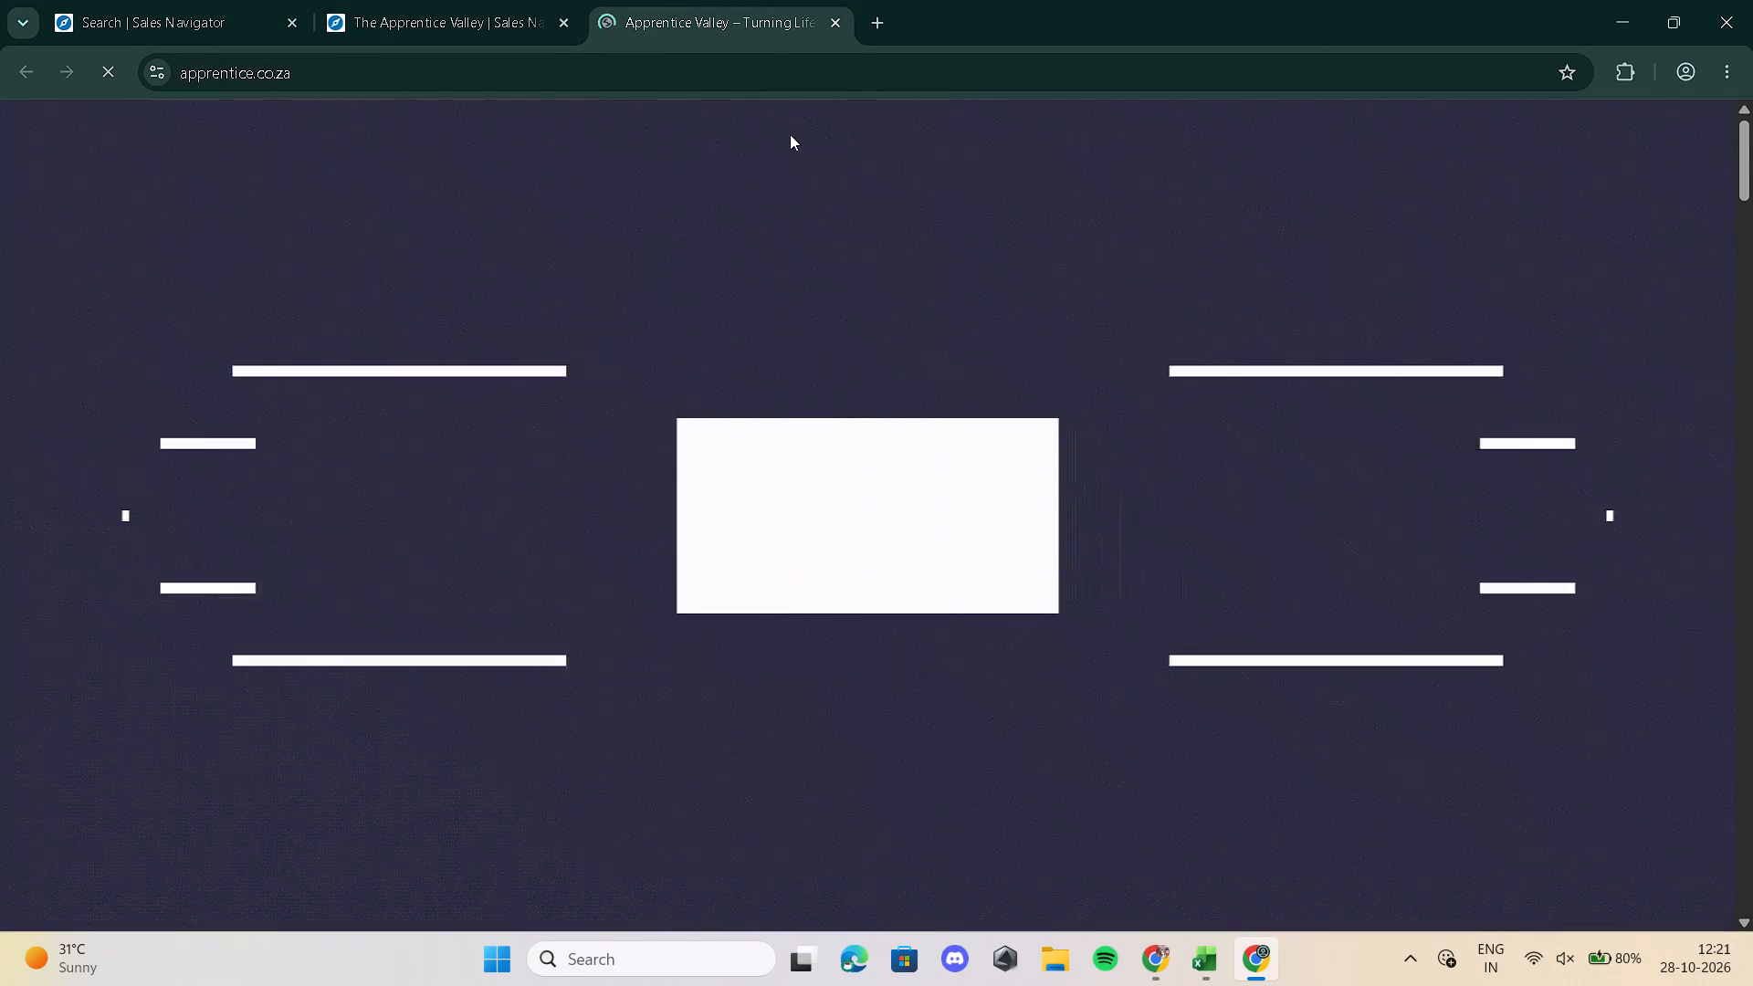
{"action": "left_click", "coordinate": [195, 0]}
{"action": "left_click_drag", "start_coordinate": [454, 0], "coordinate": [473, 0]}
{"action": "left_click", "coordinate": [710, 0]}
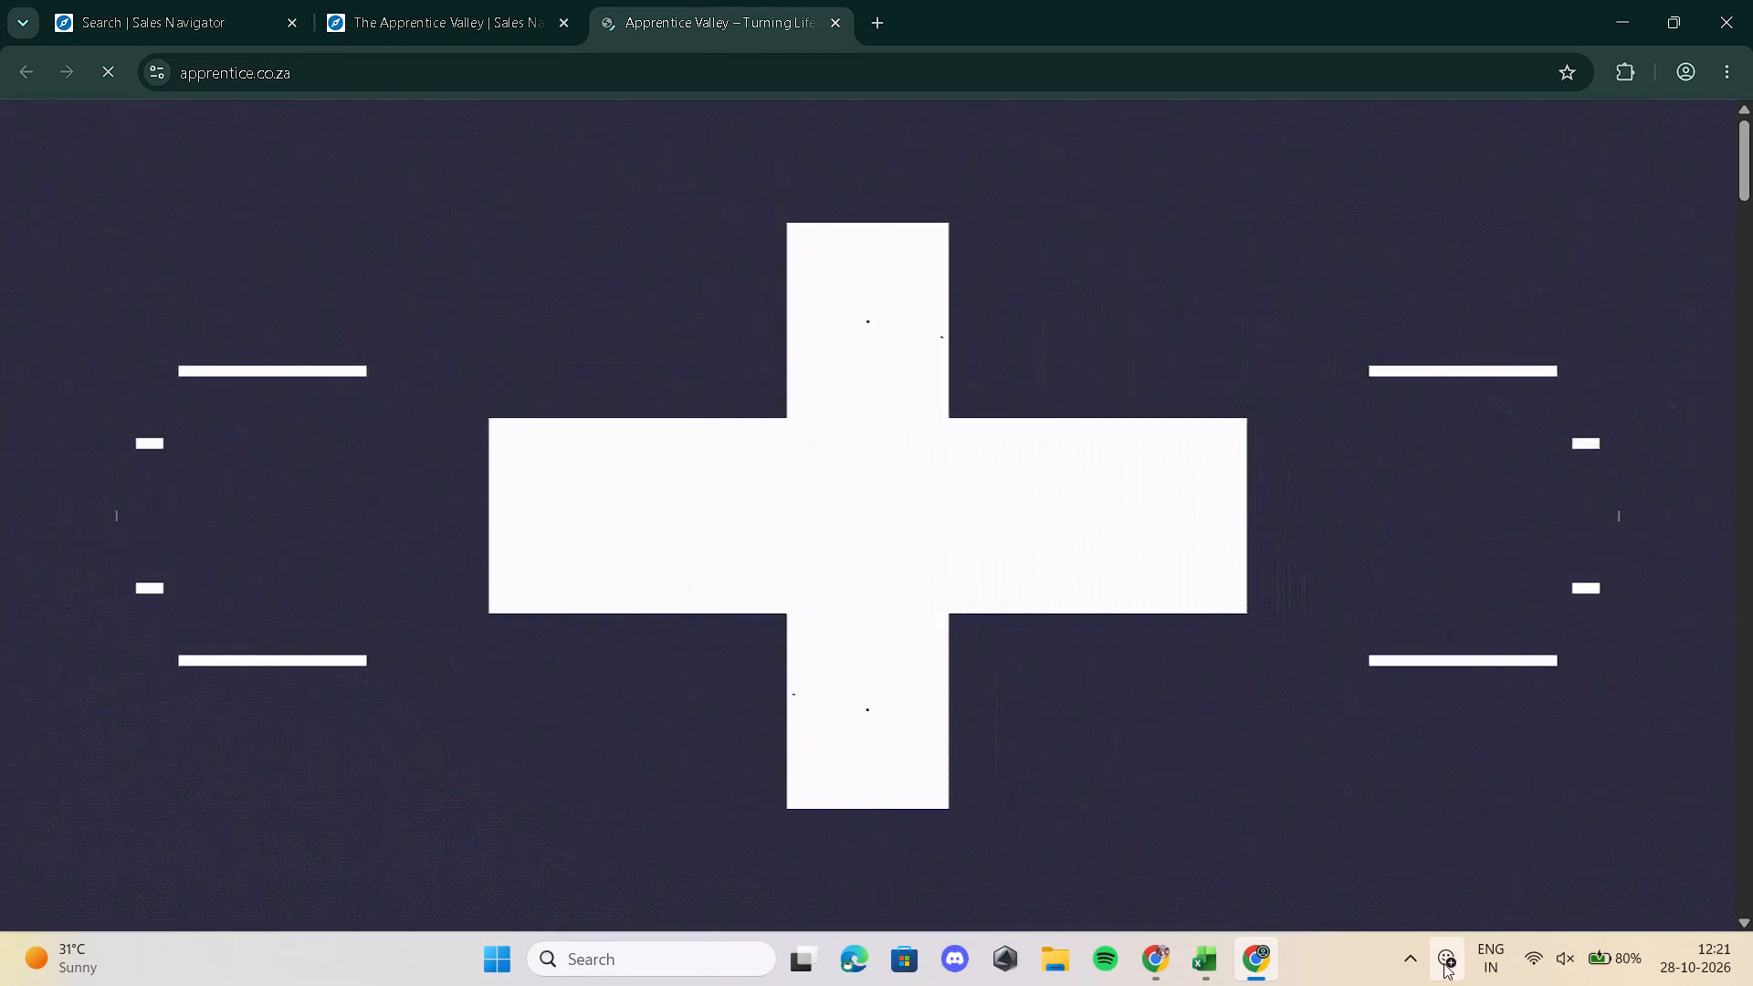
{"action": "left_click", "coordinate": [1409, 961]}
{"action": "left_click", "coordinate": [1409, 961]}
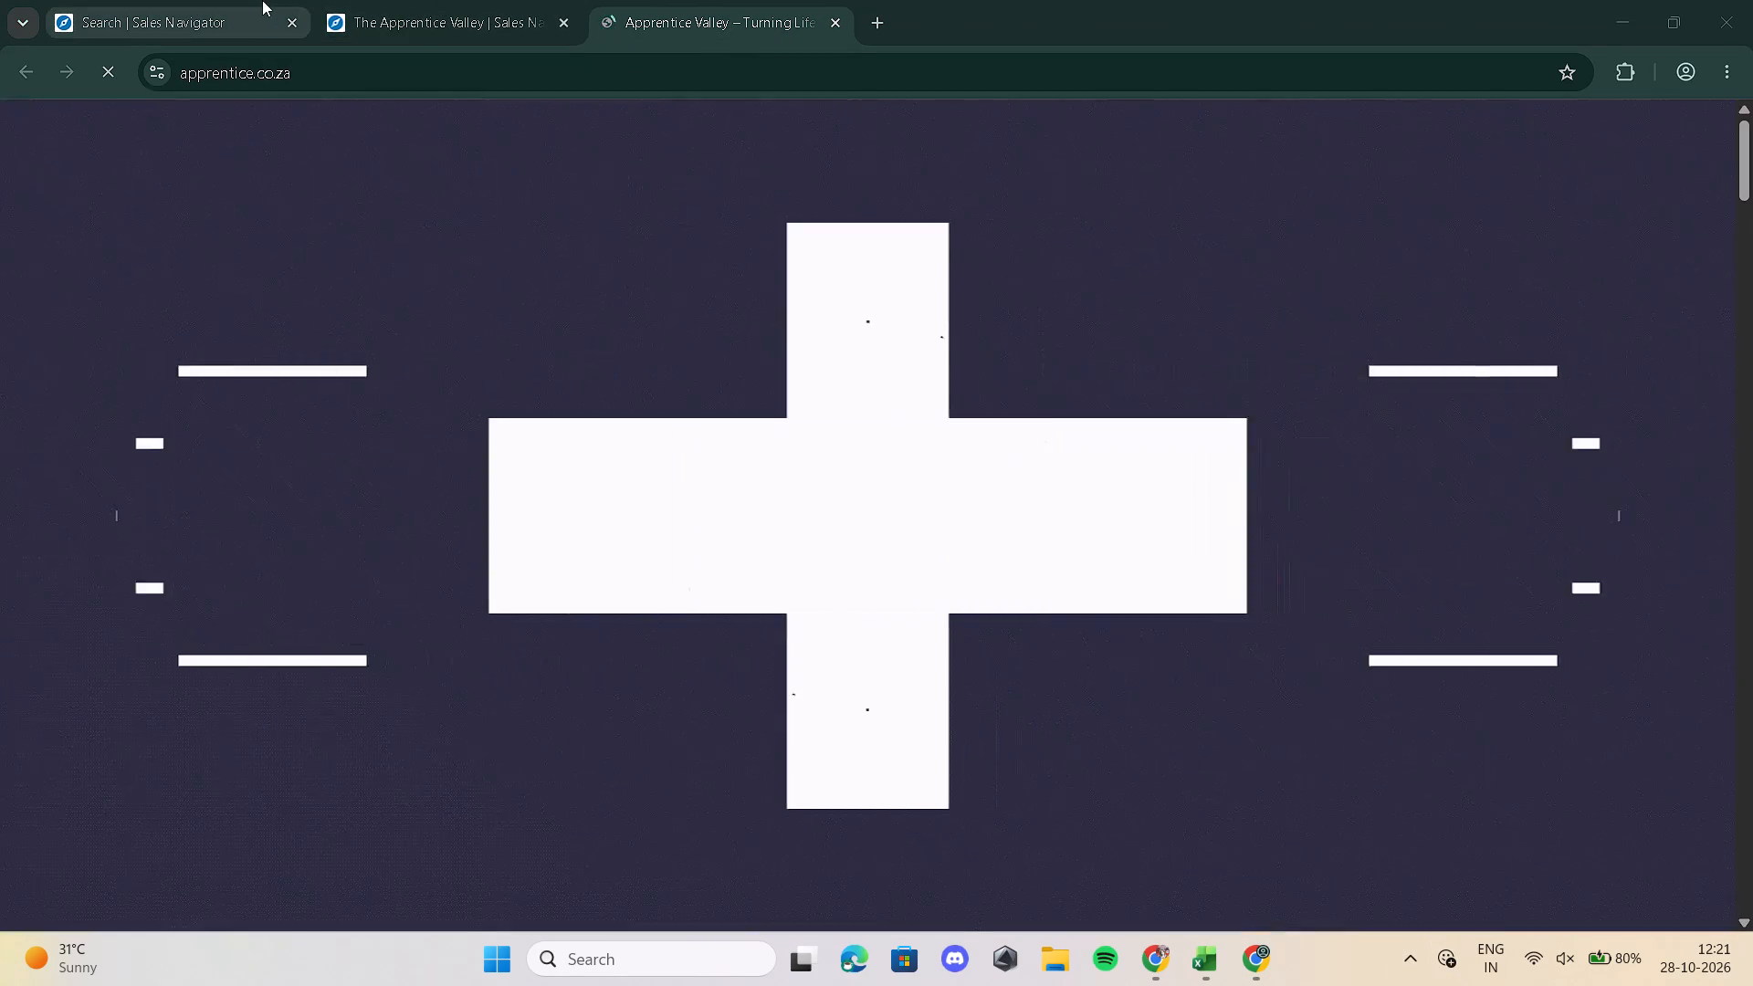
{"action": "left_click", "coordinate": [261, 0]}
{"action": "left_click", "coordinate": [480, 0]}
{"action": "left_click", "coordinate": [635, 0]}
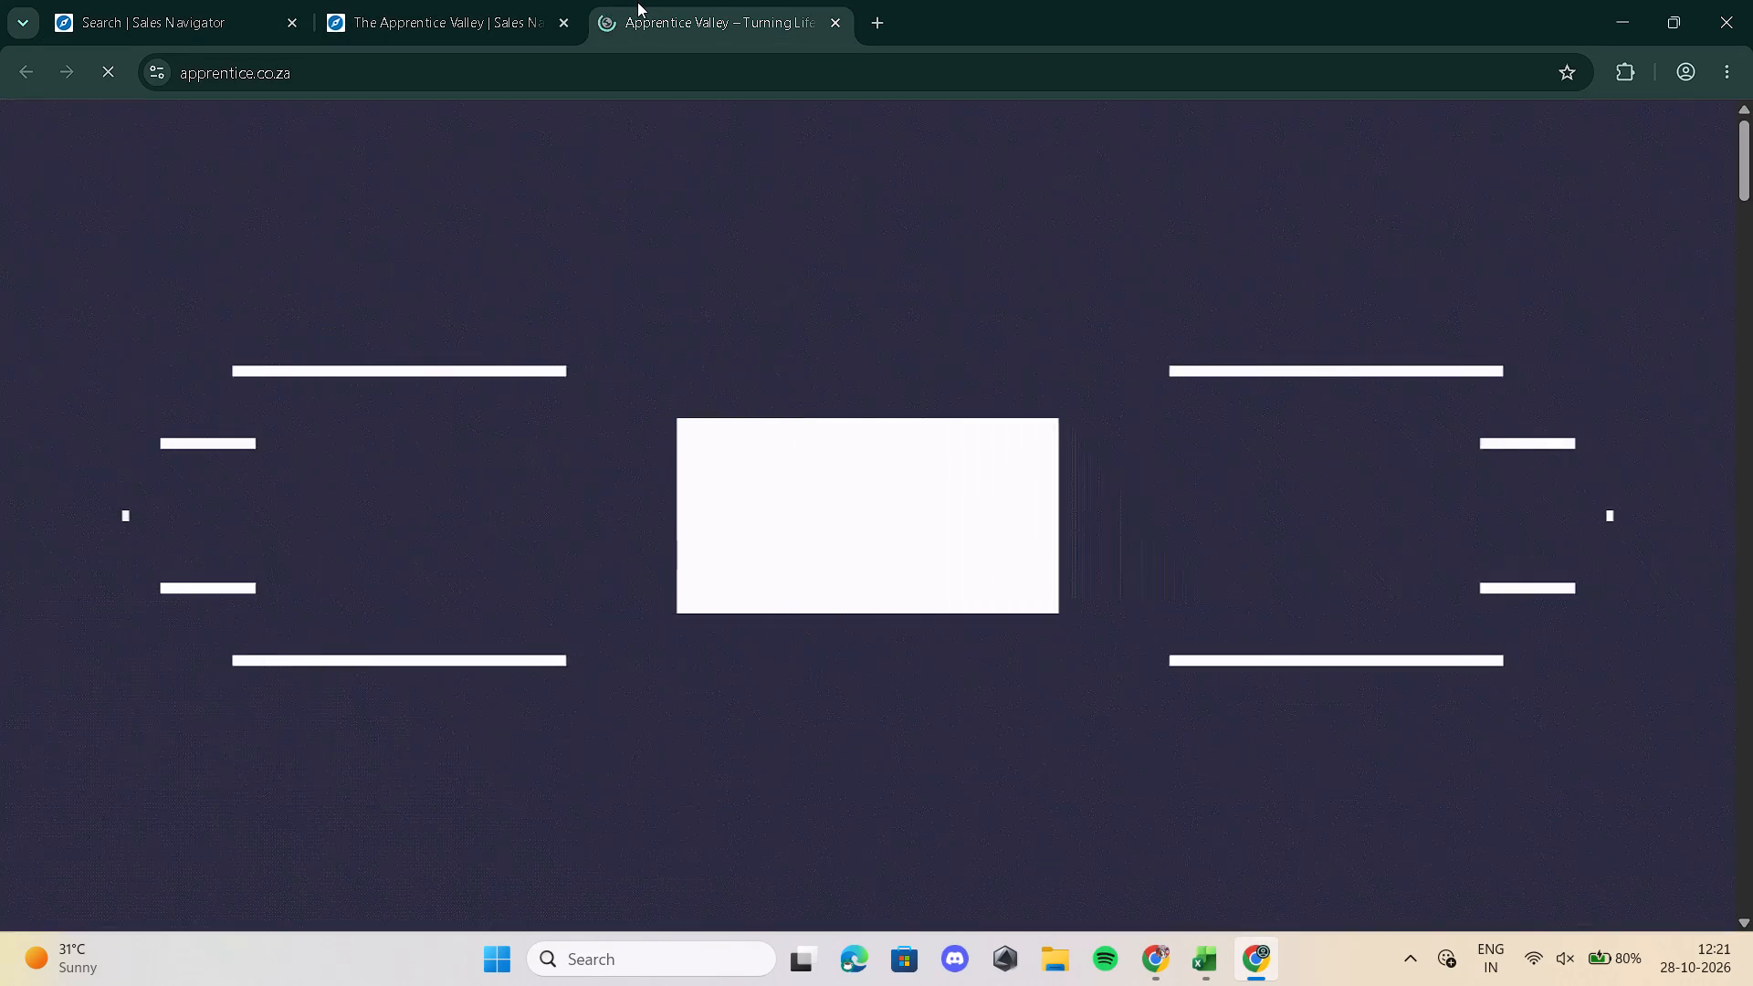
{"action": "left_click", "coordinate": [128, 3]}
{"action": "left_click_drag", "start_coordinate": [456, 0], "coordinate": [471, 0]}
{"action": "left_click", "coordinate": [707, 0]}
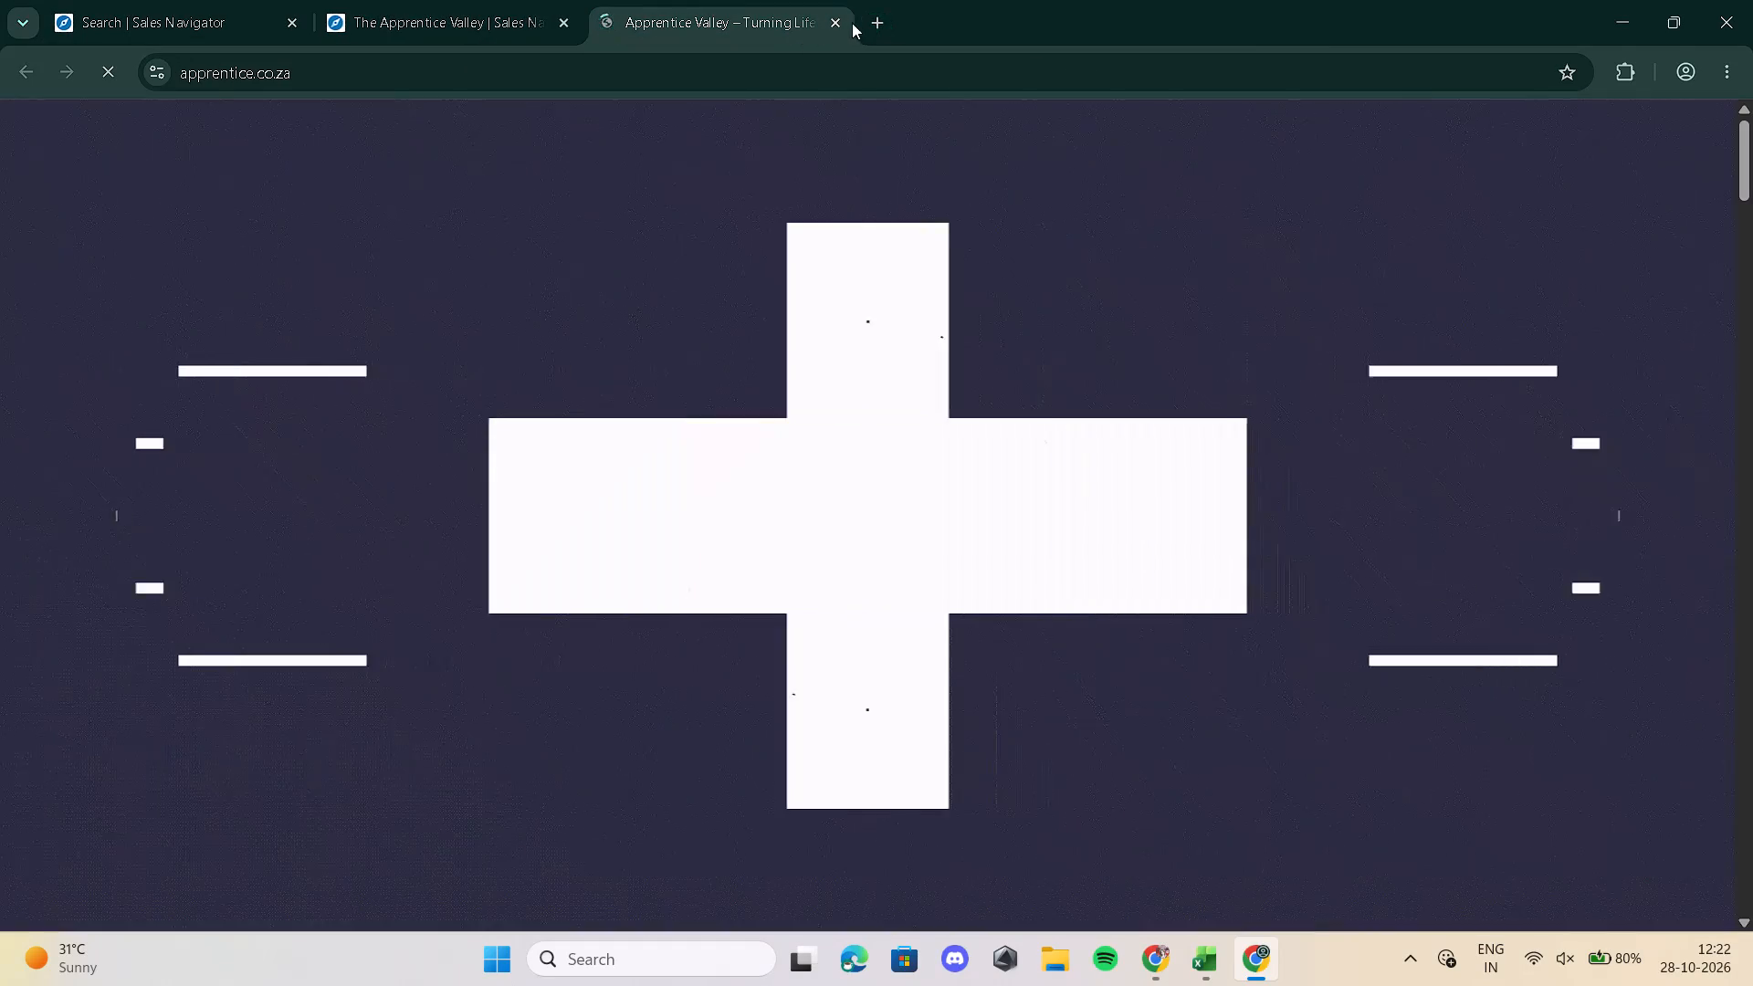
Close the Apprentice Valley website, read the full About description on its company page, and close that page too.
{"action": "left_click", "coordinate": [840, 24]}
{"action": "left_click", "coordinate": [1242, 354]}
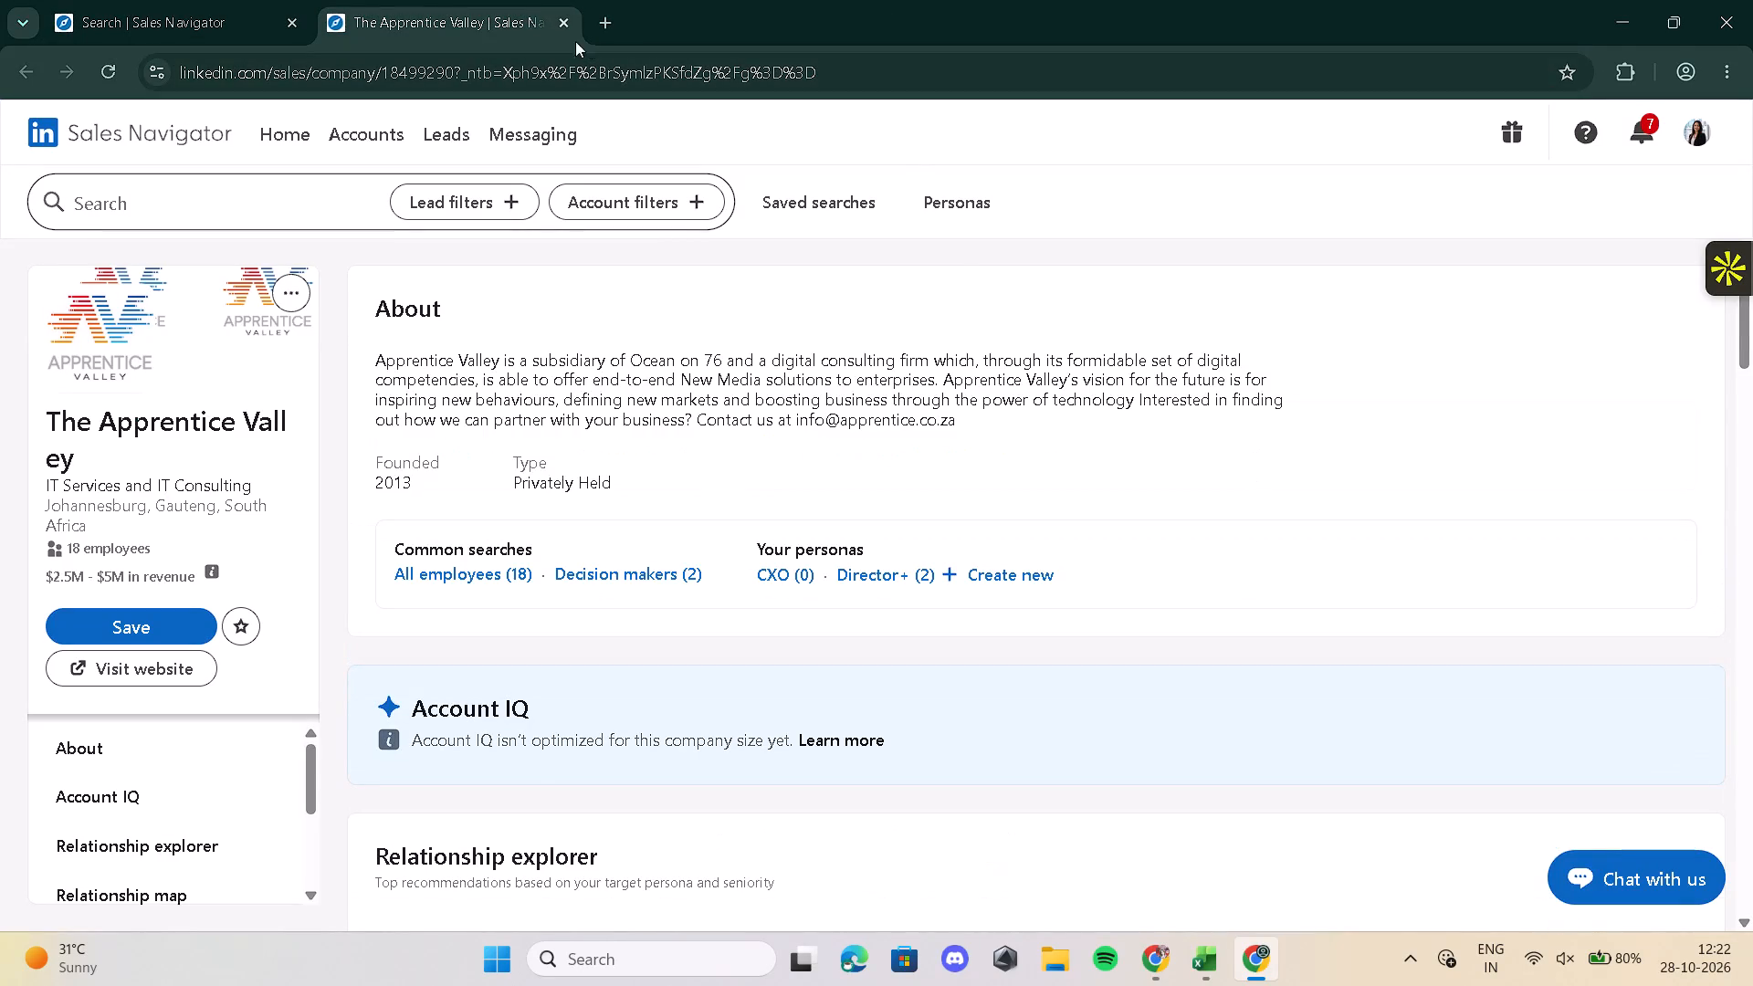
{"action": "left_click", "coordinate": [565, 25]}
Open Squire Technologies' company page from the sms lead results in a new tab and switch to it.
{"action": "left_click", "coordinate": [1113, 506]}
{"action": "scroll", "coordinate": [1100, 502], "scroll_direction": "down", "scroll_amount": 1}
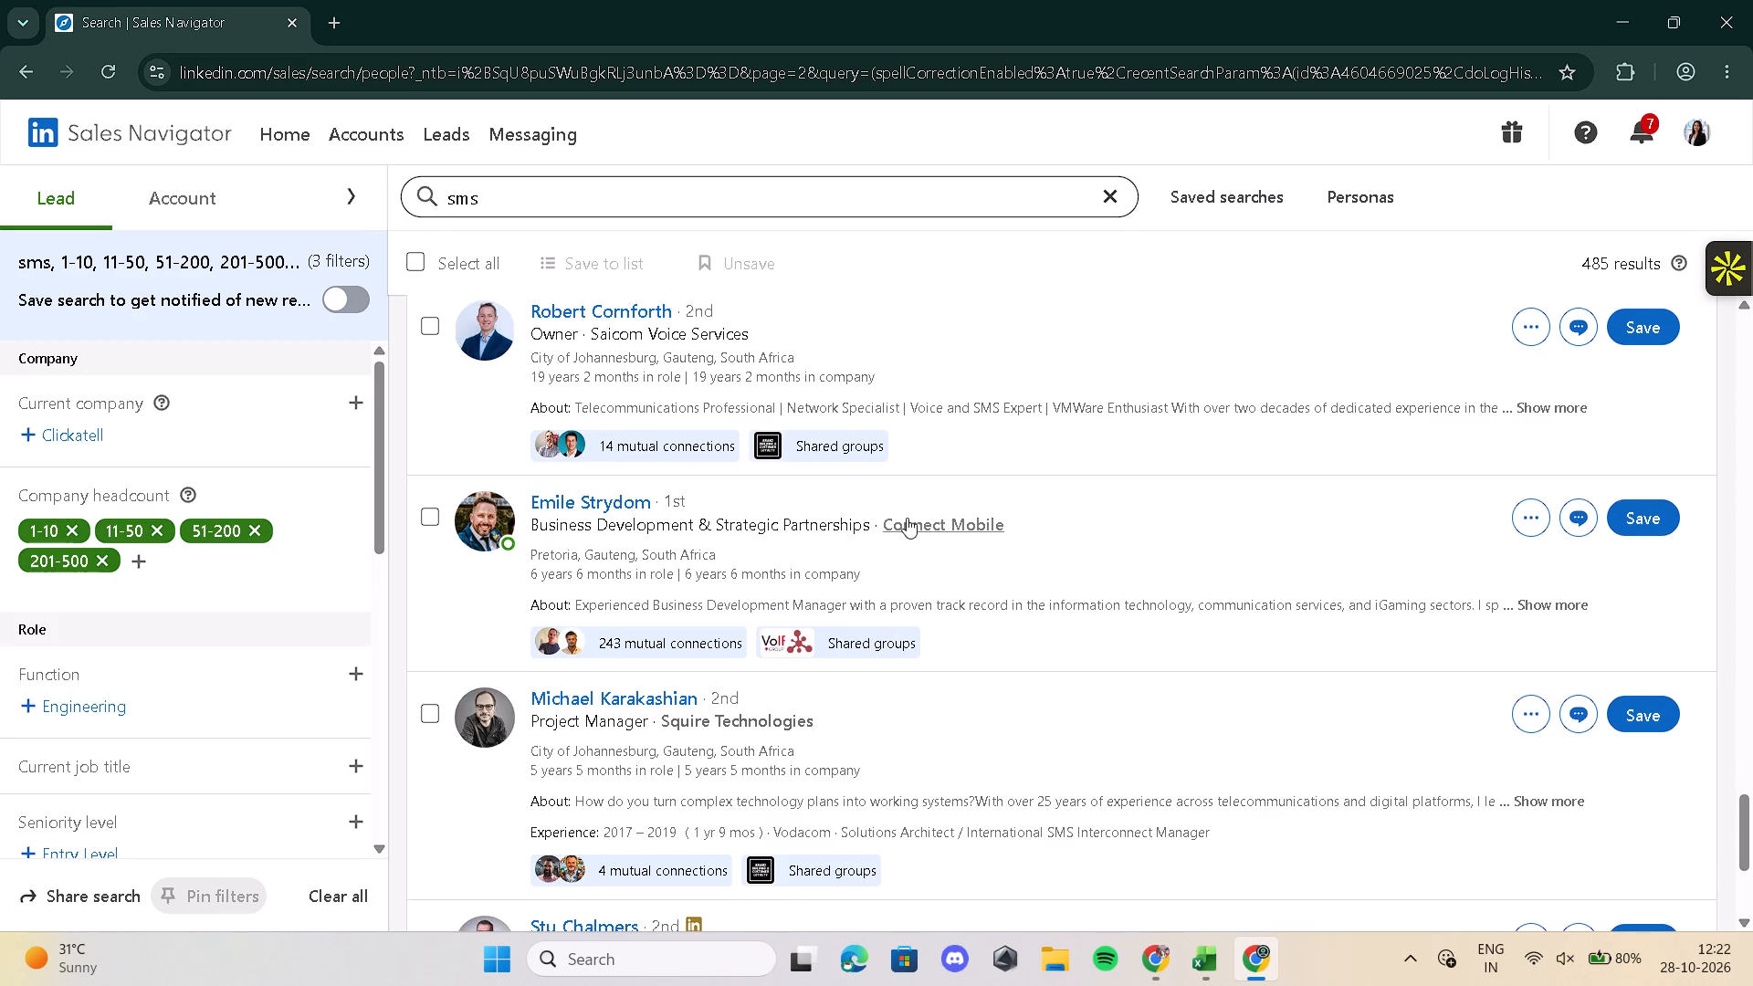
{"action": "scroll", "coordinate": [905, 518], "scroll_direction": "down", "scroll_amount": 1}
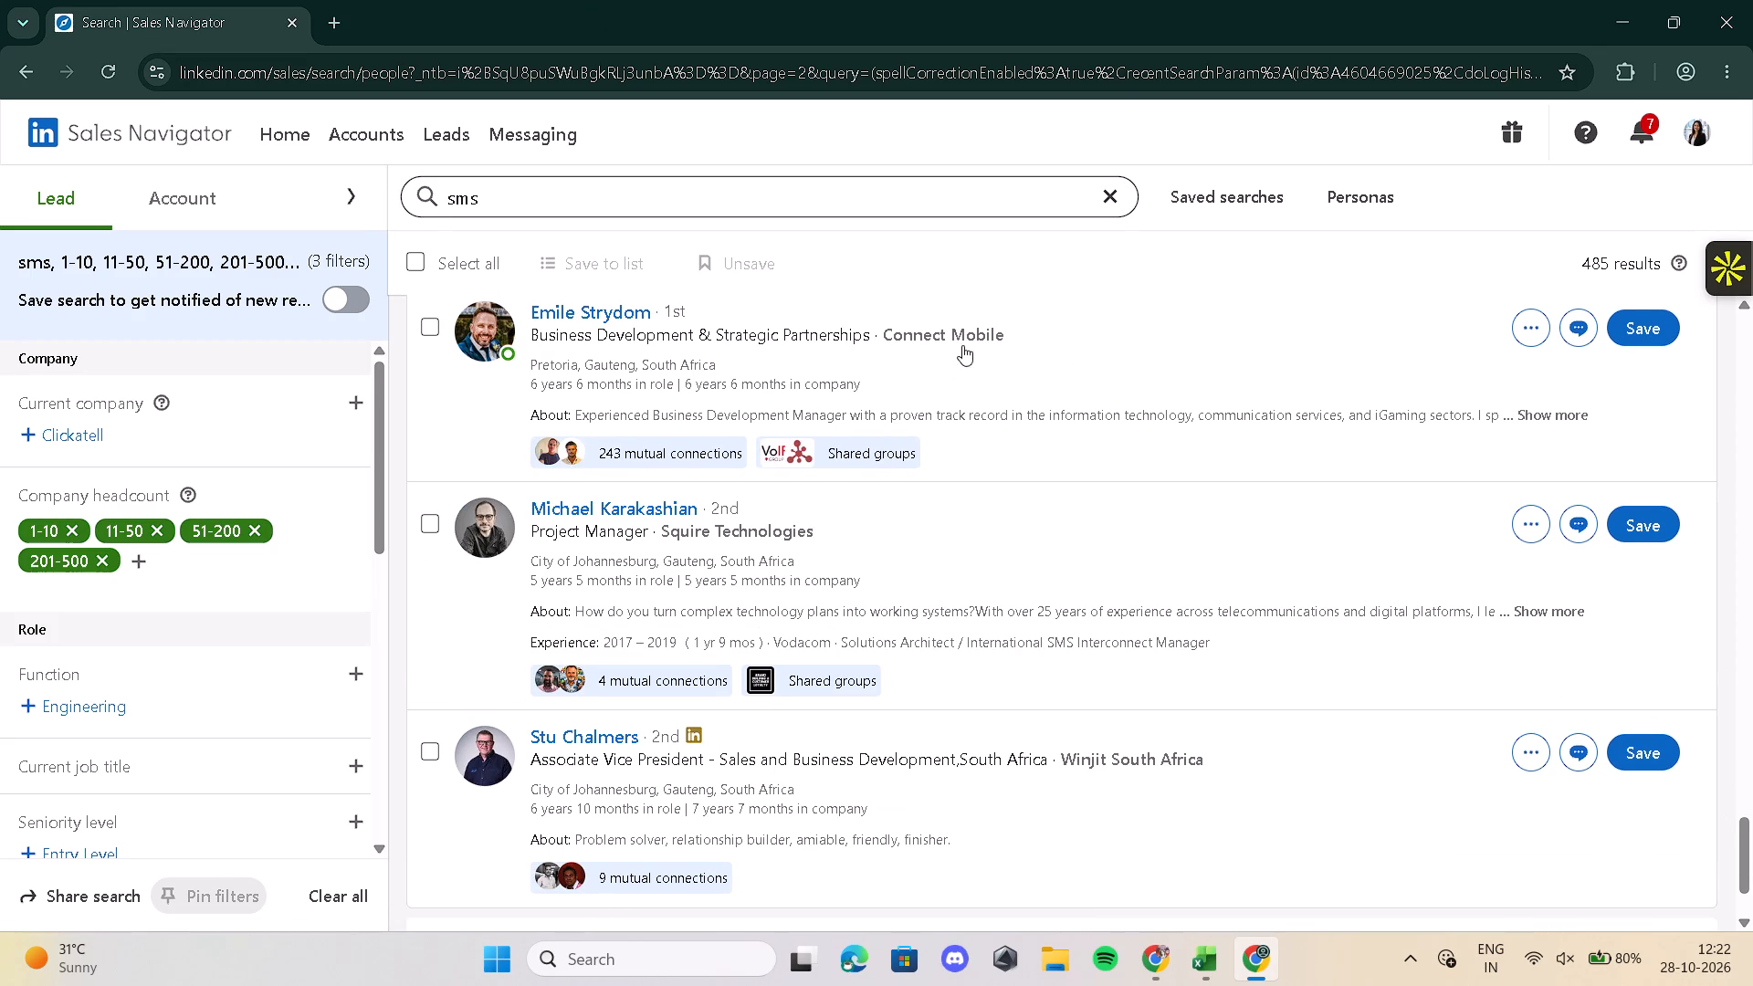
{"action": "right_click", "coordinate": [799, 542]}
{"action": "left_click", "coordinate": [903, 559]}
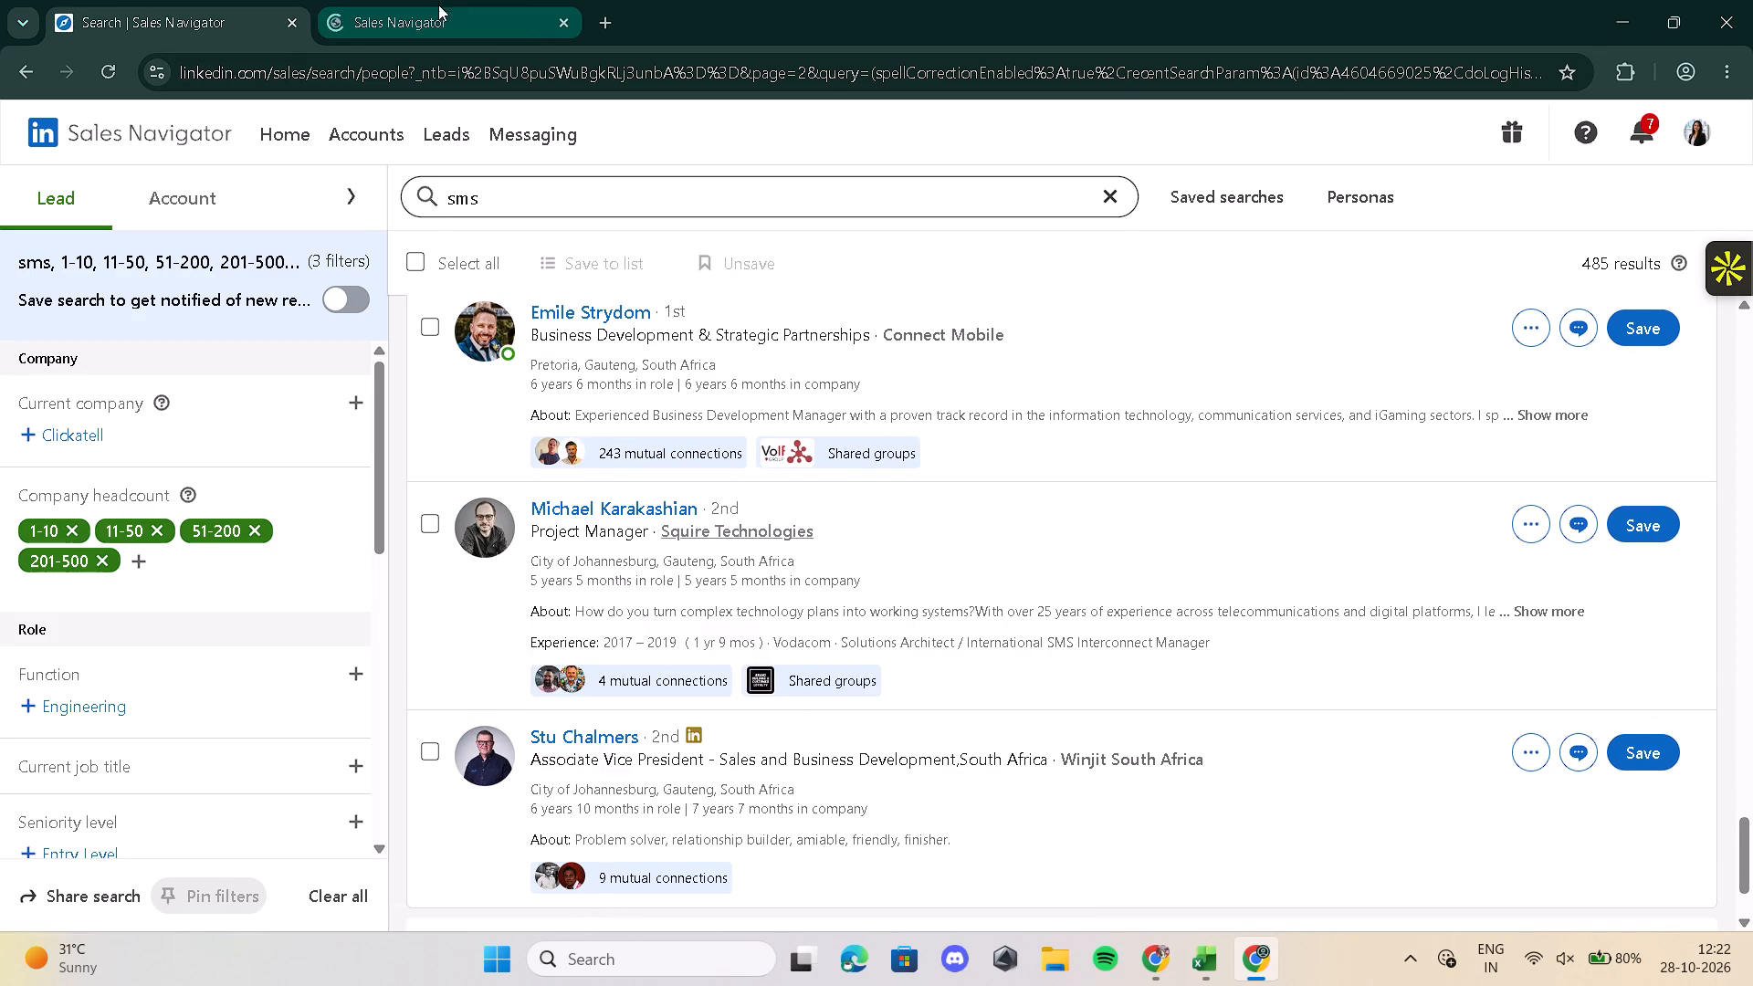
{"action": "left_click", "coordinate": [428, 9]}
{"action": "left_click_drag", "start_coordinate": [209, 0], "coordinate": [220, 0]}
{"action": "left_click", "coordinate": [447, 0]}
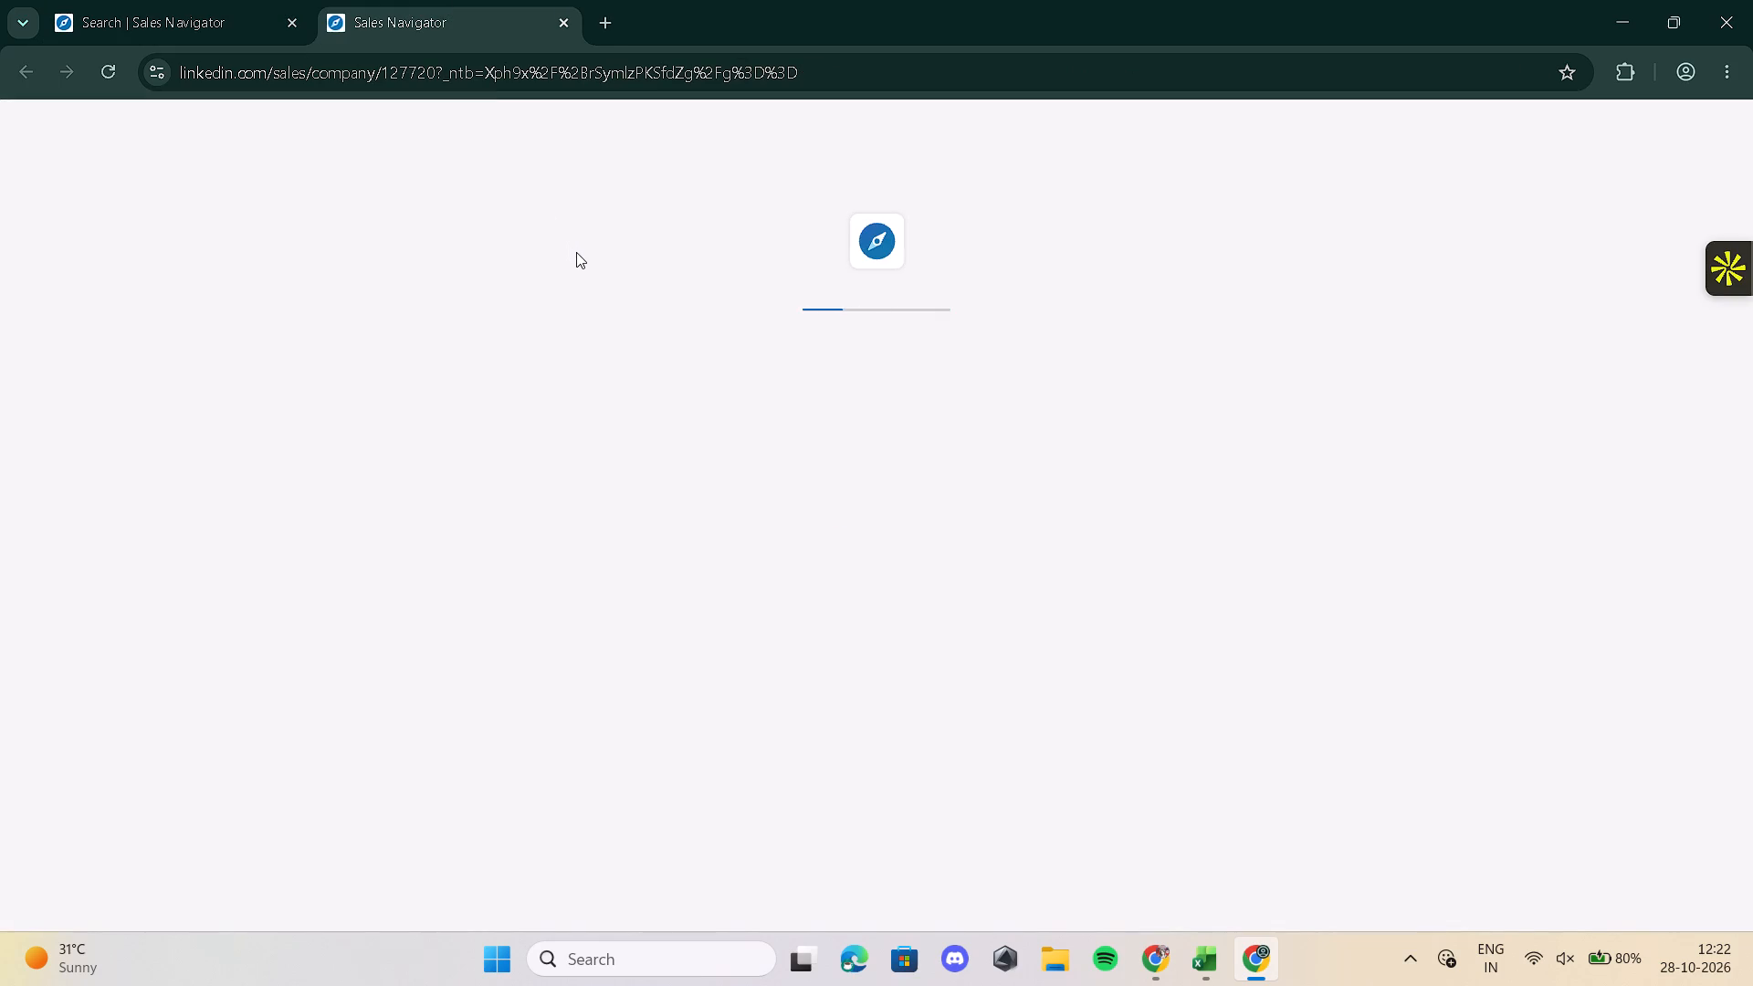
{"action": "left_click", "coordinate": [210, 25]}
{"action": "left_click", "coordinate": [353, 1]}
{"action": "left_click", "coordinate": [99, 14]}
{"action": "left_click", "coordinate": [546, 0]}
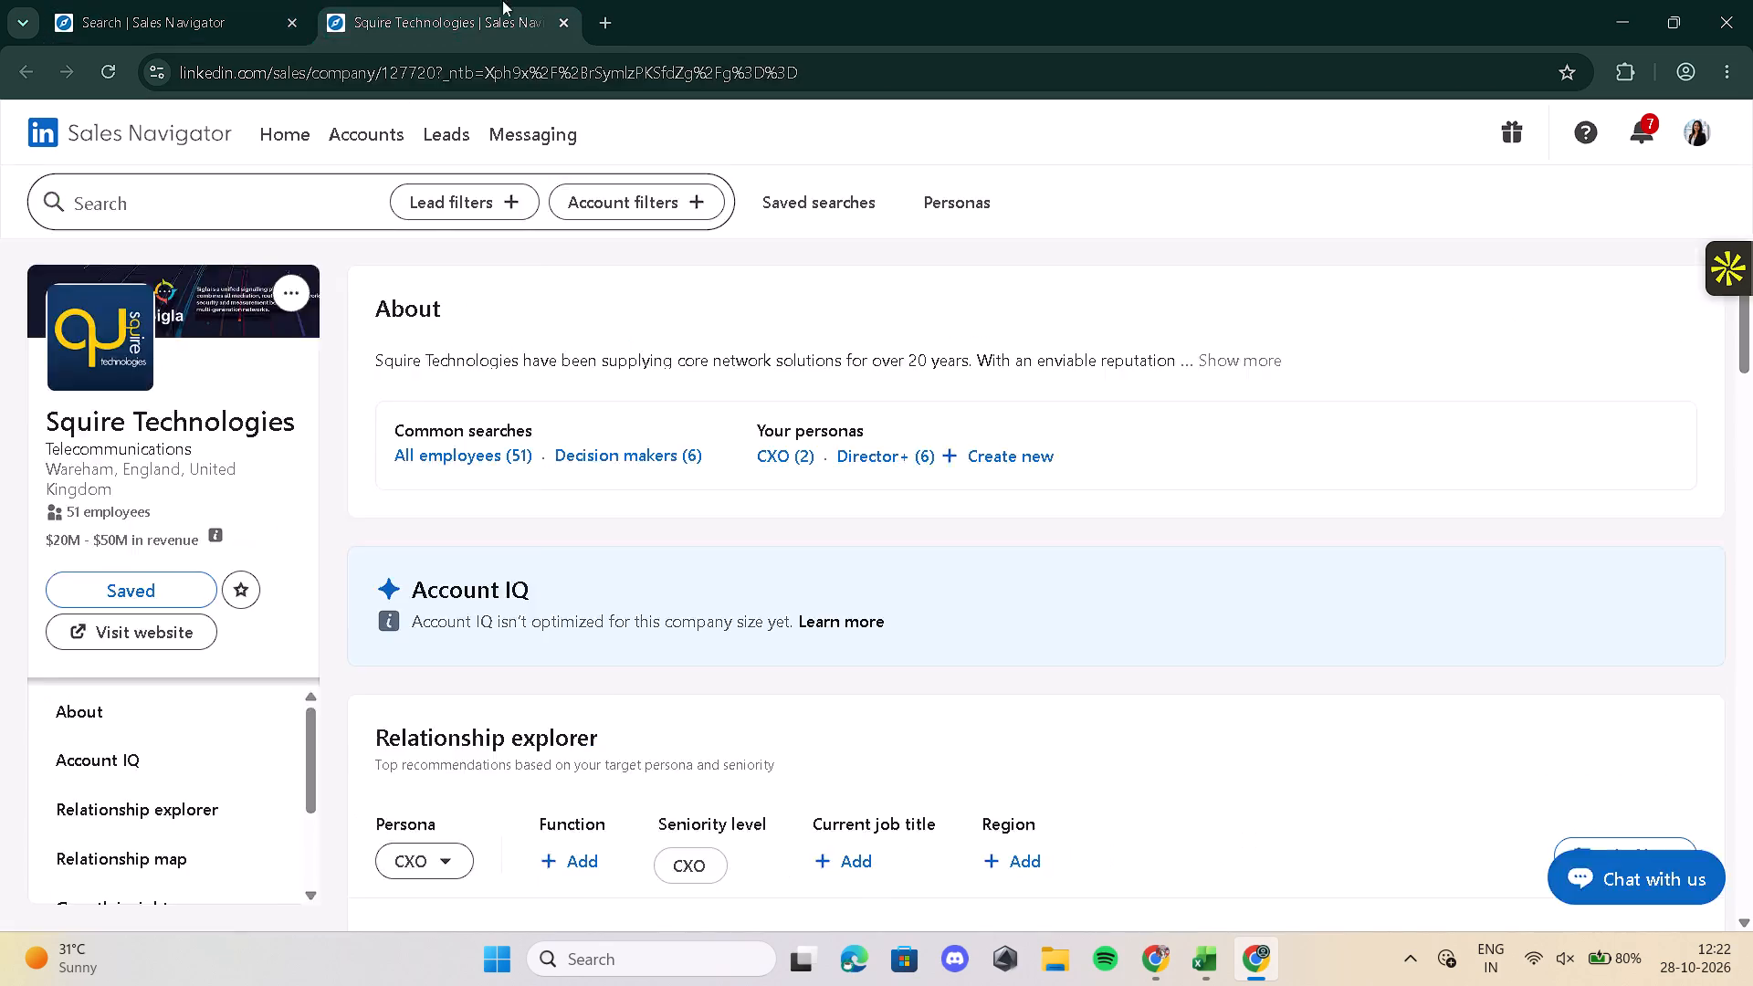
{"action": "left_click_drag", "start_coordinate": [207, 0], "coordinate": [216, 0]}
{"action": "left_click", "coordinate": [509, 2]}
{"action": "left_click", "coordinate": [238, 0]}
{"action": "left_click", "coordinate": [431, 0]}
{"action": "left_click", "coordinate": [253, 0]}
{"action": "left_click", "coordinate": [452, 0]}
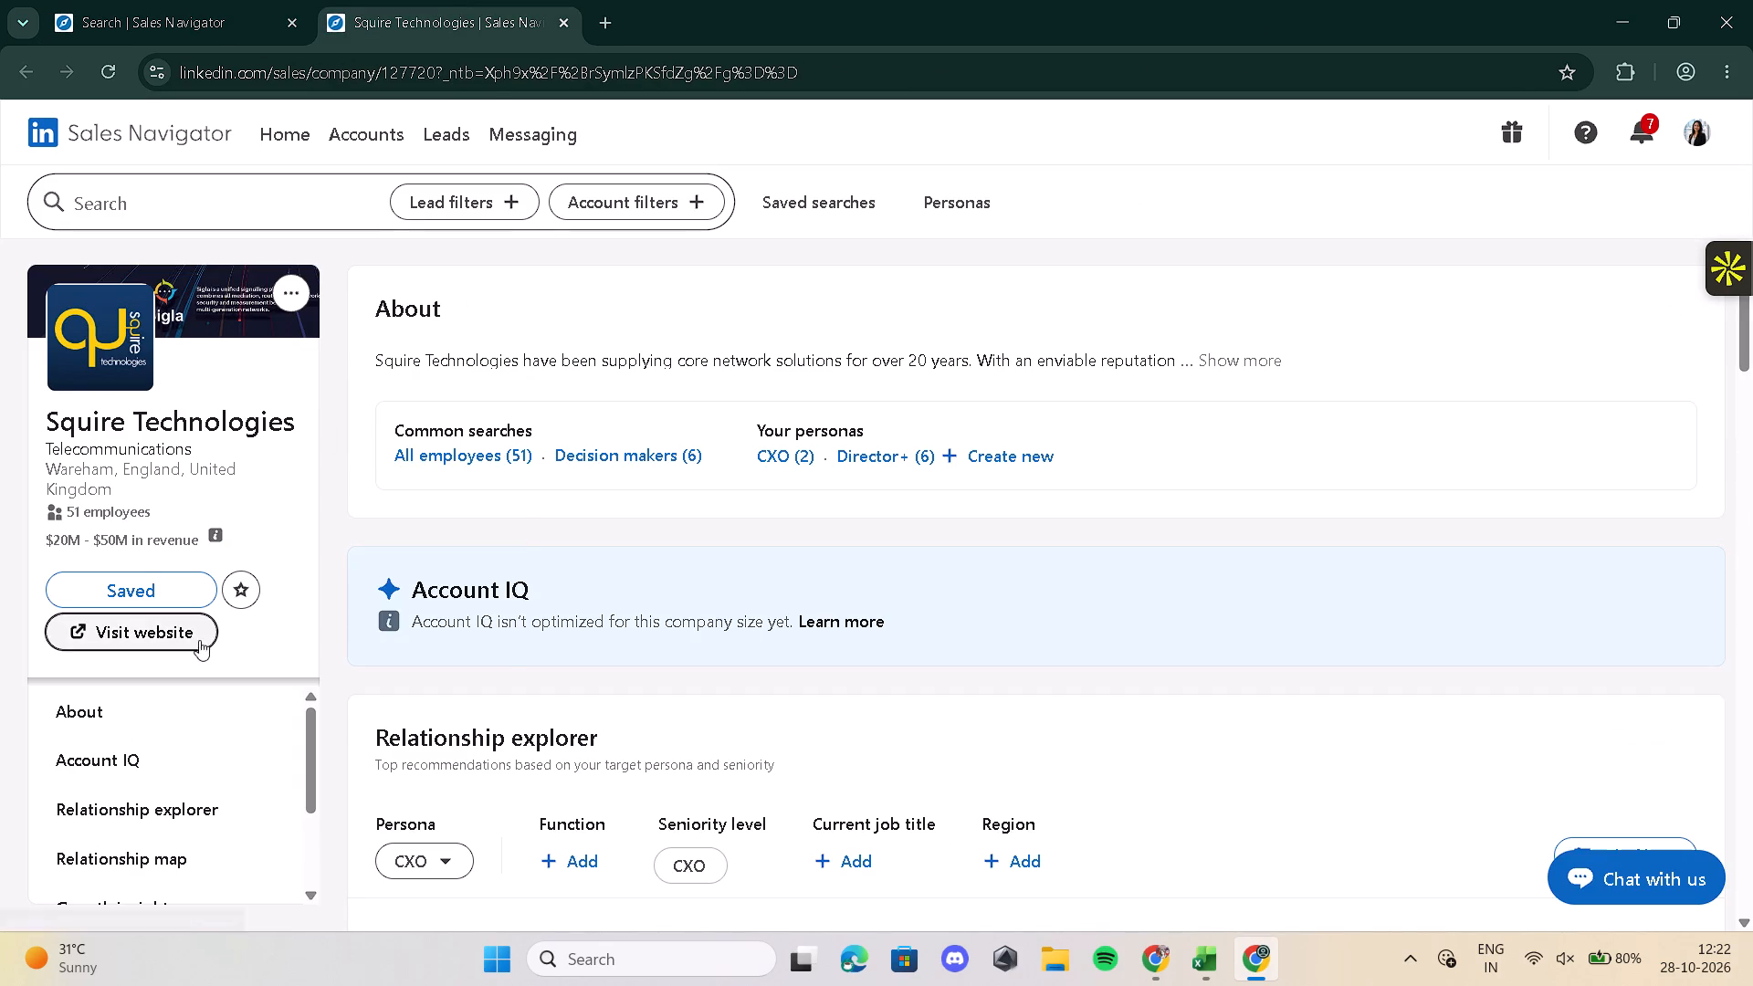
From Squire Technologies' Sales Navigator page, open its company website in a new tab and switch to it.
{"action": "right_click", "coordinate": [199, 640]}
{"action": "left_click", "coordinate": [357, 341]}
{"action": "left_click", "coordinate": [183, 0]}
{"action": "left_click", "coordinate": [433, 0]}
{"action": "left_click", "coordinate": [710, 0]}
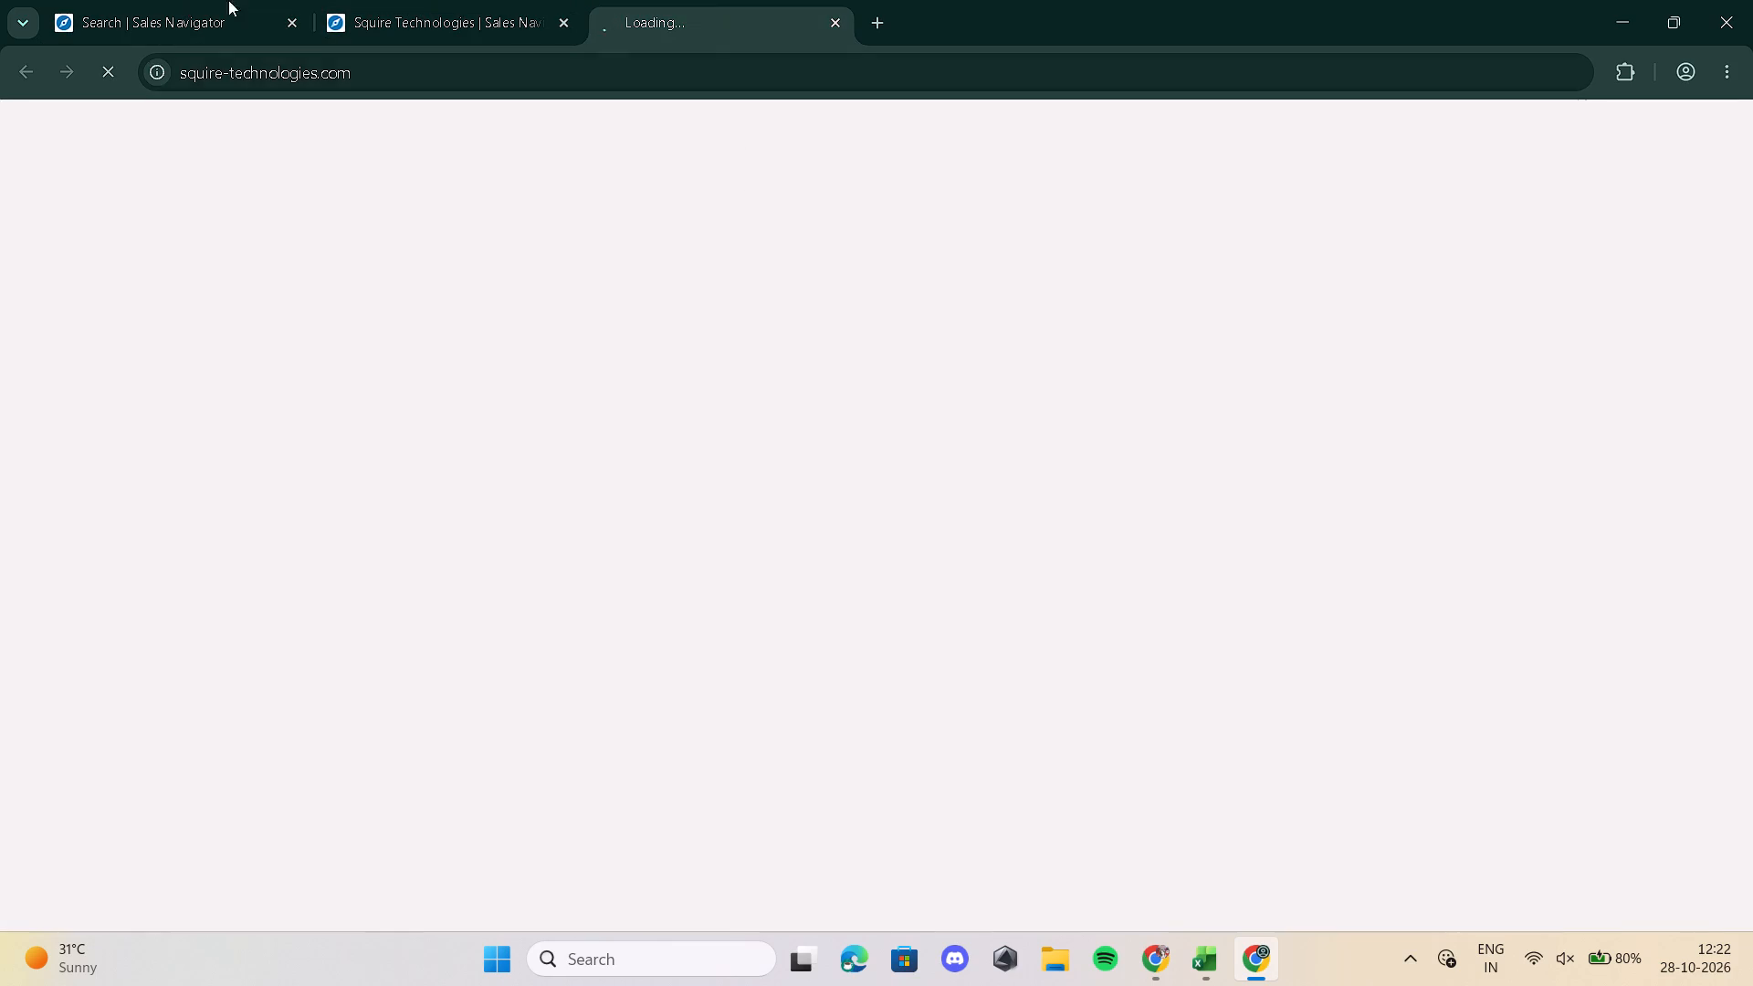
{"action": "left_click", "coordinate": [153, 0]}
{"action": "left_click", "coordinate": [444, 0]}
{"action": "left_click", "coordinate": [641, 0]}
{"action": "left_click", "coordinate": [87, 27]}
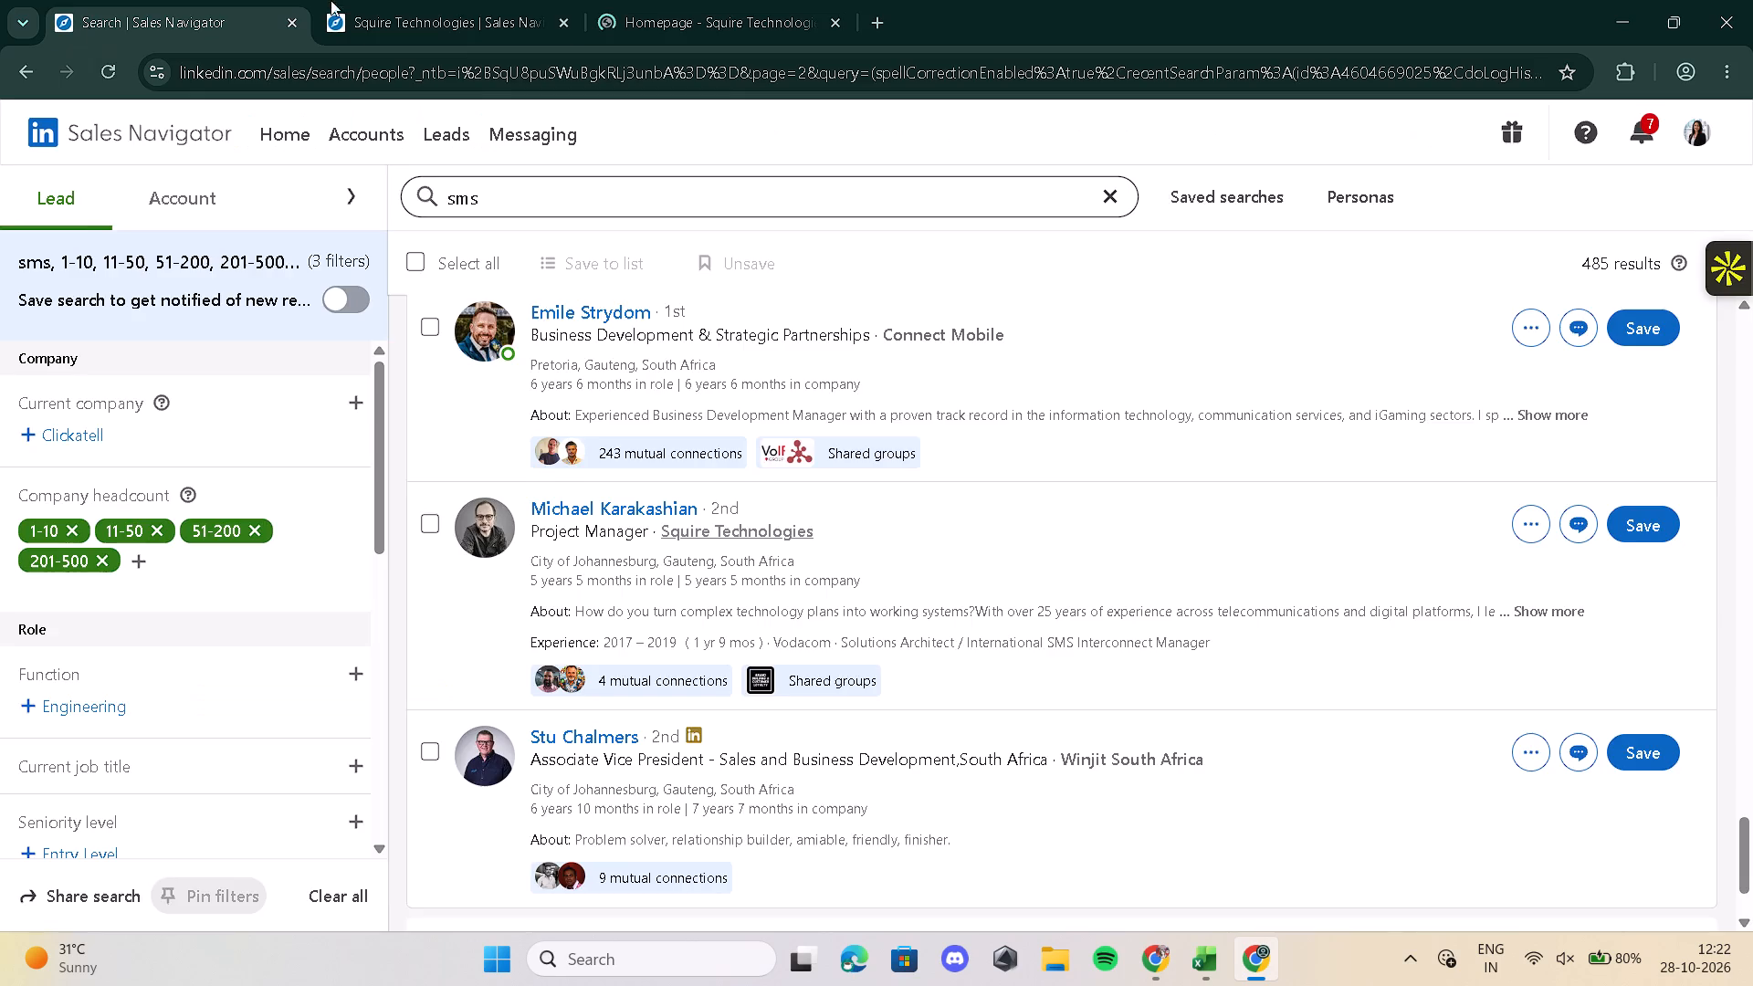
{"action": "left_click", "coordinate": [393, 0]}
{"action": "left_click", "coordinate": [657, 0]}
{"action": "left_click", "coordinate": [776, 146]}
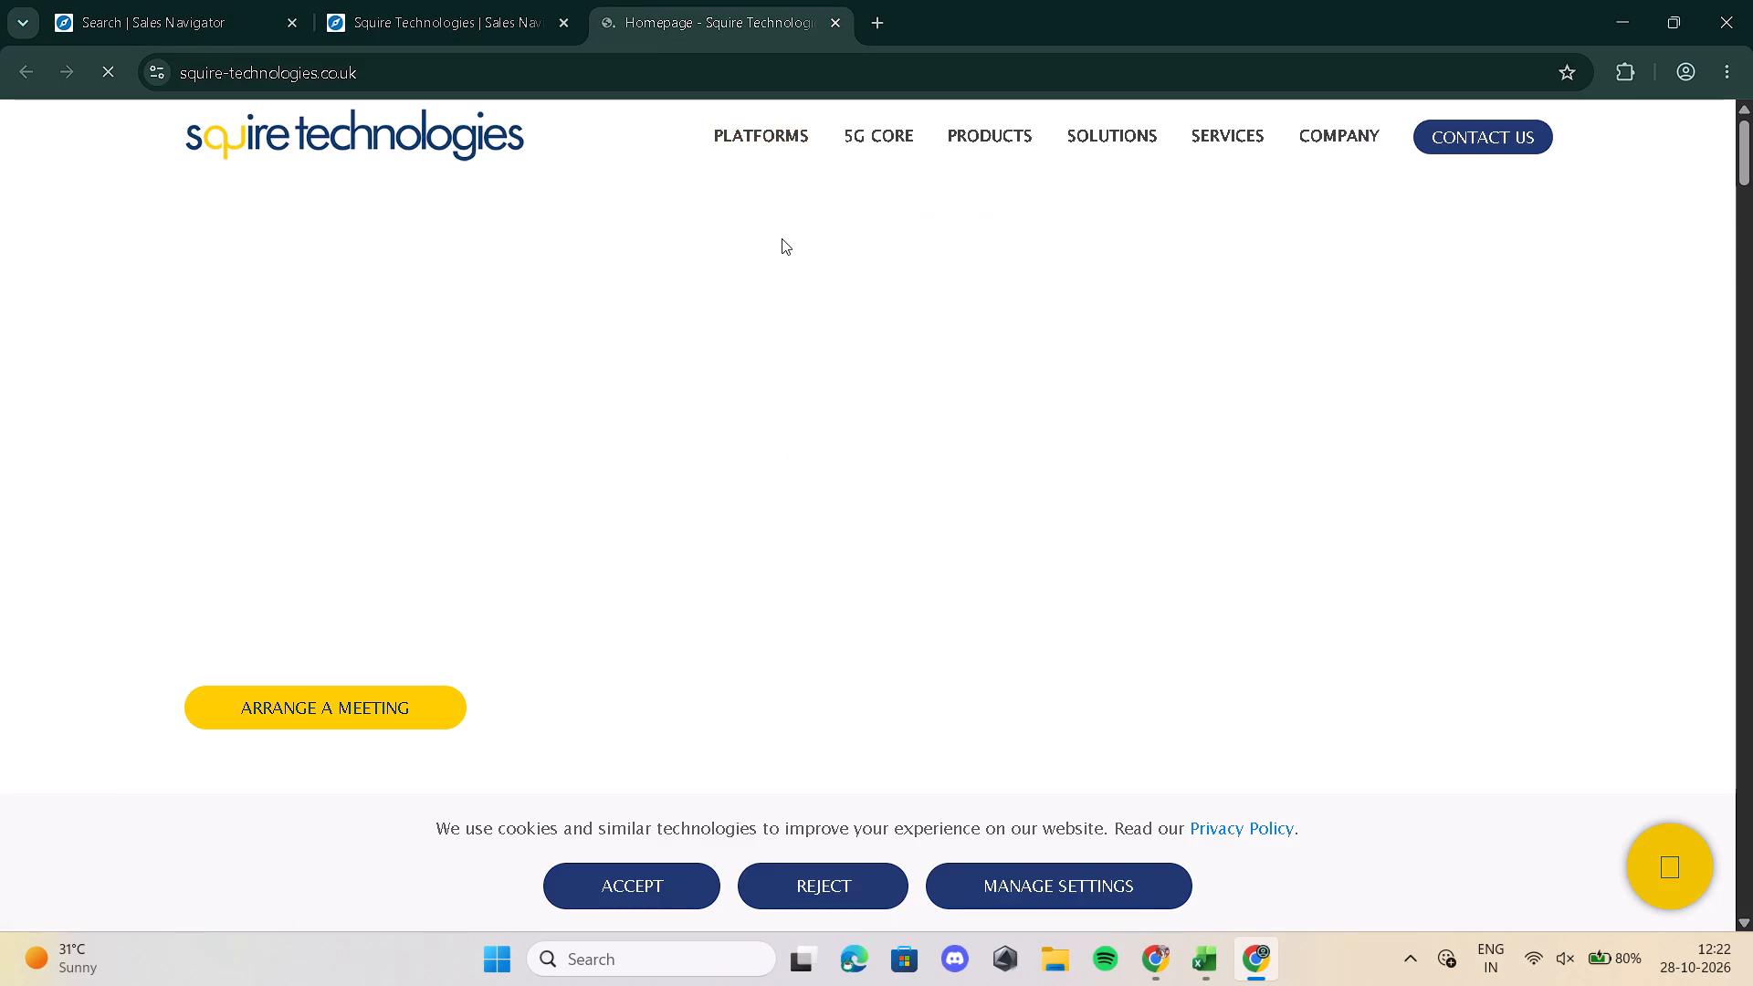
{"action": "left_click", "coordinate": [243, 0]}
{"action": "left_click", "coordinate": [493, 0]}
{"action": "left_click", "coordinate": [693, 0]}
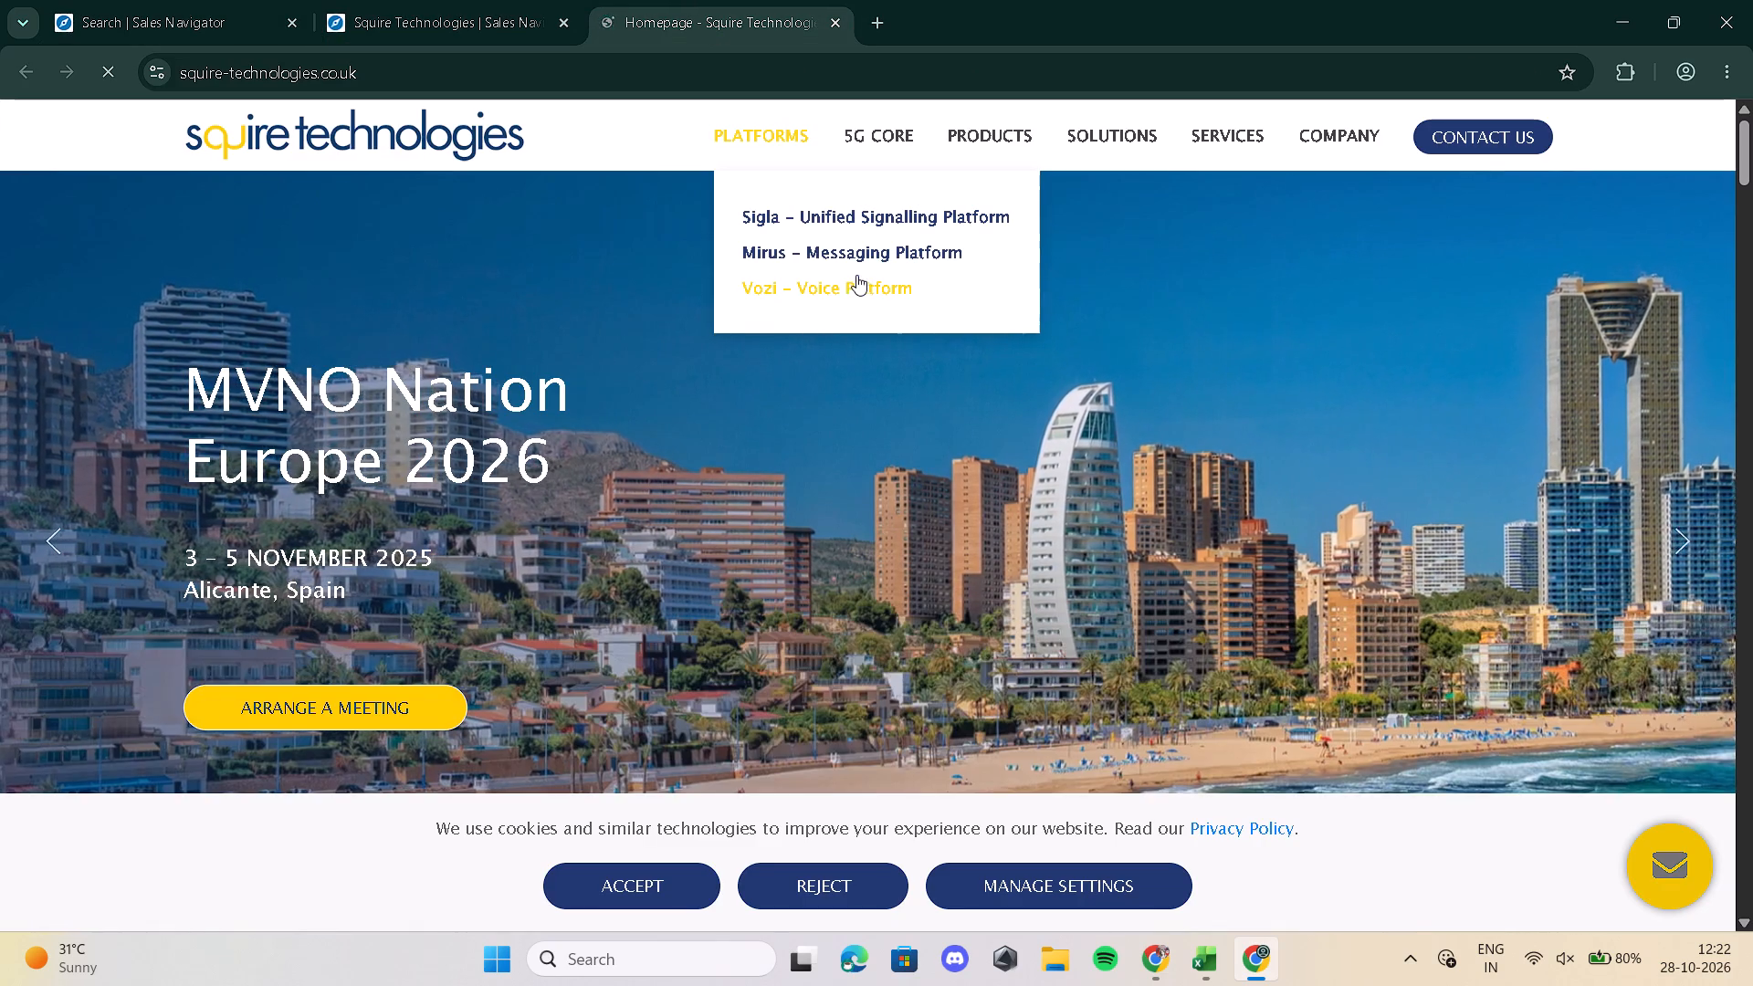
Open the Mirus messaging platform page on the Squire Technologies website and skim it for SMS and campaign services.
{"action": "left_click", "coordinate": [860, 265]}
{"action": "left_click", "coordinate": [262, 0]}
{"action": "left_click_drag", "start_coordinate": [417, 0], "coordinate": [430, 0]}
{"action": "left_click", "coordinate": [680, 0]}
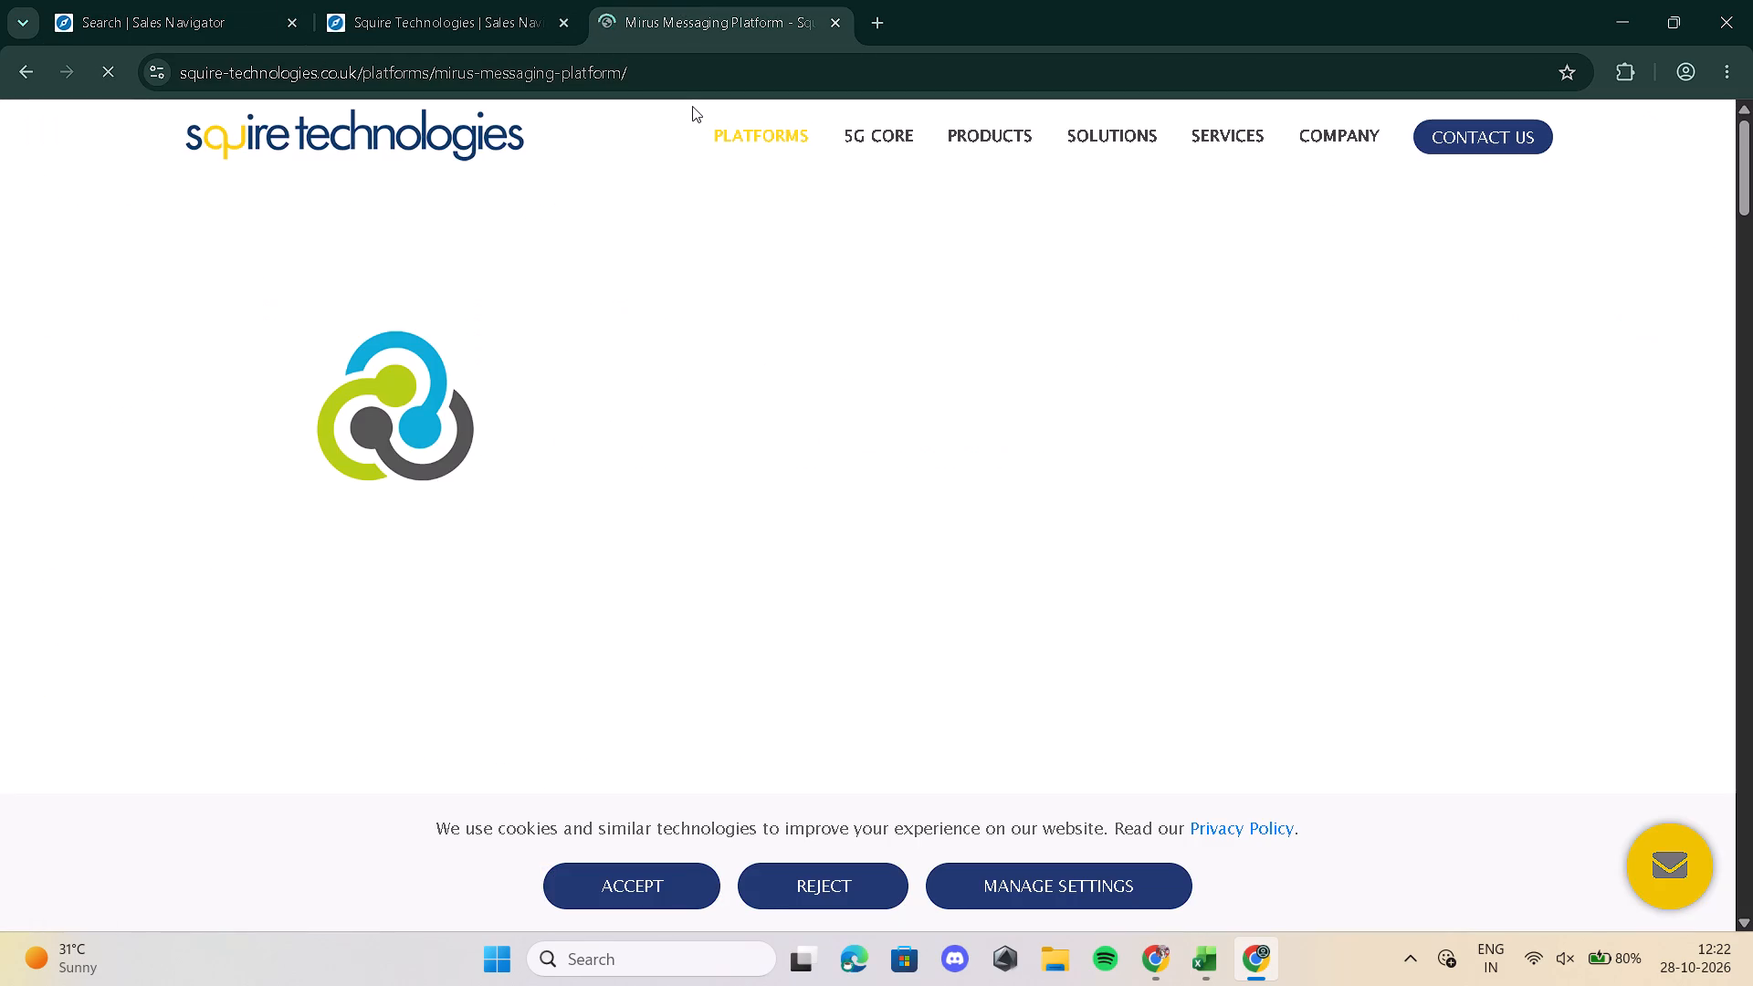
{"action": "scroll", "coordinate": [717, 159], "scroll_direction": "down", "scroll_amount": 3}
{"action": "scroll", "coordinate": [742, 227], "scroll_direction": "down", "scroll_amount": 10}
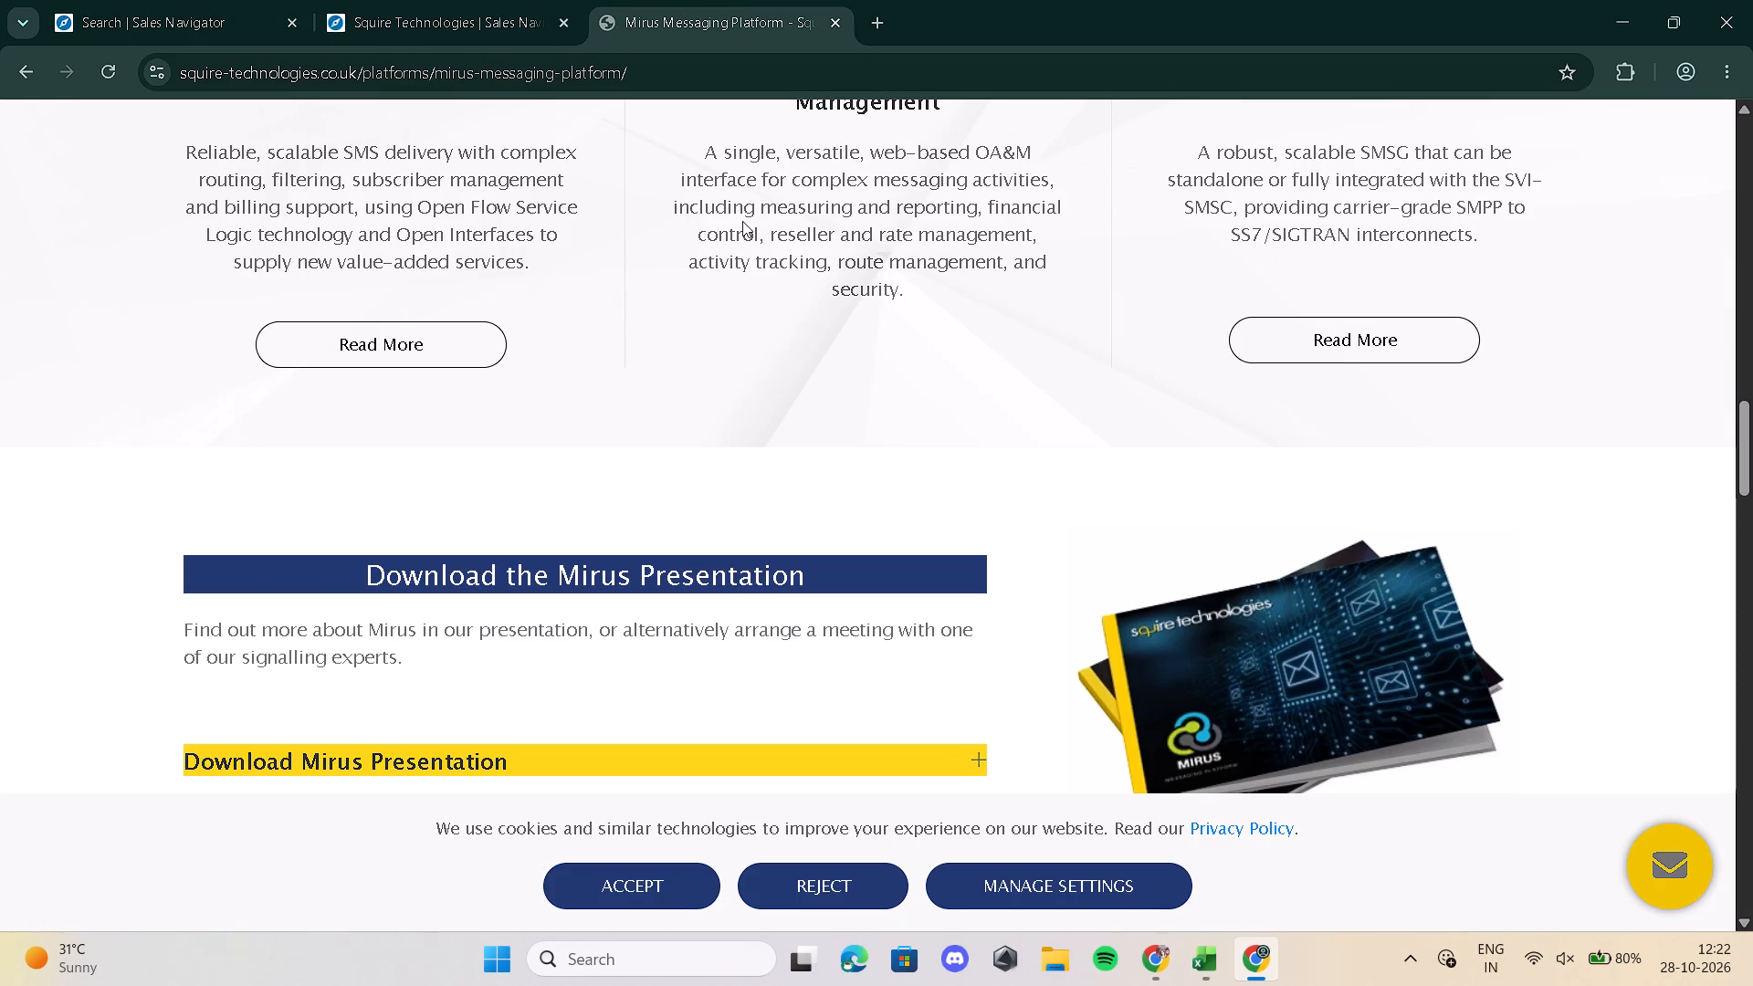
{"action": "left_click", "coordinate": [236, 0]}
{"action": "left_click", "coordinate": [465, 0]}
{"action": "left_click", "coordinate": [687, 0]}
{"action": "scroll", "coordinate": [847, 575], "scroll_direction": "down", "scroll_amount": 15}
{"action": "scroll", "coordinate": [847, 560], "scroll_direction": "up", "scroll_amount": 8}
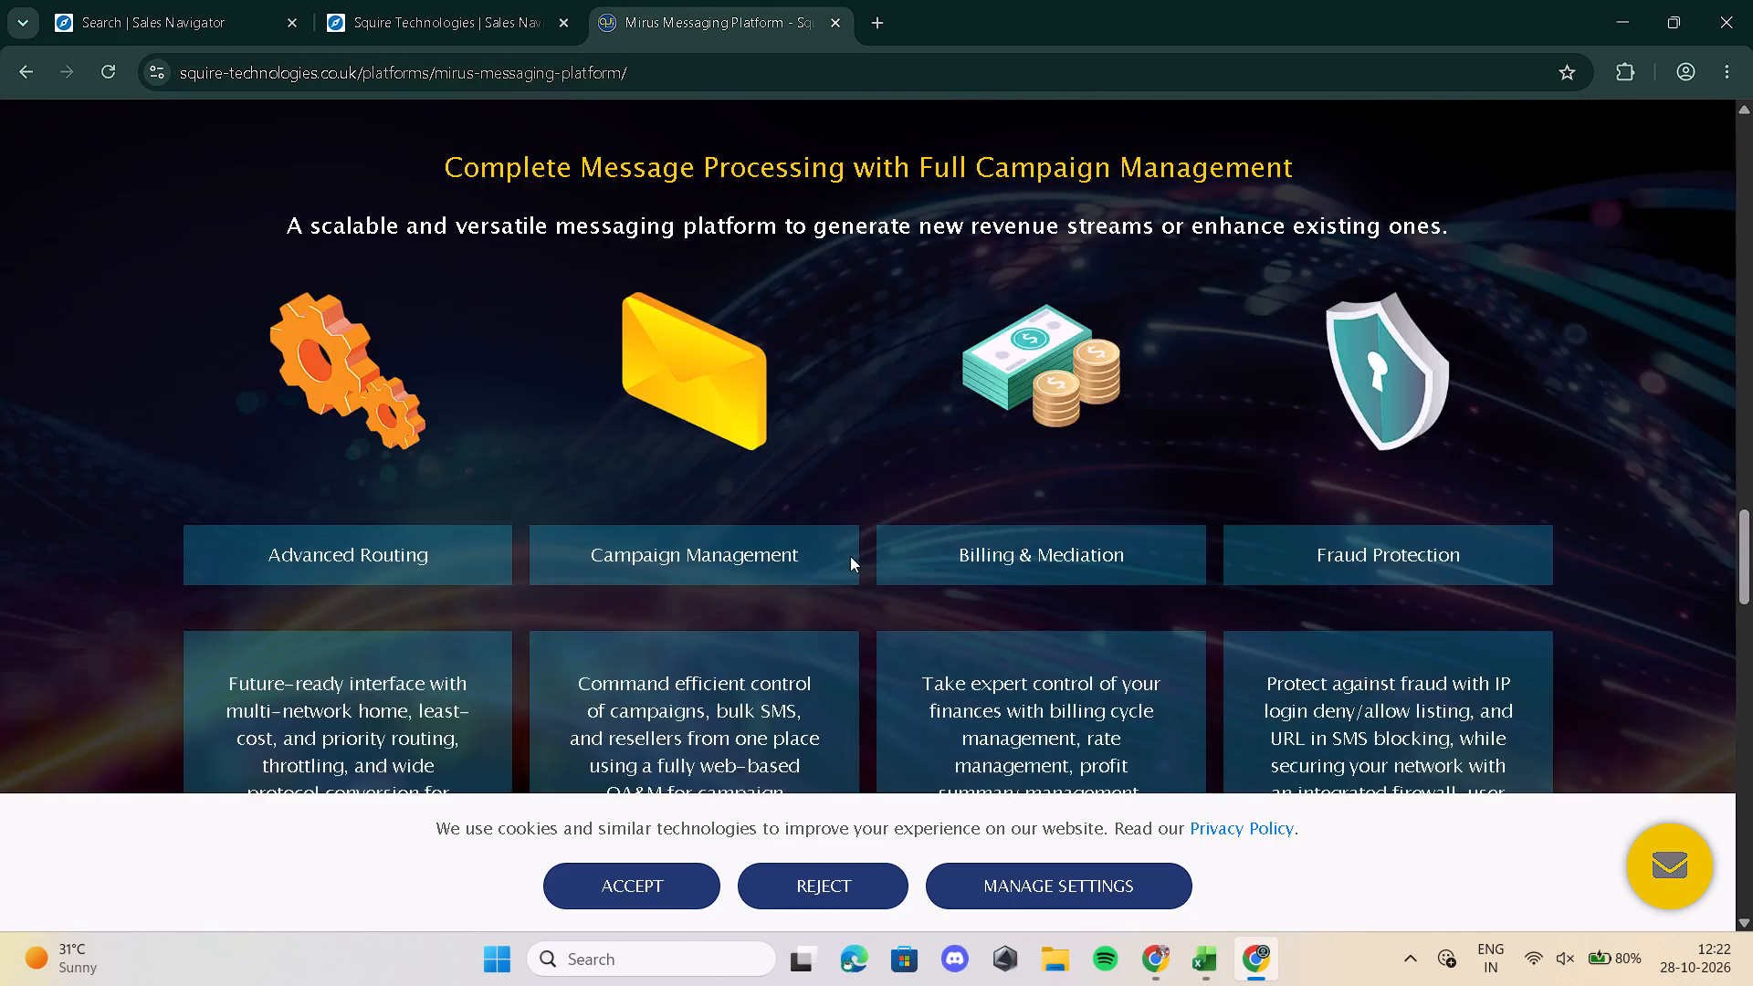
{"action": "scroll", "coordinate": [850, 556], "scroll_direction": "up", "scroll_amount": 15}
{"action": "scroll", "coordinate": [874, 542], "scroll_direction": "up", "scroll_amount": 11}
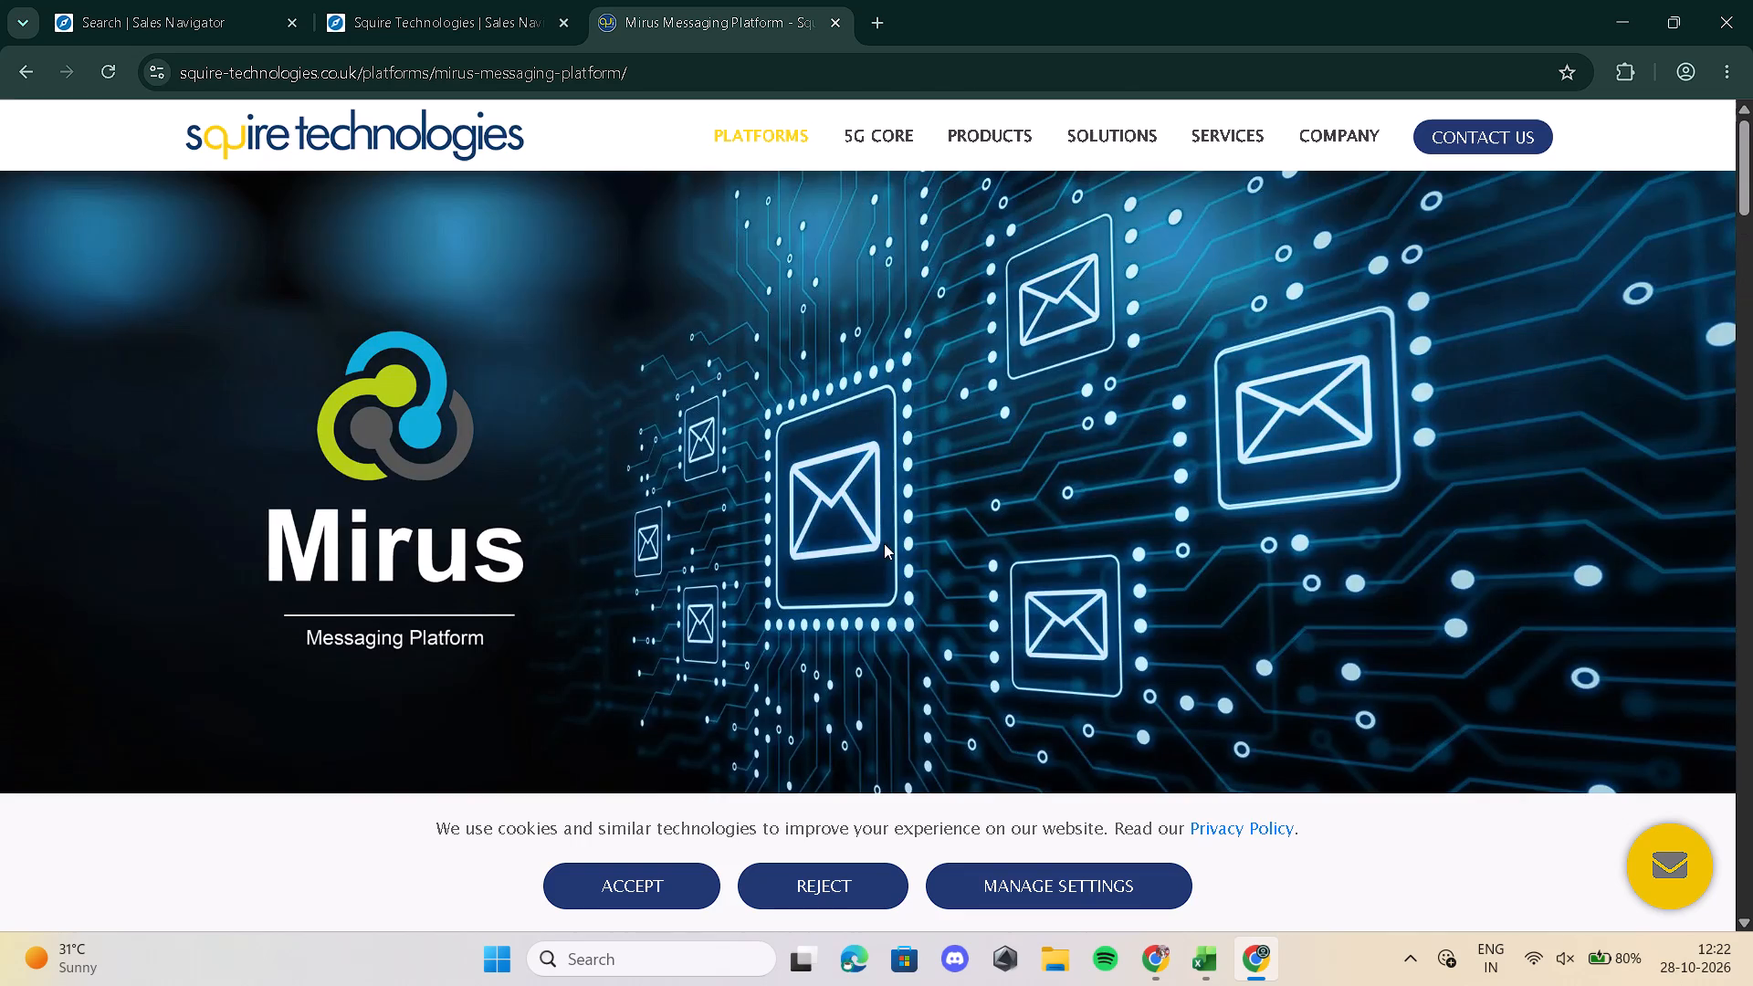
Open the SMSC Short Message Service Centre product page on the Squire Technologies site and read through to its footer.
{"action": "left_click", "coordinate": [979, 132]}
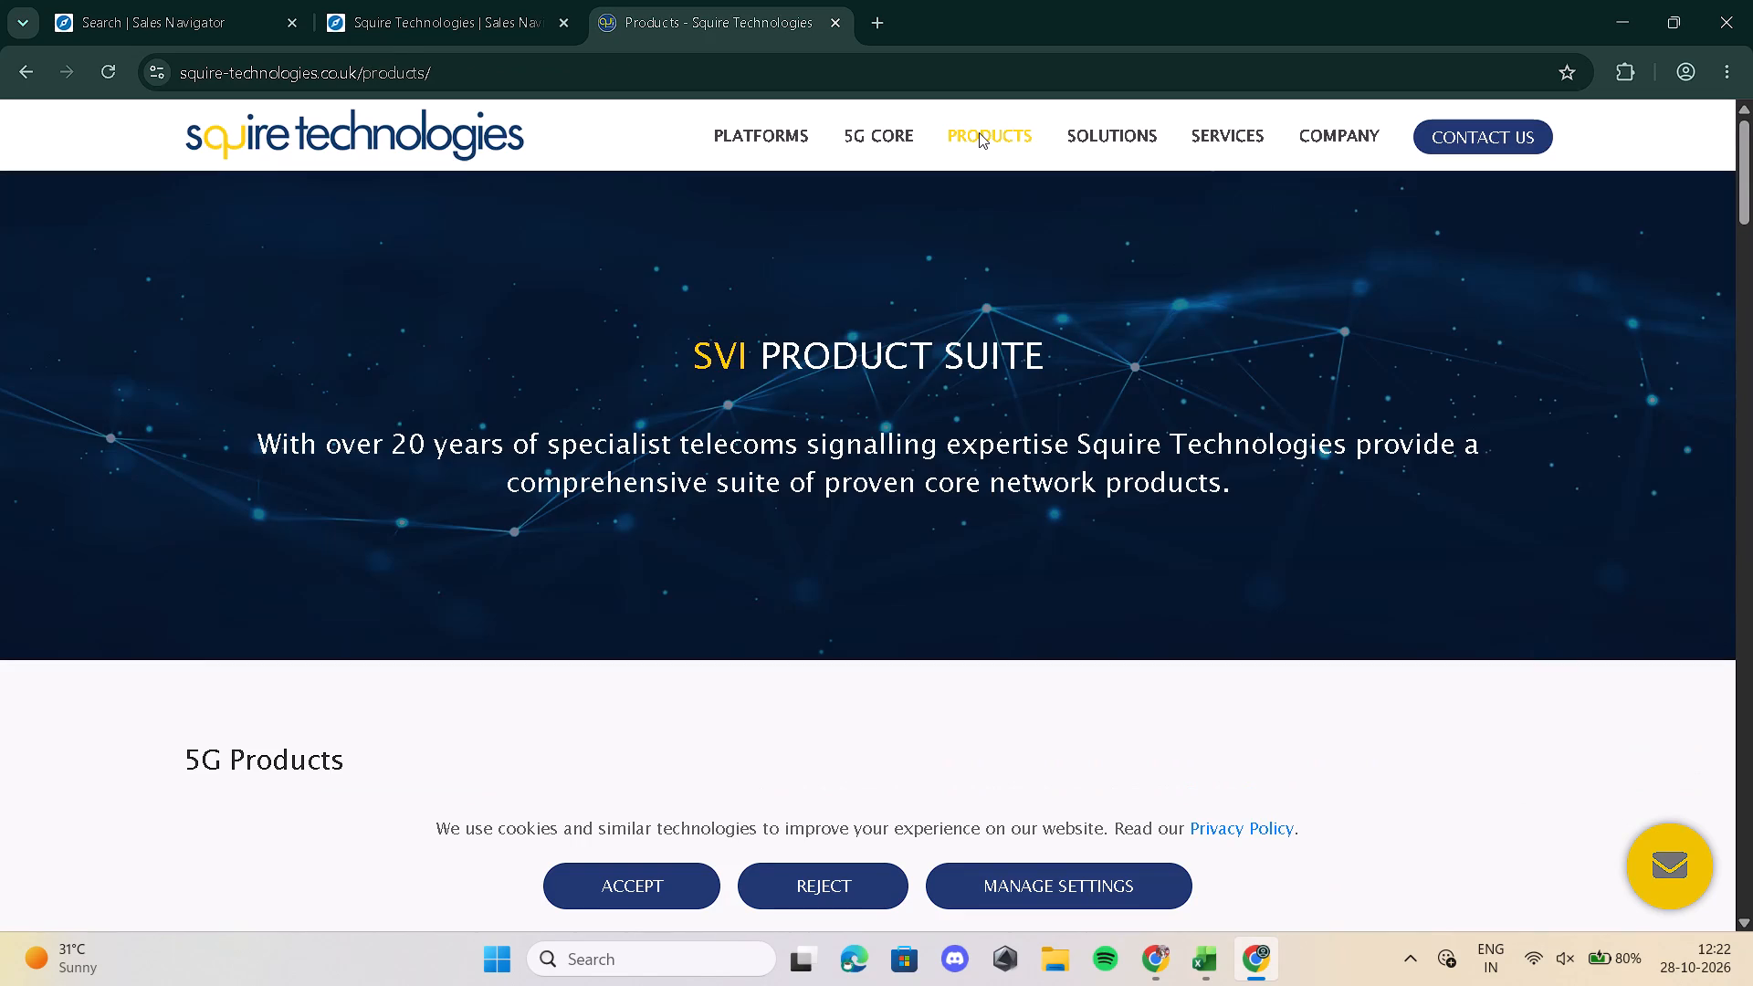
{"action": "left_click", "coordinate": [979, 132]}
{"action": "left_click", "coordinate": [133, 5]}
{"action": "left_click", "coordinate": [445, 0]}
{"action": "left_click", "coordinate": [726, 0]}
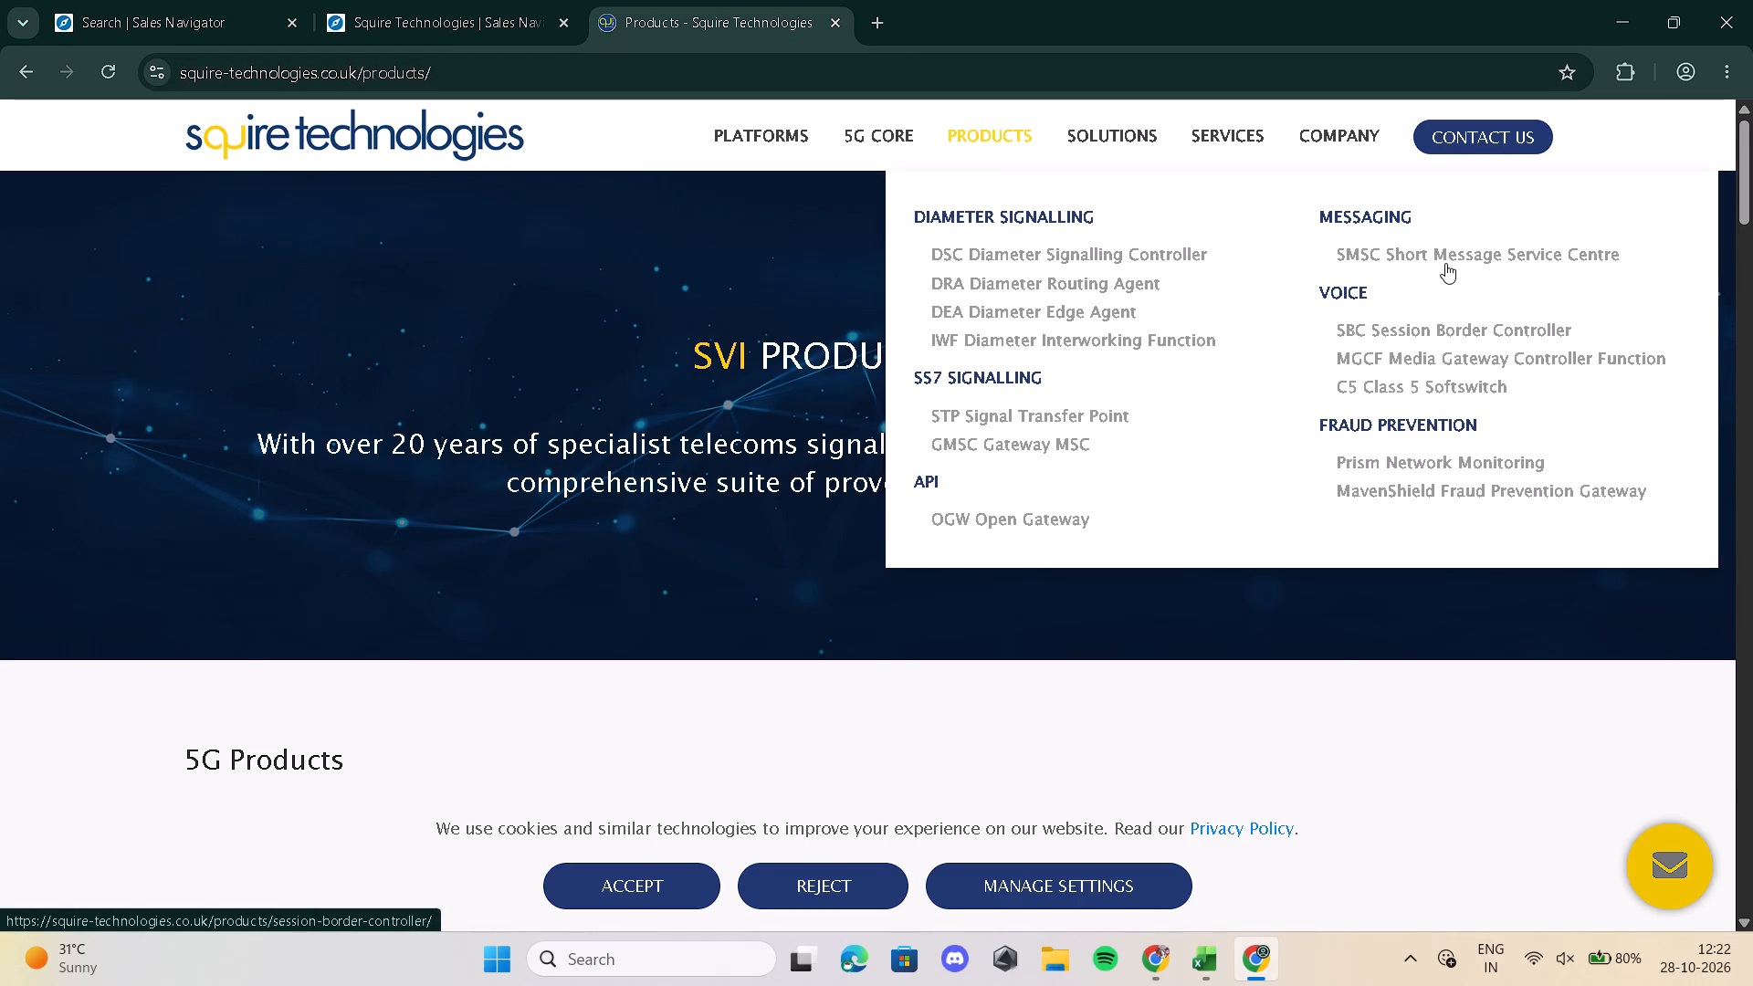
{"action": "left_click", "coordinate": [1445, 263]}
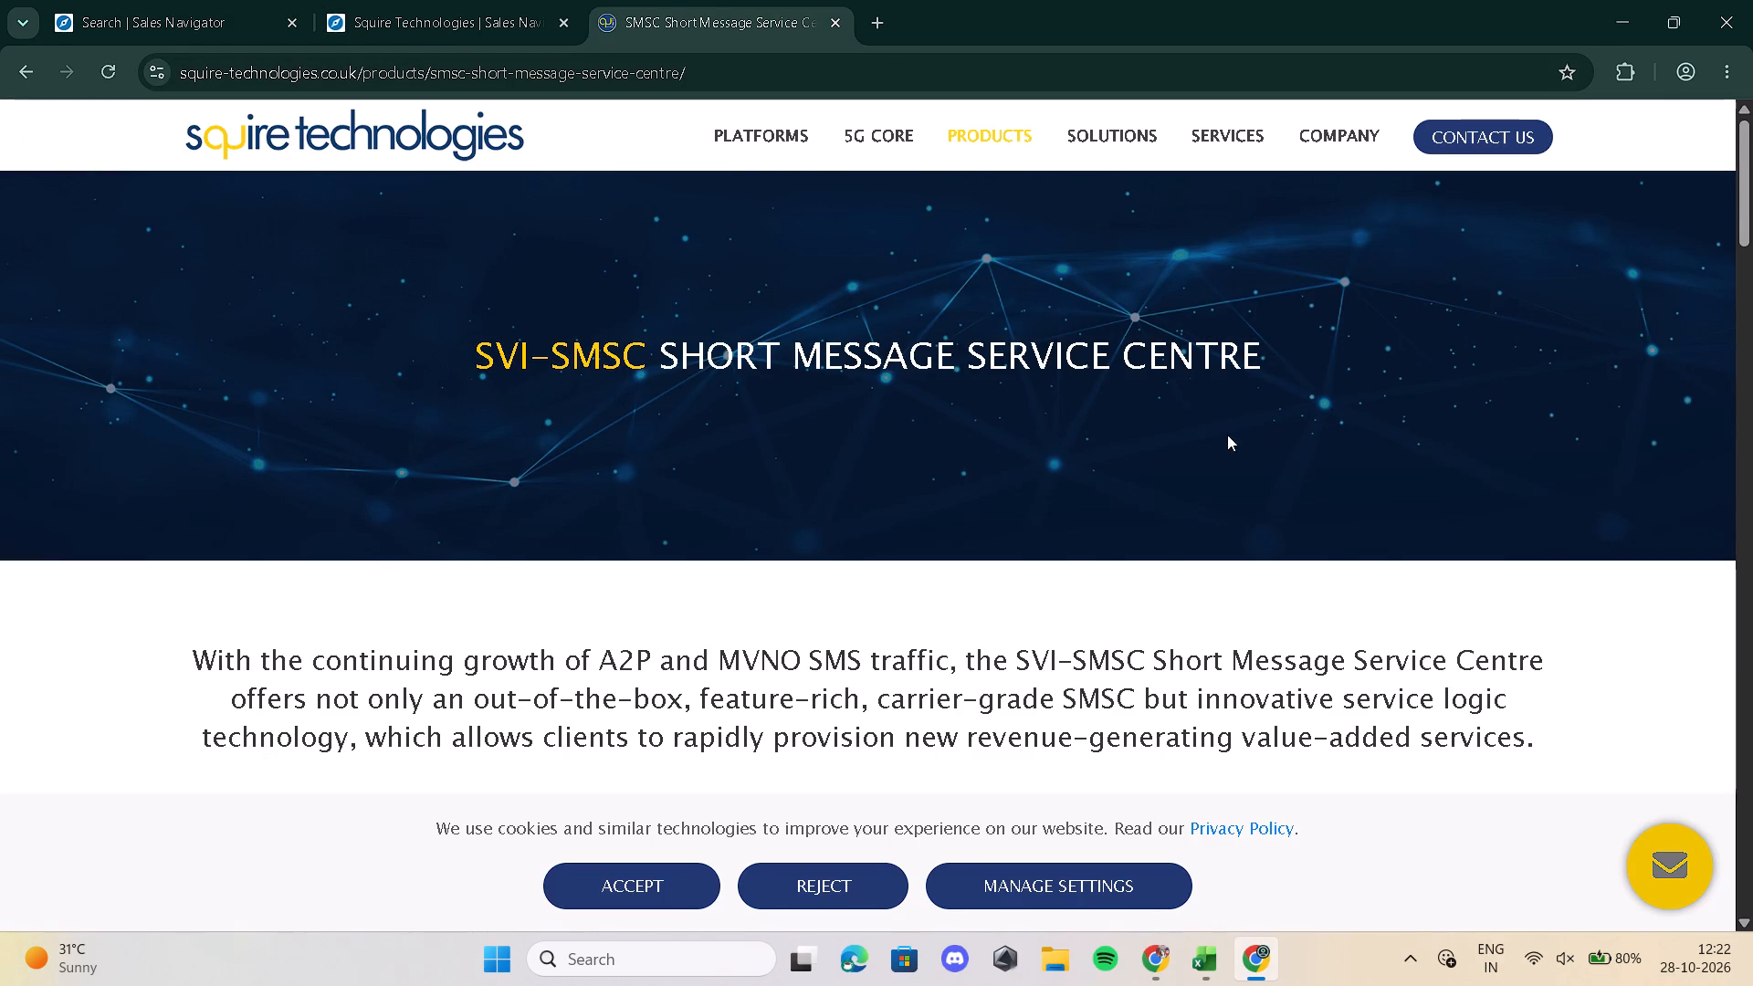
{"action": "scroll", "coordinate": [1108, 438], "scroll_direction": "down", "scroll_amount": 5}
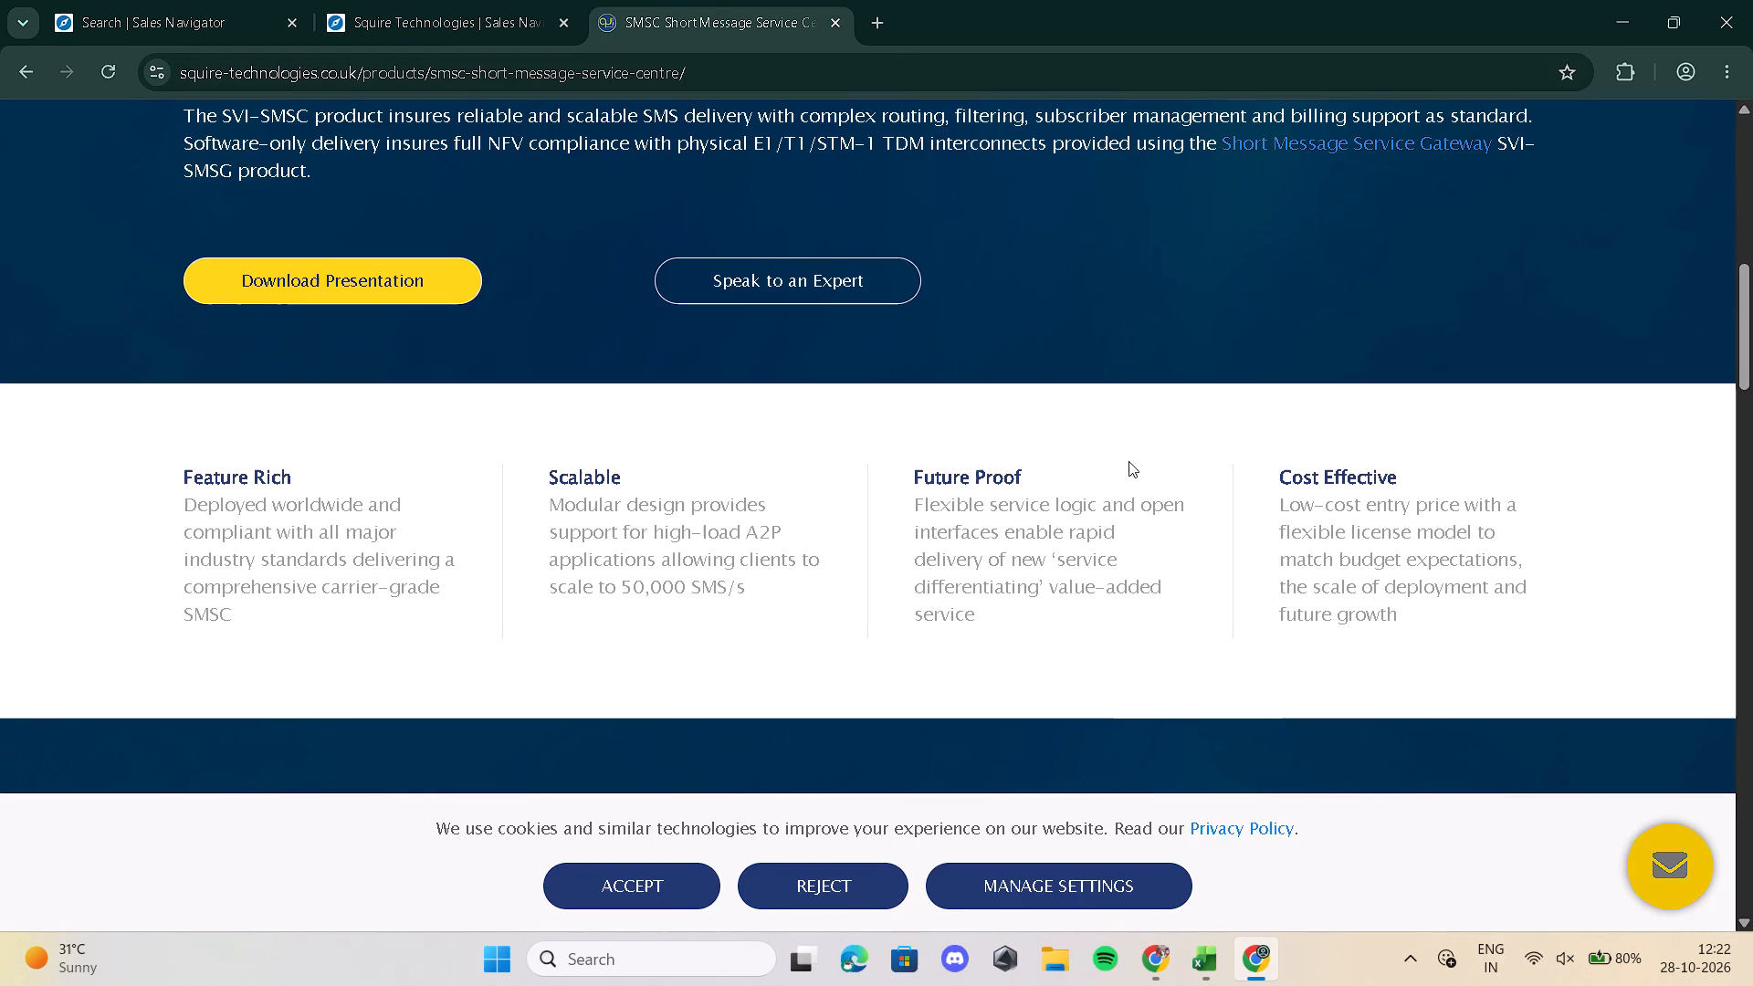
{"action": "scroll", "coordinate": [1128, 461], "scroll_direction": "down", "scroll_amount": 7}
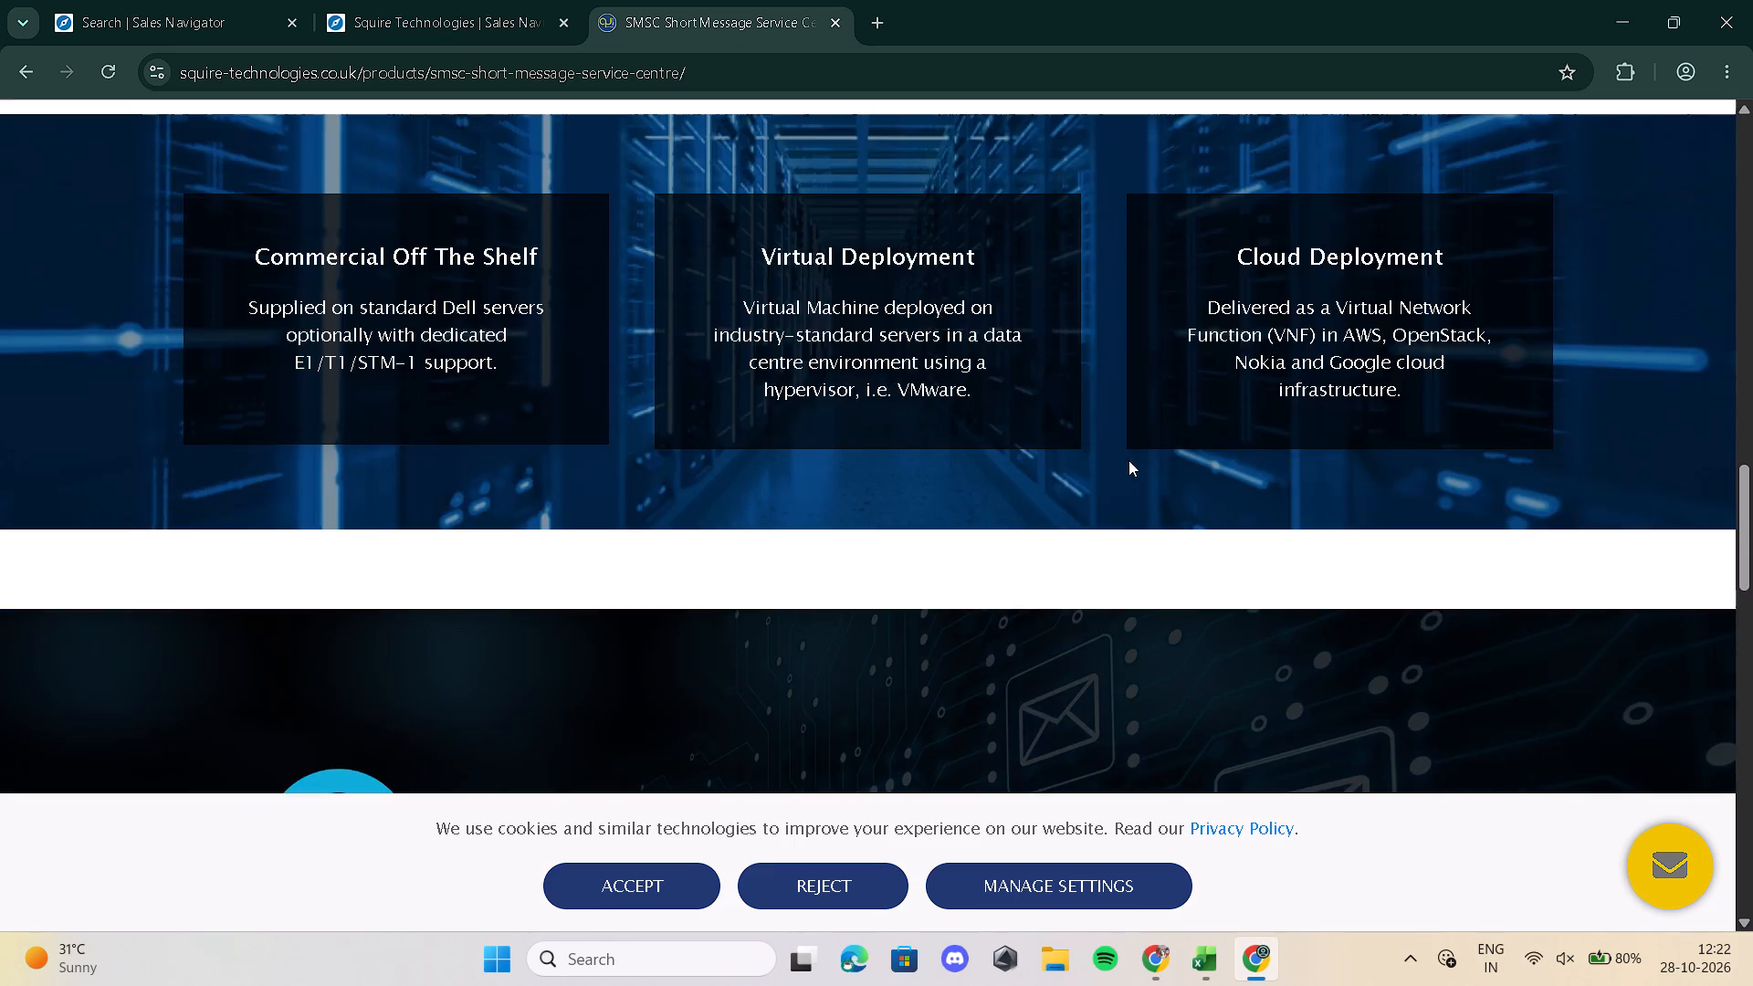
{"action": "scroll", "coordinate": [1128, 459], "scroll_direction": "down", "scroll_amount": 16}
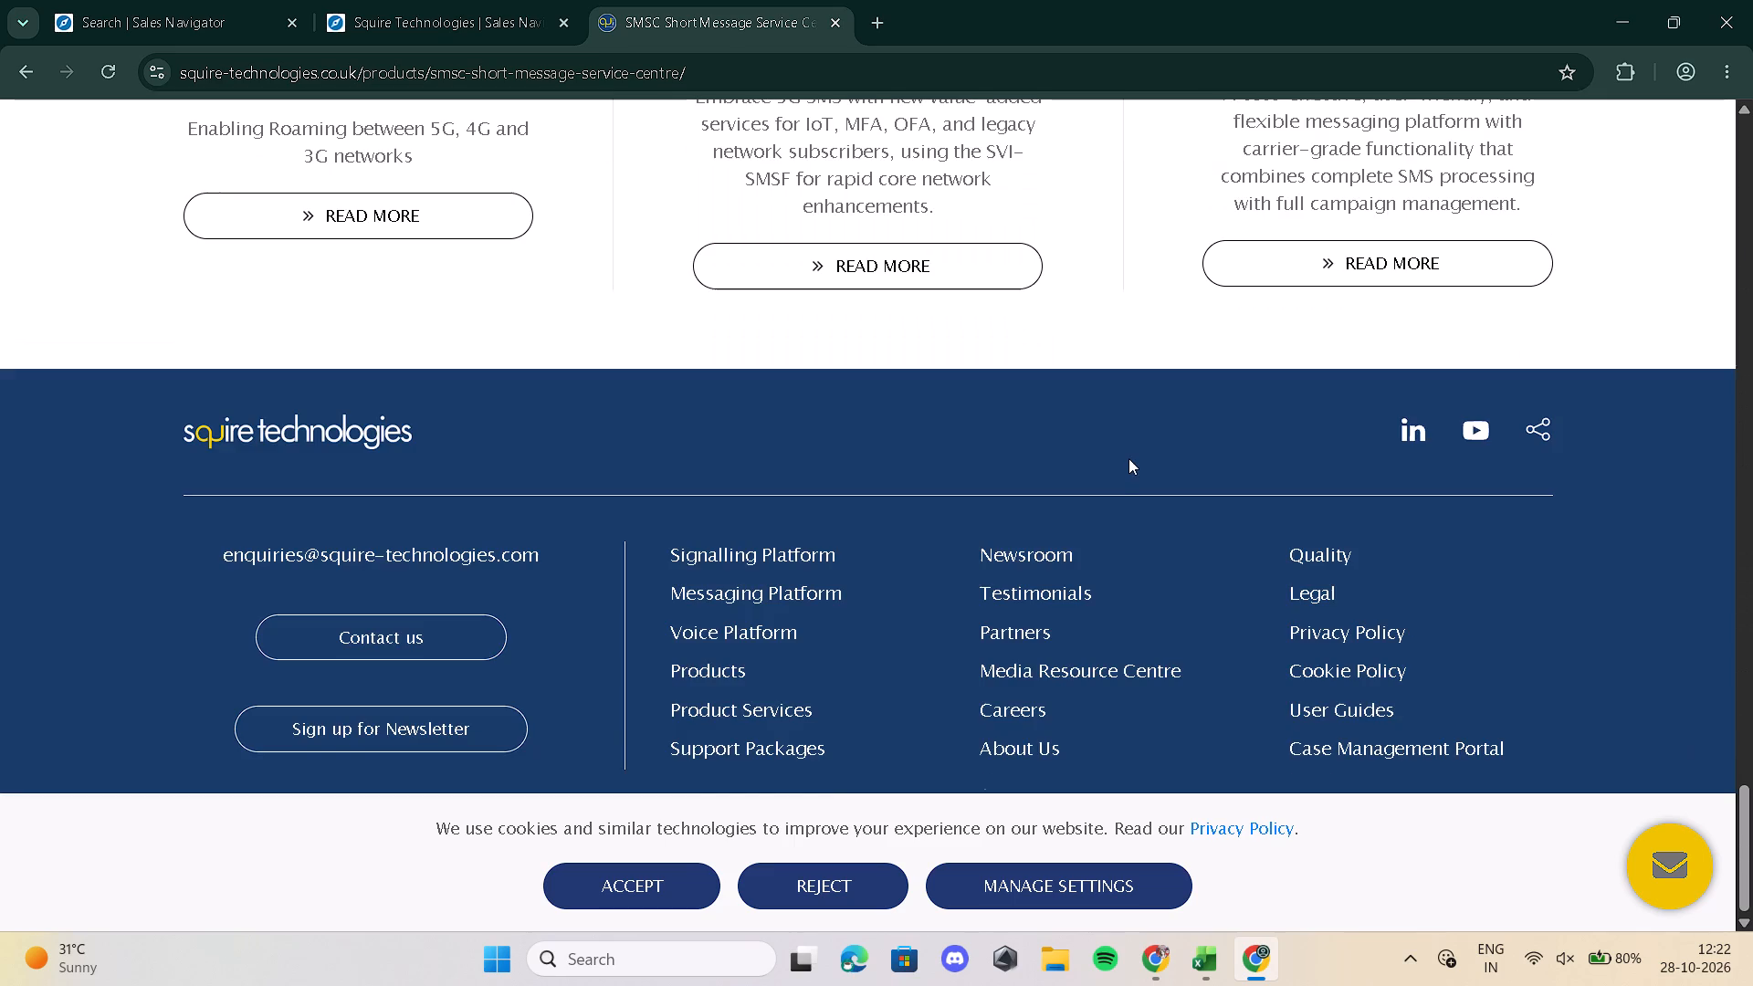
{"action": "scroll", "coordinate": [1128, 458], "scroll_direction": "up", "scroll_amount": 5}
{"action": "scroll", "coordinate": [1128, 458], "scroll_direction": "down", "scroll_amount": 8}
Return to the Mirus Messaging Platform page through the footer link, accept the cookies, and review its features.
{"action": "left_click", "coordinate": [788, 589]}
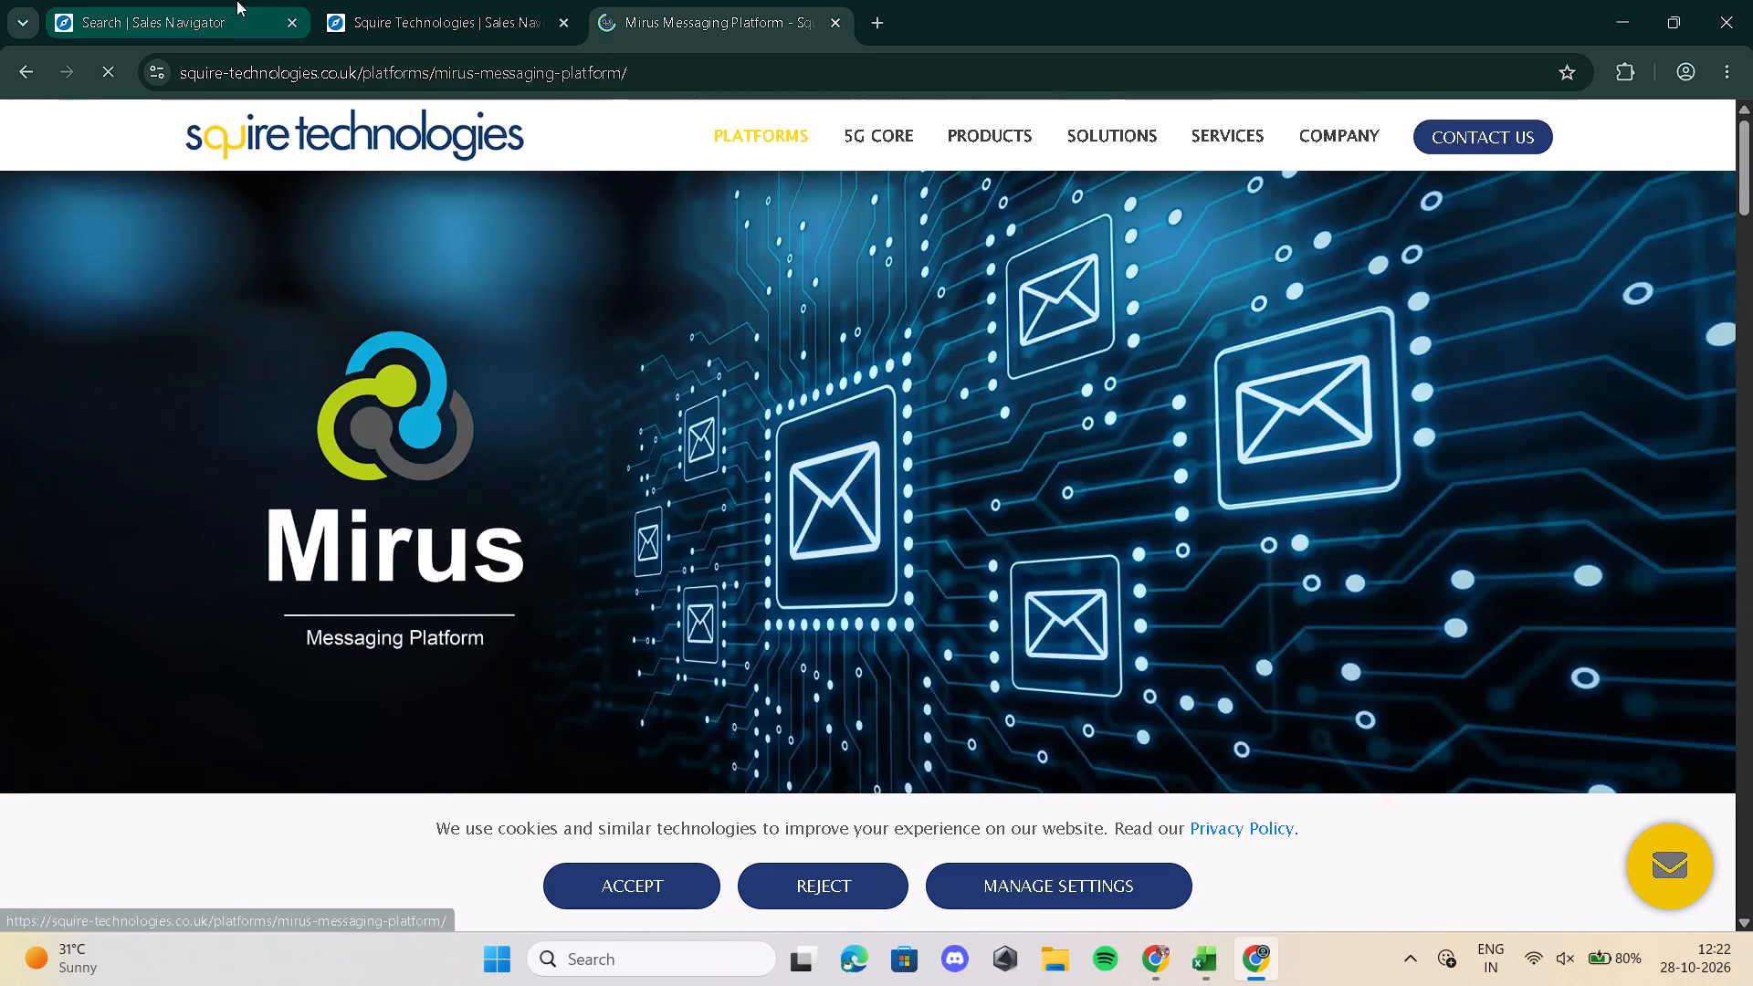
{"action": "left_click", "coordinate": [231, 0]}
{"action": "left_click", "coordinate": [390, 0]}
{"action": "left_click", "coordinate": [703, 0]}
{"action": "left_click", "coordinate": [168, 0]}
{"action": "left_click_drag", "start_coordinate": [420, 0], "coordinate": [431, 0]}
{"action": "left_click", "coordinate": [714, 0]}
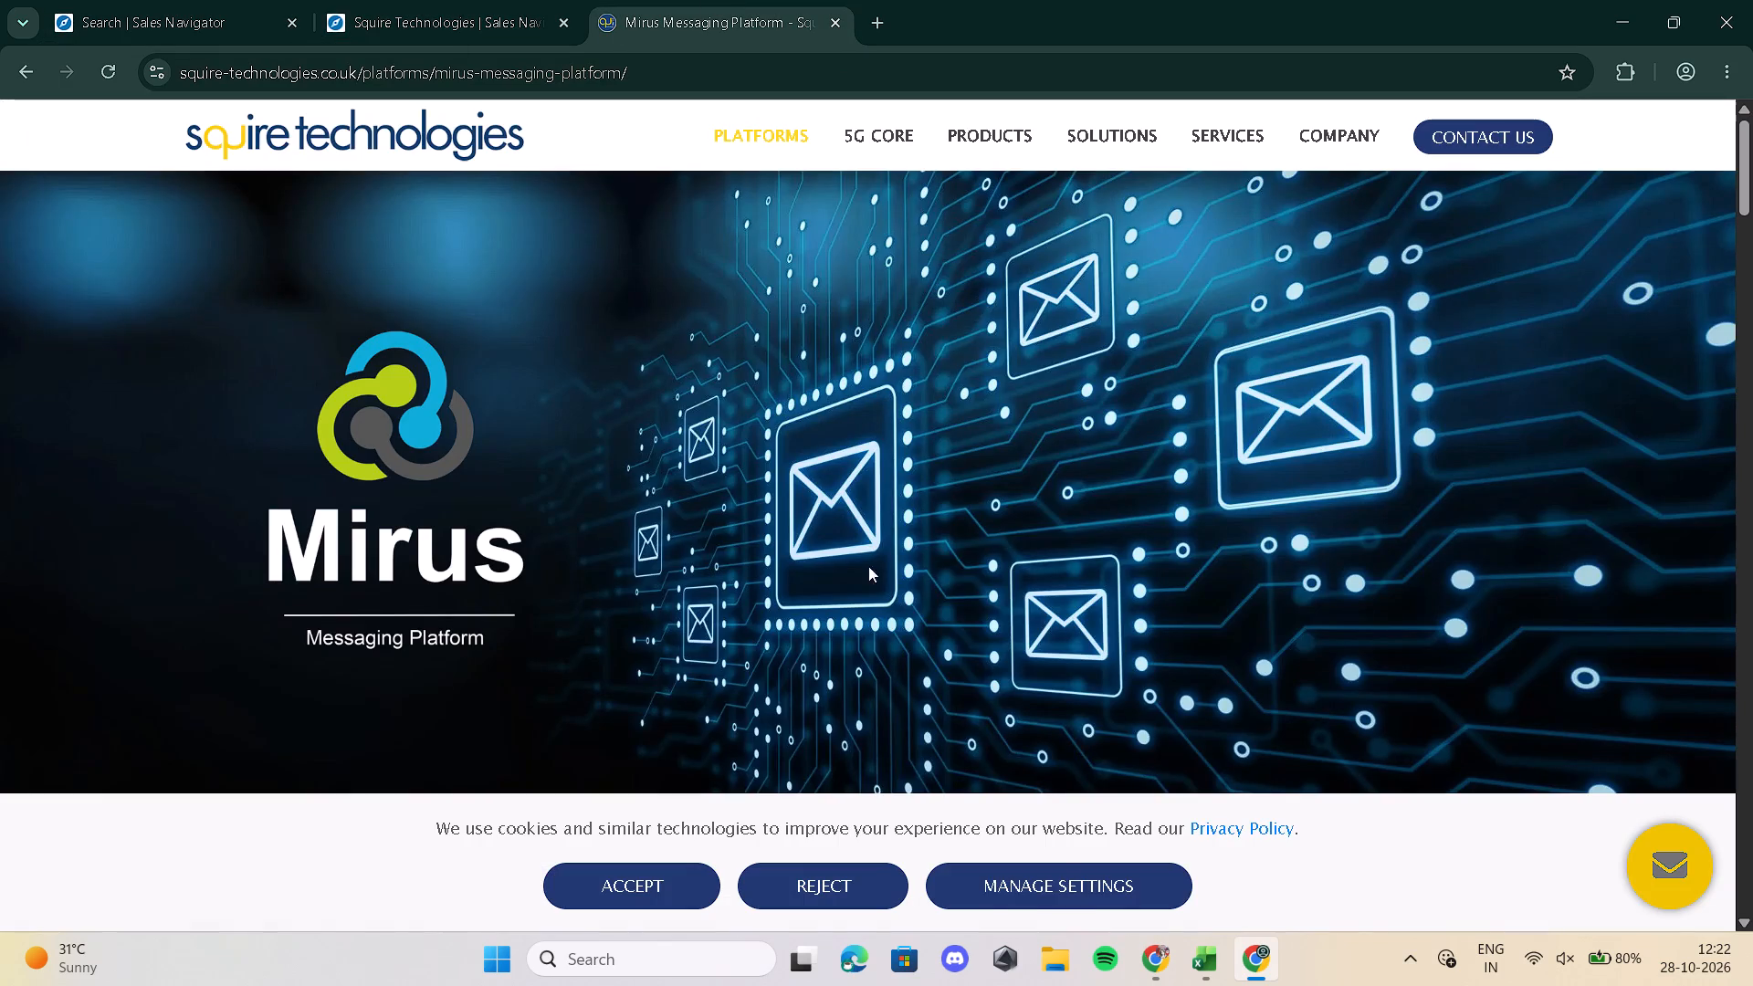
{"action": "left_click", "coordinate": [611, 907]}
{"action": "scroll", "coordinate": [949, 780], "scroll_direction": "down", "scroll_amount": 9}
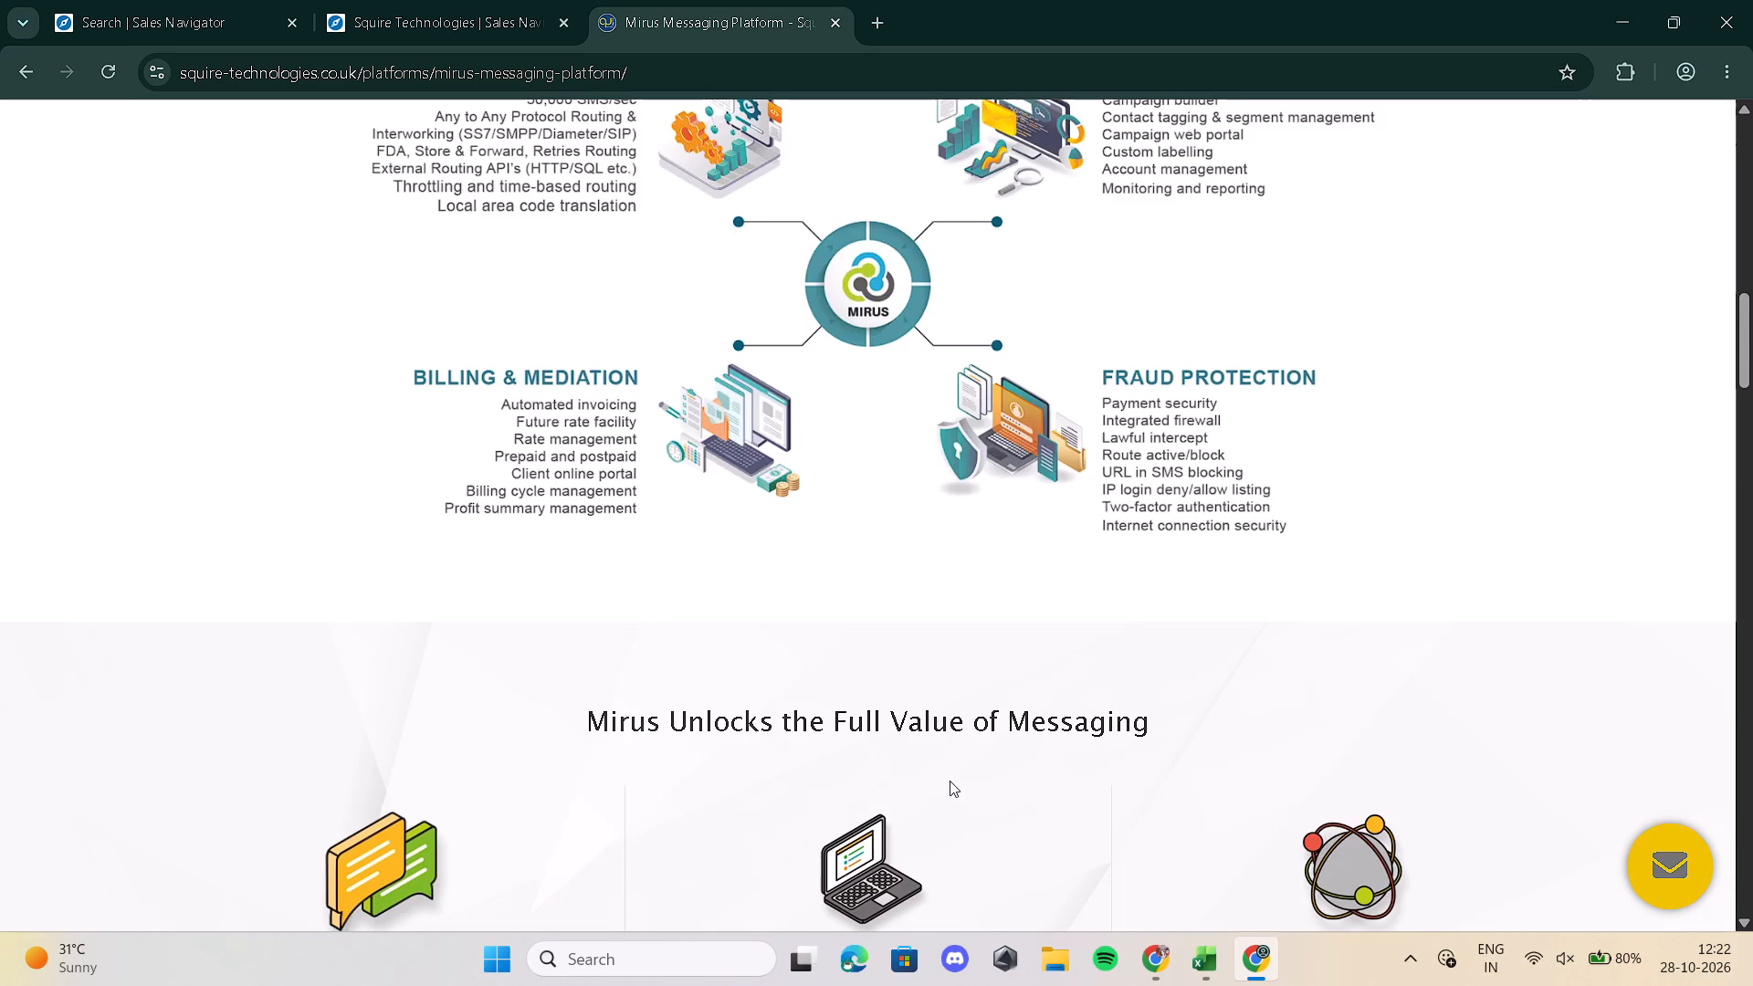
Copy the company name Squire Technologies from its Sales Navigator page into entry 194 of the SA Harsh sheet.
{"action": "left_click", "coordinate": [399, 0]}
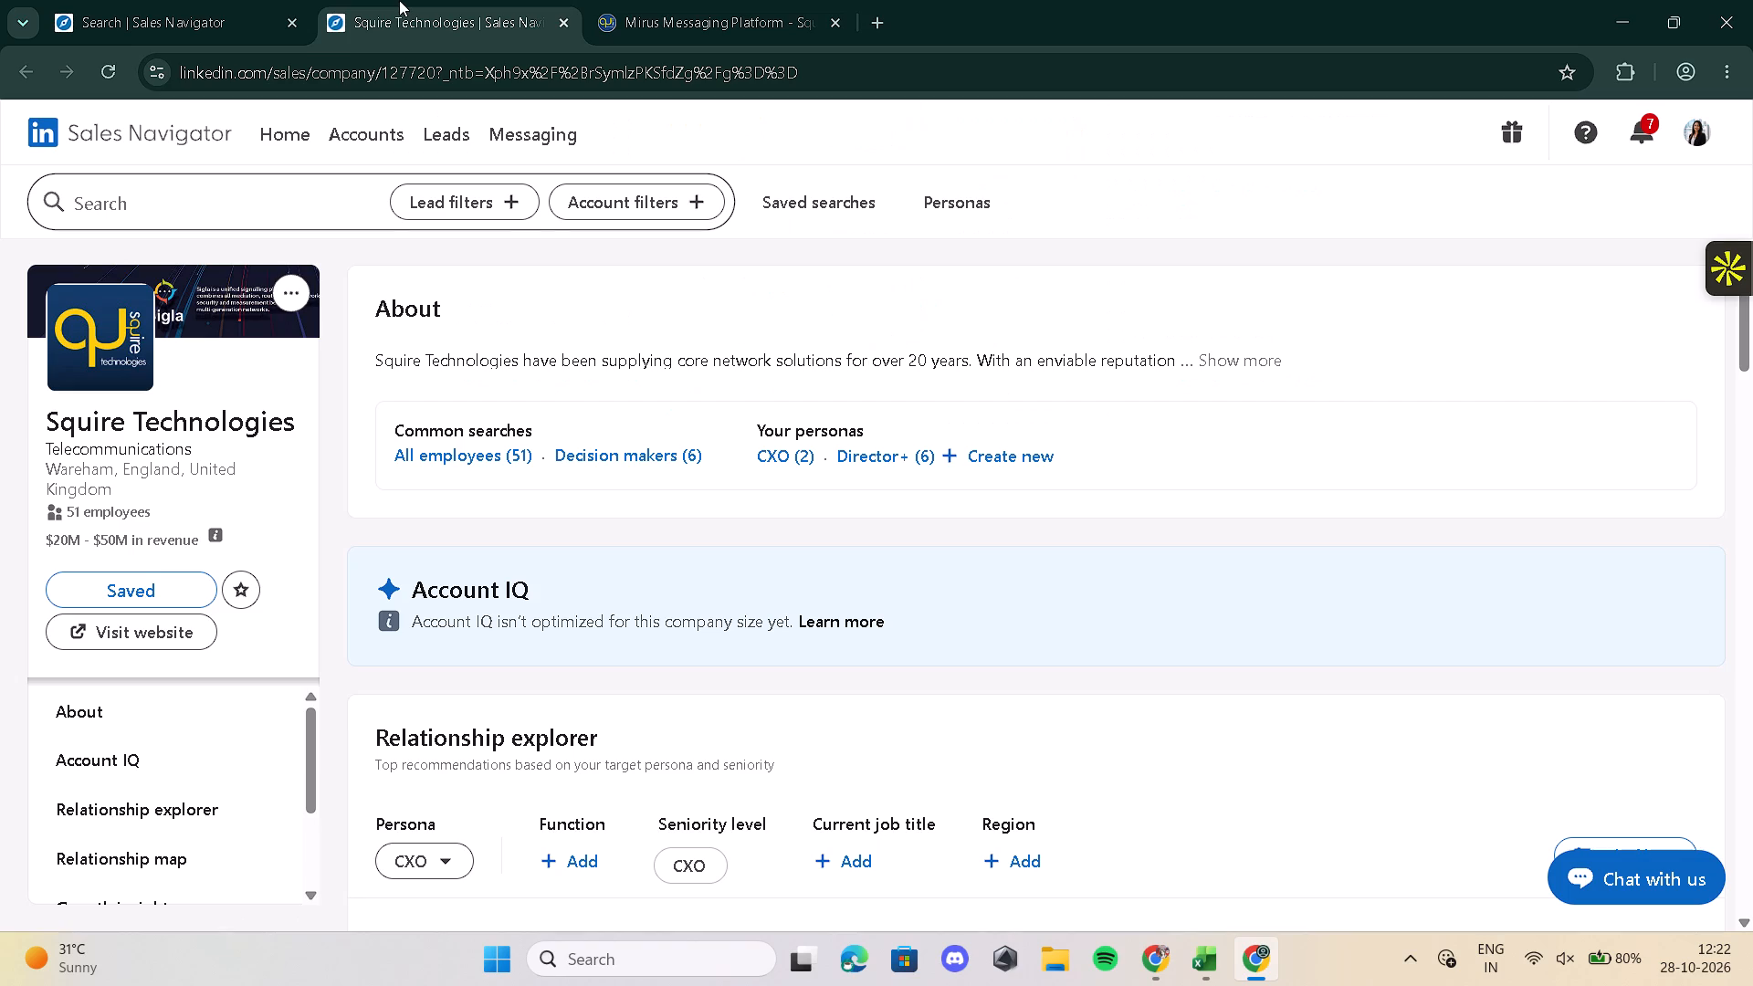
{"action": "left_click_drag", "start_coordinate": [295, 410], "coordinate": [45, 413]}
{"action": "right_click", "coordinate": [45, 413]}
{"action": "left_click", "coordinate": [105, 442]}
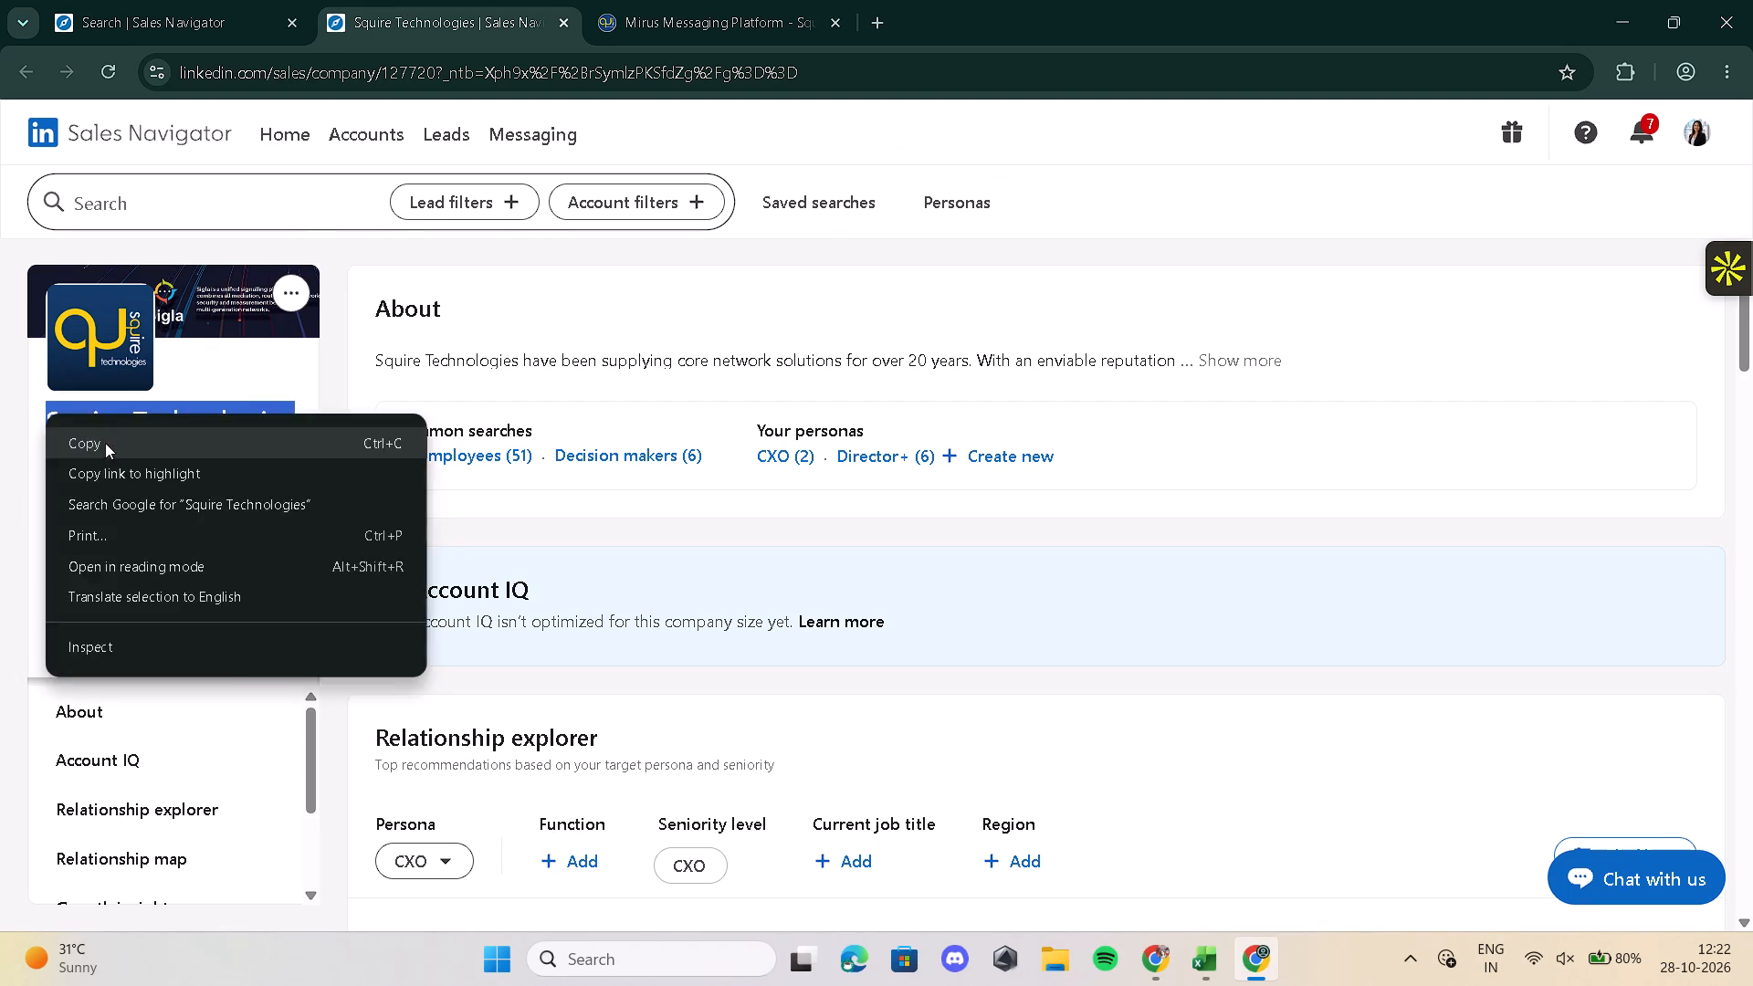
{"action": "left_click", "coordinate": [1197, 980]}
{"action": "scroll", "coordinate": [1027, 756], "scroll_direction": "down", "scroll_amount": 3}
{"action": "scroll", "coordinate": [1037, 896], "scroll_direction": "down", "scroll_amount": 20}
{"action": "scroll", "coordinate": [1037, 896], "scroll_direction": "down", "scroll_amount": 1}
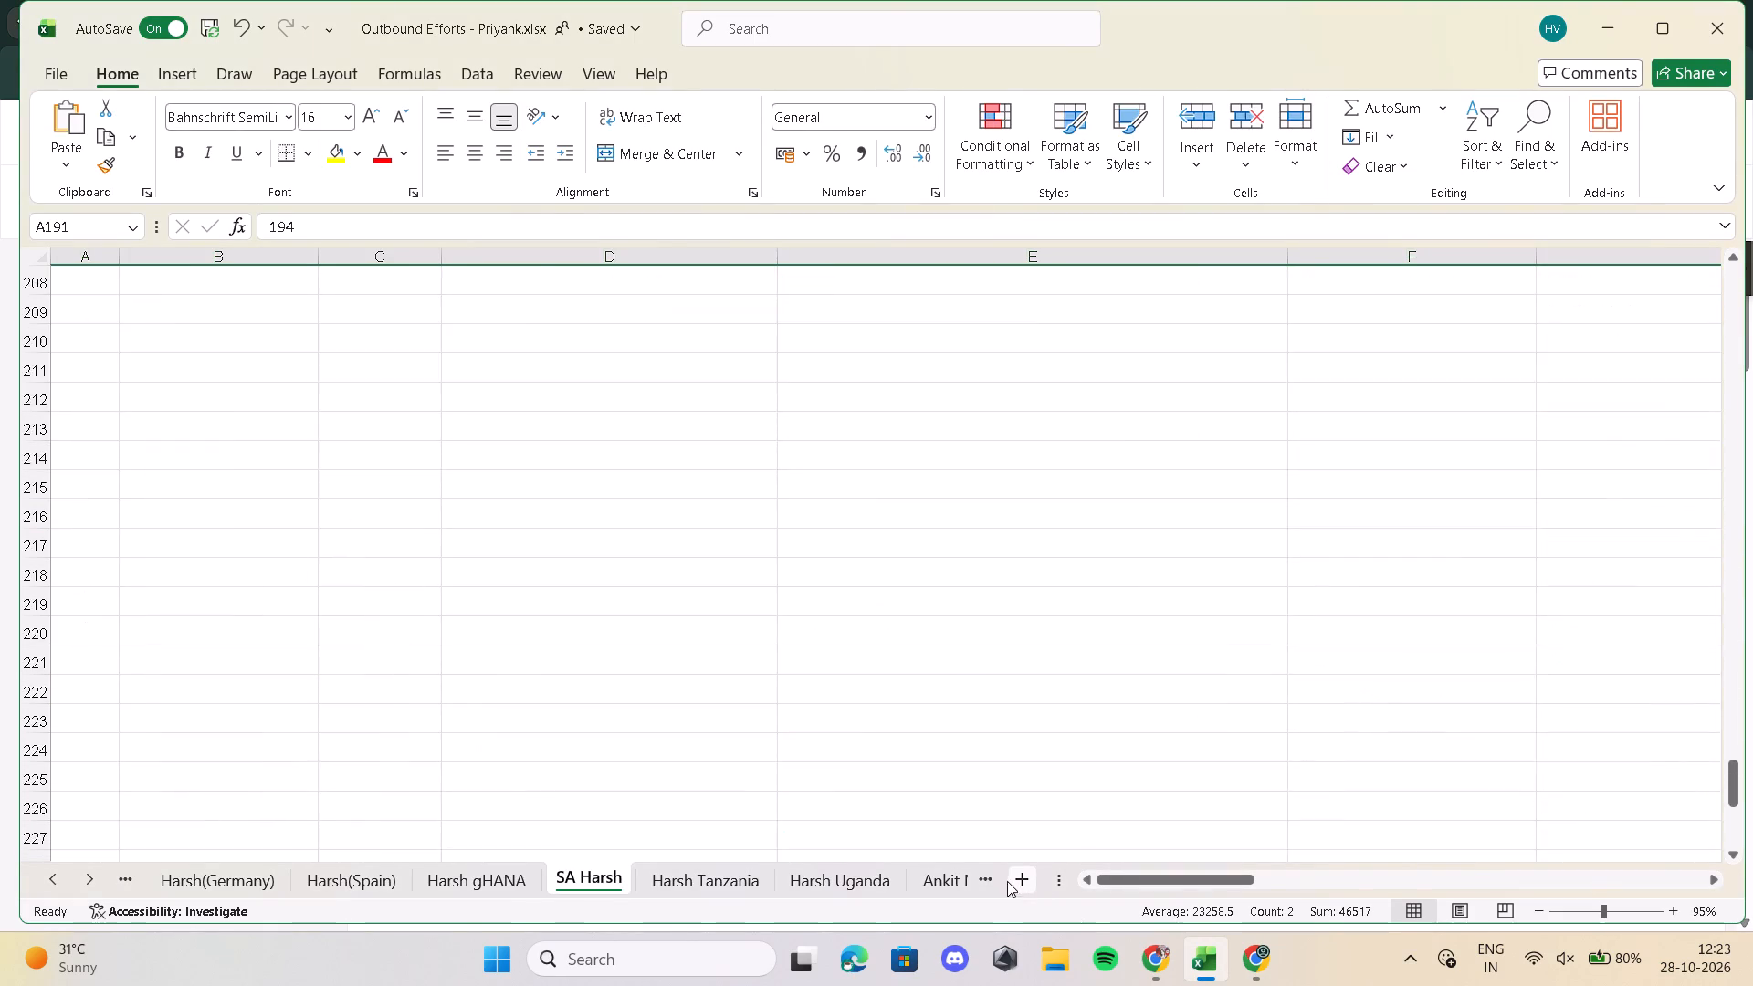
{"action": "scroll", "coordinate": [1005, 880], "scroll_direction": "up", "scroll_amount": 5}
{"action": "left_click", "coordinate": [921, 533]}
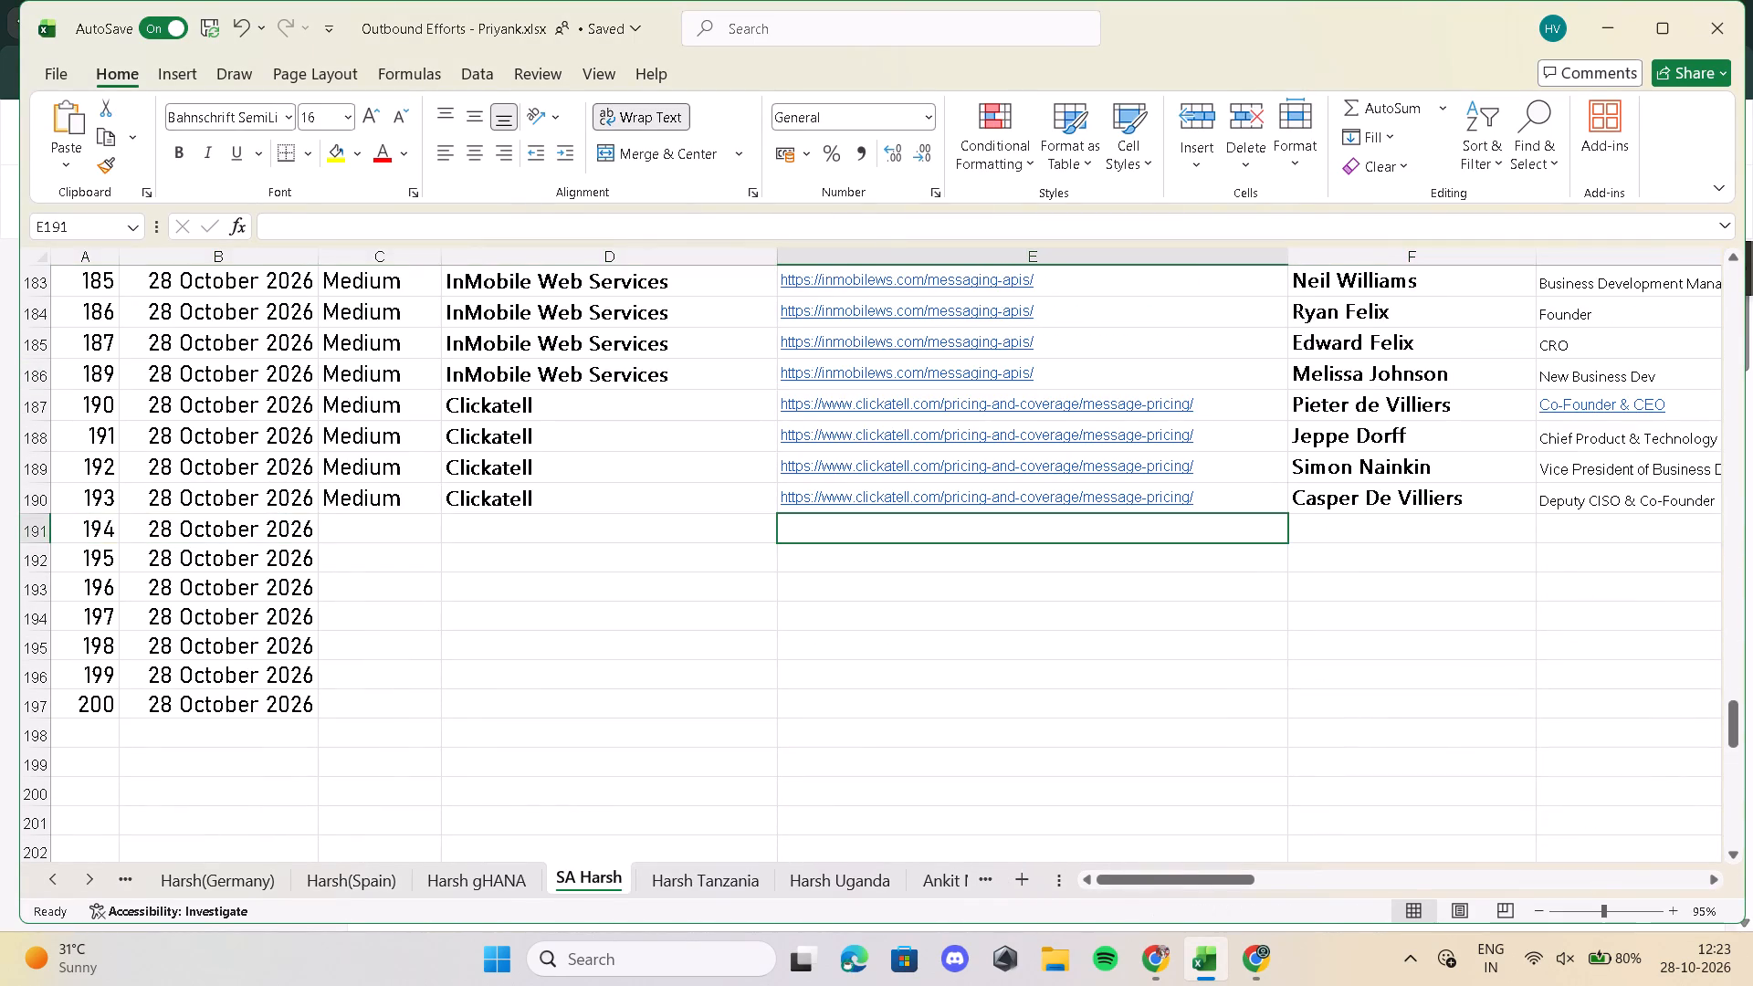
{"action": "left_click", "coordinate": [1250, 957]}
{"action": "left_click", "coordinate": [1250, 957]}
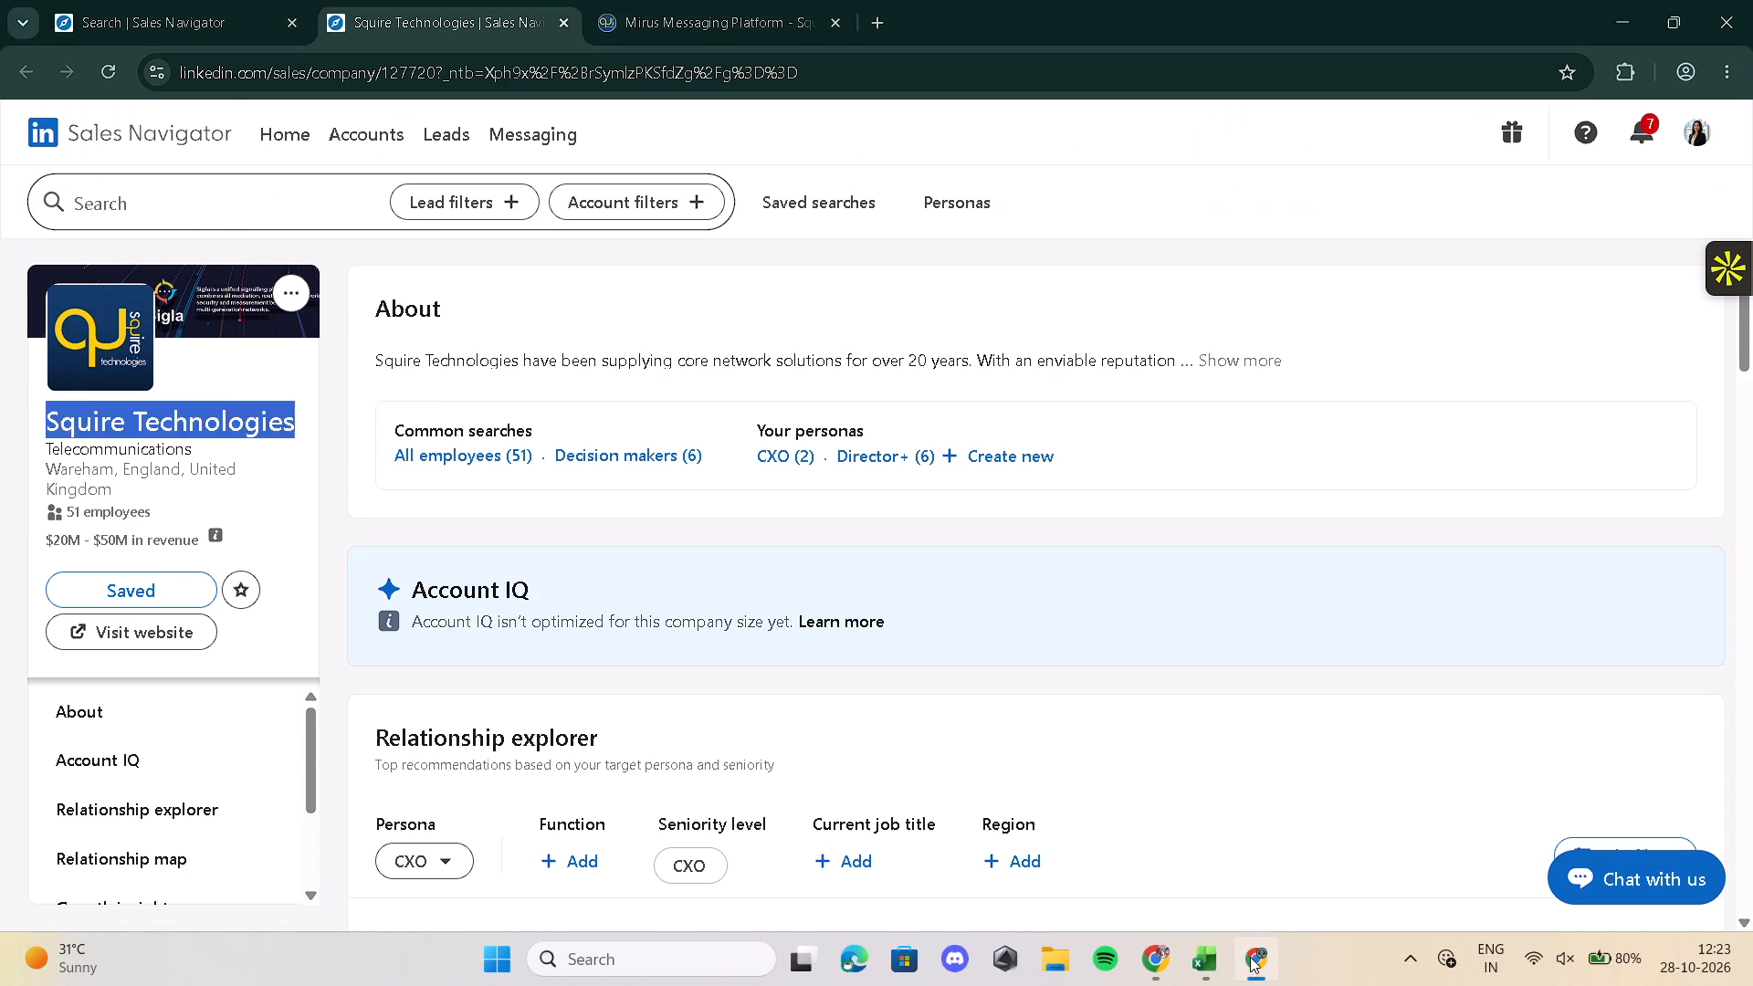
{"action": "left_click", "coordinate": [618, 539]}
{"action": "key", "text": "ctrl+v"}
Copy the Medium rating from entry 193 into entry 194 and maximize the workbook window.
{"action": "left_click", "coordinate": [395, 495]}
{"action": "key", "text": "ctrl+c"}
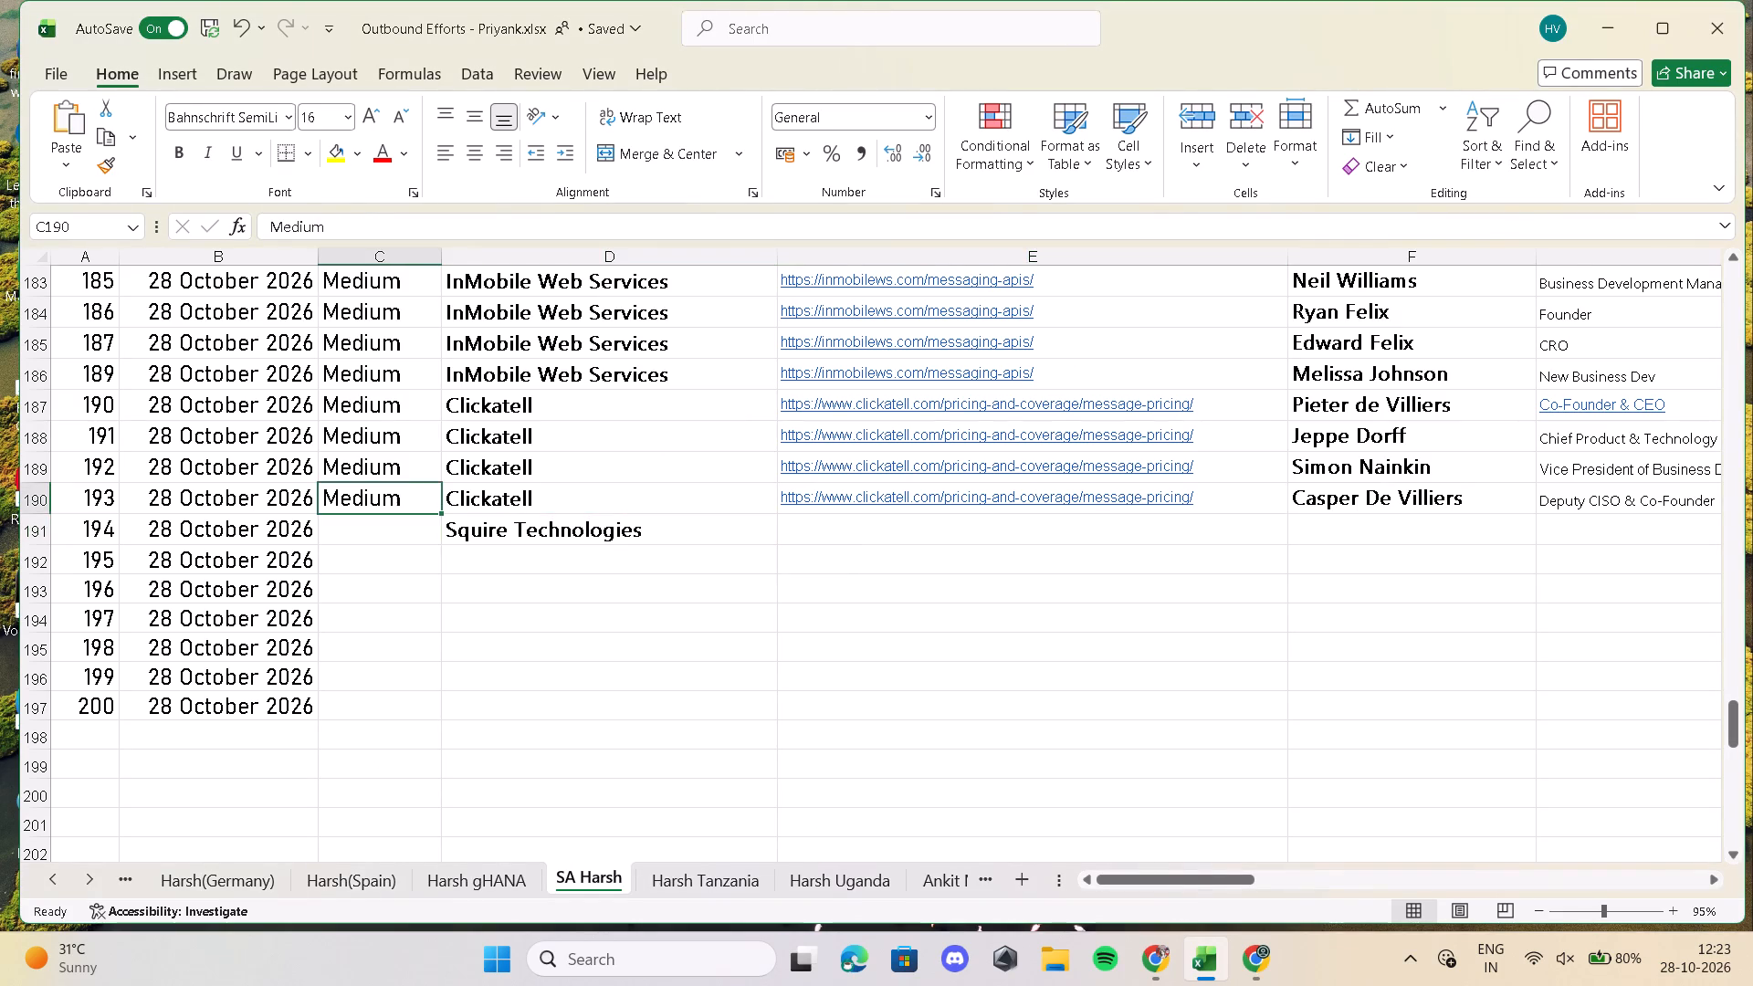
{"action": "left_click", "coordinate": [409, 544]}
{"action": "key", "text": "ctrl+v"}
{"action": "left_click", "coordinate": [27, 525]}
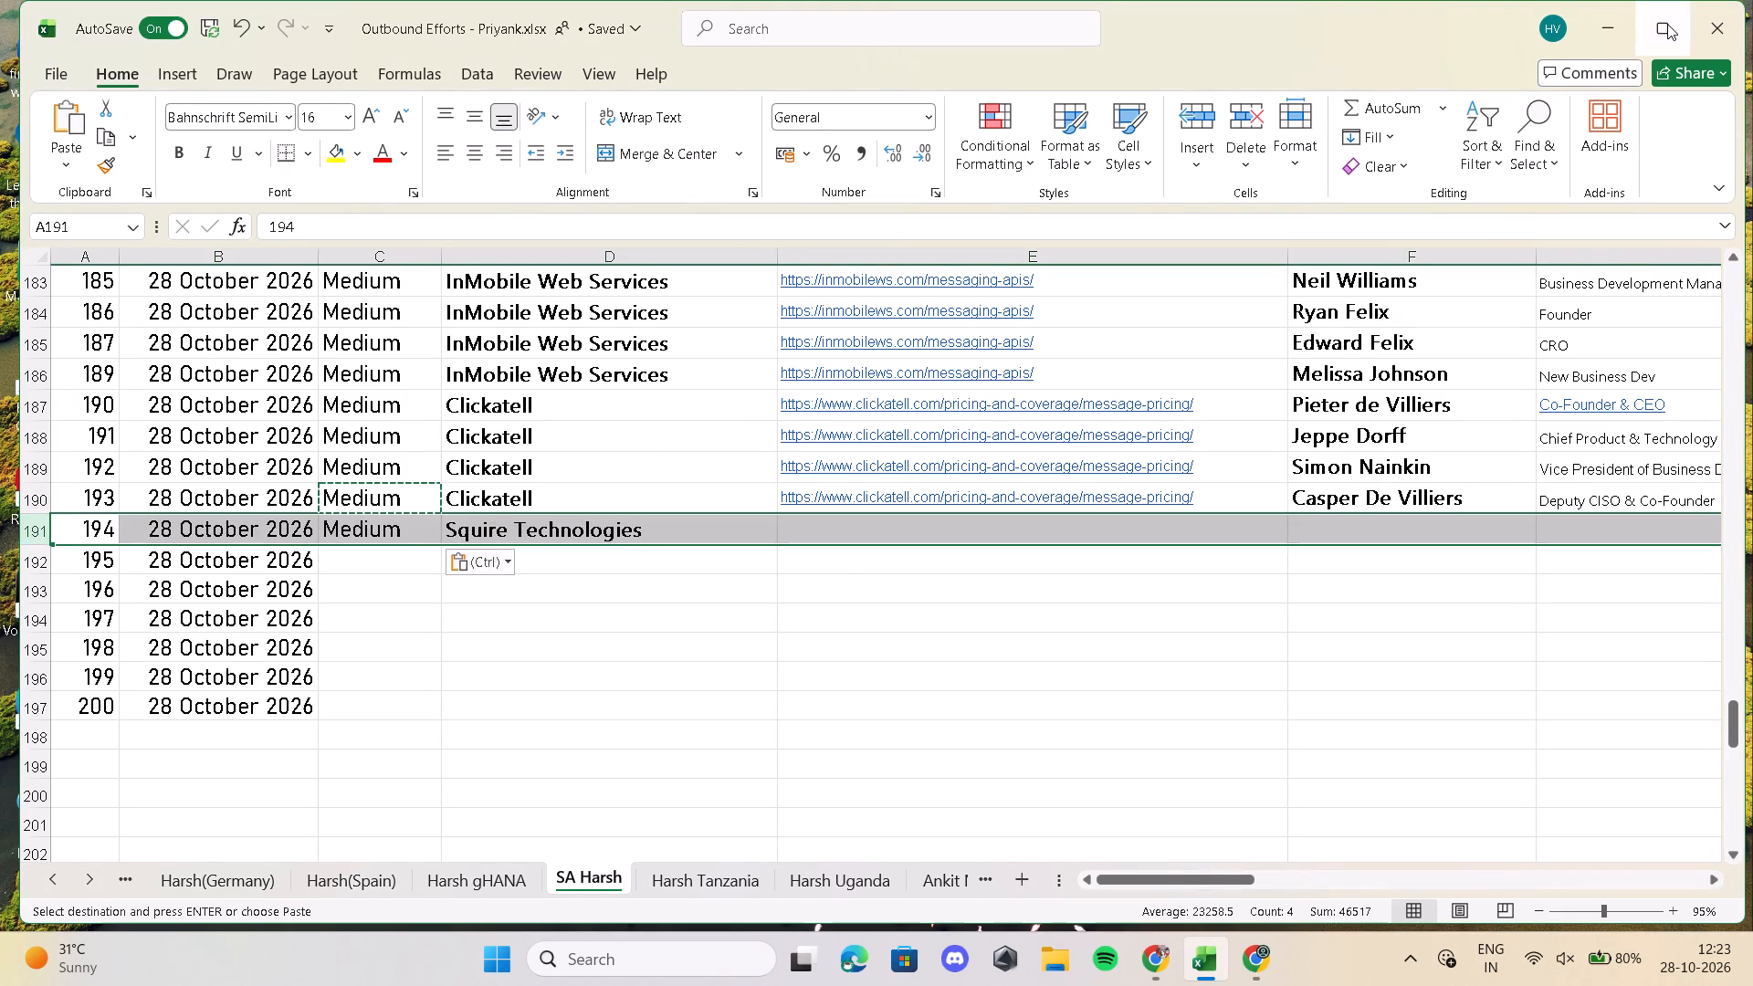
{"action": "left_click", "coordinate": [1667, 24]}
Copy the Mirus messaging platform page's web address into Squire Technologies' entry 194 as a hyperlink.
{"action": "left_click", "coordinate": [1260, 985]}
{"action": "left_click", "coordinate": [771, 0]}
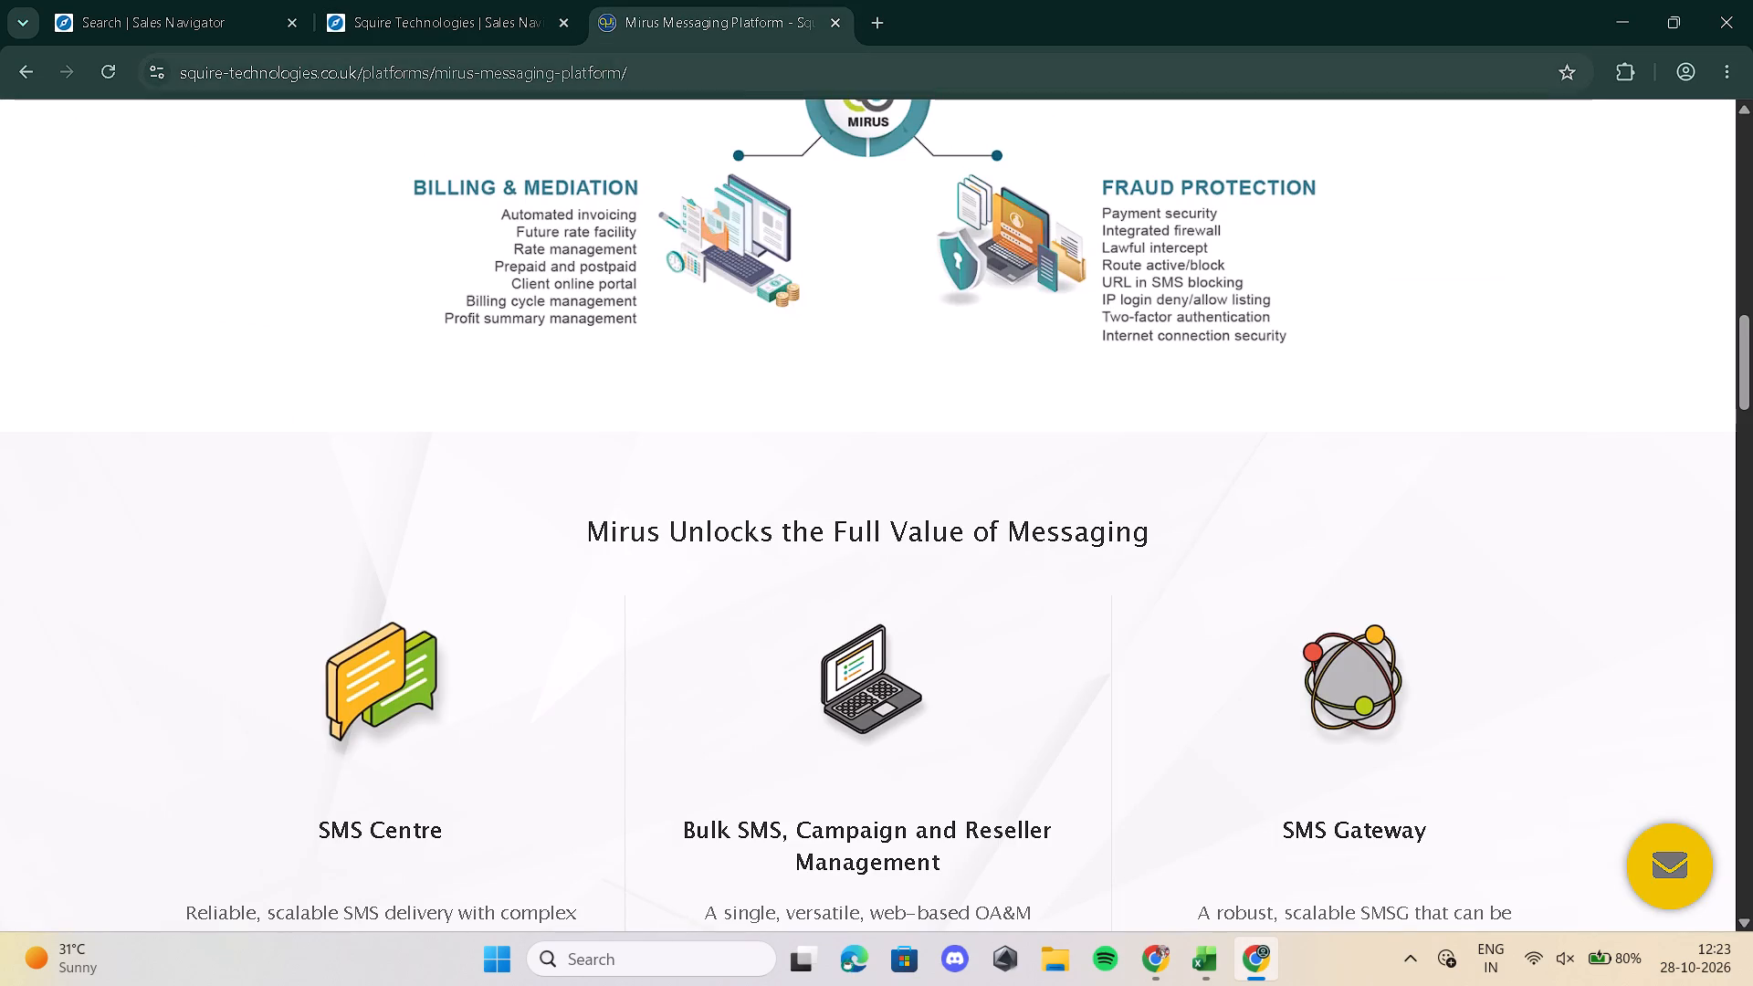
{"action": "left_click", "coordinate": [740, 89]}
{"action": "key", "text": "ctrl+c"}
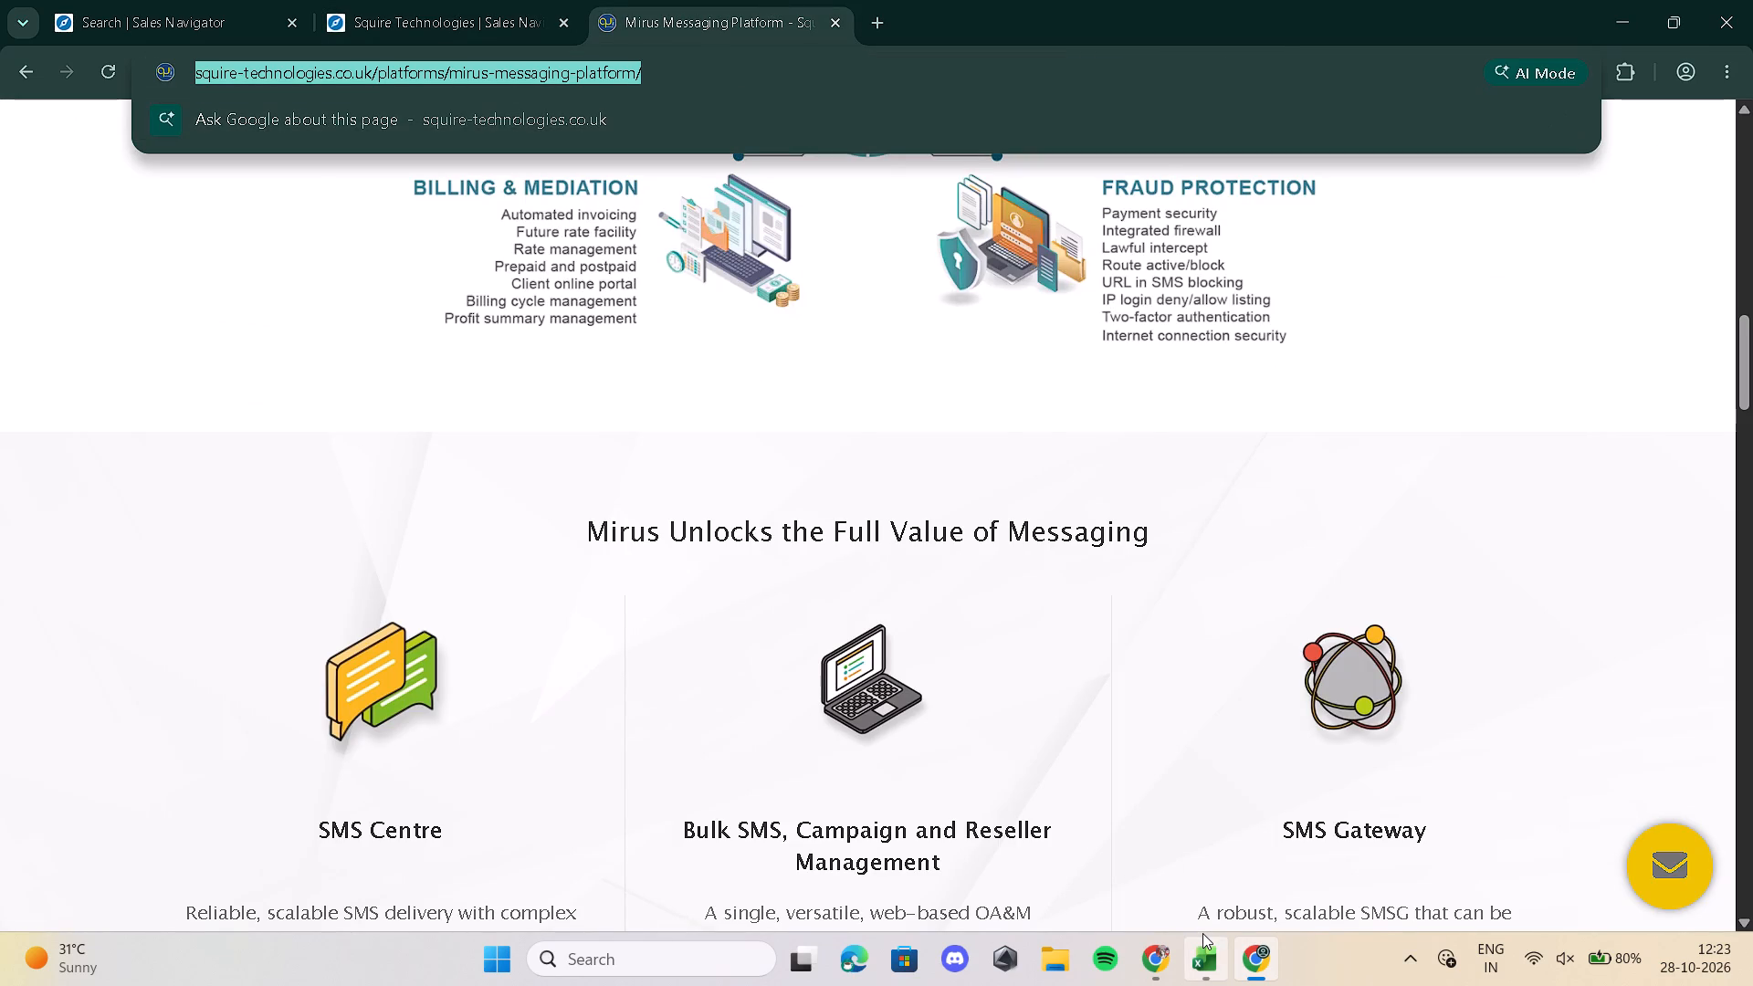
{"action": "left_click", "coordinate": [1202, 933]}
{"action": "left_click", "coordinate": [970, 540]}
{"action": "key", "text": "ctrl+v"}
{"action": "left_click", "coordinate": [1384, 534]}
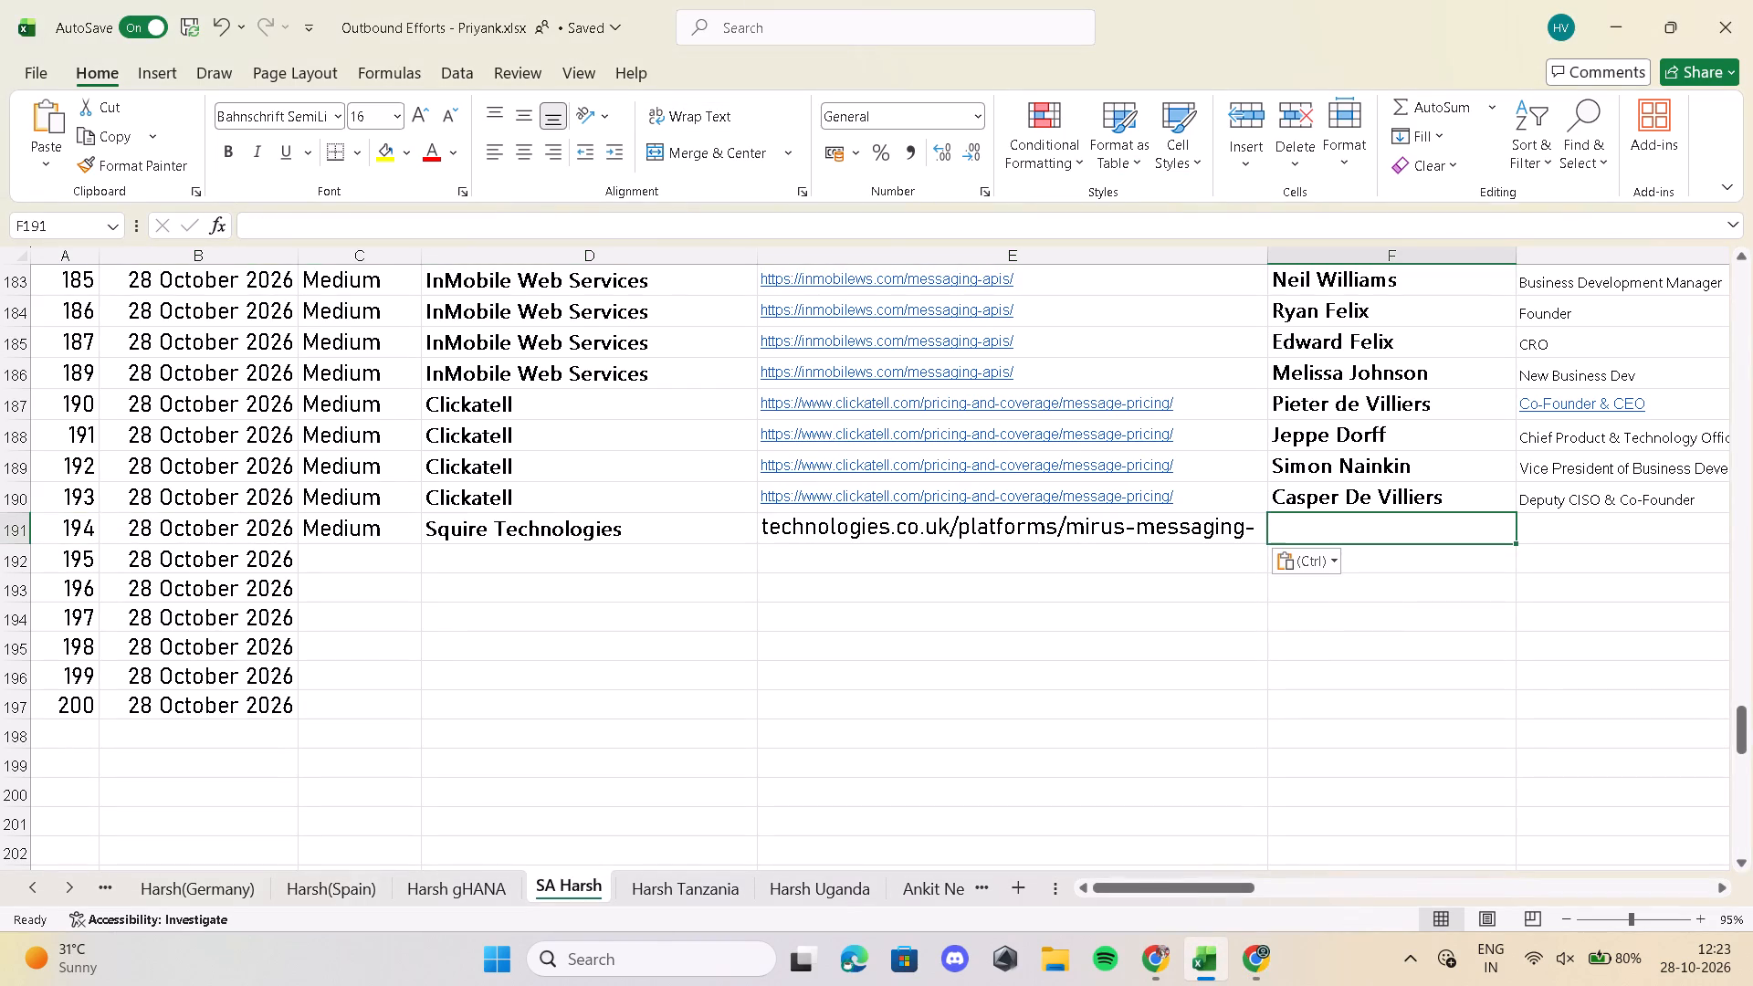
{"action": "double_click", "coordinate": [1254, 525]}
{"action": "left_click", "coordinate": [1361, 521]}
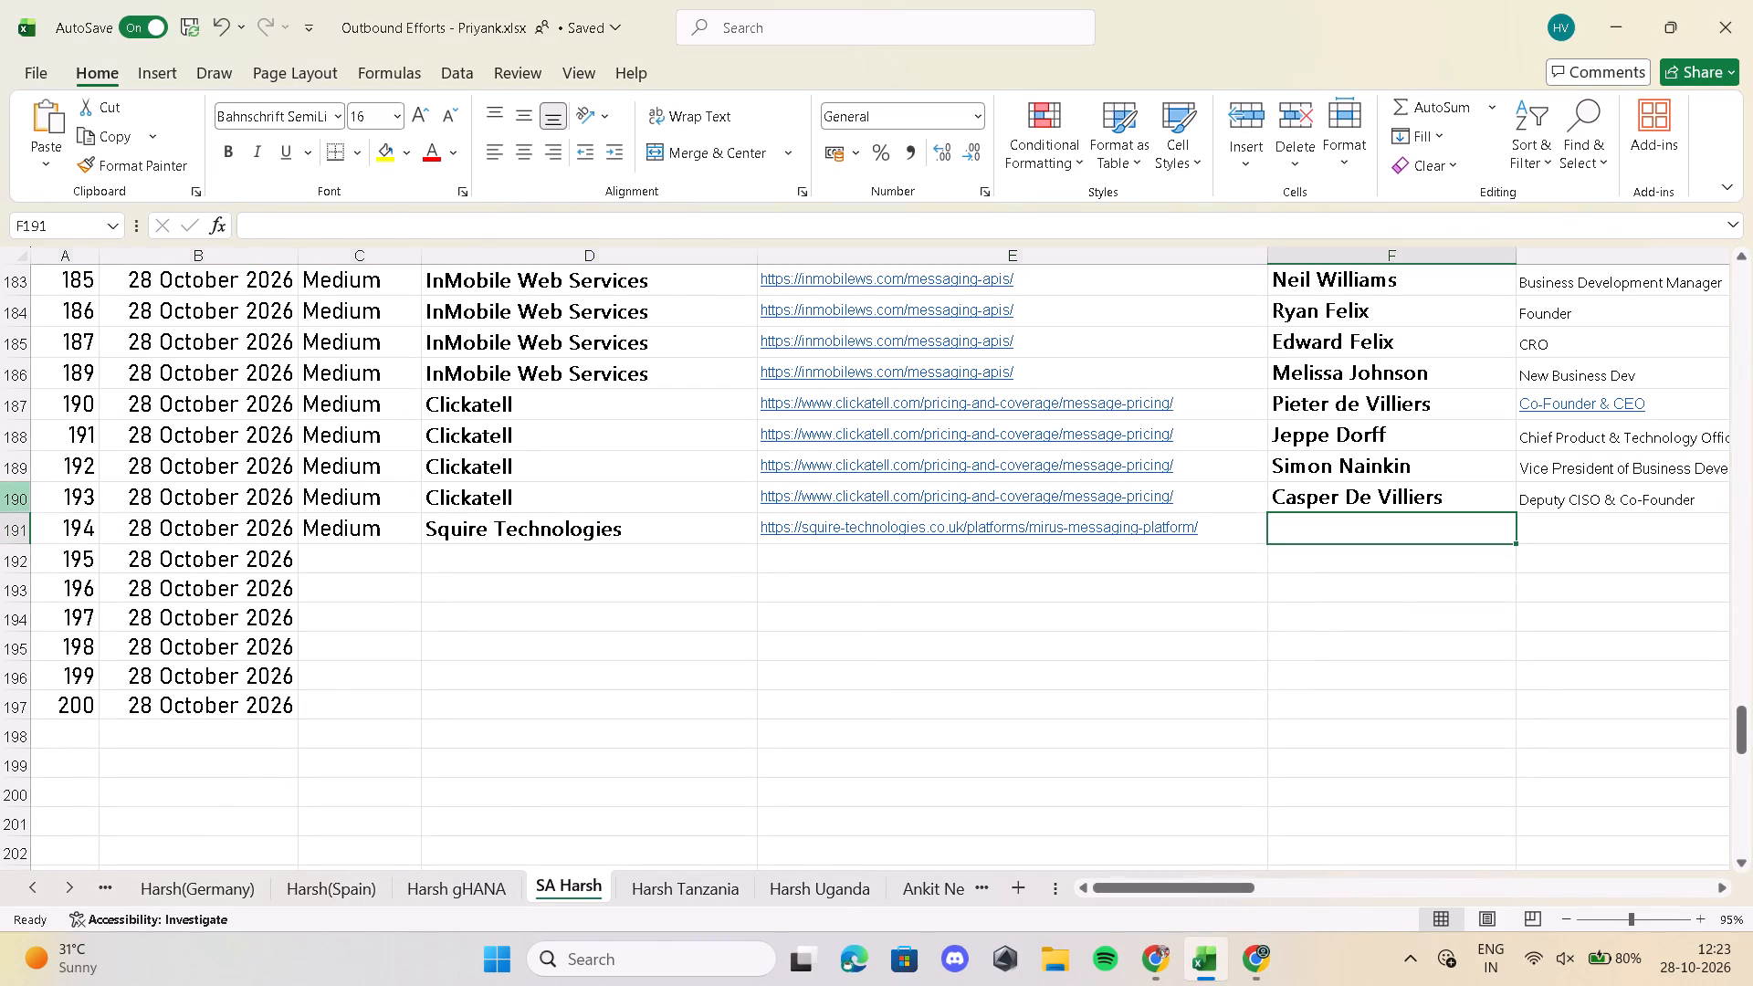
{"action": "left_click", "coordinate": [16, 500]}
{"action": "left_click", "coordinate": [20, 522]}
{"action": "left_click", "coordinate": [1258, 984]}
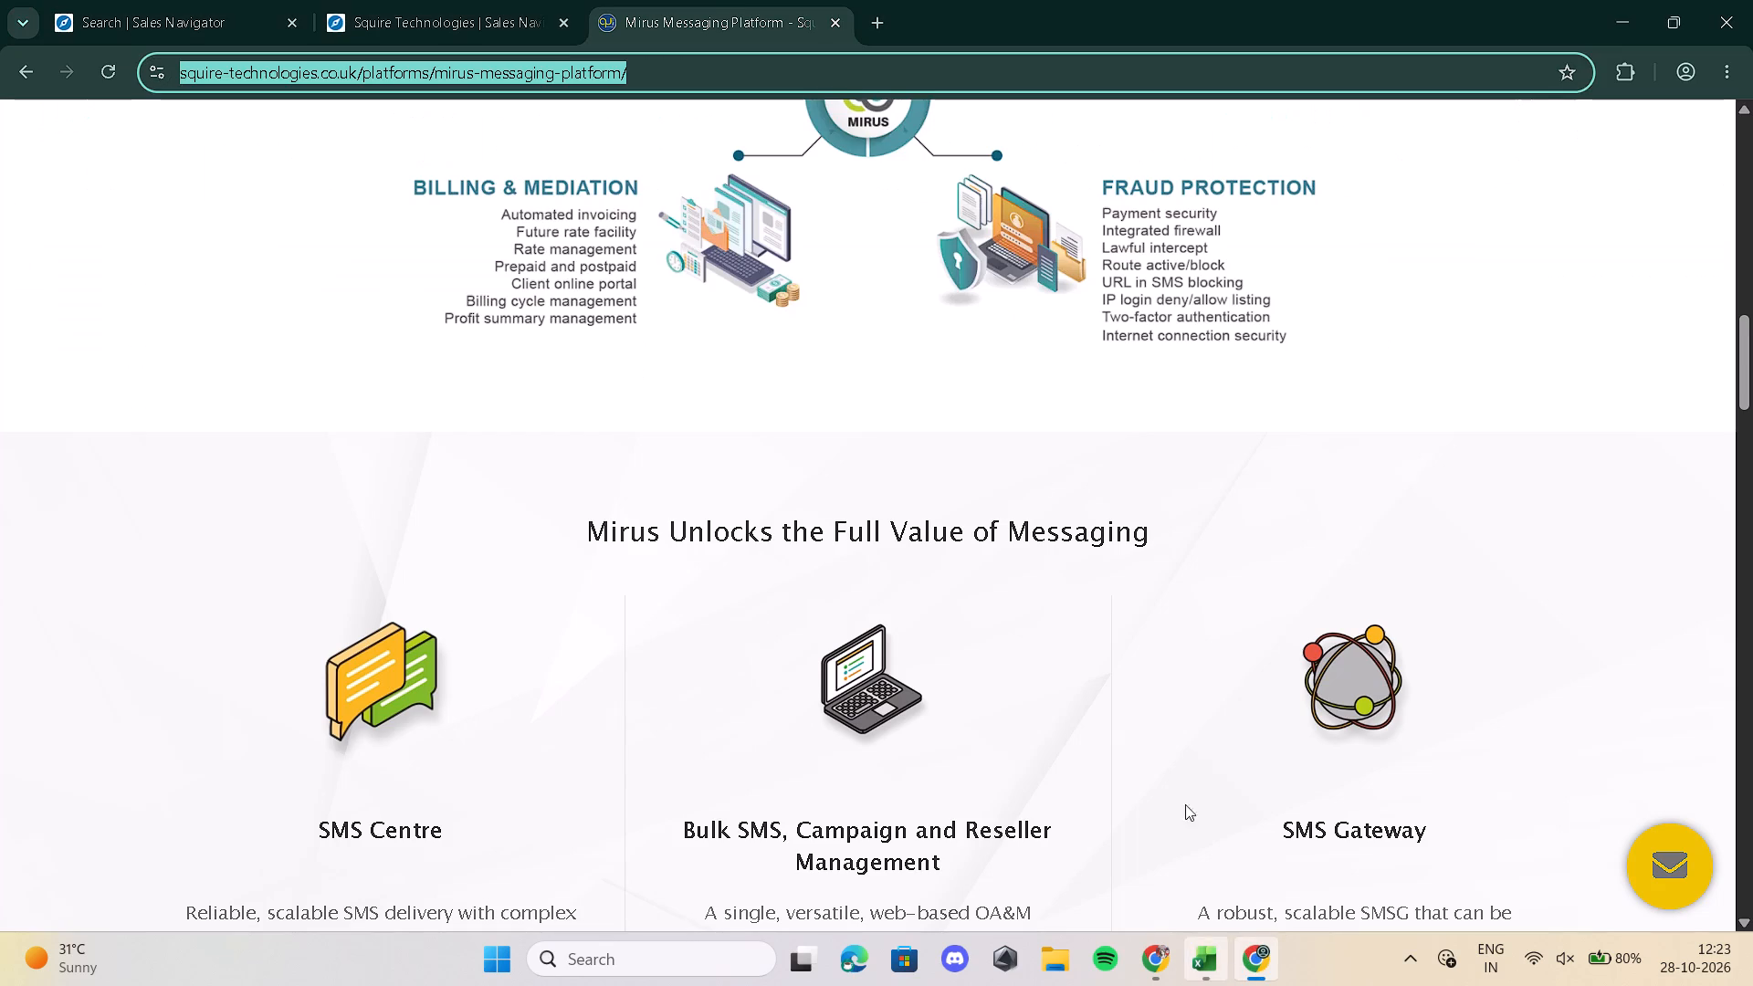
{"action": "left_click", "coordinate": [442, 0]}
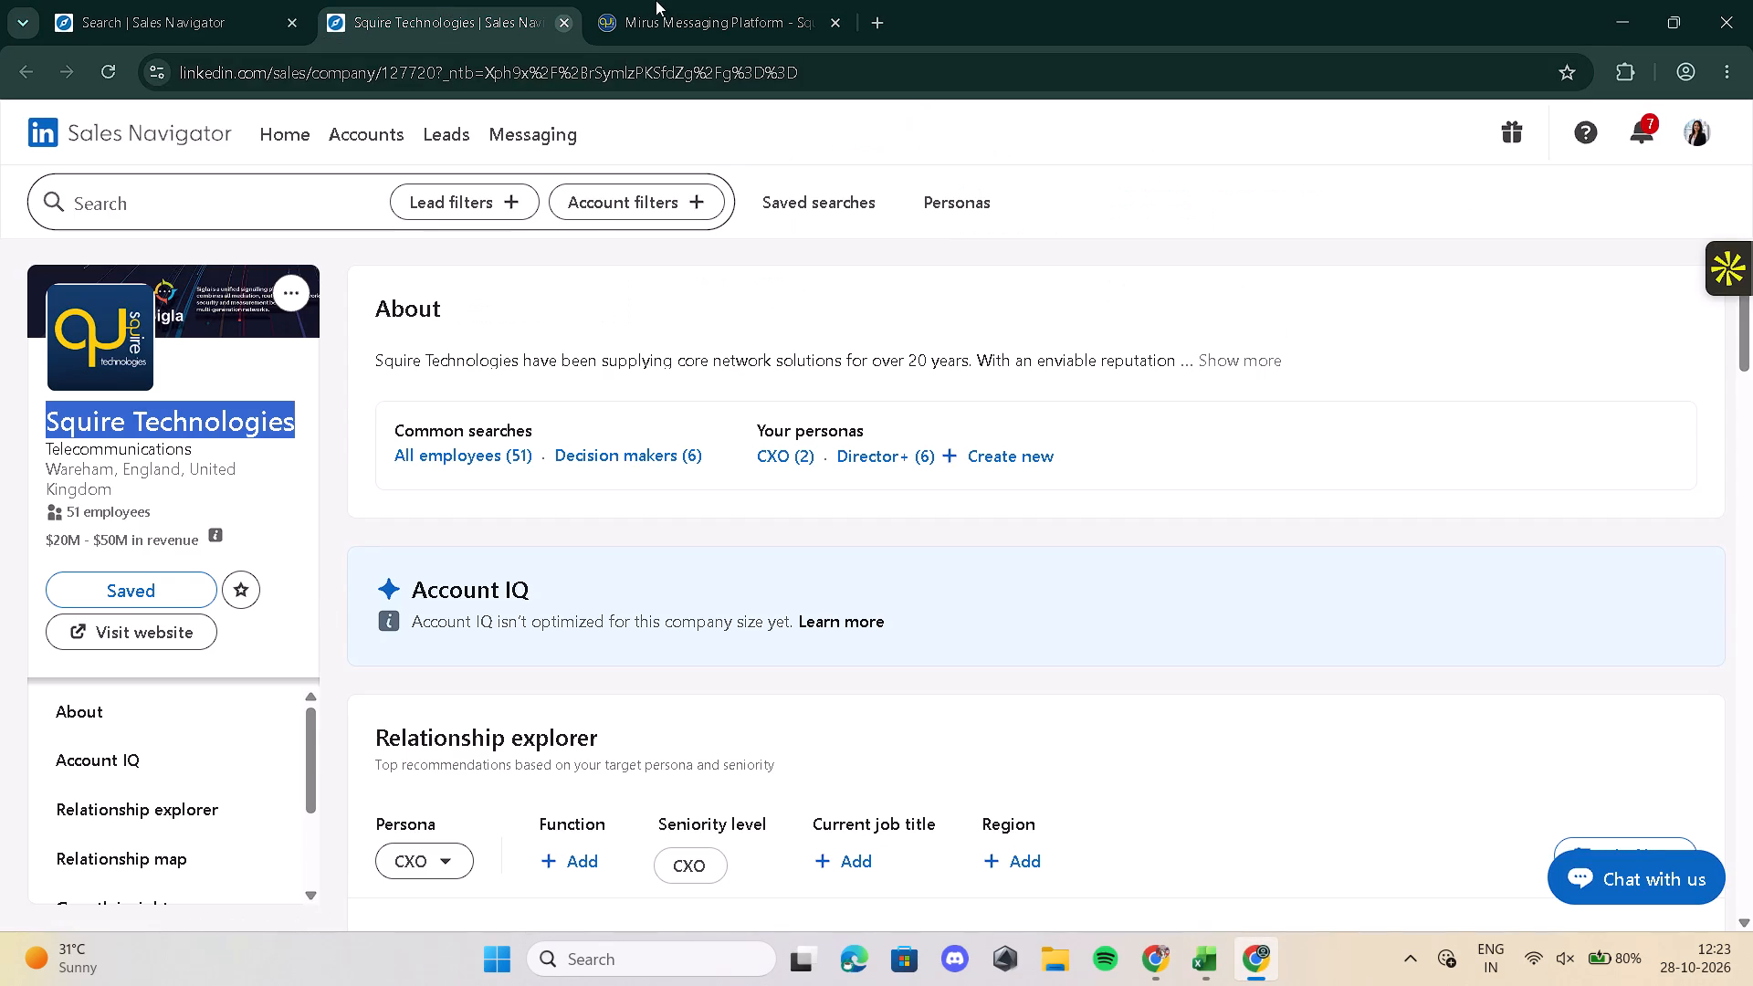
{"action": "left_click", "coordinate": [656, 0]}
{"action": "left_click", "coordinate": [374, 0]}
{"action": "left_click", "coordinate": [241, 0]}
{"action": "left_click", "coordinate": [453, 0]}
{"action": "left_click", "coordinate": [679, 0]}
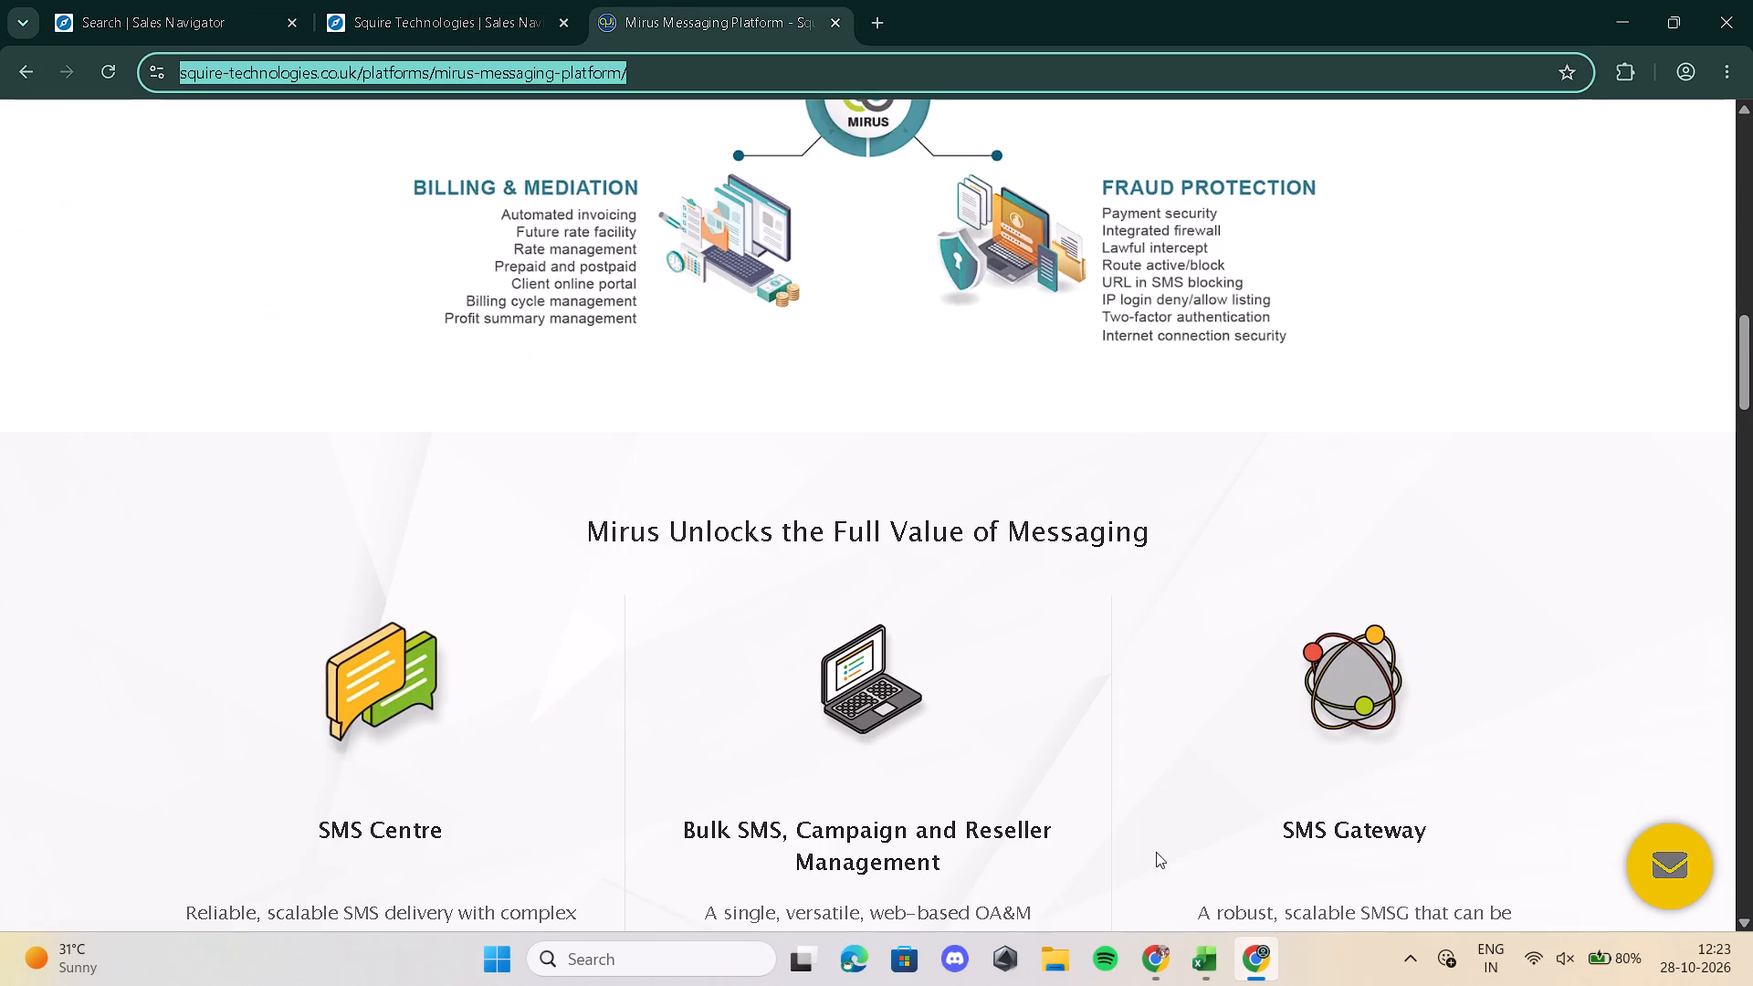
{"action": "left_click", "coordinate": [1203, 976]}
Switch to Chrome and open the All employees search from Squire Technologies' Sales Navigator page in a new tab.
{"action": "left_click", "coordinate": [1200, 975]}
{"action": "left_click", "coordinate": [413, 0]}
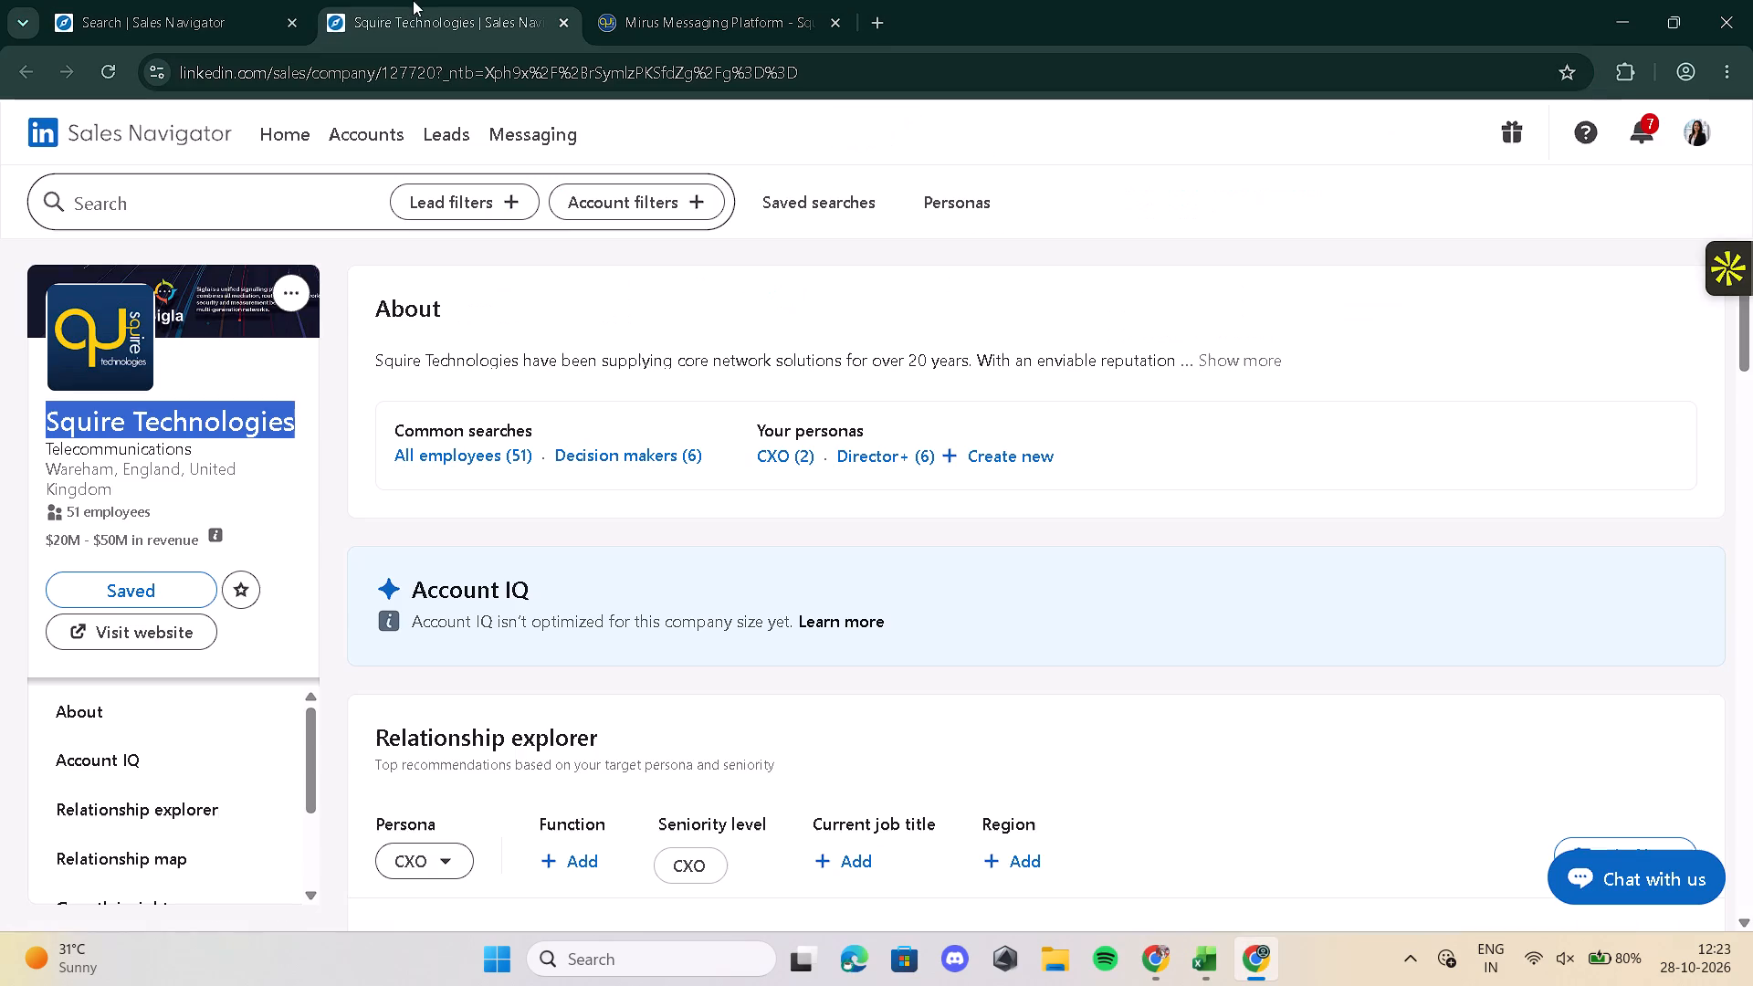
{"action": "right_click", "coordinate": [514, 455]}
{"action": "left_click", "coordinate": [695, 492]}
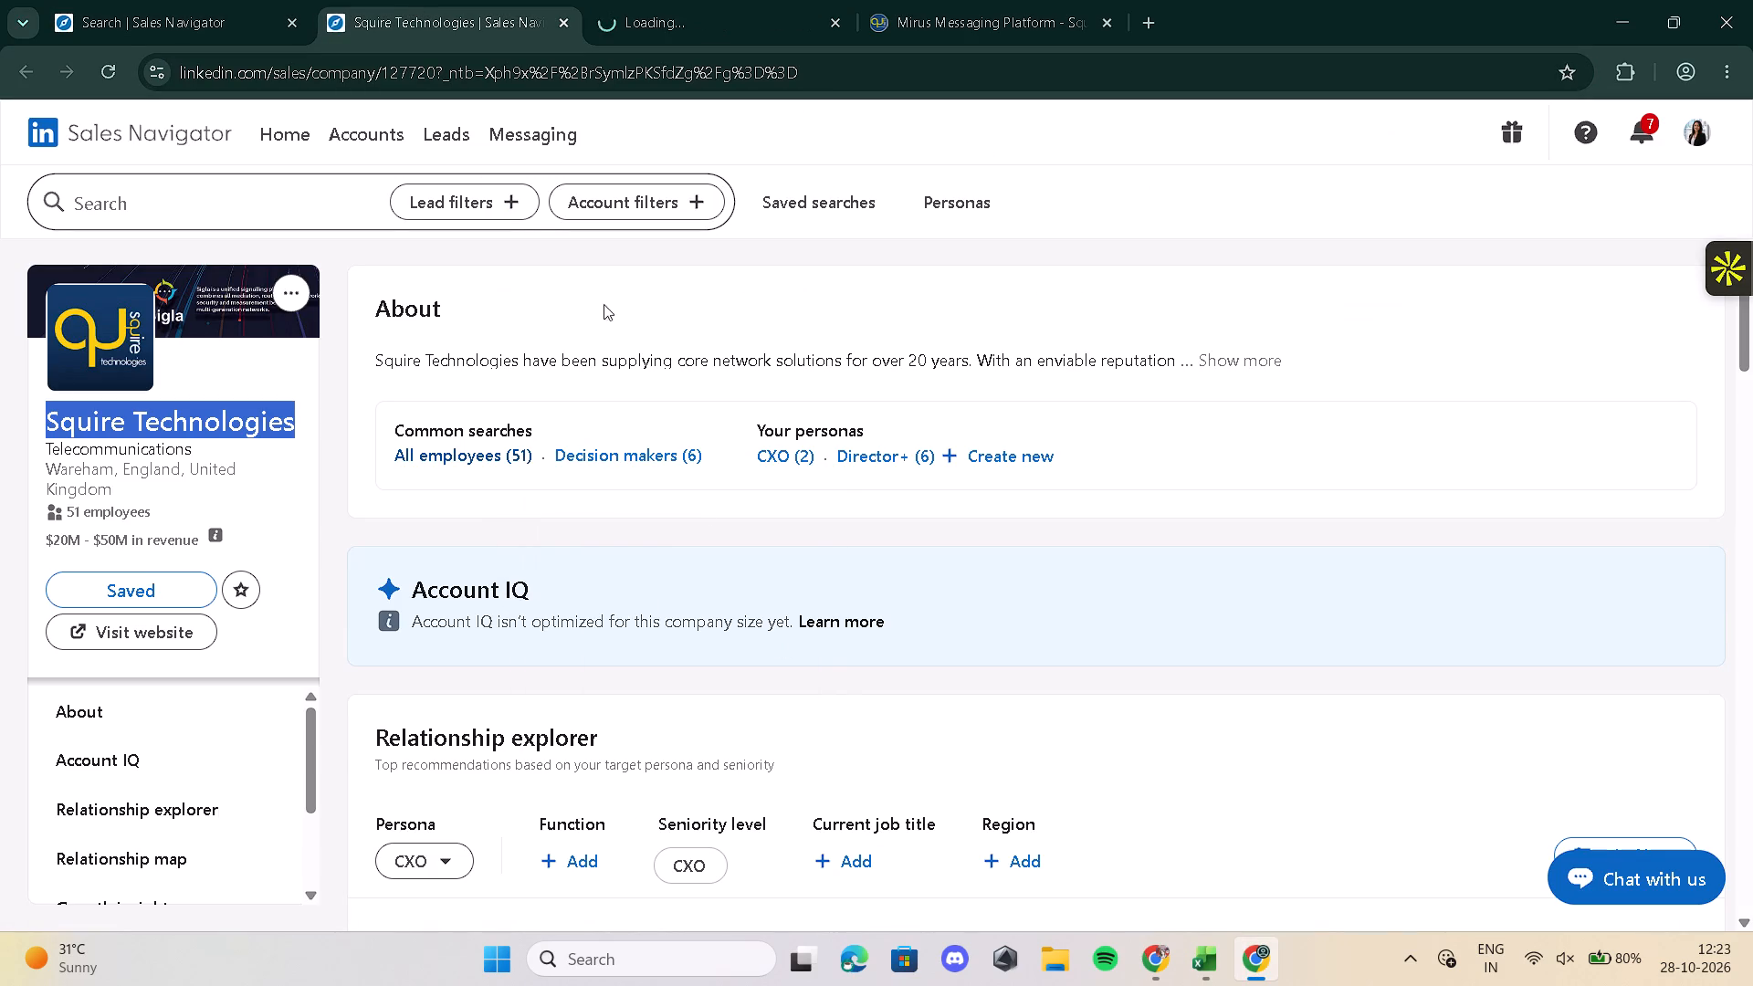
{"action": "left_click", "coordinate": [245, 0]}
{"action": "left_click", "coordinate": [403, 0]}
{"action": "left_click", "coordinate": [720, 0]}
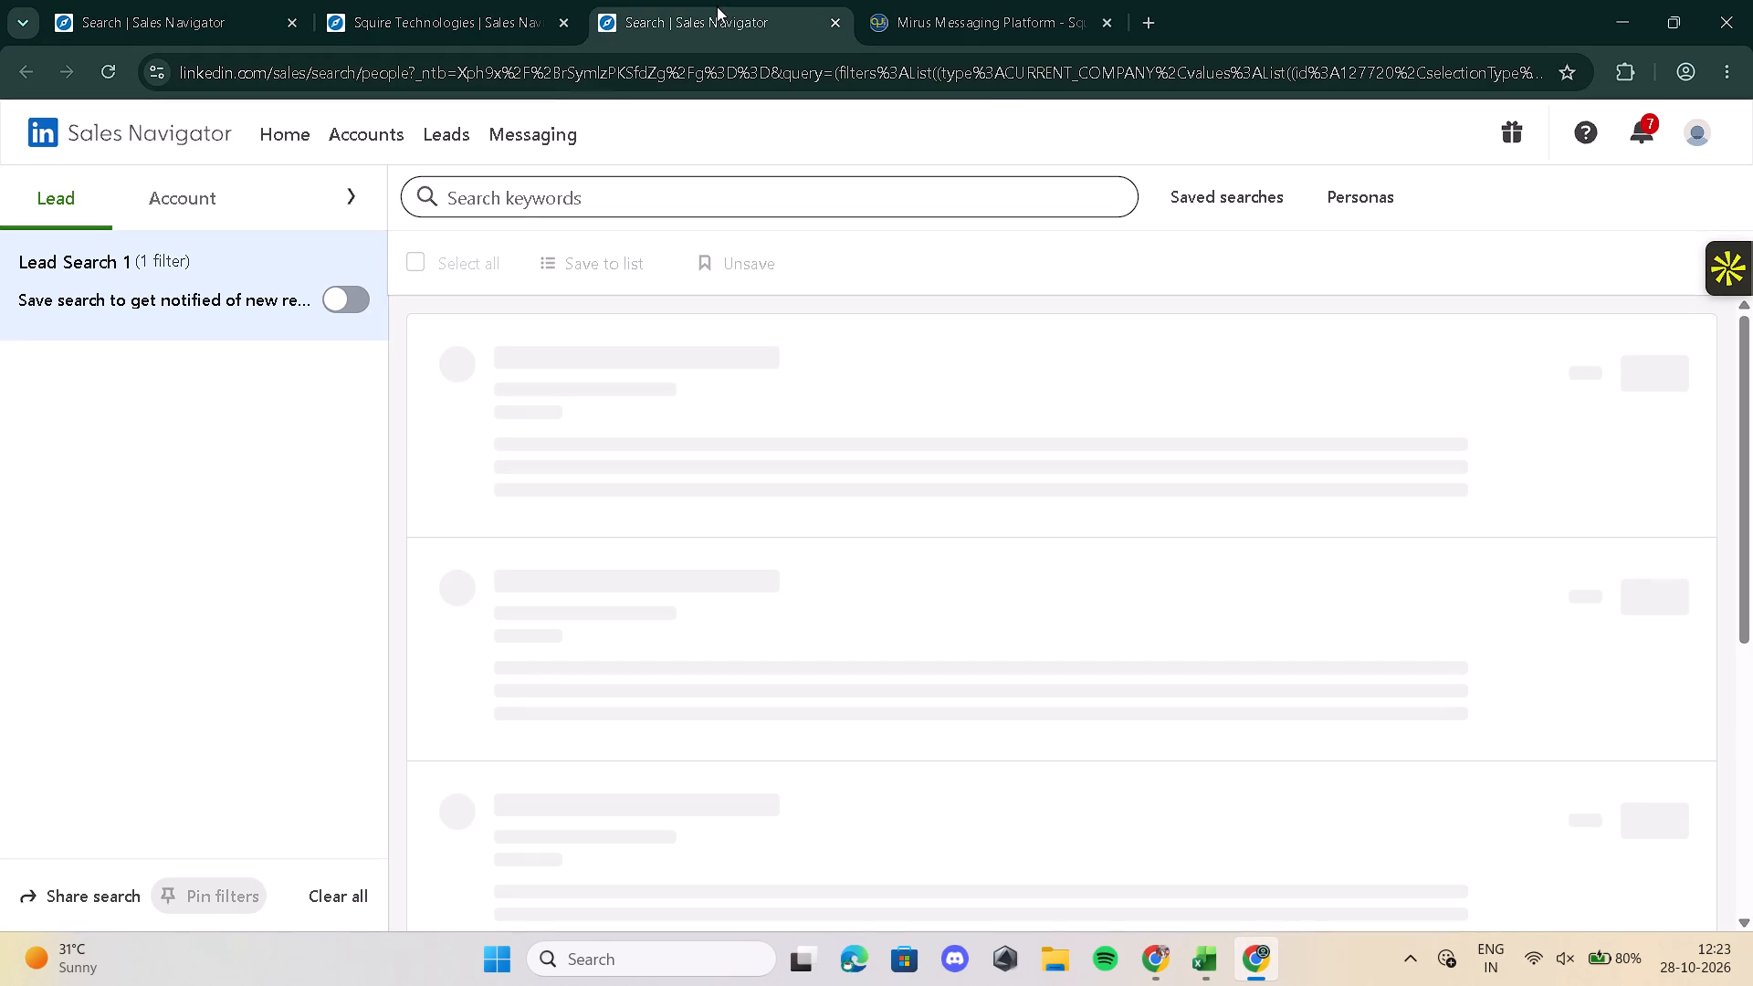
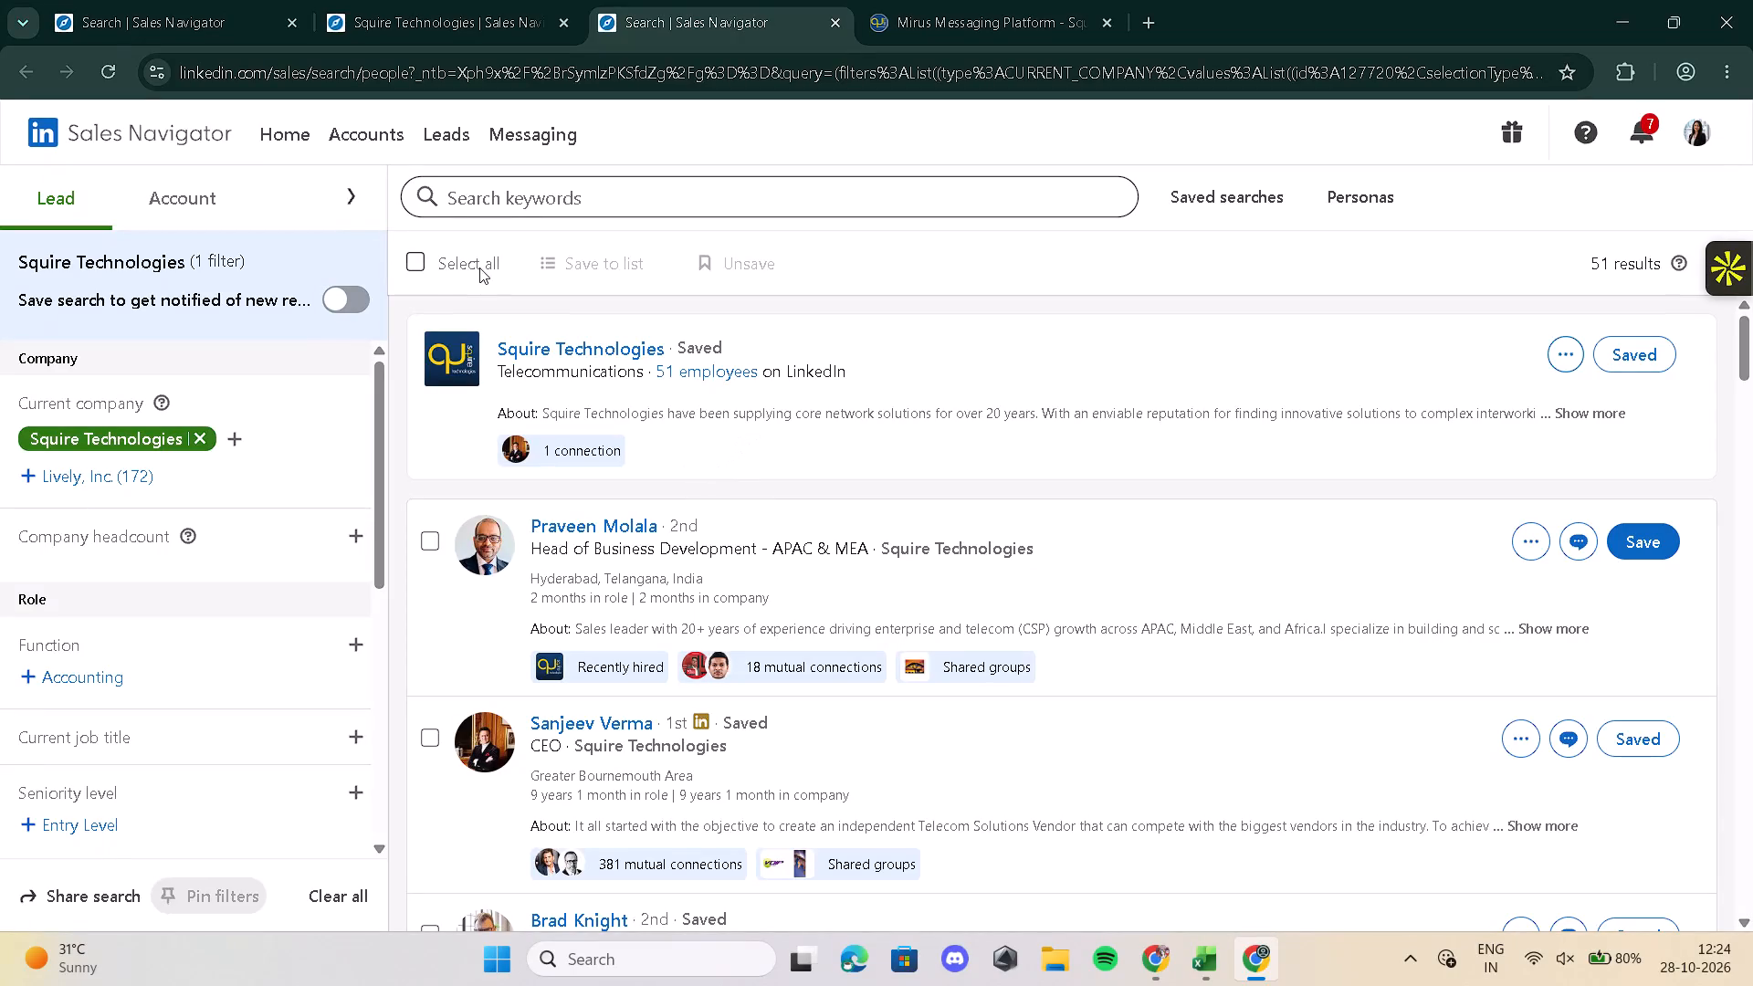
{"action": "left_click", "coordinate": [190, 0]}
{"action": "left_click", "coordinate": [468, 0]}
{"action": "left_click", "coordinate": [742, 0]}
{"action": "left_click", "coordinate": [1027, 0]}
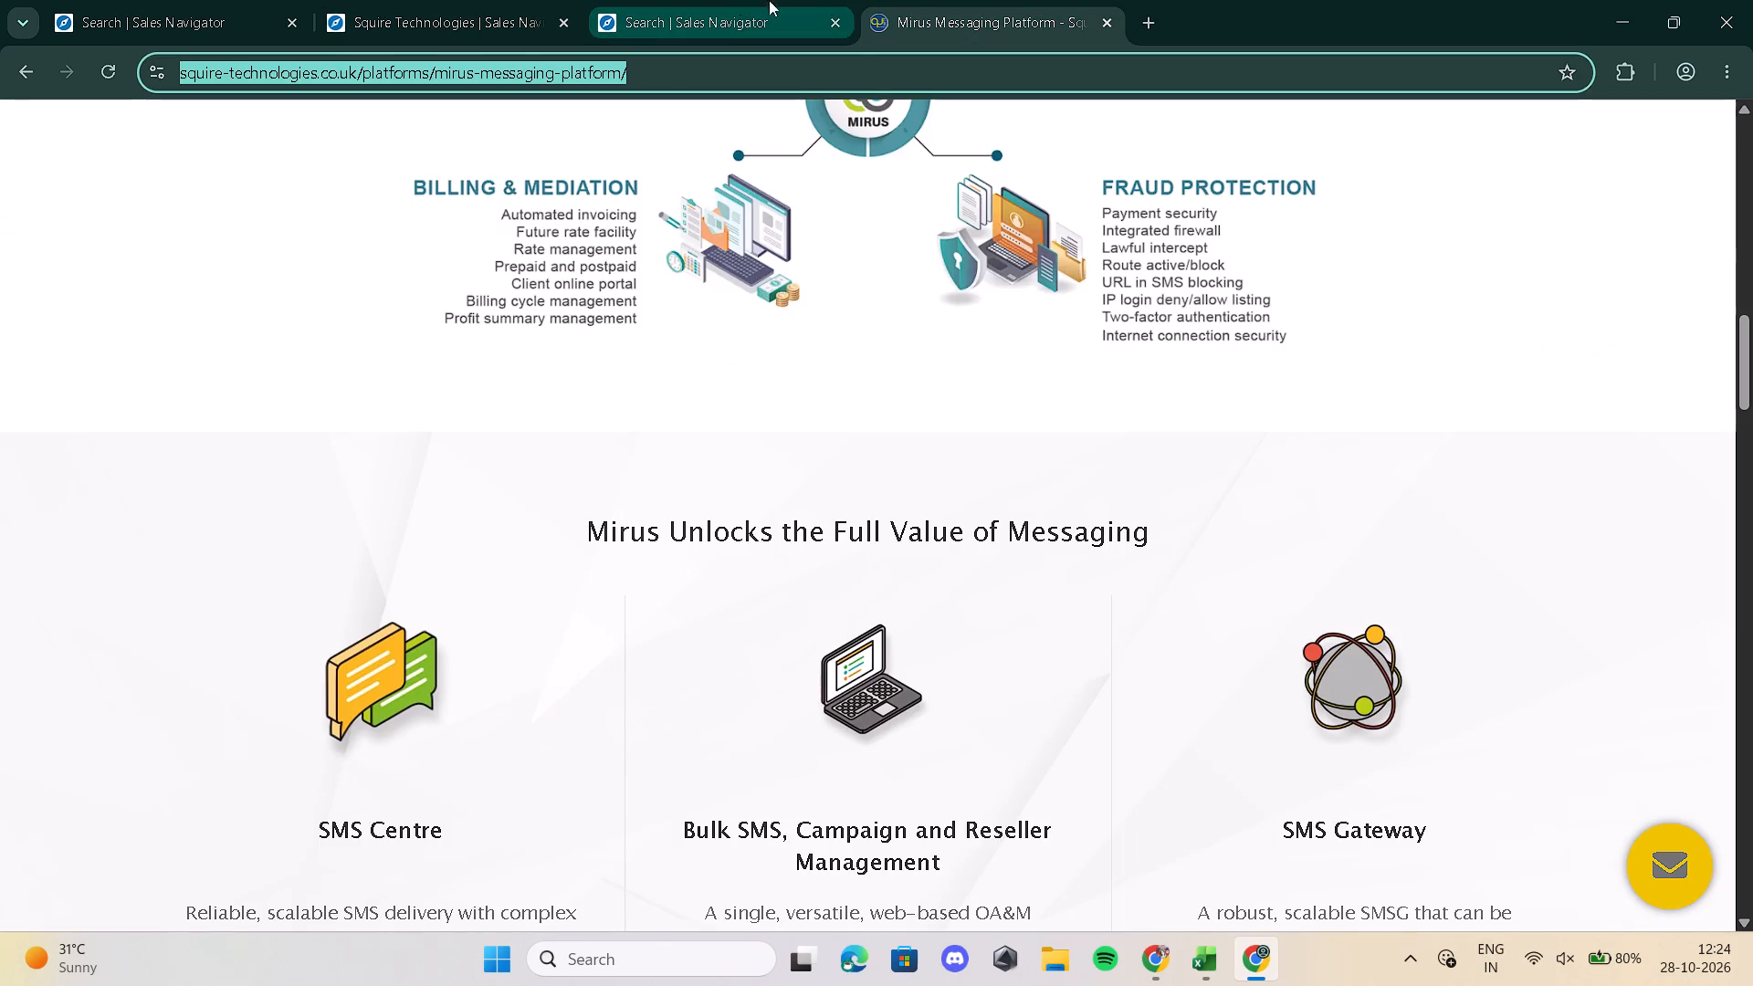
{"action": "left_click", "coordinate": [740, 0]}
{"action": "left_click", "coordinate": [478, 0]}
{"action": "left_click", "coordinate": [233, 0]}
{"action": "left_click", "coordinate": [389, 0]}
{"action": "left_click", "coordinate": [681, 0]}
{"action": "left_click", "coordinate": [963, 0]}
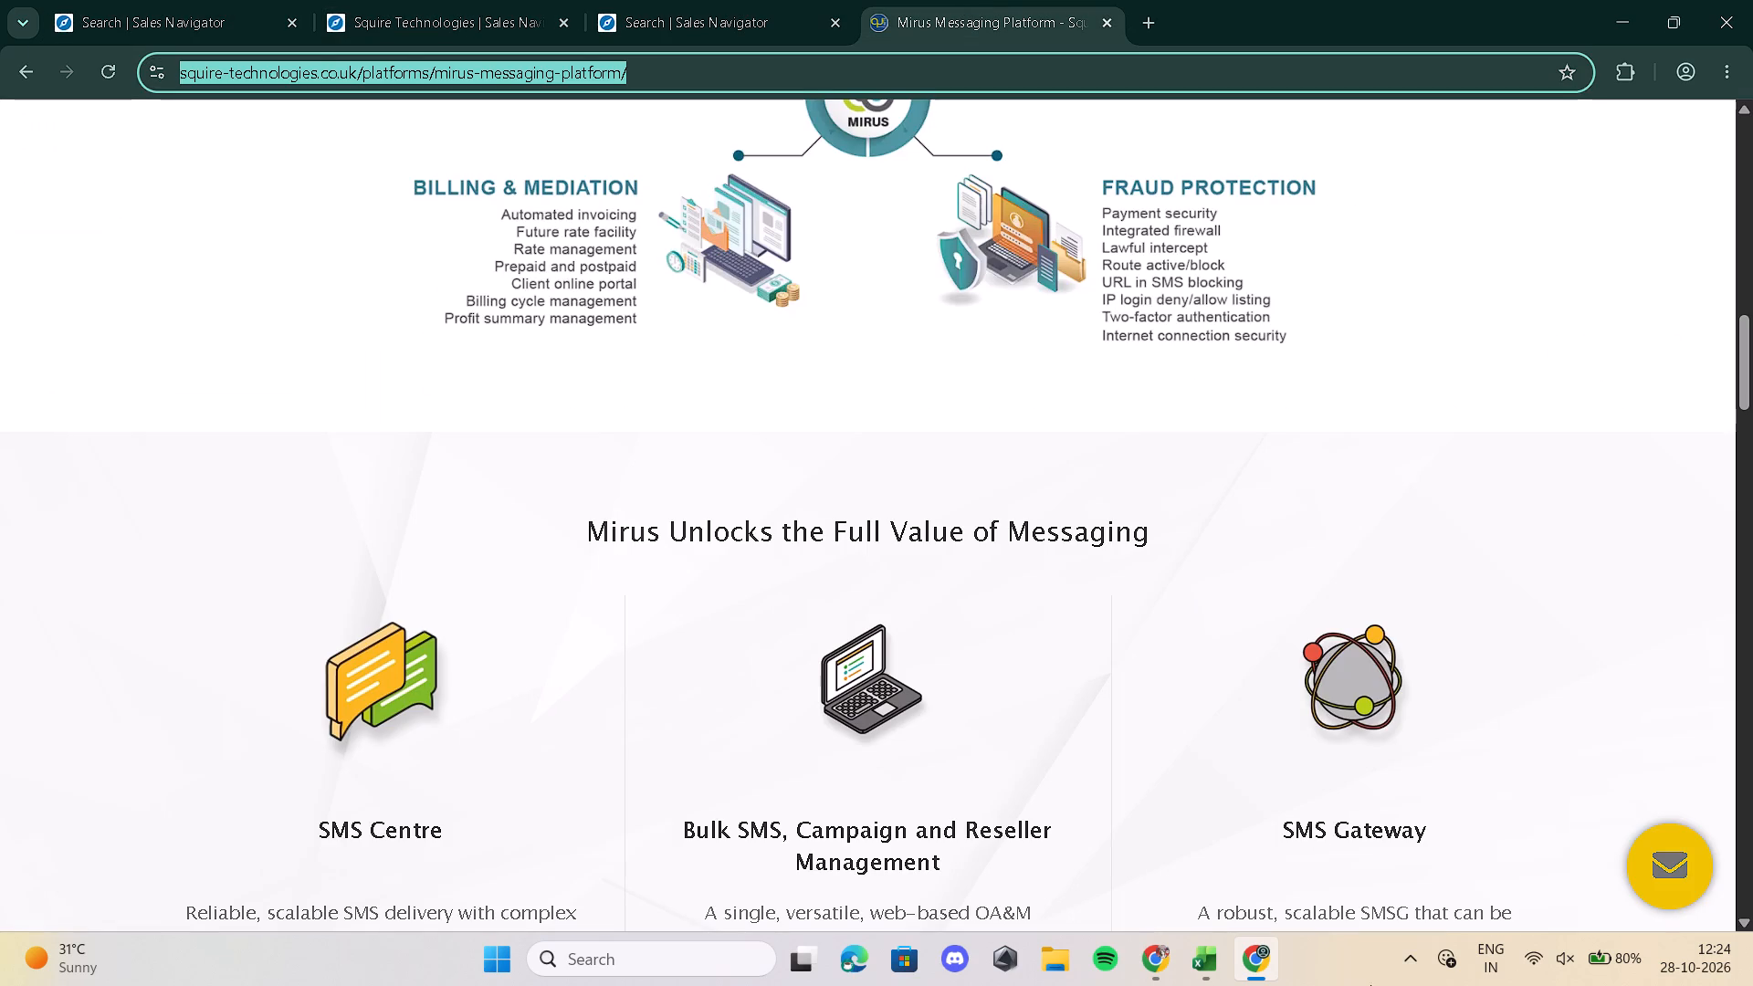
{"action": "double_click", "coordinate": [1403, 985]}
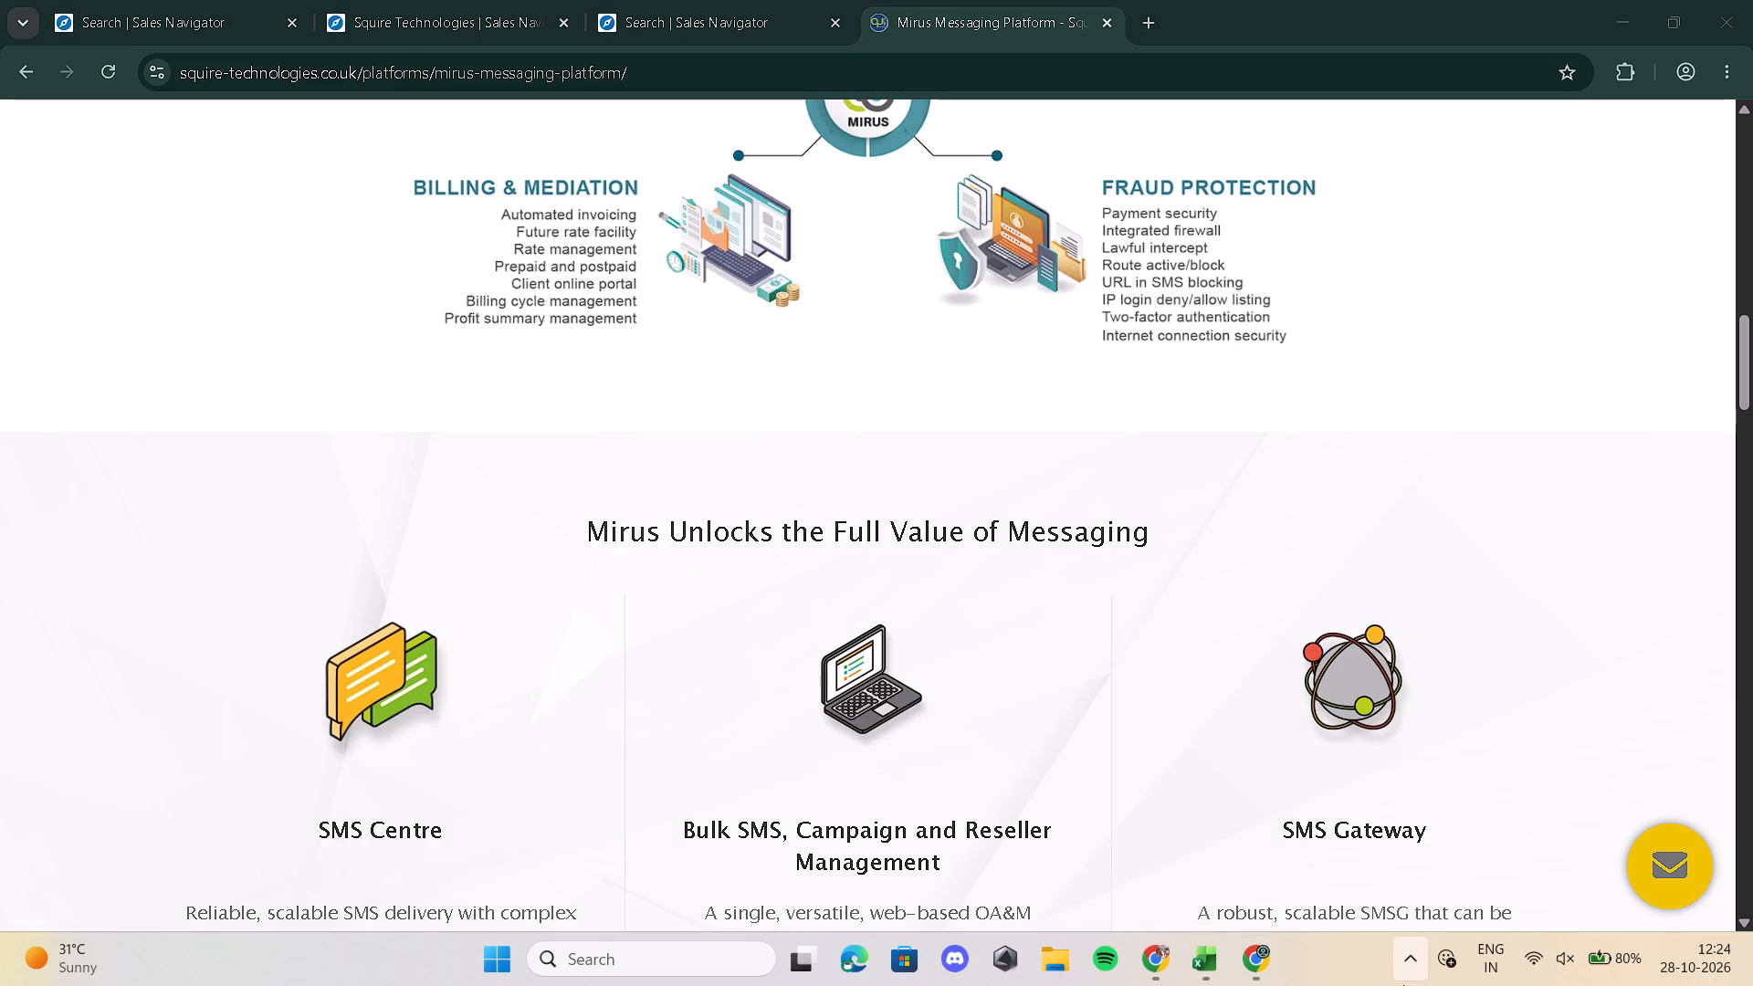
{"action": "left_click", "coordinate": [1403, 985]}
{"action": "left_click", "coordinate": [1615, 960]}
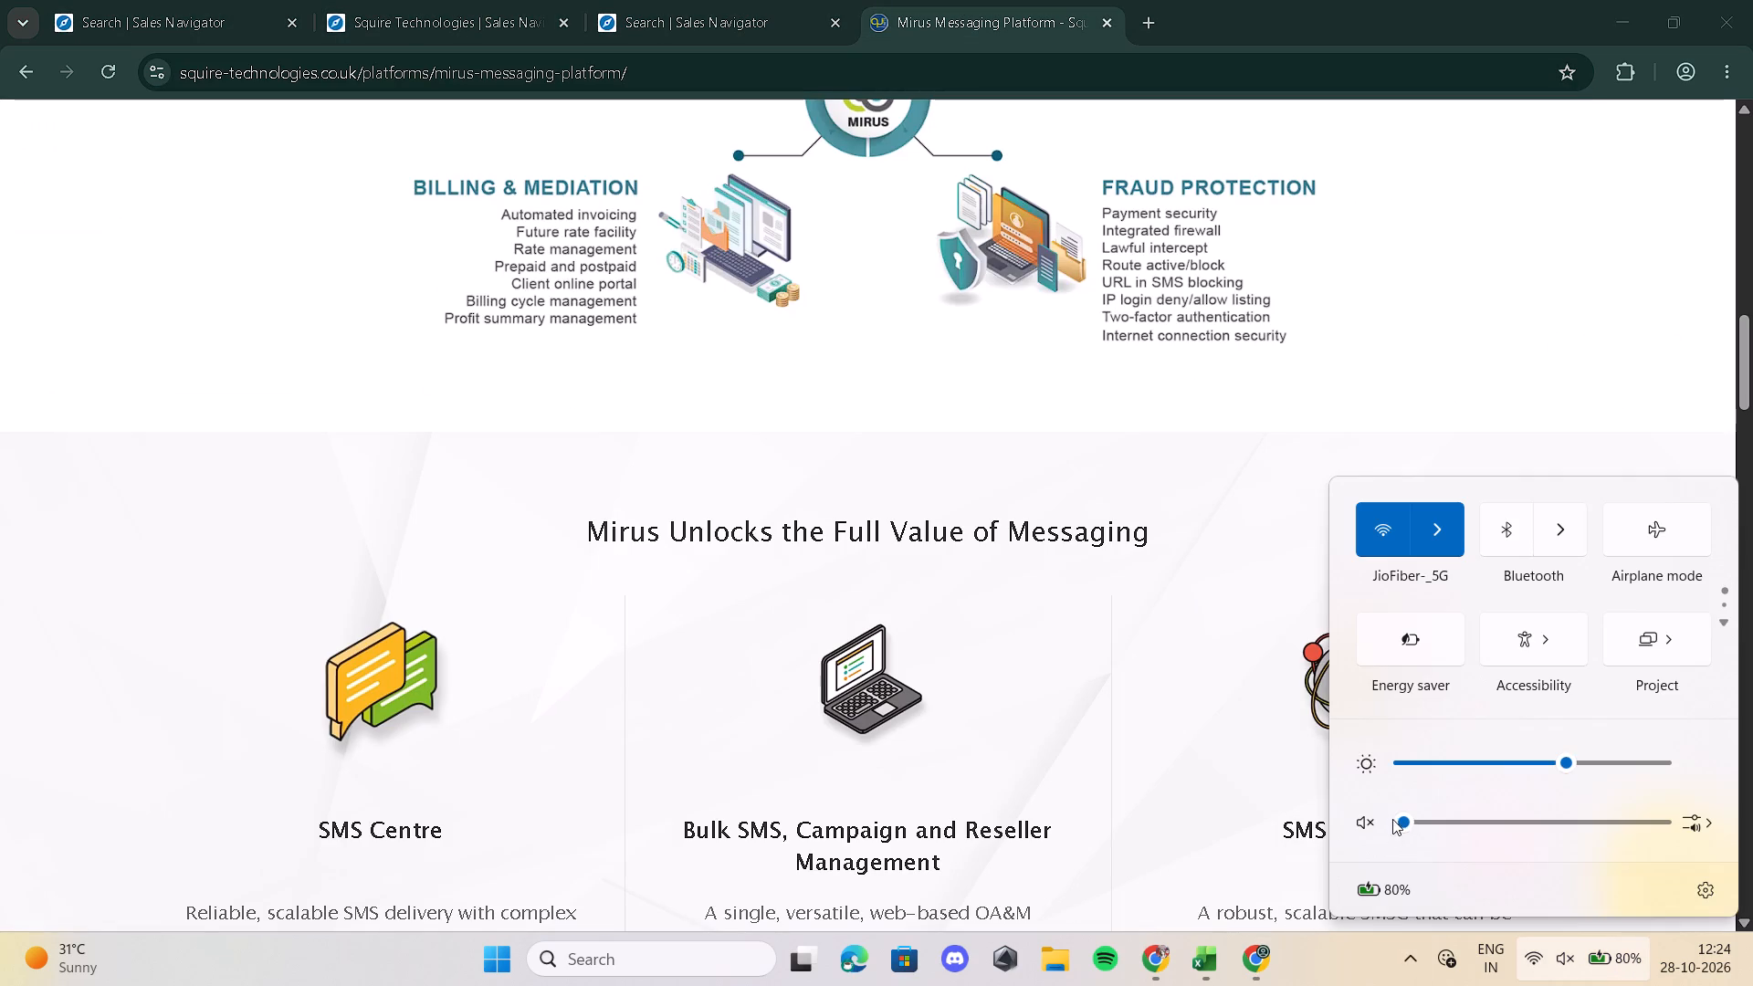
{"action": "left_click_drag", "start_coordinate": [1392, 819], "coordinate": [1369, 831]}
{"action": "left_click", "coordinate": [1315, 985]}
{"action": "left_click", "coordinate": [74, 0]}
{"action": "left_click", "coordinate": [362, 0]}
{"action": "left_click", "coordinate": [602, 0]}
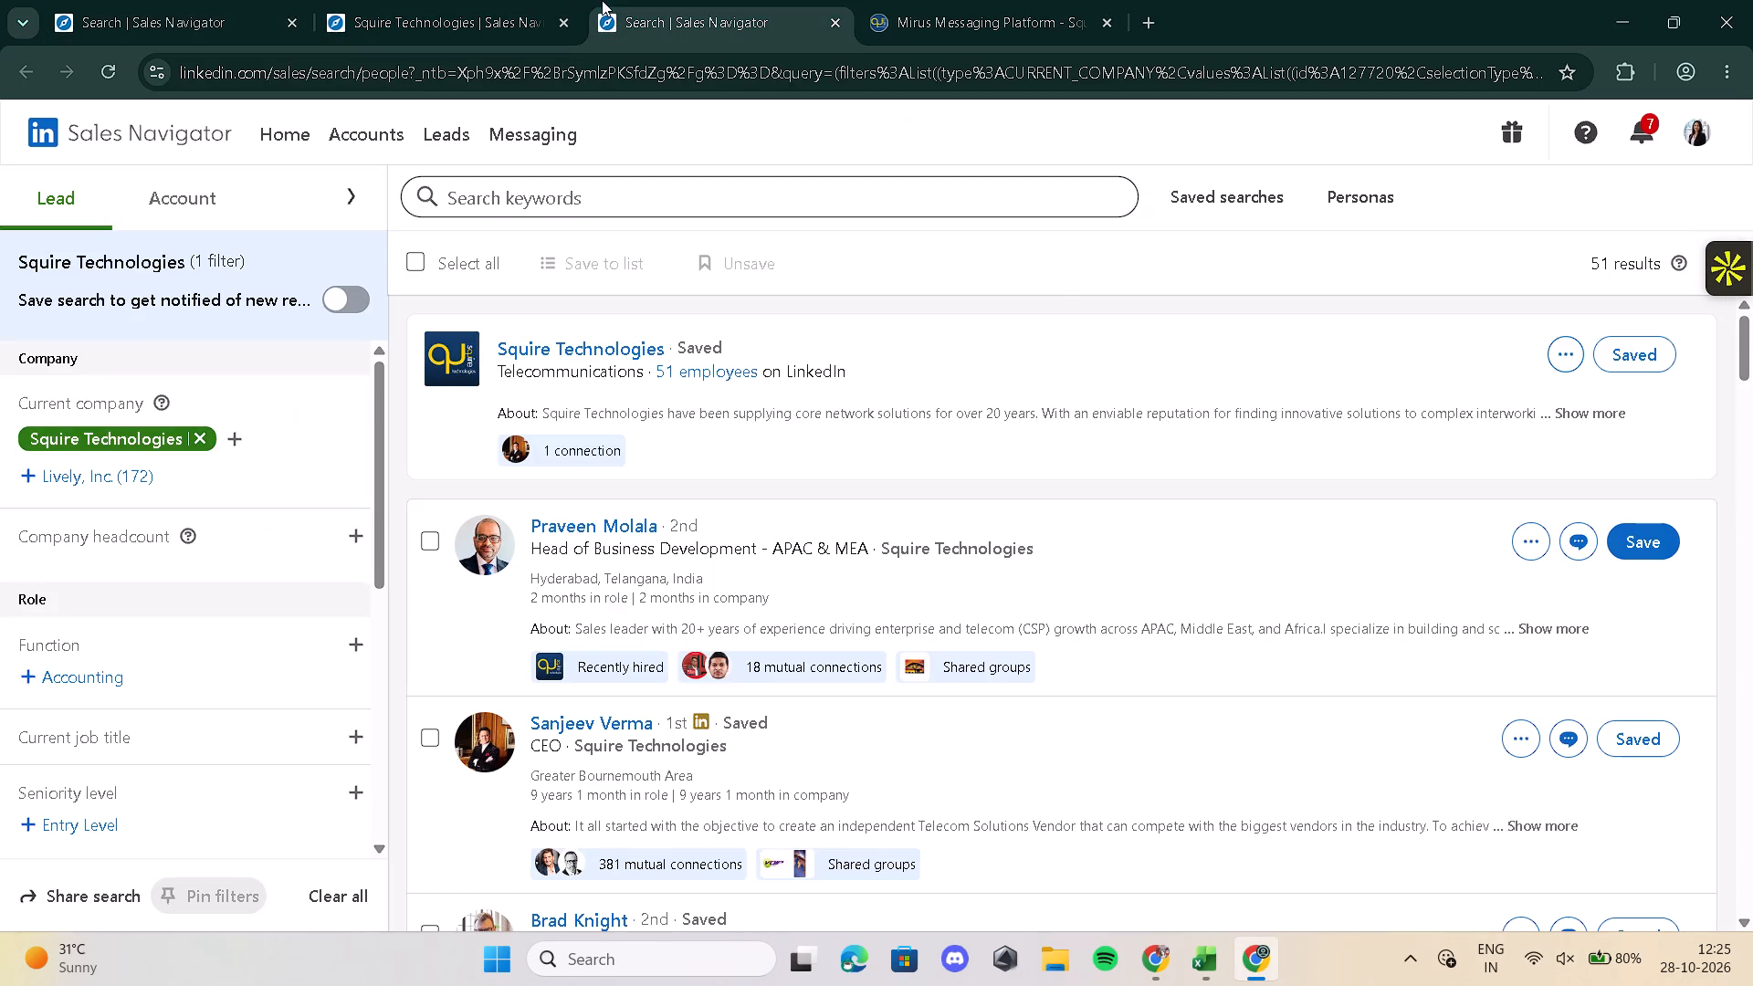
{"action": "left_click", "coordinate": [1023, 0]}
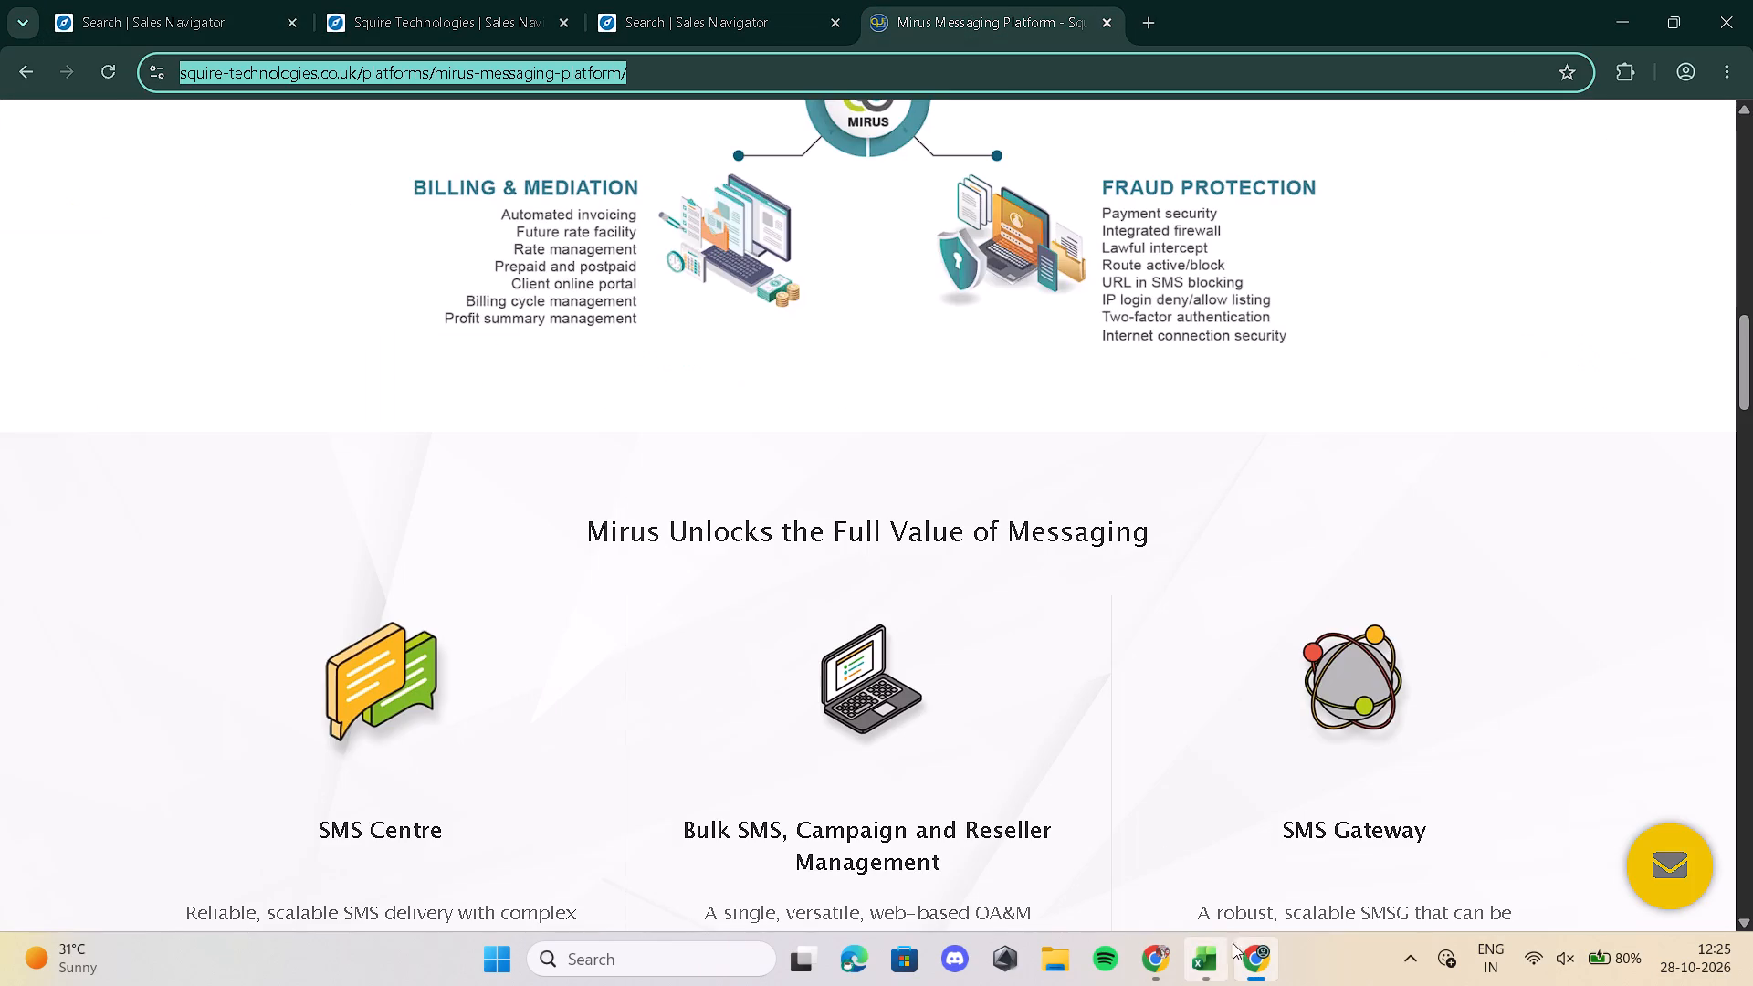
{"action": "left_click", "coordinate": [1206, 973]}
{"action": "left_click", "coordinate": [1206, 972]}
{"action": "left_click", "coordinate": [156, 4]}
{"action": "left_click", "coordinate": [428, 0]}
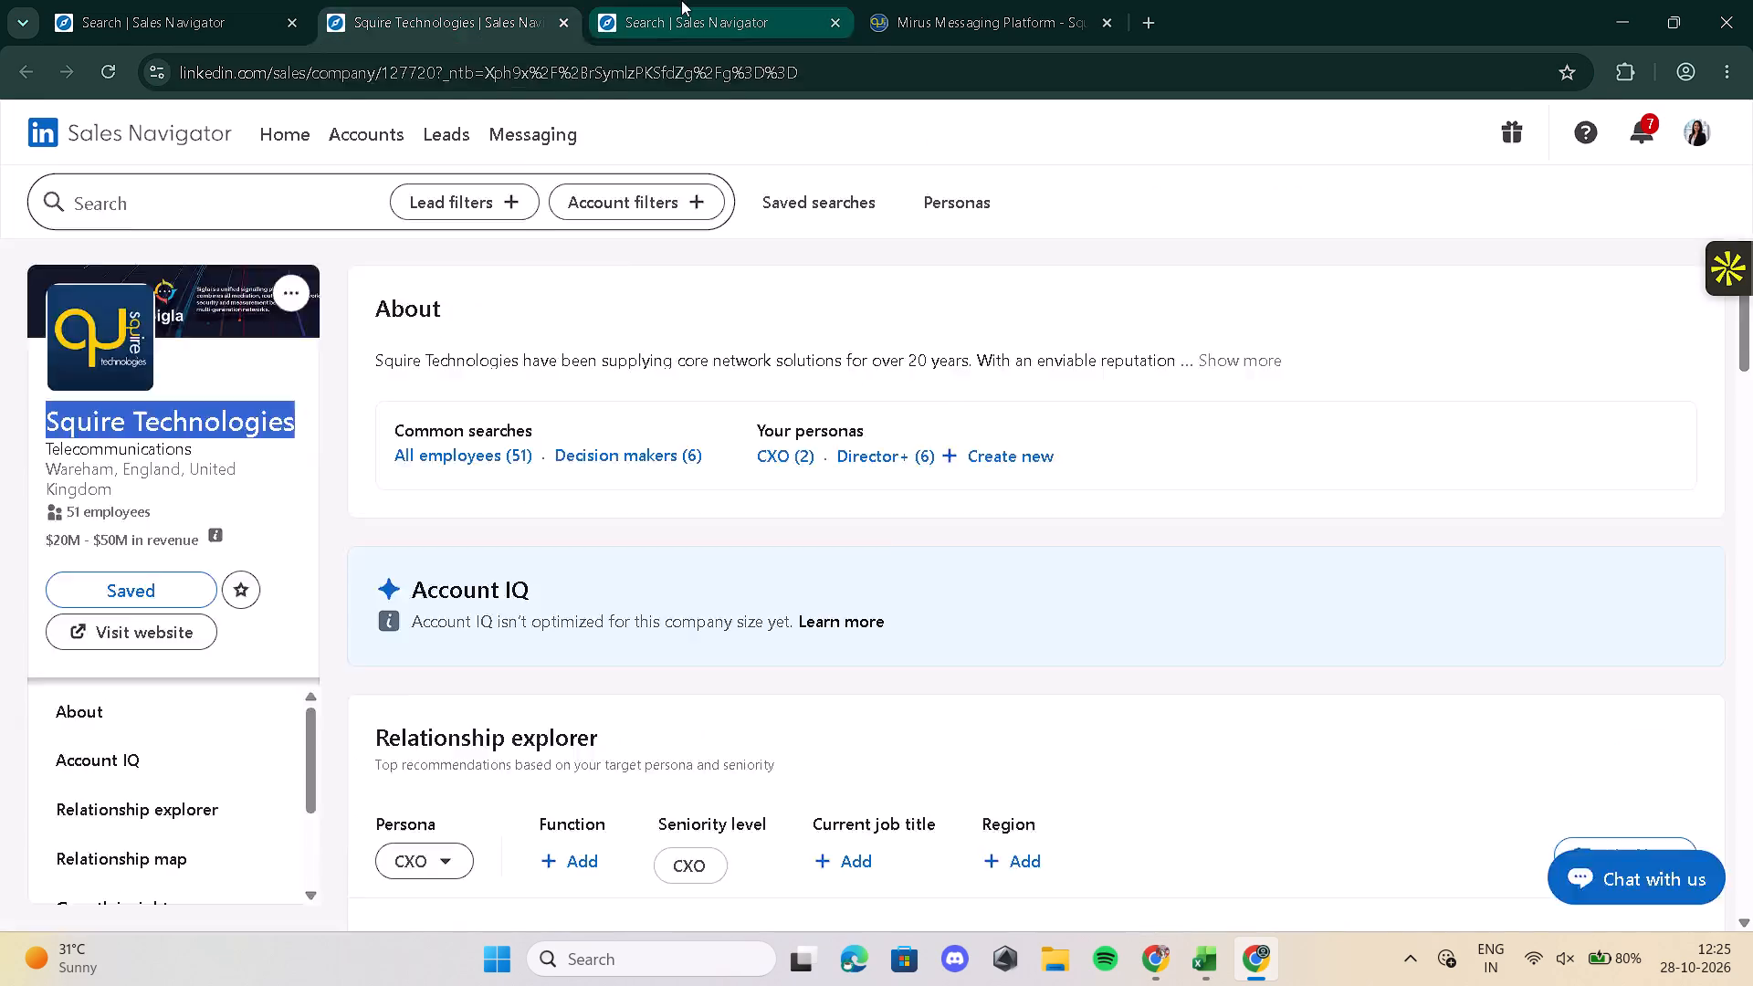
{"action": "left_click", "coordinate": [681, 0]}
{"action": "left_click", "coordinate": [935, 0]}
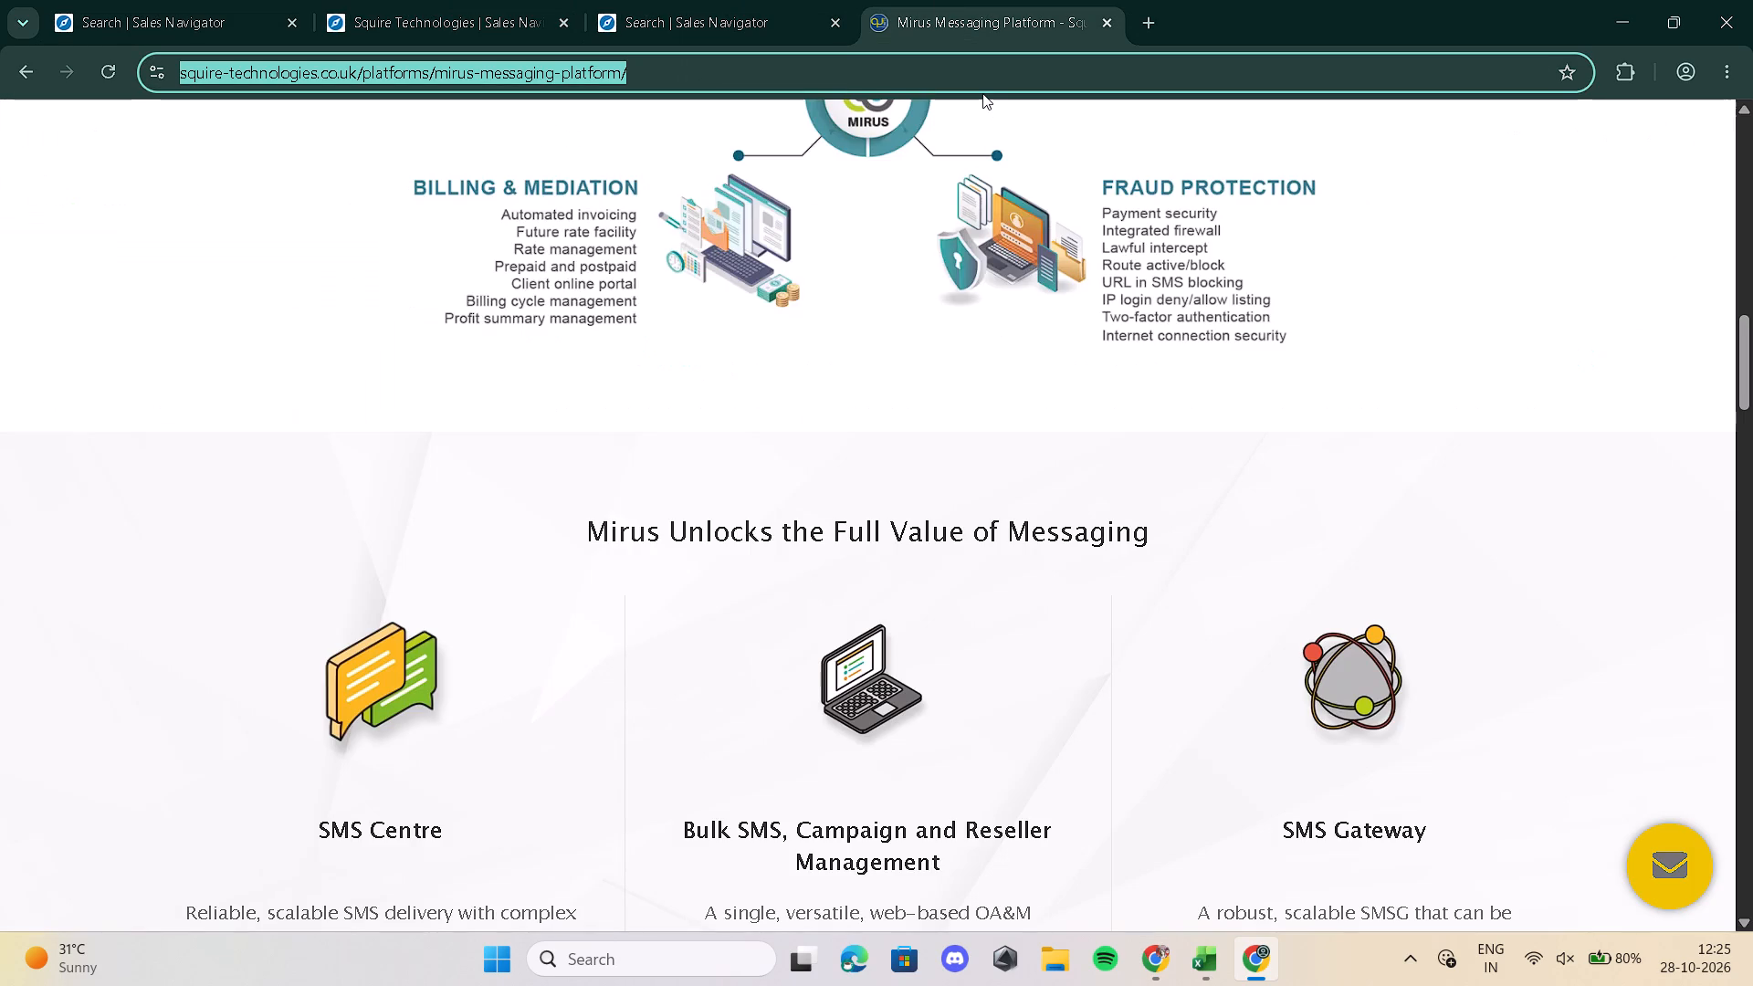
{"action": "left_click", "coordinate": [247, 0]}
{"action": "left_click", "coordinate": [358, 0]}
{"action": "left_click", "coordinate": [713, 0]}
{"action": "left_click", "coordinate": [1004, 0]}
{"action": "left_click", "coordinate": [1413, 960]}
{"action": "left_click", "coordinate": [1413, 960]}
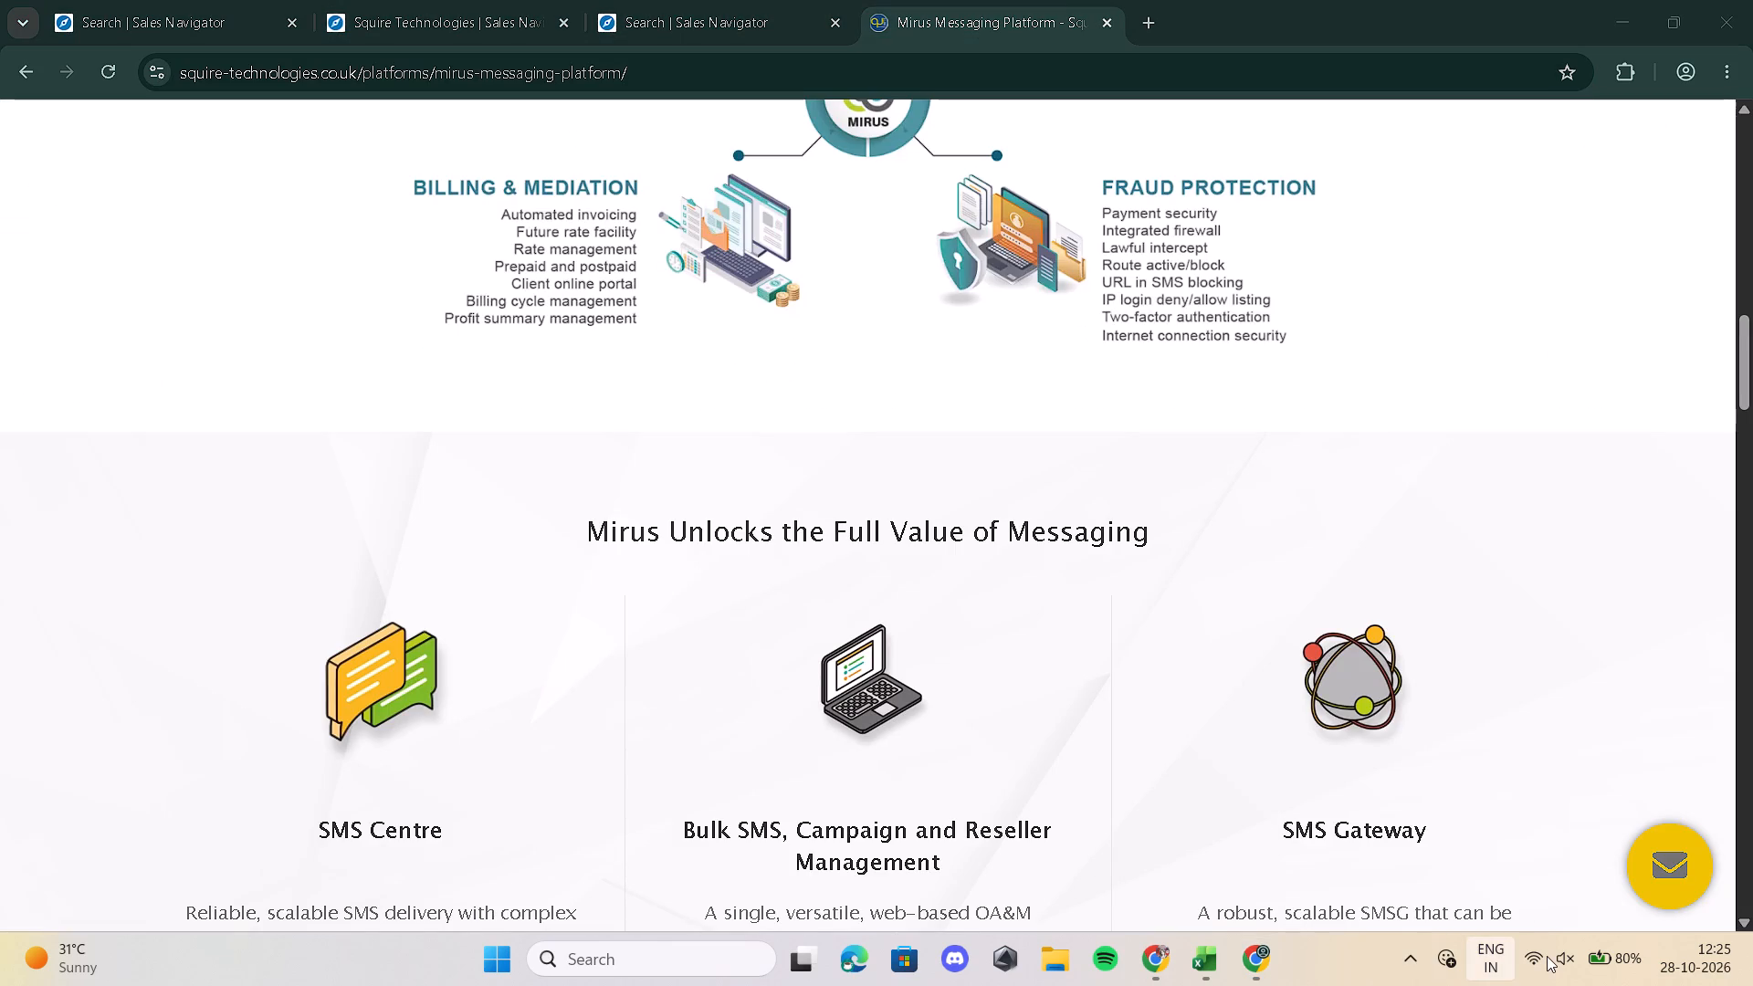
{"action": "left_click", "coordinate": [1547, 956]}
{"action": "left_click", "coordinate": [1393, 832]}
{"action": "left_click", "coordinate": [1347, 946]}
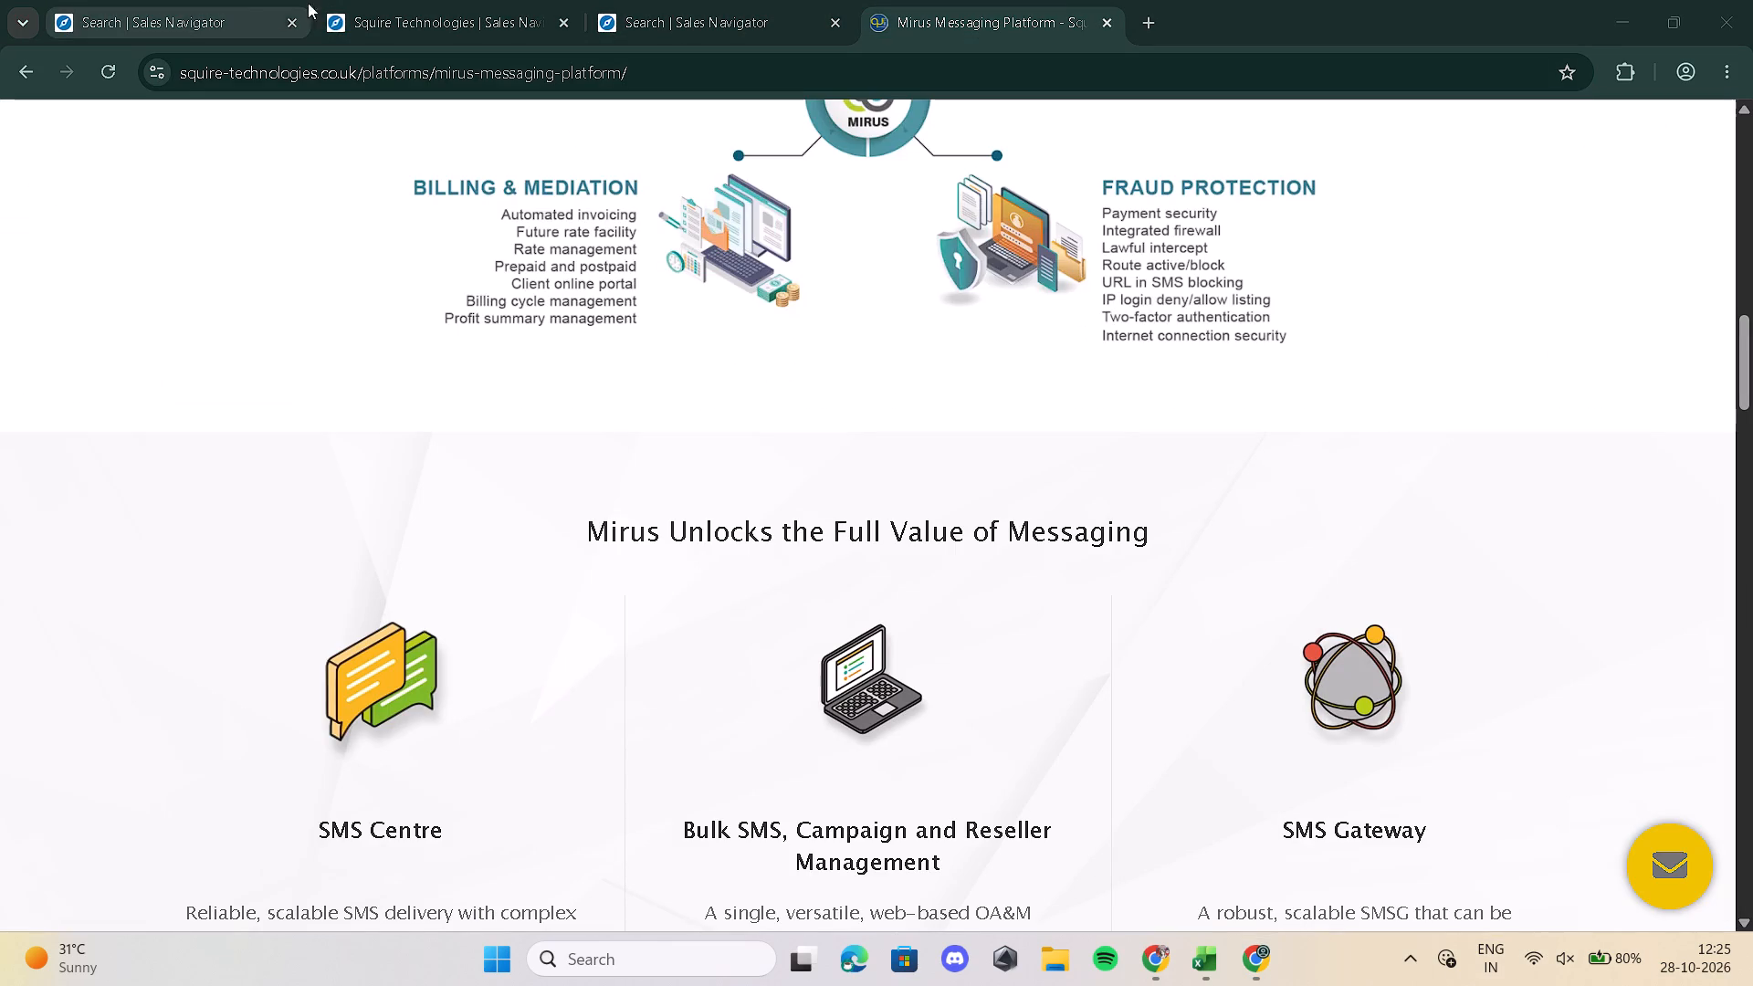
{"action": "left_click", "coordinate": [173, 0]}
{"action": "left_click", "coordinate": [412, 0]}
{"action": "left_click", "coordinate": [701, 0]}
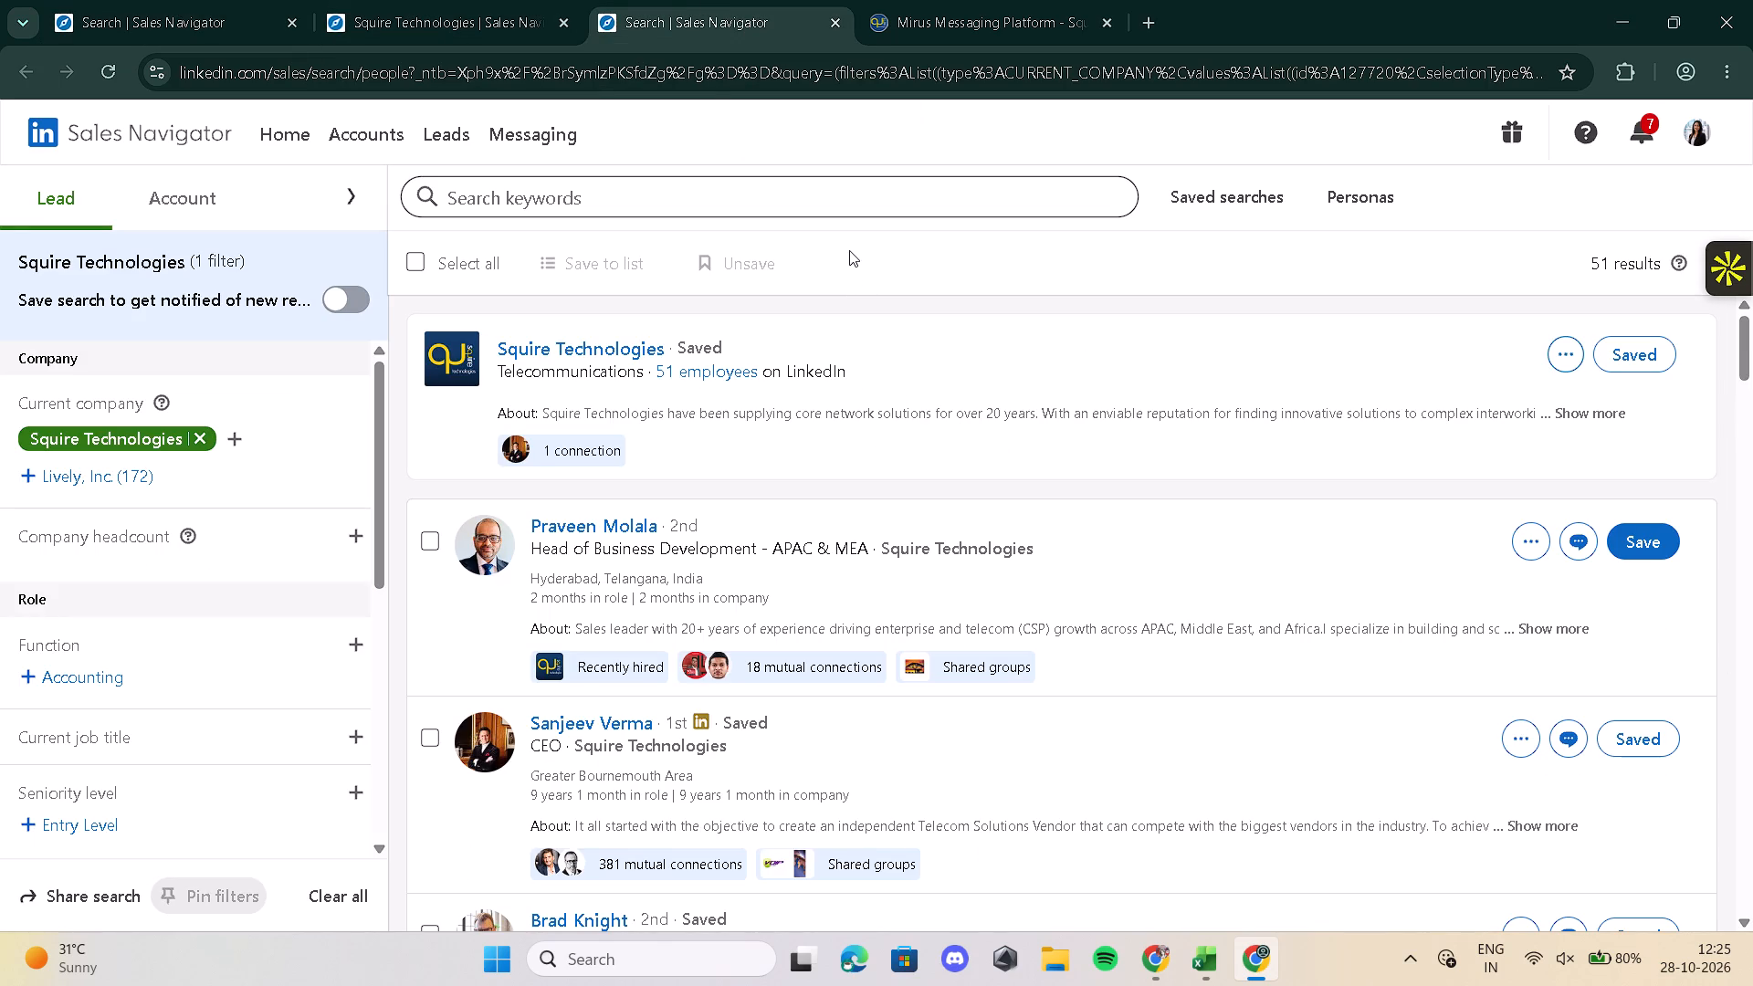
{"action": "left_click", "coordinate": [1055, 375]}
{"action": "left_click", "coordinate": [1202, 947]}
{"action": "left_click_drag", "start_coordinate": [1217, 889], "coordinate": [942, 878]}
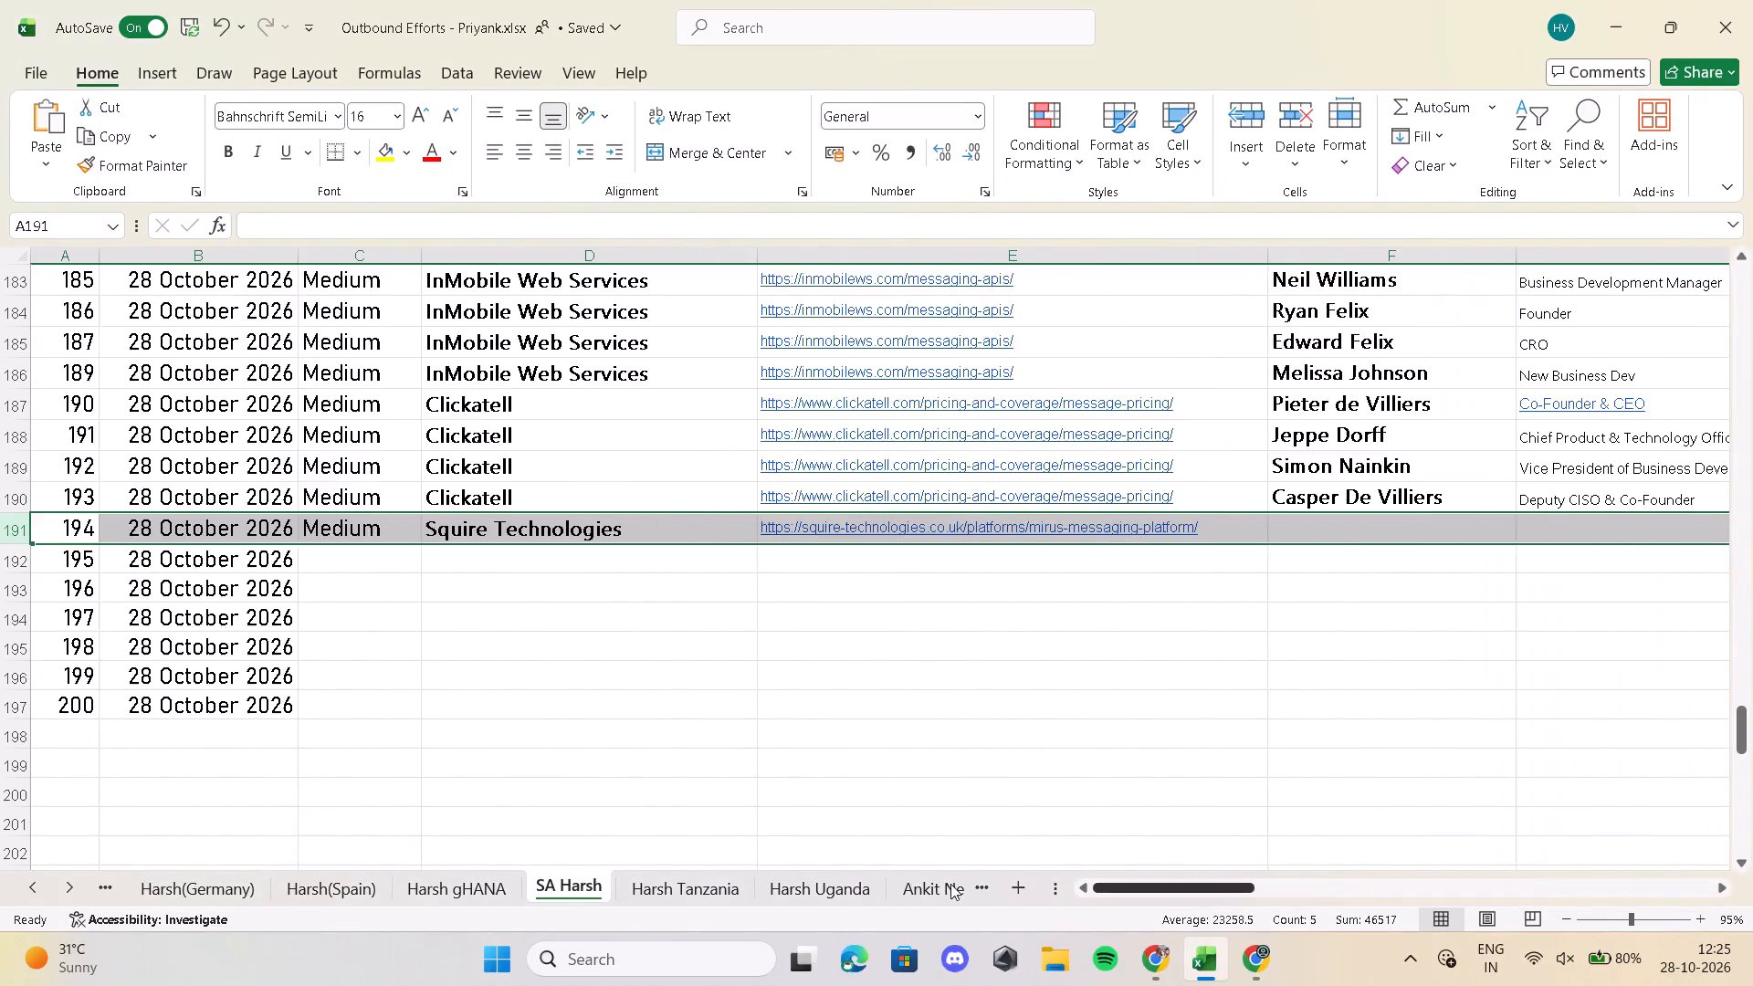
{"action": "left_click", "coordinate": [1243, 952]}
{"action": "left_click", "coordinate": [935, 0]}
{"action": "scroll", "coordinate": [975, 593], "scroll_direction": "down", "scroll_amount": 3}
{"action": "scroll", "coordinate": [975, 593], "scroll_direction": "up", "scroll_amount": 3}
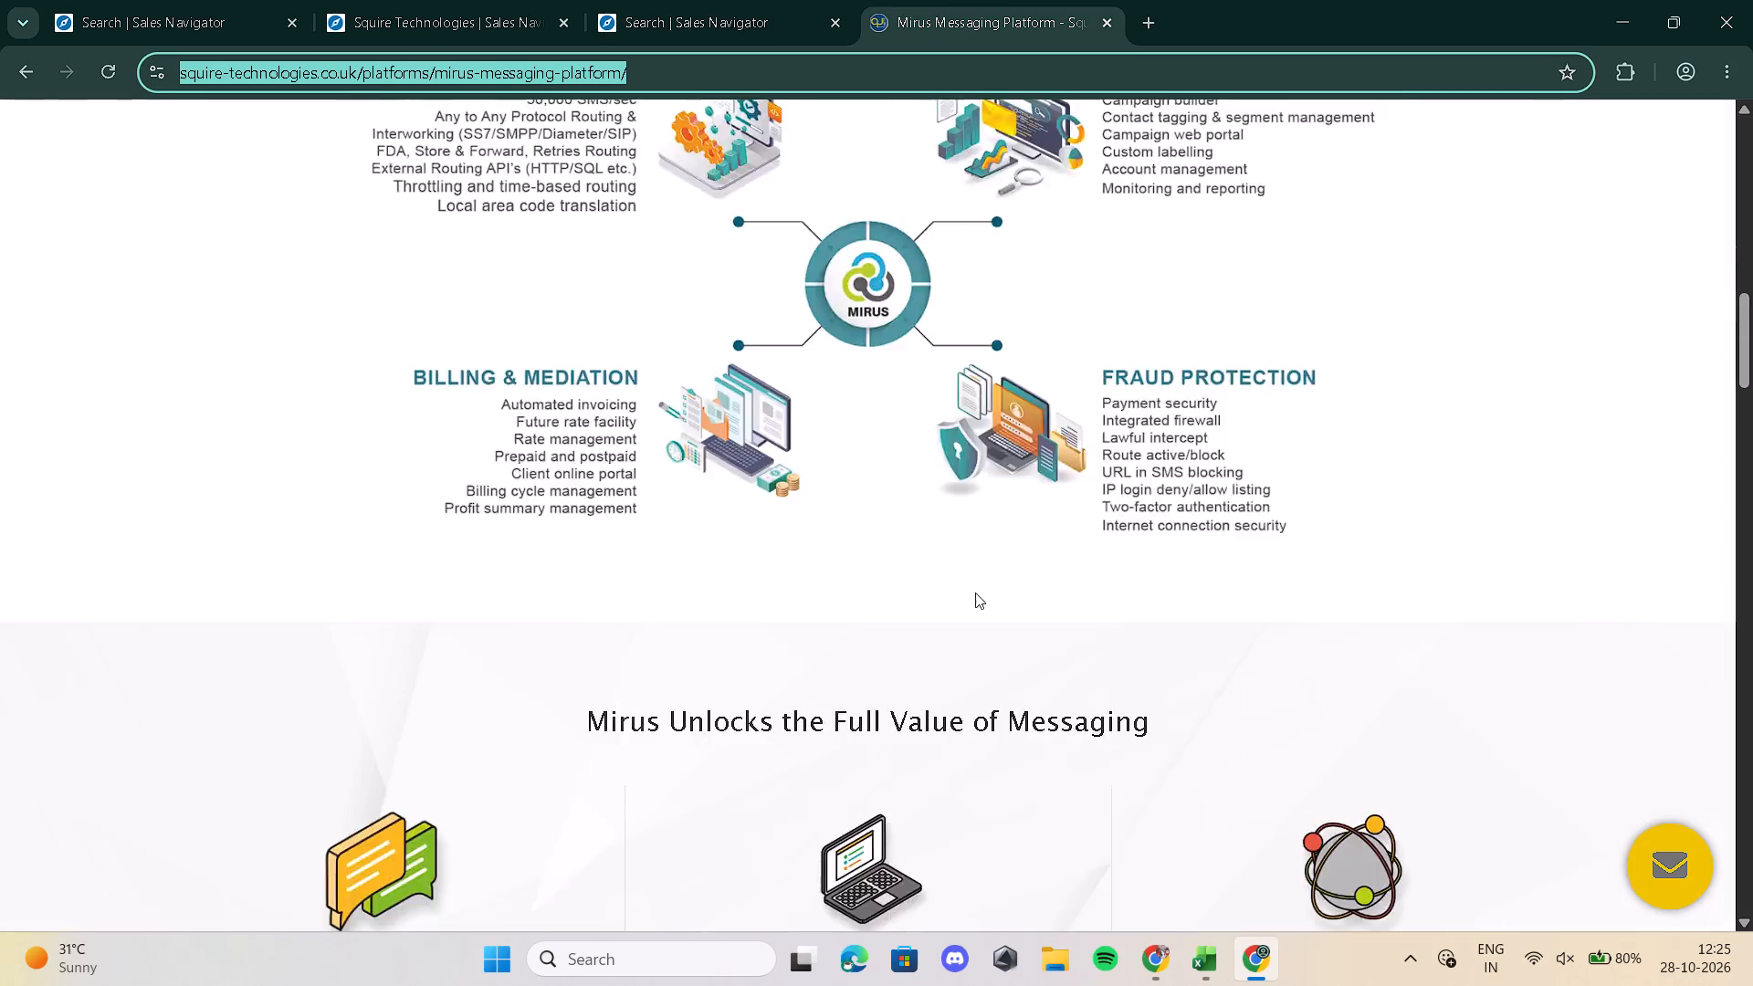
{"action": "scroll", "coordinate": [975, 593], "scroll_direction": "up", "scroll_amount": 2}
Open the Squire Technologies CEO's profile in a new tab from the company's Sales Navigator lead results.
{"action": "left_click", "coordinate": [748, 0]}
{"action": "scroll", "coordinate": [1082, 534], "scroll_direction": "down", "scroll_amount": 1}
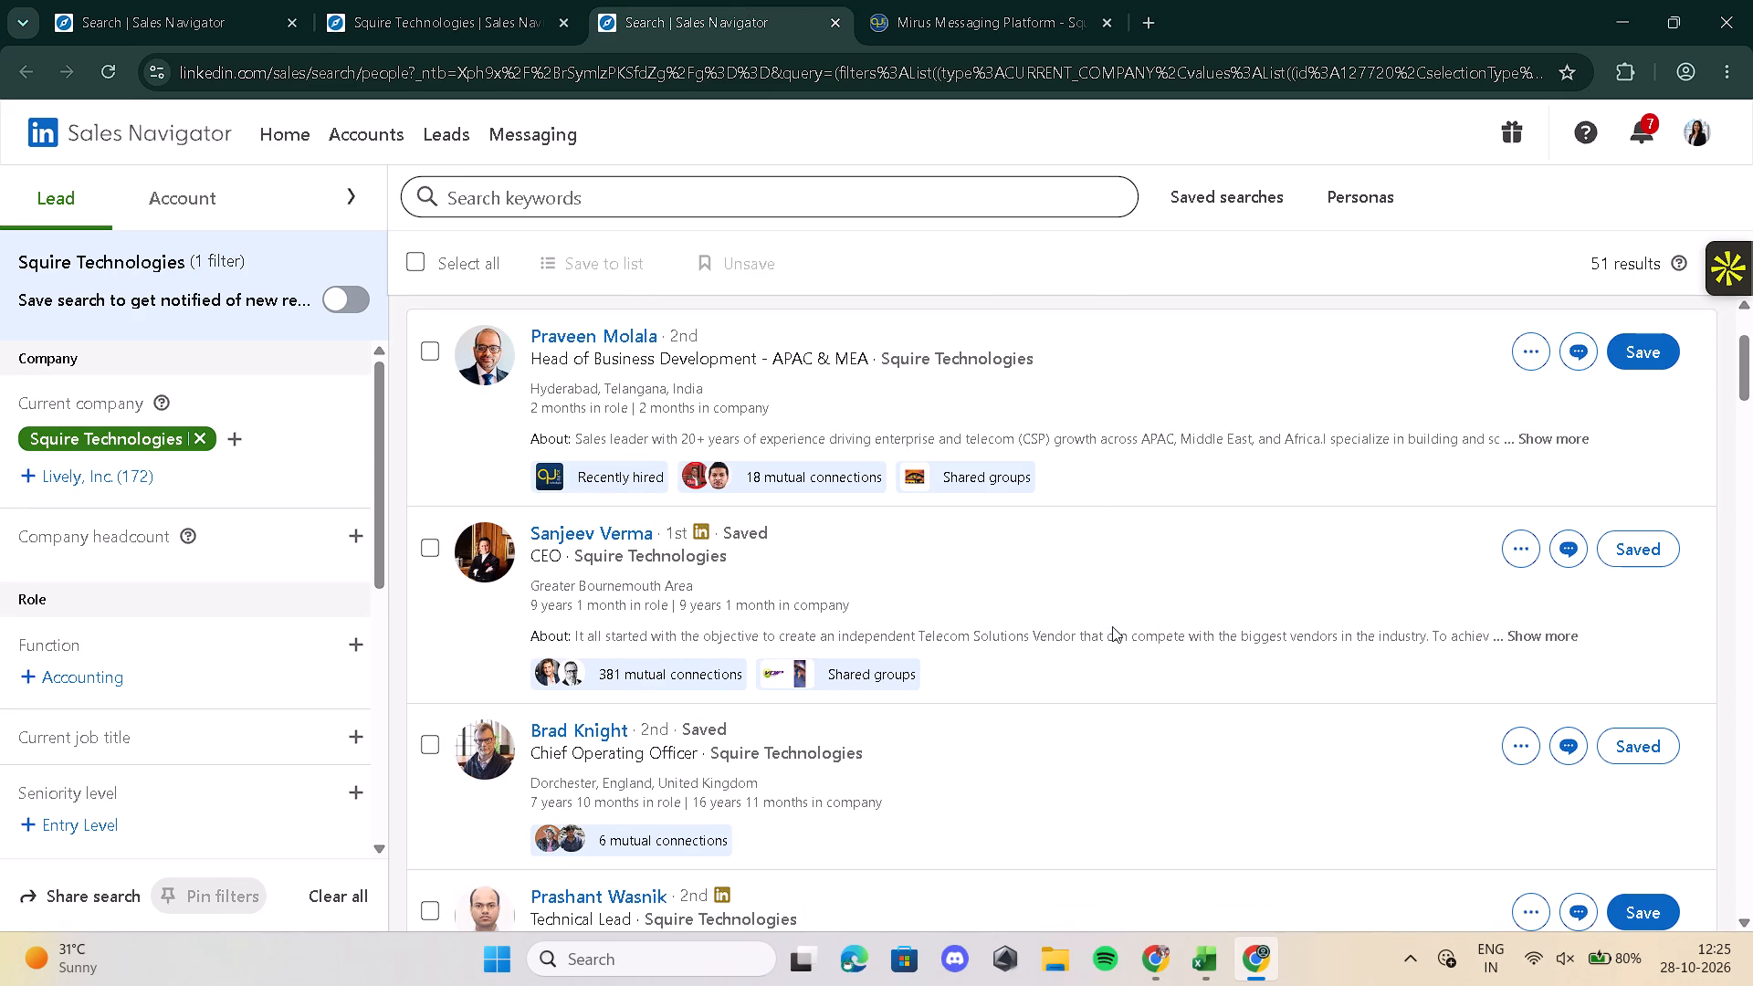
{"action": "right_click", "coordinate": [626, 527]}
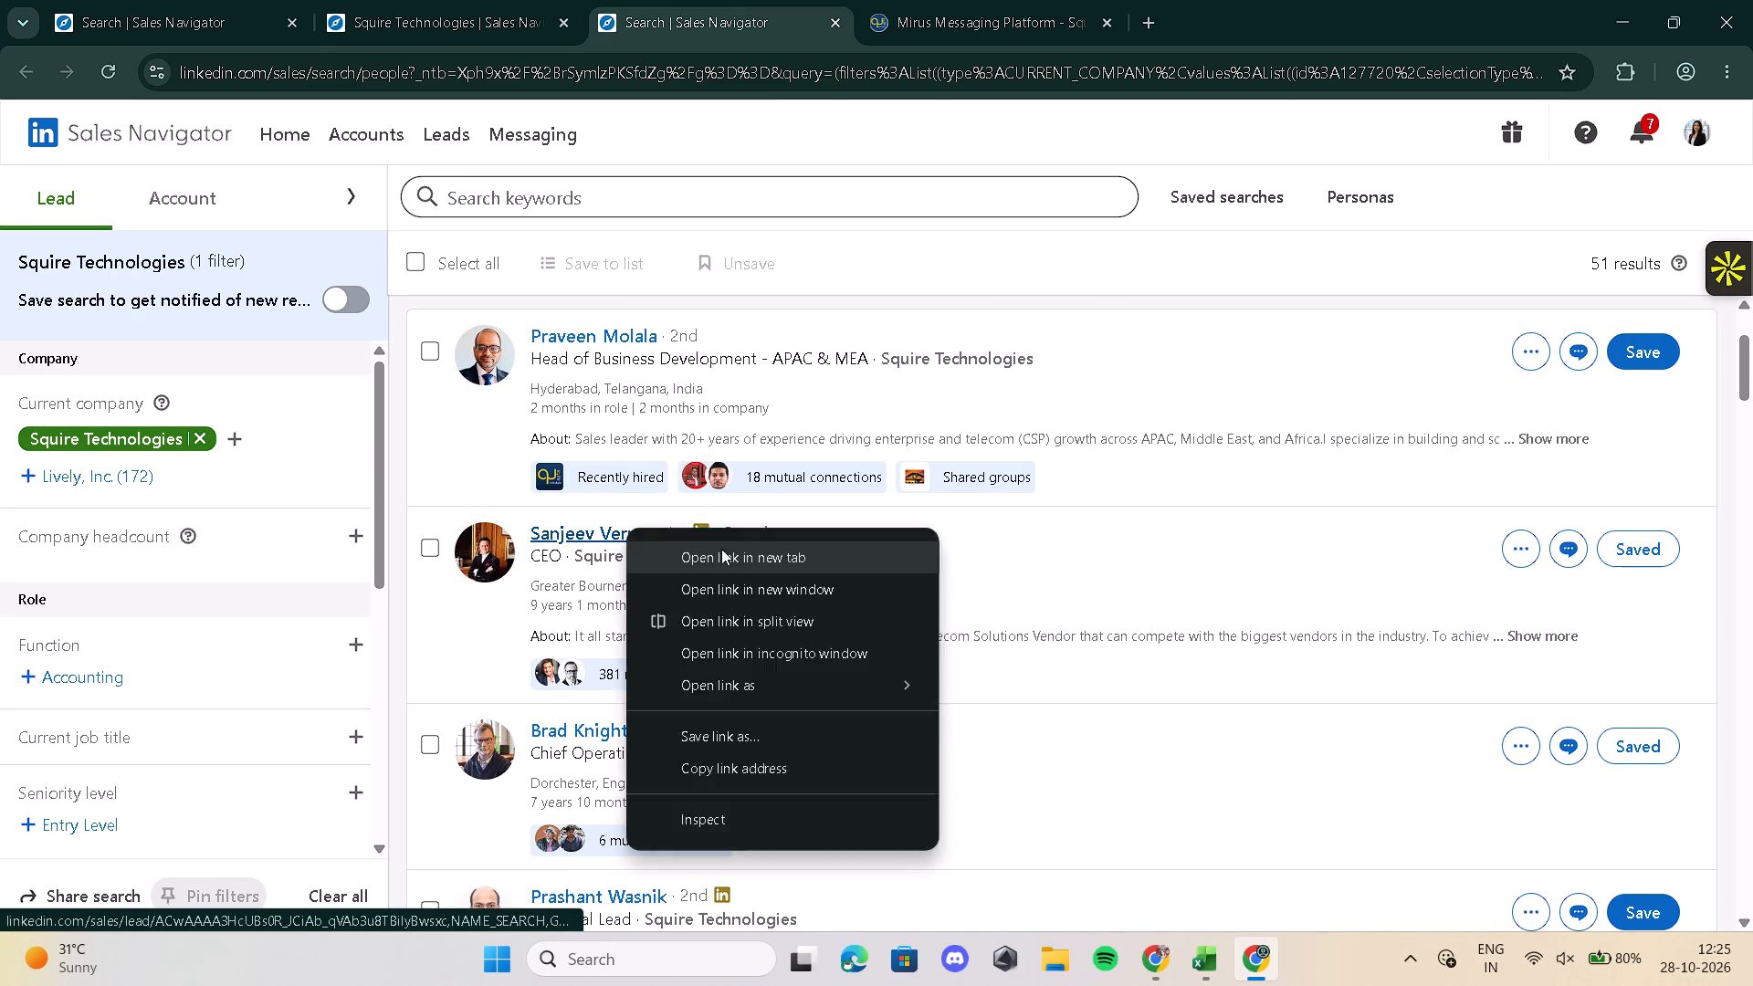
{"action": "left_click", "coordinate": [730, 550]}
{"action": "left_click", "coordinate": [471, 3]}
{"action": "left_click", "coordinate": [247, 0]}
{"action": "left_click", "coordinate": [383, 0]}
{"action": "left_click", "coordinate": [584, 0]}
{"action": "left_click", "coordinate": [881, 0]}
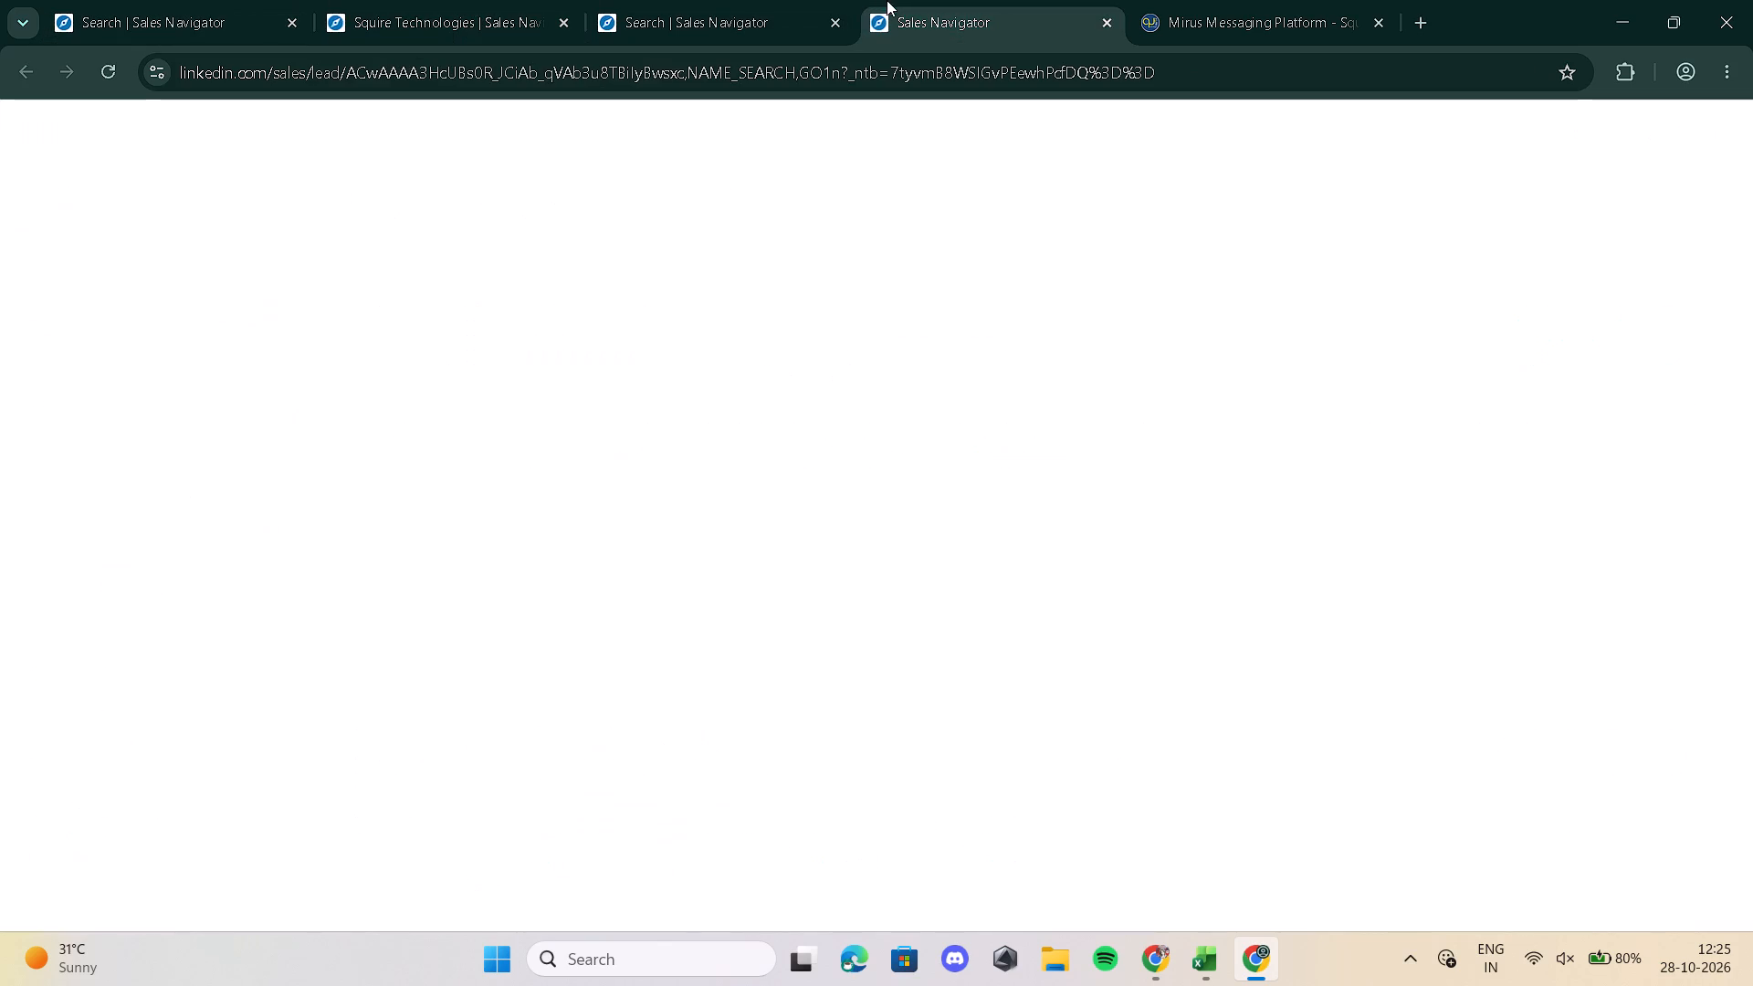
{"action": "left_click", "coordinate": [306, 3]}
{"action": "left_click", "coordinate": [394, 0]}
{"action": "left_click", "coordinate": [643, 0]}
{"action": "left_click", "coordinate": [926, 0]}
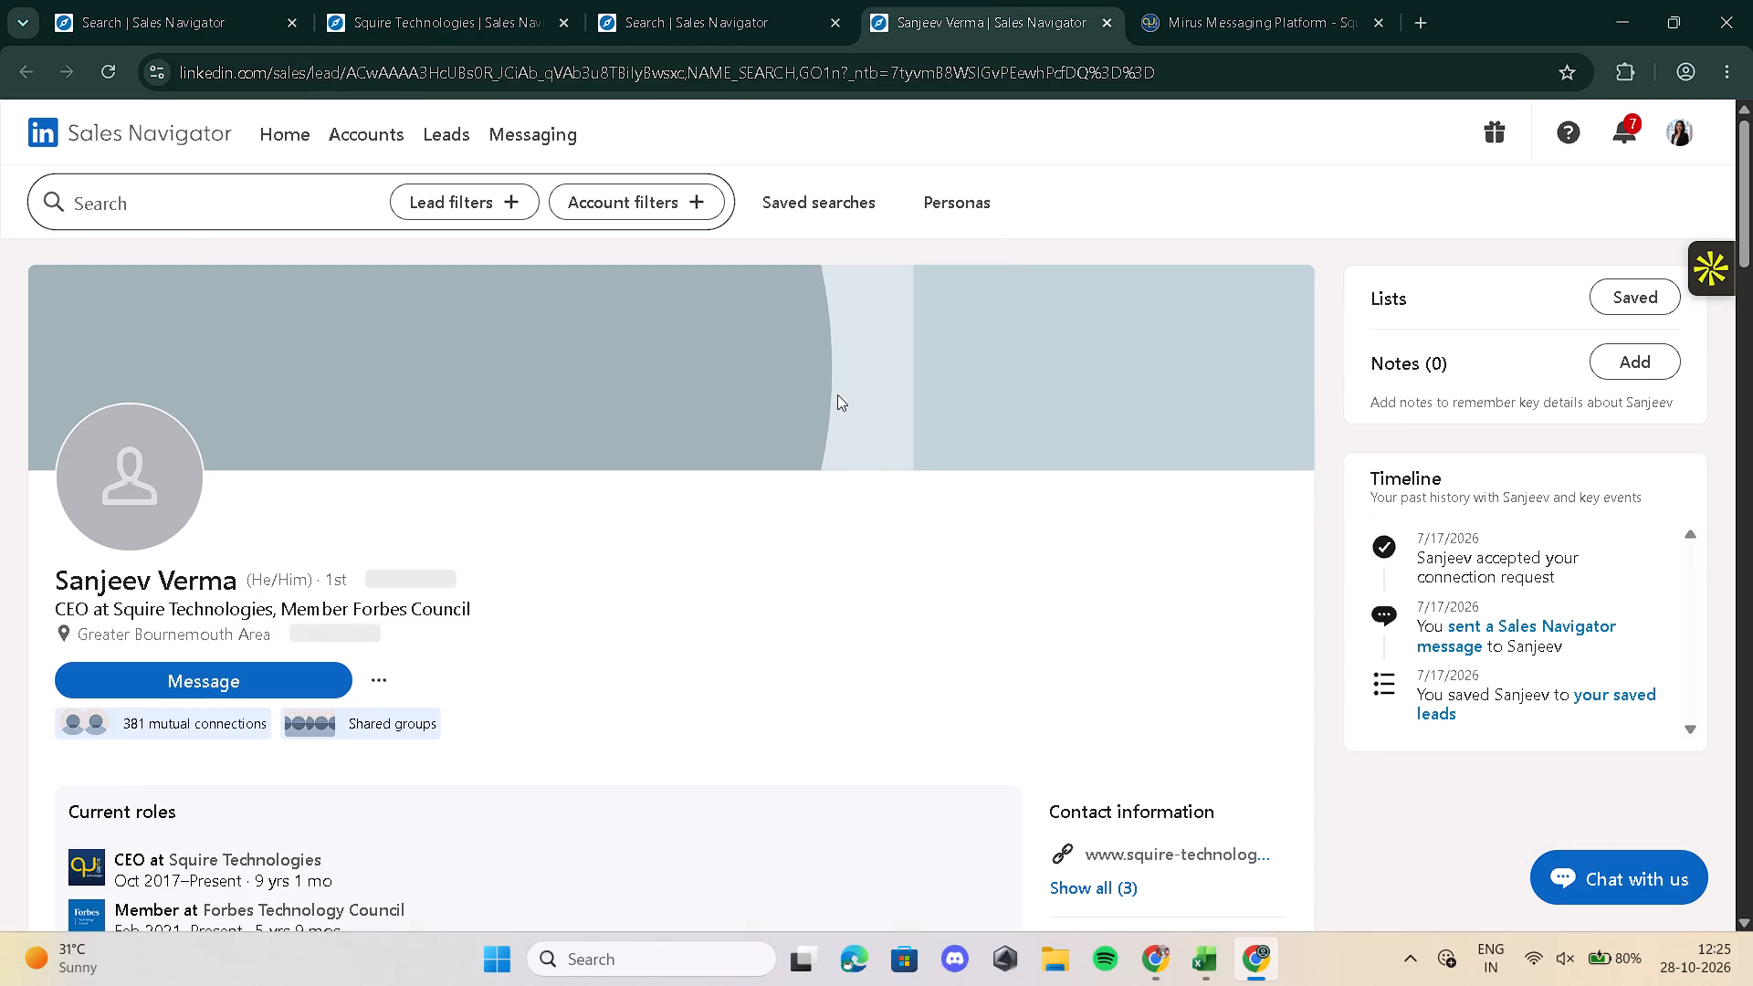
Copy the CEO's full name from the Sales Navigator profile into the contact name cell of the Squire Technologies row.
{"action": "left_click_drag", "start_coordinate": [239, 576], "coordinate": [62, 576]}
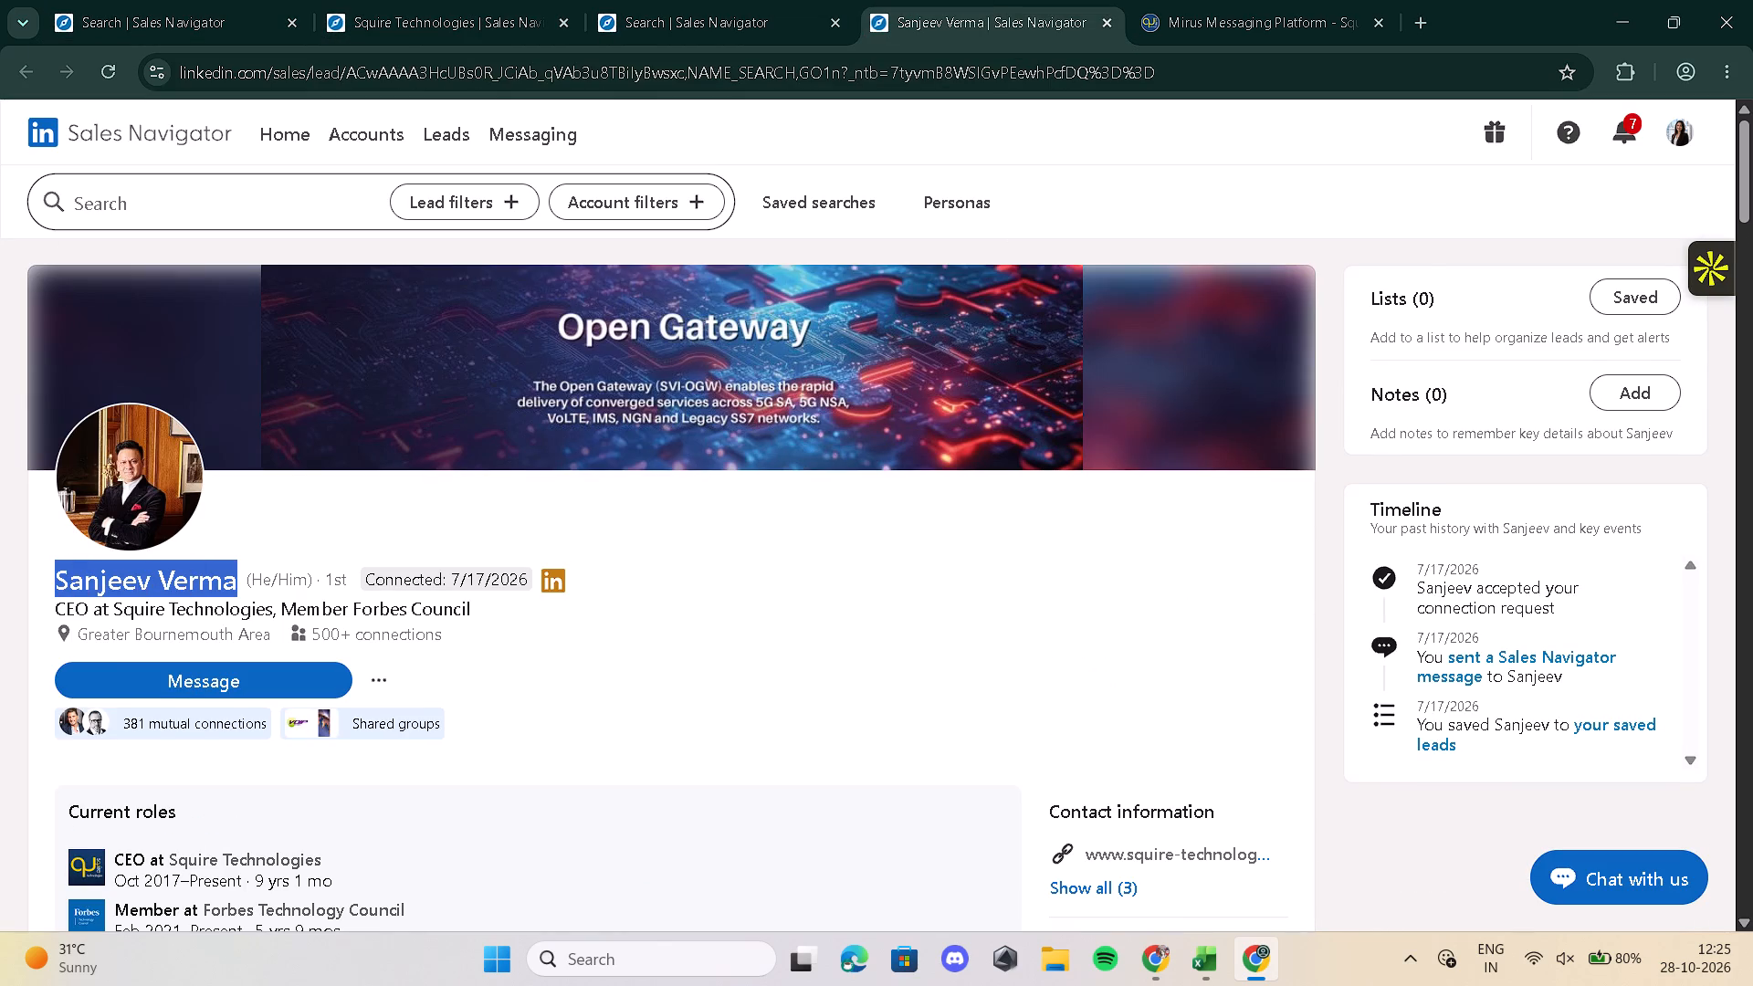
{"action": "right_click", "coordinate": [90, 582]}
{"action": "left_click", "coordinate": [174, 603]}
{"action": "left_click", "coordinate": [1203, 970]}
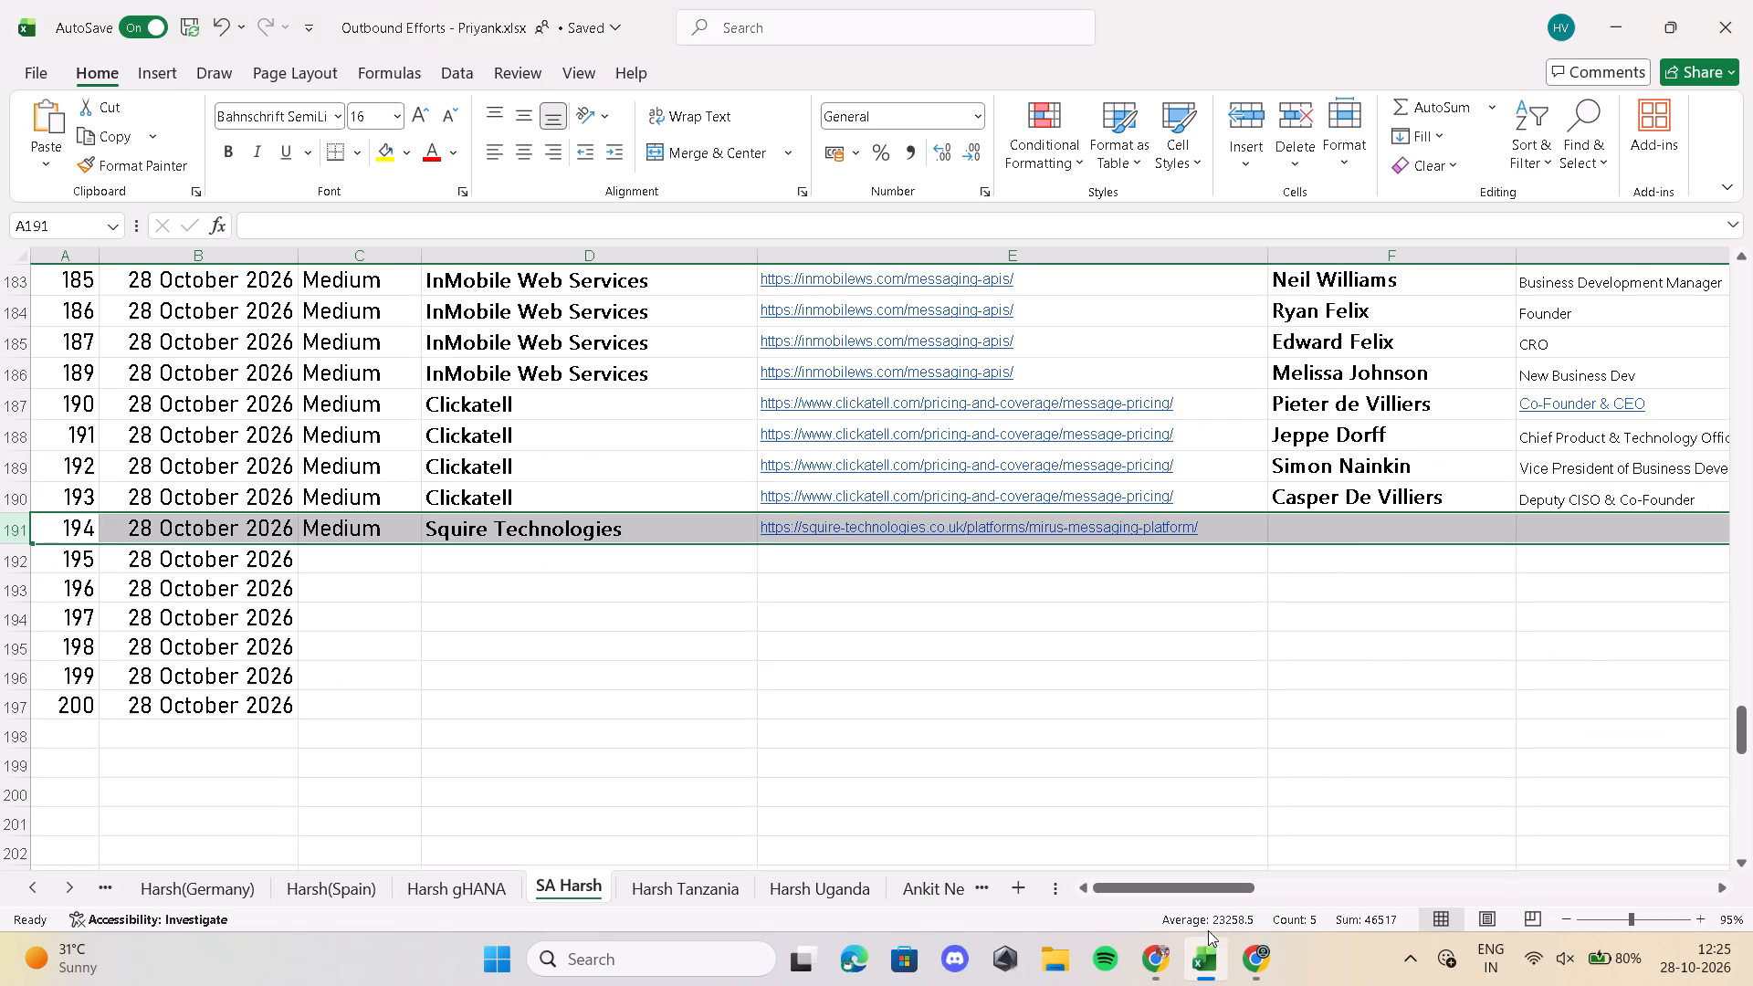
{"action": "double_click", "coordinate": [1357, 541]}
{"action": "key", "text": "ctrl+v"}
Copy the title CEO from the Sales Navigator profile into the job title cell of row 191.
{"action": "left_click", "coordinate": [1584, 530]}
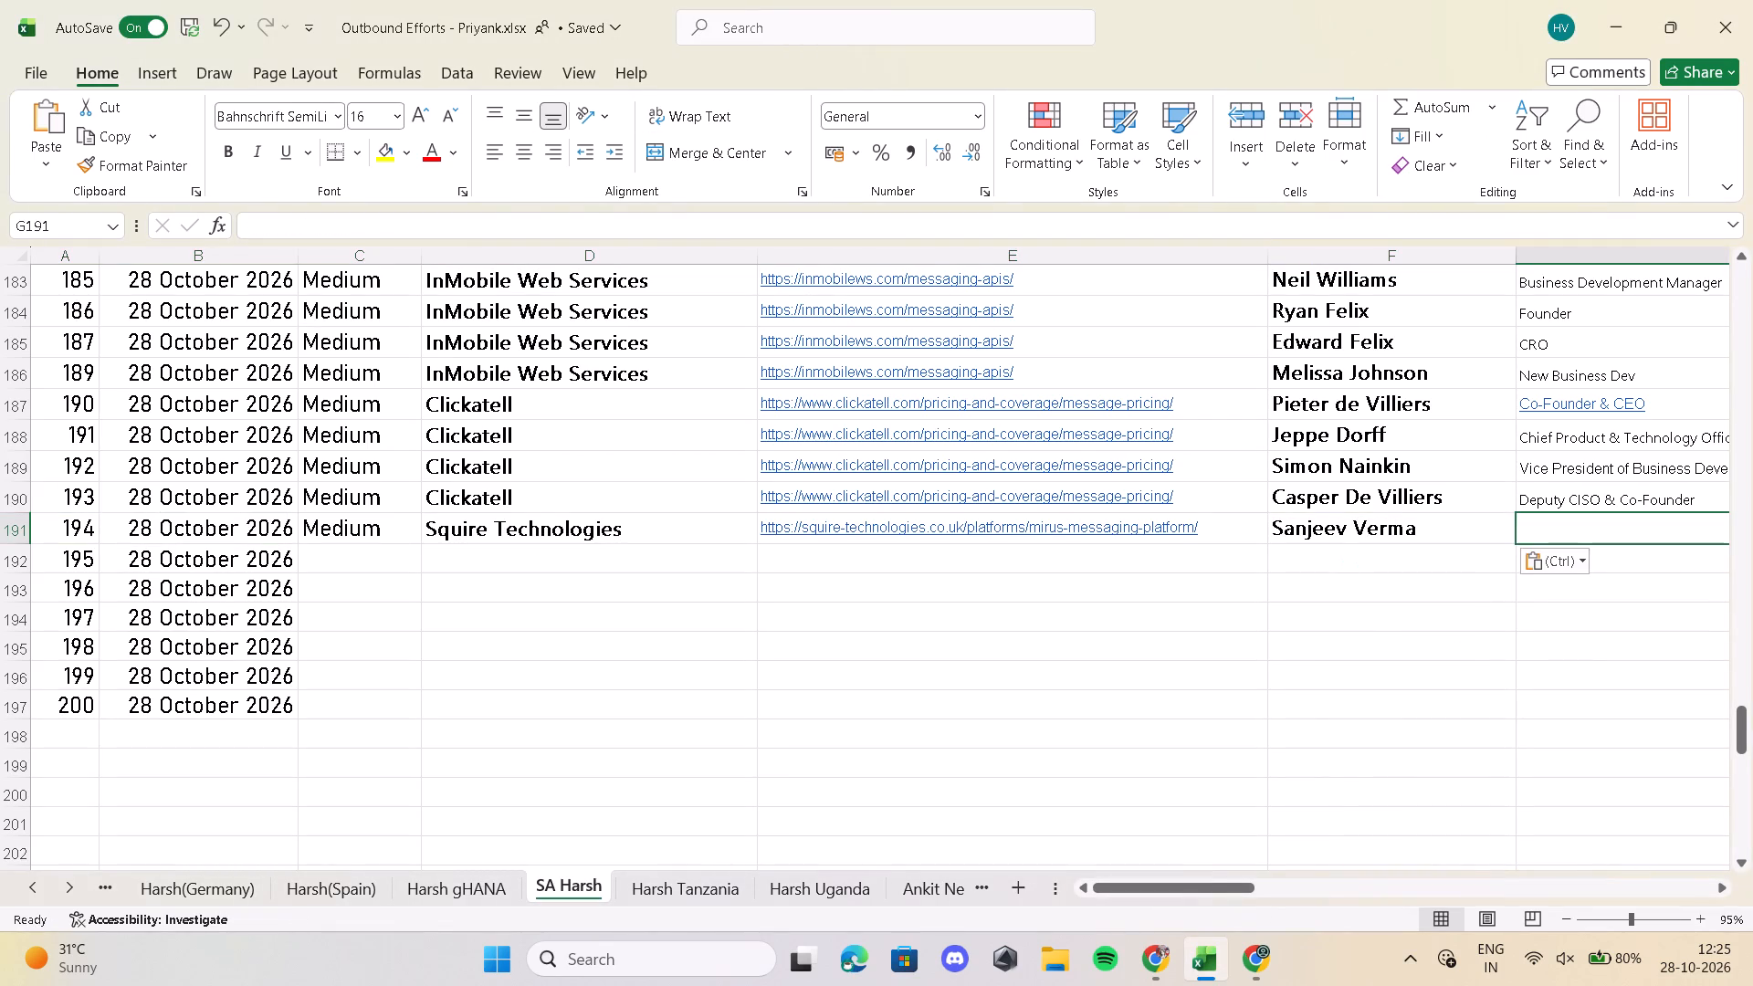
{"action": "left_click", "coordinate": [9, 531]}
{"action": "left_click", "coordinate": [1252, 976]}
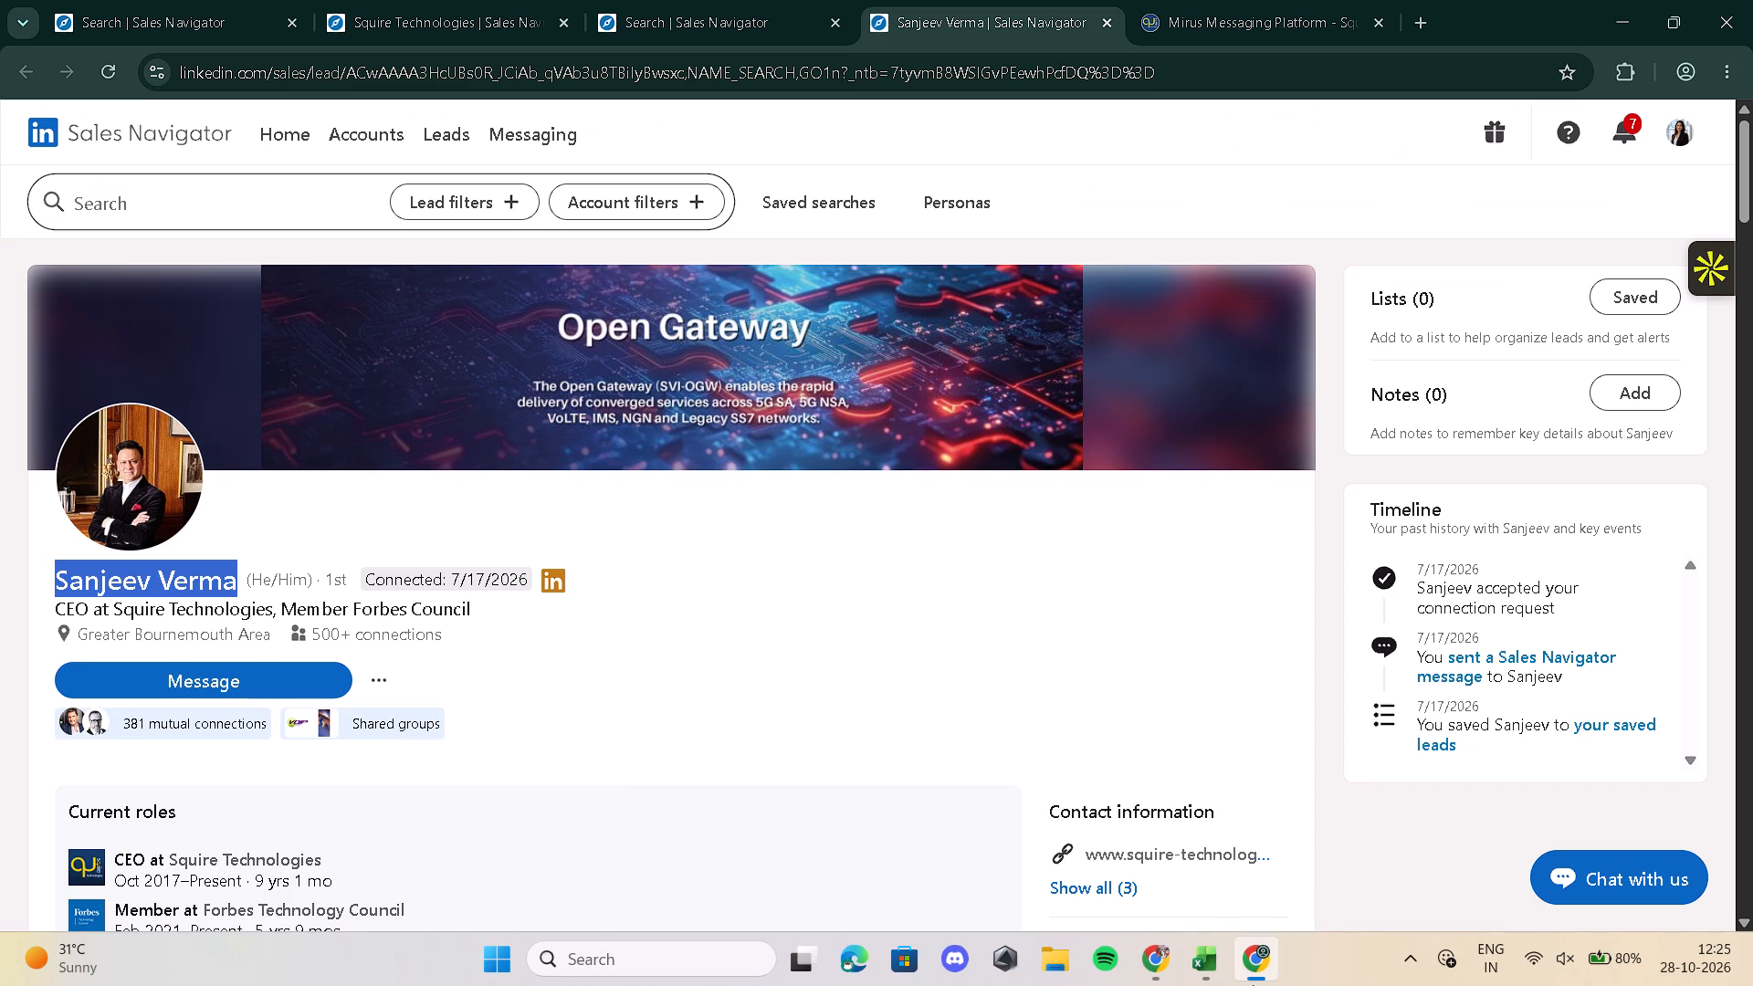
{"action": "left_click", "coordinate": [518, 695]}
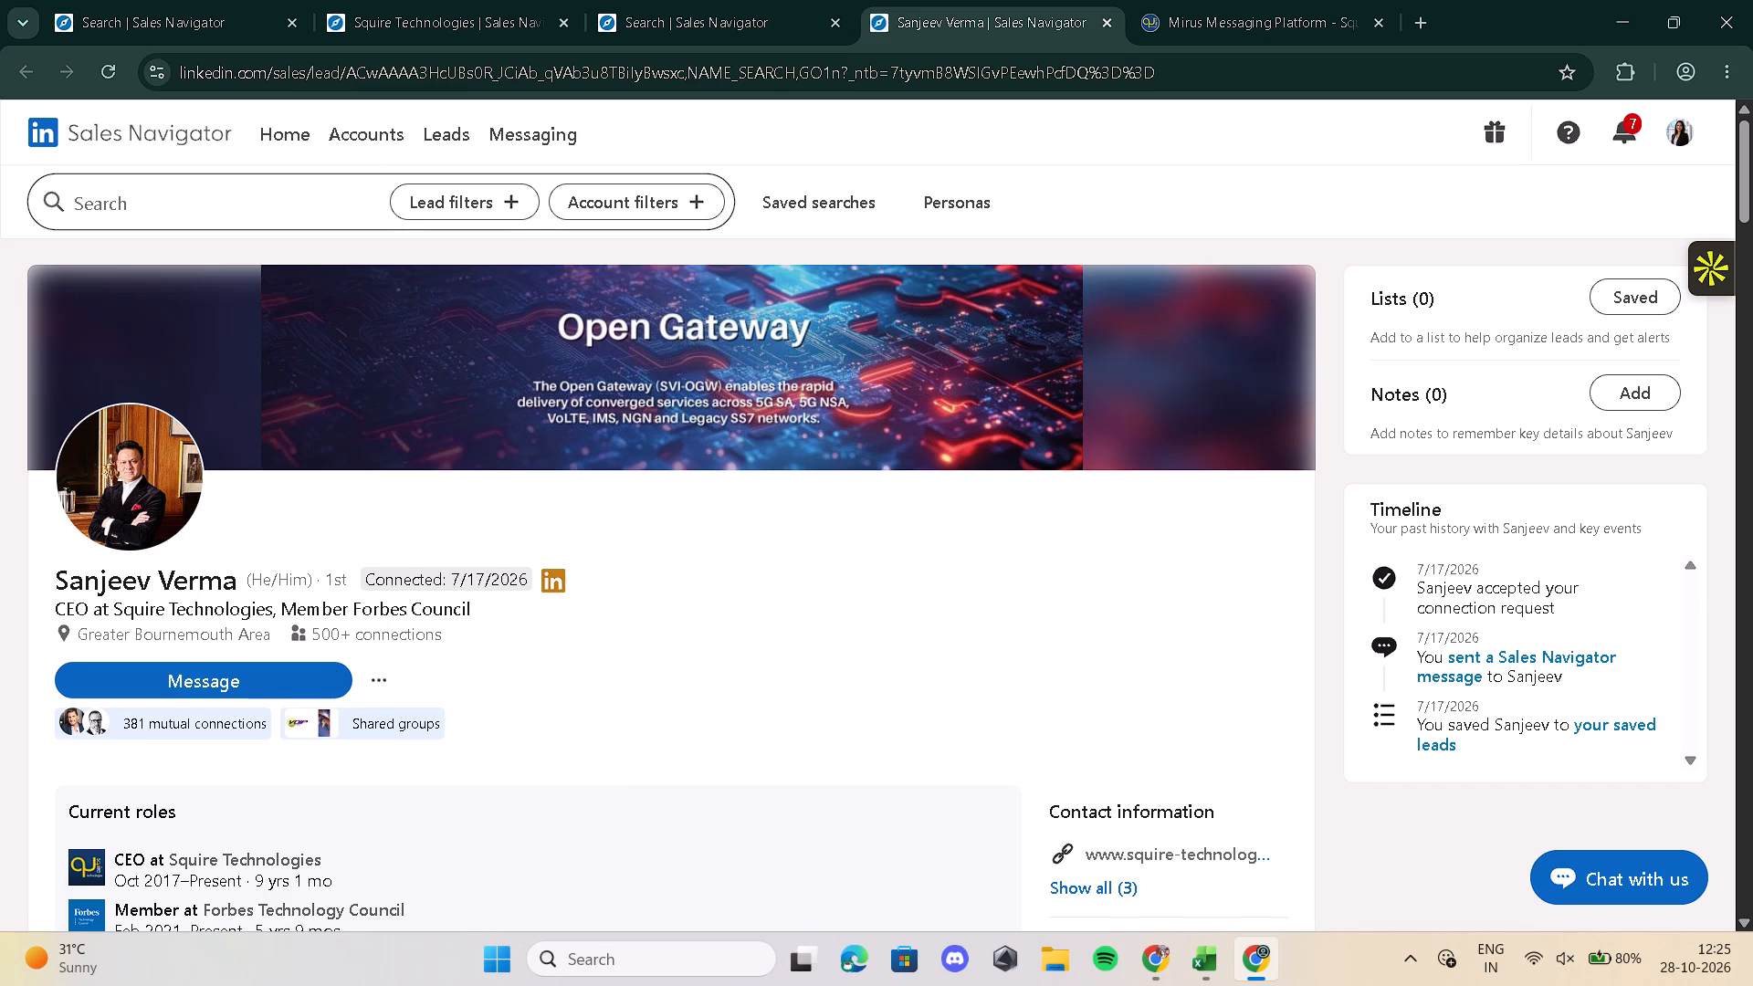
{"action": "left_click_drag", "start_coordinate": [93, 604], "coordinate": [0, 614]}
{"action": "key", "text": "ctrl+c"}
{"action": "left_click", "coordinate": [1200, 970]}
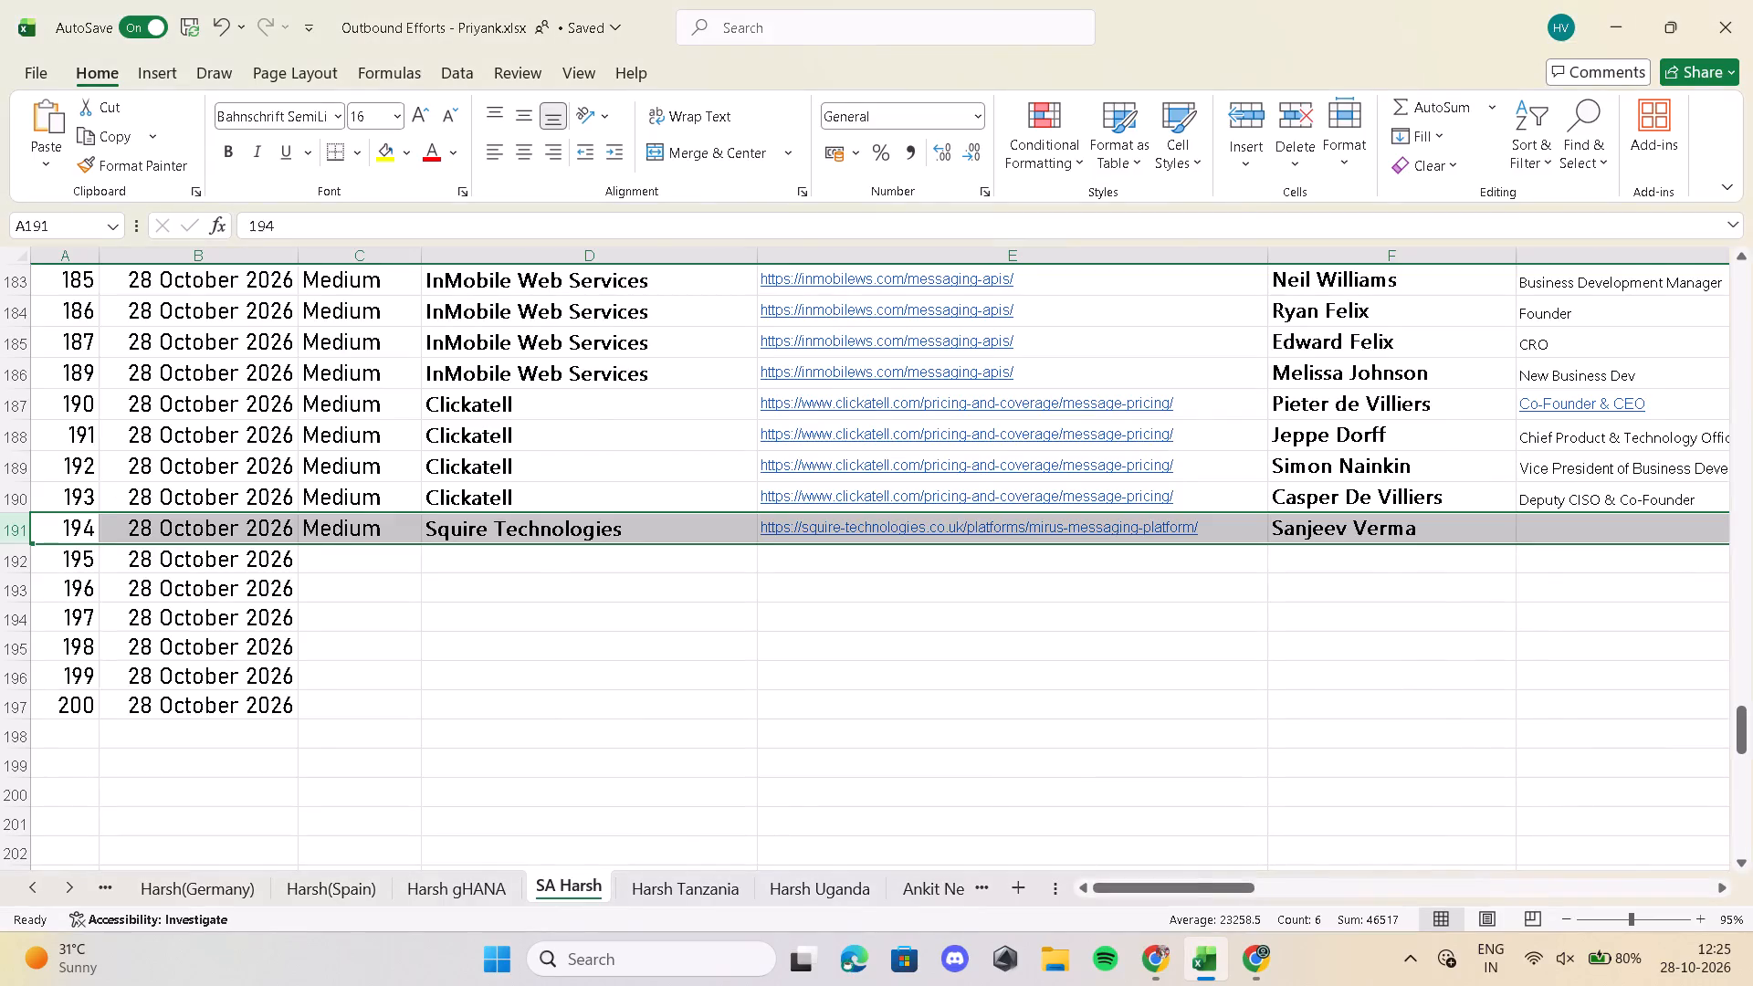
{"action": "left_click", "coordinate": [1569, 526]}
{"action": "key", "text": "ctrl+v"}
Copy South Africa, Africa and Not Accepted from row 190 into the matching cells of row 191.
{"action": "left_click", "coordinate": [1359, 500]}
{"action": "key", "text": "ctrl+c"}
{"action": "left_click", "coordinate": [1363, 535]}
{"action": "key", "text": "ctrl+v"}
{"action": "left_click", "coordinate": [1476, 526]}
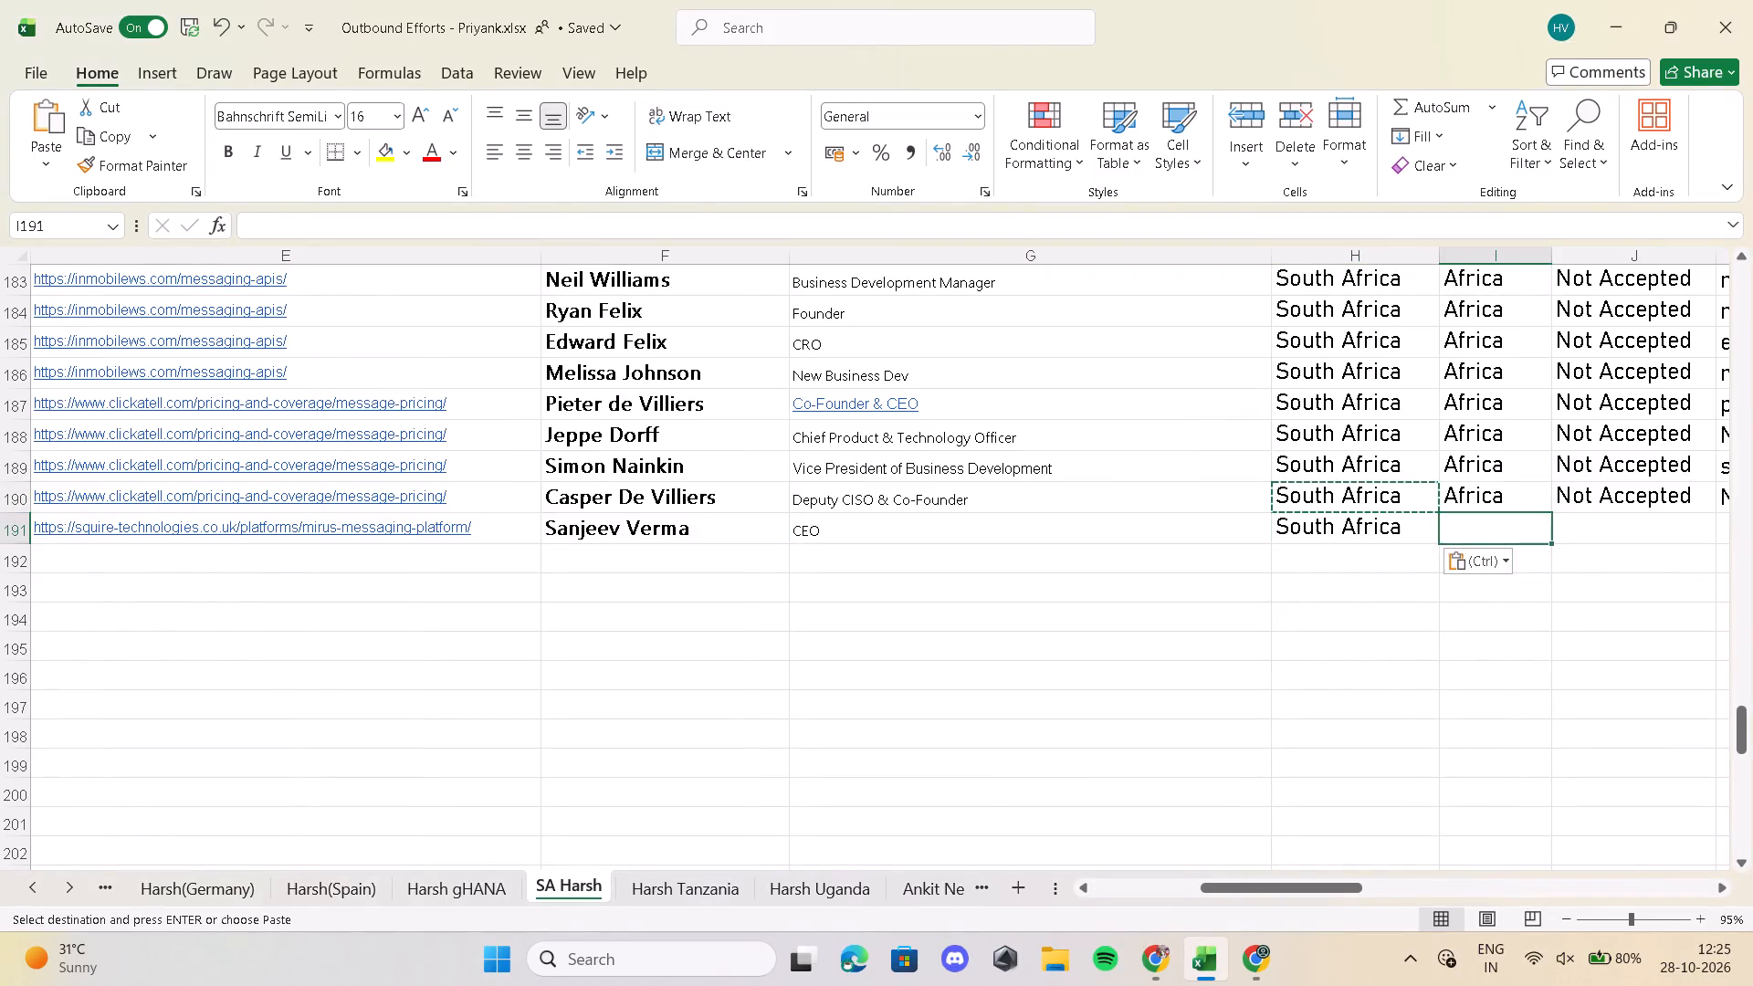
{"action": "left_click", "coordinate": [1484, 508]}
{"action": "key", "text": "ctrl+c"}
{"action": "left_click", "coordinate": [1512, 531]}
{"action": "key", "text": "ctrl+v"}
{"action": "left_click", "coordinate": [1596, 509]}
{"action": "key", "text": "ctrl+c"}
{"action": "left_click", "coordinate": [1601, 524]}
{"action": "key", "text": "ctrl+v"}
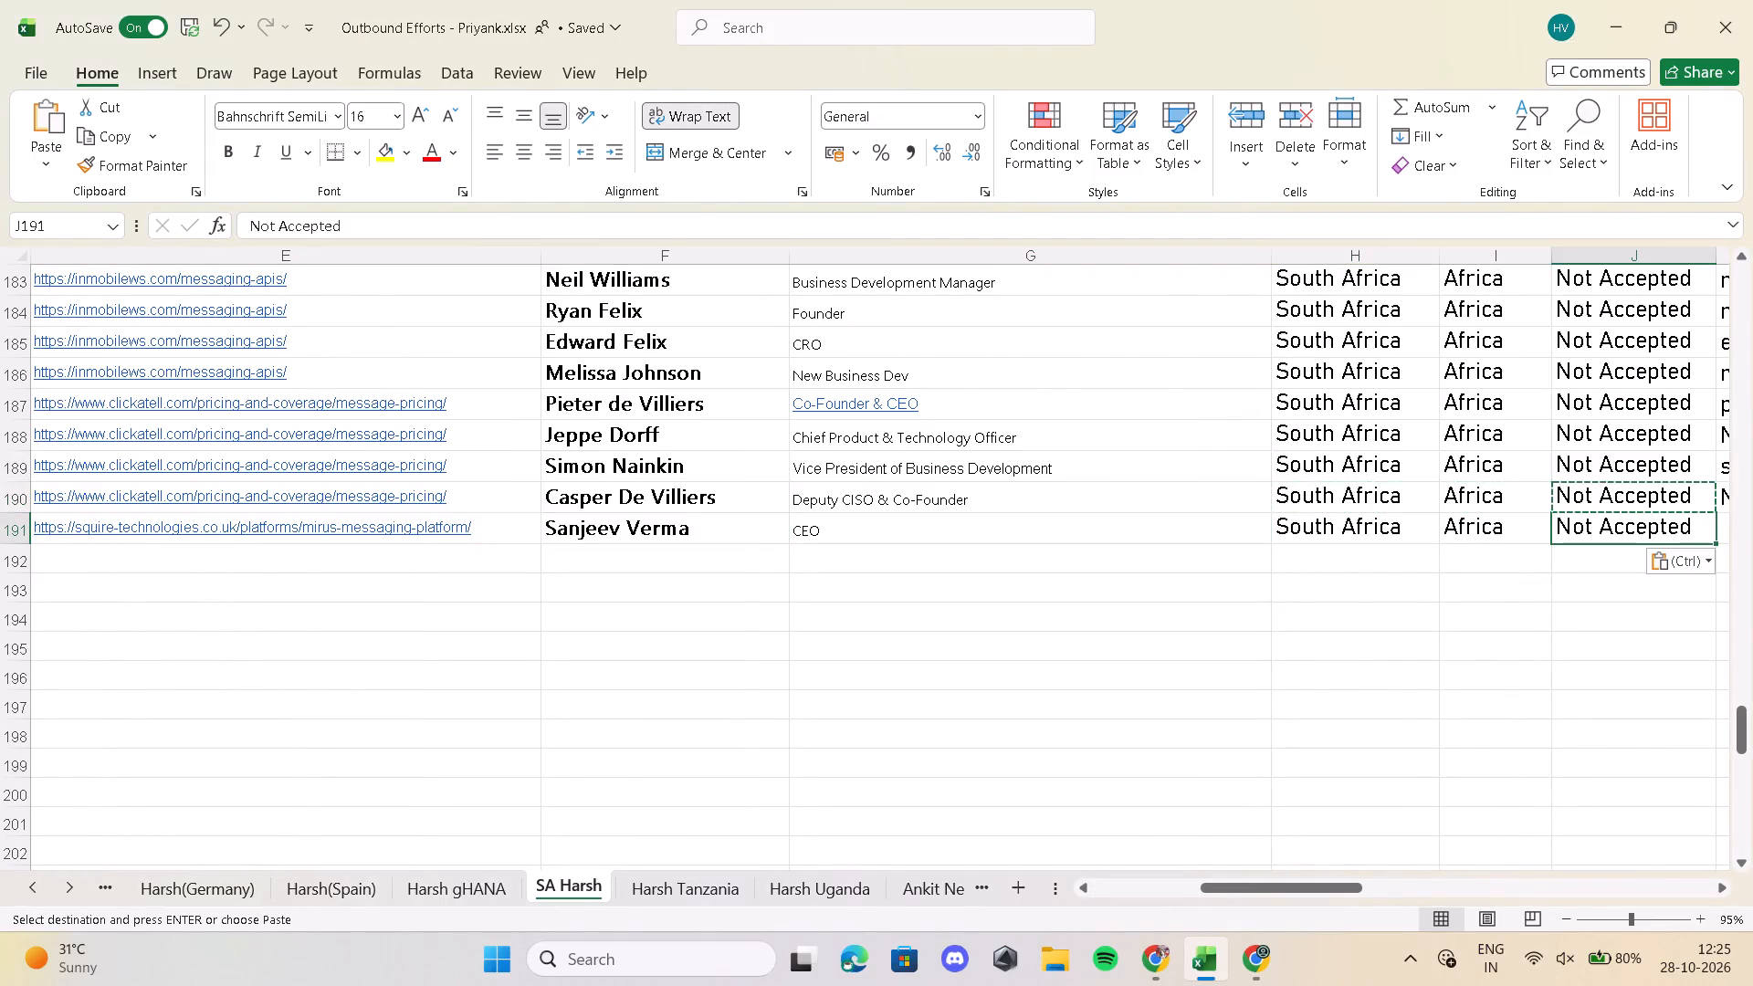
Copy the CEO's LinkedIn.com URL from Sales Navigator into the profile link cell M191 of the spreadsheet.
{"action": "left_click_drag", "start_coordinate": [1268, 892], "coordinate": [1297, 889]}
{"action": "left_click", "coordinate": [1259, 965]}
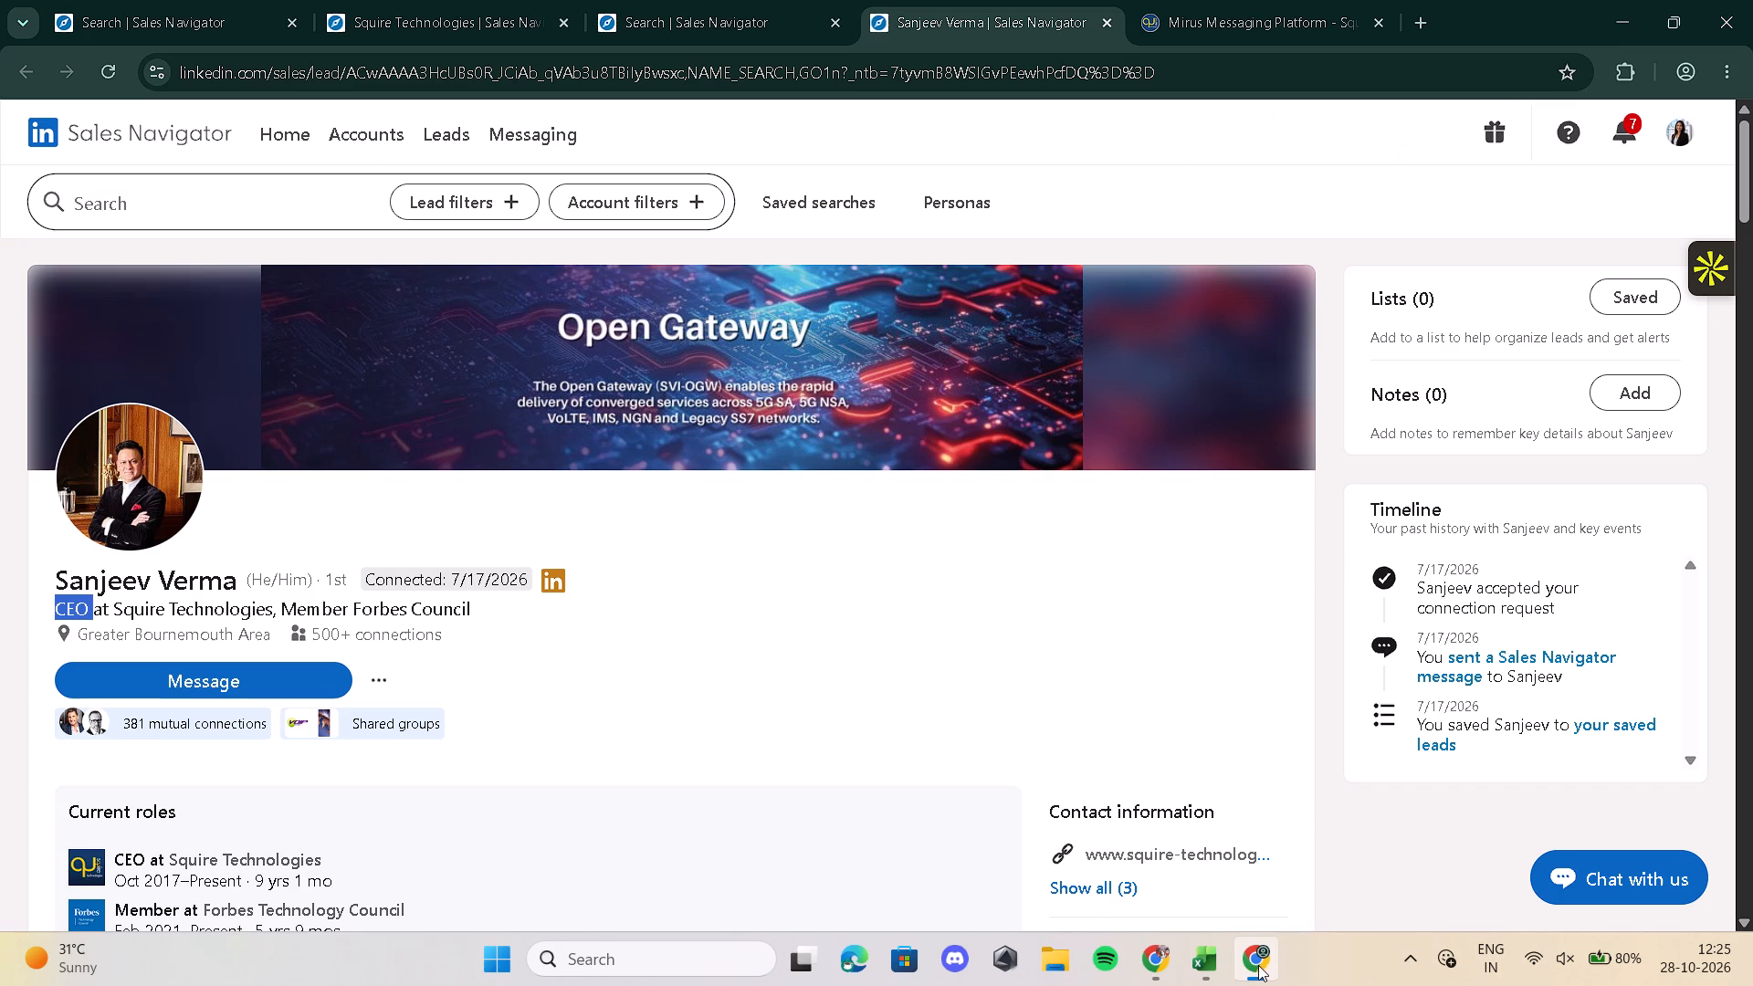
{"action": "left_click", "coordinate": [375, 677]}
{"action": "left_click", "coordinate": [343, 804]}
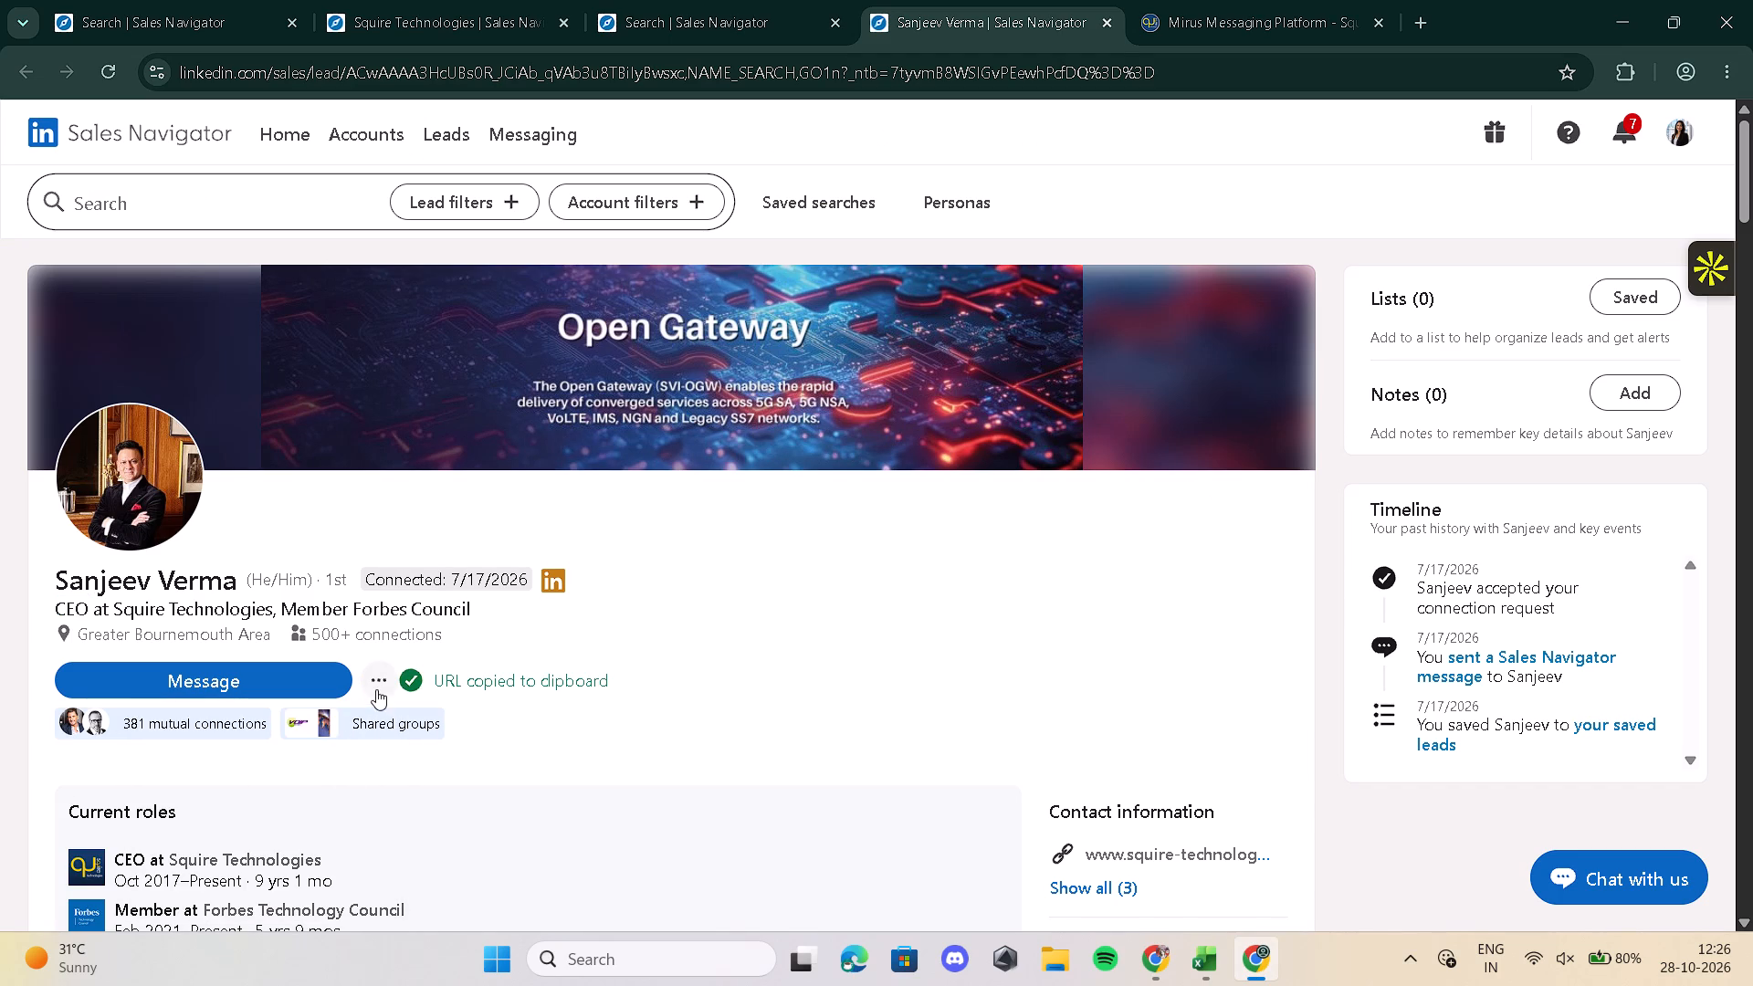
{"action": "left_click", "coordinate": [1192, 957]}
{"action": "left_click_drag", "start_coordinate": [1264, 885], "coordinate": [1322, 877]}
{"action": "left_click", "coordinate": [1208, 541]}
{"action": "key", "text": "ctrl+v"}
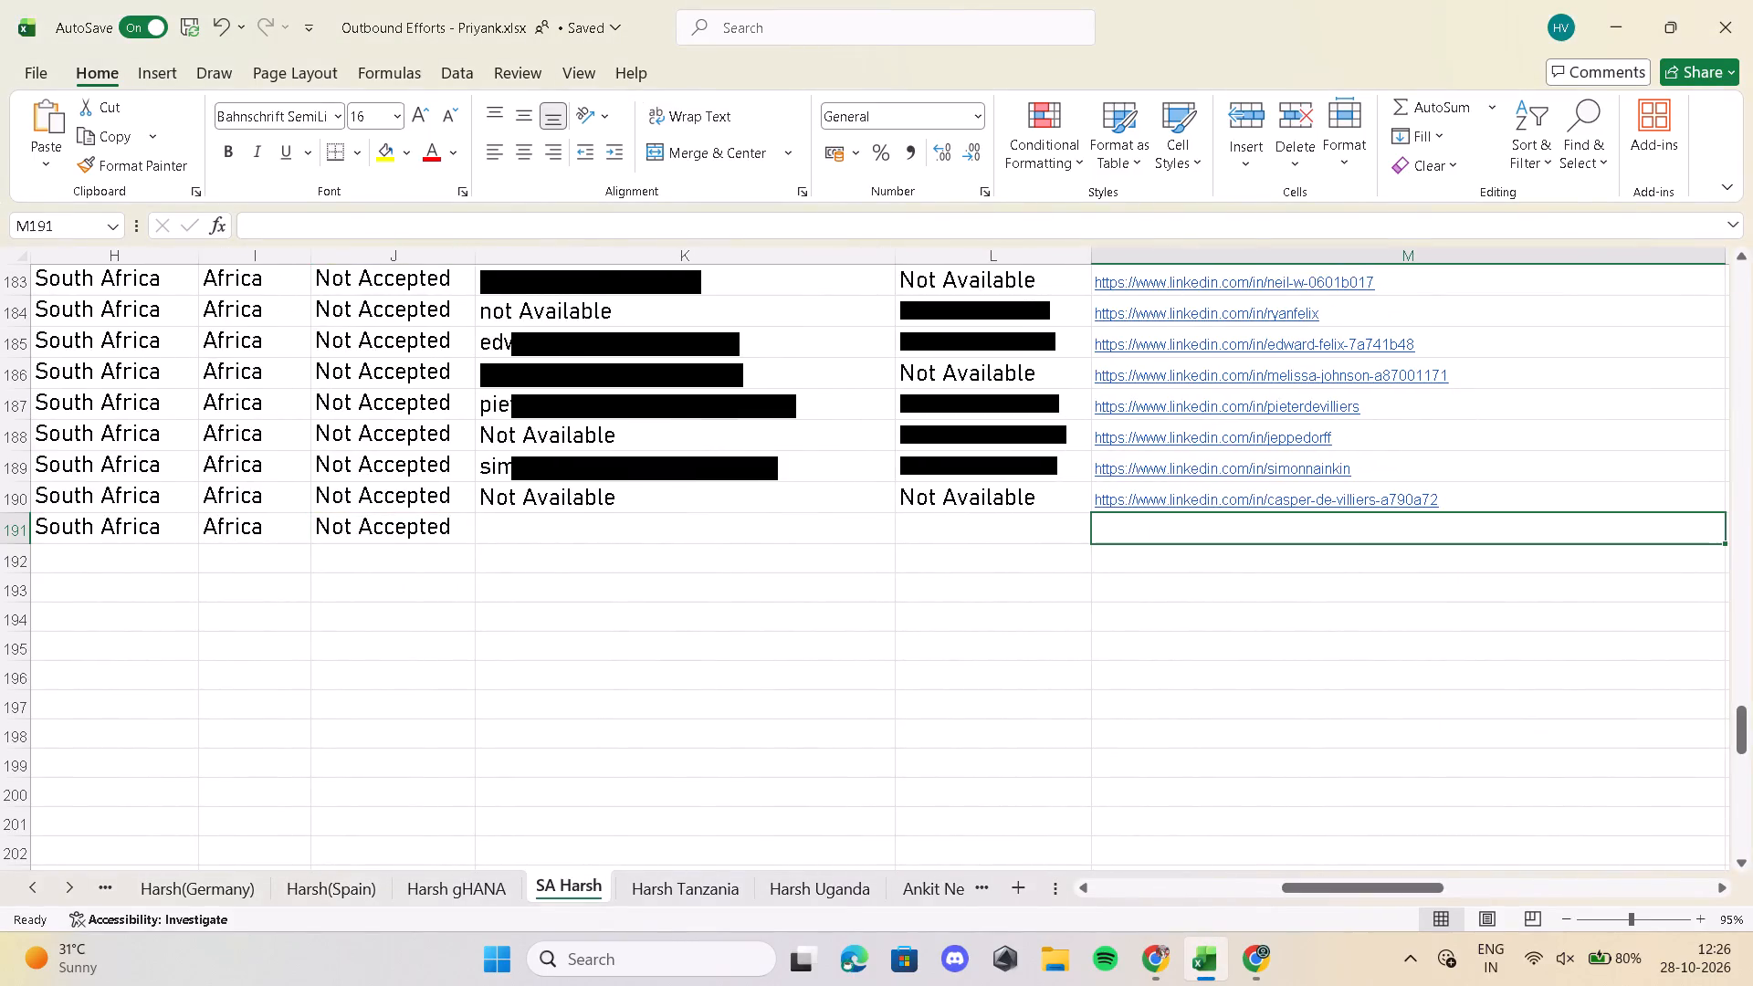
Open the CEO's regular LinkedIn profile from the Sales Navigator lead page.
{"action": "left_click", "coordinate": [1261, 985]}
{"action": "left_click", "coordinate": [391, 665]}
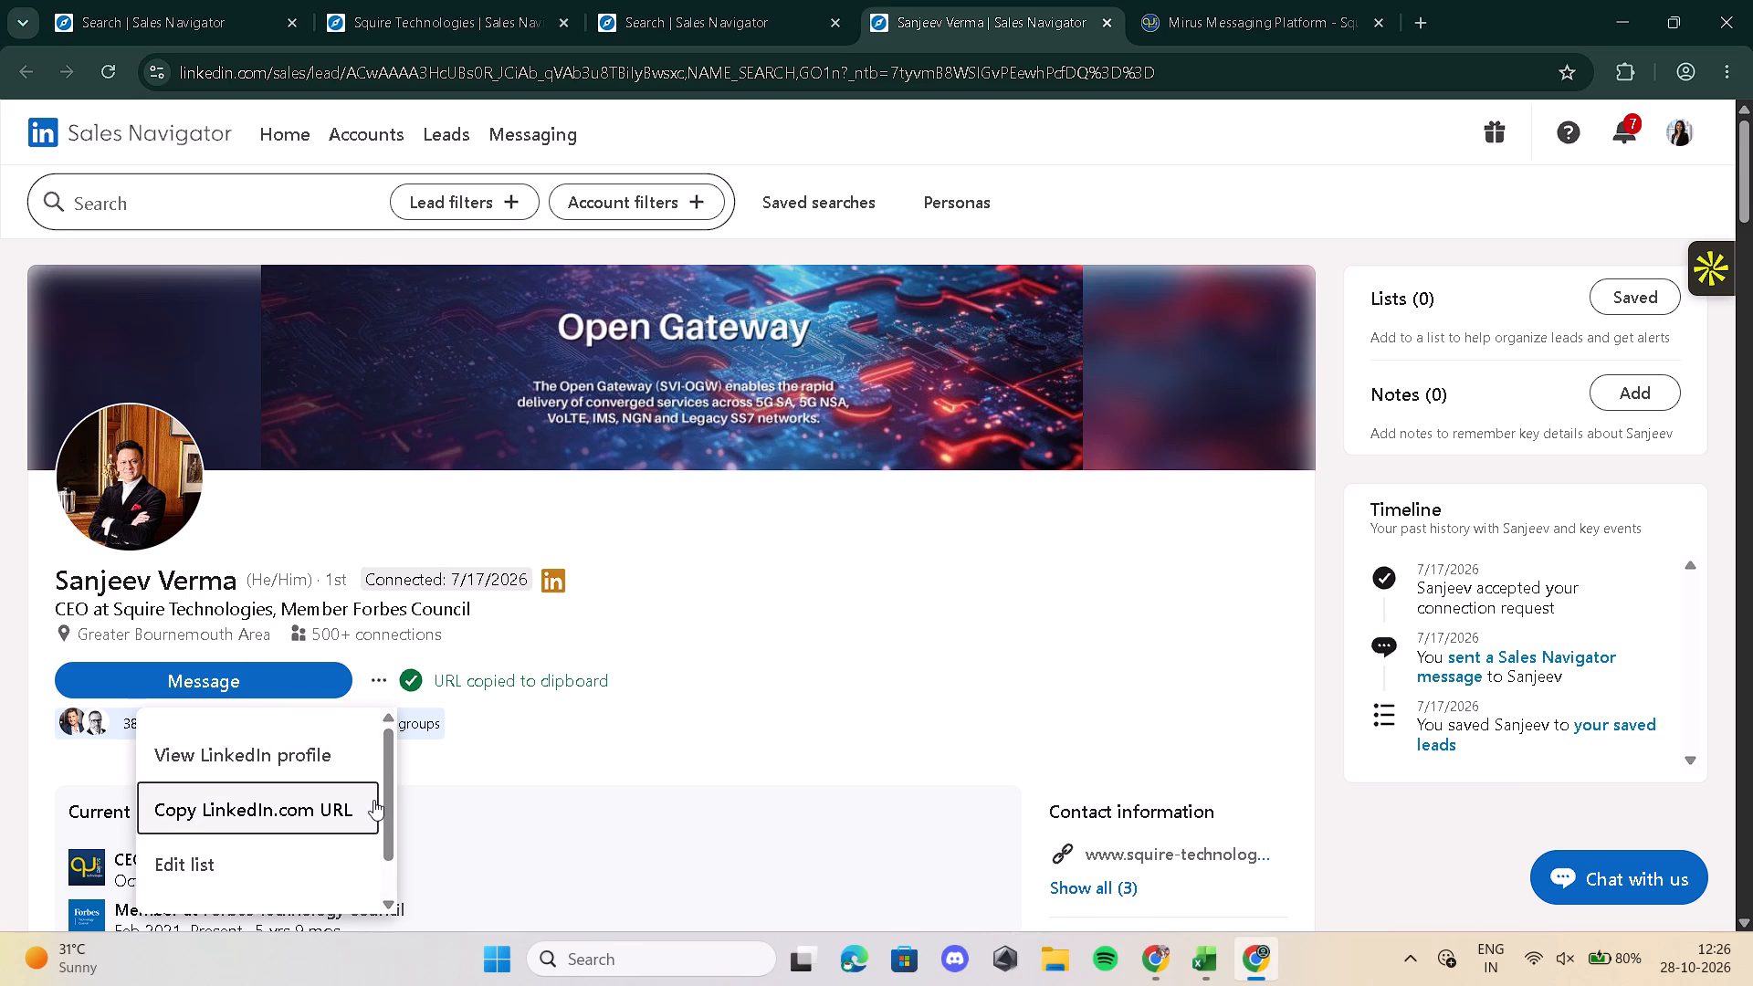
{"action": "left_click", "coordinate": [338, 772]}
{"action": "left_click", "coordinate": [700, 2]}
{"action": "left_click", "coordinate": [832, 0]}
{"action": "left_click", "coordinate": [1138, 0]}
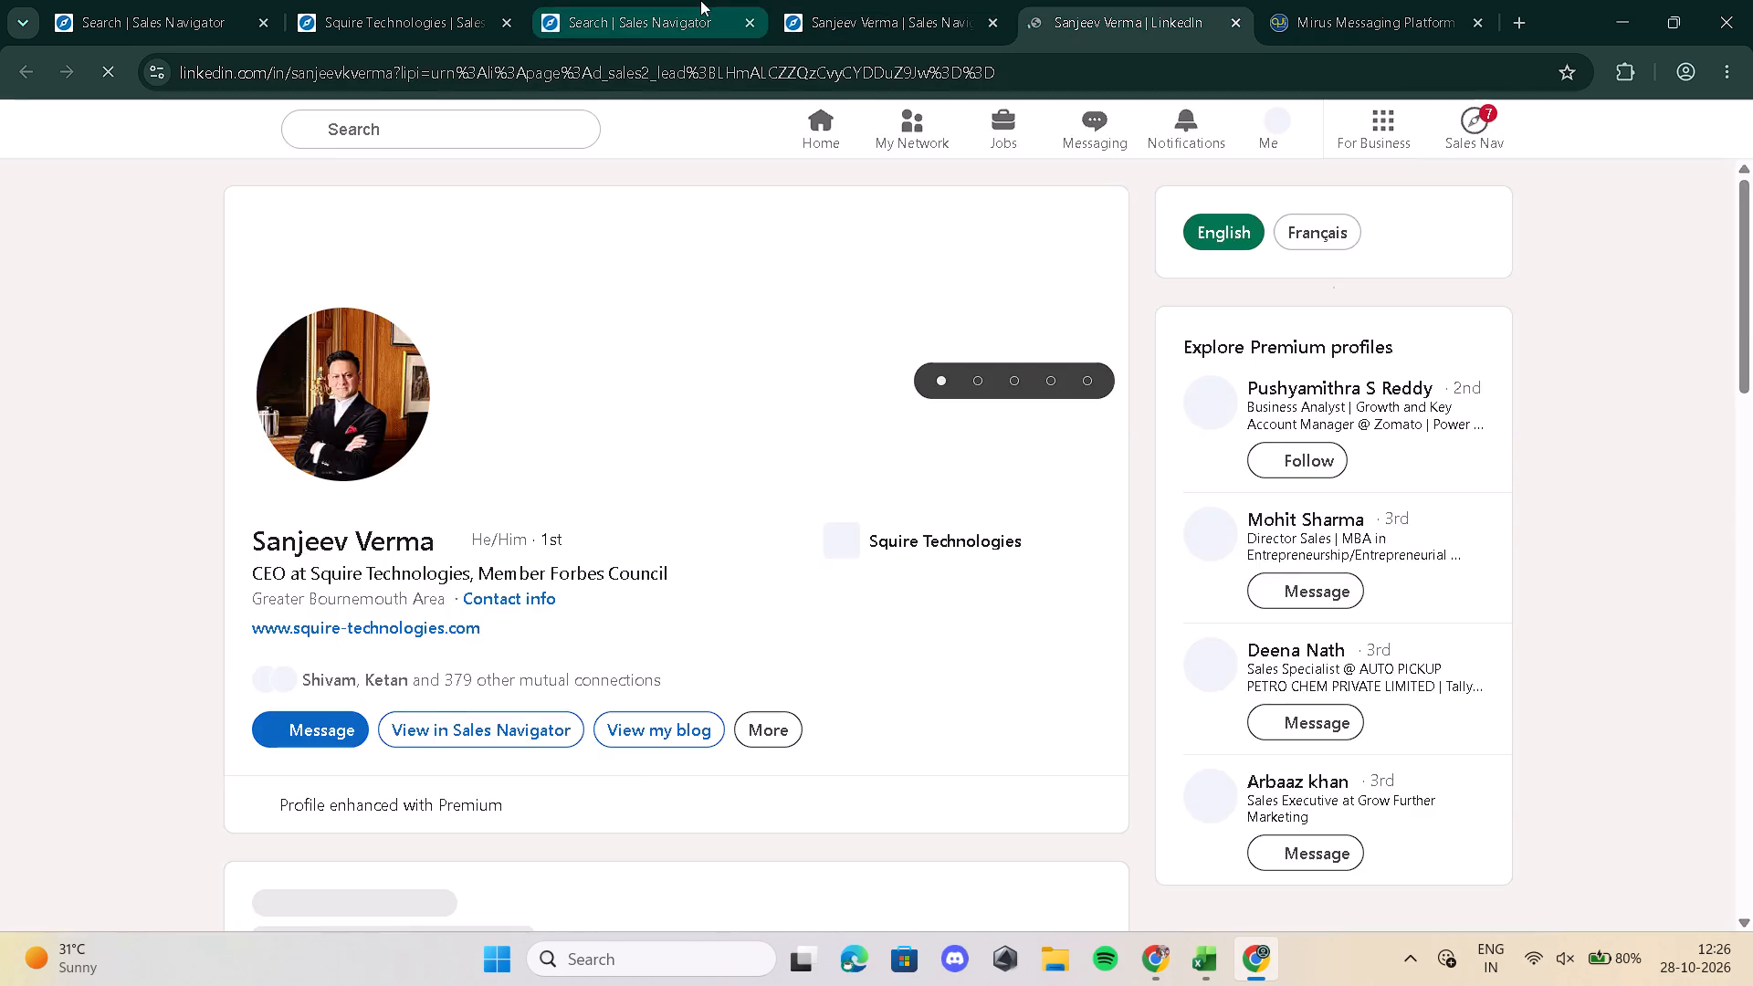
{"action": "left_click", "coordinate": [700, 0]}
{"action": "left_click", "coordinate": [937, 0]}
{"action": "left_click", "coordinate": [1168, 0]}
Bring up the CEO's Apollo contact record and copy the work email into cell K191 of the spreadsheet.
{"action": "left_click", "coordinate": [1707, 268]}
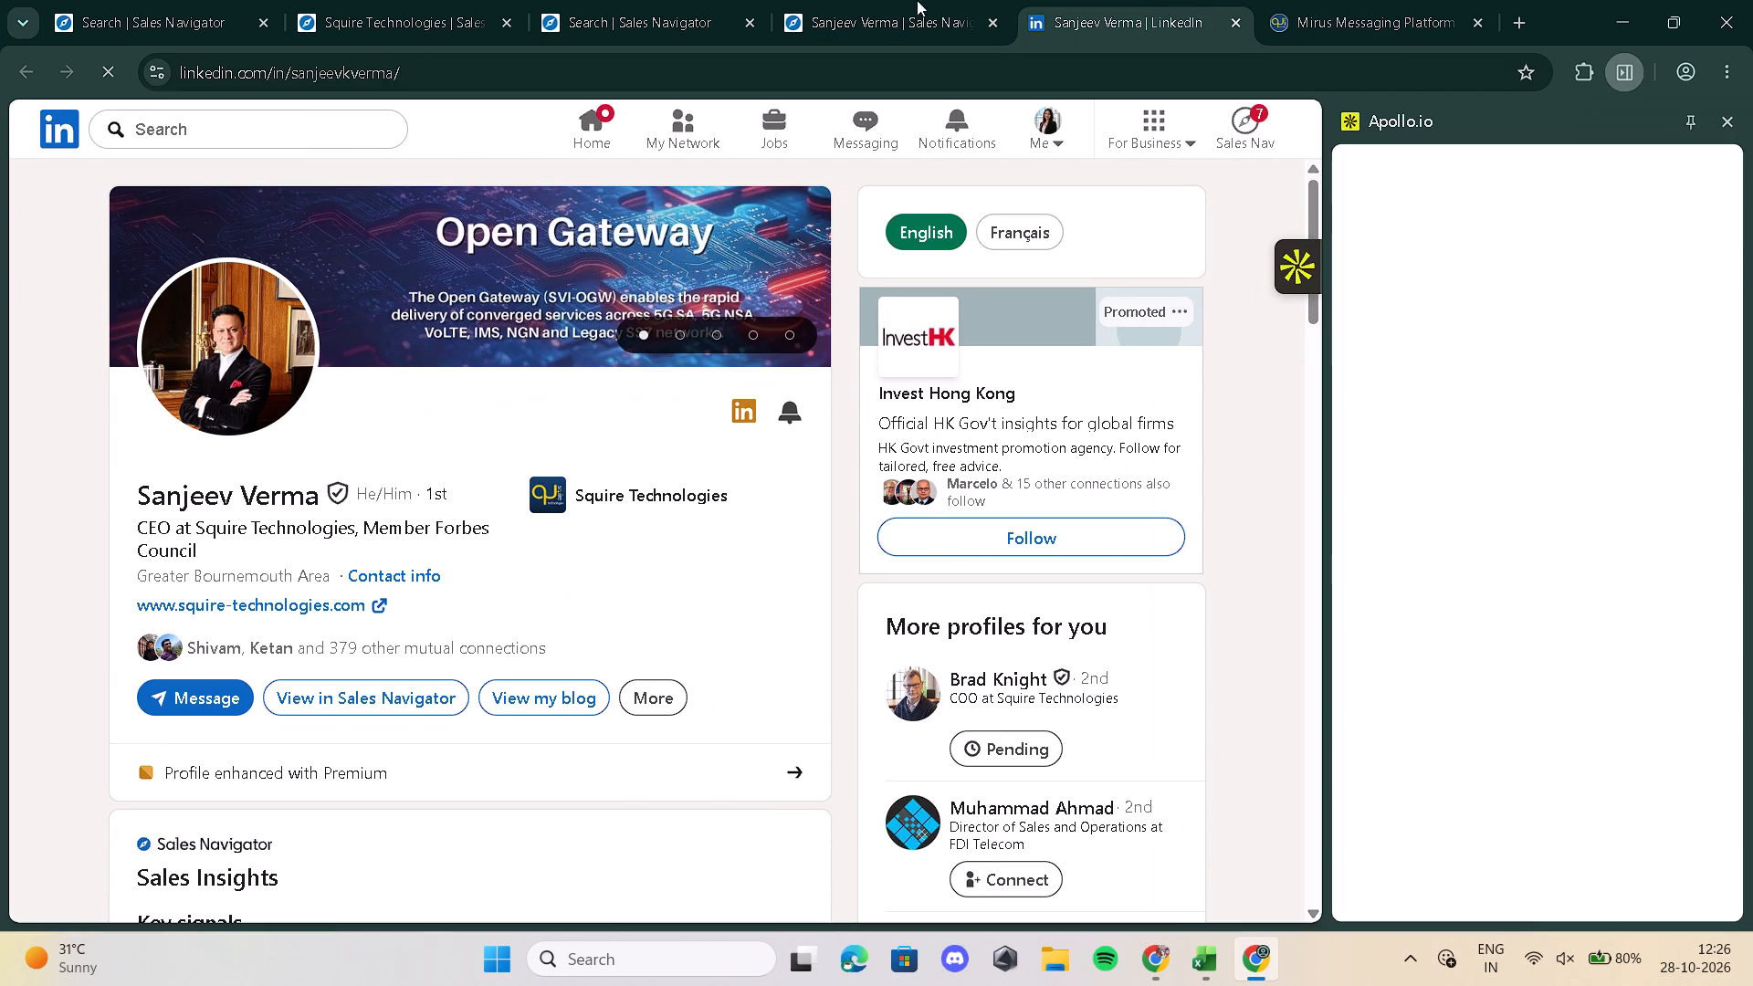
{"action": "left_click", "coordinate": [633, 0]}
{"action": "left_click", "coordinate": [860, 0]}
{"action": "left_click", "coordinate": [1143, 0]}
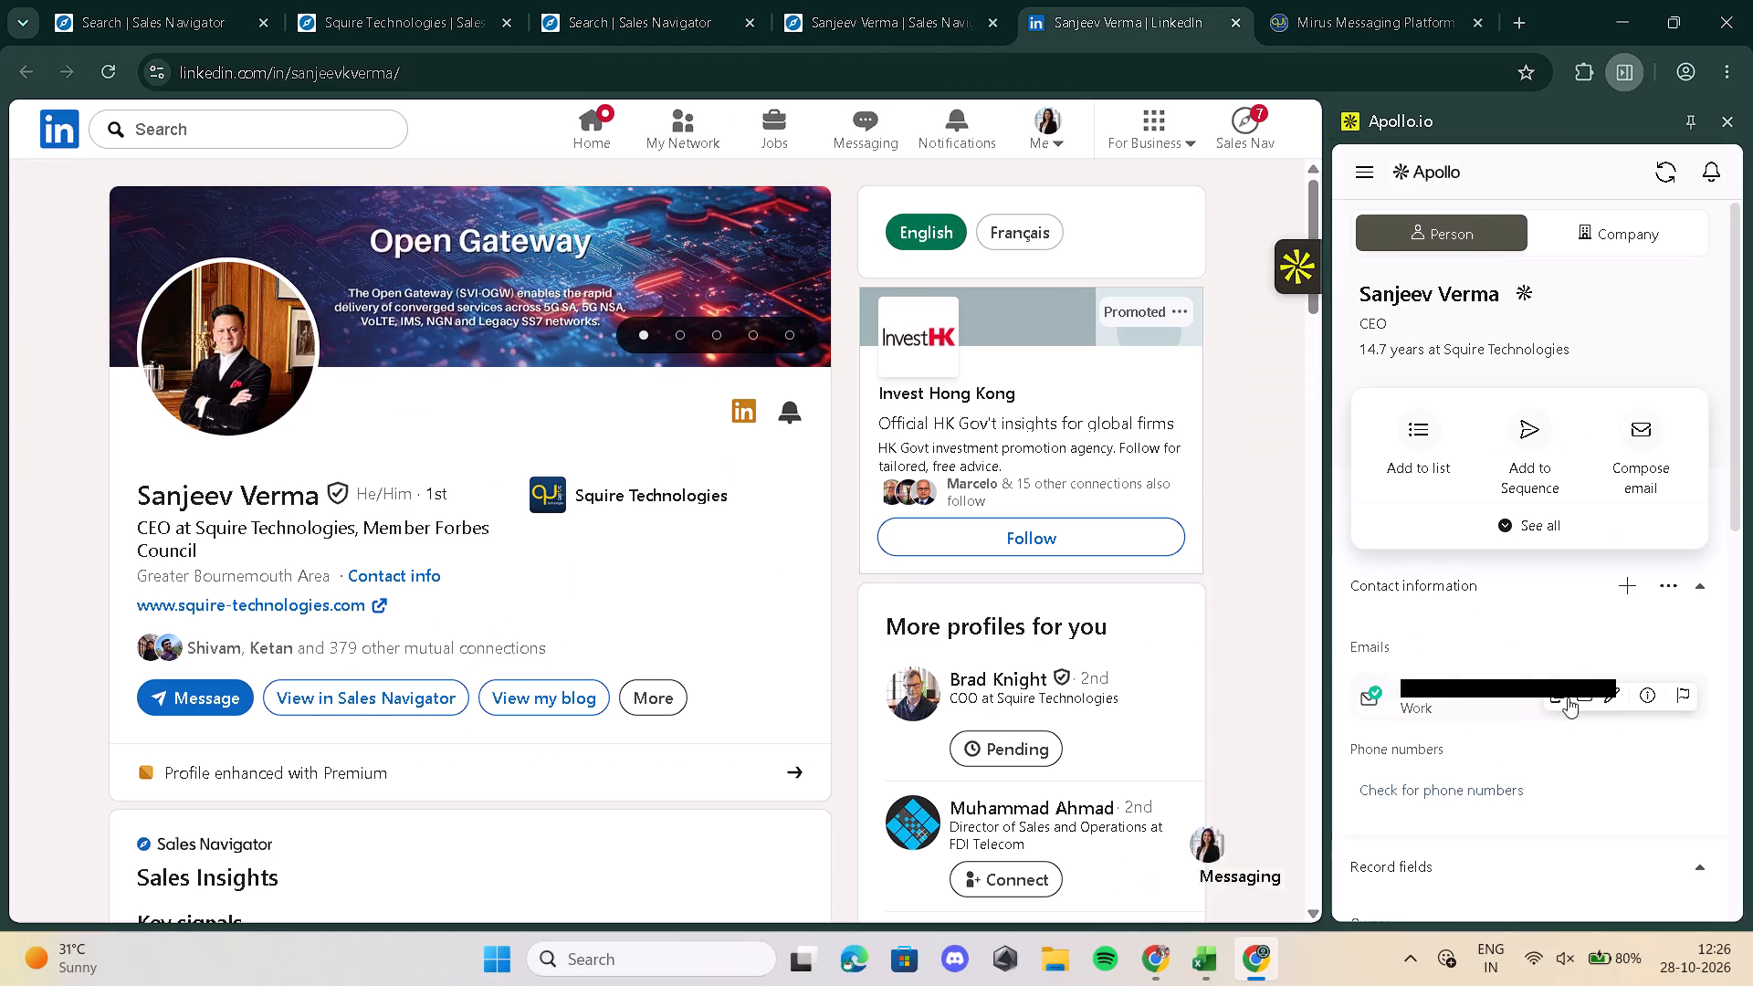
{"action": "left_click", "coordinate": [1562, 698]}
{"action": "left_click", "coordinate": [1208, 951]}
{"action": "left_click", "coordinate": [662, 542]}
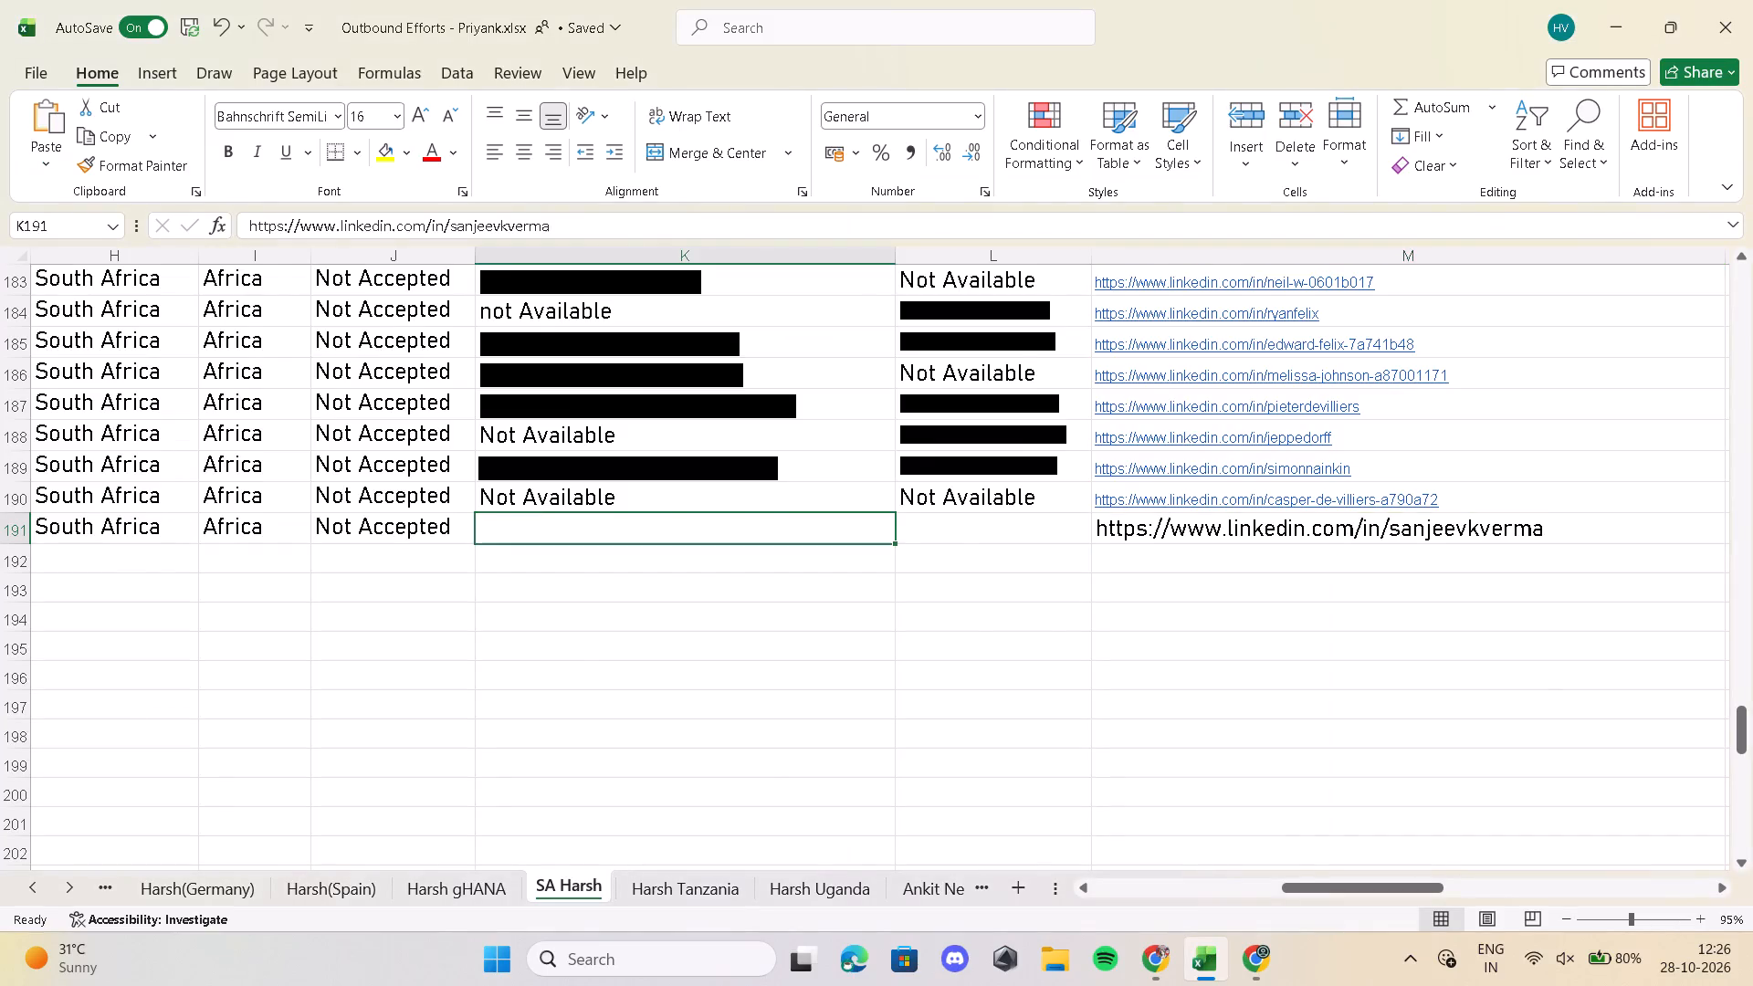
{"action": "key", "text": "ctrl+v"}
Reveal the CEO's phone number in Apollo and copy the mobile number into cell L191 of the spreadsheet.
{"action": "left_click", "coordinate": [1275, 956]}
{"action": "left_click", "coordinate": [1441, 796]}
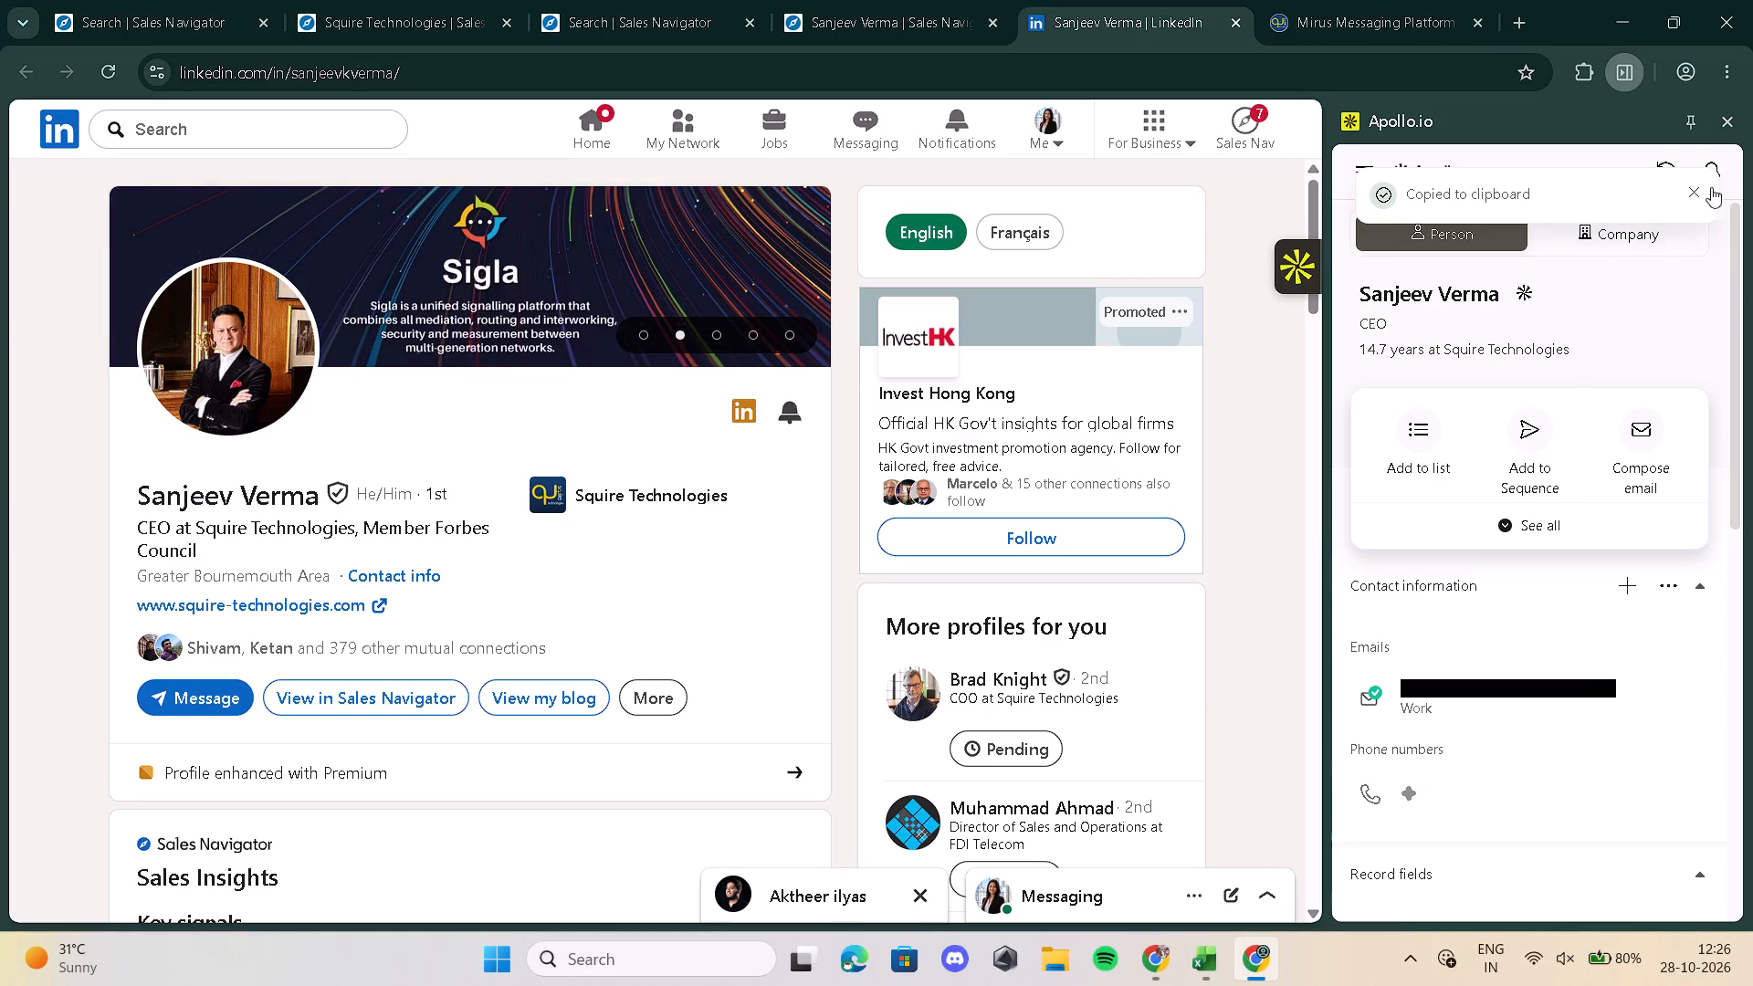
{"action": "left_click", "coordinate": [1686, 195]}
{"action": "left_click", "coordinate": [840, 0]}
{"action": "left_click", "coordinate": [1117, 0]}
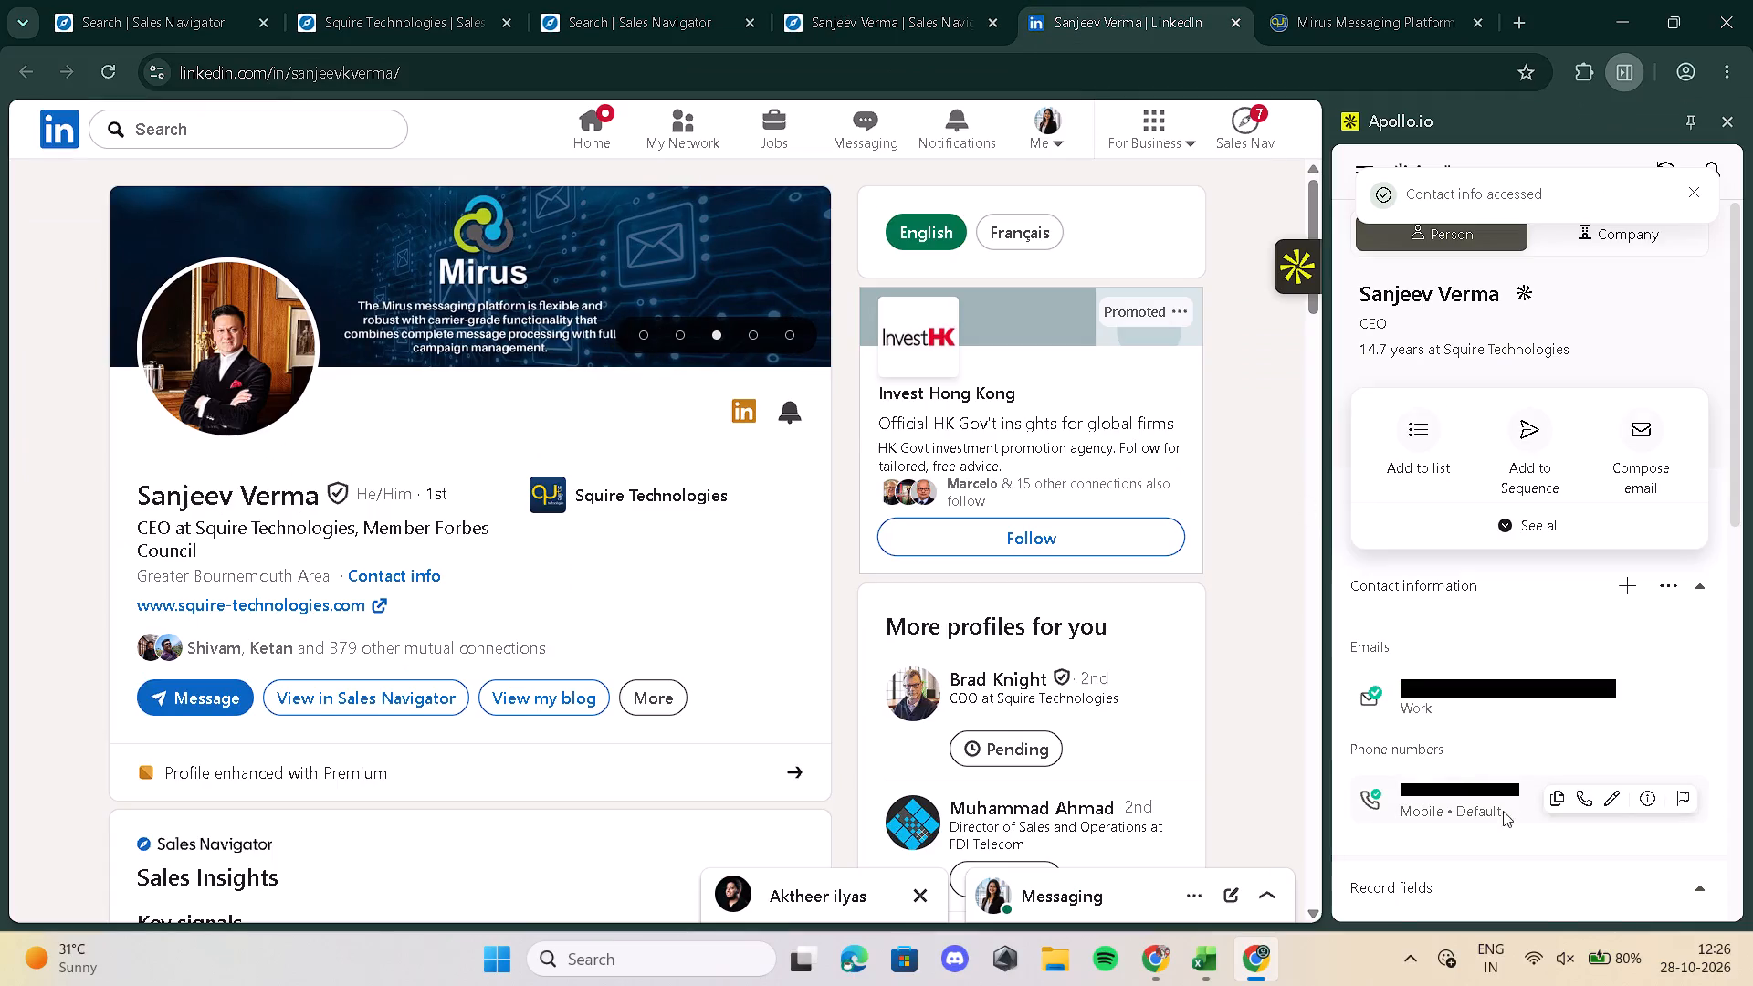
{"action": "left_click", "coordinate": [1554, 806]}
{"action": "left_click", "coordinate": [1211, 970]}
{"action": "left_click", "coordinate": [994, 560]}
{"action": "left_click", "coordinate": [1006, 533]}
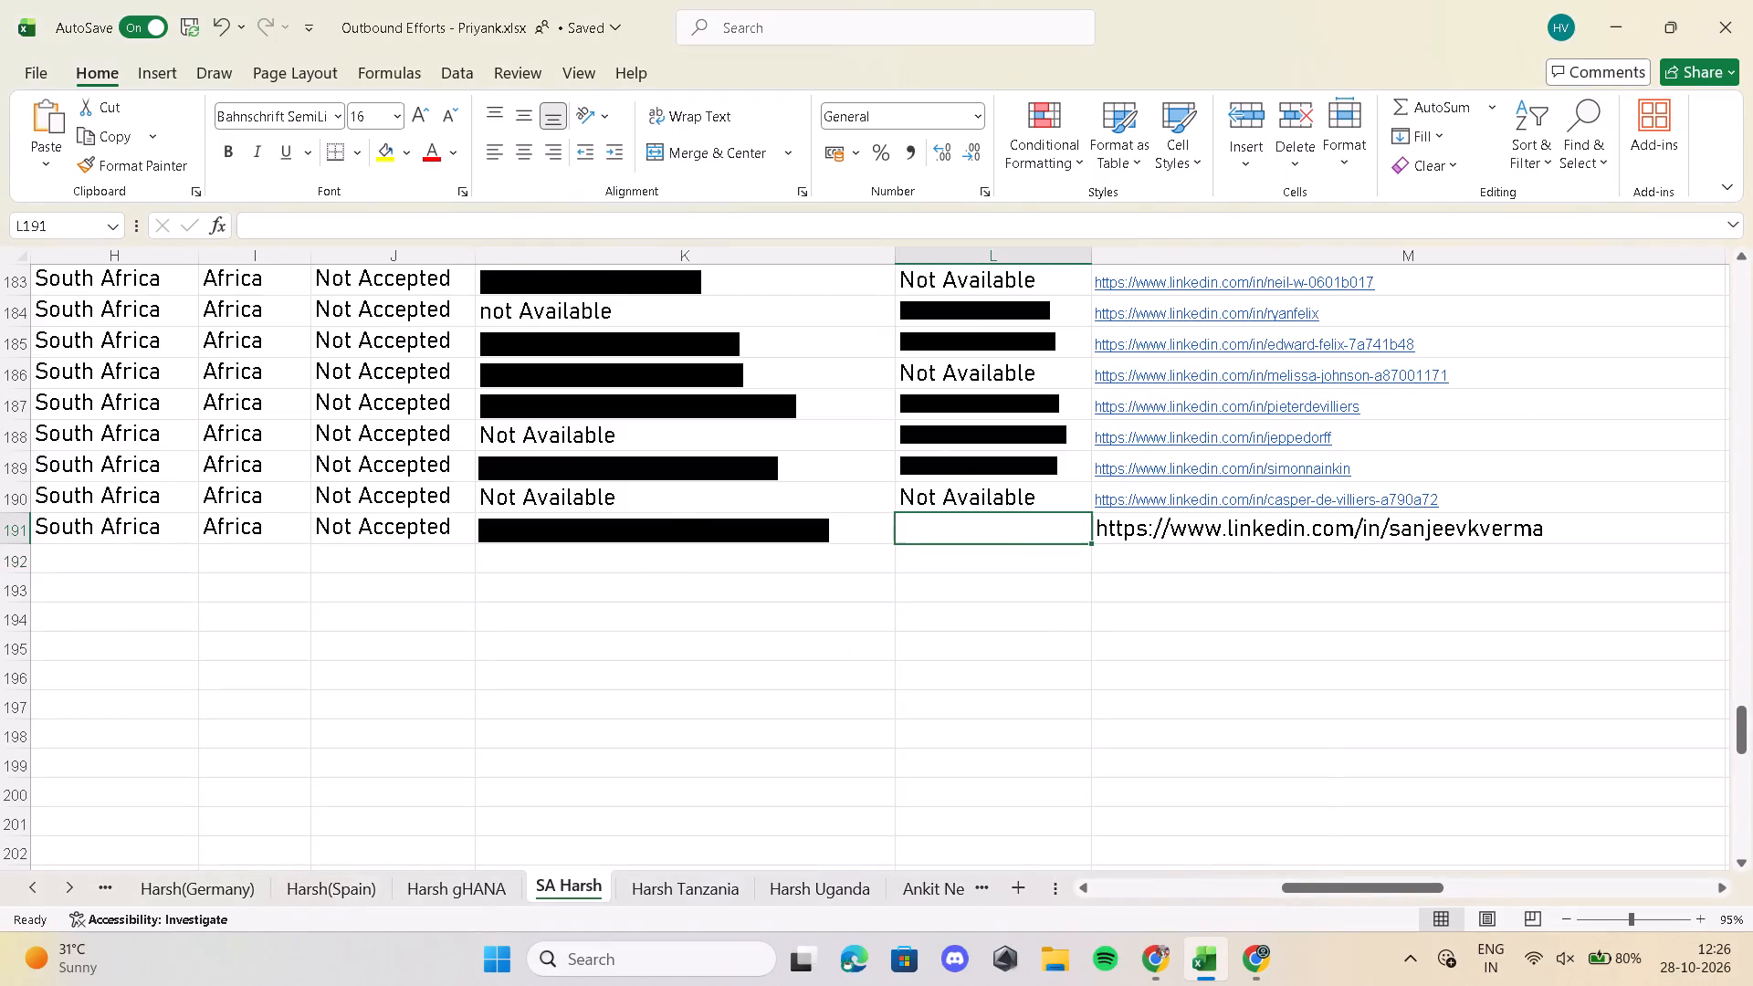
{"action": "key", "text": "ctrl+v"}
Turn the CEO's LinkedIn profile URL in cell M191 into a hyperlink.
{"action": "left_click", "coordinate": [5, 536]}
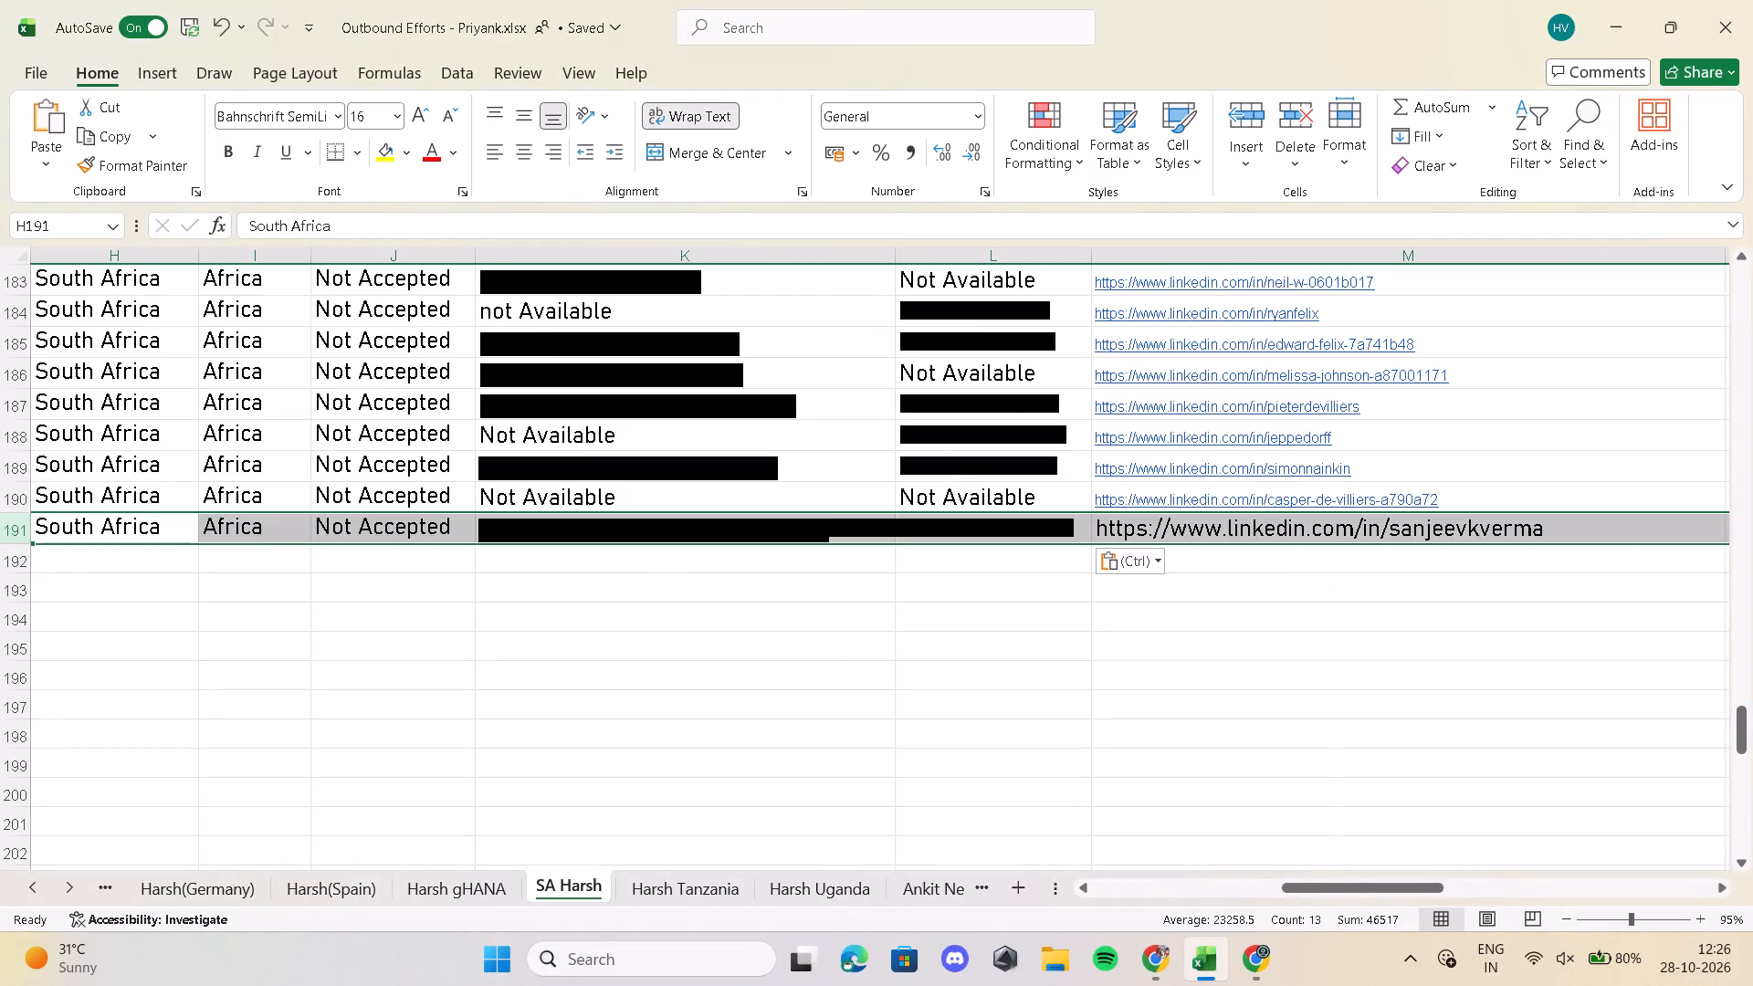
{"action": "left_click_drag", "start_coordinate": [1359, 903], "coordinate": [1412, 900]}
{"action": "left_click_drag", "start_coordinate": [1399, 897], "coordinate": [1444, 889]}
{"action": "left_click_drag", "start_coordinate": [1432, 887], "coordinate": [1465, 882]}
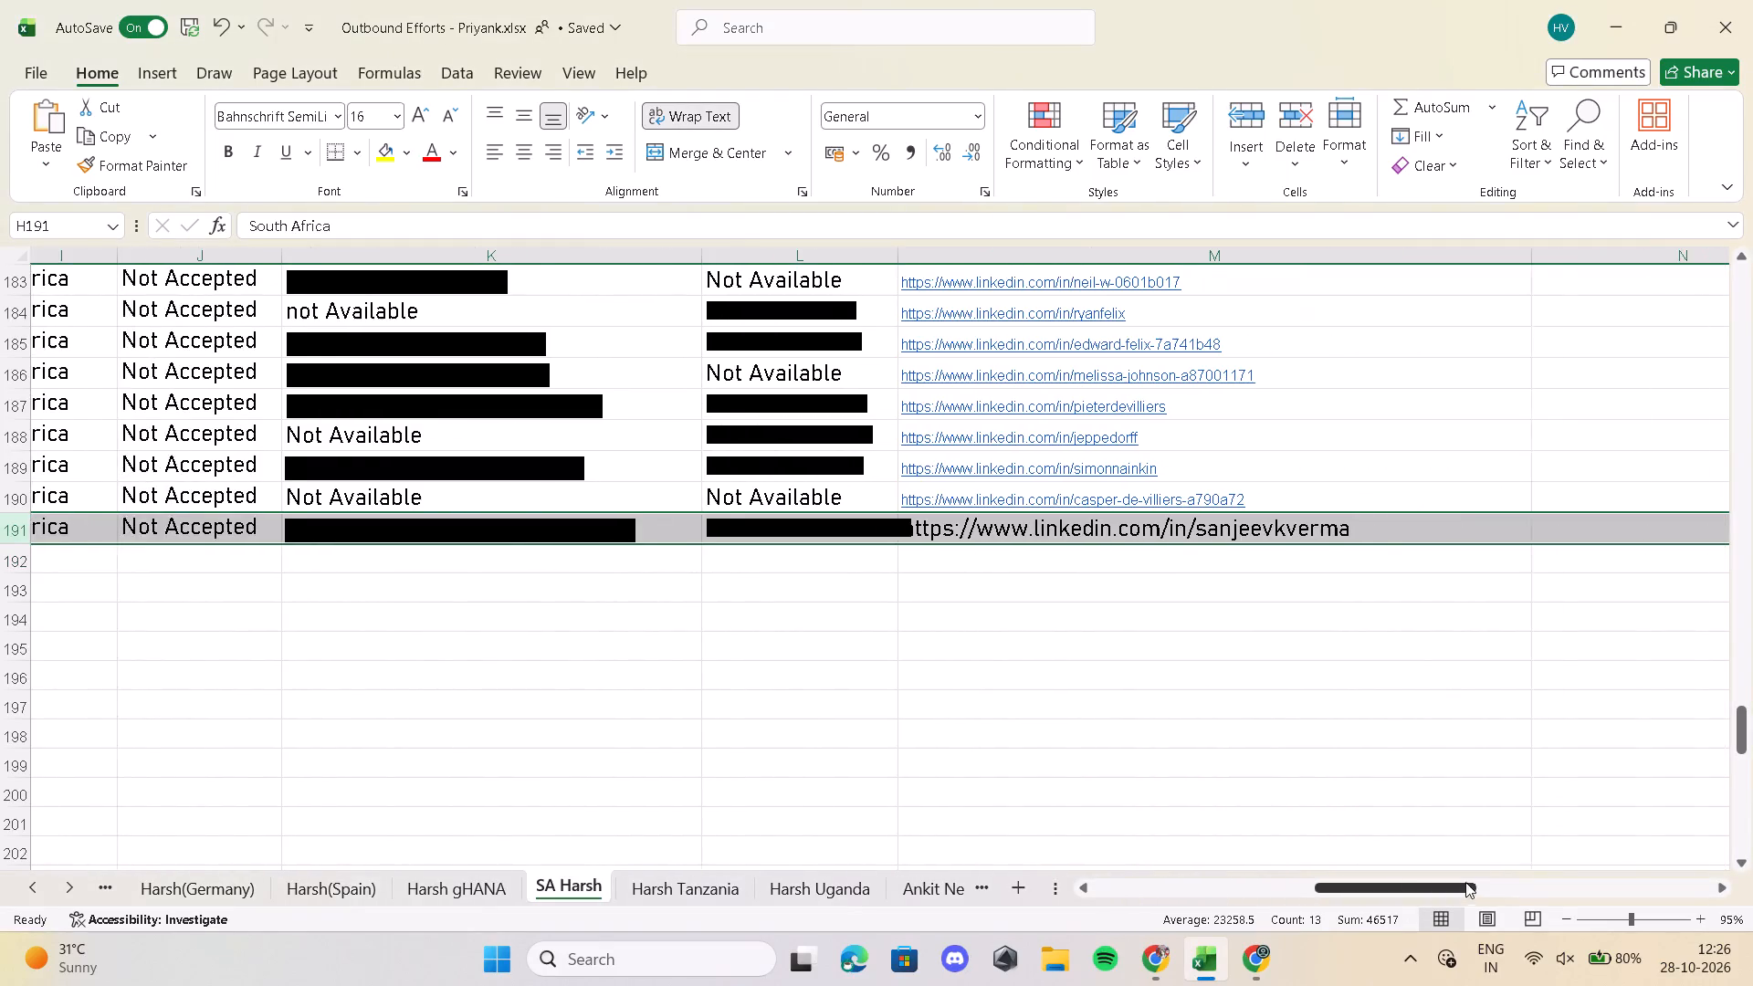
{"action": "left_click_drag", "start_coordinate": [1465, 882], "coordinate": [1464, 884]}
{"action": "double_click", "coordinate": [1477, 524]}
{"action": "left_click_drag", "start_coordinate": [1435, 891], "coordinate": [1508, 868]}
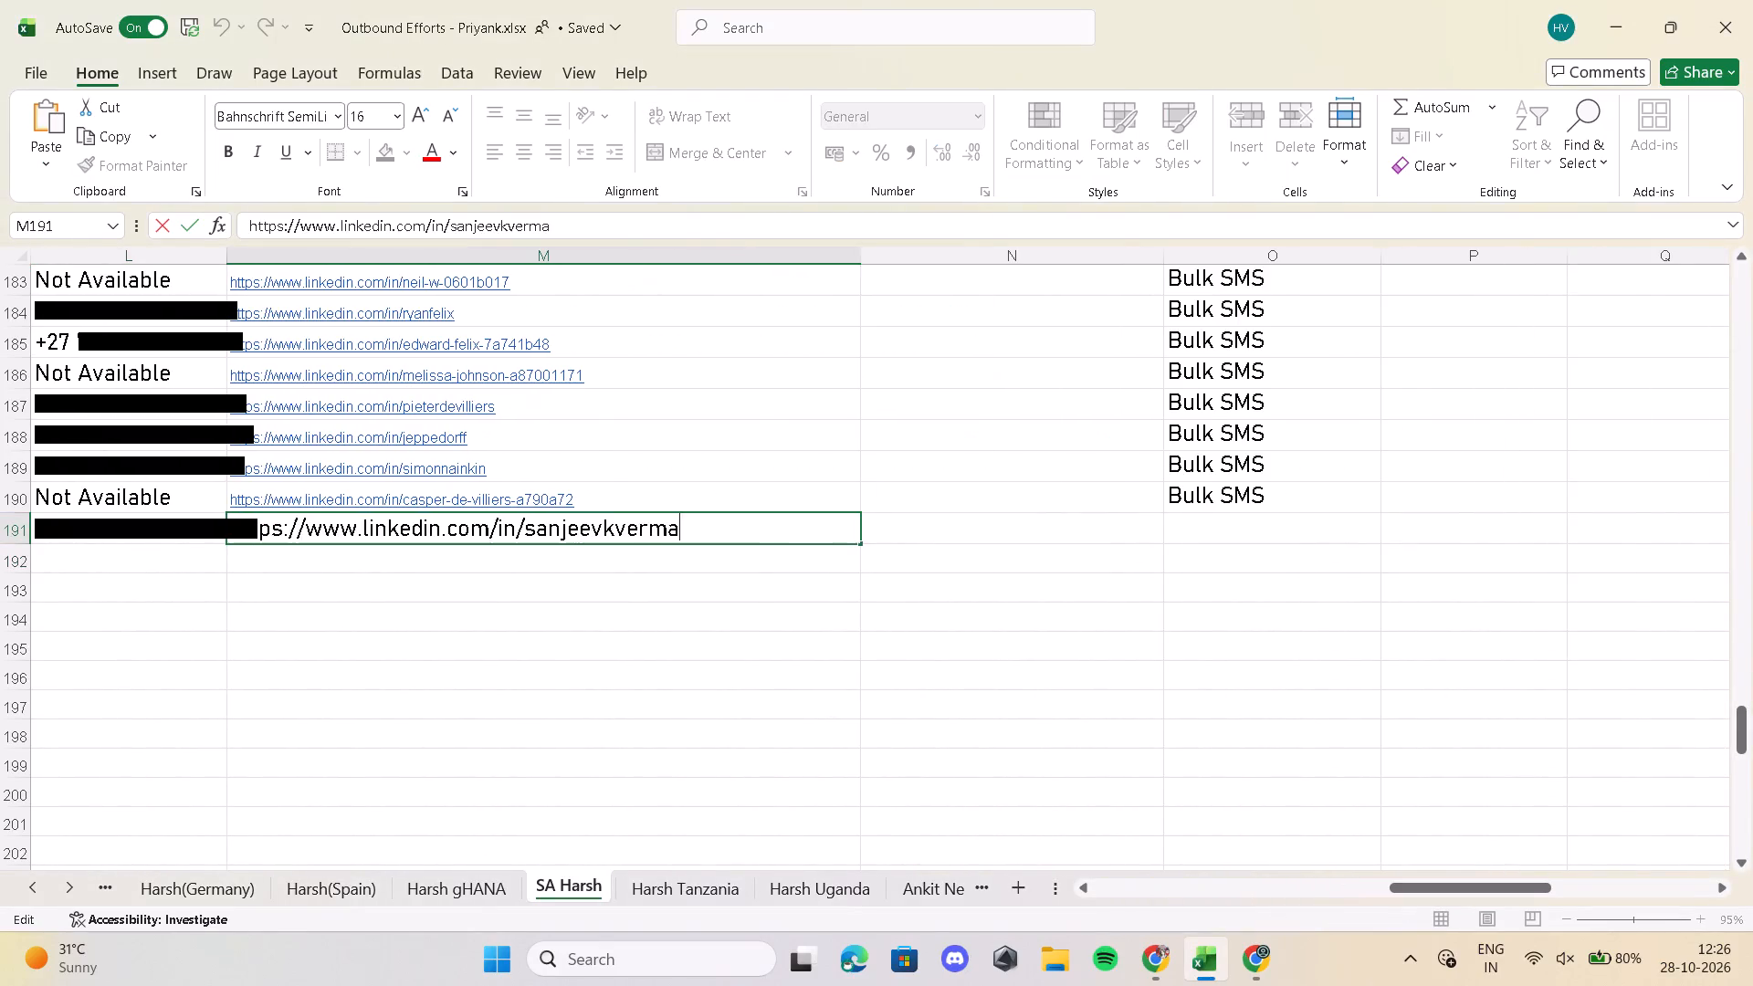
Copy the Bulk SMS entry from cell O190 into cell O191.
{"action": "left_click", "coordinate": [1271, 493]}
{"action": "key", "text": "ctrl+c"}
{"action": "left_click", "coordinate": [1264, 537]}
{"action": "key", "text": "ctrl+v"}
Copy the company name Squire Technologies and the Medium rating from row 191 into cells D192 and C192.
{"action": "left_click_drag", "start_coordinate": [1519, 885], "coordinate": [845, 836]}
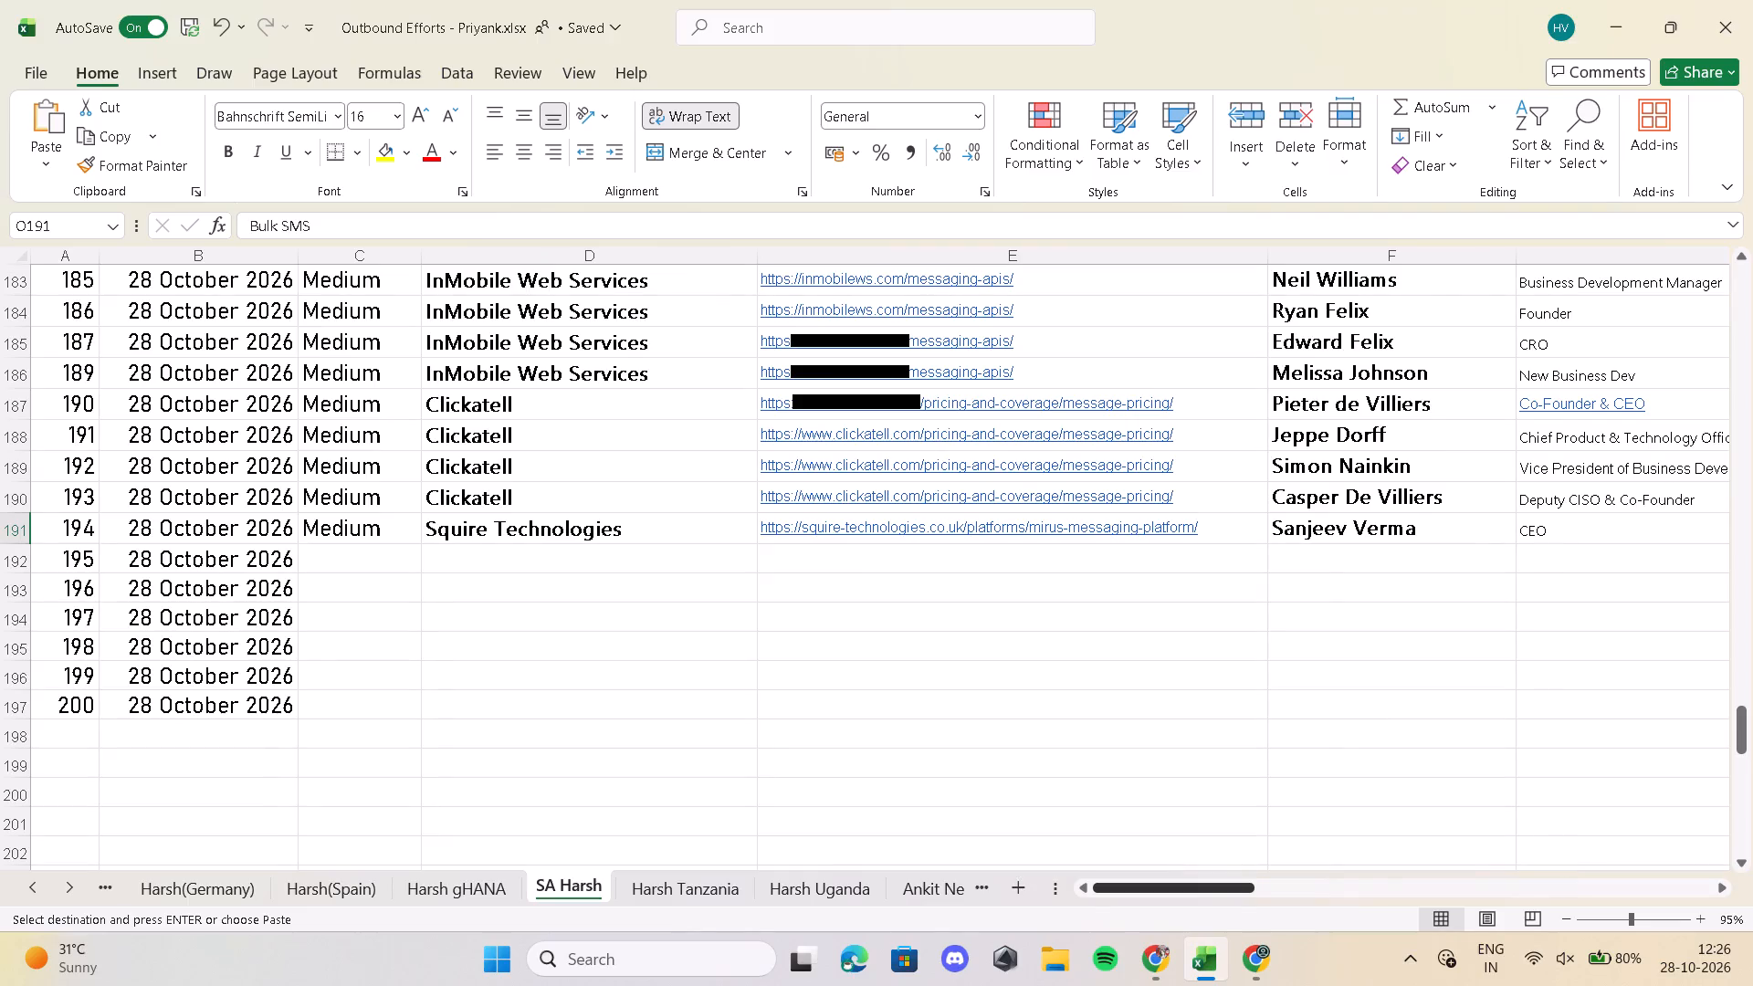
{"action": "double_click", "coordinate": [2, 568]}
{"action": "left_click", "coordinate": [562, 526]}
{"action": "key", "text": "ctrl+c"}
{"action": "left_click", "coordinate": [578, 557]}
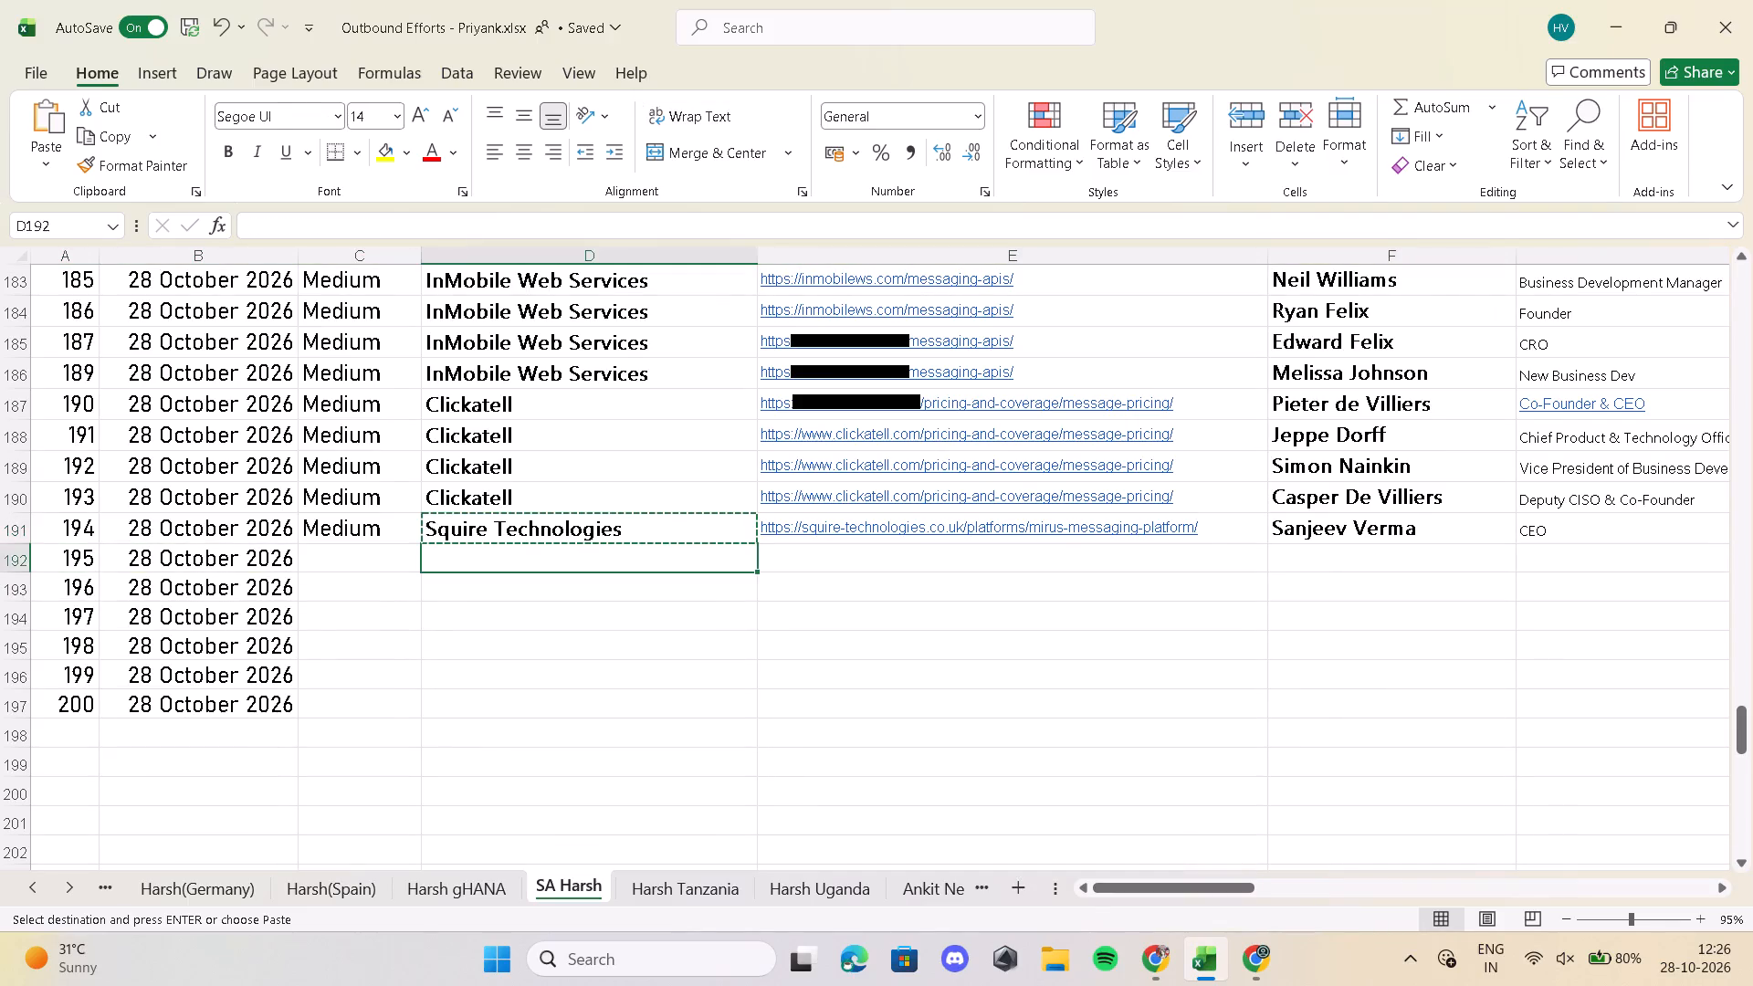
{"action": "key", "text": "ctrl+v"}
{"action": "left_click", "coordinate": [398, 526]}
{"action": "key", "text": "ctrl+c"}
{"action": "left_click", "coordinate": [395, 546]}
{"action": "key", "text": "ctrl+v"}
{"action": "left_click", "coordinate": [394, 562]}
{"action": "key", "text": "ctrl+v"}
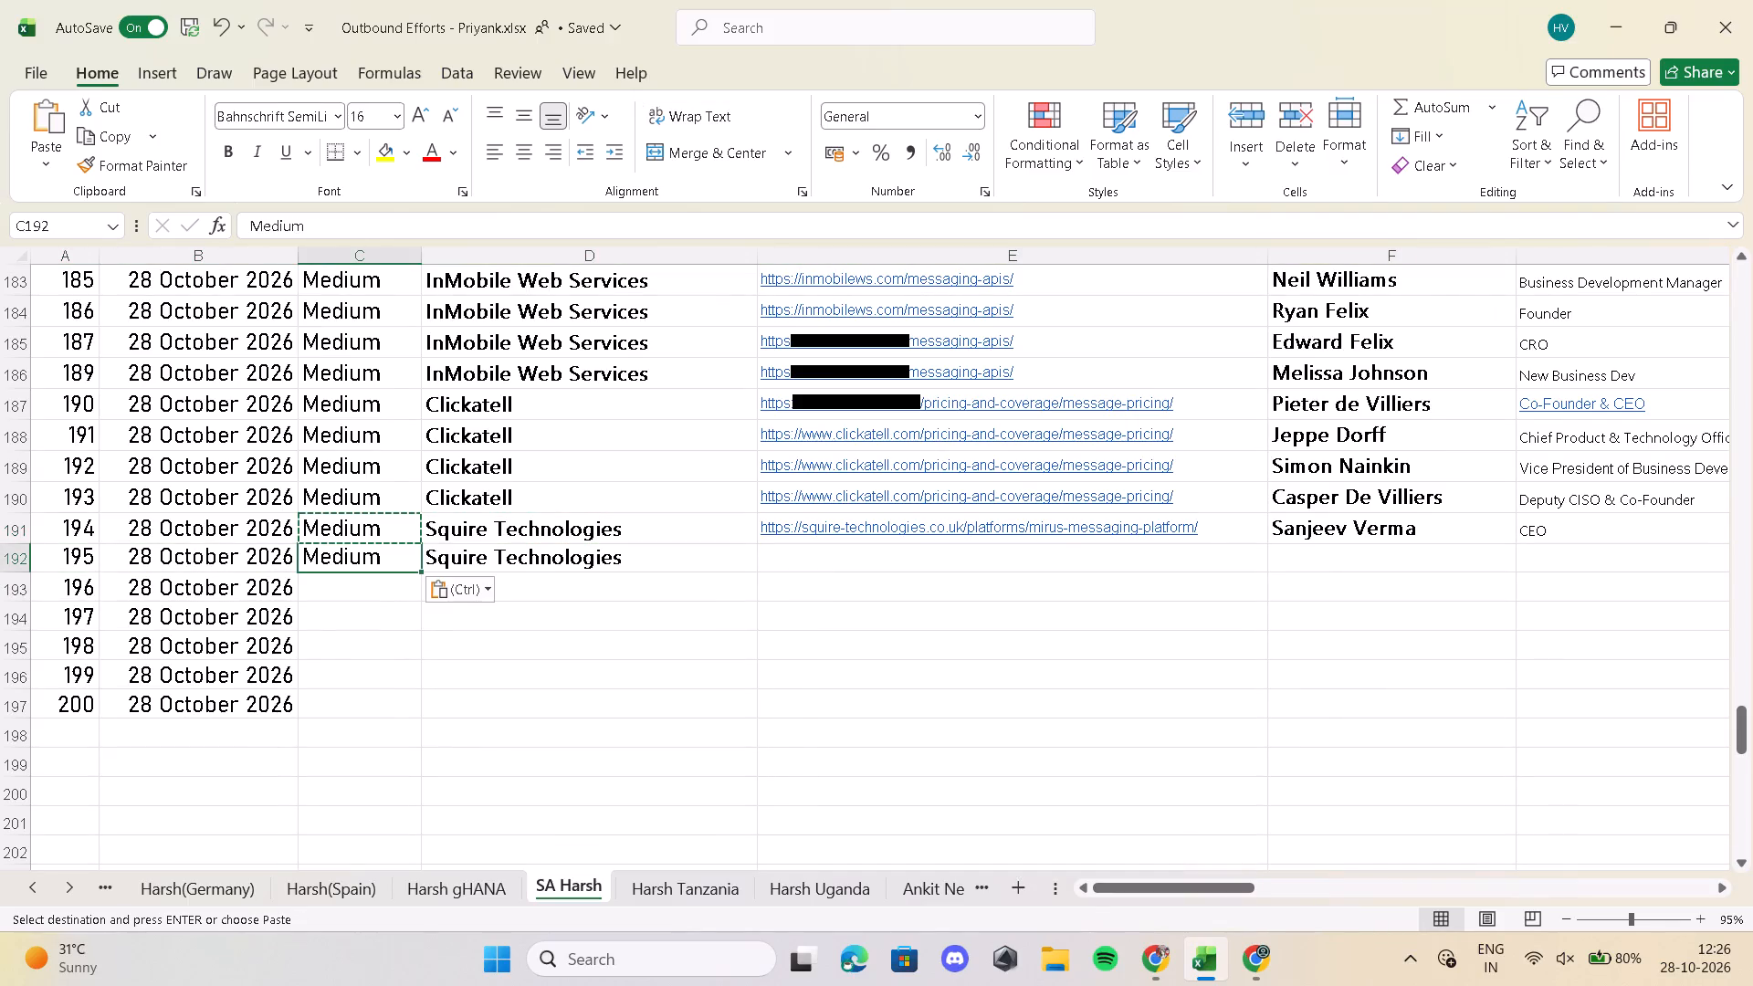
{"action": "left_click", "coordinate": [11, 561]}
Copy the Mirus messaging platform link from cell E191 into cell E192.
{"action": "right_click", "coordinate": [1315, 530]}
{"action": "right_click", "coordinate": [1239, 530]}
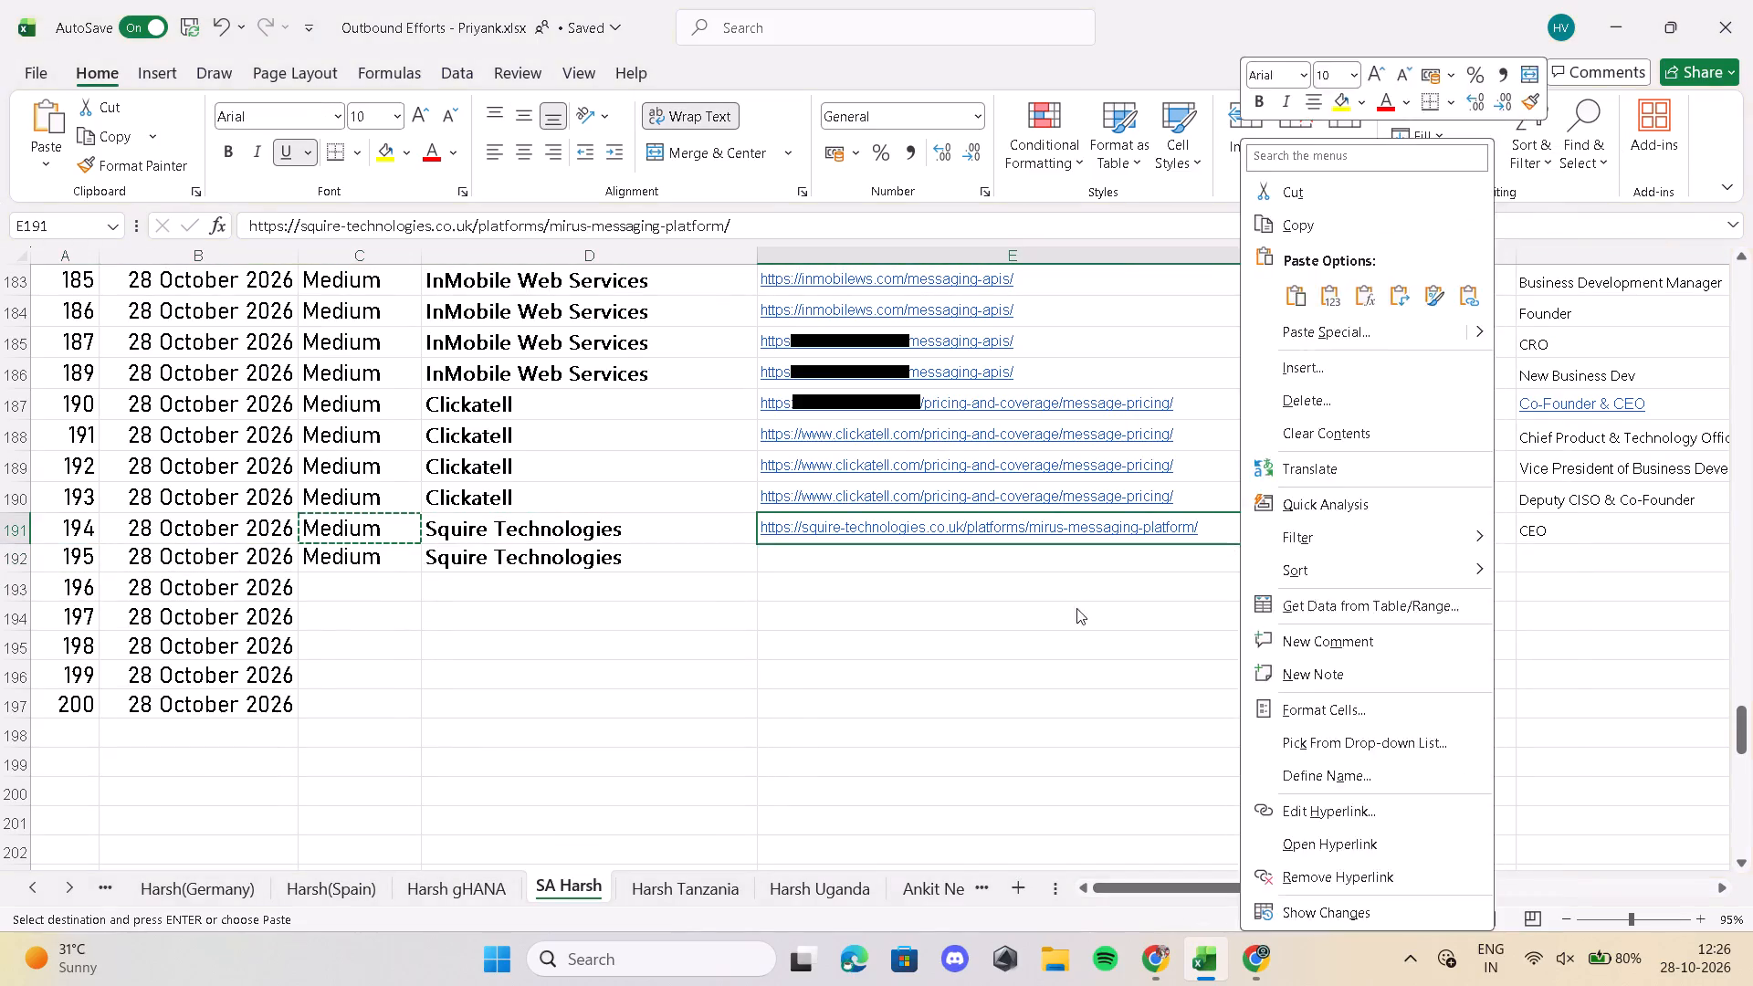
{"action": "left_click", "coordinate": [1037, 628]}
{"action": "key", "text": "ctrl+c"}
{"action": "left_click", "coordinate": [1081, 565]}
{"action": "key", "text": "ctrl+v"}
{"action": "left_click", "coordinate": [6, 561]}
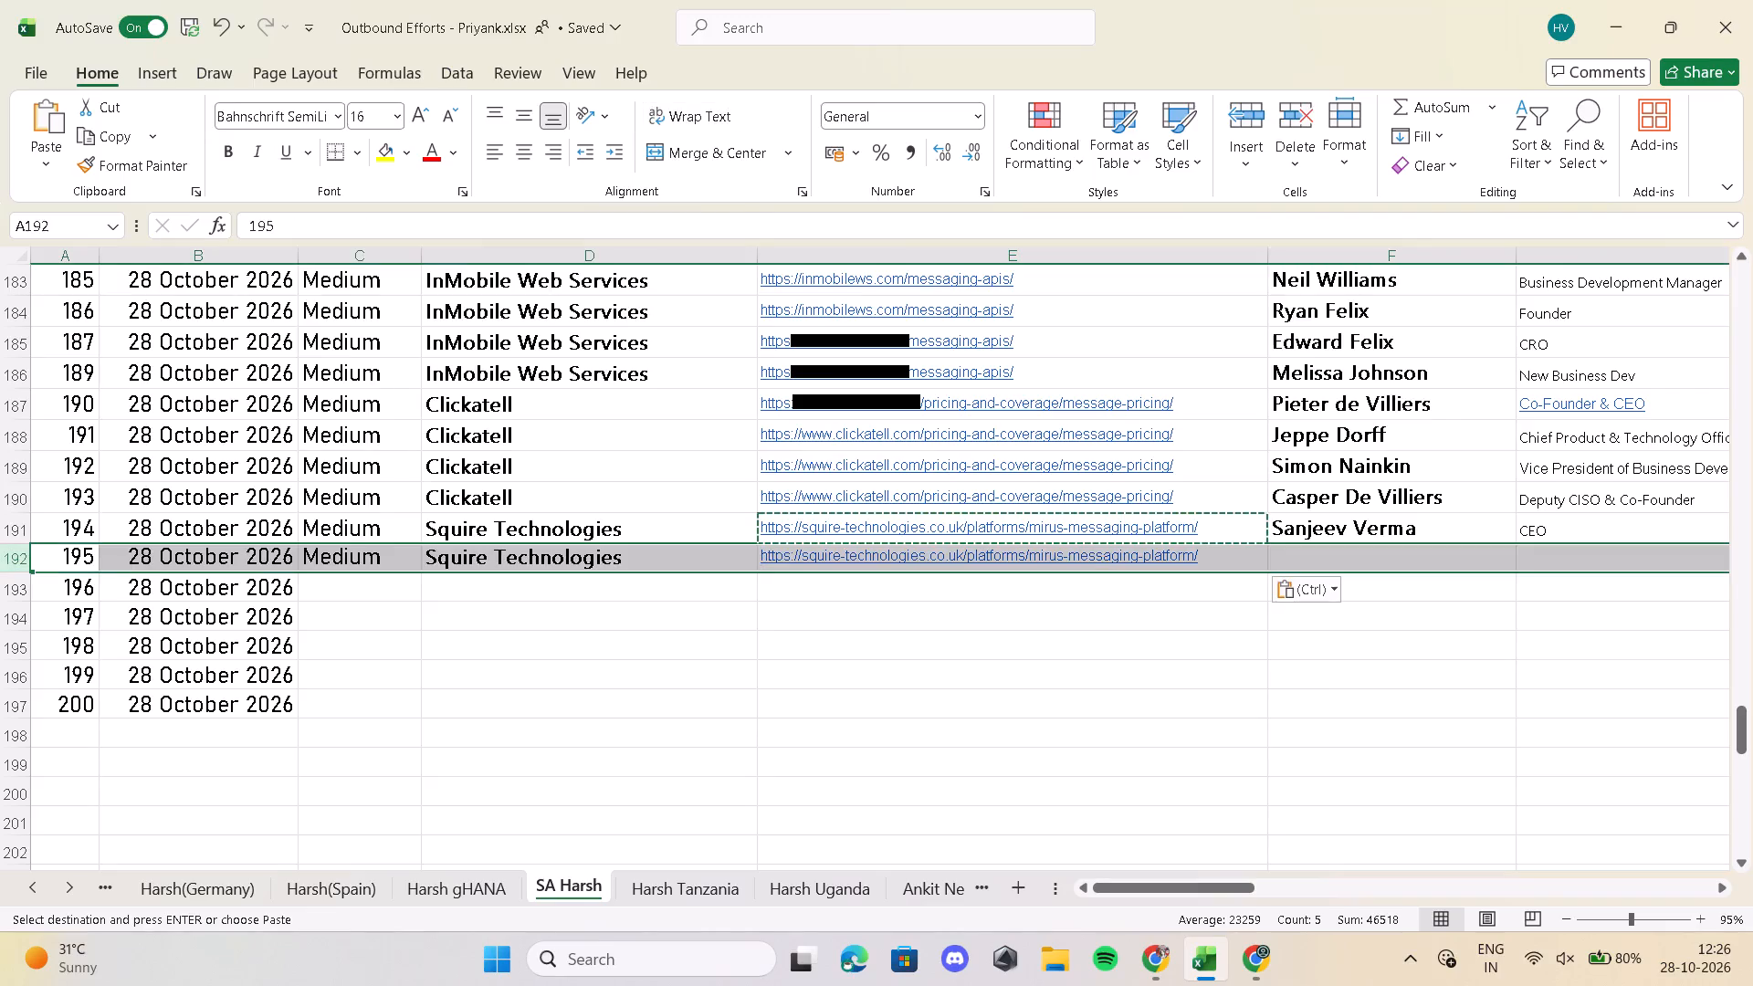
Switch to Chrome and close the CEO's LinkedIn profile and Sales Navigator lead pages, returning to the Squire Technologies lead search.
{"action": "left_click", "coordinate": [1234, 964]}
{"action": "left_click", "coordinate": [1230, 26]}
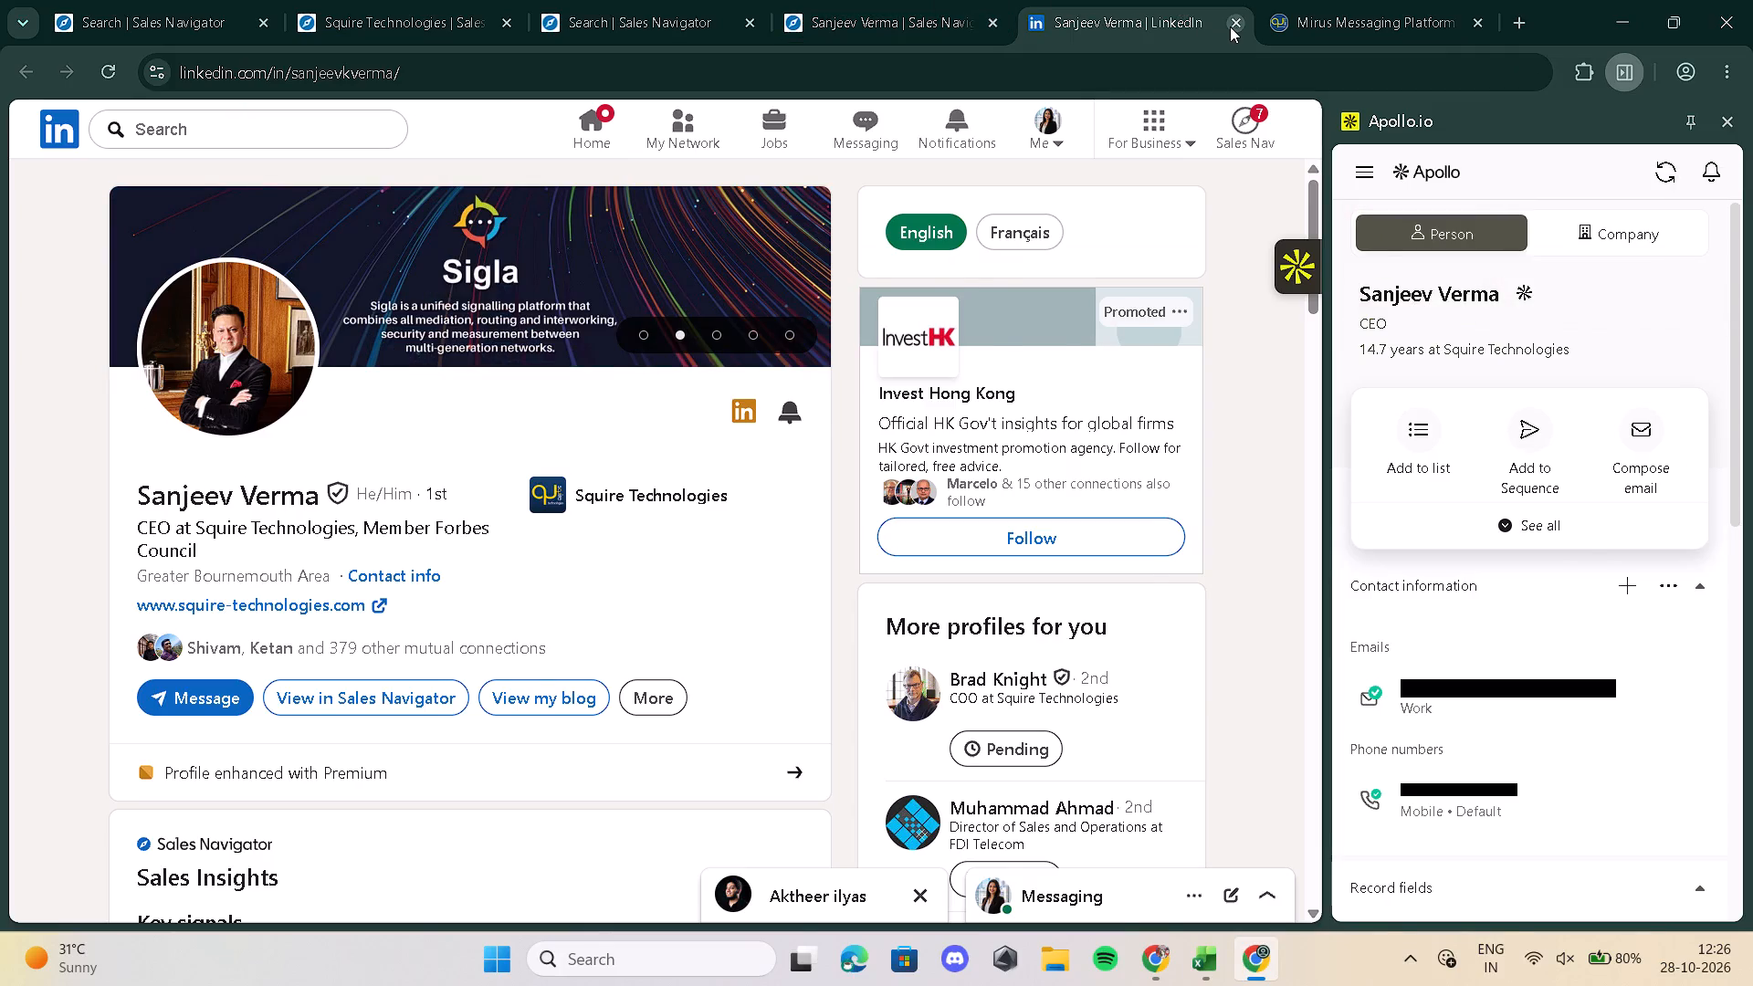
{"action": "left_click", "coordinate": [998, 25]}
{"action": "left_click", "coordinate": [575, 0]}
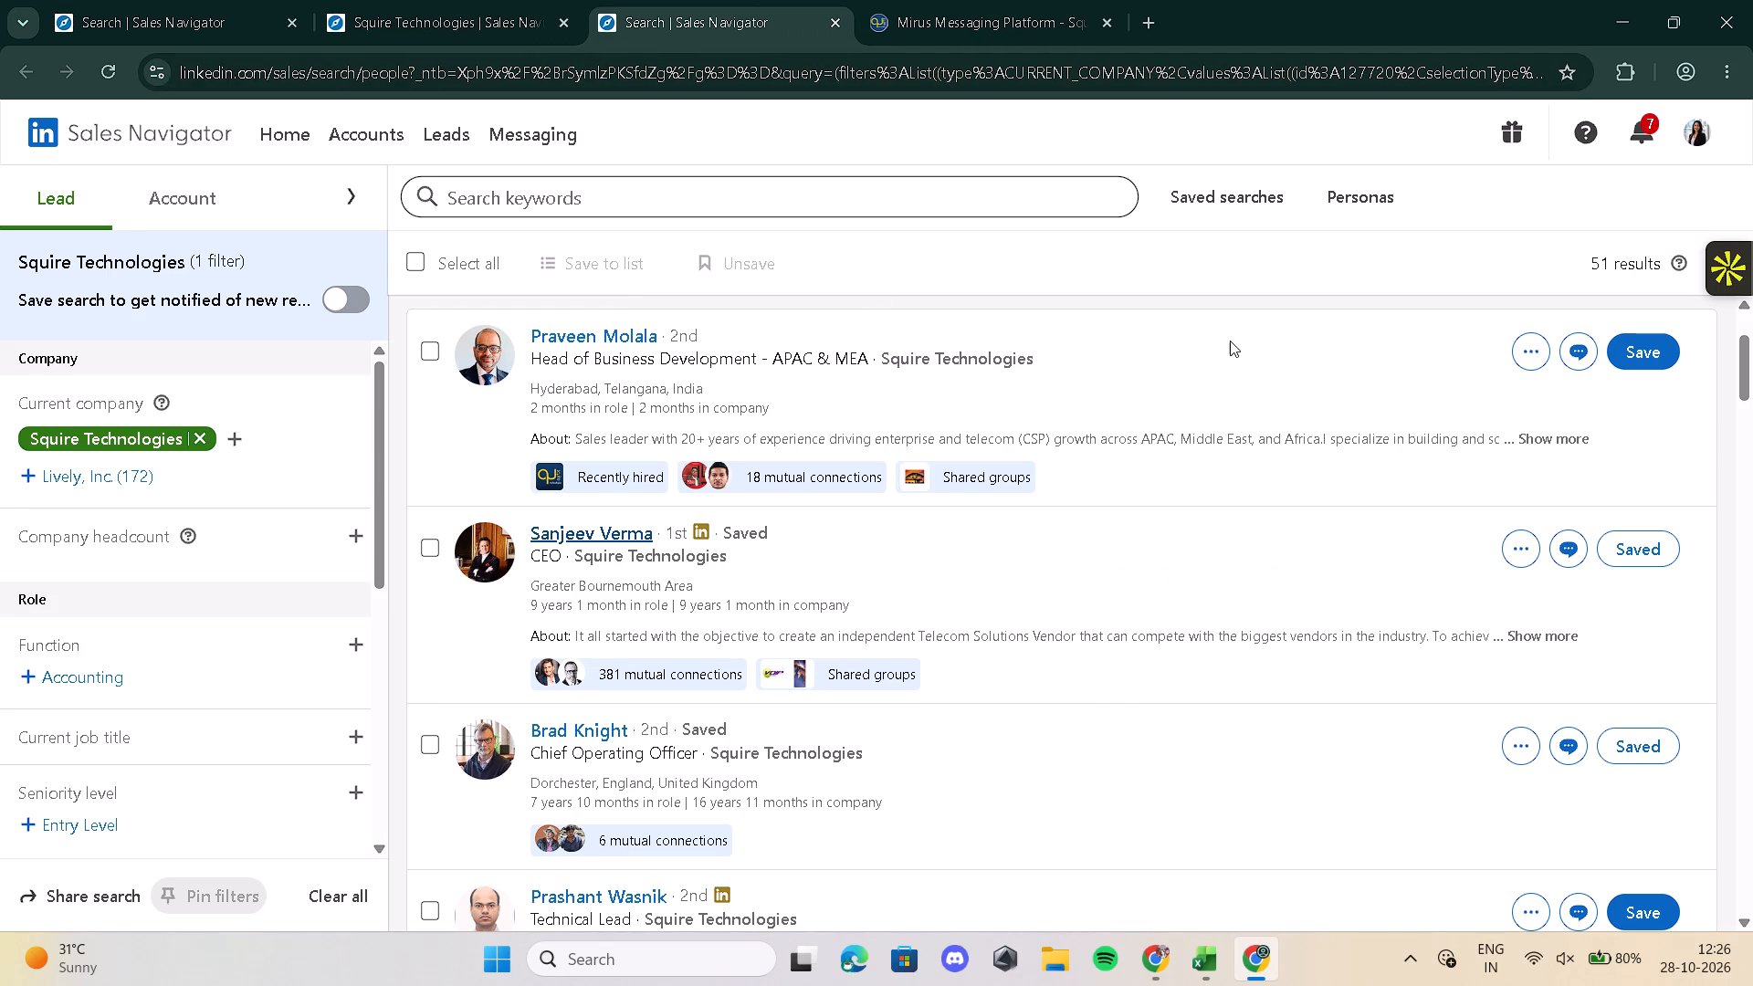
Open the Chief Operating Officer's lead page from the Squire Technologies search results in a new tab.
{"action": "left_click", "coordinate": [1230, 341]}
{"action": "scroll", "coordinate": [1180, 376], "scroll_direction": "down", "scroll_amount": 2}
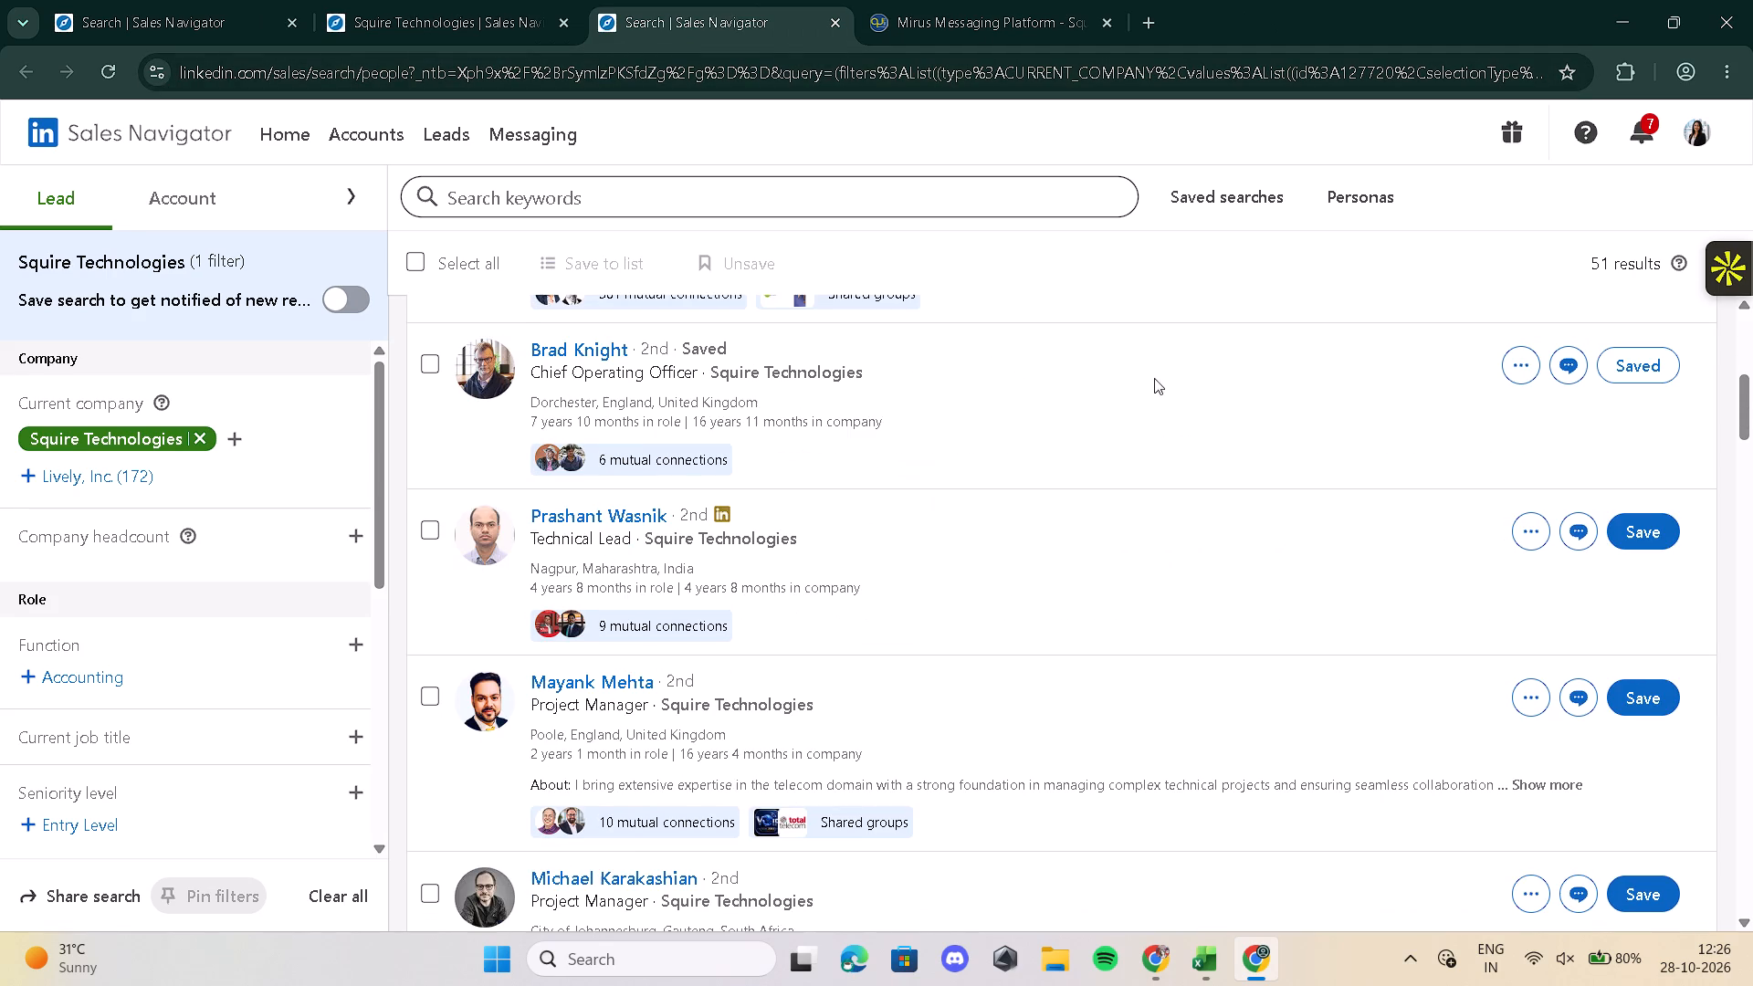
{"action": "right_click", "coordinate": [590, 352]}
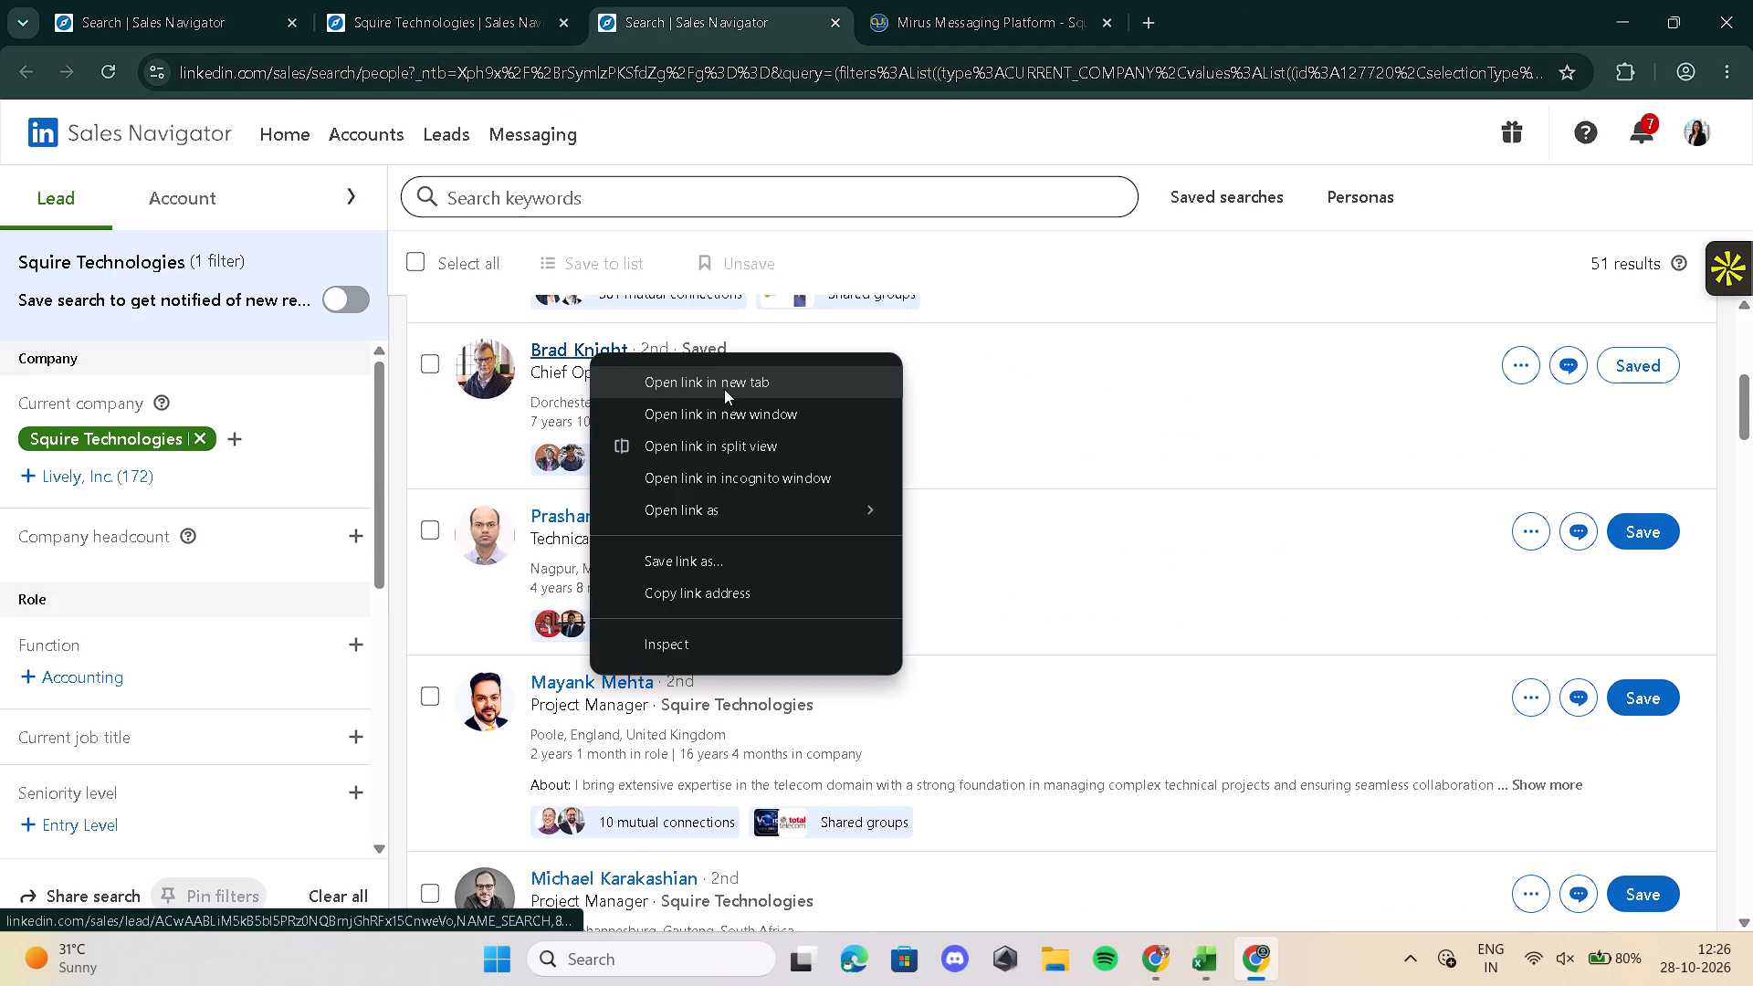
{"action": "left_click", "coordinate": [724, 389]}
{"action": "left_click", "coordinate": [270, 0]}
{"action": "left_click", "coordinate": [499, 0]}
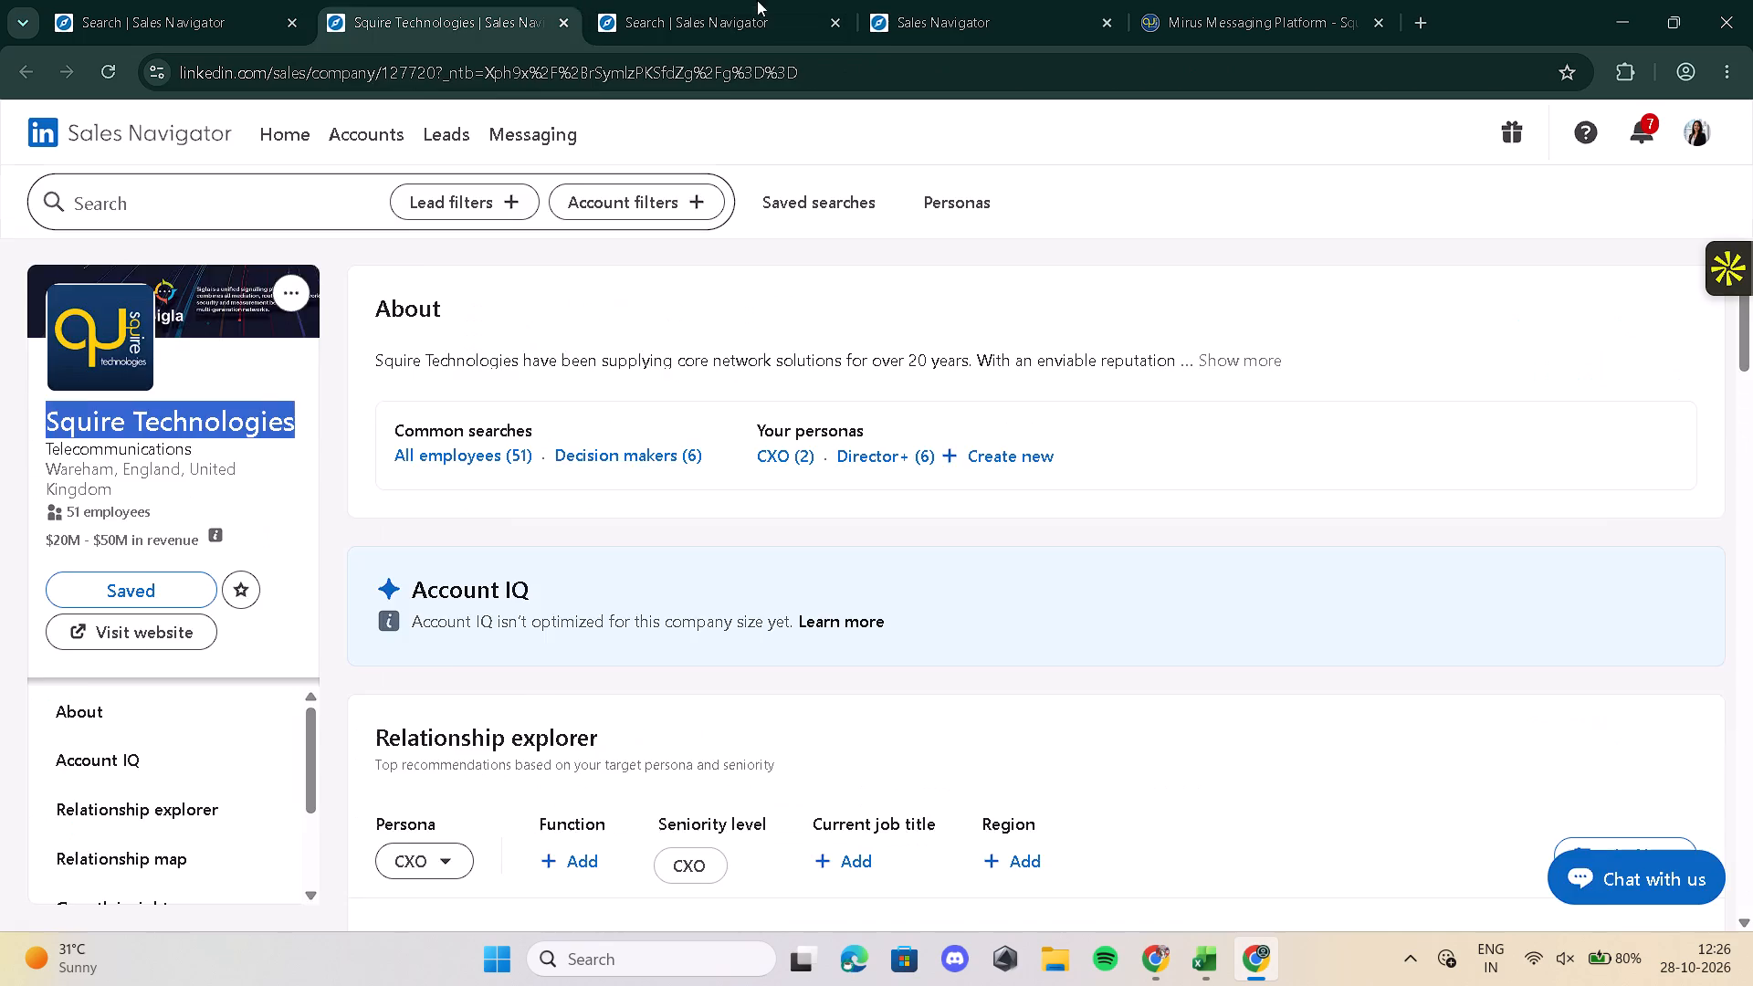
{"action": "left_click", "coordinate": [757, 0]}
{"action": "left_click", "coordinate": [1074, 0]}
{"action": "left_click", "coordinate": [214, 0]}
{"action": "left_click", "coordinate": [404, 0]}
{"action": "left_click", "coordinate": [664, 0]}
{"action": "left_click", "coordinate": [915, 0]}
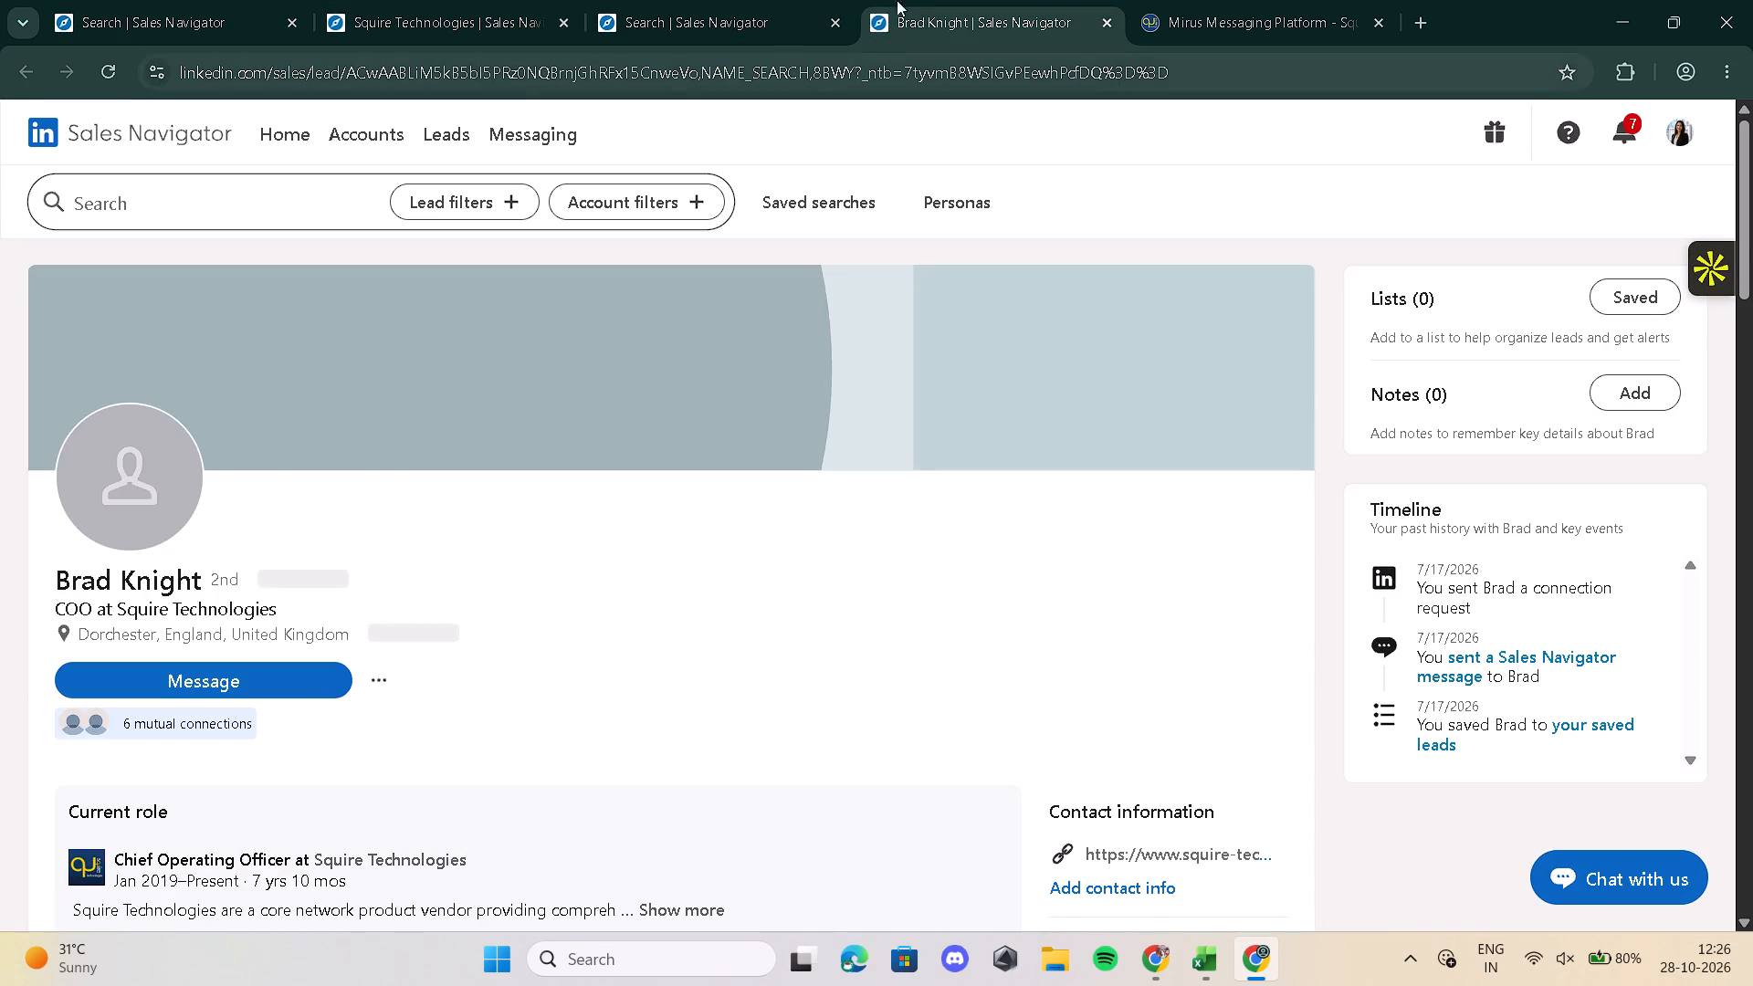
Copy the COO's name from the Sales Navigator lead page into cell F192 of the spreadsheet.
{"action": "left_click_drag", "start_coordinate": [207, 589], "coordinate": [1, 582]}
{"action": "right_click", "coordinate": [106, 577]}
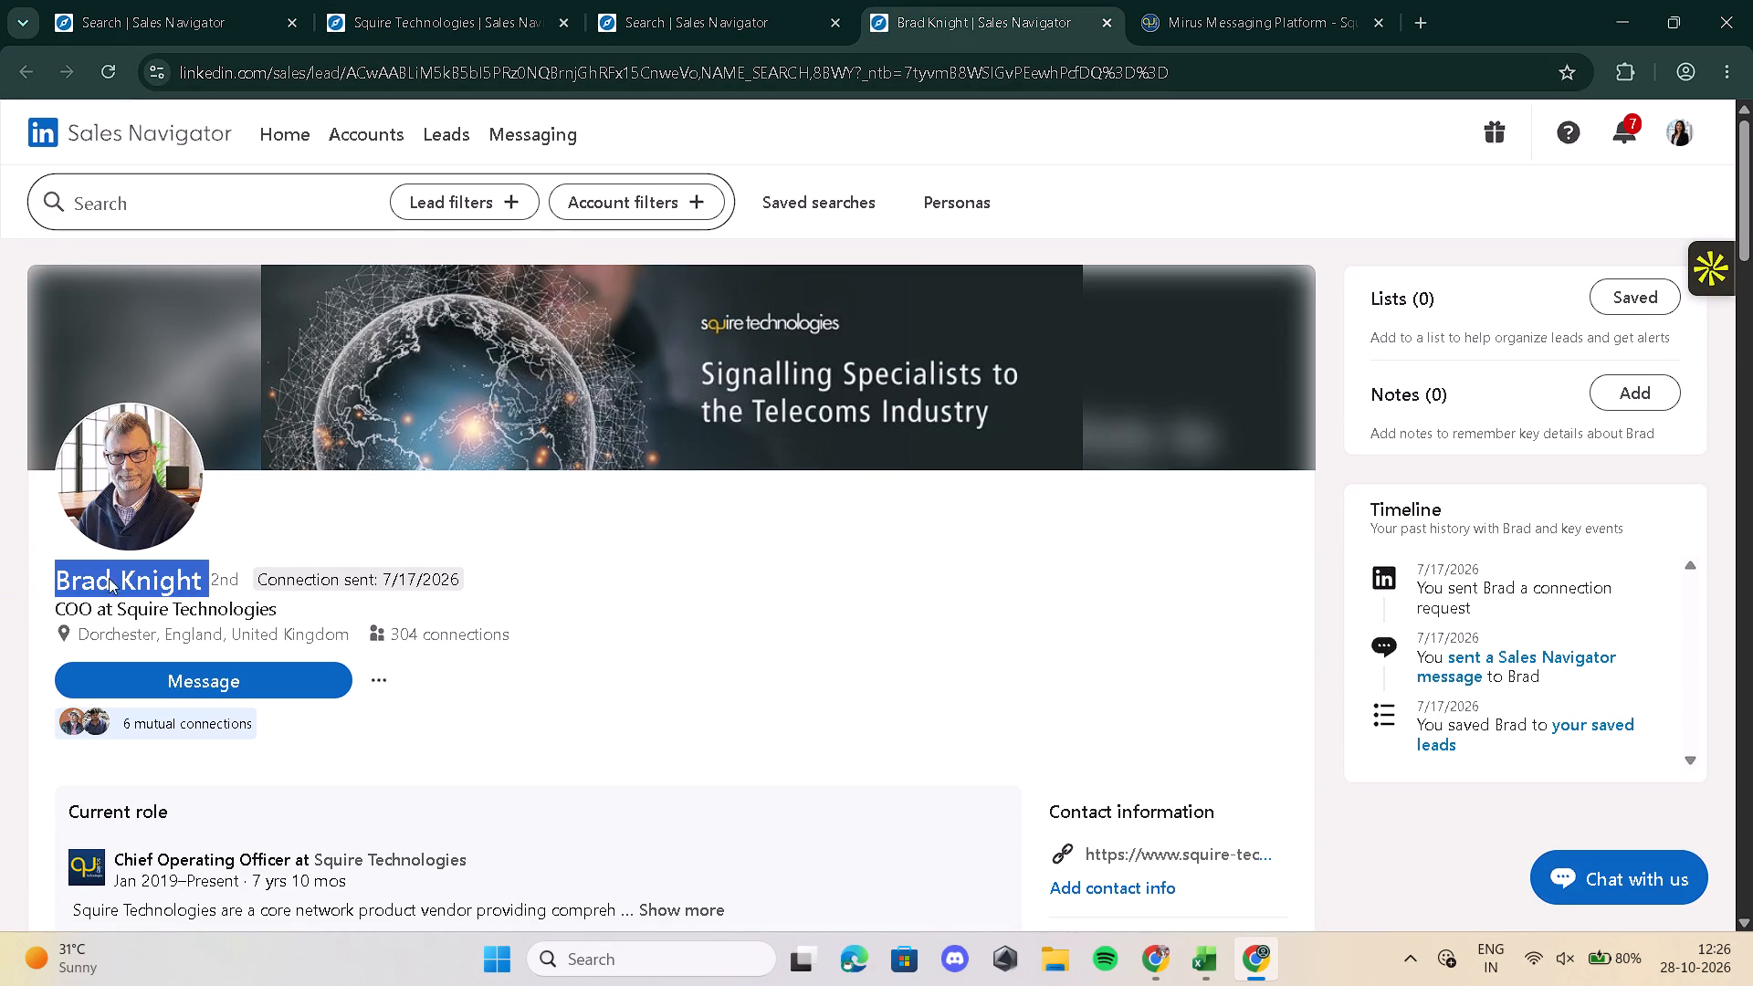
{"action": "left_click", "coordinate": [191, 605]}
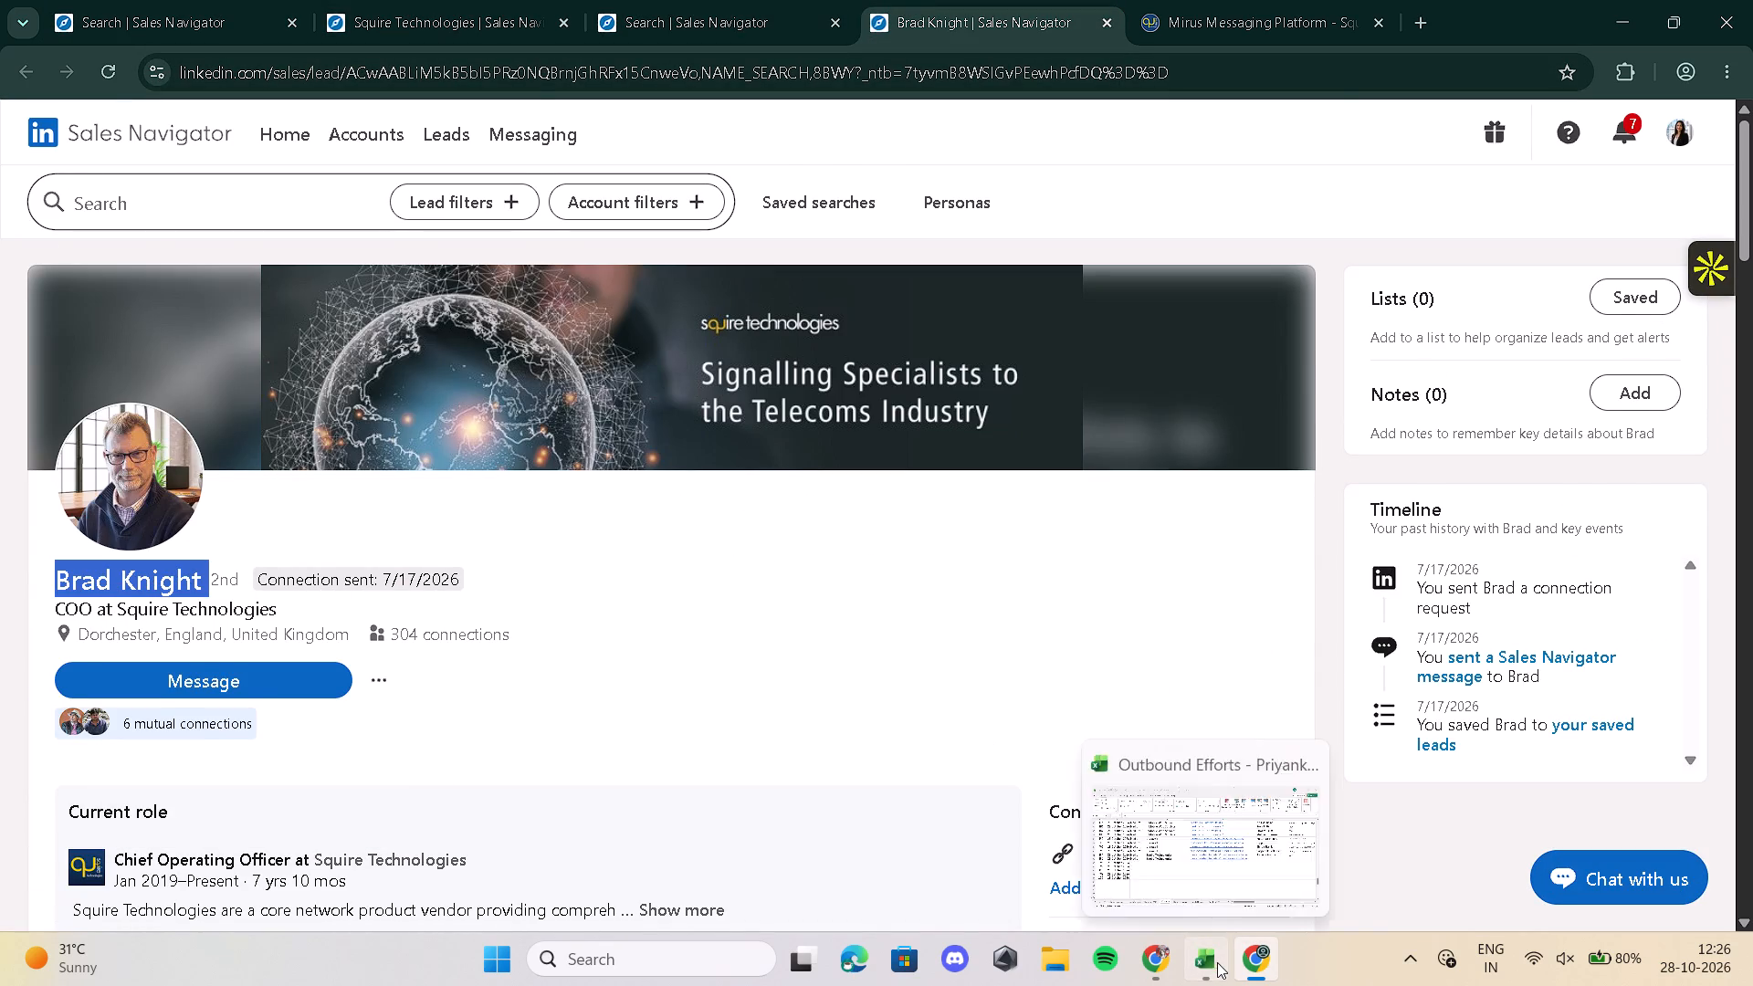
{"action": "left_click", "coordinate": [1217, 962]}
{"action": "left_click", "coordinate": [1407, 561]}
{"action": "key", "text": "ctrl+v"}
Copy the job title COO from the Sales Navigator lead page into cell G192 of the spreadsheet.
{"action": "left_click", "coordinate": [1244, 956]}
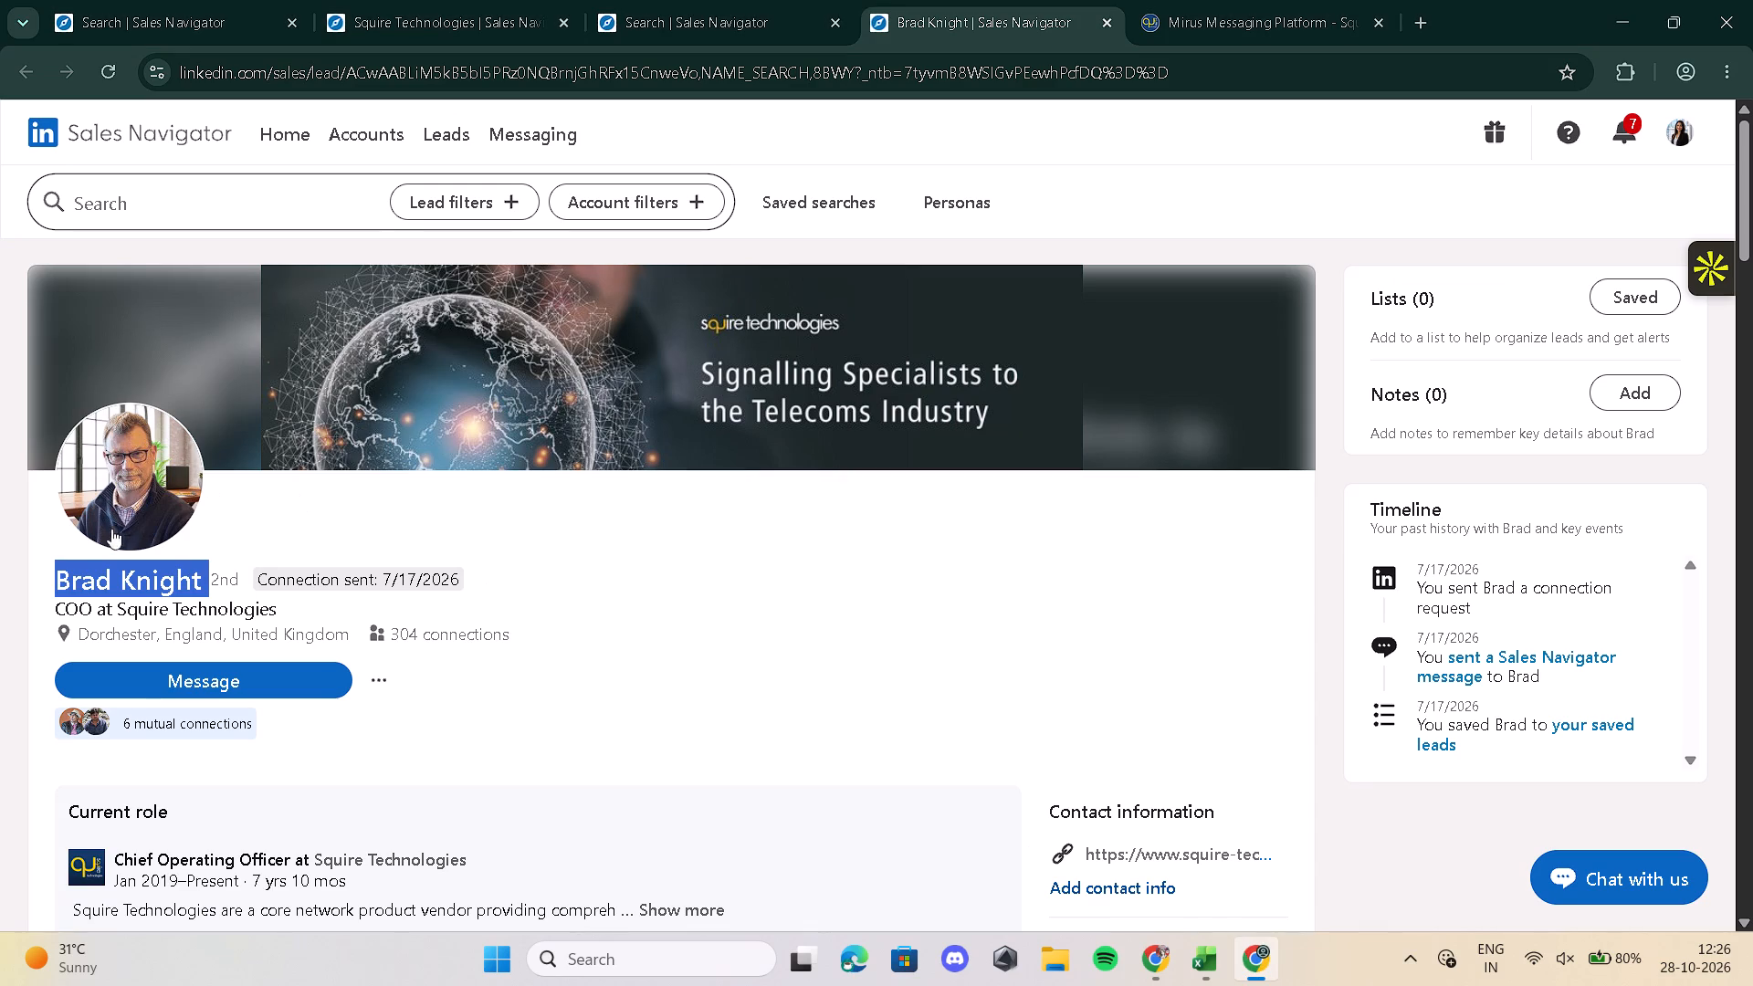
{"action": "left_click_drag", "start_coordinate": [97, 609], "coordinate": [4, 619]}
{"action": "key", "text": "ctrl+c"}
{"action": "left_click_drag", "start_coordinate": [92, 614], "coordinate": [10, 617]}
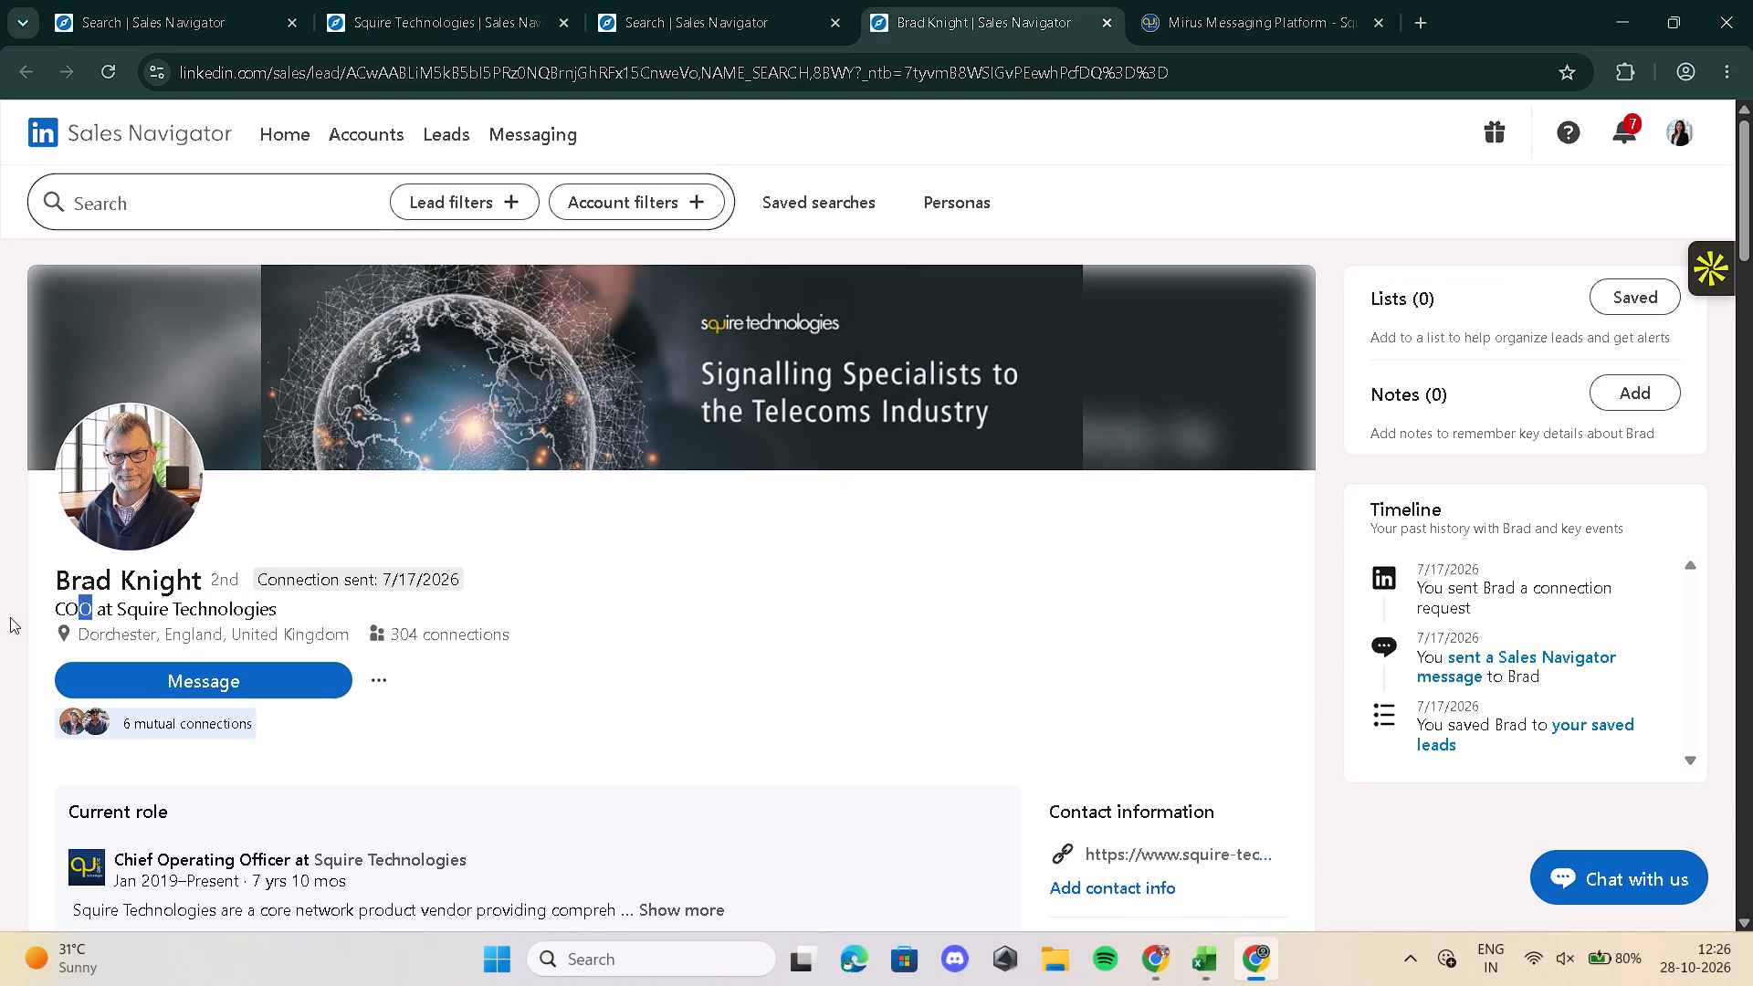
{"action": "key", "text": "ctrl+c"}
{"action": "left_click_drag", "start_coordinate": [1175, 942], "coordinate": [1207, 951]}
{"action": "left_click_drag", "start_coordinate": [1162, 954], "coordinate": [1225, 961]}
{"action": "left_click_drag", "start_coordinate": [1254, 963], "coordinate": [1197, 963]}
{"action": "left_click", "coordinate": [1243, 961]}
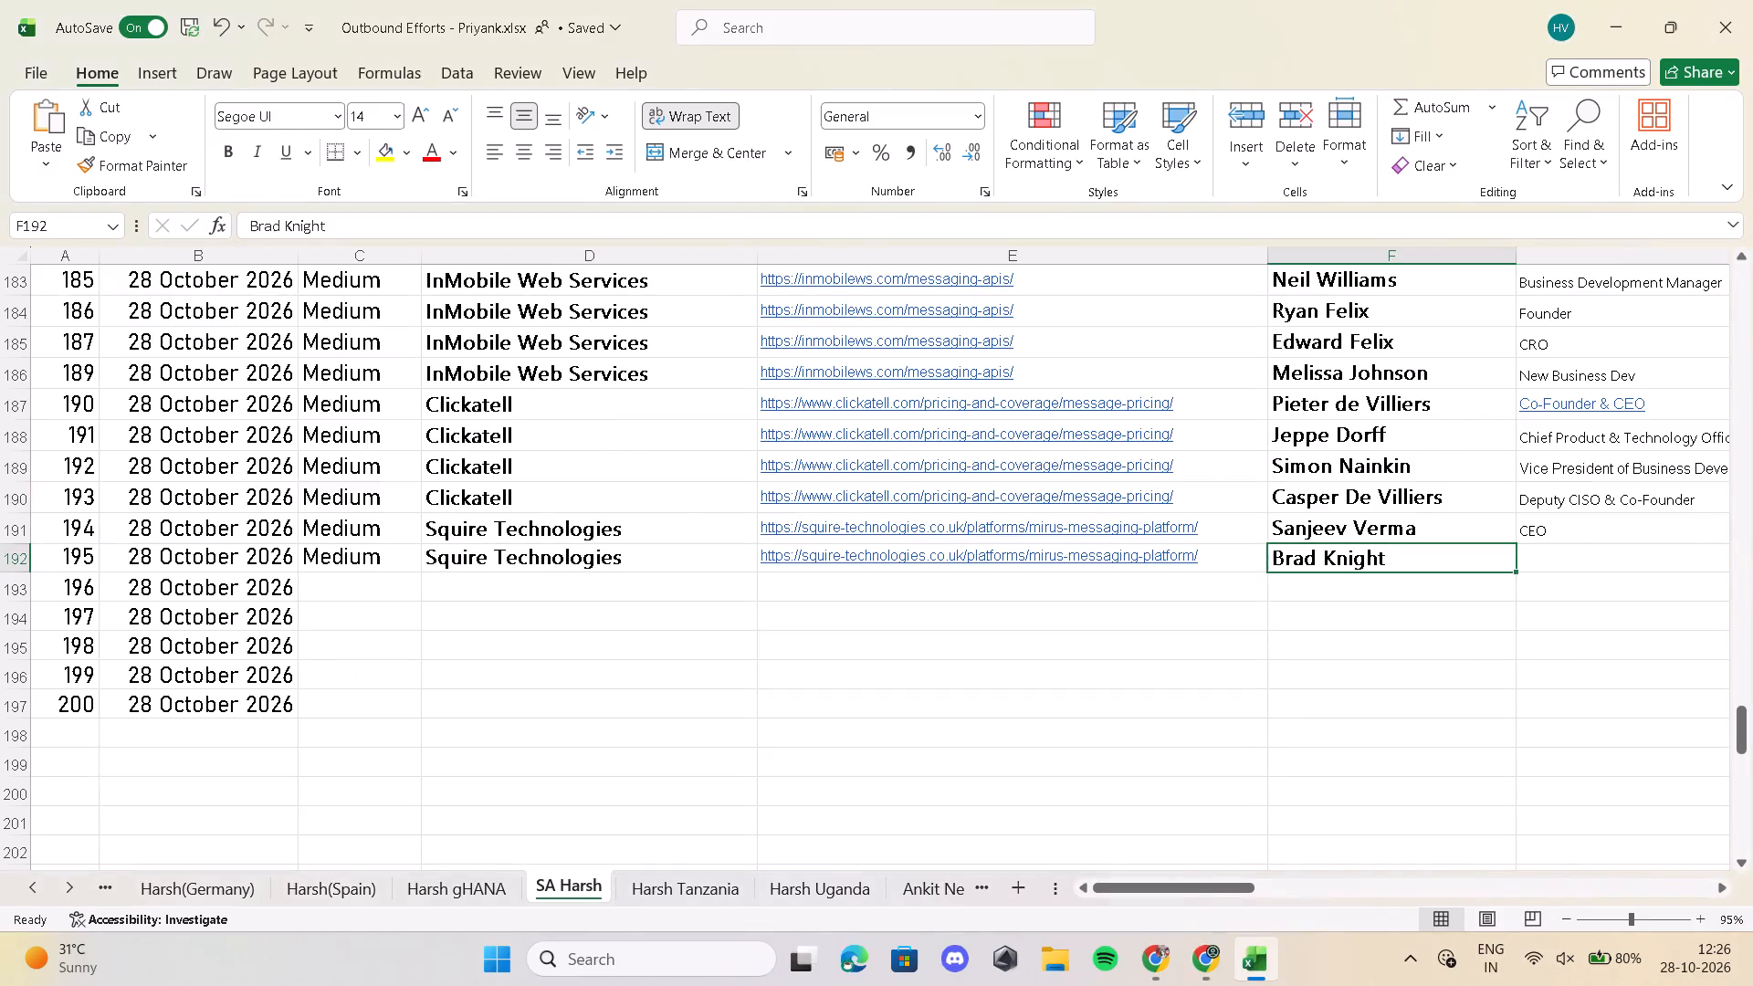
{"action": "left_click", "coordinate": [1584, 560]}
{"action": "key", "text": "ctrl+v"}
Copy South Africa, Africa and Not Accepted from row 191 into cells H192, I192 and J192.
{"action": "left_click", "coordinate": [1369, 525]}
{"action": "key", "text": "ctrl+c"}
{"action": "left_click", "coordinate": [1370, 566]}
{"action": "key", "text": "ctrl+v"}
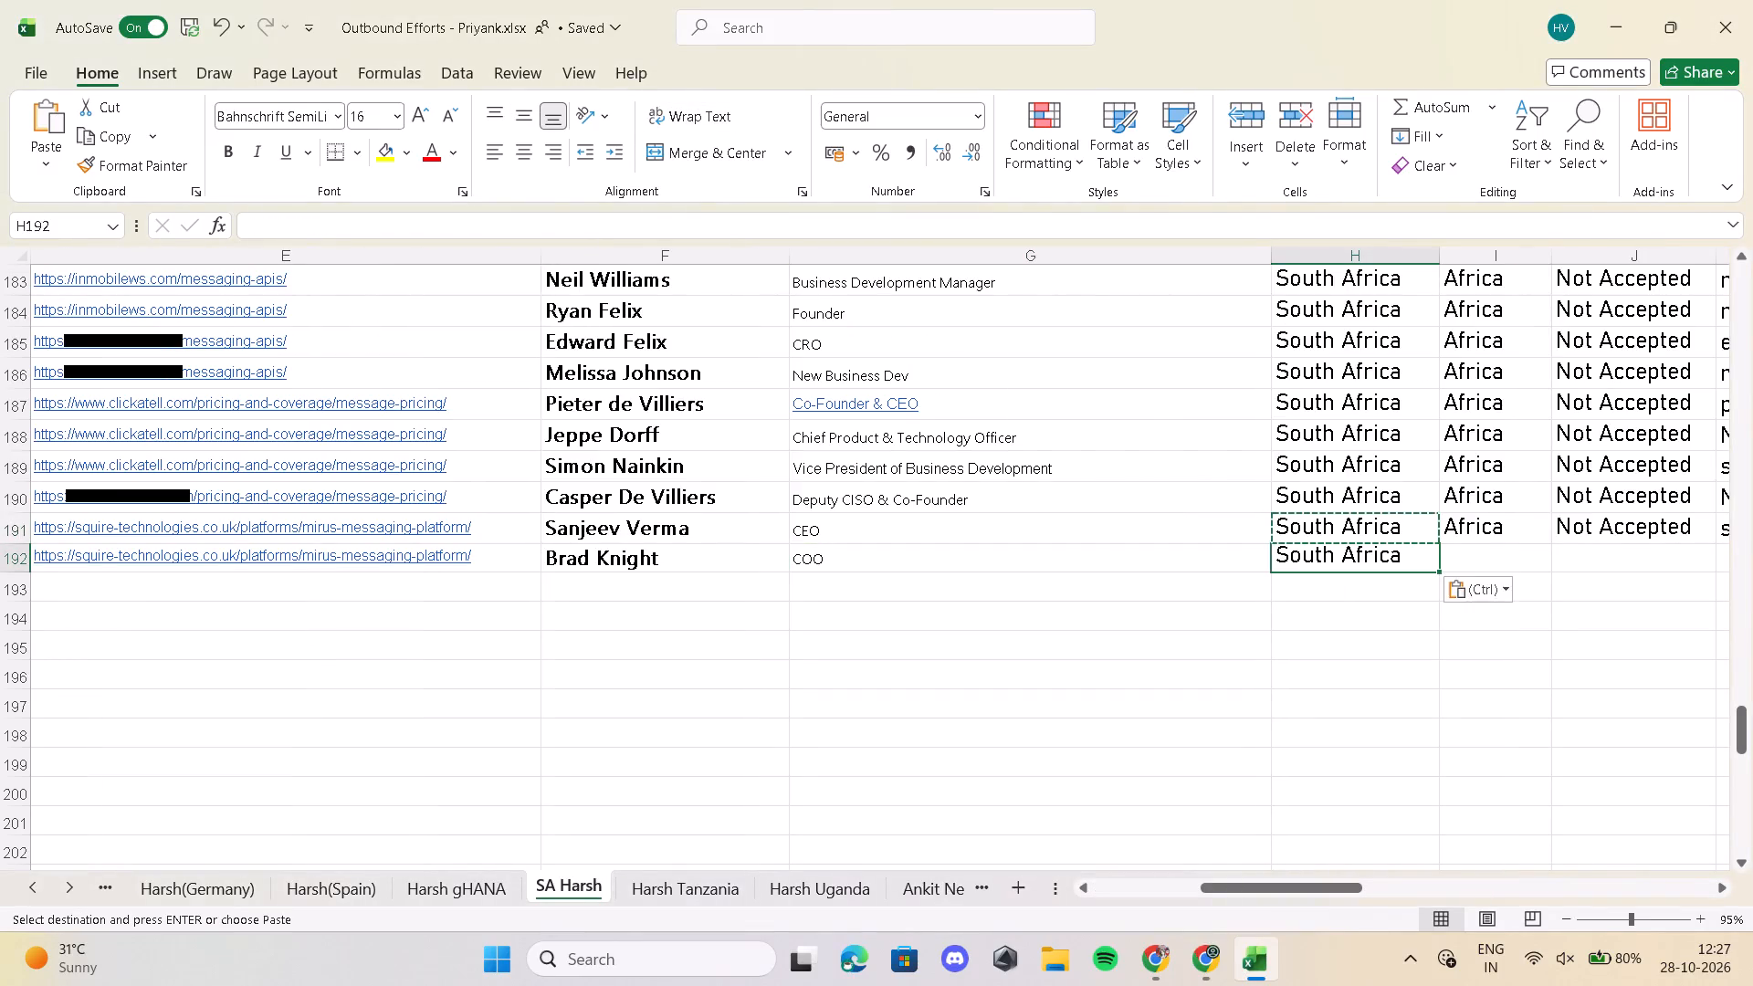
{"action": "left_click", "coordinate": [1479, 532]}
{"action": "key", "text": "ctrl+c"}
{"action": "left_click", "coordinate": [1482, 558]}
{"action": "key", "text": "ctrl+v"}
{"action": "left_click", "coordinate": [1641, 519]}
{"action": "key", "text": "ctrl+c"}
{"action": "left_click", "coordinate": [1637, 558]}
{"action": "key", "text": "ctrl+v"}
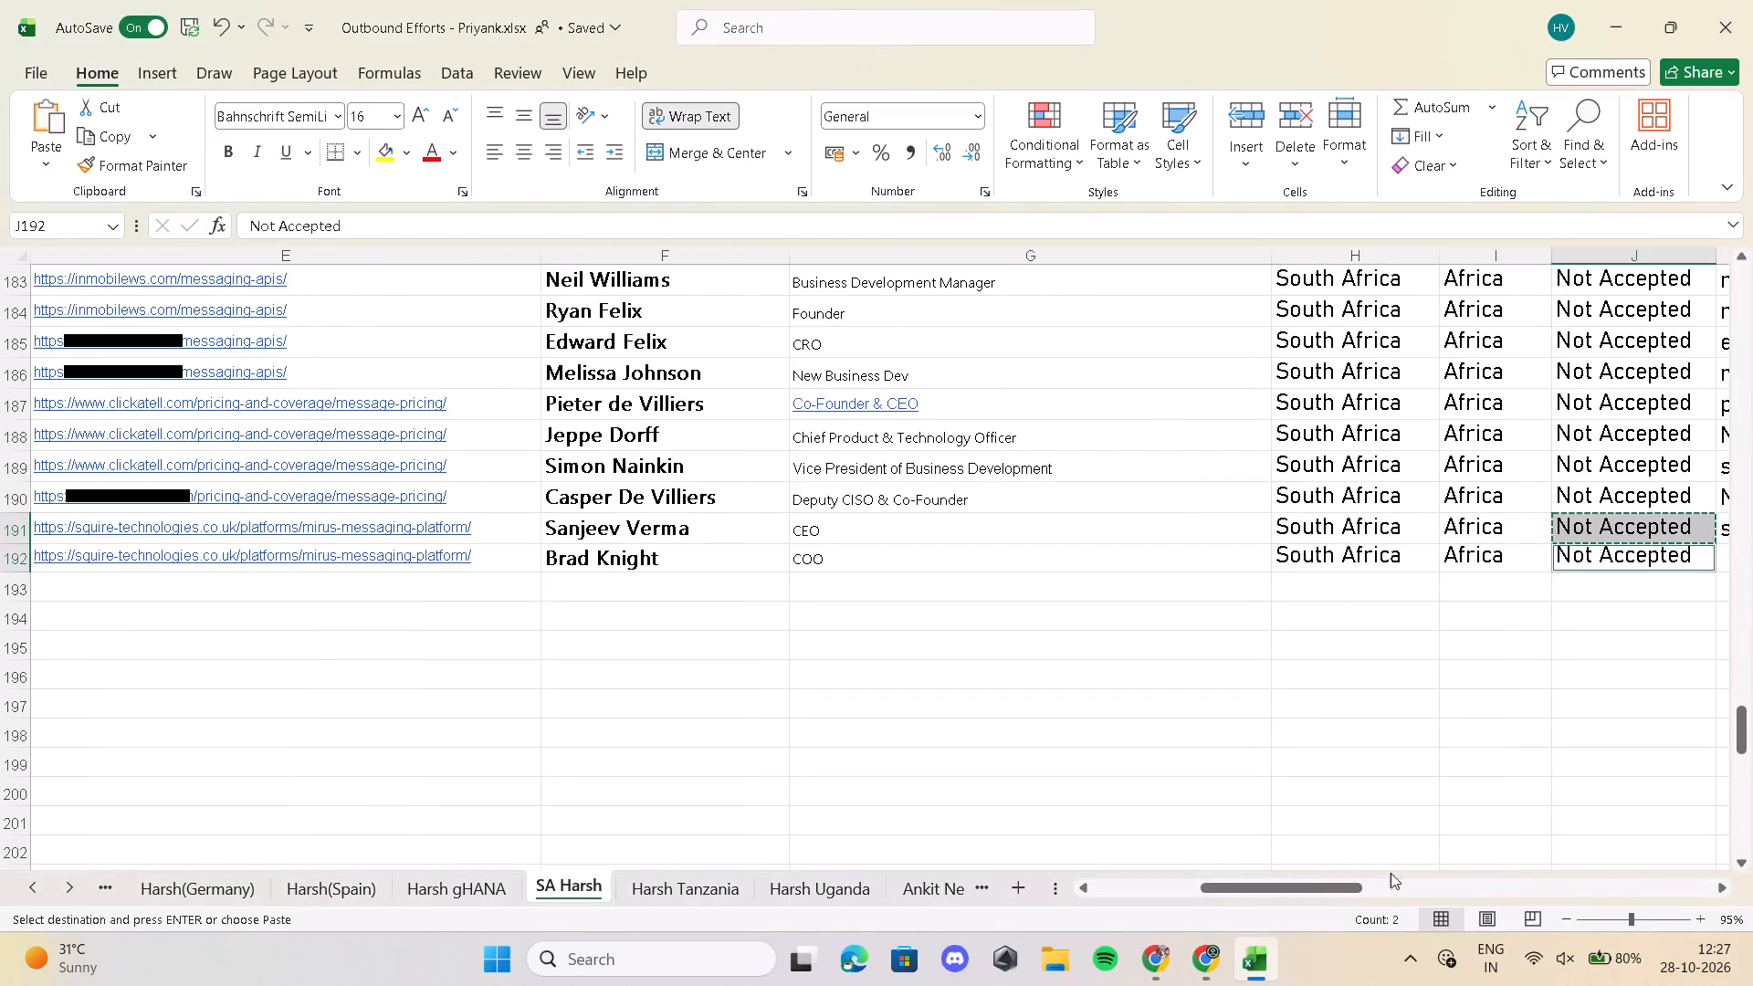
Open the COO's regular LinkedIn profile from the Sales Navigator lead page.
{"action": "left_click_drag", "start_coordinate": [1370, 894], "coordinate": [1407, 886]}
{"action": "left_click_drag", "start_coordinate": [1396, 891], "coordinate": [1285, 894]}
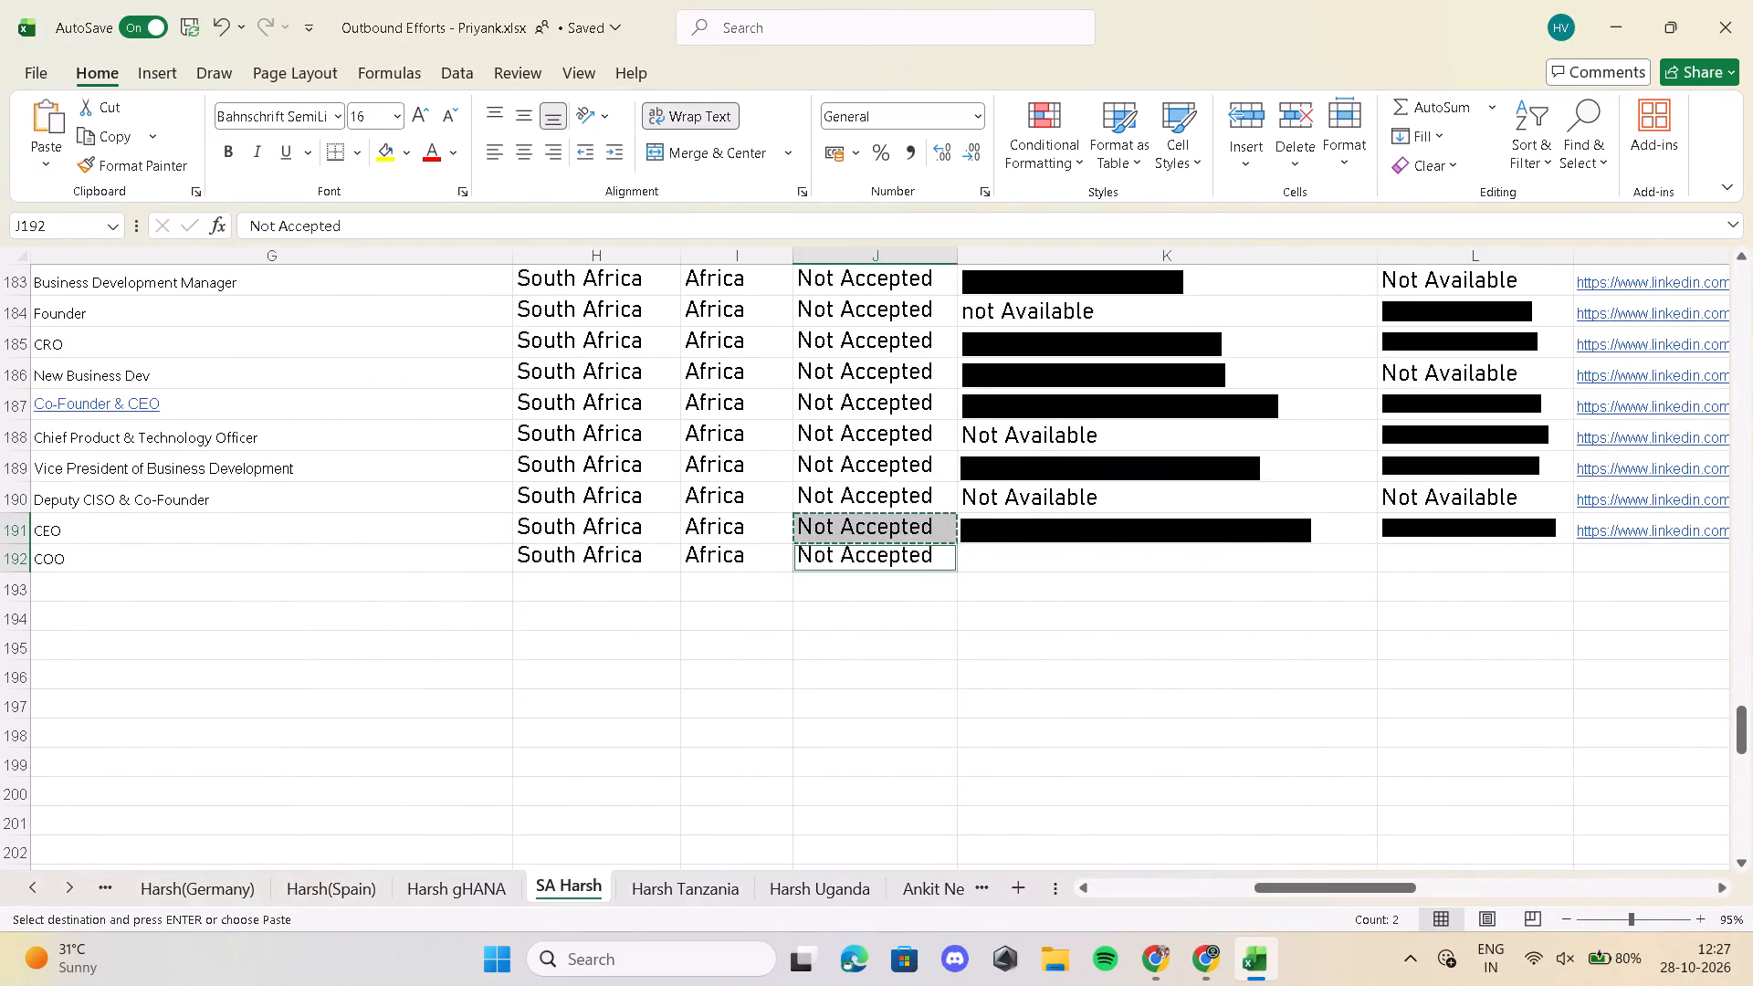
{"action": "left_click", "coordinate": [1216, 954]}
{"action": "left_click", "coordinate": [377, 677]}
{"action": "left_click", "coordinate": [340, 808]}
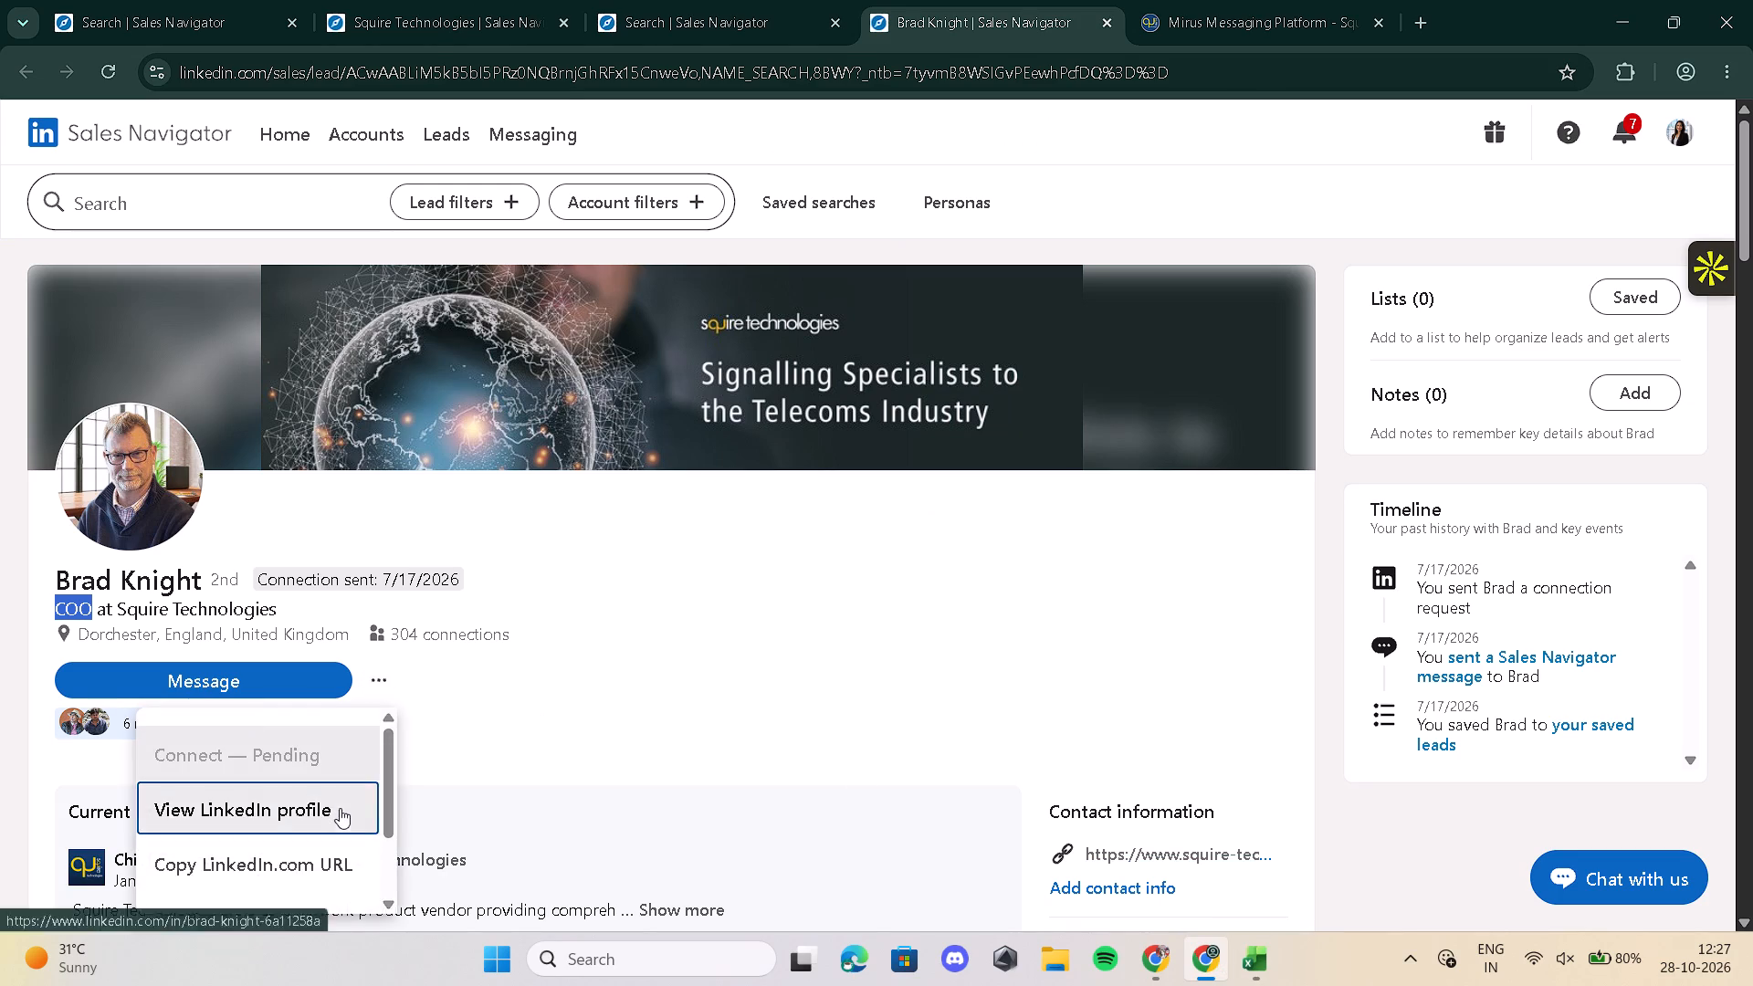
{"action": "left_click", "coordinate": [846, 0]}
{"action": "left_click_drag", "start_coordinate": [636, 0], "coordinate": [648, 0]}
{"action": "left_click_drag", "start_coordinate": [855, 0], "coordinate": [866, 0]}
{"action": "left_click", "coordinate": [1116, 0]}
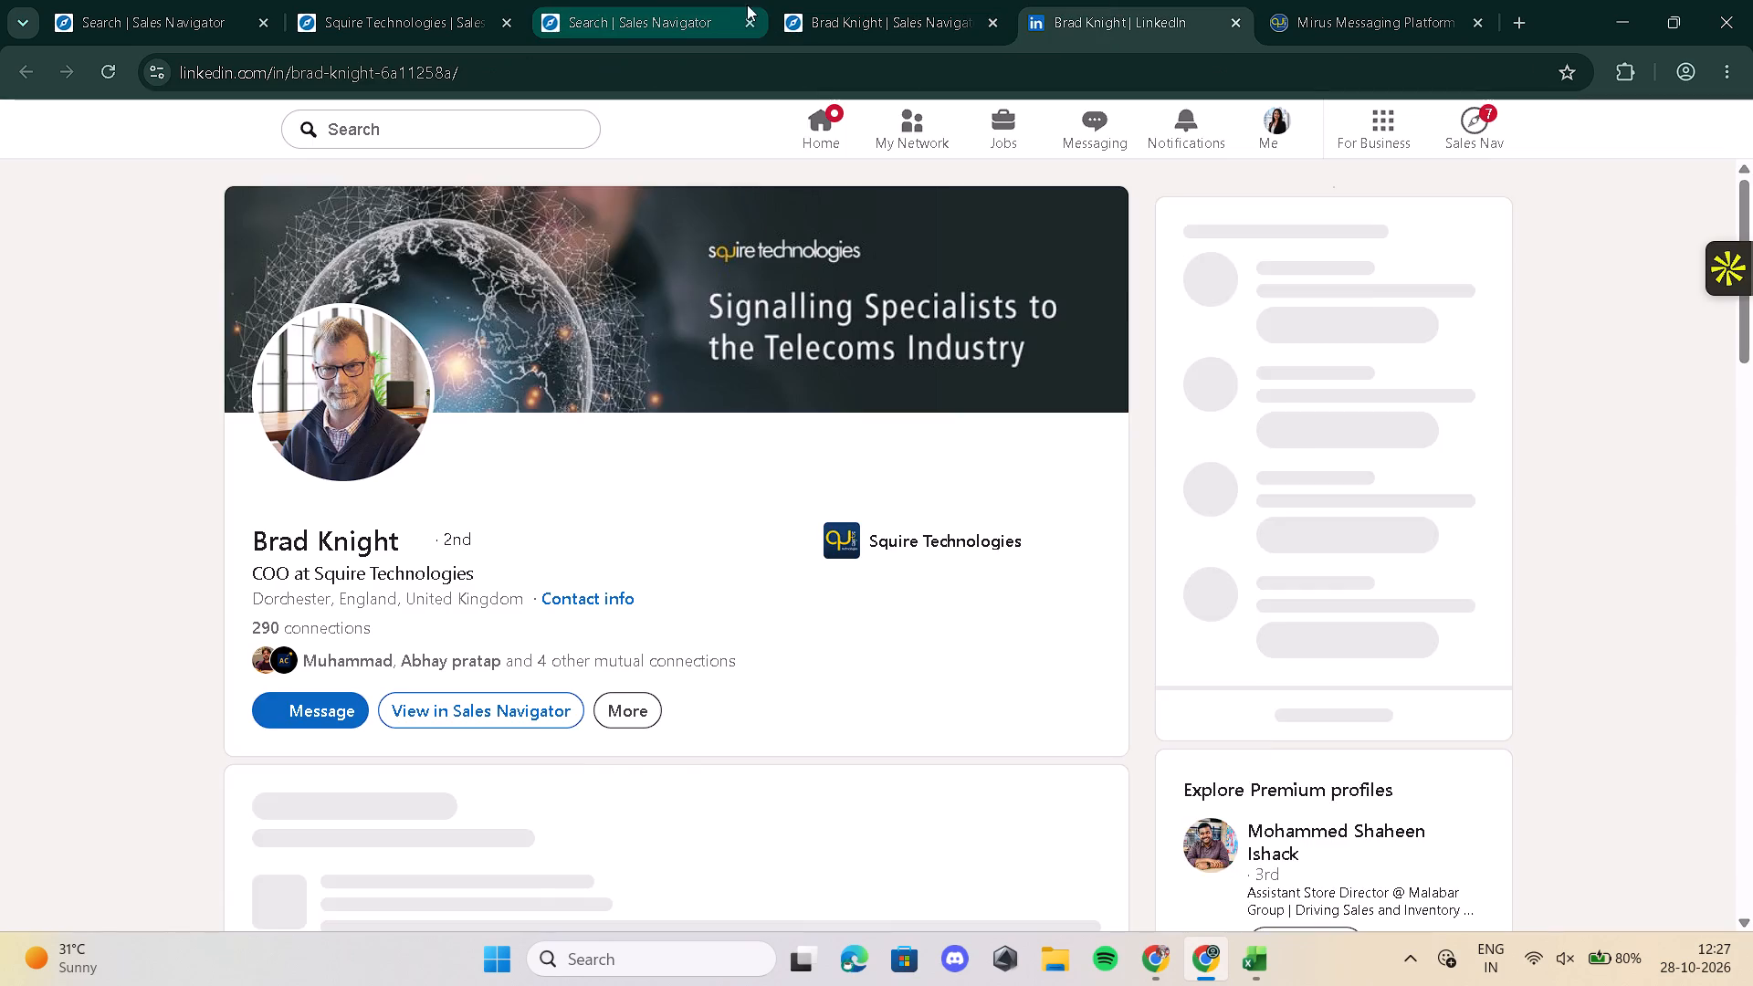
{"action": "left_click", "coordinate": [684, 0]}
{"action": "left_click_drag", "start_coordinate": [810, 0], "coordinate": [818, 0]}
{"action": "left_click", "coordinate": [1071, 0]}
Bring up the COO's Apollo contact record and copy the work email into cell K192 of the spreadsheet.
{"action": "left_click", "coordinate": [1718, 267]}
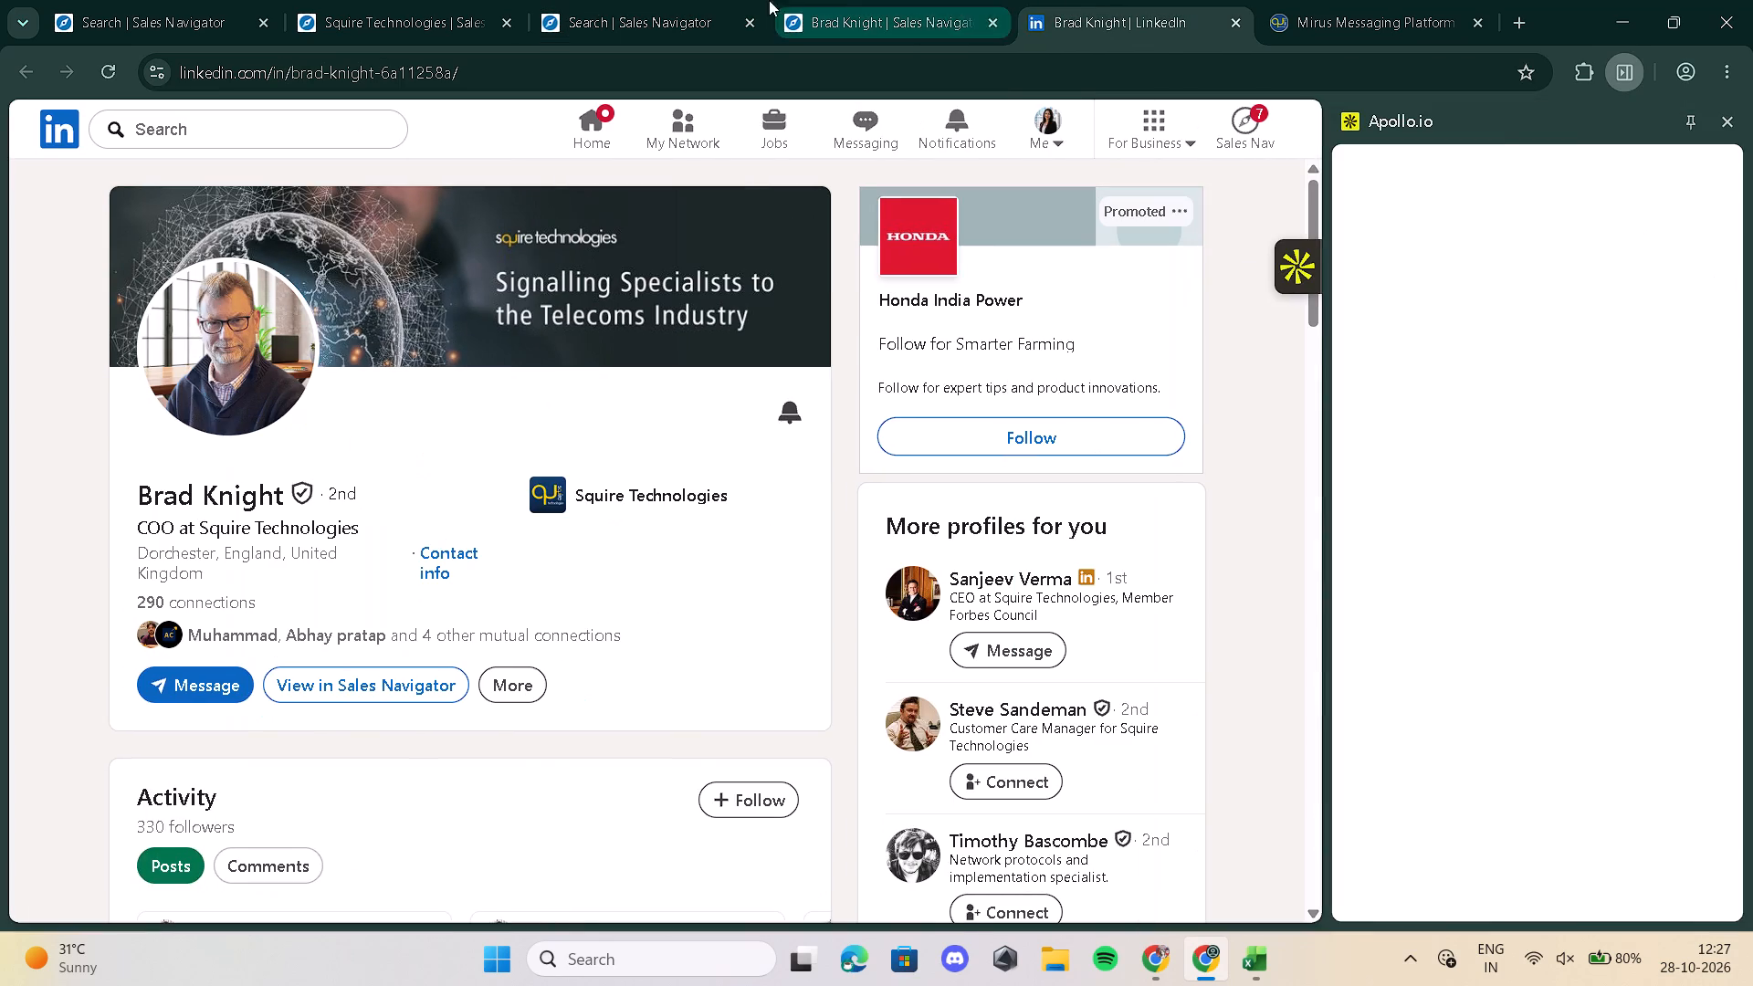
{"action": "left_click", "coordinate": [685, 0]}
{"action": "left_click", "coordinate": [895, 0]}
{"action": "left_click", "coordinate": [1107, 0]}
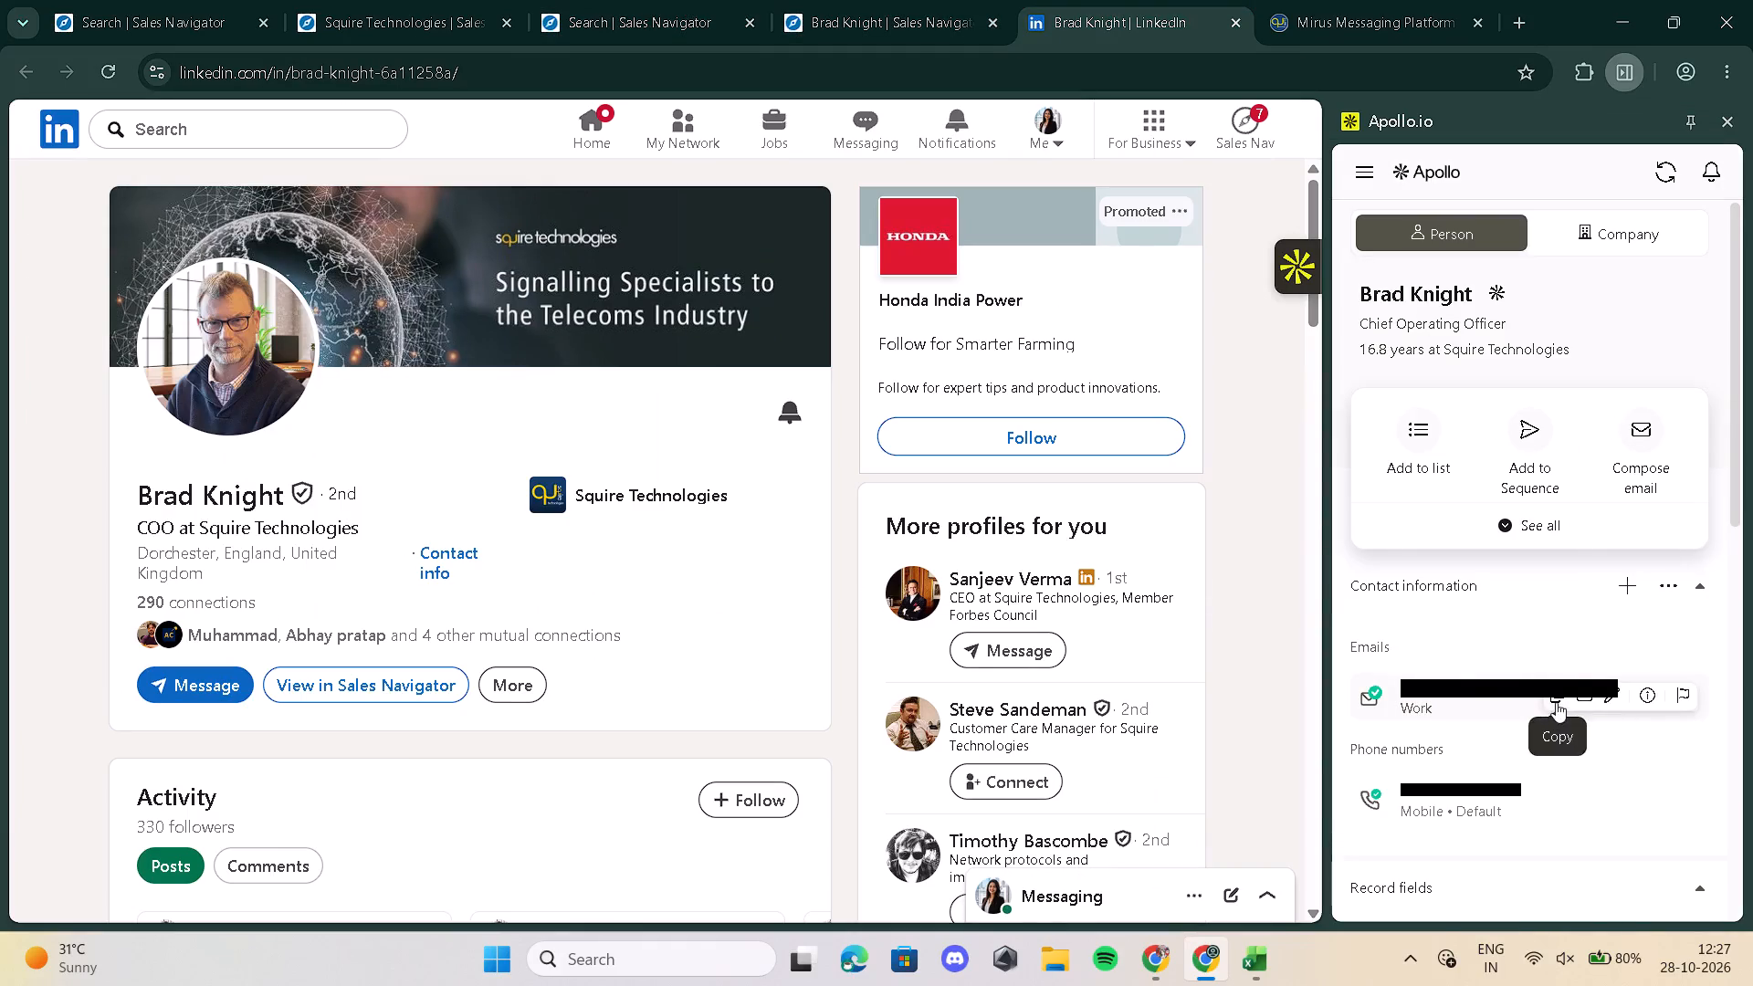
{"action": "left_click", "coordinate": [1556, 702]}
{"action": "left_click", "coordinate": [1263, 970]}
{"action": "left_click", "coordinate": [1104, 567]}
{"action": "key", "text": "ctrl+v"}
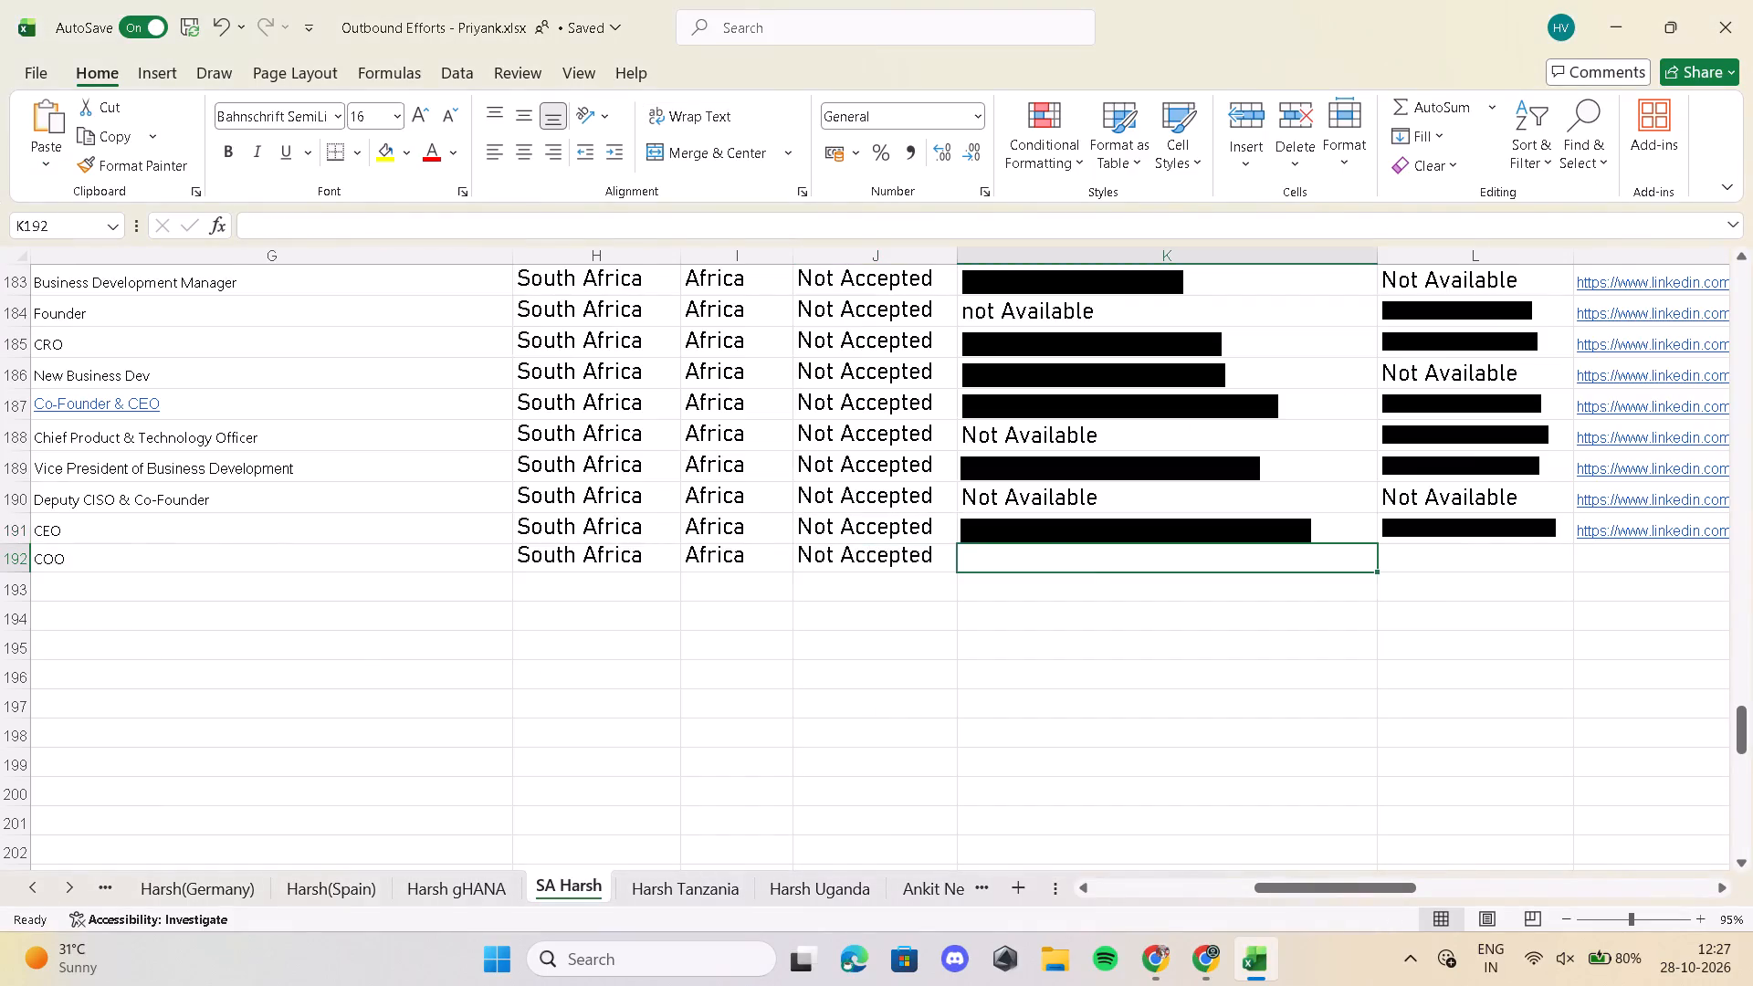
Copy the COO's mobile number from Apollo into cell L192 of the spreadsheet.
{"action": "left_click", "coordinate": [1258, 985]}
{"action": "left_click", "coordinate": [1188, 969]}
{"action": "left_click", "coordinate": [1170, 972]}
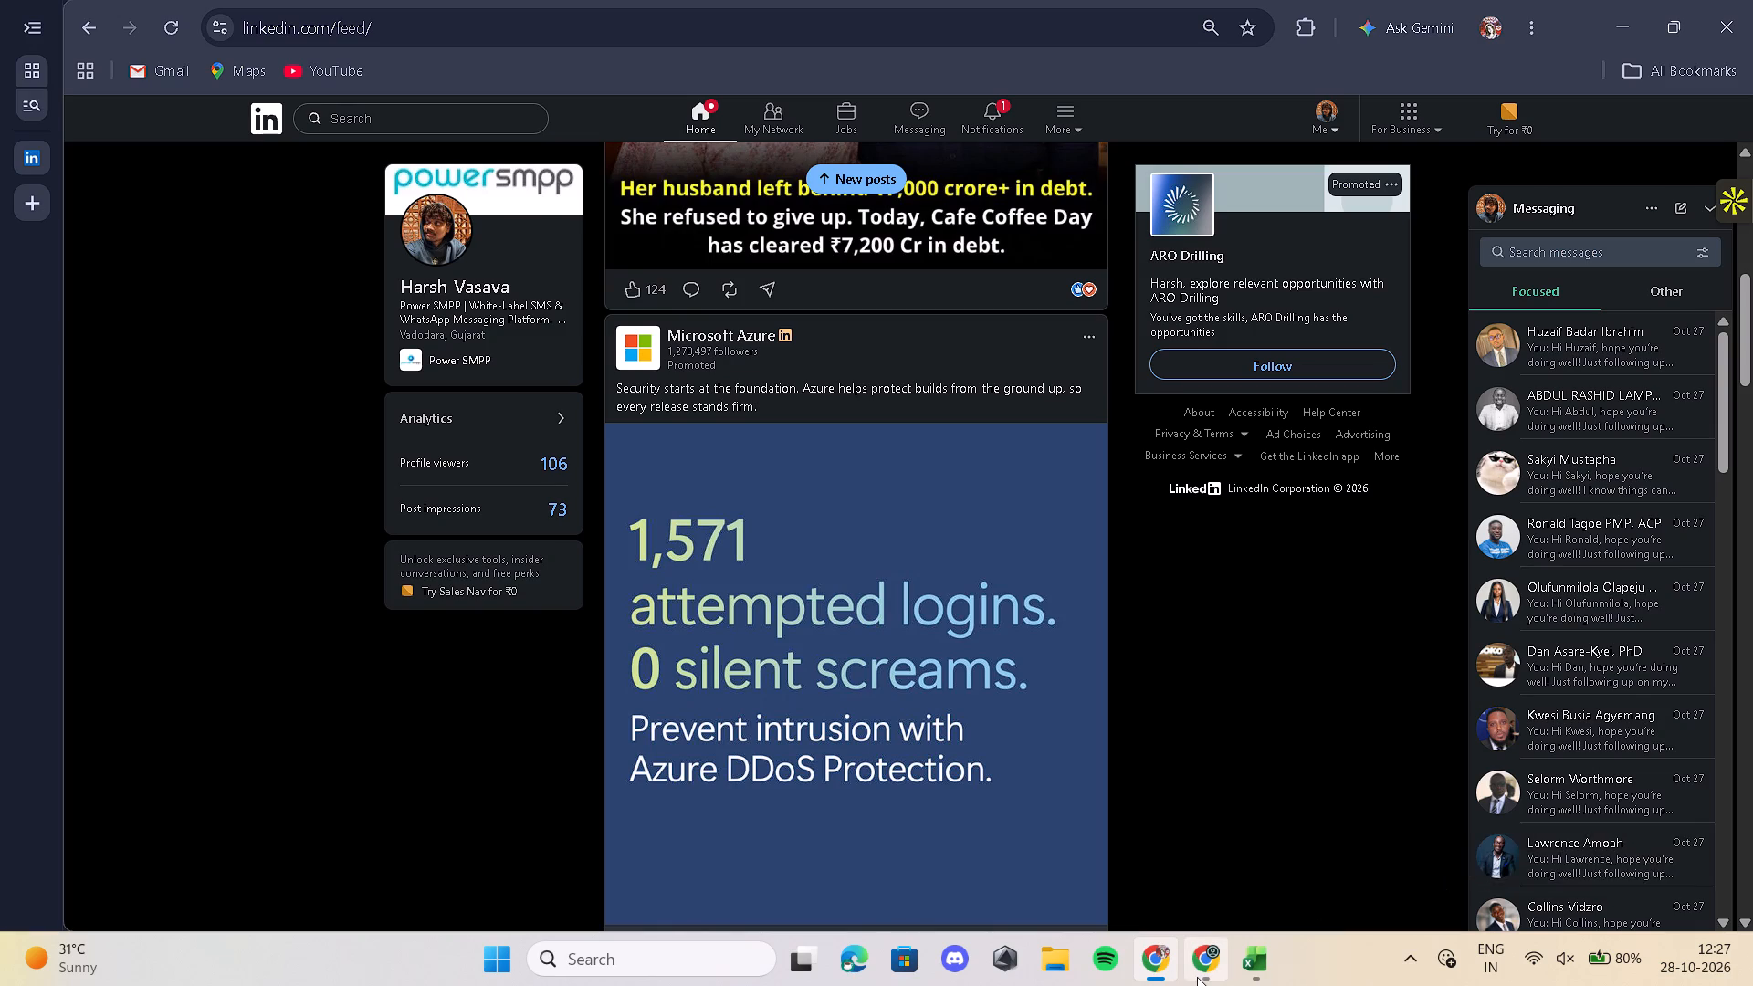
{"action": "left_click", "coordinate": [1197, 977]}
{"action": "left_click", "coordinate": [1559, 798]}
{"action": "left_click", "coordinate": [1286, 985]}
{"action": "left_click", "coordinate": [1257, 974]}
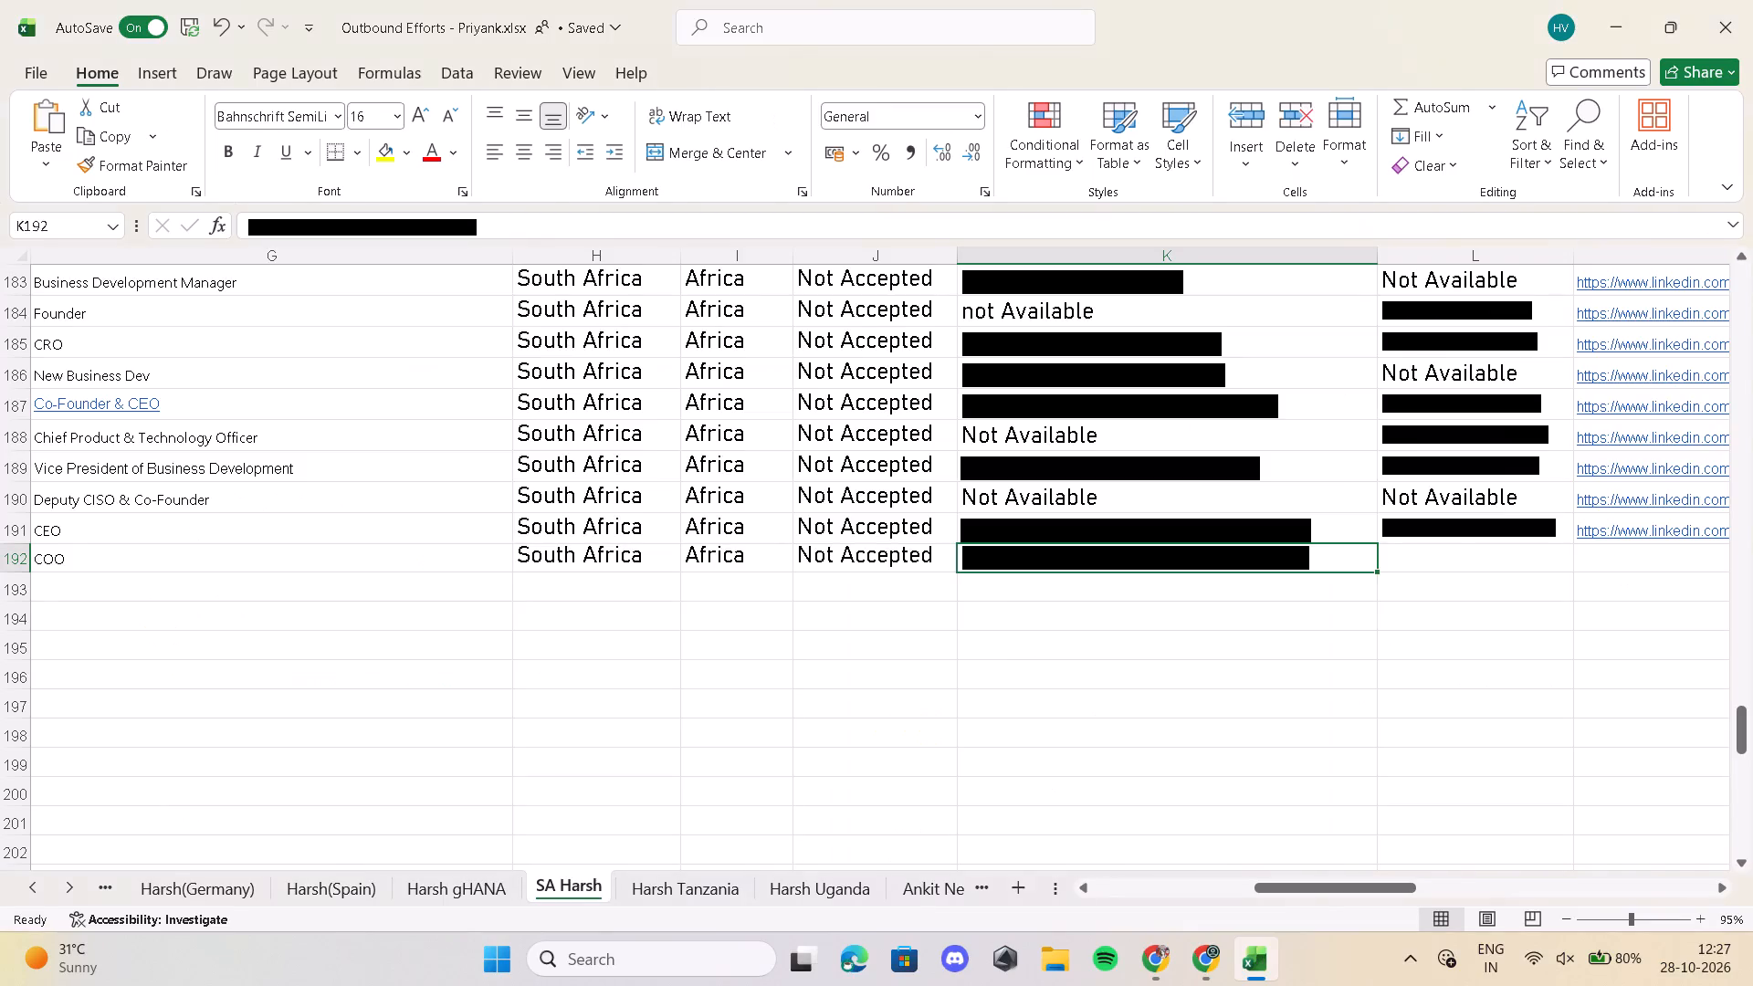
{"action": "left_click", "coordinate": [1485, 555]}
{"action": "key", "text": "ctrl+v"}
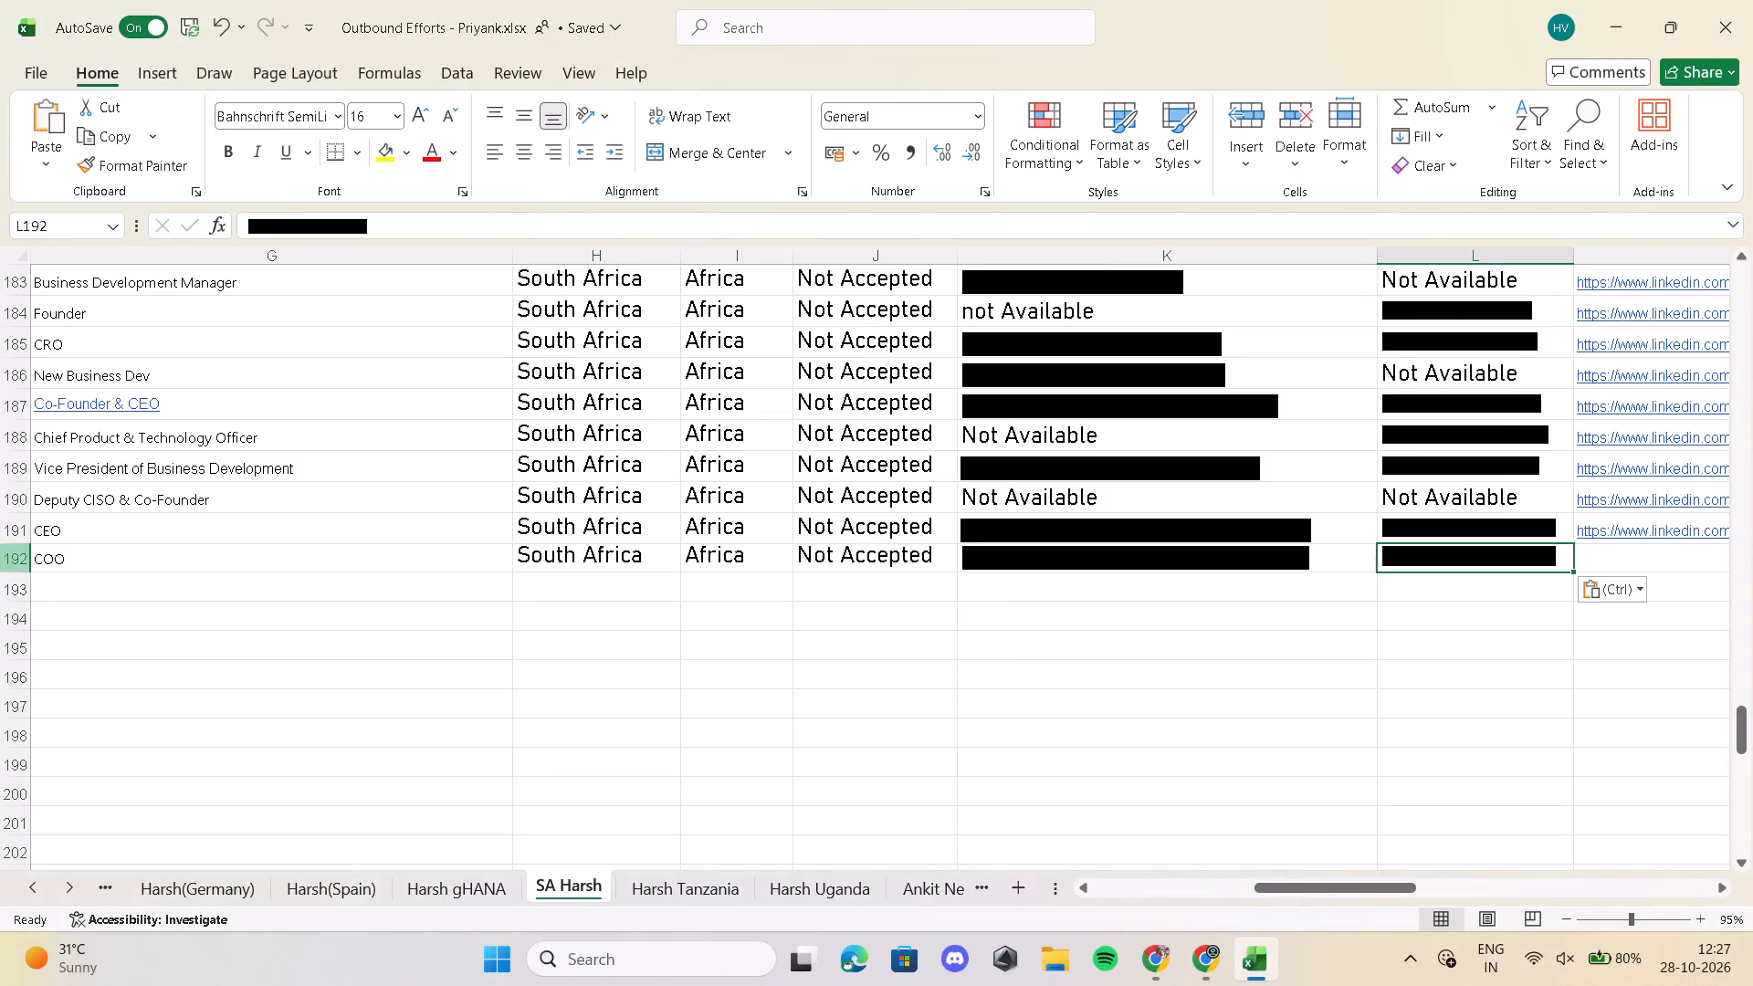
{"action": "left_click", "coordinate": [5, 557]}
Copy the COO's LinkedIn.com URL from the Sales Navigator lead page into cell M192 of the spreadsheet.
{"action": "left_click", "coordinate": [1208, 957]}
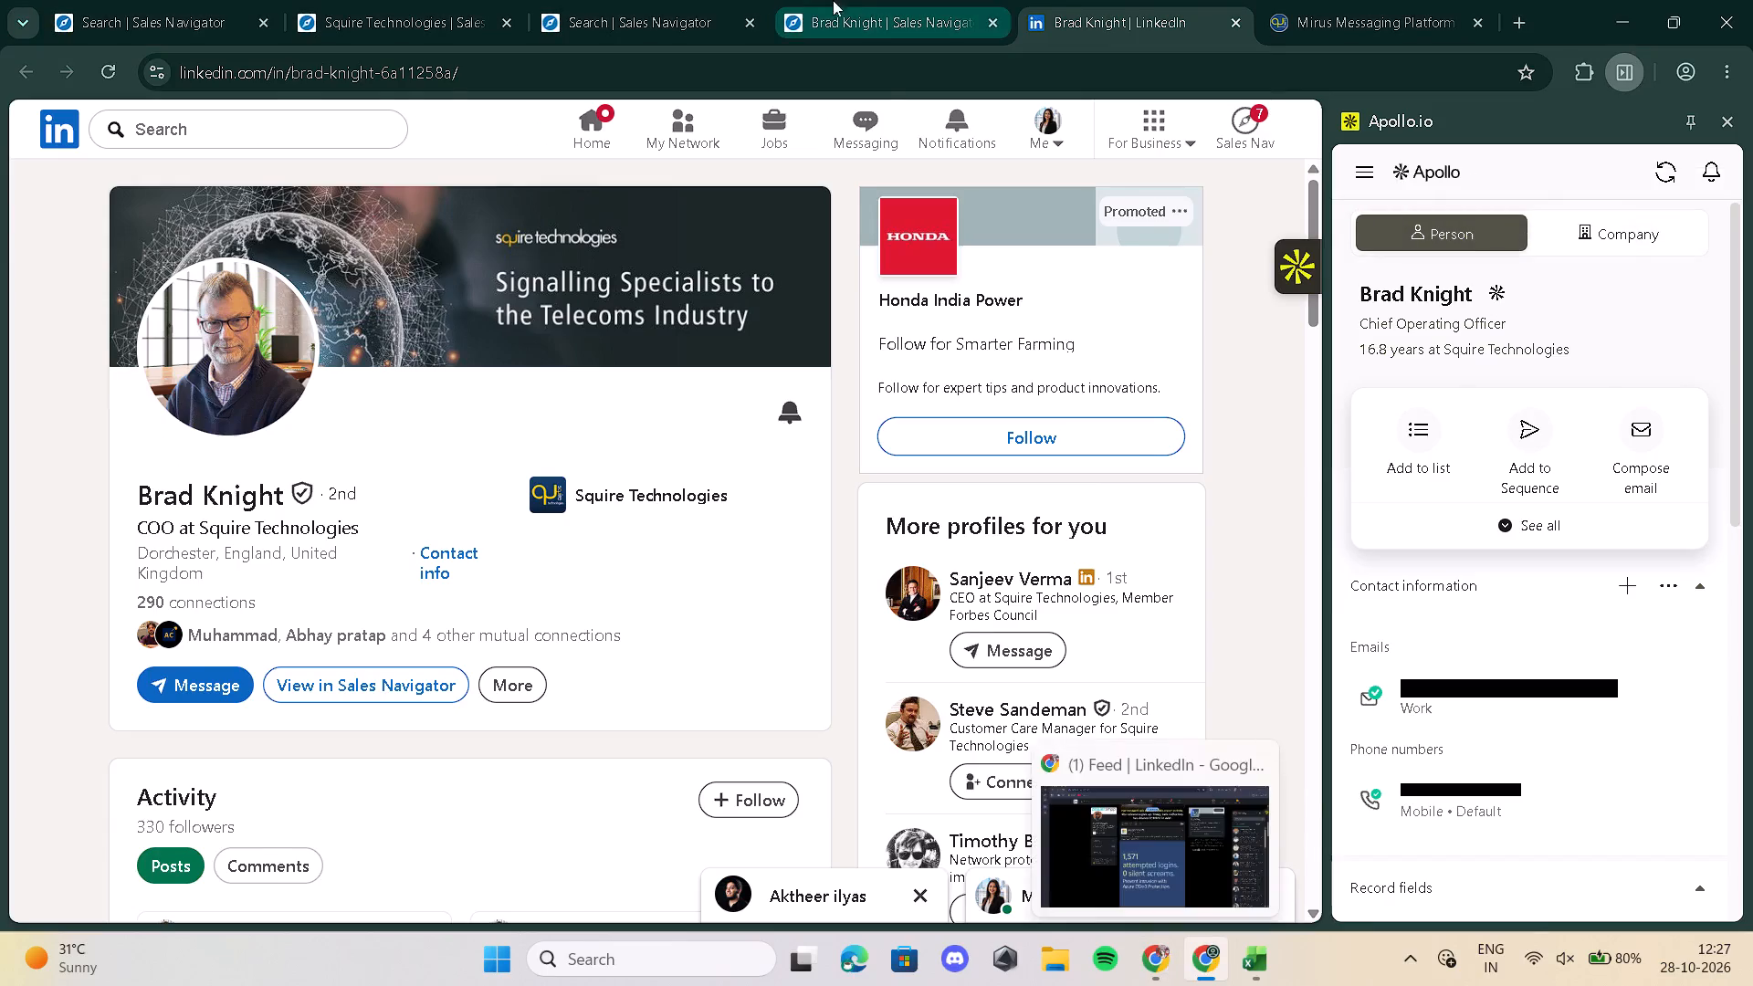
{"action": "left_click", "coordinate": [856, 0]}
{"action": "left_click", "coordinate": [352, 645]}
{"action": "left_click", "coordinate": [362, 675]}
{"action": "left_click", "coordinate": [329, 833]}
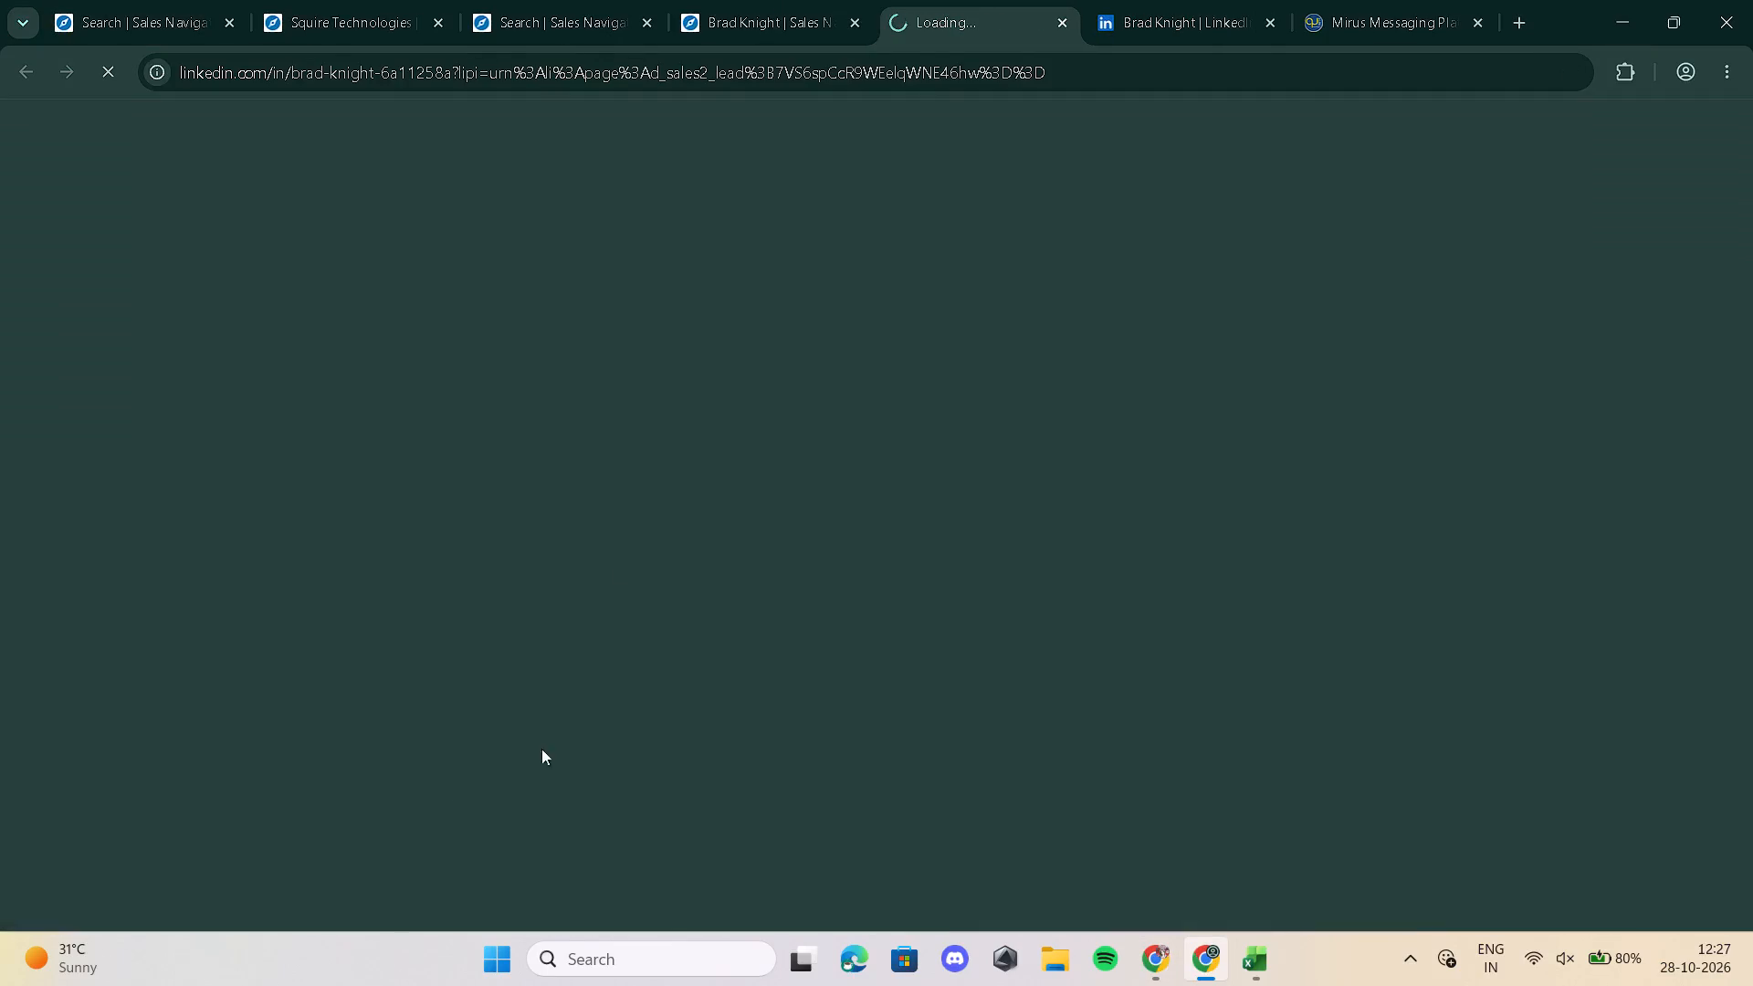
{"action": "left_click", "coordinate": [817, 4]}
{"action": "left_click", "coordinate": [383, 685]}
{"action": "left_click", "coordinate": [311, 842]}
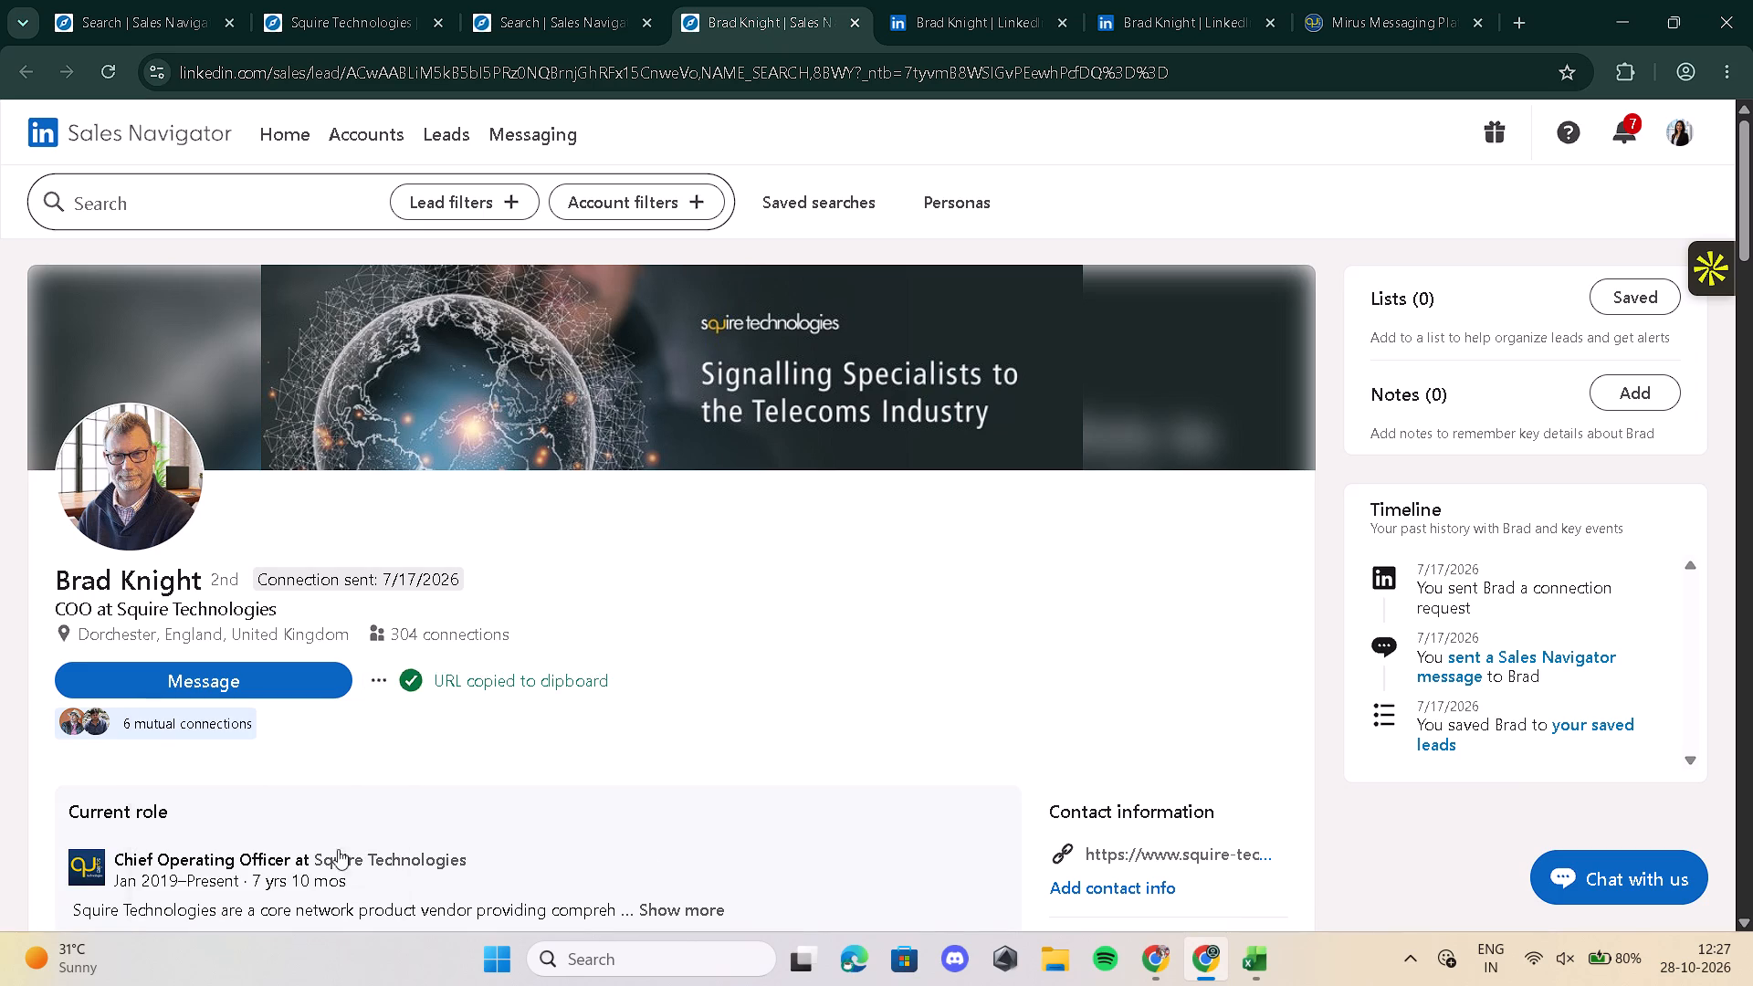
{"action": "left_click", "coordinate": [1271, 961]}
{"action": "left_click", "coordinate": [1626, 558]}
{"action": "key", "text": "ctrl+v"}
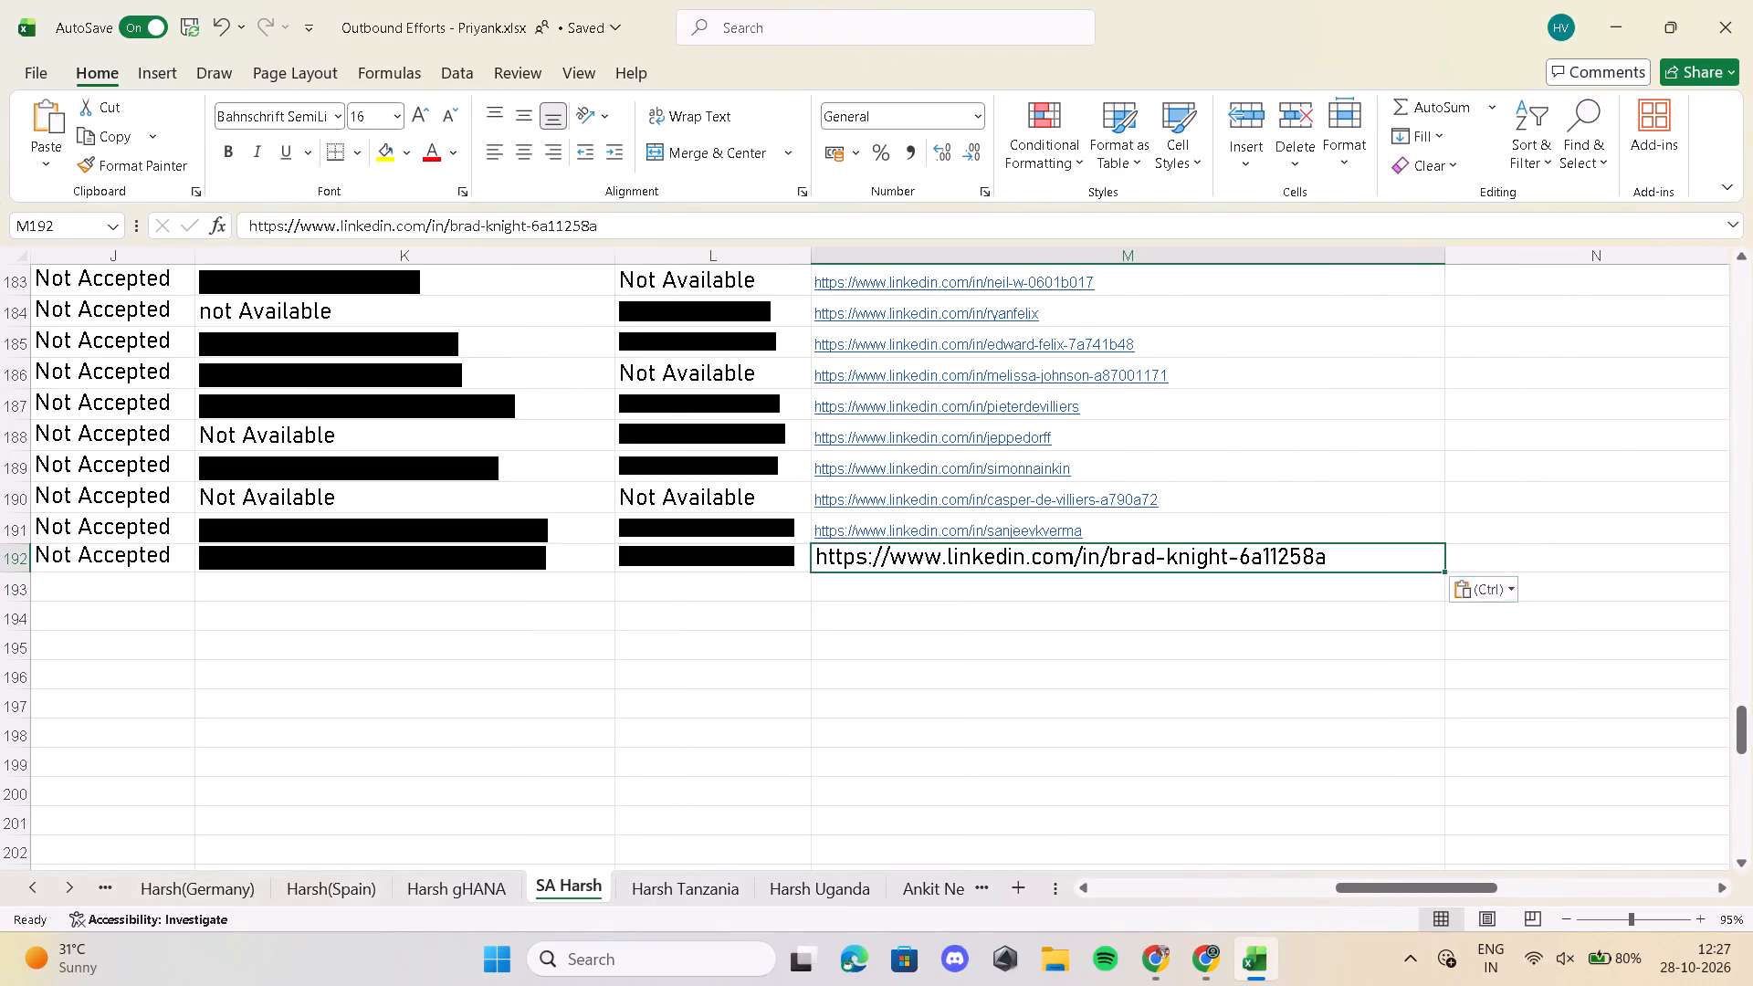
Turn the COO's LinkedIn profile URL in cell M192 into a hyperlink.
{"action": "left_click", "coordinate": [1517, 555]}
{"action": "double_click", "coordinate": [1380, 552]}
{"action": "left_click", "coordinate": [1582, 564]}
Copy the Bulk SMS entry from cell O191 into cell O192 of the spreadsheet.
{"action": "left_click_drag", "start_coordinate": [1433, 890], "coordinate": [1514, 874]}
{"action": "left_click", "coordinate": [1096, 529]}
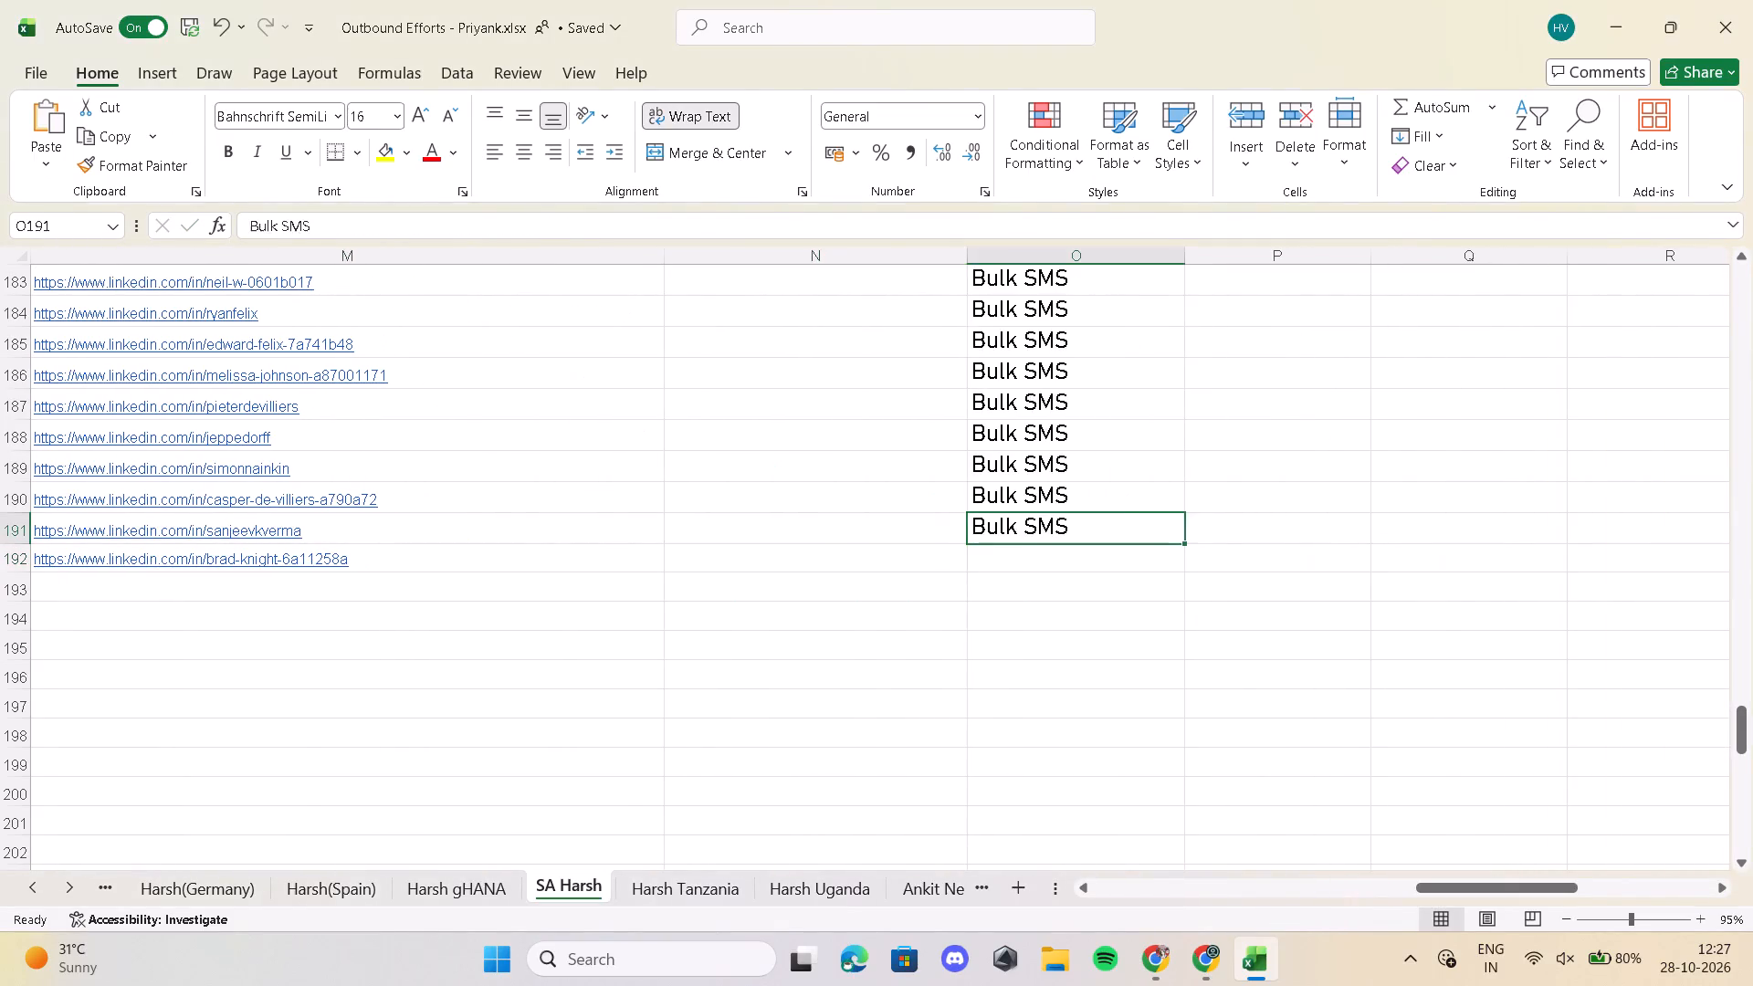
{"action": "key", "text": "ctrl+c"}
{"action": "left_click", "coordinate": [1097, 561]}
{"action": "key", "text": "ctrl+v"}
Copy the company name Squire Technologies and the Medium rating from row 192 into cells D193 and C193.
{"action": "left_click_drag", "start_coordinate": [1555, 883], "coordinate": [774, 824]}
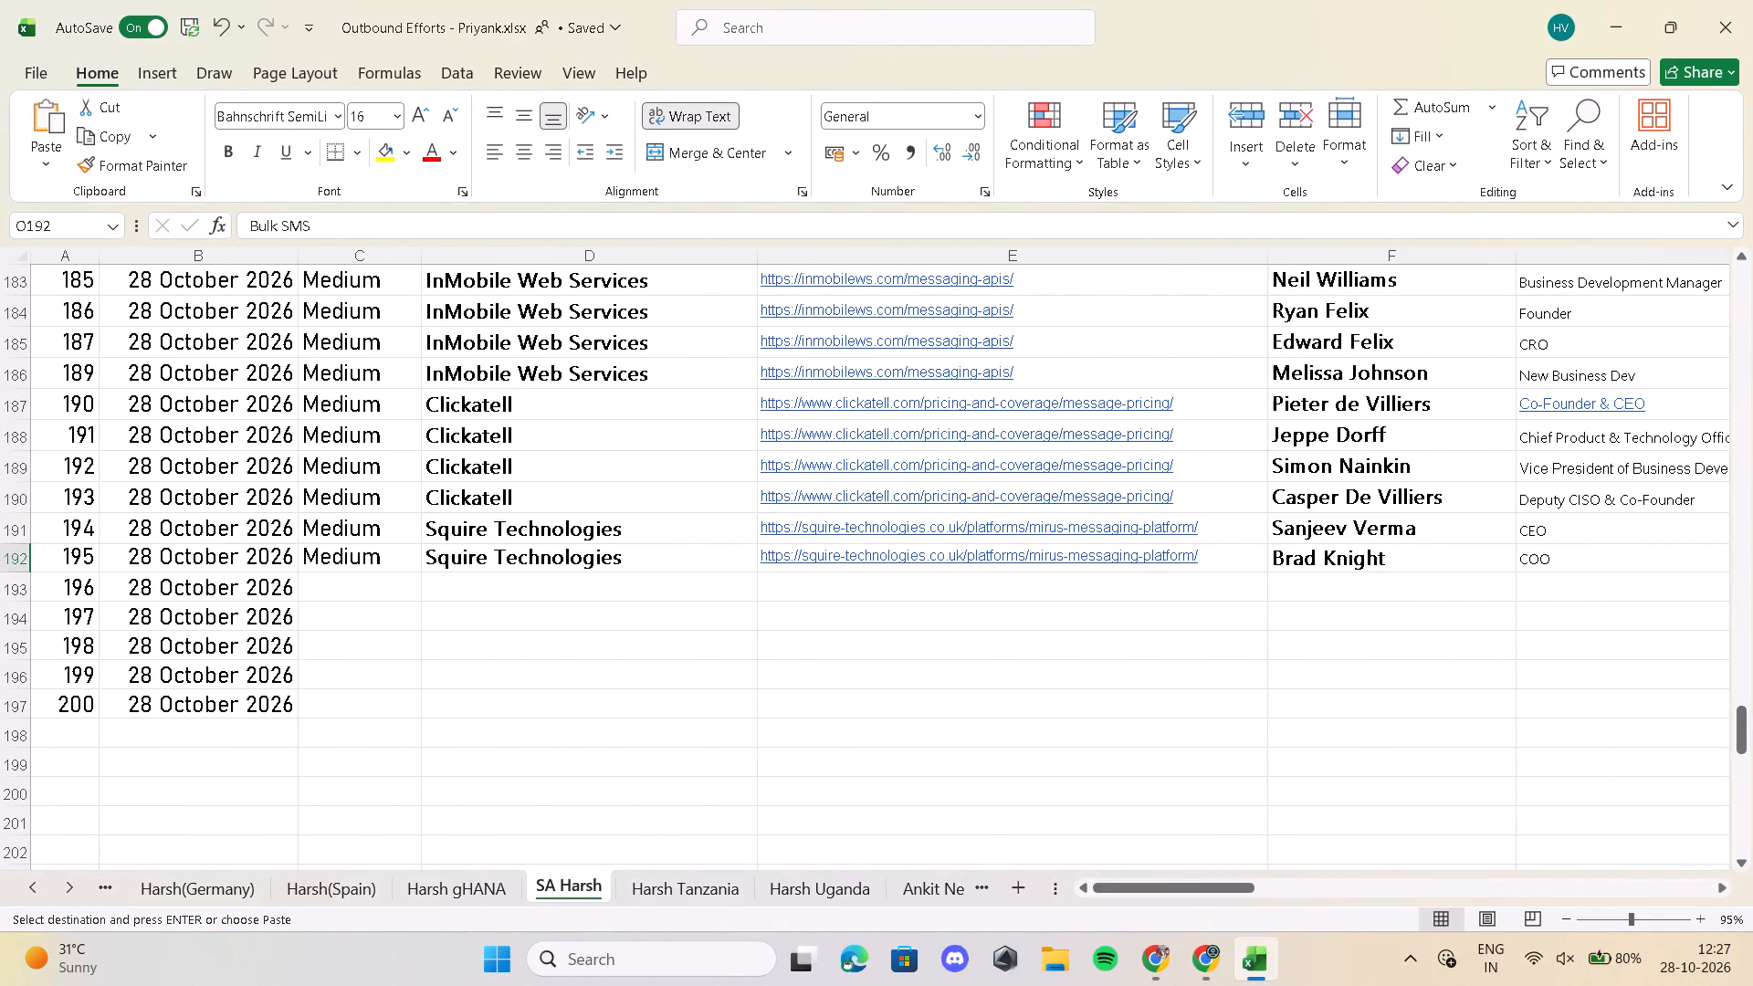
{"action": "left_click", "coordinate": [1, 586]}
{"action": "left_click", "coordinate": [512, 550]}
{"action": "key", "text": "ctrl+c"}
{"action": "left_click", "coordinate": [522, 580]}
{"action": "left_click", "coordinate": [522, 589]}
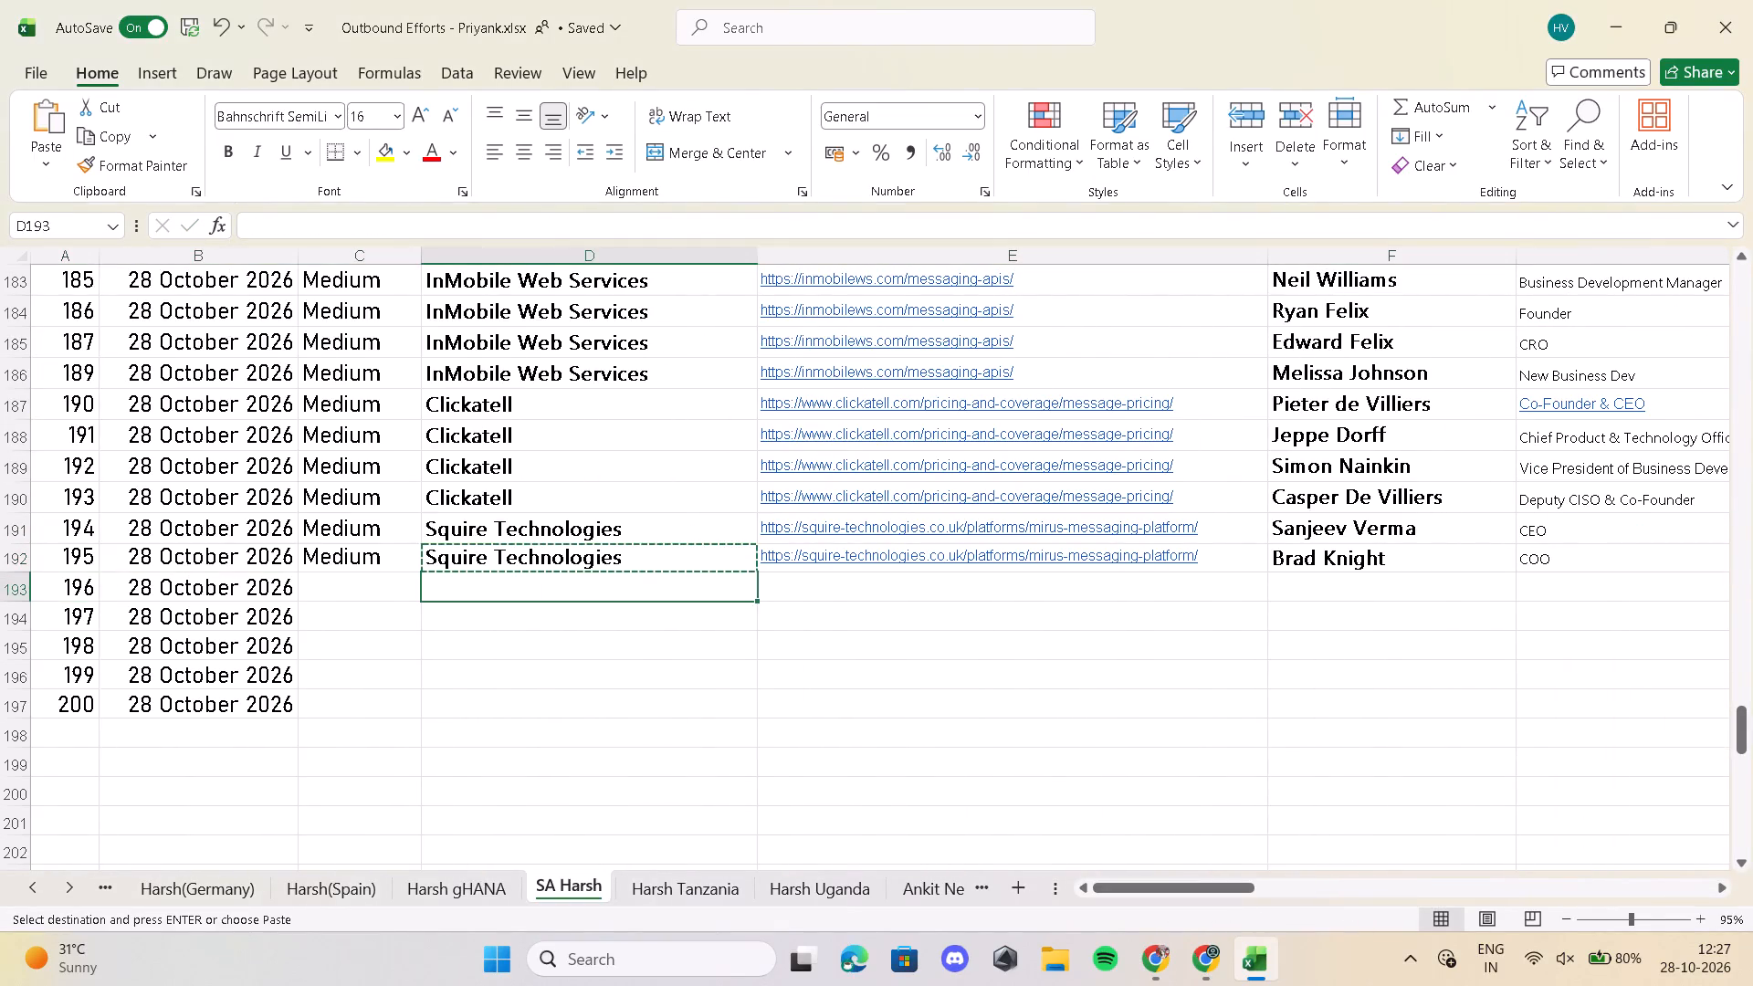
{"action": "key", "text": "ctrl+v"}
{"action": "left_click", "coordinate": [334, 548]}
{"action": "key", "text": "ctrl+c"}
{"action": "left_click", "coordinate": [348, 572]}
{"action": "key", "text": "ctrl+v"}
{"action": "left_click", "coordinate": [357, 582]}
{"action": "key", "text": "ctrl+v"}
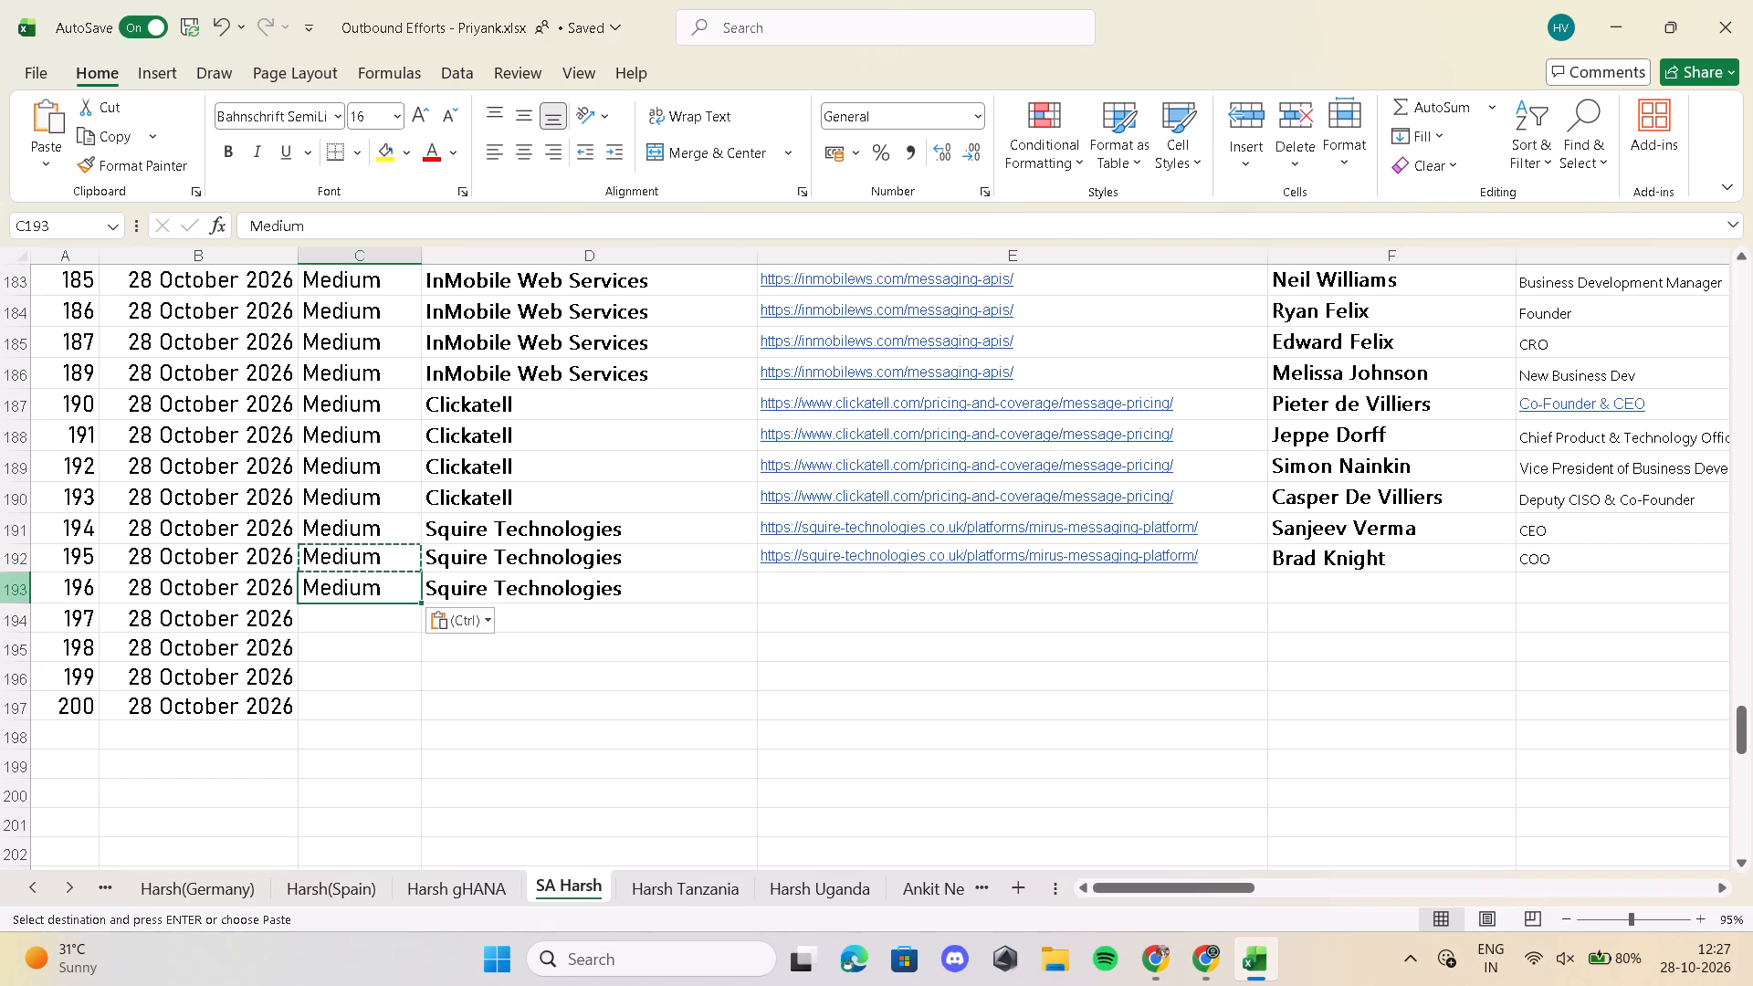
Copy the Squire Technologies Mirus messaging platform link from cell E192 into cell E193.
{"action": "left_click", "coordinate": [6, 591]}
{"action": "left_click", "coordinate": [1265, 552]}
{"action": "left_click", "coordinate": [301, 26]}
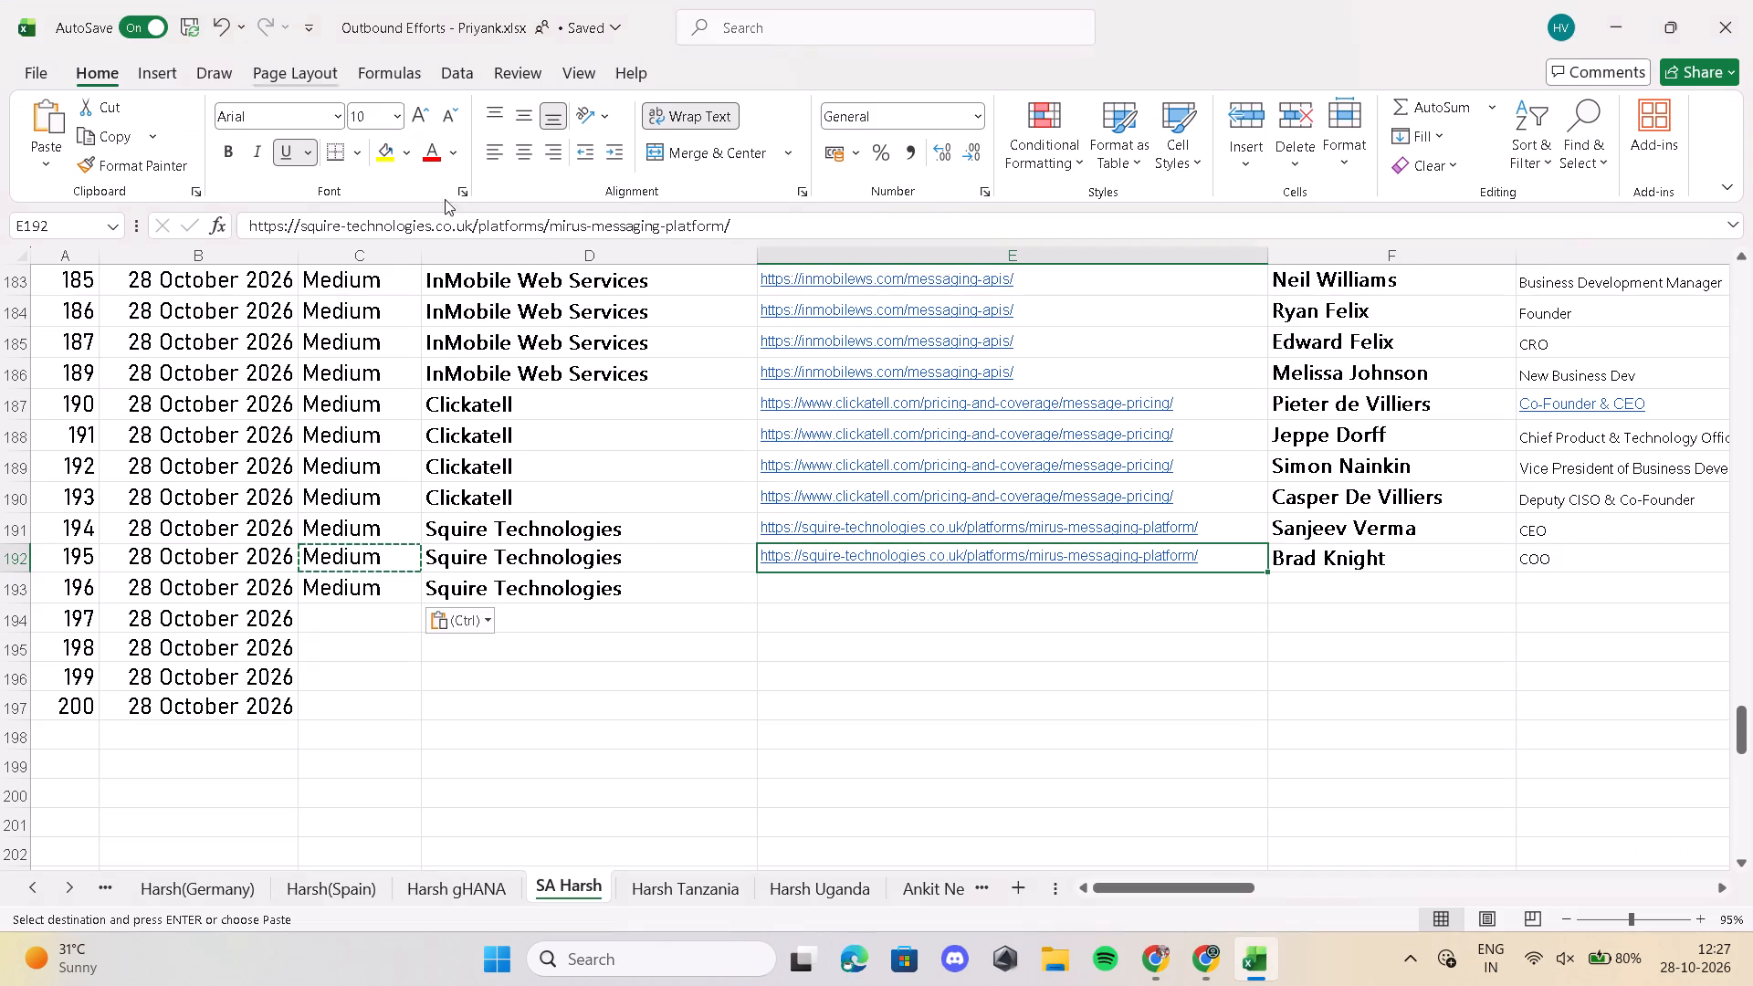
{"action": "right_click", "coordinate": [1221, 559]}
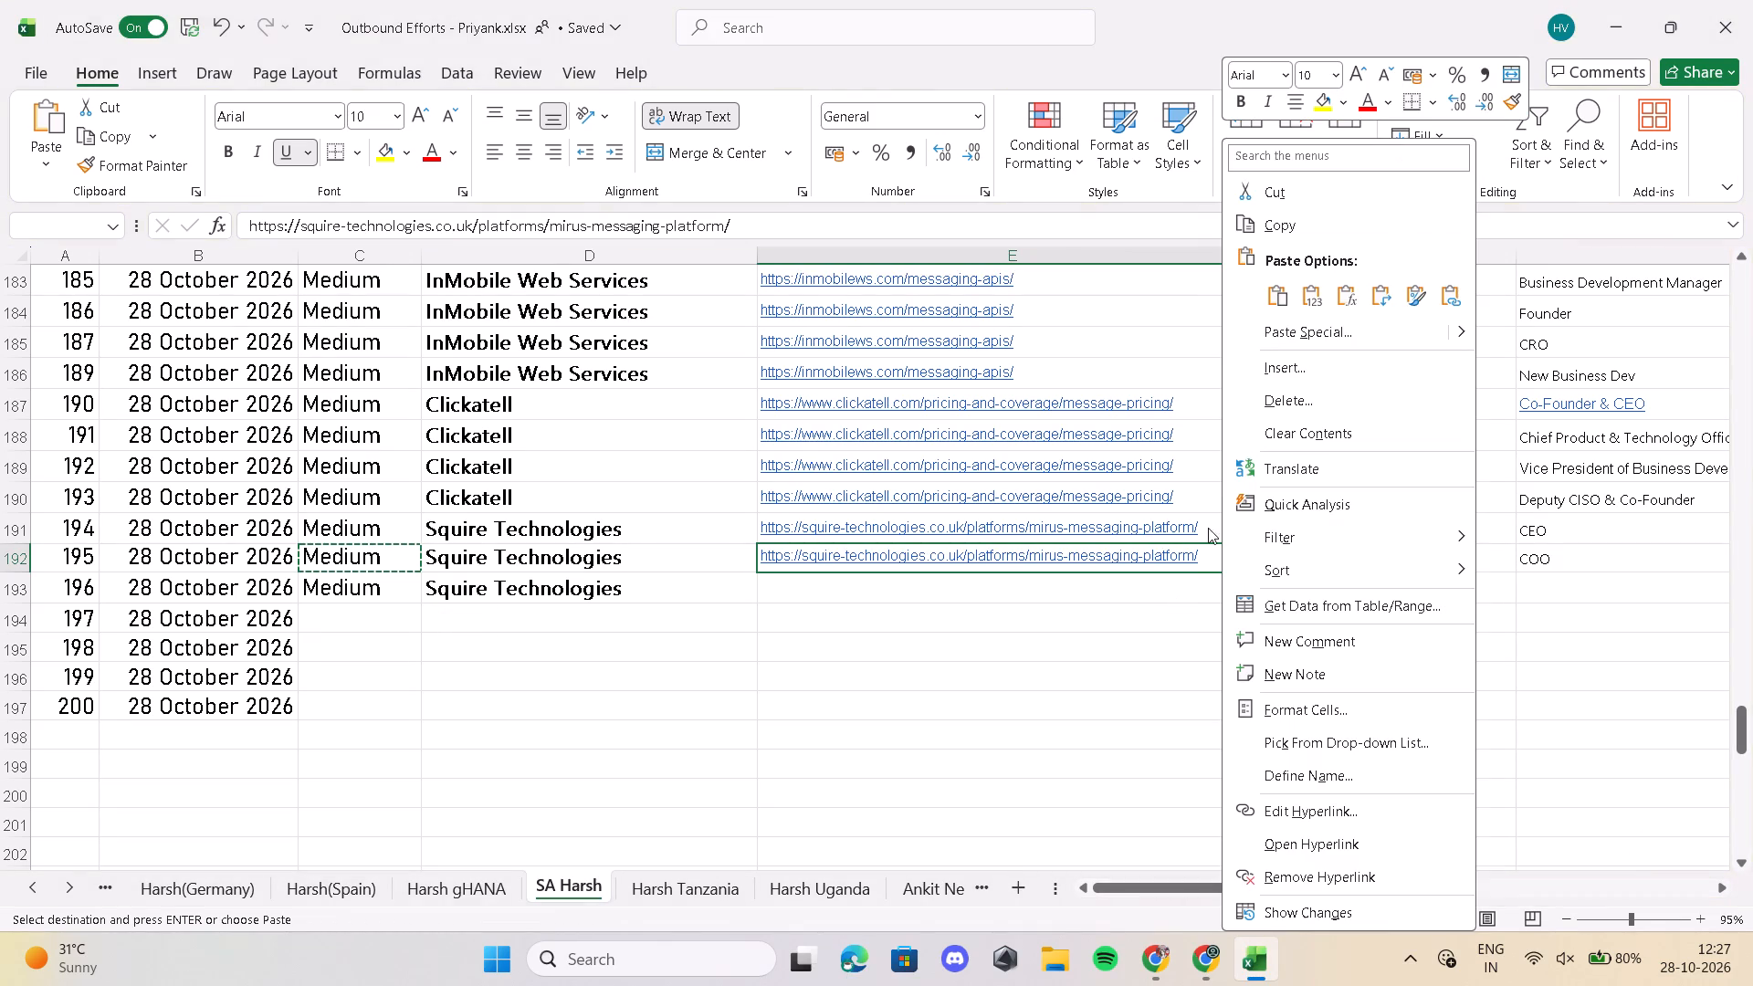
{"action": "left_click", "coordinate": [1294, 238]}
{"action": "left_click", "coordinate": [1044, 586]}
{"action": "key", "text": "ctrl+v"}
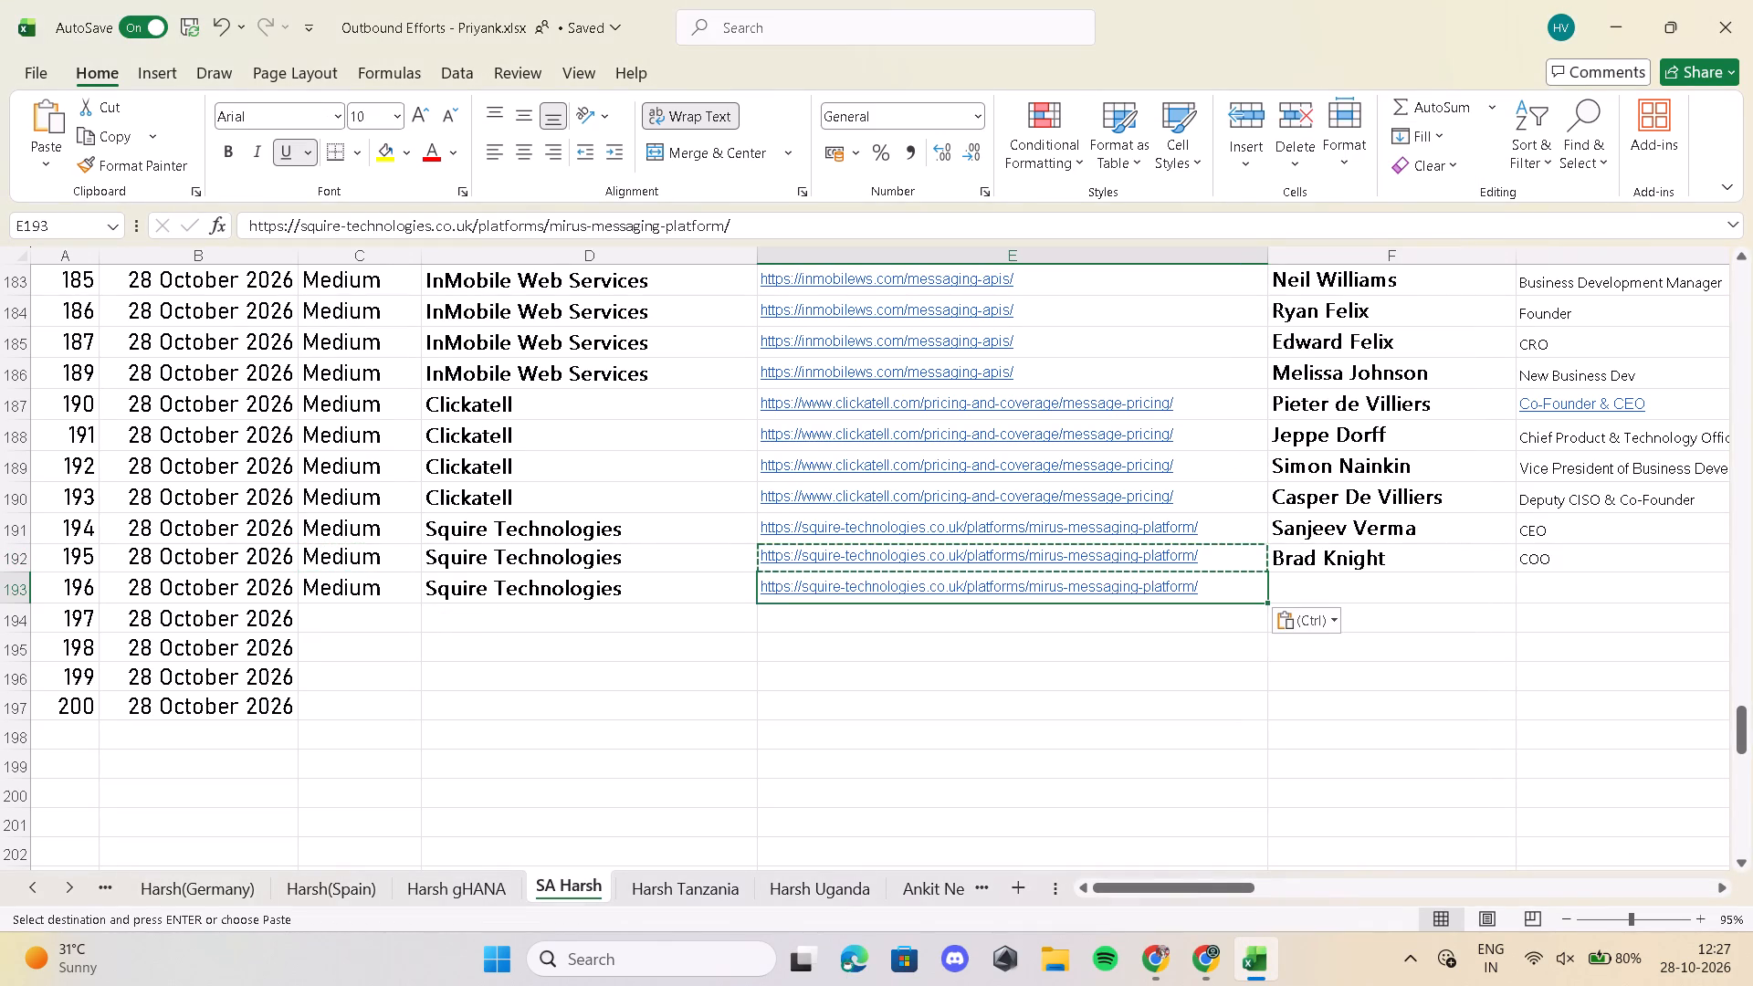
Close the COO's Sales Navigator lead page and LinkedIn profile pages in Chrome, and return to the Squire Technologies lead search.
{"action": "left_click", "coordinate": [0, 582]}
{"action": "left_click", "coordinate": [1218, 985]}
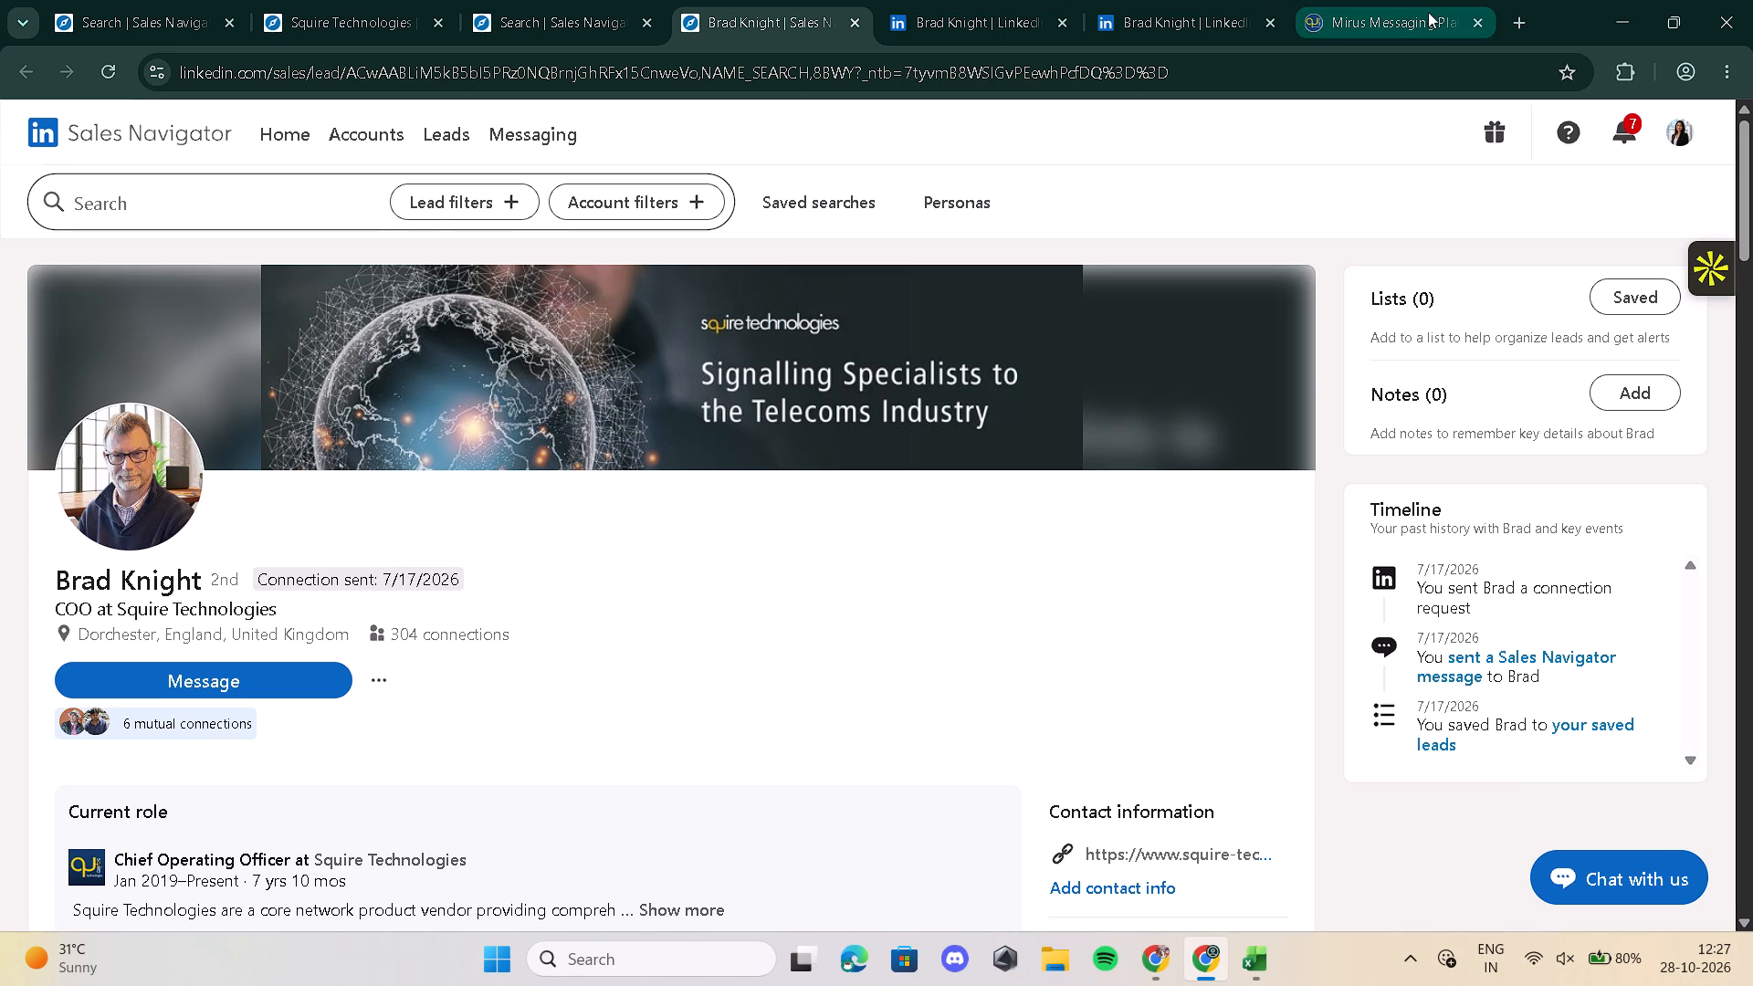
{"action": "left_click", "coordinate": [1428, 12]}
{"action": "left_click", "coordinate": [1266, 17]}
{"action": "left_click", "coordinate": [1051, 22]}
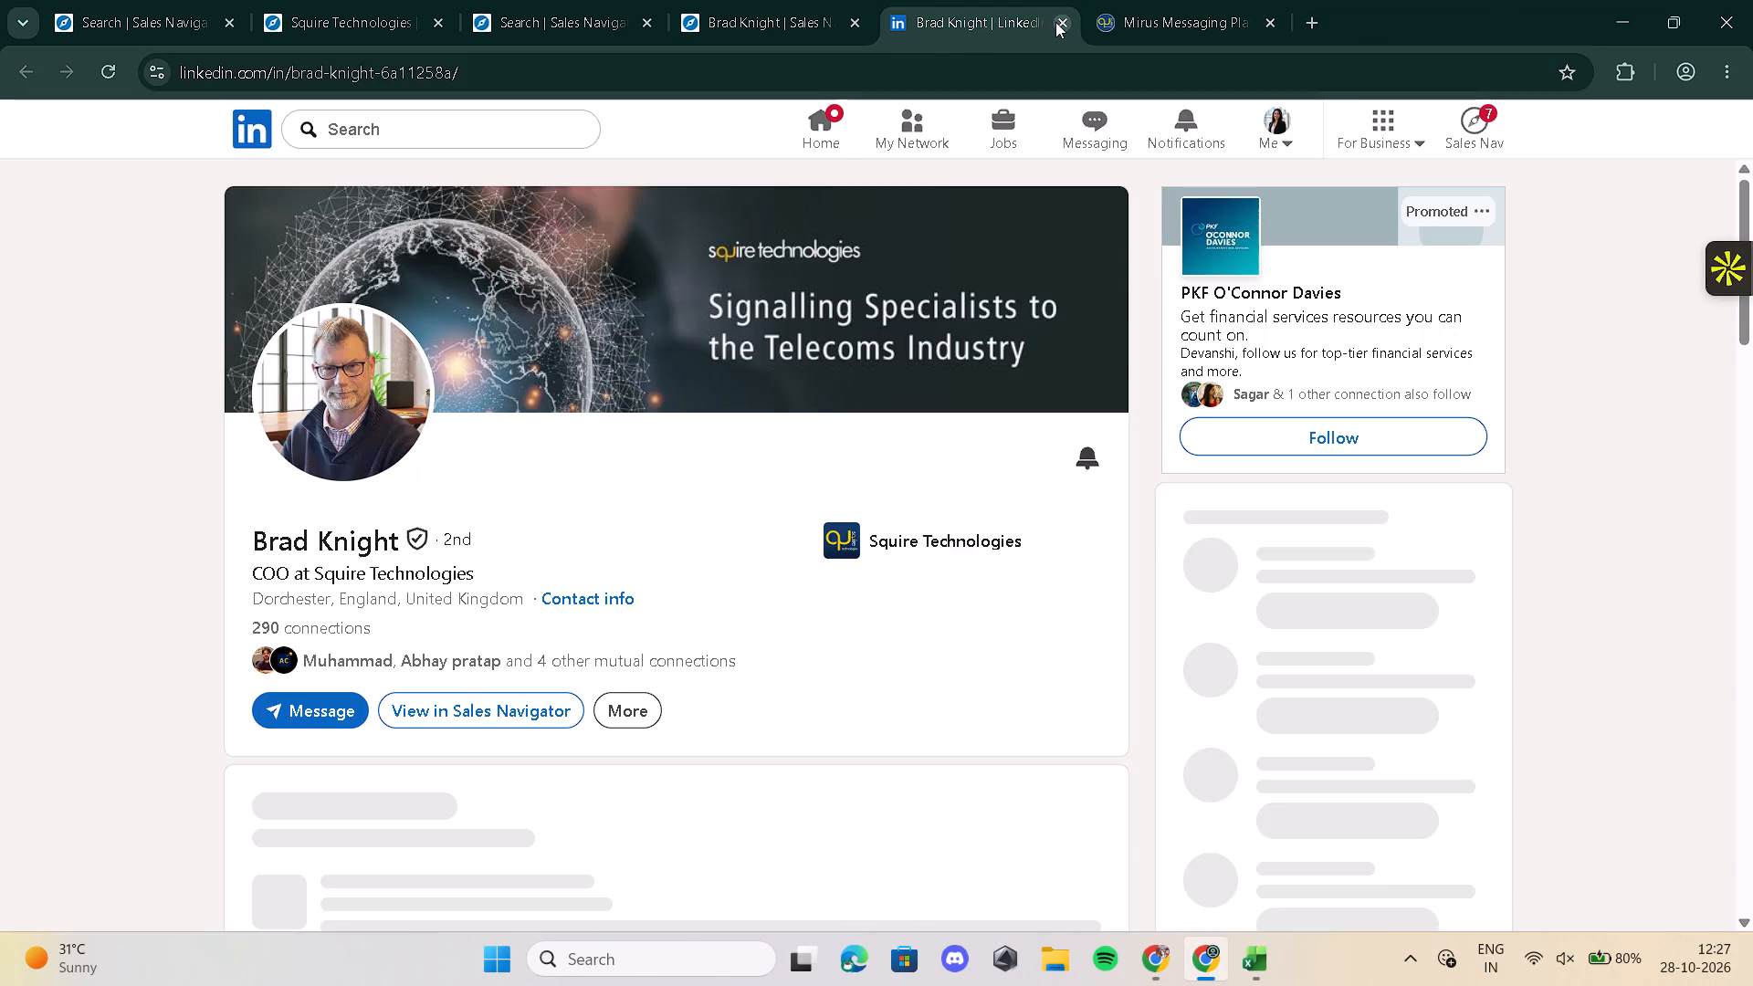
{"action": "left_click", "coordinate": [1055, 22]}
{"action": "left_click", "coordinate": [793, 2]}
{"action": "left_click", "coordinate": [855, 21]}
{"action": "left_click", "coordinate": [551, 0]}
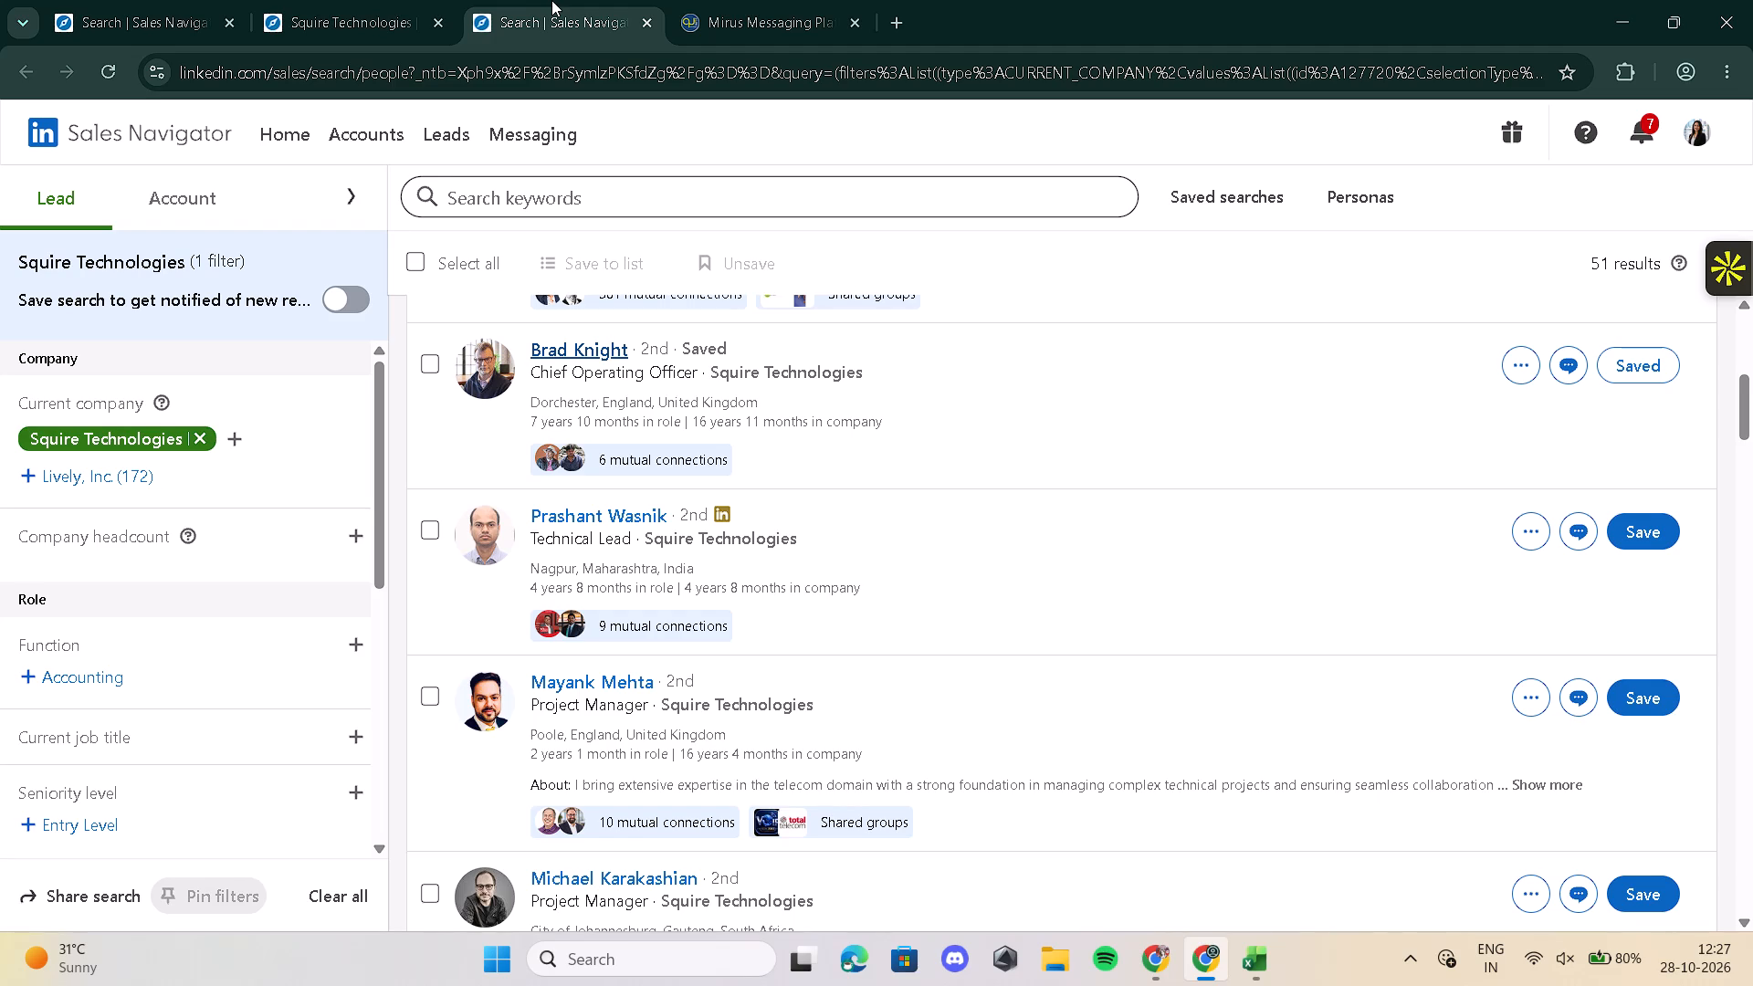
{"action": "left_click", "coordinate": [1263, 970]}
{"action": "left_click", "coordinate": [1264, 972]}
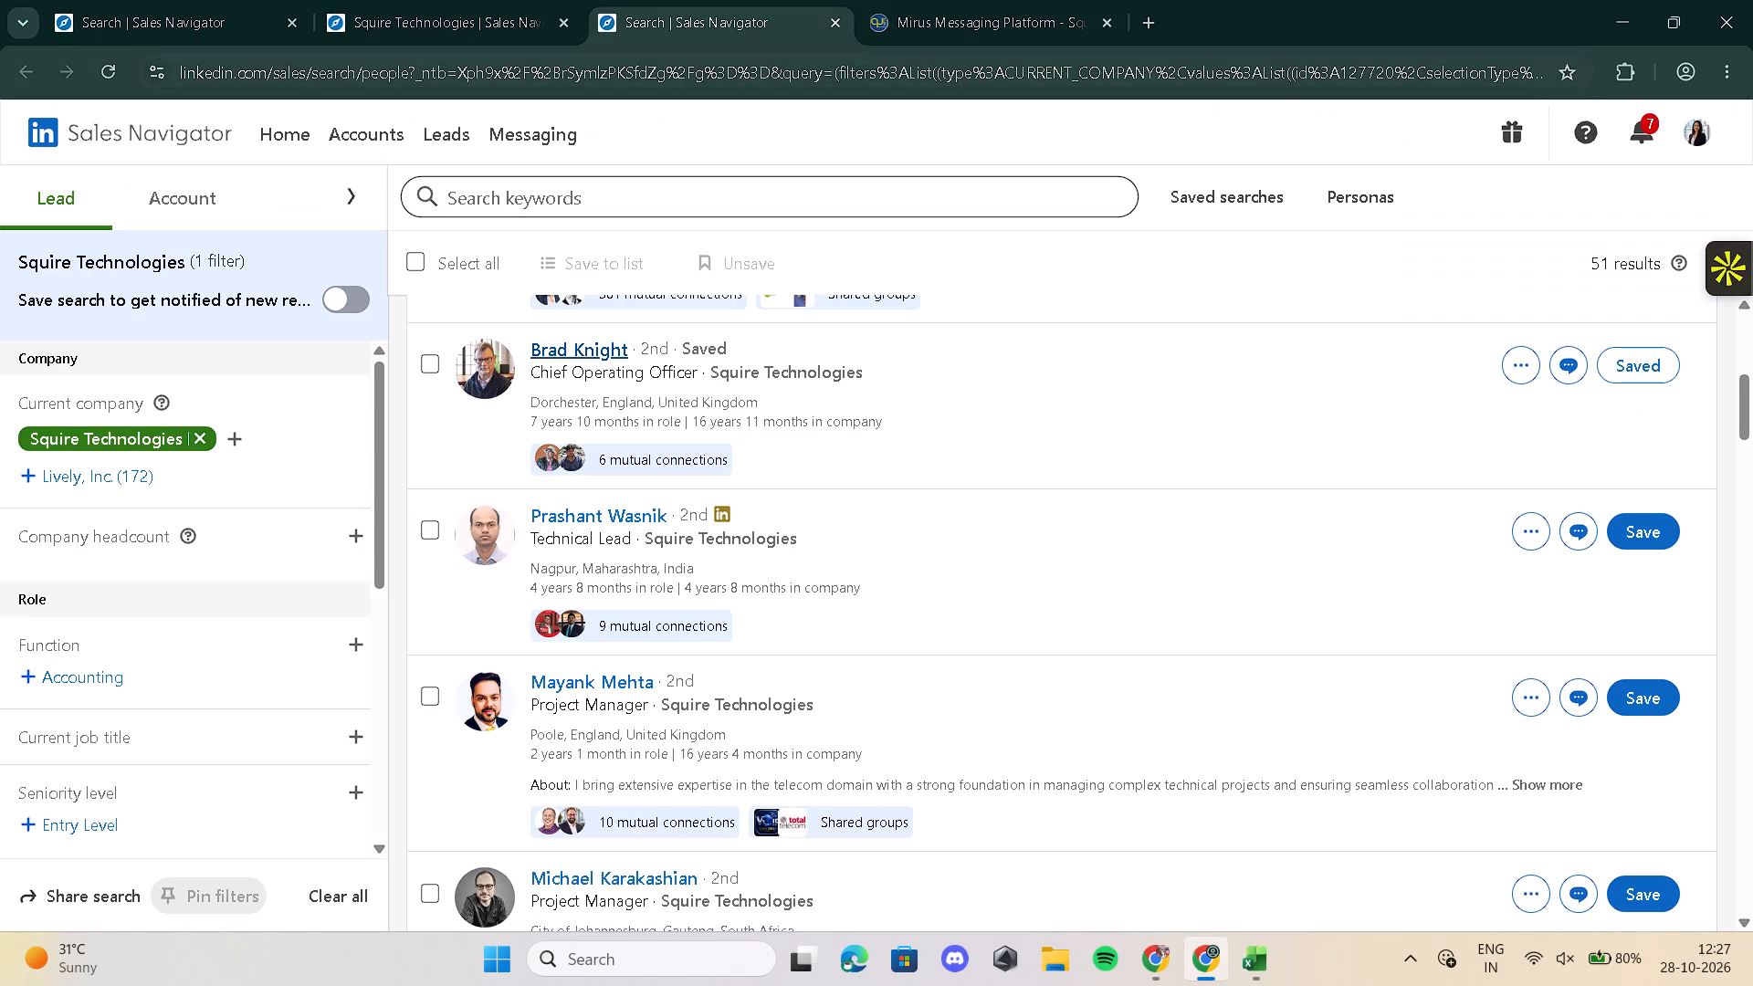
Look through the Squire Technologies lead results and their job titles for another decision maker to add.
{"action": "left_click", "coordinate": [1119, 311]}
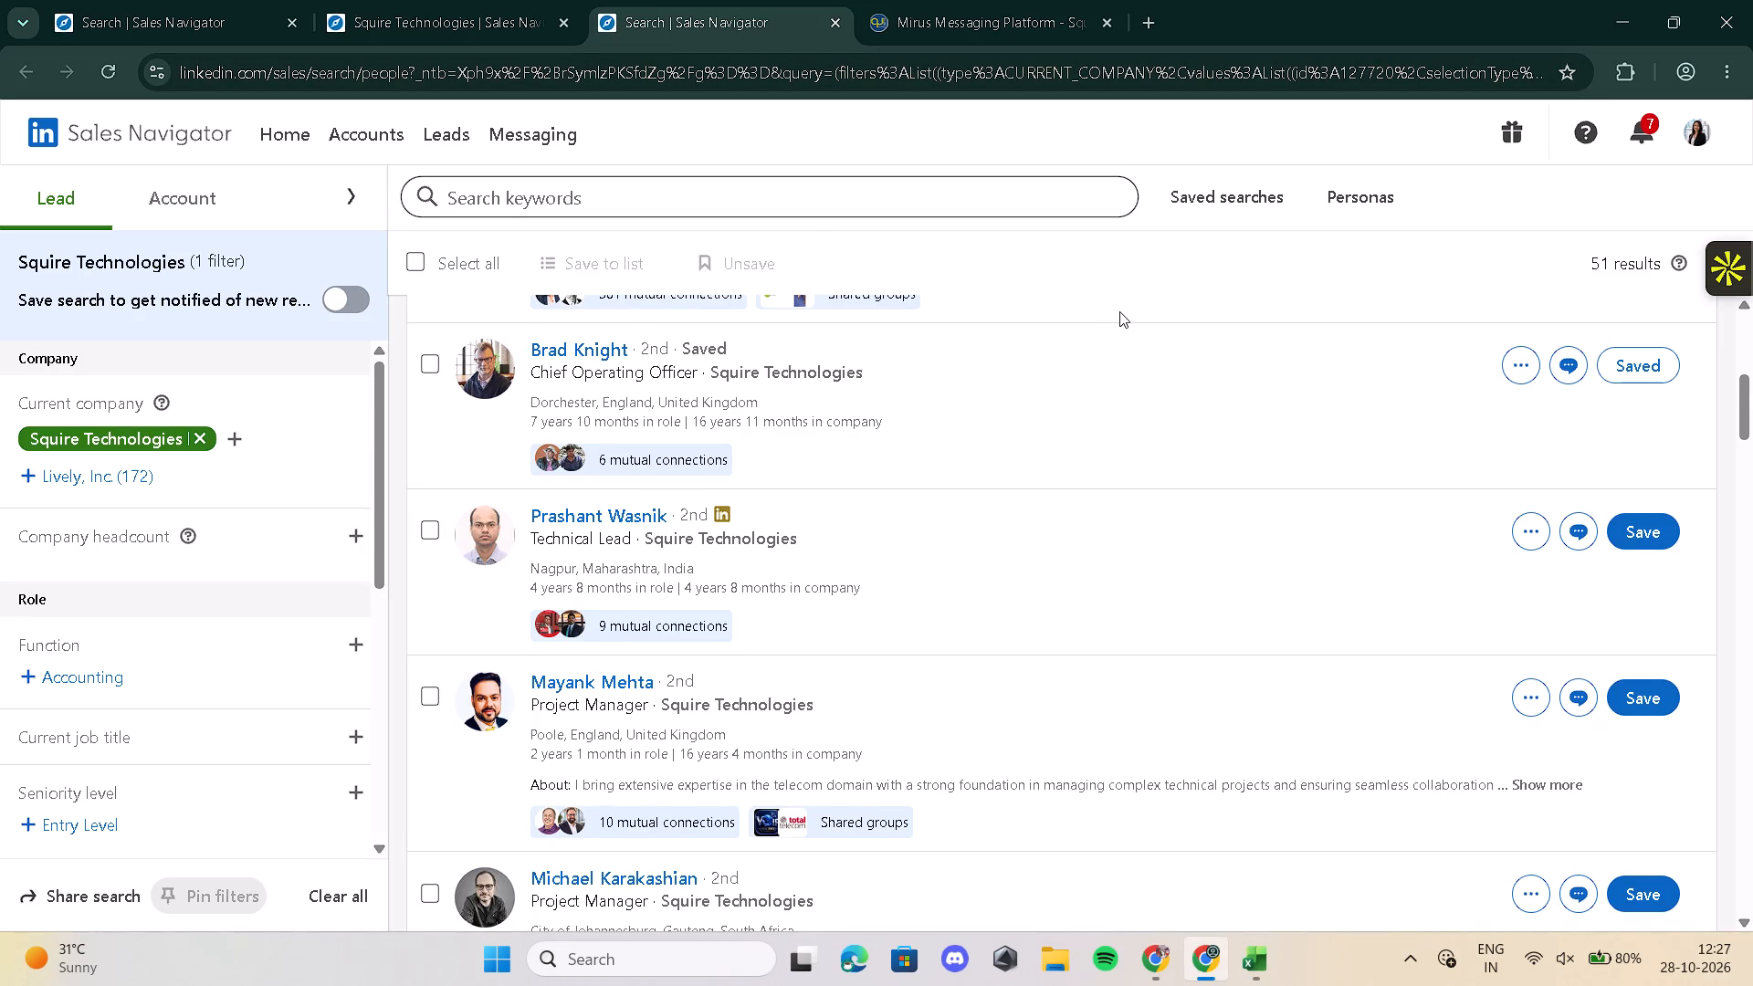
{"action": "scroll", "coordinate": [1119, 311], "scroll_direction": "down", "scroll_amount": 4}
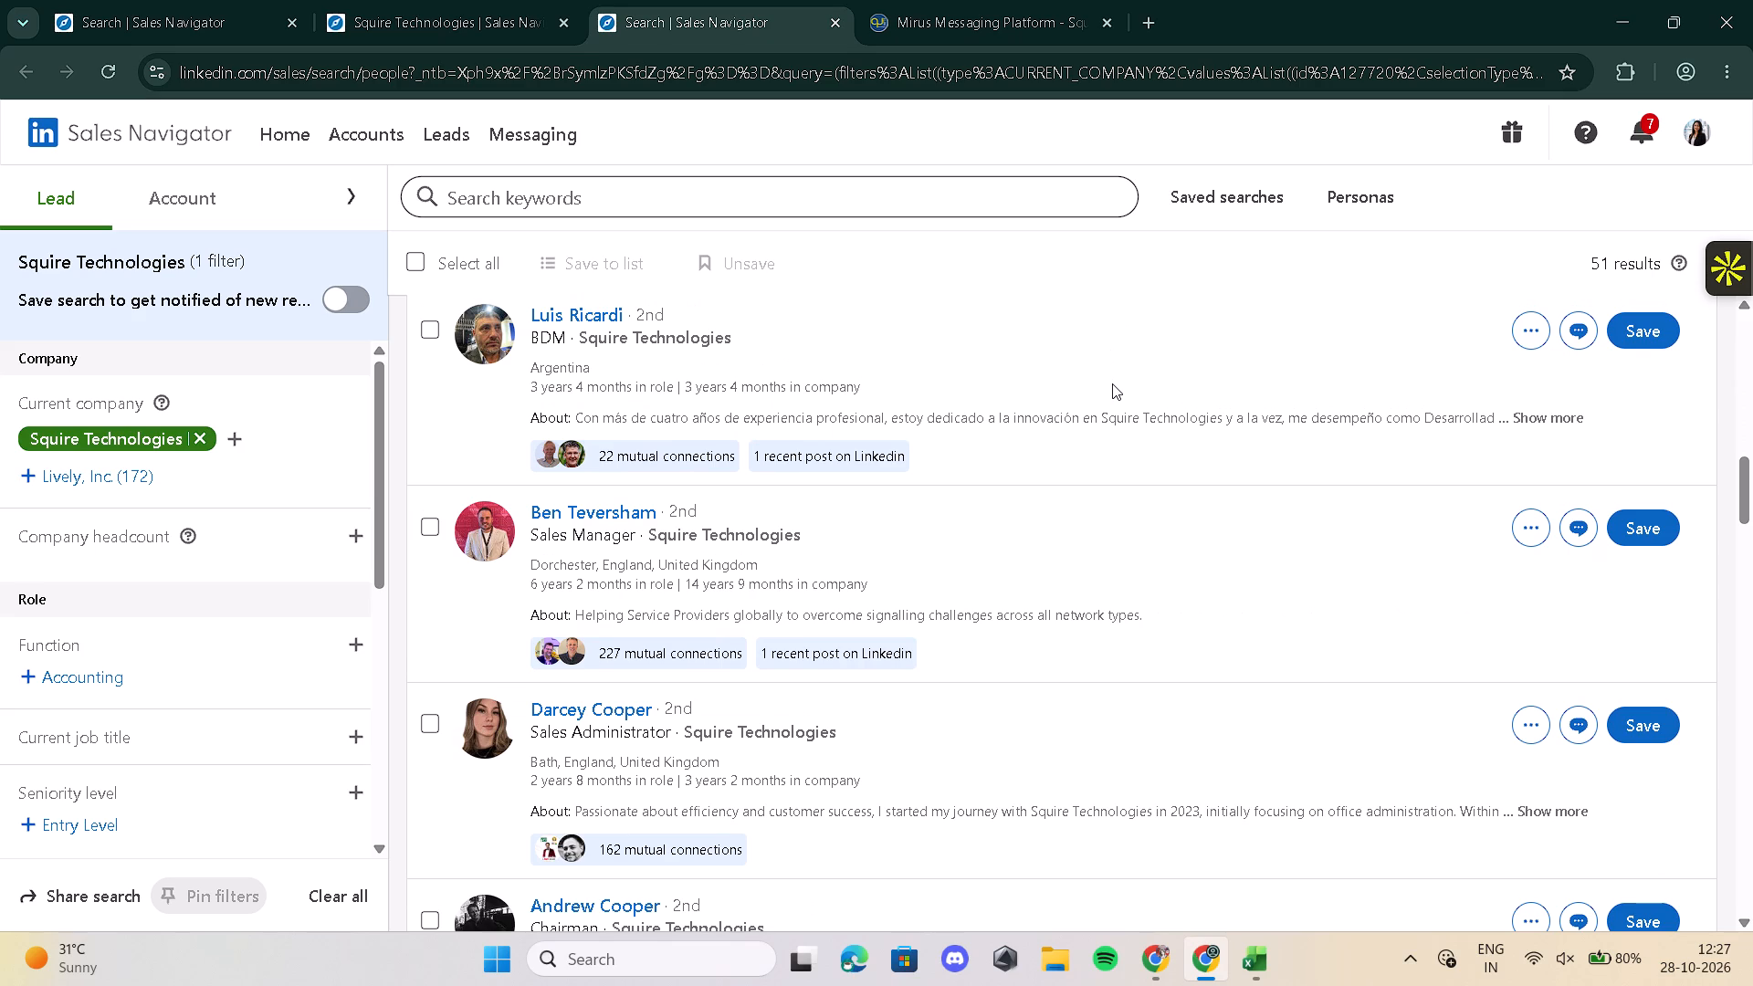
{"action": "scroll", "coordinate": [1112, 384], "scroll_direction": "down", "scroll_amount": 2}
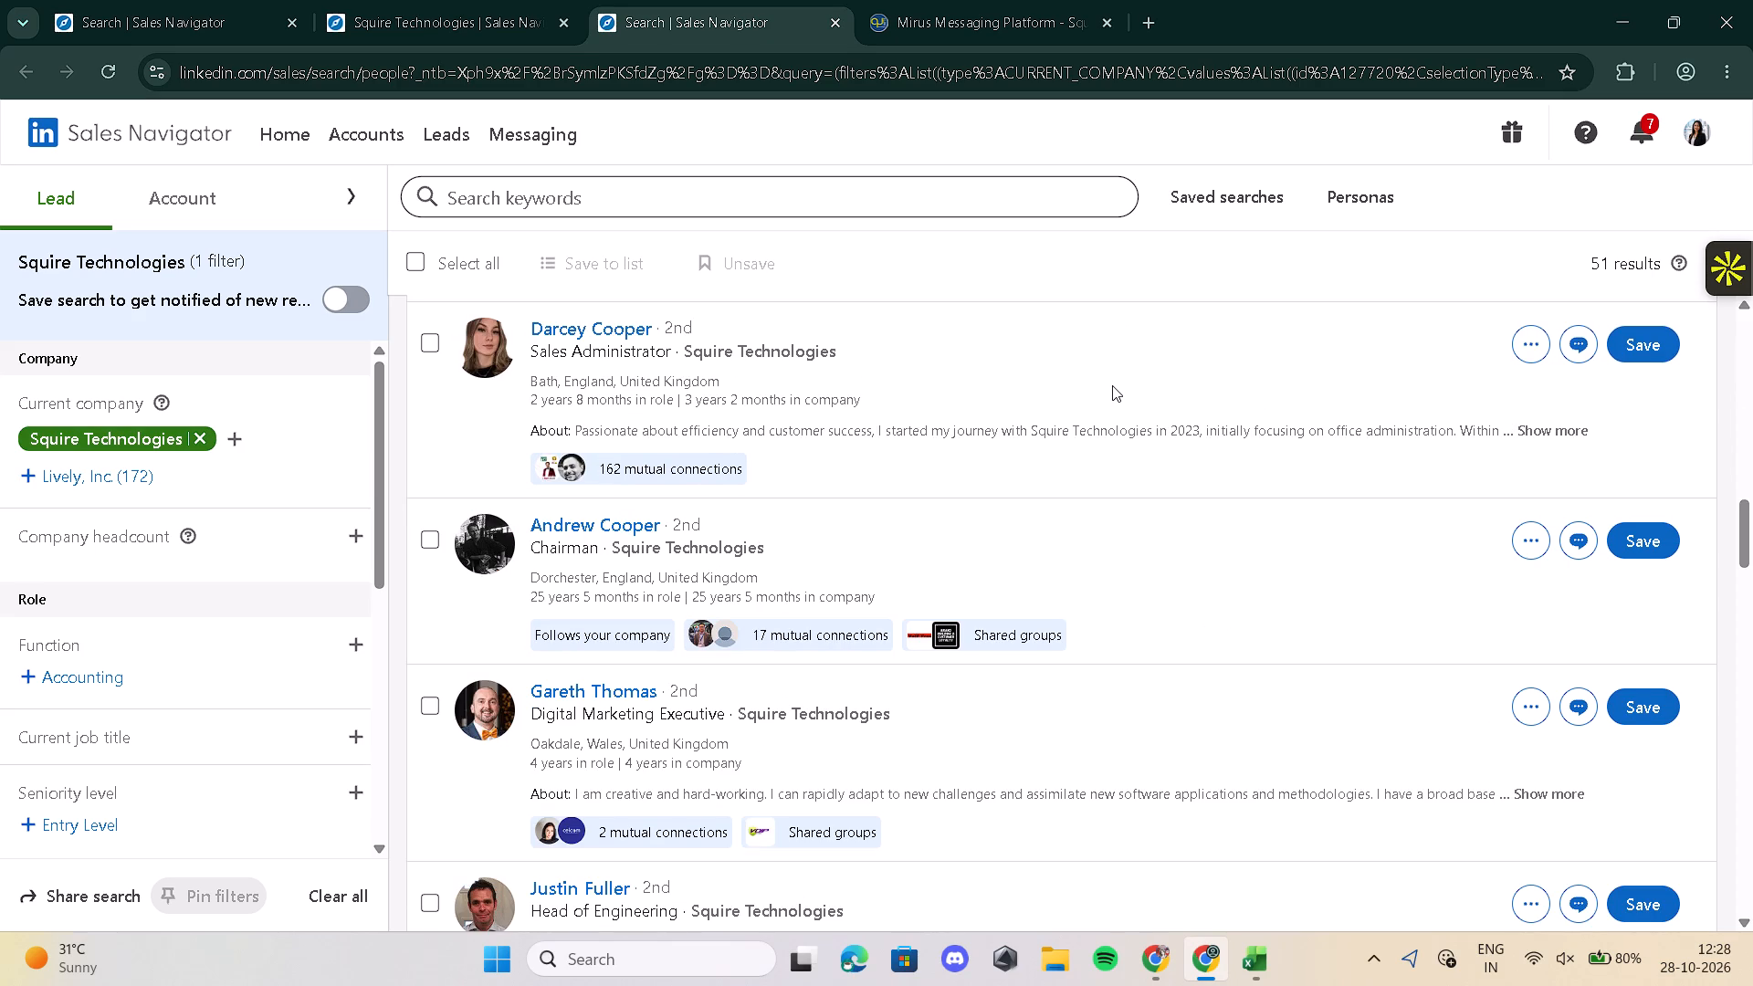
{"action": "scroll", "coordinate": [1105, 397], "scroll_direction": "down", "scroll_amount": 4}
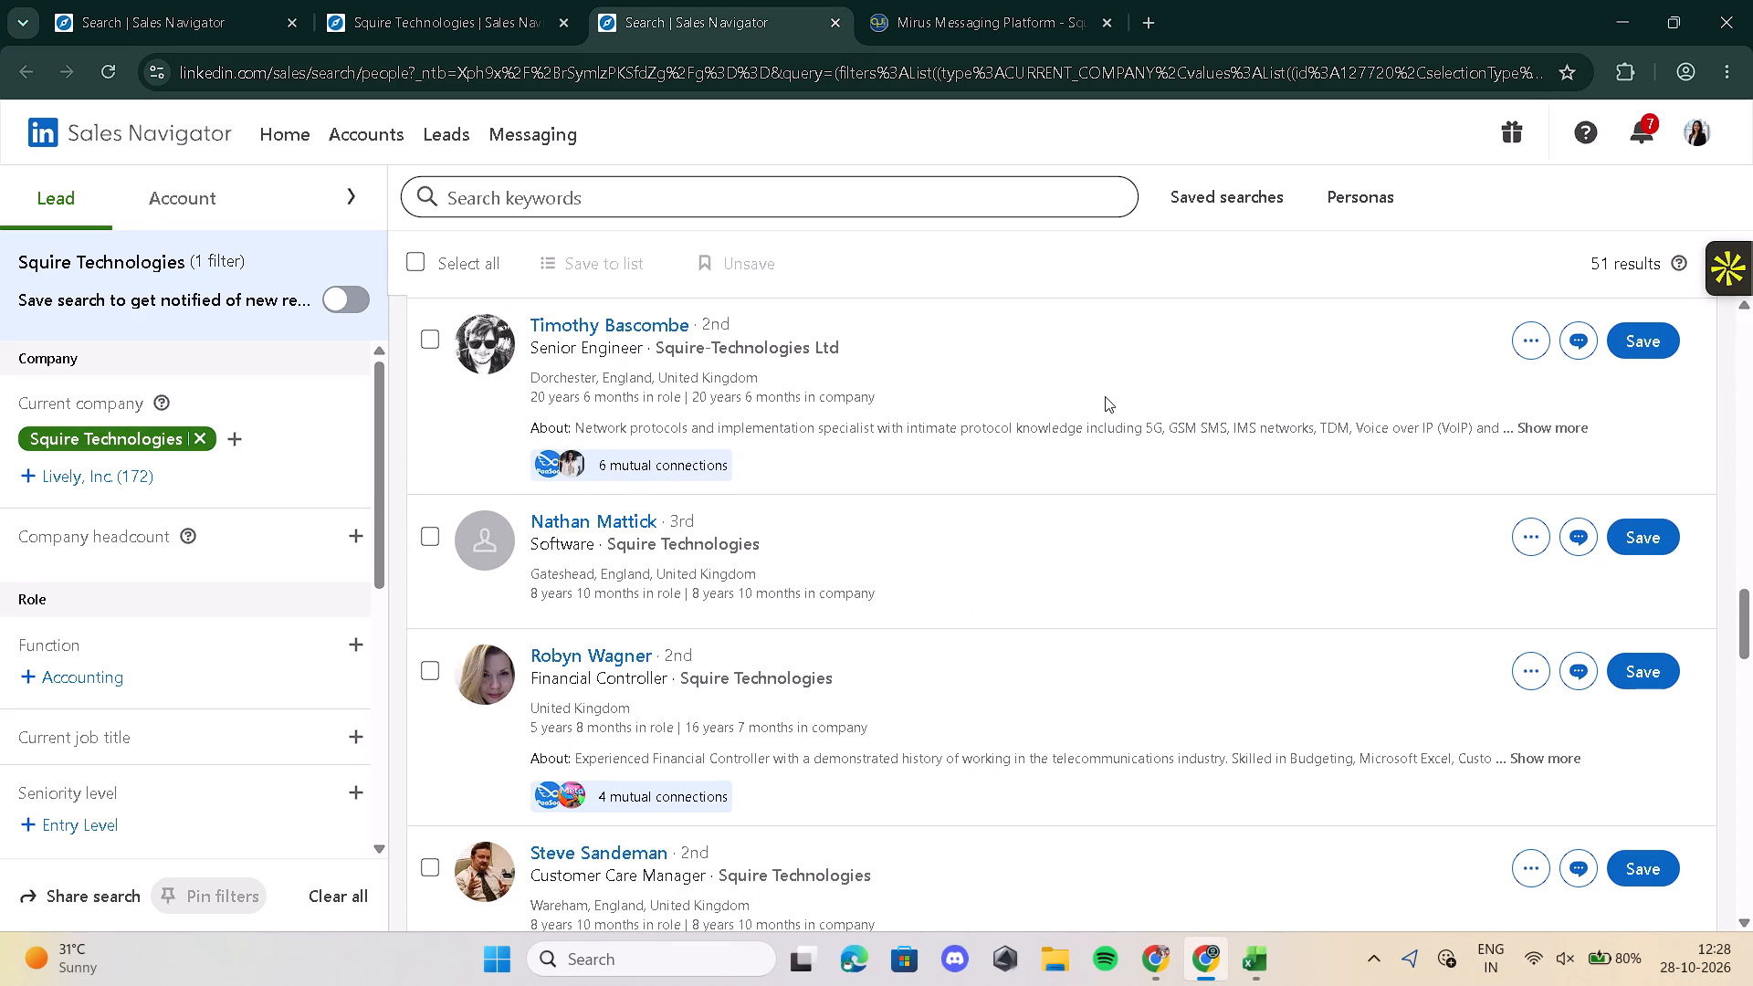
{"action": "scroll", "coordinate": [1105, 396], "scroll_direction": "down", "scroll_amount": 4}
{"action": "scroll", "coordinate": [995, 549], "scroll_direction": "up", "scroll_amount": 4}
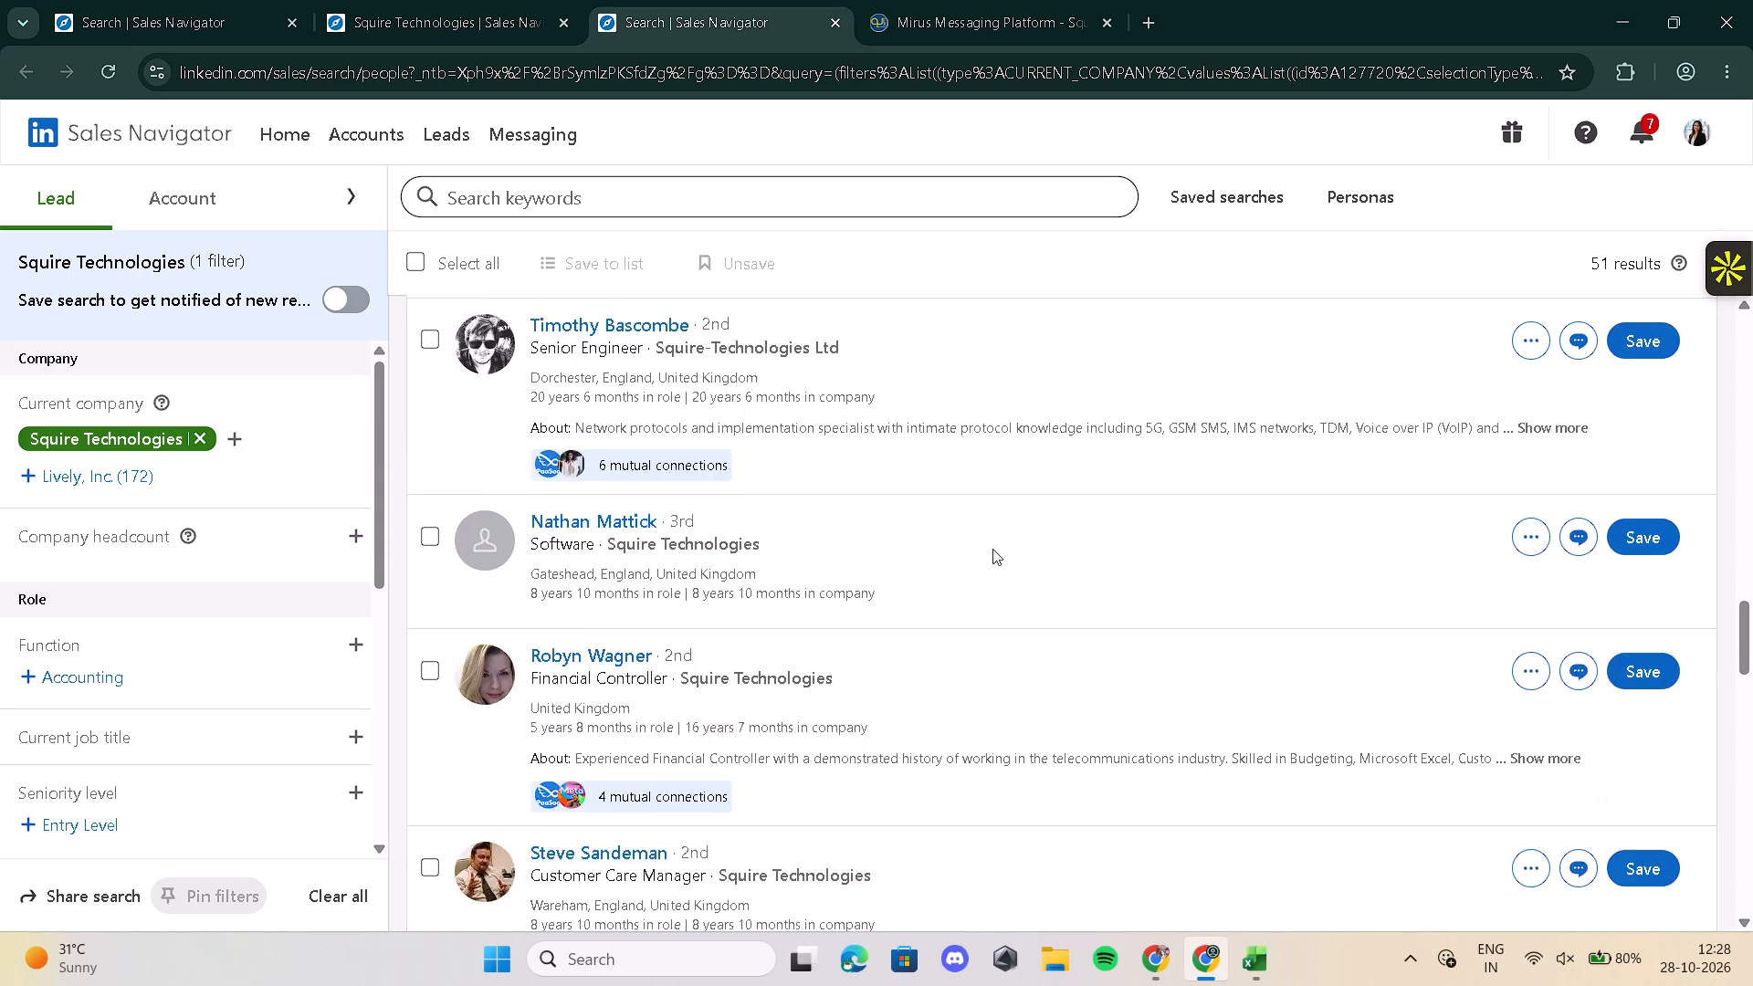
{"action": "scroll", "coordinate": [992, 549], "scroll_direction": "up", "scroll_amount": 19}
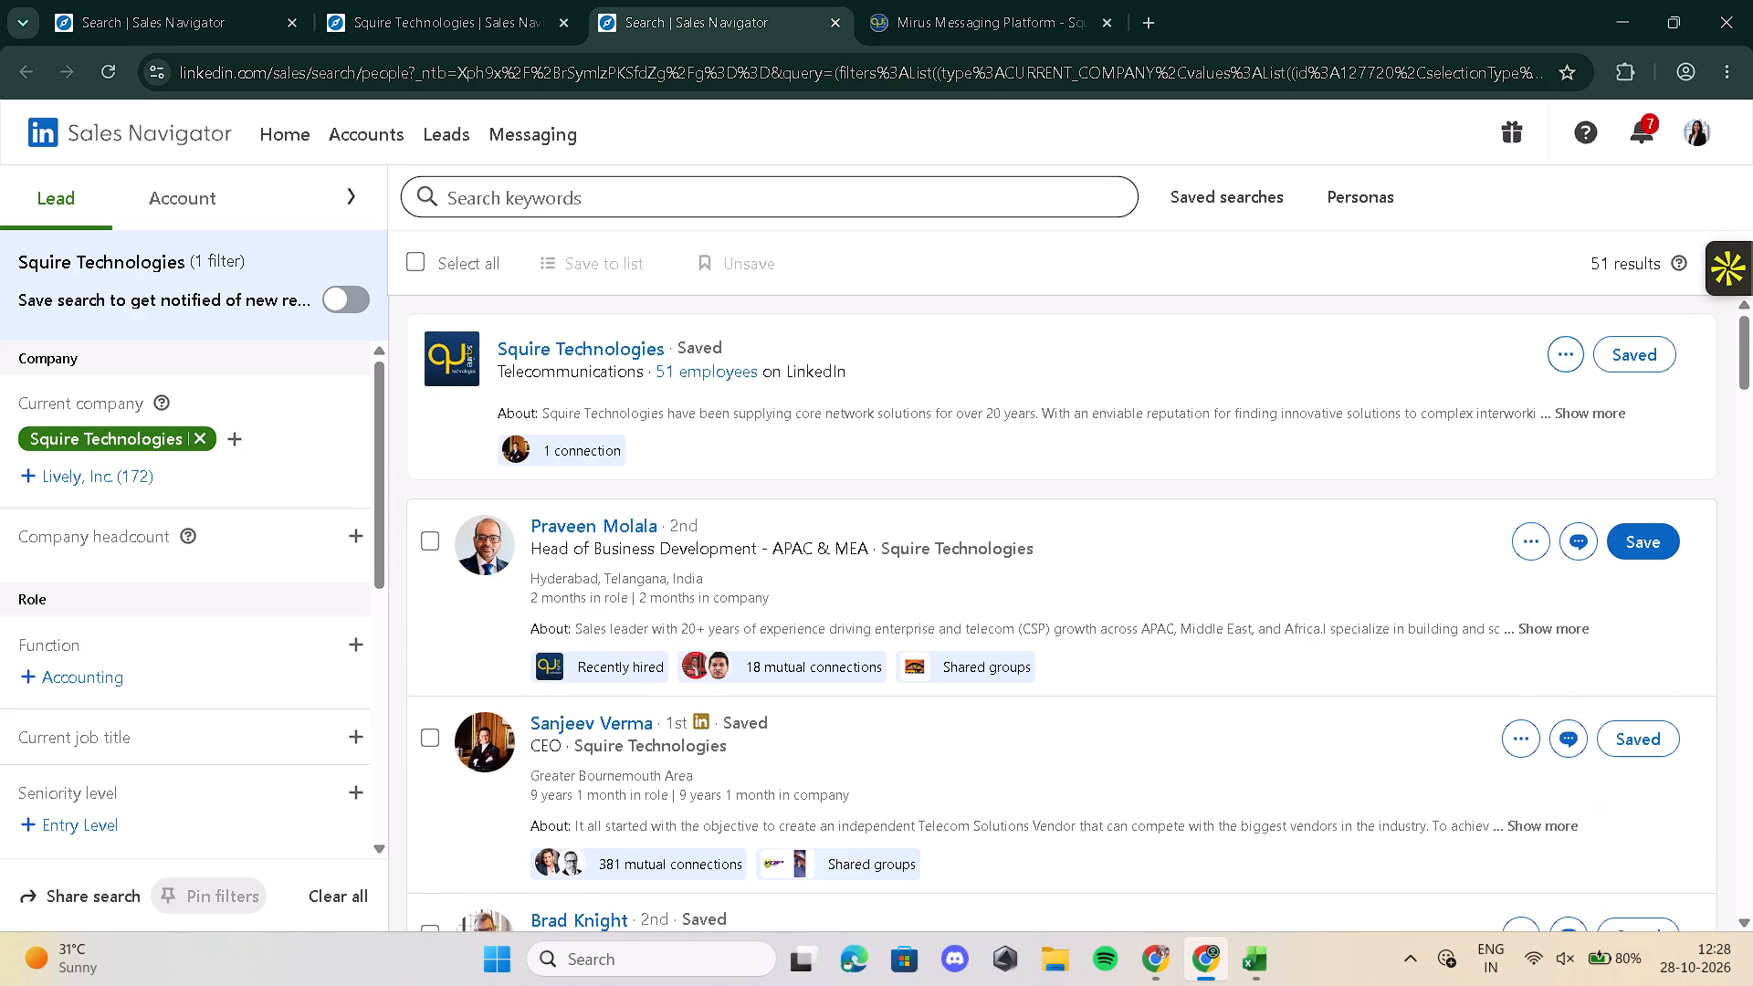
Open the lead page of the Head of Business Development - APAC & MEA in a separate tab.
{"action": "right_click", "coordinate": [530, 523]}
{"action": "left_click", "coordinate": [638, 560]}
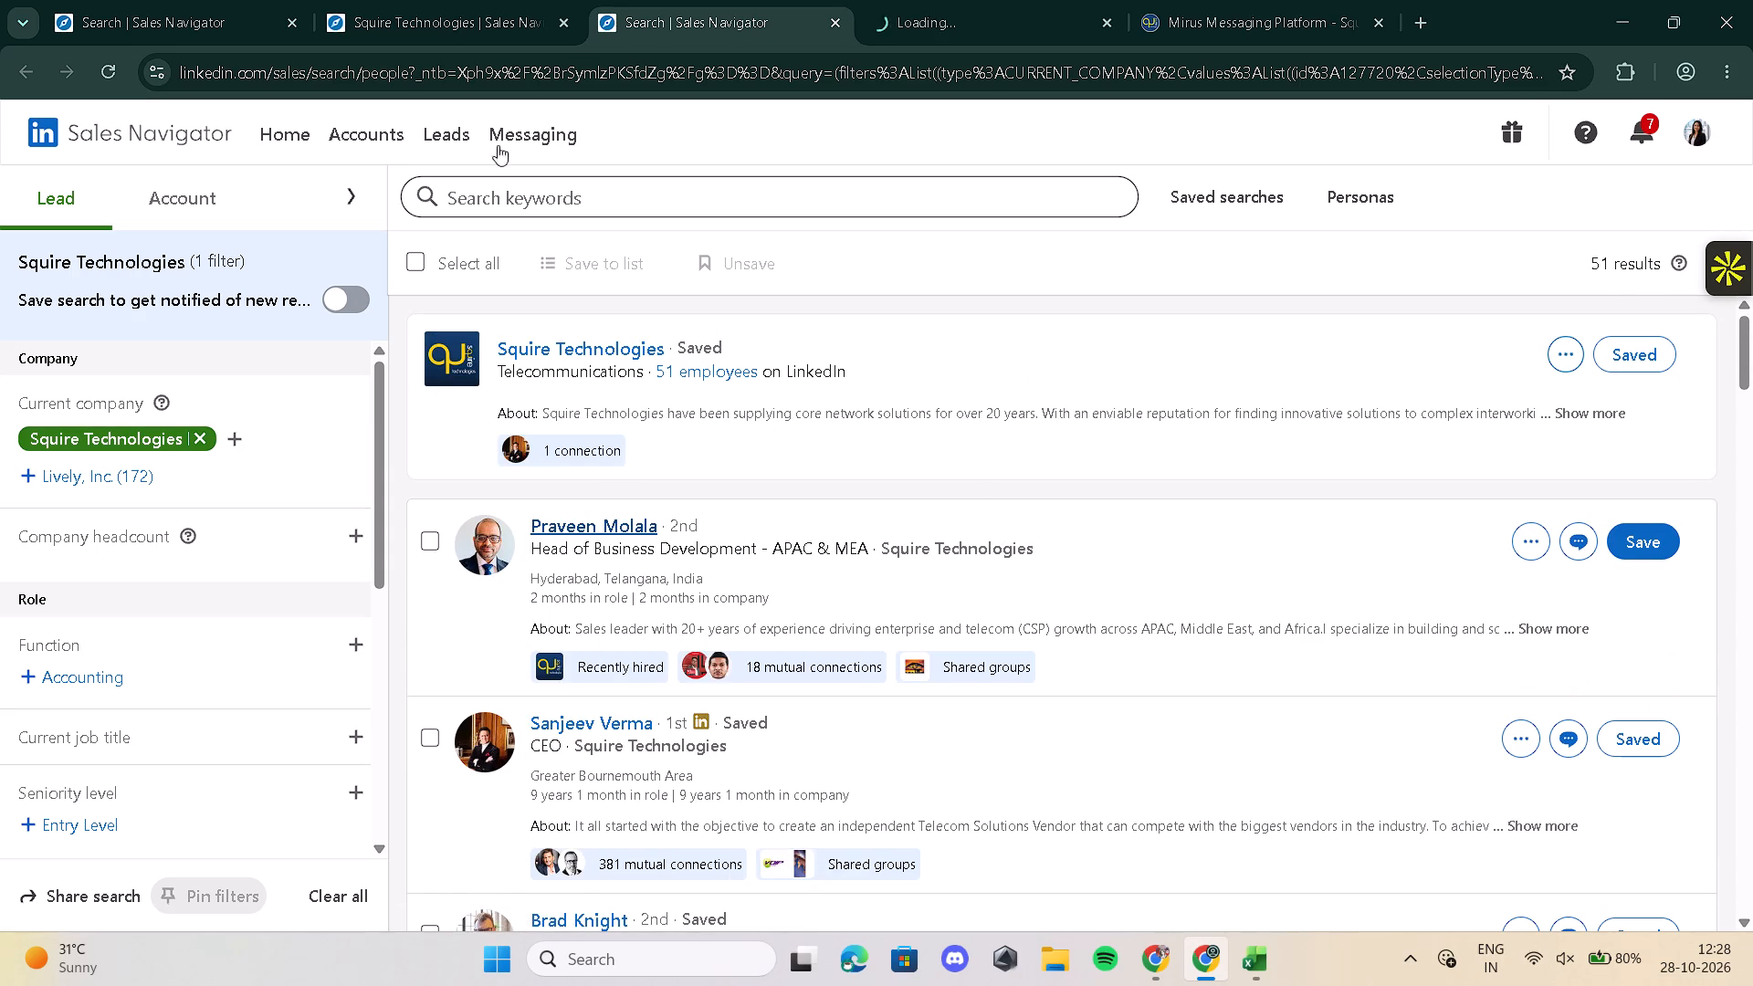
{"action": "left_click", "coordinate": [449, 42]}
{"action": "left_click", "coordinate": [596, 3]}
{"action": "left_click", "coordinate": [929, 0]}
{"action": "left_click", "coordinate": [482, 0]}
{"action": "left_click", "coordinate": [727, 0]}
{"action": "left_click", "coordinate": [1067, 0]}
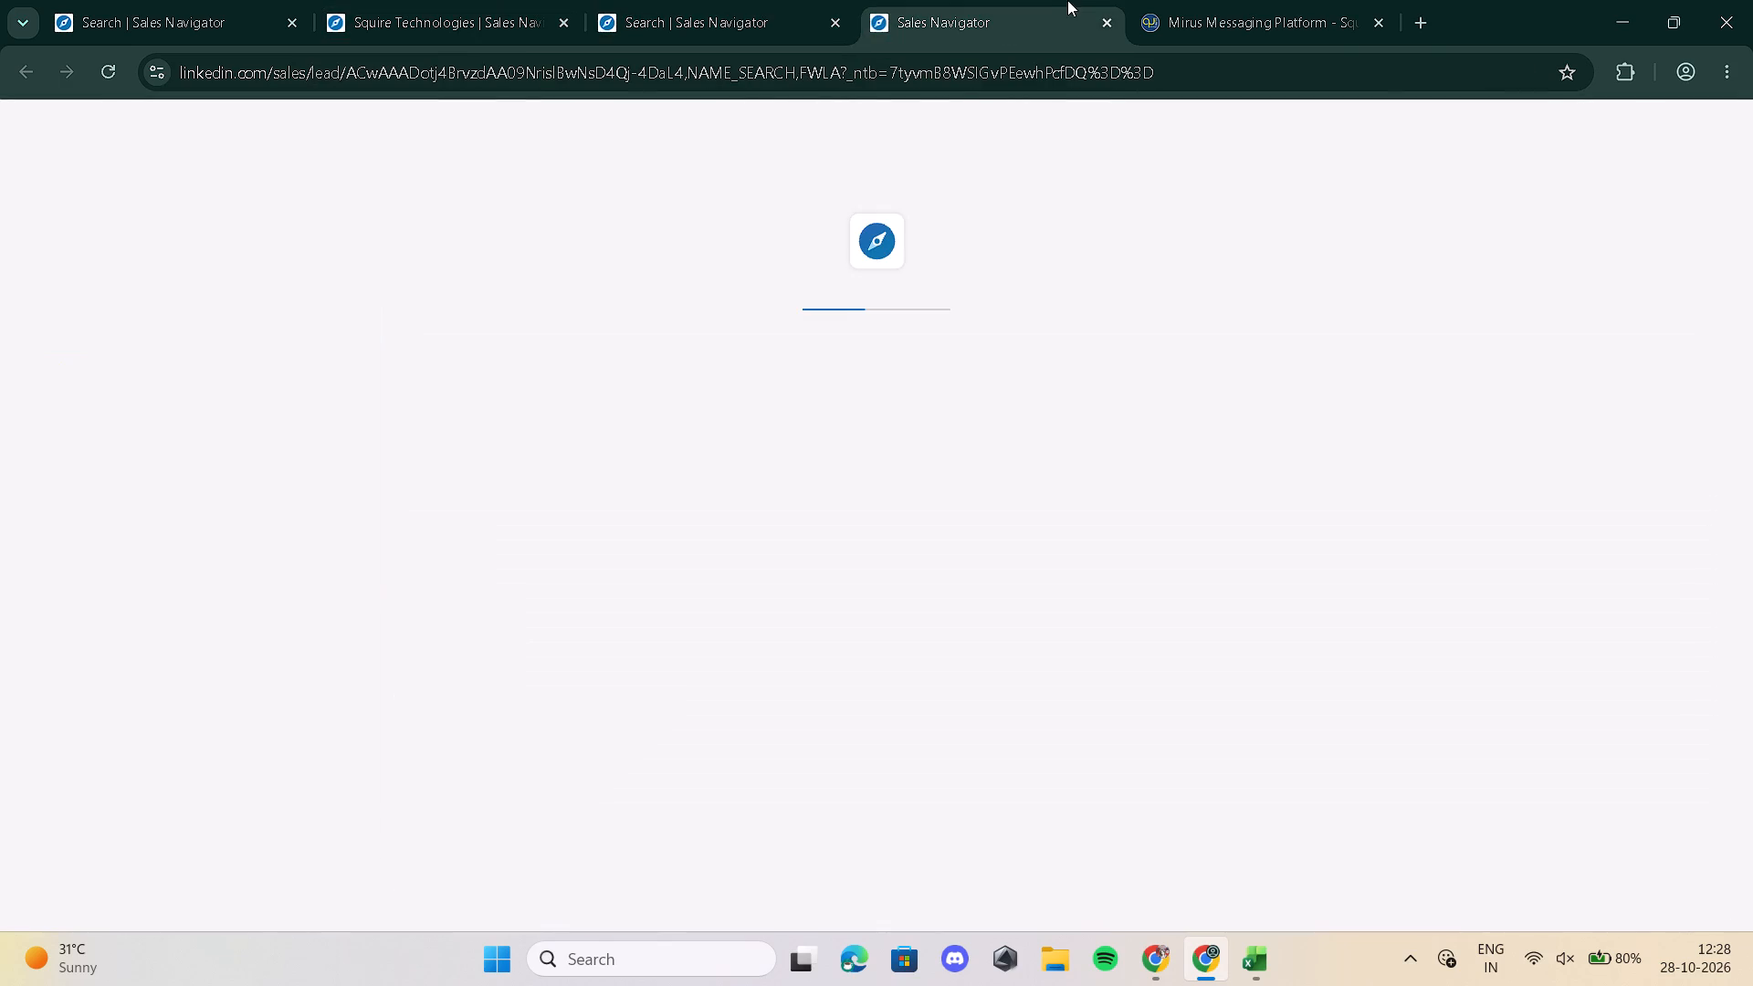
{"action": "left_click", "coordinate": [563, 0]}
{"action": "left_click", "coordinate": [685, 0]}
{"action": "left_click", "coordinate": [1018, 0]}
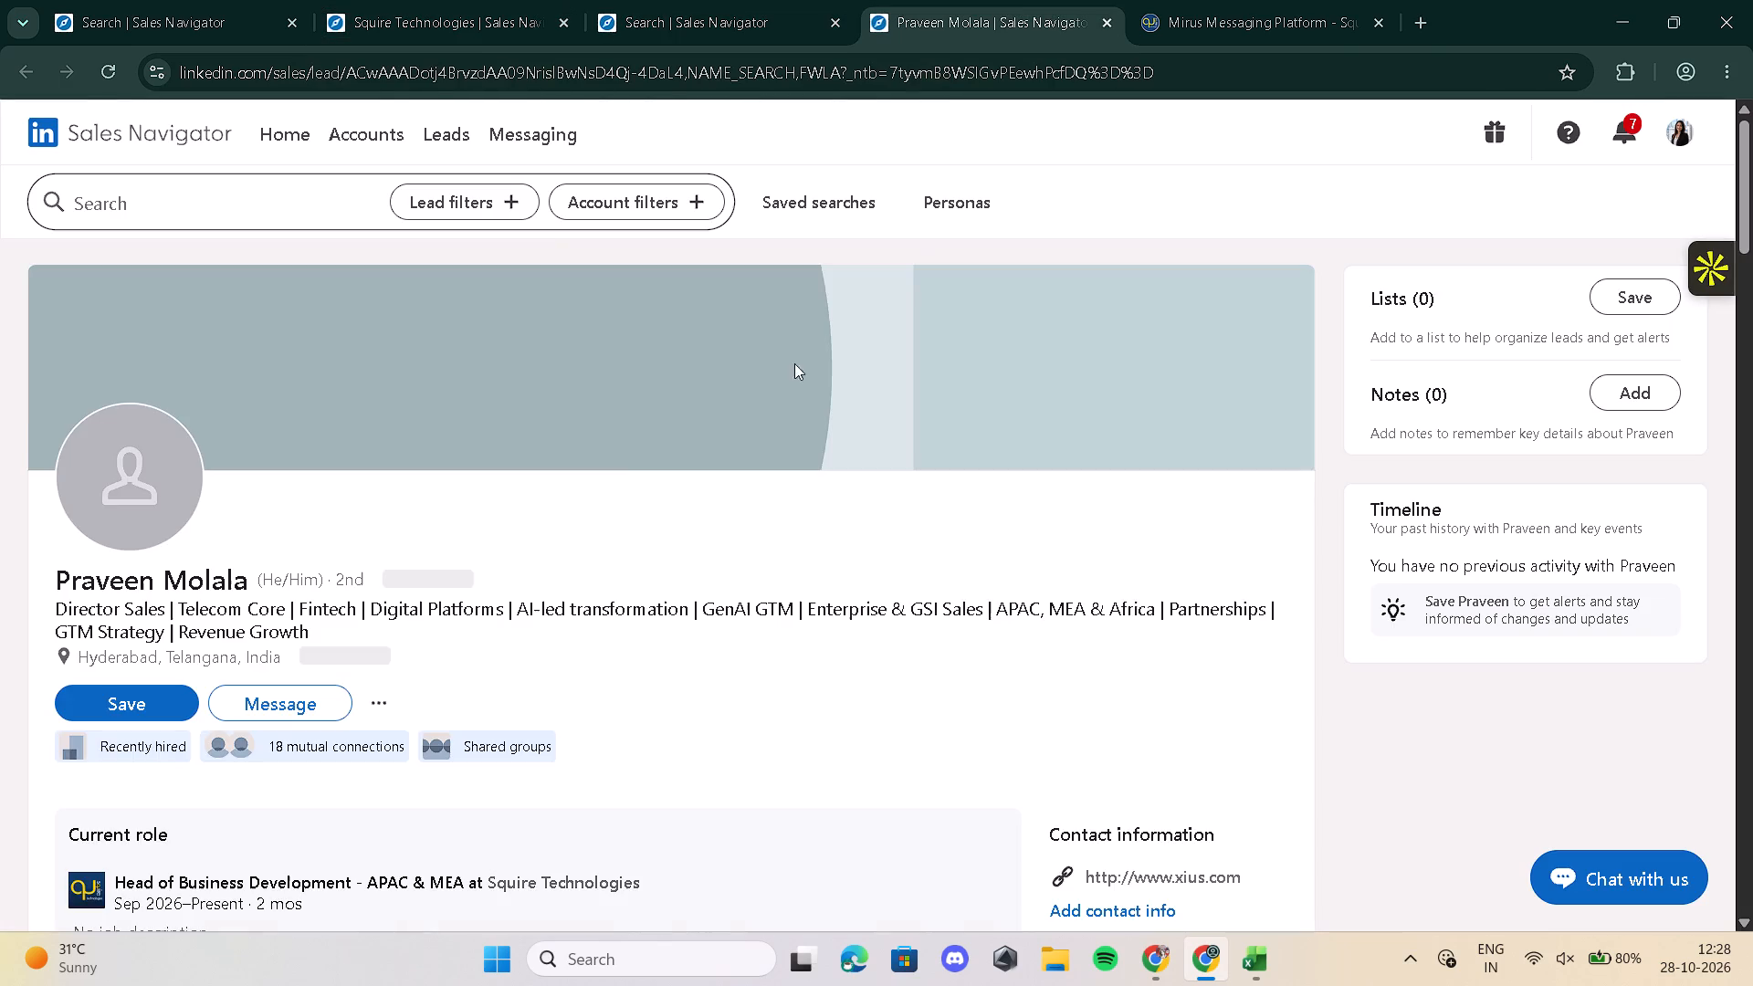
Copy the Head of Business Development's name from the Sales Navigator lead page into cell F193 of the spreadsheet.
{"action": "left_click_drag", "start_coordinate": [252, 576], "coordinate": [0, 589]}
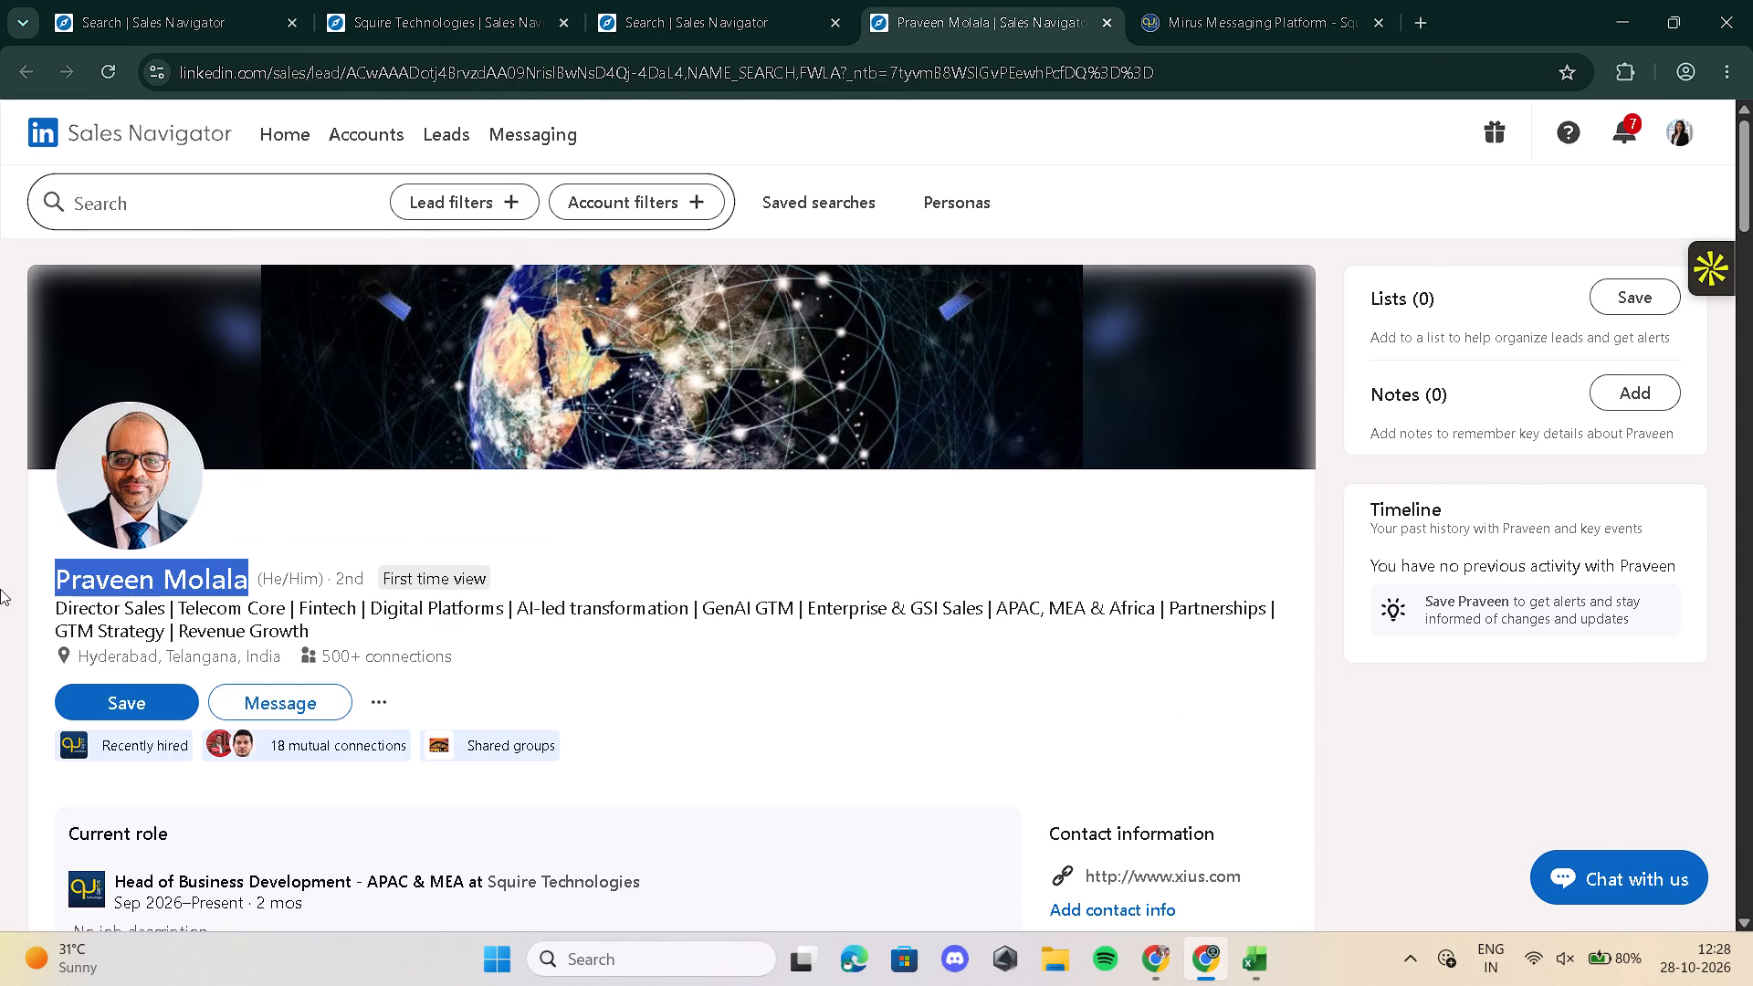
{"action": "key", "text": "ctrl+c"}
{"action": "left_click", "coordinate": [1267, 976]}
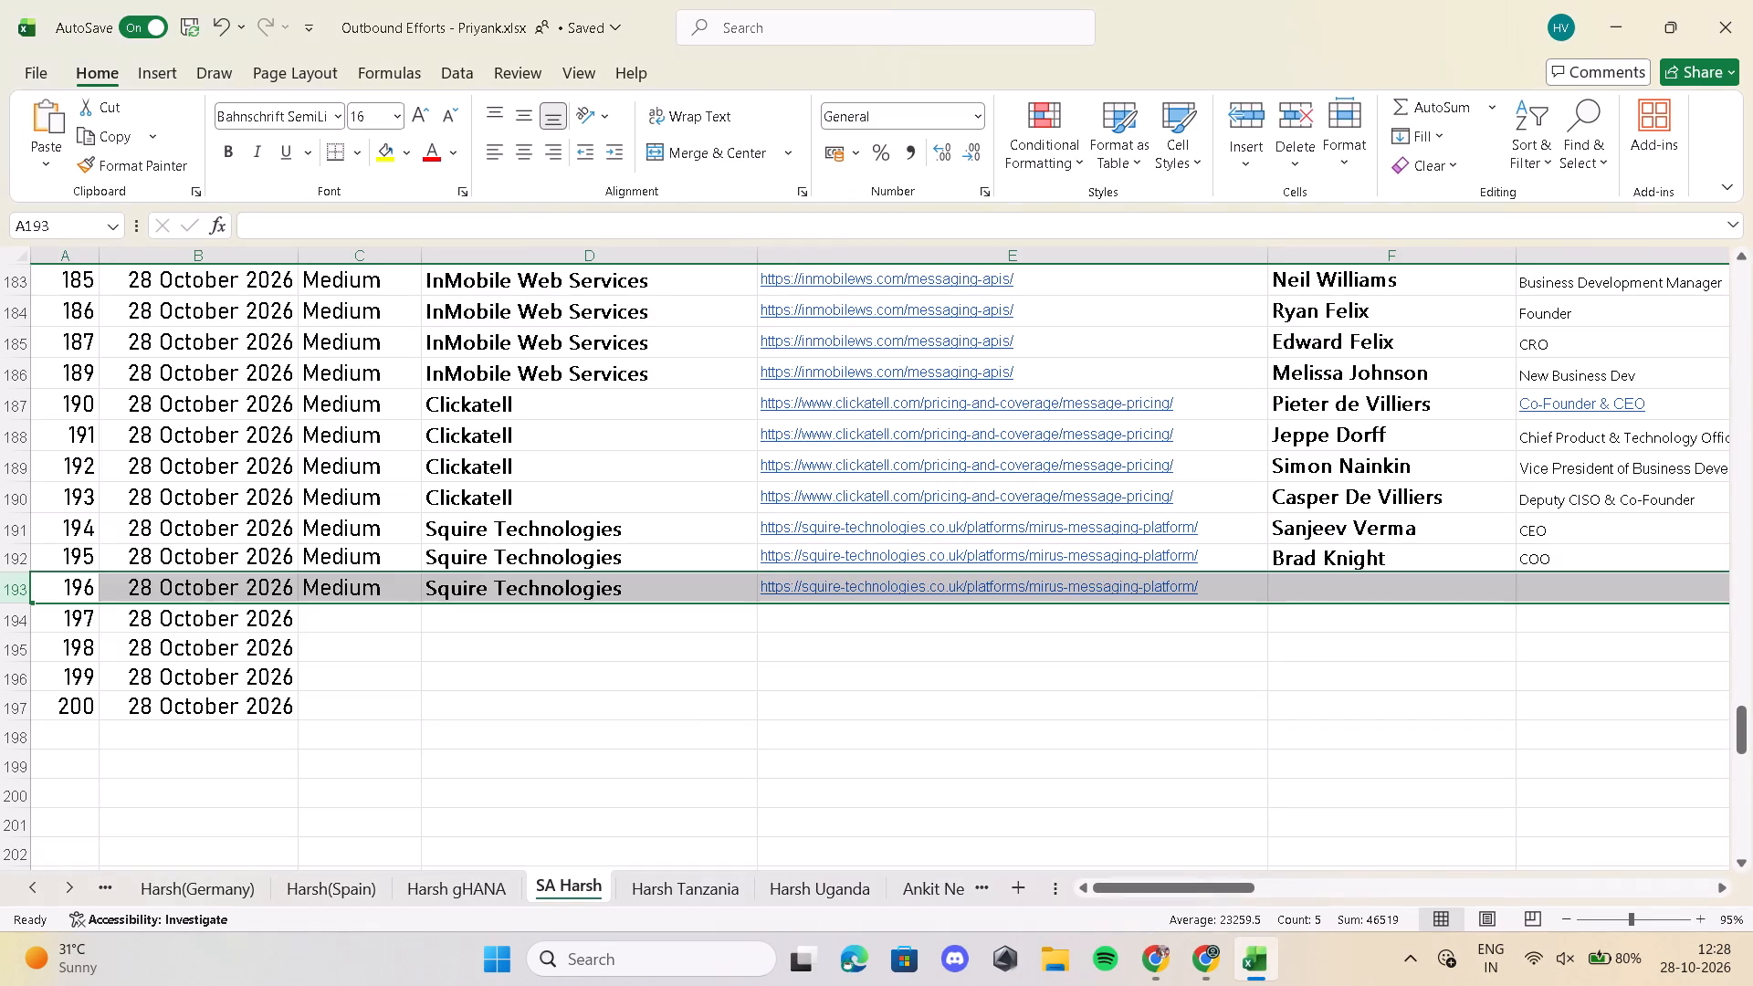
{"action": "left_click", "coordinate": [1393, 573]}
{"action": "left_click", "coordinate": [1395, 592]}
{"action": "key", "text": "ctrl+v"}
{"action": "left_click", "coordinate": [1646, 605]}
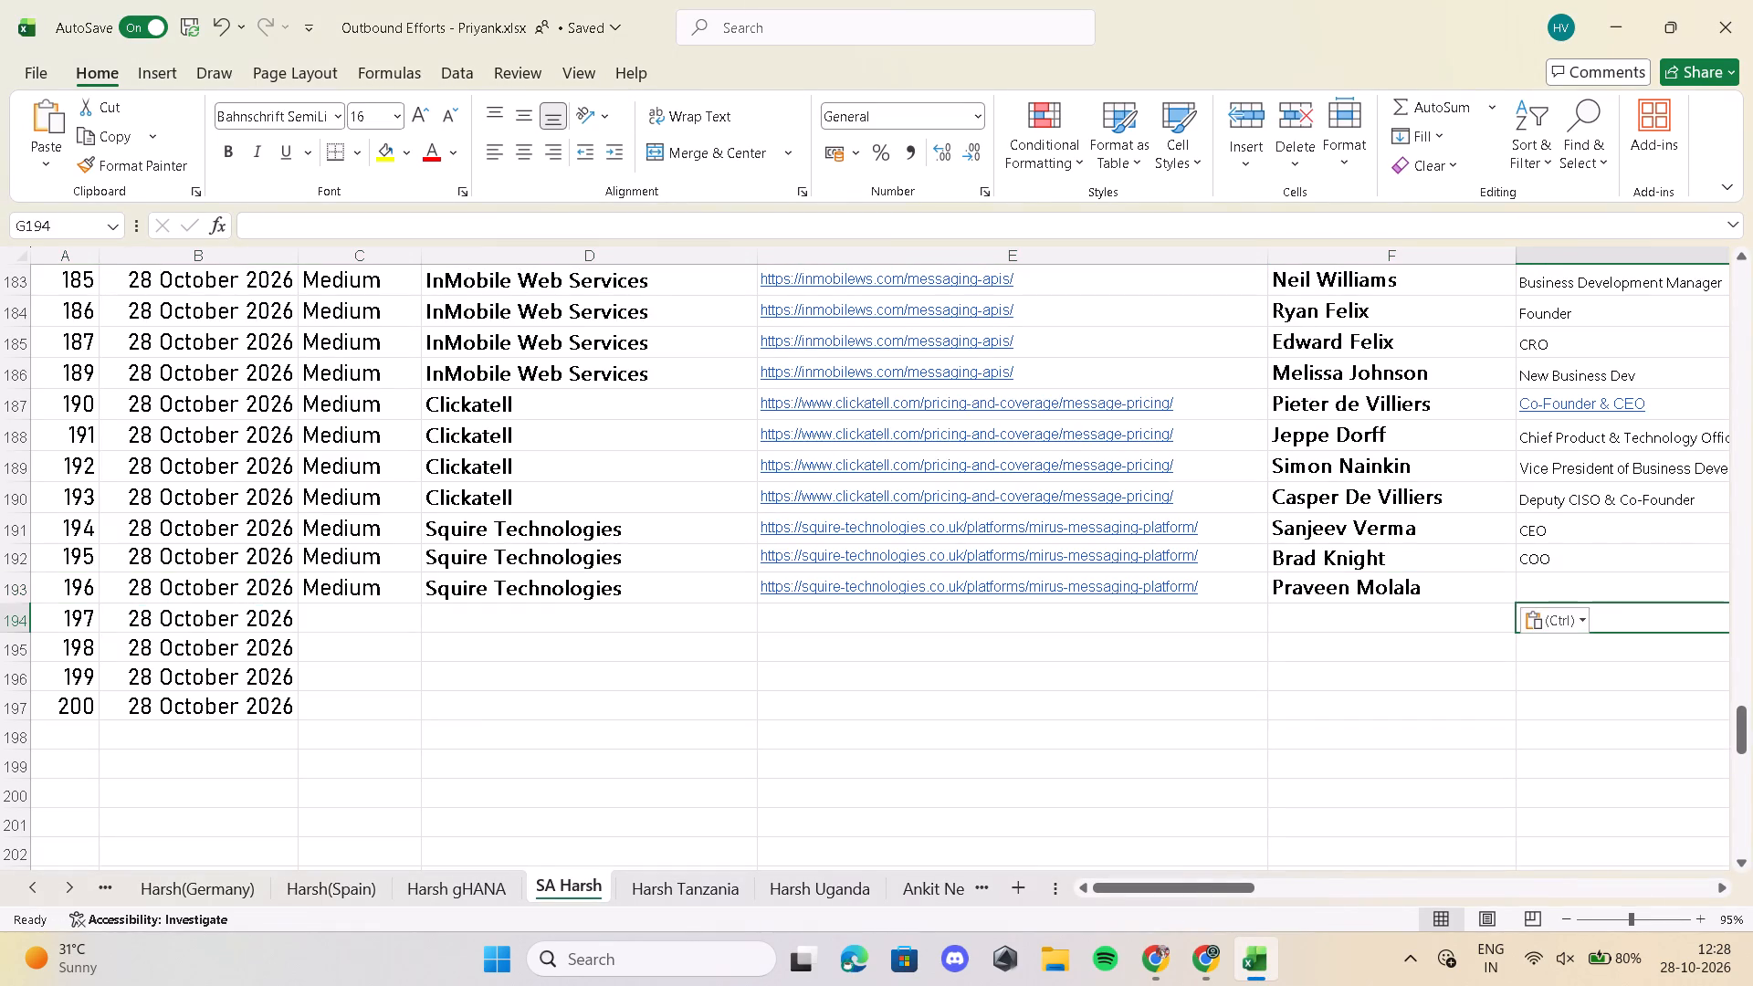
{"action": "left_click", "coordinate": [10, 614]}
{"action": "left_click", "coordinate": [16, 586]}
Open the Head of Business Development's LinkedIn profile from the Sales Navigator lead page in Chrome.
{"action": "left_click", "coordinate": [1147, 985]}
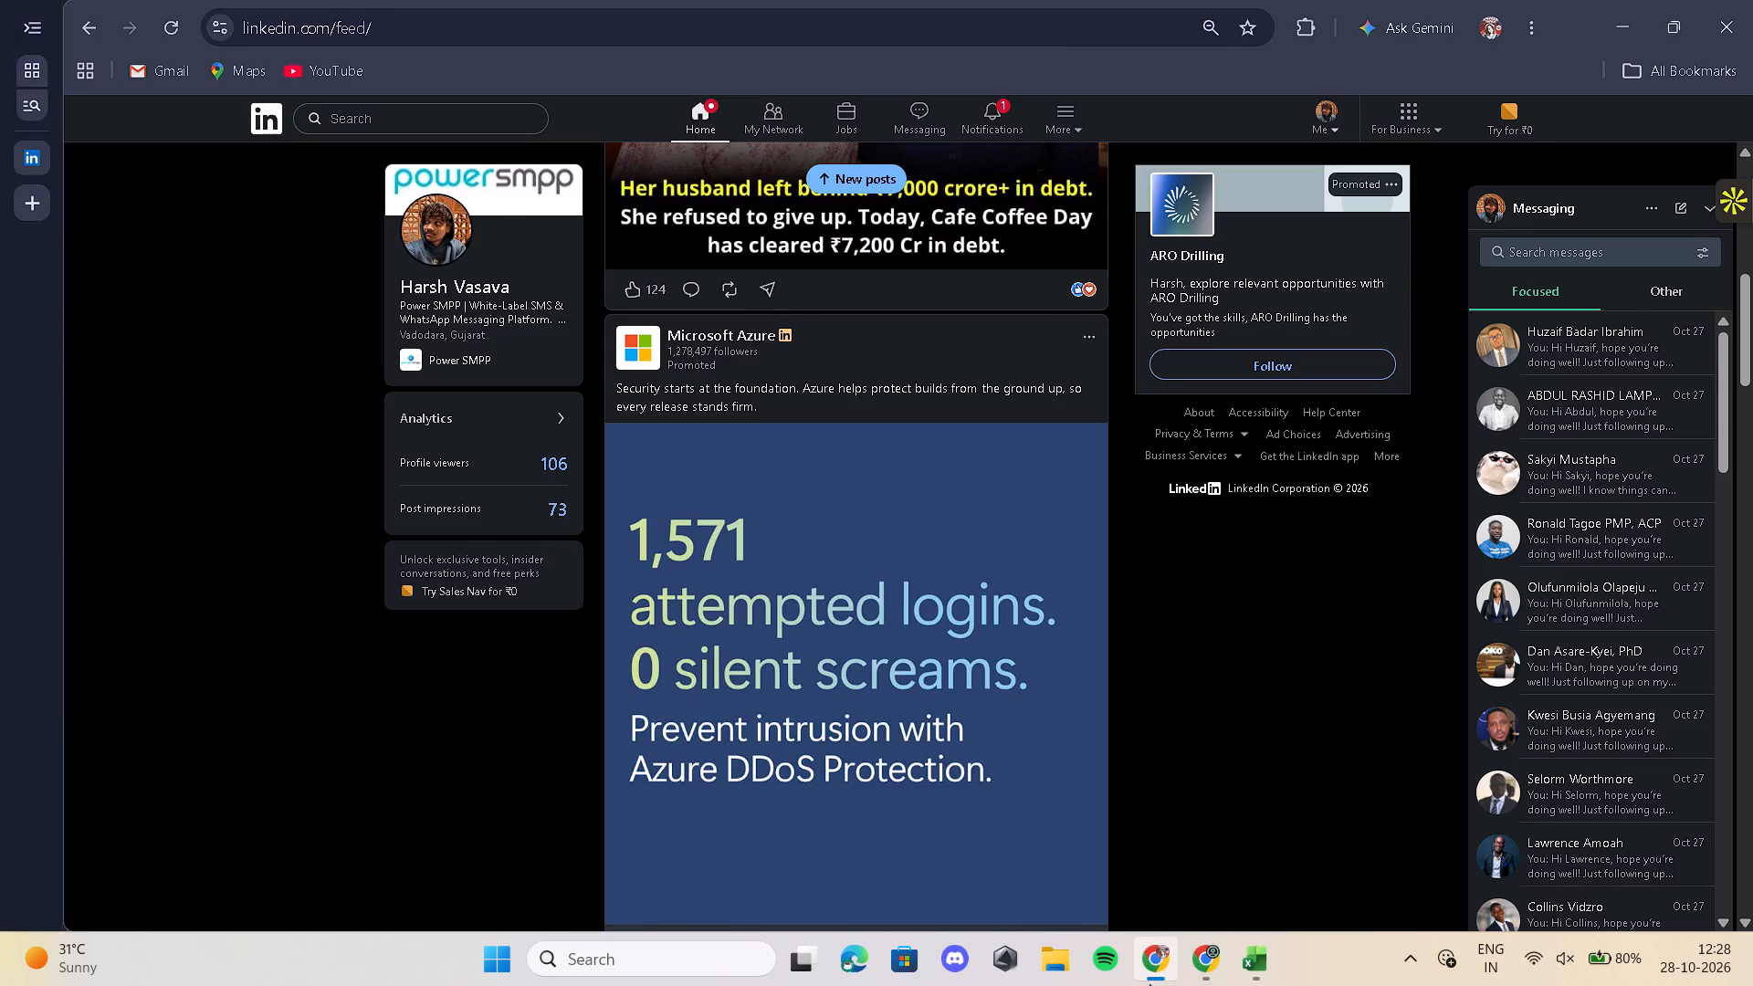
{"action": "left_click", "coordinate": [1199, 973]}
{"action": "left_click", "coordinate": [377, 711]}
{"action": "left_click", "coordinate": [349, 822]}
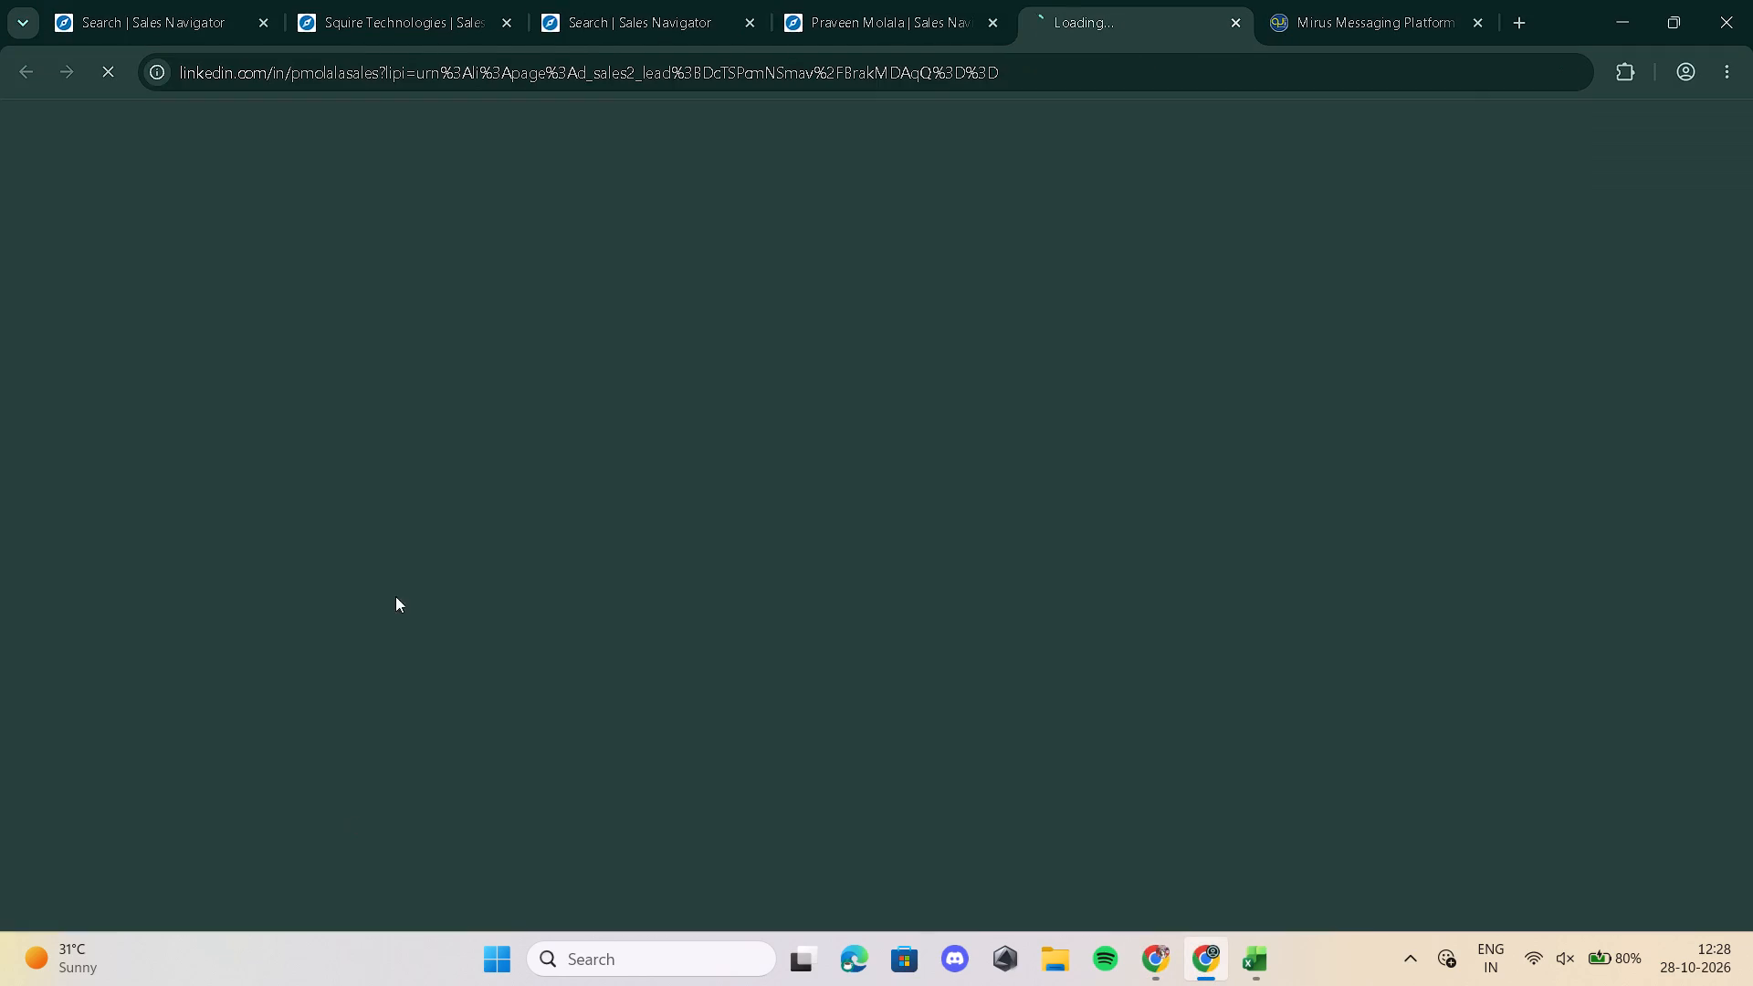
{"action": "left_click", "coordinate": [617, 0]}
{"action": "left_click", "coordinate": [892, 0]}
{"action": "left_click", "coordinate": [1139, 0]}
{"action": "left_click", "coordinate": [647, 0]}
{"action": "left_click", "coordinate": [922, 0]}
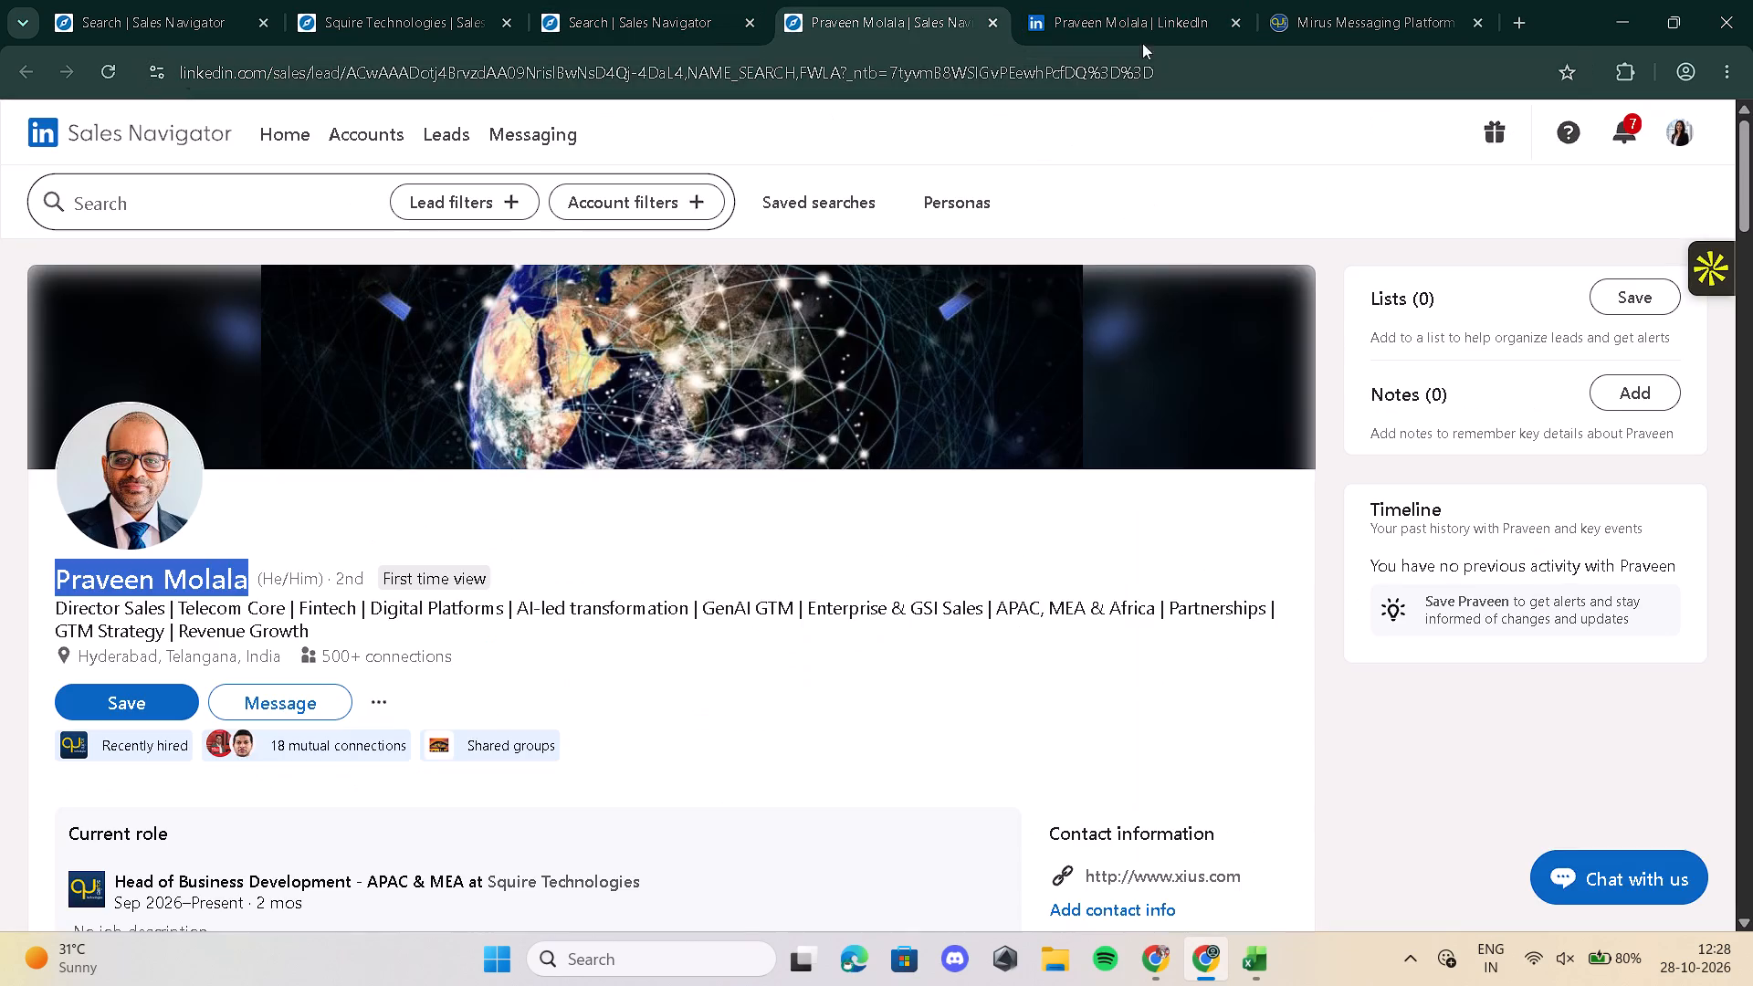
{"action": "left_click", "coordinate": [1124, 13]}
{"action": "left_click", "coordinate": [747, 0]}
{"action": "left_click", "coordinate": [866, 0]}
{"action": "left_click", "coordinate": [1149, 0]}
Bring up the Head of Business Development's Apollo record beside the LinkedIn profile and access the email and phone number.
{"action": "left_click", "coordinate": [1736, 278]}
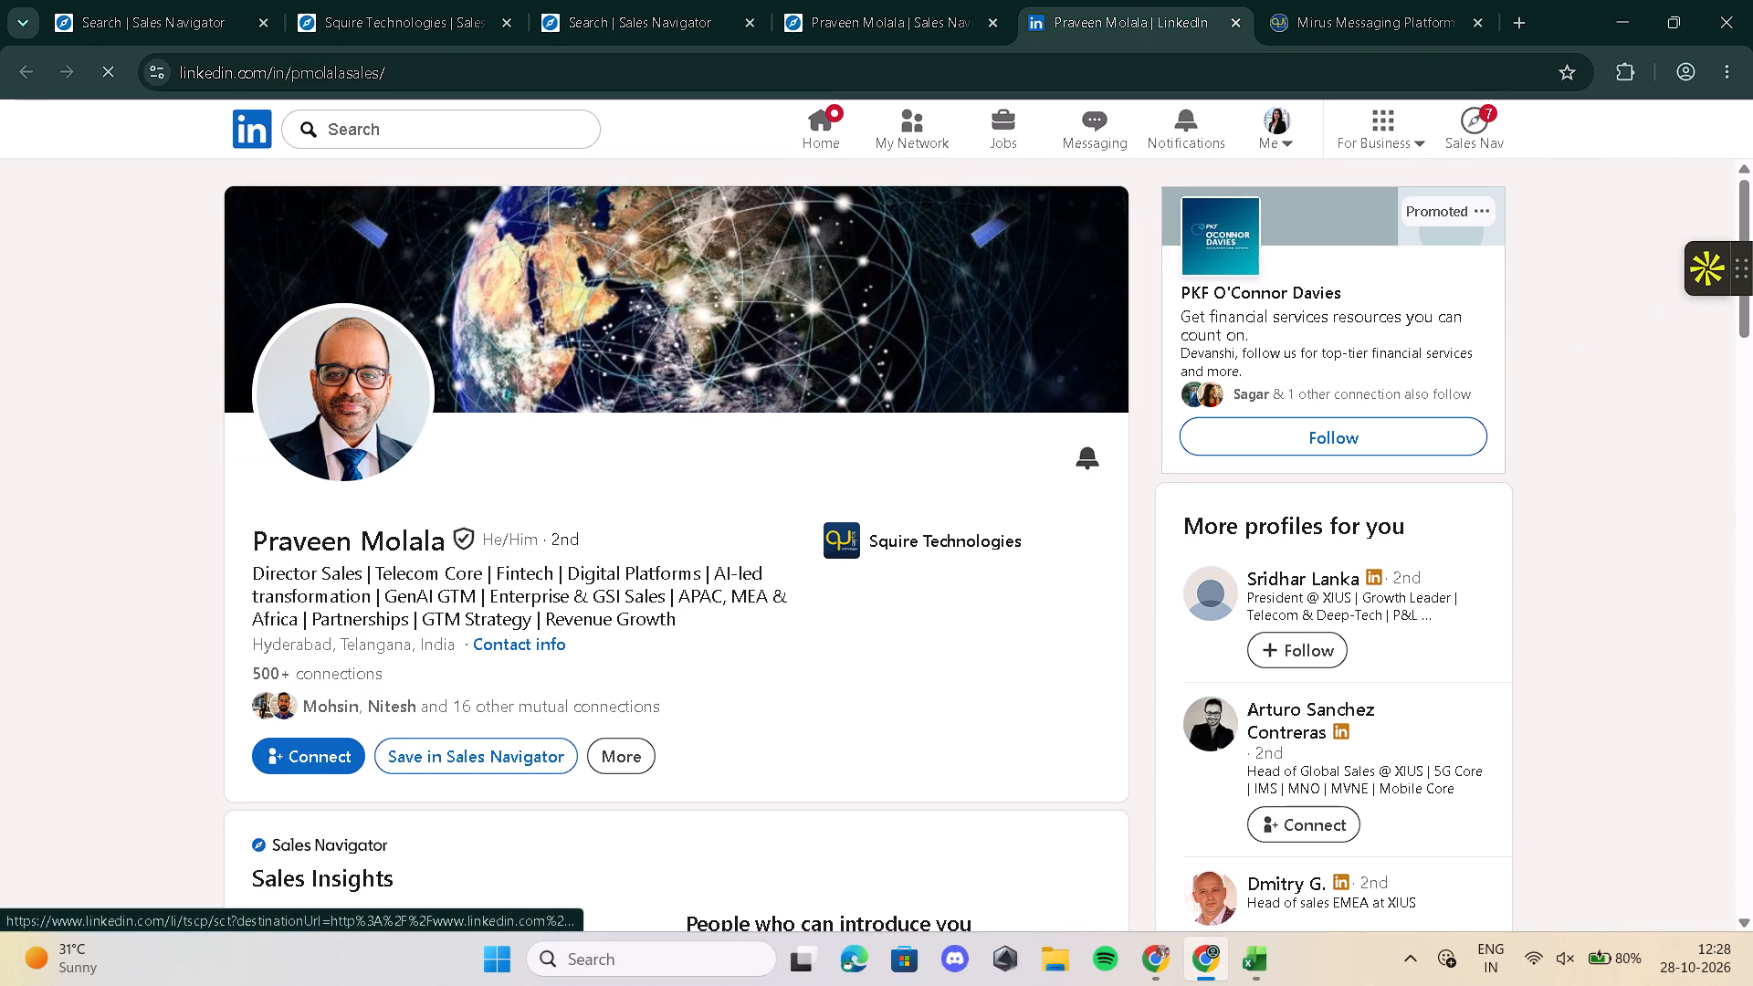
{"action": "left_click", "coordinate": [1724, 280]}
{"action": "left_click", "coordinate": [543, 0]}
{"action": "left_click", "coordinate": [877, 0]}
{"action": "left_click", "coordinate": [1100, 0]}
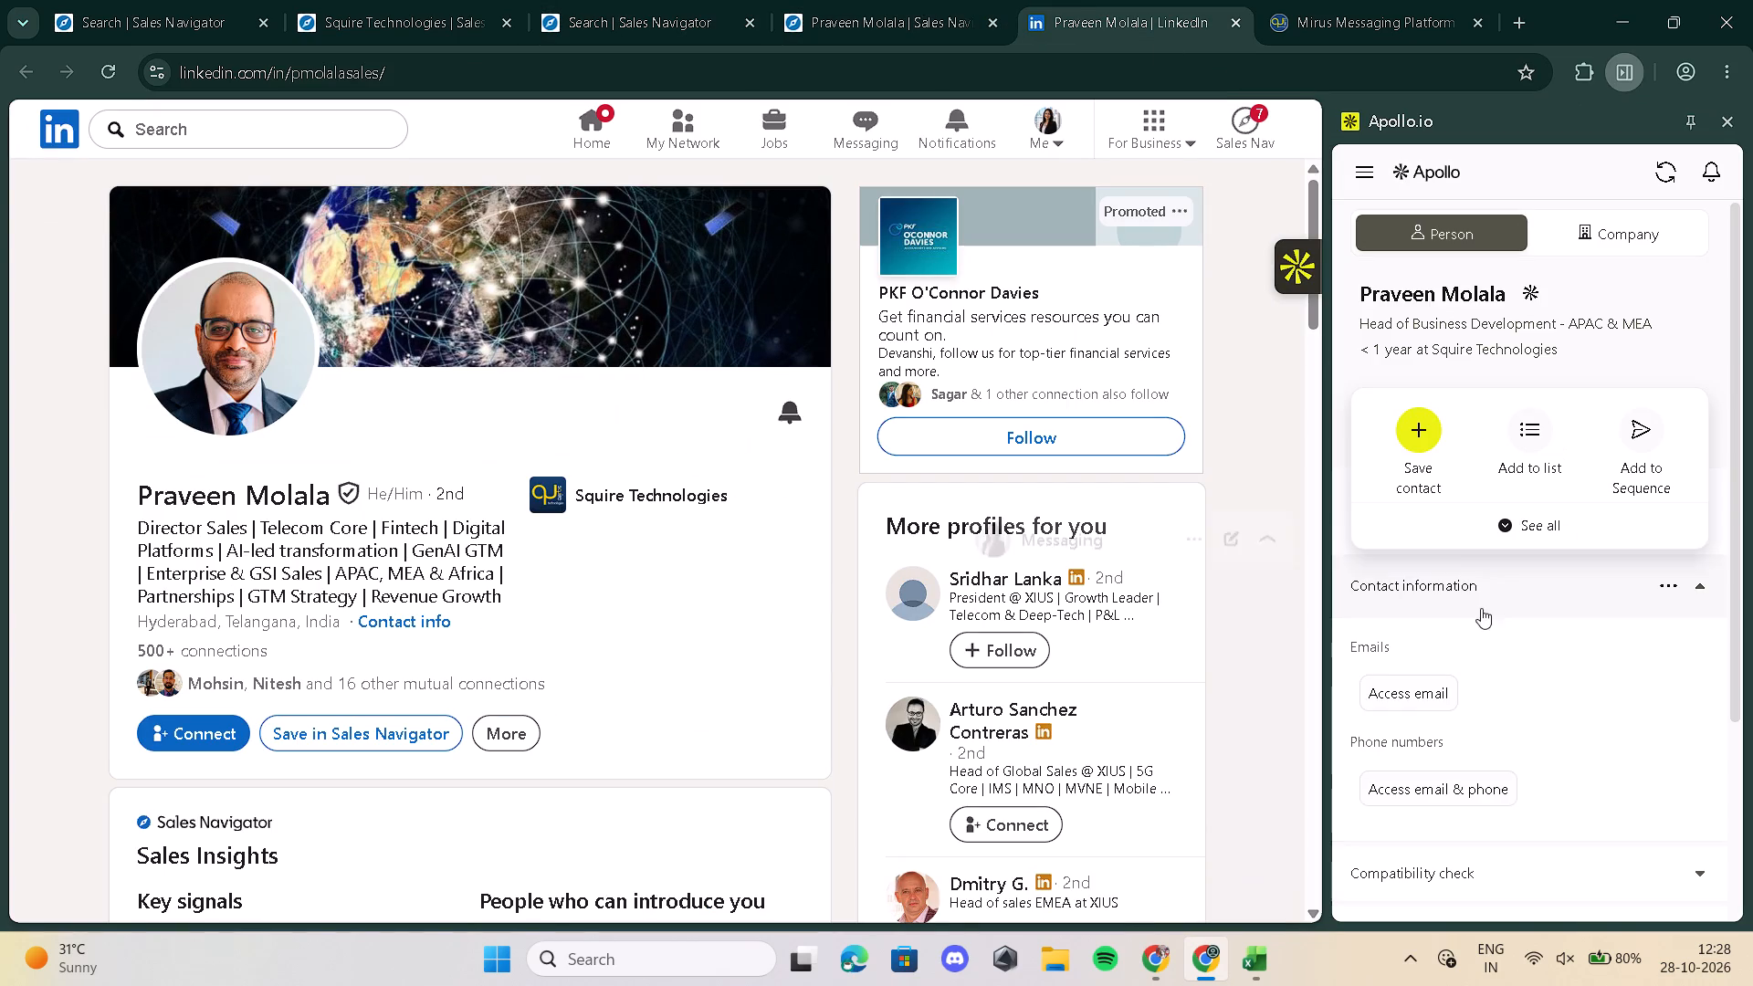
{"action": "left_click", "coordinate": [1375, 737]}
{"action": "left_click", "coordinate": [1435, 696]}
{"action": "left_click", "coordinate": [1449, 760]}
{"action": "left_click", "coordinate": [1460, 777]}
{"action": "left_click", "coordinate": [608, 0]}
{"action": "left_click", "coordinate": [942, 2]}
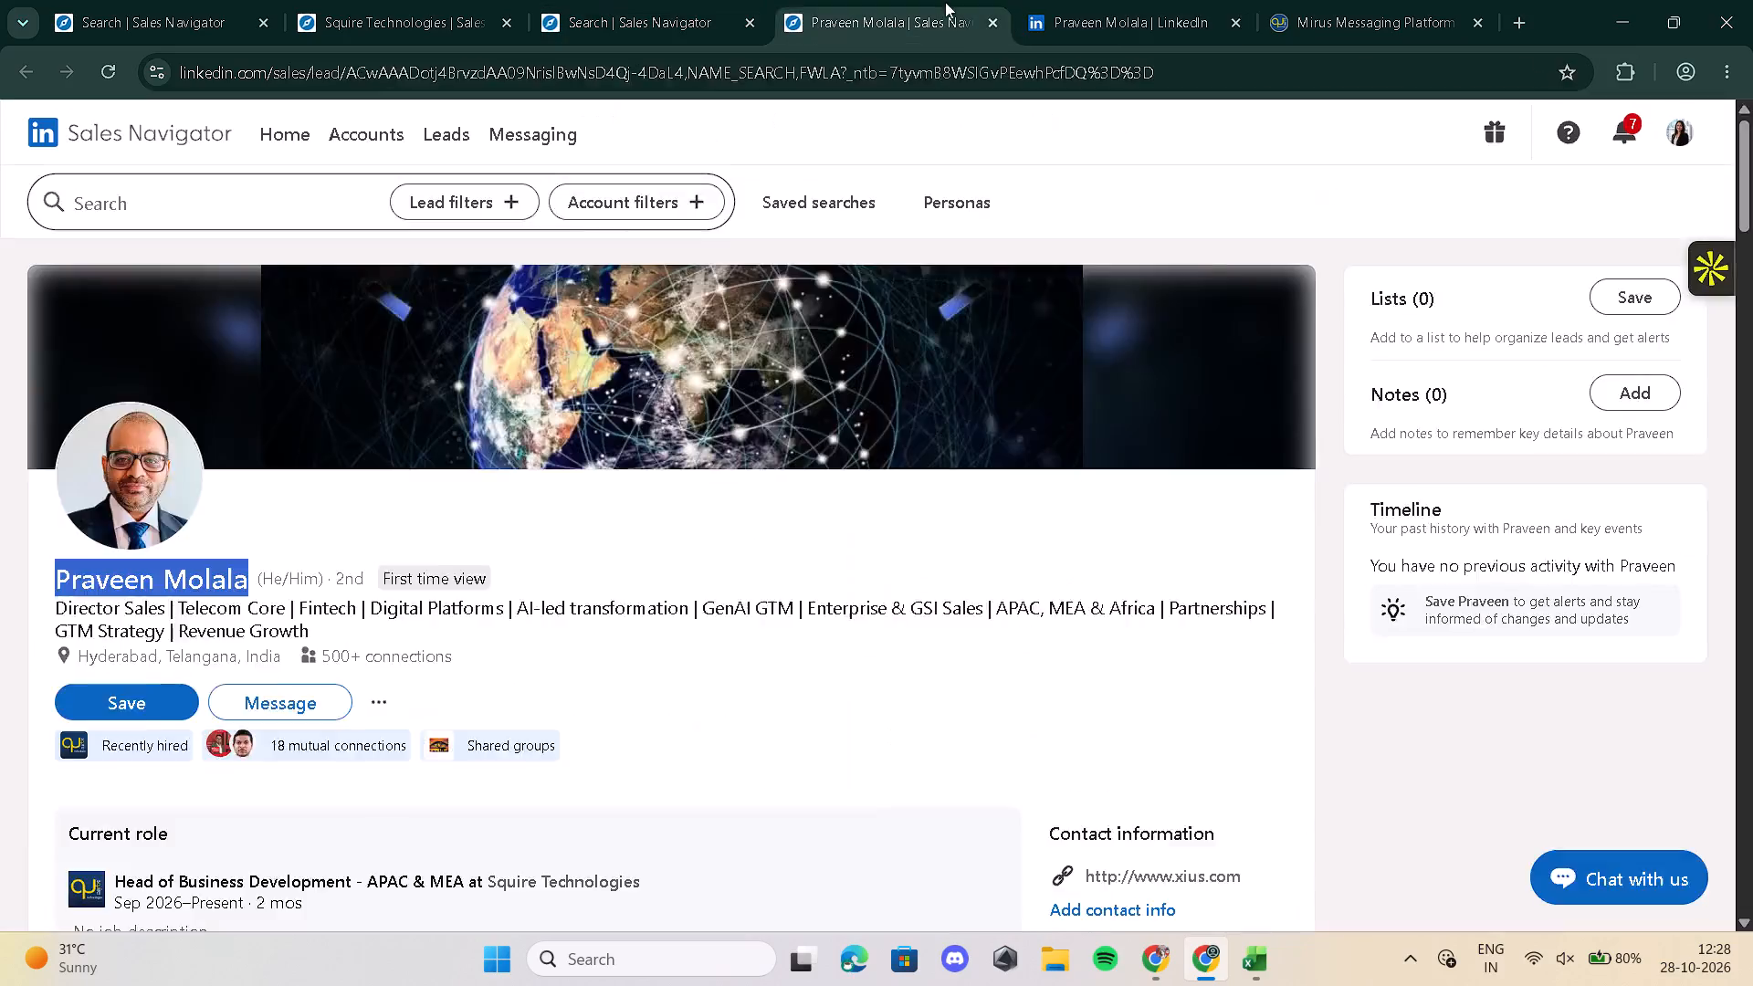
{"action": "left_click", "coordinate": [1161, 0]}
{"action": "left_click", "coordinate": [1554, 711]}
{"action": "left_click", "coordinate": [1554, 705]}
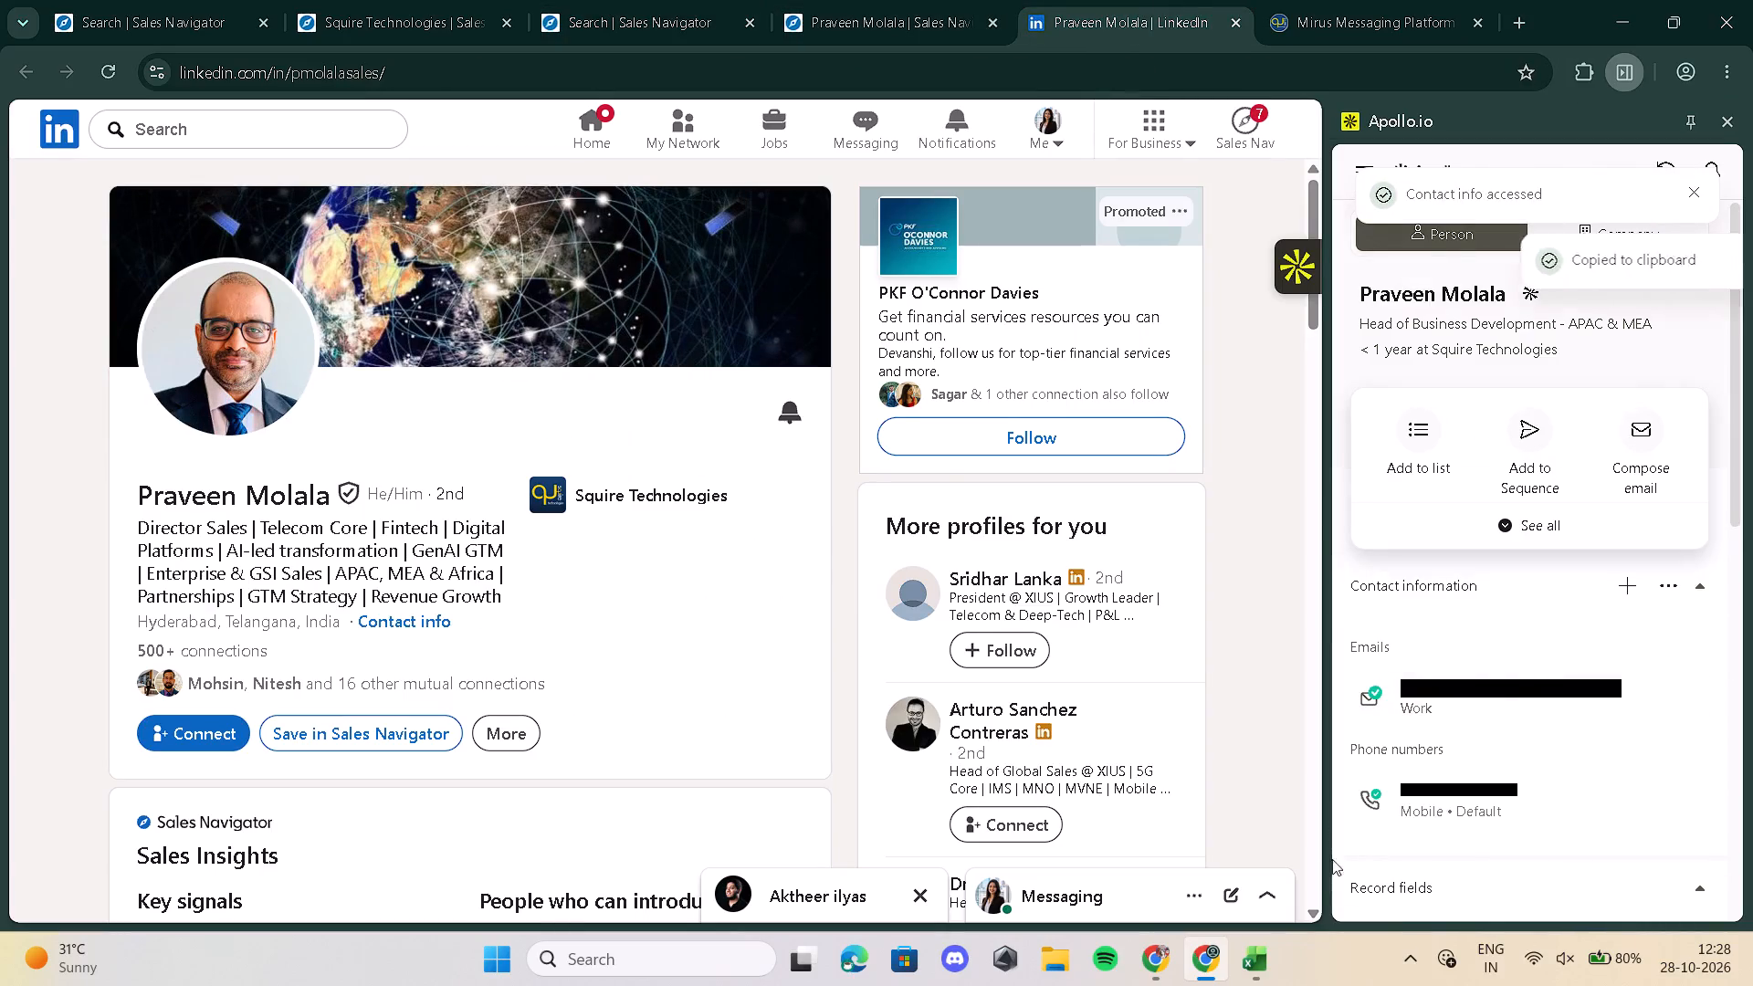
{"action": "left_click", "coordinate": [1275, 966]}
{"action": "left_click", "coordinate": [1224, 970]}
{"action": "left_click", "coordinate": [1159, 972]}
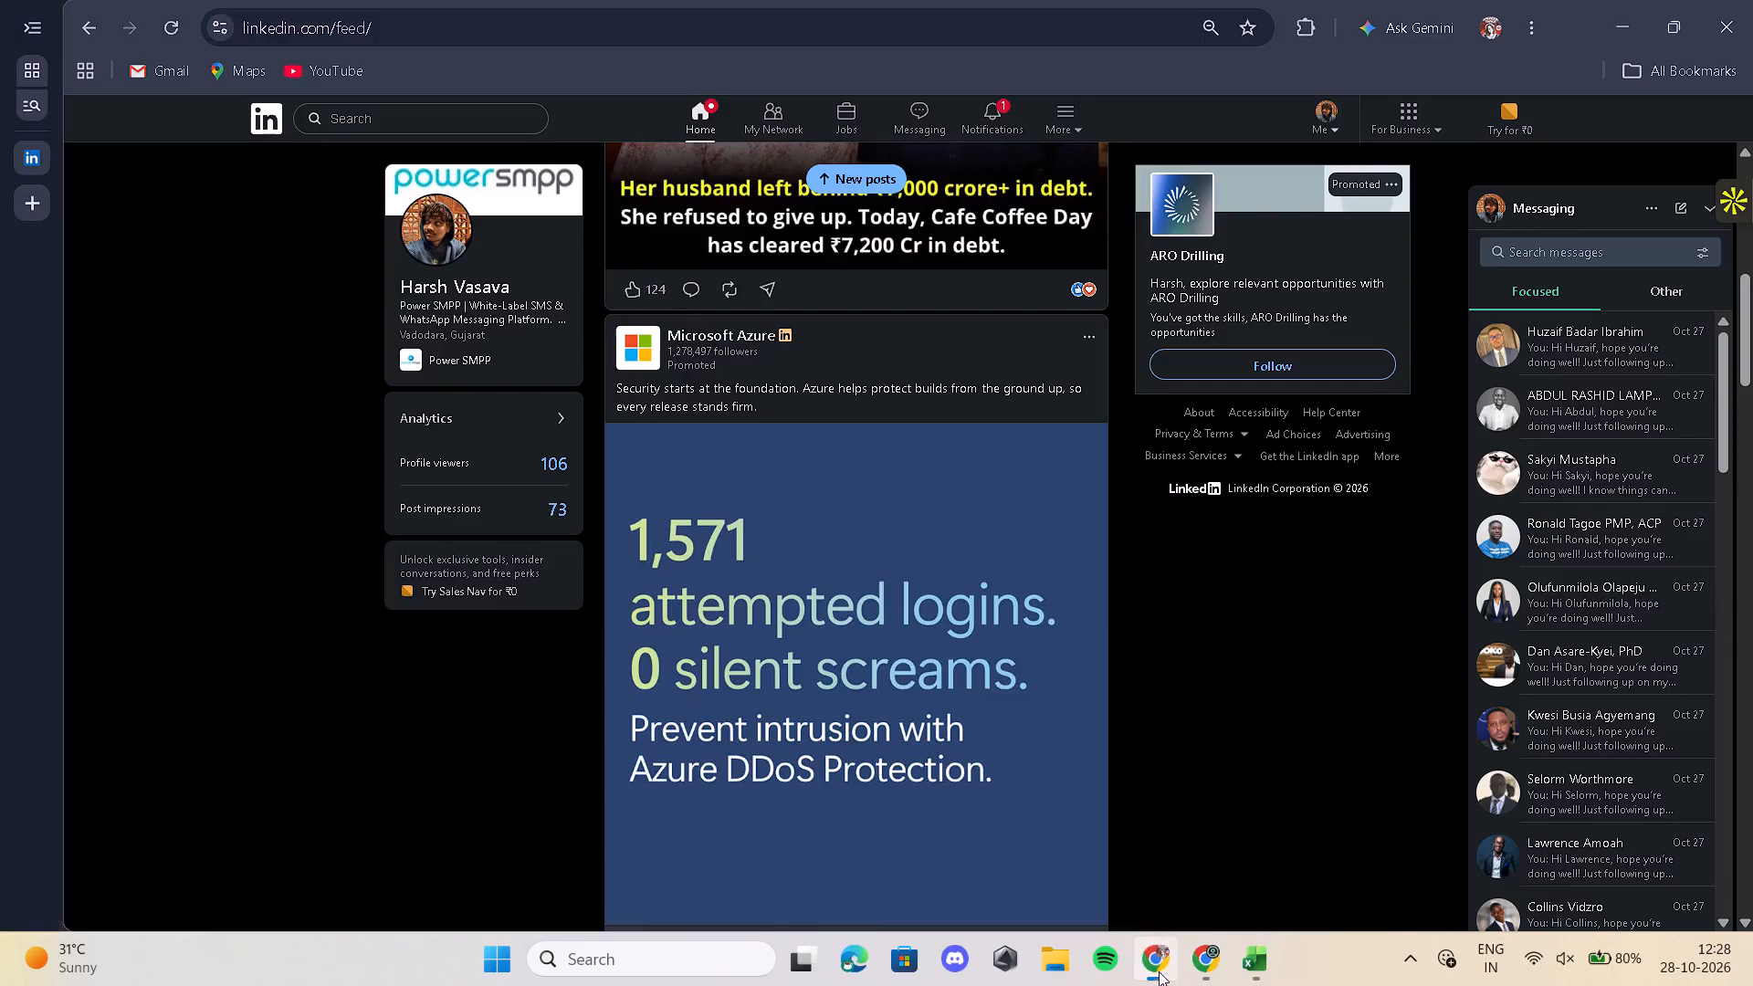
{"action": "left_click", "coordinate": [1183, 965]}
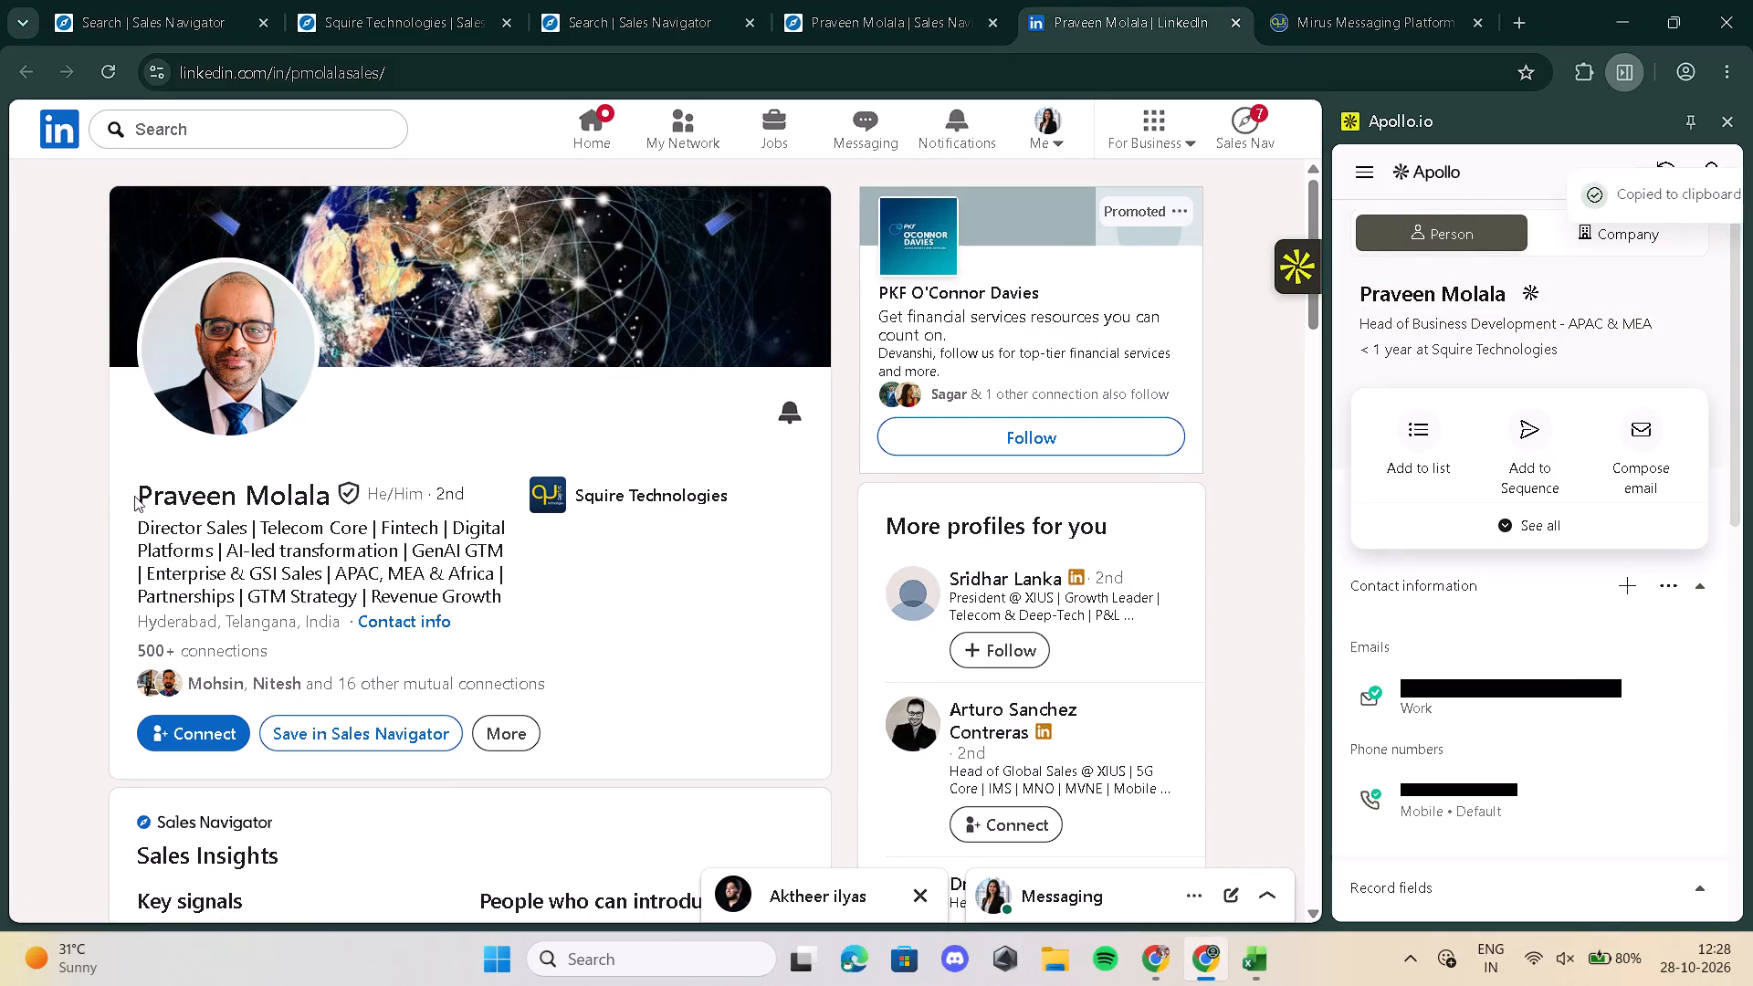
Copy the job title Head of Business Development from the LinkedIn profile's Experience section into cell G193 of the Excel sheet.
{"action": "scroll", "coordinate": [298, 757], "scroll_direction": "down", "scroll_amount": 9}
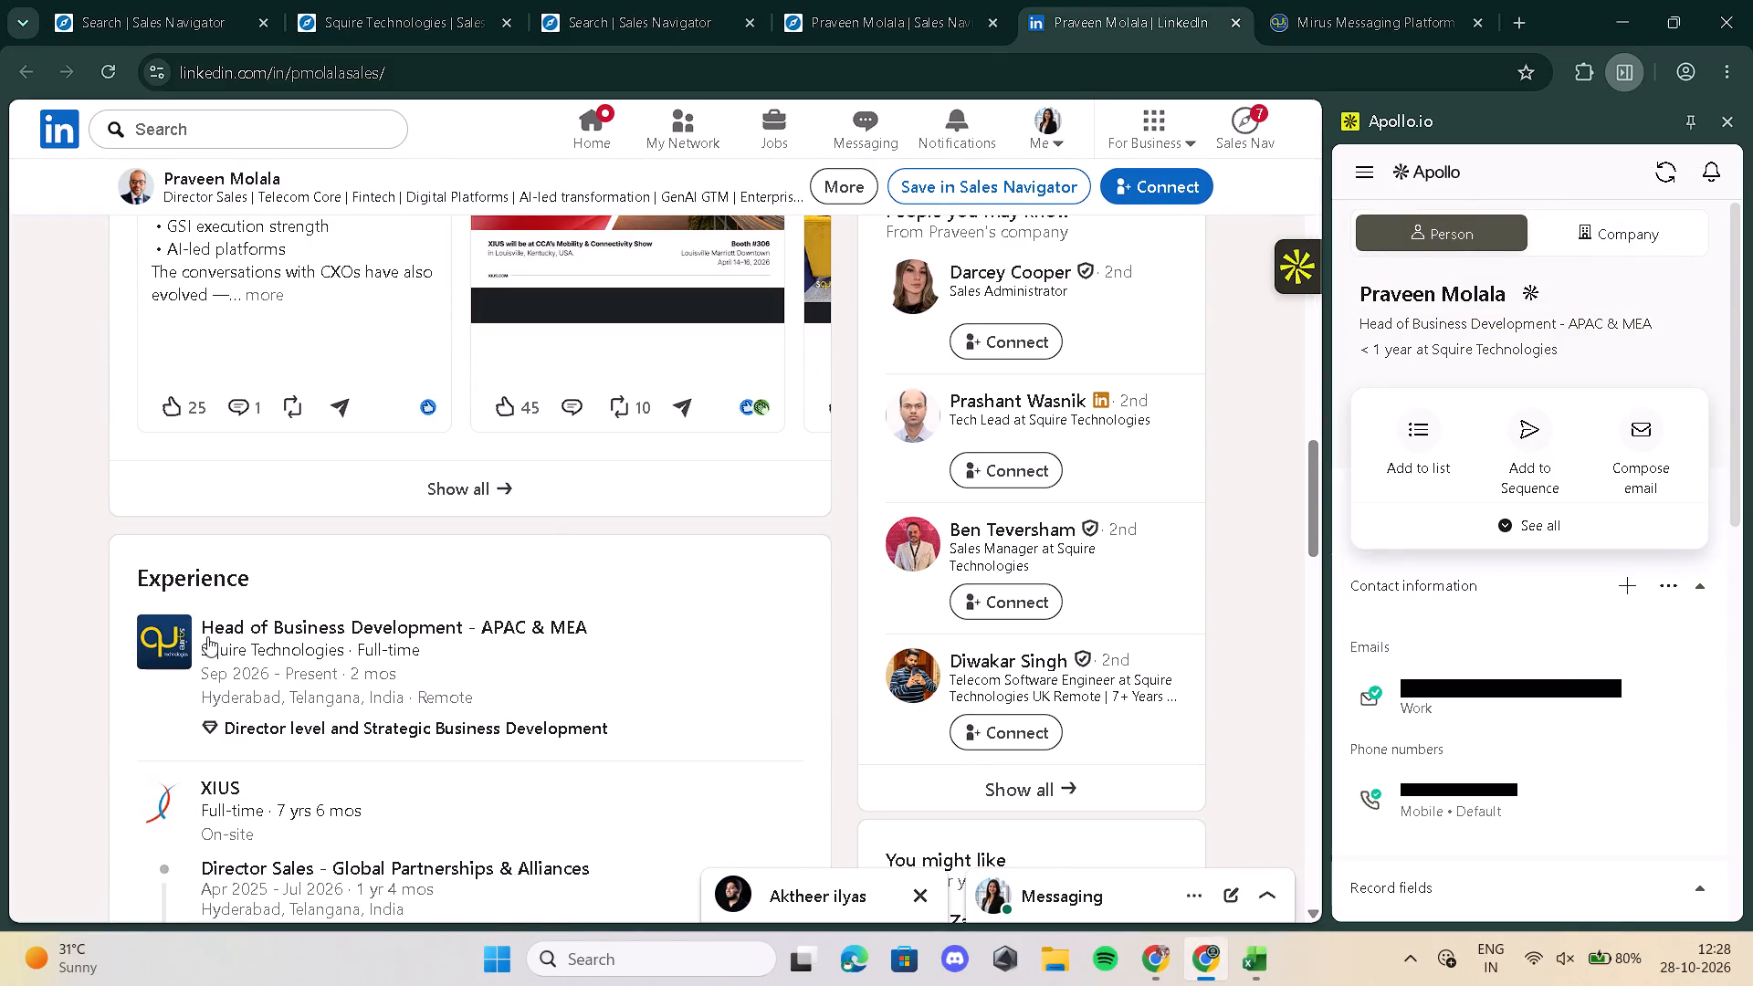
{"action": "left_click_drag", "start_coordinate": [197, 624], "coordinate": [470, 635]}
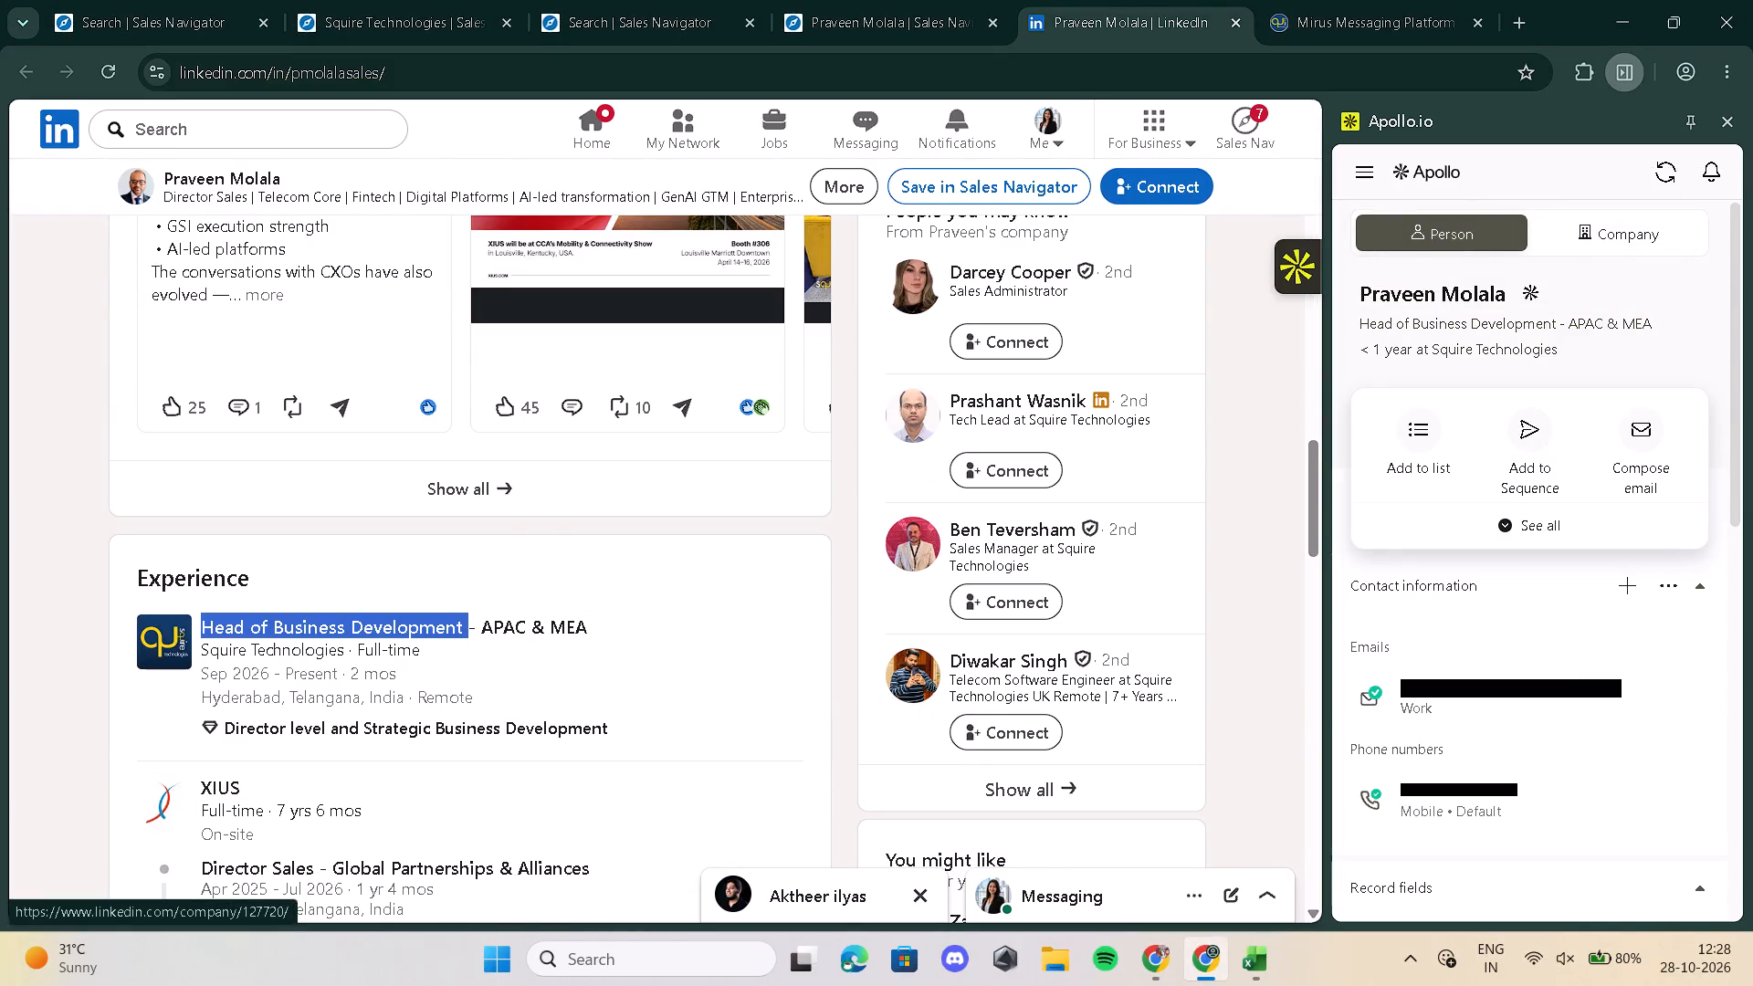
{"action": "left_click_drag", "start_coordinate": [470, 635], "coordinate": [465, 635]}
{"action": "key", "text": "ctrl+c"}
{"action": "left_click", "coordinate": [1267, 967]}
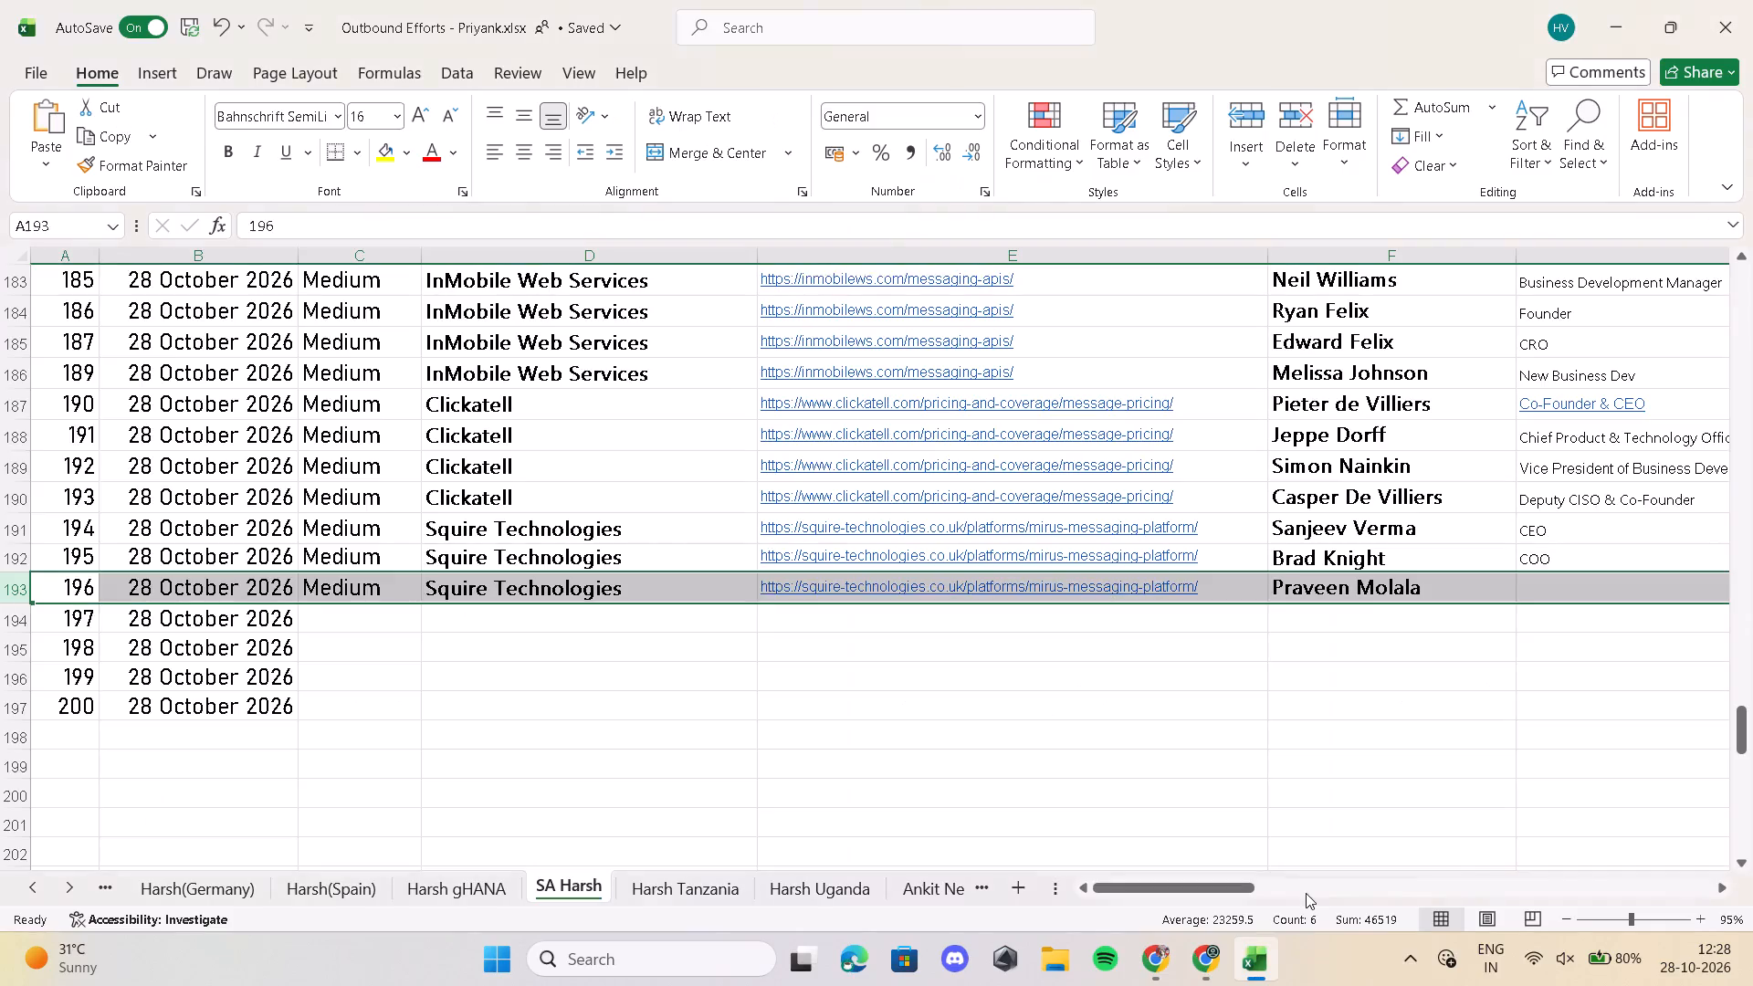
{"action": "left_click_drag", "start_coordinate": [1244, 882], "coordinate": [1291, 875]}
{"action": "left_click", "coordinate": [1435, 586]}
{"action": "key", "text": "ctrl+v"}
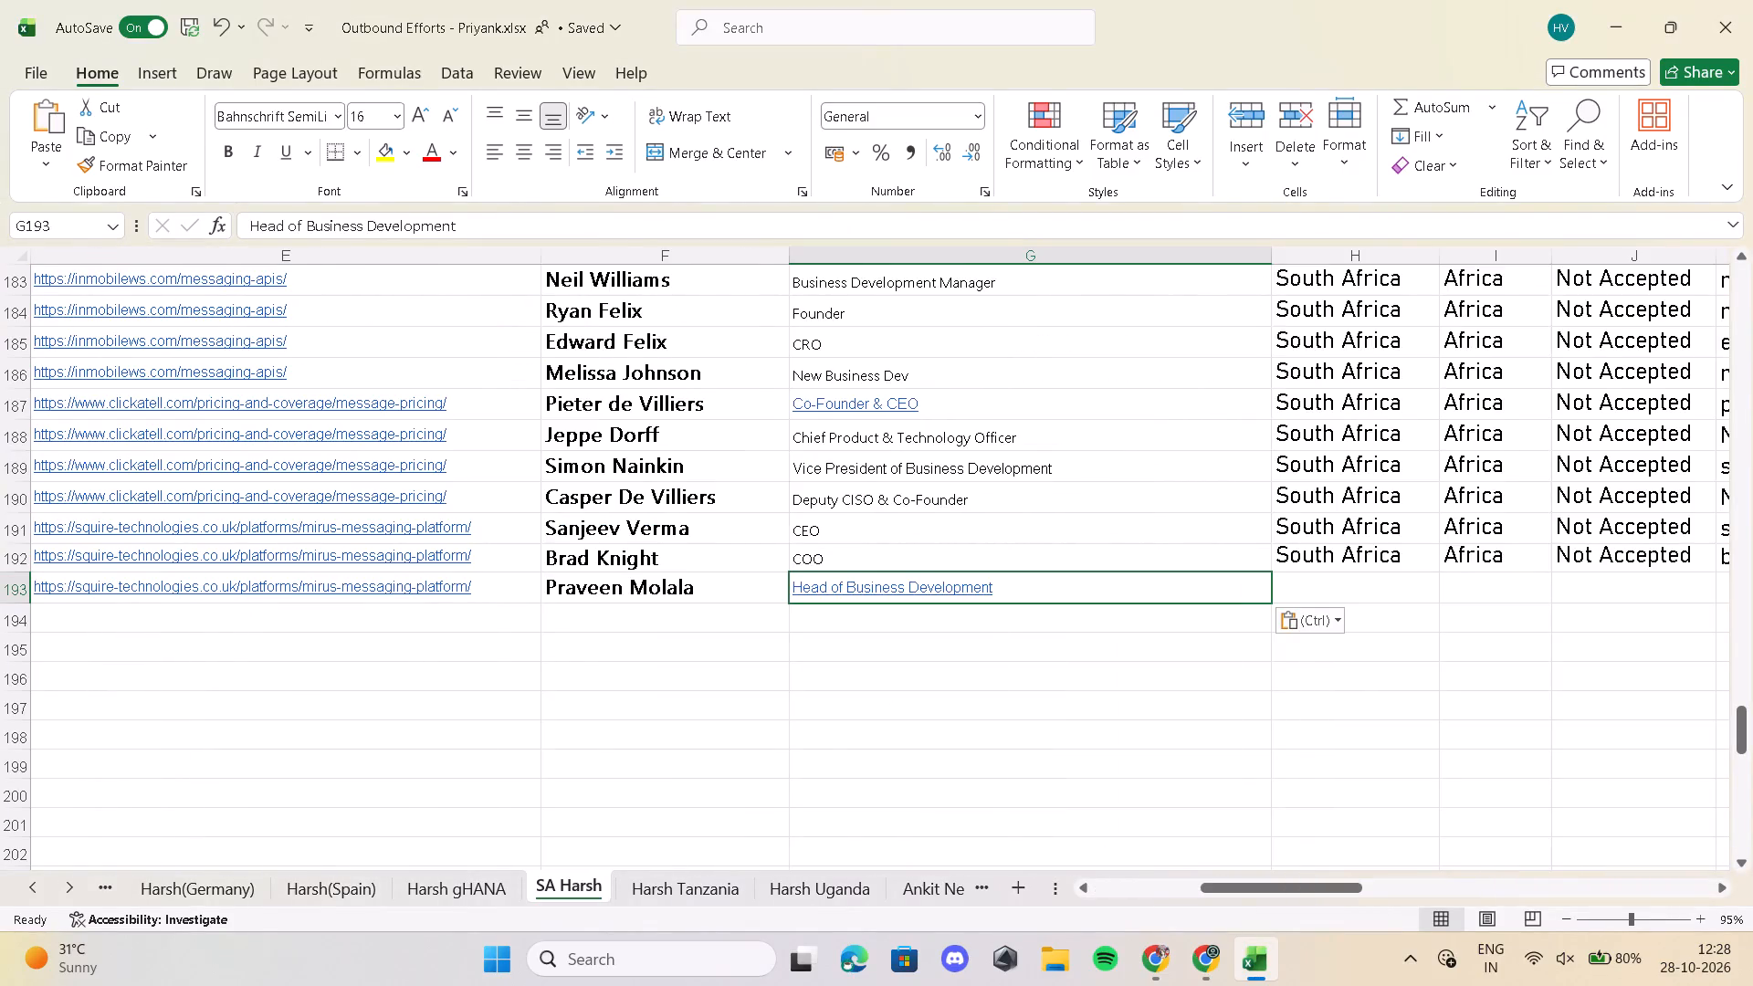
Fill H193 with South Africa, I193 with Africa and J193 with Not Accepted by copying the cells from row 192.
{"action": "left_click", "coordinate": [1365, 561]}
{"action": "key", "text": "ctrl+c"}
{"action": "left_click", "coordinate": [1364, 580]}
{"action": "key", "text": "ctrl+v"}
{"action": "left_click", "coordinate": [1487, 553]}
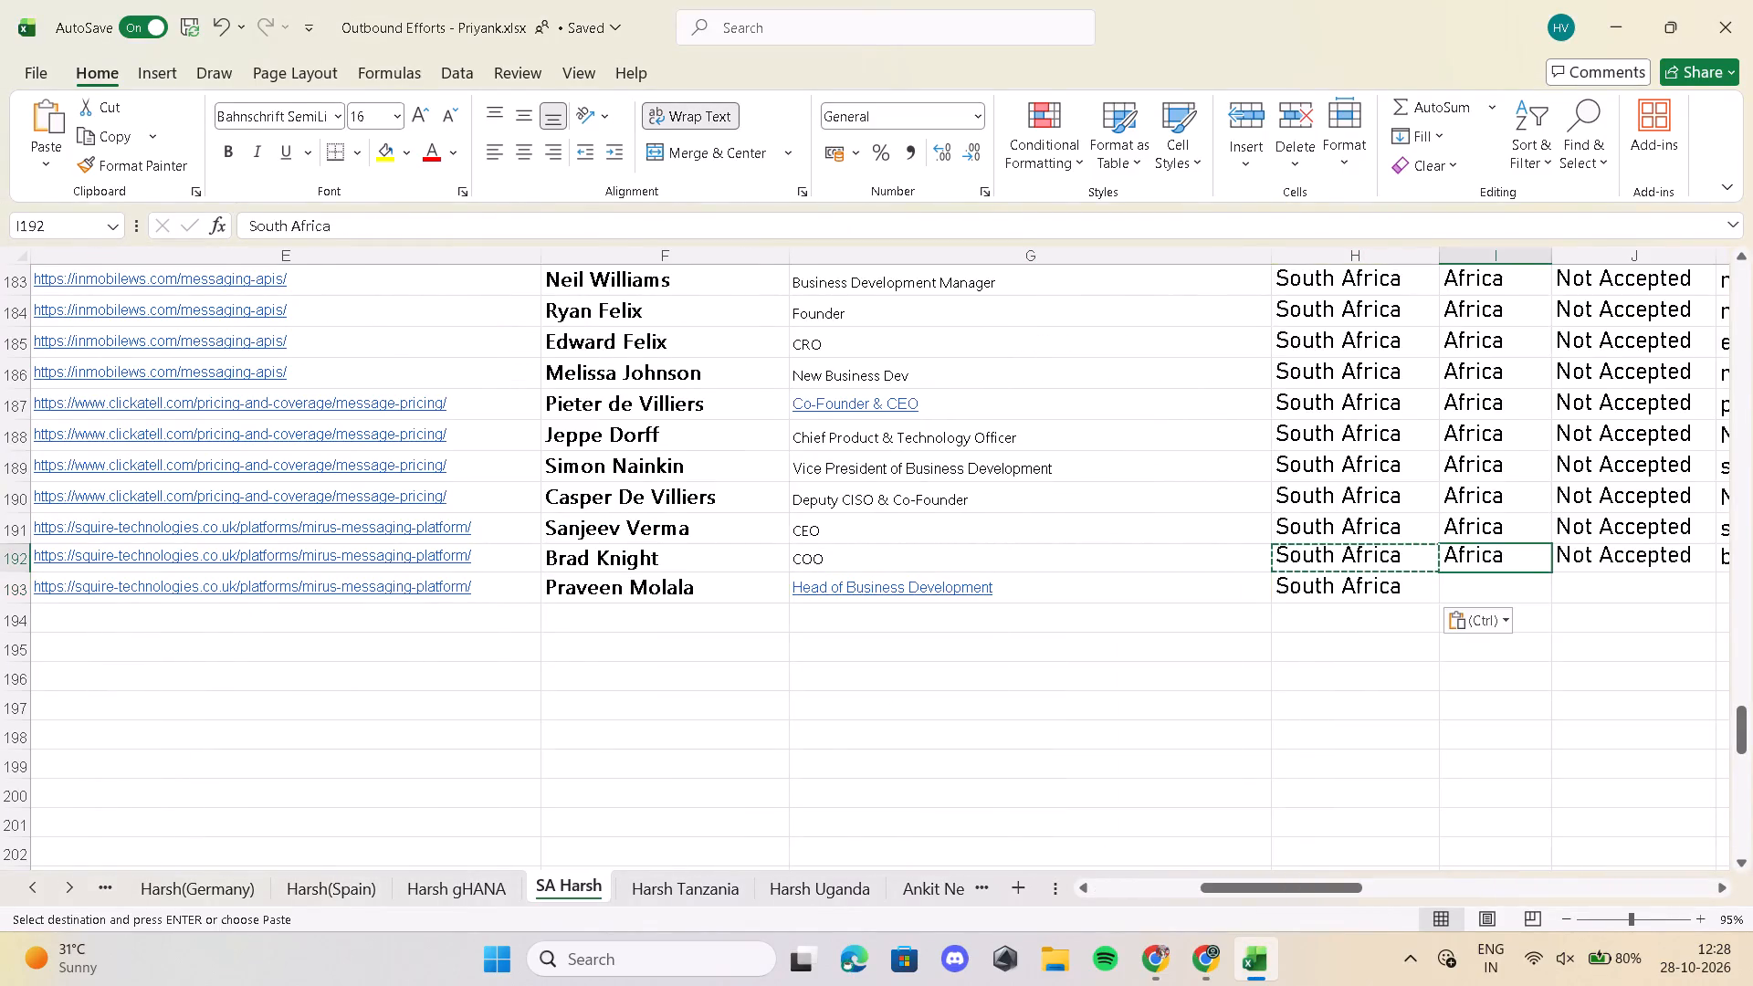
{"action": "key", "text": "ctrl+c"}
{"action": "left_click", "coordinate": [1494, 583]}
{"action": "key", "text": "ctrl+v"}
{"action": "left_click", "coordinate": [1619, 559]}
{"action": "key", "text": "ctrl+c"}
{"action": "left_click", "coordinate": [1609, 583]}
{"action": "key", "text": "ctrl+v"}
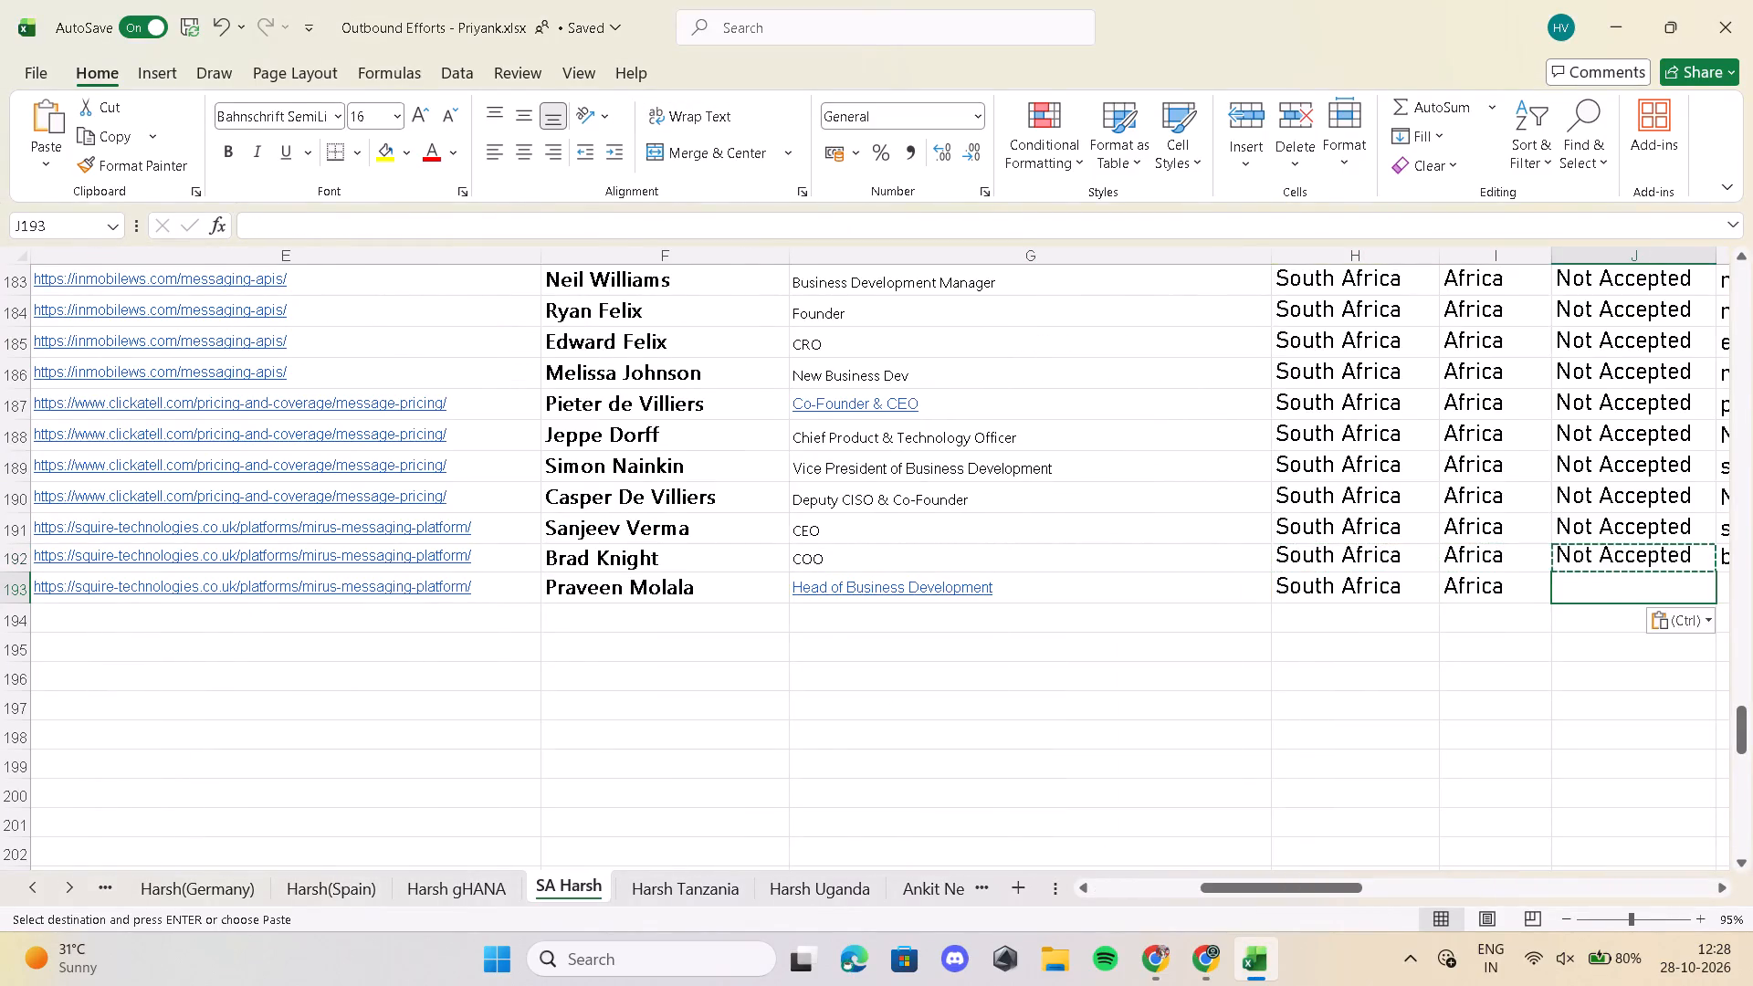
Copy the work email and mobile number from the Apollo record in Chrome into cells K193 and L193 of the Excel sheet.
{"action": "left_click_drag", "start_coordinate": [1320, 886], "coordinate": [1341, 886]}
{"action": "left_click", "coordinate": [26, 592]}
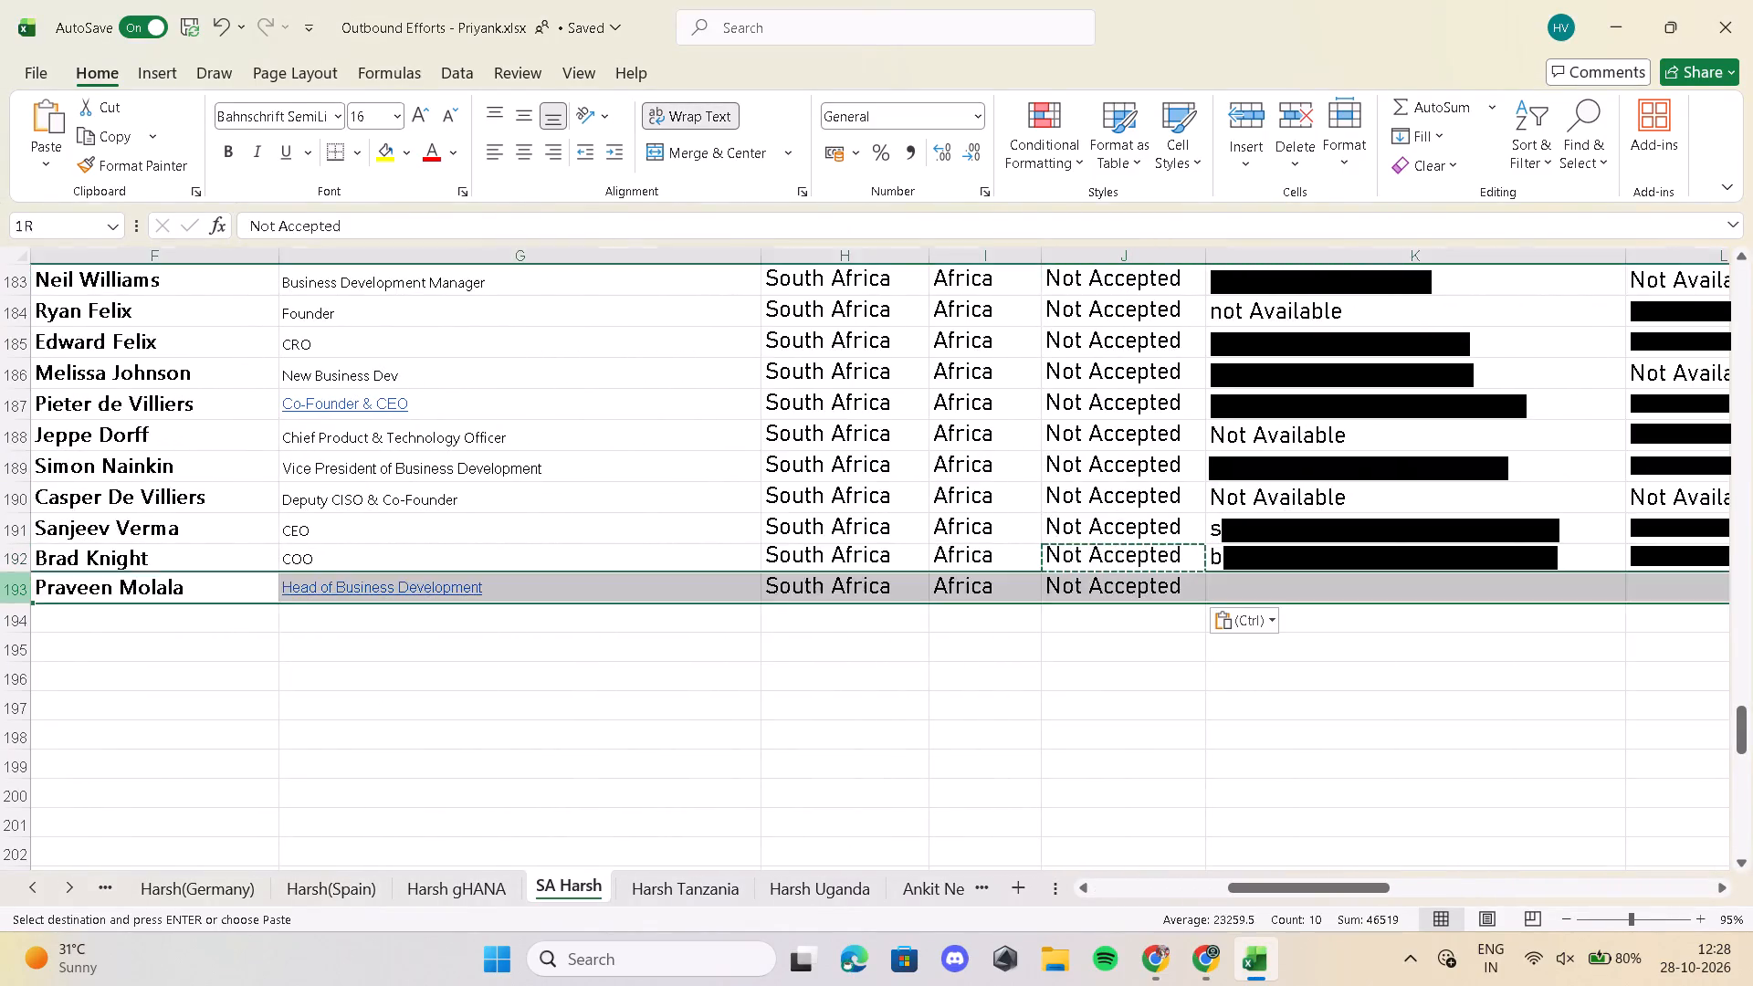
{"action": "left_click", "coordinate": [1208, 969]}
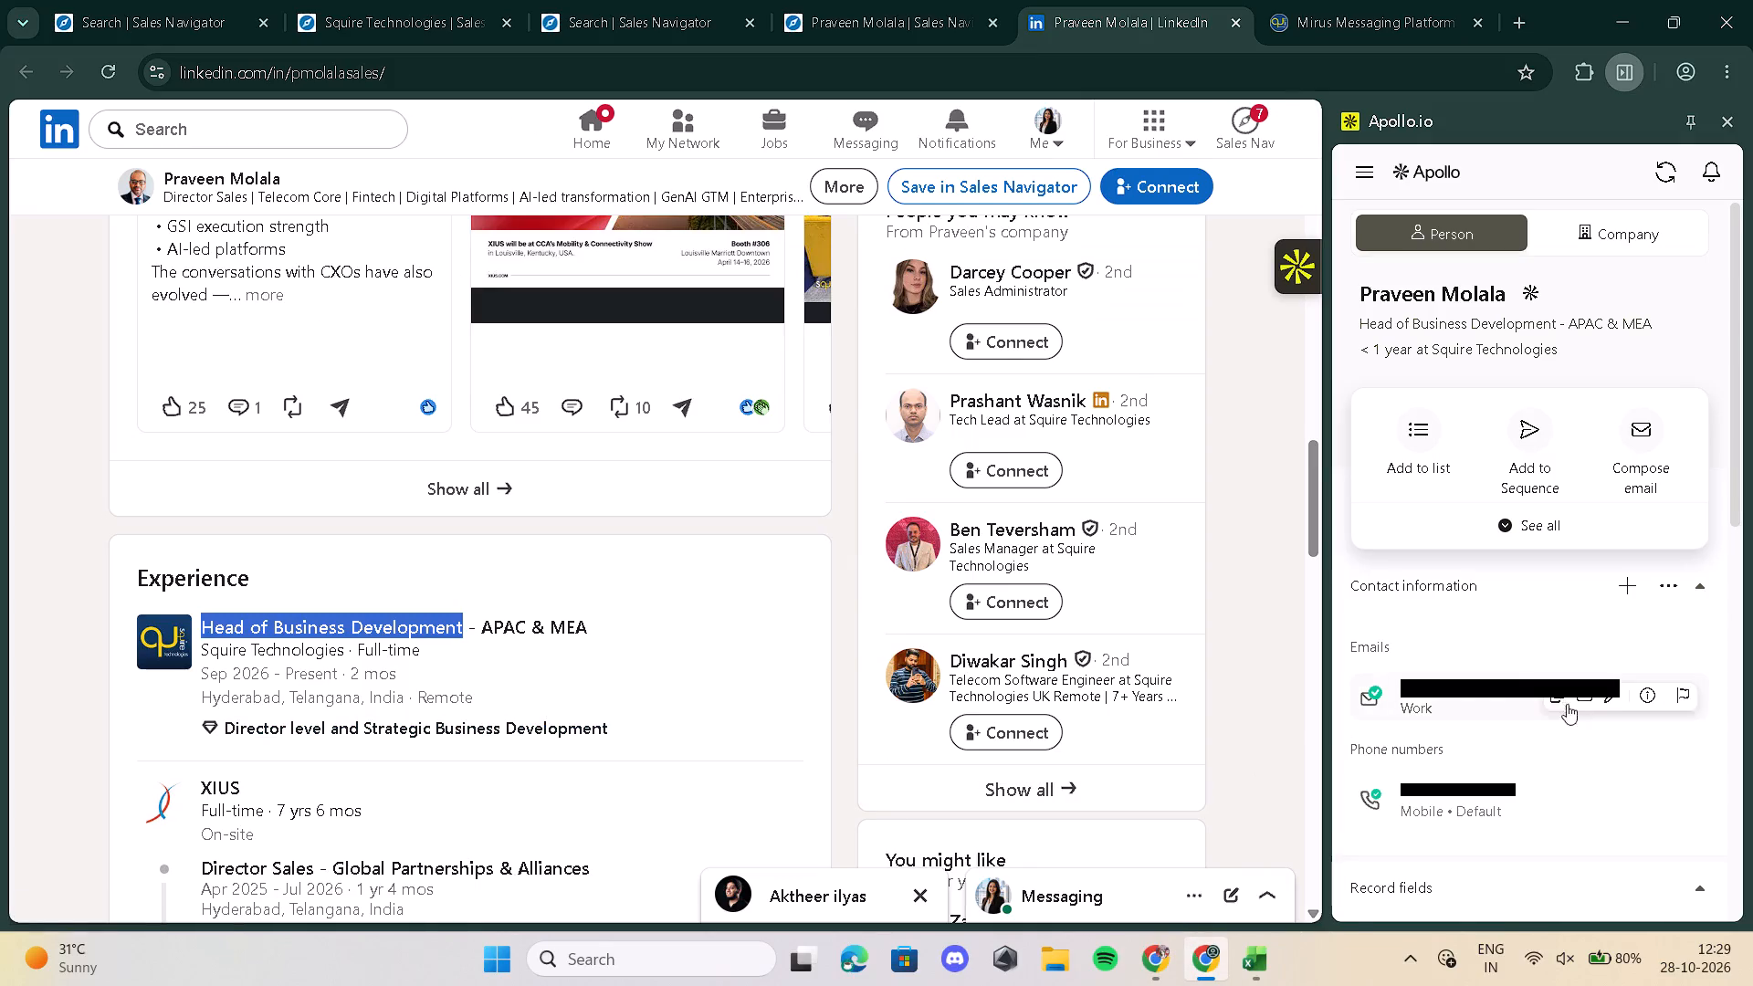
{"action": "left_click", "coordinate": [1549, 697]}
{"action": "left_click", "coordinate": [1240, 956]}
{"action": "left_click", "coordinate": [1361, 593]}
{"action": "key", "text": "ctrl+v"}
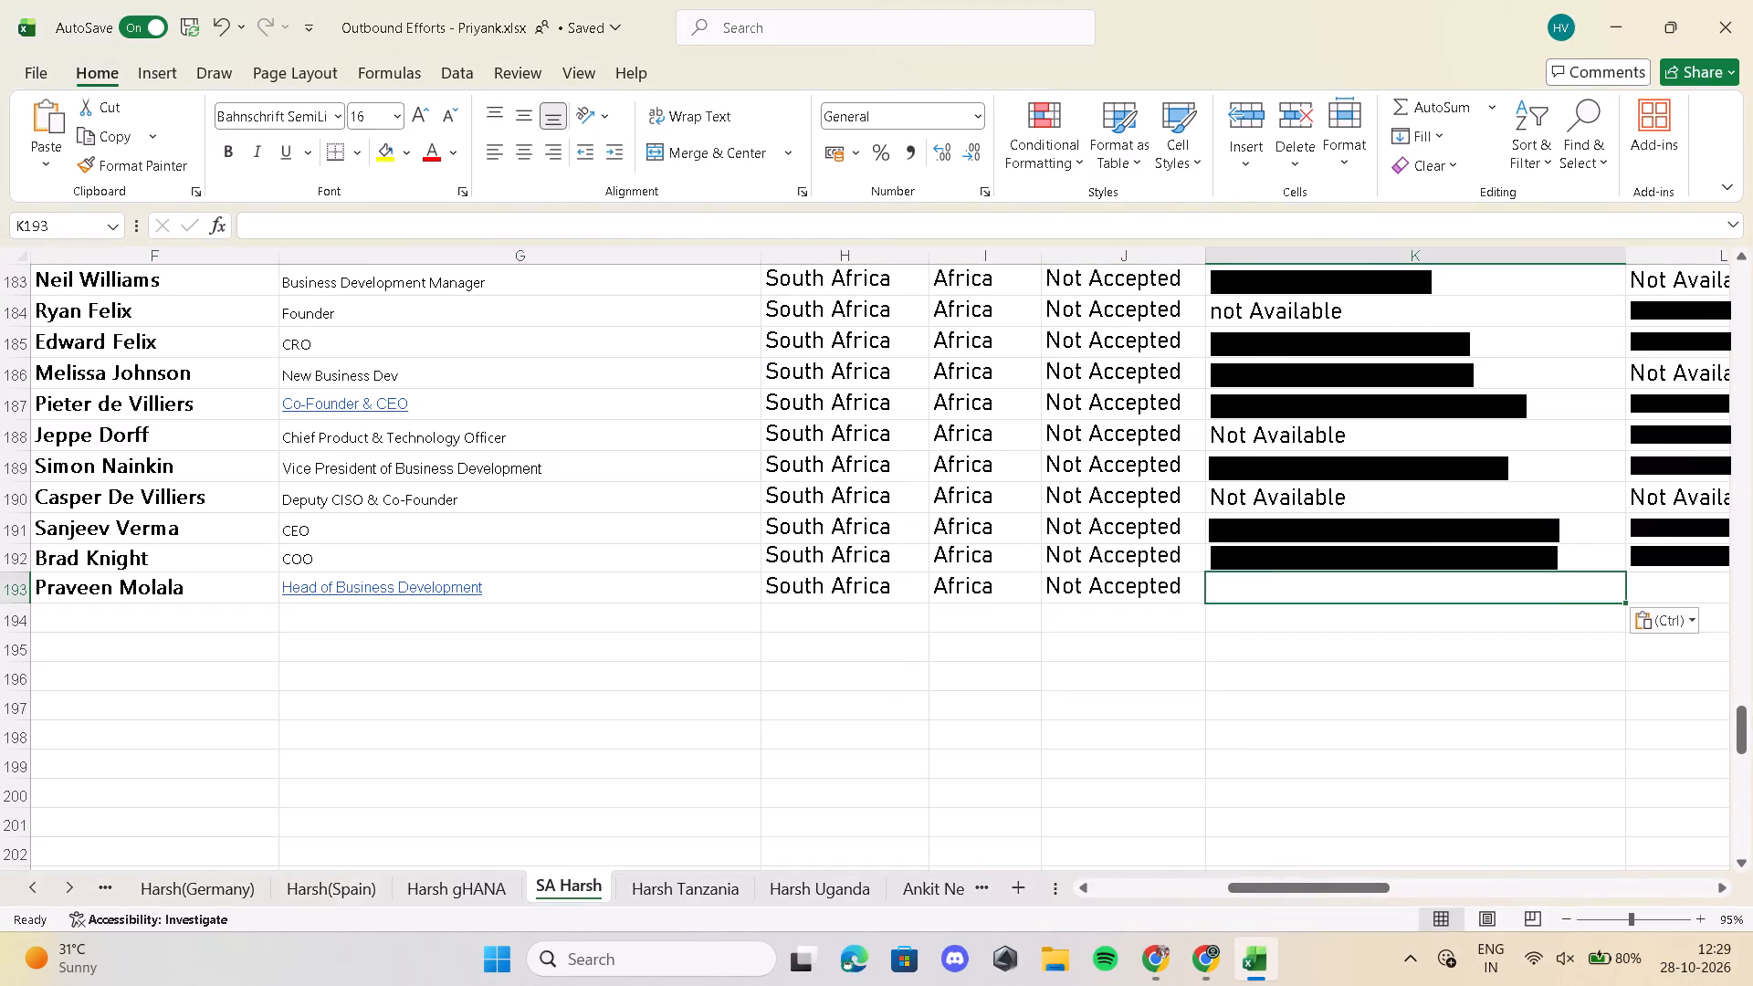
{"action": "left_click", "coordinate": [1266, 985]}
{"action": "left_click", "coordinate": [1561, 800]}
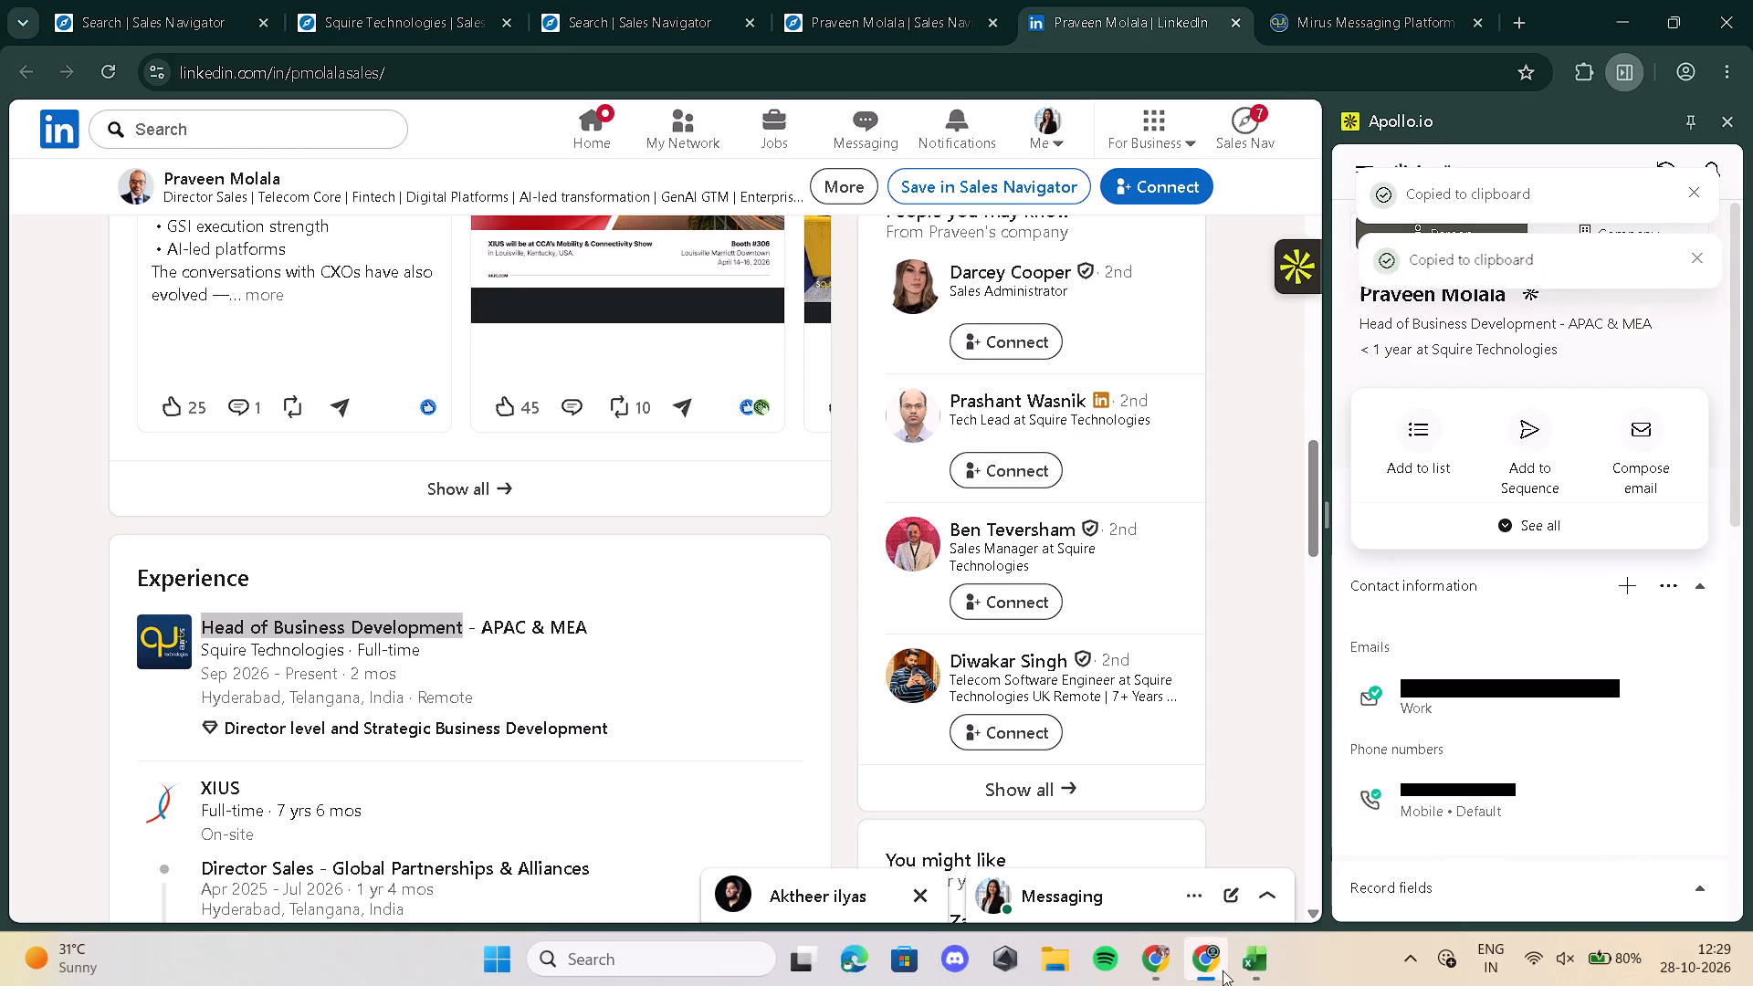
{"action": "left_click", "coordinate": [1278, 965]}
{"action": "left_click", "coordinate": [1684, 582]}
{"action": "key", "text": "ctrl+v"}
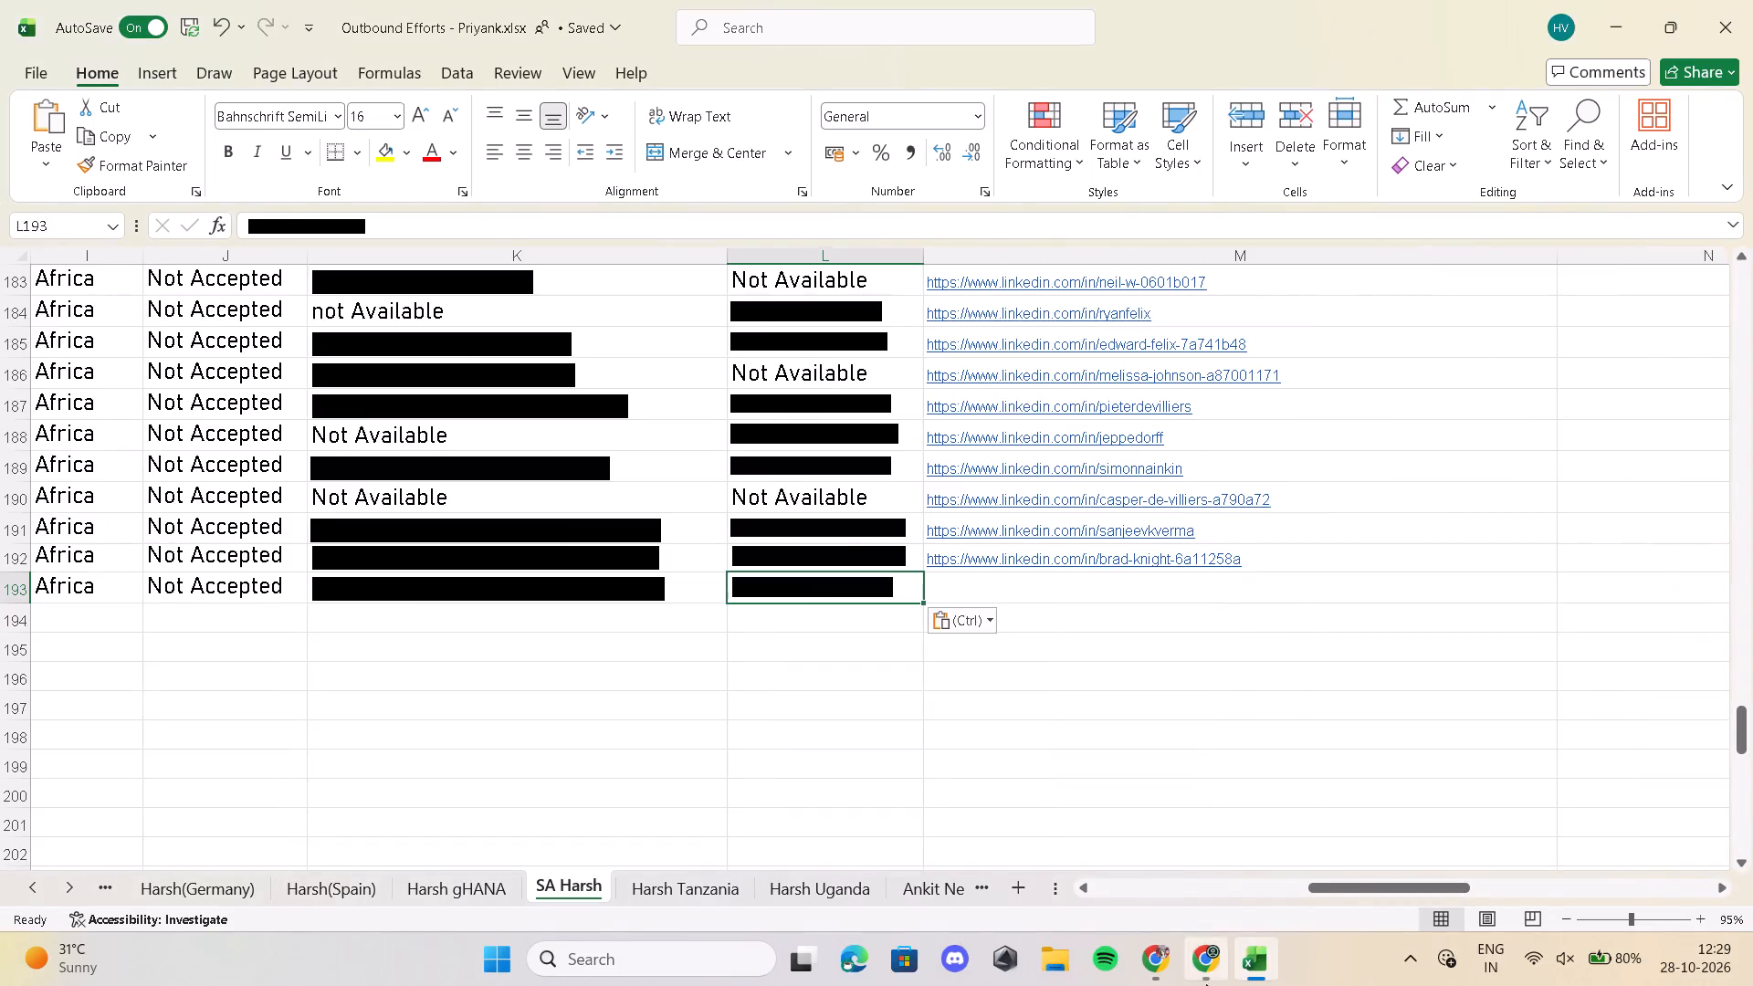
Copy the Head of Business Development's LinkedIn profile URL from the Sales Navigator lead page in Chrome into cell M193 in Excel.
{"action": "left_click", "coordinate": [1206, 984]}
{"action": "scroll", "coordinate": [578, 772], "scroll_direction": "up", "scroll_amount": 7}
{"action": "left_click", "coordinate": [878, 0]}
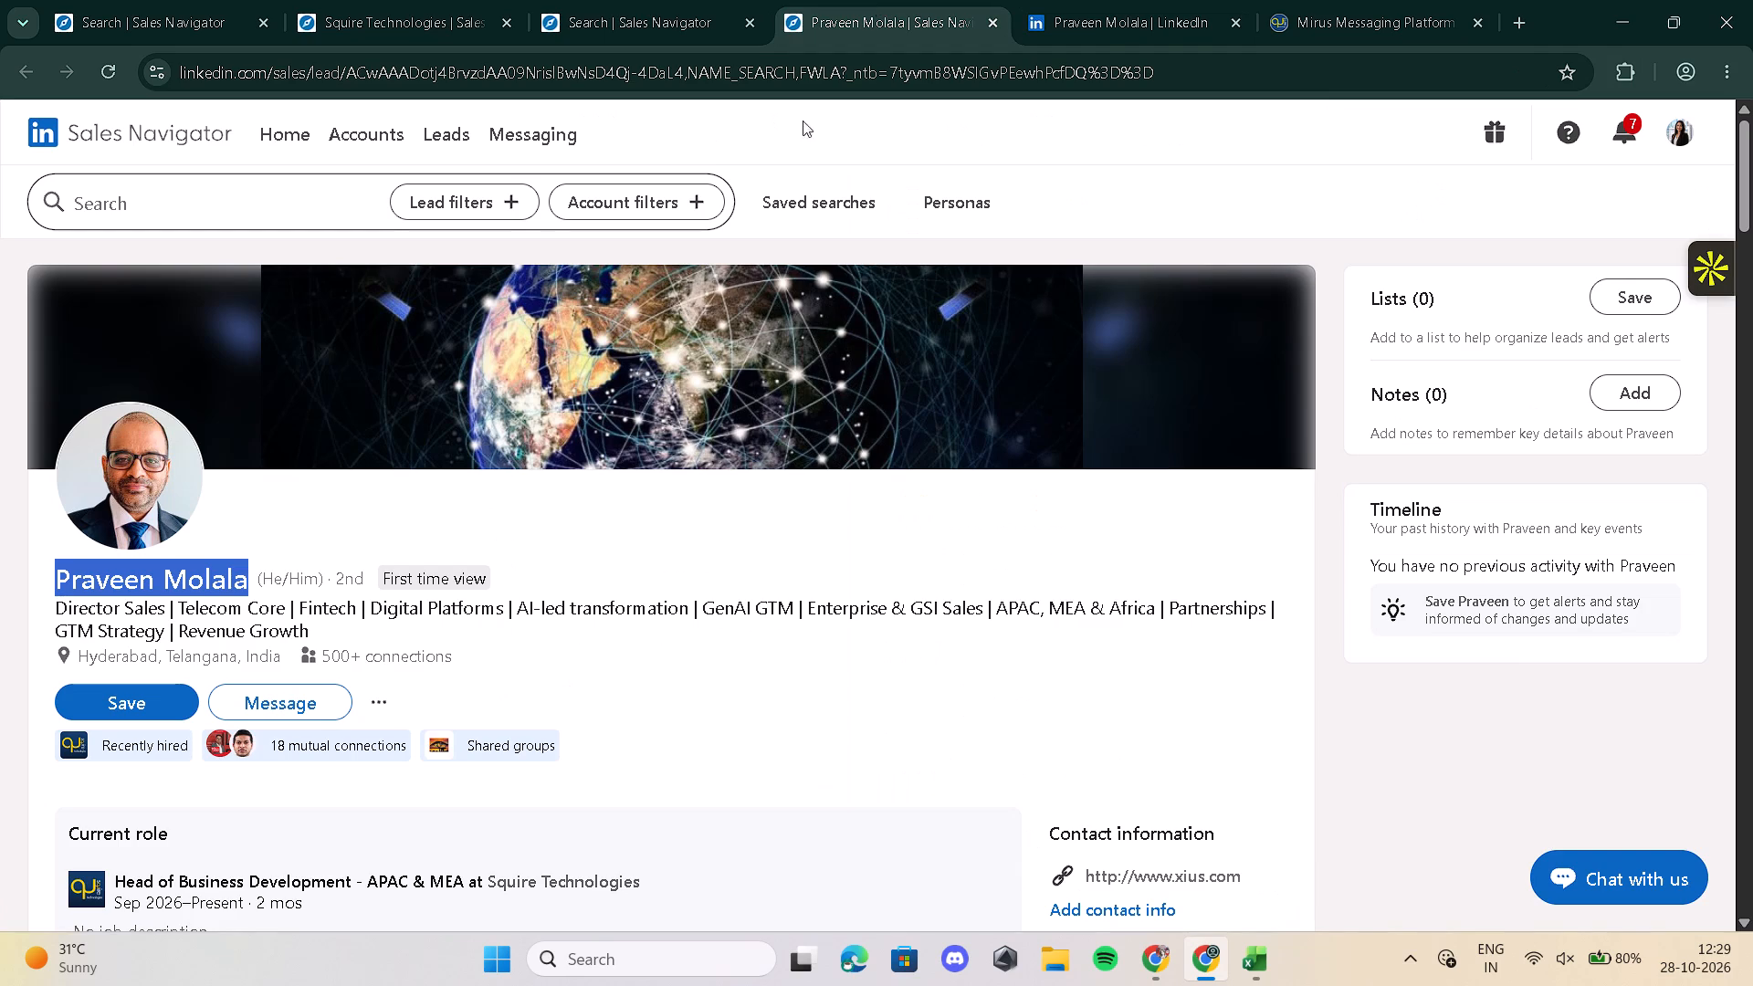
{"action": "left_click", "coordinate": [377, 716]}
{"action": "left_click", "coordinate": [328, 893]}
{"action": "left_click", "coordinate": [1254, 962]}
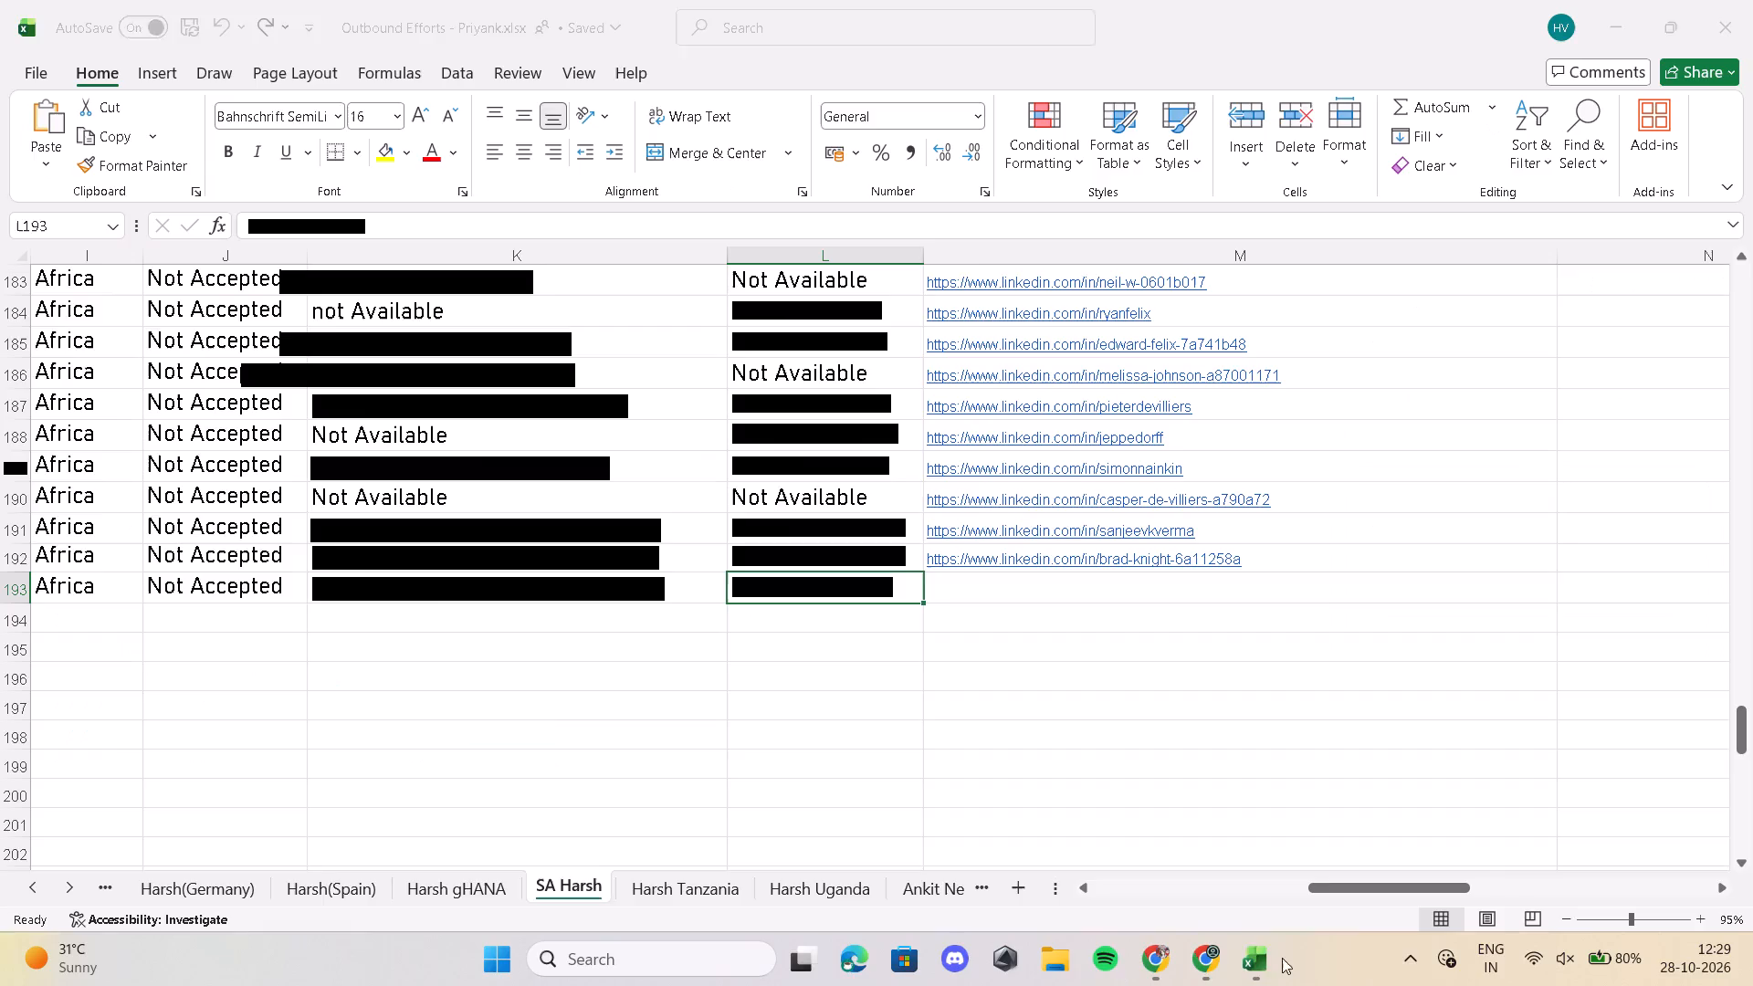
{"action": "left_click", "coordinate": [1139, 588]}
{"action": "key", "text": "ctrl+v"}
{"action": "left_click", "coordinate": [1698, 593]}
{"action": "double_click", "coordinate": [1484, 599]}
{"action": "left_click", "coordinate": [1653, 594]}
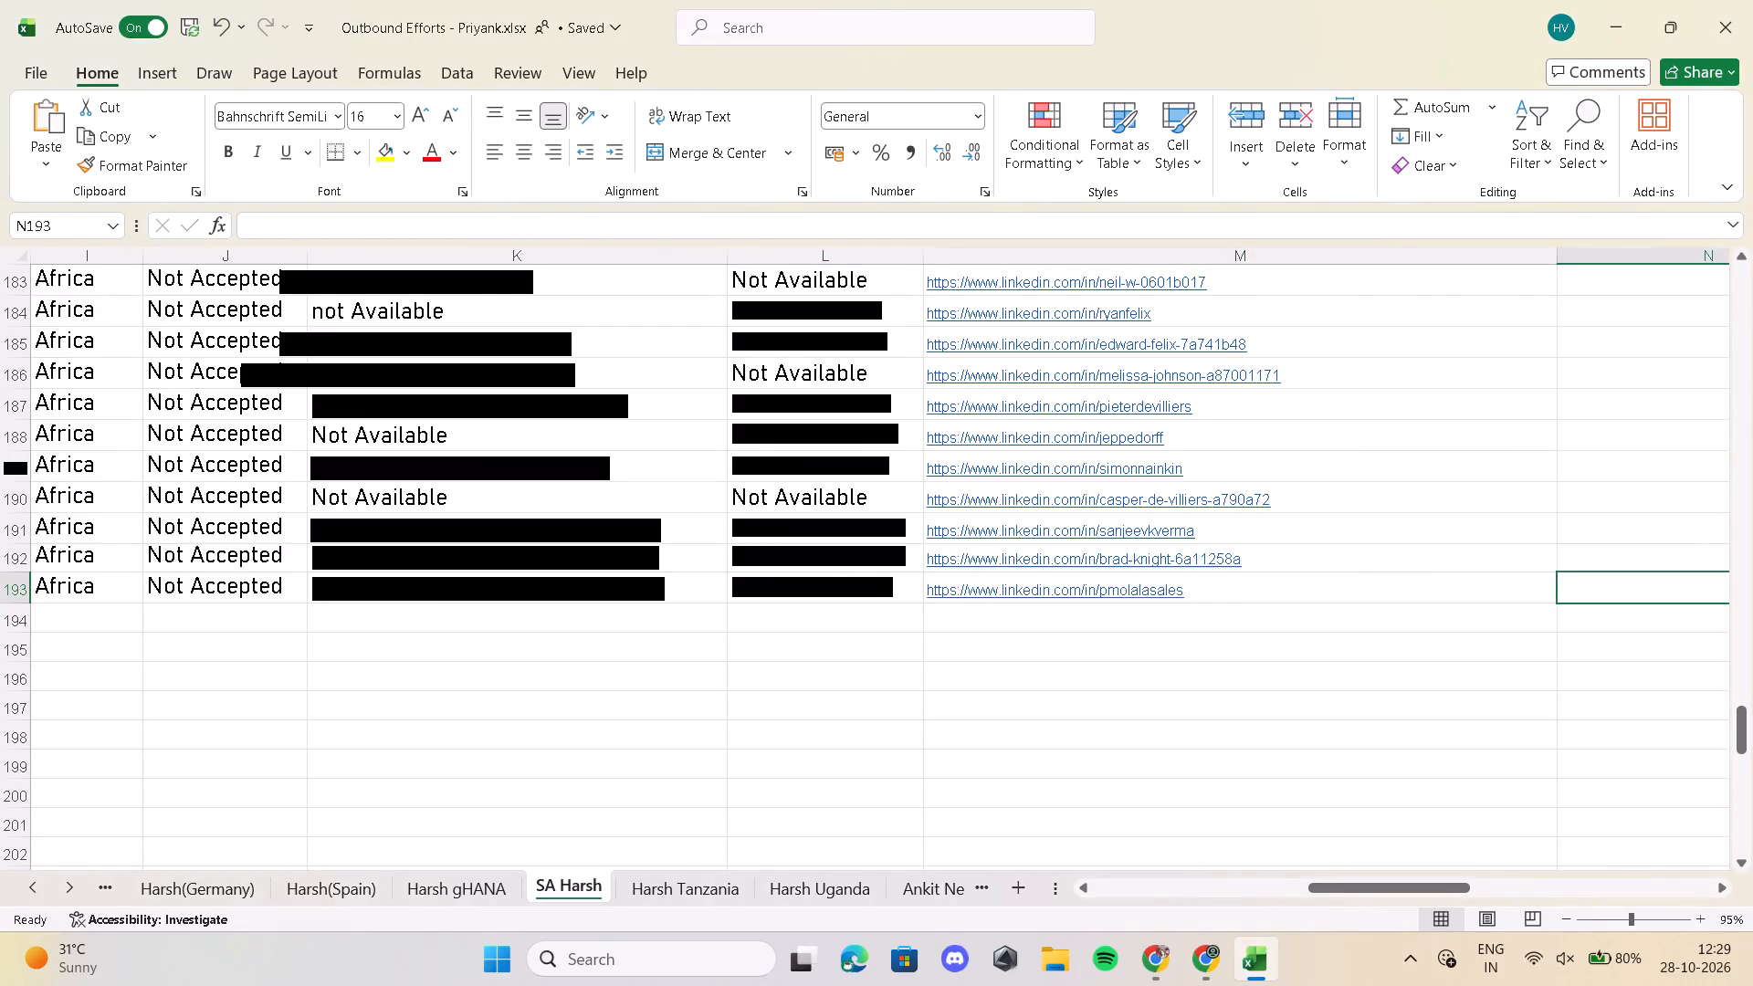
Fill O193 with Bulk SMS copied from row 192, and select row 193 at the sheet's first columns.
{"action": "left_click_drag", "start_coordinate": [1467, 888], "coordinate": [1542, 865]}
{"action": "left_click", "coordinate": [1332, 549]}
{"action": "key", "text": "ctrl+c"}
{"action": "left_click", "coordinate": [1323, 593]}
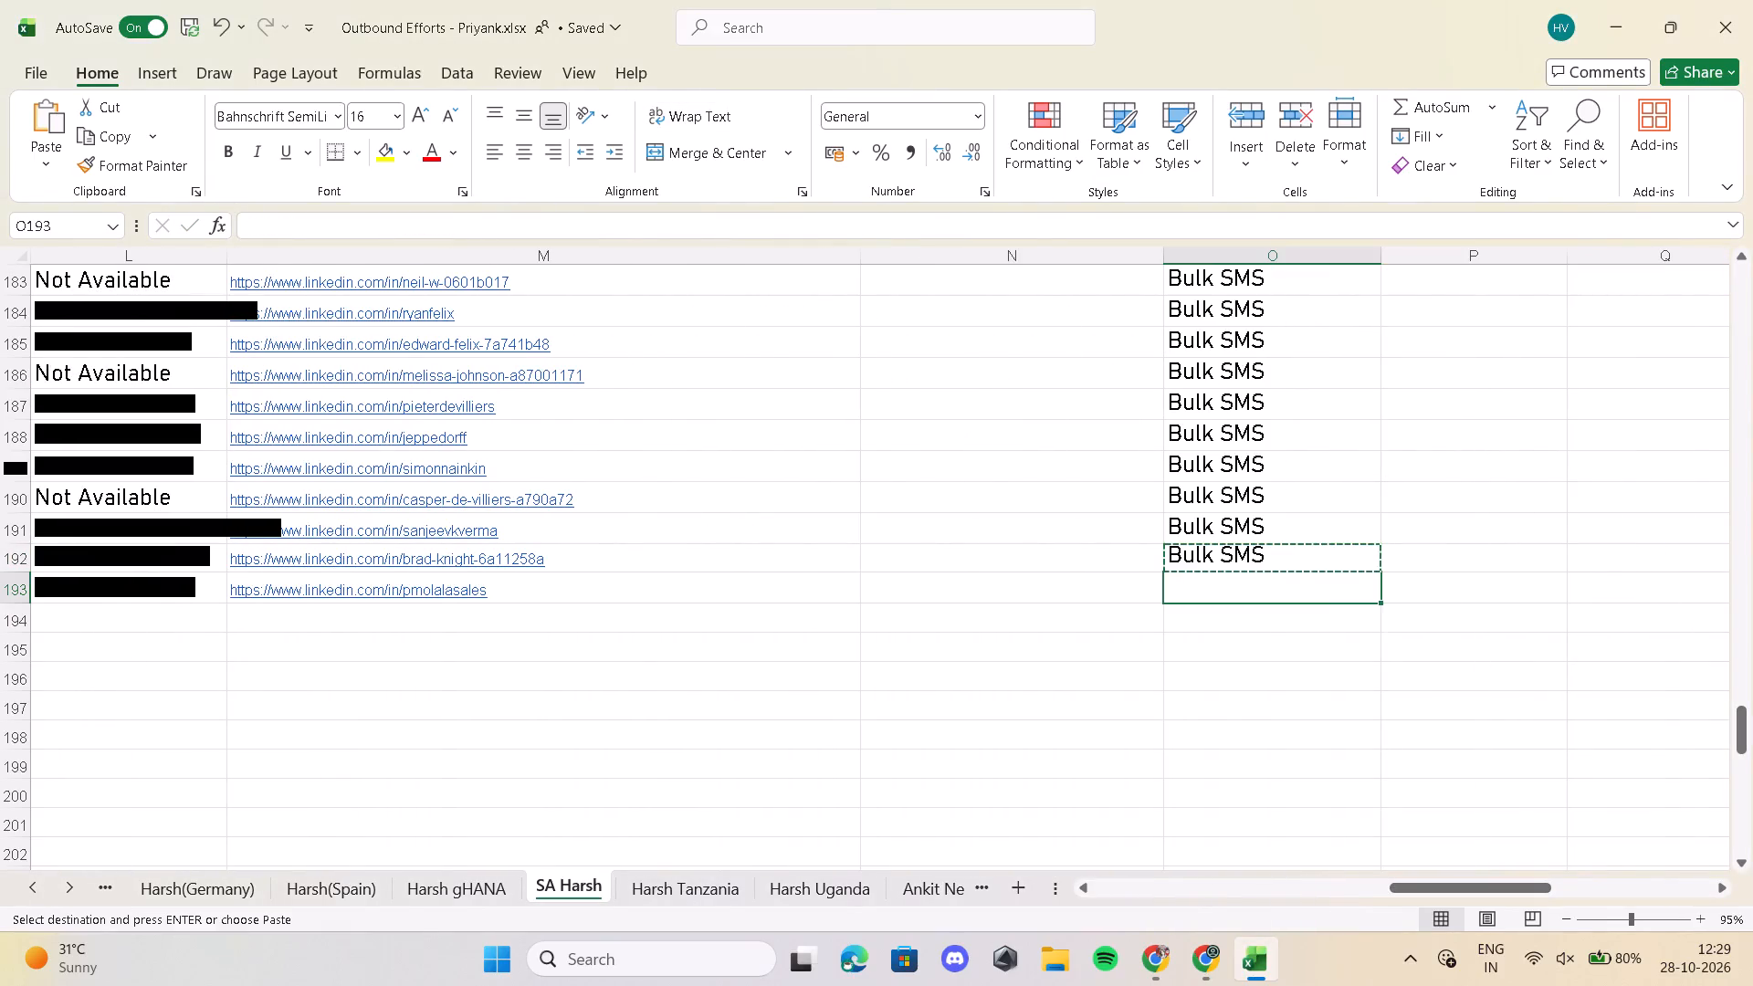
{"action": "key", "text": "ctrl+v"}
{"action": "left_click_drag", "start_coordinate": [1538, 893], "coordinate": [693, 825]}
{"action": "double_click", "coordinate": [3, 579]}
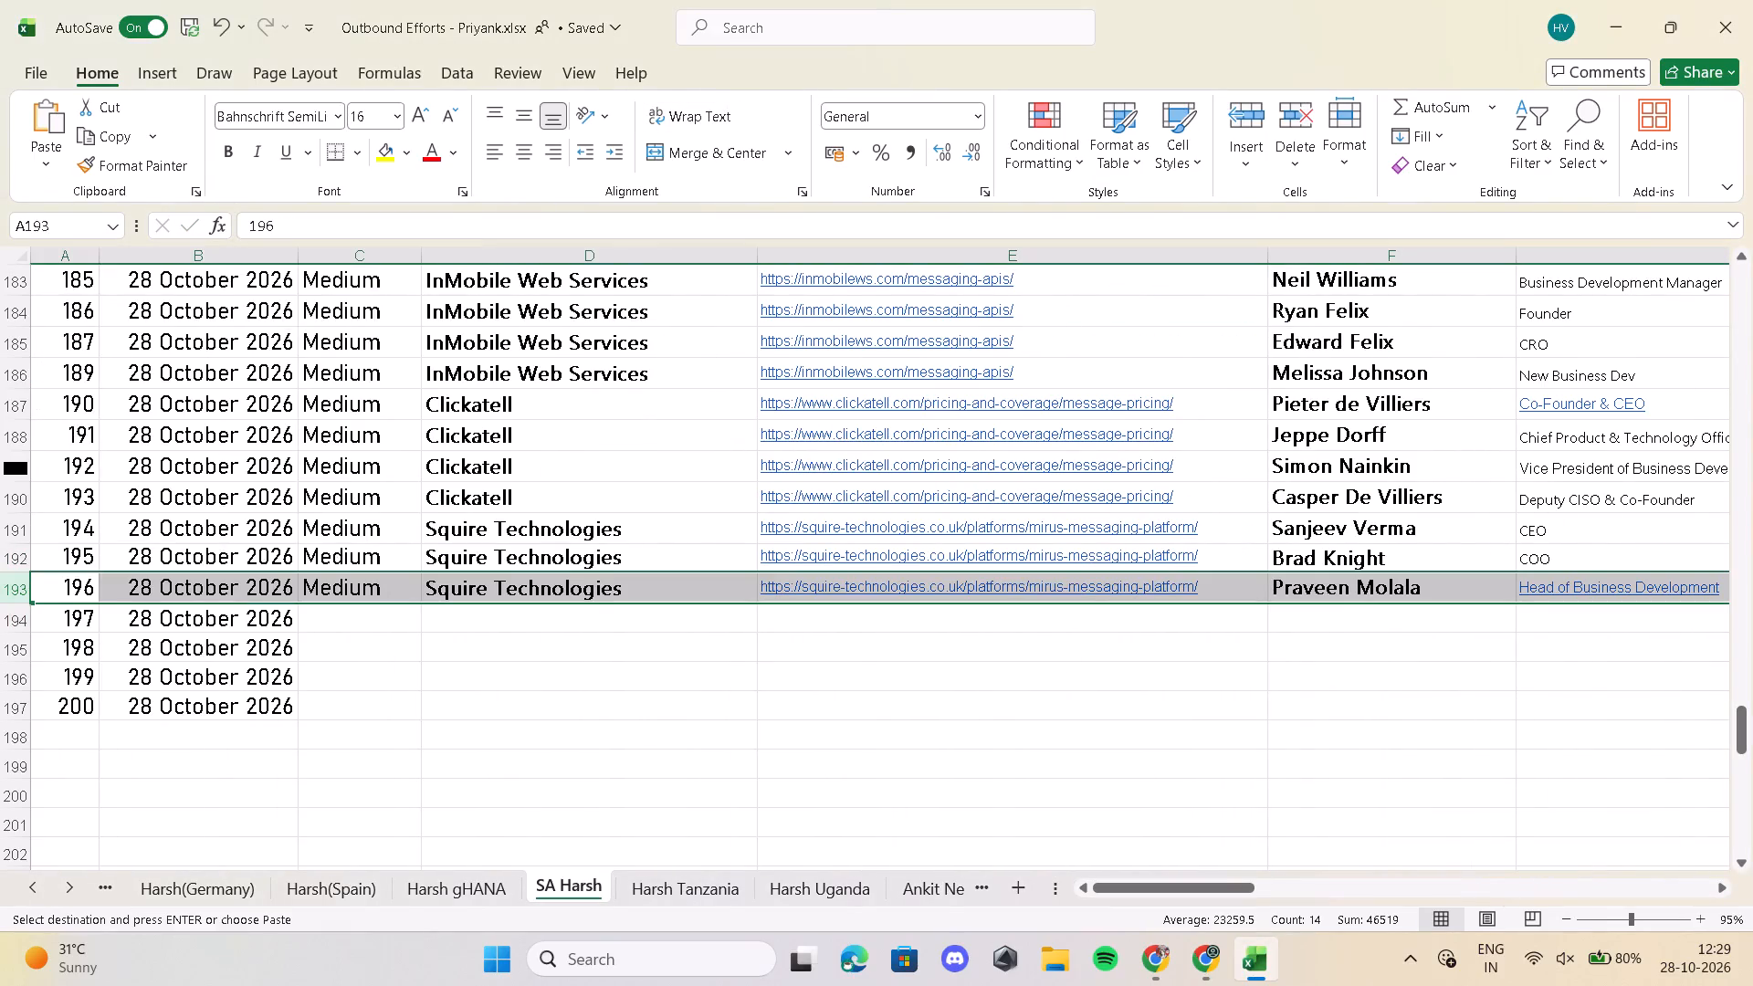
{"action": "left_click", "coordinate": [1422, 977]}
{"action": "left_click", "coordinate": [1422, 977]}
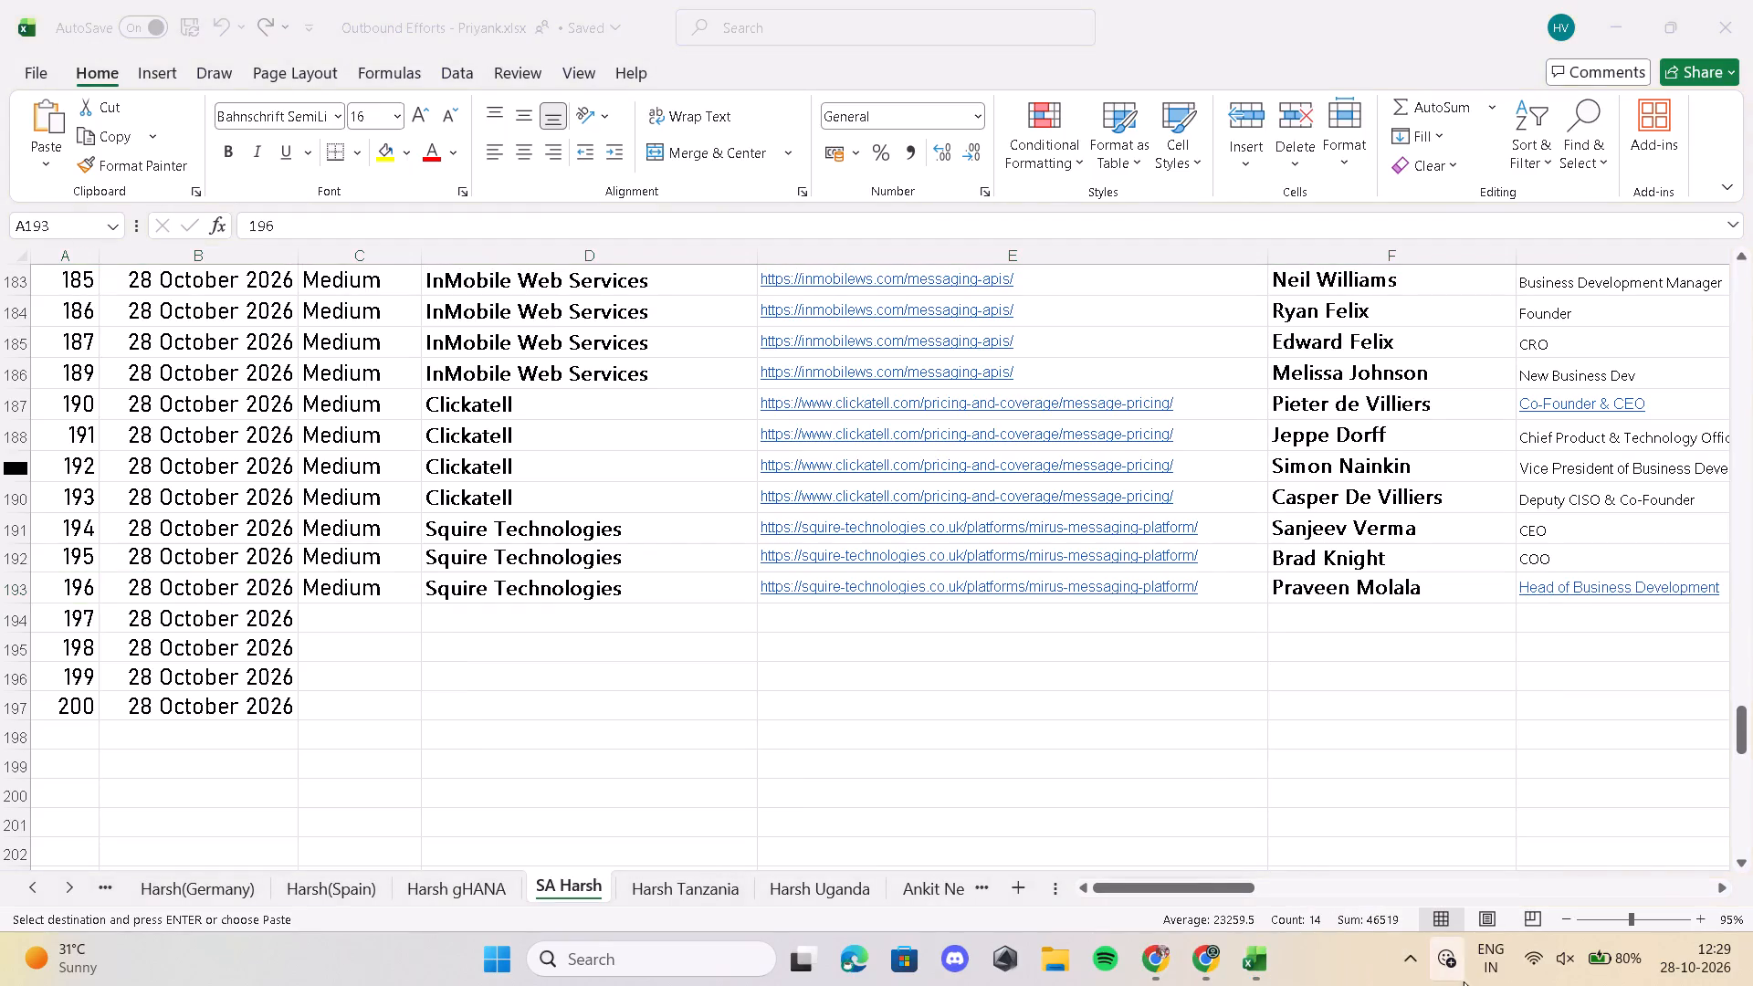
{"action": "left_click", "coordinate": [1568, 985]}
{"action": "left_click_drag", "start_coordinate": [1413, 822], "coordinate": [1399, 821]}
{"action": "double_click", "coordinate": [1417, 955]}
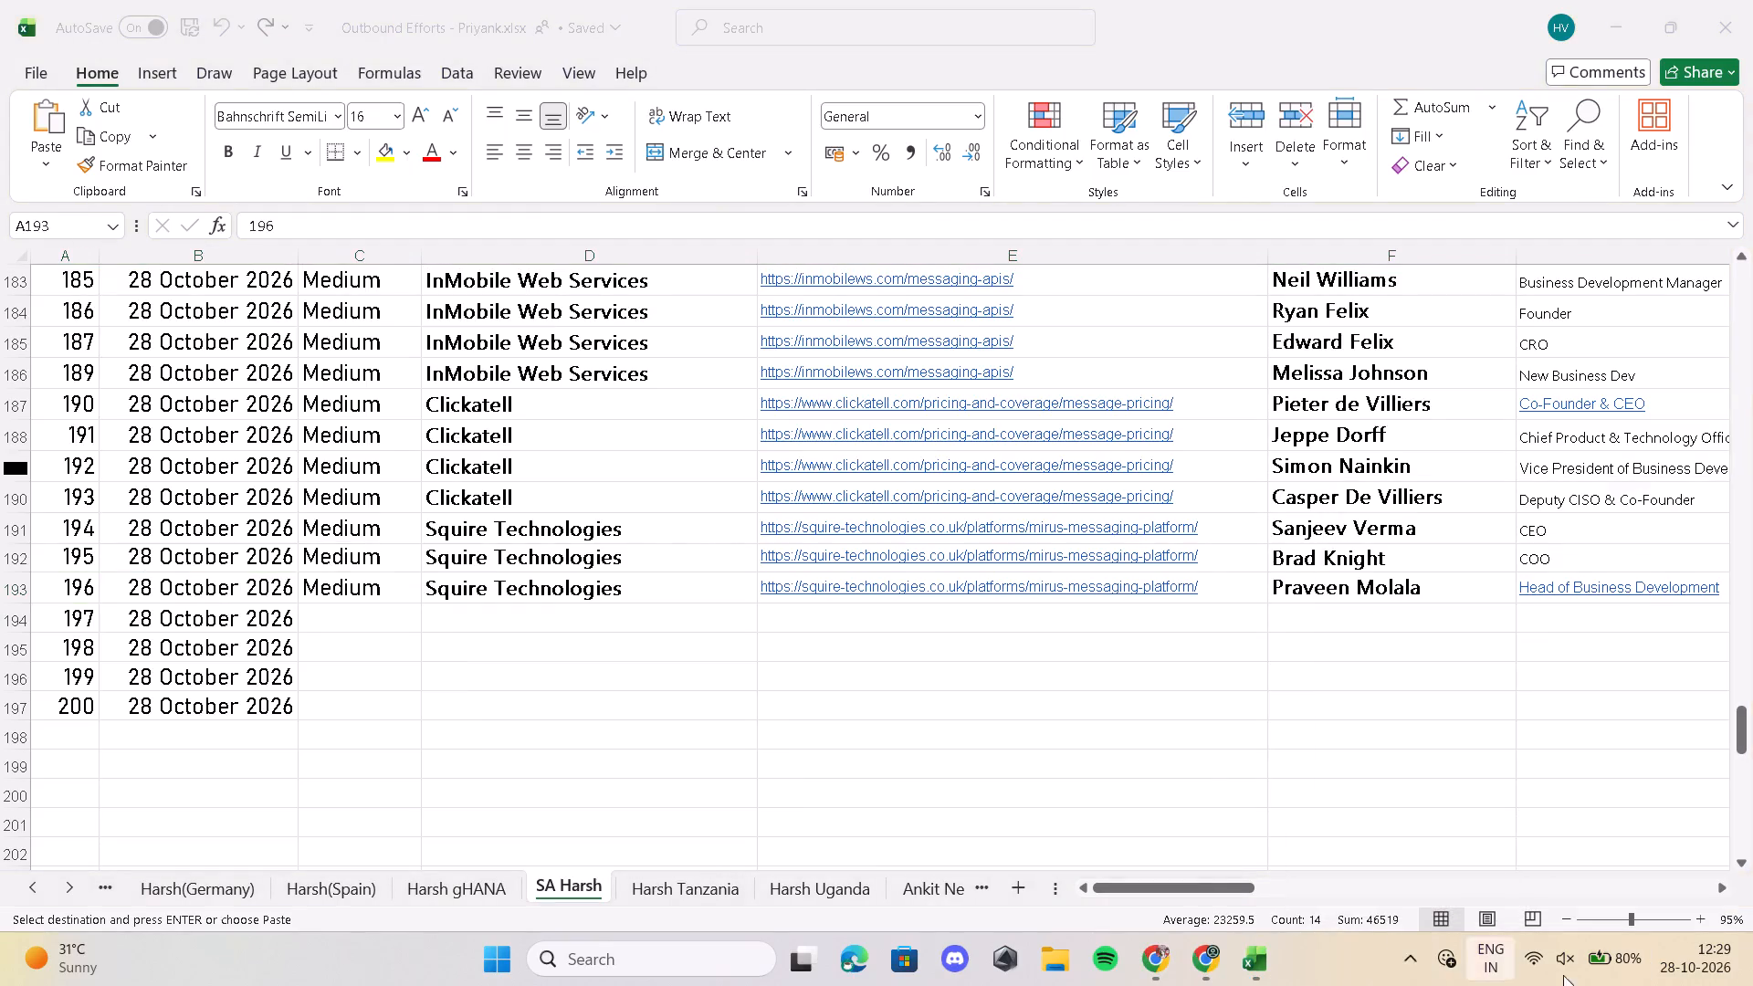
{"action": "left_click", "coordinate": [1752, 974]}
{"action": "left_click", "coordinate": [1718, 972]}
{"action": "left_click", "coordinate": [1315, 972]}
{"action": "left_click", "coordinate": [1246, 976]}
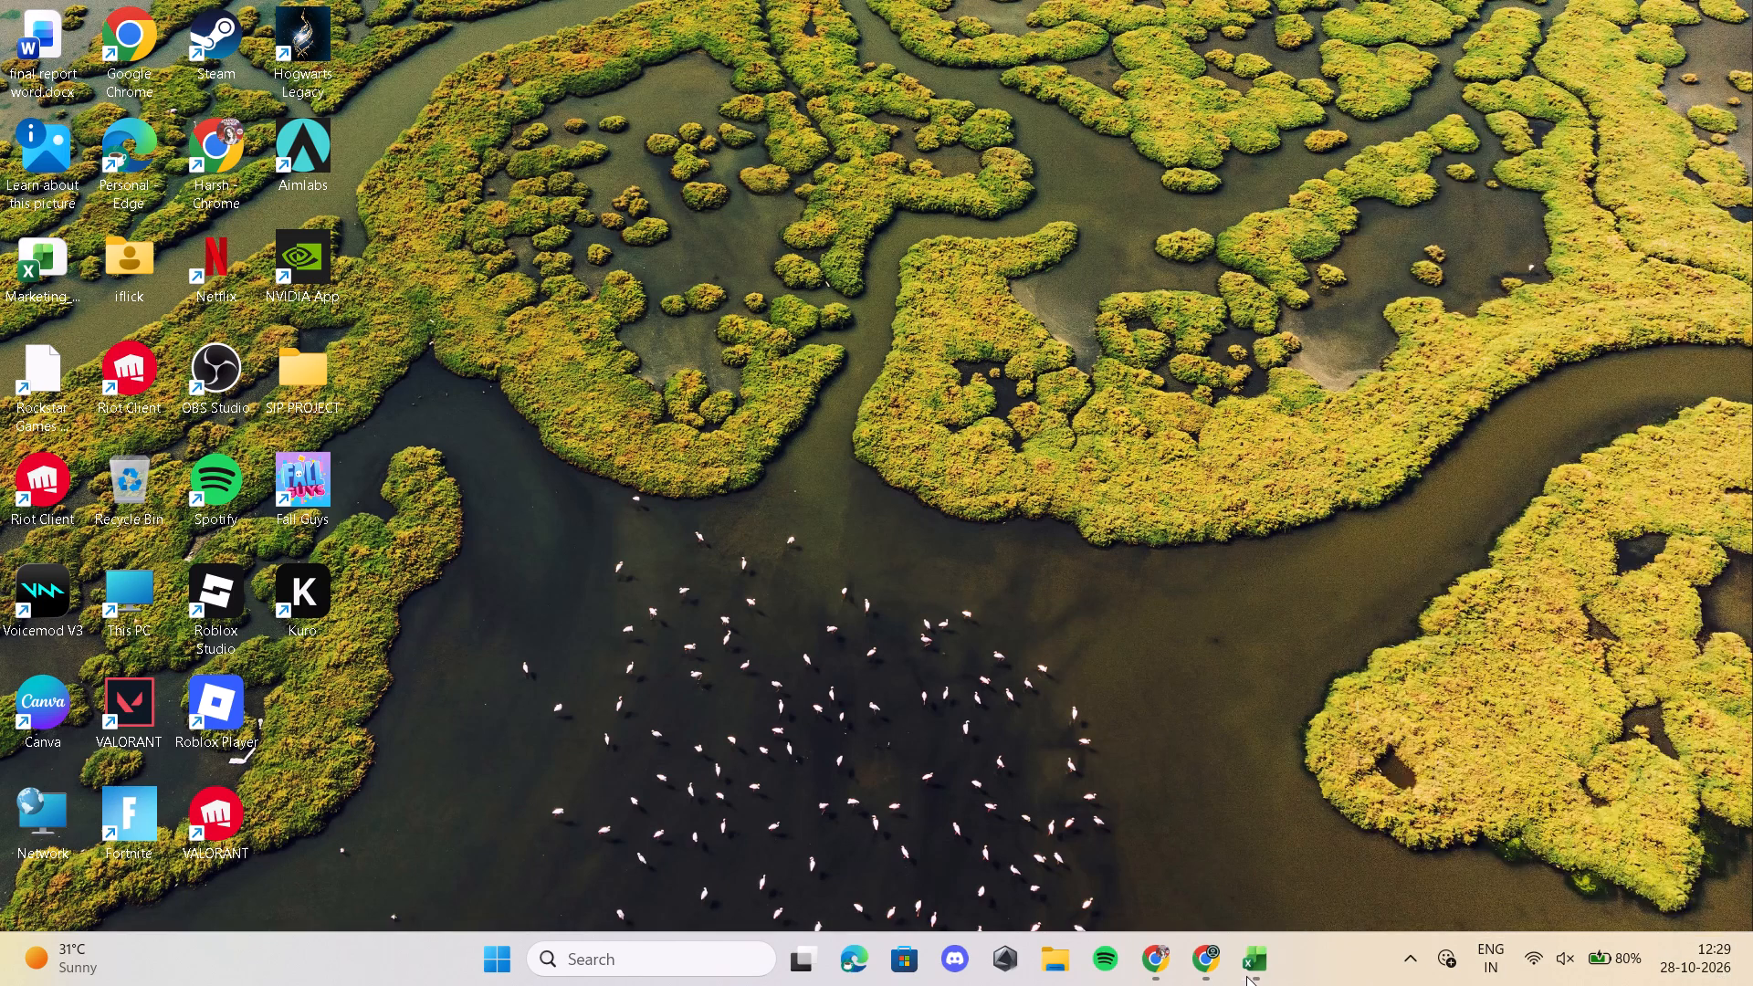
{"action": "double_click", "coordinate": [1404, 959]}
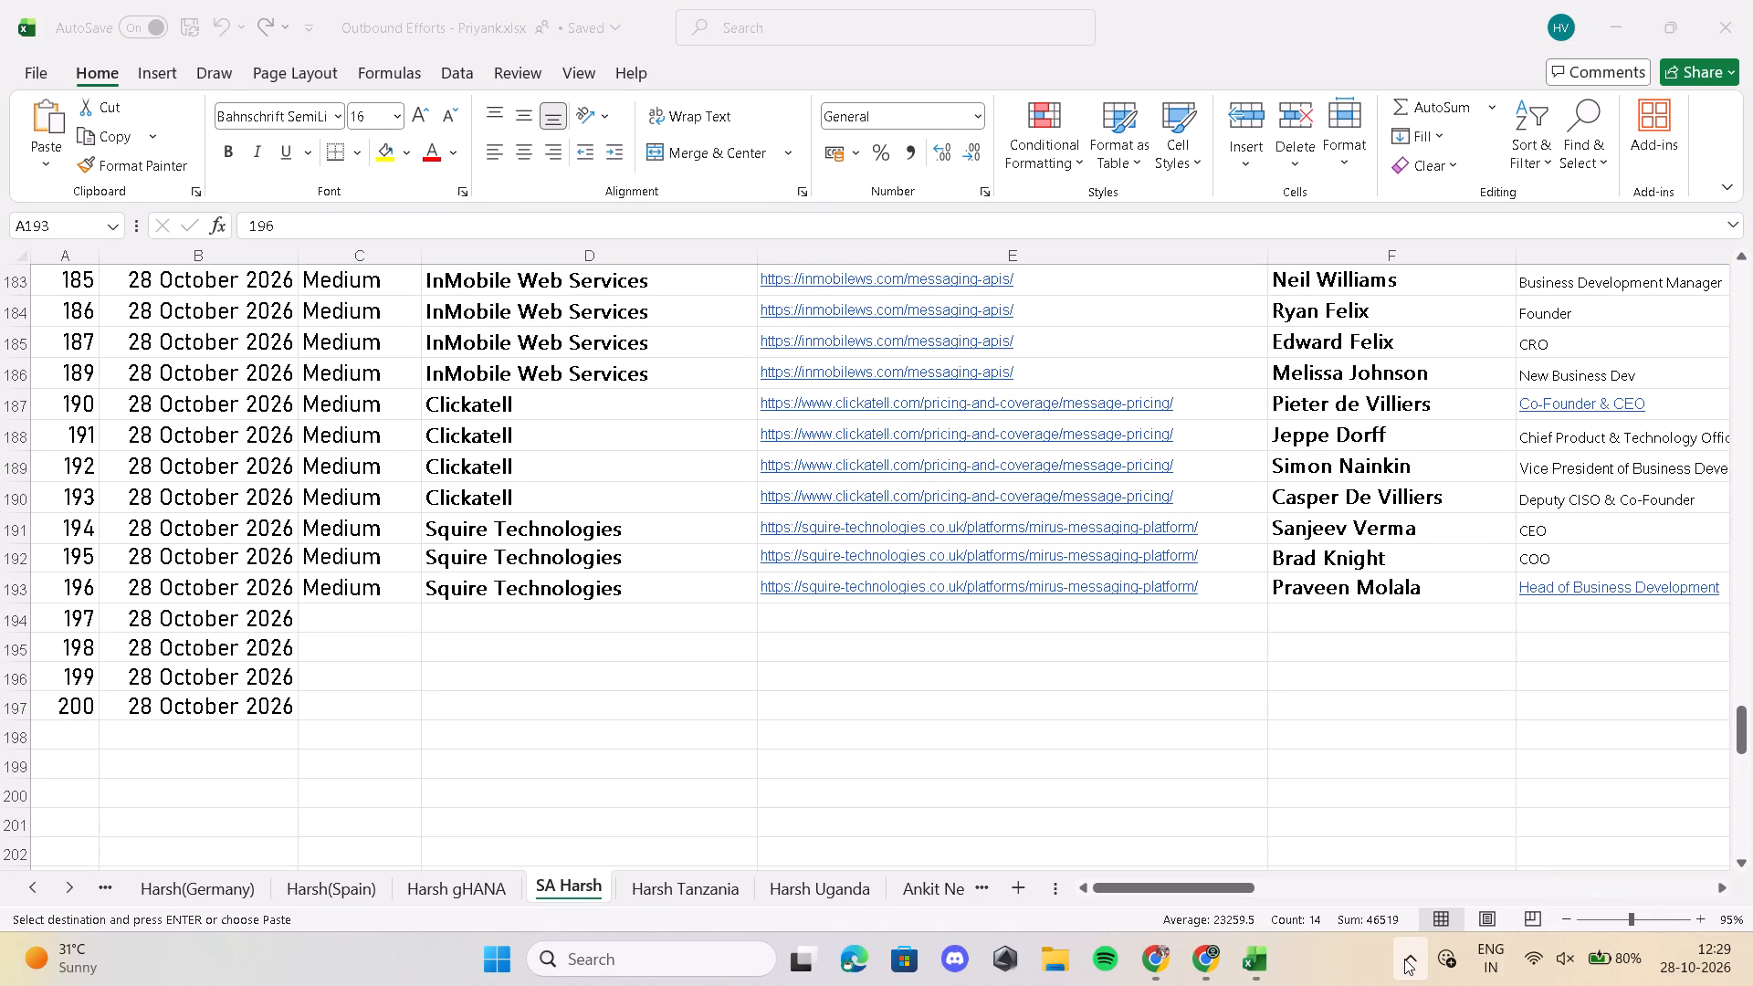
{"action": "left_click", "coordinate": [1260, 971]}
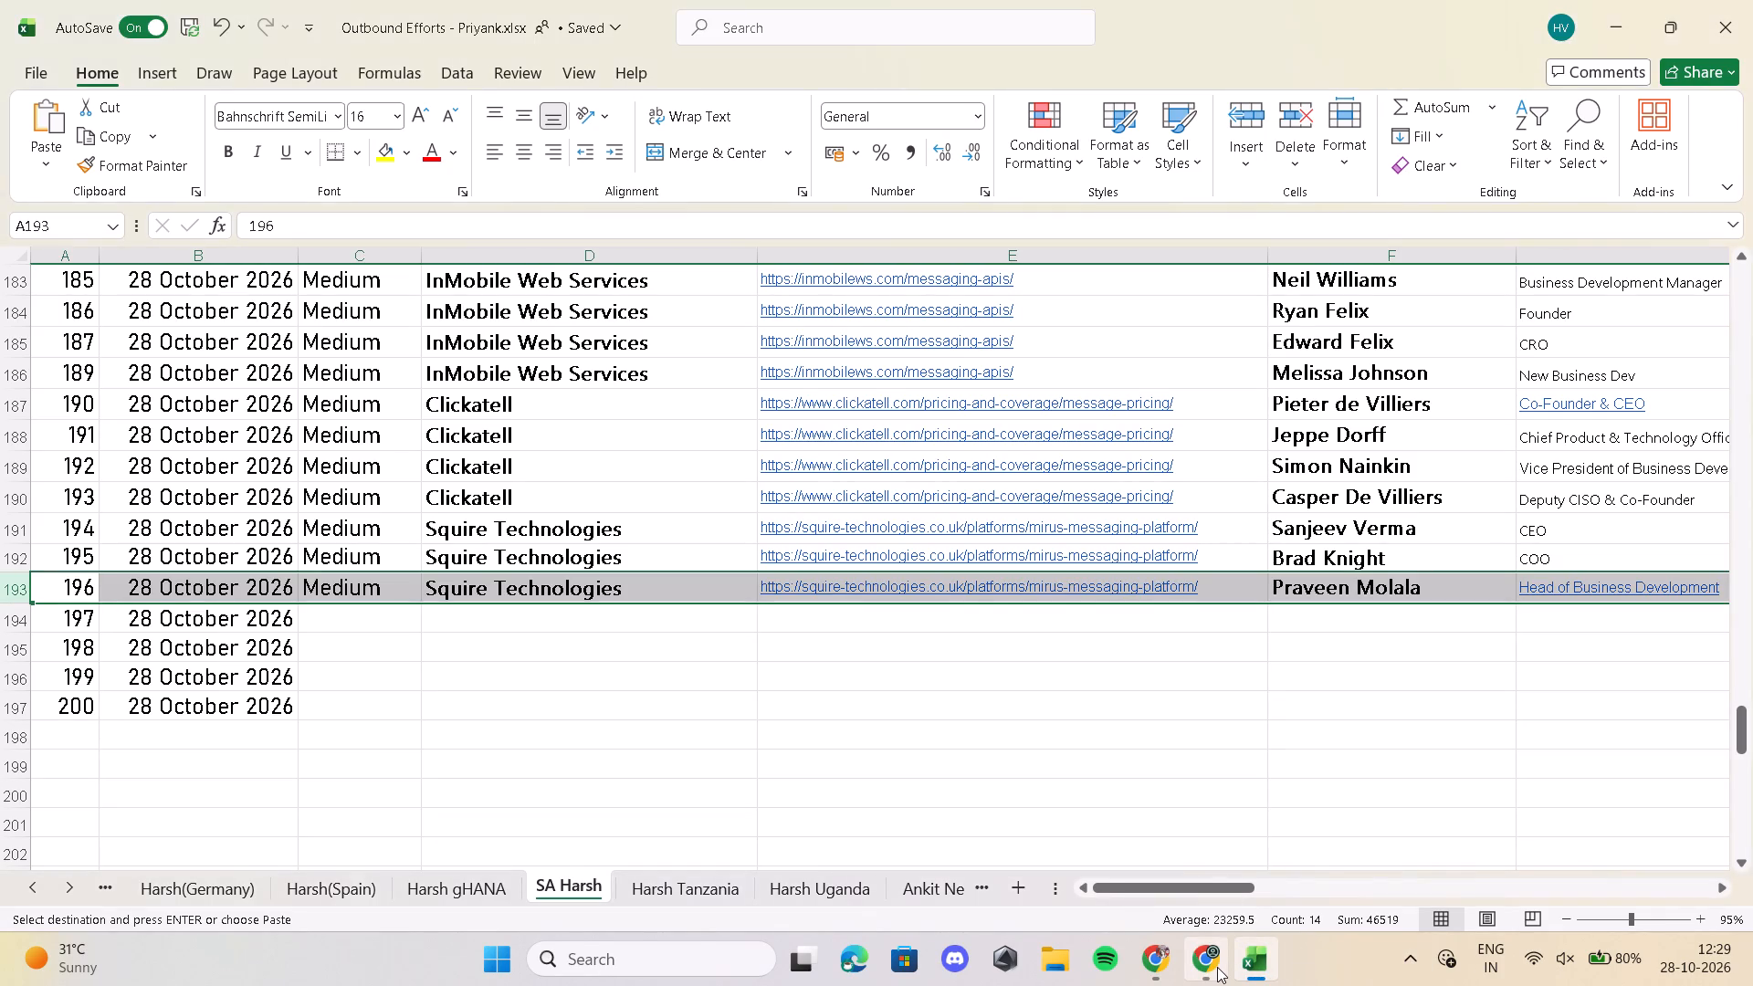
Close the Head of Business Development's LinkedIn profile and lead pages and the Mirus Messaging Platform page in Chrome.
{"action": "left_click", "coordinate": [1217, 967]}
{"action": "left_click", "coordinate": [1321, 1]}
{"action": "left_click", "coordinate": [1155, 23]}
{"action": "left_click", "coordinate": [1256, 33]}
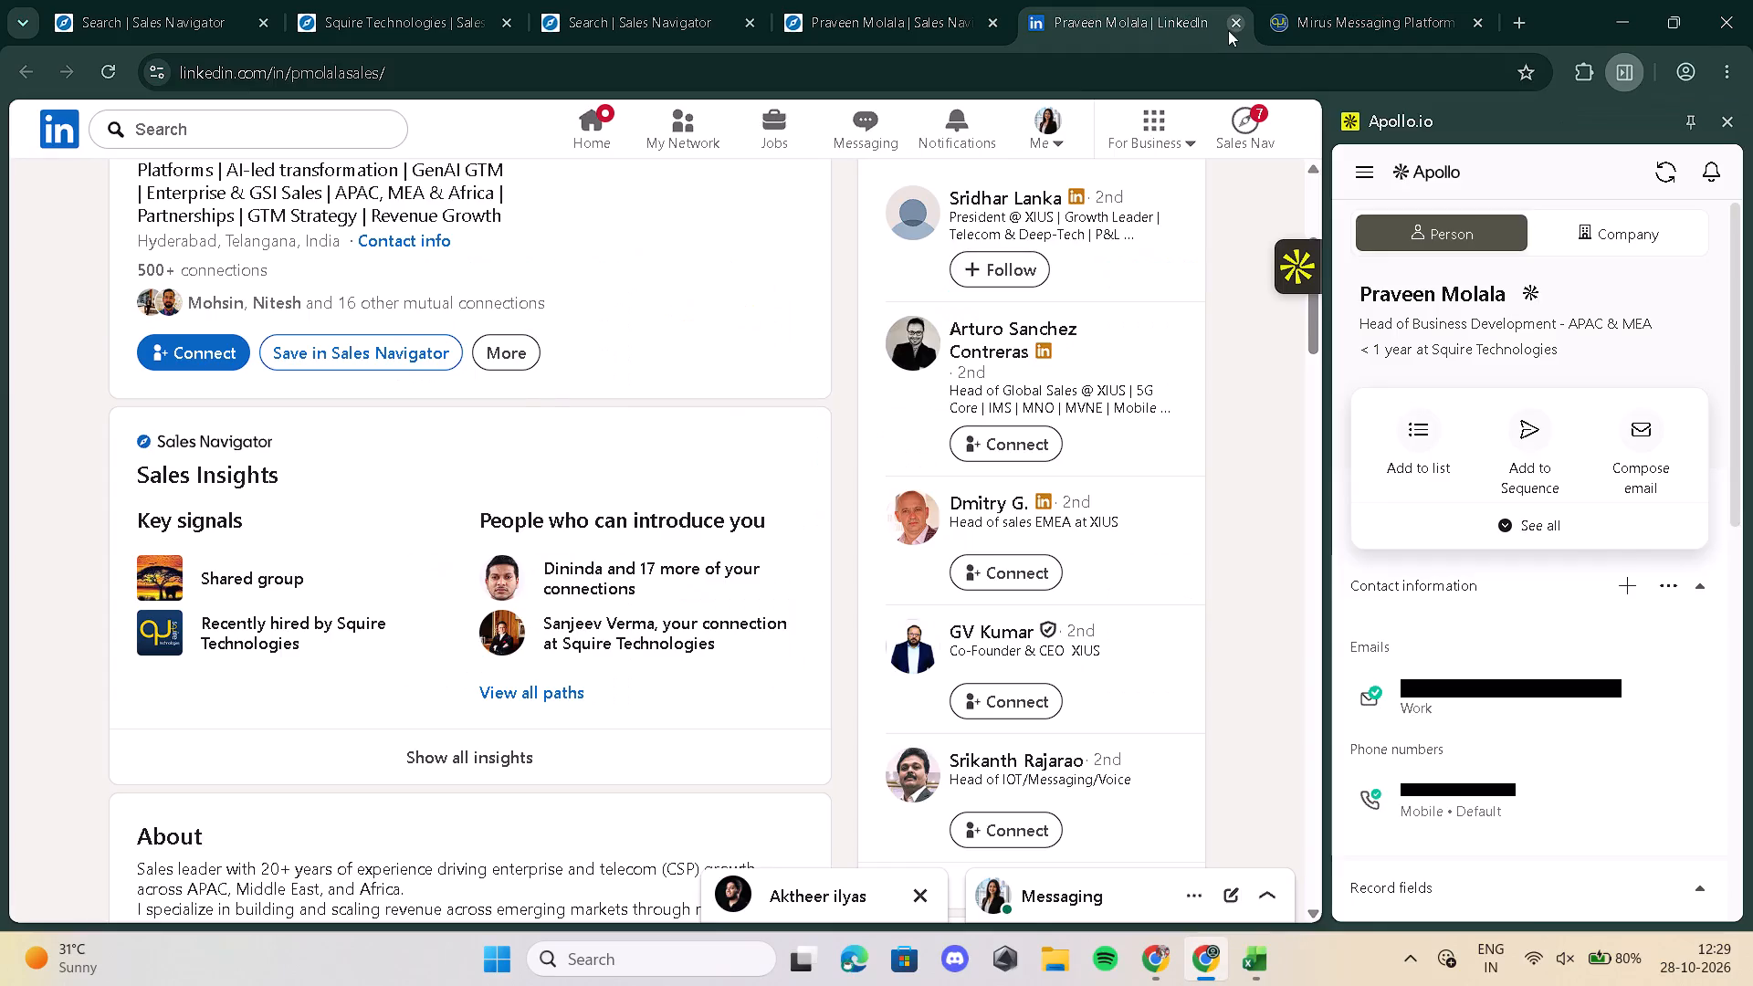
{"action": "left_click", "coordinate": [1228, 30]}
{"action": "left_click", "coordinate": [1001, 33]}
{"action": "left_click", "coordinate": [841, 0]}
{"action": "left_click", "coordinate": [924, 0]}
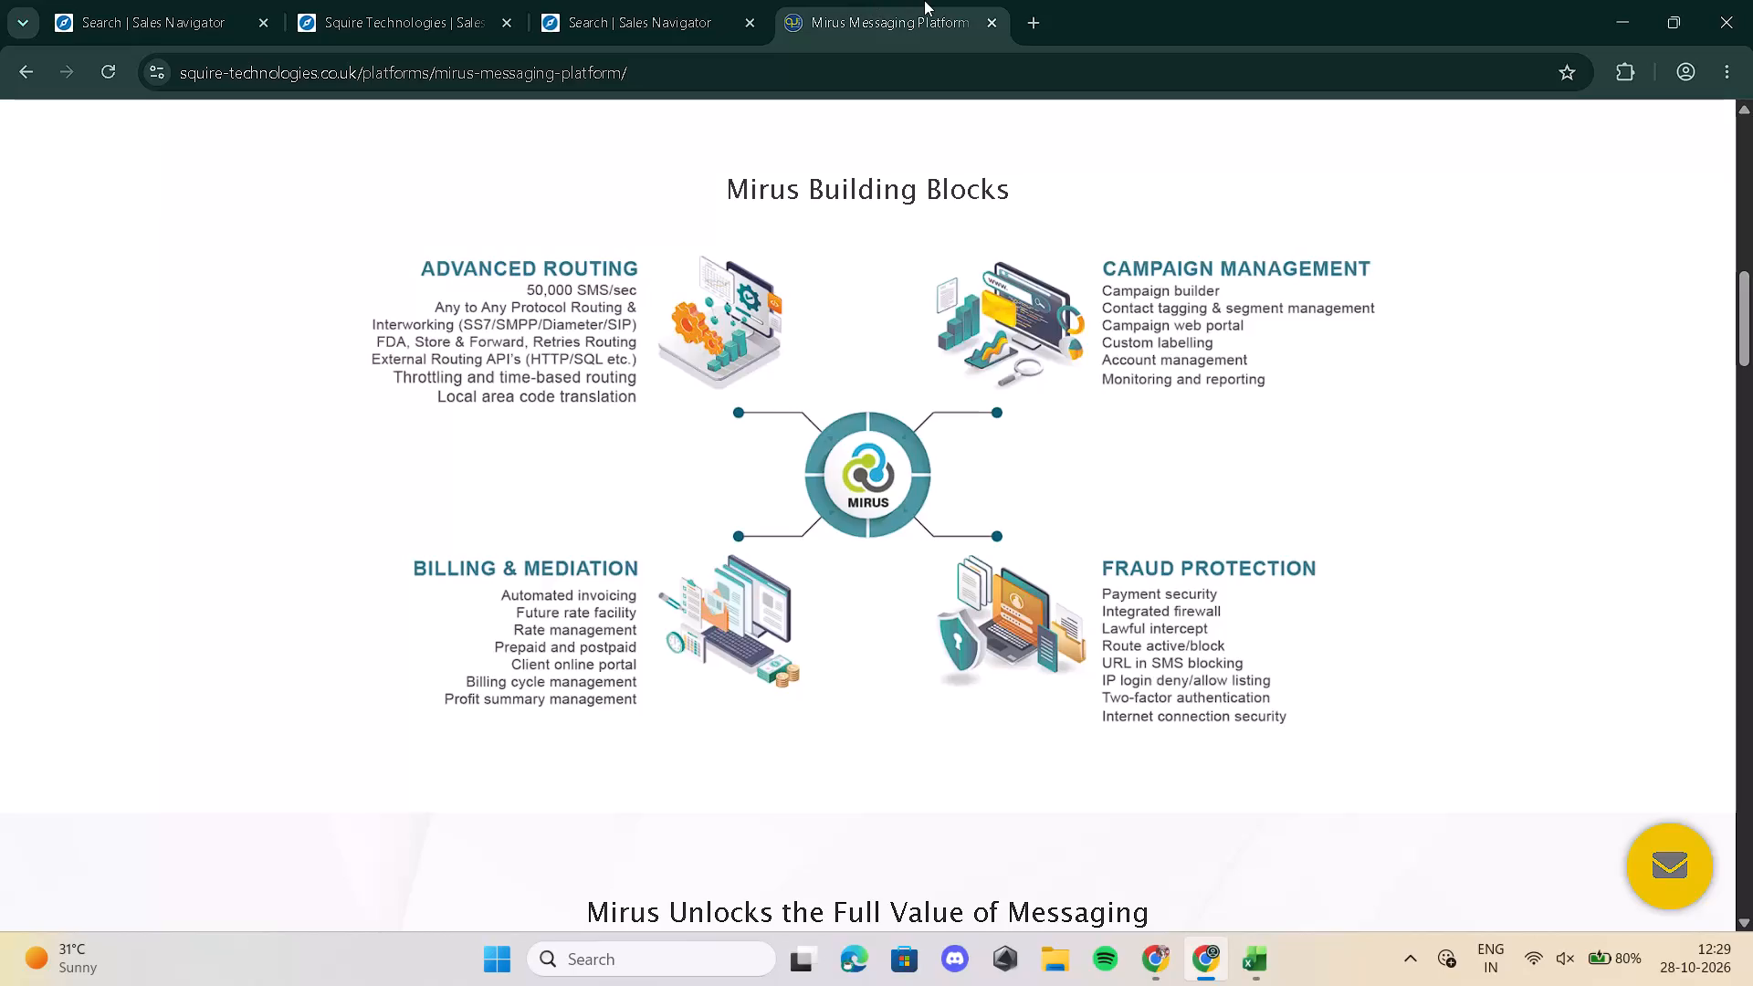
{"action": "scroll", "coordinate": [770, 372], "scroll_direction": "up", "scroll_amount": 14}
{"action": "left_click", "coordinate": [1101, 28]}
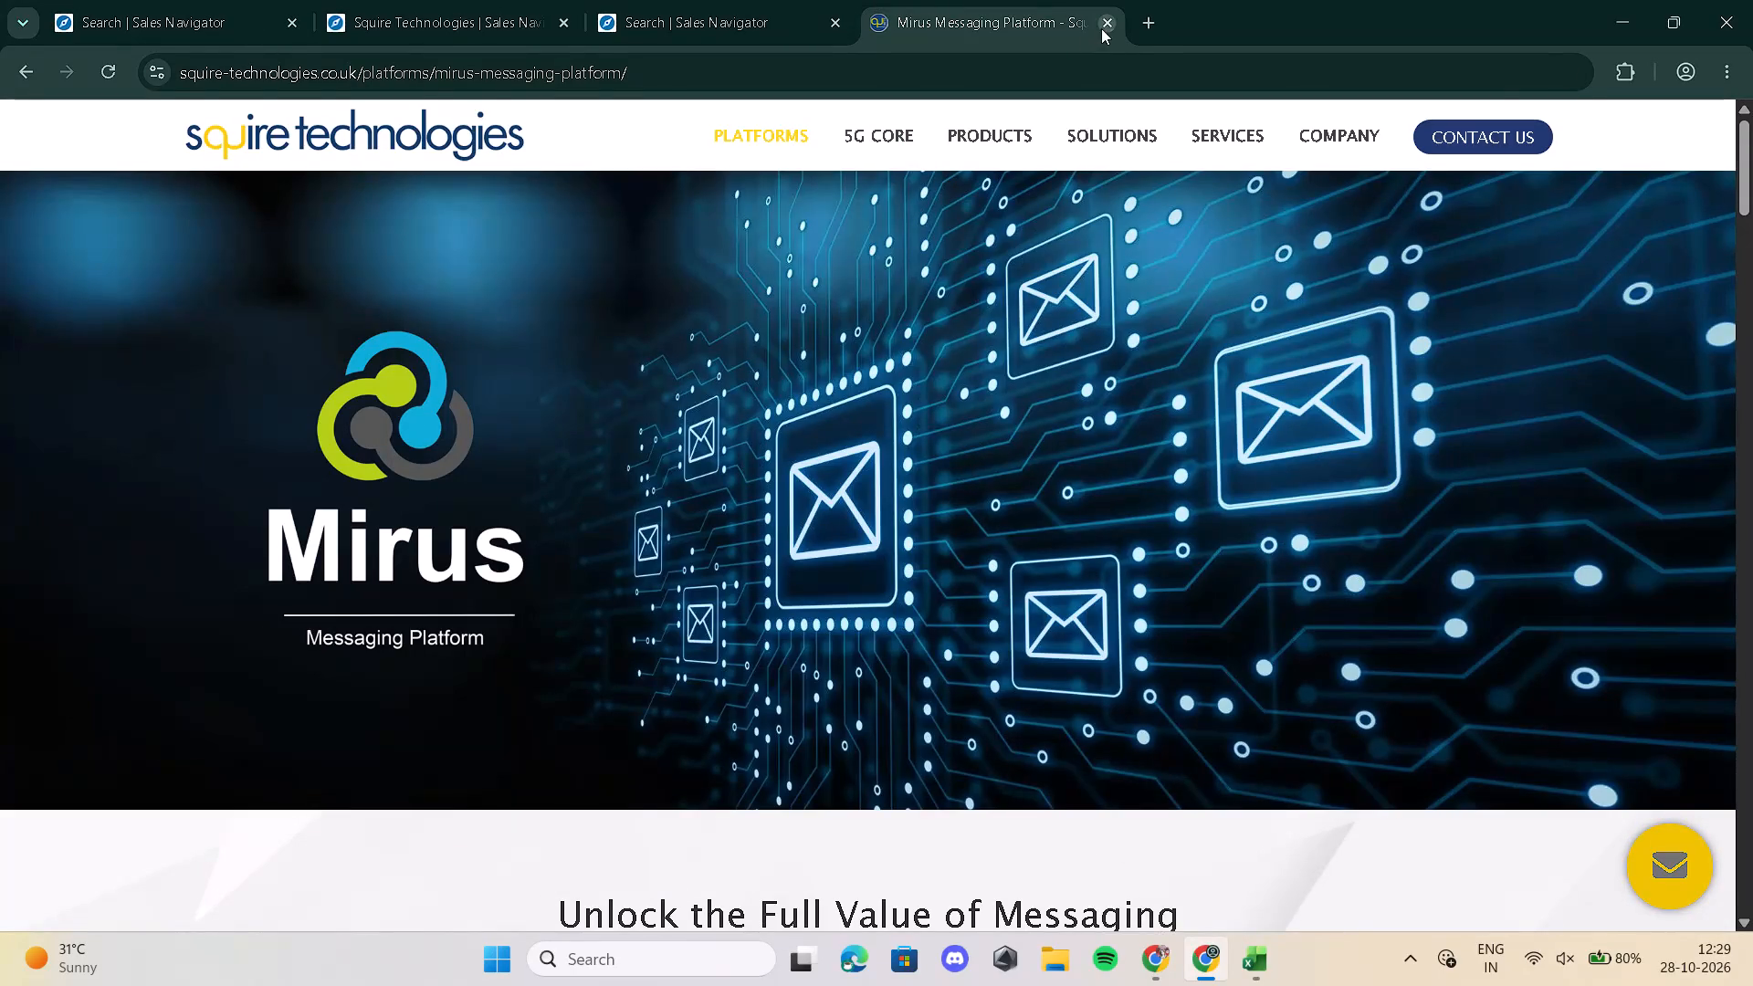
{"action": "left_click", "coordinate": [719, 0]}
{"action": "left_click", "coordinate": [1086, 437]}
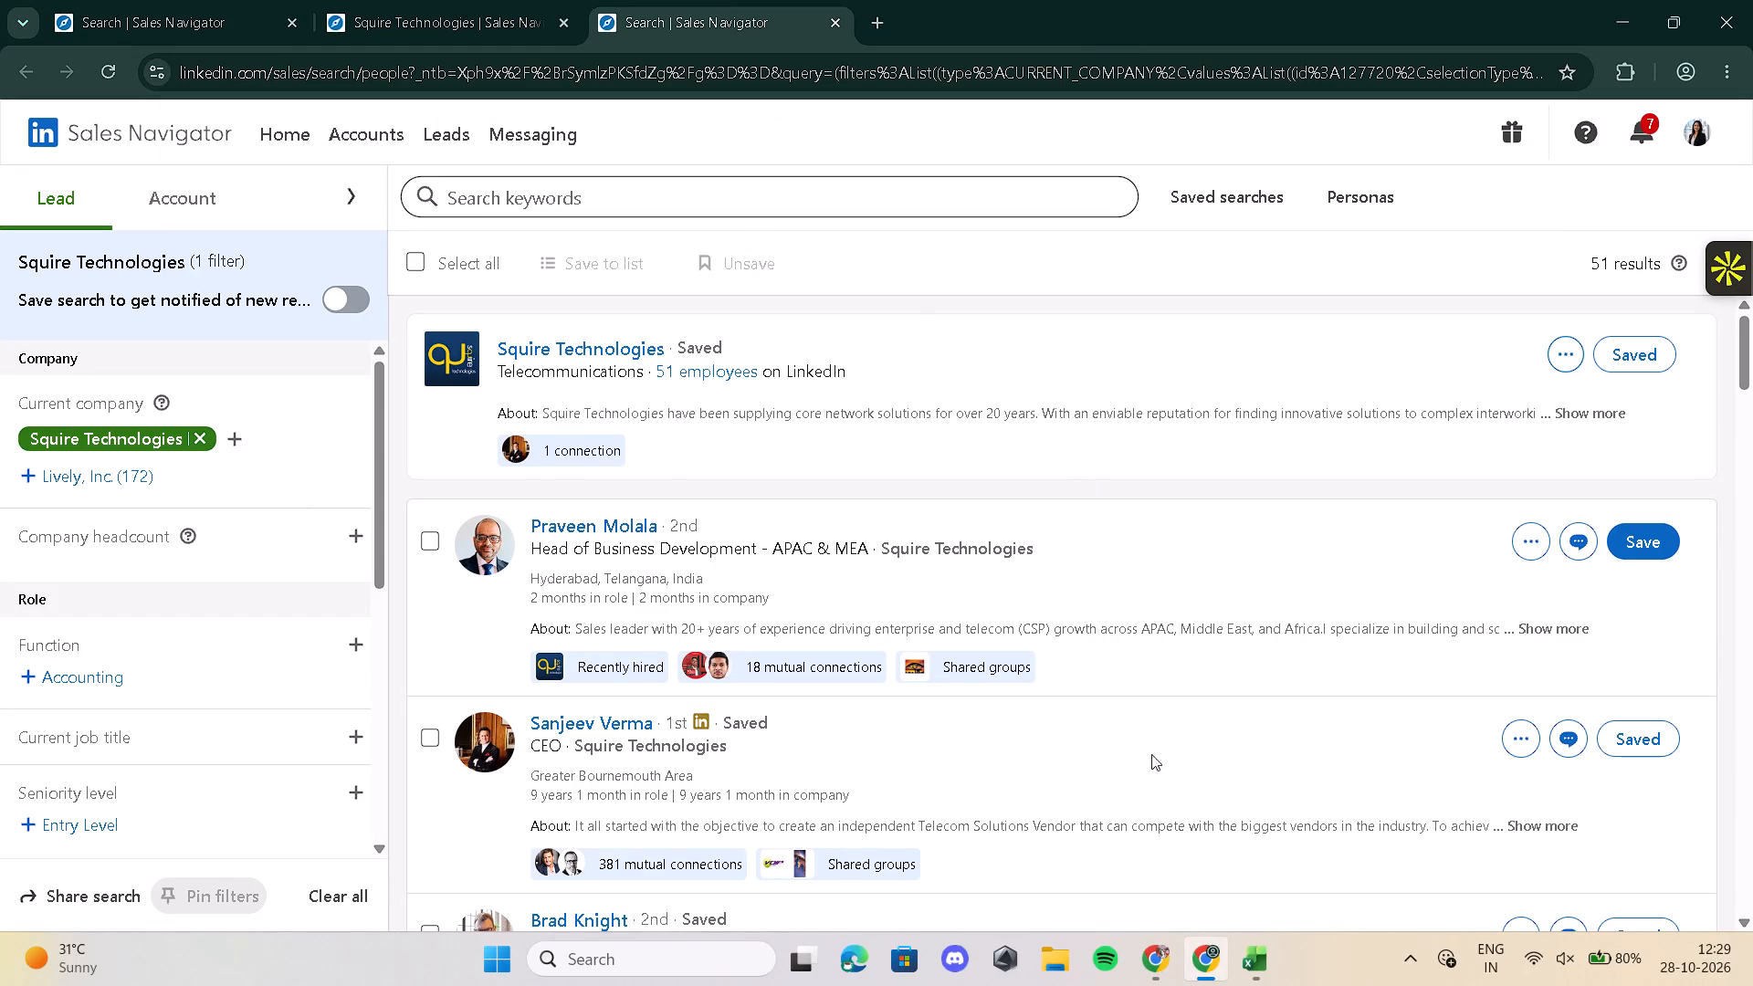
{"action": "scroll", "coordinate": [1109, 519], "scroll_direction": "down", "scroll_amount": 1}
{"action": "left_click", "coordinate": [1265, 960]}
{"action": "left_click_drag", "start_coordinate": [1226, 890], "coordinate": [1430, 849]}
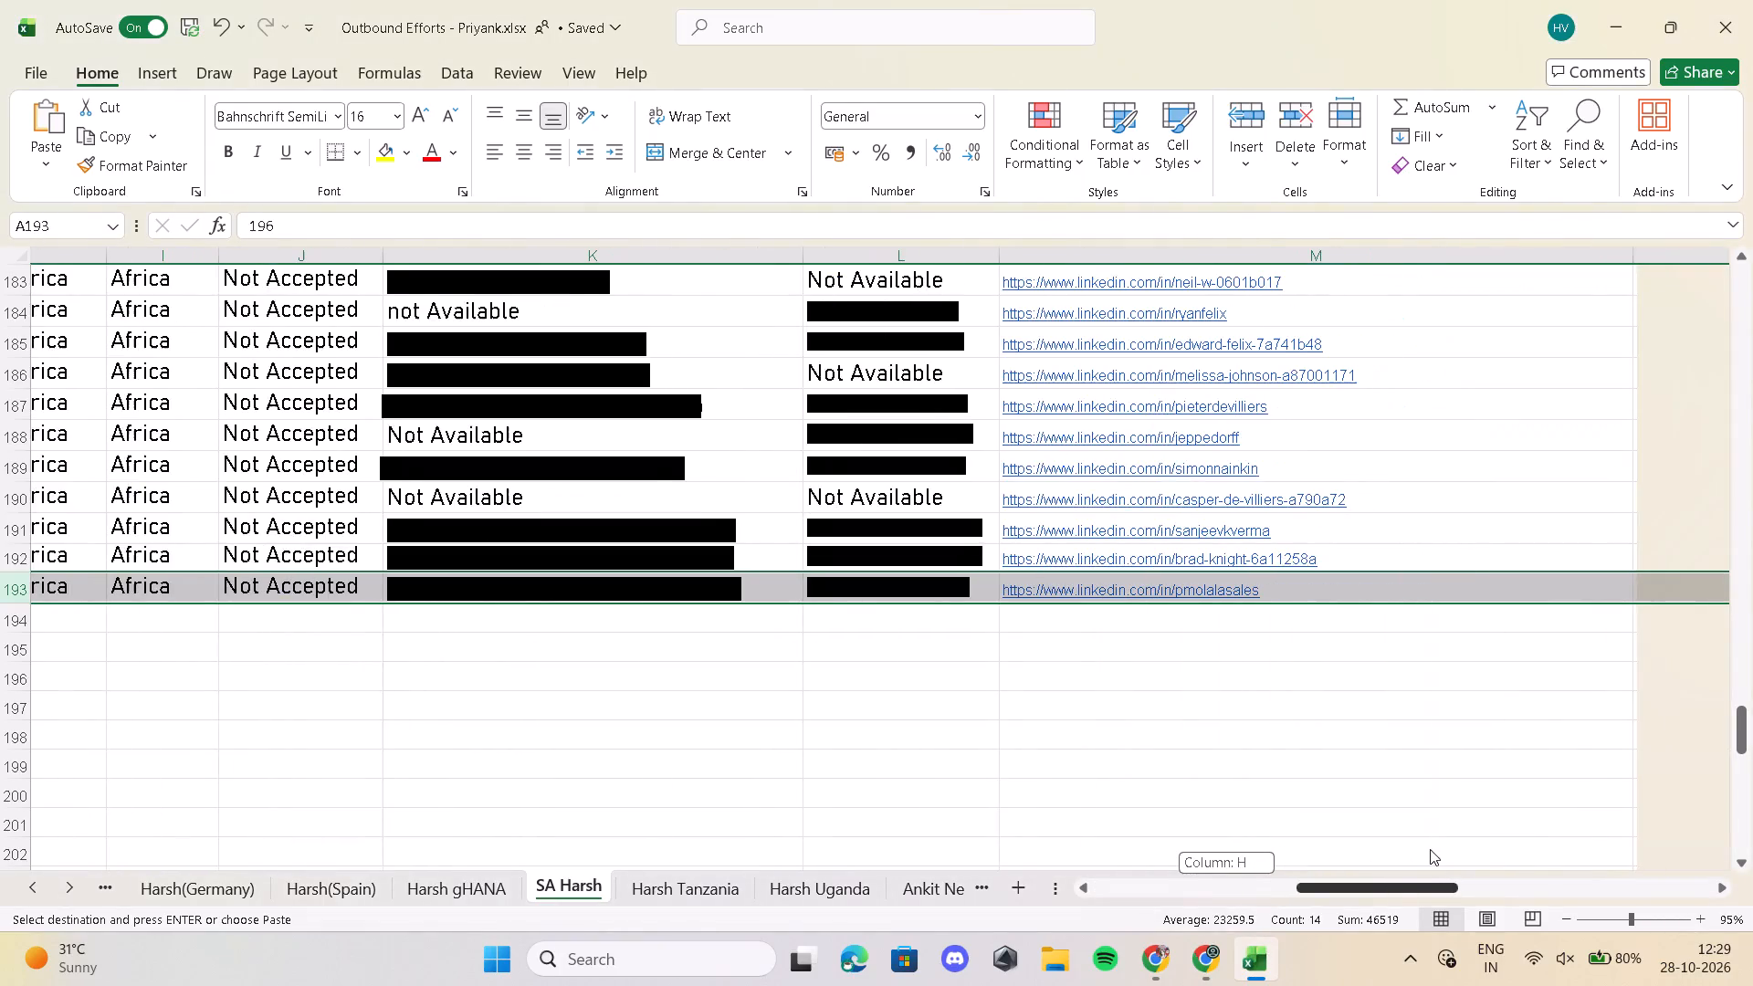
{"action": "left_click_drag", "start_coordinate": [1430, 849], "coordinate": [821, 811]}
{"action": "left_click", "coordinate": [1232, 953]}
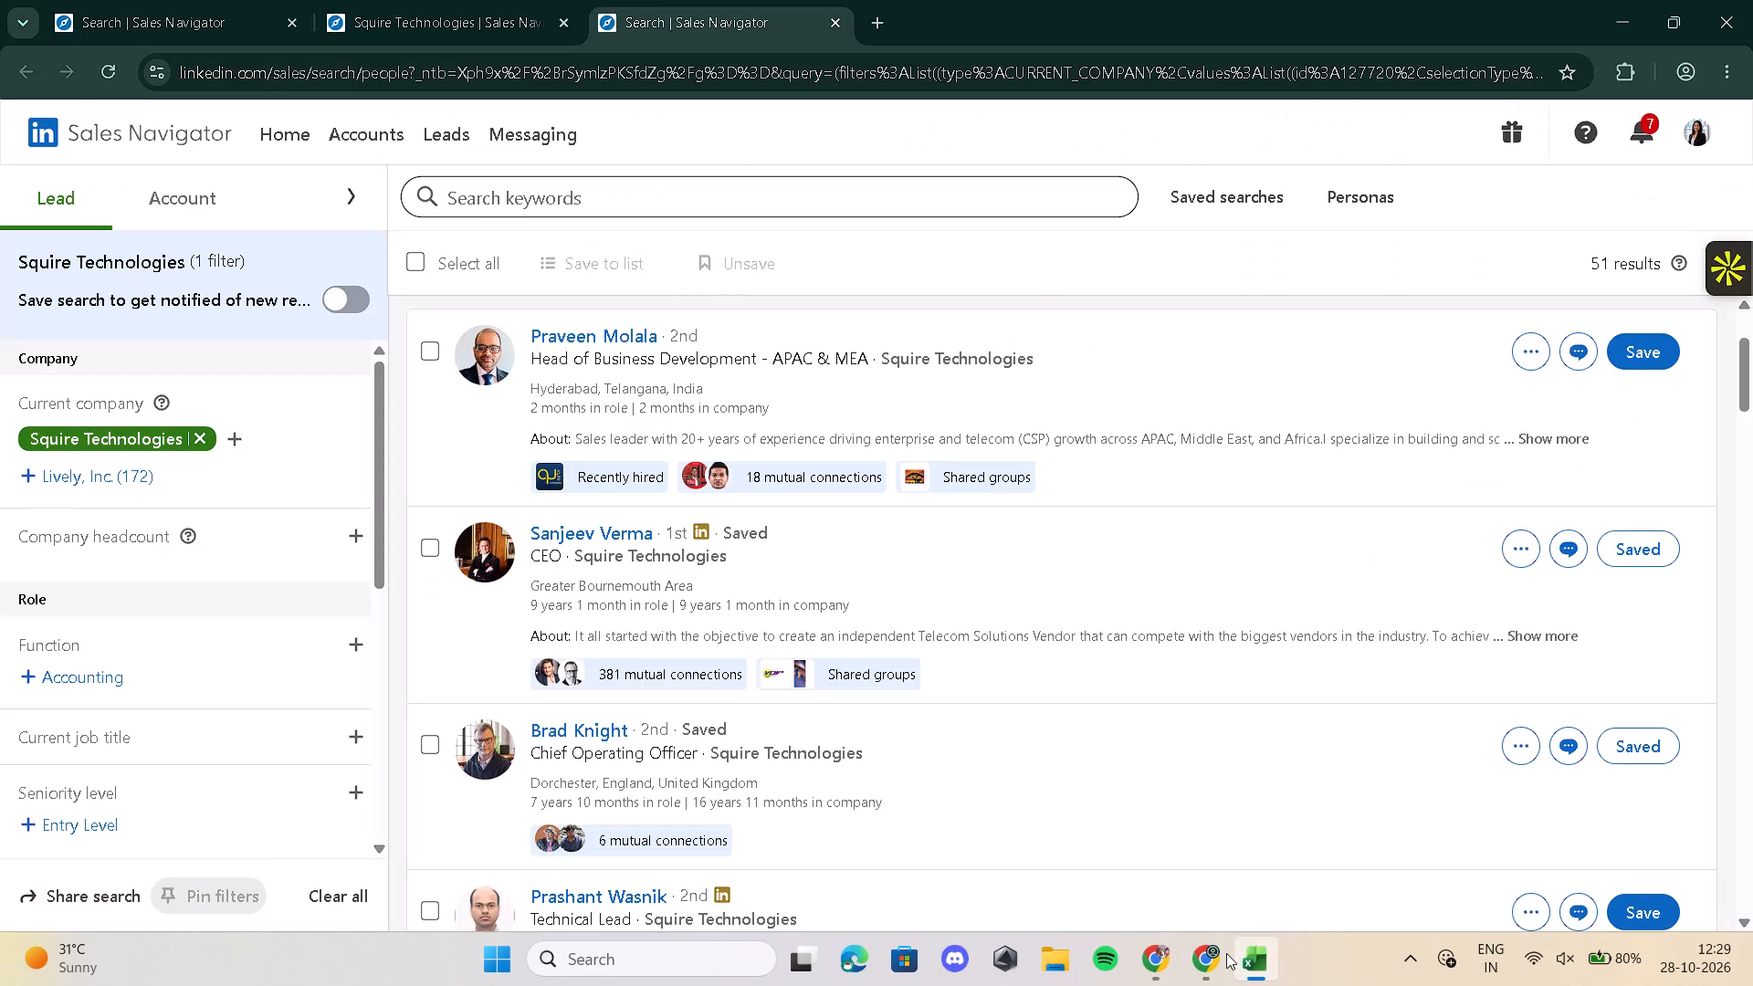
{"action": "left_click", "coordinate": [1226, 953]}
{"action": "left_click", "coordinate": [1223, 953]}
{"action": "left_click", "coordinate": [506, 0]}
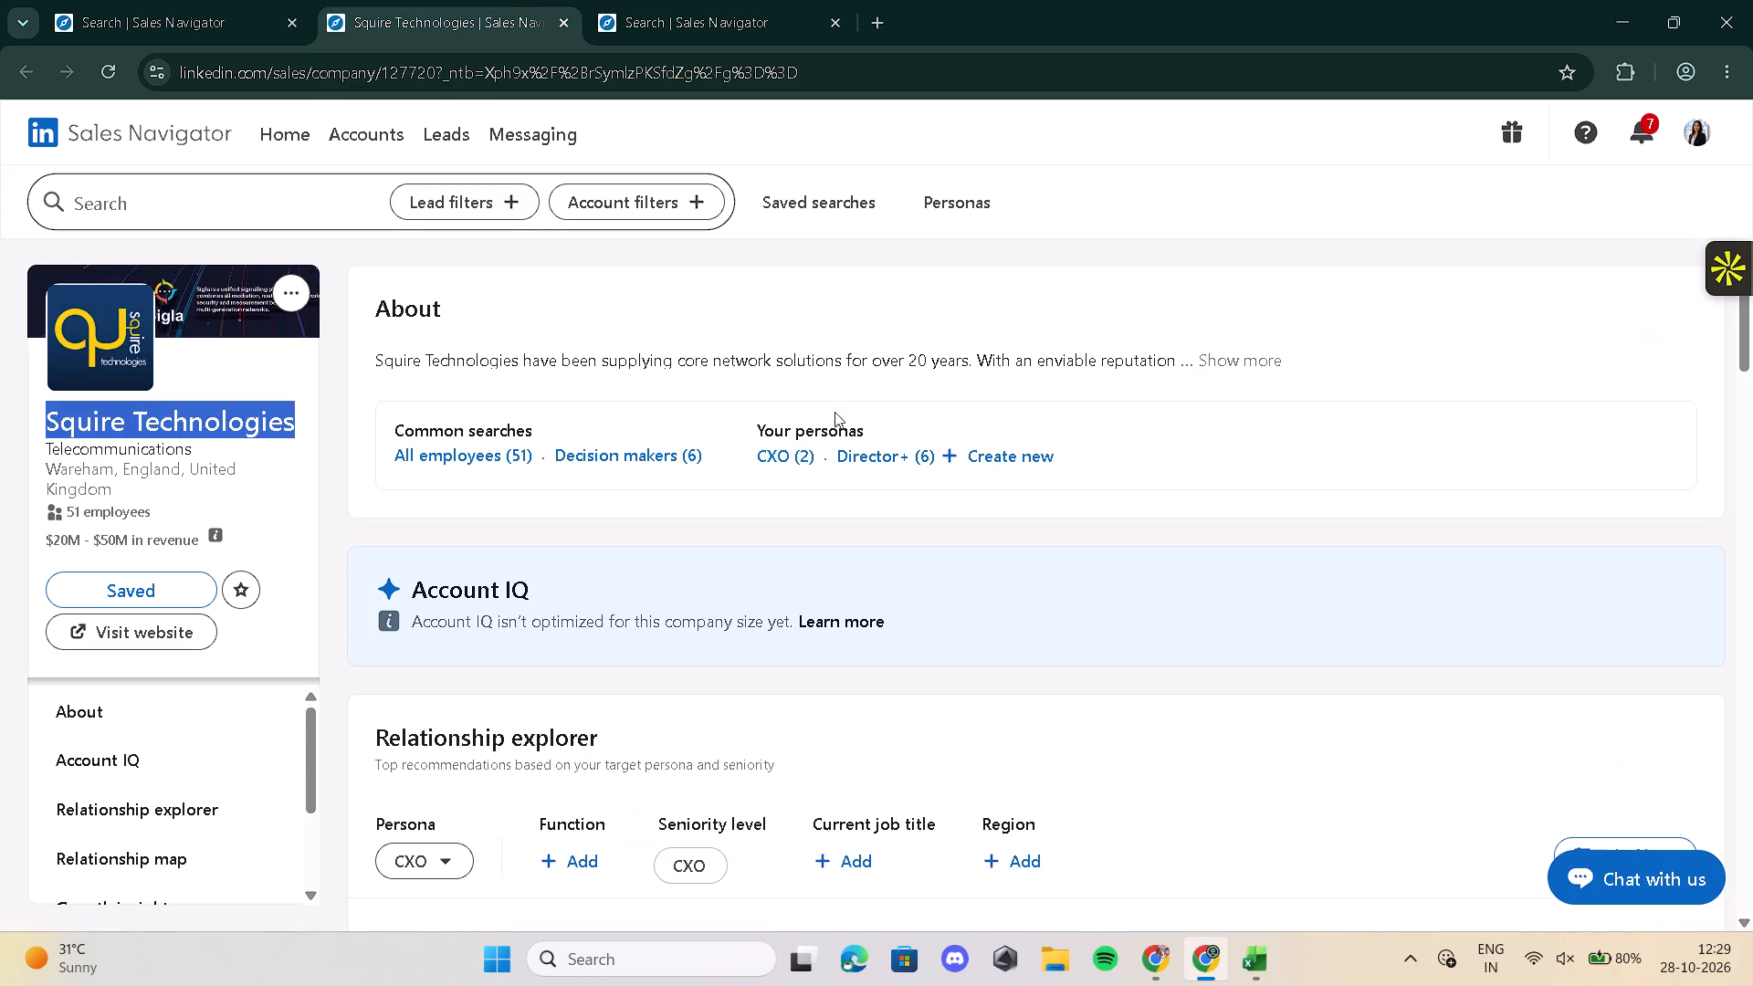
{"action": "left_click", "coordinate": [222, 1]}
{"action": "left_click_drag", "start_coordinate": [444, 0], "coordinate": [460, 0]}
Look through the Squire Technologies employee search results for another senior decision maker to add to the sheet.
{"action": "left_click", "coordinate": [776, 0]}
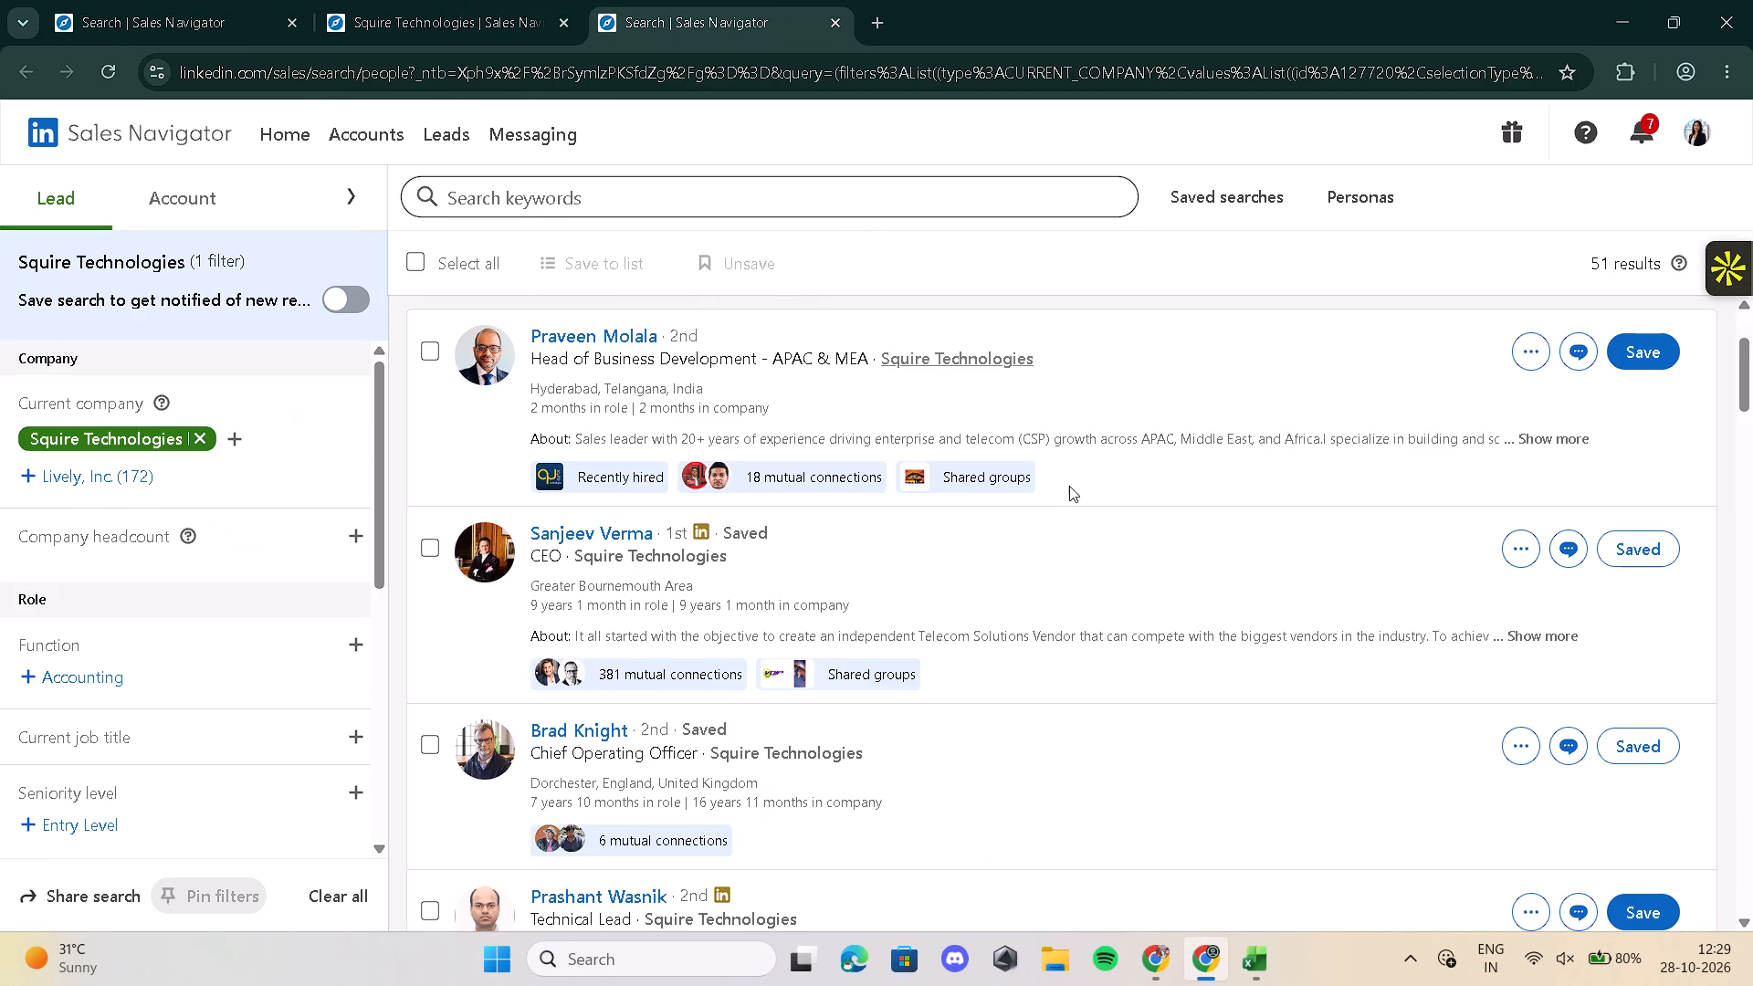
{"action": "scroll", "coordinate": [1069, 486], "scroll_direction": "down", "scroll_amount": 3}
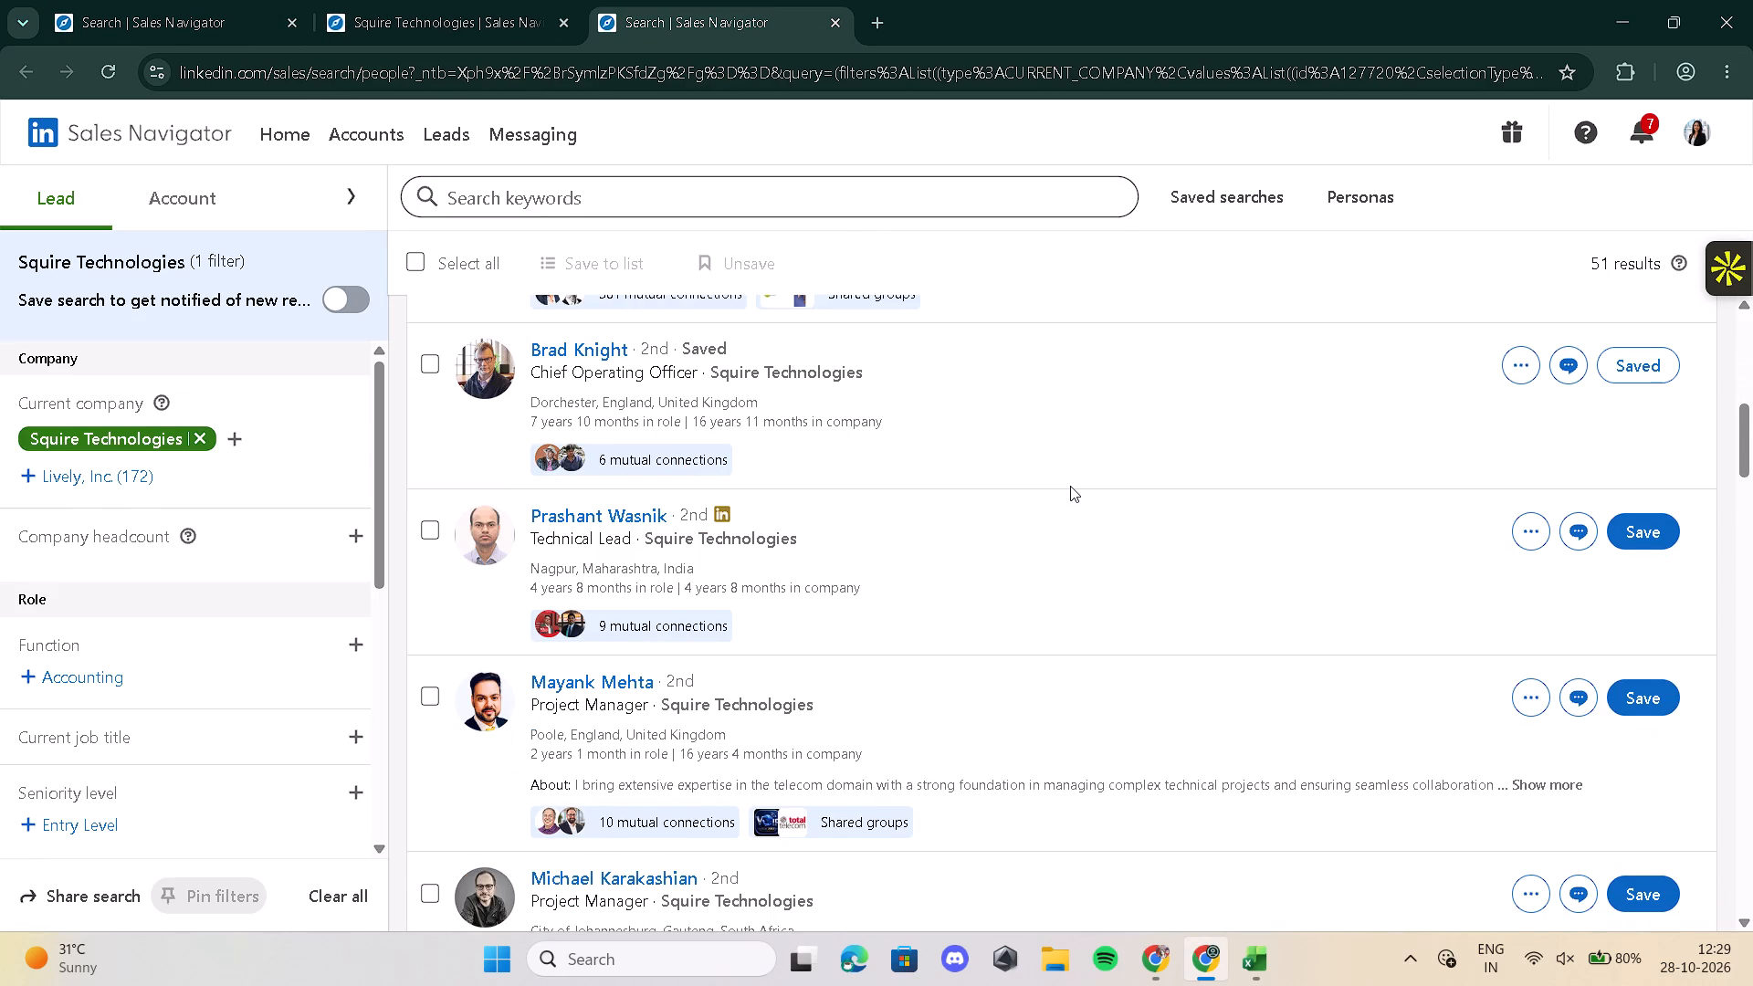
{"action": "scroll", "coordinate": [1070, 486], "scroll_direction": "down", "scroll_amount": 3}
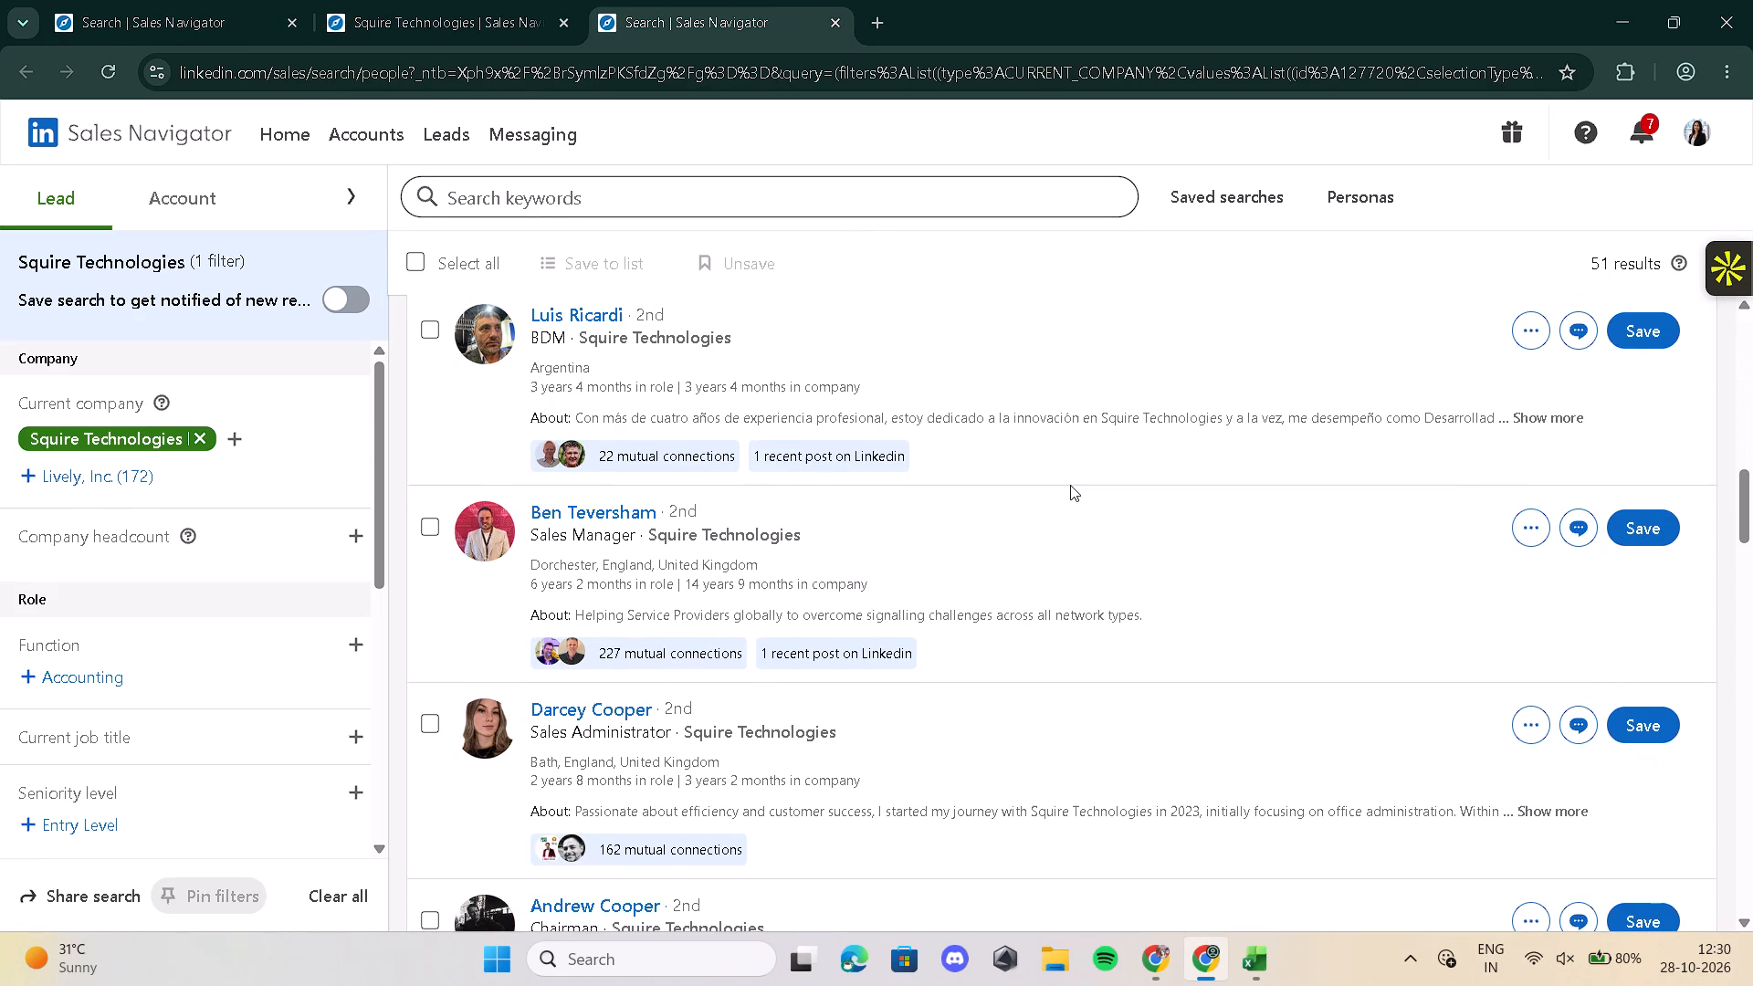
{"action": "scroll", "coordinate": [1070, 485], "scroll_direction": "down", "scroll_amount": 1}
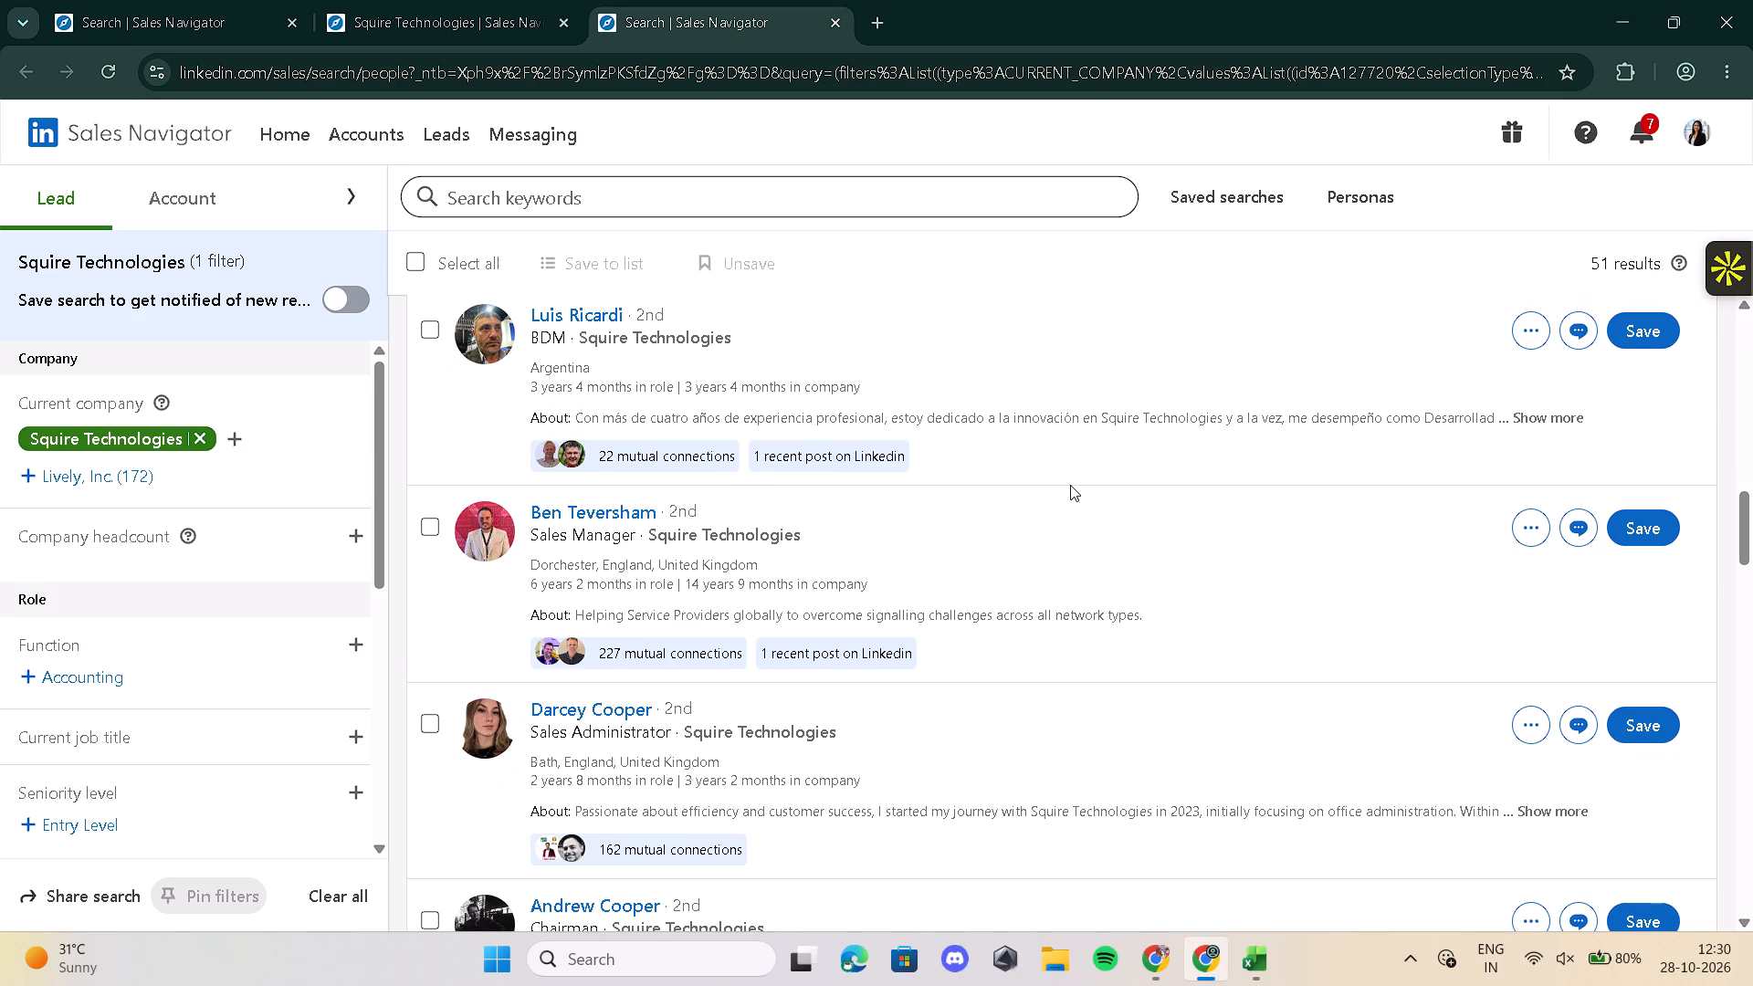
{"action": "scroll", "coordinate": [1050, 558], "scroll_direction": "up", "scroll_amount": 16}
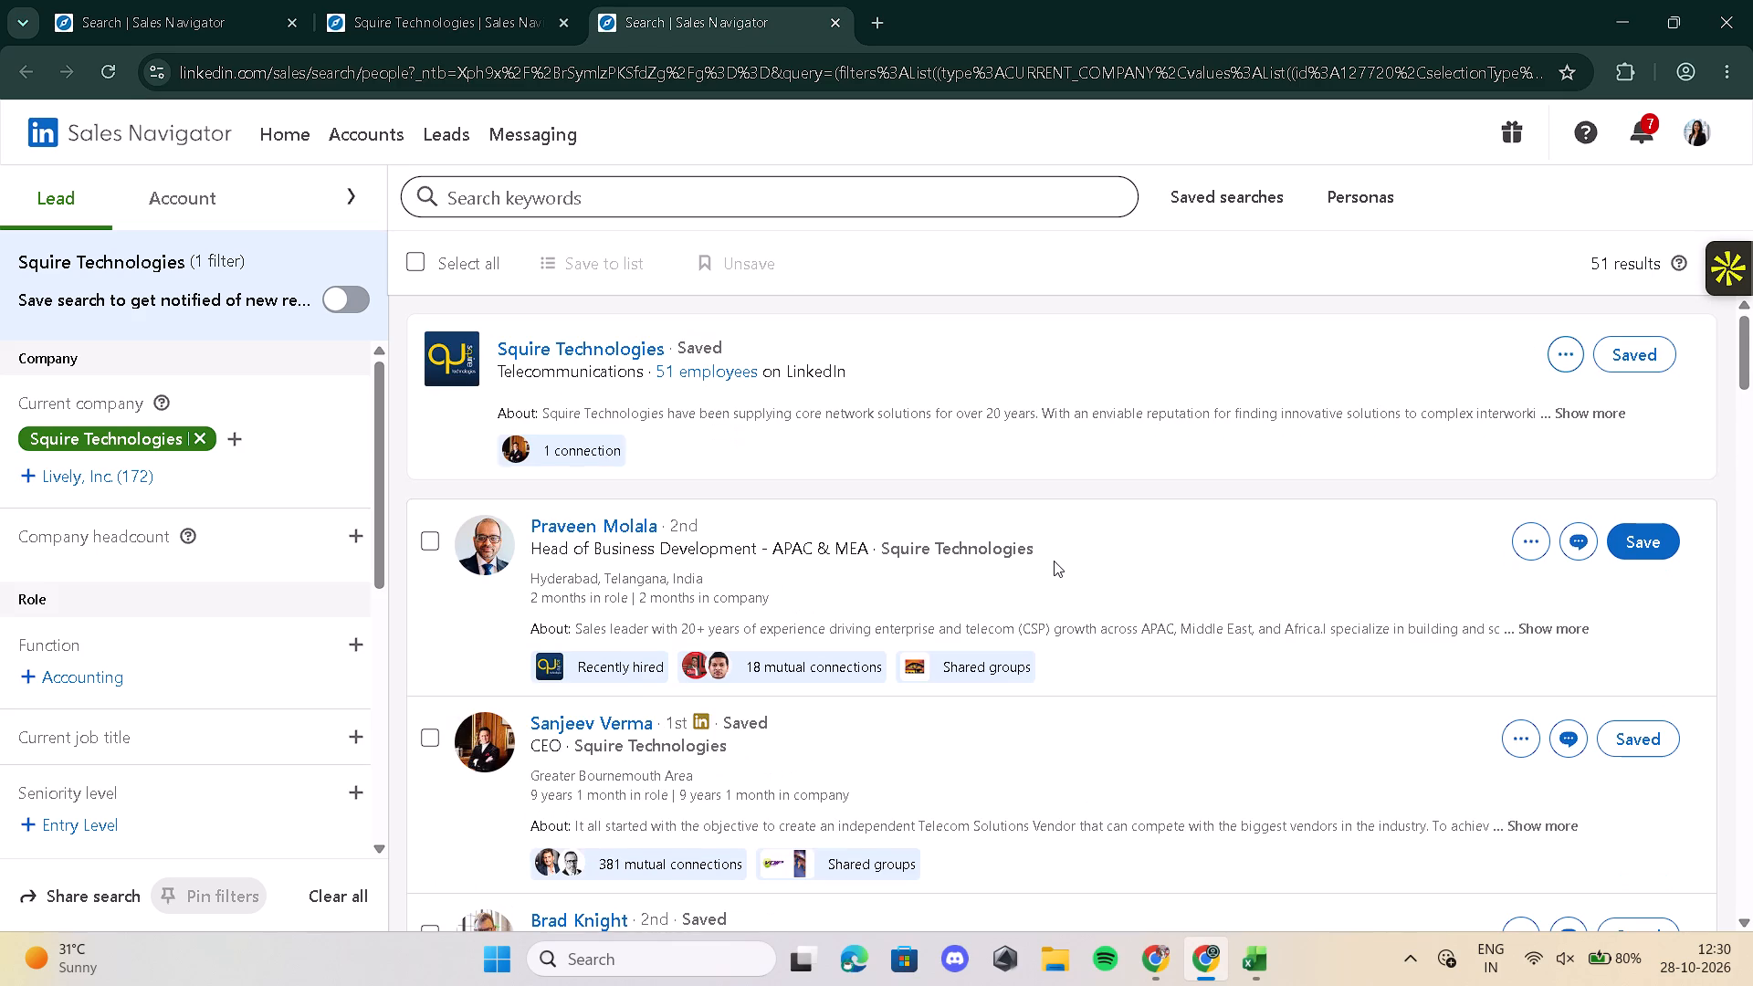
{"action": "scroll", "coordinate": [1054, 561], "scroll_direction": "down", "scroll_amount": 11}
{"action": "scroll", "coordinate": [1057, 551], "scroll_direction": "up", "scroll_amount": 1}
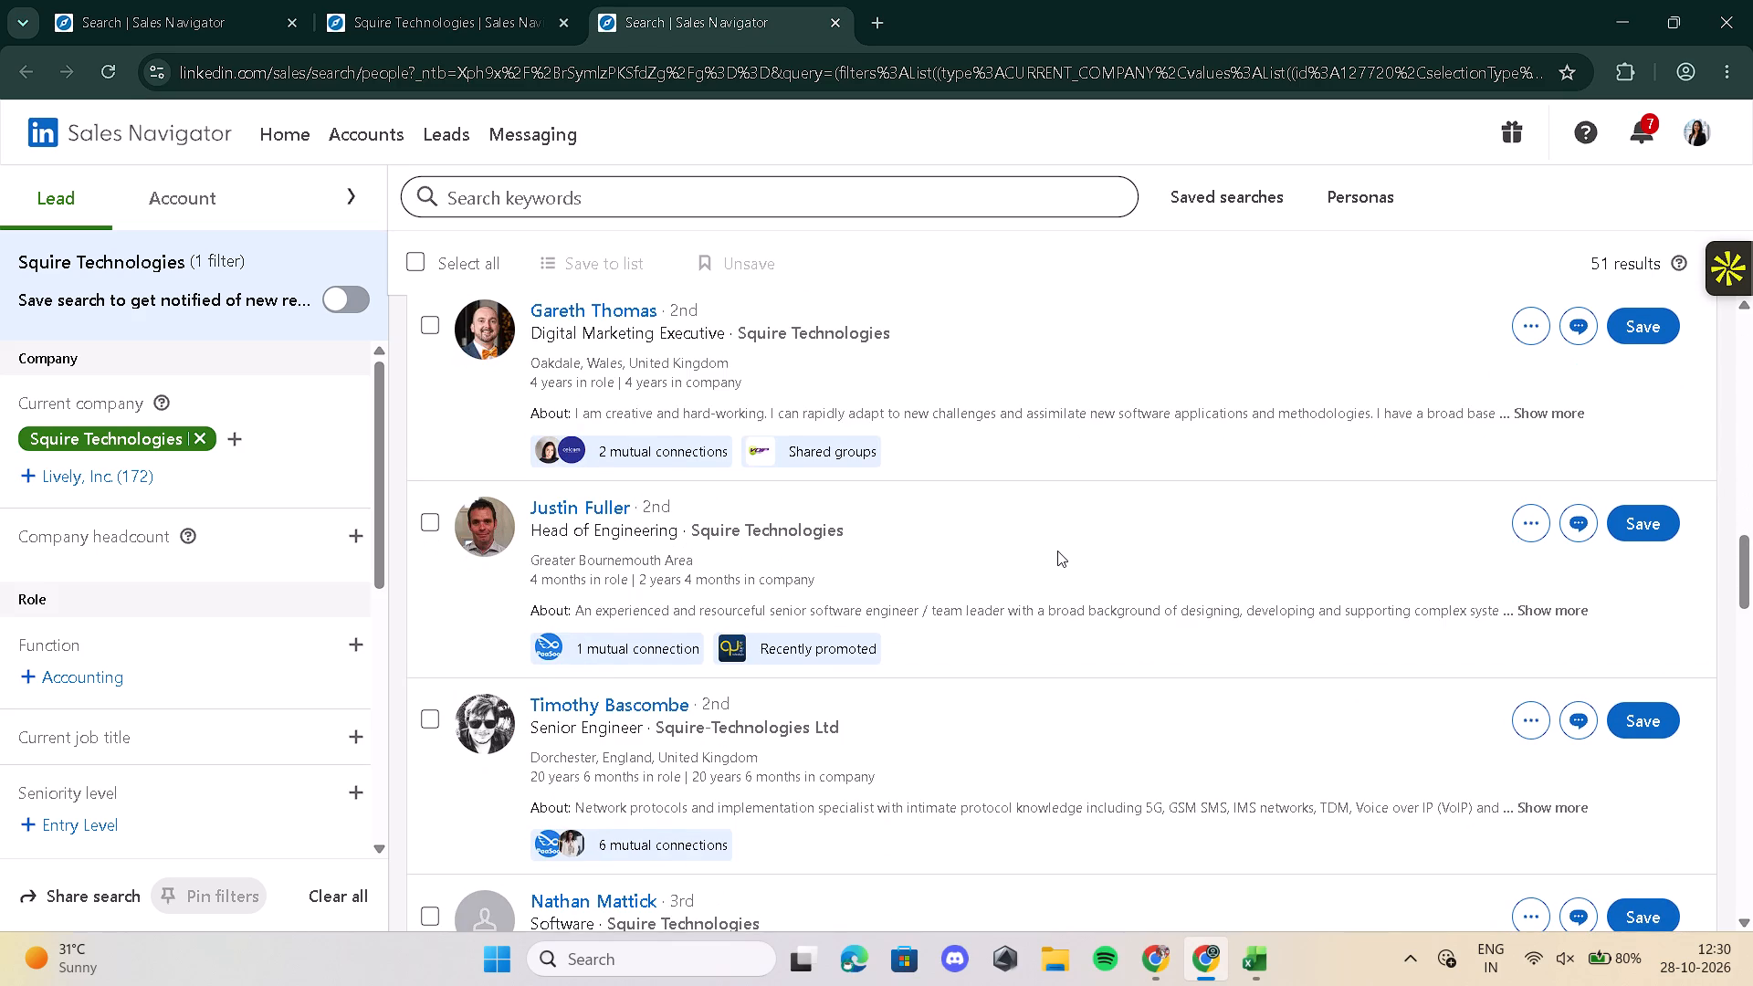
{"action": "scroll", "coordinate": [1057, 551], "scroll_direction": "down", "scroll_amount": 5}
{"action": "scroll", "coordinate": [1057, 550], "scroll_direction": "up", "scroll_amount": 4}
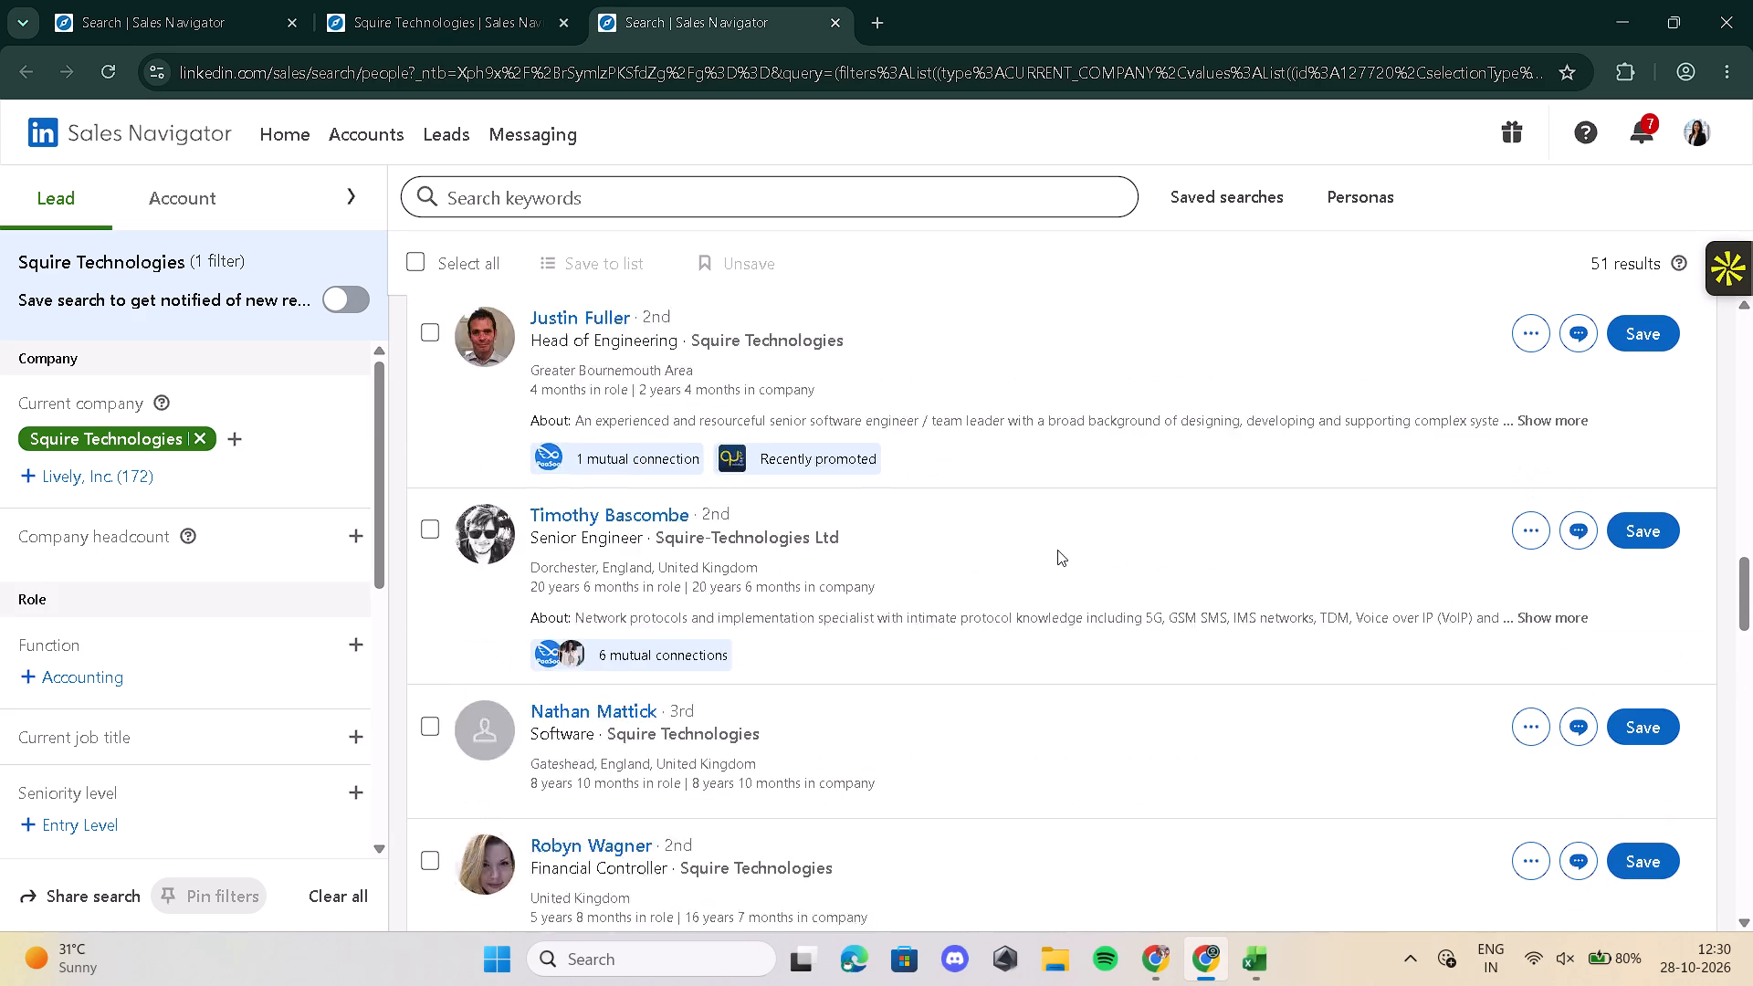
{"action": "scroll", "coordinate": [1057, 550], "scroll_direction": "up", "scroll_amount": 2}
Open the Squire Technologies Chairman's lead page from the search results in a new tab.
{"action": "right_click", "coordinate": [634, 530]}
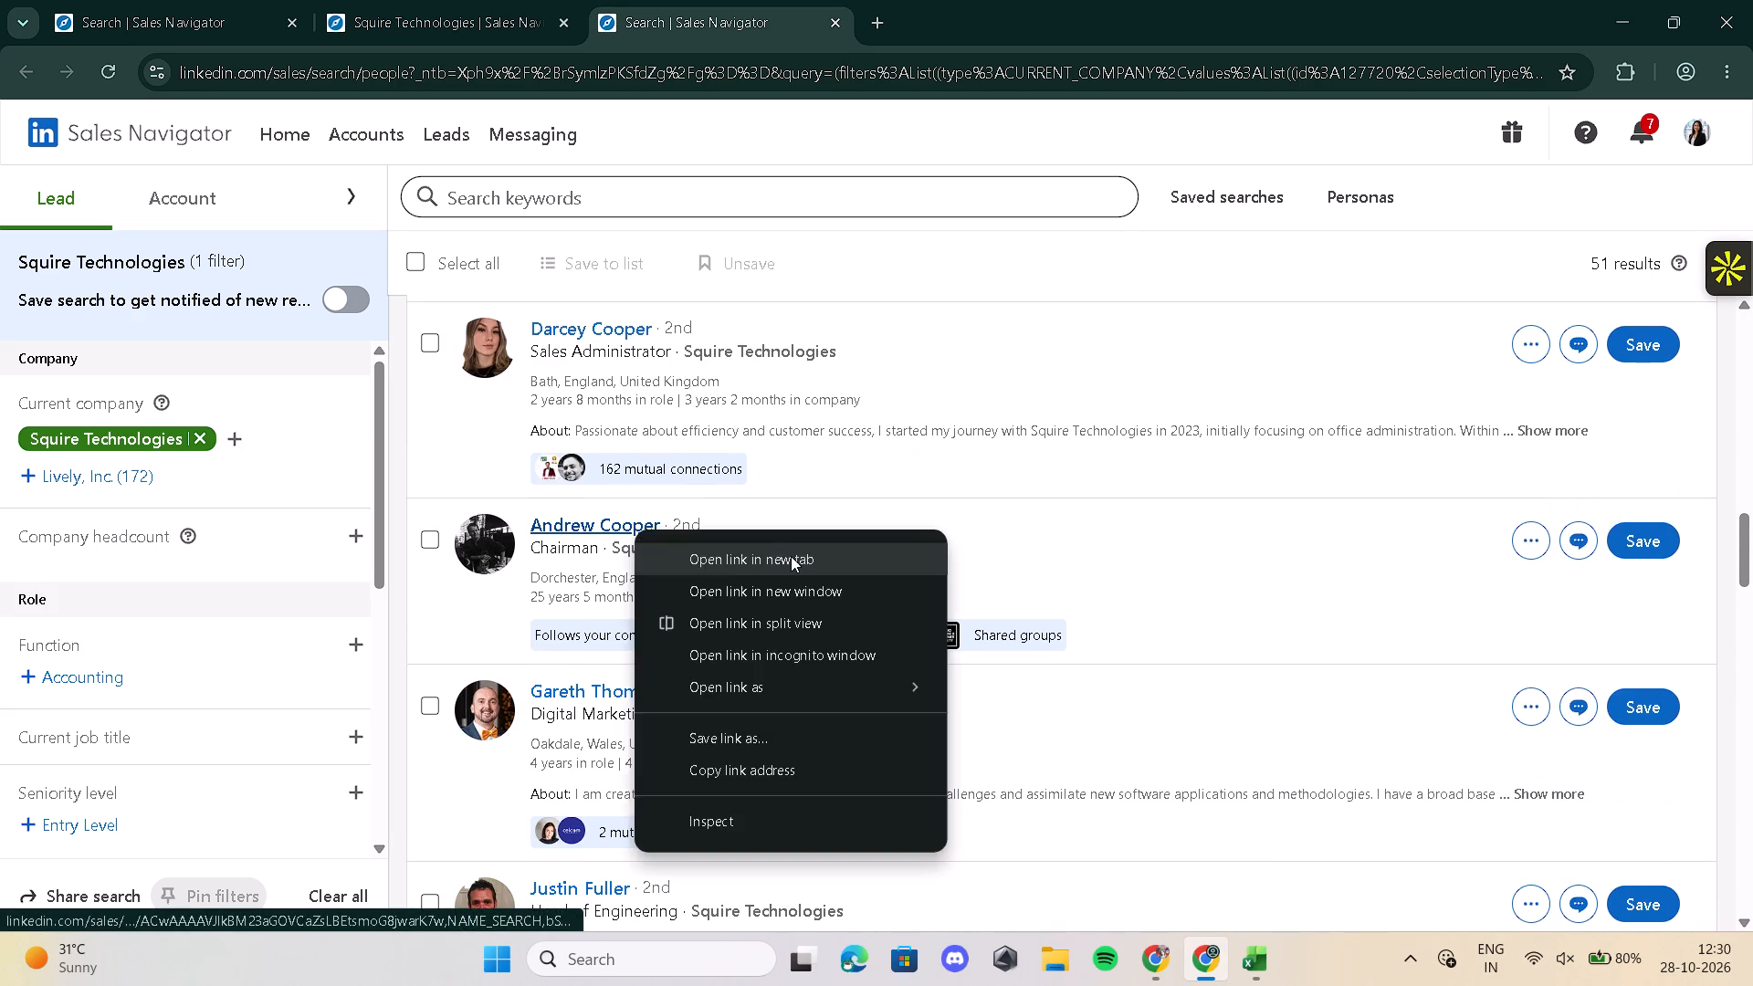
{"action": "left_click", "coordinate": [790, 556]}
{"action": "left_click", "coordinate": [232, 0]}
{"action": "left_click", "coordinate": [366, 0]}
{"action": "left_click", "coordinate": [696, 0]}
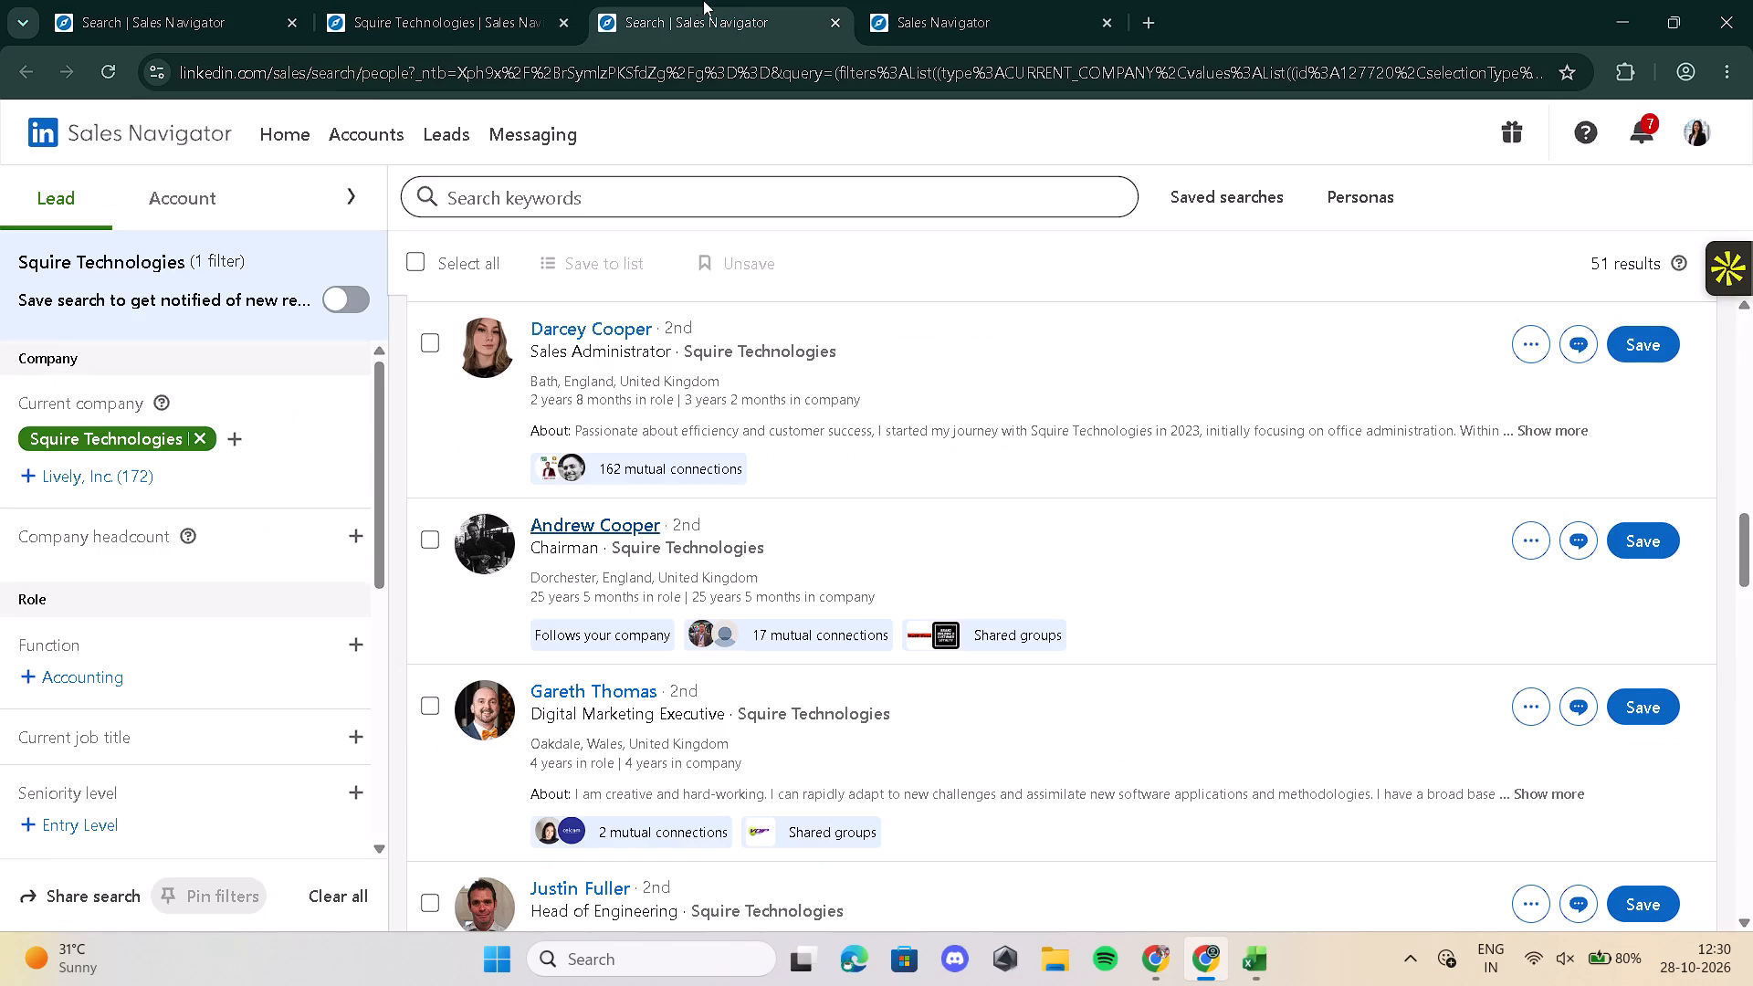
{"action": "left_click", "coordinate": [987, 0]}
{"action": "left_click", "coordinate": [226, 7]}
{"action": "left_click", "coordinate": [446, 0]}
{"action": "left_click", "coordinate": [640, 0]}
{"action": "left_click", "coordinate": [968, 0]}
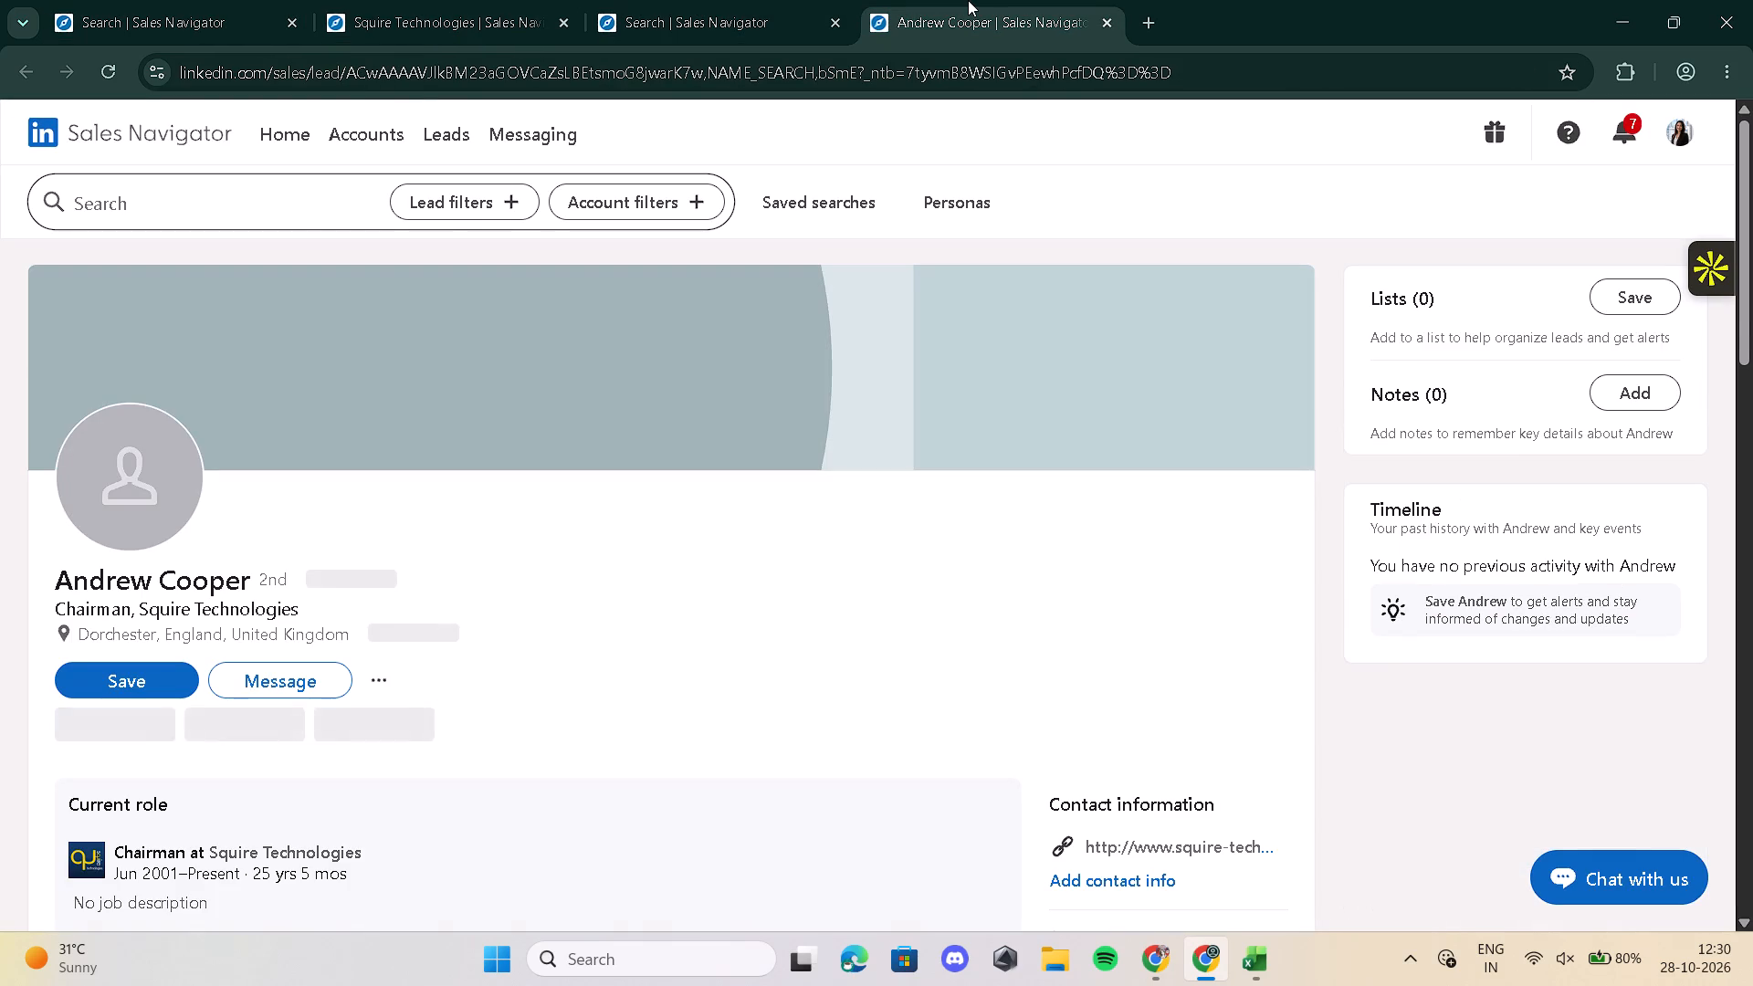
Copy the Chairman's name from the Sales Navigator lead page into cell F194 of the Excel sheet.
{"action": "left_click_drag", "start_coordinate": [260, 593], "coordinate": [248, 593]}
{"action": "left_click", "coordinate": [252, 586]}
{"action": "left_click", "coordinate": [252, 586]}
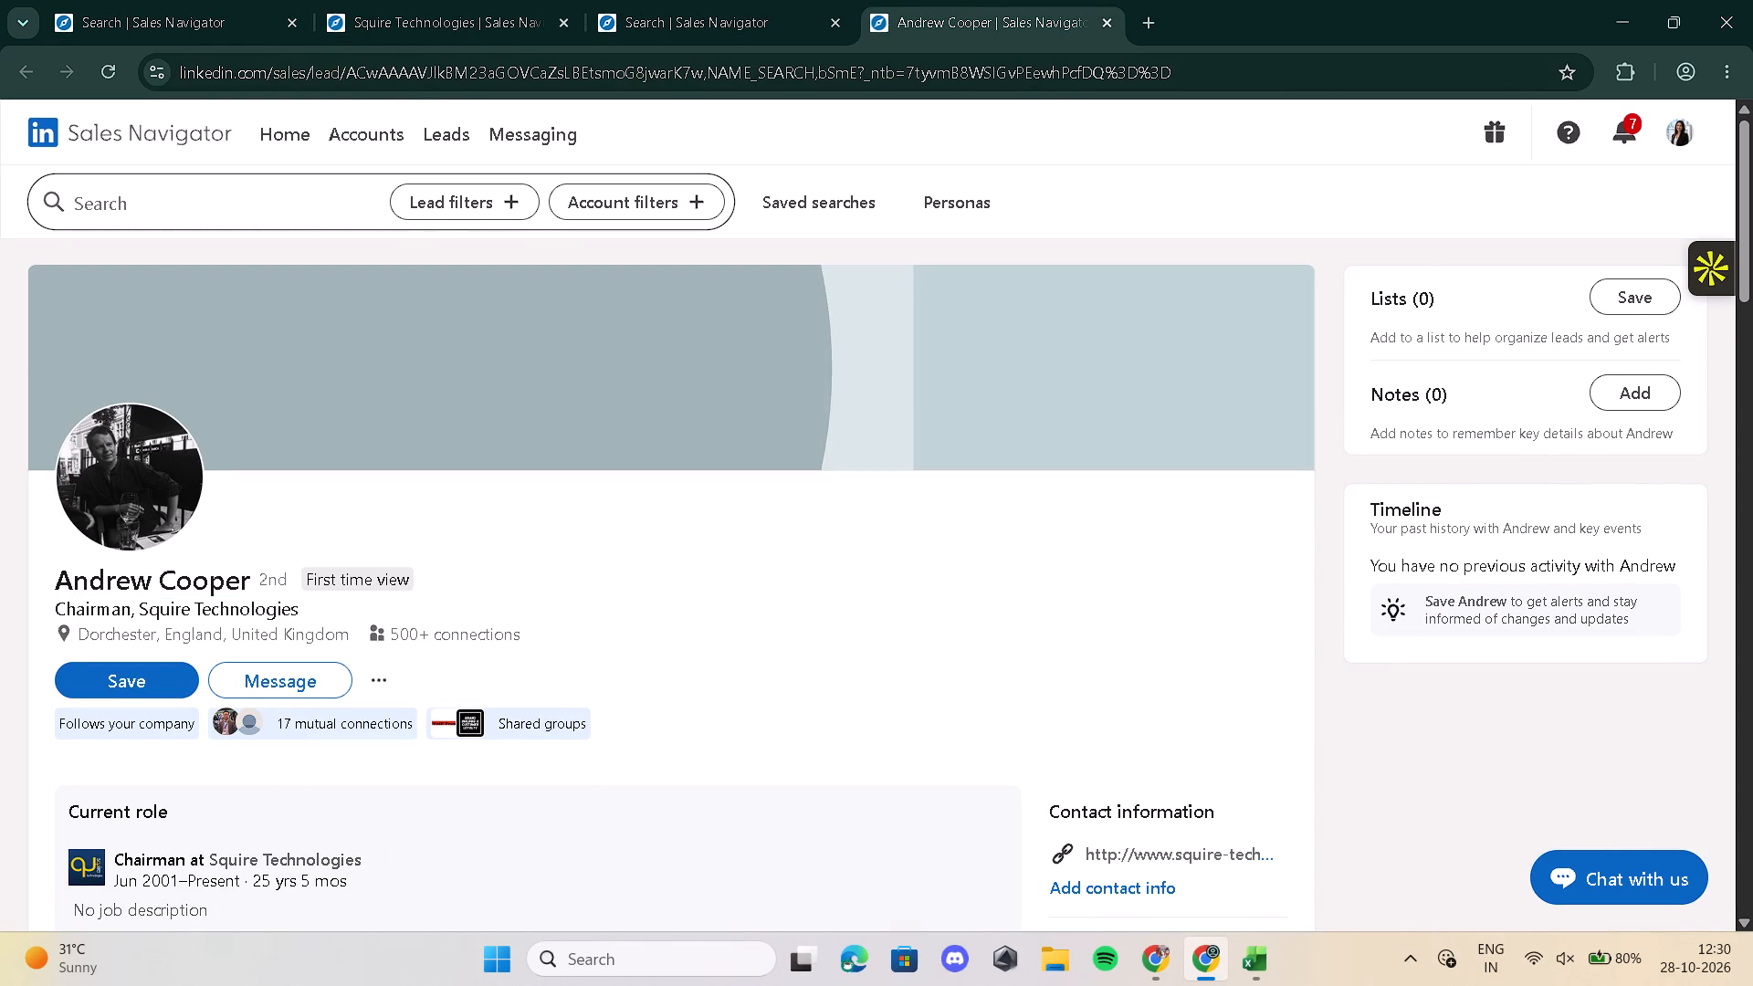
{"action": "left_click_drag", "start_coordinate": [245, 583], "coordinate": [123, 576]}
{"action": "left_click_drag", "start_coordinate": [250, 583], "coordinate": [58, 584]}
{"action": "right_click", "coordinate": [58, 584]}
{"action": "left_click", "coordinate": [137, 605]}
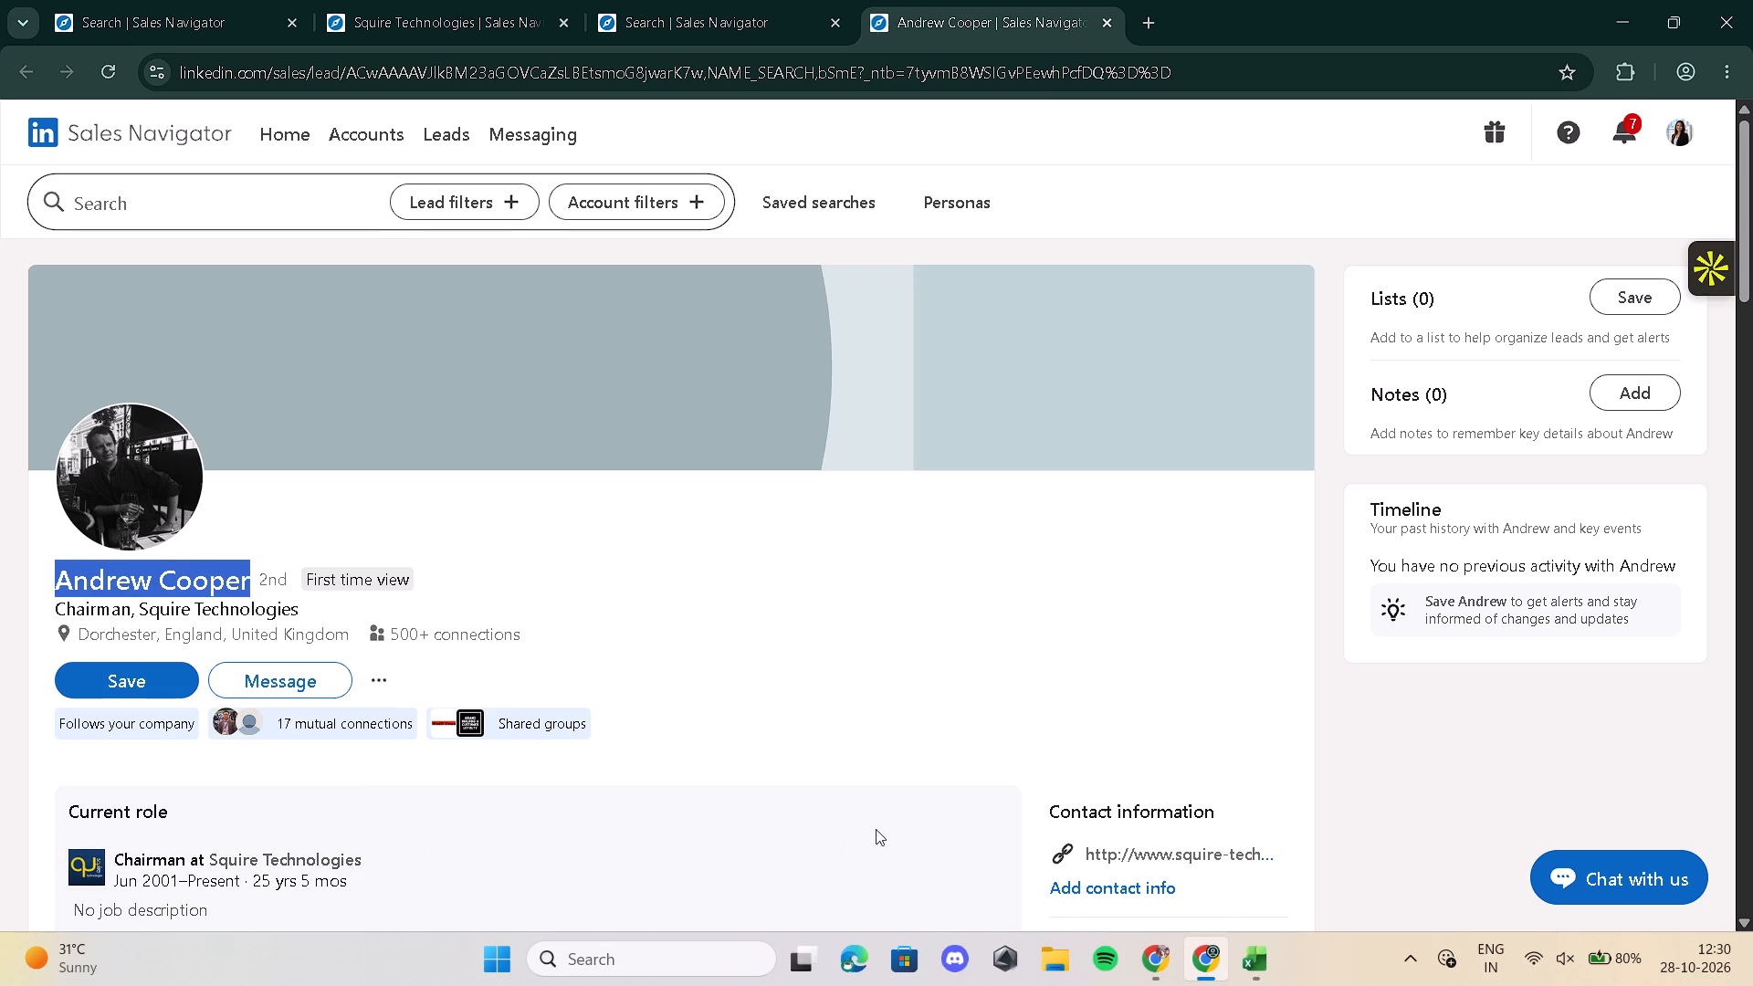
{"action": "left_click", "coordinate": [1259, 985]}
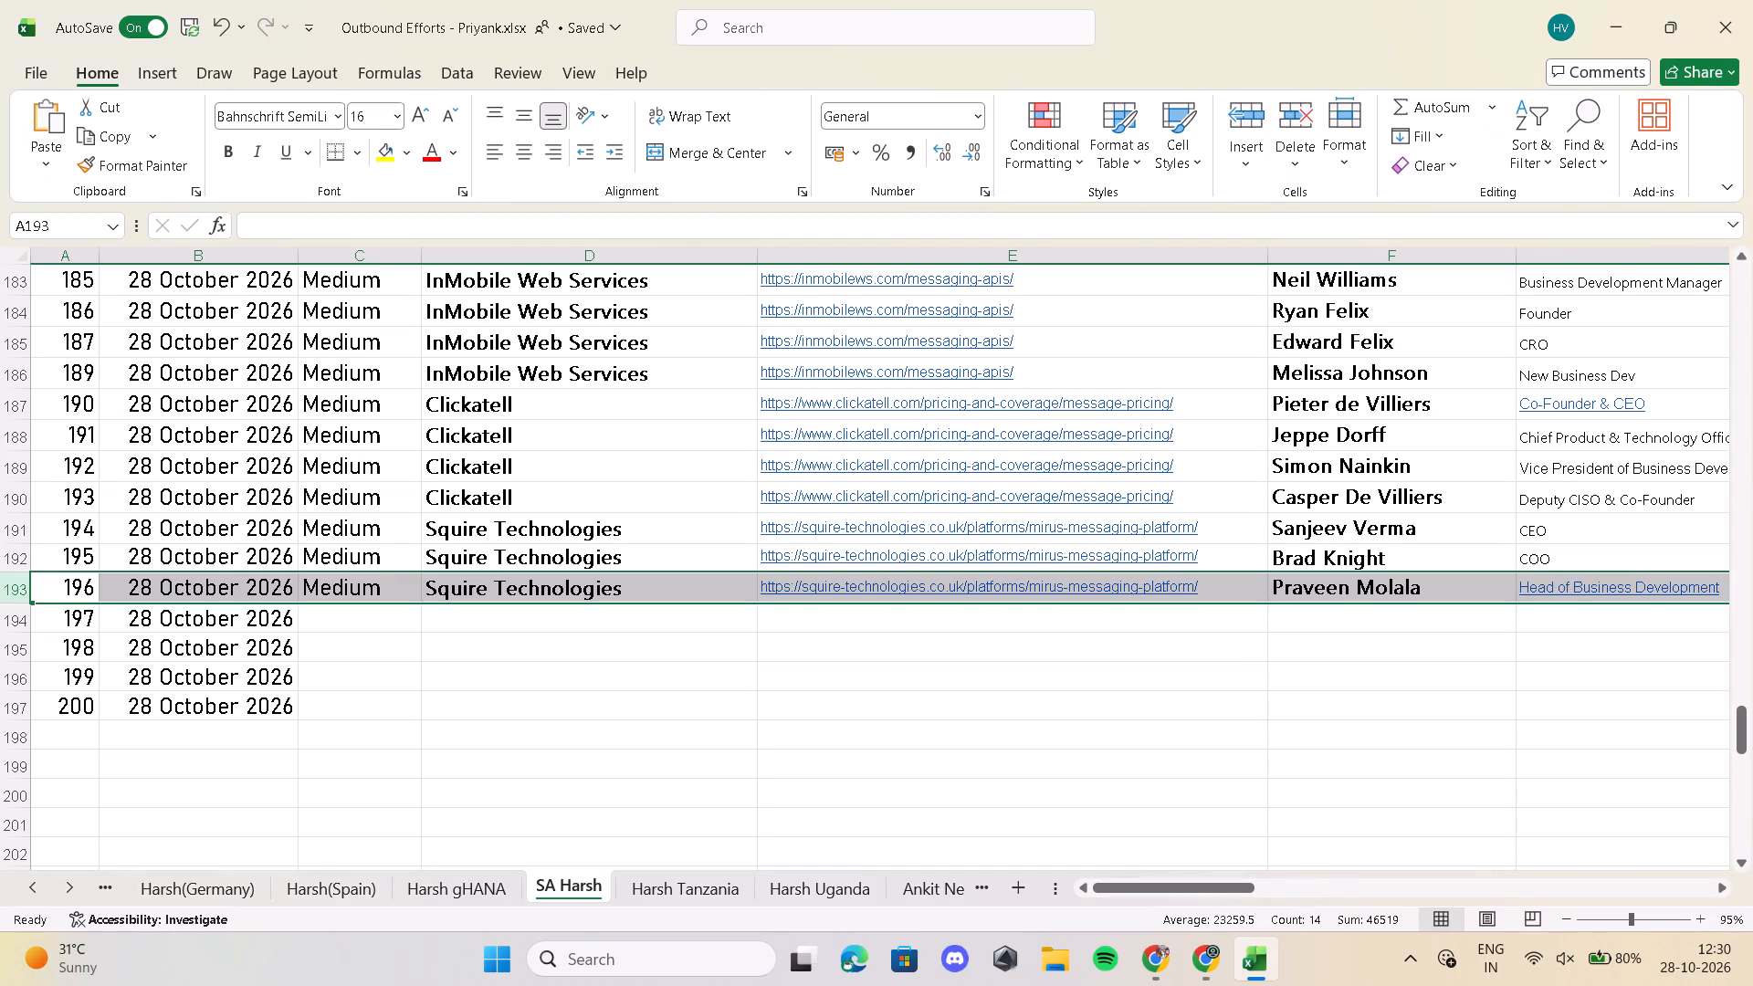
{"action": "left_click", "coordinate": [1355, 619]}
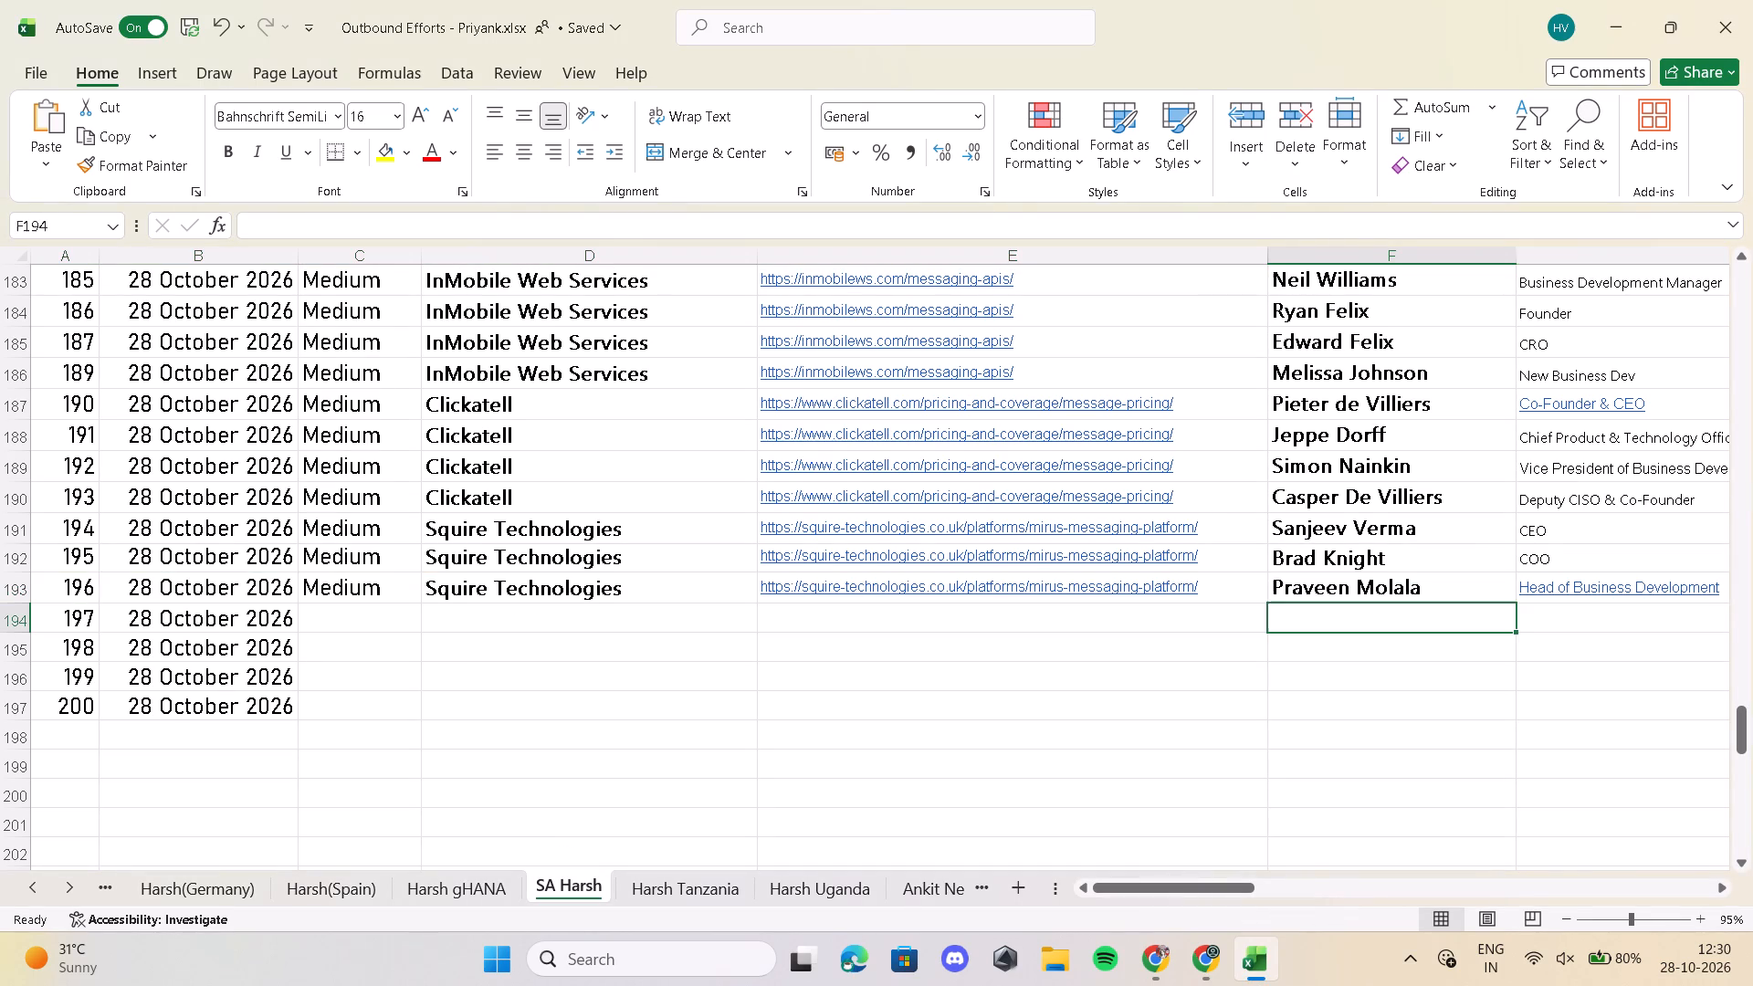
{"action": "key", "text": "ctrl+v"}
Fill C194, D194 and E194 with Medium, Squire Technologies and the Mirus messaging platform link copied from row 193.
{"action": "right_click", "coordinate": [1228, 578]}
{"action": "left_click", "coordinate": [1107, 677]}
{"action": "key", "text": "ctrl+c"}
{"action": "left_click", "coordinate": [1149, 617]}
{"action": "key", "text": "ctrl+v"}
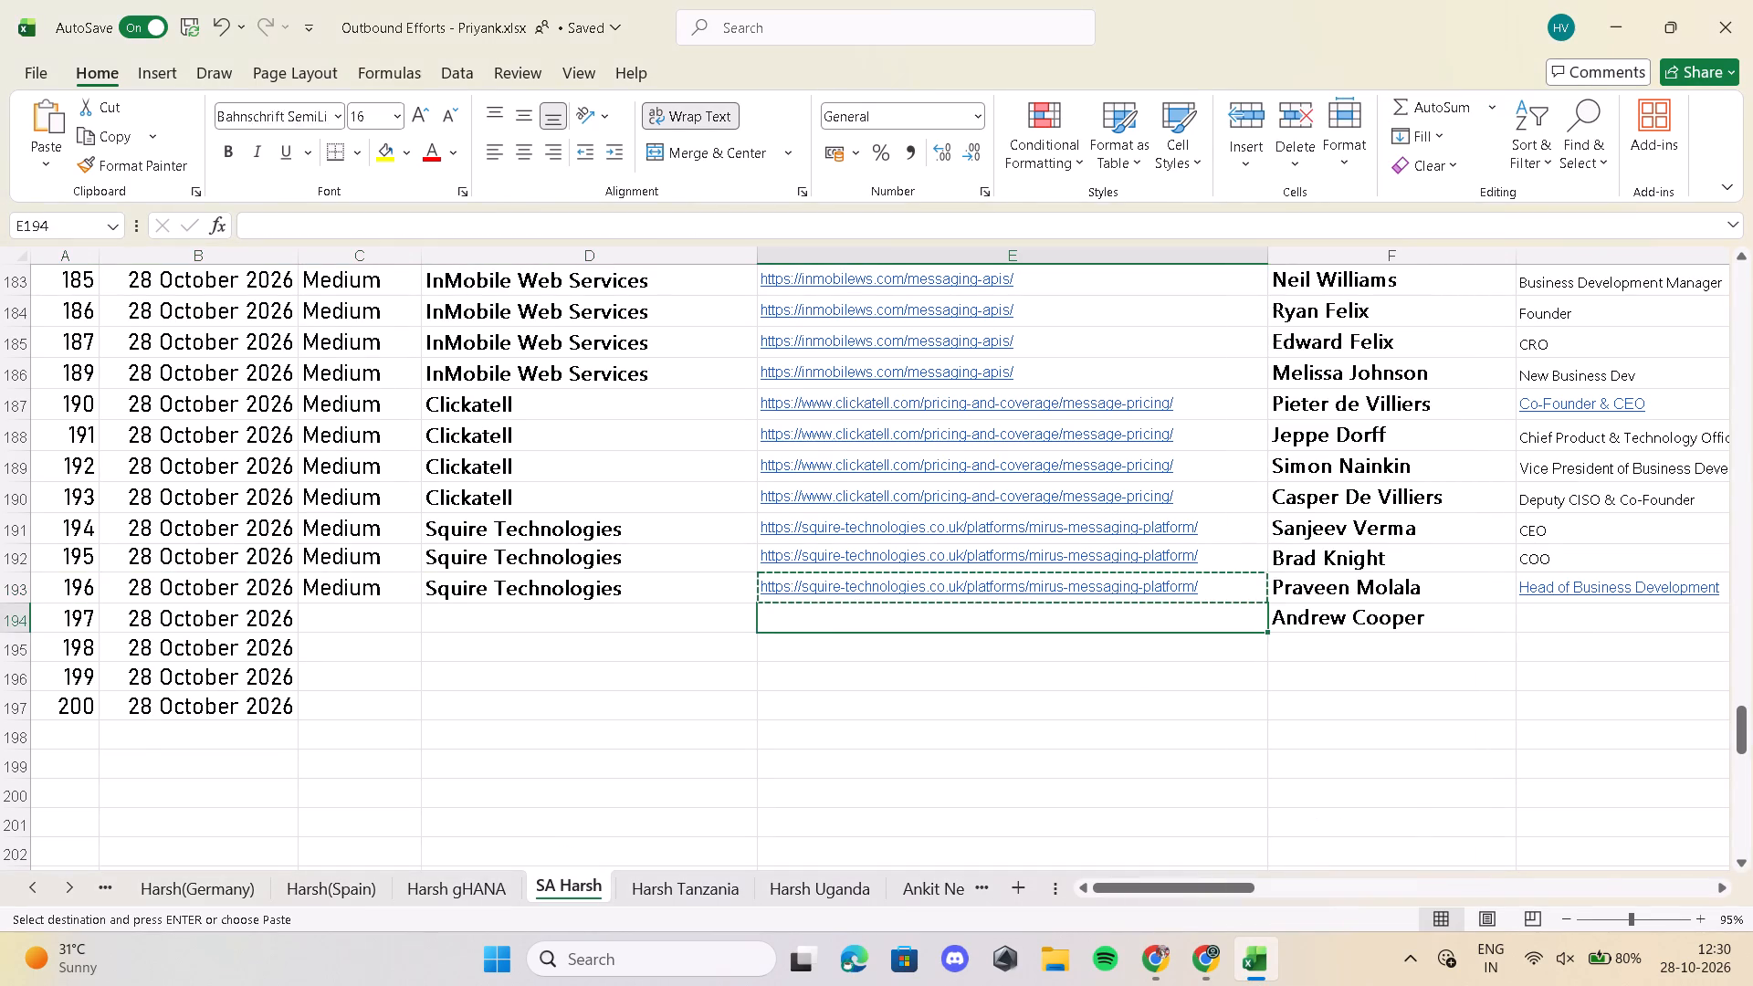
{"action": "key", "text": "v"}
{"action": "right_click", "coordinate": [688, 589]}
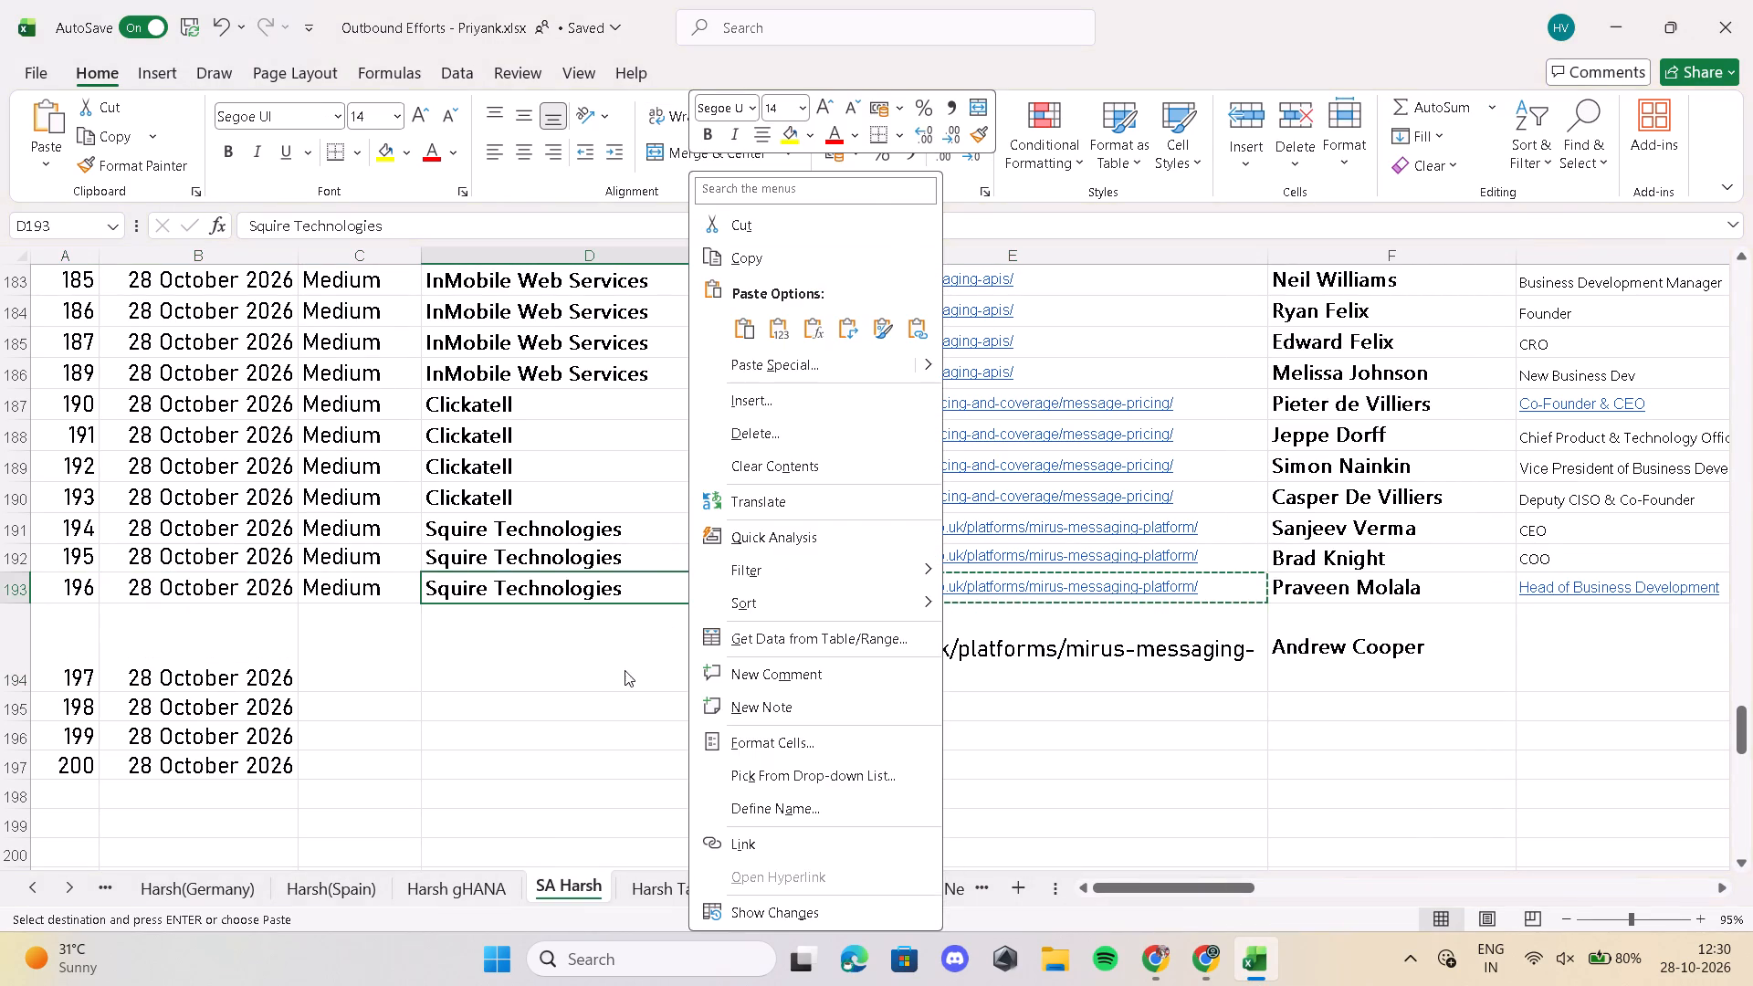
{"action": "left_click", "coordinate": [620, 633]}
{"action": "key", "text": "ctrl+c"}
{"action": "left_click", "coordinate": [623, 639]}
{"action": "key", "text": "ctrl+v"}
{"action": "left_click", "coordinate": [318, 576]}
{"action": "left_click", "coordinate": [351, 595]}
{"action": "key", "text": "ctrl+c"}
{"action": "left_click", "coordinate": [371, 641]}
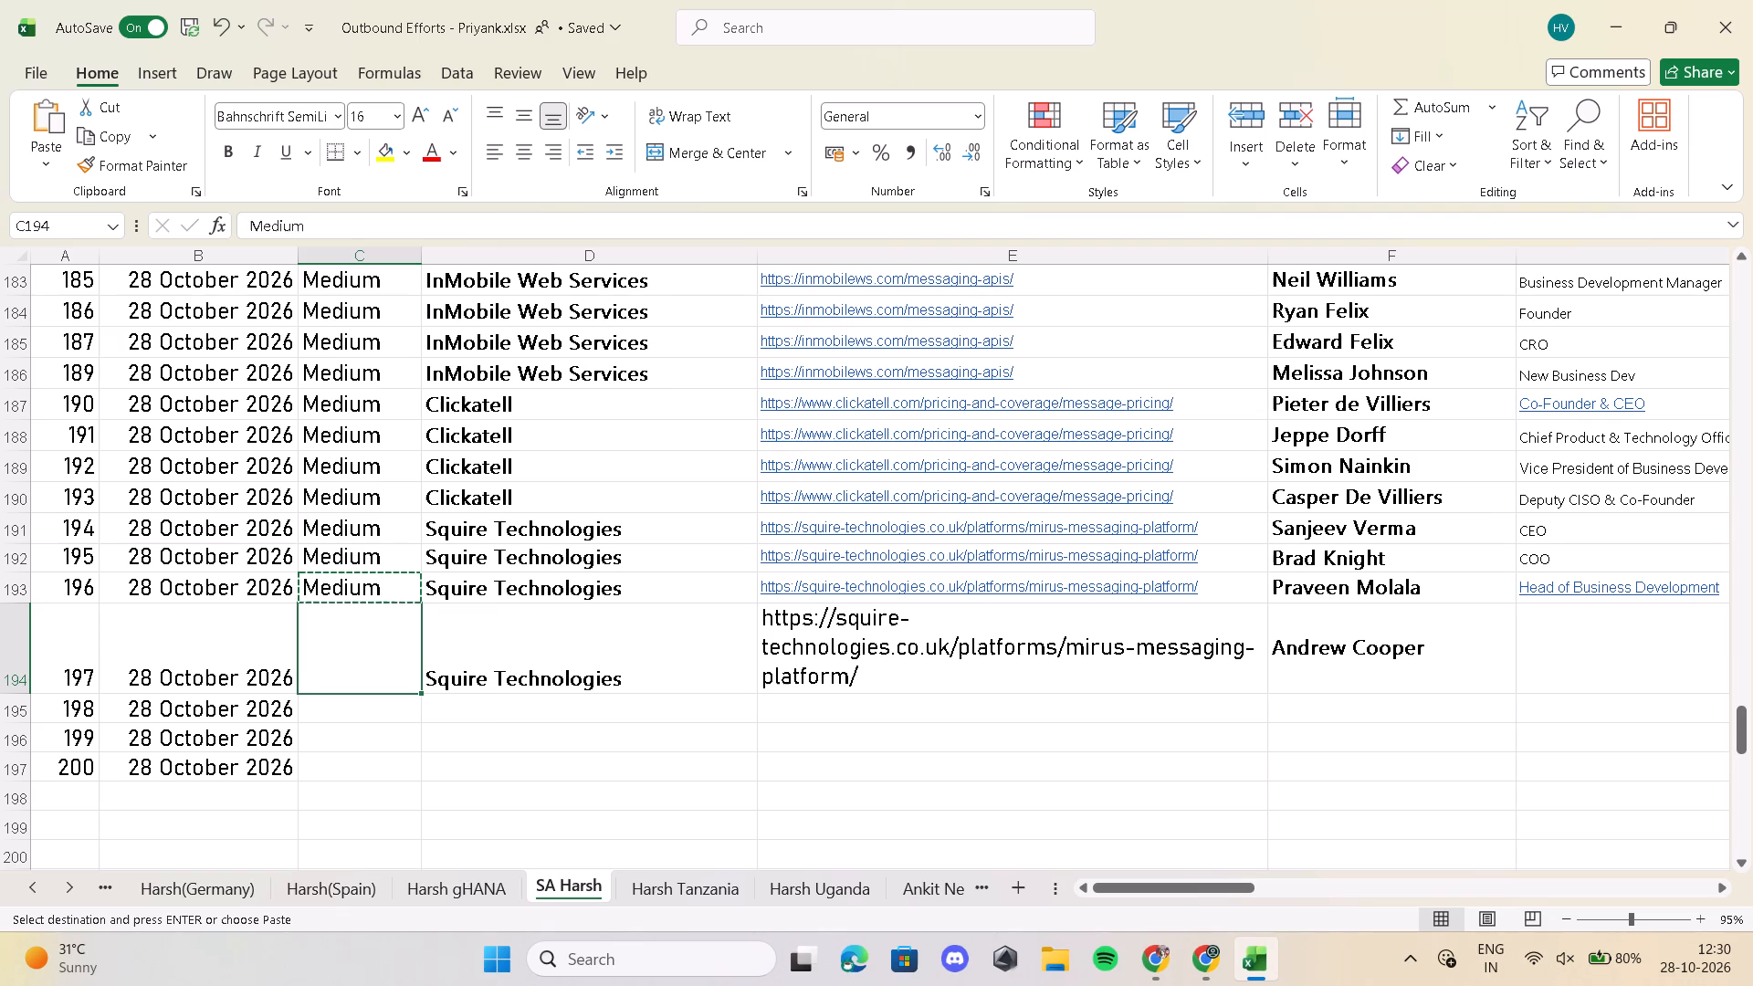
{"action": "key", "text": "ctrl+v"}
{"action": "left_click", "coordinate": [1, 635]}
{"action": "double_click", "coordinate": [1102, 635]}
{"action": "left_click", "coordinate": [1518, 664]}
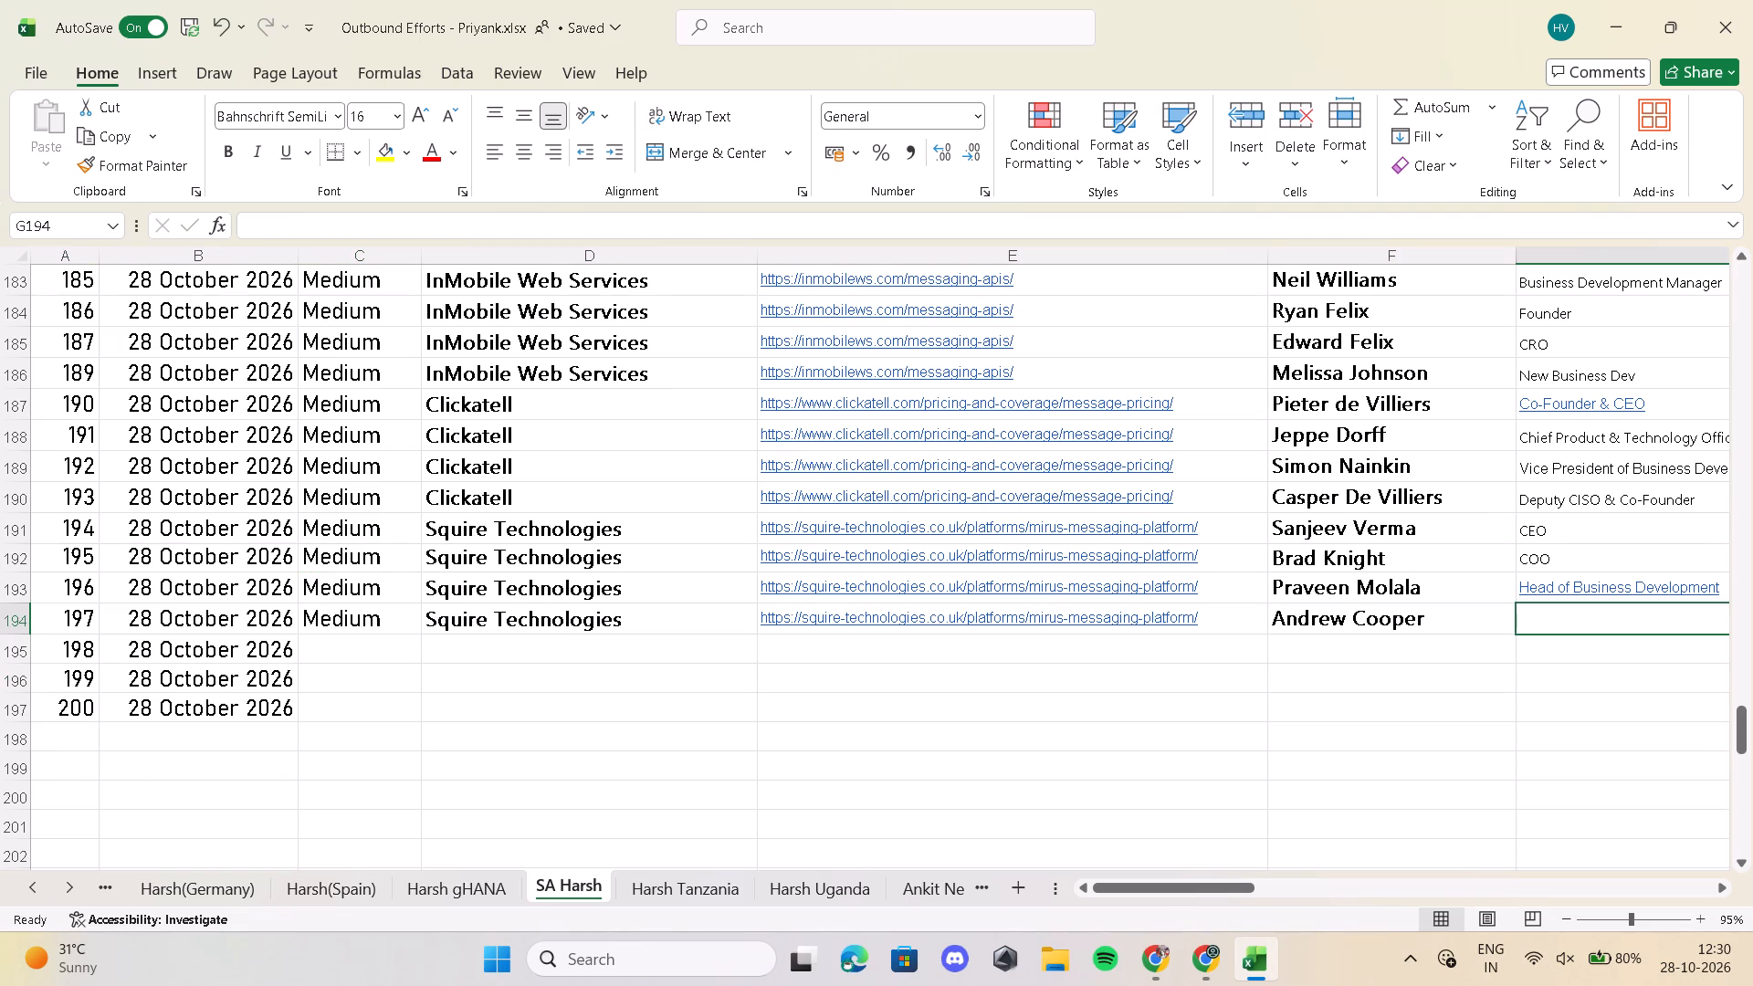
Open the Chairman's LinkedIn profile in a new tab from the Sales Navigator lead page in Chrome.
{"action": "left_click", "coordinate": [1214, 954]}
{"action": "left_click", "coordinate": [846, 776]}
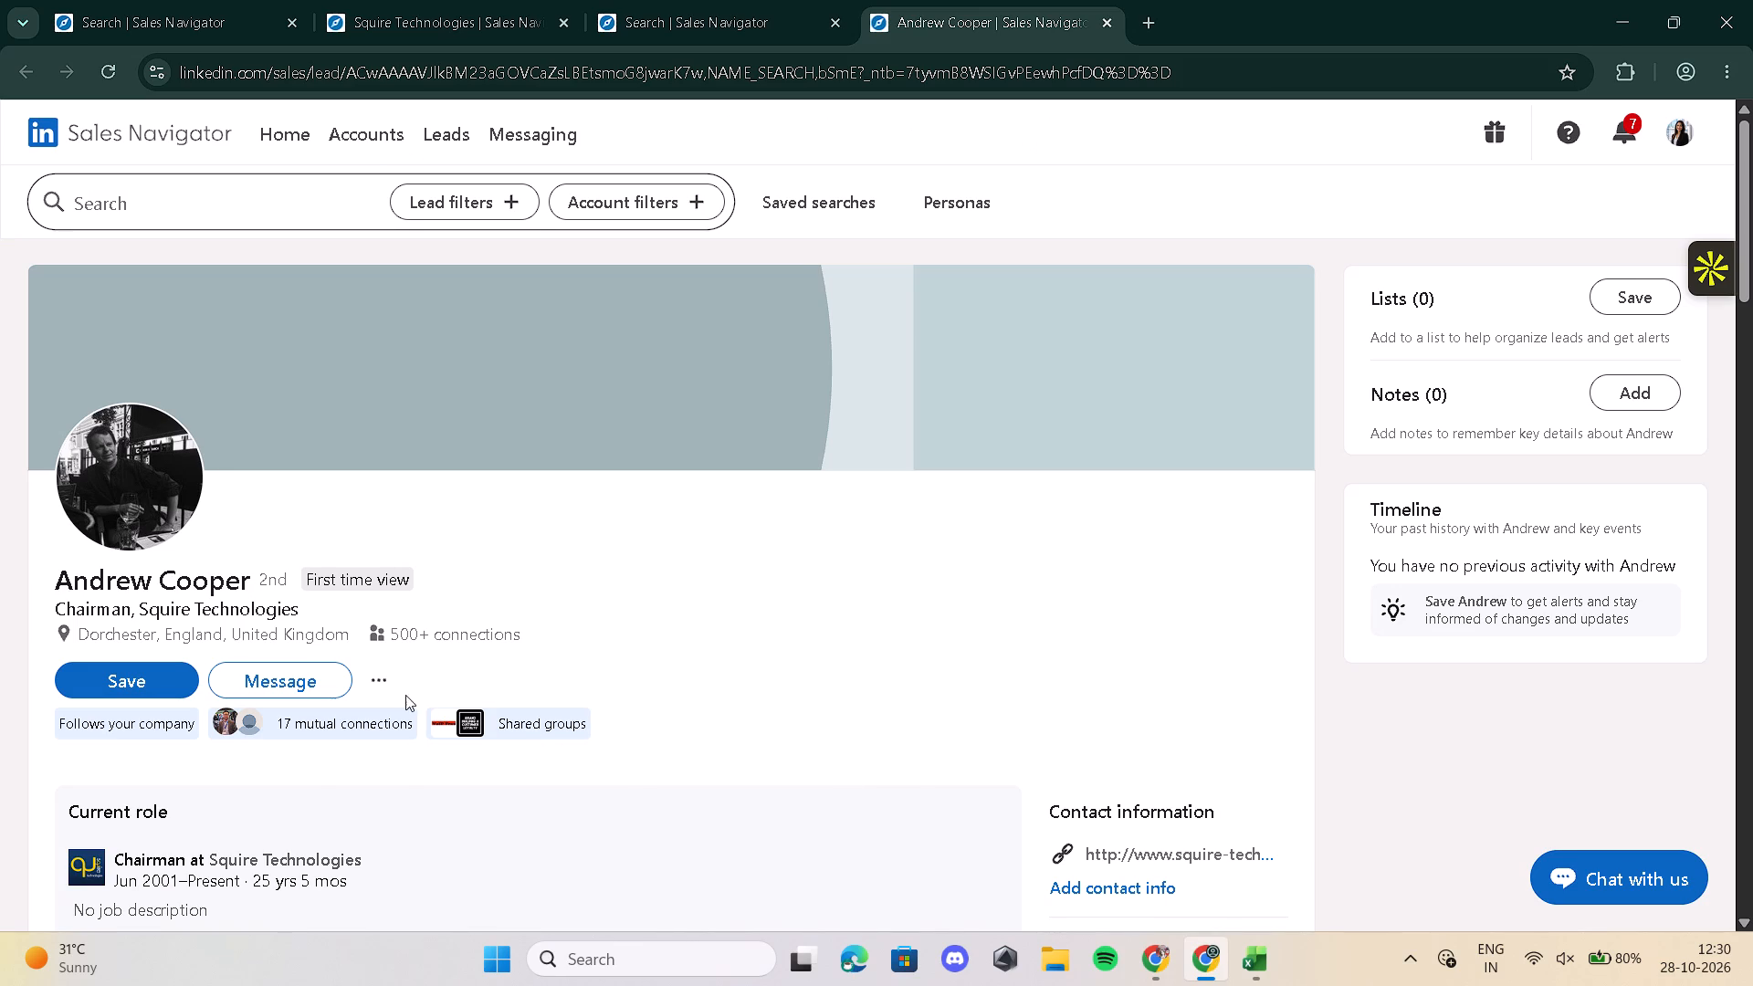
{"action": "left_click", "coordinate": [395, 687]}
{"action": "left_click", "coordinate": [330, 803]}
{"action": "left_click", "coordinate": [396, 2]}
{"action": "left_click", "coordinate": [752, 0]}
{"action": "left_click", "coordinate": [992, 0]}
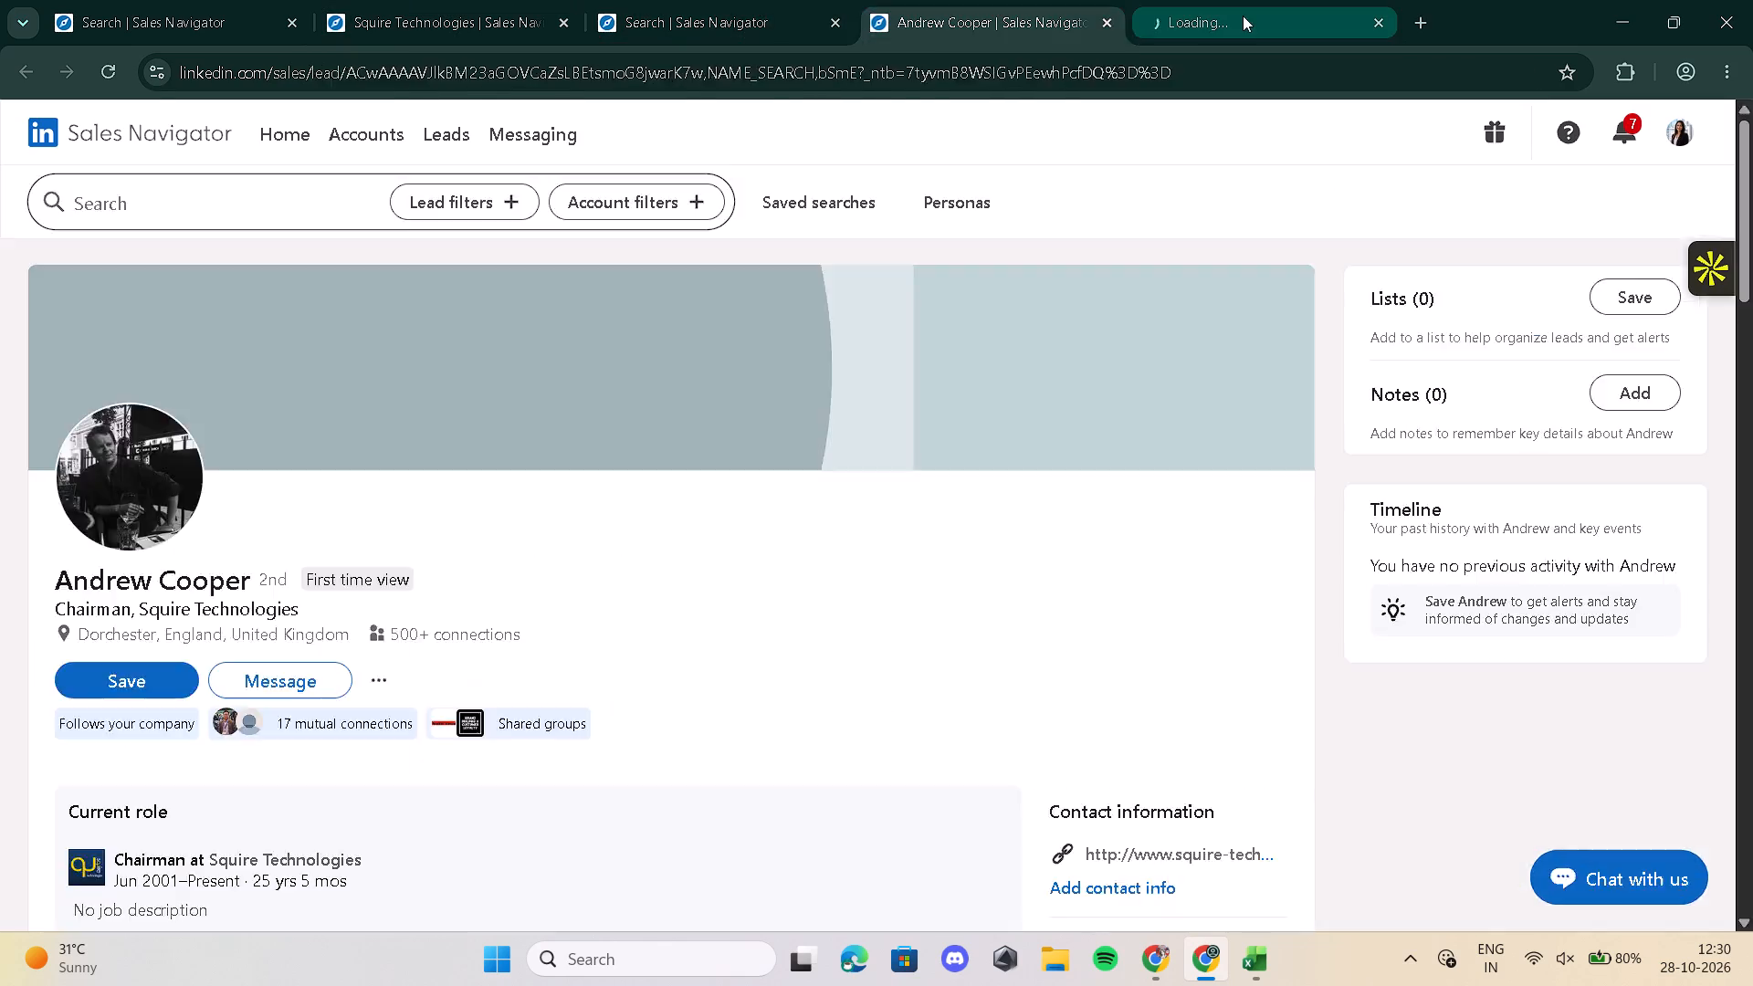
{"action": "left_click", "coordinate": [1243, 16]}
{"action": "left_click", "coordinate": [521, 0]}
{"action": "left_click", "coordinate": [700, 0]}
{"action": "left_click", "coordinate": [1054, 0]}
{"action": "left_click", "coordinate": [1232, 0]}
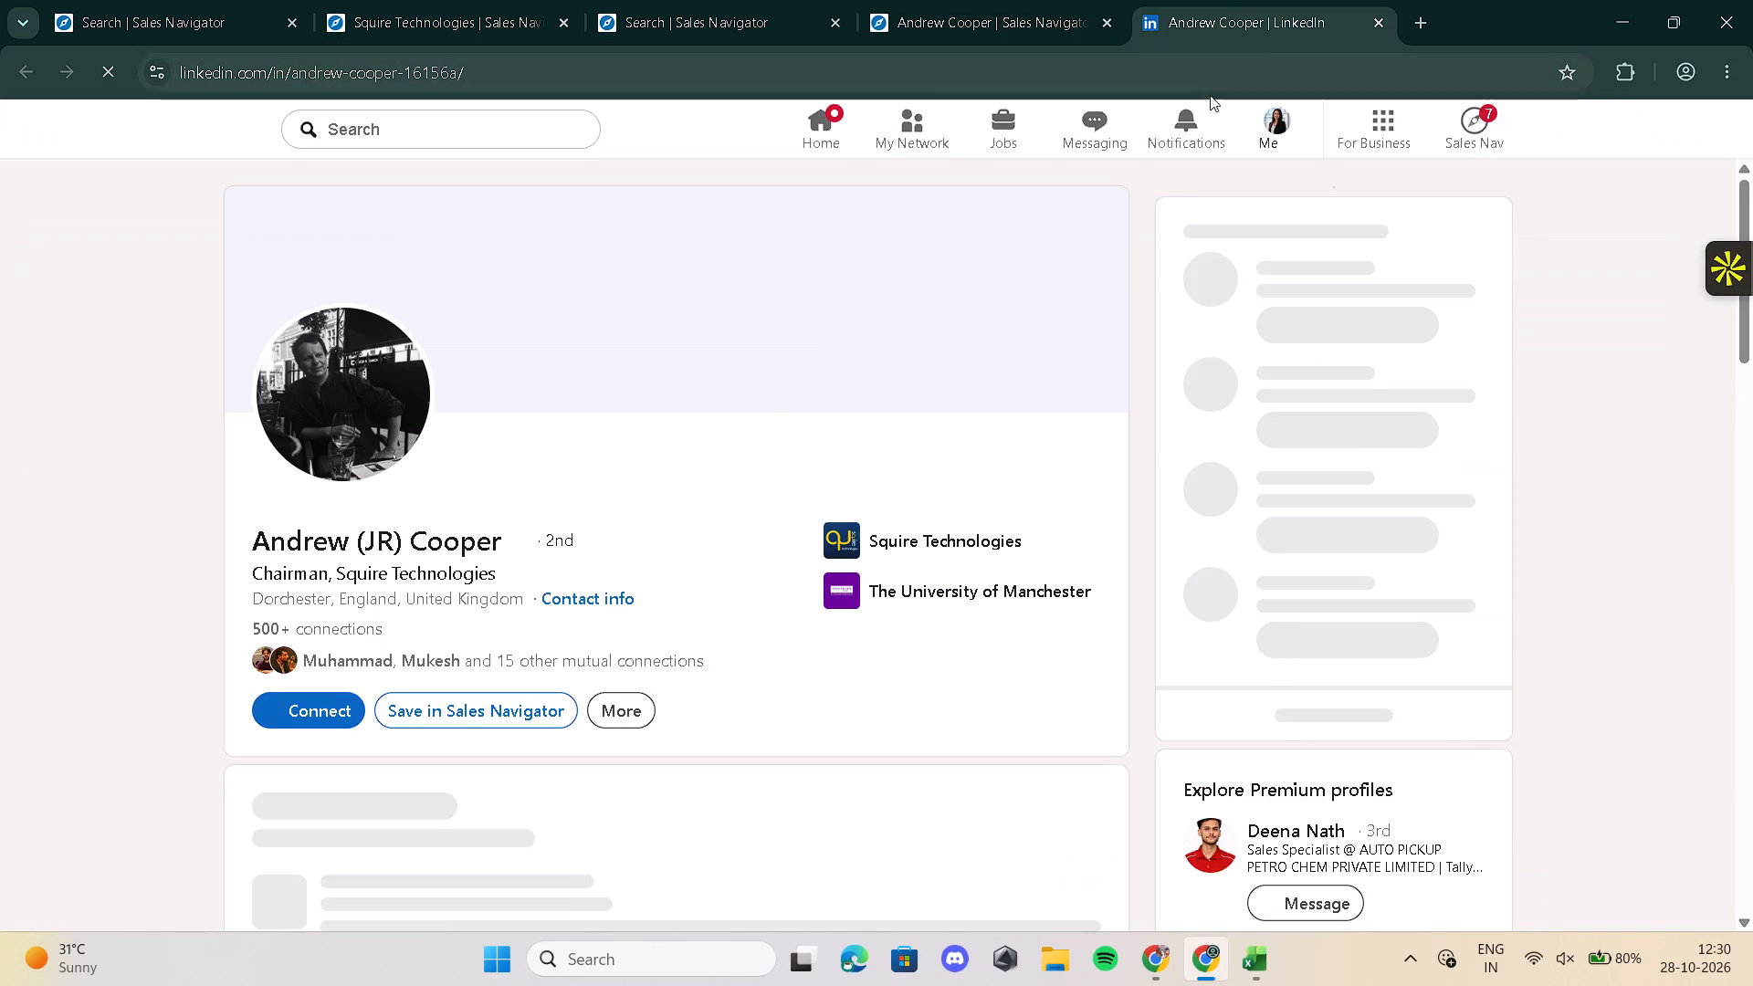
Open the Chairman's Apollo record alongside the LinkedIn profile.
{"action": "left_click", "coordinate": [1714, 263]}
{"action": "left_click", "coordinate": [488, 0]}
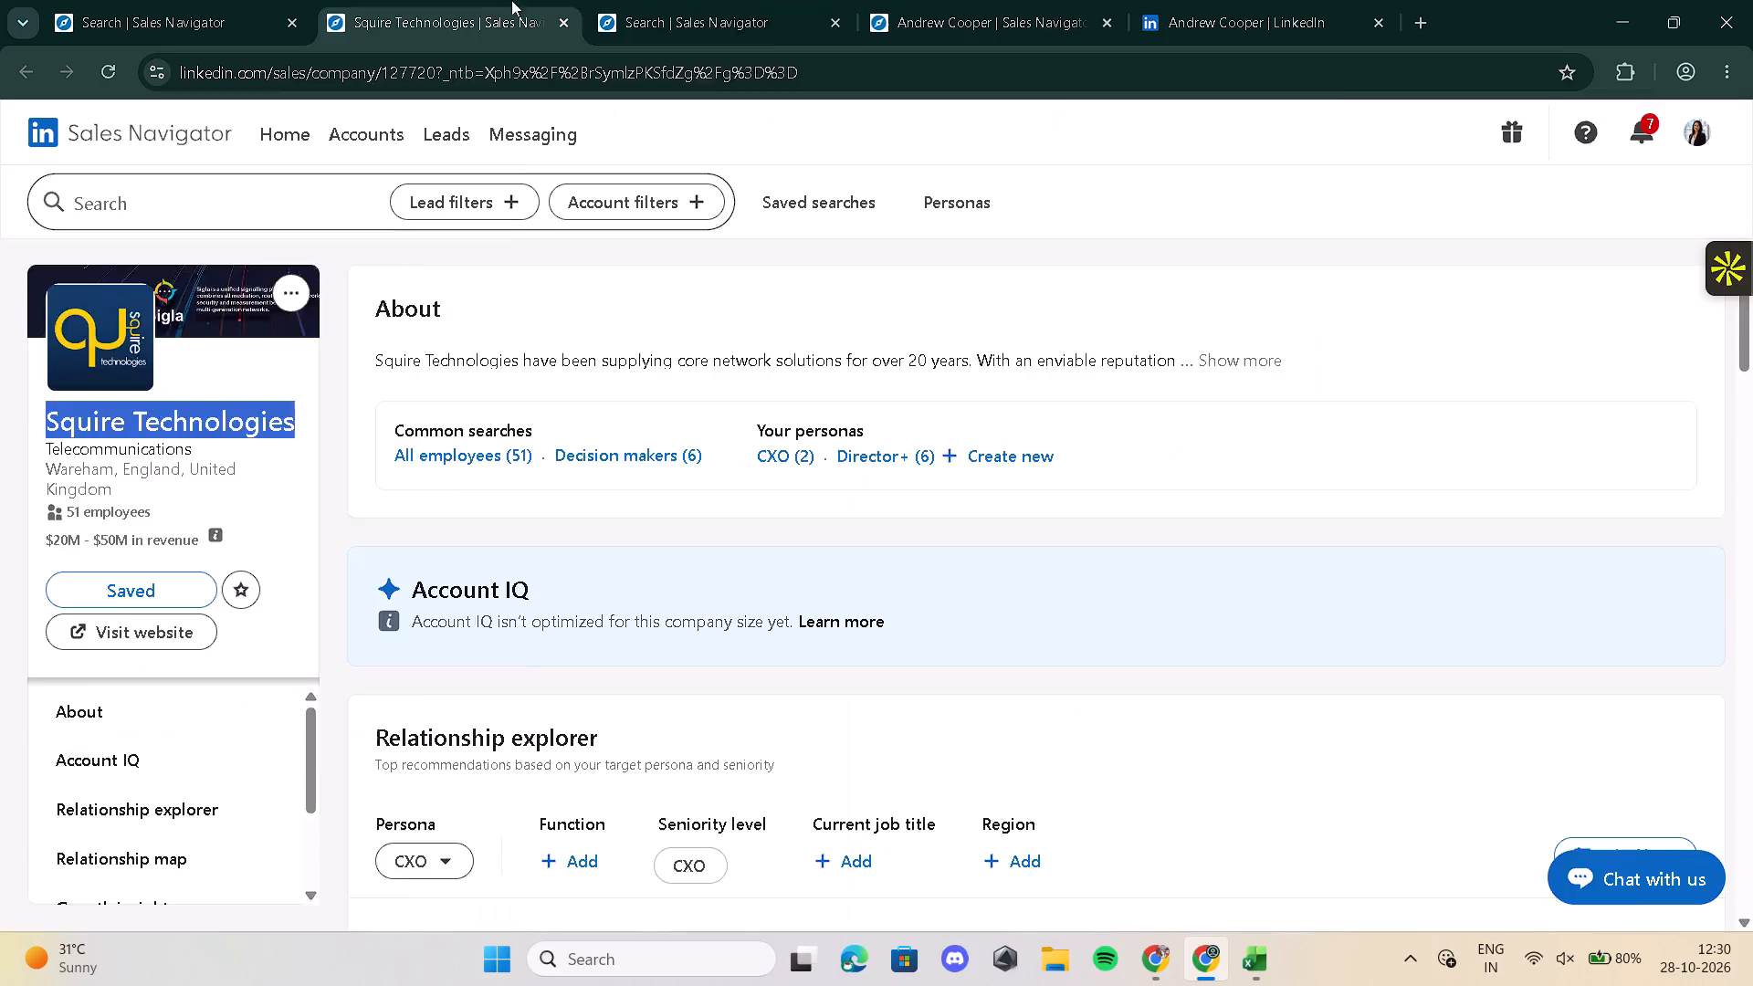
{"action": "left_click", "coordinate": [756, 1]}
{"action": "left_click", "coordinate": [945, 0]}
{"action": "left_click", "coordinate": [1243, 0]}
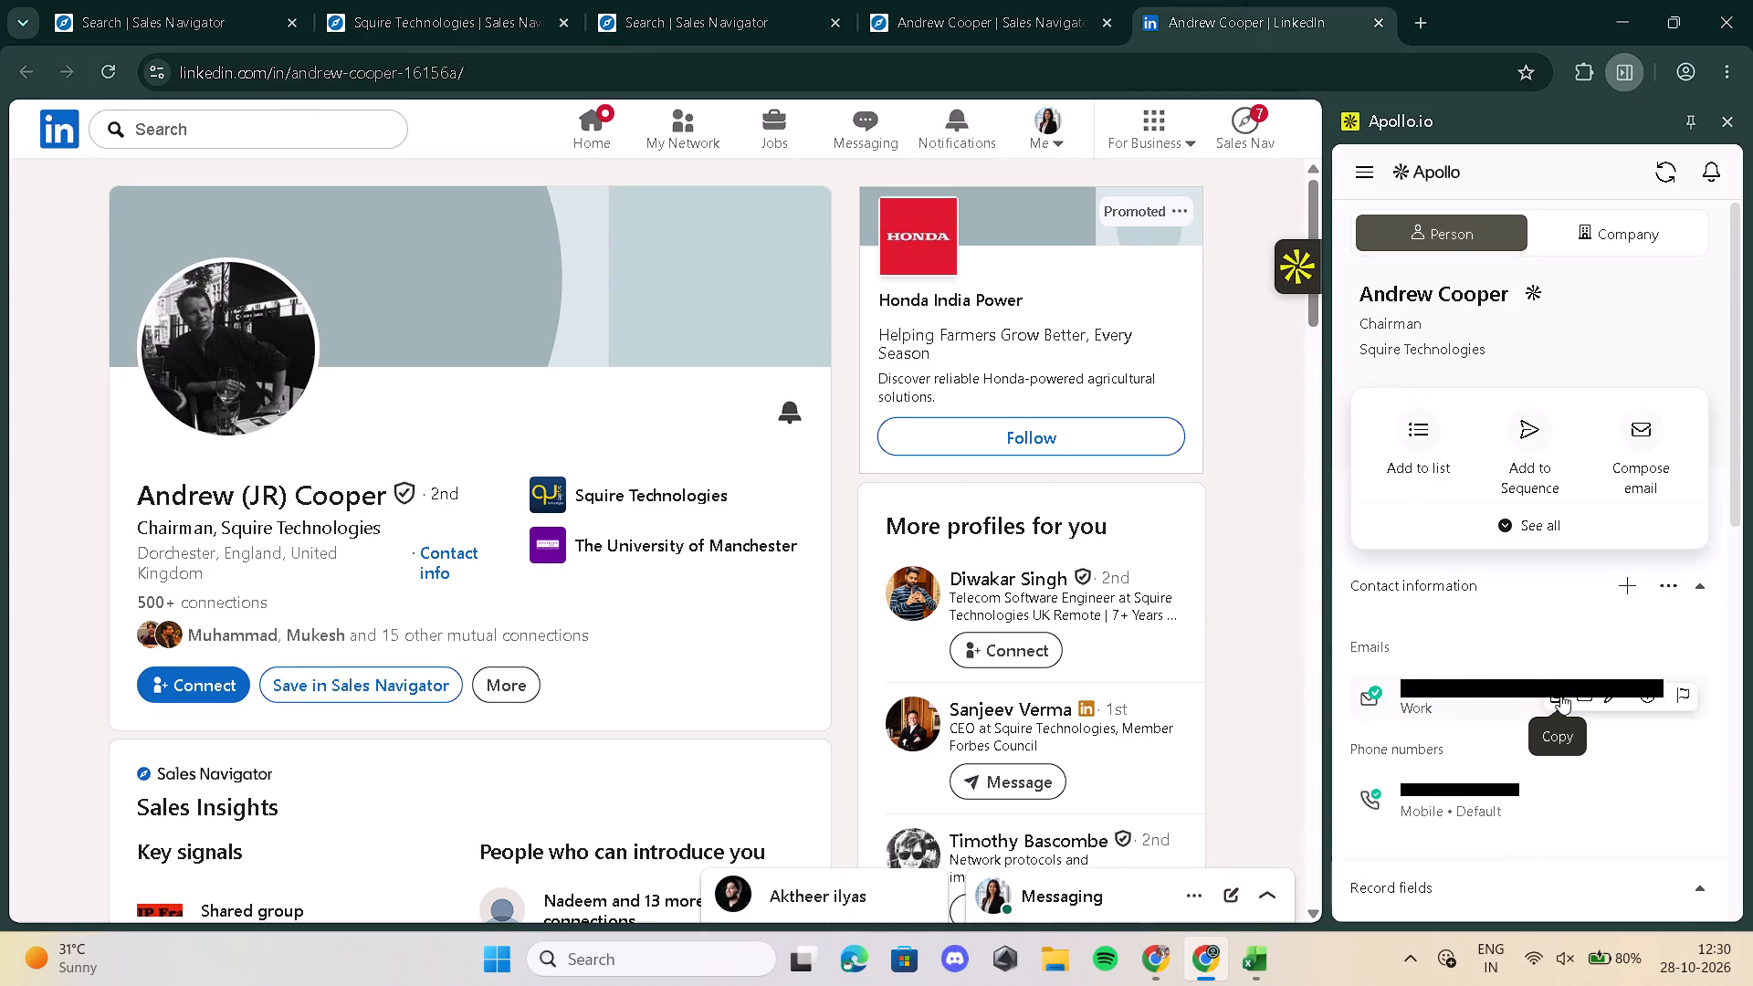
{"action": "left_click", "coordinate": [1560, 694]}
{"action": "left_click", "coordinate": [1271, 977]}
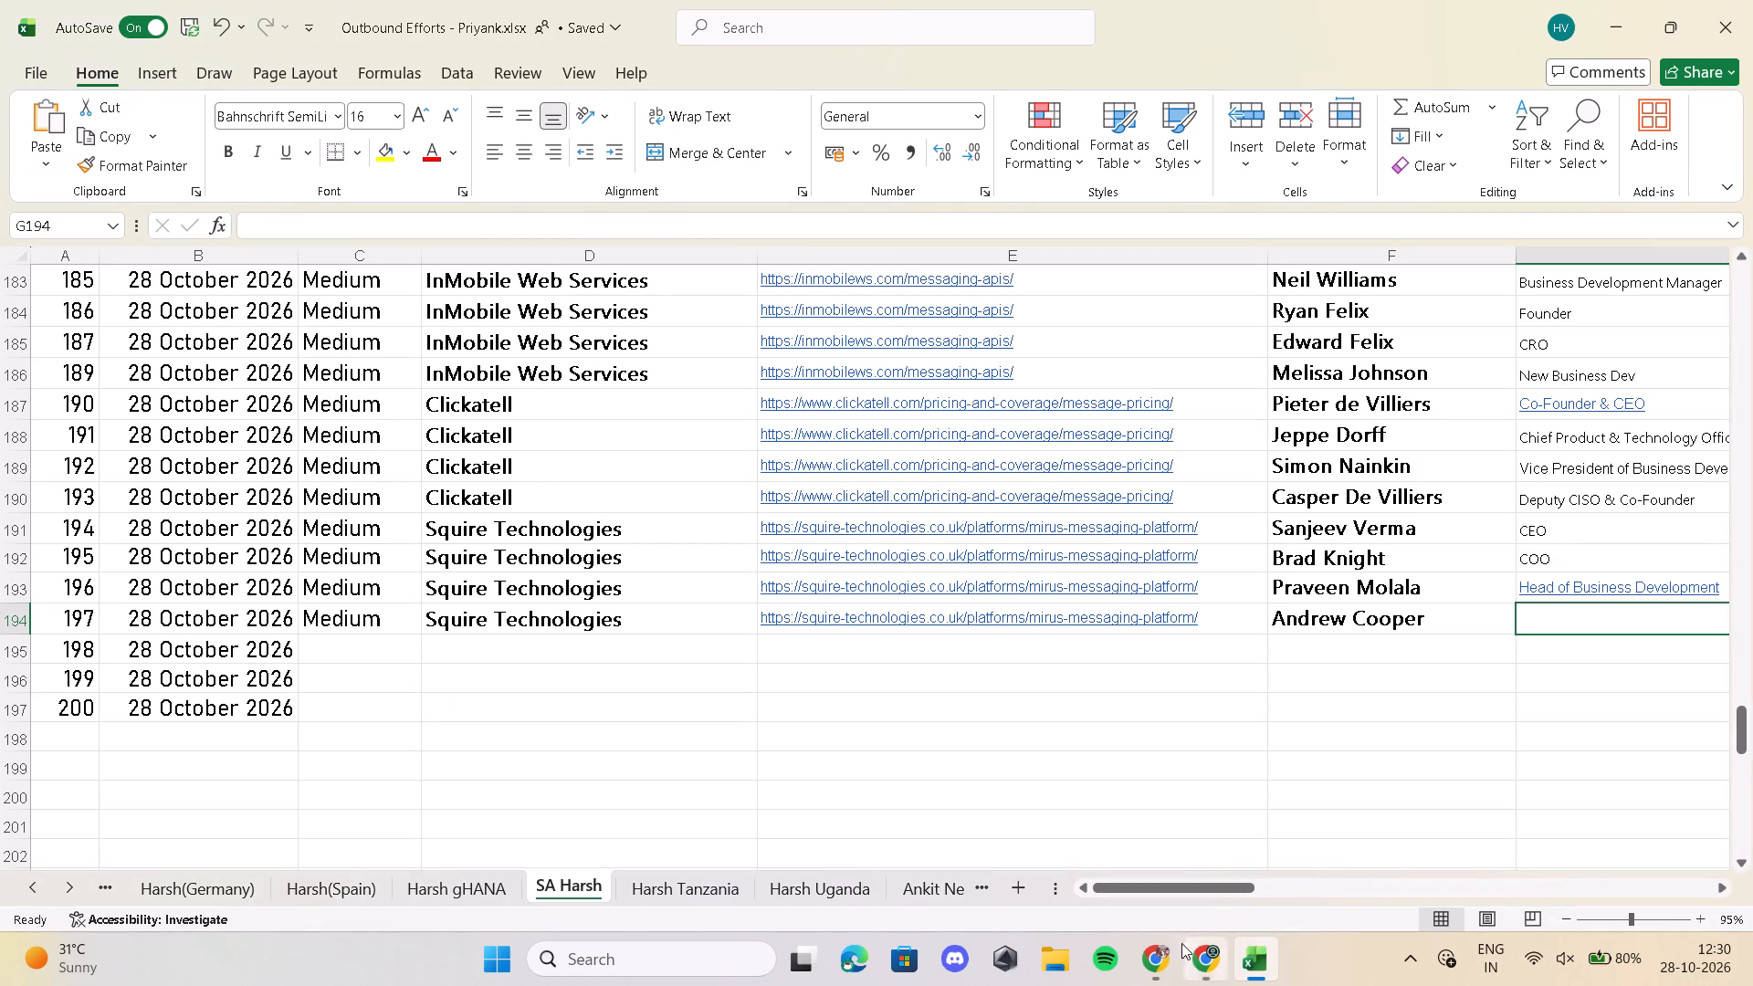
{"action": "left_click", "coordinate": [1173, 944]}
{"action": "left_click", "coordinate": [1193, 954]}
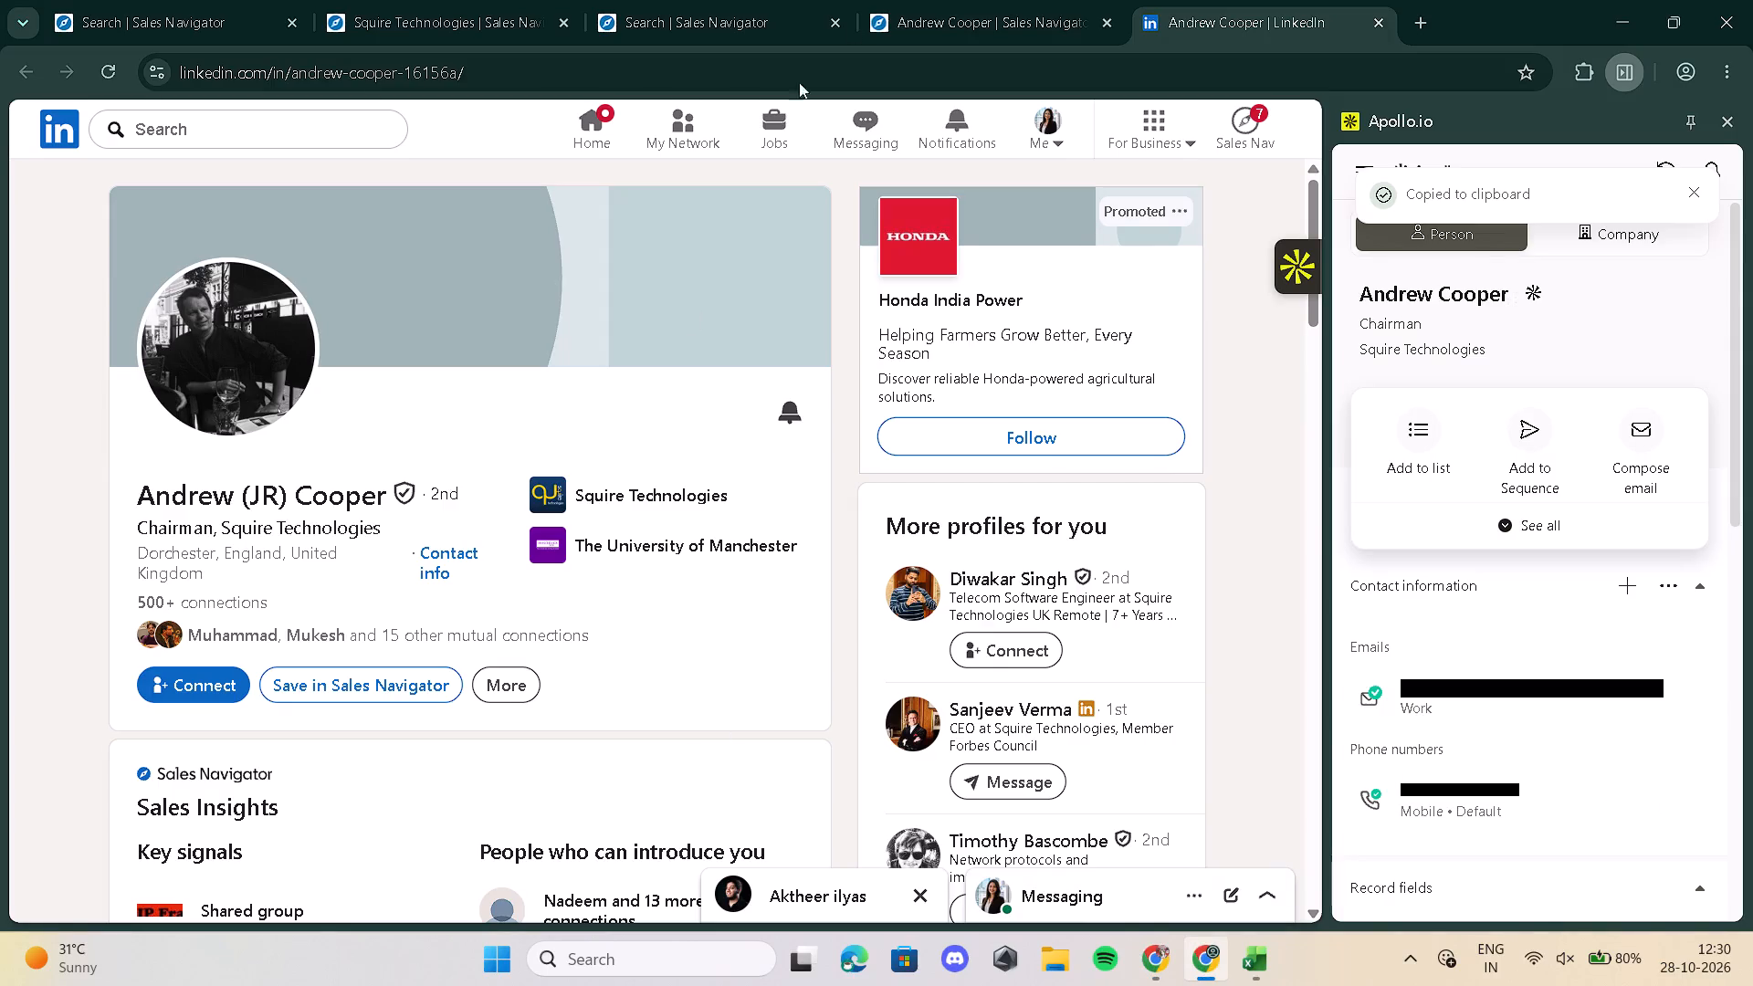
Copy the job title Chairman from the LinkedIn profile in Chrome into cell G194 in Excel.
{"action": "left_click_drag", "start_coordinate": [128, 527], "coordinate": [142, 525]}
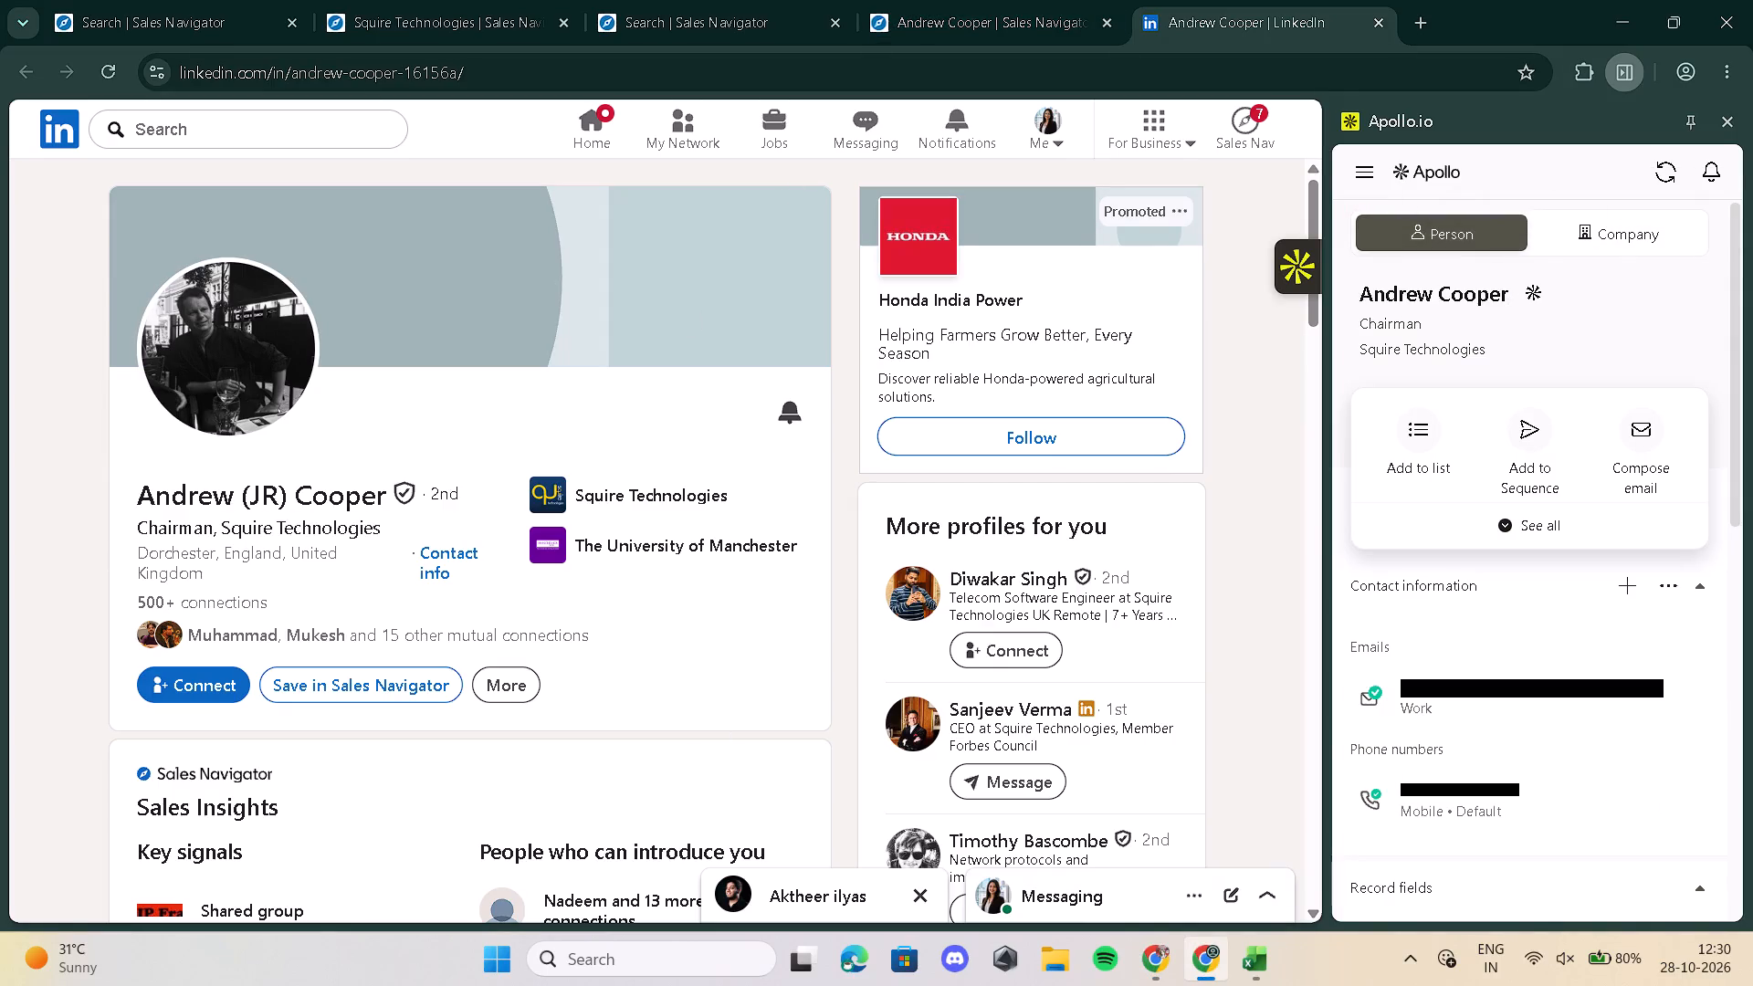
{"action": "left_click_drag", "start_coordinate": [142, 525], "coordinate": [214, 534]}
{"action": "key", "text": "ctrl+c"}
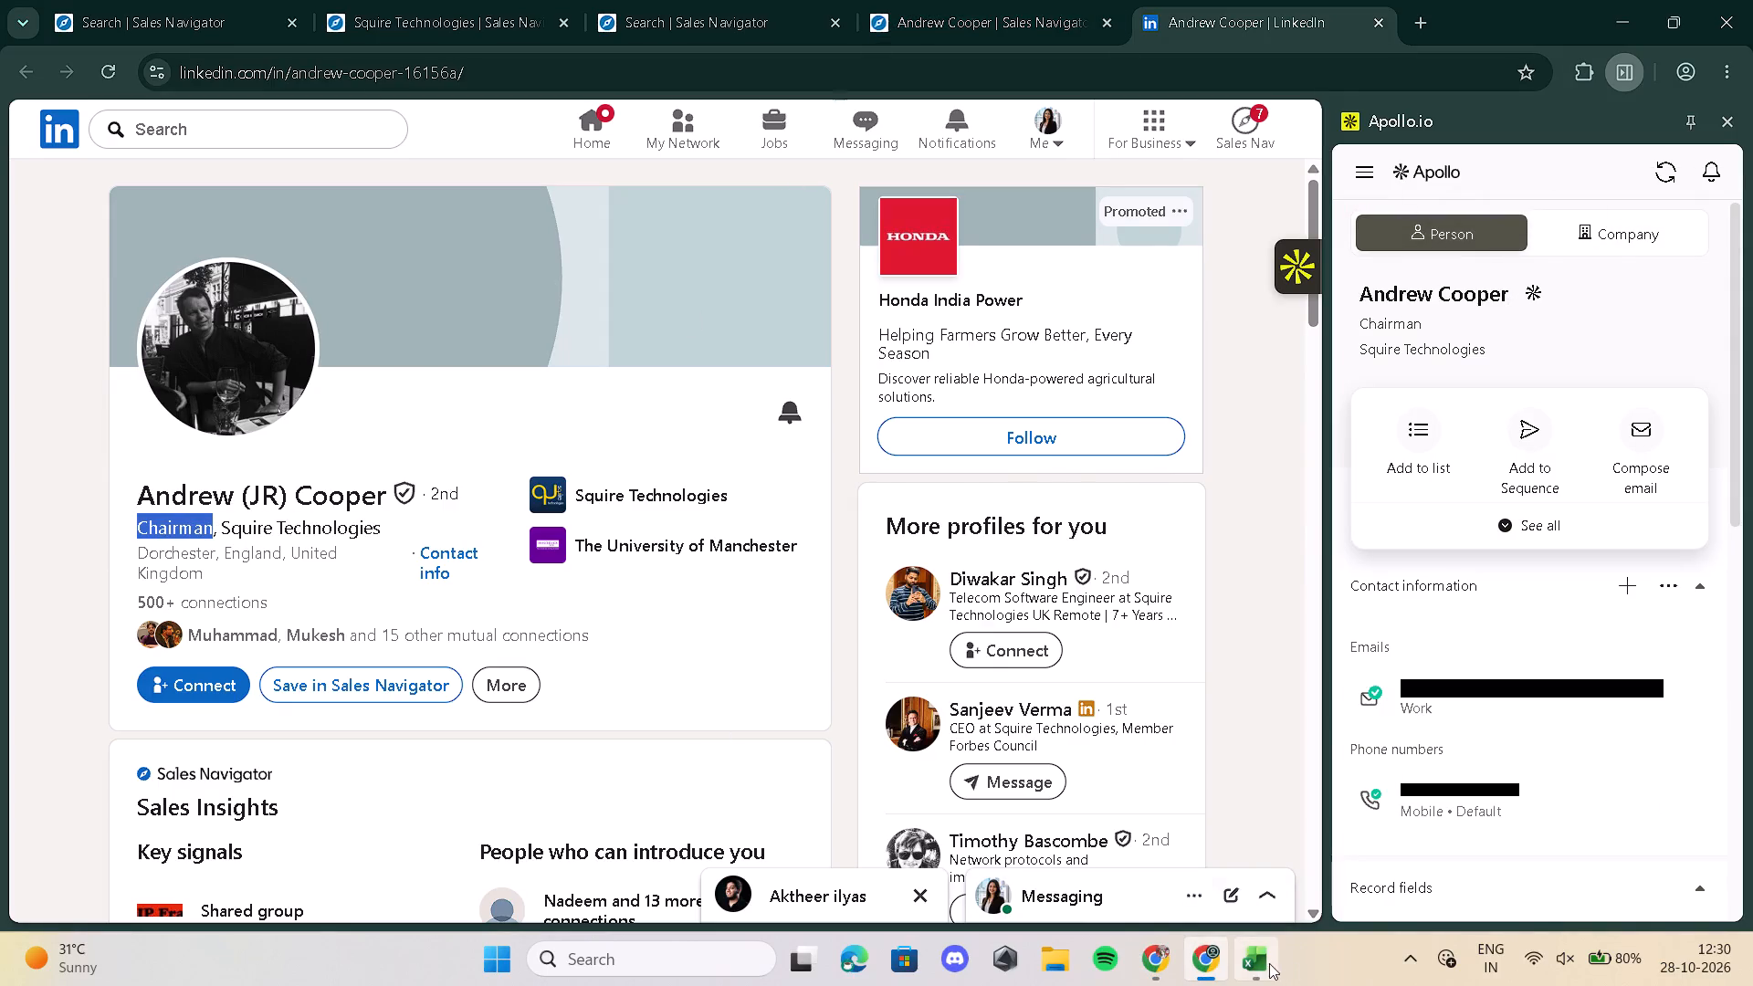
{"action": "left_click", "coordinate": [1269, 963]}
{"action": "left_click", "coordinate": [1572, 630]}
{"action": "key", "text": "ctrl+v"}
Fill H194, I194 and J194 with South Africa, Africa and Not Accepted copied from row 193.
{"action": "left_click", "coordinate": [1412, 588]}
{"action": "key", "text": "ctrl+c"}
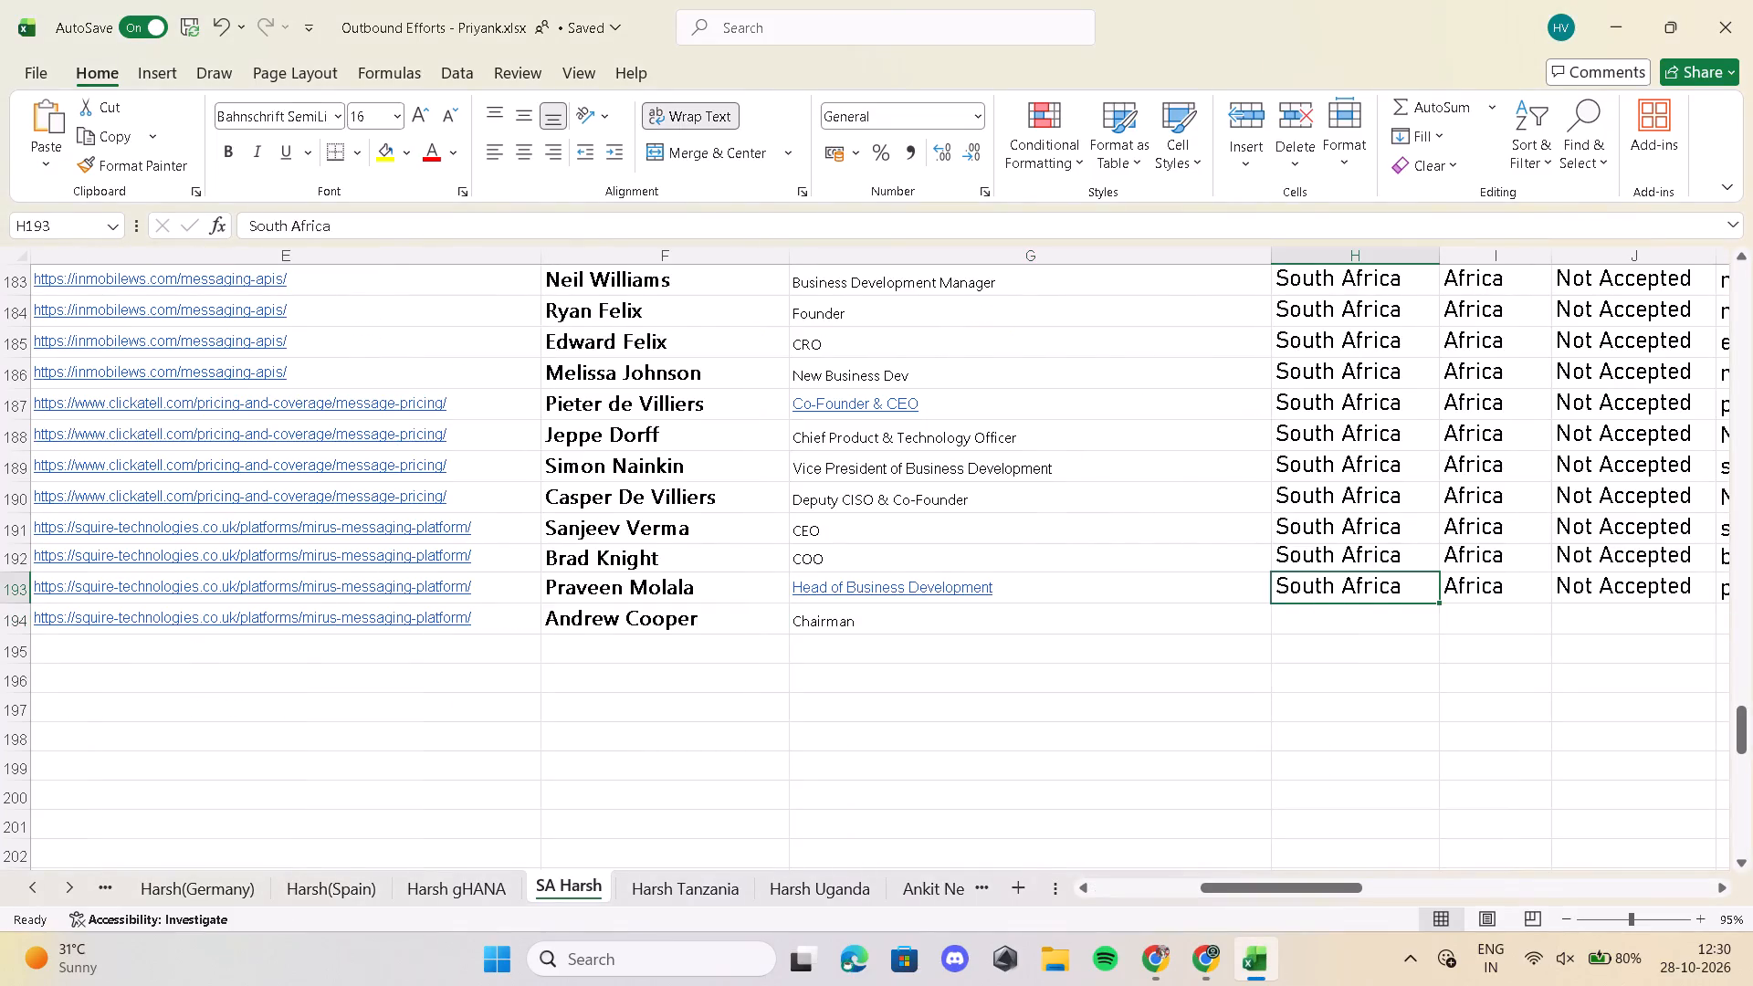
{"action": "left_click", "coordinate": [1384, 633]}
{"action": "key", "text": "ctrl+v"}
{"action": "left_click", "coordinate": [1527, 593], "text": "ctrl"}
{"action": "key", "text": "ctrl+c"}
{"action": "left_click", "coordinate": [1507, 581]}
{"action": "left_click", "coordinate": [1013, 537]}
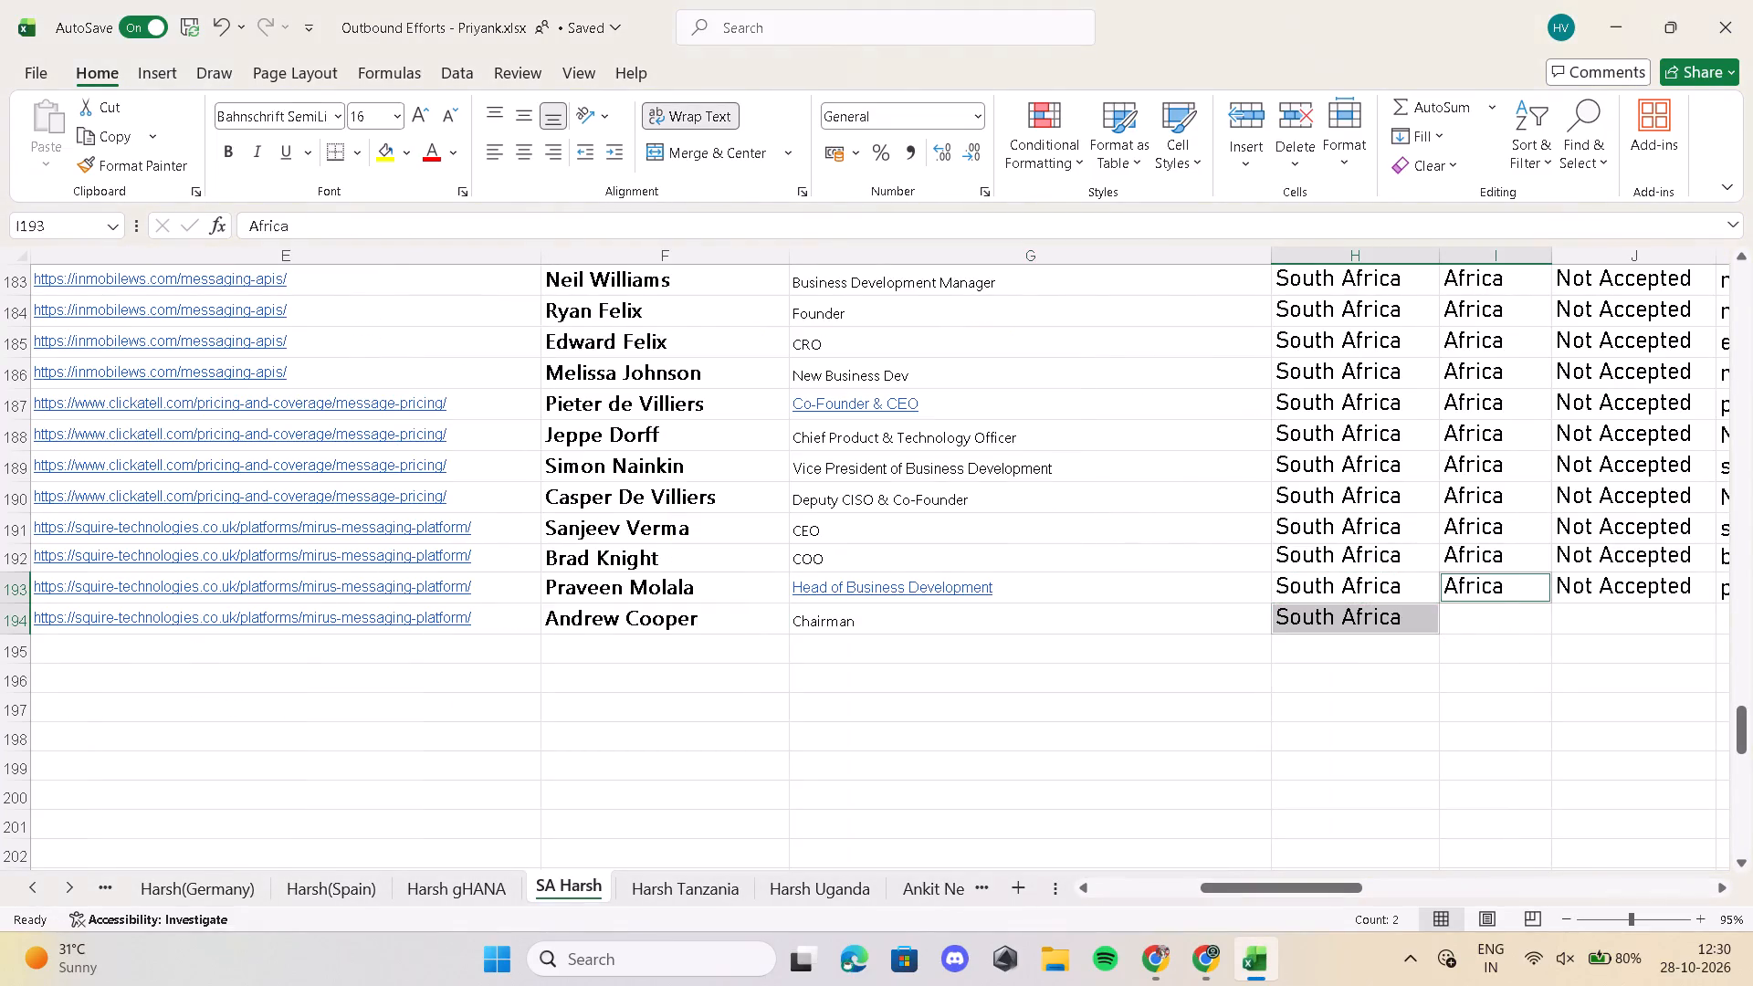
{"action": "left_click", "coordinate": [1464, 596]}
{"action": "key", "text": "ctrl+c"}
{"action": "left_click", "coordinate": [1478, 613]}
{"action": "key", "text": "ctrl+v"}
{"action": "left_click", "coordinate": [1563, 591]}
{"action": "key", "text": "ctrl+c"}
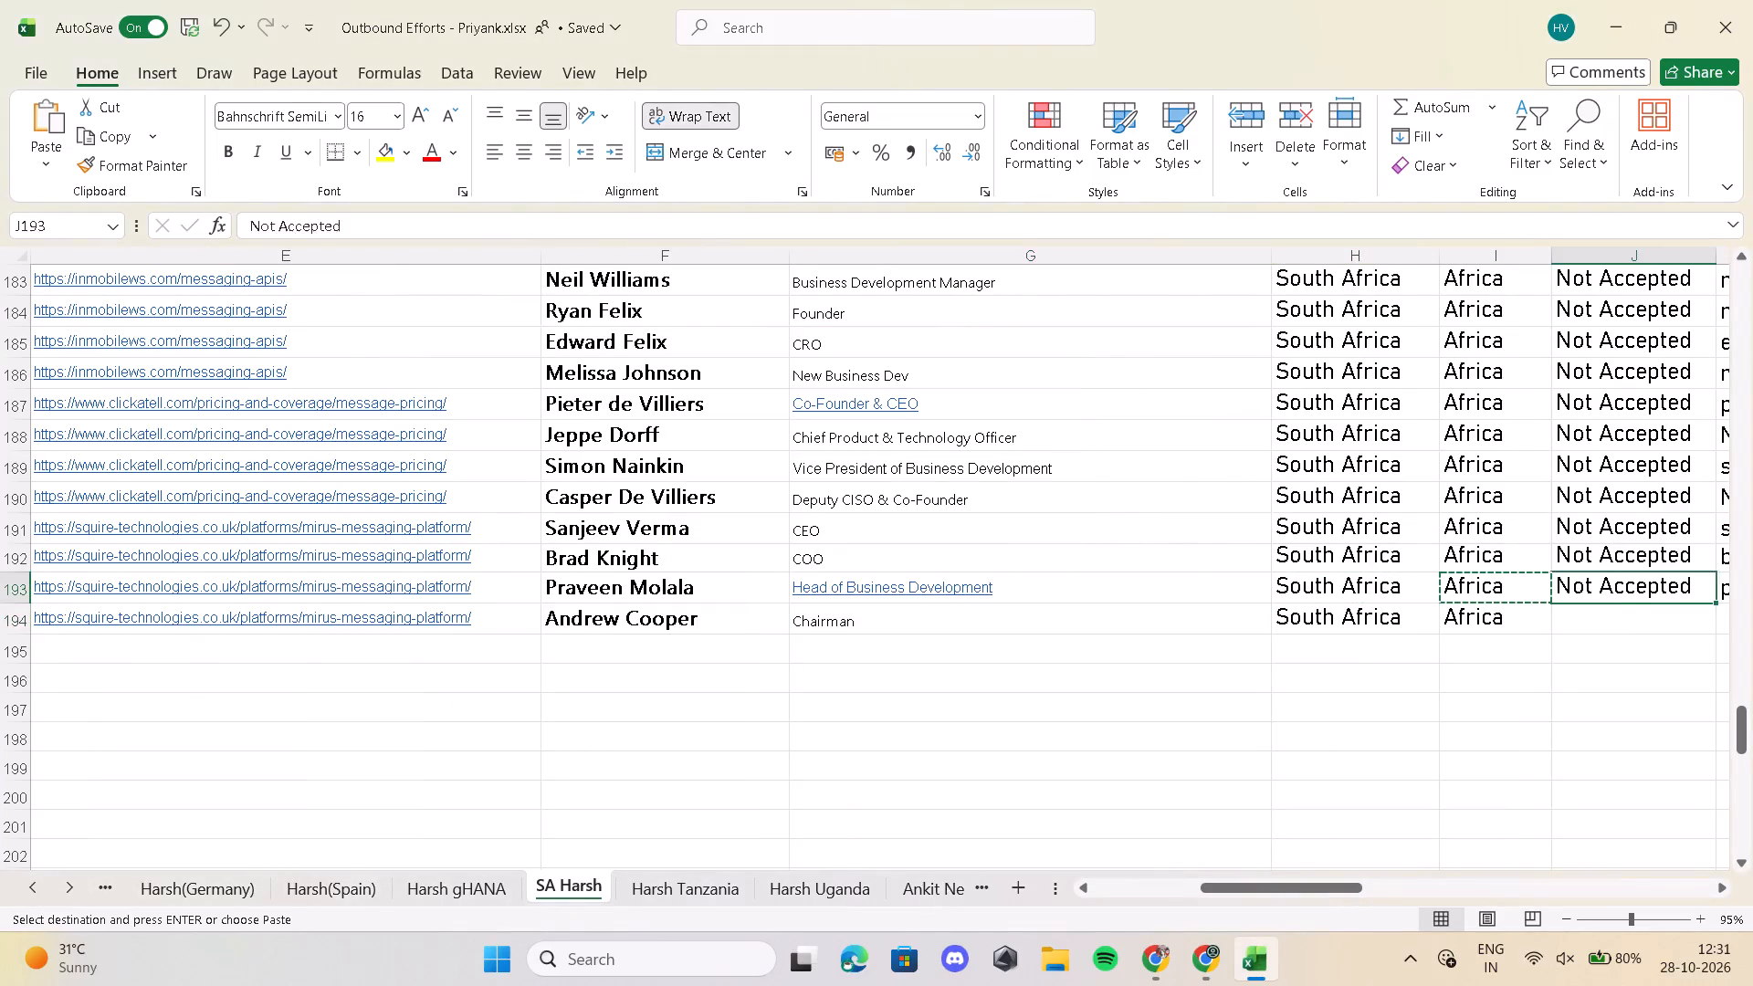
{"action": "left_click", "coordinate": [1590, 620]}
{"action": "key", "text": "ctrl+v"}
Copy the Chairman's work email and mobile number from the Apollo record in Chrome into cells K194 and L194 in Excel.
{"action": "left_click_drag", "start_coordinate": [1304, 894], "coordinate": [1332, 886]}
{"action": "left_click", "coordinate": [1223, 955]}
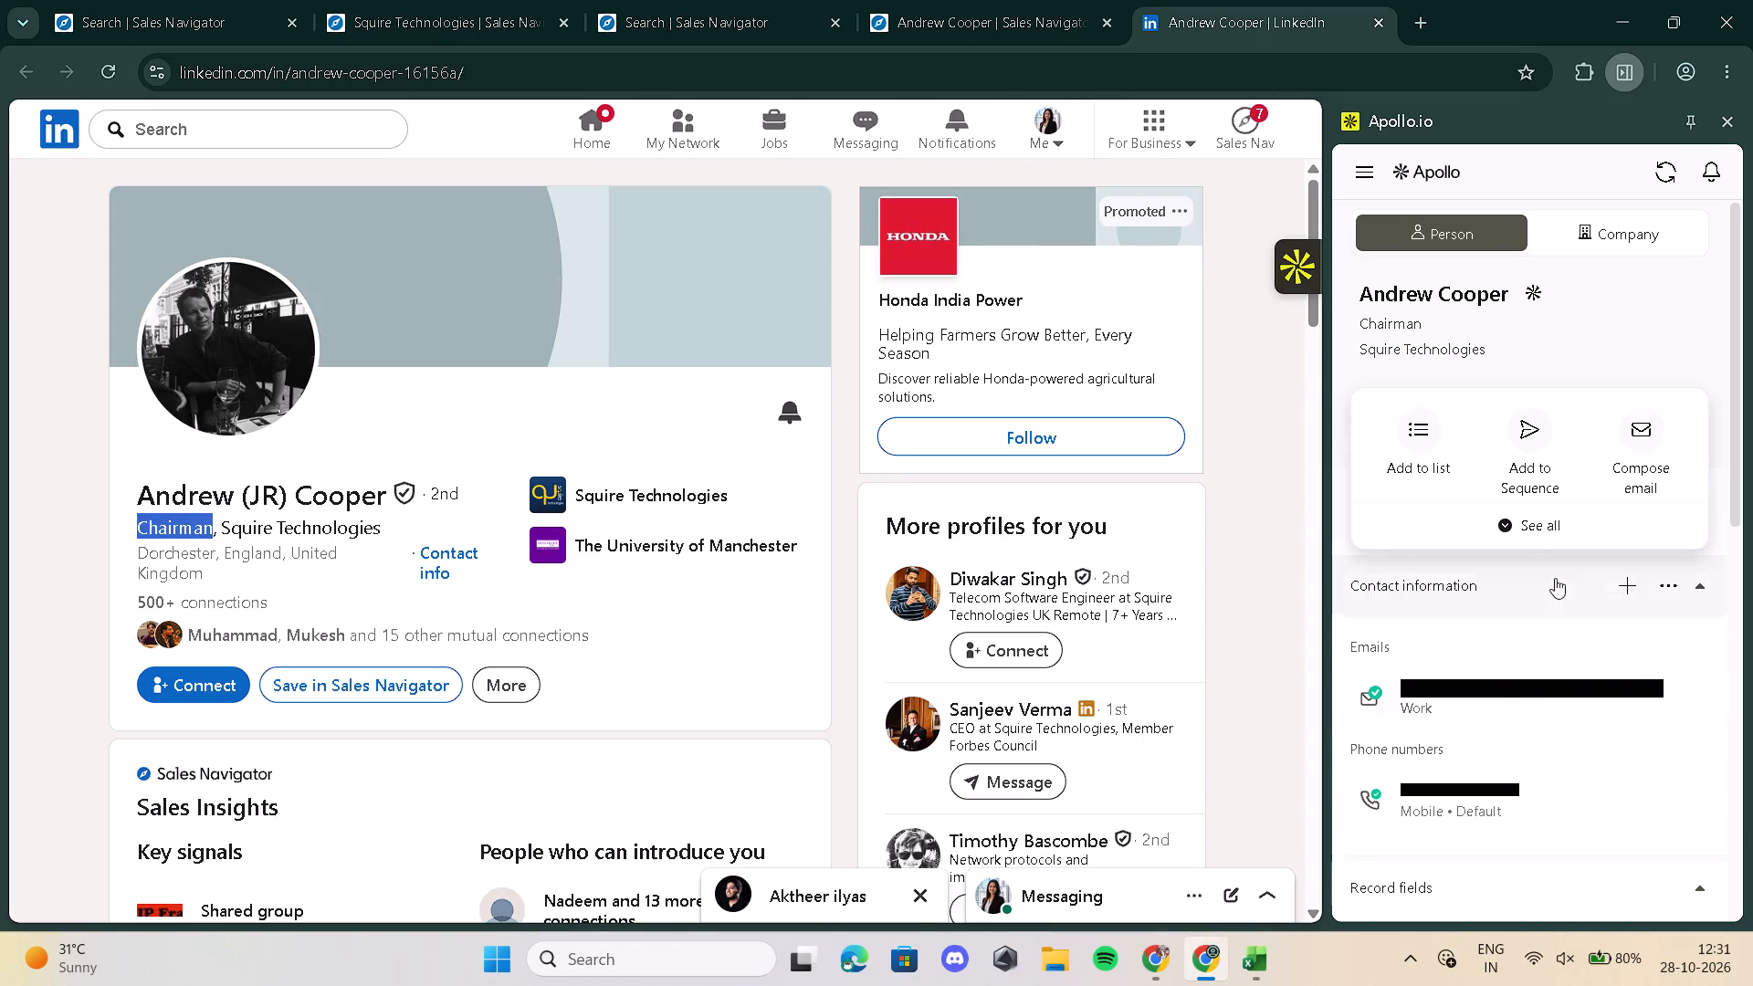
{"action": "left_click", "coordinate": [1563, 692]}
{"action": "left_click", "coordinate": [1242, 947]}
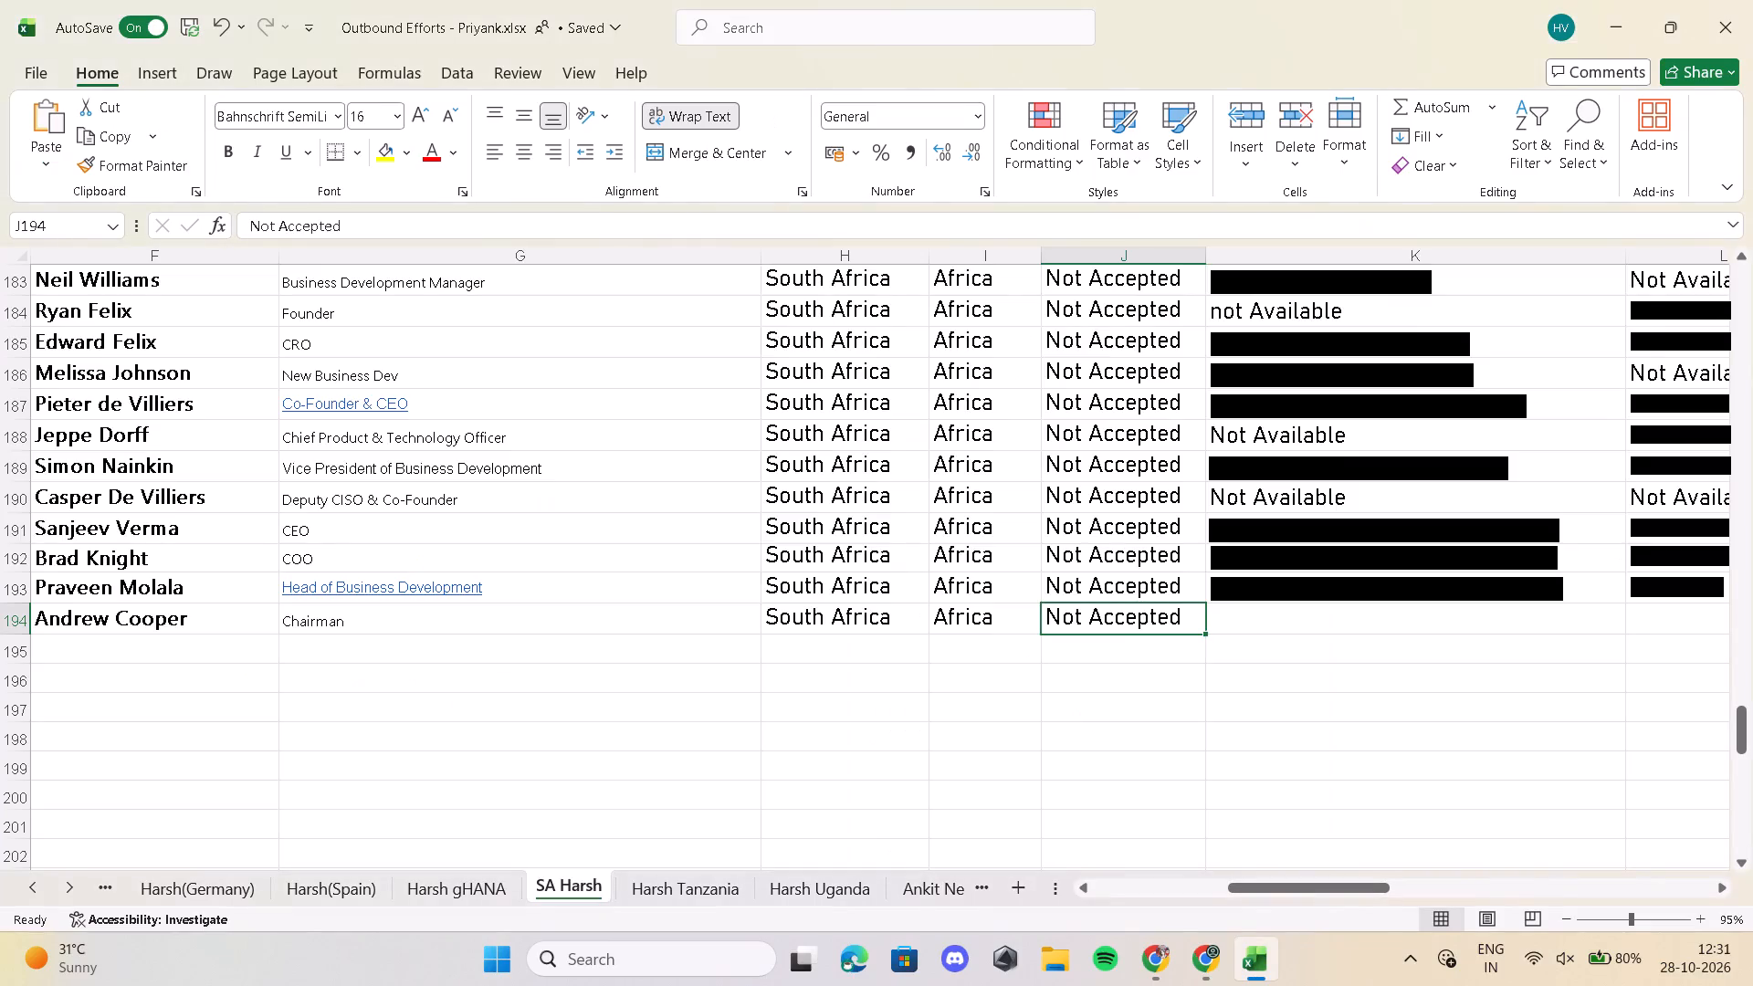
{"action": "left_click", "coordinate": [1386, 629]}
{"action": "key", "text": "ctrl+v"}
{"action": "left_click", "coordinate": [1201, 963]}
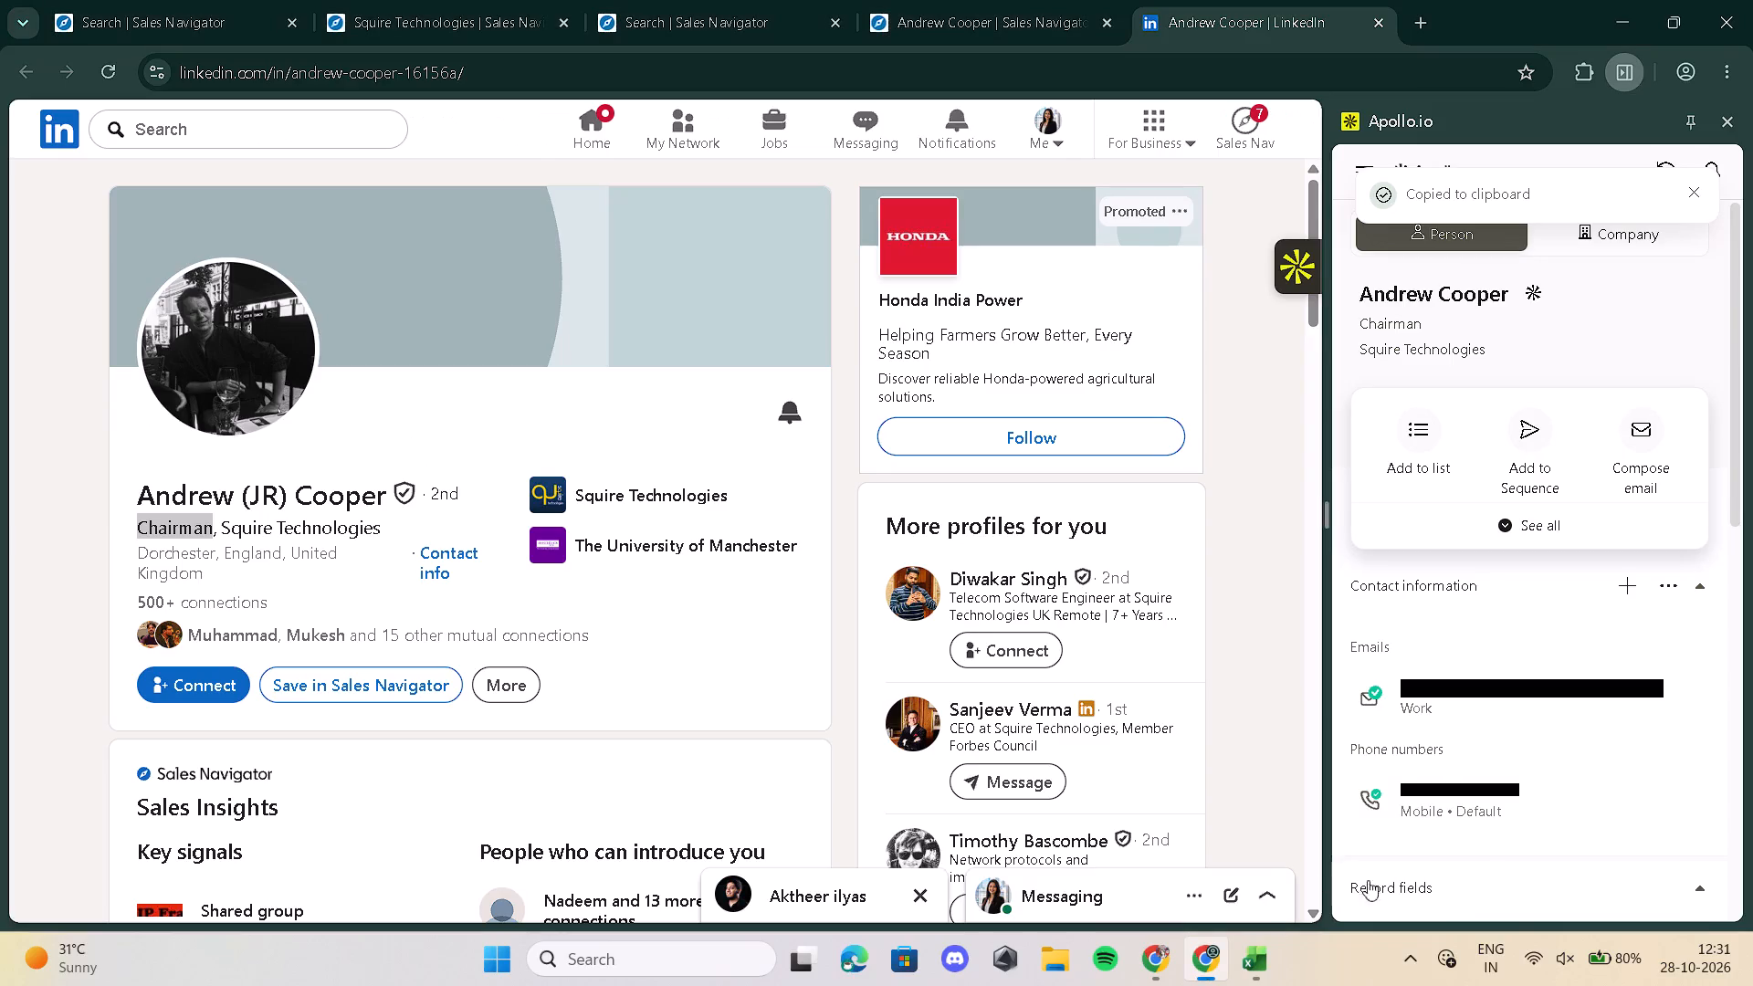
{"action": "left_click", "coordinate": [1547, 802]}
{"action": "left_click", "coordinate": [1550, 804]}
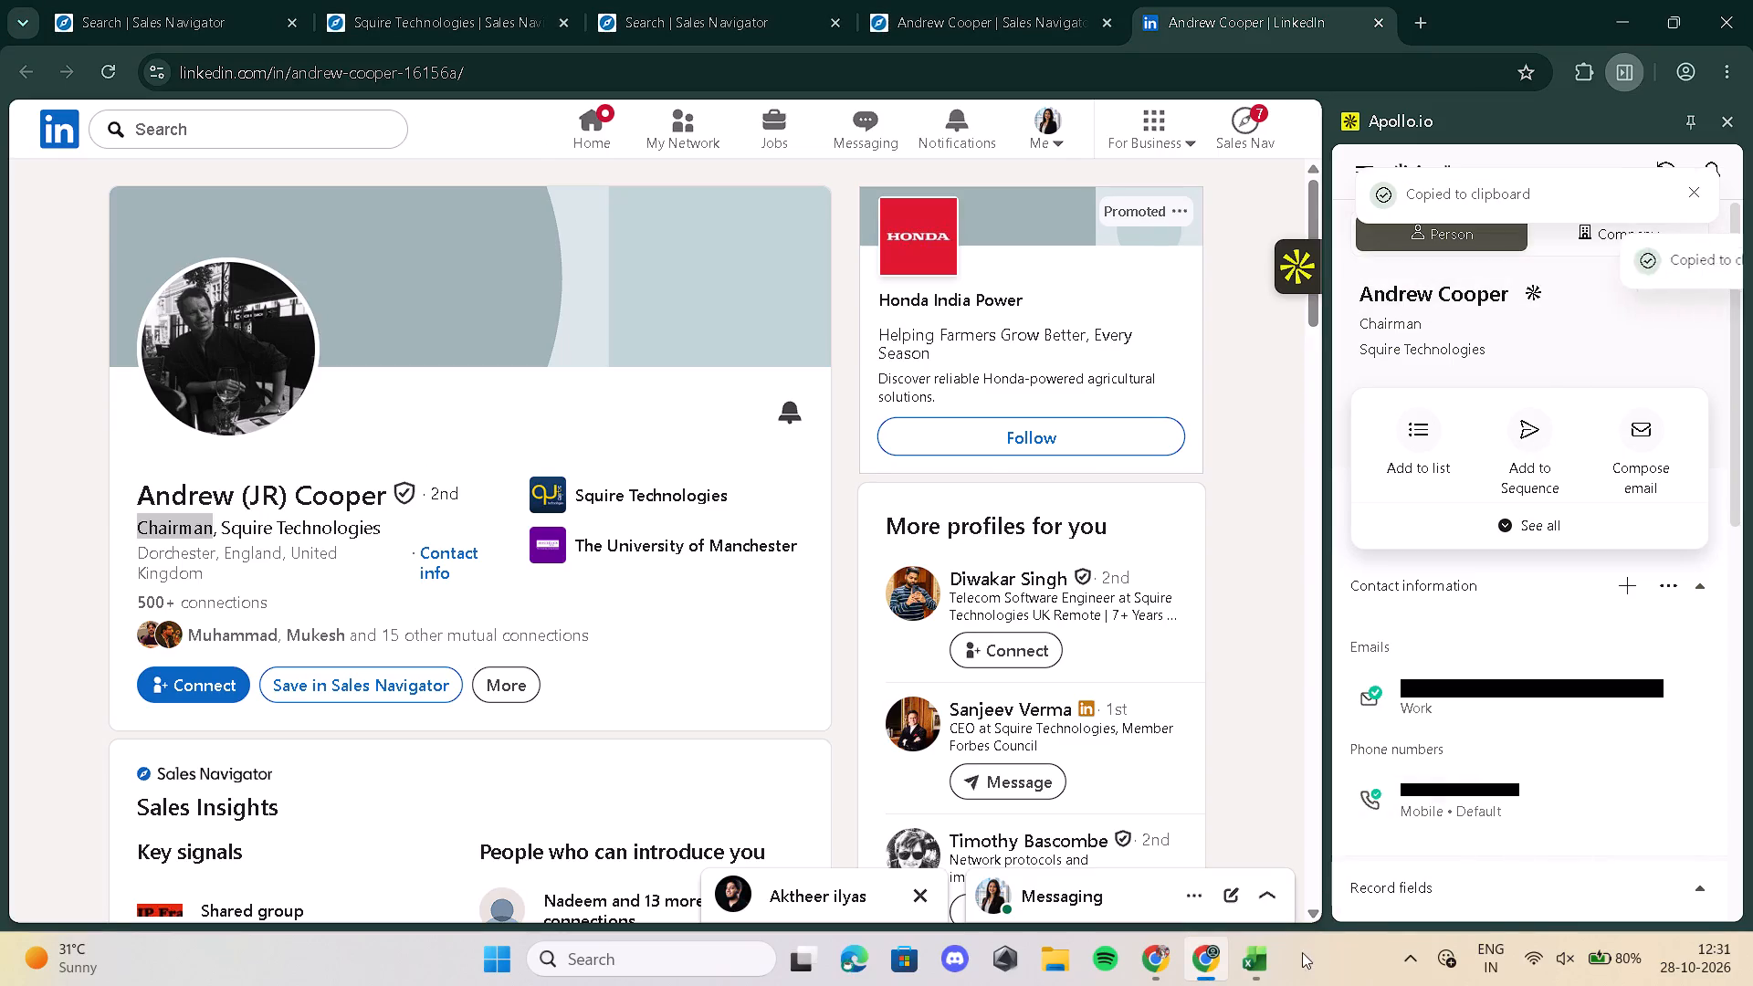
{"action": "left_click", "coordinate": [1263, 959]}
{"action": "left_click", "coordinate": [1666, 623]}
{"action": "key", "text": "ctrl+v"}
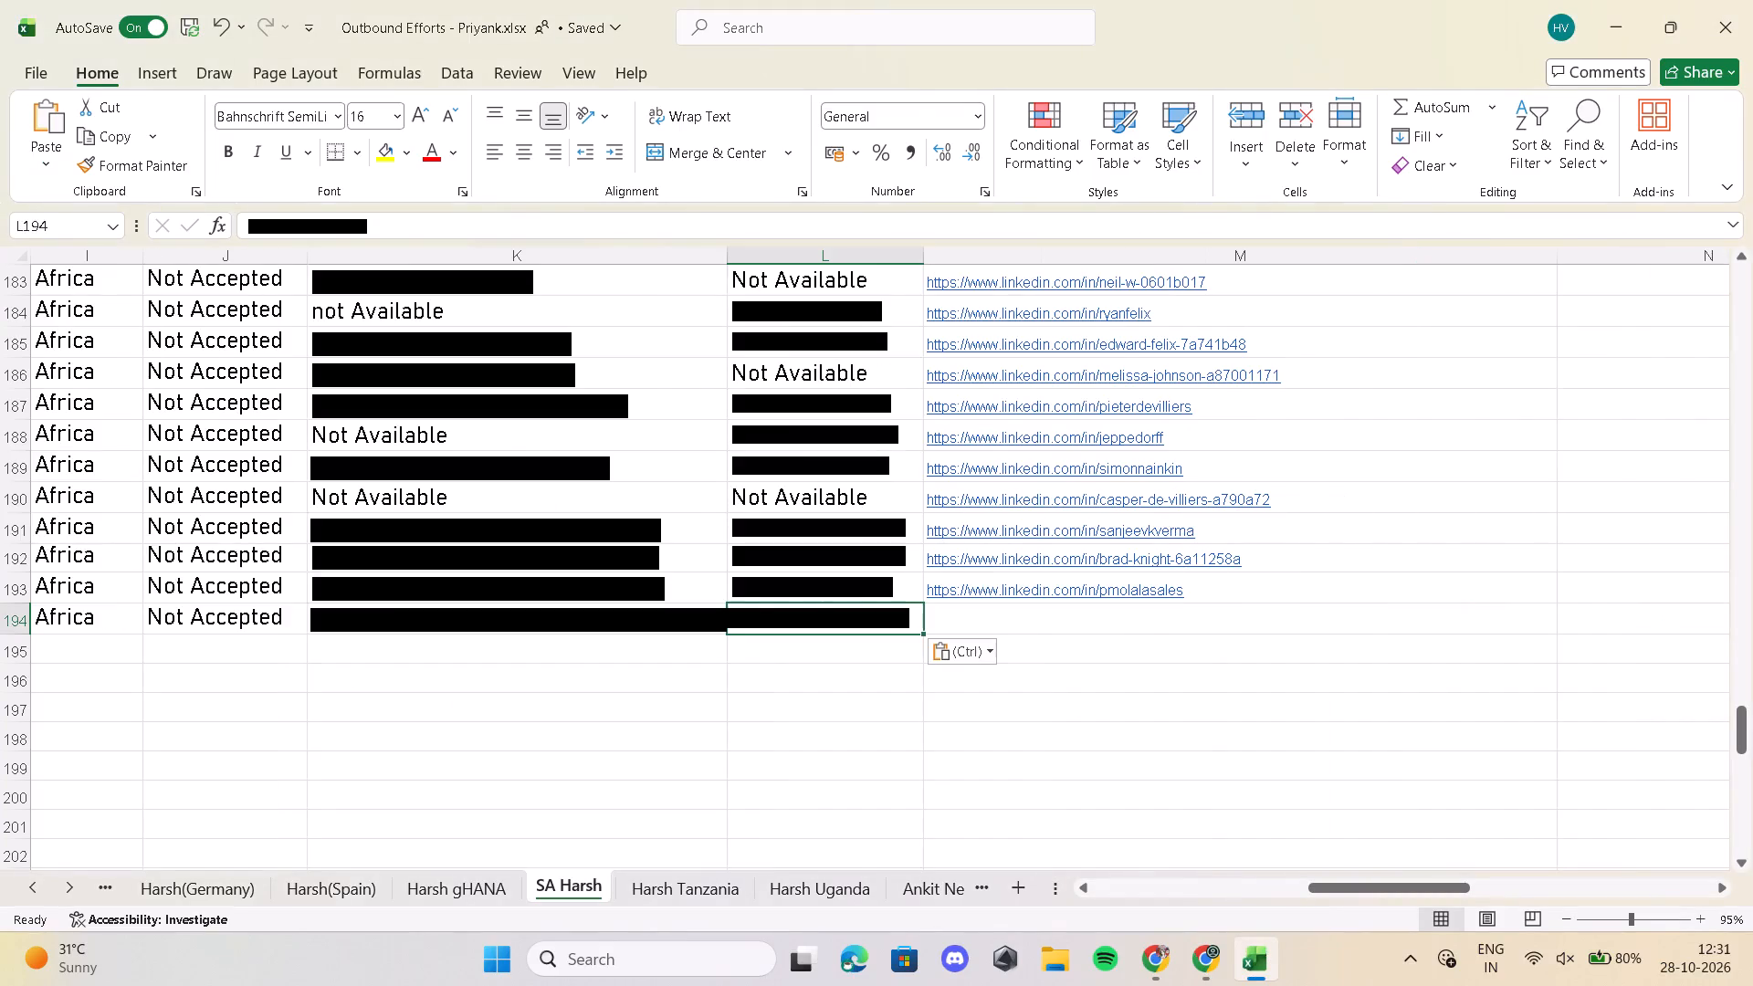
Copy the Chairman's LinkedIn profile URL from Sales Navigator in Chrome into cell M194 in Excel and turn it into a hyperlink.
{"action": "left_click", "coordinate": [1215, 949]}
{"action": "left_click", "coordinate": [1035, 0]}
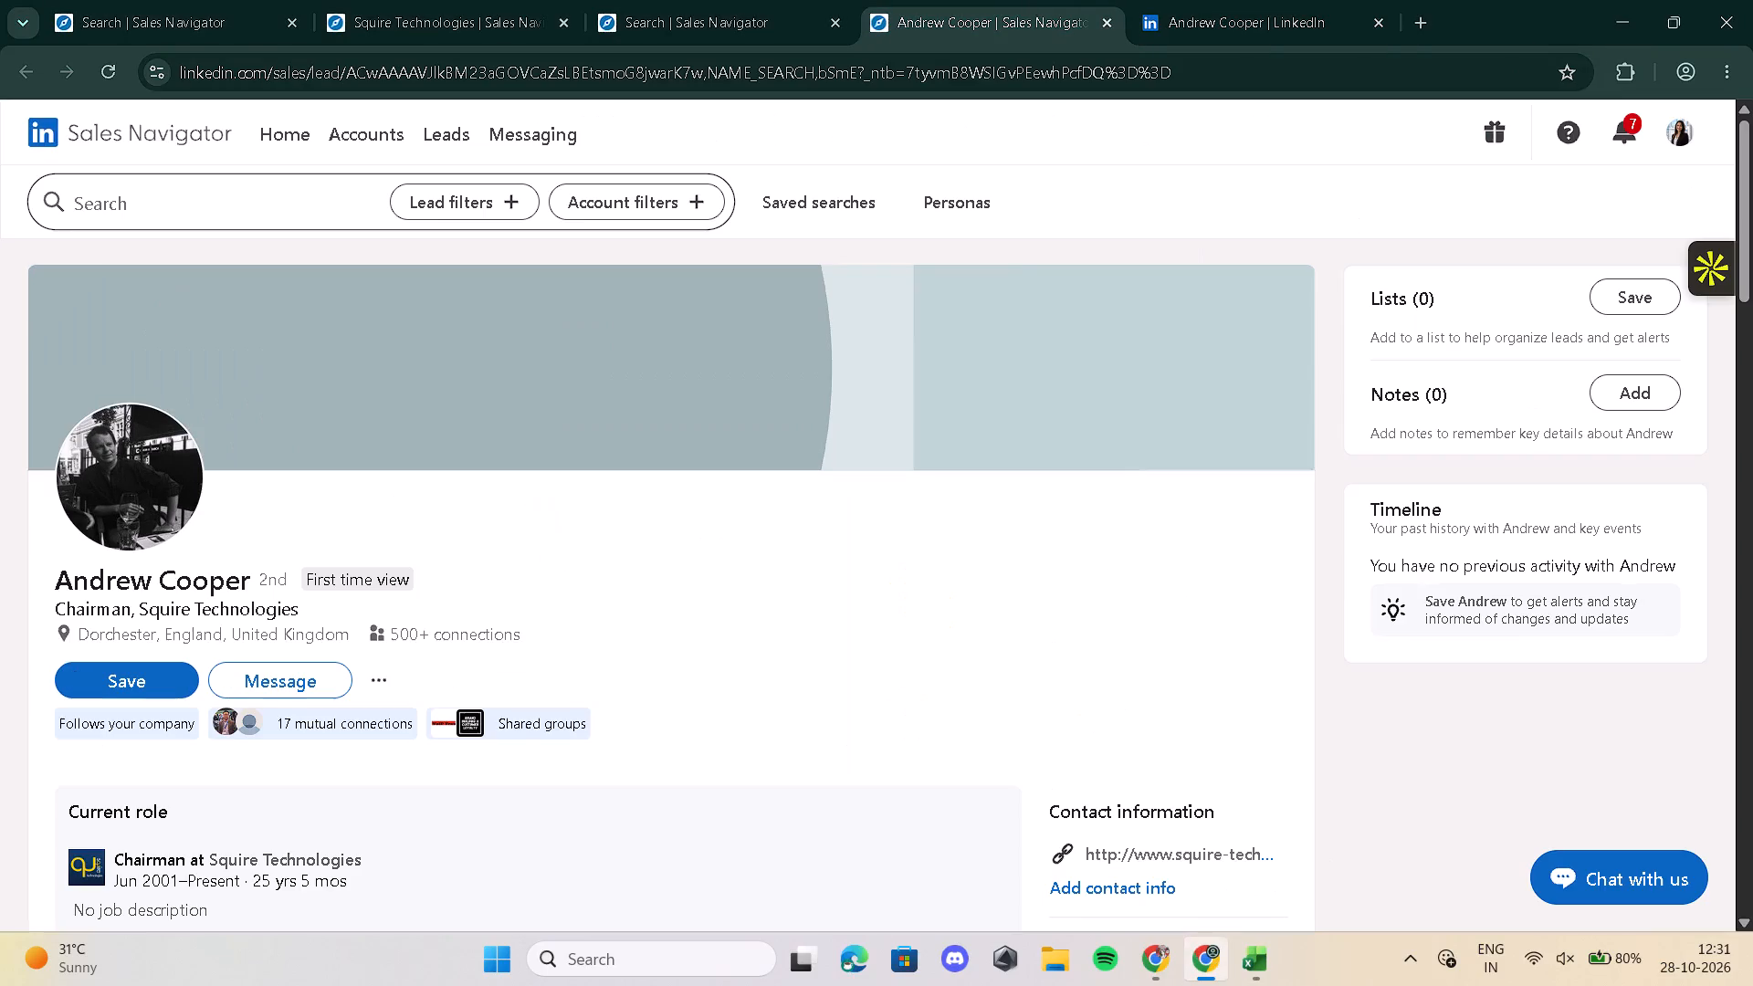
{"action": "left_click", "coordinate": [390, 678]}
{"action": "left_click", "coordinate": [340, 853]}
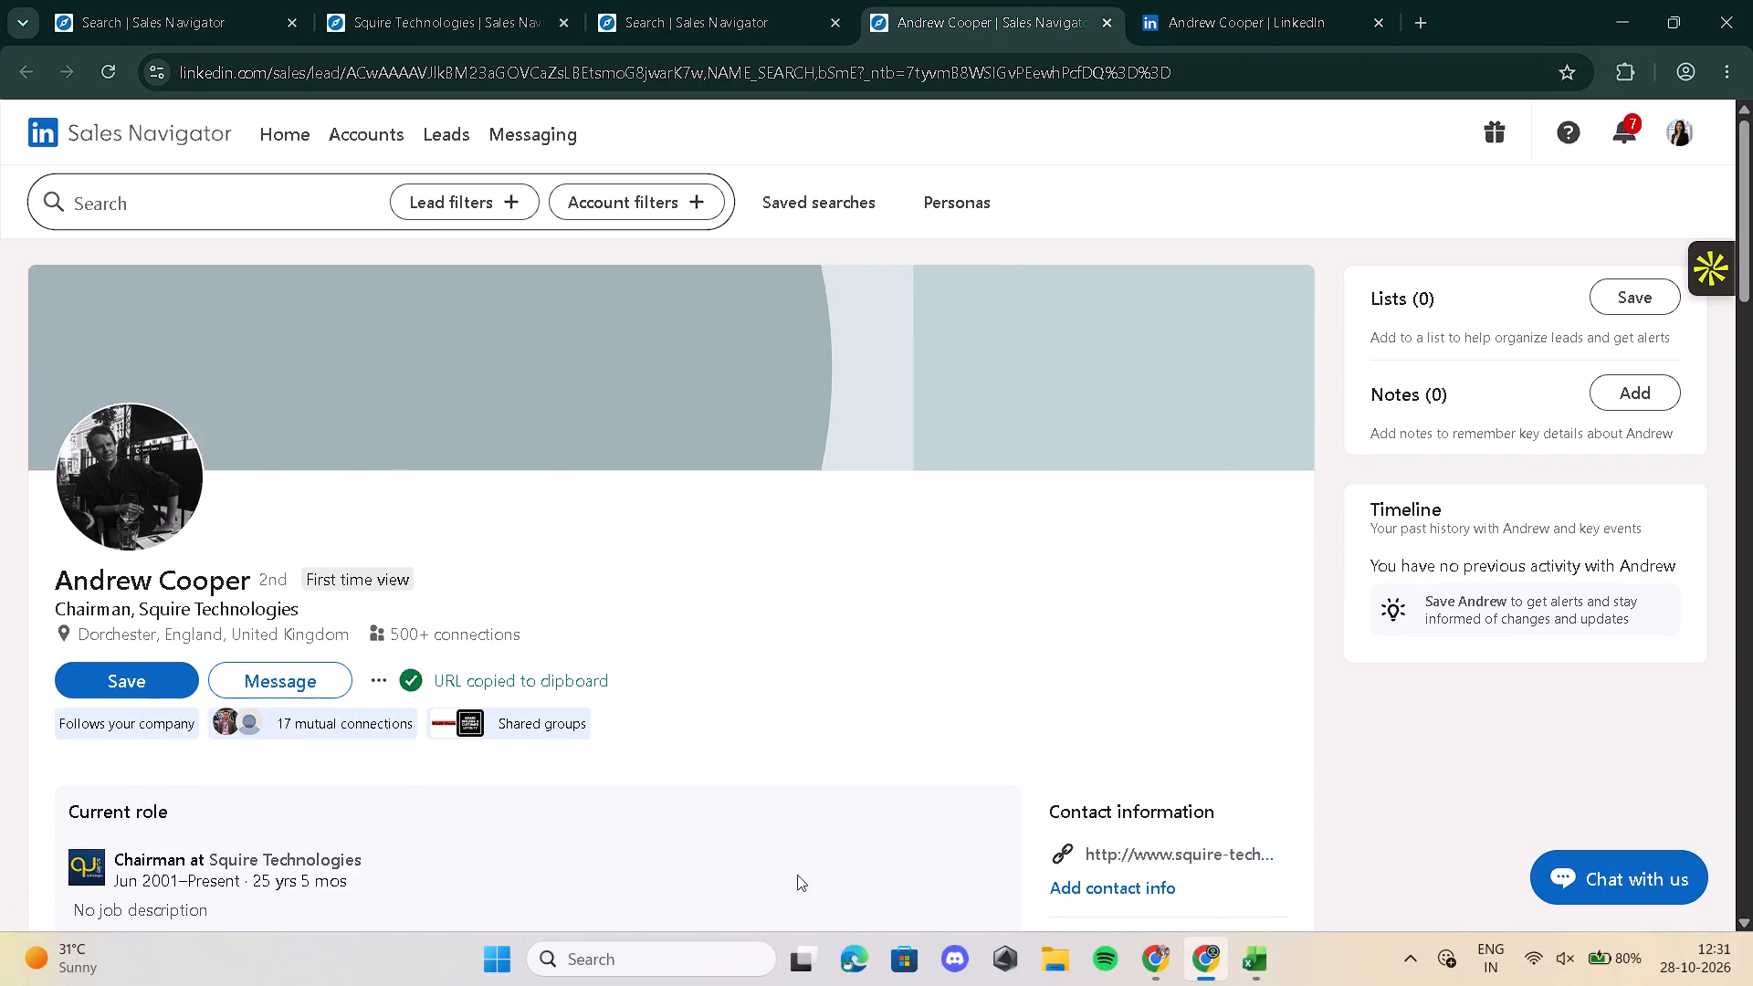
{"action": "left_click", "coordinate": [1279, 966]}
{"action": "left_click", "coordinate": [1104, 621]}
{"action": "key", "text": "ctrl+v"}
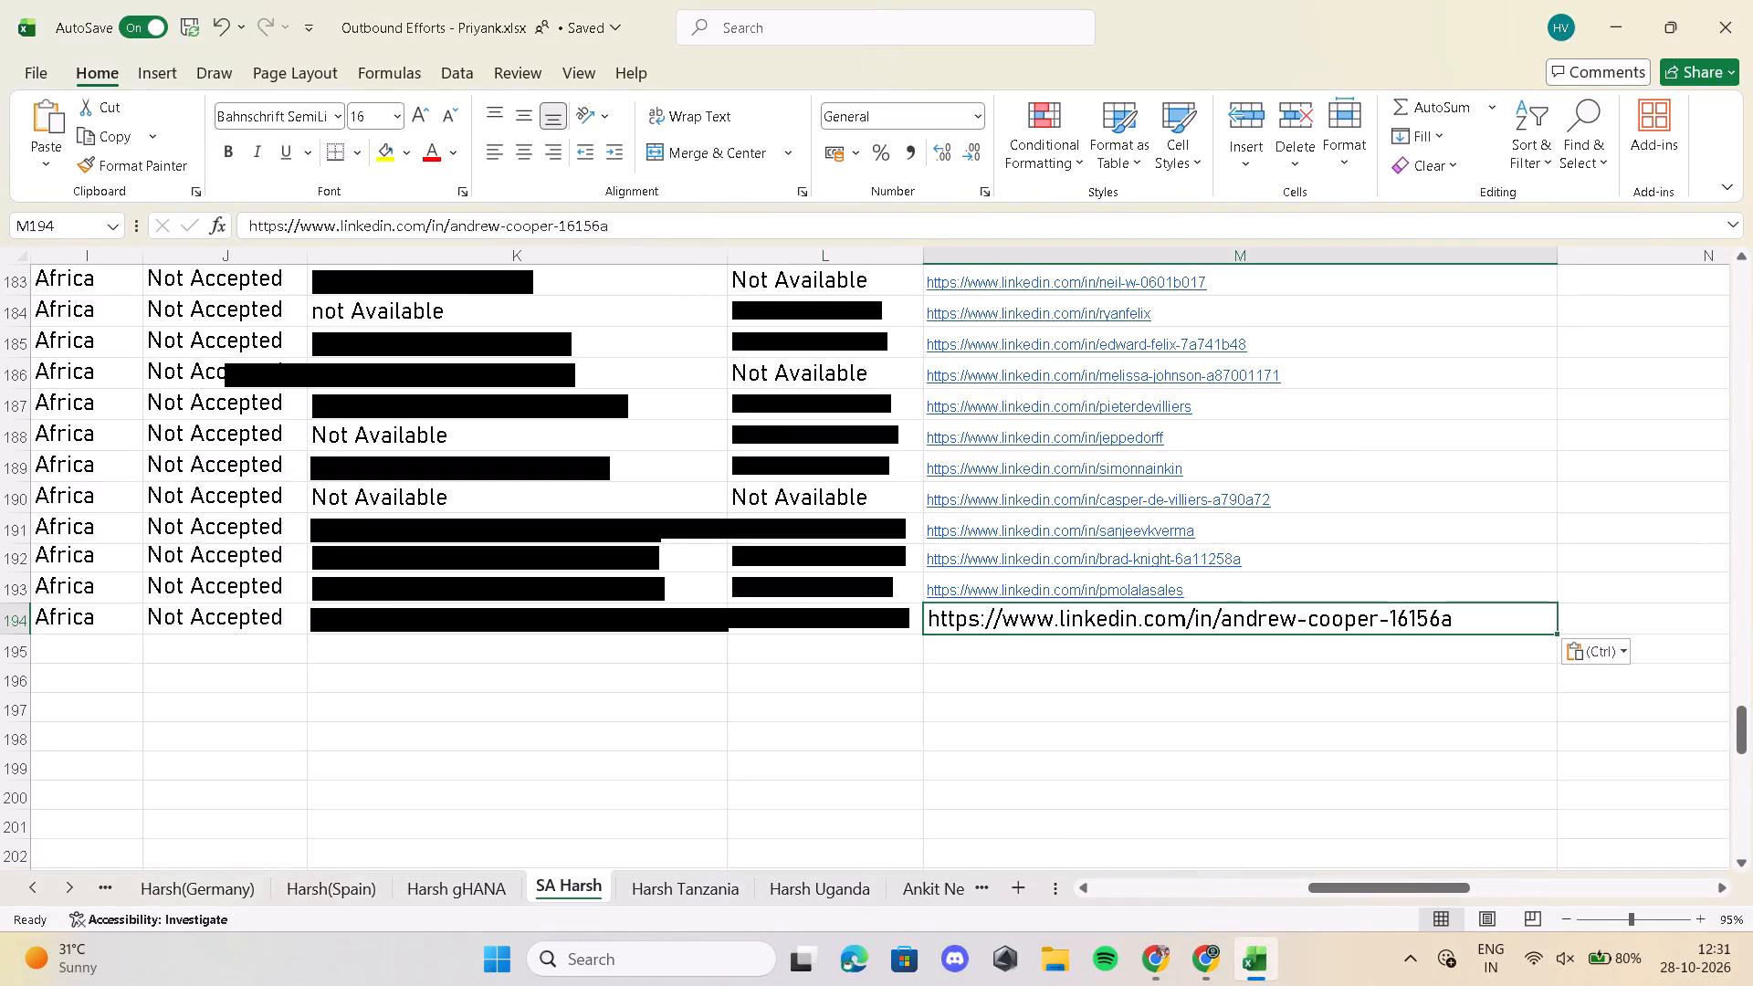
{"action": "left_click", "coordinate": [1646, 626]}
{"action": "double_click", "coordinate": [1485, 626]}
{"action": "left_click", "coordinate": [1620, 613]}
Copy Bulk SMS from O193 into O194, then return to the first columns and select row 194.
{"action": "left_click_drag", "start_coordinate": [1444, 890], "coordinate": [1505, 867]}
{"action": "left_click", "coordinate": [1634, 583]}
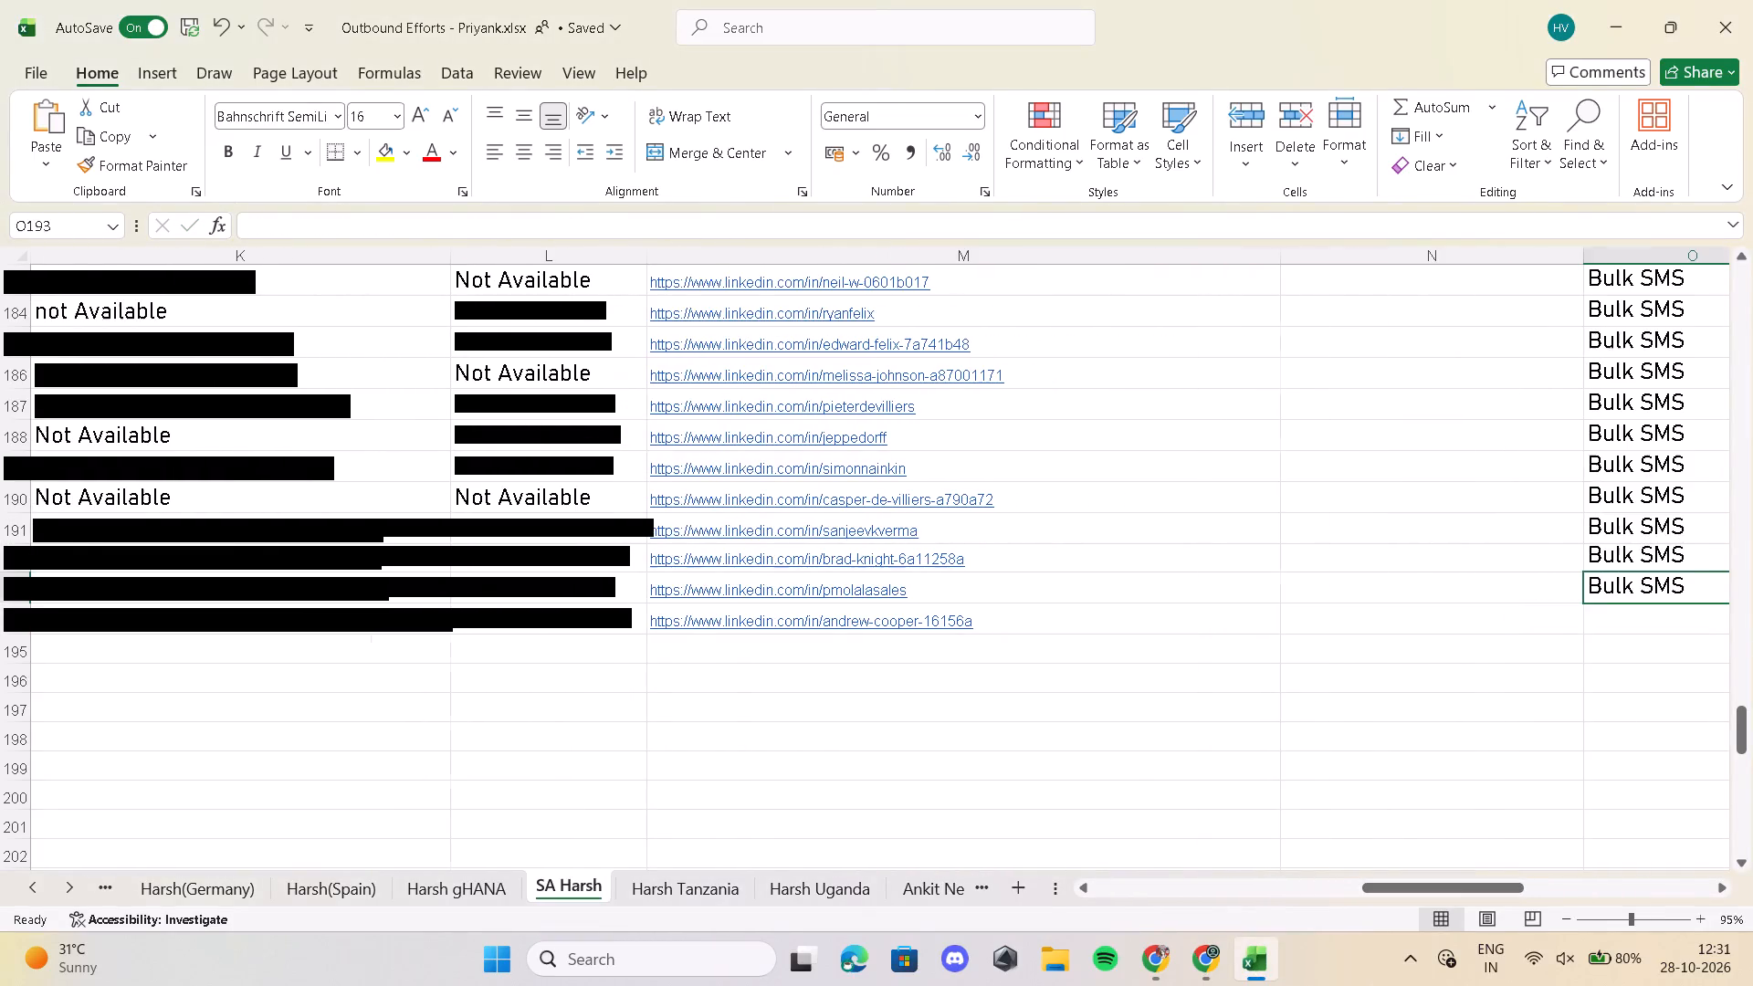
{"action": "key", "text": "ctrl+c"}
{"action": "left_click", "coordinate": [1641, 621]}
{"action": "key", "text": "ctrl+v"}
{"action": "left_click_drag", "start_coordinate": [1569, 890], "coordinate": [775, 856]}
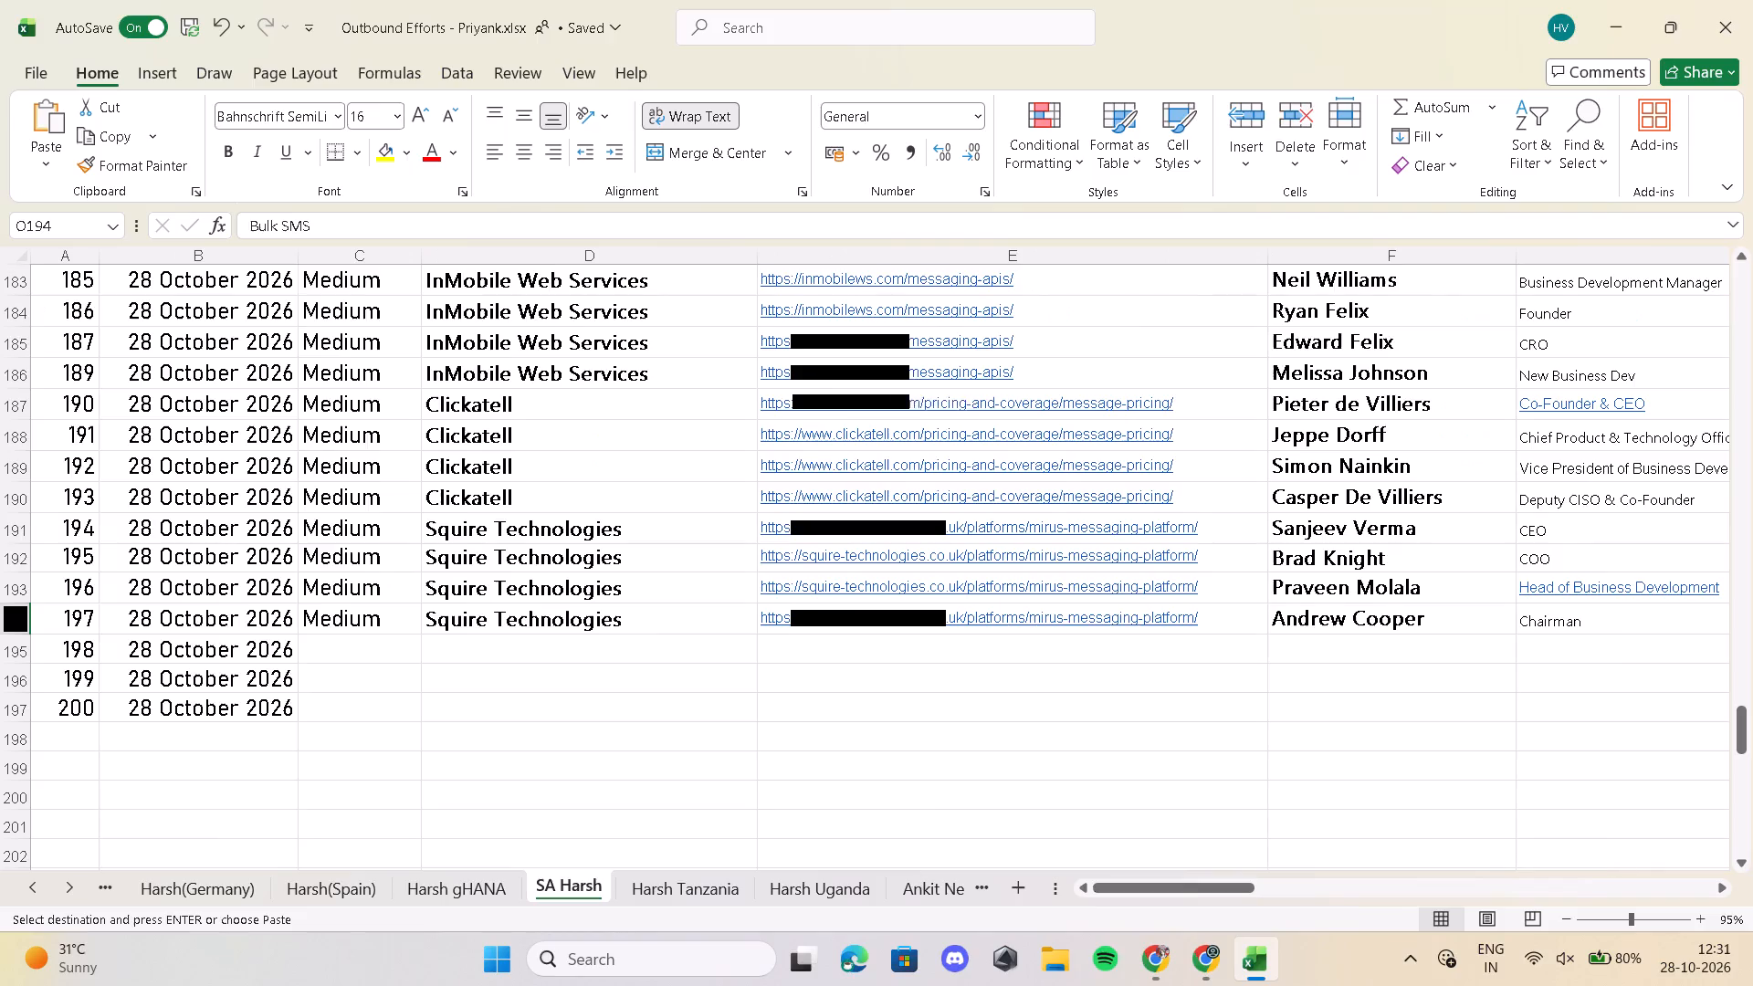
{"action": "left_click_drag", "start_coordinate": [775, 856], "coordinate": [807, 859]}
{"action": "left_click", "coordinate": [0, 617]}
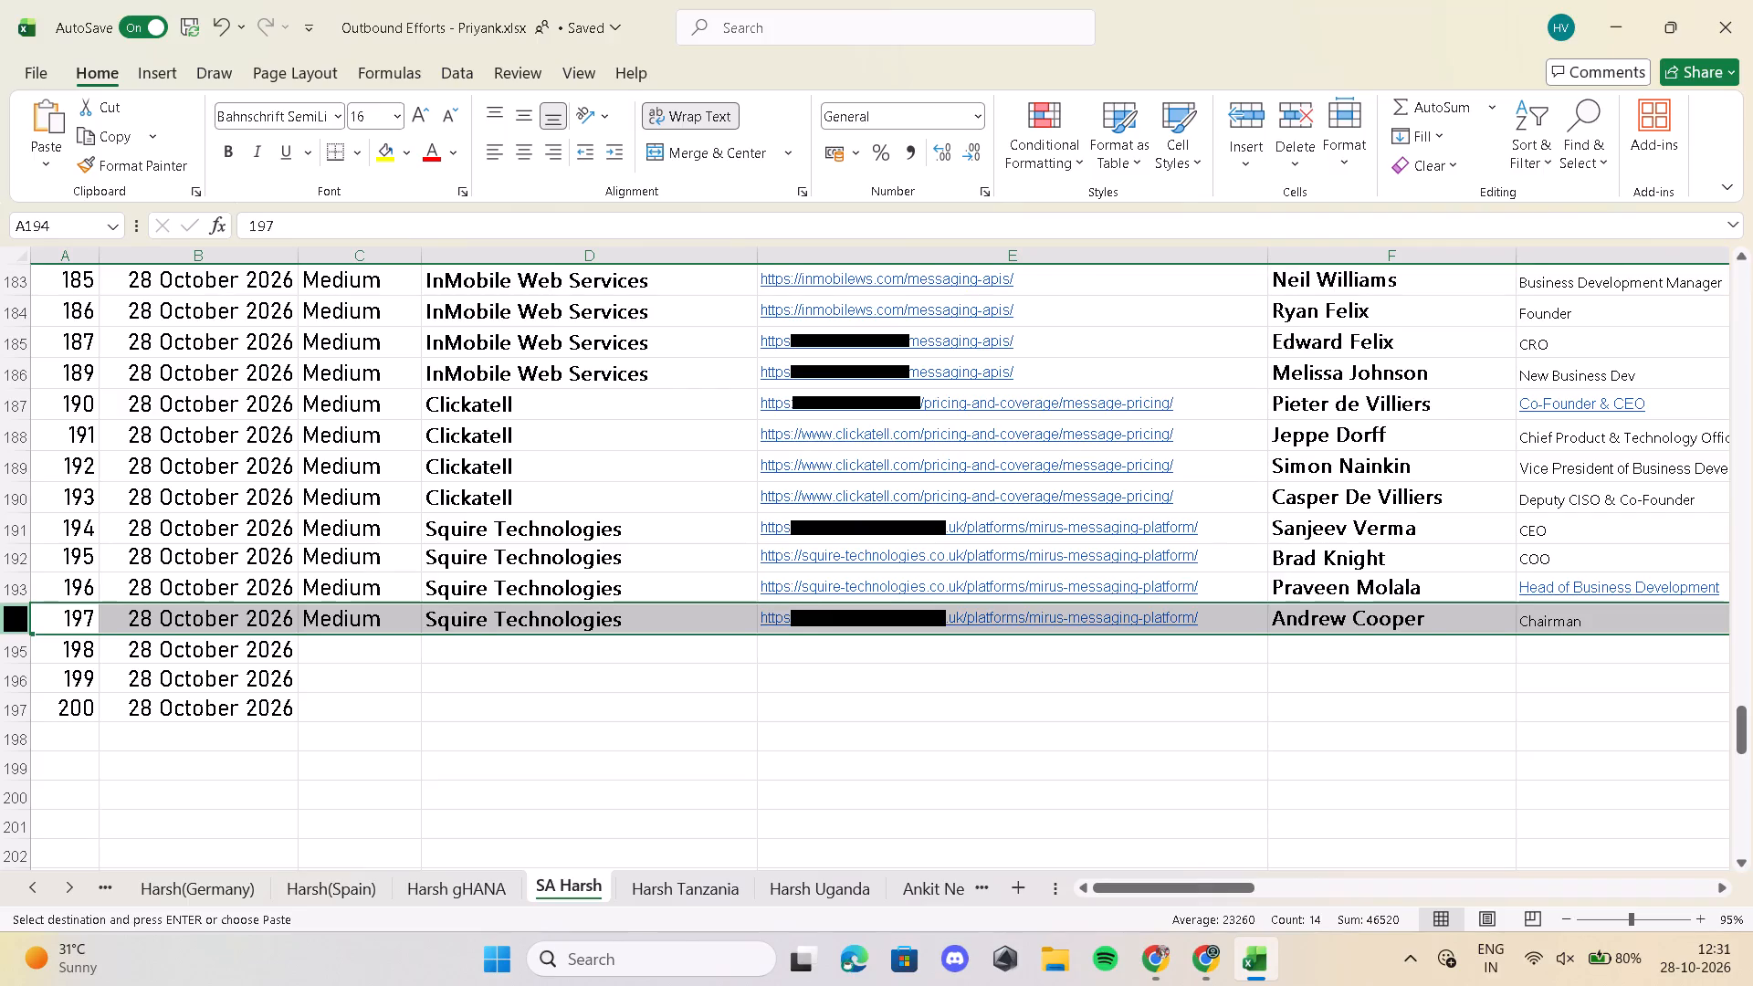
{"action": "scroll", "coordinate": [12, 586], "scroll_direction": "up", "scroll_amount": 6}
In Chrome, skim the remaining Squire Technologies leads and close all pages except the sms lead search.
{"action": "left_click", "coordinate": [1200, 974]}
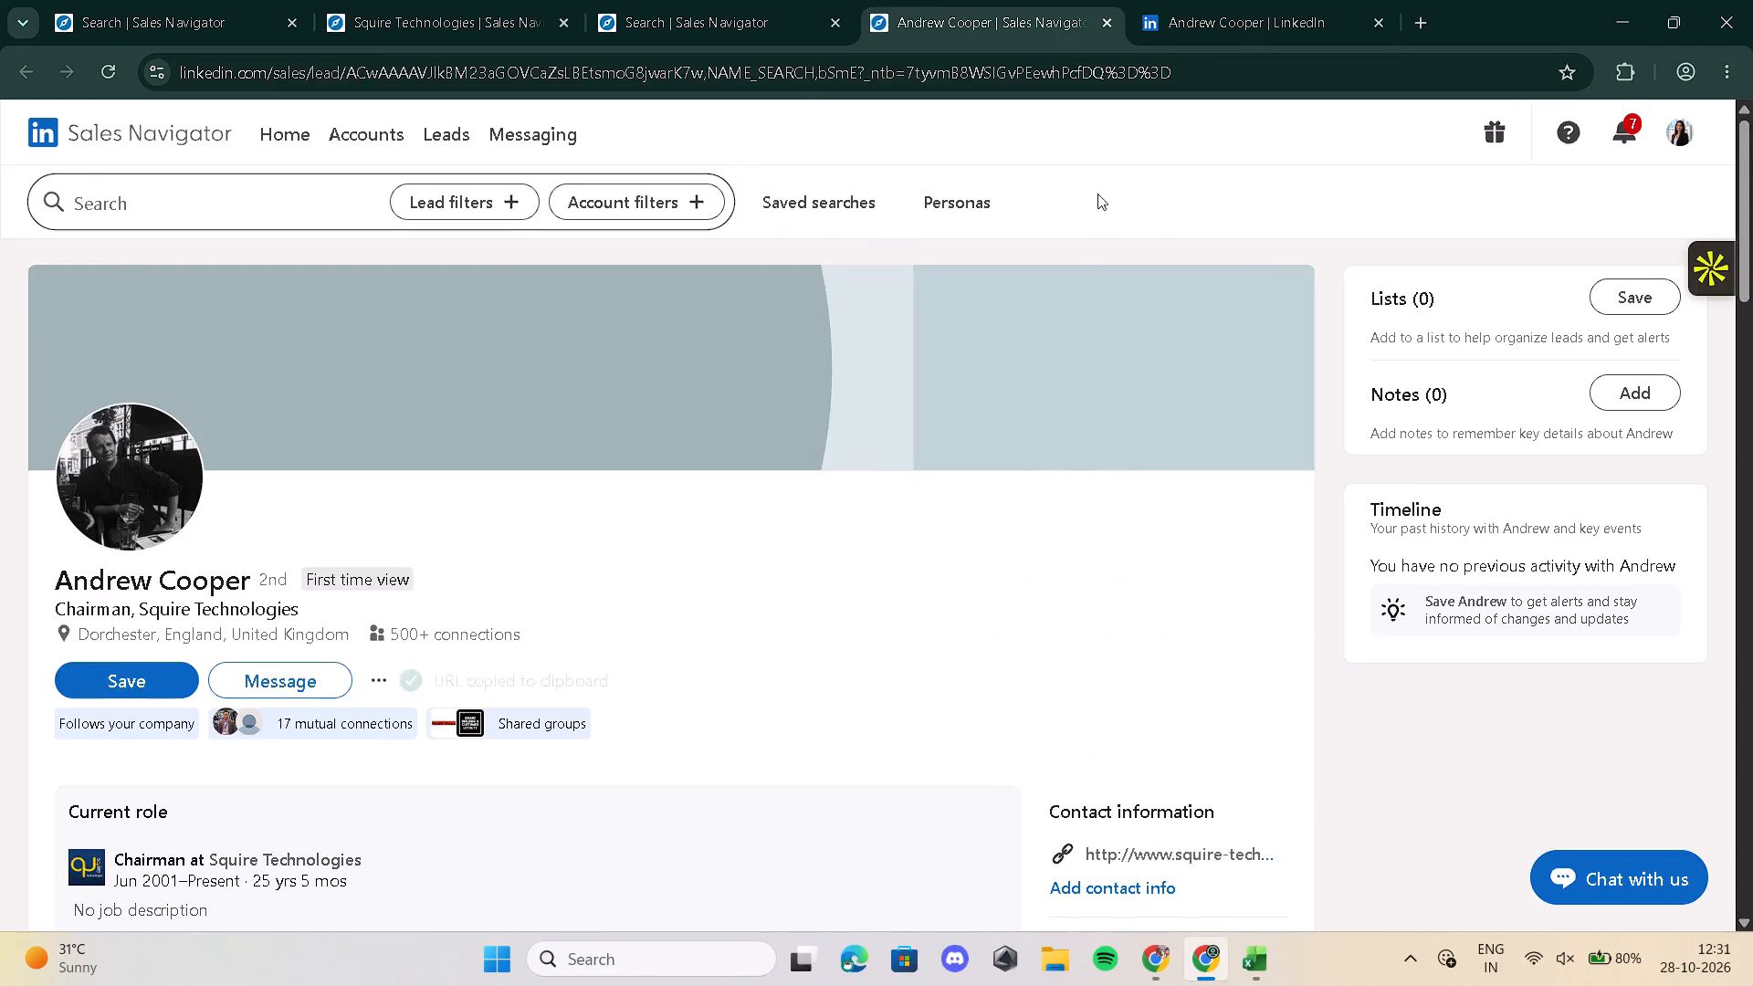
{"action": "left_click", "coordinate": [1186, 0]}
{"action": "left_click", "coordinate": [1375, 25]}
{"action": "left_click", "coordinate": [1110, 27]}
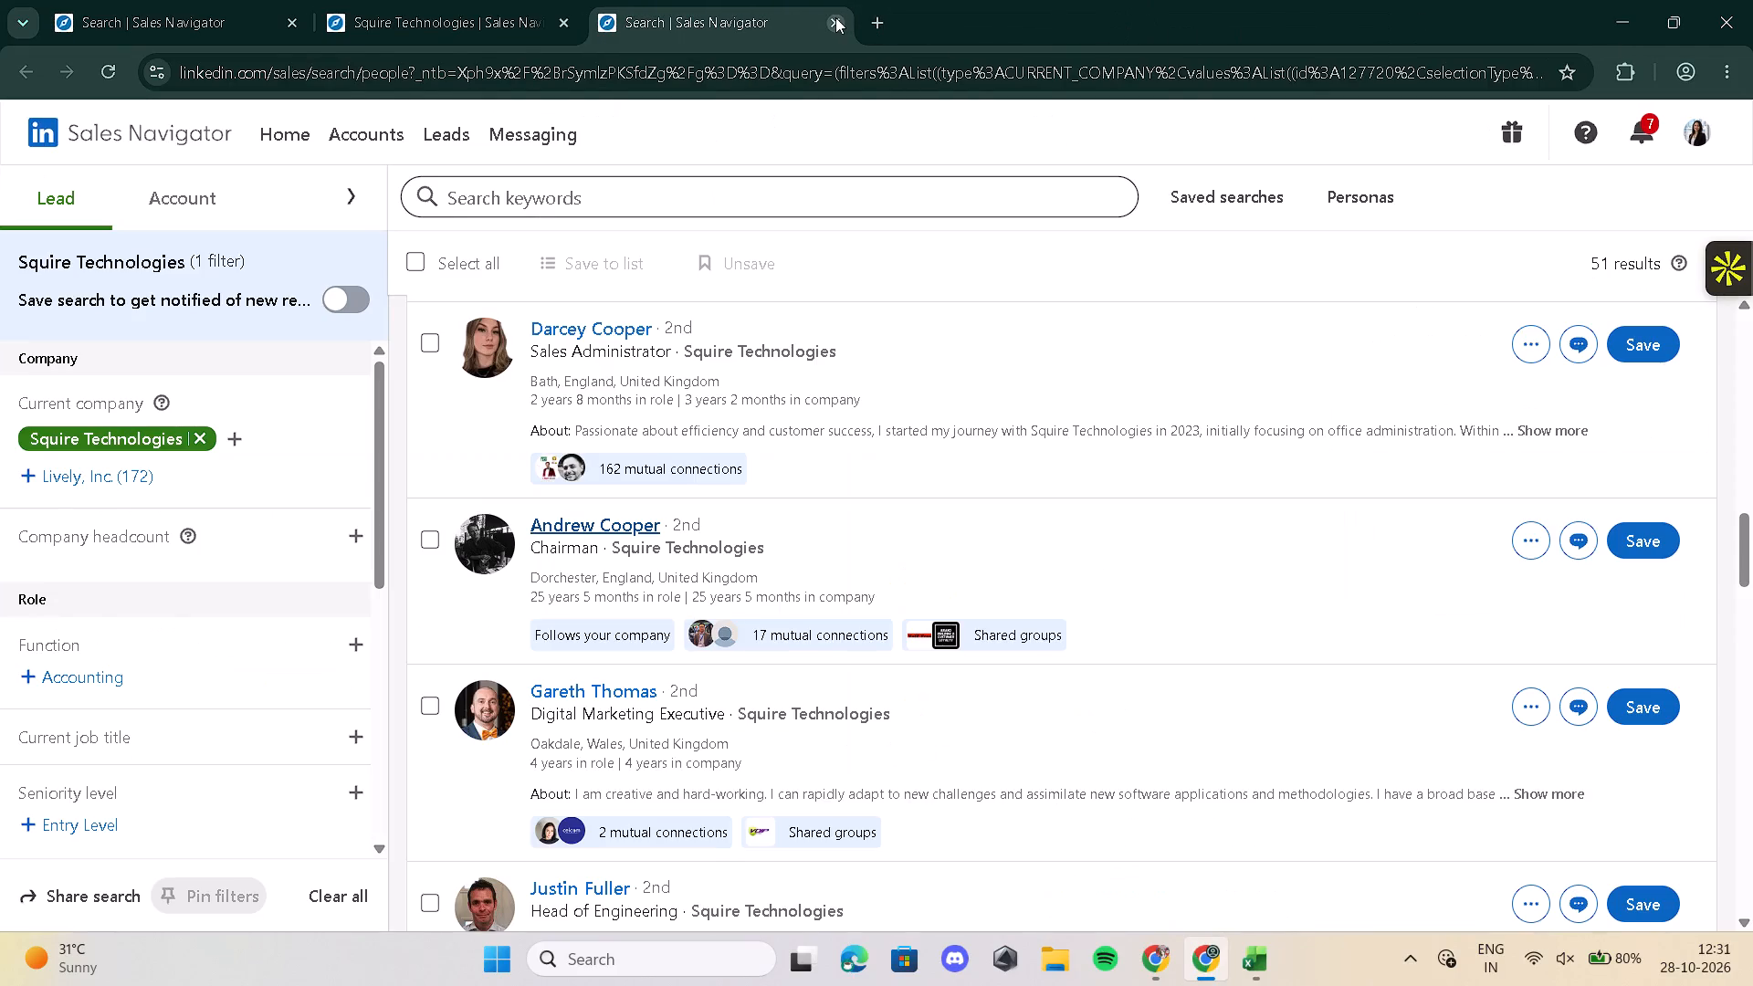
{"action": "left_click", "coordinate": [967, 372]}
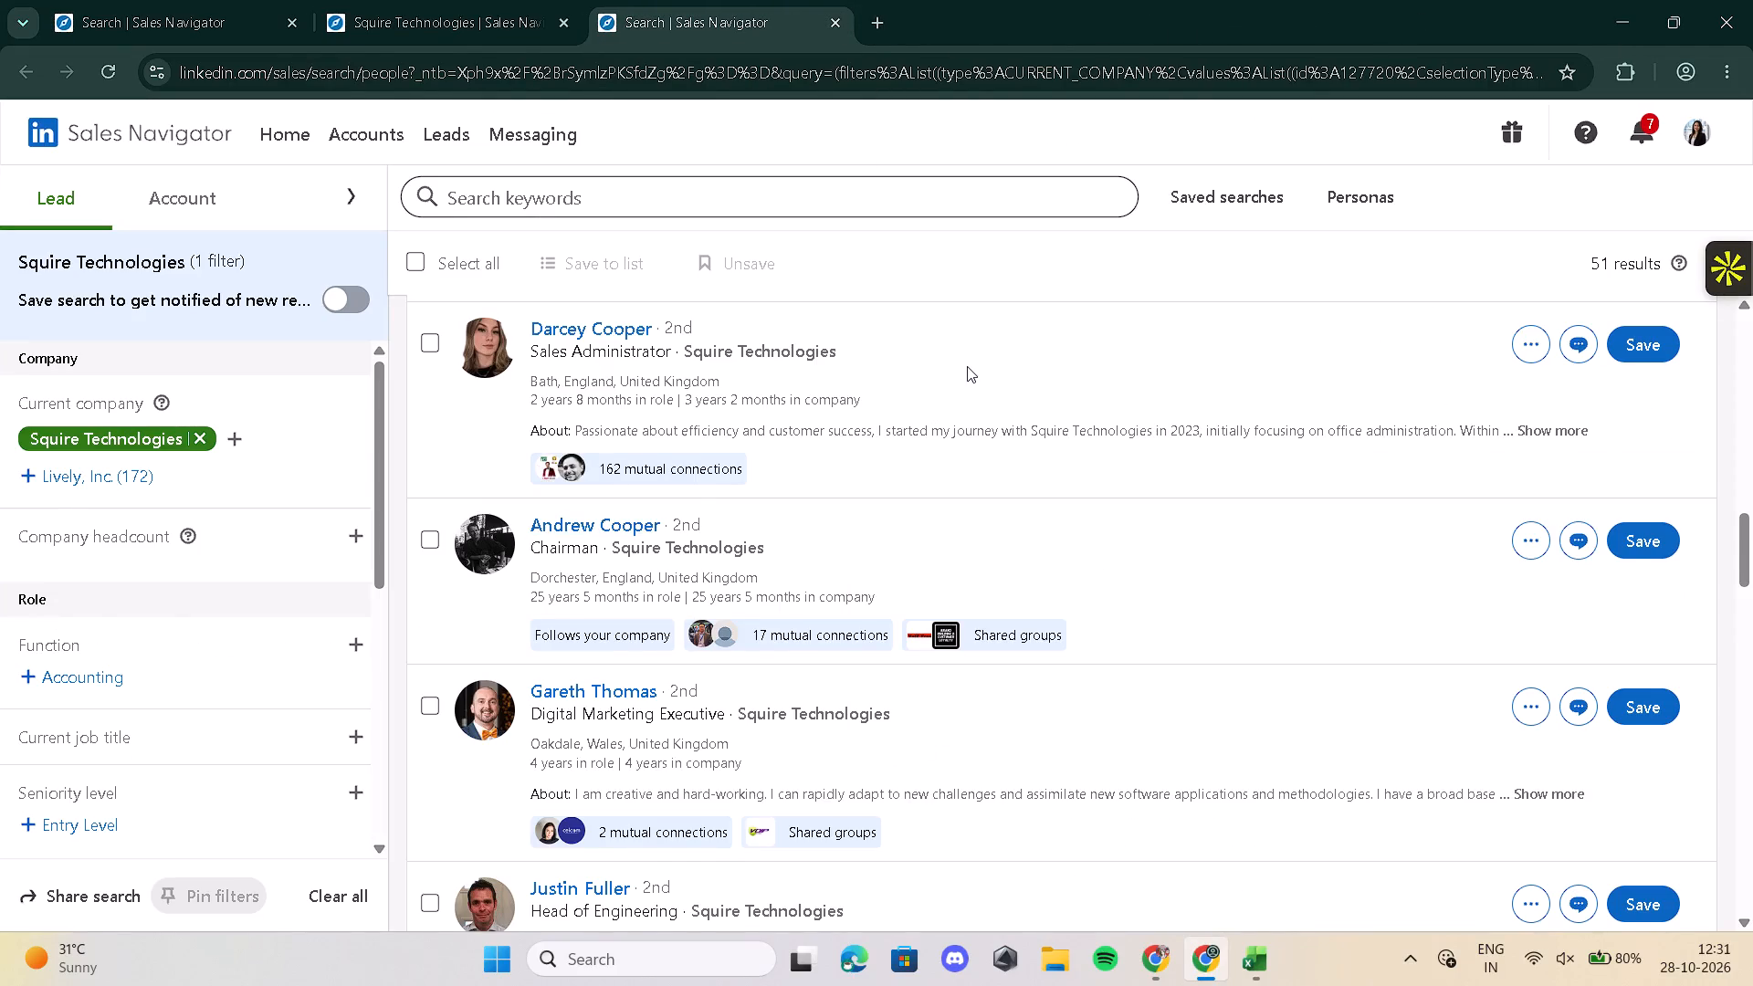
{"action": "scroll", "coordinate": [967, 366], "scroll_direction": "down", "scroll_amount": 9}
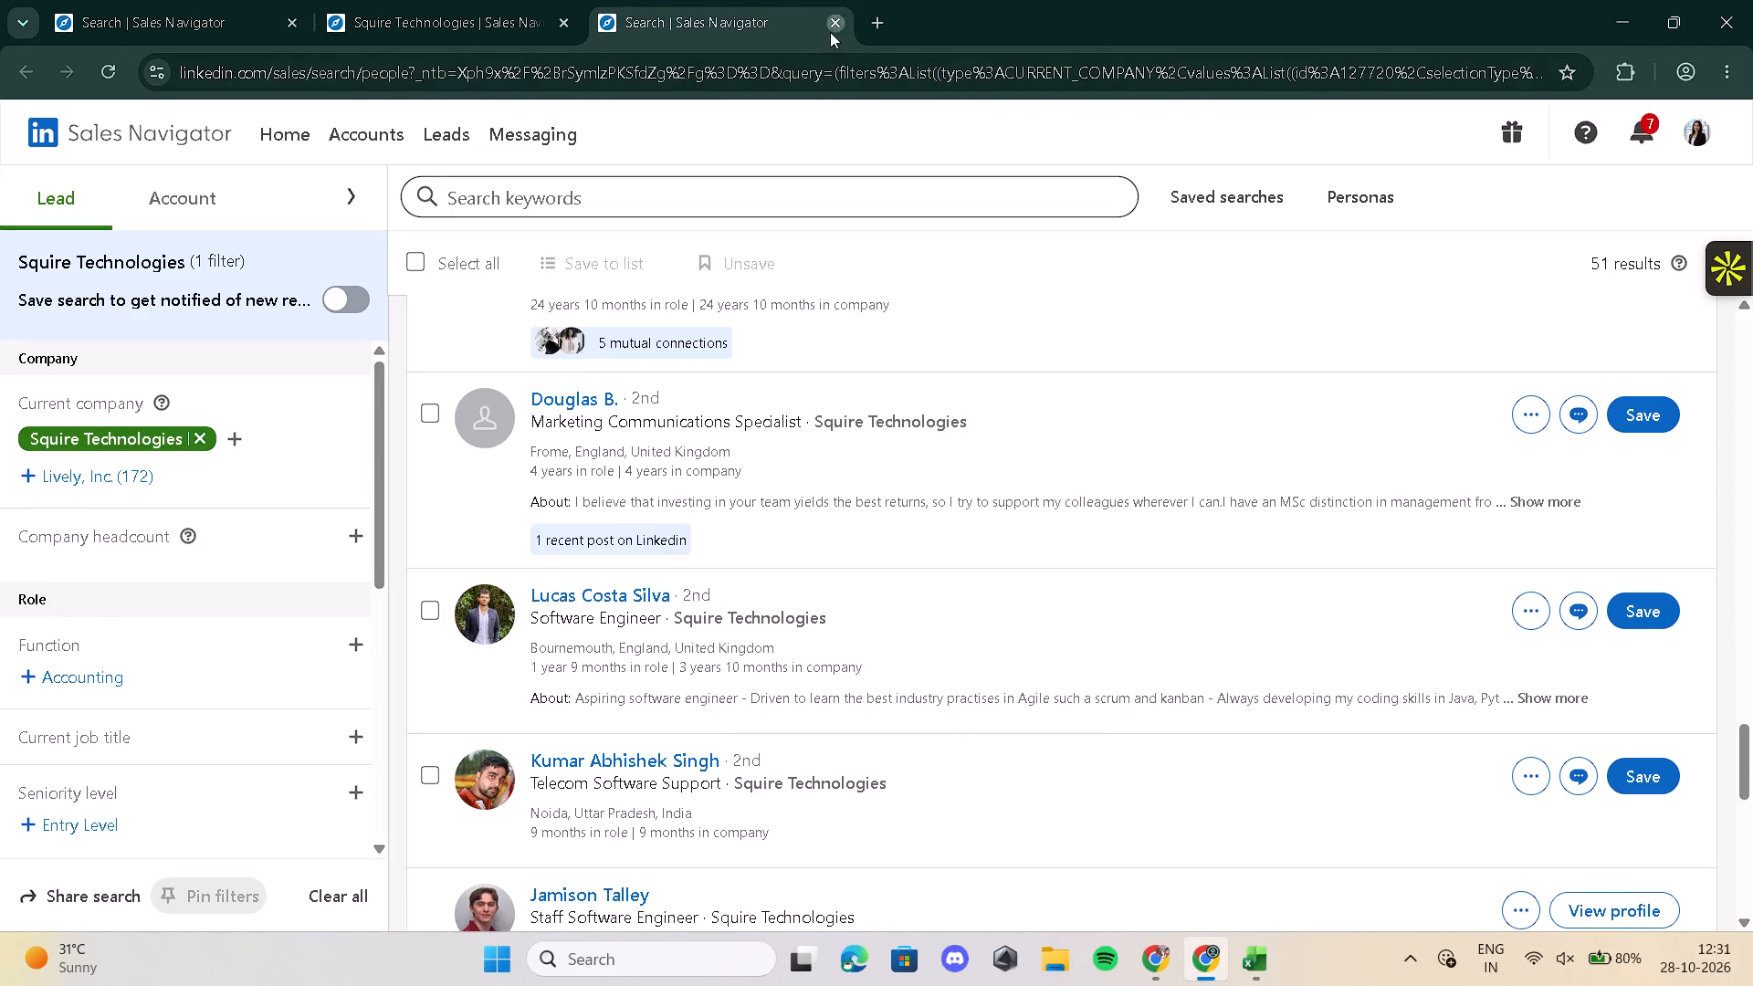
{"action": "left_click", "coordinate": [830, 32]}
{"action": "left_click", "coordinate": [572, 21]}
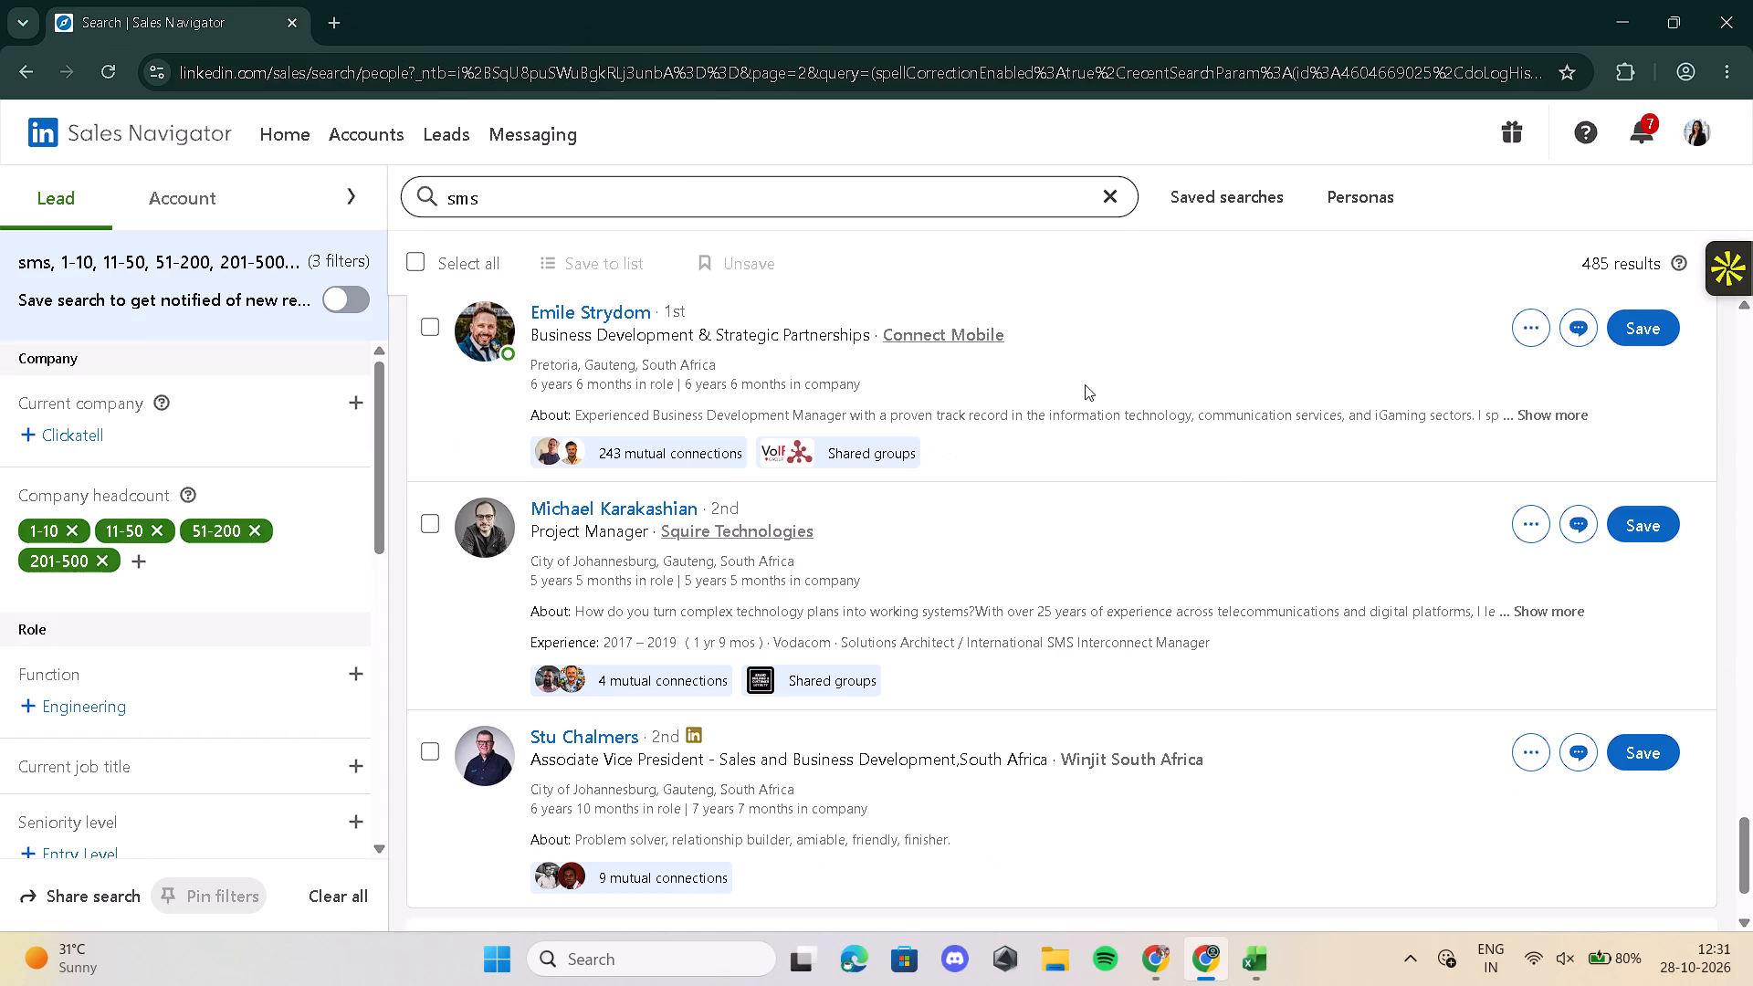
Open the Winjit South Africa company page in a new tab from the last lead on the sms results page.
{"action": "left_click", "coordinate": [1239, 474]}
{"action": "scroll", "coordinate": [1239, 474], "scroll_direction": "down", "scroll_amount": 2}
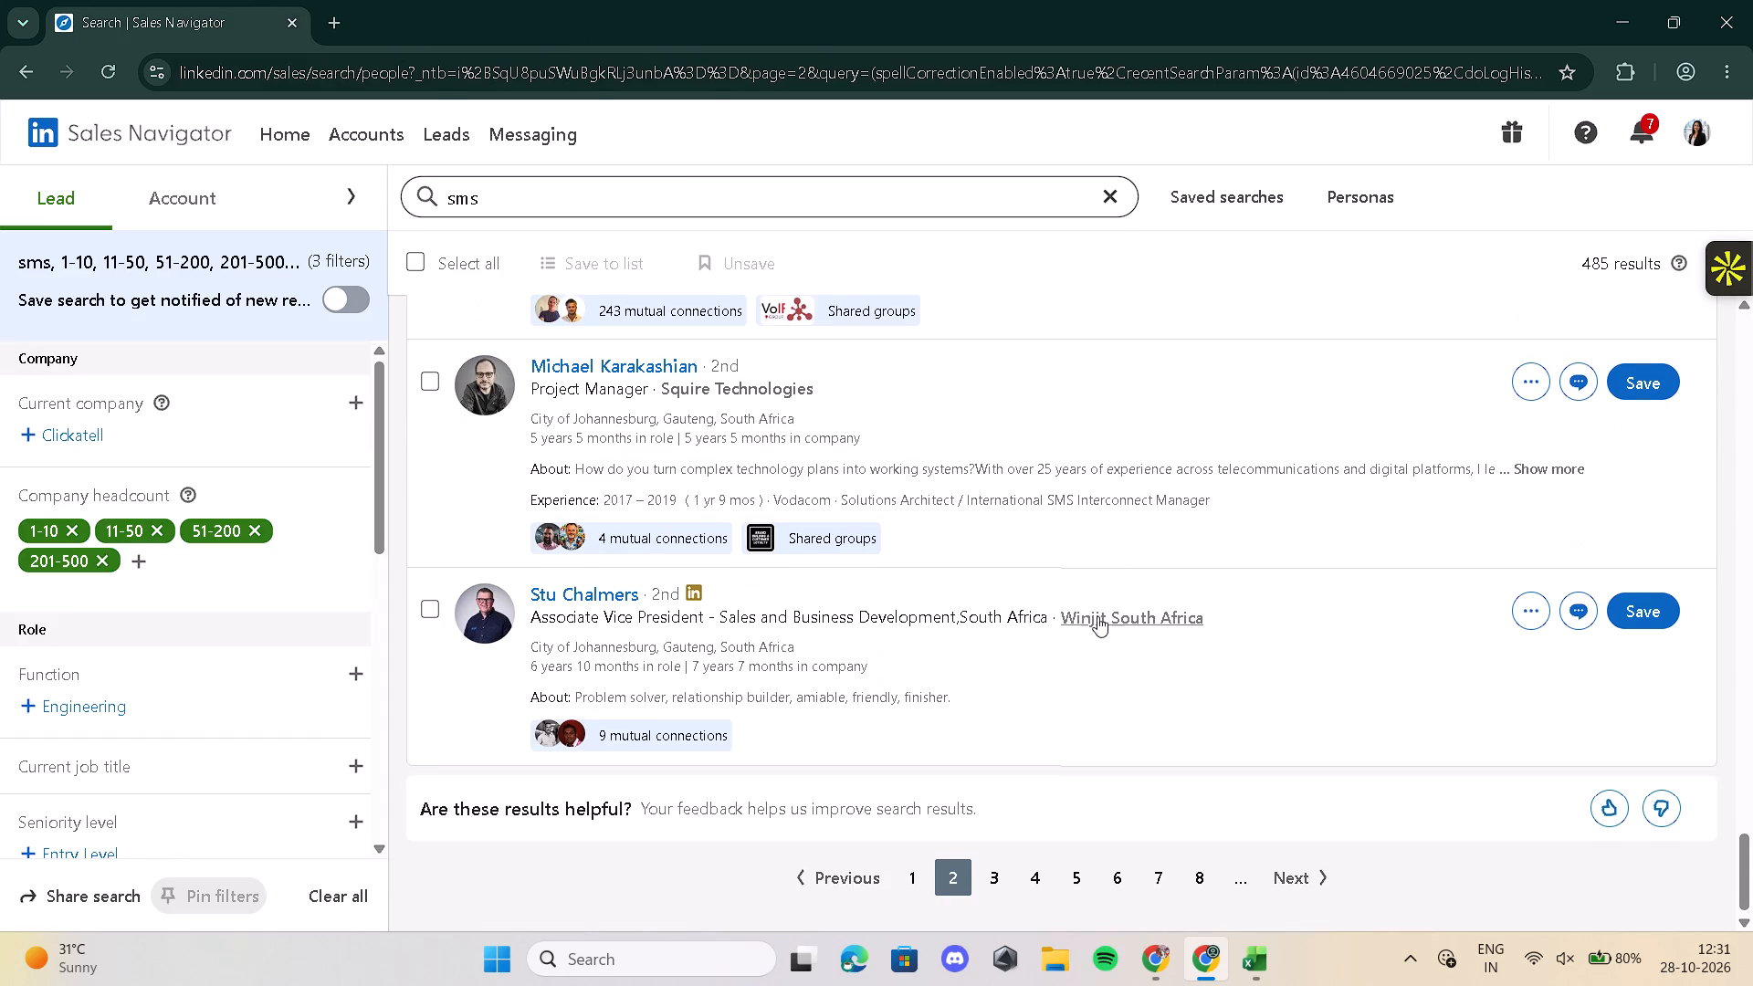
{"action": "right_click", "coordinate": [1106, 622]}
{"action": "left_click", "coordinate": [1231, 339]}
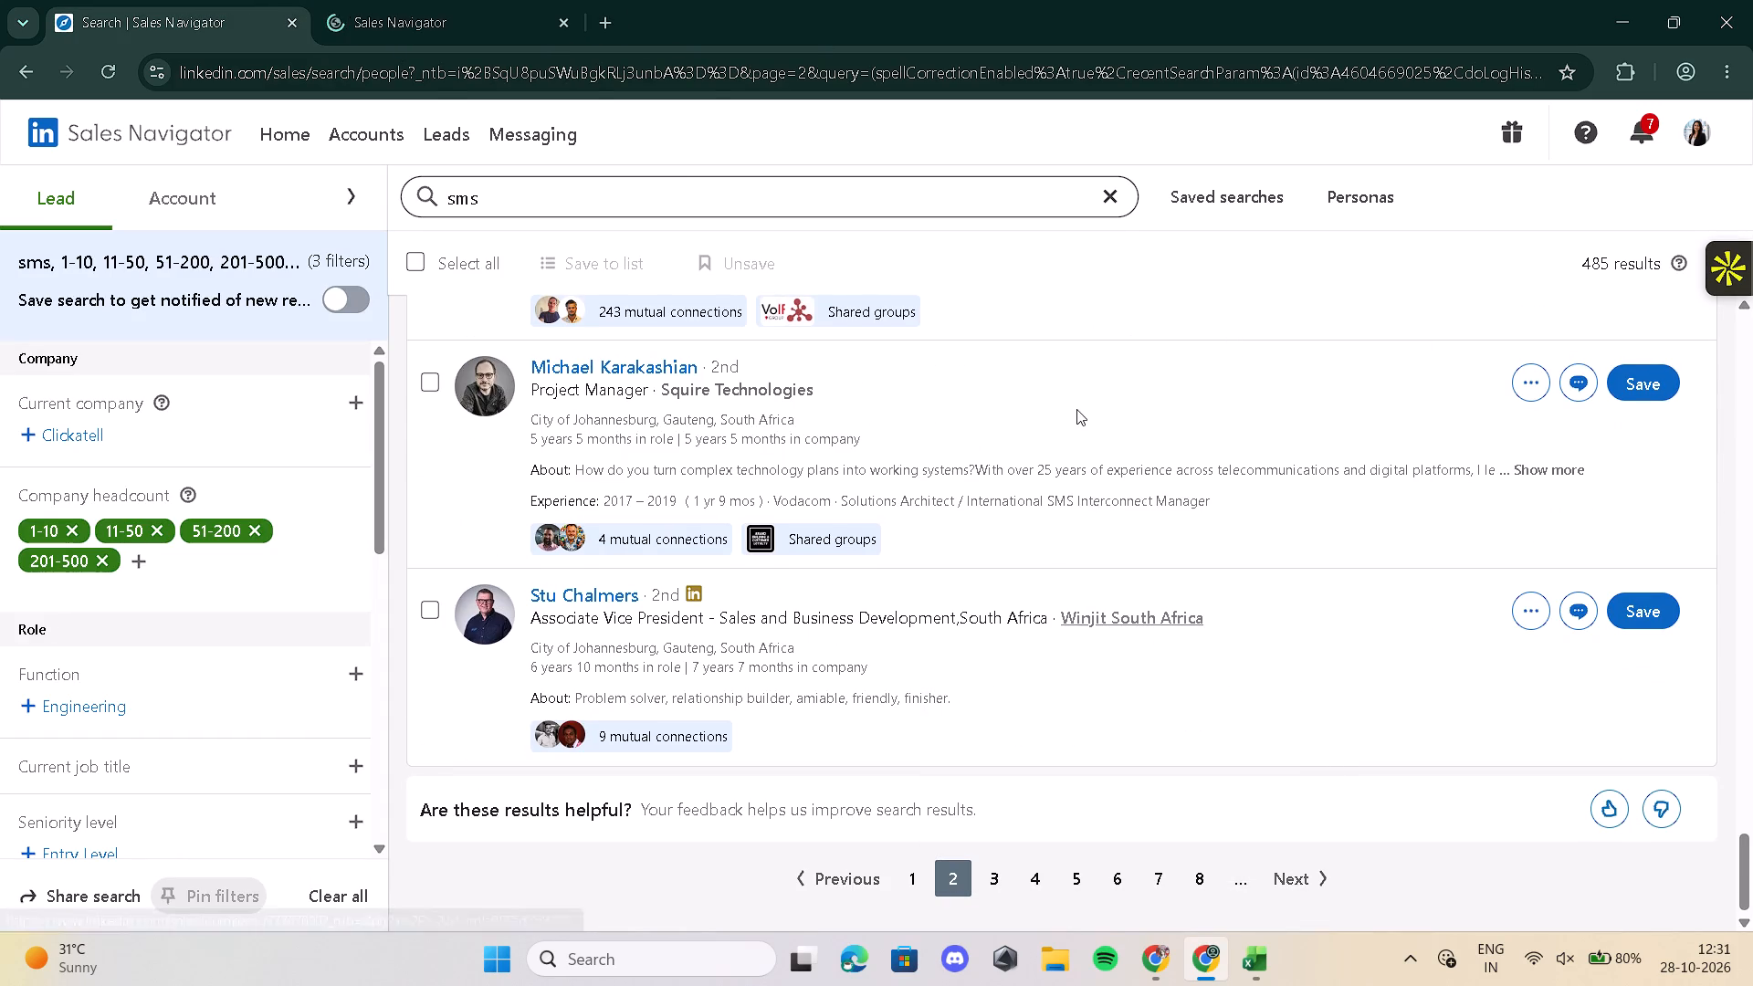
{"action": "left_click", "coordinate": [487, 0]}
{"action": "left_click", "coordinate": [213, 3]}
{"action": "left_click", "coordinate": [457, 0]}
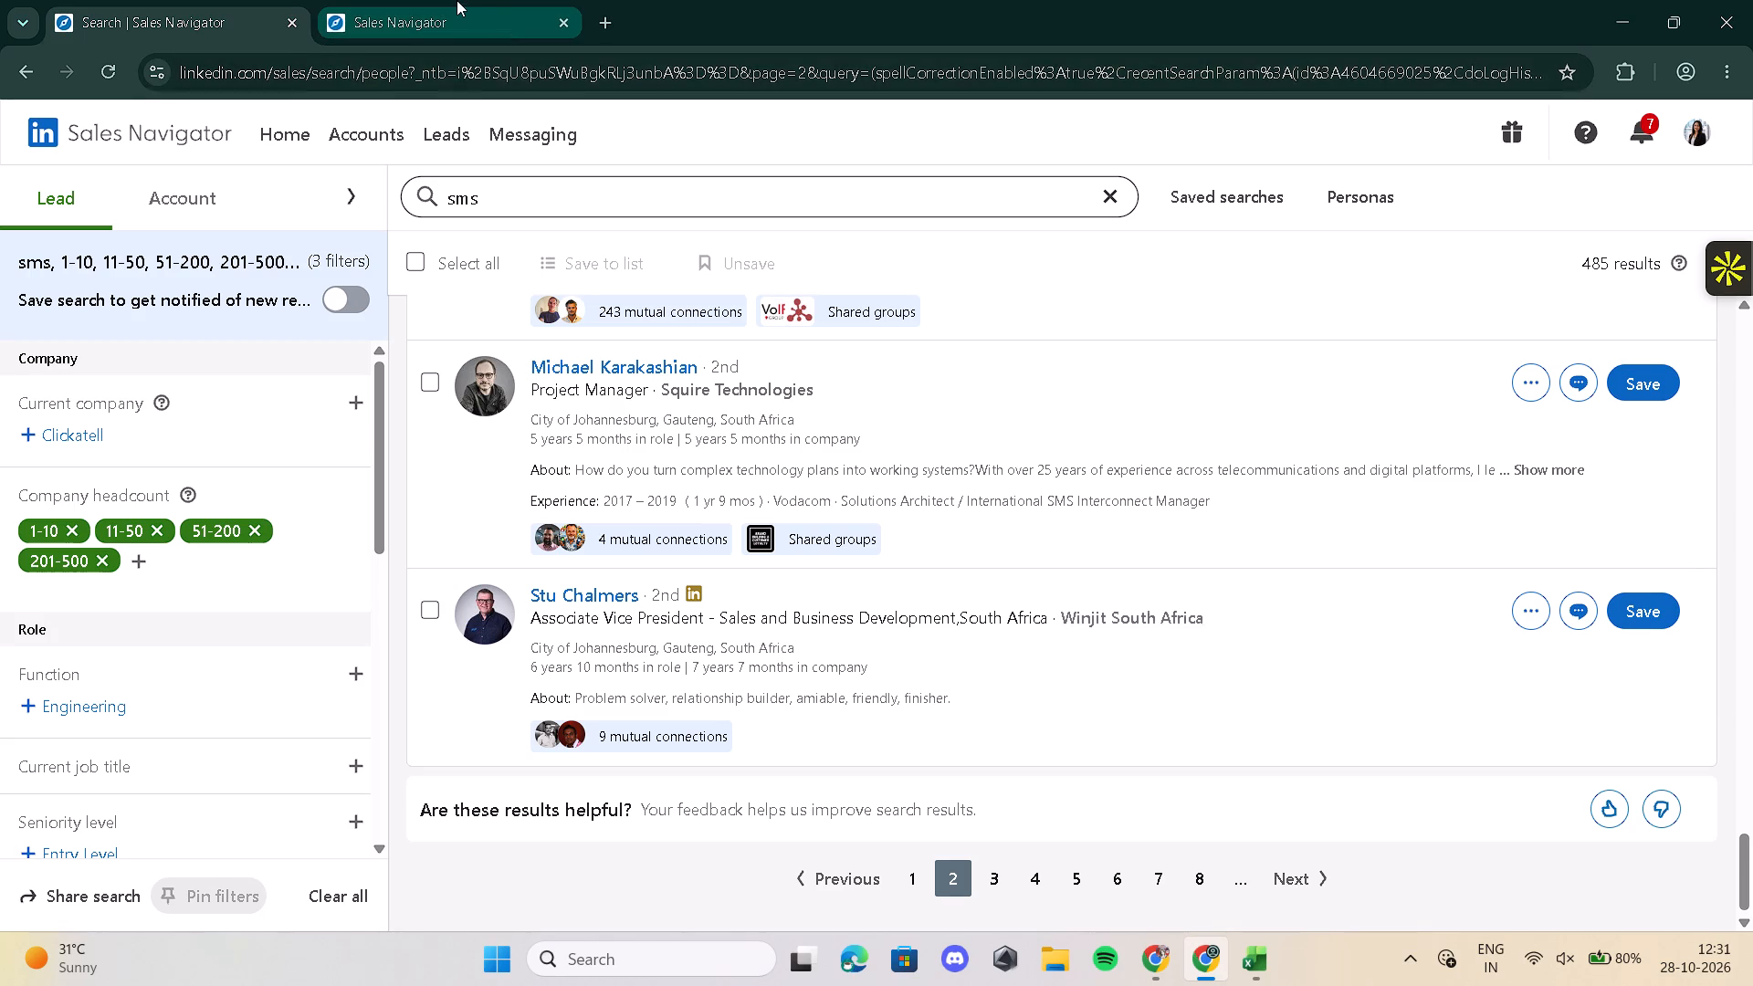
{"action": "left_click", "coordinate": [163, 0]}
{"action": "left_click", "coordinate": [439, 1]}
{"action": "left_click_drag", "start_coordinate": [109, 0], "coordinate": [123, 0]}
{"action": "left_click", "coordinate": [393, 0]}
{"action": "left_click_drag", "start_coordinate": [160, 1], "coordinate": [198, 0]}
Open Winjit South Africa's website in a new tab from its Sales Navigator company page.
{"action": "left_click", "coordinate": [481, 0]}
{"action": "right_click", "coordinate": [178, 617]}
{"action": "left_click", "coordinate": [374, 321]}
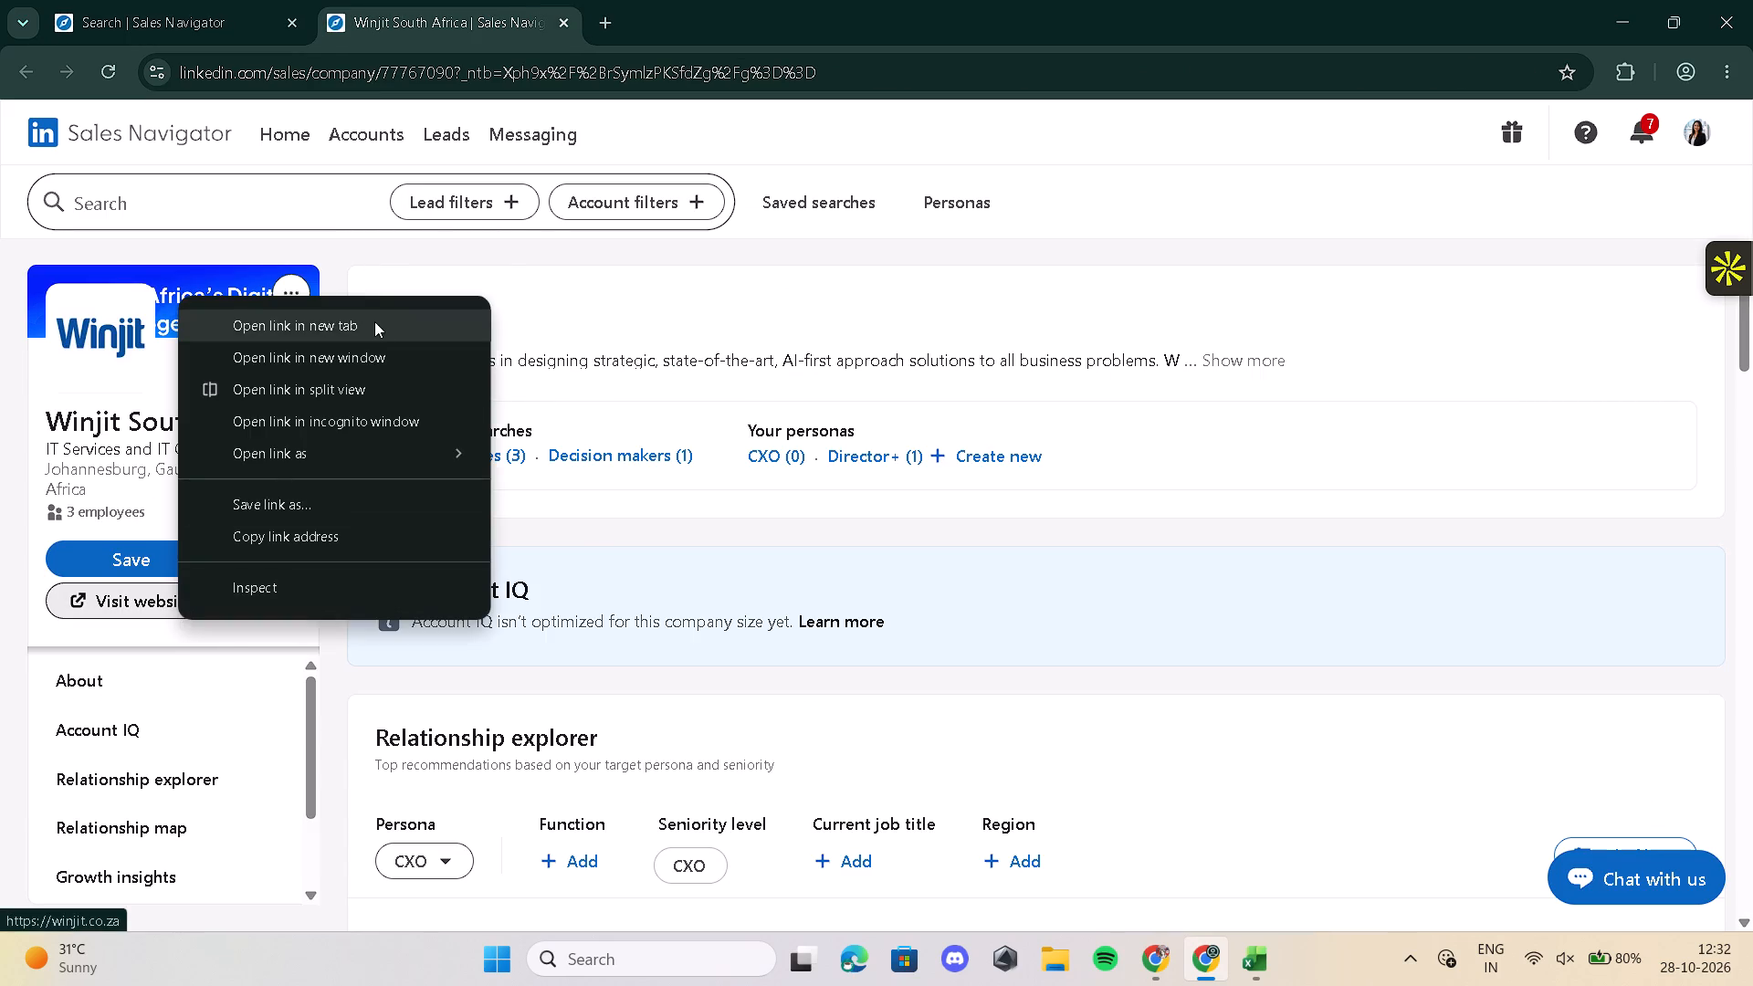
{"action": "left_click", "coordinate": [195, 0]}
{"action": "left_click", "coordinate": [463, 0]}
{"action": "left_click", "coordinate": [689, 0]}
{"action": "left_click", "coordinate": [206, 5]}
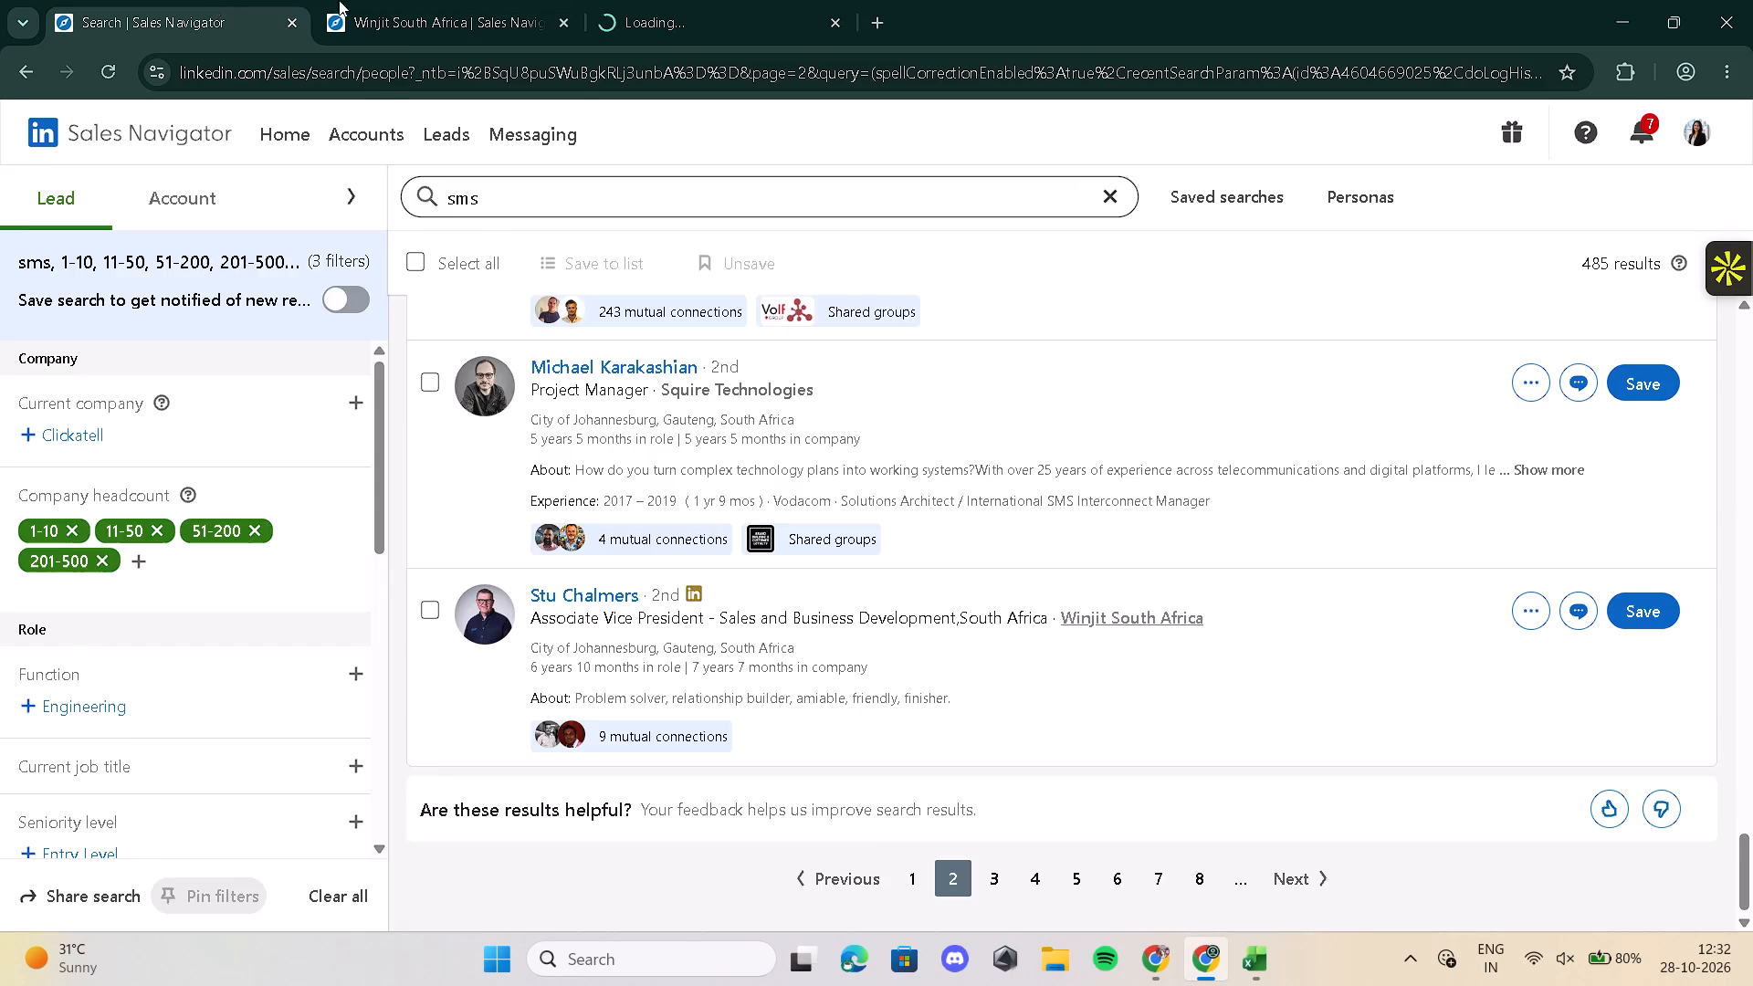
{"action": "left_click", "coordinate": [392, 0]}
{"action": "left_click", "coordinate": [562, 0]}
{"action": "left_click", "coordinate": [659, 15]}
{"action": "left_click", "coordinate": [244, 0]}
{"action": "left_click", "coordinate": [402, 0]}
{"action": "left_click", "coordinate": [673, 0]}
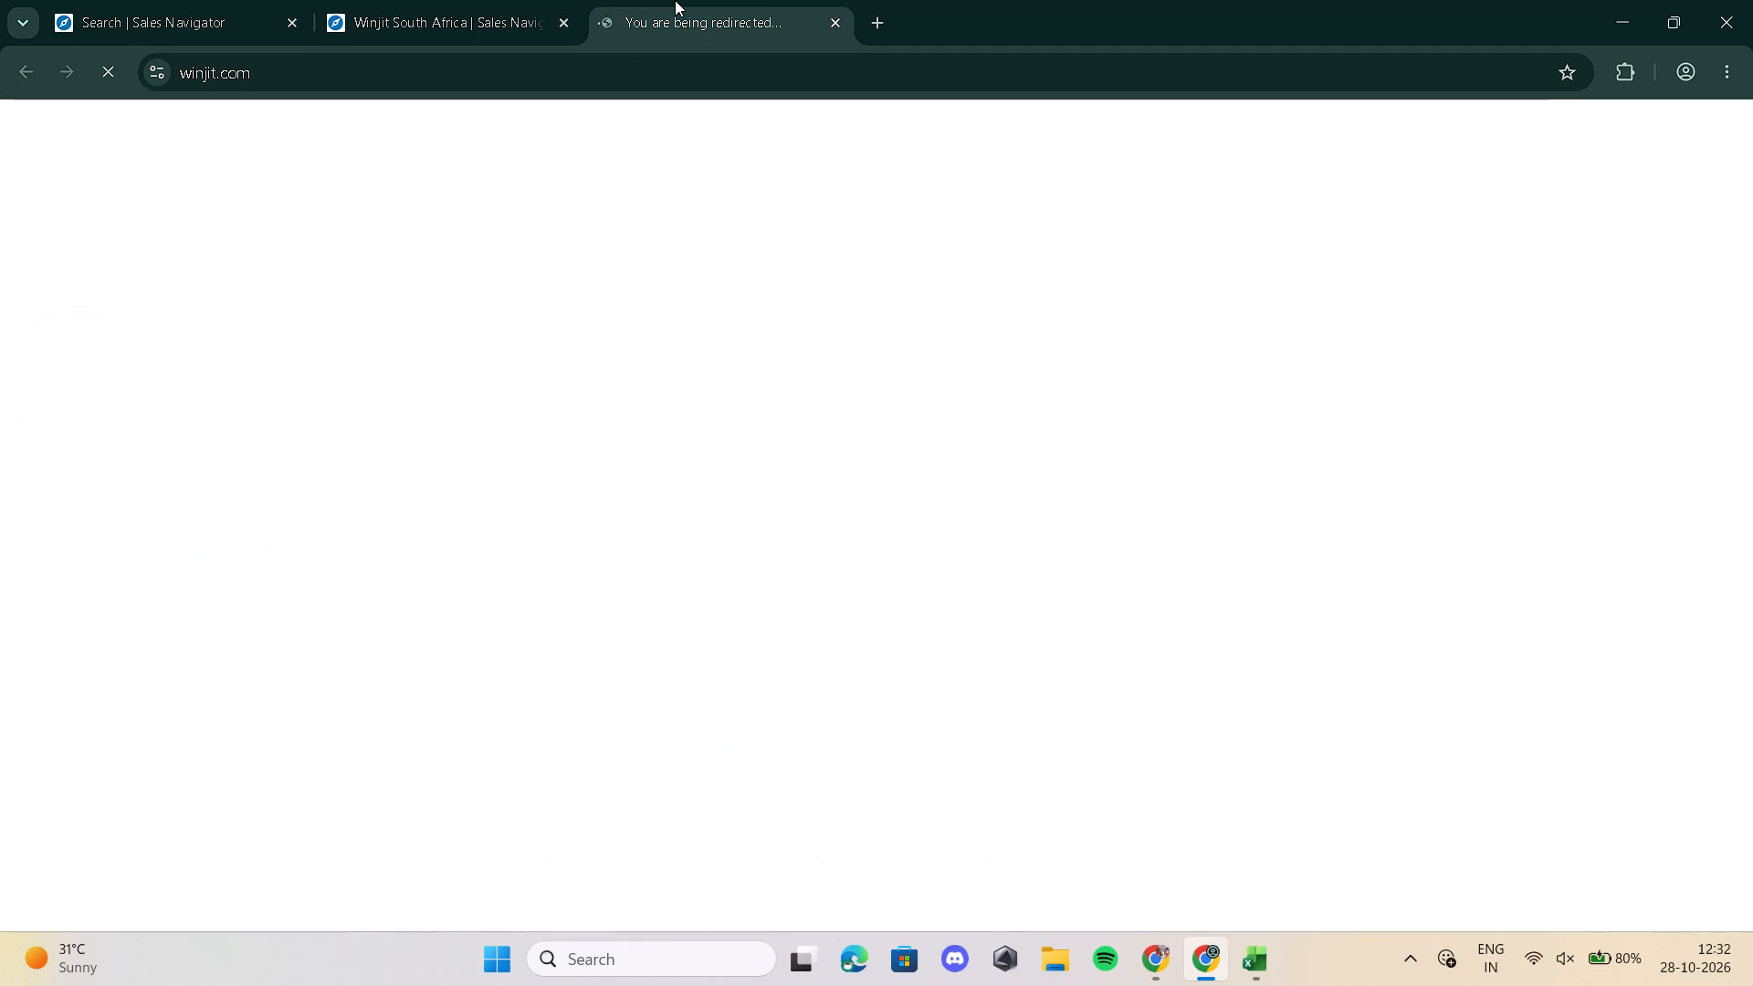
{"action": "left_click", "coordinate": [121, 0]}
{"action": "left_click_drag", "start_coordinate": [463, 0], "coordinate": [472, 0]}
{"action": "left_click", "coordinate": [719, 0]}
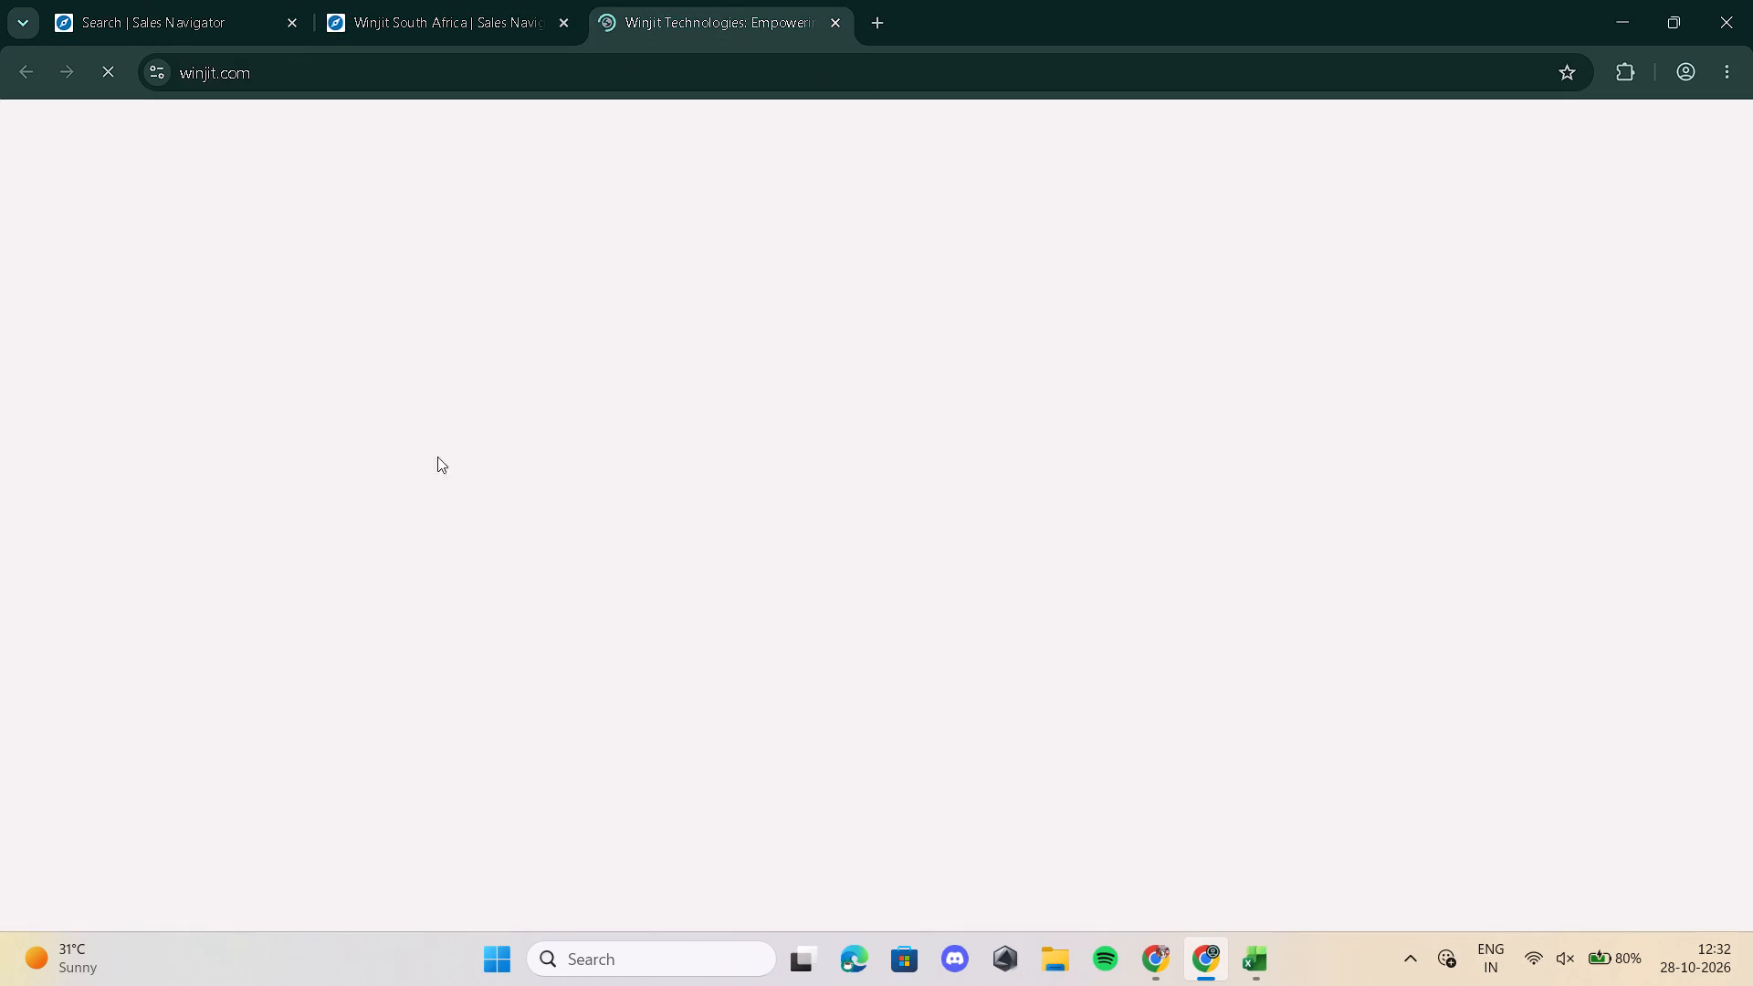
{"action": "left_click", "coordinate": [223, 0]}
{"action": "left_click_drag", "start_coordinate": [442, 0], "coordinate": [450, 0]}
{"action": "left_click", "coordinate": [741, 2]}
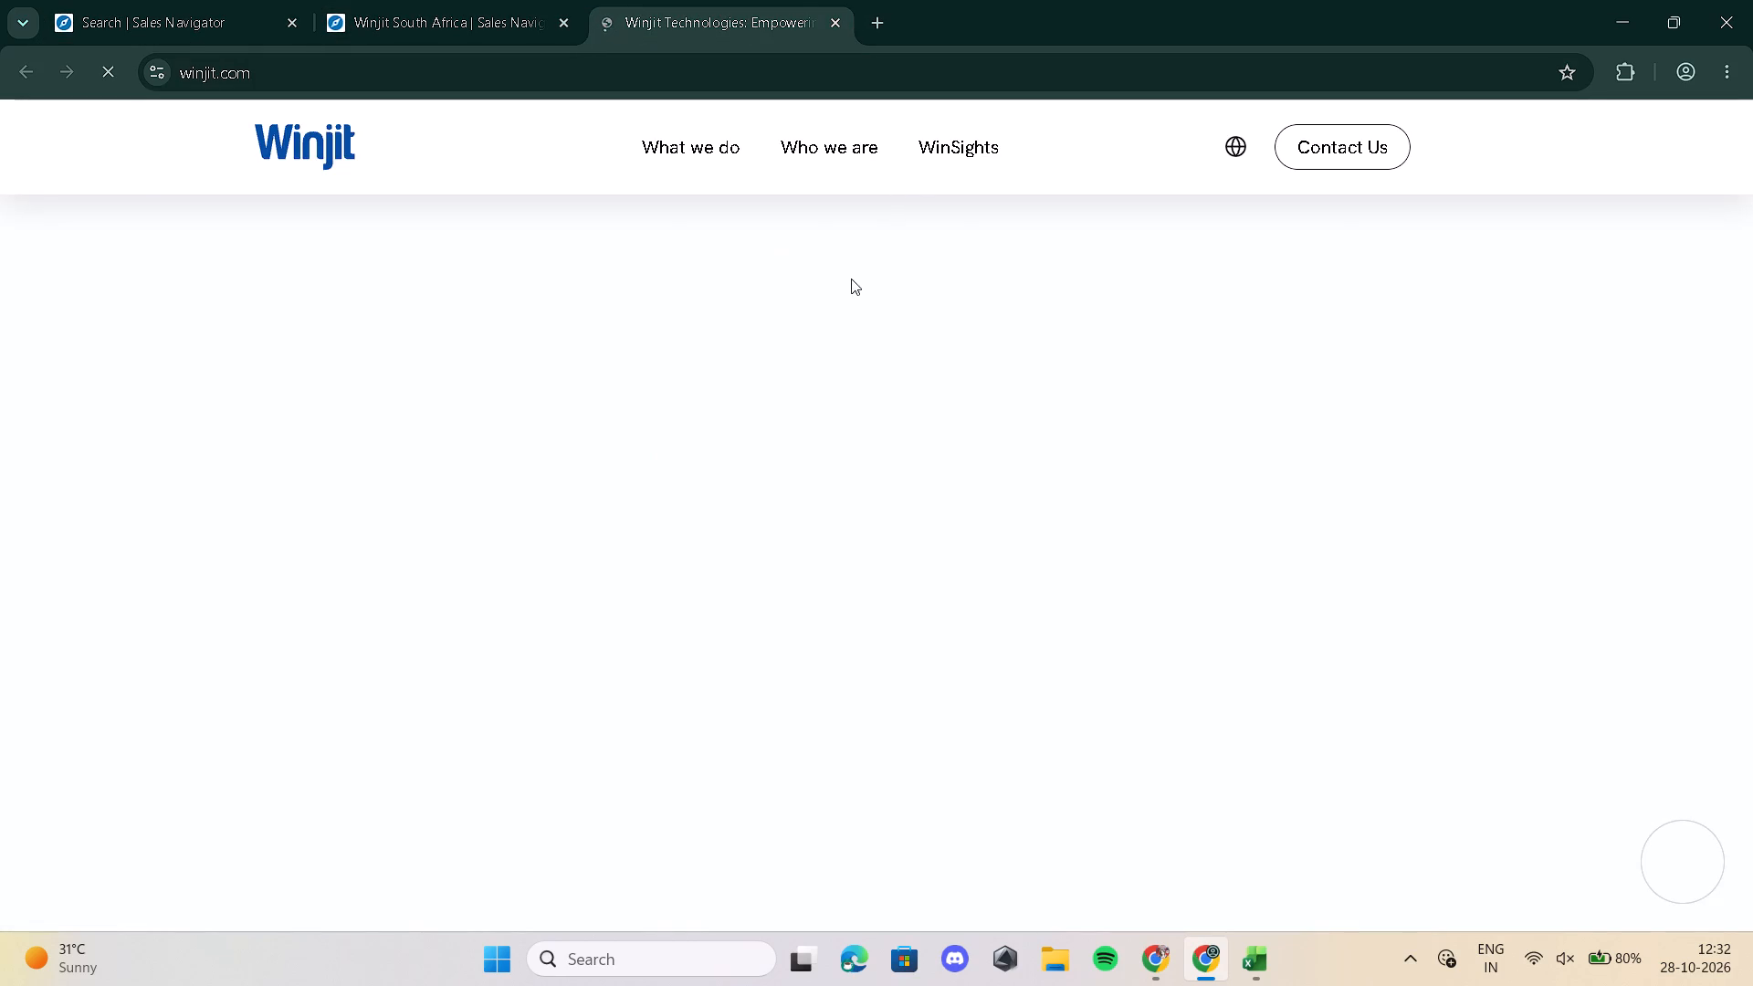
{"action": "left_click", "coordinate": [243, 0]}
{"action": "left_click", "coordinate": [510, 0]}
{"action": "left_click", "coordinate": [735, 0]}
Examine the What we do and Who we are sections of the Winjit website, then close the site.
{"action": "left_click", "coordinate": [711, 146]}
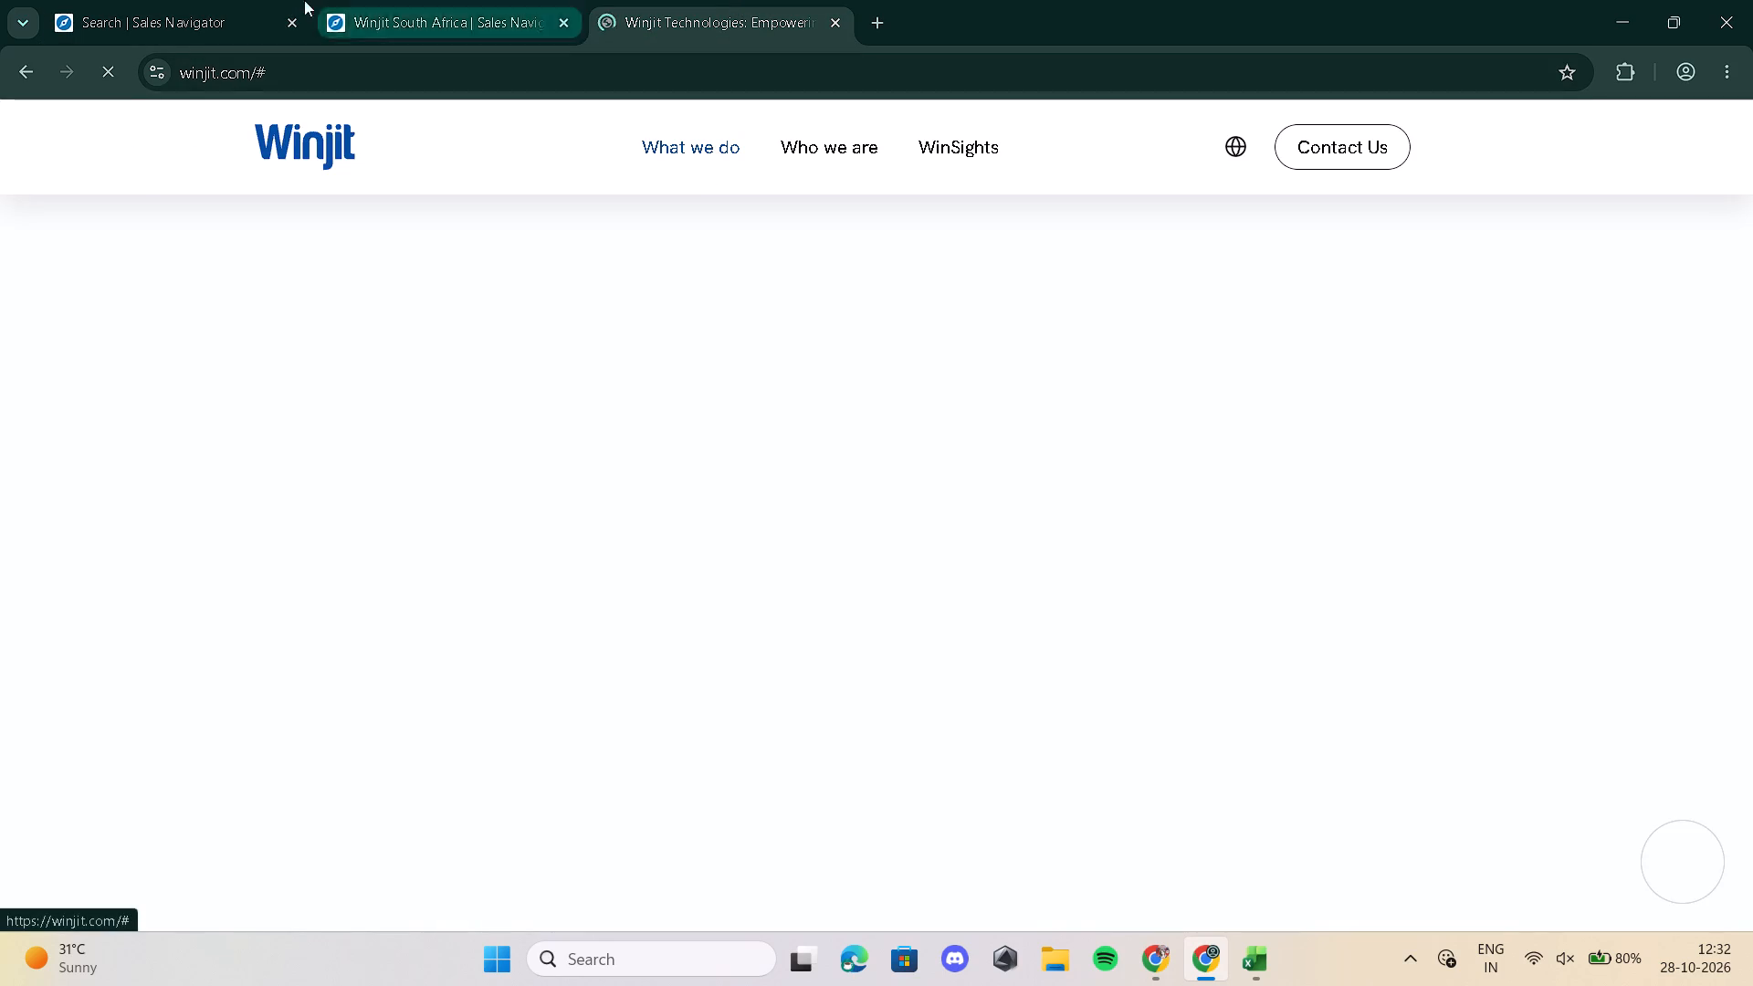
{"action": "left_click", "coordinate": [221, 0]}
{"action": "left_click", "coordinate": [477, 0]}
{"action": "left_click", "coordinate": [799, 0]}
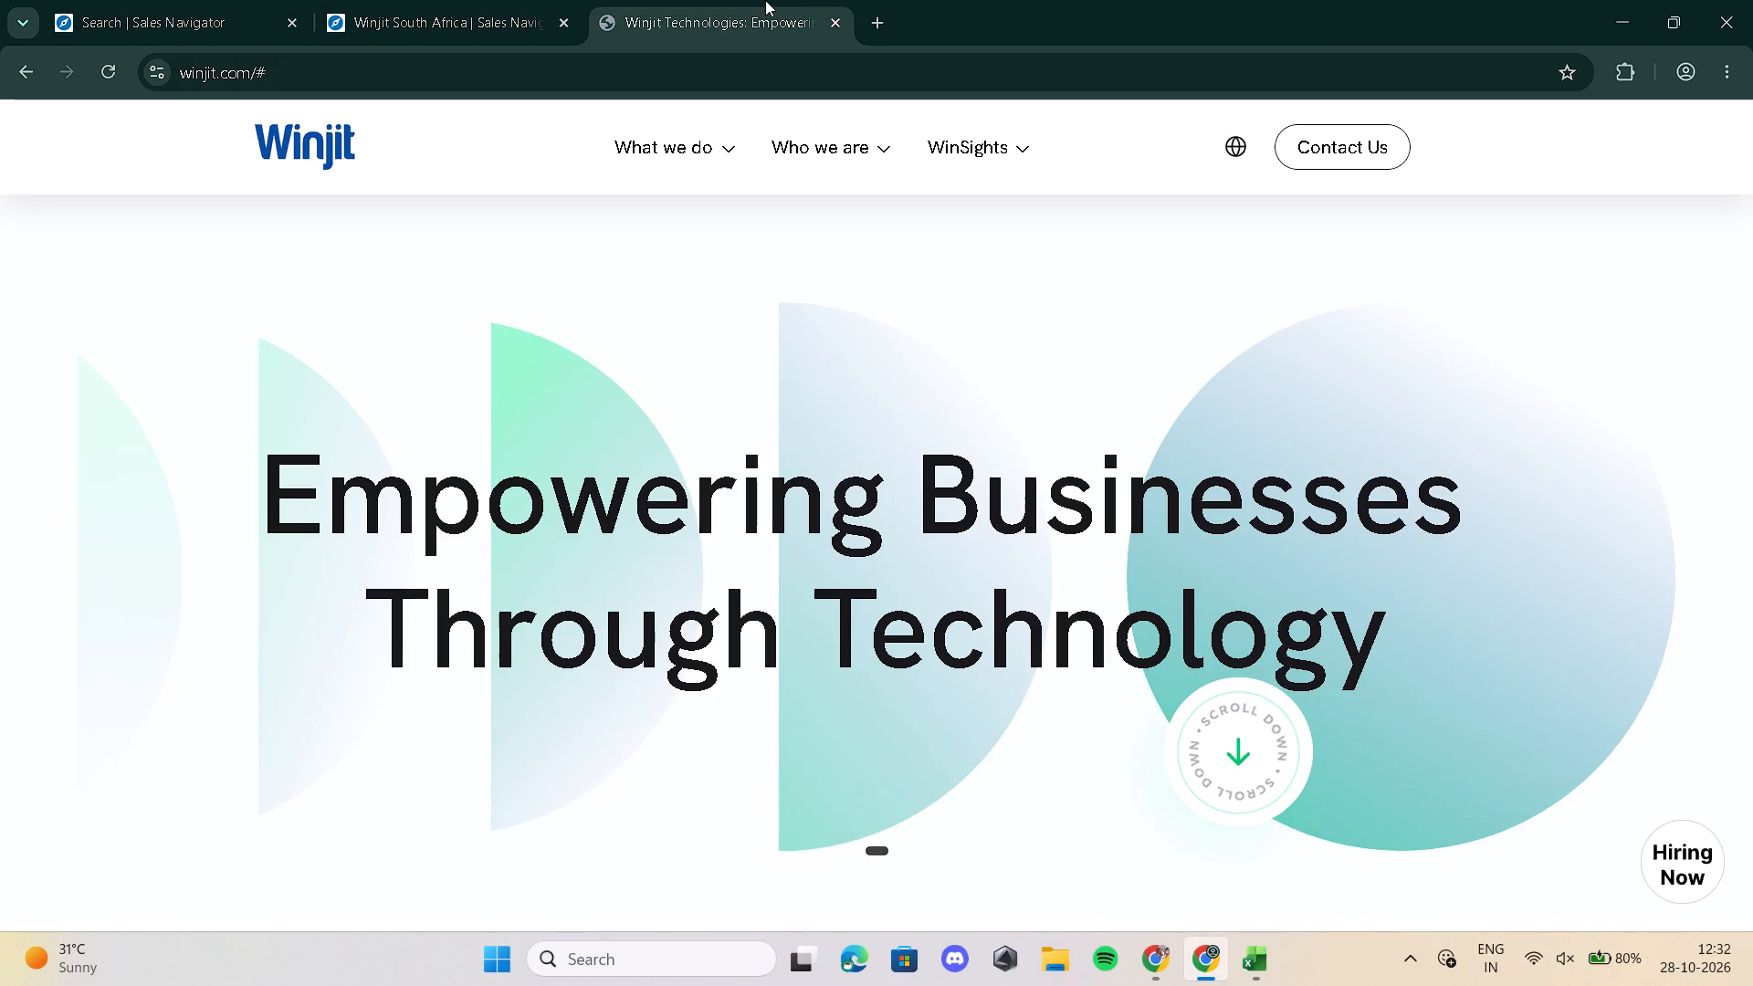
{"action": "left_click", "coordinate": [885, 157]}
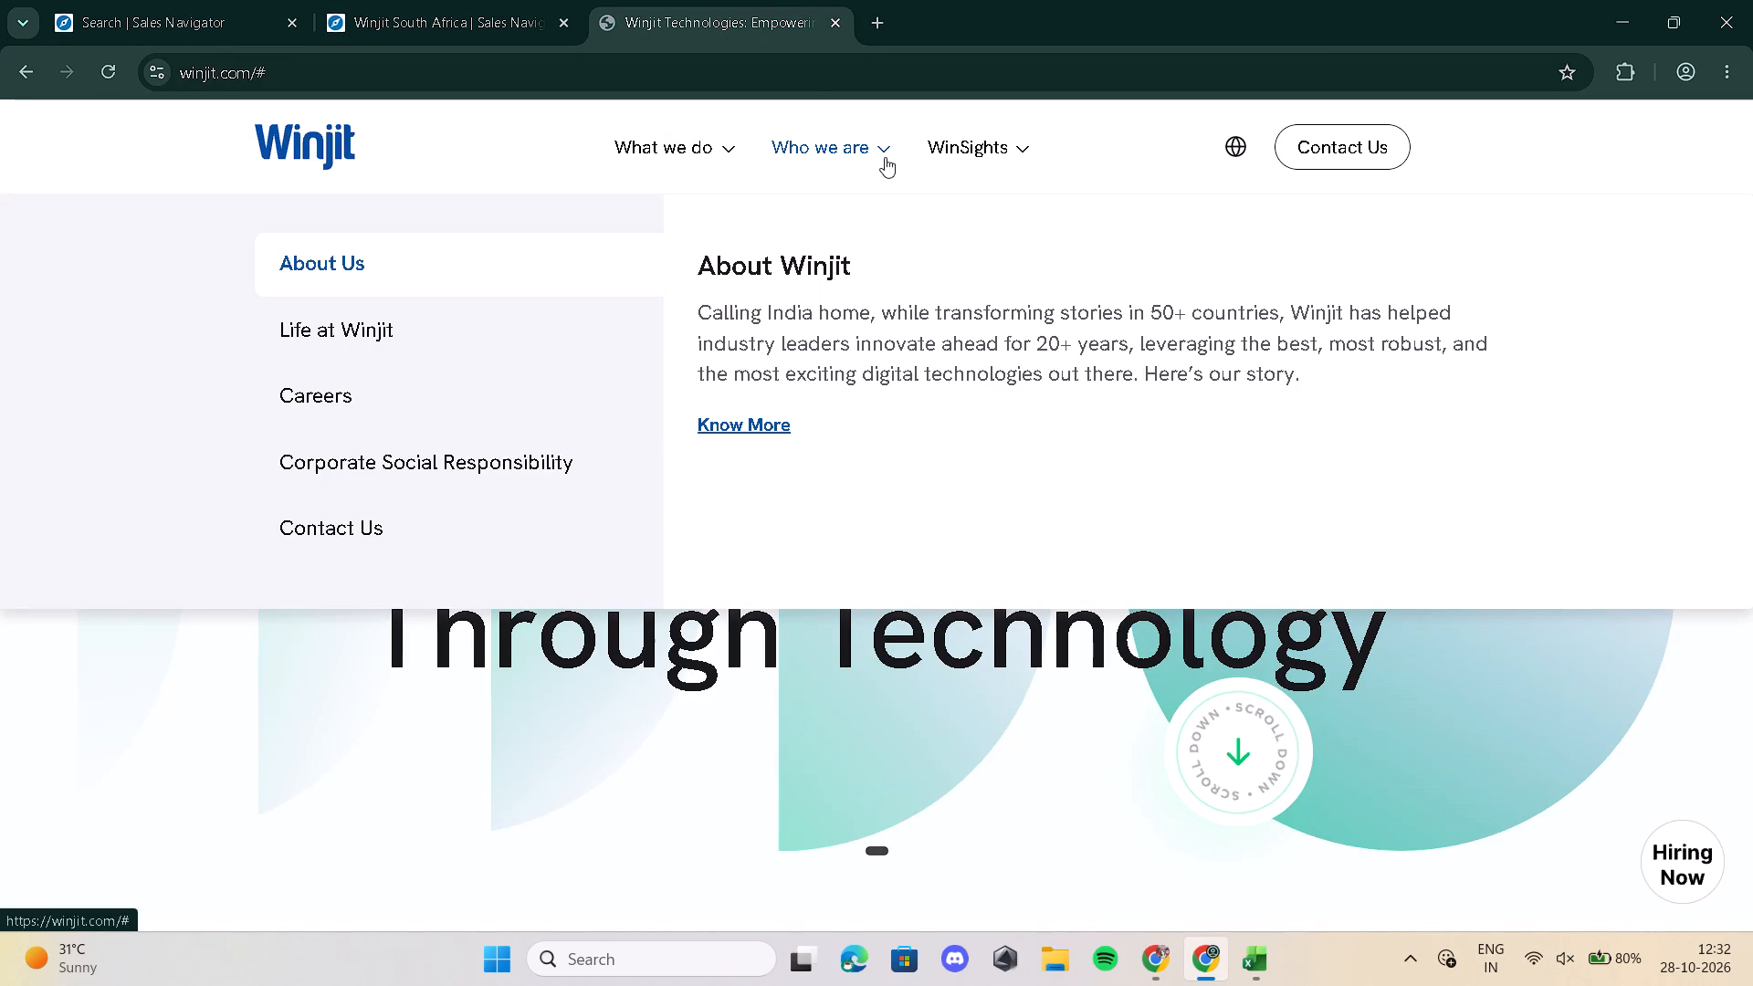
{"action": "left_click", "coordinate": [741, 154]}
{"action": "left_click", "coordinate": [167, 19]}
{"action": "left_click", "coordinate": [390, 0]}
{"action": "left_click", "coordinate": [739, 0]}
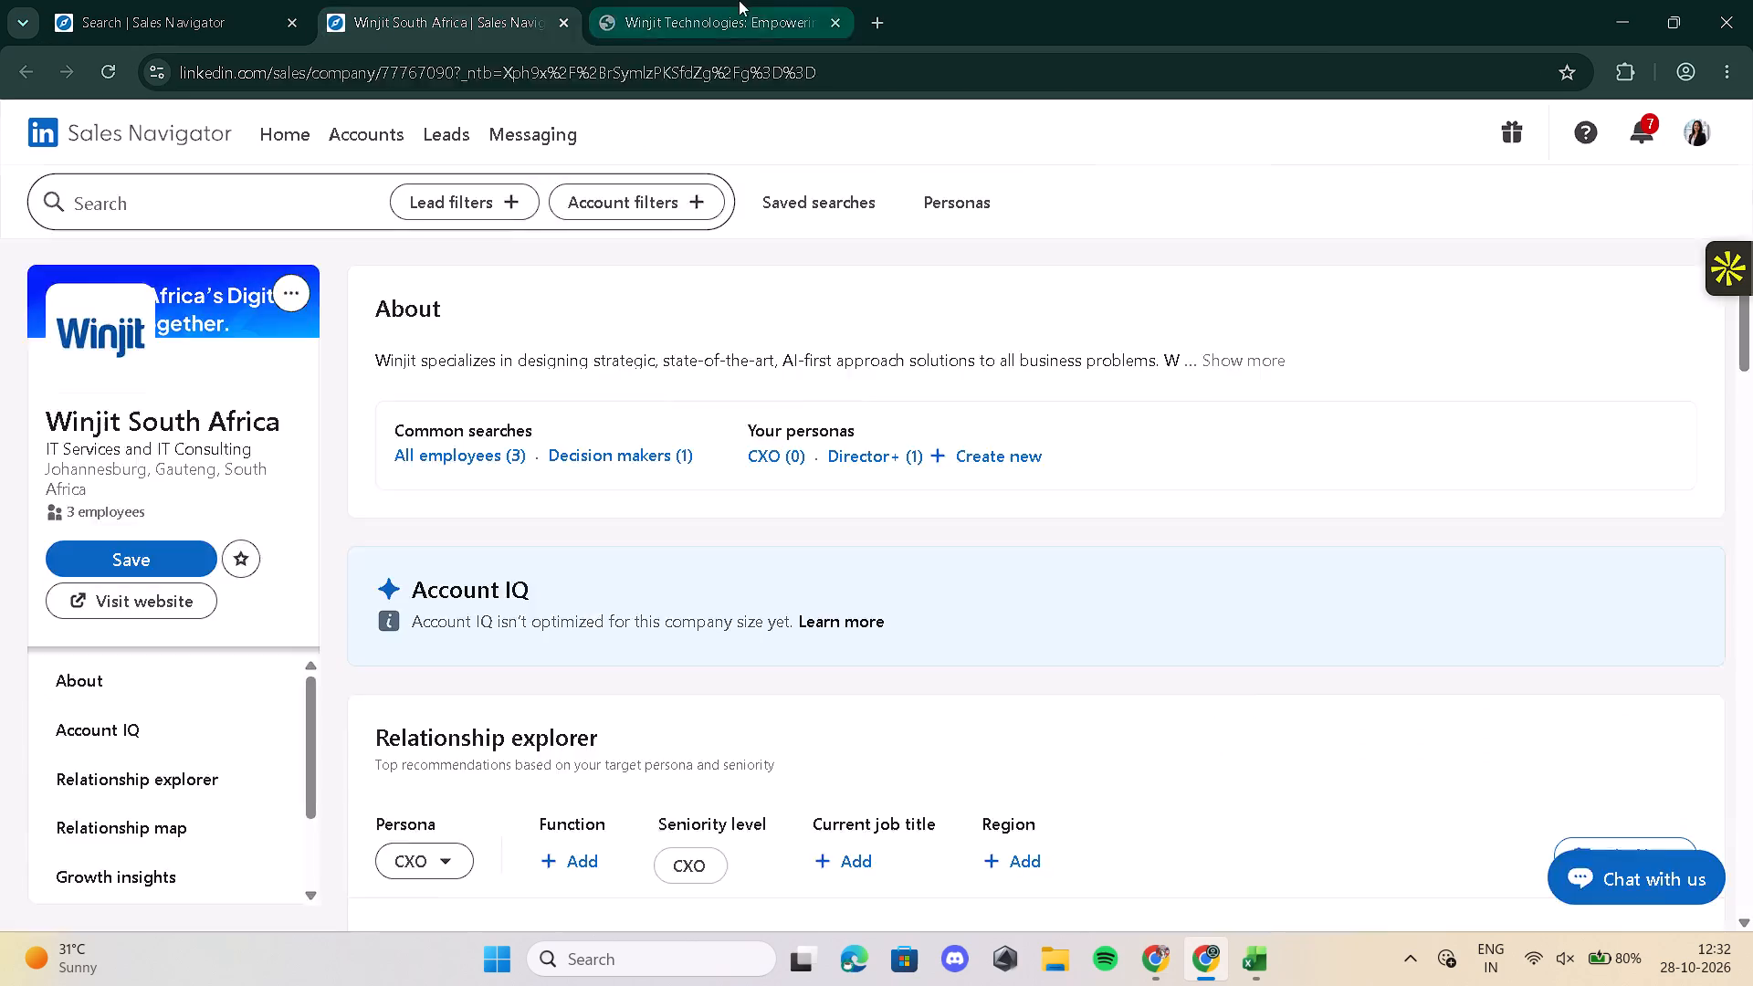
{"action": "left_click", "coordinate": [826, 20]}
Expand the full About text on Winjit South Africa's company page and translate the page to English.
{"action": "left_click", "coordinate": [1233, 352]}
{"action": "right_click", "coordinate": [1233, 352]}
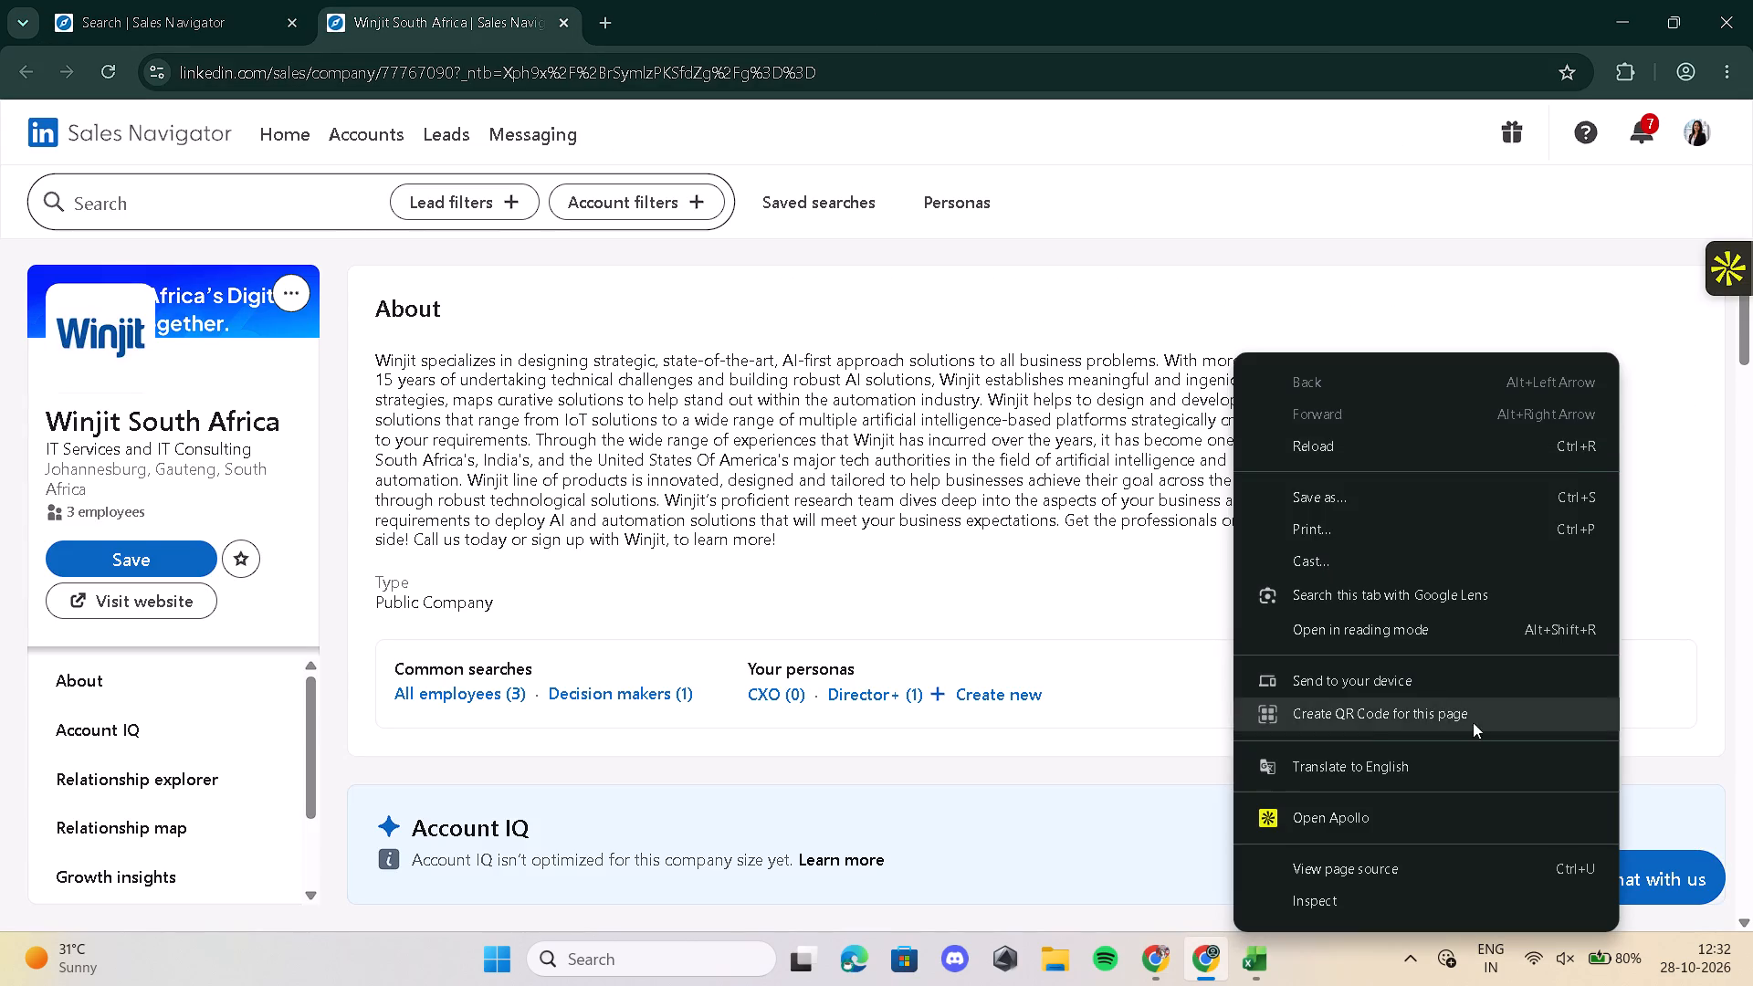
{"action": "left_click", "coordinate": [1492, 749]}
{"action": "left_click", "coordinate": [1500, 758]}
{"action": "left_click_drag", "start_coordinate": [1572, 106], "coordinate": [1569, 112]}
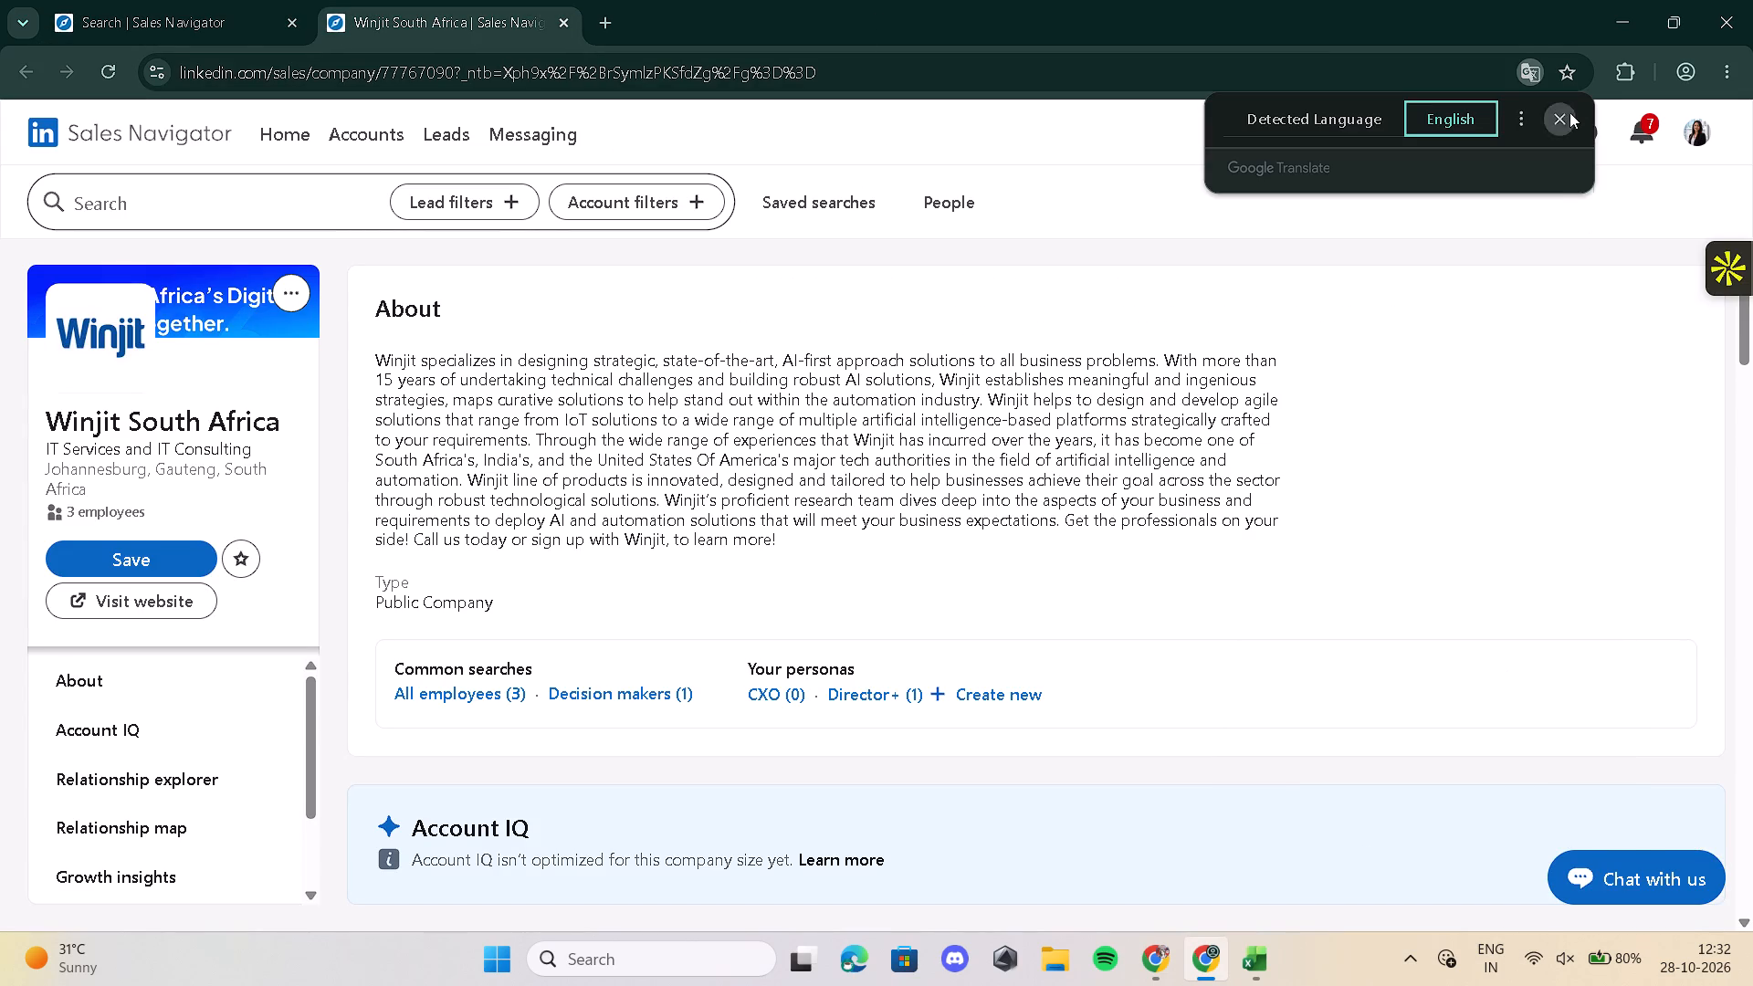
{"action": "left_click_drag", "start_coordinate": [1569, 112], "coordinate": [1569, 114]}
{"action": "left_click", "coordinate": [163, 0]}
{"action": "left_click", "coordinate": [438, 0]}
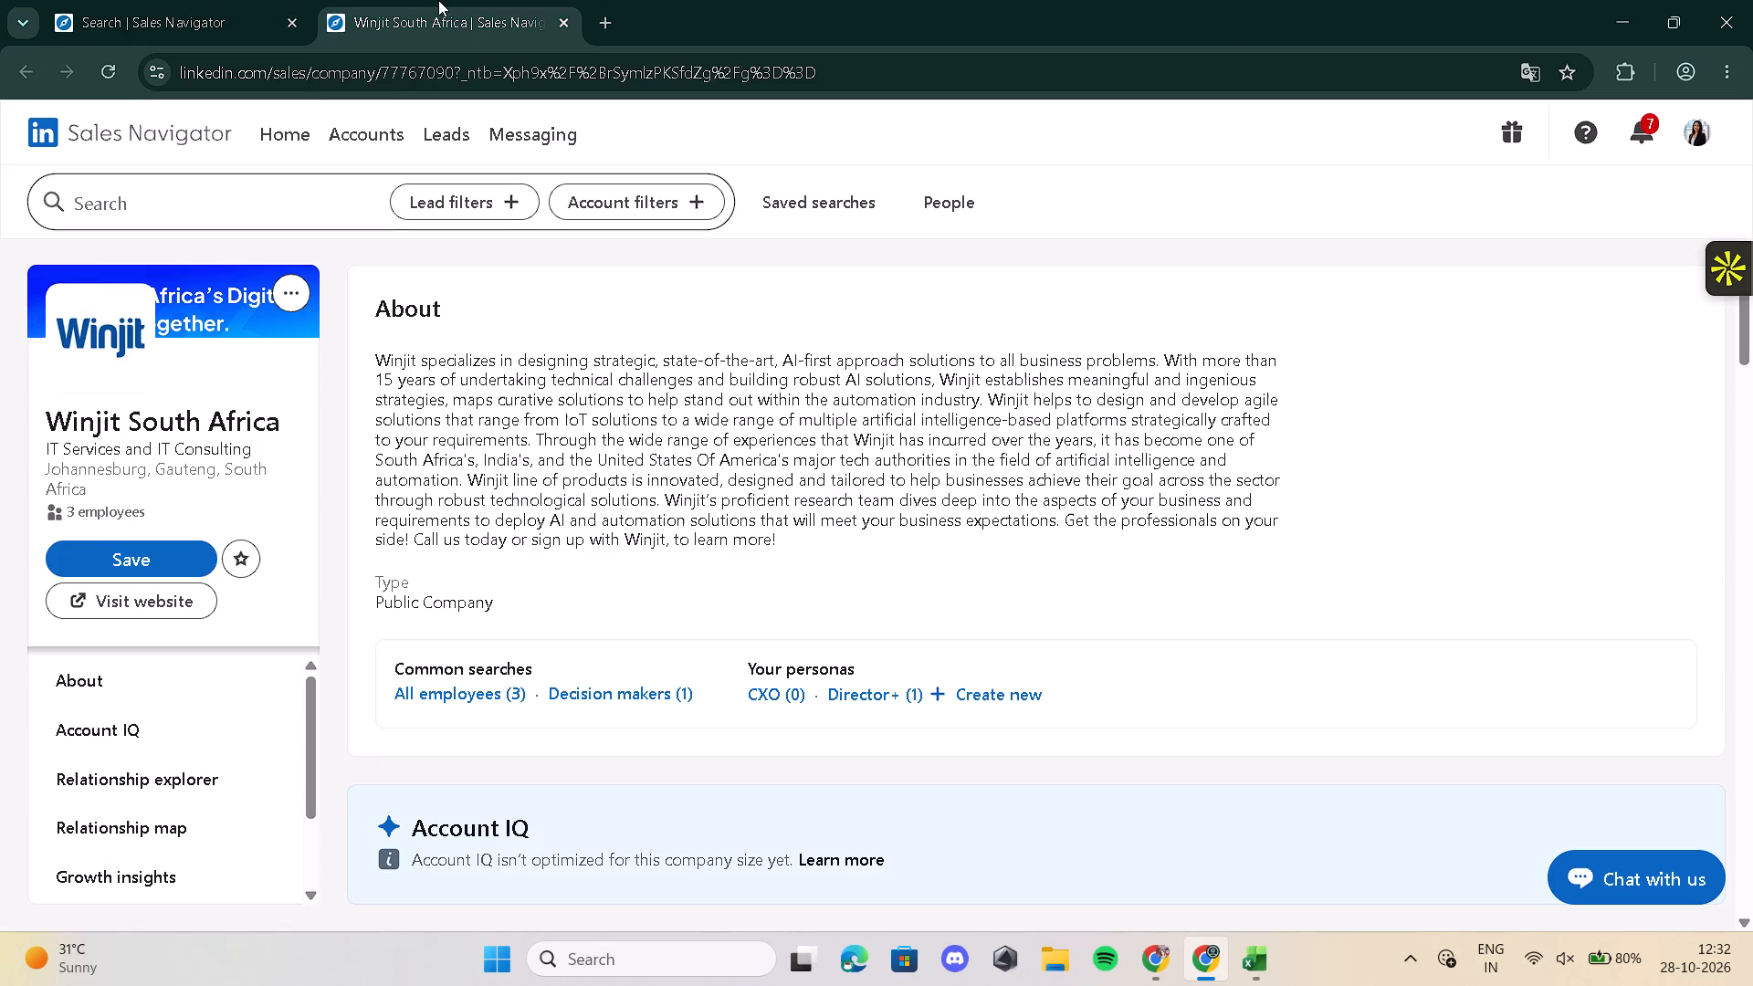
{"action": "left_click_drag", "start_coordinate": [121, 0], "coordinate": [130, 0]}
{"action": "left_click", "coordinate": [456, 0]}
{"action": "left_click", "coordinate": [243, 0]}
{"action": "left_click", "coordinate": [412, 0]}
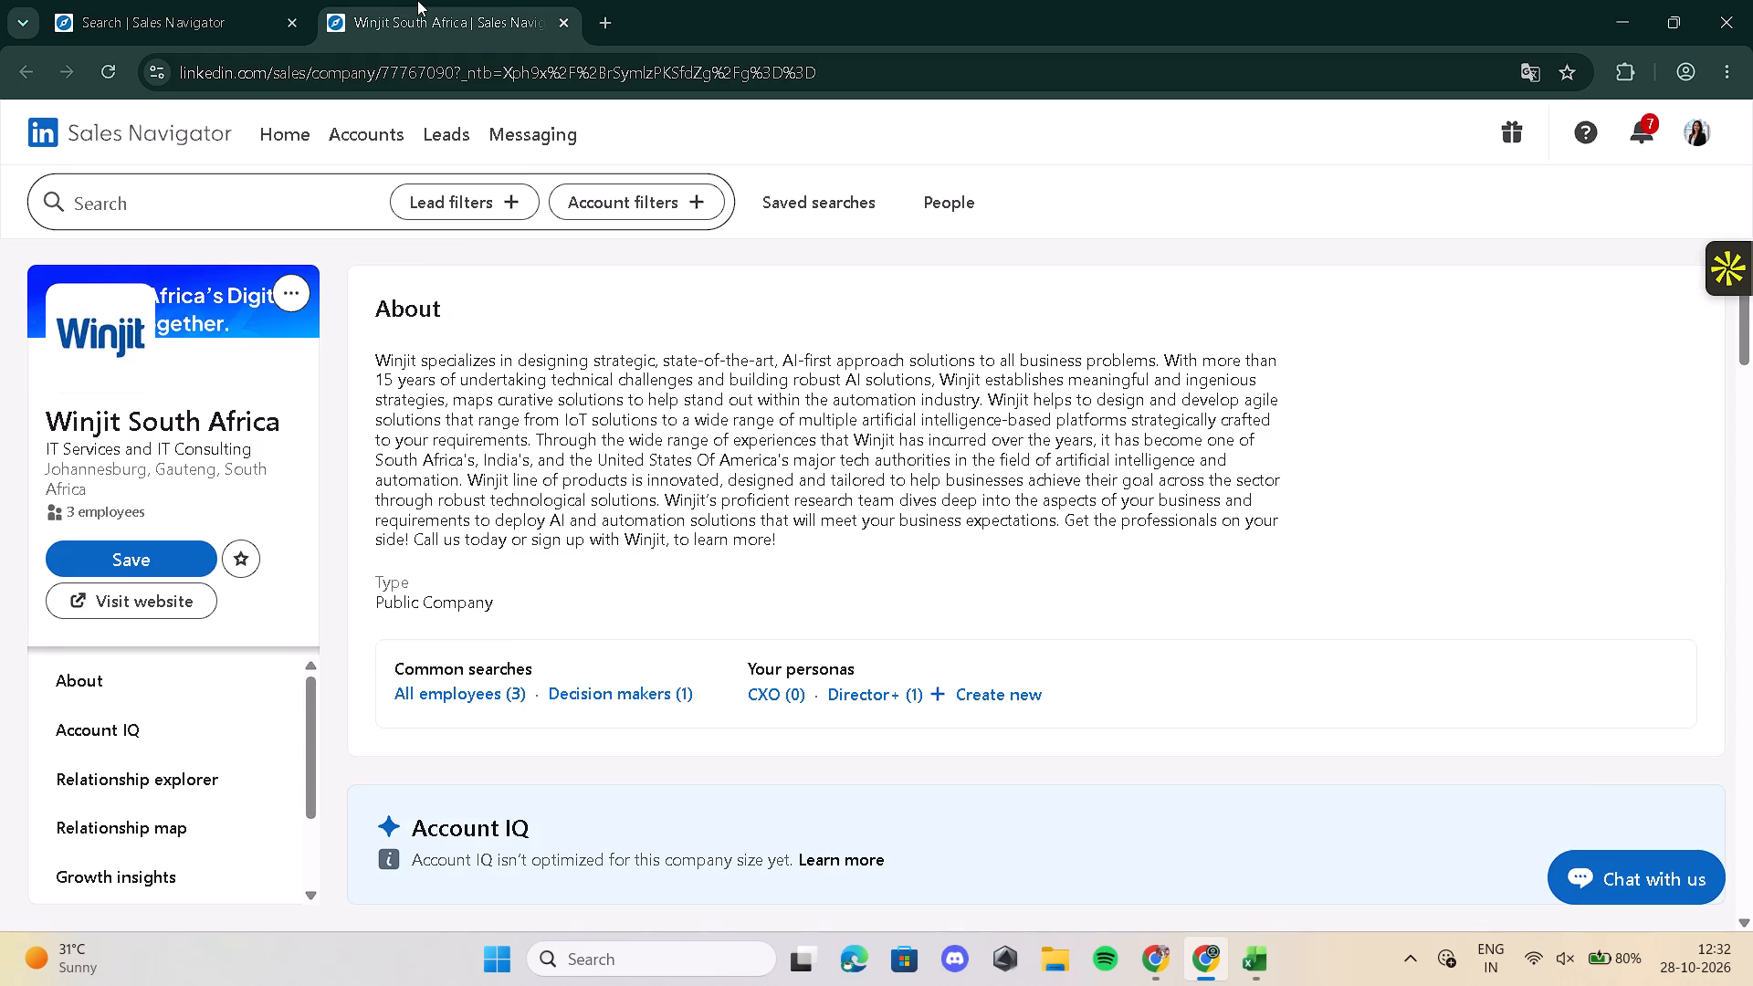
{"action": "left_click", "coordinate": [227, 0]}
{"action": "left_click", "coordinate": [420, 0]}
Open the Winjit website again in a new tab from the company page.
{"action": "right_click", "coordinate": [71, 591]}
{"action": "left_click", "coordinate": [226, 619]}
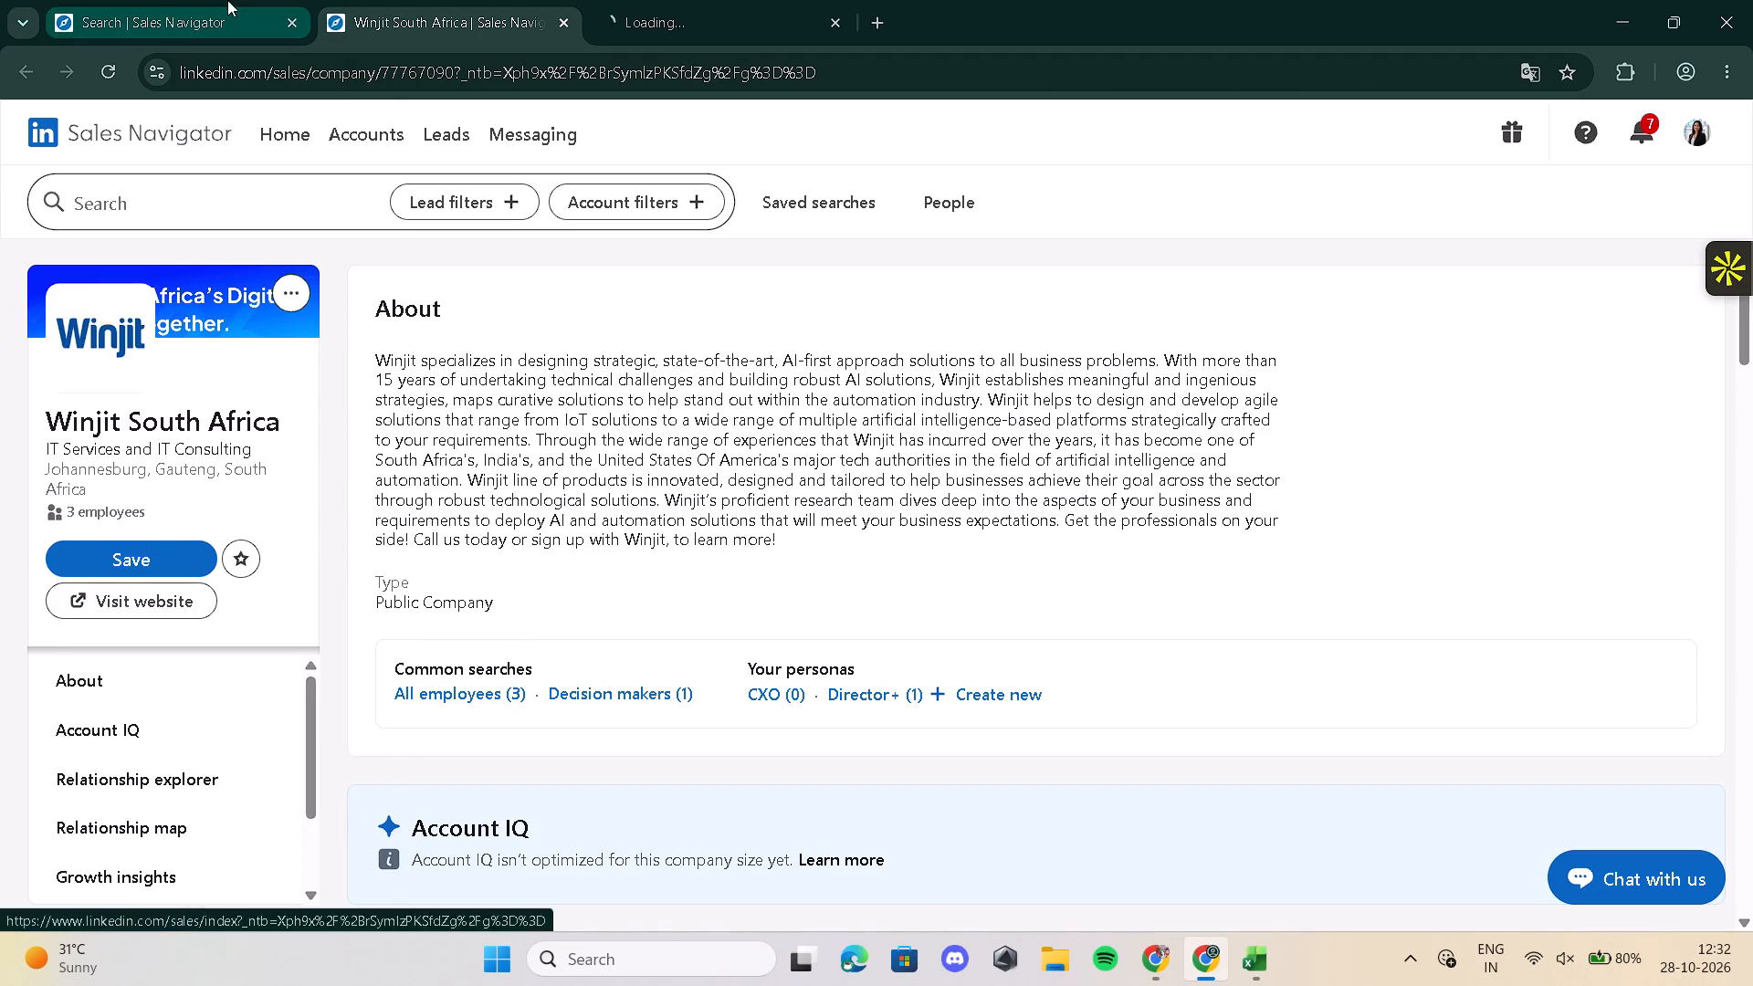
{"action": "left_click", "coordinate": [227, 0]}
{"action": "left_click", "coordinate": [403, 0]}
{"action": "left_click", "coordinate": [685, 0]}
{"action": "double_click", "coordinate": [205, 48]}
{"action": "left_click", "coordinate": [516, 2]}
{"action": "left_click", "coordinate": [666, 0]}
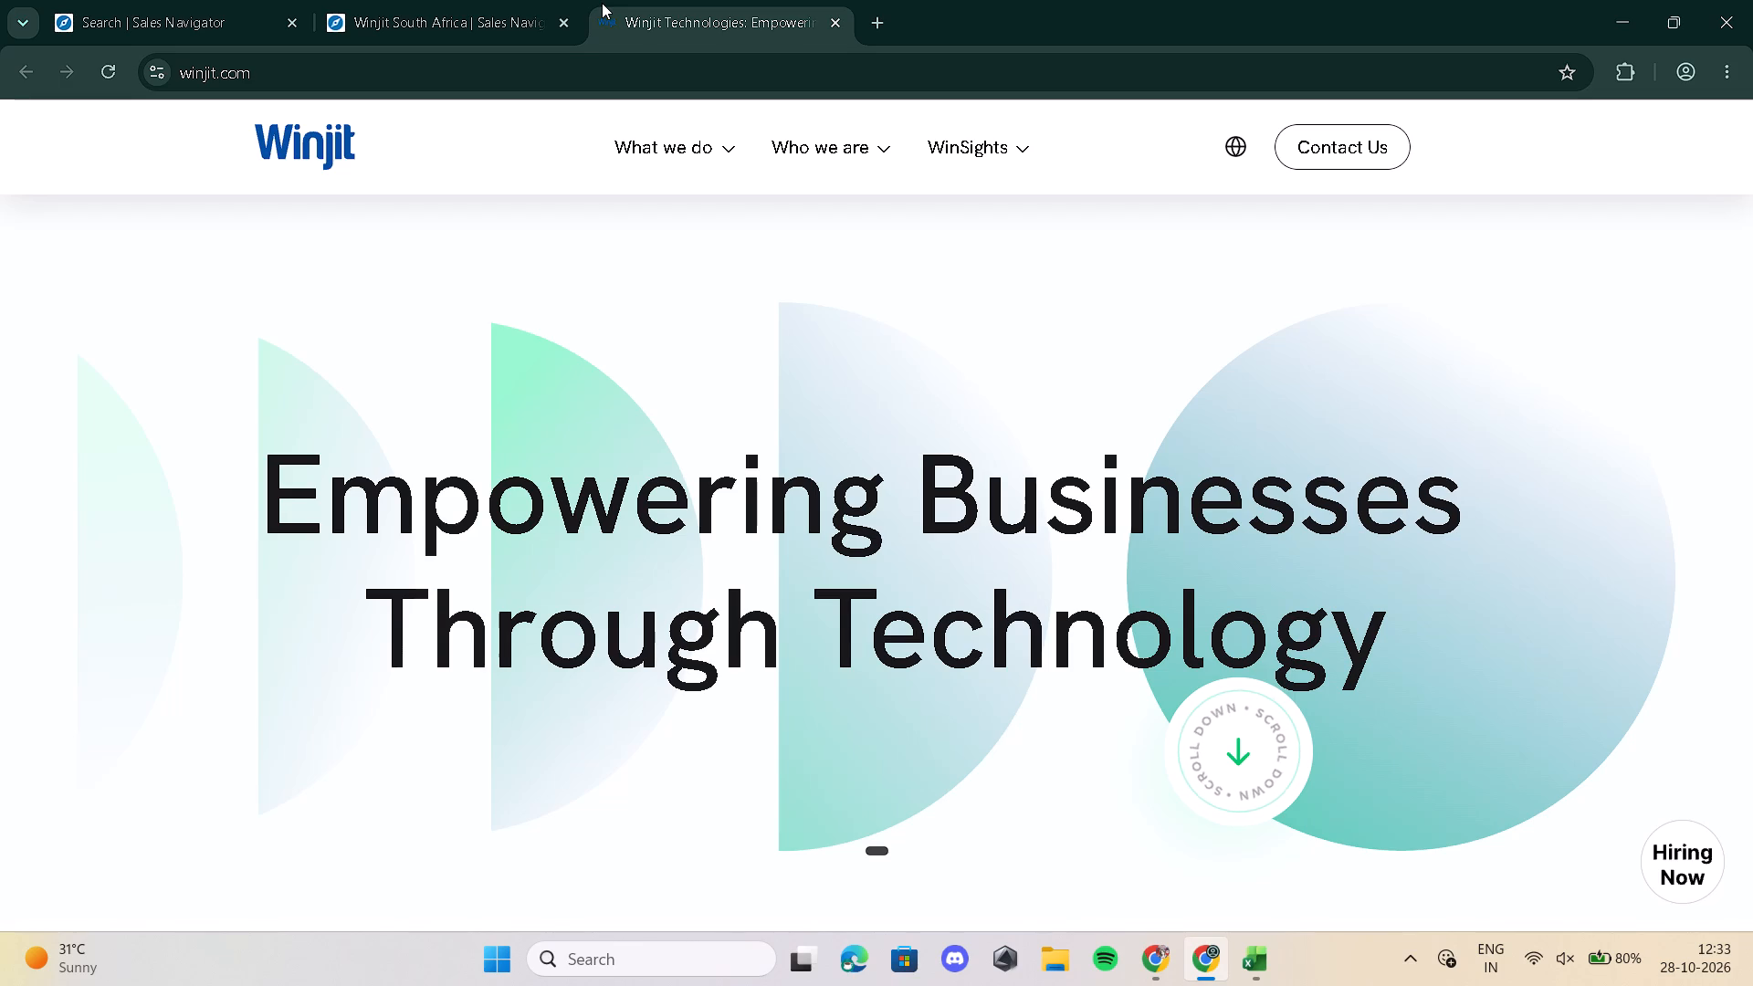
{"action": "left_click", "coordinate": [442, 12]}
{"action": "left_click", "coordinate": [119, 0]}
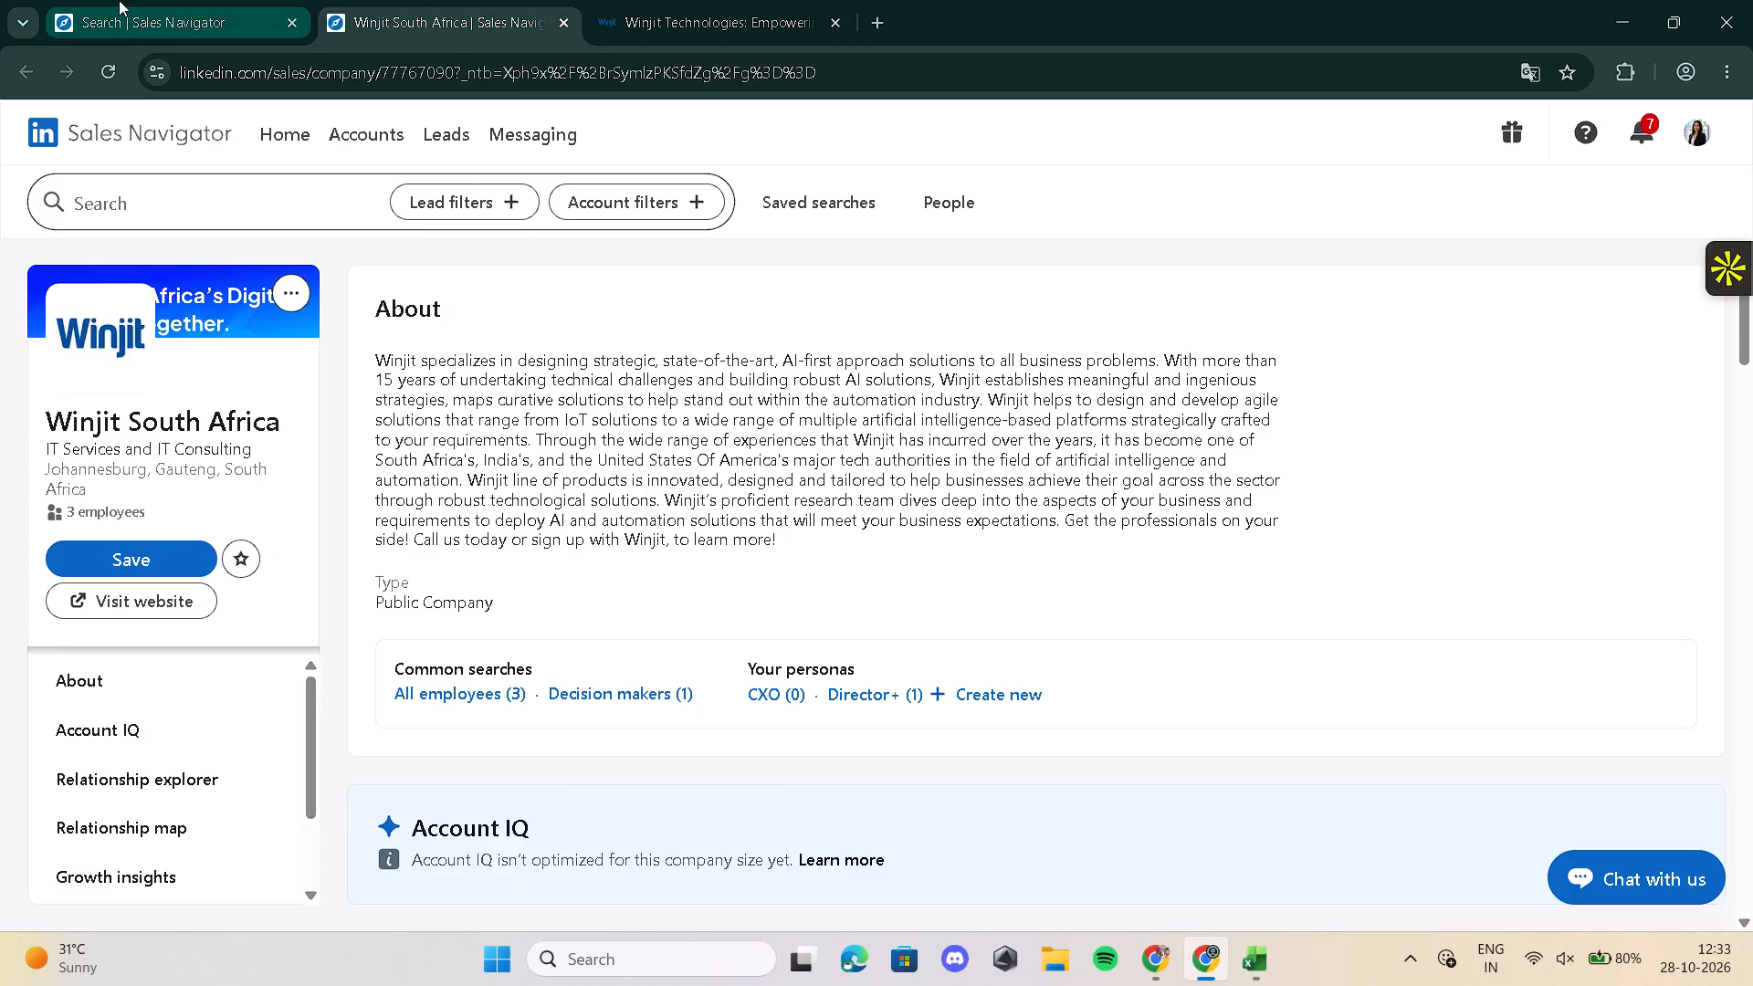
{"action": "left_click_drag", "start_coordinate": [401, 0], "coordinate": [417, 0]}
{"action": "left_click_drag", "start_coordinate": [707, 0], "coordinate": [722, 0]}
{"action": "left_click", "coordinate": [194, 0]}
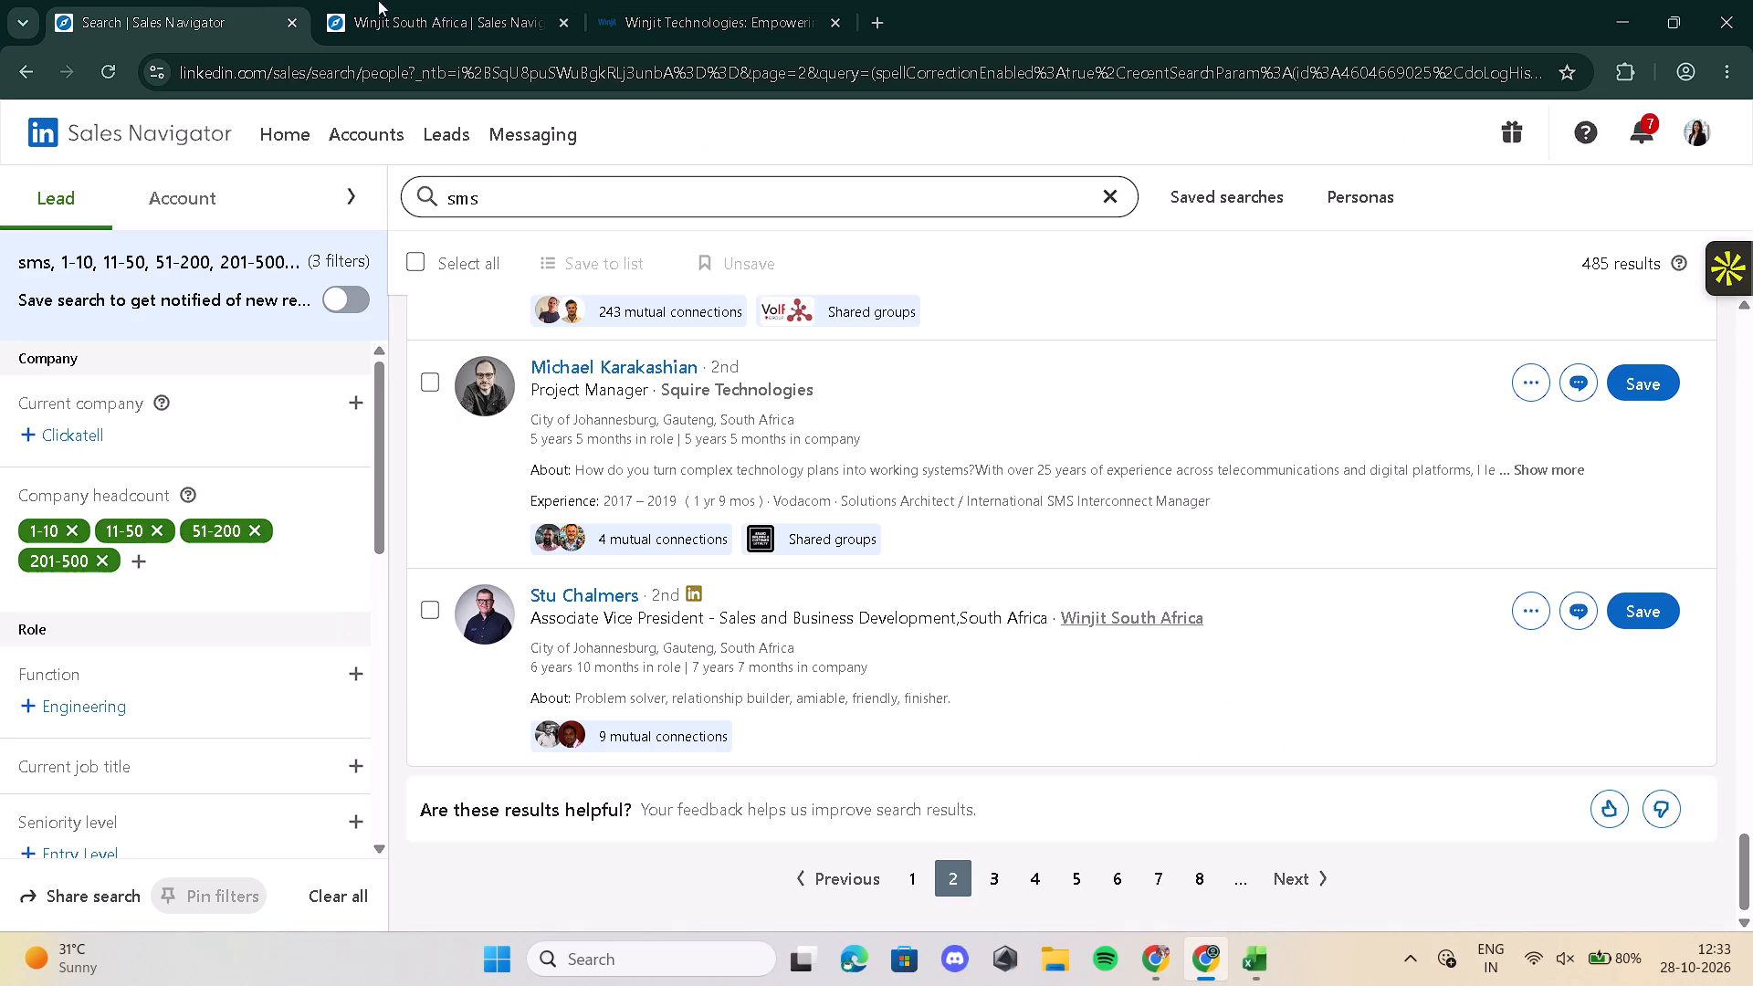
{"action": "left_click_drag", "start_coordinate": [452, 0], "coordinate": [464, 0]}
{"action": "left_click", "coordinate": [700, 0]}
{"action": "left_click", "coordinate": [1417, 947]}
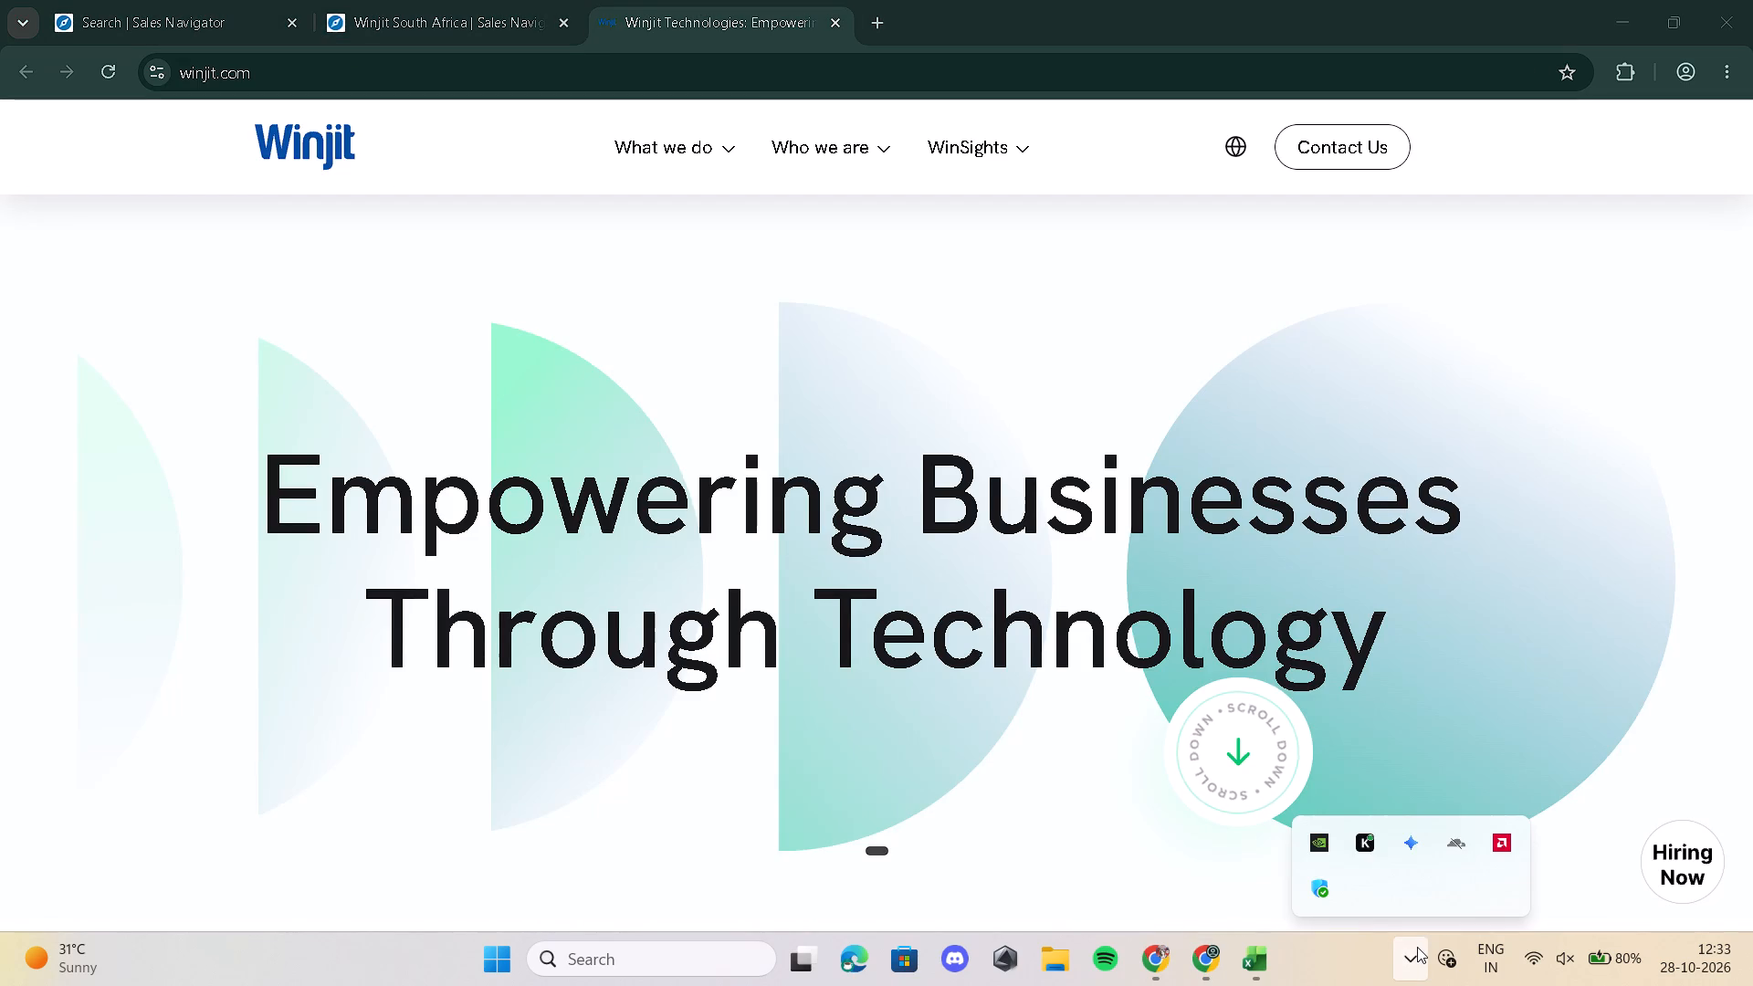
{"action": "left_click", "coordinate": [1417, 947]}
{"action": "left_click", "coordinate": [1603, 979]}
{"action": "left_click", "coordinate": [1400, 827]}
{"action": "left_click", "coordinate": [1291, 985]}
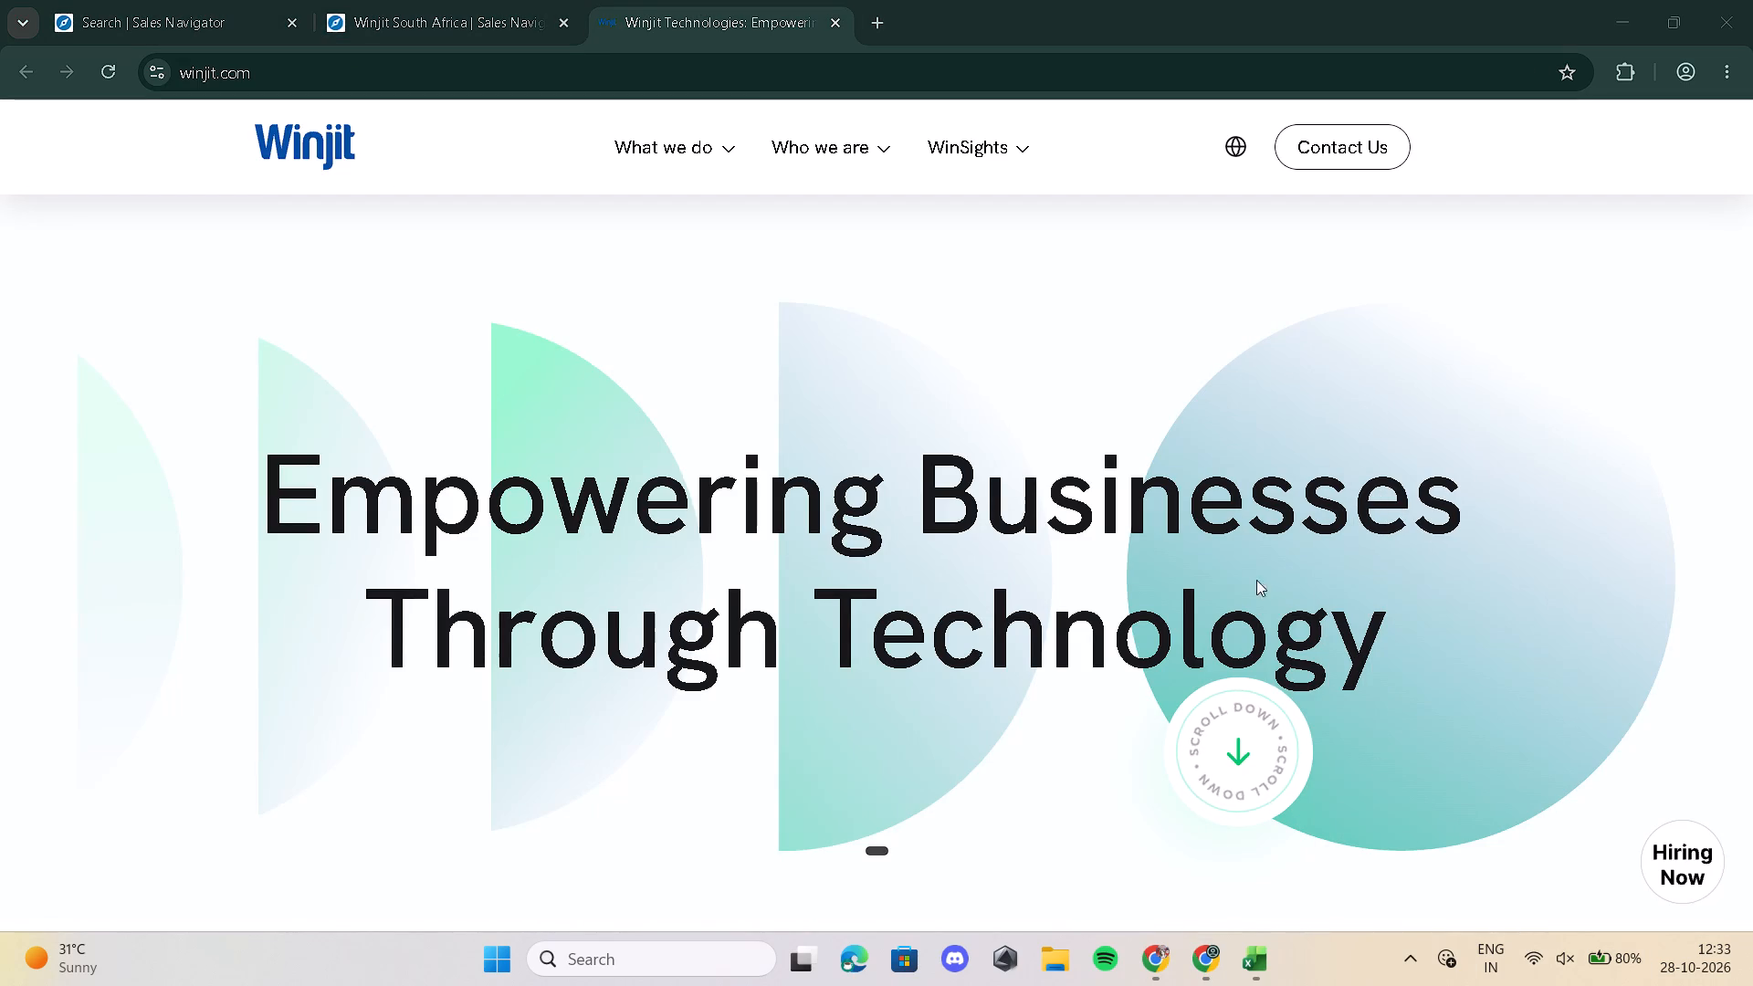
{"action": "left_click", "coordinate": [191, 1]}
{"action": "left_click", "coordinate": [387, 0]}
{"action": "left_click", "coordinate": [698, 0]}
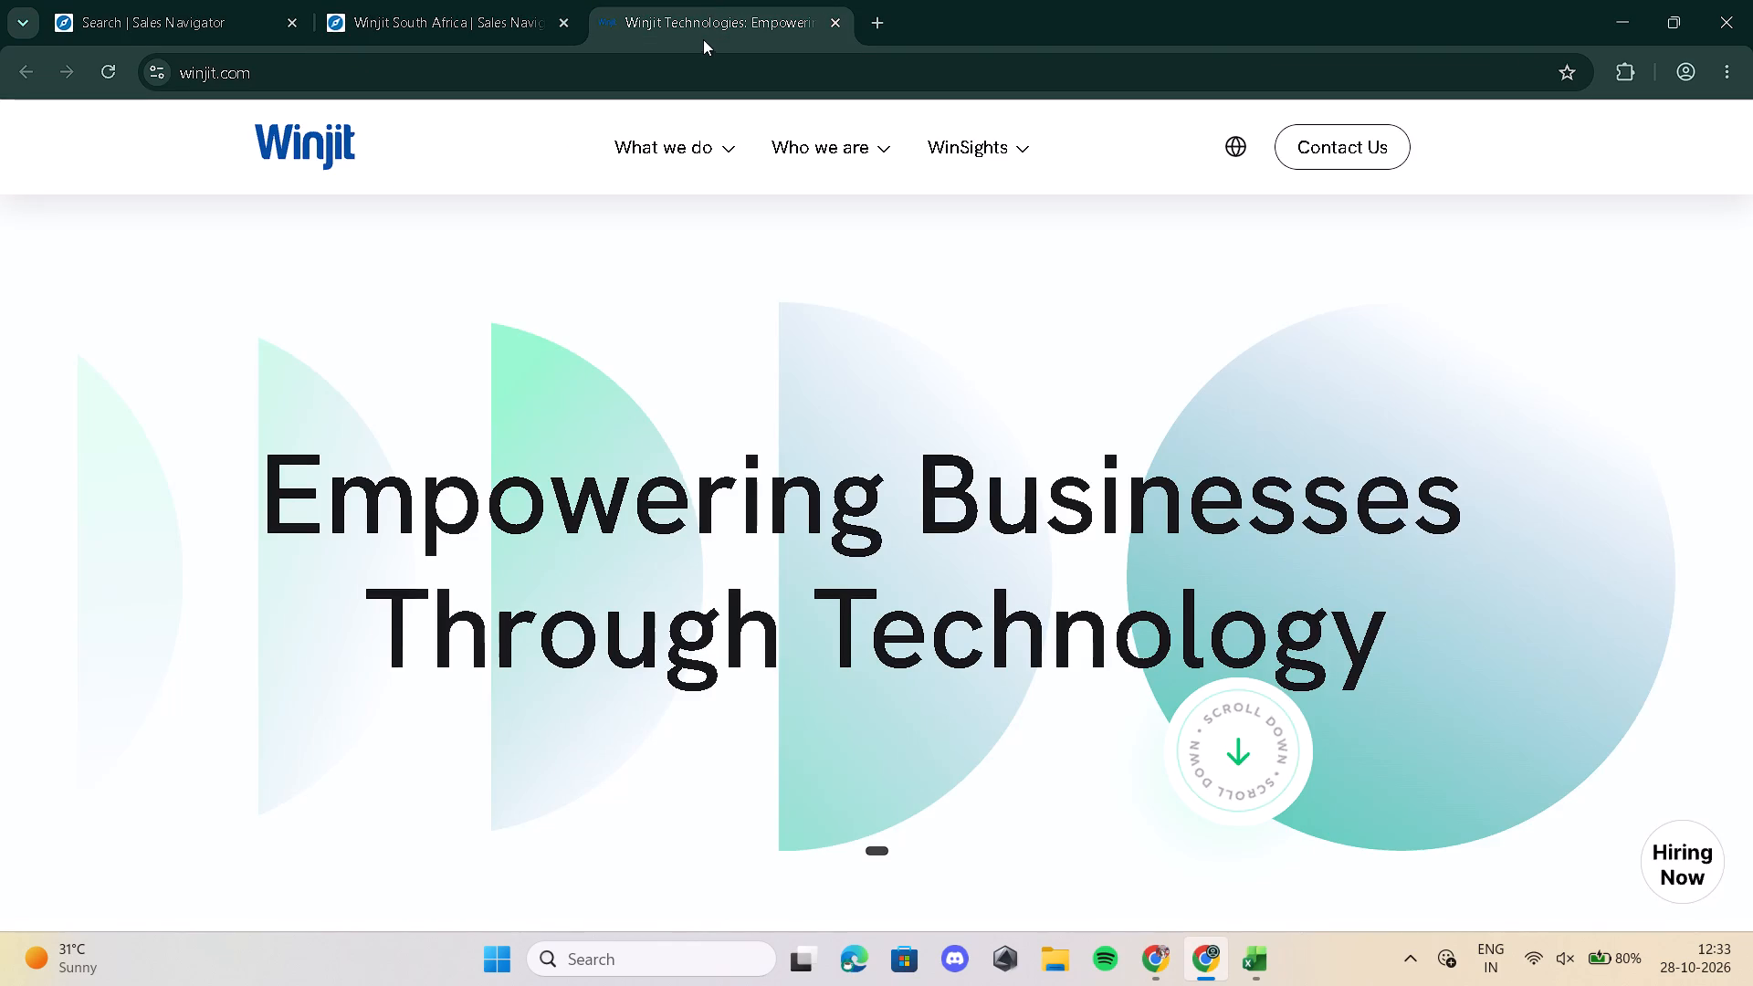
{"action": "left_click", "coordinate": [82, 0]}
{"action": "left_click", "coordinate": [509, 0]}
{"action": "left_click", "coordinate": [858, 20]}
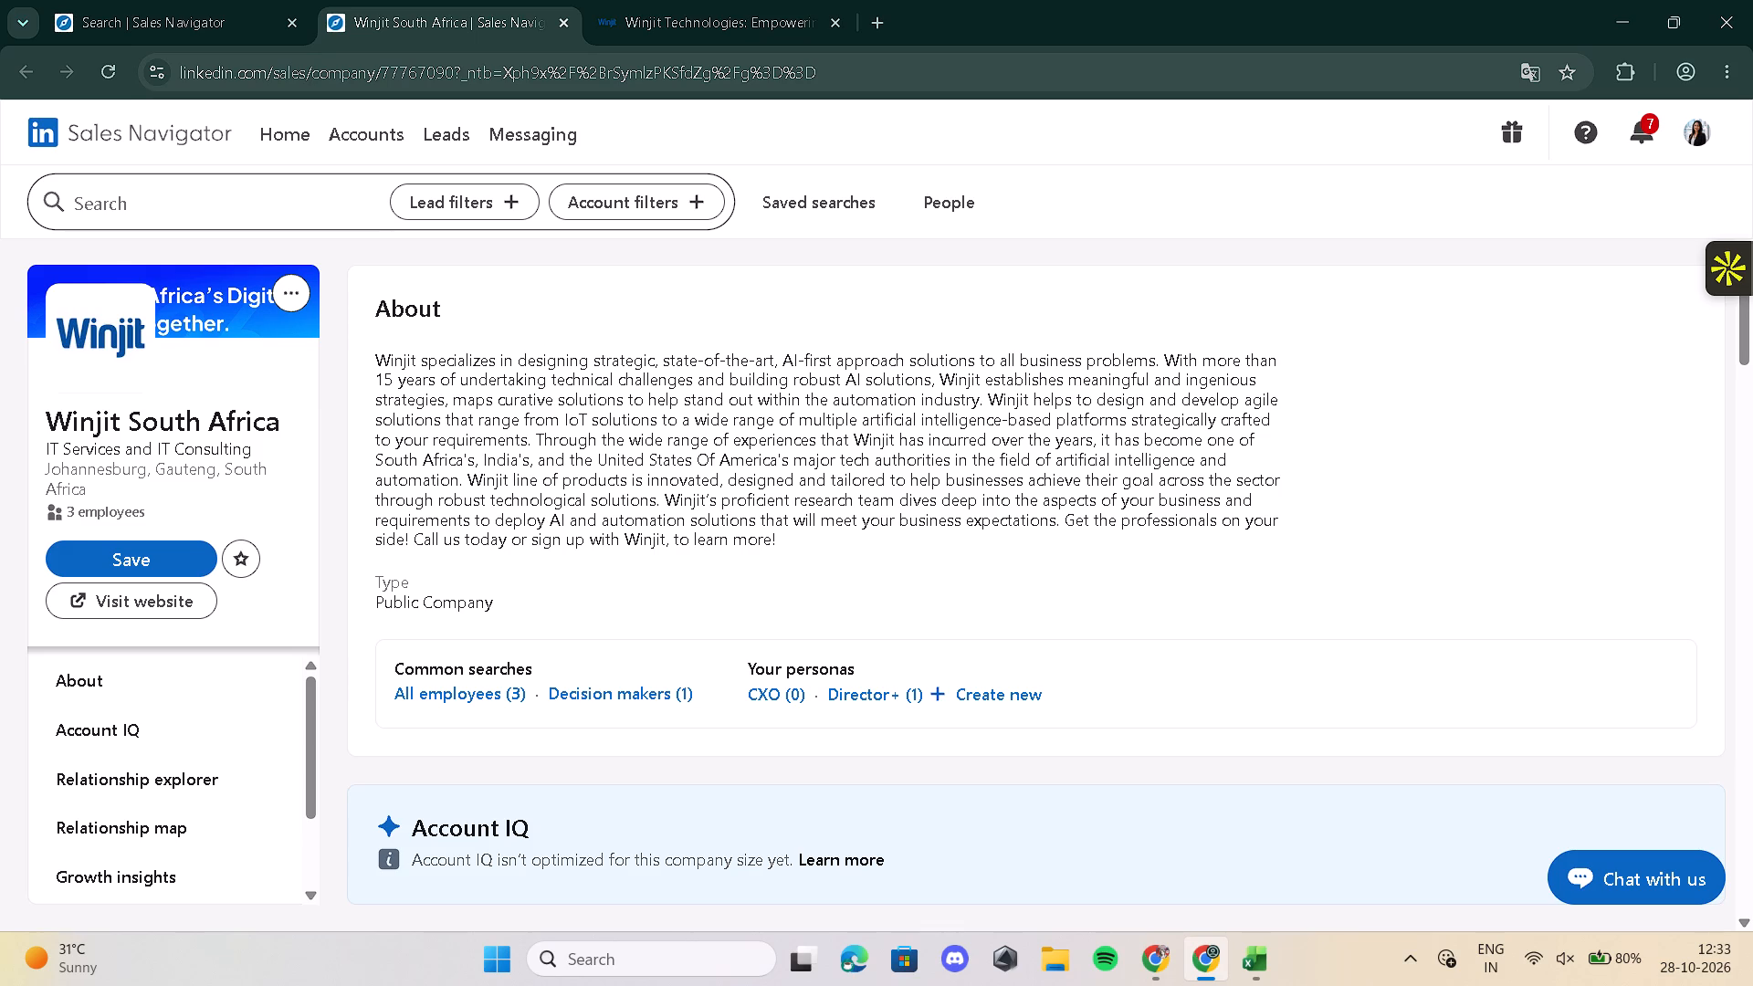
Examine the Winjit website's navigation sections and home page down to the footer for its services and products.
{"action": "left_click", "coordinate": [696, 0]}
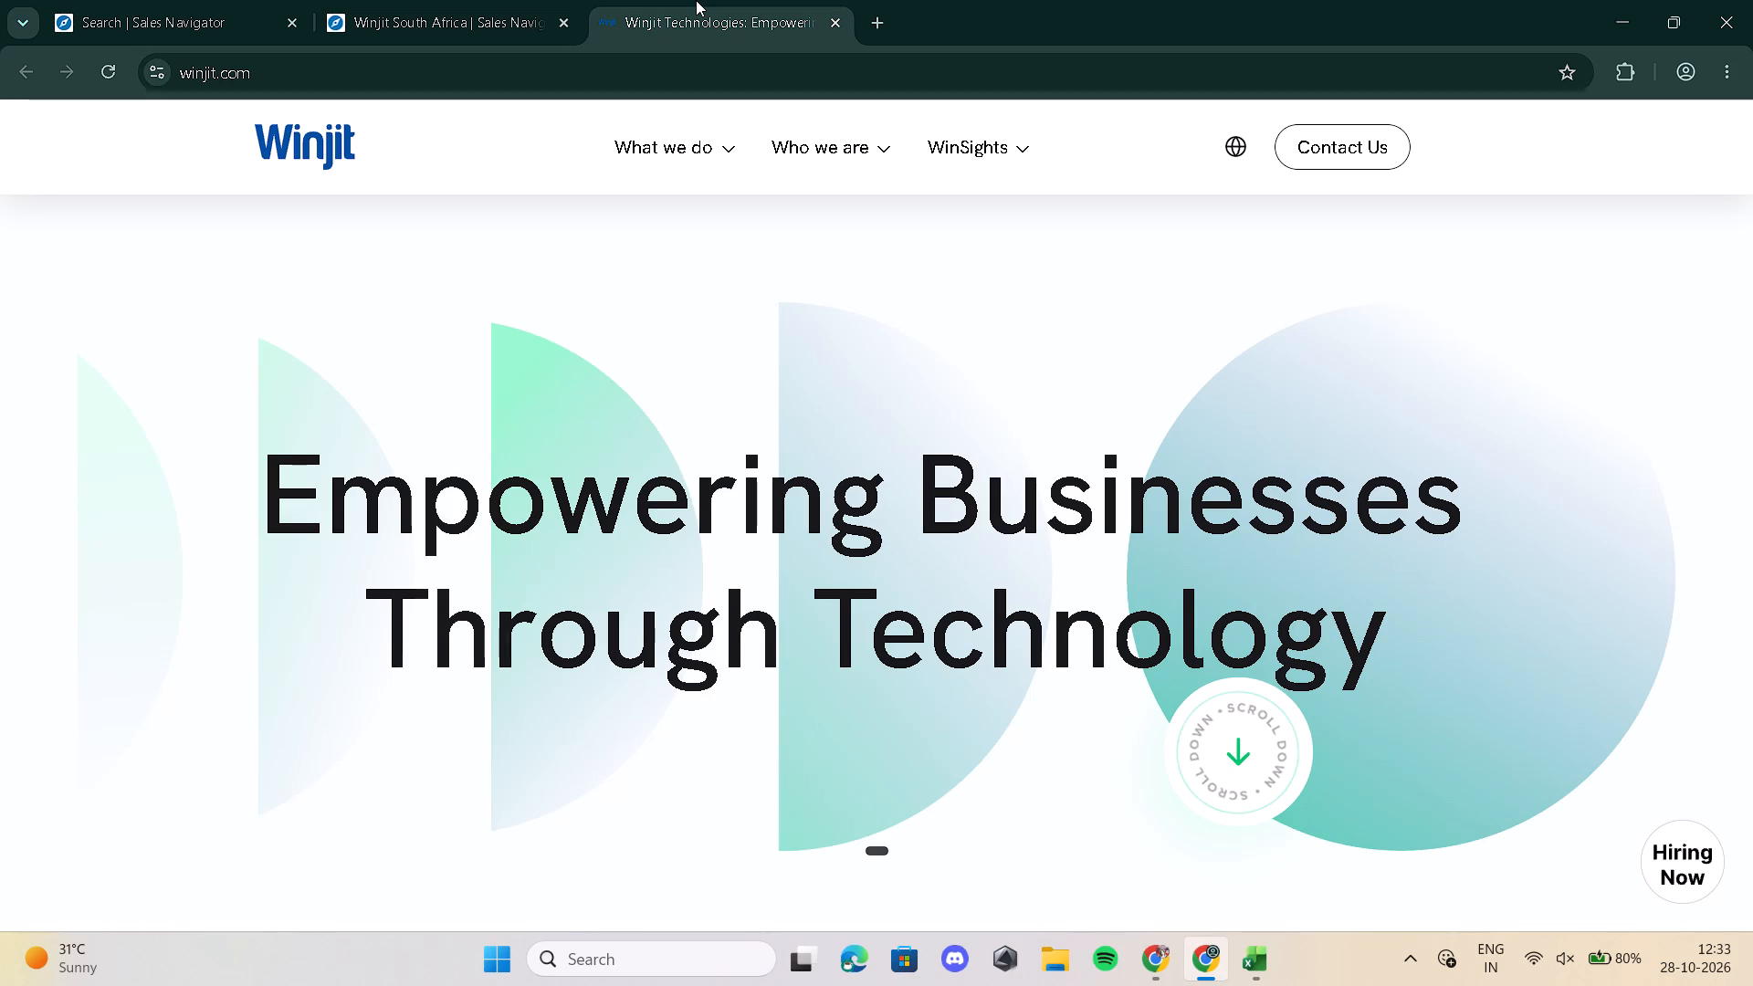
{"action": "left_click", "coordinate": [841, 152]}
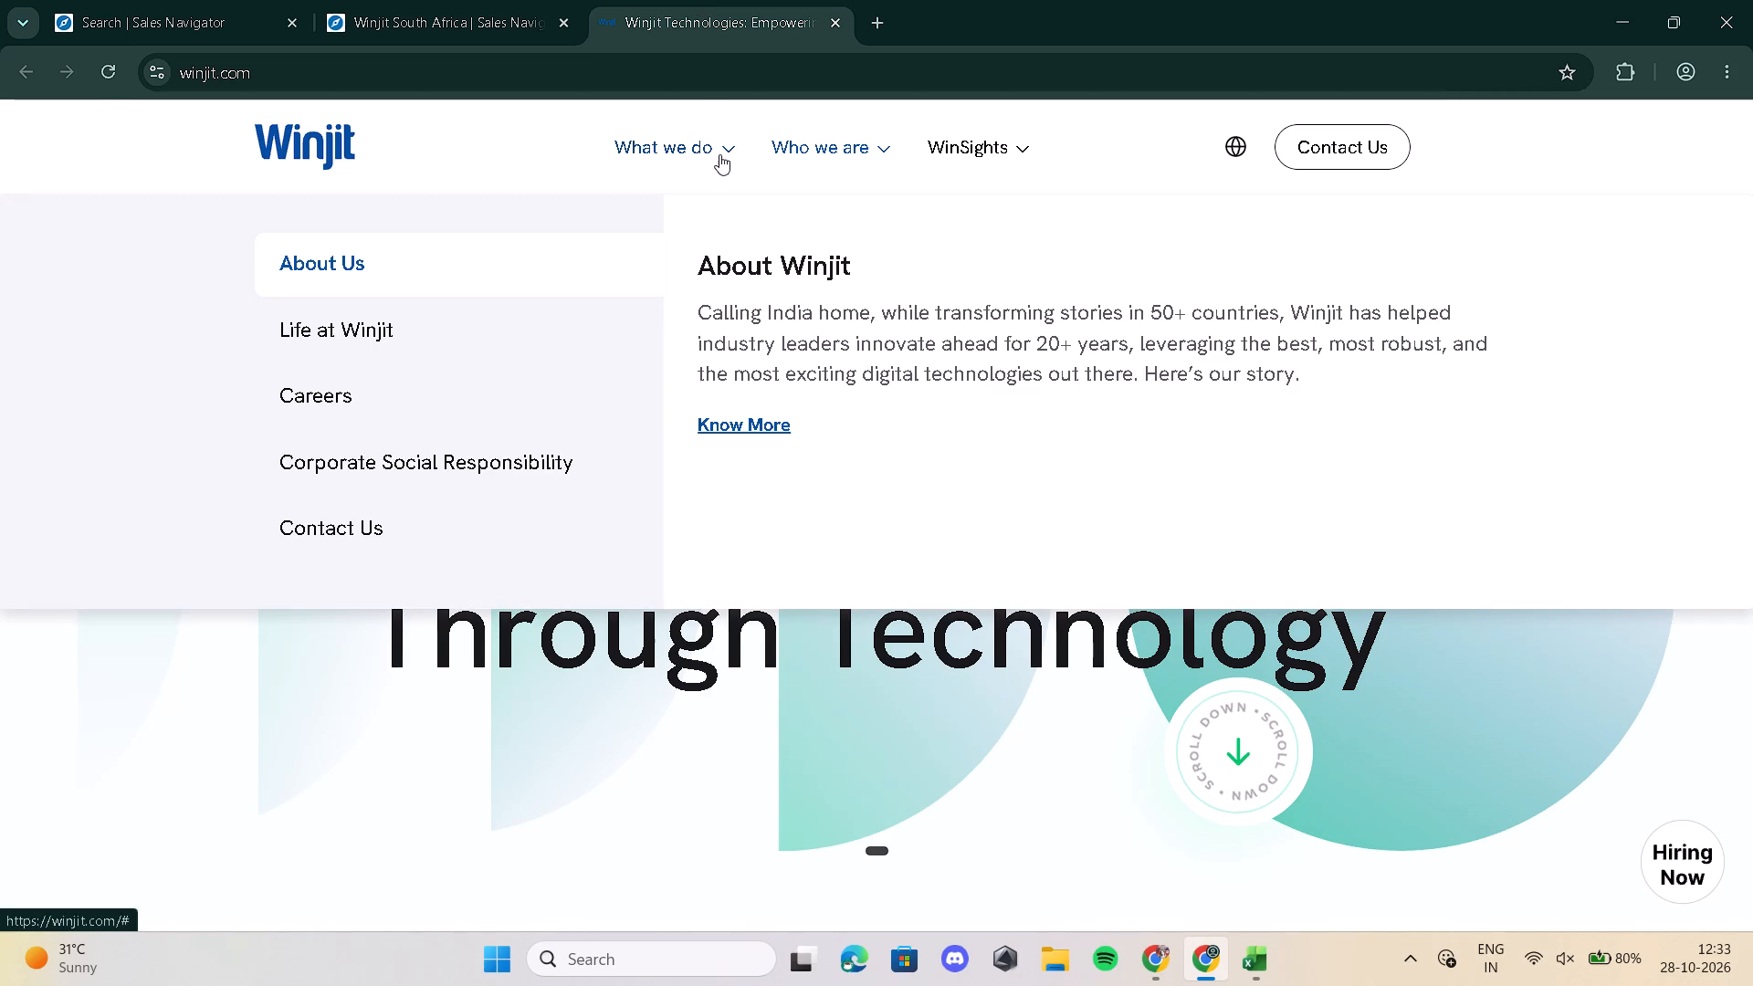
{"action": "left_click", "coordinate": [719, 154]}
{"action": "scroll", "coordinate": [757, 443], "scroll_direction": "down", "scroll_amount": 6}
{"action": "left_click", "coordinate": [725, 762]}
{"action": "scroll", "coordinate": [737, 492], "scroll_direction": "down", "scroll_amount": 12}
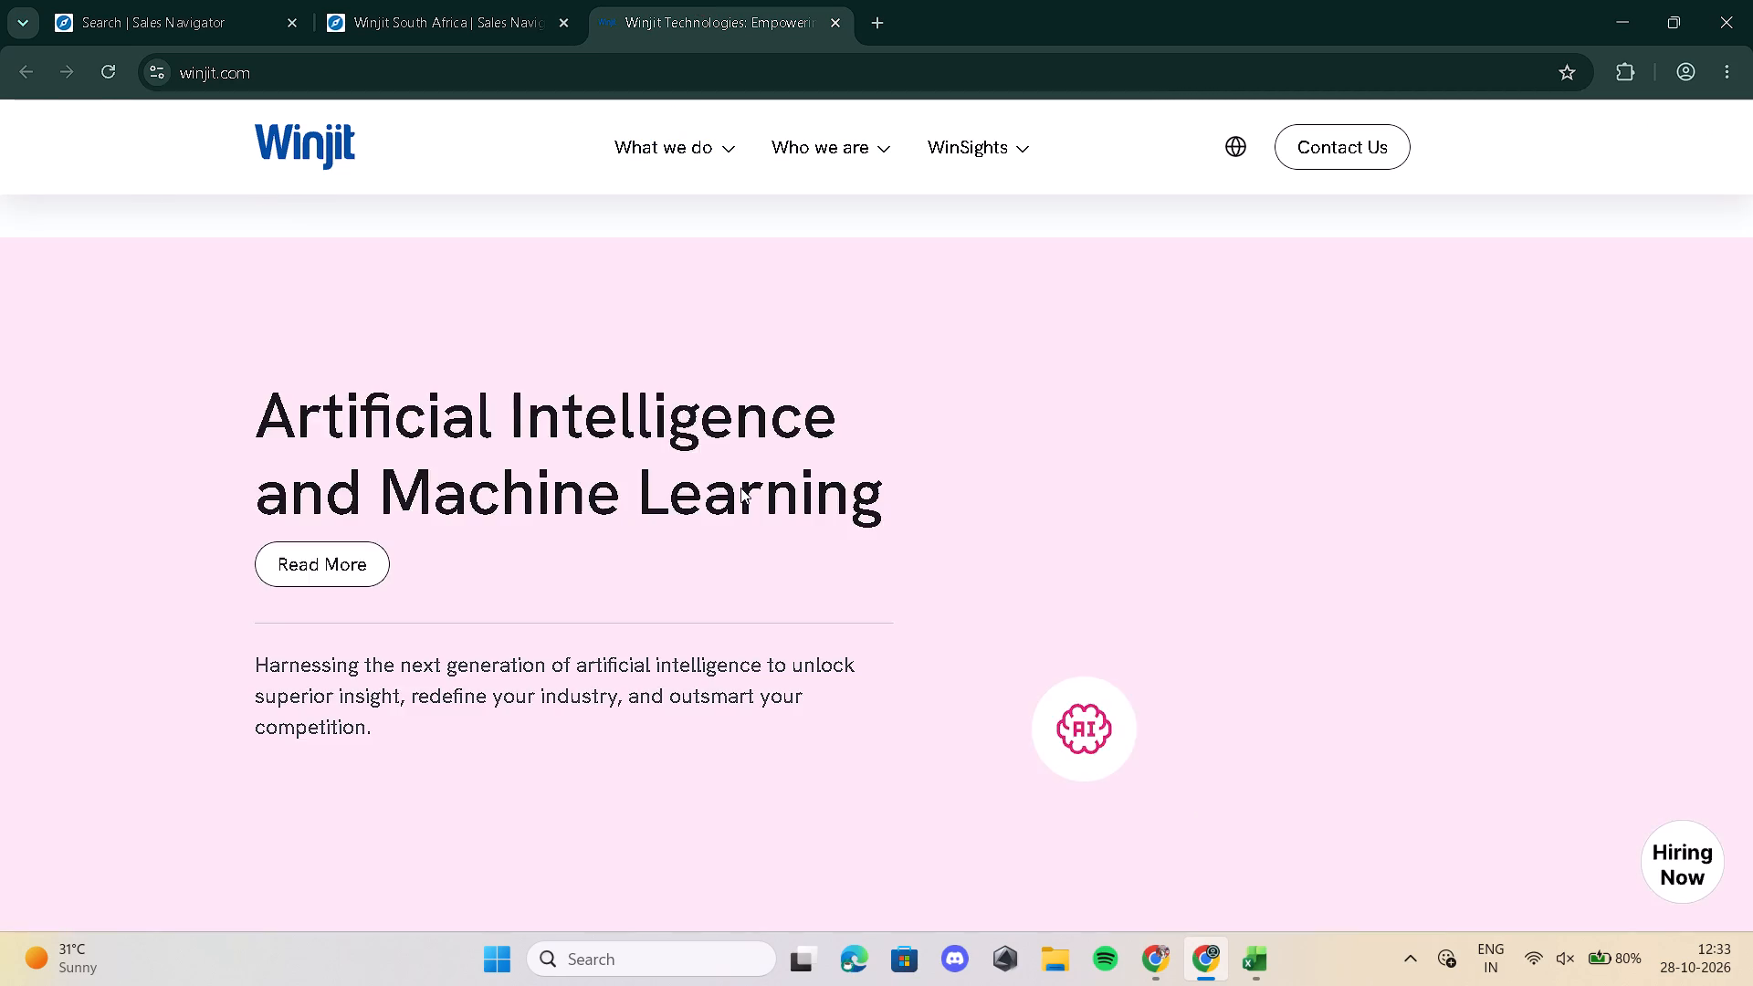
{"action": "scroll", "coordinate": [740, 488], "scroll_direction": "down", "scroll_amount": 16}
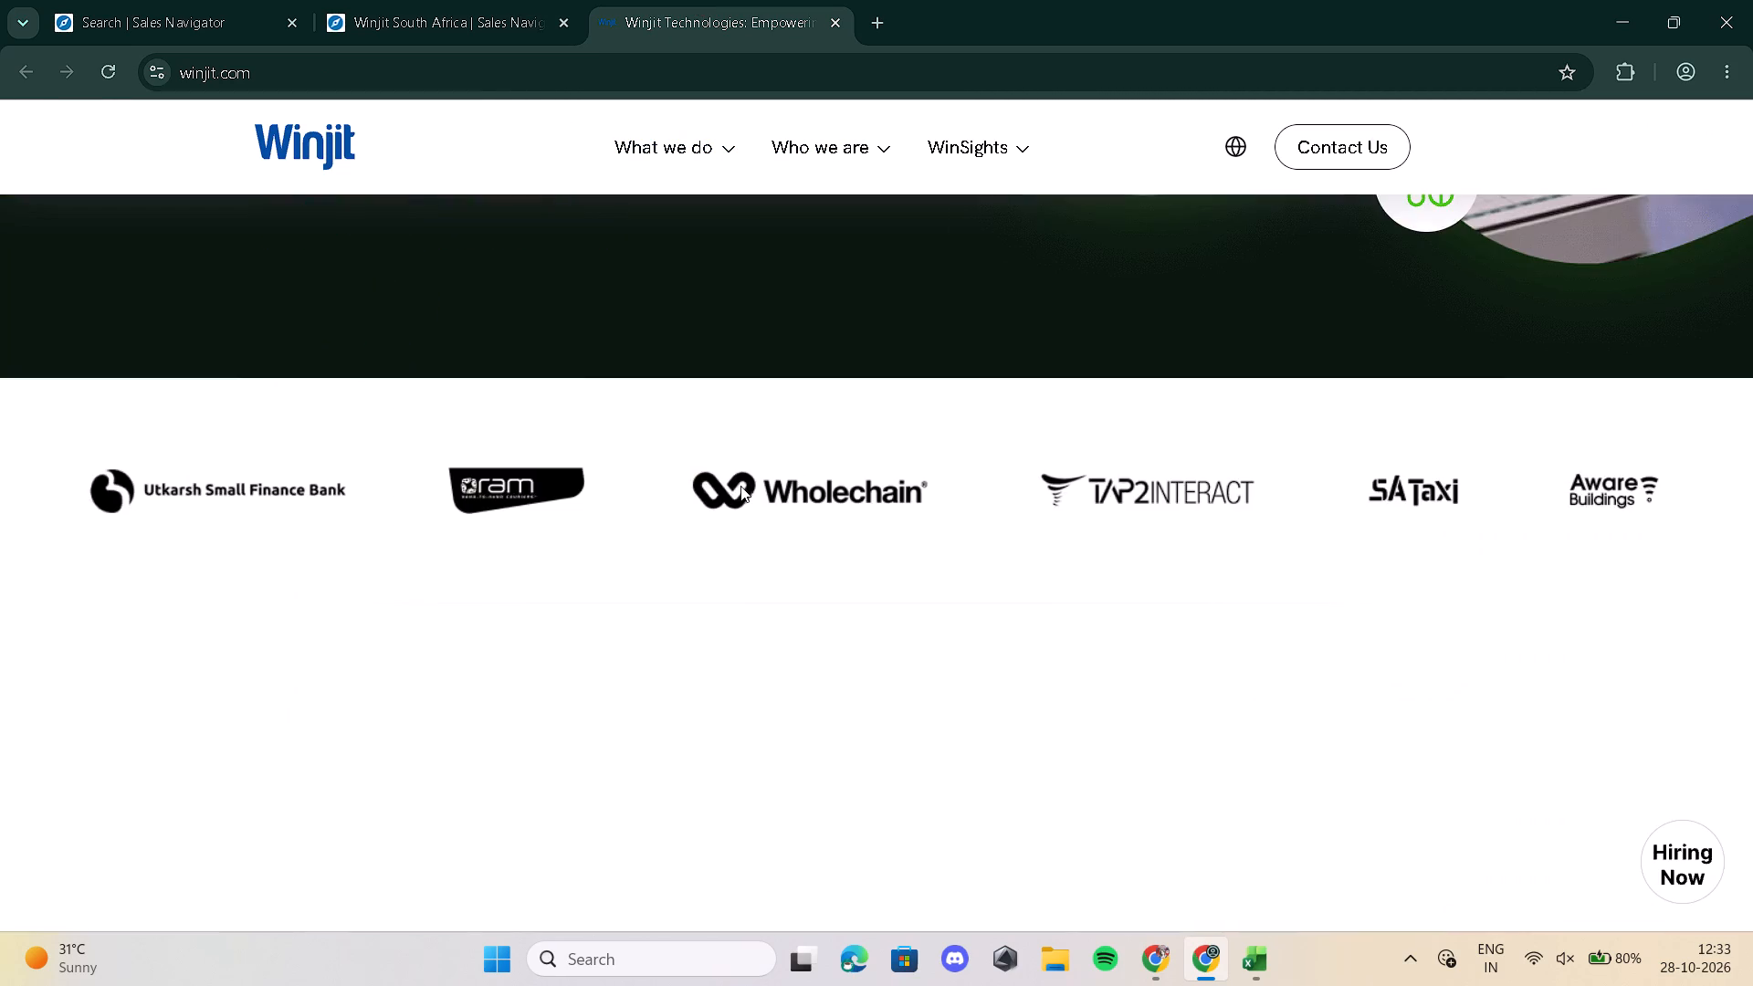
{"action": "scroll", "coordinate": [740, 486], "scroll_direction": "down", "scroll_amount": 20}
{"action": "scroll", "coordinate": [740, 486], "scroll_direction": "down", "scroll_amount": 4}
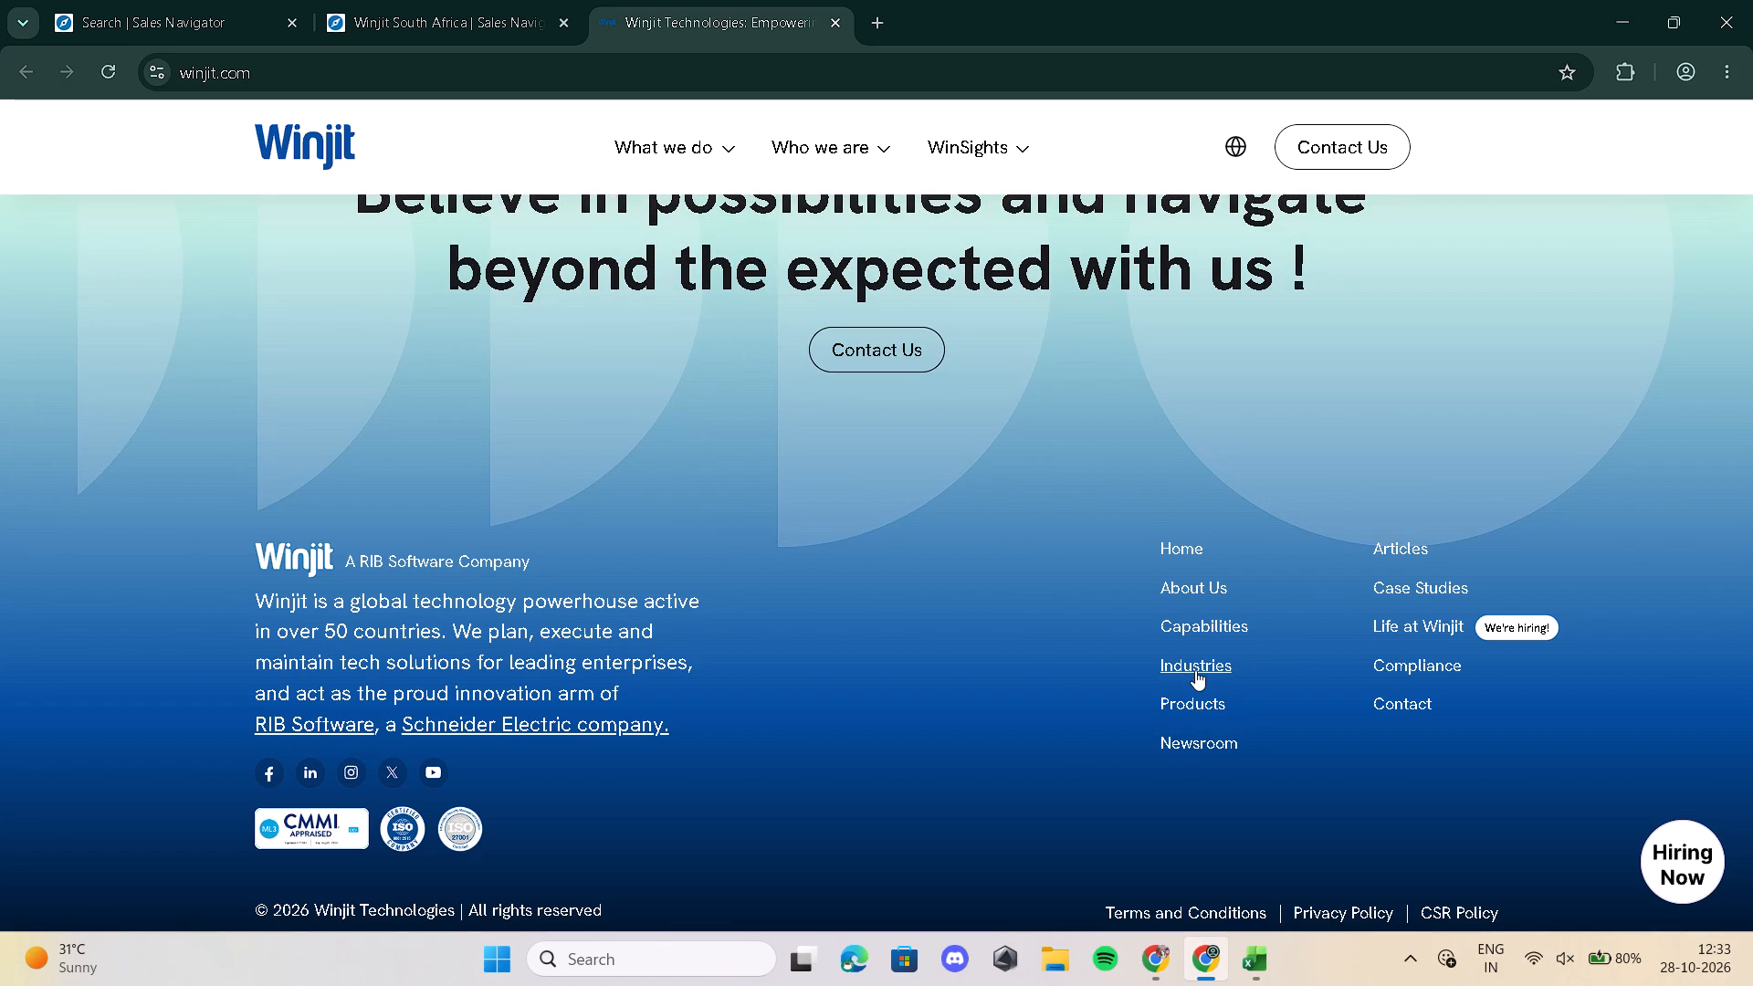
{"action": "scroll", "coordinate": [1188, 683], "scroll_direction": "up", "scroll_amount": 5}
{"action": "scroll", "coordinate": [960, 662], "scroll_direction": "up", "scroll_amount": 20}
{"action": "scroll", "coordinate": [960, 662], "scroll_direction": "up", "scroll_amount": 3}
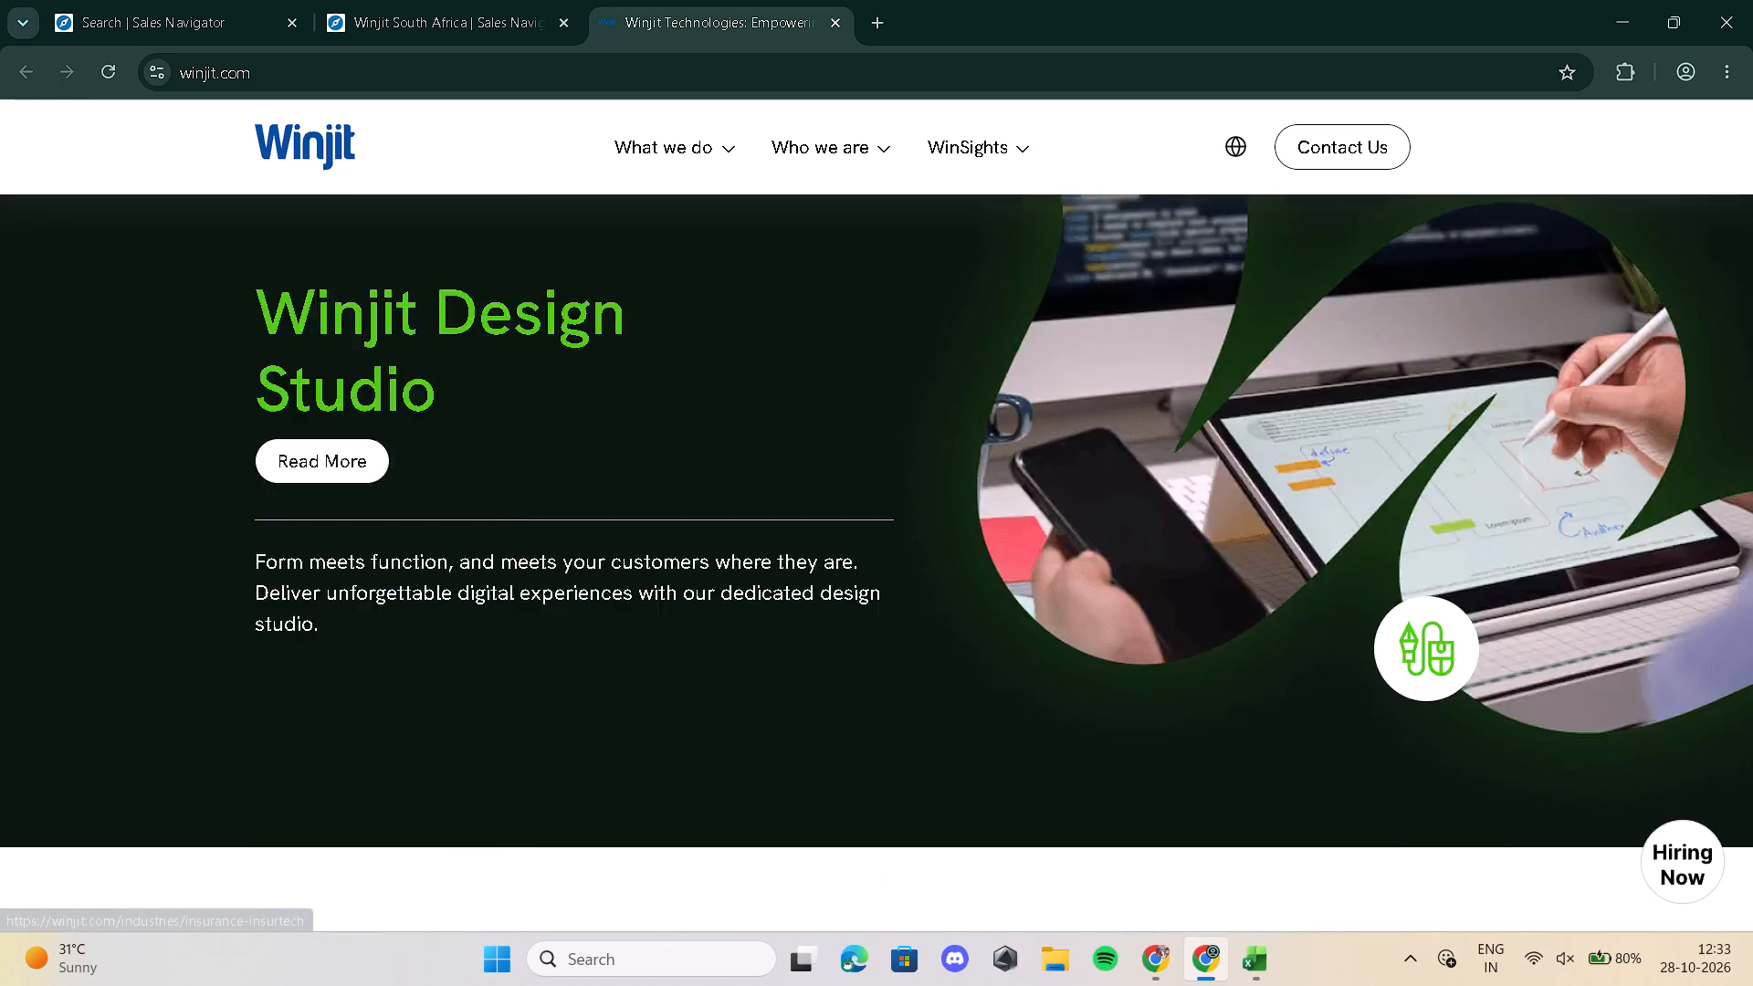
{"action": "scroll", "coordinate": [959, 660], "scroll_direction": "up", "scroll_amount": 20}
Review the WinSights, Who we are and What we do sections of the Winjit website again.
{"action": "left_click", "coordinate": [421, 0]}
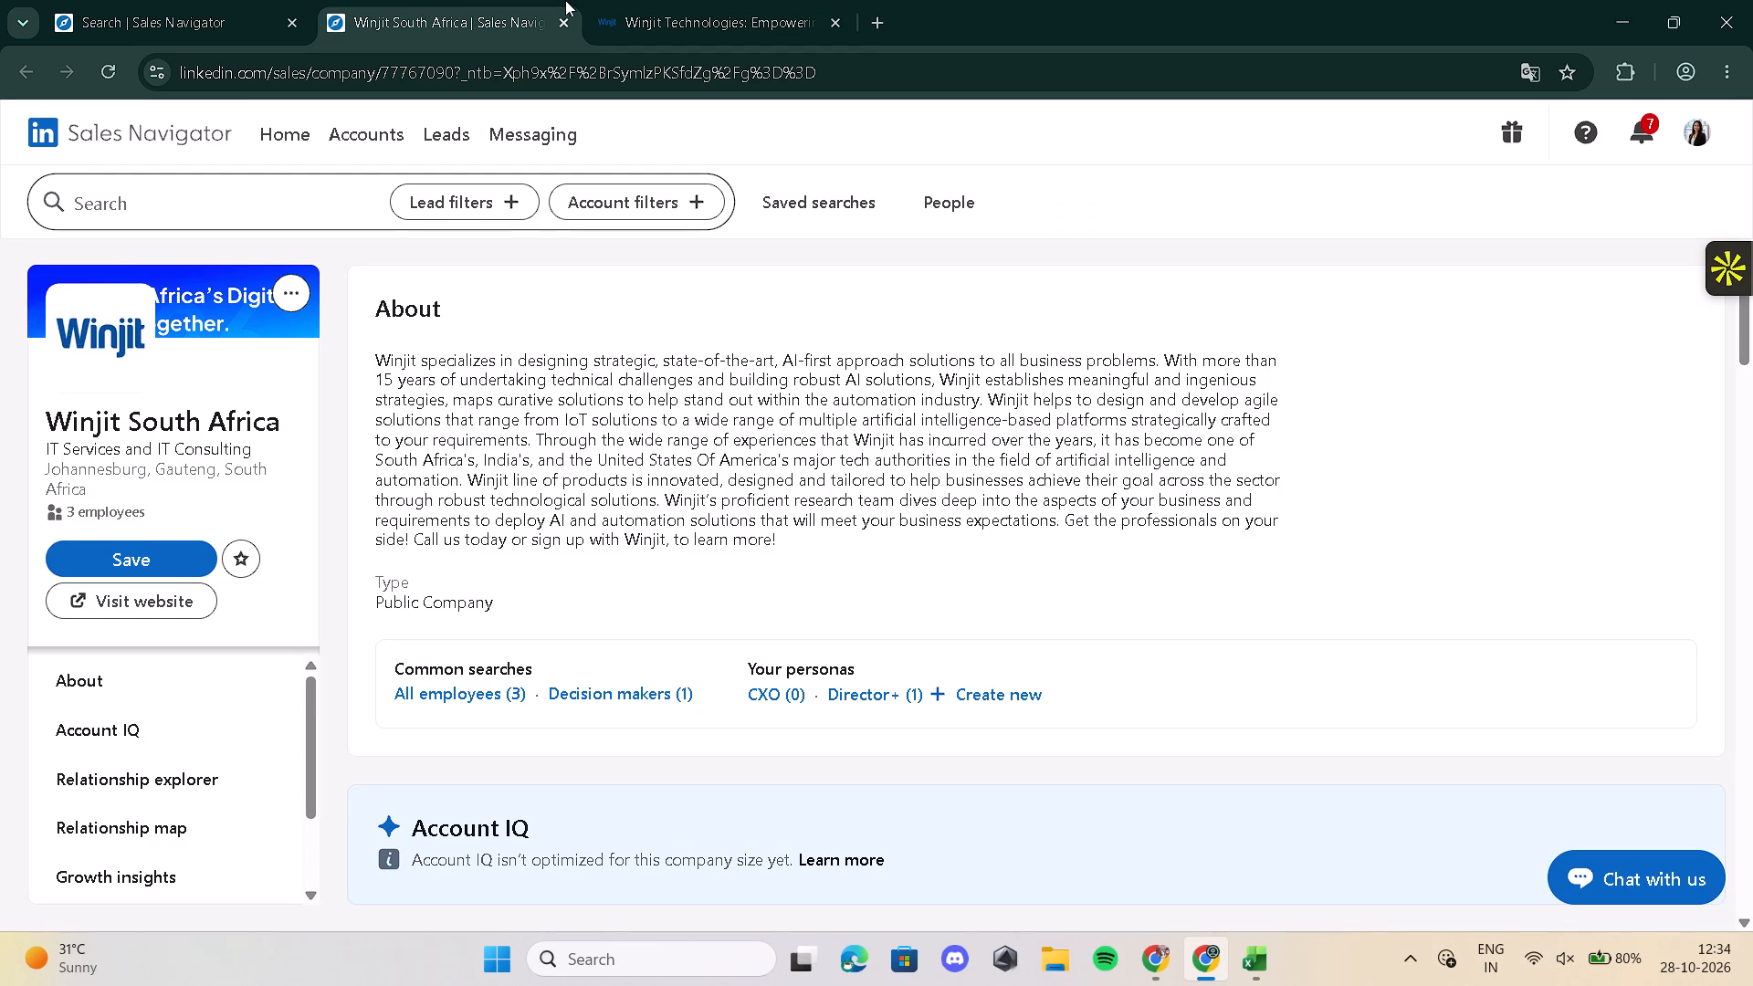
{"action": "left_click", "coordinate": [666, 0]}
{"action": "scroll", "coordinate": [778, 573], "scroll_direction": "up", "scroll_amount": 10}
{"action": "left_click", "coordinate": [1018, 153]}
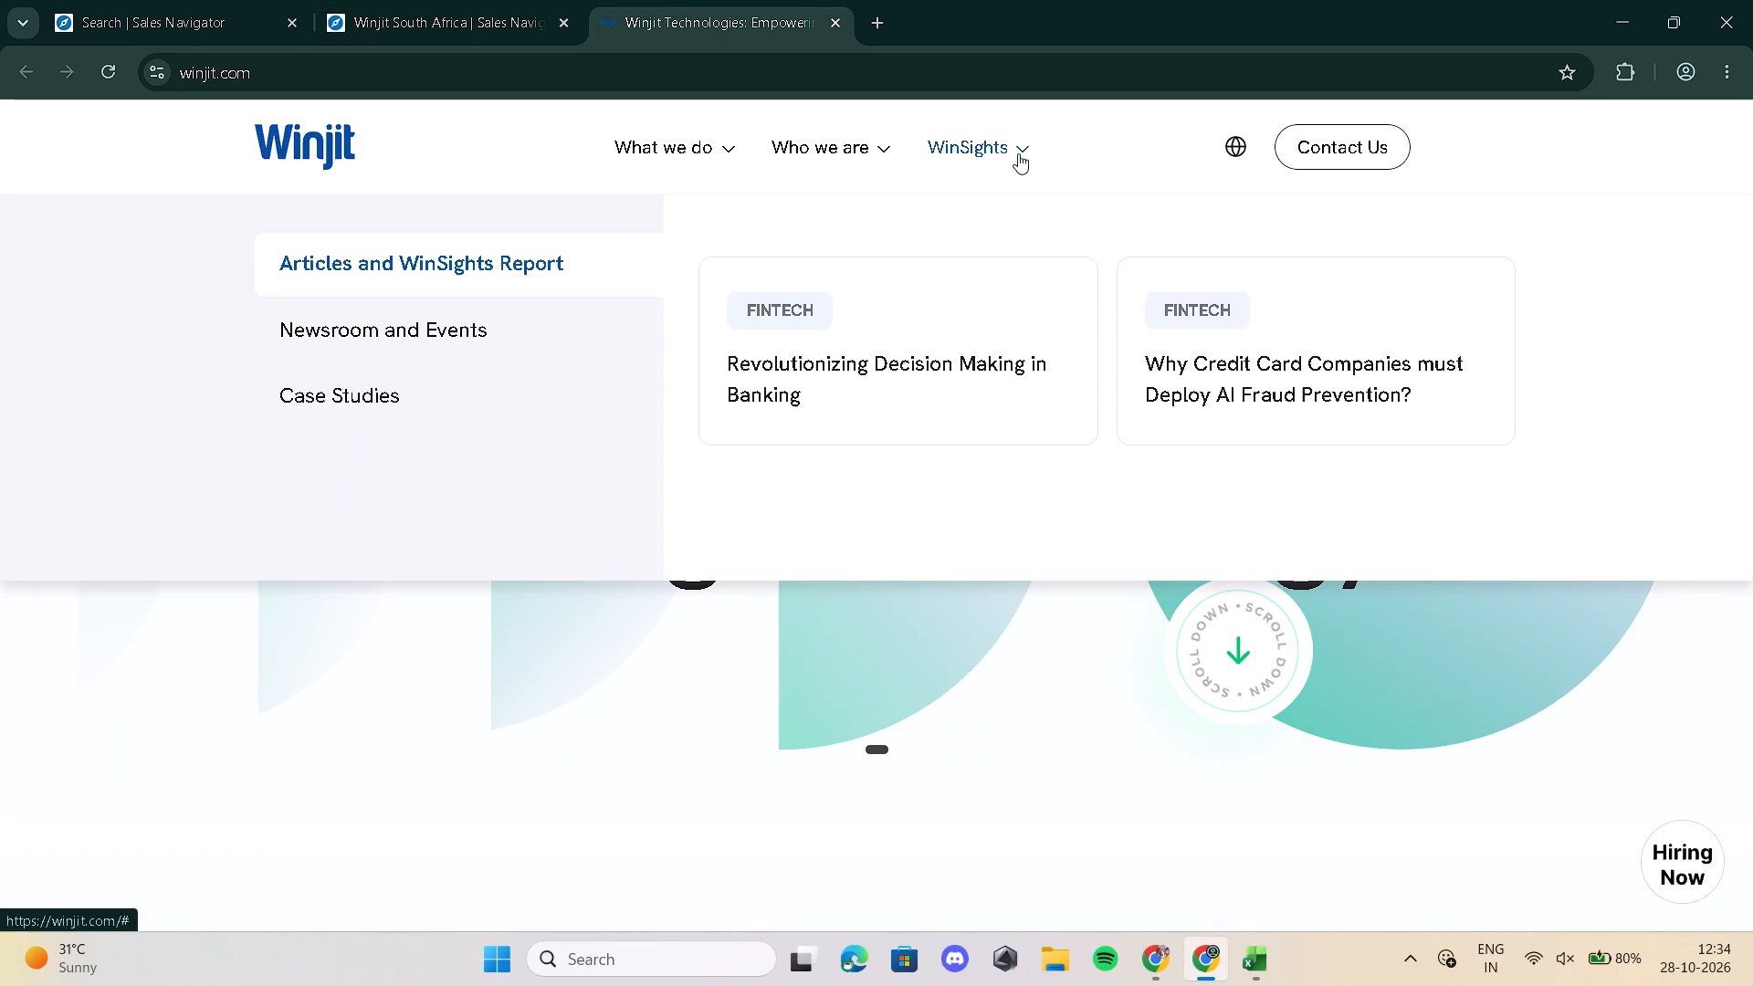
{"action": "left_click", "coordinate": [868, 146]}
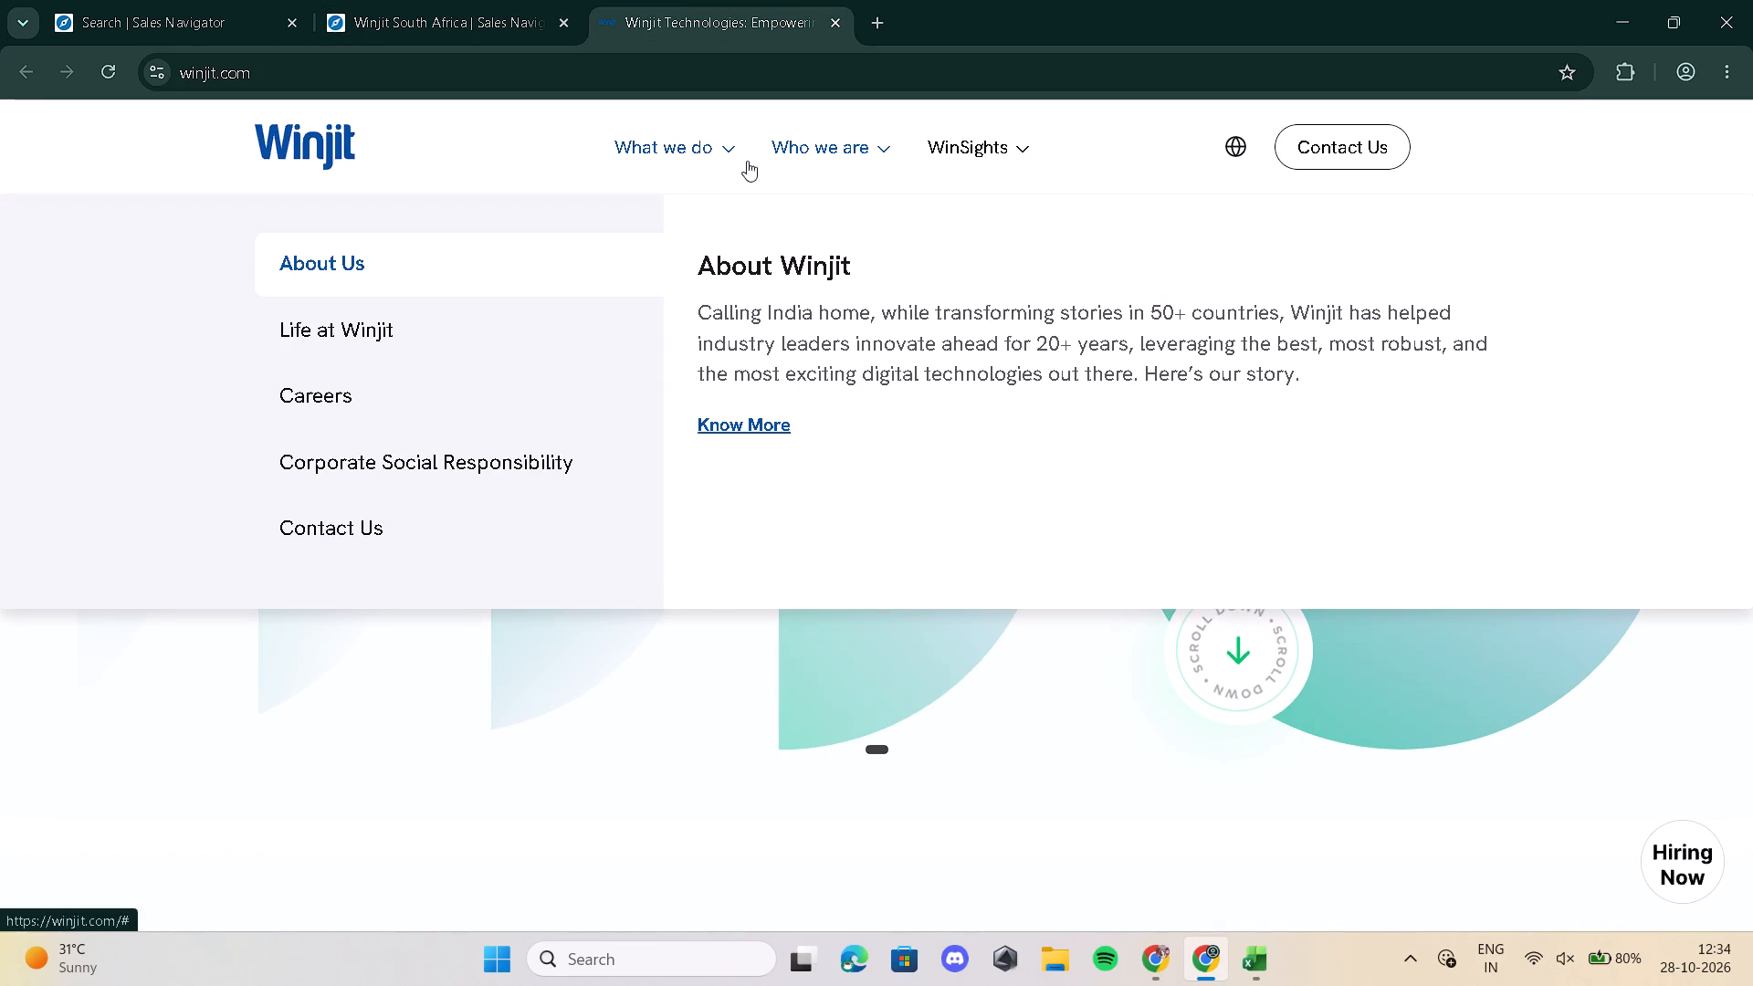
{"action": "left_click", "coordinate": [733, 160]}
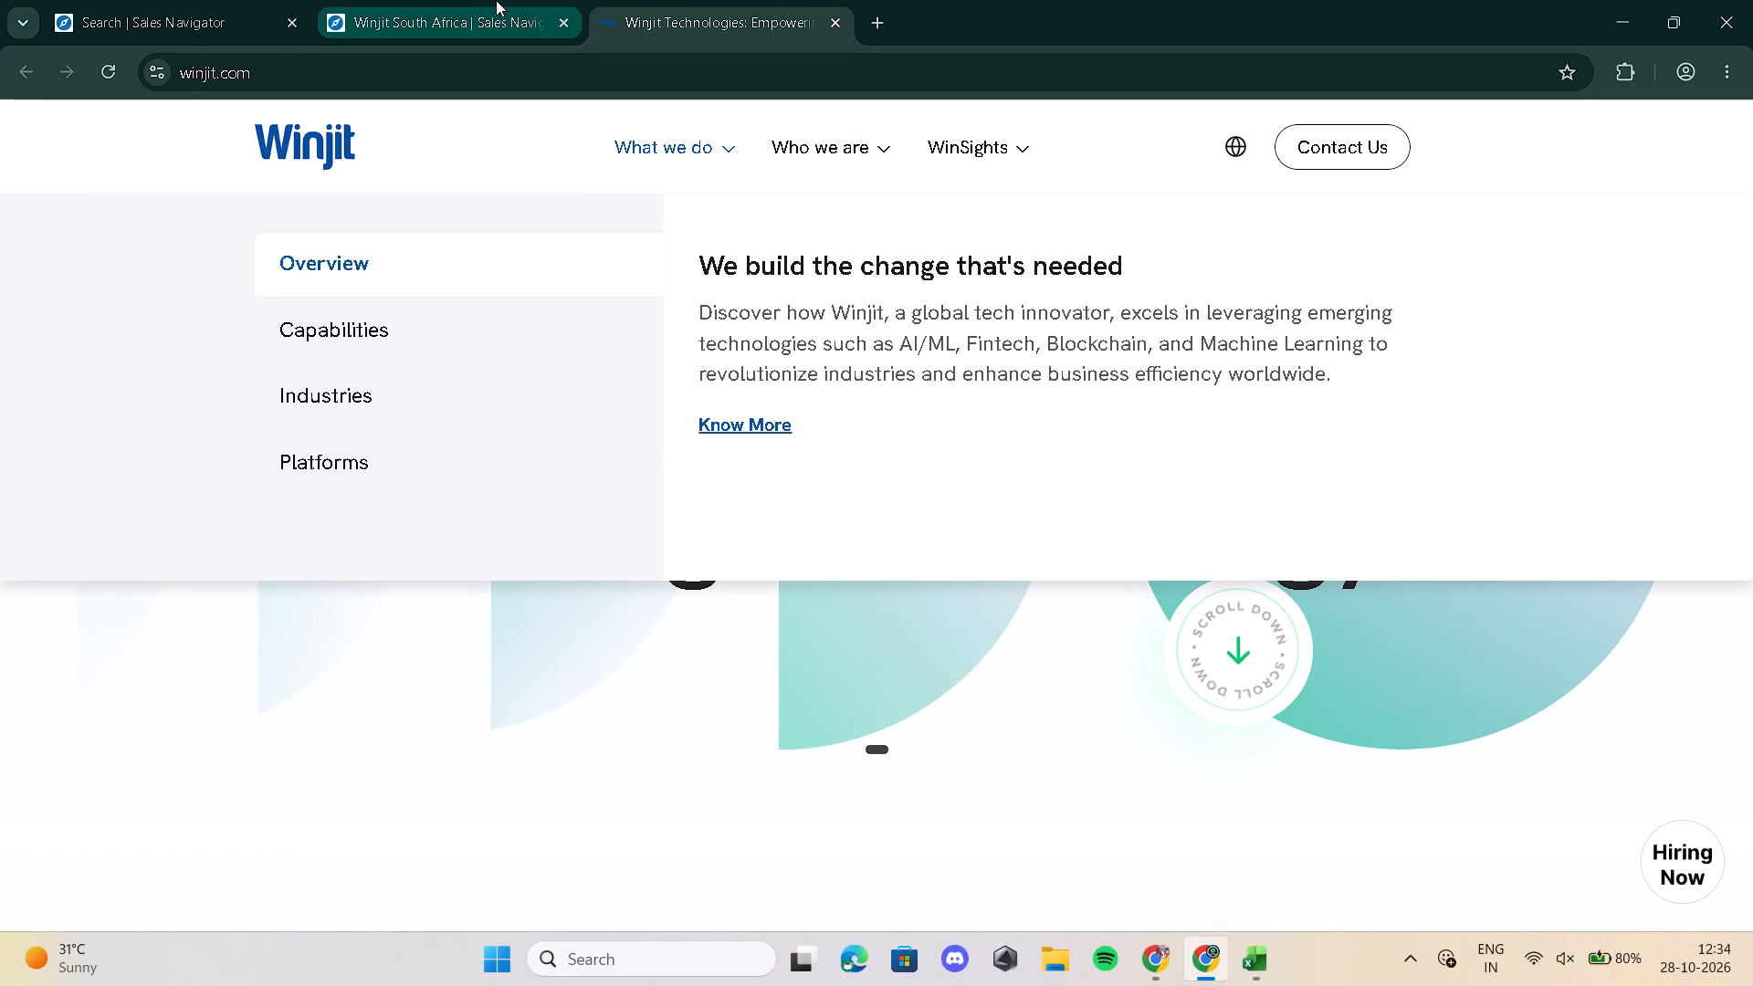
Close the Winjit website and Winjit South Africa's company page, going back to the sms lead search results.
{"action": "left_click", "coordinate": [495, 0]}
{"action": "left_click", "coordinate": [136, 0]}
{"action": "left_click", "coordinate": [499, 0]}
{"action": "left_click", "coordinate": [709, 0]}
{"action": "left_click", "coordinate": [829, 31]}
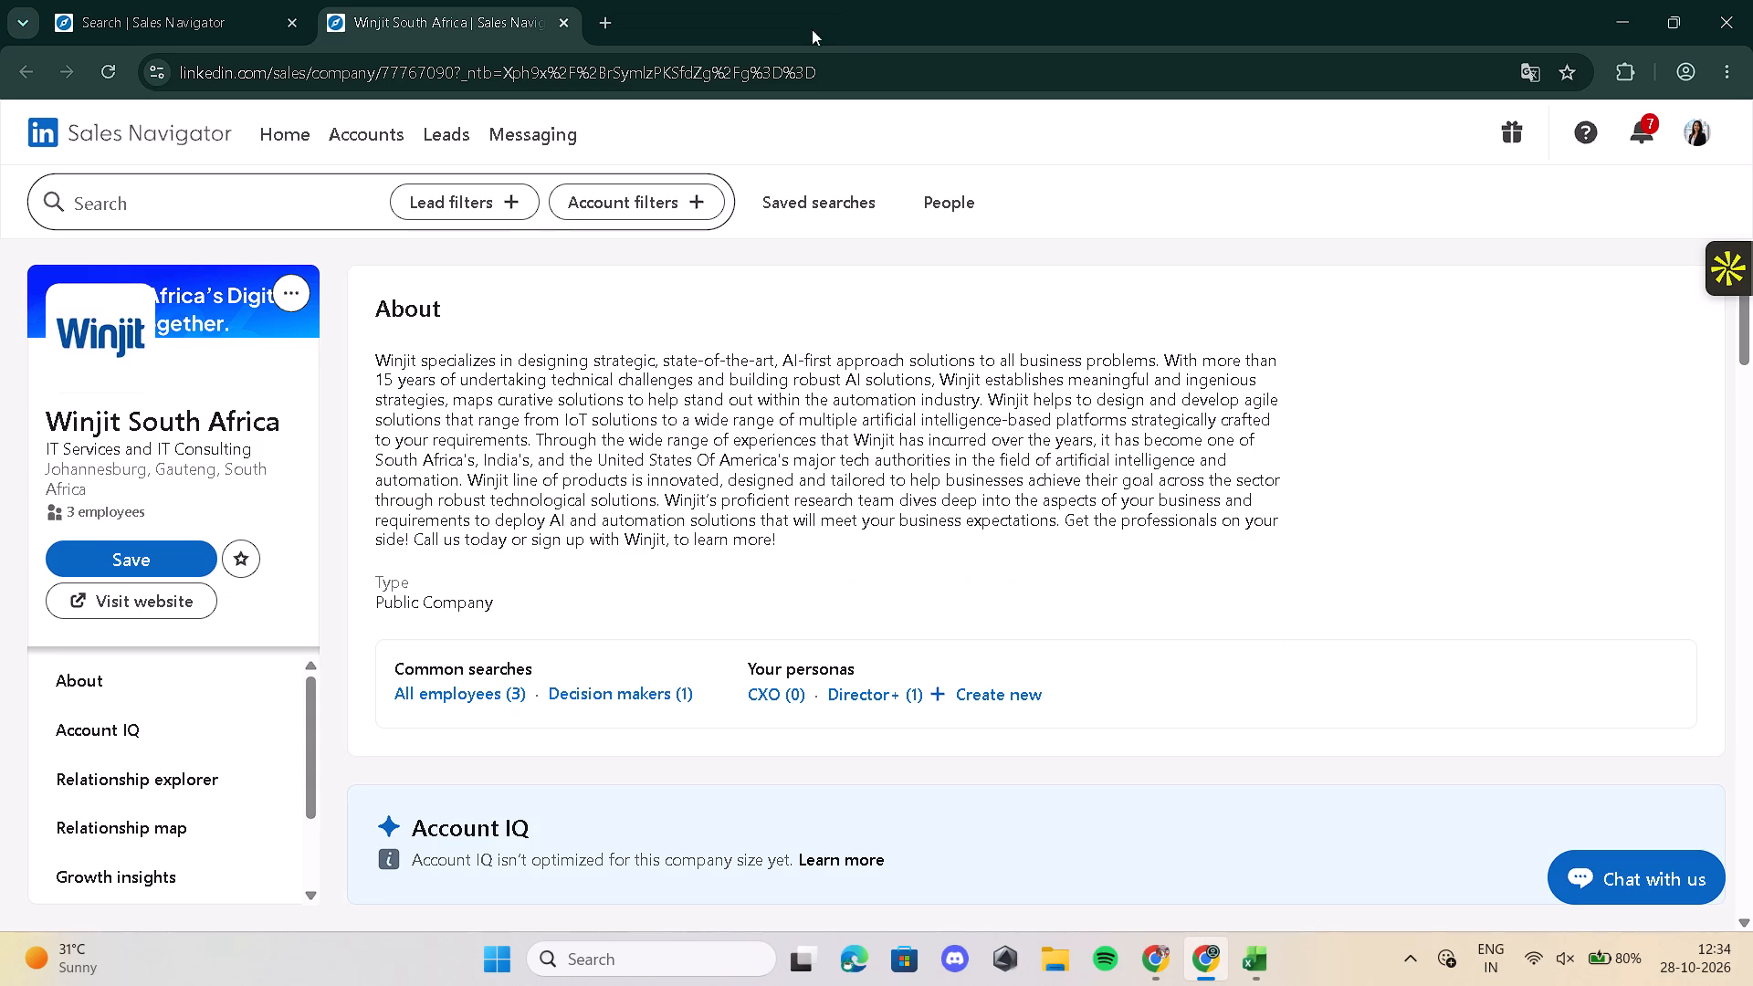
{"action": "left_click", "coordinate": [568, 18]}
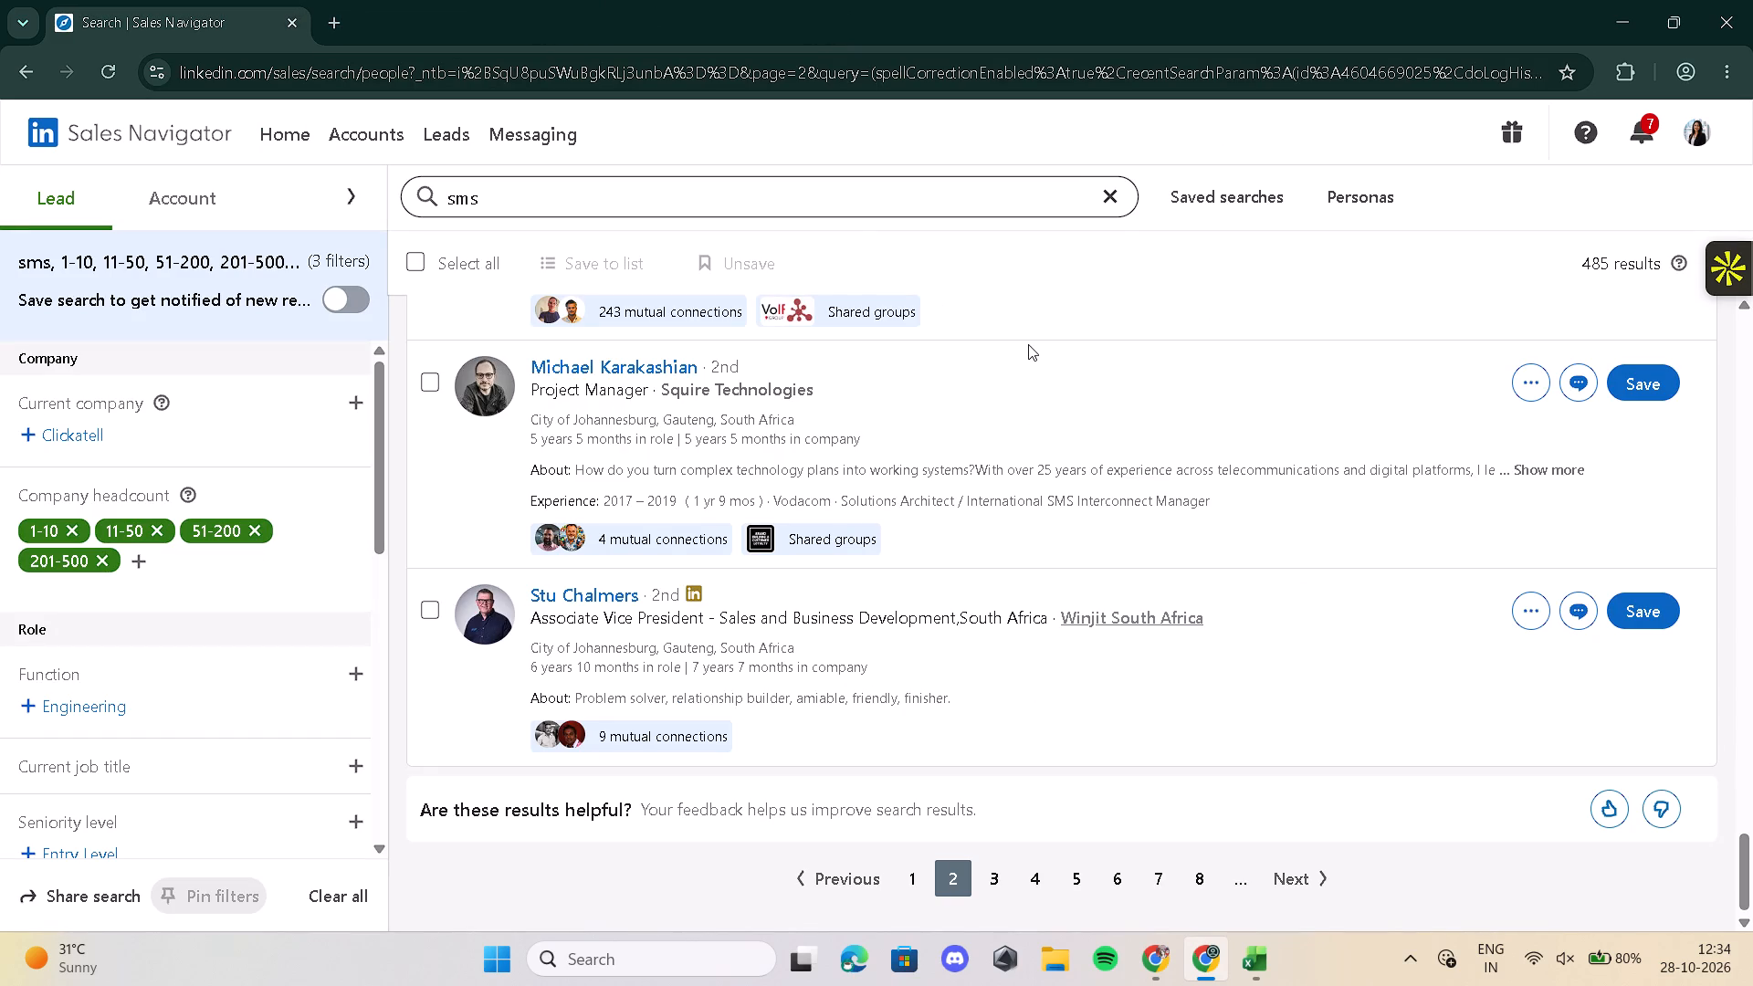
Go to page 3 of the sms lead search results.
{"action": "left_click", "coordinate": [1031, 395]}
{"action": "scroll", "coordinate": [1031, 395], "scroll_direction": "down", "scroll_amount": 3}
{"action": "left_click", "coordinate": [1009, 888]}
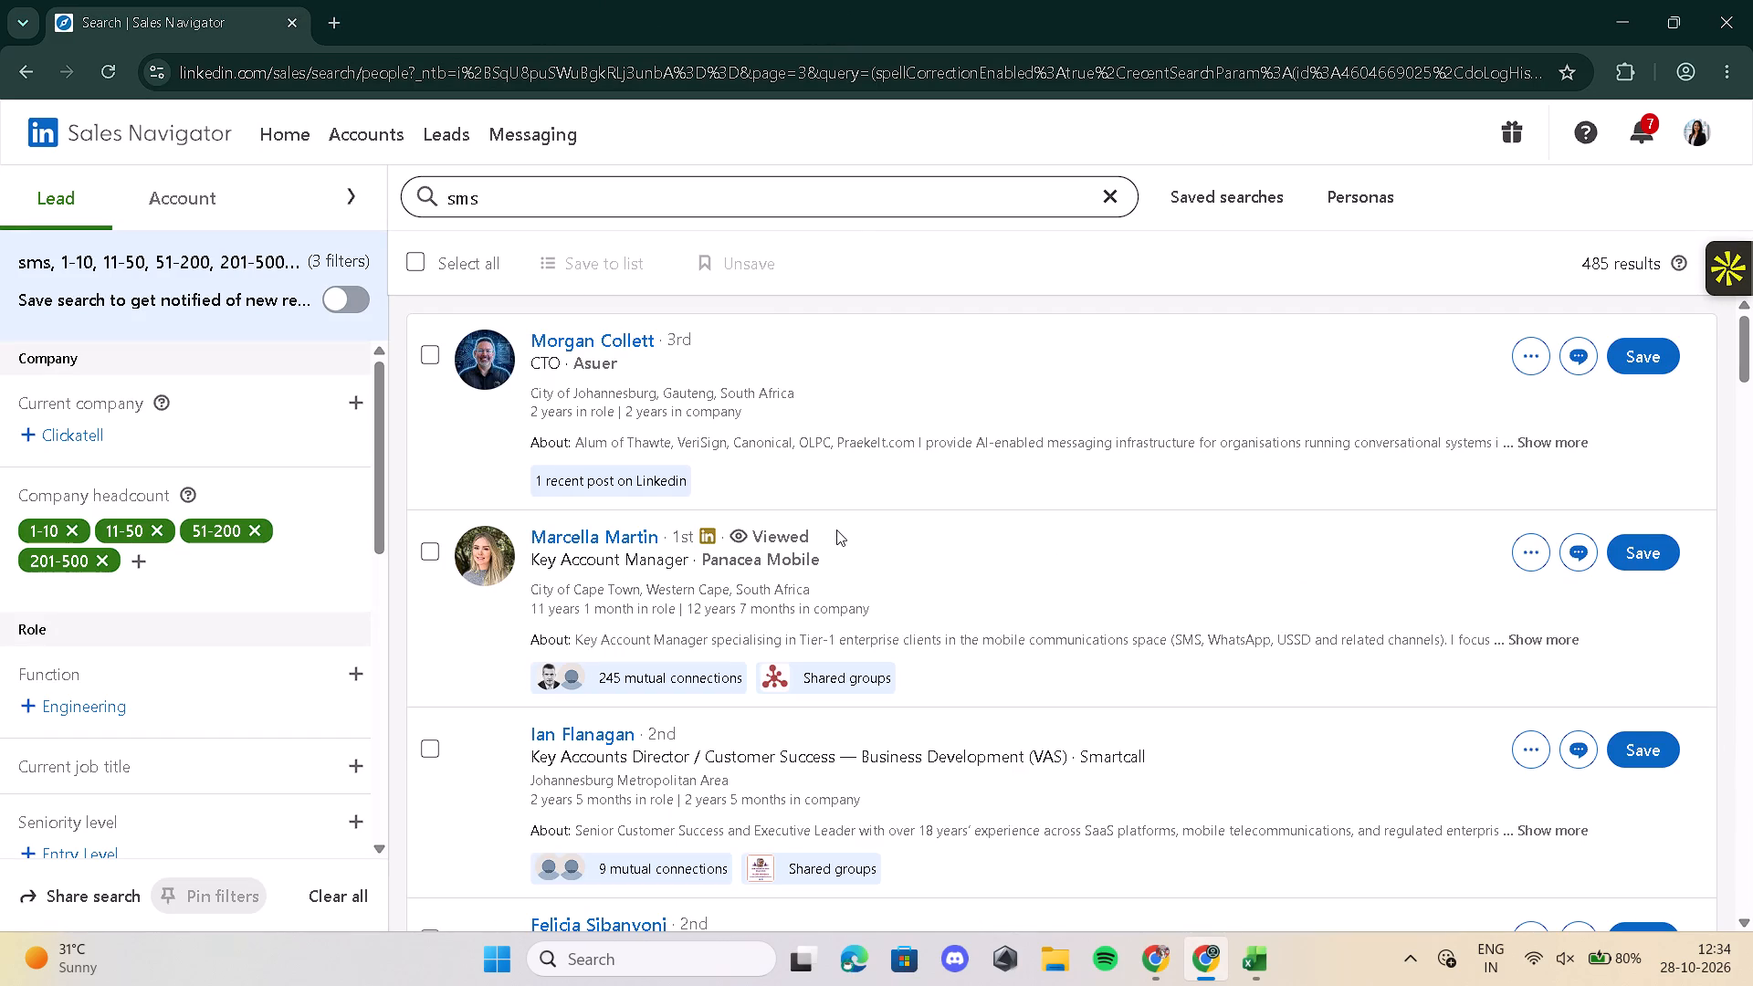
Open the company page of Asuer, the first lead's employer, in a new tab.
{"action": "right_click", "coordinate": [583, 361]}
{"action": "left_click", "coordinate": [705, 393]}
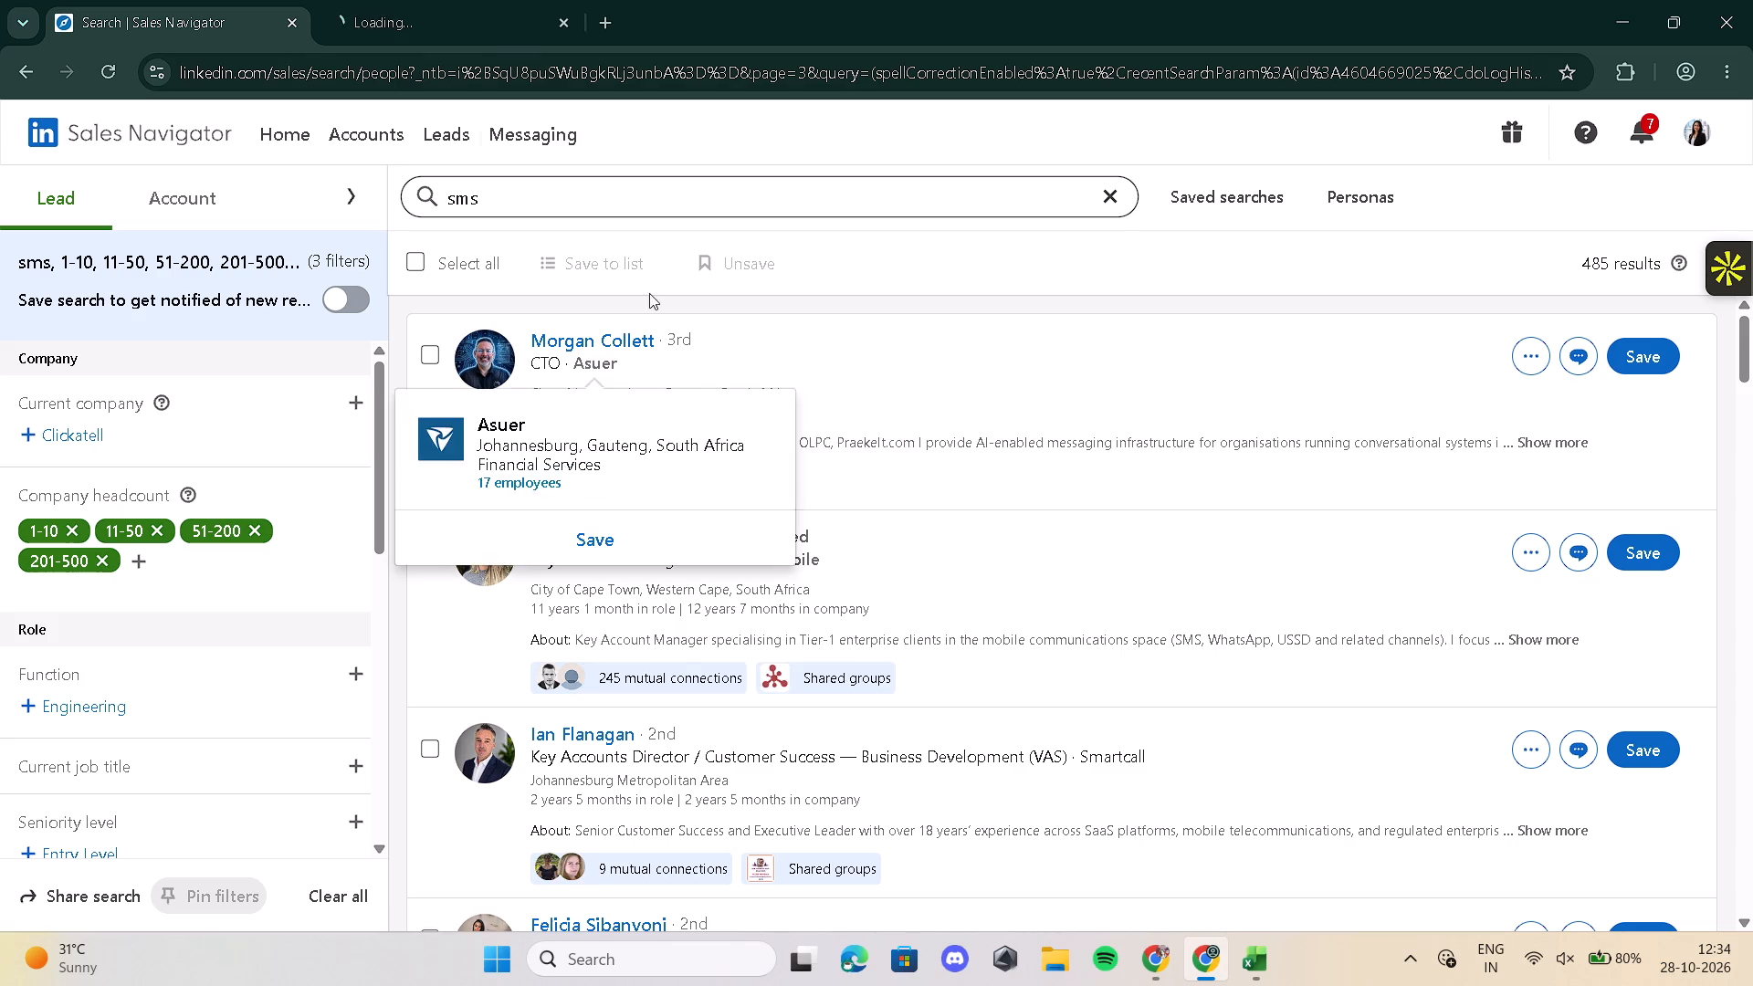
{"action": "left_click", "coordinate": [476, 13]}
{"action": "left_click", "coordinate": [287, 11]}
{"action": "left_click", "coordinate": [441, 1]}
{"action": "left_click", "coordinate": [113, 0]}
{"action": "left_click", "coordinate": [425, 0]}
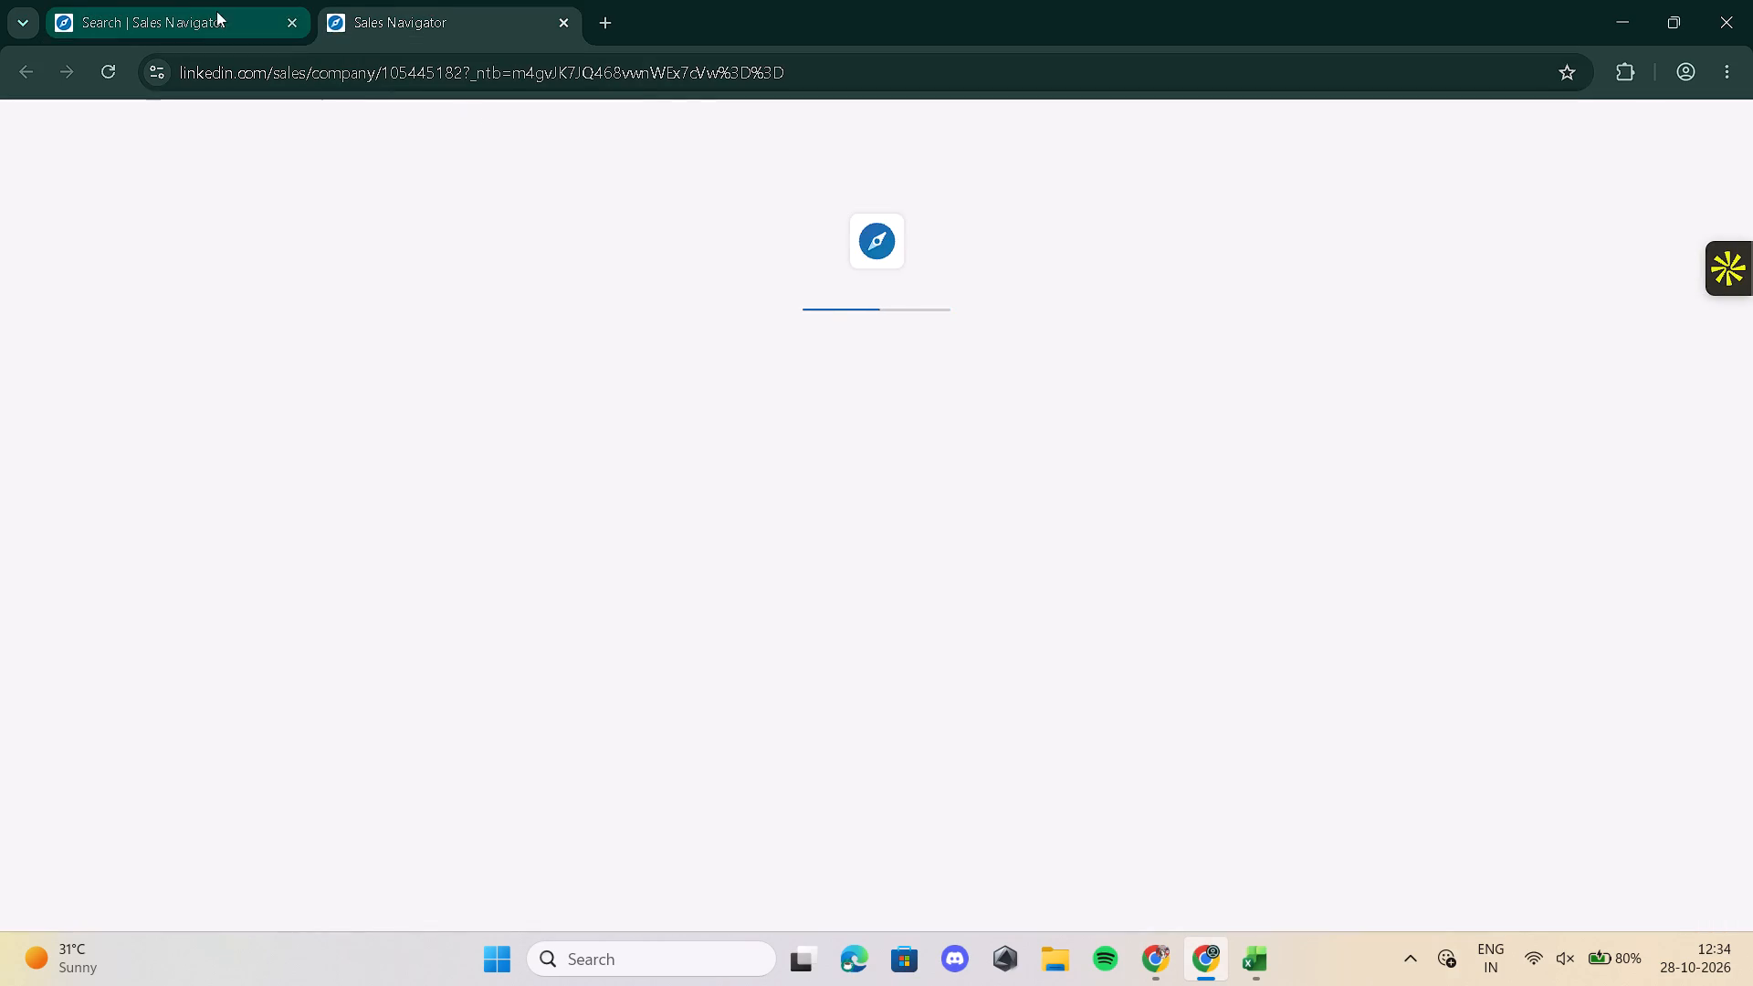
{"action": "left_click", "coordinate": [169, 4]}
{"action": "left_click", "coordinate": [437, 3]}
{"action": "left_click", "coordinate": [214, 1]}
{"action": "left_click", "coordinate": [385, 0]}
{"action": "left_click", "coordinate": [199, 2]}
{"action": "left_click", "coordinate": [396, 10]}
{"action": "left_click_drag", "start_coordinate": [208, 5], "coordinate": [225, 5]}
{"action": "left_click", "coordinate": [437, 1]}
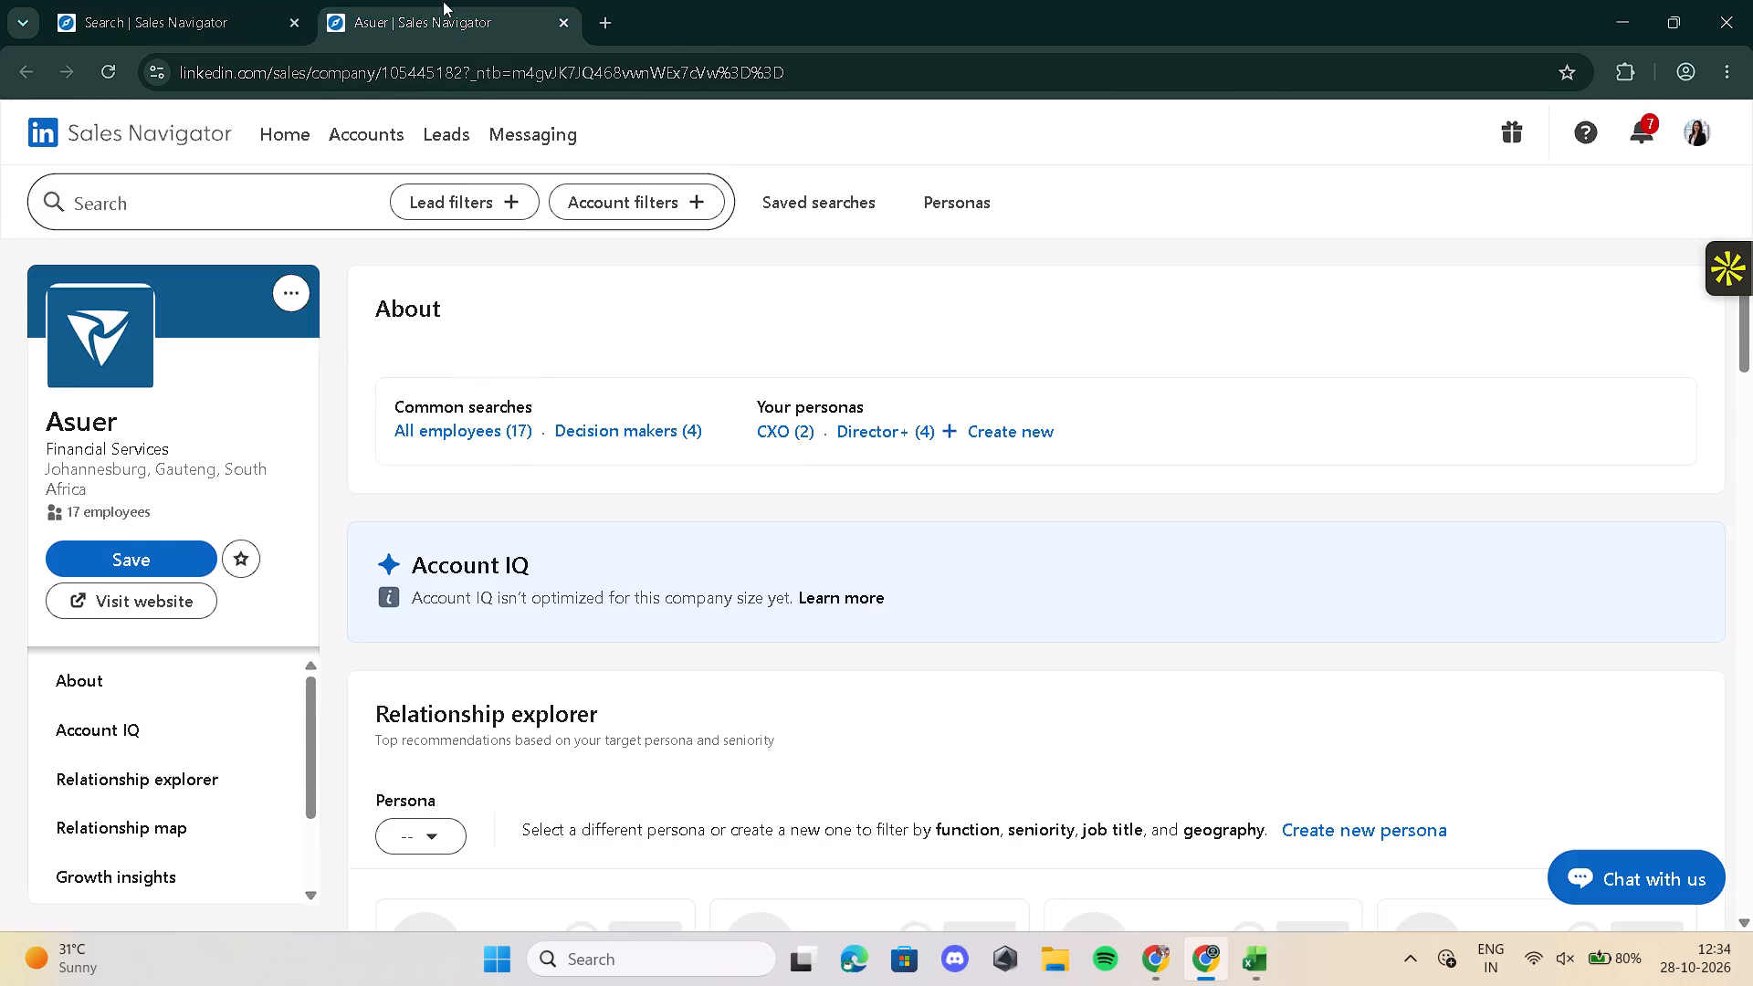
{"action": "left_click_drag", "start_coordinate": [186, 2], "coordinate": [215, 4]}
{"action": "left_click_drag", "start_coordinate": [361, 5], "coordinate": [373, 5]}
Open Asuer's website in a new tab from its Sales Navigator company page.
{"action": "right_click", "coordinate": [196, 605]}
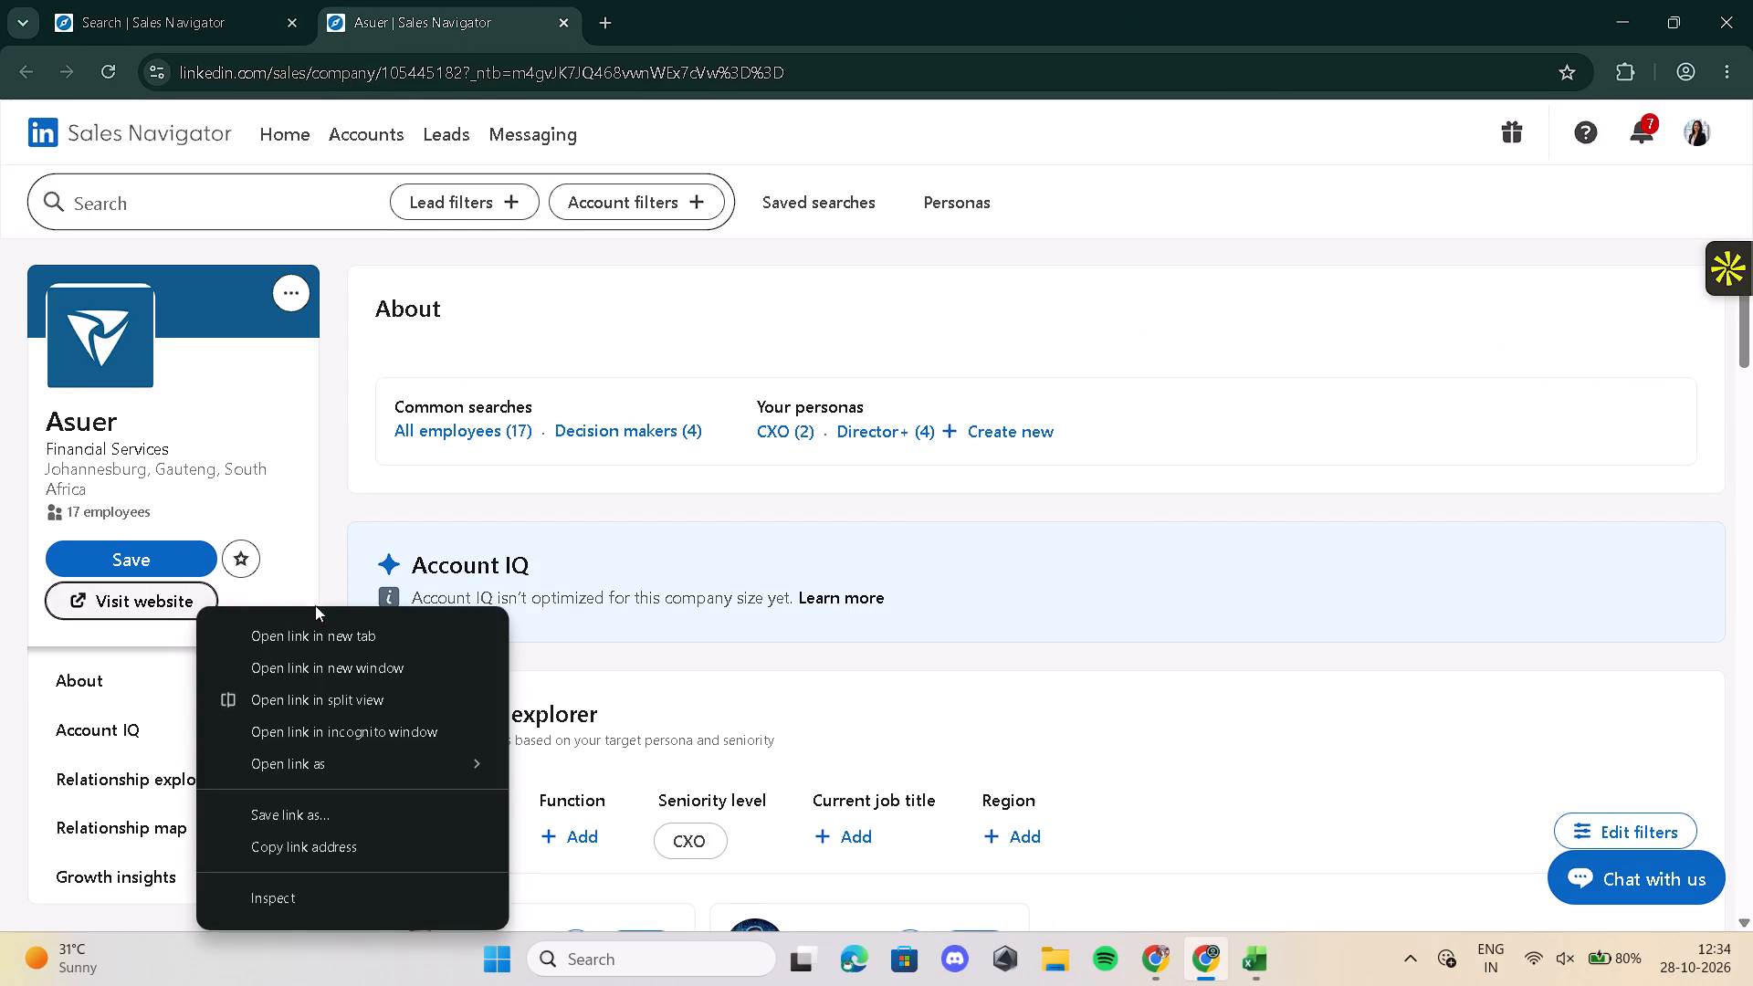
{"action": "left_click", "coordinate": [338, 624]}
{"action": "left_click", "coordinate": [120, 75]}
{"action": "left_click", "coordinate": [159, 5]}
{"action": "left_click_drag", "start_coordinate": [529, 0], "coordinate": [538, 0]}
{"action": "left_click", "coordinate": [710, 0]}
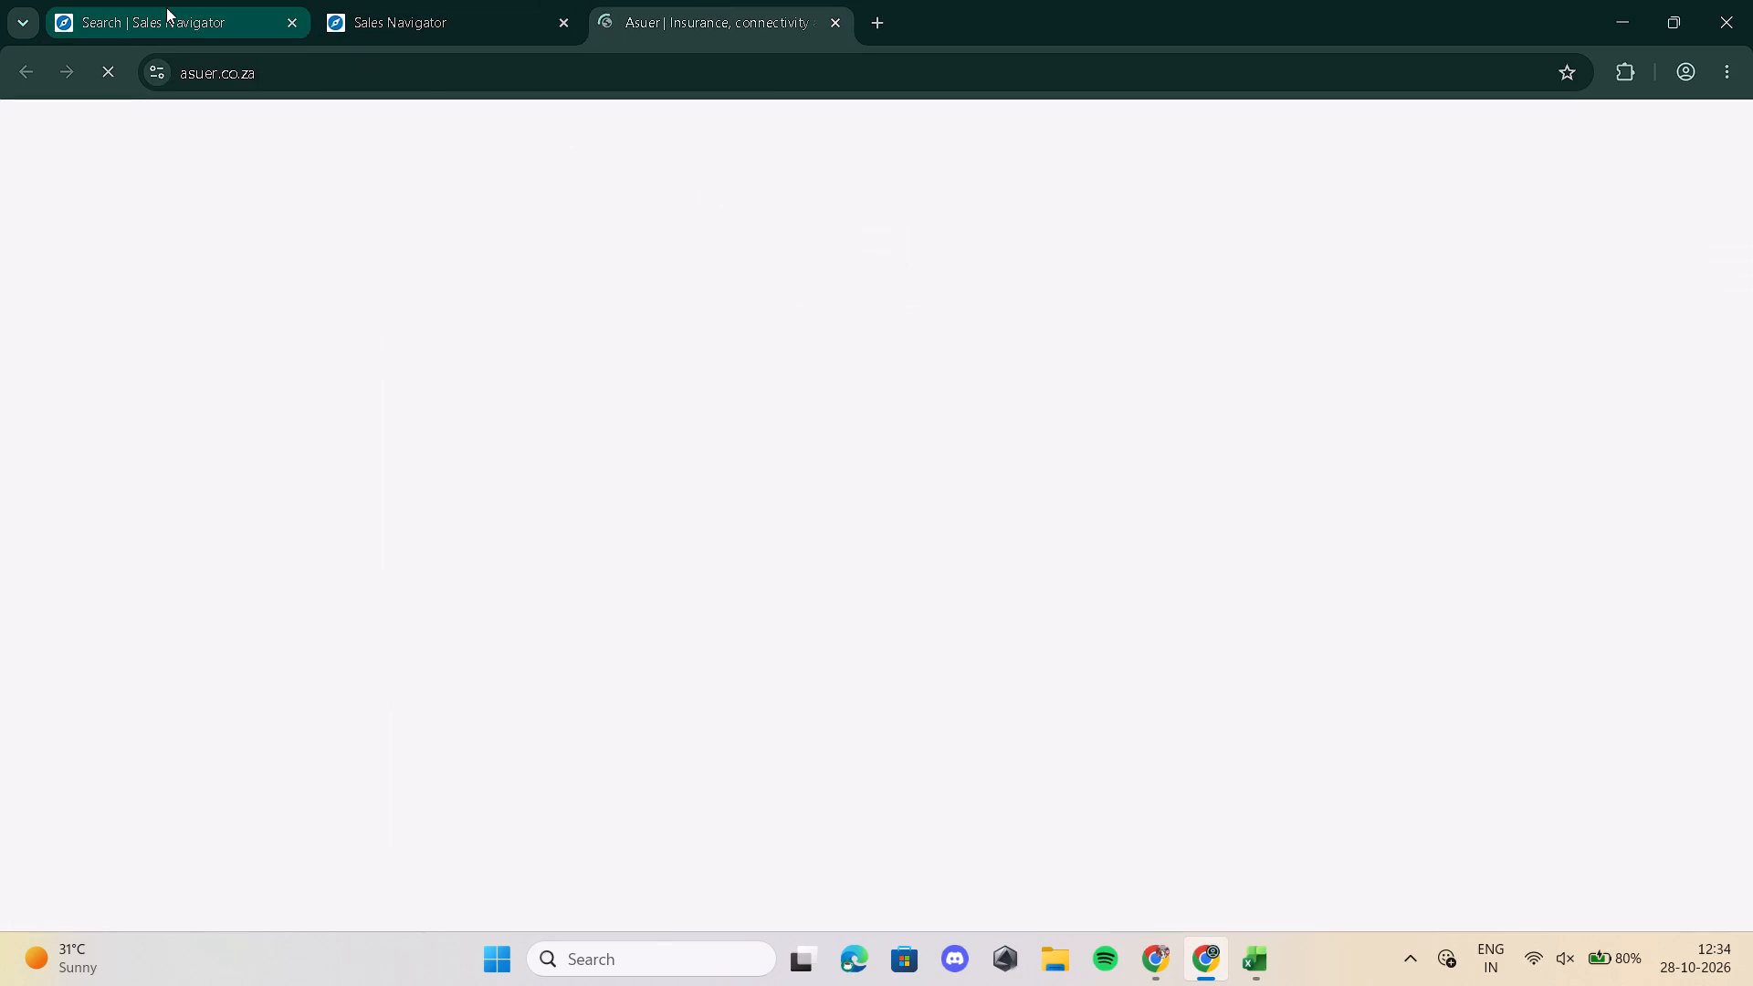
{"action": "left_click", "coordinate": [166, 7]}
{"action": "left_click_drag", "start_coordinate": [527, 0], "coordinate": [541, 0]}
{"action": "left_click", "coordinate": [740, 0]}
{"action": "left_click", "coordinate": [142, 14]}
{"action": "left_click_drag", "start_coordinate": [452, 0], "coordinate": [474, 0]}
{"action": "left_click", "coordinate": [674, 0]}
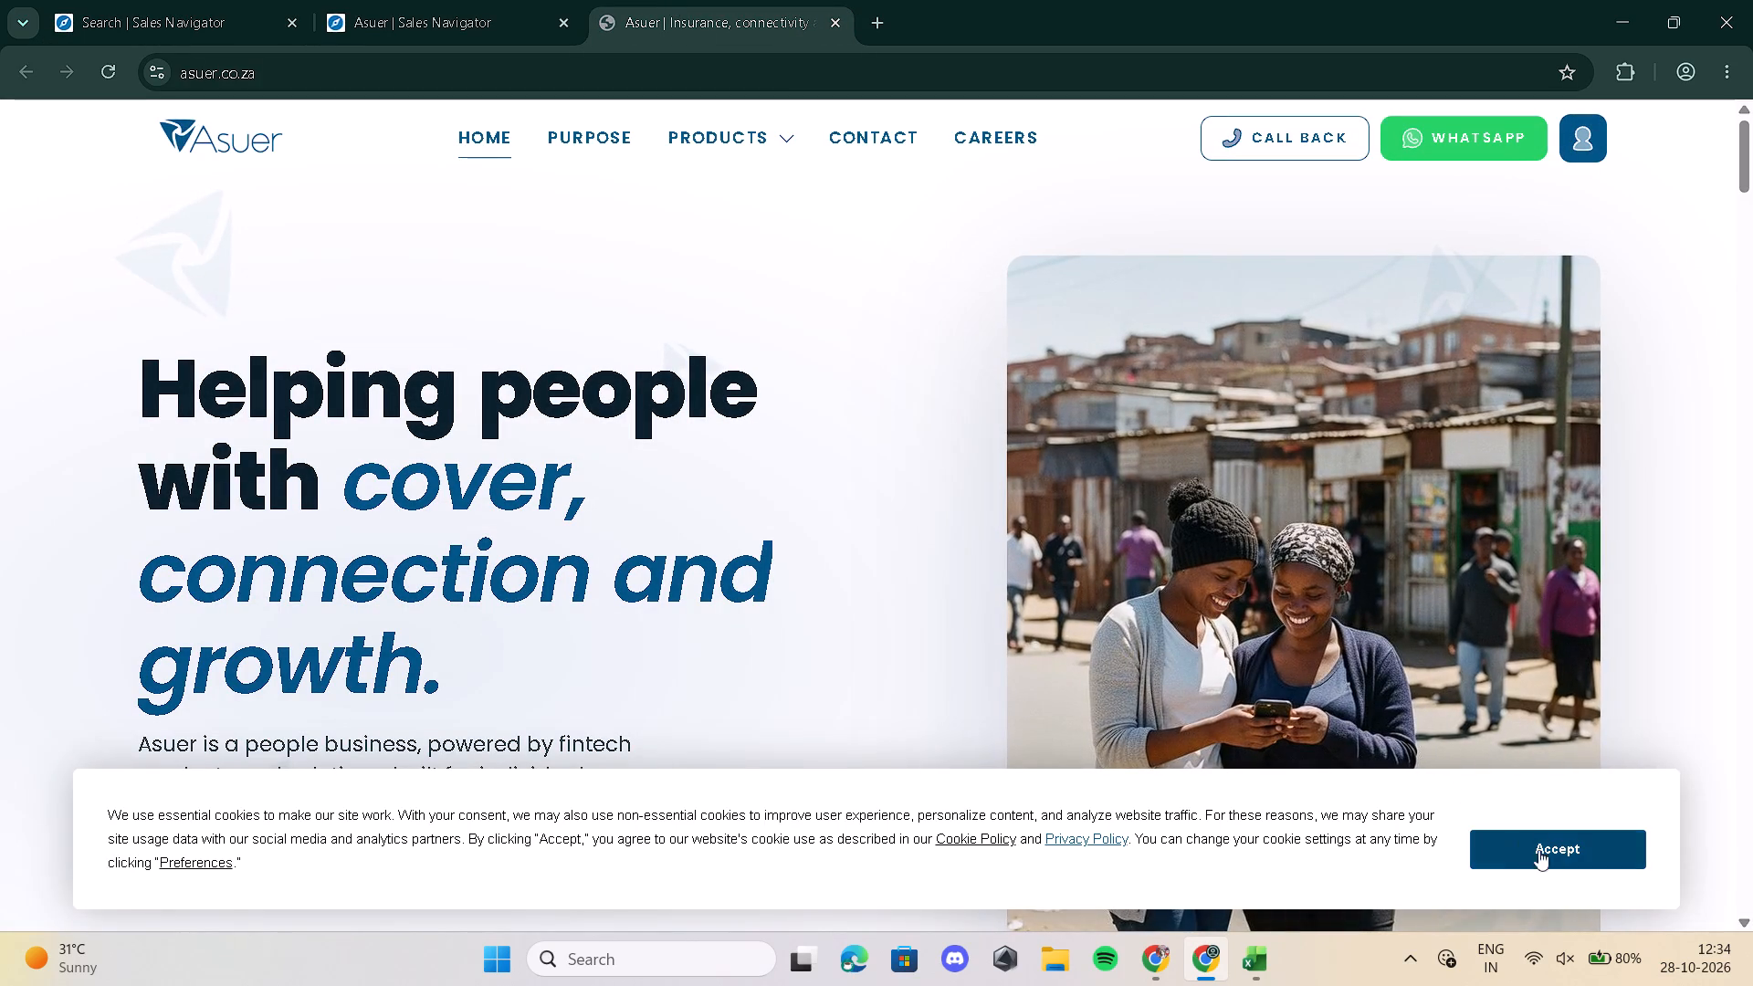
Accept the cookies on the Asuer website and open its Connect product page.
{"action": "left_click", "coordinate": [1550, 856]}
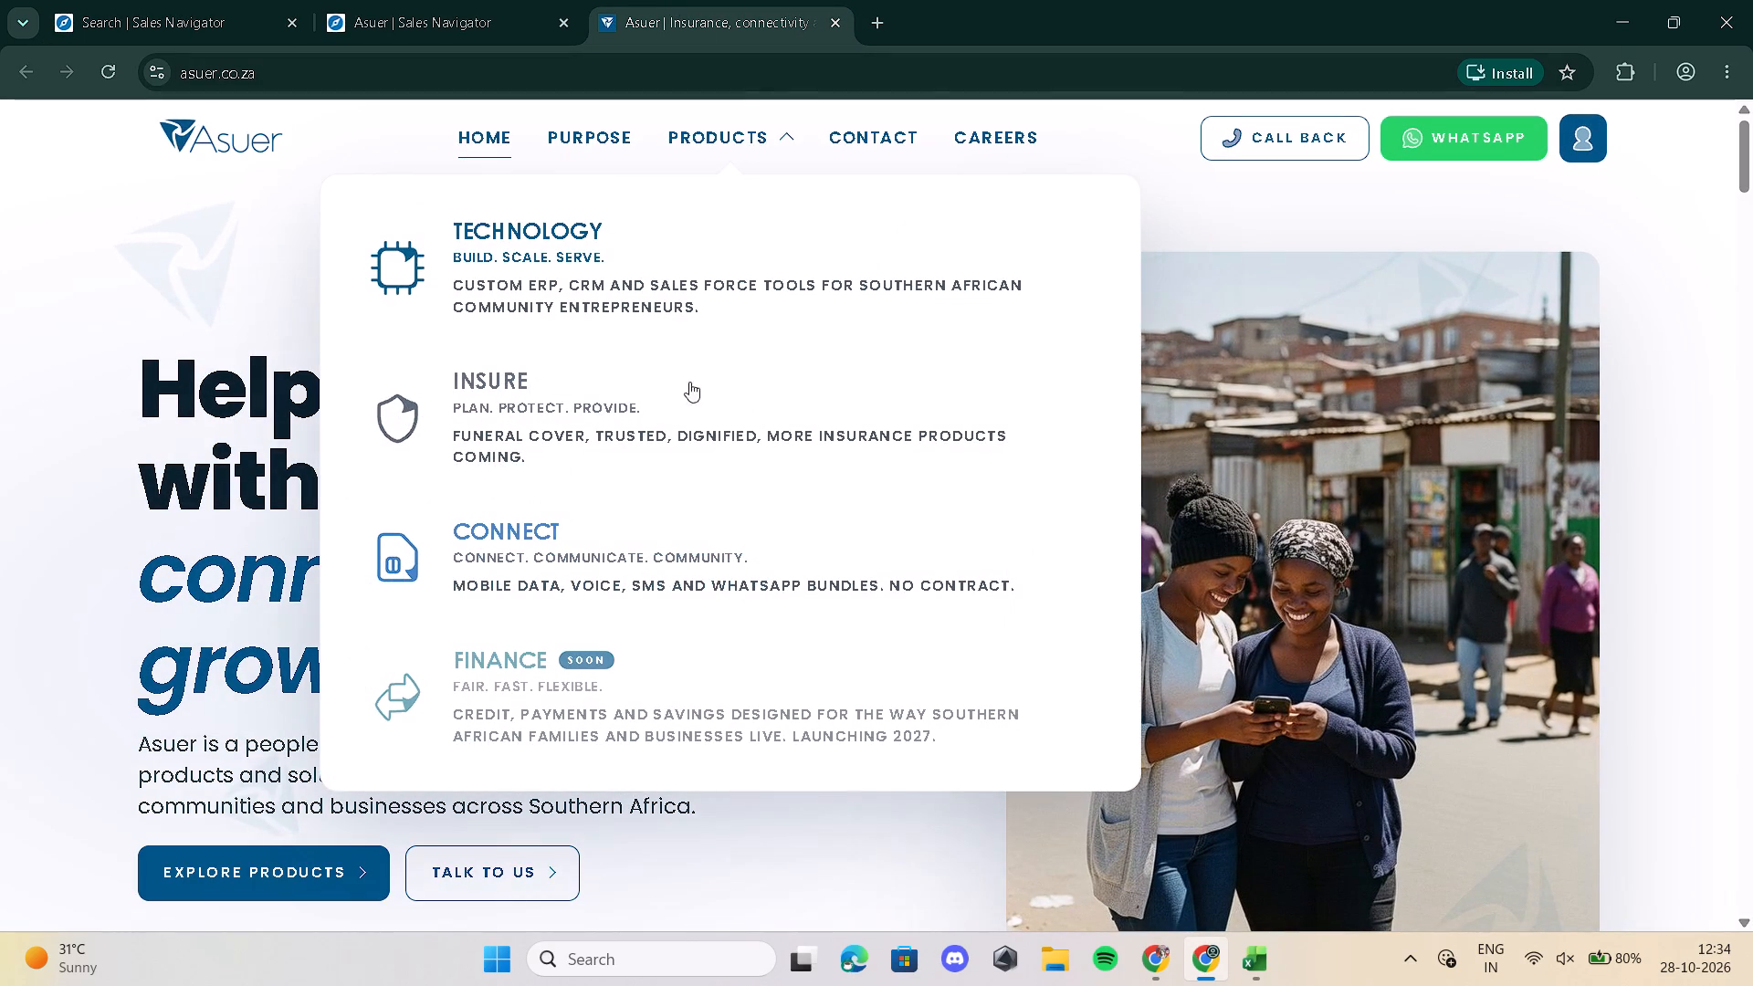
{"action": "left_click", "coordinate": [608, 566]}
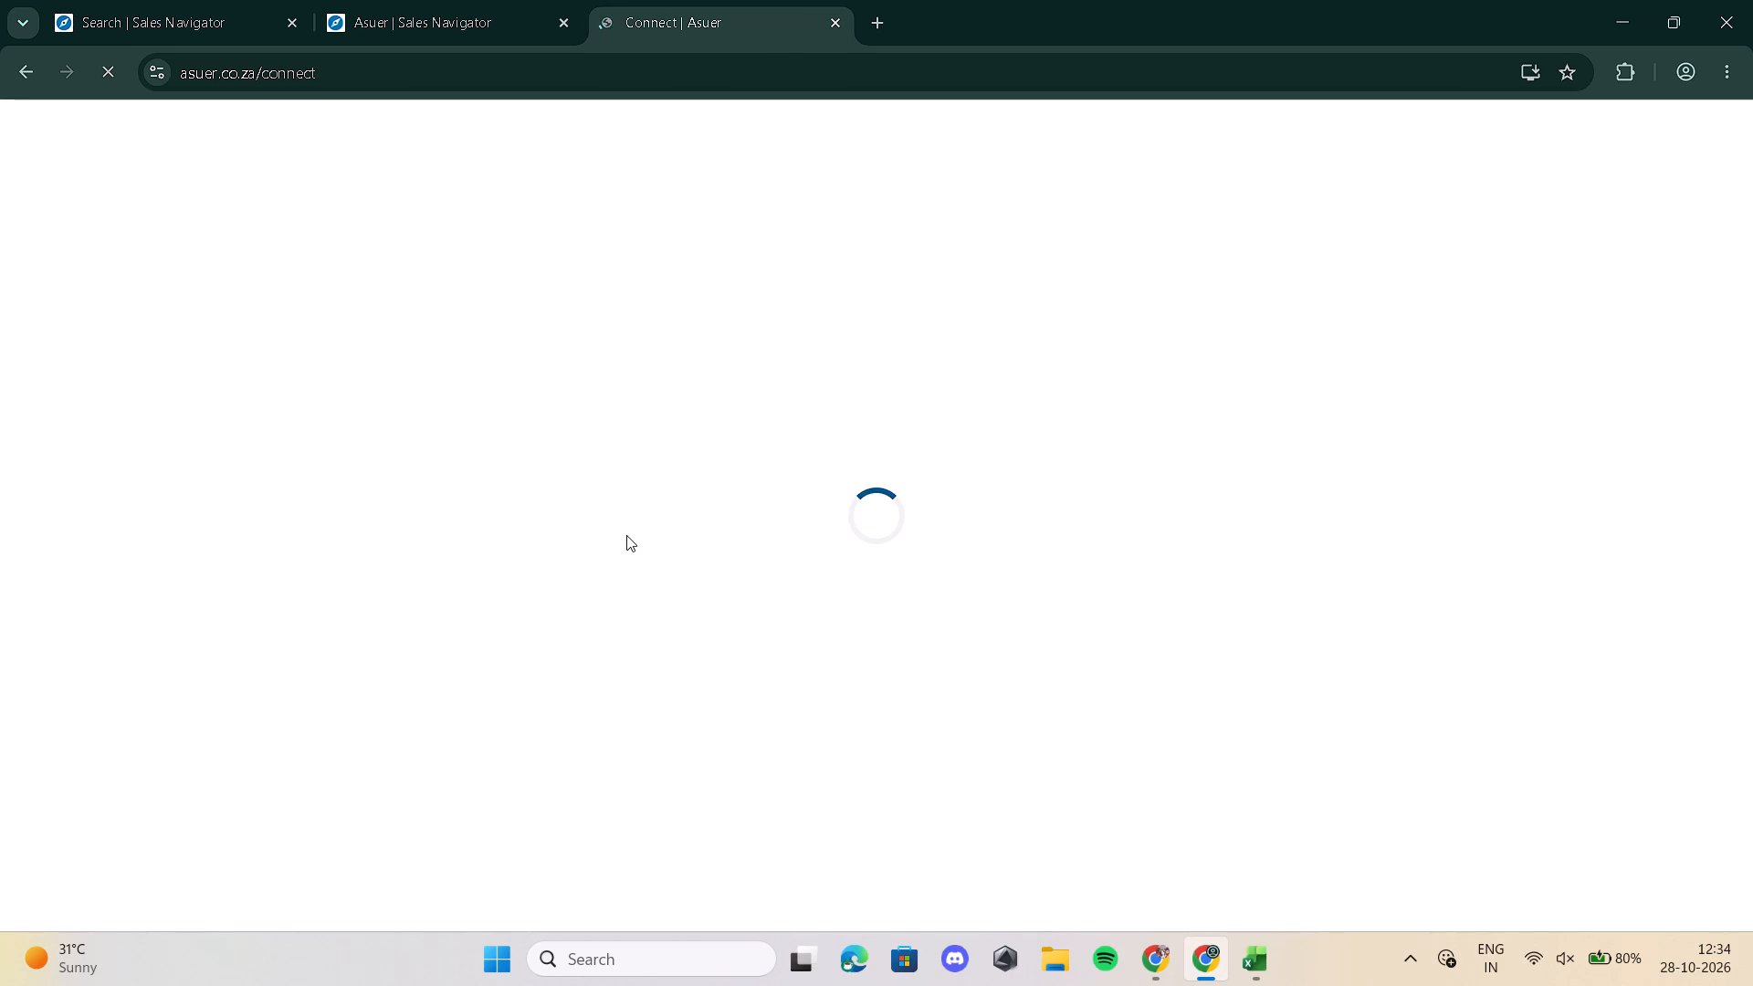
{"action": "left_click", "coordinate": [238, 0]}
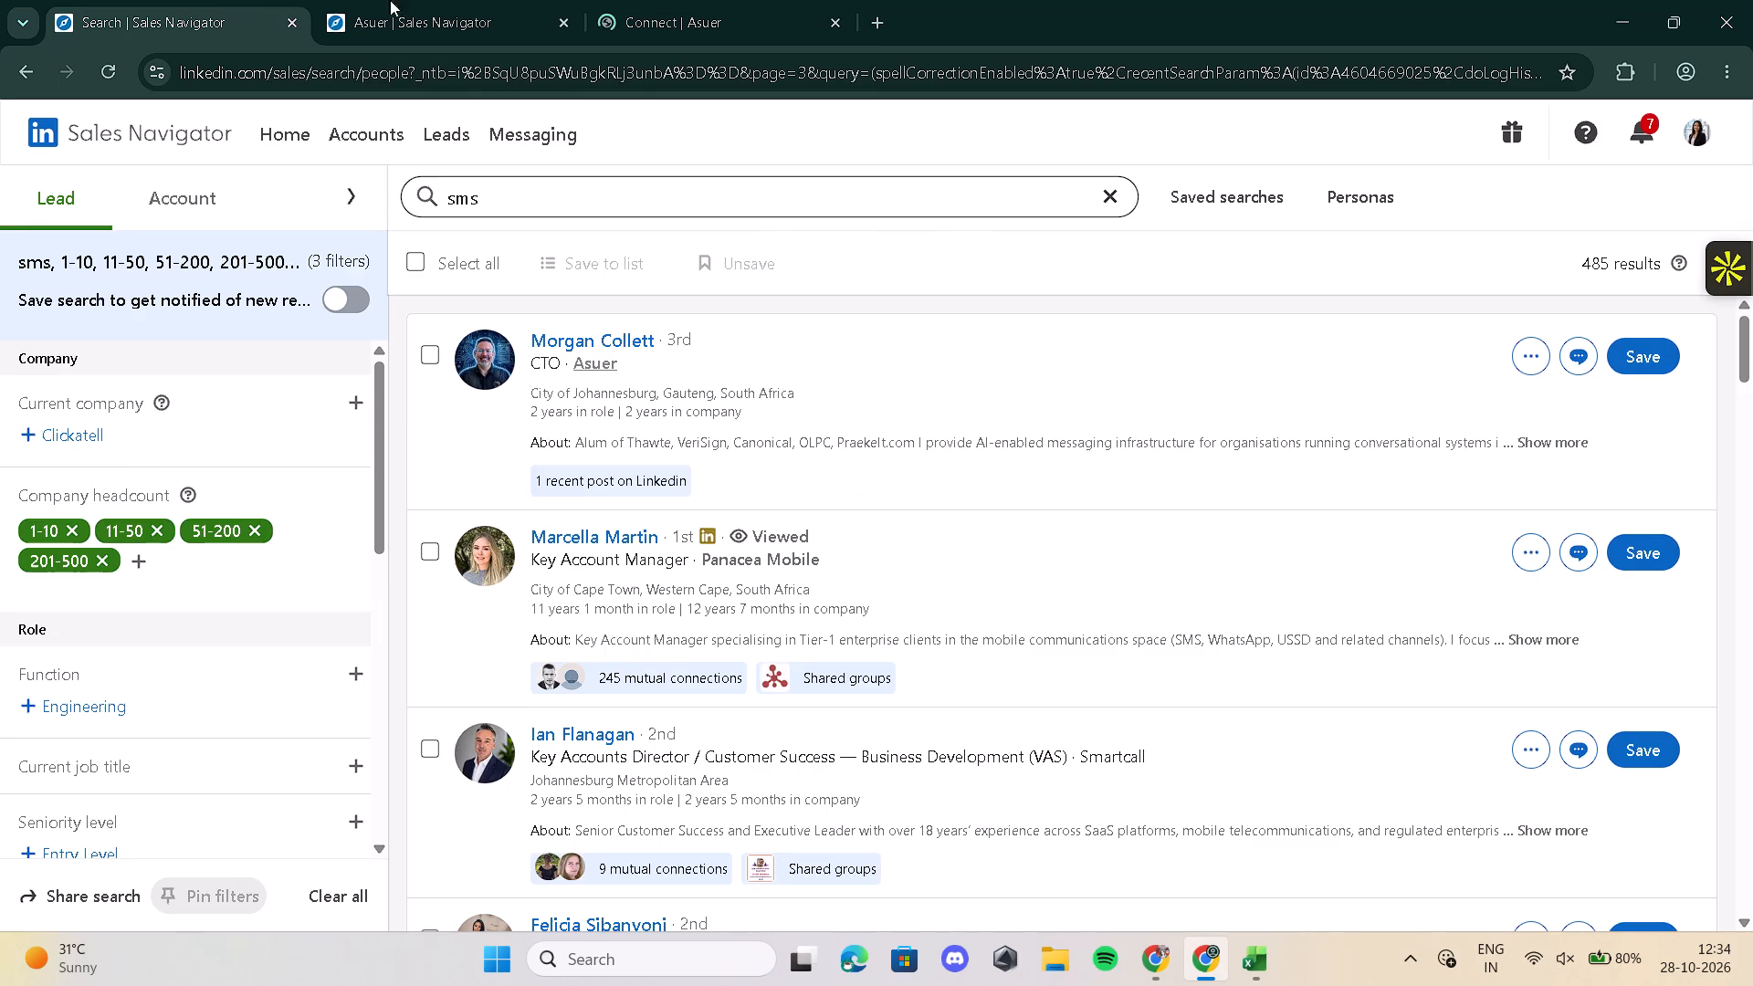
{"action": "left_click", "coordinate": [437, 0]}
{"action": "left_click", "coordinate": [683, 0]}
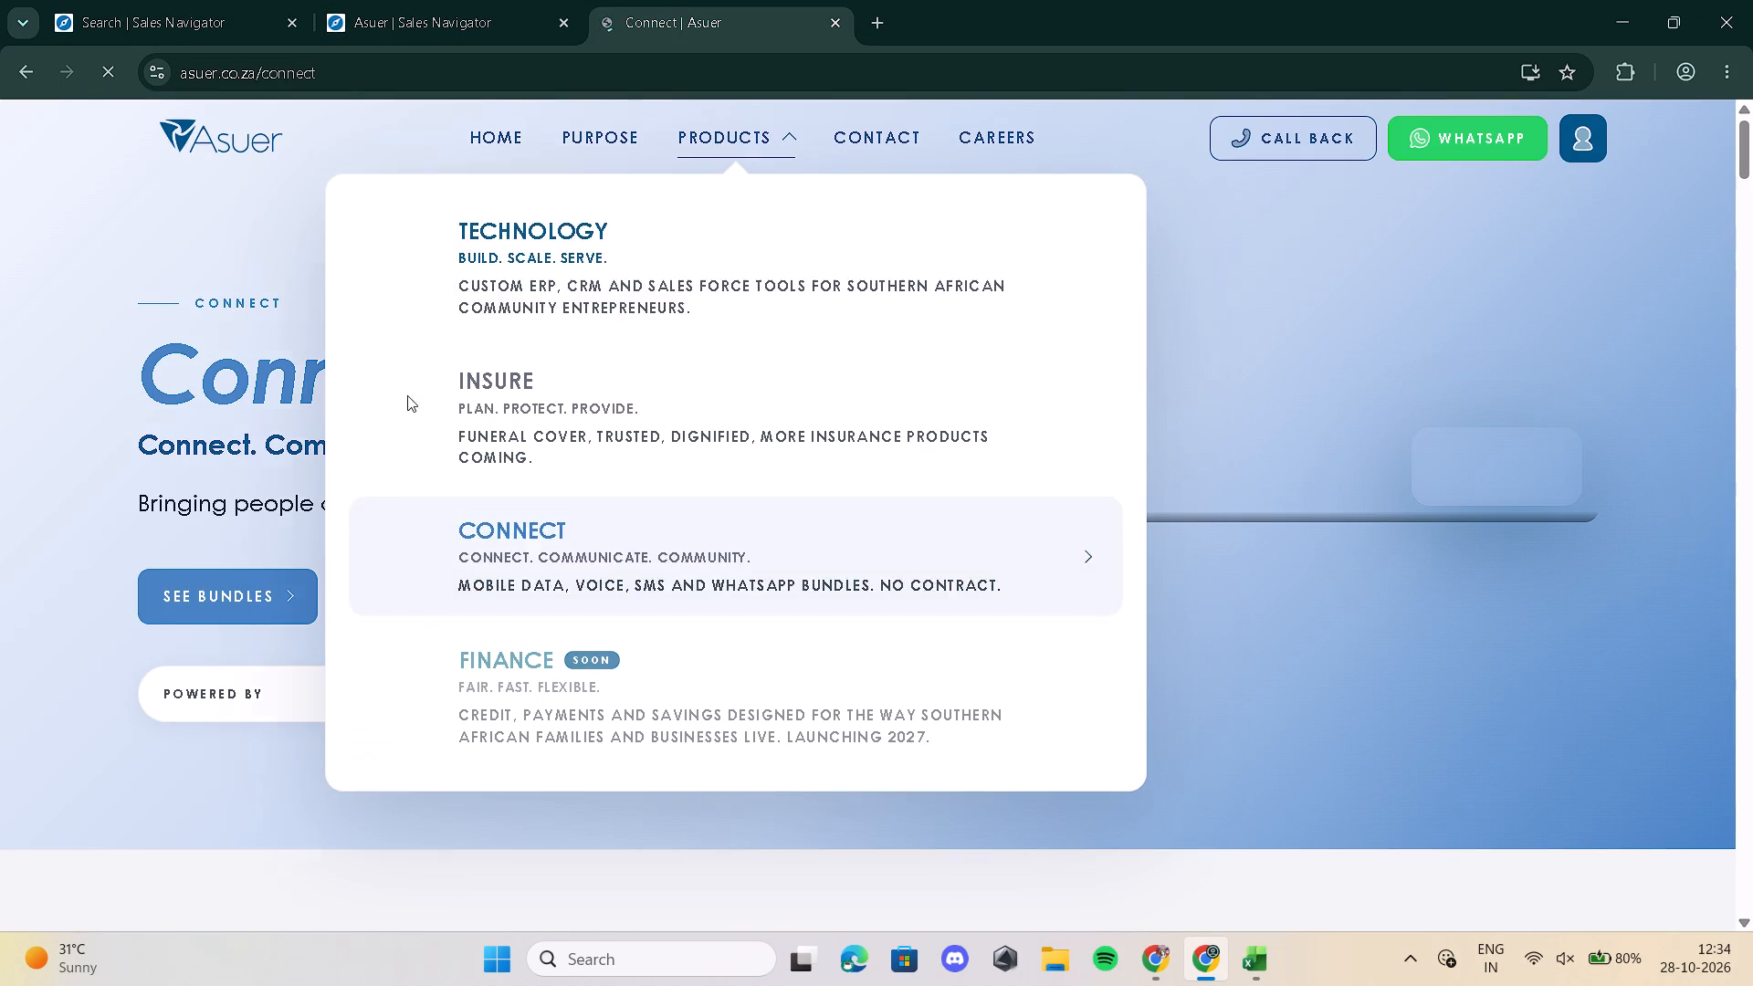
Examine the Connect page for Asuer's mobile and messaging offering.
{"action": "left_click", "coordinate": [153, 253]}
{"action": "scroll", "coordinate": [579, 561], "scroll_direction": "down", "scroll_amount": 9}
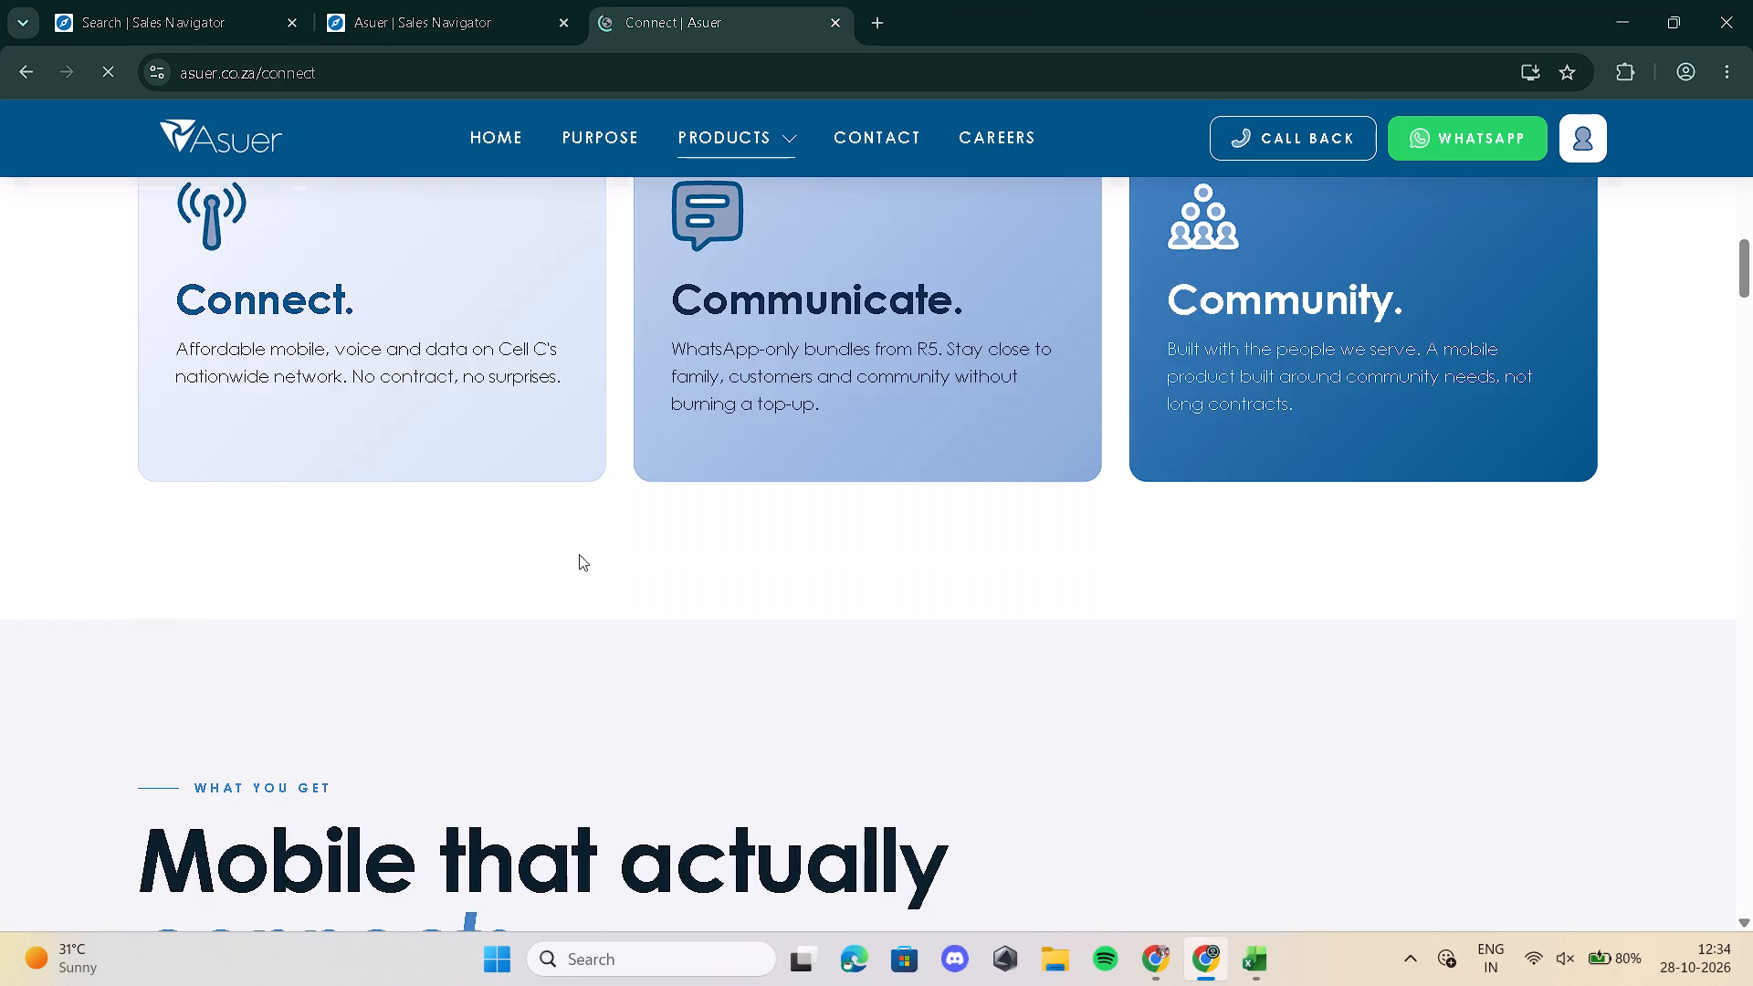
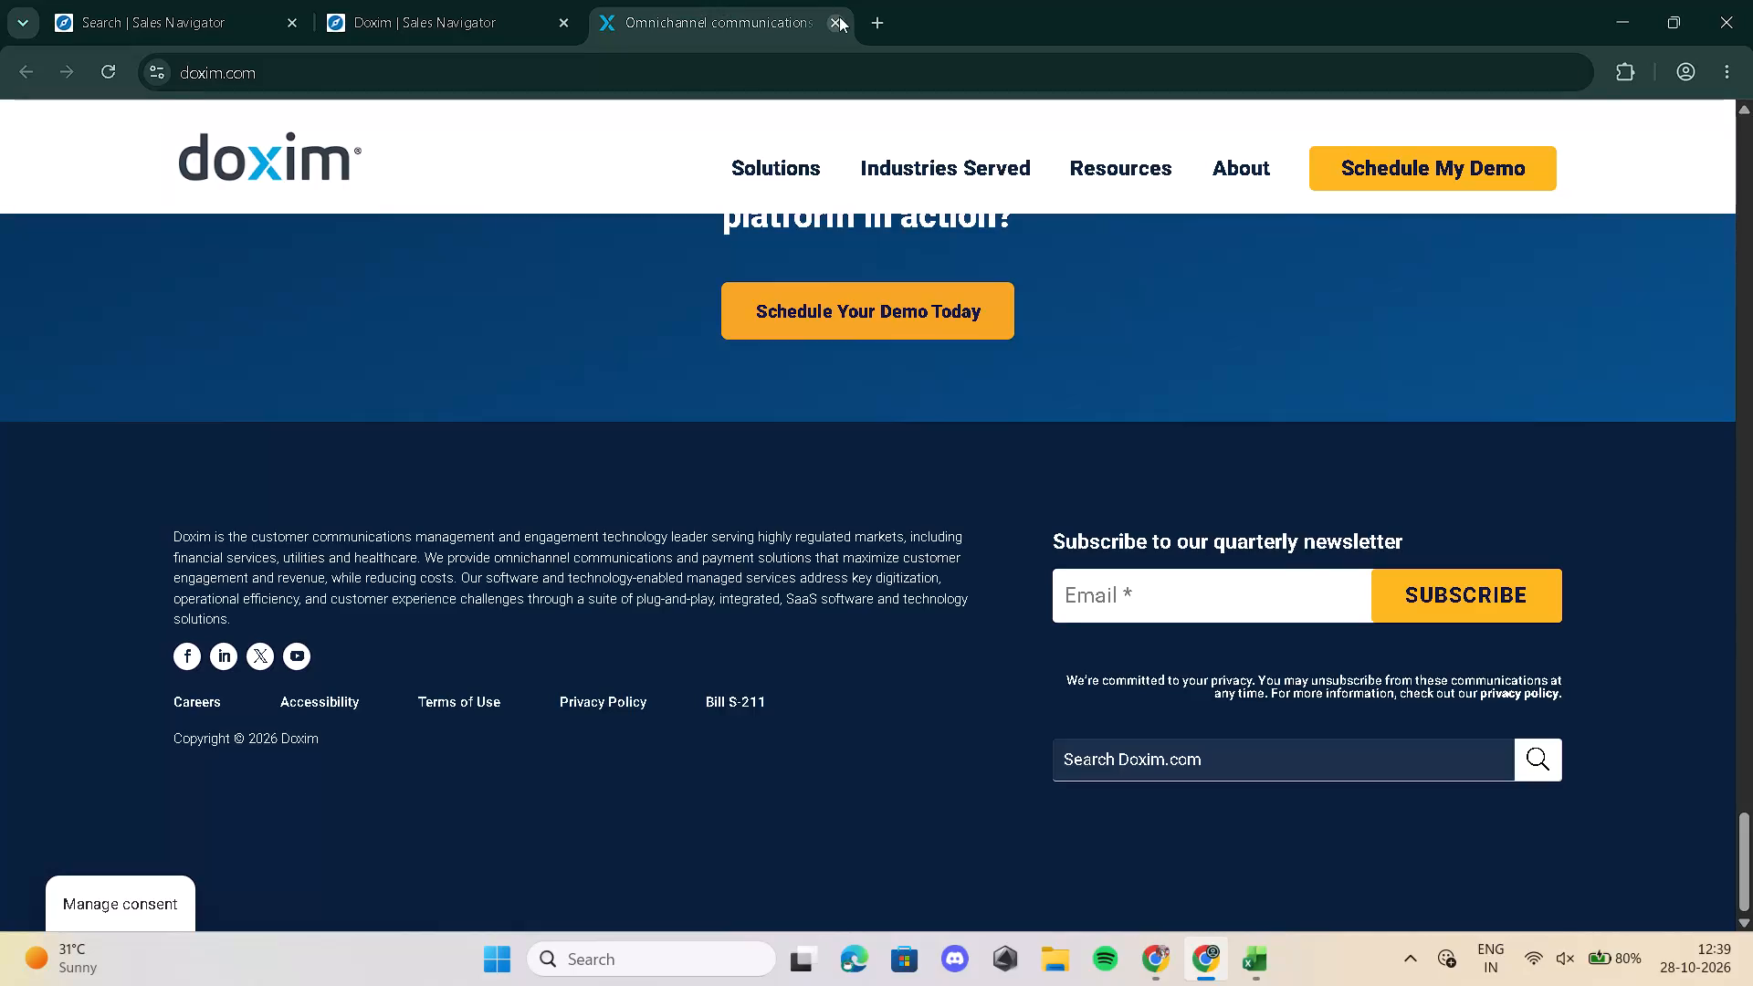
Close the Doxim company page and return to the lead search results.
{"action": "left_click", "coordinate": [562, 16]}
{"action": "left_click", "coordinate": [1175, 390]}
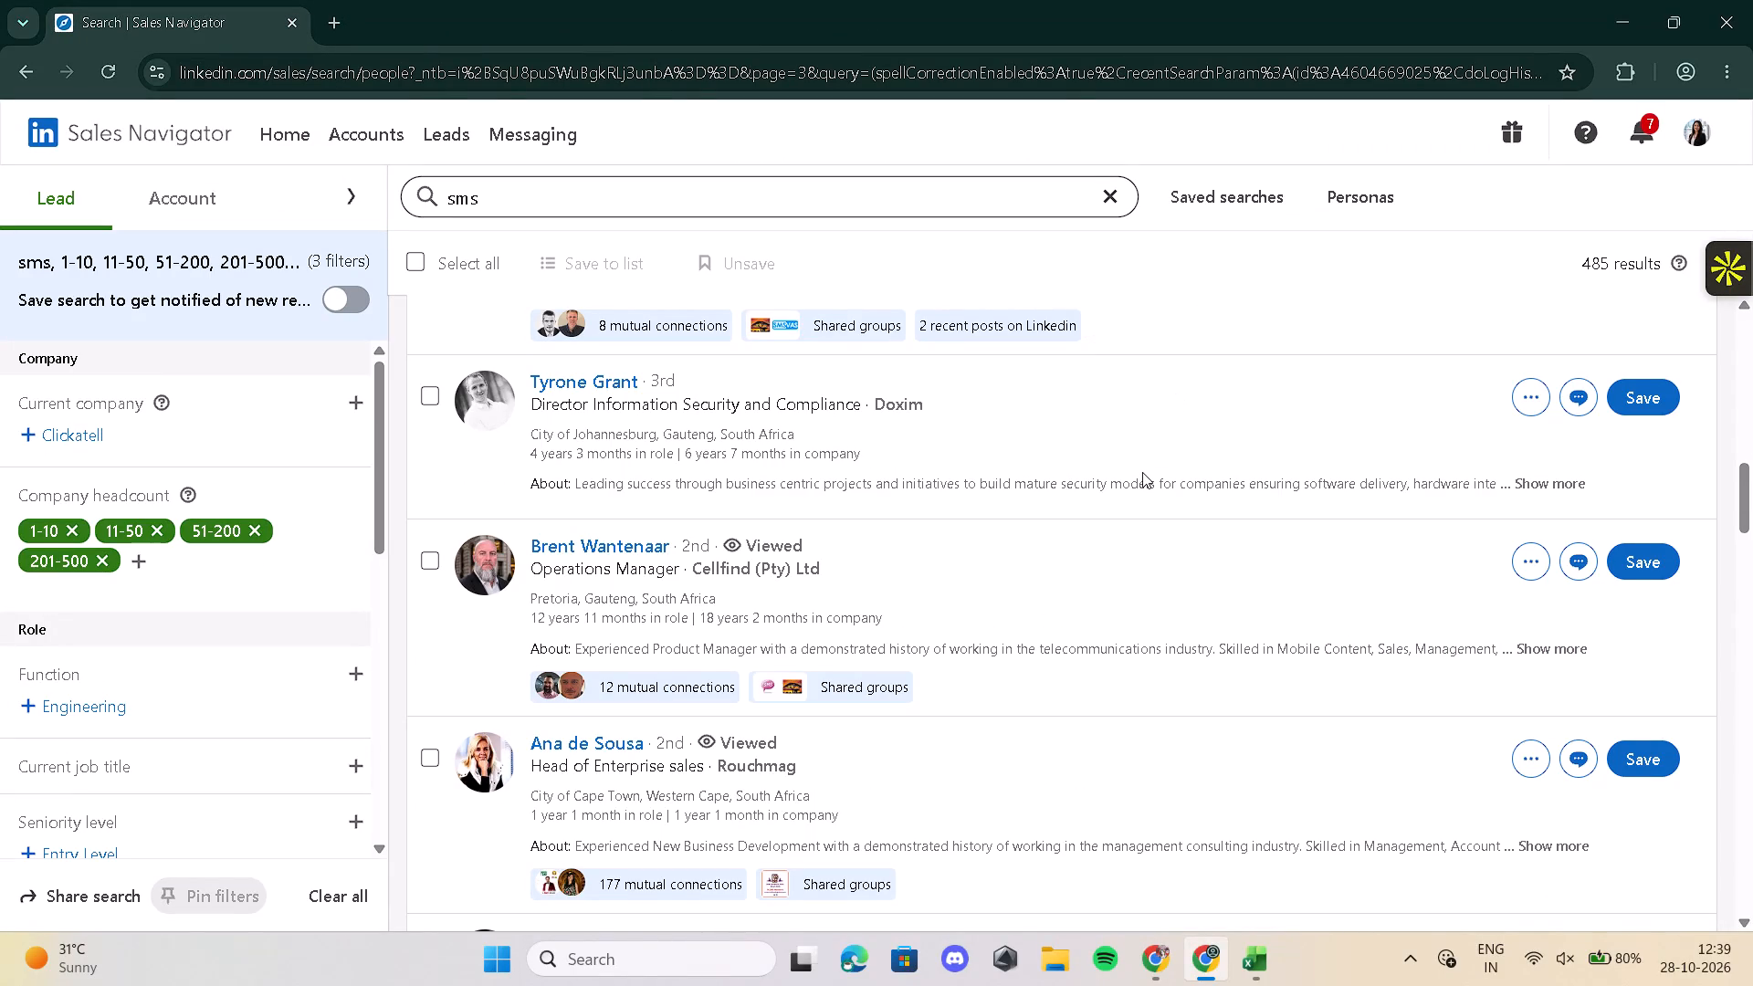
Open the company page of TAINA Technology Limited, the Marketing Coordinator lead's employer, in a new tab.
{"action": "scroll", "coordinate": [1142, 472], "scroll_direction": "down", "scroll_amount": 1}
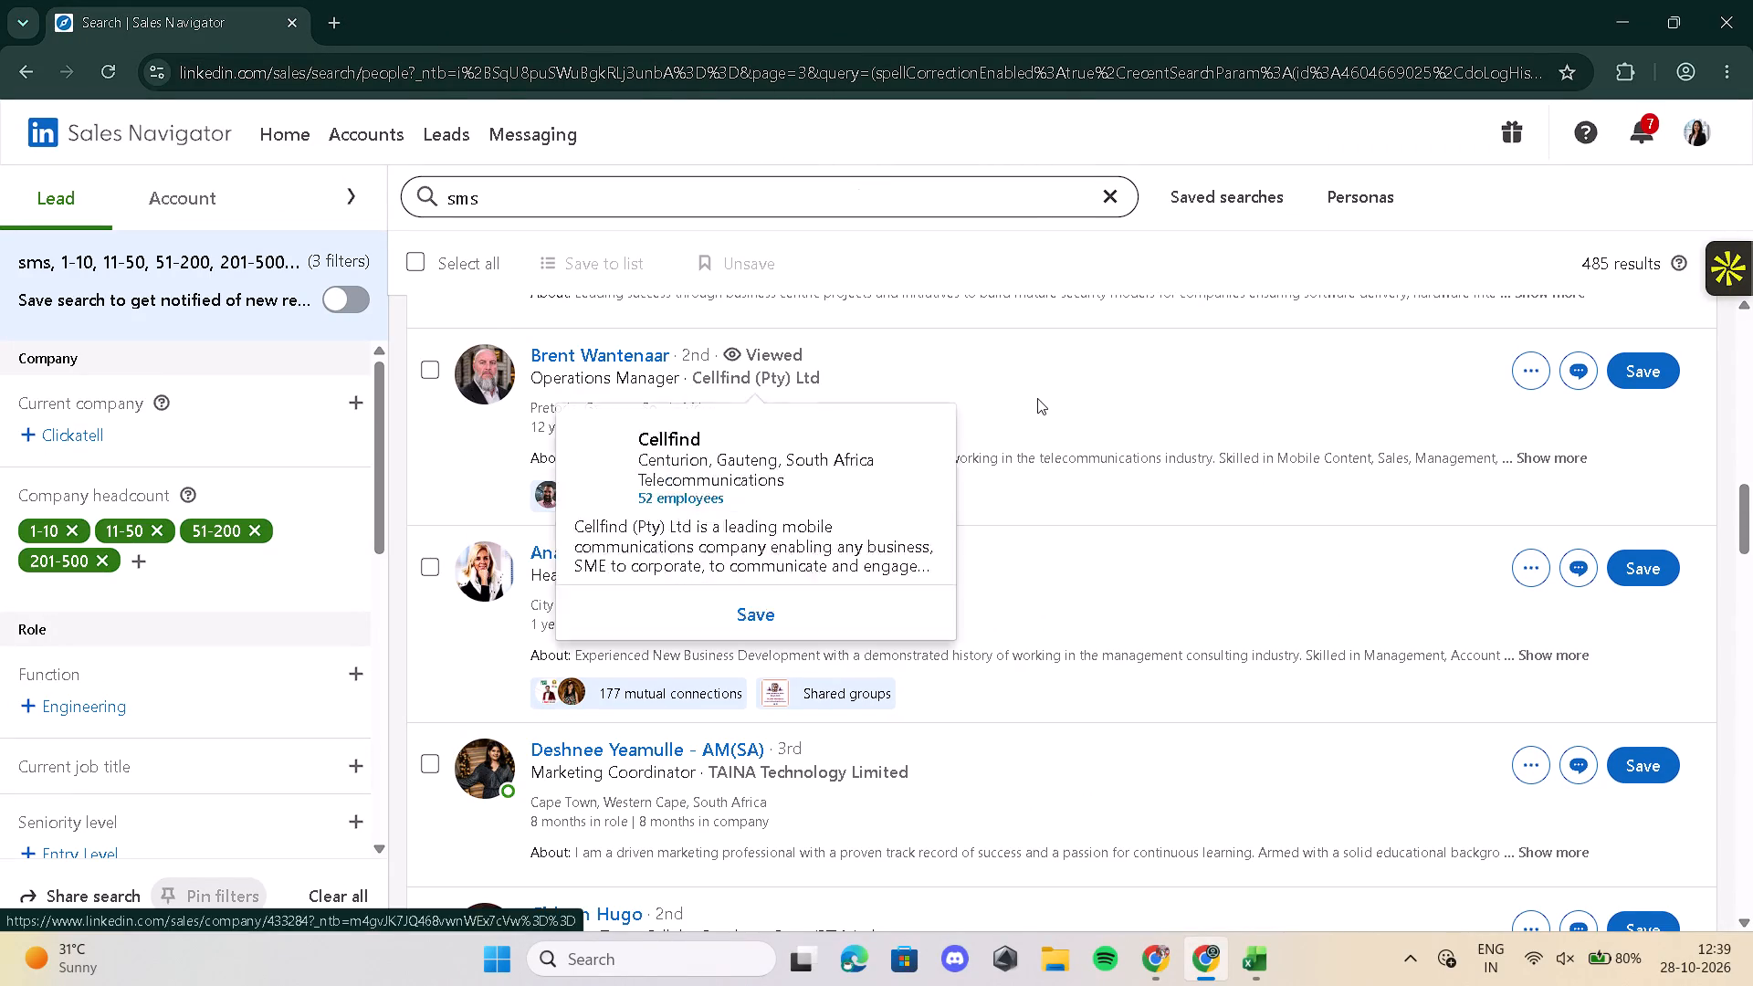
{"action": "scroll", "coordinate": [1037, 398], "scroll_direction": "down", "scroll_amount": 2}
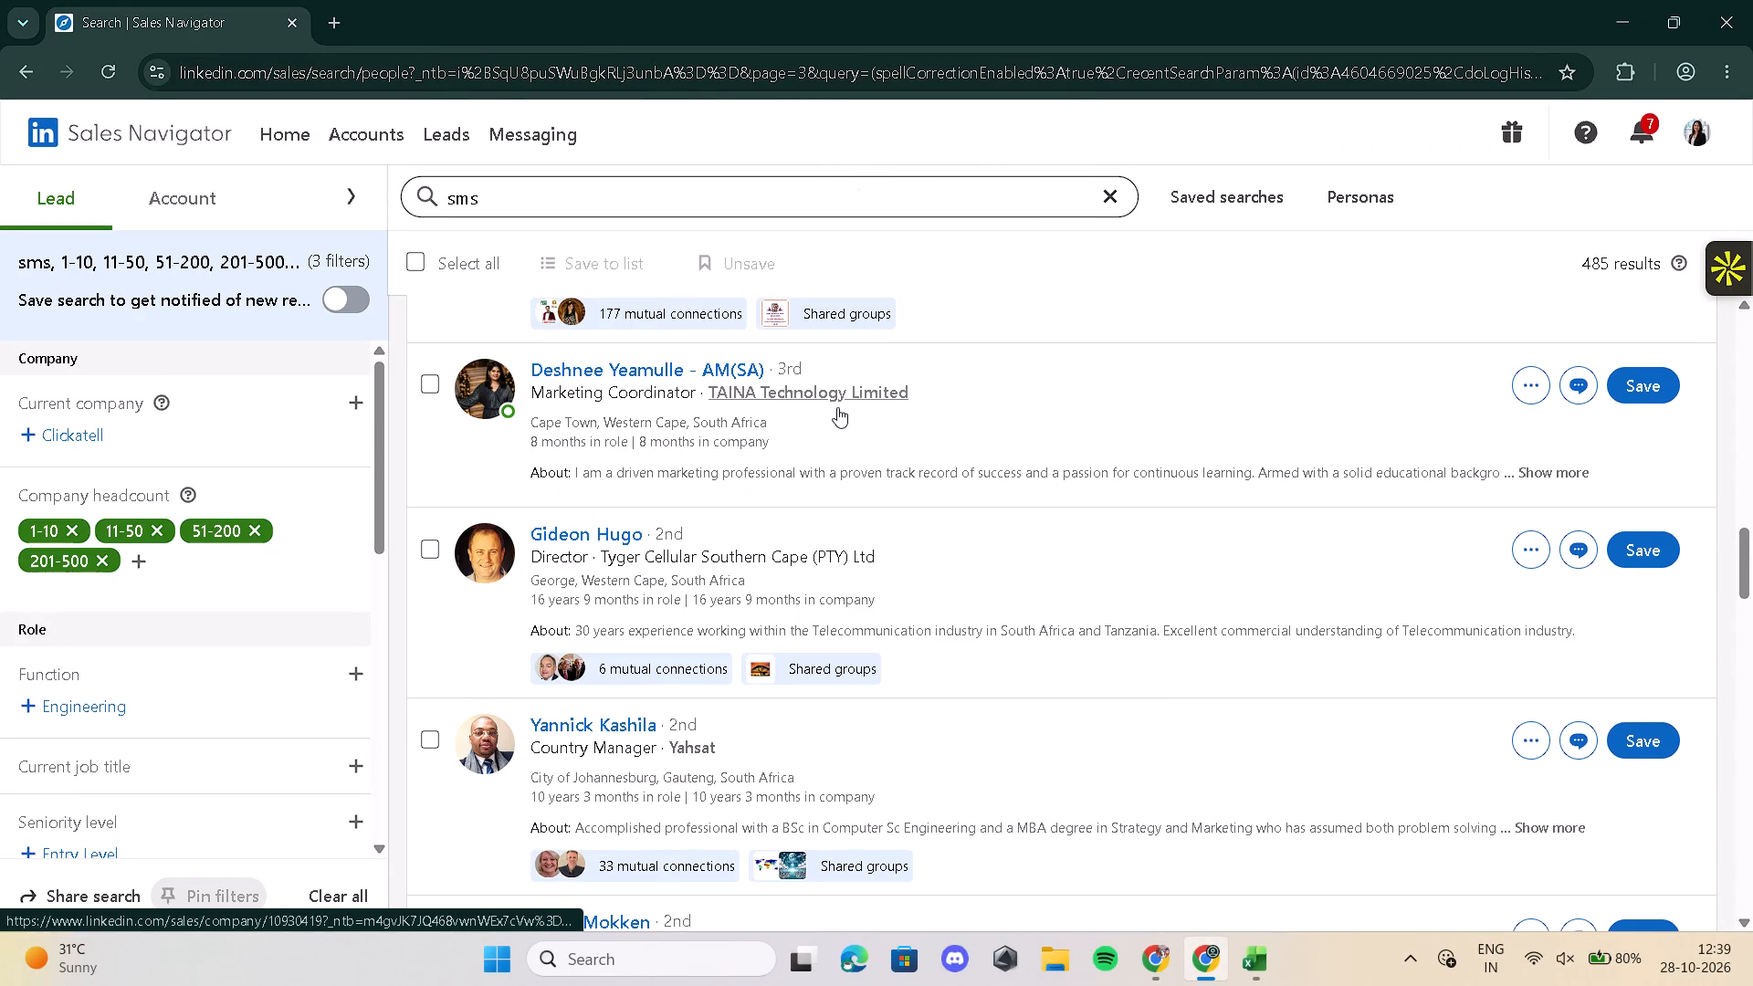
{"action": "right_click", "coordinate": [837, 407]}
{"action": "left_click", "coordinate": [969, 446]}
{"action": "left_click", "coordinate": [394, 0]}
{"action": "left_click_drag", "start_coordinate": [179, 5], "coordinate": [189, 3]}
{"action": "left_click", "coordinate": [354, 0]}
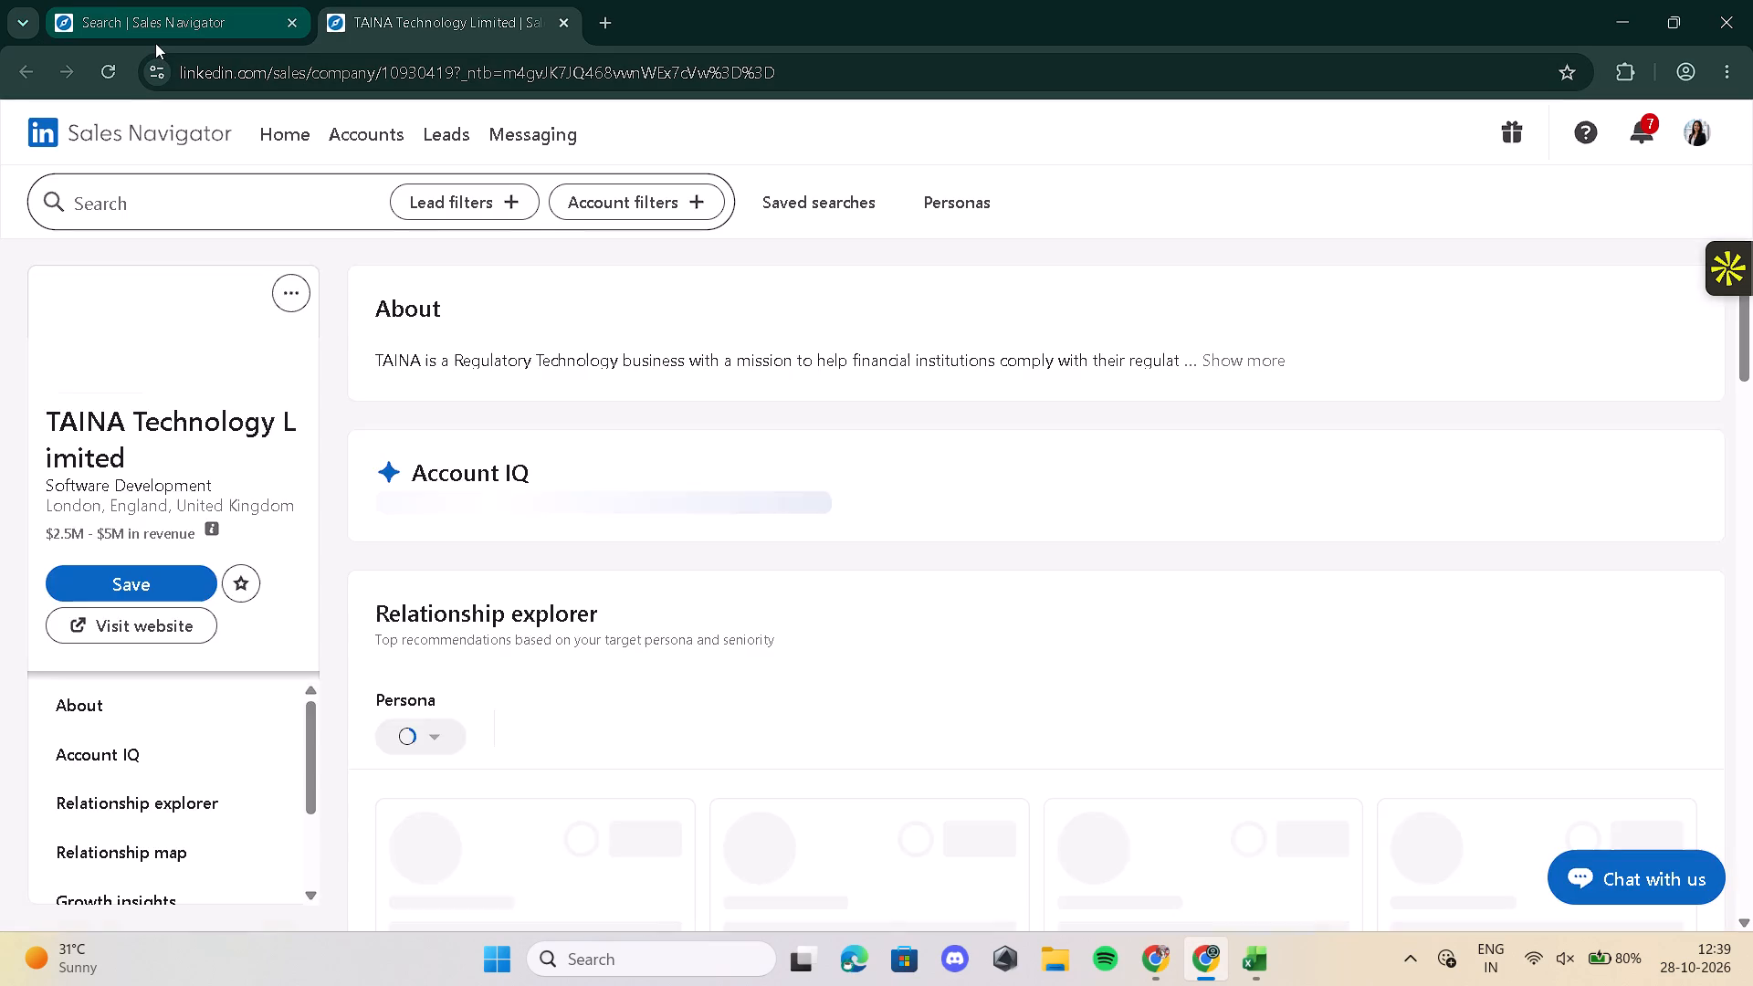
{"action": "left_click", "coordinate": [155, 43]}
{"action": "left_click", "coordinate": [351, 13]}
{"action": "left_click_drag", "start_coordinate": [169, 7], "coordinate": [194, 5]}
{"action": "left_click", "coordinate": [410, 0]}
{"action": "left_click_drag", "start_coordinate": [172, 0], "coordinate": [194, 0]}
{"action": "left_click", "coordinate": [444, 0]}
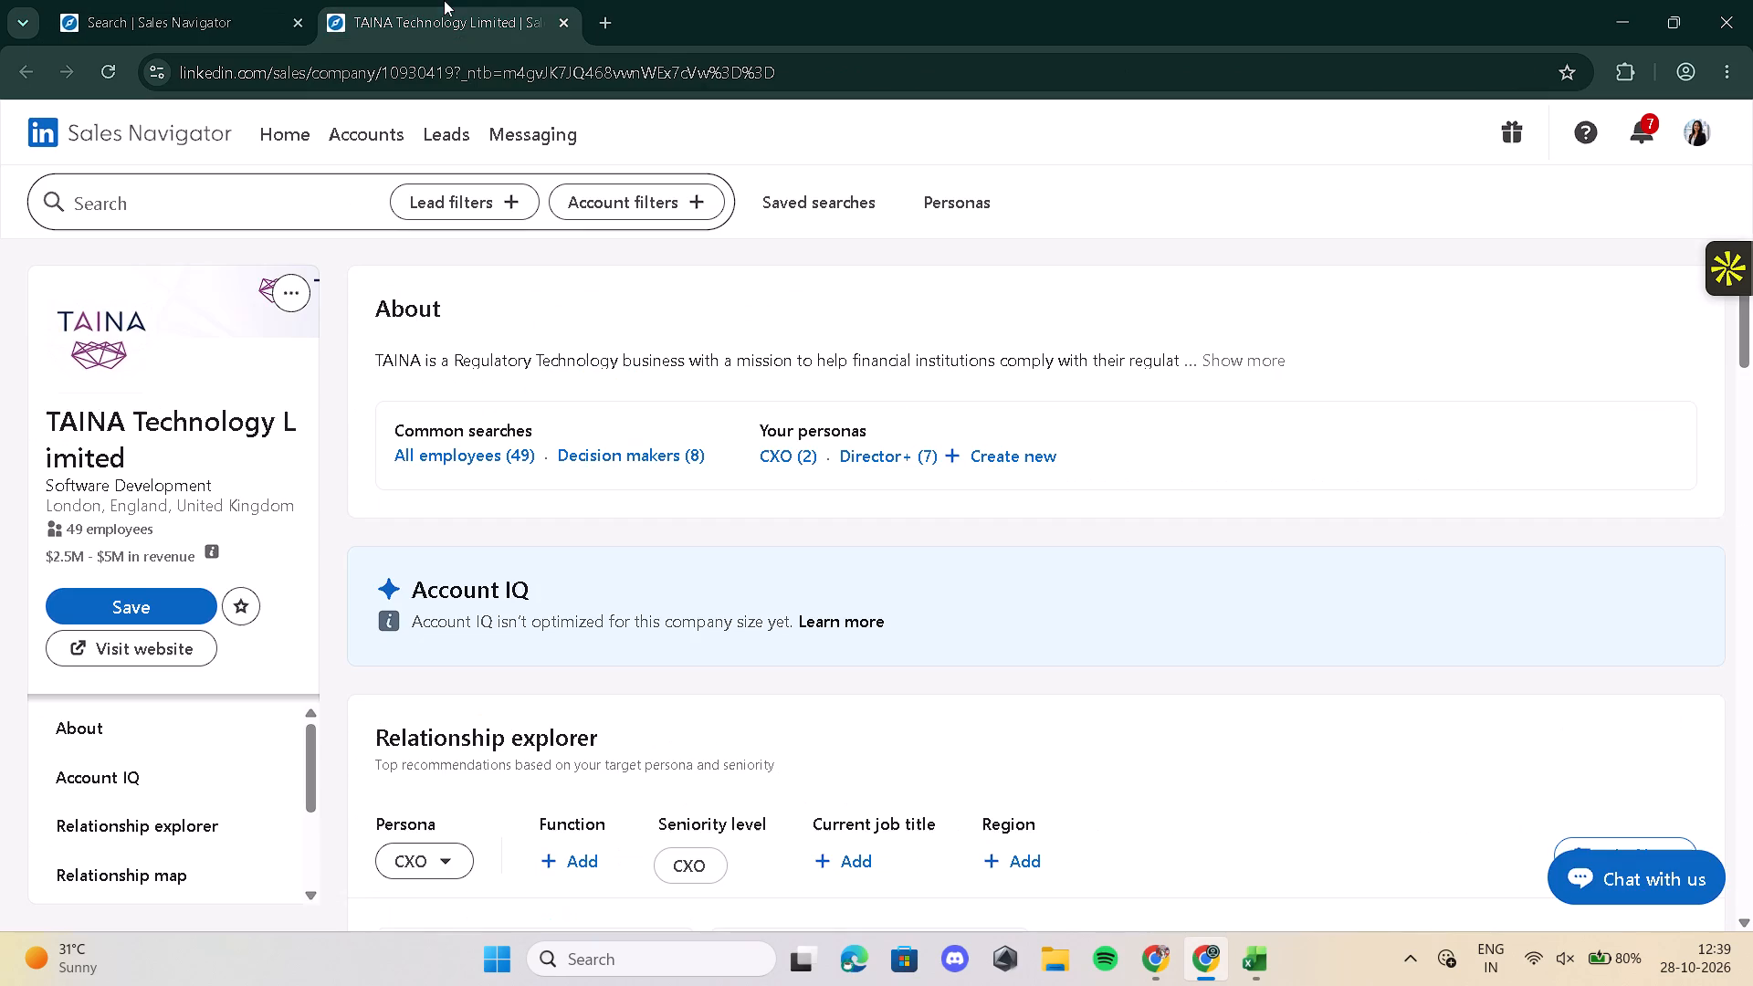
Open TAINA's website in a new tab from its Sales Navigator company page.
{"action": "right_click", "coordinate": [174, 645]}
{"action": "left_click", "coordinate": [344, 372]}
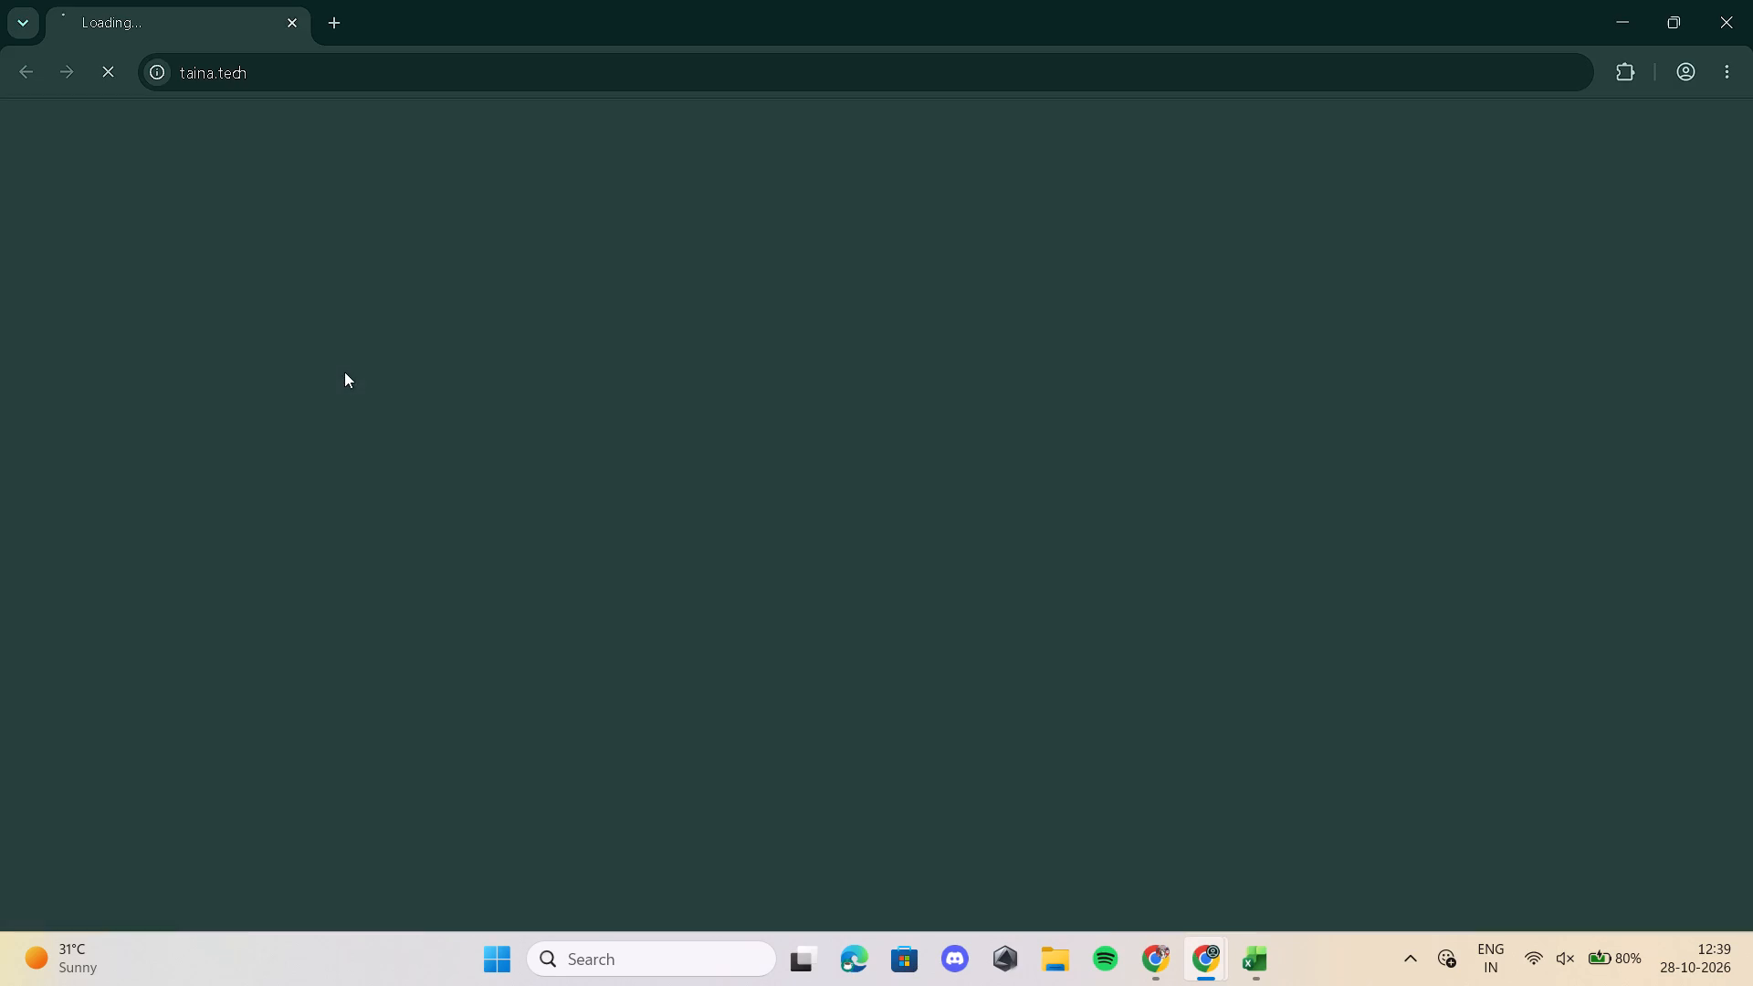
{"action": "left_click", "coordinate": [292, 26]}
{"action": "right_click", "coordinate": [167, 659]}
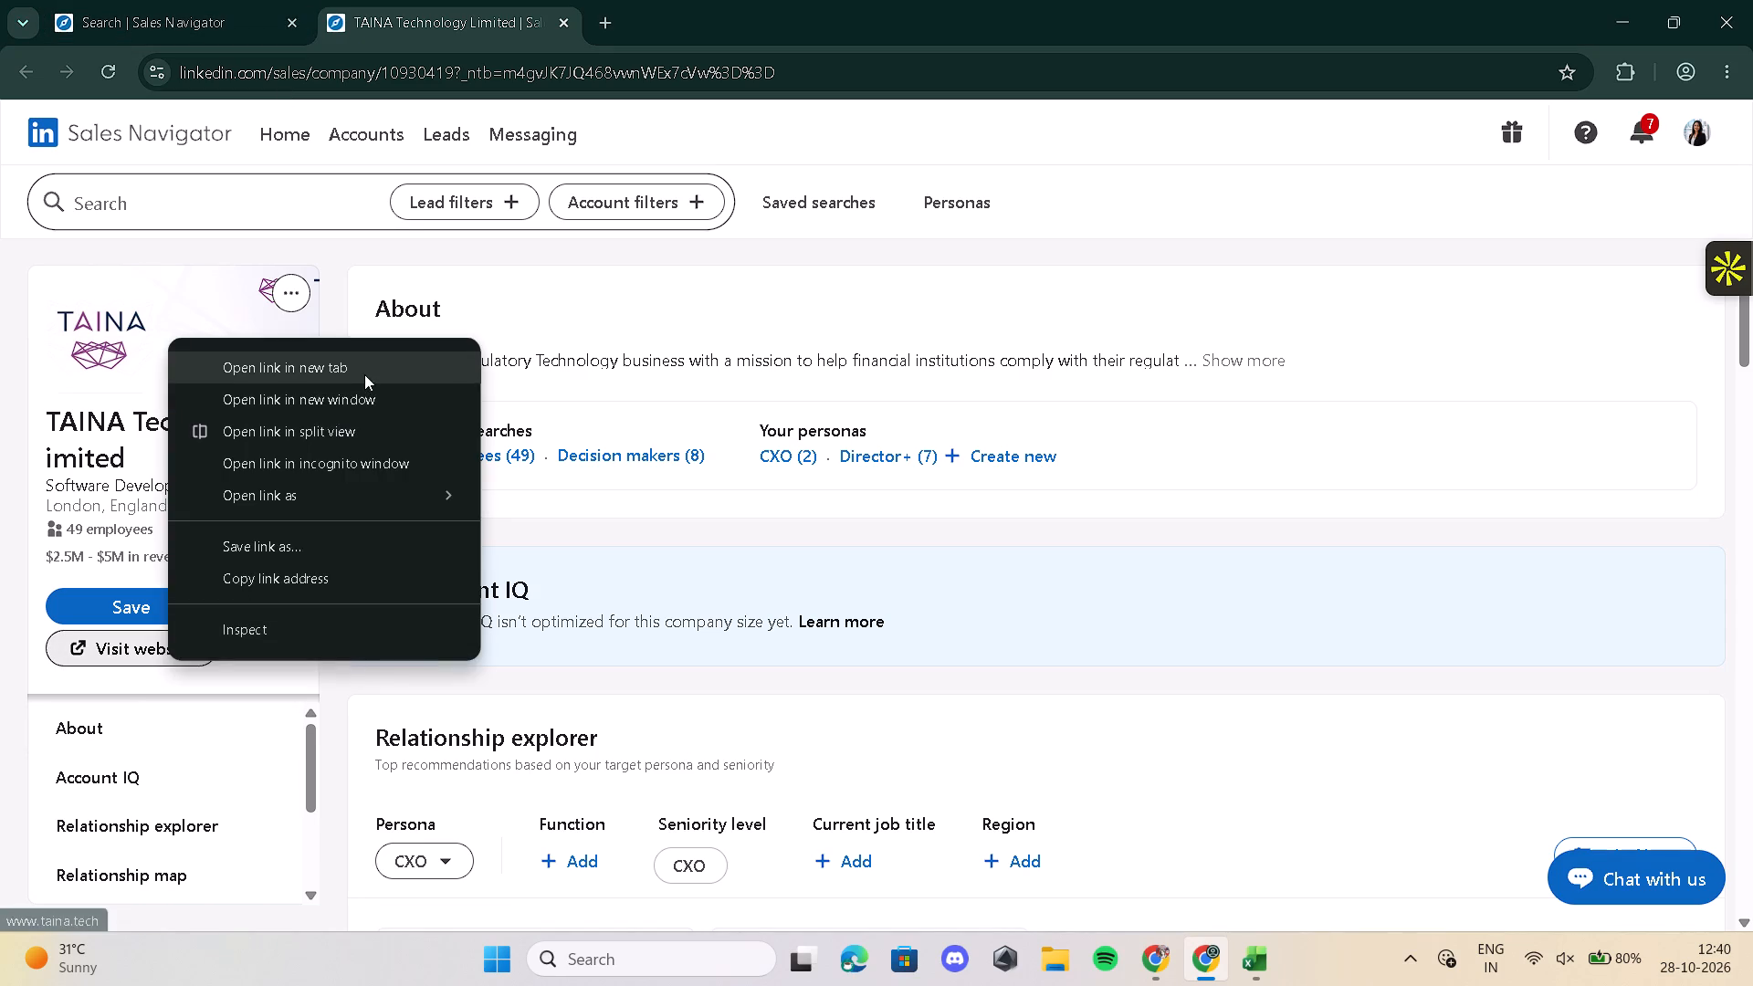
{"action": "left_click", "coordinate": [364, 374]}
{"action": "left_click", "coordinate": [180, 0]}
{"action": "left_click", "coordinate": [469, 0]}
{"action": "left_click", "coordinate": [643, 0]}
{"action": "left_click", "coordinate": [231, 0]}
{"action": "left_click", "coordinate": [493, 0]}
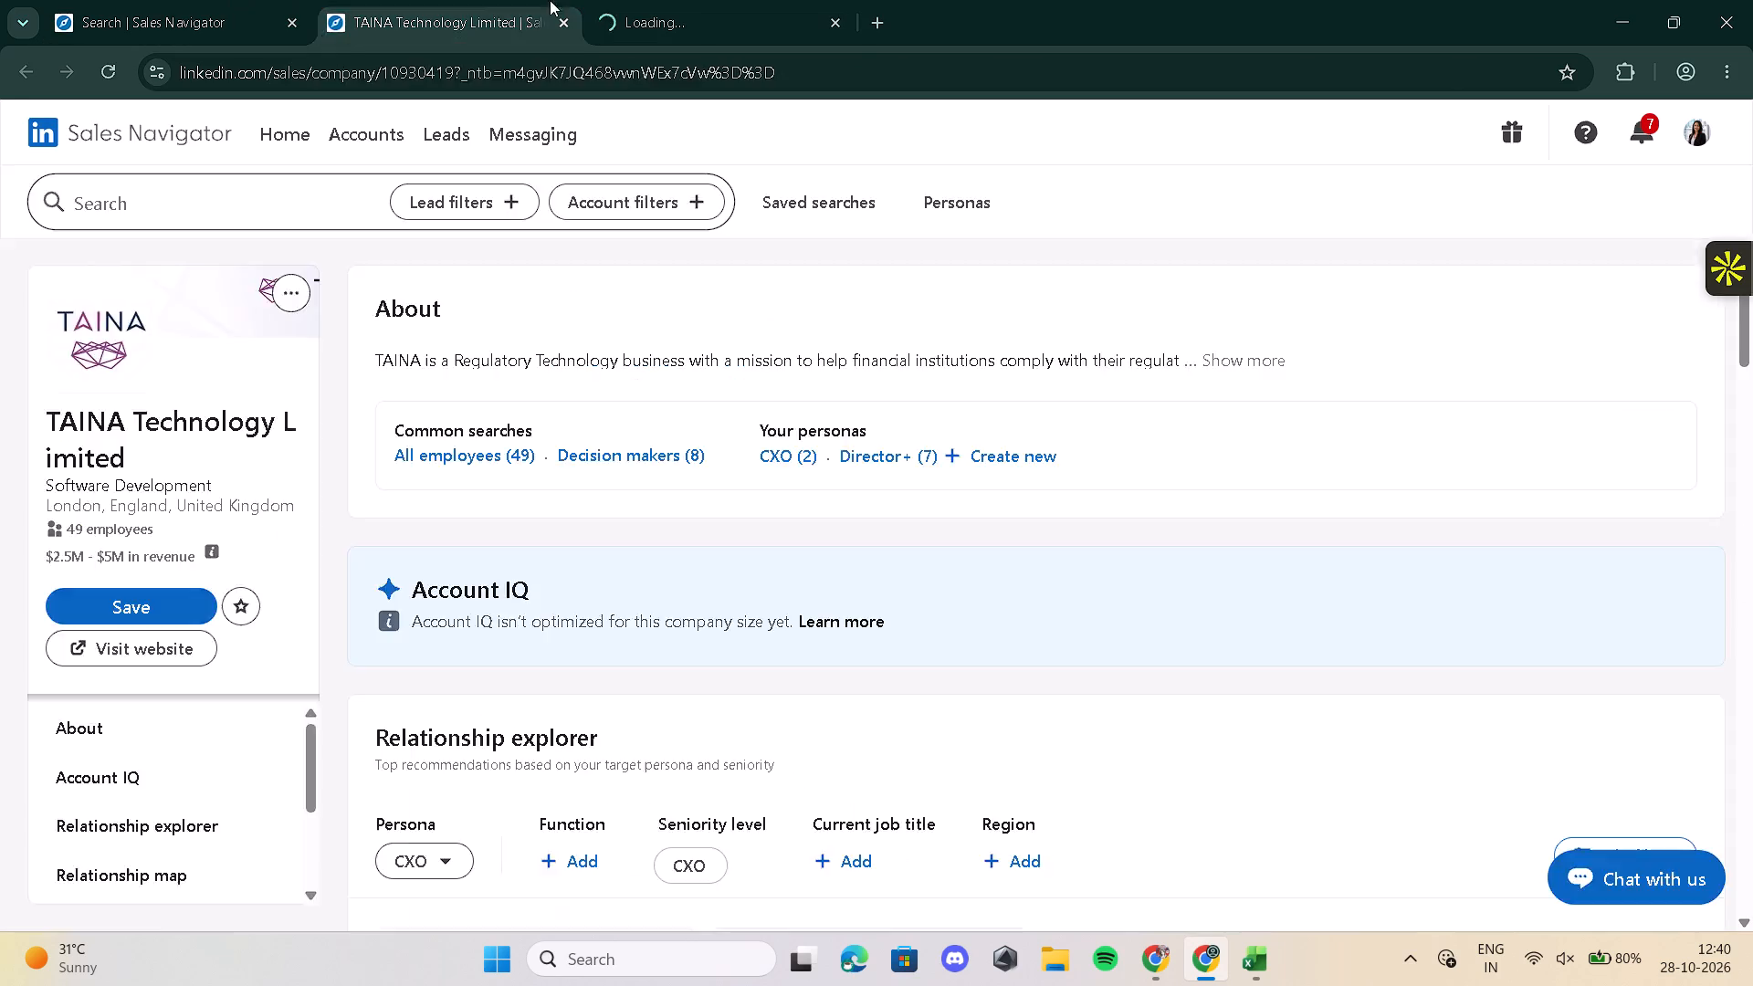
{"action": "left_click", "coordinate": [703, 0]}
{"action": "left_click", "coordinate": [267, 0]}
{"action": "left_click", "coordinate": [479, 0]}
{"action": "left_click", "coordinate": [662, 0]}
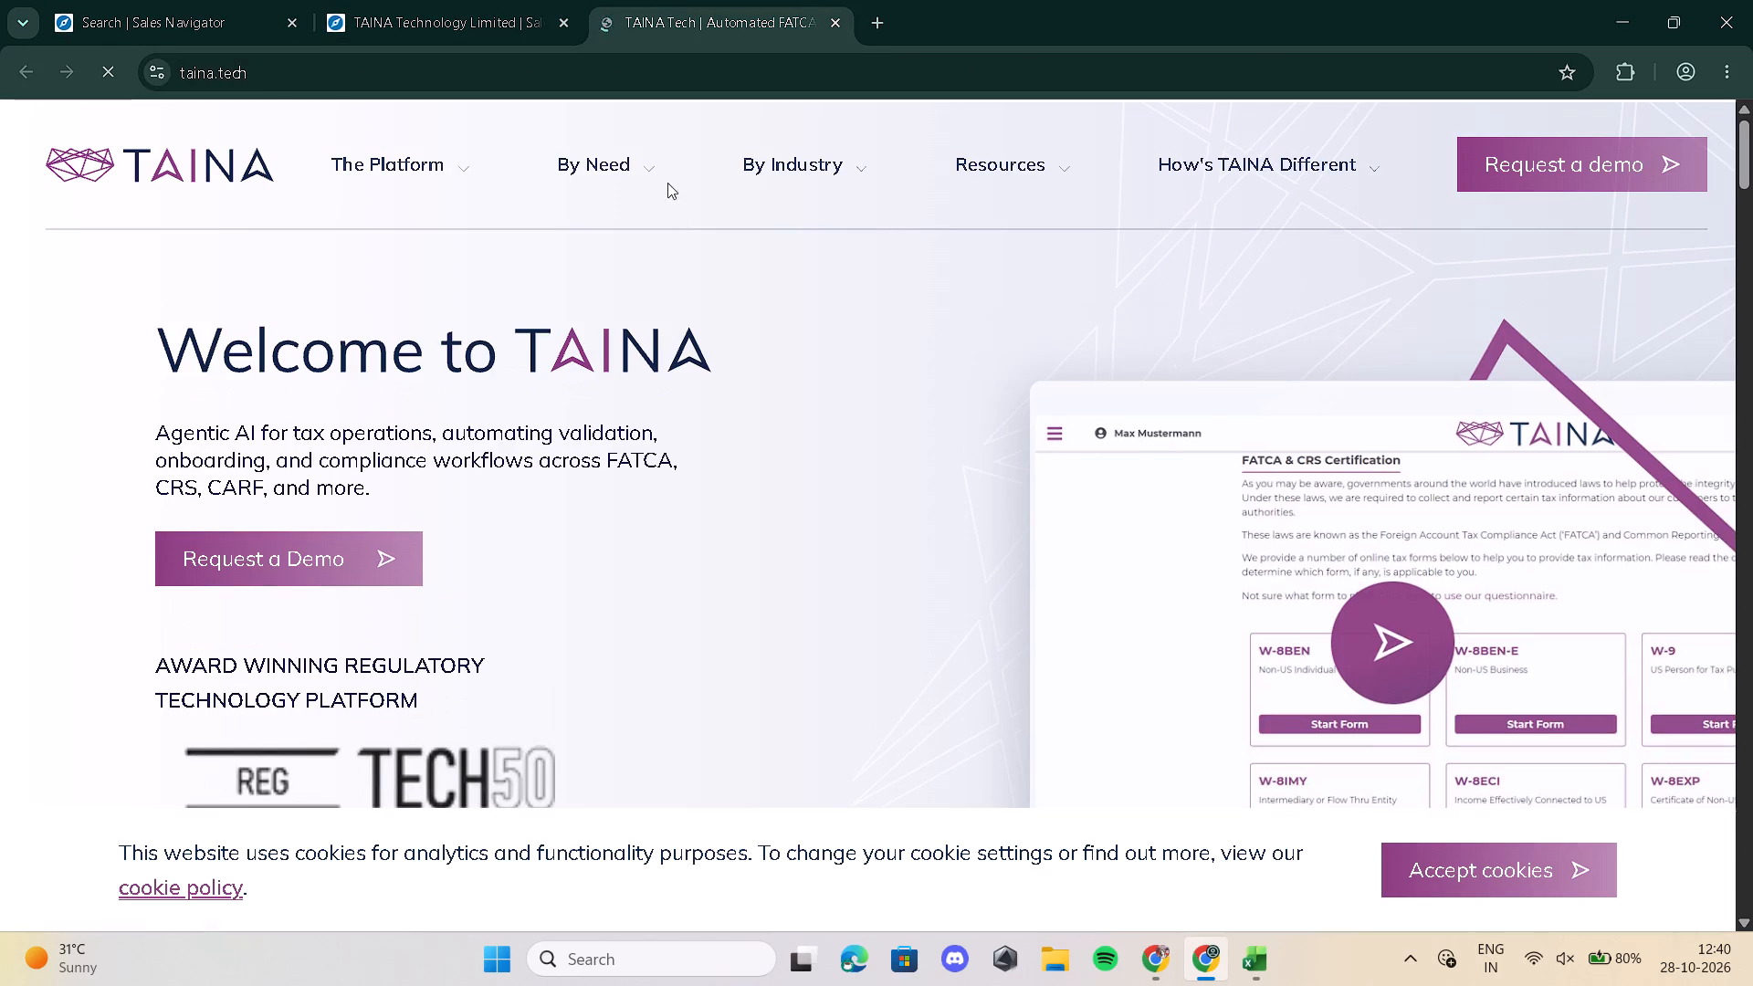
Examine the website's The Platform section for what TAINA offers.
{"action": "left_click", "coordinate": [444, 174]}
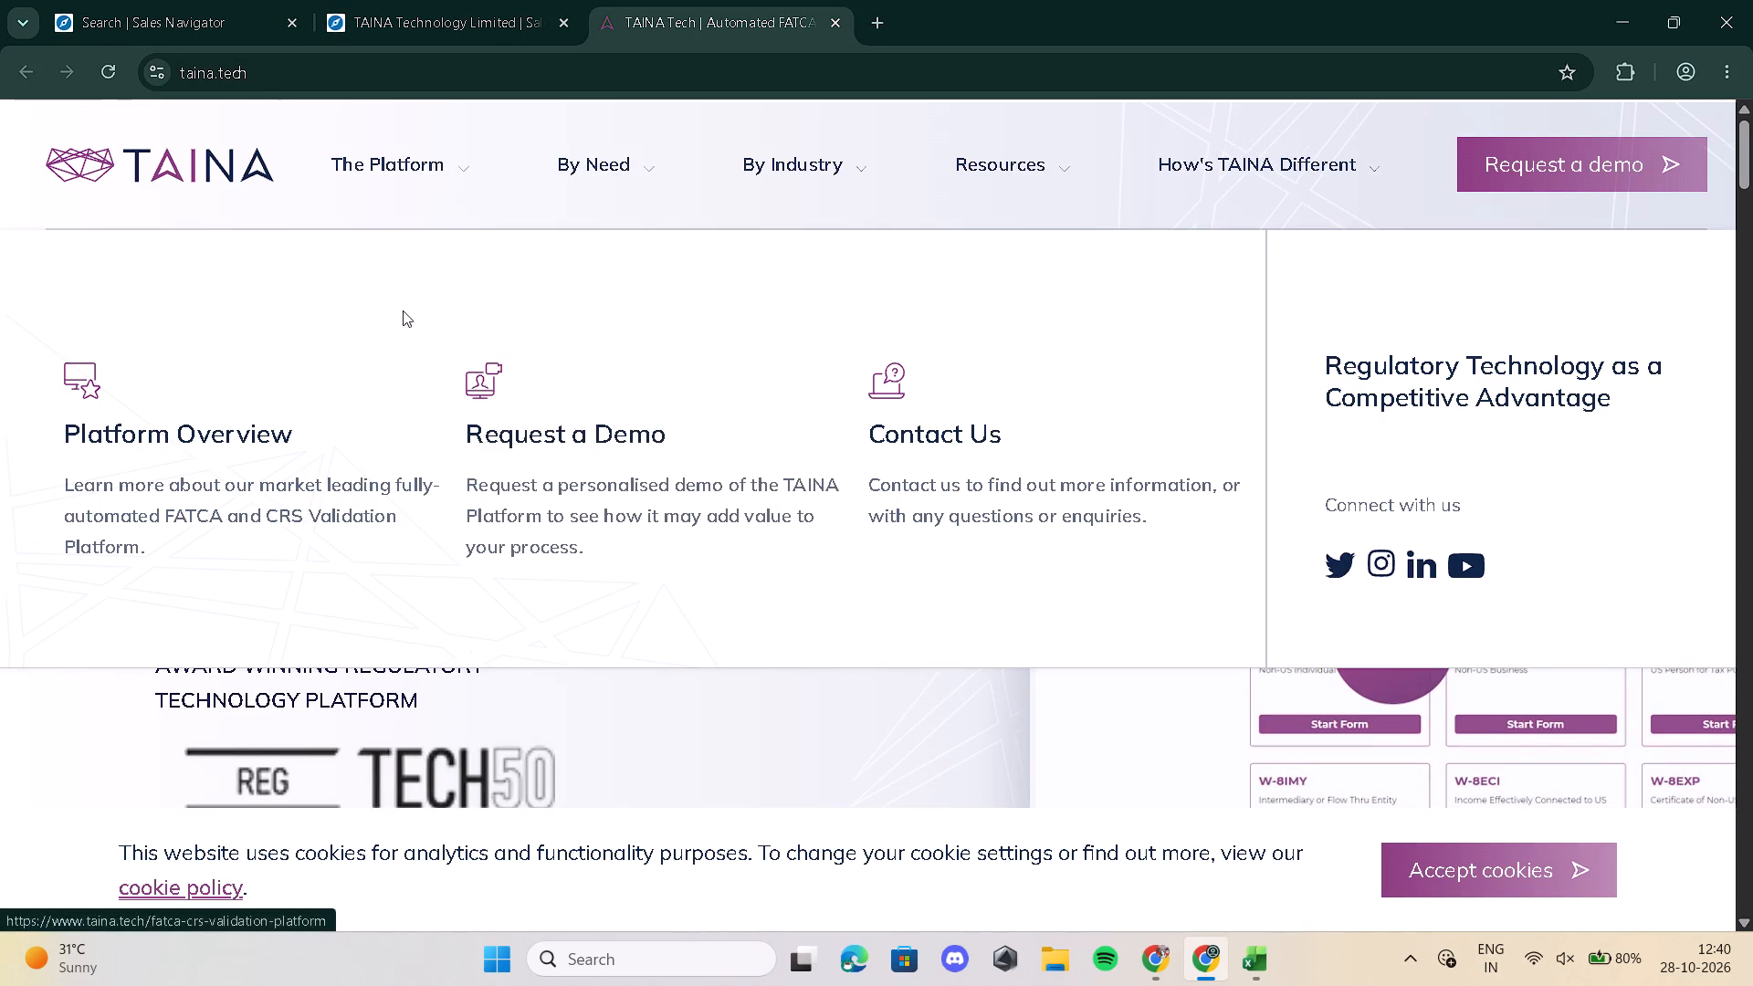
{"action": "left_click", "coordinate": [108, 0]}
{"action": "left_click", "coordinate": [396, 0]}
{"action": "left_click", "coordinate": [673, 0]}
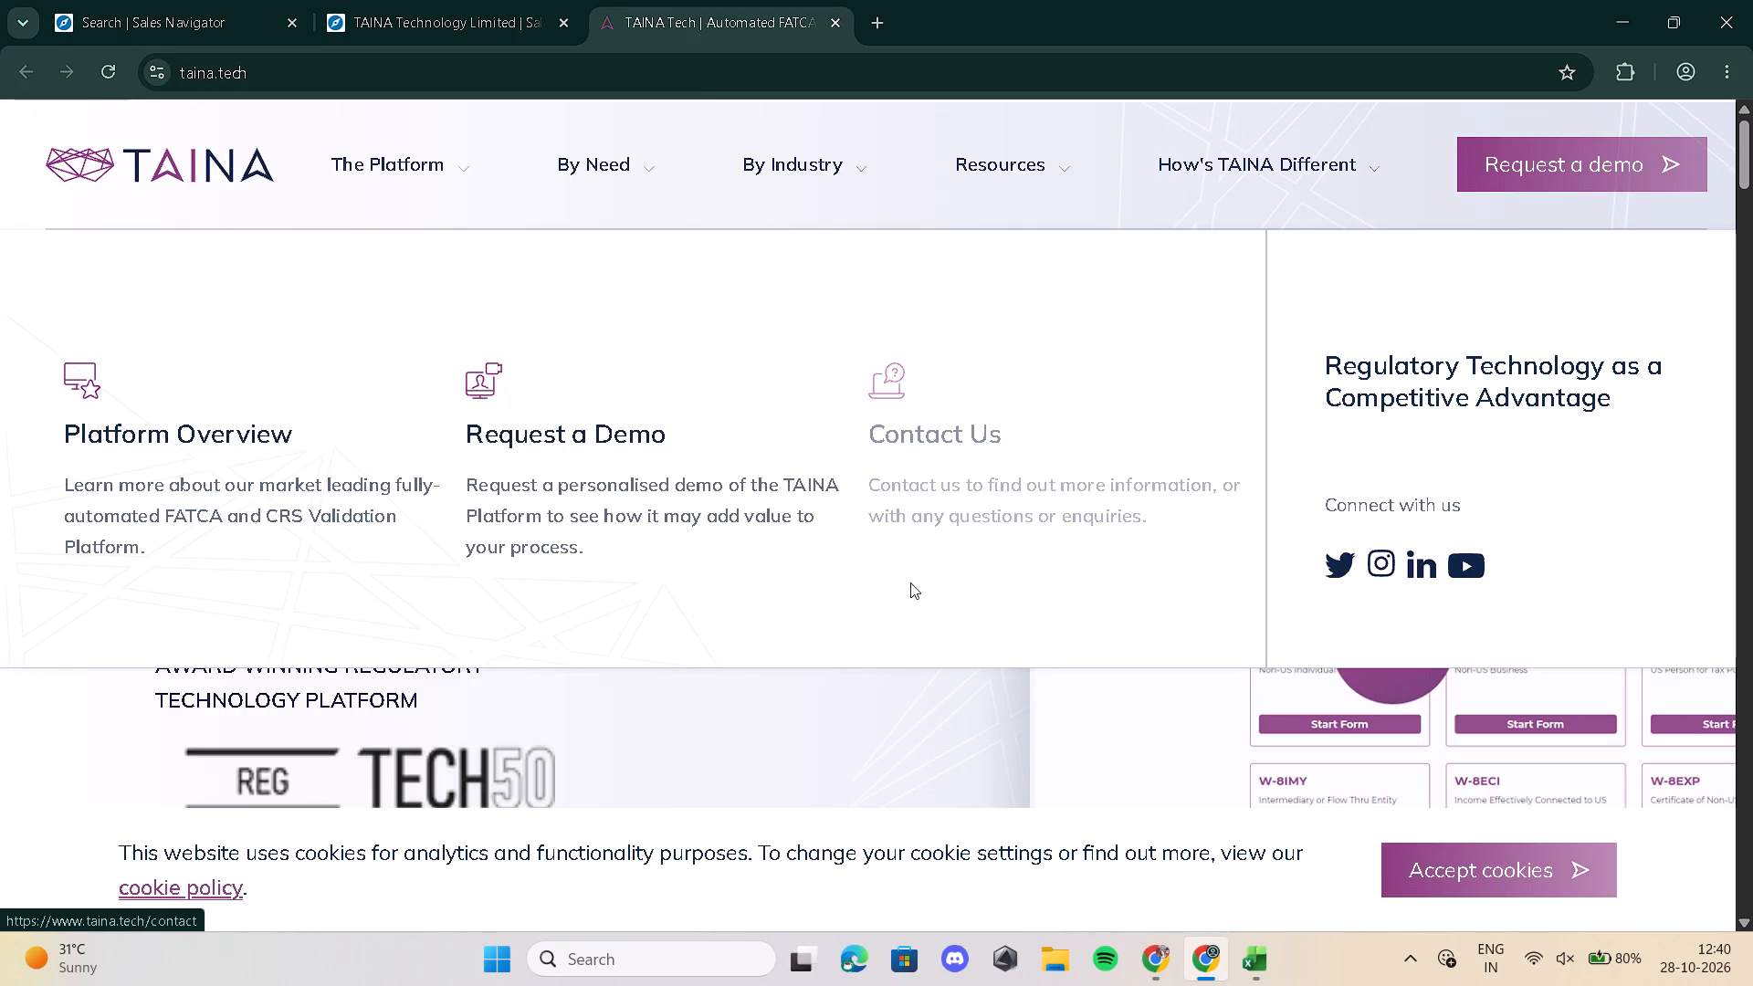
{"action": "left_click", "coordinate": [772, 760]}
{"action": "left_click", "coordinate": [270, 0]}
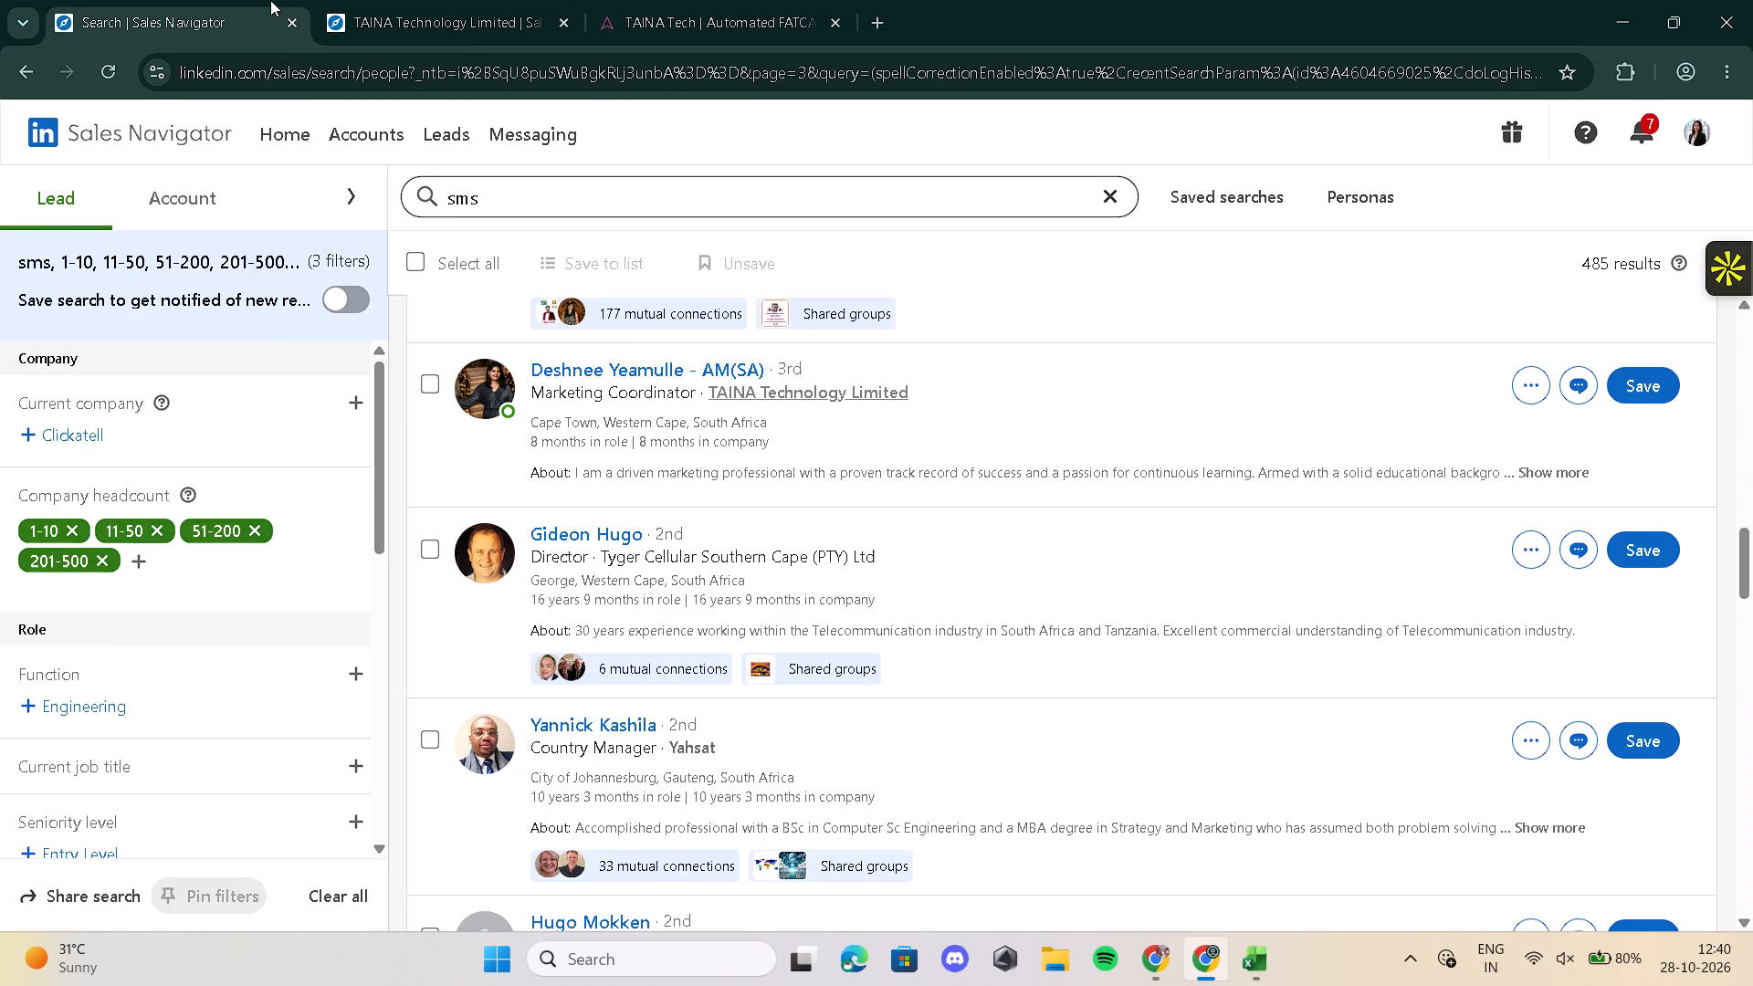
{"action": "left_click", "coordinate": [445, 0]}
{"action": "left_click", "coordinate": [629, 0]}
Review the TAINA home page for any SMS or messaging offering, accept its cookies and close the website.
{"action": "scroll", "coordinate": [767, 595], "scroll_direction": "down", "scroll_amount": 7}
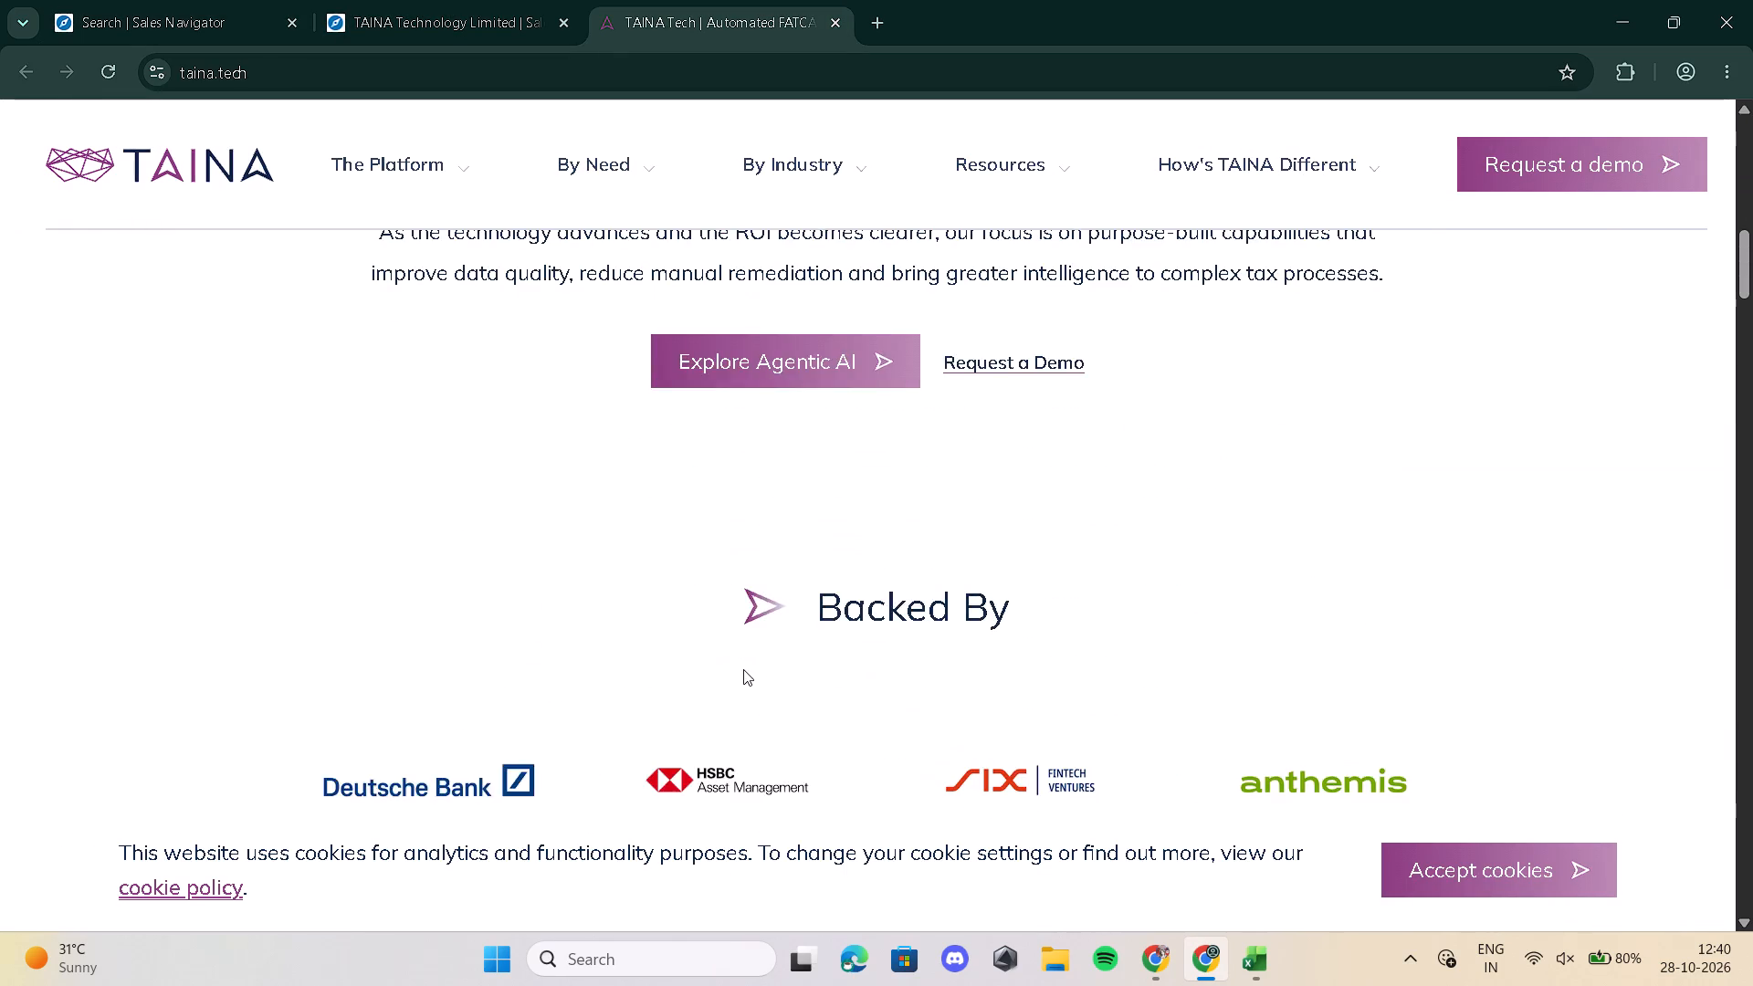
{"action": "scroll", "coordinate": [743, 669], "scroll_direction": "up", "scroll_amount": 7}
{"action": "left_click", "coordinate": [1474, 884]}
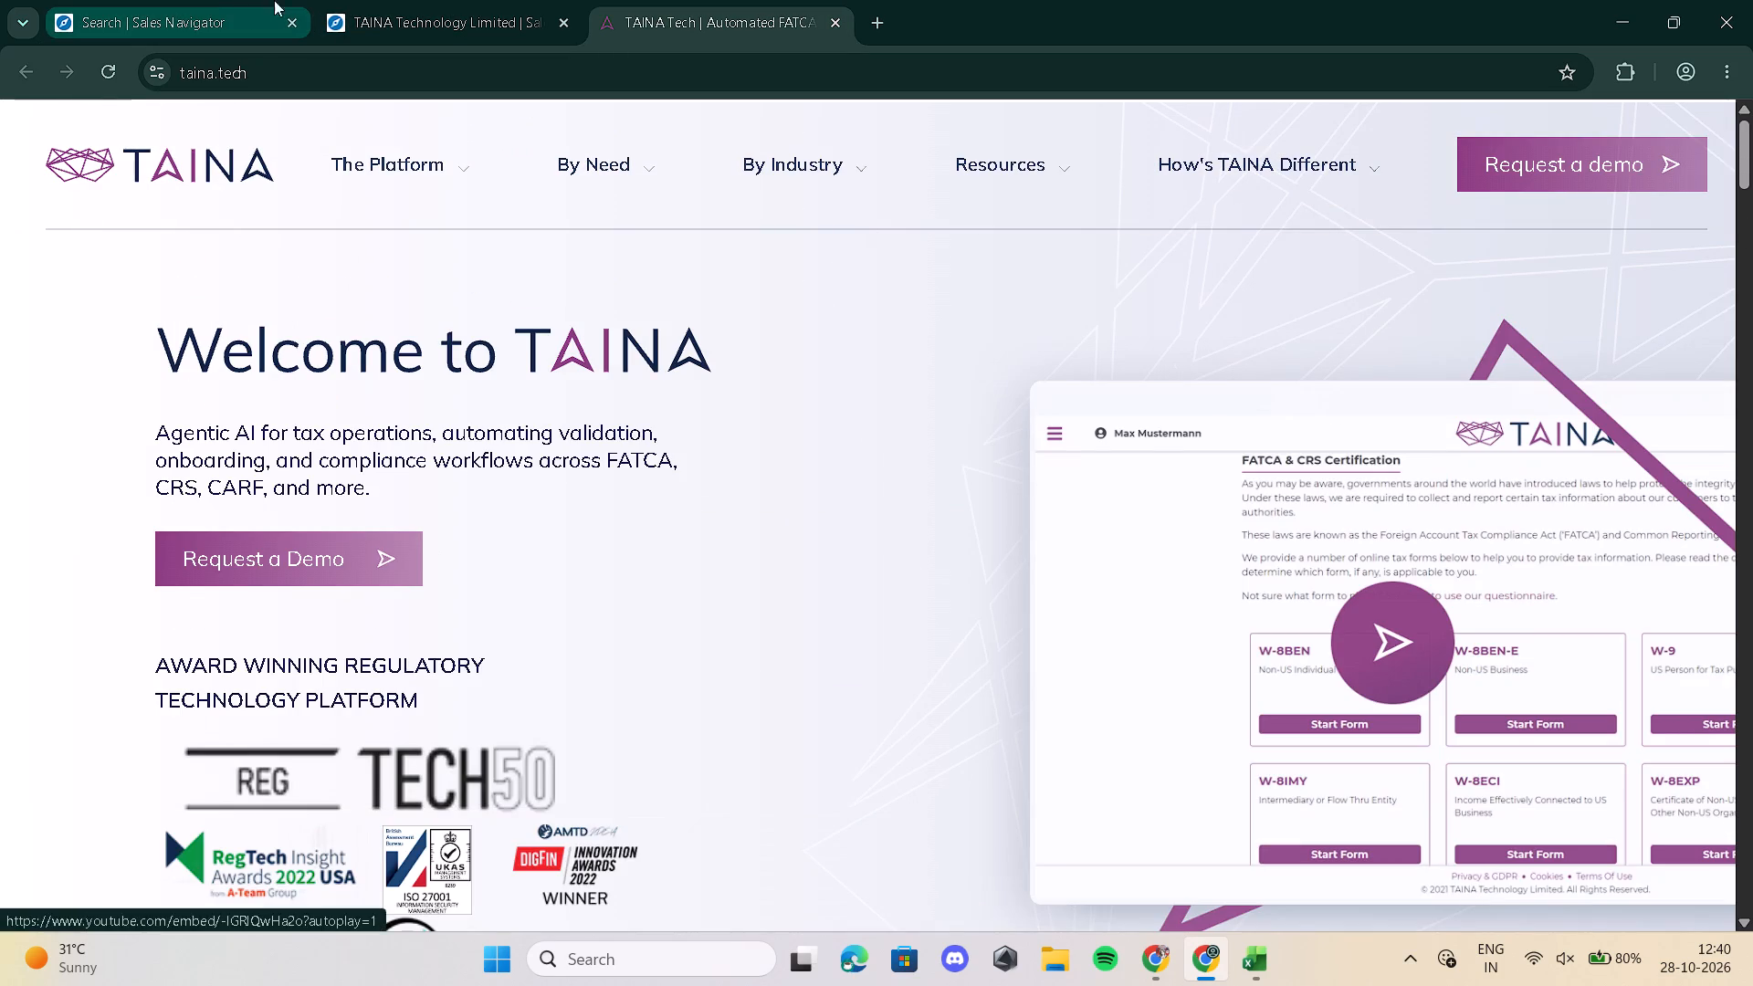
{"action": "left_click", "coordinate": [239, 0]}
{"action": "left_click", "coordinate": [502, 0]}
{"action": "left_click_drag", "start_coordinate": [637, 0], "coordinate": [646, 0]}
{"action": "scroll", "coordinate": [714, 459], "scroll_direction": "up", "scroll_amount": 6}
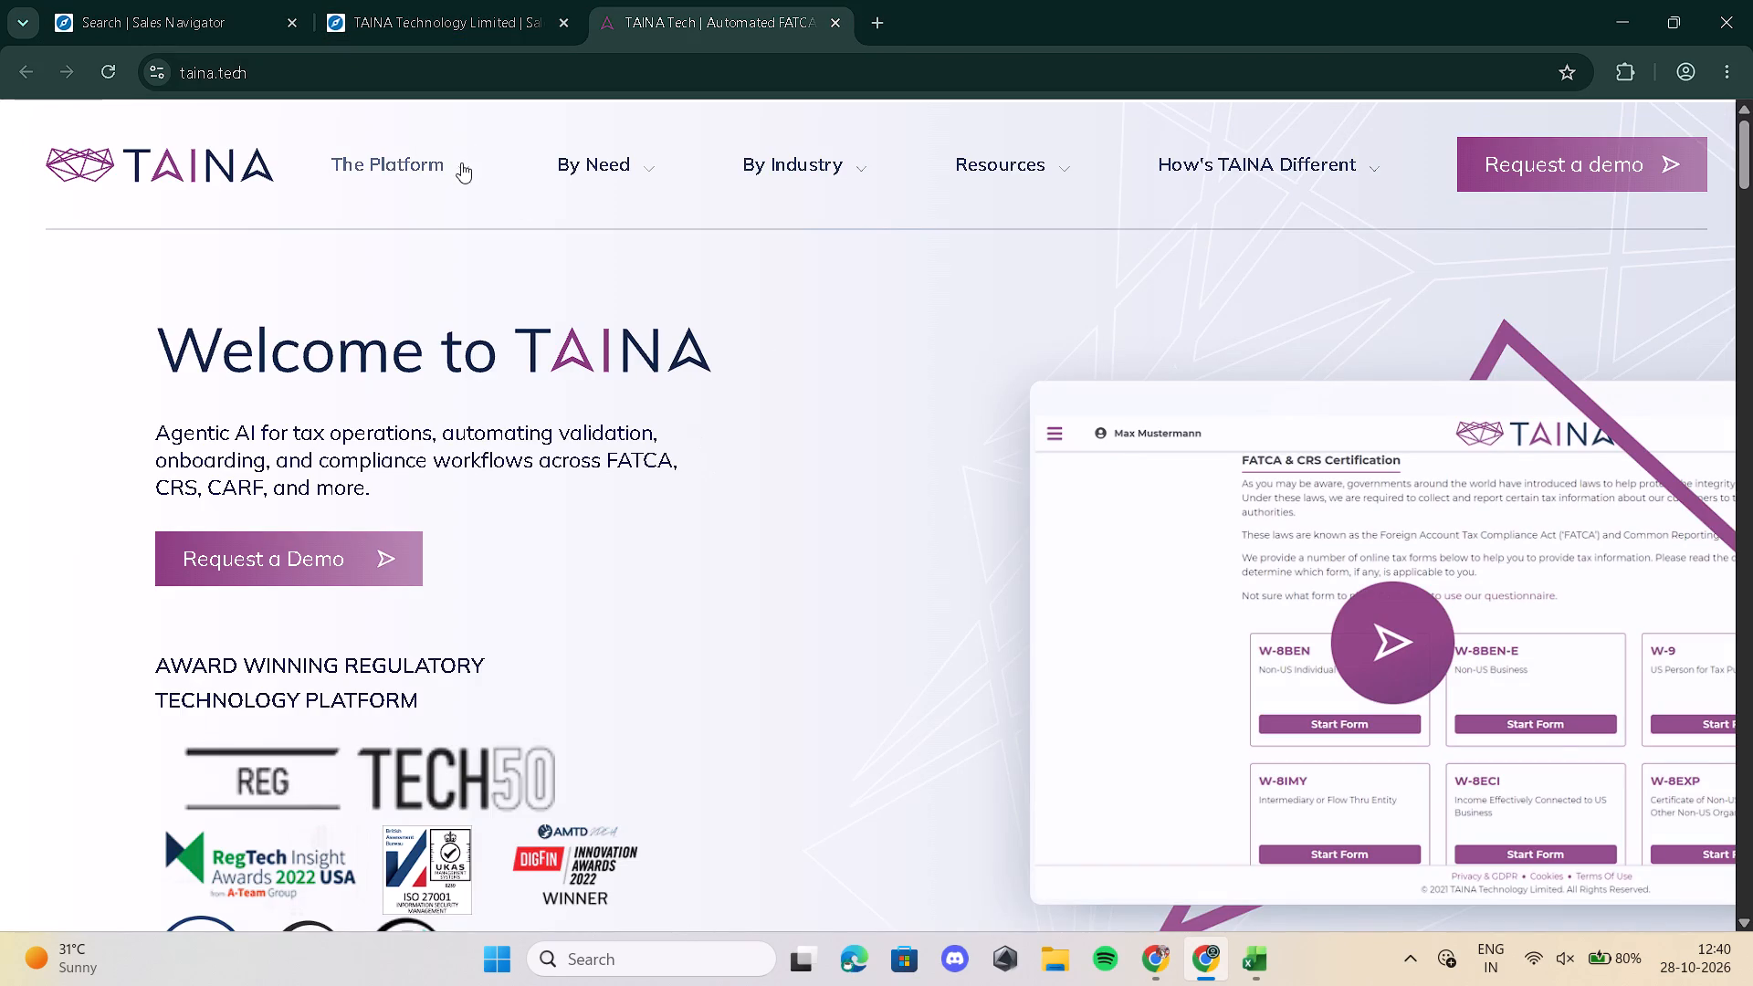
{"action": "left_click", "coordinate": [164, 0]}
{"action": "left_click", "coordinate": [444, 0]}
{"action": "left_click", "coordinate": [652, 0]}
{"action": "left_click", "coordinate": [835, 23]}
Read TAINA Technology's full About description and close its company page.
{"action": "left_click", "coordinate": [1228, 362]}
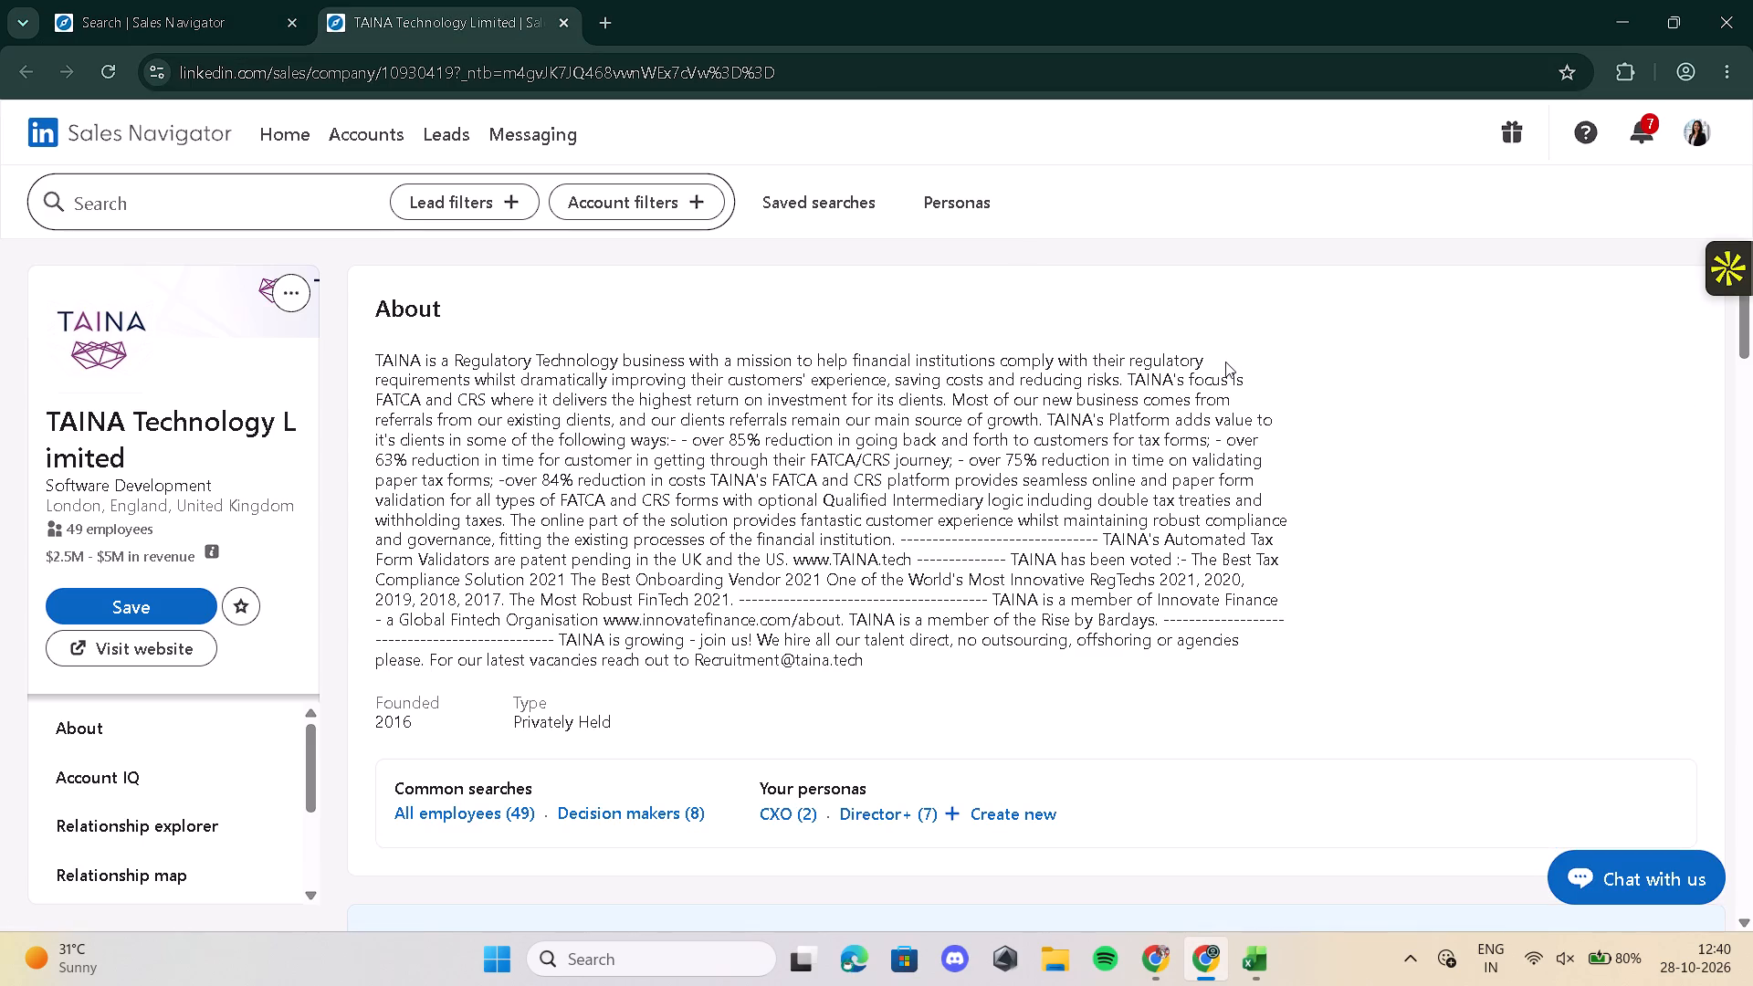
{"action": "left_click", "coordinate": [251, 0]}
{"action": "left_click", "coordinate": [425, 1]}
{"action": "left_click", "coordinate": [568, 27]}
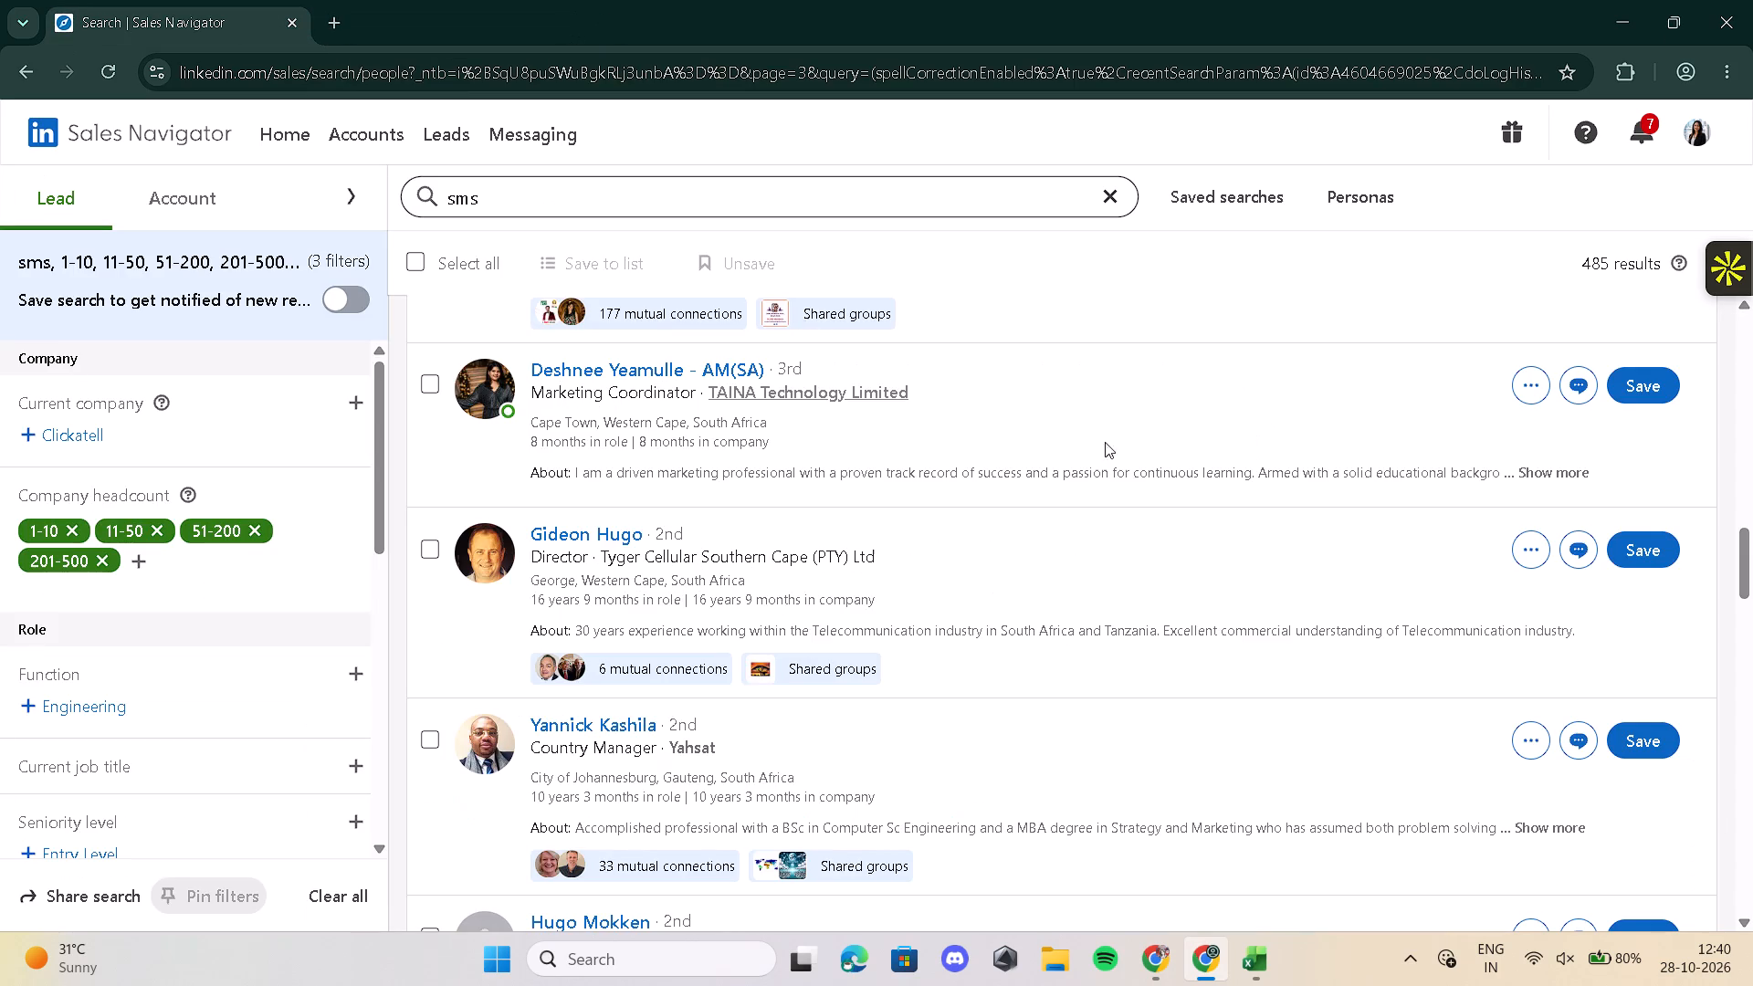
Look through the following leads' employers and open the company page of Yahsat in a new tab.
{"action": "left_click", "coordinate": [1133, 434]}
{"action": "scroll", "coordinate": [1128, 429], "scroll_direction": "down", "scroll_amount": 2}
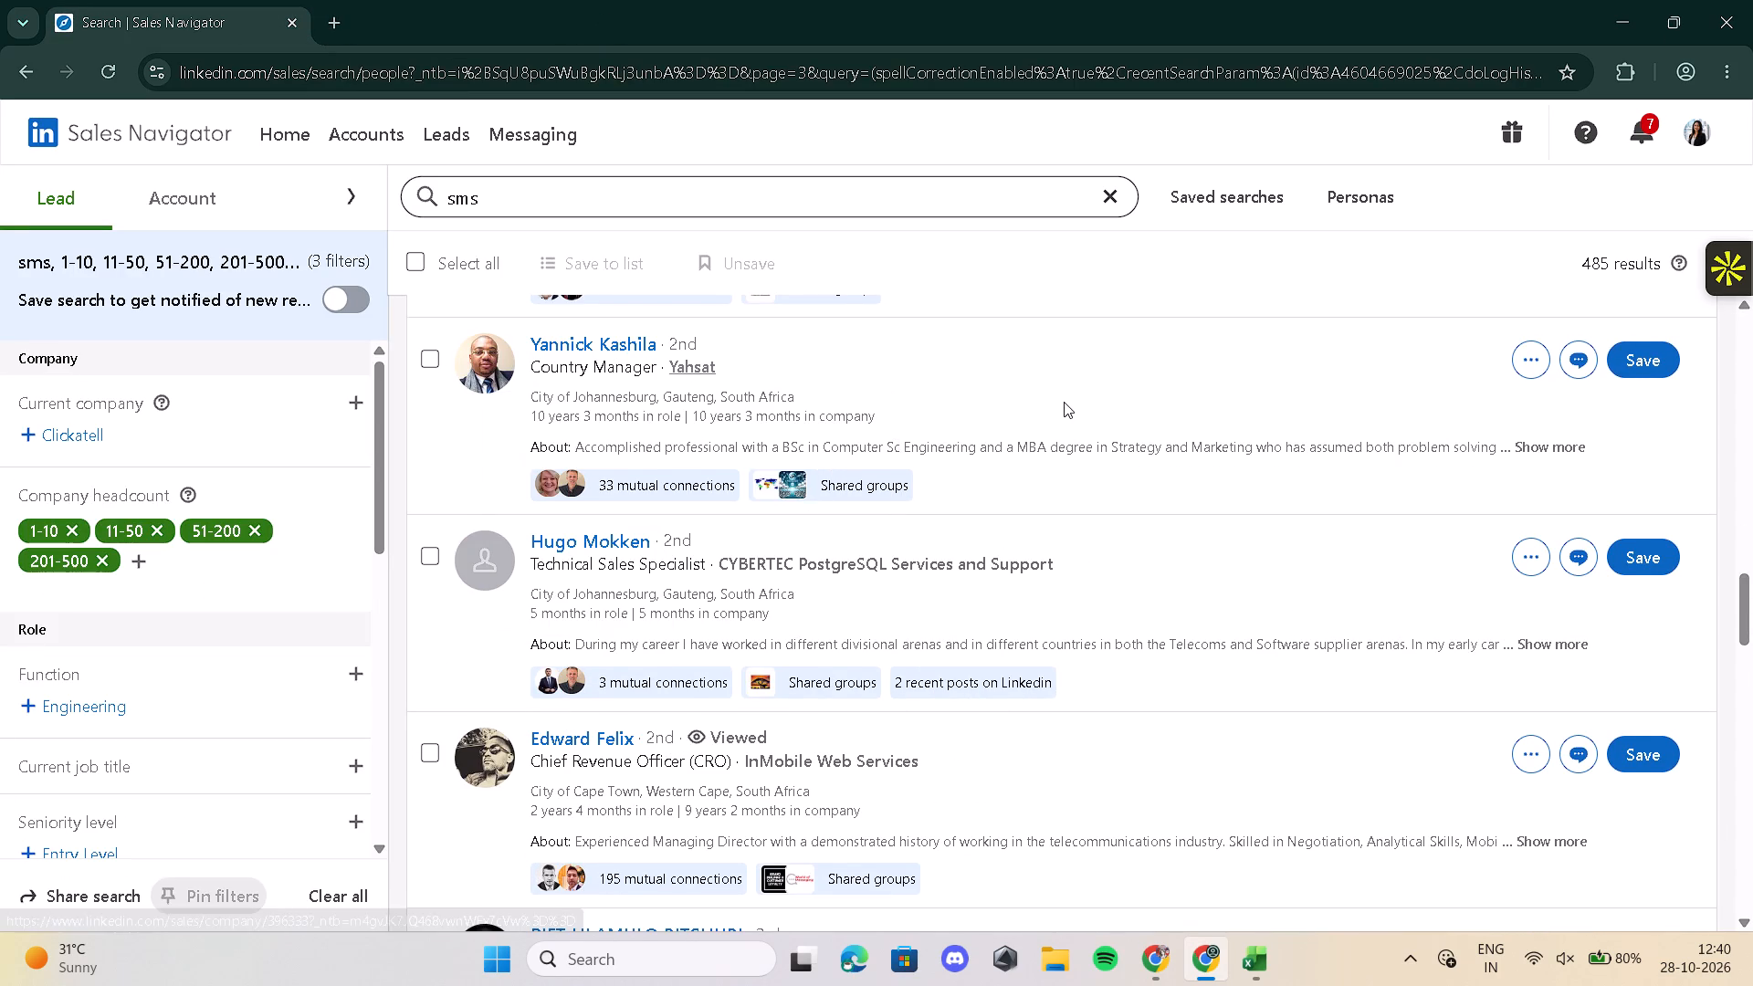
{"action": "scroll", "coordinate": [1064, 402], "scroll_direction": "down", "scroll_amount": 1}
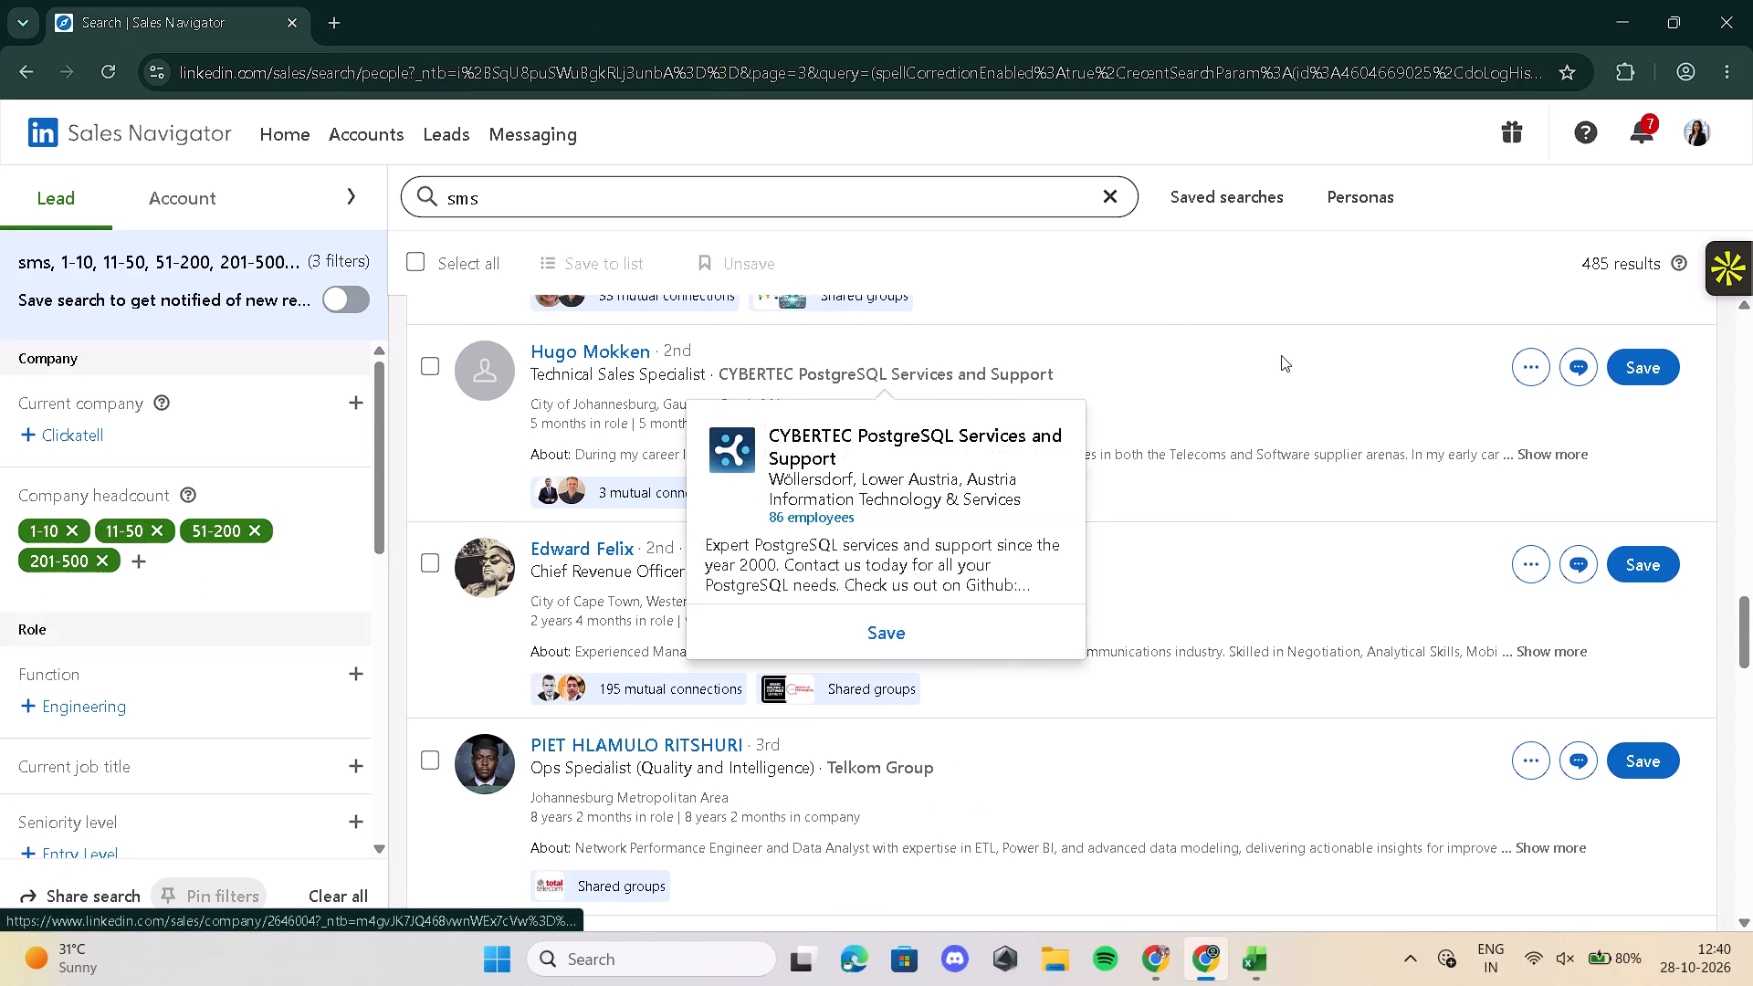
{"action": "scroll", "coordinate": [1281, 355], "scroll_direction": "down", "scroll_amount": 1}
{"action": "scroll", "coordinate": [1209, 376], "scroll_direction": "down", "scroll_amount": 1}
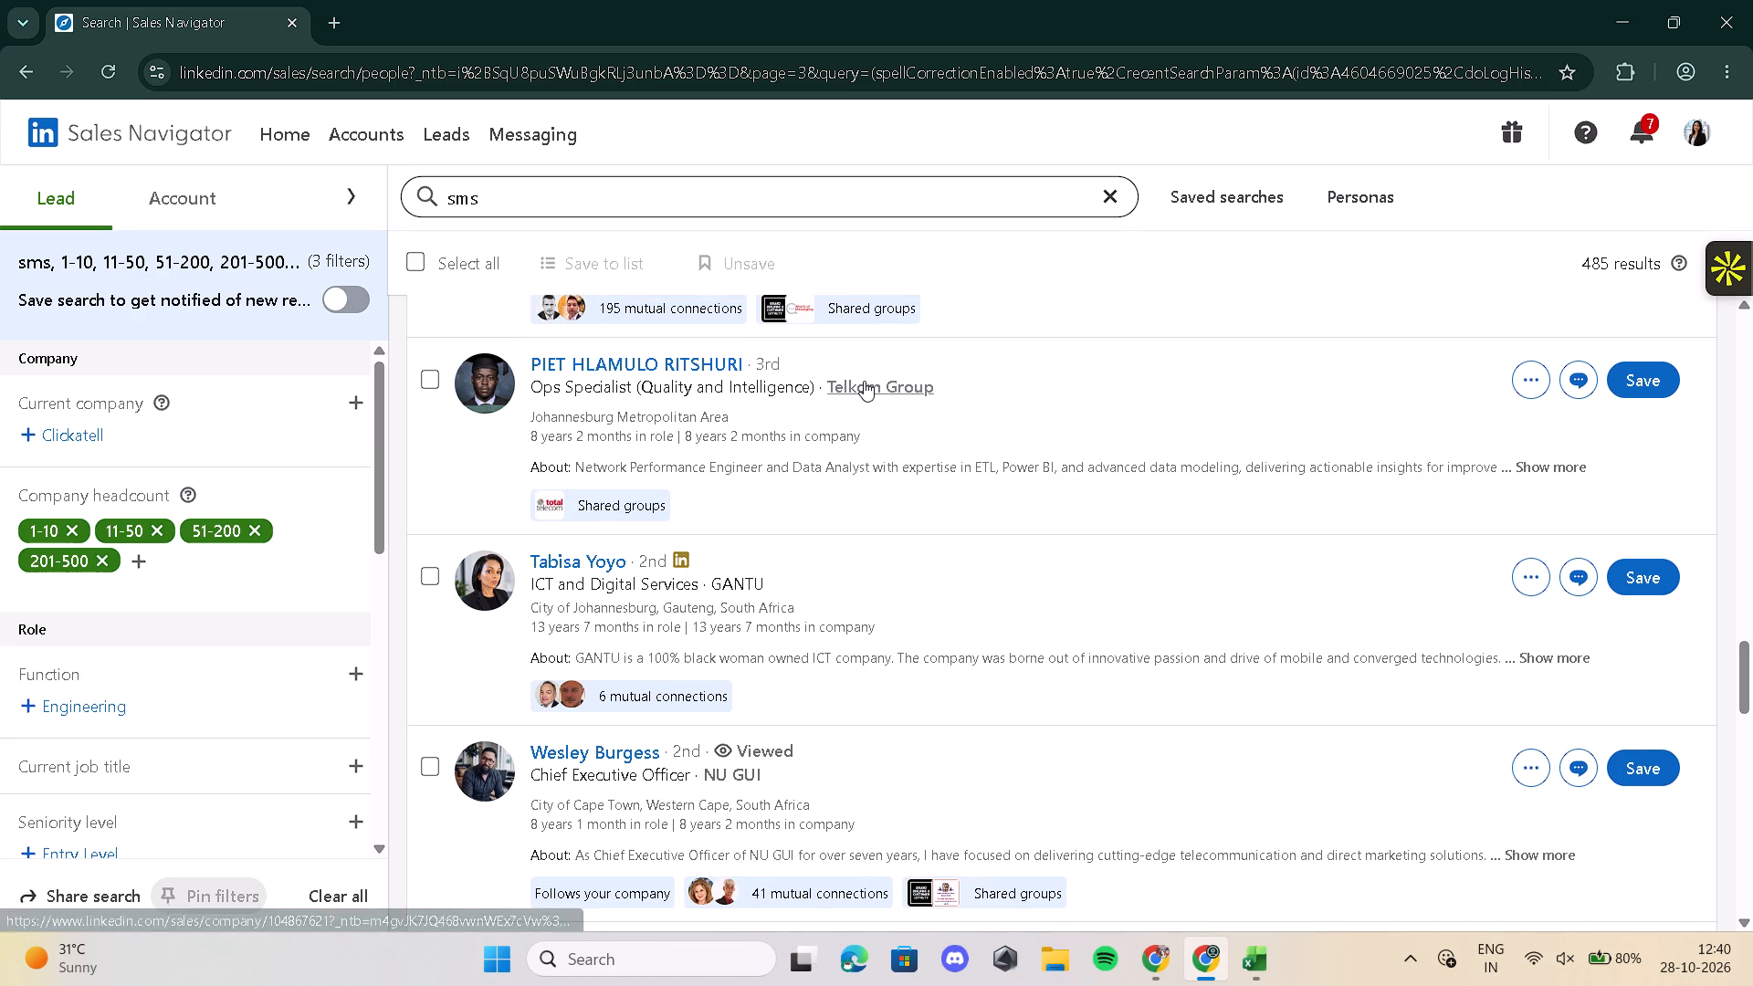
{"action": "scroll", "coordinate": [1096, 404], "scroll_direction": "up", "scroll_amount": 4}
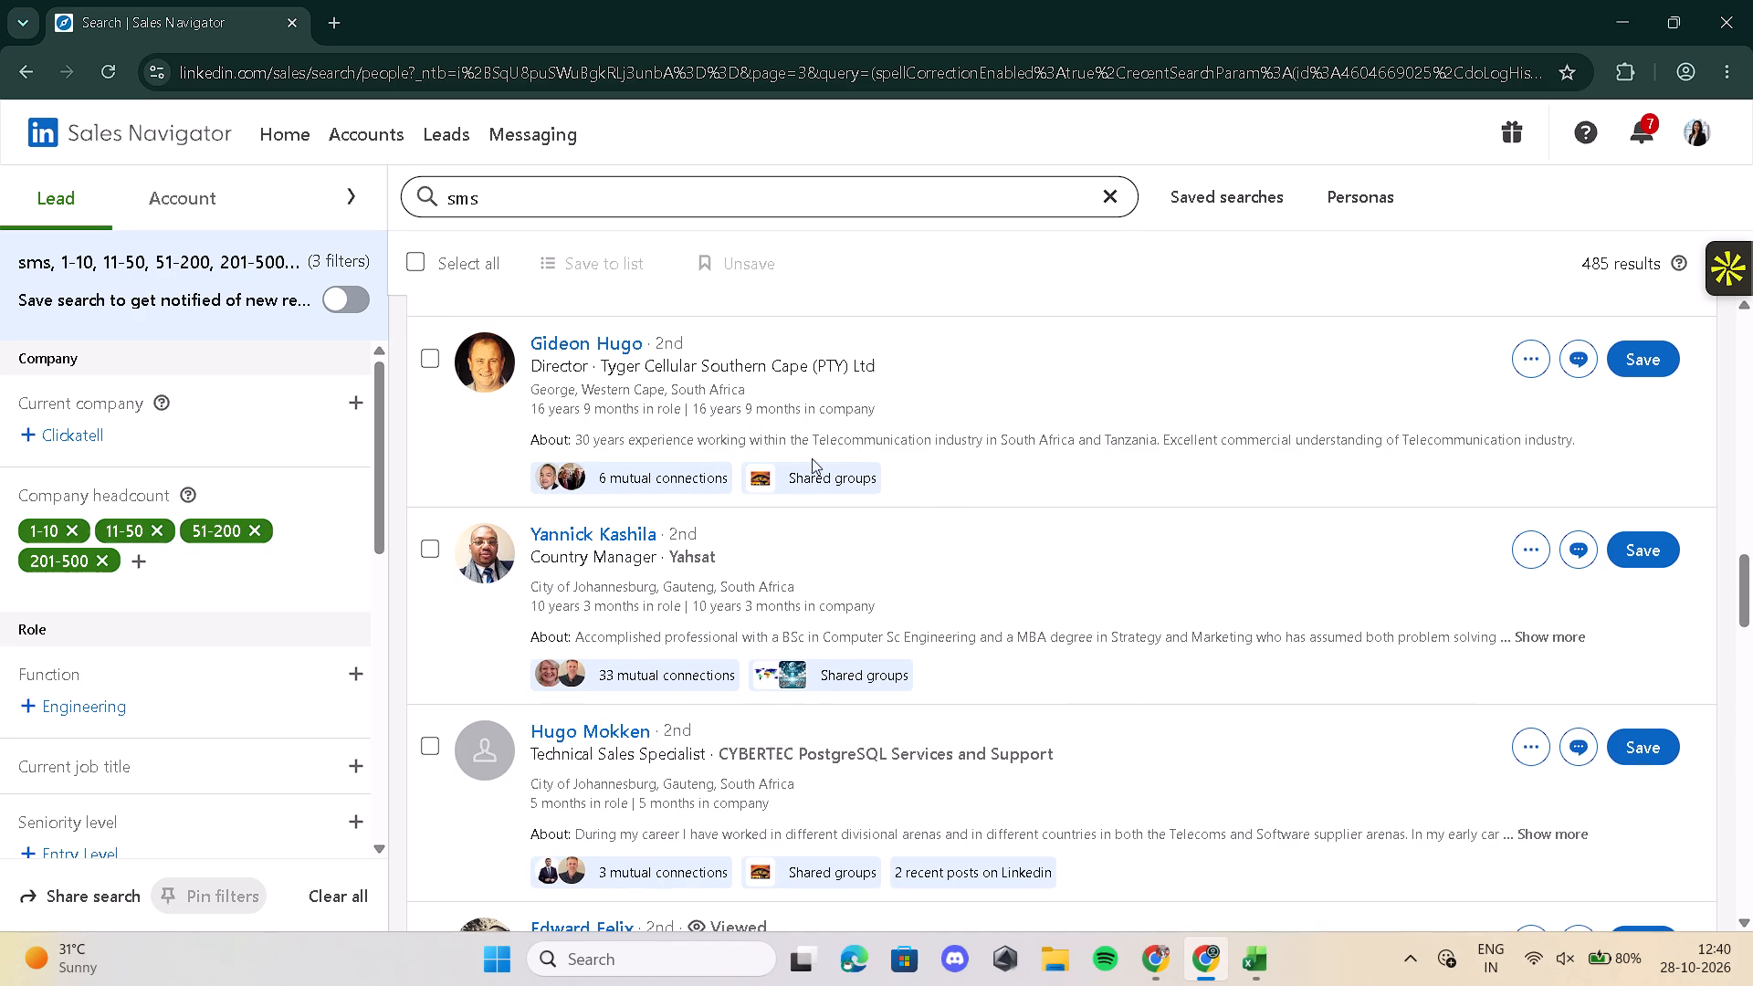
{"action": "right_click", "coordinate": [687, 559]}
{"action": "left_click", "coordinate": [841, 601]}
{"action": "left_click", "coordinate": [495, 38]}
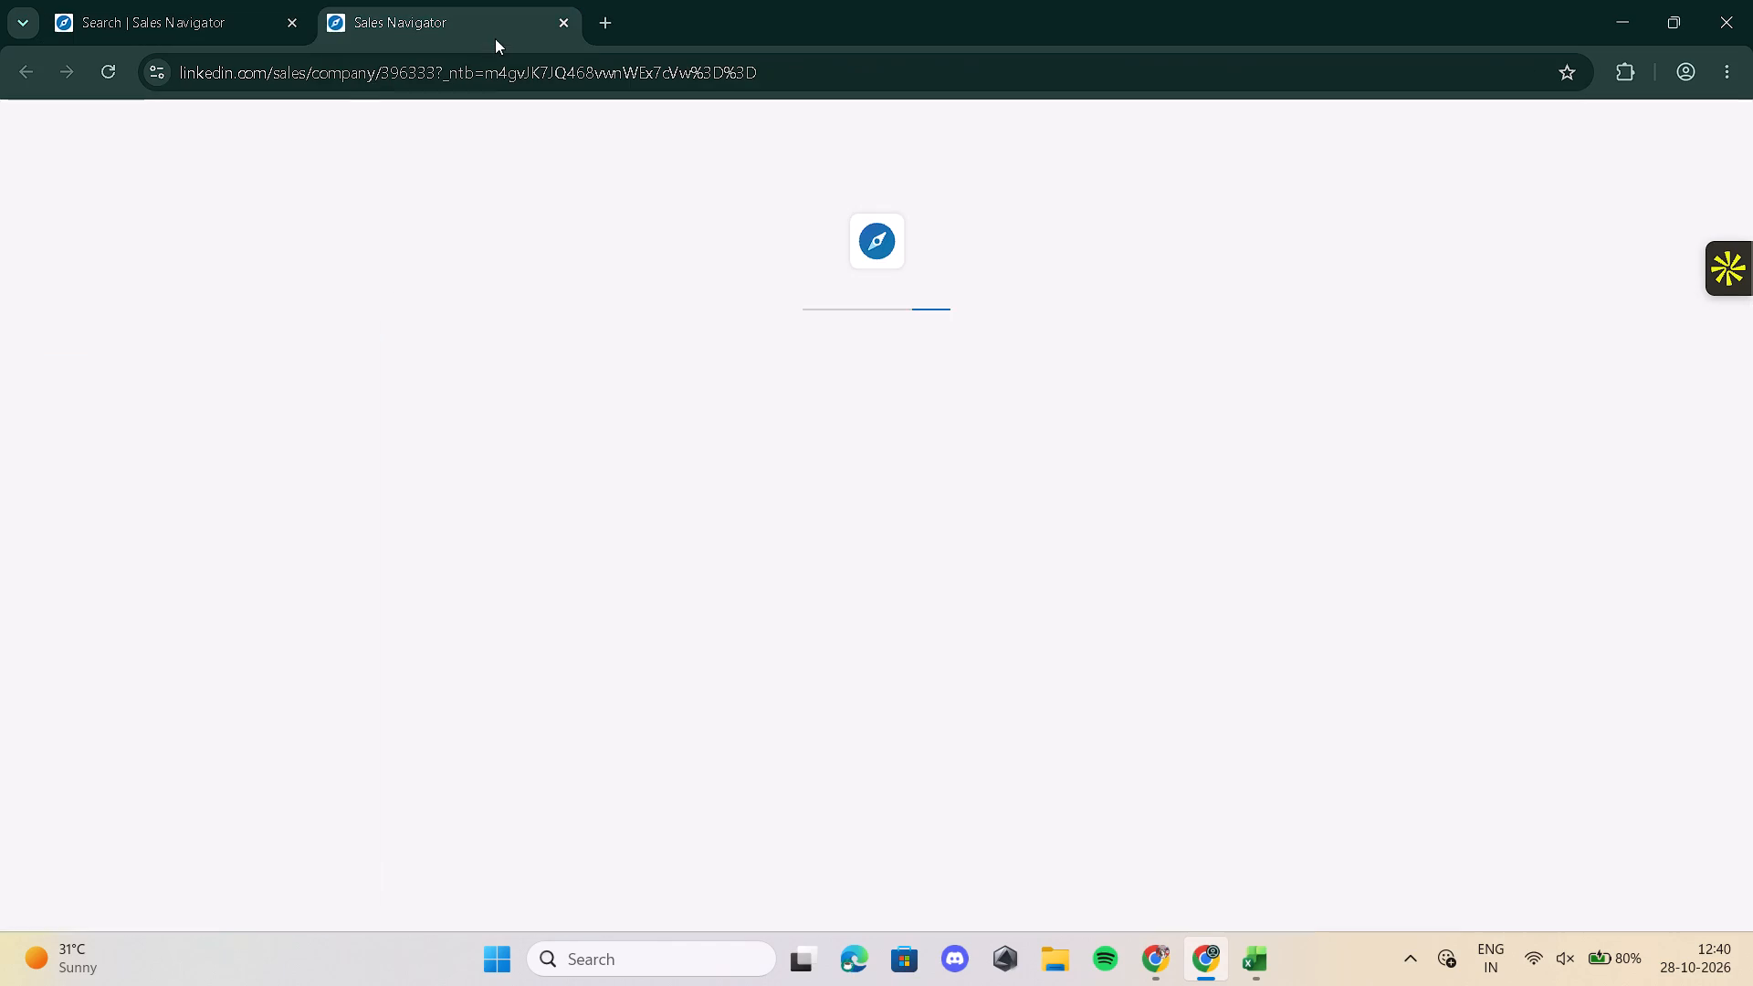
{"action": "left_click", "coordinate": [74, 7]}
{"action": "left_click", "coordinate": [410, 0]}
{"action": "left_click", "coordinate": [193, 0]}
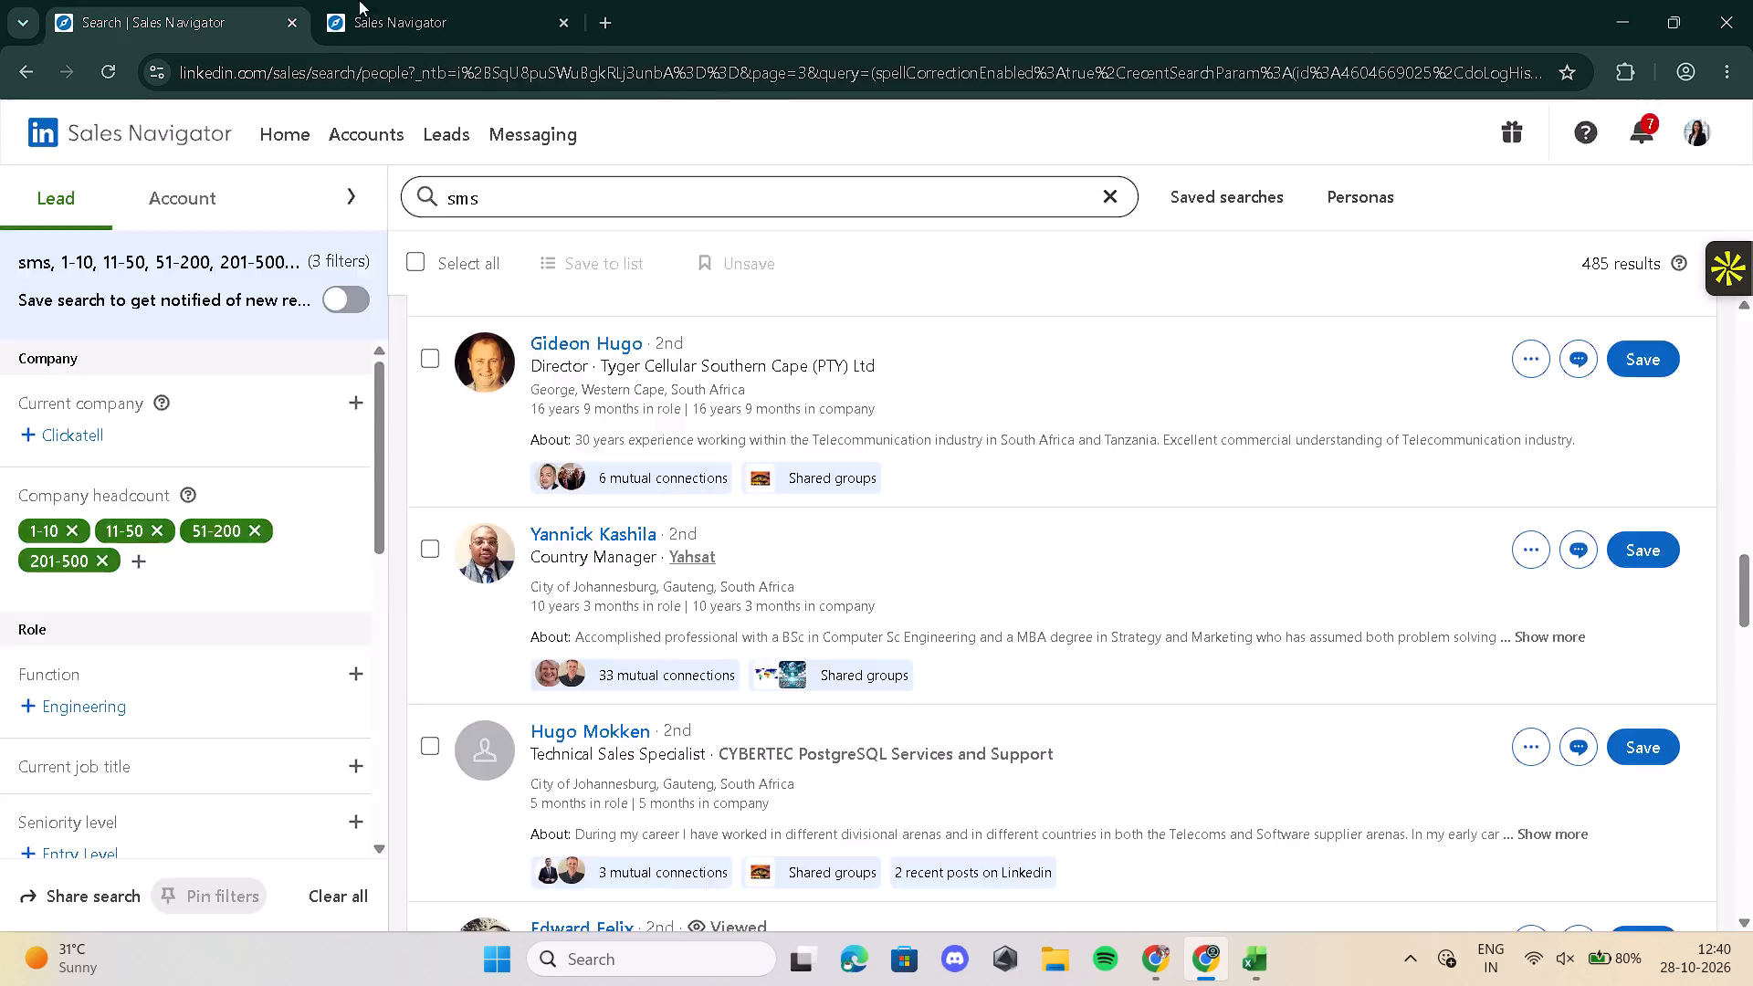
{"action": "left_click", "coordinate": [405, 0]}
{"action": "left_click", "coordinate": [236, 6]}
{"action": "left_click", "coordinate": [368, 4]}
{"action": "left_click", "coordinate": [226, 0]}
{"action": "left_click", "coordinate": [417, 0]}
Try to open Yahsat's website in a new tab, continuing past the insecure-connection notice, and close it.
{"action": "right_click", "coordinate": [197, 637]}
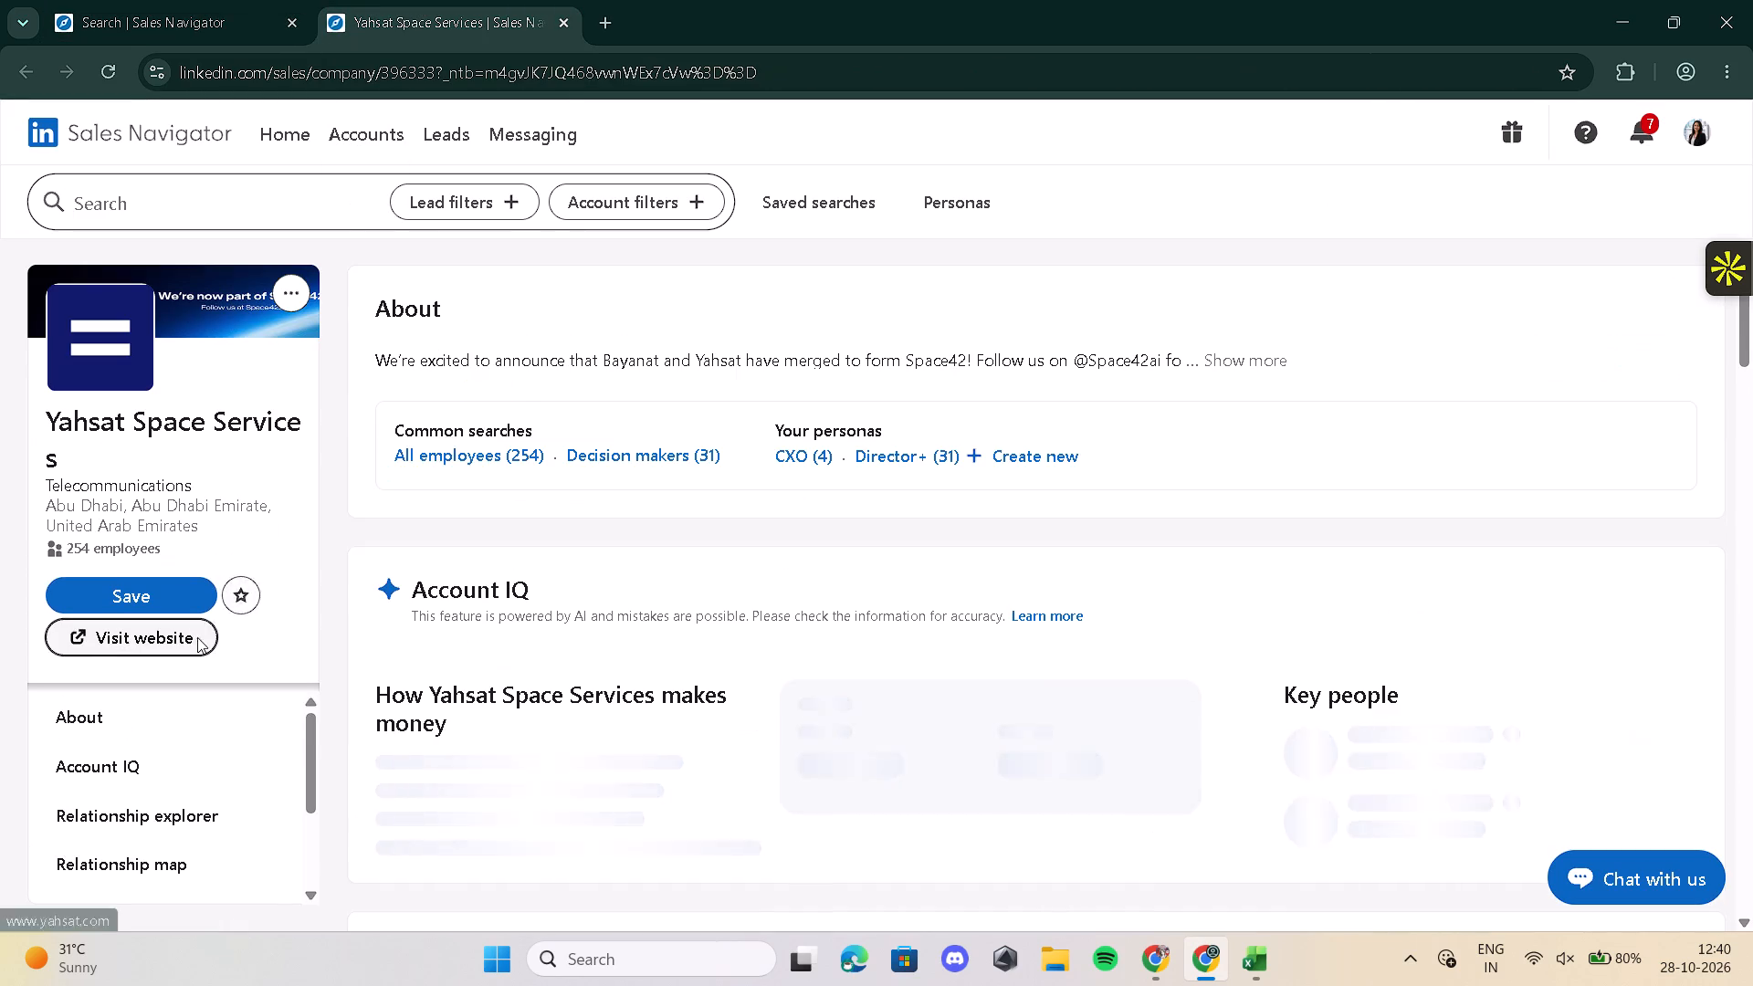
{"action": "left_click", "coordinate": [326, 344]}
{"action": "left_click", "coordinate": [182, 0]}
{"action": "left_click", "coordinate": [414, 0]}
{"action": "left_click", "coordinate": [680, 0]}
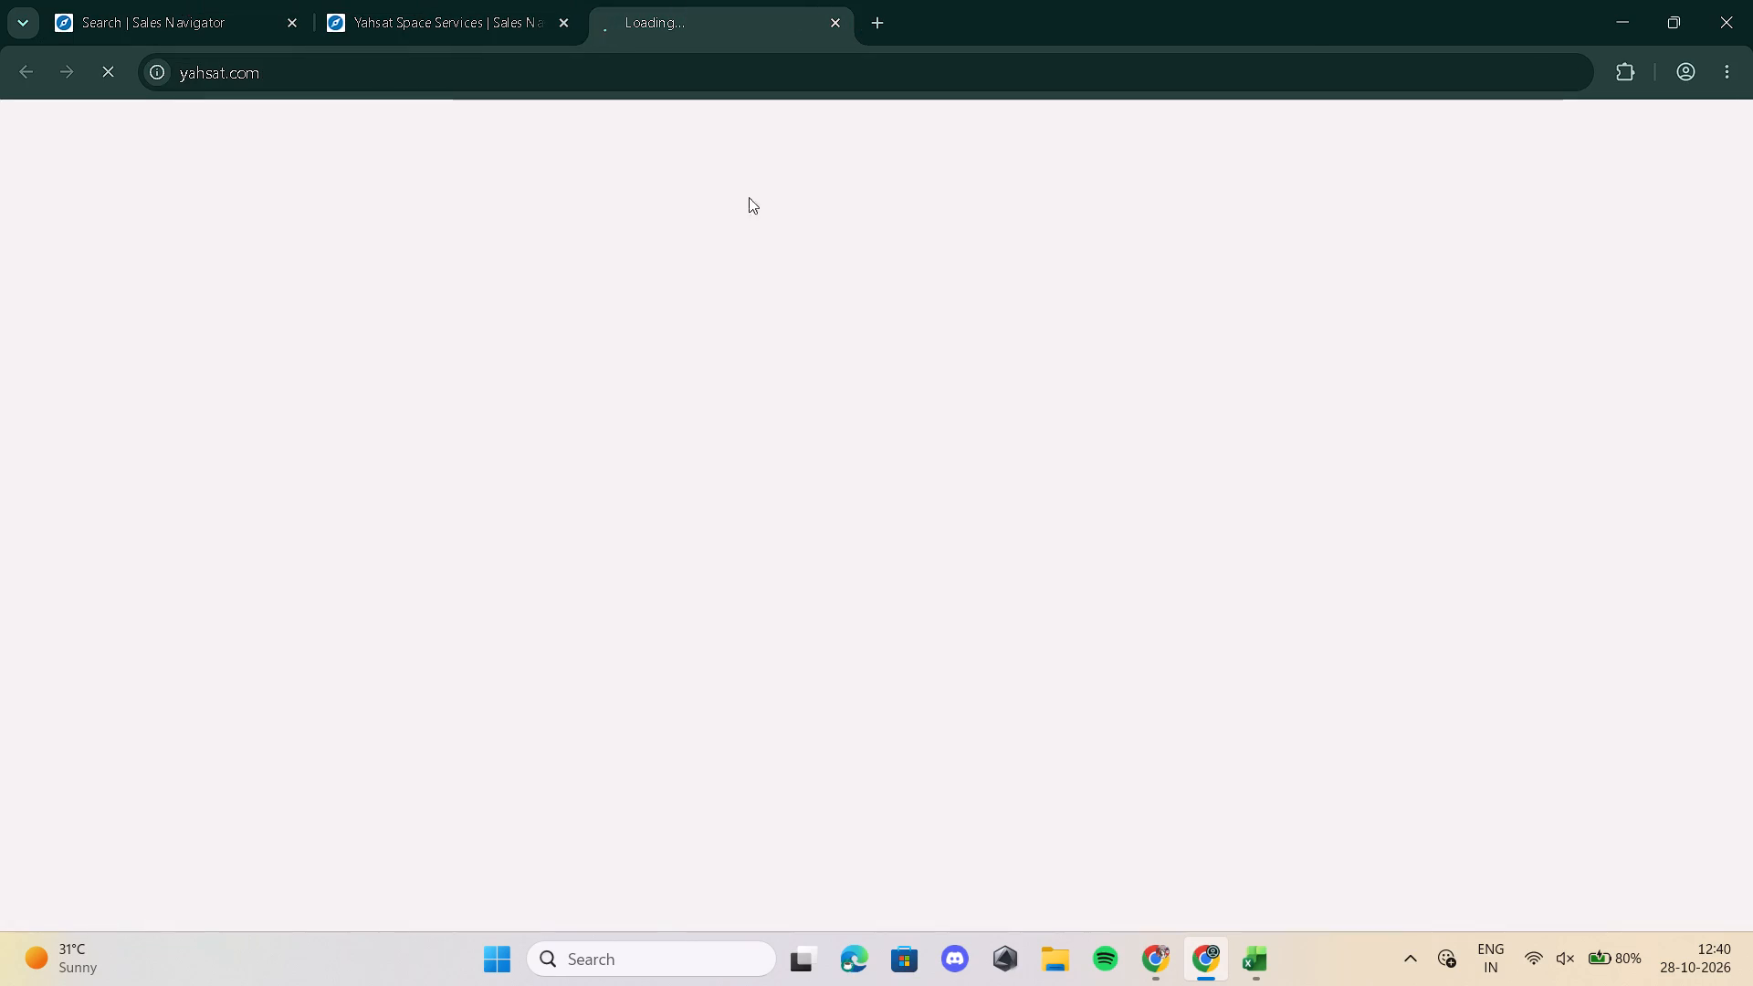
{"action": "left_click", "coordinate": [192, 2]}
{"action": "left_click", "coordinate": [443, 0]}
{"action": "left_click", "coordinate": [691, 0]}
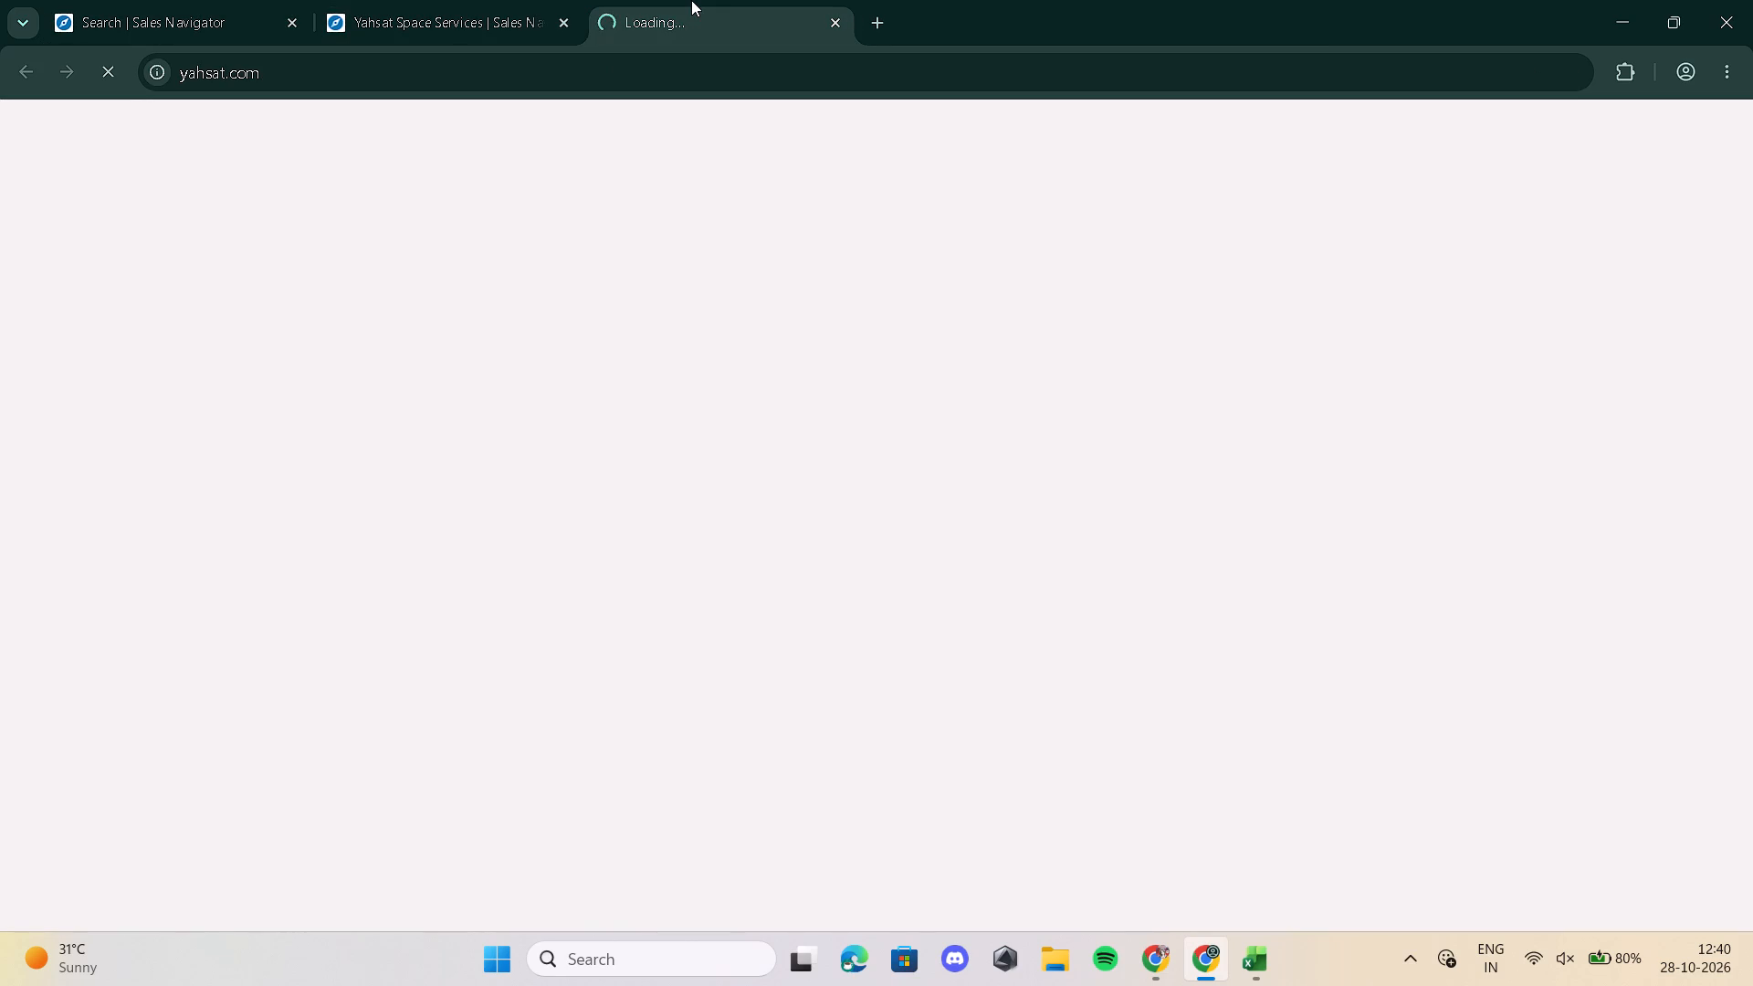
{"action": "left_click", "coordinate": [140, 0]}
{"action": "left_click_drag", "start_coordinate": [453, 0], "coordinate": [461, 0]}
{"action": "left_click", "coordinate": [698, 0]}
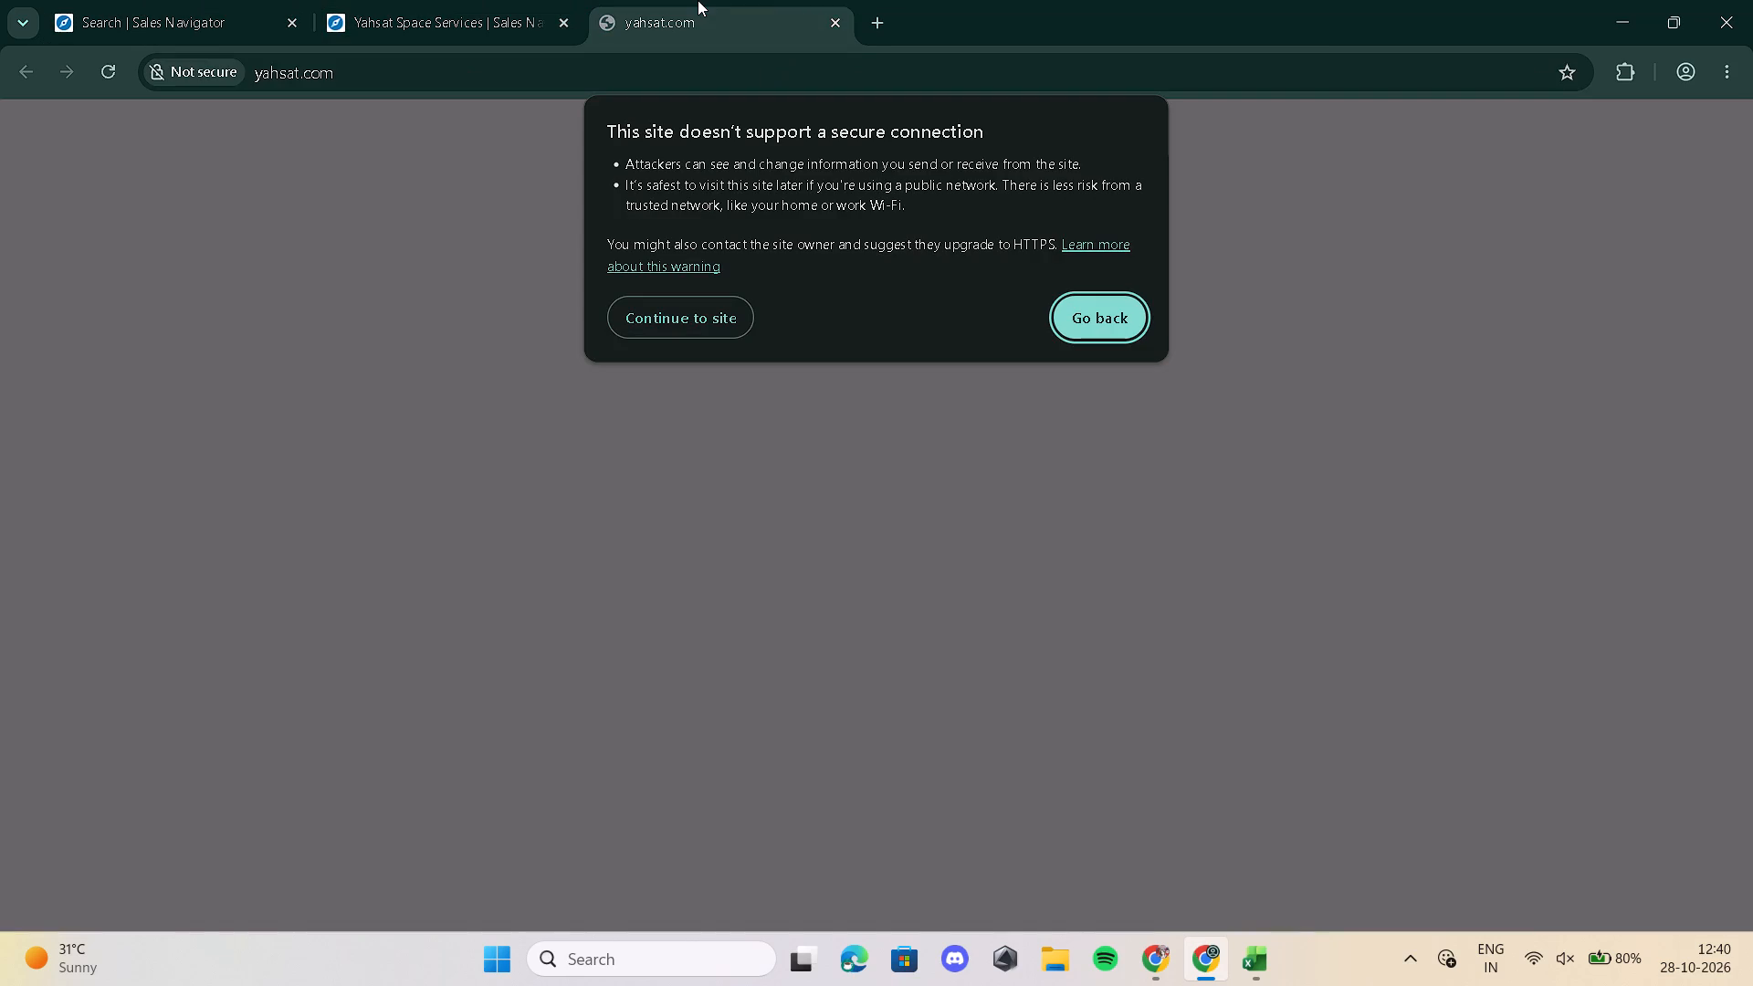
{"action": "left_click", "coordinate": [698, 318]}
{"action": "left_click", "coordinate": [223, 20]}
{"action": "left_click", "coordinate": [485, 0]}
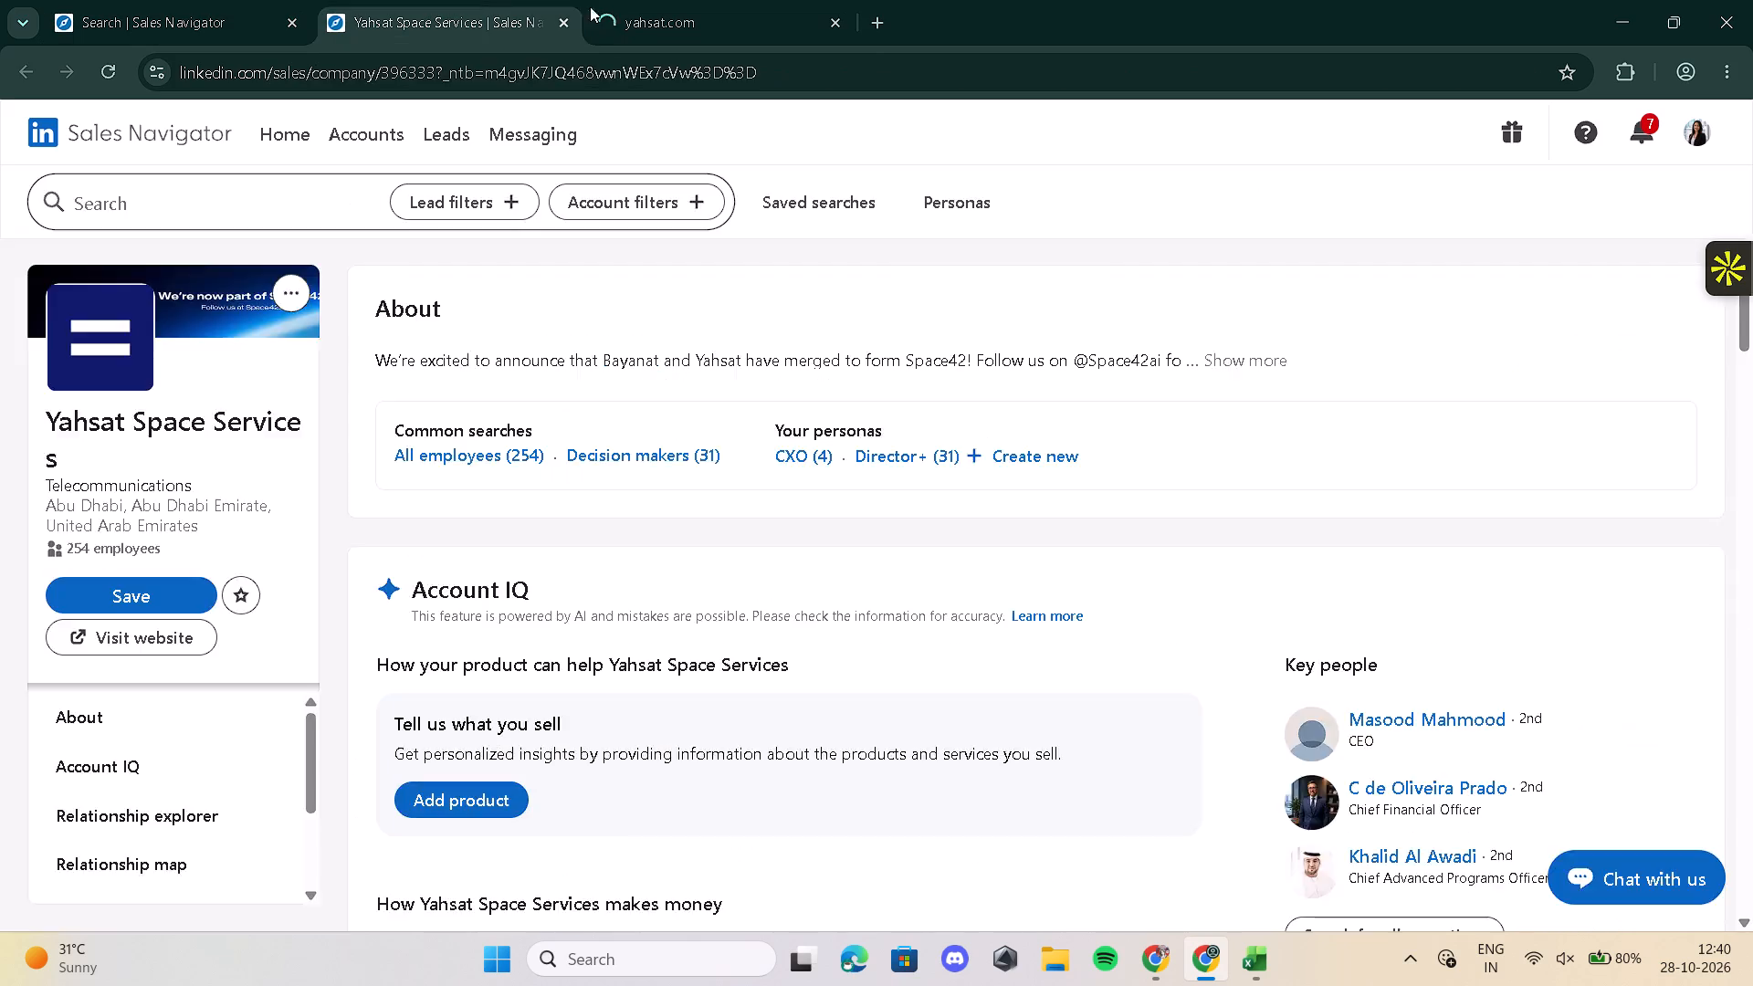
{"action": "left_click", "coordinate": [687, 7]}
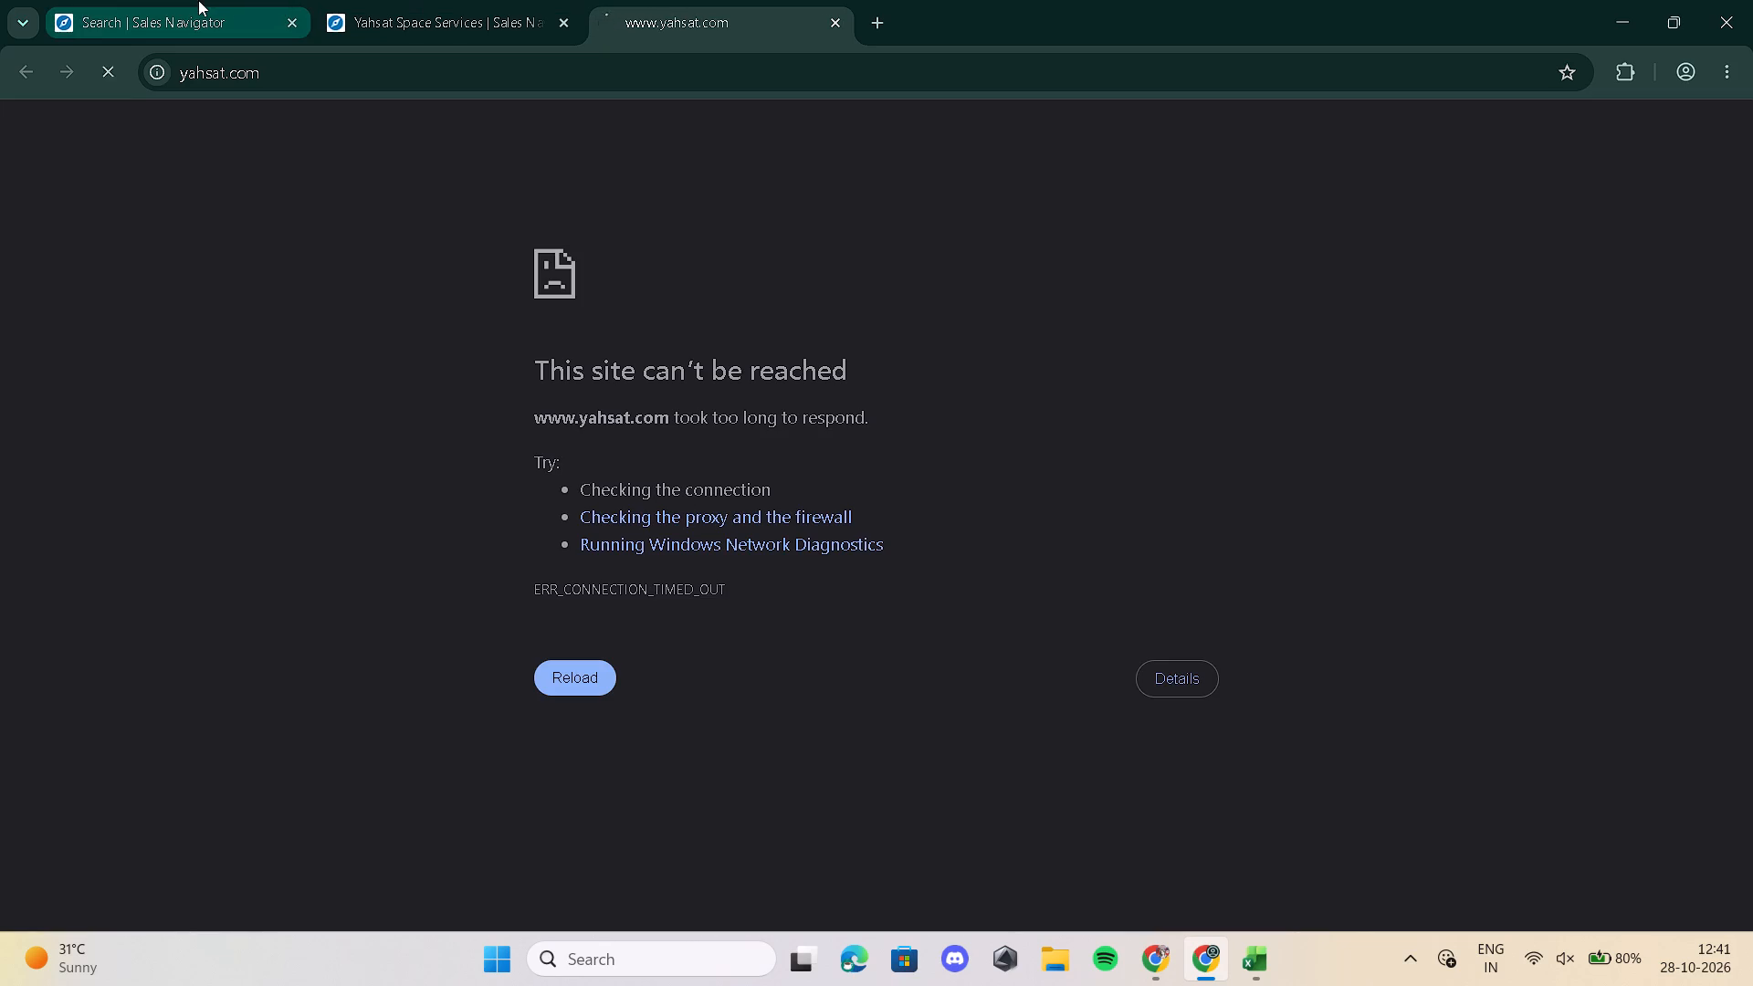
{"action": "left_click", "coordinate": [198, 0]}
{"action": "left_click", "coordinate": [504, 0]}
{"action": "left_click", "coordinate": [706, 0]}
{"action": "left_click", "coordinate": [835, 16]}
Expand the About description of Yahsat Space Services and close its company page.
{"action": "left_click", "coordinate": [1254, 362]}
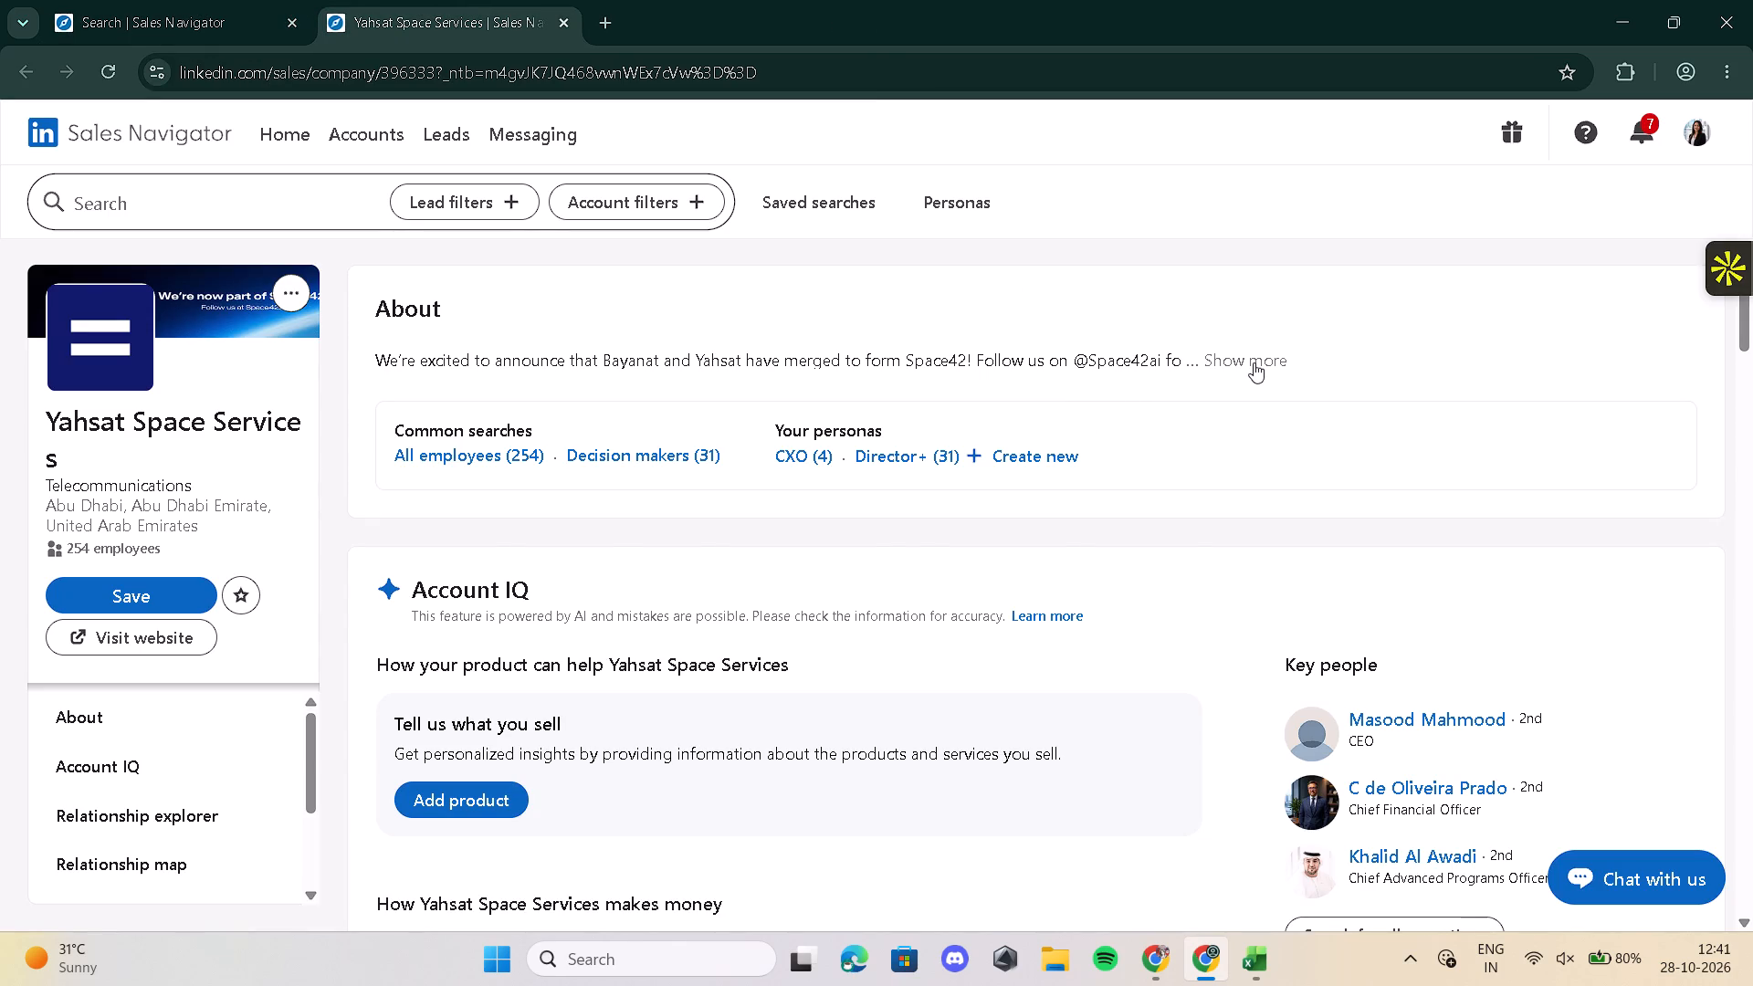
{"action": "left_click", "coordinate": [563, 26]}
{"action": "left_click", "coordinate": [1038, 492]}
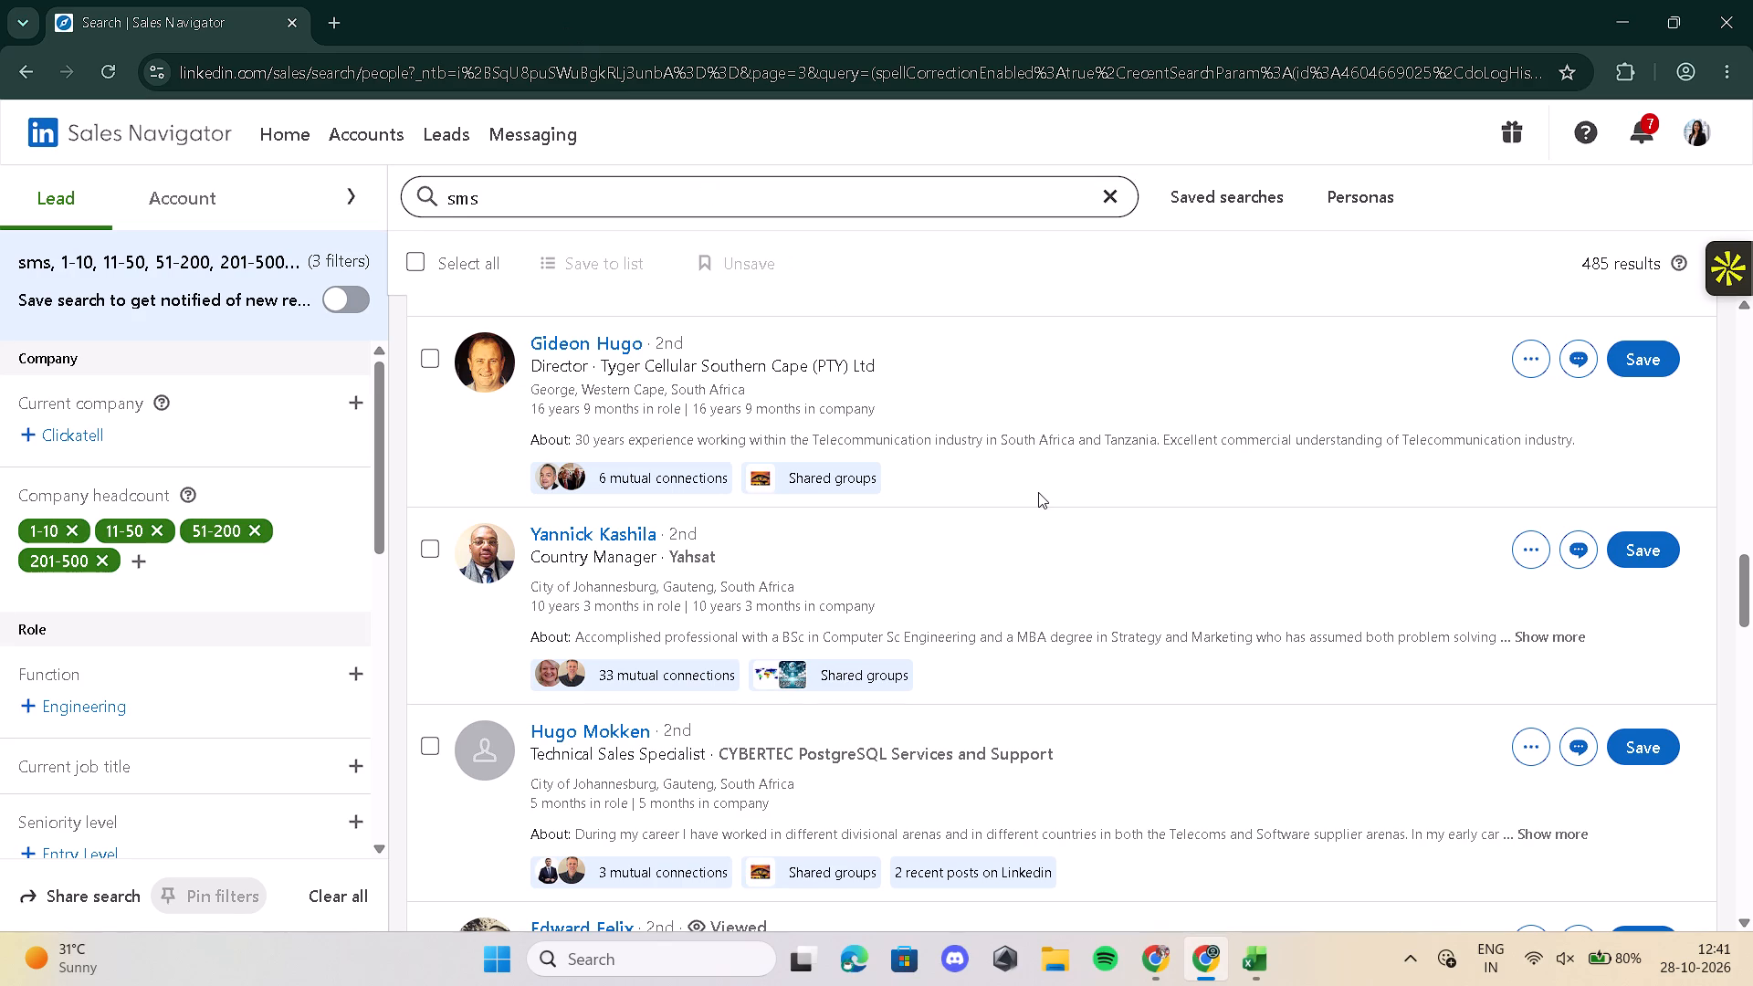
Open the company page of CYBERTEC PostgreSQL Services and Support, the Technical Sales Specialist lead's employer, in a new tab.
{"action": "scroll", "coordinate": [1035, 483], "scroll_direction": "down", "scroll_amount": 2}
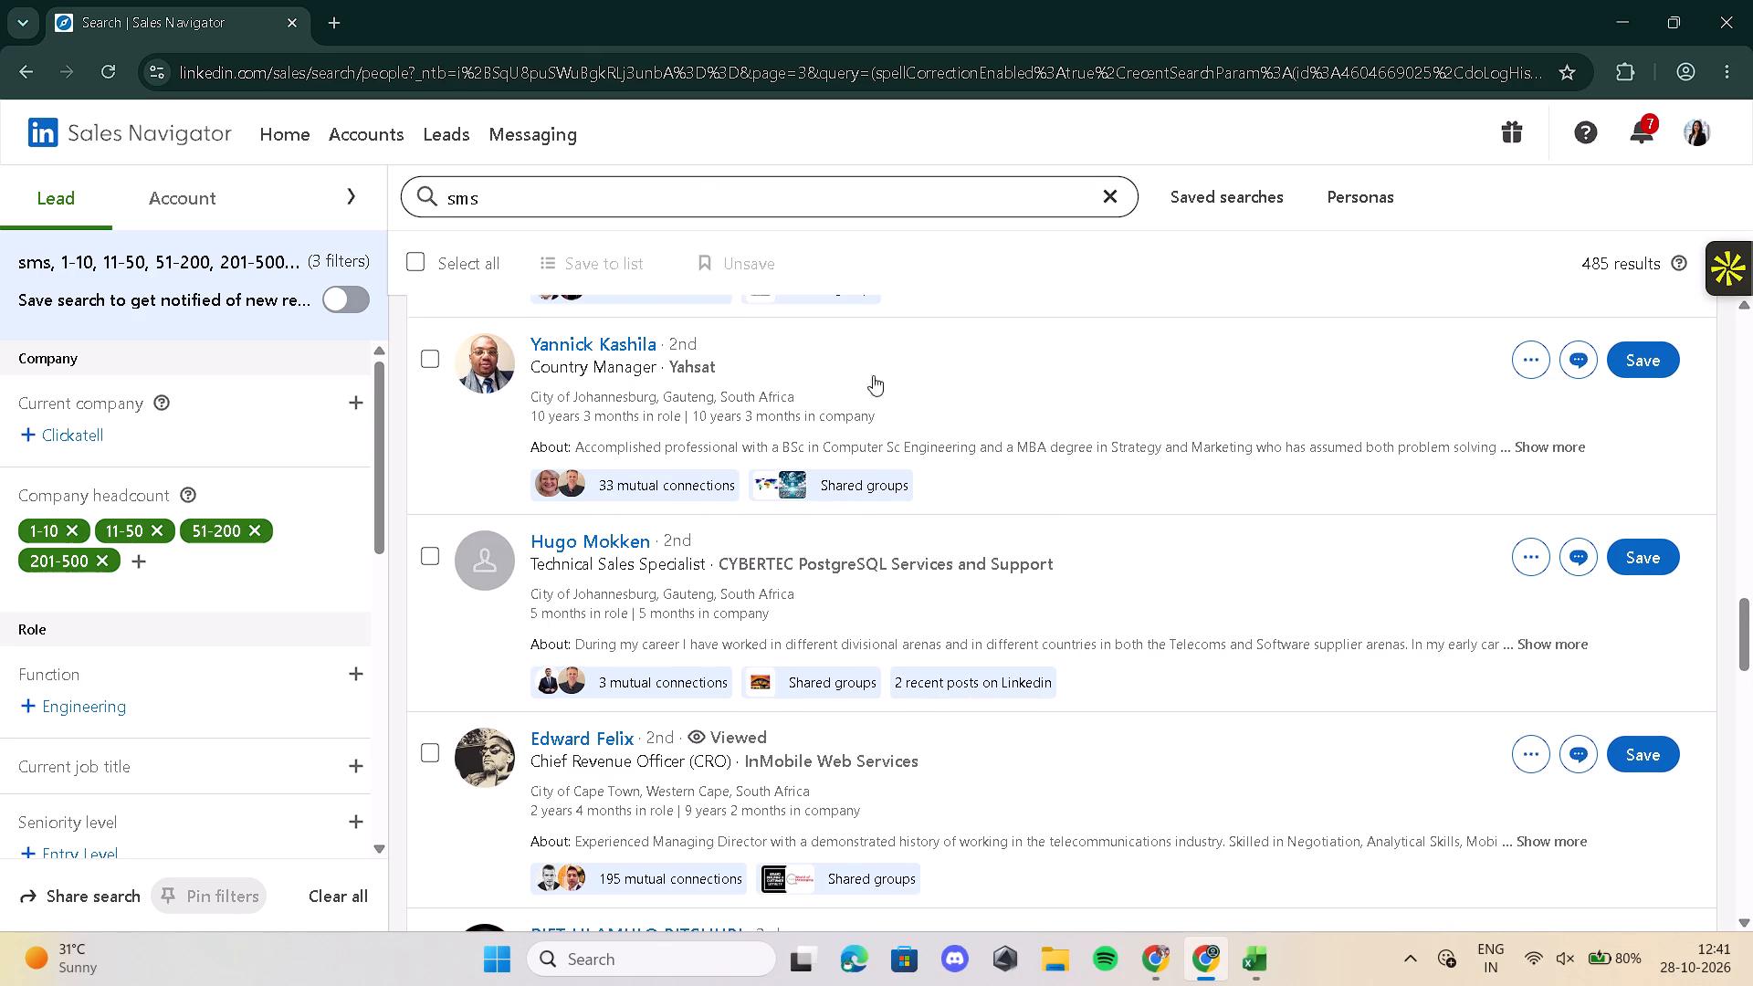
{"action": "right_click", "coordinate": [857, 379]}
{"action": "left_click", "coordinate": [969, 409]}
{"action": "left_click", "coordinate": [436, 33]}
{"action": "left_click", "coordinate": [201, 24]}
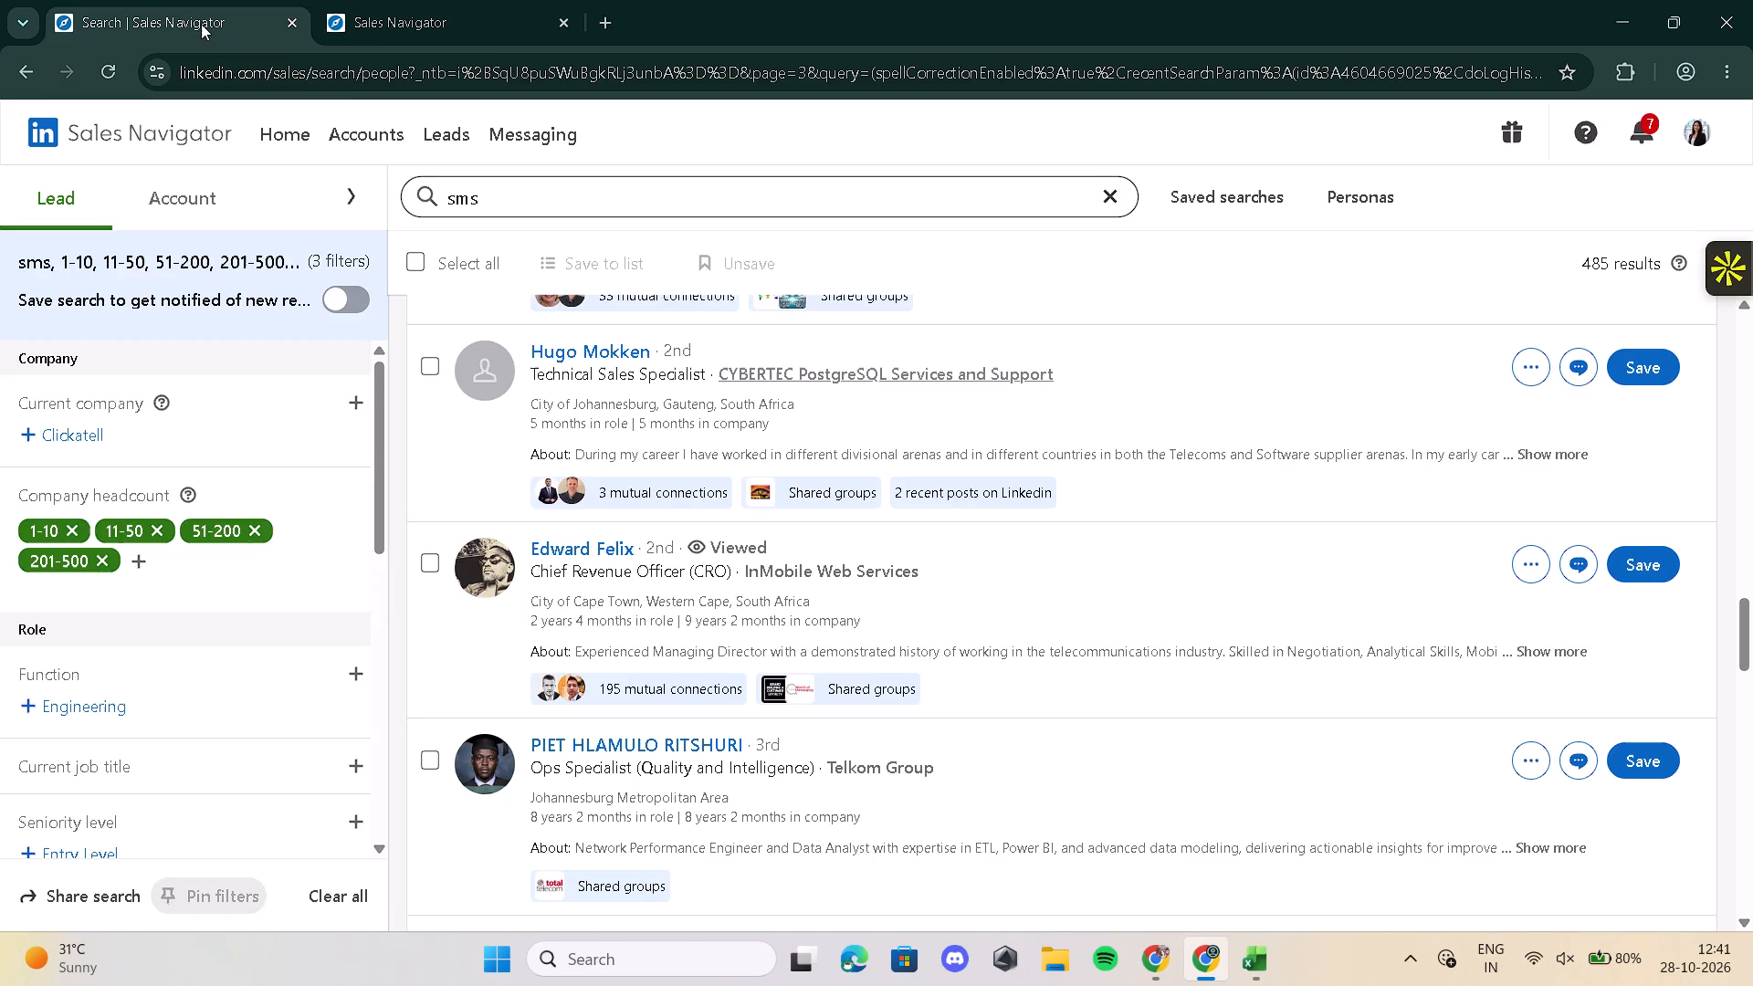
{"action": "left_click", "coordinate": [468, 15]}
{"action": "left_click", "coordinate": [156, 0]}
{"action": "left_click", "coordinate": [433, 0]}
{"action": "left_click", "coordinate": [187, 0]}
{"action": "left_click", "coordinate": [424, 0]}
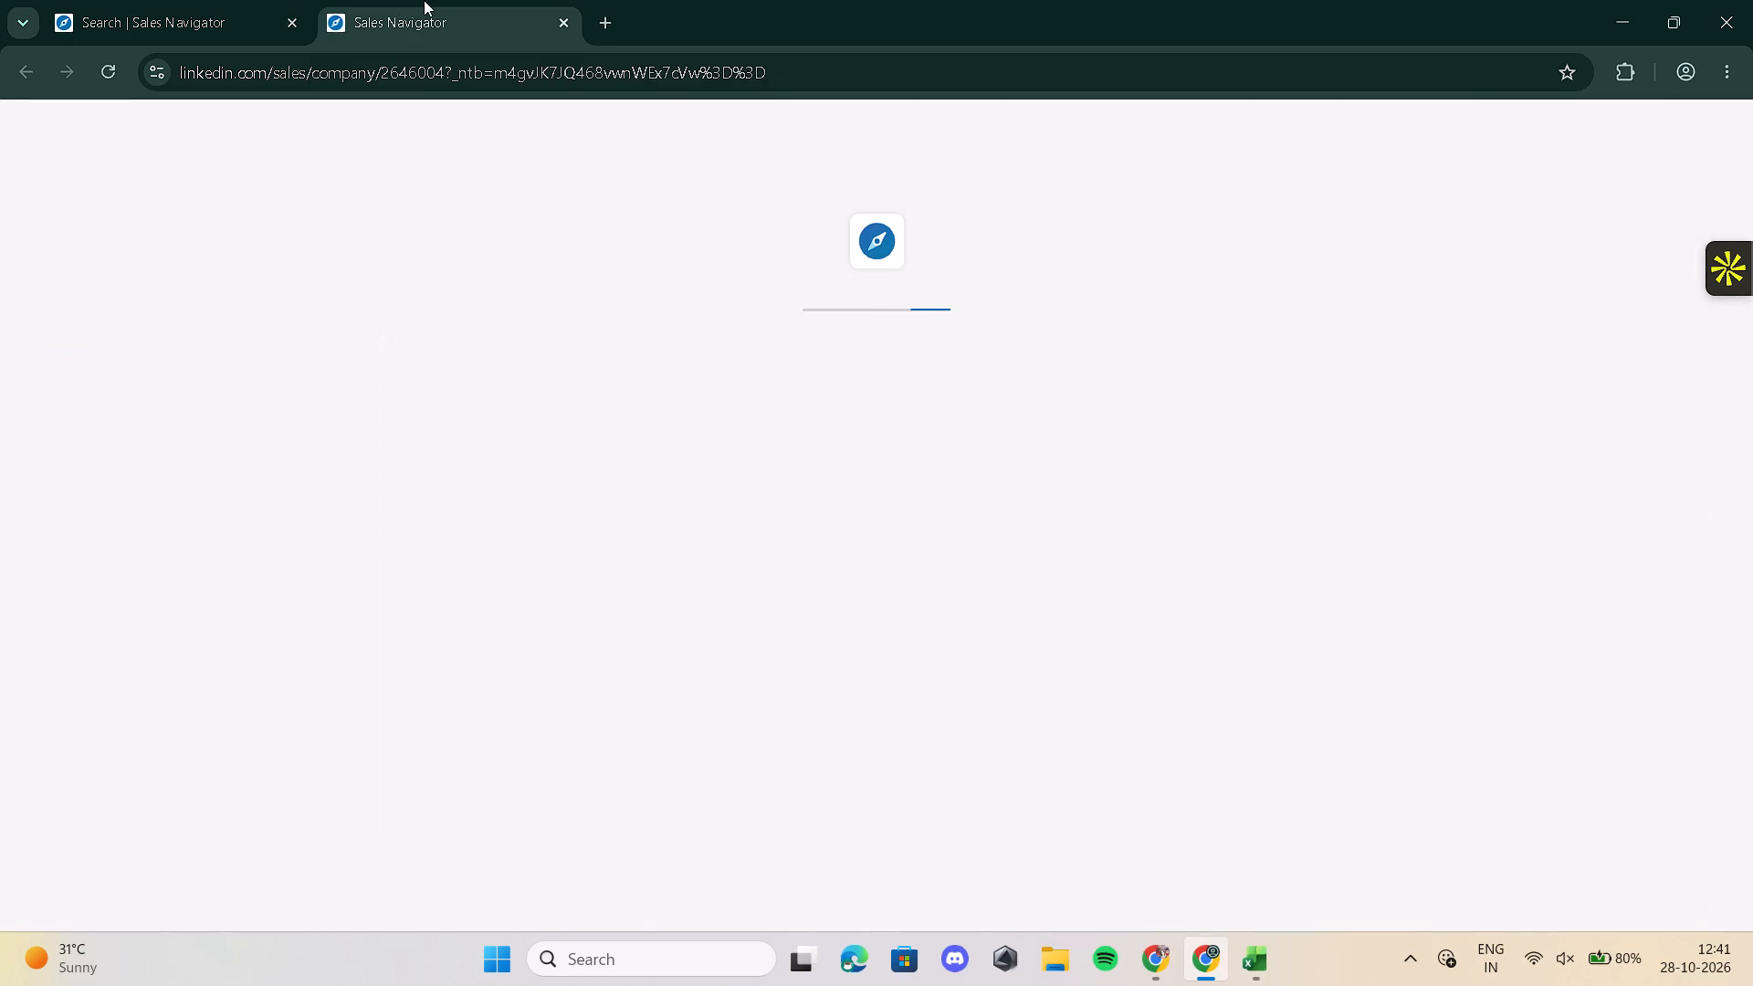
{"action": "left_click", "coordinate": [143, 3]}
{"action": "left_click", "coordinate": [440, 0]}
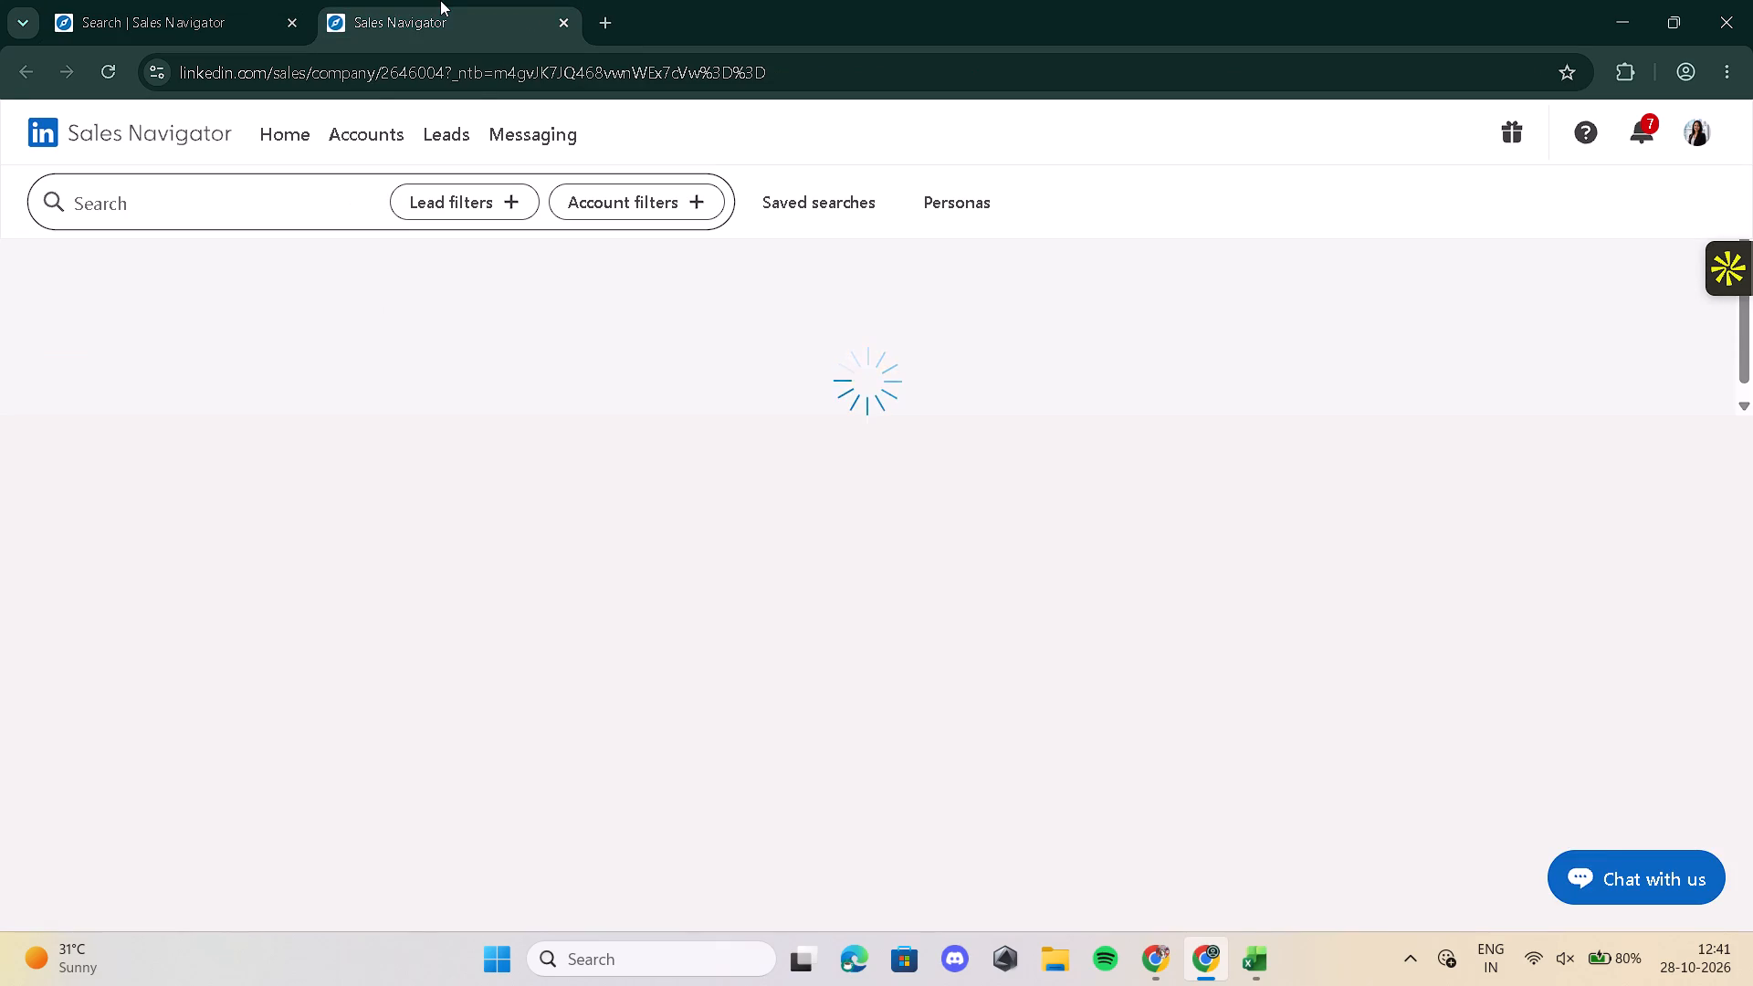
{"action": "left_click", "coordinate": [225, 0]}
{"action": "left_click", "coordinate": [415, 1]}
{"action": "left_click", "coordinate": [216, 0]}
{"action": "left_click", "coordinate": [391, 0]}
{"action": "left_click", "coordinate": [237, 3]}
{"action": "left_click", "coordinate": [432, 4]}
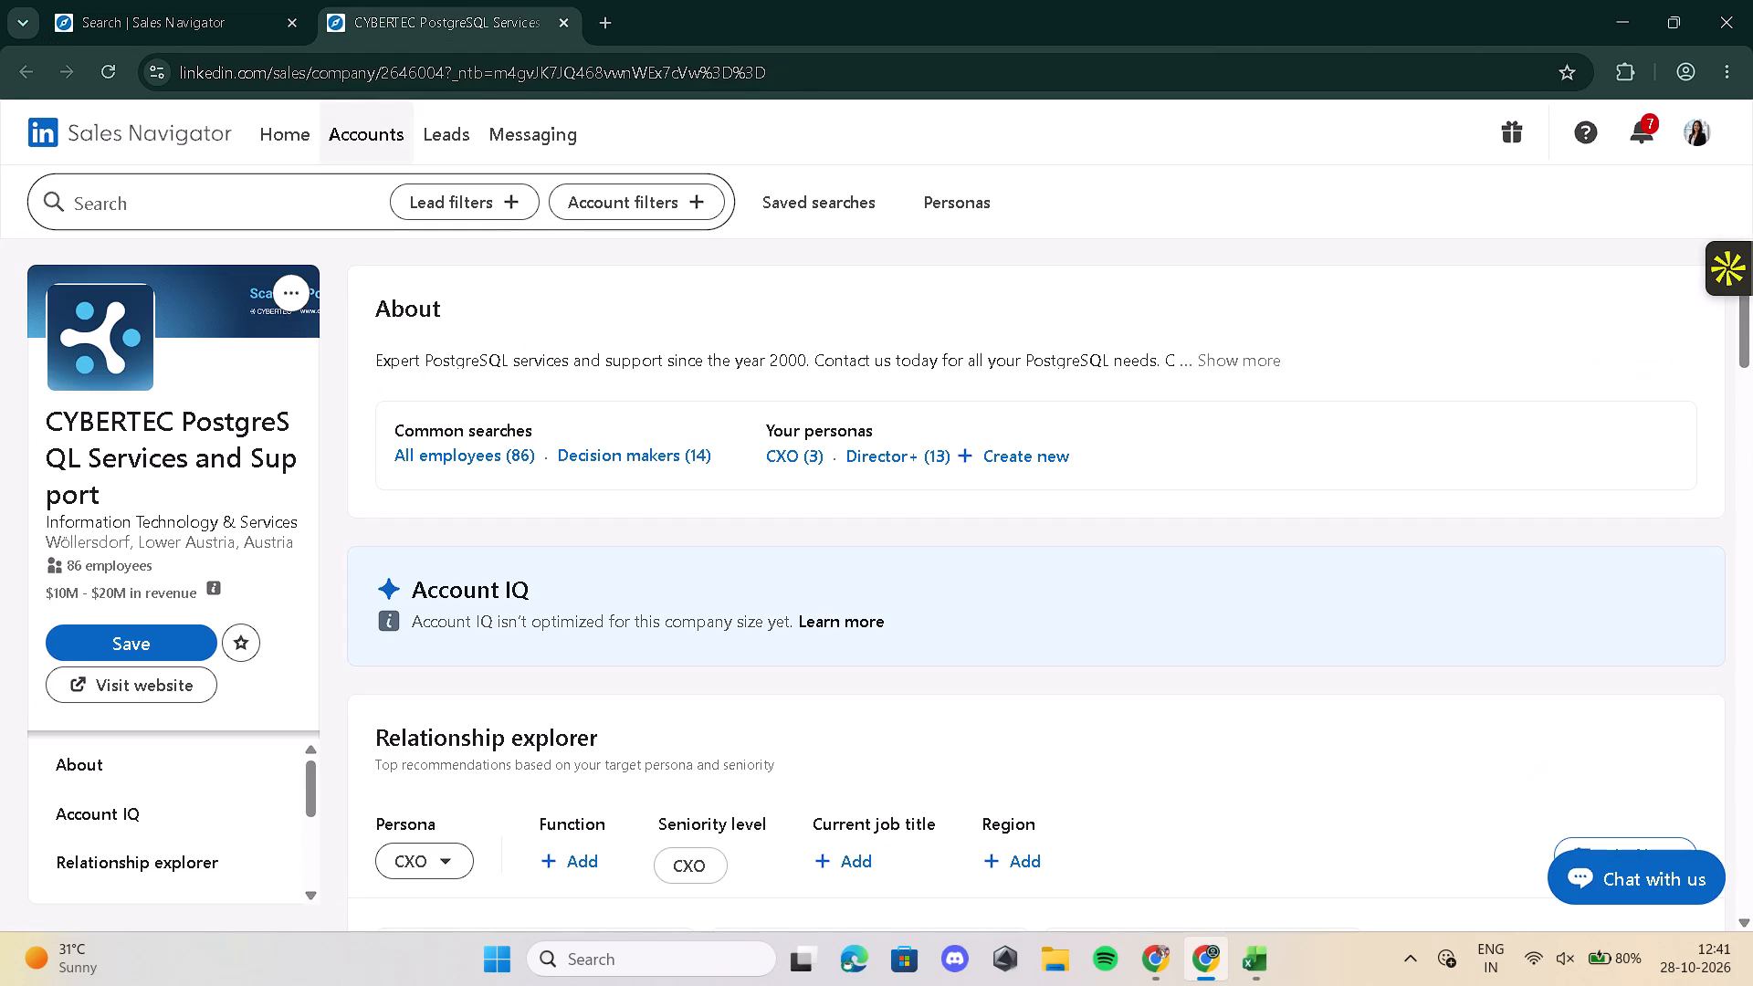
Open CYBERTEC's website in a new tab, check its product and service offerings, and close the website and the company page.
{"action": "right_click", "coordinate": [158, 685]}
{"action": "left_click", "coordinate": [331, 407]}
{"action": "left_click", "coordinate": [190, 0]}
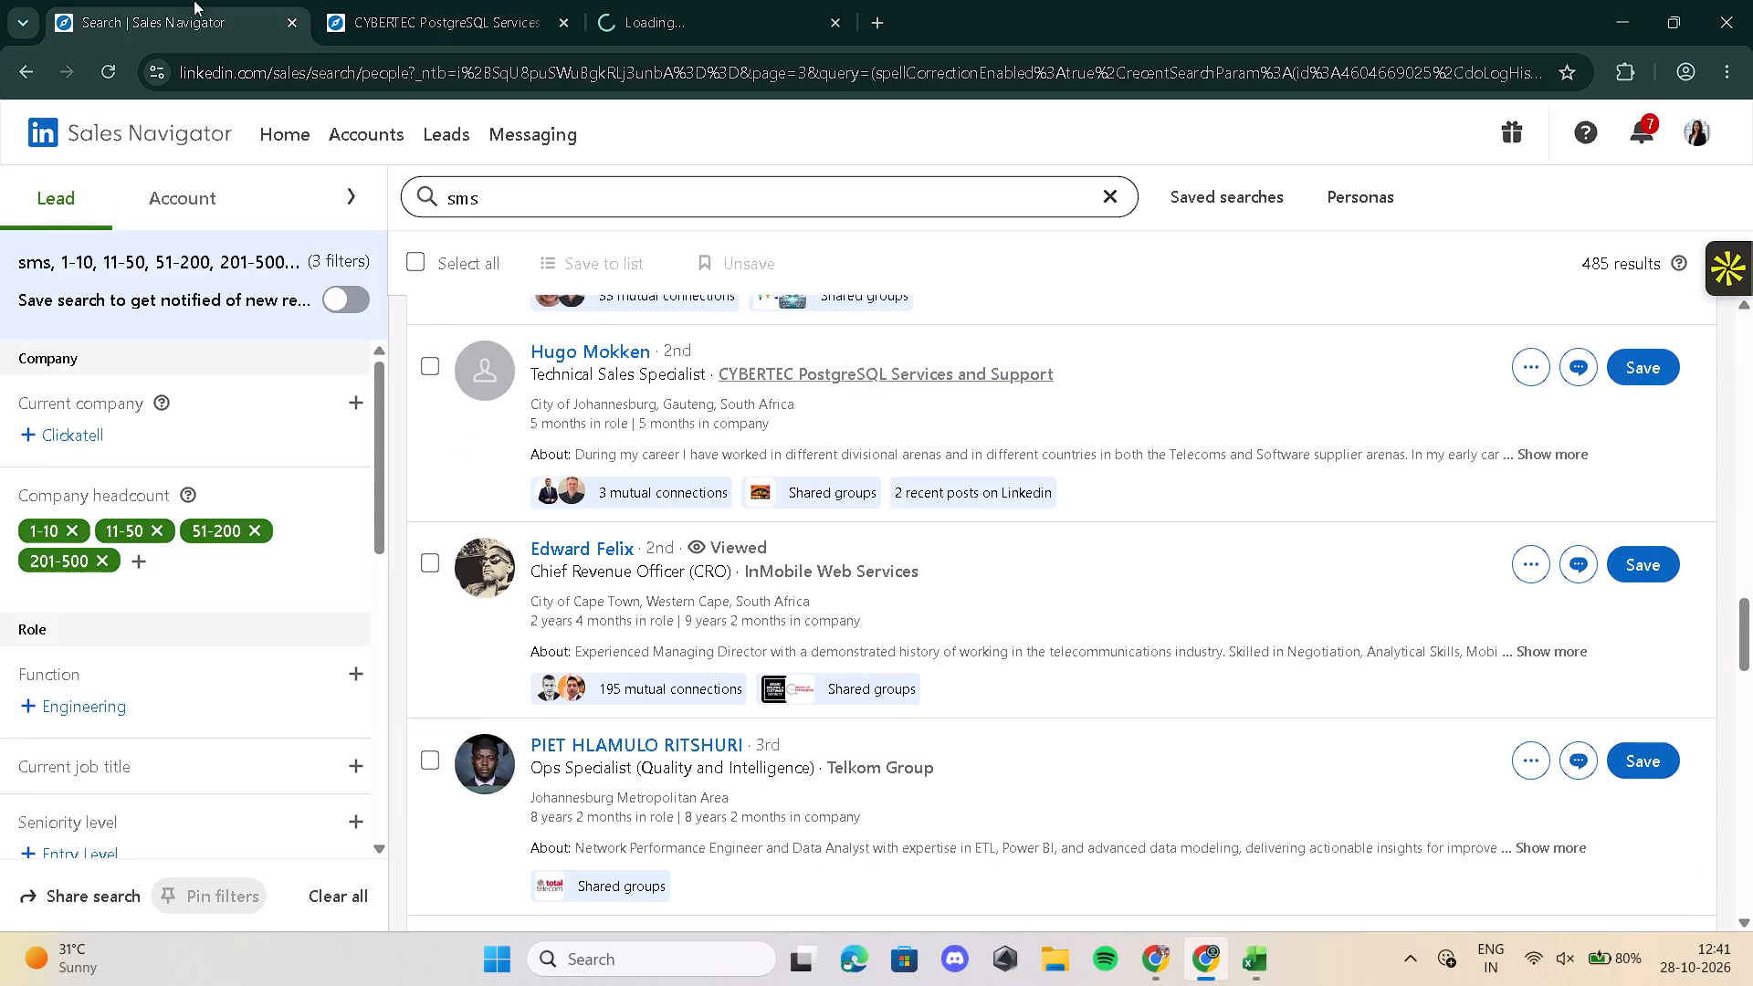
{"action": "left_click", "coordinate": [457, 0]}
{"action": "left_click", "coordinate": [694, 0]}
{"action": "left_click", "coordinate": [235, 0]}
{"action": "left_click", "coordinate": [471, 0]}
{"action": "left_click", "coordinate": [647, 0]}
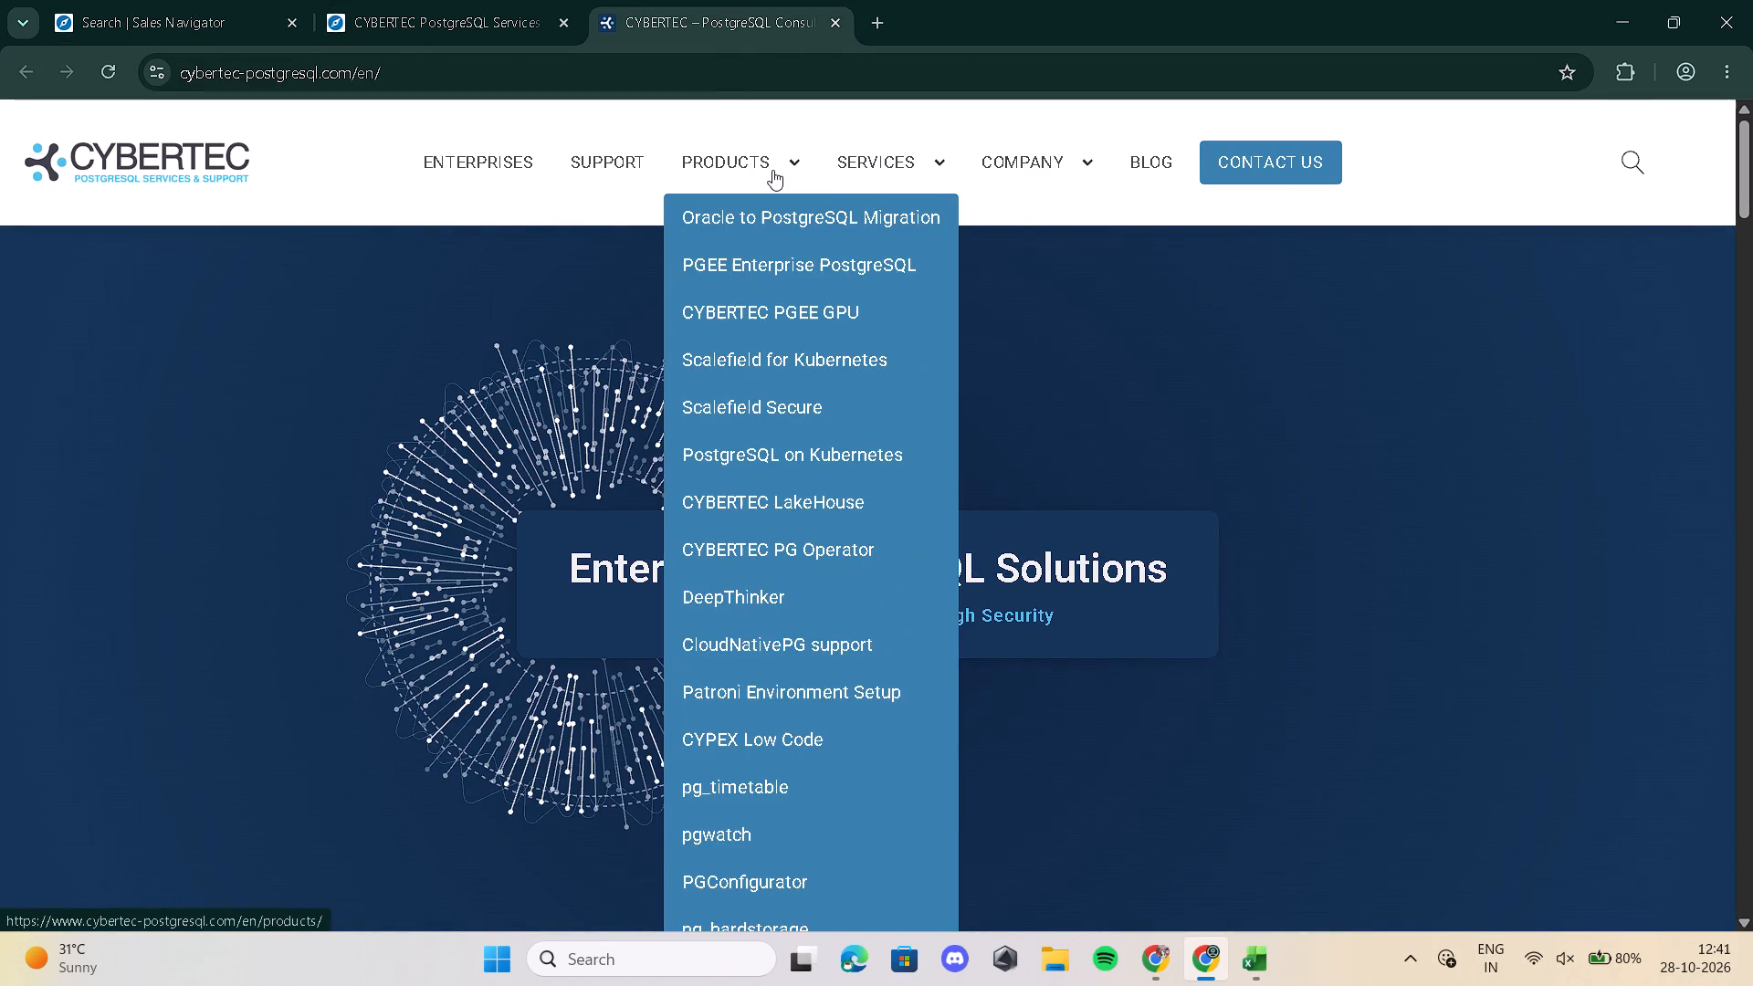
{"action": "left_click", "coordinate": [1097, 831]}
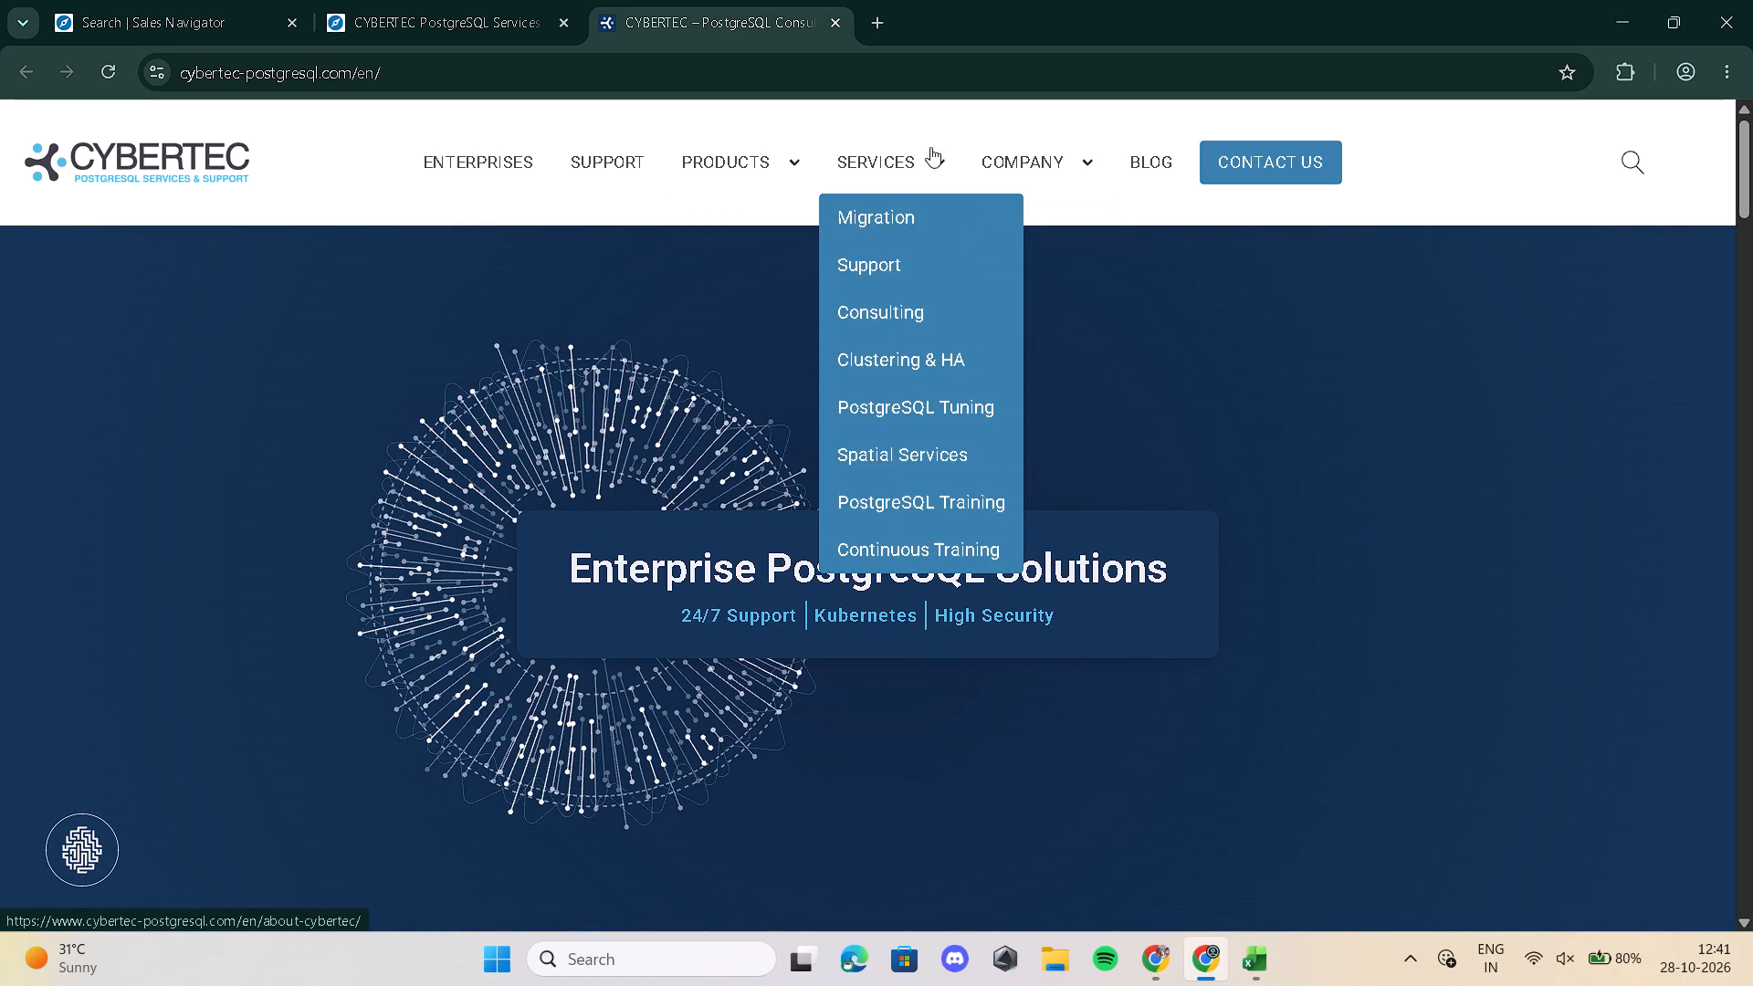
{"action": "left_click", "coordinate": [827, 15]}
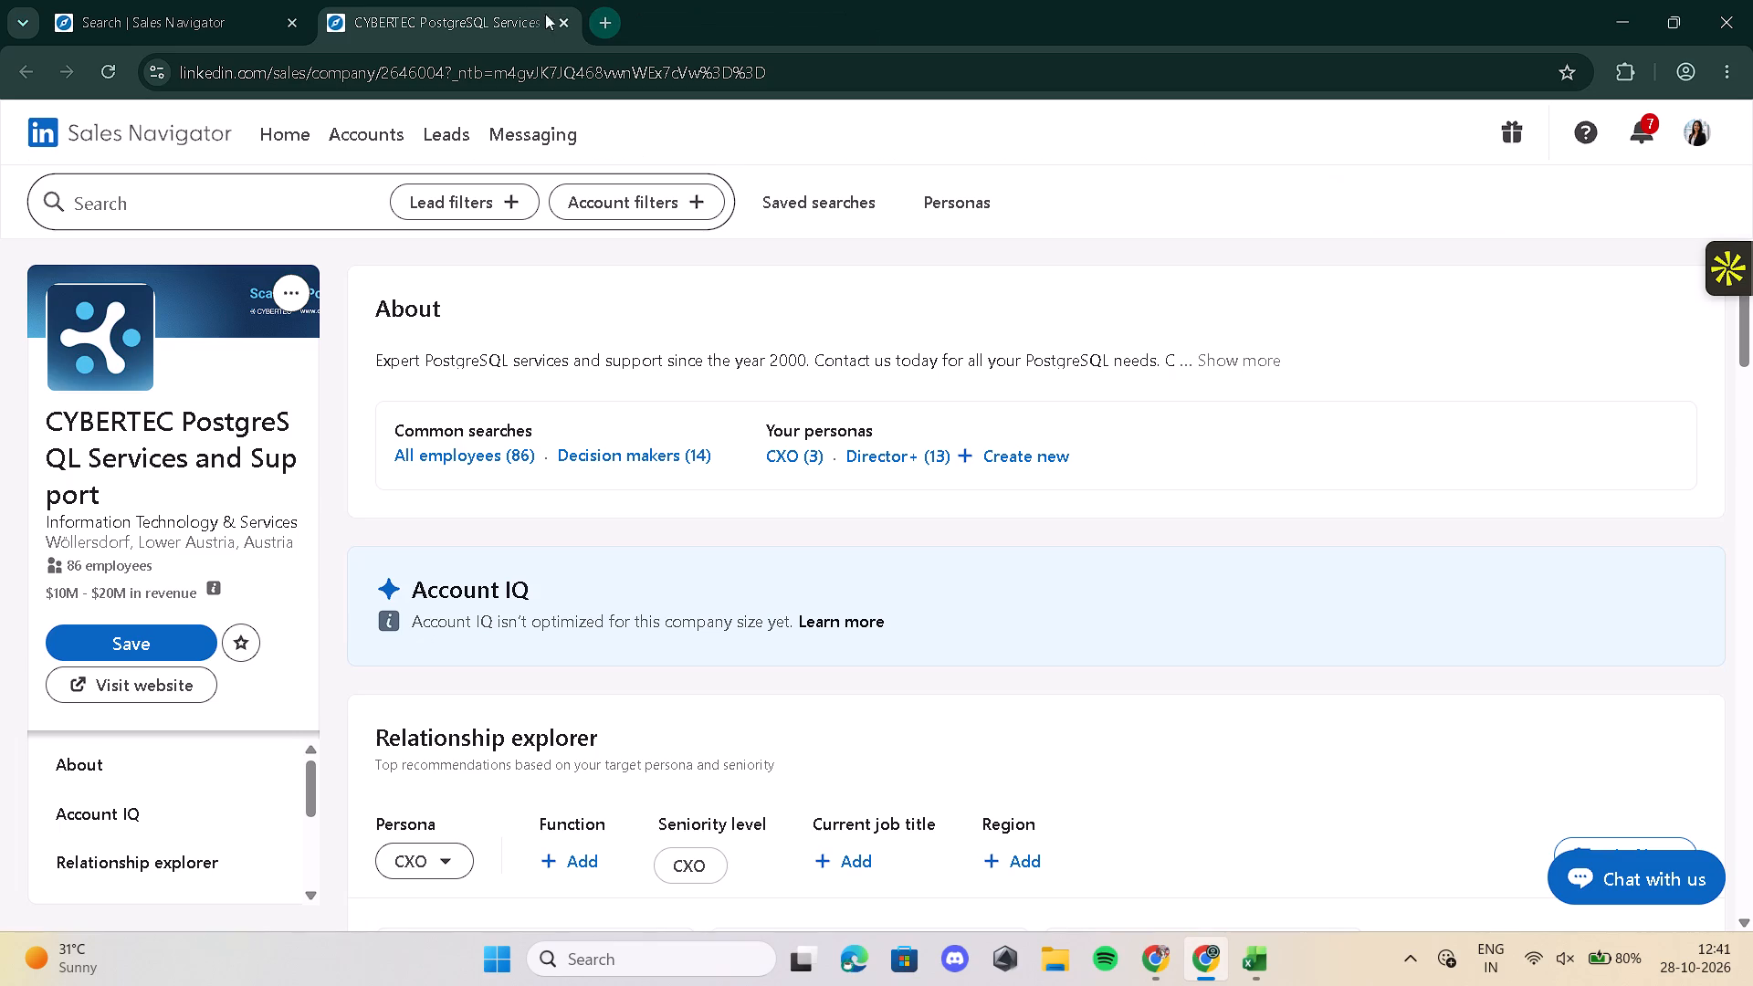
{"action": "left_click", "coordinate": [565, 23]}
Look through the following leads' employers and open the company page of Telkom Group in a new tab.
{"action": "left_click", "coordinate": [1086, 552]}
{"action": "scroll", "coordinate": [1086, 552], "scroll_direction": "down", "scroll_amount": 2}
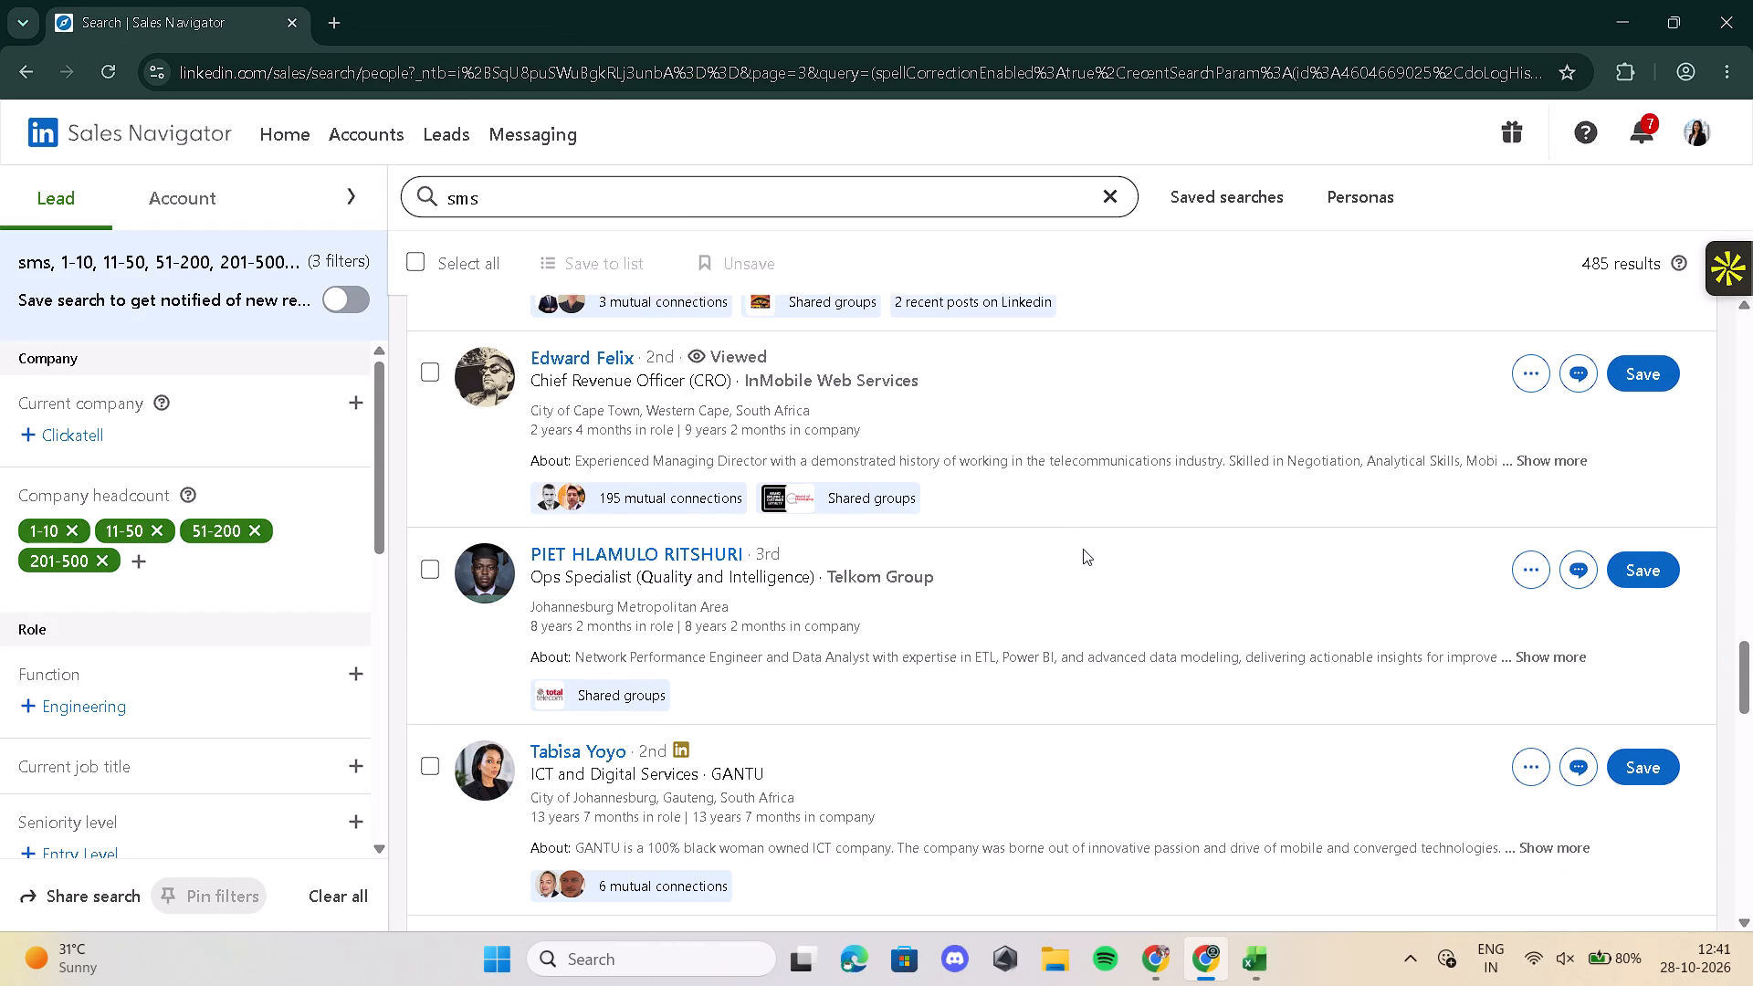
{"action": "scroll", "coordinate": [1044, 523], "scroll_direction": "up", "scroll_amount": 1}
{"action": "scroll", "coordinate": [1044, 523], "scroll_direction": "down", "scroll_amount": 1}
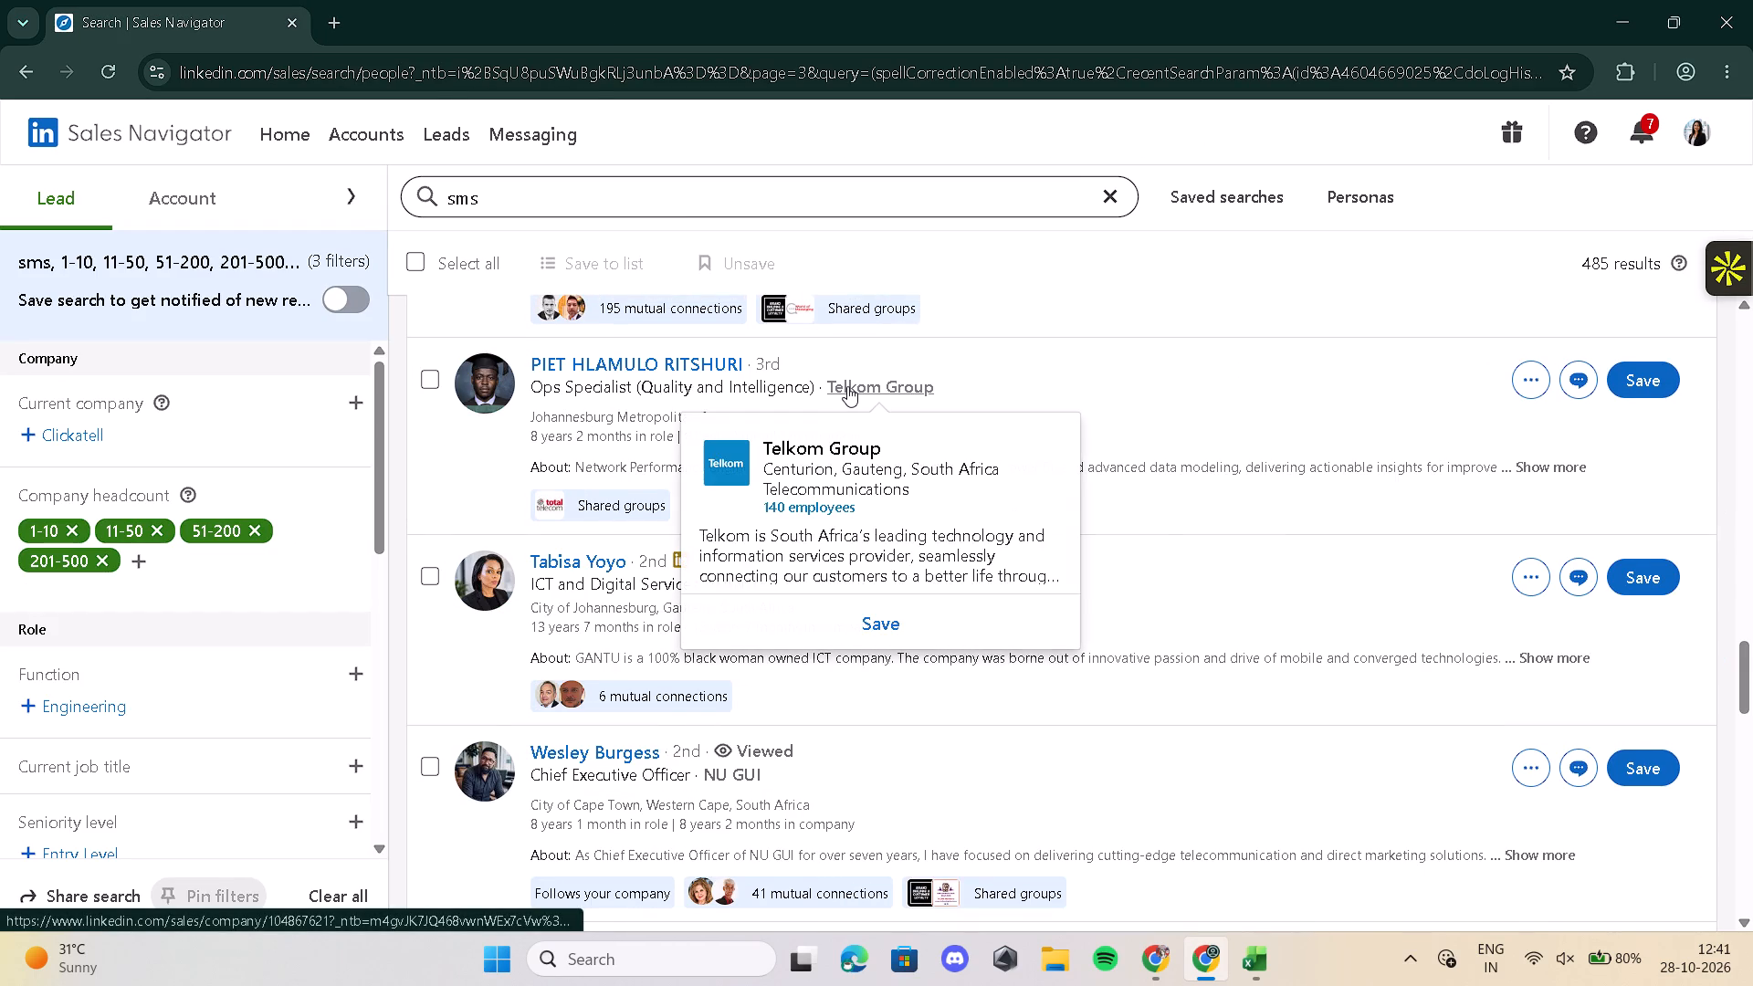
{"action": "right_click", "coordinate": [847, 386]}
{"action": "left_click", "coordinate": [876, 414]}
{"action": "left_click", "coordinate": [477, 0]}
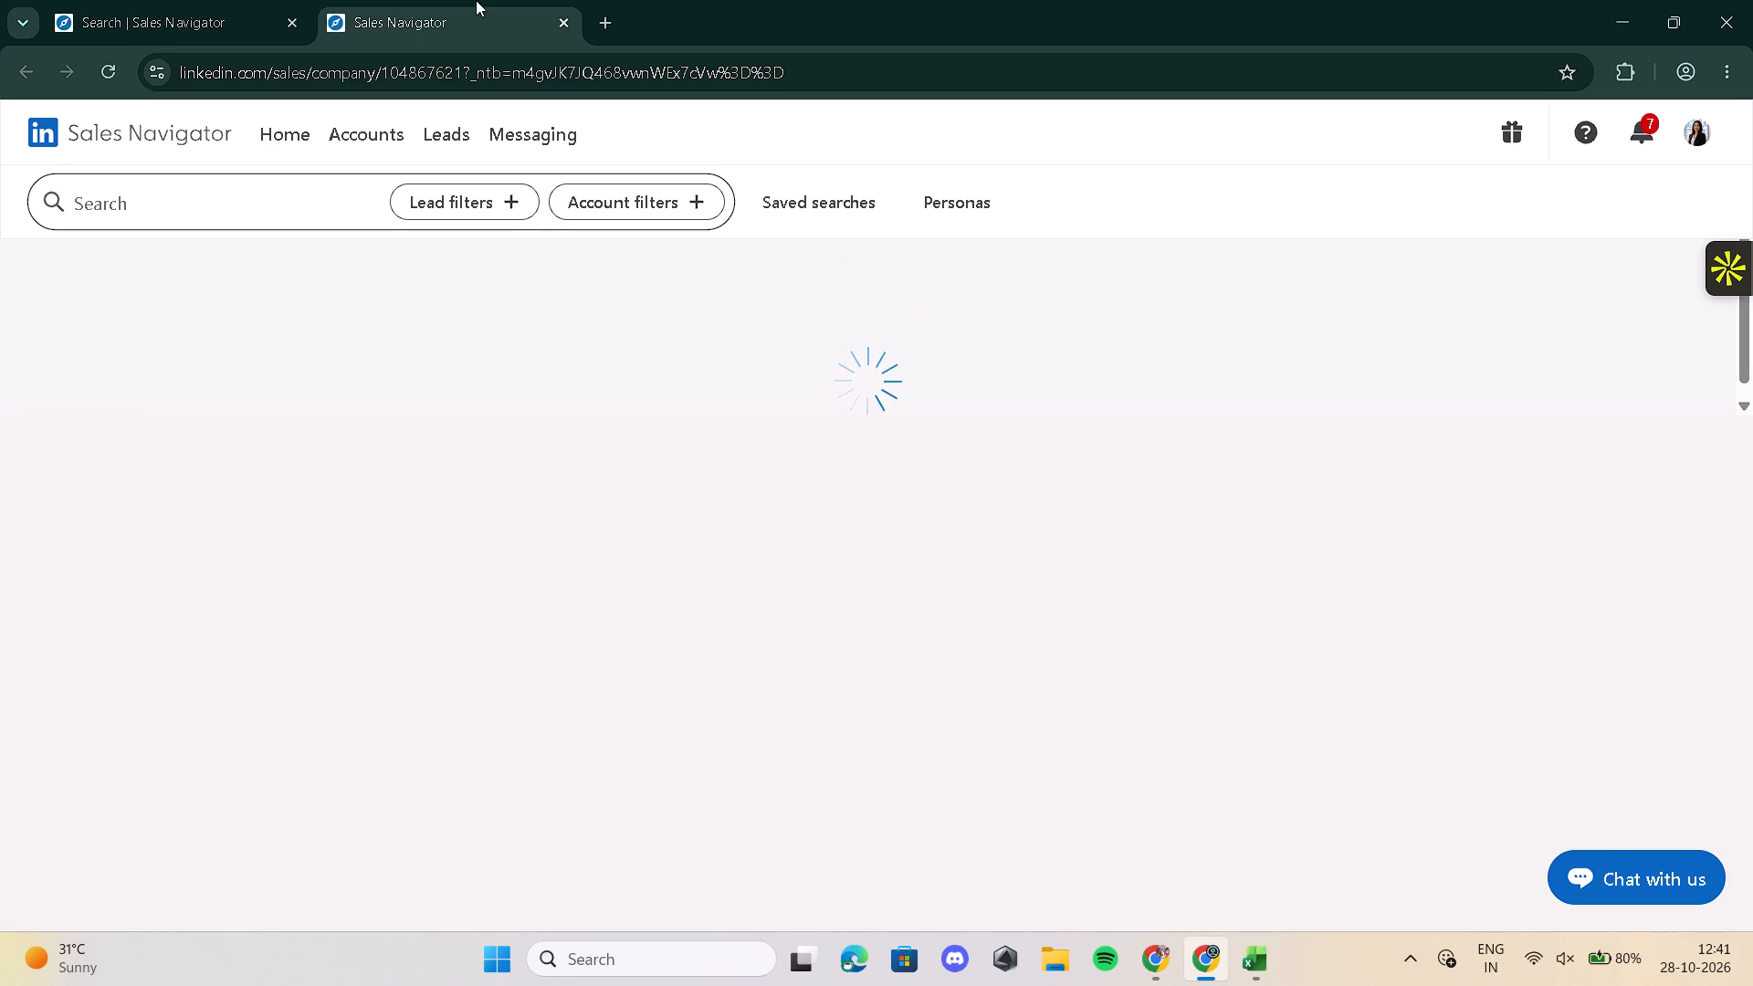
Open Telkom Group's website in a new tab from its company page.
{"action": "right_click", "coordinate": [123, 593]}
{"action": "left_click", "coordinate": [270, 626]}
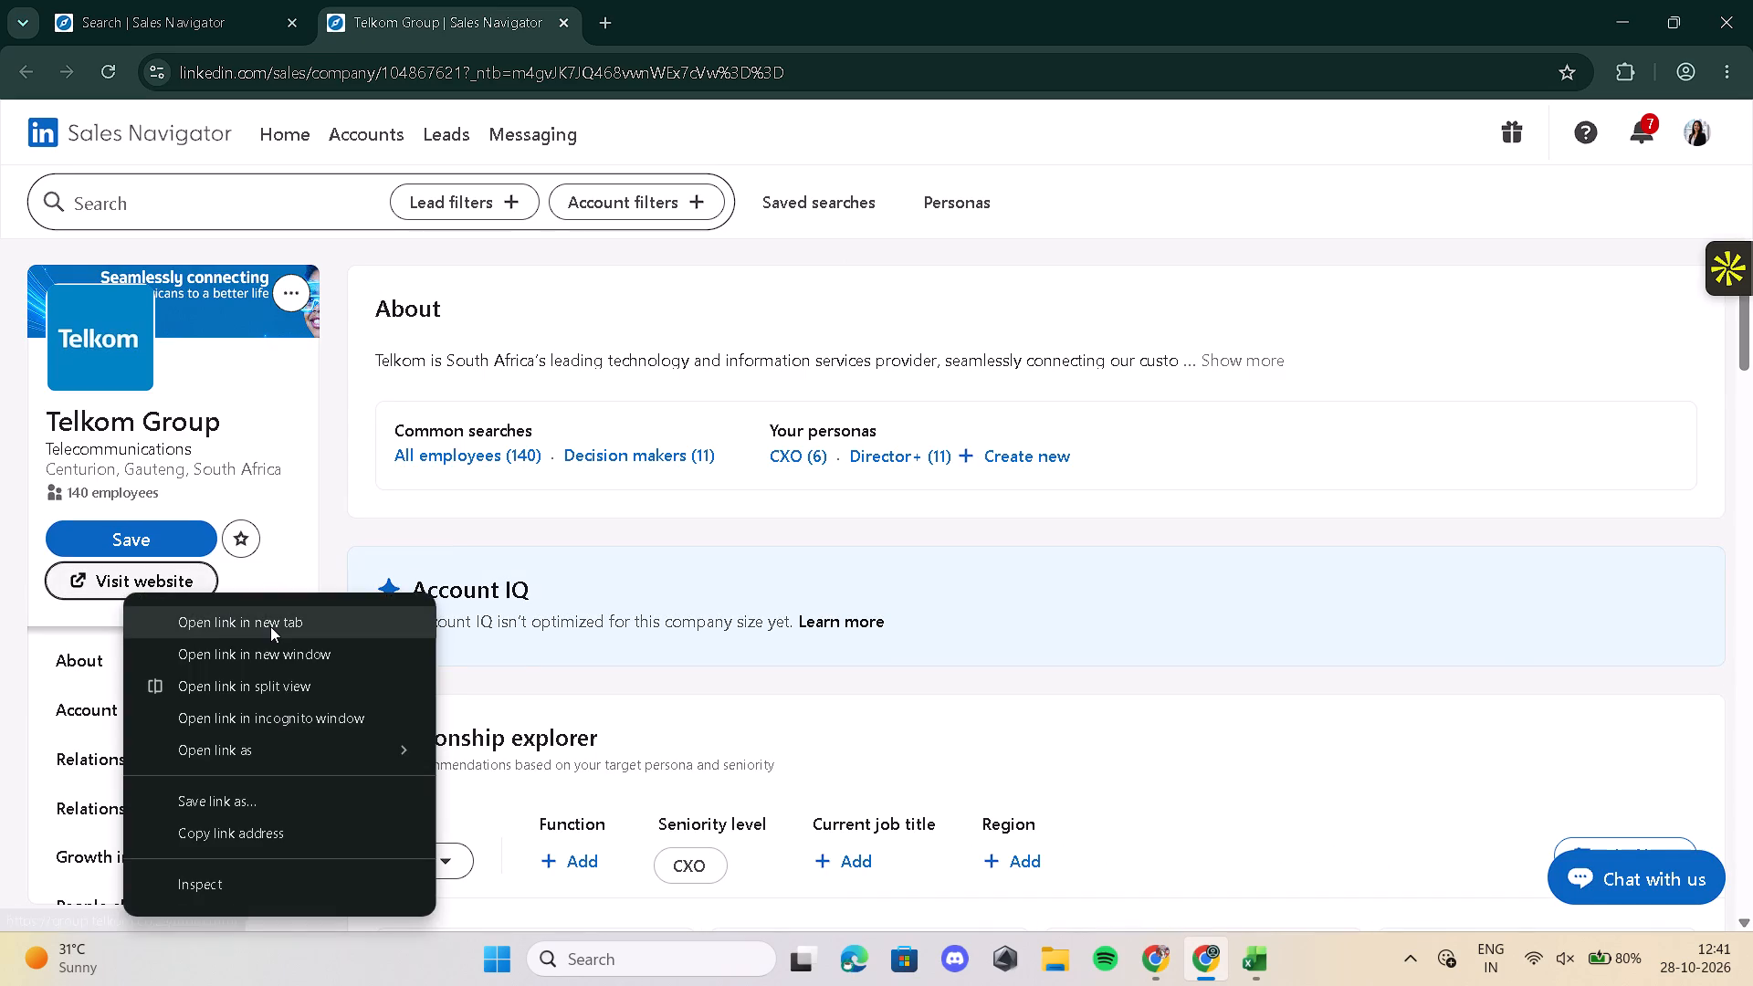
{"action": "left_click", "coordinate": [157, 43]}
{"action": "left_click", "coordinate": [469, 26]}
{"action": "left_click", "coordinate": [651, 14]}
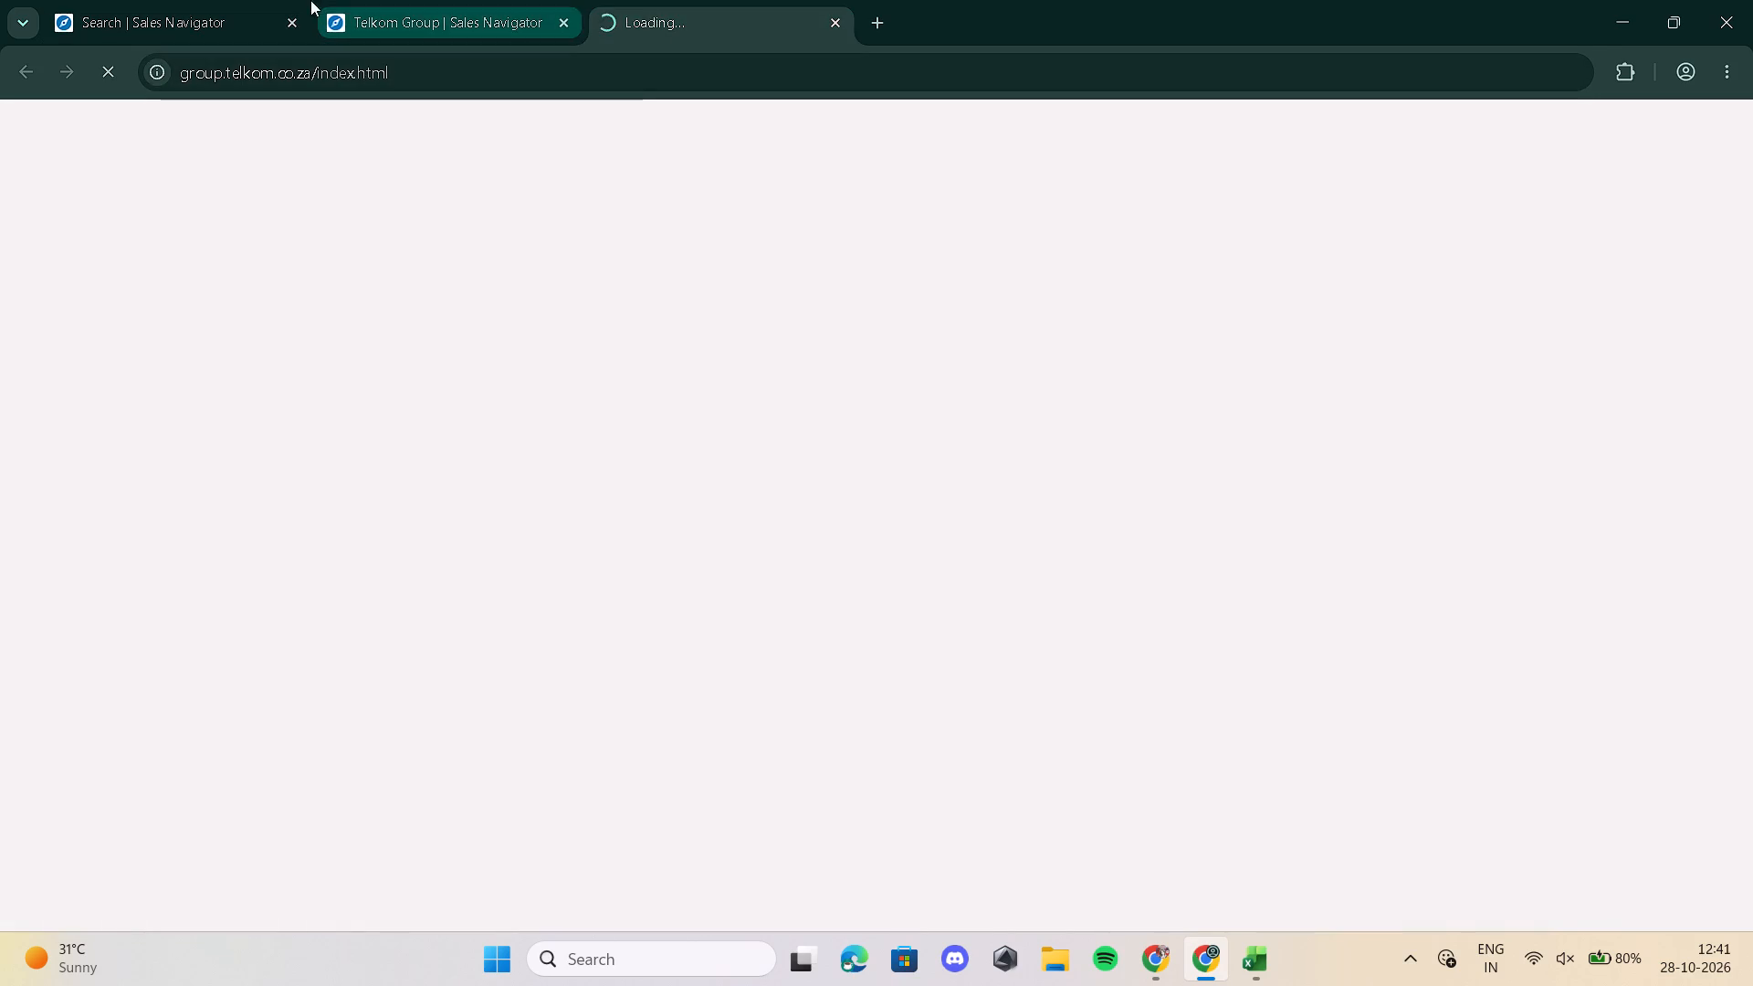
{"action": "left_click", "coordinate": [246, 0]}
{"action": "left_click", "coordinate": [451, 0]}
{"action": "left_click", "coordinate": [659, 0]}
{"action": "left_click", "coordinate": [136, 0]}
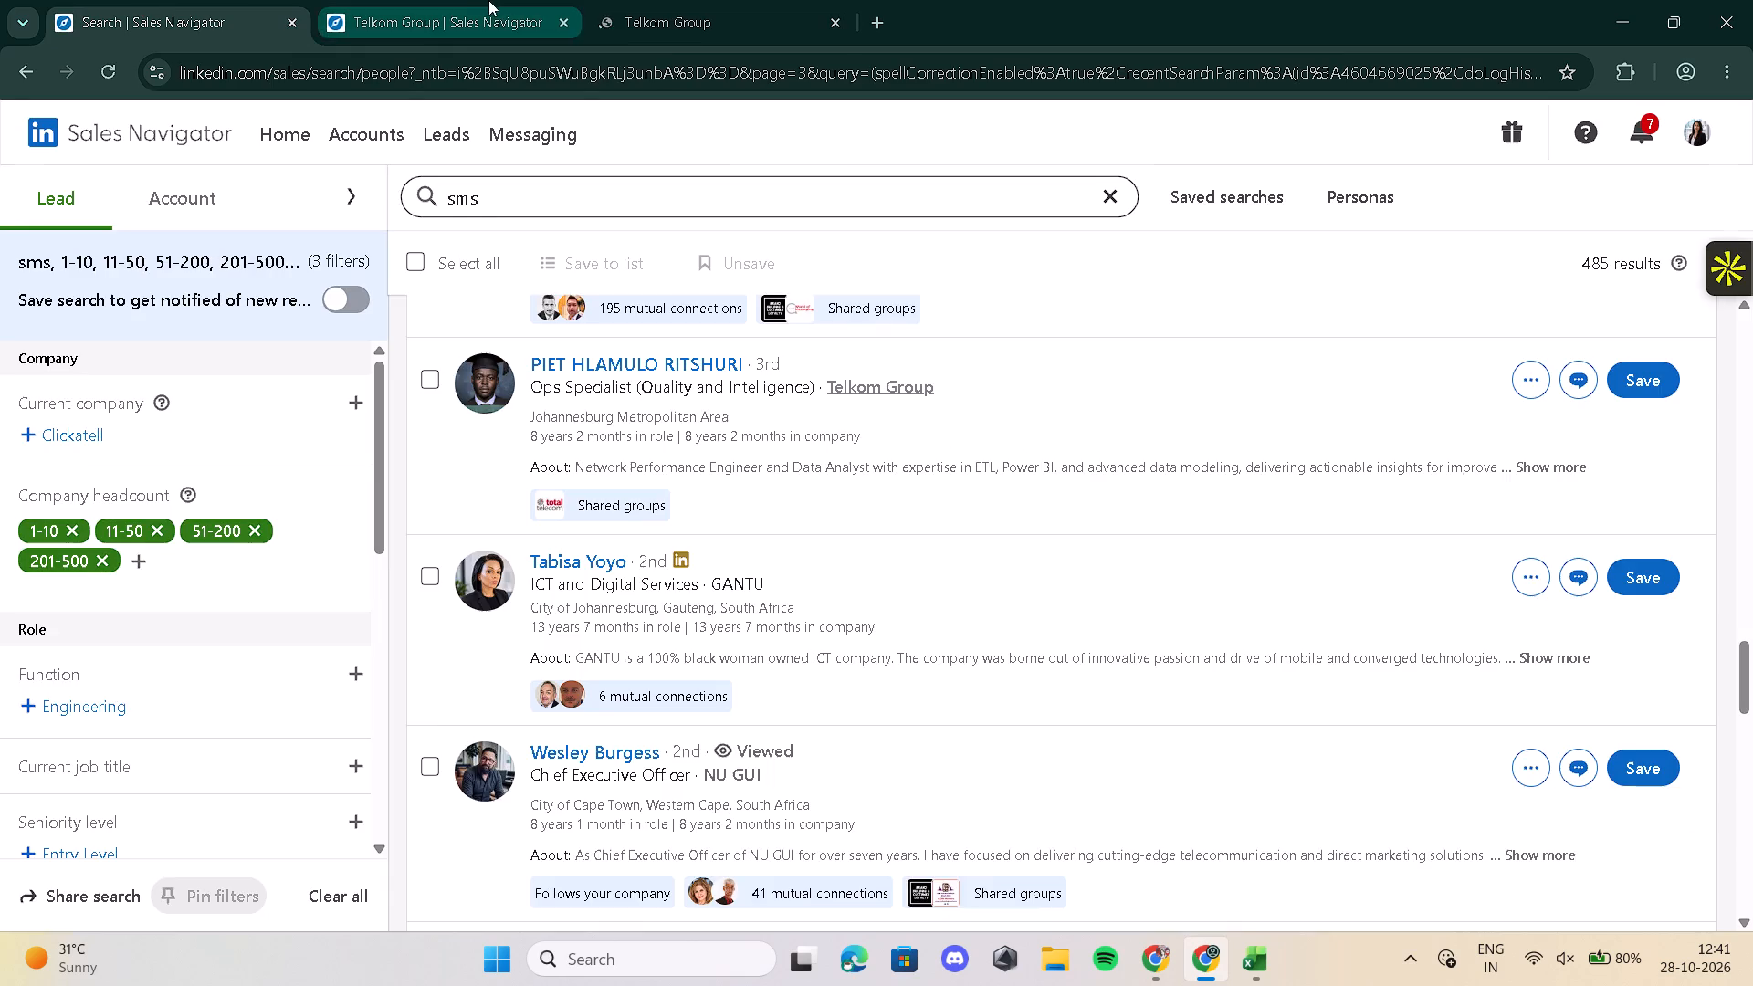
{"action": "left_click", "coordinate": [488, 0]}
{"action": "left_click", "coordinate": [720, 0]}
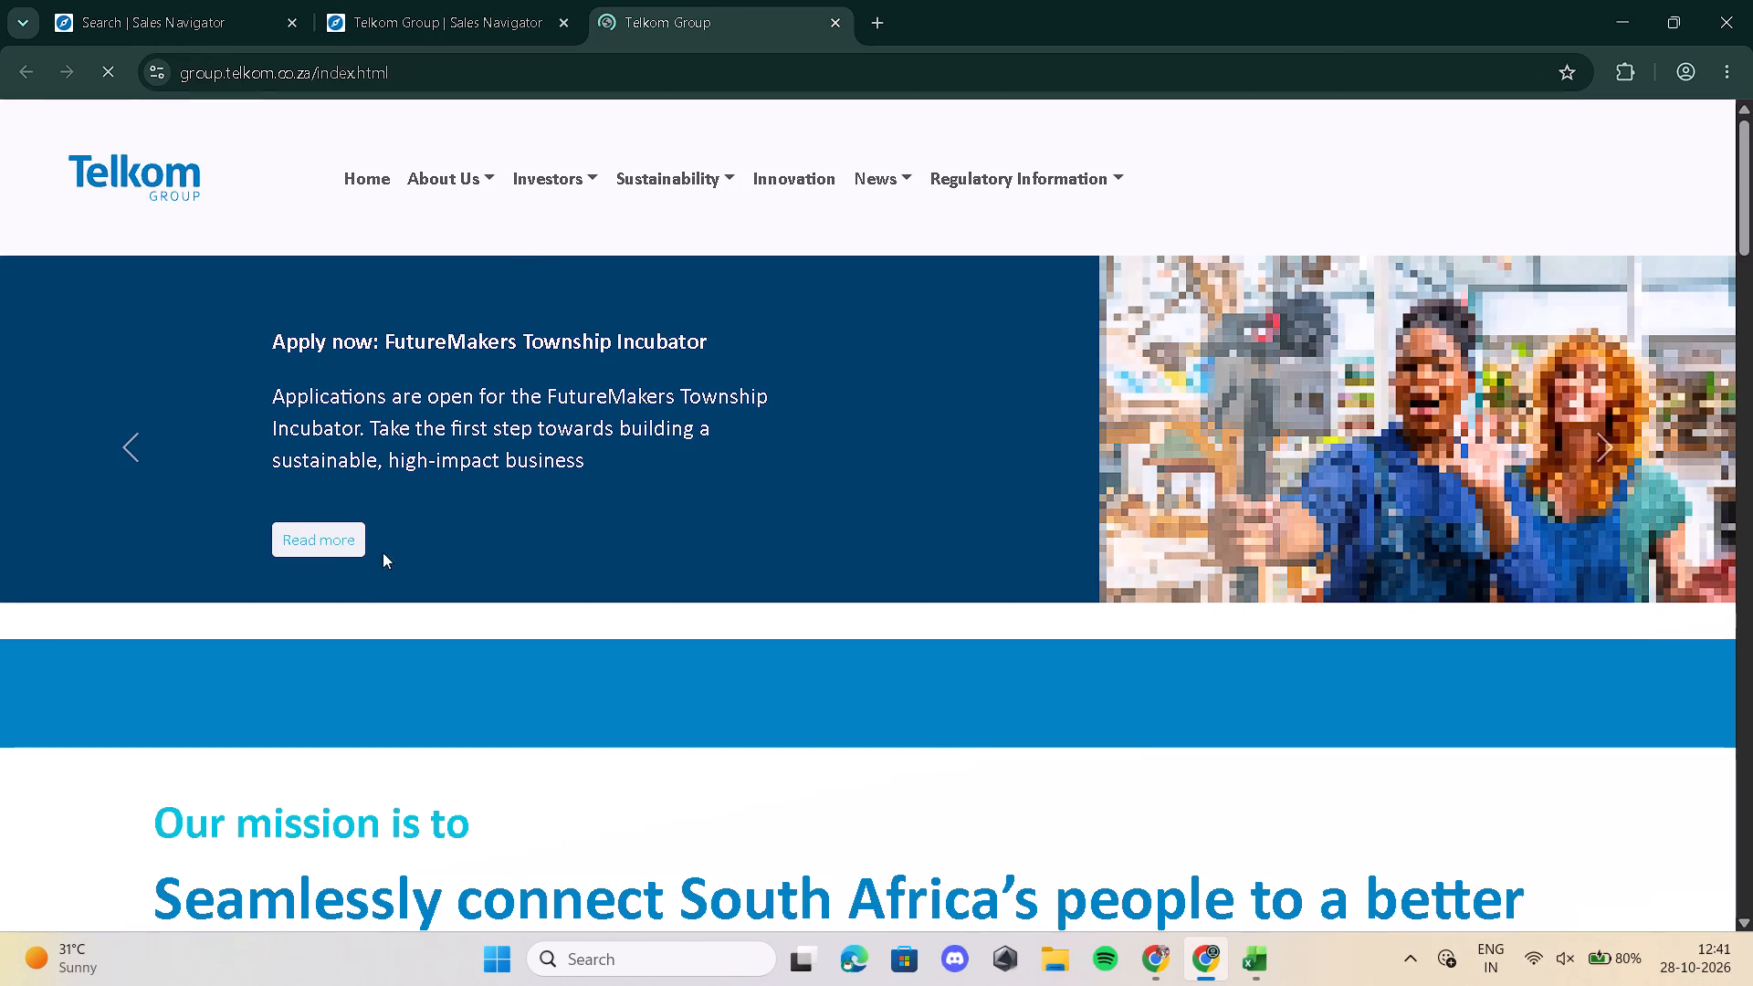
Look through the Telkom Group homepage for what the company offers and close the website.
{"action": "scroll", "coordinate": [683, 676], "scroll_direction": "down", "scroll_amount": 3}
{"action": "scroll", "coordinate": [835, 713], "scroll_direction": "down", "scroll_amount": 4}
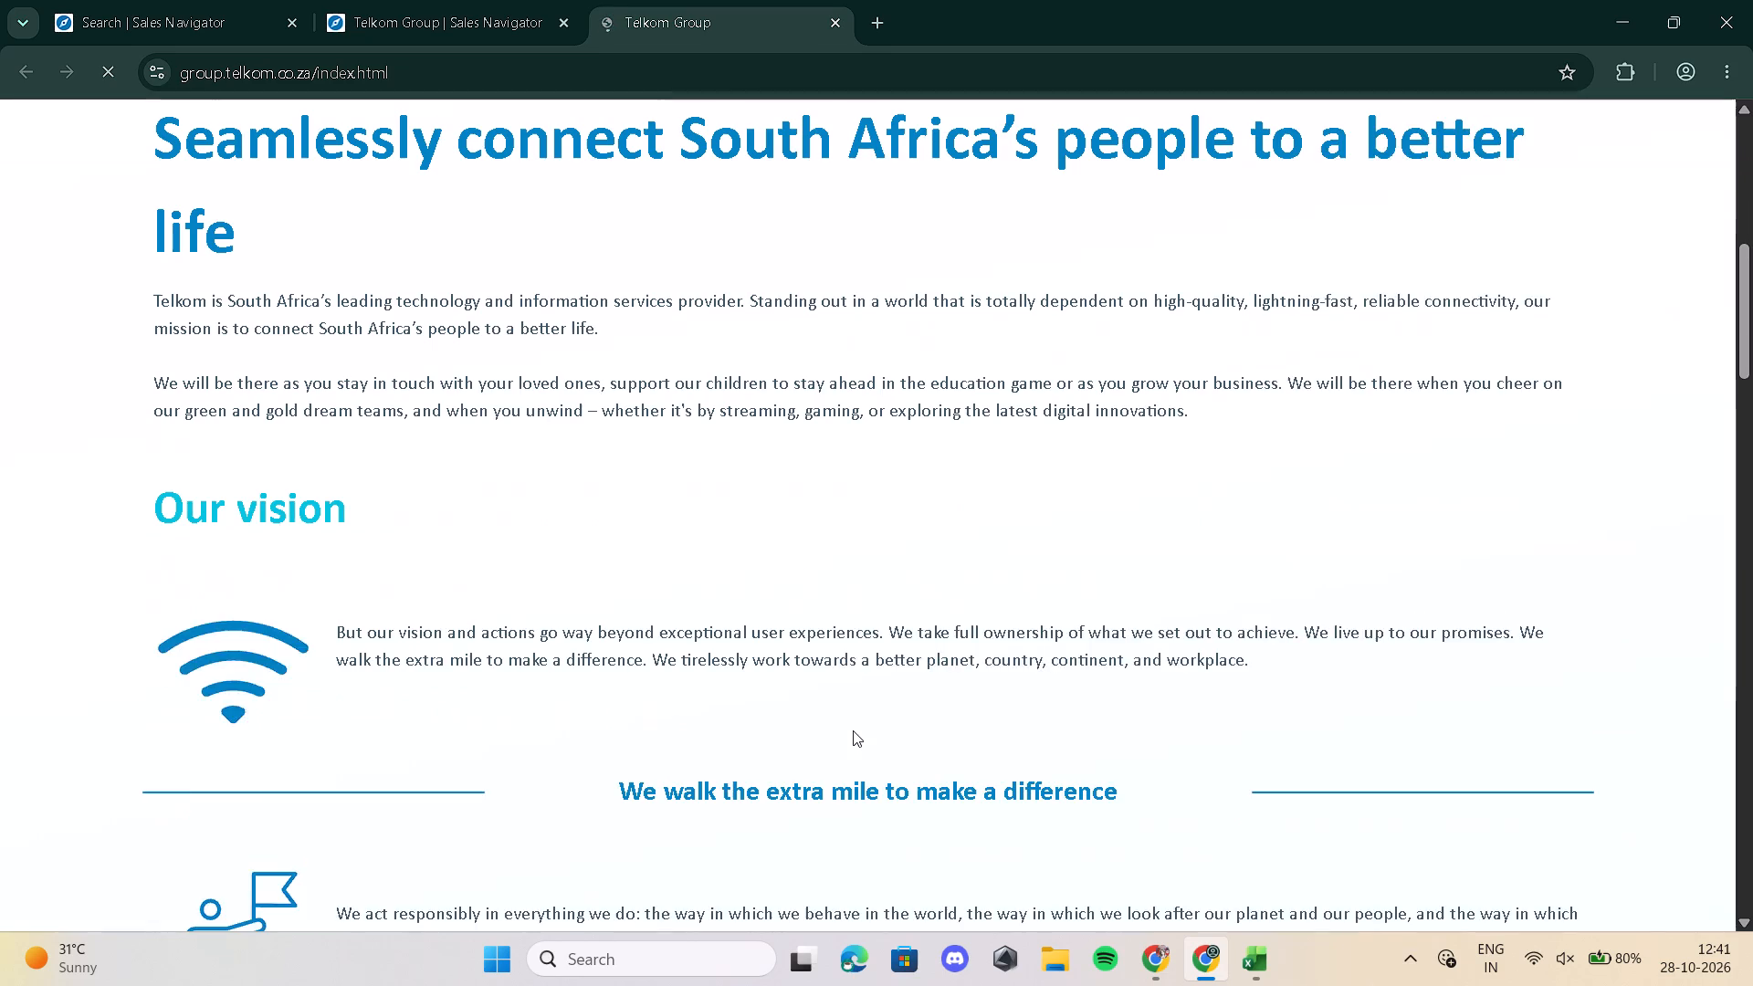
{"action": "scroll", "coordinate": [853, 730], "scroll_direction": "down", "scroll_amount": 7}
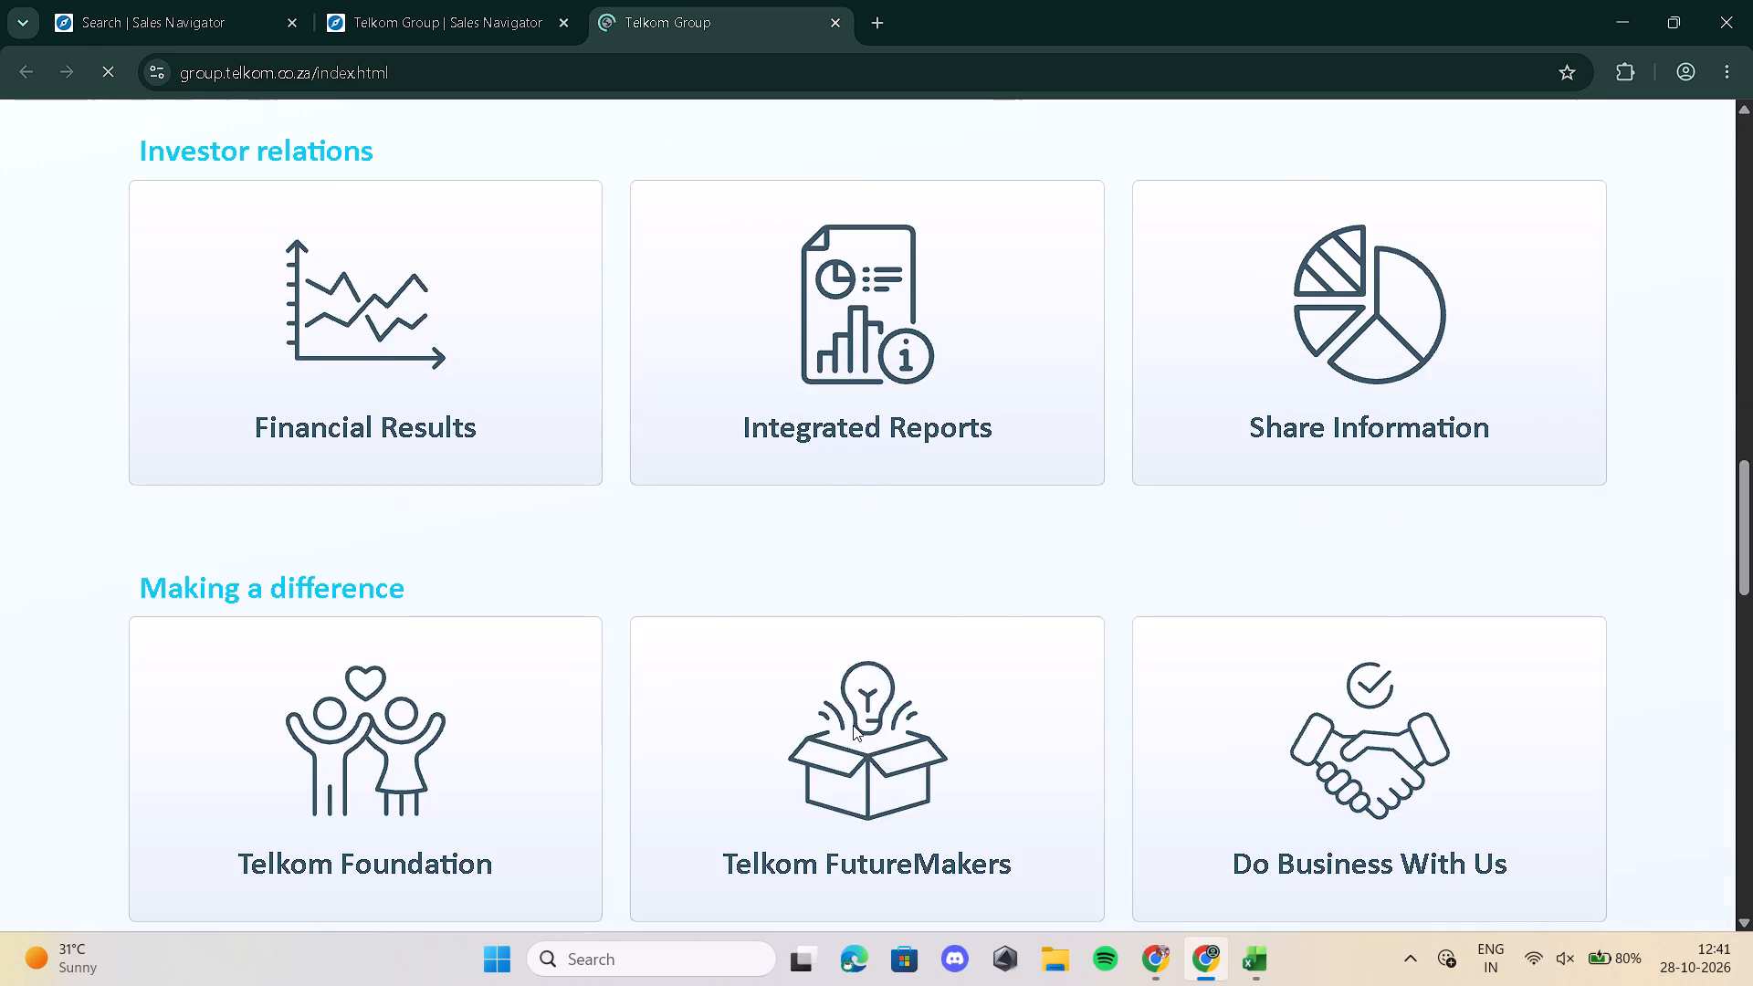
{"action": "scroll", "coordinate": [853, 724], "scroll_direction": "down", "scroll_amount": 2}
{"action": "scroll", "coordinate": [853, 724], "scroll_direction": "up", "scroll_amount": 4}
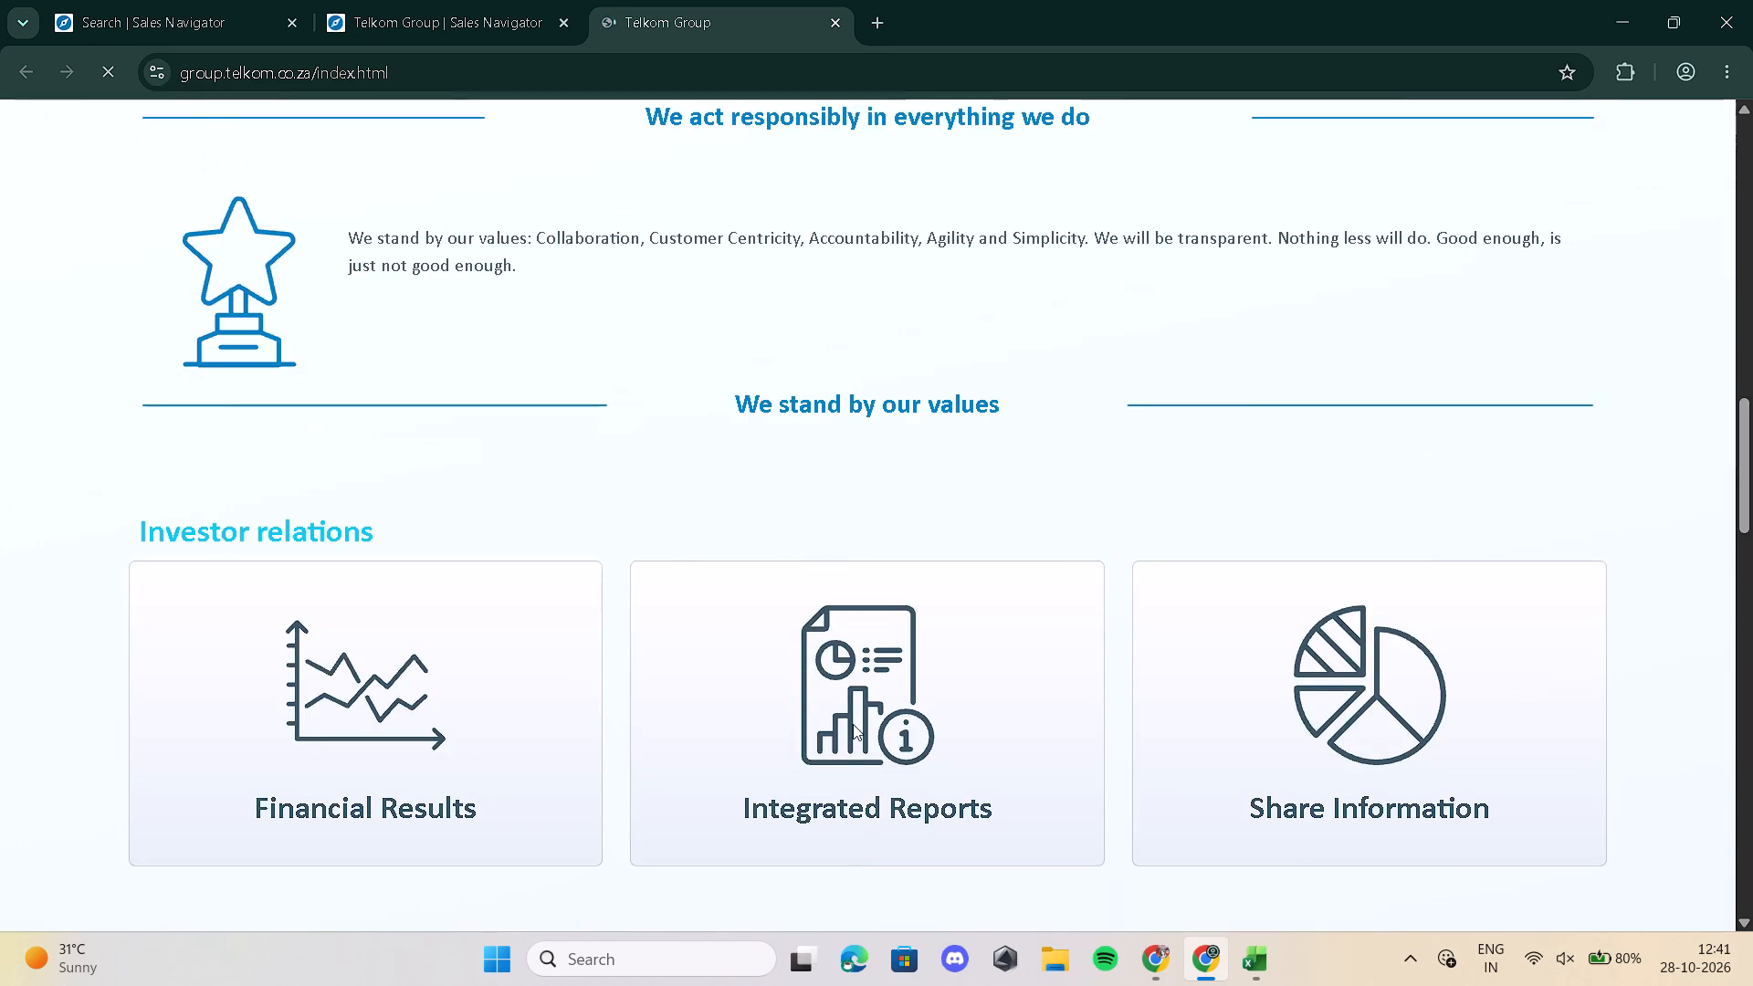
{"action": "scroll", "coordinate": [853, 724], "scroll_direction": "up", "scroll_amount": 13}
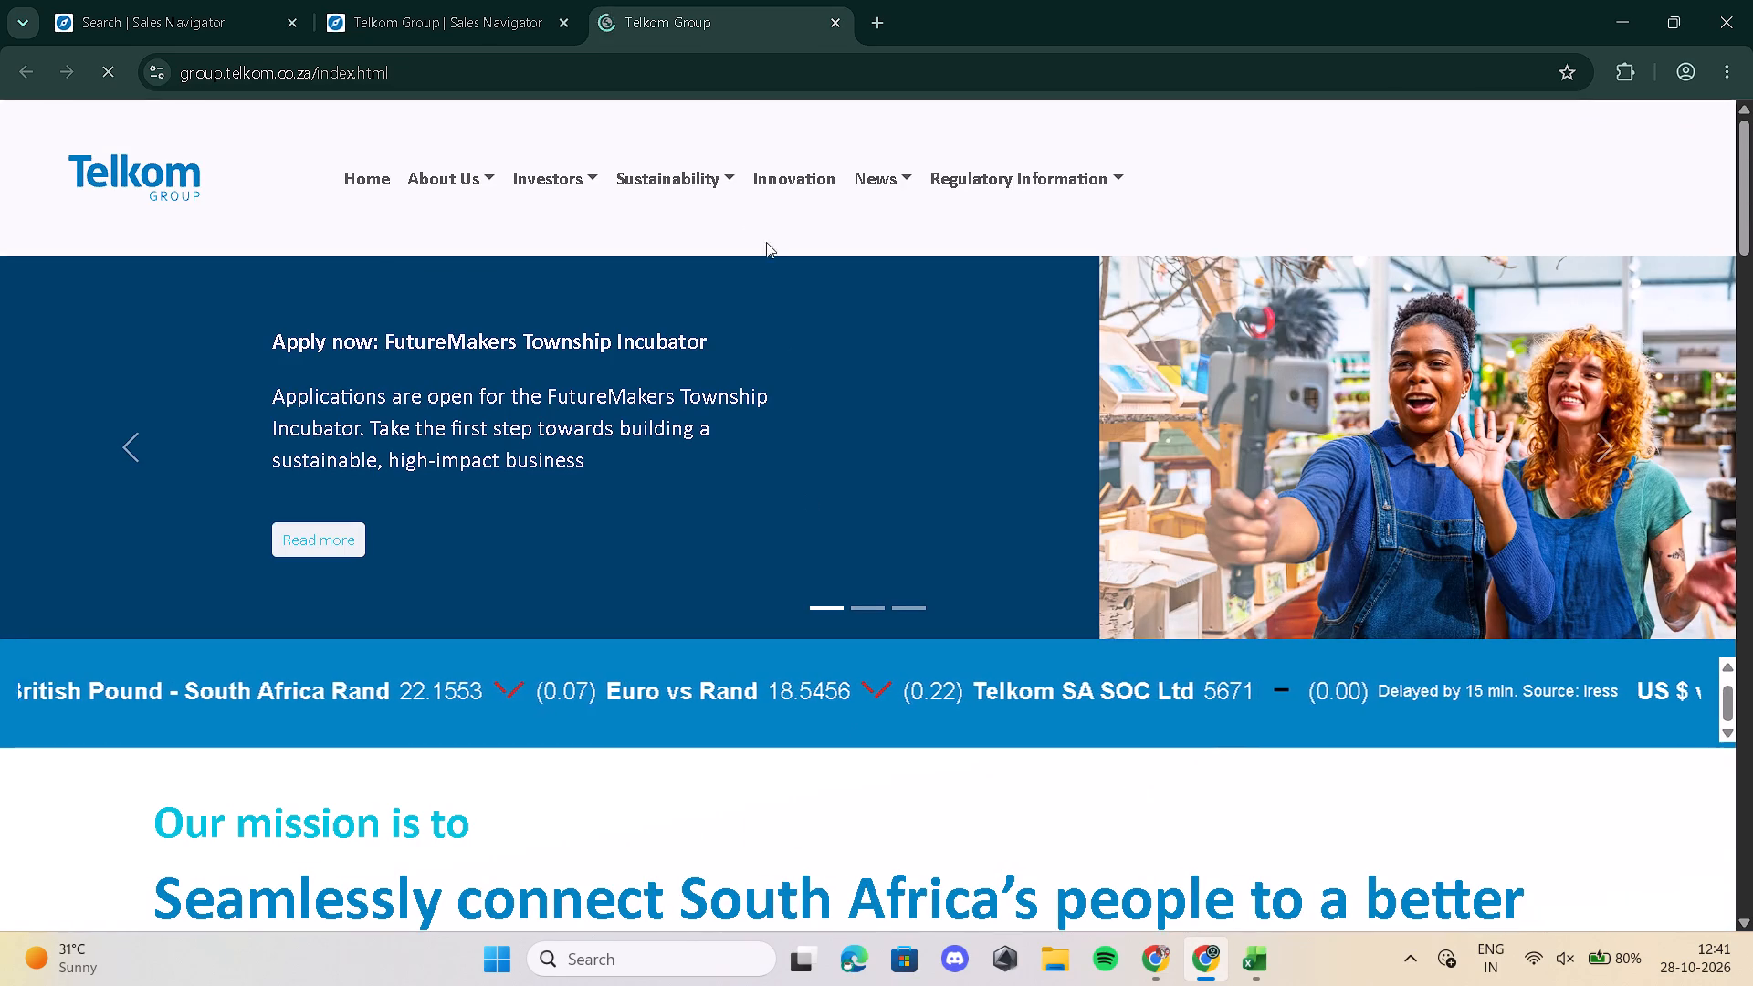
{"action": "left_click", "coordinate": [155, 7]}
{"action": "left_click", "coordinate": [479, 0]}
{"action": "left_click", "coordinate": [692, 0]}
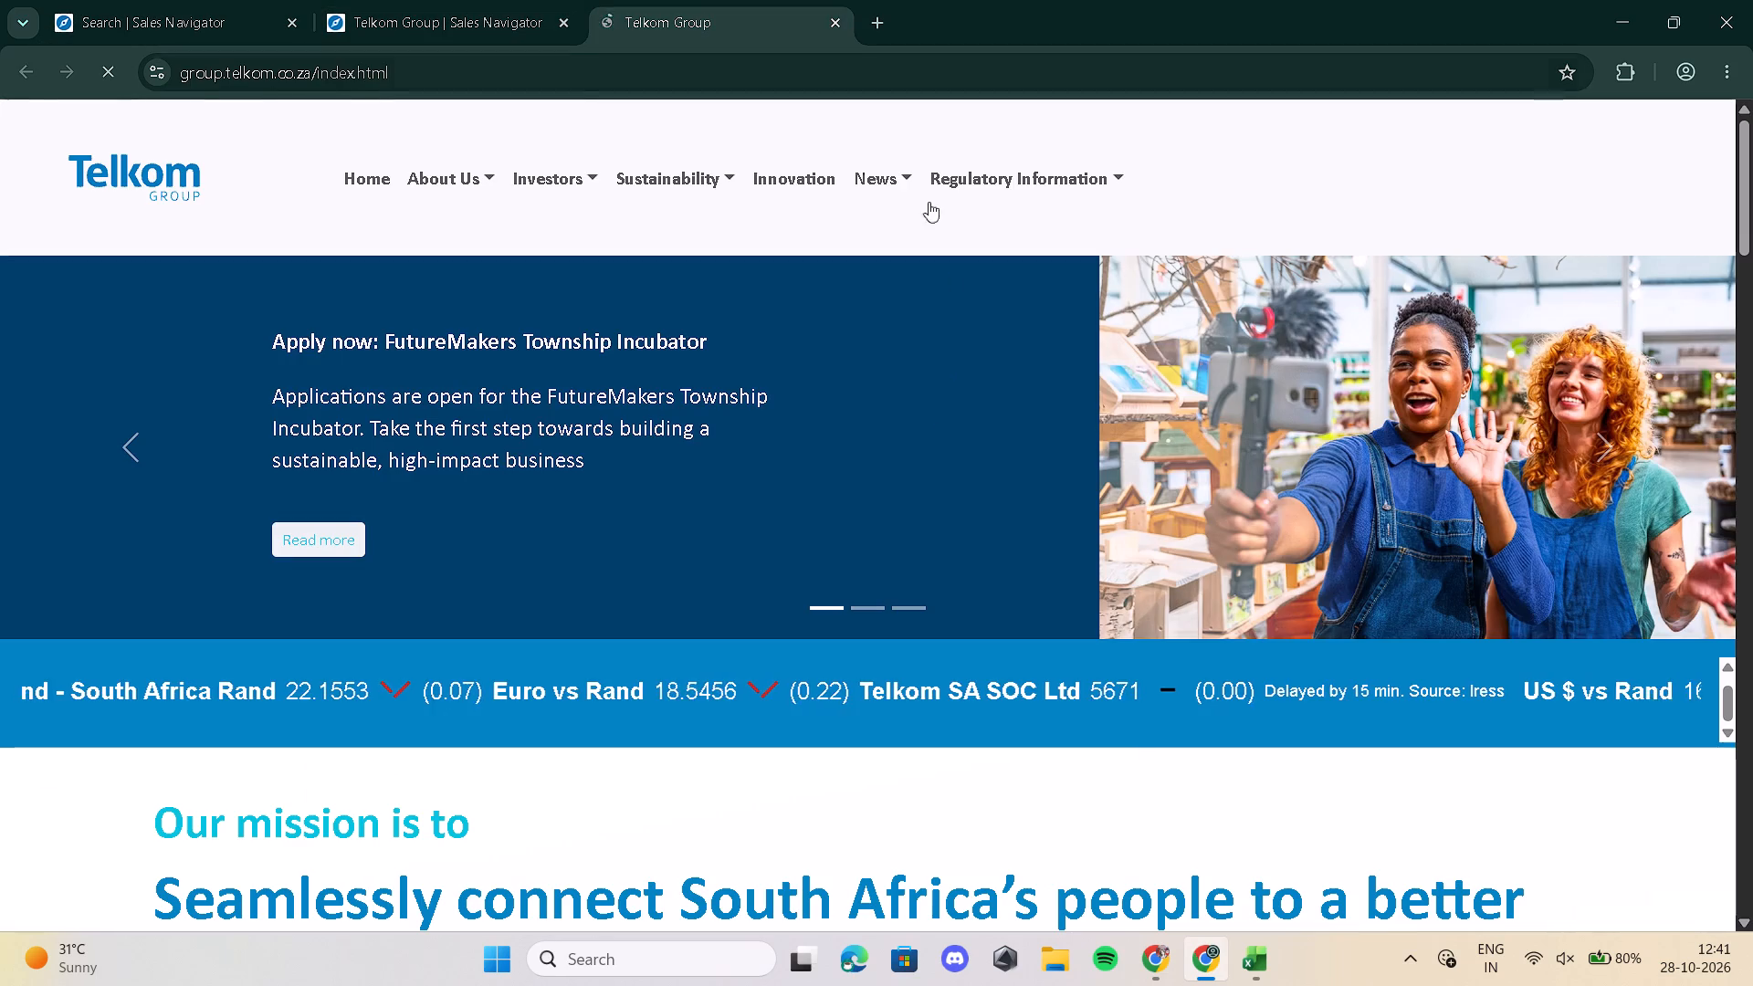
{"action": "left_click", "coordinate": [832, 14]}
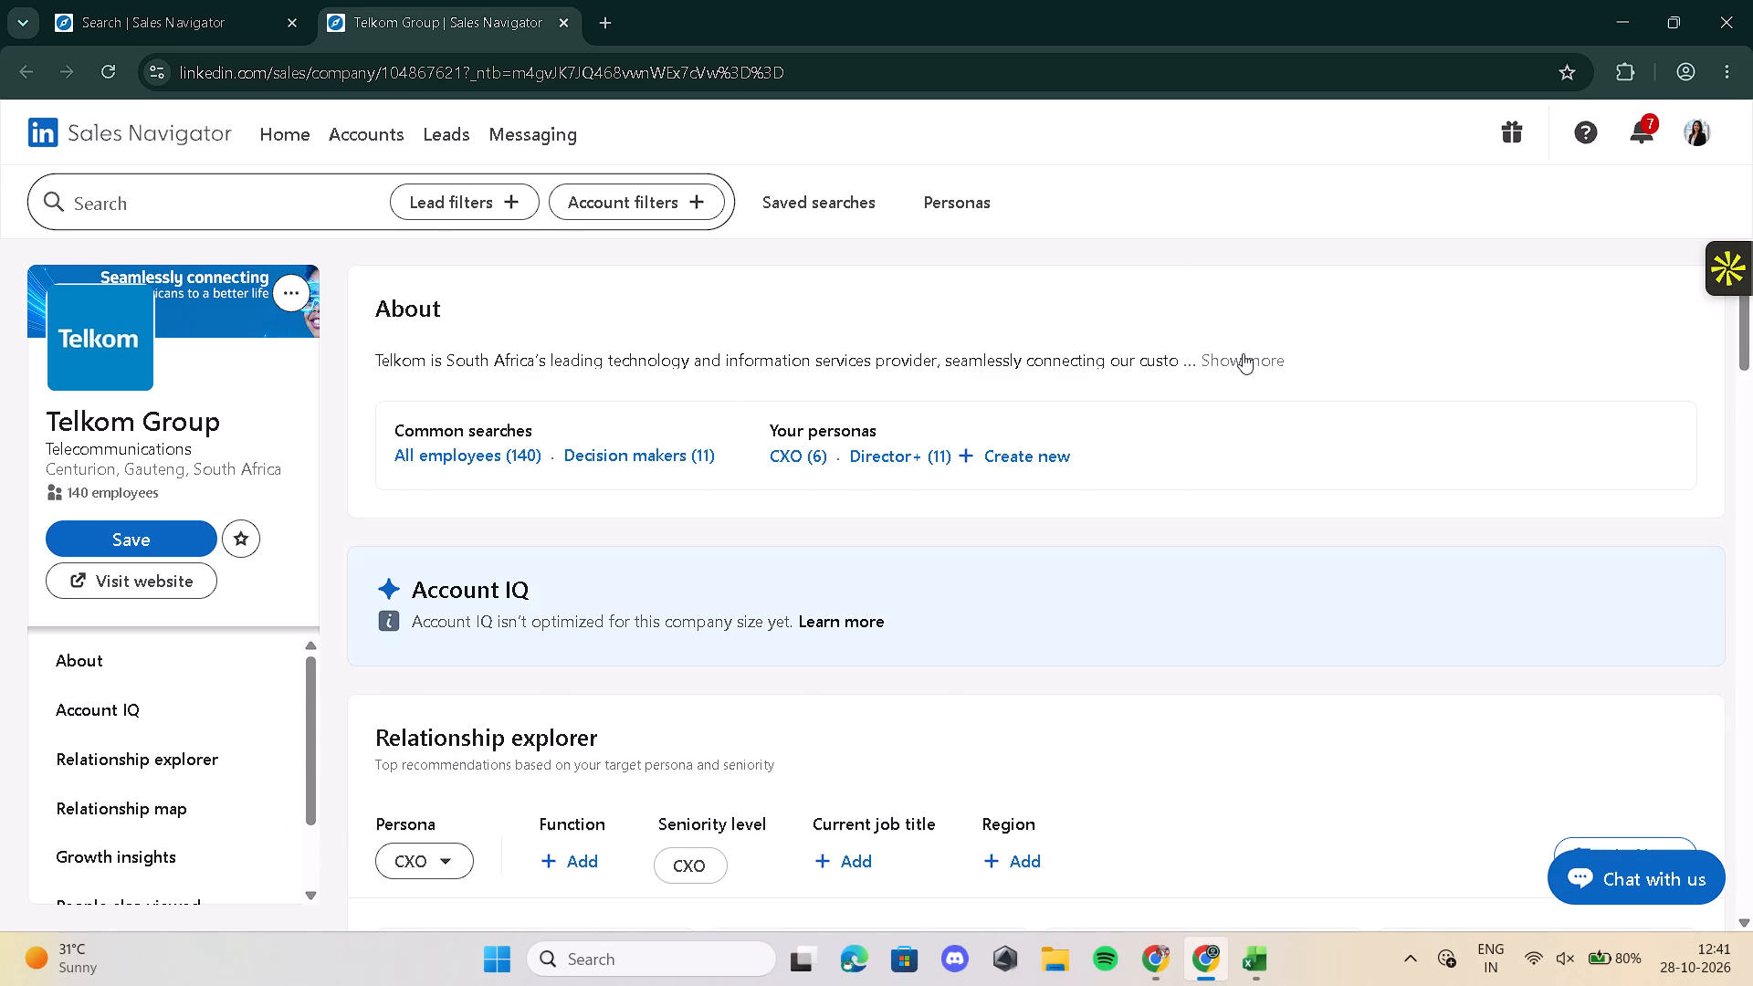
Expand the About description of Telkom Group and close its company page.
{"action": "left_click", "coordinate": [1242, 354]}
{"action": "left_click", "coordinate": [348, 0]}
{"action": "left_click", "coordinate": [253, 0]}
{"action": "left_click", "coordinate": [425, 5]}
{"action": "left_click", "coordinate": [565, 23]}
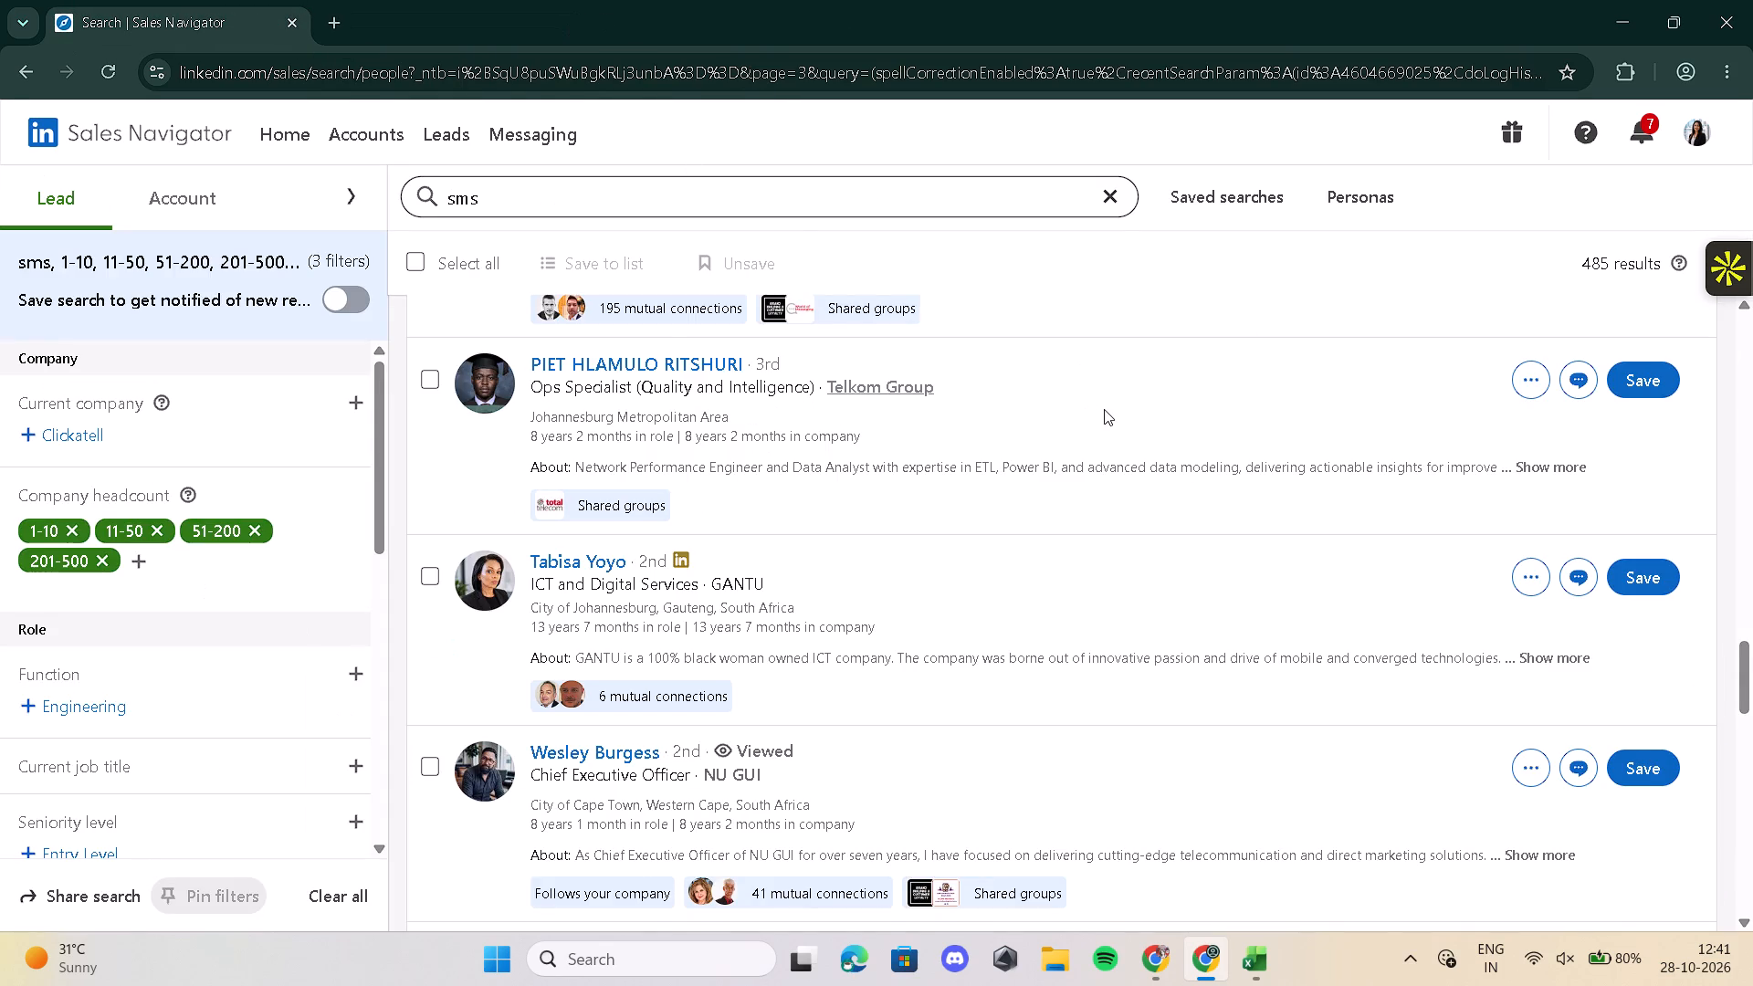
Look through the following leads' employers and open the company page of Ascenso Telecom Solutions, the Co-Founder & CEO lead's employer, in a new tab.
{"action": "left_click", "coordinate": [1104, 409]}
{"action": "scroll", "coordinate": [1101, 408], "scroll_direction": "down", "scroll_amount": 2}
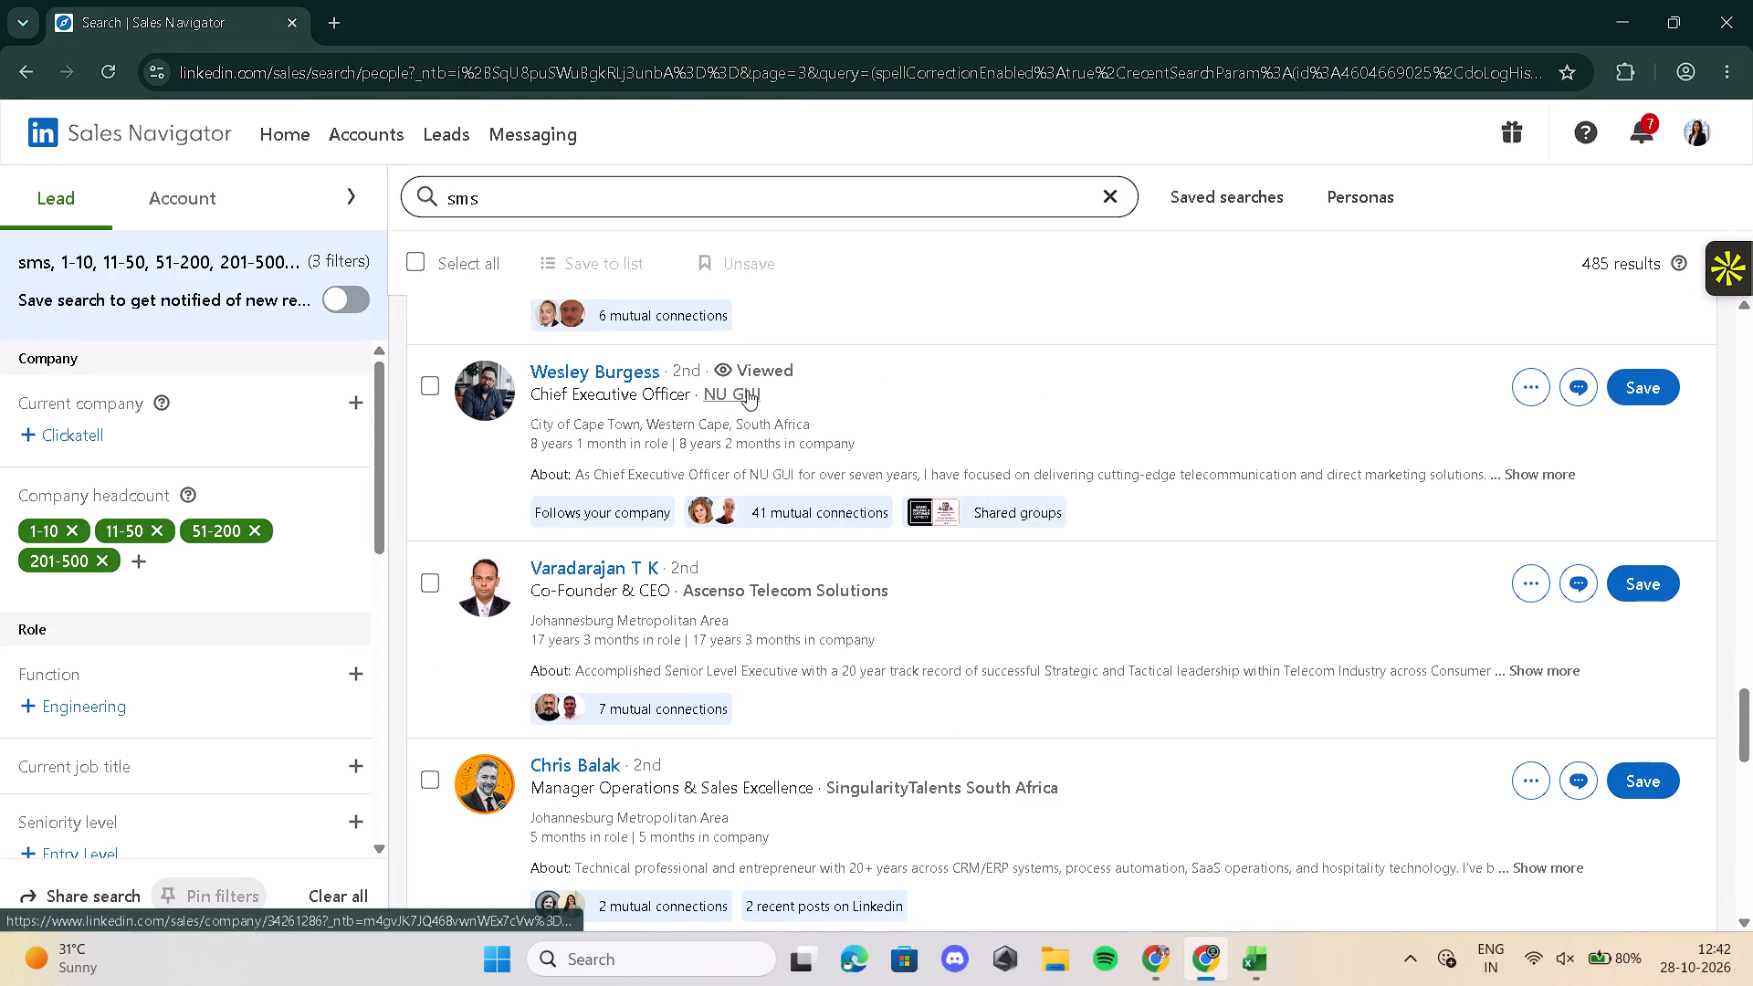
{"action": "scroll", "coordinate": [883, 398], "scroll_direction": "down", "scroll_amount": 1}
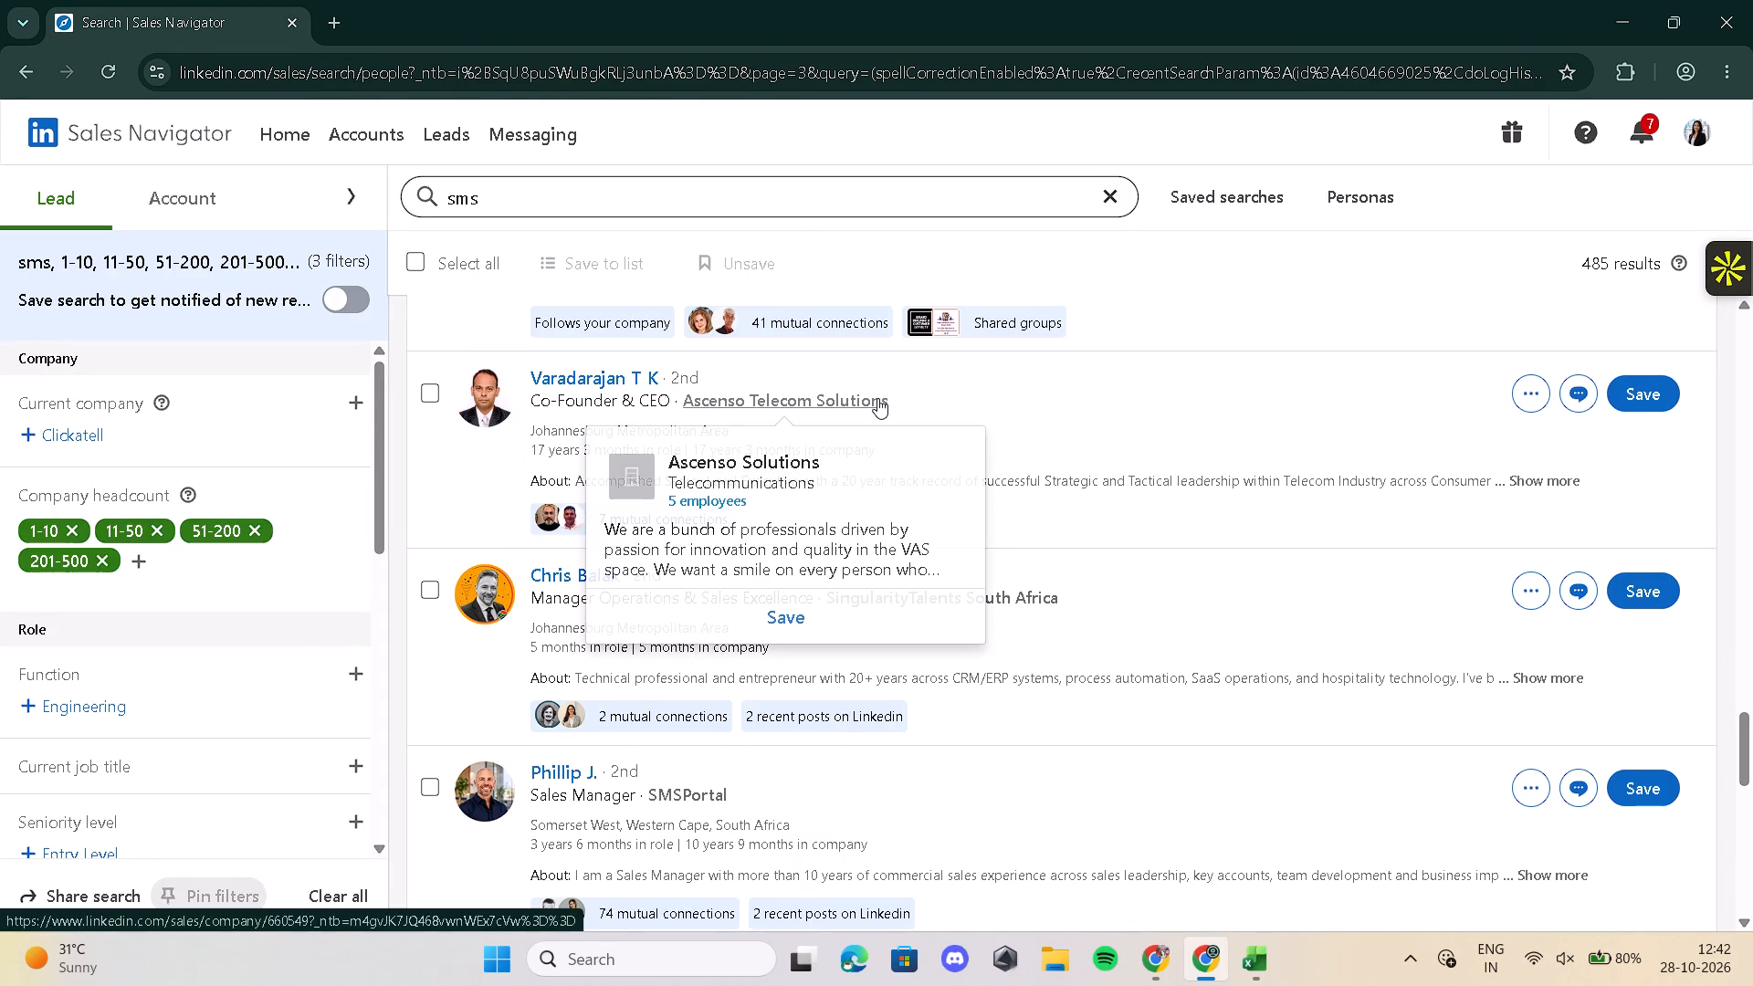
{"action": "right_click", "coordinate": [876, 398]}
{"action": "left_click", "coordinate": [925, 425]}
{"action": "left_click", "coordinate": [343, 0]}
{"action": "left_click", "coordinate": [194, 0]}
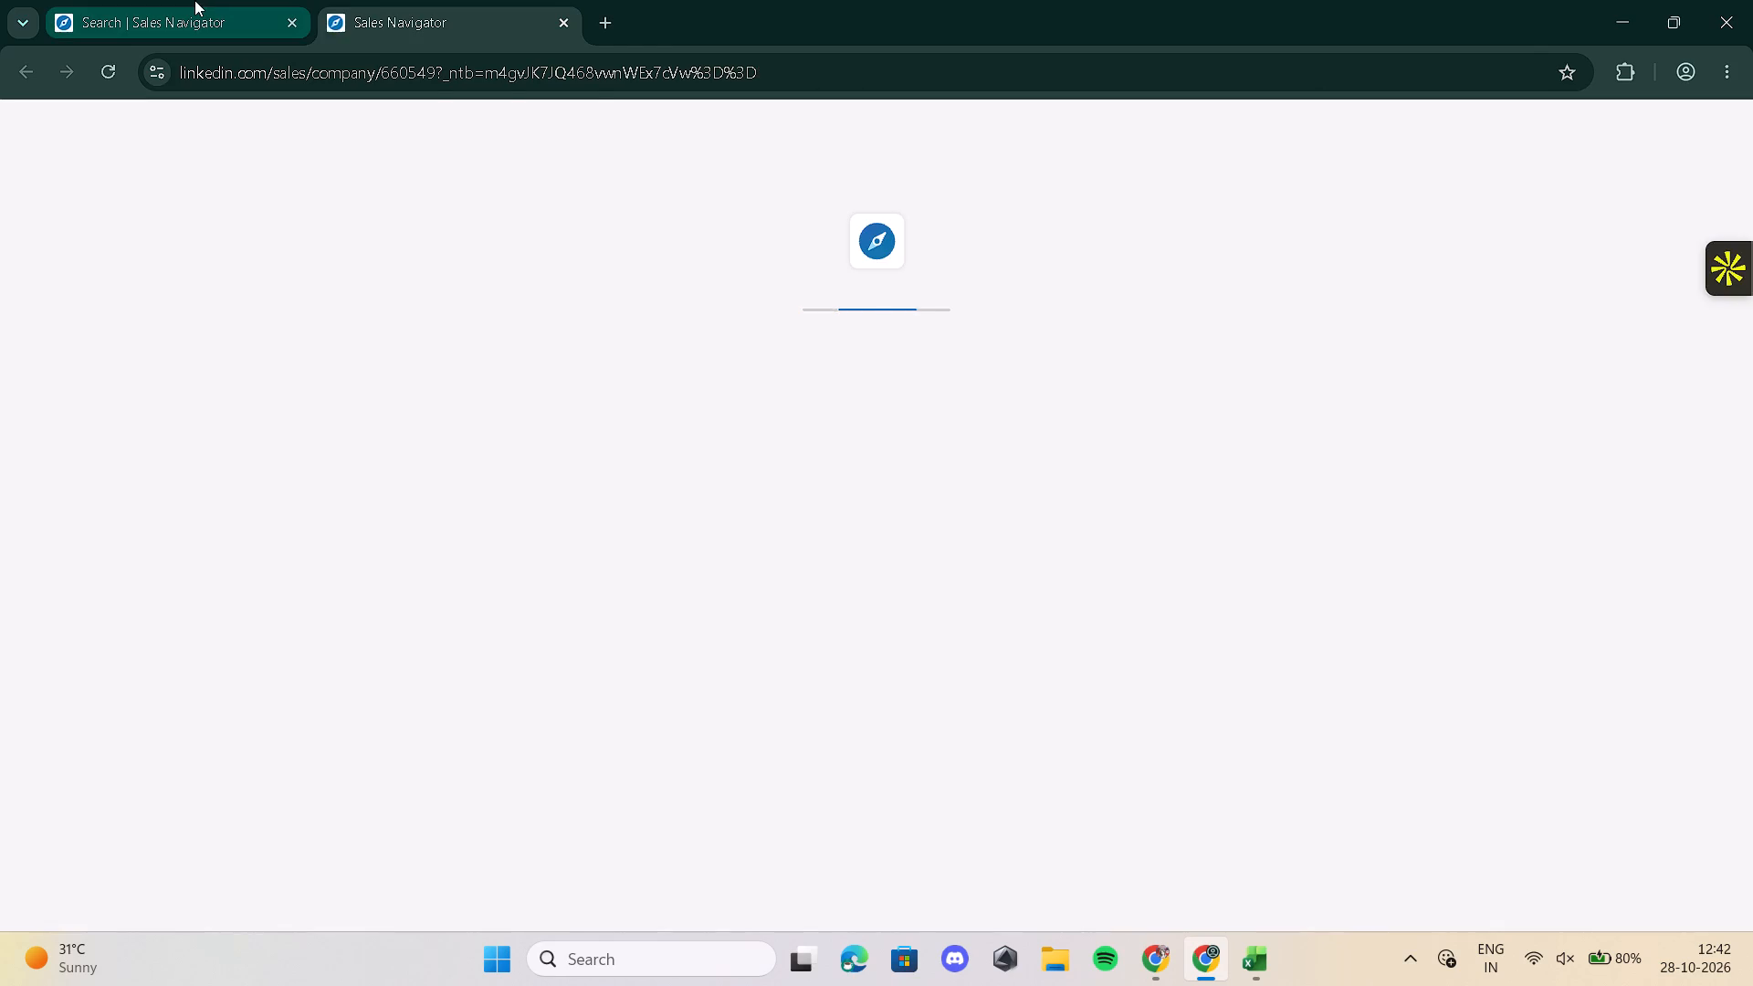
{"action": "left_click", "coordinate": [503, 0]}
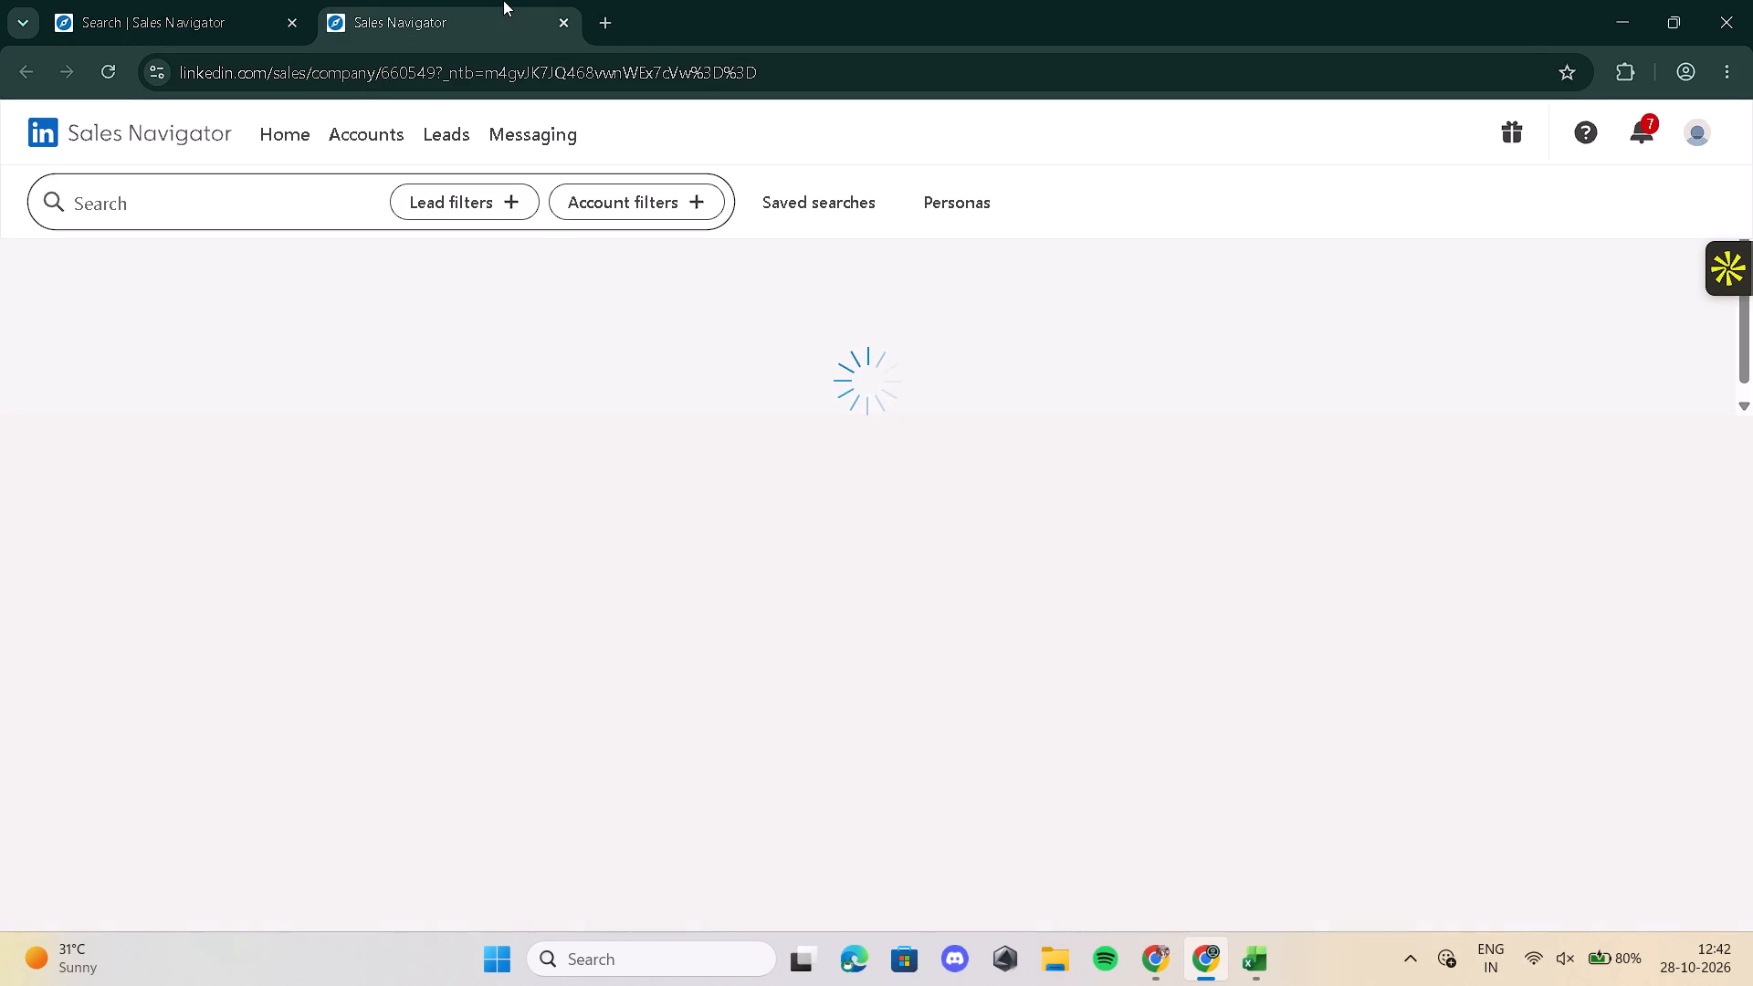
{"action": "left_click", "coordinate": [197, 11]}
{"action": "left_click", "coordinate": [415, 38]}
Open Ascenso Solutions' website in a new tab, continuing past the insecure-connection notice.
{"action": "right_click", "coordinate": [156, 613]}
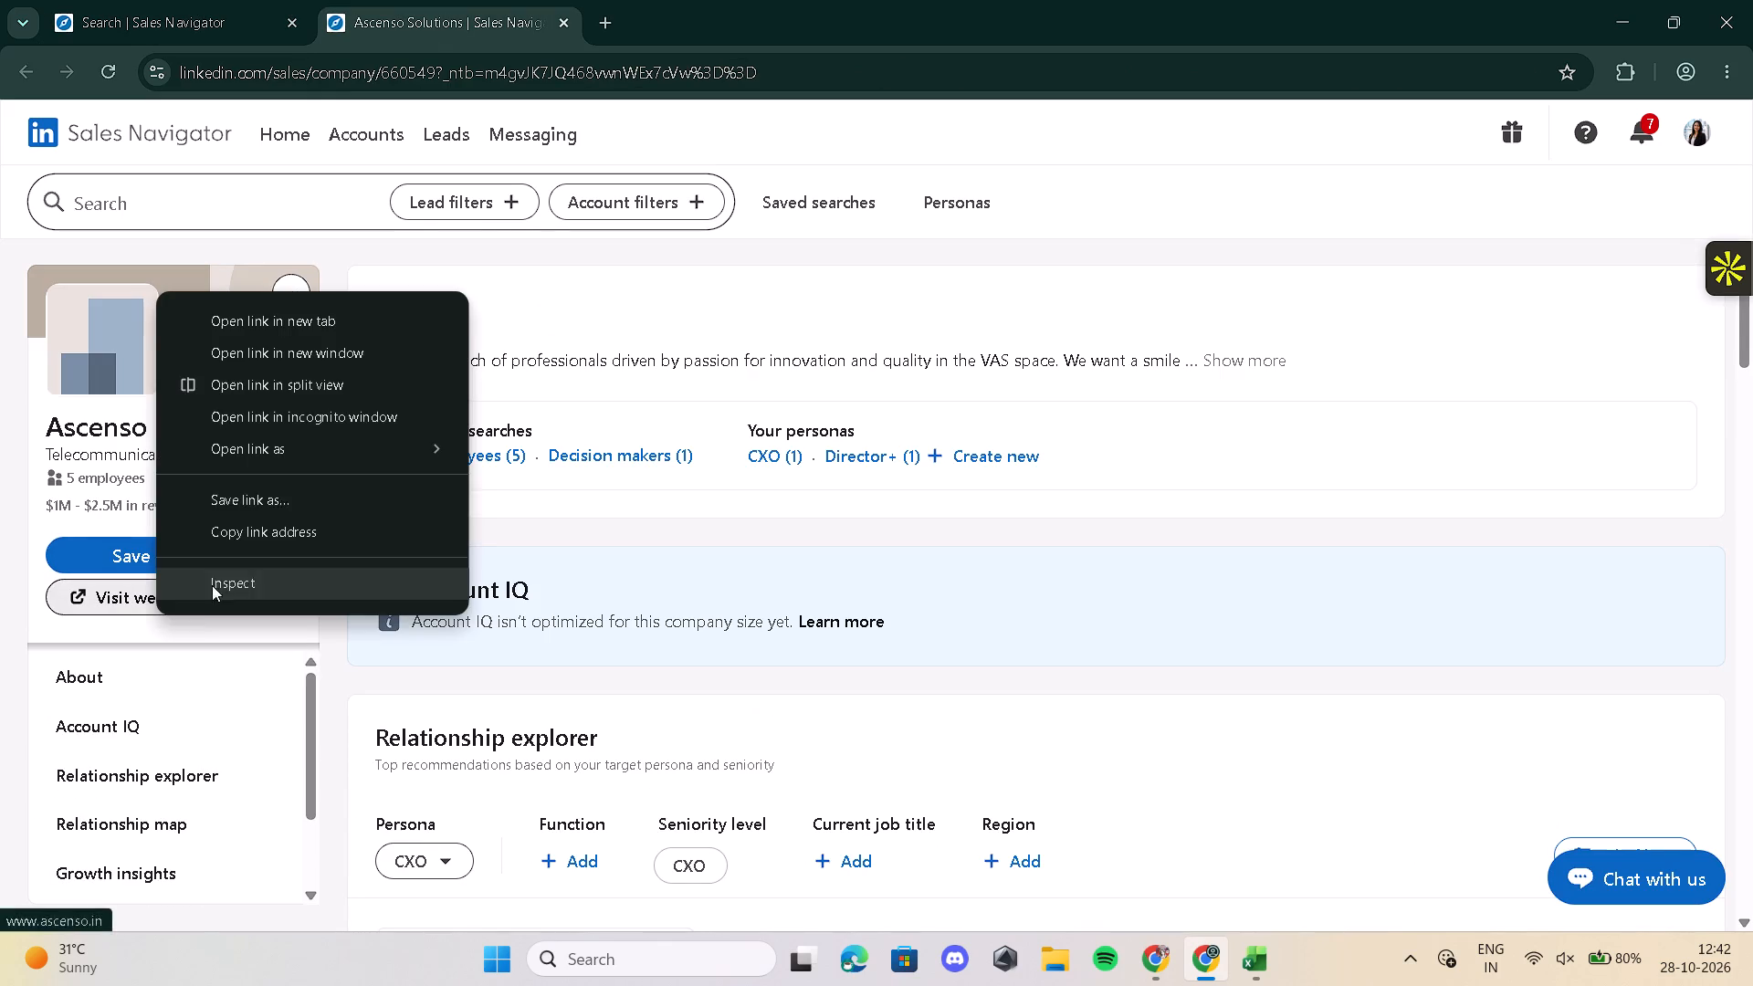
{"action": "left_click", "coordinate": [322, 313]}
{"action": "left_click", "coordinate": [148, 0]}
{"action": "left_click", "coordinate": [377, 0]}
{"action": "left_click", "coordinate": [620, 0]}
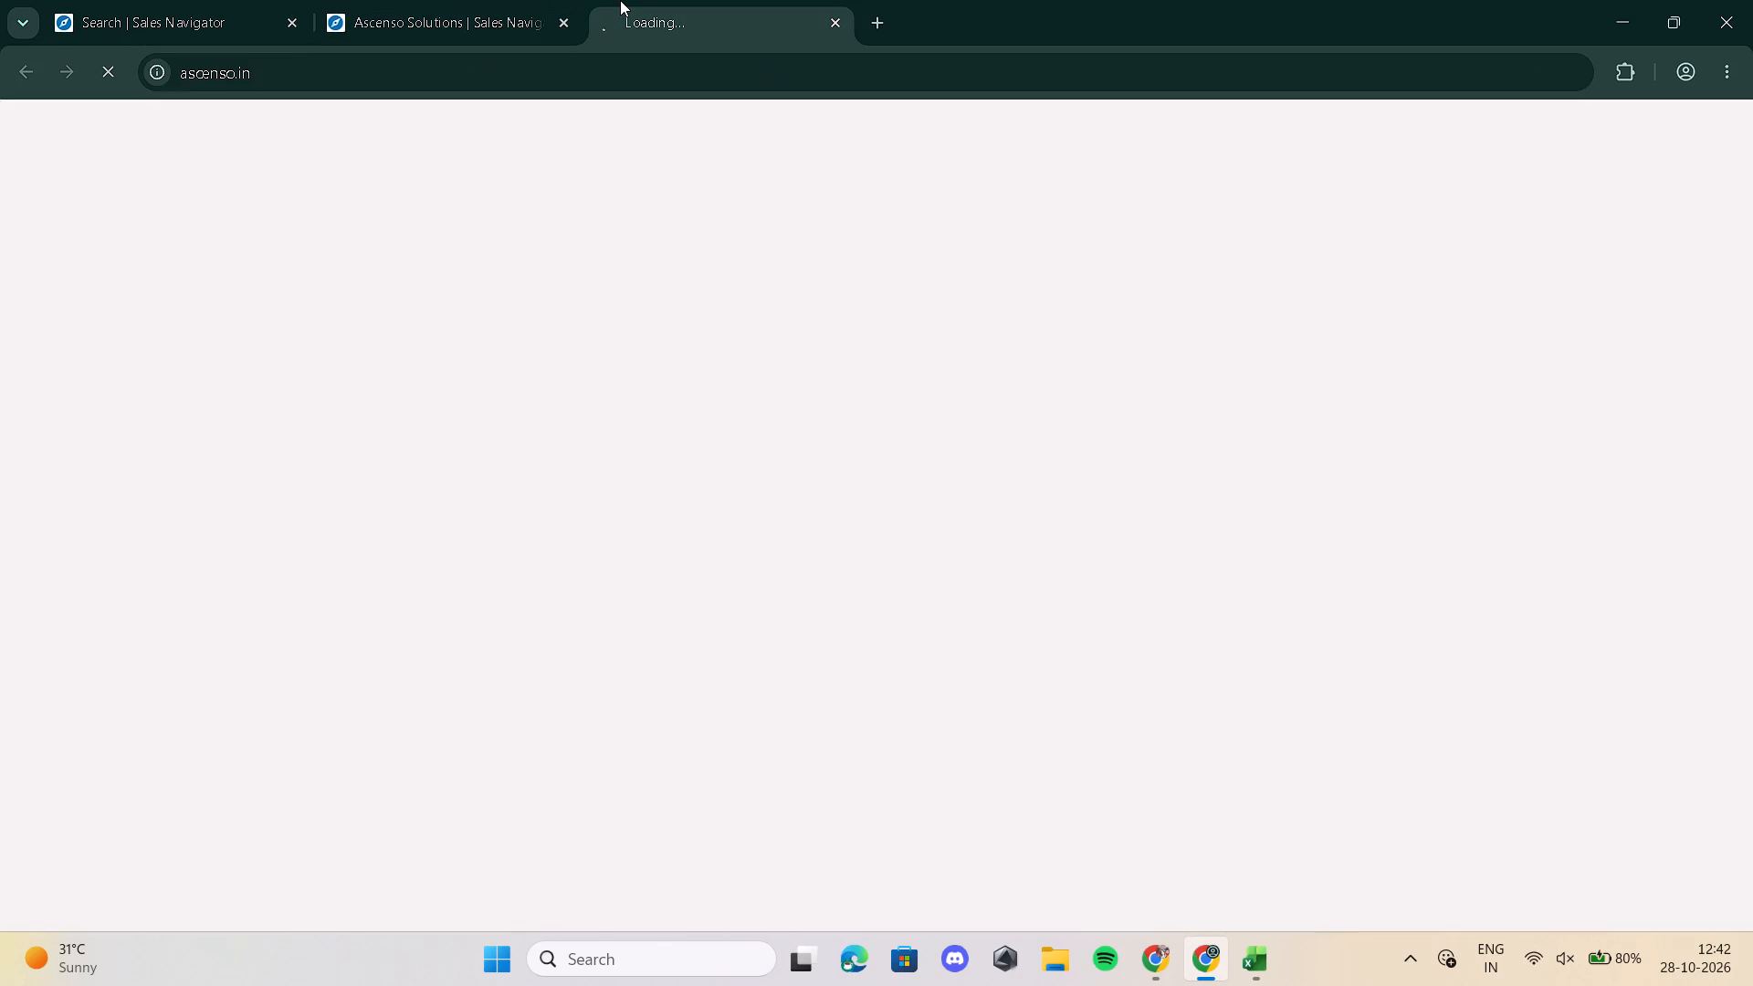
{"action": "left_click_drag", "start_coordinate": [189, 0], "coordinate": [199, 0]}
{"action": "left_click_drag", "start_coordinate": [420, 5], "coordinate": [437, 5]}
{"action": "left_click", "coordinate": [698, 0]}
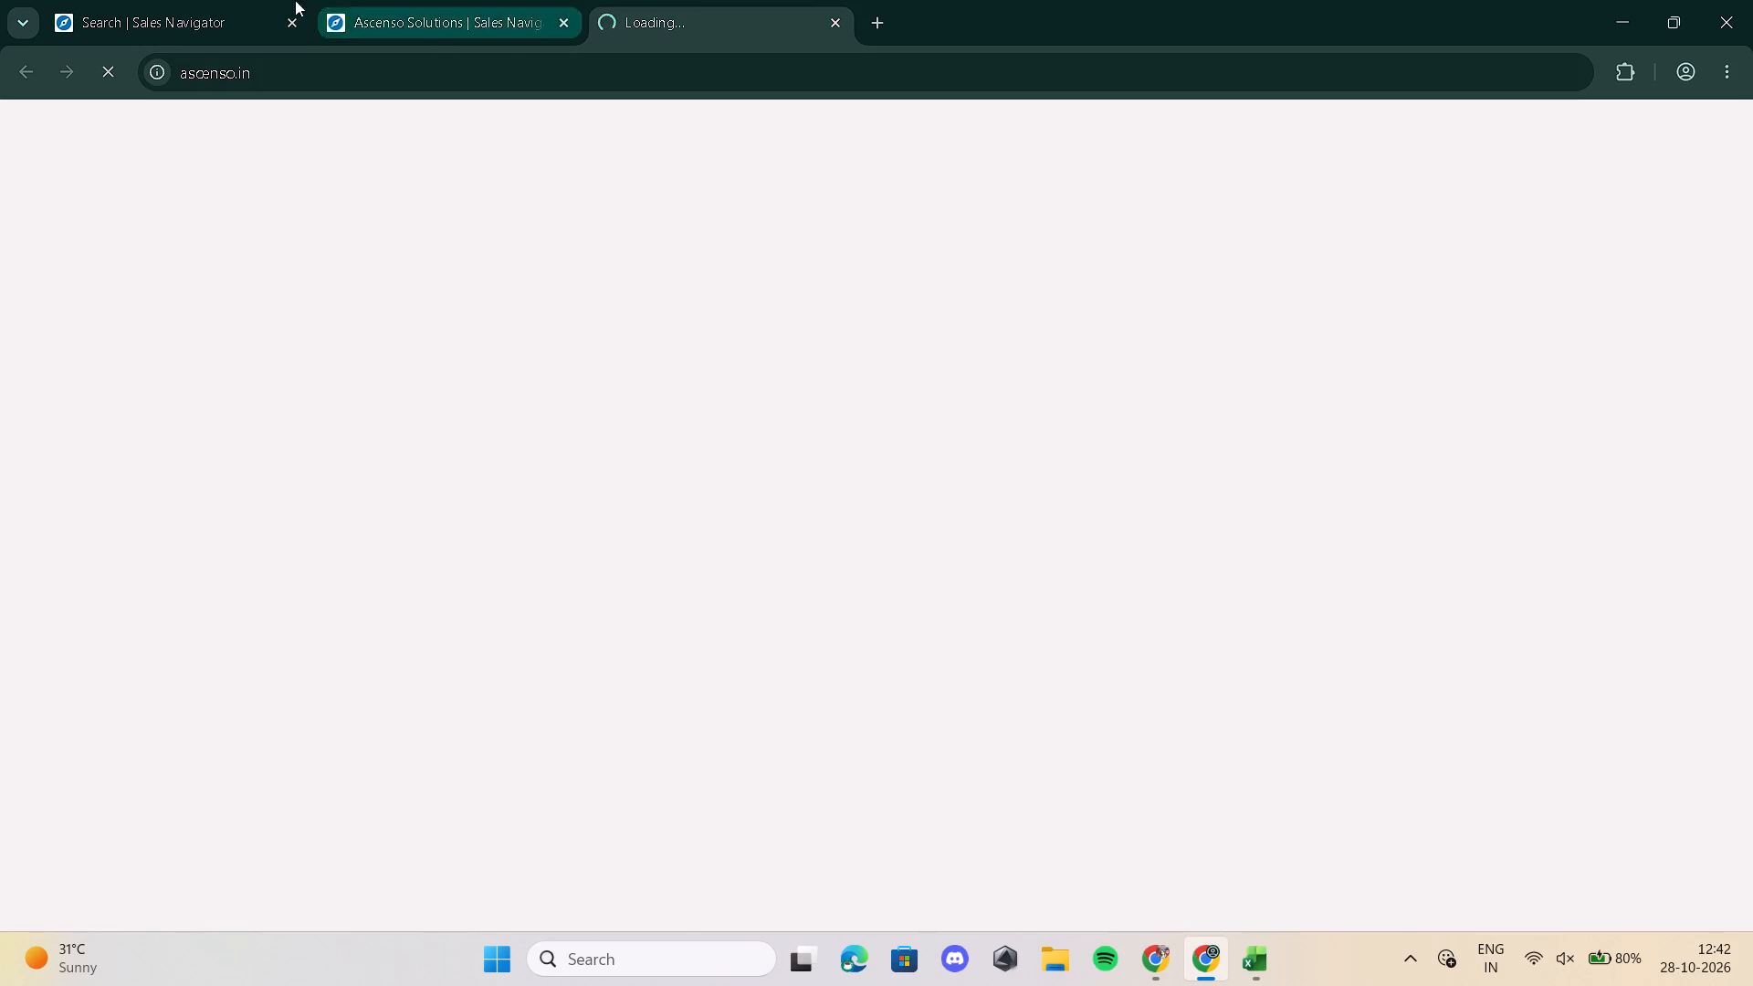
{"action": "left_click", "coordinate": [194, 0]}
{"action": "left_click", "coordinate": [451, 0]}
{"action": "left_click", "coordinate": [607, 0]}
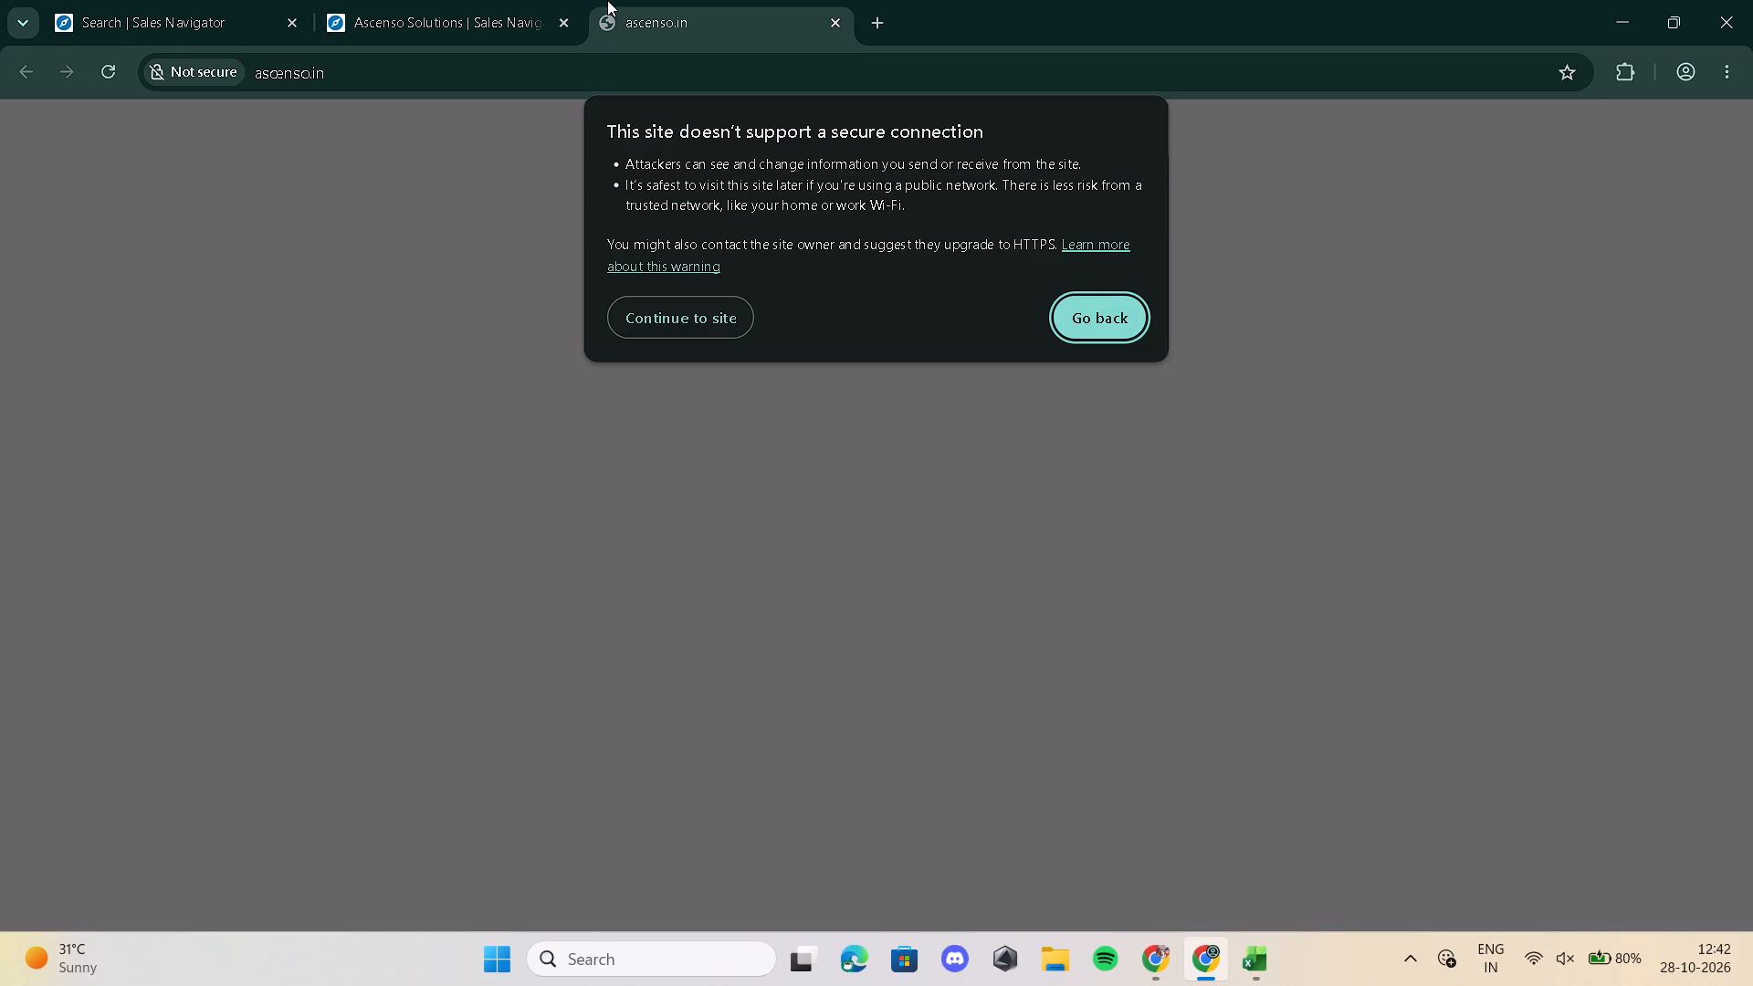
{"action": "left_click", "coordinate": [676, 309]}
{"action": "left_click", "coordinate": [223, 26]}
{"action": "left_click", "coordinate": [453, 13]}
{"action": "left_click", "coordinate": [656, 0]}
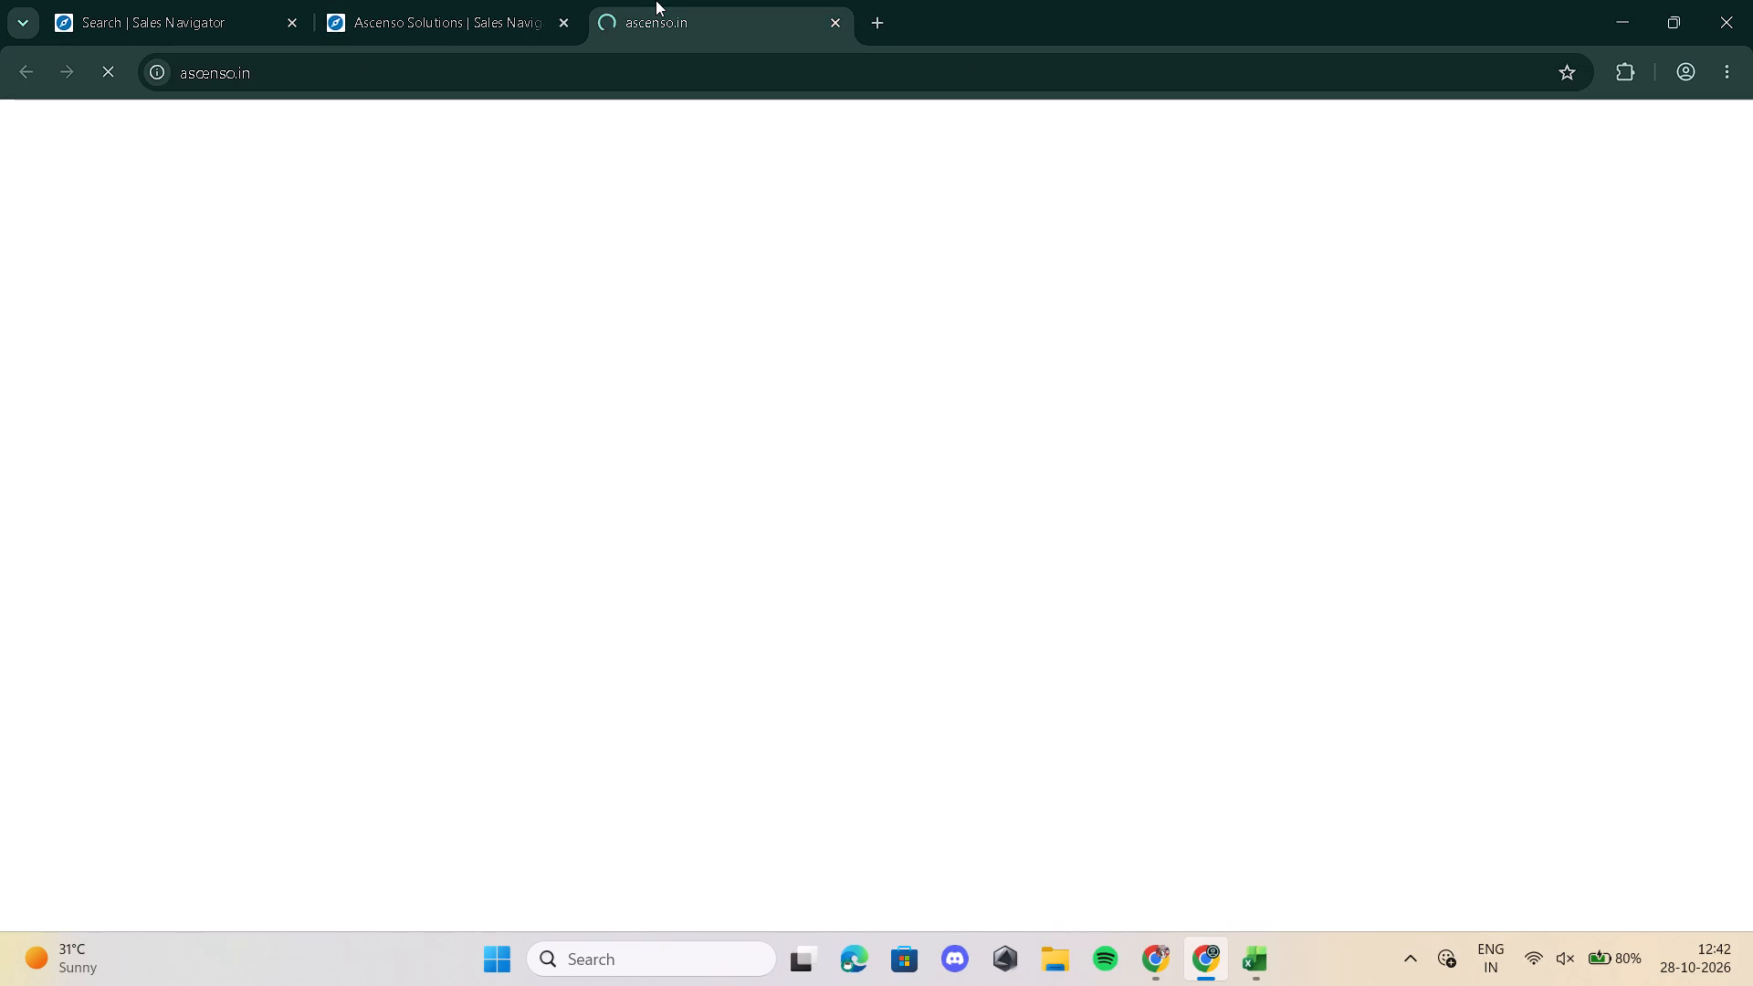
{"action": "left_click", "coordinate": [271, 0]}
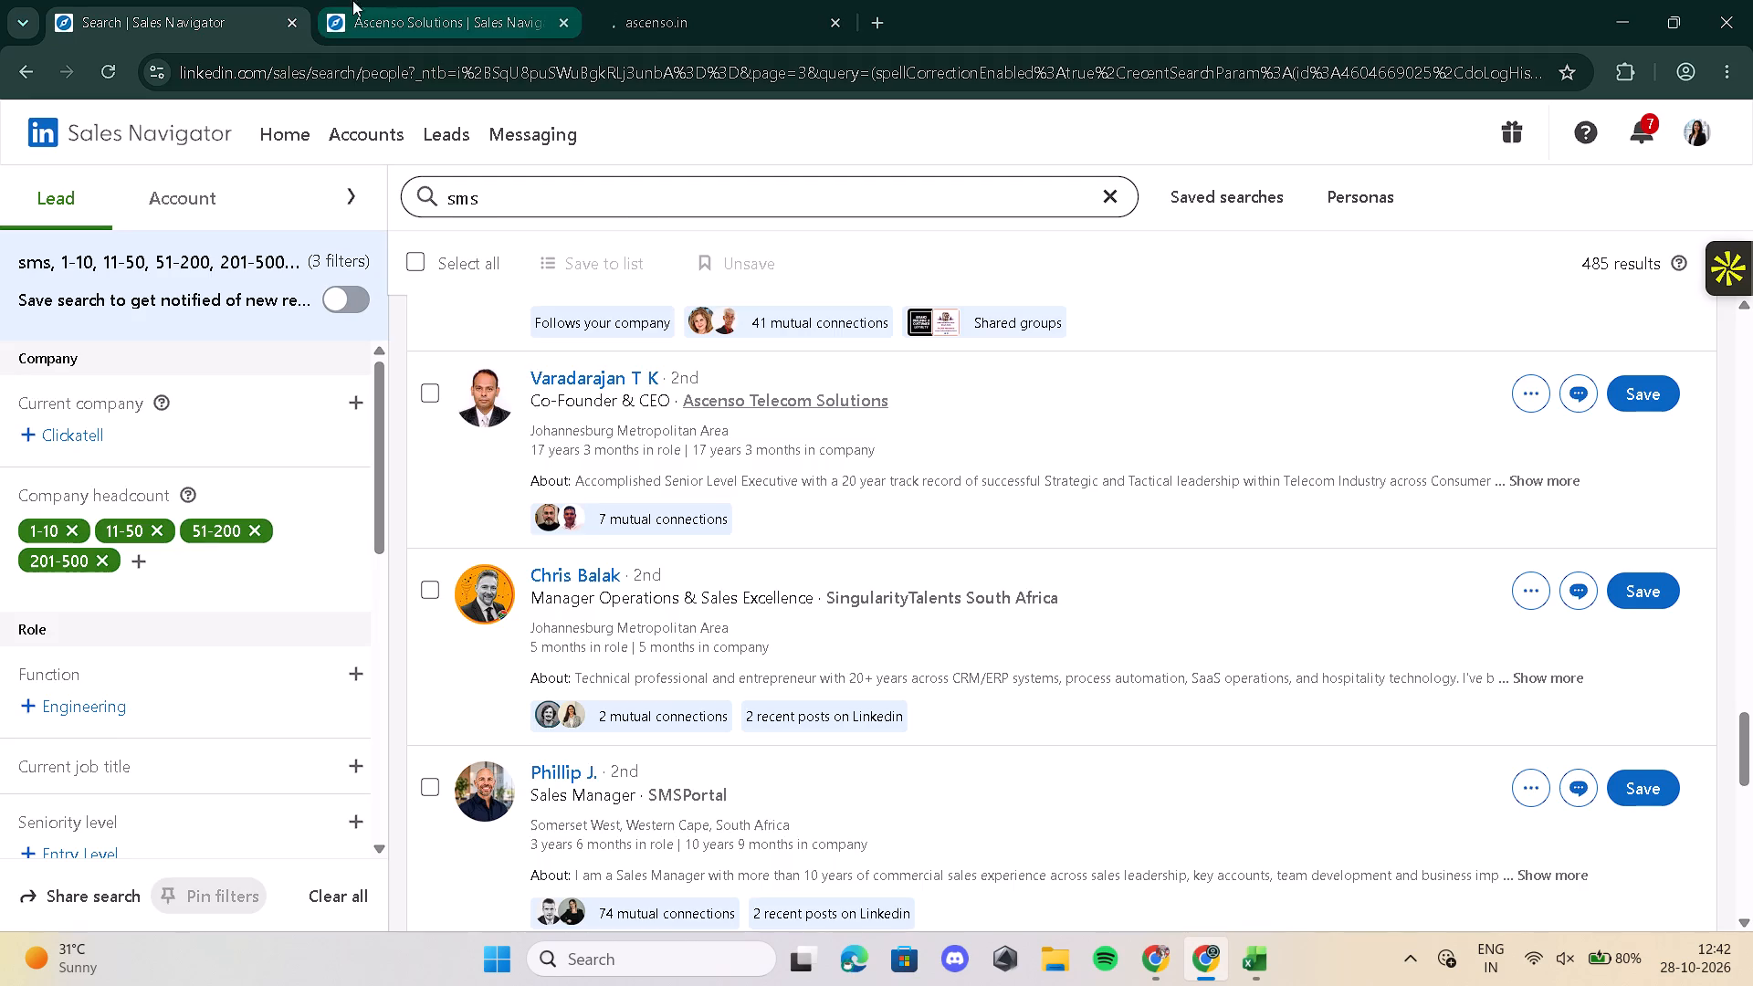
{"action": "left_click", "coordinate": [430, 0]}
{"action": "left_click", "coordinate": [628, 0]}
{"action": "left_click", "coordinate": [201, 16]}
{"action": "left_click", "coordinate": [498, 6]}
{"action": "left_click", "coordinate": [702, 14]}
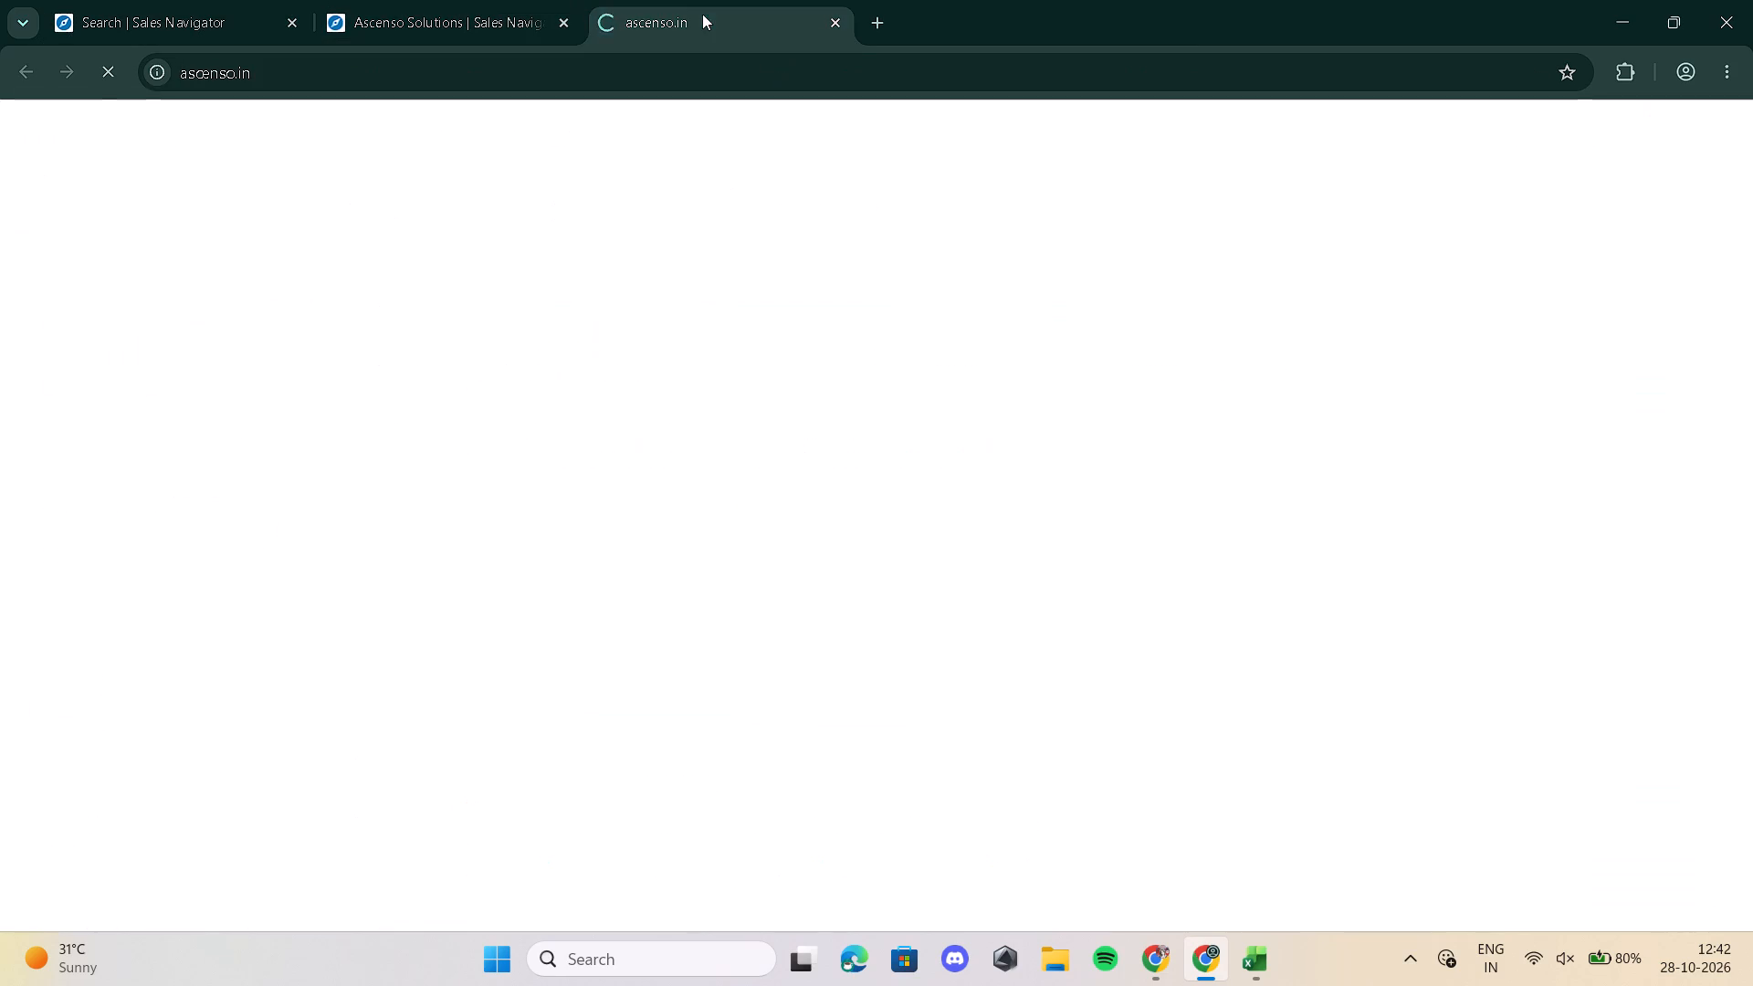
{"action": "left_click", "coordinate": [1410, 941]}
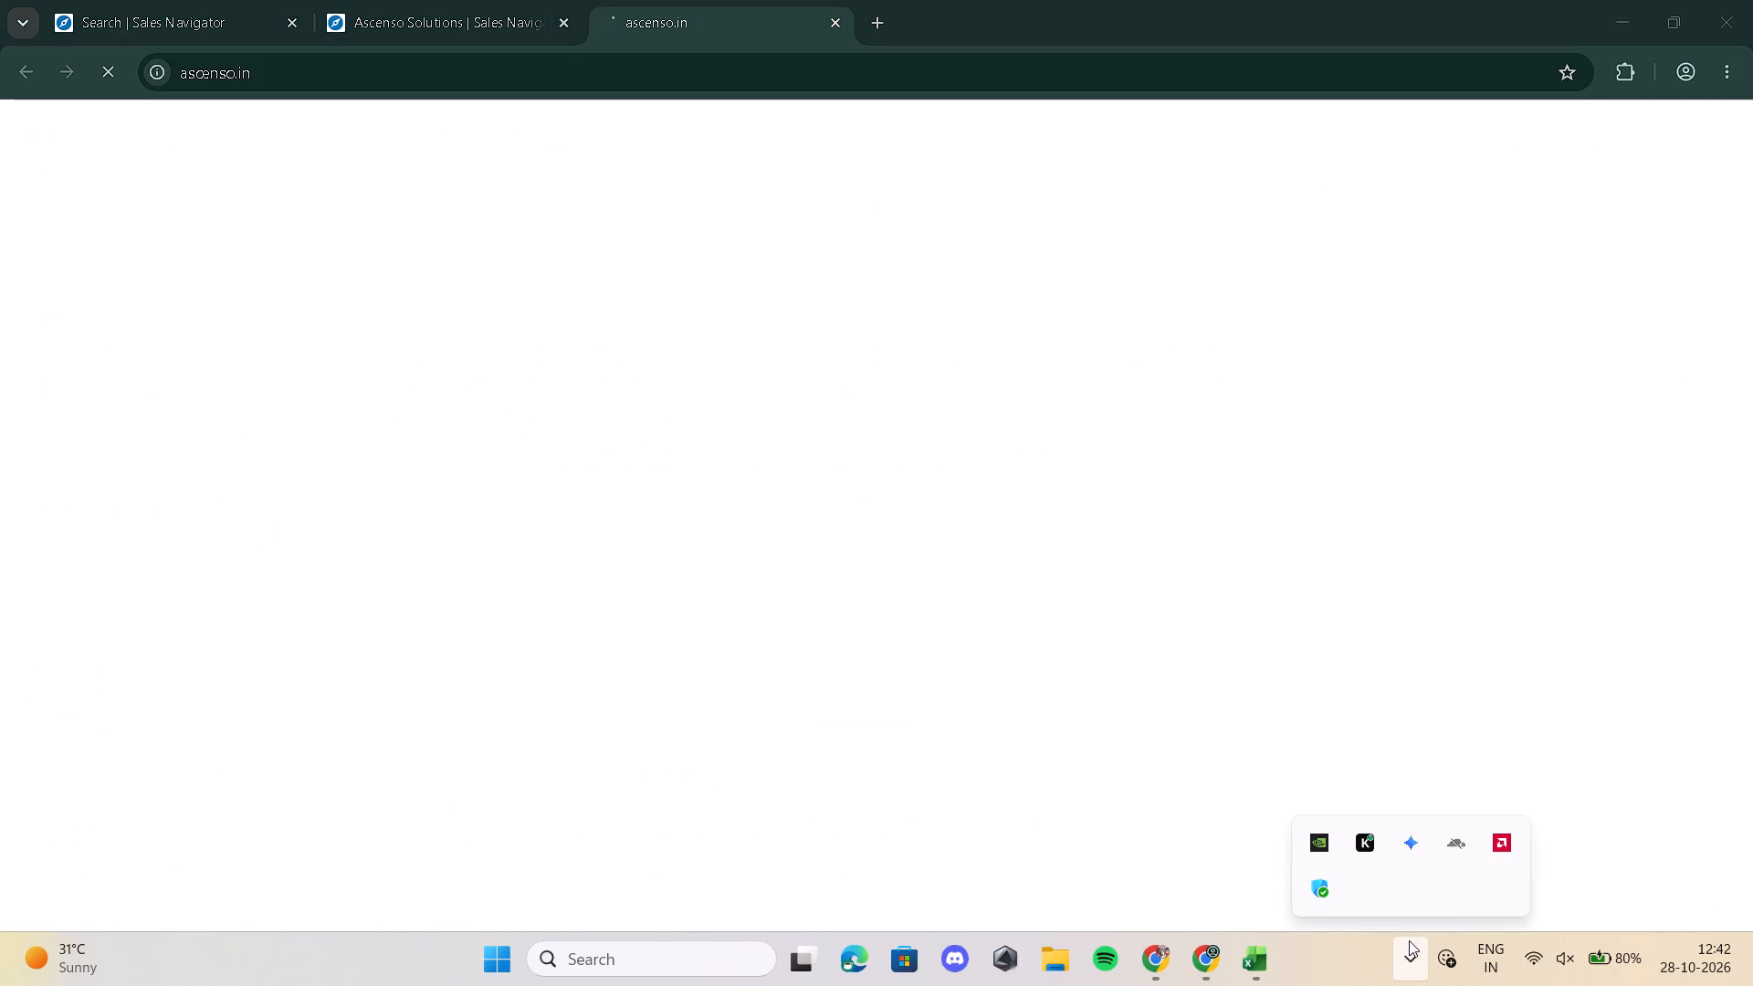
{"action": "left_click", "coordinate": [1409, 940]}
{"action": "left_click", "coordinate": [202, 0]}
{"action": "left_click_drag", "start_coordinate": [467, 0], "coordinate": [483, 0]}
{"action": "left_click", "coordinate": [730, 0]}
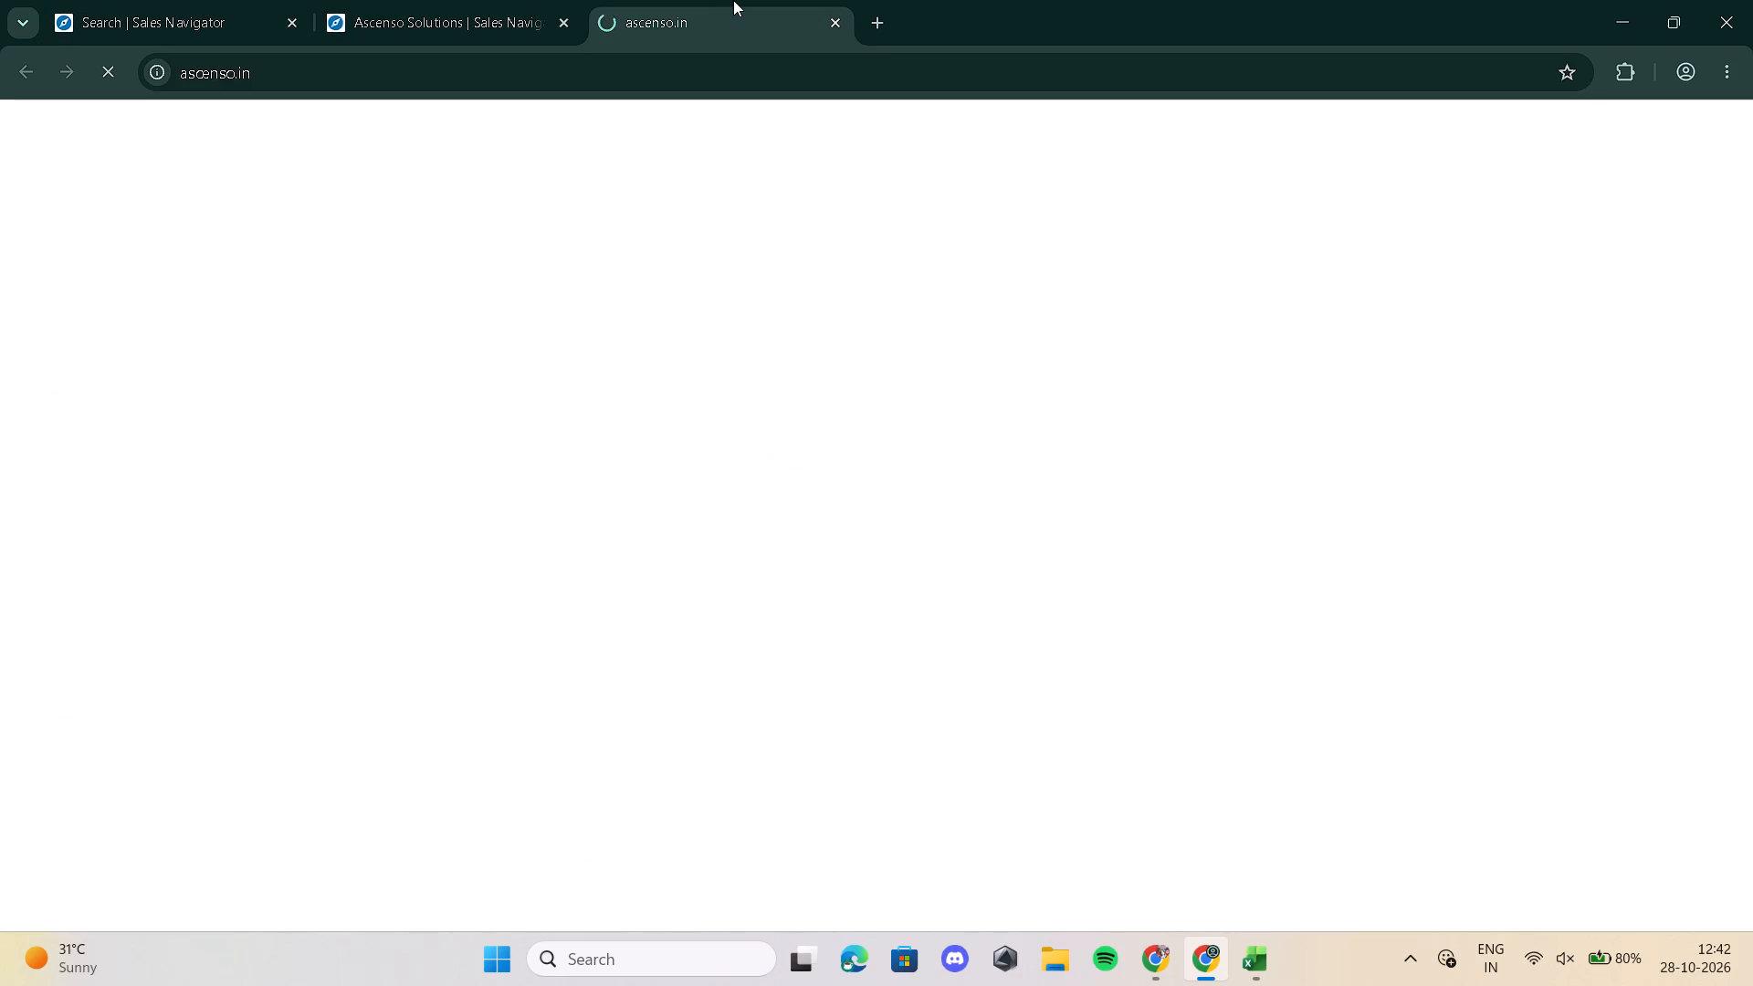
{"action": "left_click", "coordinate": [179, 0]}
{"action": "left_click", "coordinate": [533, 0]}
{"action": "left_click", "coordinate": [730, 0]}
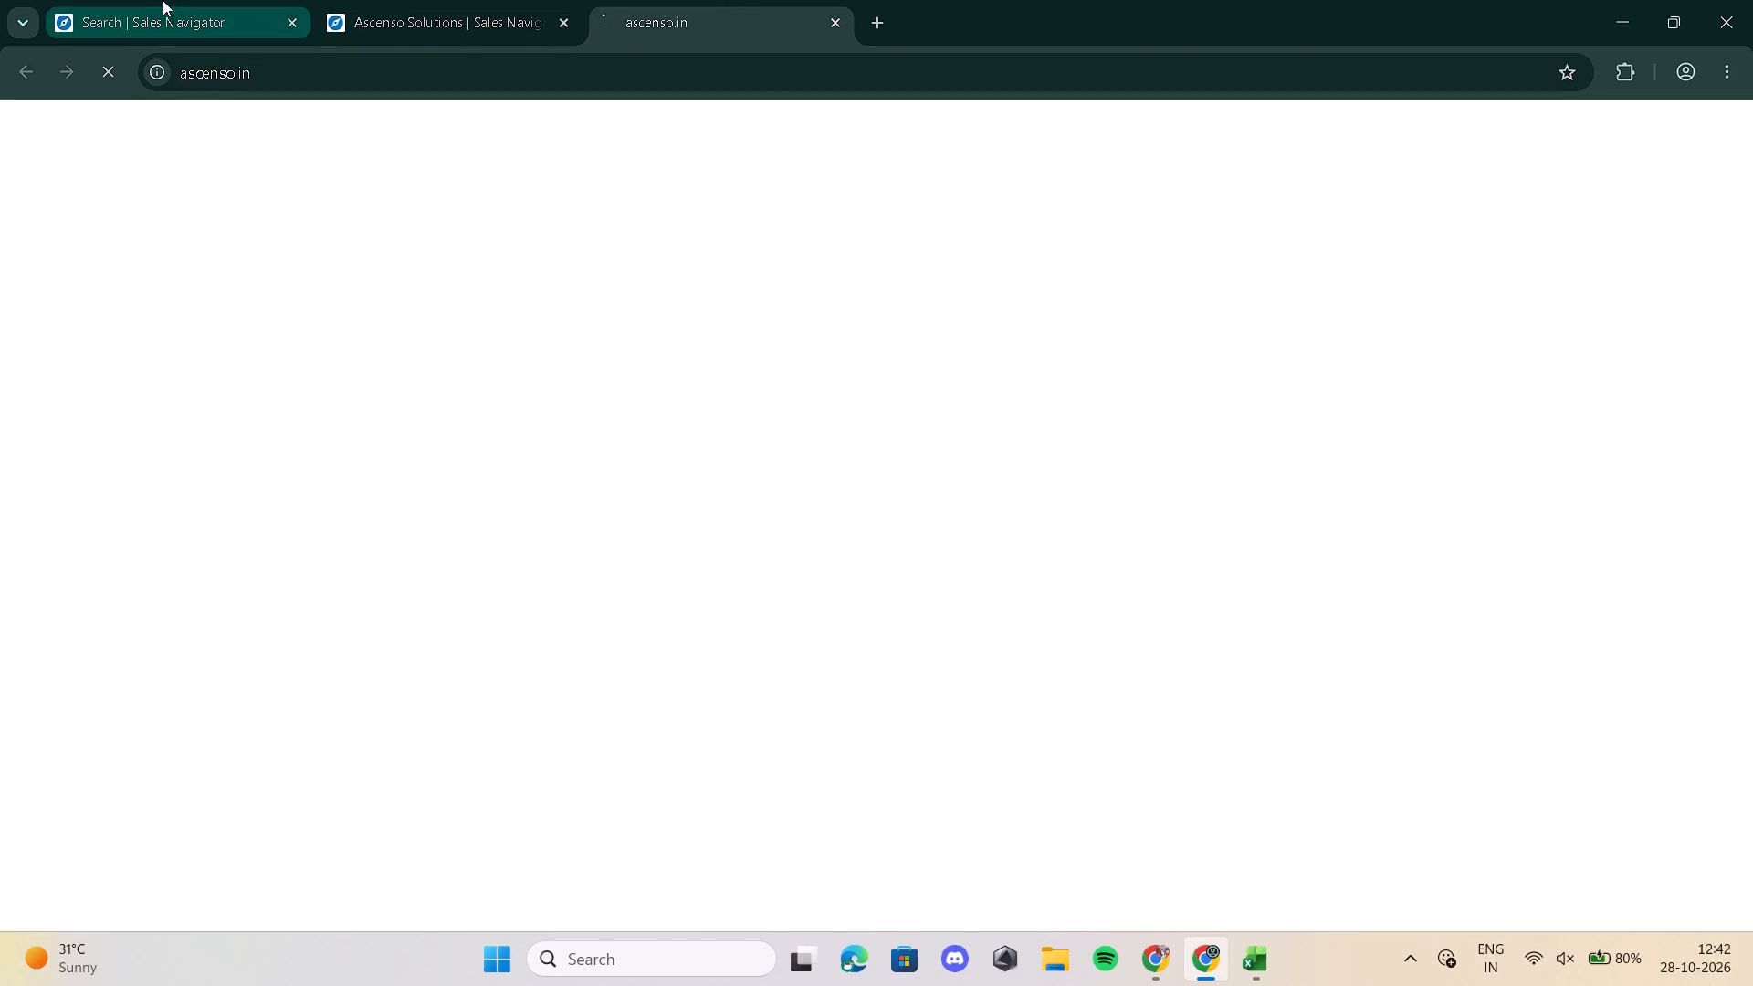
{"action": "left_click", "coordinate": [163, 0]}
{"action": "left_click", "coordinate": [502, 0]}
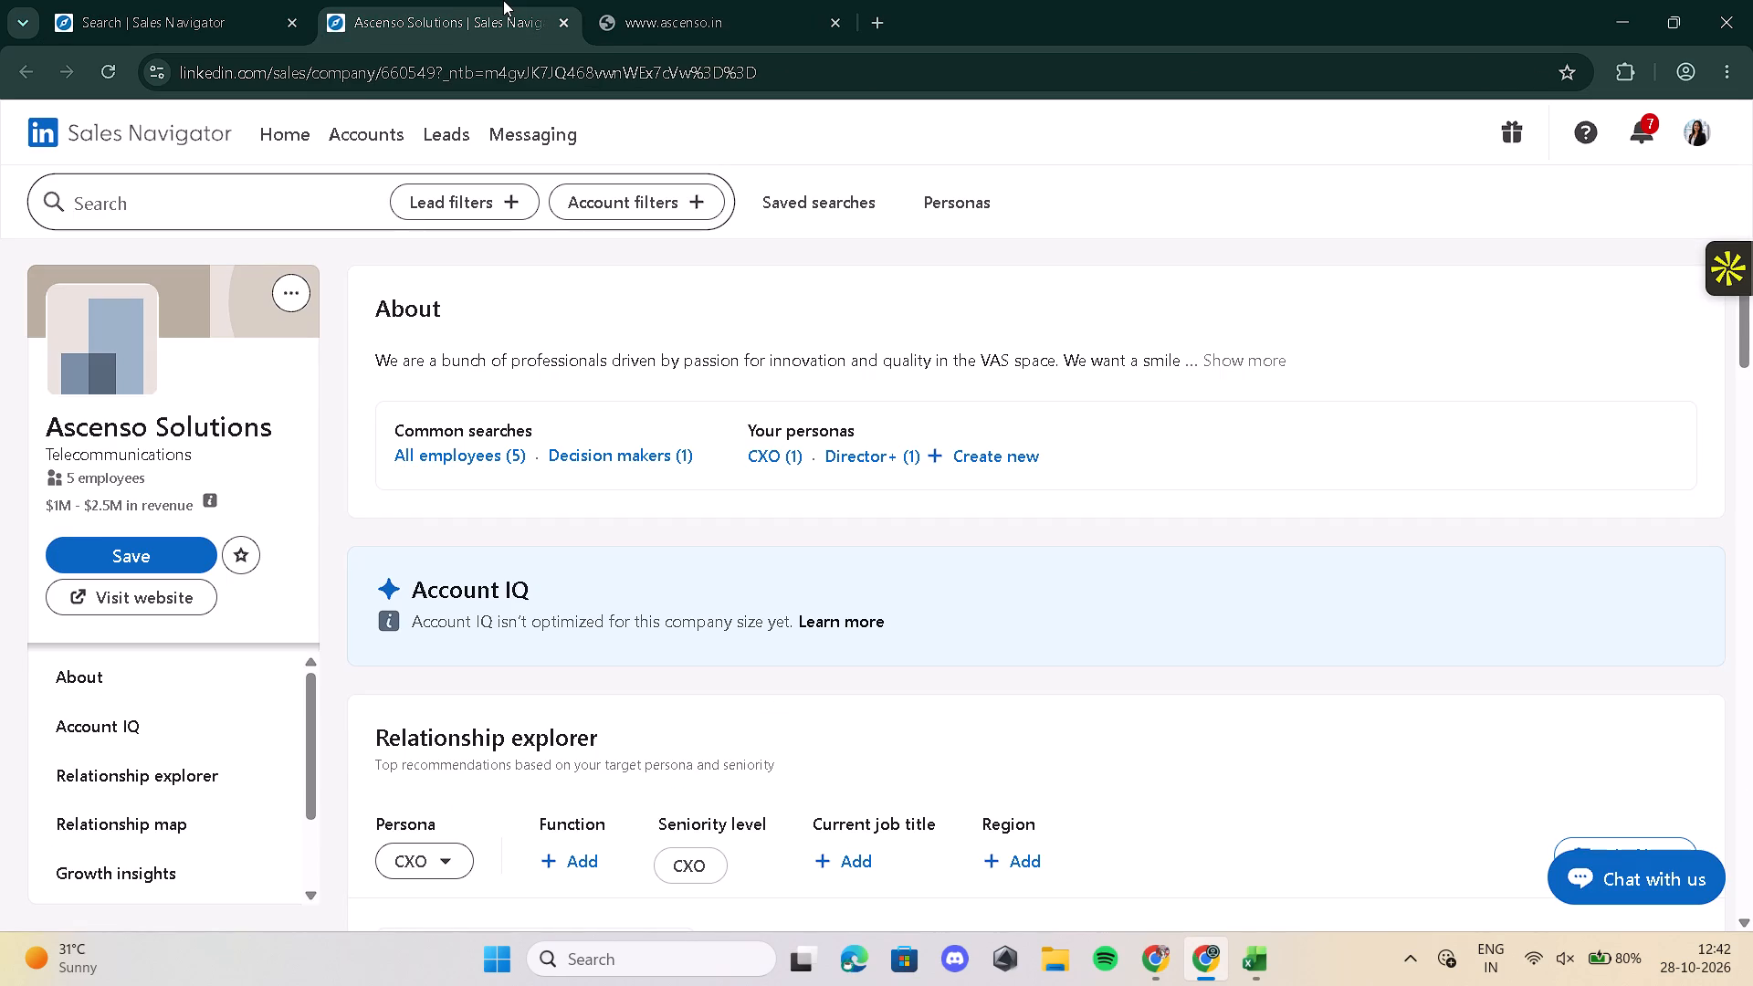
Check Ascenso Solutions' website and close it together with the company's Sales Navigator page.
{"action": "left_click", "coordinate": [178, 0]}
{"action": "left_click", "coordinate": [473, 5]}
{"action": "left_click", "coordinate": [688, 4]}
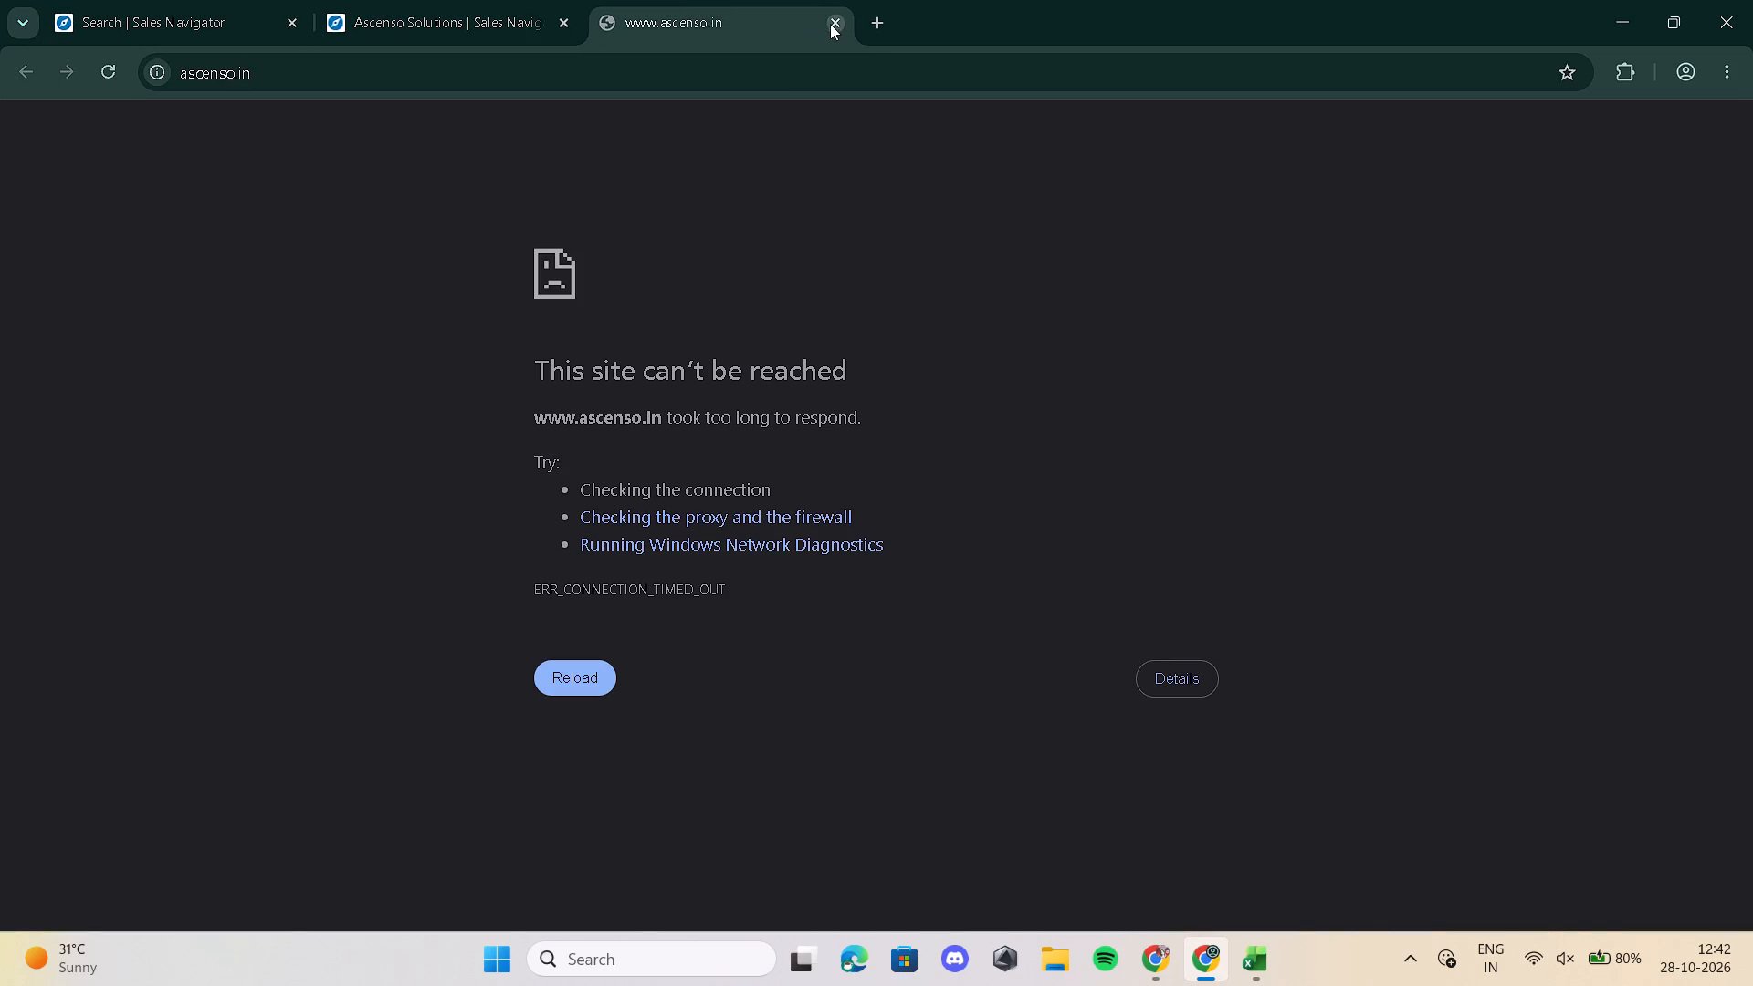
{"action": "left_click", "coordinate": [834, 25]}
{"action": "left_click", "coordinate": [558, 23]}
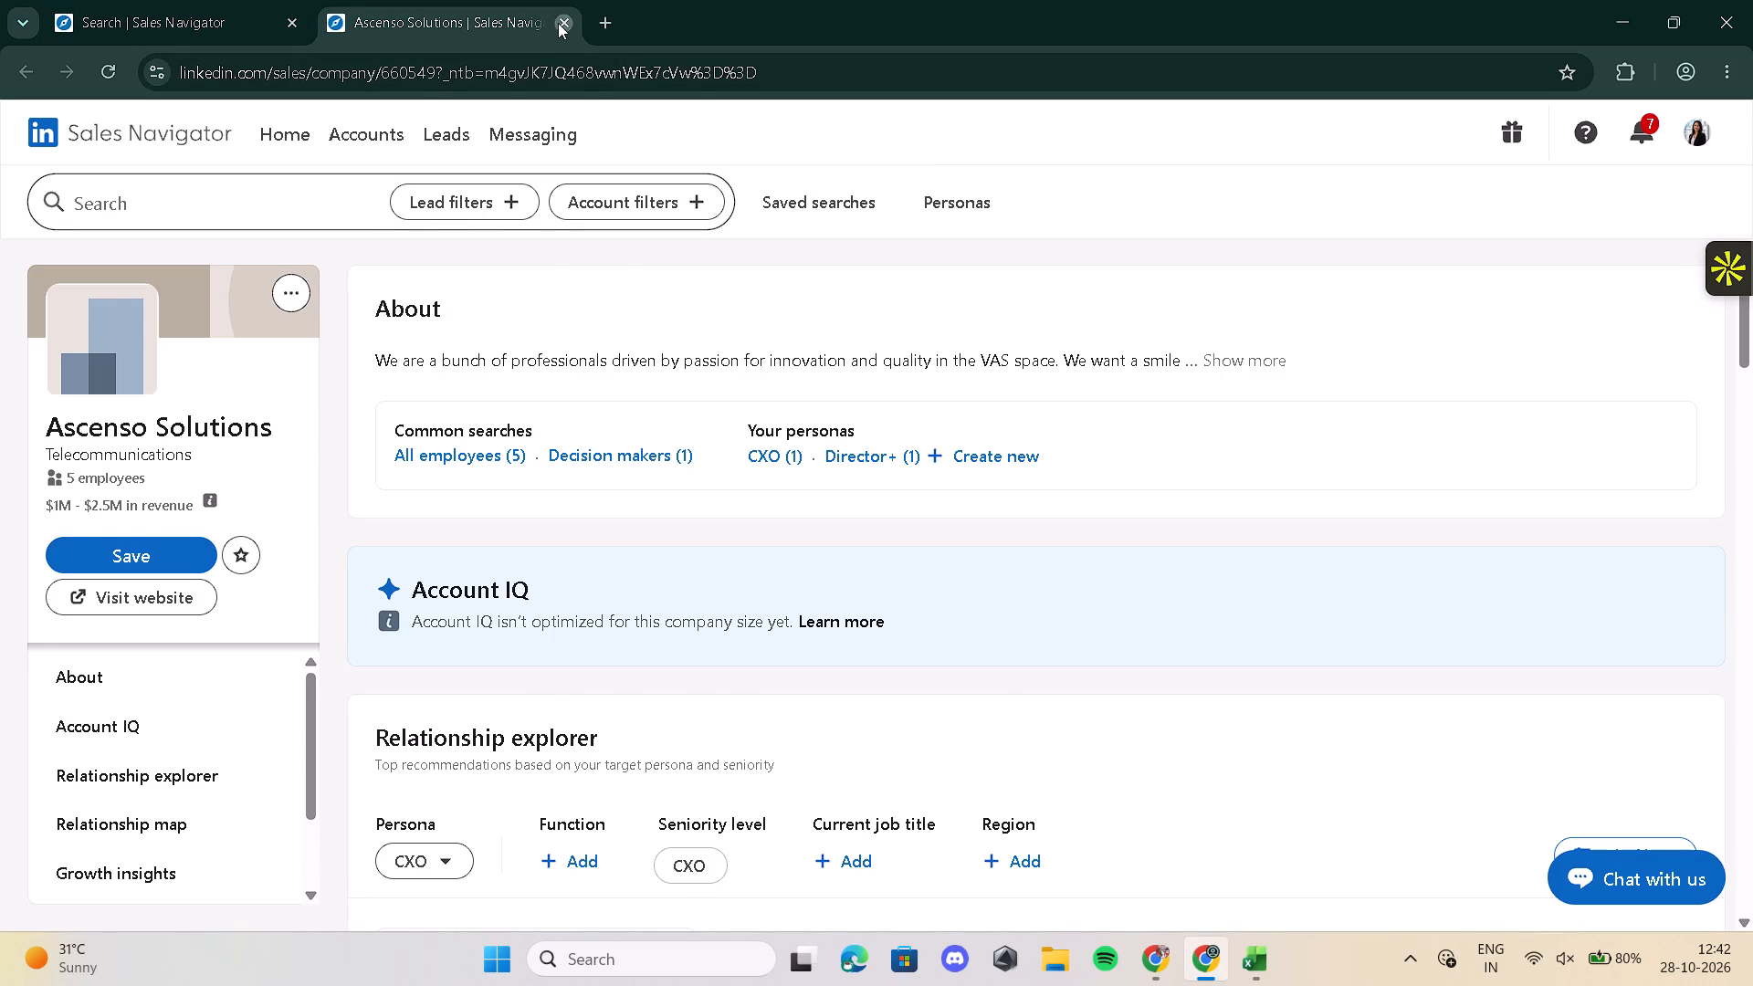
Open the company page of SingularityTalents South Africa, the Manager Operations & Sales Excellence lead's employer, in a new tab.
{"action": "scroll", "coordinate": [1104, 523], "scroll_direction": "down", "scroll_amount": 1}
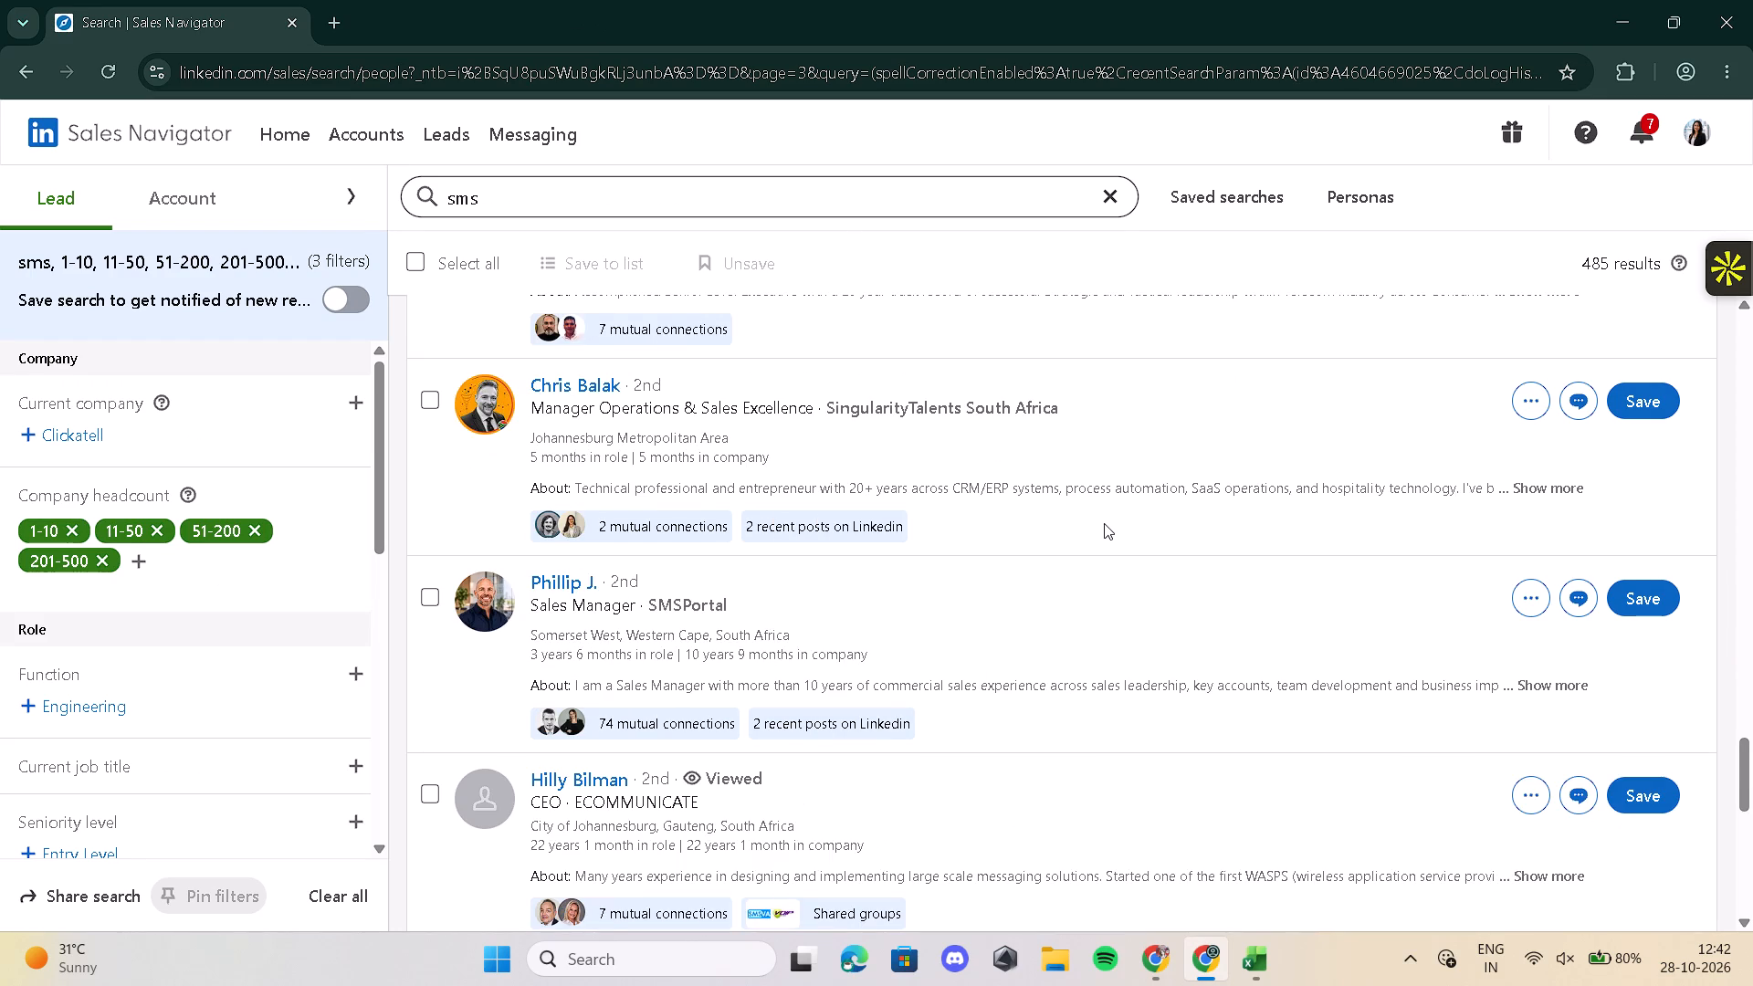
{"action": "scroll", "coordinate": [1104, 523], "scroll_direction": "down", "scroll_amount": 1}
{"action": "scroll", "coordinate": [1104, 523], "scroll_direction": "up", "scroll_amount": 1}
{"action": "right_click", "coordinate": [937, 409]}
{"action": "left_click", "coordinate": [1035, 435]}
{"action": "left_click", "coordinate": [453, 0]}
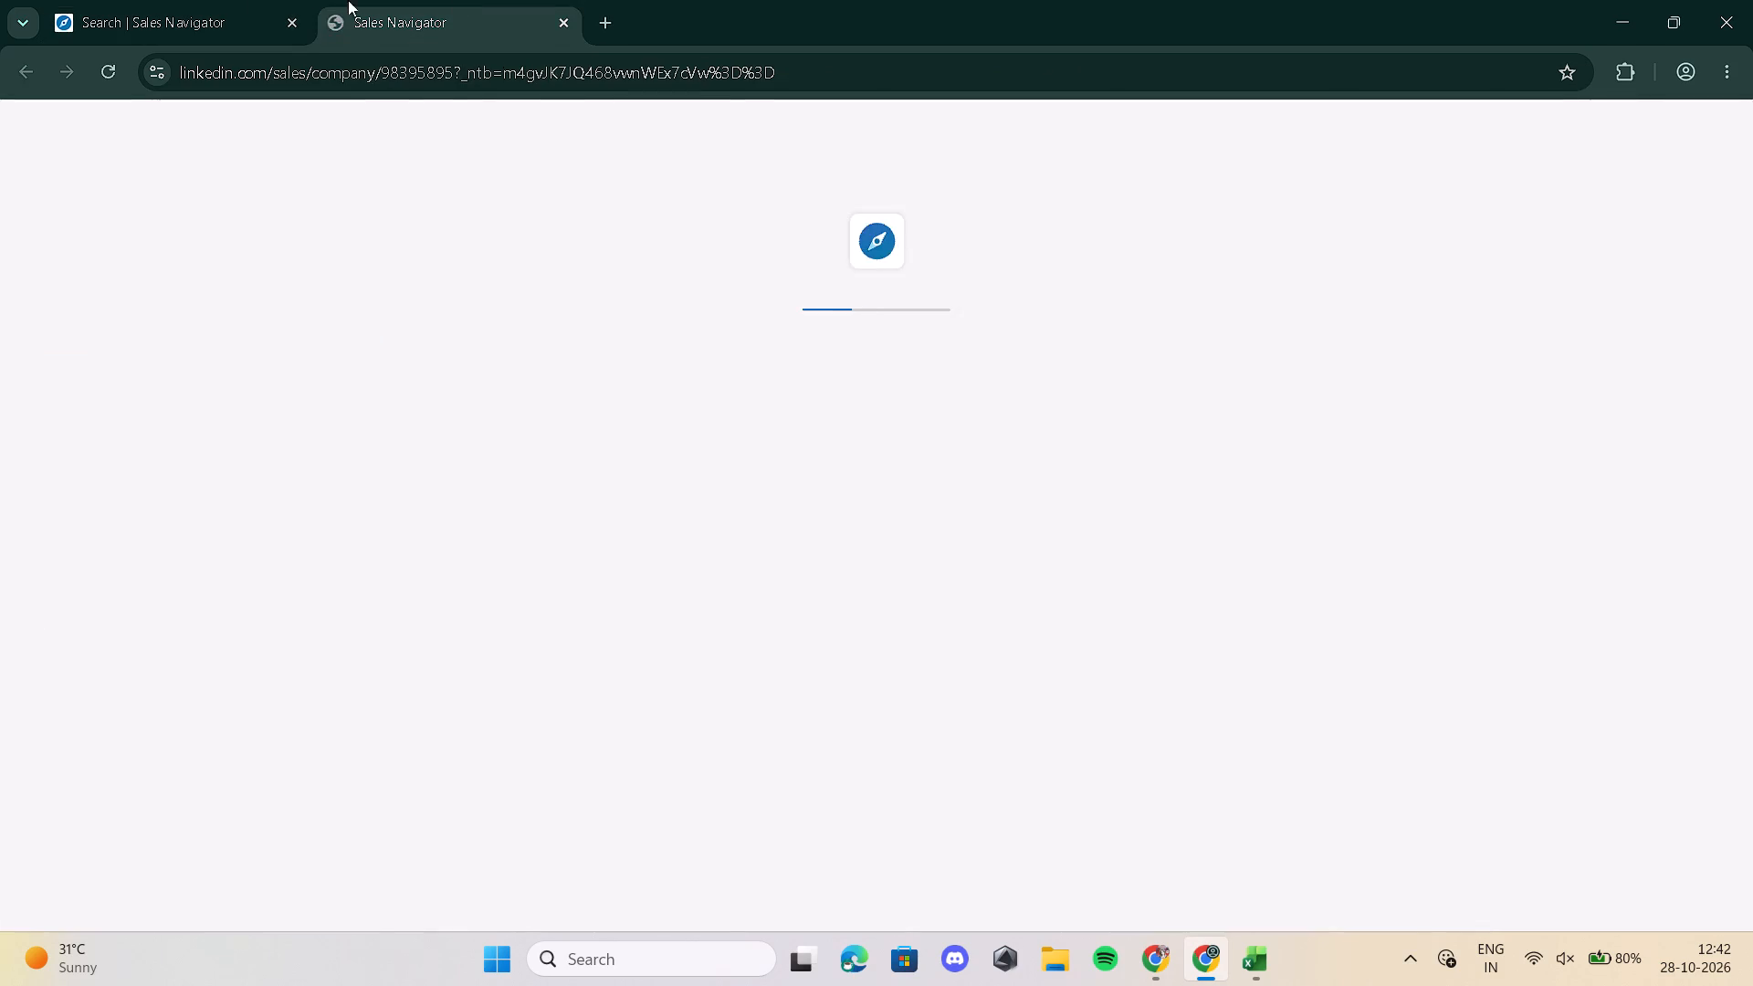
{"action": "left_click", "coordinate": [181, 0]}
{"action": "left_click", "coordinate": [514, 0]}
{"action": "left_click", "coordinate": [155, 0]}
{"action": "left_click", "coordinate": [425, 0]}
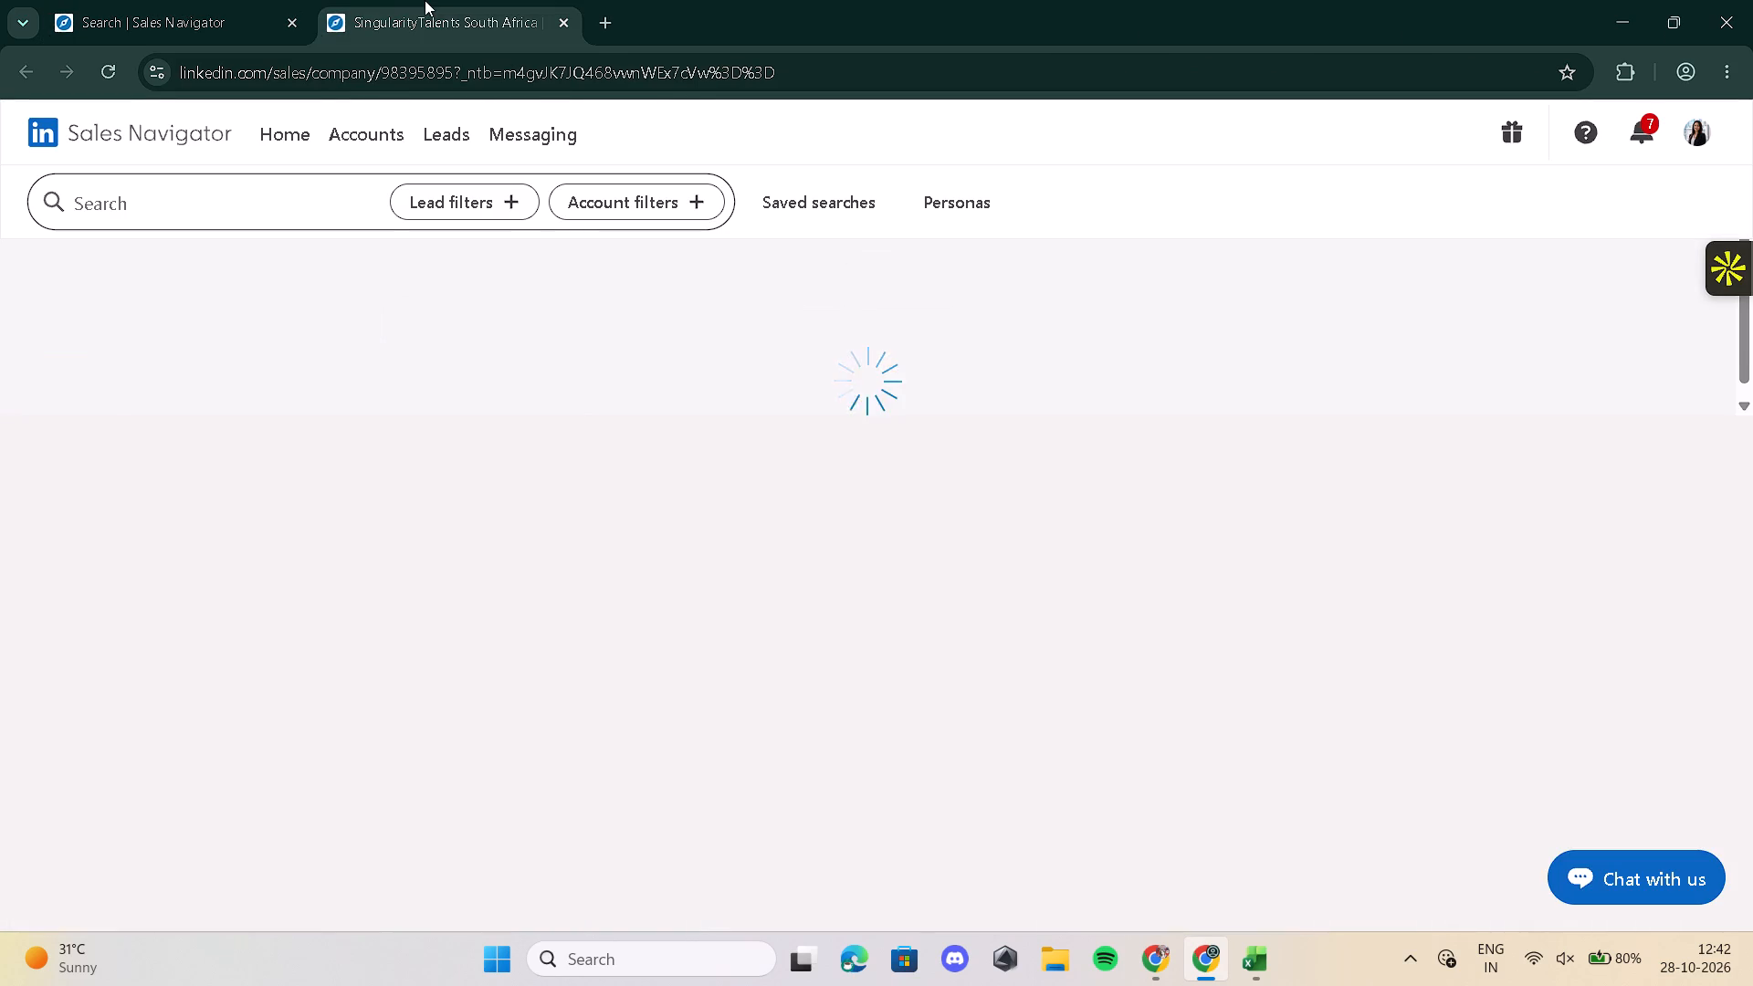
{"action": "left_click", "coordinate": [395, 0]}
{"action": "left_click", "coordinate": [238, 0]}
{"action": "left_click", "coordinate": [448, 0]}
{"action": "left_click", "coordinate": [234, 1]}
{"action": "left_click", "coordinate": [439, 5]}
{"action": "left_click_drag", "start_coordinate": [218, 3], "coordinate": [234, 3]}
{"action": "left_click", "coordinate": [442, 0]}
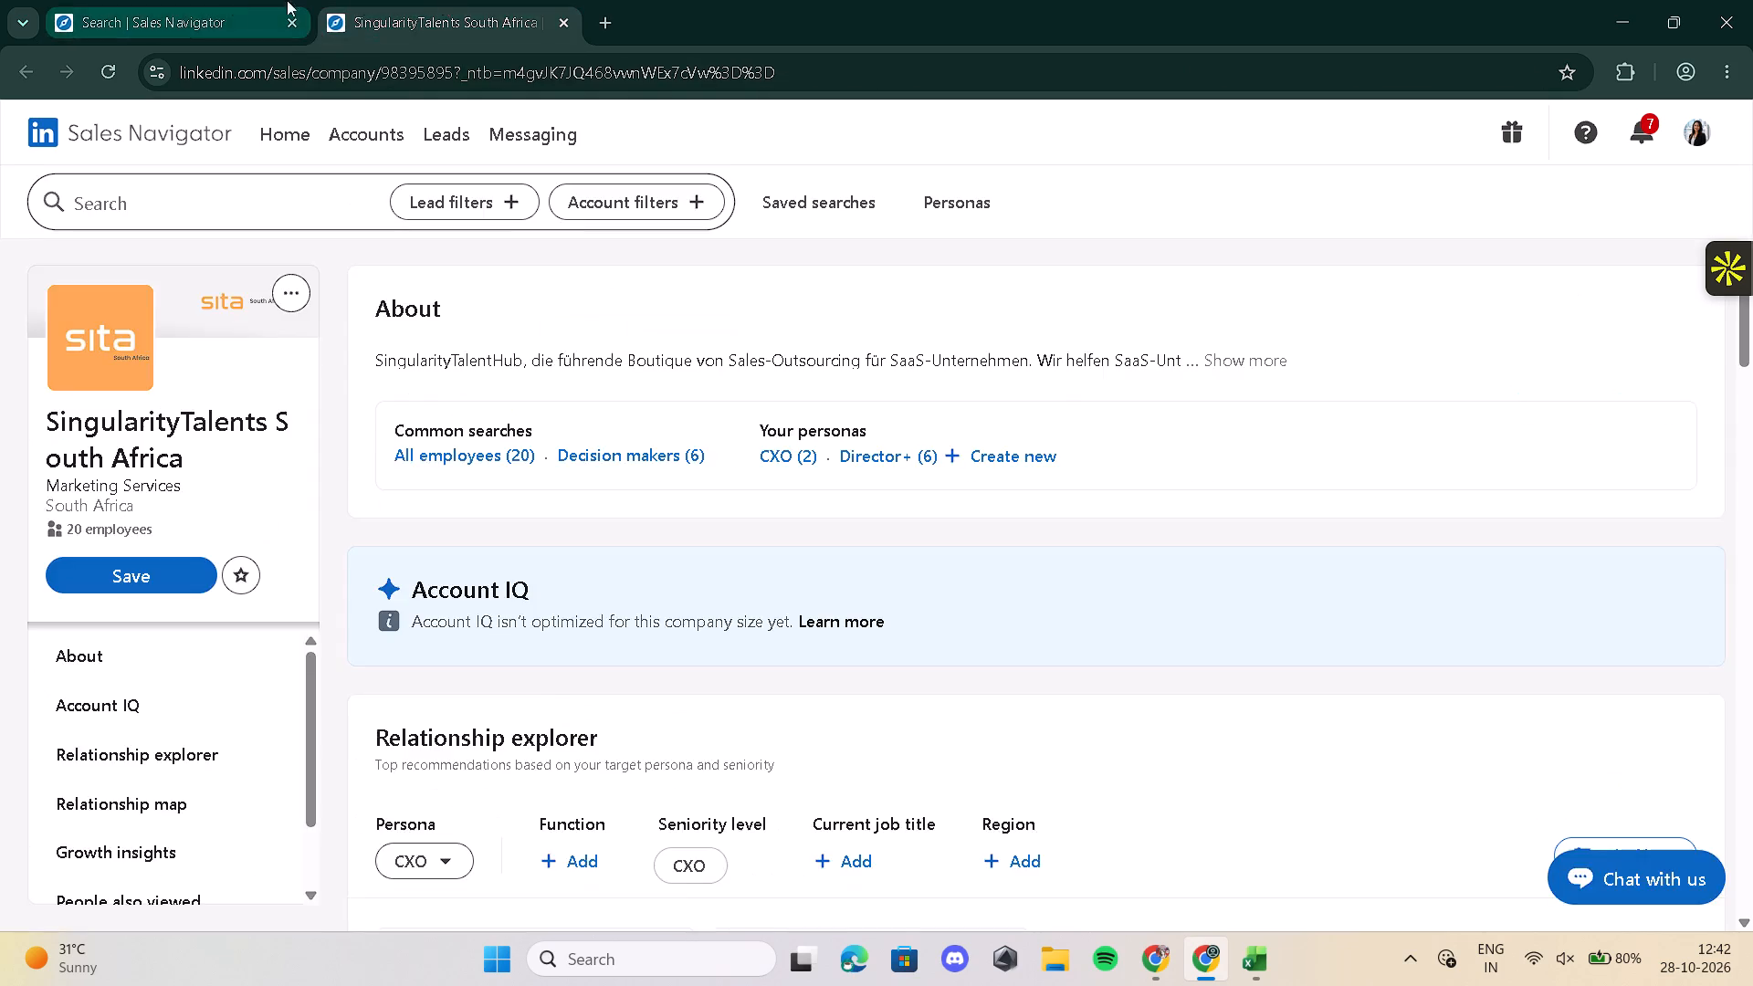
{"action": "left_click", "coordinate": [220, 0]}
{"action": "left_click", "coordinate": [381, 0]}
Open SingularityTalents South Africa's LinkedIn page and read the overview in its About section.
{"action": "left_click", "coordinate": [302, 288]}
{"action": "left_click", "coordinate": [316, 392]}
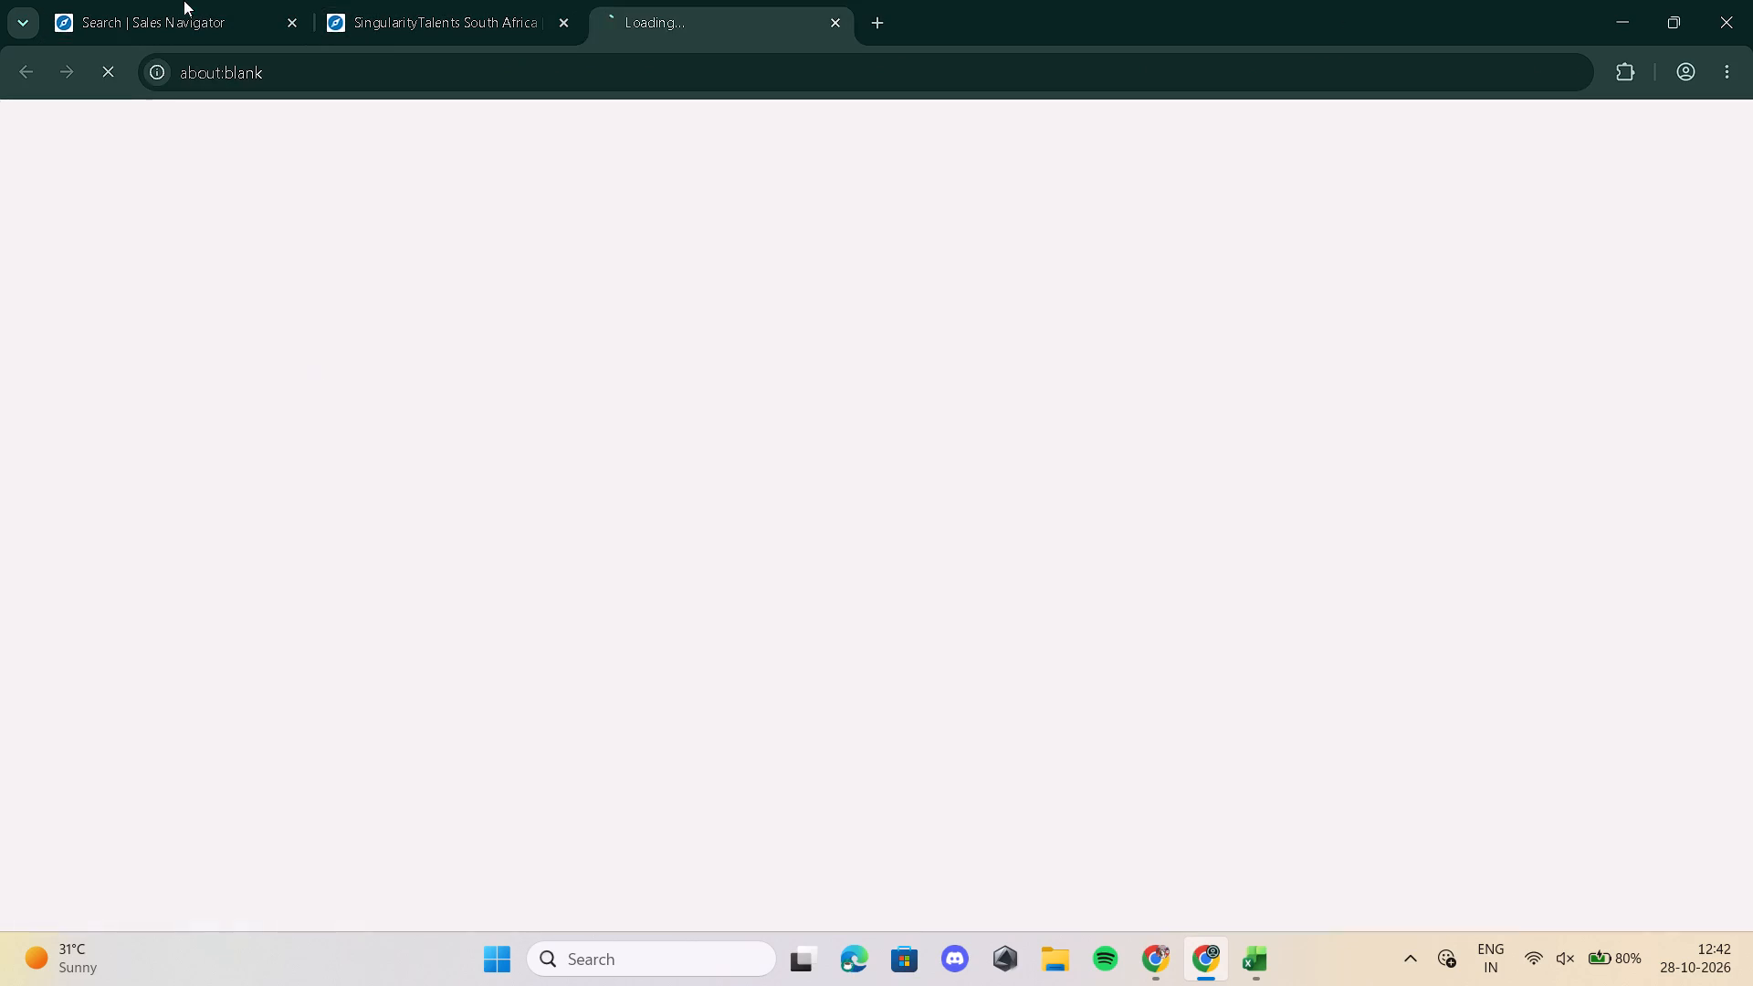
{"action": "left_click", "coordinate": [182, 0]}
{"action": "left_click_drag", "start_coordinate": [341, 0], "coordinate": [355, 0]}
{"action": "left_click", "coordinate": [598, 0]}
{"action": "left_click", "coordinate": [262, 10]}
{"action": "left_click_drag", "start_coordinate": [522, 0], "coordinate": [531, 0]}
{"action": "left_click", "coordinate": [689, 9]}
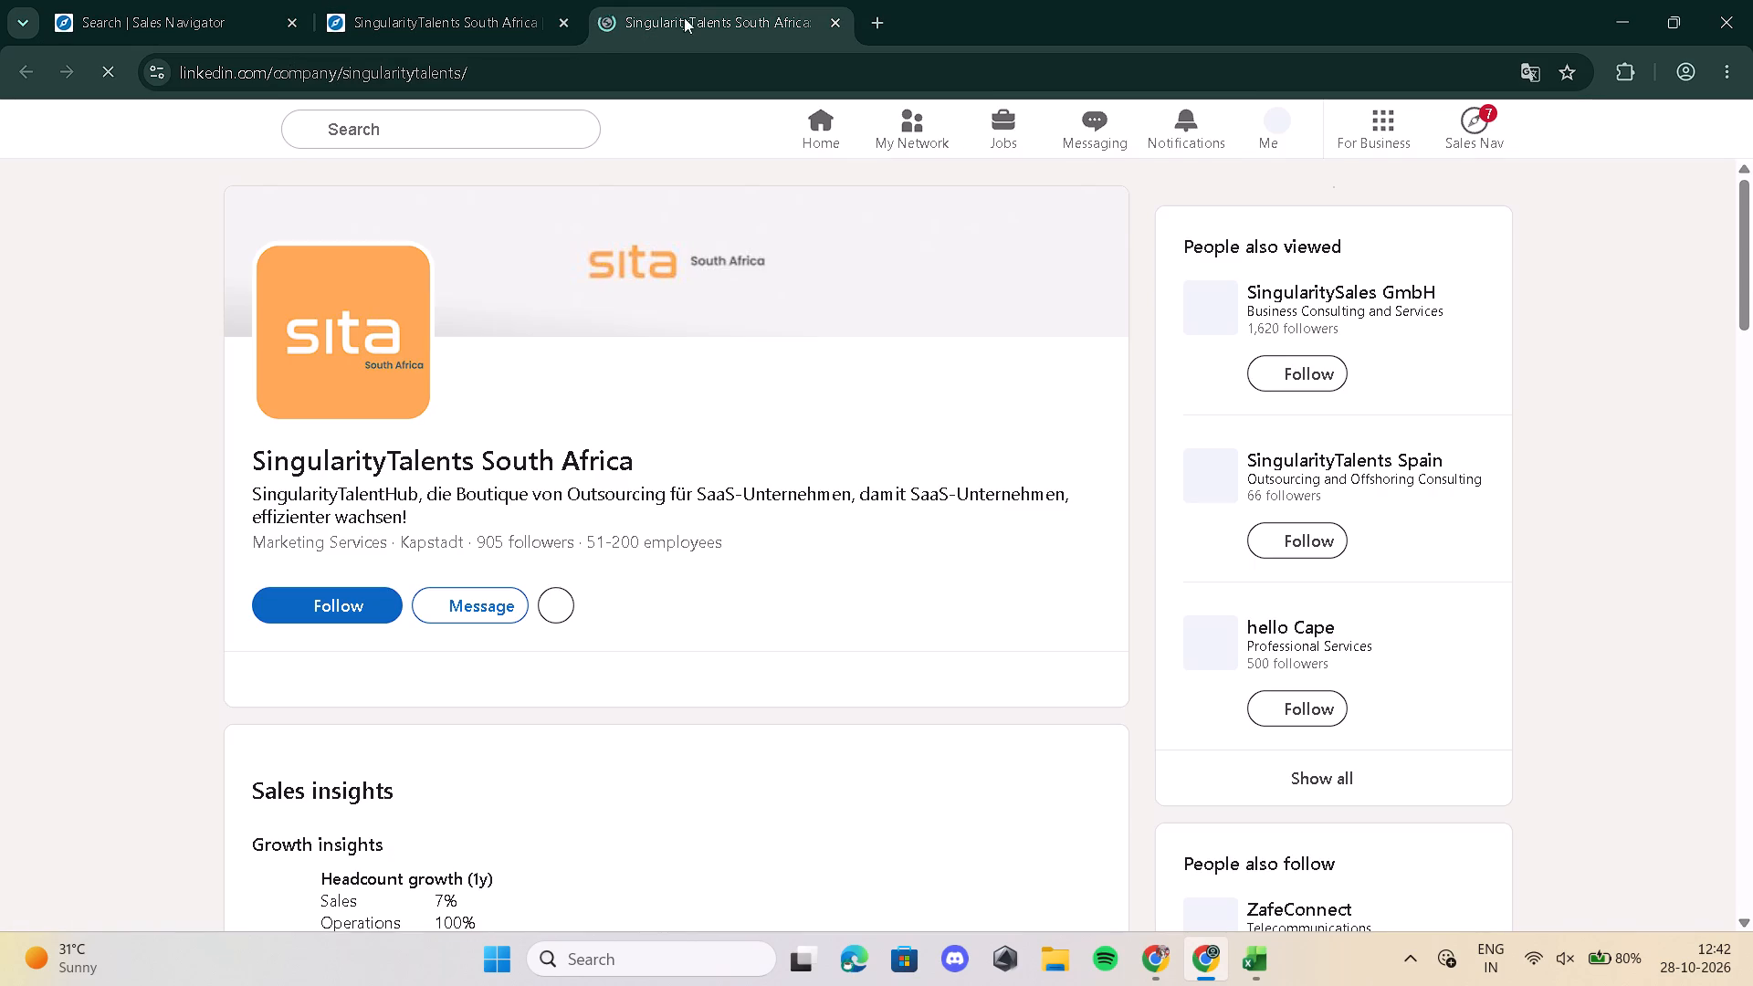
{"action": "scroll", "coordinate": [369, 659], "scroll_direction": "down", "scroll_amount": 4}
{"action": "scroll", "coordinate": [386, 458], "scroll_direction": "up", "scroll_amount": 1}
{"action": "left_click", "coordinate": [358, 273]}
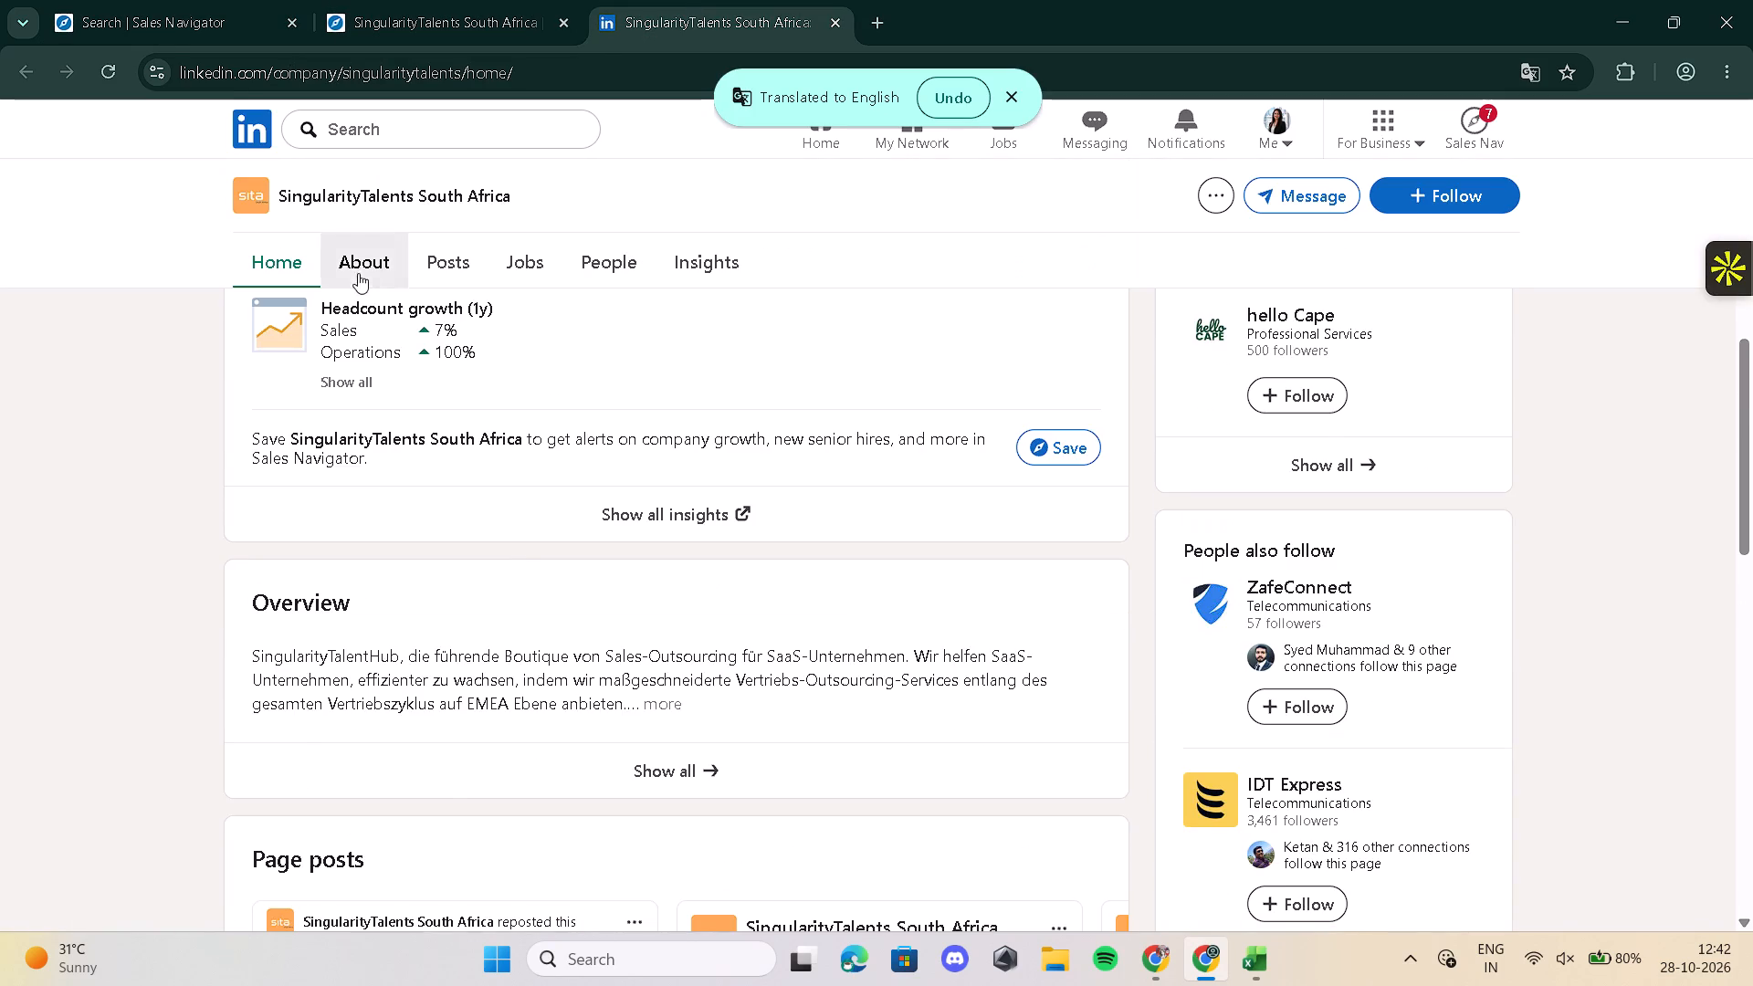
{"action": "scroll", "coordinate": [541, 572], "scroll_direction": "down", "scroll_amount": 2}
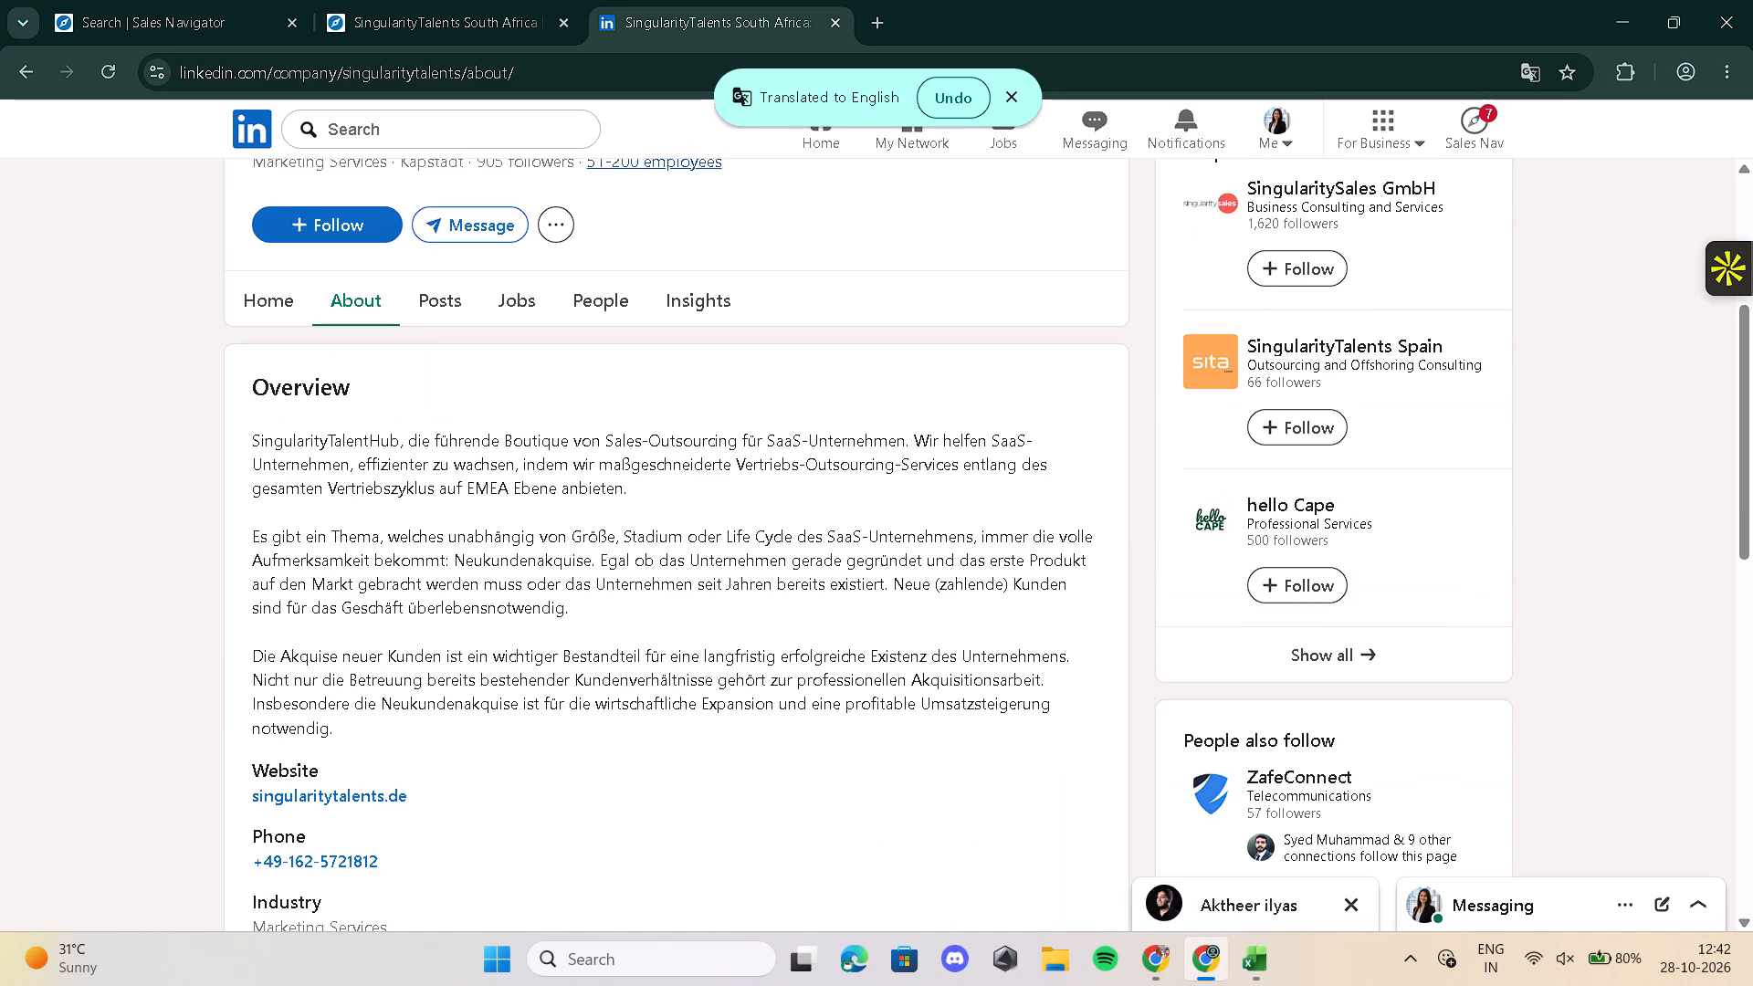
Check the singularitytalents.de website in a new tab and close it along with the company's LinkedIn and Sales Navigator pages.
{"action": "right_click", "coordinate": [368, 802]}
{"action": "left_click", "coordinate": [489, 504]}
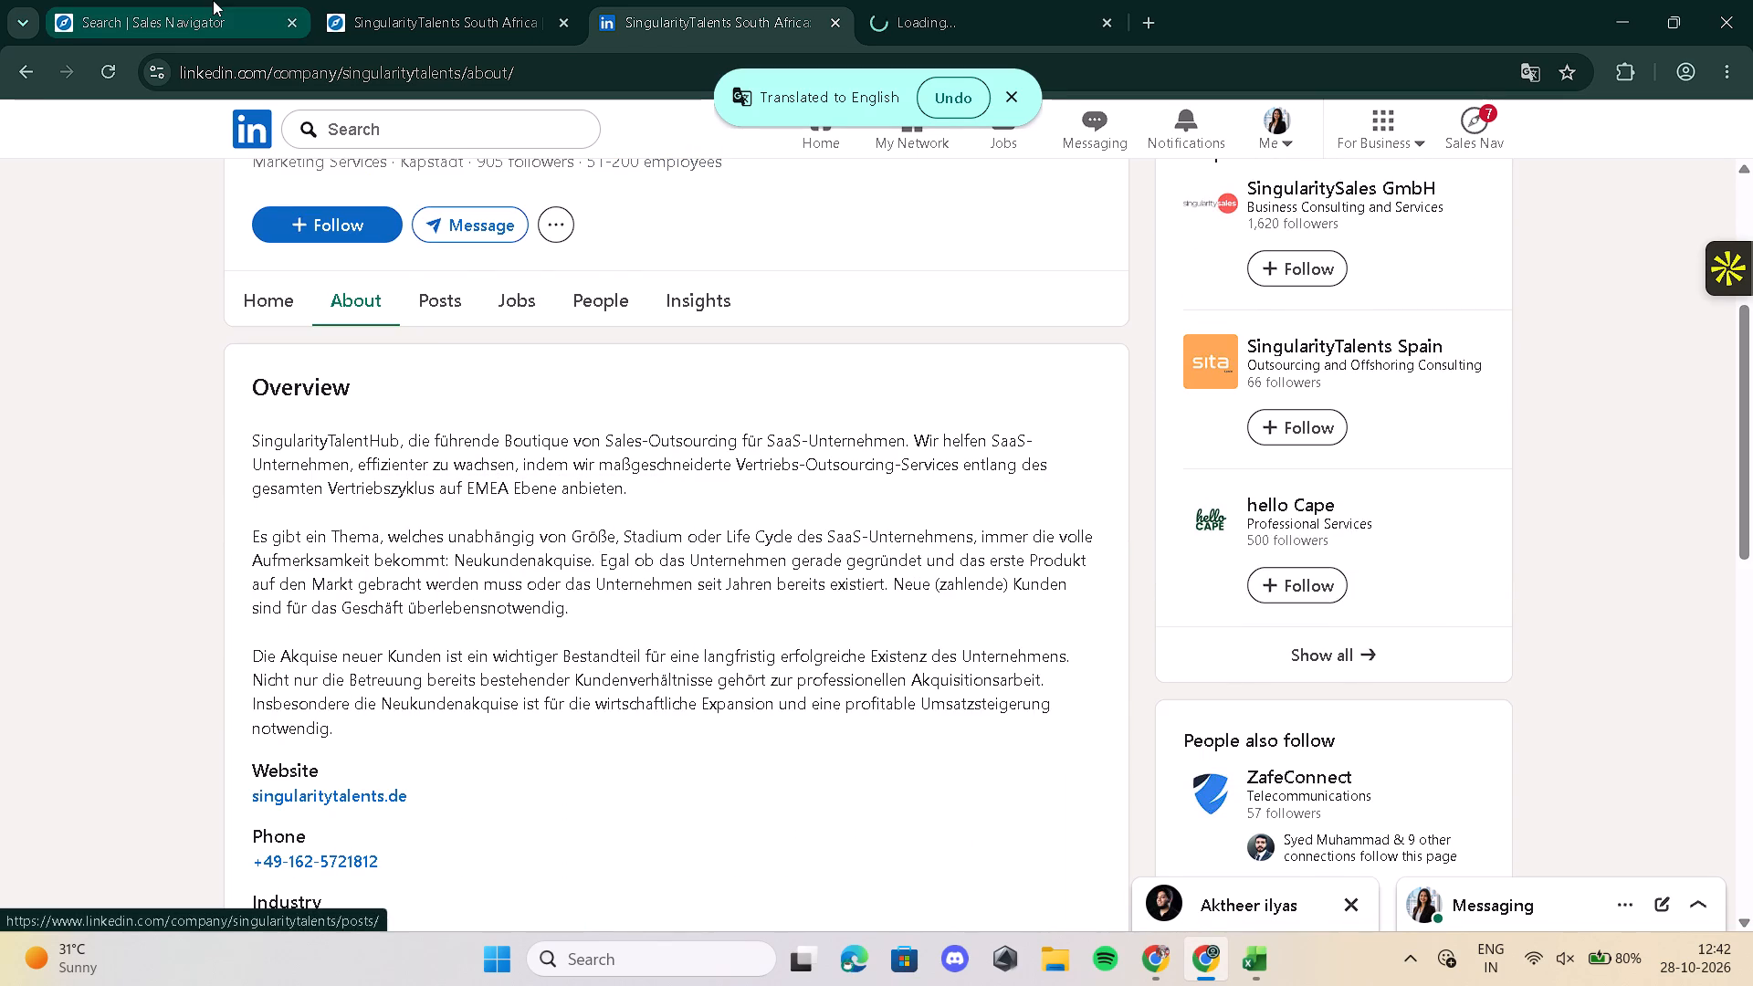
{"action": "left_click", "coordinate": [213, 0]}
{"action": "left_click", "coordinate": [416, 0]}
{"action": "left_click", "coordinate": [701, 0]}
{"action": "left_click", "coordinate": [1025, 9]}
{"action": "left_click", "coordinate": [166, 0]}
{"action": "left_click", "coordinate": [521, 0]}
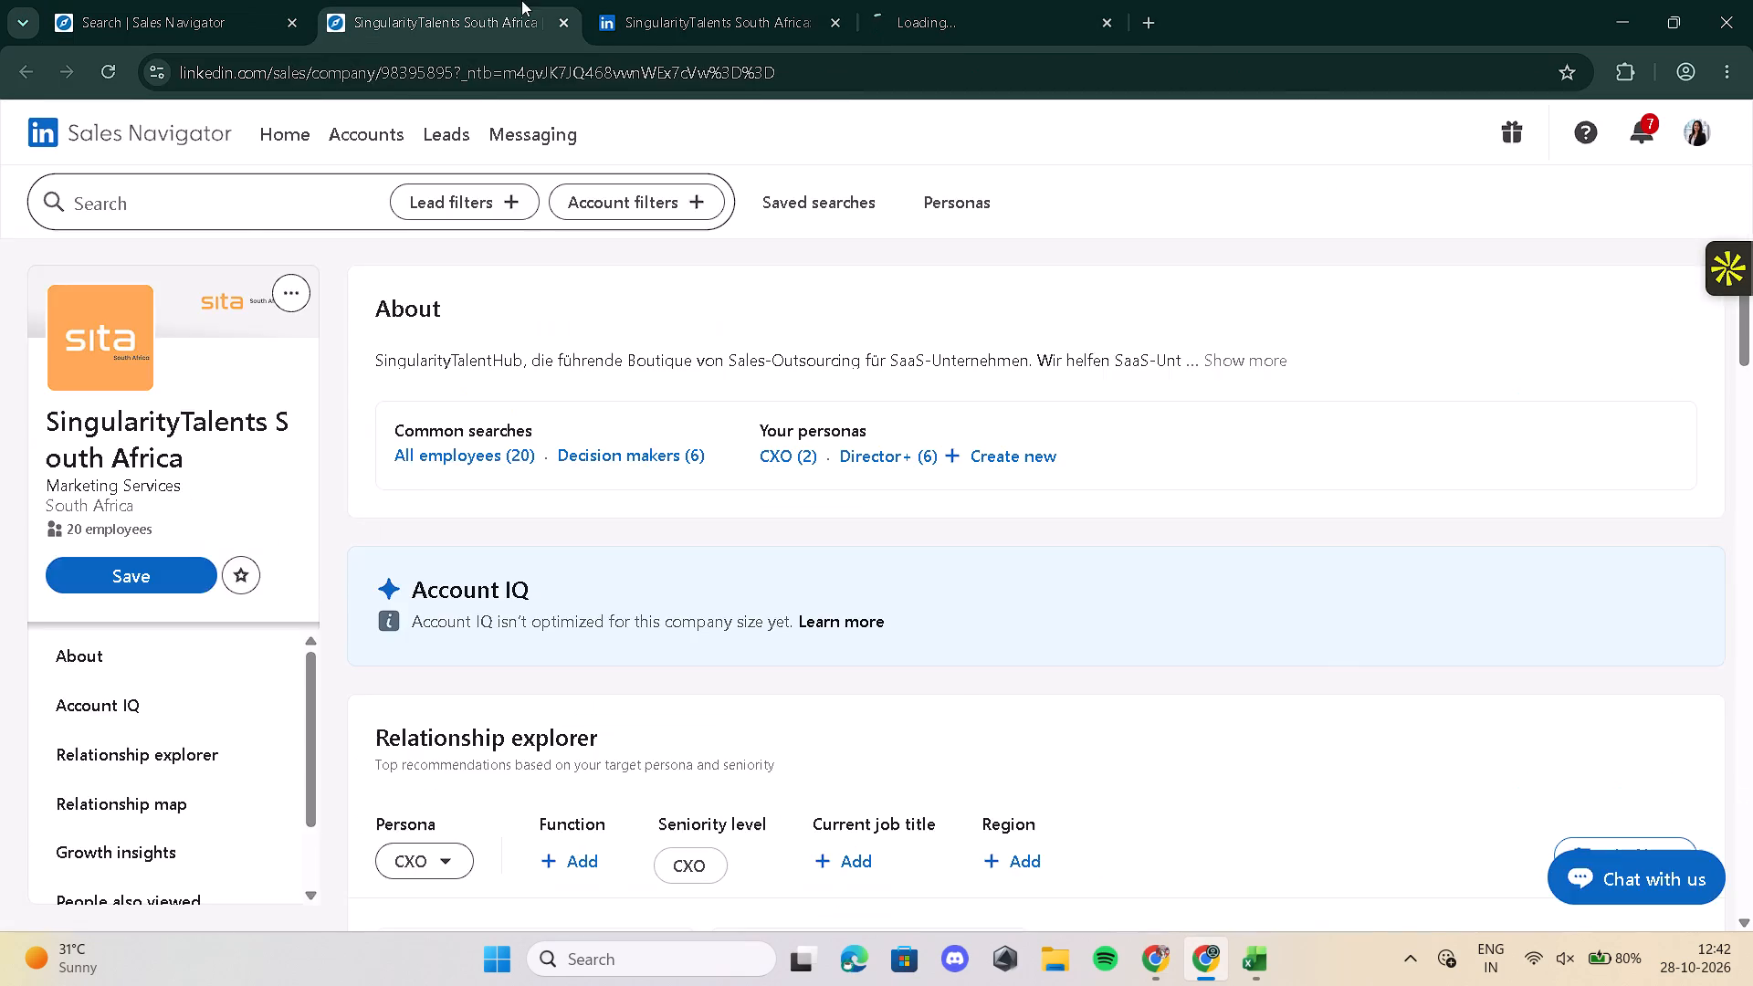
{"action": "left_click", "coordinate": [635, 0]}
{"action": "left_click", "coordinate": [869, 0]}
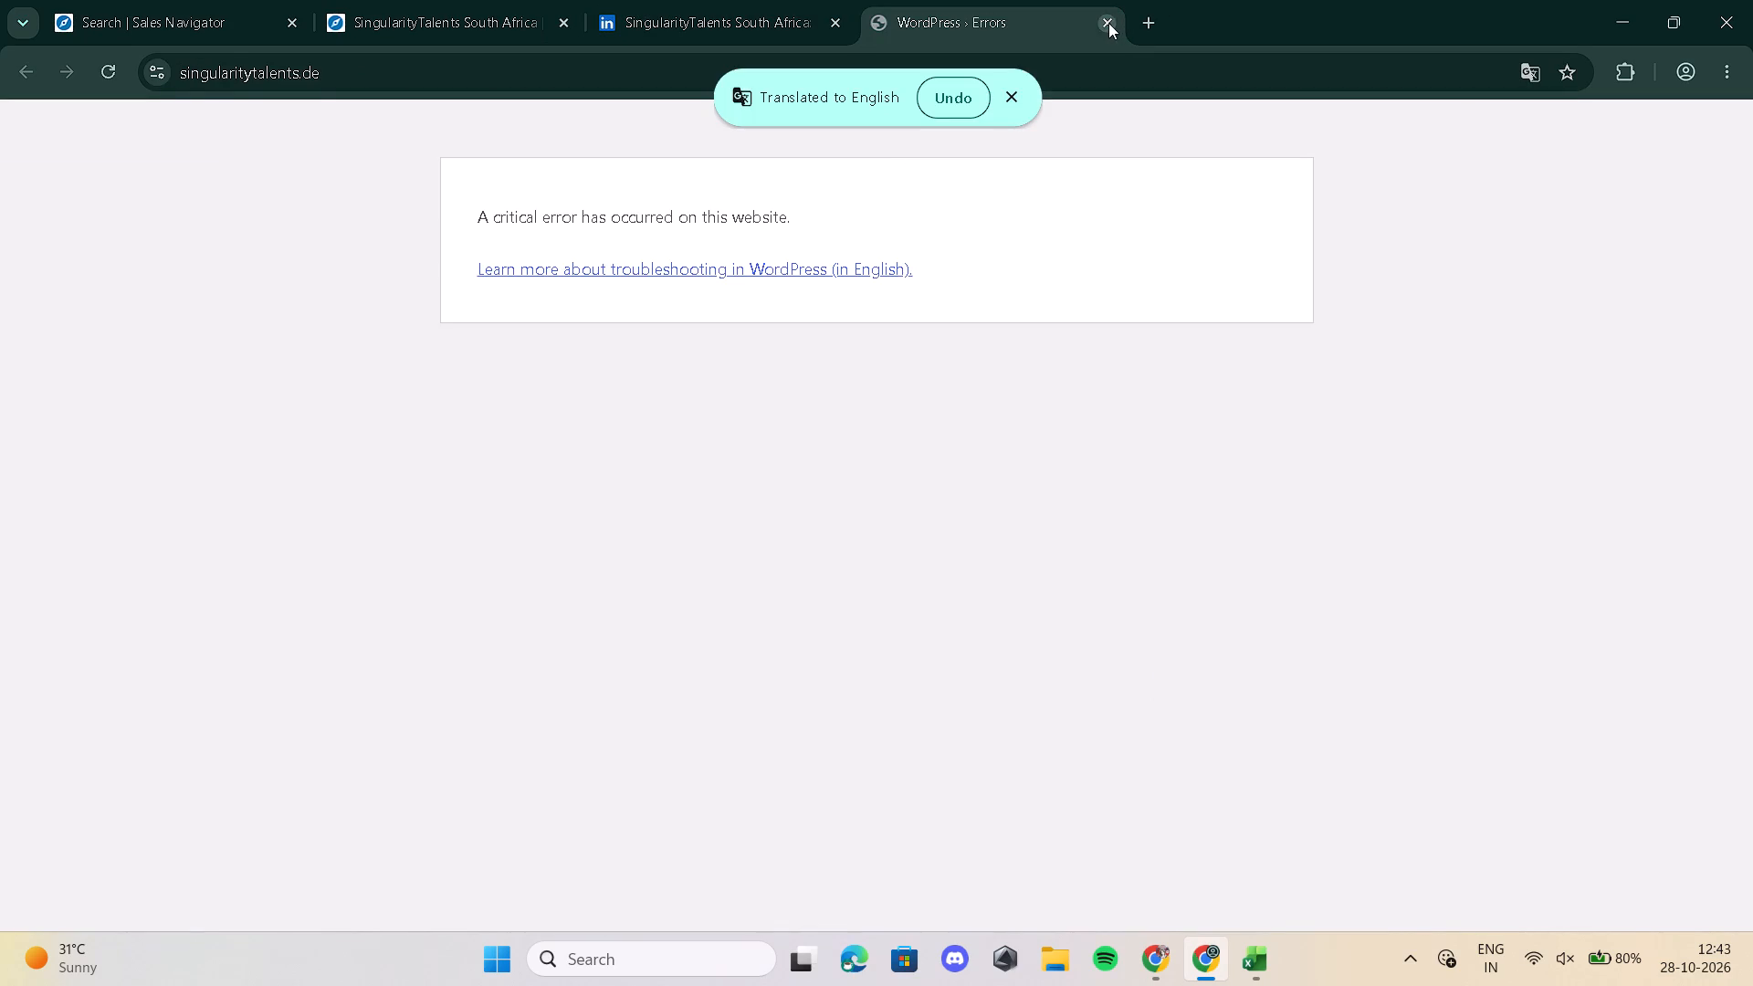
{"action": "left_click", "coordinate": [1108, 23]}
{"action": "left_click", "coordinate": [830, 31]}
{"action": "left_click", "coordinate": [562, 18]}
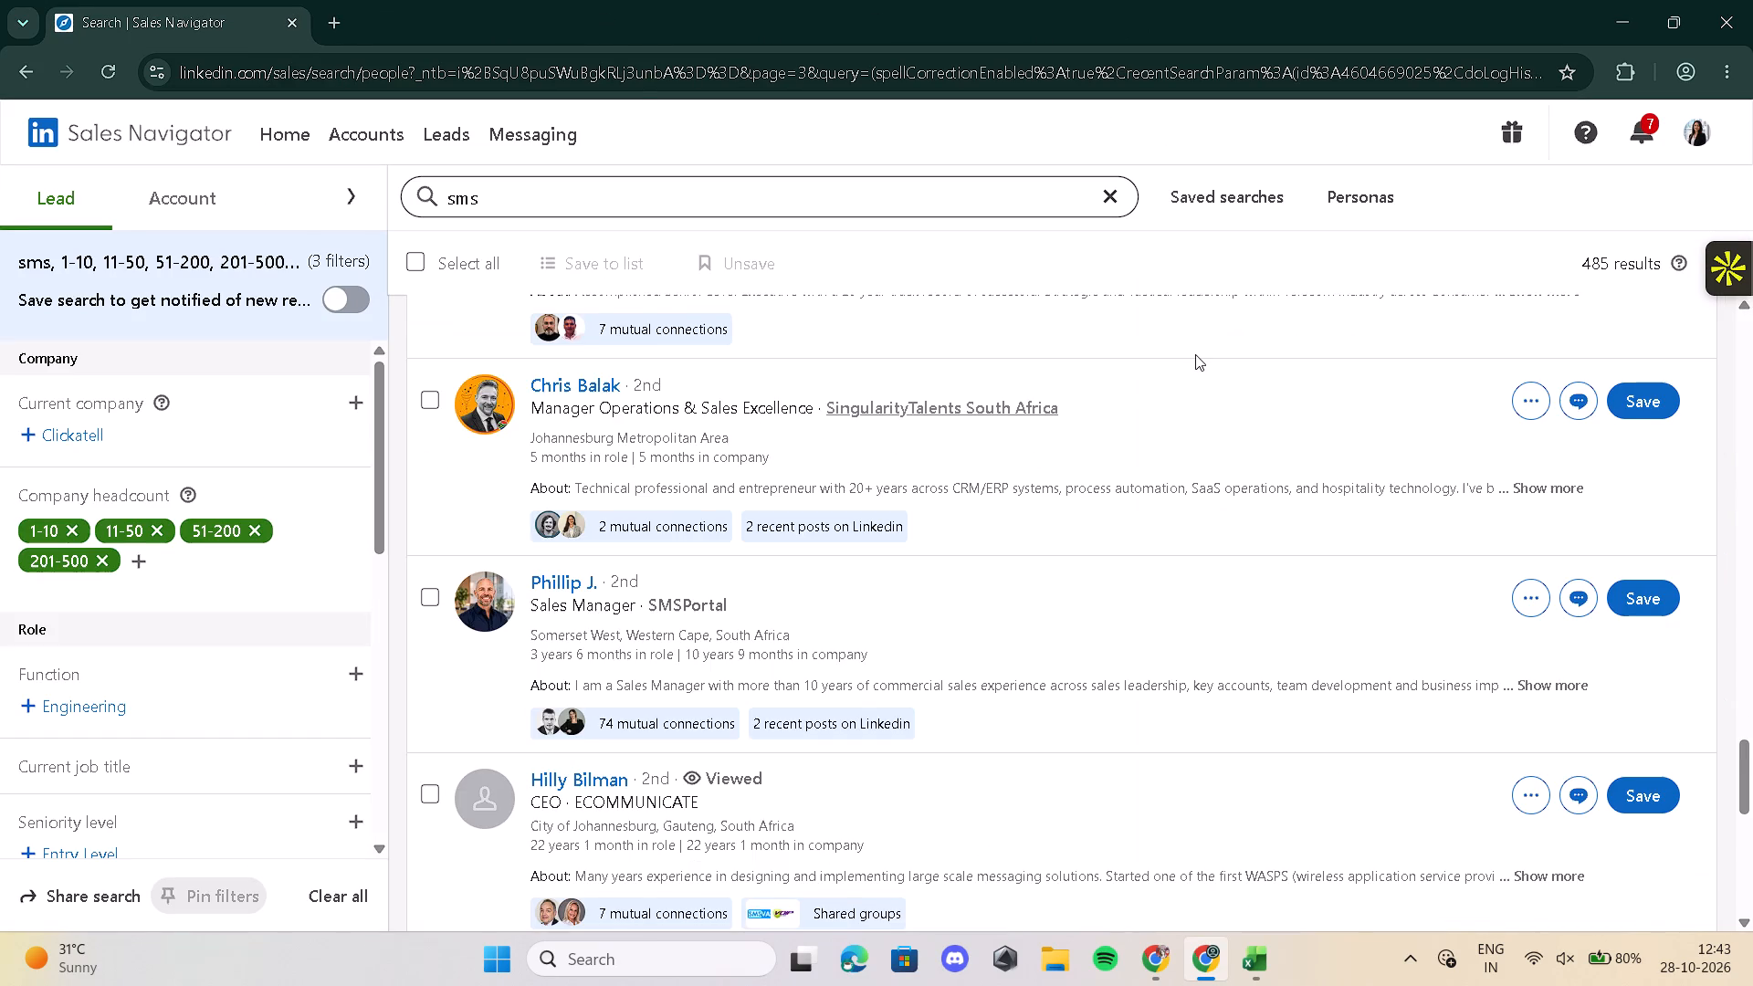
Open the company page of SMSPortal, the Sales Manager lead's employer in the search results, in a new tab.
{"action": "left_click", "coordinate": [1199, 355]}
{"action": "scroll", "coordinate": [1198, 355], "scroll_direction": "down", "scroll_amount": 1}
{"action": "scroll", "coordinate": [717, 399], "scroll_direction": "down", "scroll_amount": 1}
{"action": "scroll", "coordinate": [717, 399], "scroll_direction": "up", "scroll_amount": 1}
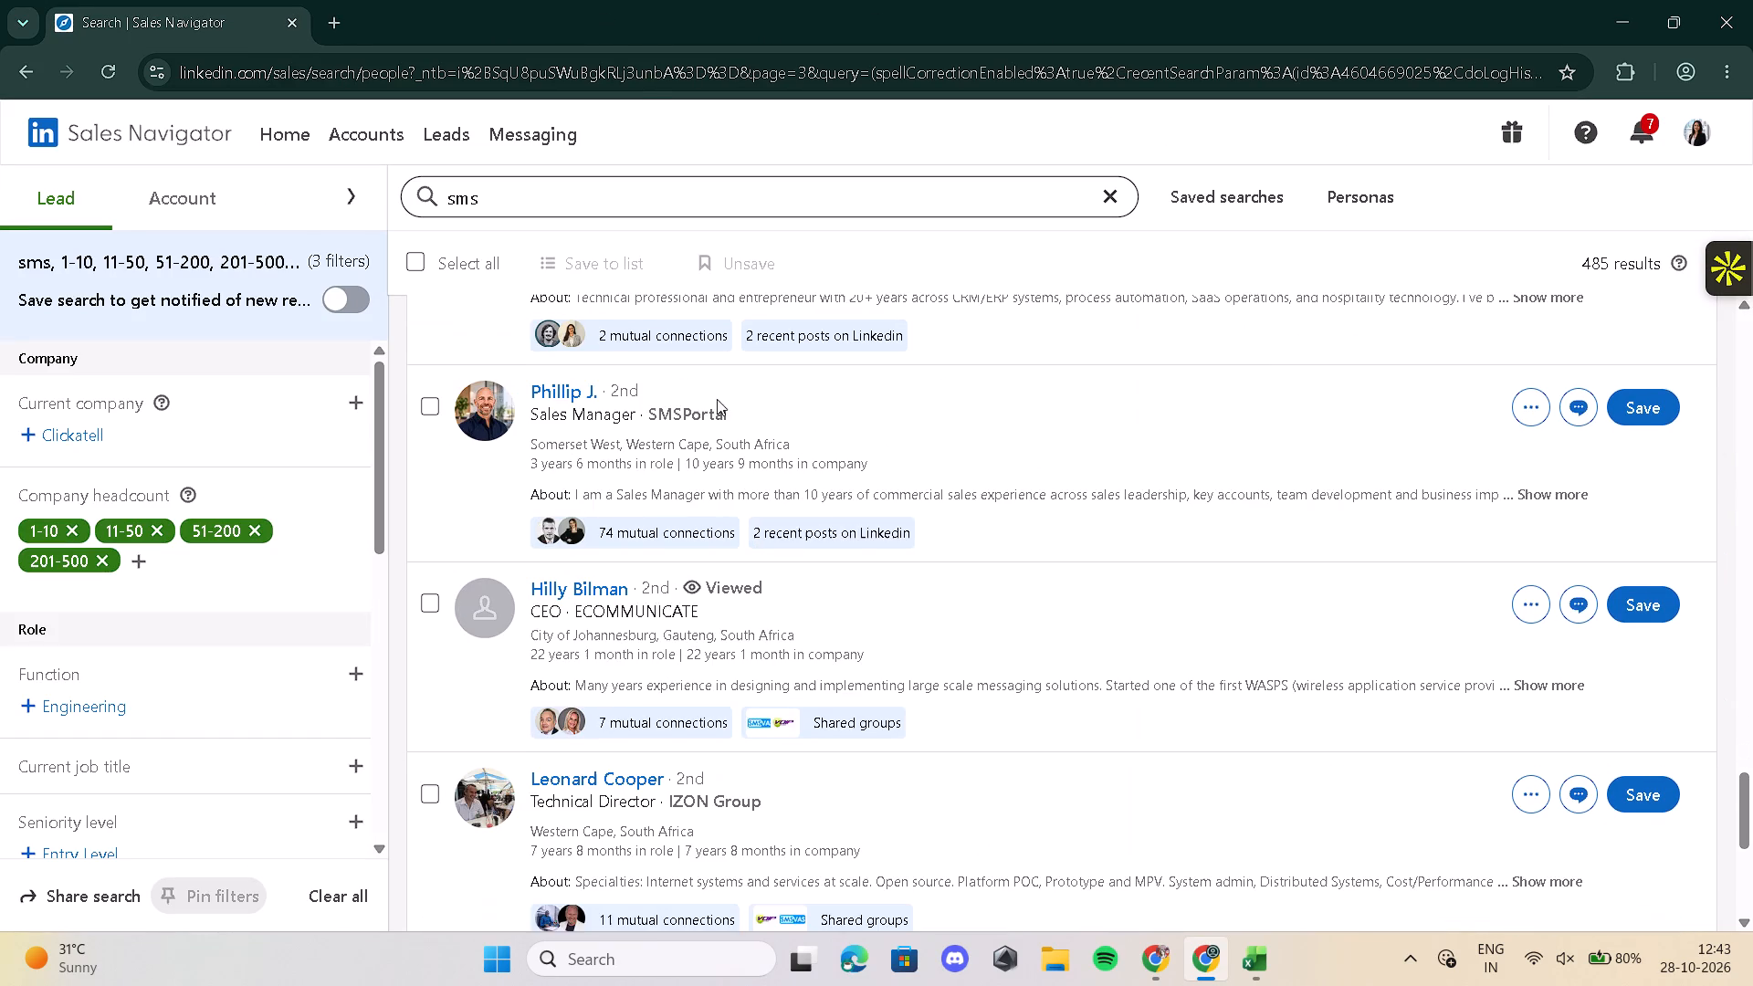
{"action": "right_click", "coordinate": [696, 417]}
{"action": "left_click", "coordinate": [799, 459]}
{"action": "left_click", "coordinate": [450, 35]}
{"action": "left_click", "coordinate": [222, 37]}
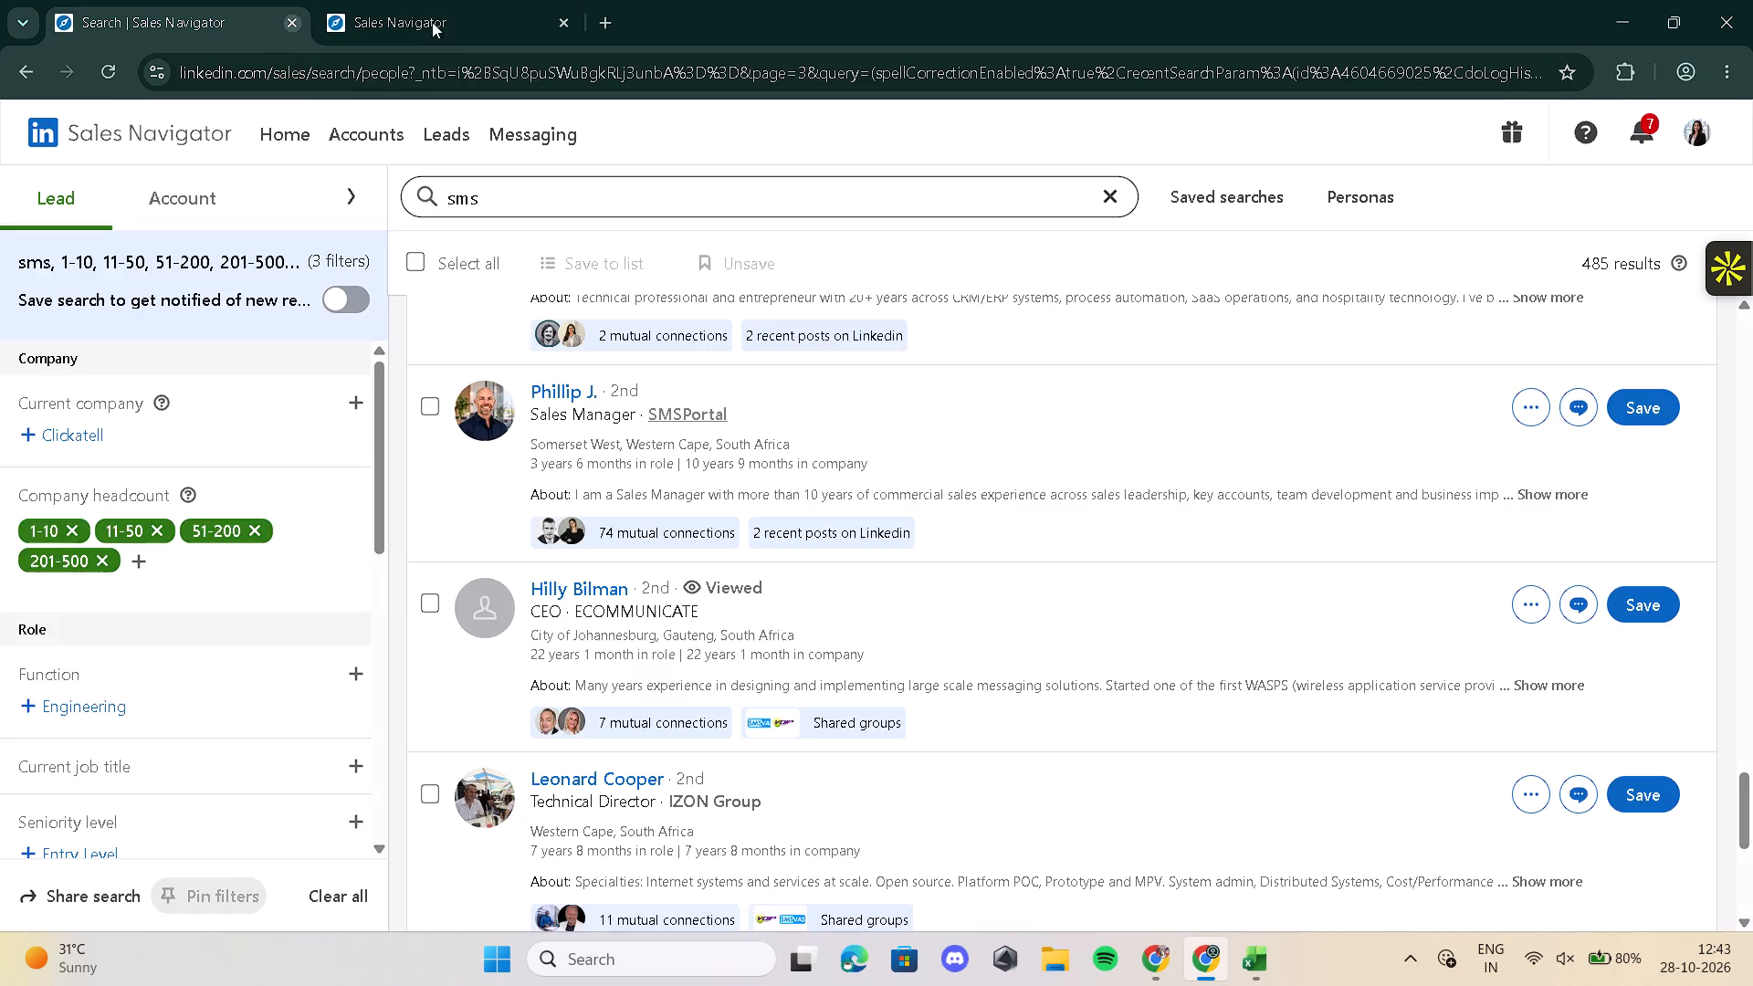
{"action": "left_click", "coordinate": [451, 22]}
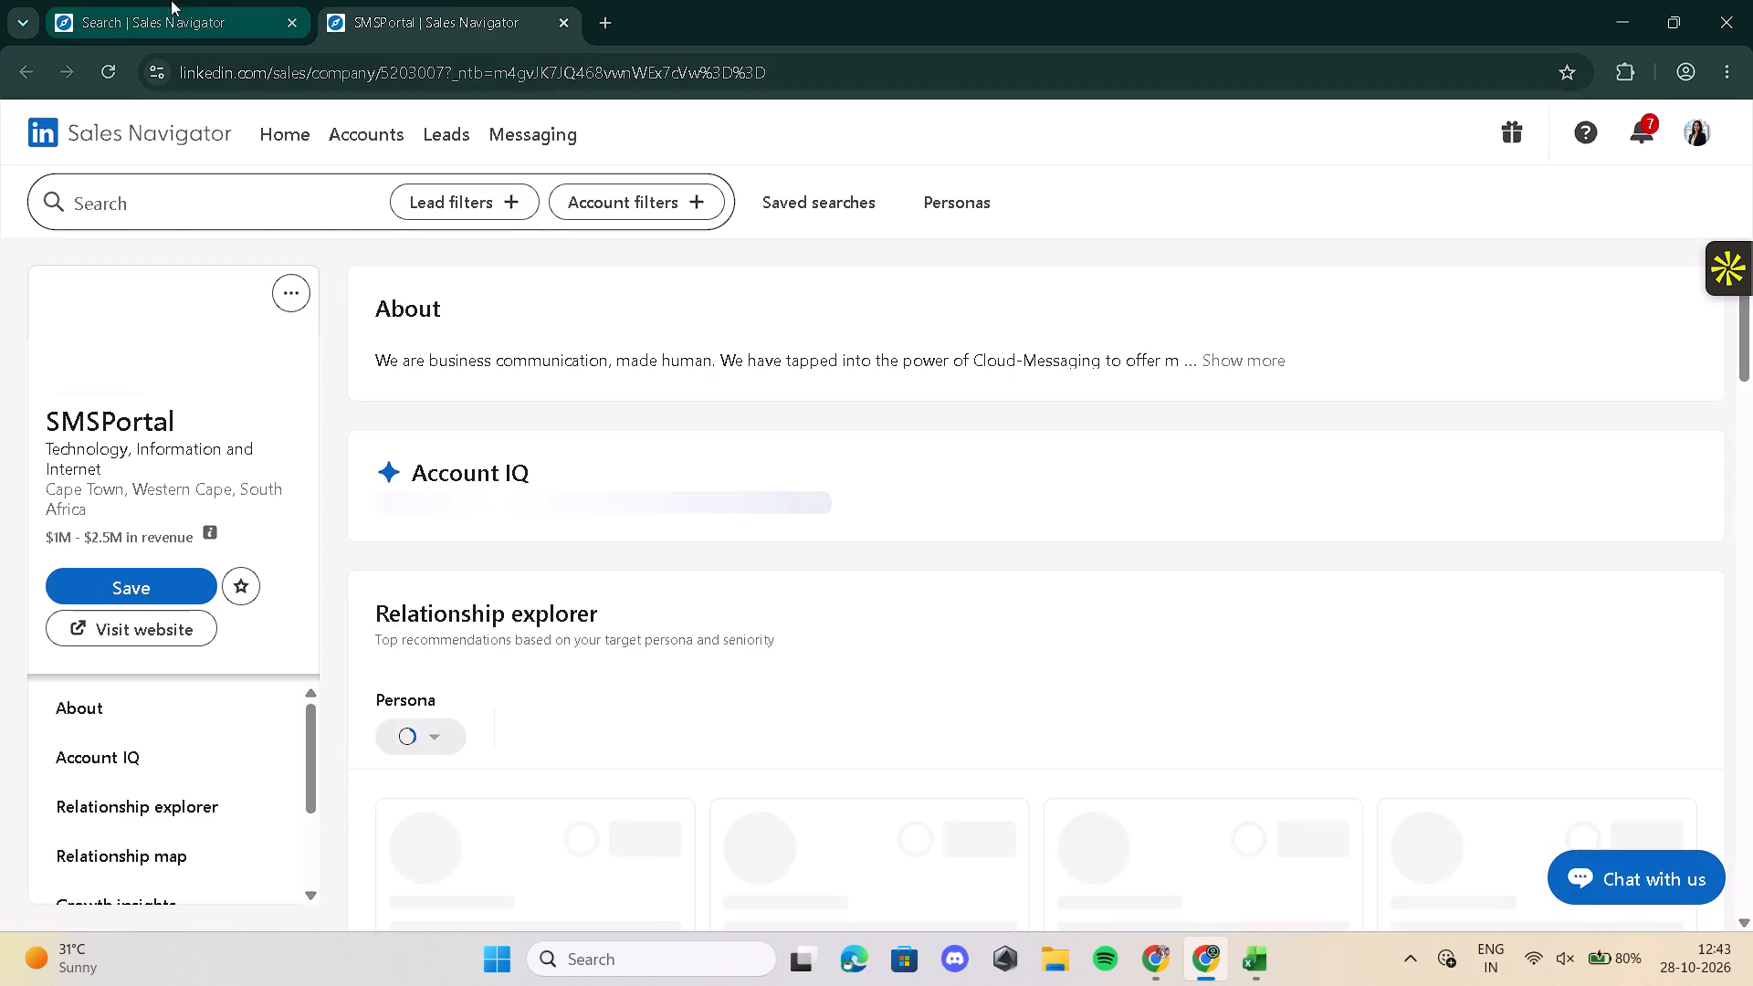
{"action": "left_click_drag", "start_coordinate": [154, 0], "coordinate": [170, 0]}
{"action": "left_click", "coordinate": [510, 0]}
{"action": "left_click_drag", "start_coordinate": [209, 0], "coordinate": [222, 0]}
{"action": "left_click", "coordinate": [456, 0]}
{"action": "left_click_drag", "start_coordinate": [187, 0], "coordinate": [199, 0]}
{"action": "left_click", "coordinate": [457, 11]}
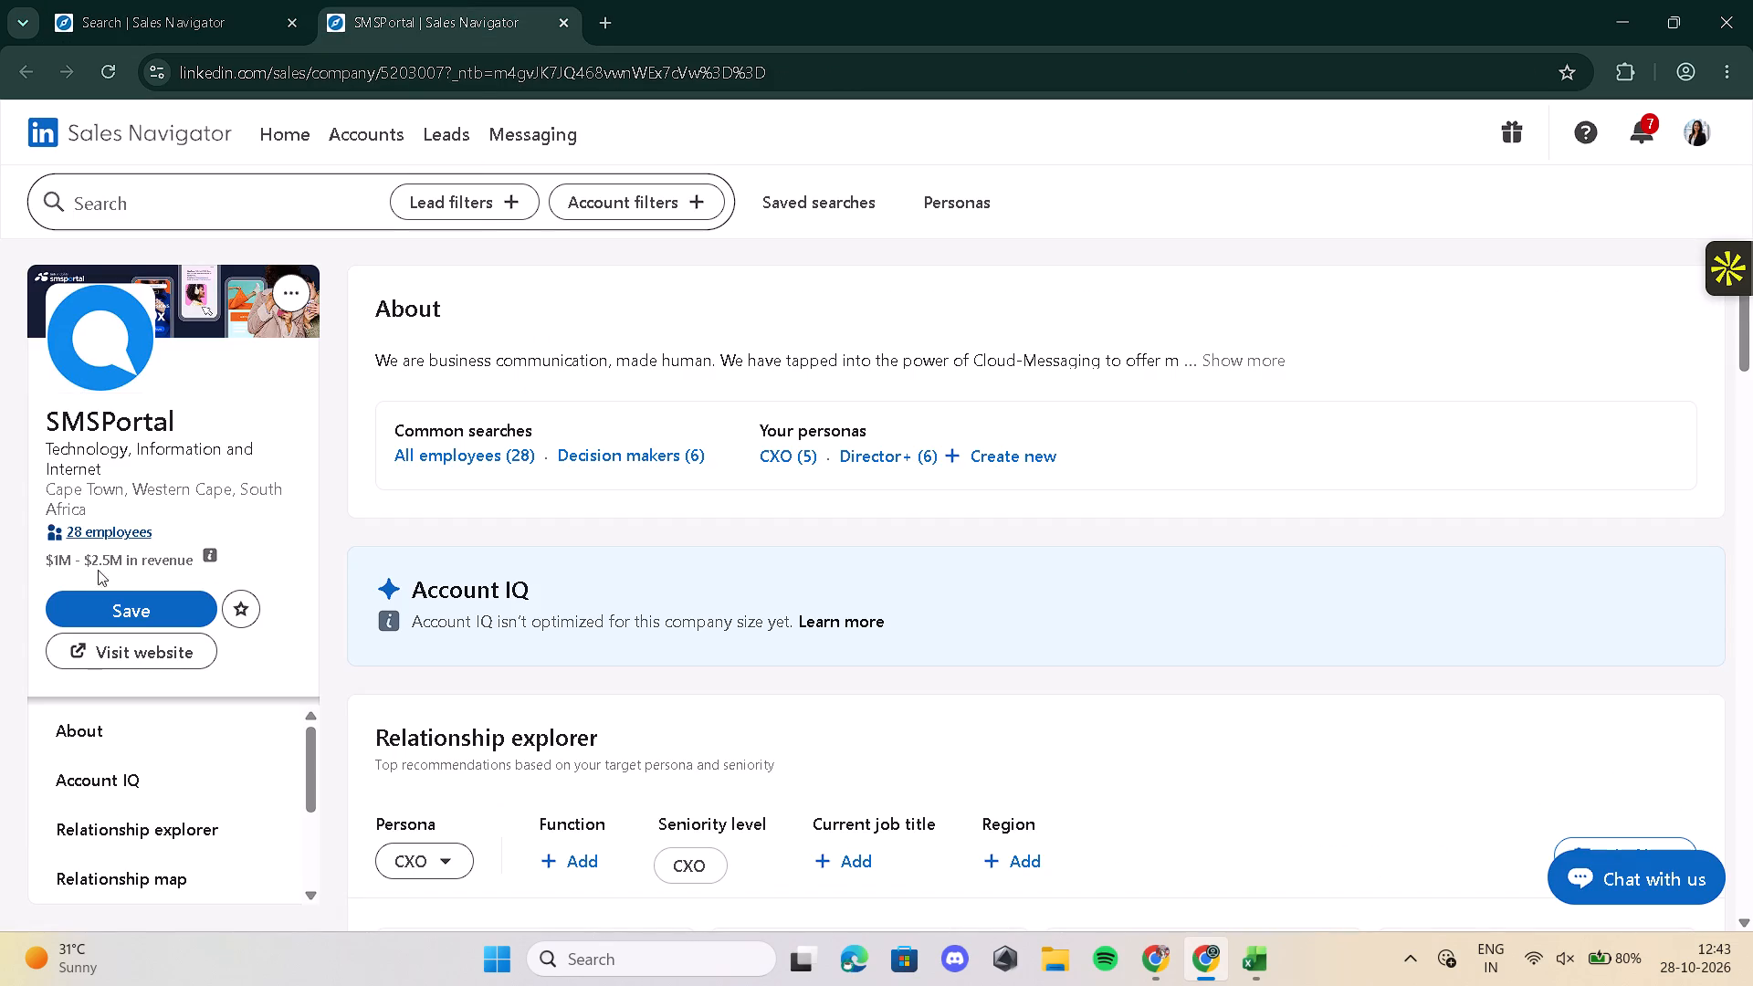
Open SMSPortal's website in a new tab and go to its SMS product page.
{"action": "right_click", "coordinate": [169, 647]}
{"action": "left_click", "coordinate": [339, 364]}
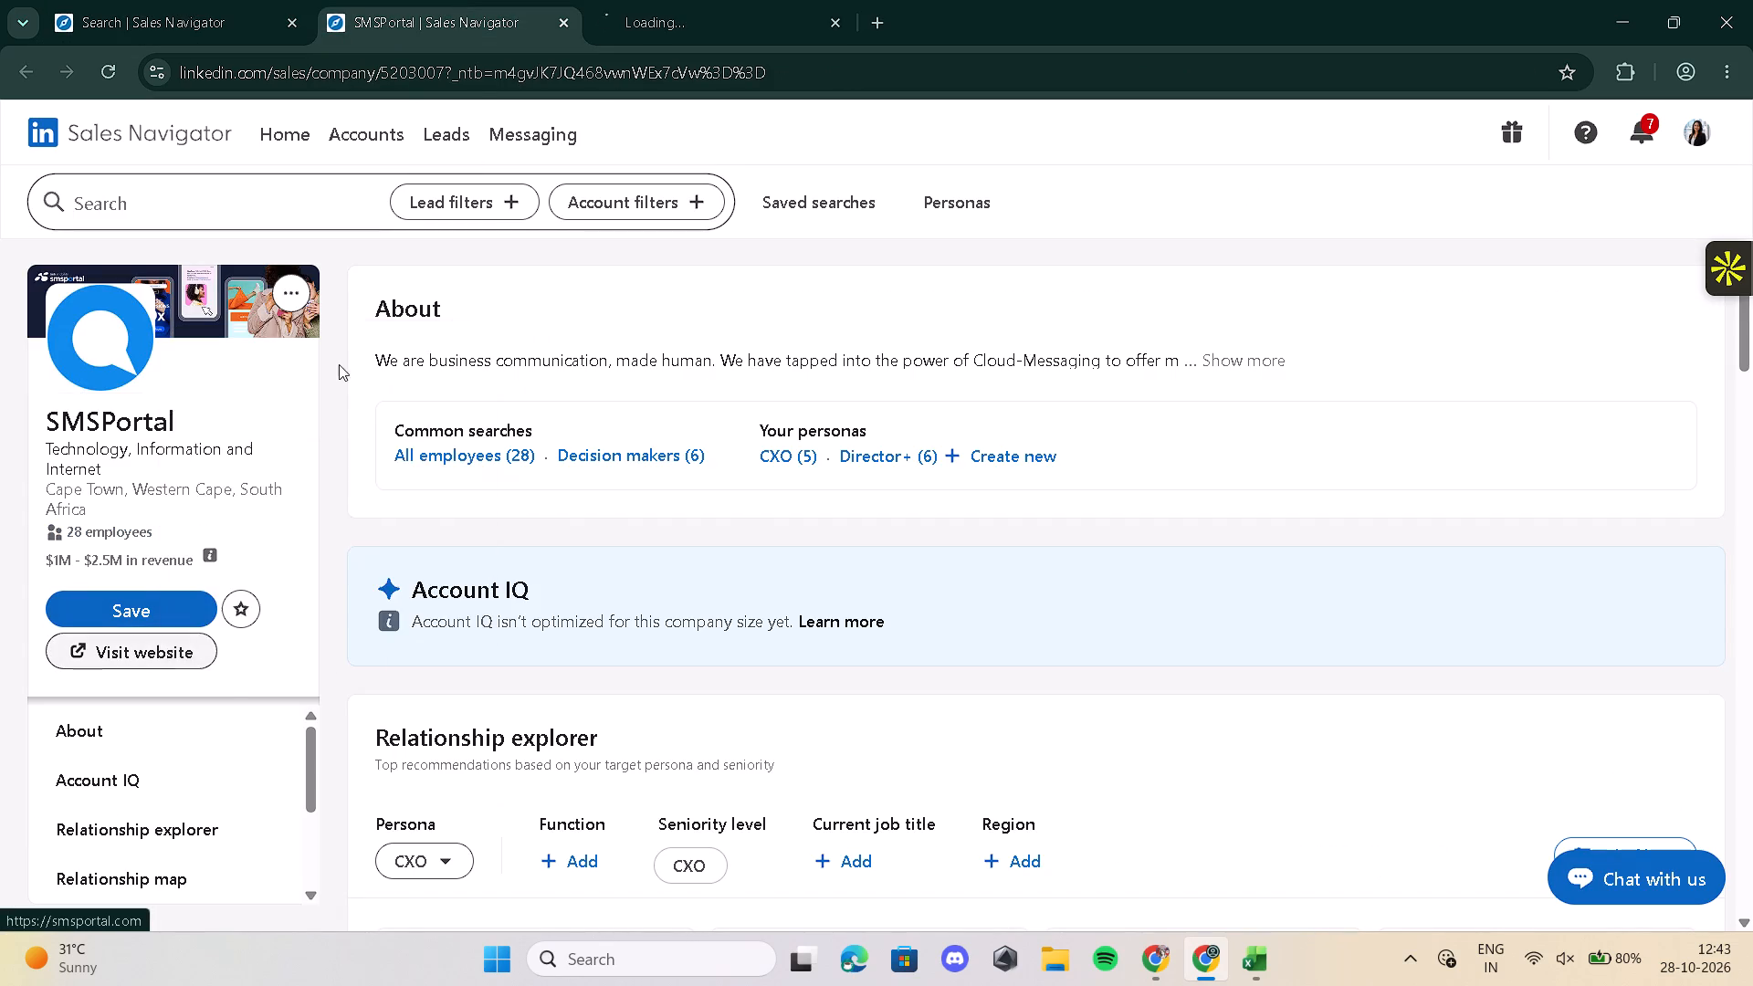
{"action": "left_click", "coordinate": [198, 0]}
{"action": "left_click_drag", "start_coordinate": [352, 0], "coordinate": [362, 0]}
{"action": "left_click", "coordinate": [657, 0]}
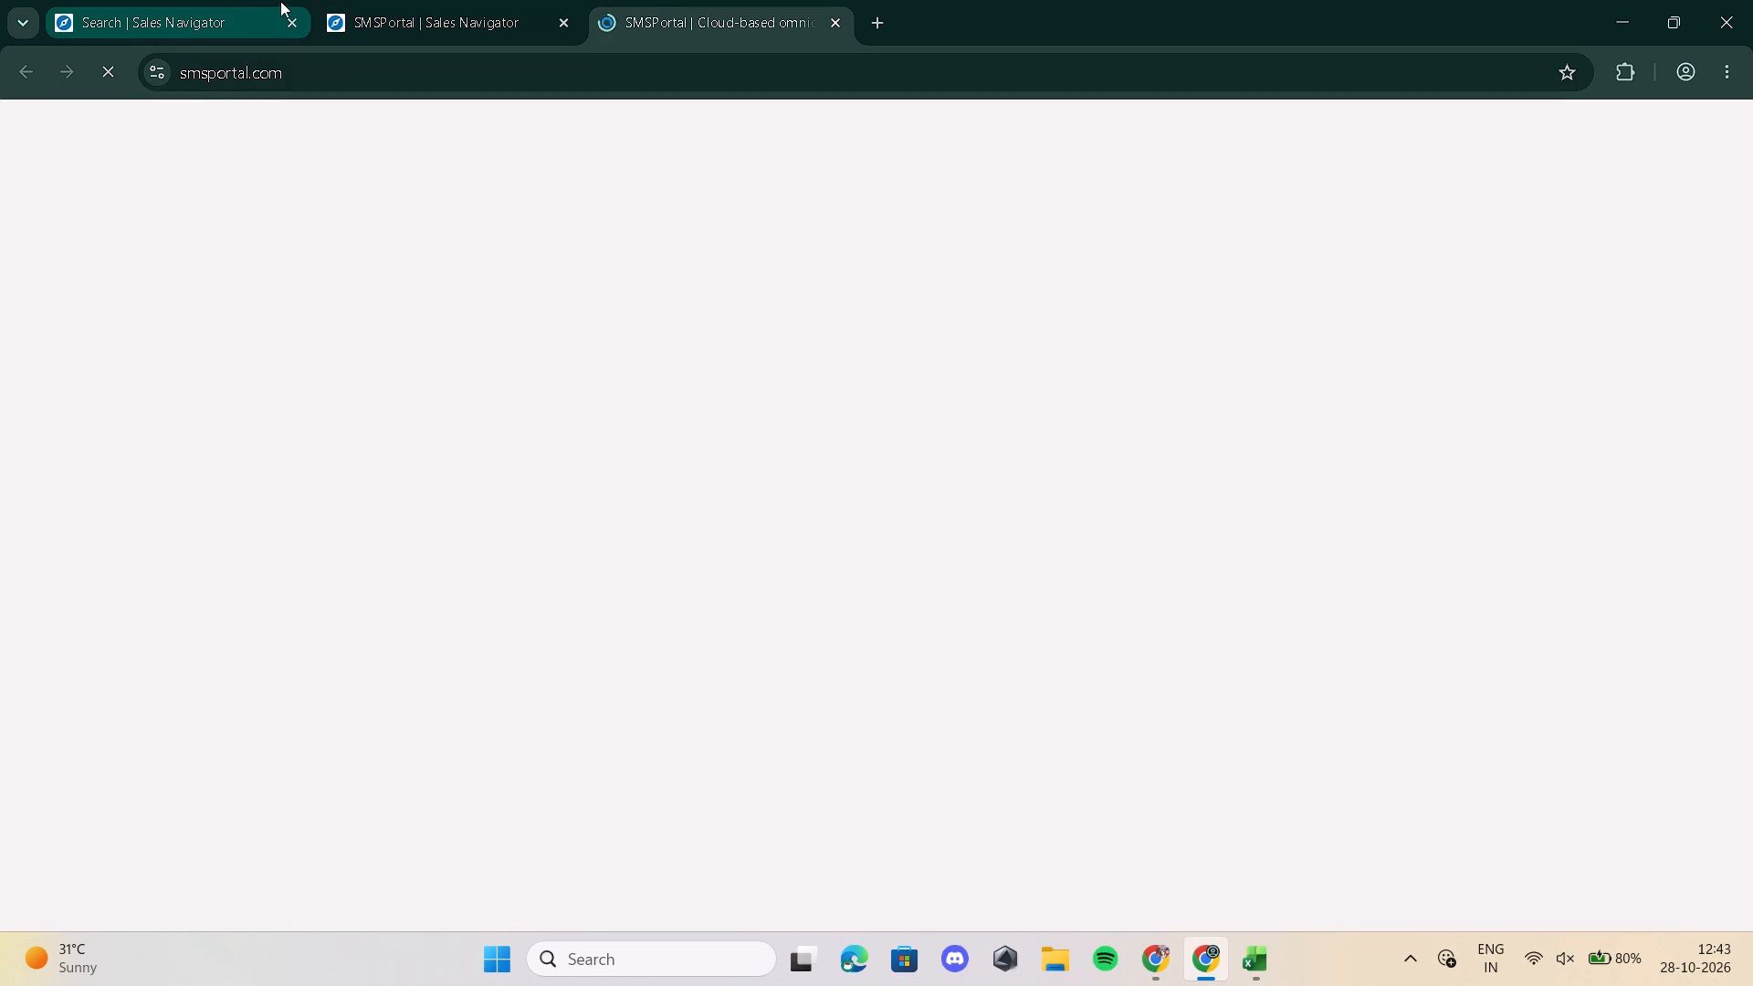
{"action": "left_click", "coordinate": [216, 0]}
{"action": "left_click", "coordinate": [526, 0]}
{"action": "left_click", "coordinate": [757, 0]}
{"action": "left_click", "coordinate": [614, 195]}
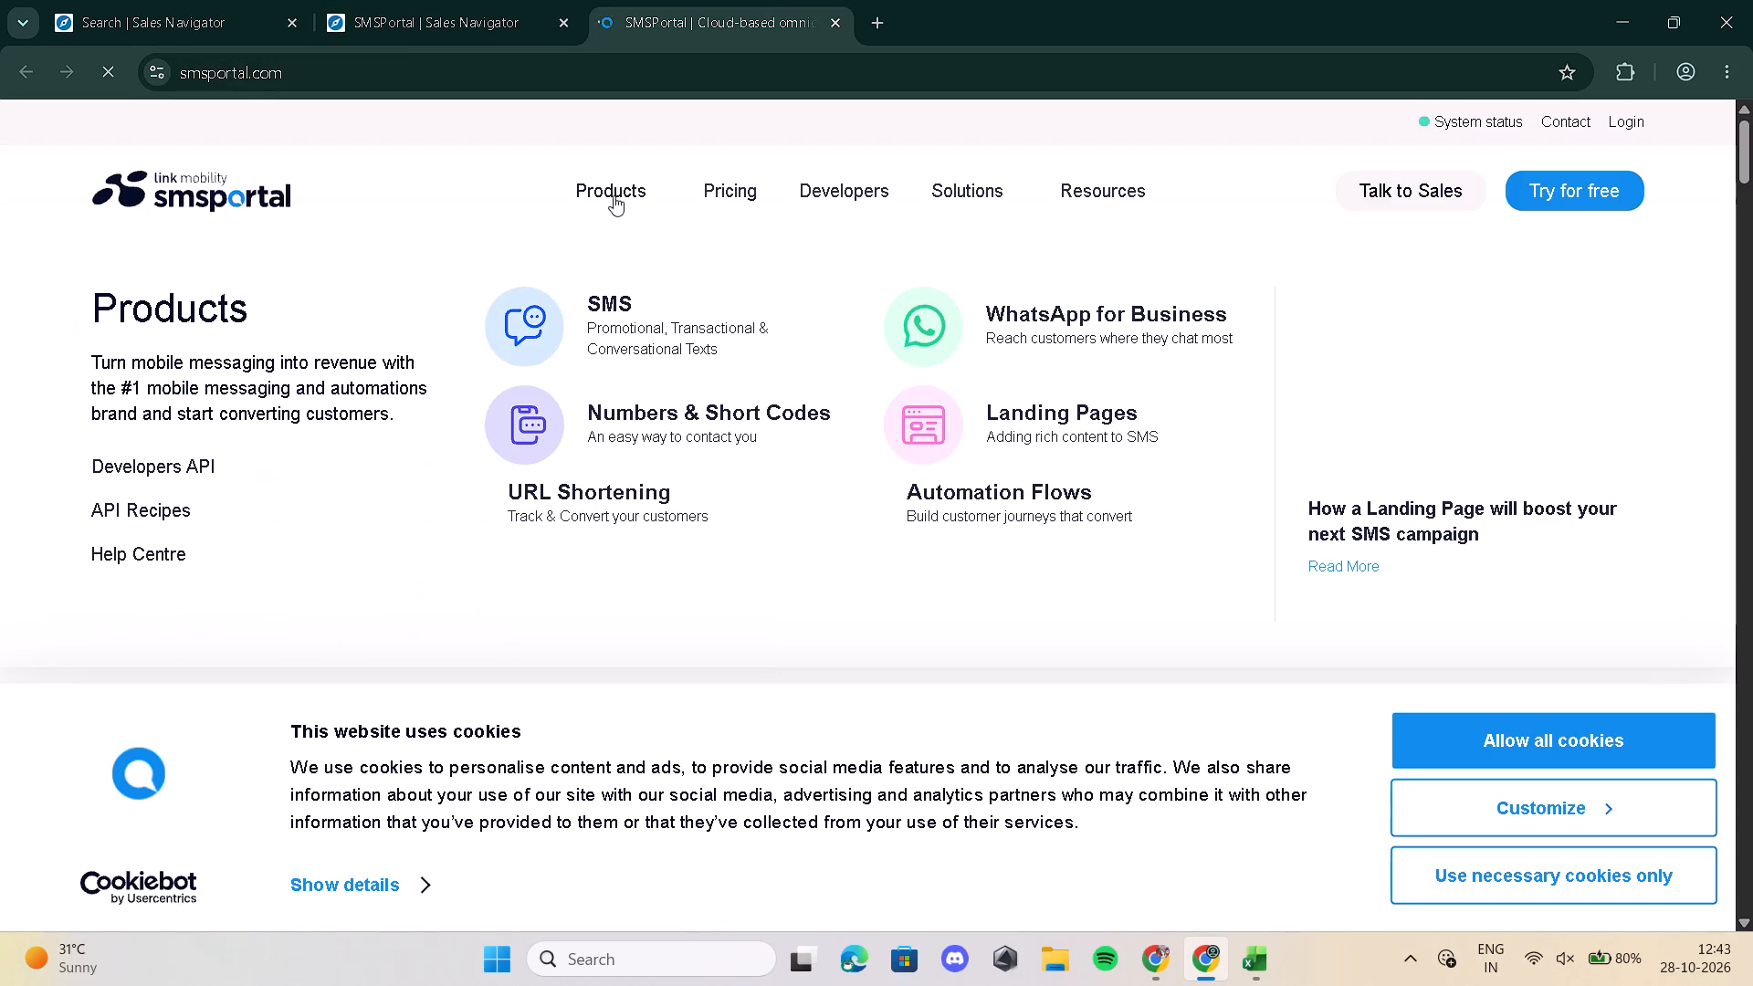
{"action": "left_click", "coordinate": [618, 317]}
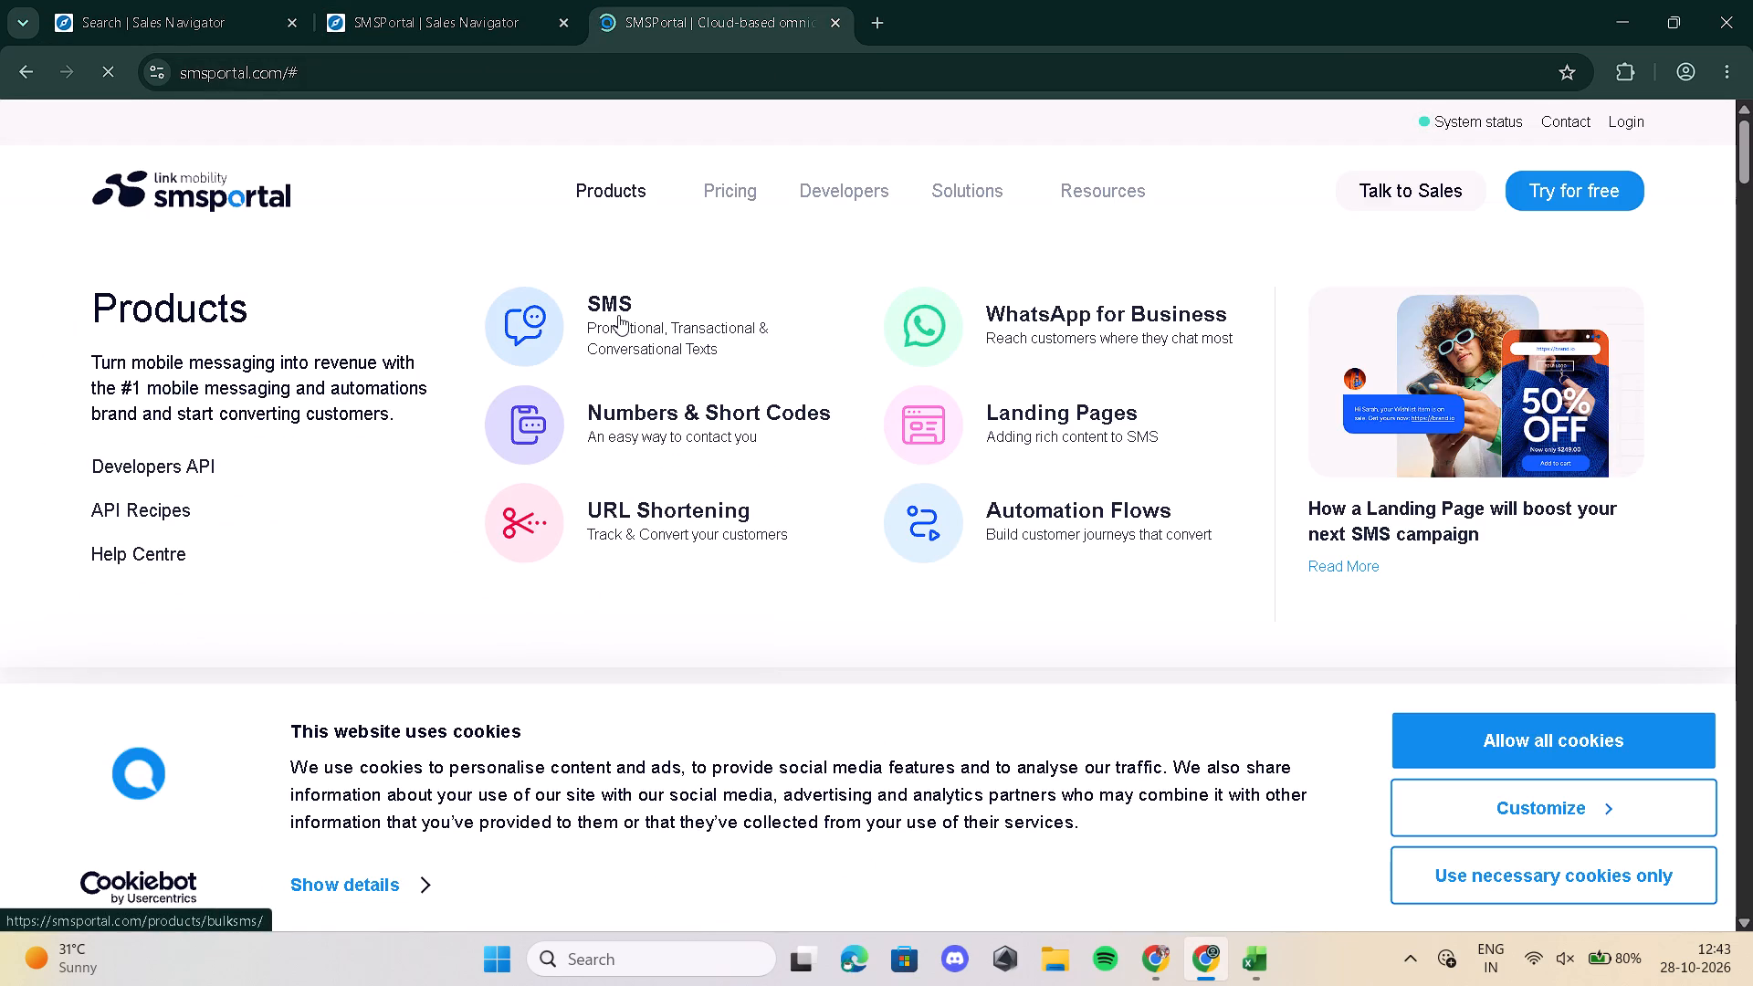
Copy the company name SMSPortal from its Sales Navigator page into the Company cell of entry 198 in the SA Harsh sheet.
{"action": "left_click", "coordinate": [402, 0]}
{"action": "left_click_drag", "start_coordinate": [223, 418], "coordinate": [192, 414]}
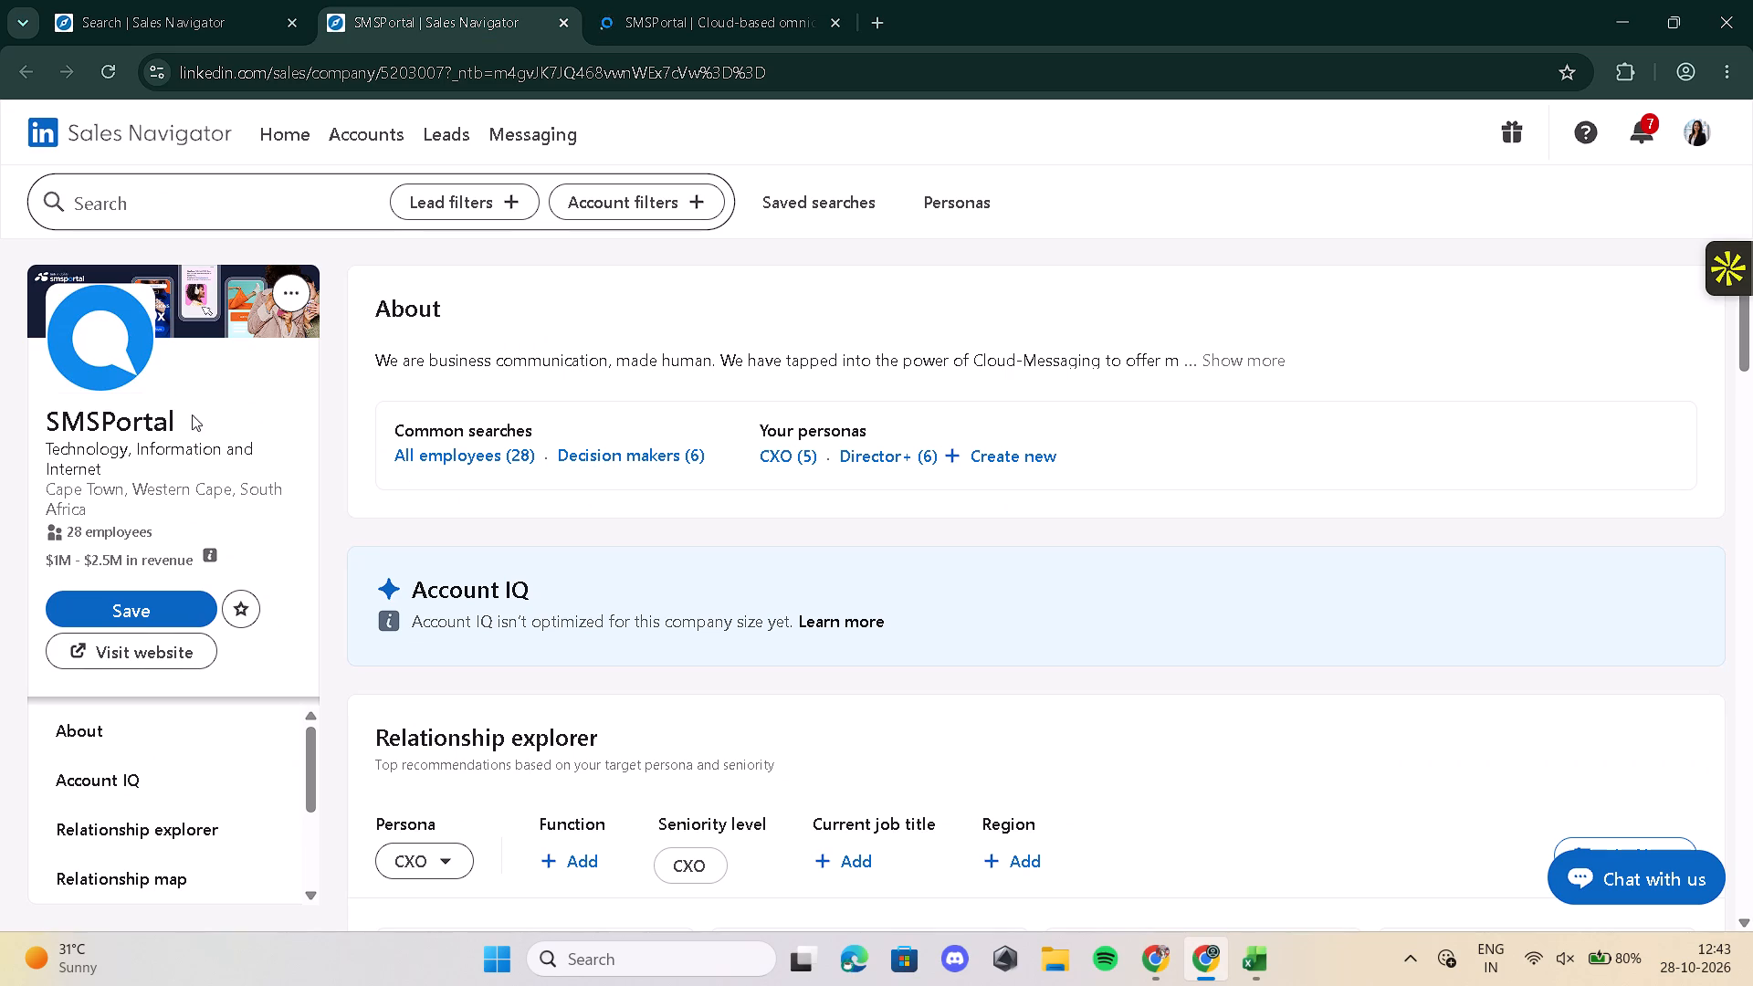
{"action": "left_click_drag", "start_coordinate": [192, 414], "coordinate": [0, 385]}
{"action": "left_click", "coordinate": [223, 417]}
{"action": "left_click_drag", "start_coordinate": [203, 416], "coordinate": [35, 417]}
{"action": "right_click", "coordinate": [117, 422]}
{"action": "left_click", "coordinate": [221, 455]}
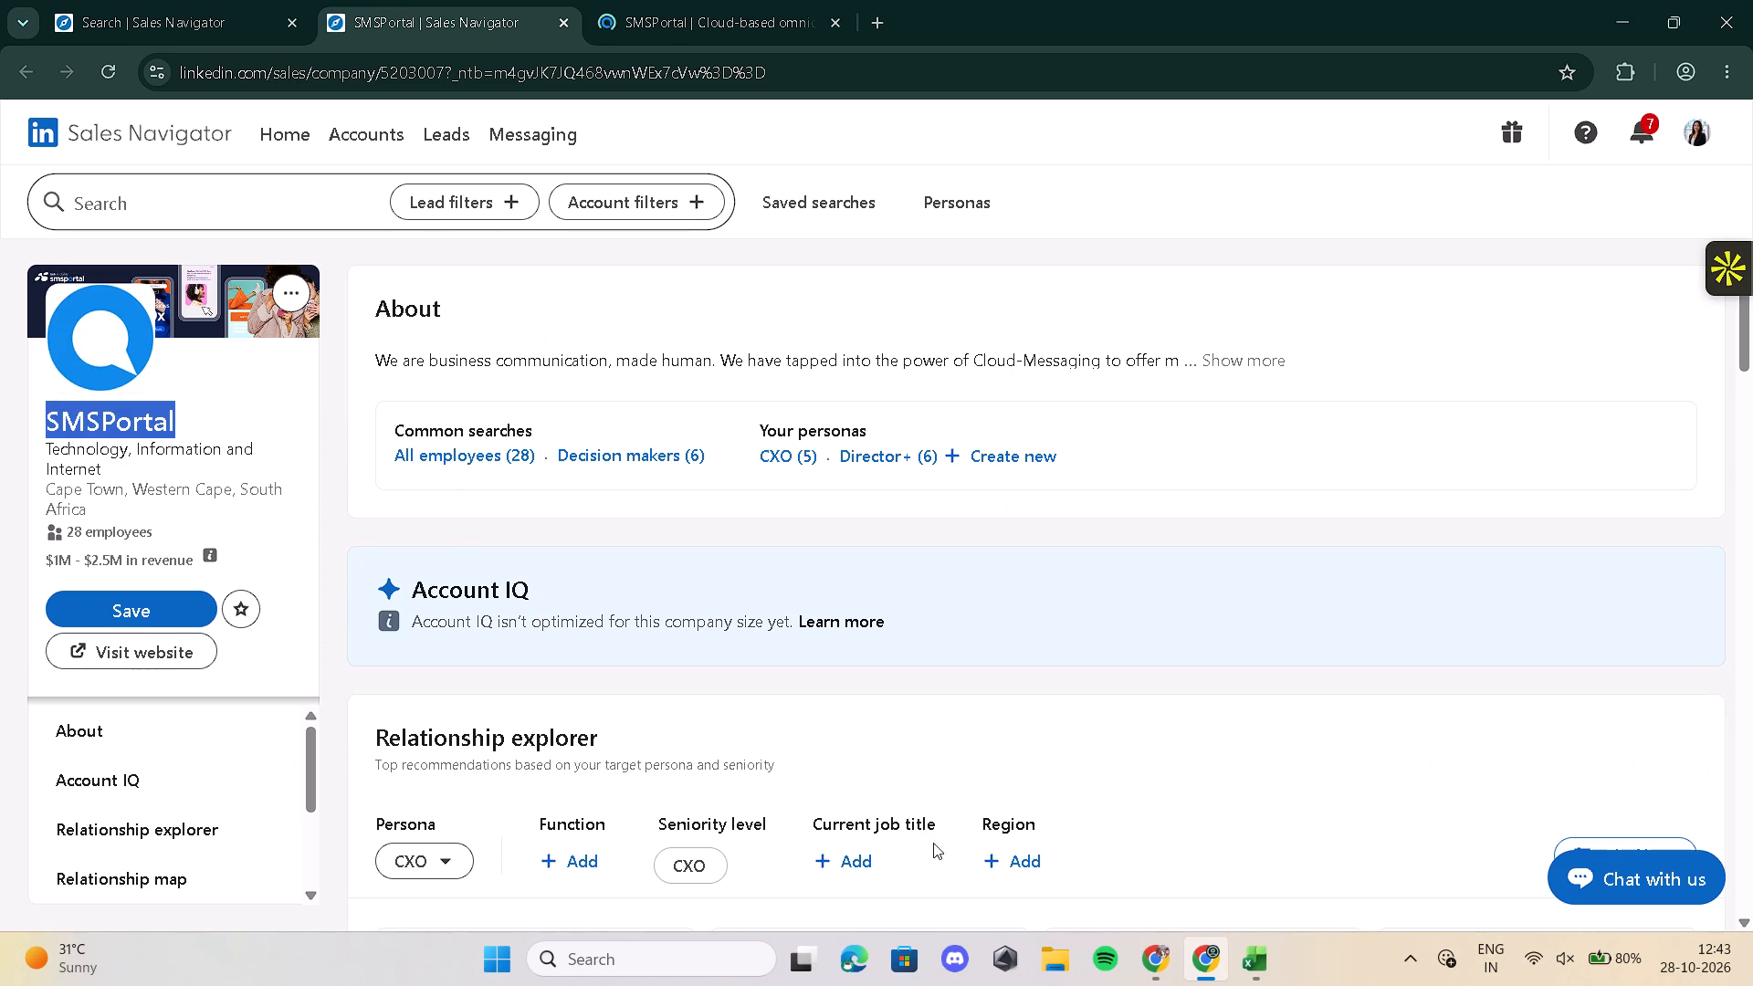
{"action": "left_click", "coordinate": [1236, 959]}
{"action": "scroll", "coordinate": [541, 661], "scroll_direction": "down", "scroll_amount": 9}
{"action": "scroll", "coordinate": [541, 660], "scroll_direction": "up", "scroll_amount": 2}
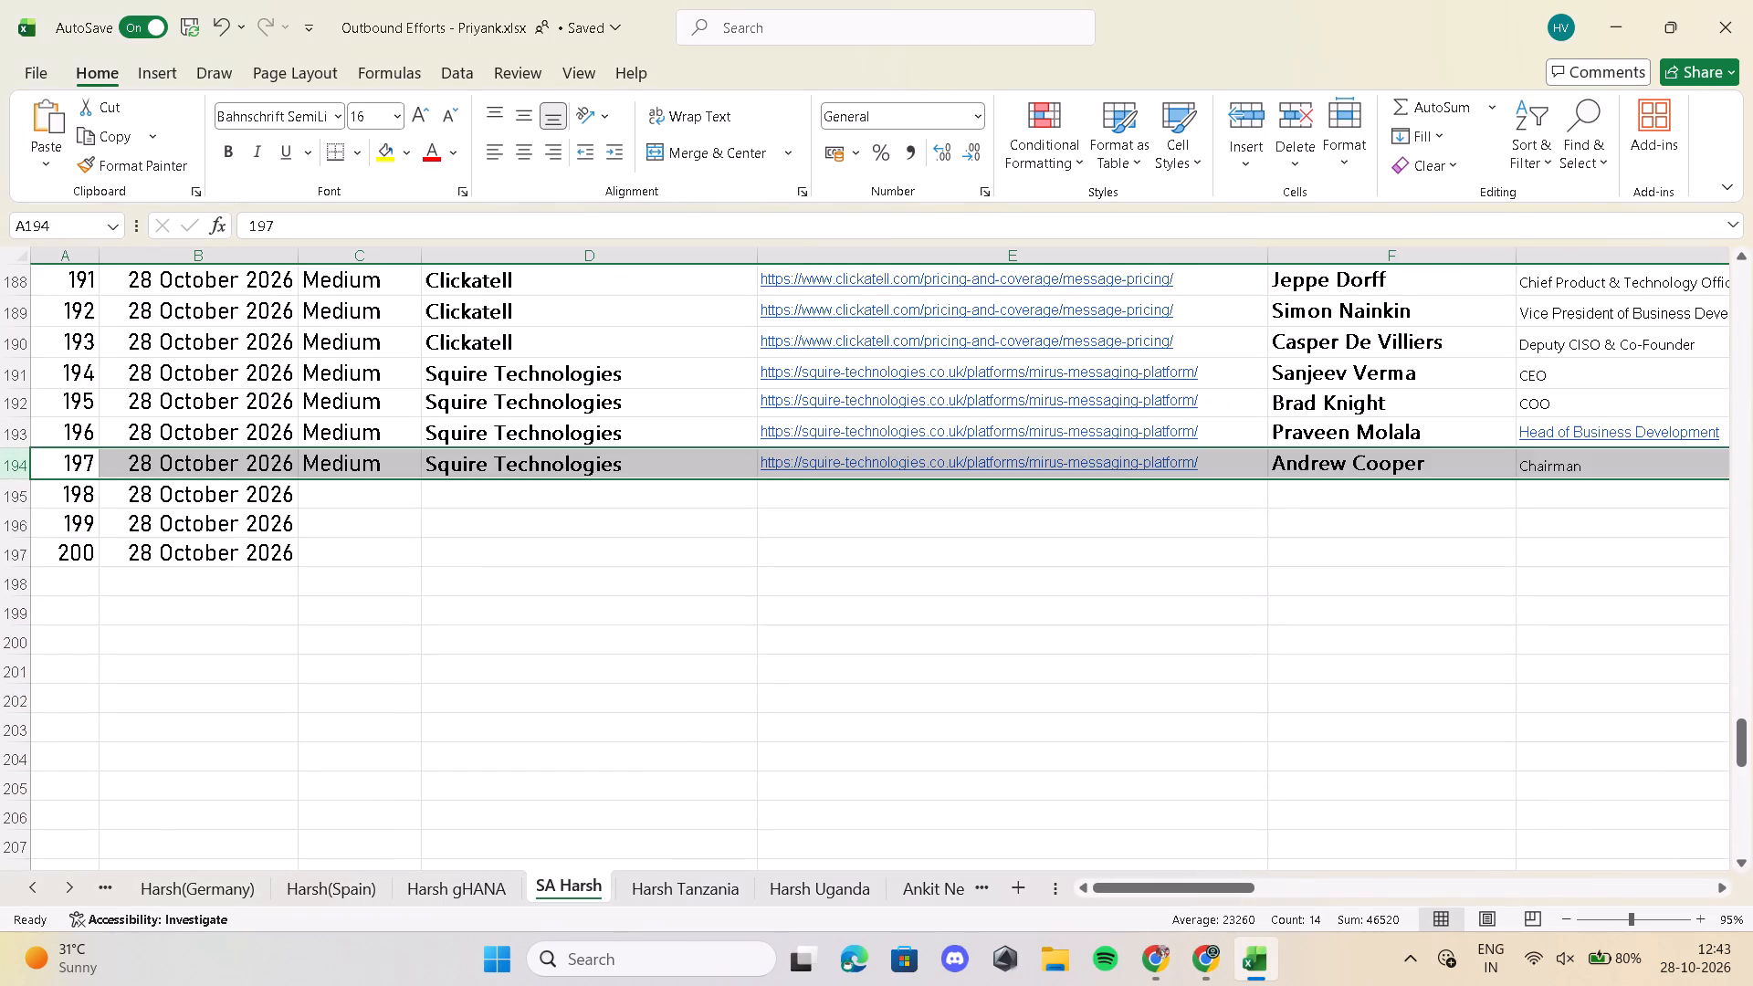
{"action": "left_click", "coordinate": [544, 490]}
{"action": "key", "text": "ctrl+v"}
Examine the Company column of the SA Harsh sheet from the first entry to the last for an existing SMSPortal listing.
{"action": "scroll", "coordinate": [554, 590], "scroll_direction": "up", "scroll_amount": 2}
{"action": "scroll", "coordinate": [565, 748], "scroll_direction": "up", "scroll_amount": 20}
{"action": "scroll", "coordinate": [565, 748], "scroll_direction": "up", "scroll_amount": 12}
{"action": "scroll", "coordinate": [567, 761], "scroll_direction": "down", "scroll_amount": 1}
{"action": "scroll", "coordinate": [567, 761], "scroll_direction": "up", "scroll_amount": 4}
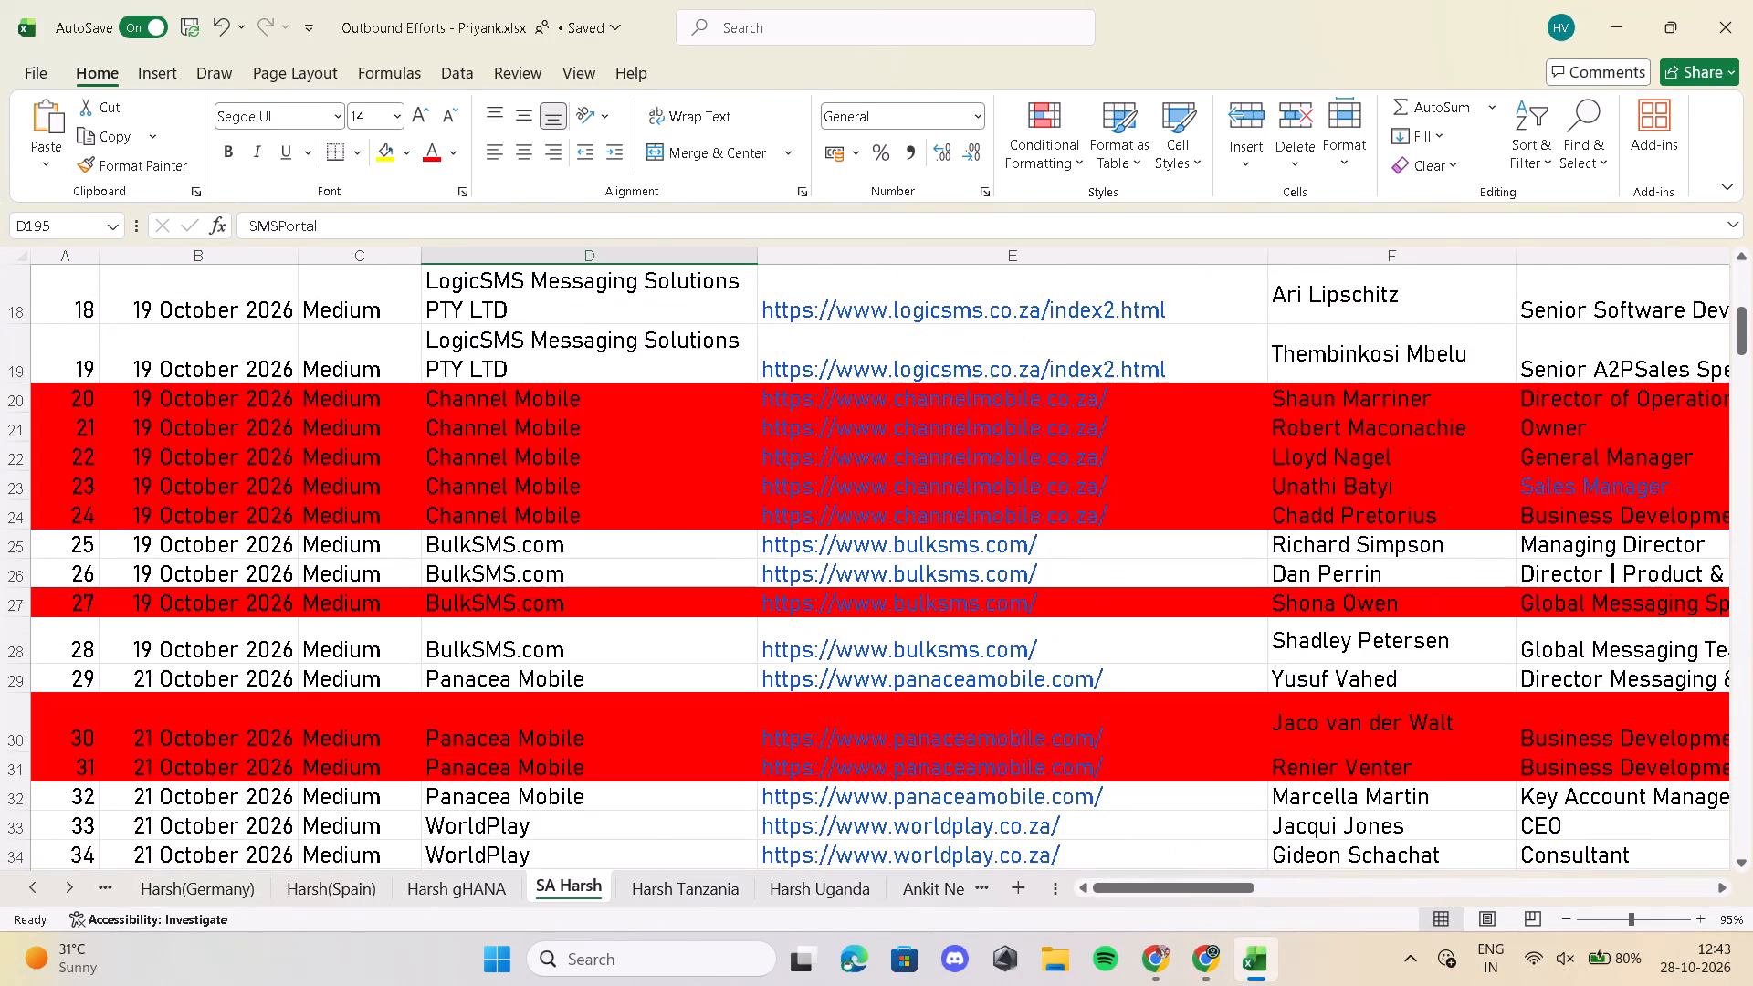
{"action": "scroll", "coordinate": [572, 760], "scroll_direction": "up", "scroll_amount": 11}
{"action": "left_click", "coordinate": [573, 322]}
{"action": "left_click_drag", "start_coordinate": [576, 319], "coordinate": [583, 422]}
{"action": "left_click", "coordinate": [620, 303]}
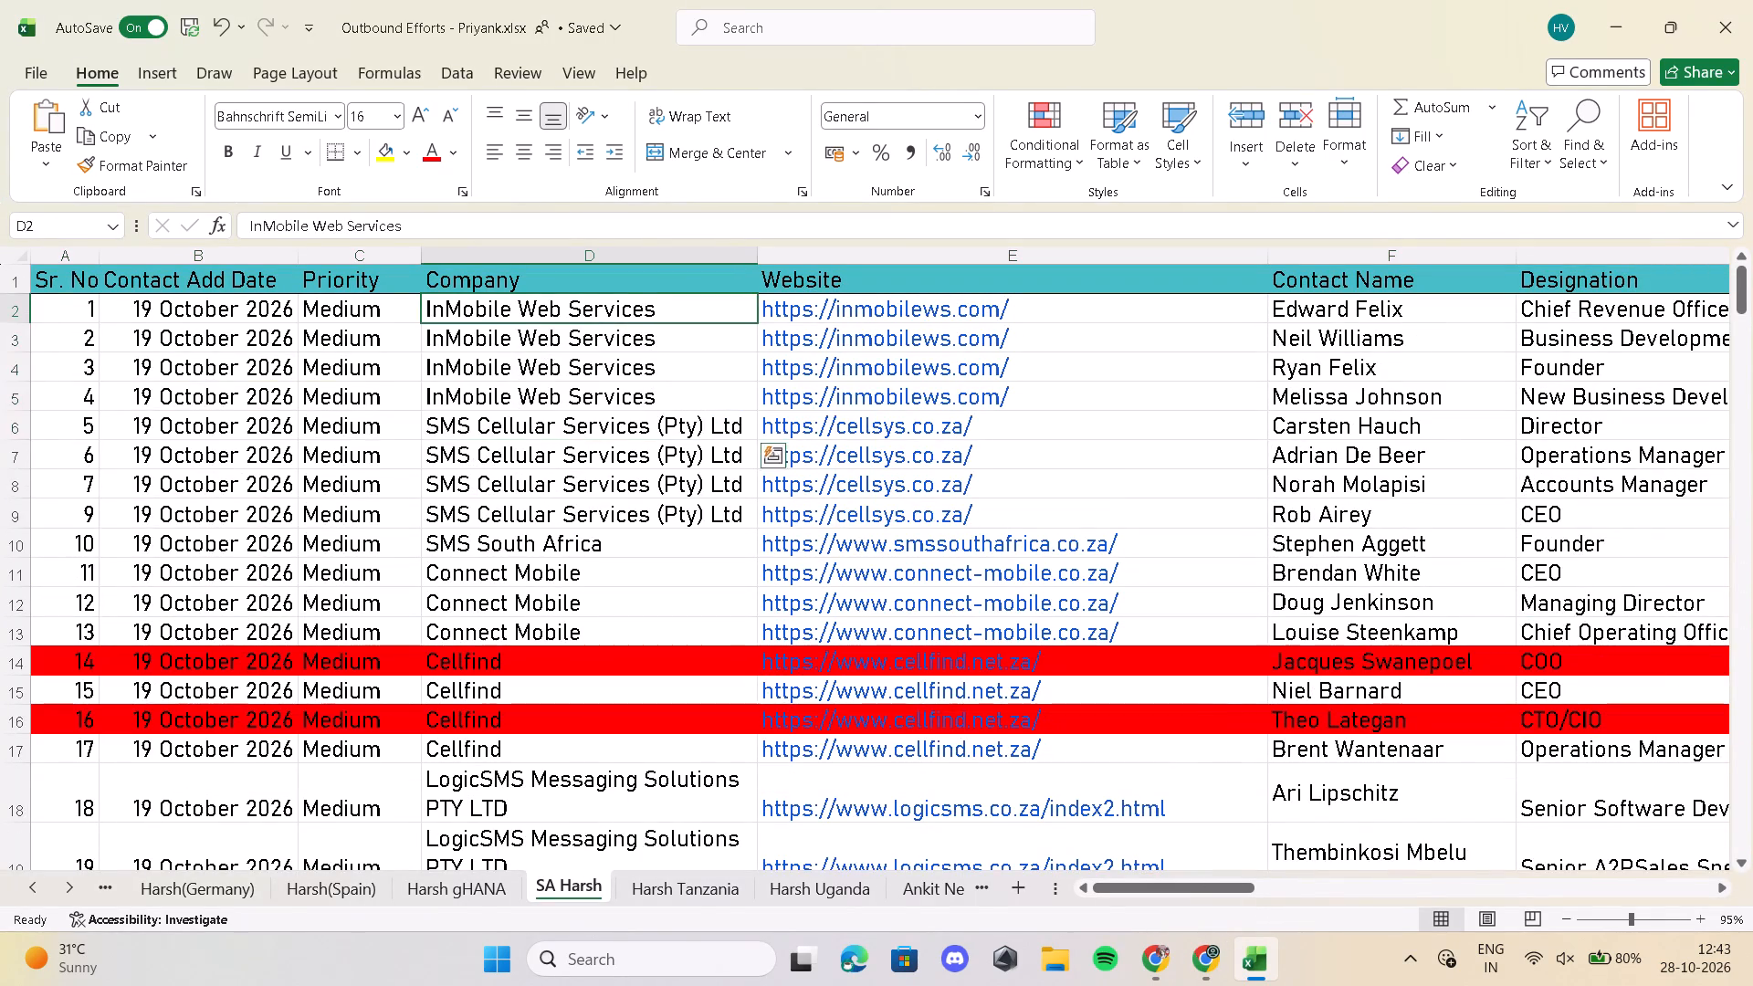
{"action": "left_click_drag", "start_coordinate": [620, 303], "coordinate": [621, 439]}
{"action": "left_click_drag", "start_coordinate": [670, 304], "coordinate": [673, 465]}
{"action": "left_click", "coordinate": [632, 555]}
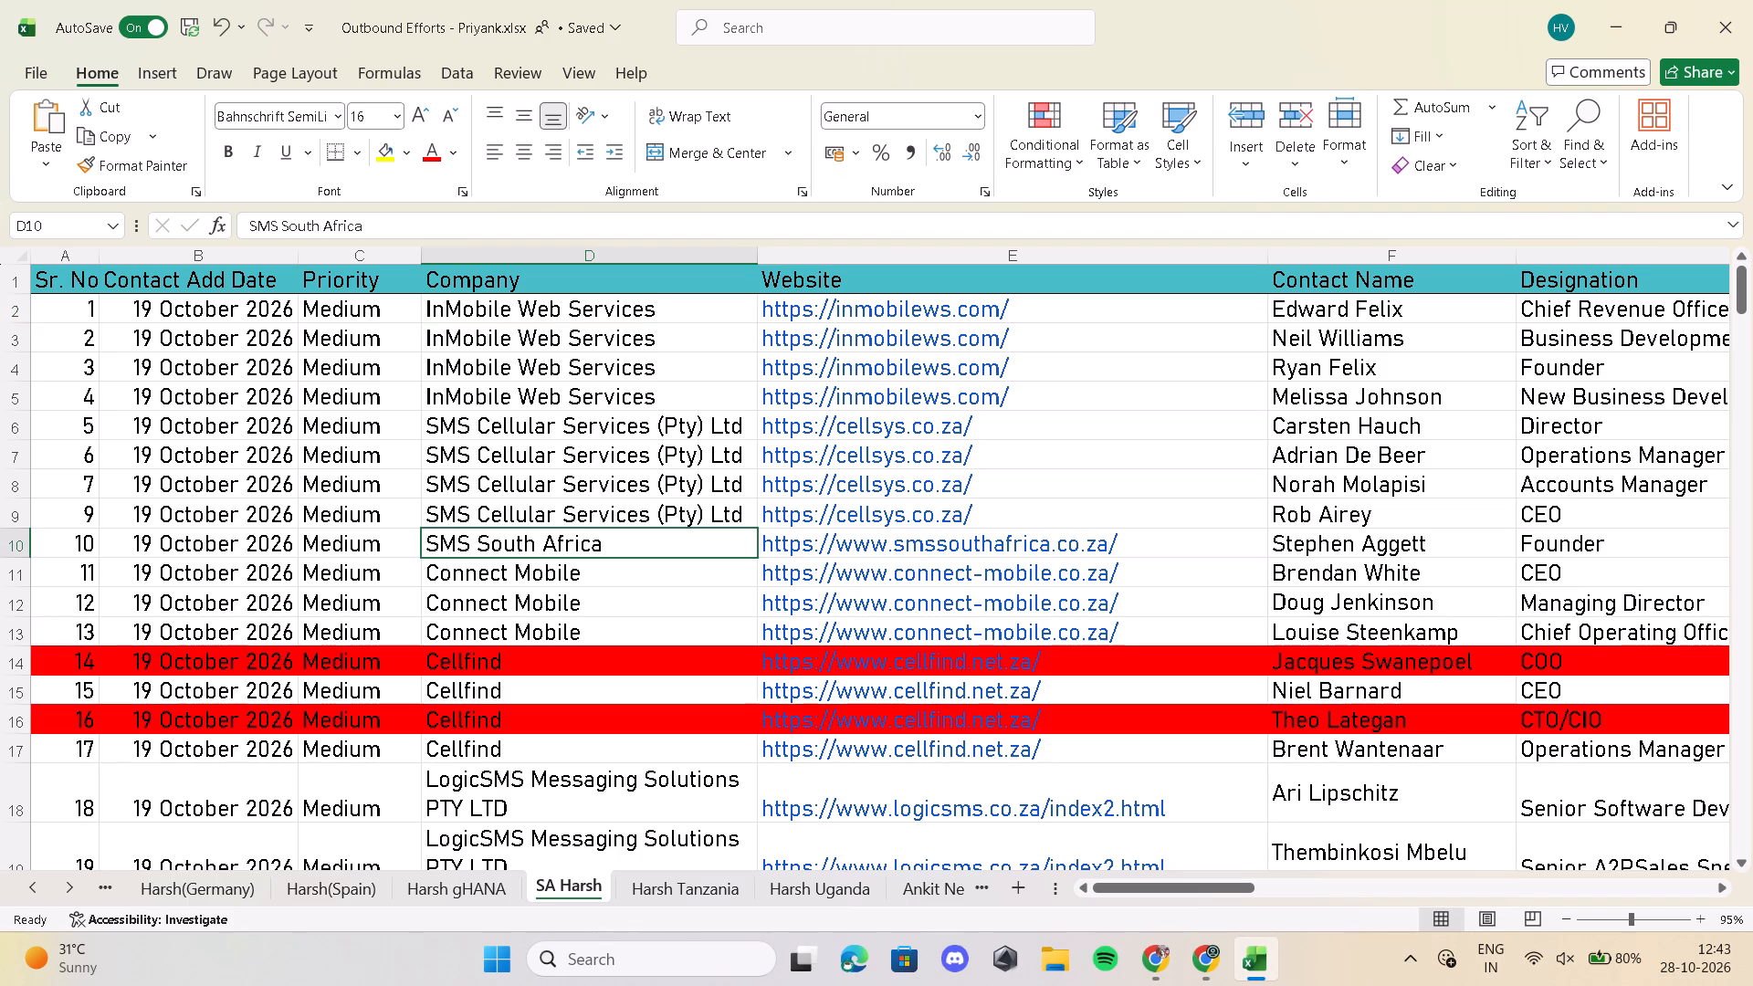
{"action": "left_click_drag", "start_coordinate": [668, 303], "coordinate": [665, 780]}
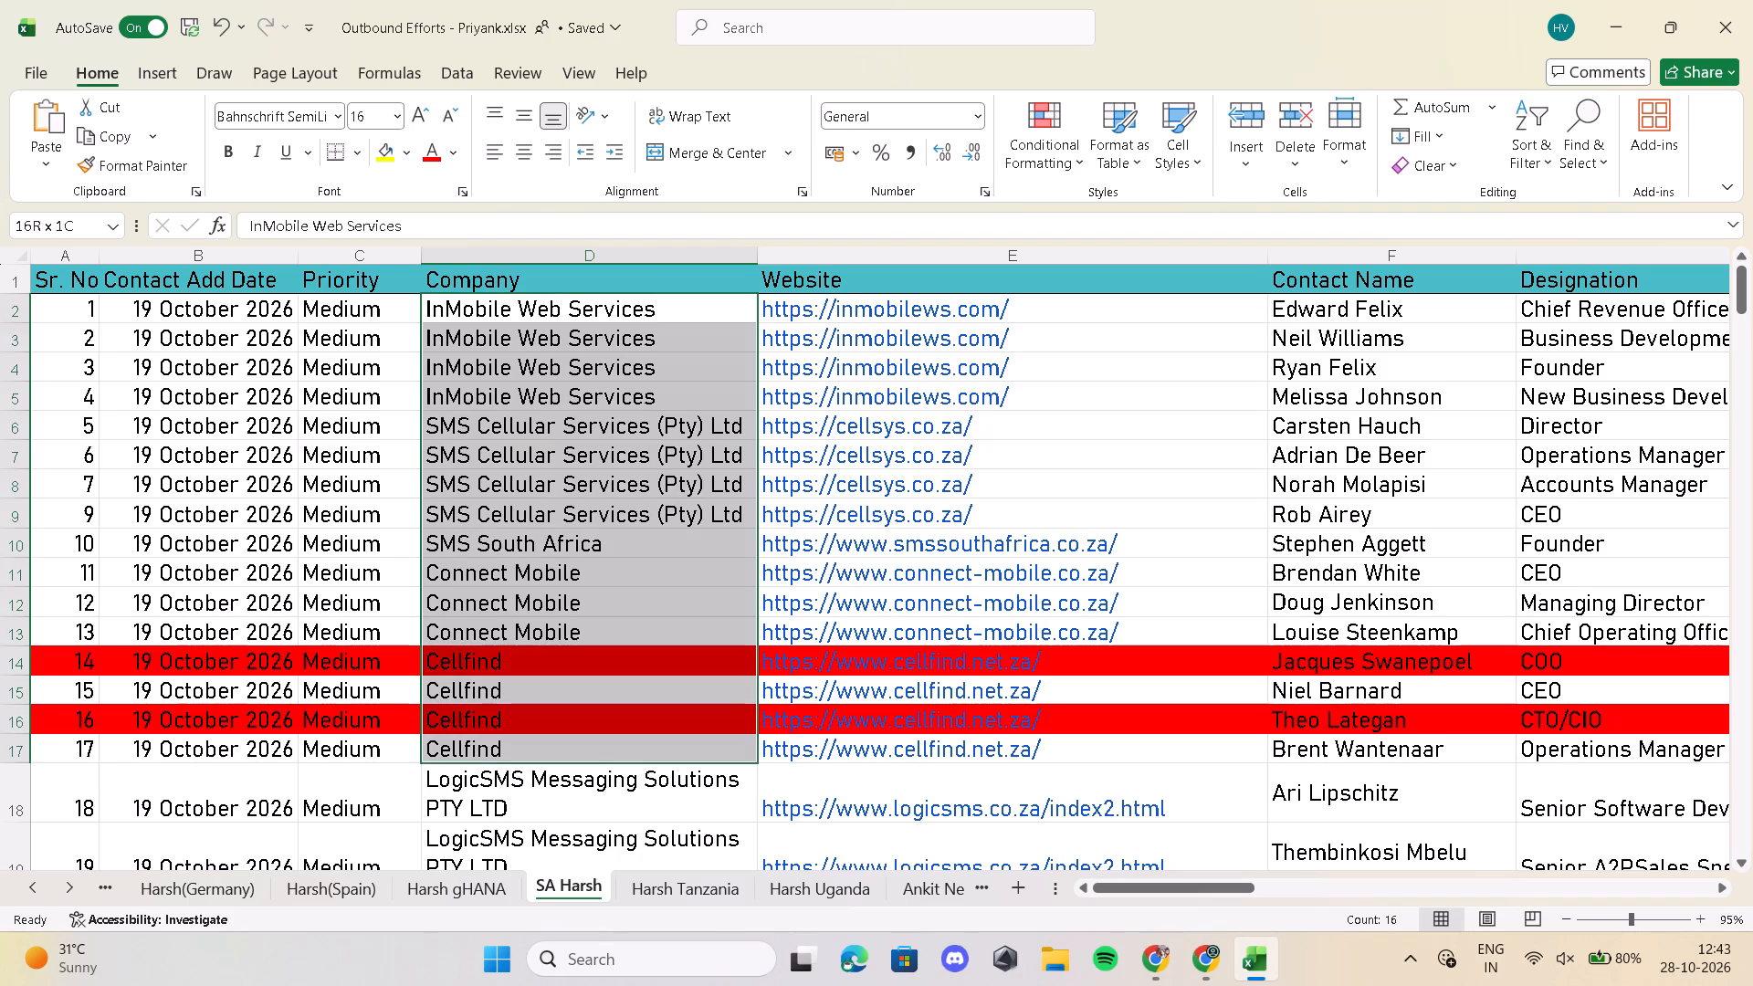
{"action": "left_click_drag", "start_coordinate": [665, 780], "coordinate": [632, 752]}
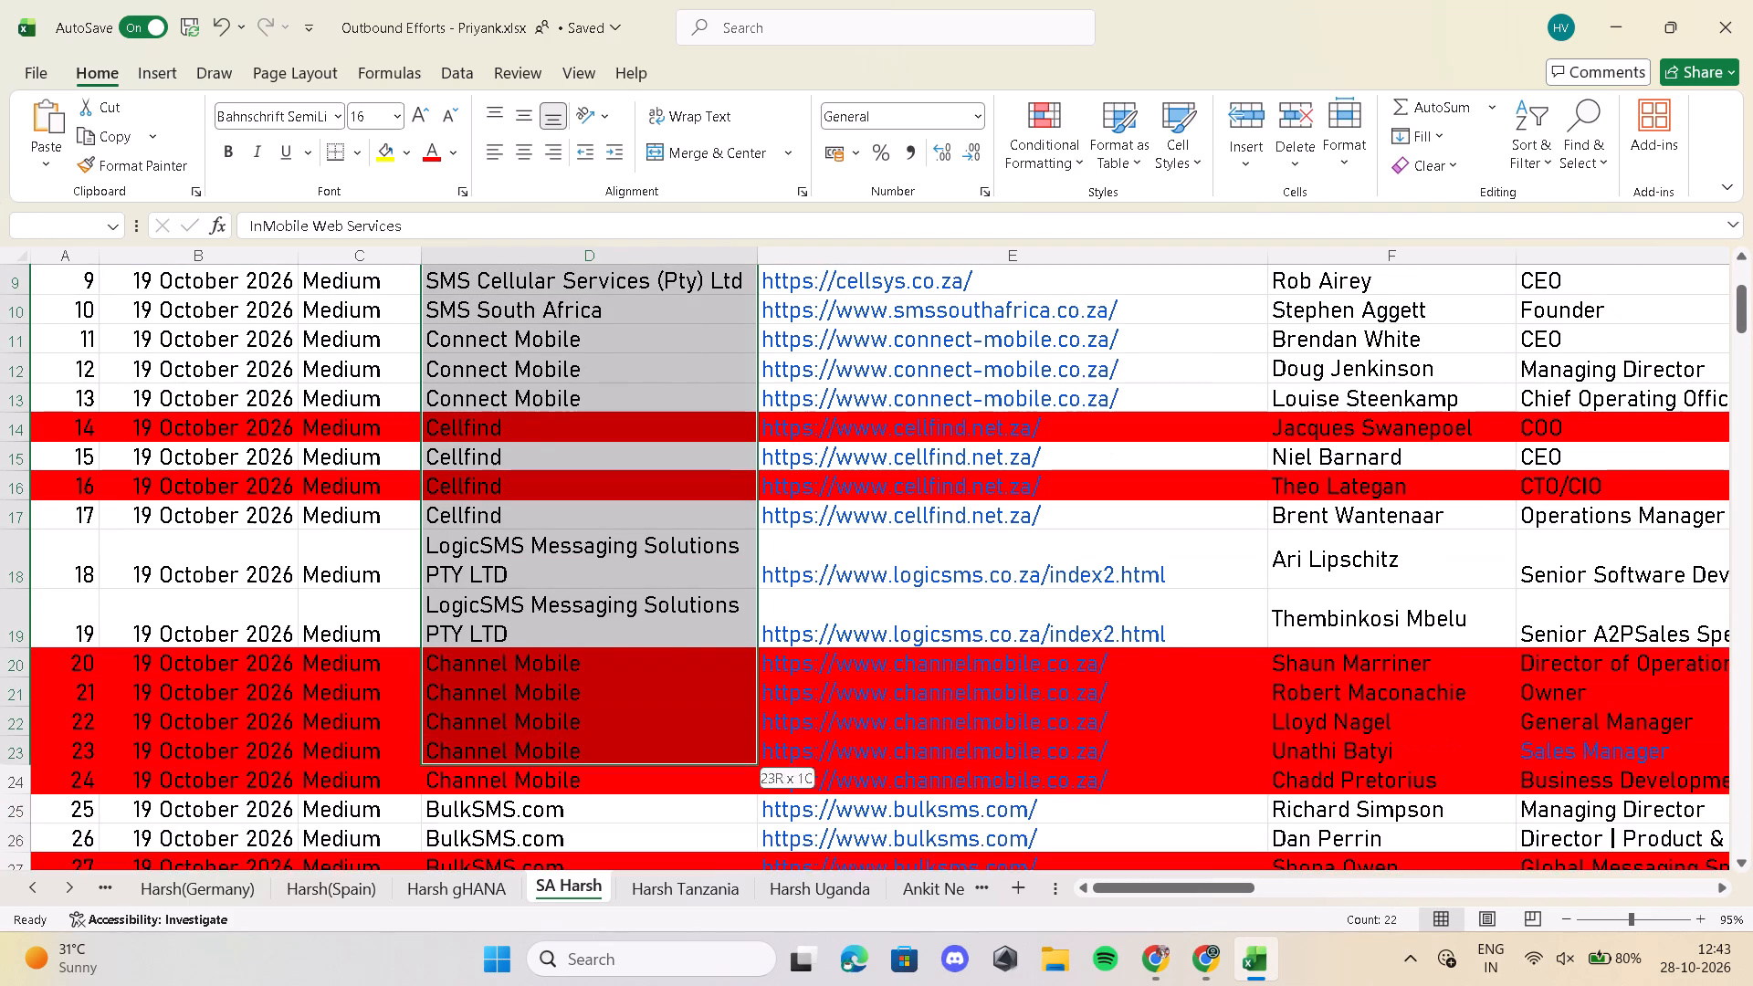
{"action": "left_click_drag", "start_coordinate": [632, 752], "coordinate": [562, 880]}
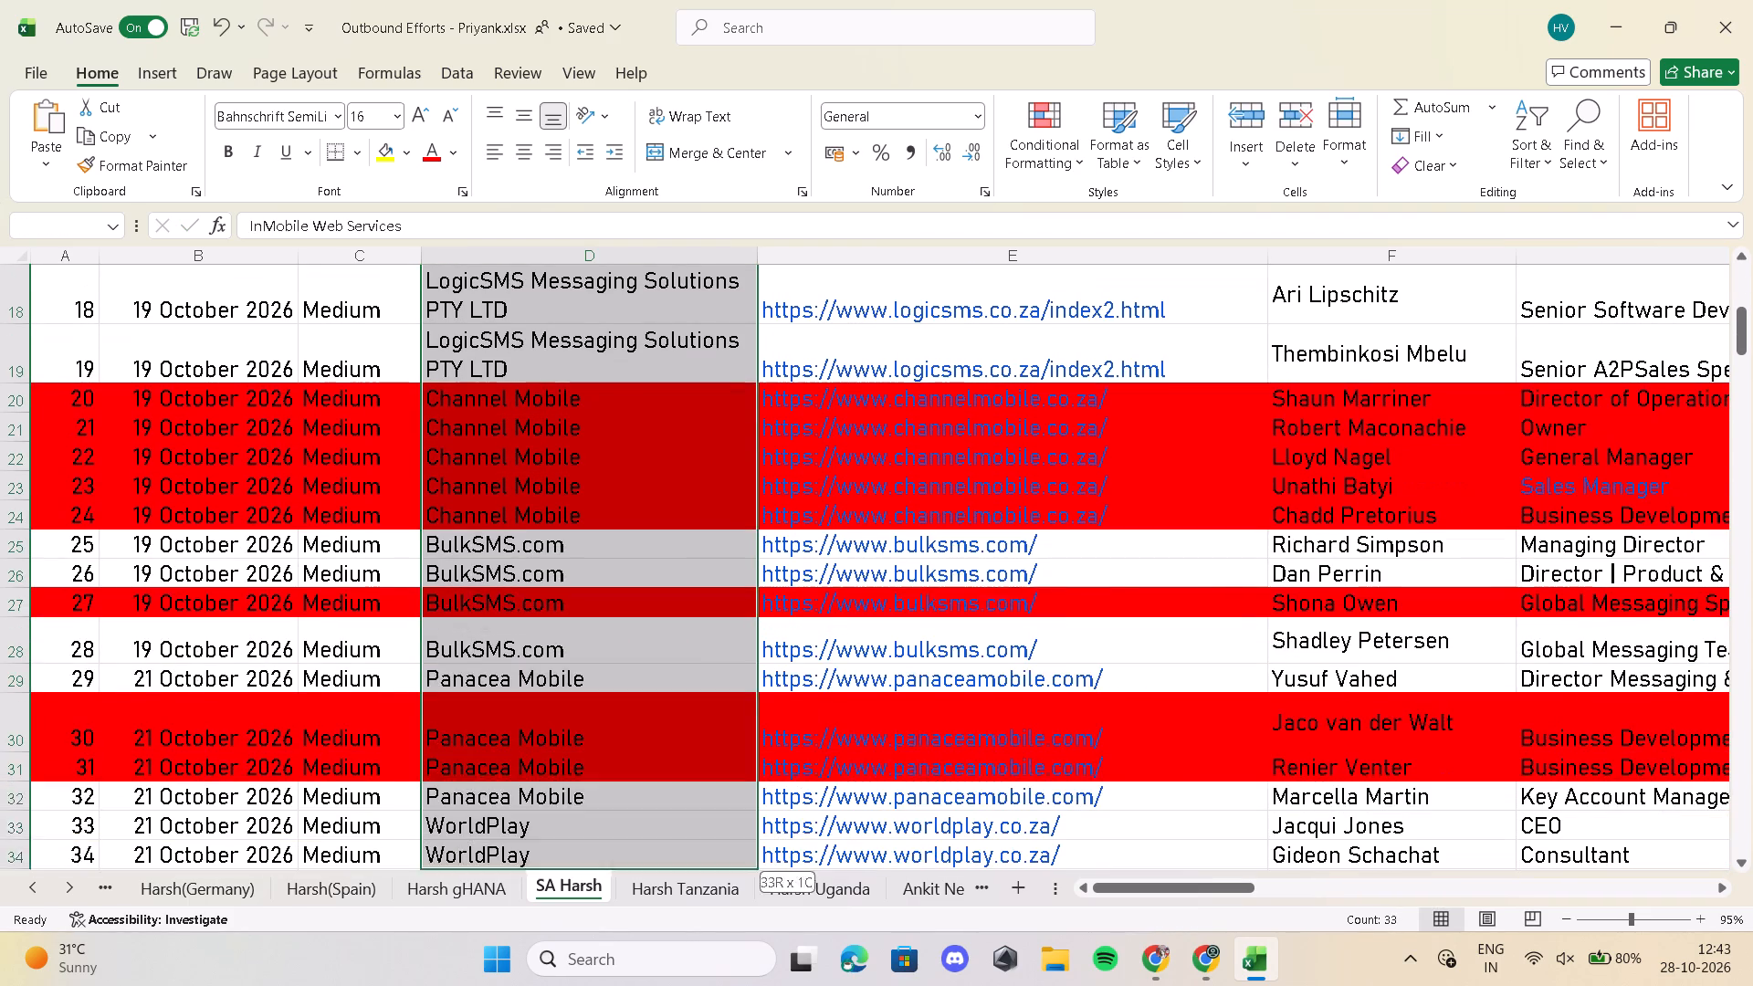
{"action": "left_click_drag", "start_coordinate": [562, 880], "coordinate": [553, 926]}
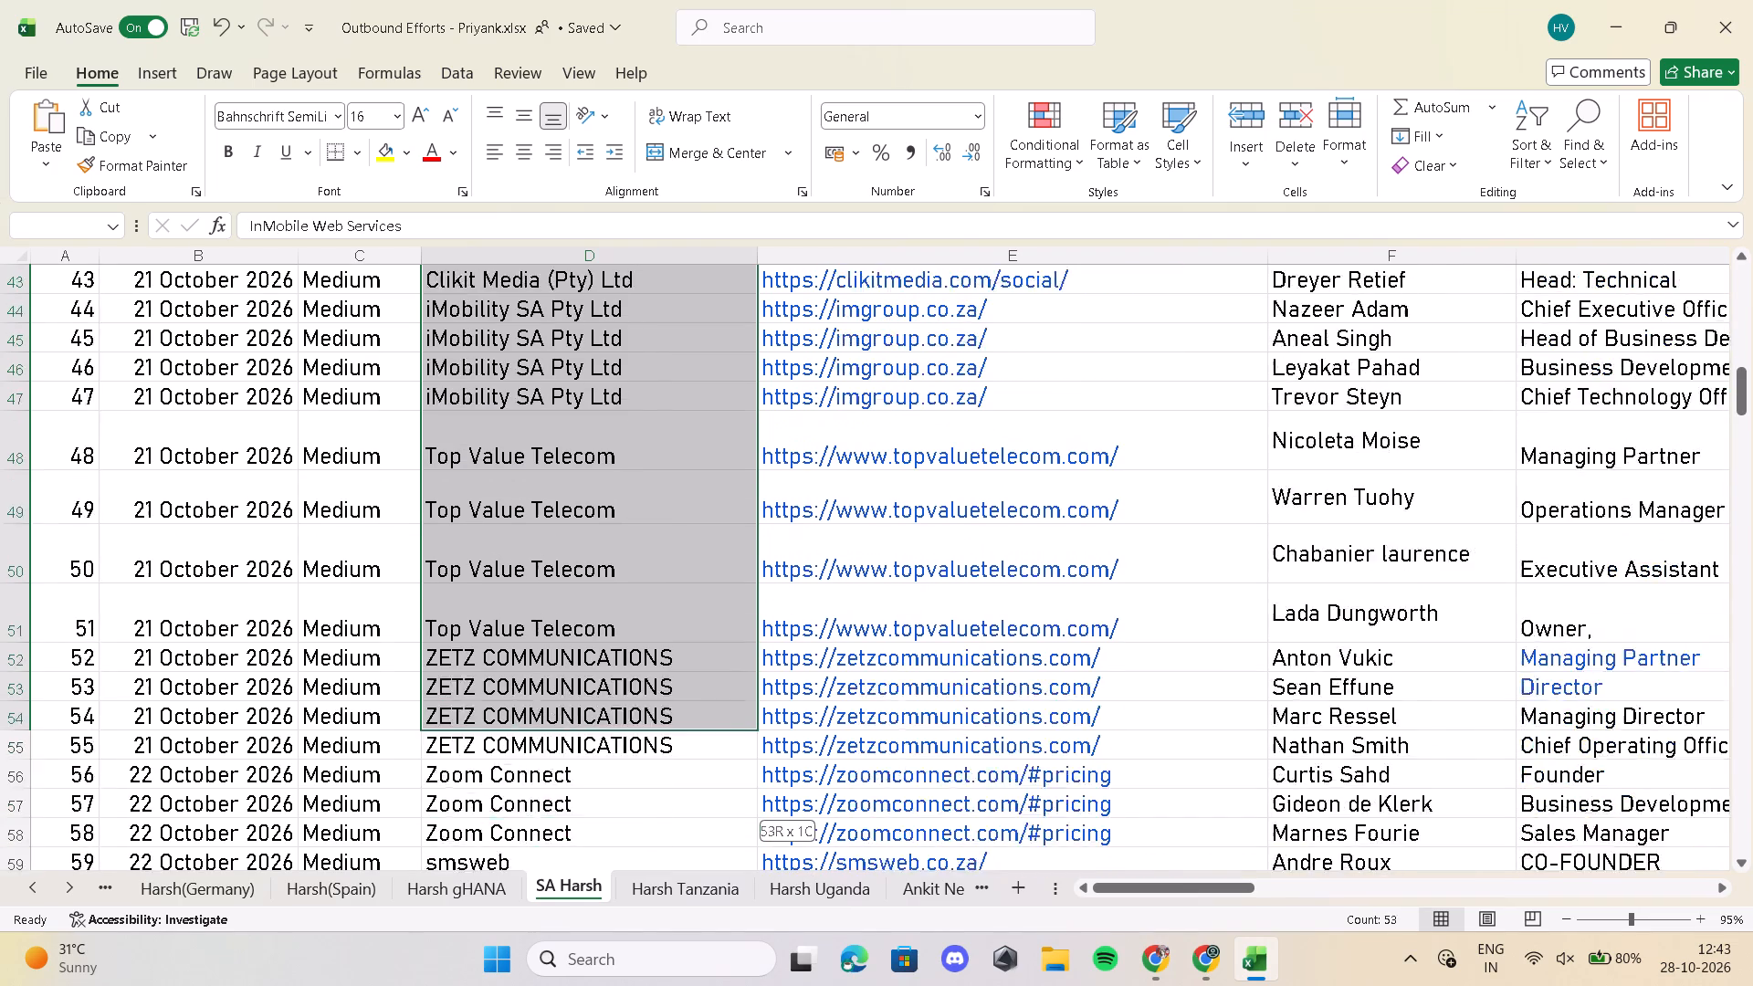
{"action": "left_click_drag", "start_coordinate": [553, 926], "coordinate": [572, 645]}
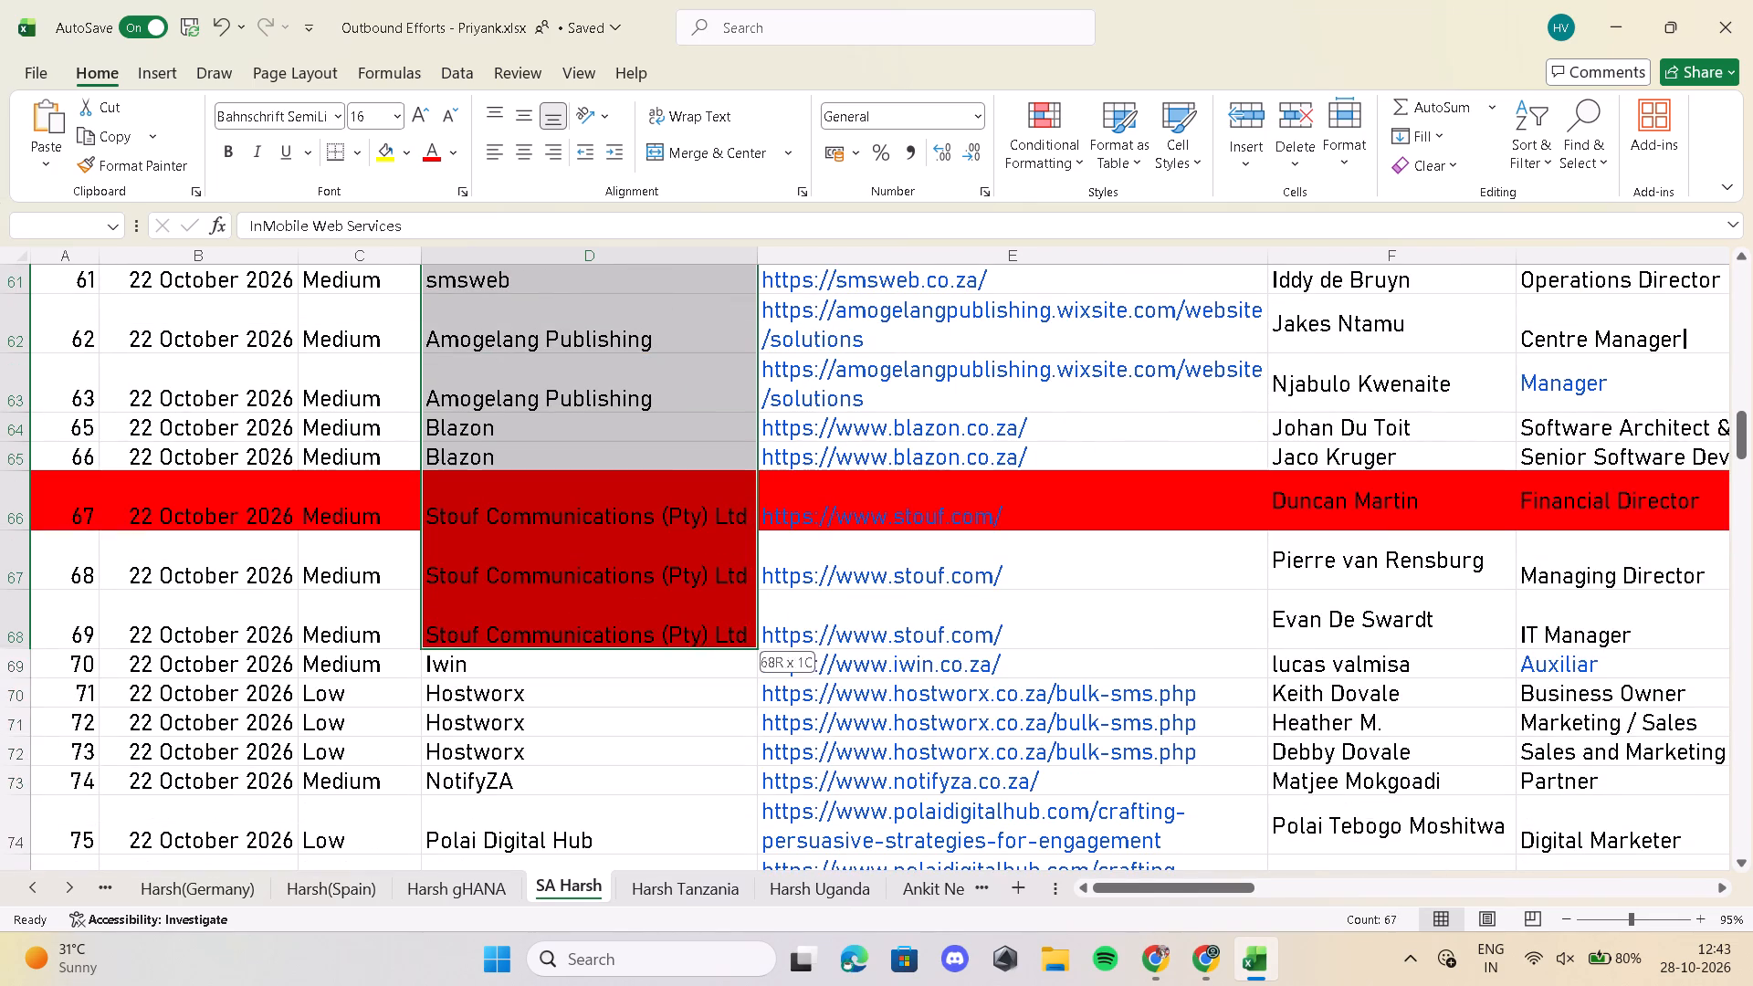
{"action": "left_click_drag", "start_coordinate": [572, 645], "coordinate": [553, 750]}
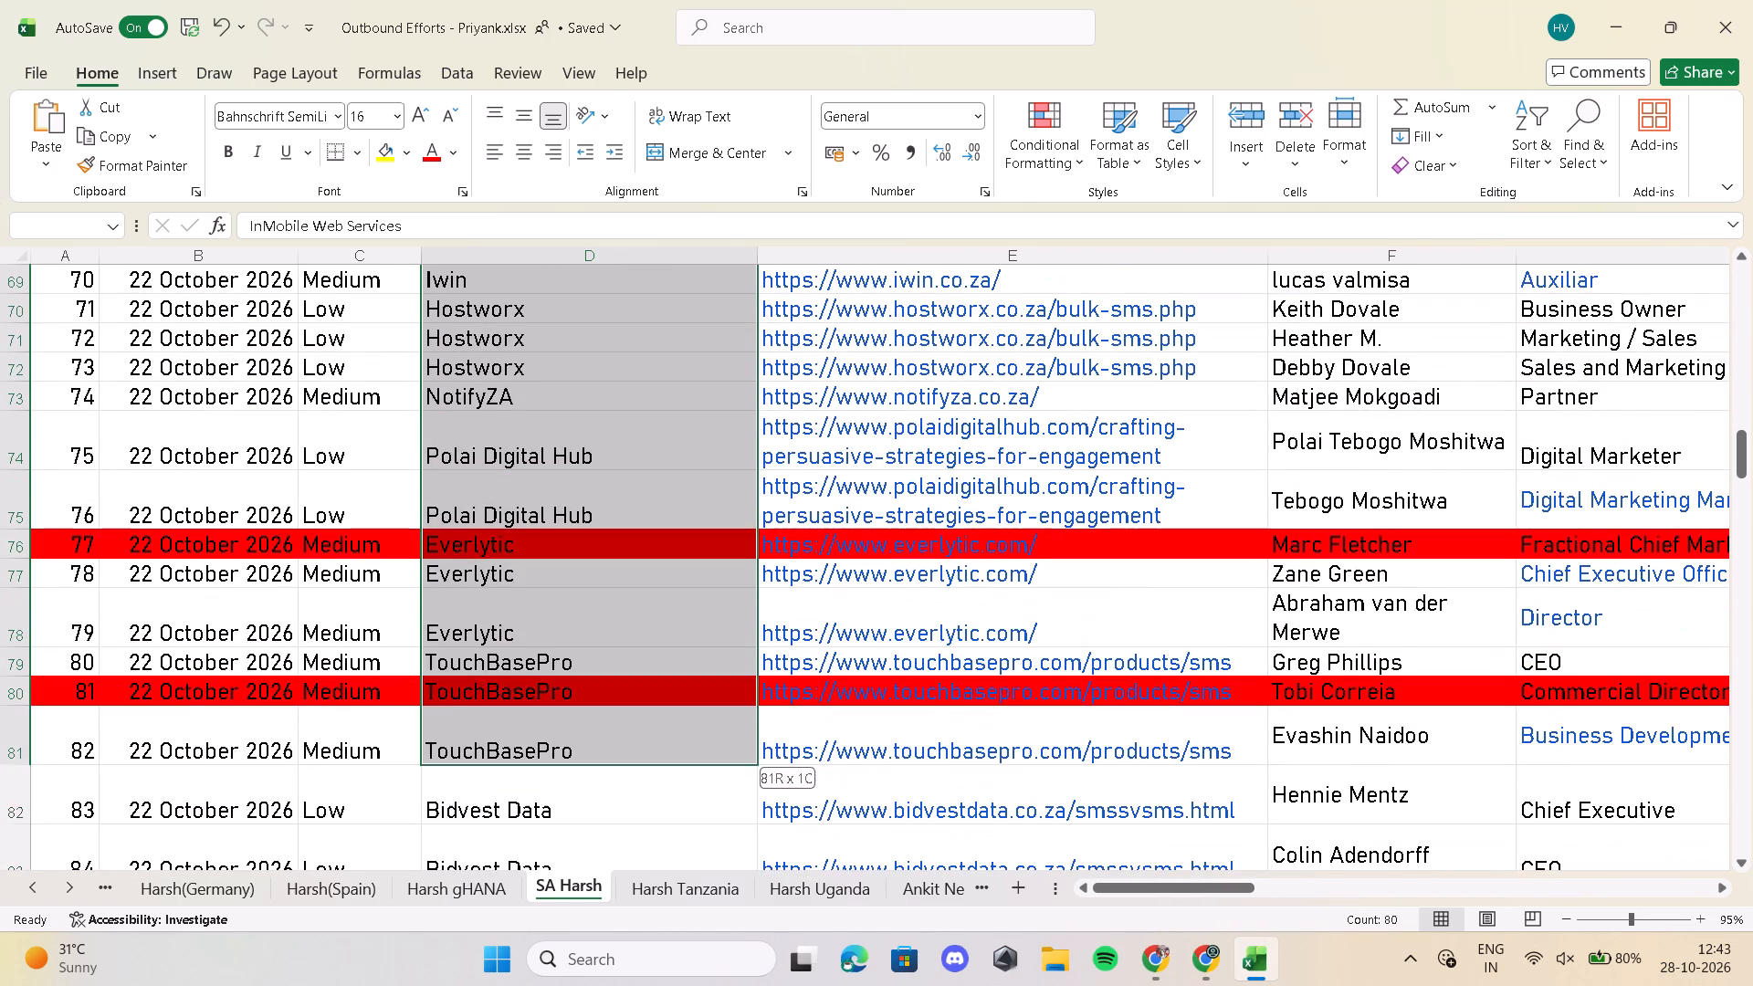
{"action": "left_click_drag", "start_coordinate": [553, 750], "coordinate": [541, 914]}
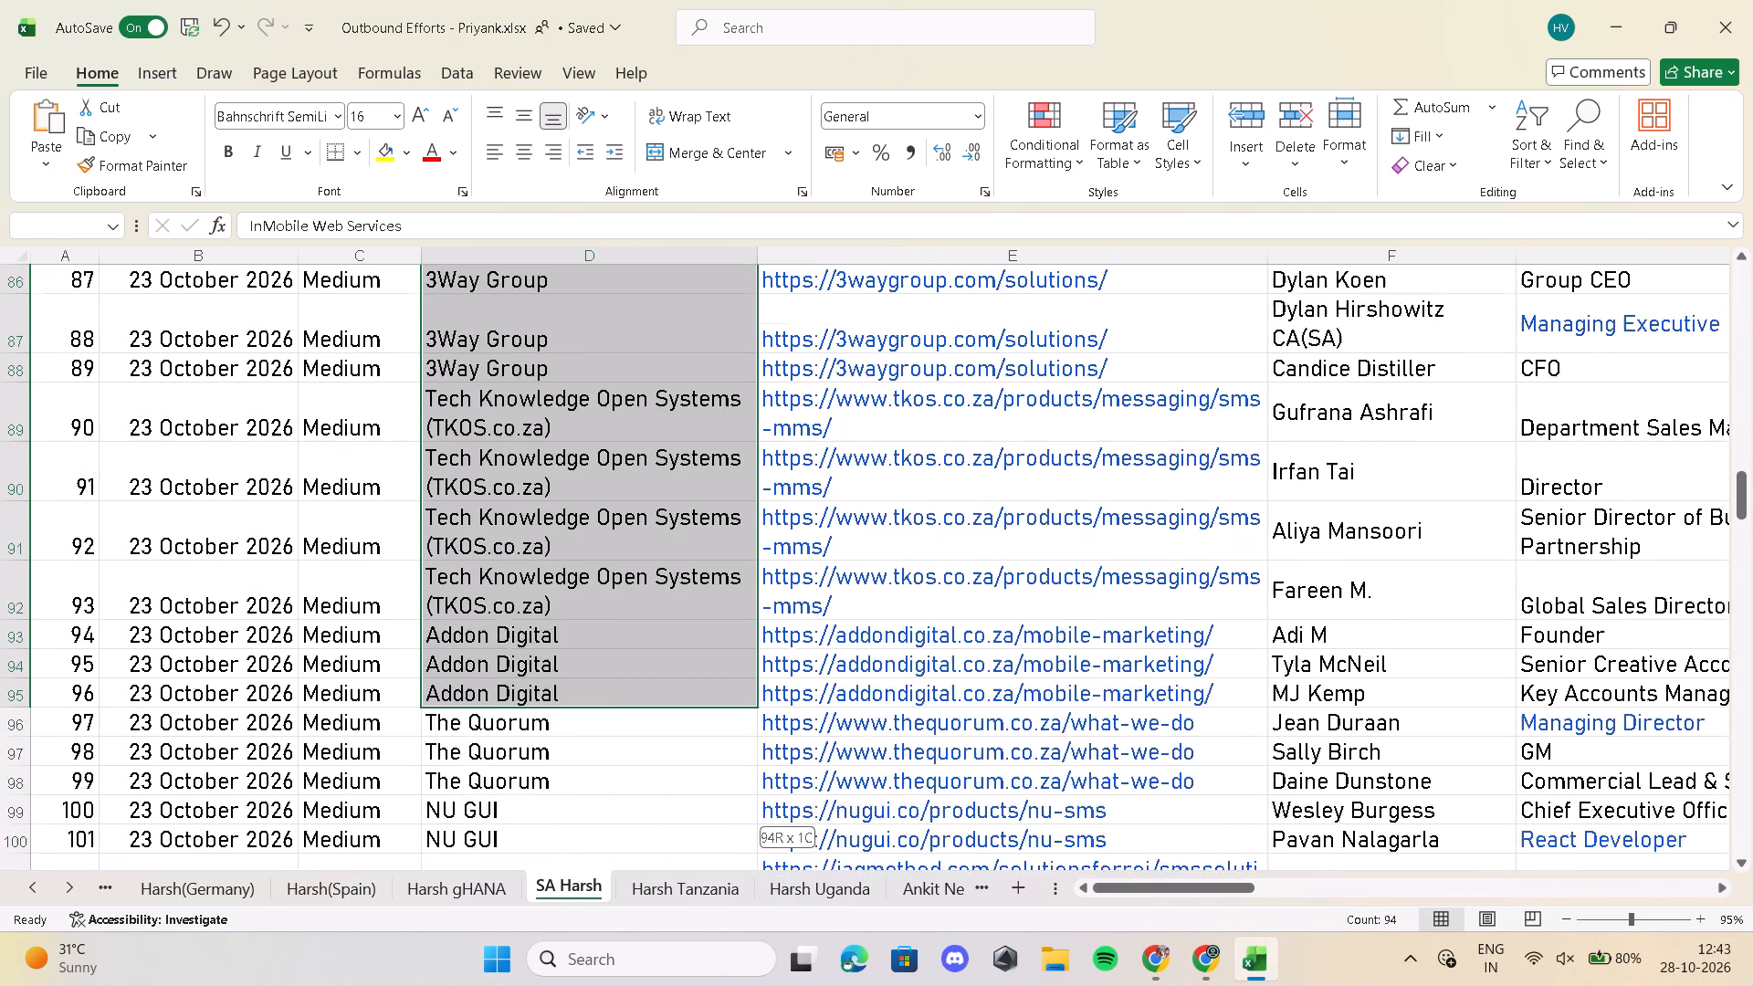
{"action": "left_click_drag", "start_coordinate": [541, 914], "coordinate": [536, 914]}
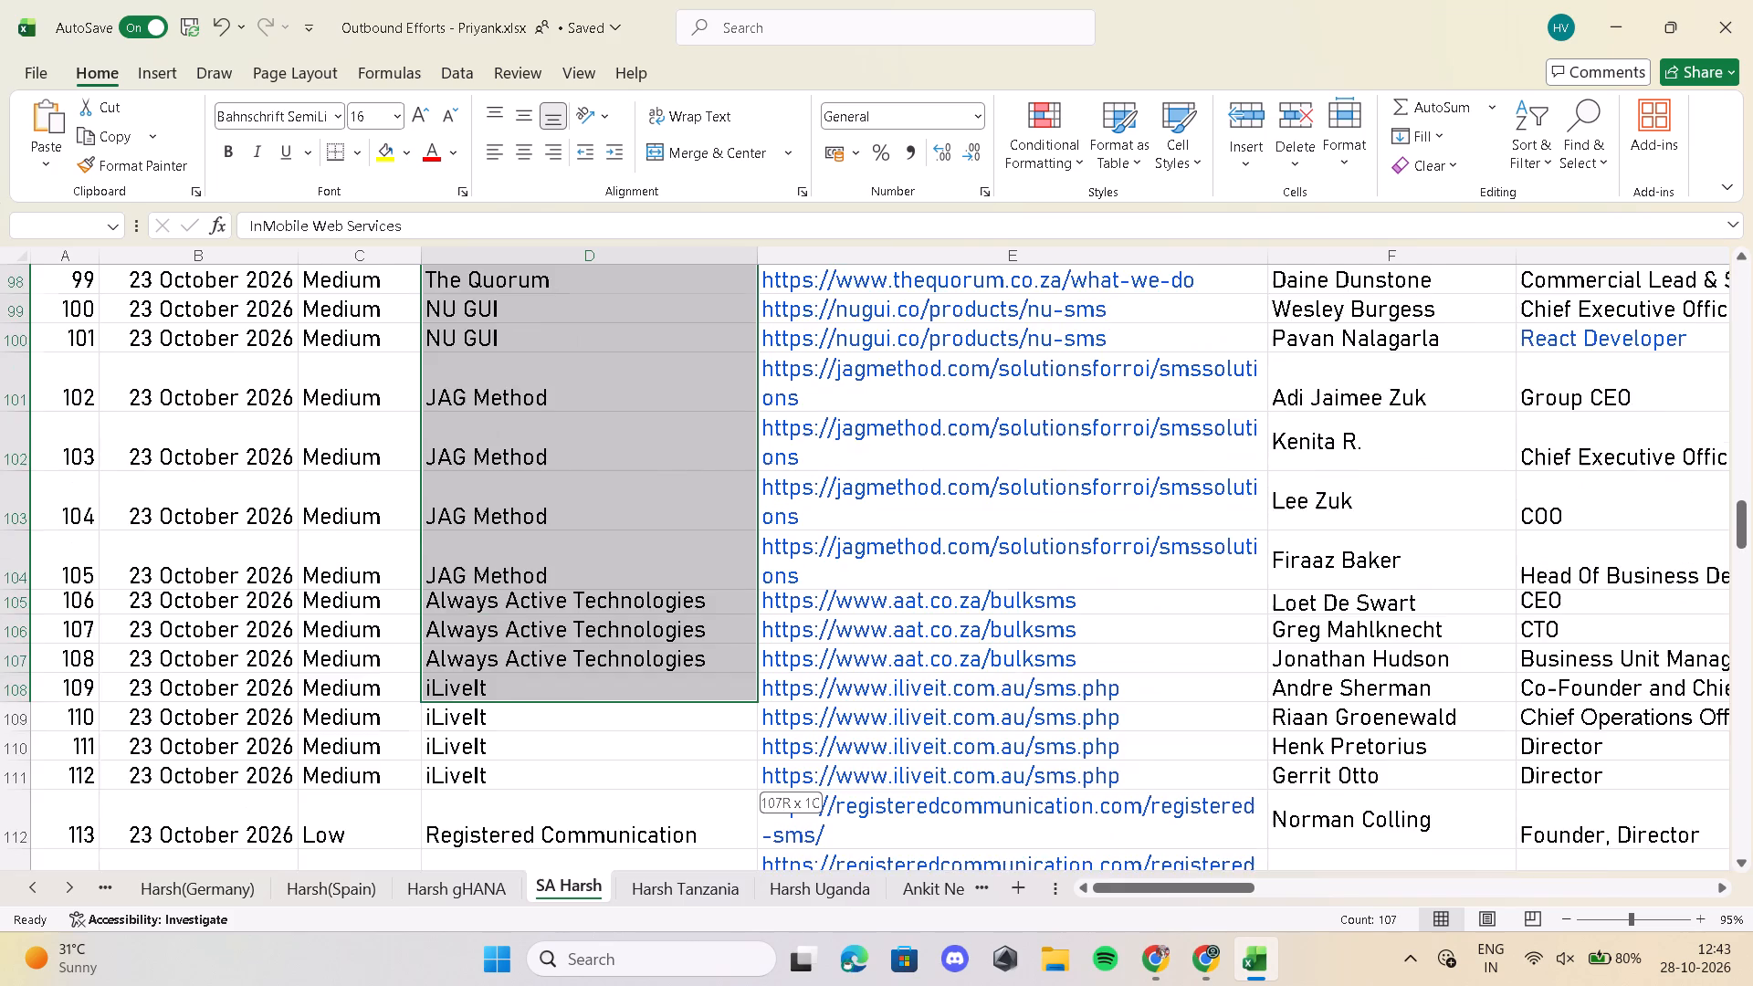
{"action": "left_click_drag", "start_coordinate": [536, 914], "coordinate": [568, 853]}
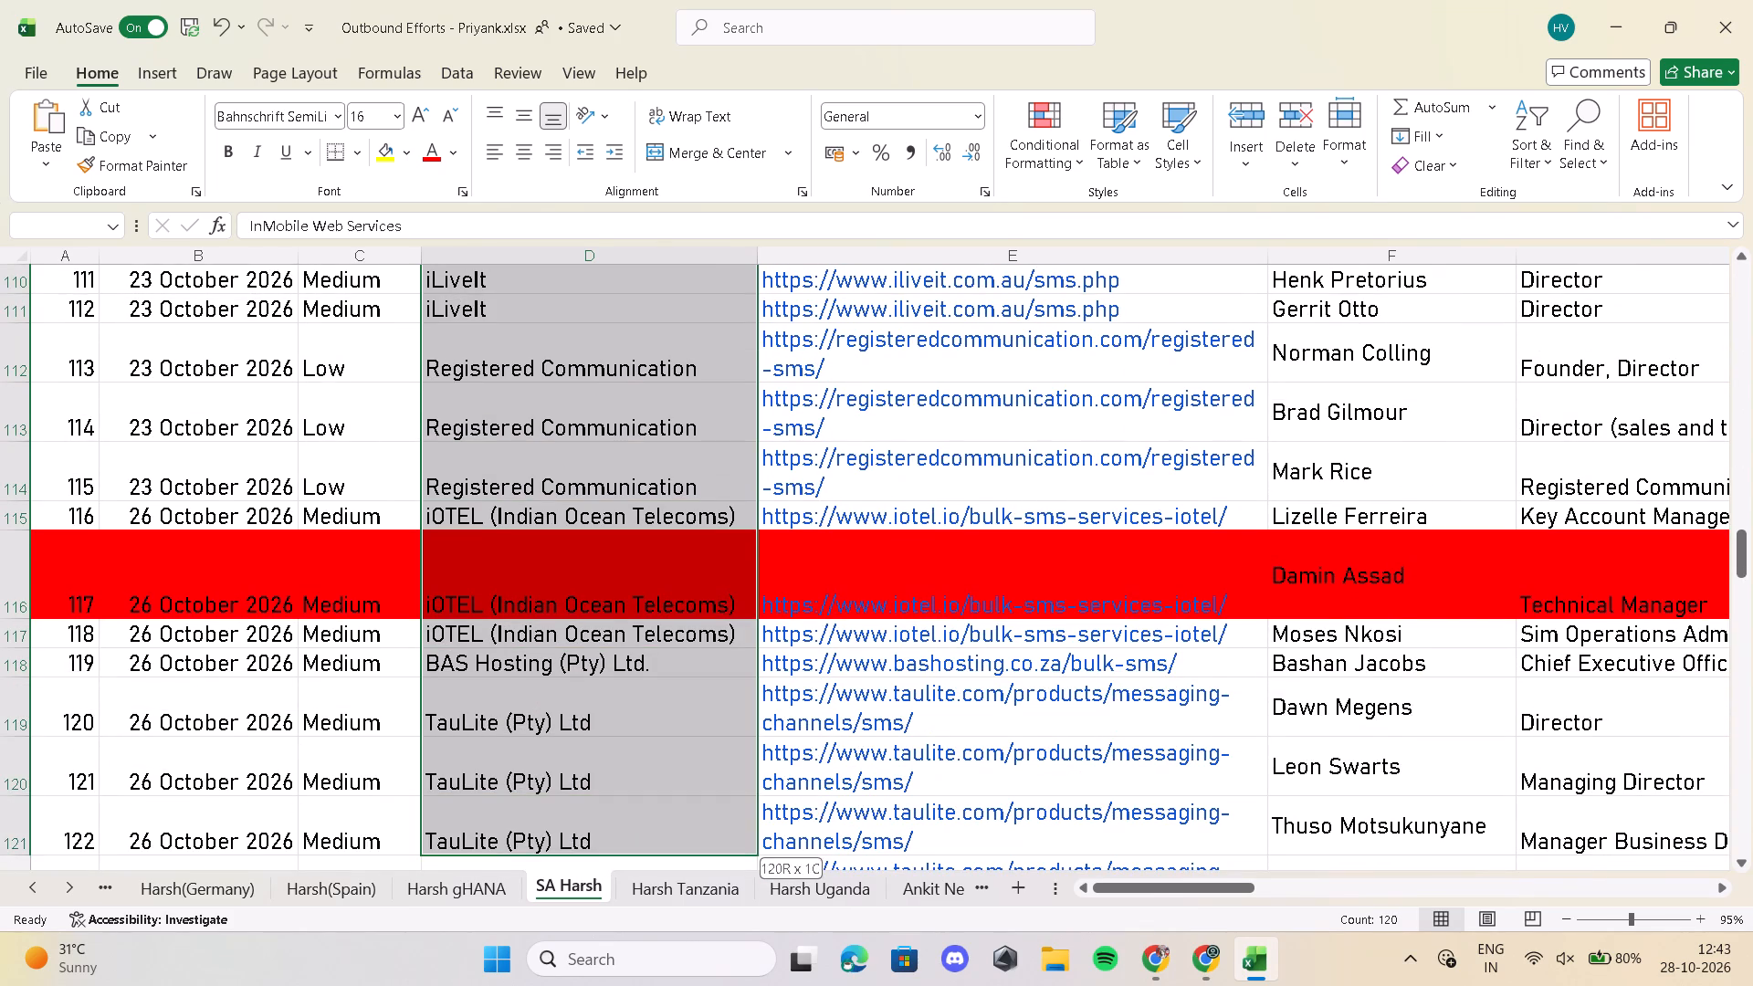
{"action": "left_click_drag", "start_coordinate": [568, 853], "coordinate": [592, 840]}
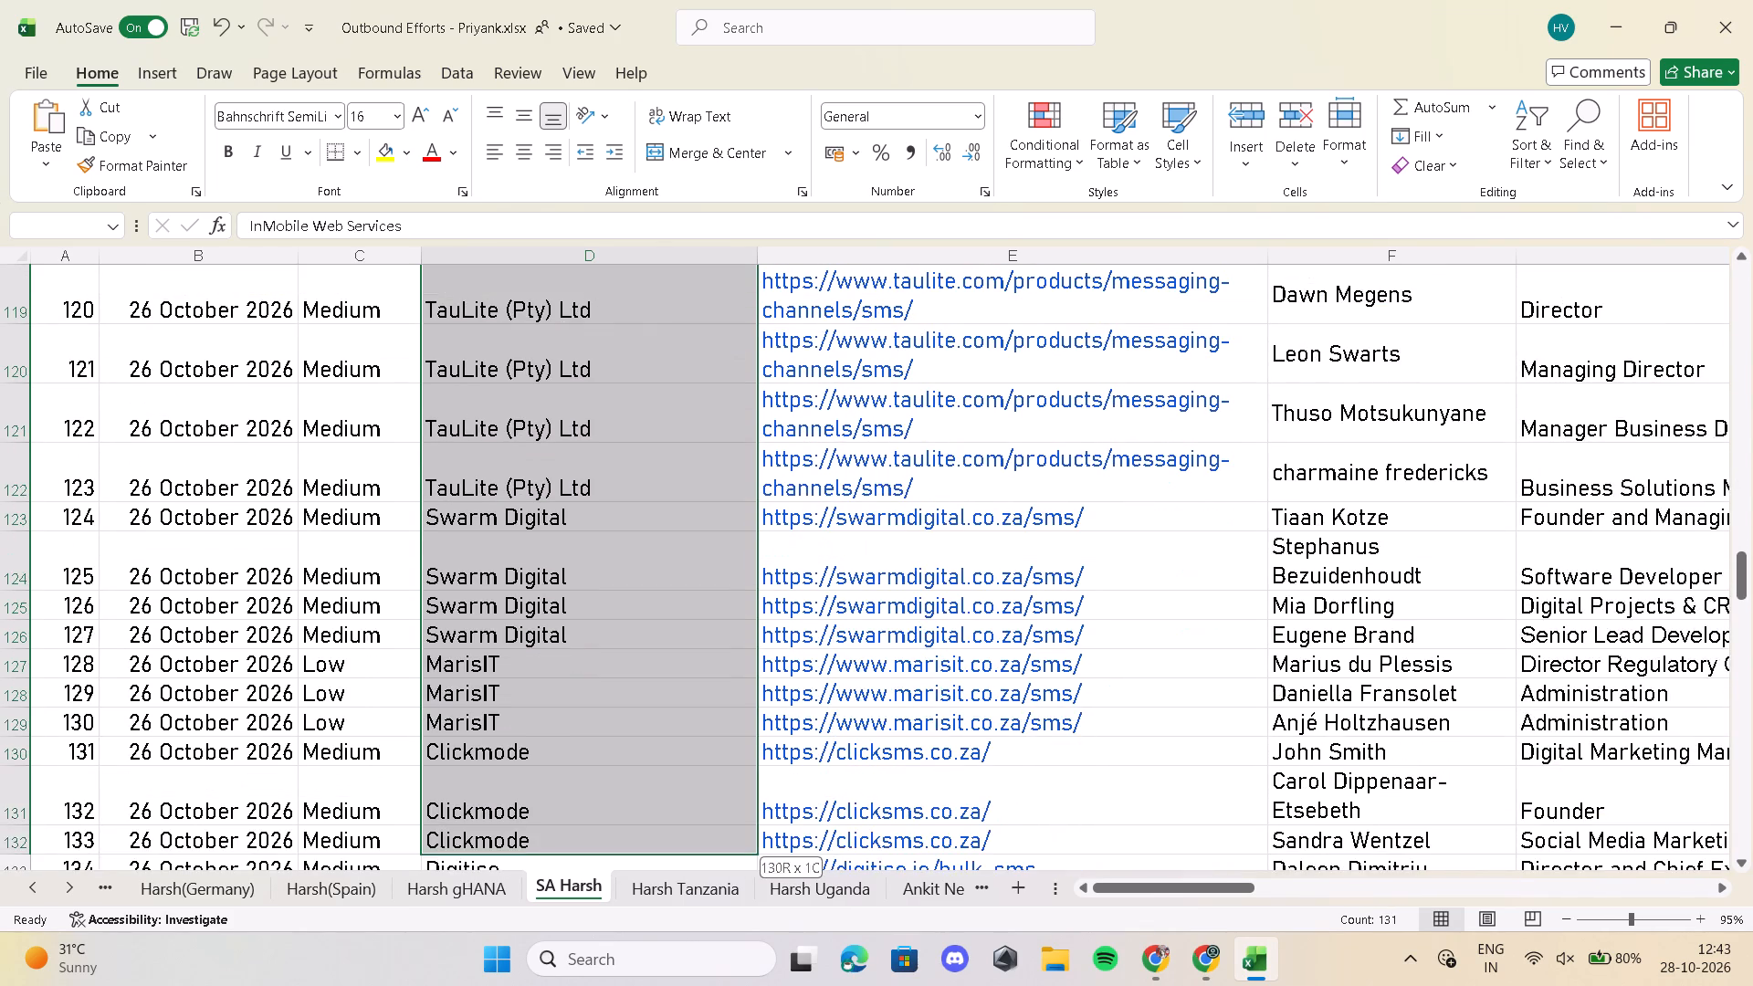
{"action": "left_click_drag", "start_coordinate": [592, 840], "coordinate": [608, 865]}
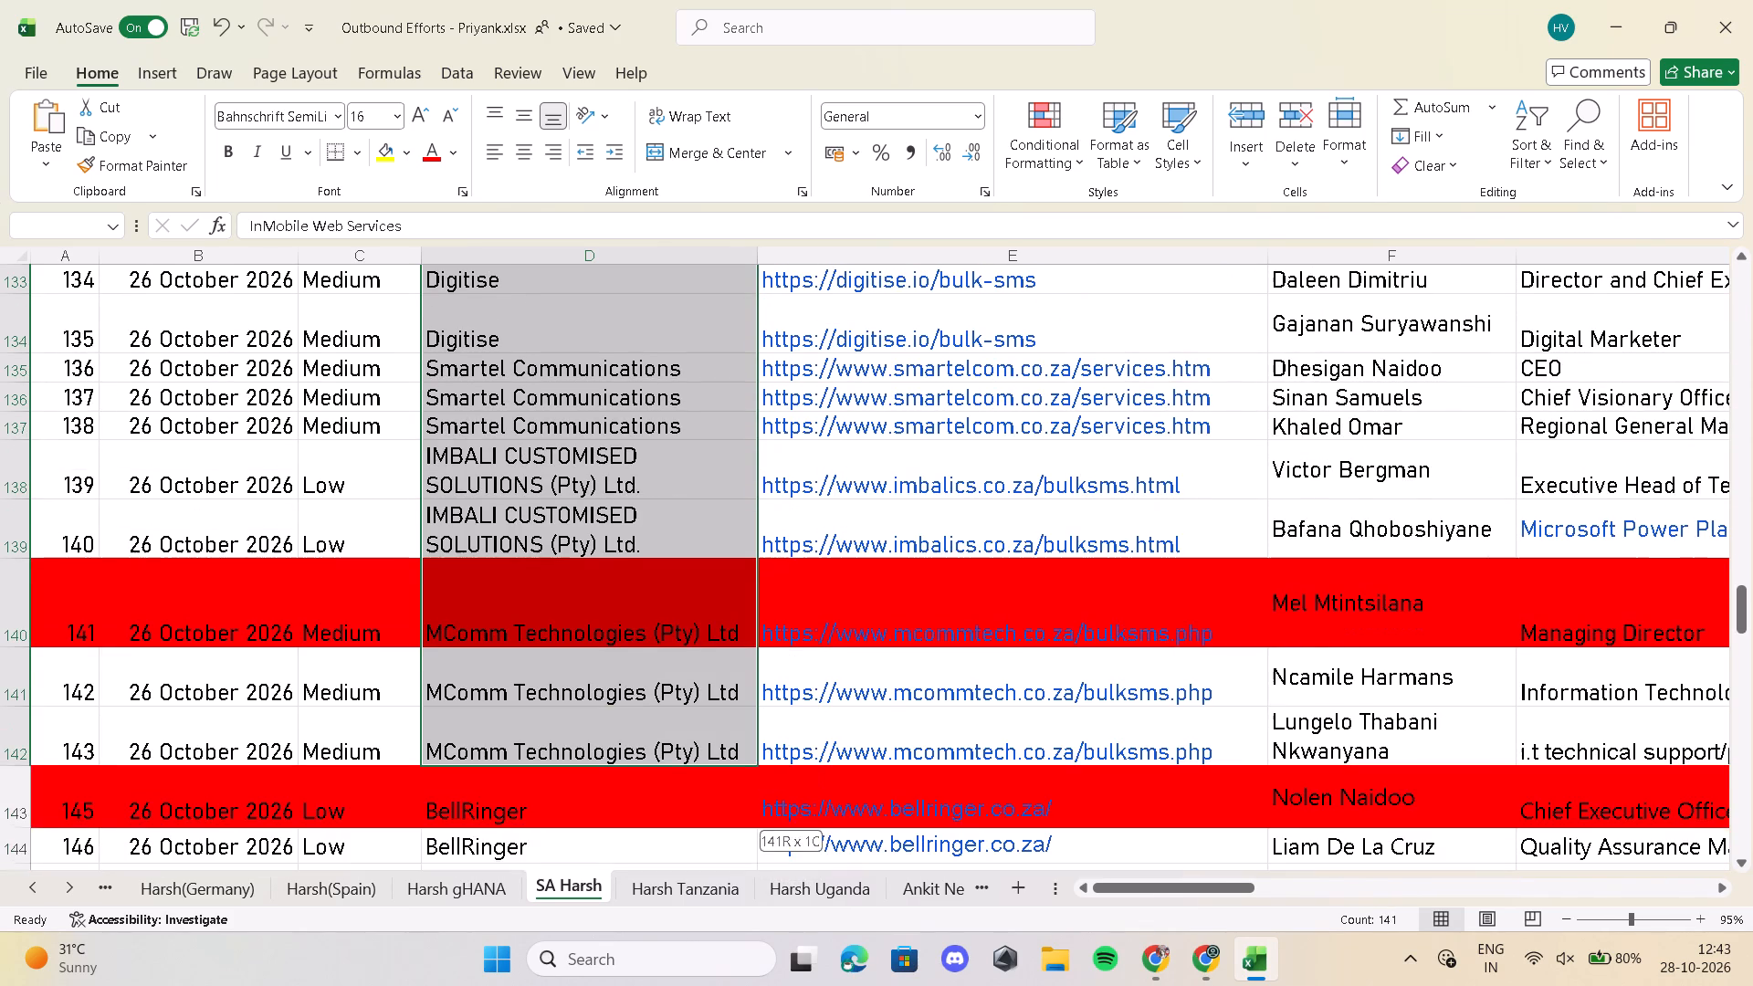
{"action": "left_click_drag", "start_coordinate": [608, 865], "coordinate": [656, 849]}
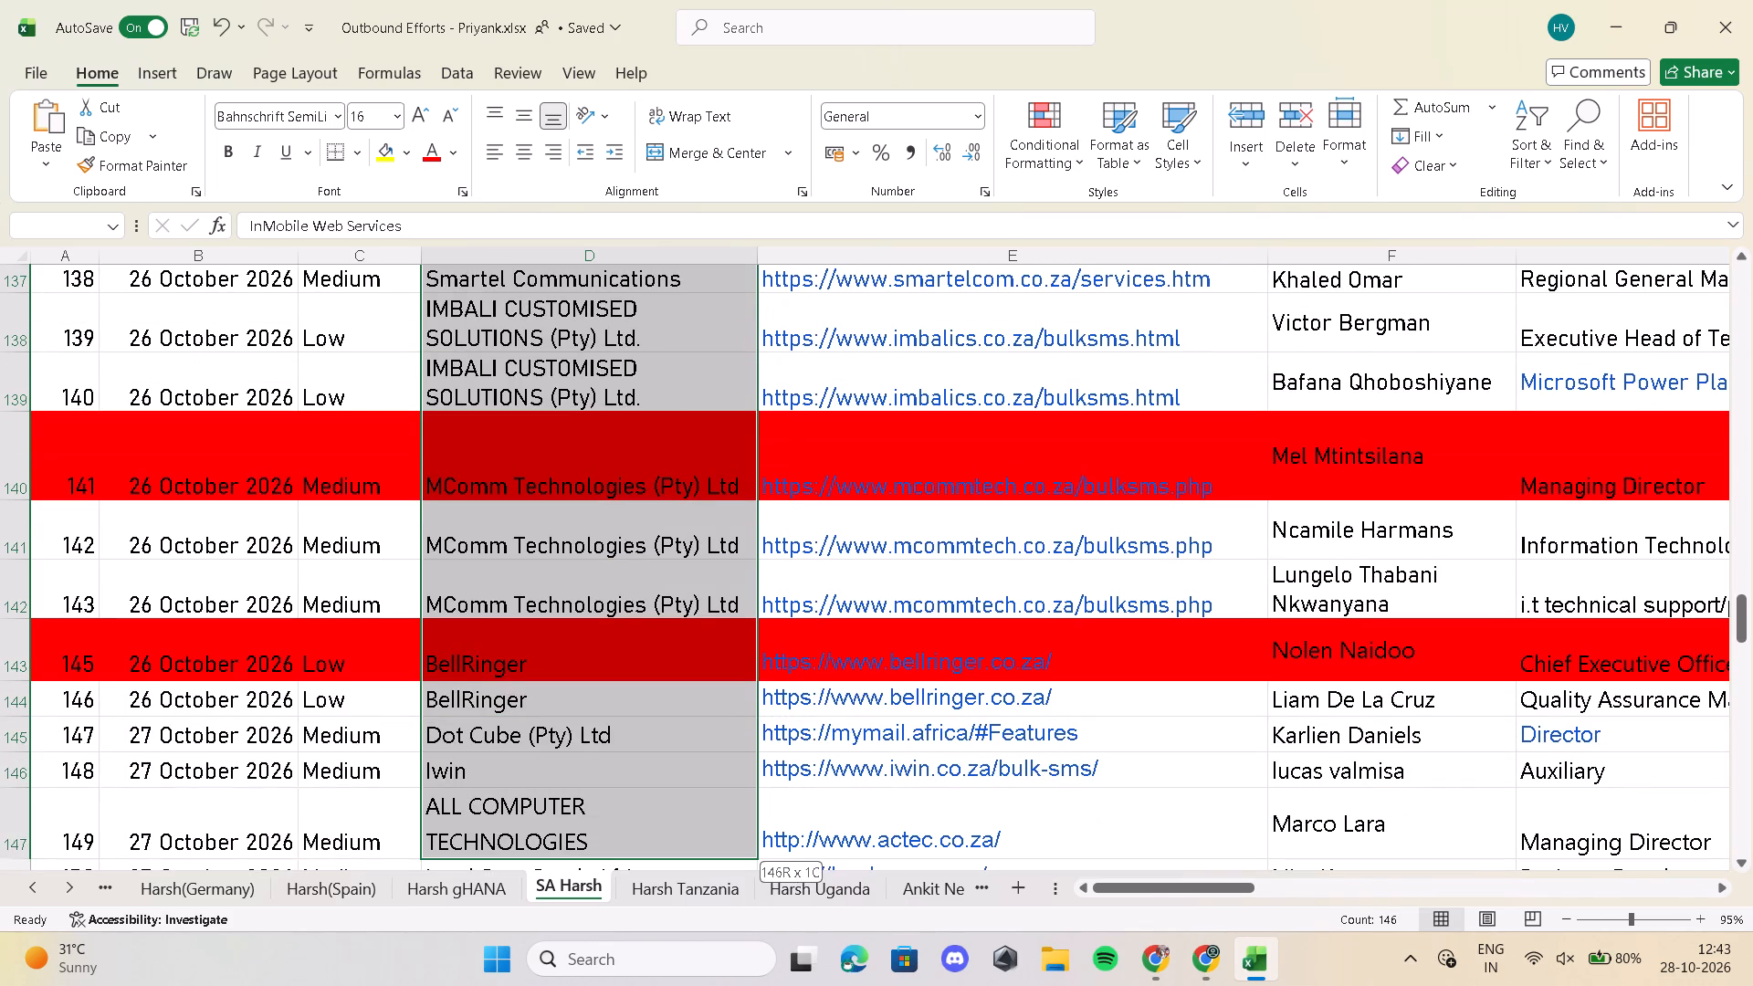
{"action": "left_click_drag", "start_coordinate": [656, 849], "coordinate": [656, 825]}
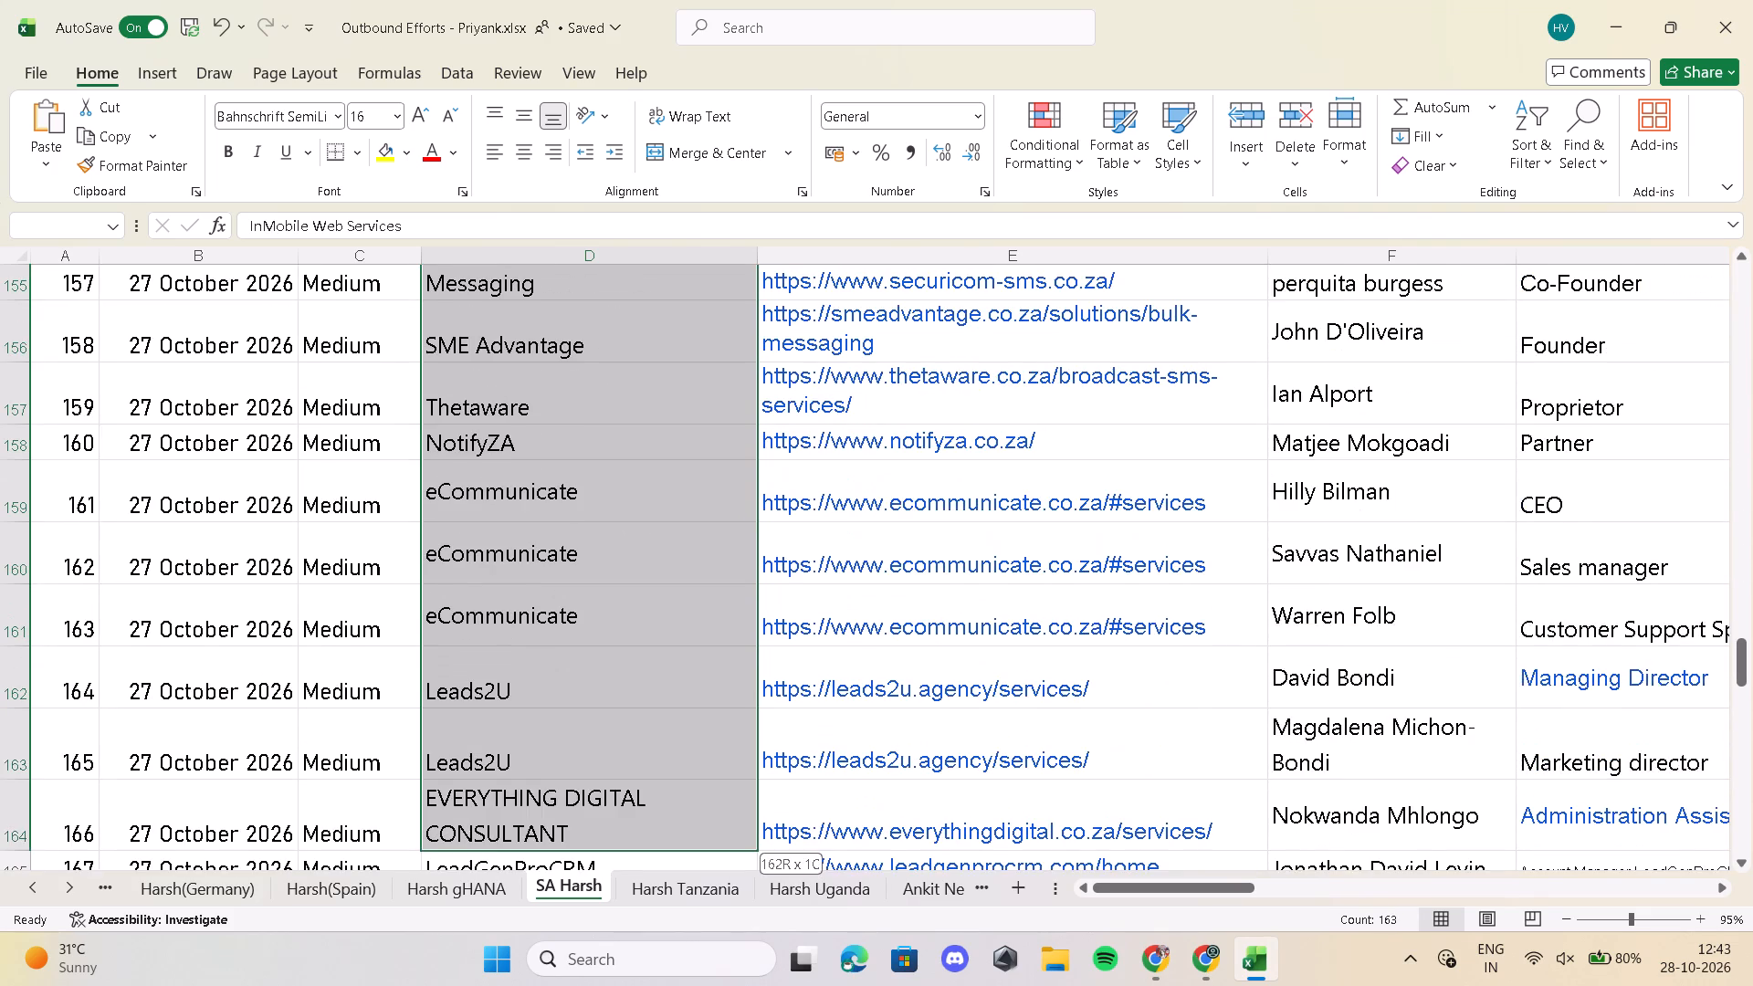
{"action": "left_click_drag", "start_coordinate": [656, 825], "coordinate": [646, 942]}
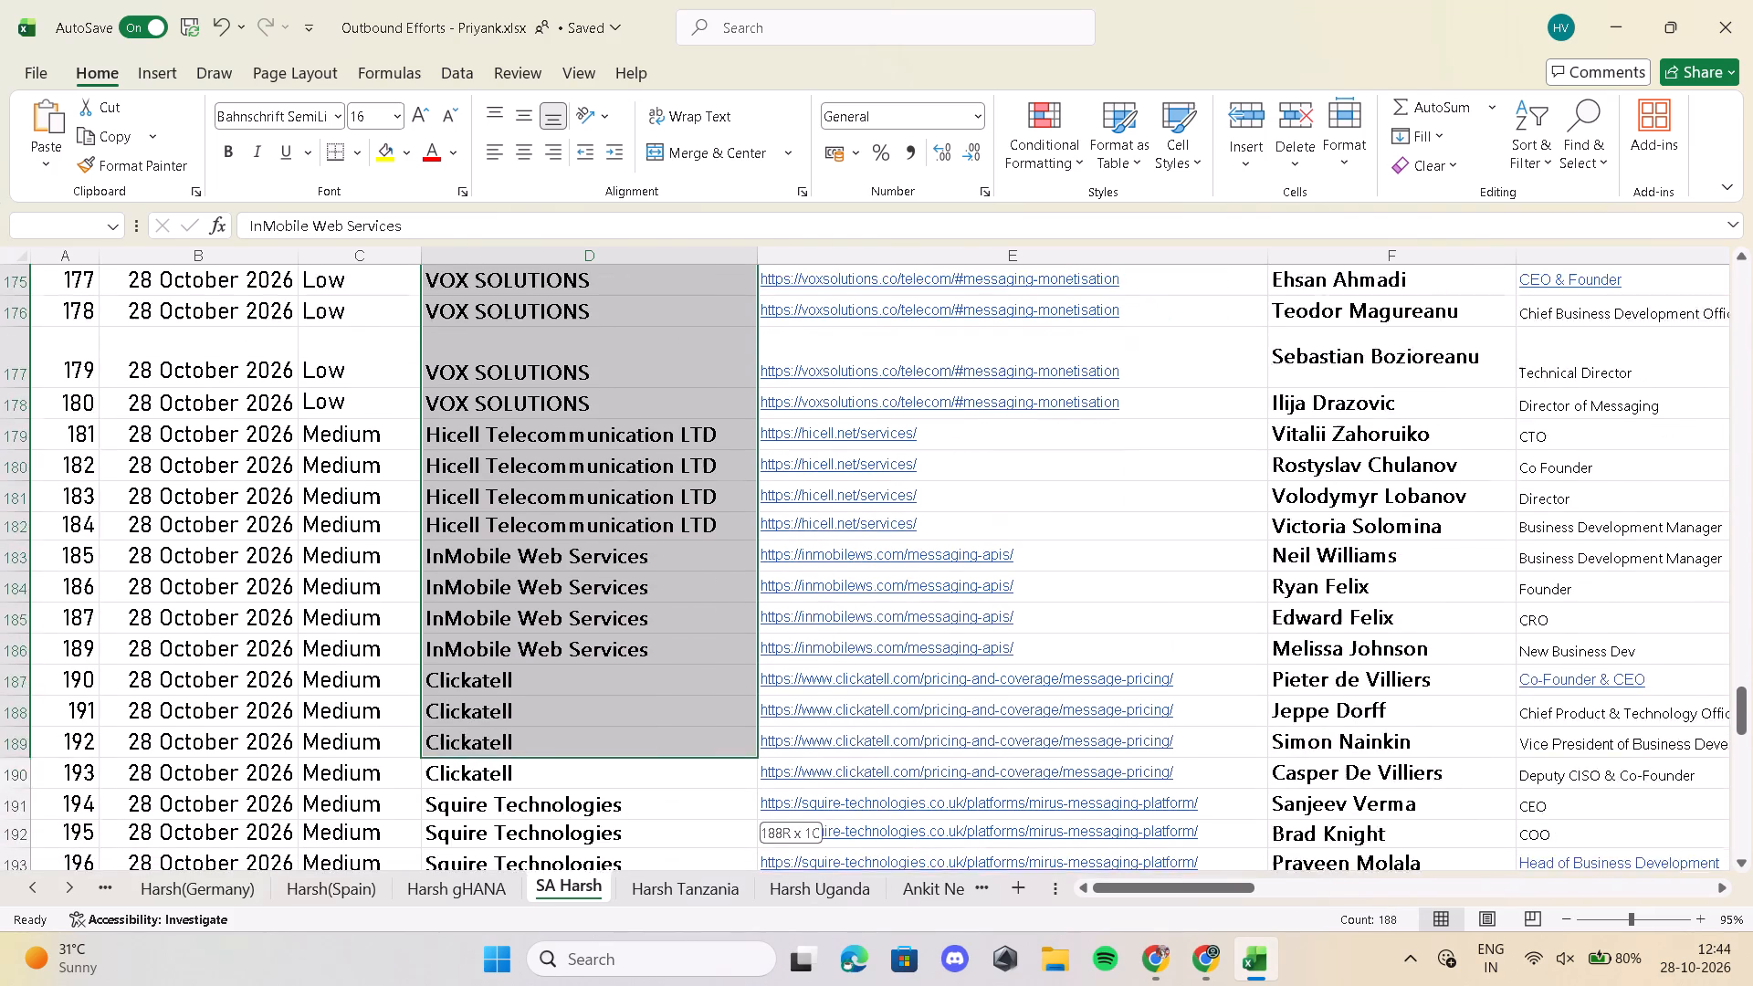
{"action": "left_click_drag", "start_coordinate": [646, 942], "coordinate": [656, 823]}
{"action": "left_click_drag", "start_coordinate": [656, 793], "coordinate": [657, 822]}
{"action": "scroll", "coordinate": [588, 799], "scroll_direction": "down", "scroll_amount": 2}
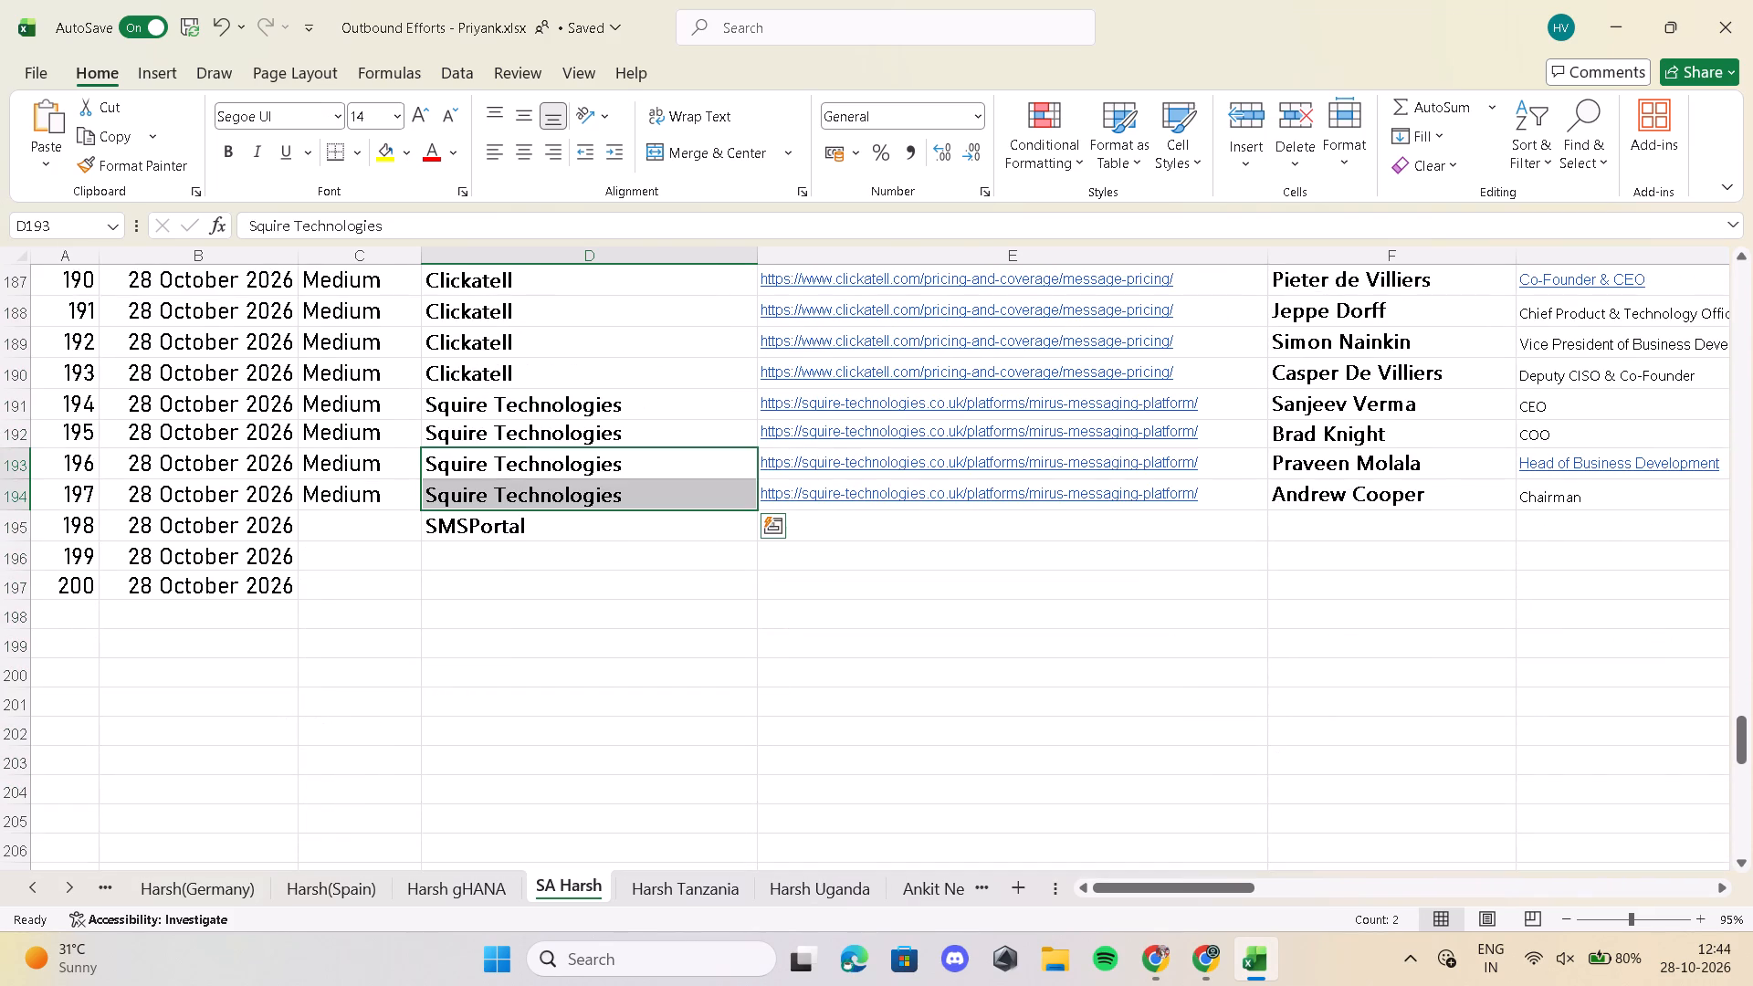
Copy the Medium priority from entry 197 into the Priority cell of entry 198 for SMSPortal.
{"action": "left_click", "coordinate": [564, 526]}
{"action": "left_click", "coordinate": [374, 488]}
{"action": "key", "text": "ctrl+c"}
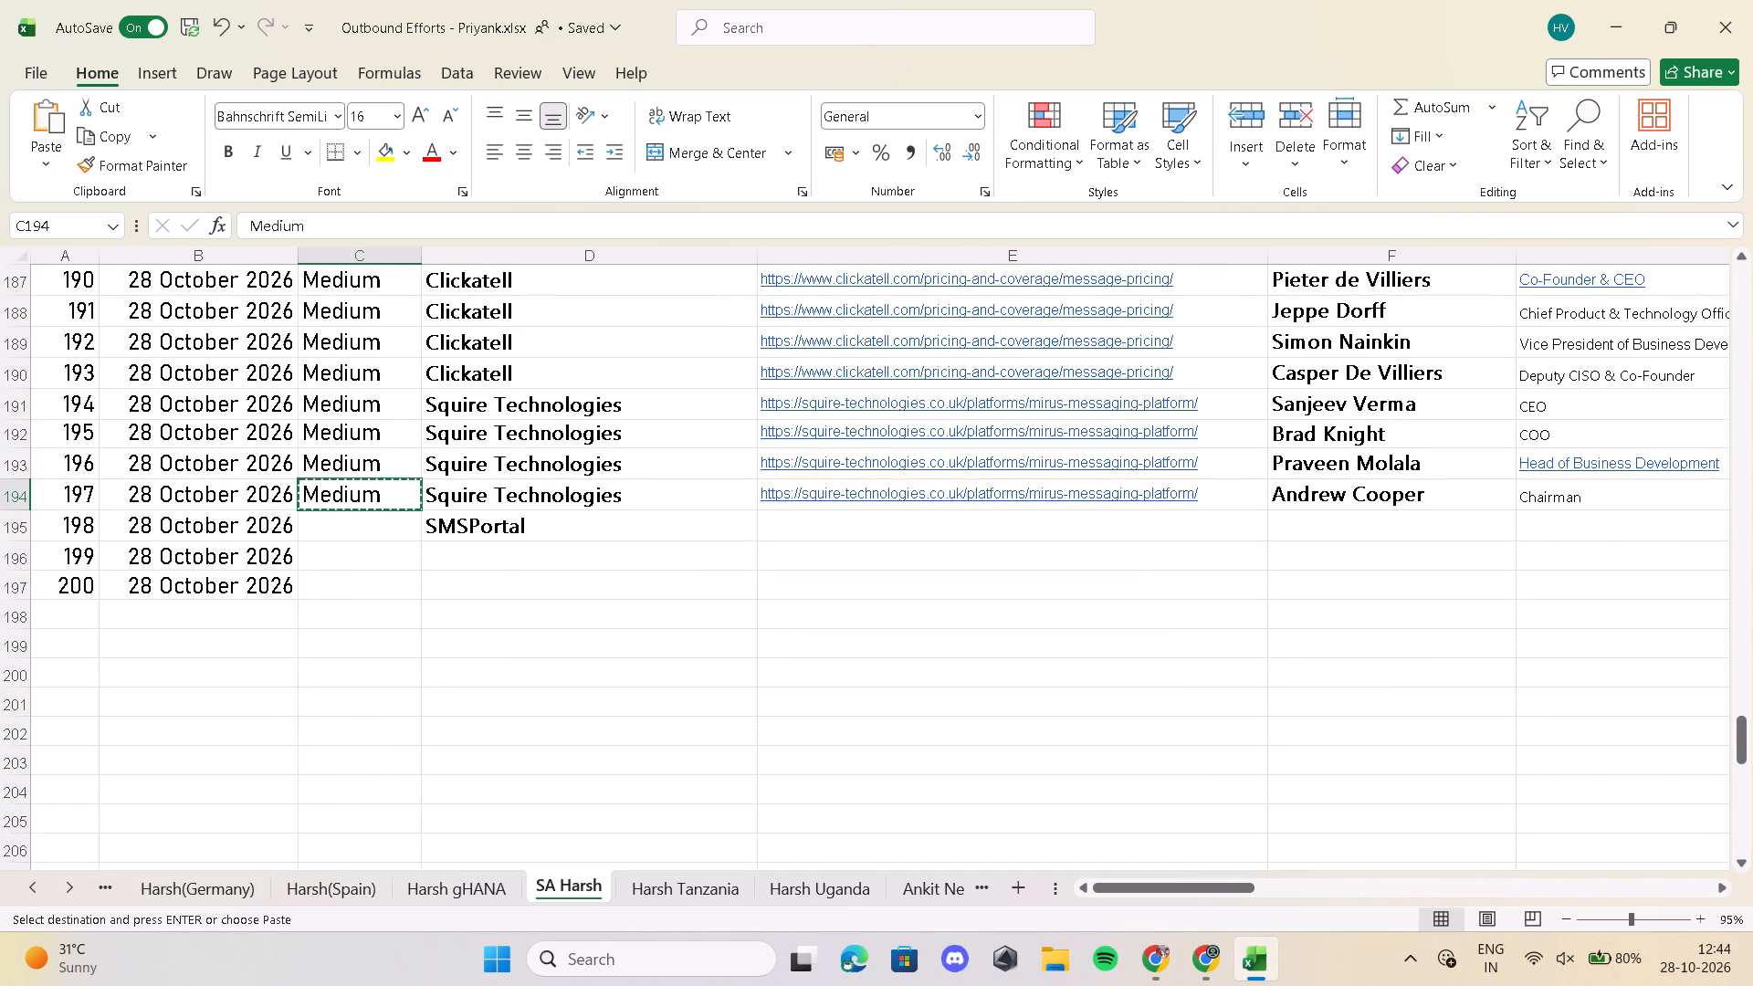
{"action": "left_click", "coordinate": [372, 524]}
{"action": "key", "text": "ctrl+v"}
{"action": "left_click", "coordinate": [9, 527]}
{"action": "left_click", "coordinate": [1168, 955]}
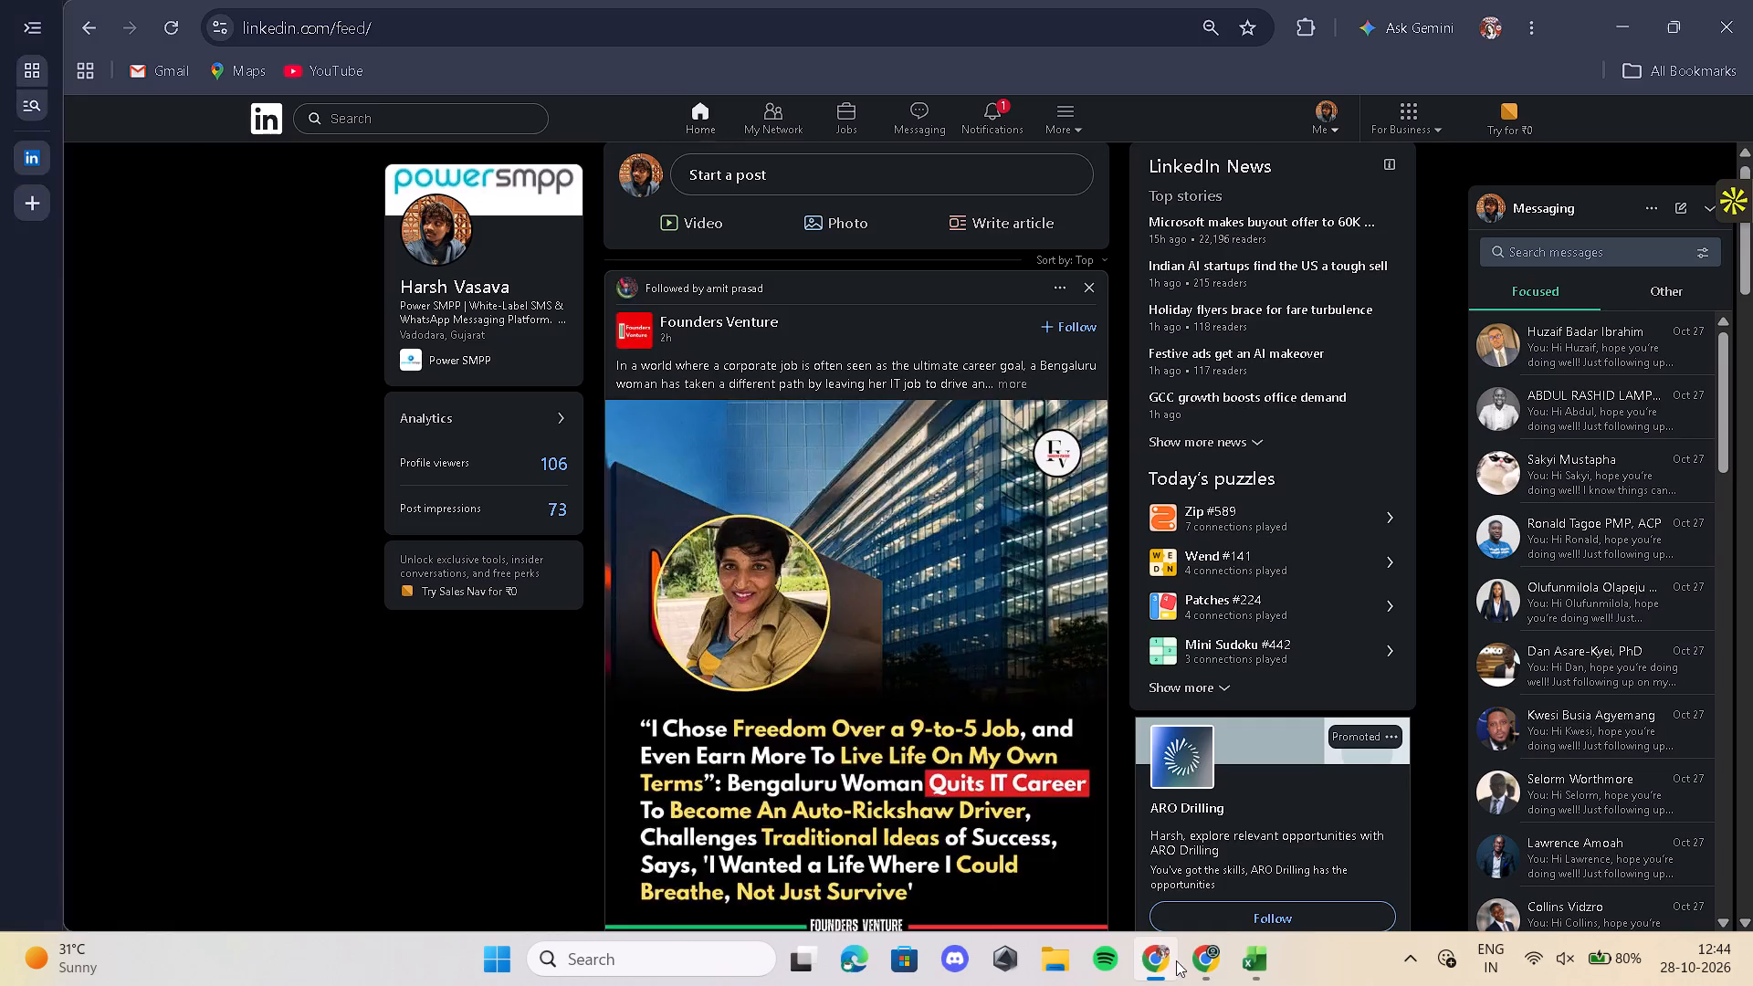
{"action": "left_click", "coordinate": [1188, 964]}
{"action": "left_click", "coordinate": [665, 0]}
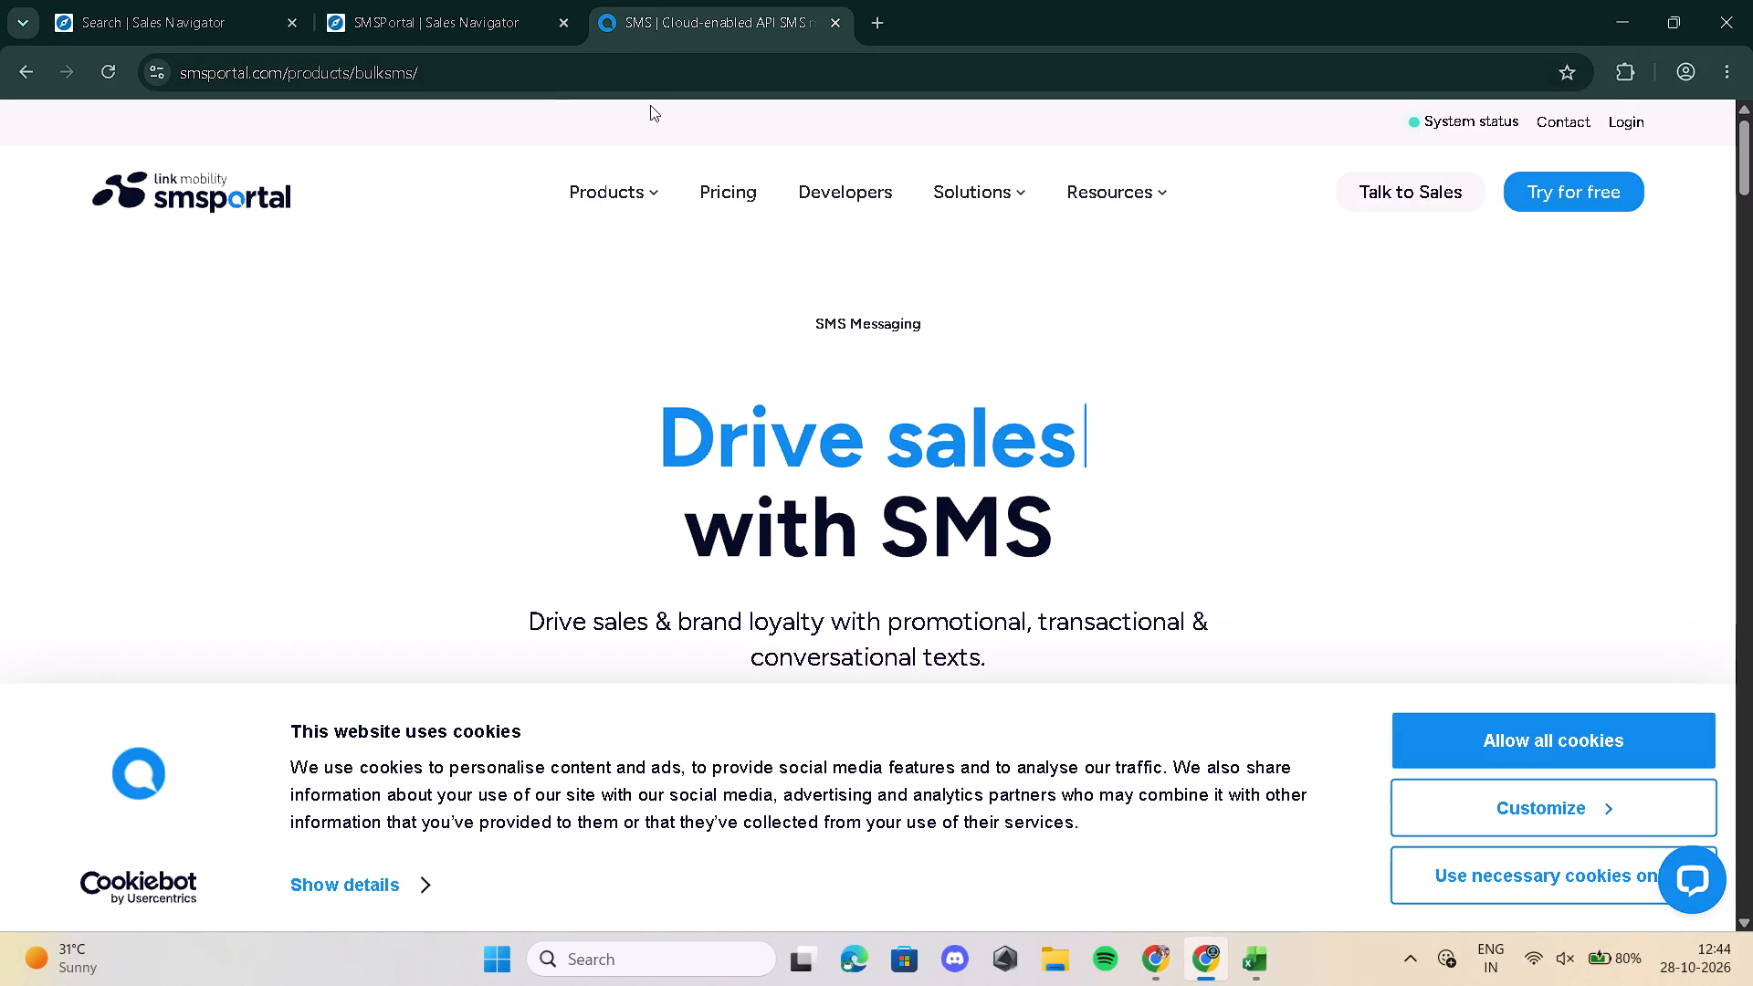
{"action": "left_click", "coordinate": [637, 78]}
{"action": "key", "text": "ctrl+c"}
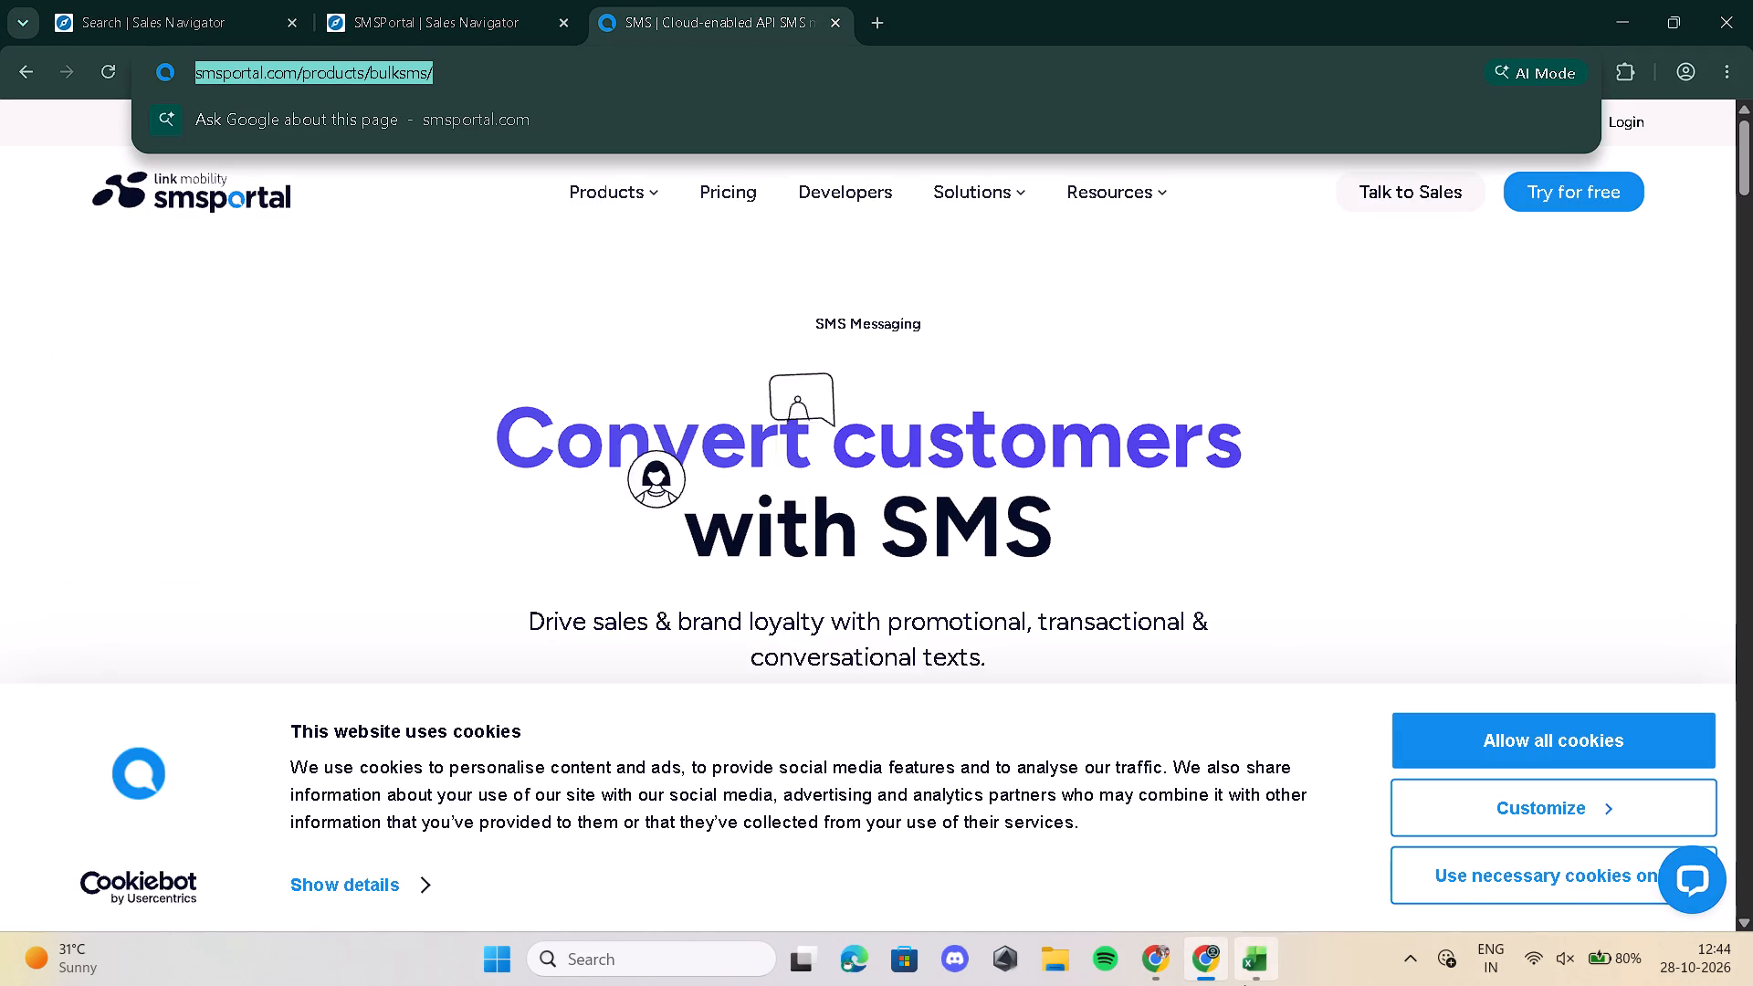
{"action": "left_click", "coordinate": [1245, 985]}
{"action": "left_click", "coordinate": [960, 515]}
{"action": "left_click", "coordinate": [960, 541]}
{"action": "key", "text": "ctrl+v"}
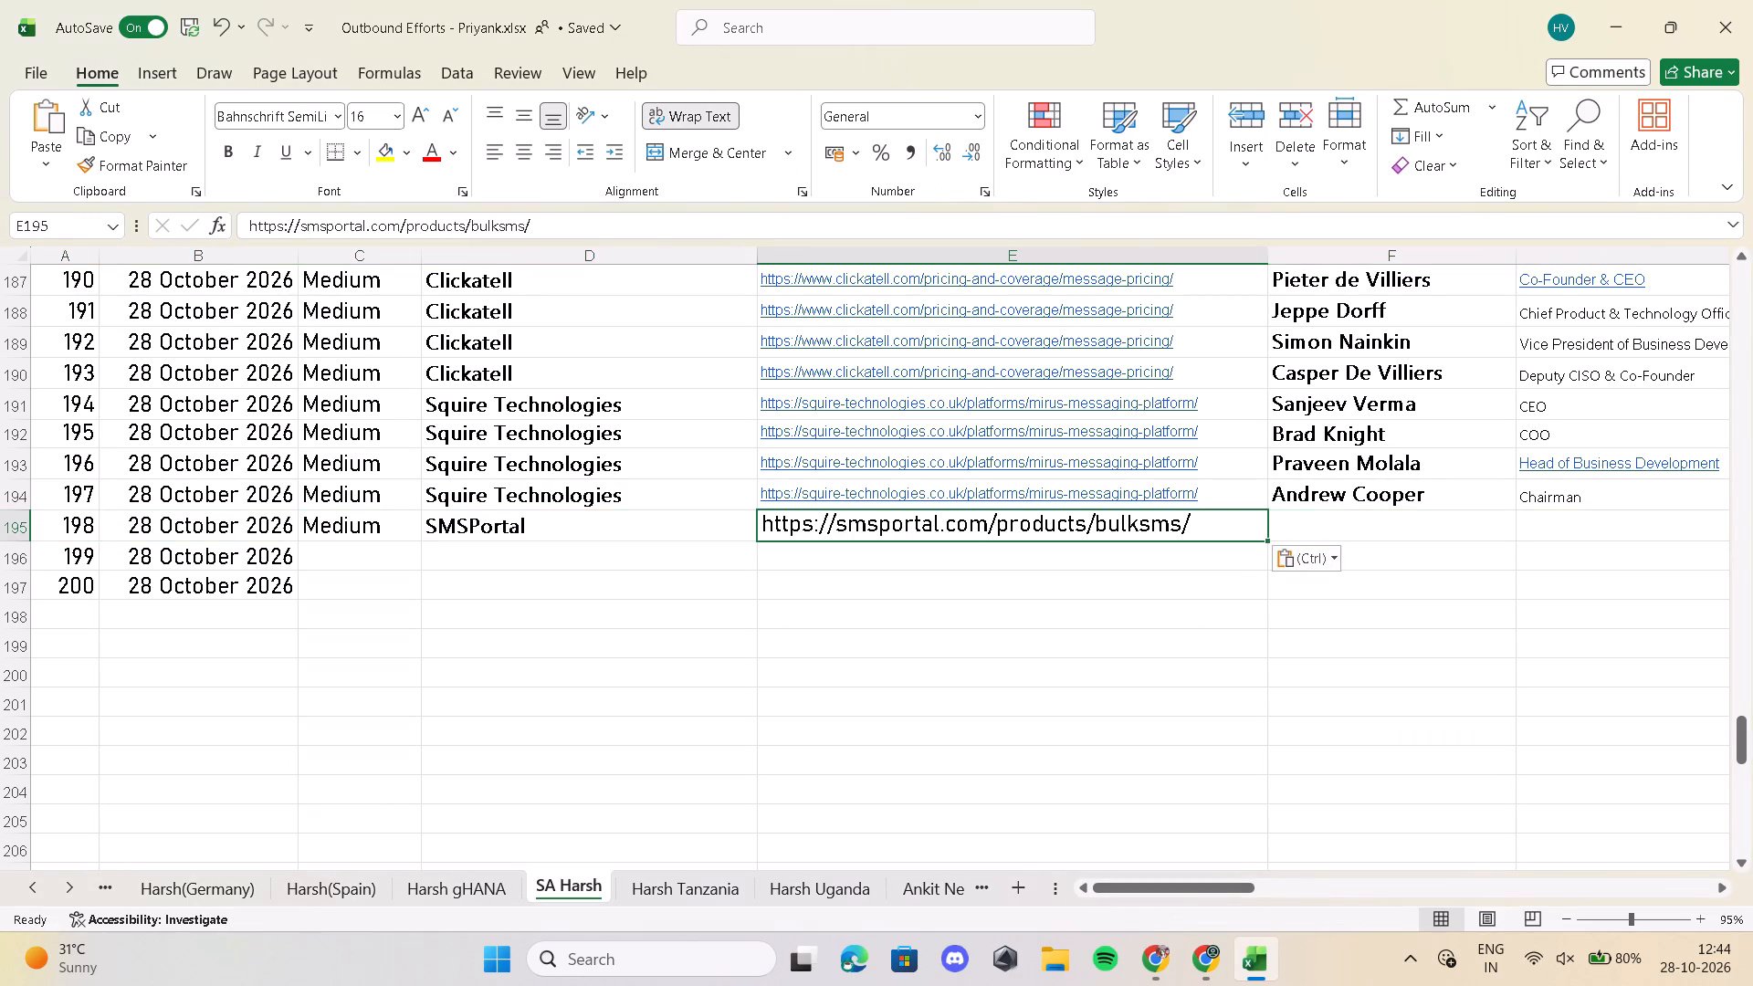
{"action": "left_click", "coordinate": [1350, 532]}
{"action": "double_click", "coordinate": [1242, 527]}
{"action": "left_click", "coordinate": [1396, 530]}
{"action": "left_click", "coordinate": [20, 521]}
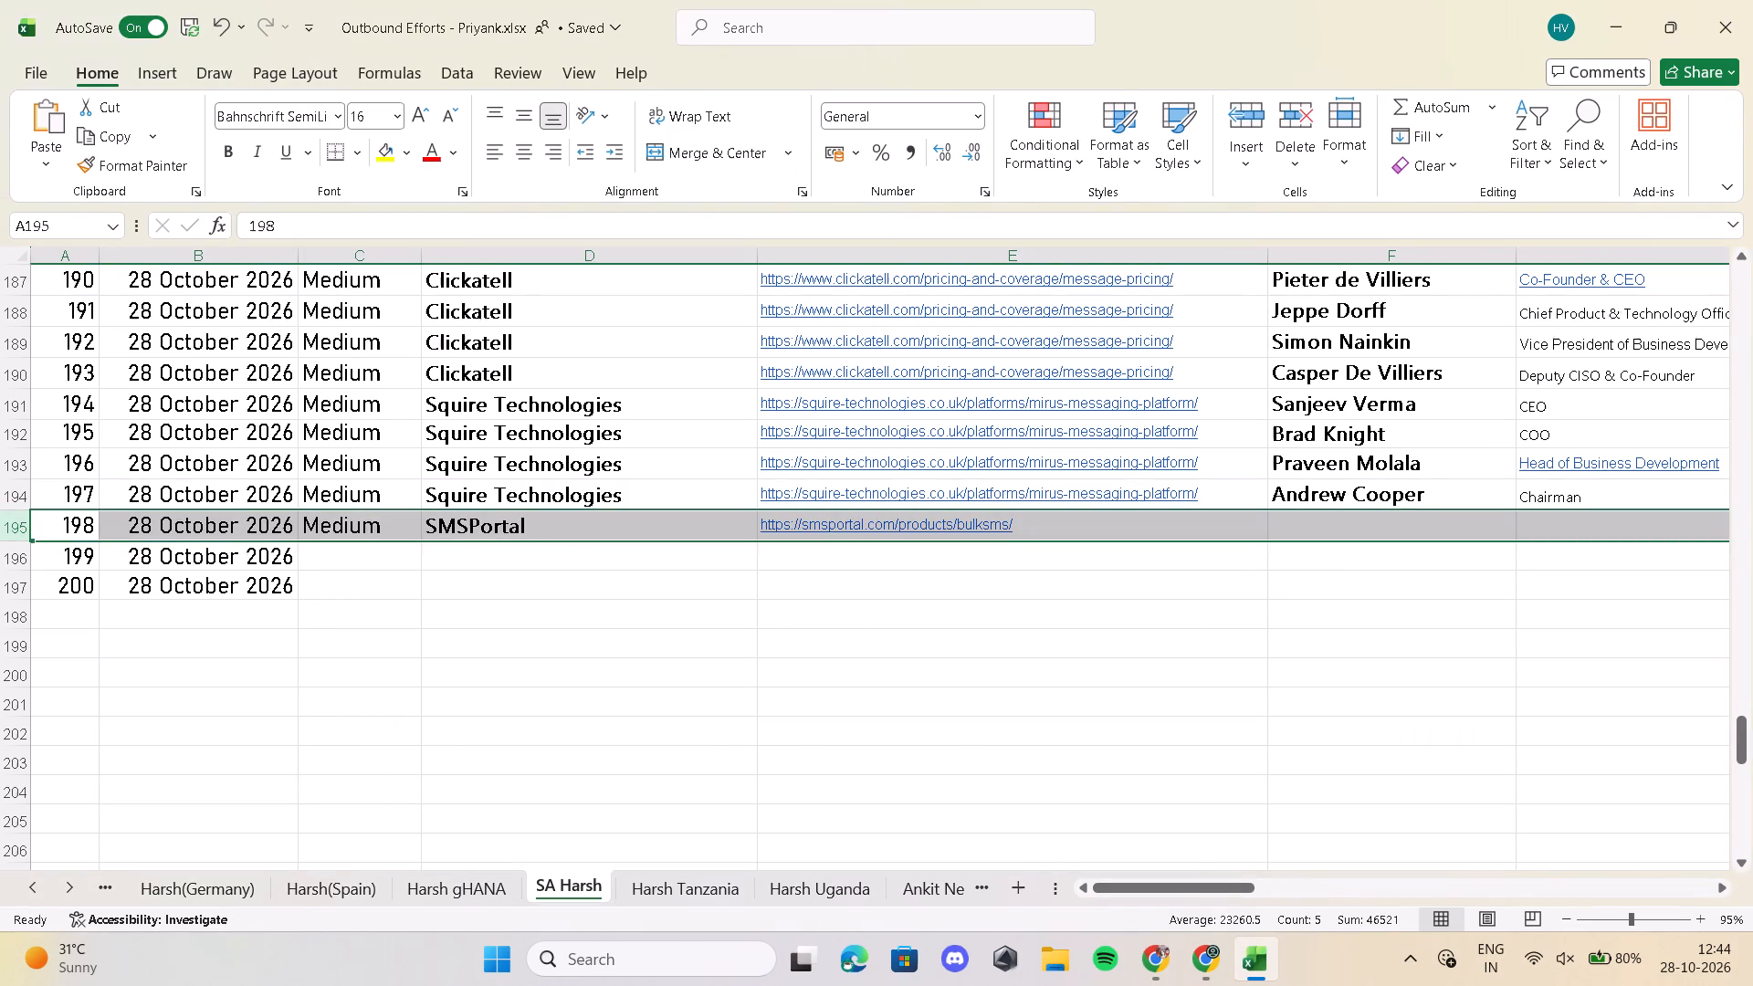
Open the list of all SMSPortal employees from its Sales Navigator company page in a new tab and switch to it.
{"action": "left_click", "coordinate": [1198, 960]}
{"action": "left_click", "coordinate": [442, 3]}
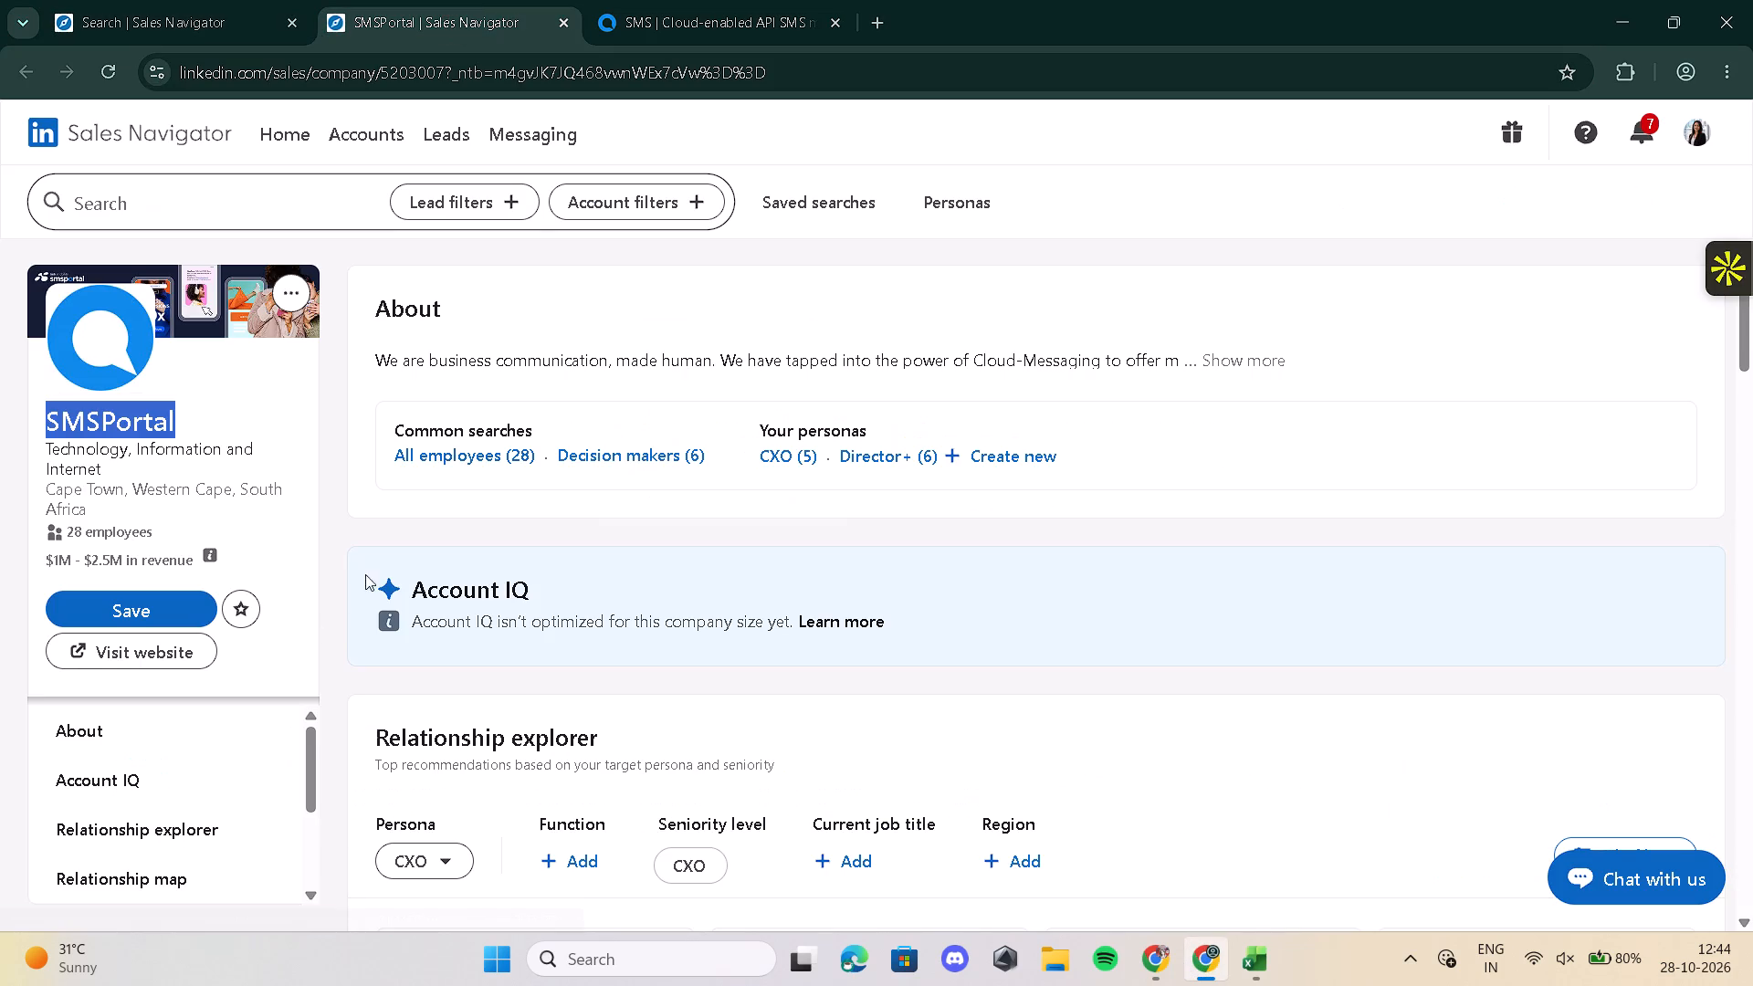
{"action": "right_click", "coordinate": [499, 460]}
{"action": "left_click", "coordinate": [594, 490]}
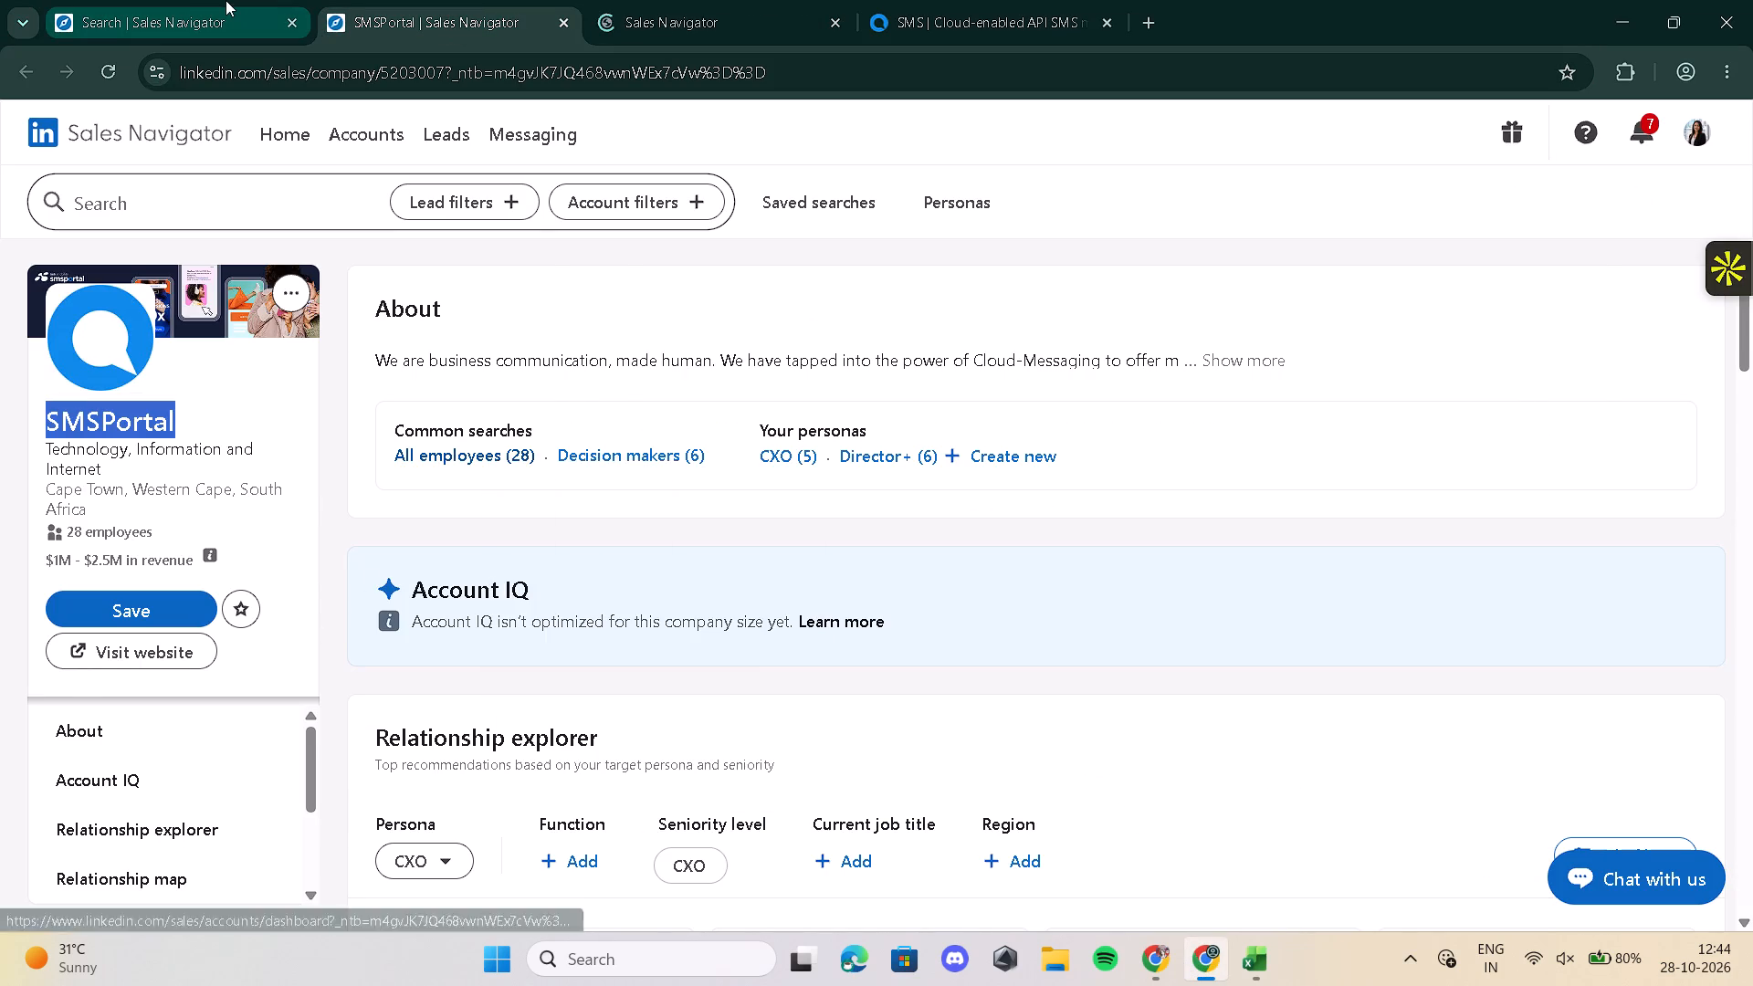
{"action": "left_click", "coordinate": [226, 0]}
{"action": "left_click", "coordinate": [444, 0]}
{"action": "left_click", "coordinate": [713, 0]}
{"action": "left_click", "coordinate": [215, 0]}
{"action": "left_click", "coordinate": [411, 0]}
{"action": "left_click", "coordinate": [754, 0]}
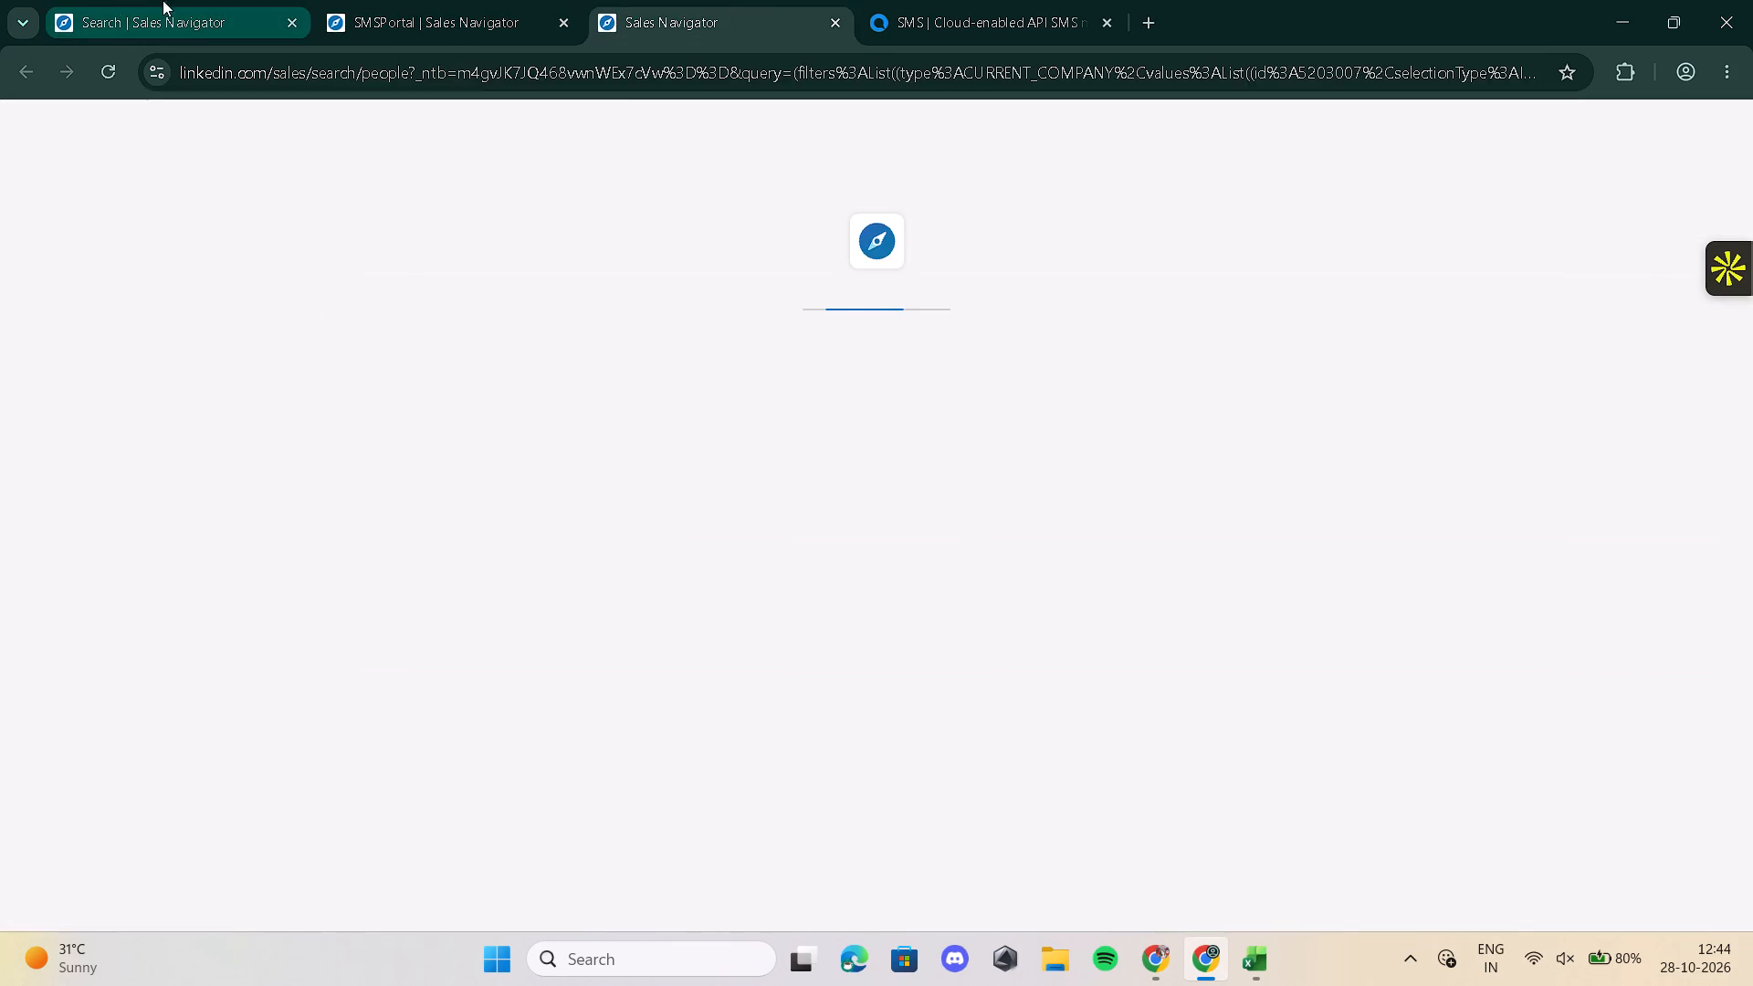
{"action": "left_click", "coordinate": [121, 0]}
{"action": "left_click", "coordinate": [471, 0]}
{"action": "left_click", "coordinate": [763, 0]}
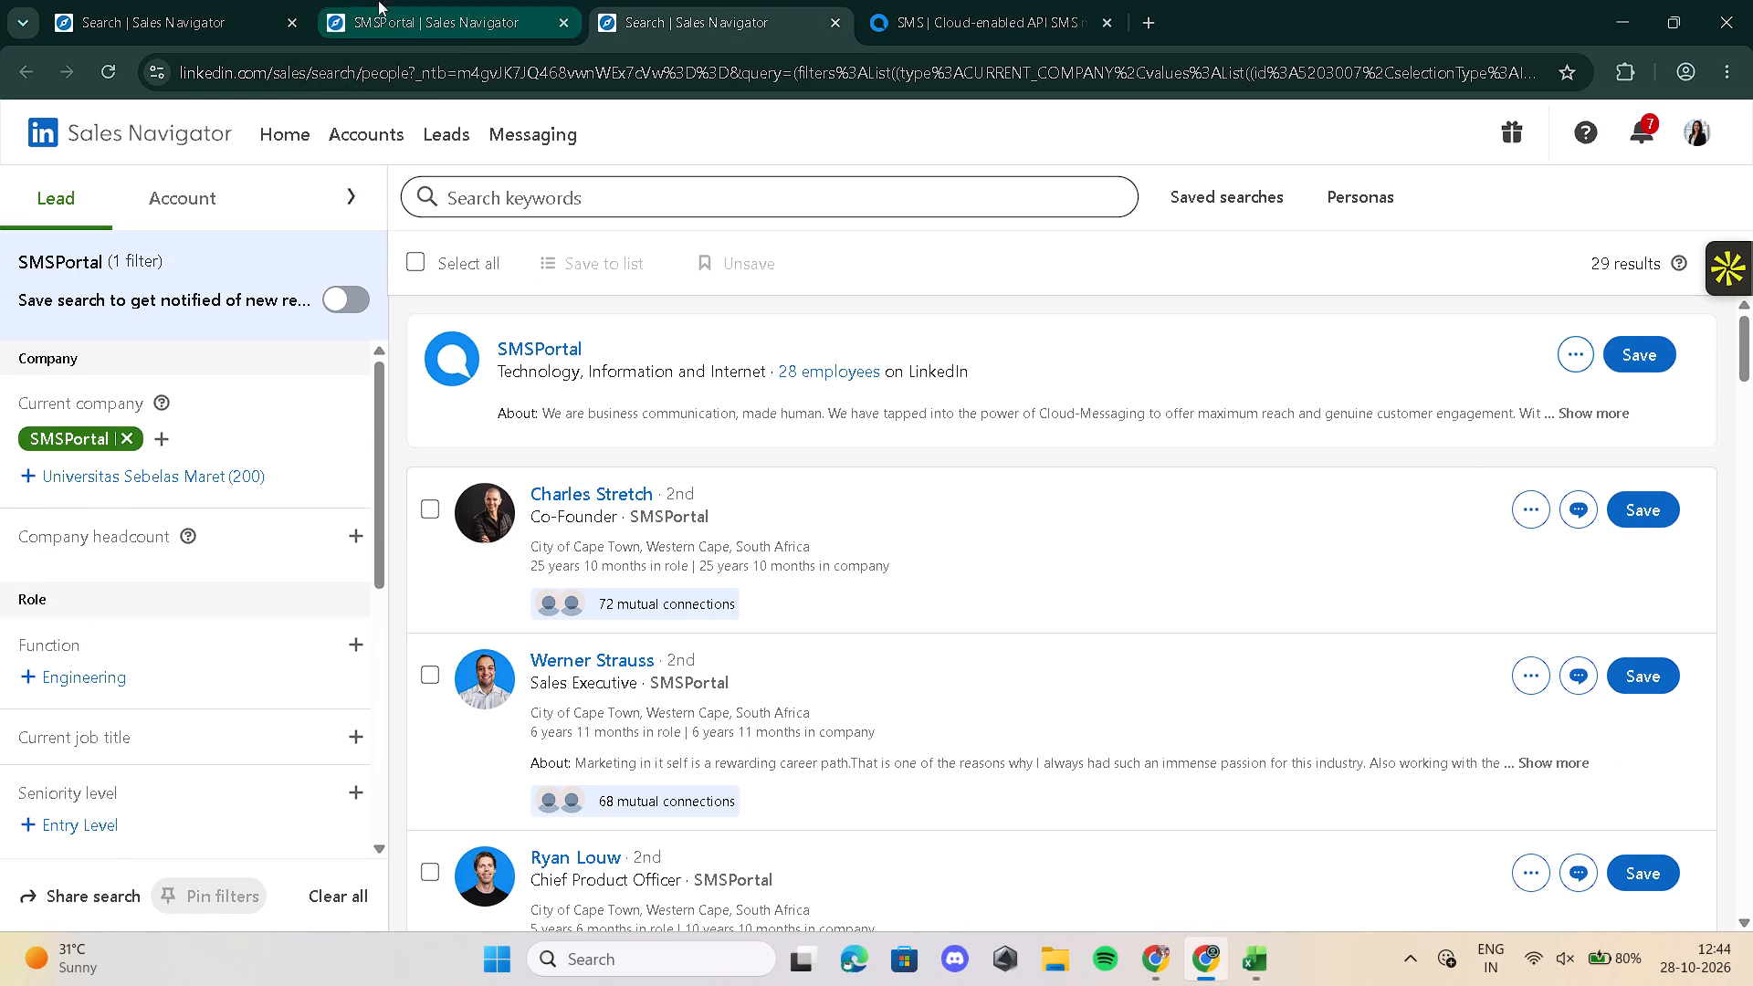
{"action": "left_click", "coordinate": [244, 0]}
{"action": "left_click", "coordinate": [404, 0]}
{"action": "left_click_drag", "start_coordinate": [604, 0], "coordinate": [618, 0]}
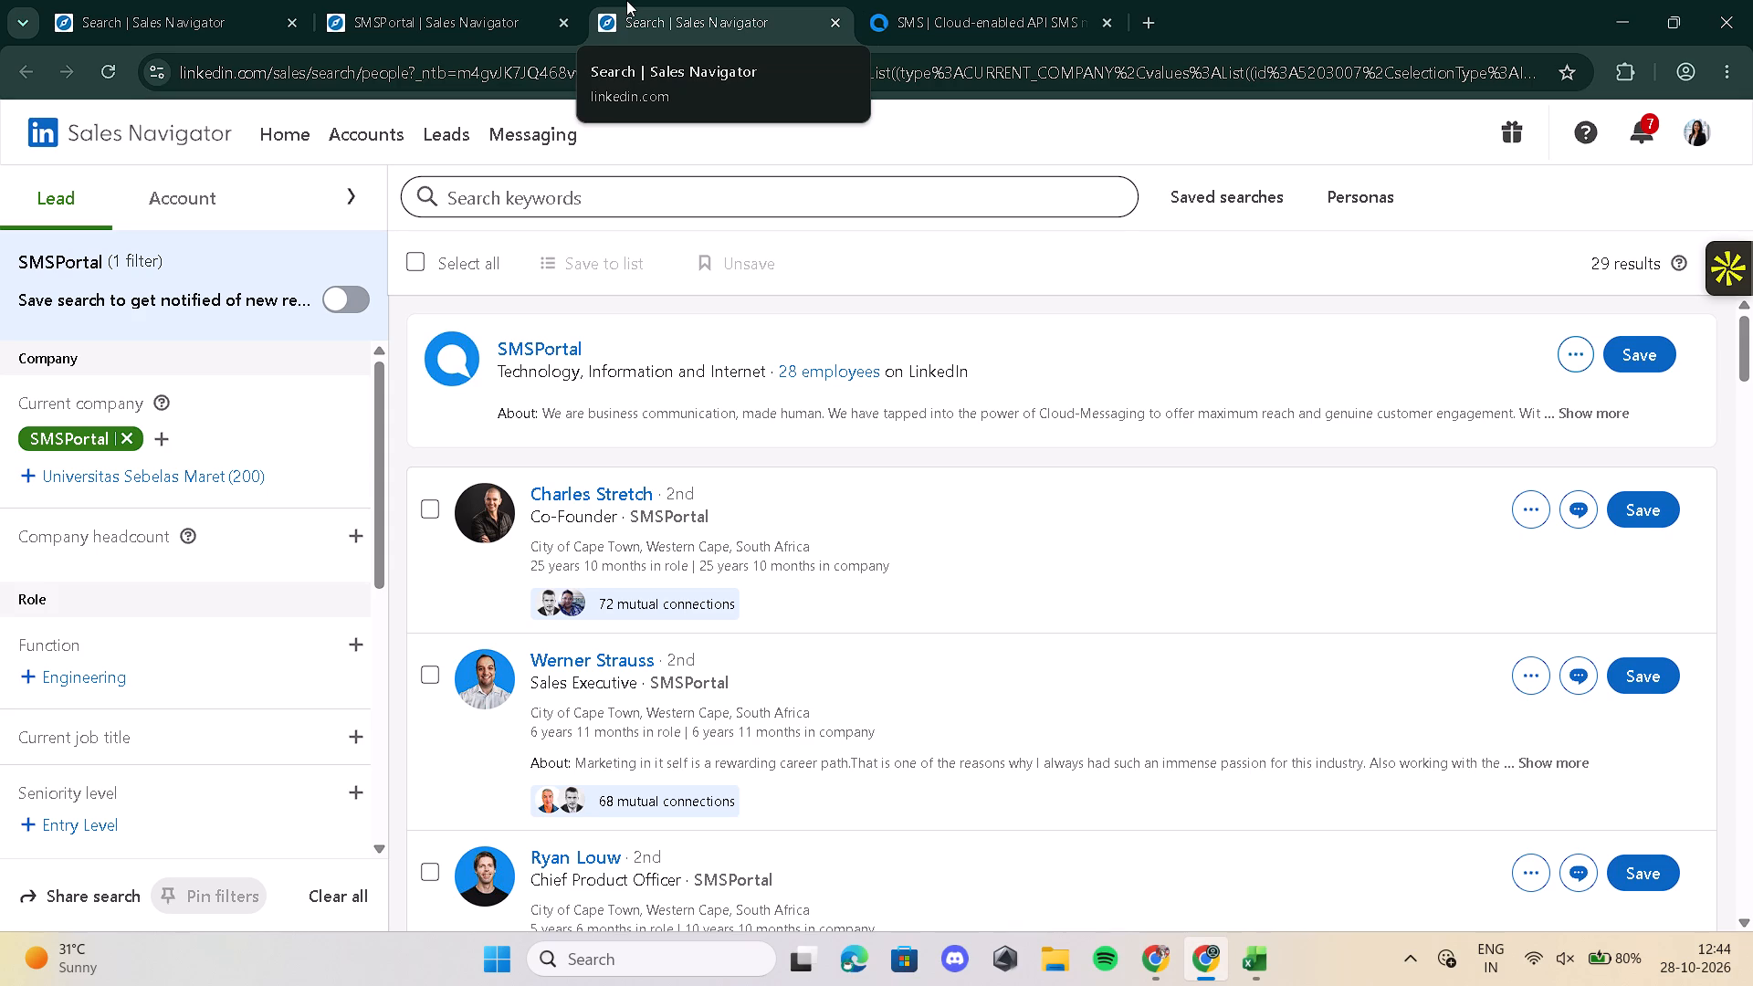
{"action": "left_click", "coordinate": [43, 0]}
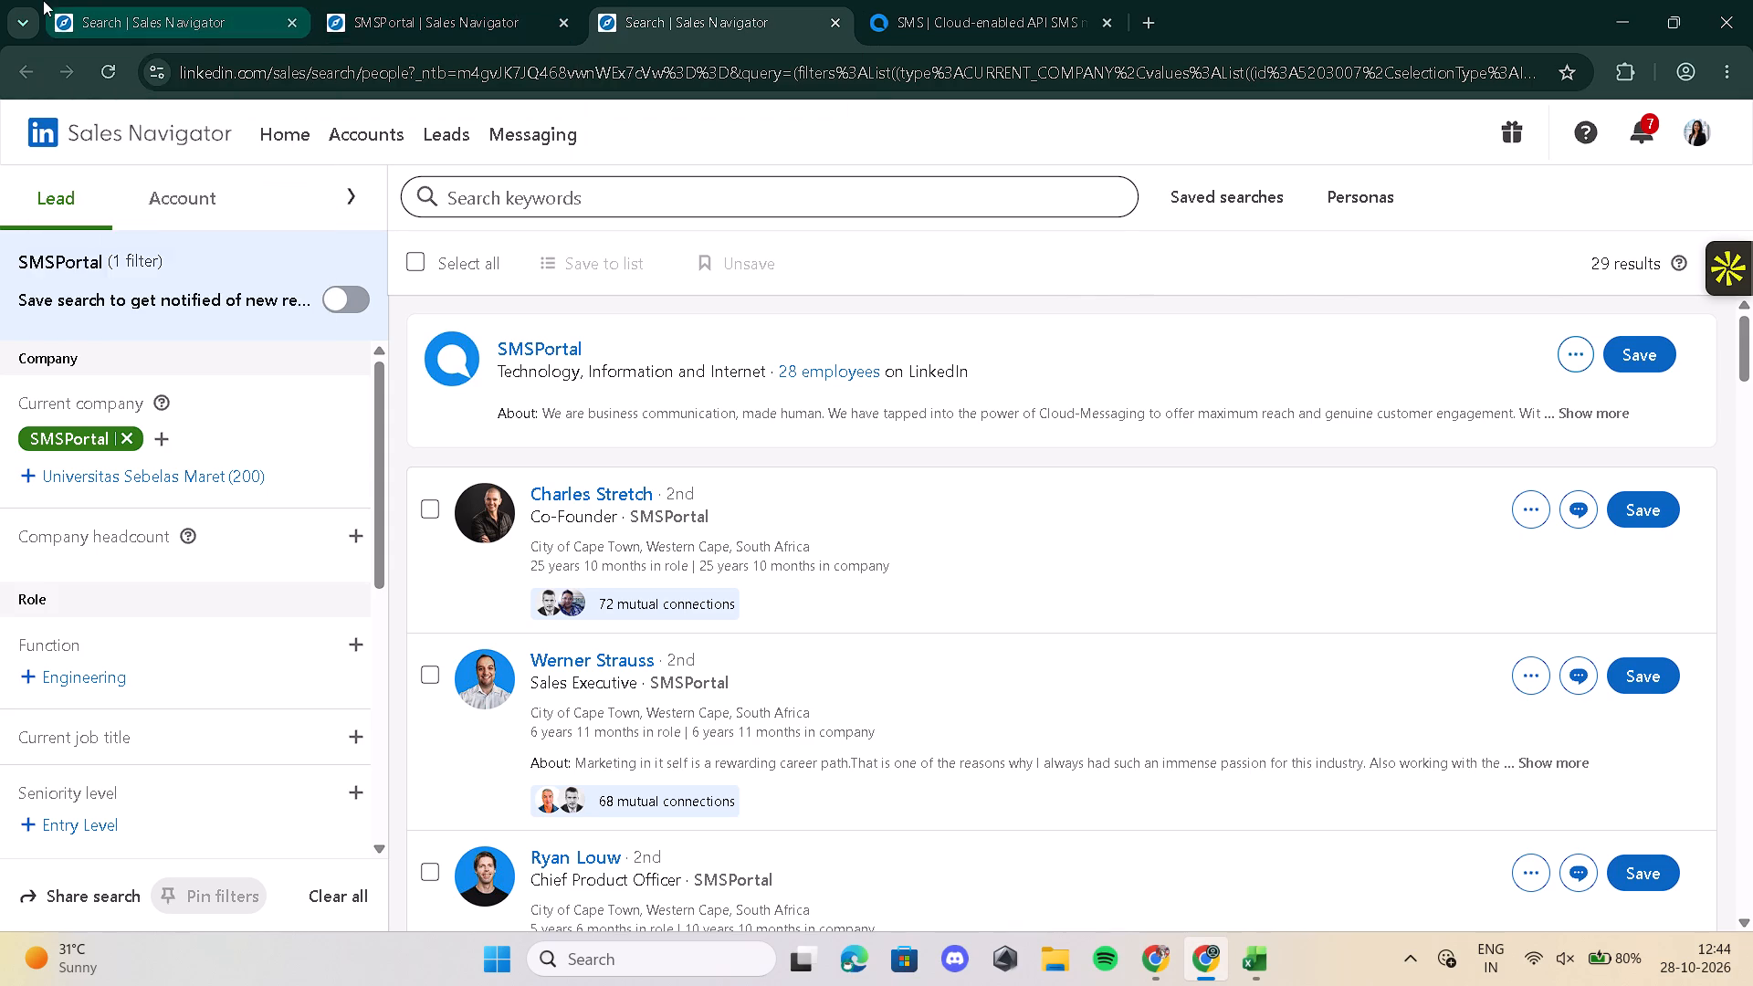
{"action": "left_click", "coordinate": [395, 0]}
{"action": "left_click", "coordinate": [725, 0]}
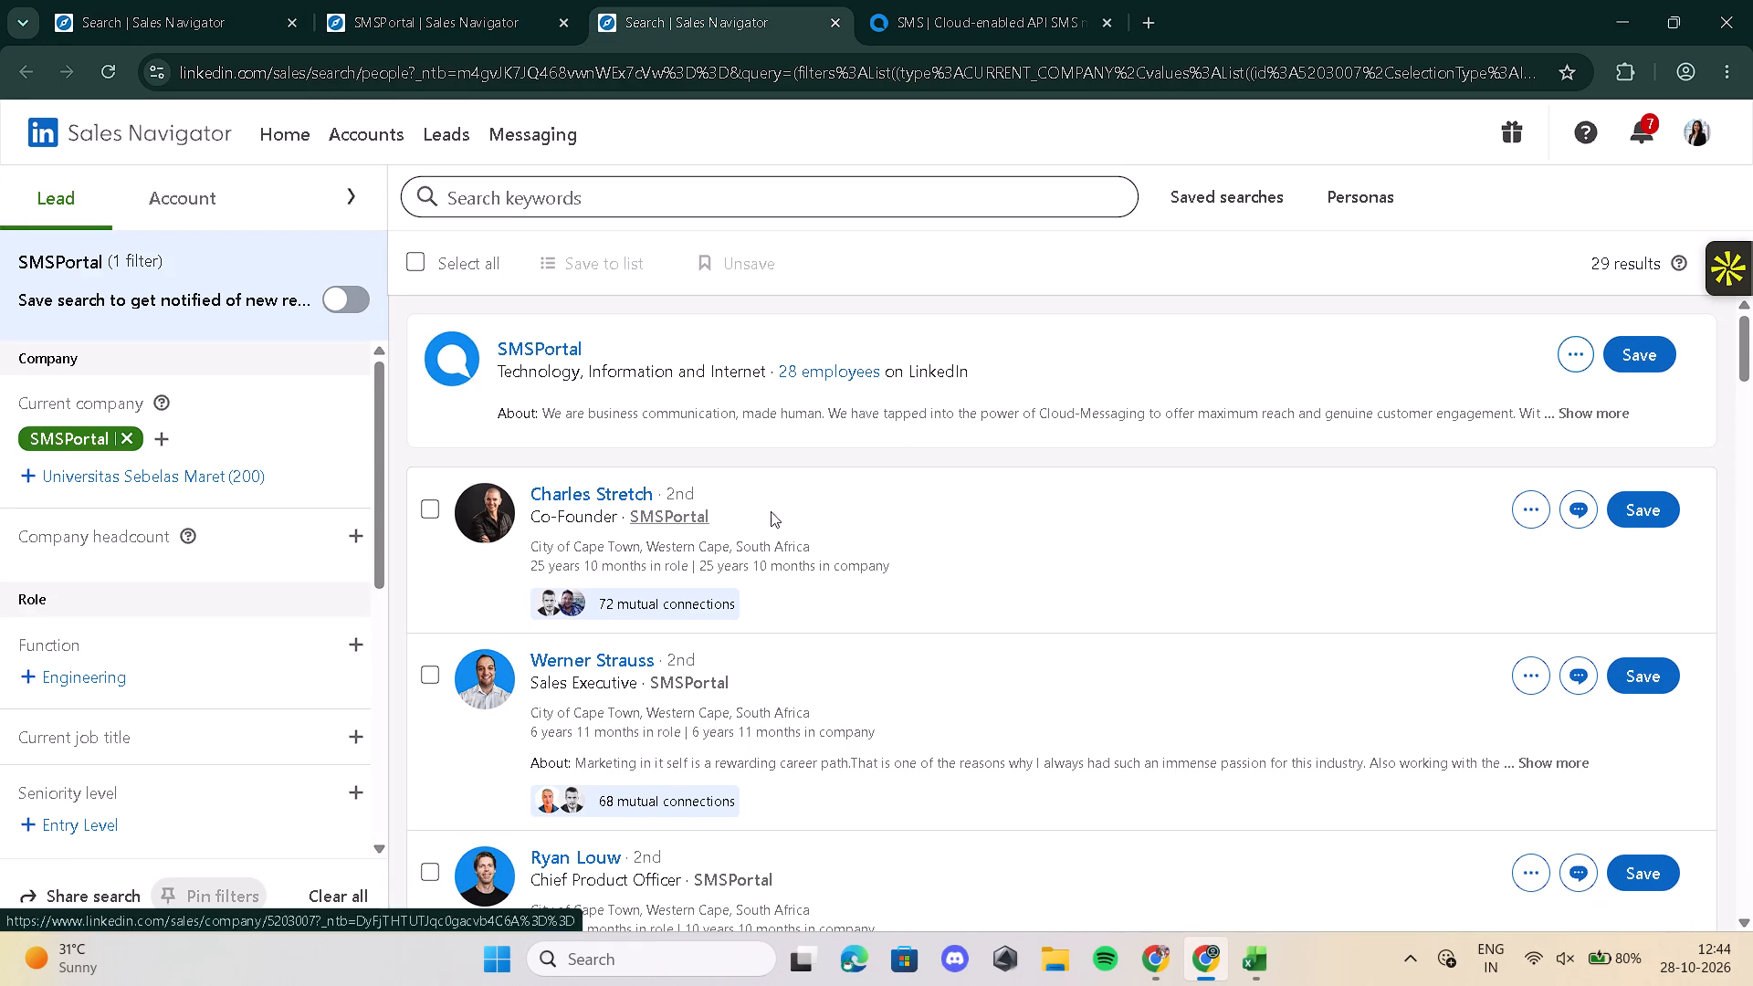
Examine the names and job titles in the SMSPortal employee results for decision makers.
{"action": "scroll", "coordinate": [1041, 530], "scroll_direction": "down", "scroll_amount": 2}
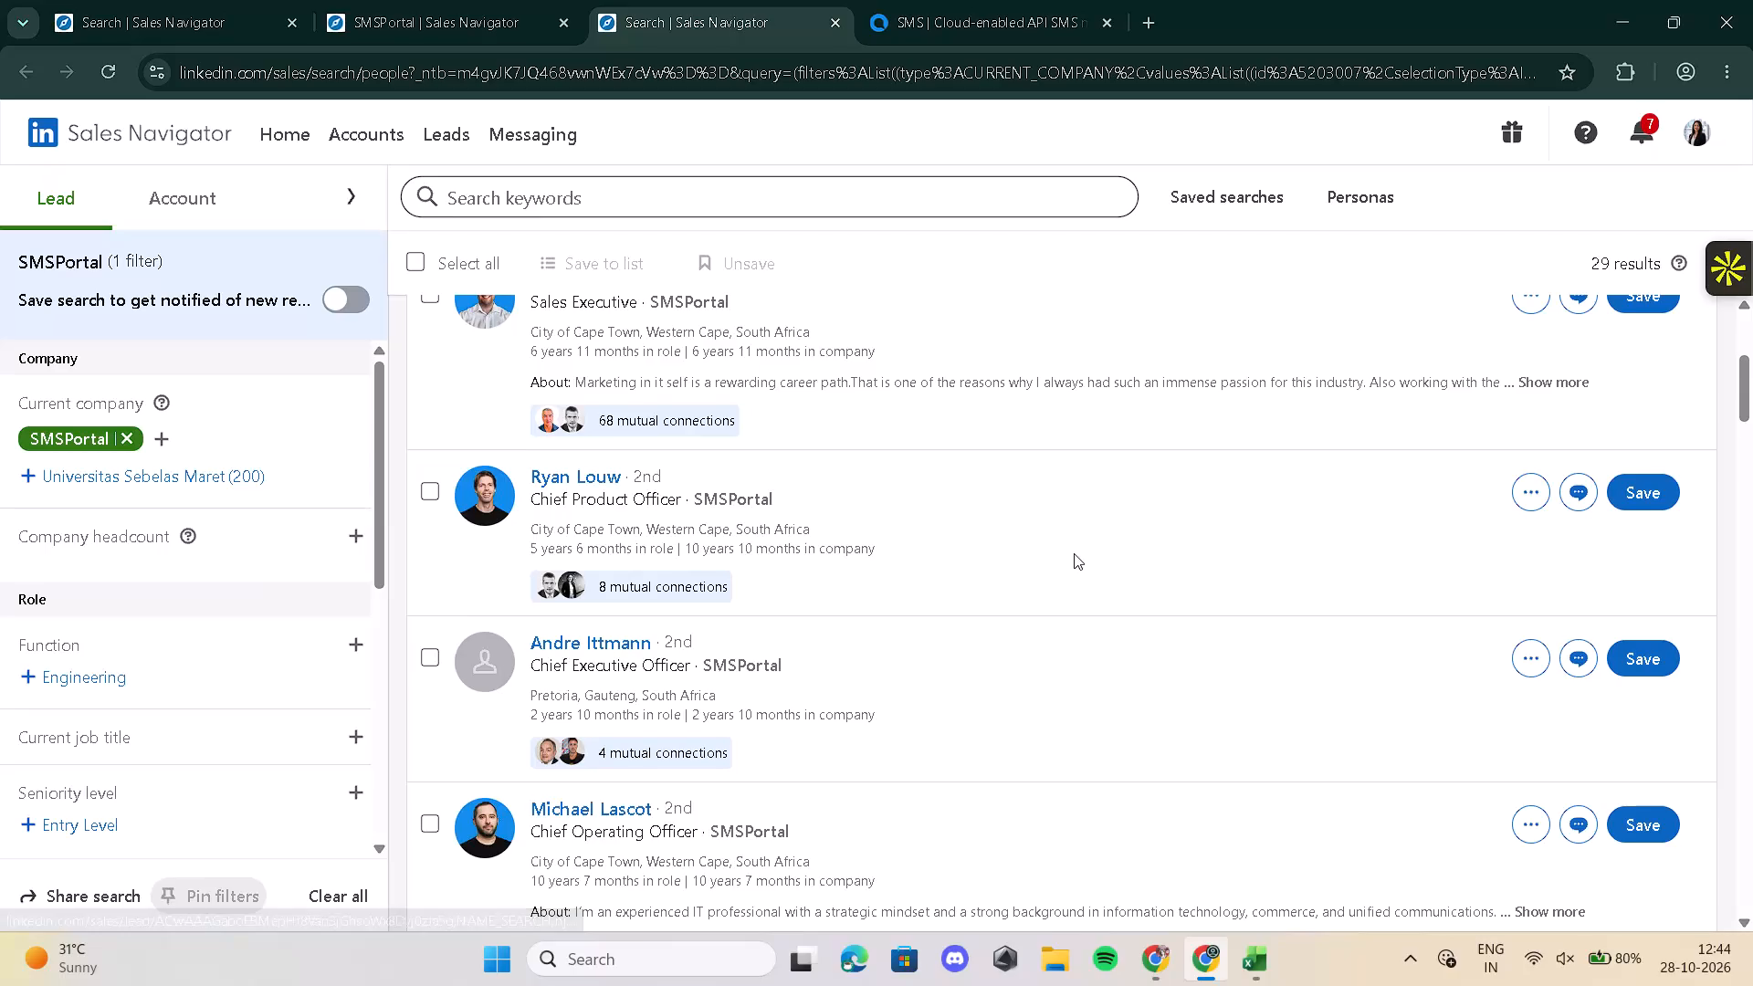
{"action": "scroll", "coordinate": [1074, 553], "scroll_direction": "down", "scroll_amount": 2}
{"action": "scroll", "coordinate": [1074, 553], "scroll_direction": "up", "scroll_amount": 5}
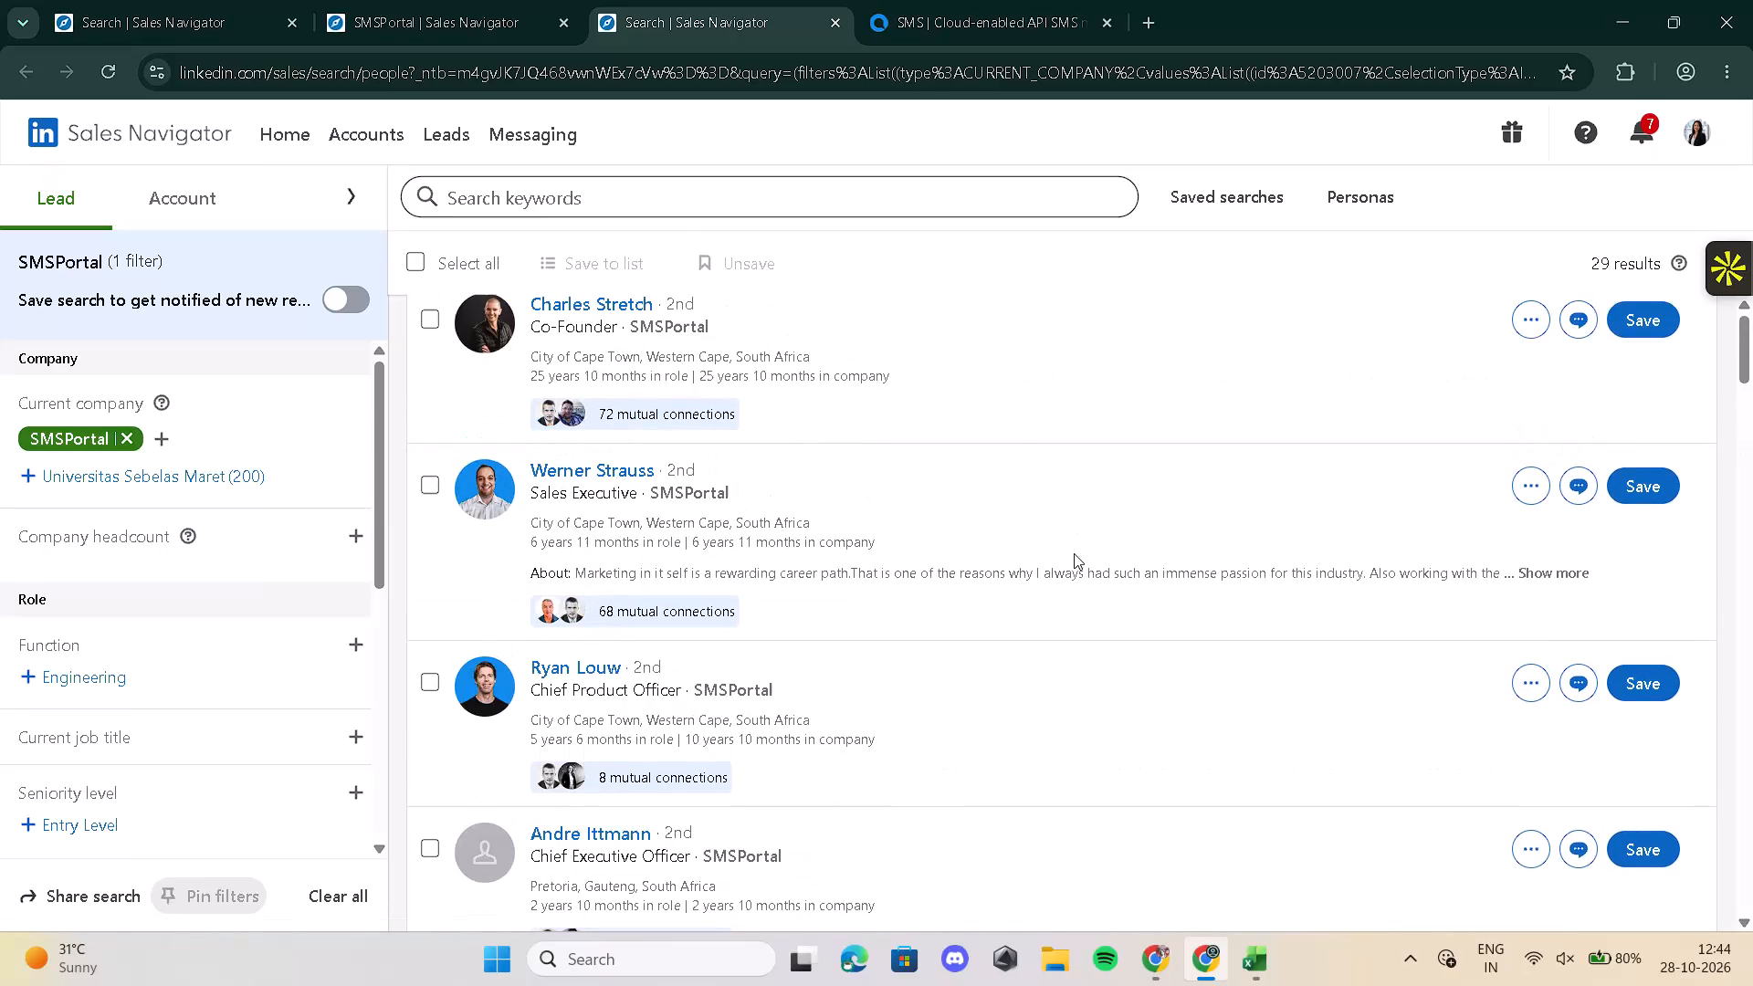
{"action": "scroll", "coordinate": [1074, 553], "scroll_direction": "down", "scroll_amount": 19}
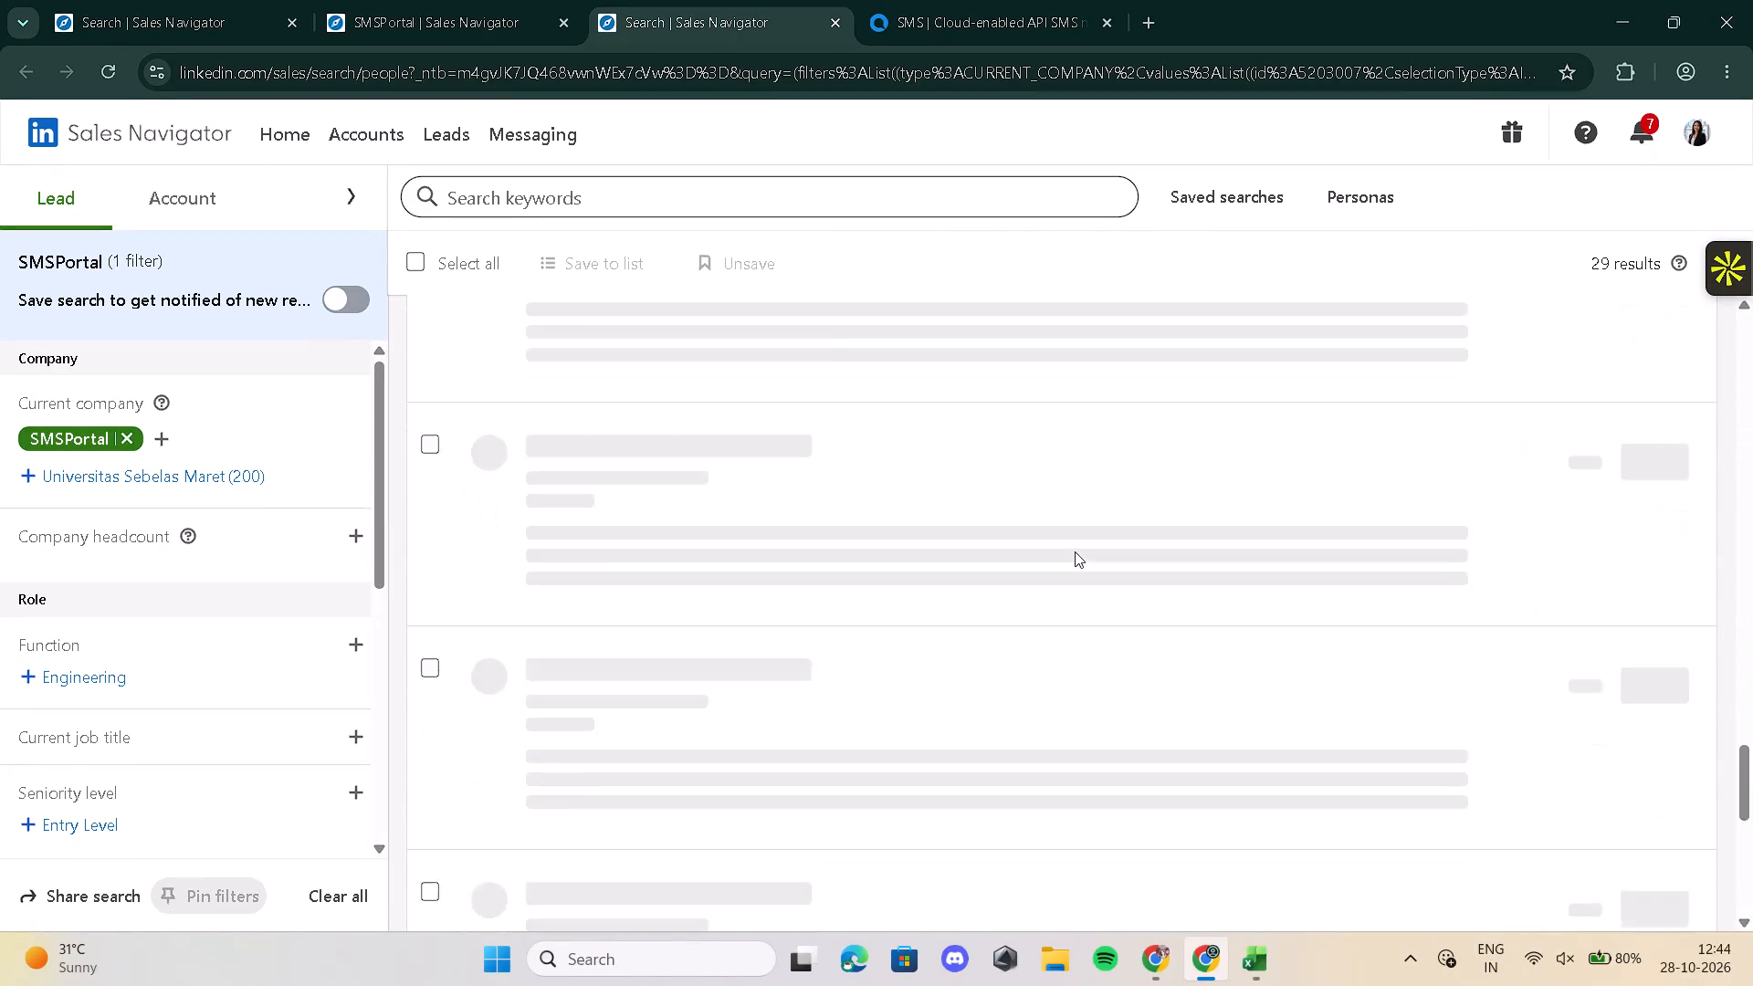
{"action": "scroll", "coordinate": [1075, 551], "scroll_direction": "down", "scroll_amount": 7}
{"action": "scroll", "coordinate": [1104, 582], "scroll_direction": "up", "scroll_amount": 4}
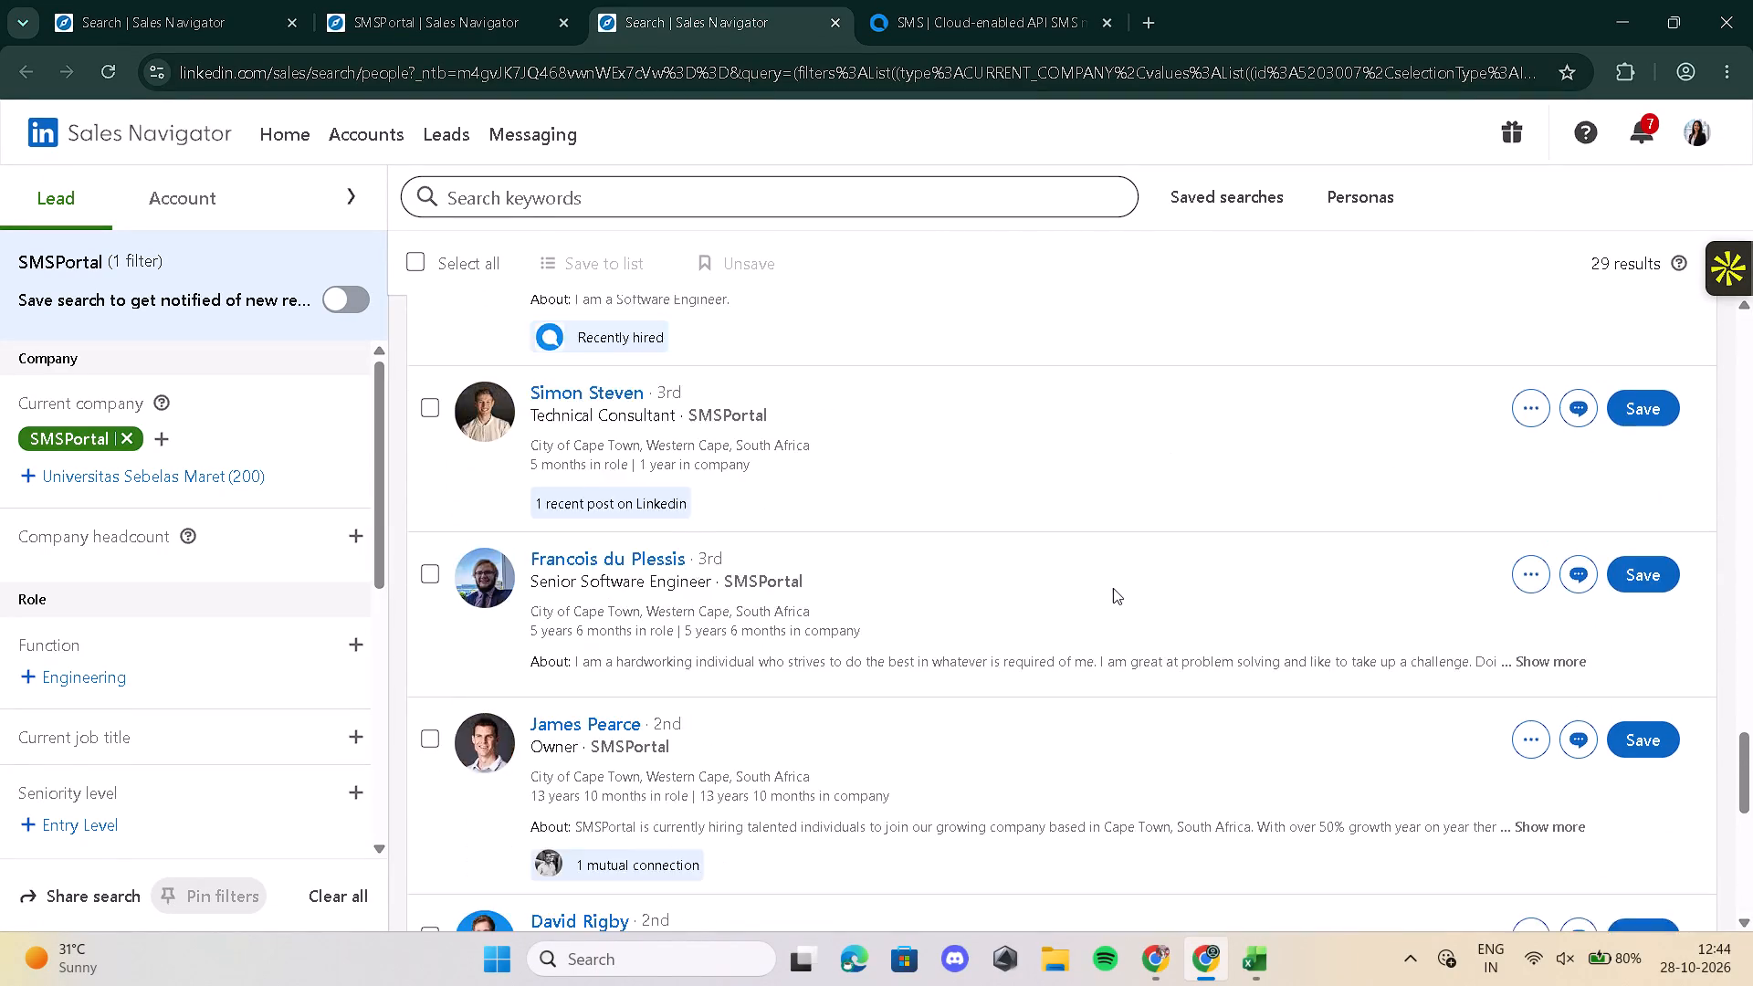
{"action": "scroll", "coordinate": [1113, 588], "scroll_direction": "up", "scroll_amount": 20}
{"action": "scroll", "coordinate": [1113, 588], "scroll_direction": "up", "scroll_amount": 4}
Open the Sales Navigator lead page of SMSPortal's co-founder in a new tab and switch to it.
{"action": "right_click", "coordinate": [641, 503]}
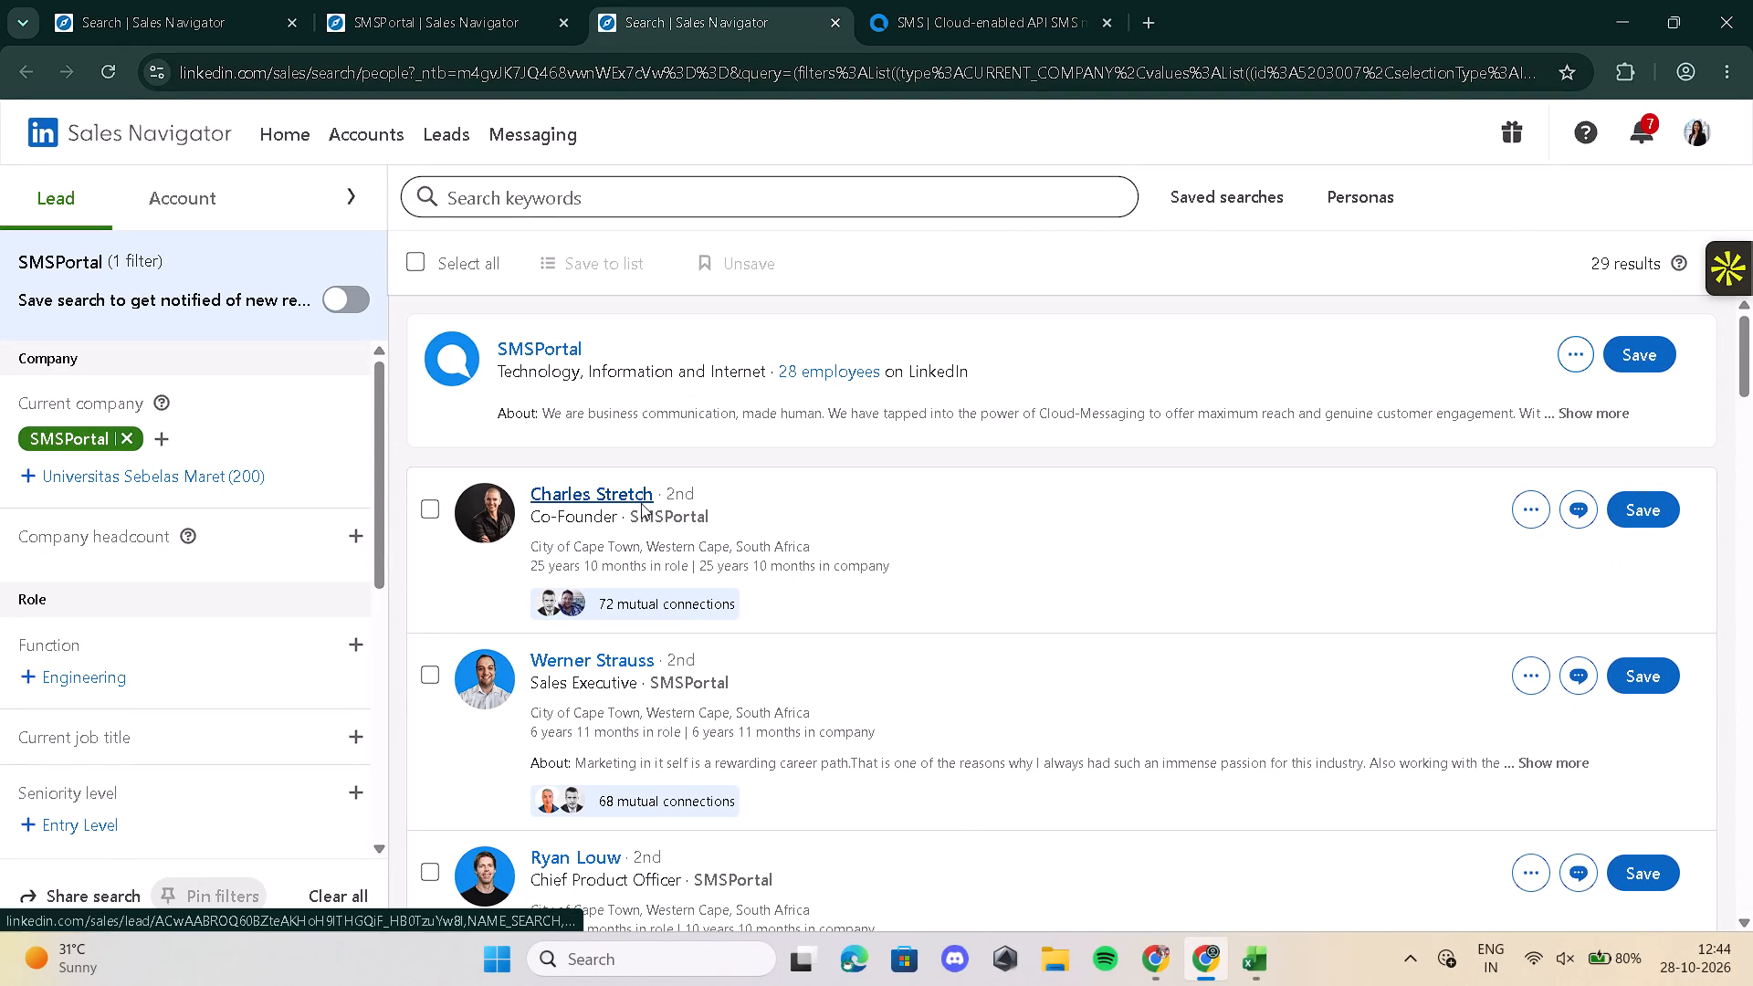
{"action": "left_click", "coordinate": [772, 533]}
{"action": "left_click", "coordinate": [200, 22]}
{"action": "left_click", "coordinate": [361, 0]}
{"action": "left_click", "coordinate": [551, 0]}
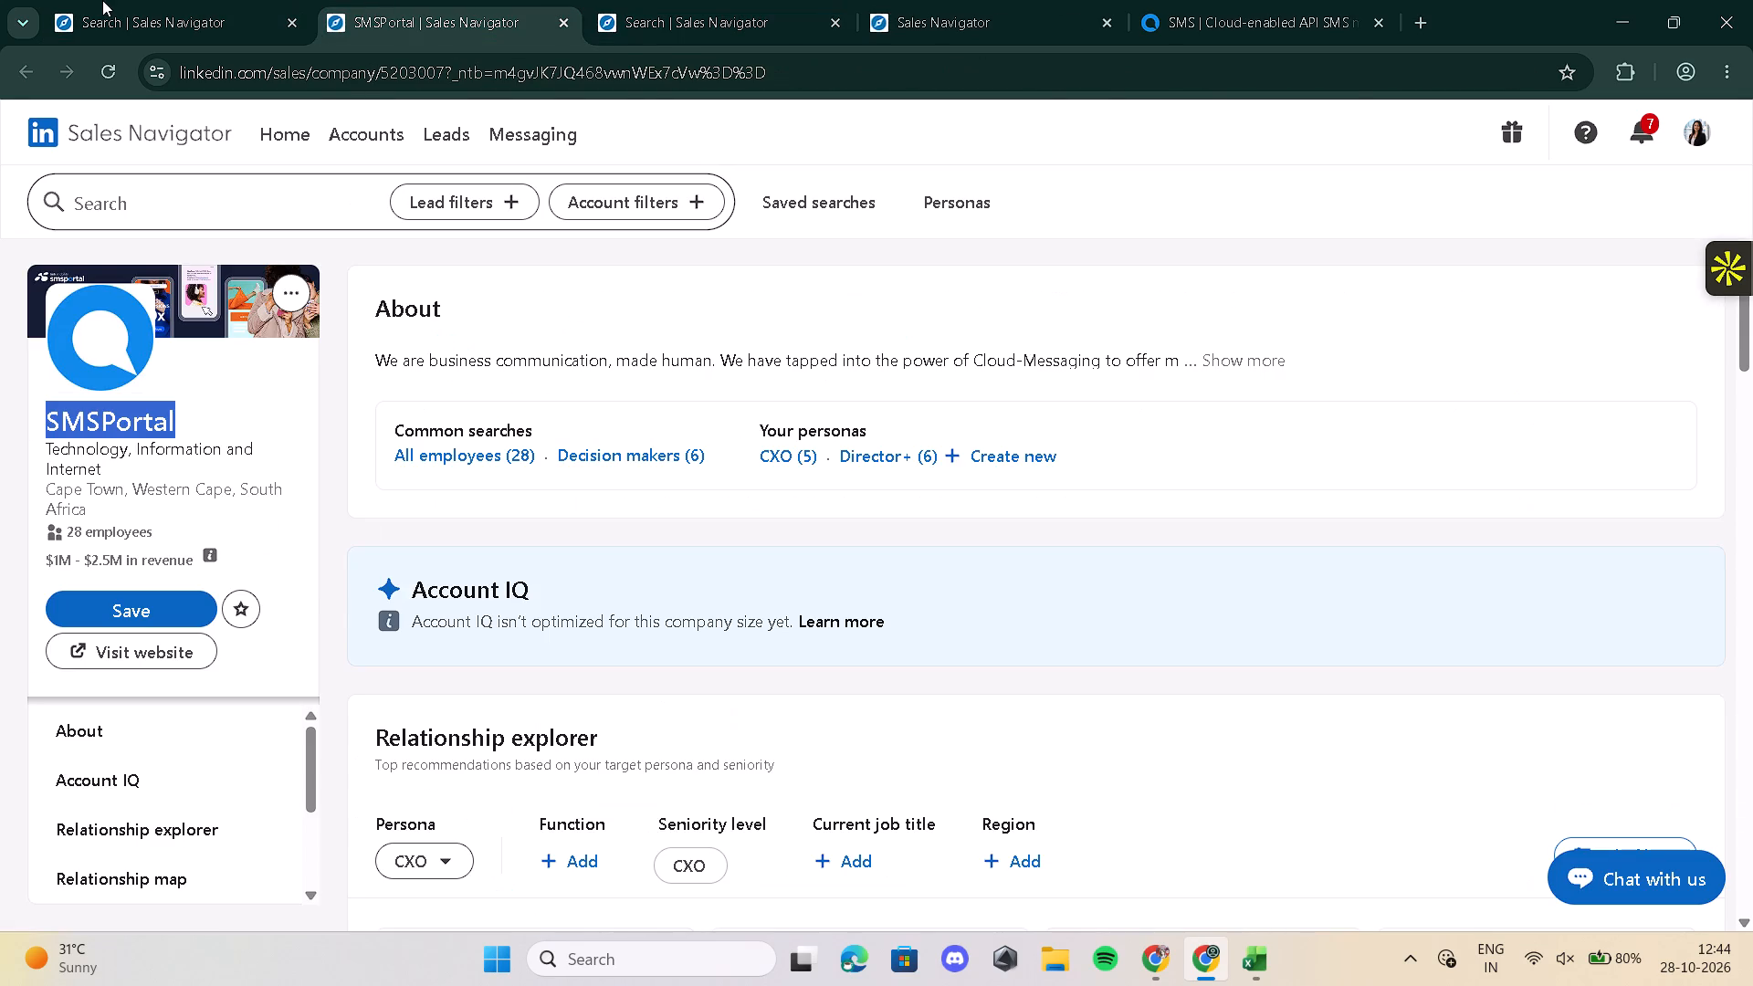
{"action": "left_click", "coordinate": [102, 0]}
{"action": "left_click", "coordinate": [407, 0]}
{"action": "left_click", "coordinate": [719, 0]}
{"action": "left_click", "coordinate": [979, 0]}
{"action": "left_click", "coordinate": [29, 0]}
{"action": "left_click", "coordinate": [212, 0]}
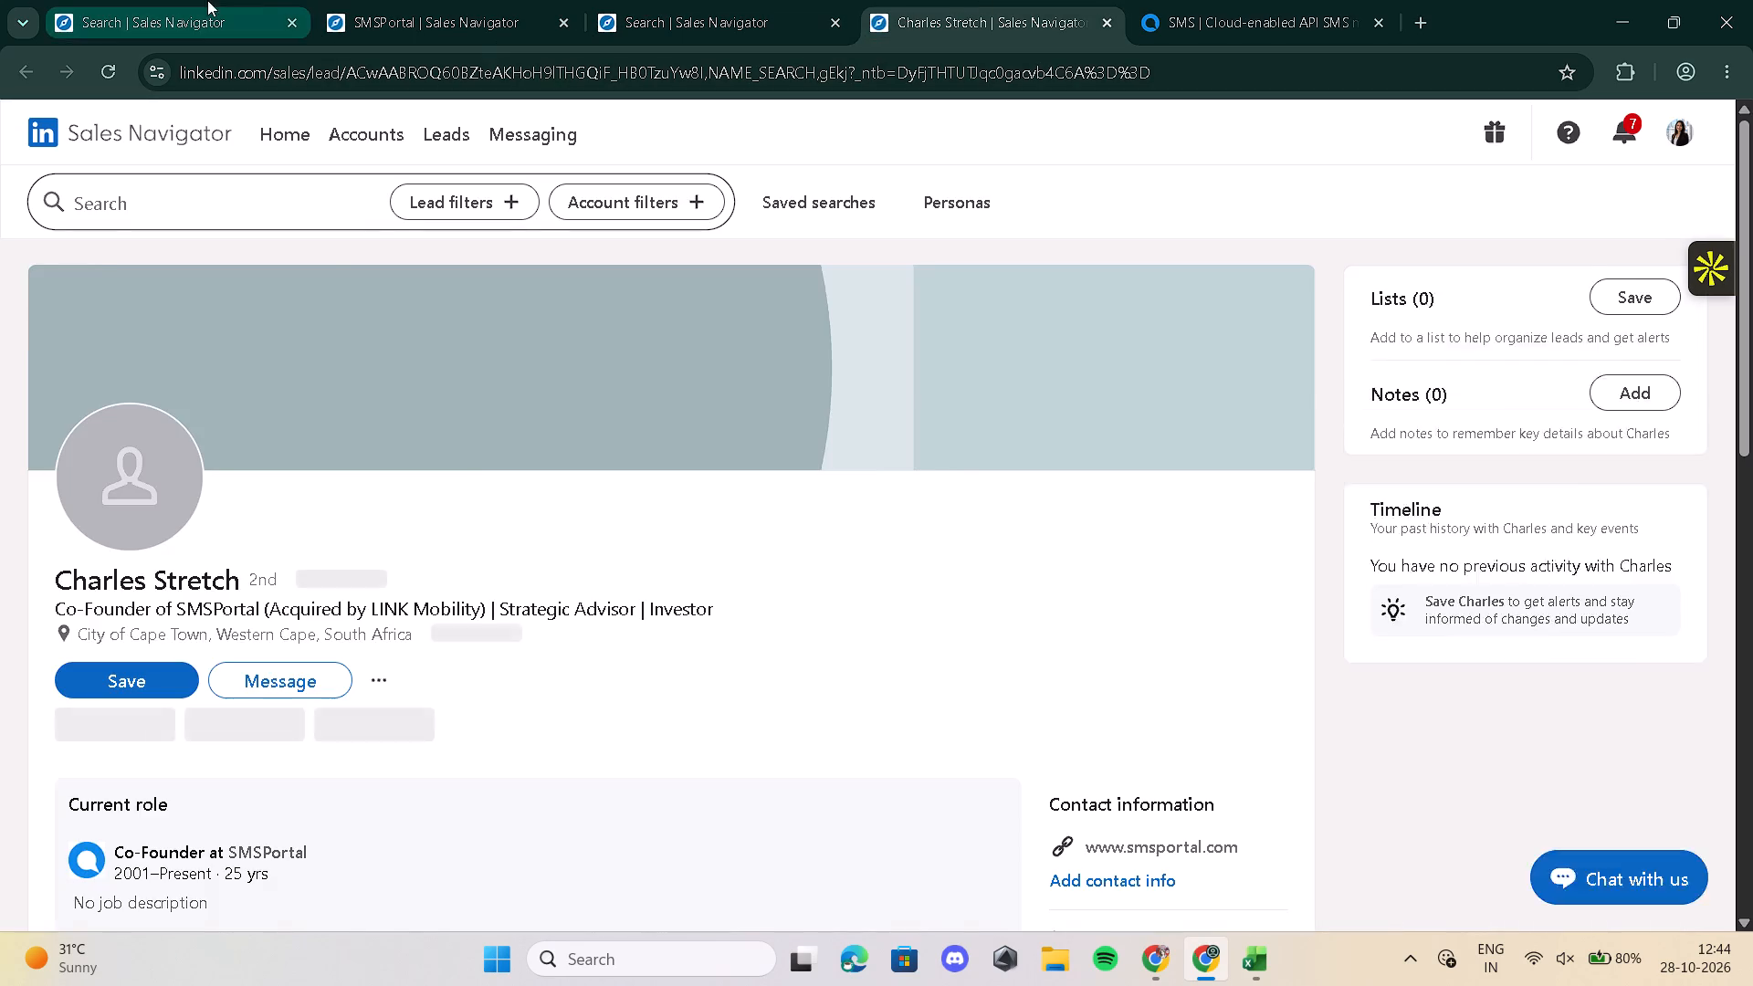
{"action": "left_click", "coordinate": [359, 0]}
{"action": "left_click", "coordinate": [688, 0]}
{"action": "left_click", "coordinate": [974, 0]}
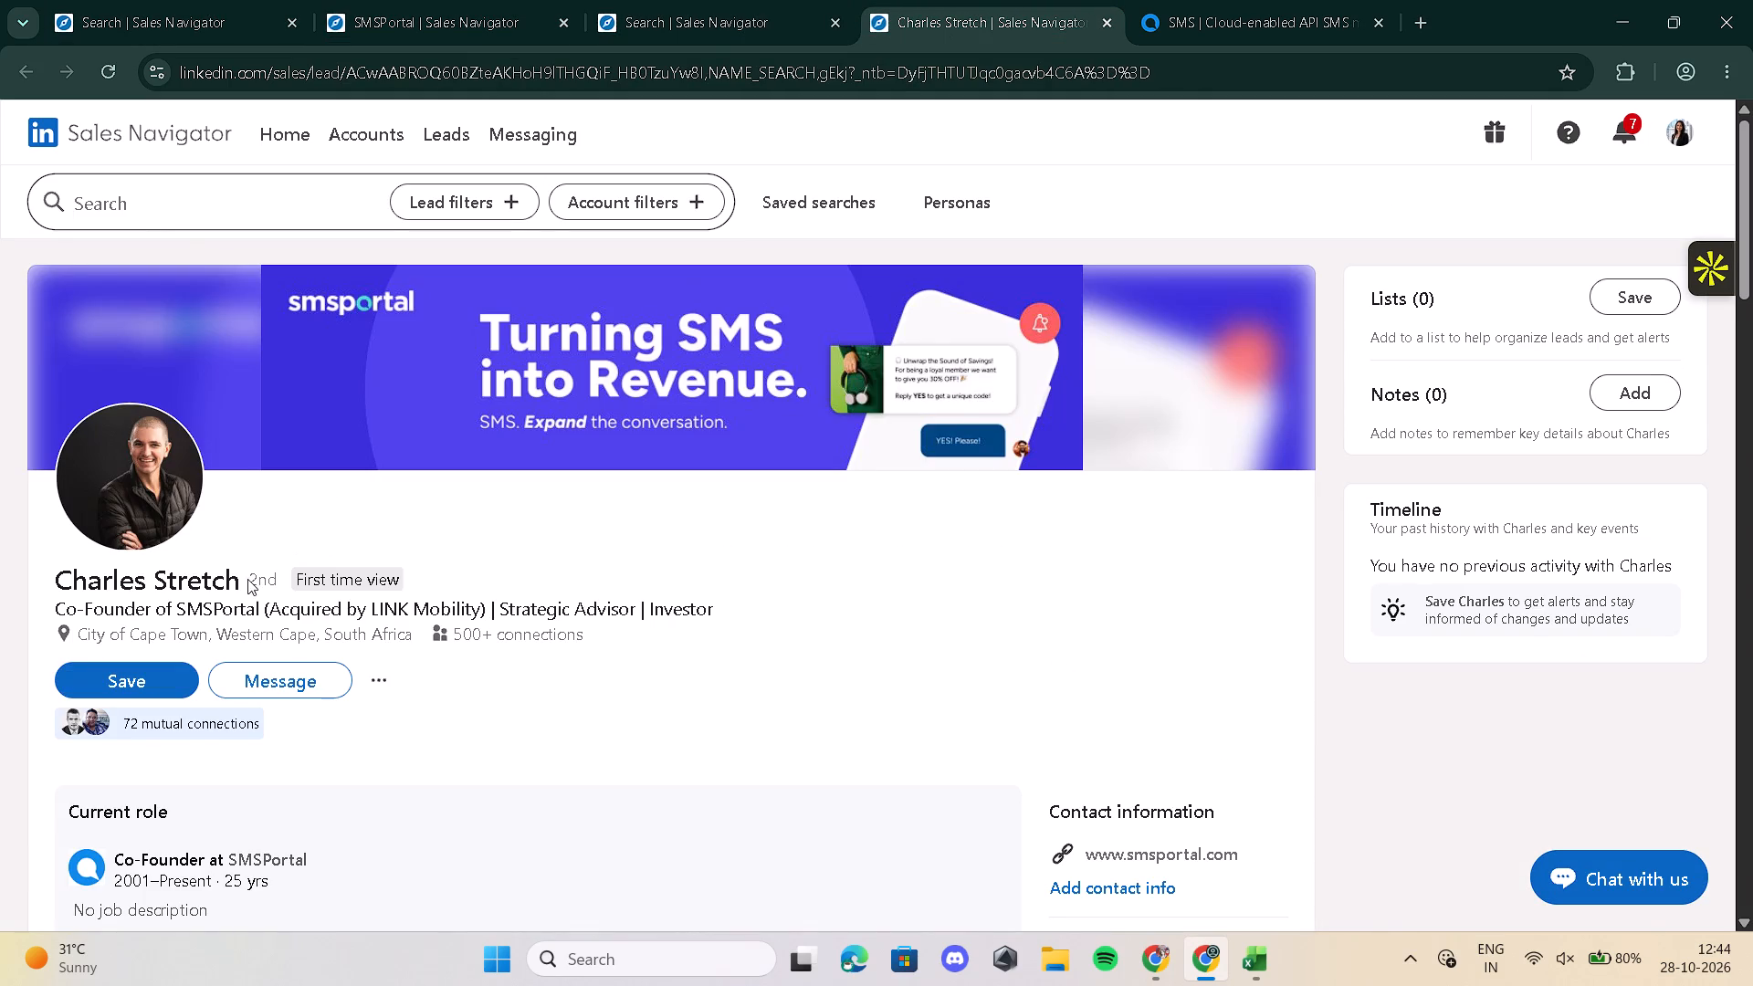
Copy the co-founder's name from the lead page into the contact name cell of entry 198 in the SA Harsh sheet.
{"action": "left_click_drag", "start_coordinate": [247, 579], "coordinate": [0, 587]}
{"action": "right_click", "coordinate": [223, 587]}
{"action": "left_click", "coordinate": [310, 622]}
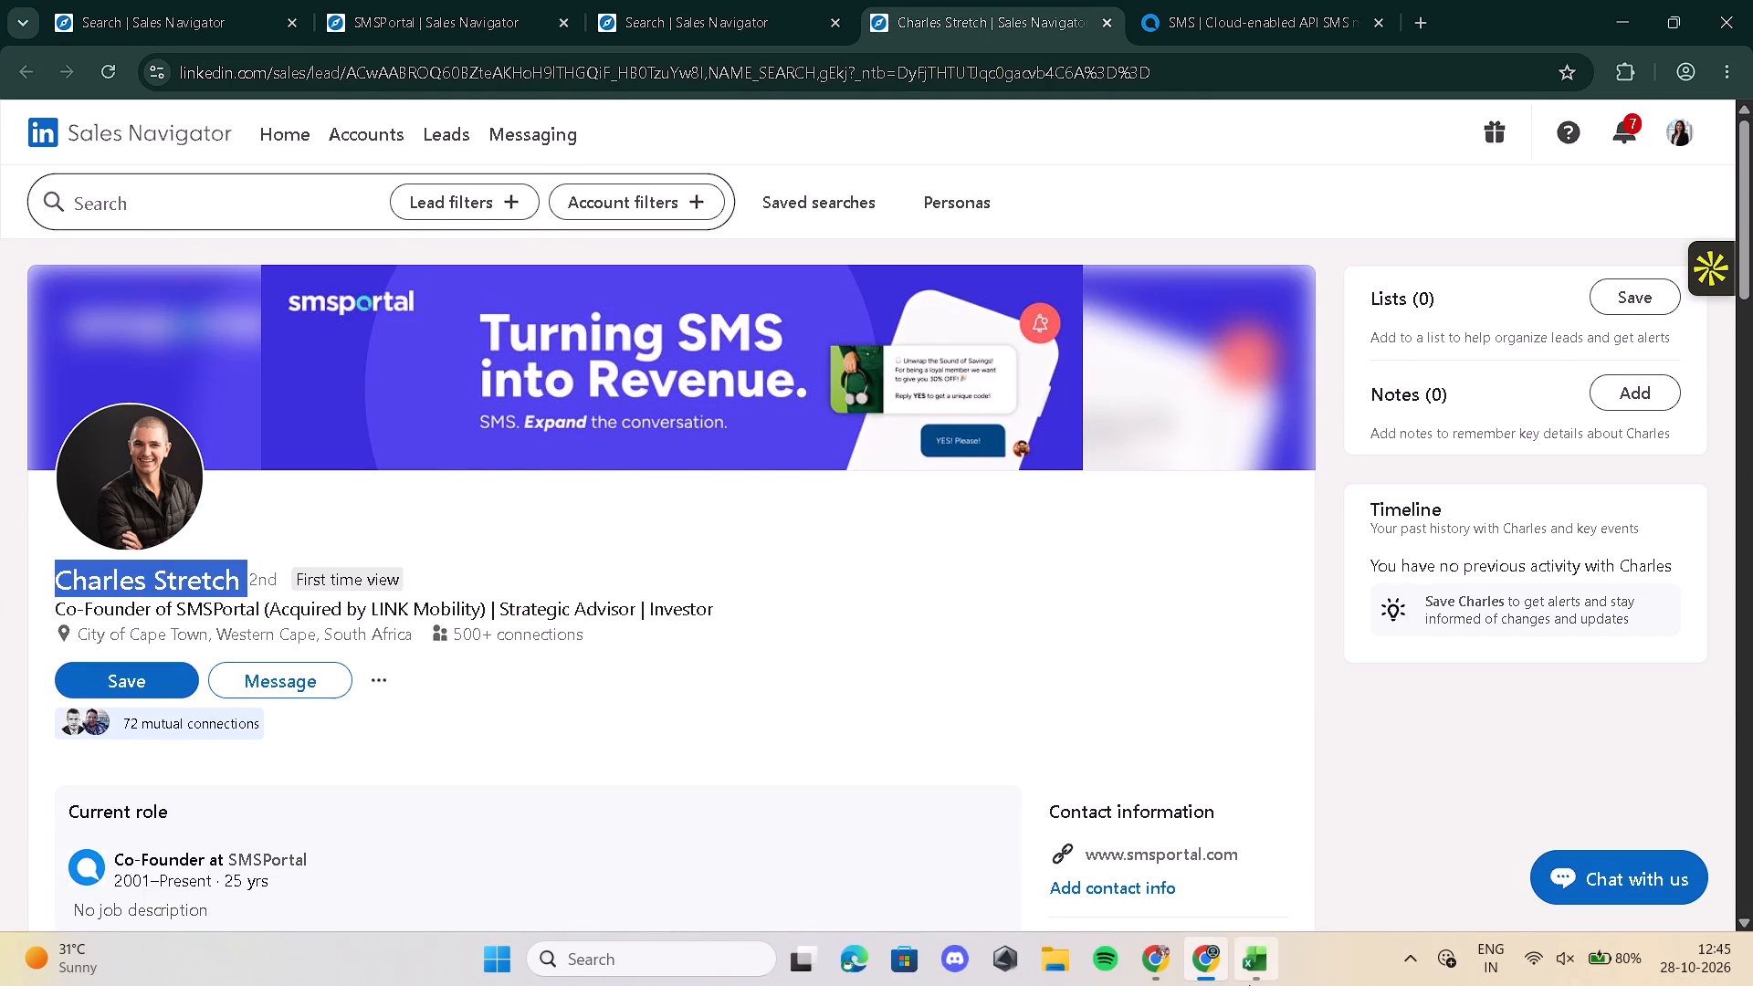
{"action": "left_click", "coordinate": [1249, 985]}
{"action": "left_click", "coordinate": [1390, 521]}
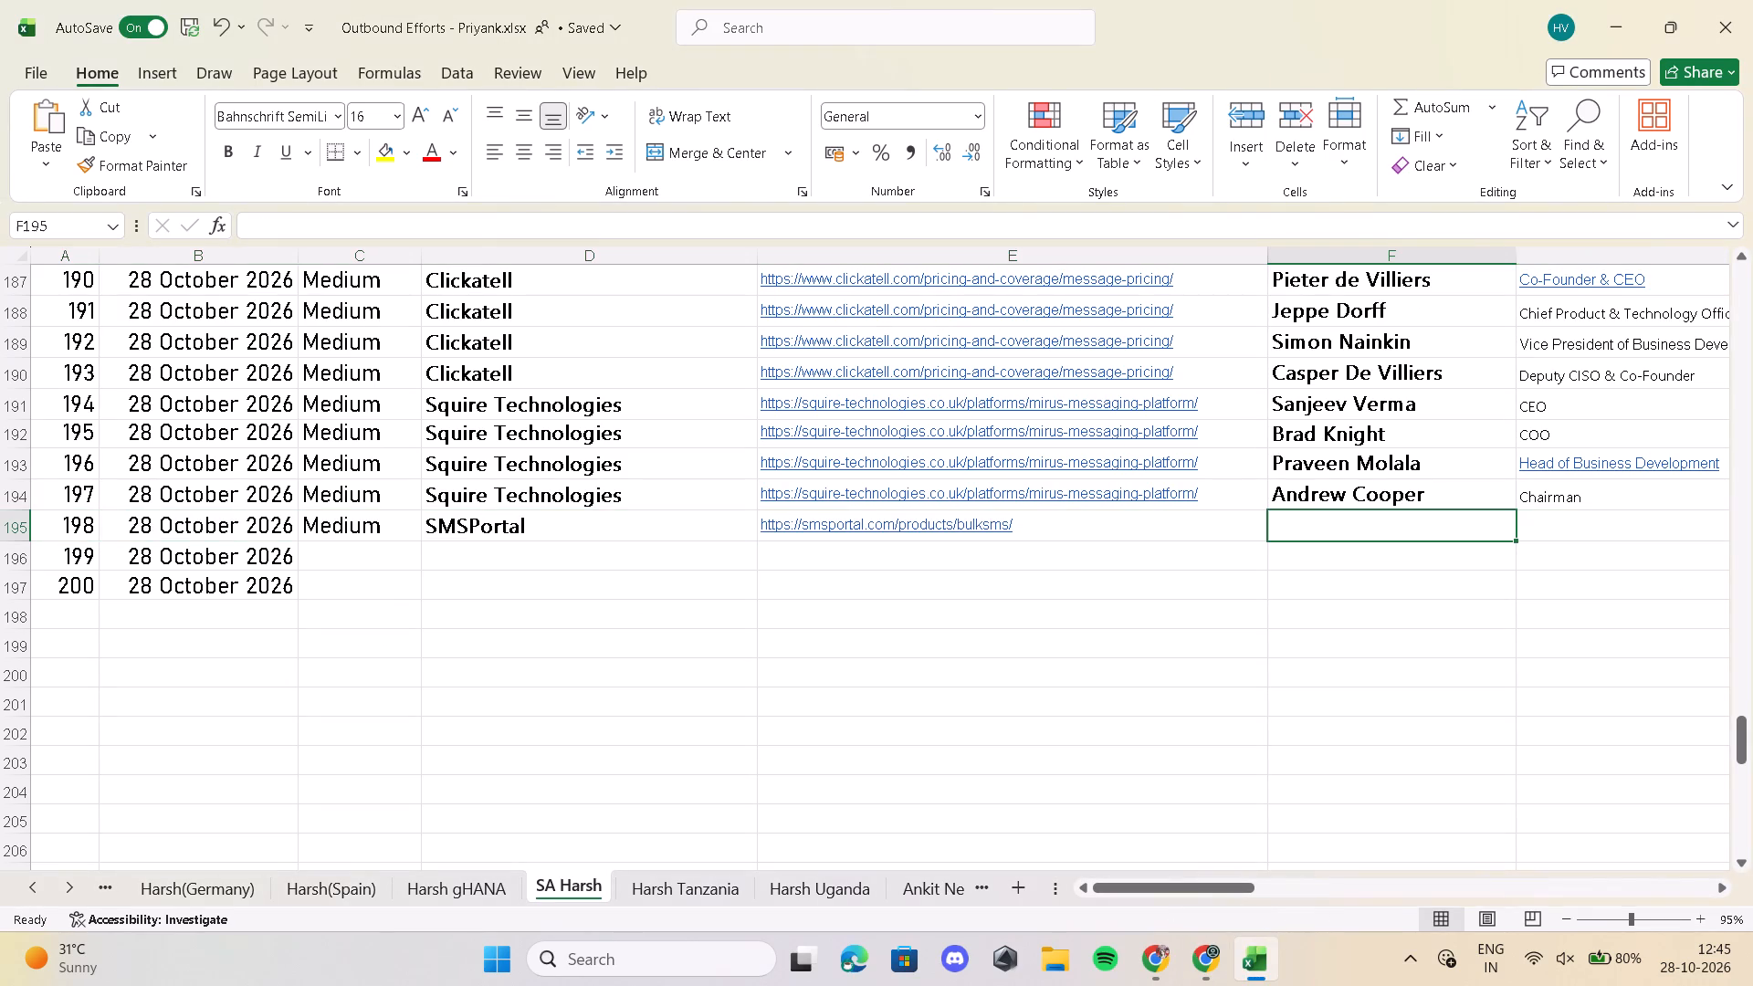
{"action": "key", "text": "ctrl+v"}
Copy the title Co-Founder from the lead page's current role into the job title cell of entry 198.
{"action": "left_click", "coordinate": [1220, 960]}
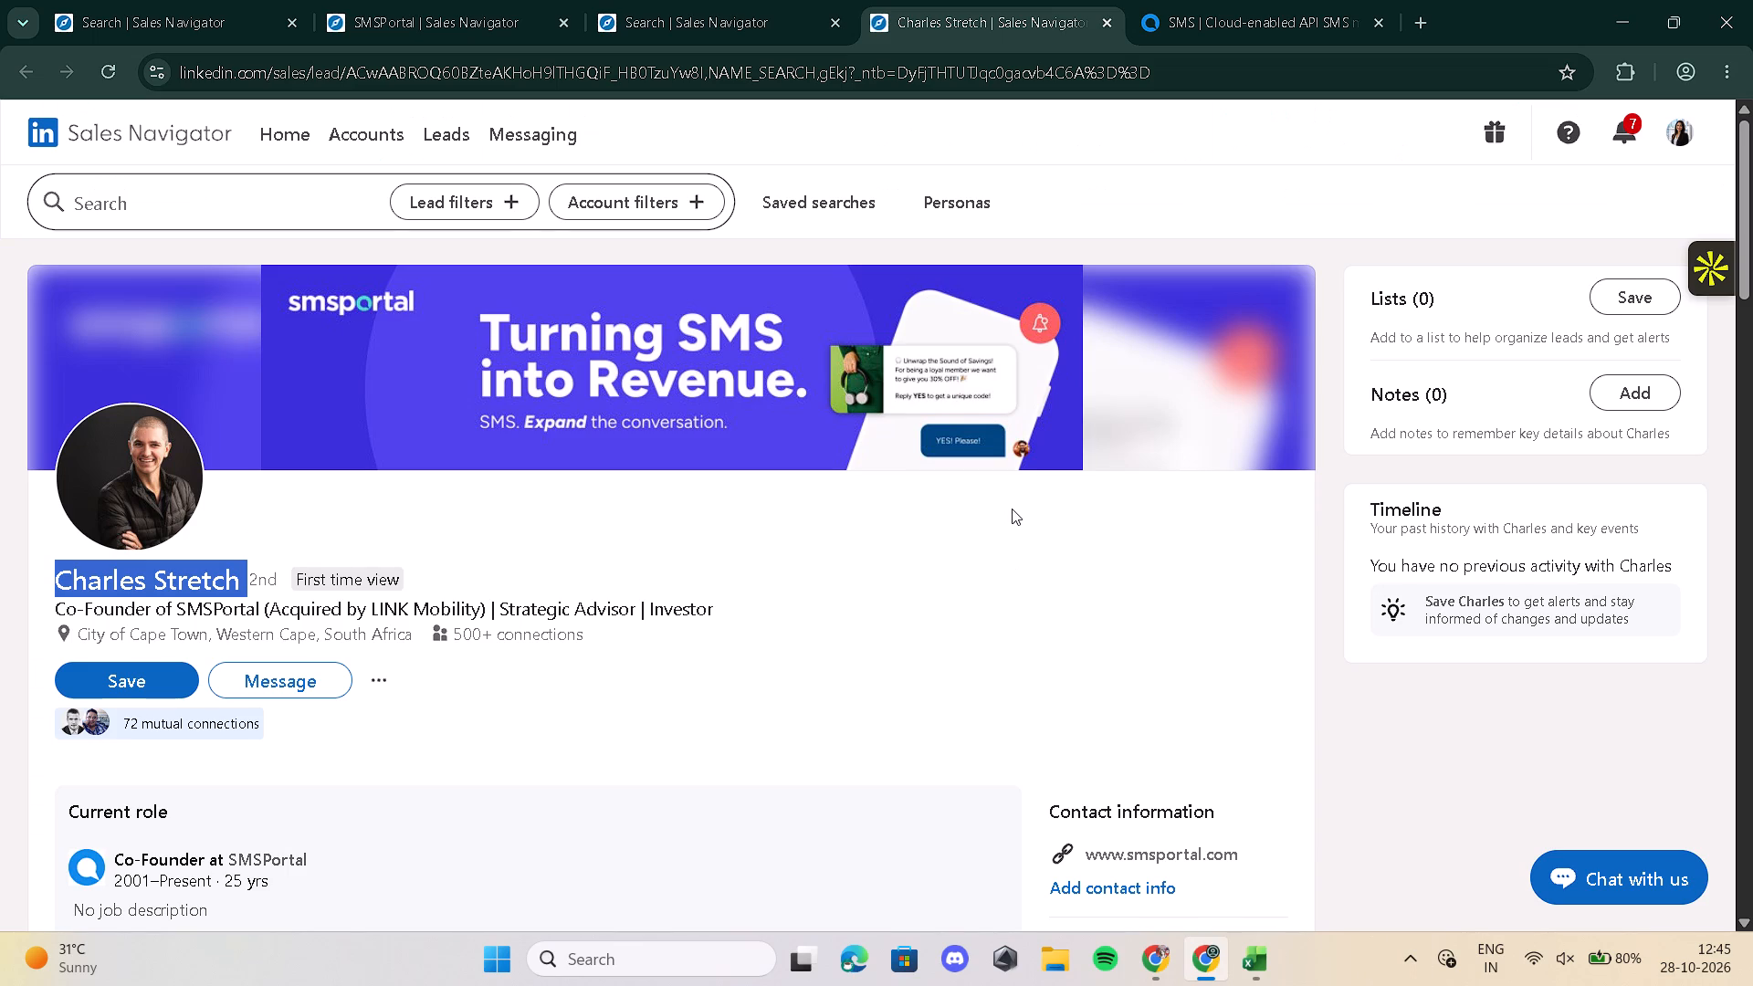
{"action": "left_click", "coordinate": [1012, 509]}
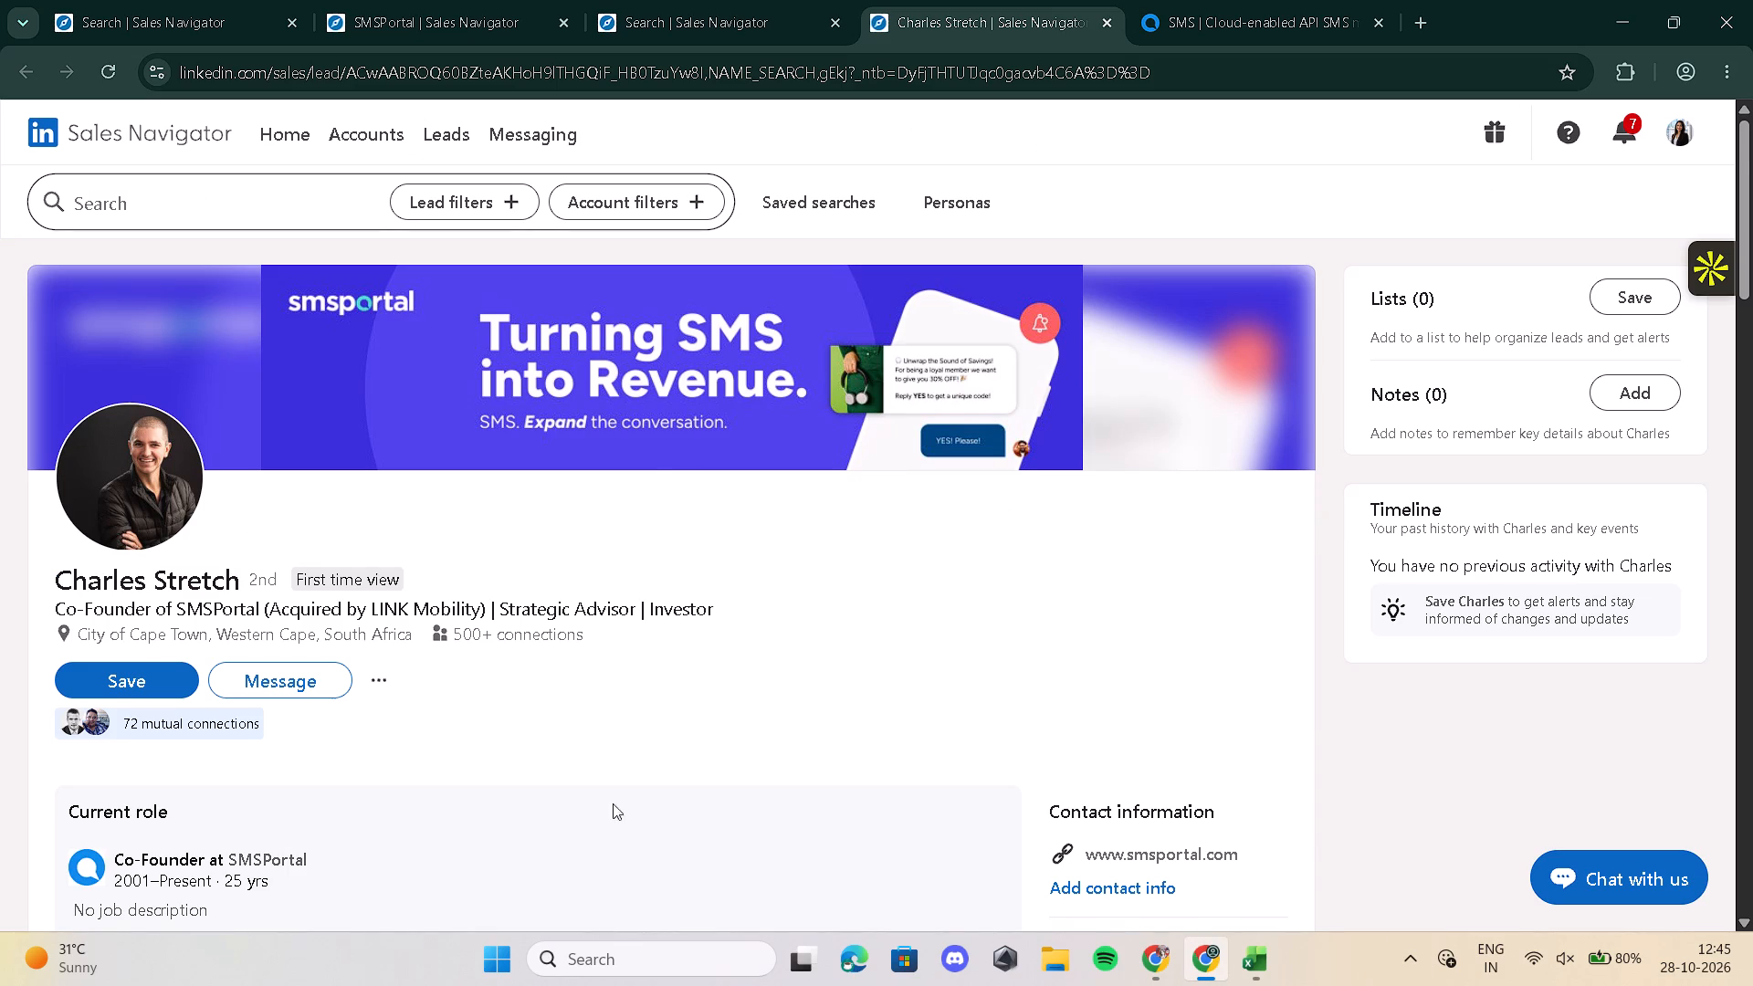
{"action": "scroll", "coordinate": [325, 800], "scroll_direction": "down", "scroll_amount": 1}
{"action": "left_click_drag", "start_coordinate": [204, 664], "coordinate": [83, 673]}
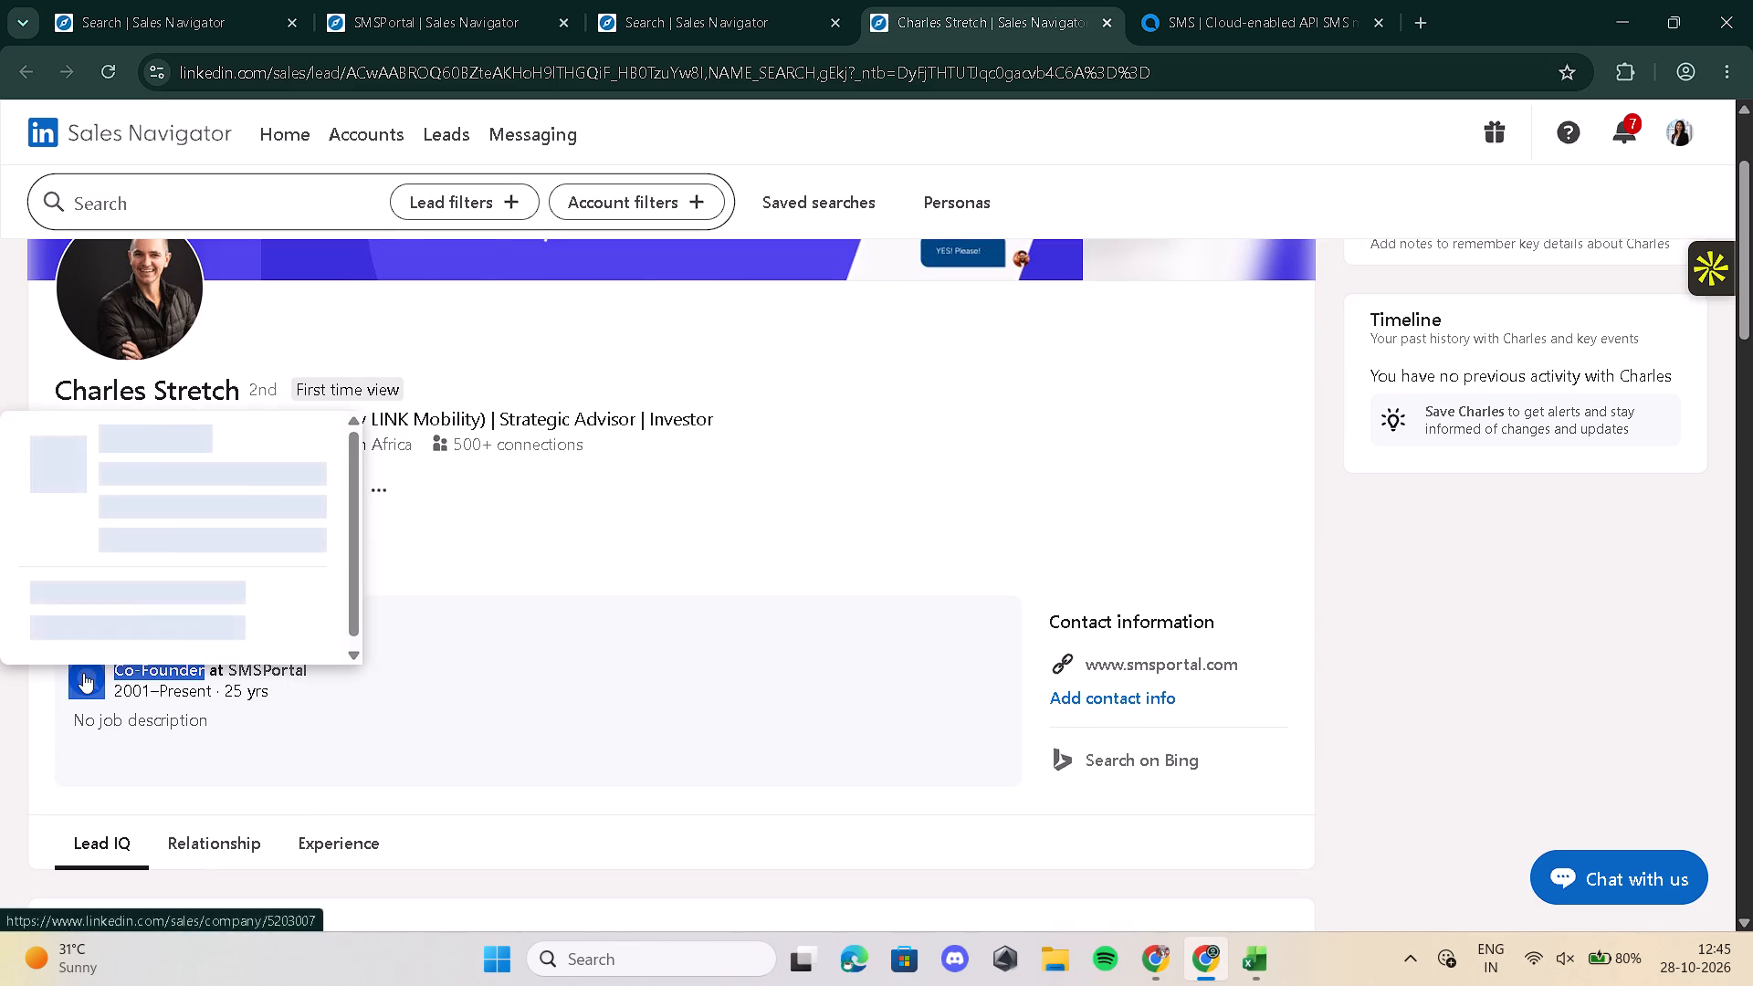
{"action": "left_click", "coordinate": [653, 621]}
{"action": "left_click_drag", "start_coordinate": [204, 670], "coordinate": [111, 676]}
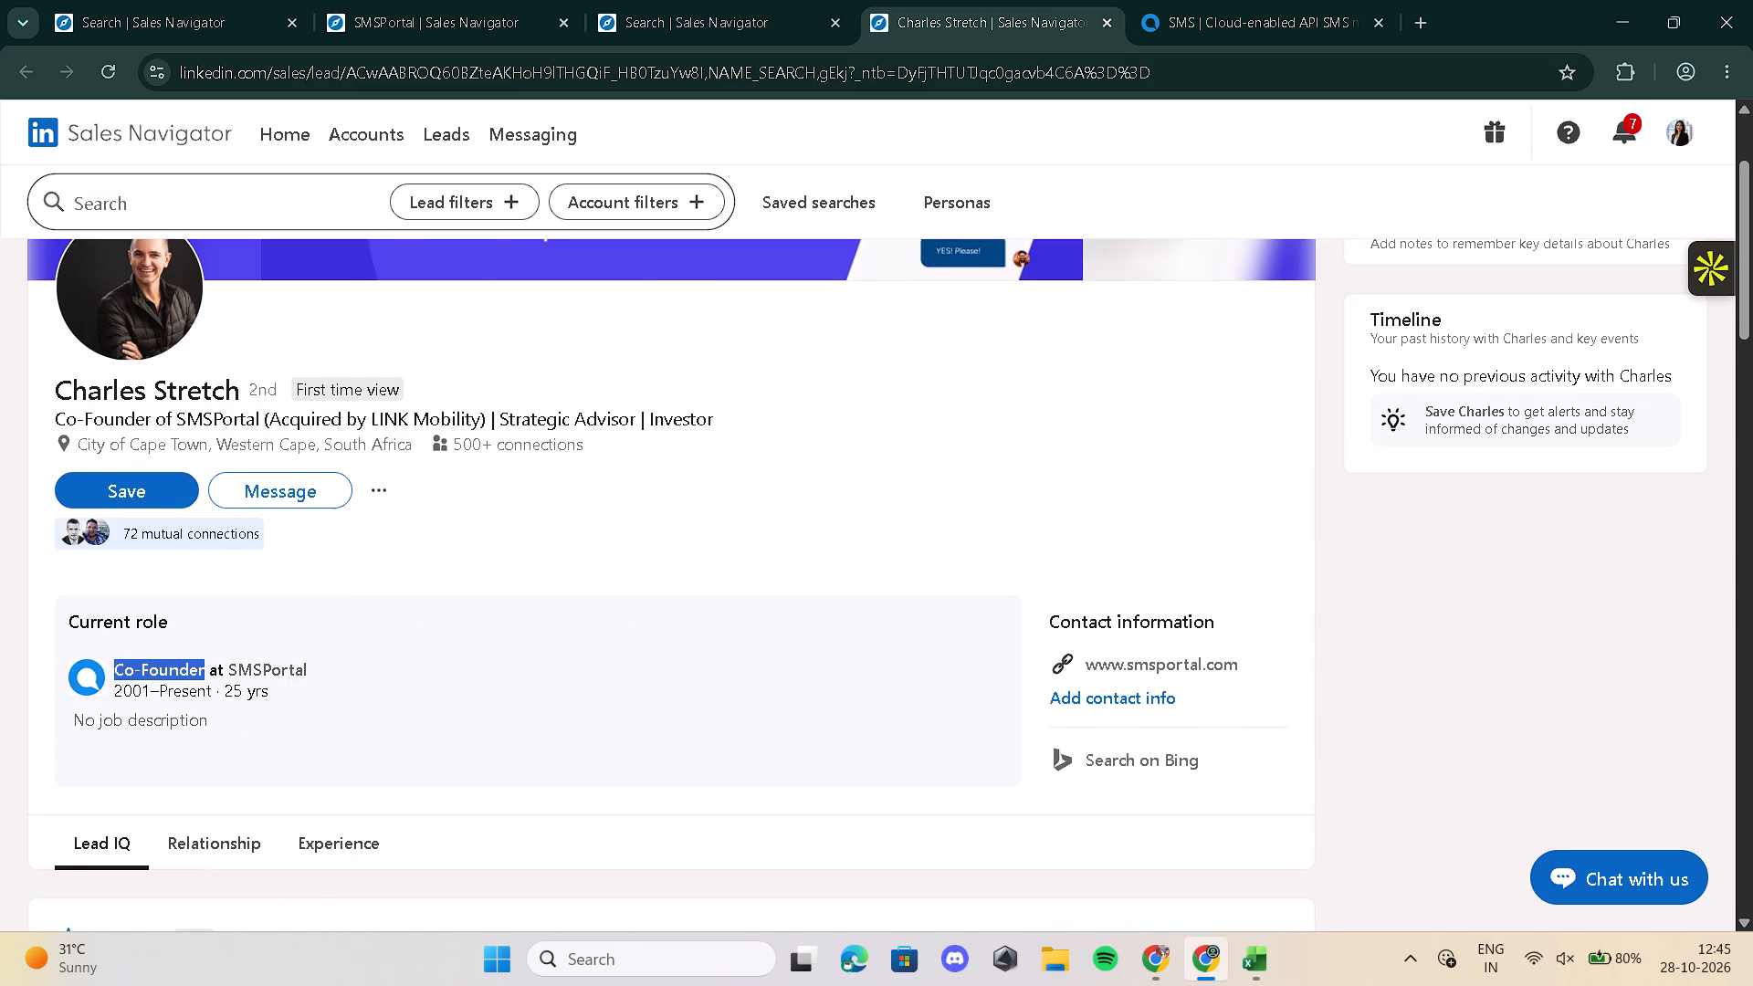
{"action": "key", "text": "ctrl+c"}
{"action": "left_click", "coordinate": [1247, 970]}
{"action": "left_click", "coordinate": [1612, 532]}
{"action": "key", "text": "ctrl+v"}
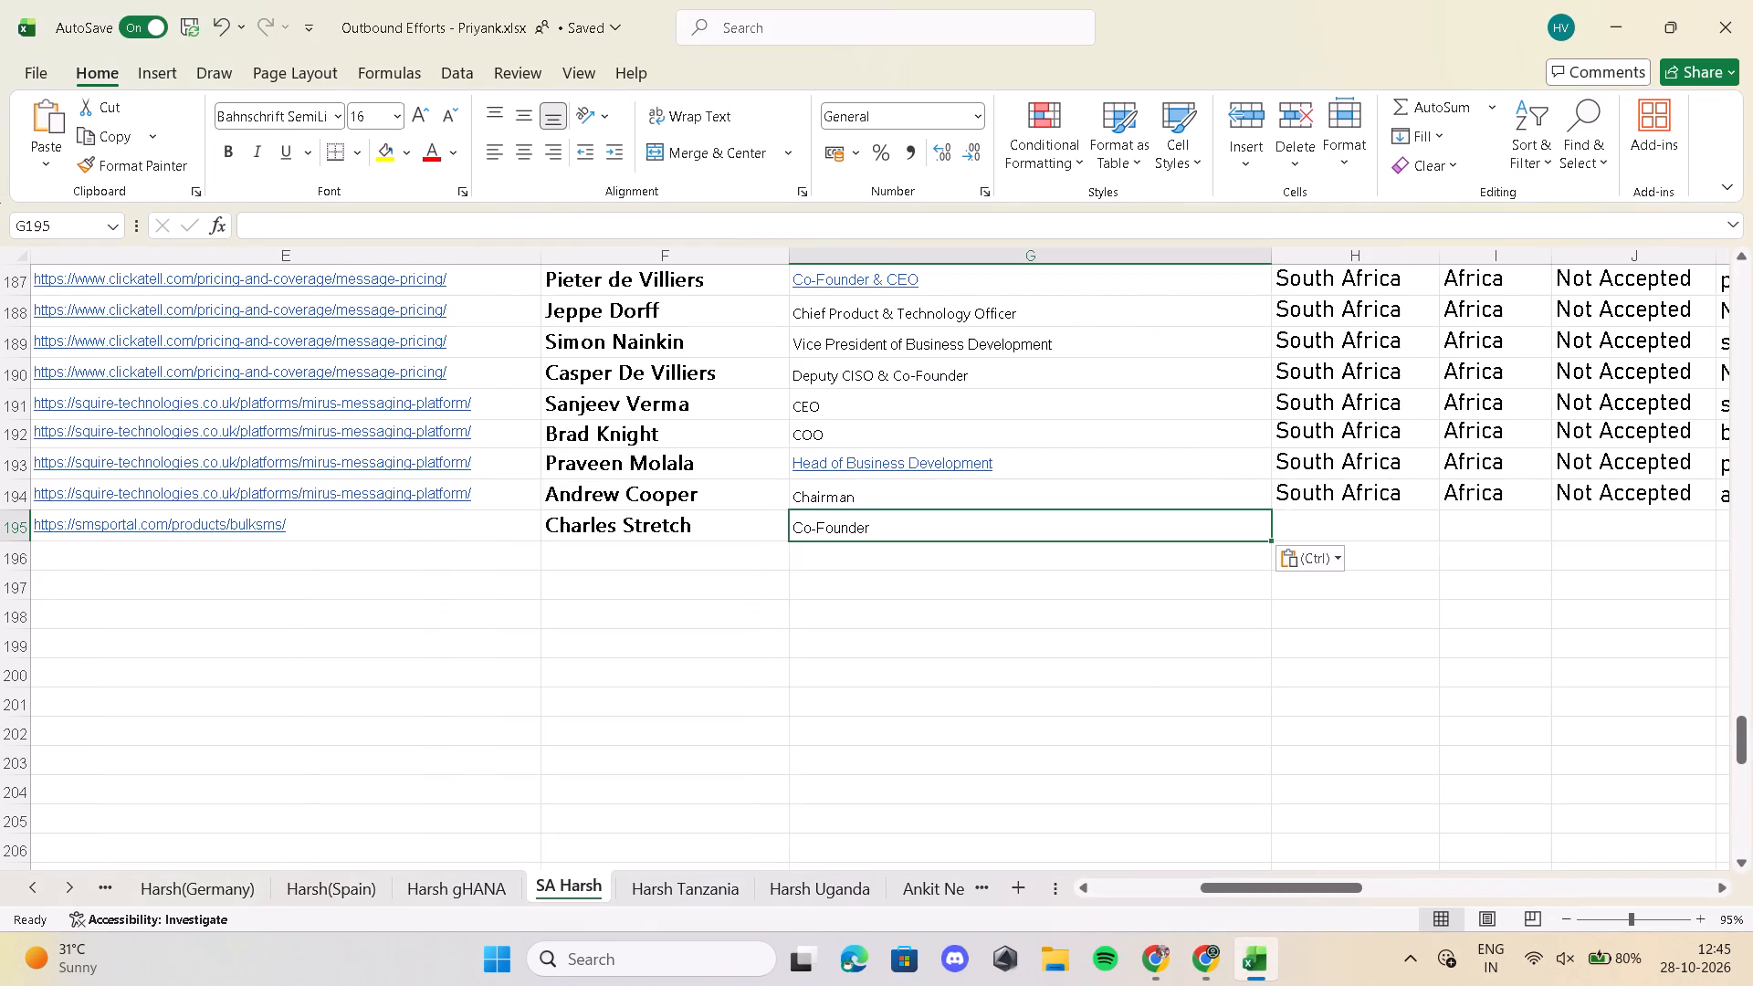
Copy South Africa, Africa and Not Accepted from entry 197 into the matching cells of entry 198.
{"action": "left_click", "coordinate": [1348, 500]}
{"action": "key", "text": "ctrl+c"}
{"action": "left_click", "coordinate": [1346, 521]}
{"action": "key", "text": "ctrl+v"}
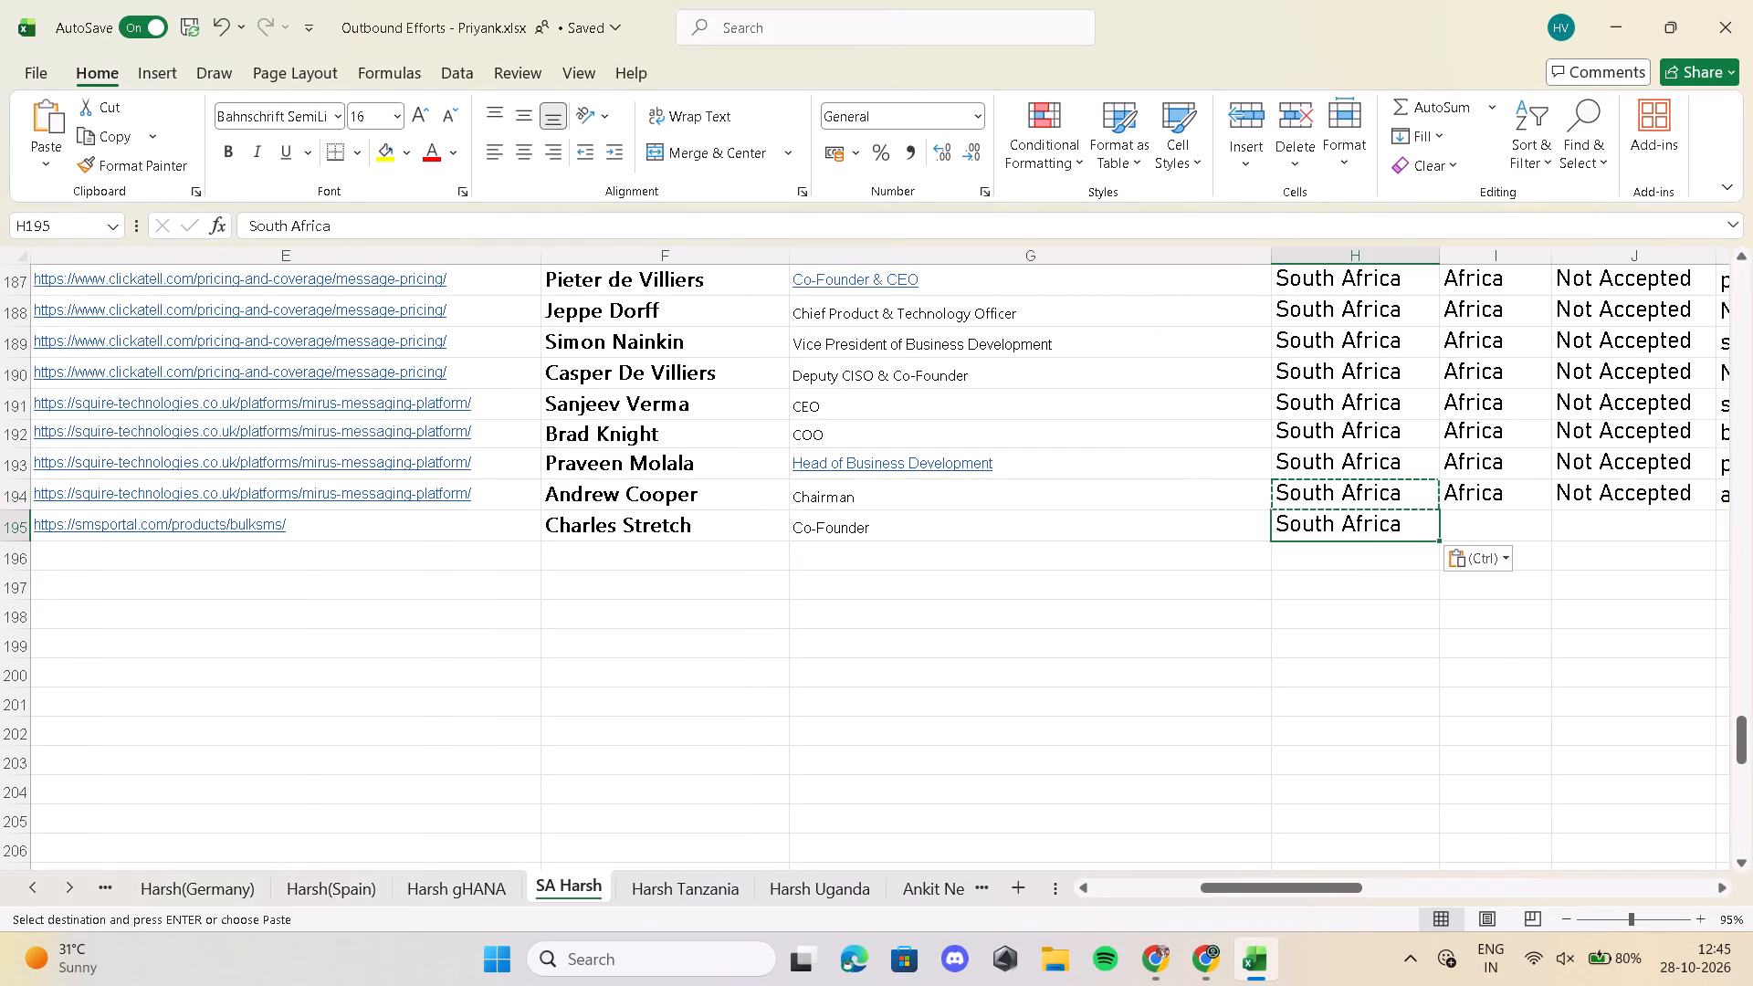
{"action": "left_click", "coordinate": [1496, 485]}
{"action": "key", "text": "ctrl+c"}
{"action": "left_click", "coordinate": [1501, 530]}
{"action": "key", "text": "ctrl+v"}
{"action": "left_click", "coordinate": [1616, 493]}
{"action": "key", "text": "ctrl+c"}
{"action": "left_click", "coordinate": [1608, 521]}
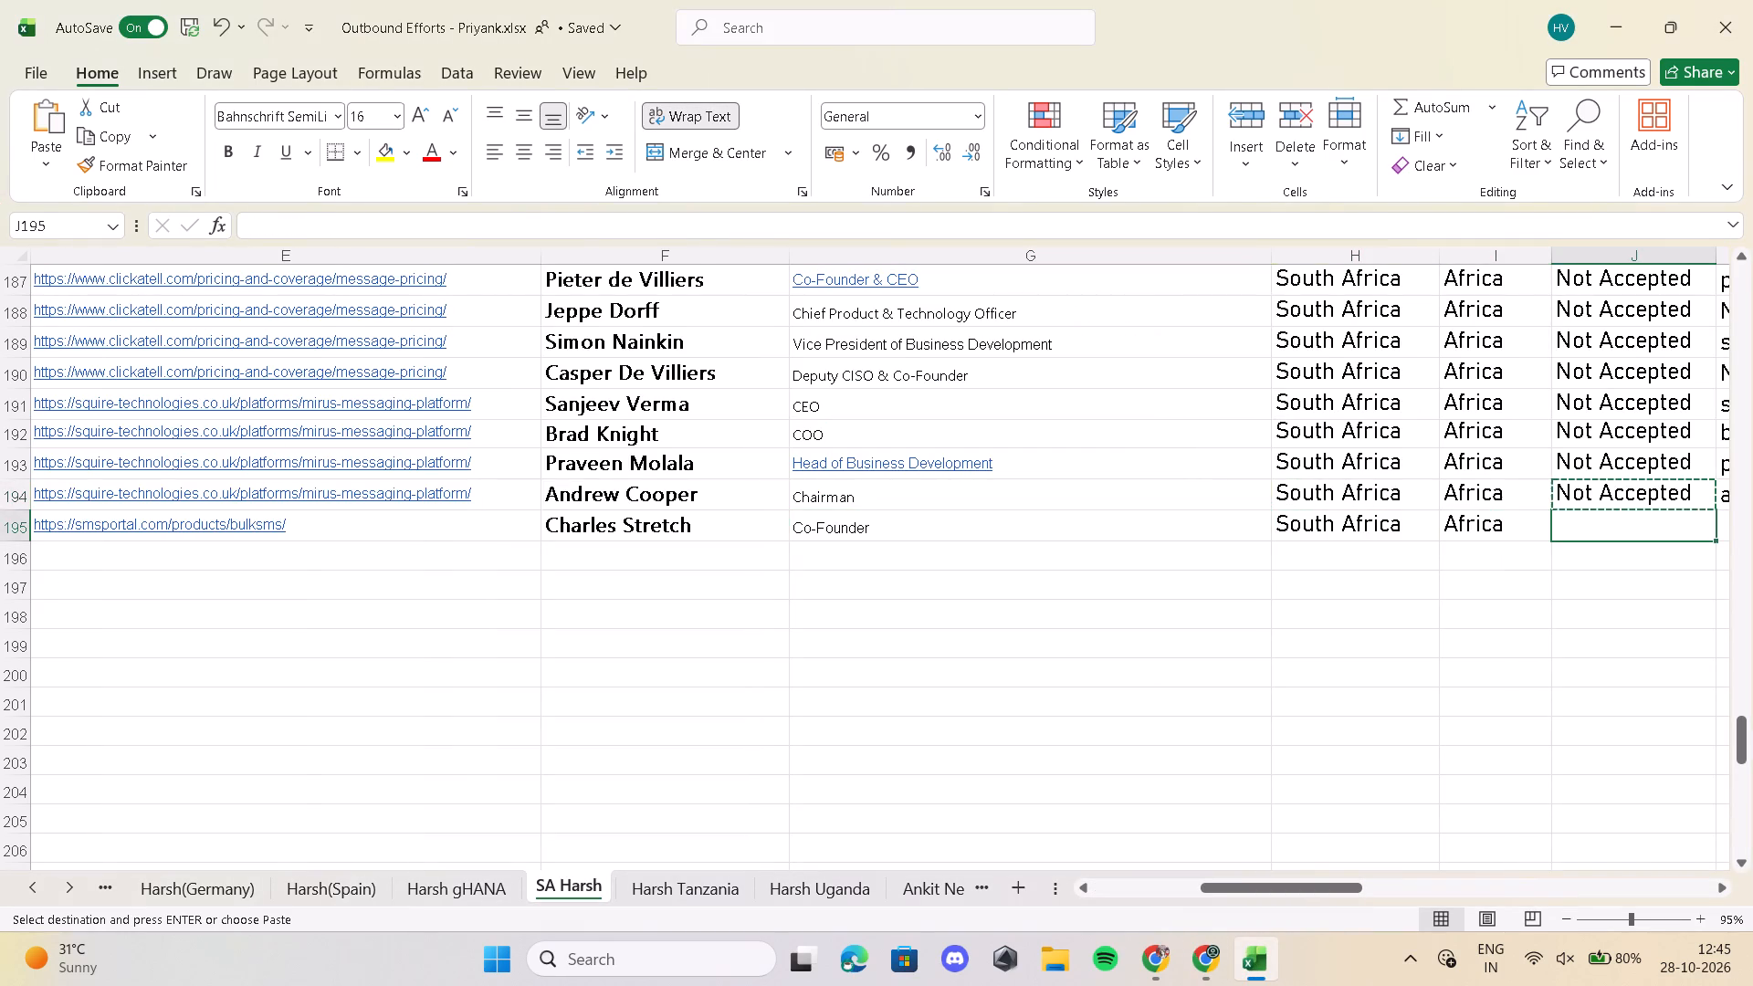
{"action": "key", "text": "ctrl+v"}
Open the co-founder's regular LinkedIn profile from the Sales Navigator lead page and switch to its tab.
{"action": "left_click", "coordinate": [1189, 971]}
{"action": "left_click", "coordinate": [797, 619]}
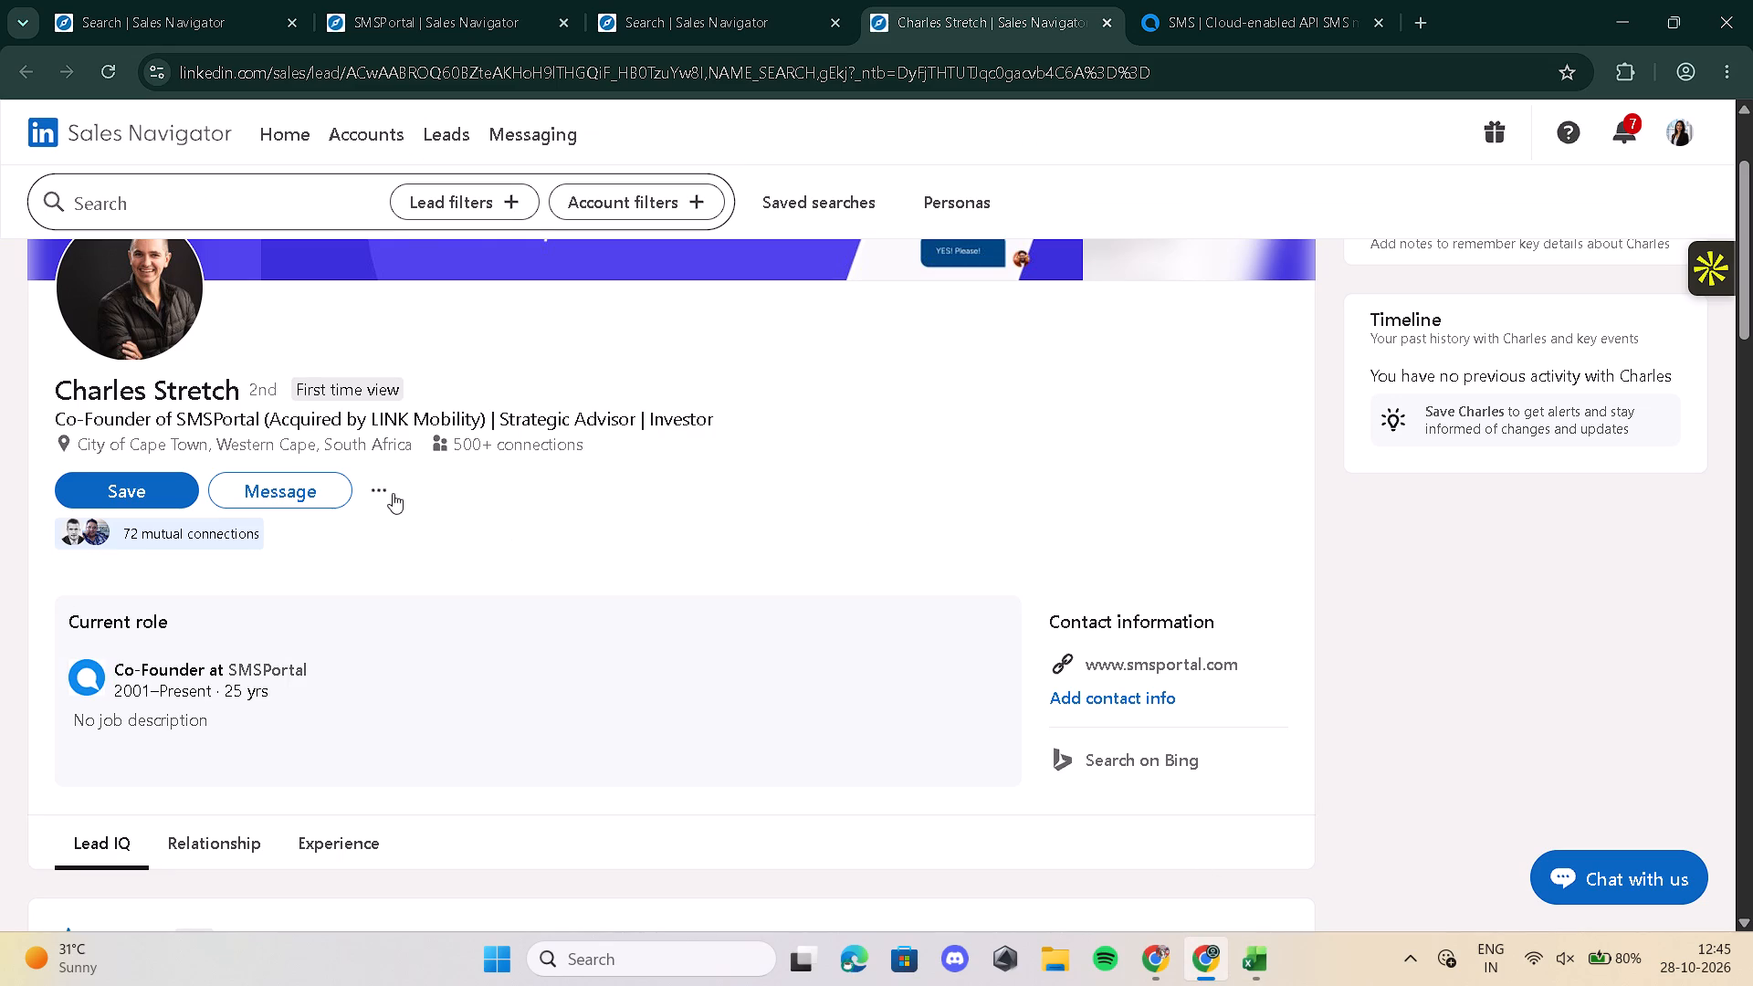
{"action": "left_click", "coordinate": [391, 492]}
{"action": "left_click", "coordinate": [316, 617]}
{"action": "left_click", "coordinate": [591, 7]}
{"action": "left_click", "coordinate": [903, 3]}
{"action": "left_click", "coordinate": [1096, 0]}
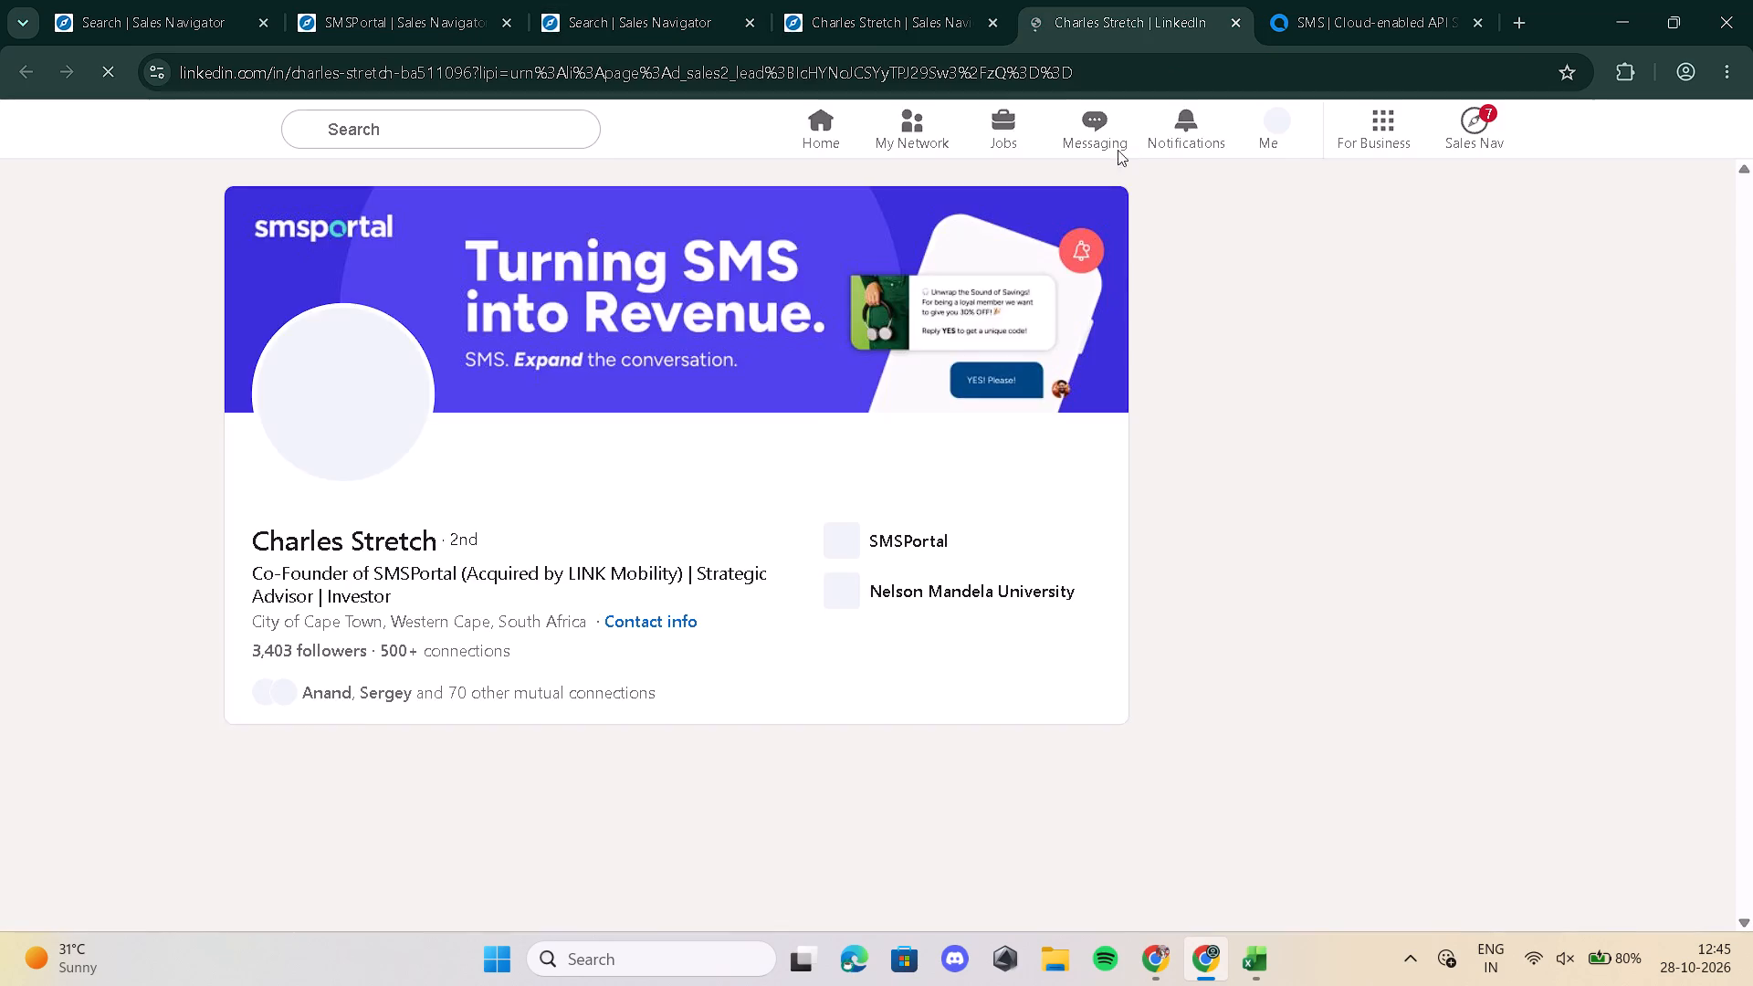
{"action": "left_click", "coordinate": [711, 0]}
{"action": "left_click", "coordinate": [1010, 0]}
{"action": "left_click", "coordinate": [1174, 0]}
{"action": "left_click_drag", "start_coordinate": [649, 0], "coordinate": [657, 0]}
{"action": "left_click", "coordinate": [873, 2]}
{"action": "left_click", "coordinate": [1112, 0]}
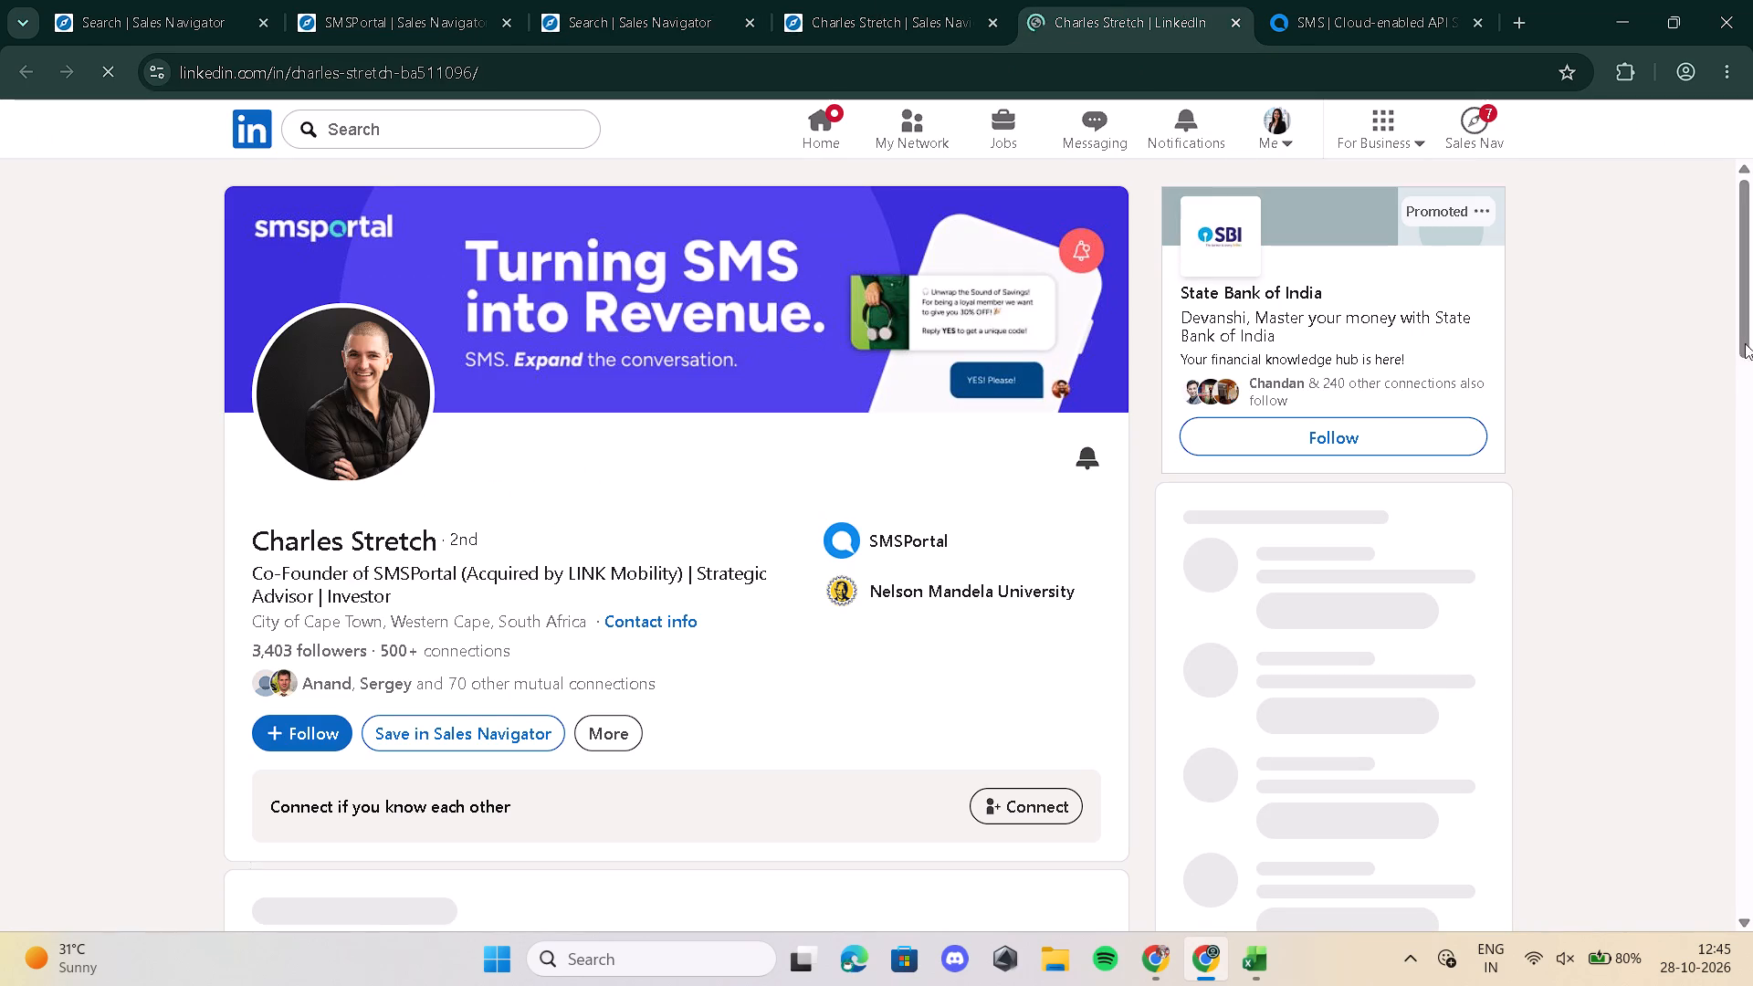
{"action": "left_click", "coordinate": [861, 13]}
{"action": "left_click", "coordinate": [651, 2]}
{"action": "left_click", "coordinate": [924, 2]}
{"action": "left_click", "coordinate": [1141, 0]}
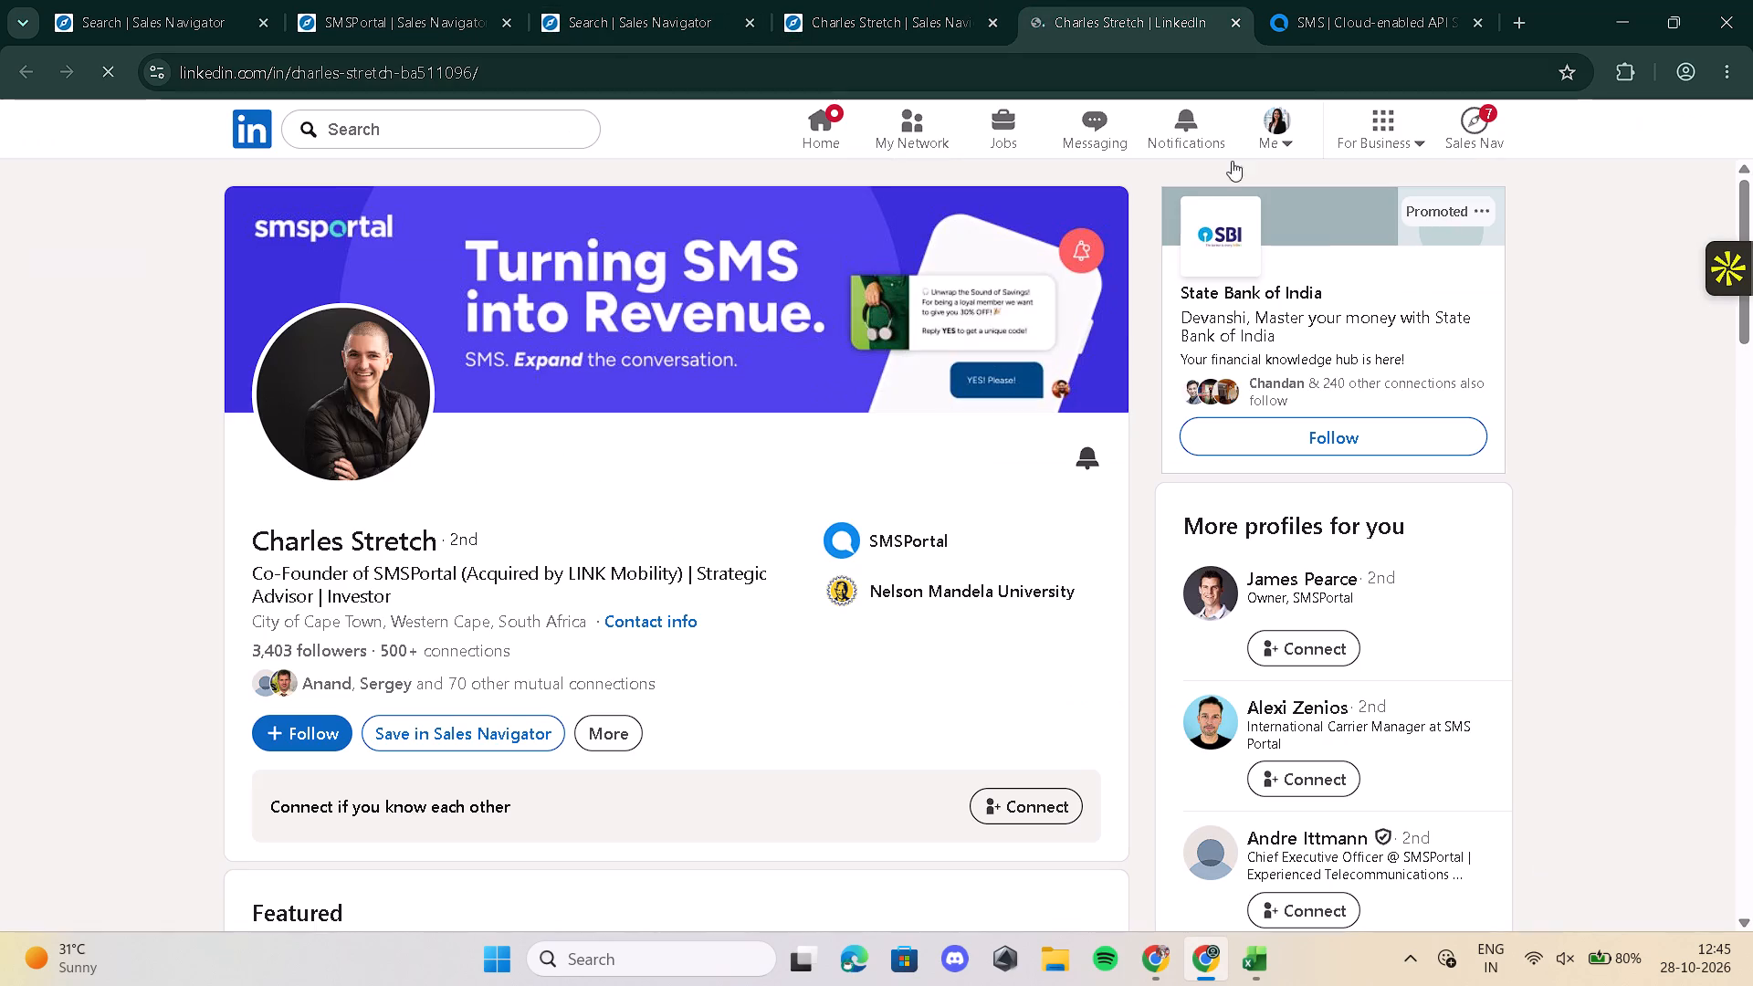
Open Apollo on the co-founder's LinkedIn profile and copy the work email into the email cell of entry 198.
{"action": "left_click", "coordinate": [1716, 274]}
{"action": "left_click", "coordinate": [646, 0]}
{"action": "left_click", "coordinate": [947, 1]}
{"action": "left_click", "coordinate": [1095, 0]}
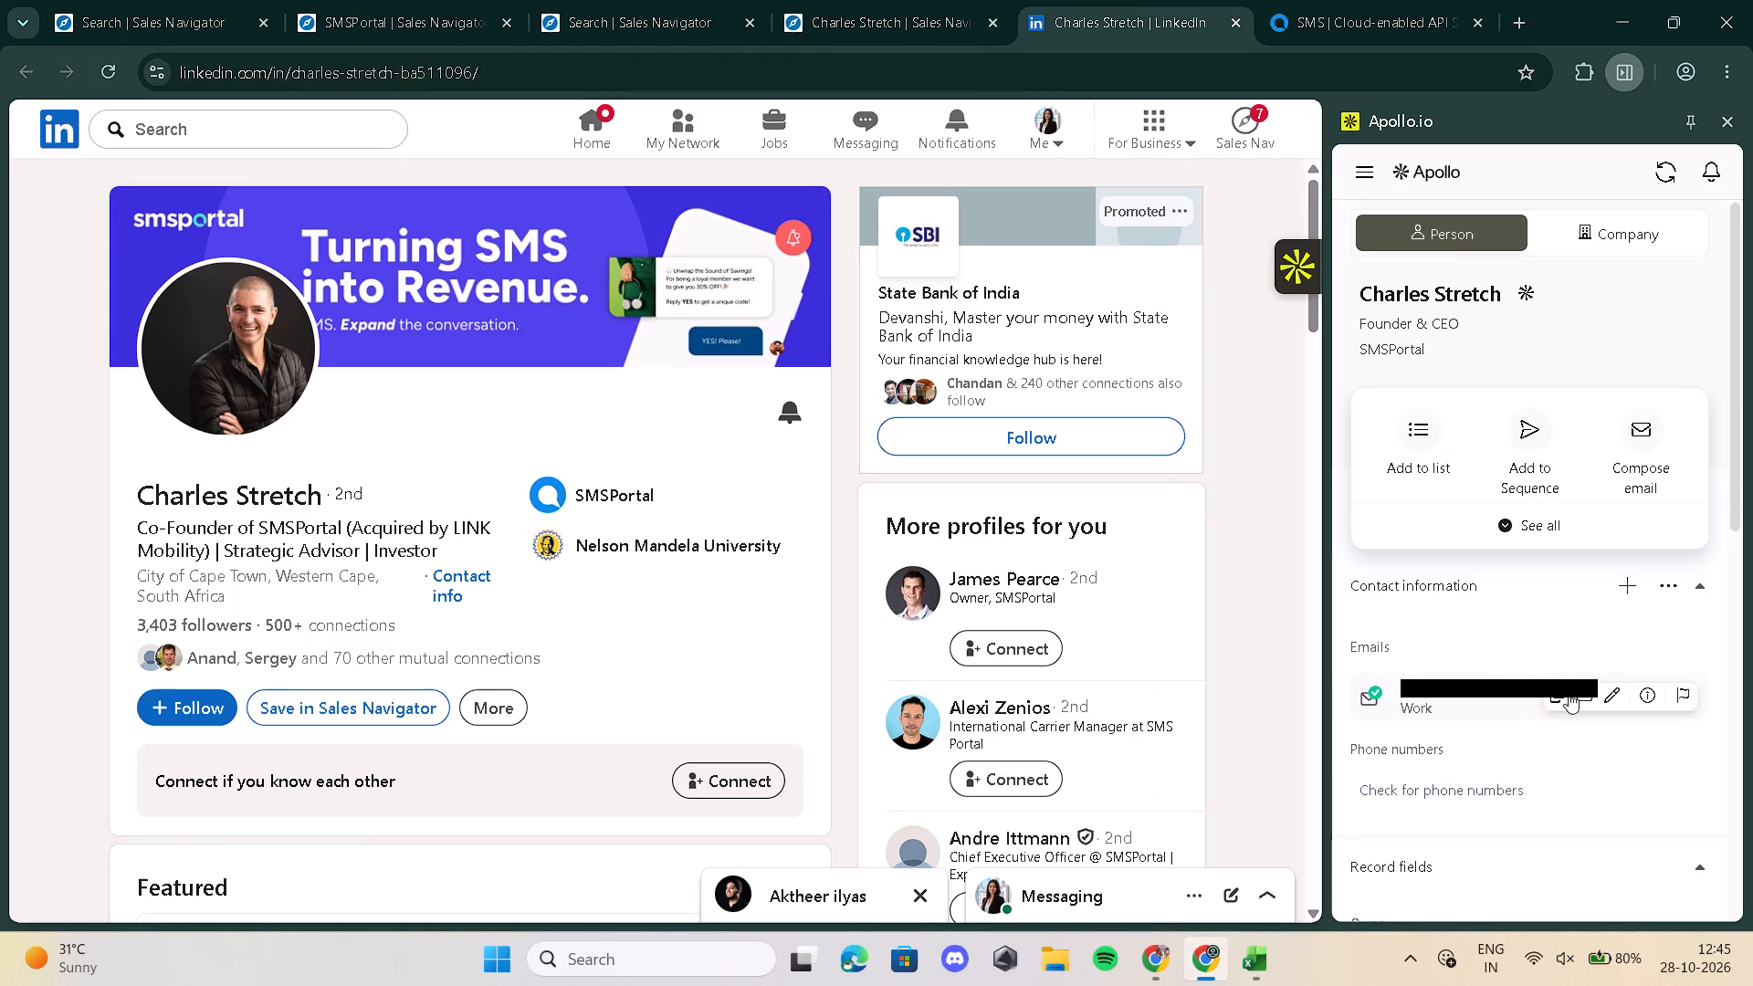
{"action": "left_click", "coordinate": [1558, 696]}
{"action": "left_click", "coordinate": [1254, 957]}
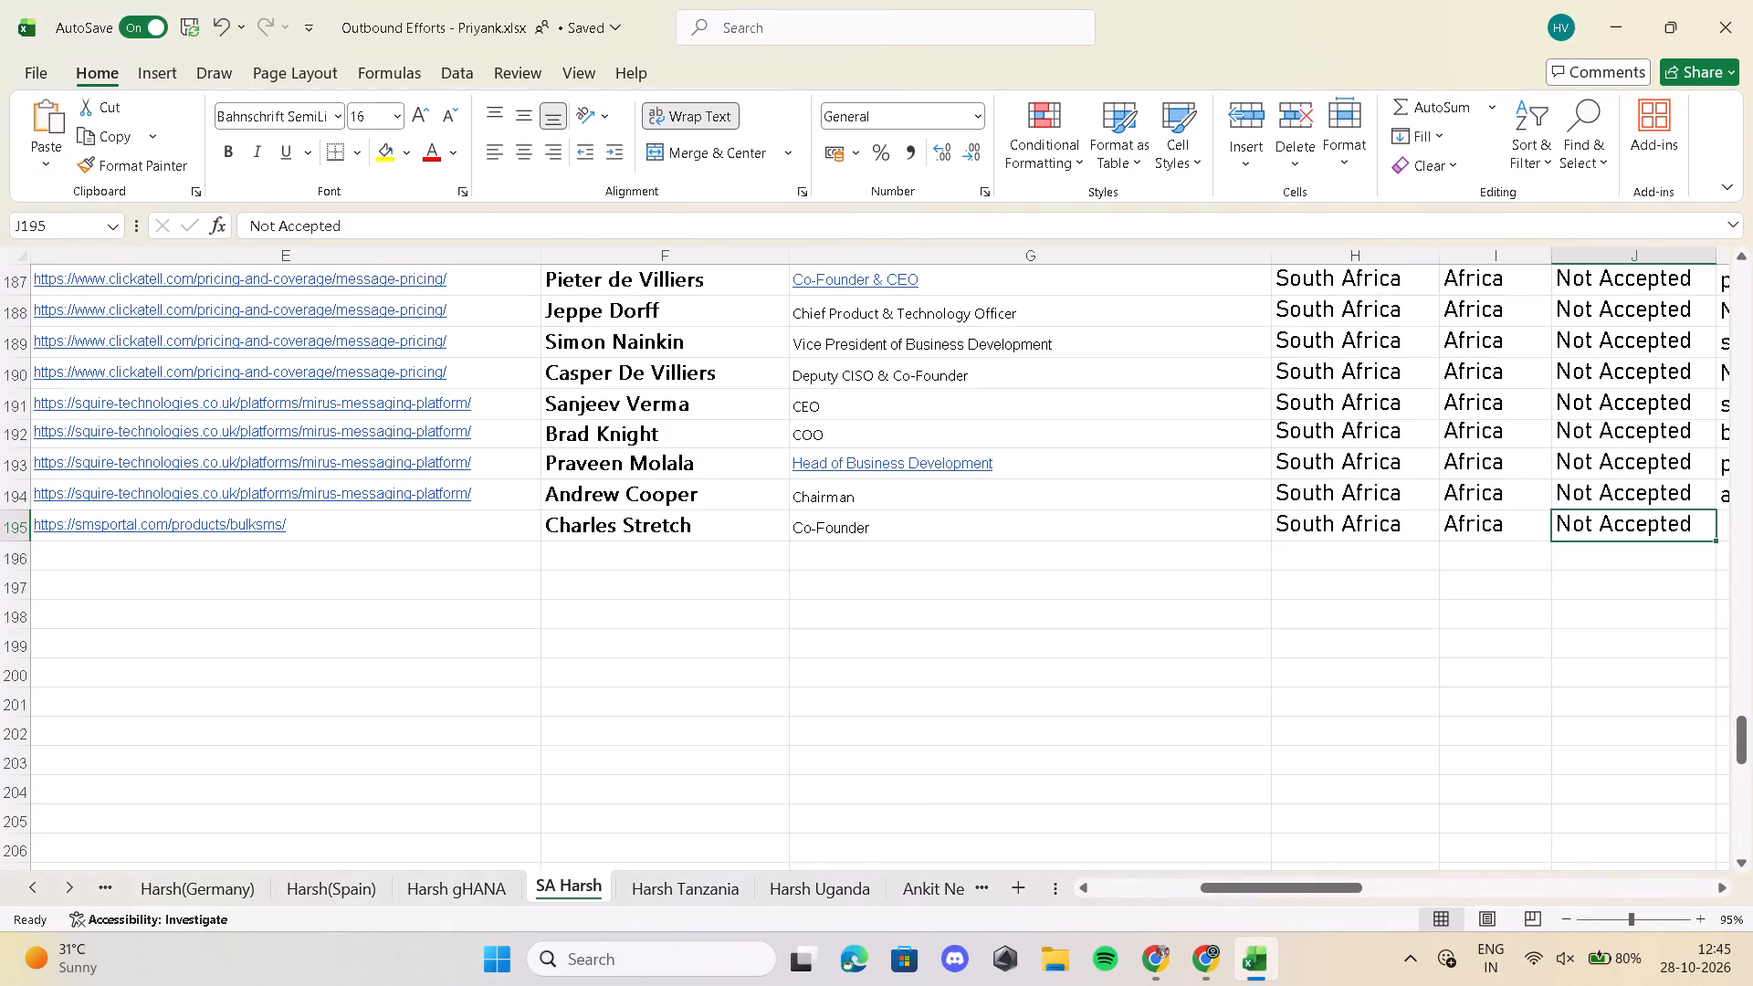
{"action": "left_click_drag", "start_coordinate": [1320, 886], "coordinate": [1374, 884]}
{"action": "left_click", "coordinate": [1024, 537]}
{"action": "key", "text": "ctrl+v"}
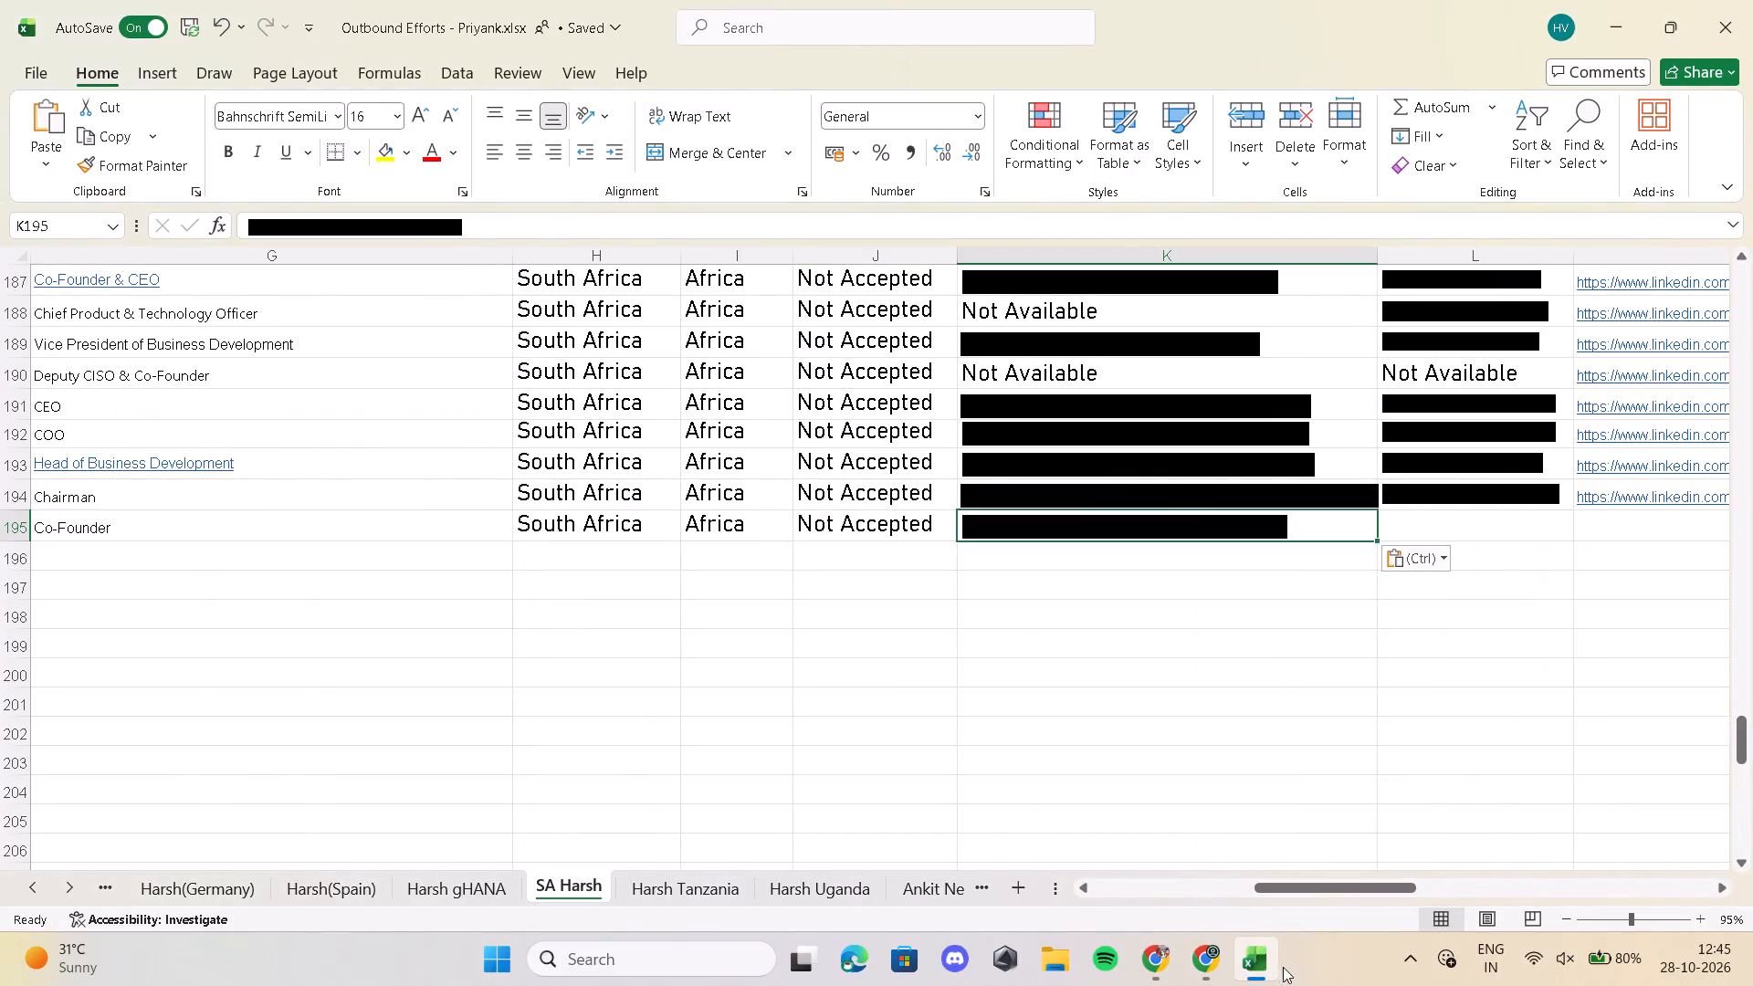
Check for the co-founder's phone number in Apollo and copy the mobile number into the phone cell of entry 198.
{"action": "left_click", "coordinate": [1230, 961]}
{"action": "left_click", "coordinate": [1464, 797]}
{"action": "left_click", "coordinate": [898, 3]}
{"action": "left_click", "coordinate": [1103, 0]}
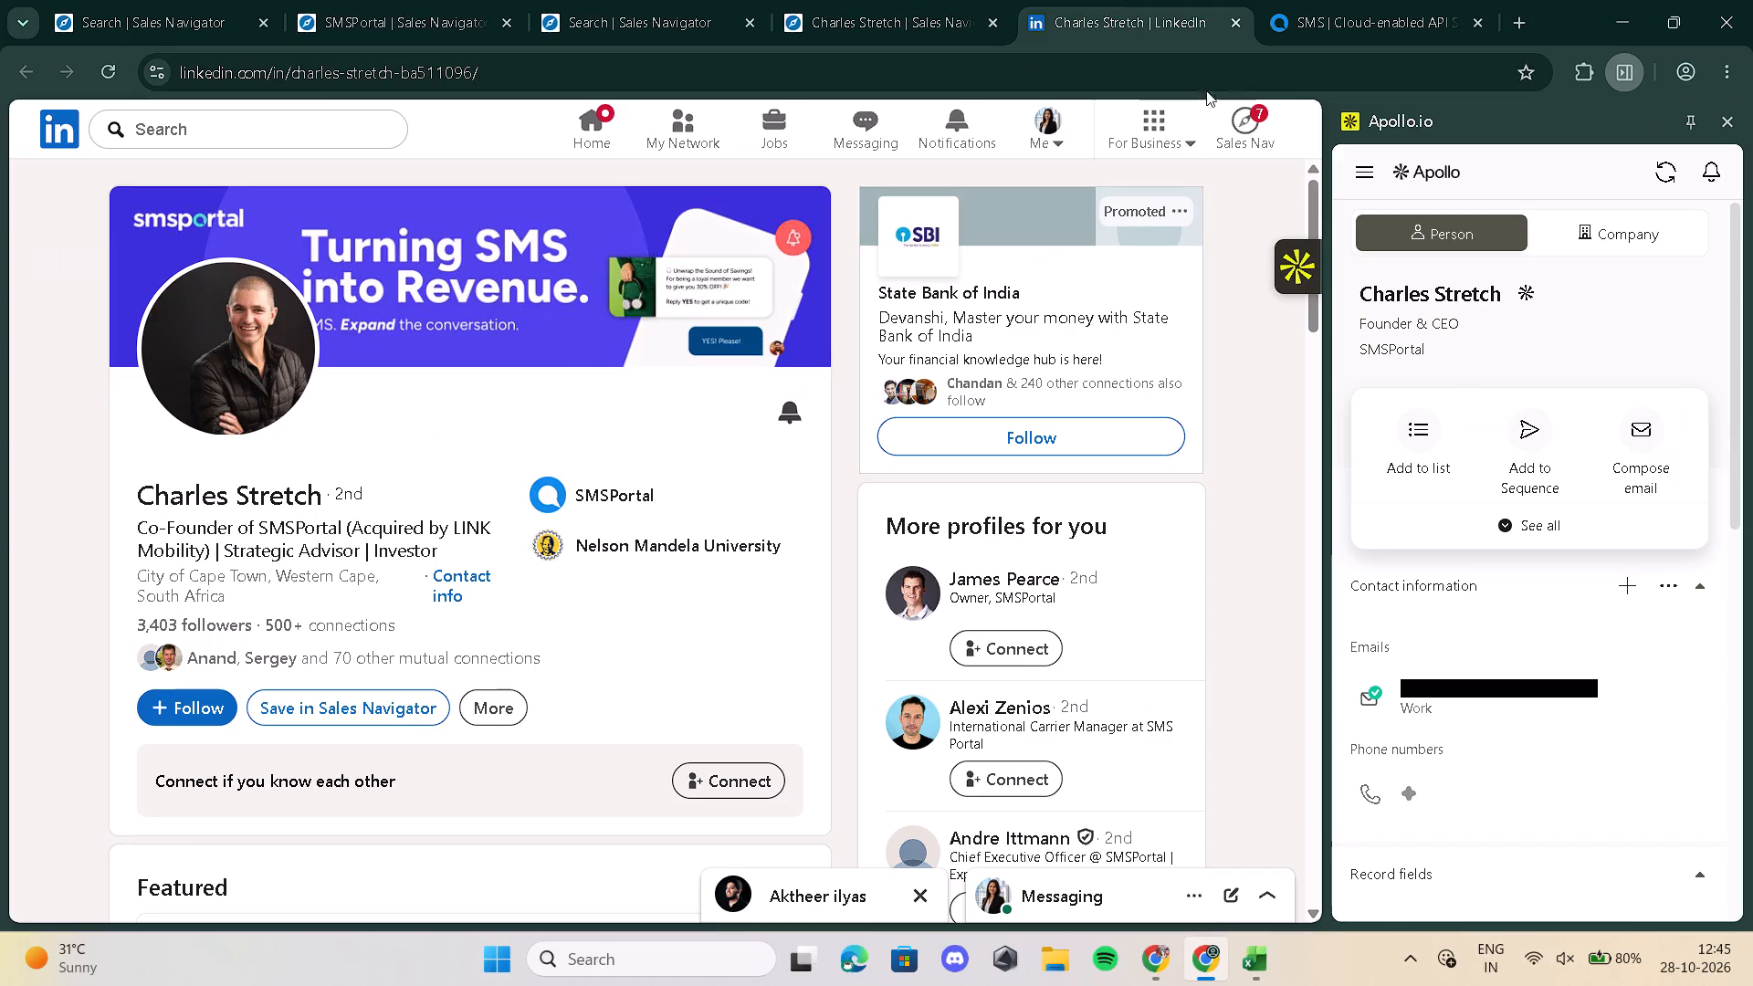
{"action": "left_click", "coordinate": [943, 0]}
{"action": "left_click", "coordinate": [1095, 0]}
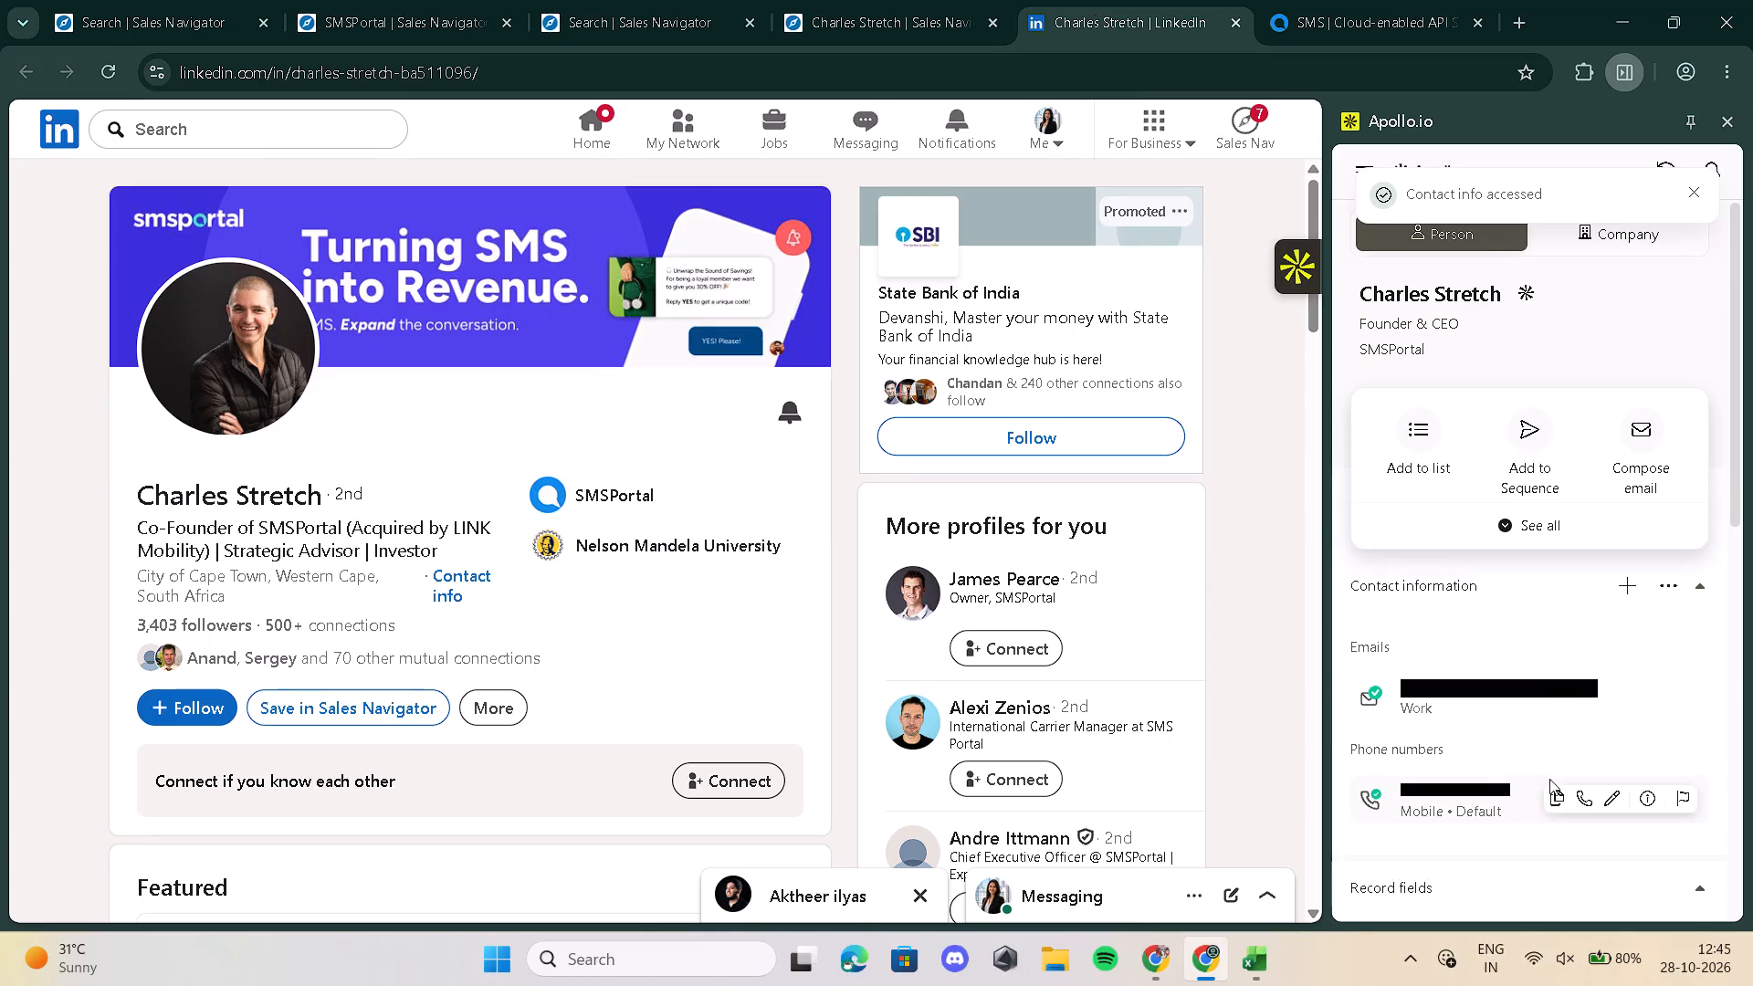
{"action": "left_click", "coordinate": [1562, 812]}
{"action": "left_click", "coordinate": [1238, 981]}
{"action": "left_click", "coordinate": [1423, 517]}
{"action": "key", "text": "ctrl+v"}
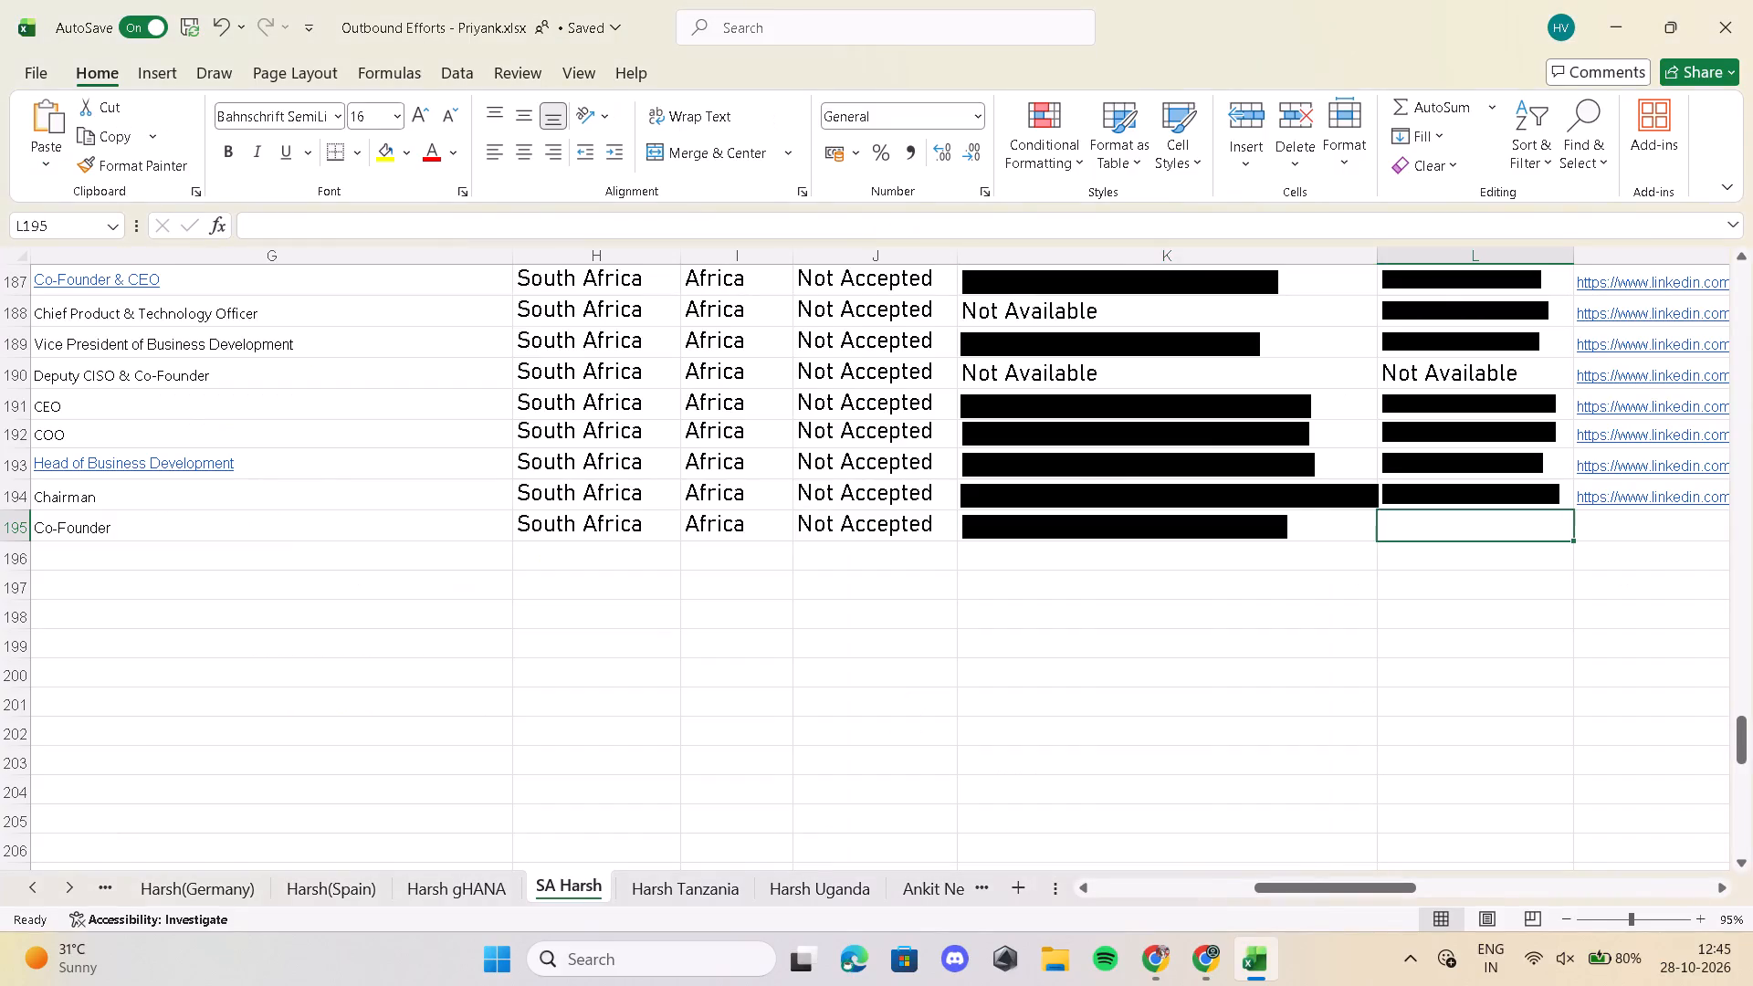
Copy the co-founder's LinkedIn.com URL from the Sales Navigator lead page into the profile link cell of entry 198 in Excel.
{"action": "left_click", "coordinate": [5, 524]}
{"action": "left_click", "coordinate": [1212, 985]}
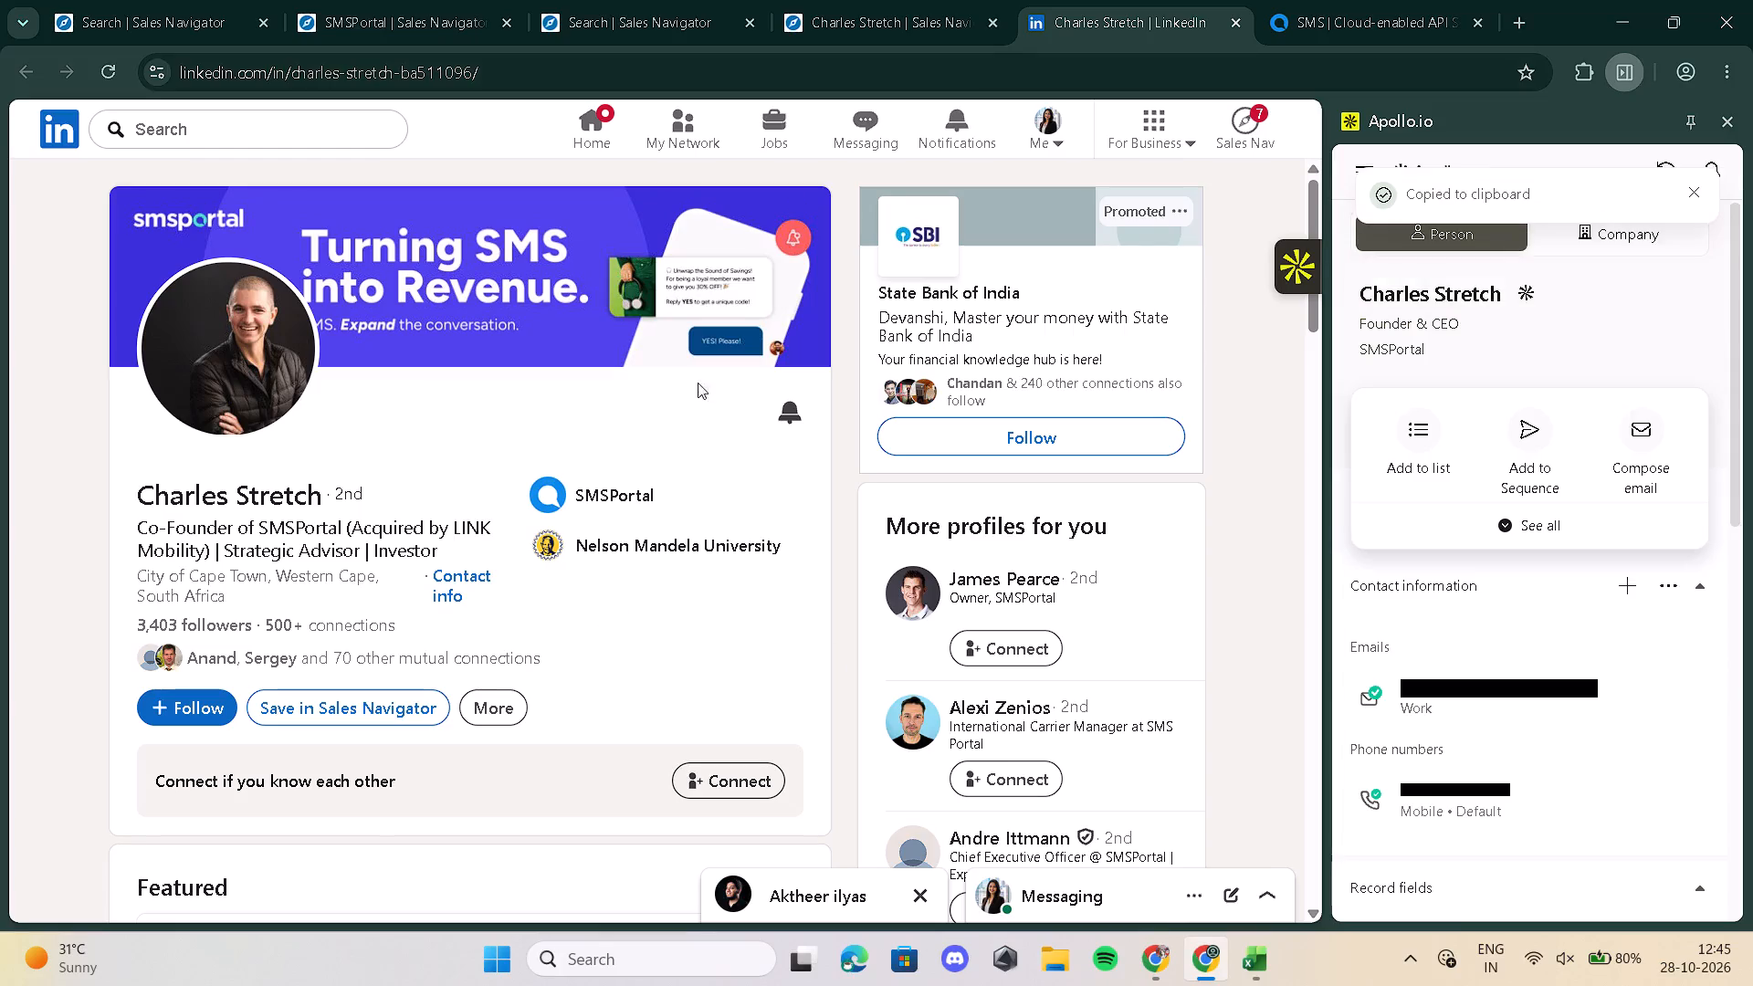
{"action": "left_click", "coordinate": [887, 36]}
{"action": "left_click", "coordinate": [391, 469]}
{"action": "left_click", "coordinate": [379, 494]}
{"action": "left_click", "coordinate": [349, 668]}
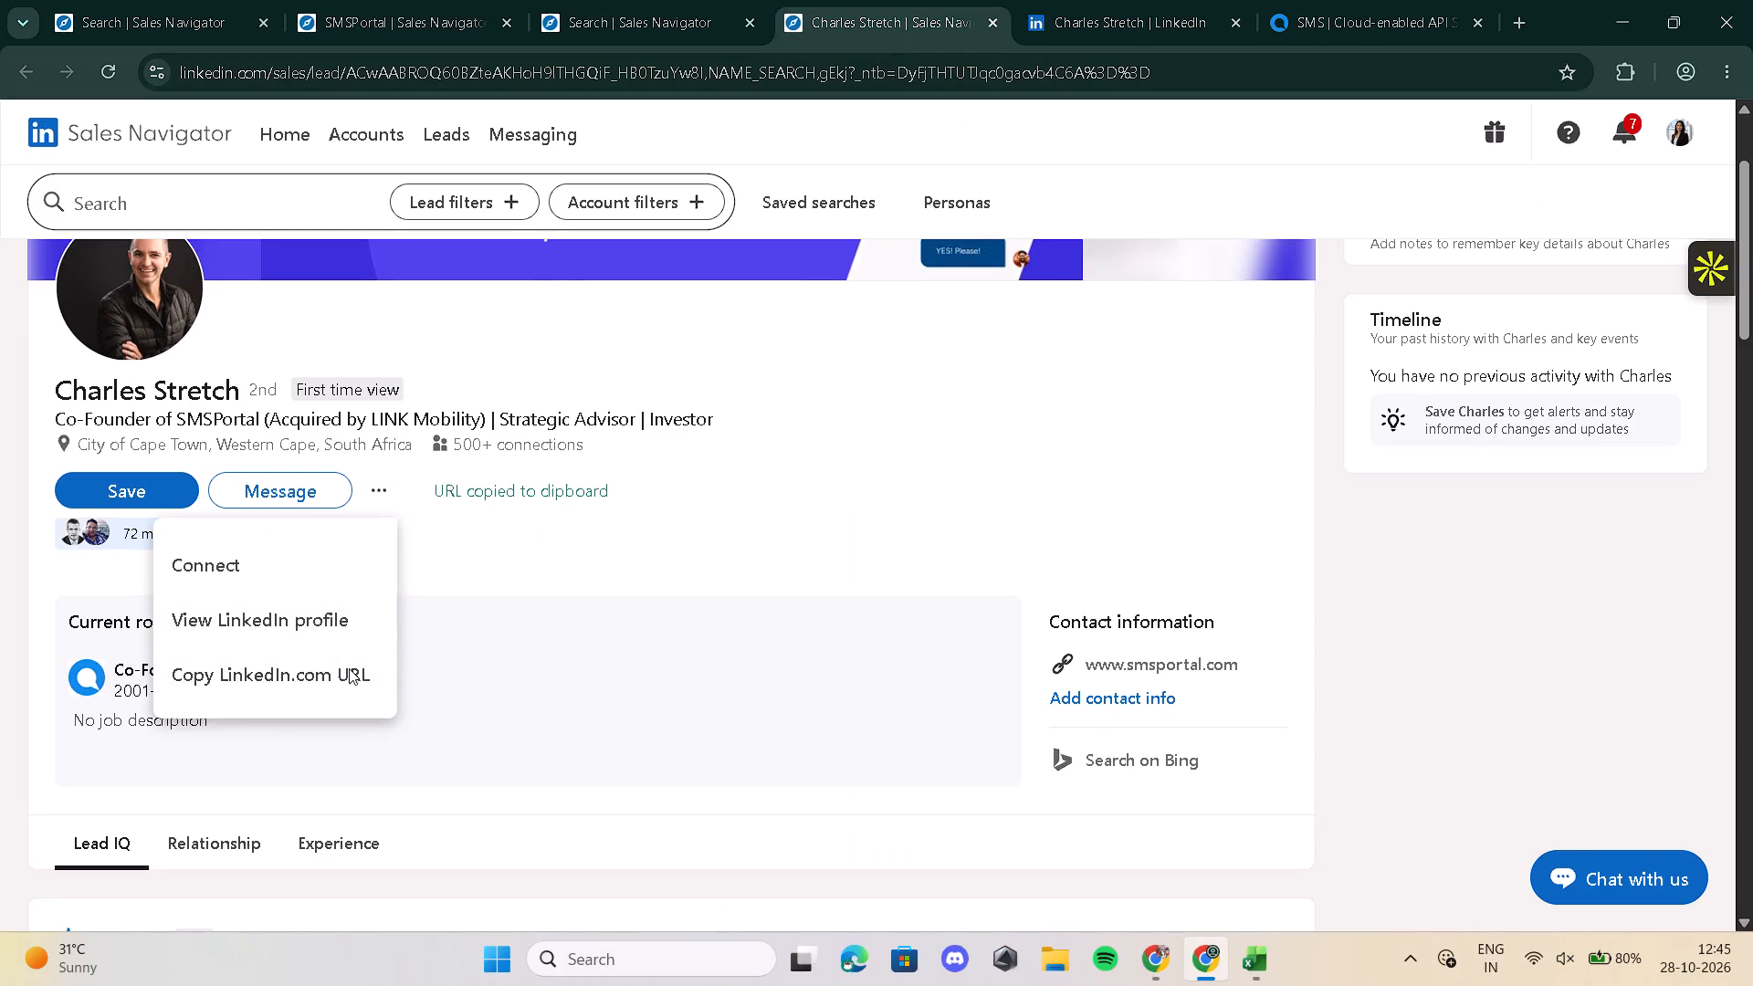
{"action": "left_click", "coordinate": [1247, 937]}
{"action": "left_click", "coordinate": [1669, 530]}
{"action": "key", "text": "ctrl+v"}
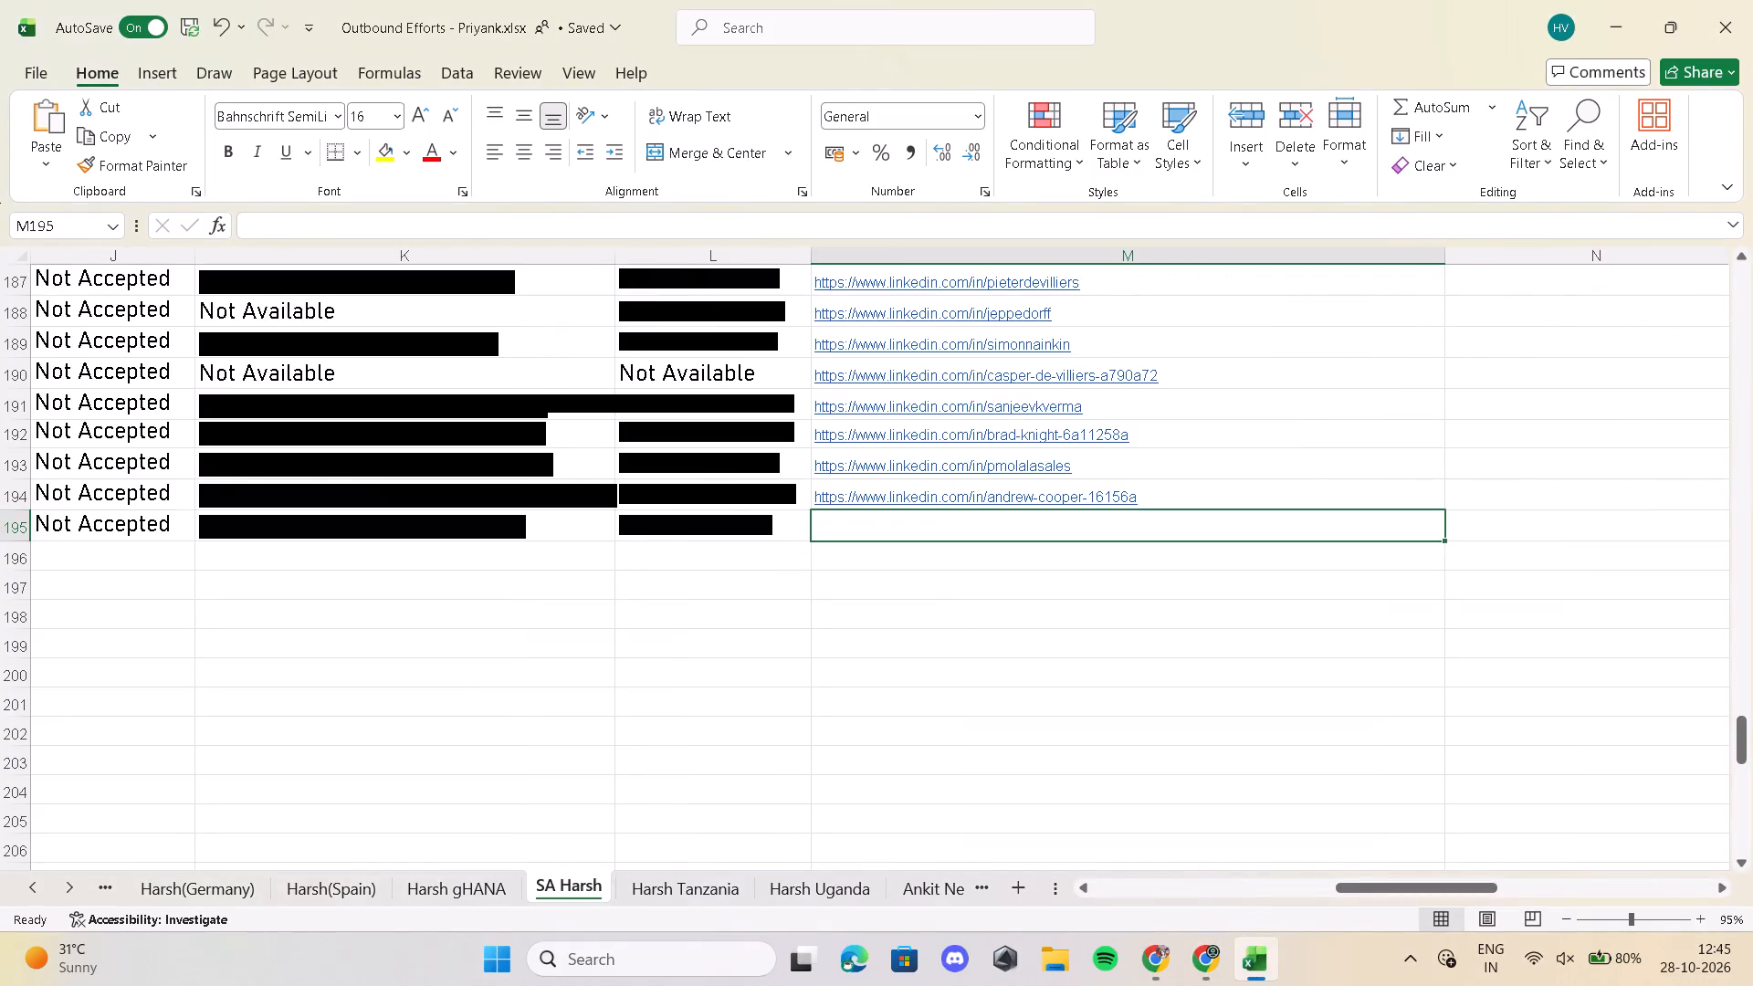
Enter "SMS and WhatsApp" in the service cell (column O) of entry 198.
{"action": "left_click", "coordinate": [1561, 534]}
{"action": "double_click", "coordinate": [1415, 531]}
{"action": "left_click", "coordinate": [1615, 539]}
{"action": "left_click_drag", "start_coordinate": [1458, 899], "coordinate": [1522, 879]}
{"action": "left_click_drag", "start_coordinate": [1484, 886], "coordinate": [1558, 867]}
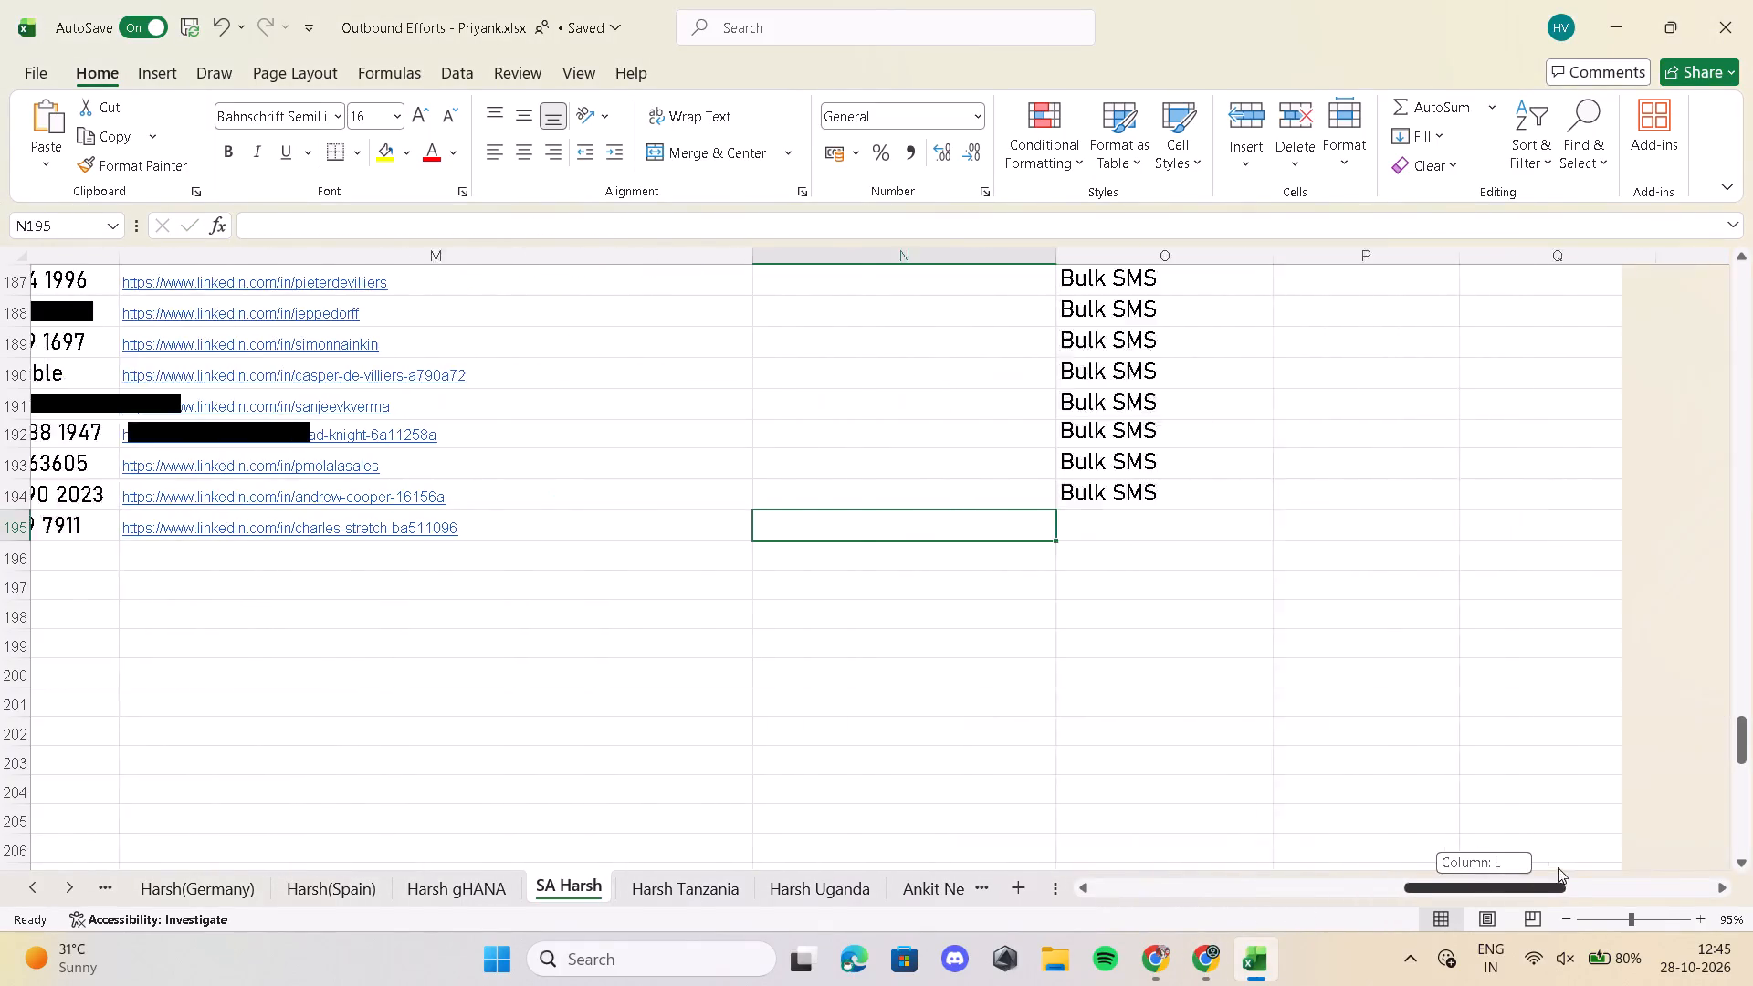
{"action": "left_click_drag", "start_coordinate": [1558, 867], "coordinate": [1560, 864]}
{"action": "left_click", "coordinate": [1114, 508]}
{"action": "key", "text": "ctrl+c"}
{"action": "left_click", "coordinate": [1110, 521]}
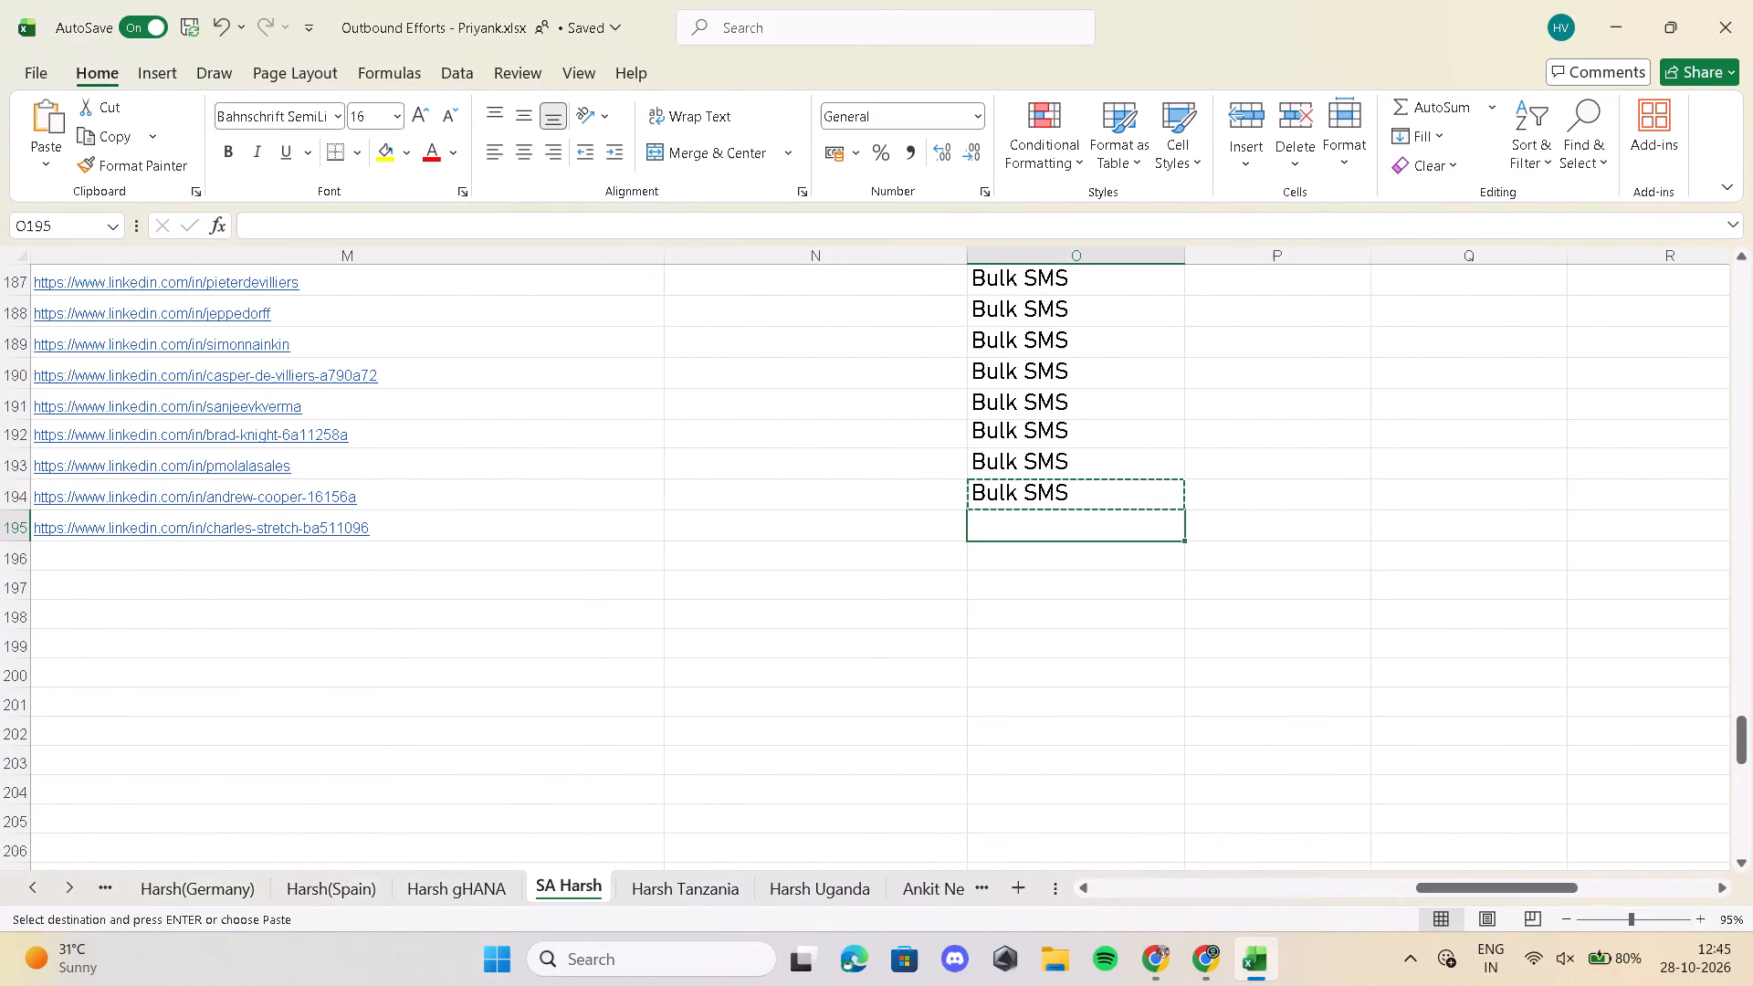
{"action": "left_click", "coordinate": [1044, 496]}
{"action": "left_click", "coordinate": [1046, 541]}
{"action": "left_click", "coordinate": [1053, 521]}
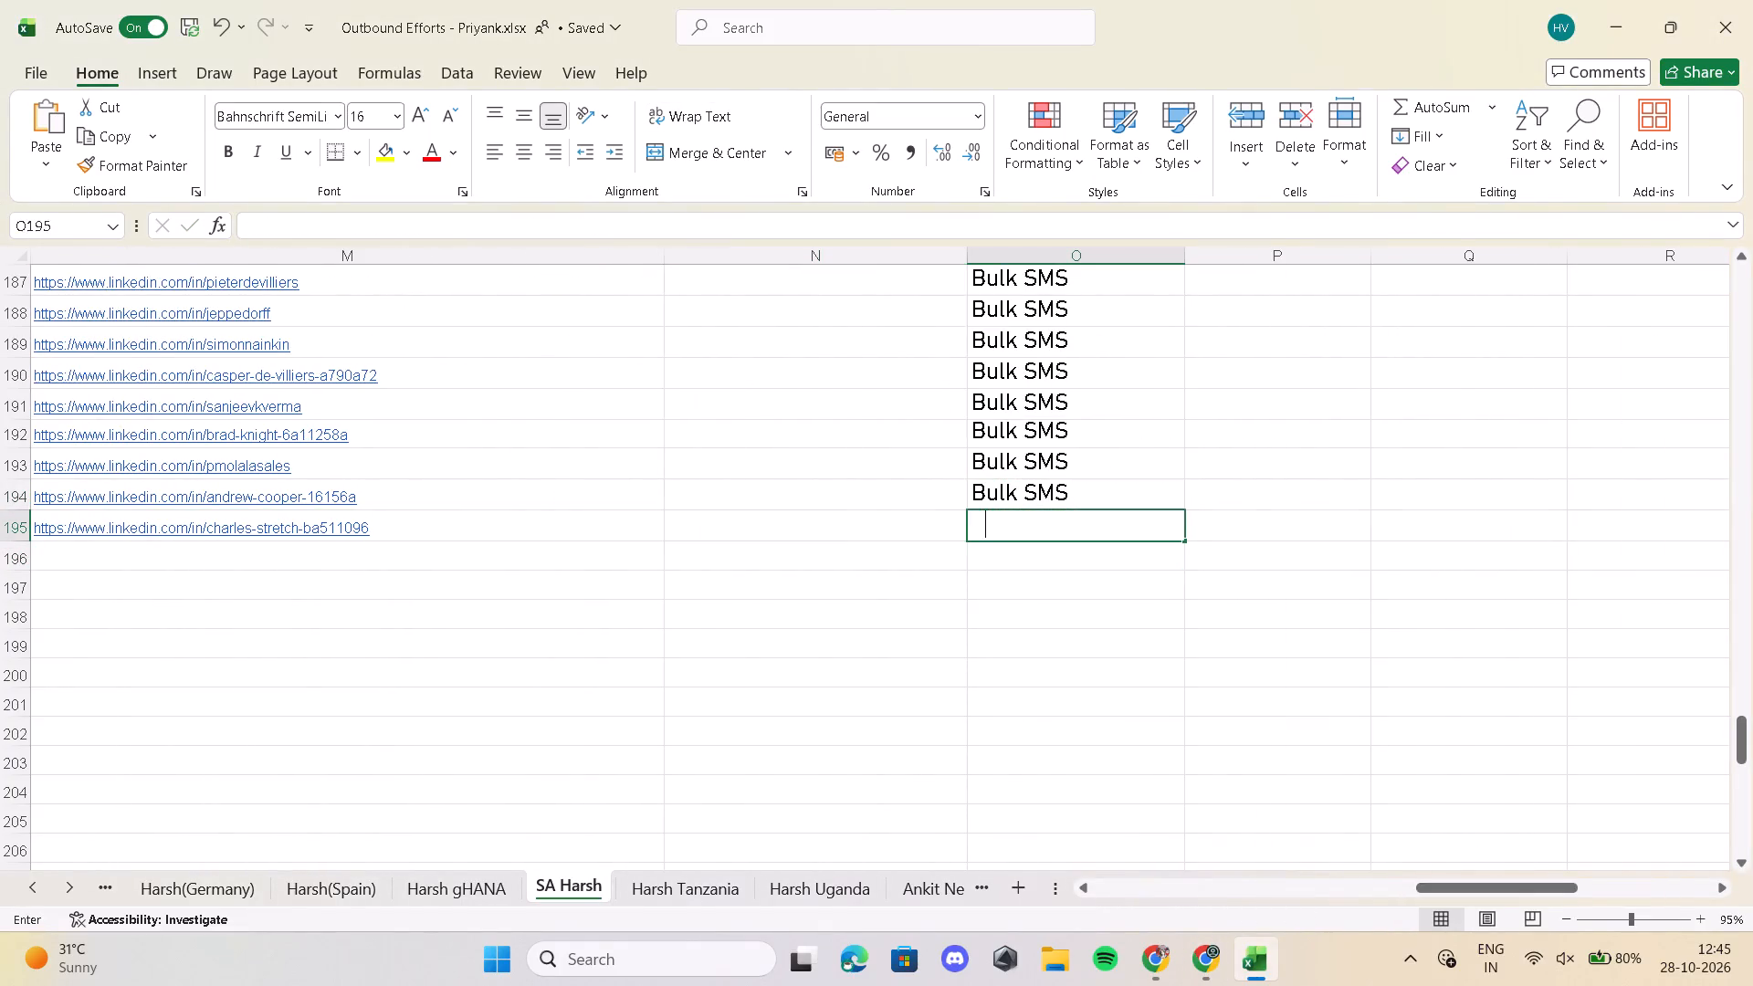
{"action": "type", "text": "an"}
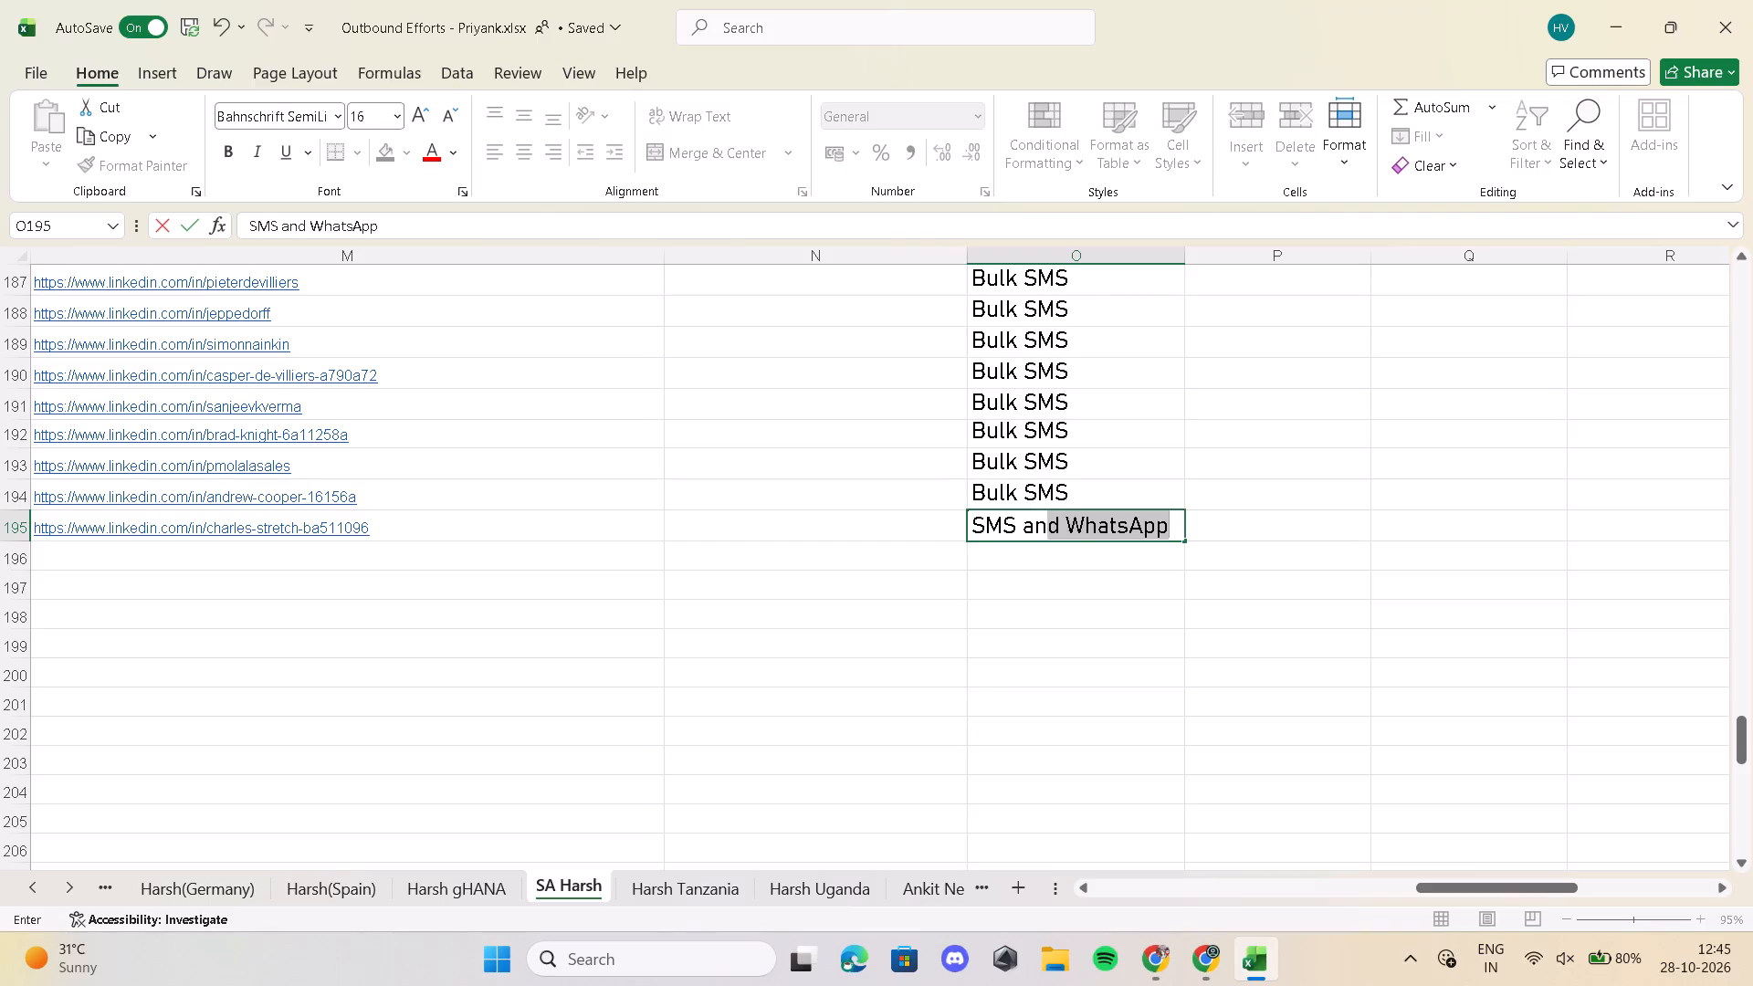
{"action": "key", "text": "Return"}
{"action": "left_click", "coordinate": [1053, 521]}
{"action": "left_click", "coordinate": [1091, 561]}
{"action": "left_click", "coordinate": [1091, 542]}
{"action": "left_click", "coordinate": [1092, 531]}
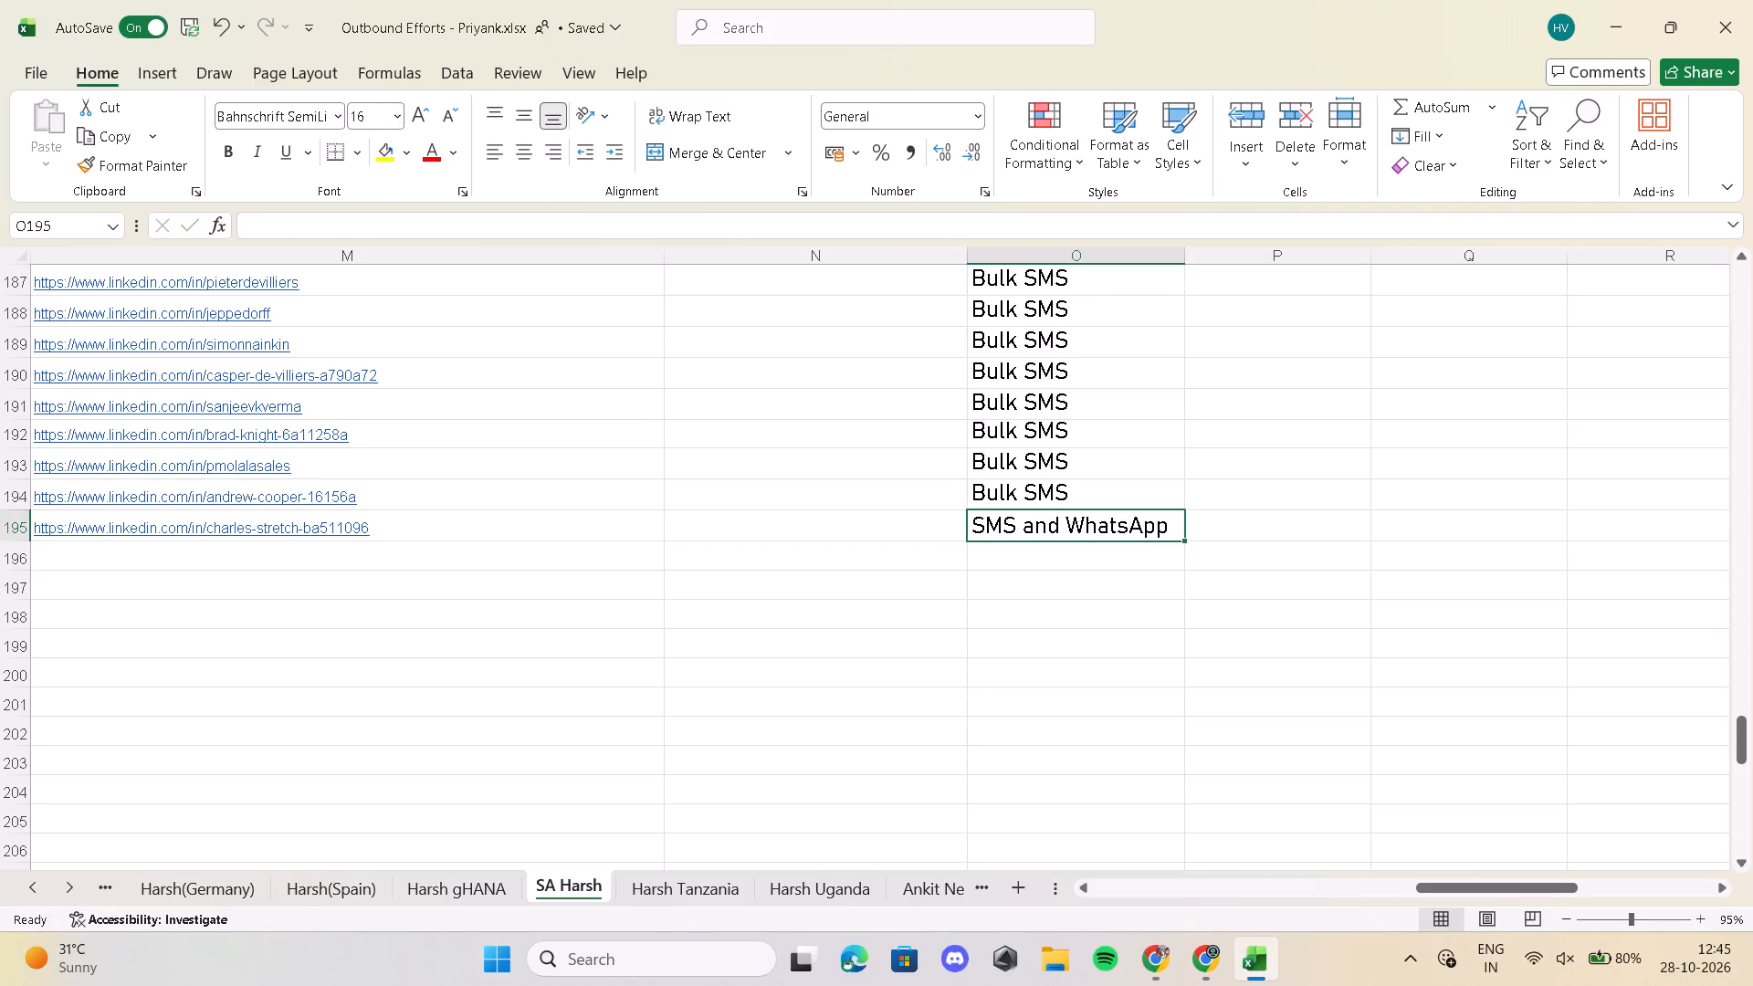
Copy the company SMSPortal and the priority Medium from entry 198 into the matching cells of entry 199.
{"action": "left_click", "coordinate": [10, 530]}
{"action": "left_click", "coordinate": [10, 547]}
{"action": "left_click", "coordinate": [11, 552]}
{"action": "left_click_drag", "start_coordinate": [1510, 889], "coordinate": [1499, 891]}
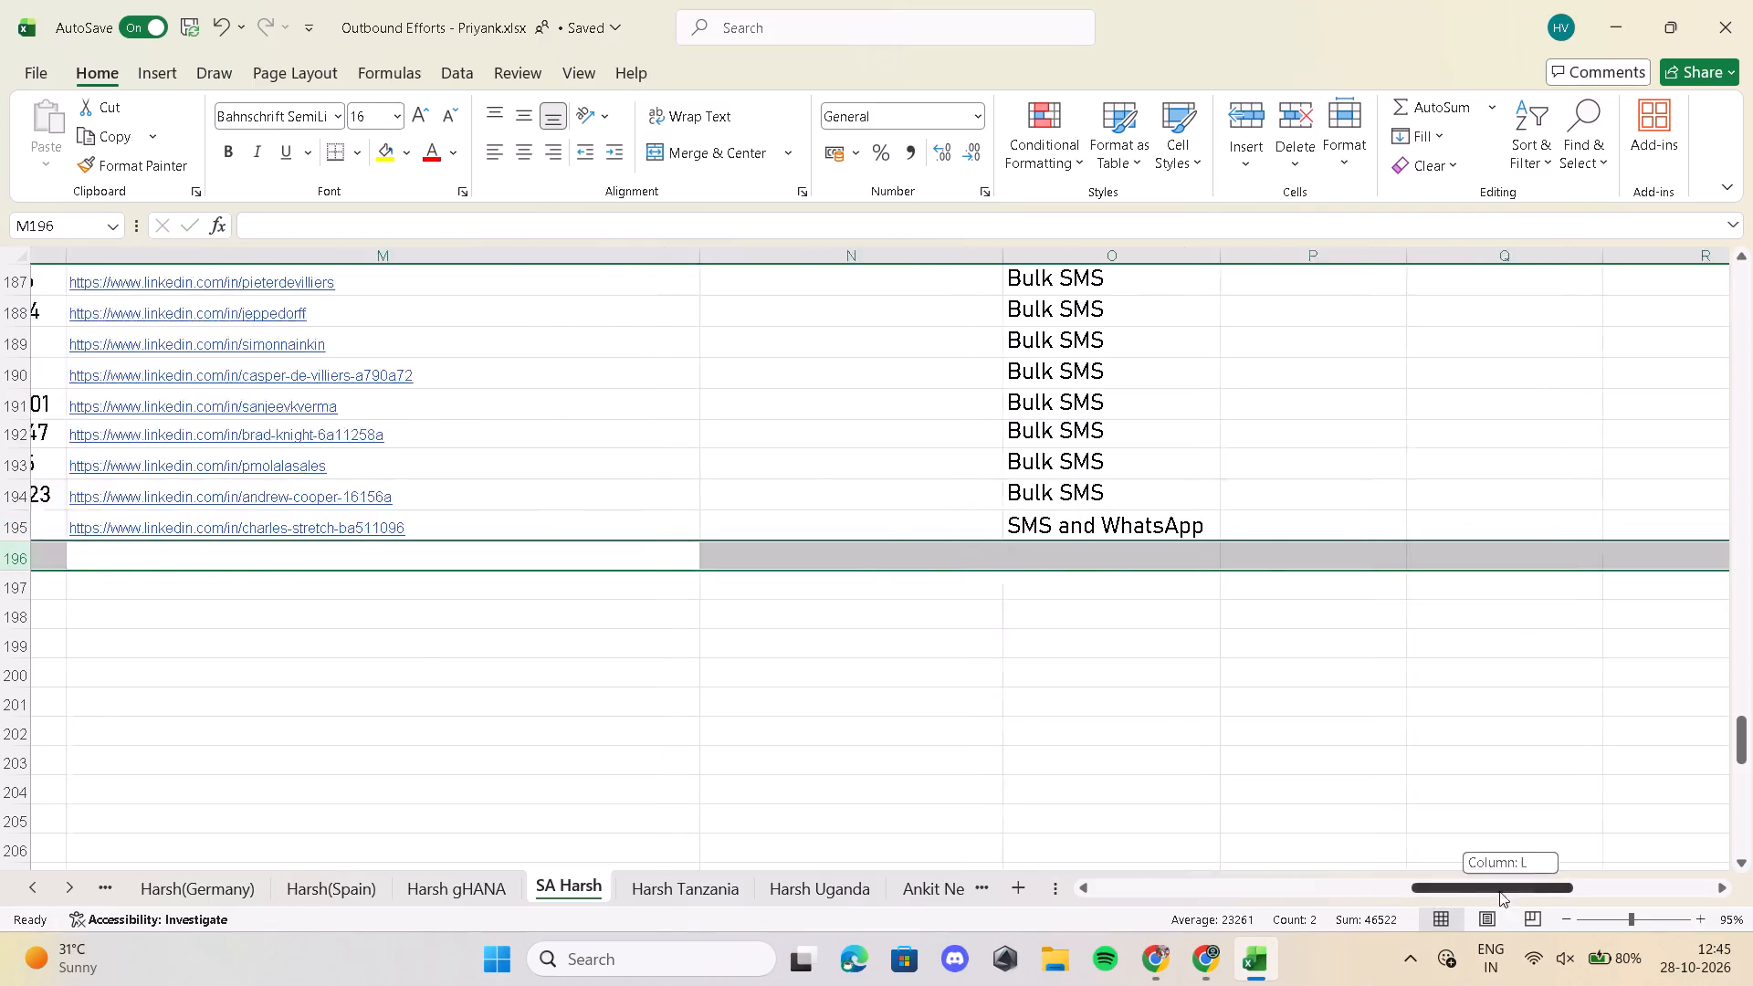
{"action": "left_click_drag", "start_coordinate": [1499, 891], "coordinate": [811, 847]}
{"action": "left_click", "coordinate": [498, 499]}
{"action": "left_click", "coordinate": [509, 523]}
{"action": "key", "text": "ctrl+c"}
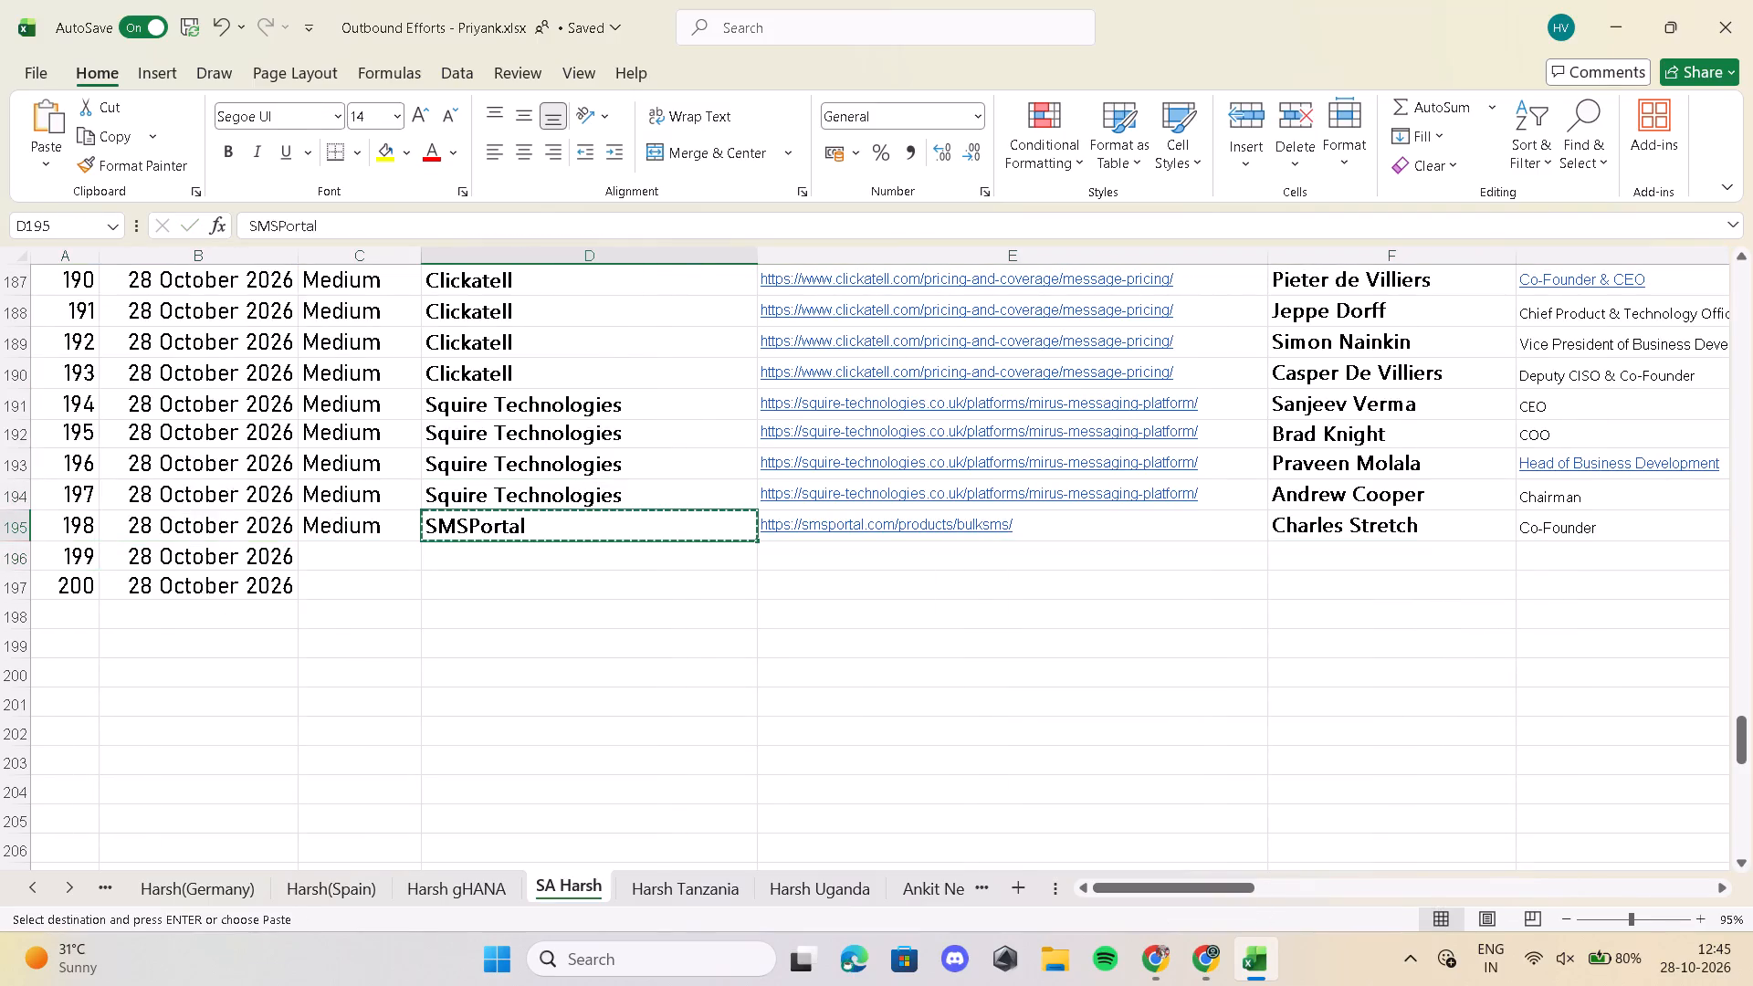
{"action": "left_click", "coordinate": [520, 561]}
{"action": "key", "text": "ctrl+v"}
{"action": "left_click", "coordinate": [370, 531]}
{"action": "key", "text": "ctrl+c"}
{"action": "left_click", "coordinate": [373, 558]}
{"action": "key", "text": "ctrl+v"}
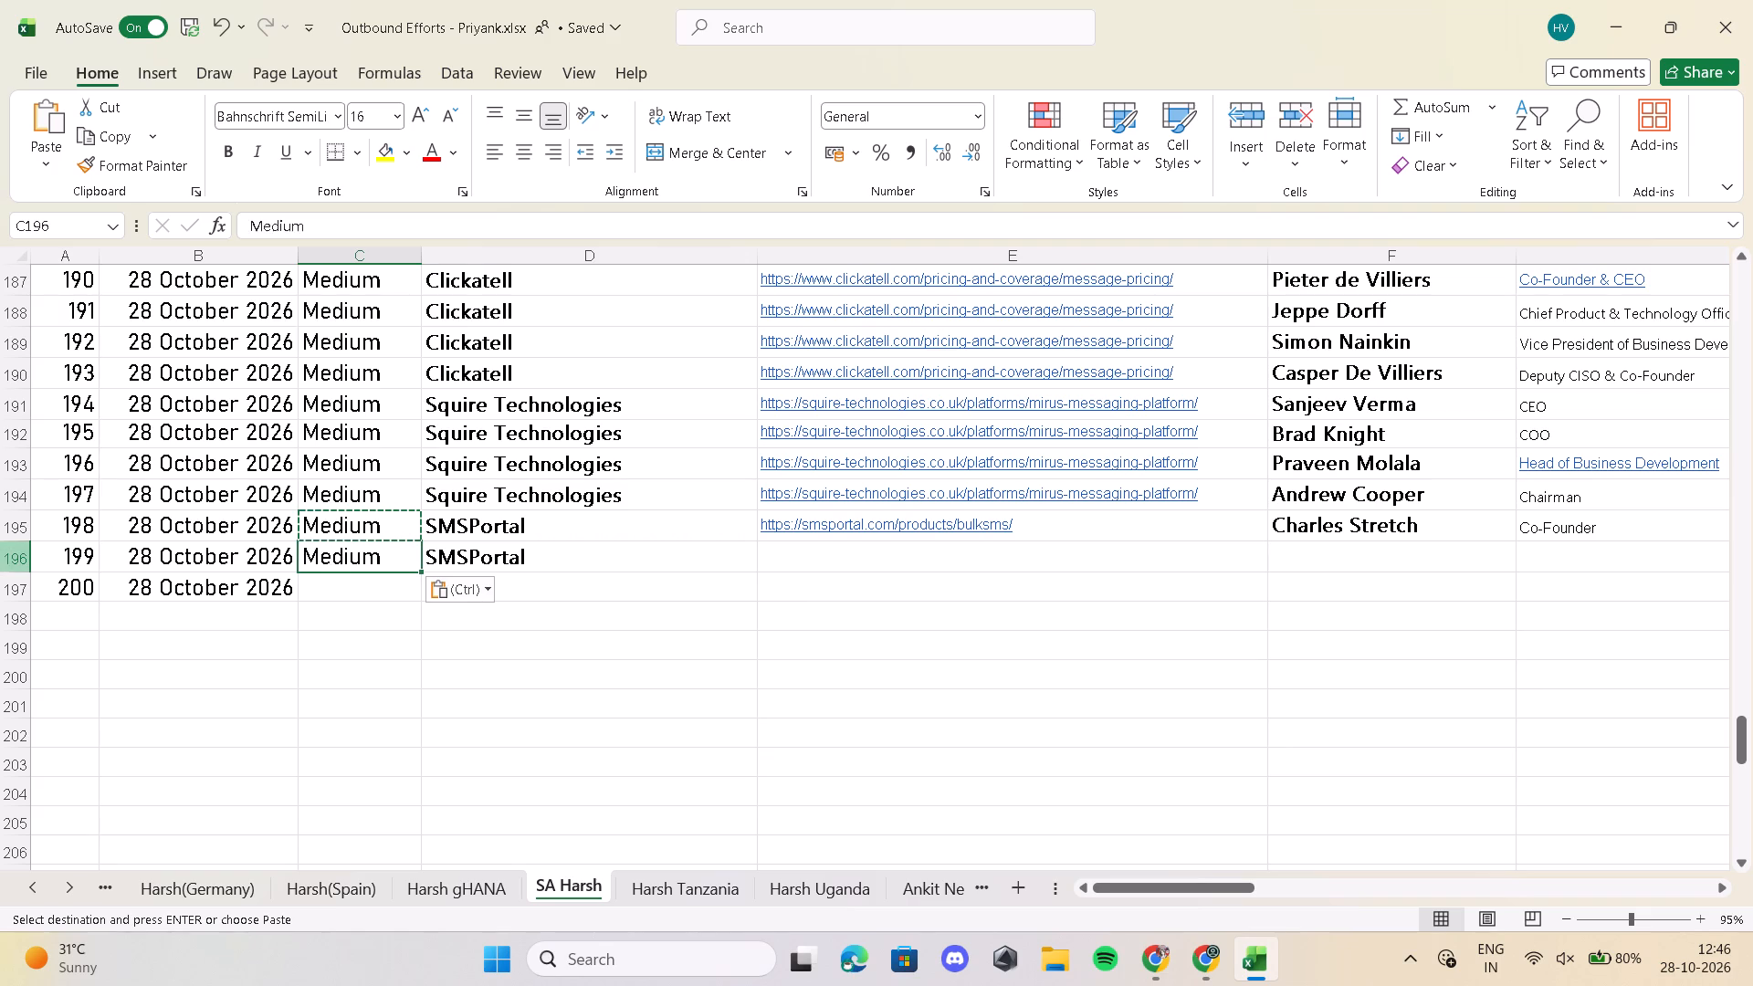
Copy the SMSPortal bulk SMS page link from entry 198 into the website cell of entry 199.
{"action": "left_click", "coordinate": [20, 561]}
{"action": "right_click", "coordinate": [1101, 530]}
{"action": "left_click", "coordinate": [957, 676]}
{"action": "key", "text": "ctrl+c"}
{"action": "left_click", "coordinate": [924, 561]}
{"action": "key", "text": "ctrl+v"}
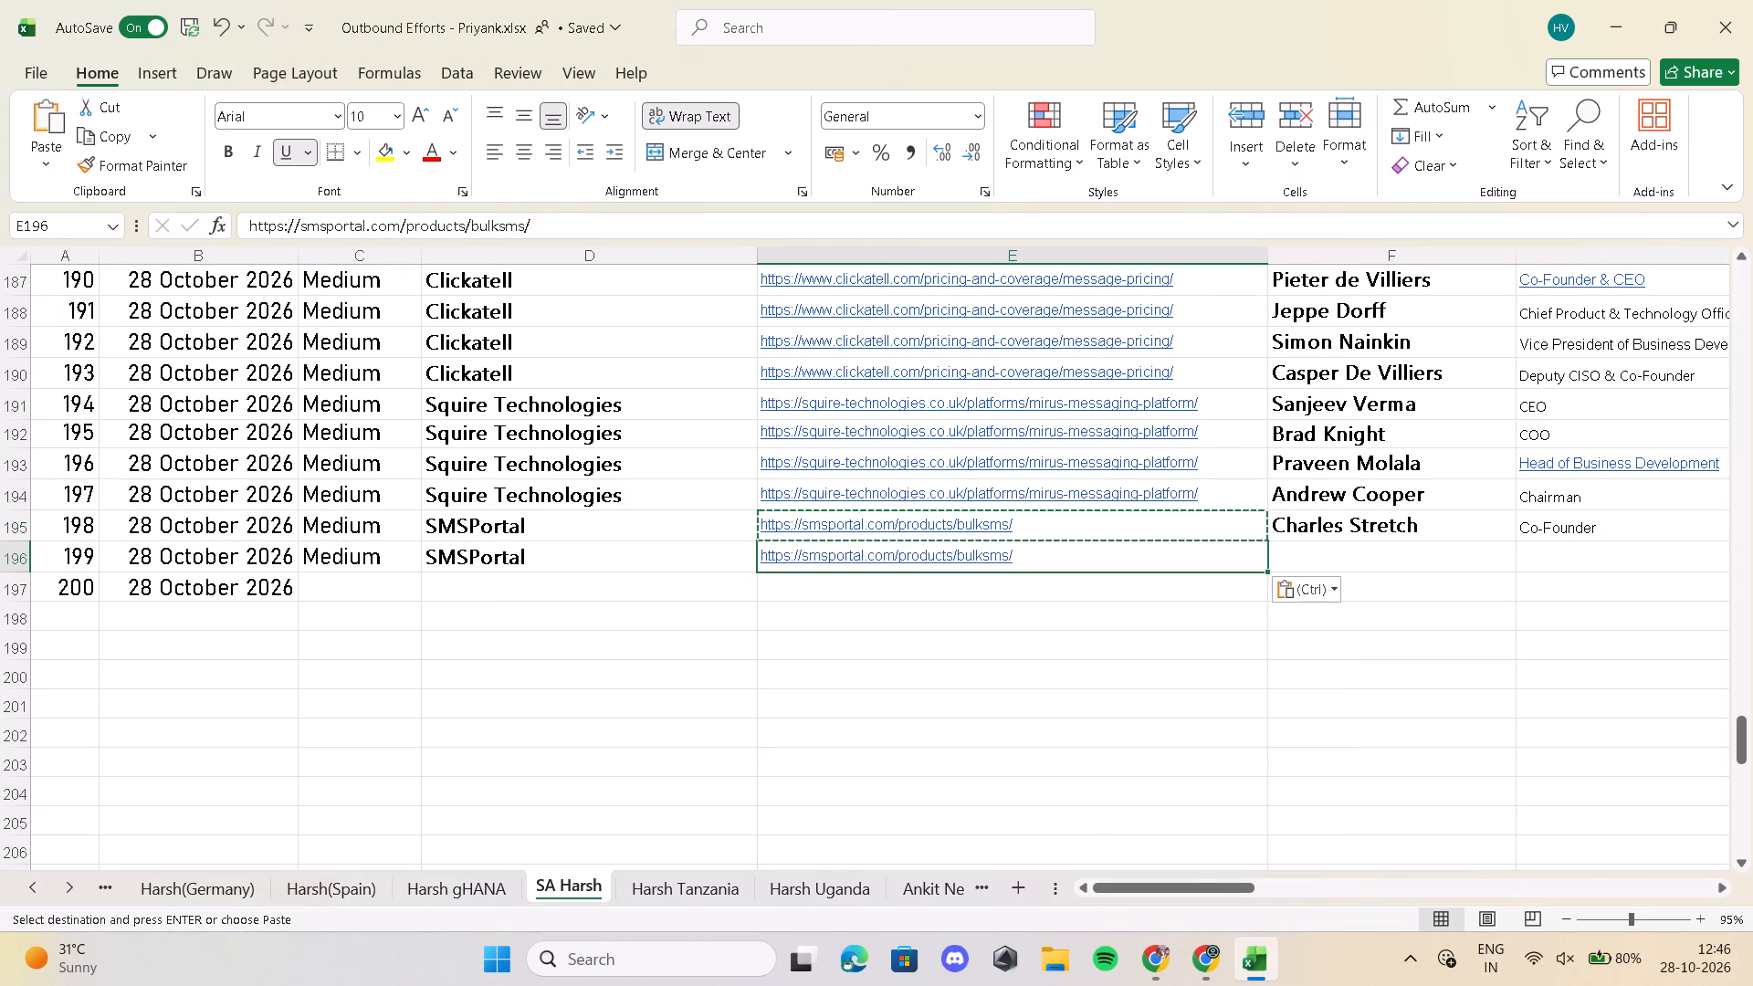
{"action": "left_click", "coordinate": [20, 563]}
Switch to Chrome and close the co-founder's LinkedIn profile and Sales Navigator lead pages.
{"action": "left_click", "coordinate": [1209, 956]}
{"action": "left_click", "coordinate": [1131, 0]}
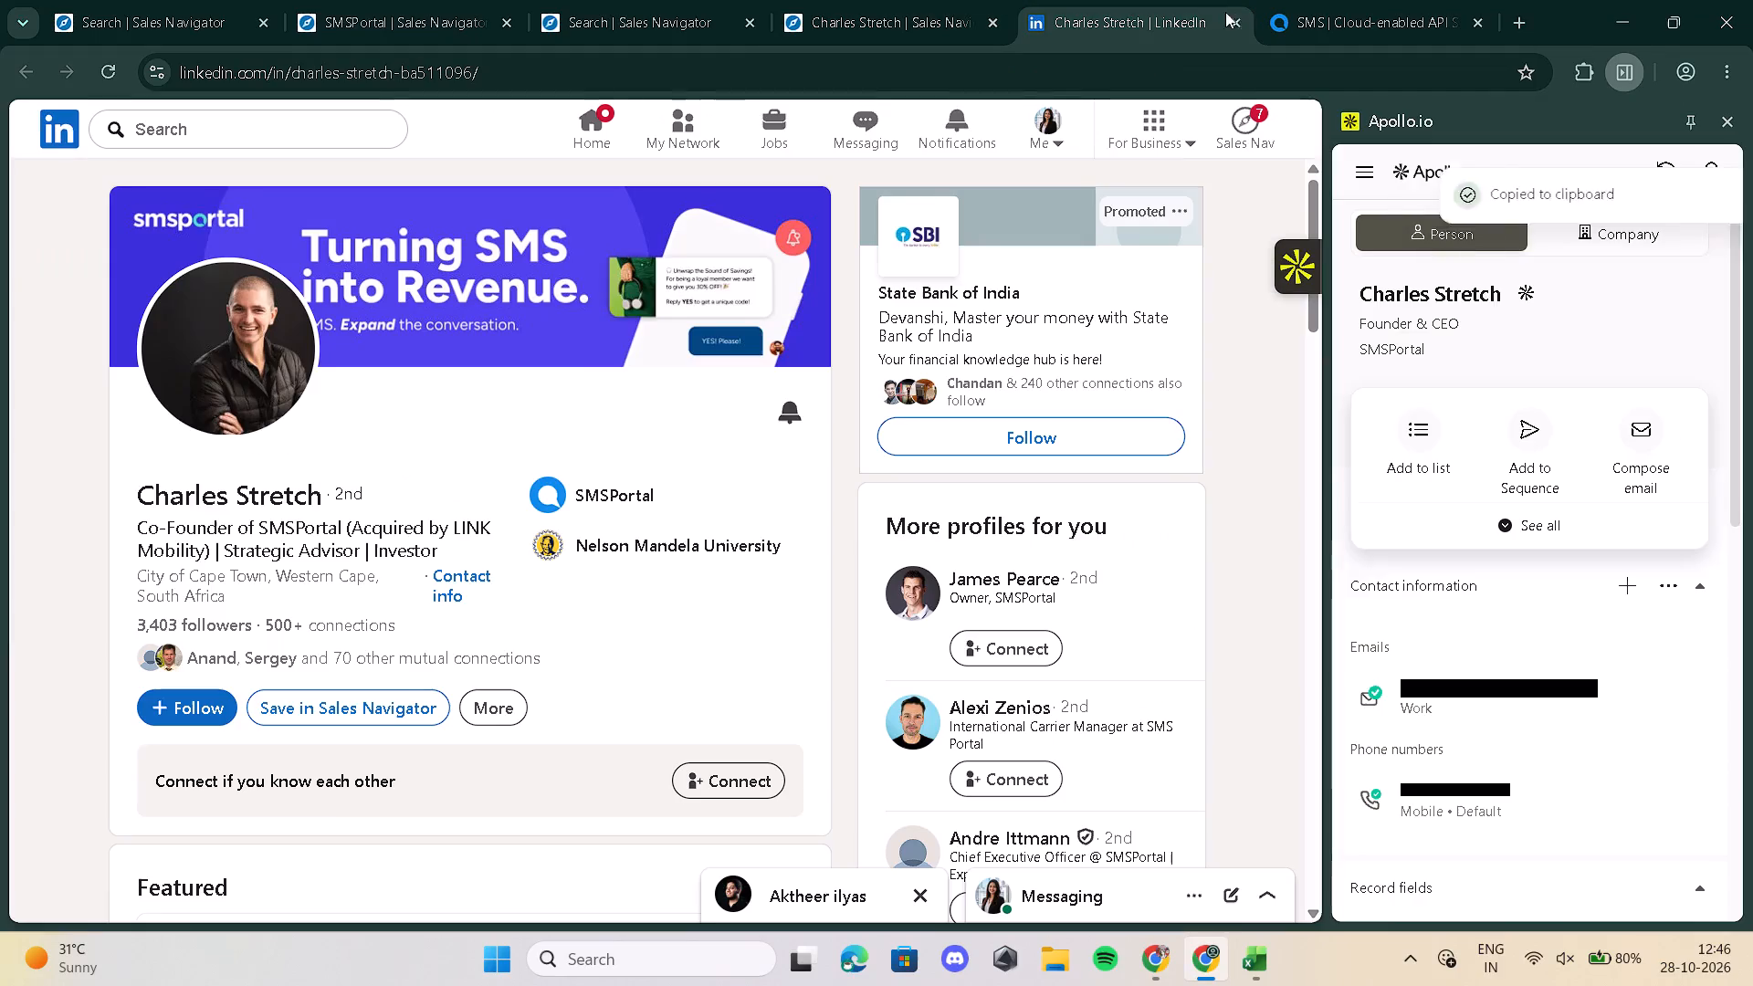
{"action": "left_click", "coordinate": [1240, 17]}
{"action": "left_click", "coordinate": [988, 19]}
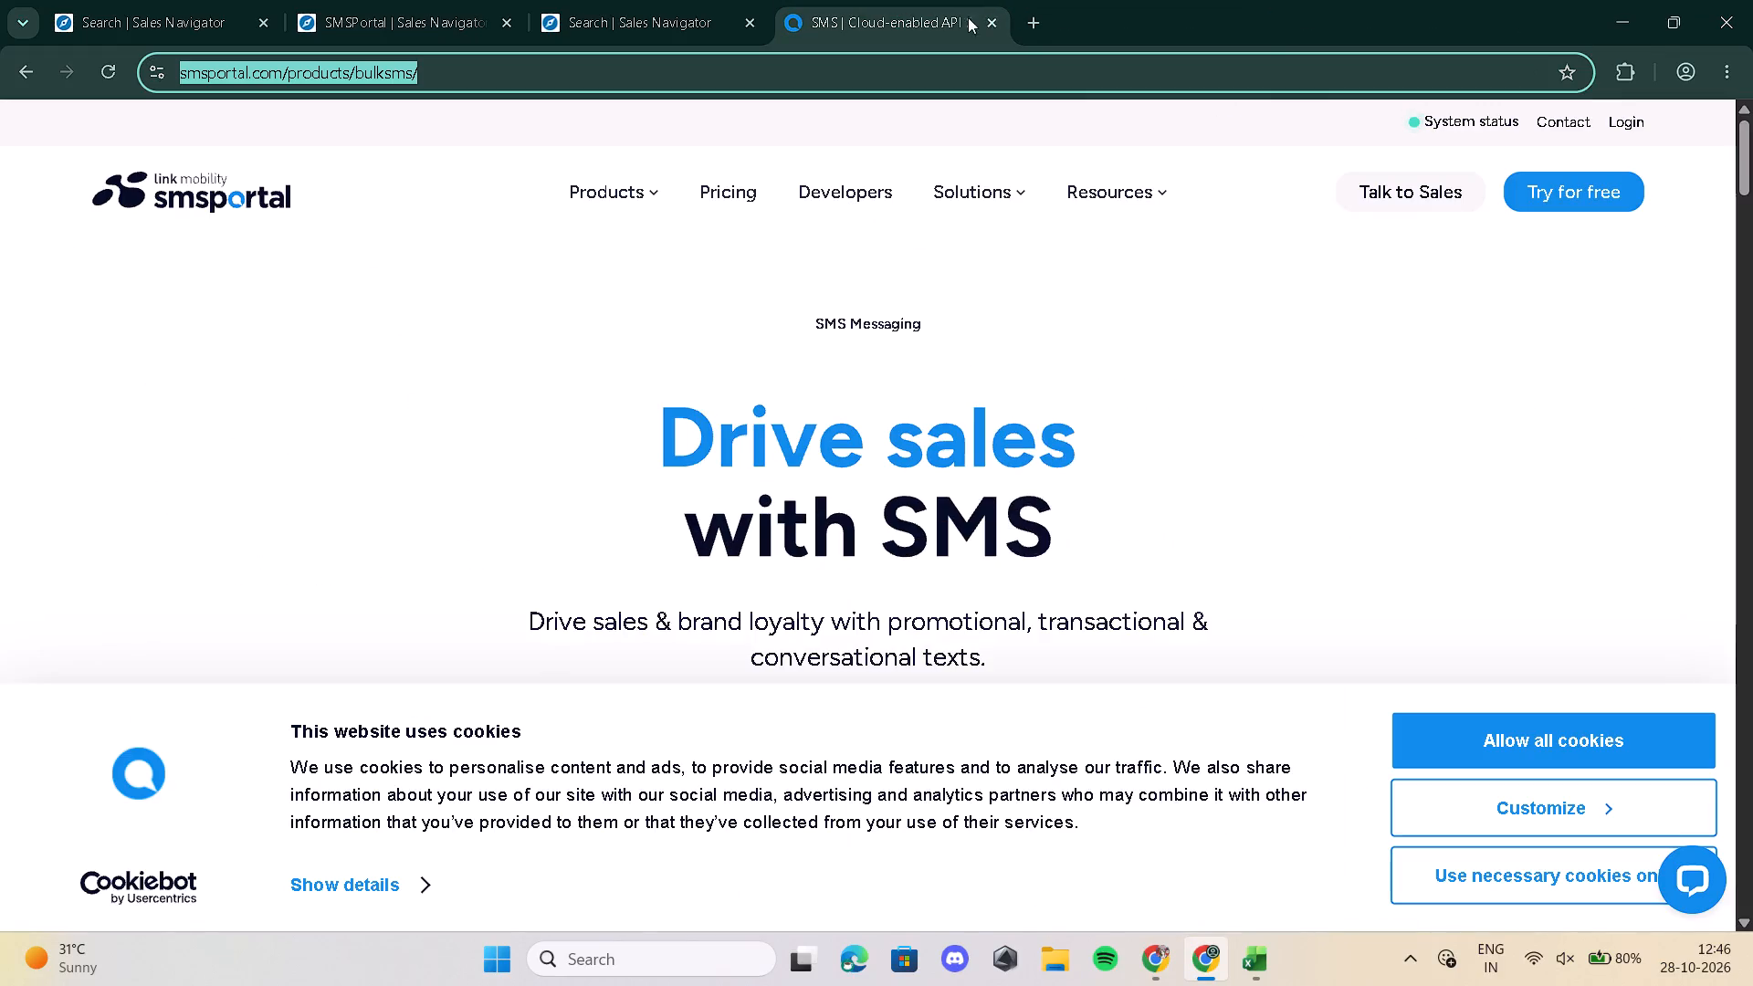
Return to the SMSPortal lead search in Sales Navigator and examine its employees and roles for the next suitable contact.
{"action": "left_click", "coordinate": [667, 0]}
{"action": "left_click", "coordinate": [408, 0]}
{"action": "left_click", "coordinate": [175, 0]}
{"action": "left_click", "coordinate": [389, 0]}
{"action": "left_click", "coordinate": [603, 0]}
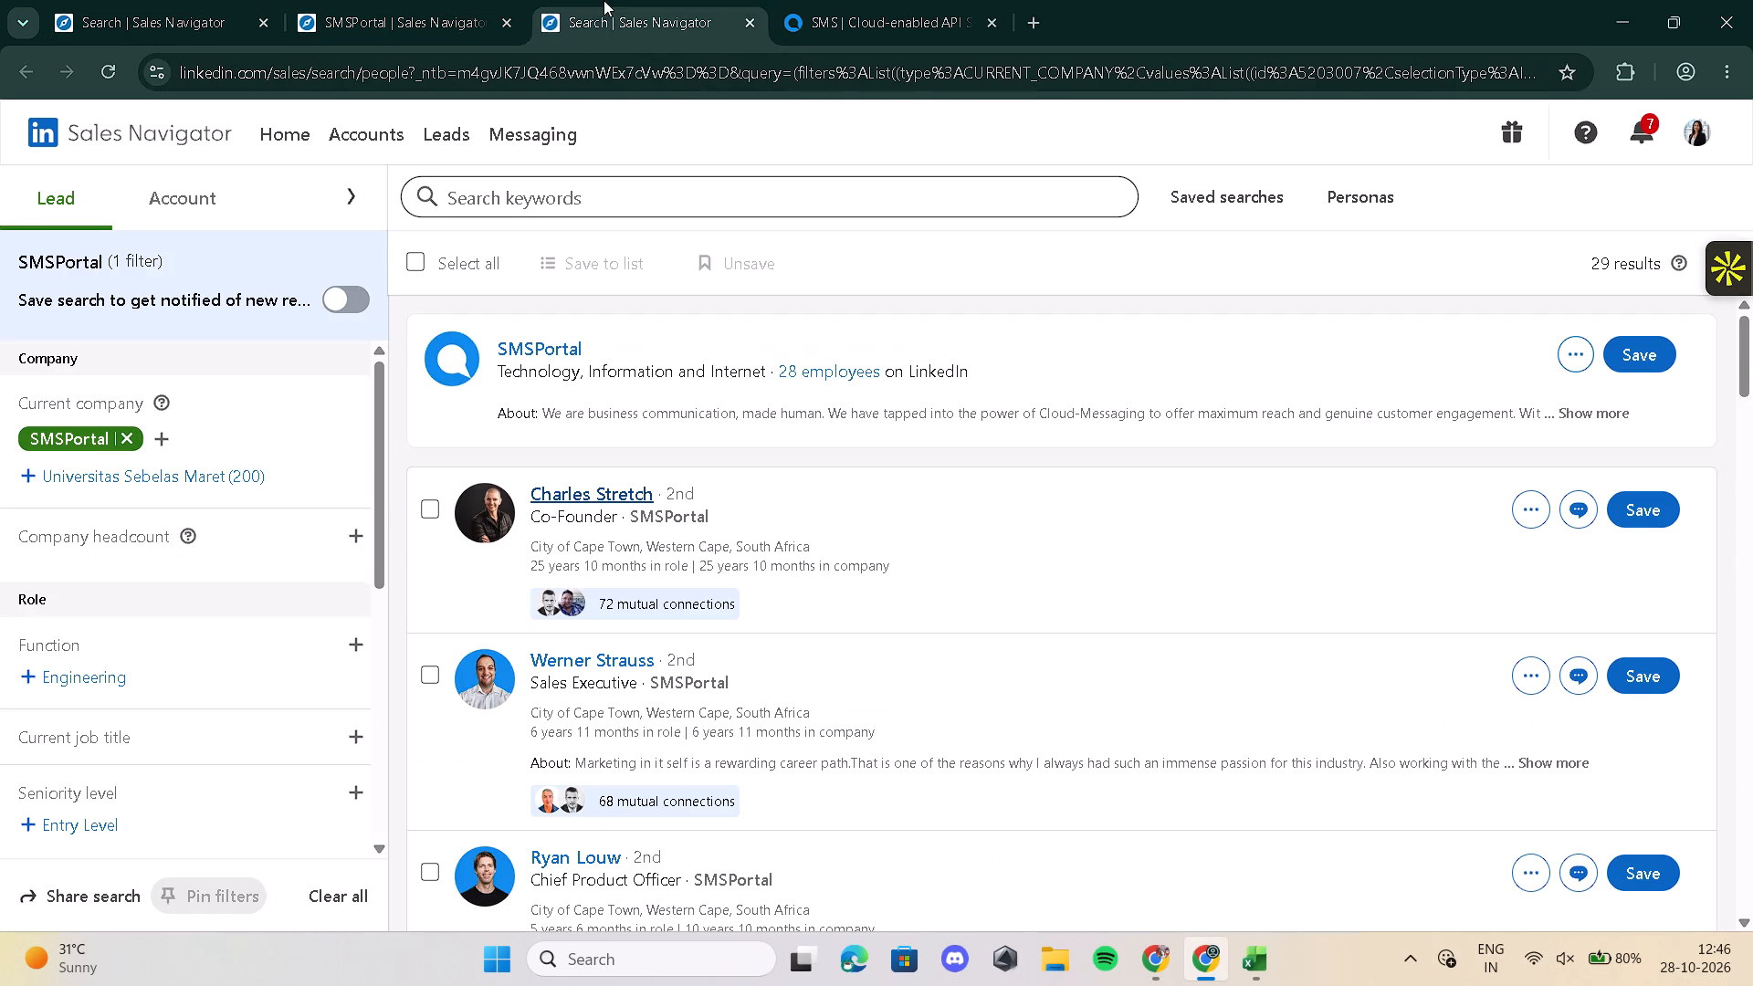
{"action": "left_click", "coordinate": [1013, 444]}
{"action": "scroll", "coordinate": [1040, 432], "scroll_direction": "down", "scroll_amount": 1}
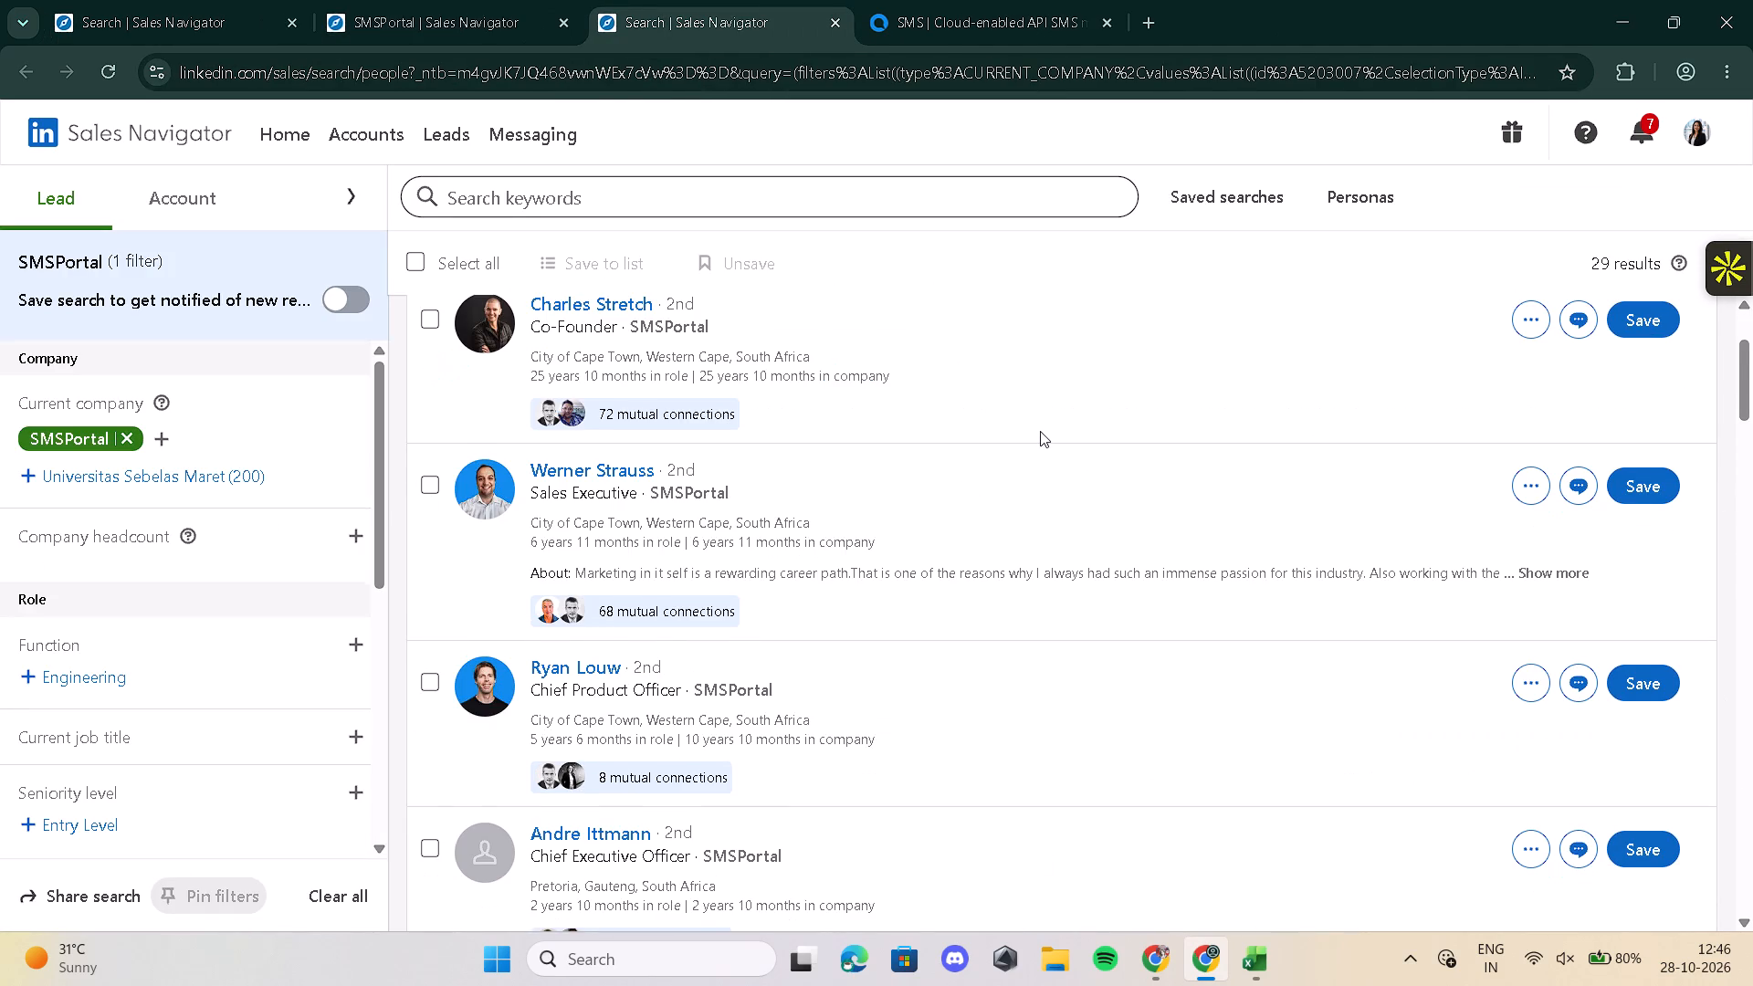
{"action": "scroll", "coordinate": [1040, 431], "scroll_direction": "down", "scroll_amount": 2}
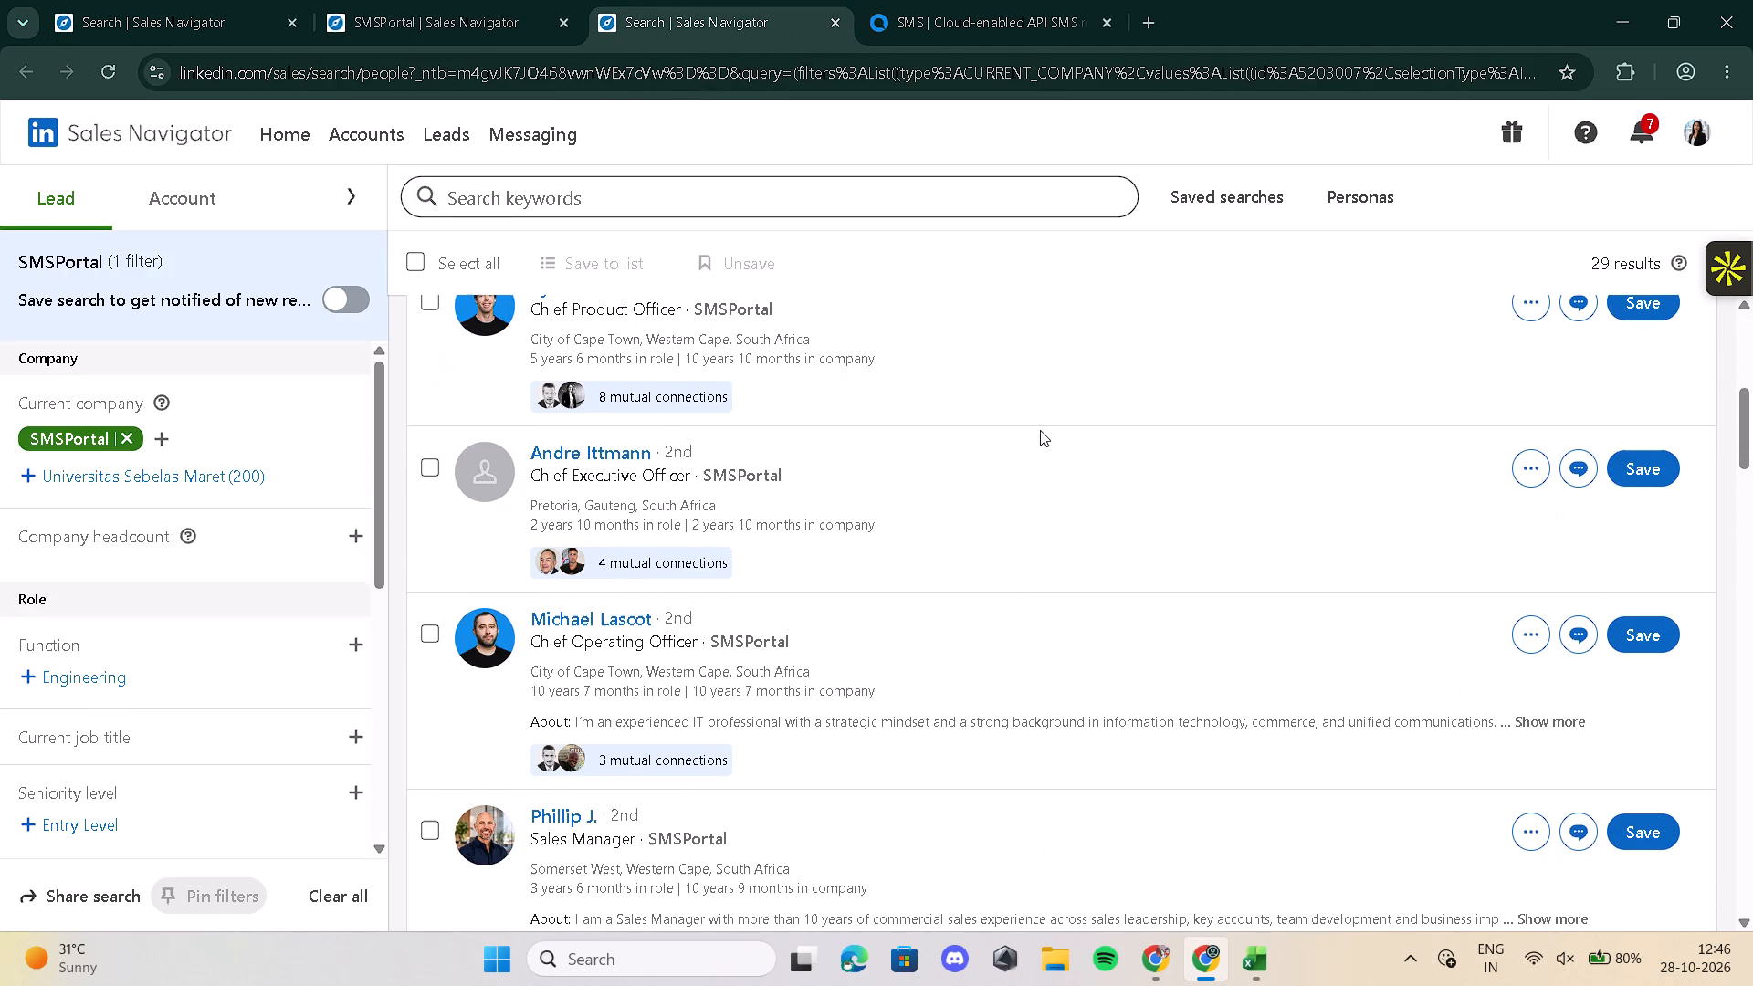
Open the Sales Navigator lead page of SMSPortal's Chief Executive Officer in a new tab and switch to it.
{"action": "right_click", "coordinate": [637, 445]}
{"action": "left_click", "coordinate": [813, 484]}
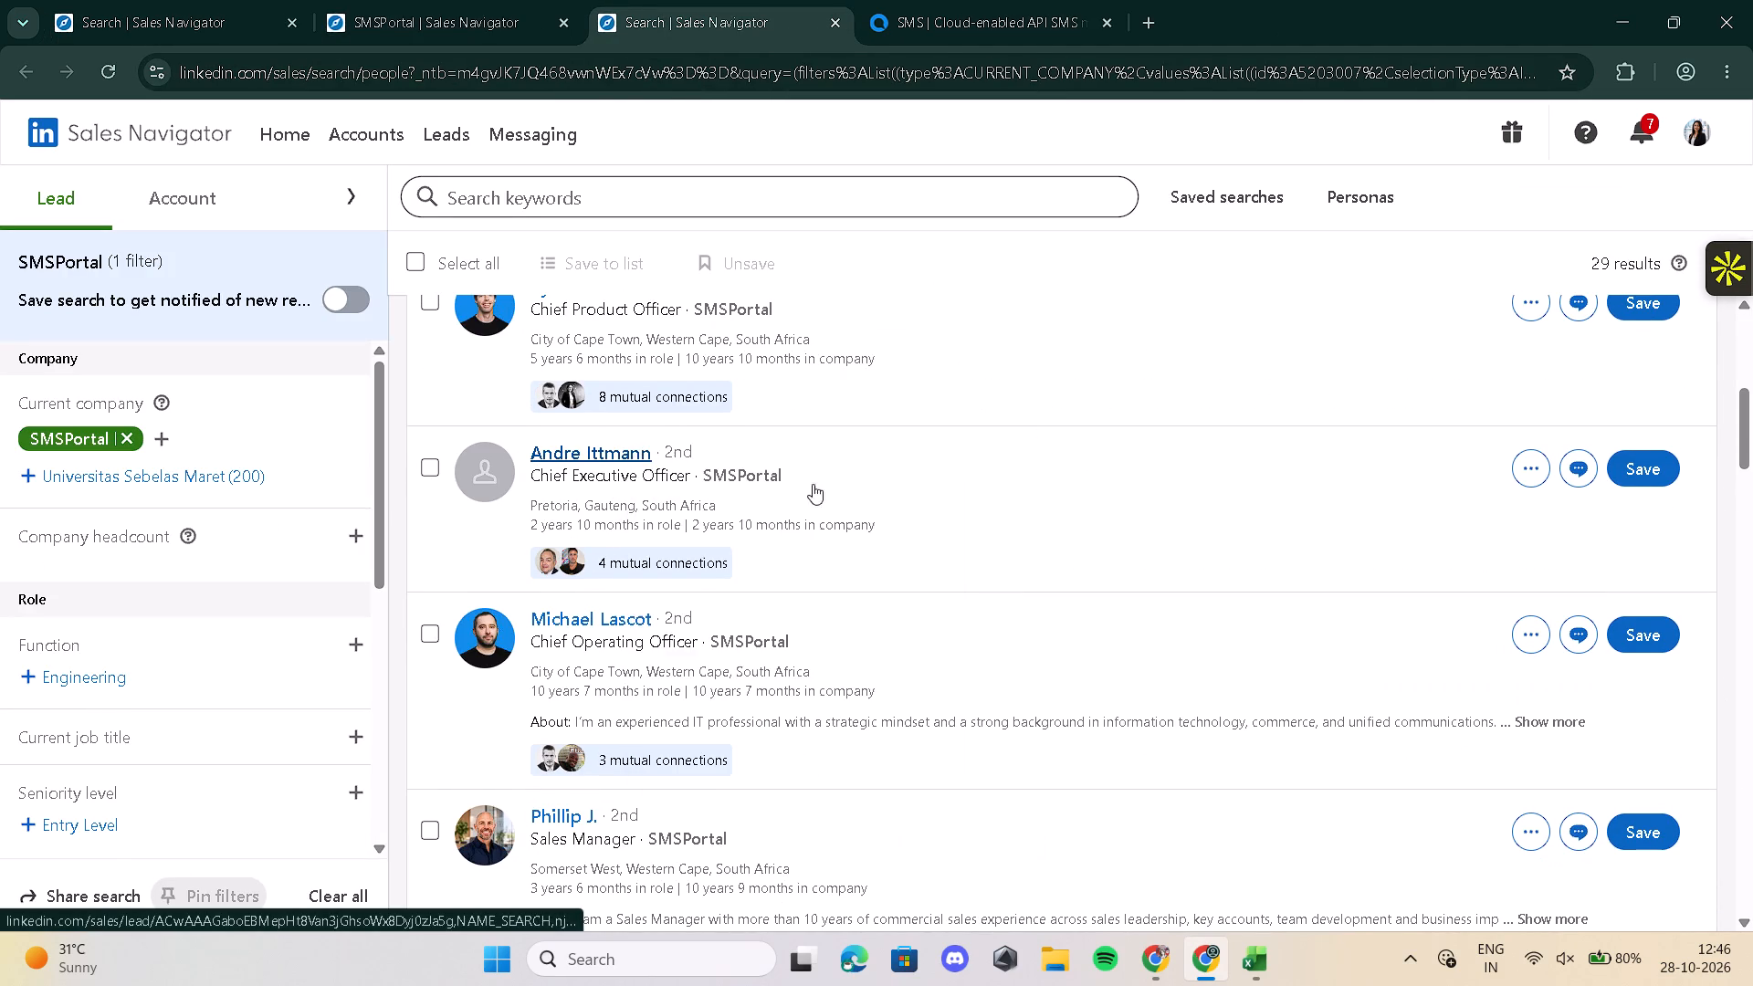
{"action": "left_click", "coordinate": [162, 15]}
{"action": "left_click", "coordinate": [379, 0]}
{"action": "left_click", "coordinate": [673, 0]}
{"action": "left_click", "coordinate": [1001, 0]}
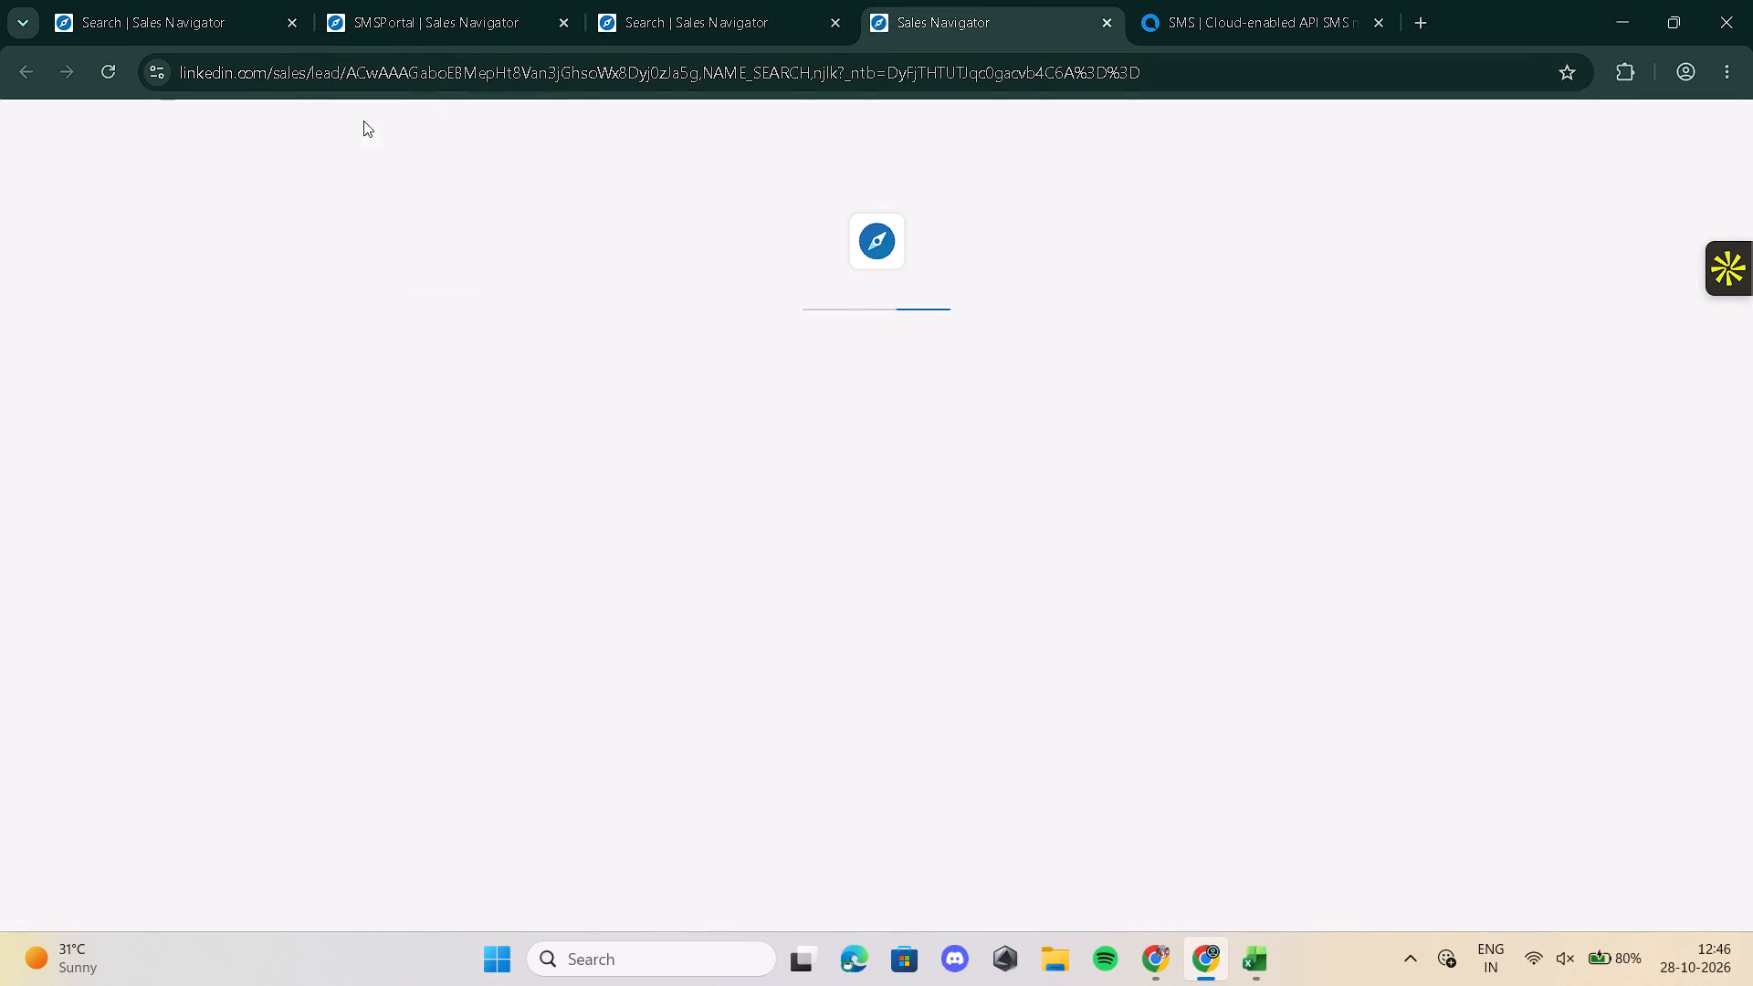
{"action": "left_click", "coordinate": [99, 0]}
{"action": "left_click", "coordinate": [383, 0]}
{"action": "left_click", "coordinate": [707, 0]}
{"action": "left_click", "coordinate": [987, 0]}
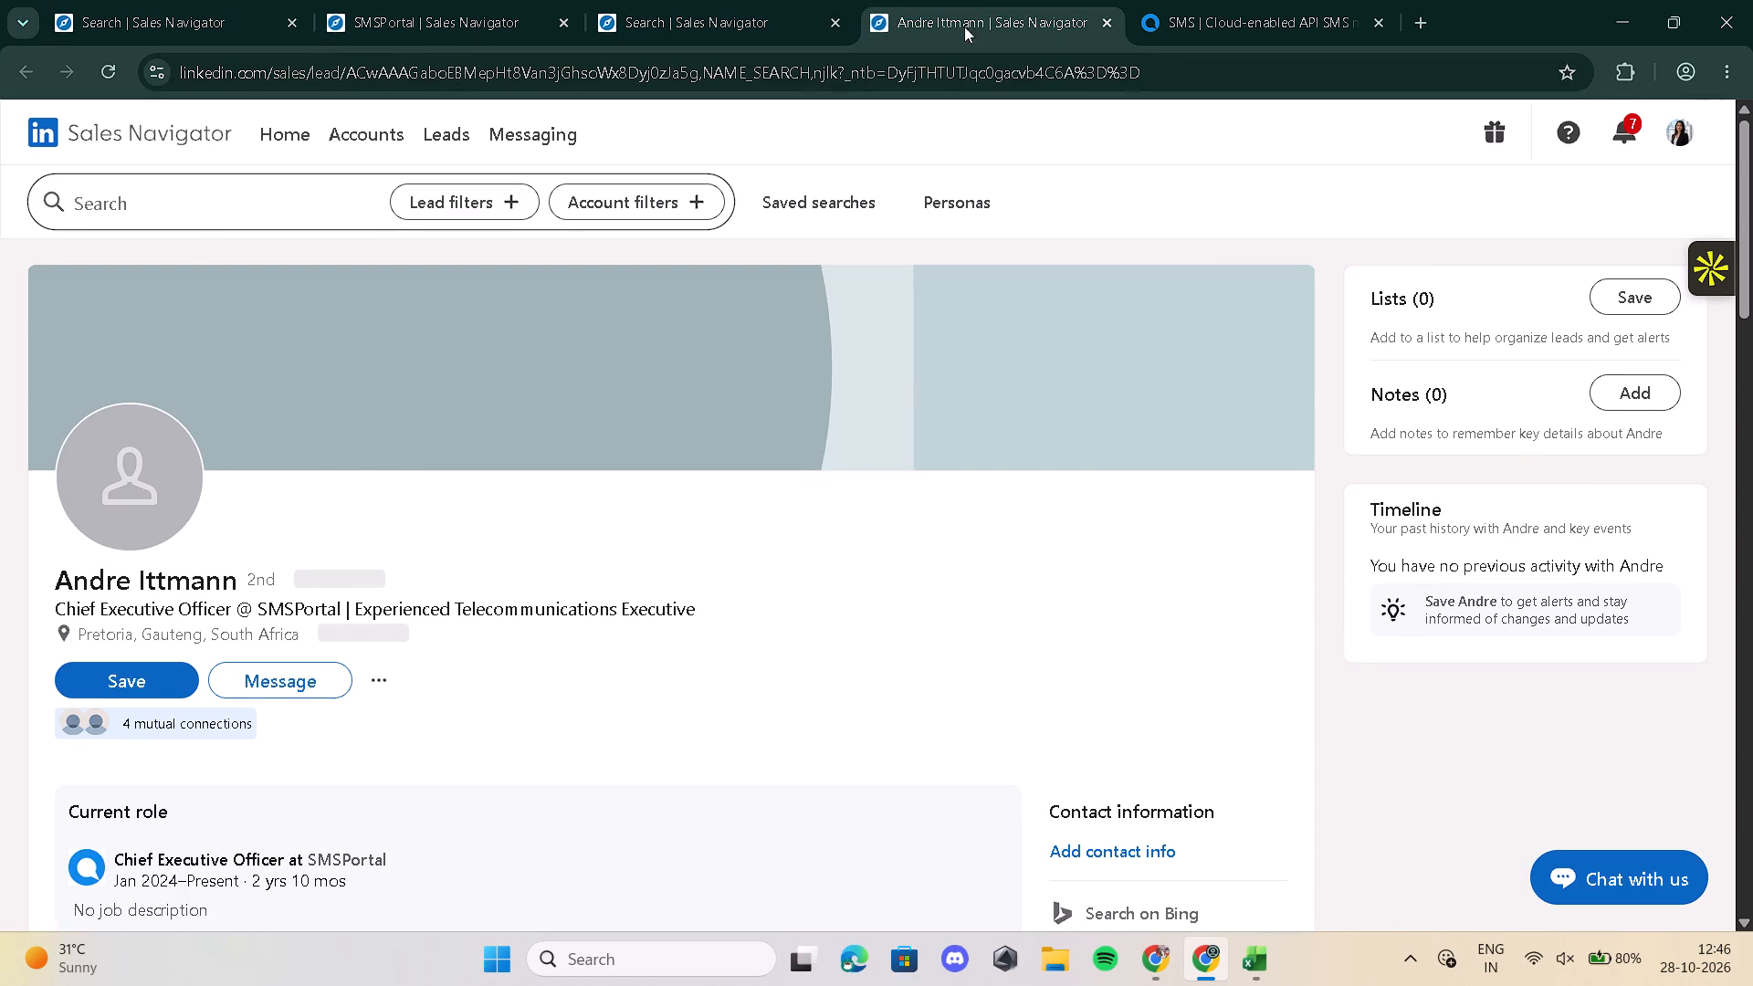
Copy the Chief Executive Officer's name from the lead page into the contact name cell of entry 199.
{"action": "left_click_drag", "start_coordinate": [244, 582], "coordinate": [29, 573]}
{"action": "key", "text": "ctrl+c"}
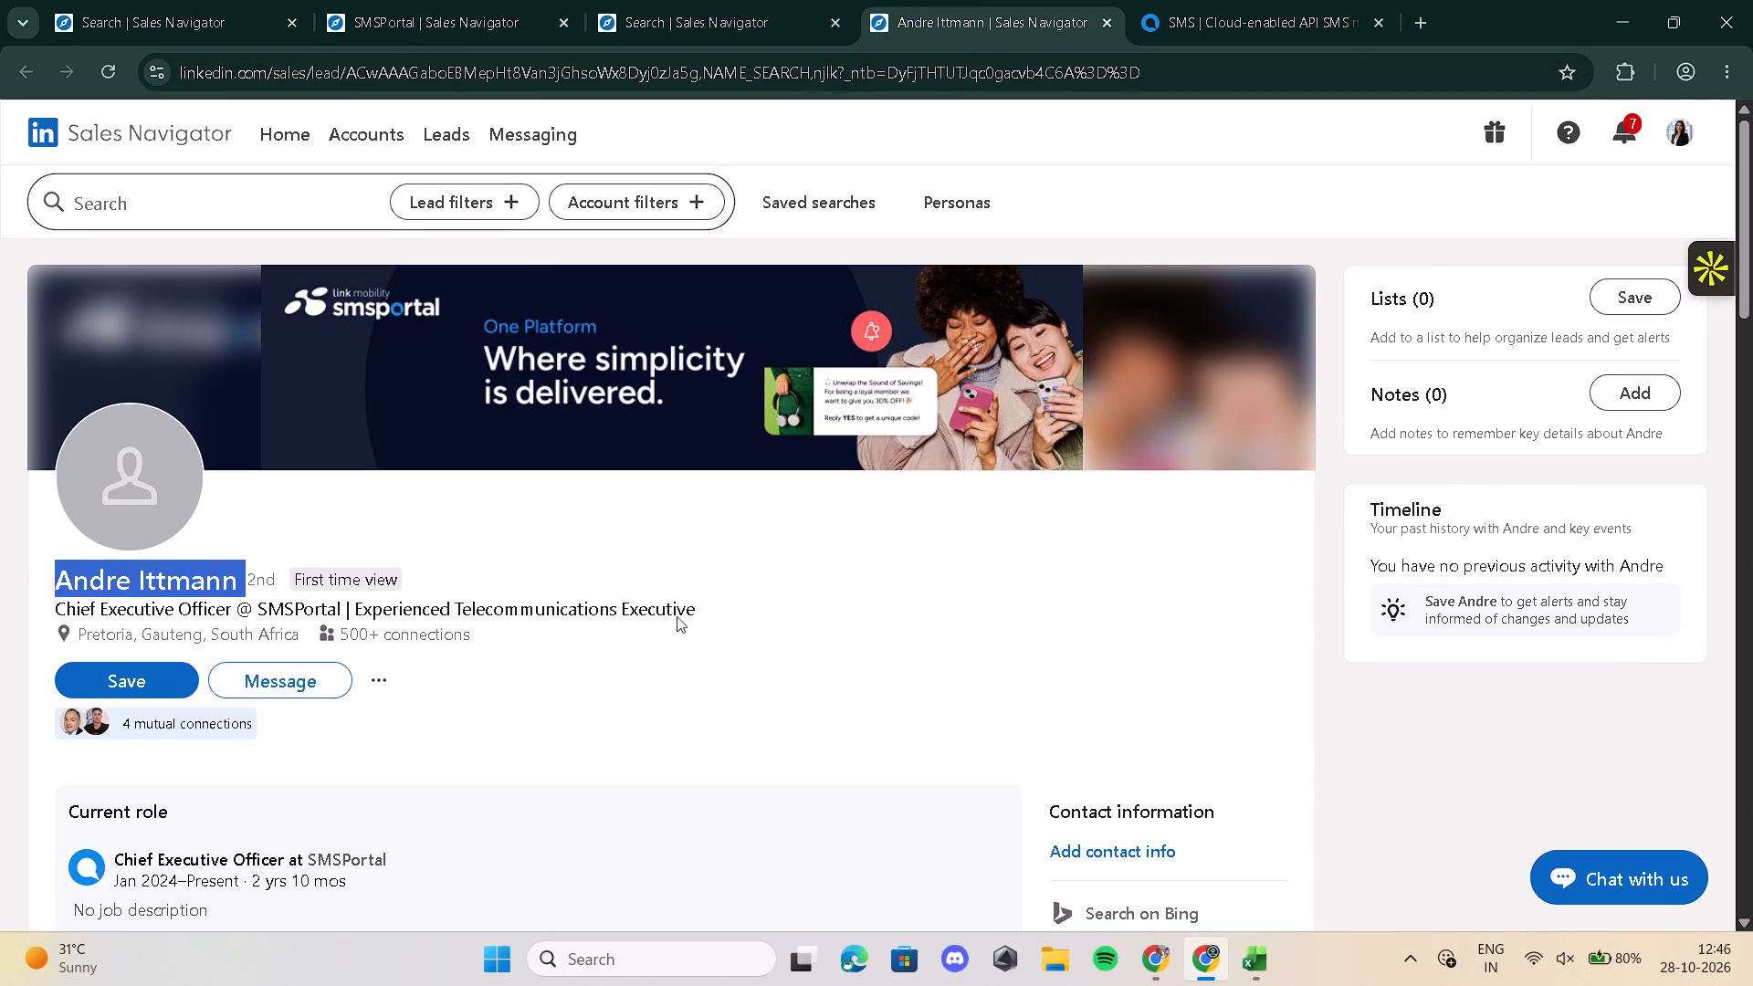
{"action": "left_click", "coordinate": [1251, 961]}
{"action": "left_click", "coordinate": [1381, 559]}
{"action": "key", "text": "ctrl+v"}
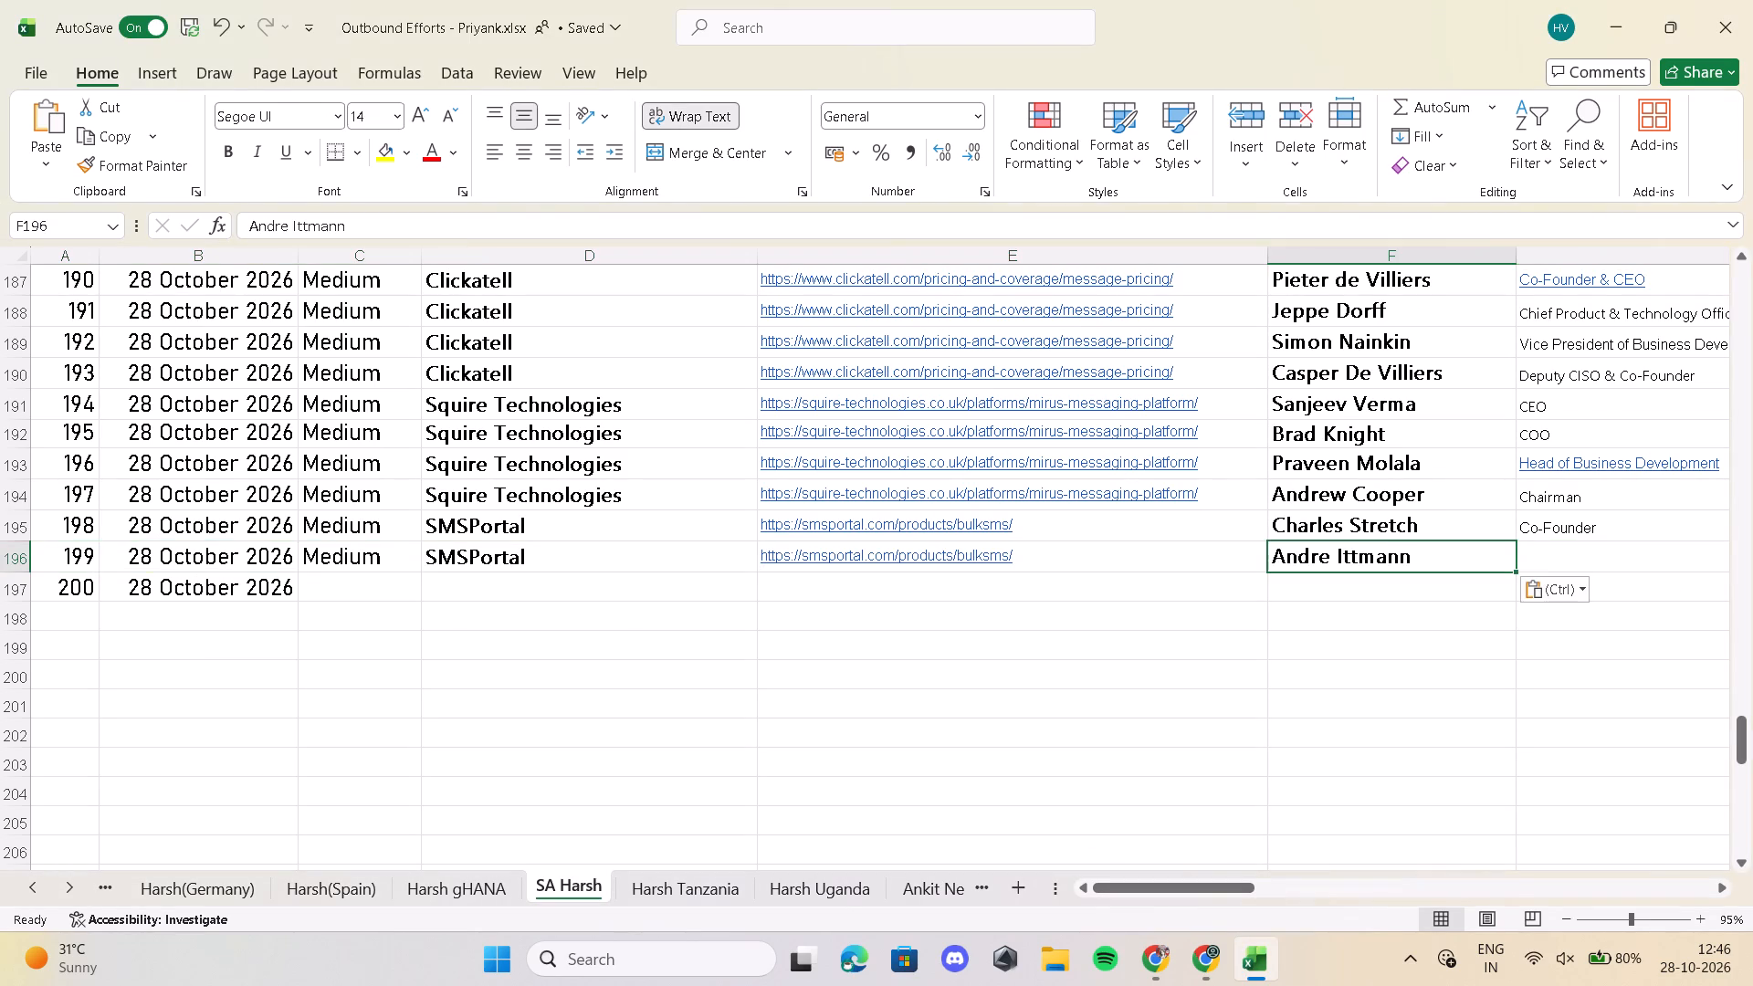
{"action": "left_click", "coordinate": [21, 551]}
Open the Chief Executive Officer's regular LinkedIn profile from the lead page and switch to its tab.
{"action": "left_click", "coordinate": [1212, 967]}
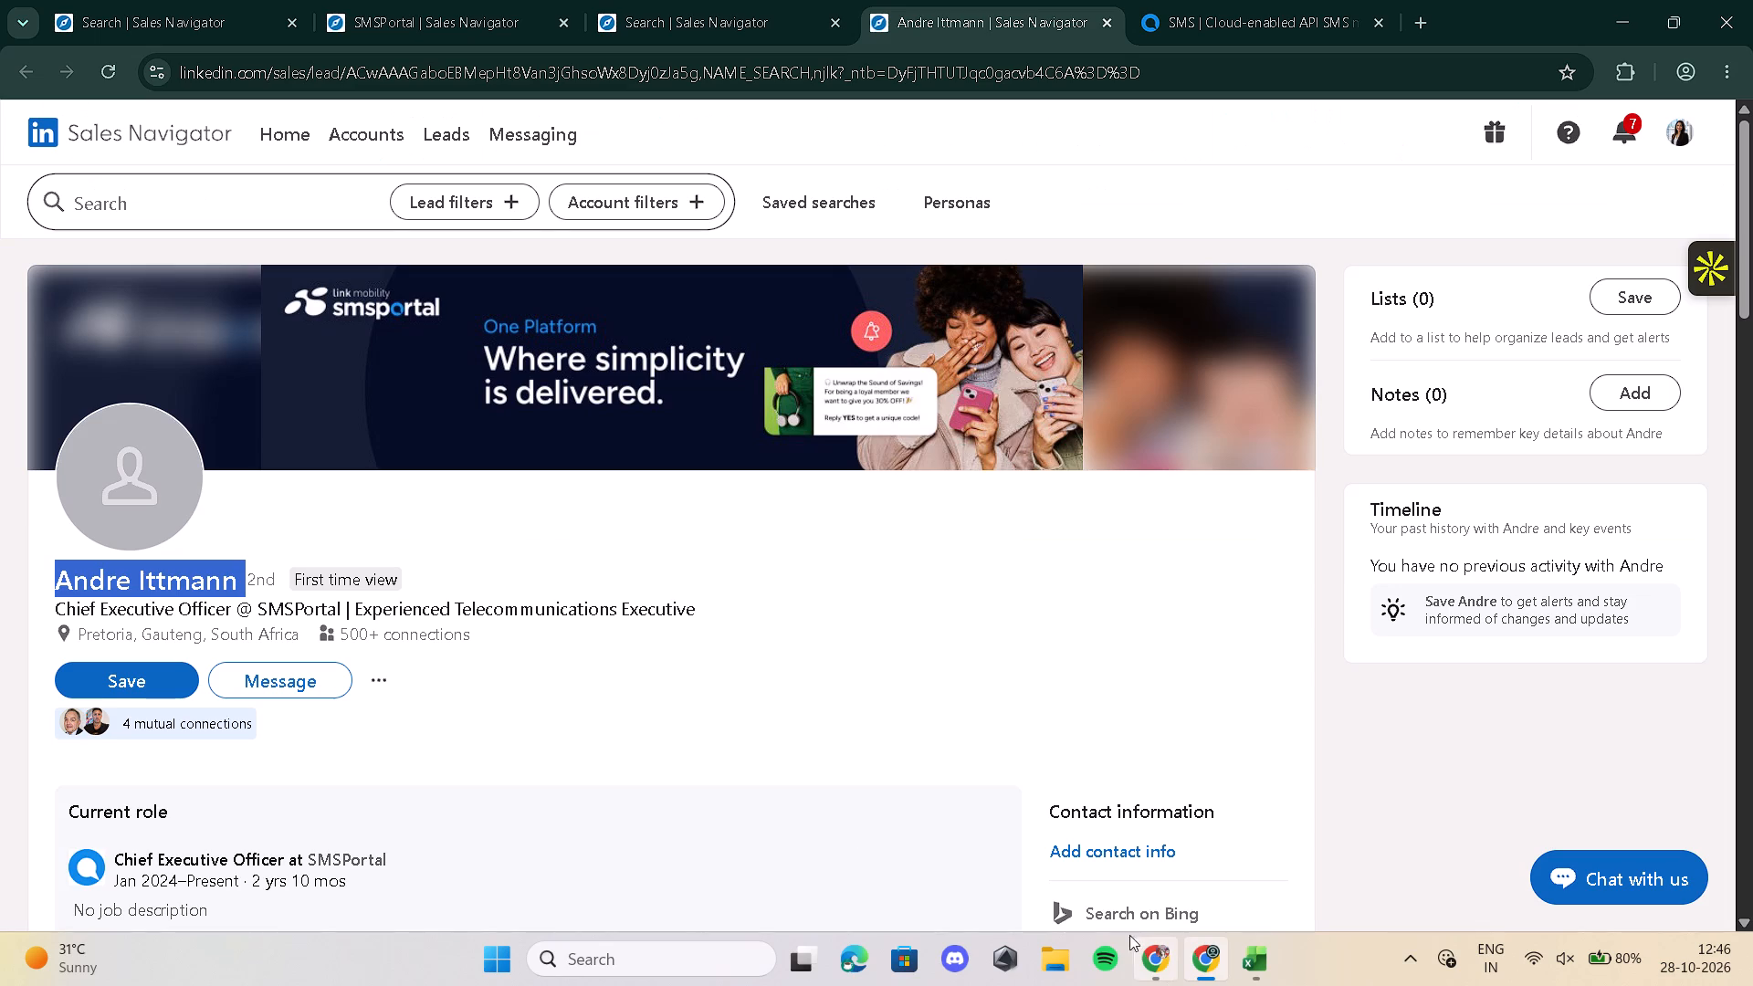
{"action": "left_click", "coordinate": [383, 688]}
{"action": "left_click", "coordinate": [349, 795]}
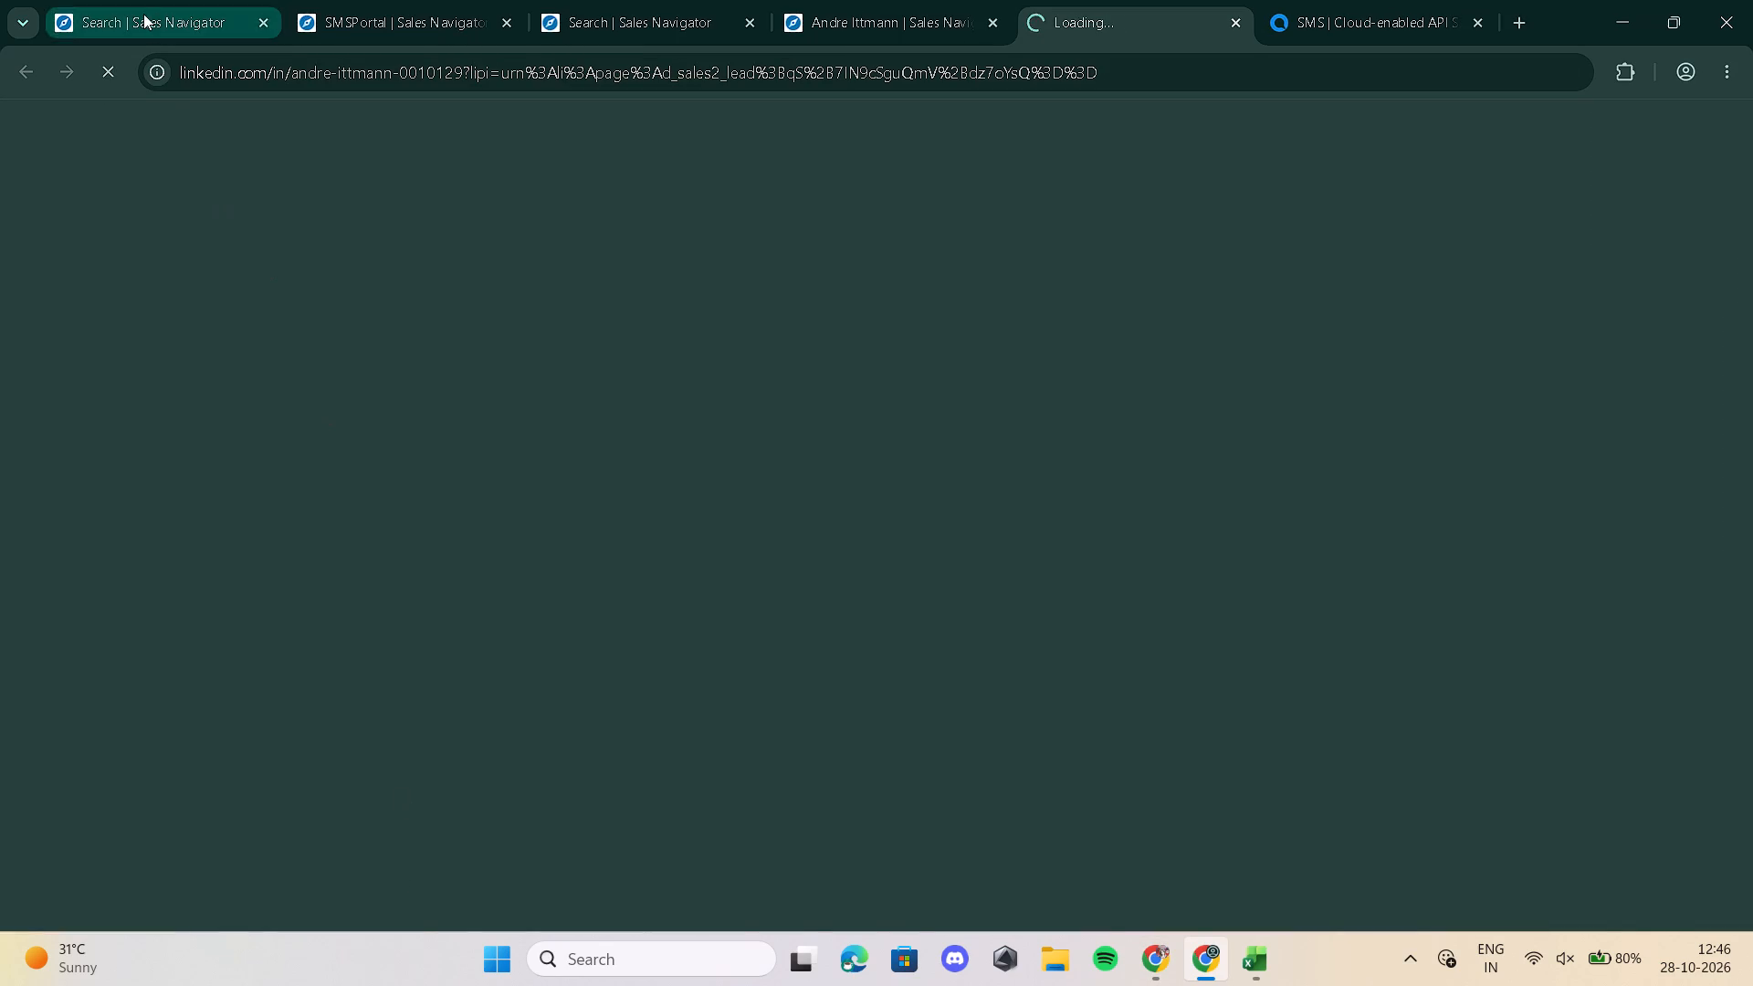
{"action": "left_click", "coordinate": [134, 0]}
{"action": "left_click", "coordinate": [432, 0]}
{"action": "left_click", "coordinate": [662, 0]}
{"action": "left_click", "coordinate": [878, 0]}
{"action": "left_click", "coordinate": [1170, 0]}
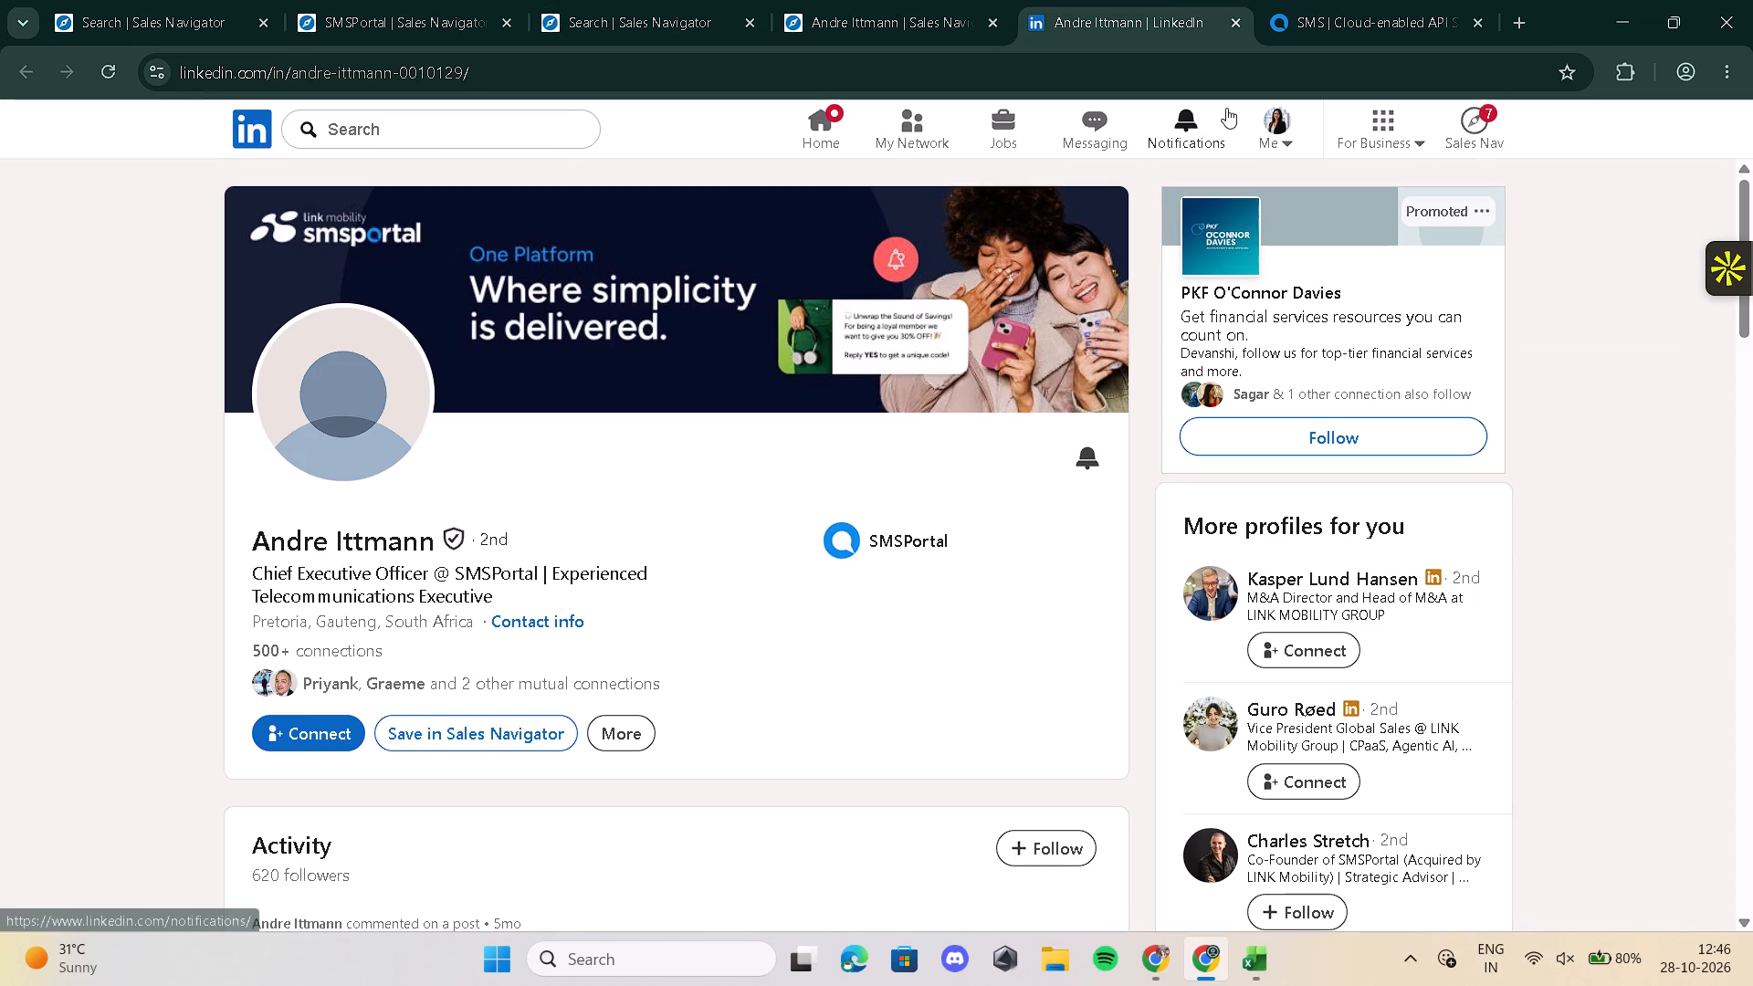
Look up the Chief Executive Officer's contact details in Apollo from the LinkedIn profile and refresh the lookup.
{"action": "left_click", "coordinate": [1723, 282]}
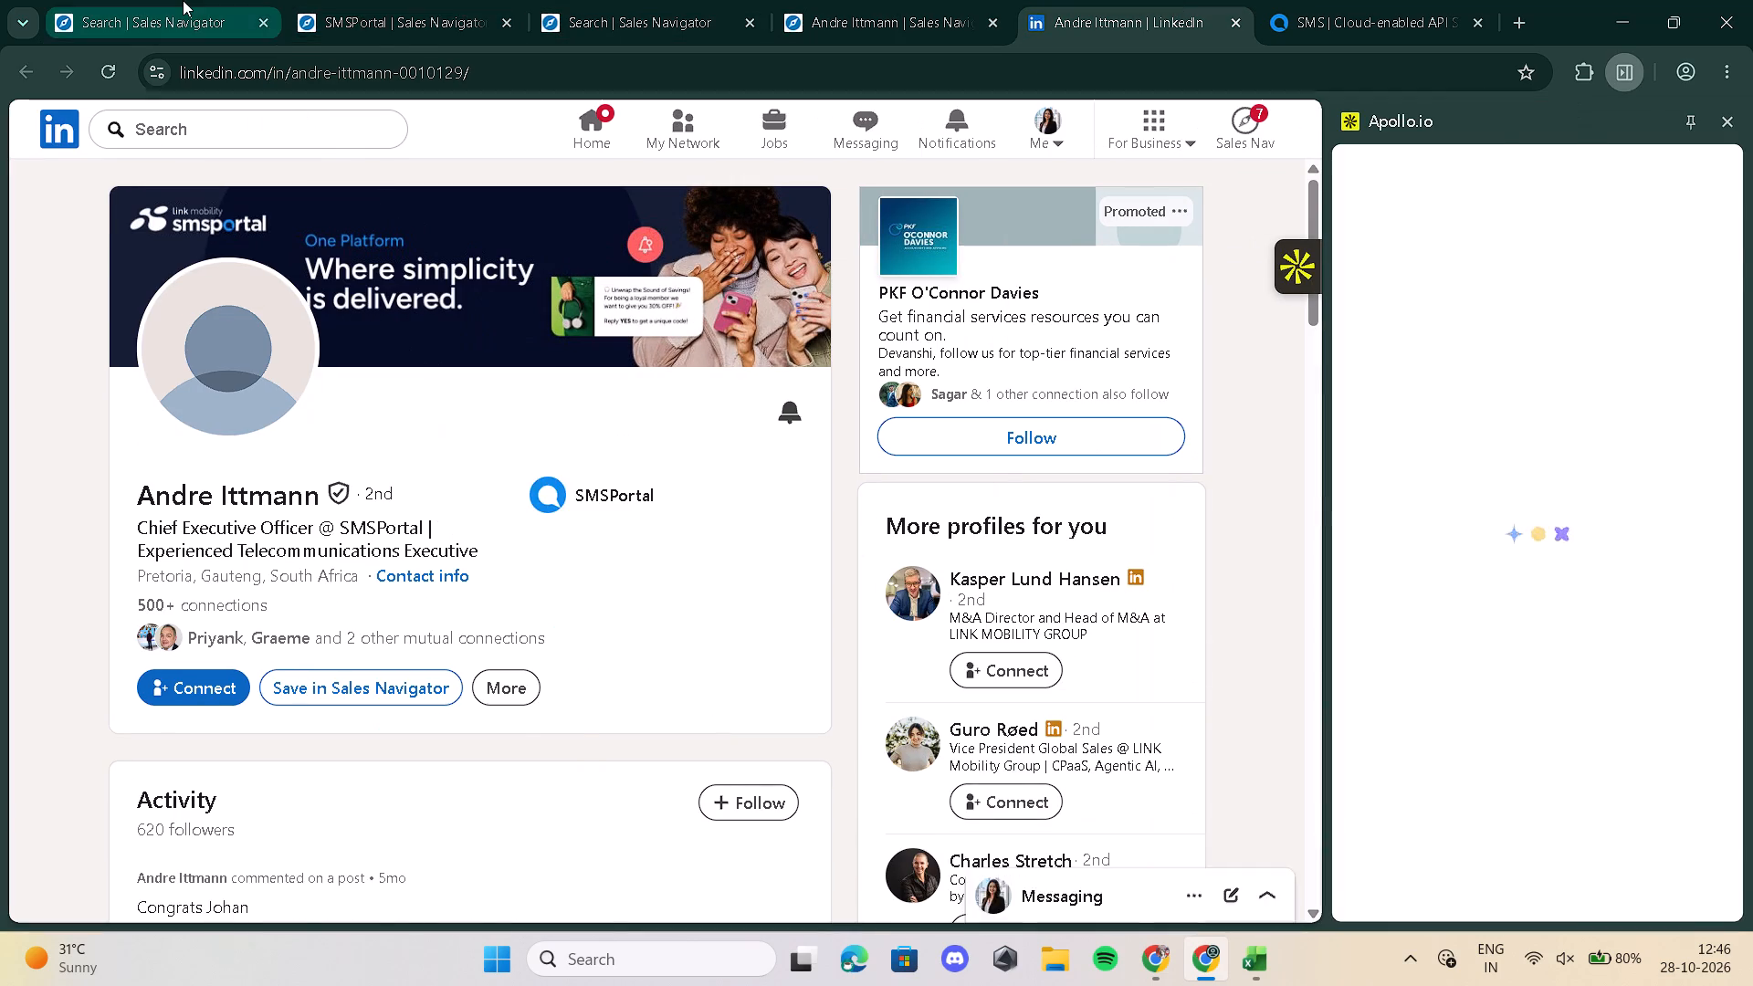
{"action": "left_click", "coordinate": [183, 0]}
{"action": "left_click", "coordinate": [357, 0]}
{"action": "left_click", "coordinate": [581, 0]}
{"action": "left_click", "coordinate": [826, 0]}
{"action": "left_click", "coordinate": [1142, 0]}
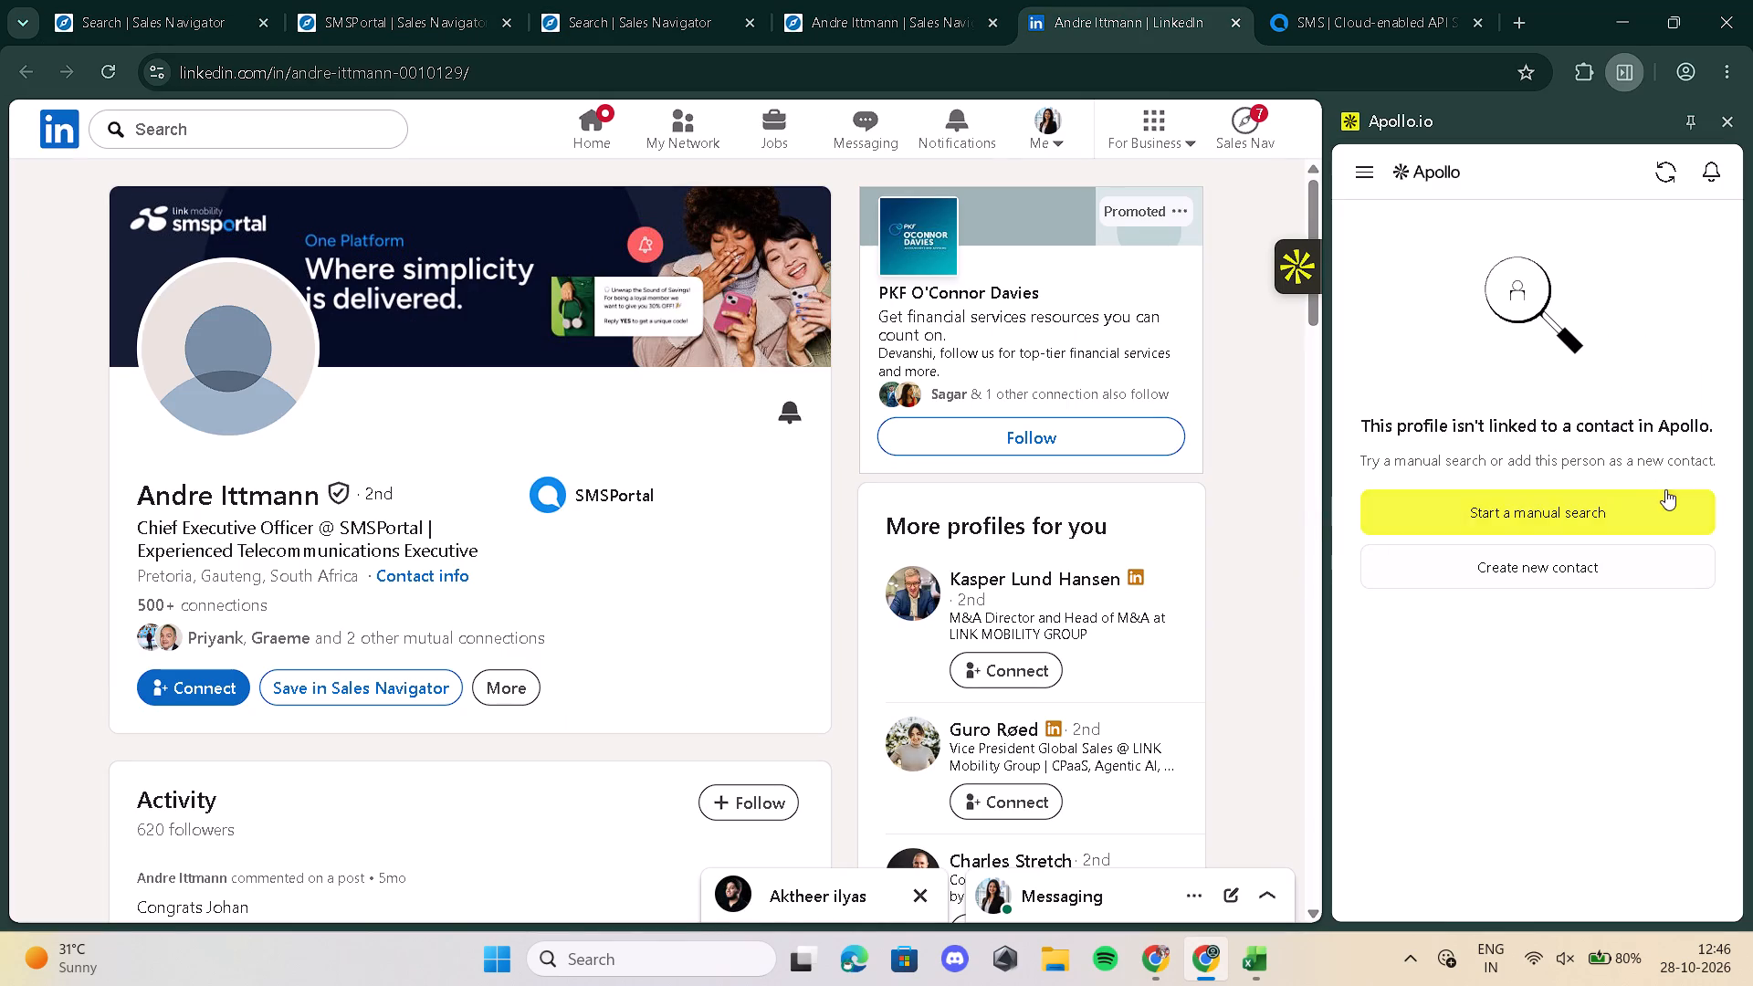
{"action": "left_click", "coordinate": [1673, 173]}
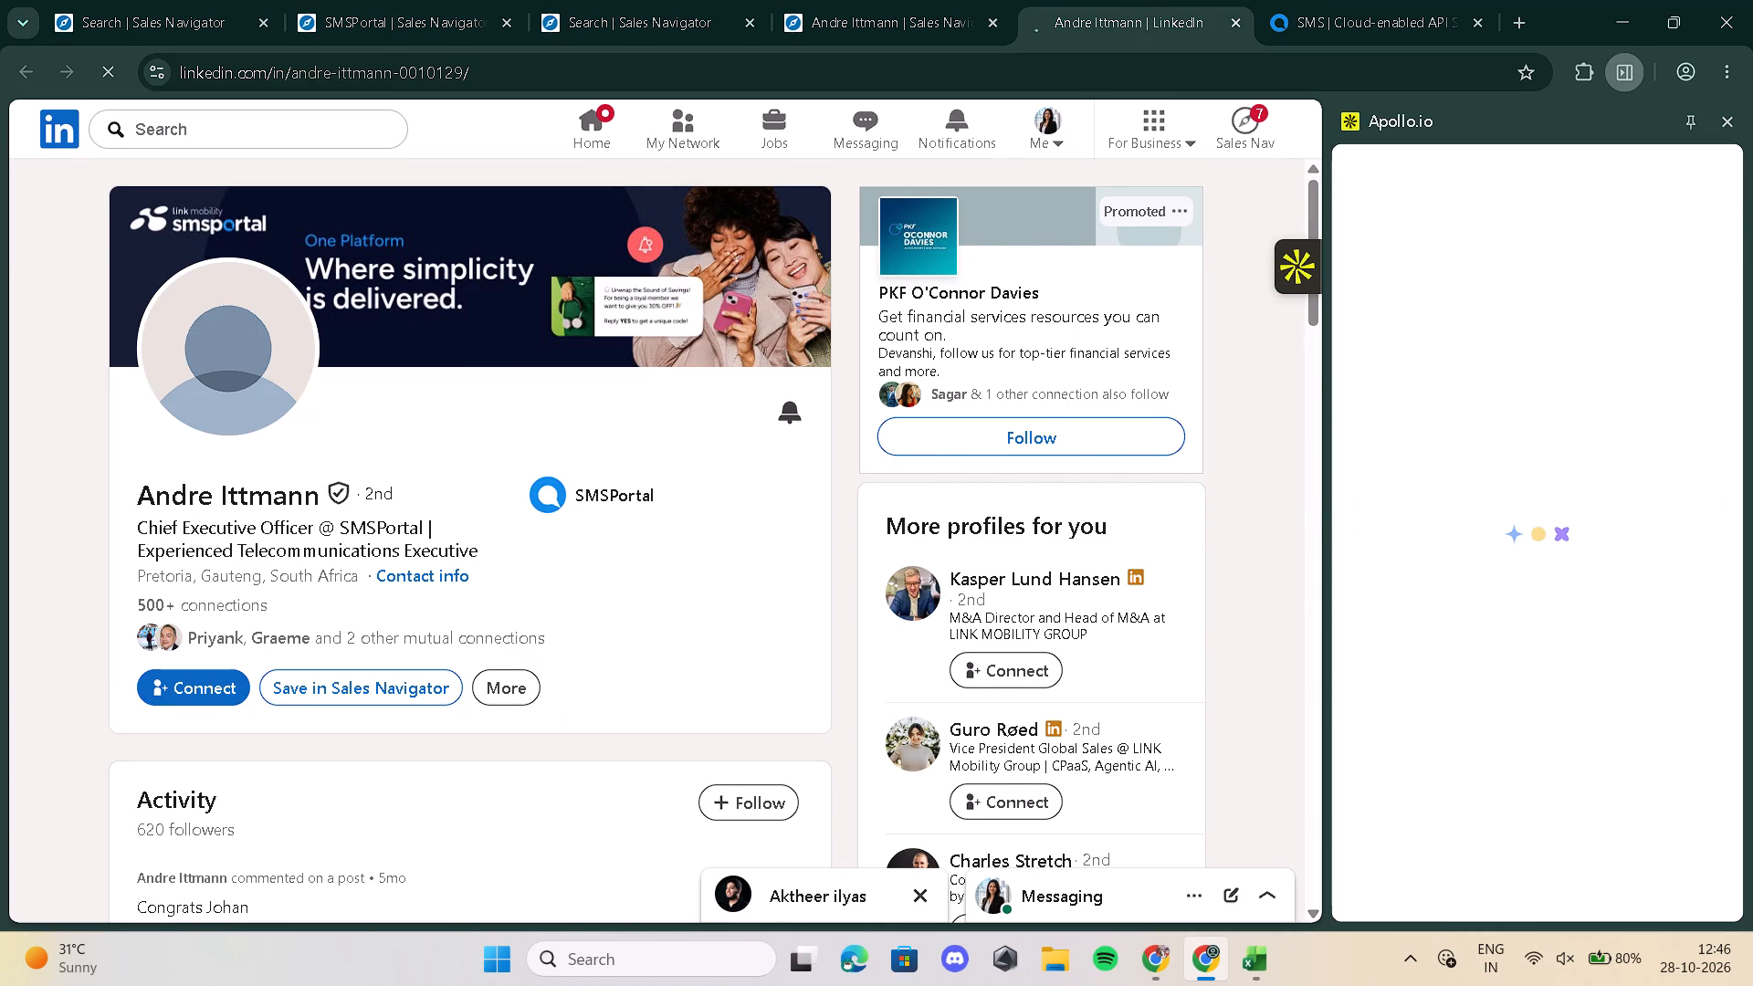
Copy the title "Chief Executive Officer" from the LinkedIn profile headline into the job title cell of entry 199.
{"action": "left_click_drag", "start_coordinate": [313, 528], "coordinate": [136, 524]}
{"action": "key", "text": "ctrl+c"}
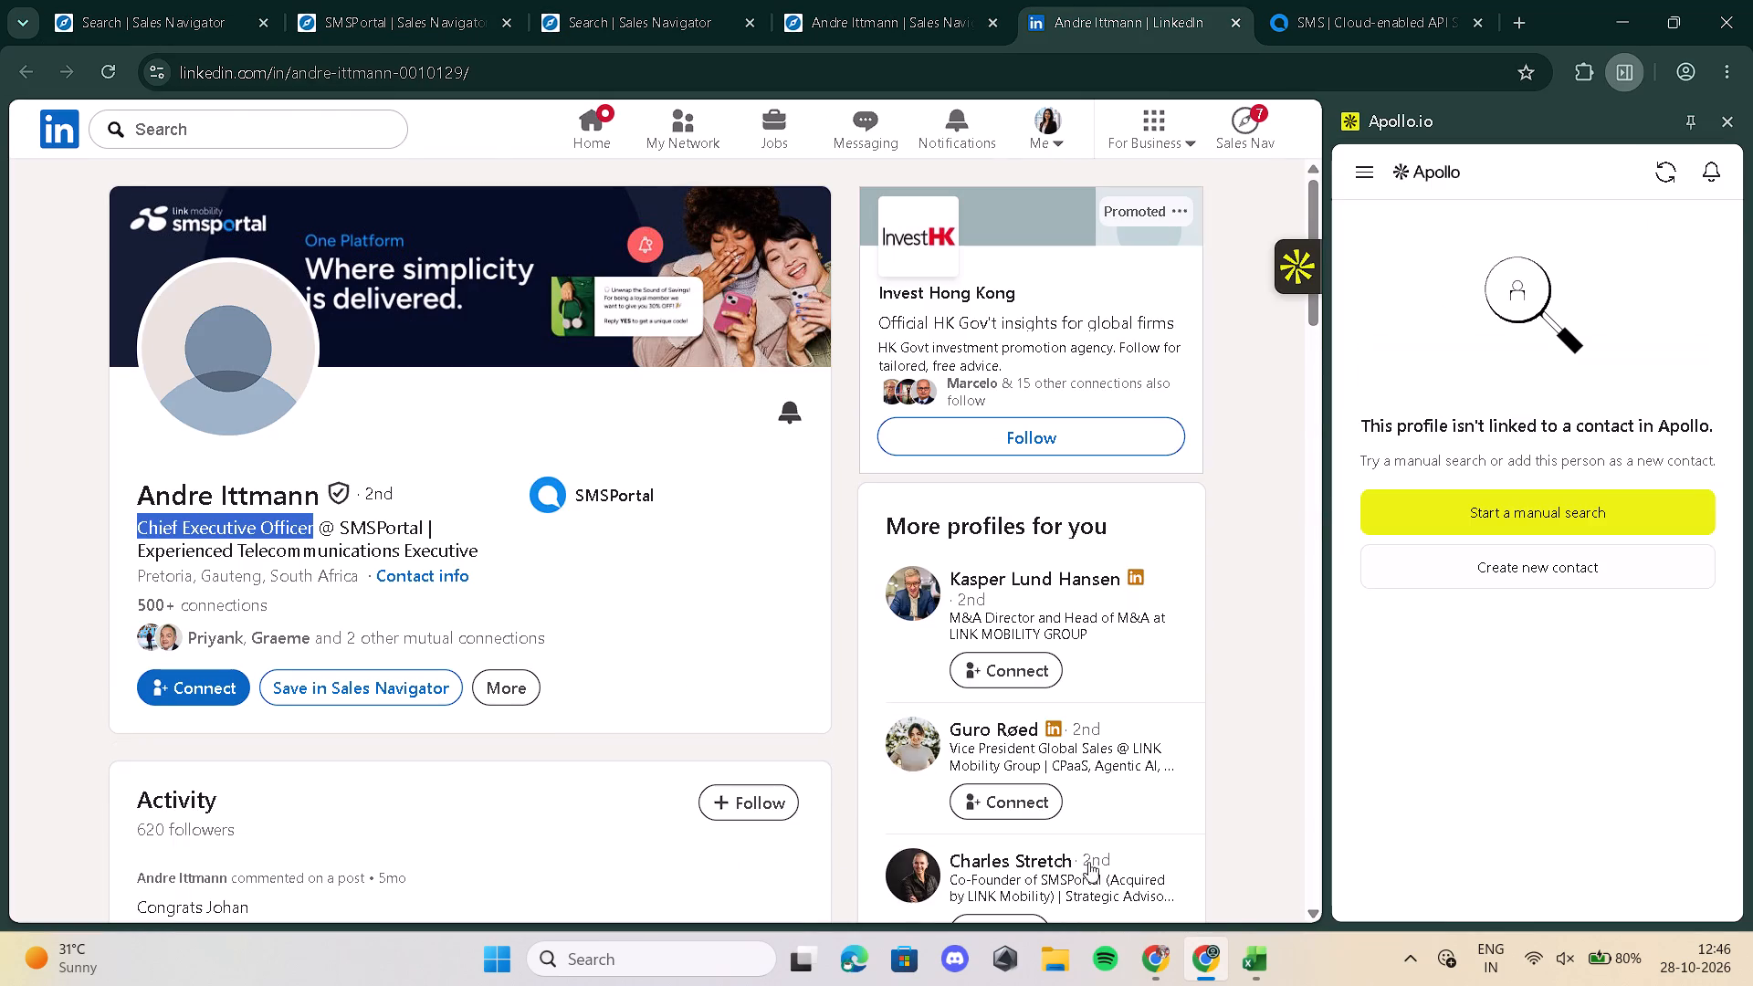
{"action": "left_click", "coordinate": [1268, 961]}
{"action": "left_click", "coordinate": [1572, 551]}
{"action": "key", "text": "ctrl+v"}
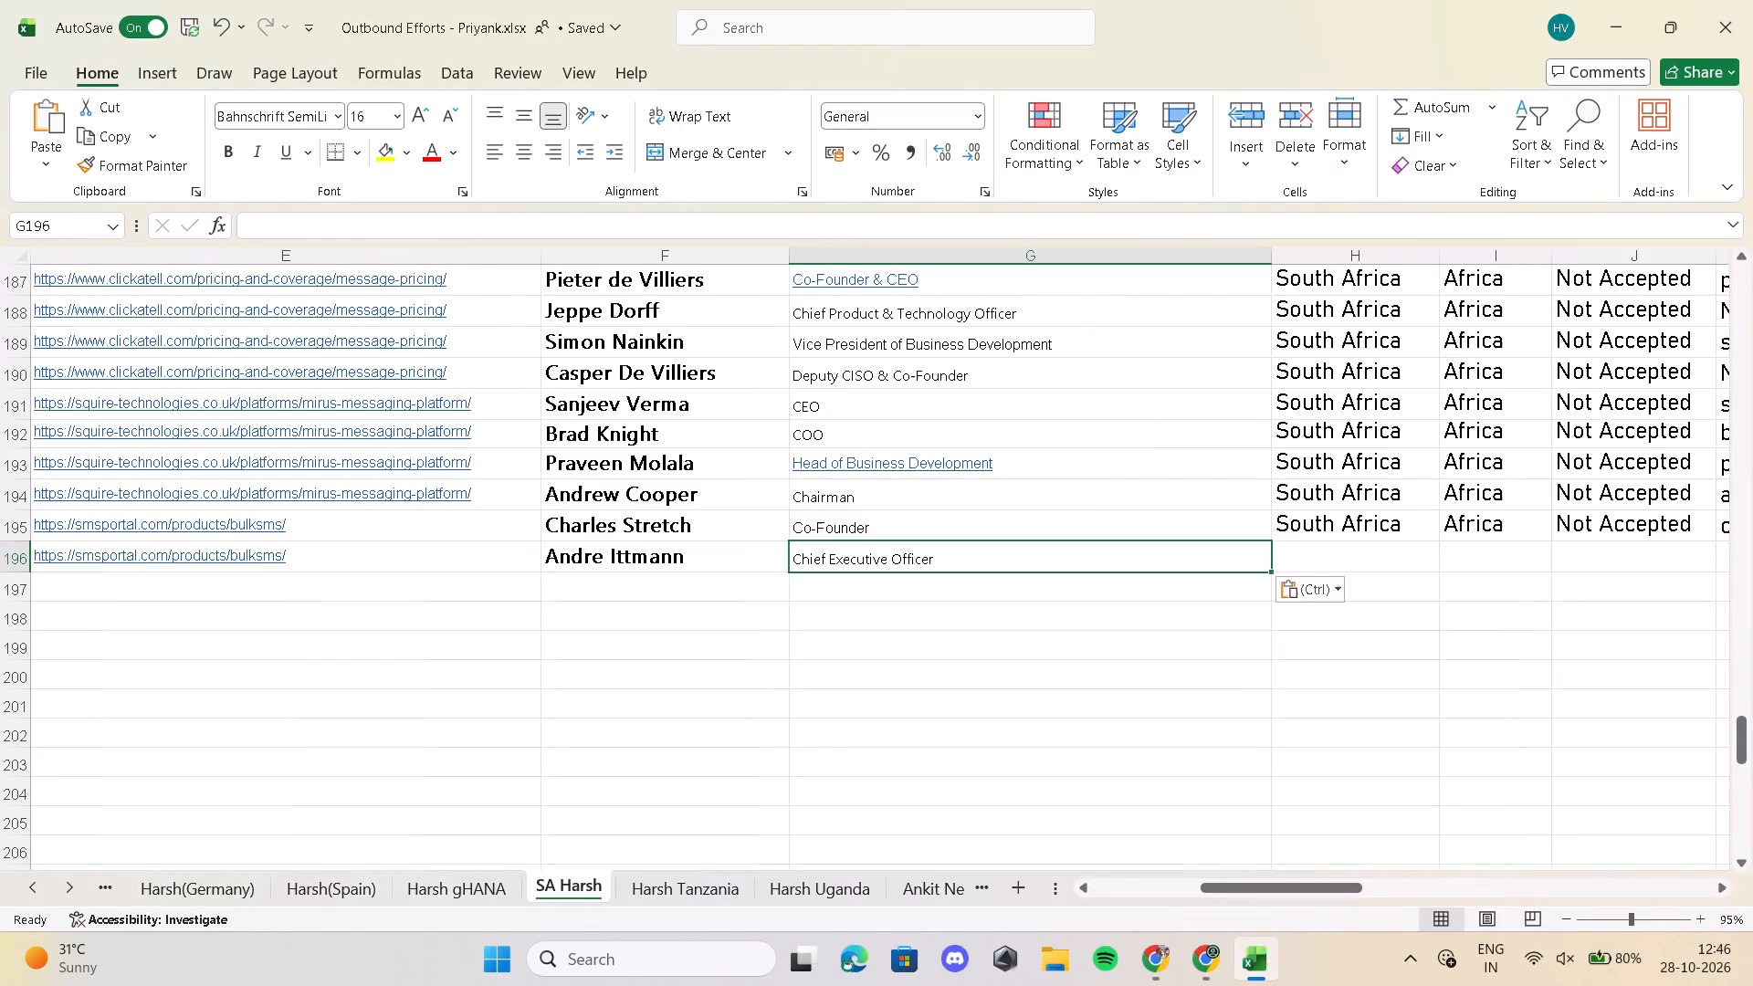
Copy South Africa, Africa and Not Accepted from entry 198 into the matching cells of entry 199.
{"action": "left_click", "coordinate": [1379, 529]}
{"action": "key", "text": "ctrl+c"}
{"action": "left_click", "coordinate": [1380, 569]}
{"action": "key", "text": "ctrl+v"}
{"action": "left_click", "coordinate": [1486, 525]}
{"action": "key", "text": "ctrl+c"}
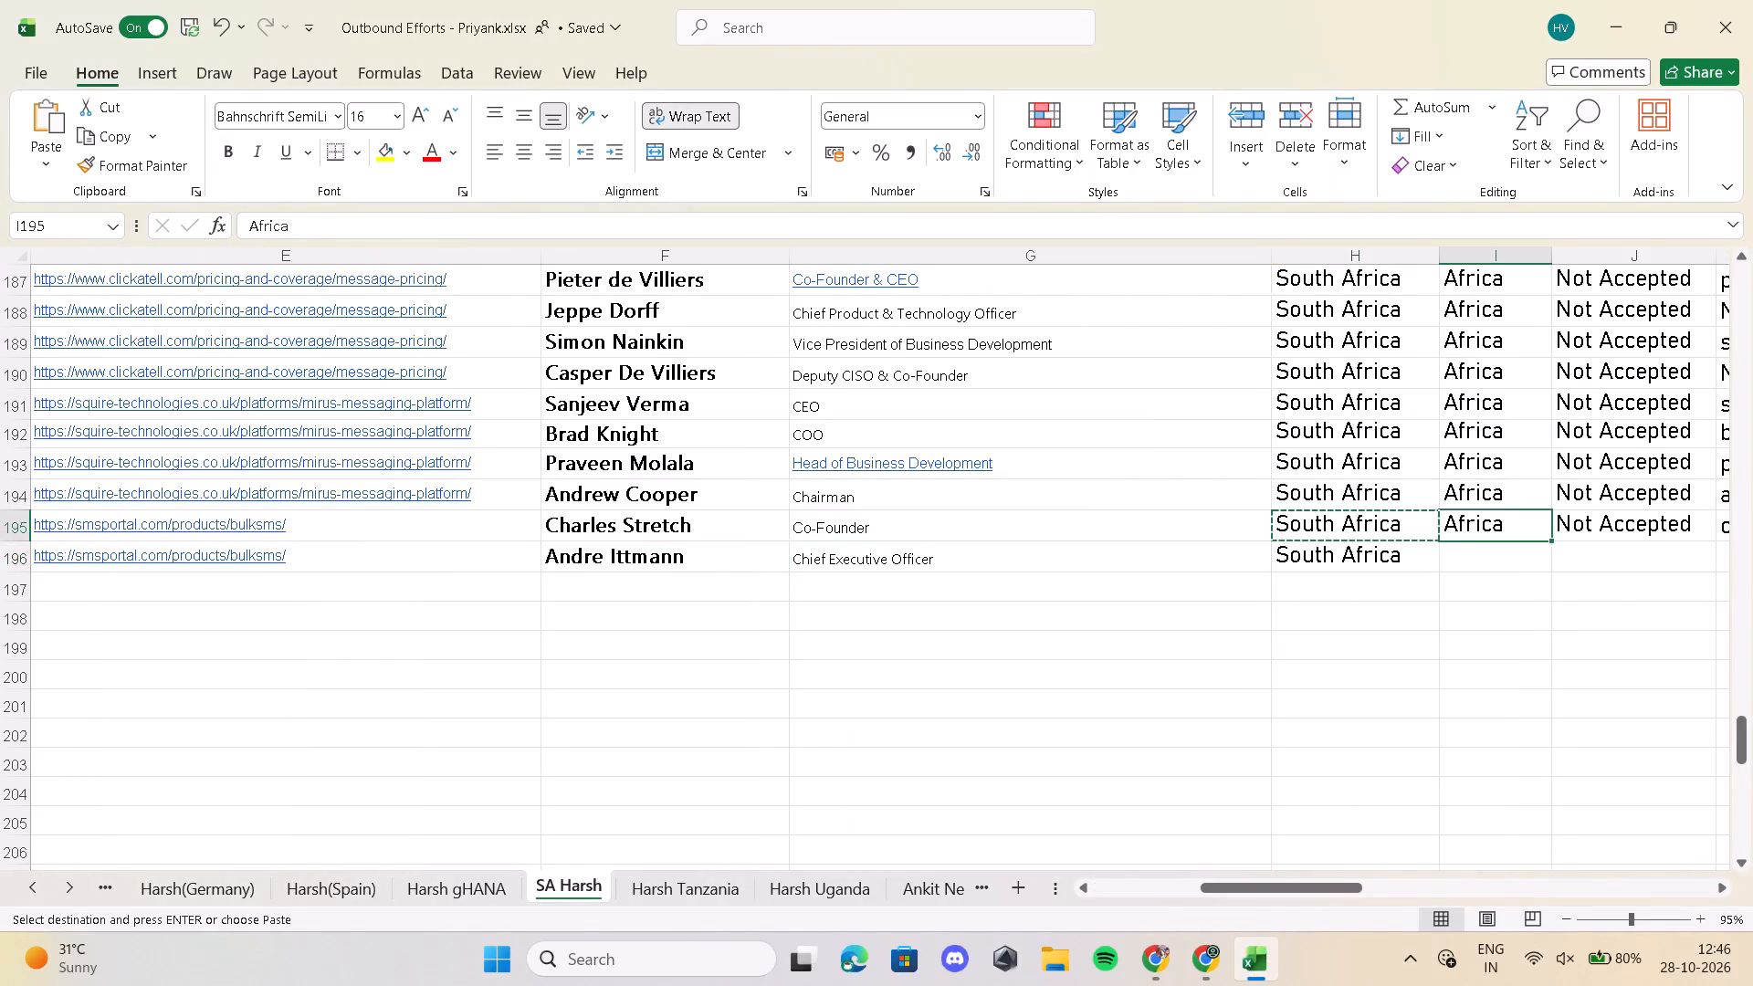
{"action": "left_click", "coordinate": [1495, 553]}
{"action": "key", "text": "ctrl+v"}
{"action": "left_click", "coordinate": [1609, 523]}
{"action": "key", "text": "ctrl+c"}
{"action": "left_click", "coordinate": [1611, 561]}
{"action": "key", "text": "ctrl+v"}
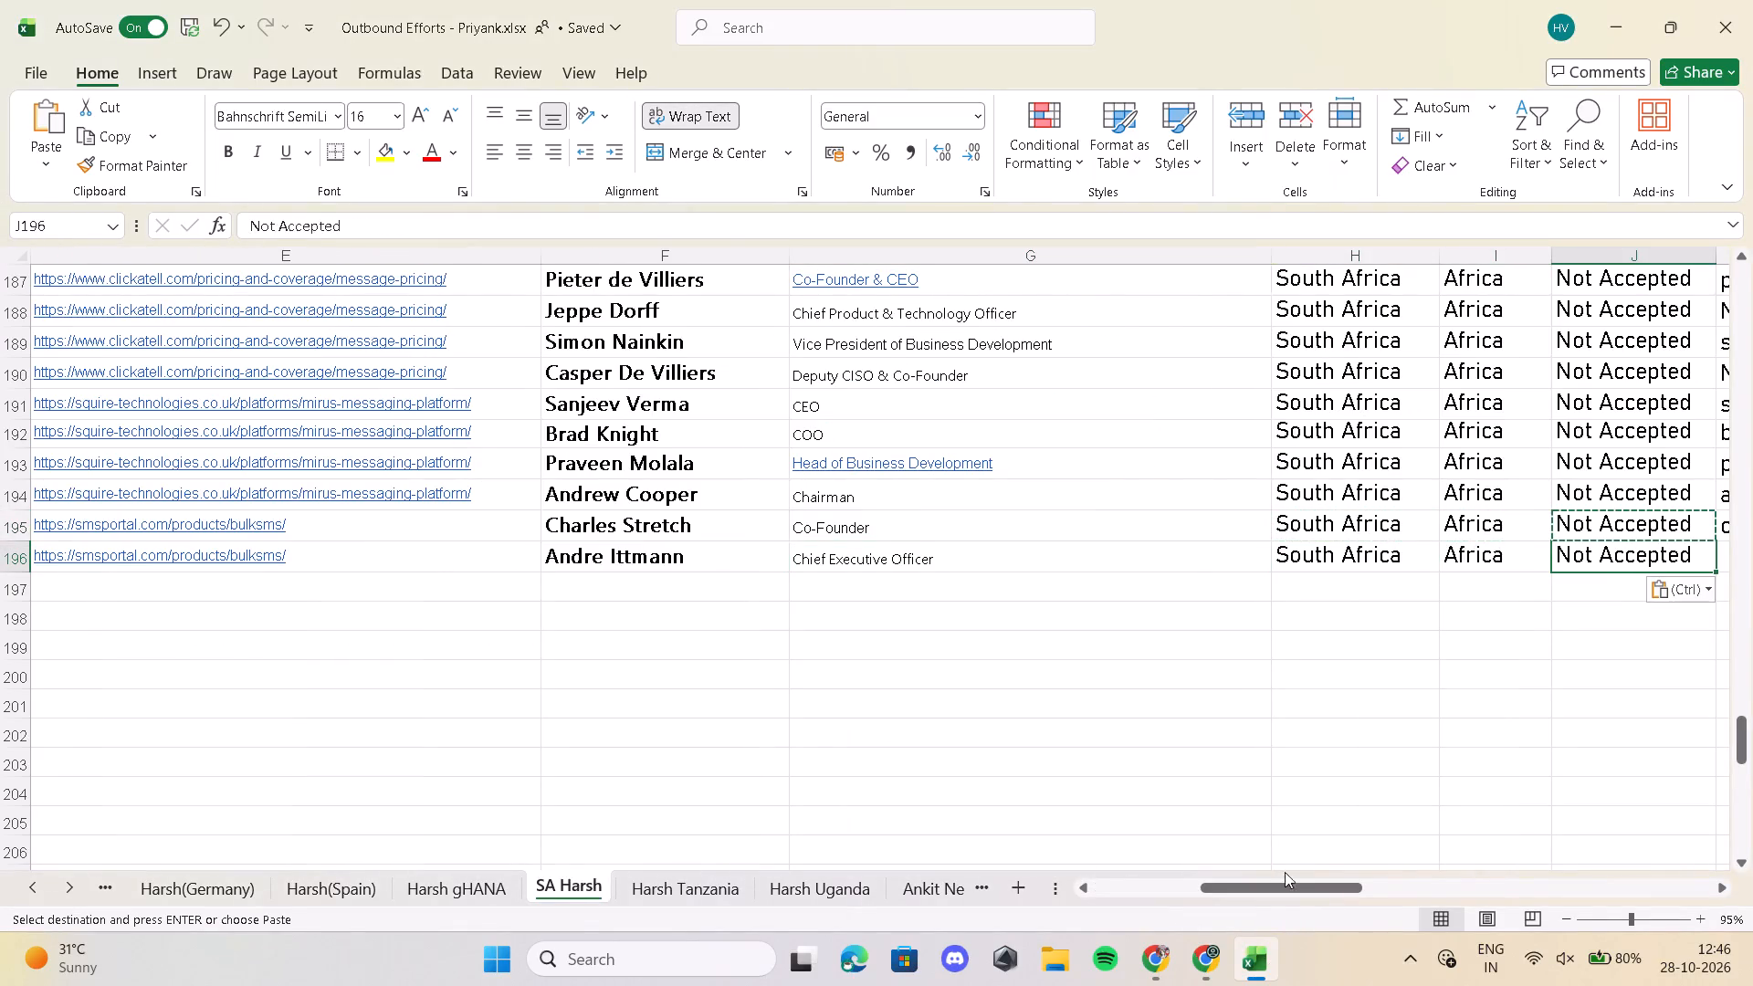
Recheck Apollo for the Chief Executive Officer's details and enter Not Available in the email and phone cells of entry 199.
{"action": "left_click_drag", "start_coordinate": [1284, 876], "coordinate": [1338, 873]}
{"action": "left_click_drag", "start_coordinate": [1317, 881], "coordinate": [1378, 865]}
{"action": "left_click", "coordinate": [1202, 978]}
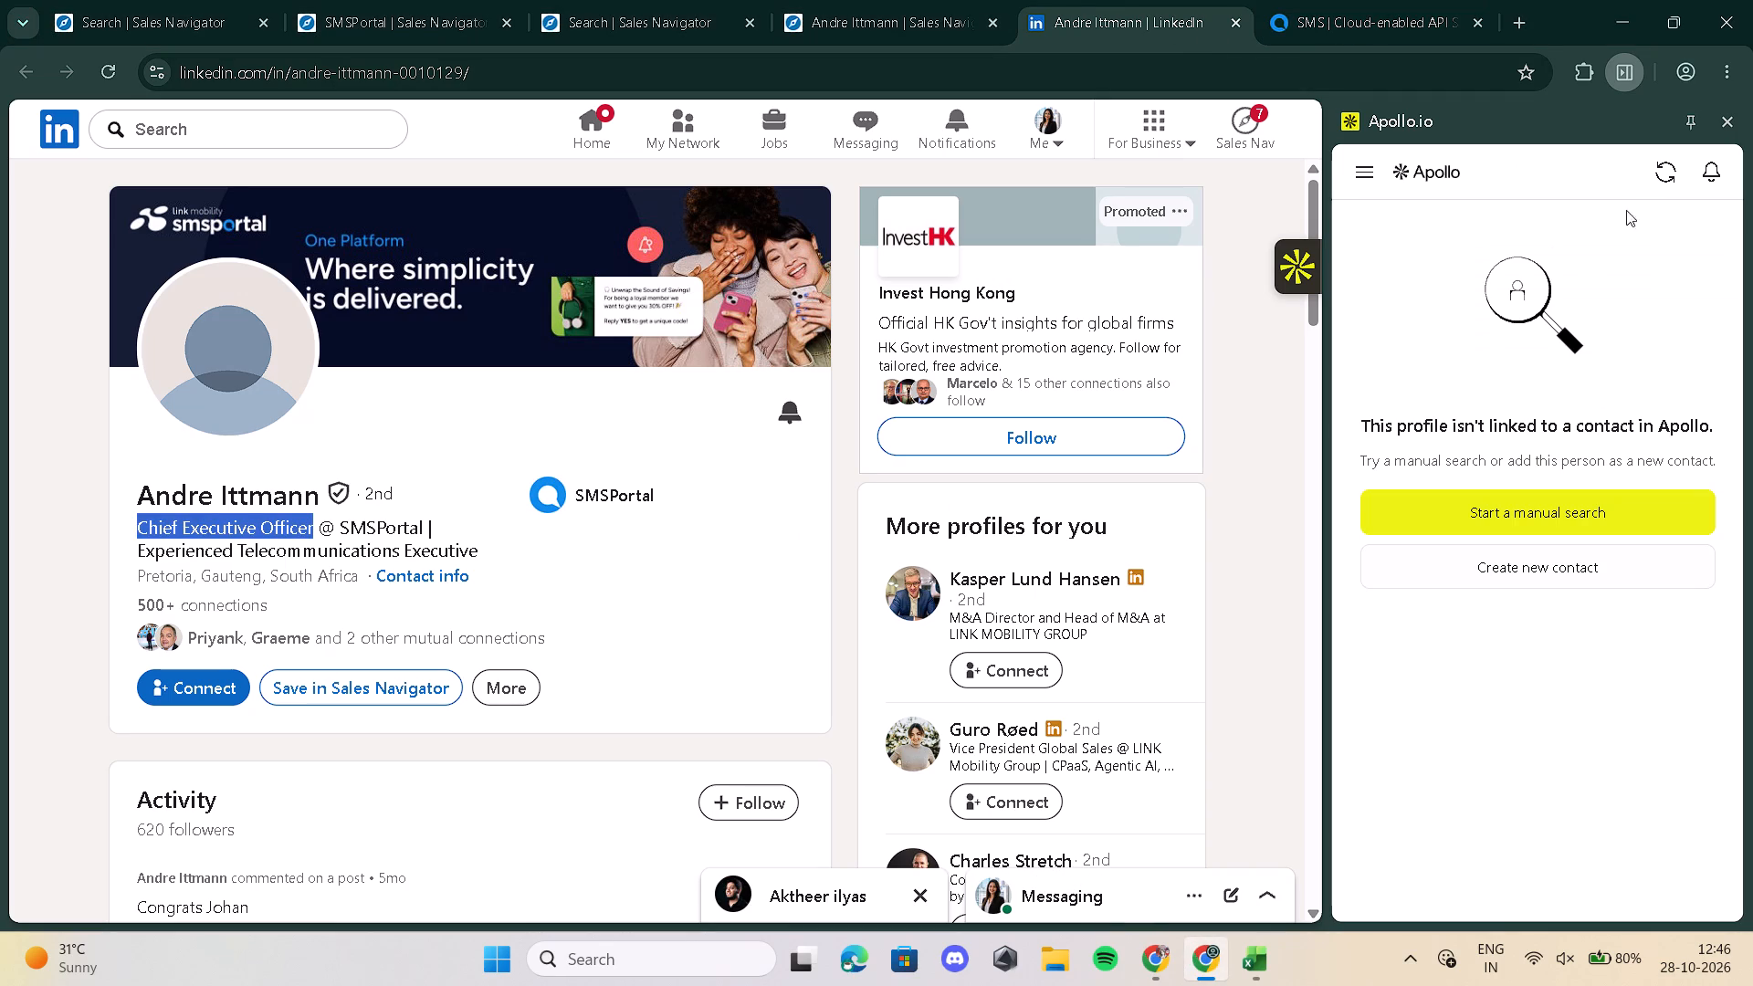
{"action": "left_click", "coordinate": [1648, 185]}
{"action": "left_click", "coordinate": [1657, 181]}
{"action": "left_click", "coordinate": [1265, 939]}
{"action": "left_click", "coordinate": [1212, 546]}
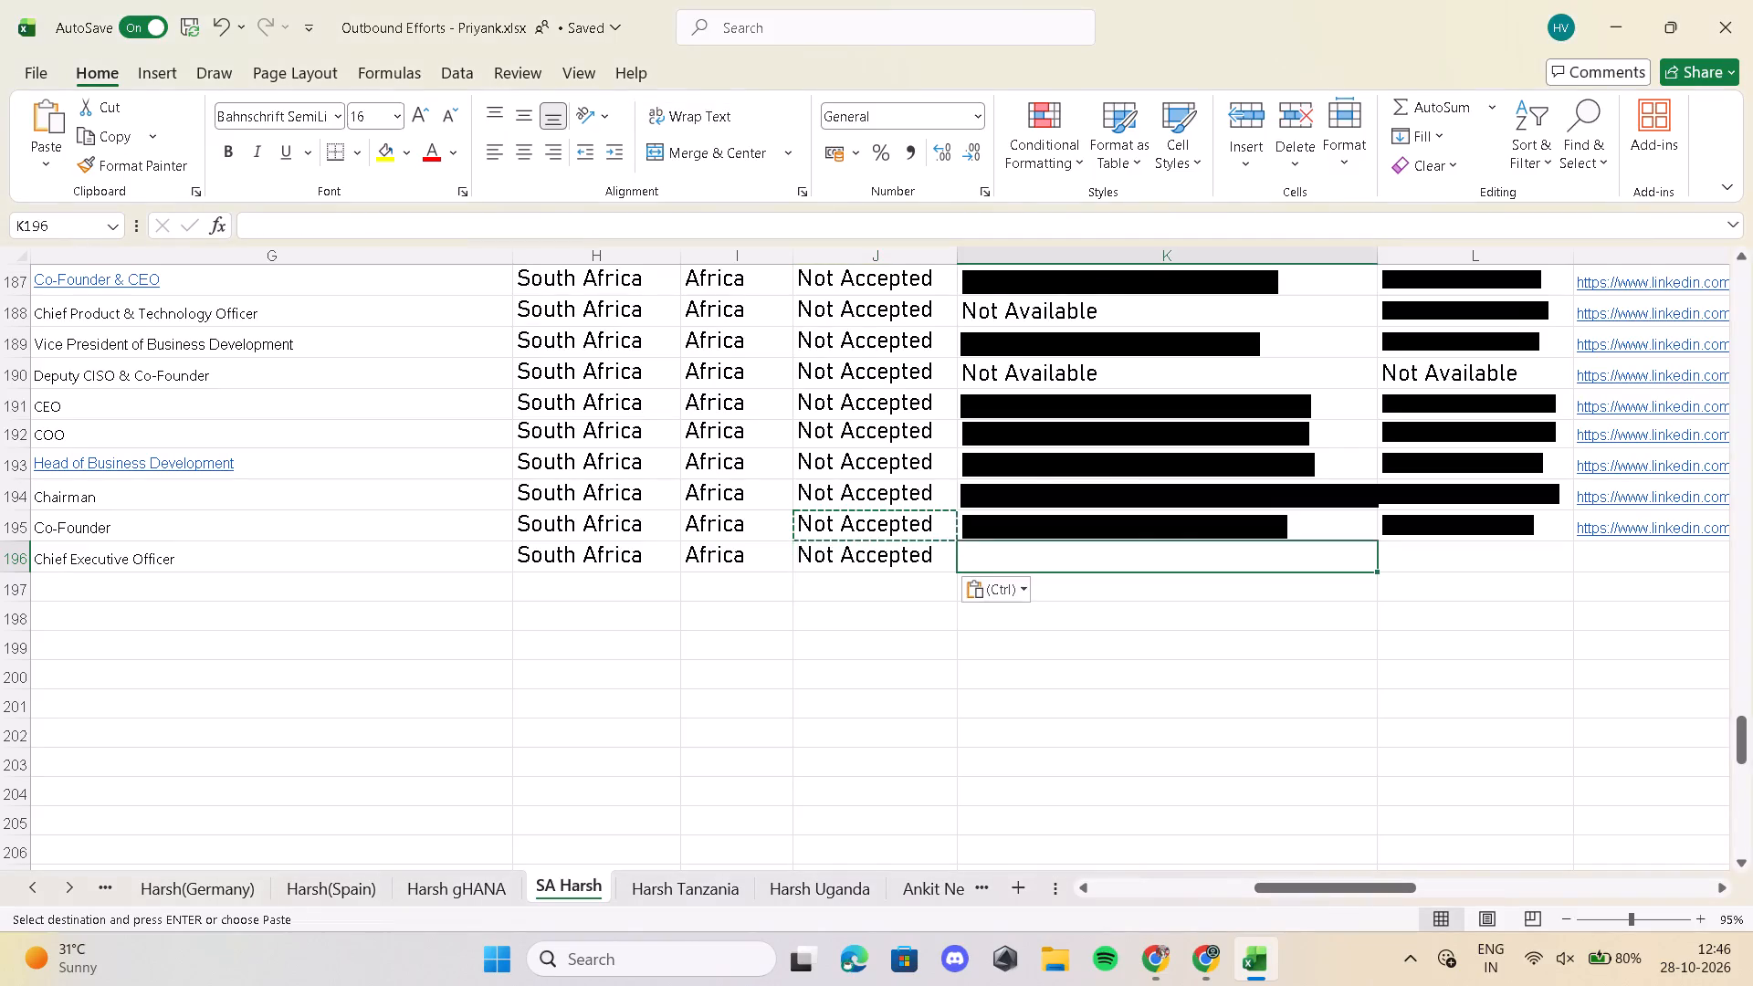
{"action": "key", "text": "n"}
{"action": "key", "text": "o"}
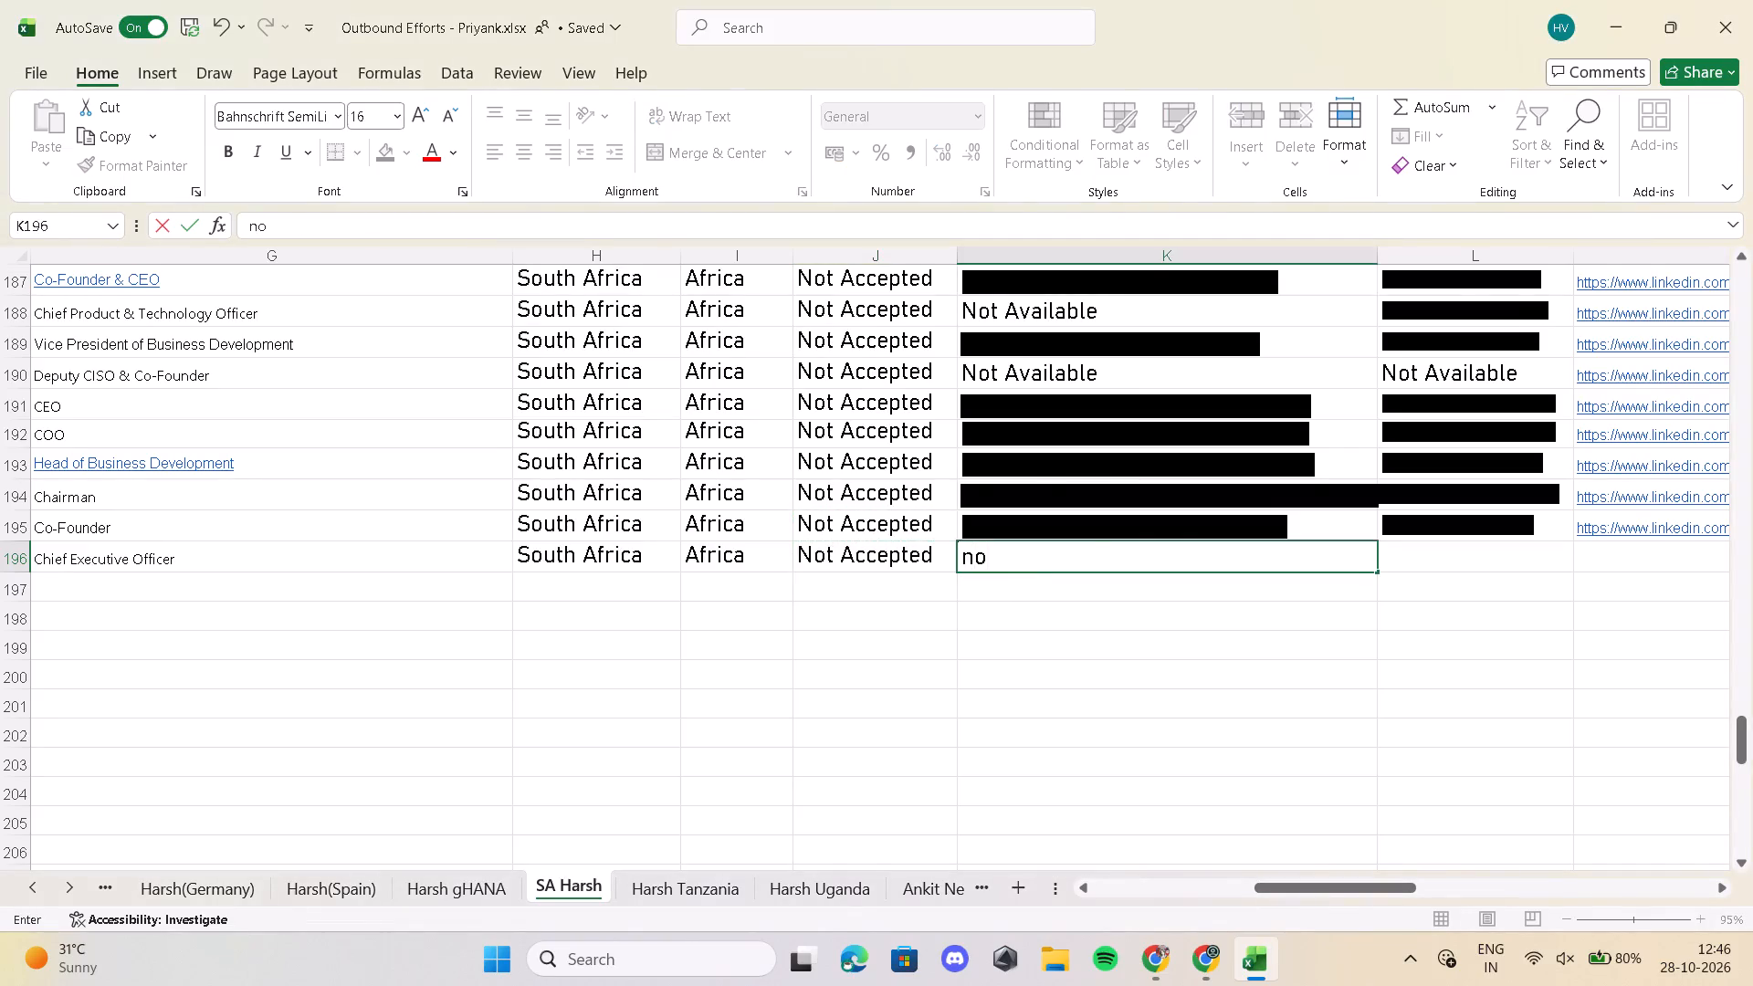
{"action": "key", "text": "t"}
{"action": "left_click", "coordinate": [1465, 561]}
{"action": "type", "text": "not"}
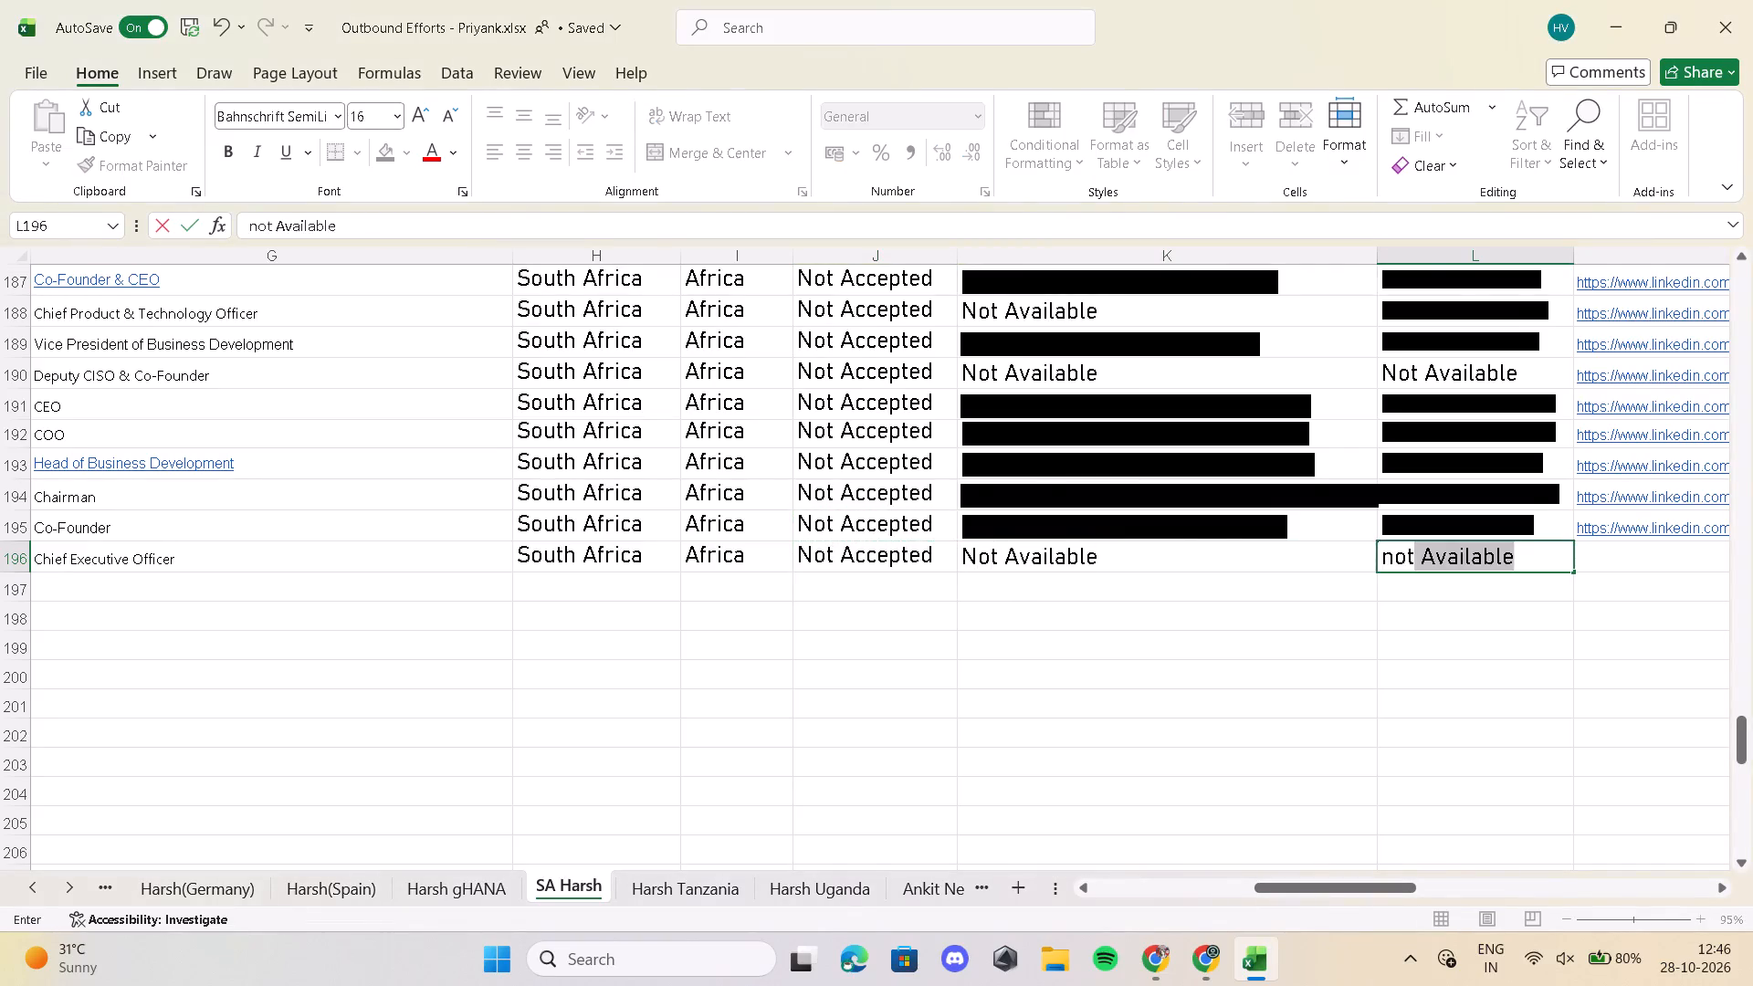
{"action": "left_click", "coordinate": [1606, 562]}
{"action": "left_click", "coordinate": [16, 556]}
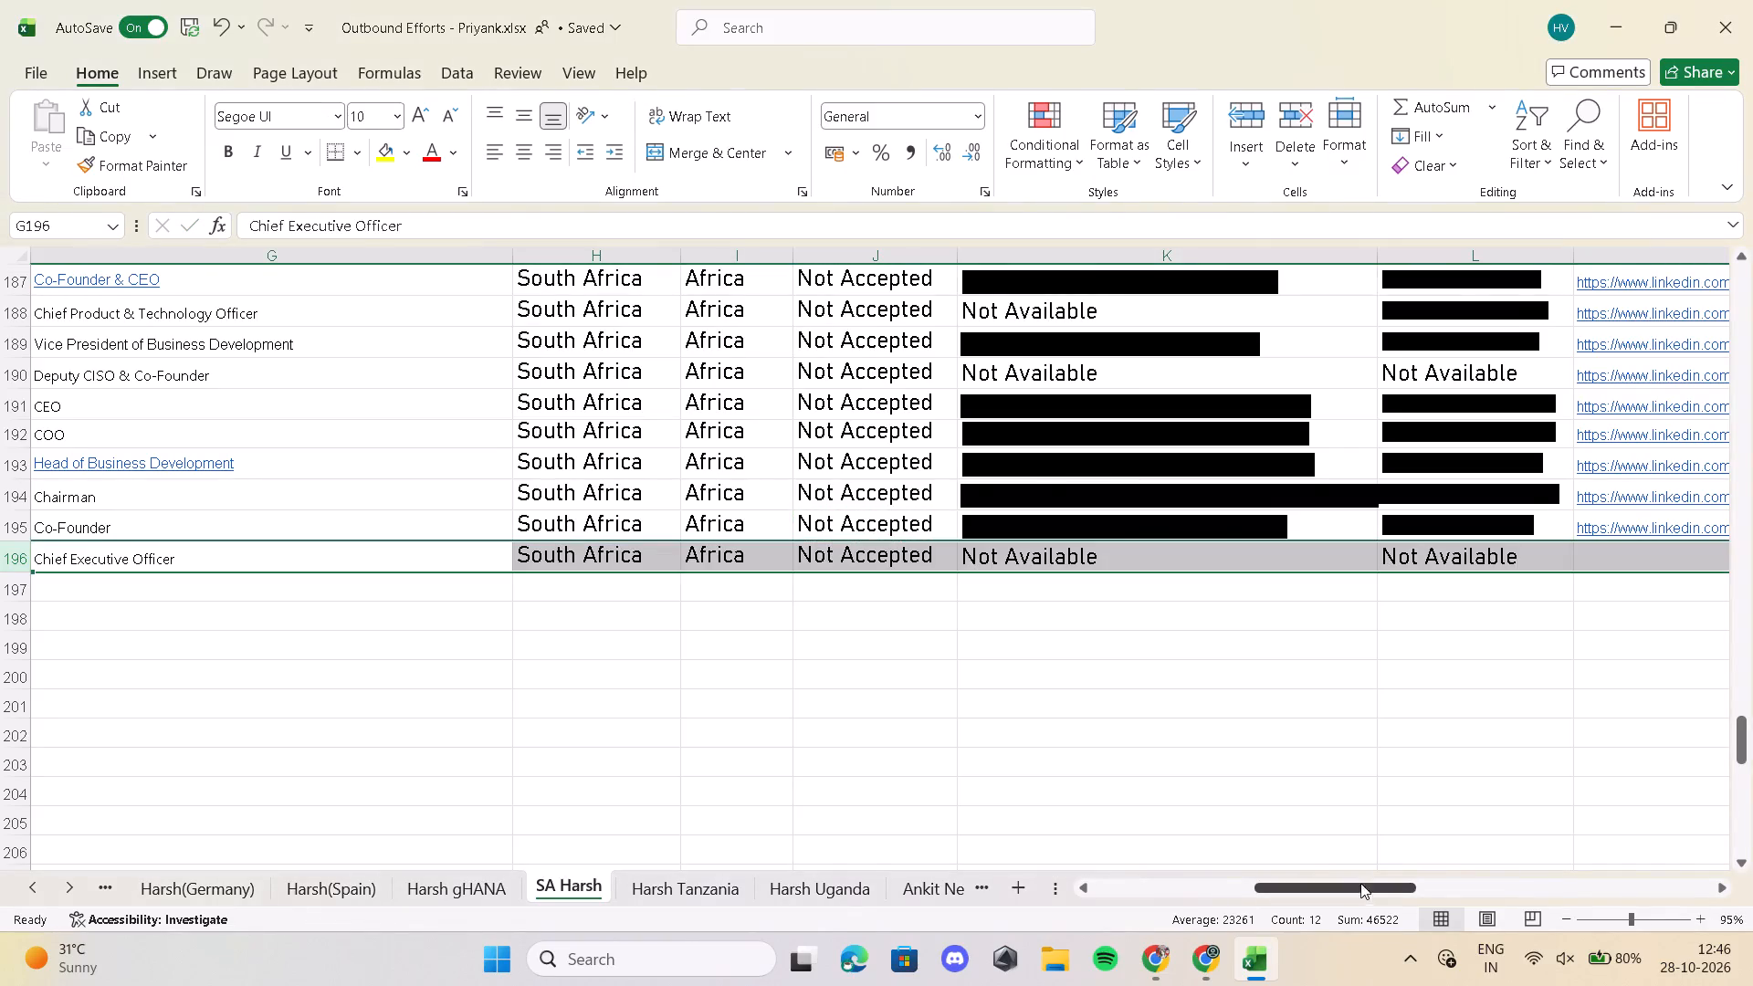
Copy the Chief Executive Officer's LinkedIn profile URL from the Sales Navigator lead page into entry 199 and make it a hyperlink.
{"action": "left_click", "coordinate": [1236, 938]}
{"action": "left_click", "coordinate": [1207, 971]}
{"action": "left_click", "coordinate": [1244, 970]}
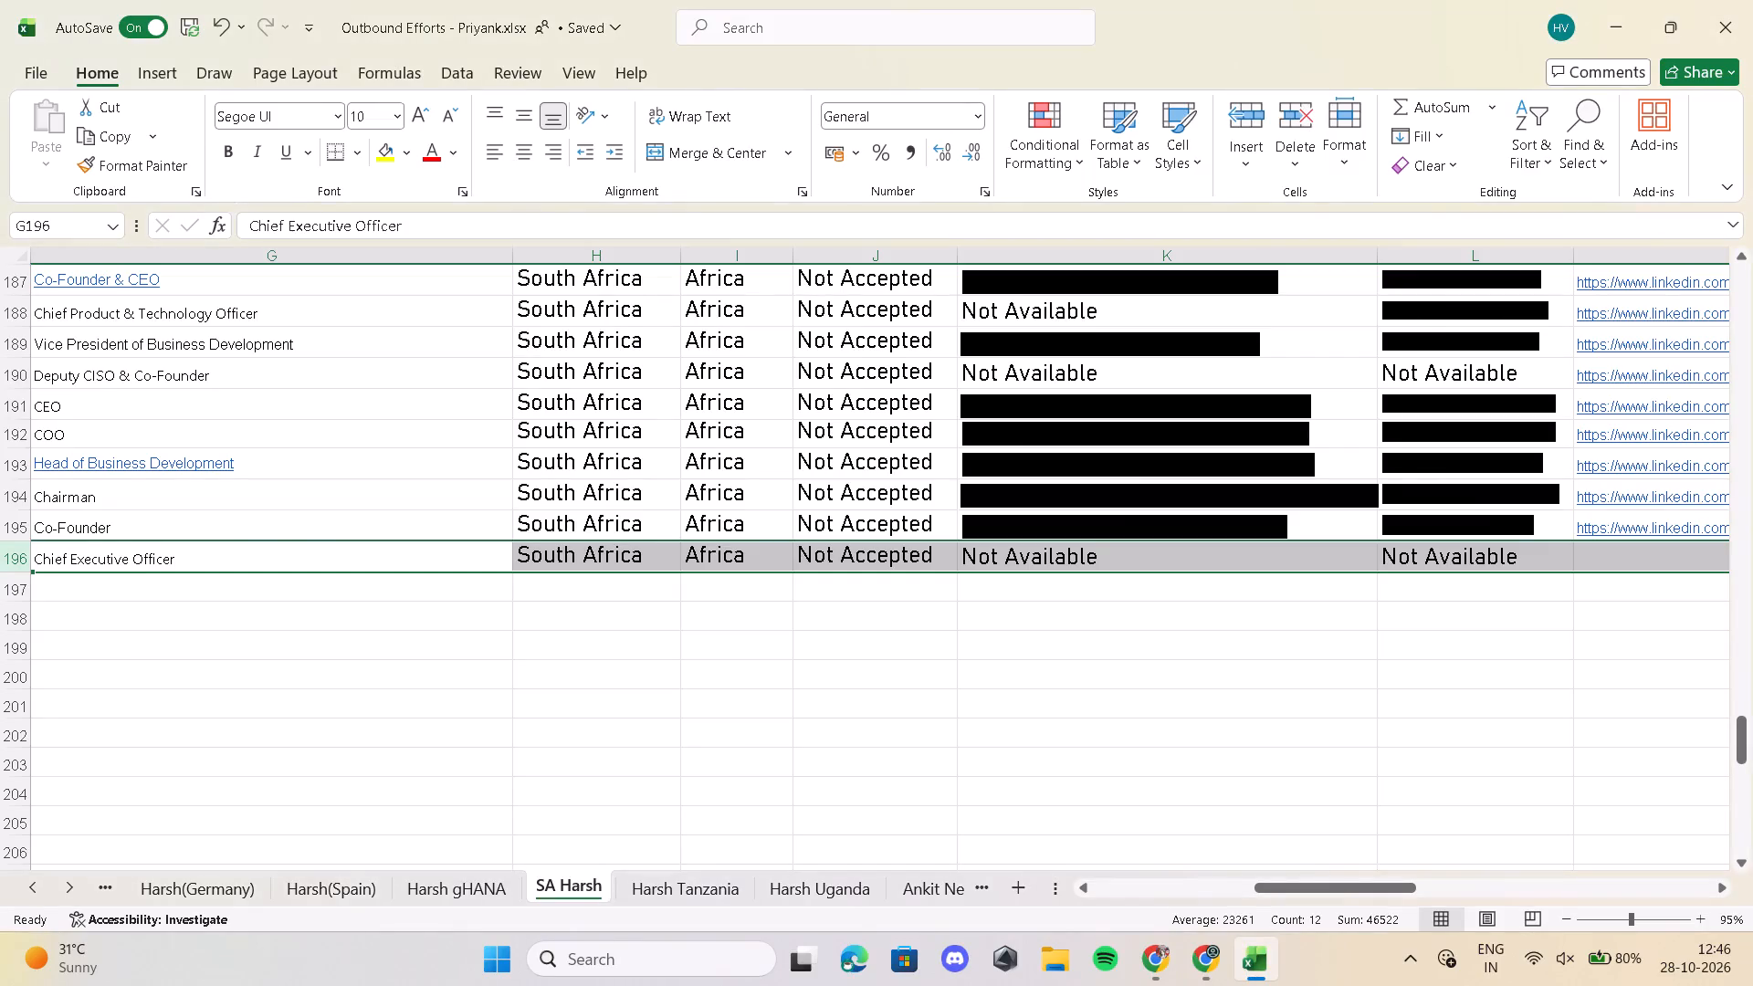
{"action": "left_click", "coordinate": [1202, 969]}
{"action": "left_click", "coordinate": [802, 0]}
{"action": "left_click", "coordinate": [385, 677]}
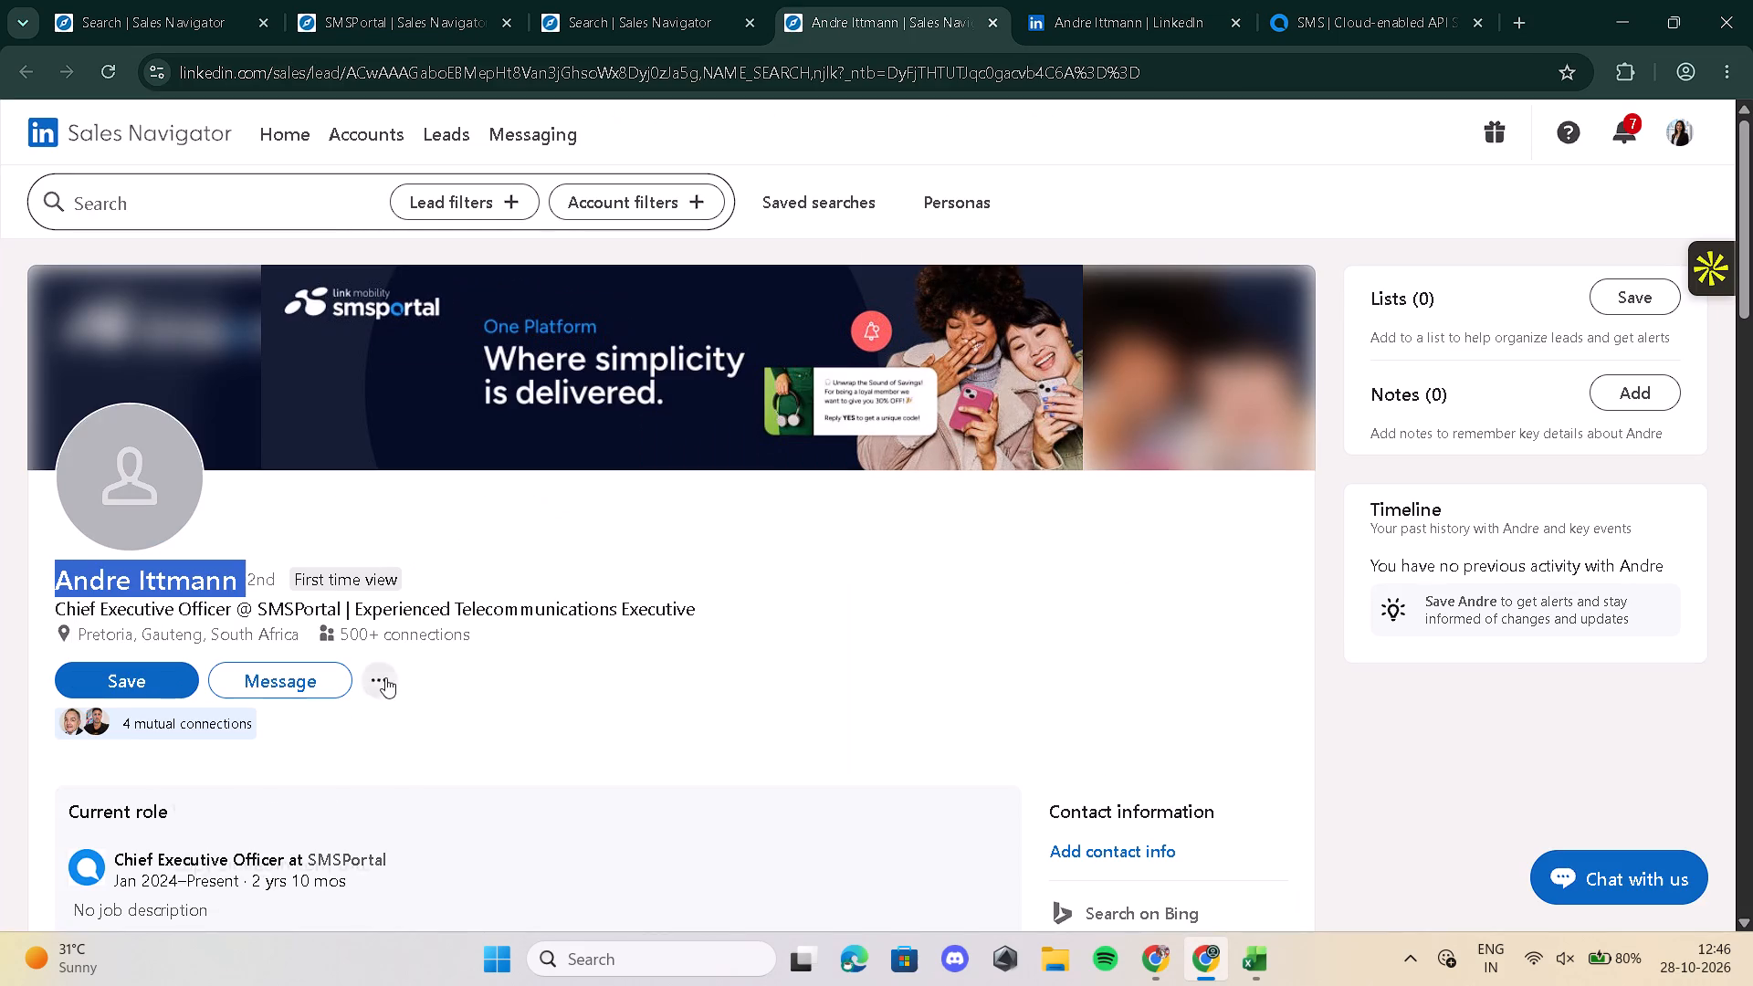
{"action": "left_click", "coordinate": [358, 872]}
{"action": "left_click", "coordinate": [1256, 958]}
{"action": "left_click_drag", "start_coordinate": [1347, 893], "coordinate": [1410, 870]}
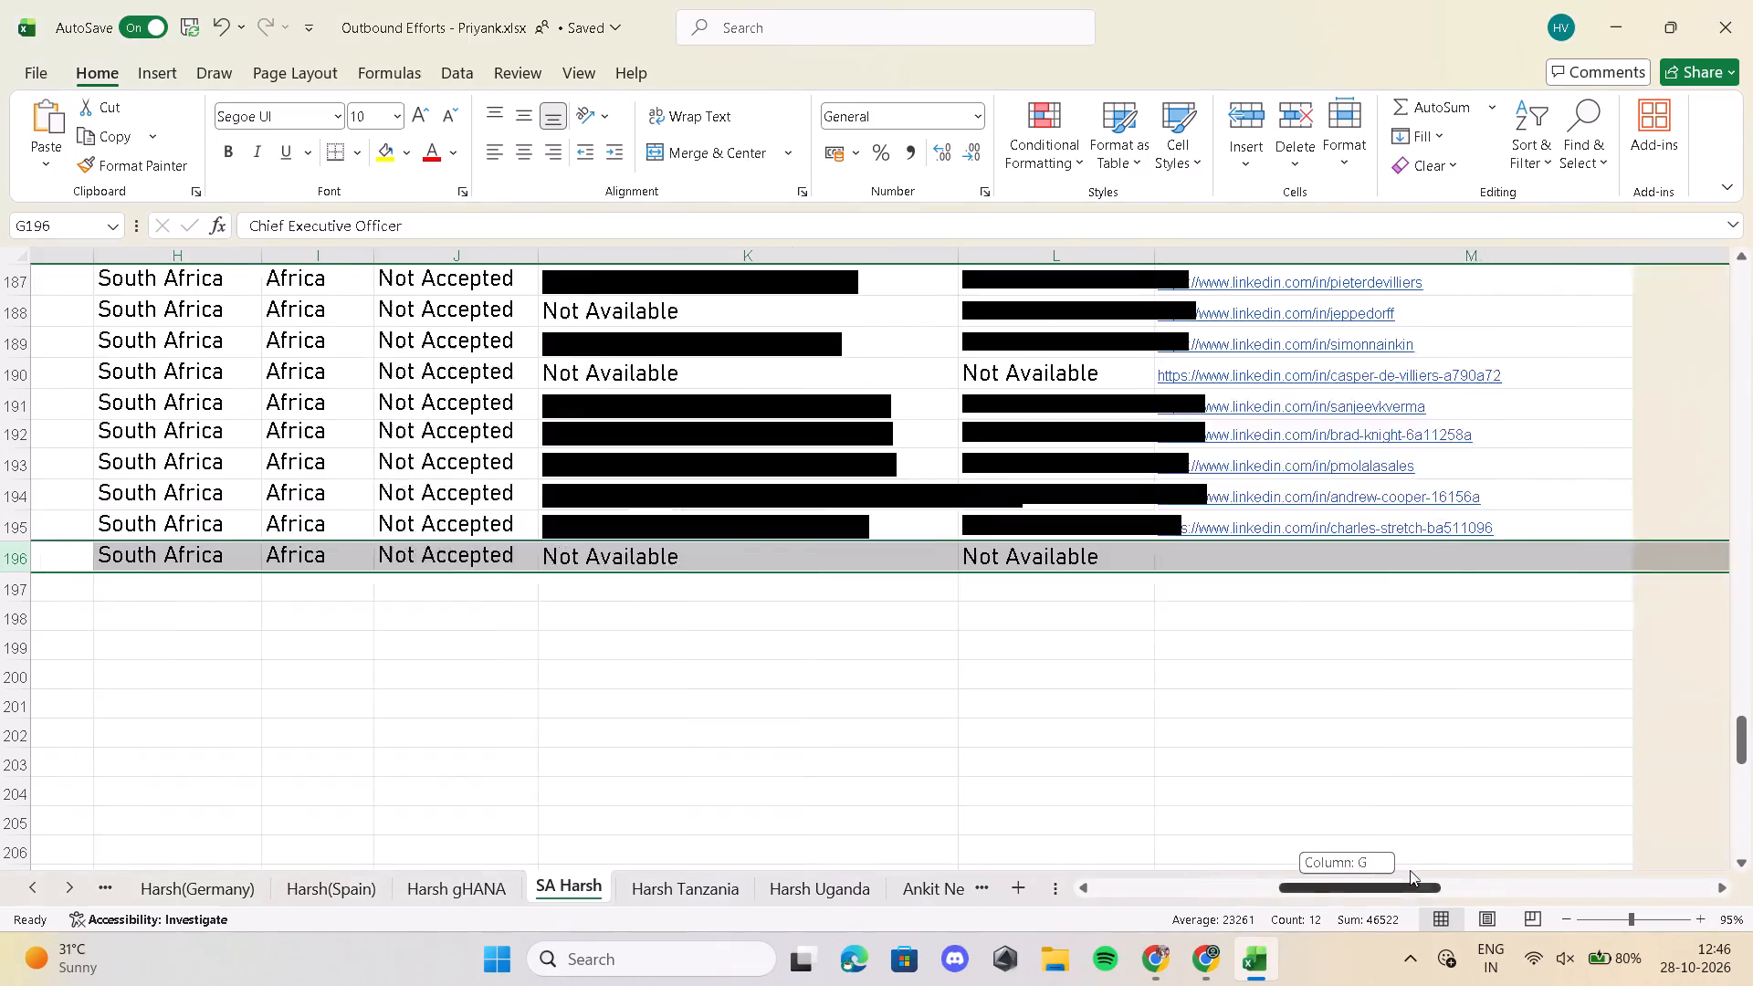
{"action": "left_click_drag", "start_coordinate": [1410, 870], "coordinate": [1424, 857]}
{"action": "left_click", "coordinate": [1047, 543]}
{"action": "left_click", "coordinate": [1049, 555]}
{"action": "key", "text": "ctrl+v"}
{"action": "left_click", "coordinate": [1523, 548]}
{"action": "double_click", "coordinate": [1401, 572]}
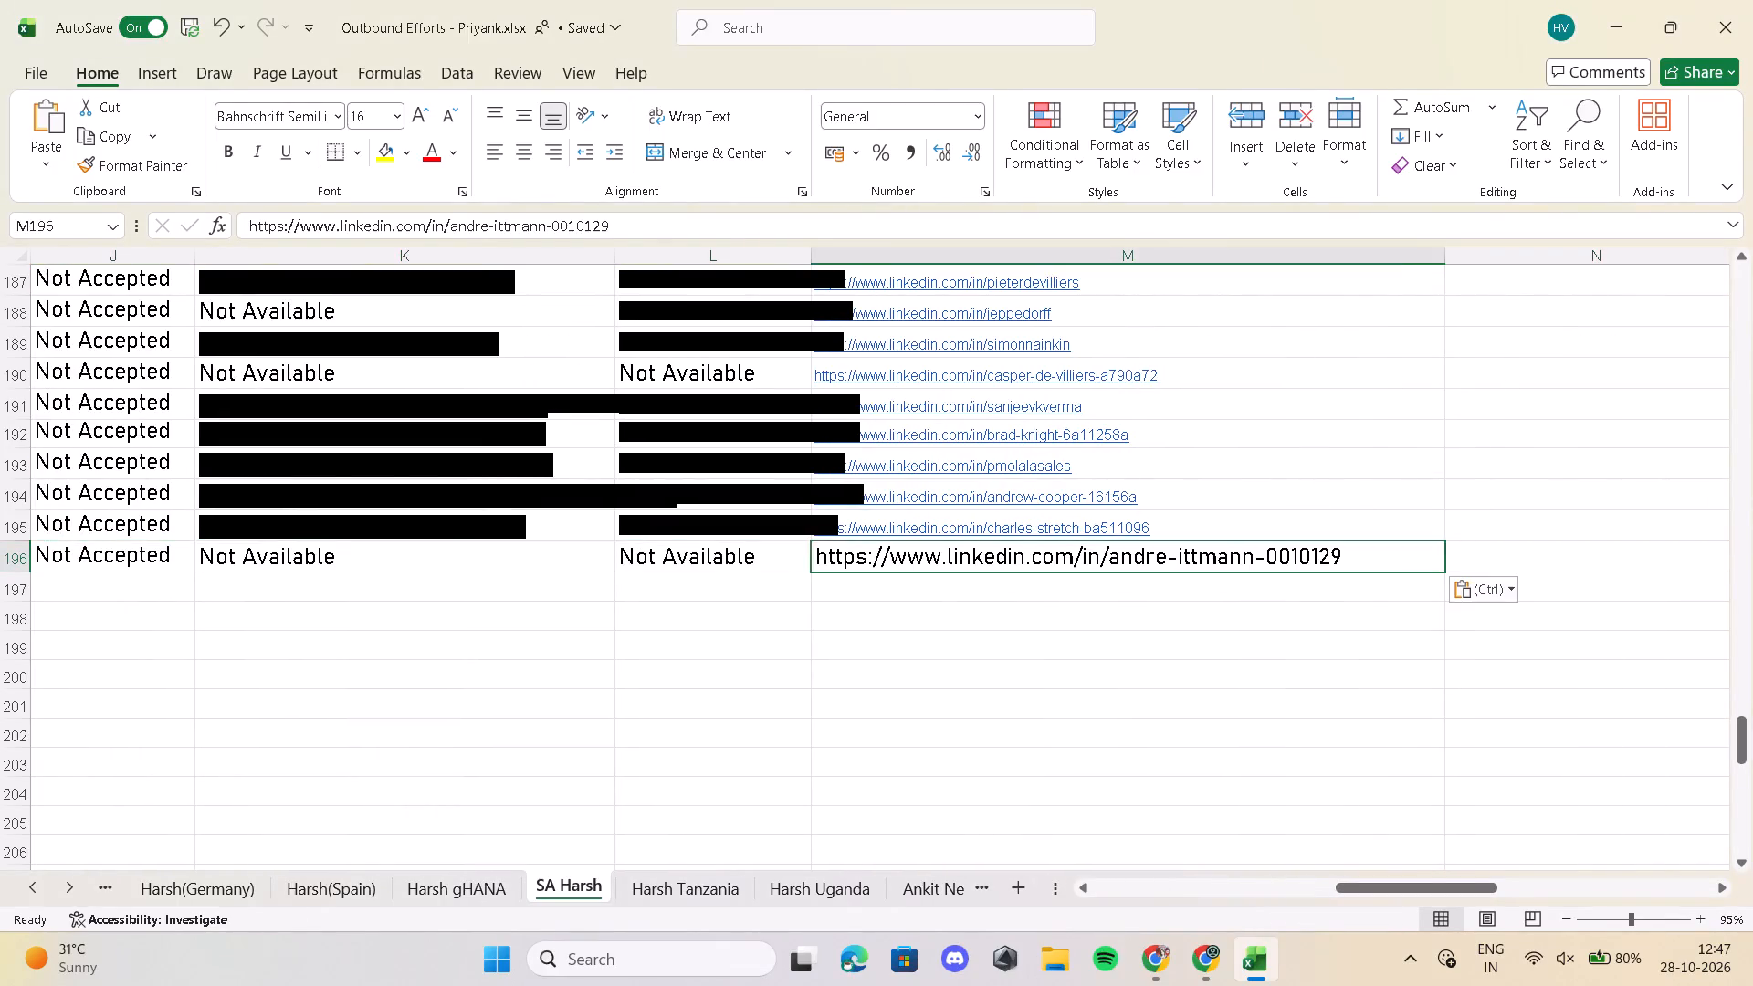
{"action": "left_click", "coordinate": [1550, 560]}
{"action": "double_click", "coordinate": [1391, 563]}
{"action": "left_click", "coordinate": [1593, 561]}
Copy the service value "SMS and WhatsApp" from entry 198 into entry 199.
{"action": "left_click_drag", "start_coordinate": [1469, 892], "coordinate": [1517, 877]}
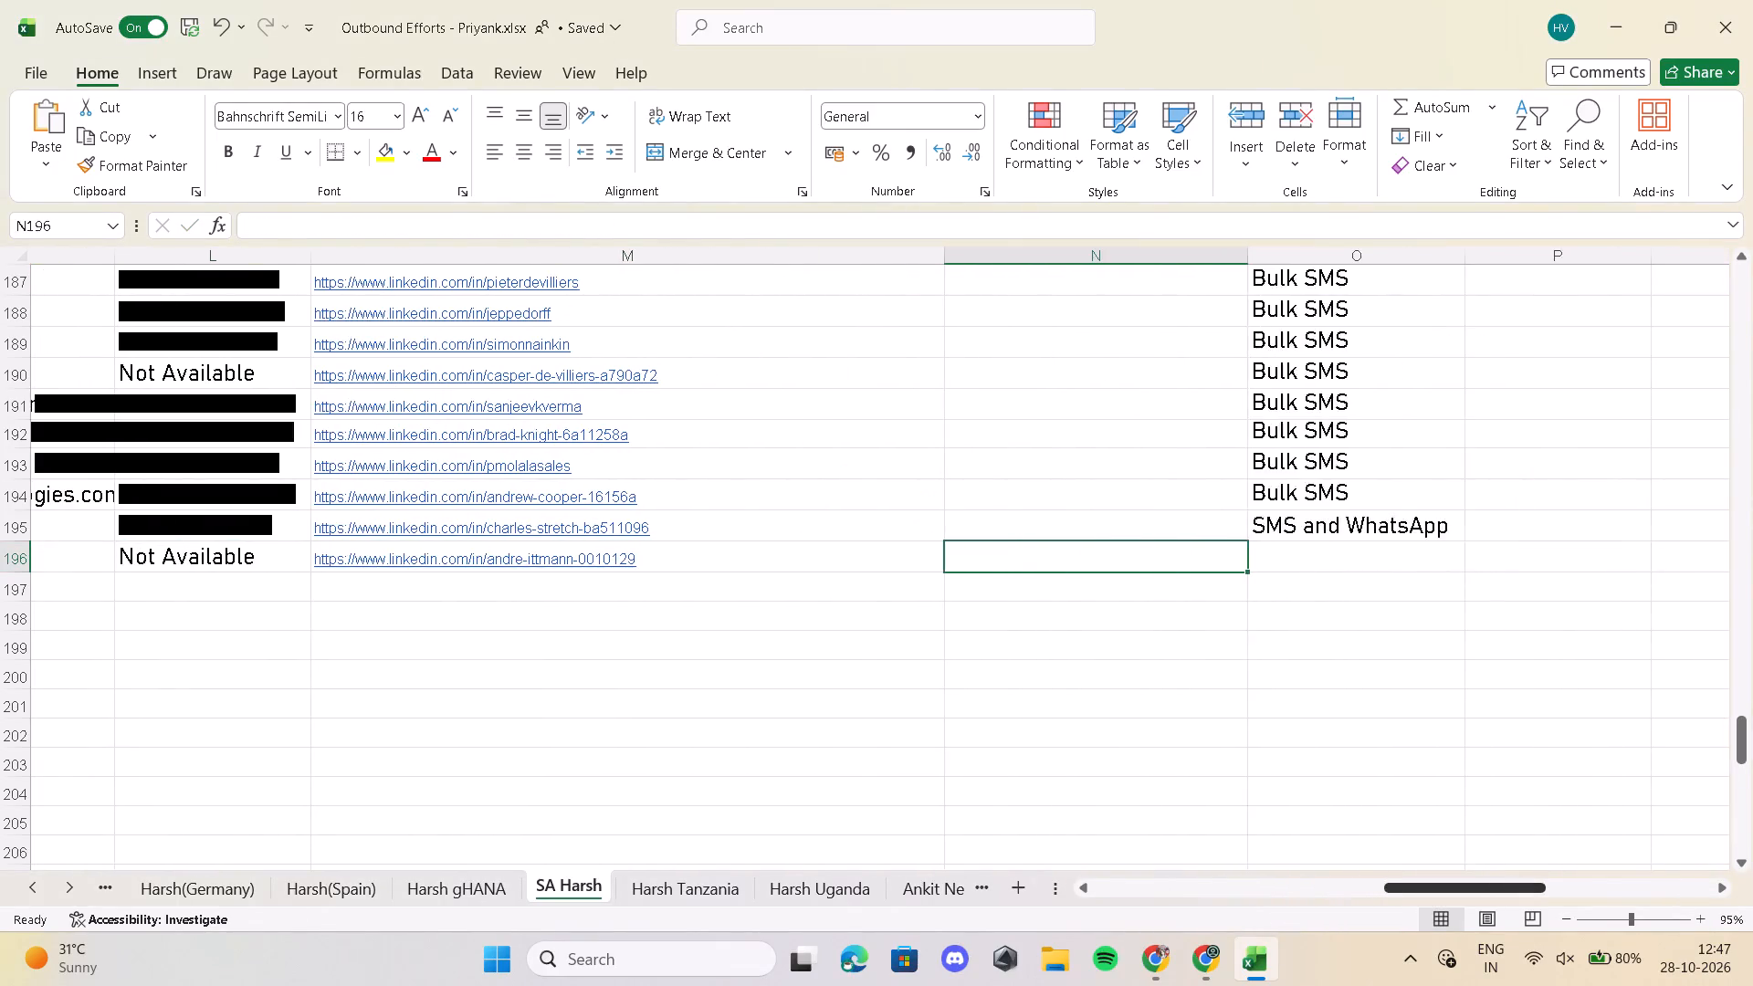
{"action": "left_click", "coordinate": [1317, 525]}
{"action": "key", "text": "ctrl+c"}
{"action": "left_click", "coordinate": [1303, 564]}
{"action": "key", "text": "ctrl+v"}
Return to the first columns of the sheet and select the whole row of entry 199.
{"action": "left_click_drag", "start_coordinate": [1551, 886], "coordinate": [1474, 900]}
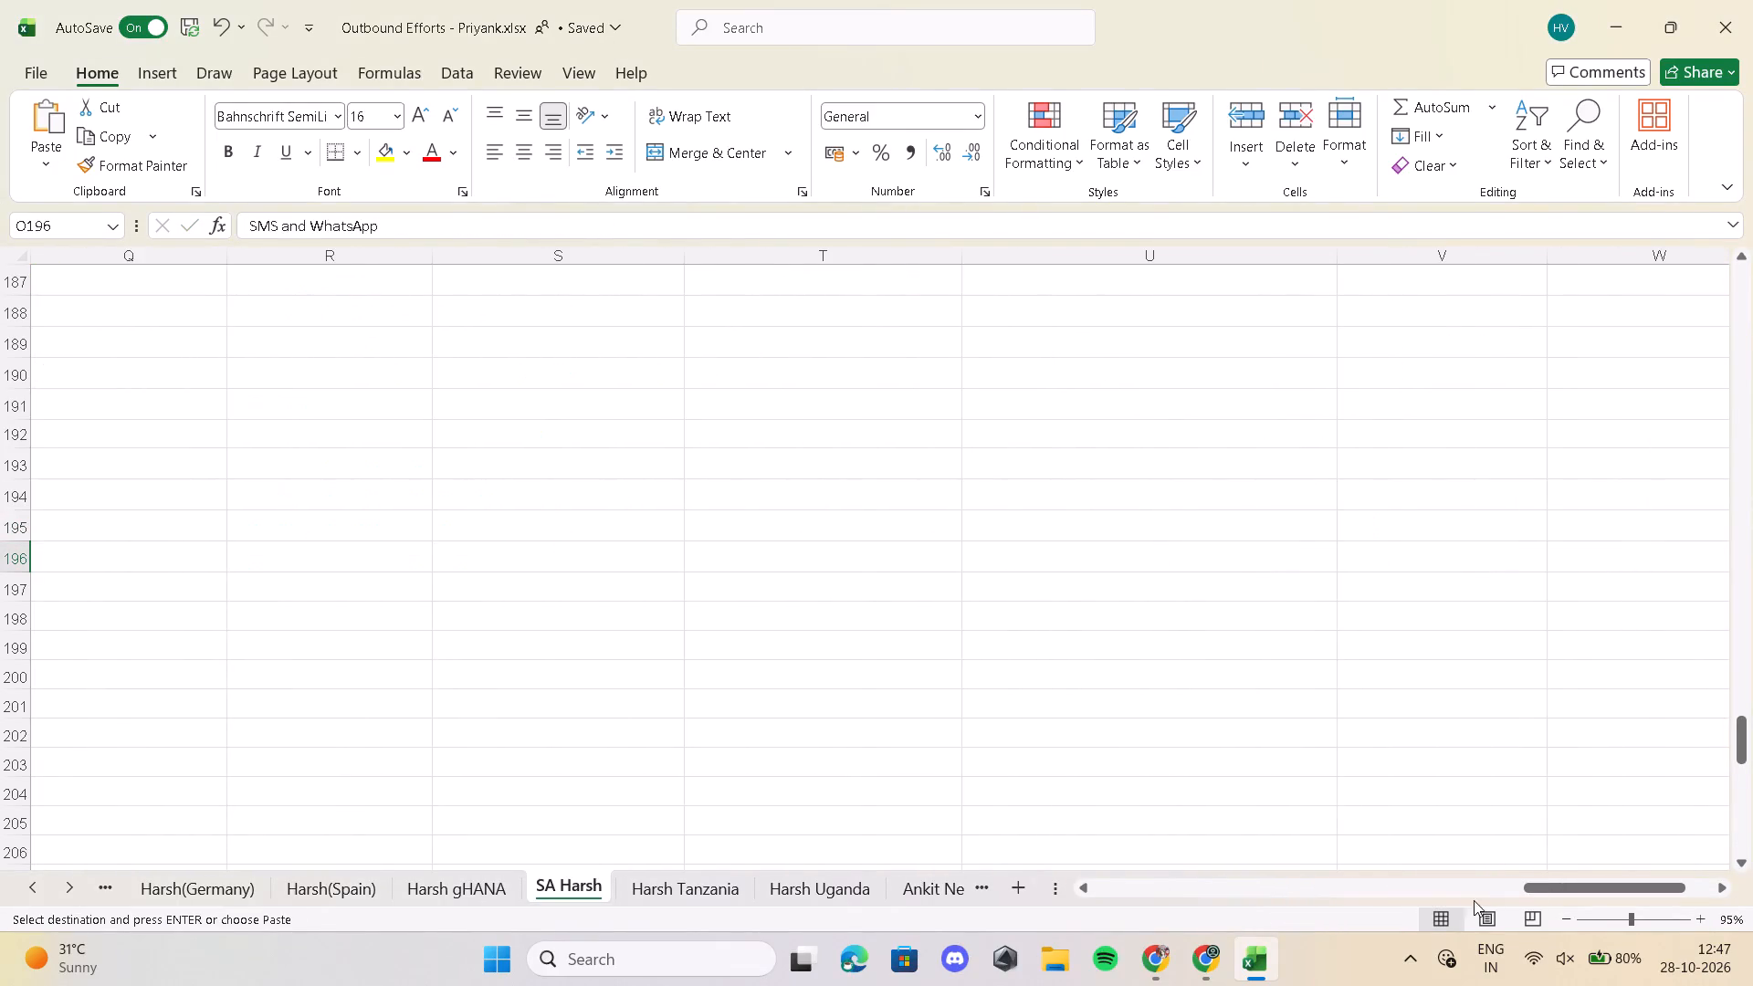
{"action": "left_click_drag", "start_coordinate": [1474, 900], "coordinate": [1464, 903]}
{"action": "left_click_drag", "start_coordinate": [1552, 890], "coordinate": [787, 839]}
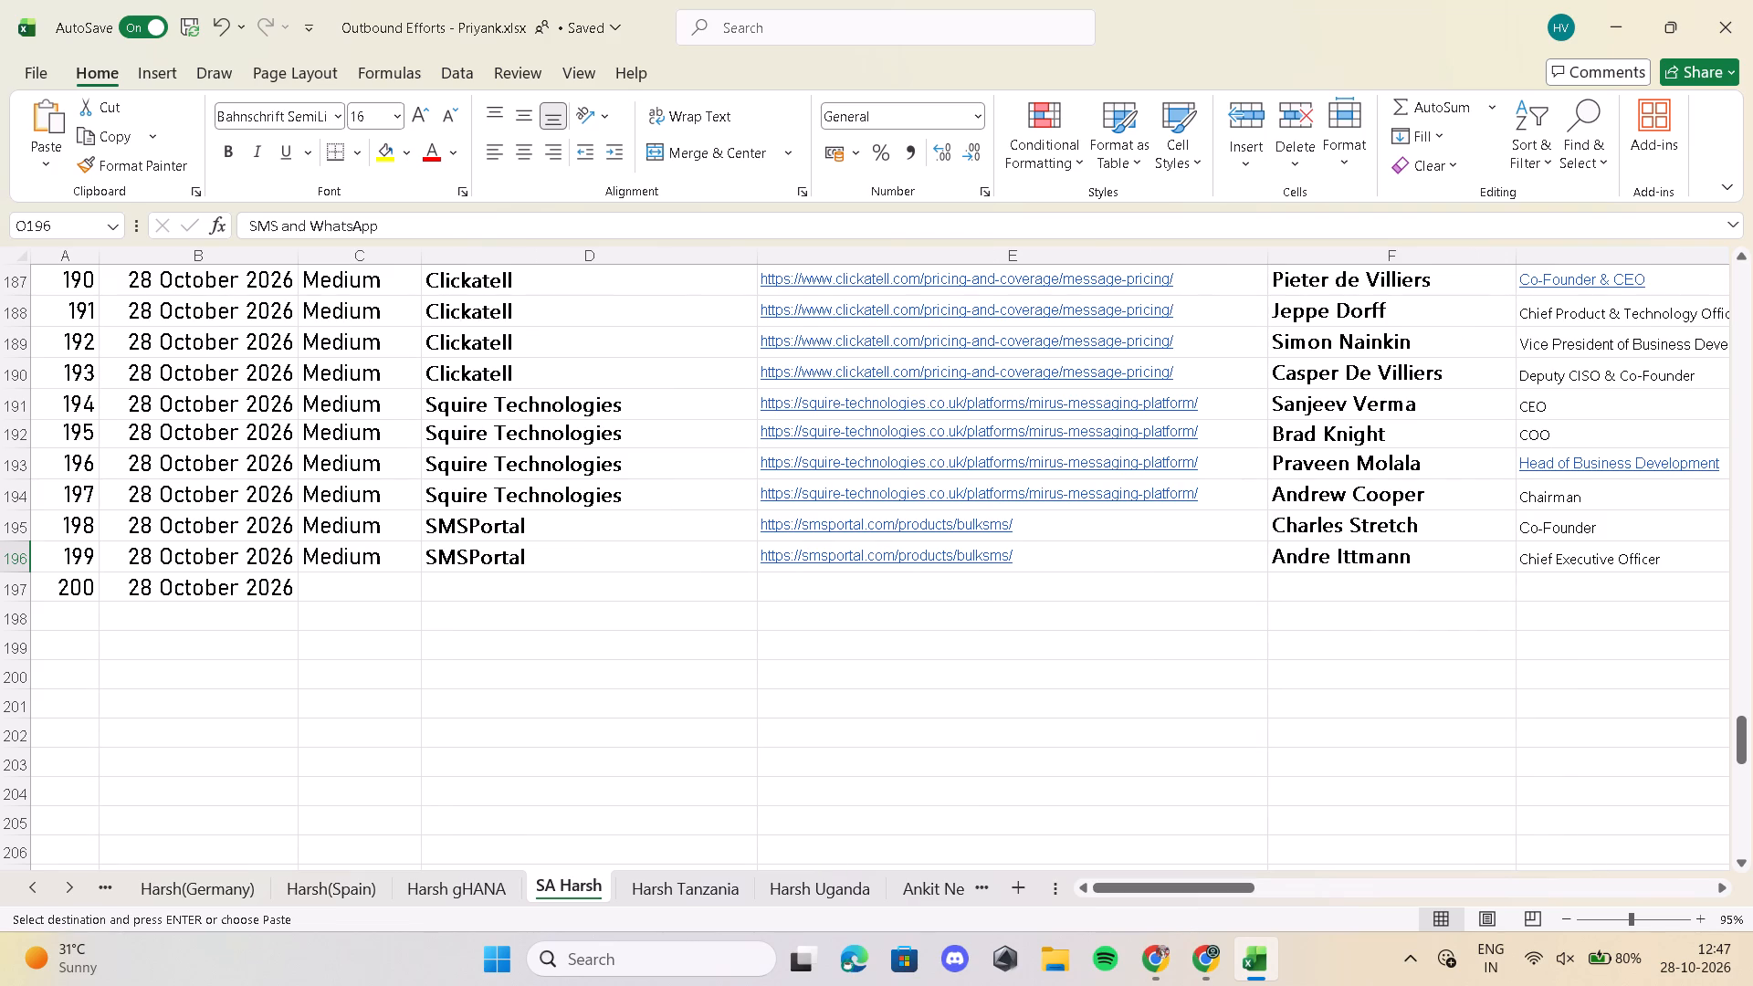
{"action": "left_click", "coordinate": [26, 560]}
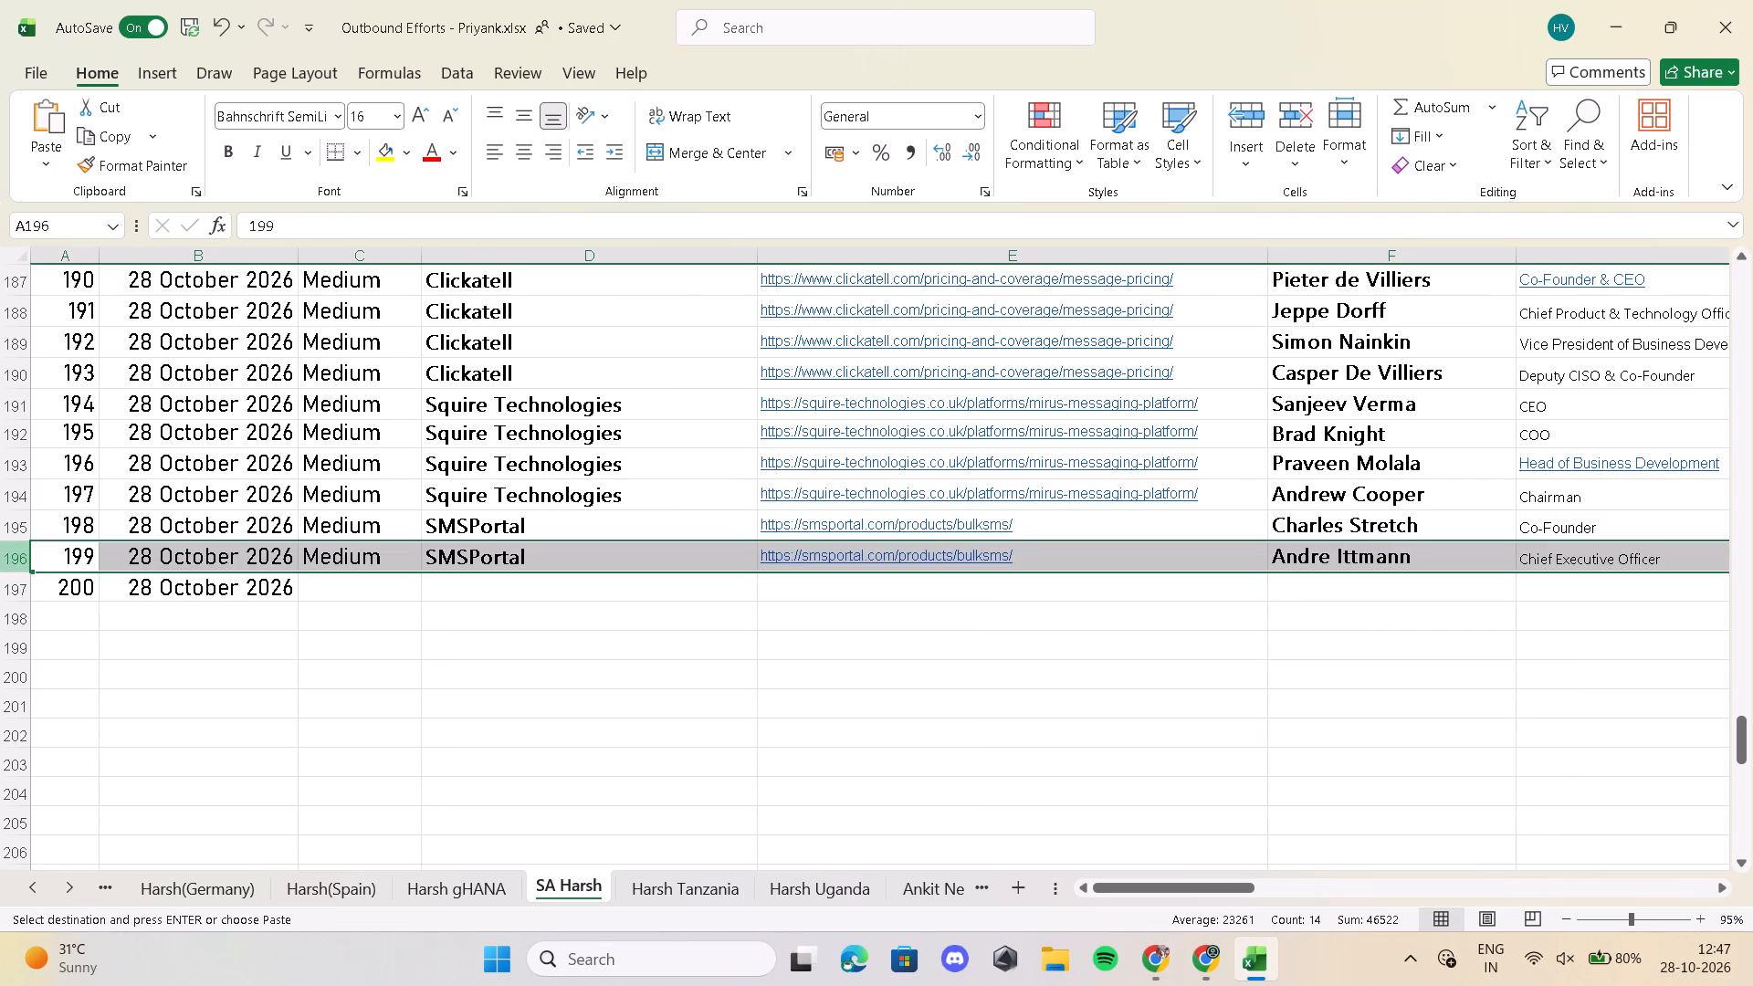
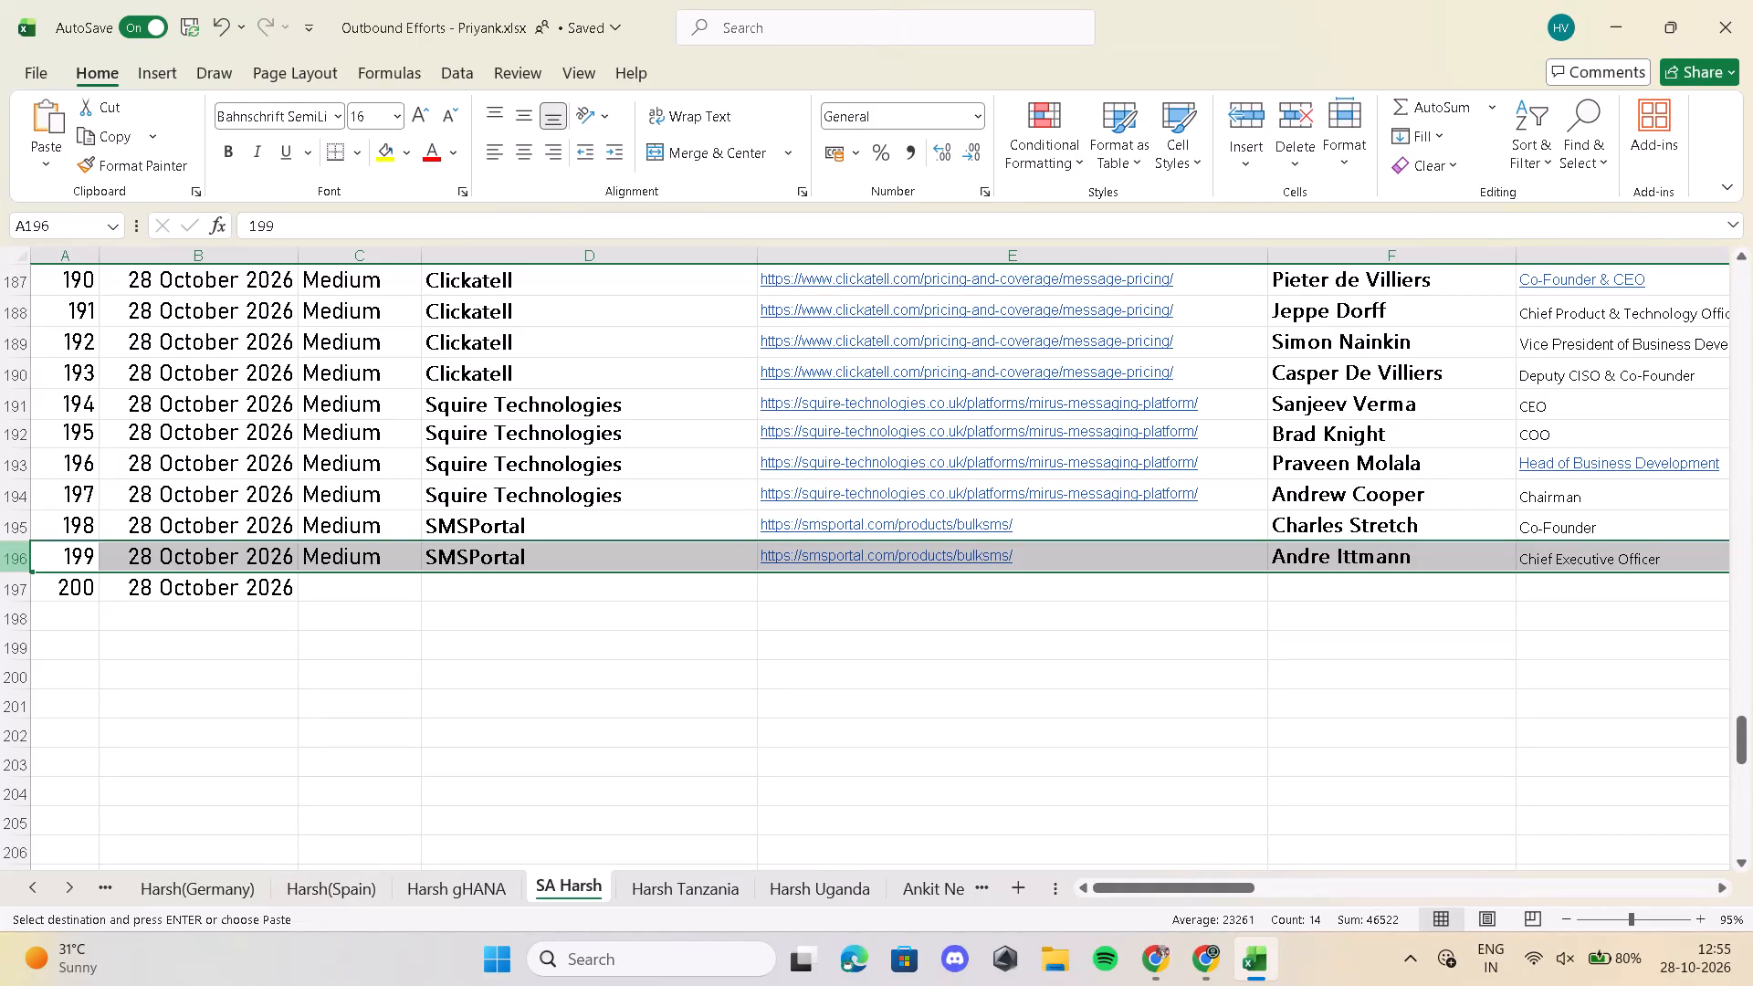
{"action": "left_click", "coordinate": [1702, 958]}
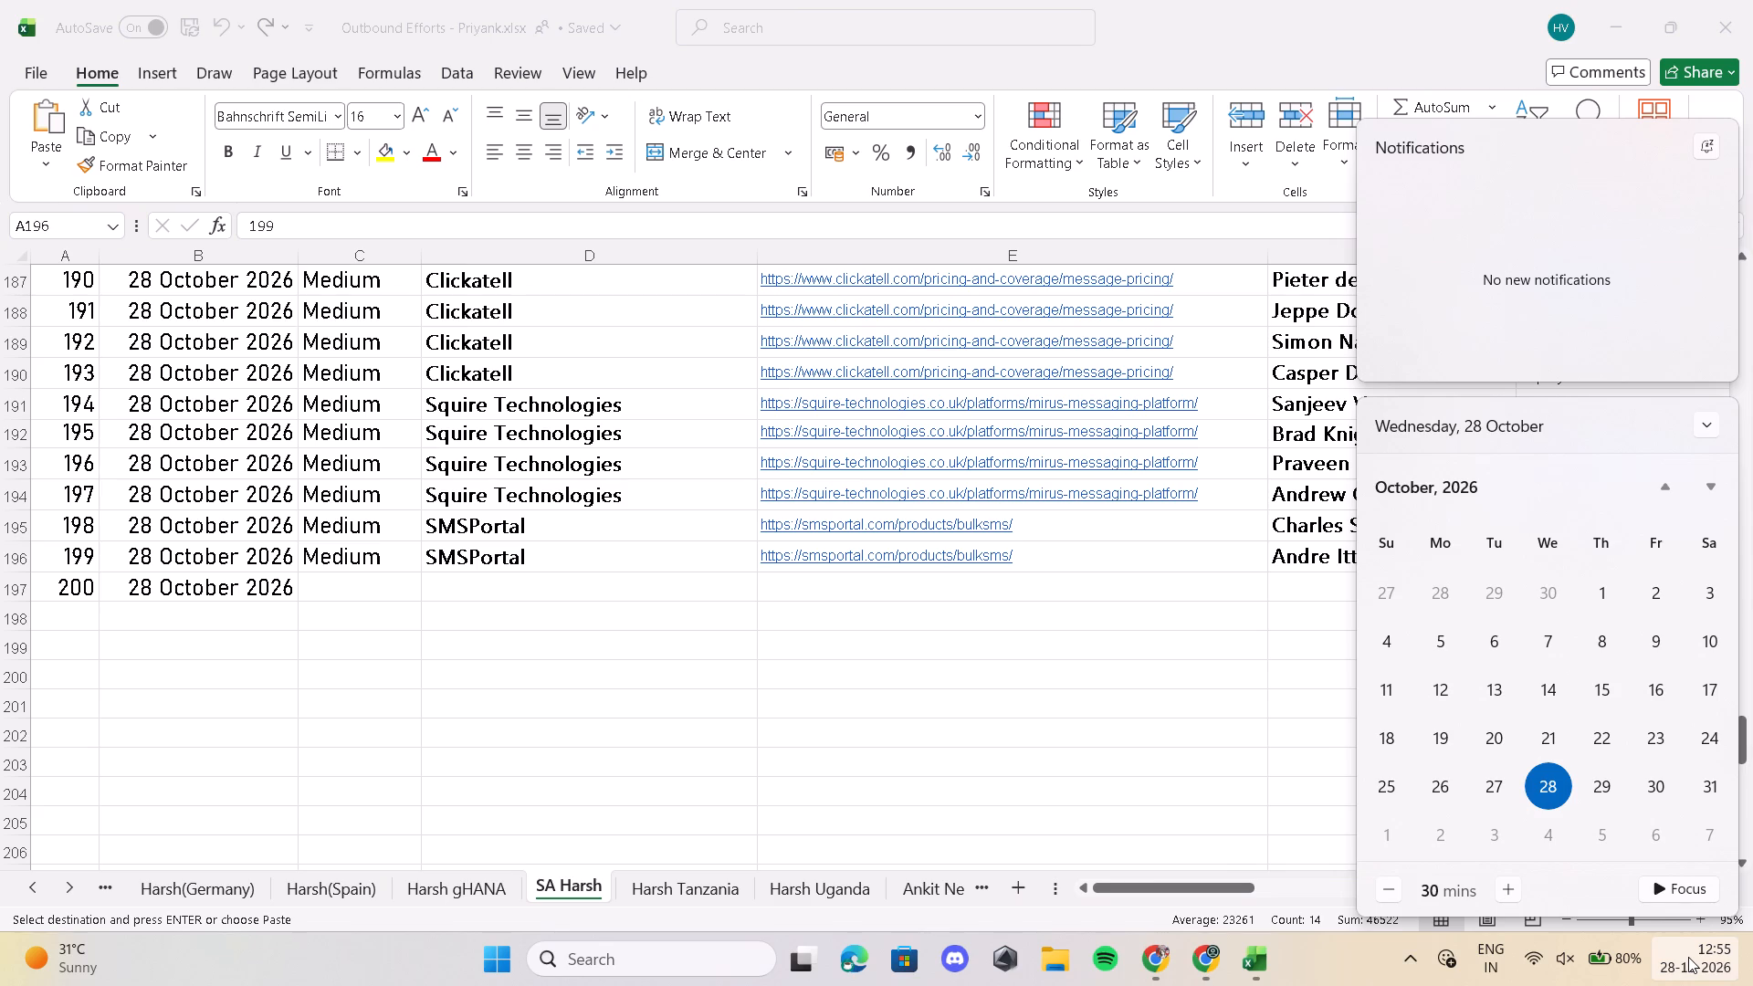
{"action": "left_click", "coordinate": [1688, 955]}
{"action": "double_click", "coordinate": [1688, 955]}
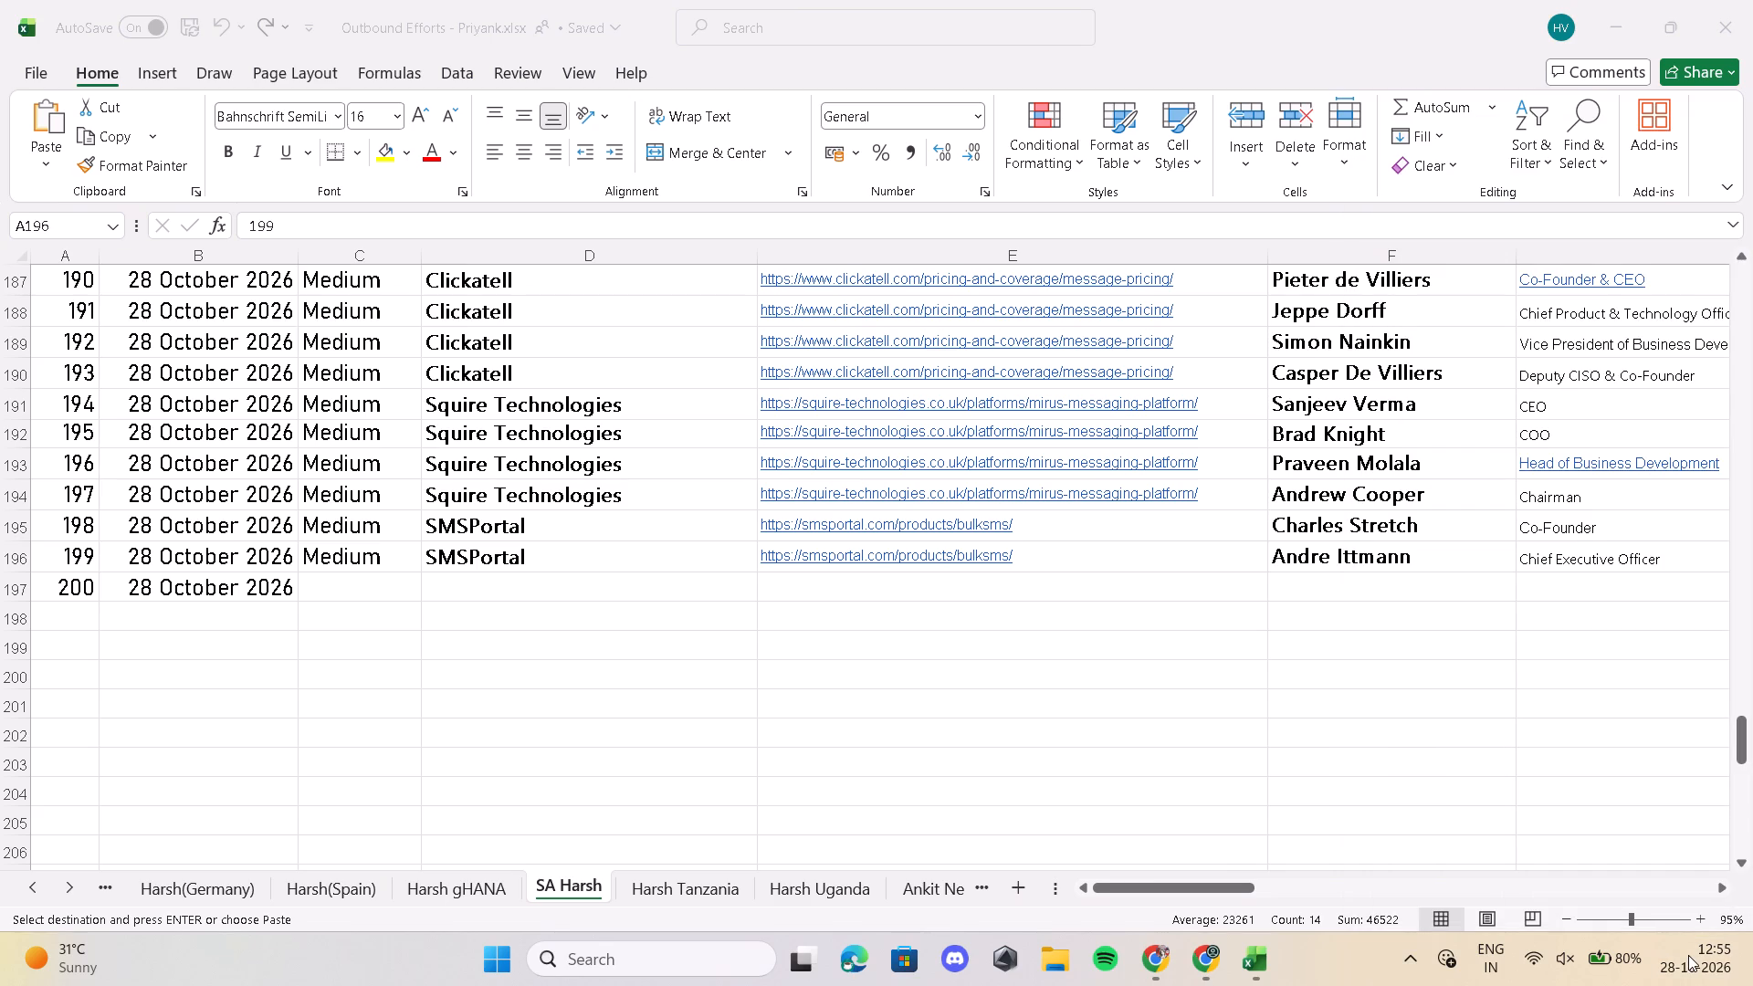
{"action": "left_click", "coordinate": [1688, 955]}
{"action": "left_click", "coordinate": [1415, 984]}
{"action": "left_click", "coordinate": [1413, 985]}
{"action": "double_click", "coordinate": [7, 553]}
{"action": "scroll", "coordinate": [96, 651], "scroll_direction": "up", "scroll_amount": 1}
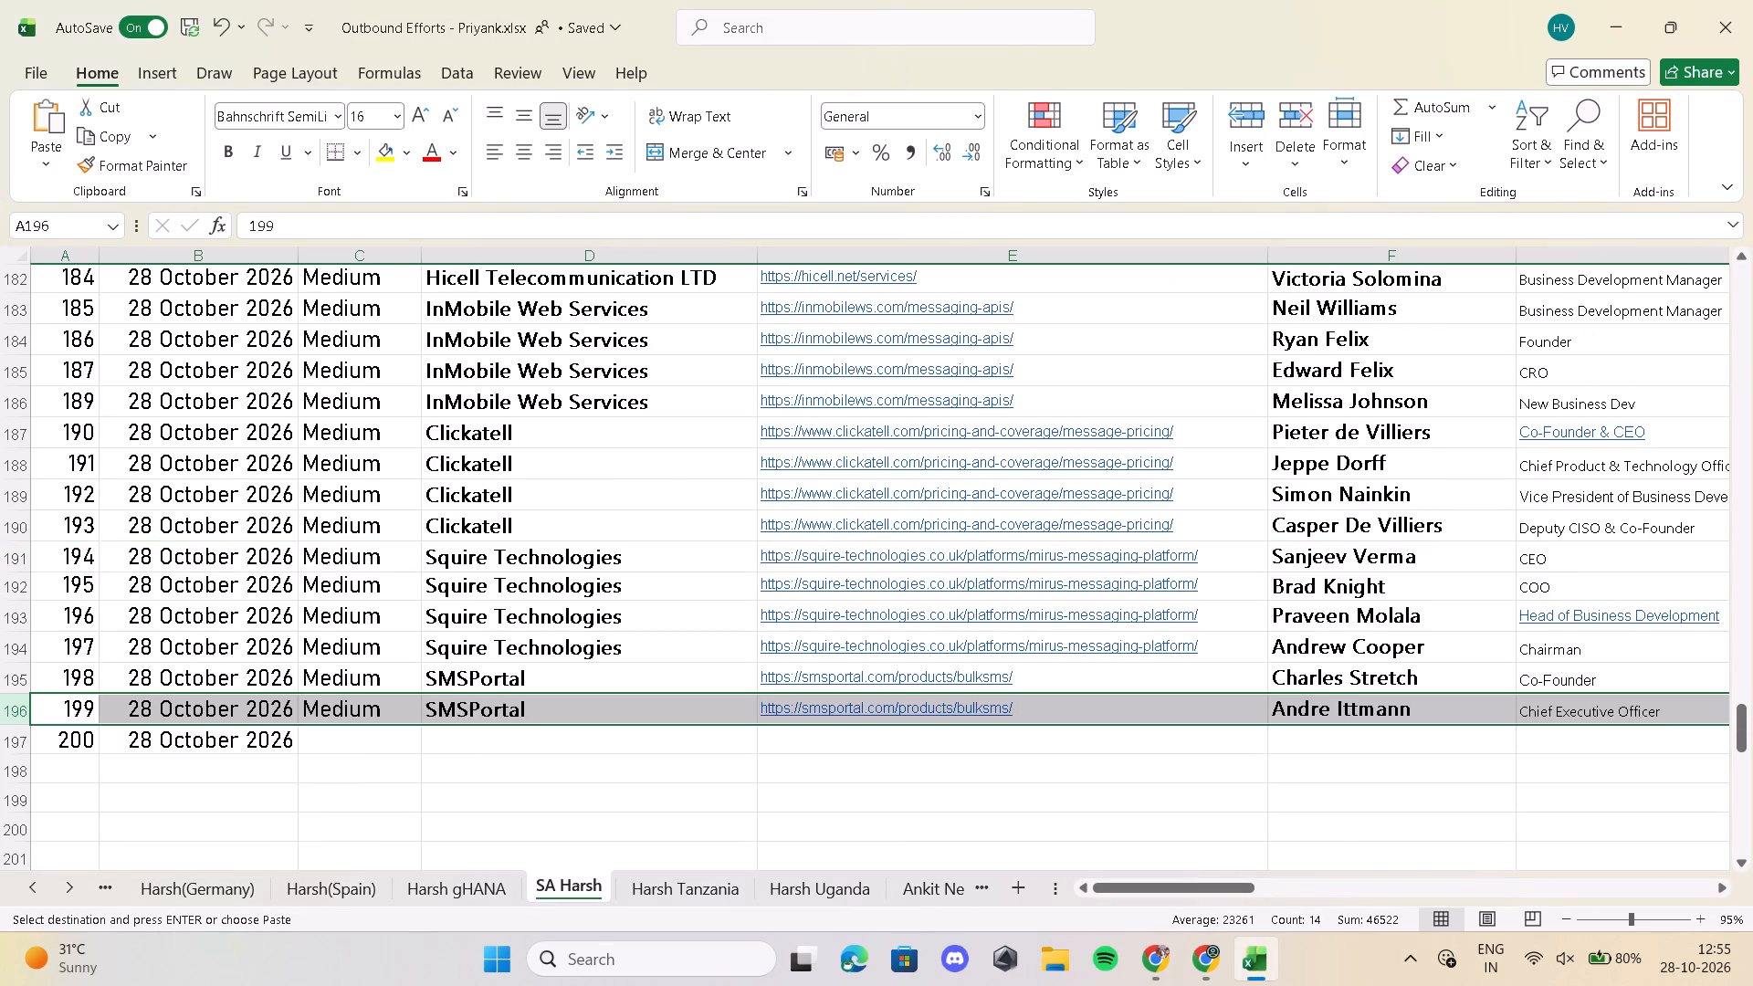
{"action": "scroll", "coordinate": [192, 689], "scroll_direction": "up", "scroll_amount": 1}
Switch from the SA Harsh outreach sheet to the Chrome browser.
{"action": "left_click", "coordinate": [1206, 944]}
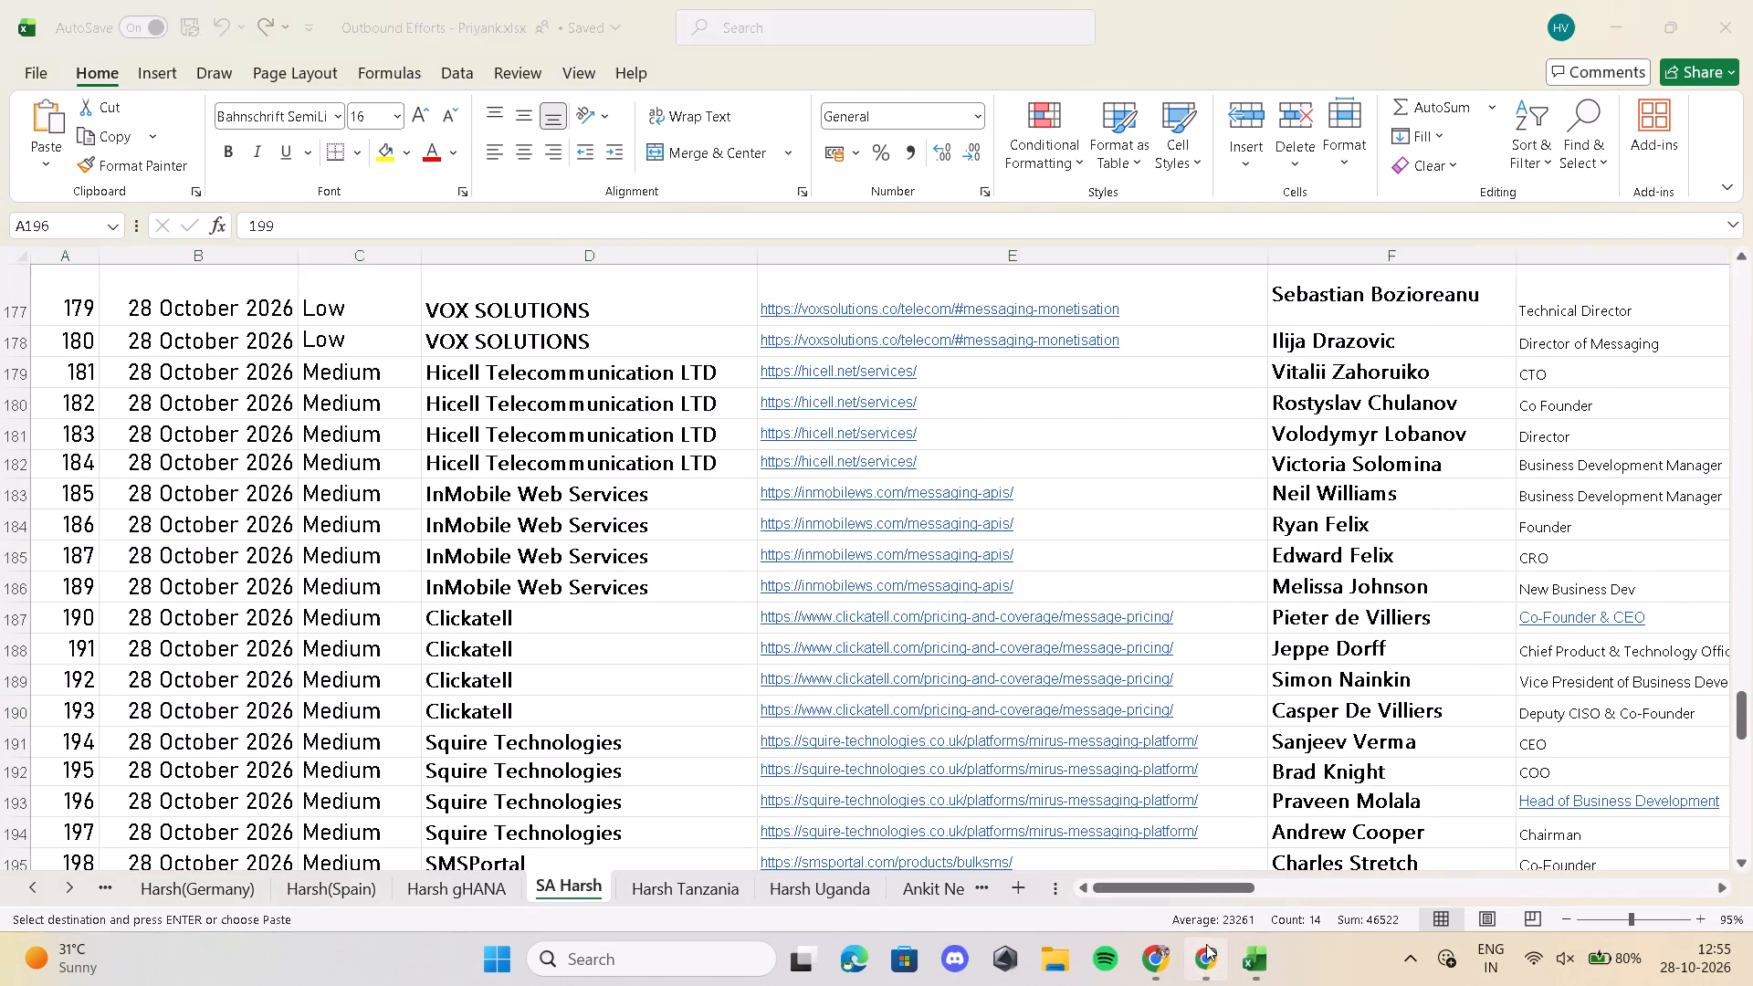
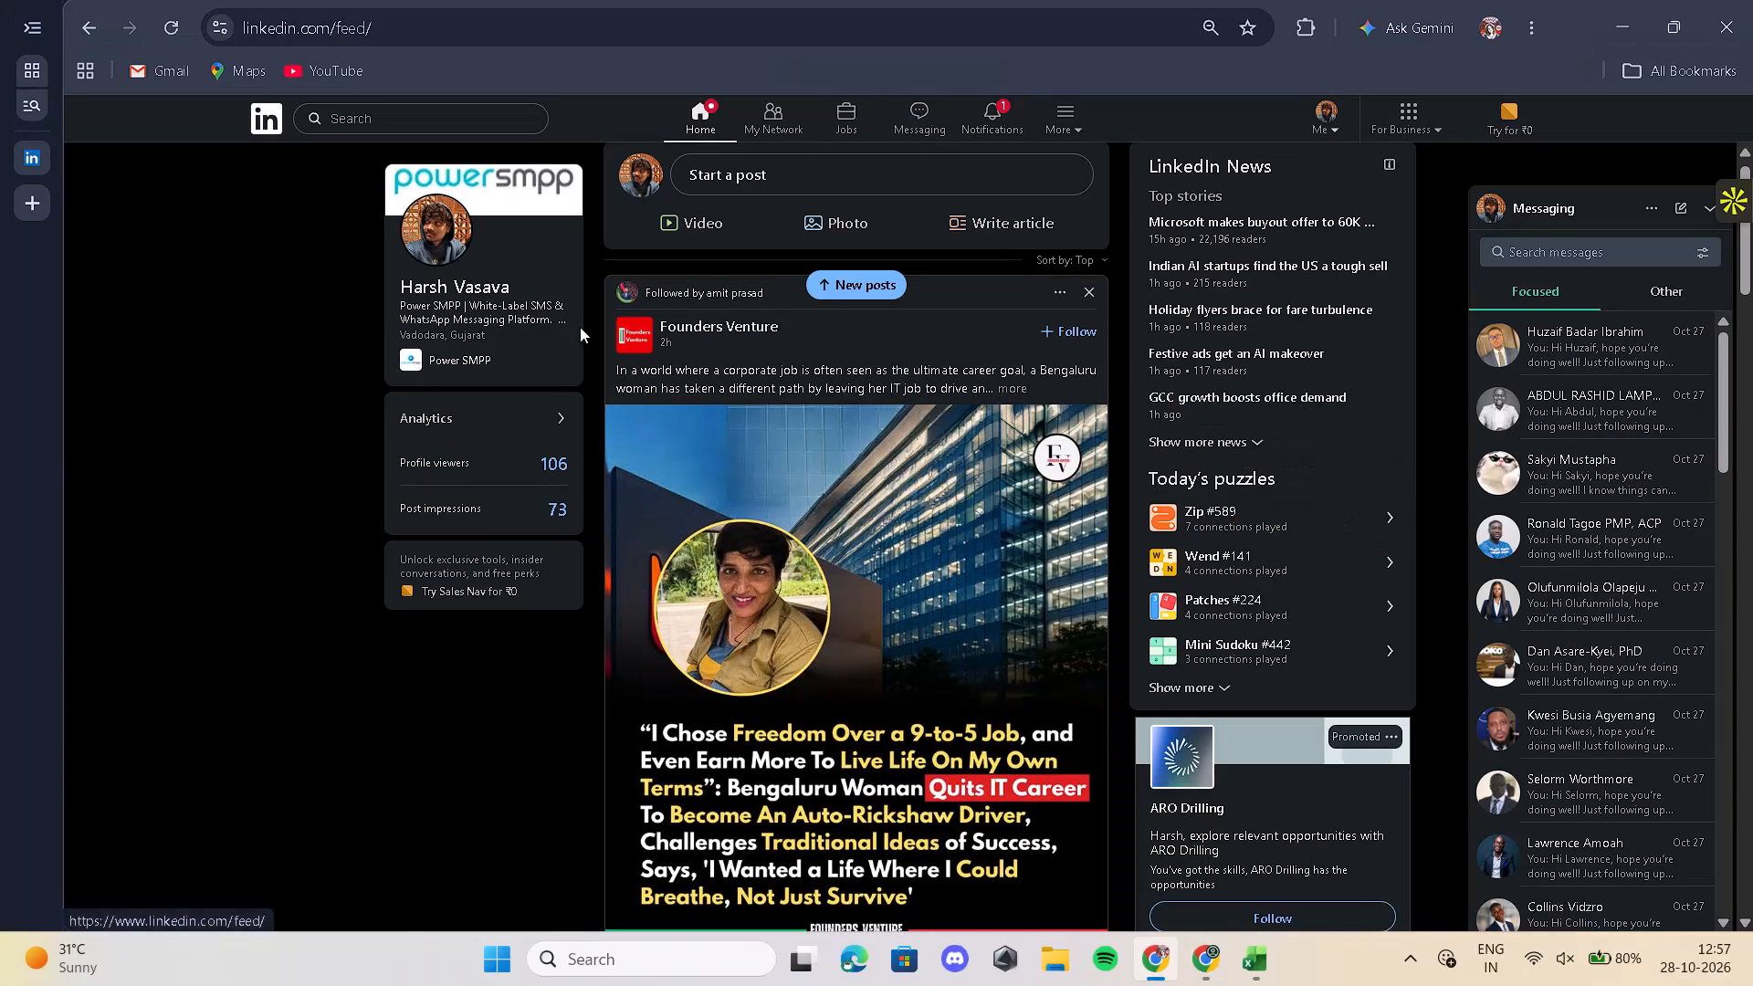
Open the LinkedIn notifications and look through the recent activity list.
{"action": "left_click", "coordinate": [995, 121]}
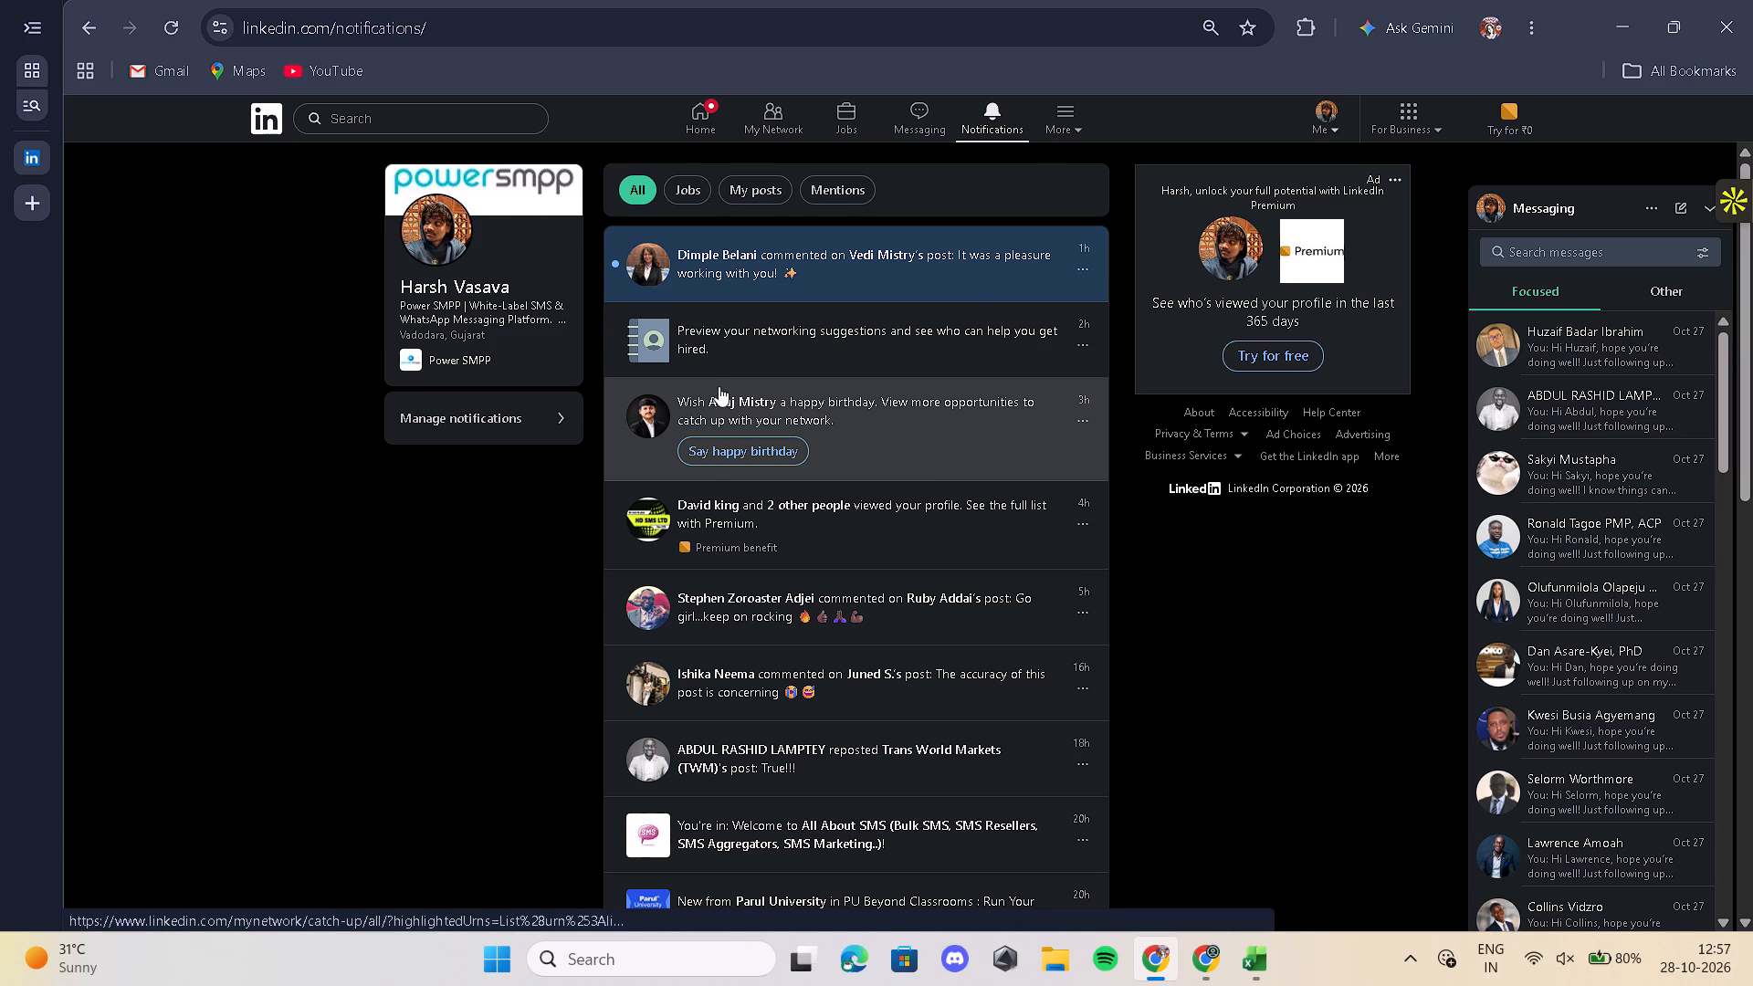
{"action": "scroll", "coordinate": [929, 425], "scroll_direction": "down", "scroll_amount": 3}
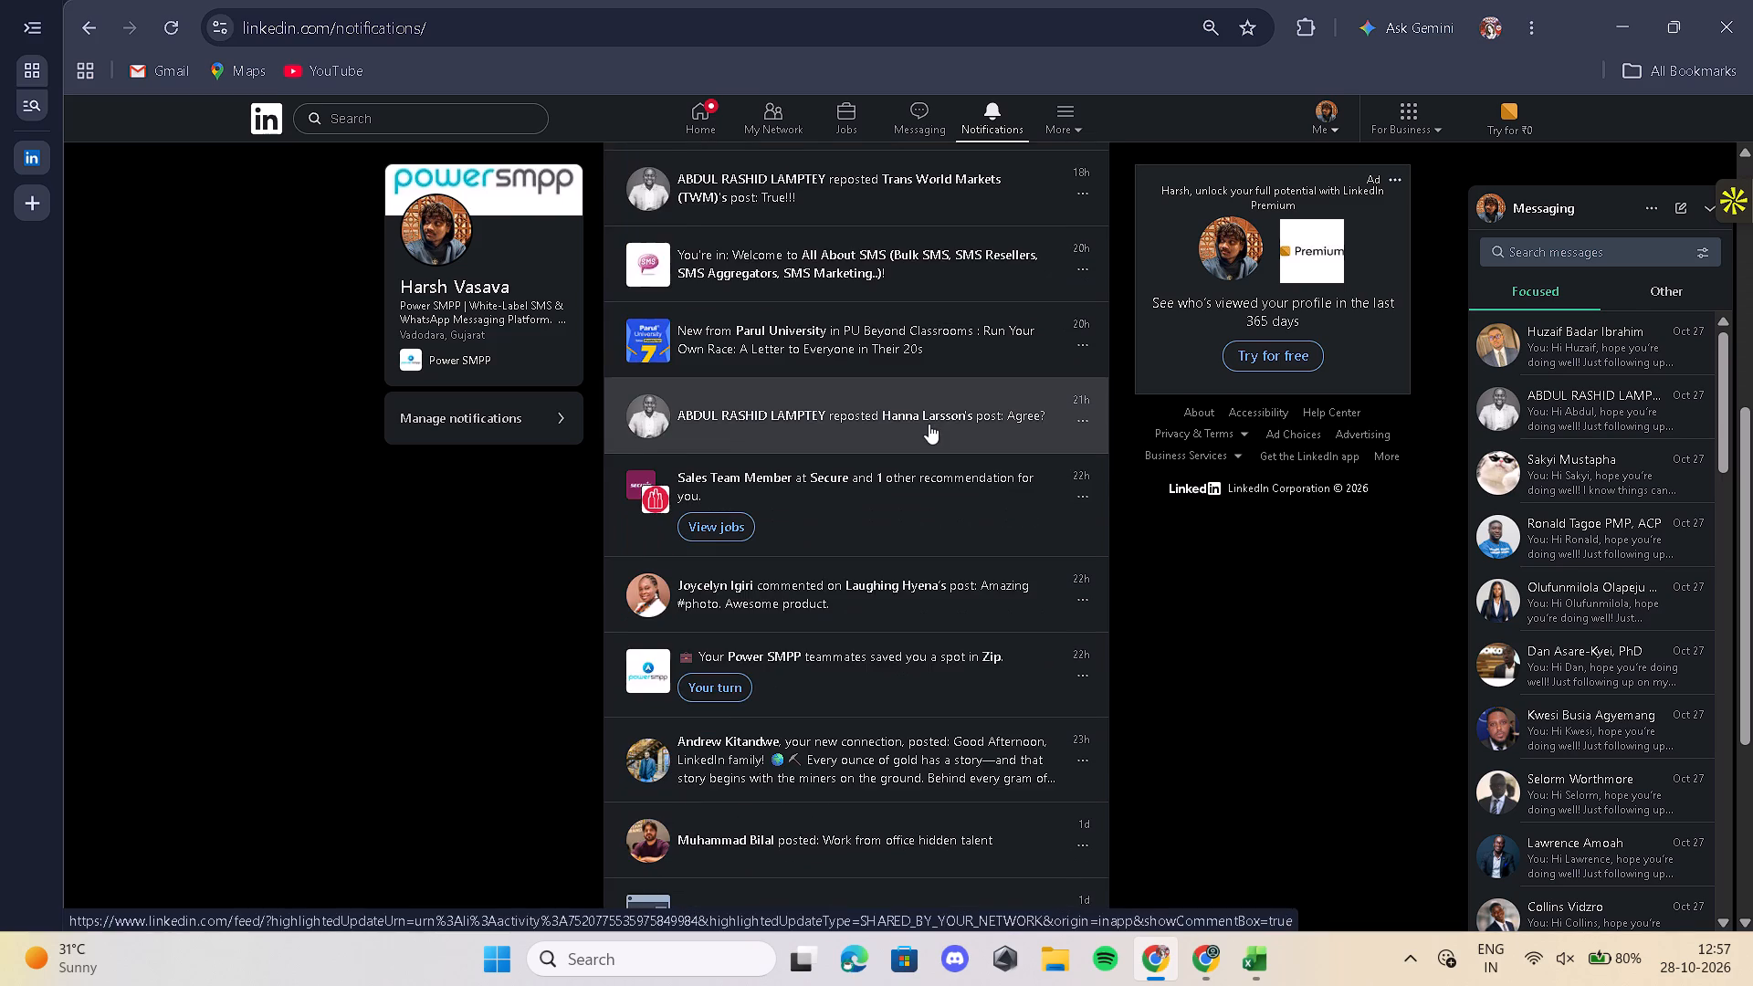
{"action": "scroll", "coordinate": [929, 424], "scroll_direction": "up", "scroll_amount": 9}
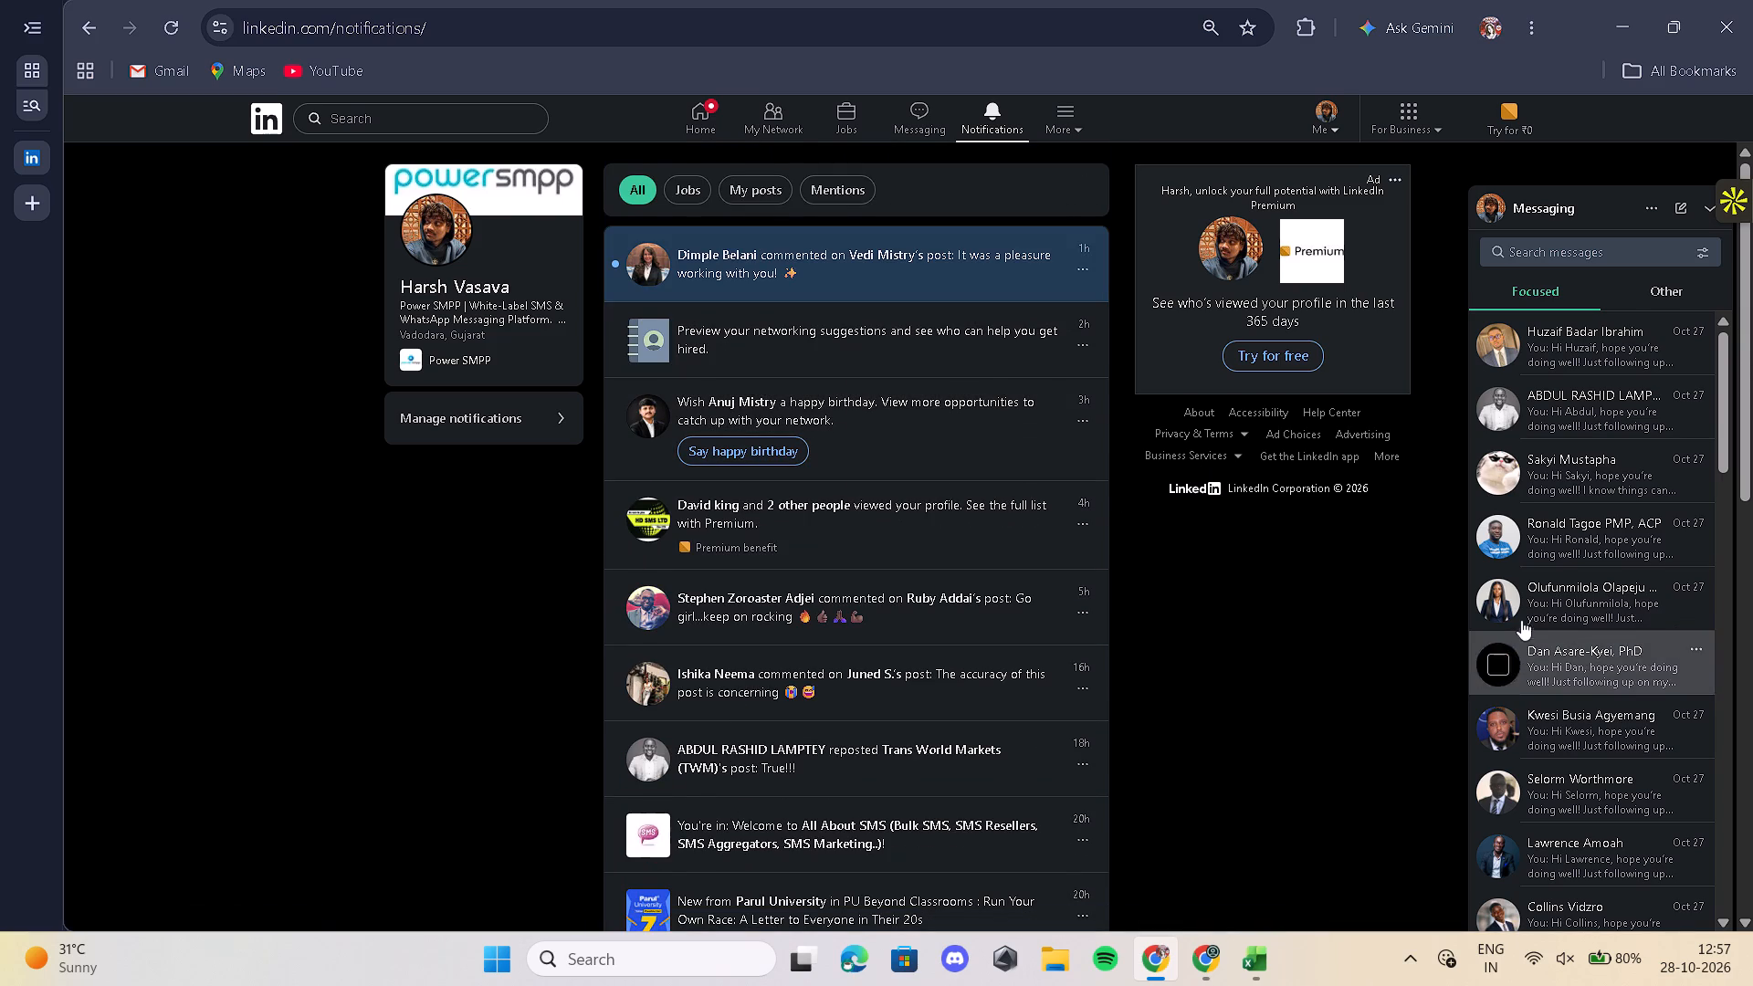
{"action": "scroll", "coordinate": [1521, 615], "scroll_direction": "up", "scroll_amount": 4}
{"action": "scroll", "coordinate": [1095, 561], "scroll_direction": "down", "scroll_amount": 1}
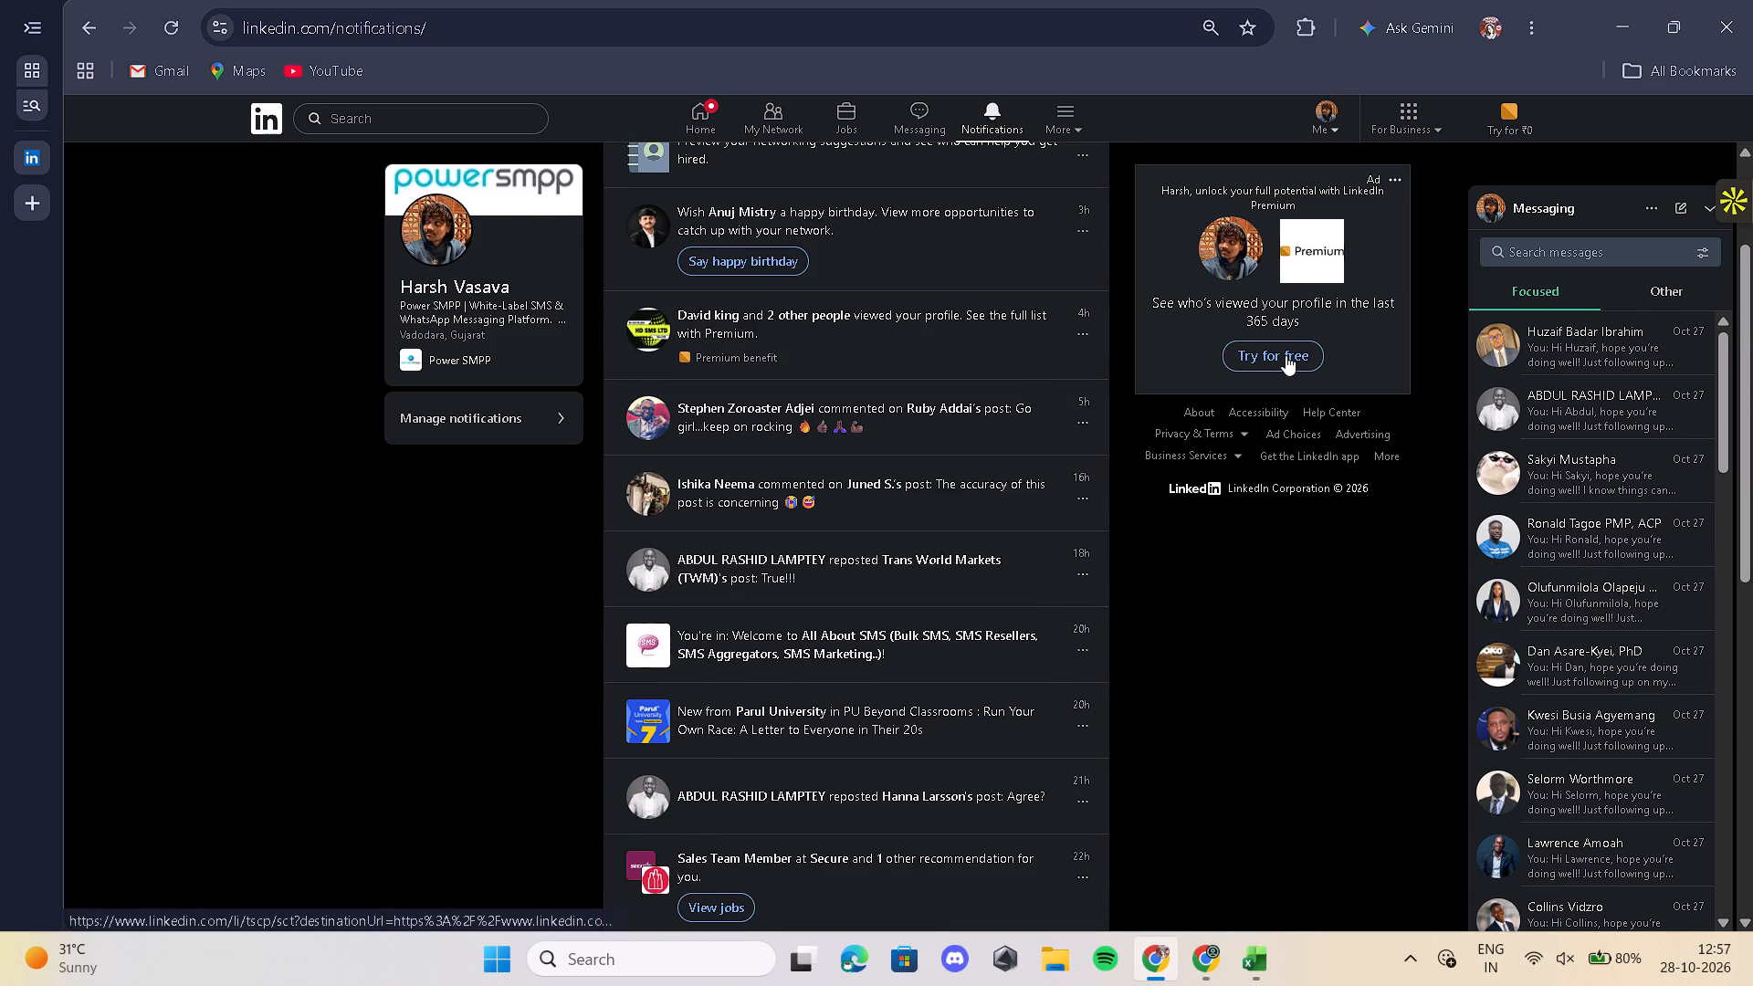
Open the LinkedIn Premium free-trial offer from the notifications page, leave its survey unanswered, and return to the notifications.
{"action": "left_click", "coordinate": [1286, 355]}
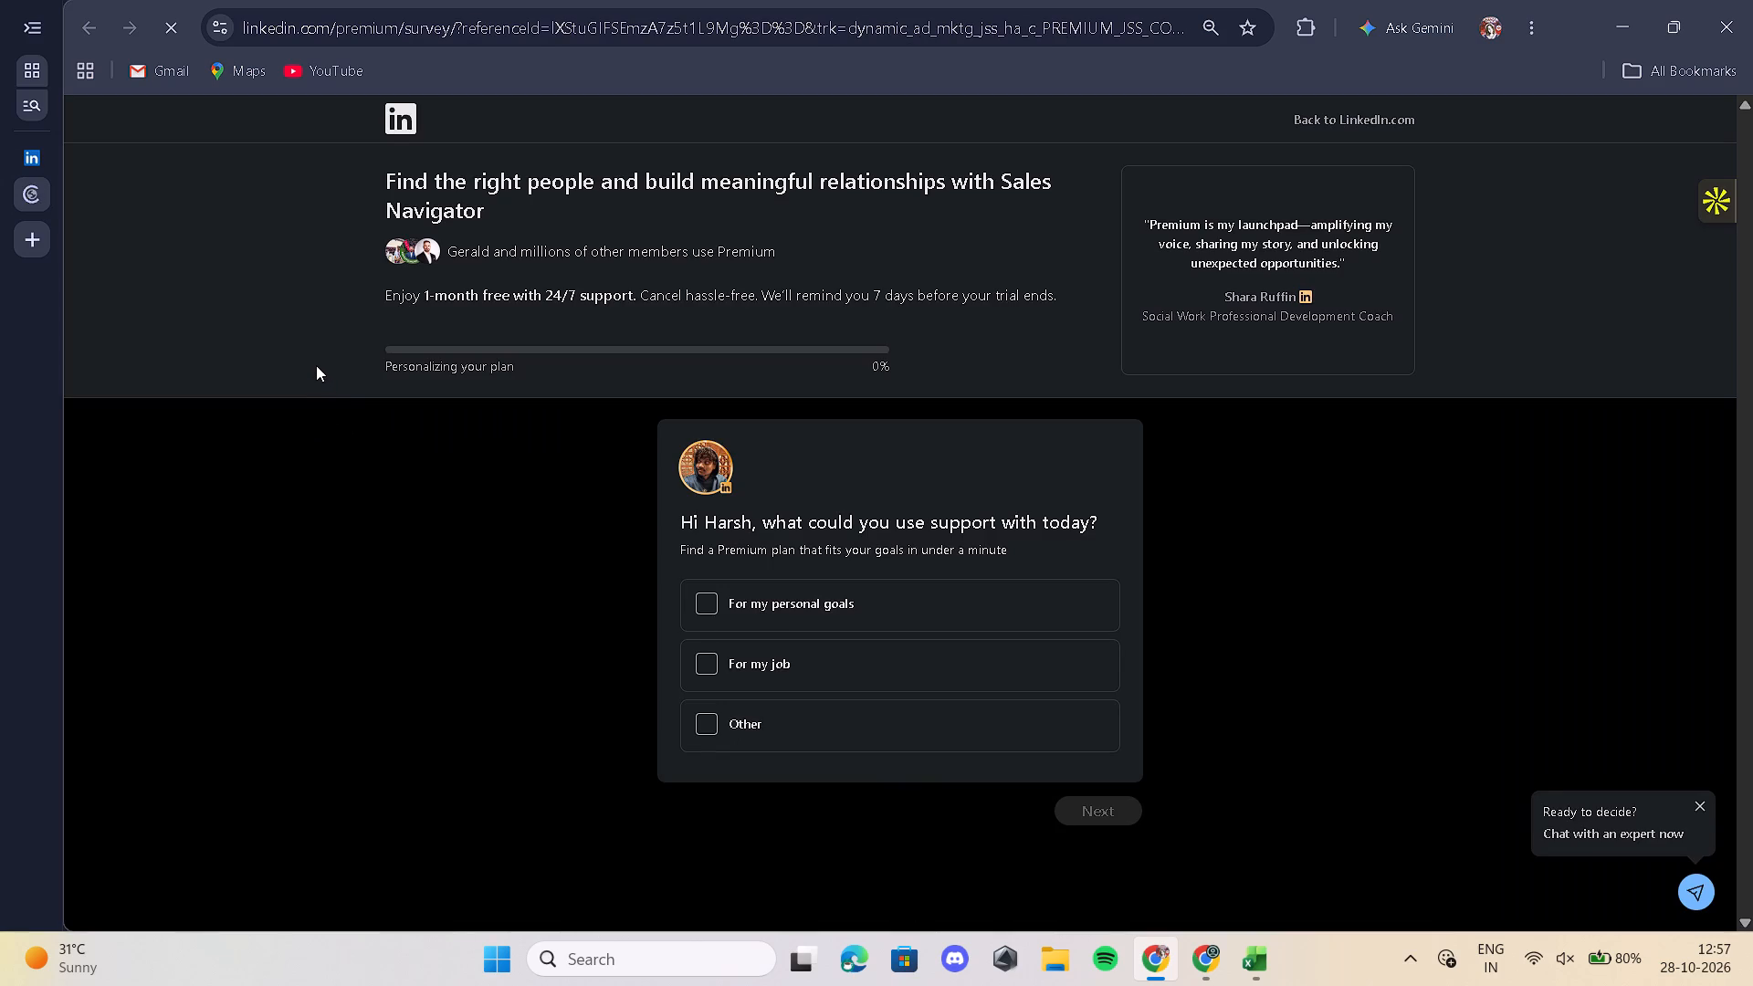
{"action": "left_click", "coordinate": [33, 158]}
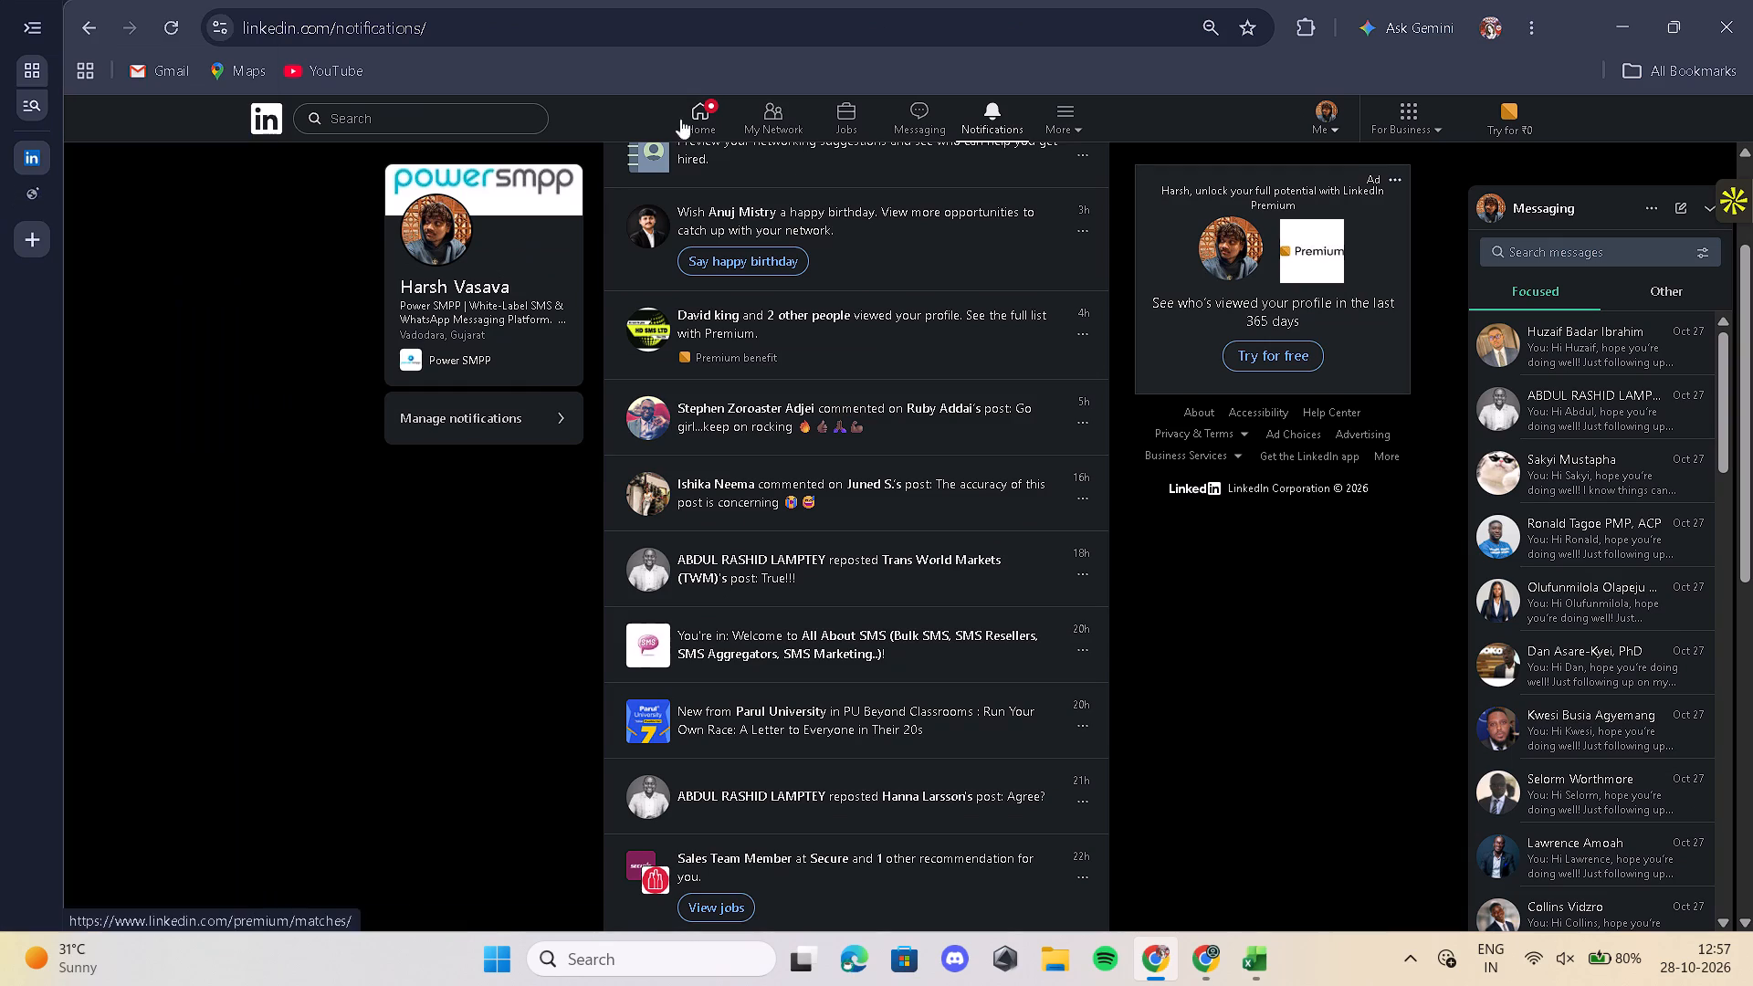
Go to the LinkedIn home feed and expand the full text of the Cafe Coffee Day post.
{"action": "left_click", "coordinate": [710, 96]}
{"action": "left_click", "coordinate": [706, 114]}
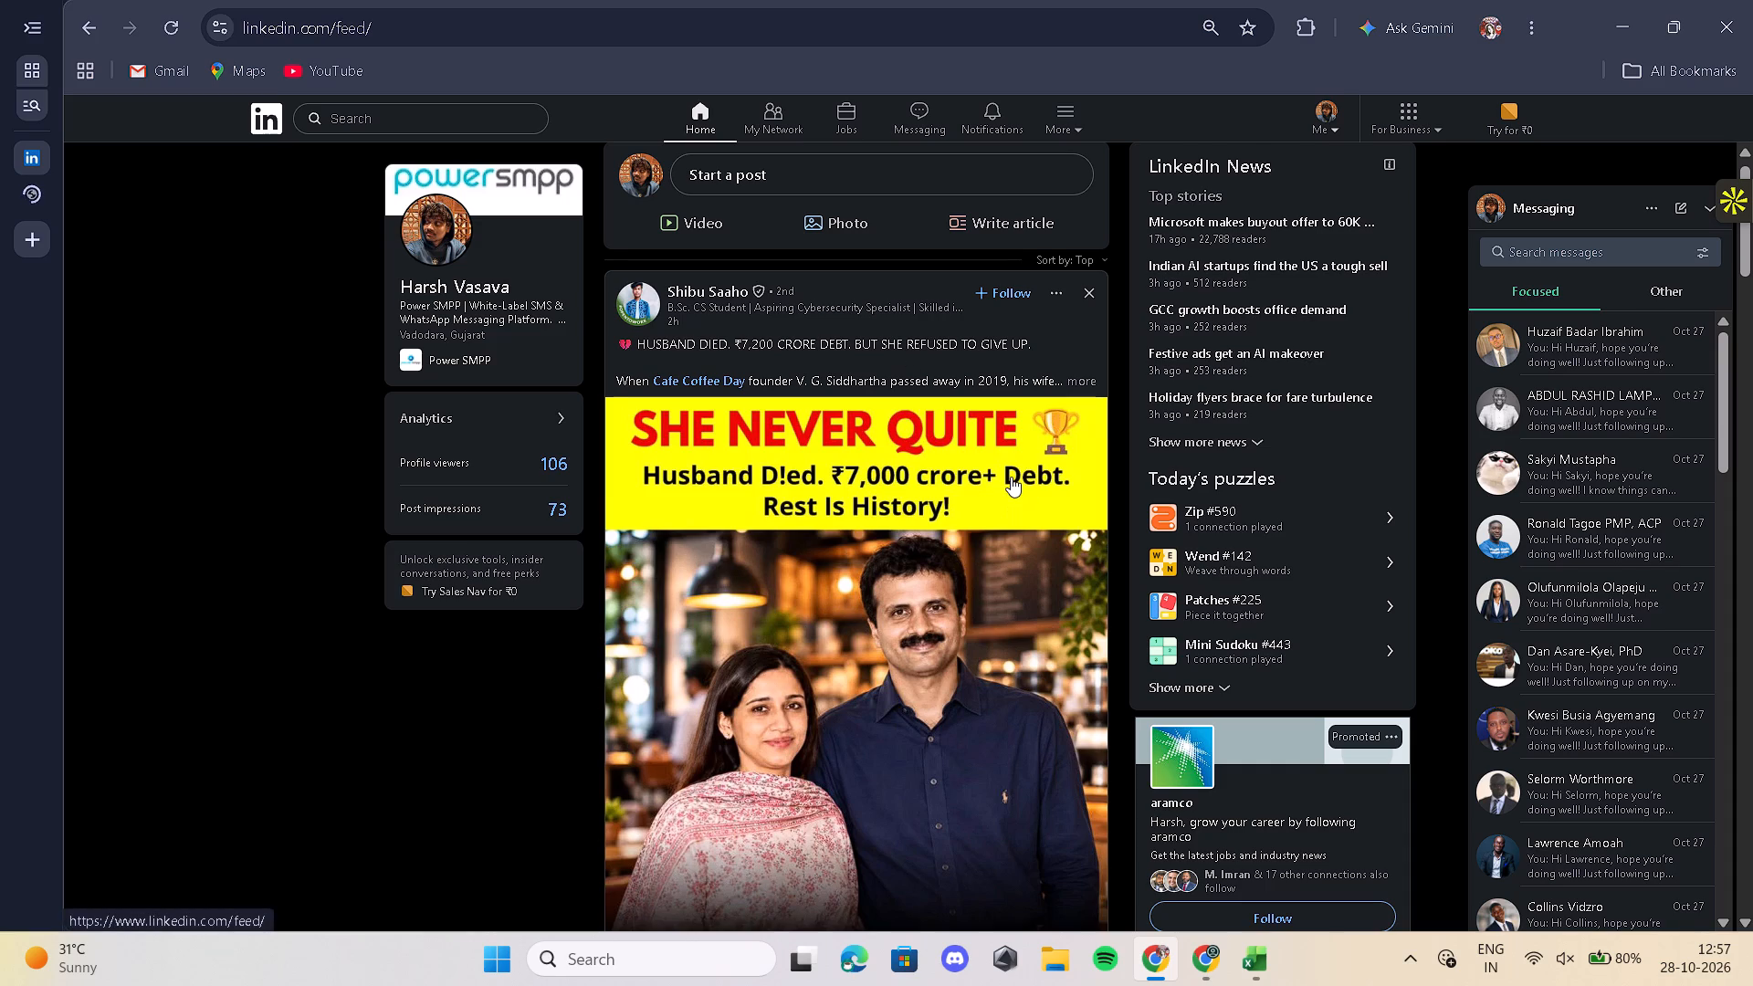
{"action": "scroll", "coordinate": [1011, 477], "scroll_direction": "down", "scroll_amount": 2}
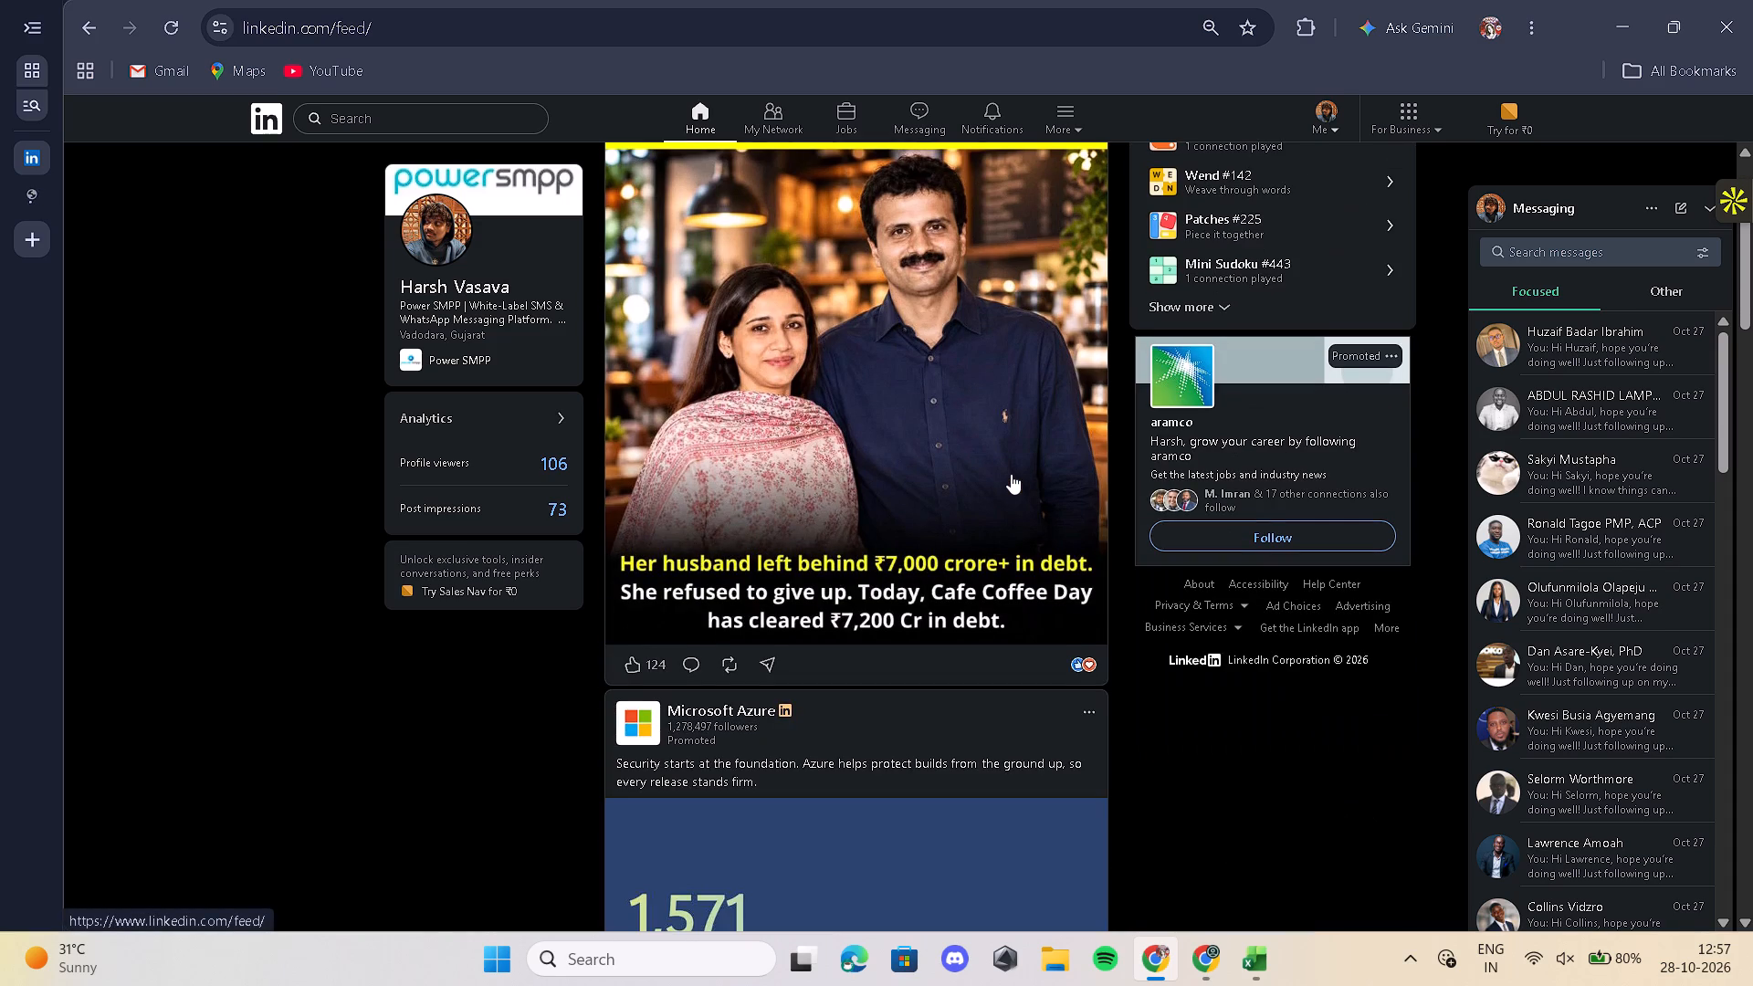
{"action": "scroll", "coordinate": [1010, 474], "scroll_direction": "down", "scroll_amount": 4}
{"action": "scroll", "coordinate": [992, 510], "scroll_direction": "up", "scroll_amount": 4}
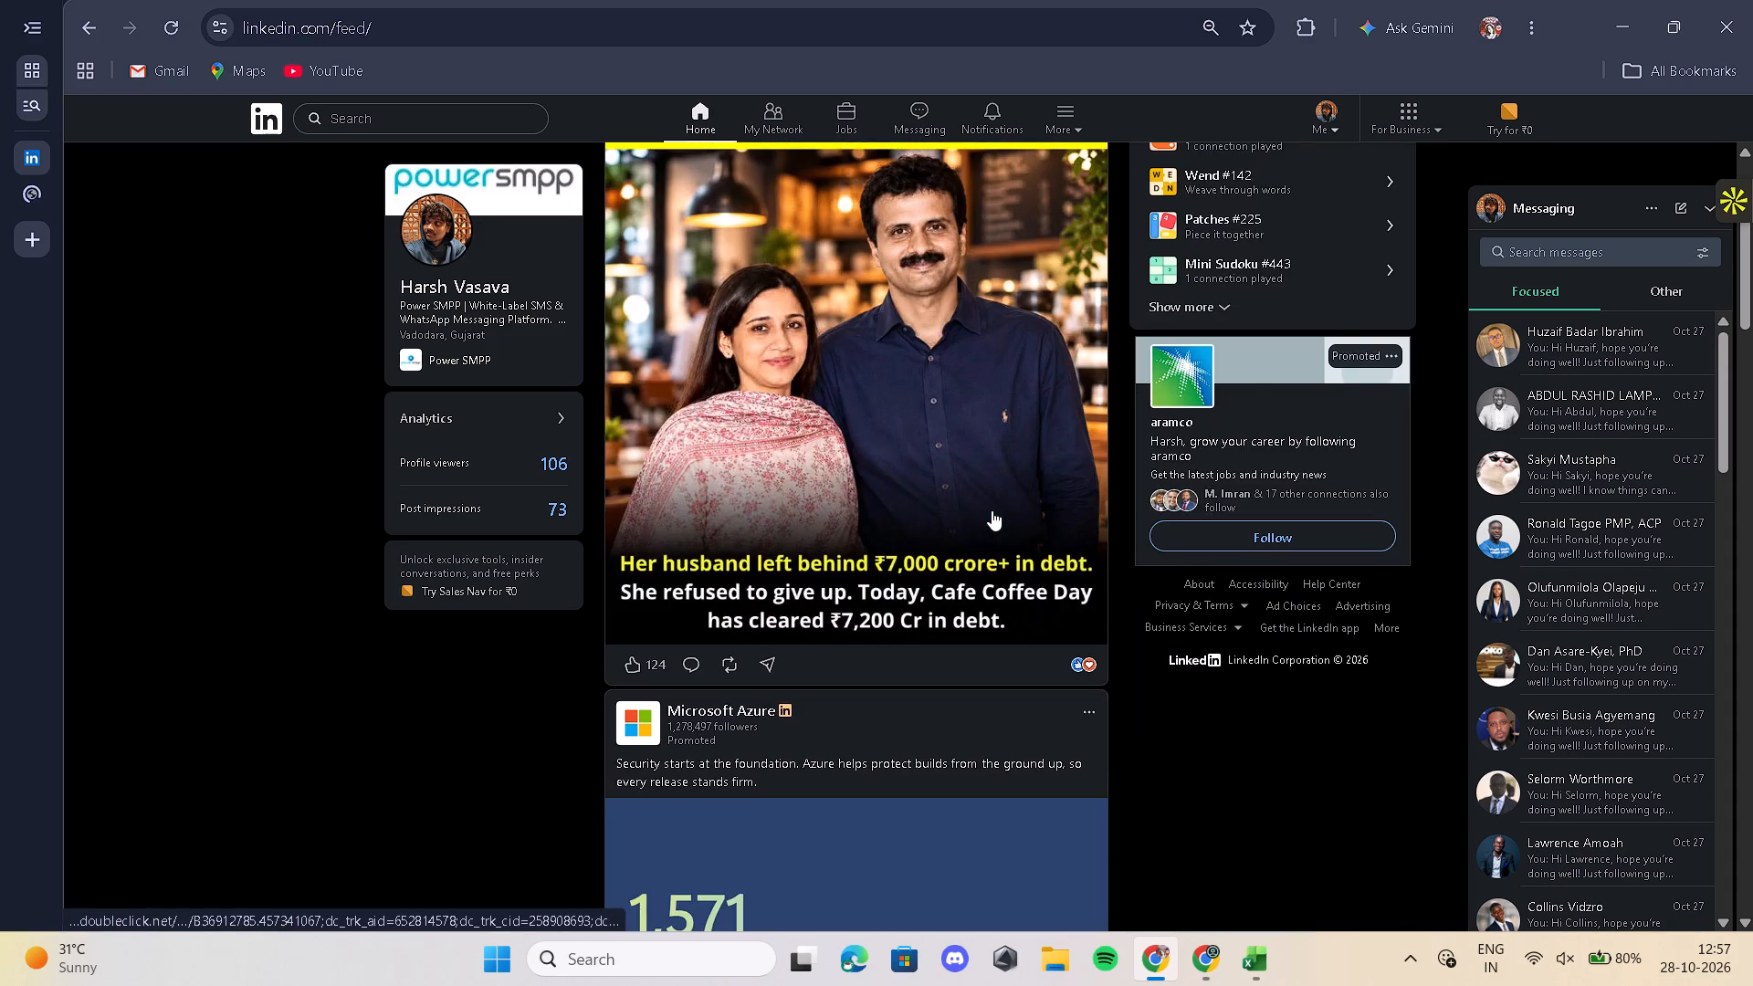
{"action": "scroll", "coordinate": [992, 510], "scroll_direction": "up", "scroll_amount": 3}
{"action": "left_click", "coordinate": [1074, 404]}
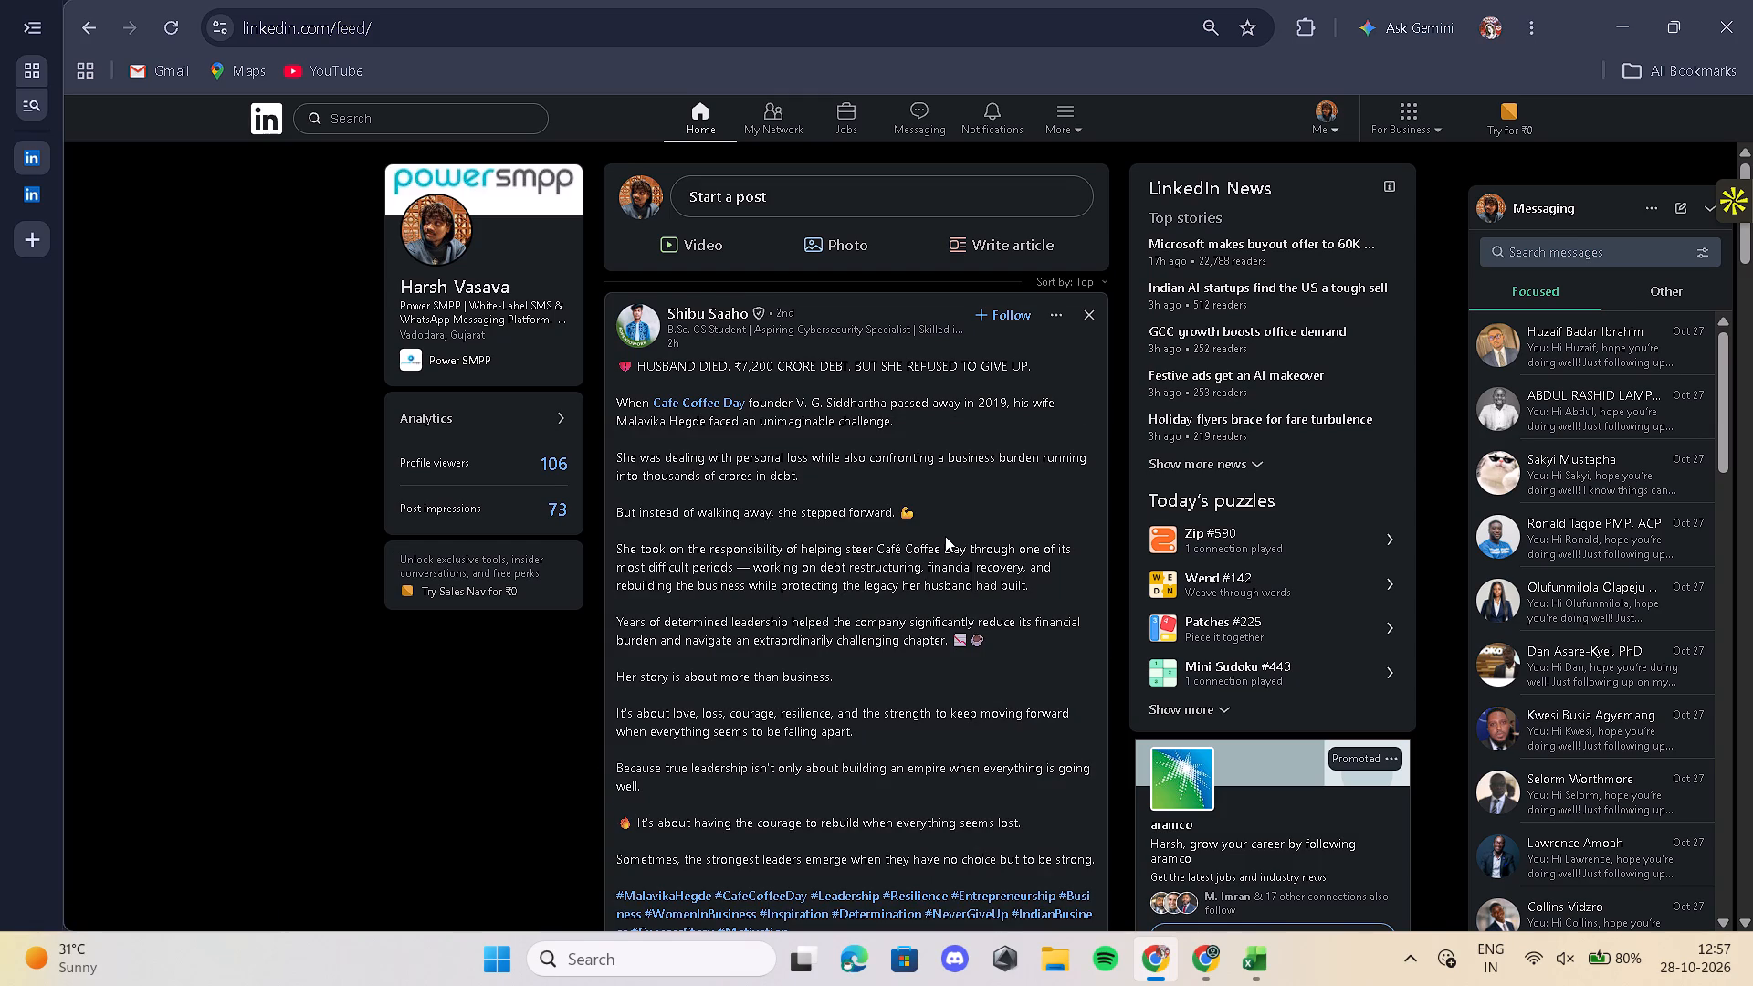
Browse the further posts in the LinkedIn home feed.
{"action": "scroll", "coordinate": [945, 536], "scroll_direction": "down", "scroll_amount": 16}
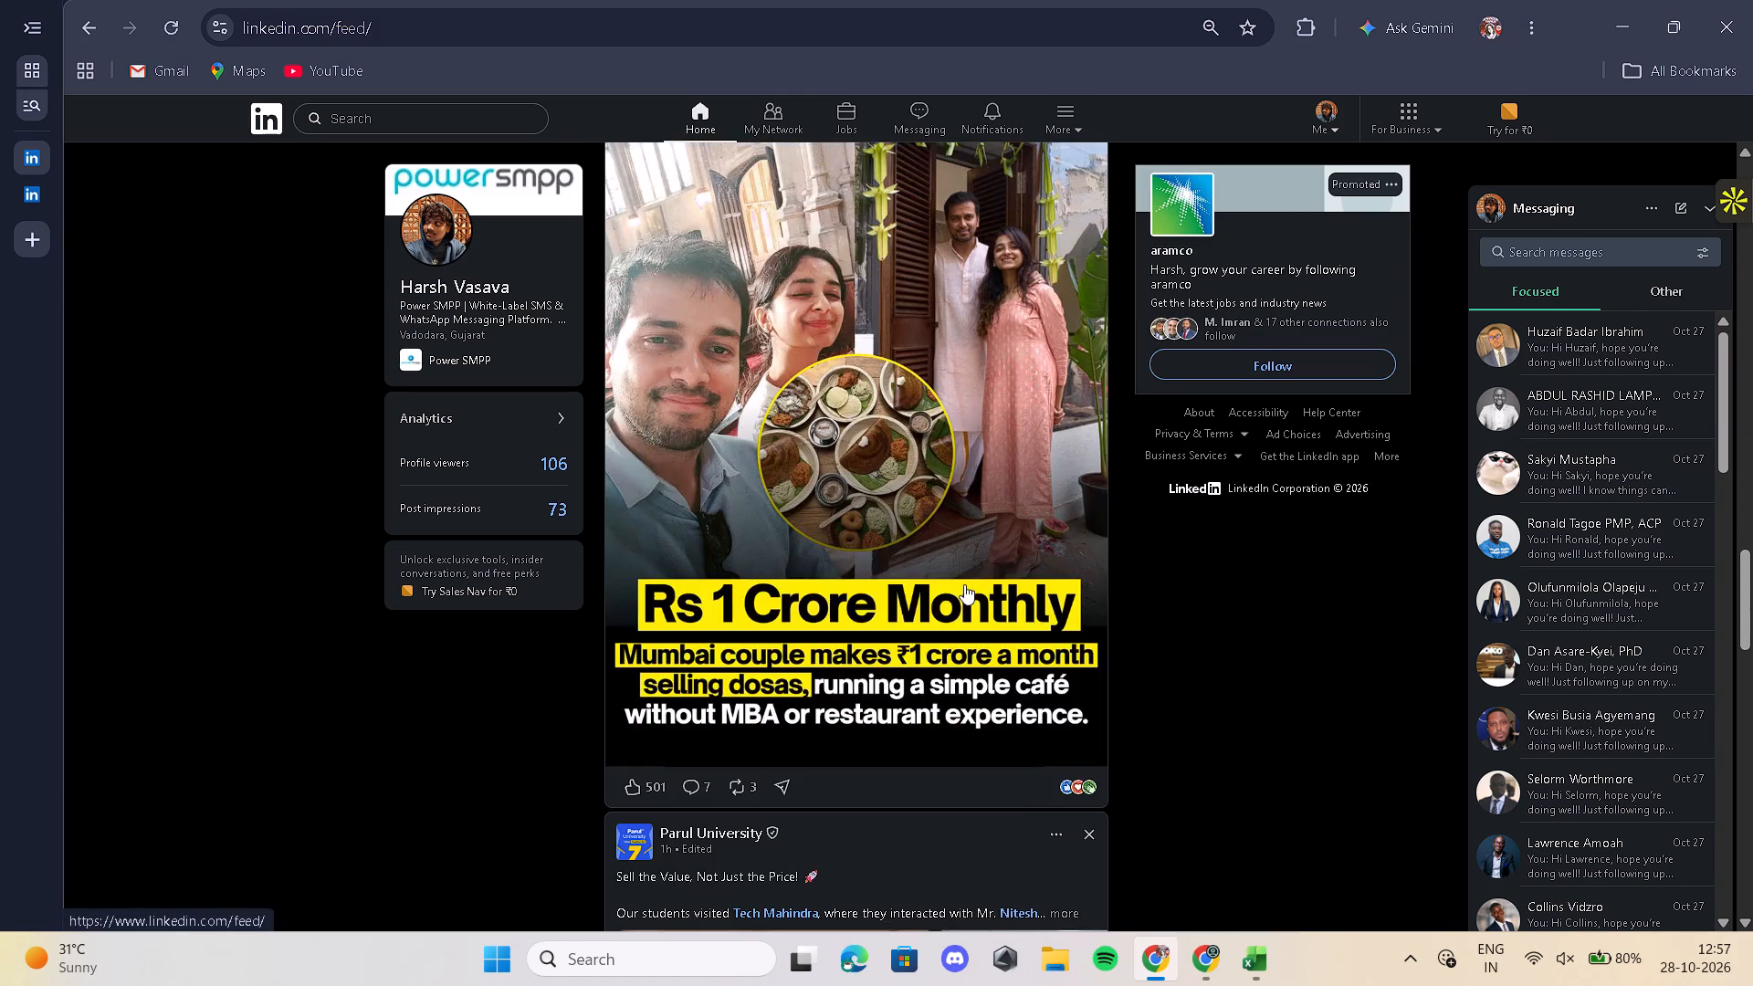
{"action": "scroll", "coordinate": [964, 585], "scroll_direction": "up", "scroll_amount": 5}
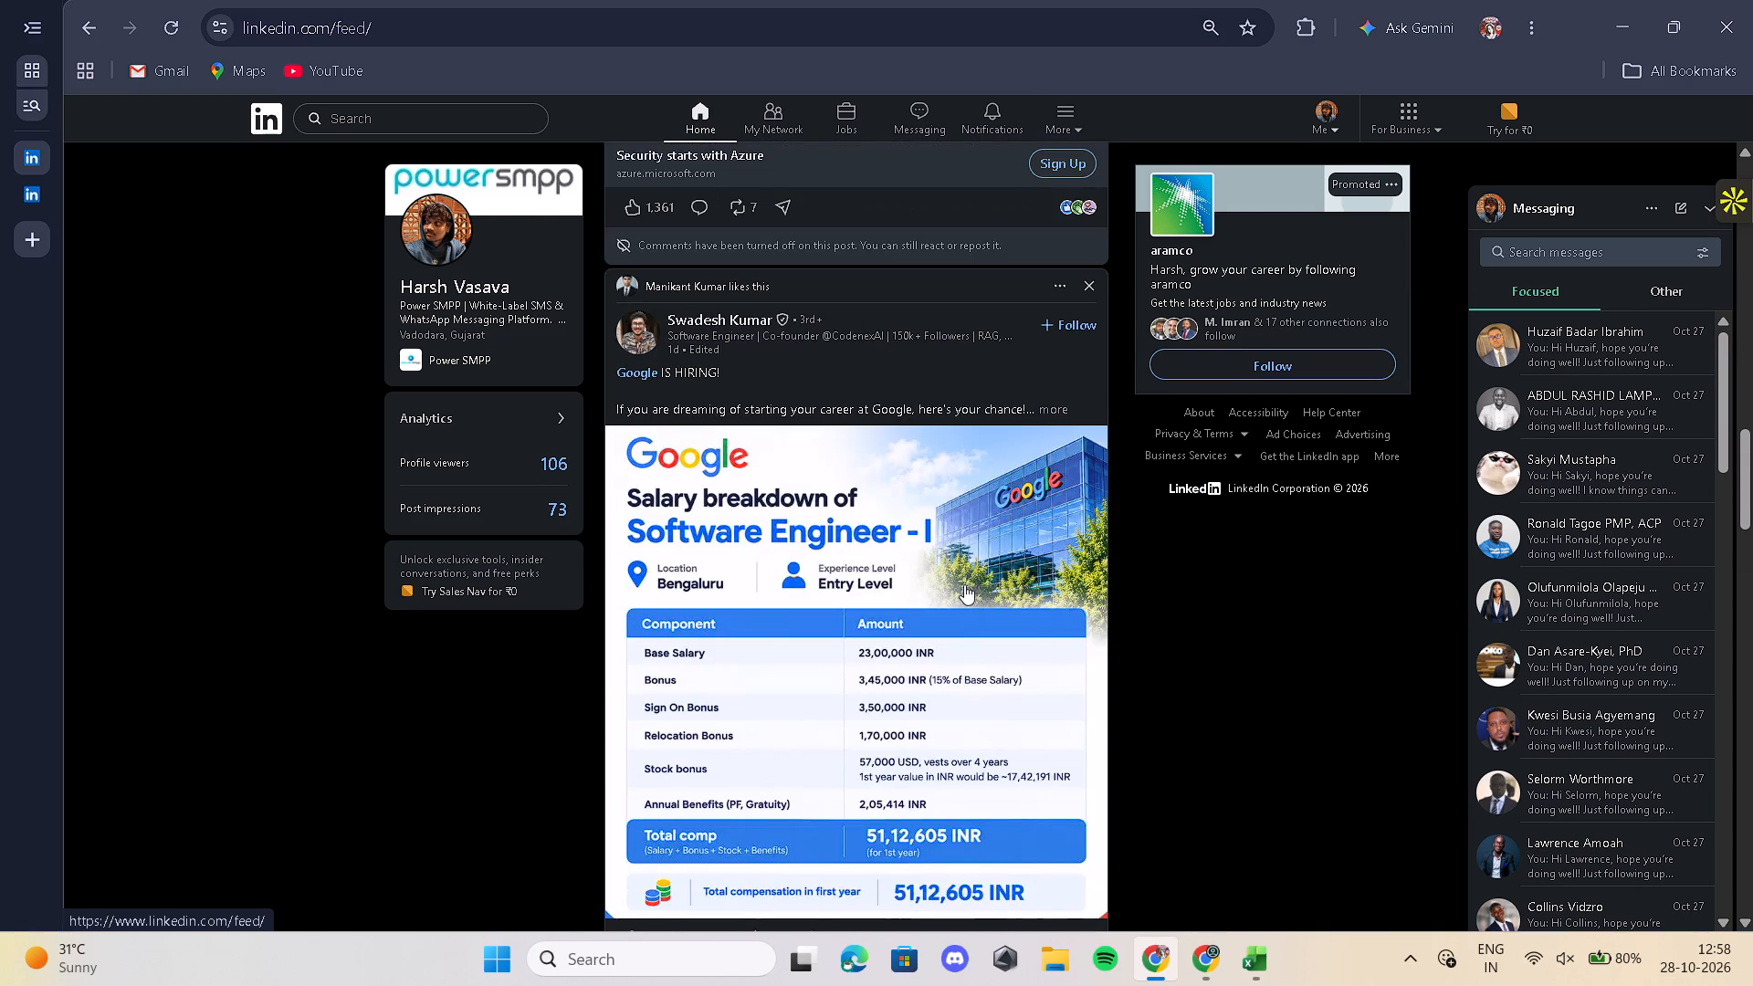
{"action": "scroll", "coordinate": [964, 586], "scroll_direction": "down", "scroll_amount": 4}
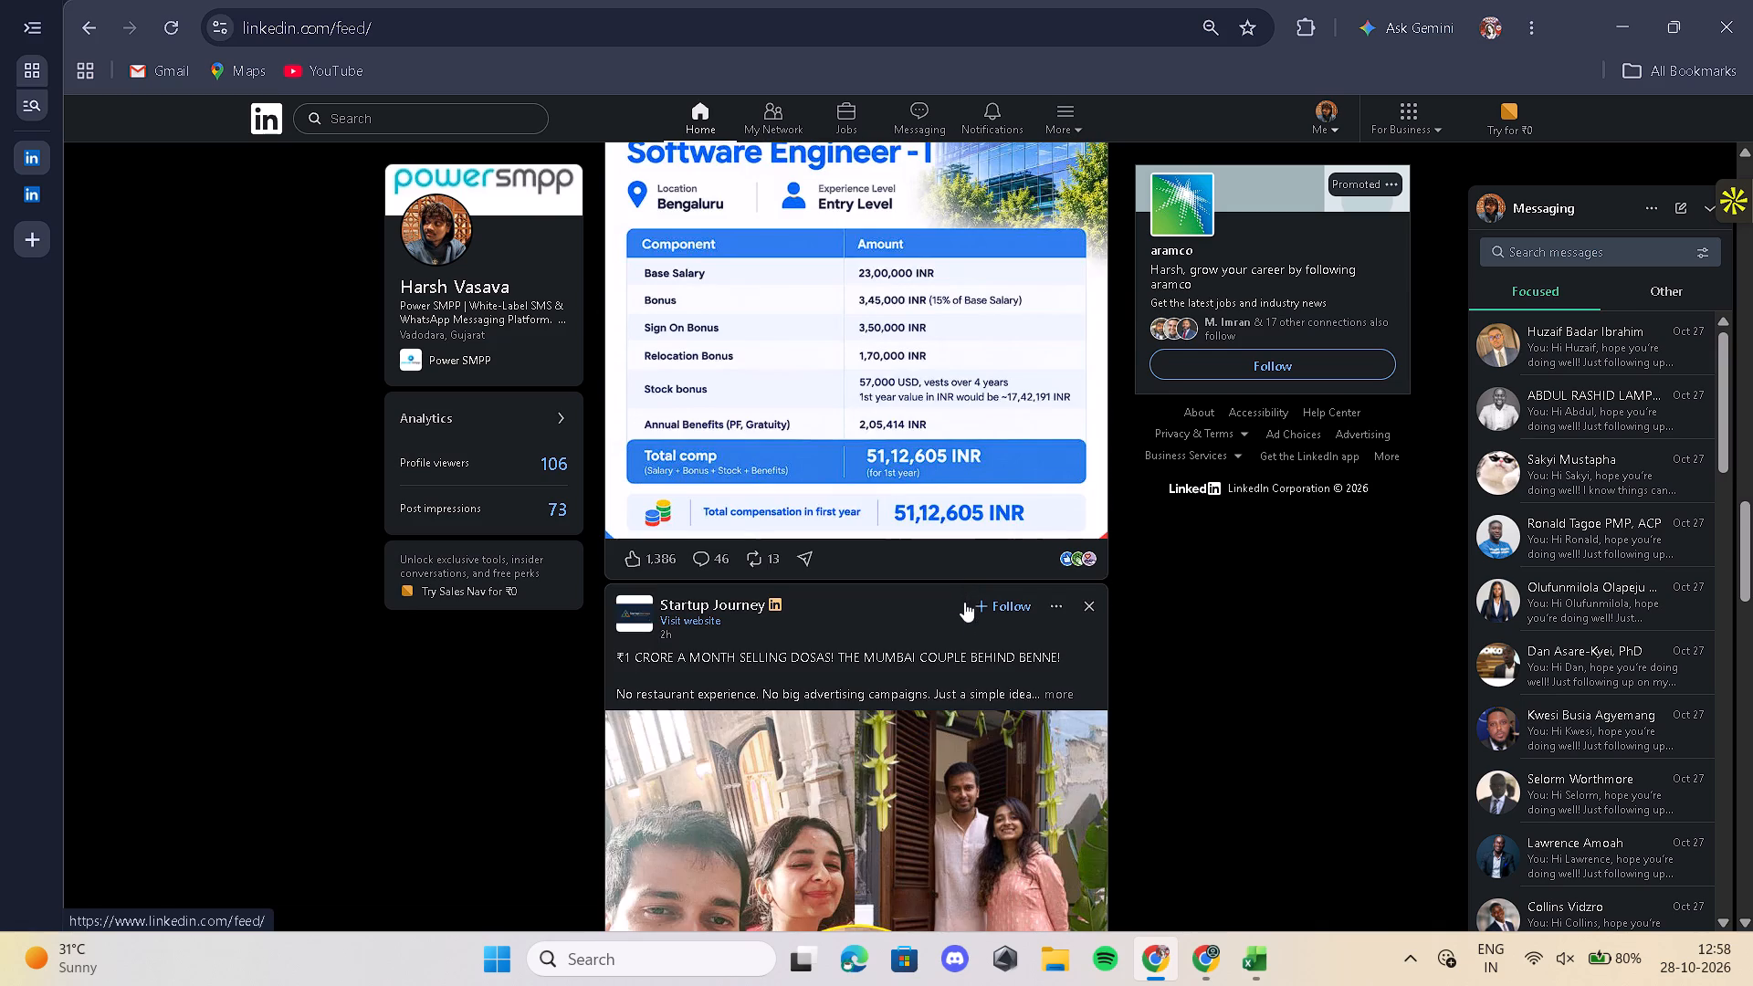
{"action": "scroll", "coordinate": [1002, 634], "scroll_direction": "down", "scroll_amount": 4}
{"action": "scroll", "coordinate": [1025, 671], "scroll_direction": "up", "scroll_amount": 2}
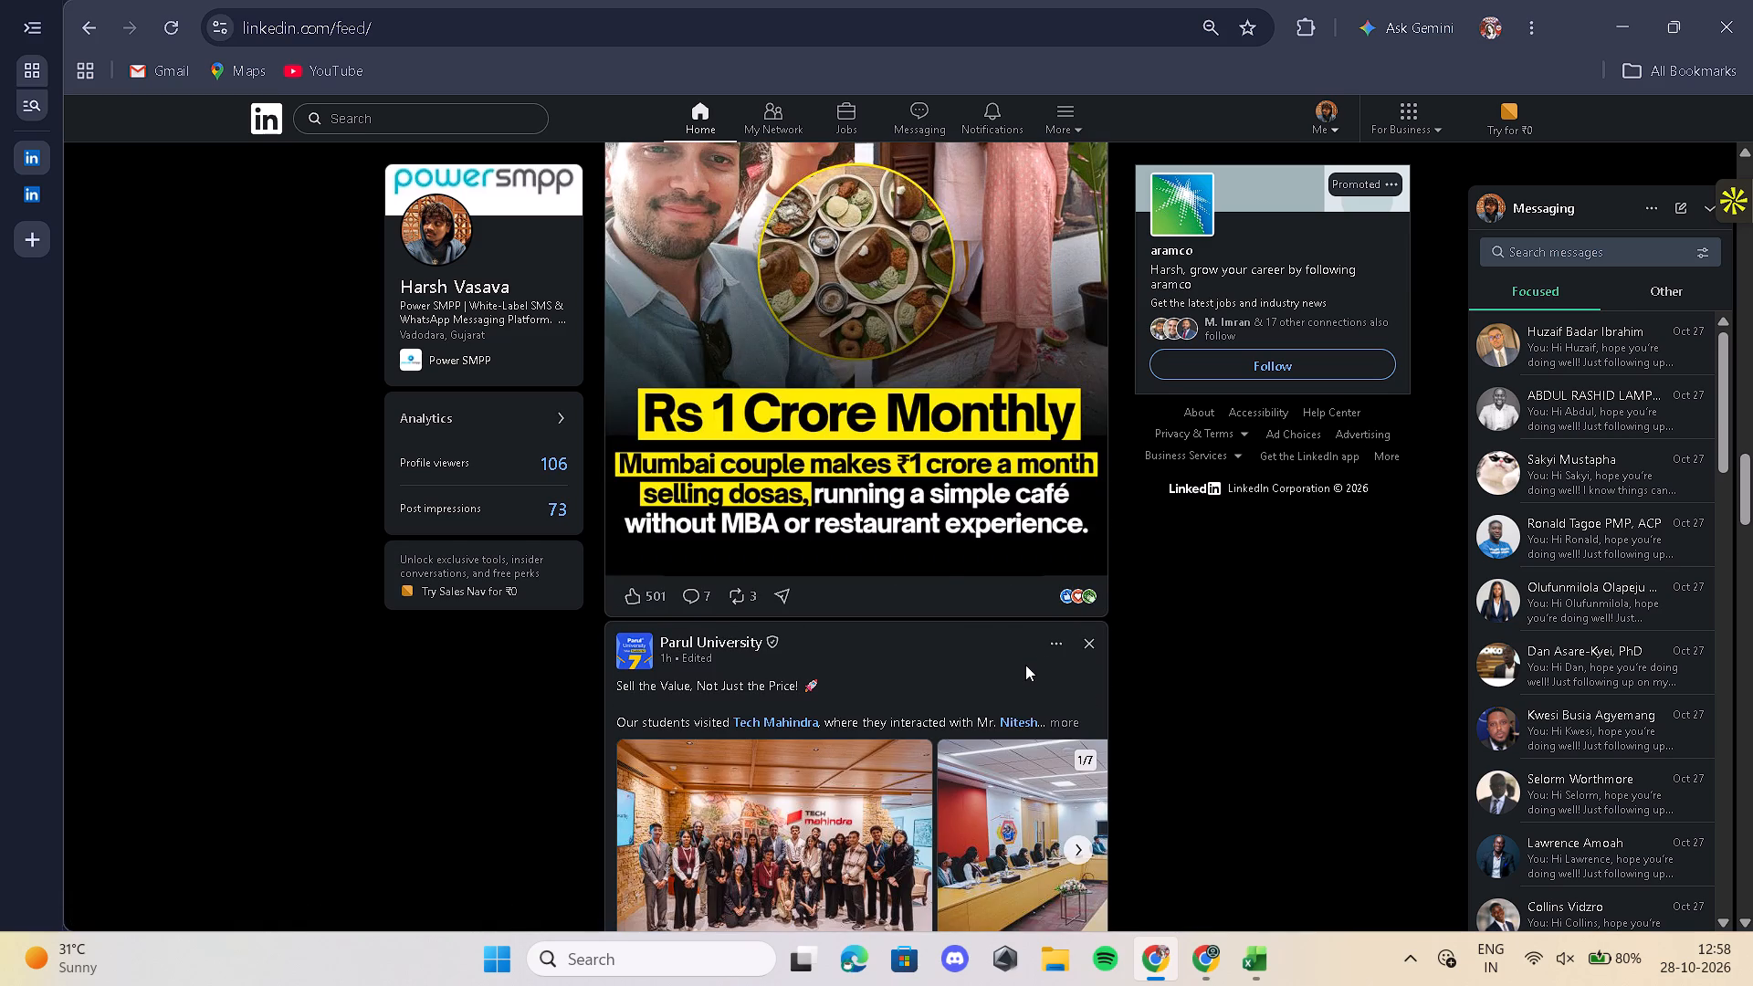
{"action": "scroll", "coordinate": [1025, 665], "scroll_direction": "up", "scroll_amount": 1}
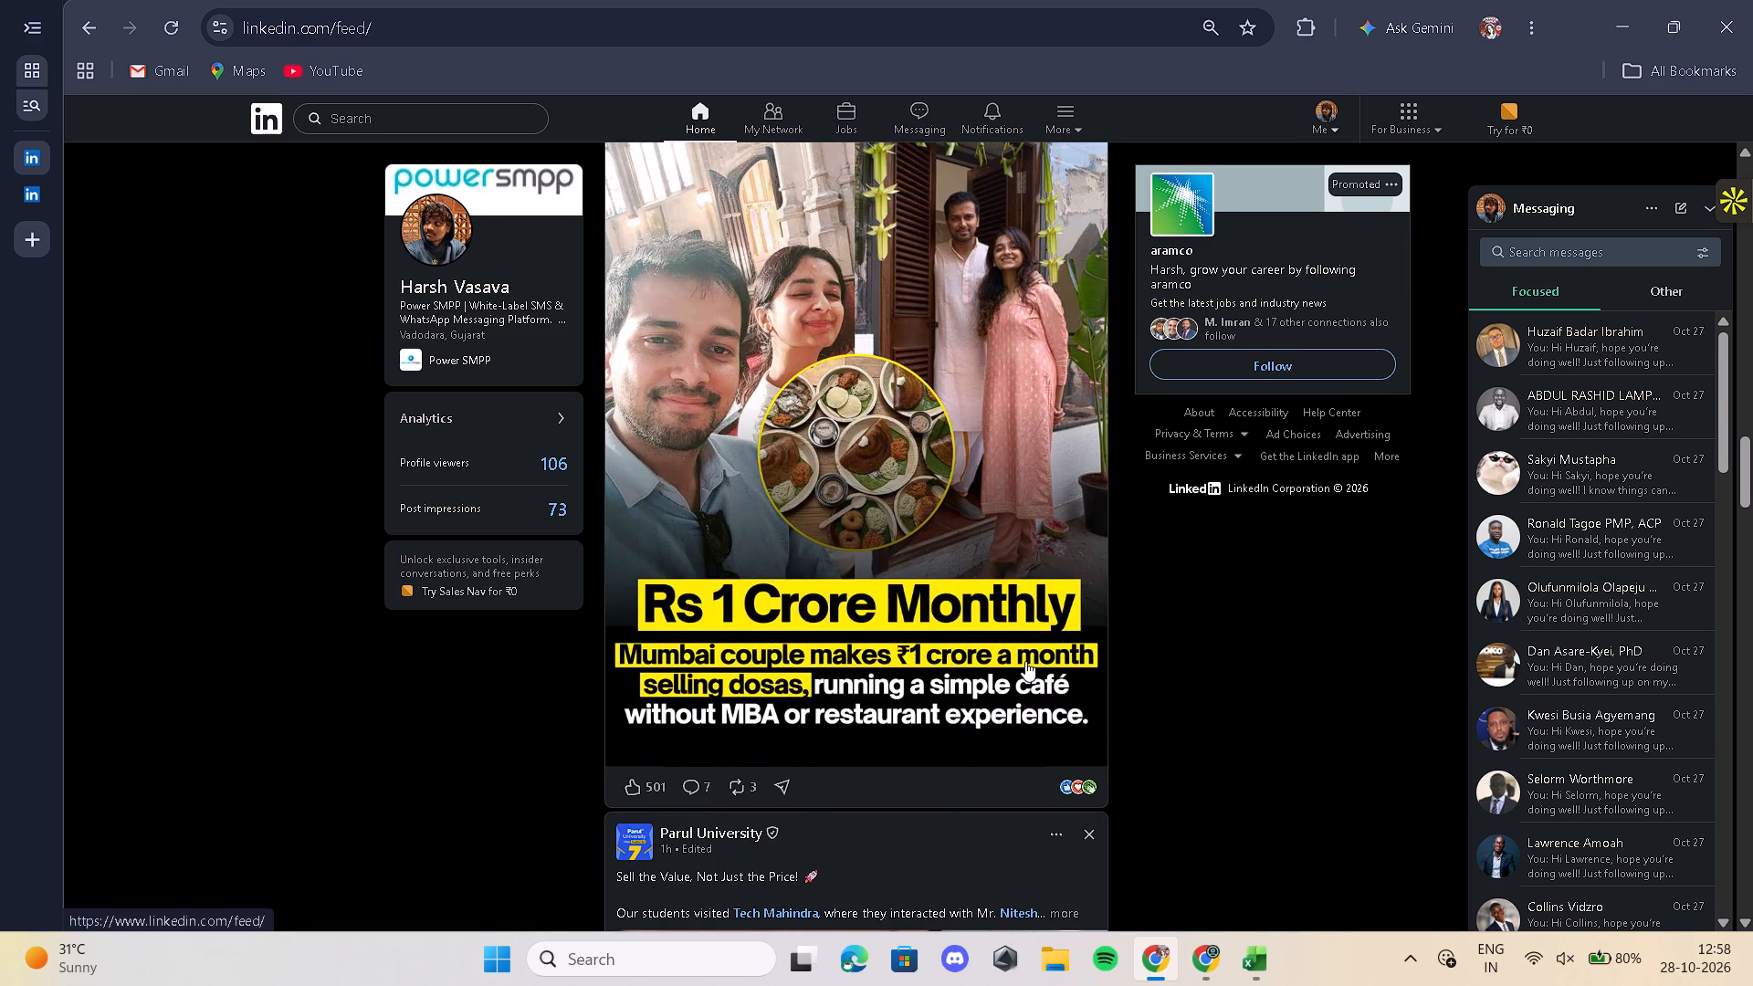
{"action": "scroll", "coordinate": [1025, 661], "scroll_direction": "down", "scroll_amount": 10}
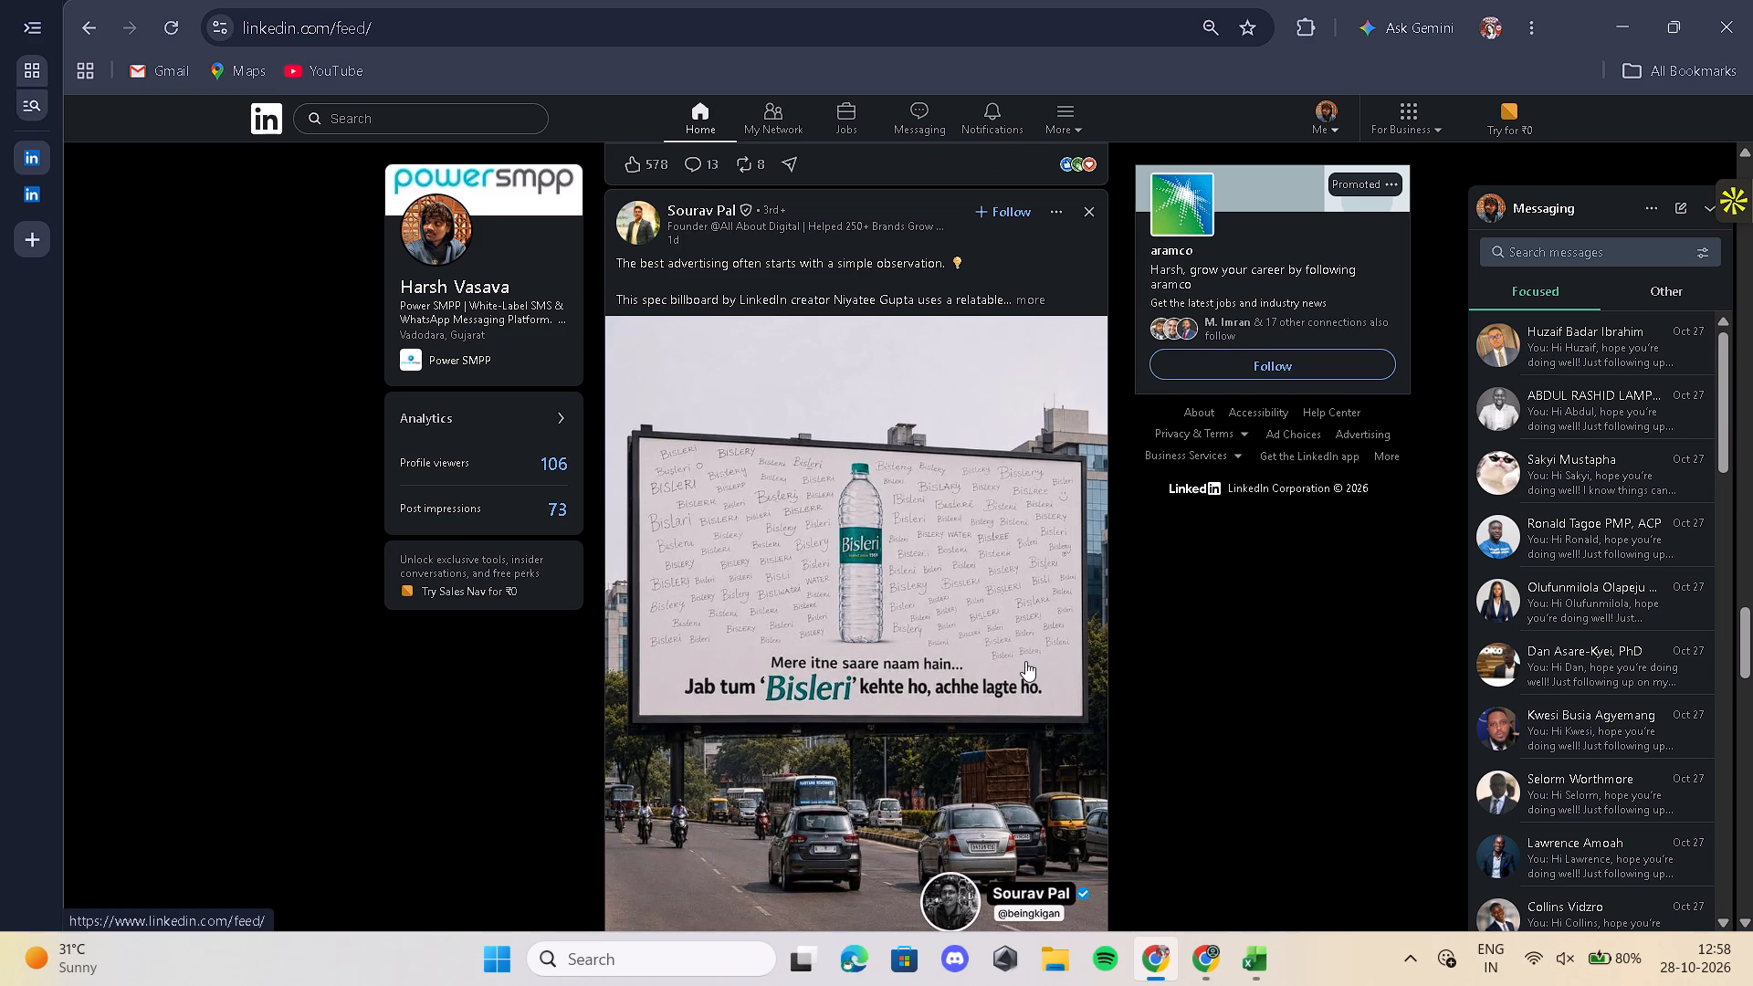
{"action": "scroll", "coordinate": [1025, 661], "scroll_direction": "down", "scroll_amount": 5}
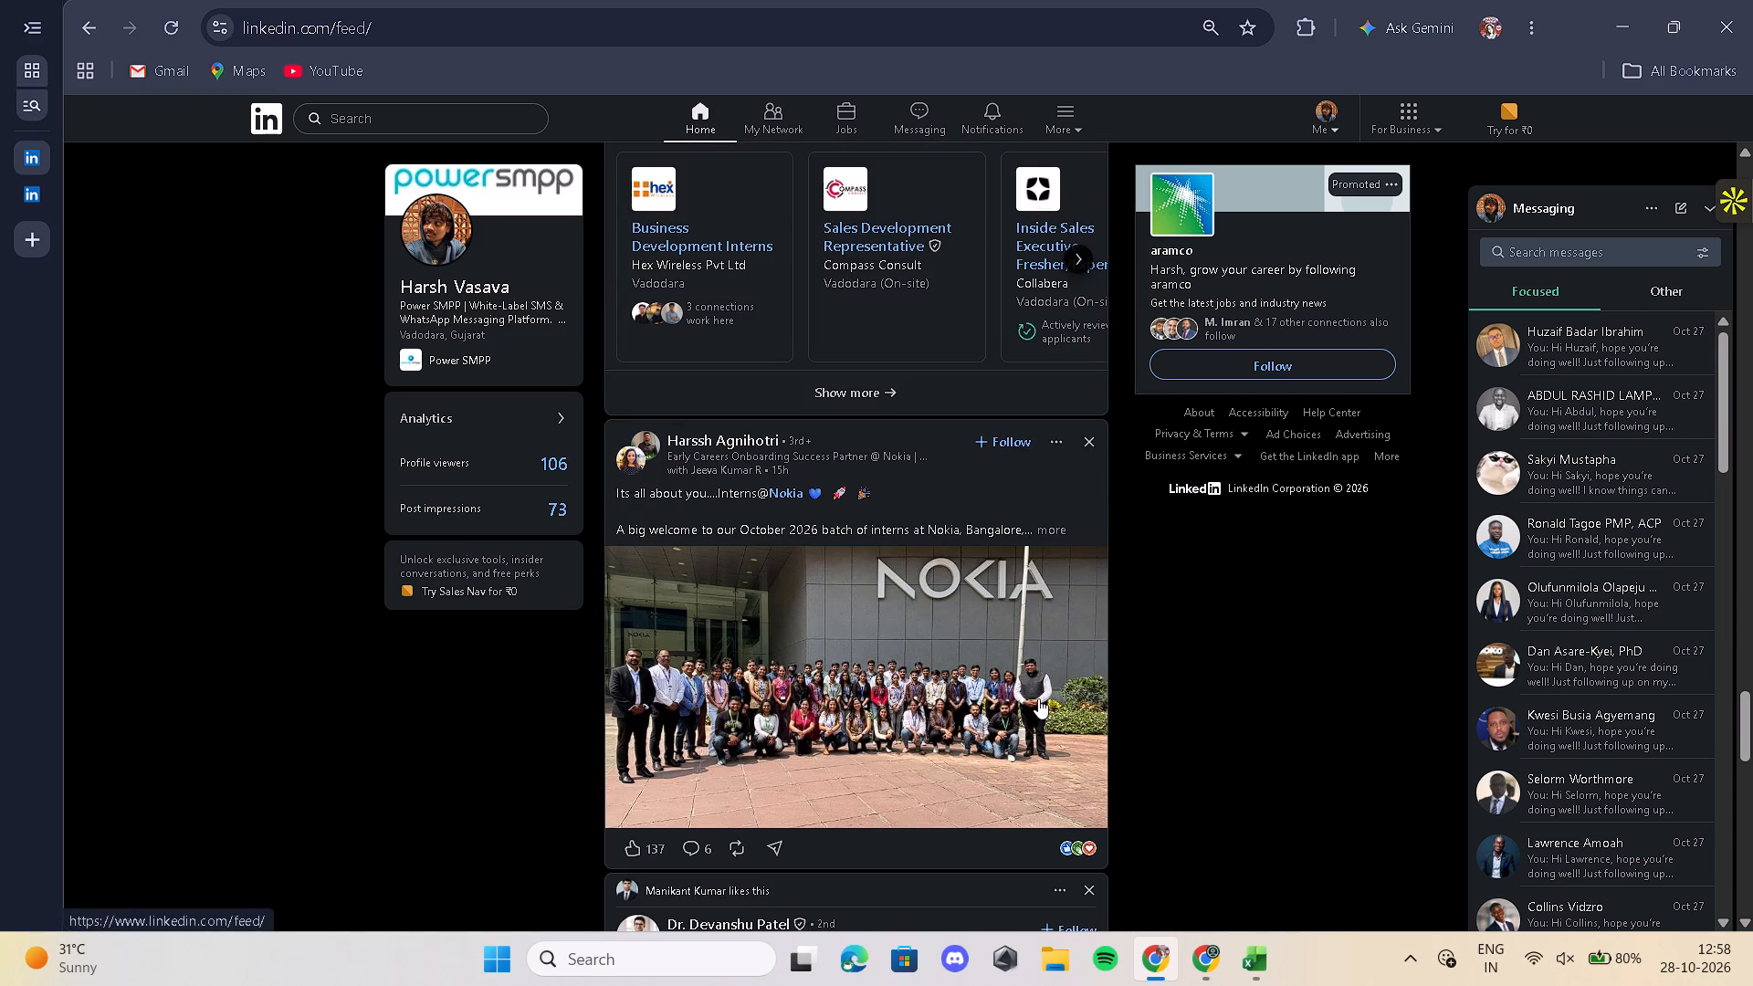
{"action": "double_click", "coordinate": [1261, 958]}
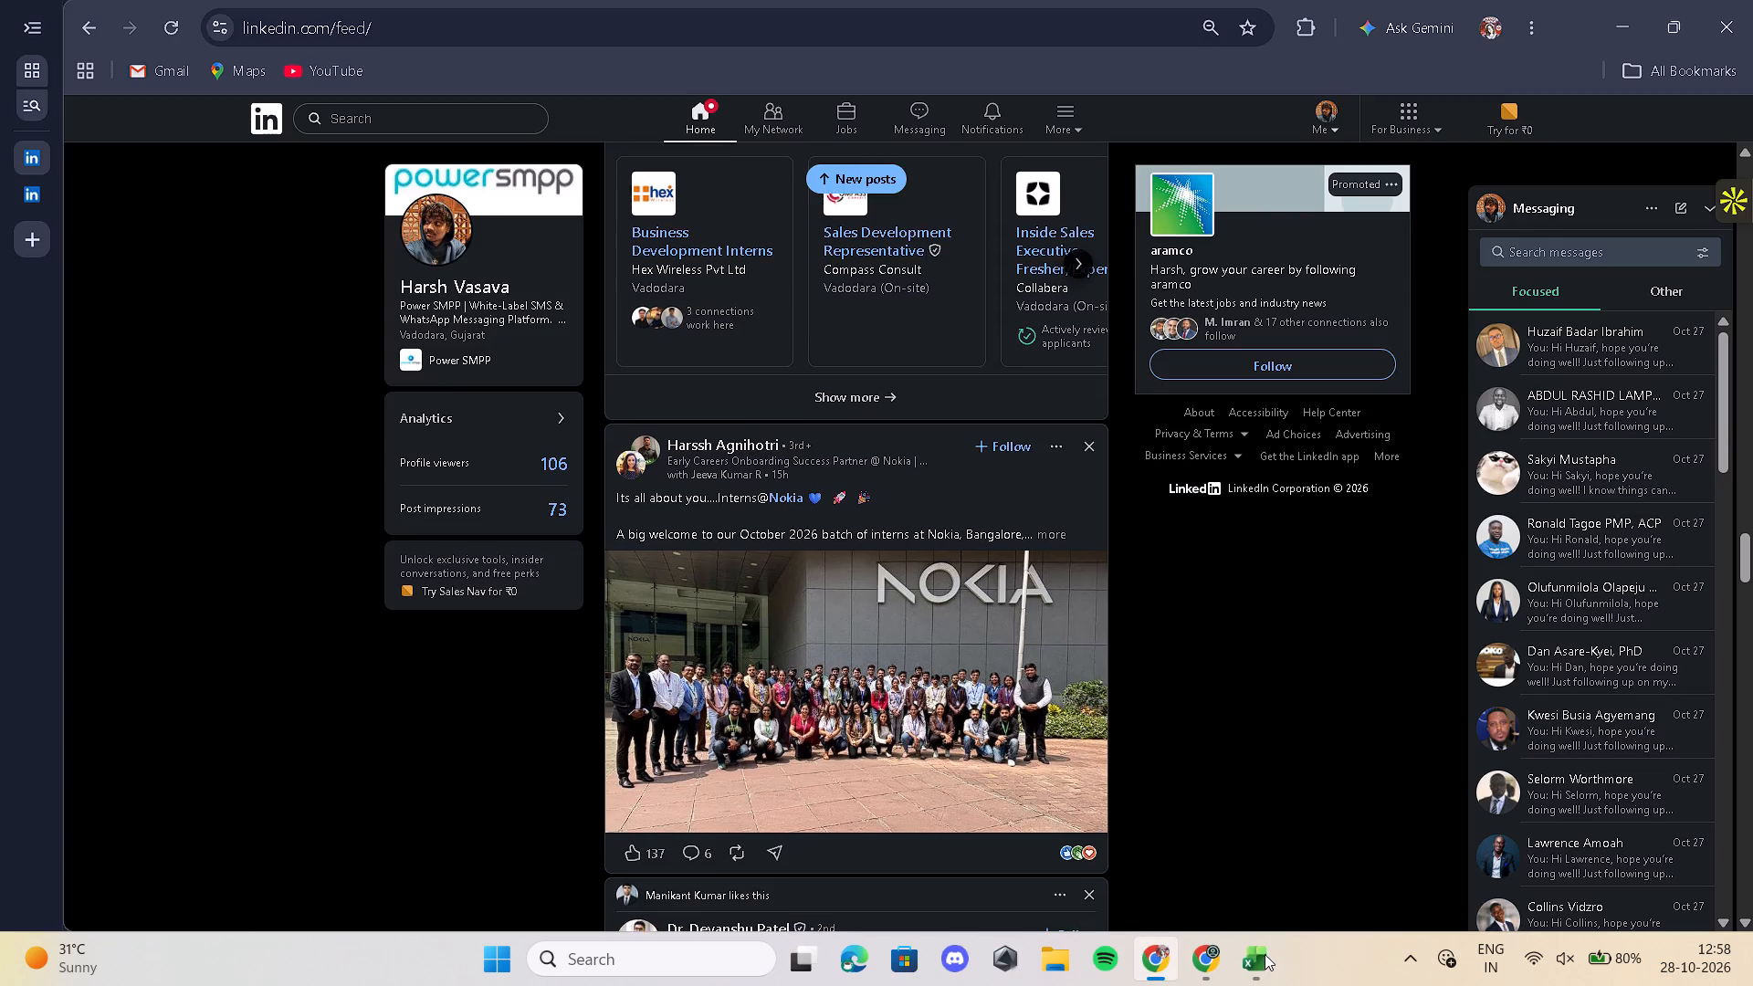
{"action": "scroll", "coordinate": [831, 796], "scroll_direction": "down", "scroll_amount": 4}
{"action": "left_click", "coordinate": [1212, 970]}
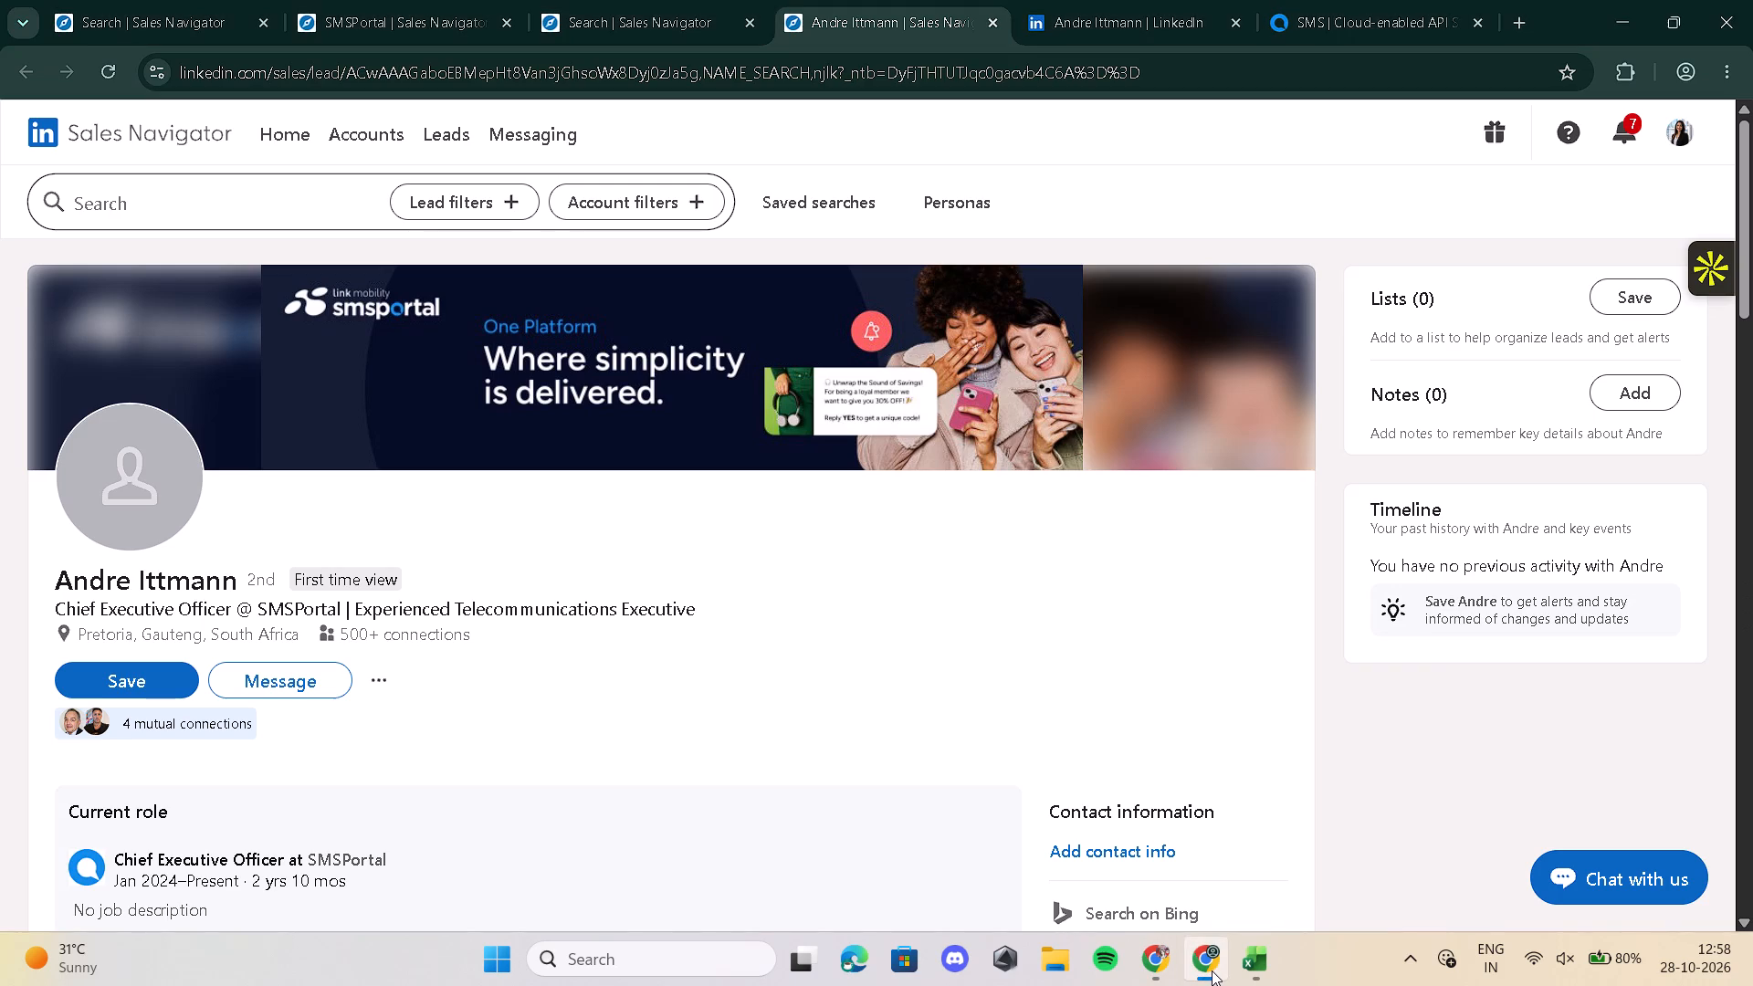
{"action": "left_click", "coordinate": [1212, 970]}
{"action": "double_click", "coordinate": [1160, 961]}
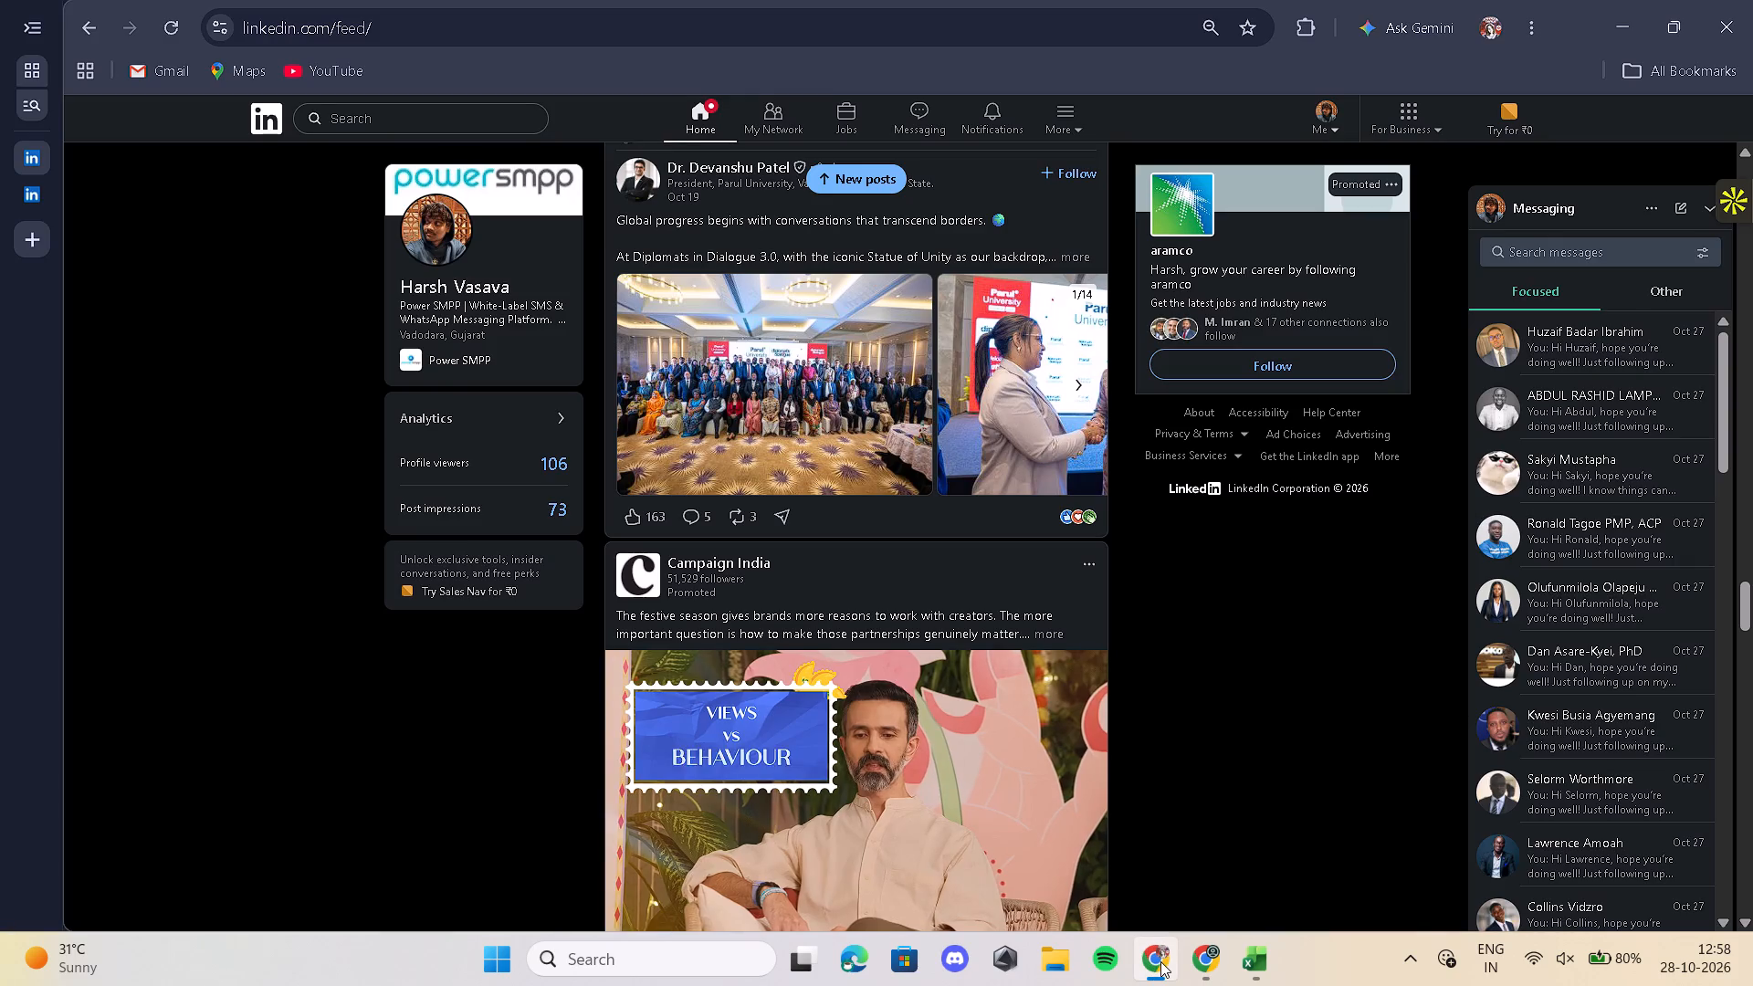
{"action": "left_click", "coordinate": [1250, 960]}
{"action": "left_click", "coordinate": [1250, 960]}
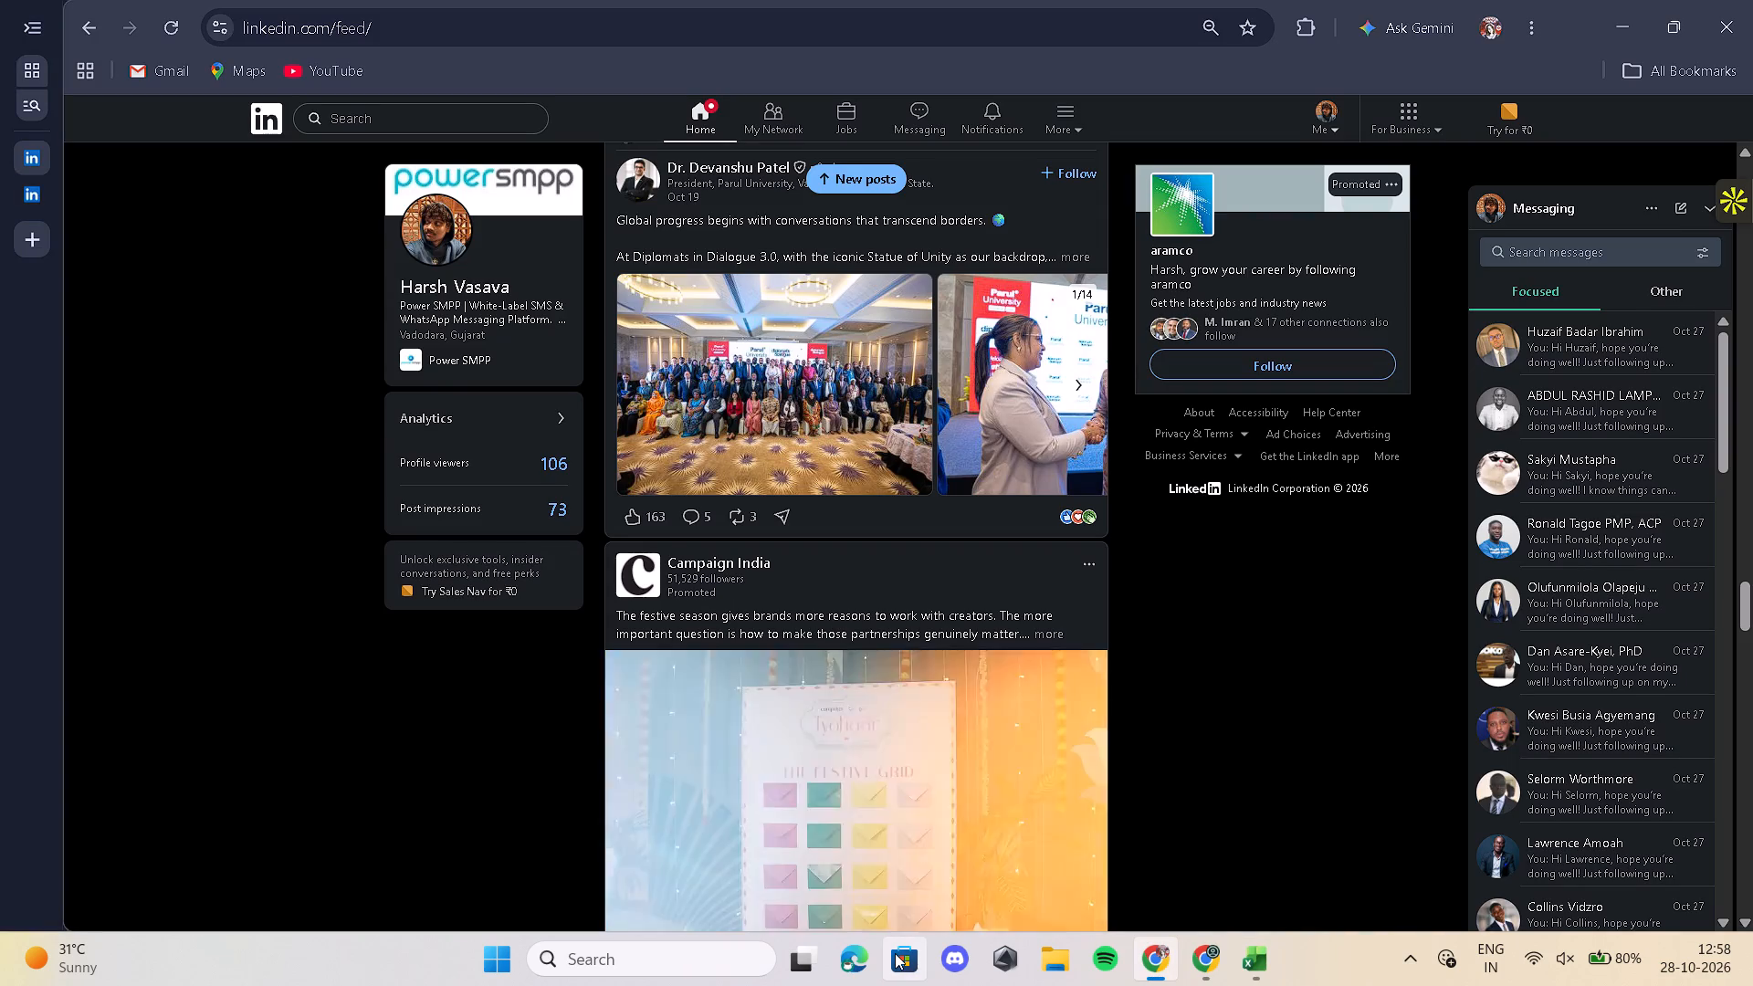